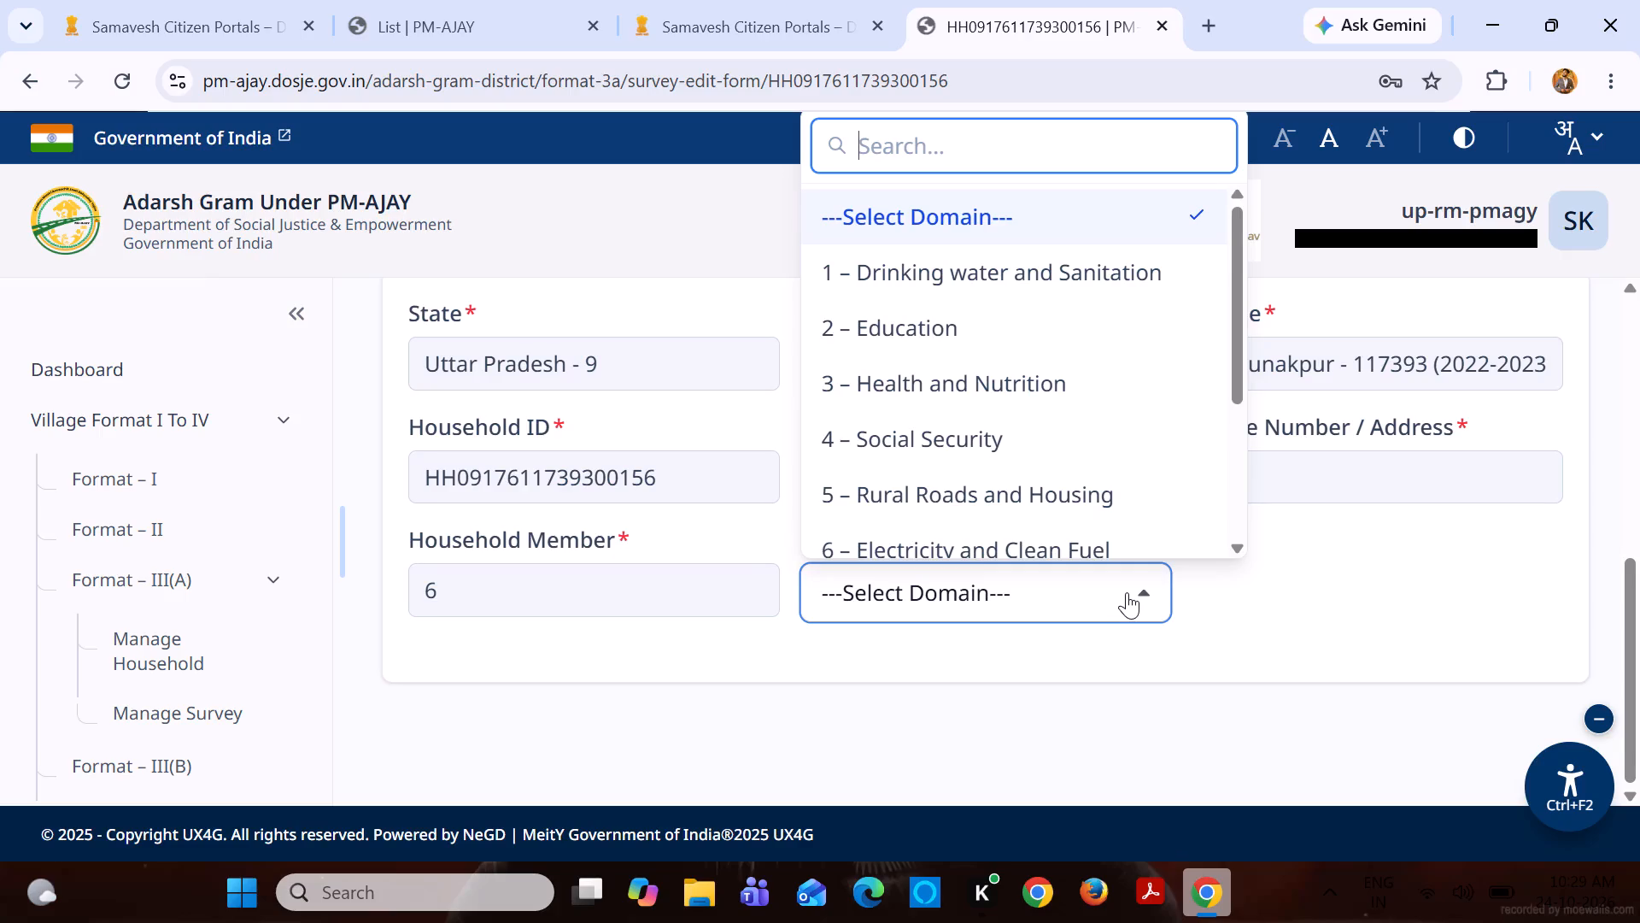
Load the household survey's domain 4 – Social Security and save its answers as they stand.
left_click(1003, 425)
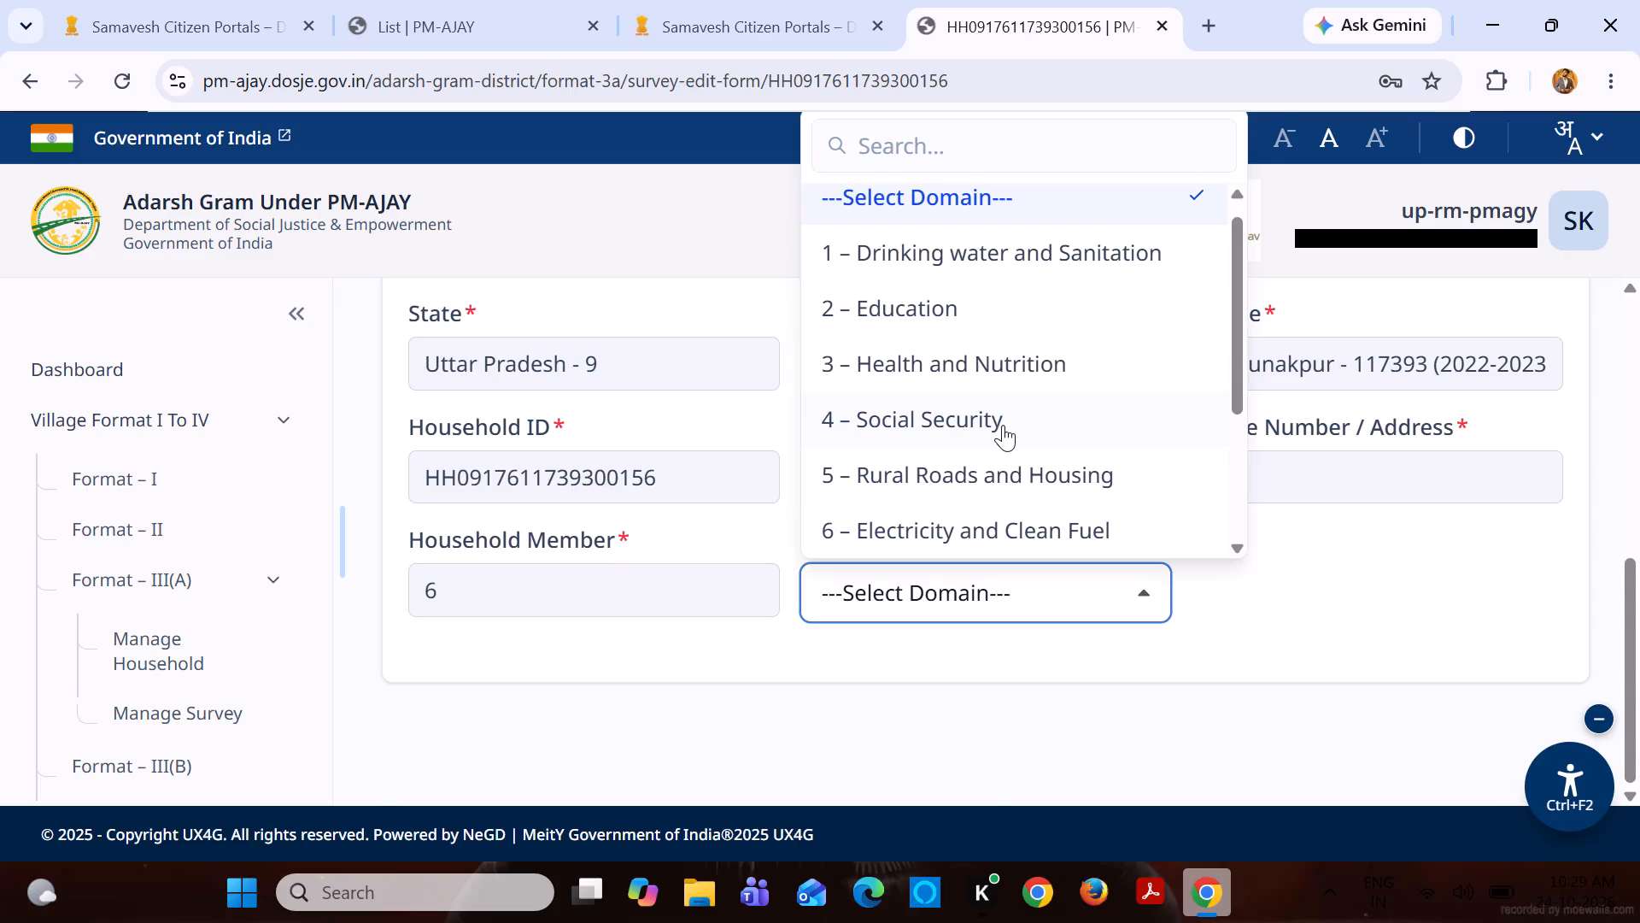
scroll(1174, 644, "down", 6)
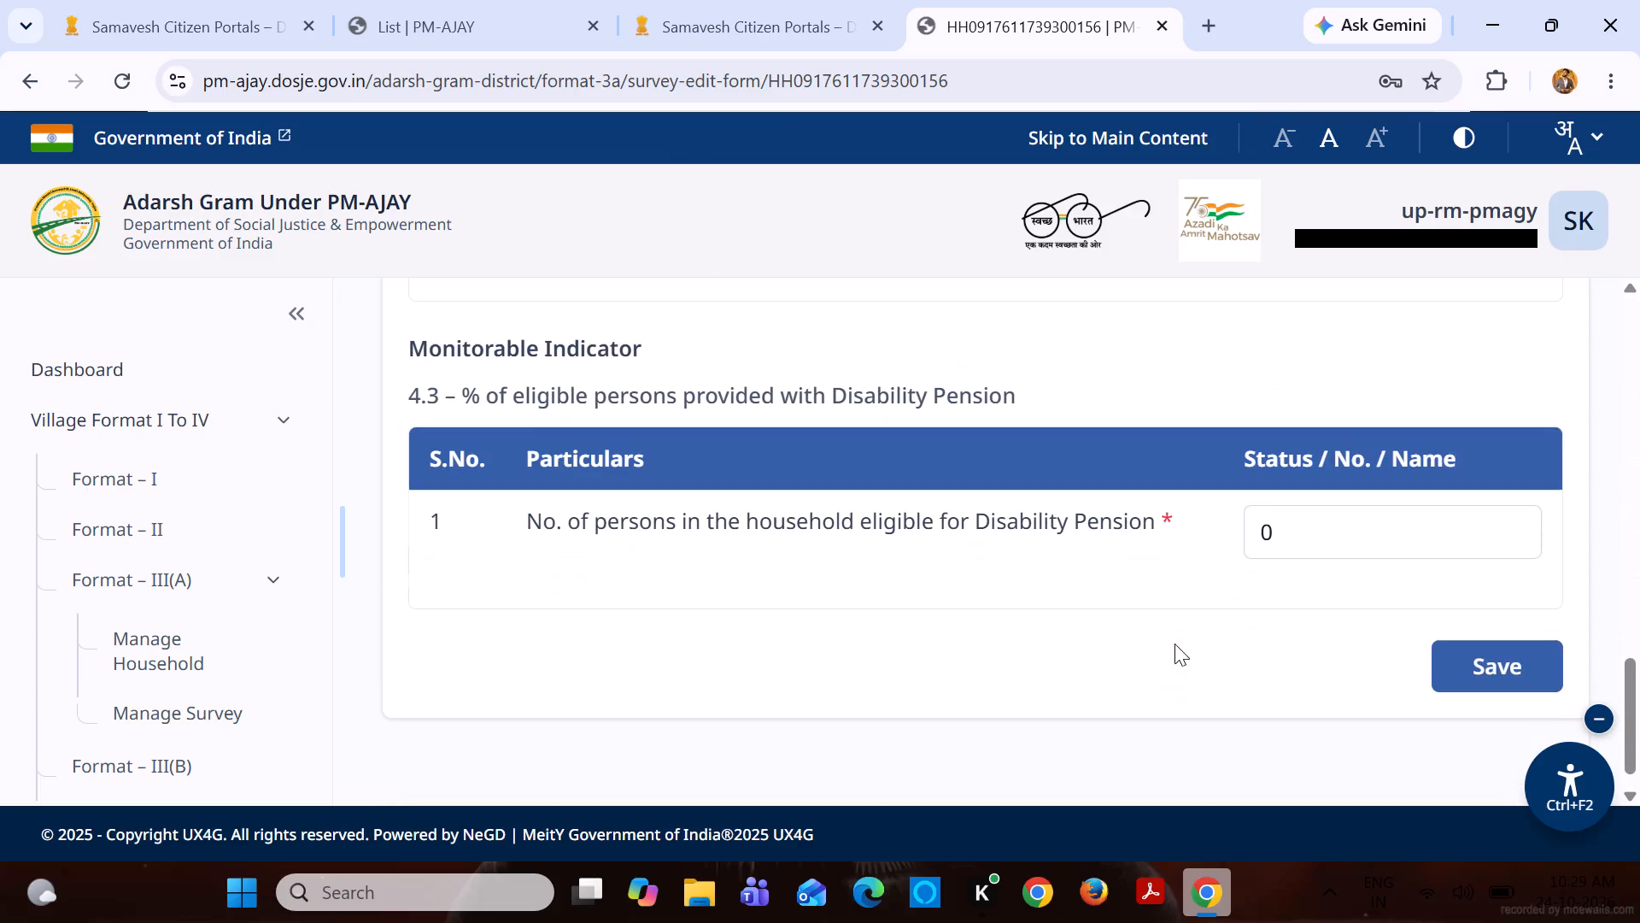
scroll(1174, 644, "down", 1)
left_click(1465, 640)
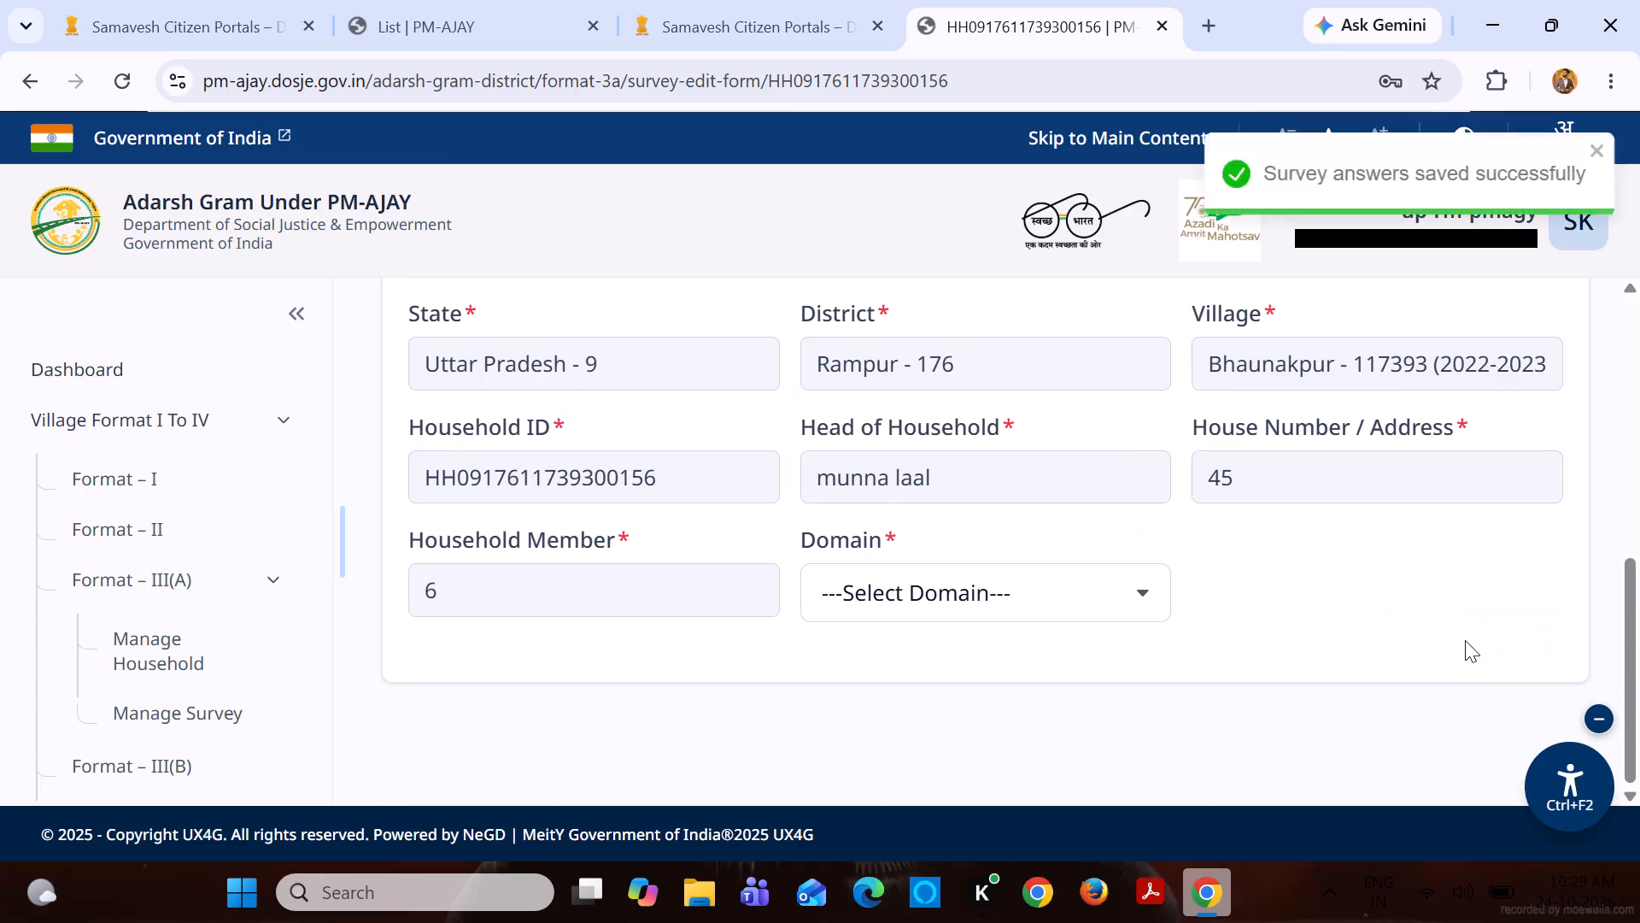
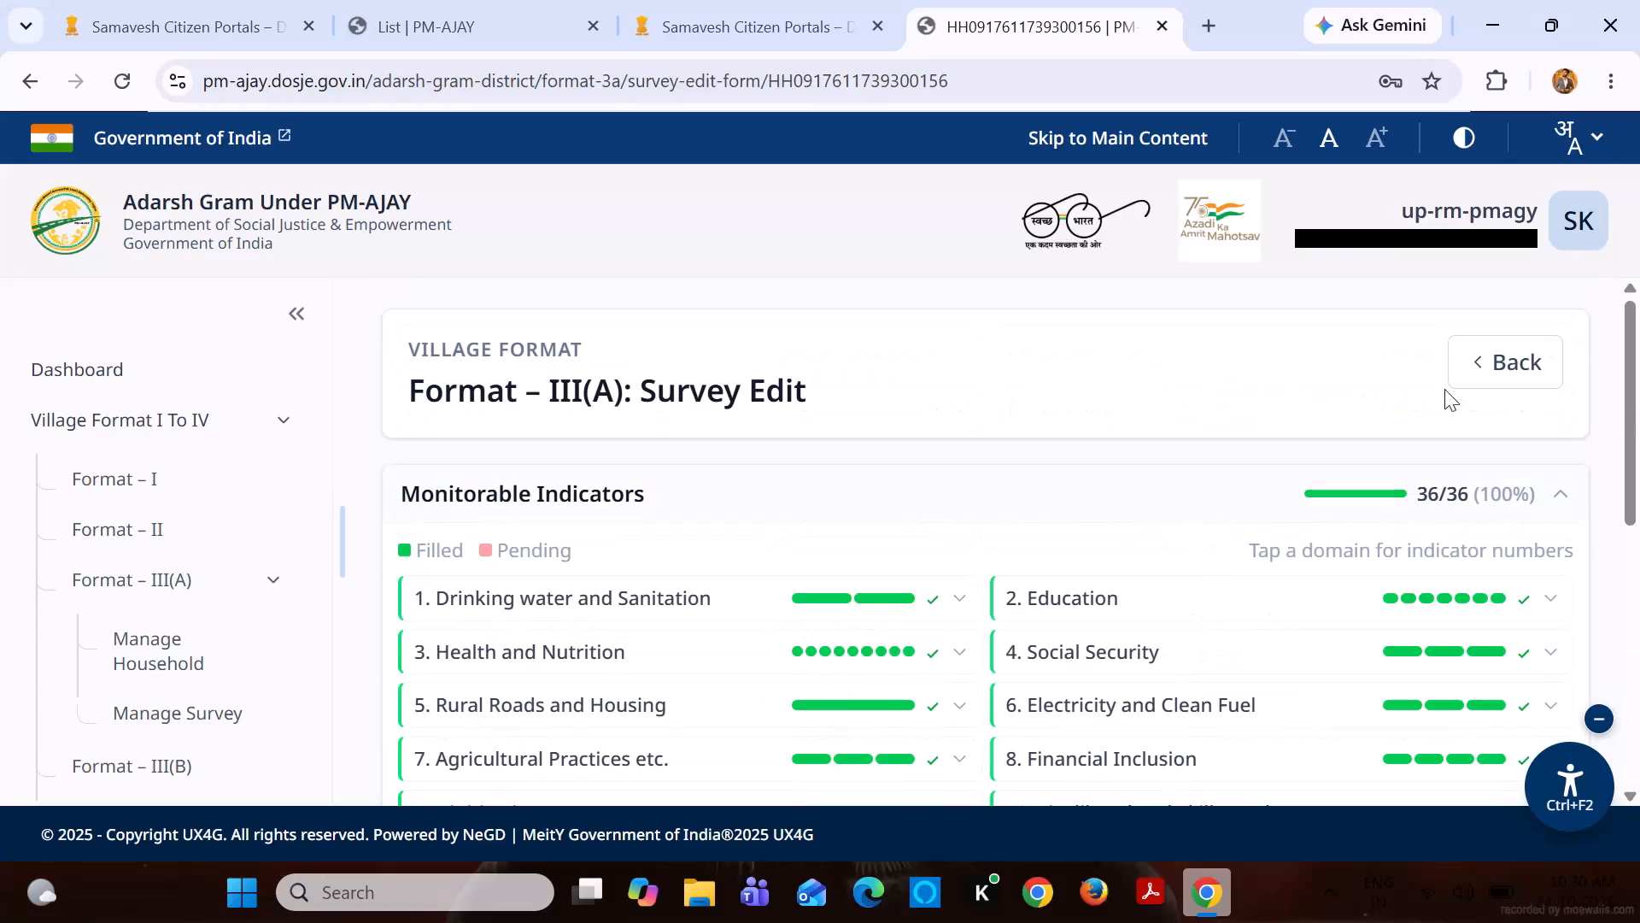
Return to the Manage Survey household list and open the survey in row 99 for editing.
left_click(1527, 362)
scroll(1263, 538, "down", 7)
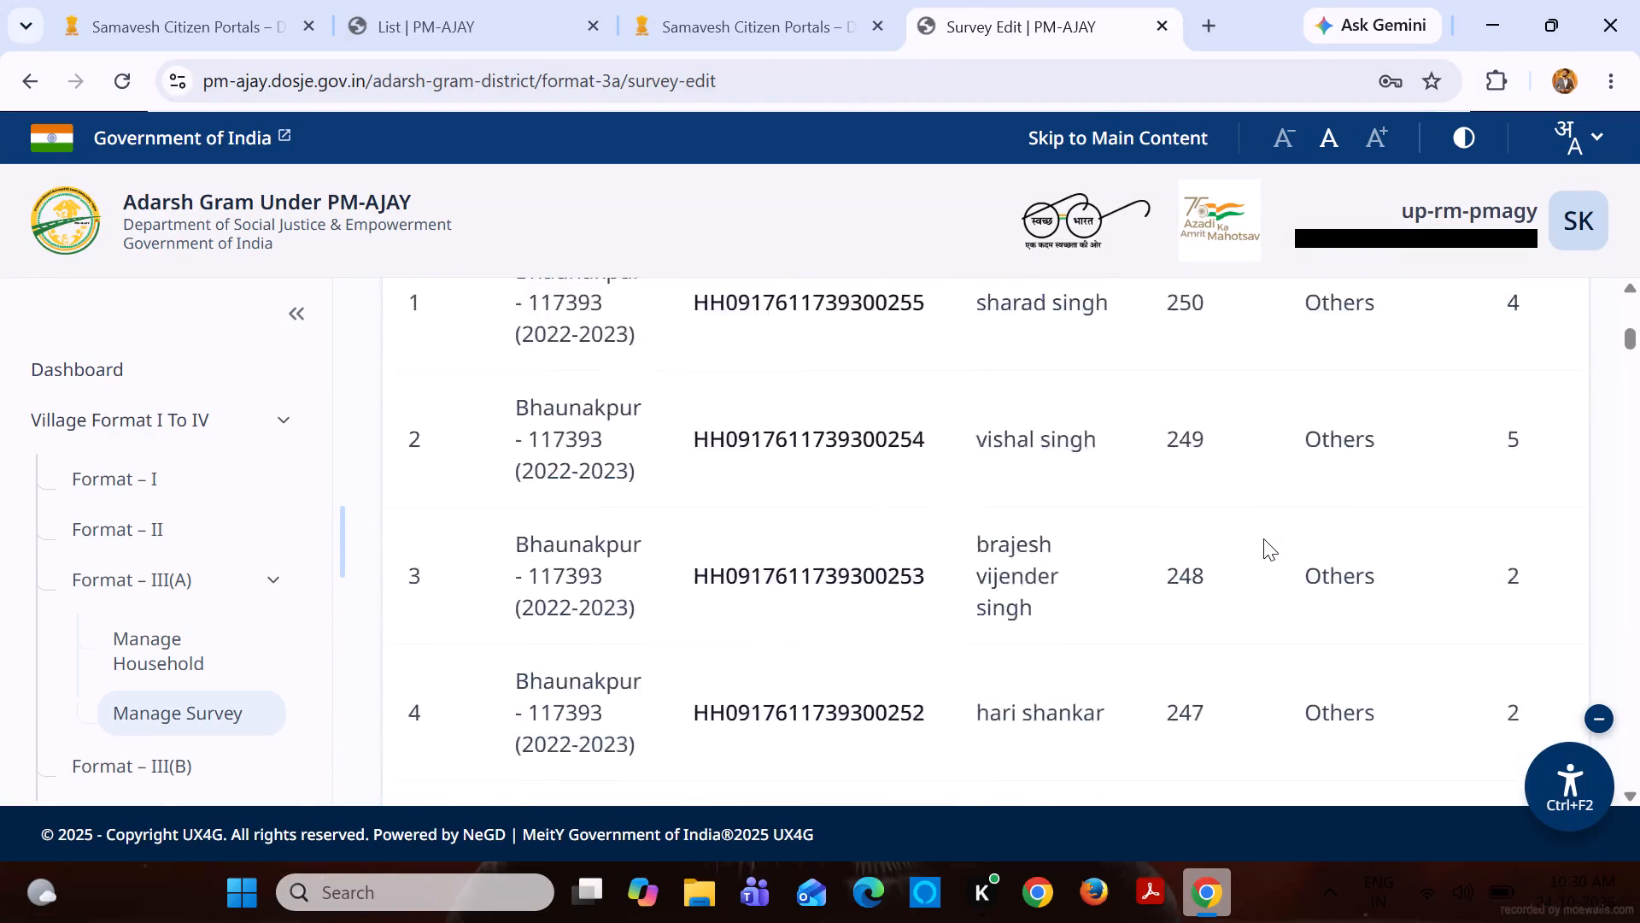
scroll(1263, 538, "down", 12)
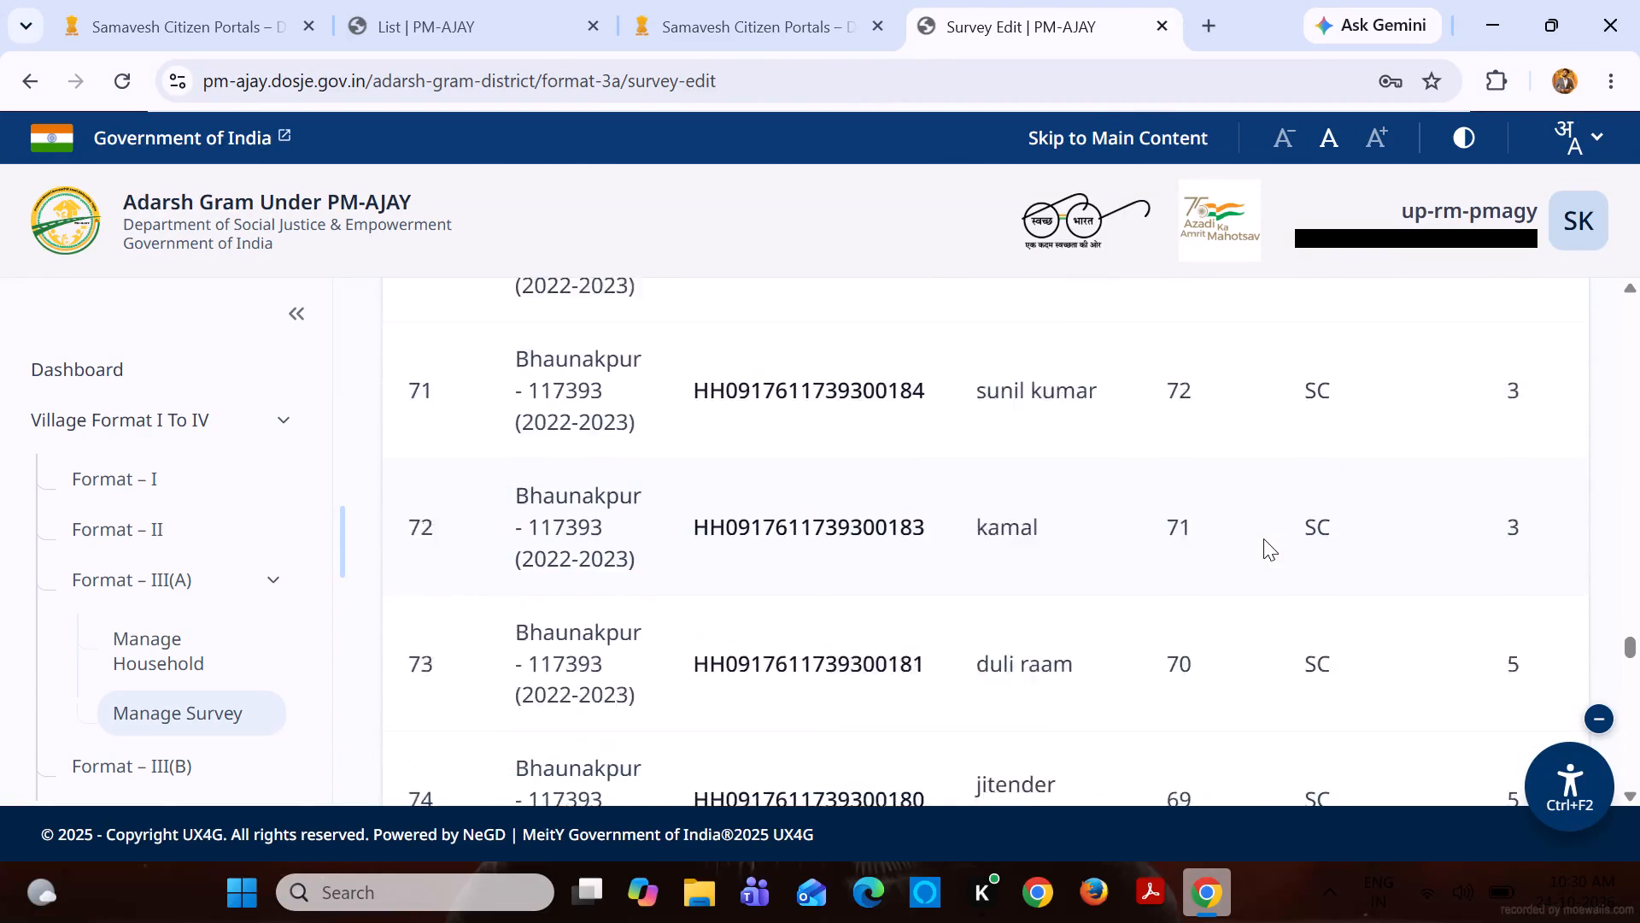
scroll(1263, 538, "down", 8)
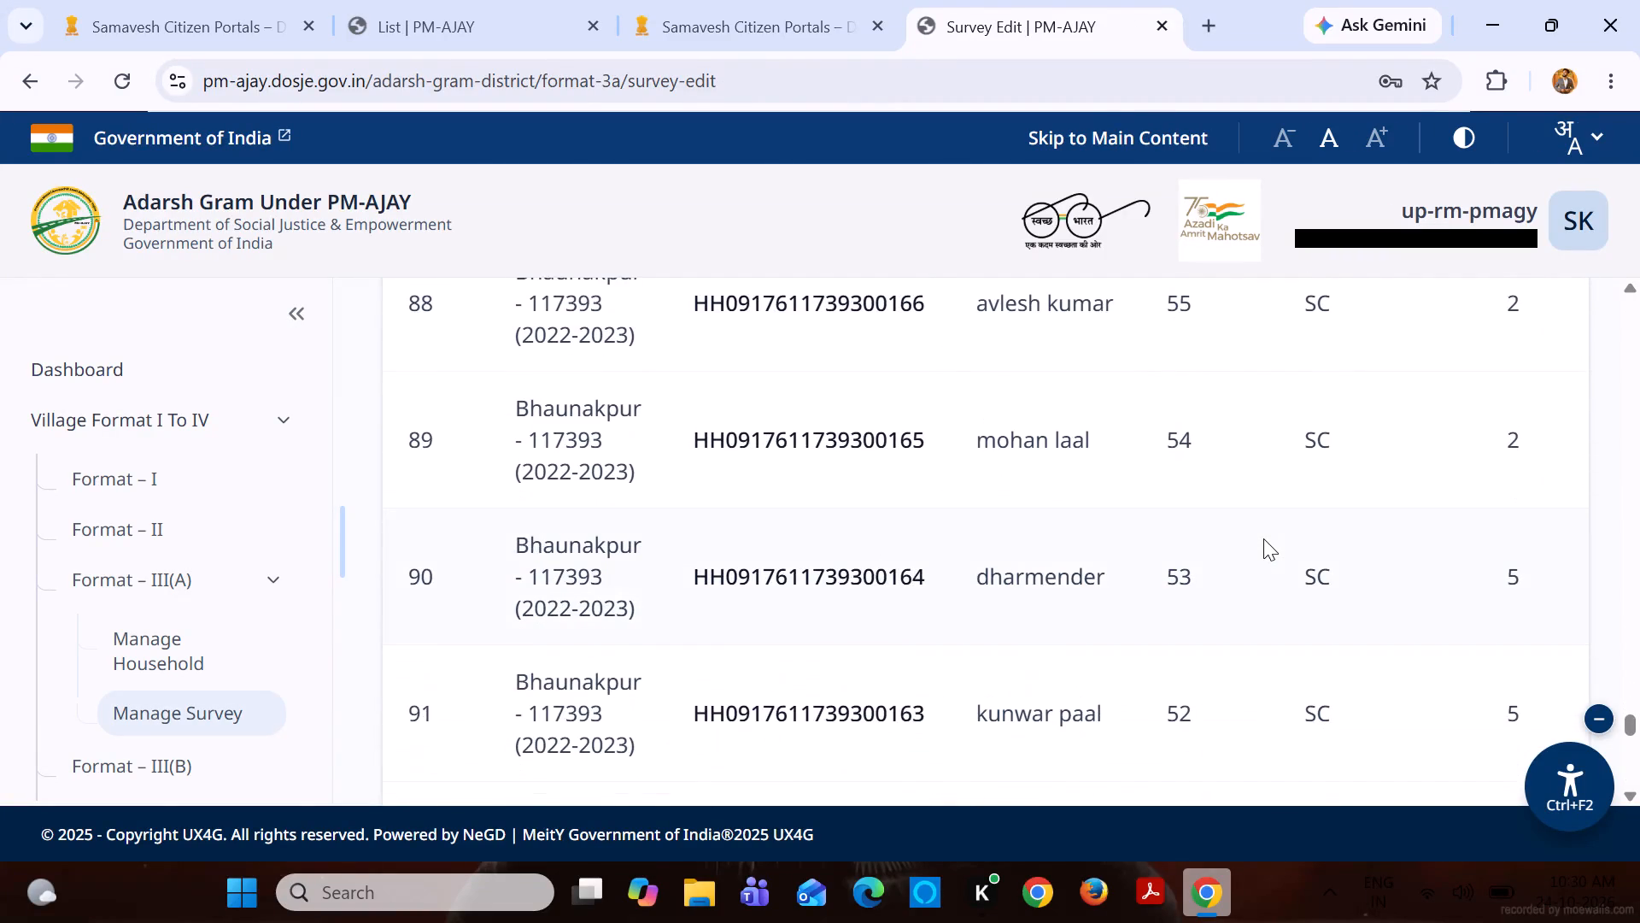
scroll(1263, 538, "down", 5)
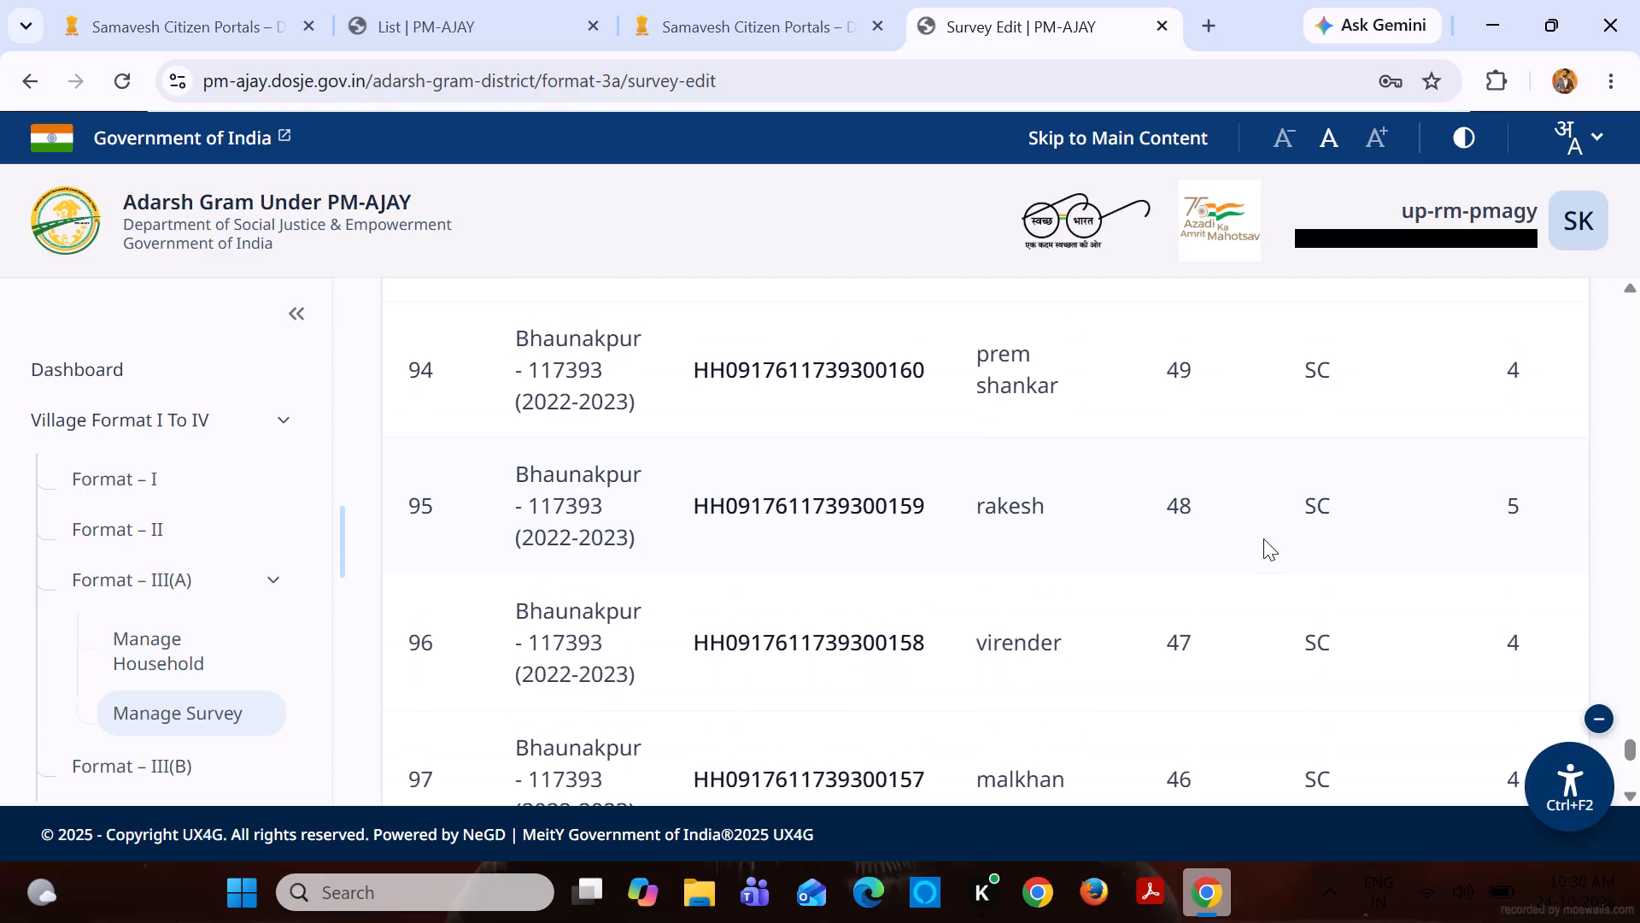
scroll(1263, 538, "down", 3)
scroll(1263, 538, "left", 4)
scroll(1263, 538, "down", 2)
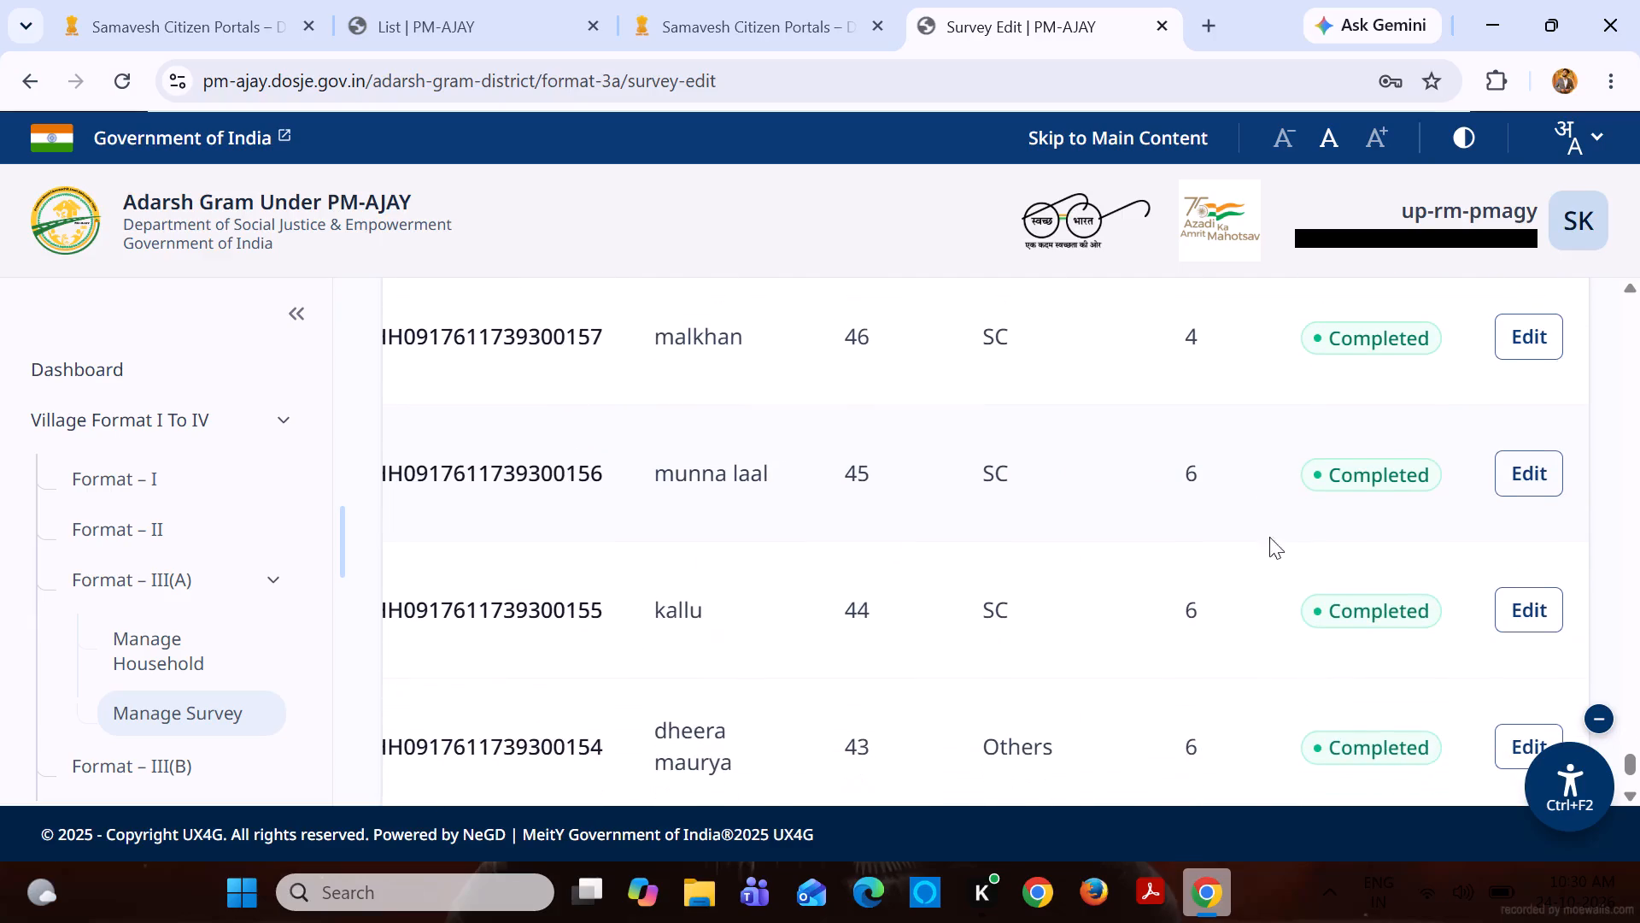
left_click(1520, 599)
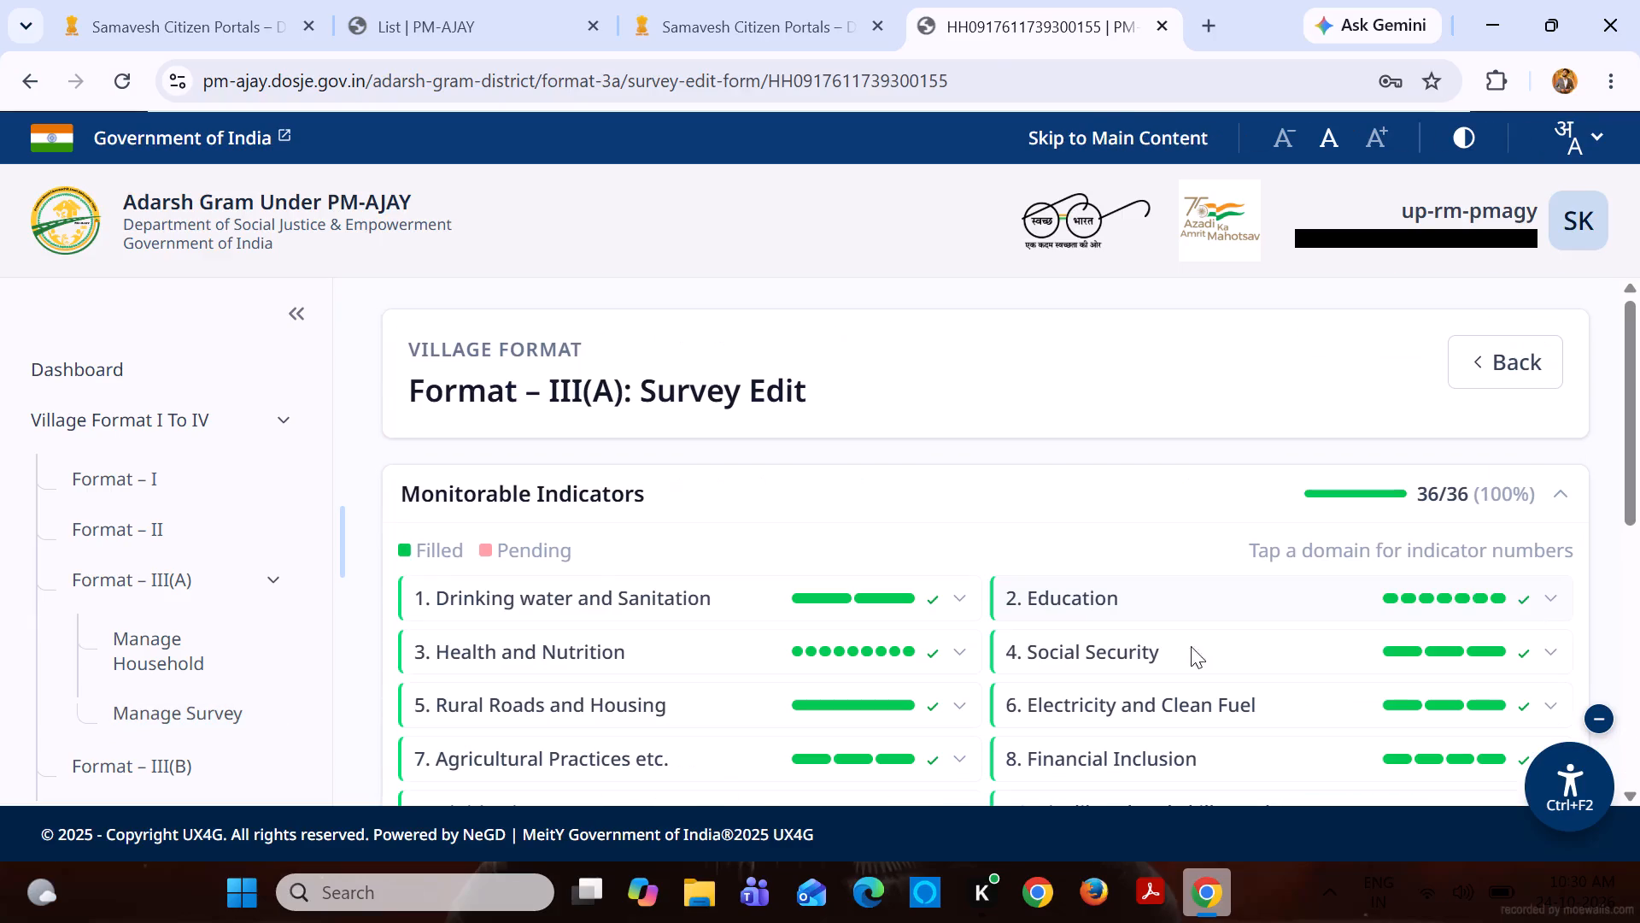
In domain 5 – Rural Roads and Housing, answer No to living in a Kachcha/unsafe house and save the survey answers.
scroll(1134, 670, "down", 2)
left_click(1129, 575)
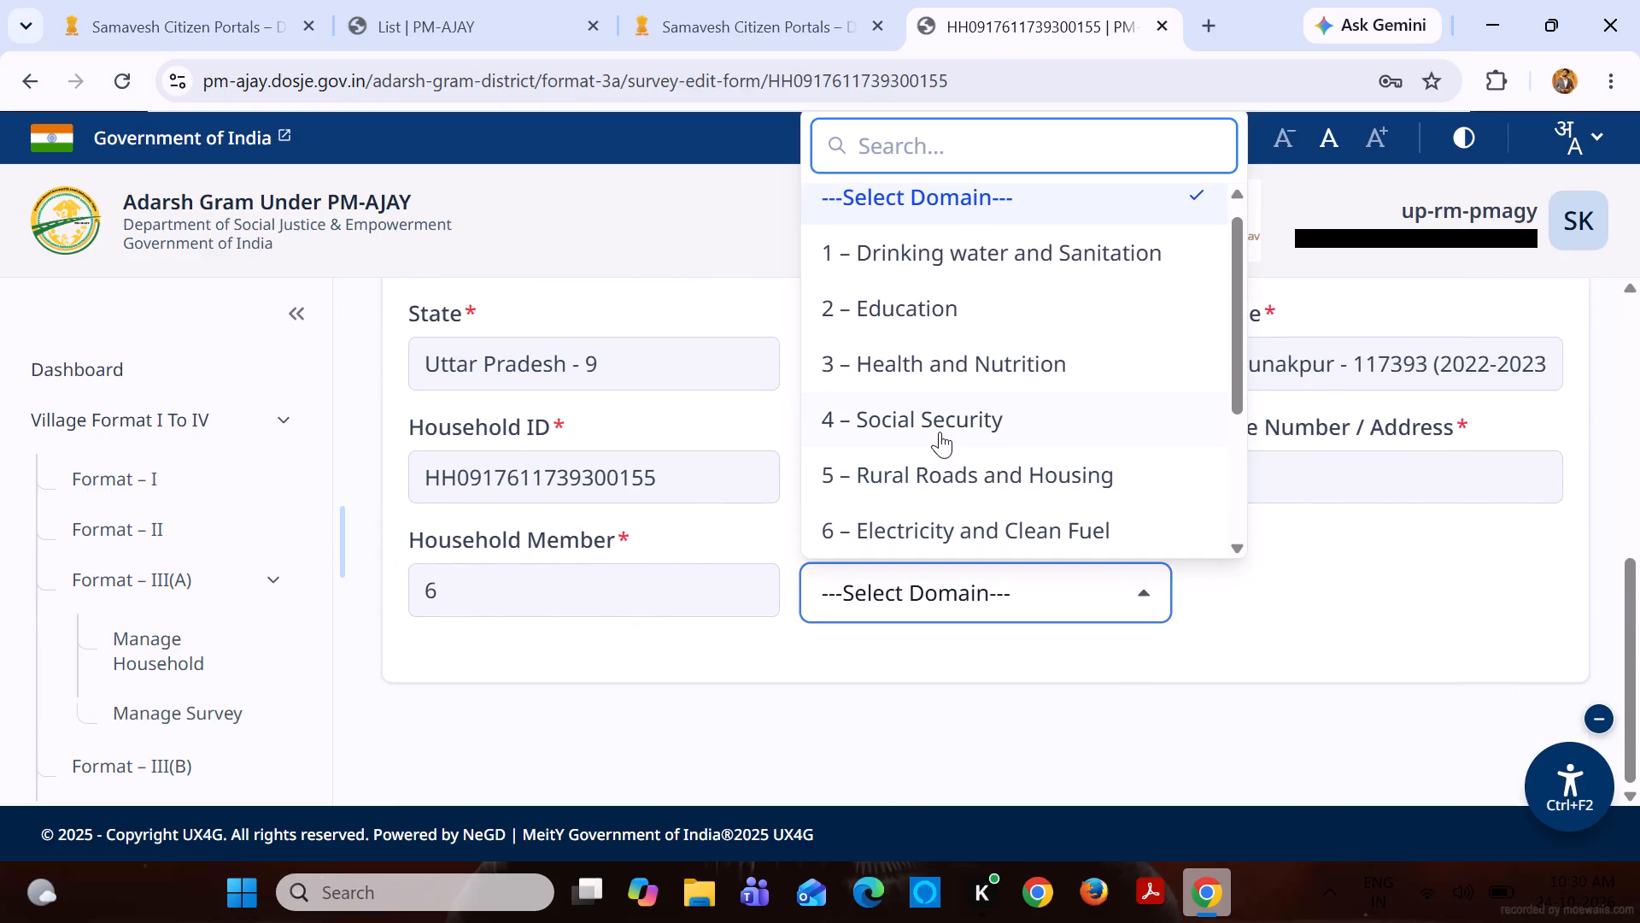
left_click(940, 432)
left_click(1106, 585)
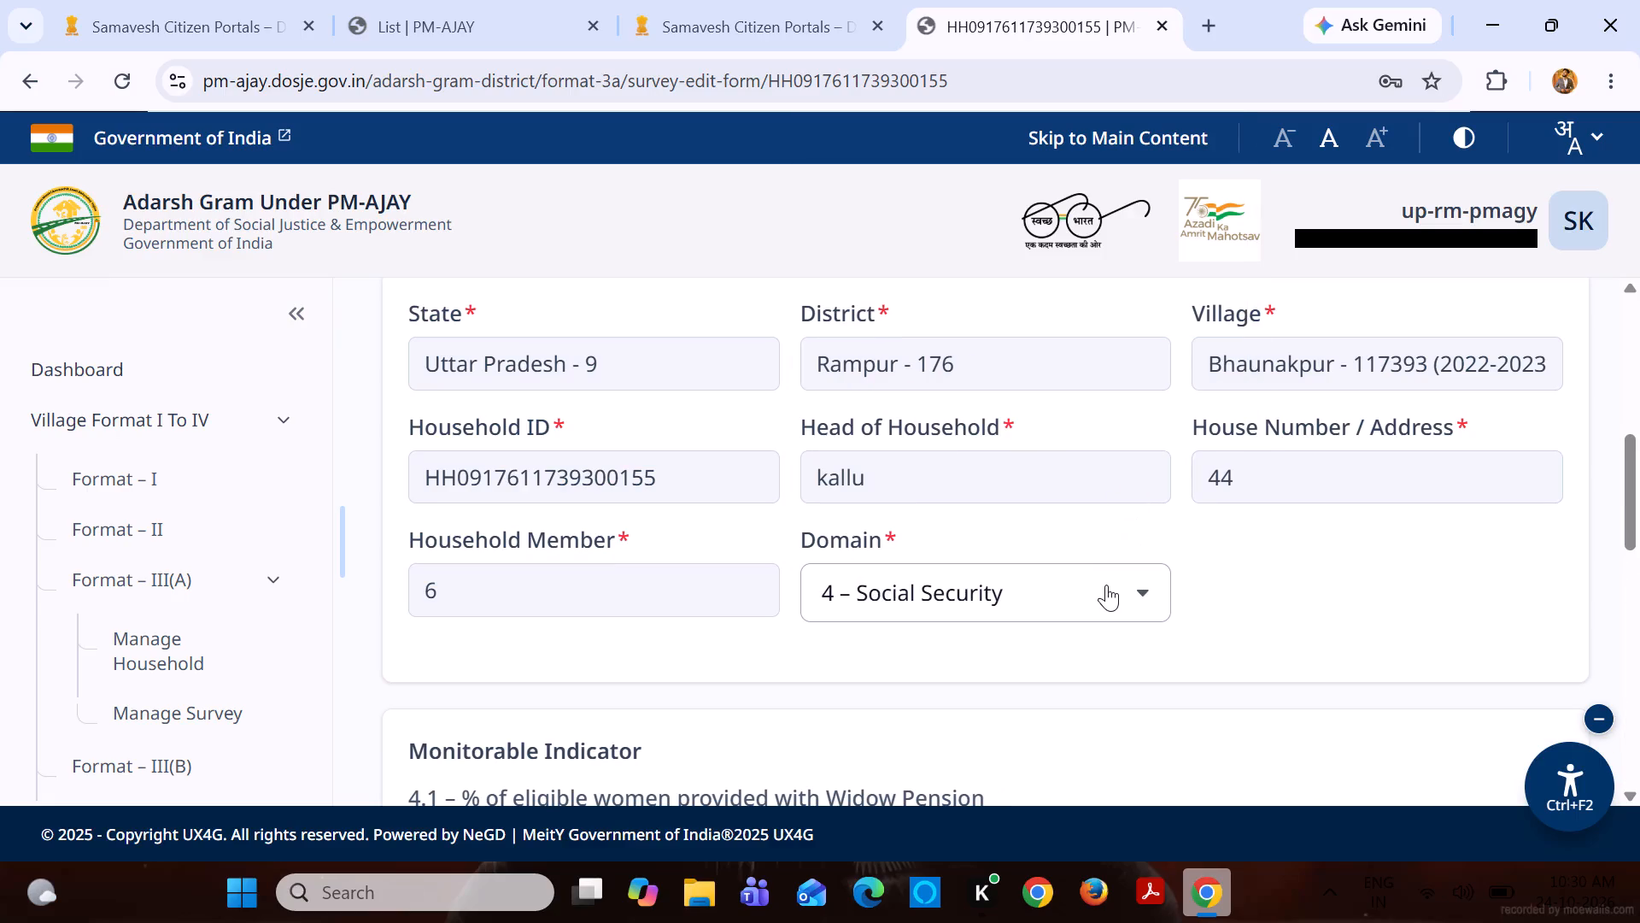
left_click(1018, 485)
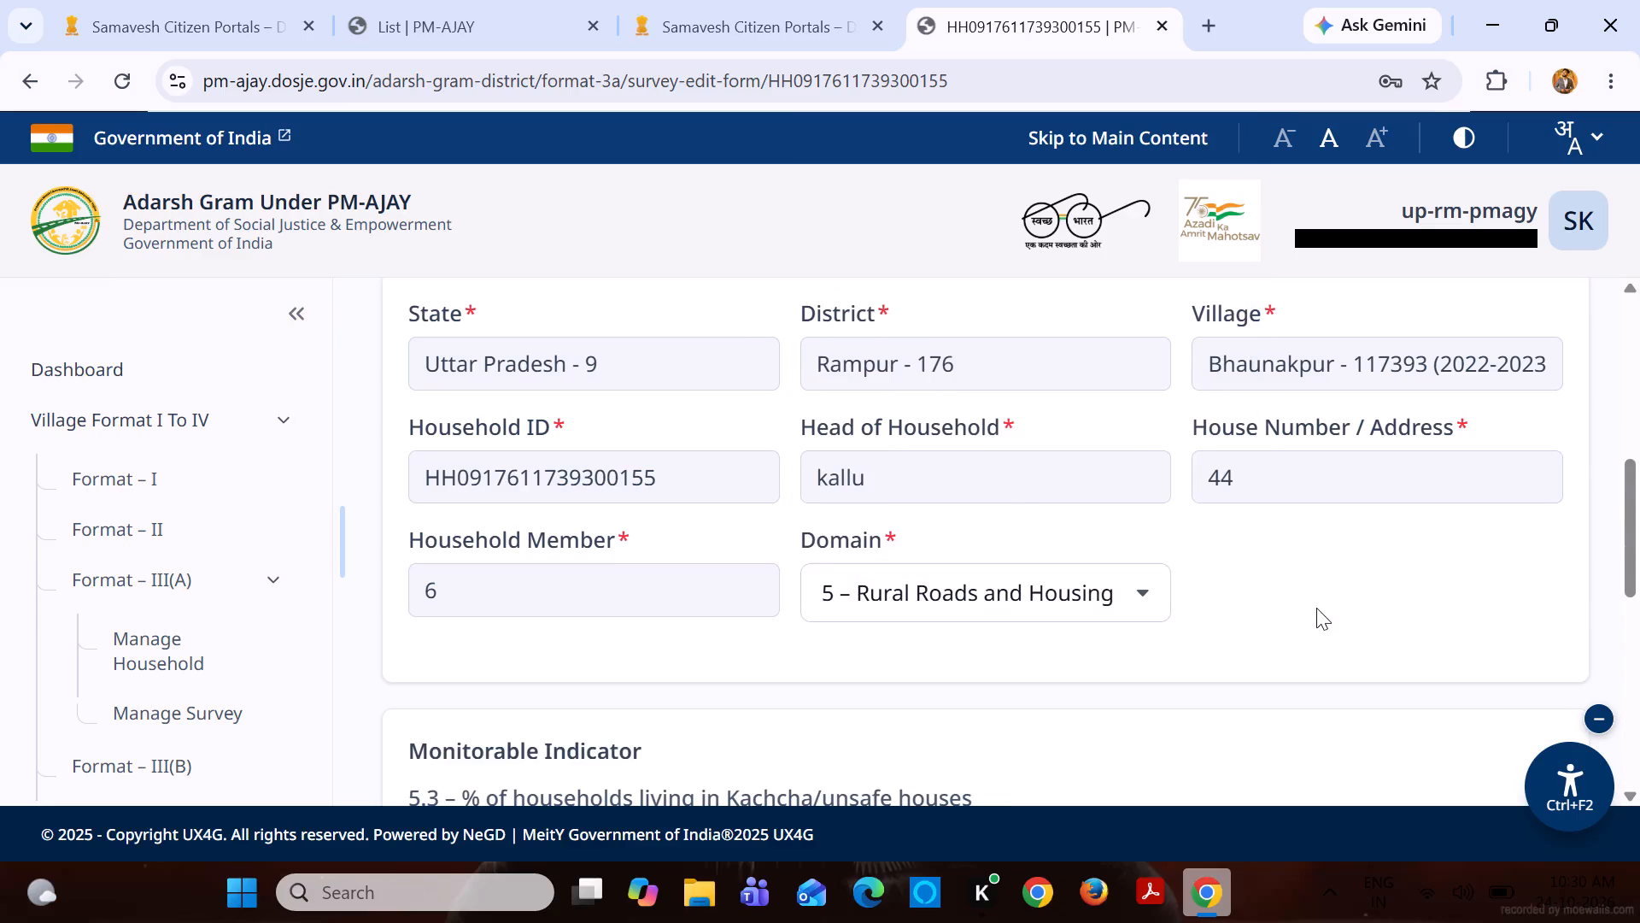
scroll(1316, 608, "down", 3)
left_click(1436, 583)
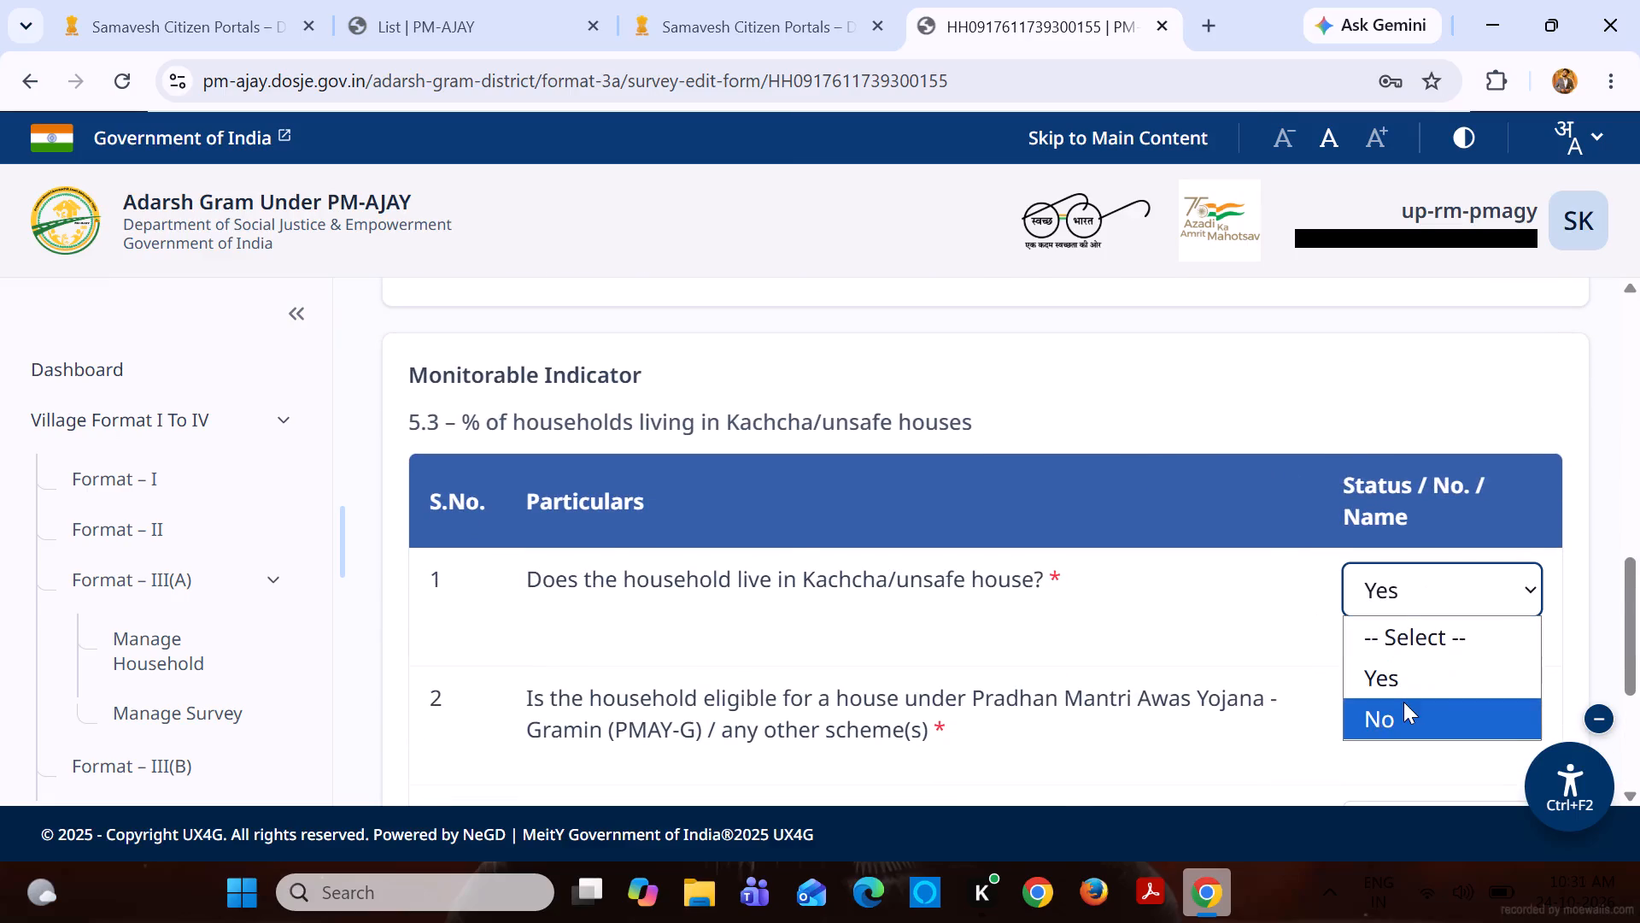
left_click(1403, 702)
scroll(1403, 702, "down", 3)
left_click(1514, 615)
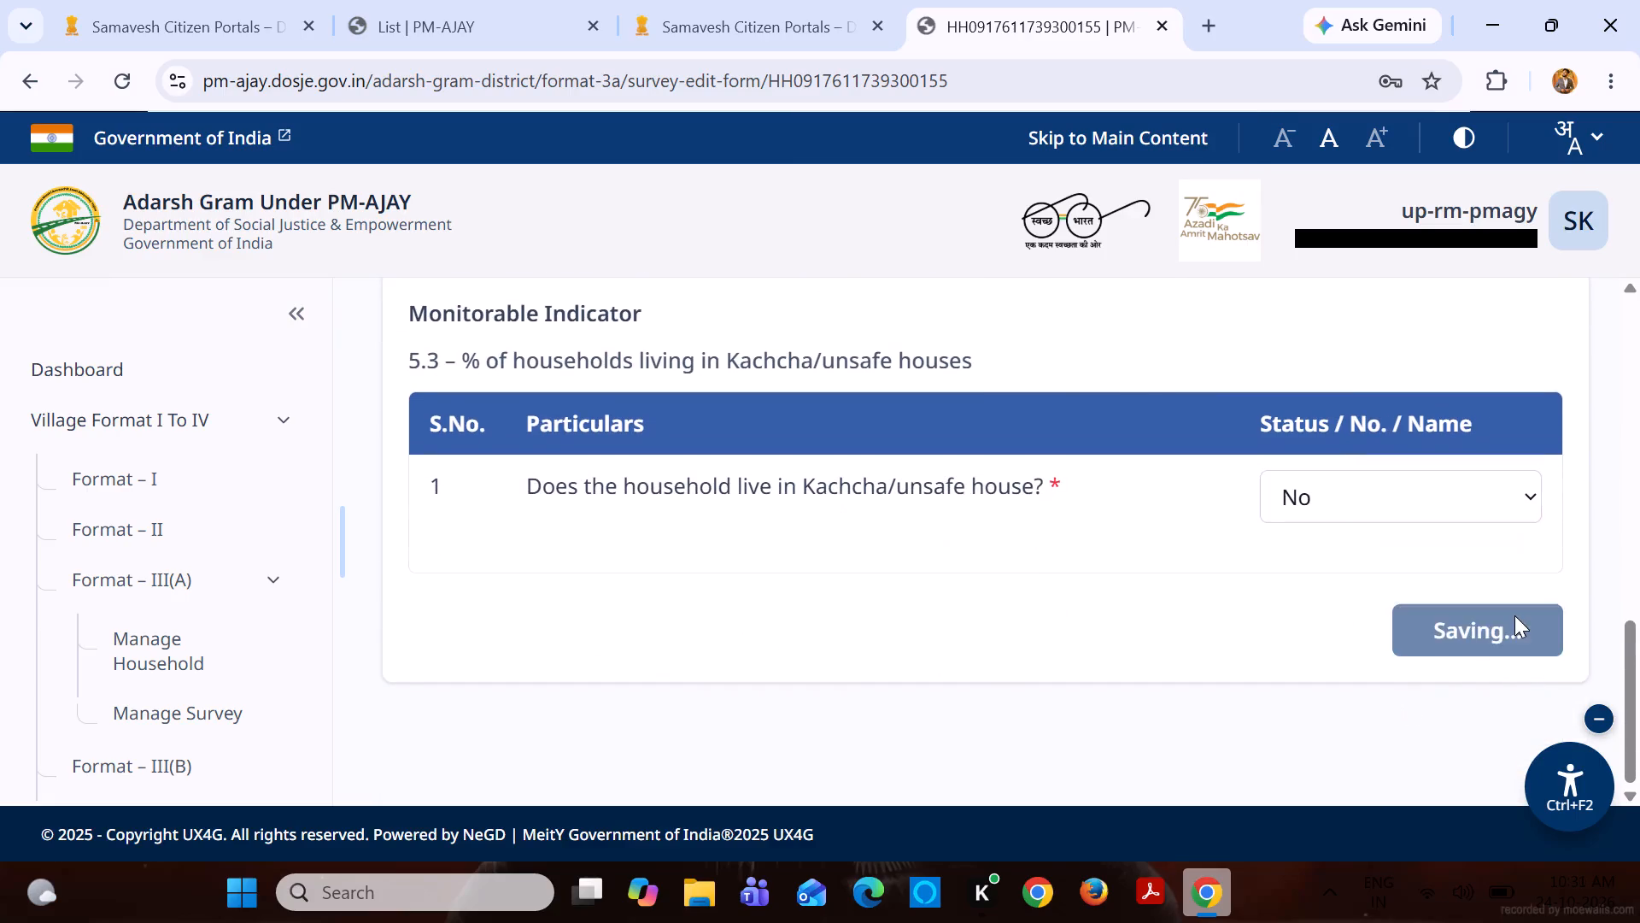
Go back to the Manage Survey household list and open the survey in row 100 for editing.
scroll(1263, 482, "up", 7)
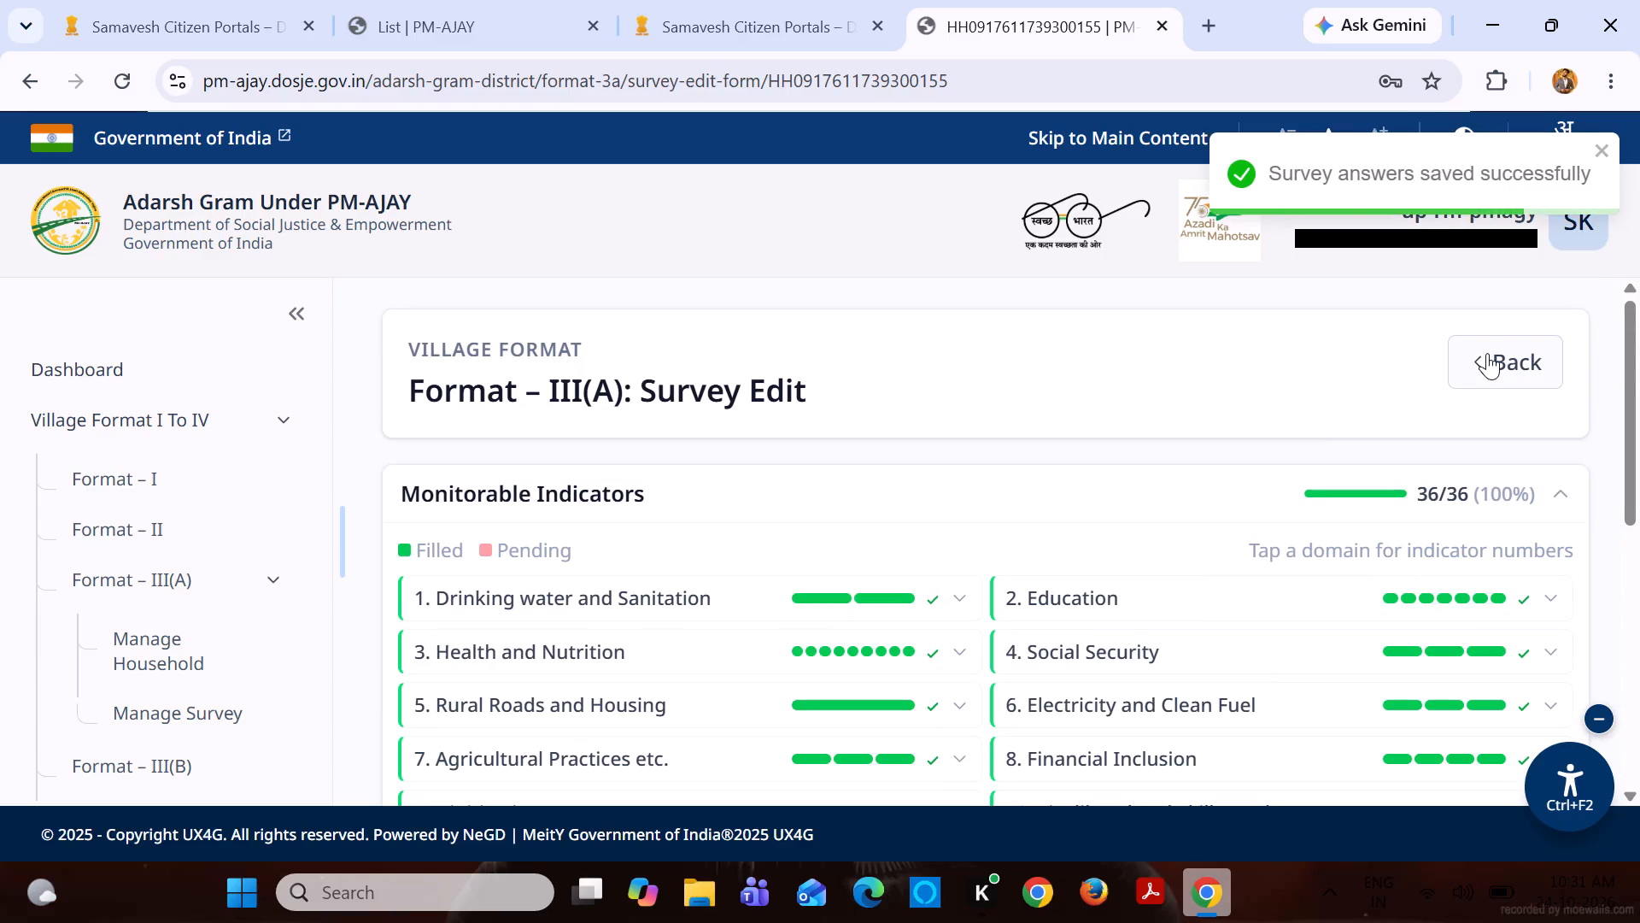
left_click(1487, 353)
scroll(1271, 519, "down", 8)
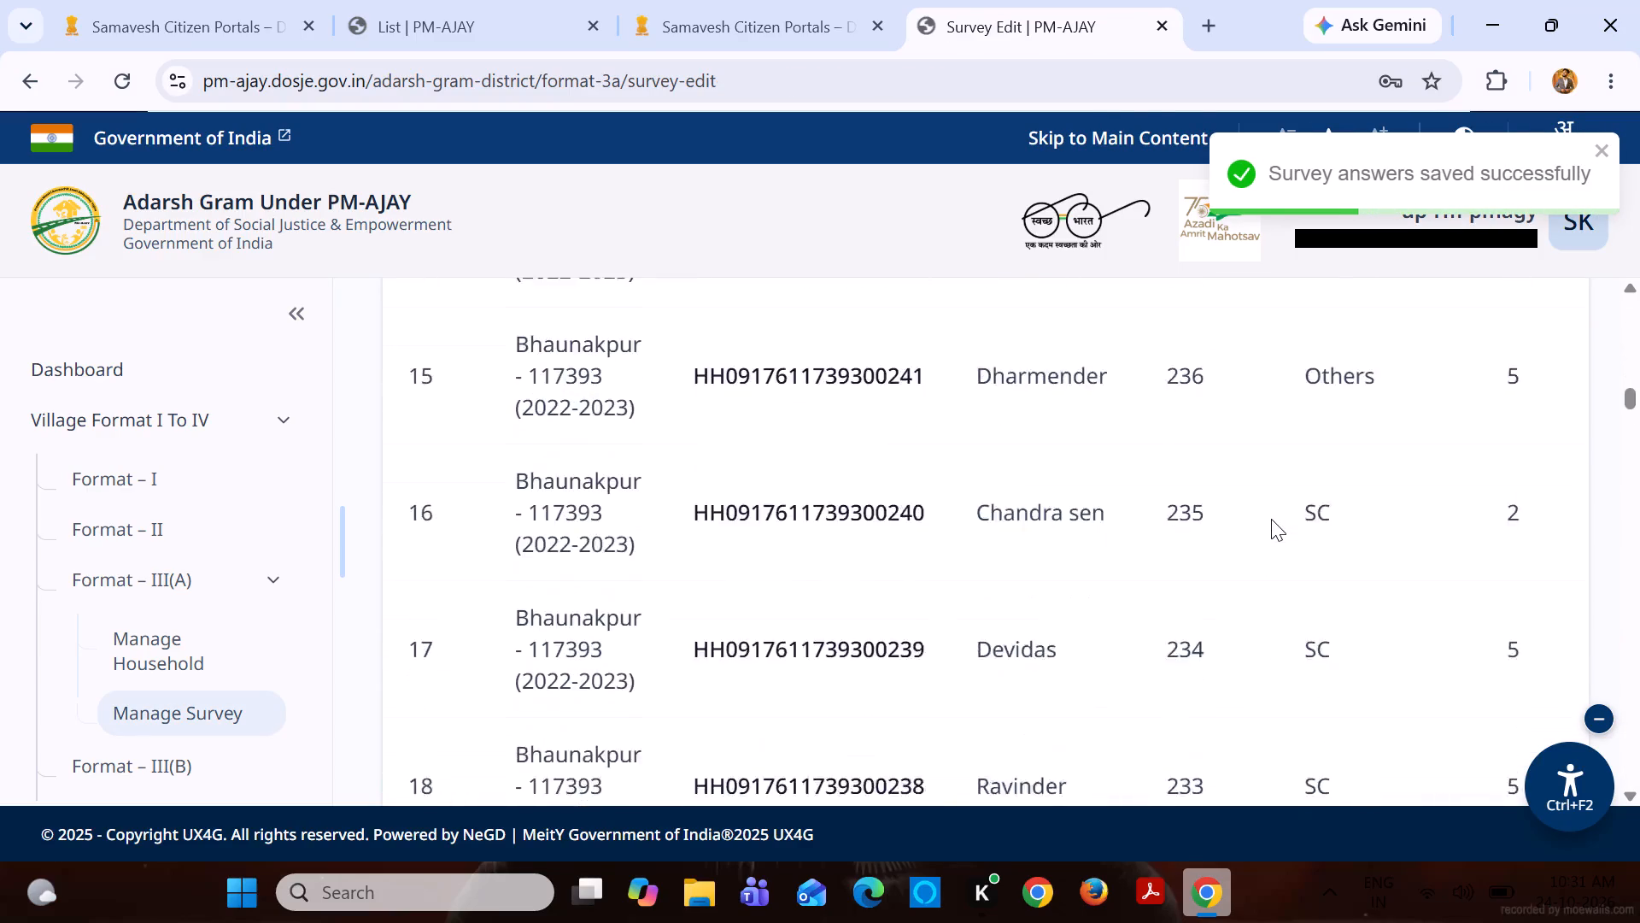
scroll(1271, 519, "down", 15)
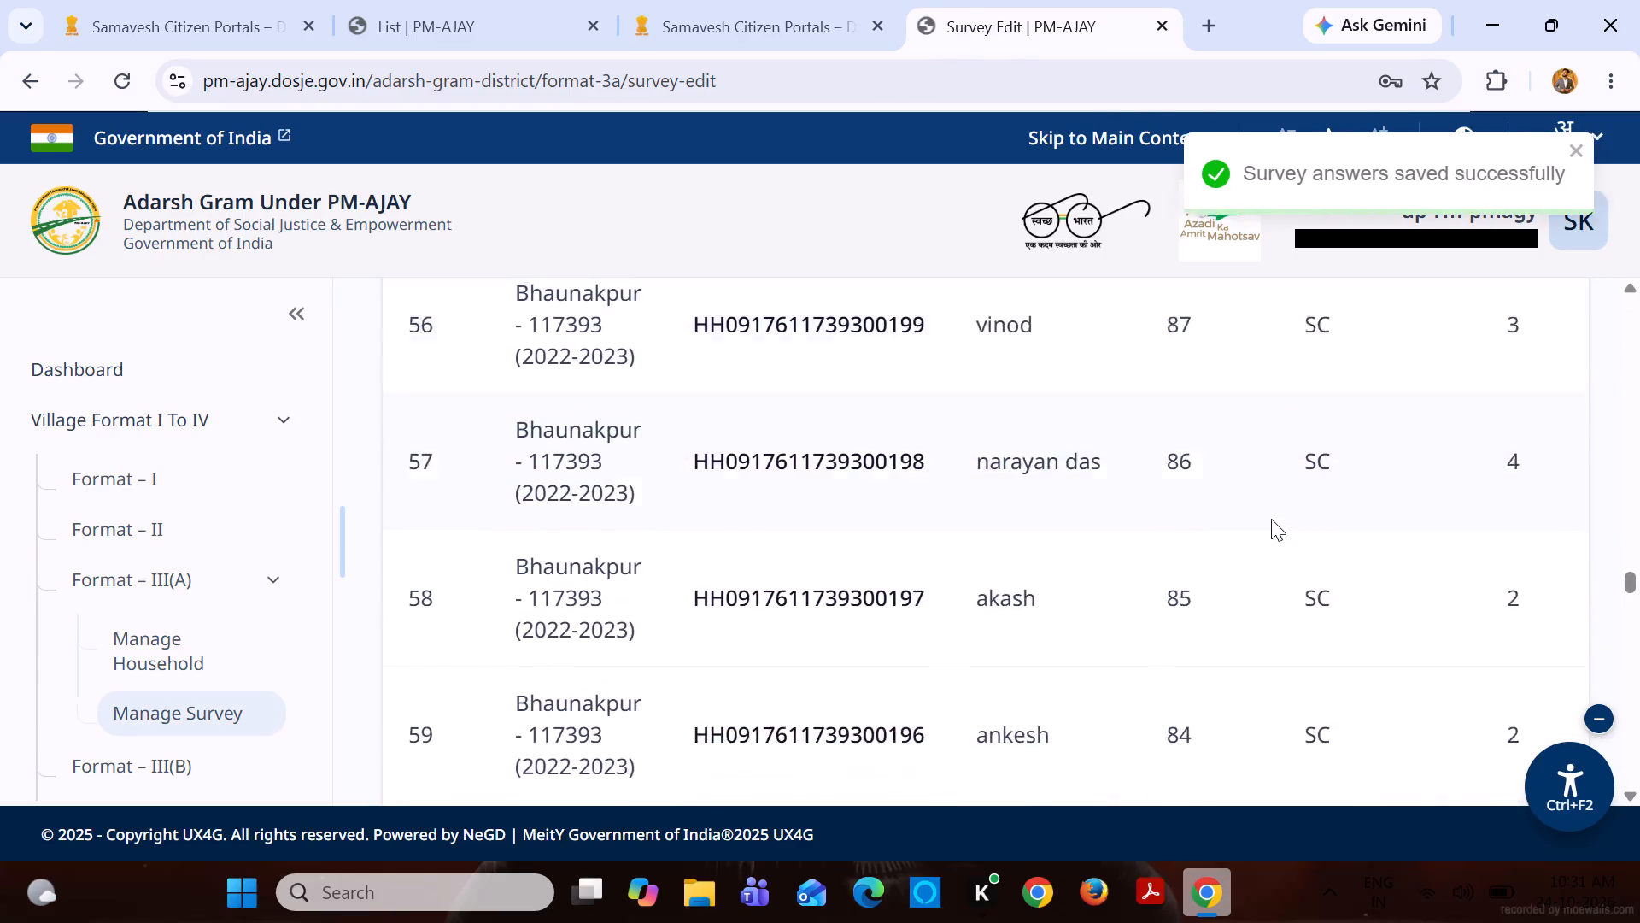
scroll(1271, 519, "down", 10)
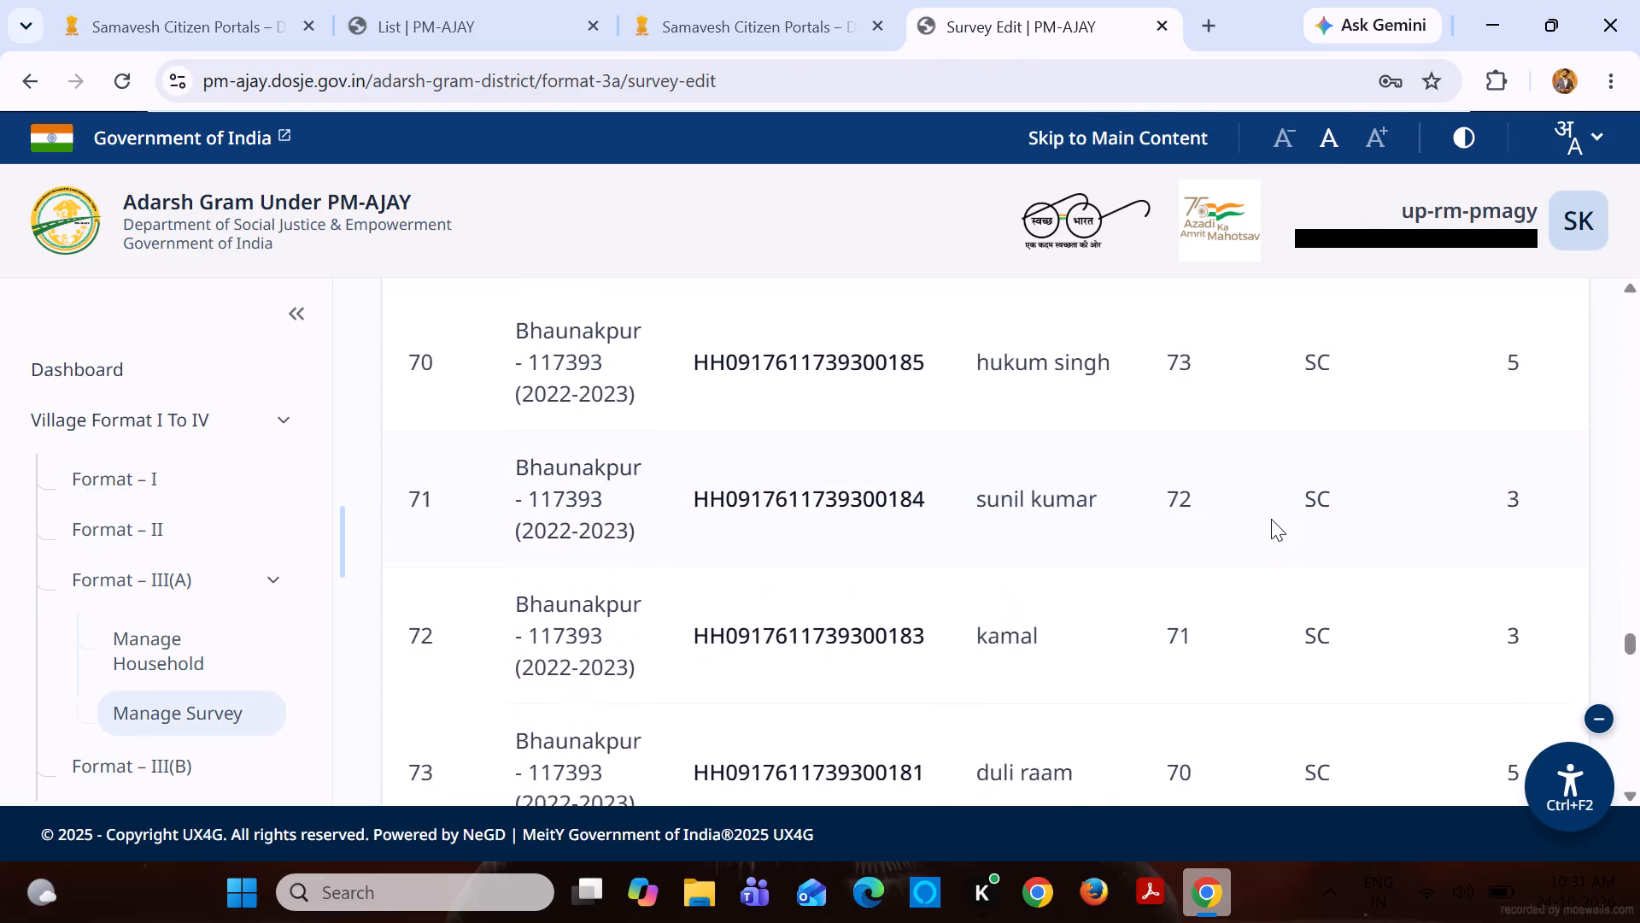
scroll(1271, 519, "down", 9)
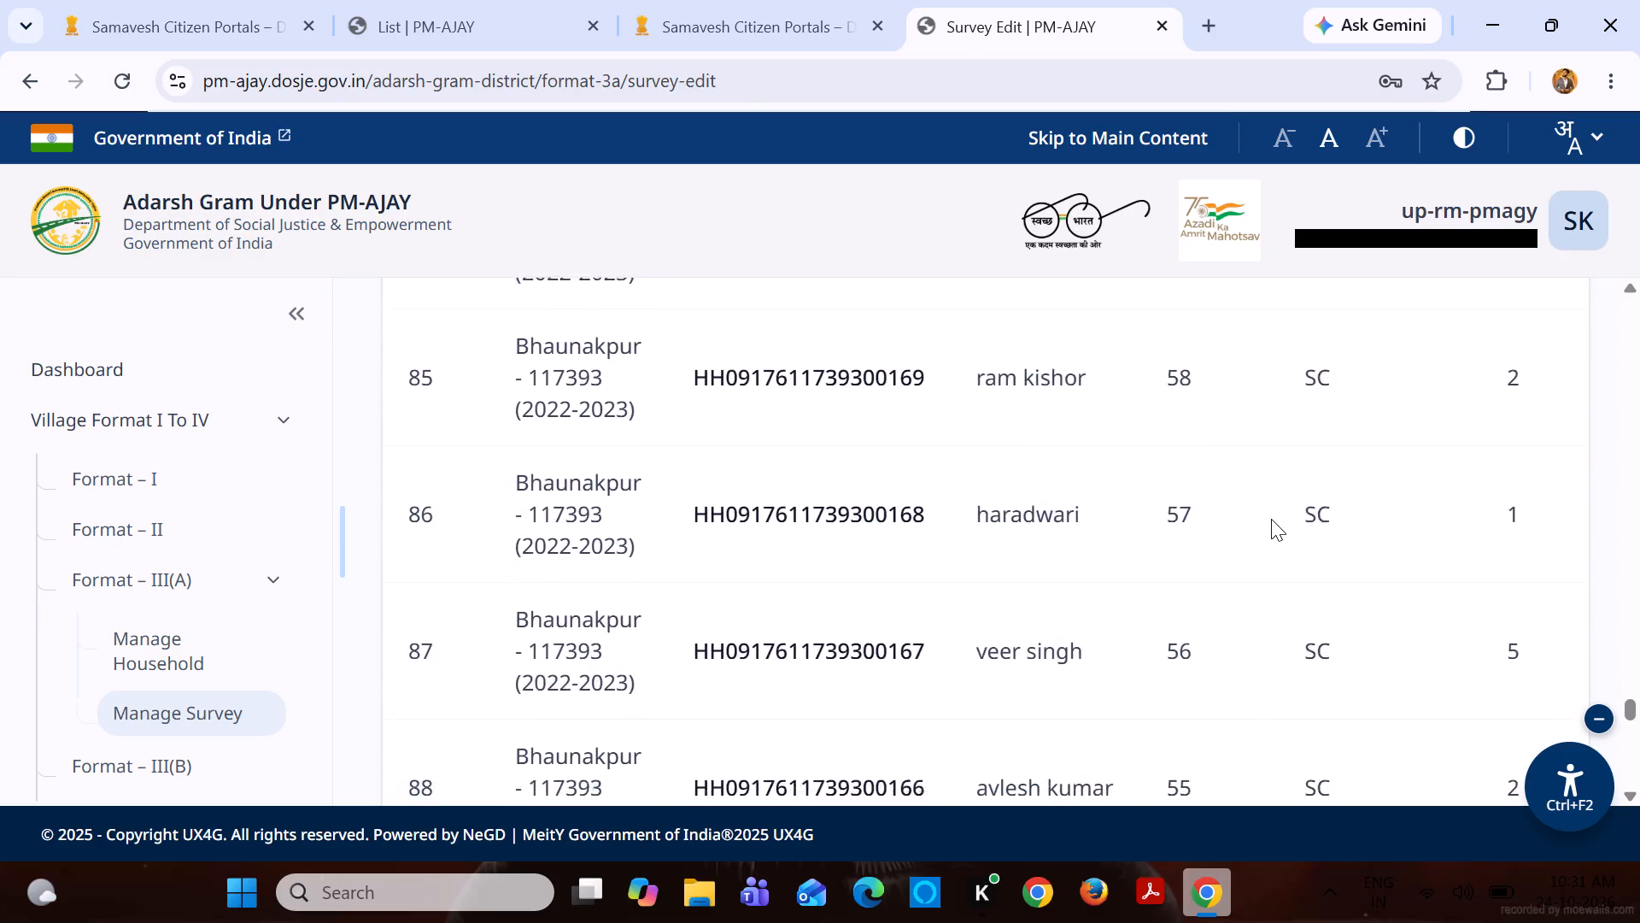
scroll(1271, 519, "down", 10)
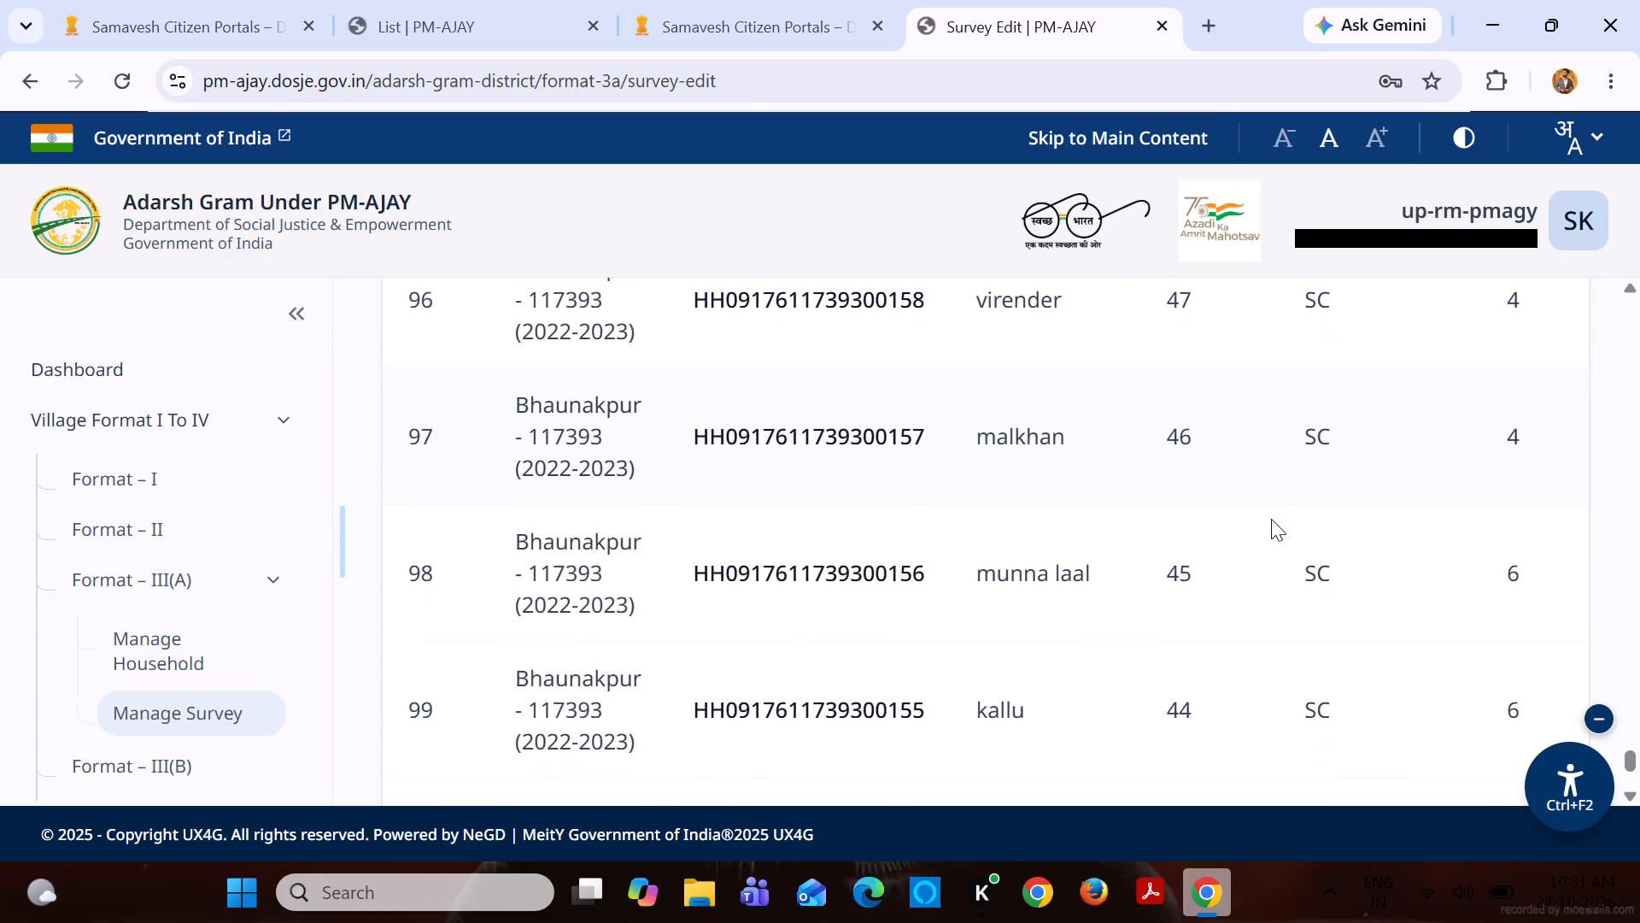
scroll(1271, 519, "down", 5)
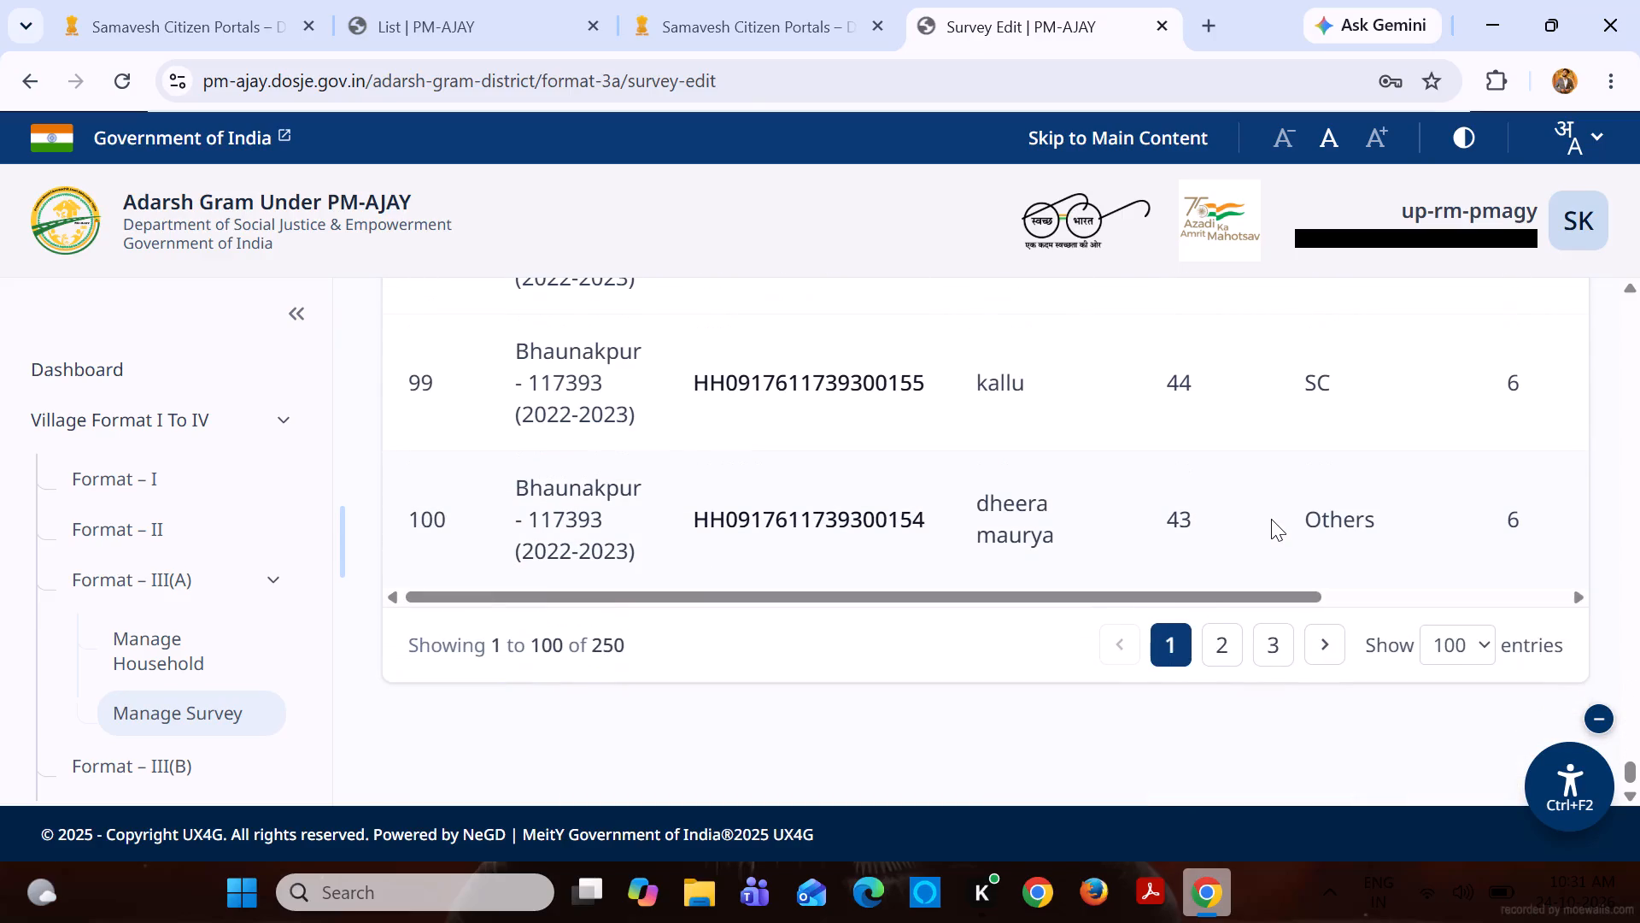
scroll(1271, 519, "left", 8)
left_click(1548, 513)
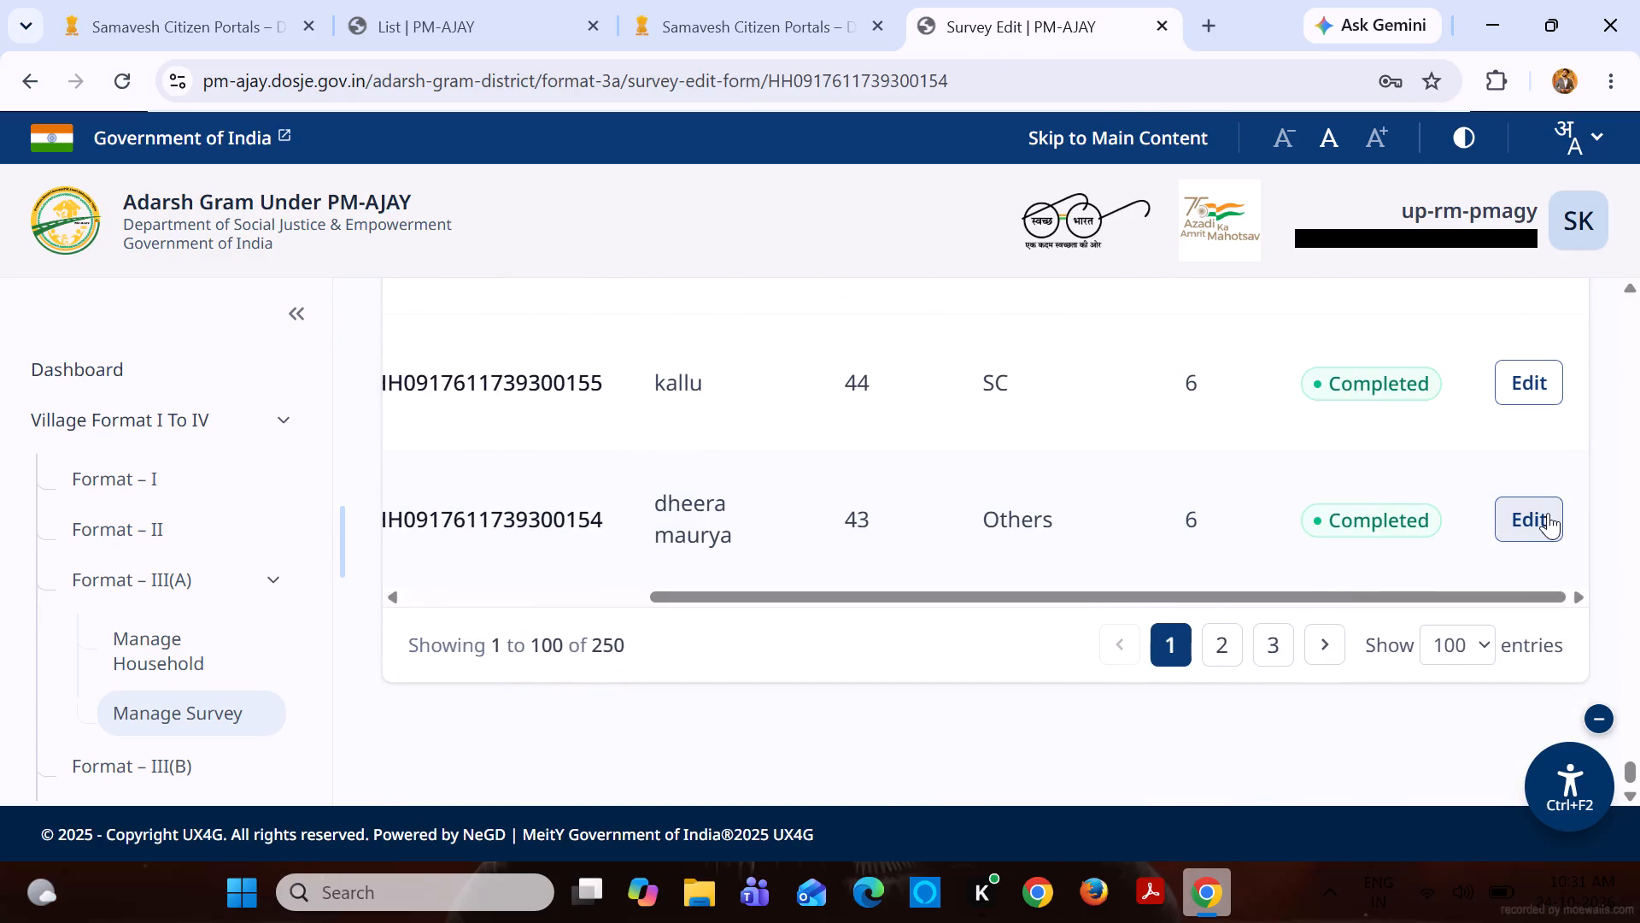
Load domain 5 – Rural Roads and Housing for this household, set the Kachcha/unsafe house answer to No and save.
scroll(1308, 591, "down", 9)
left_click(1151, 576)
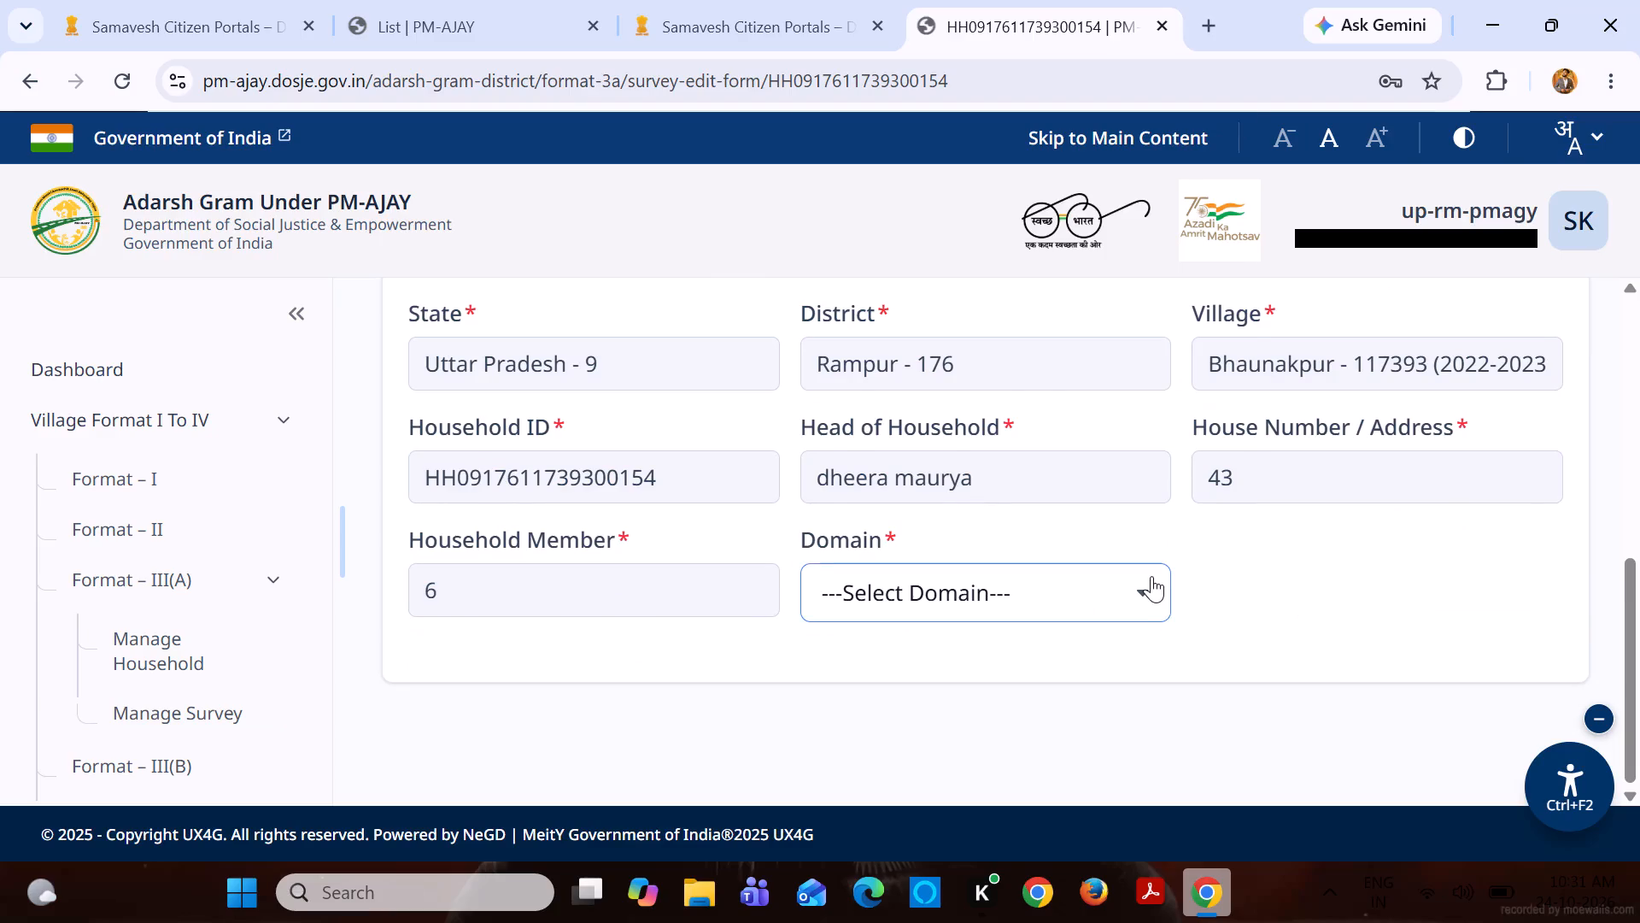
left_click(1028, 456)
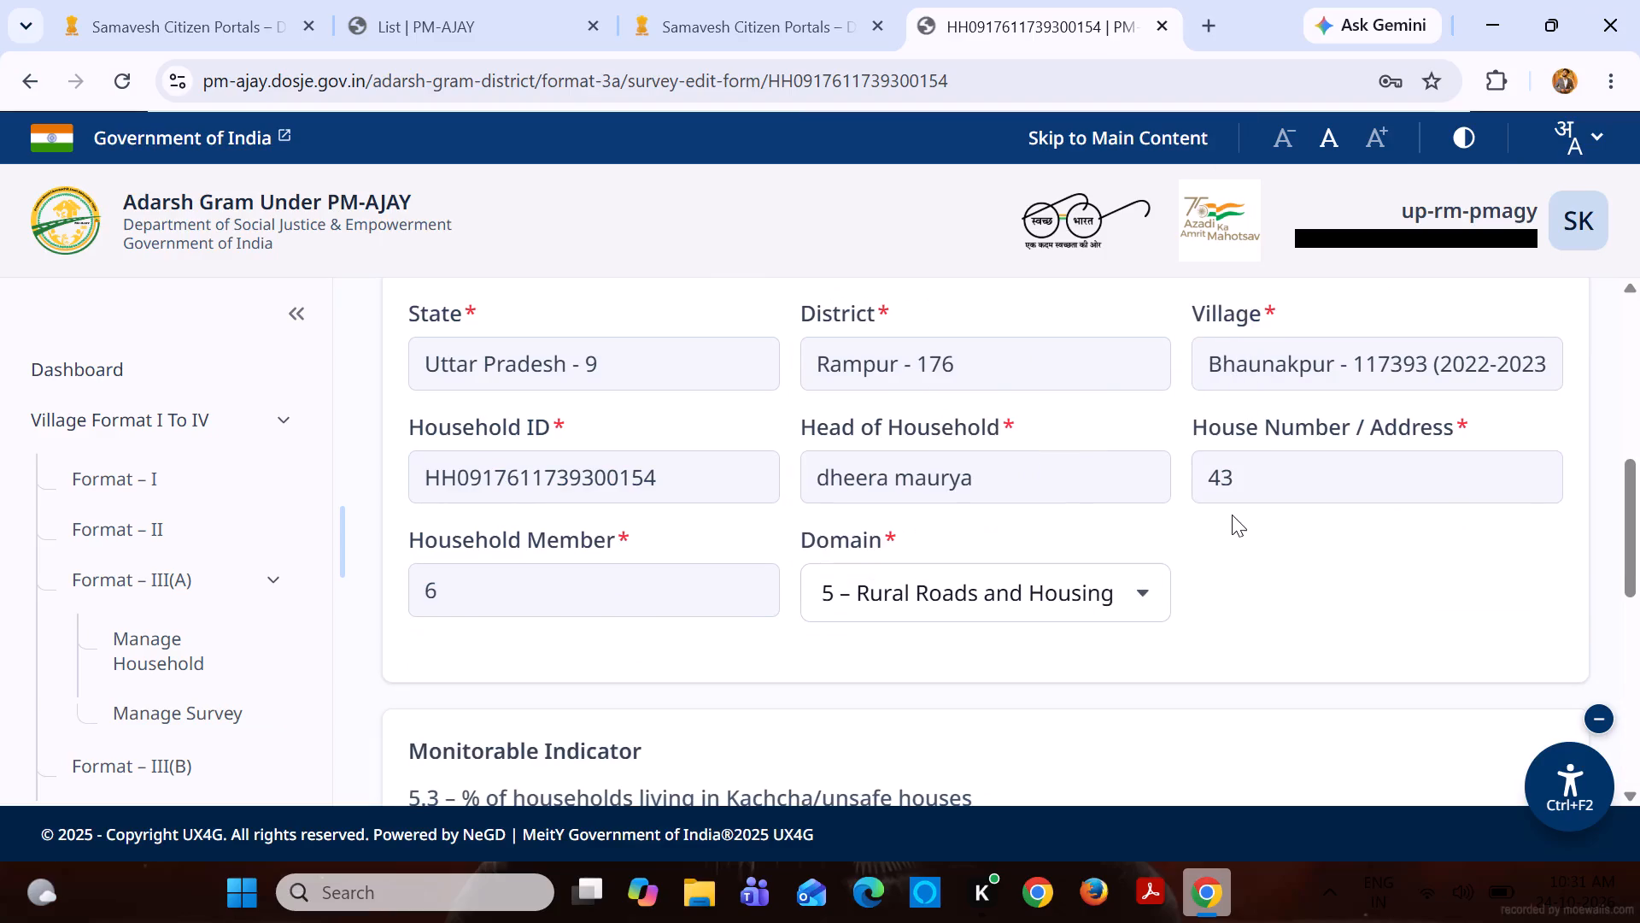
scroll(1232, 514, "down", 3)
left_click_drag(1429, 529, 1381, 660)
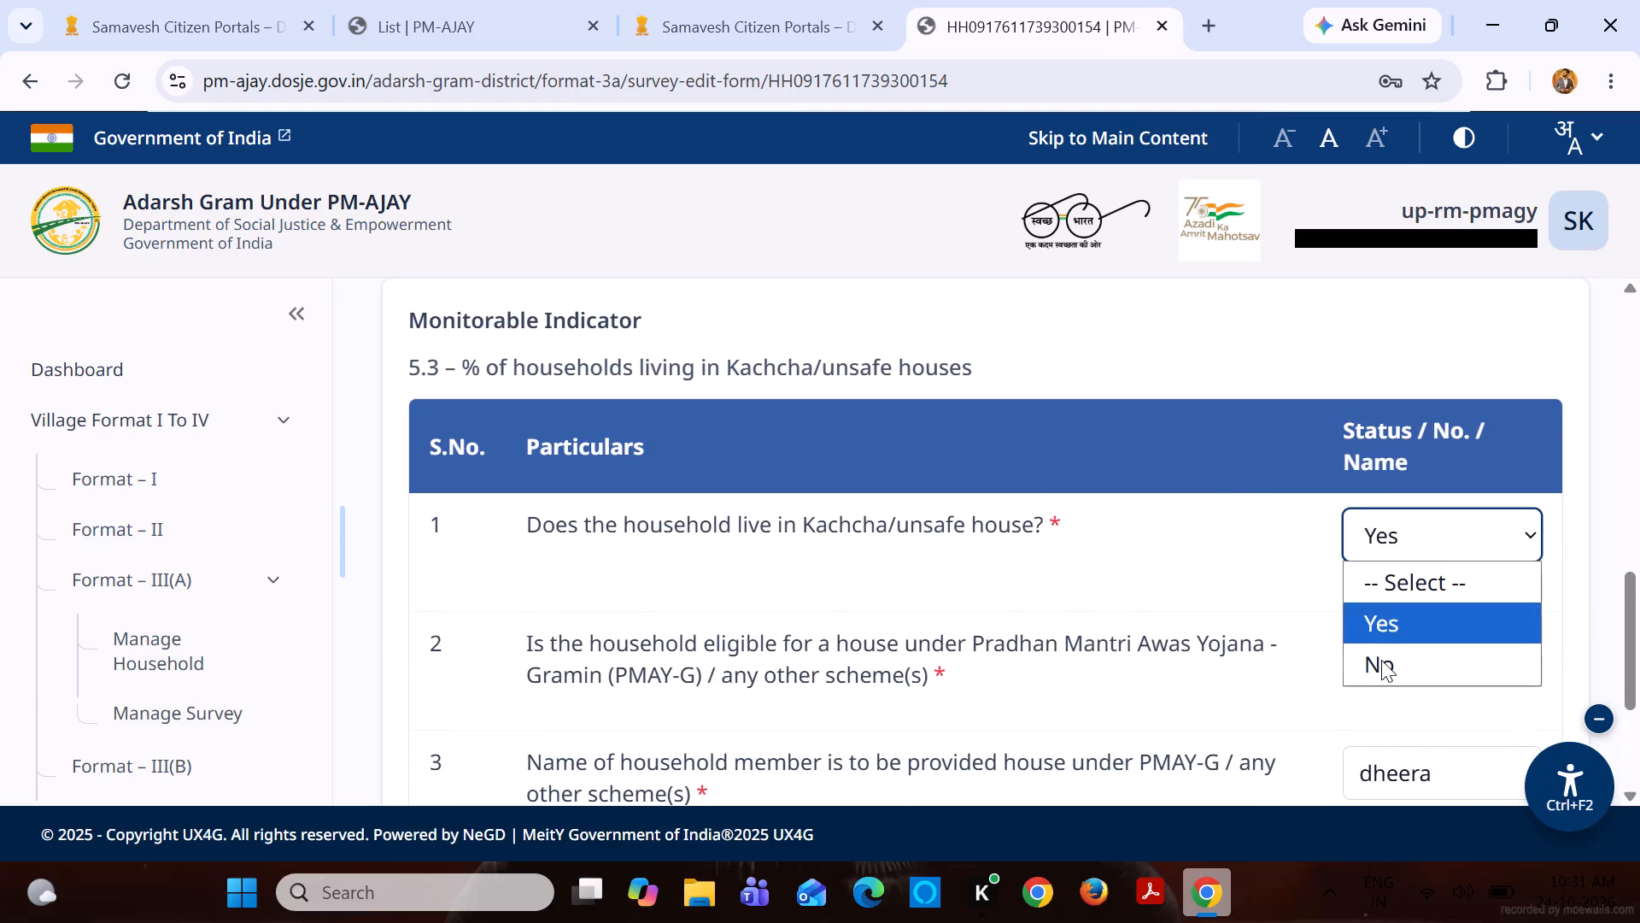
left_click(1381, 660)
scroll(1381, 660, "down", 3)
left_click(1548, 610)
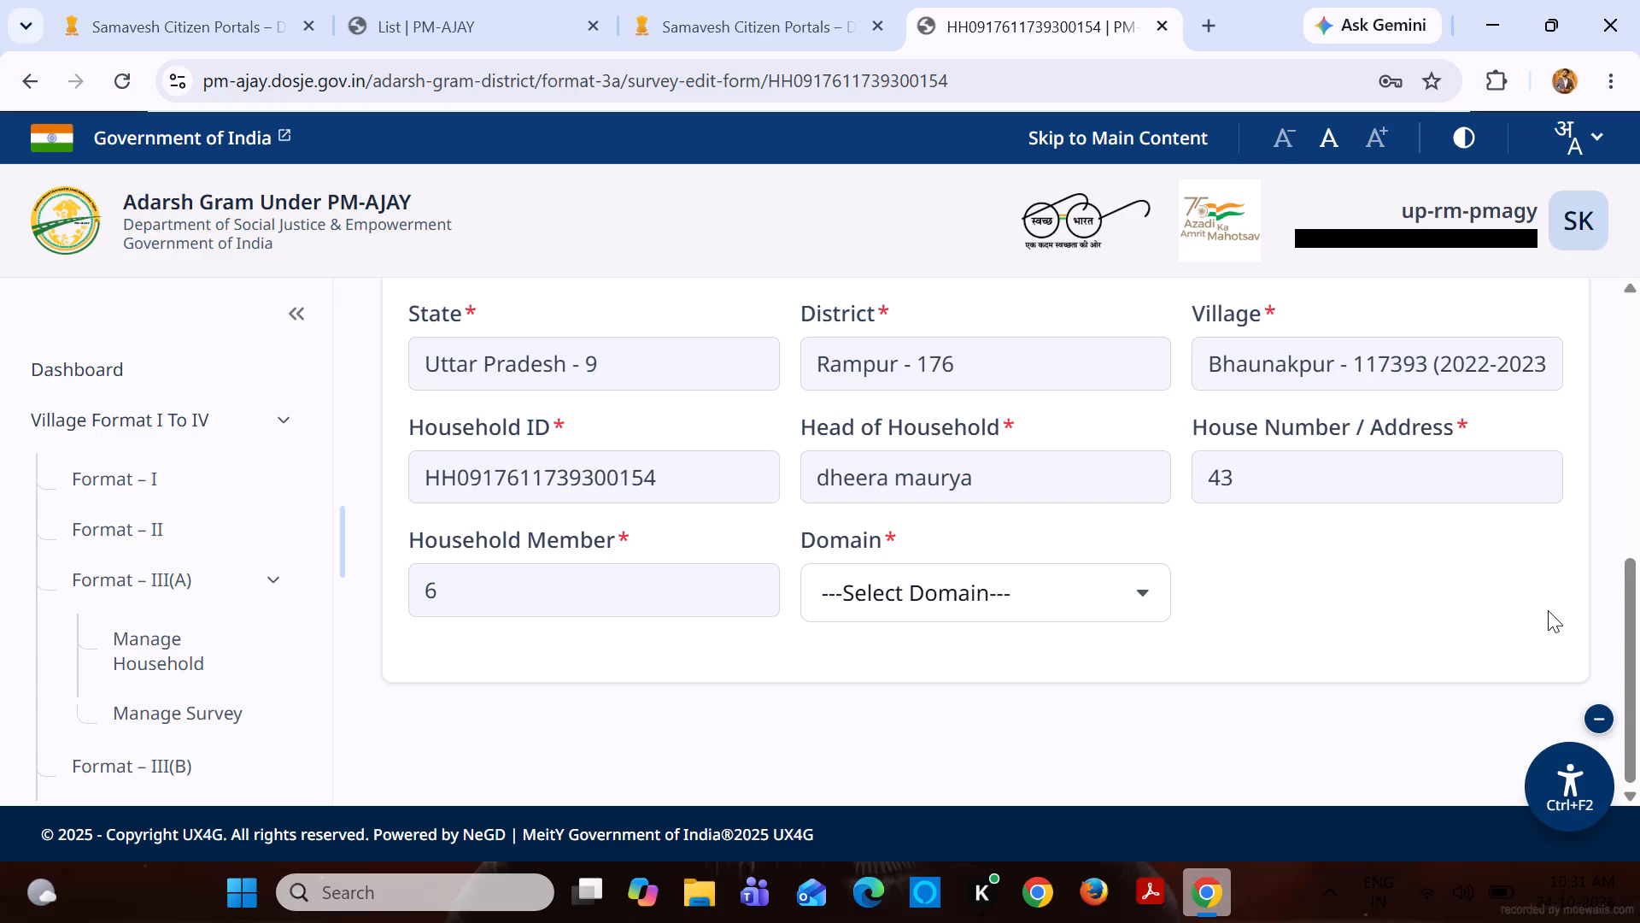
Return to the household list, switch to page 2 and open the survey in row 196 for editing.
scroll(1438, 556, "up", 8)
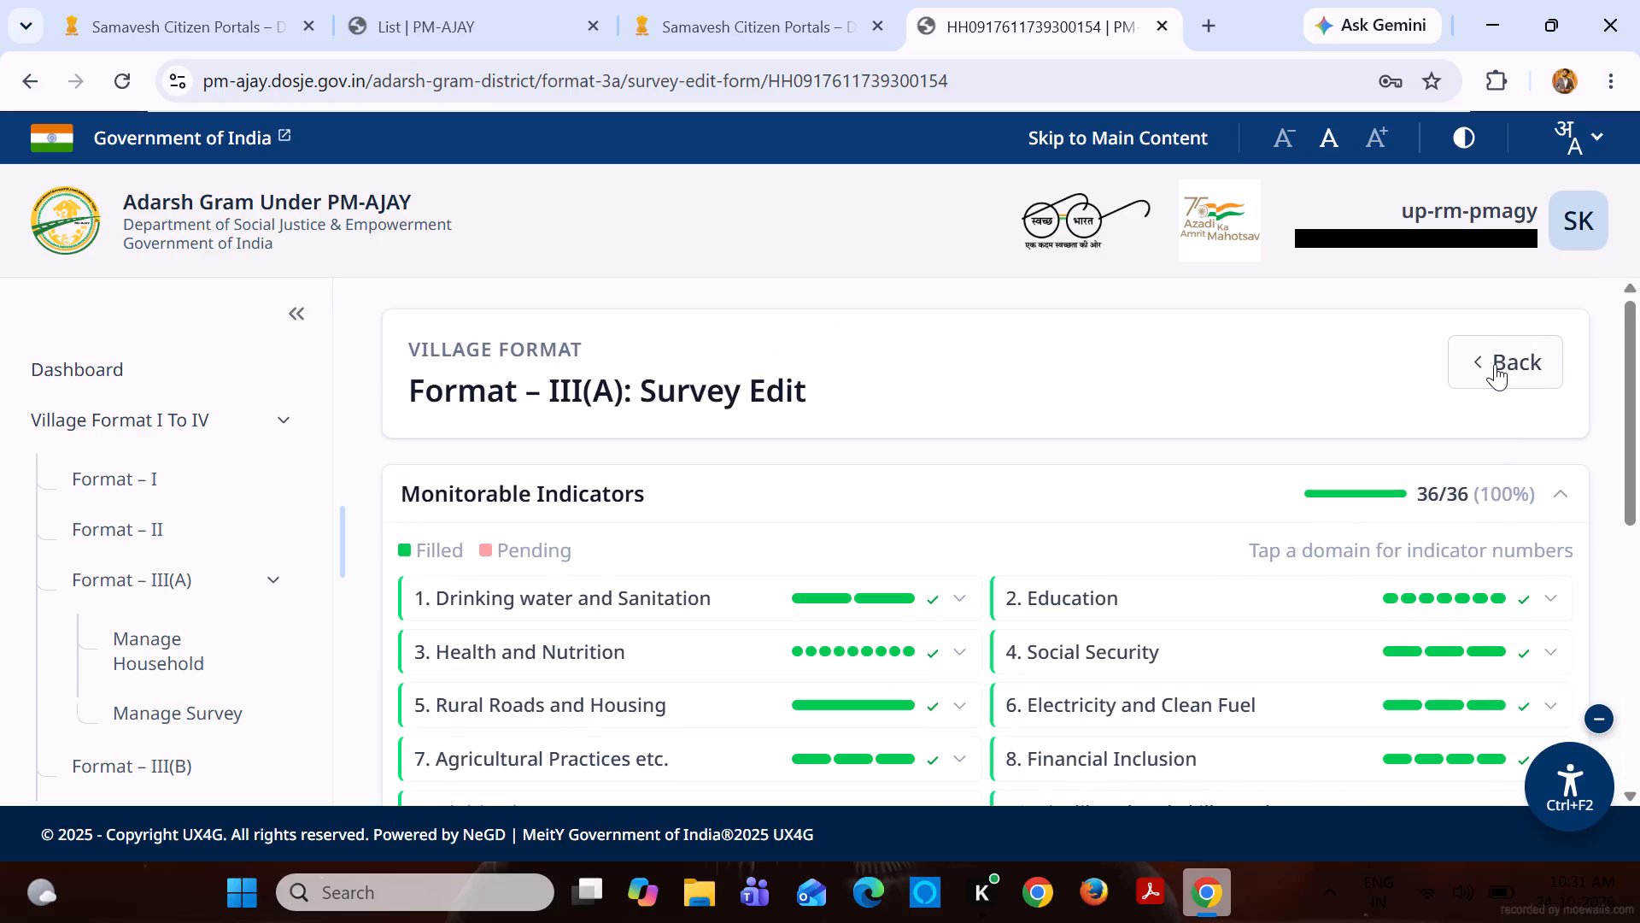
left_click(1495, 364)
scroll(1425, 451, "down", 15)
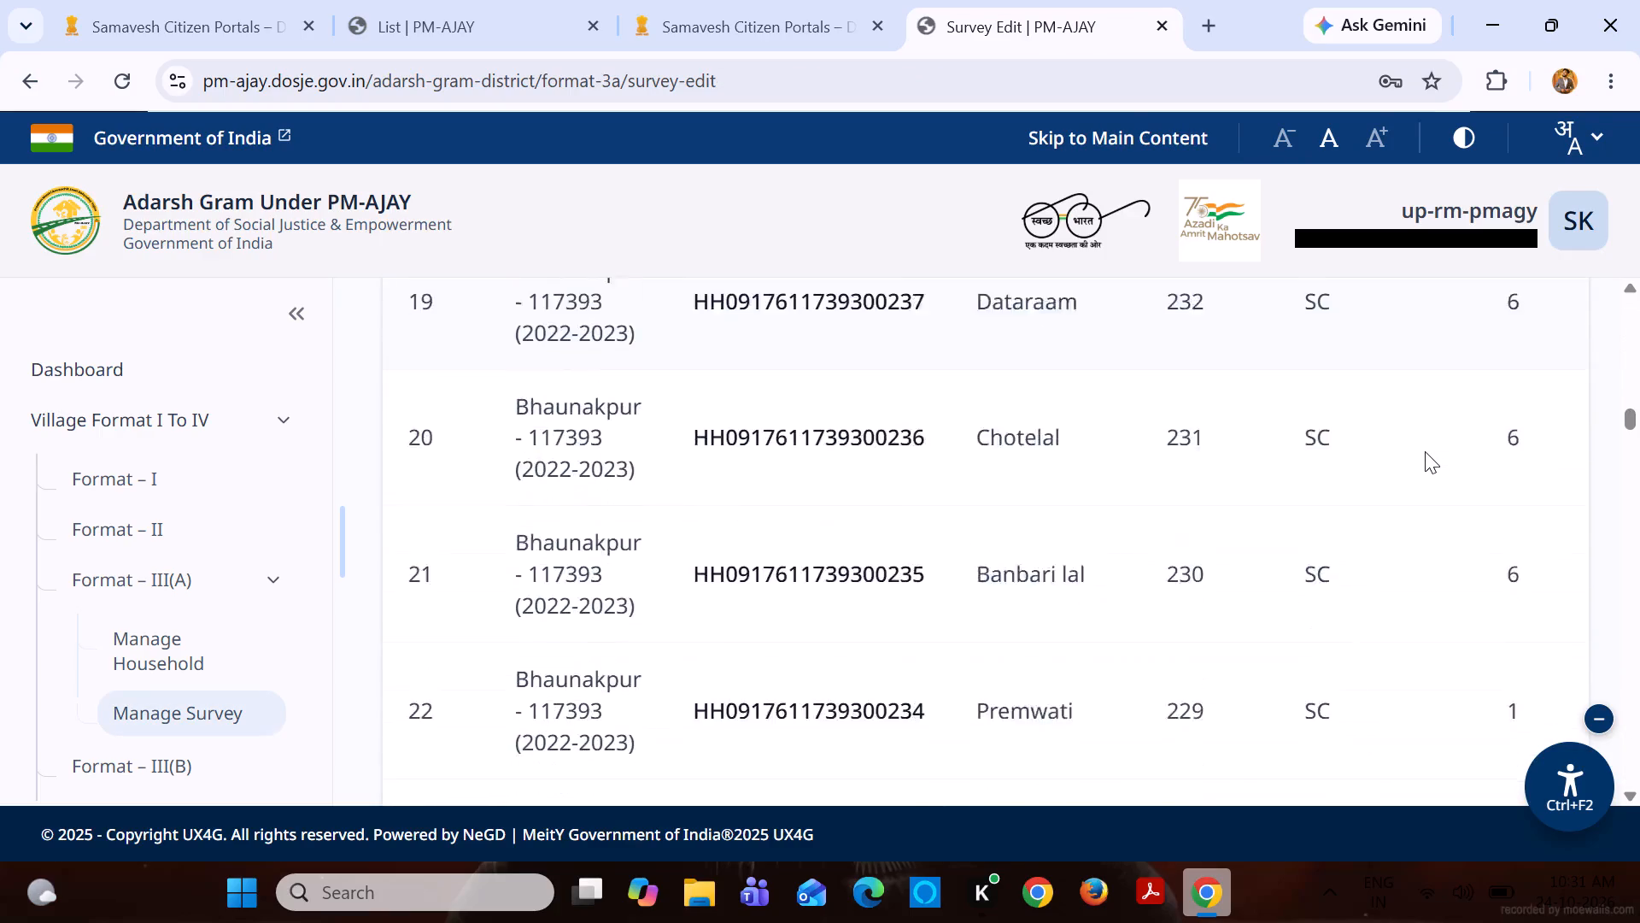
scroll(1425, 451, "down", 14)
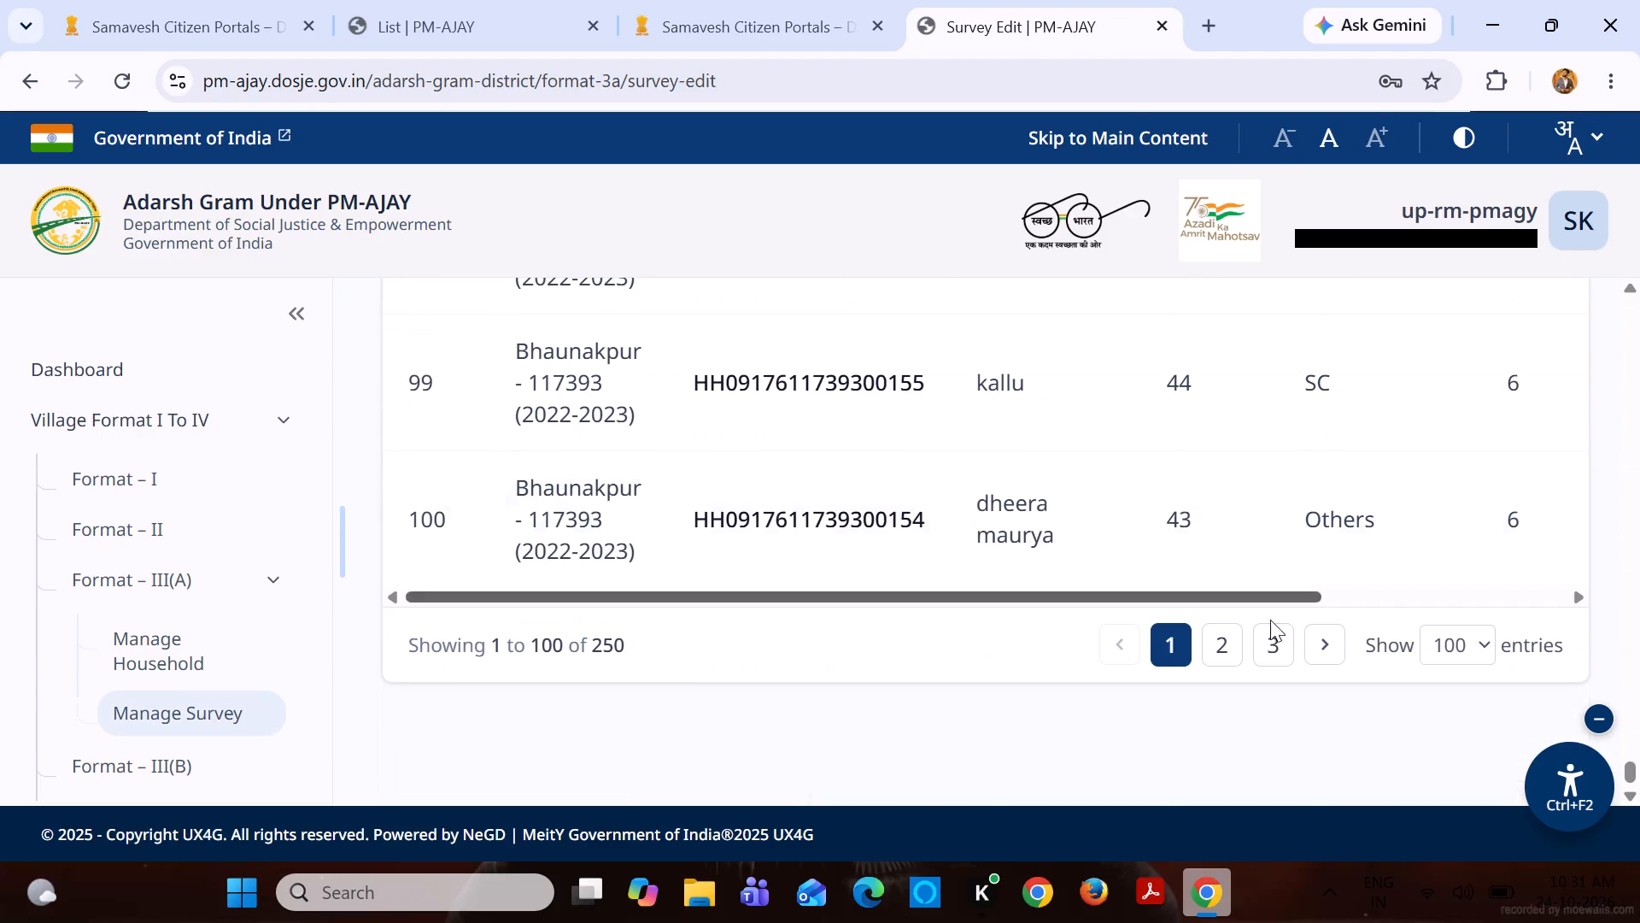
left_click(1220, 650)
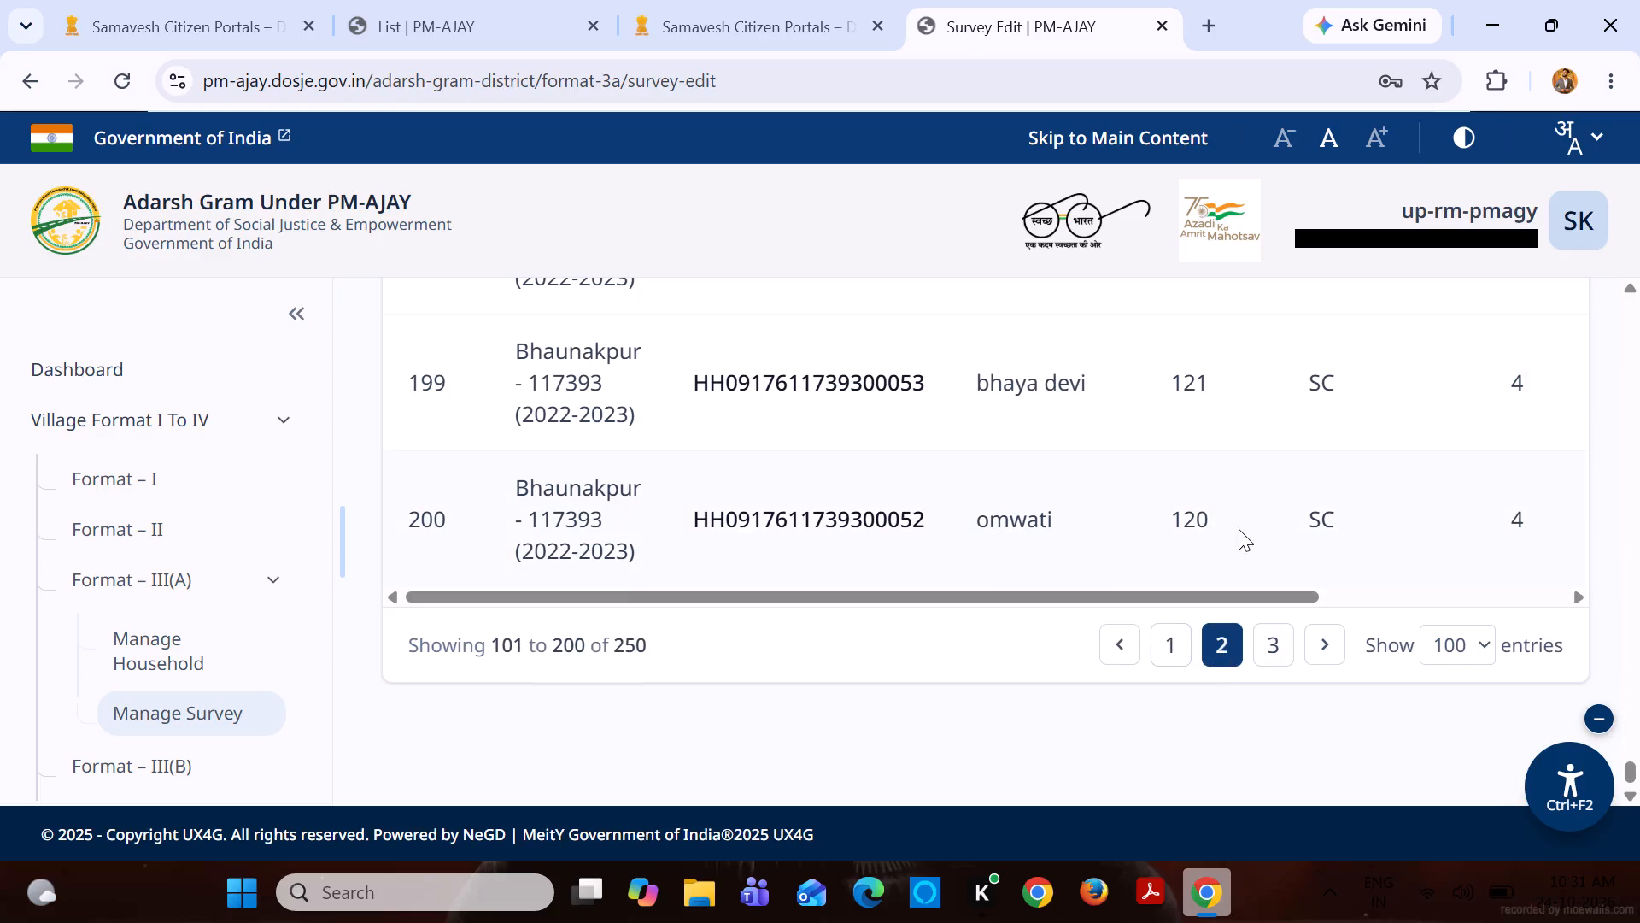
scroll(1265, 432, "up", 4)
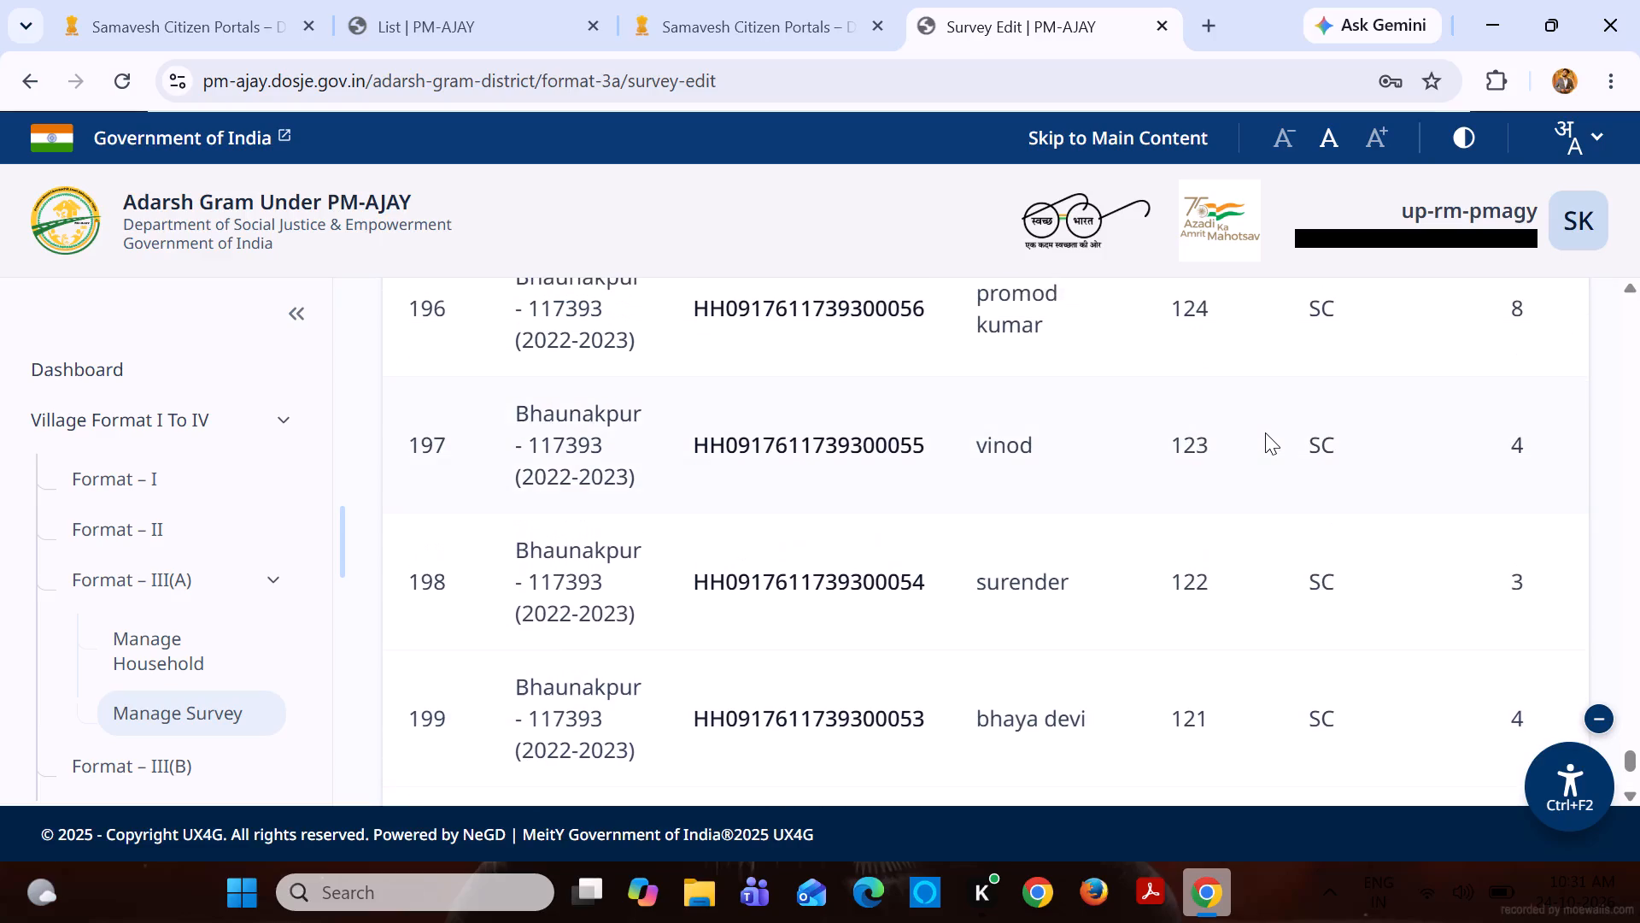
scroll(1265, 432, "up", 1)
left_click(1527, 433)
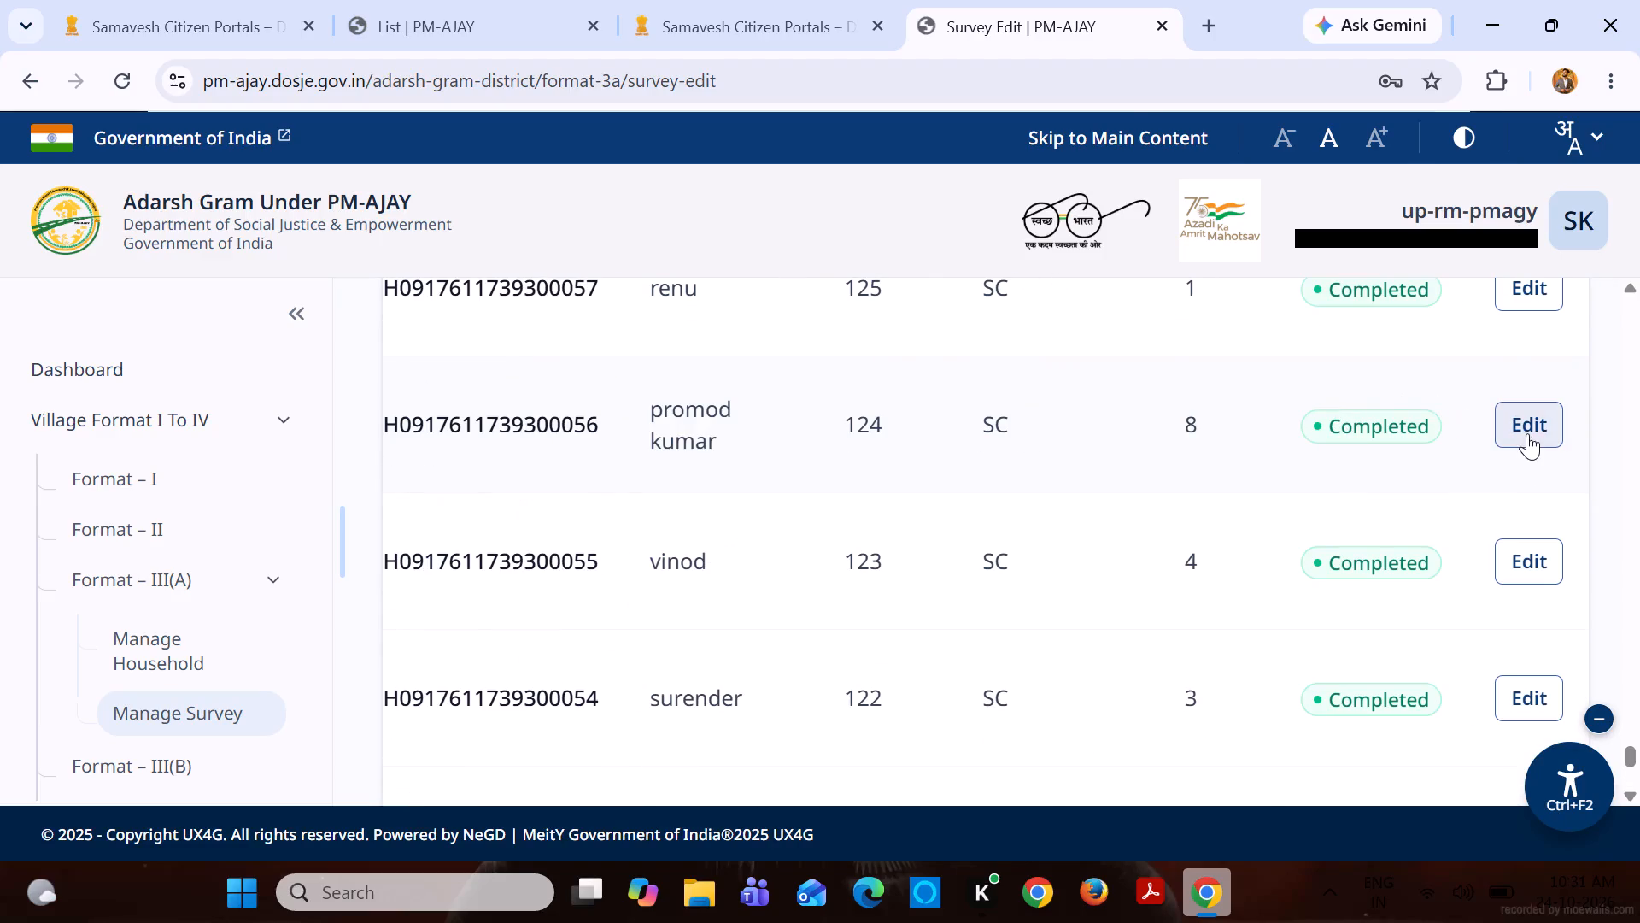
Set this household's Kachcha/unsafe house answer to No in domain 5 – Rural Roads and Housing and save it.
scroll(1195, 556, "down", 3)
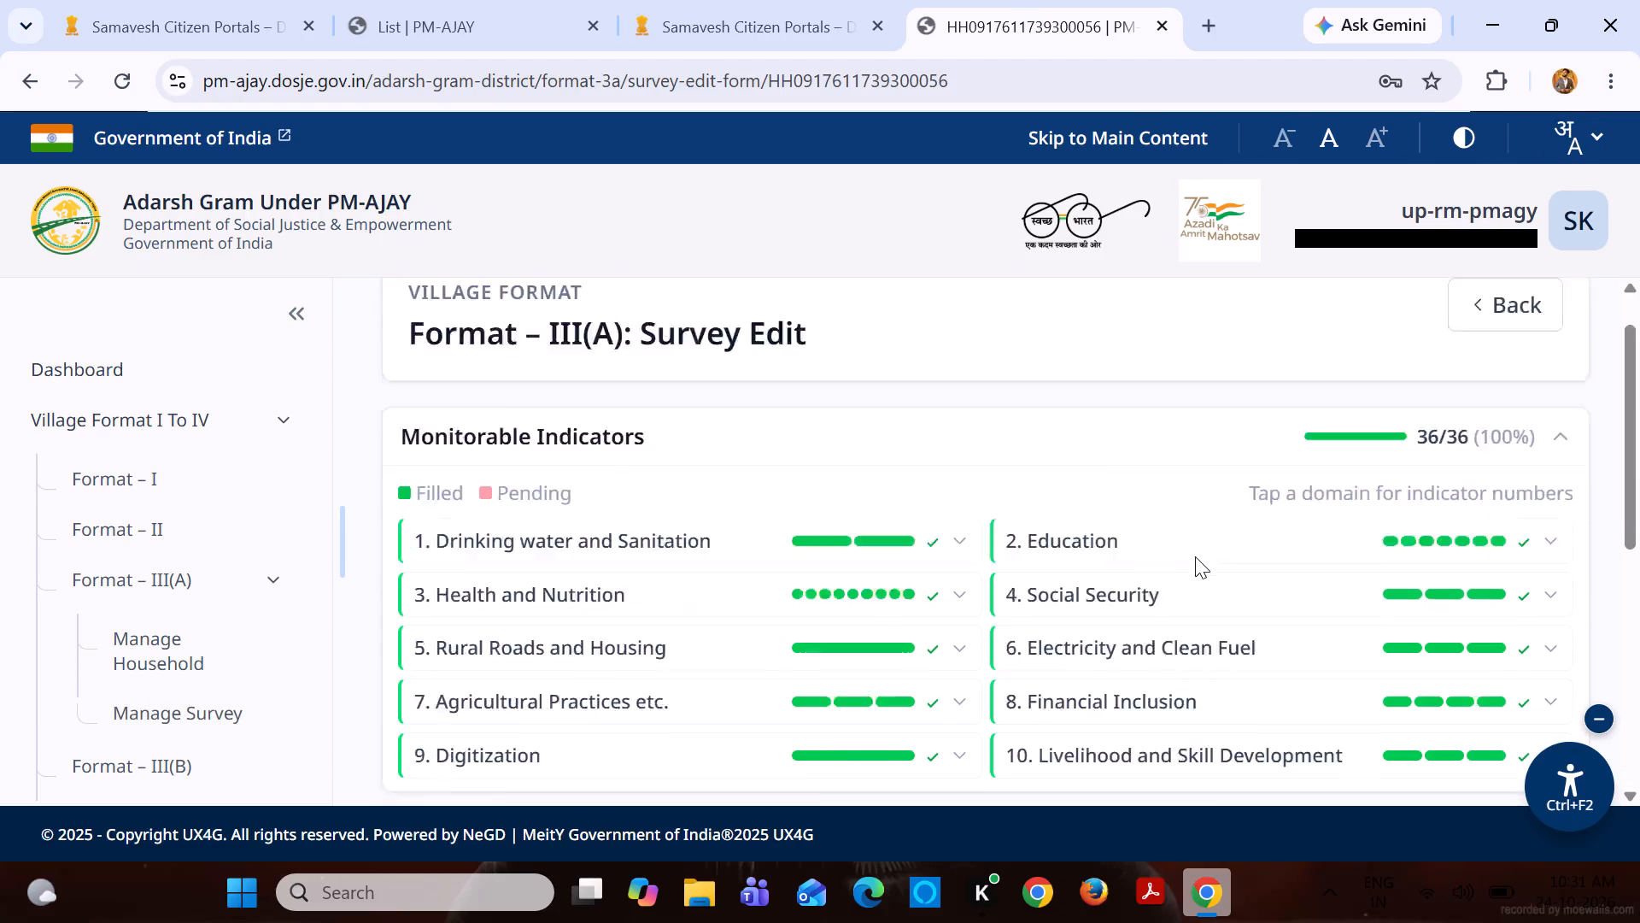
scroll(1195, 556, "down", 4)
left_click(1083, 593)
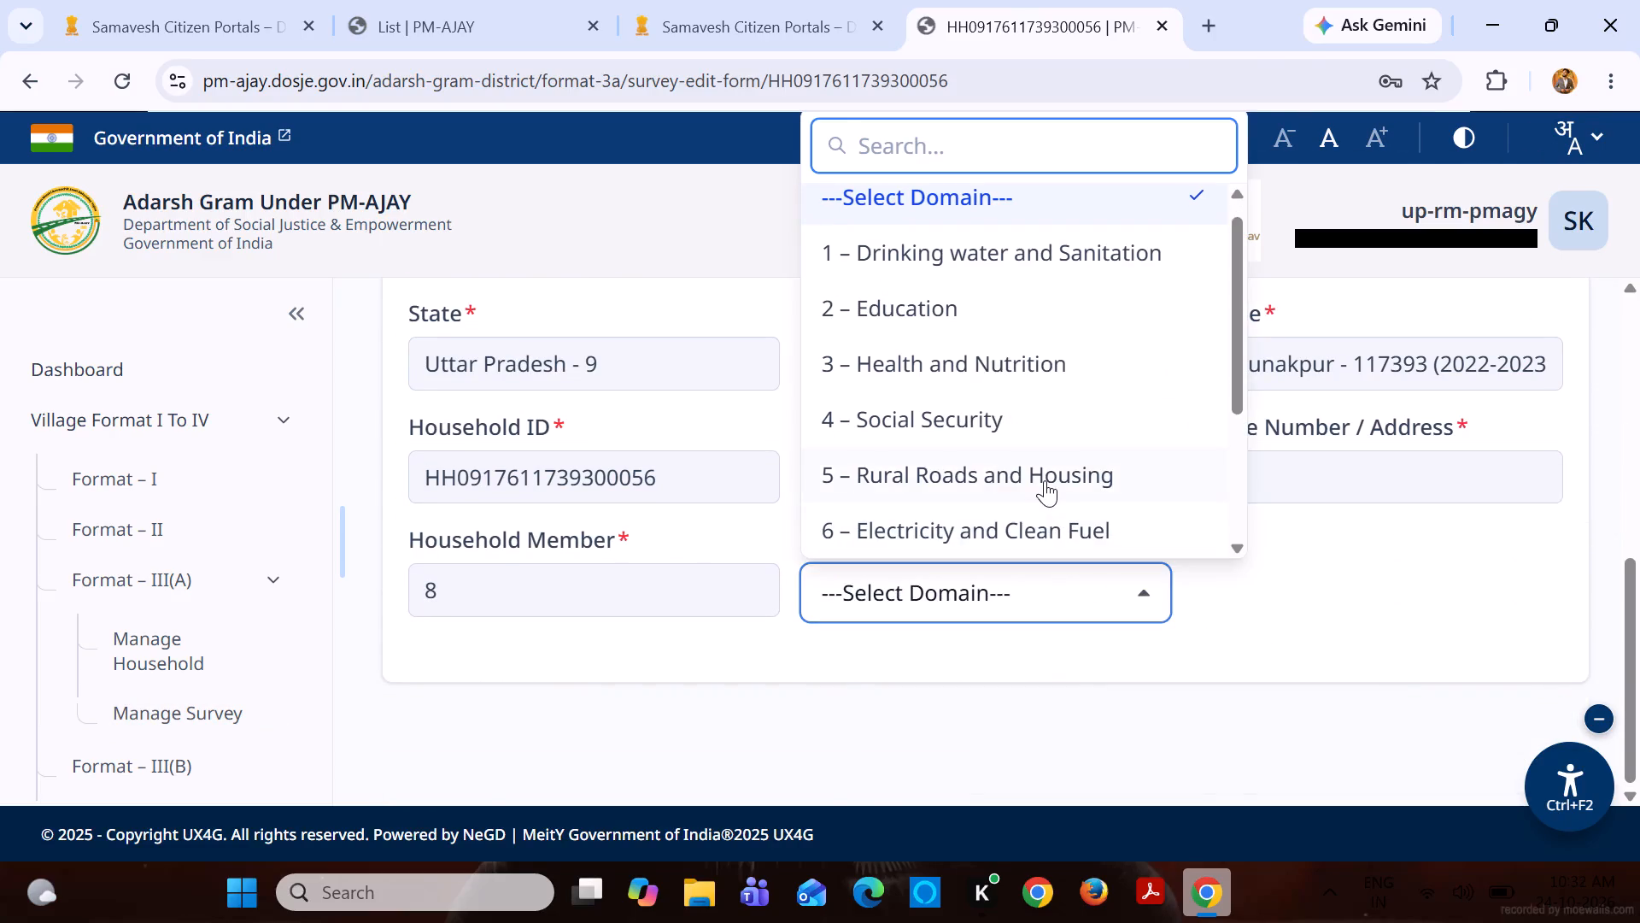
left_click(1045, 480)
scroll(1227, 571, "down", 3)
left_click_drag(1460, 614, 1394, 743)
left_click(1394, 743)
scroll(1394, 743, "down", 7)
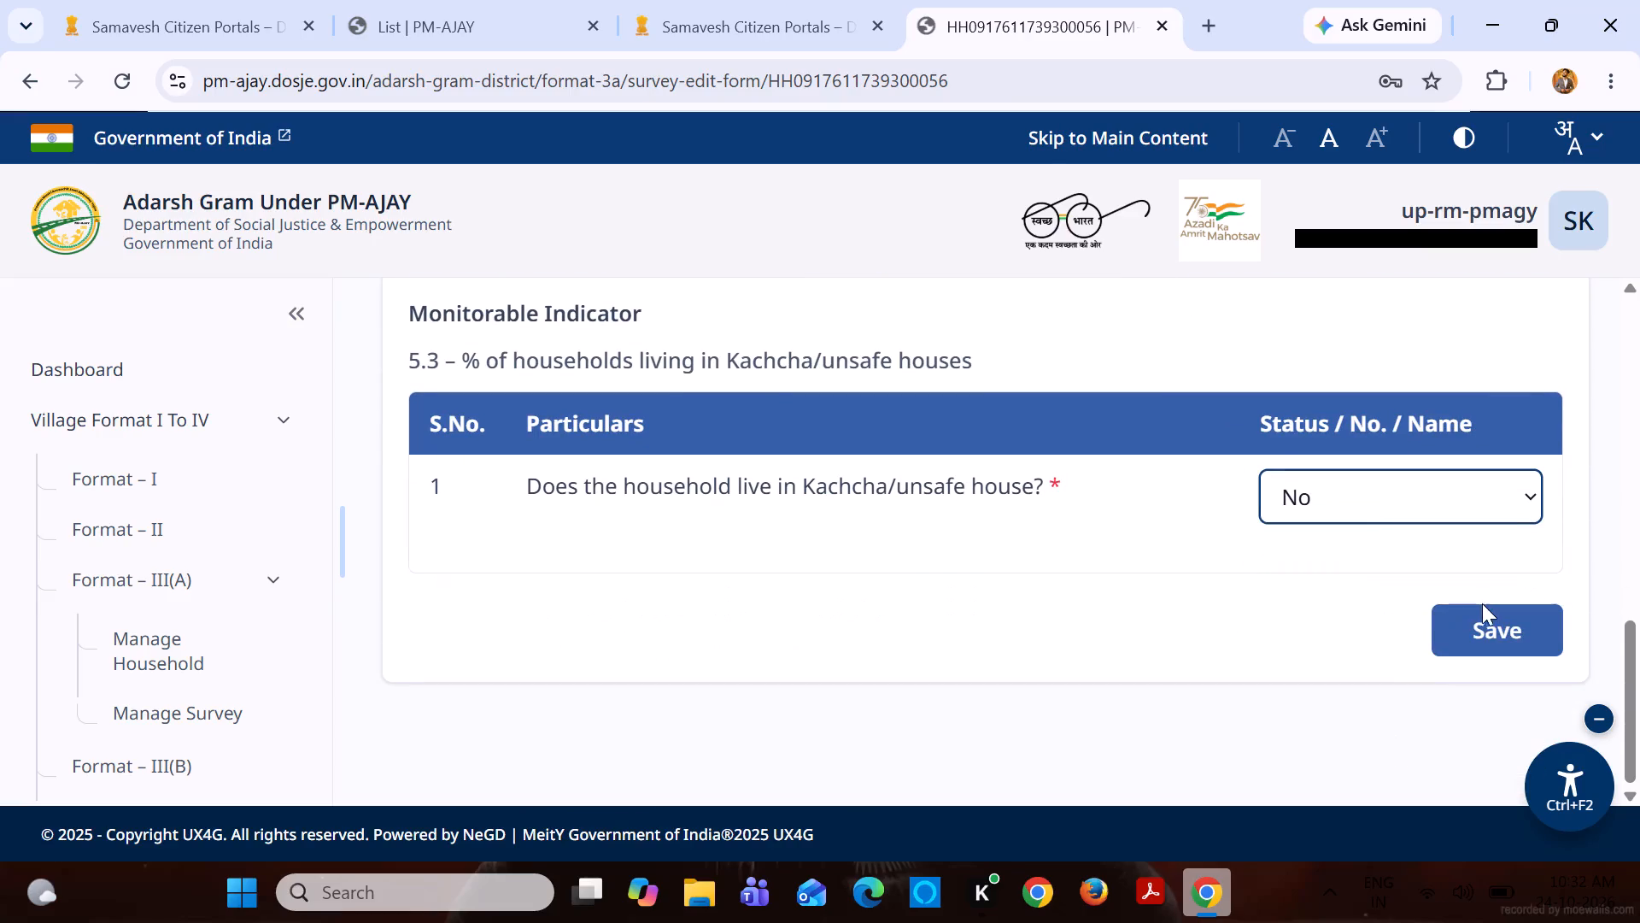
left_click(1483, 627)
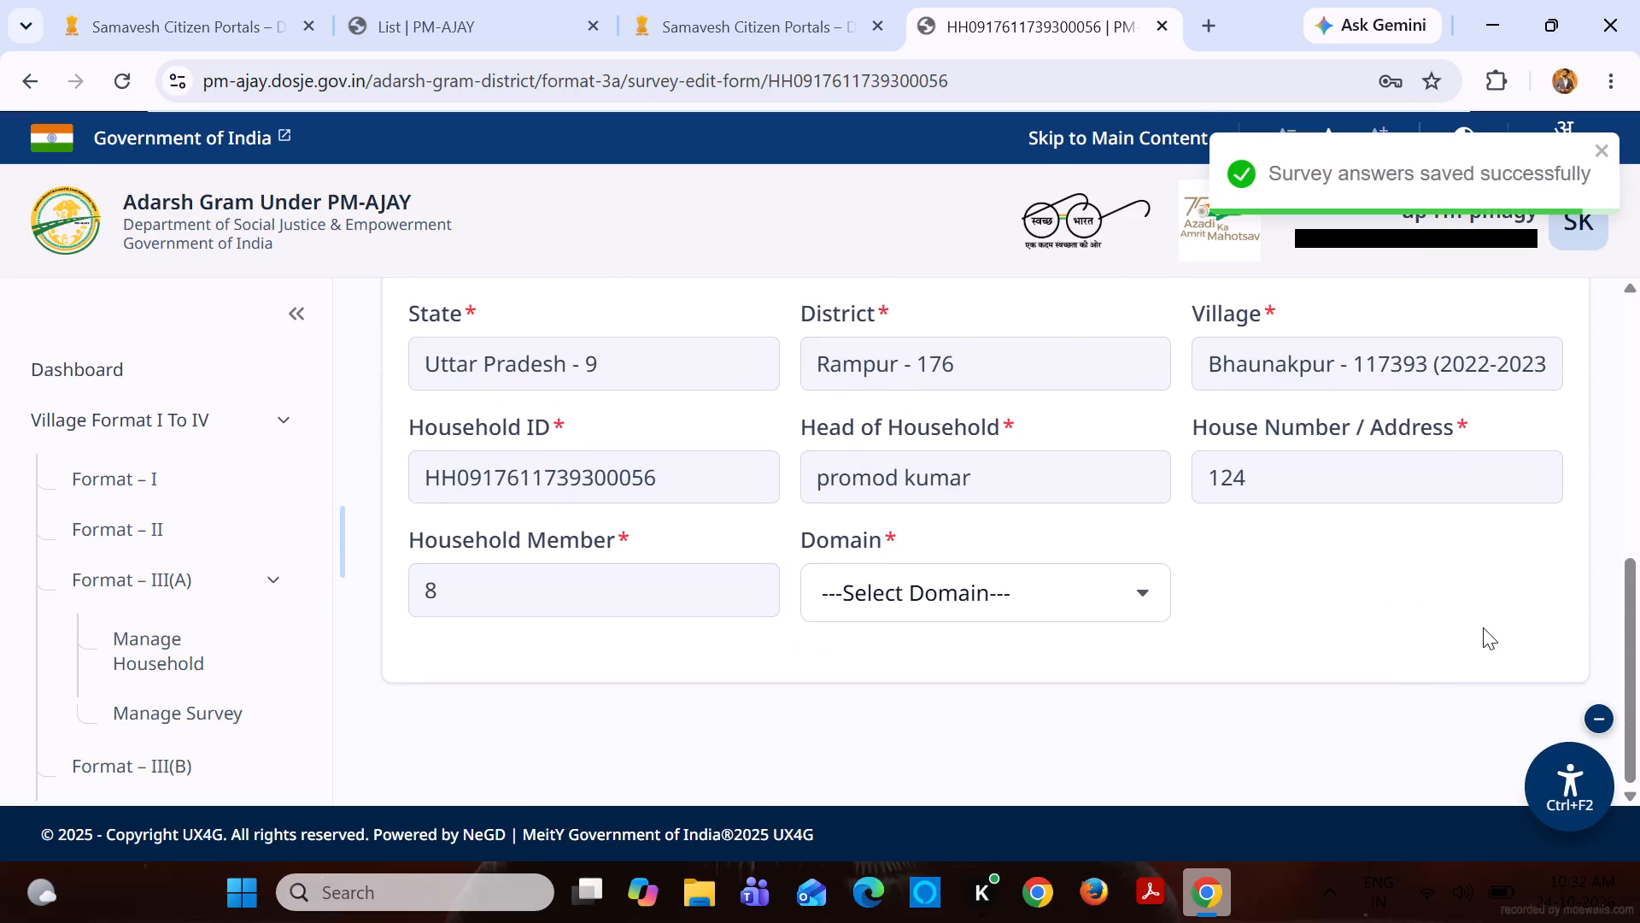
Return to the Manage Survey household list, switch to page 2 and open the survey in row 159 for editing.
scroll(1315, 523, "up", 7)
left_click(1526, 346)
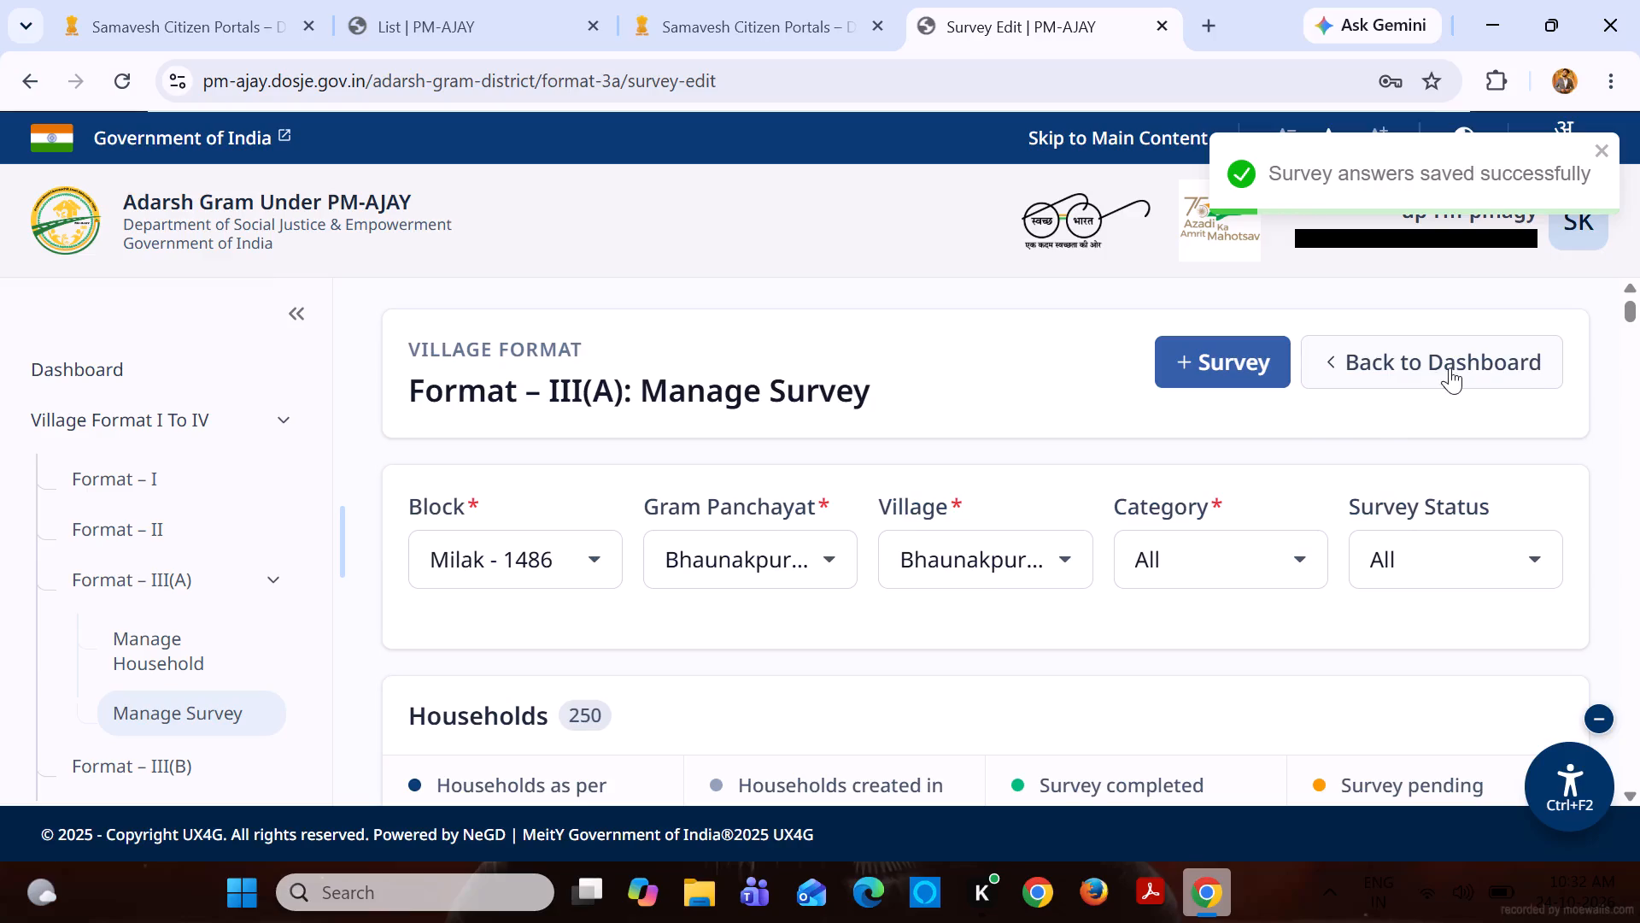
scroll(1259, 622, "down", 14)
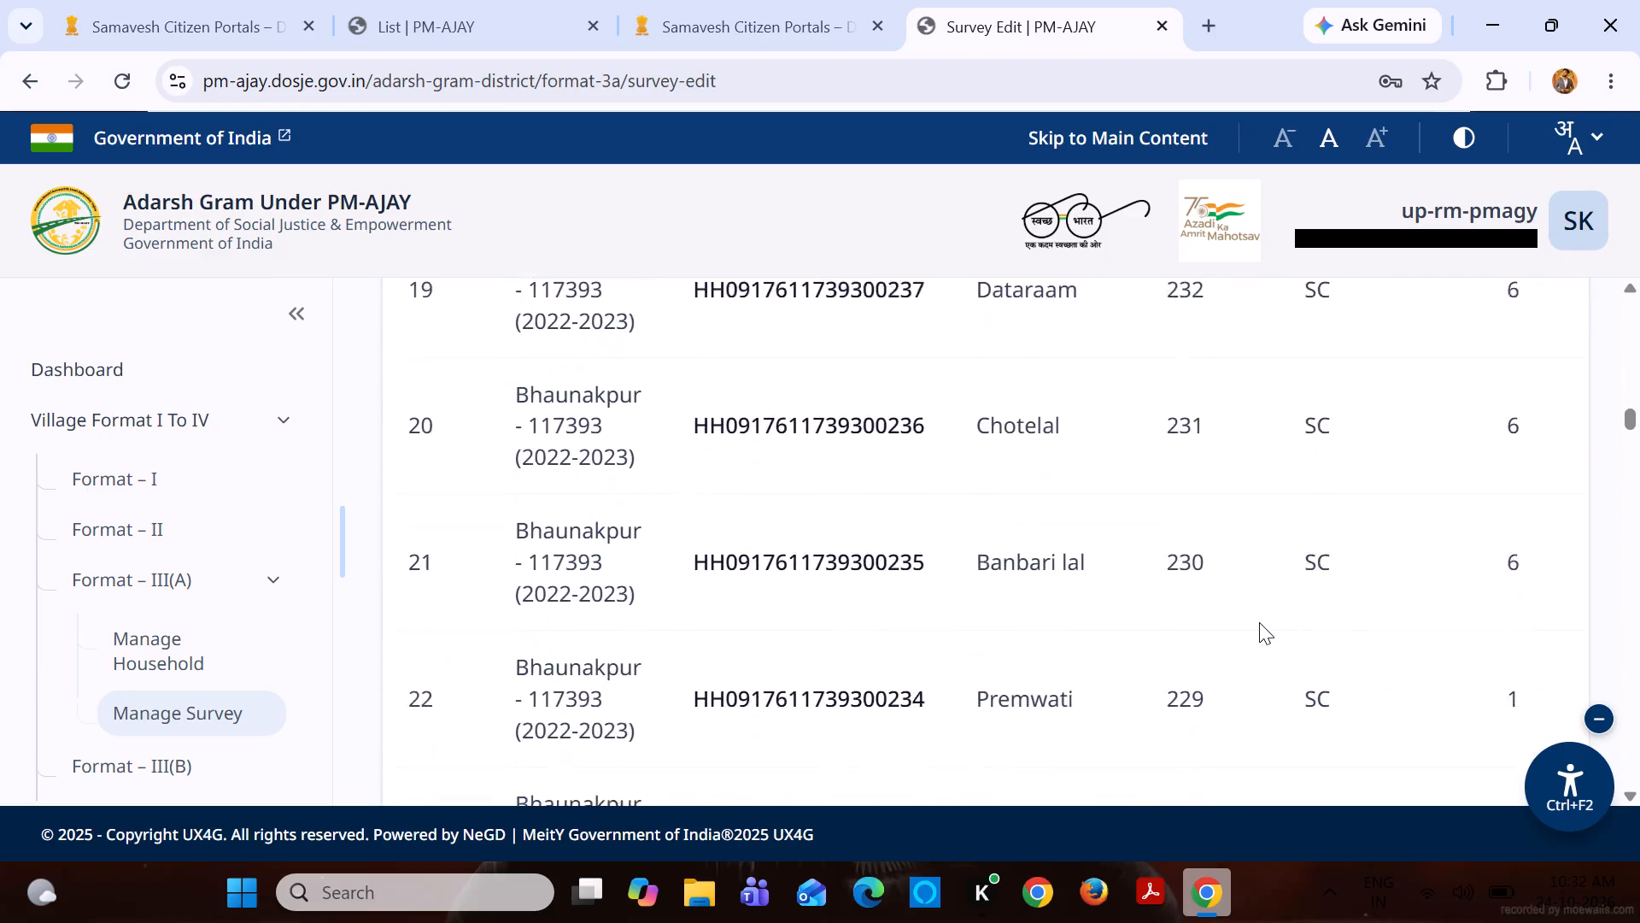
scroll(1259, 622, "down", 16)
scroll(1259, 622, "down", 8)
left_click(1211, 663)
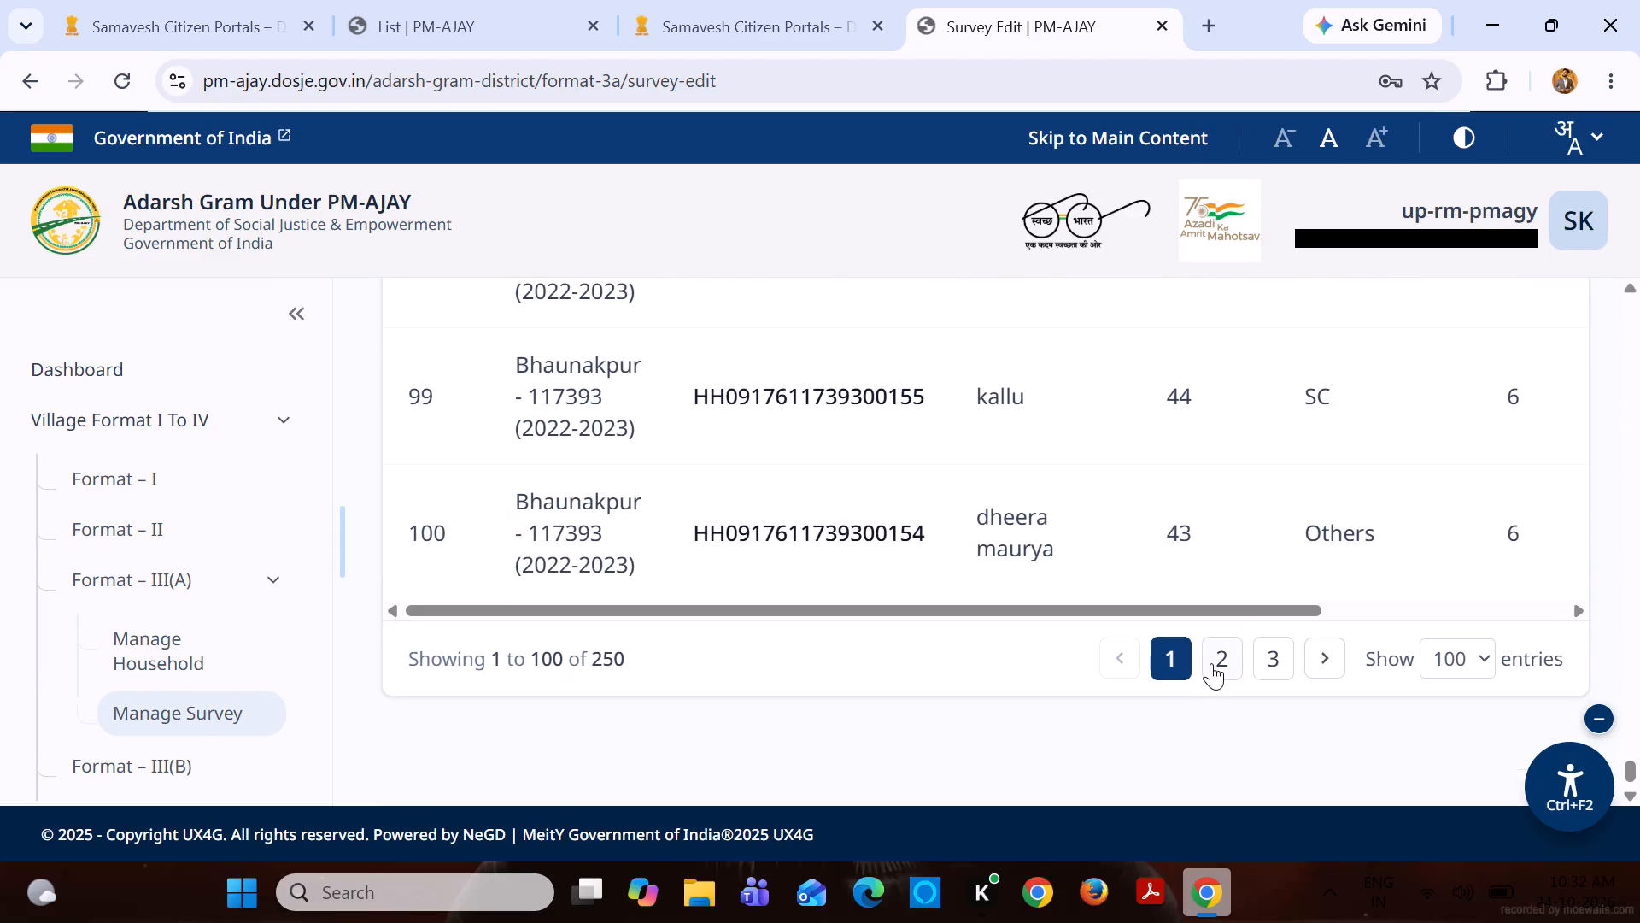
scroll(1286, 497, "up", 13)
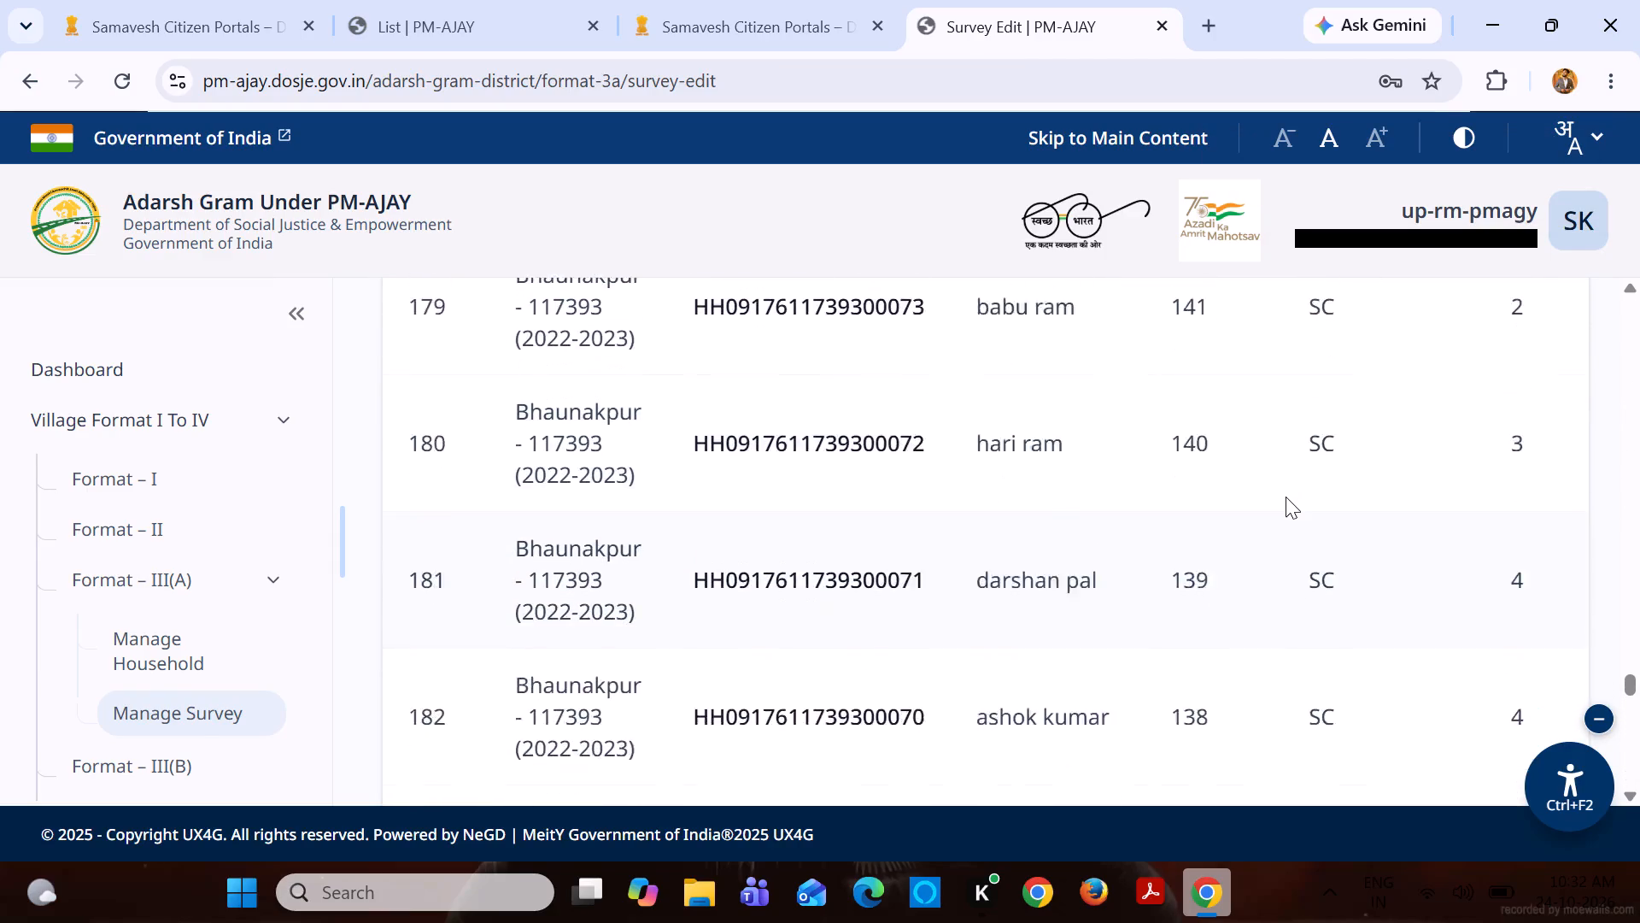
scroll(1286, 497, "up", 12)
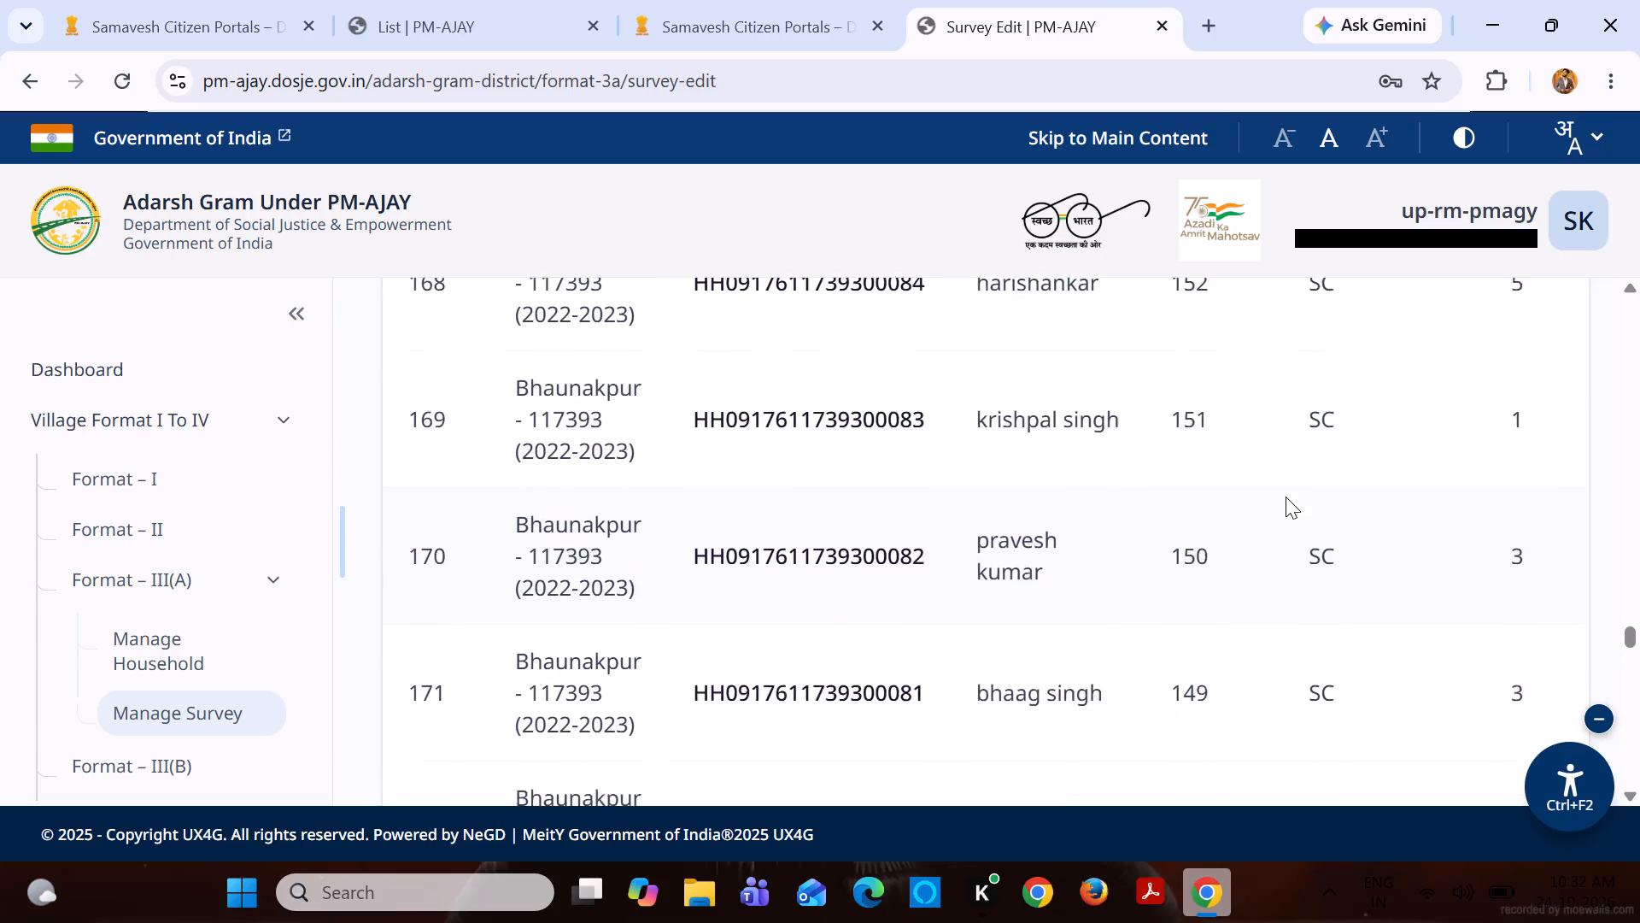
scroll(1286, 497, "up", 11)
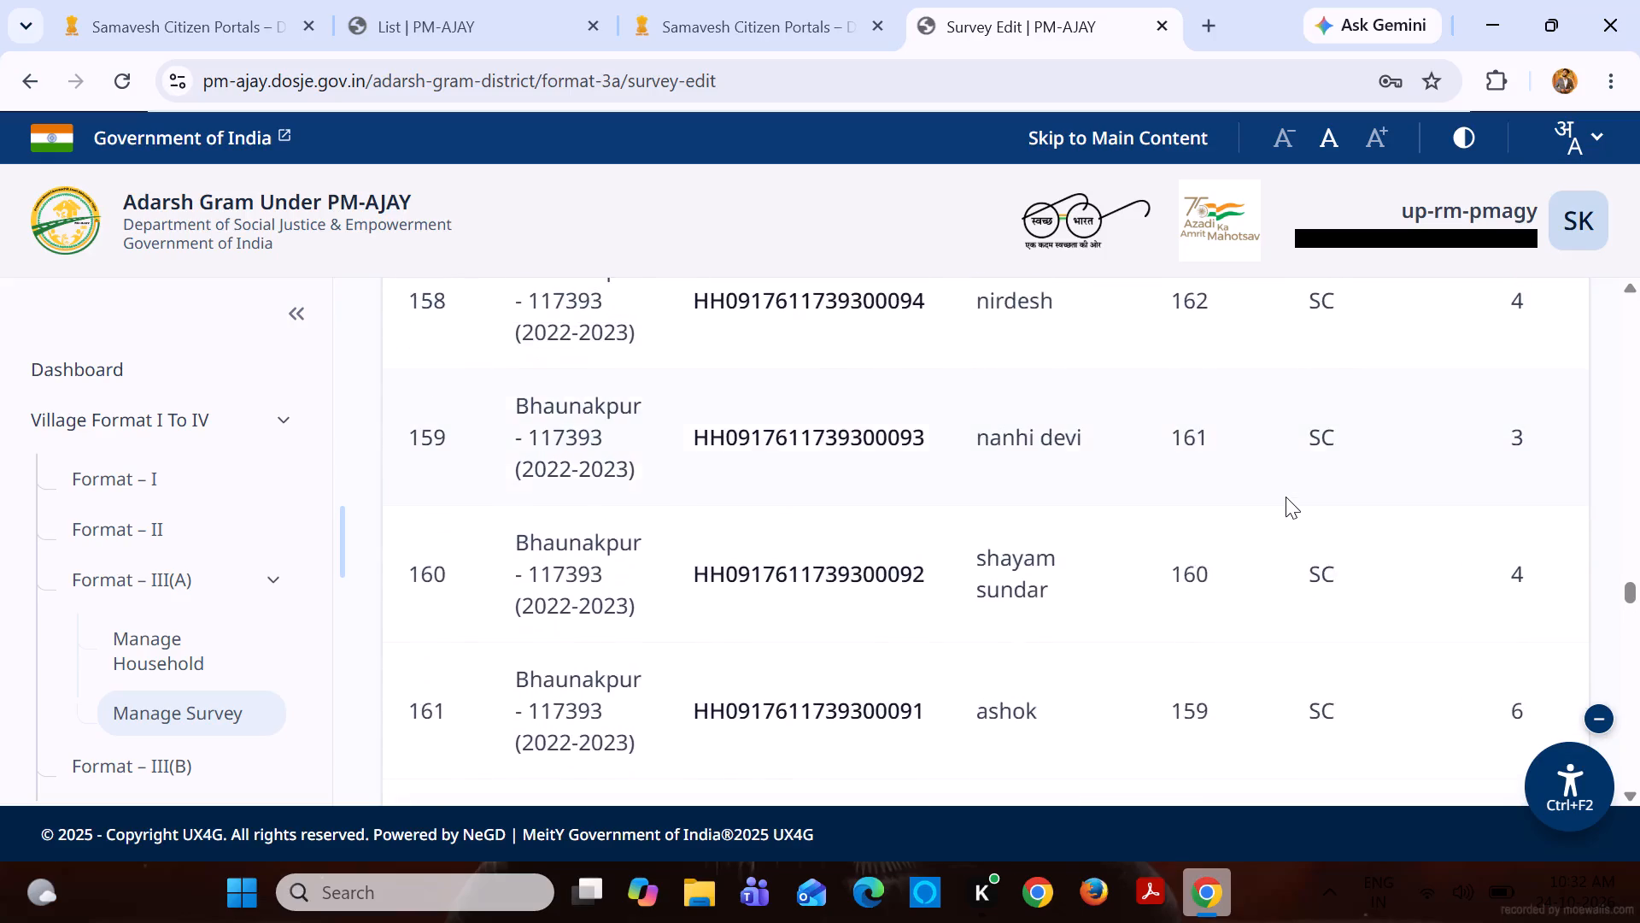
scroll(1286, 497, "left", 5)
left_click(1542, 446)
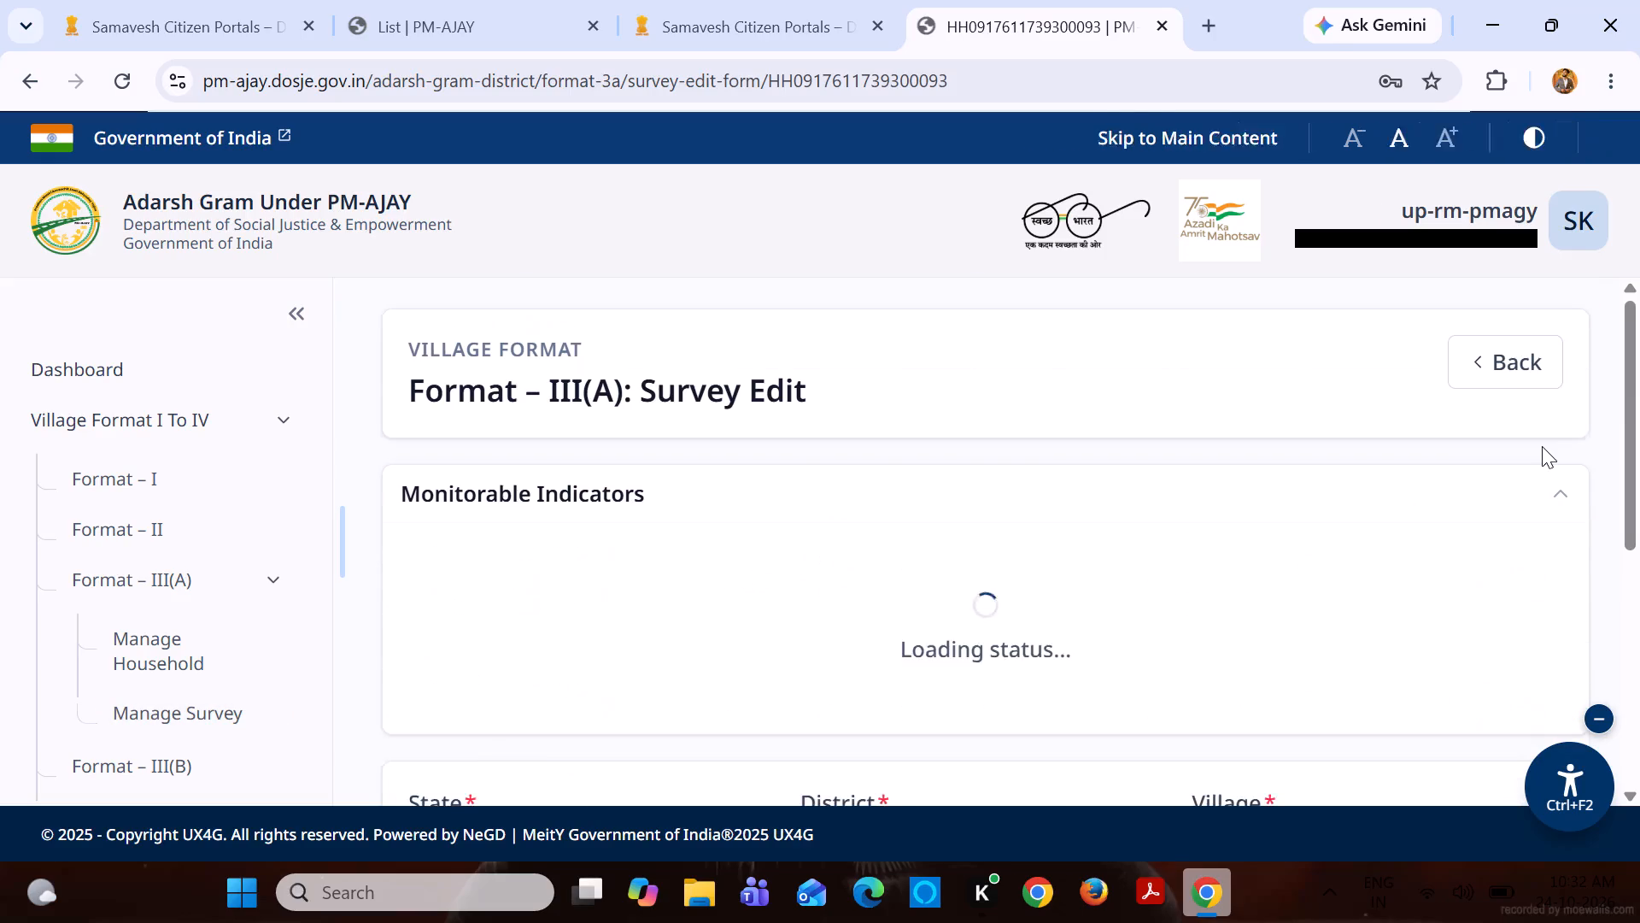
Load domain 5 – Rural Roads and Housing for this household, set the Kachcha/unsafe house answer to No and save.
scroll(1361, 538, "down", 10)
left_click(1114, 593)
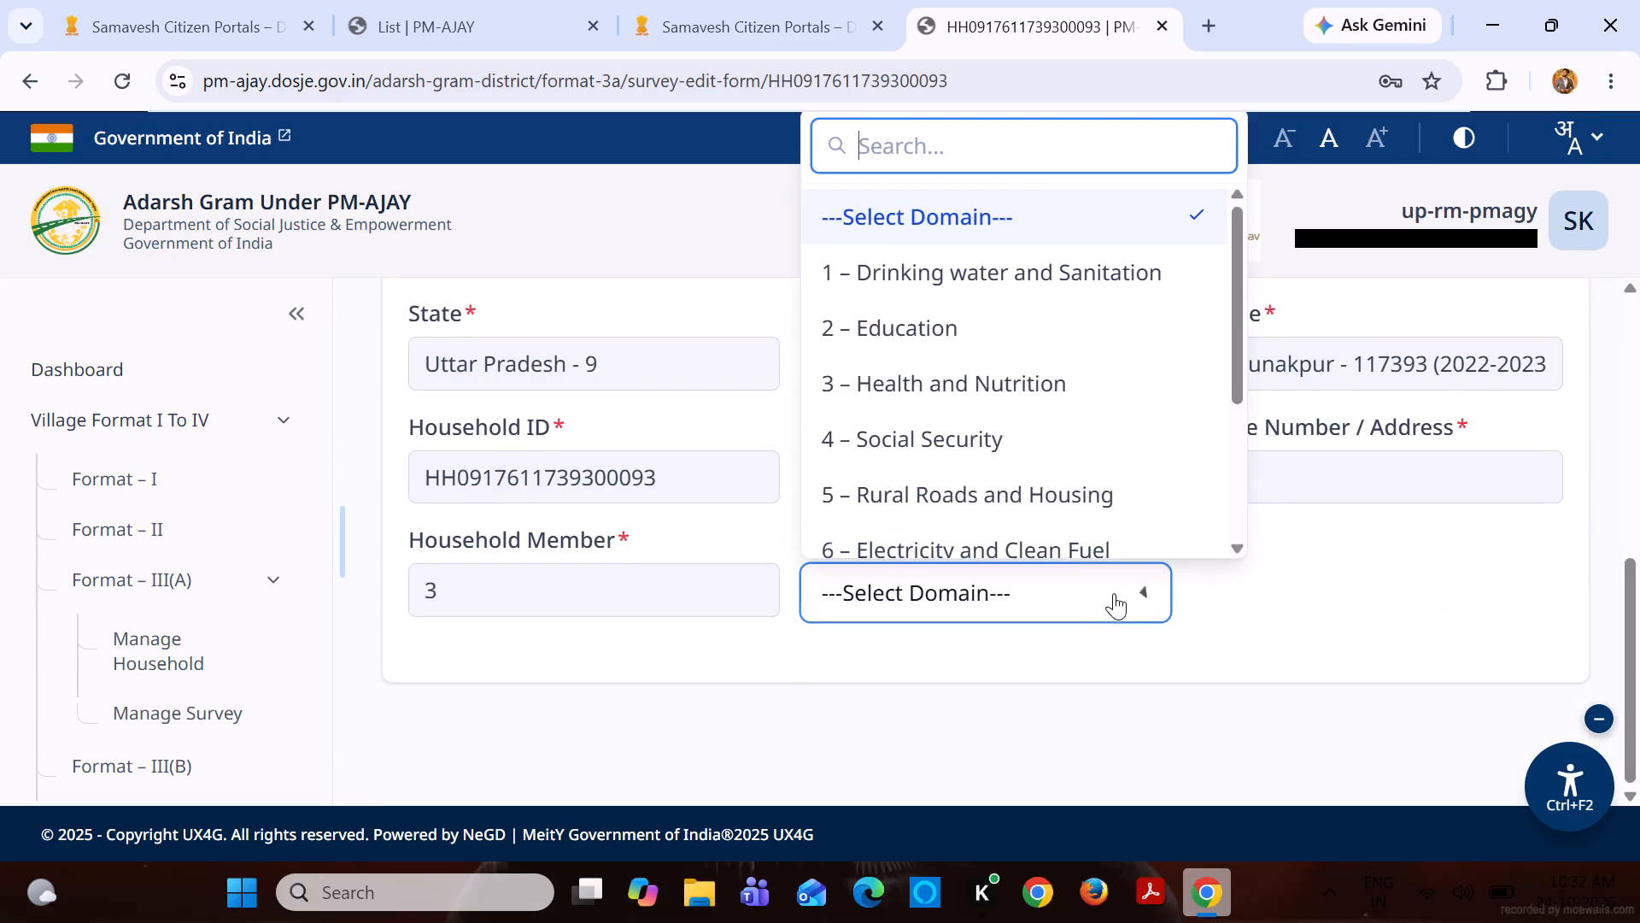
left_click(999, 466)
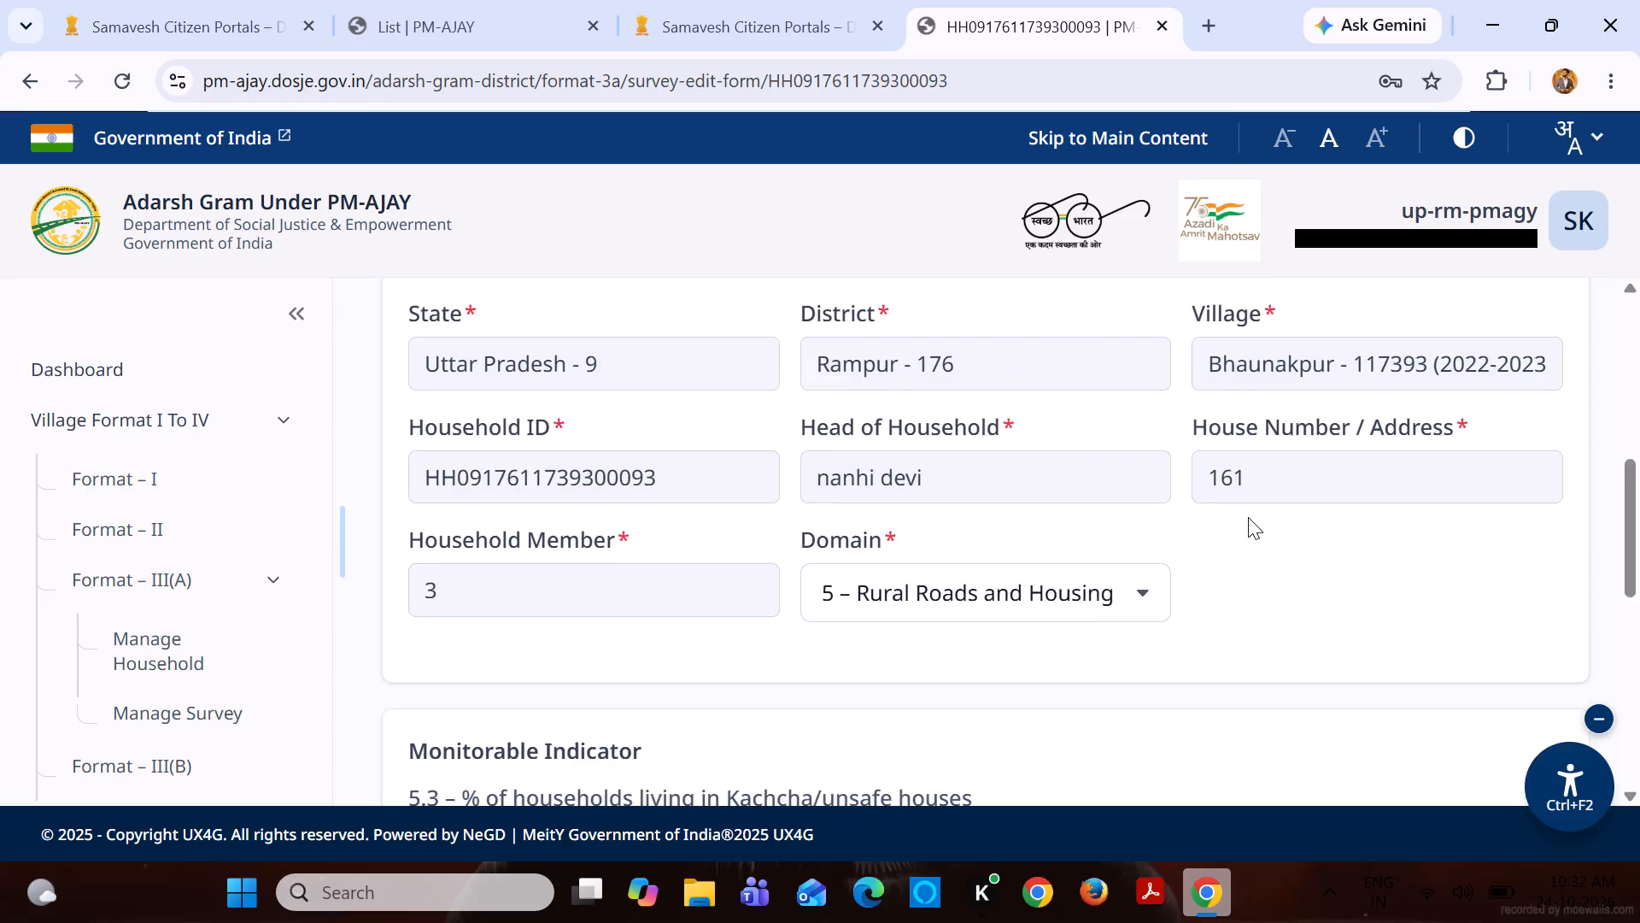
scroll(1248, 517, "down", 5)
left_click_drag(1438, 434, 1386, 556)
left_click(1386, 556)
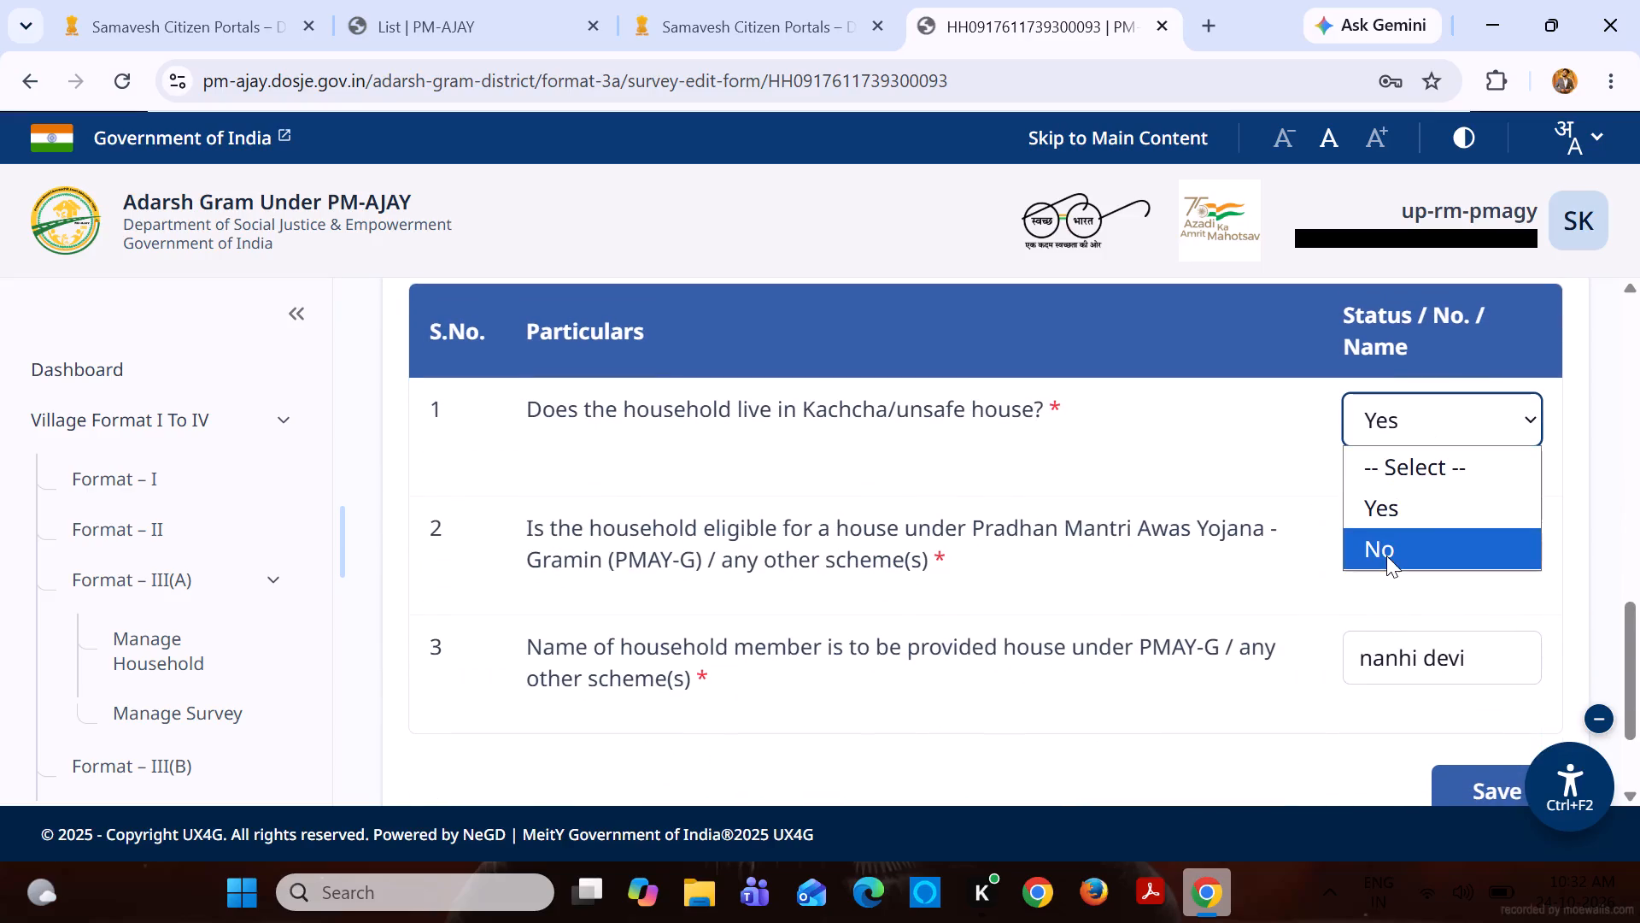
scroll(1386, 556, "down", 4)
left_click(1479, 616)
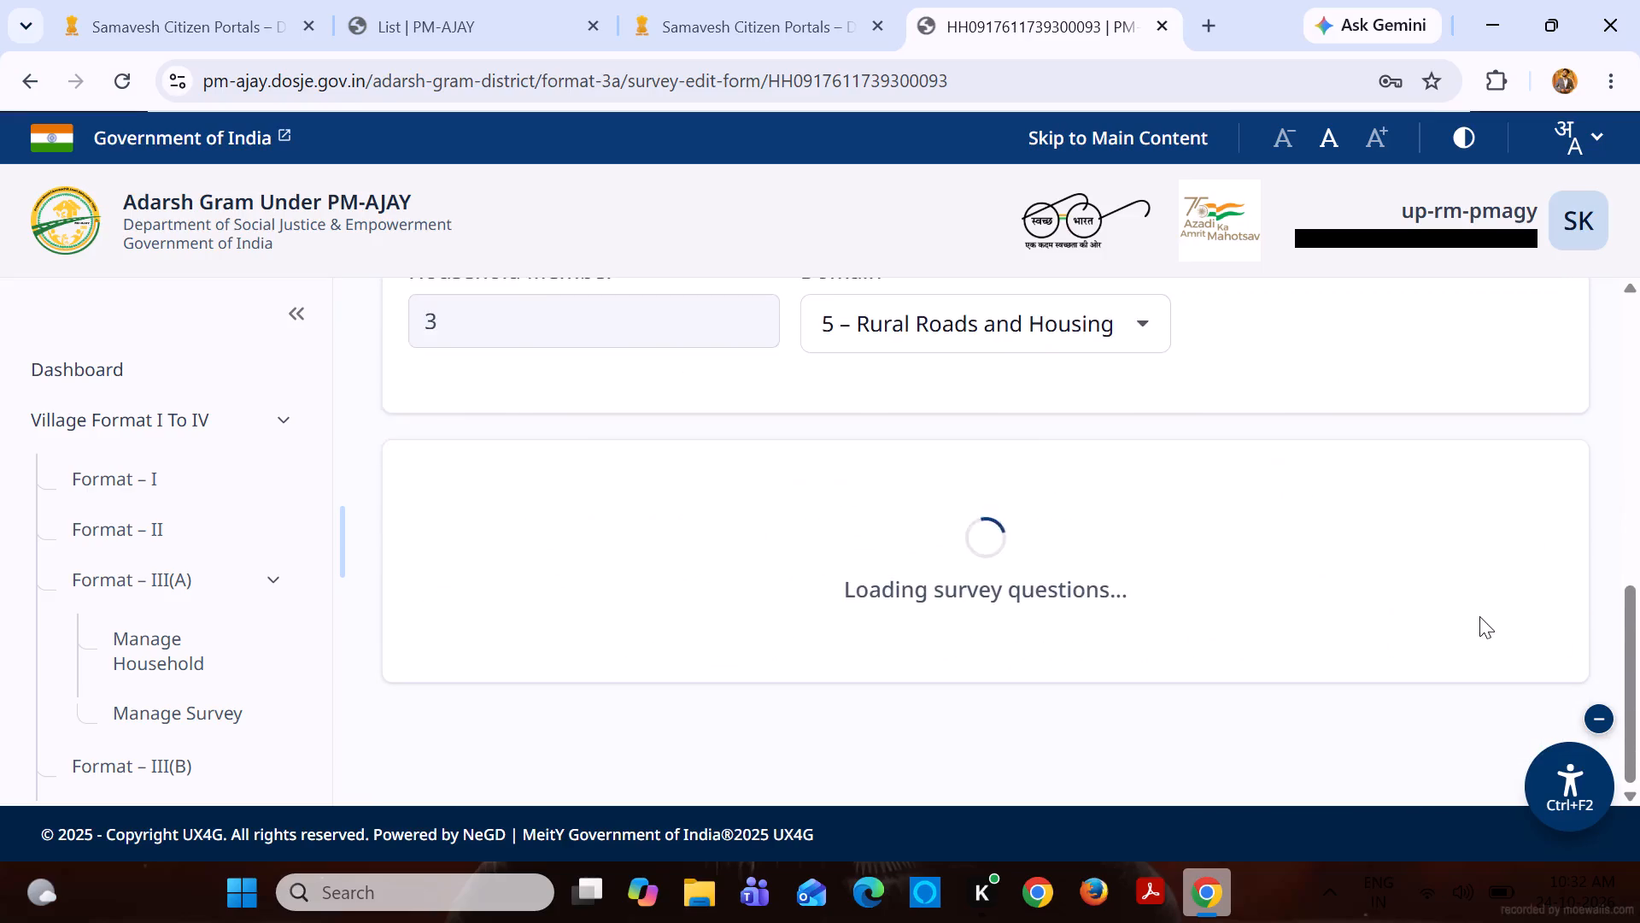
Go back to the household list, switch to page 2 and open the survey in row 147 for editing.
scroll(1266, 420, "up", 14)
left_click(1454, 377)
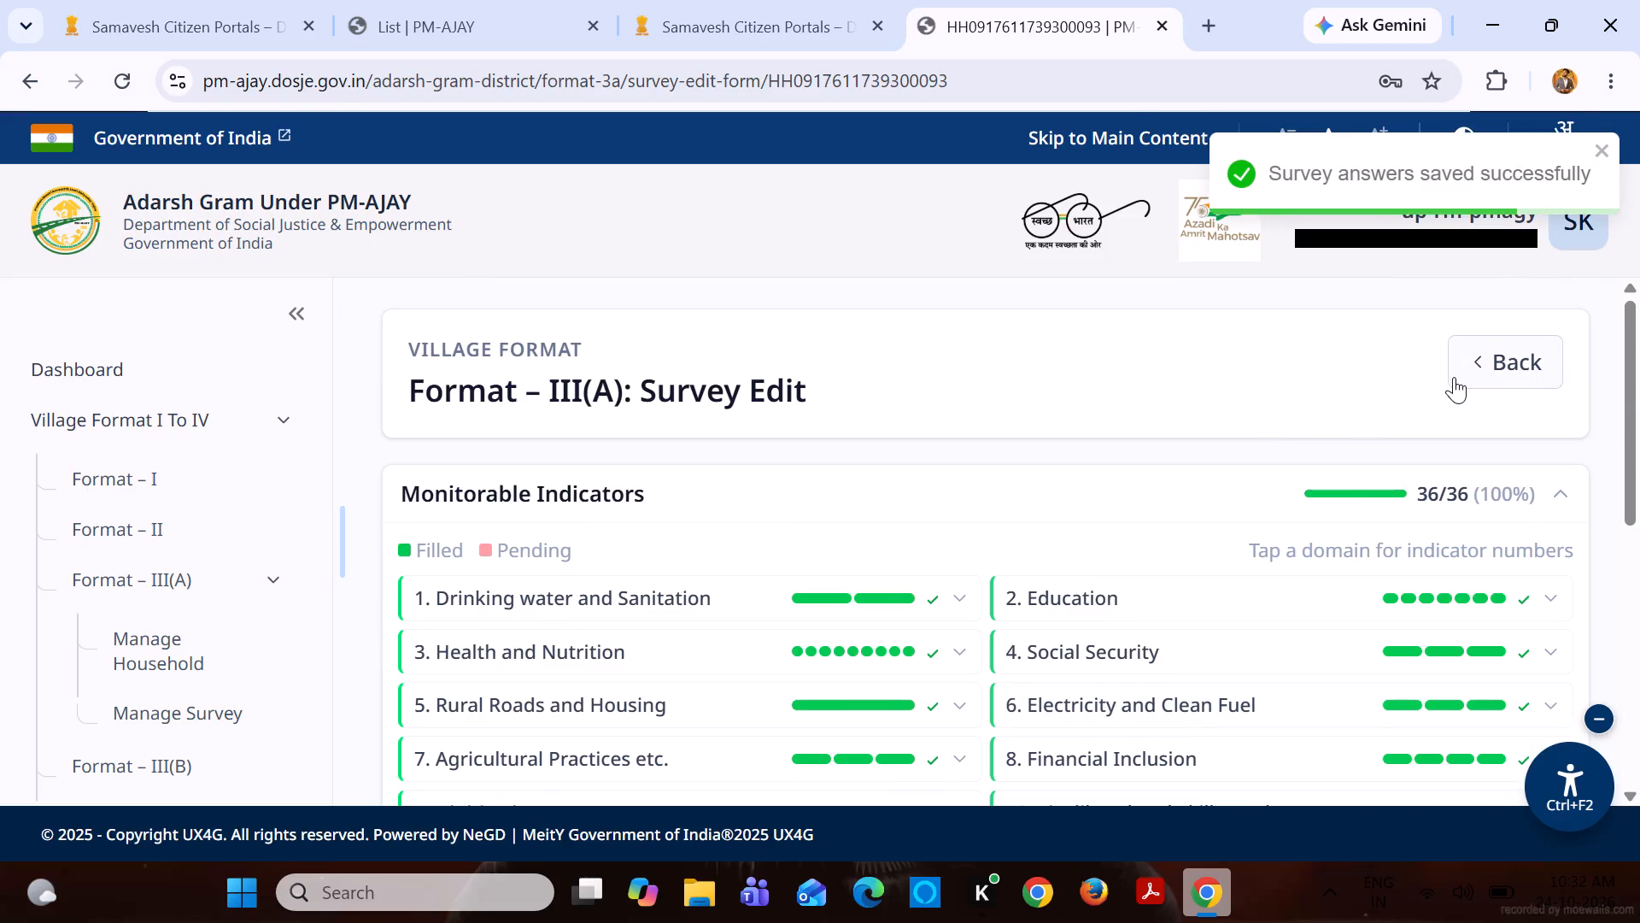
scroll(1240, 551, "down", 13)
scroll(1240, 551, "down", 16)
scroll(1240, 551, "down", 9)
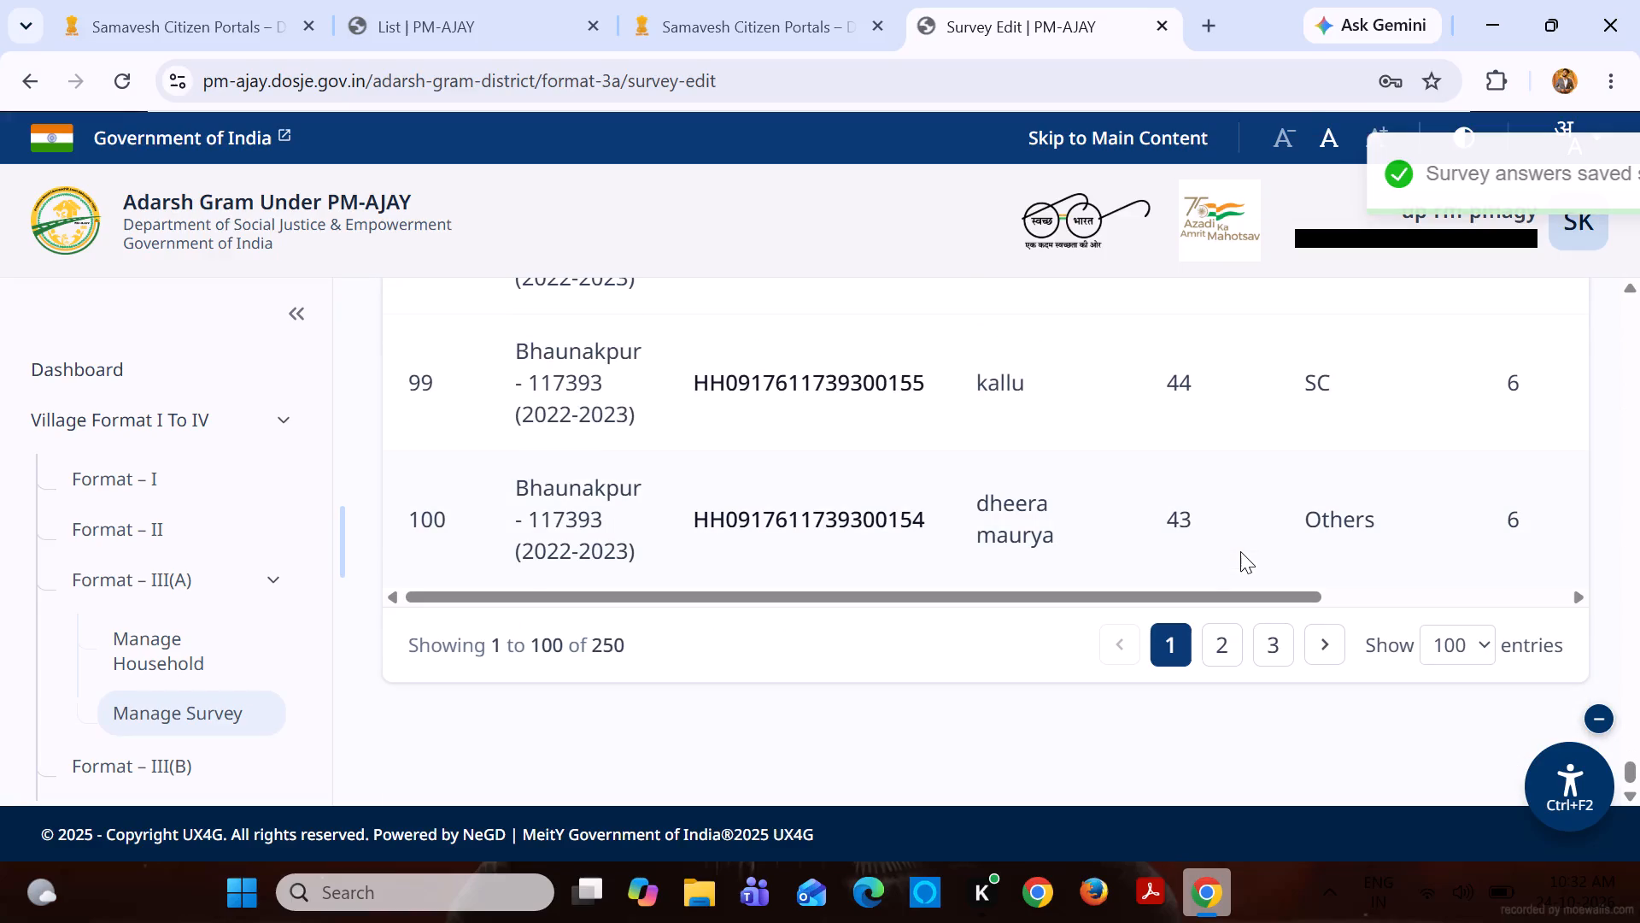
left_click(1206, 635)
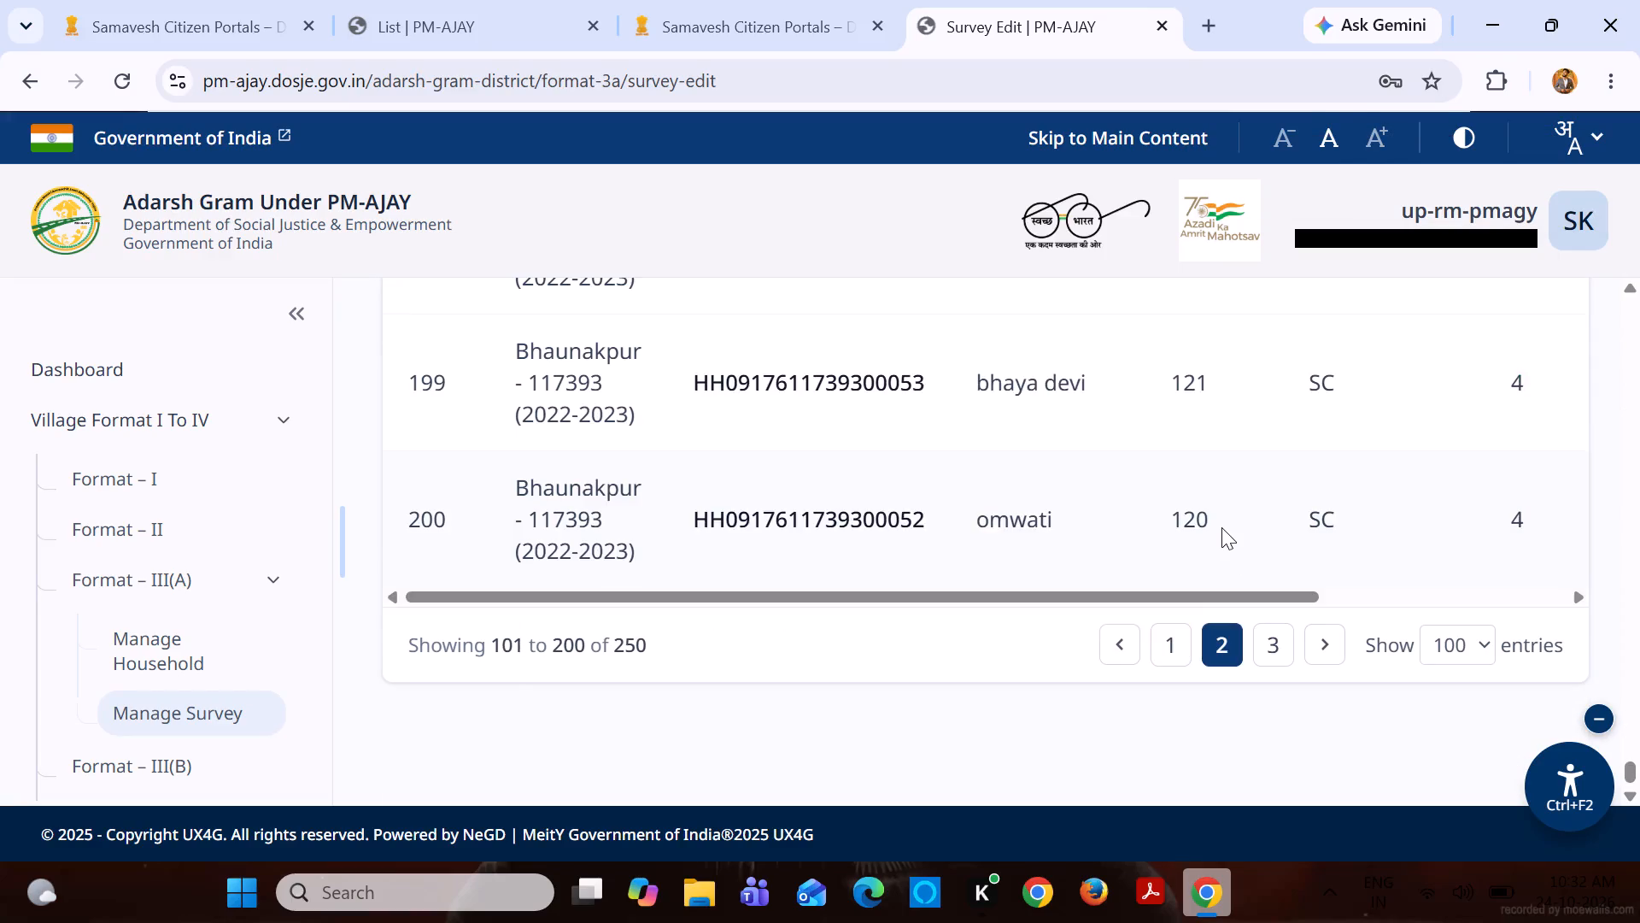
scroll(1221, 527, "up", 15)
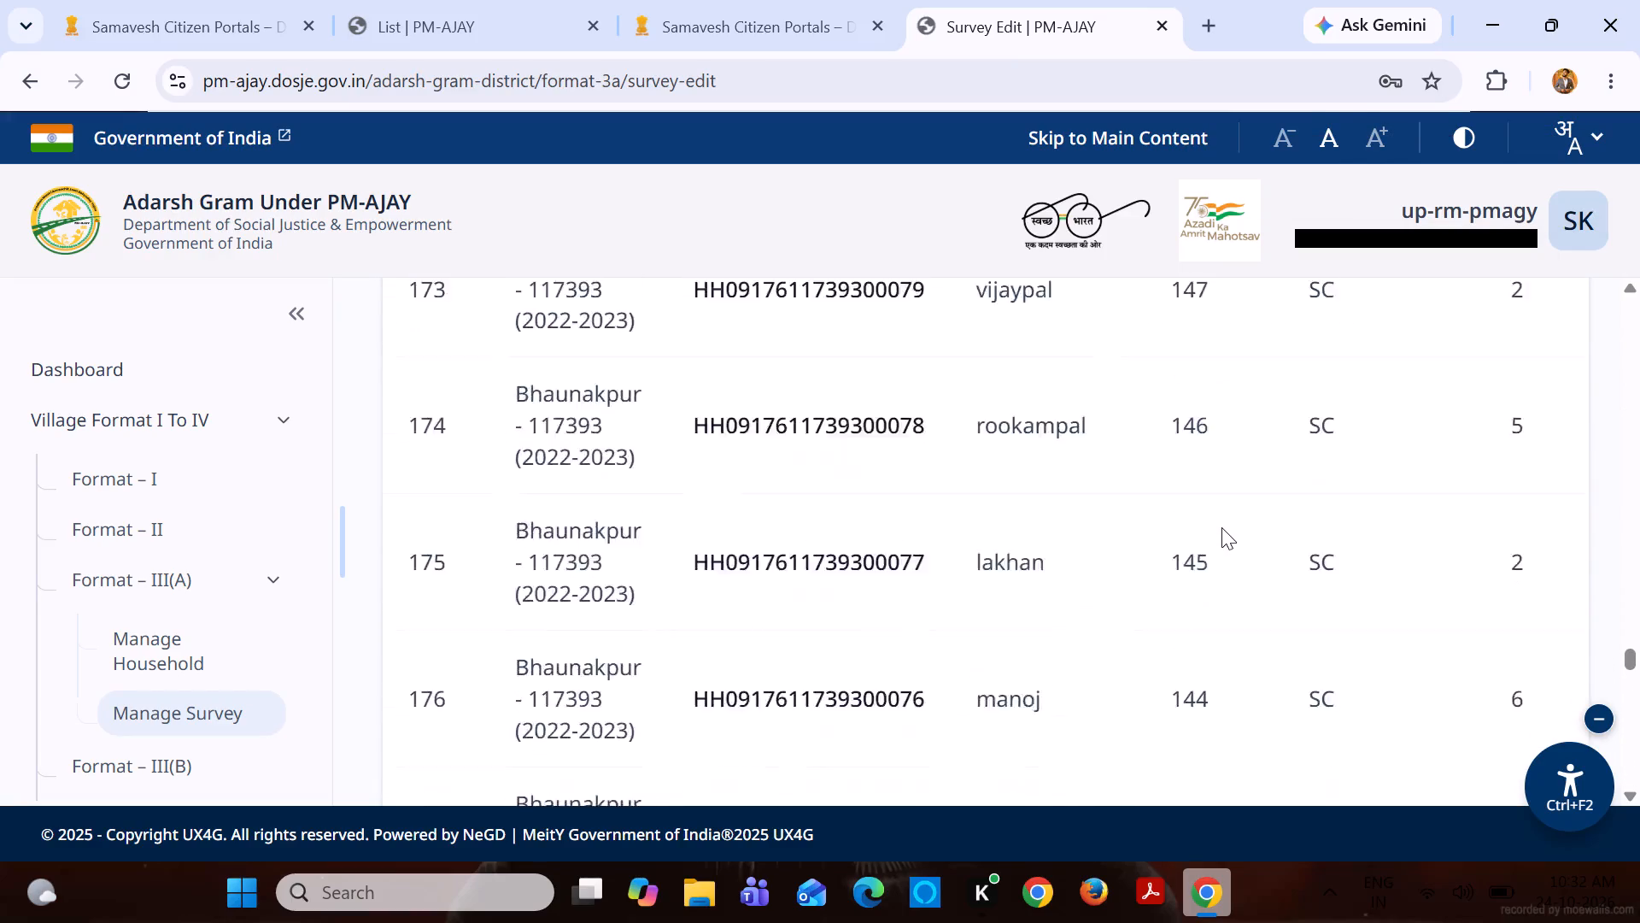
scroll(1221, 527, "up", 10)
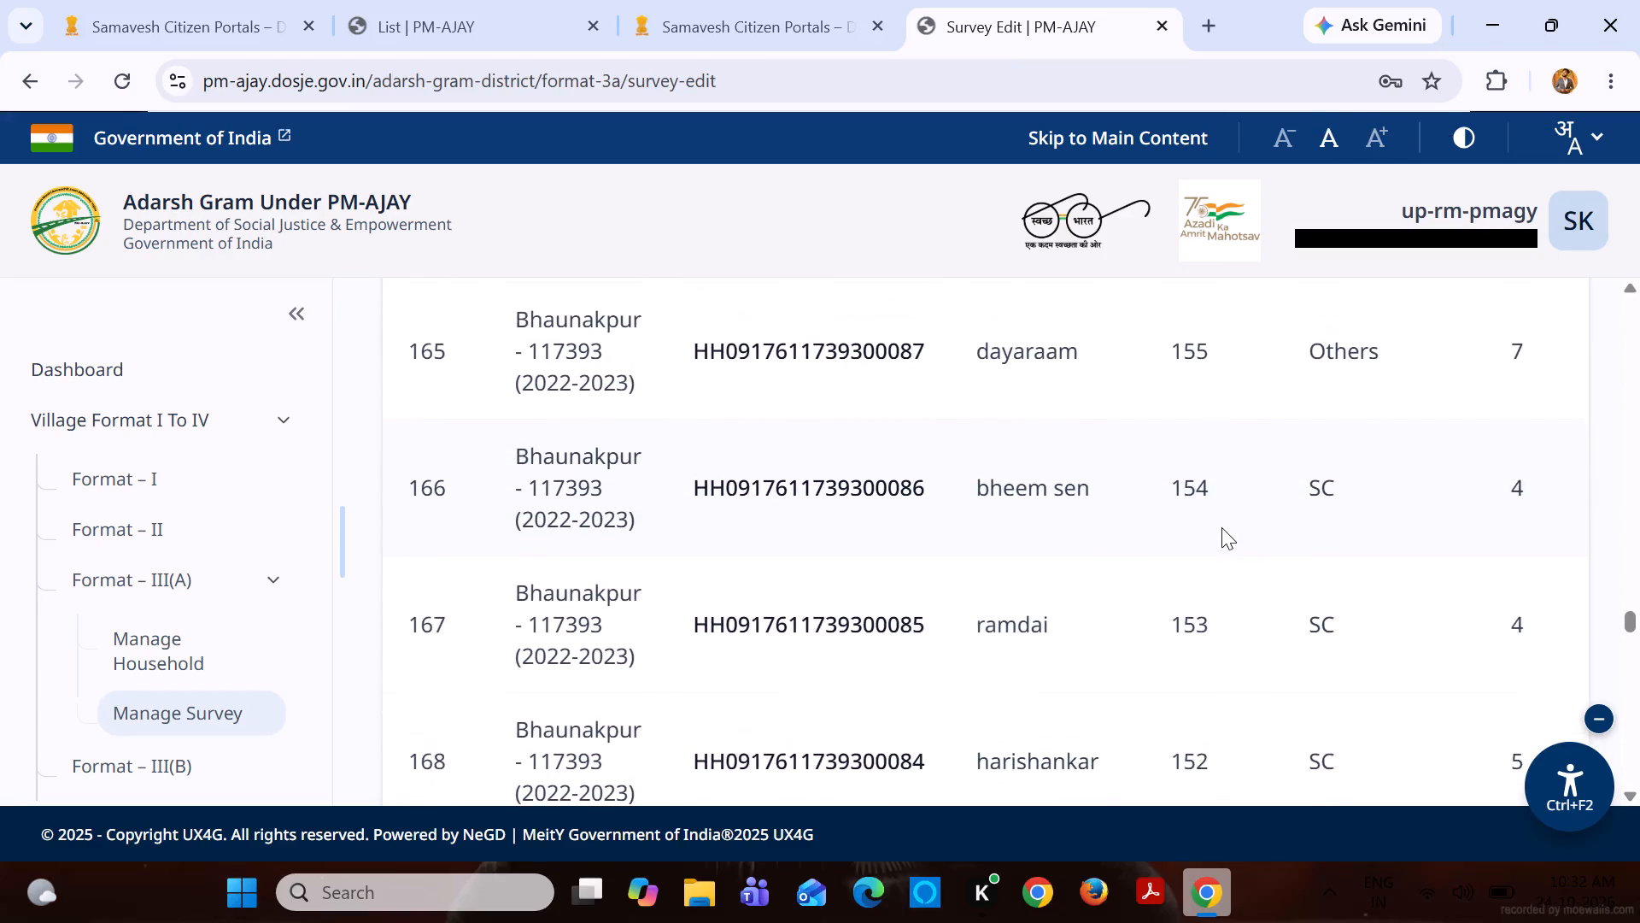
scroll(1221, 527, "up", 9)
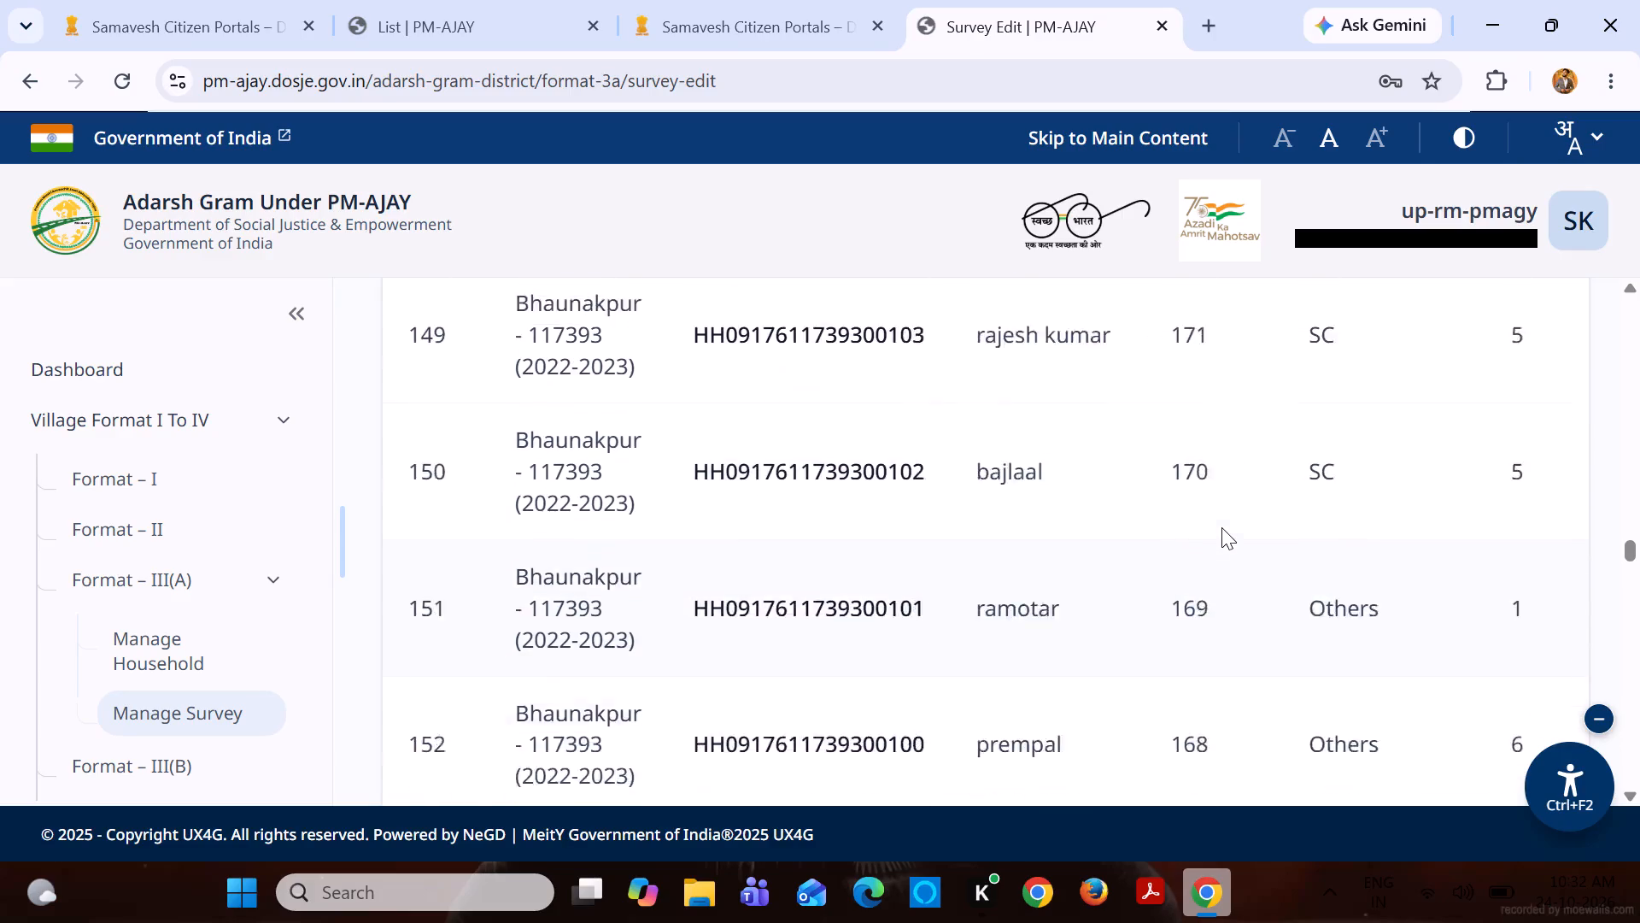
scroll(1221, 527, "up", 3)
scroll(1221, 527, "left", 6)
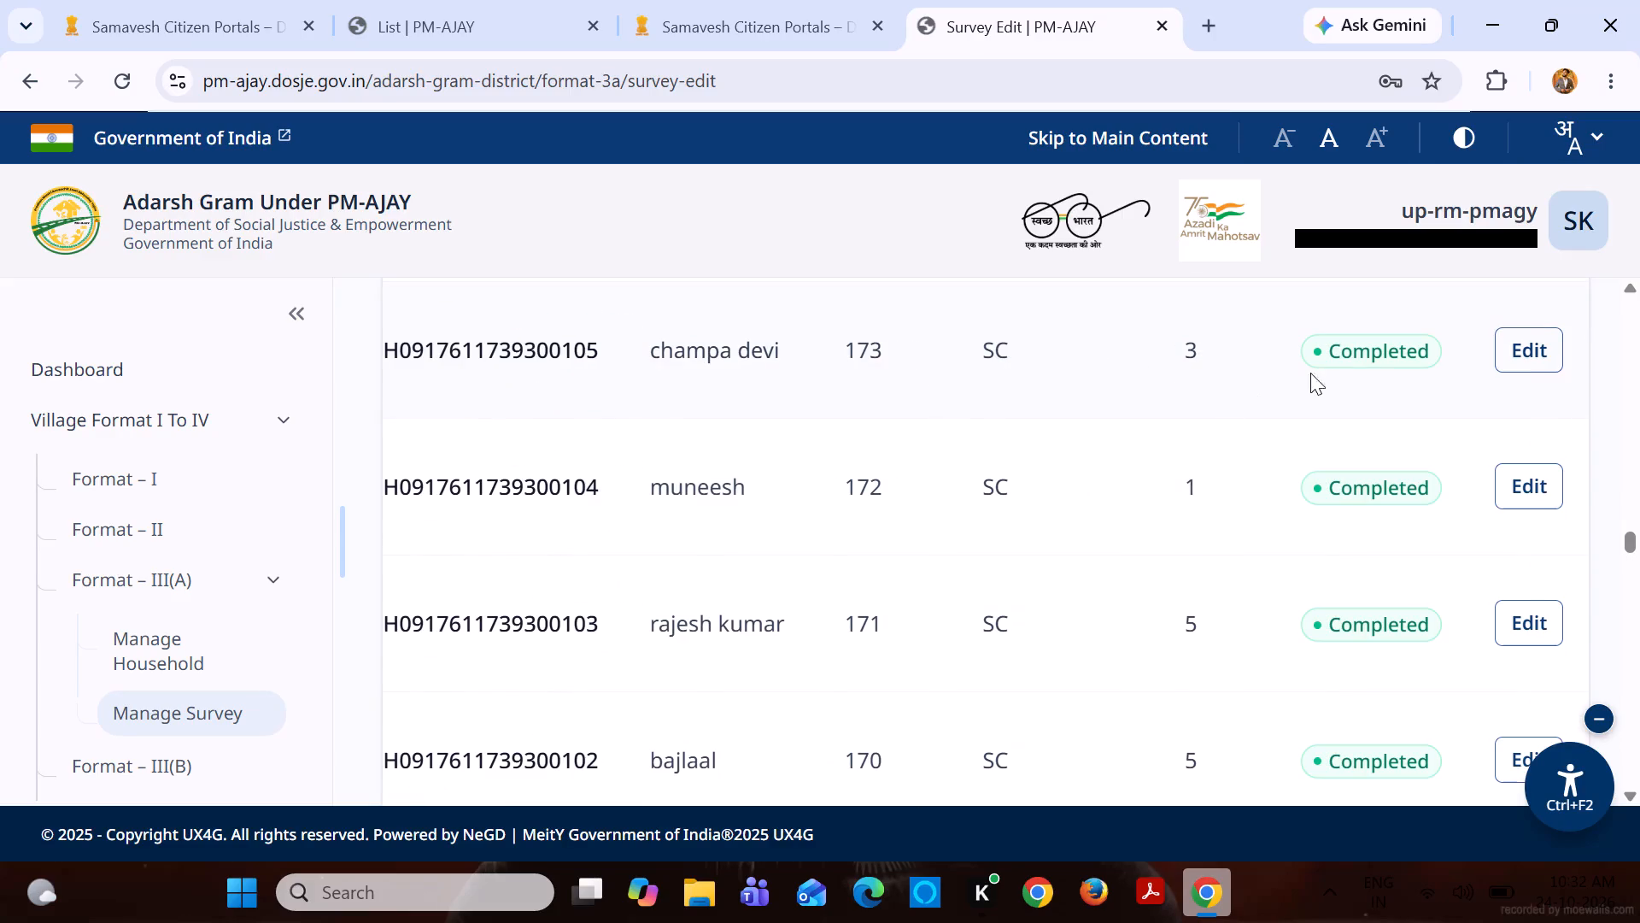
left_click(1526, 351)
Set this household's Kachcha/unsafe house answer to No in domain 5 – Rural Roads and Housing and save it.
scroll(1237, 524, "down", 7)
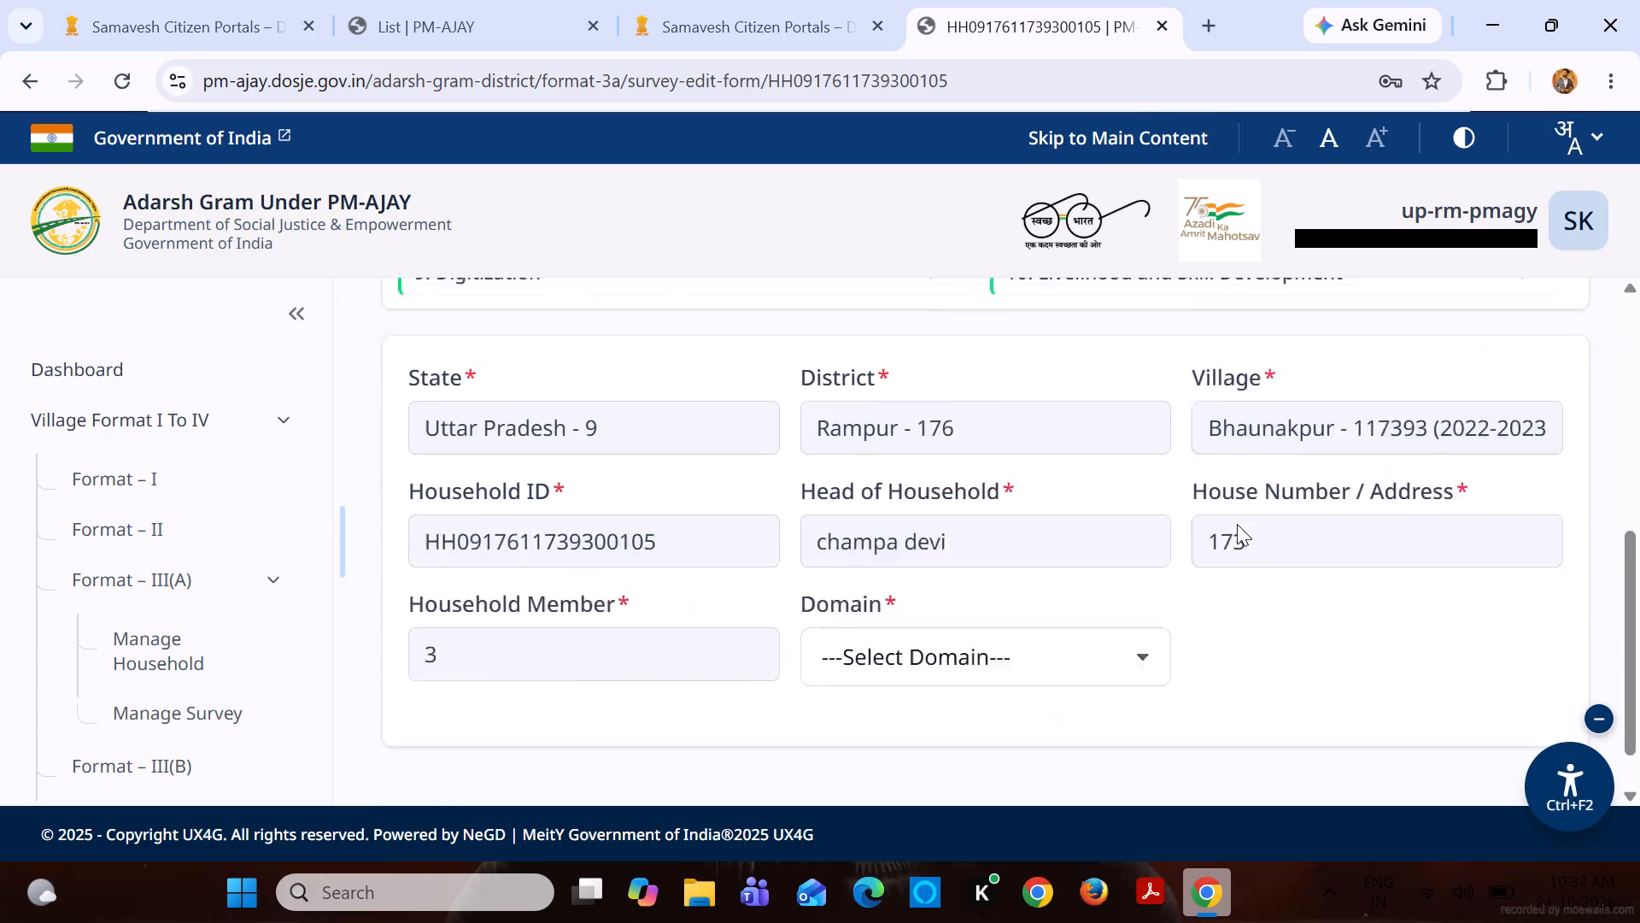
scroll(1237, 524, "down", 5)
left_click(1079, 583)
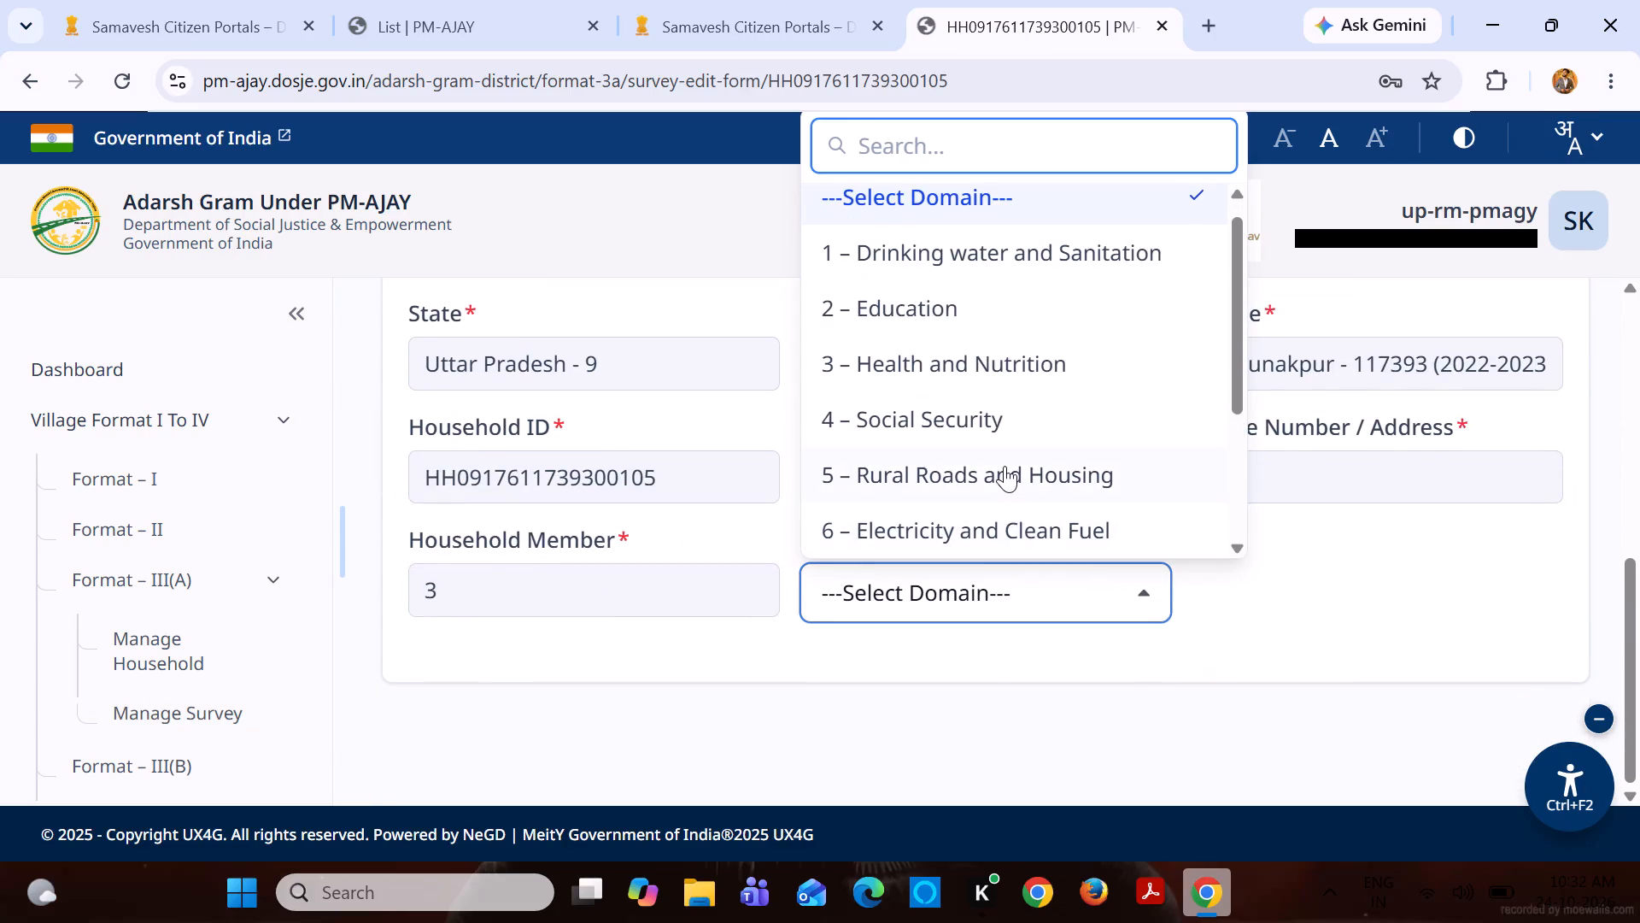
left_click(1004, 466)
scroll(1186, 528, "down", 5)
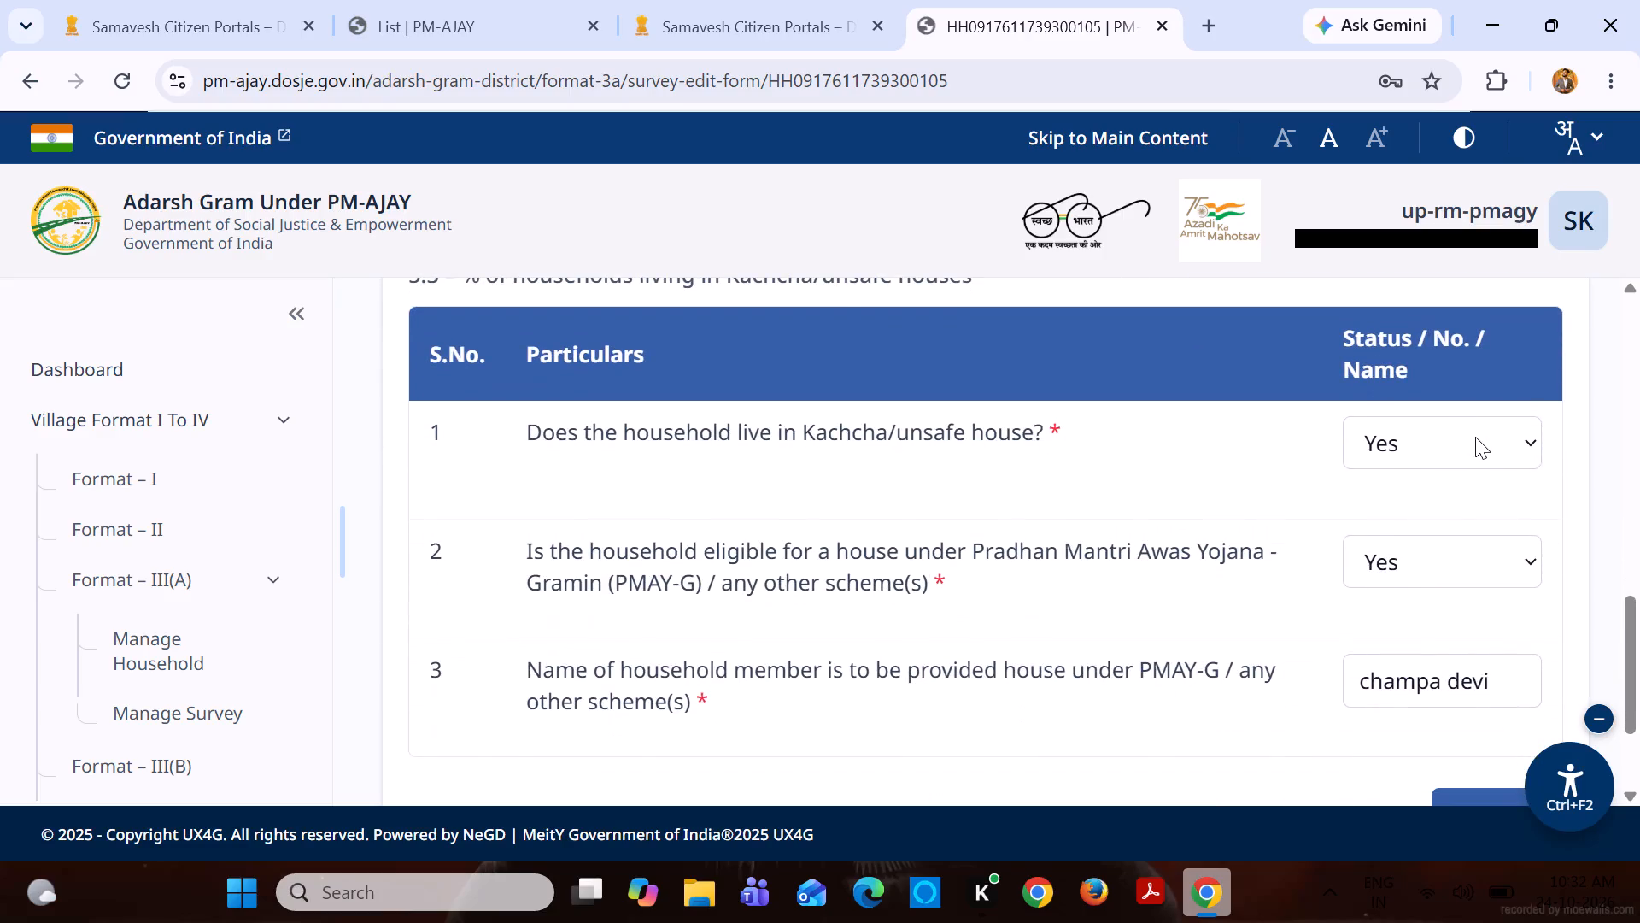
left_click(1475, 437)
left_click(1397, 582)
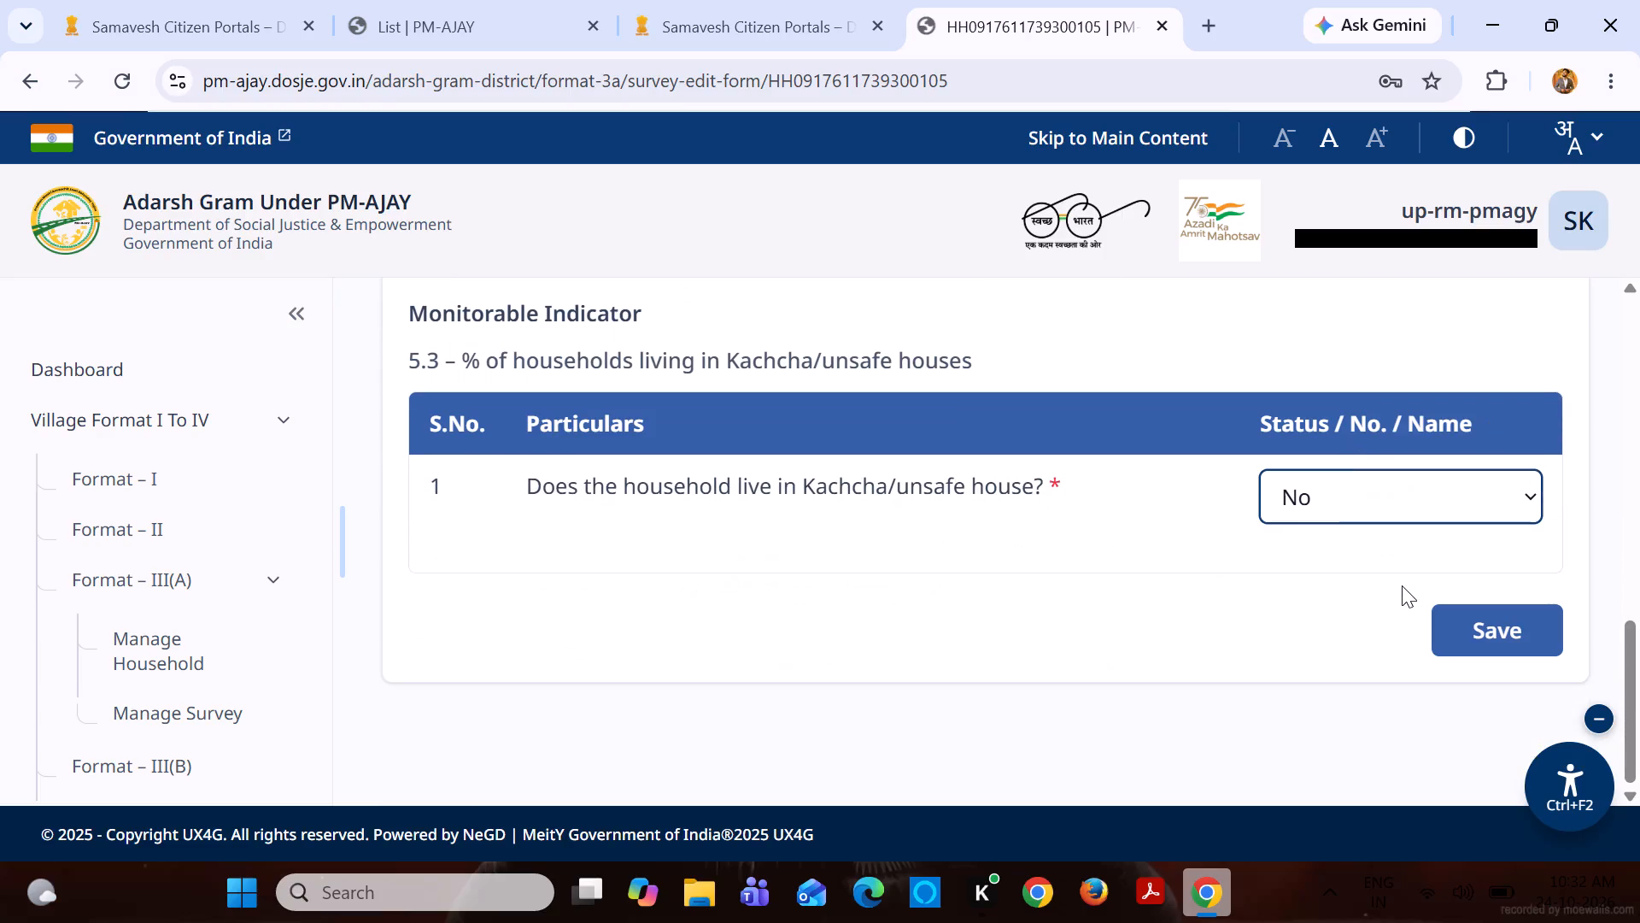
left_click(1516, 642)
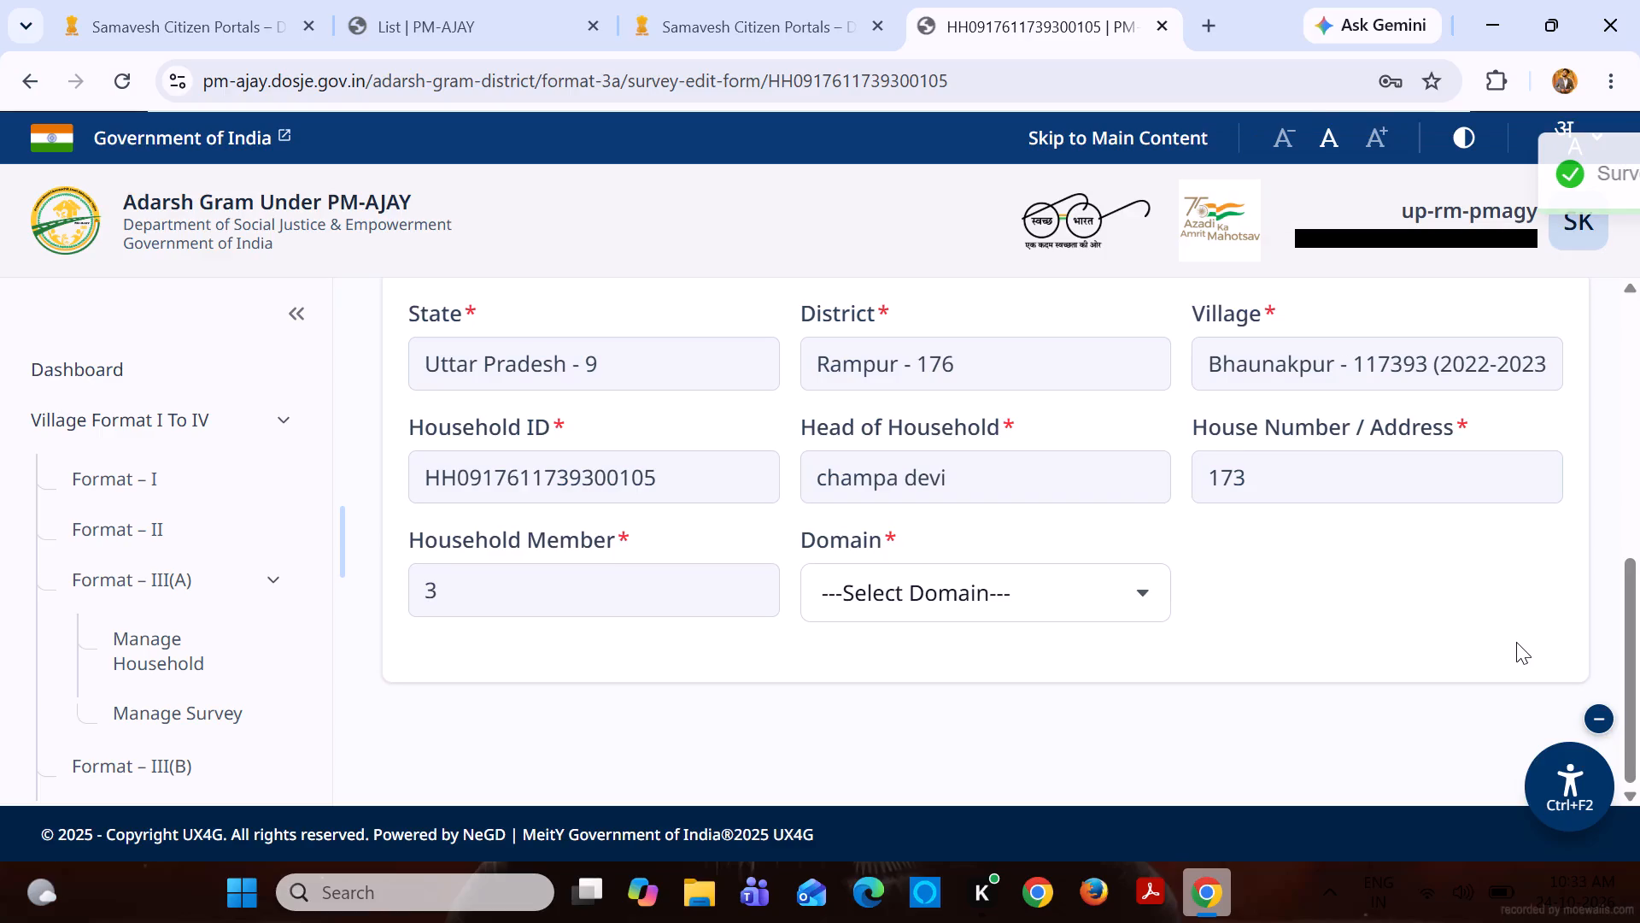
Return to the household list, switch to page 2 and open the survey in row 141 for editing.
scroll(1379, 608, "up", 10)
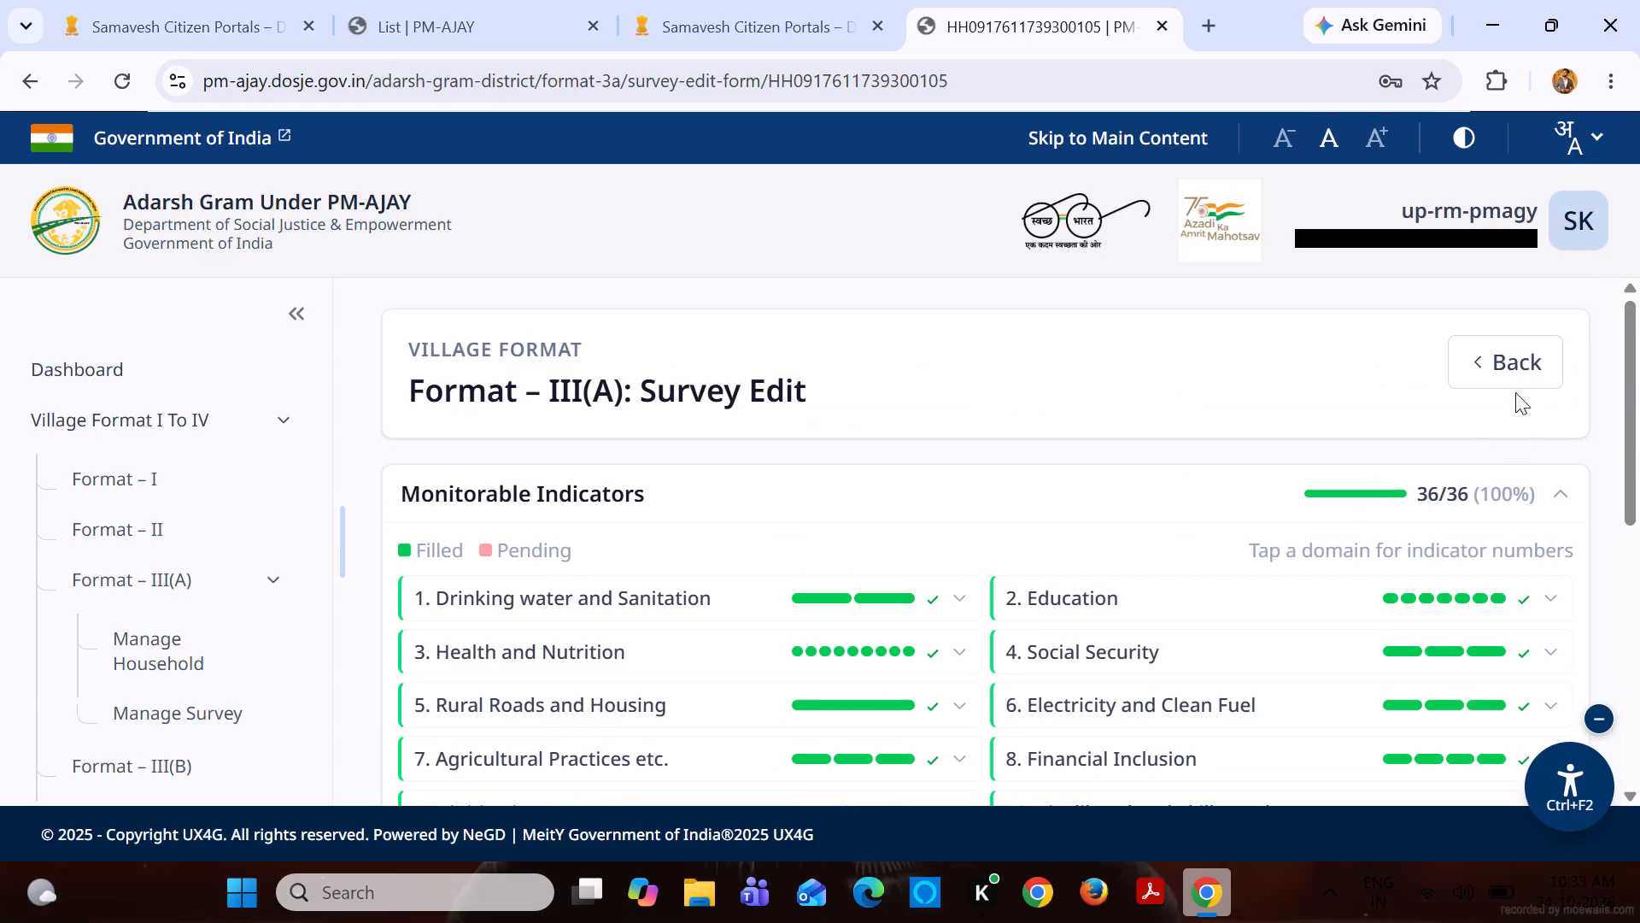
left_click(1510, 386)
scroll(1471, 457, "down", 13)
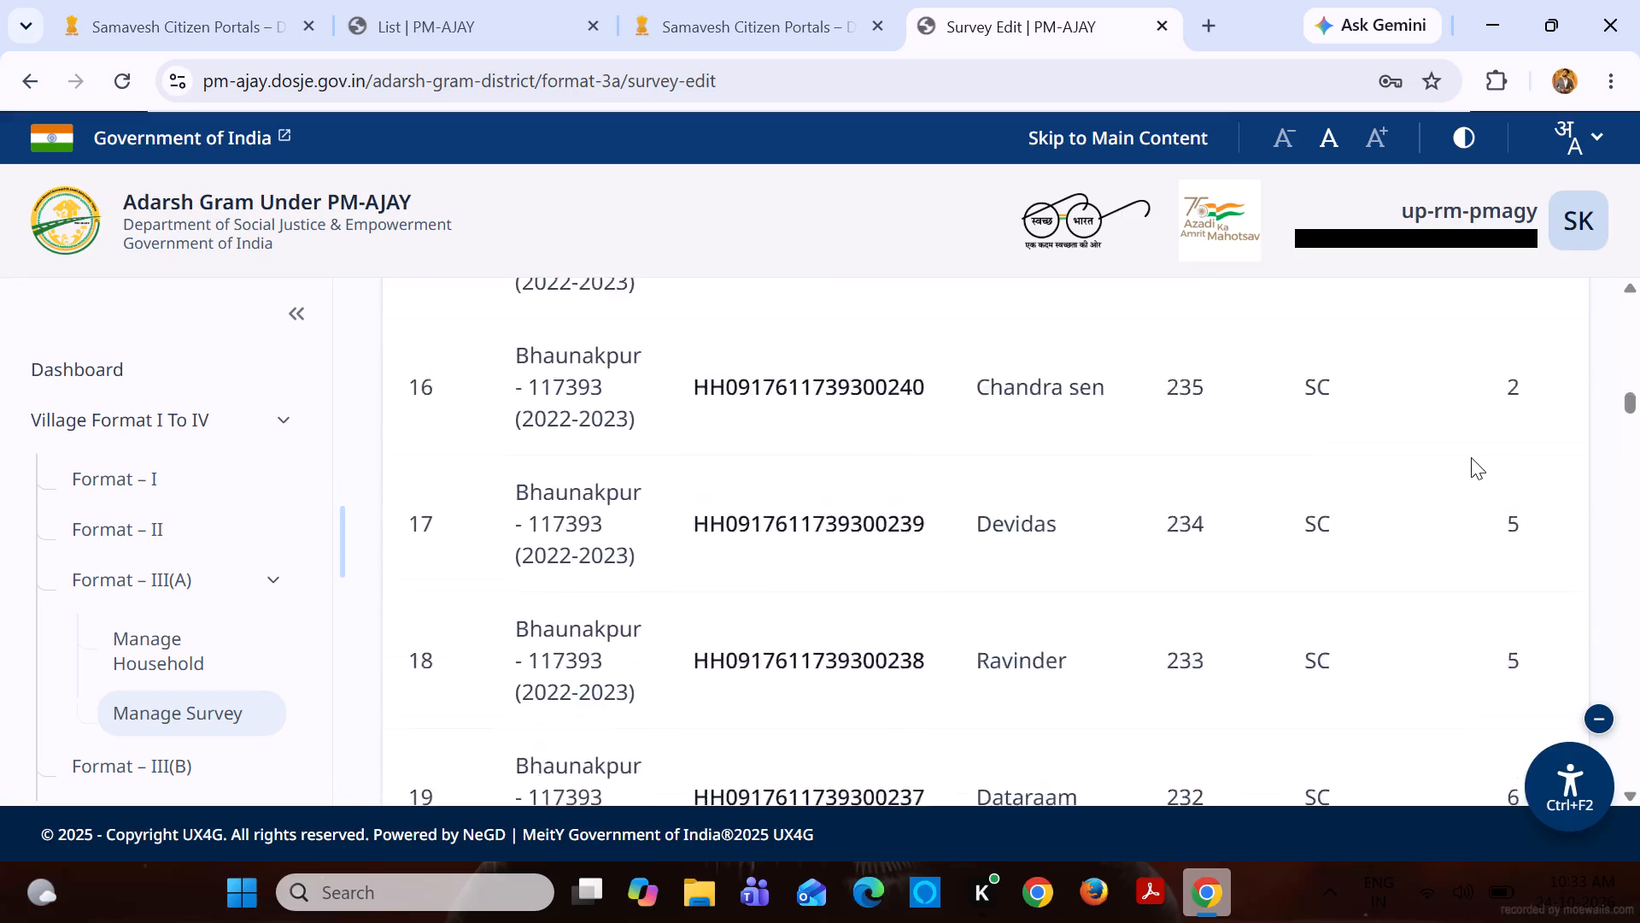
scroll(1471, 457, "down", 20)
scroll(1471, 457, "down", 8)
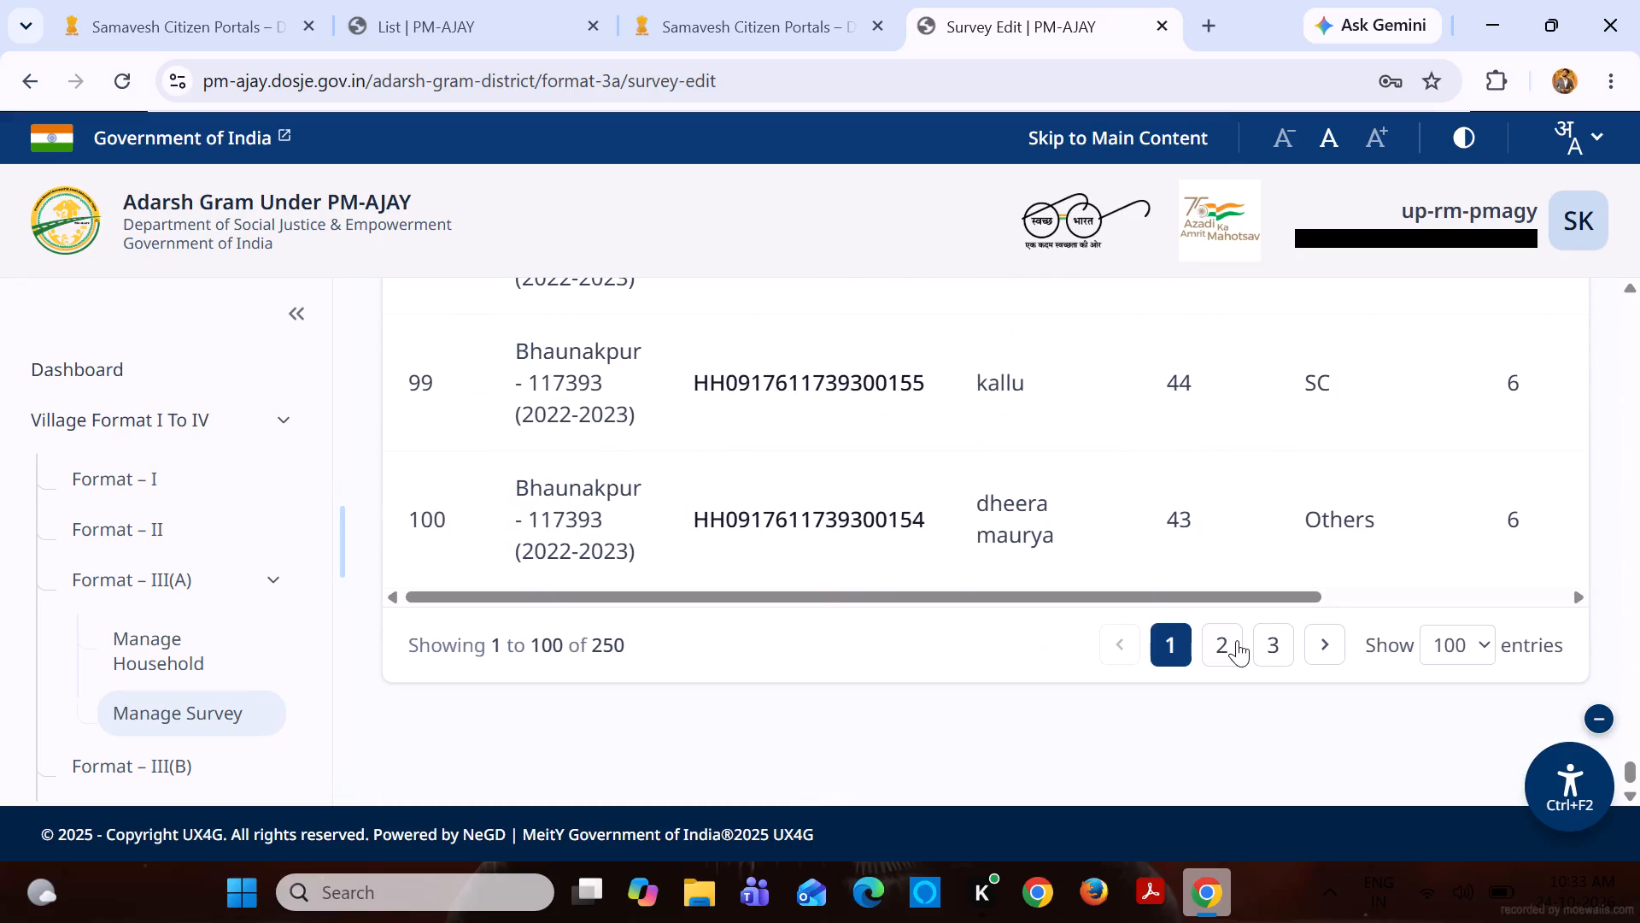
left_click(1236, 640)
scroll(1239, 422, "up", 8)
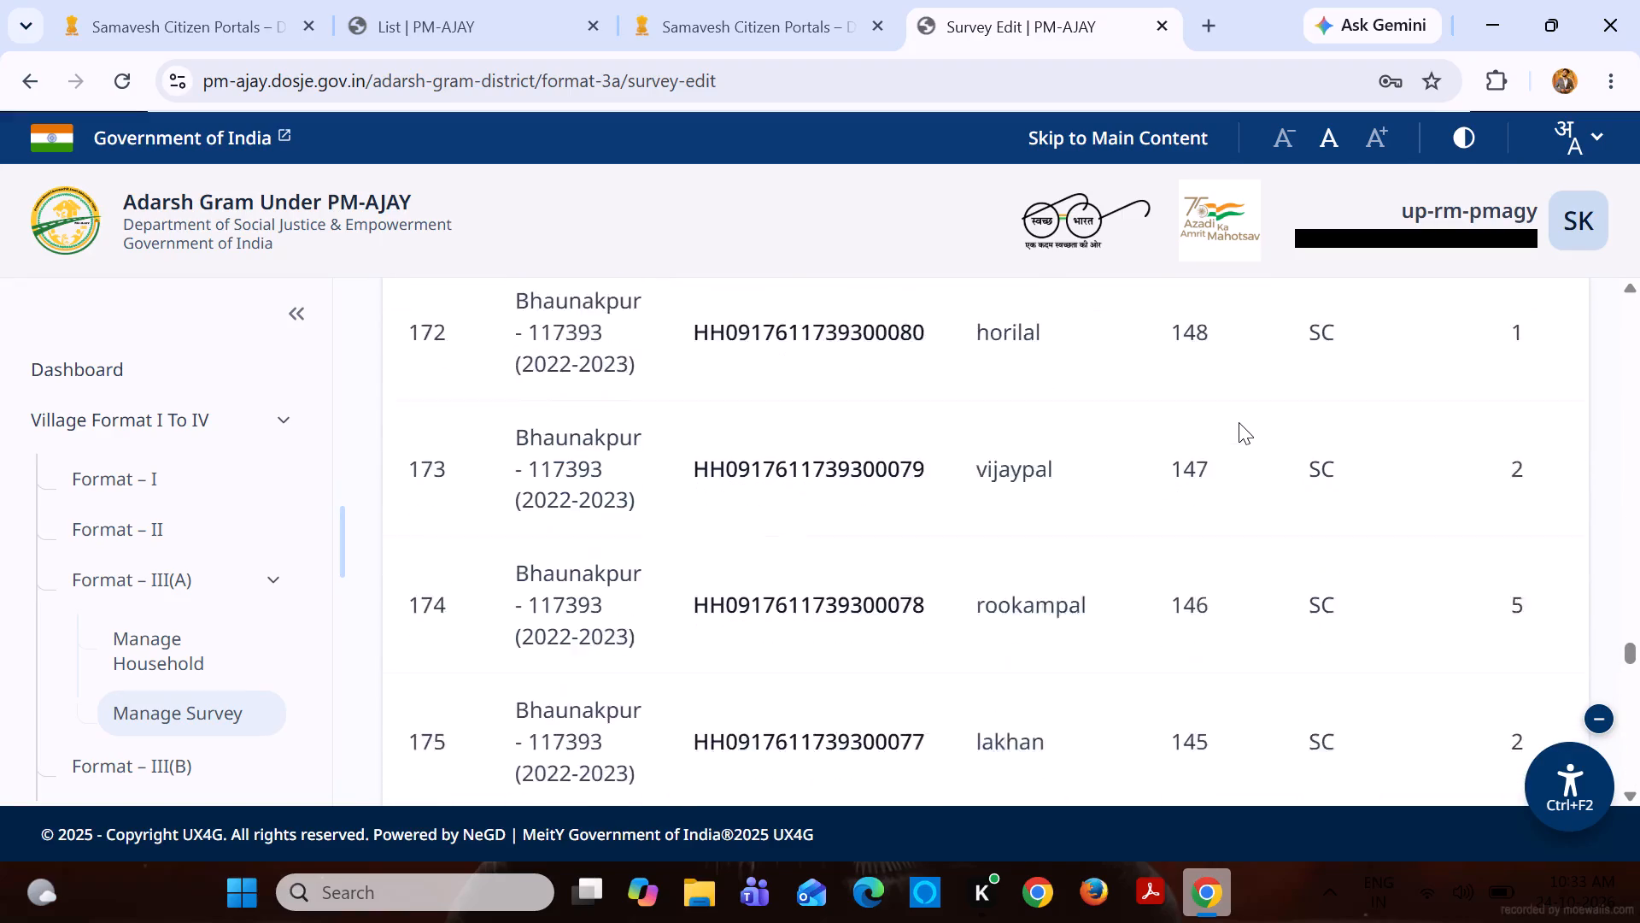
scroll(1239, 422, "up", 13)
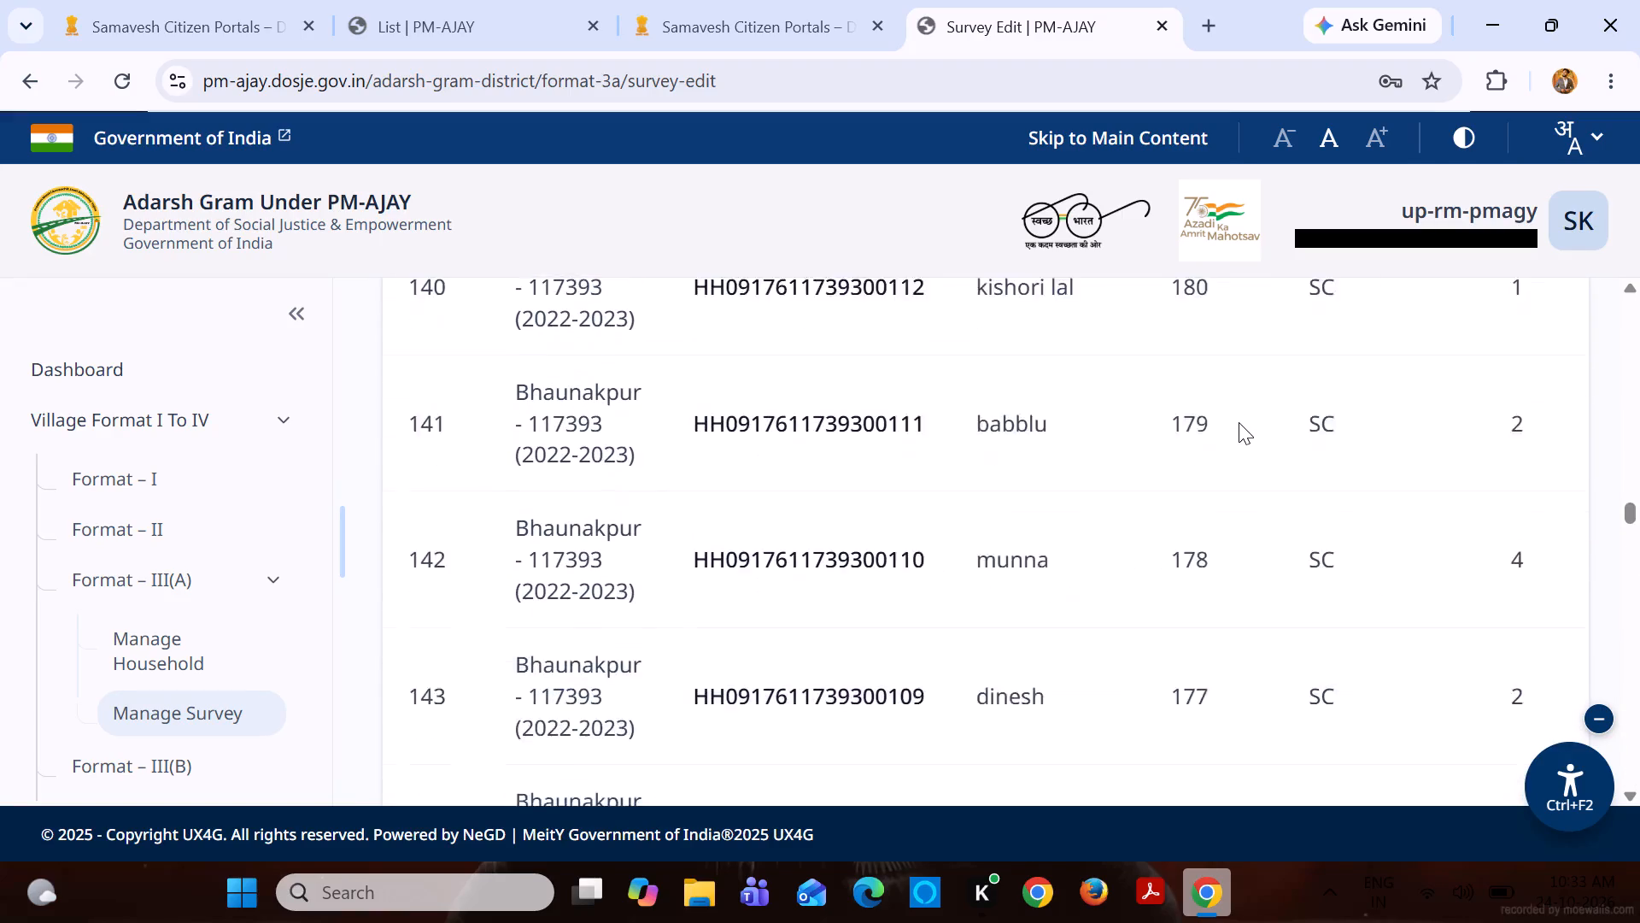
scroll(1239, 422, "up", 1)
left_click(1536, 533)
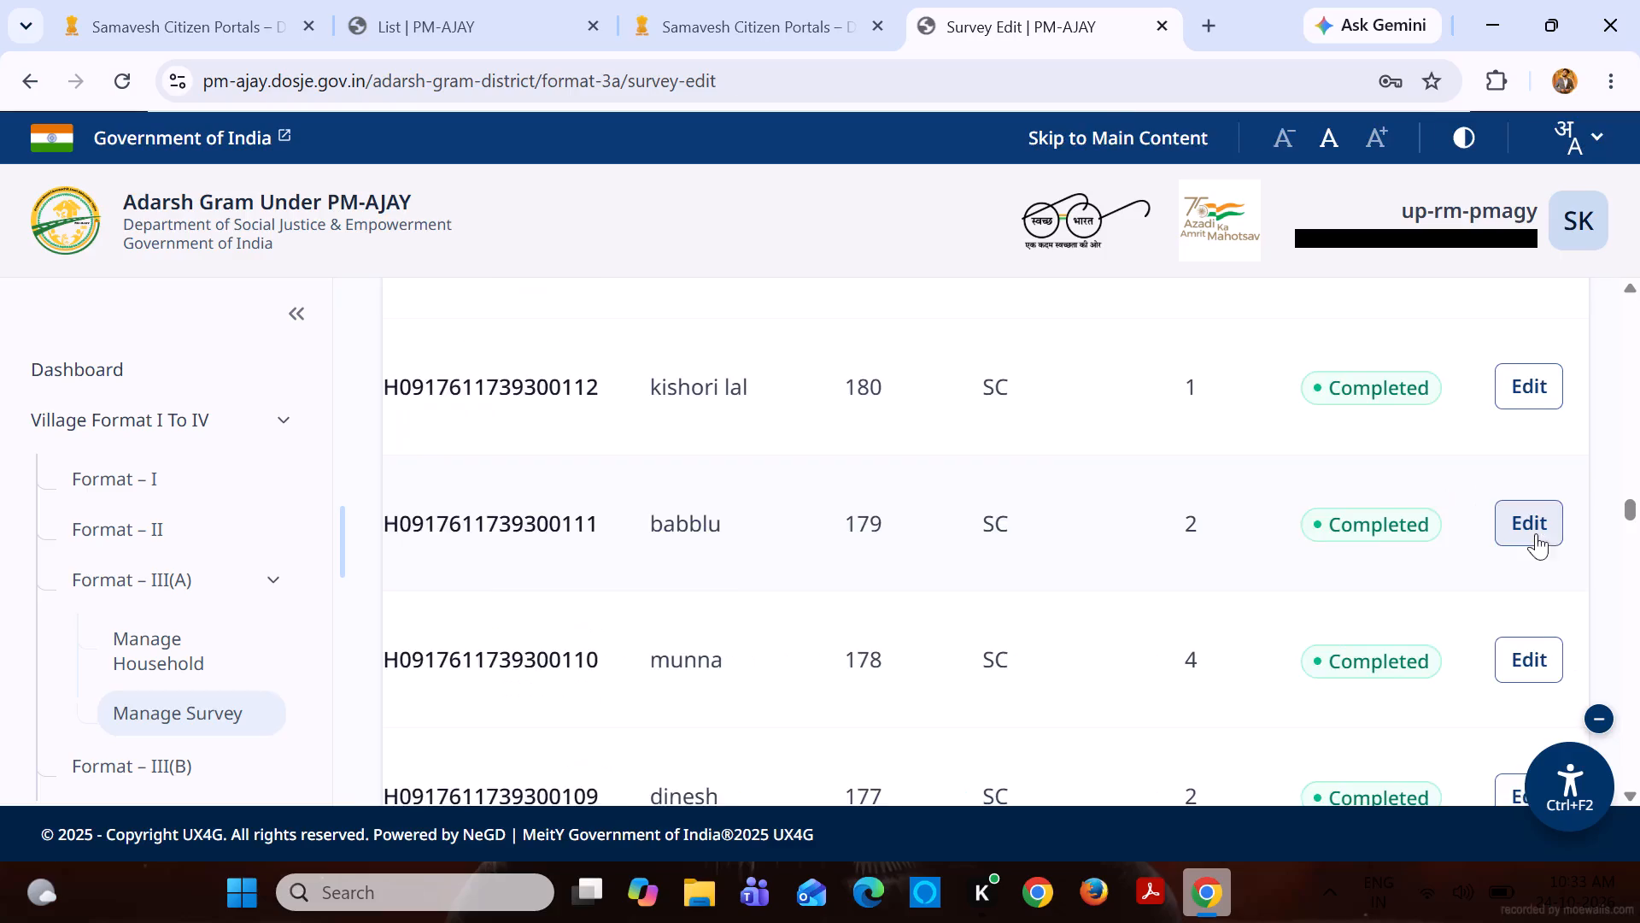
Select domain 5 – Rural Roads and Housing for this household, answer No to the Kachcha/unsafe house question and save.
scroll(1150, 603, "down", 9)
left_click(1140, 597)
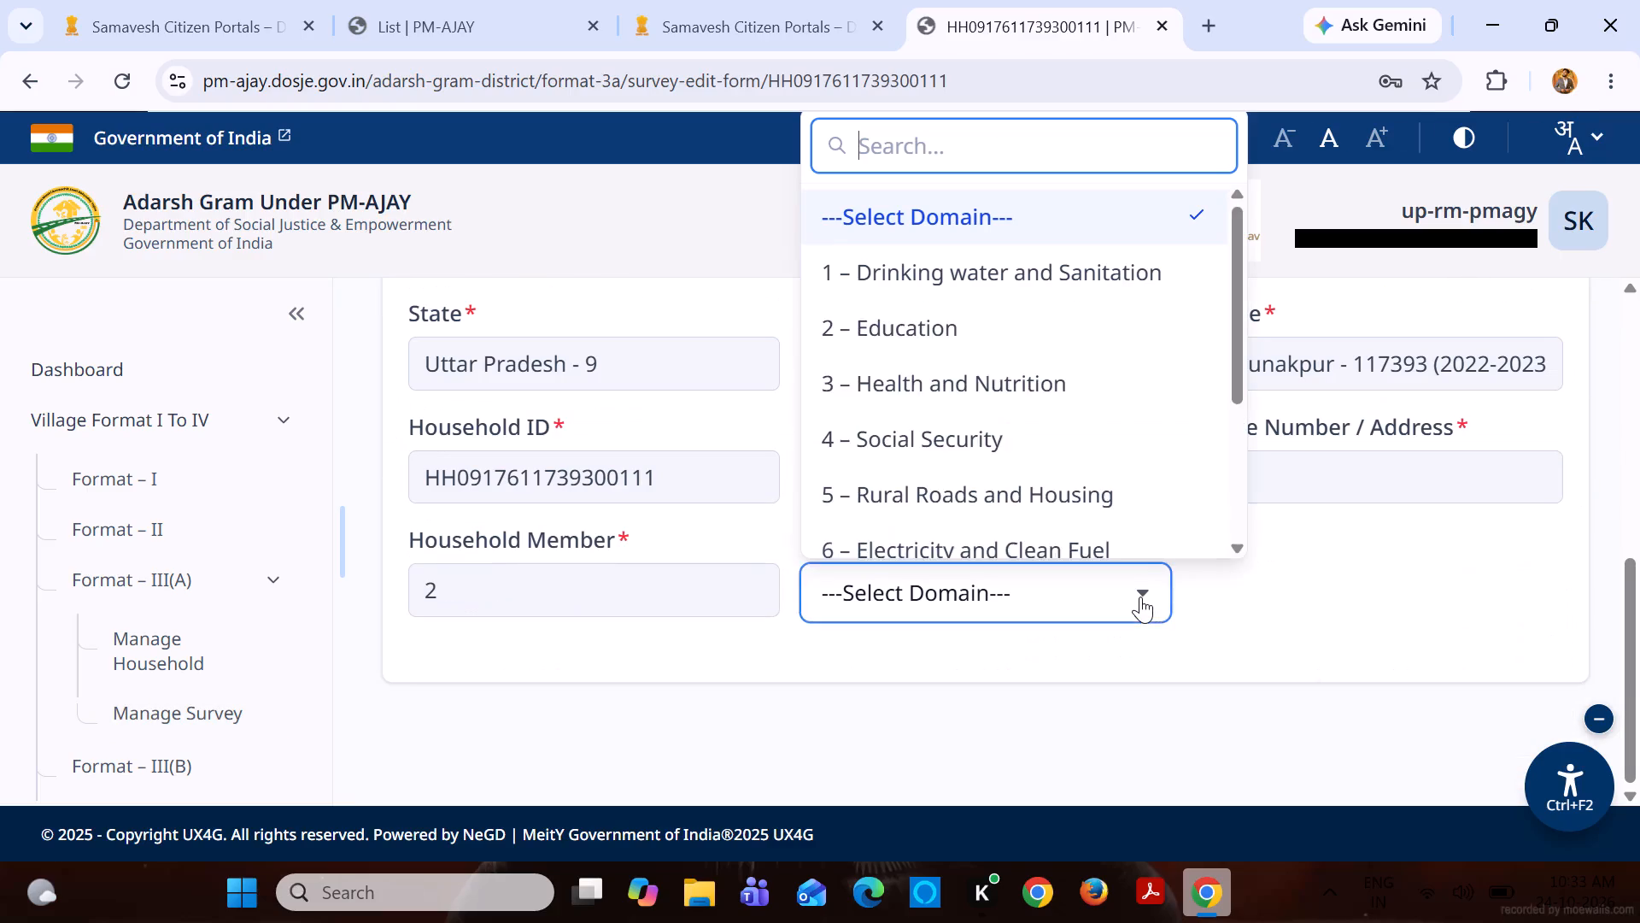
left_click(970, 467)
scroll(1183, 556, "down", 1)
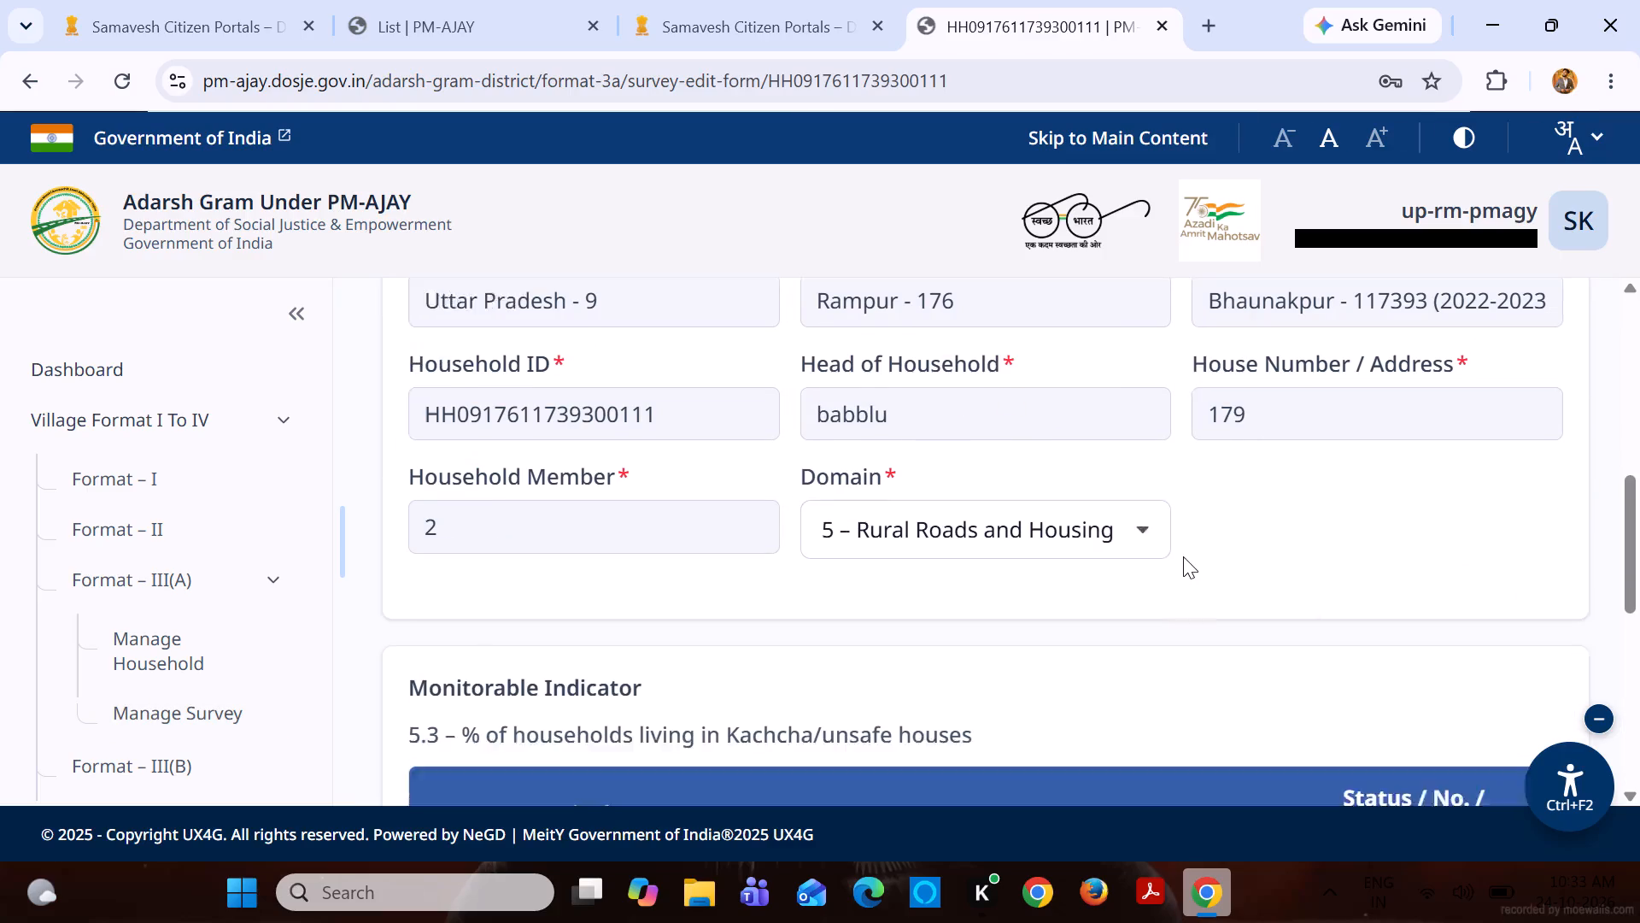
scroll(1183, 556, "down", 3)
left_click_drag(1410, 513, 1388, 643)
left_click(1388, 643)
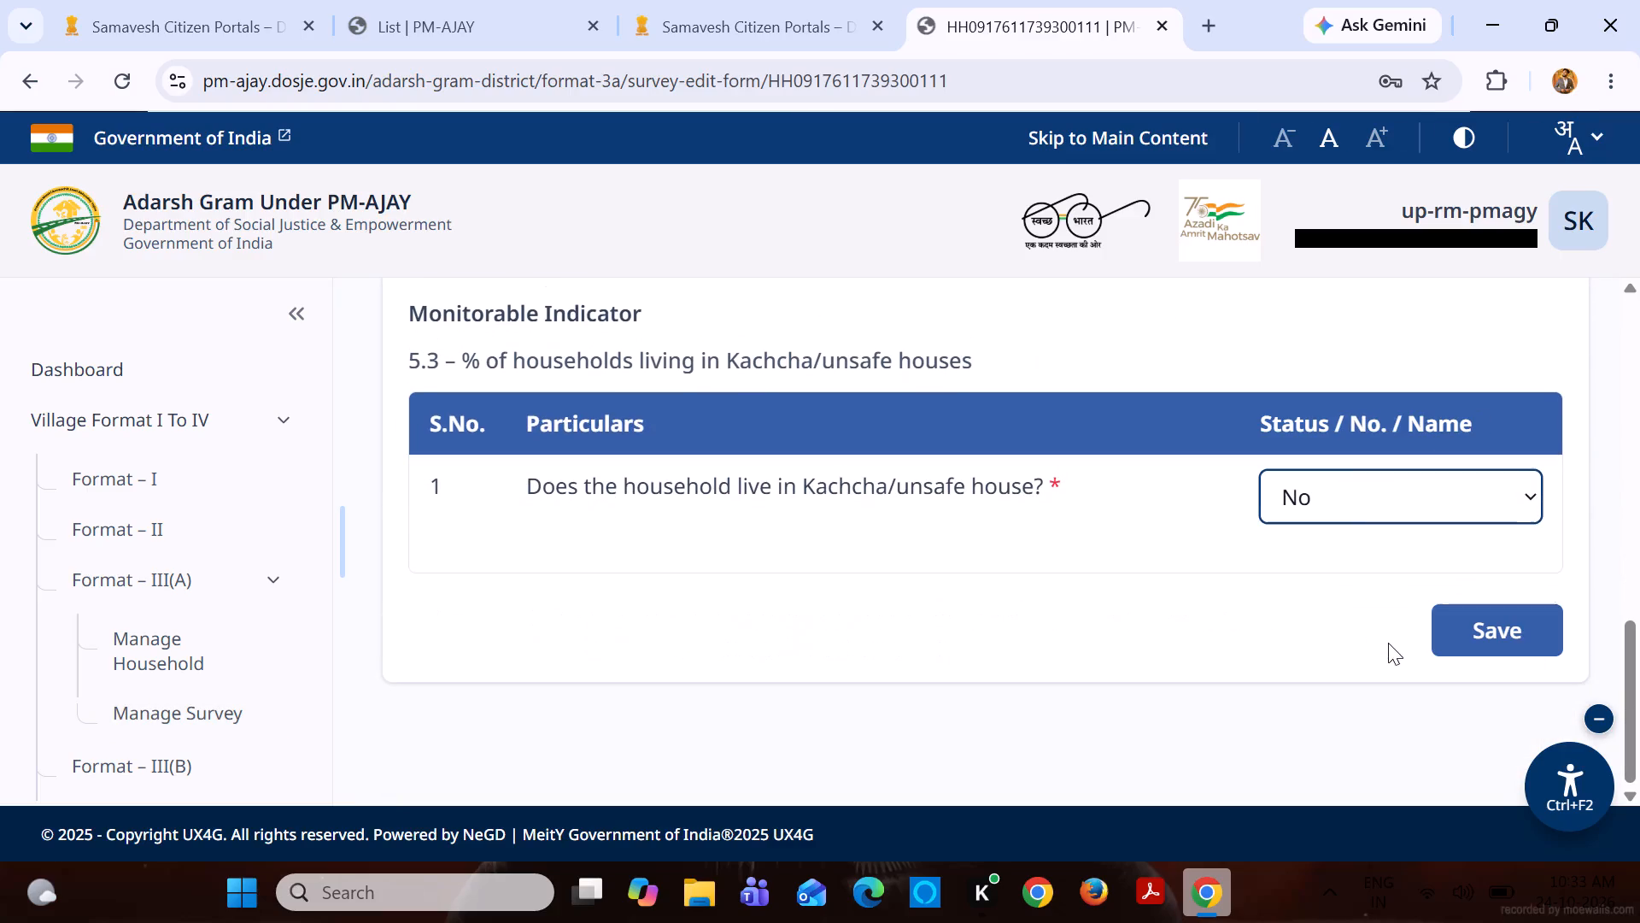
scroll(1388, 643, "down", 5)
left_click(1517, 621)
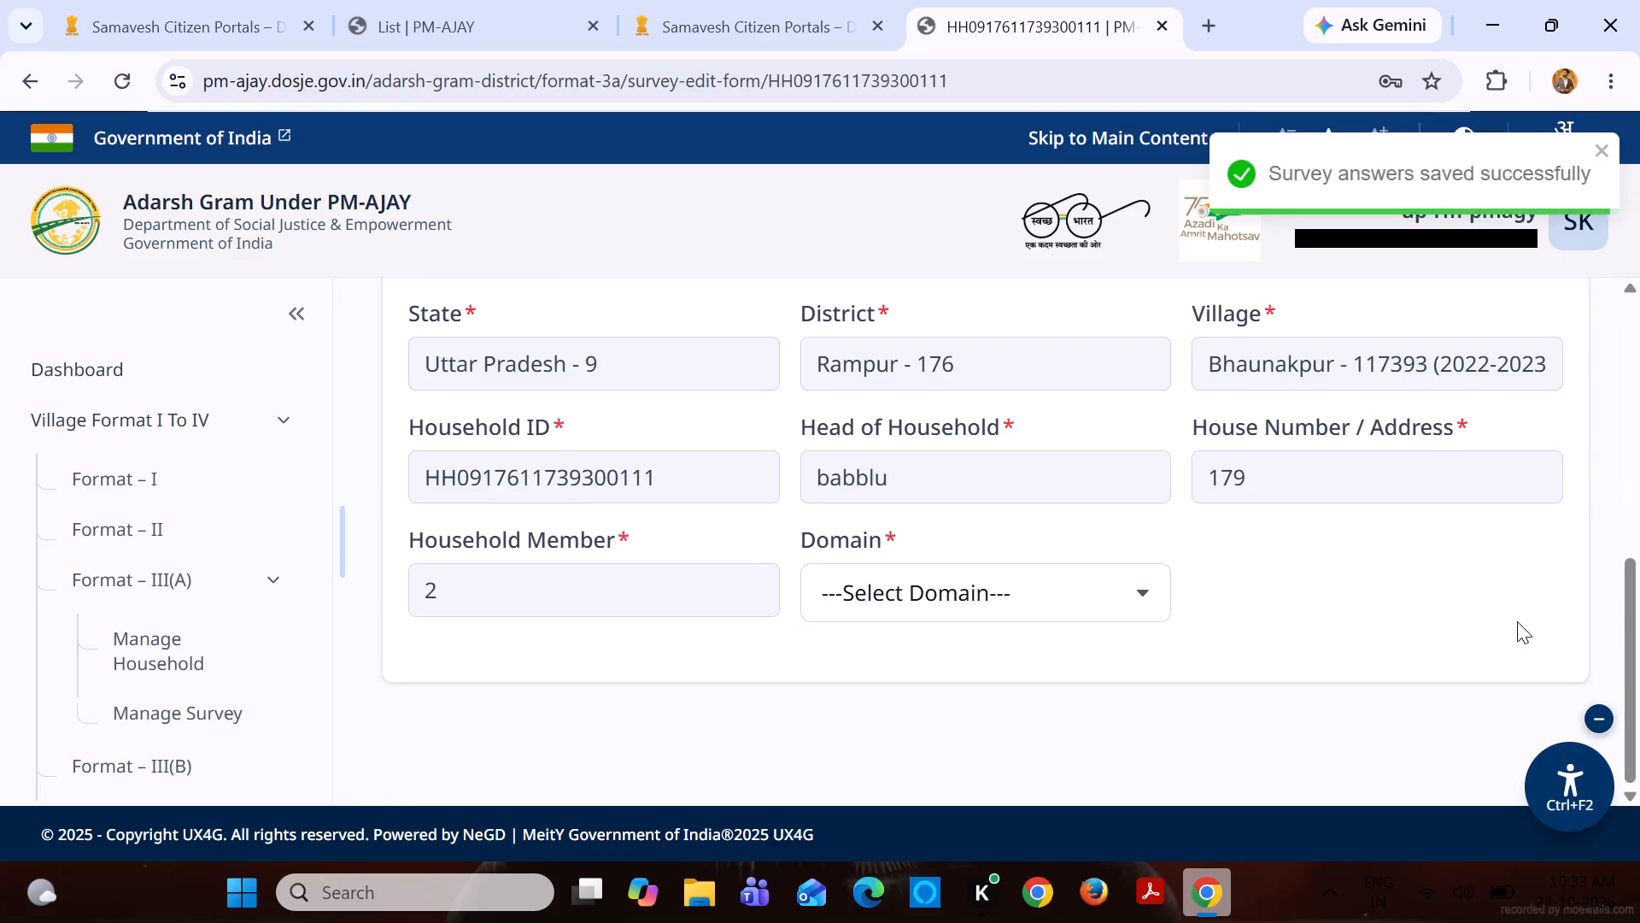
Go back to the household list, switch to page 3 and open the survey in row 248 for editing.
scroll(1284, 483, "up", 15)
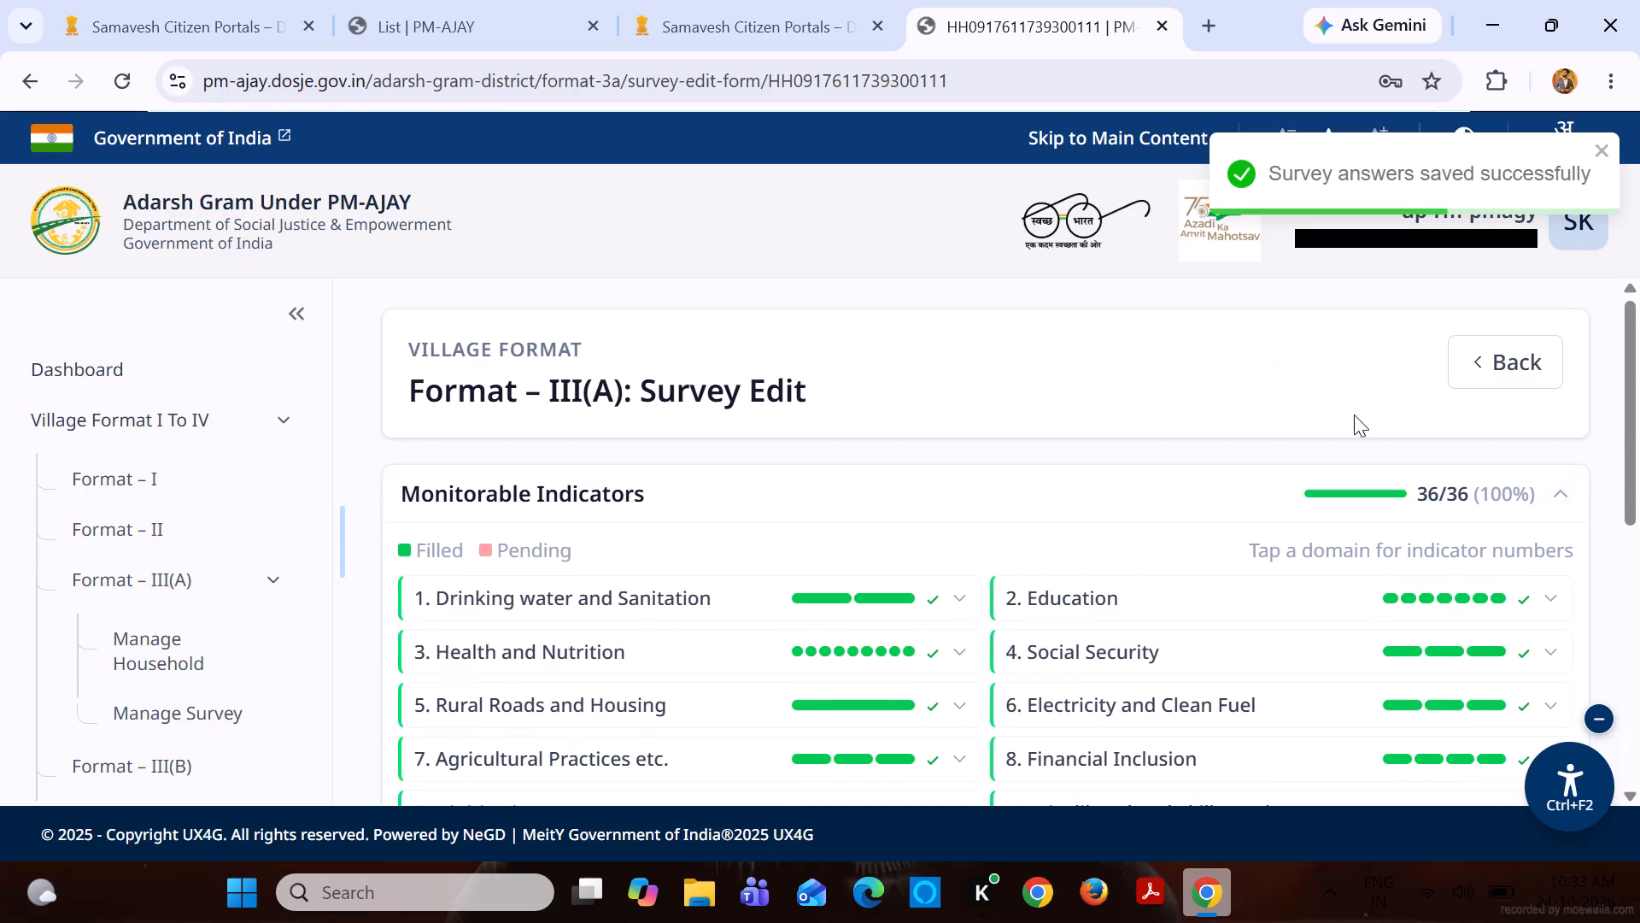
left_click(1478, 368)
scroll(1315, 499, "down", 9)
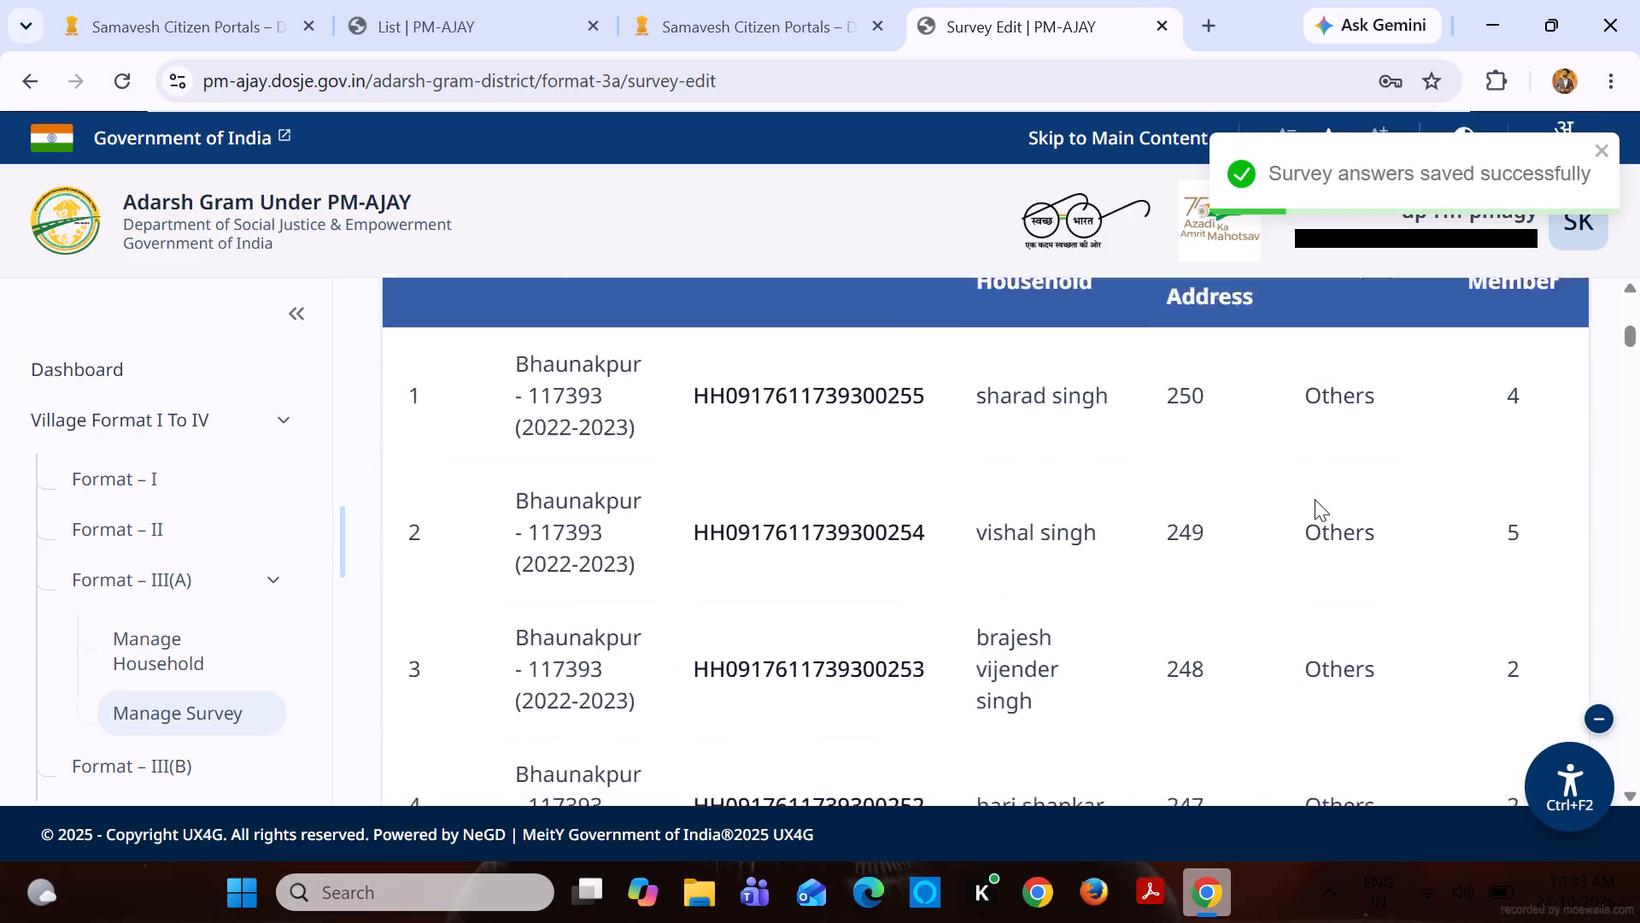
scroll(1315, 499, "down", 16)
scroll(1315, 499, "down", 6)
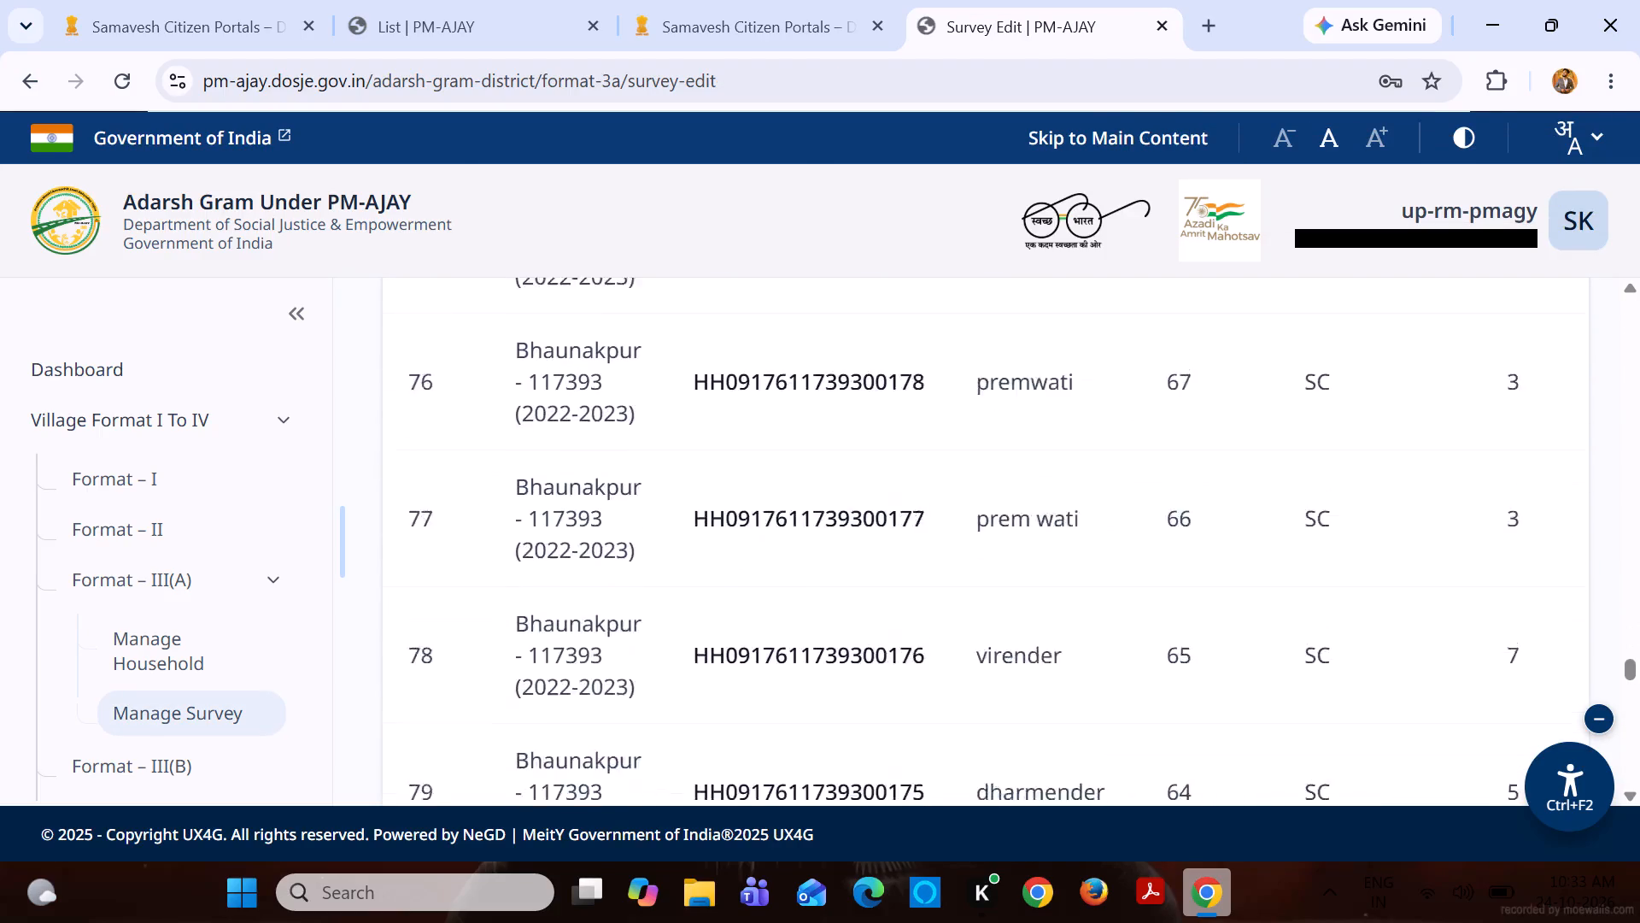
scroll(1315, 499, "down", 17)
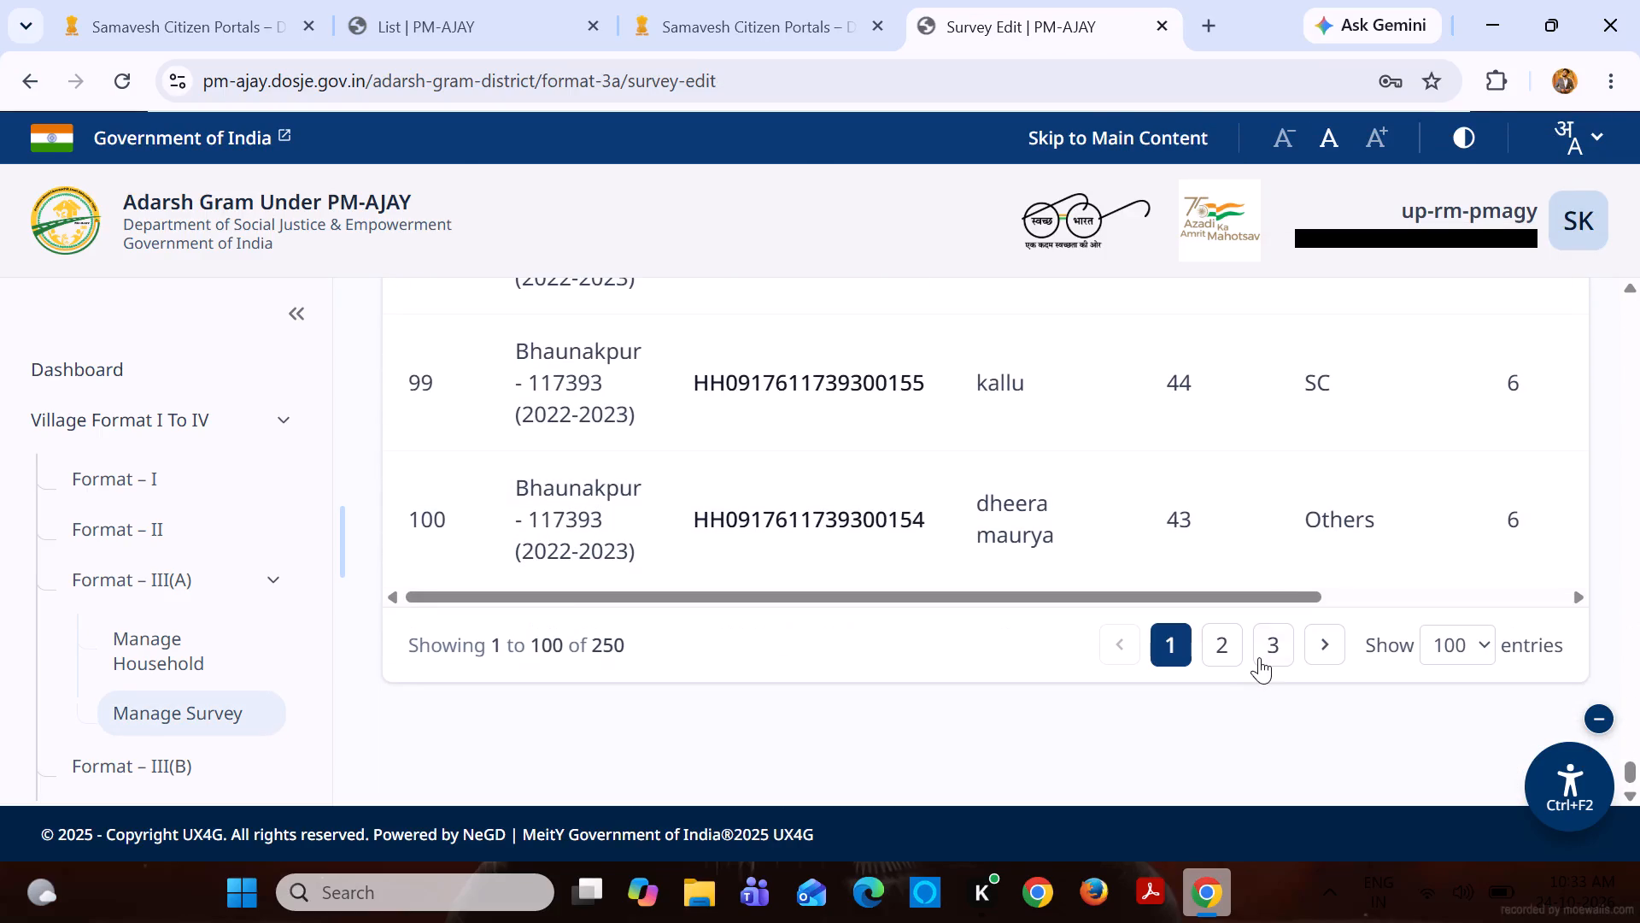
left_click(1259, 657)
scroll(1256, 521, "up", 1)
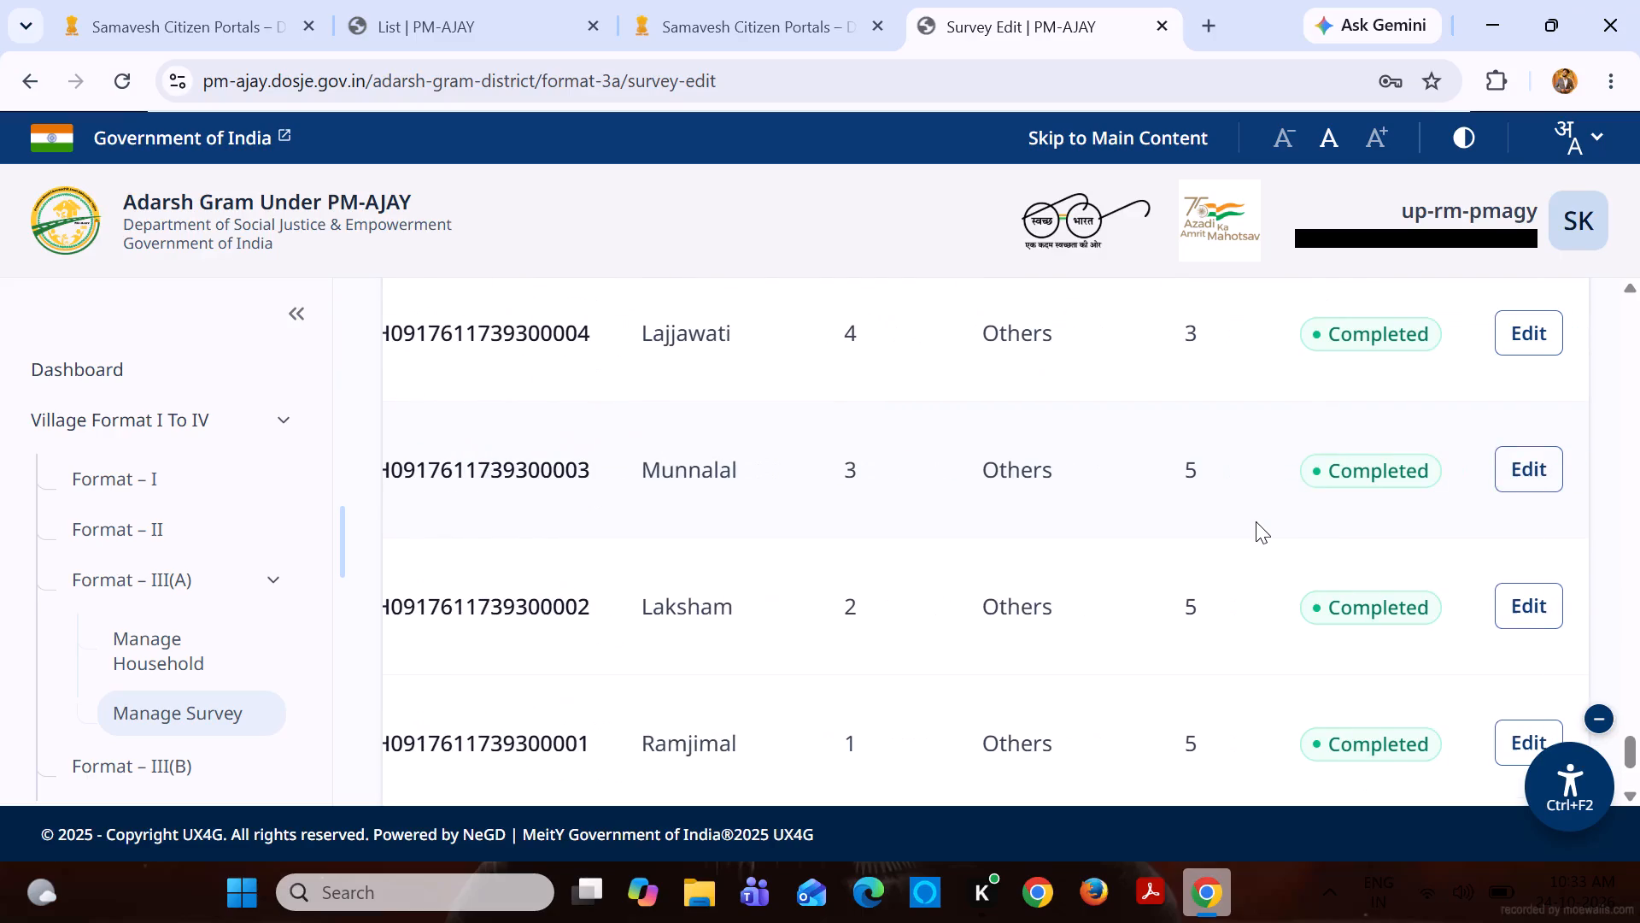
scroll(1256, 521, "up", 1)
left_click(1520, 471)
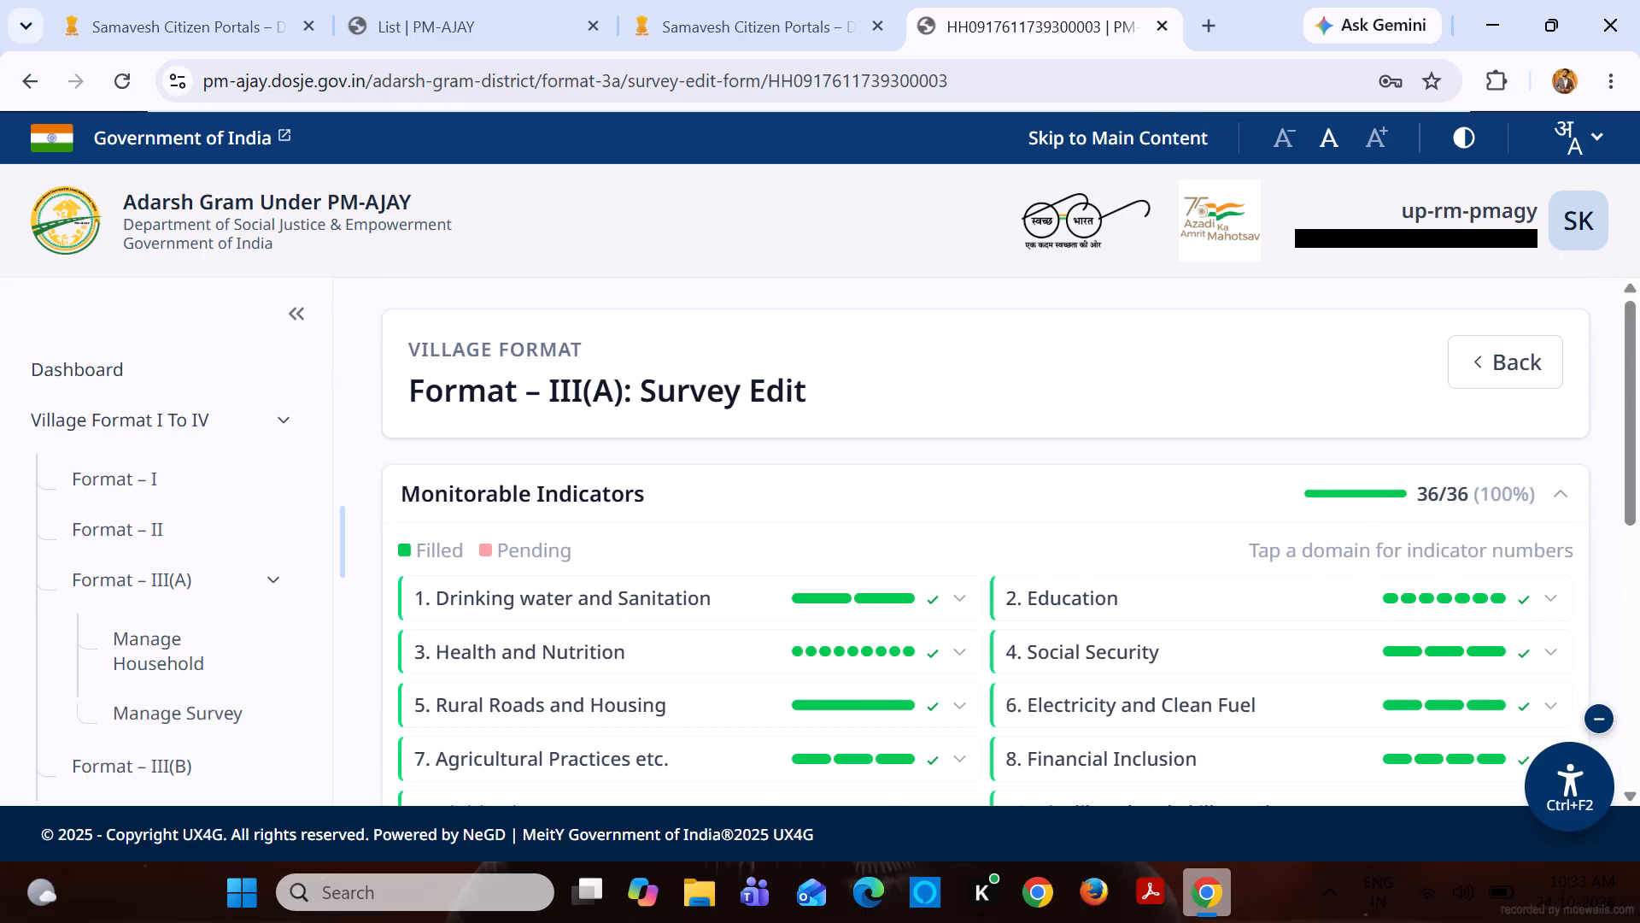
Select domain 5 – Rural Roads and Housing for this household, answer No to the Kachcha/unsafe house question and save.
scroll(1342, 556, "down", 10)
left_click(1091, 593)
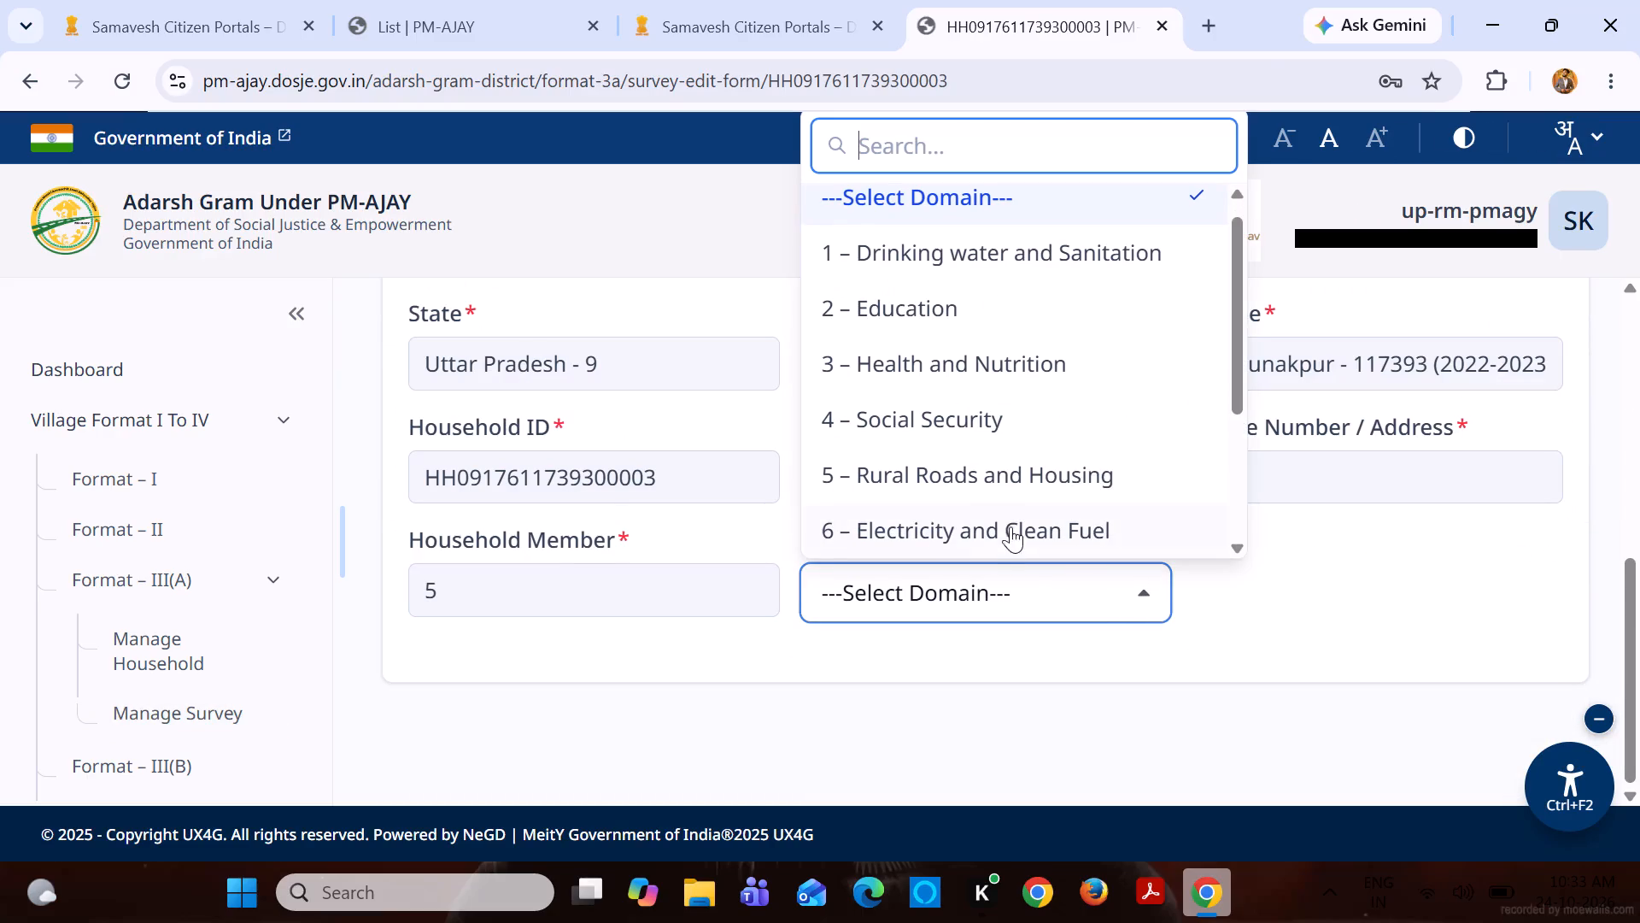
left_click(1002, 486)
scroll(1212, 617, "down", 5)
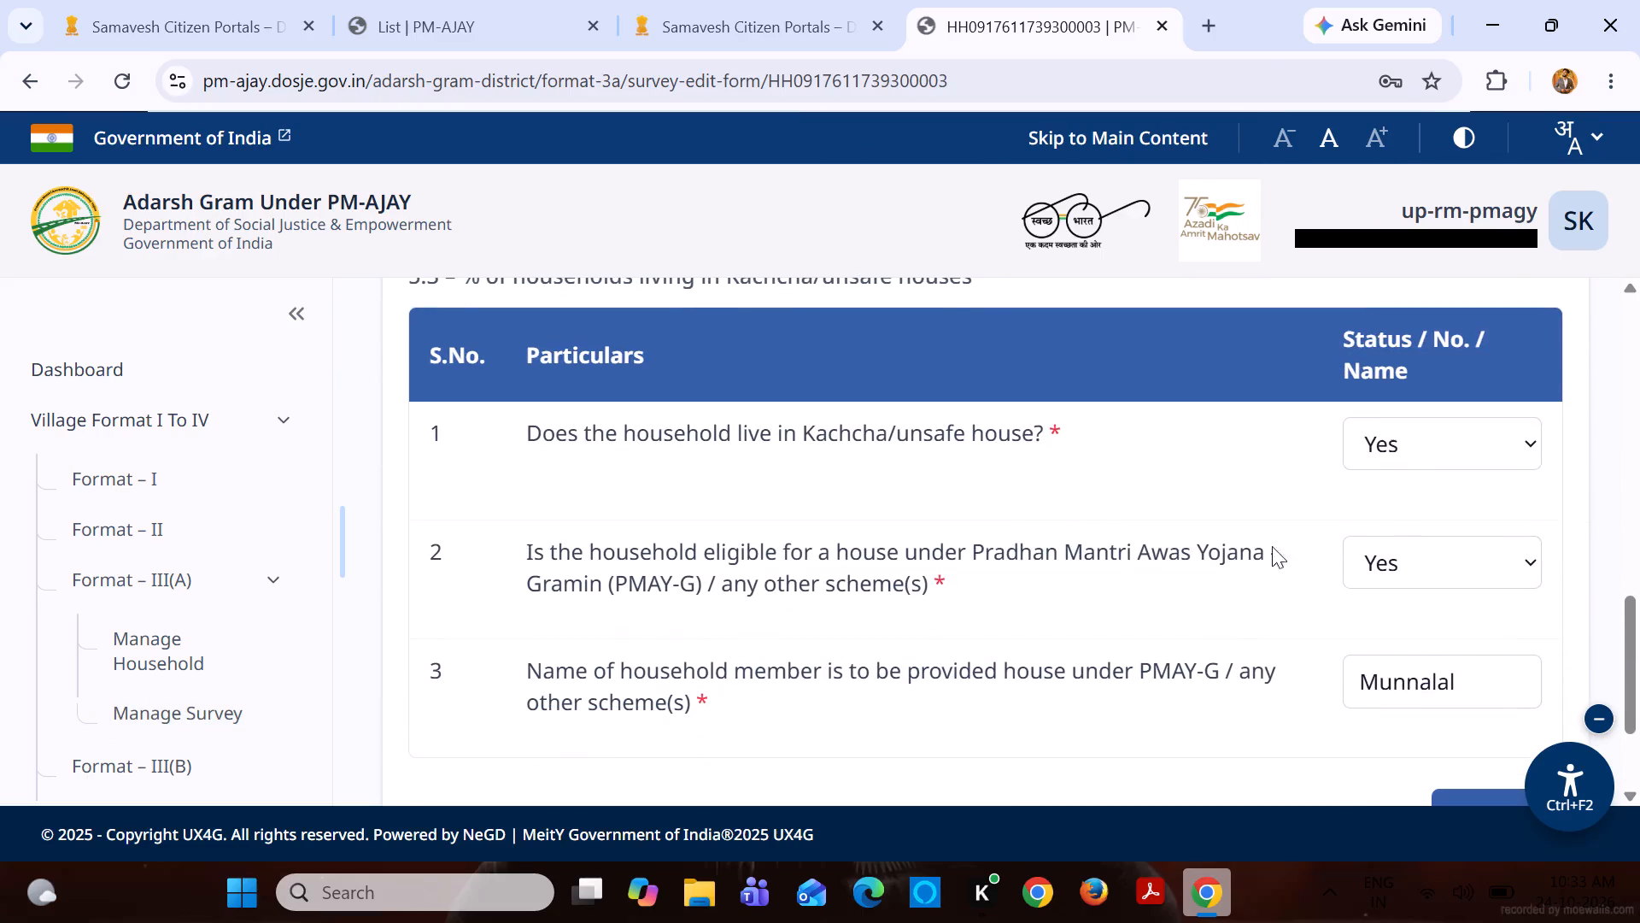
left_click_drag(1406, 445, 1394, 552)
left_click(1394, 552)
scroll(1394, 552, "down", 4)
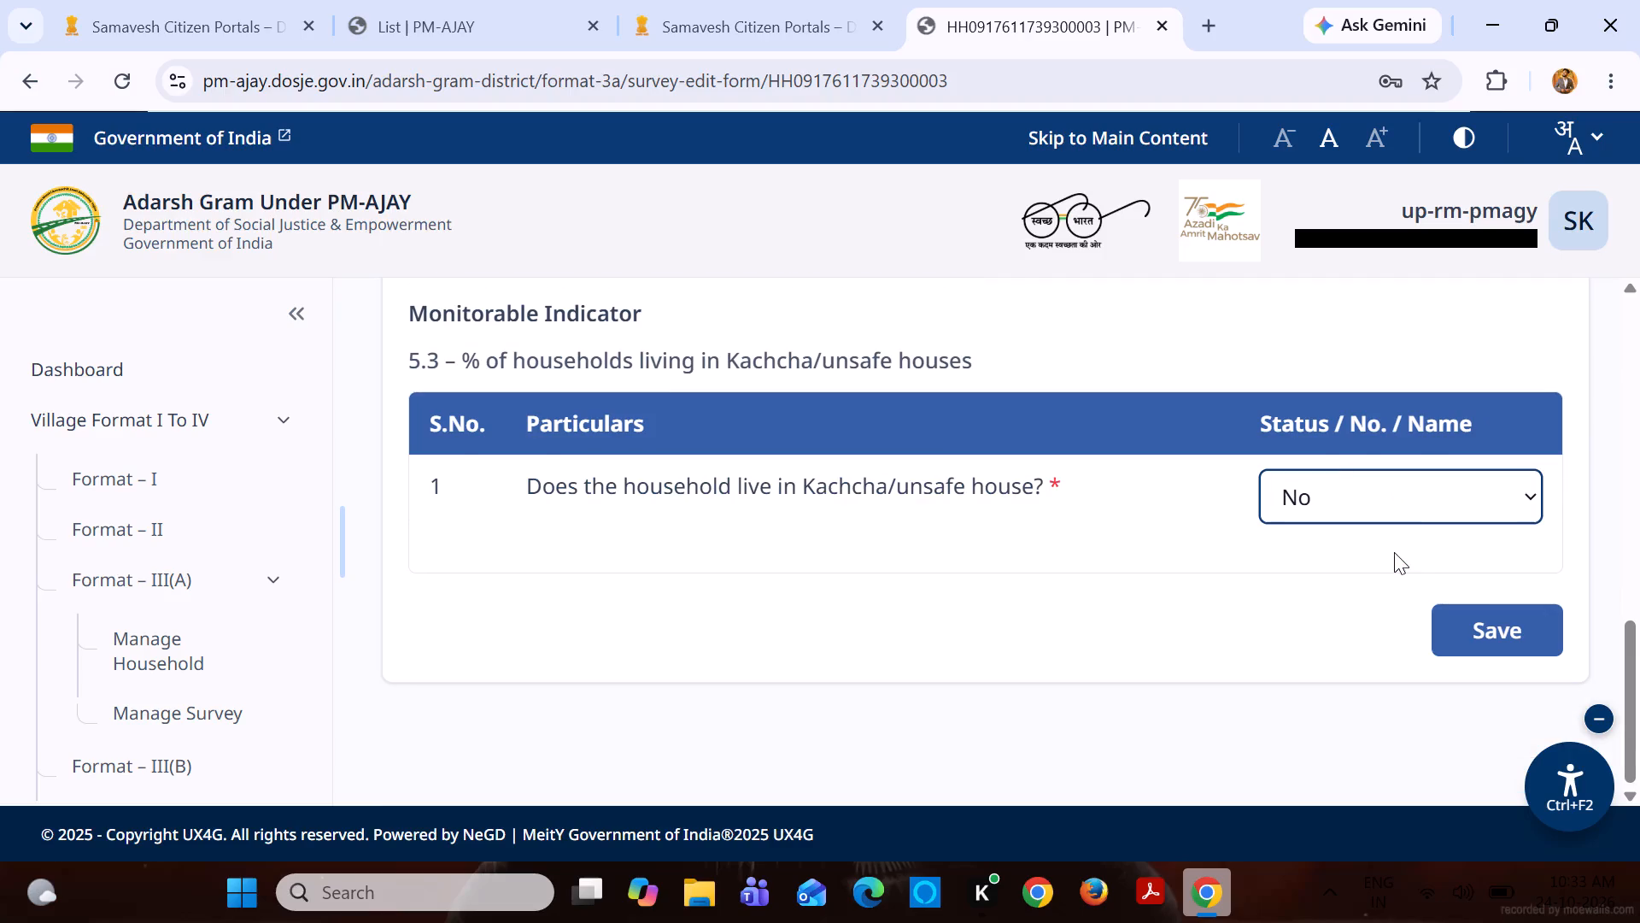
left_click(1500, 626)
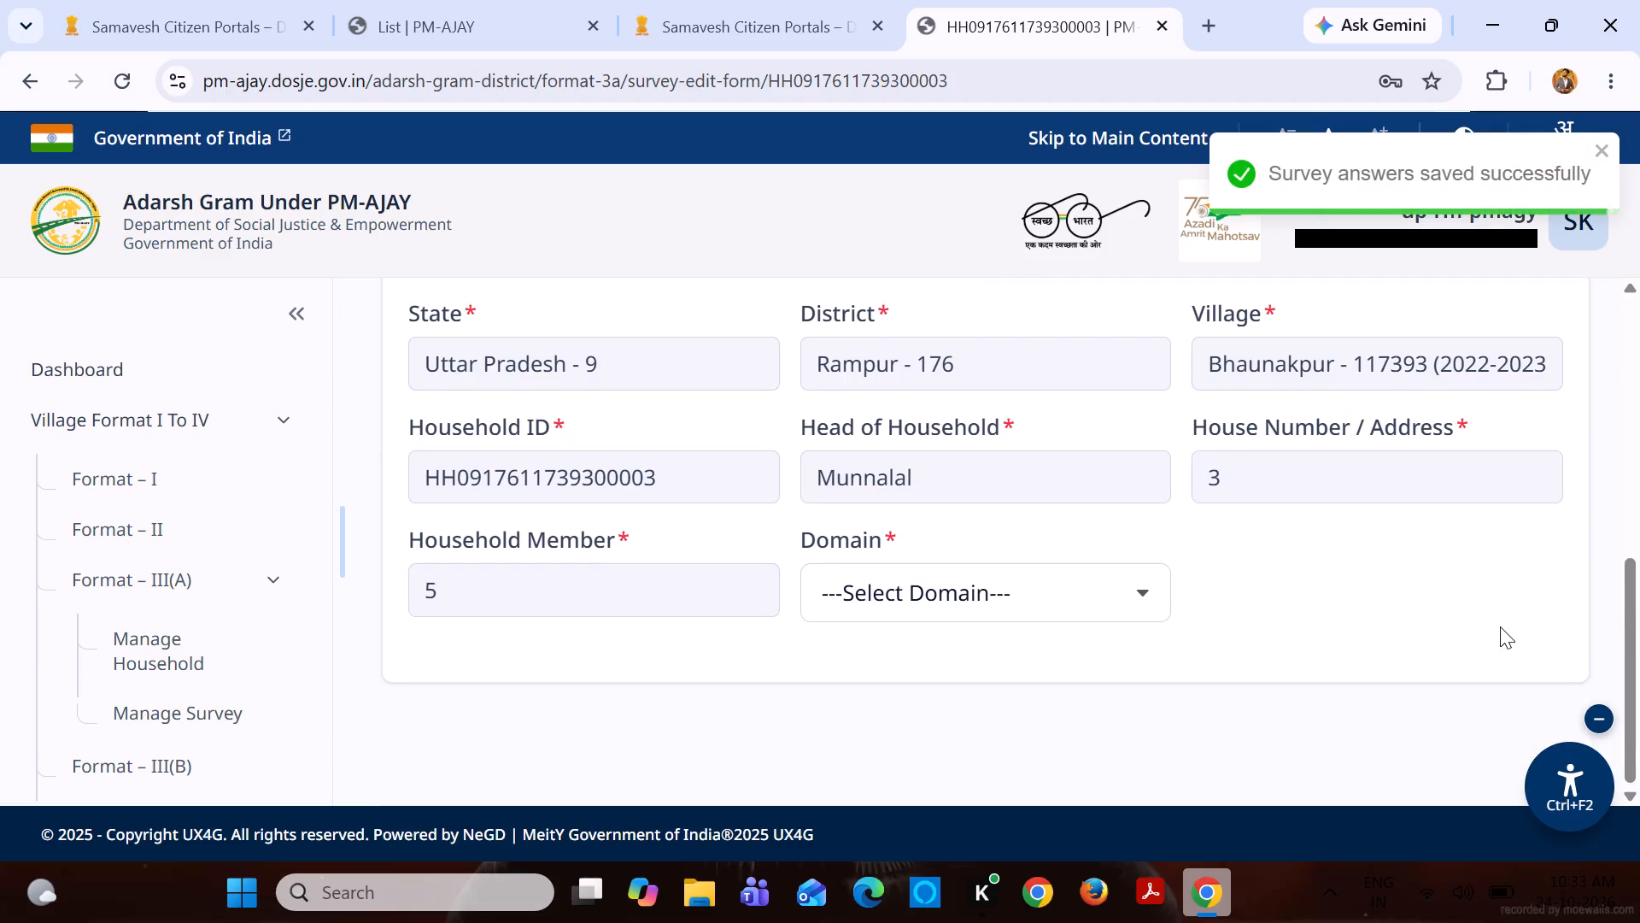
Return to the household list, switch to page 3 and open the survey in row 222 for editing.
scroll(1382, 596, "up", 7)
left_click(1485, 353)
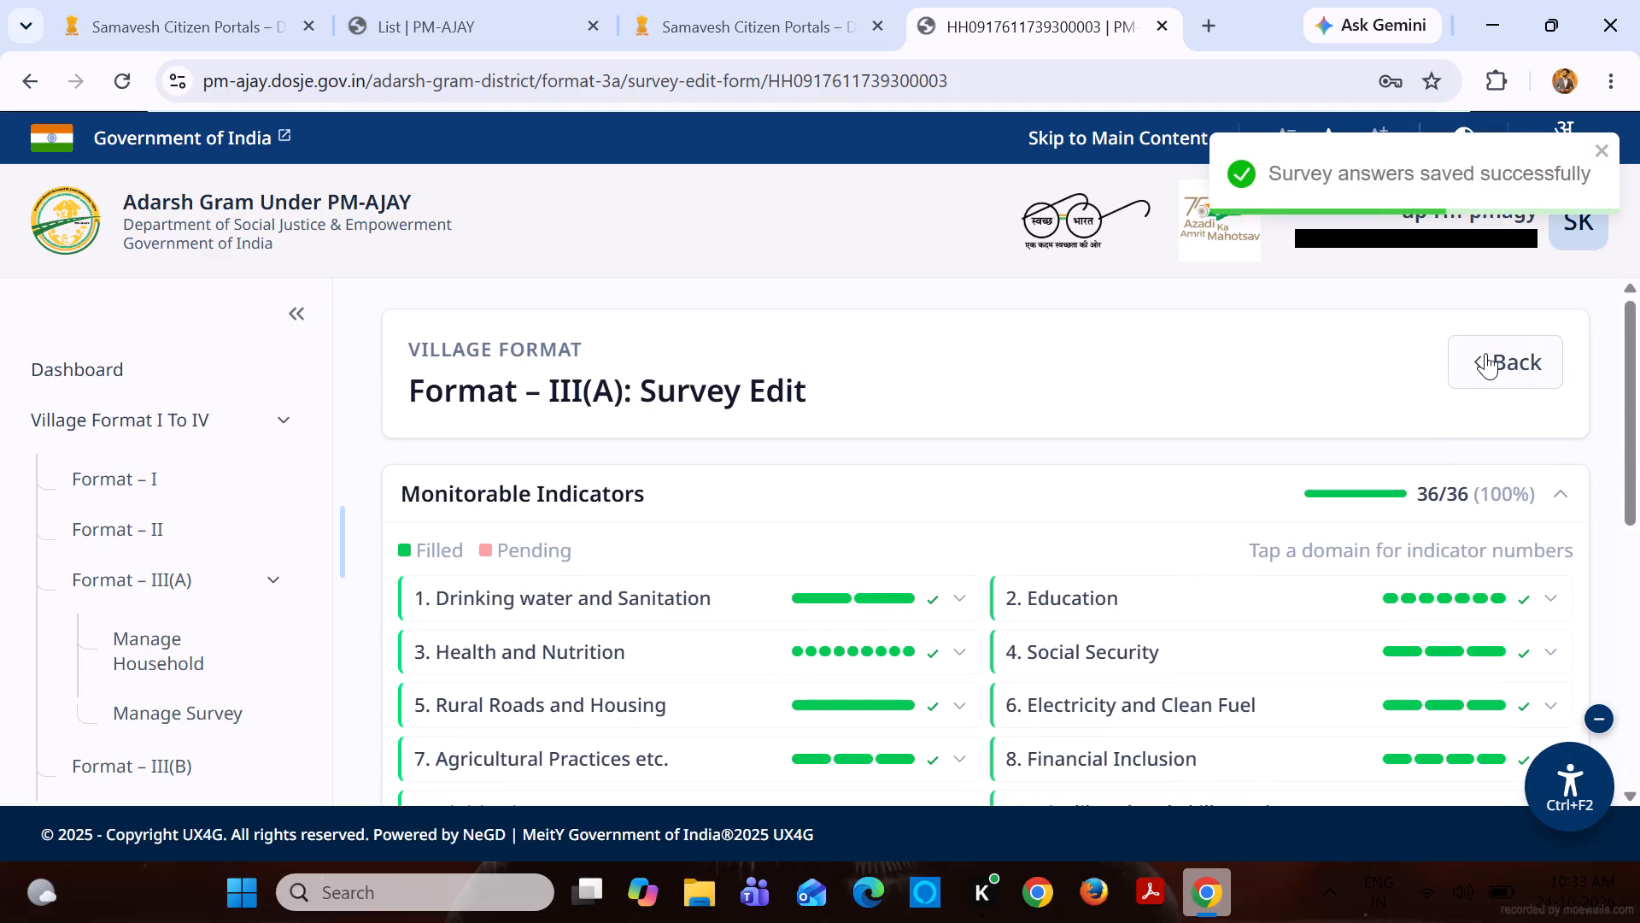
scroll(1335, 527, "down", 20)
scroll(1335, 527, "down", 9)
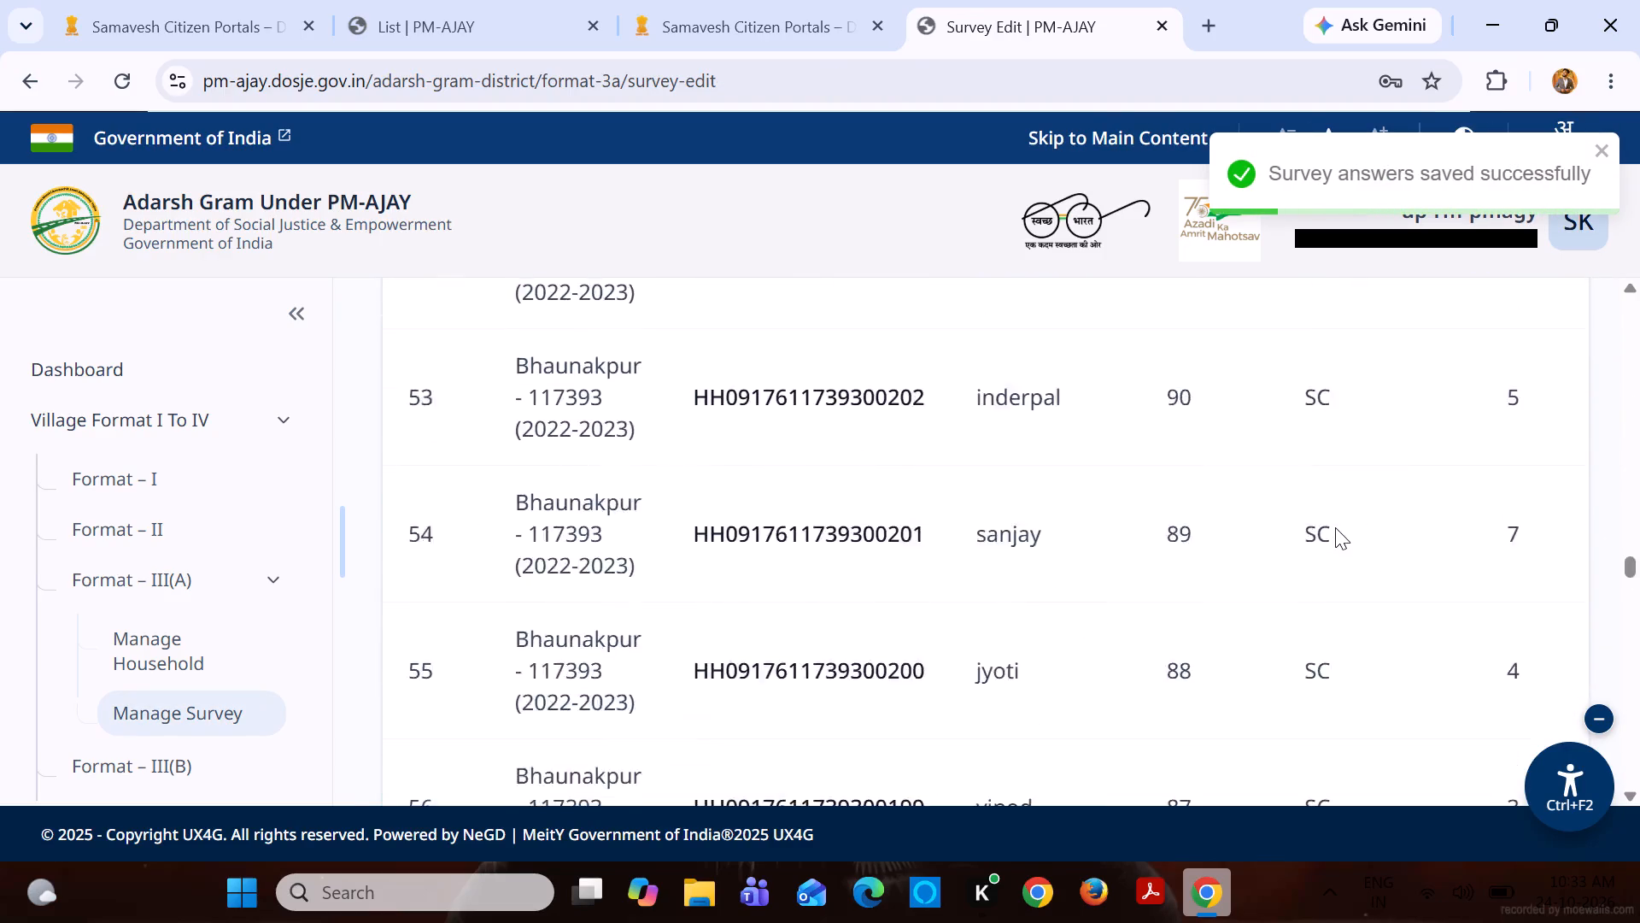
scroll(1335, 527, "down", 17)
left_click(1274, 626)
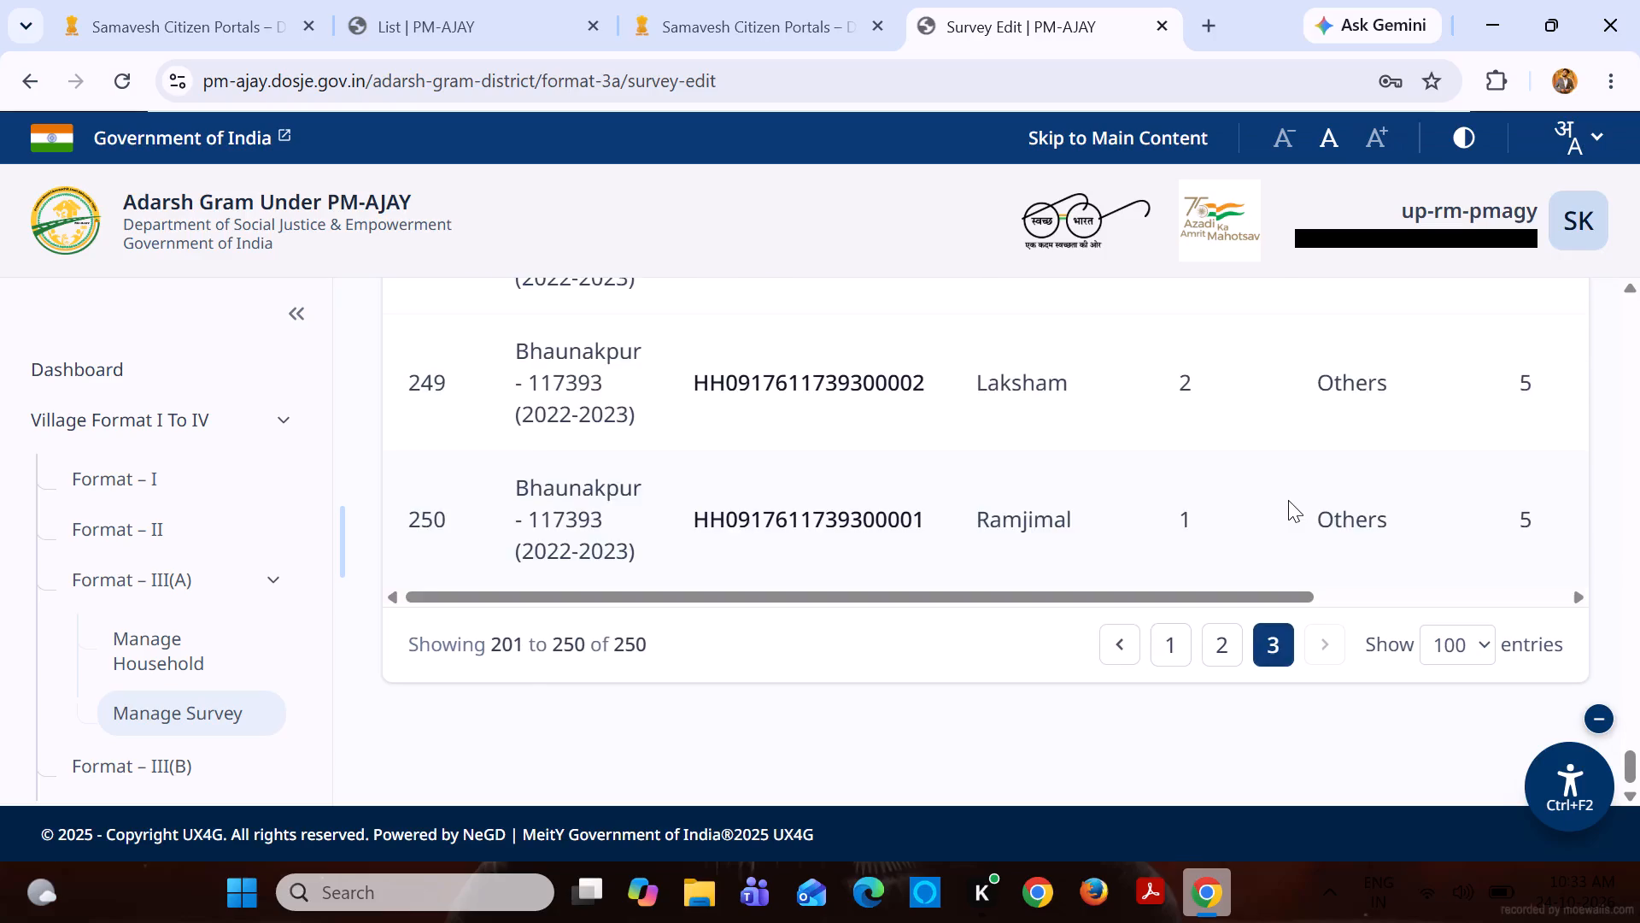
scroll(1288, 500, "up", 12)
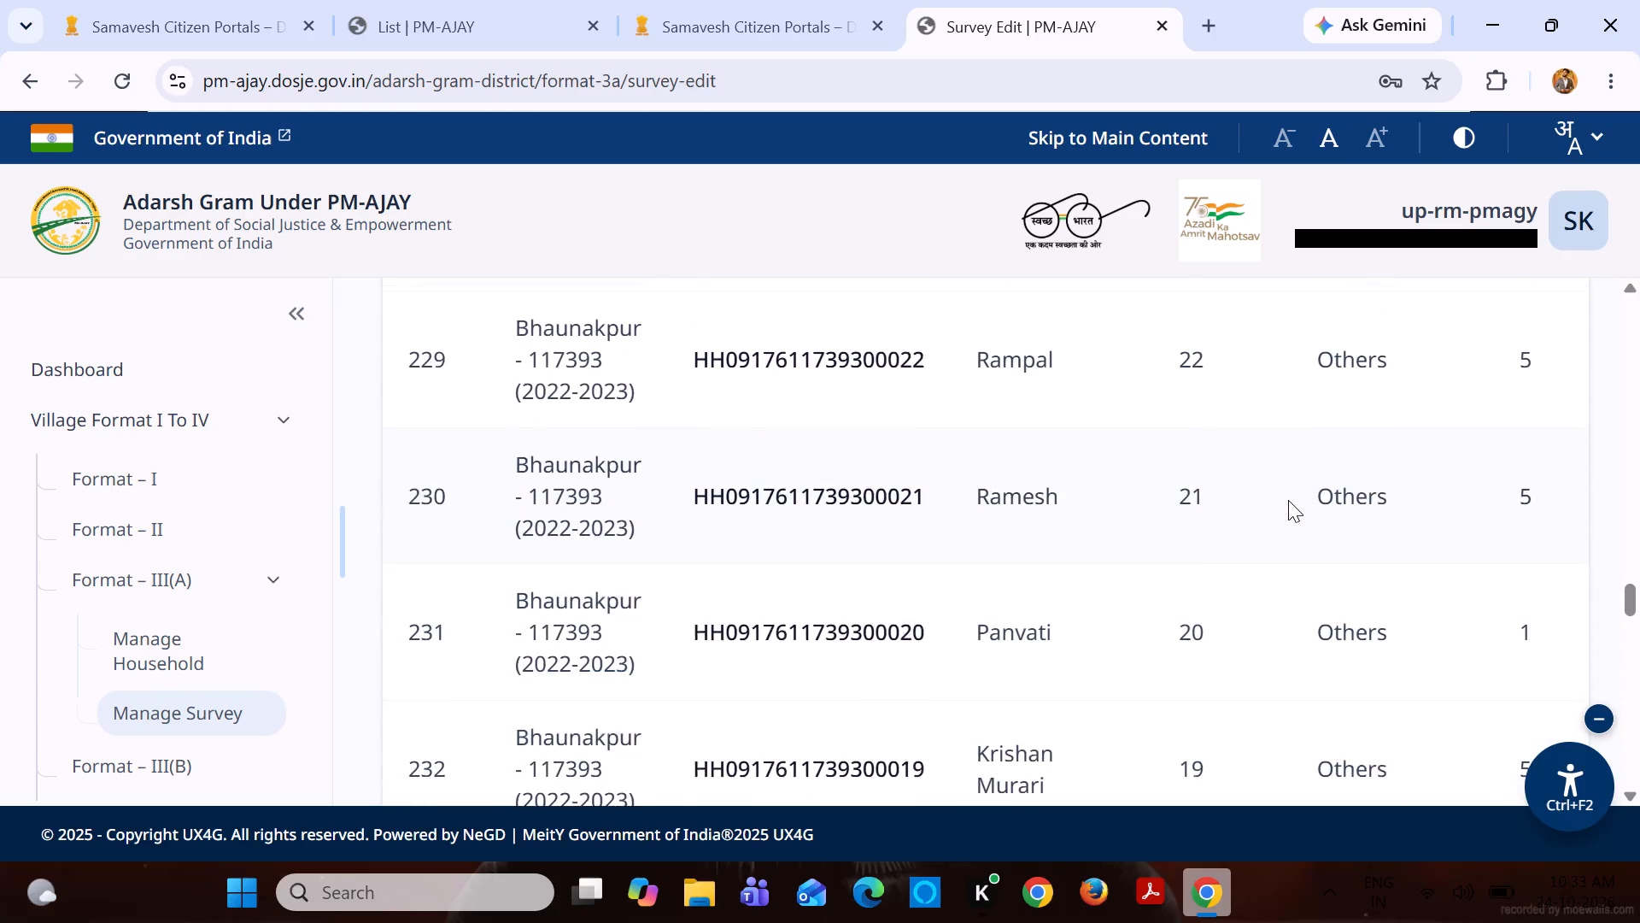
scroll(1288, 500, "up", 8)
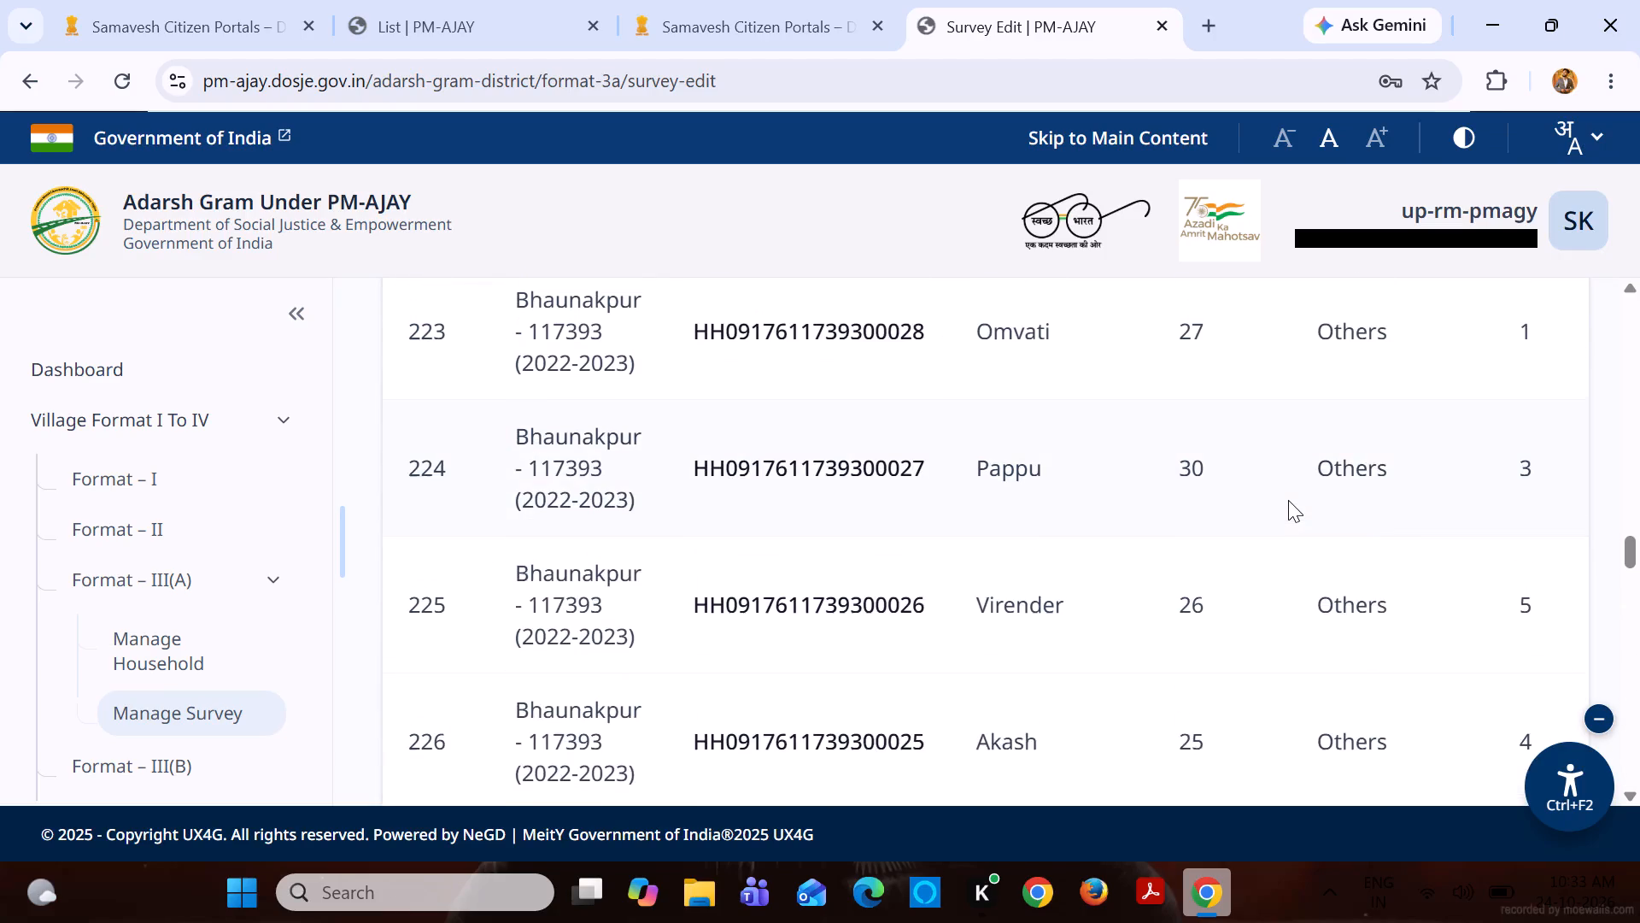
scroll(1288, 500, "up", 6)
scroll(1288, 500, "left", 5)
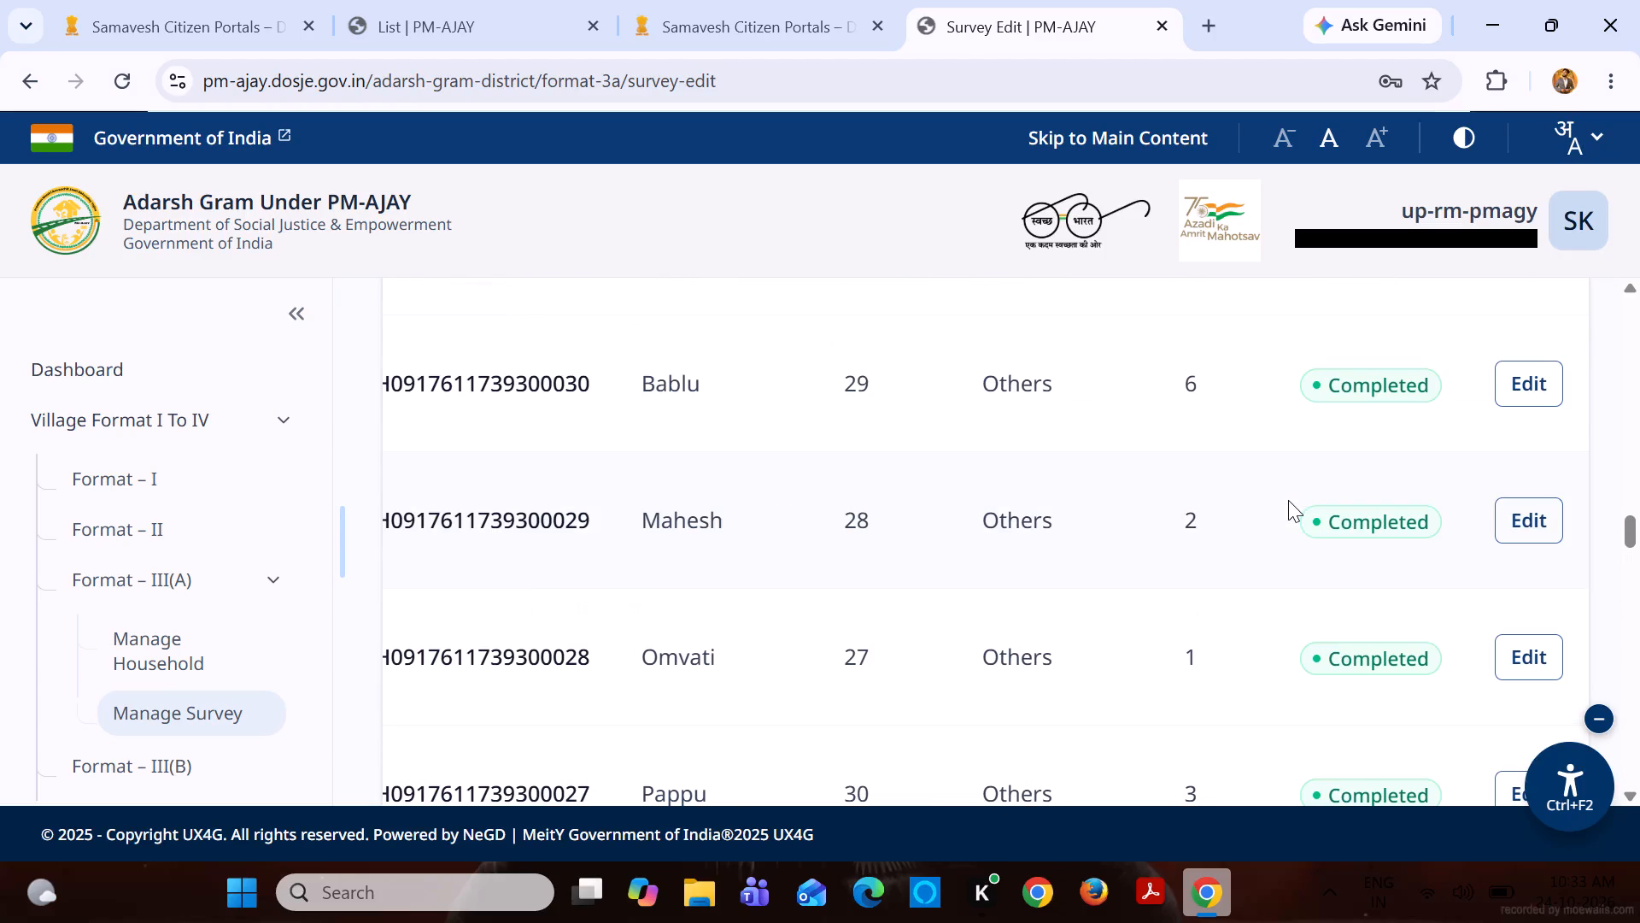
scroll(1288, 500, "left", 2)
left_click(1500, 531)
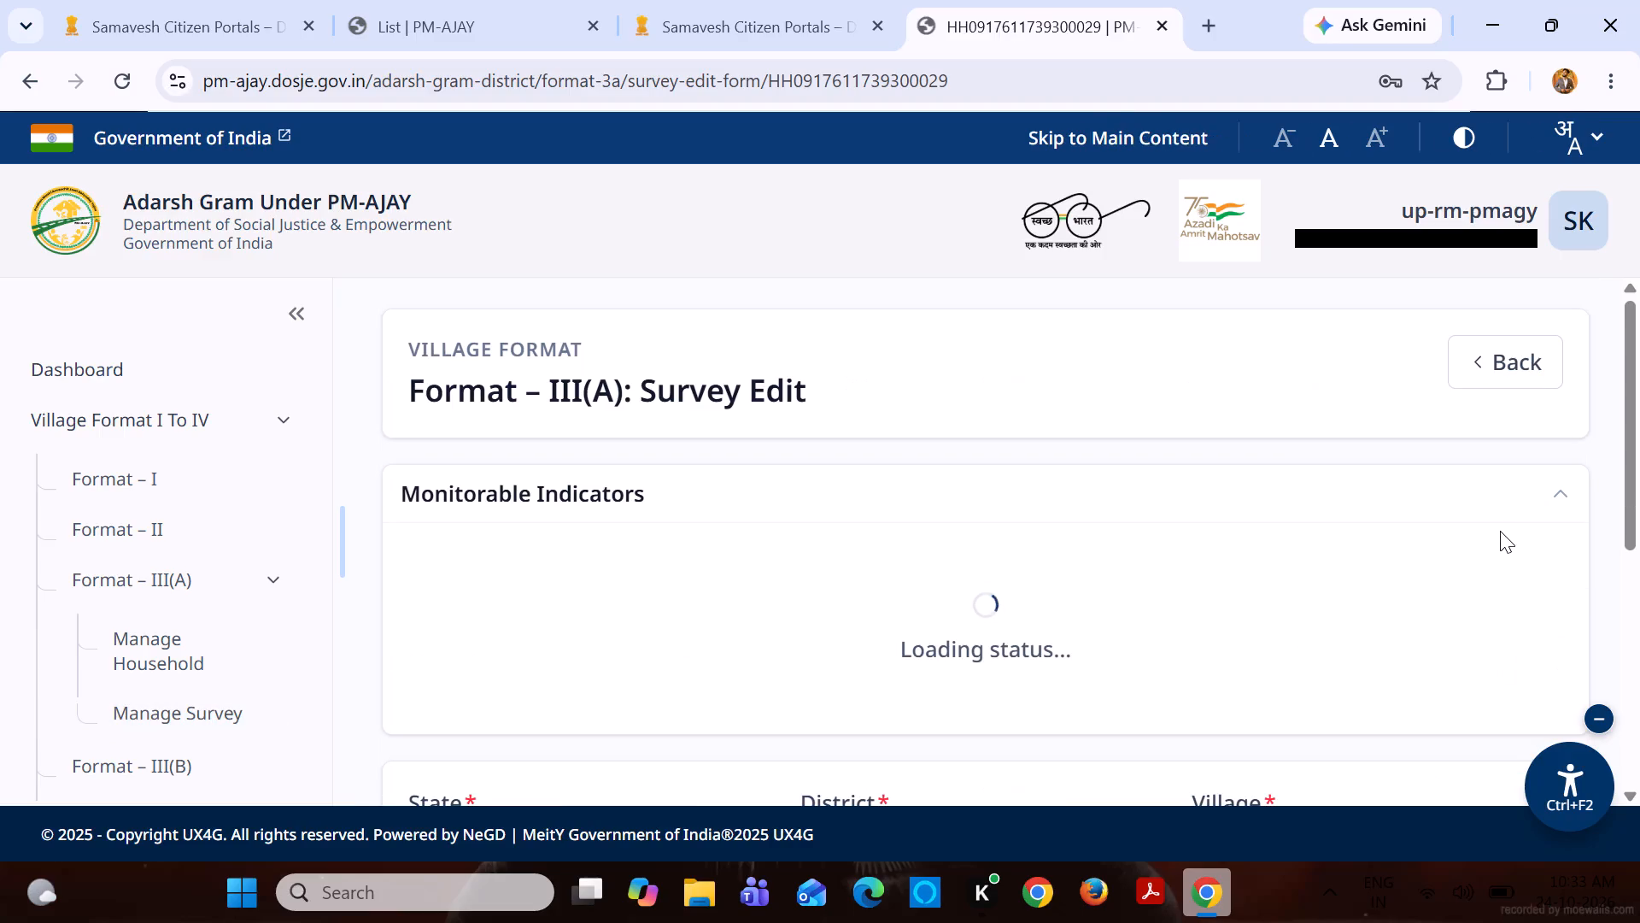
Set this household's Kachcha/unsafe house answer to No in domain 5 – Rural Roads and Housing and save it.
scroll(1216, 595, "down", 13)
left_click(1118, 588)
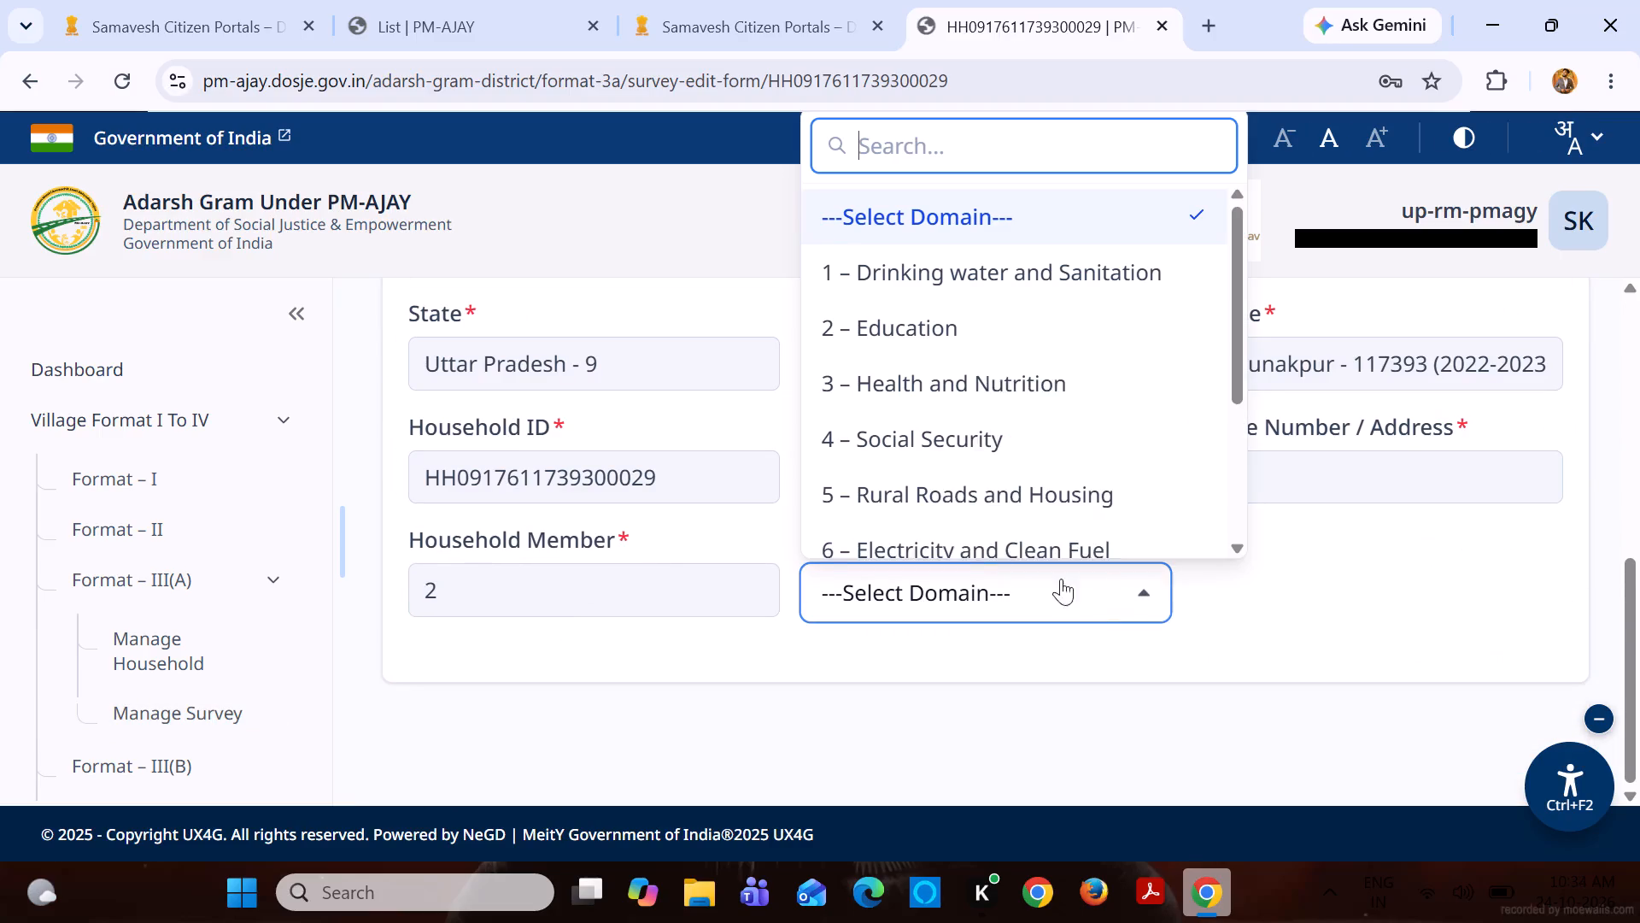
left_click(959, 479)
scroll(1182, 581, "down", 2)
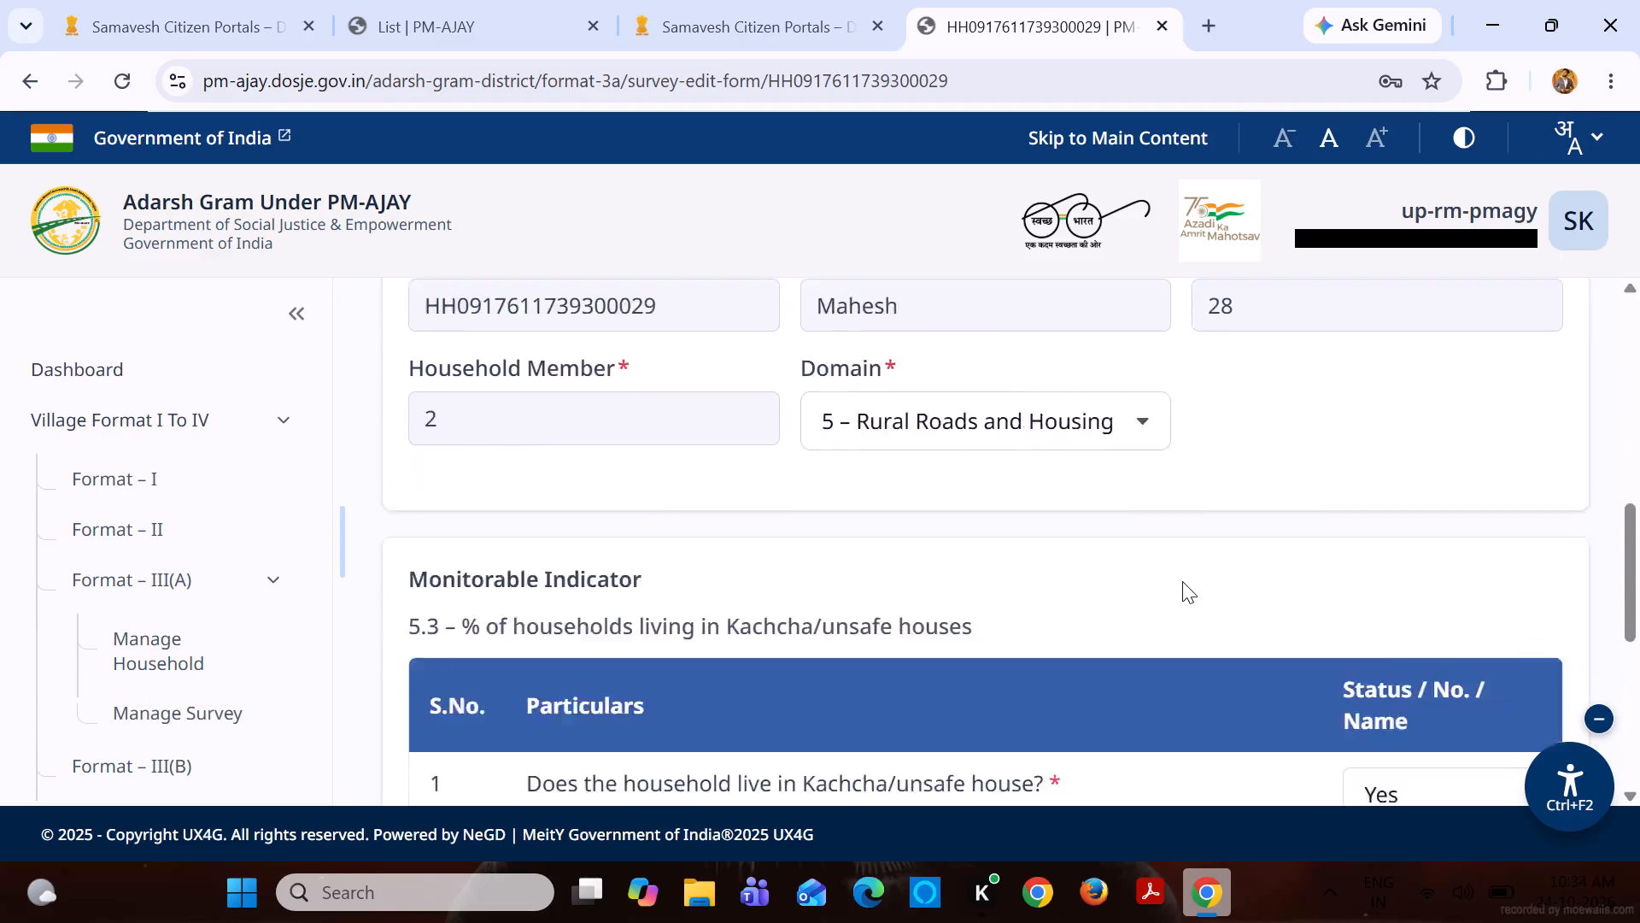
scroll(1182, 581, "down", 2)
left_click_drag(1493, 515, 1385, 628)
left_click(1385, 628)
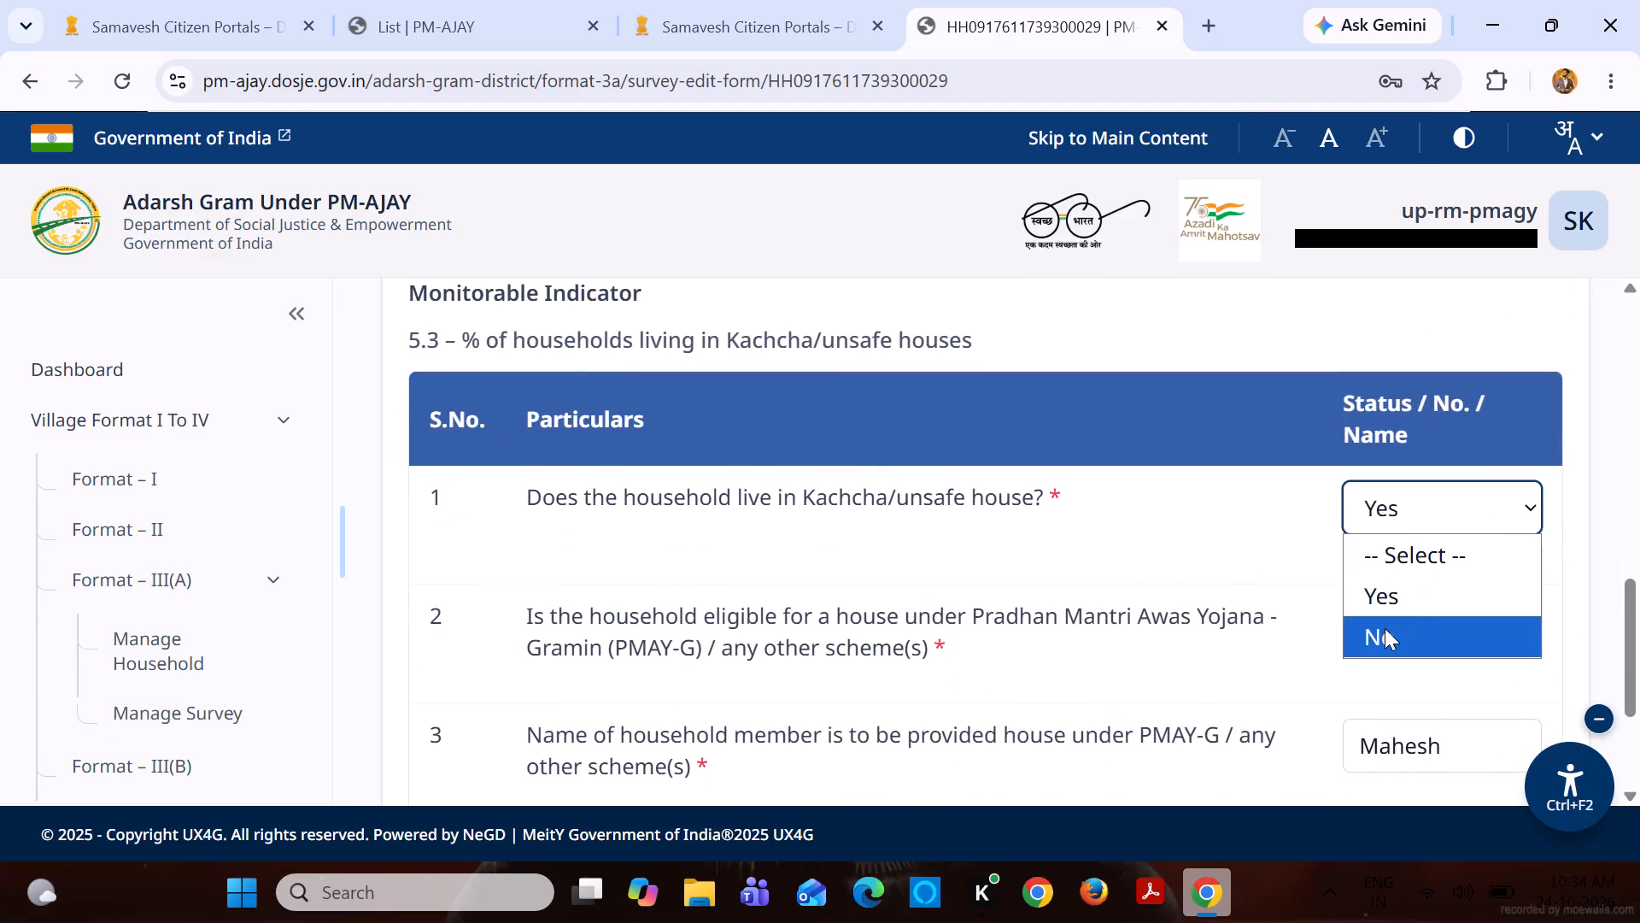
left_click(1469, 630)
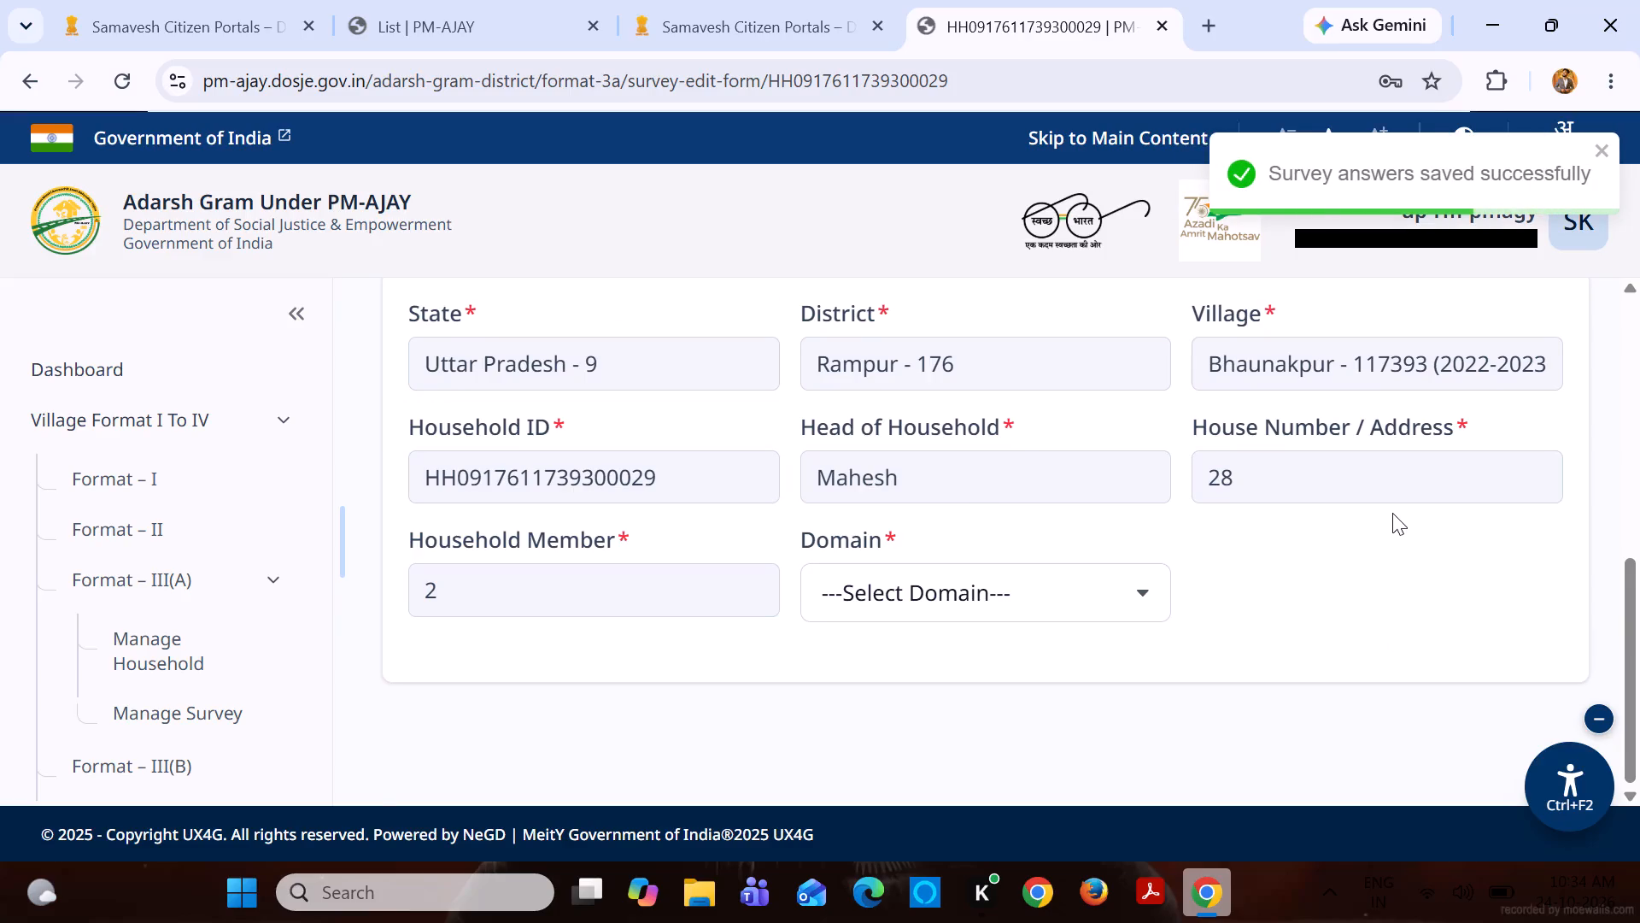
Go back to the household list, switch to page 3 and open the survey in row 219 for editing.
scroll(1392, 513, "up", 13)
left_click(1507, 342)
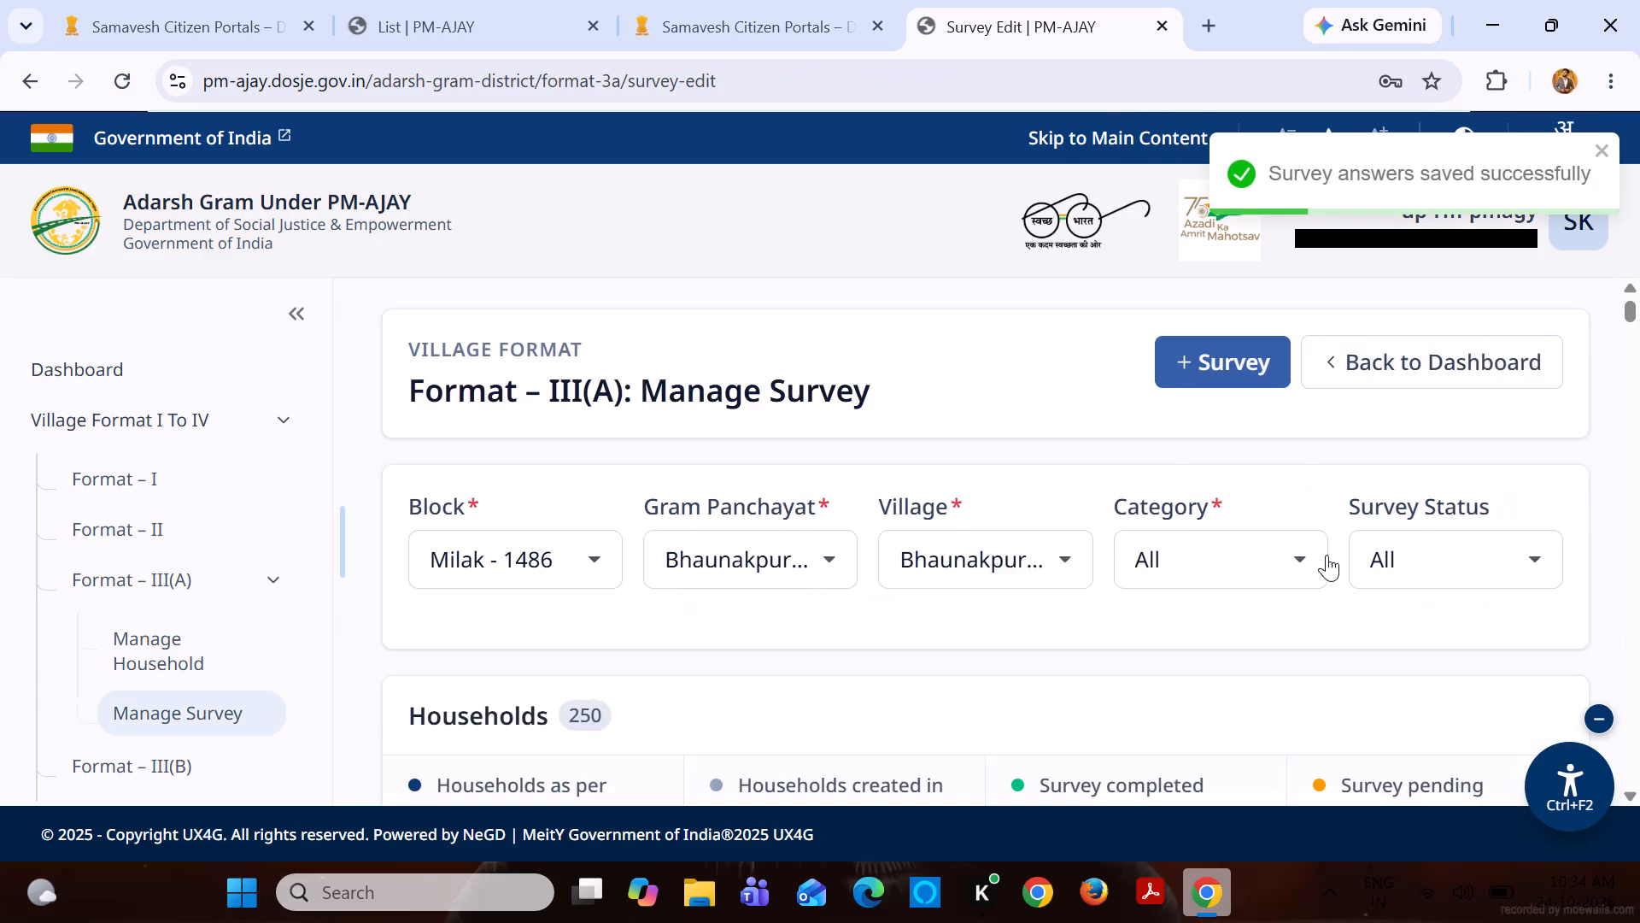
scroll(1327, 555, "down", 11)
scroll(1327, 555, "down", 20)
scroll(1327, 555, "down", 13)
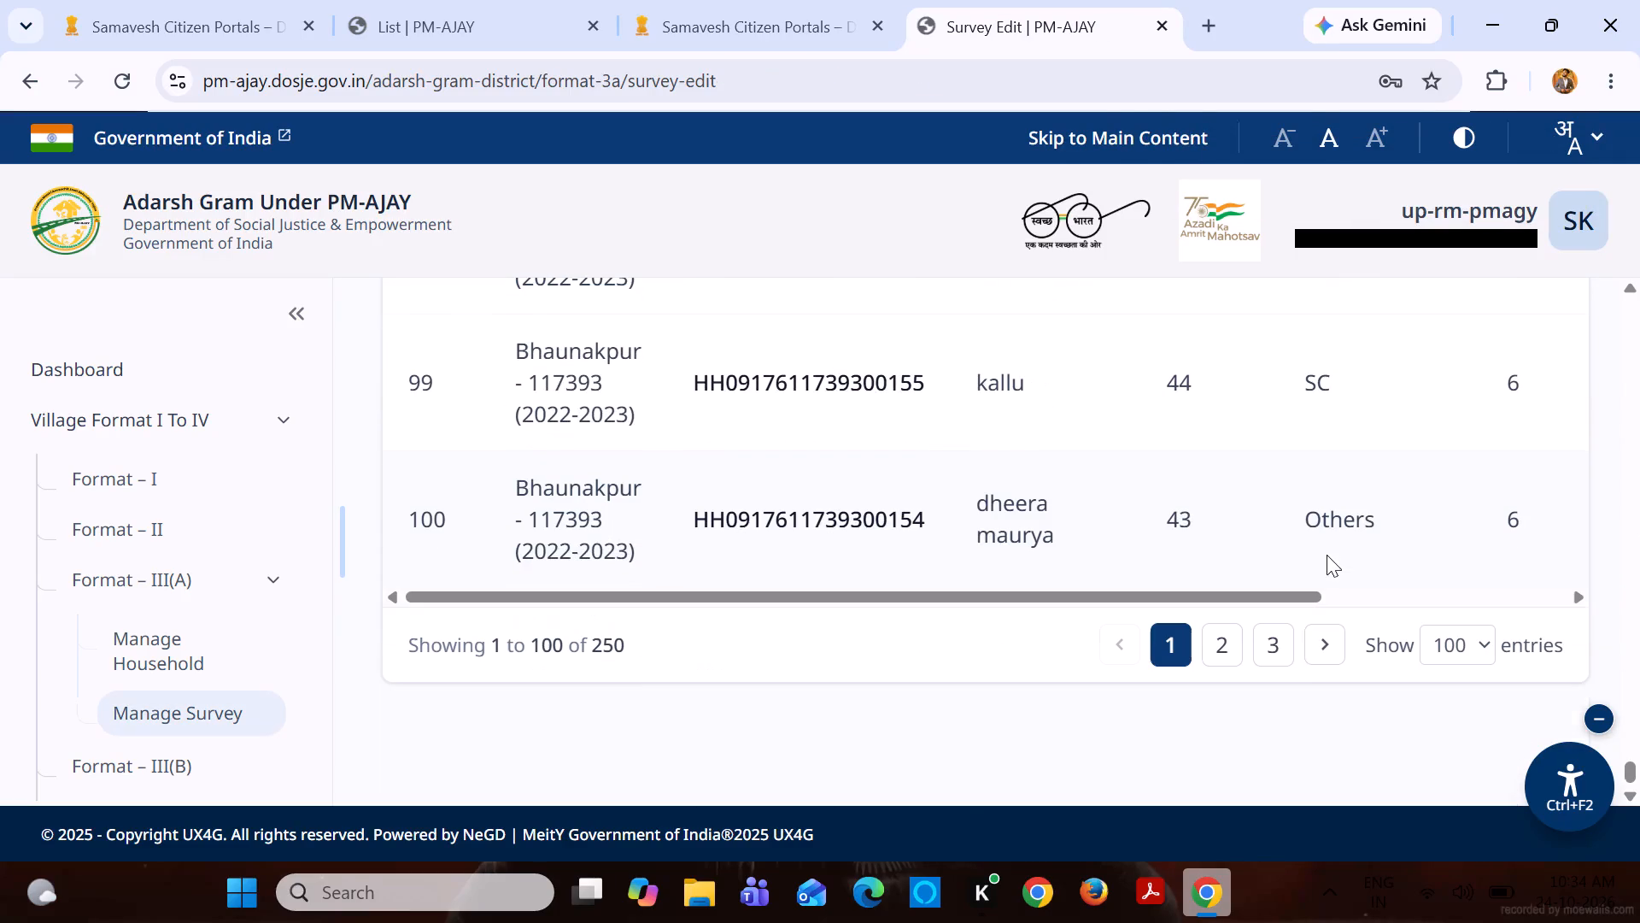
left_click(1274, 646)
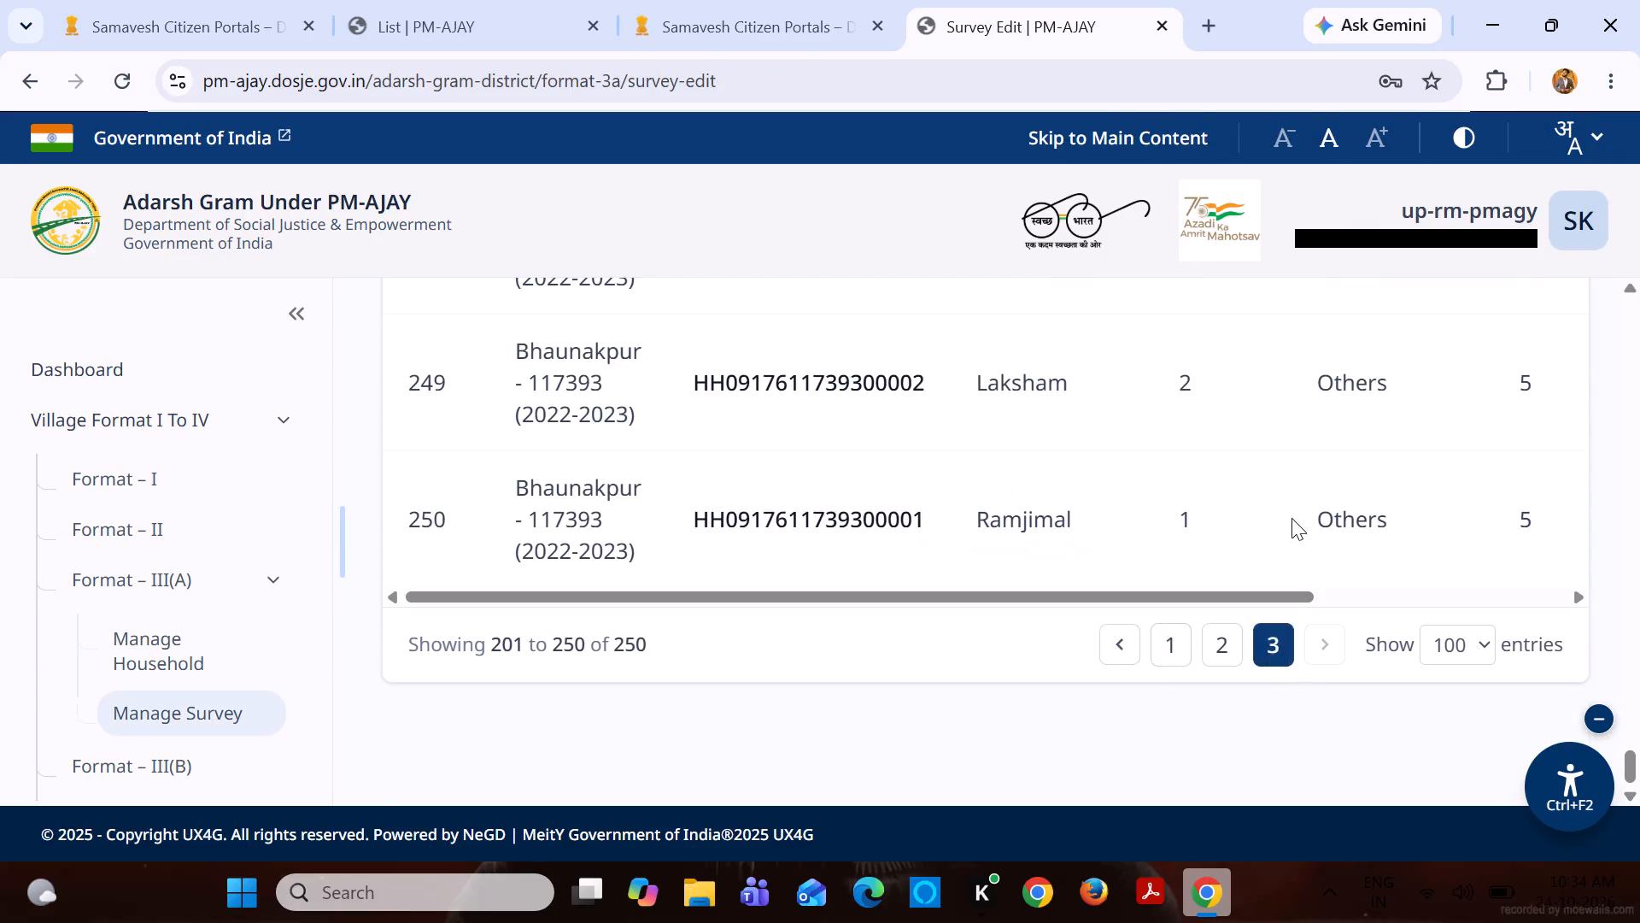
scroll(1291, 518, "up", 20)
scroll(1291, 518, "up", 6)
scroll(1291, 518, "down", 5)
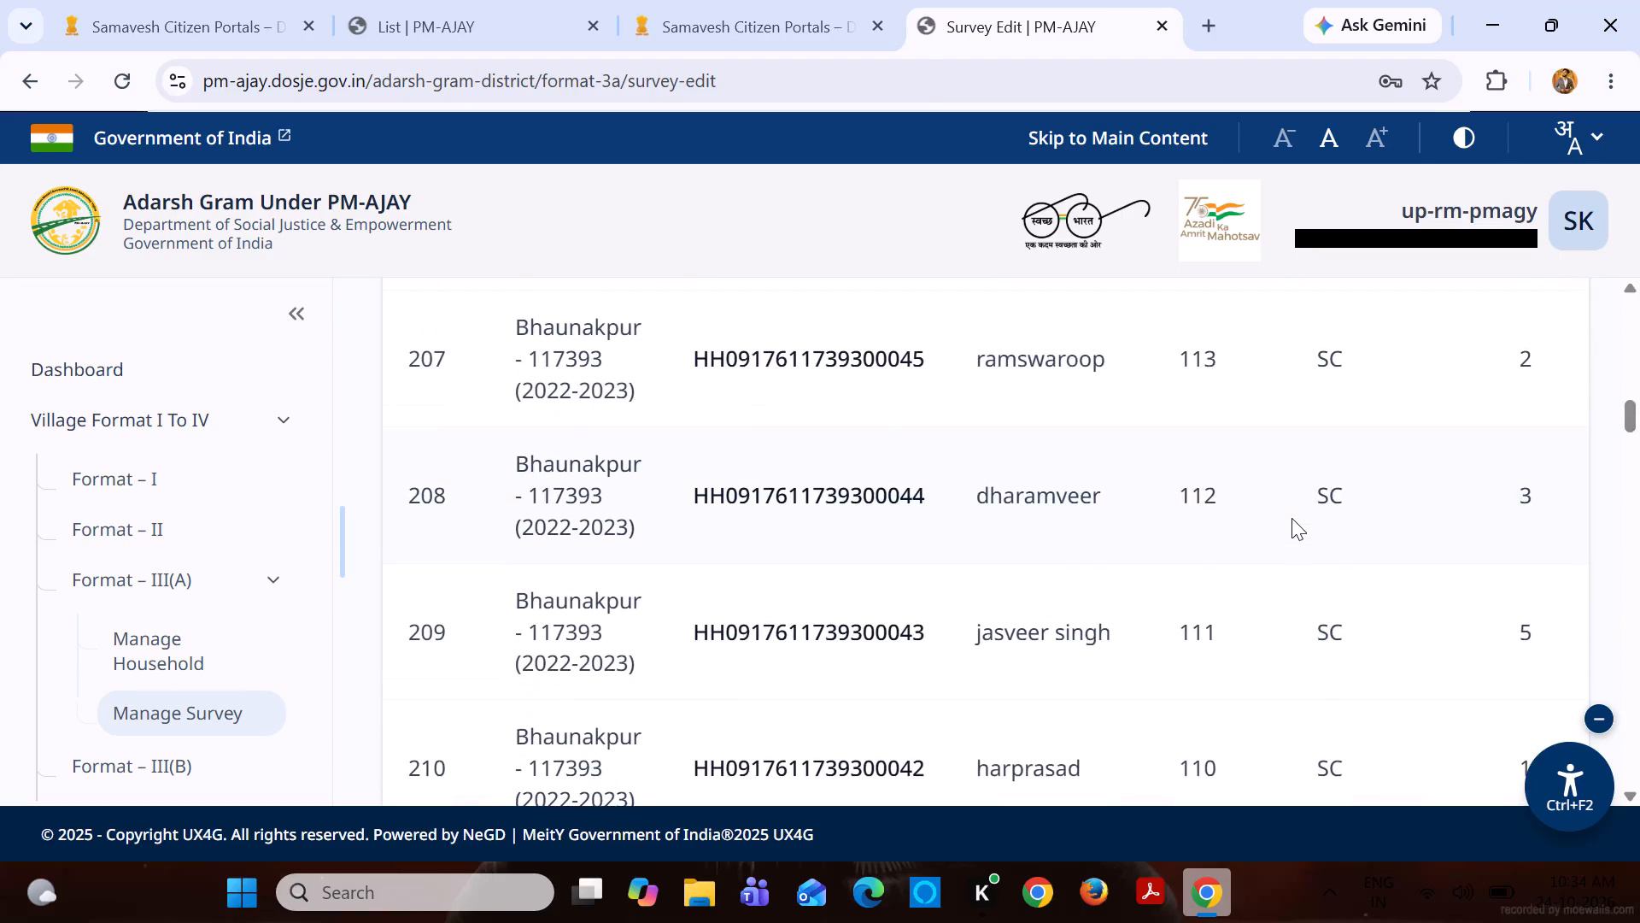
scroll(1291, 518, "down", 11)
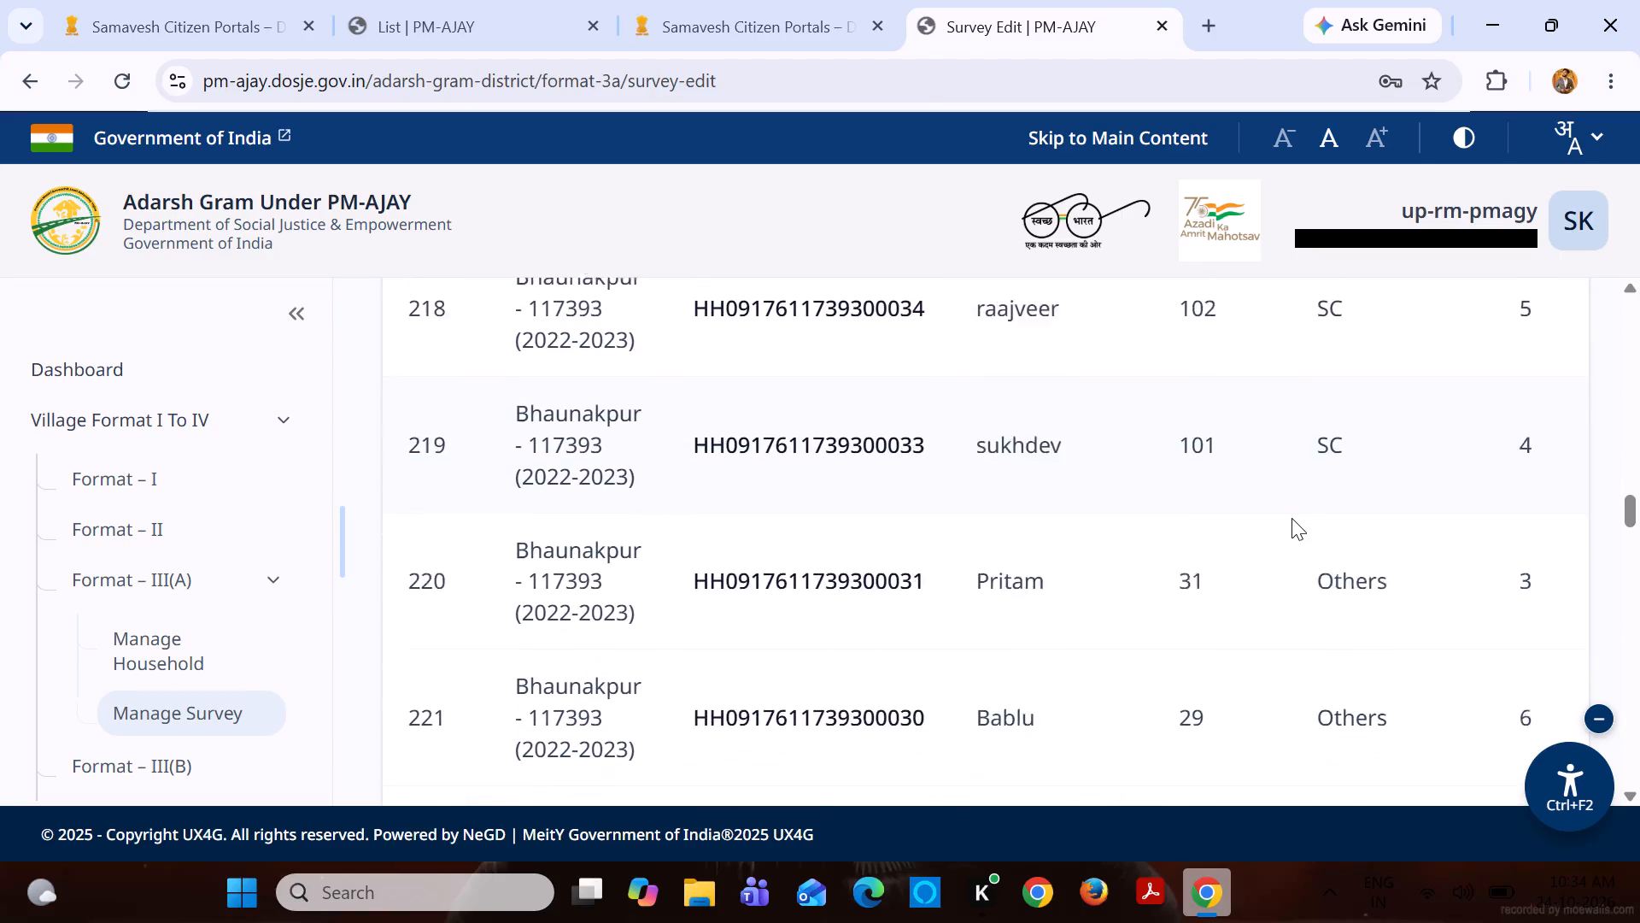
scroll(1291, 518, "down", 1)
scroll(1291, 518, "left", 6)
left_click(1514, 414)
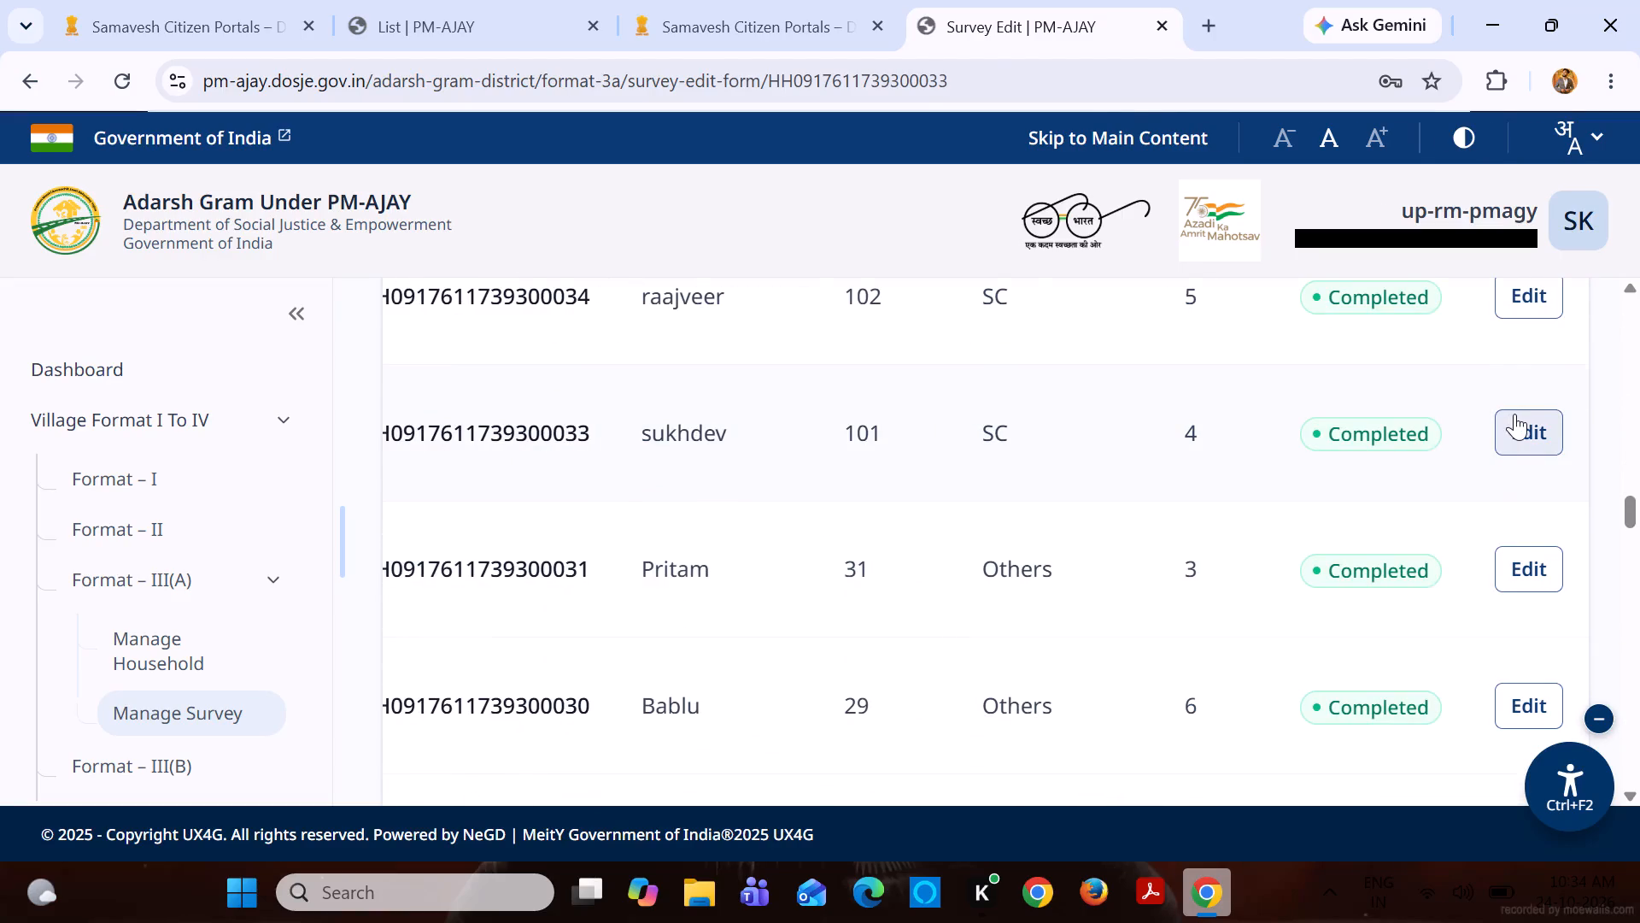
Choose domain 5 – Rural Roads and Housing, change the Kachcha/unsafe house answer to No and save the survey.
scroll(1303, 541, "down", 8)
left_click(1109, 596)
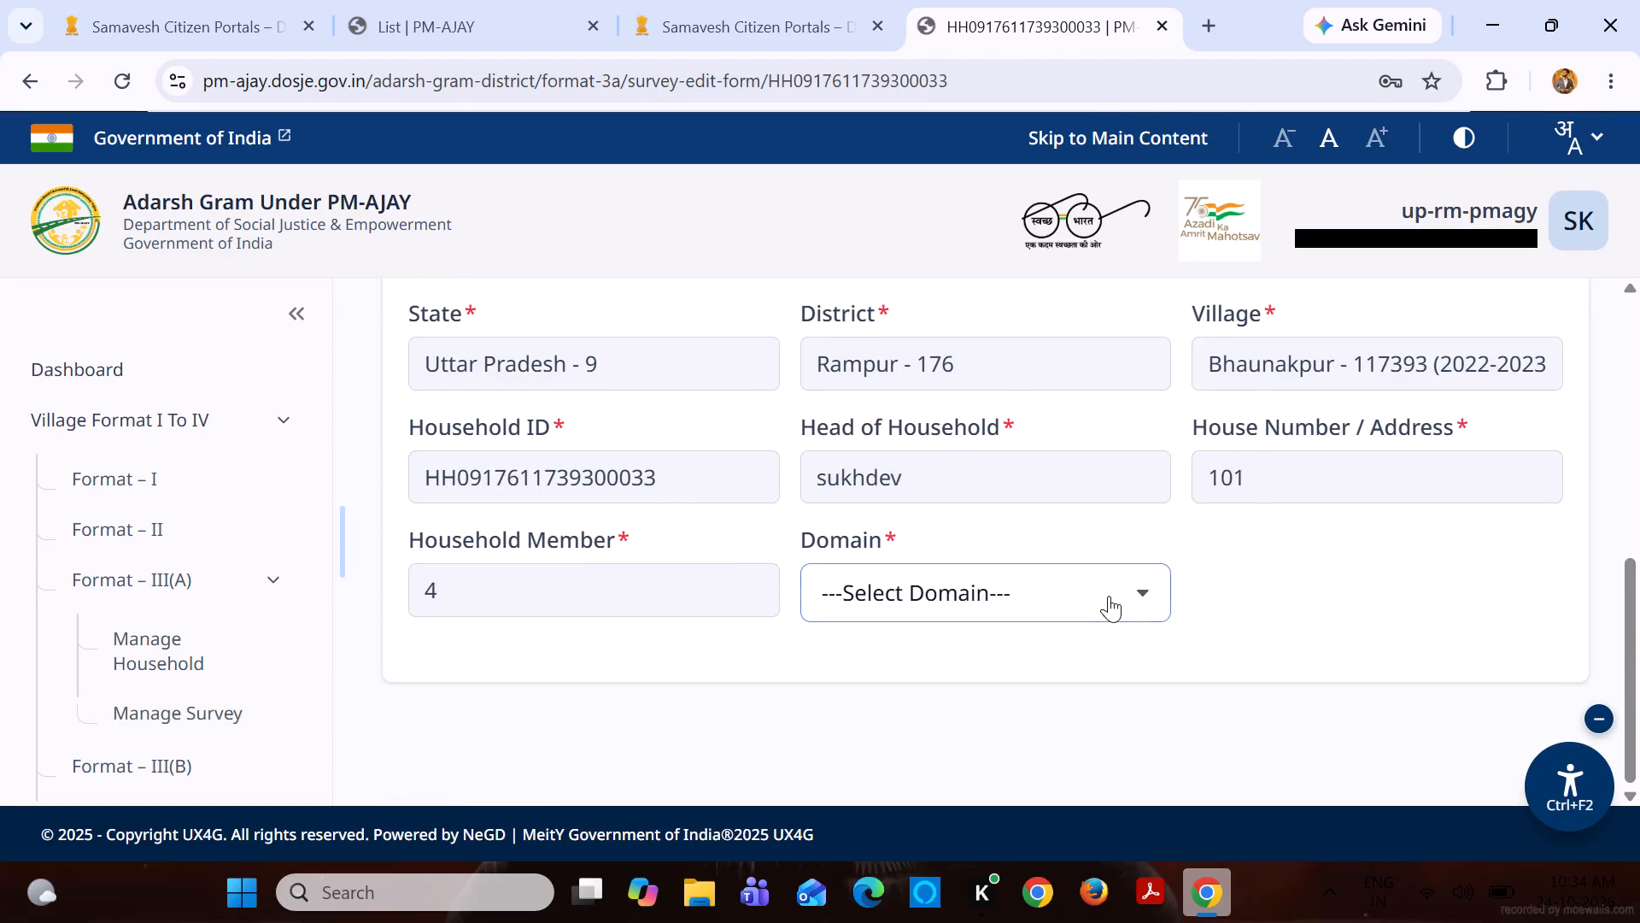
left_click(985, 489)
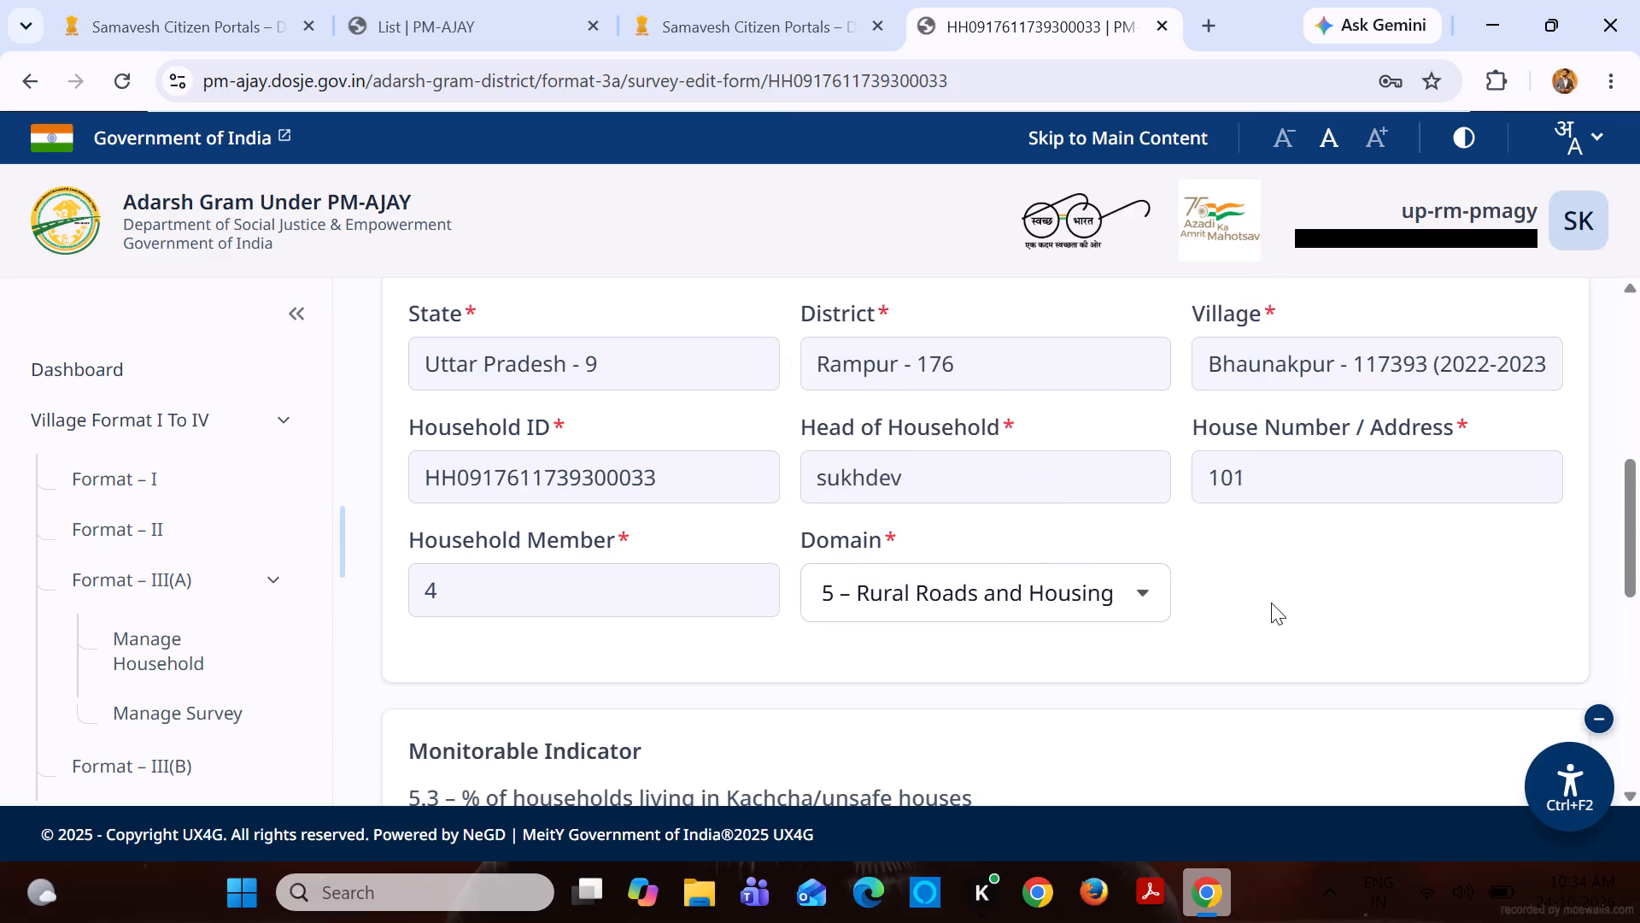
scroll(1271, 603, "down", 4)
left_click_drag(1411, 607, 1401, 733)
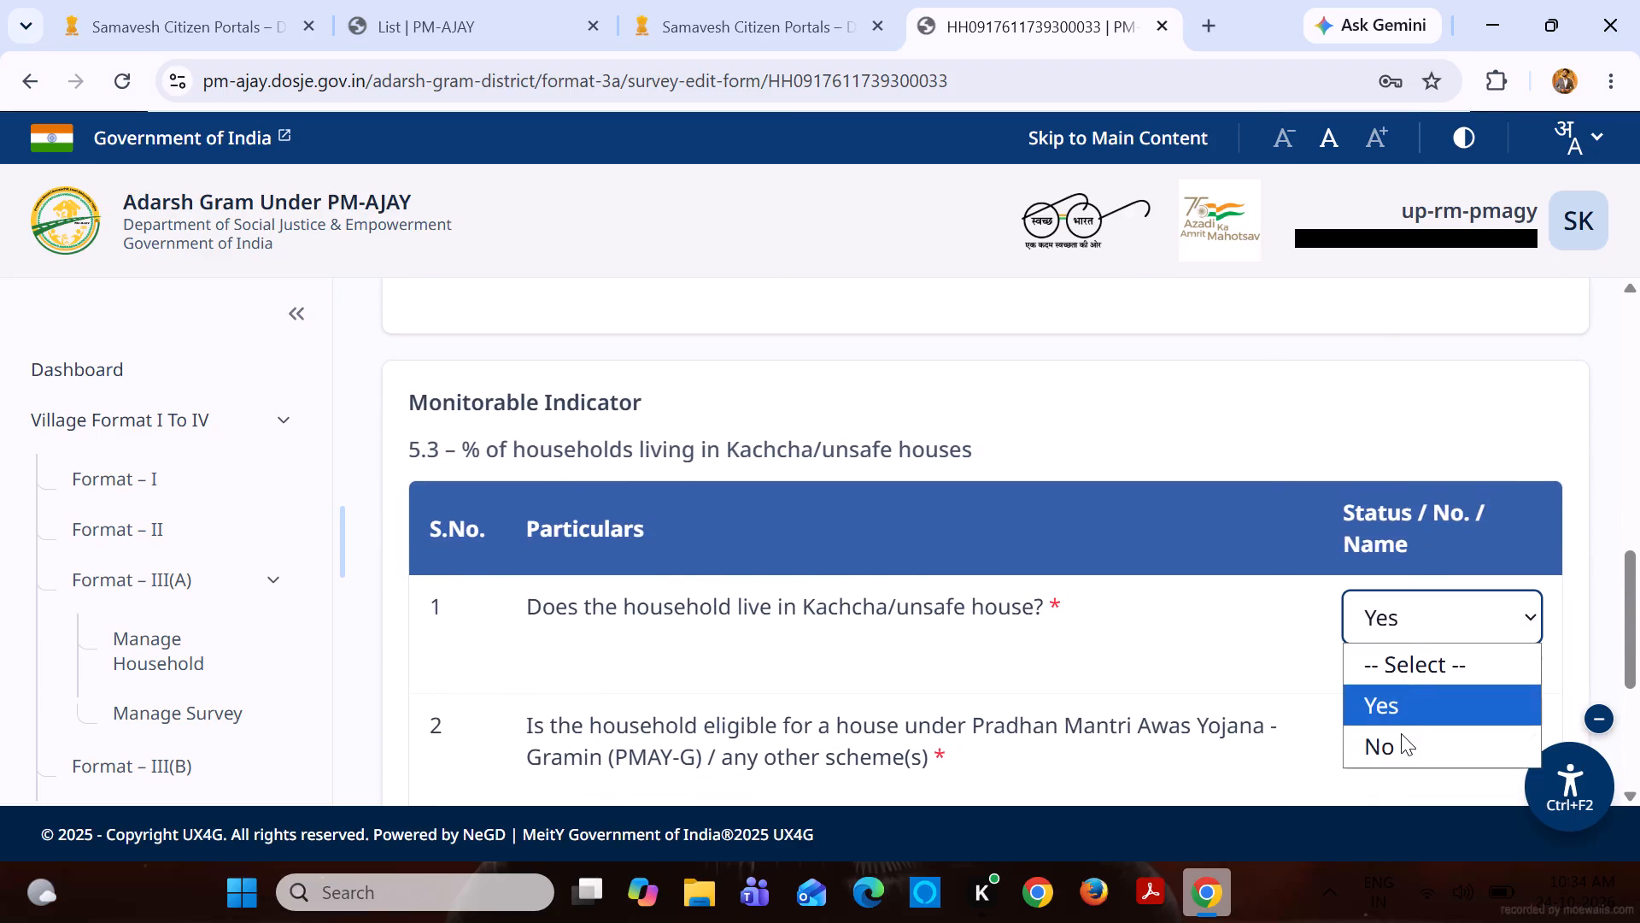
left_click(1401, 733)
scroll(1401, 733, "down", 5)
left_click(1498, 639)
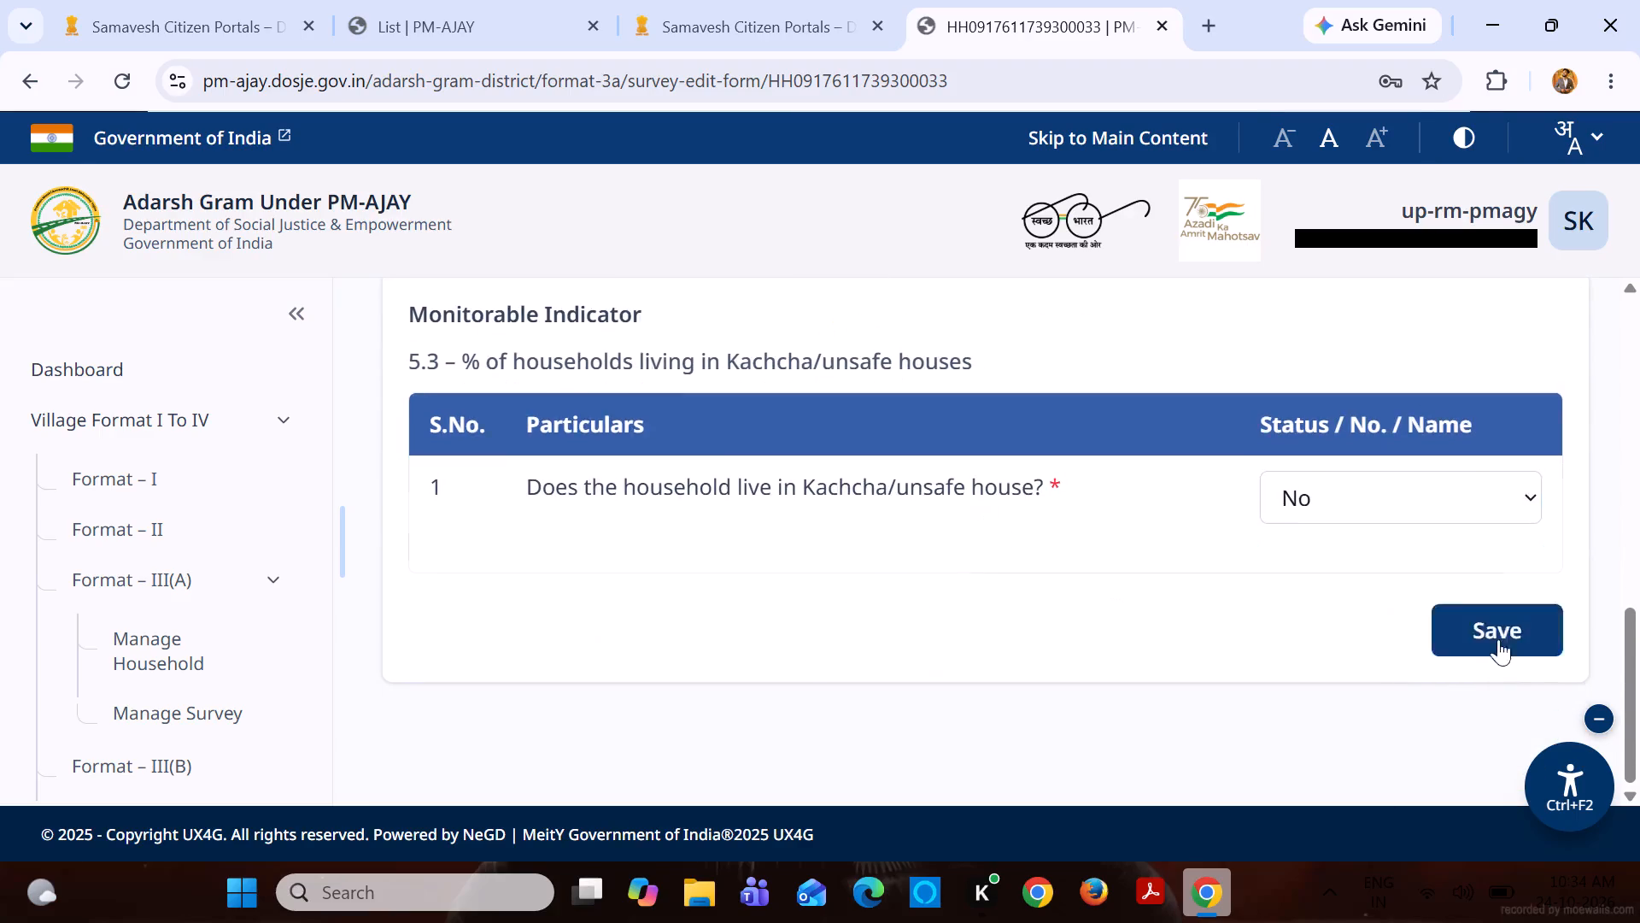
Return to the household list, switch to page 3 and open the survey in row 218 for editing.
scroll(1391, 538, "up", 9)
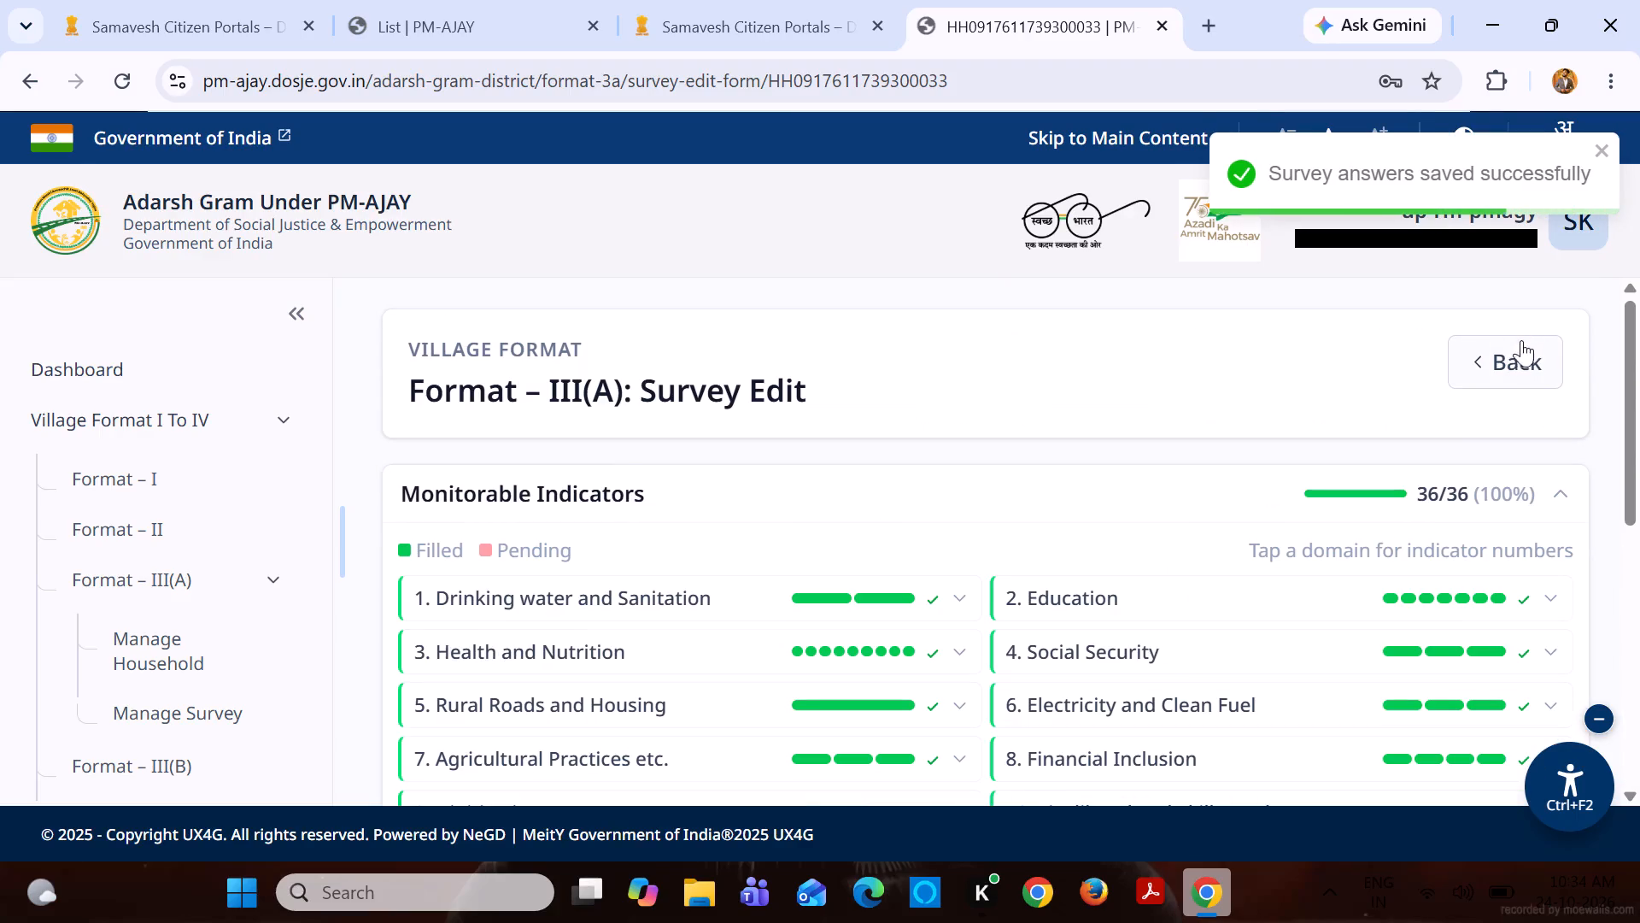
left_click(1513, 357)
scroll(1343, 466, "down", 20)
scroll(1343, 466, "down", 2)
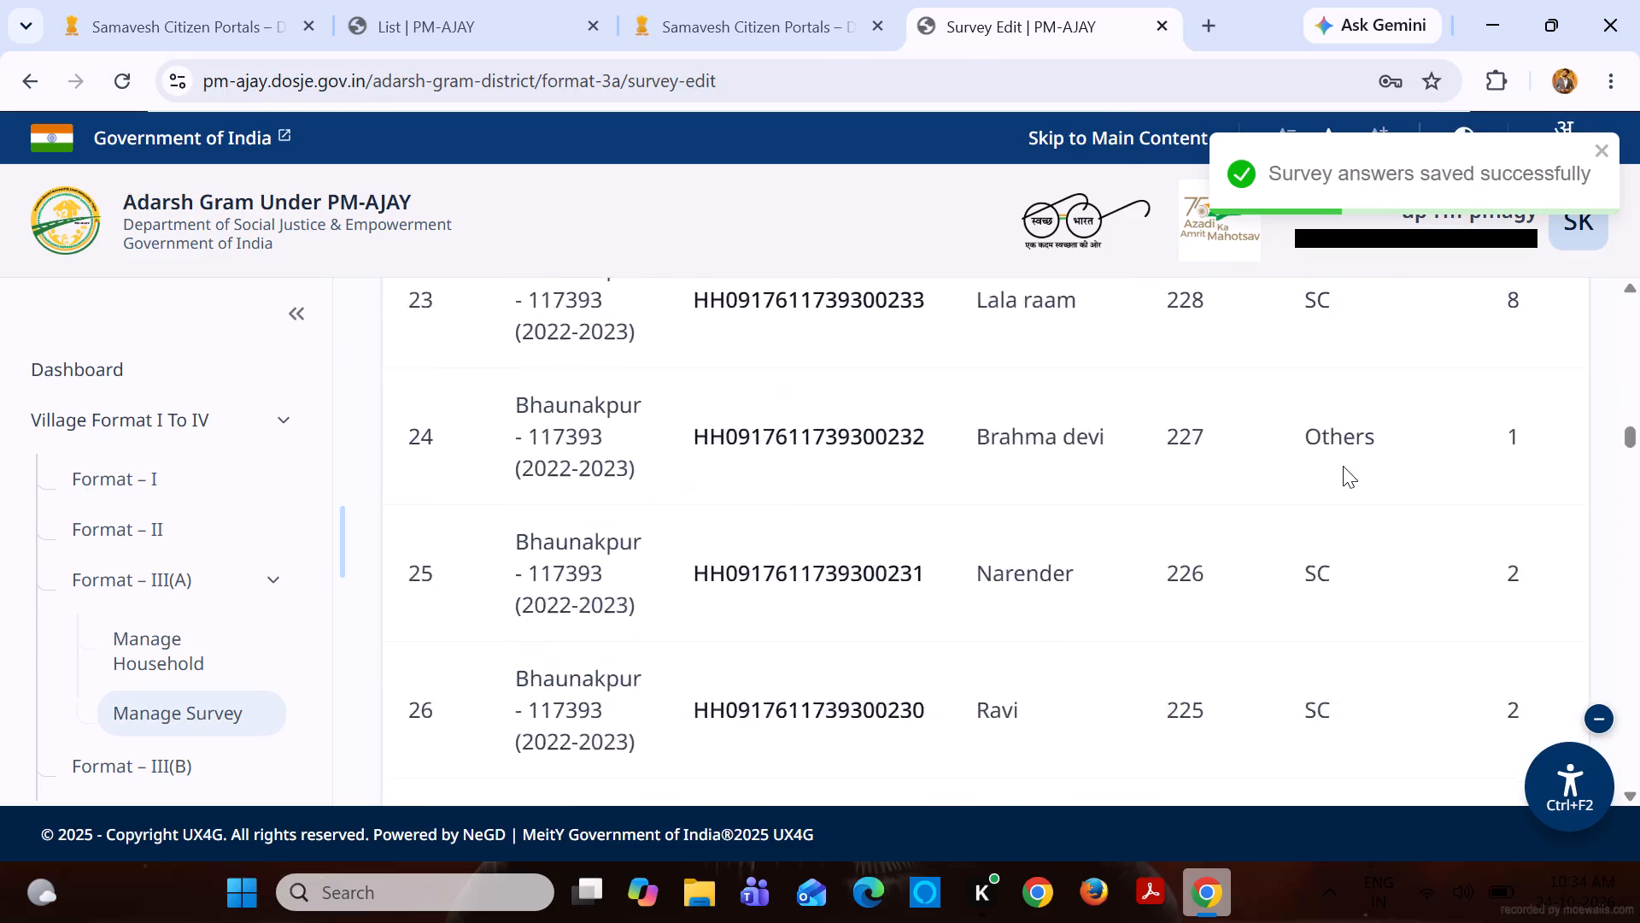
scroll(1343, 466, "down", 20)
scroll(1343, 466, "down", 10)
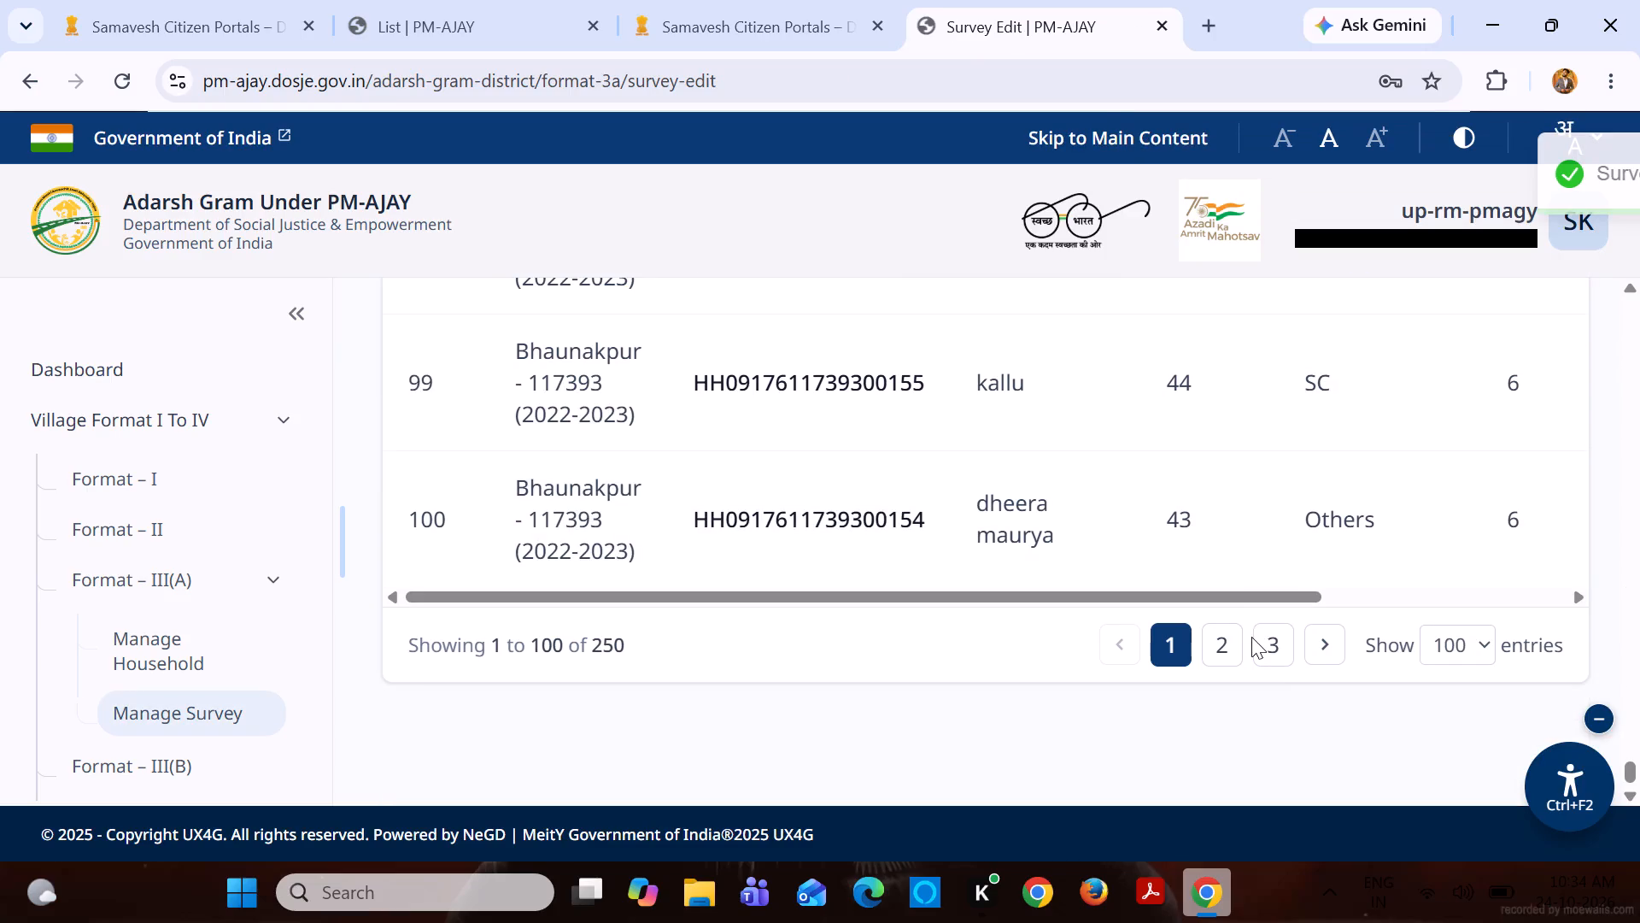
left_click(1251, 637)
left_click(1263, 641)
scroll(1256, 471, "up", 16)
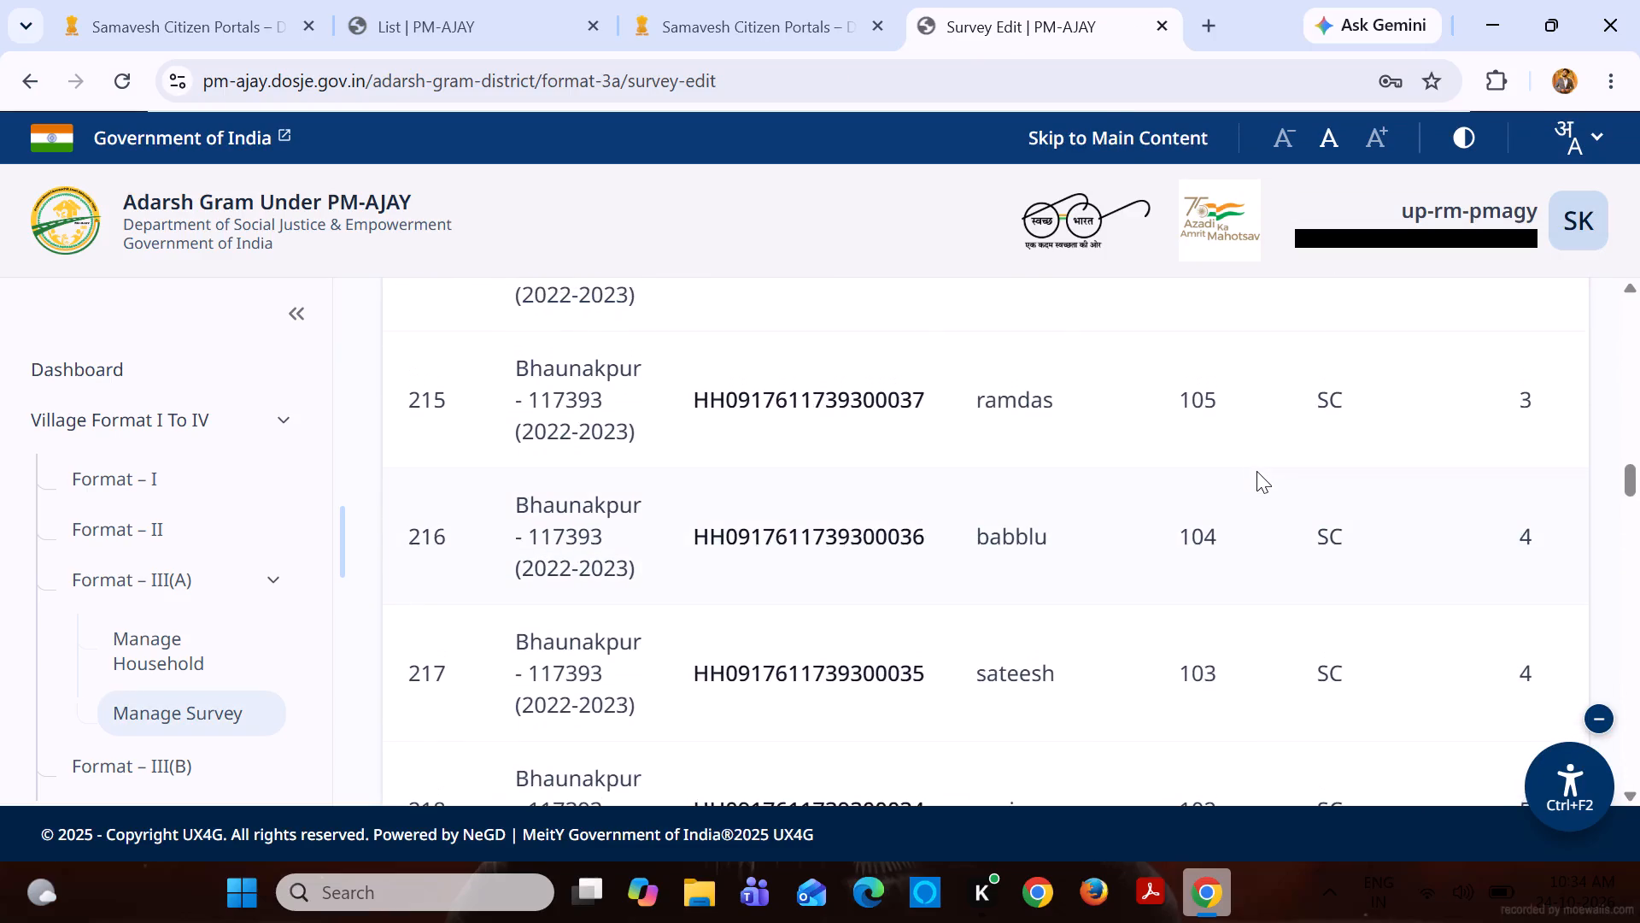
scroll(1256, 471, "left", 6)
scroll(1256, 471, "down", 1)
left_click(1523, 670)
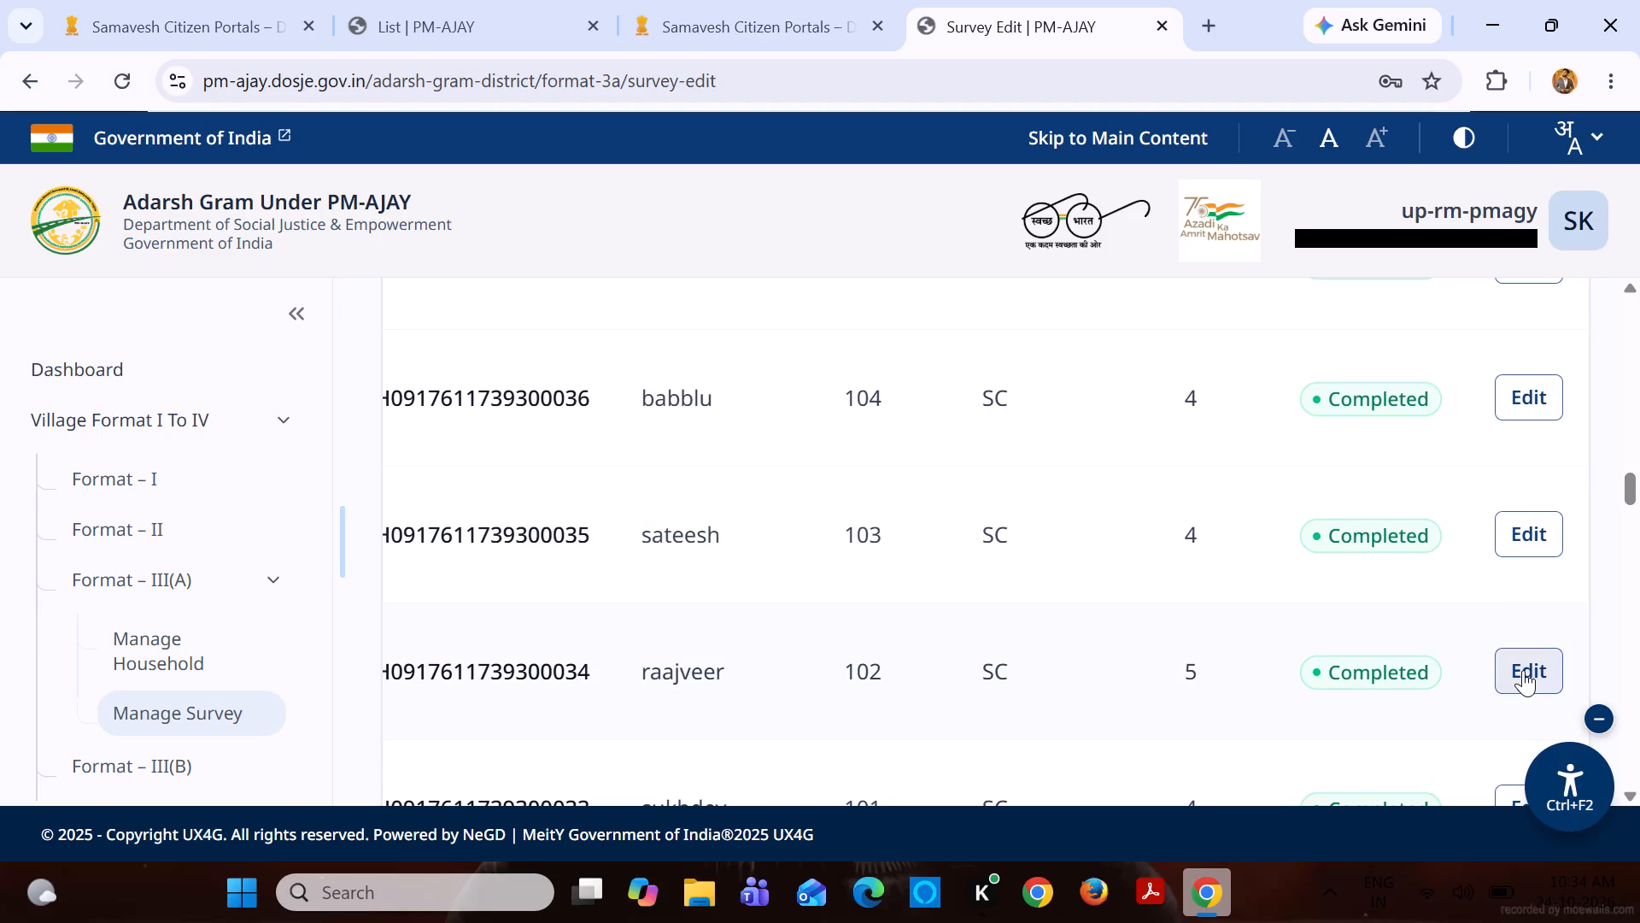
Choose domain 5 – Rural Roads and Housing, set the Kachcha/unsafe house answer to No and save the survey.
scroll(1270, 590, "down", 12)
left_click(1110, 583)
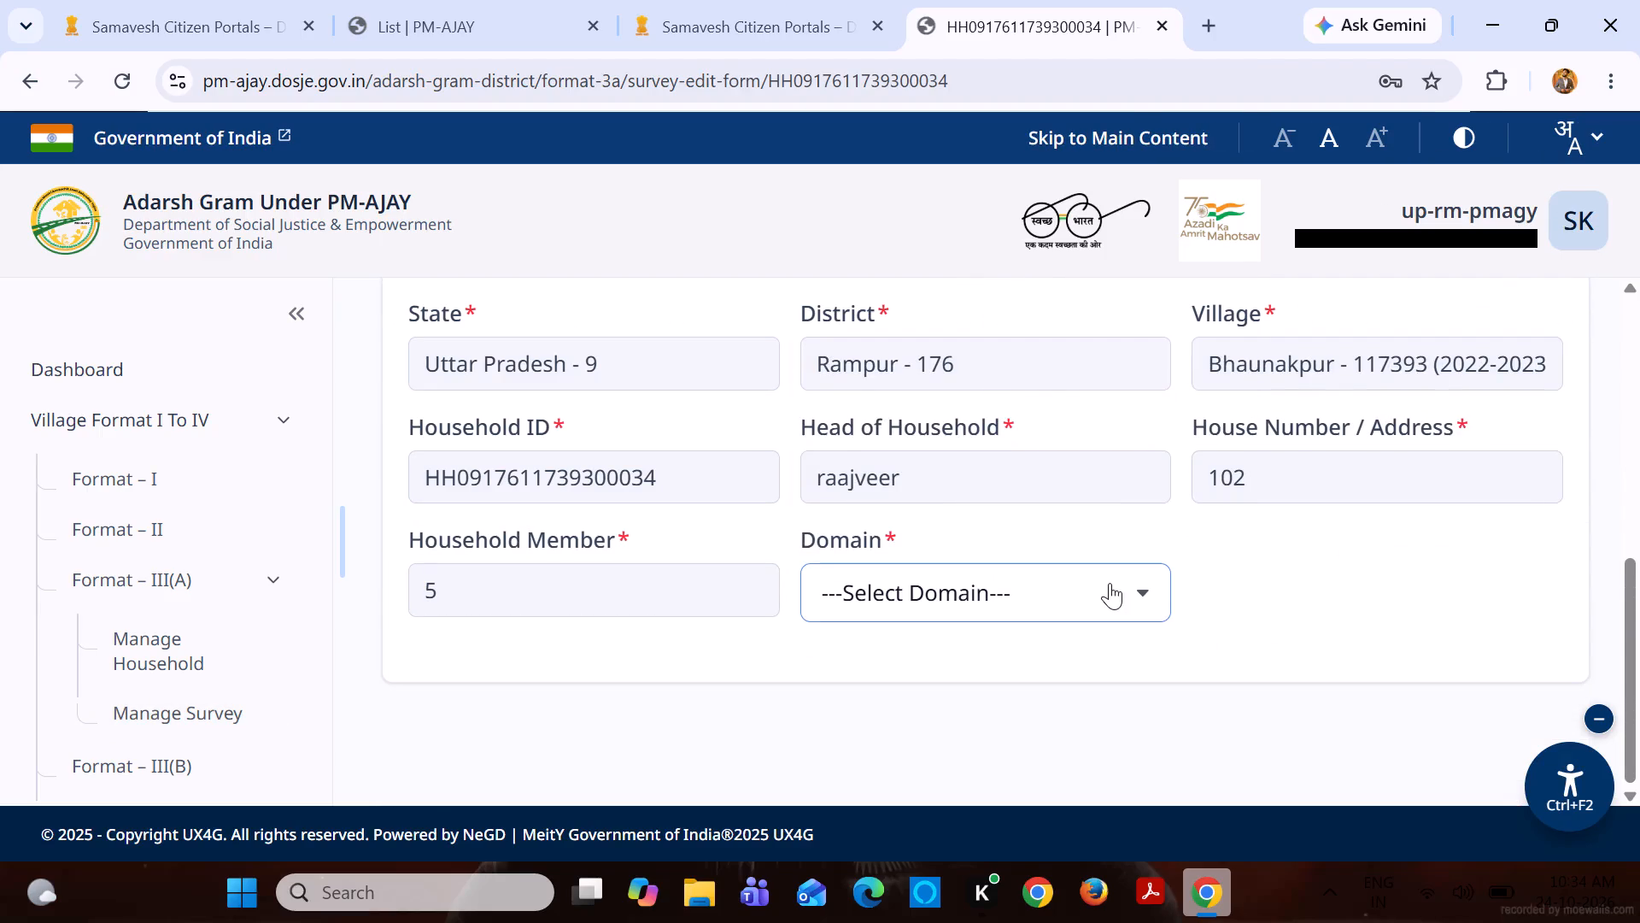
left_click(990, 487)
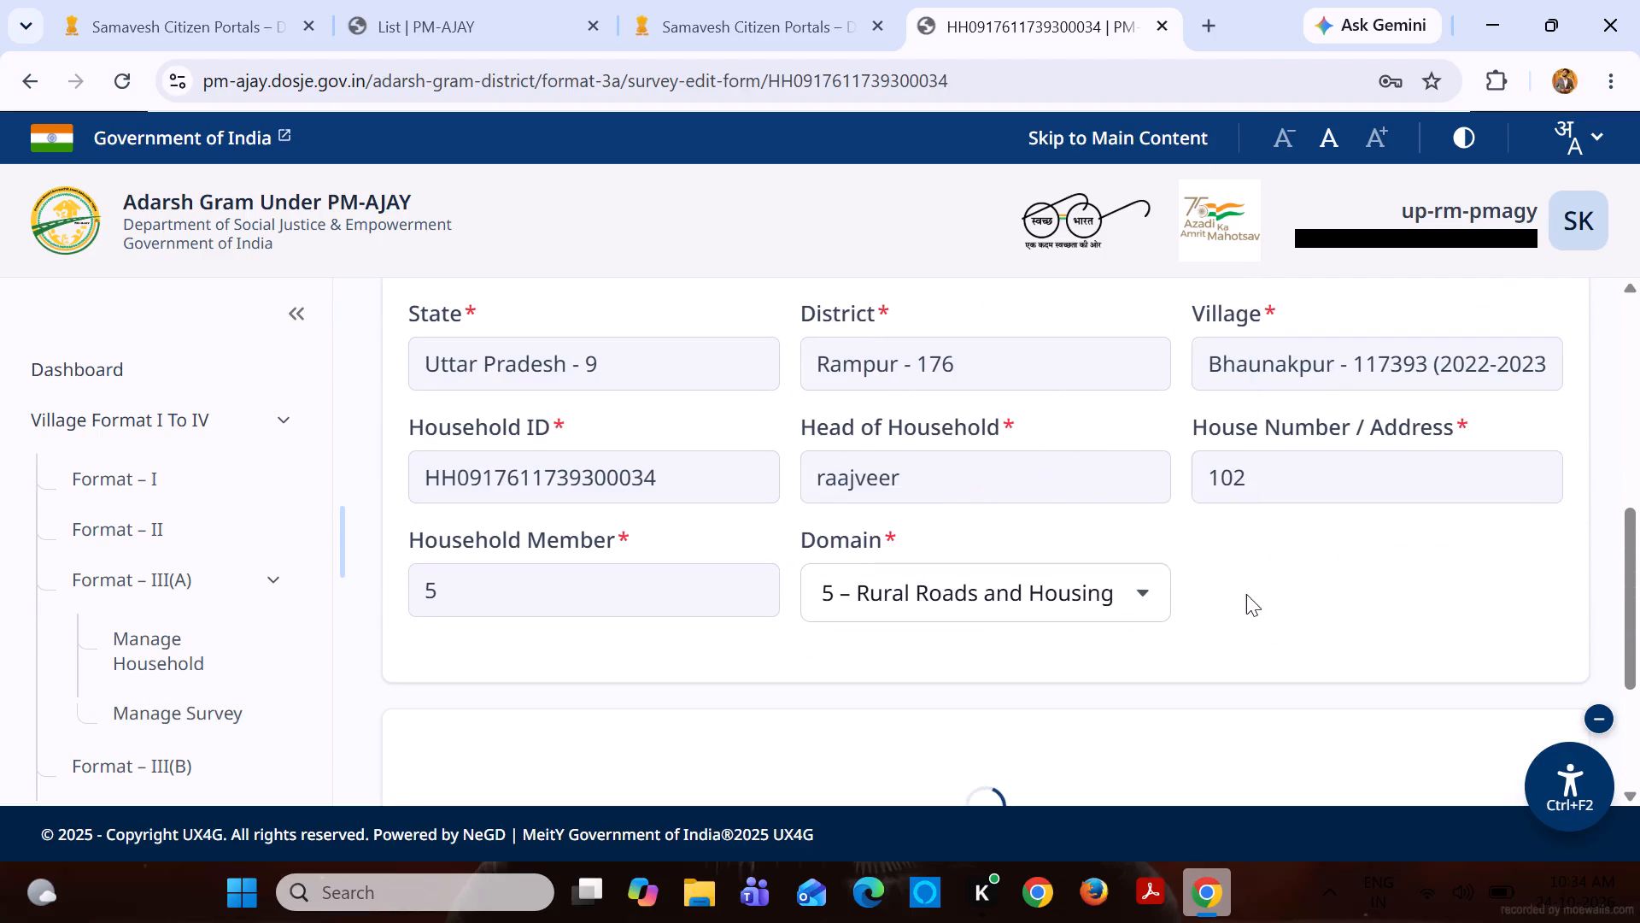
scroll(1246, 594, "down", 5)
left_click_drag(1454, 467, 1401, 561)
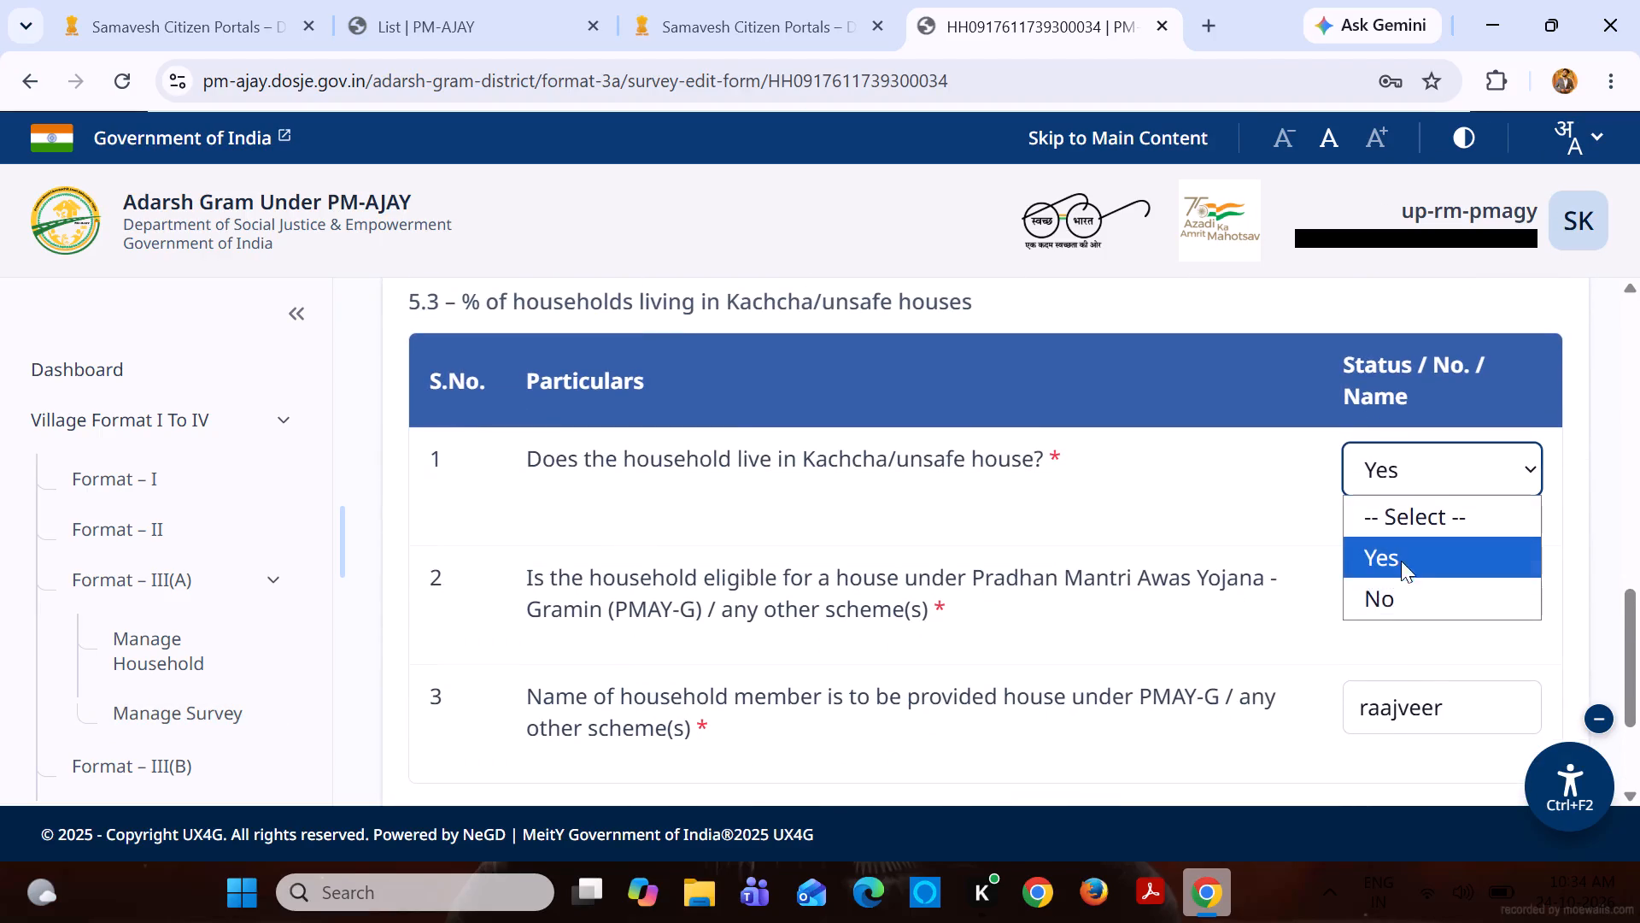
left_click_drag(1401, 561, 1388, 591)
left_click(1388, 591)
left_click(1493, 632)
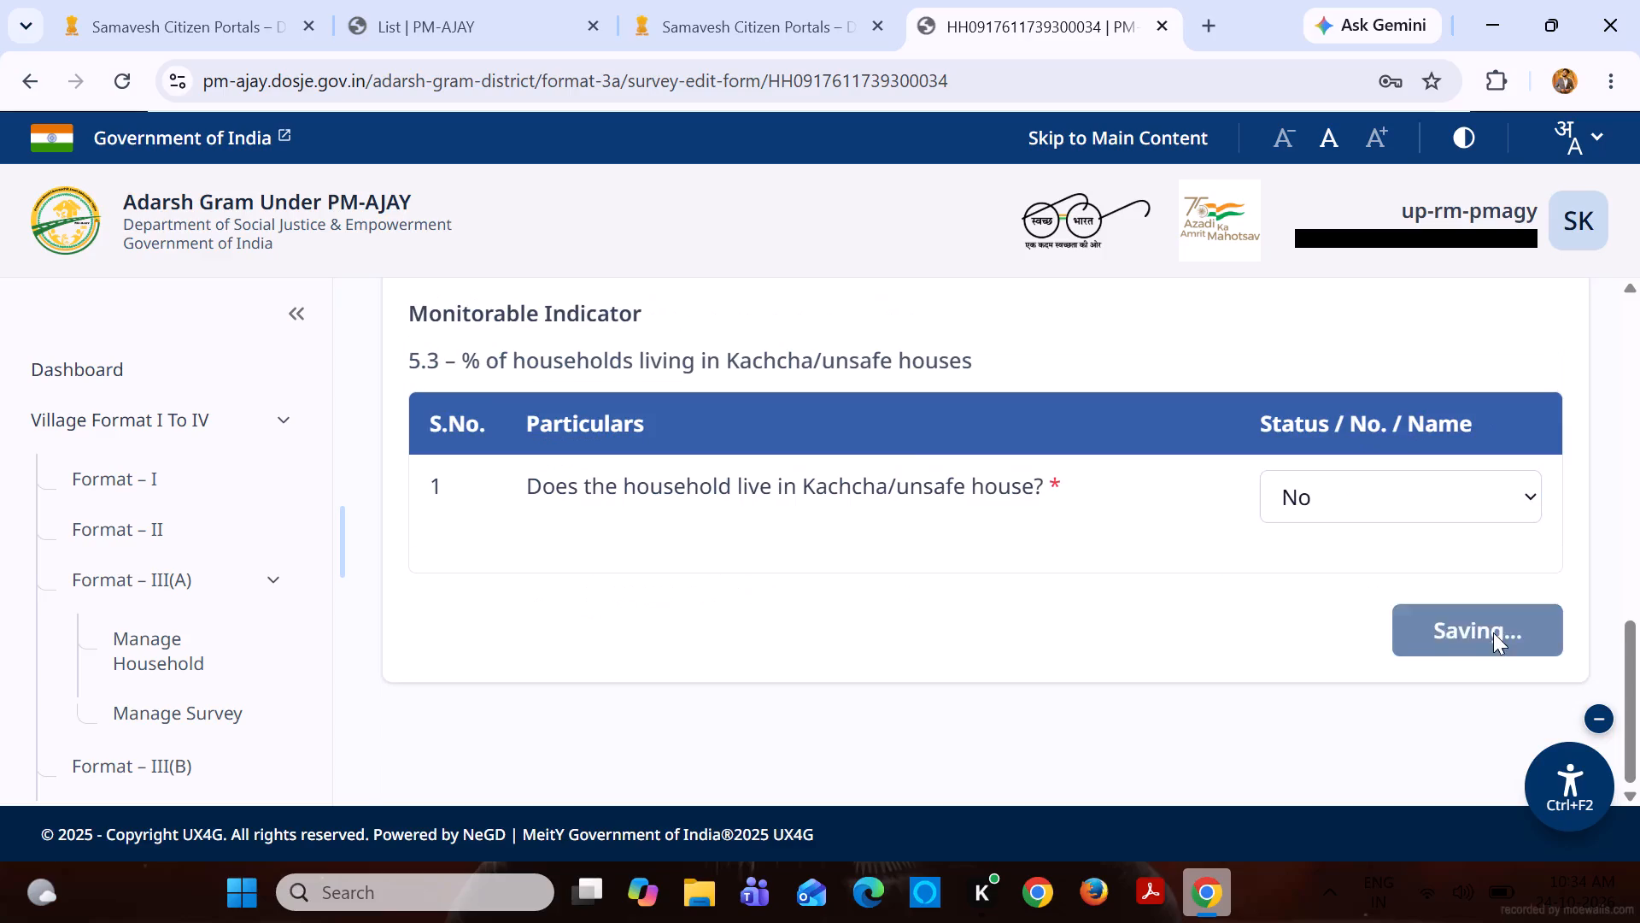
Go back to the household list, switch to page 3 and open the survey in row 205 for editing.
scroll(1290, 504, "up", 11)
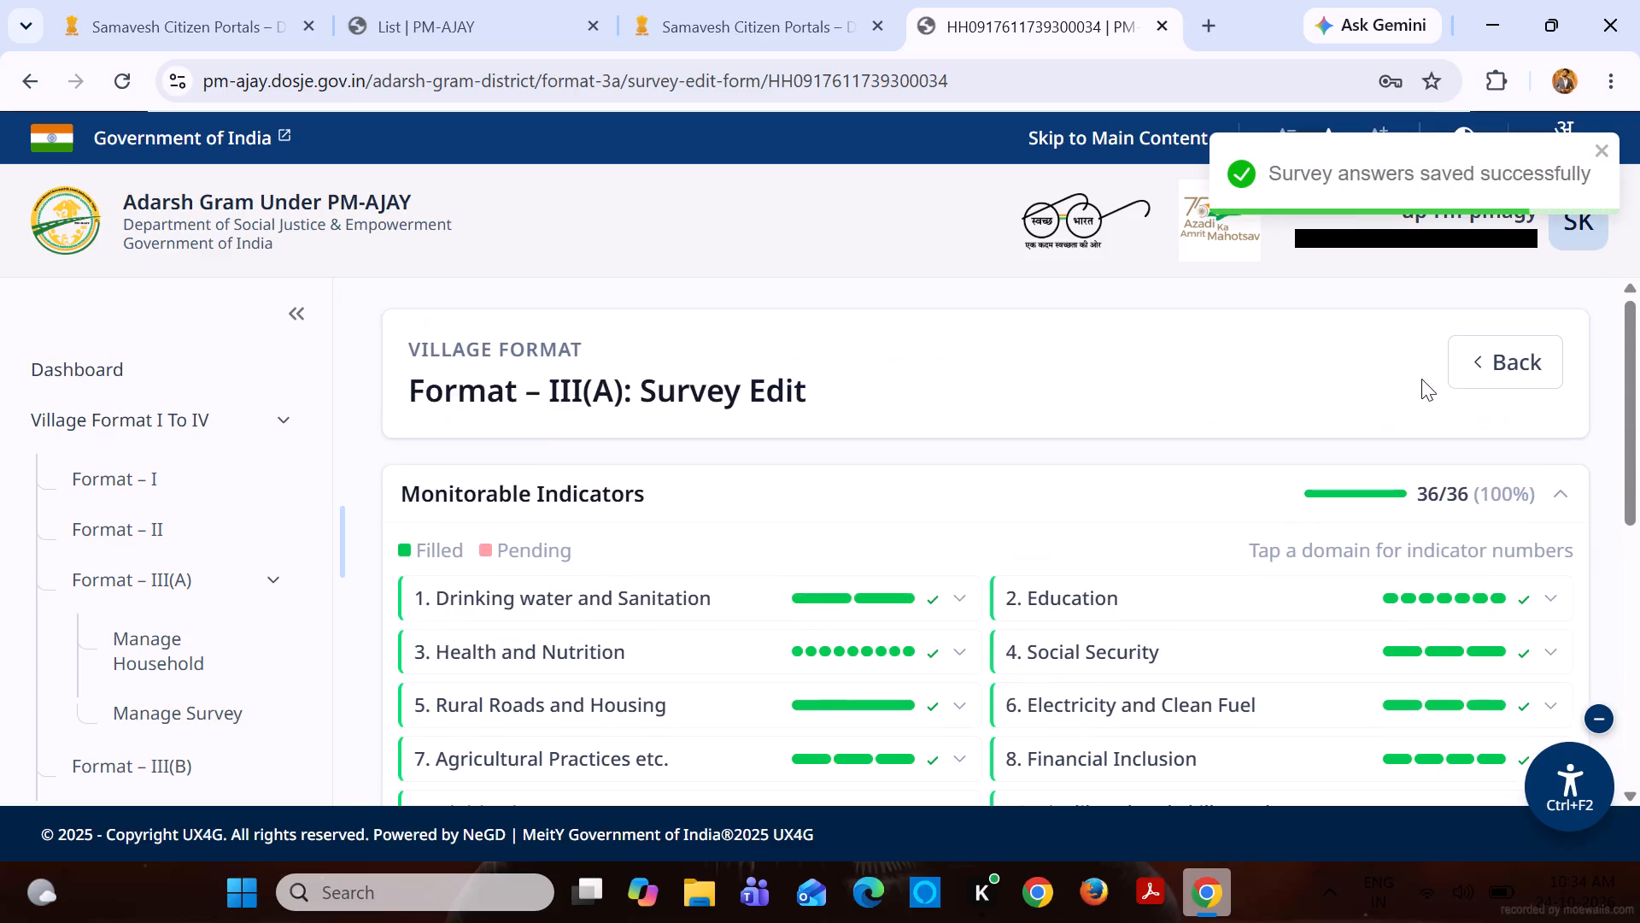
left_click(1479, 369)
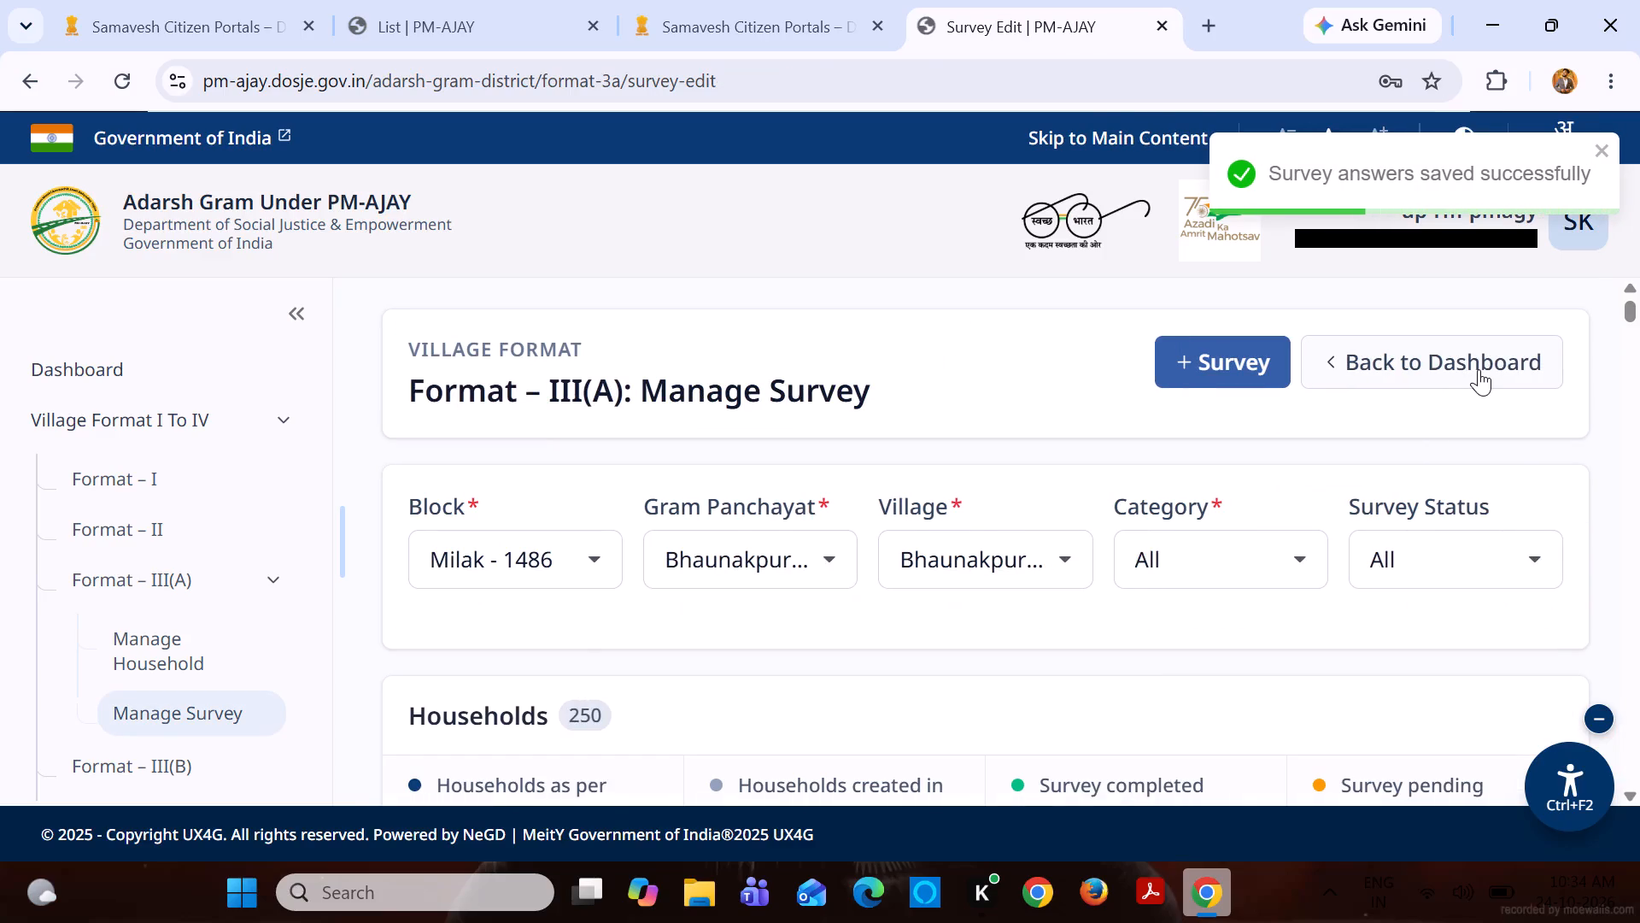
scroll(1367, 493, "down", 20)
scroll(1367, 493, "down", 14)
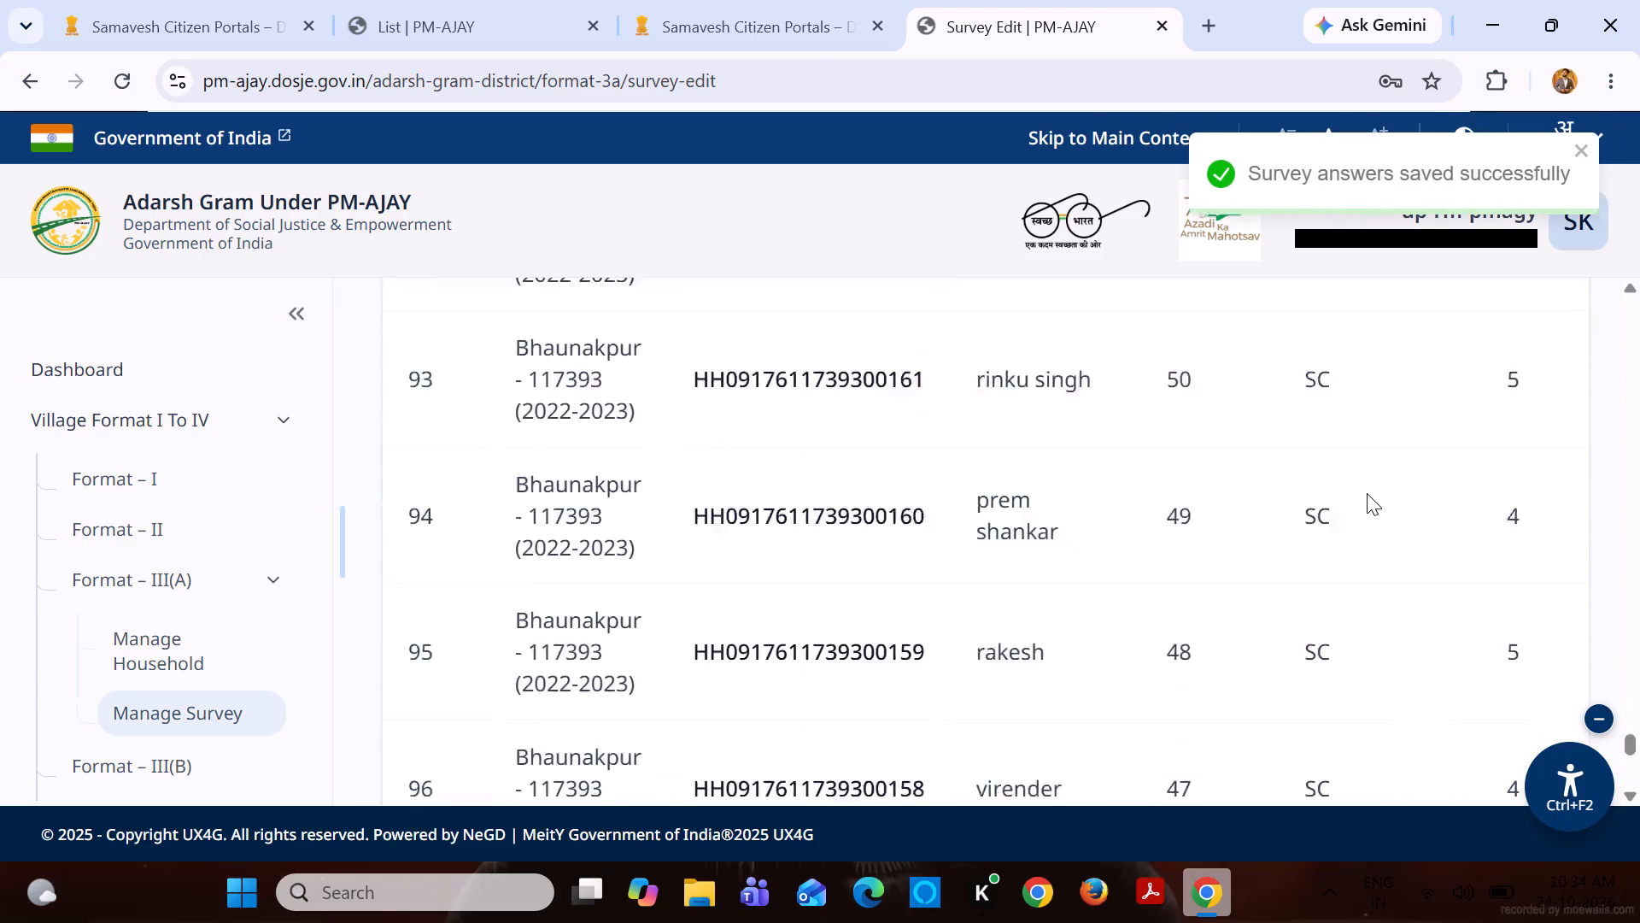
left_click(1268, 651)
scroll(1308, 456, "up", 18)
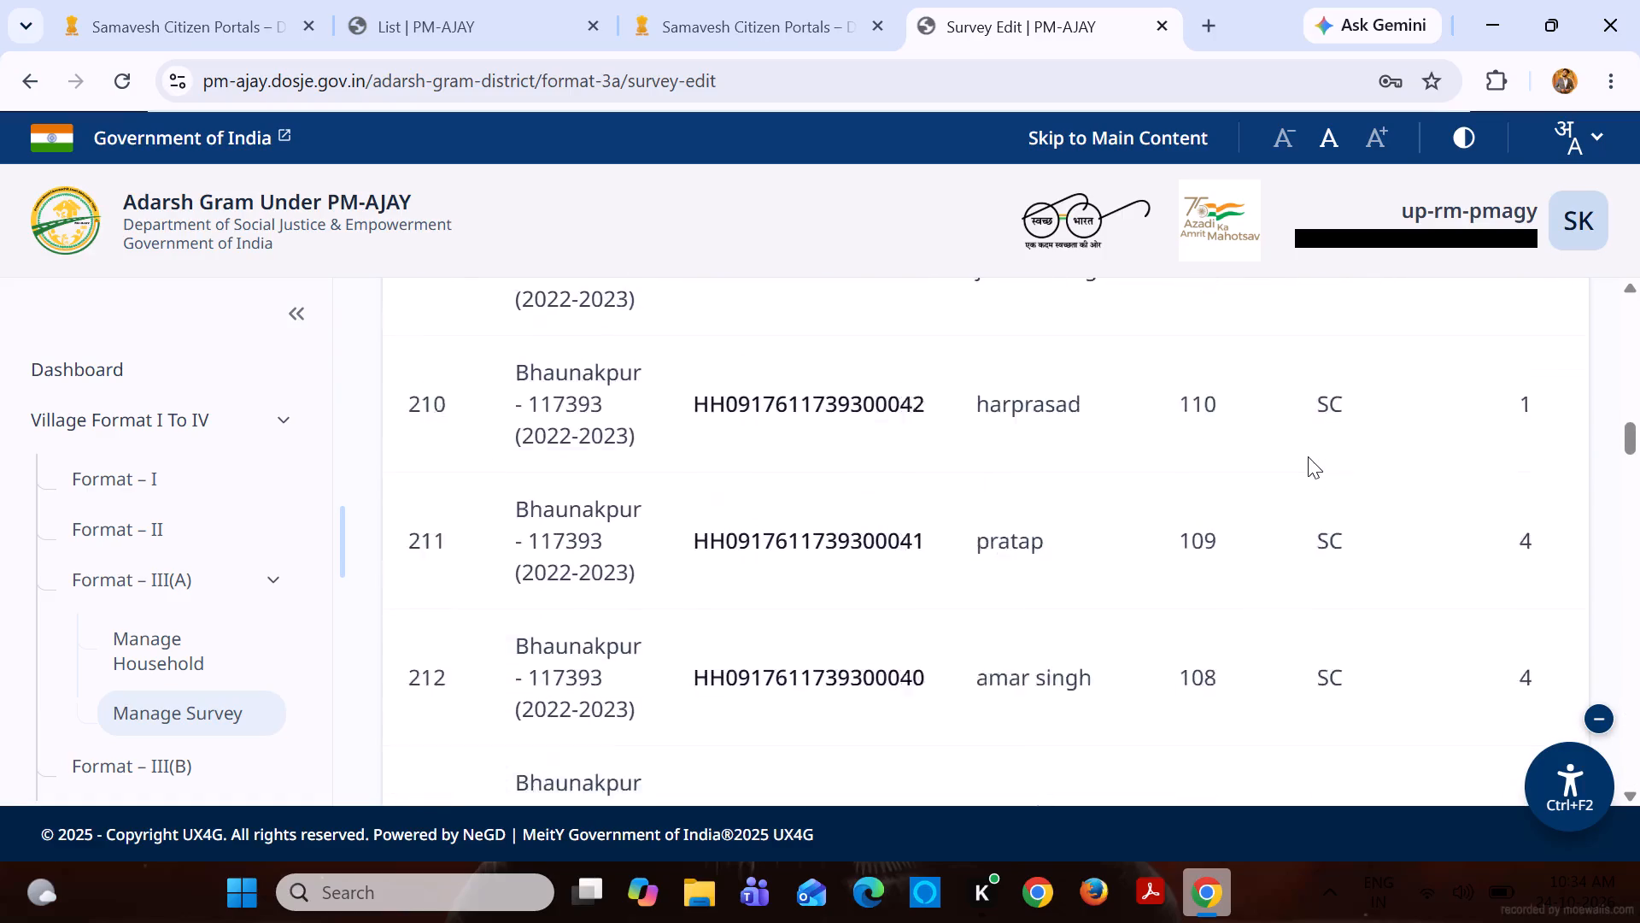
scroll(1308, 456, "up", 2)
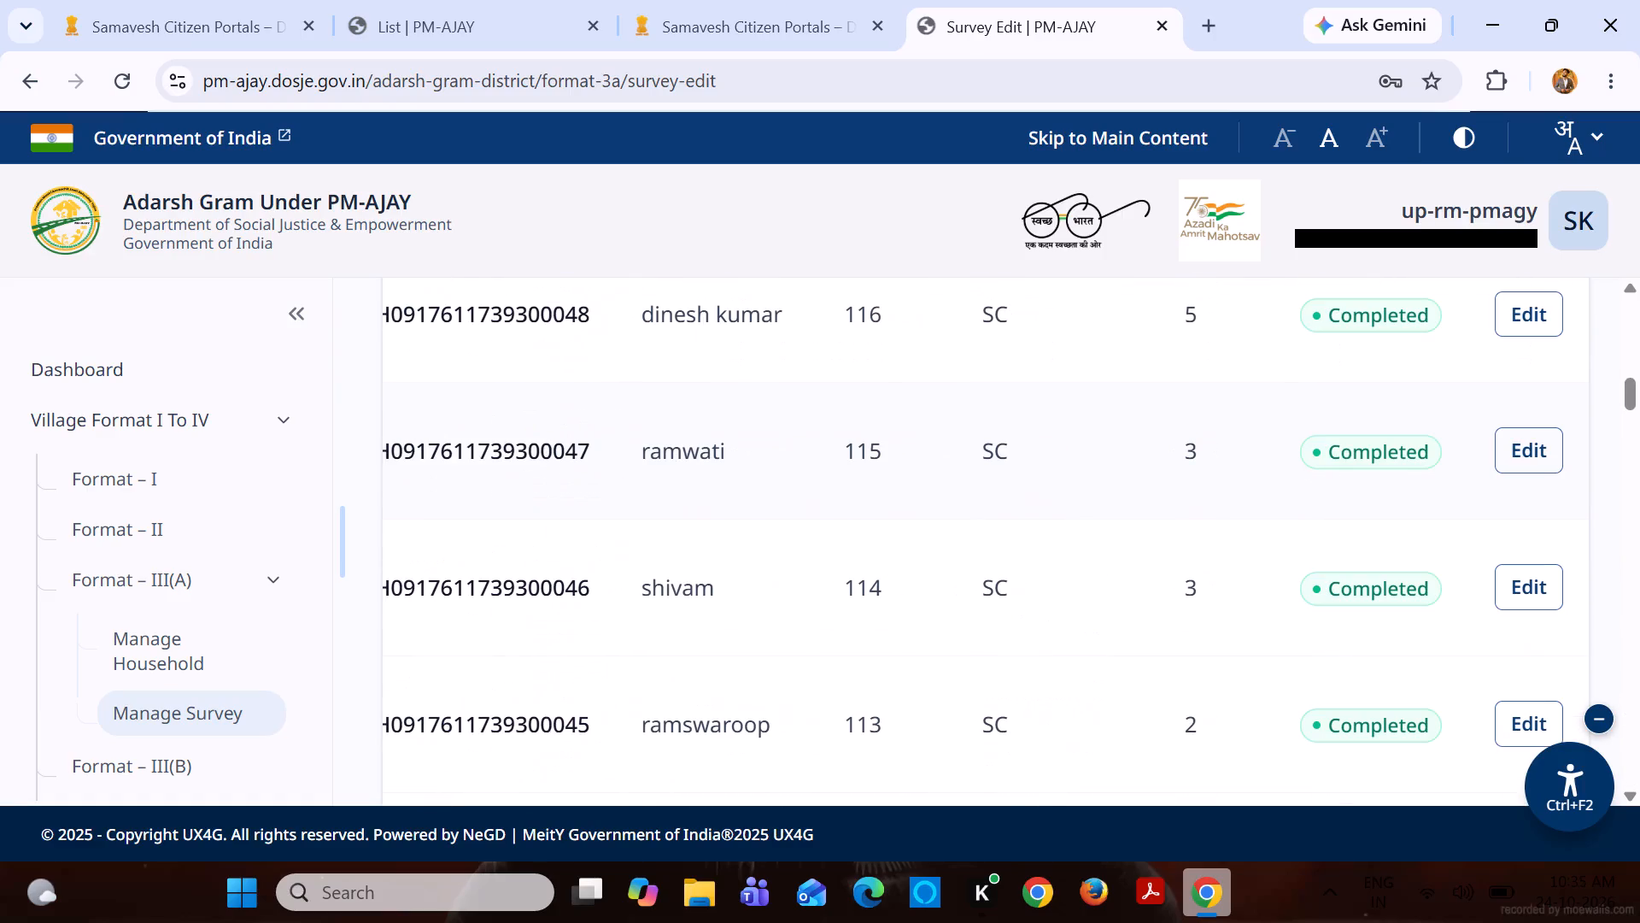
left_click(1525, 450)
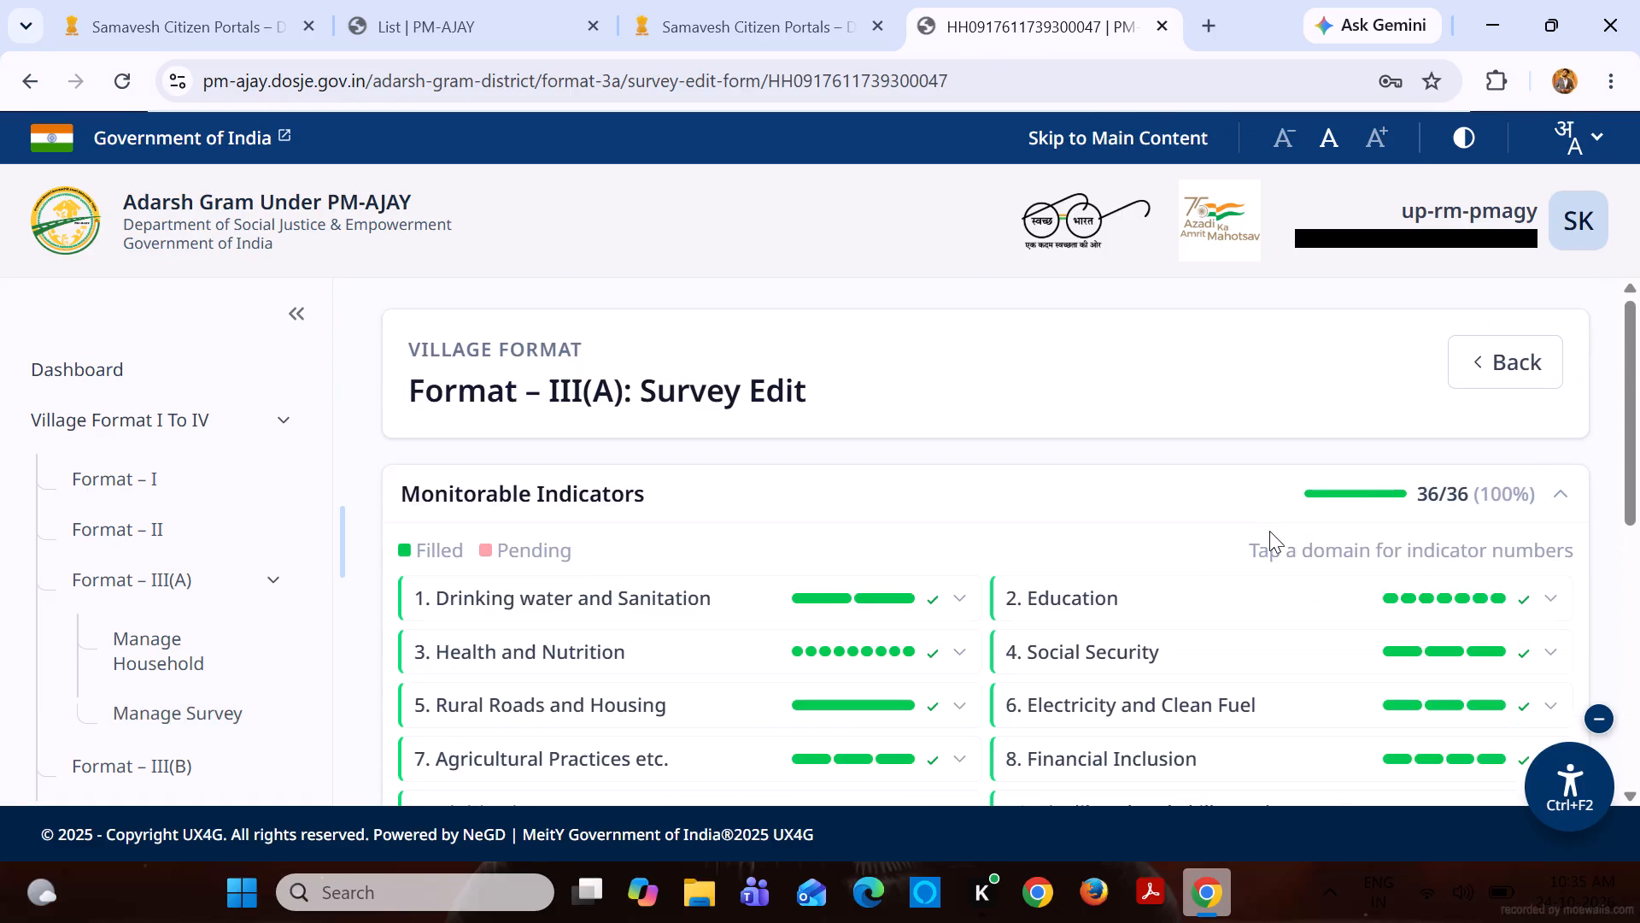
In domain 5 – Rural Roads and Housing, change this household's Kachcha/unsafe house answer to No and save it.
scroll(1269, 531, "down", 12)
left_click(1106, 617)
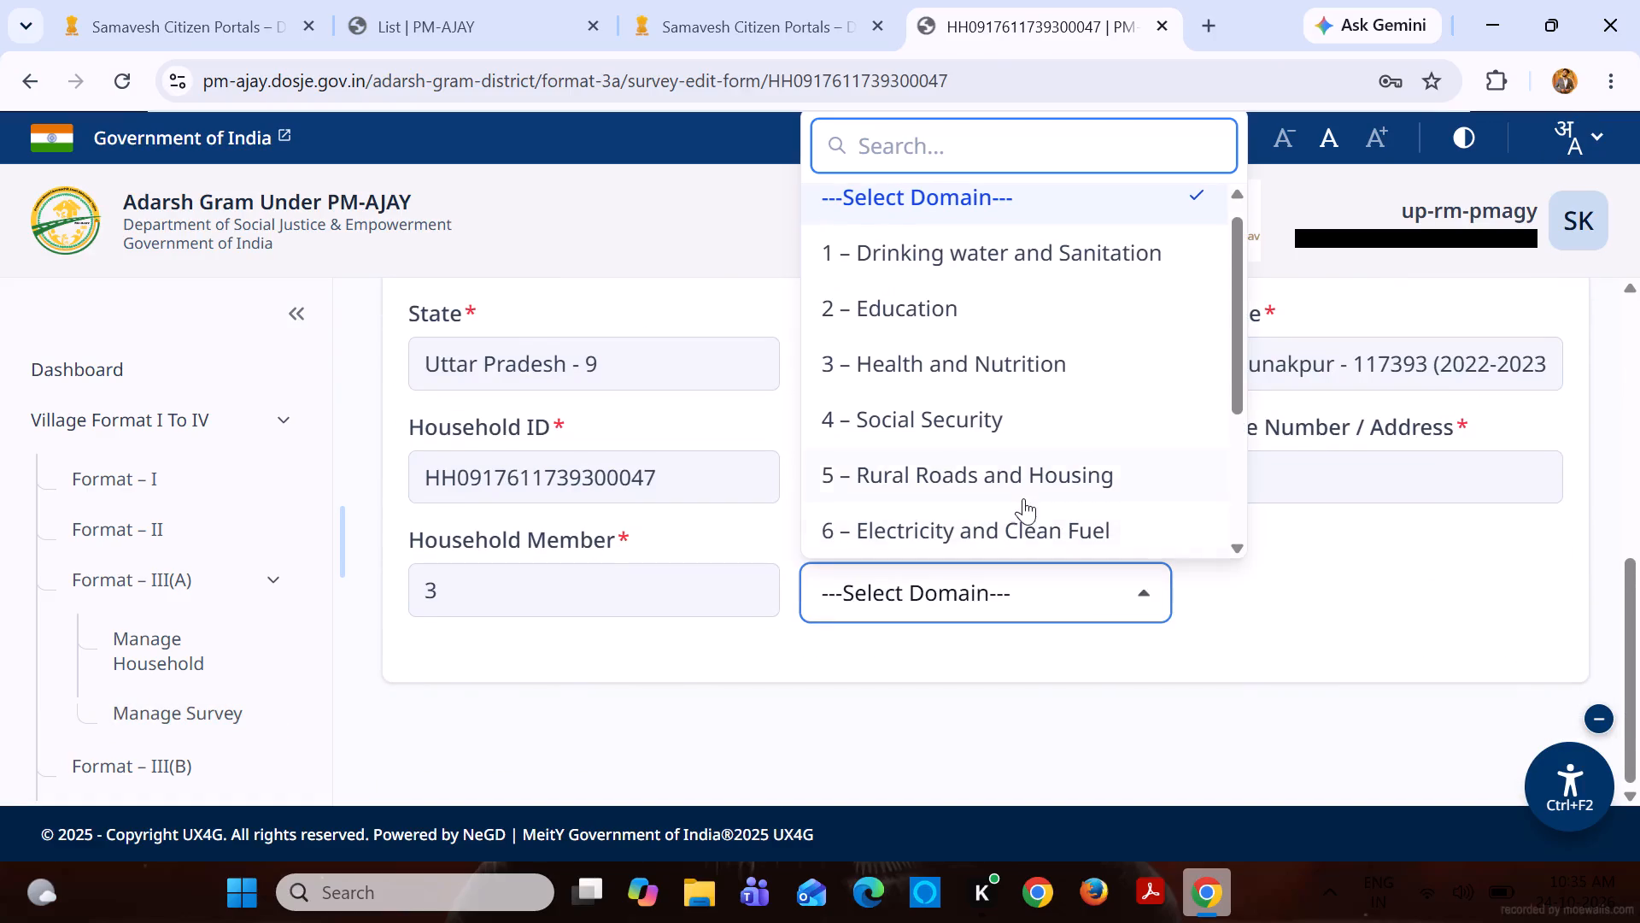
left_click(1023, 498)
scroll(1162, 608, "down", 4)
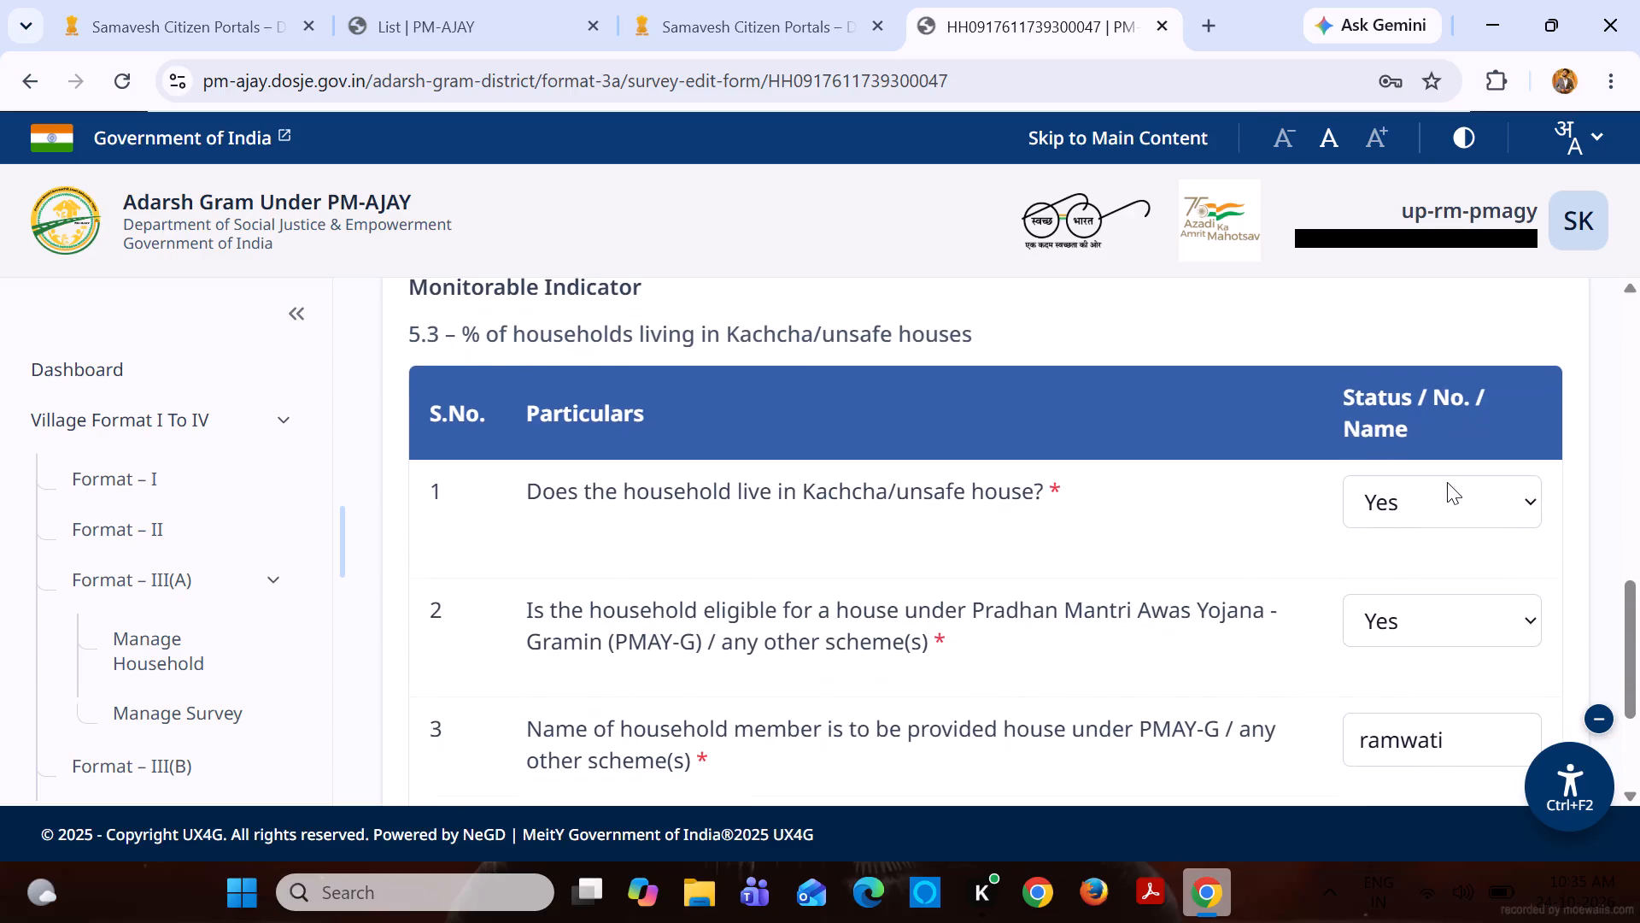
left_click(1453, 483)
left_click(1403, 632)
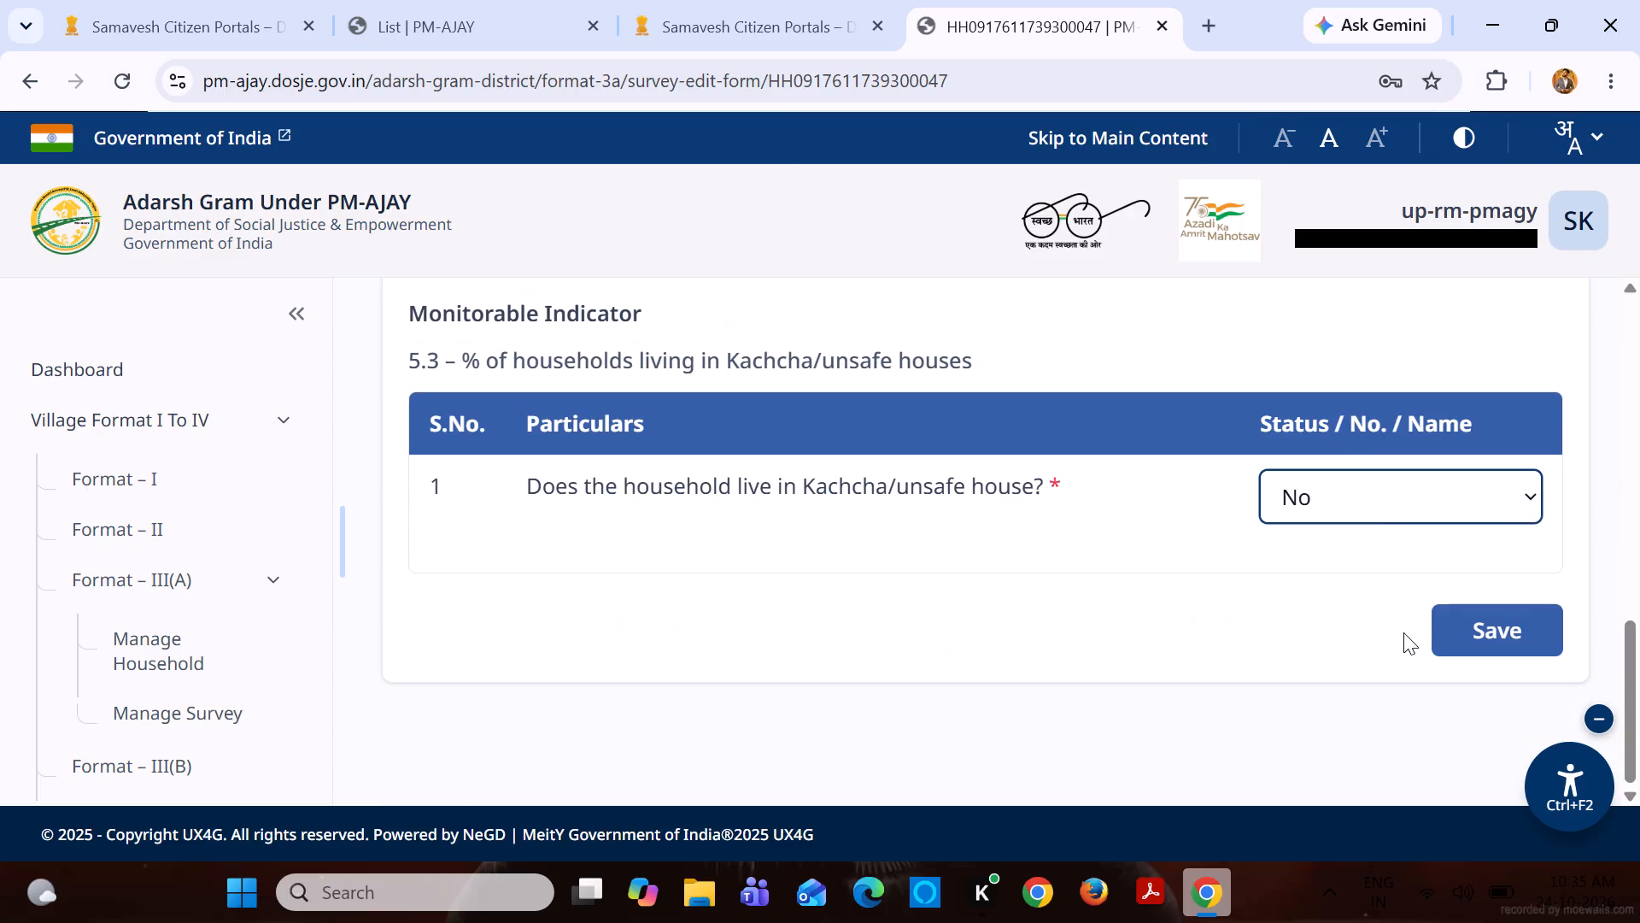
left_click(1516, 625)
Return to the household list, switch to page 3 and open the survey in row 203 for editing.
scroll(1334, 480, "up", 15)
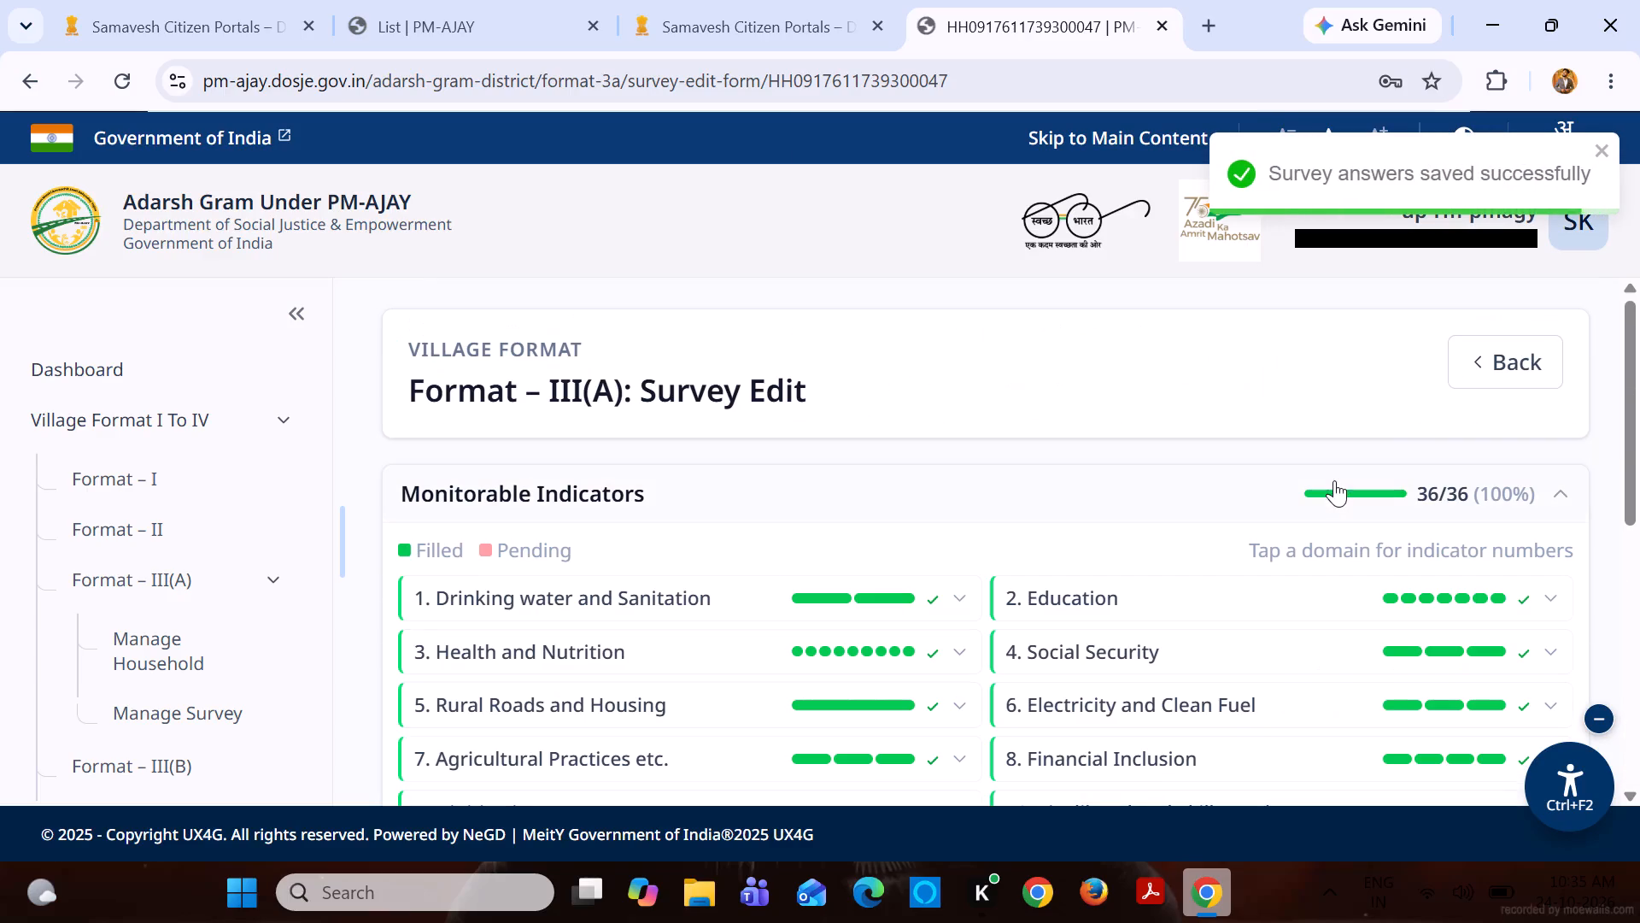
left_click(1497, 372)
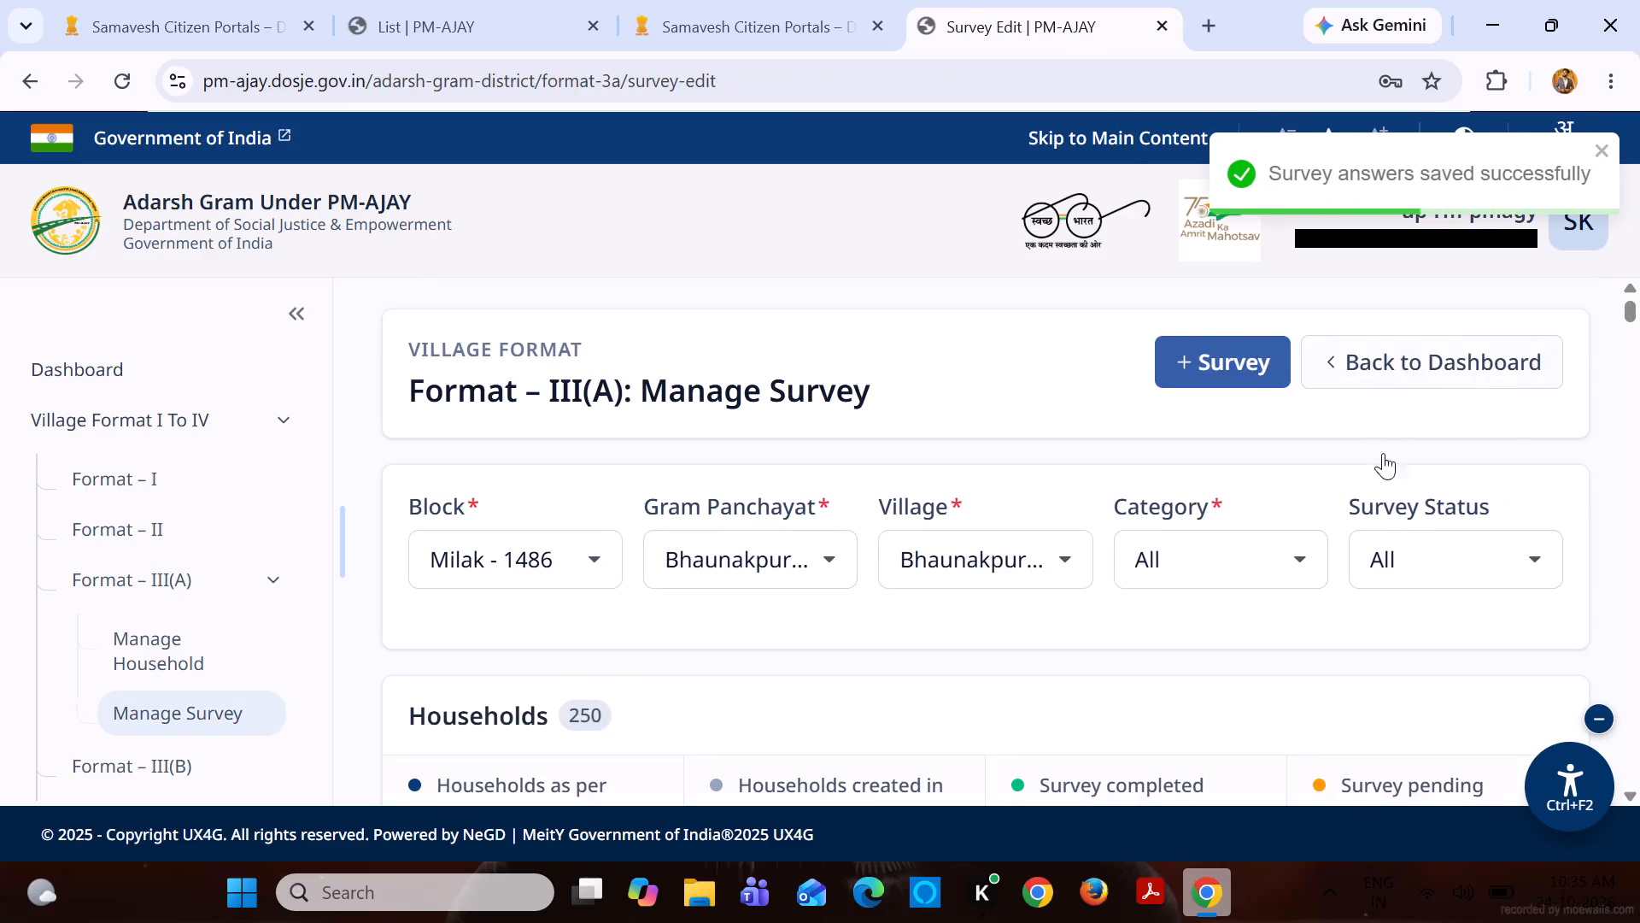
scroll(1332, 502, "down", 20)
scroll(1332, 502, "down", 20)
scroll(1332, 502, "down", 4)
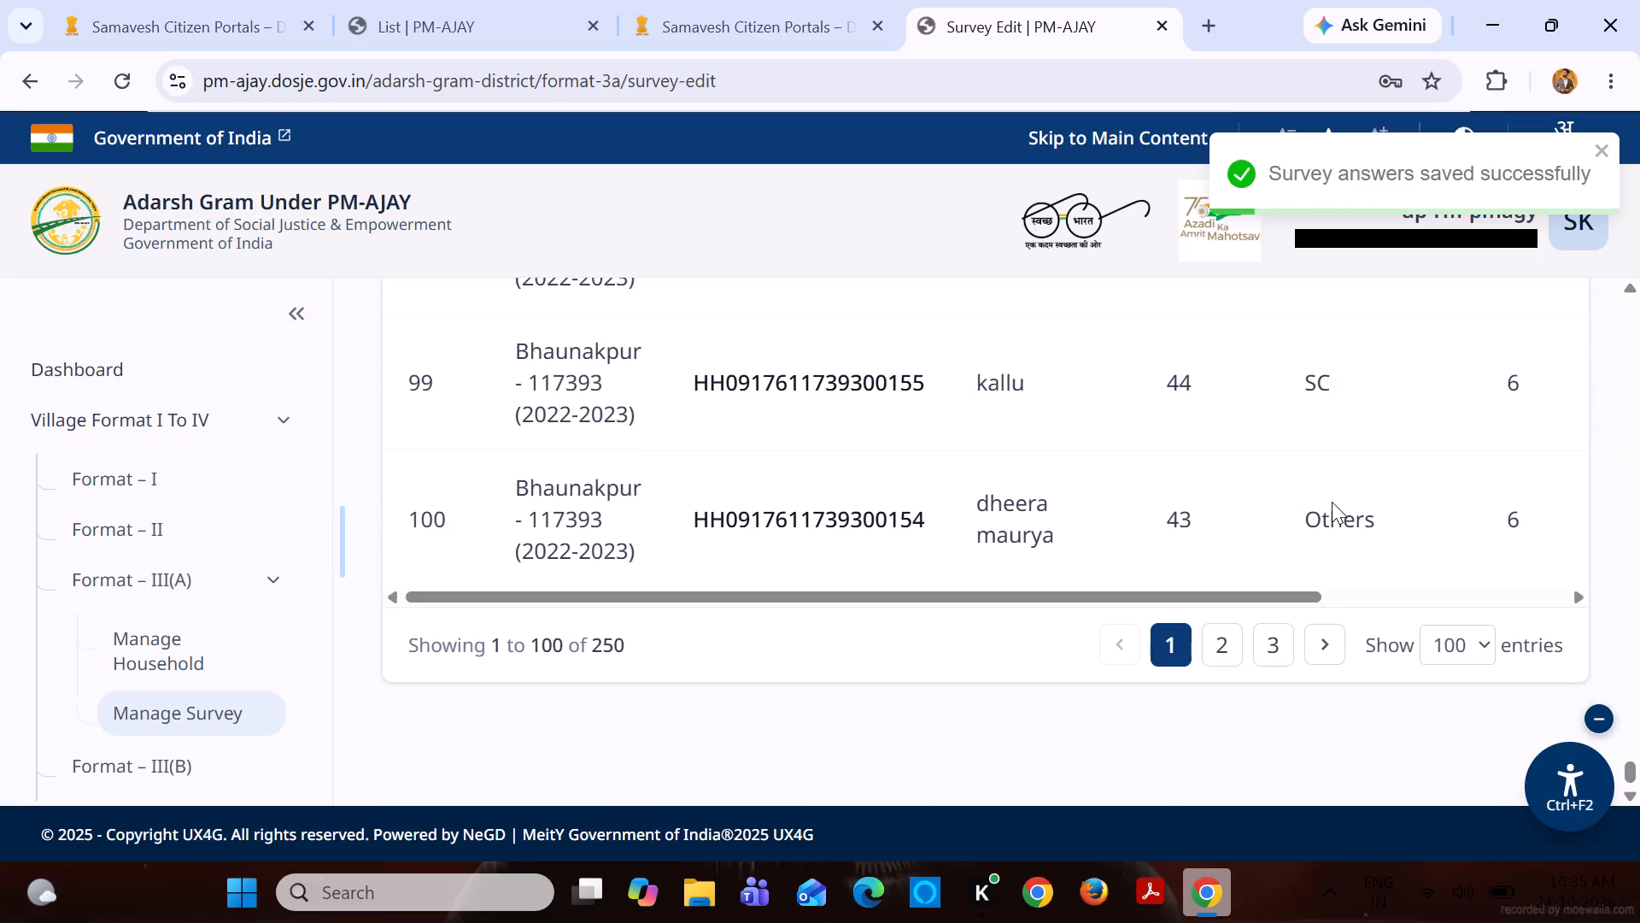
left_click(1277, 633)
scroll(1339, 467, "up", 13)
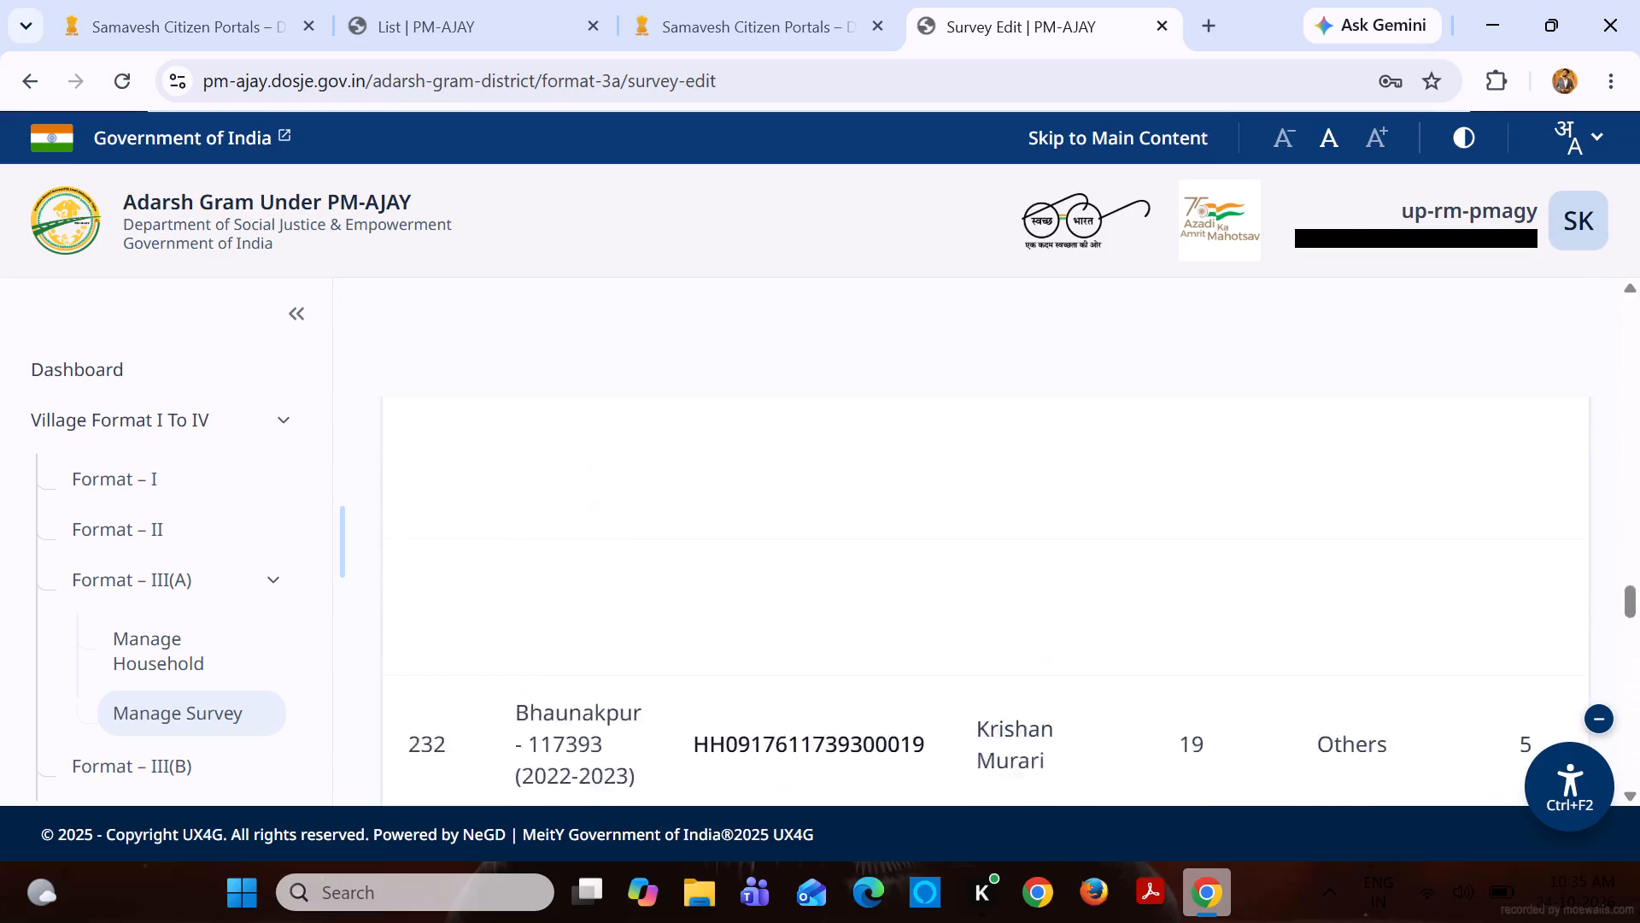
scroll(1339, 467, "up", 6)
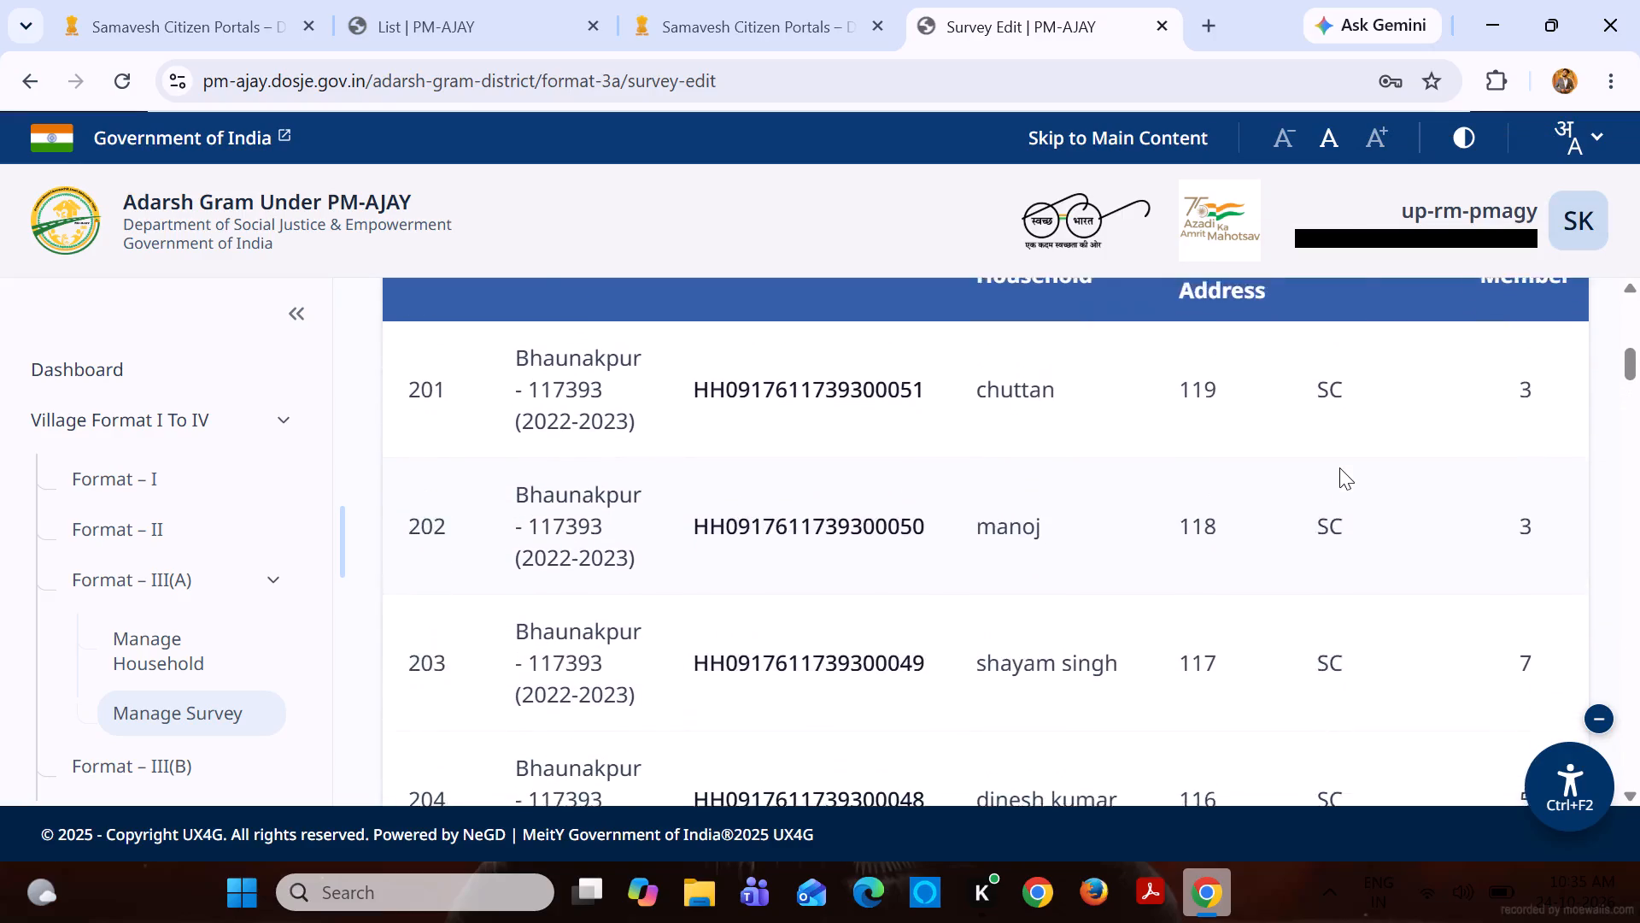
scroll(1339, 467, "up", 1)
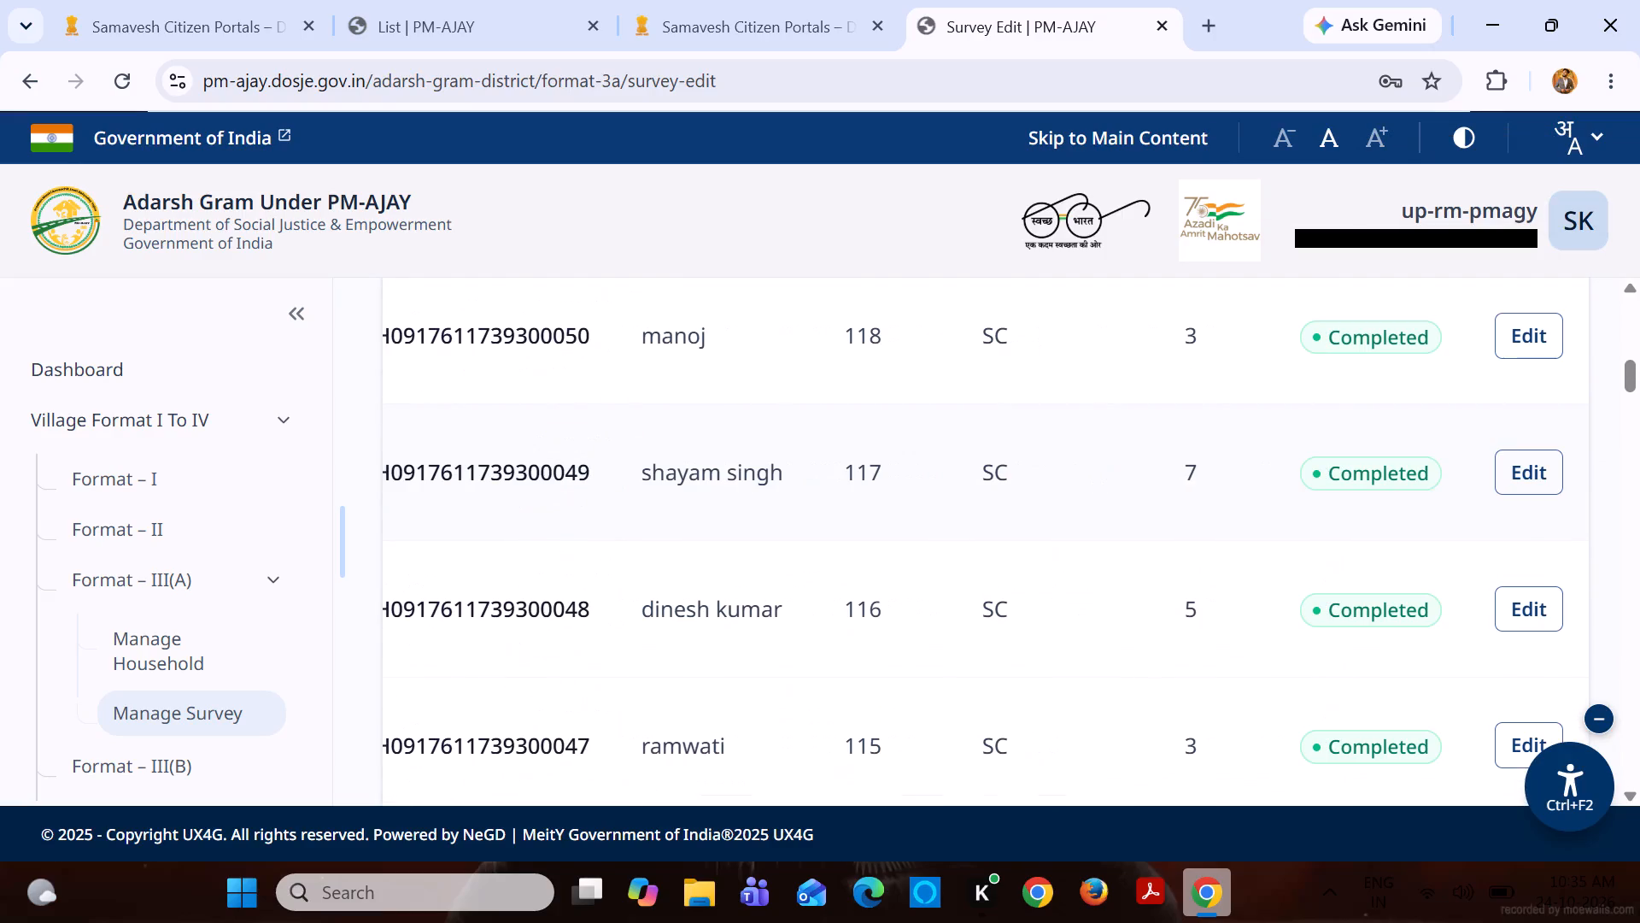
left_click(1526, 479)
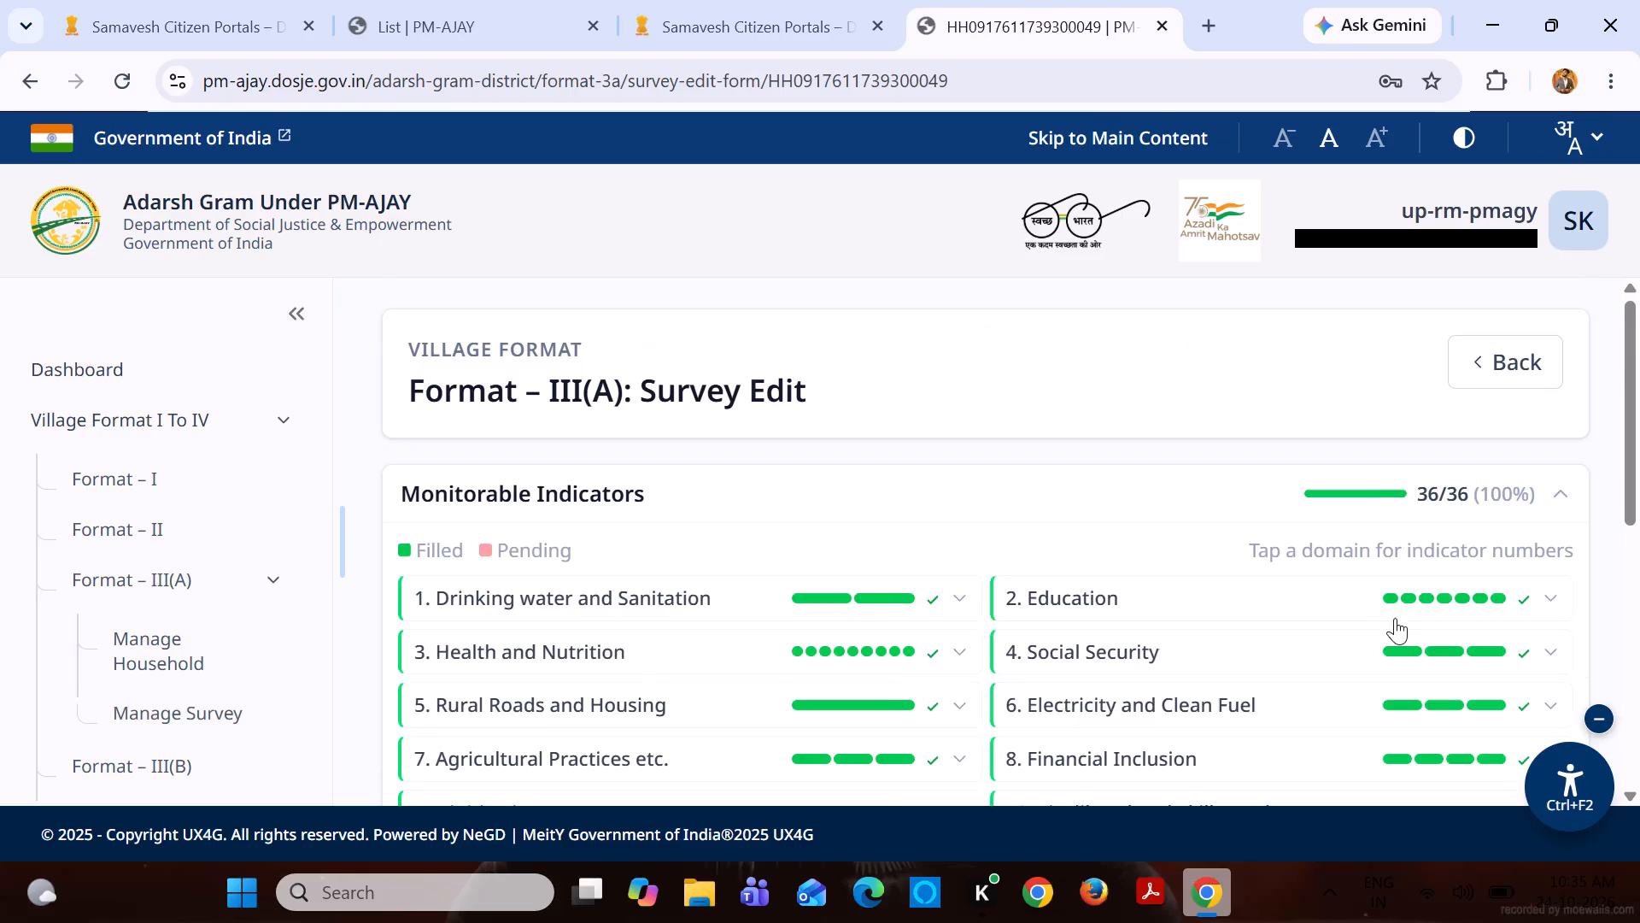
Select domain 5 – Rural Roads and Housing, set the Kachcha/unsafe house answer to No and save the survey.
scroll(1395, 618, "down", 11)
left_click(1109, 589)
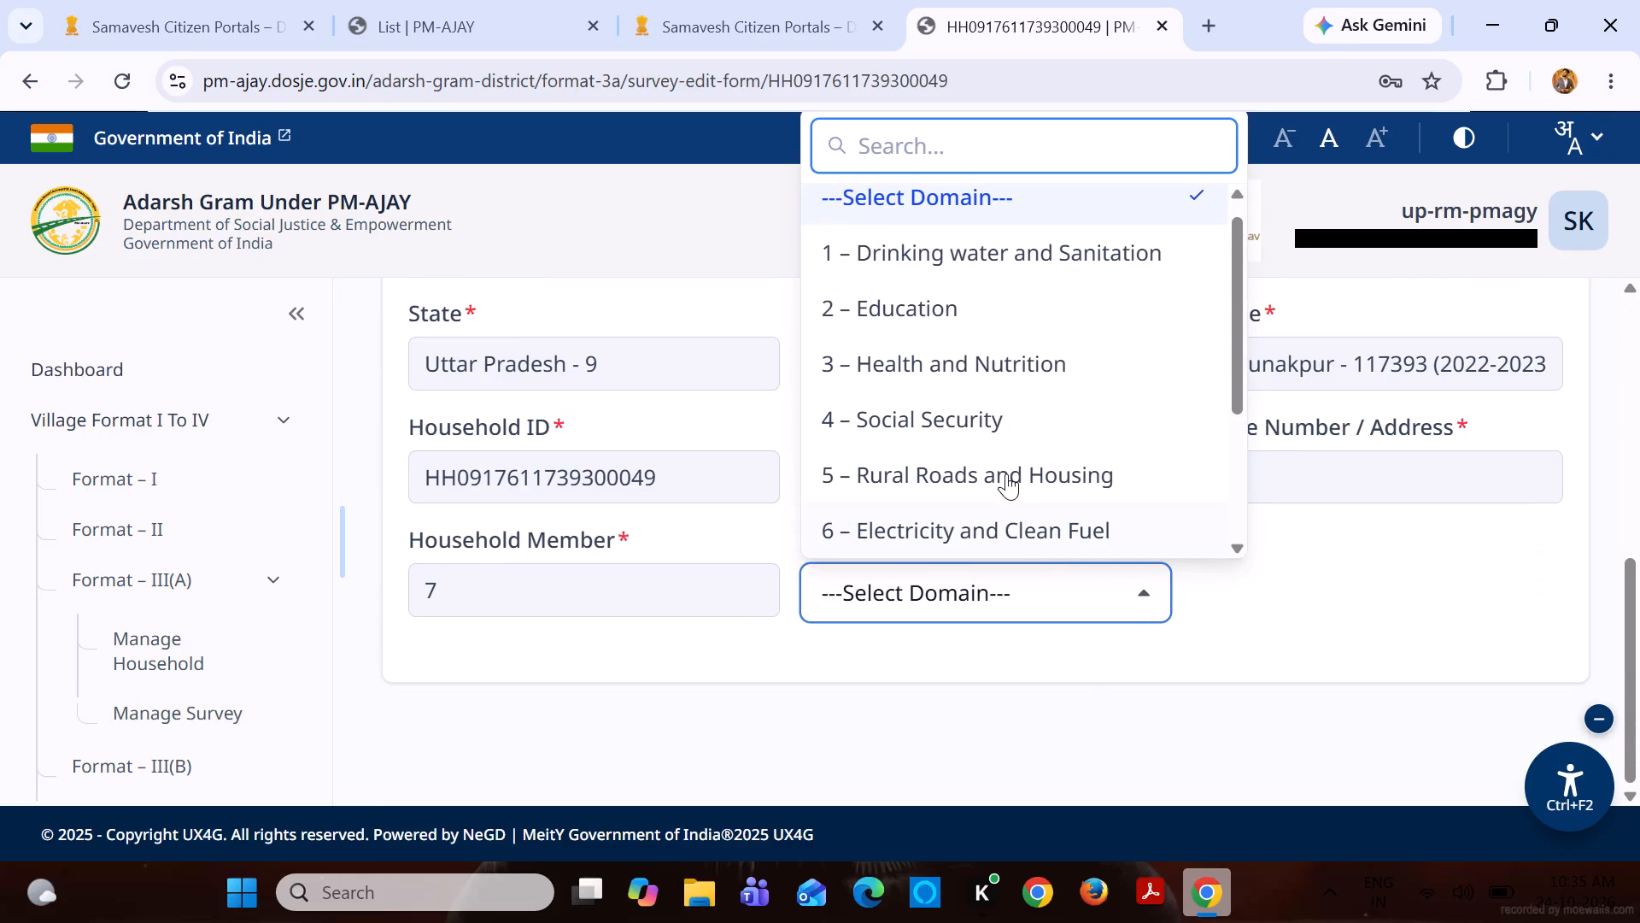
left_click(1005, 467)
scroll(1322, 557, "down", 5)
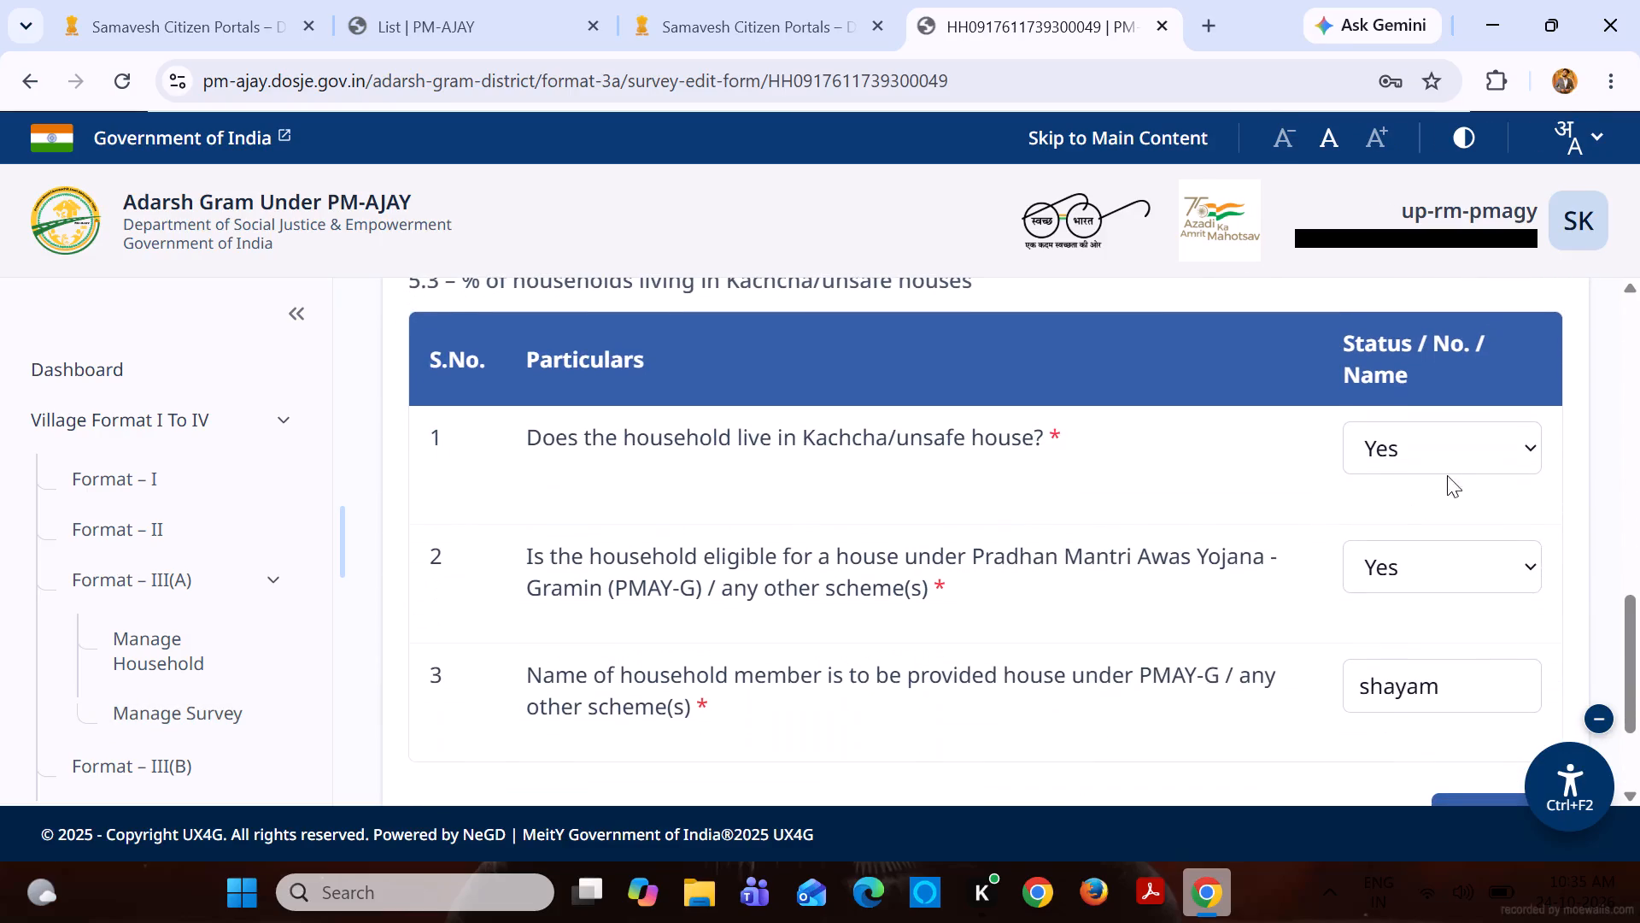
left_click(1465, 461)
left_click(1396, 564)
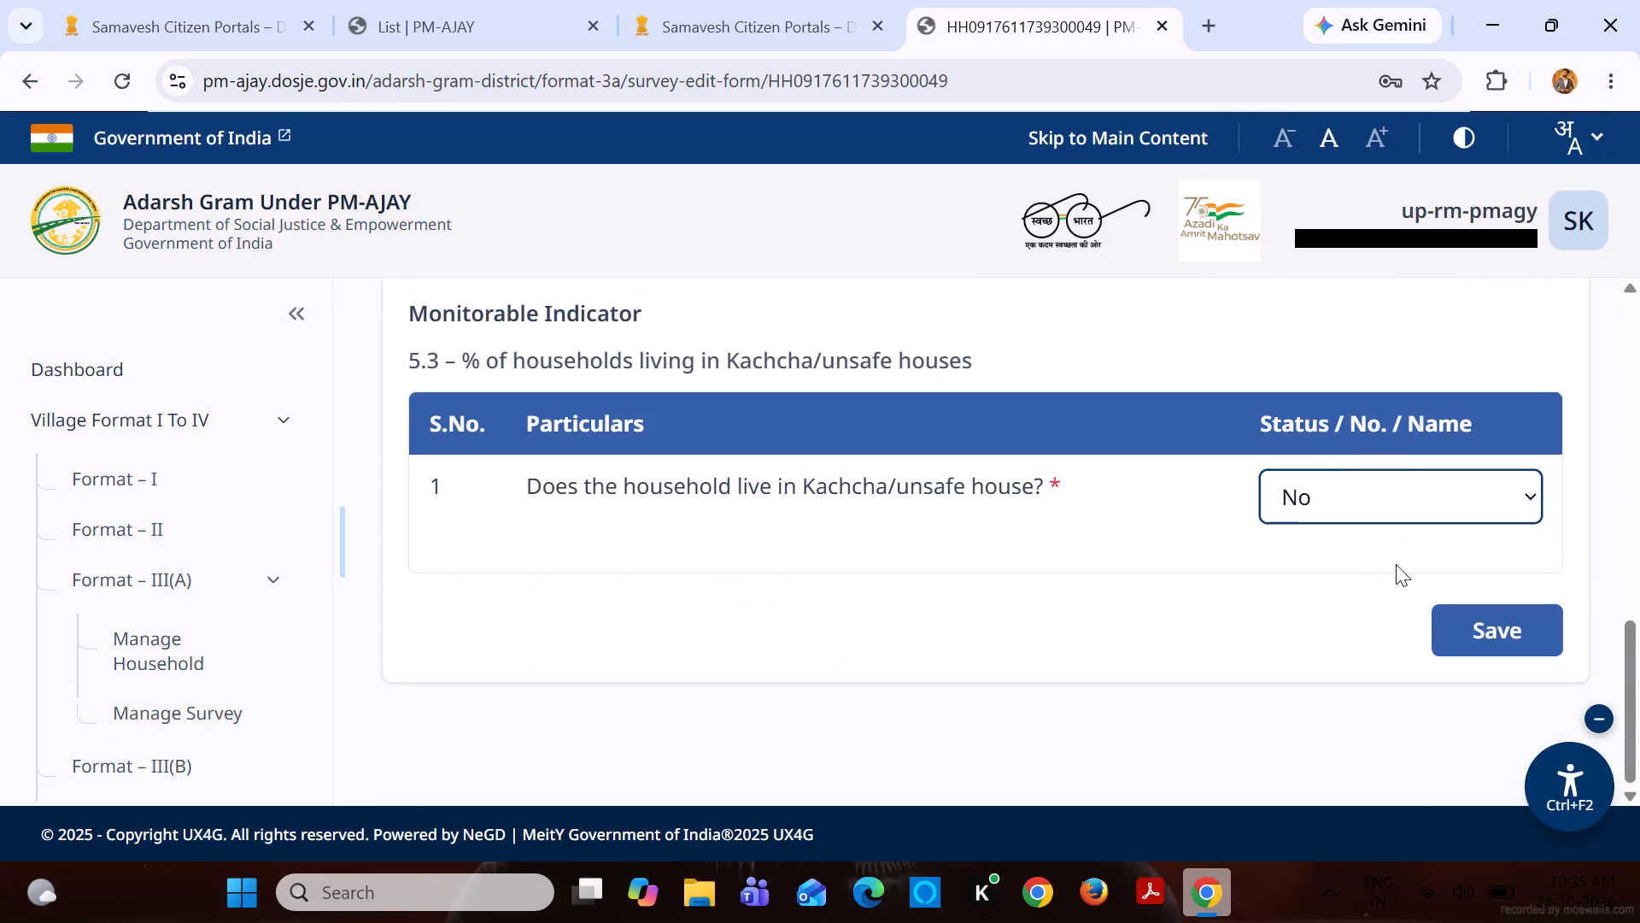
left_click(1496, 626)
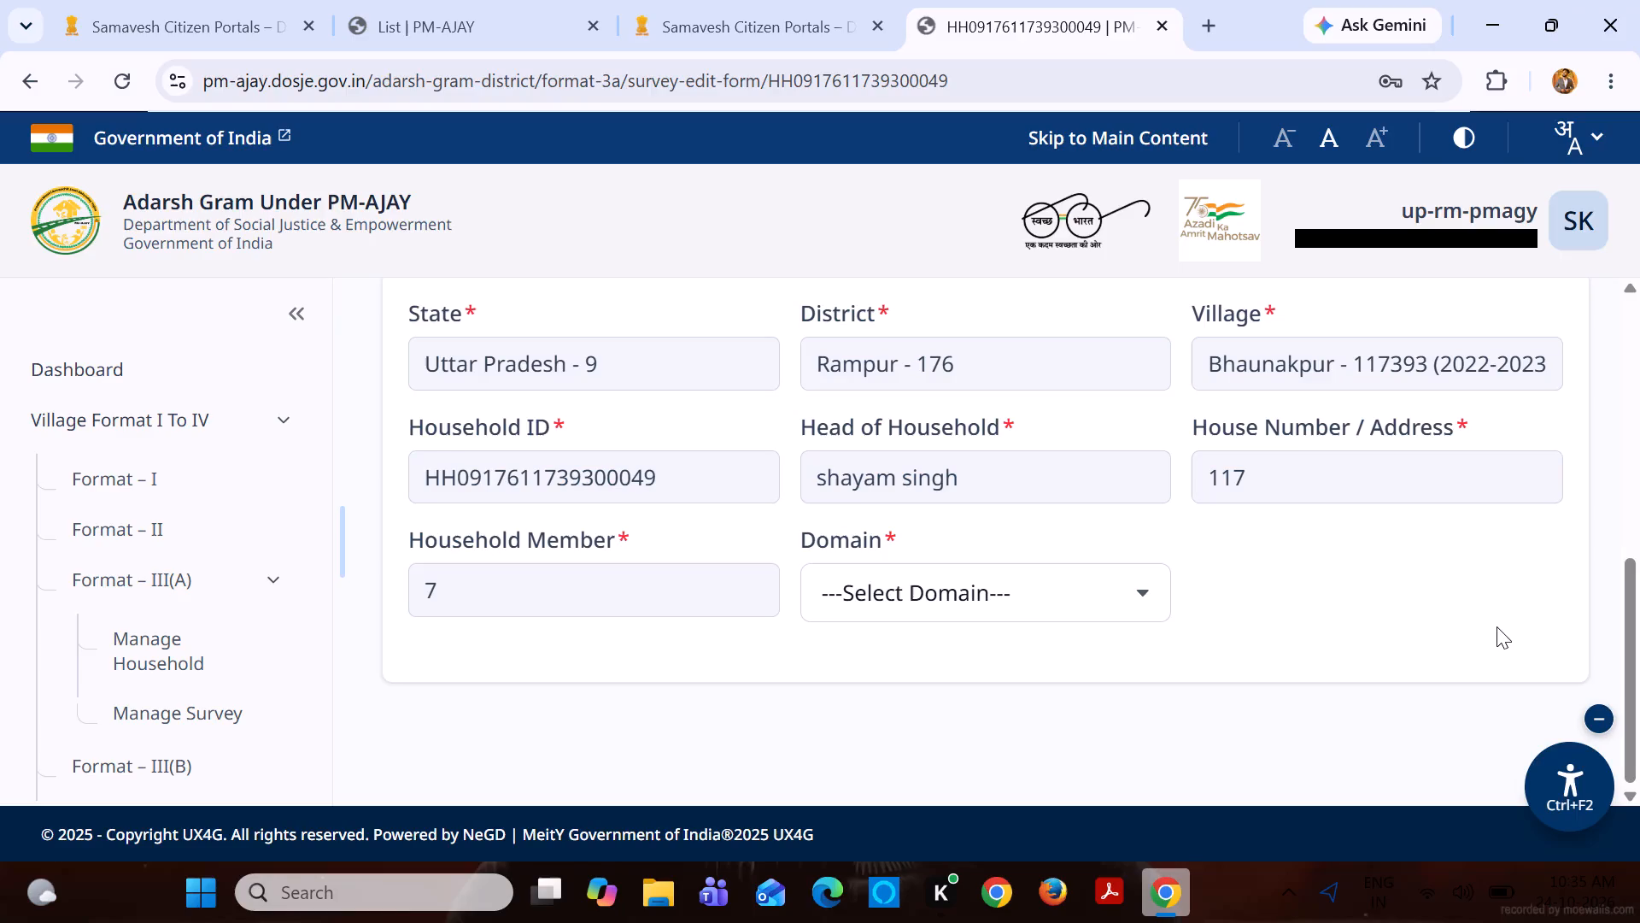
Return to the household list, switch to page 2 and open the survey in row 108 for editing.
scroll(1240, 559, "up", 11)
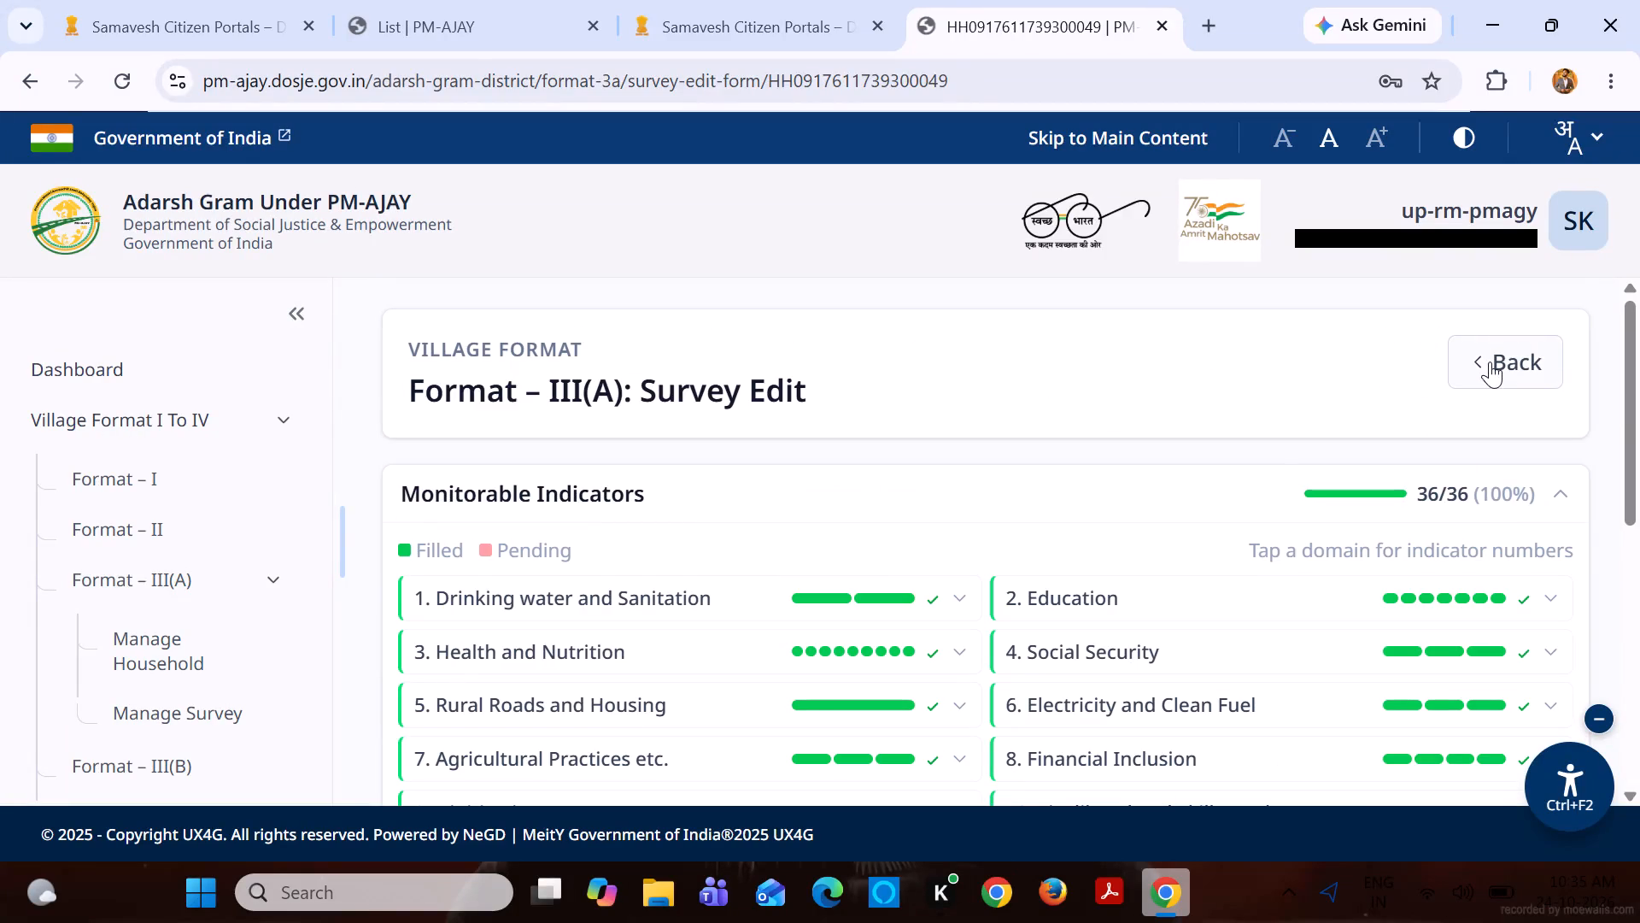
left_click(1490, 362)
scroll(1375, 584, "down", 6)
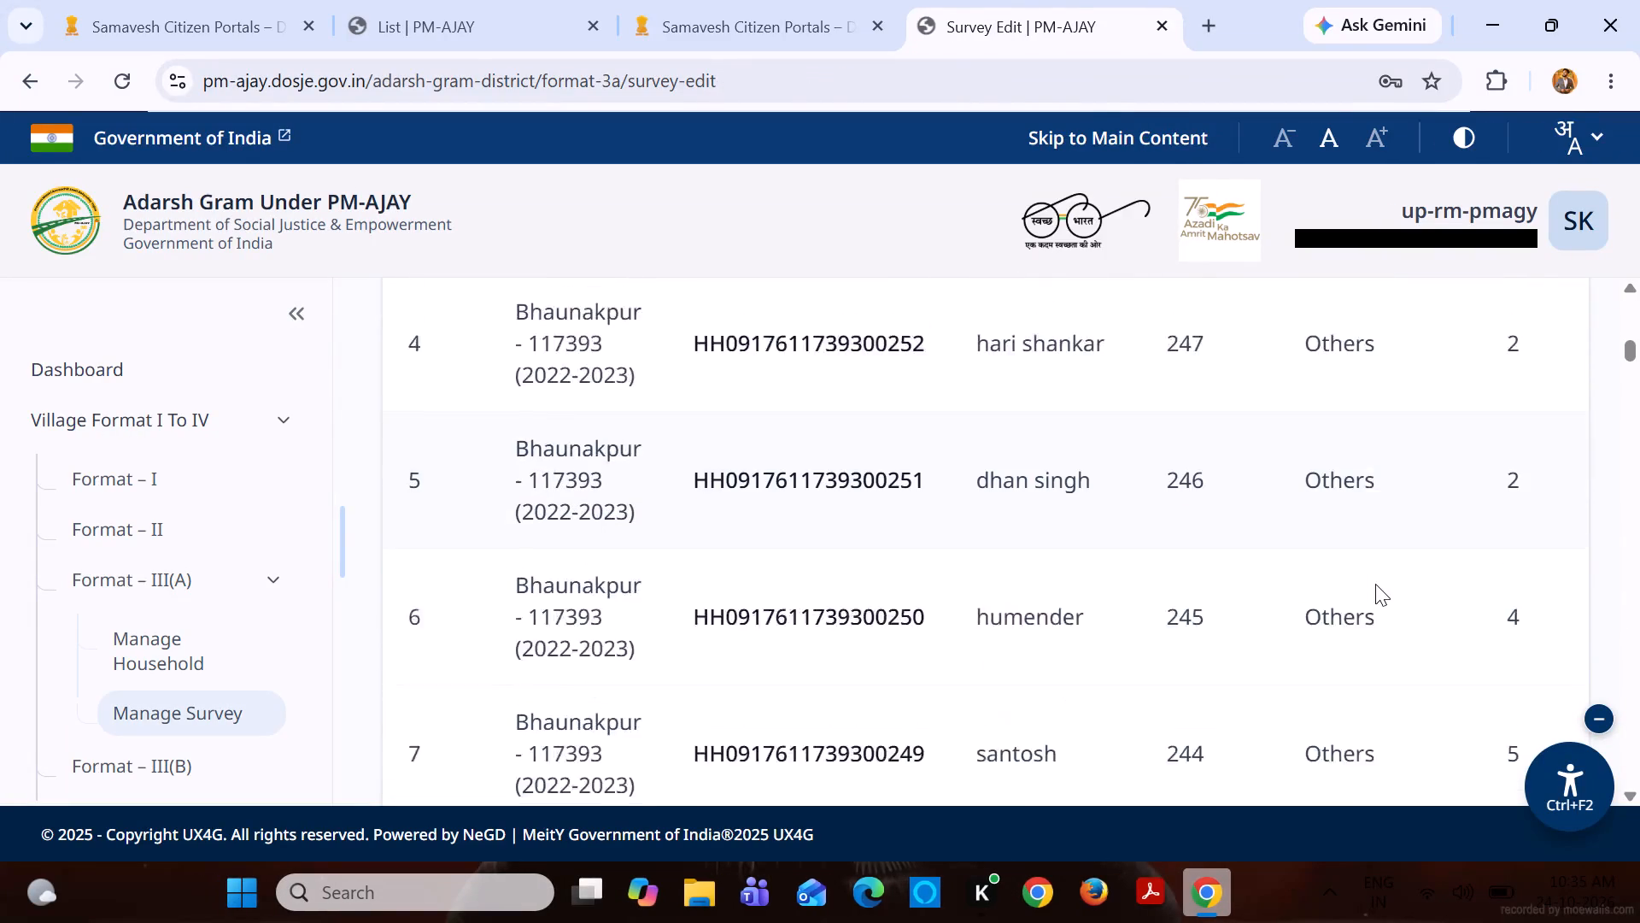
scroll(1375, 584, "down", 15)
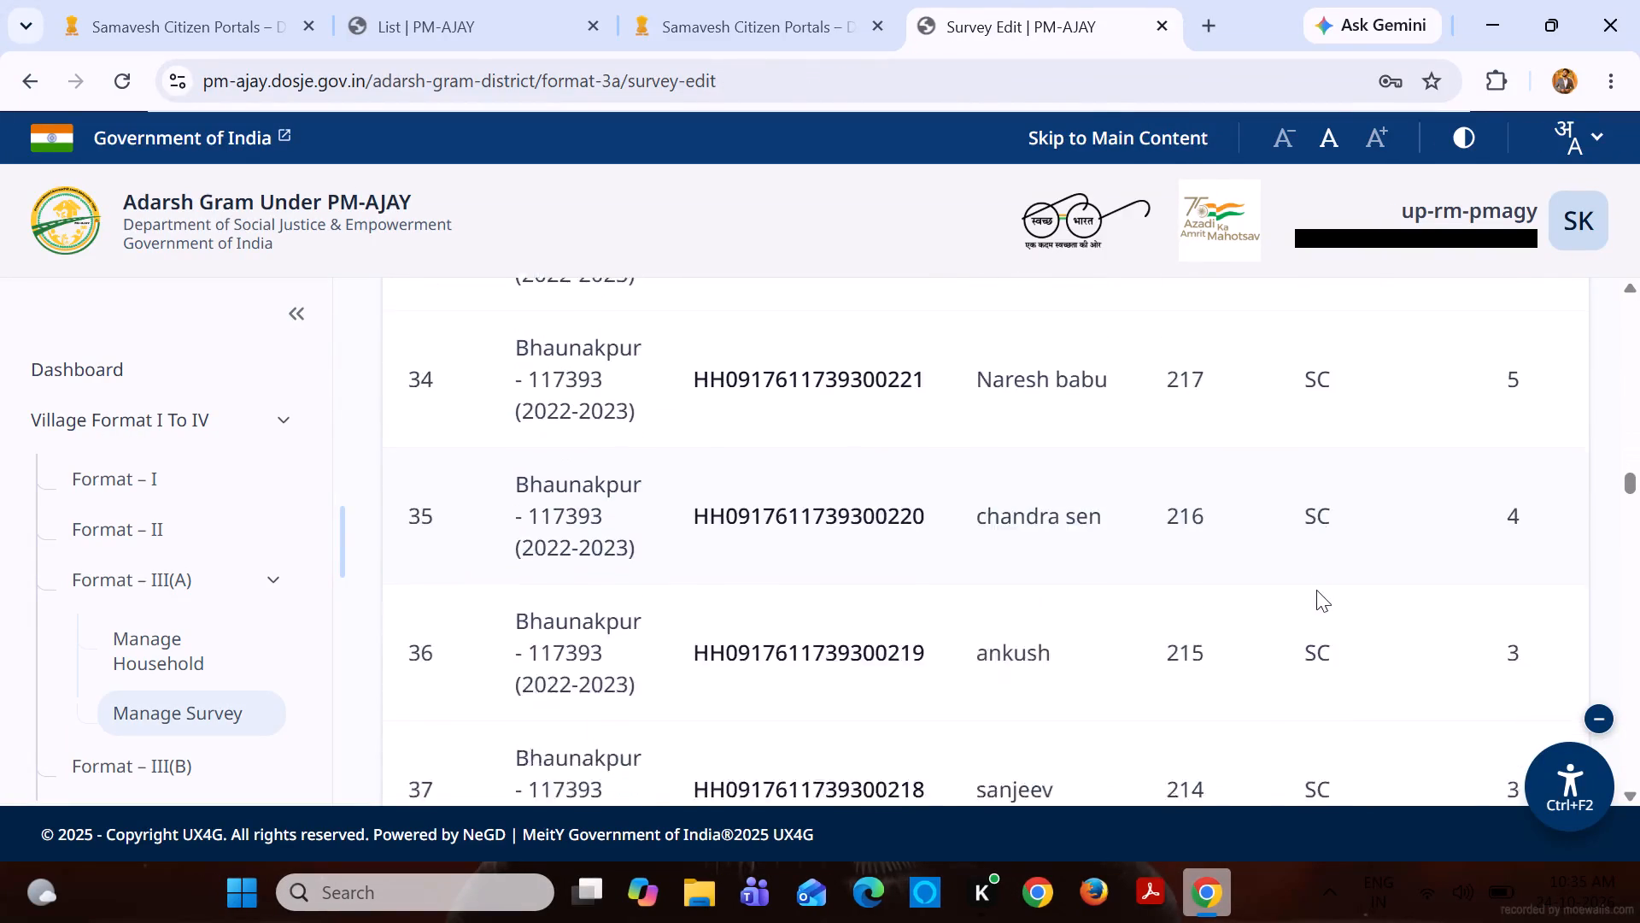
scroll(1316, 590, "down", 19)
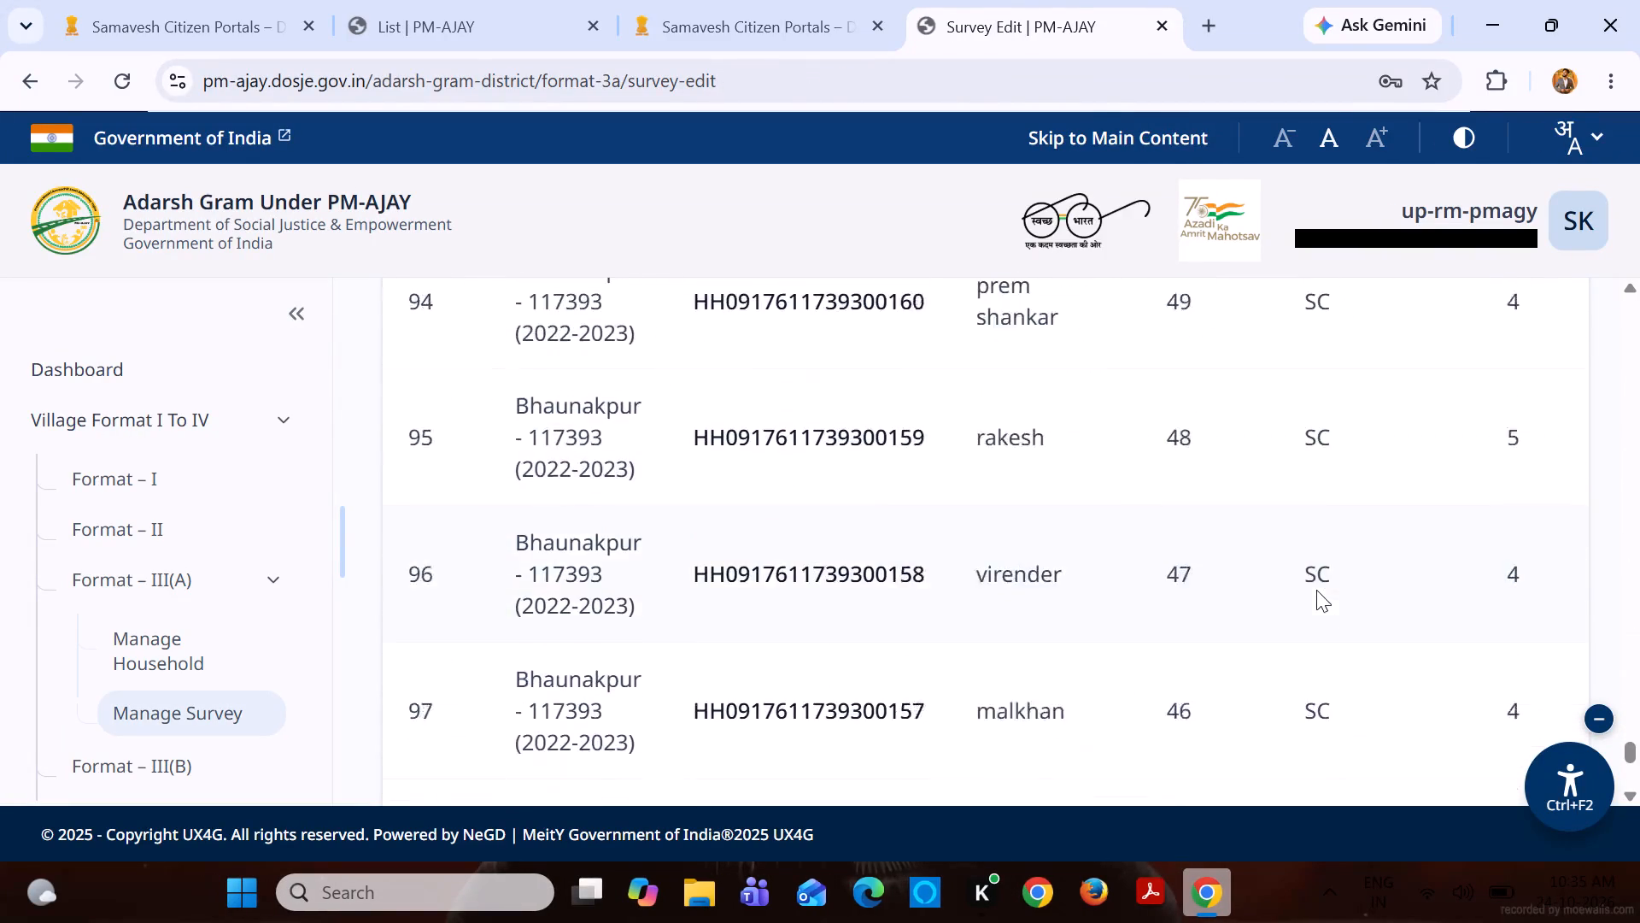
left_click(1225, 633)
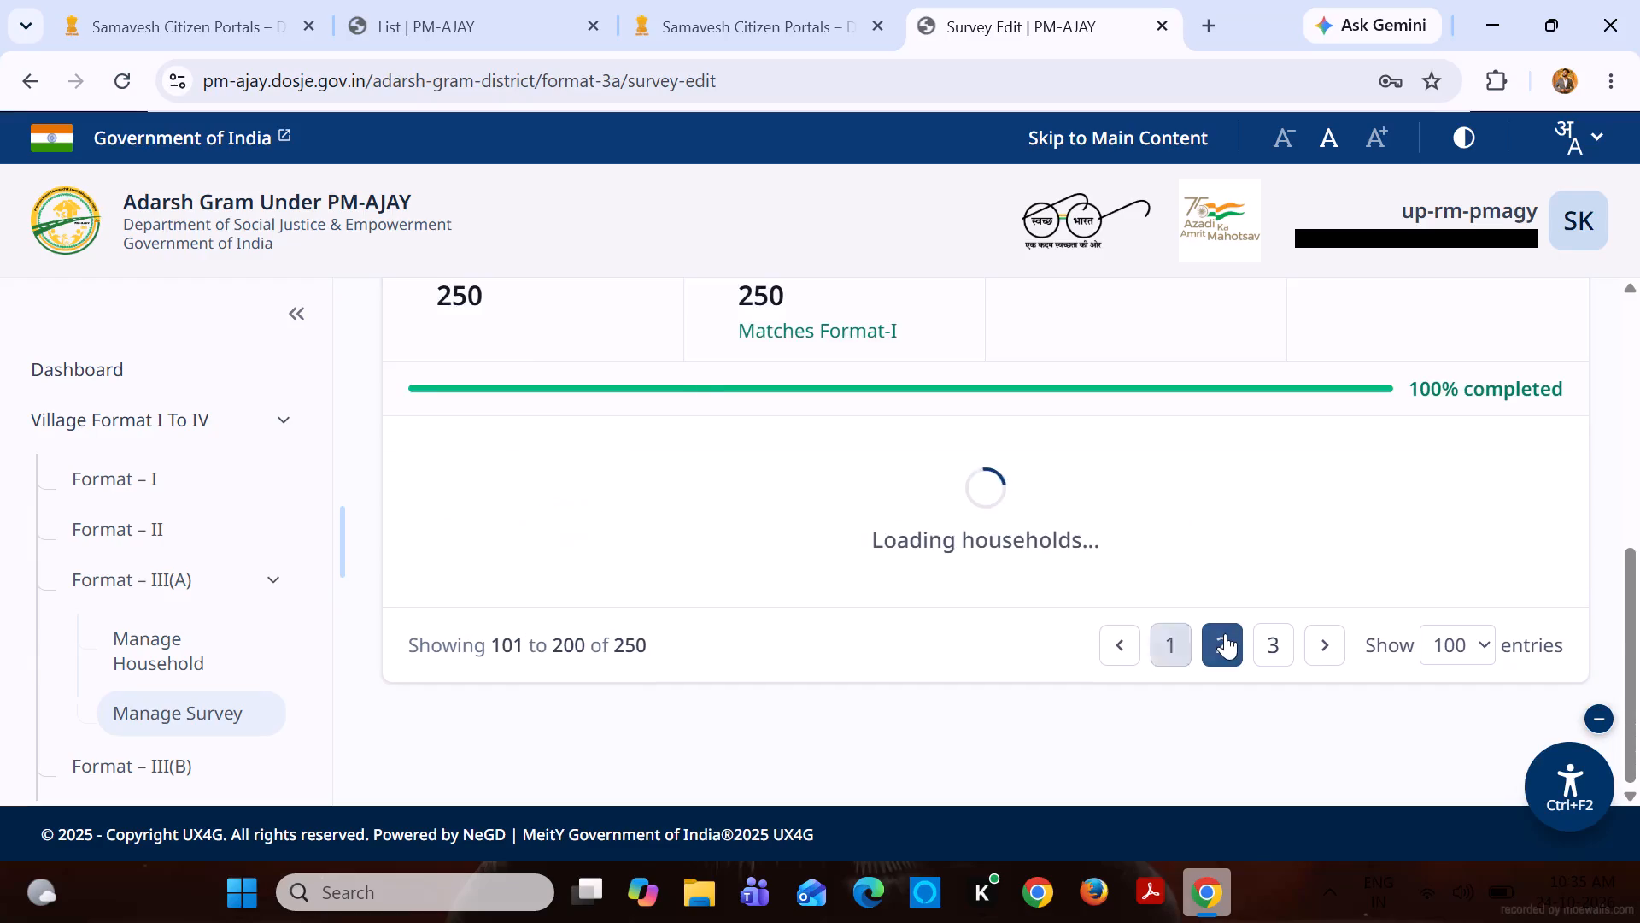
scroll(1198, 403, "up", 11)
scroll(1198, 403, "up", 17)
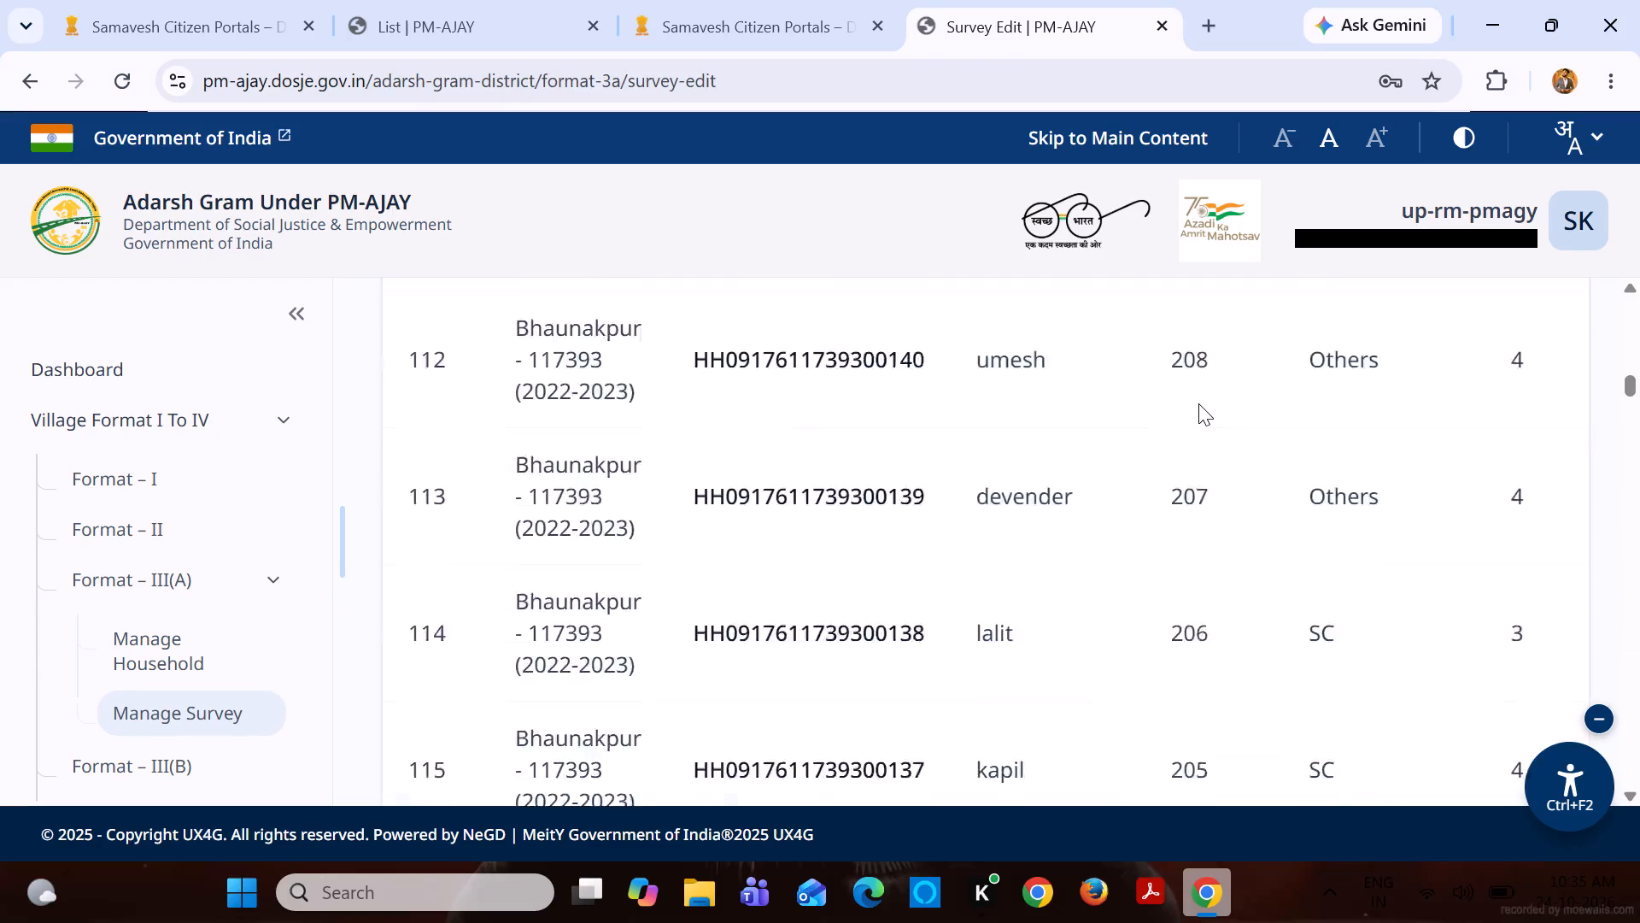
scroll(1198, 403, "down", 11)
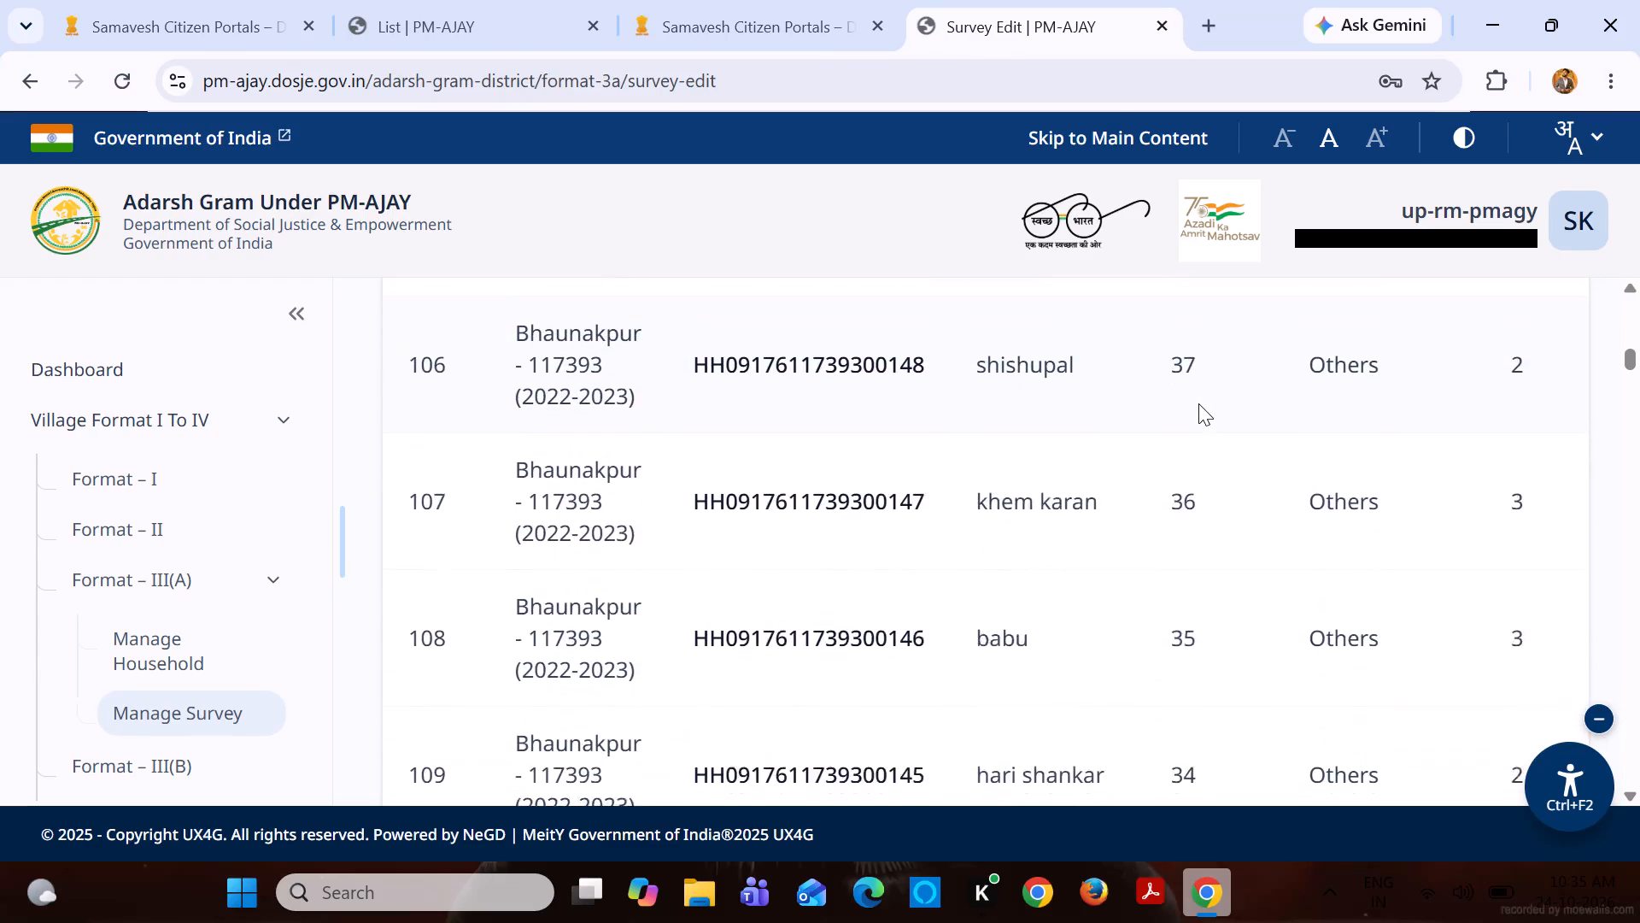
scroll(1198, 403, "left", 5)
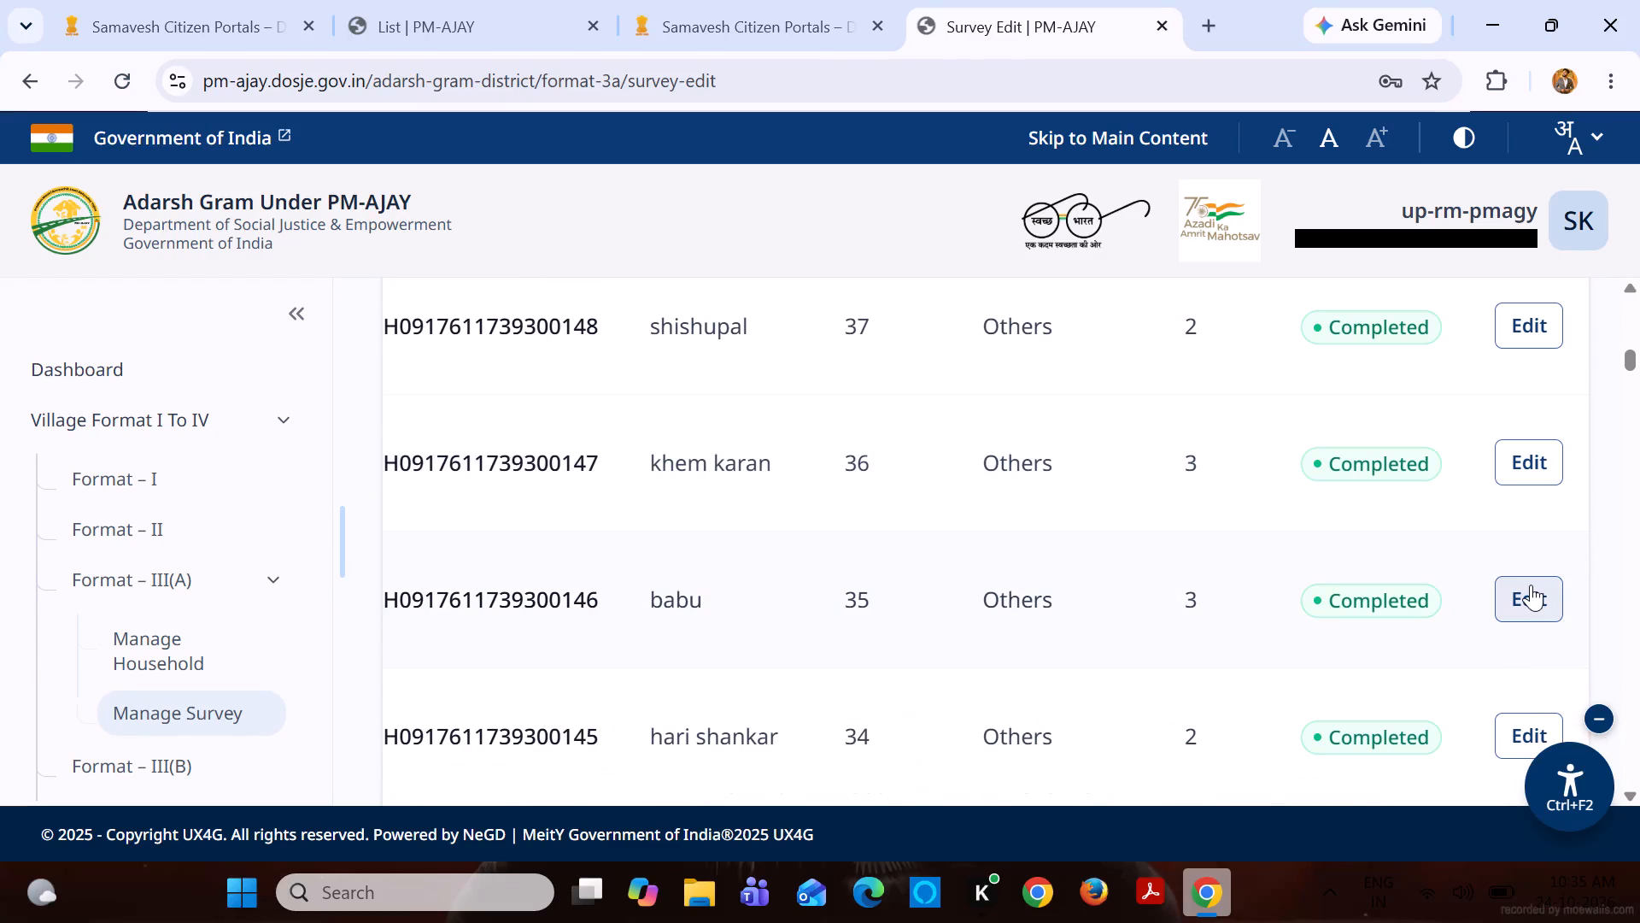
left_click(1531, 585)
Select domain 5 – Rural Roads and Housing, set the Kachcha/unsafe house answer to No and save the survey.
scroll(1208, 584, "down", 7)
left_click(1142, 579)
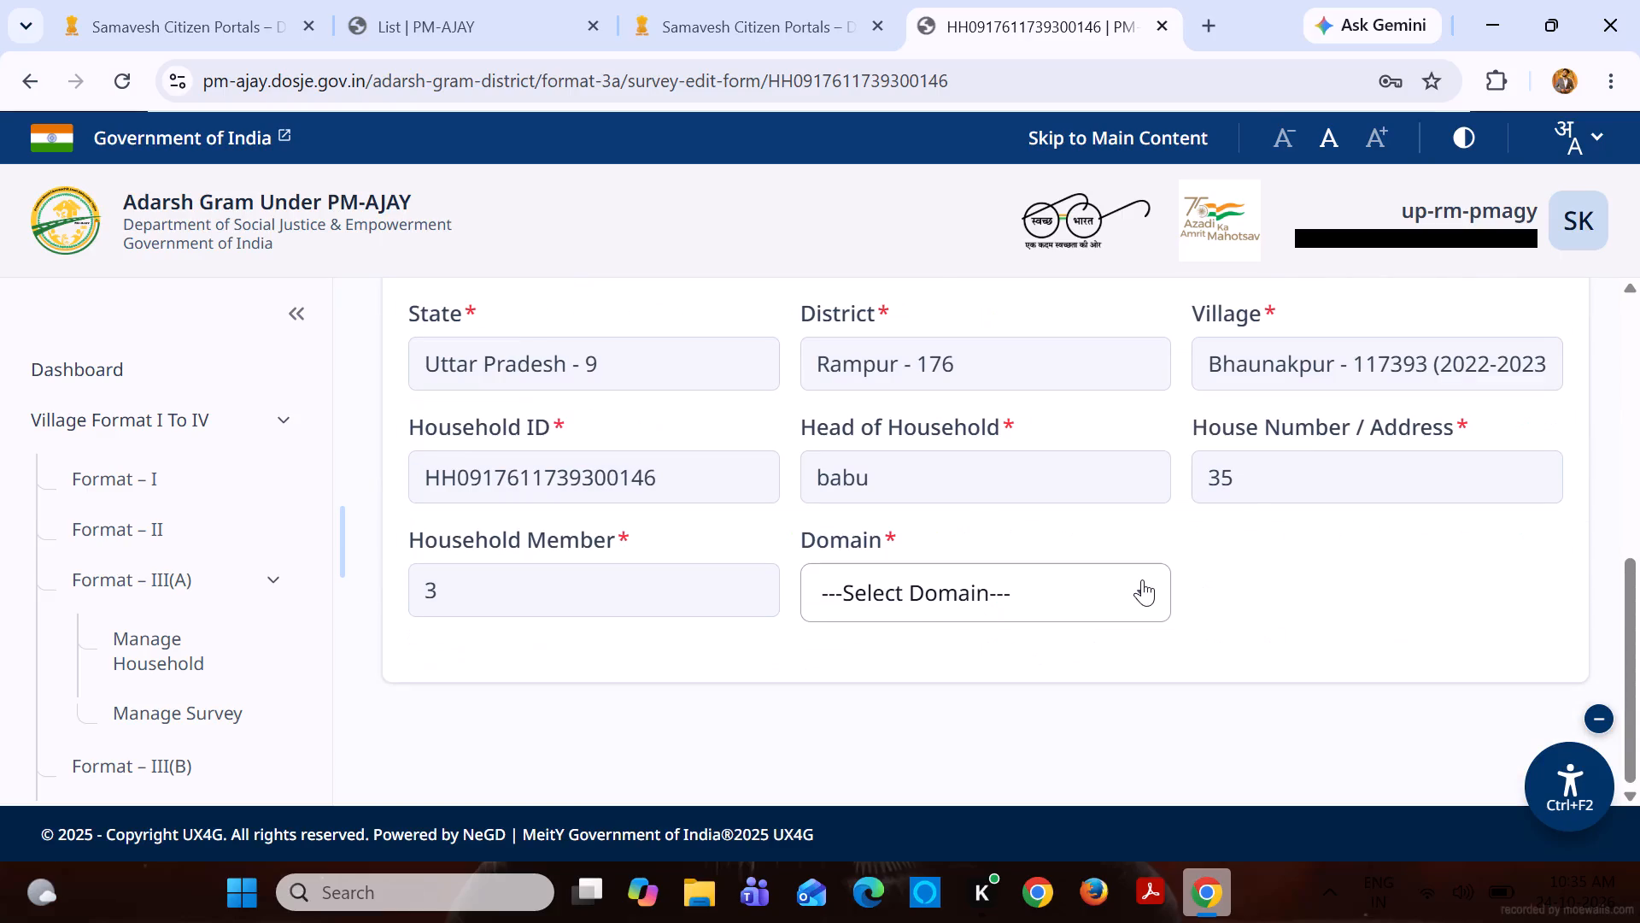
left_click(975, 480)
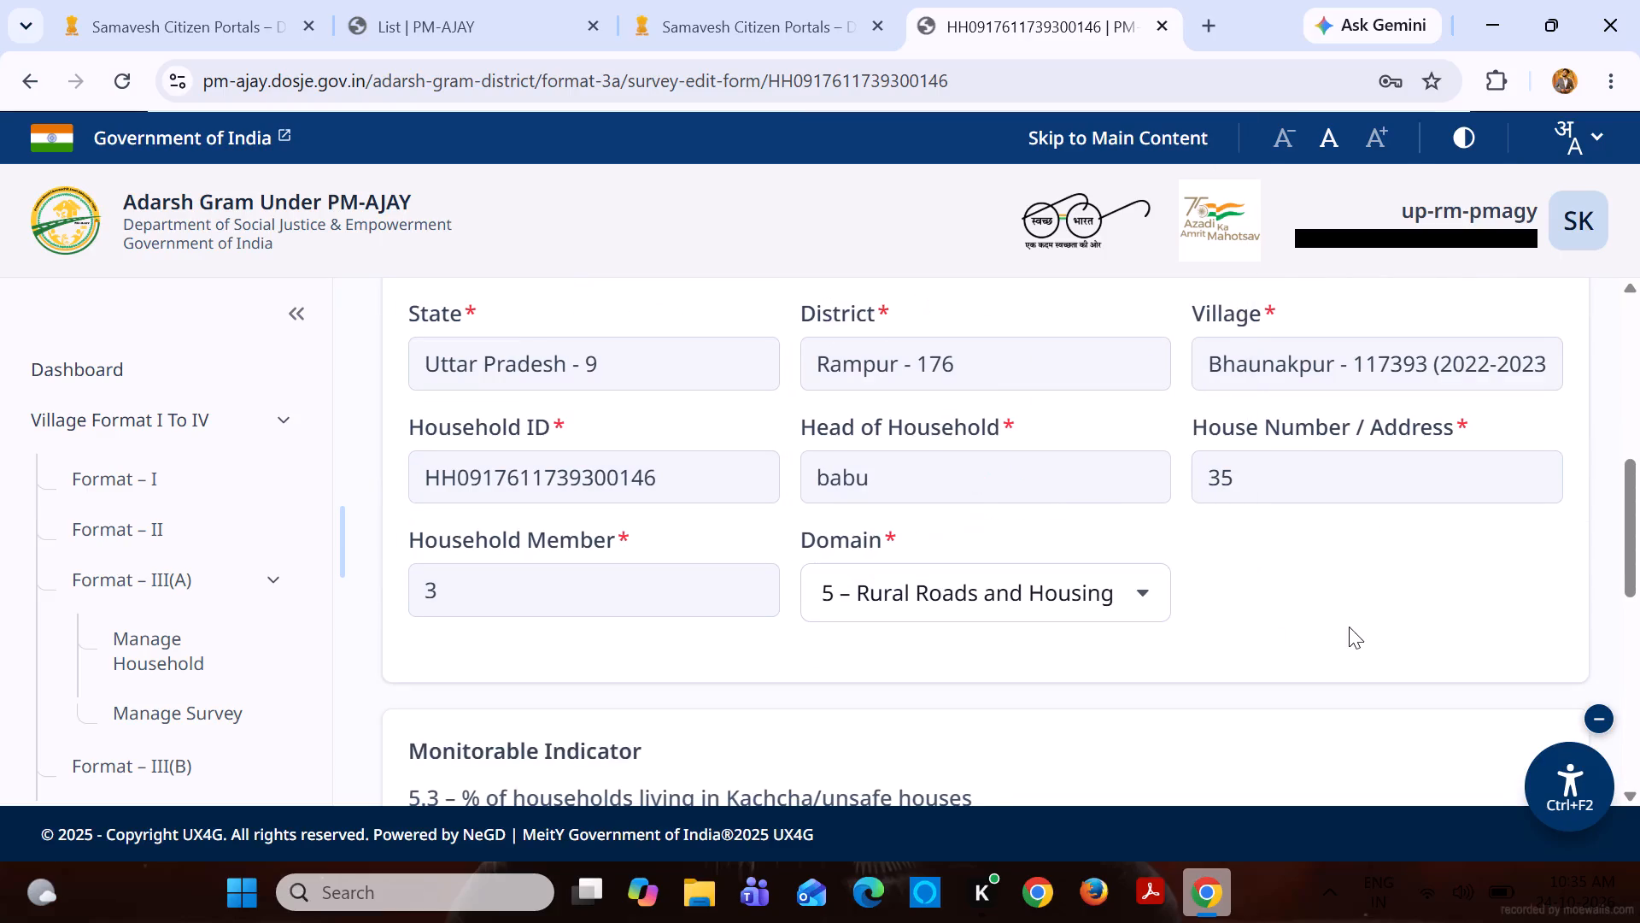
scroll(1349, 626, "down", 2)
left_click(1423, 617)
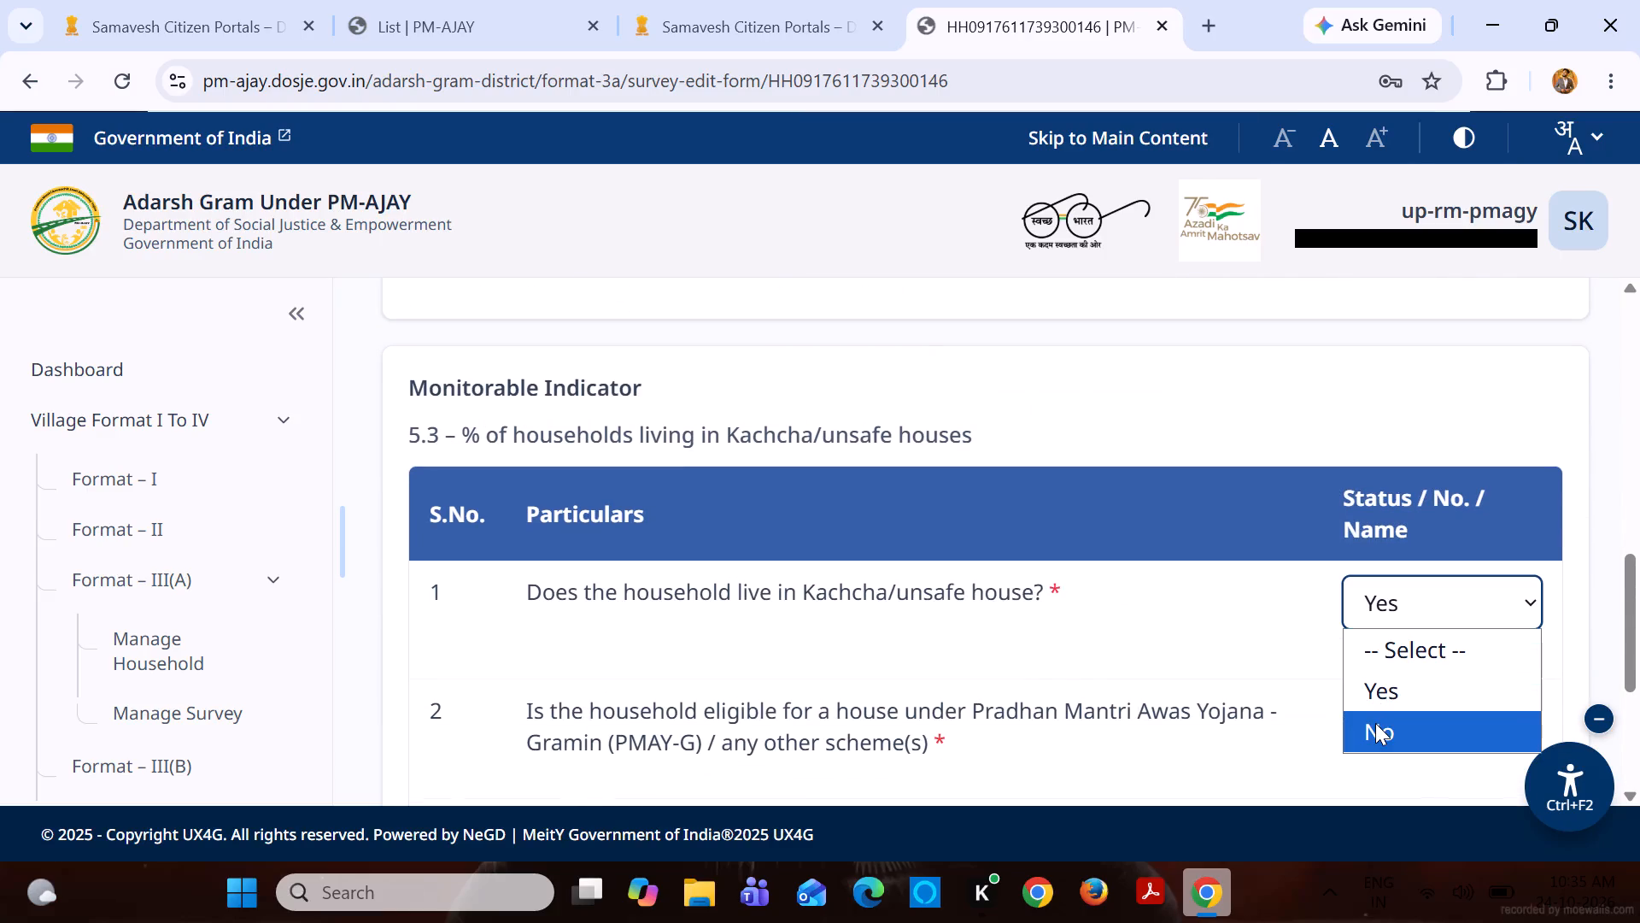
left_click(1375, 723)
scroll(1375, 723, "down", 6)
left_click(1516, 608)
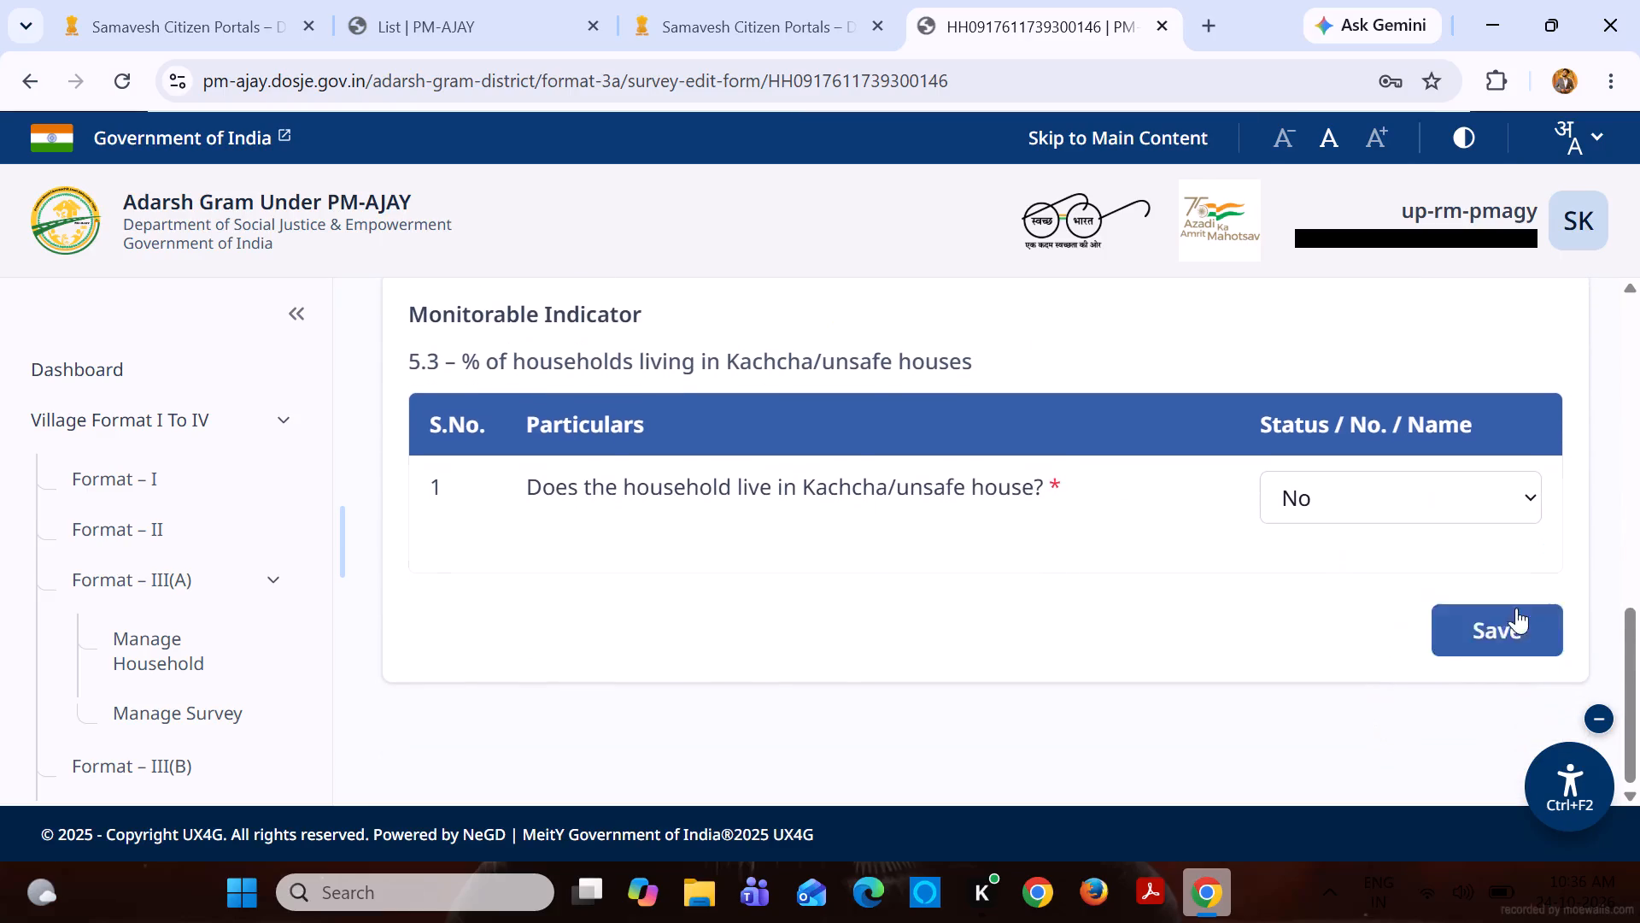
Reload the Format – III(B) list in its browser tab and select block Milak - 1486, gram panchayat Bhaunakpur - 84553 and village Bhaunakpur.
left_click(448, 26)
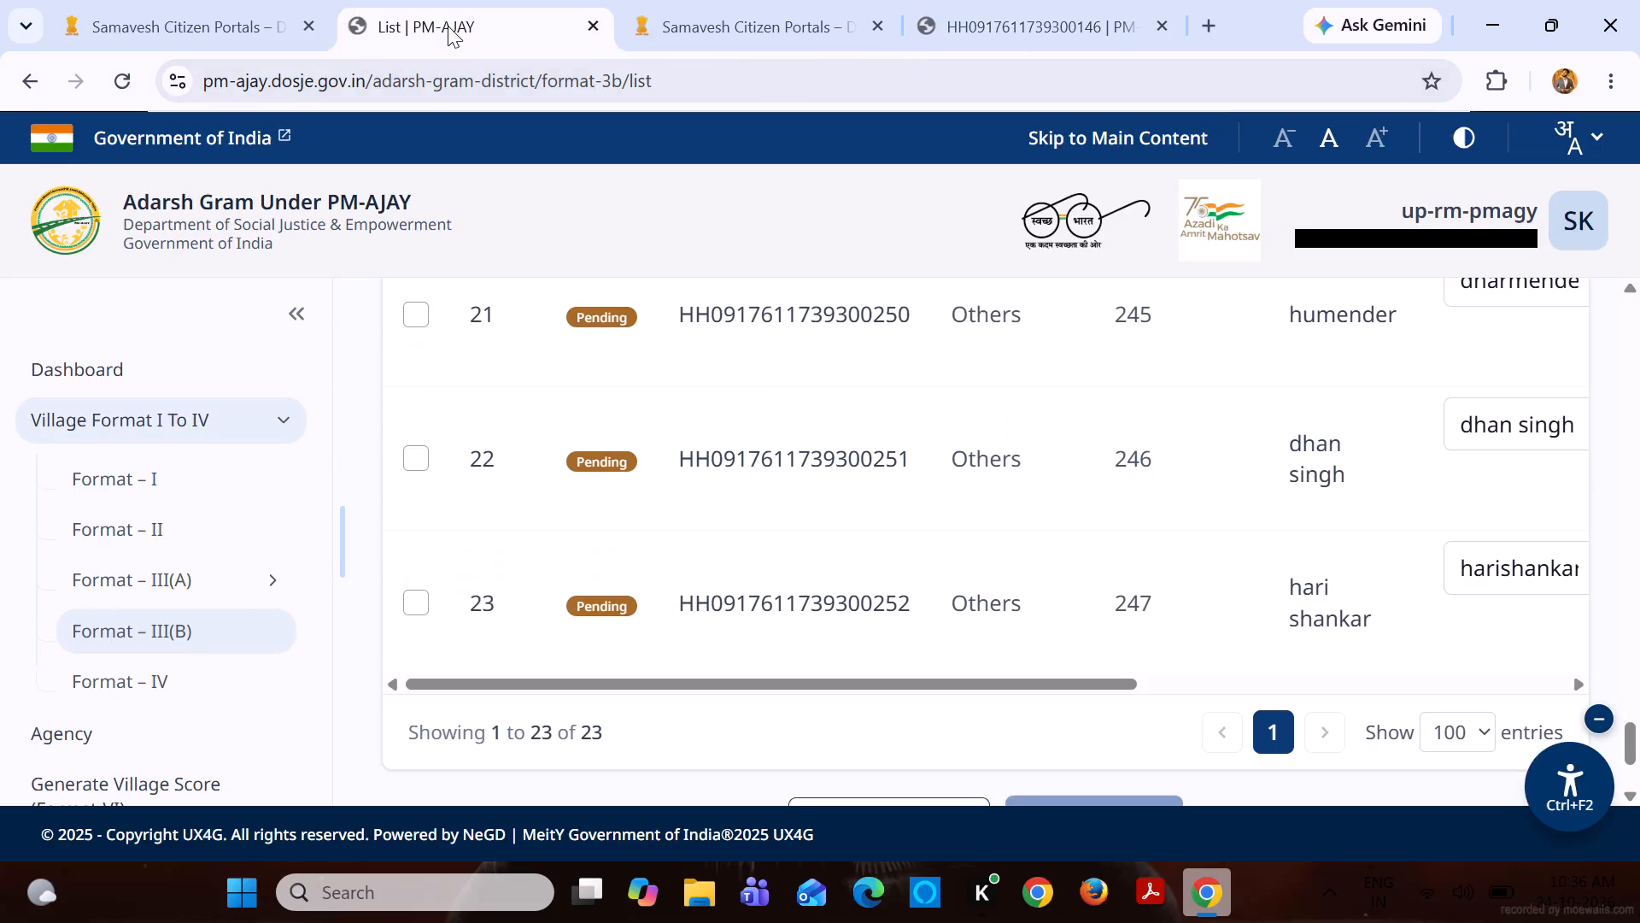
left_click(124, 84)
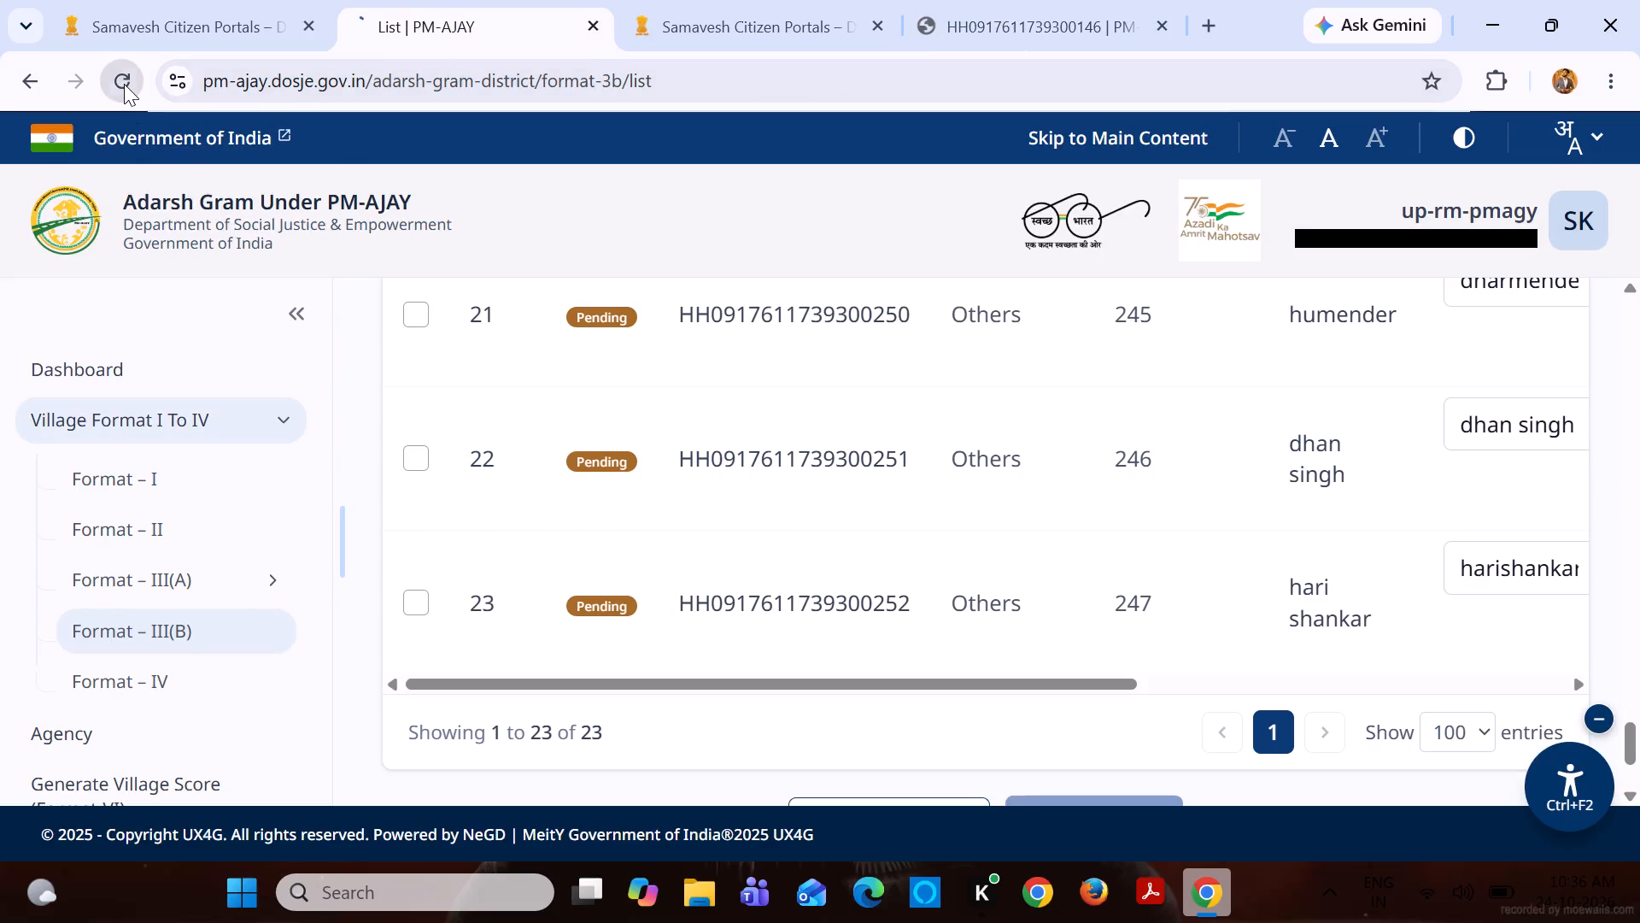
scroll(933, 446, "down", 4)
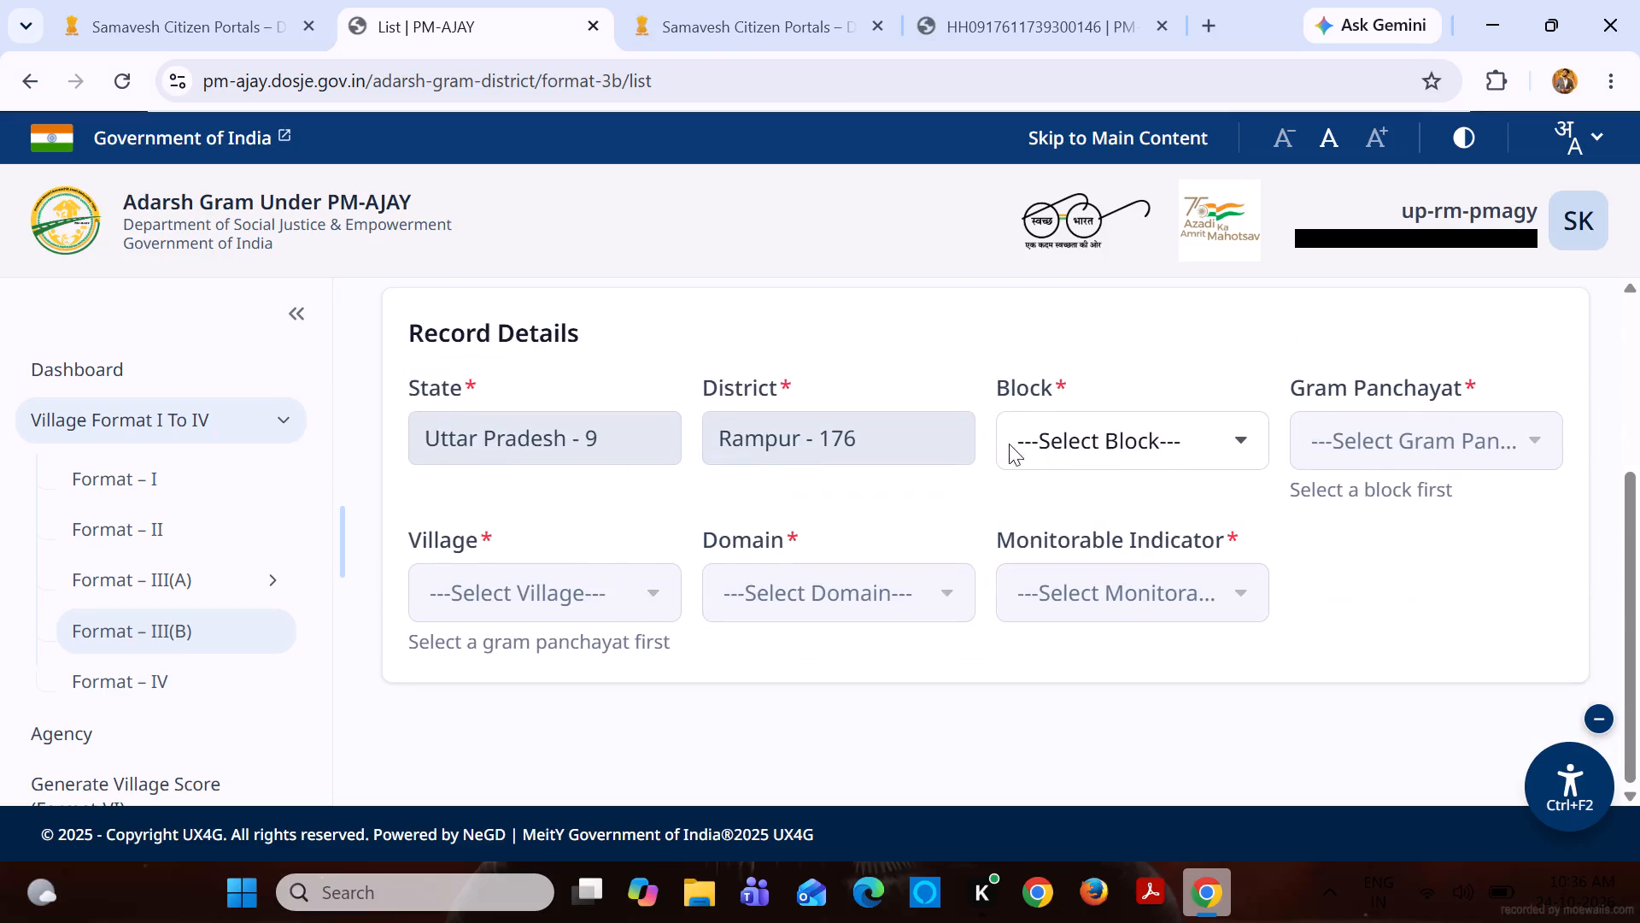
left_click(1174, 448)
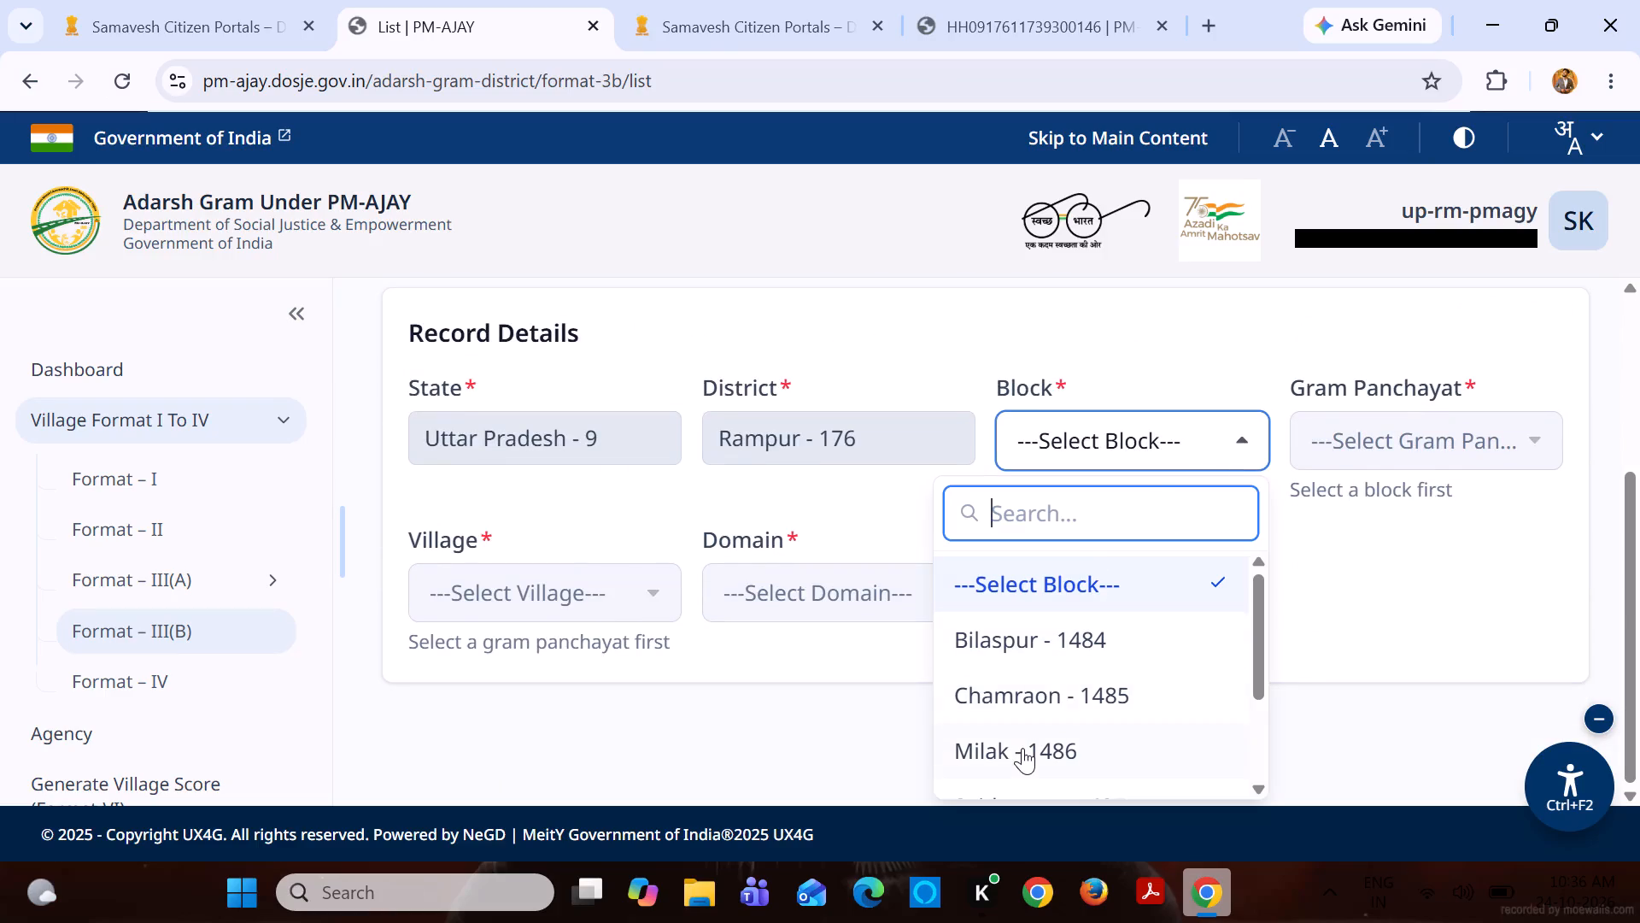
left_click(1022, 748)
left_click(1454, 444)
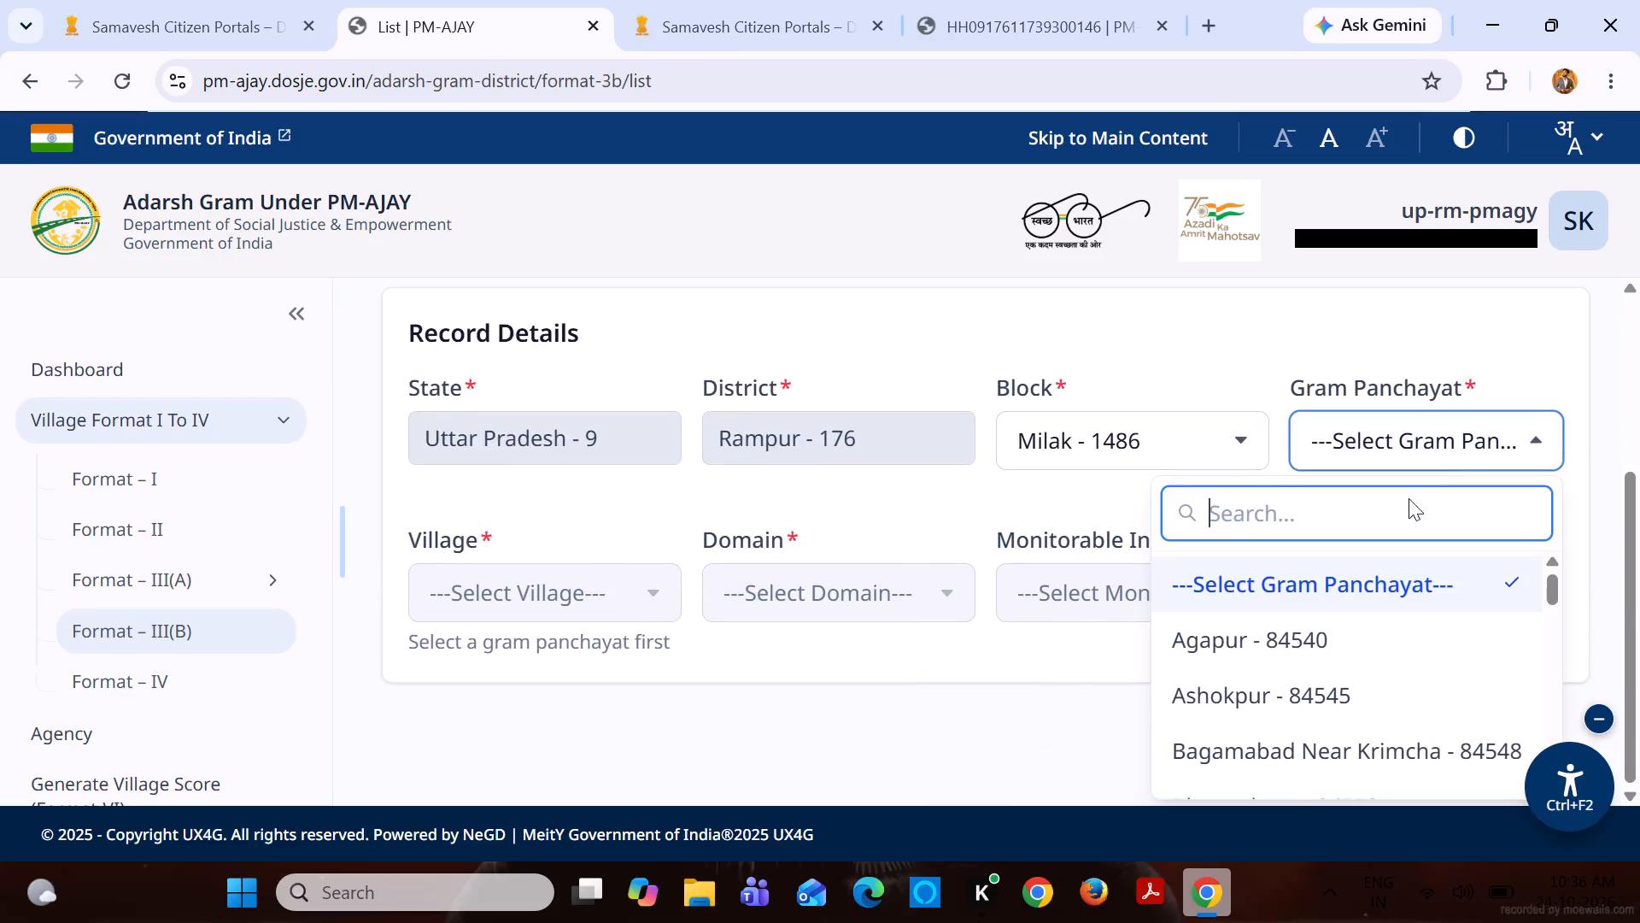
left_click(1297, 784)
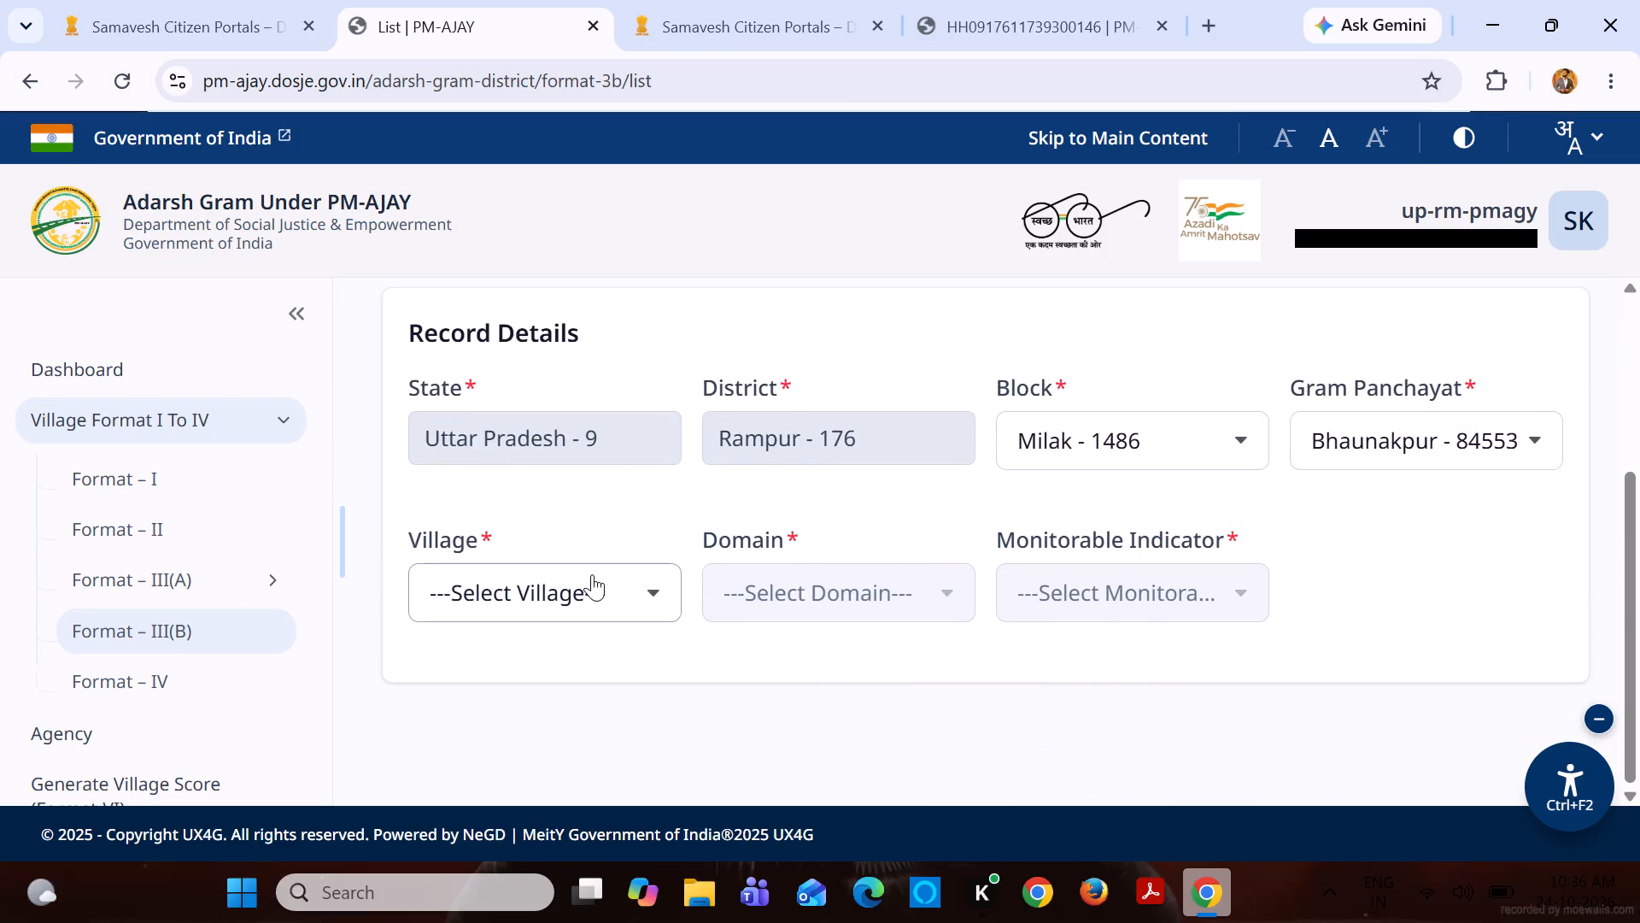
left_click(592, 574)
left_click(512, 465)
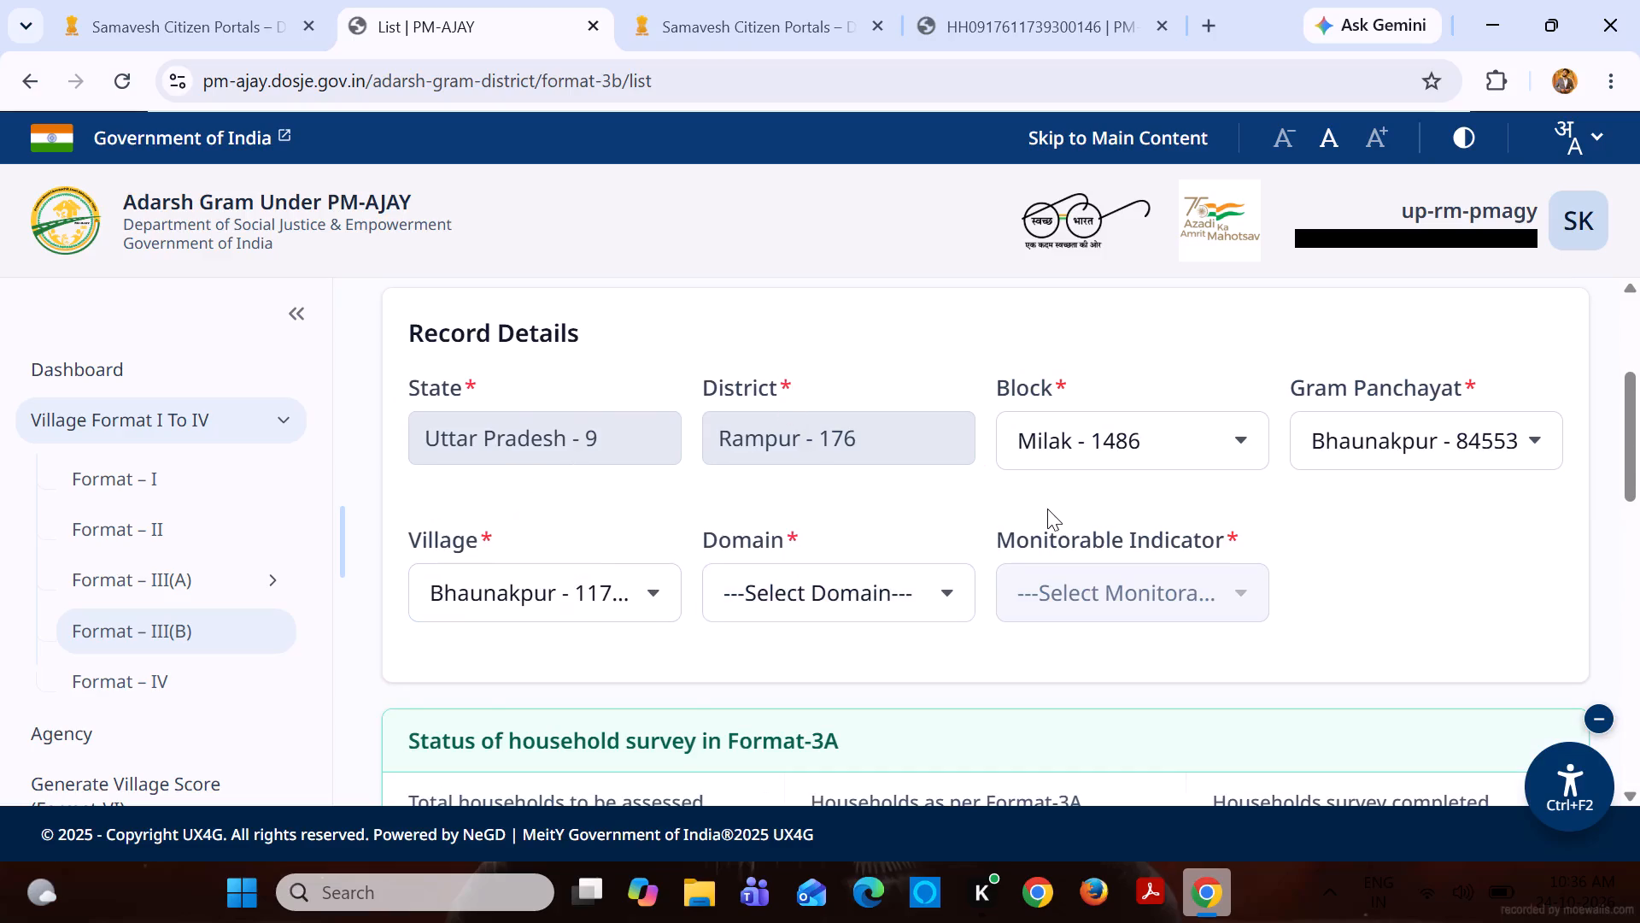
Open the pending beneficiary mapping for indicator 6.2 under Domain 6 – Electricity and Clean Fuel.
scroll(1047, 509, "down", 5)
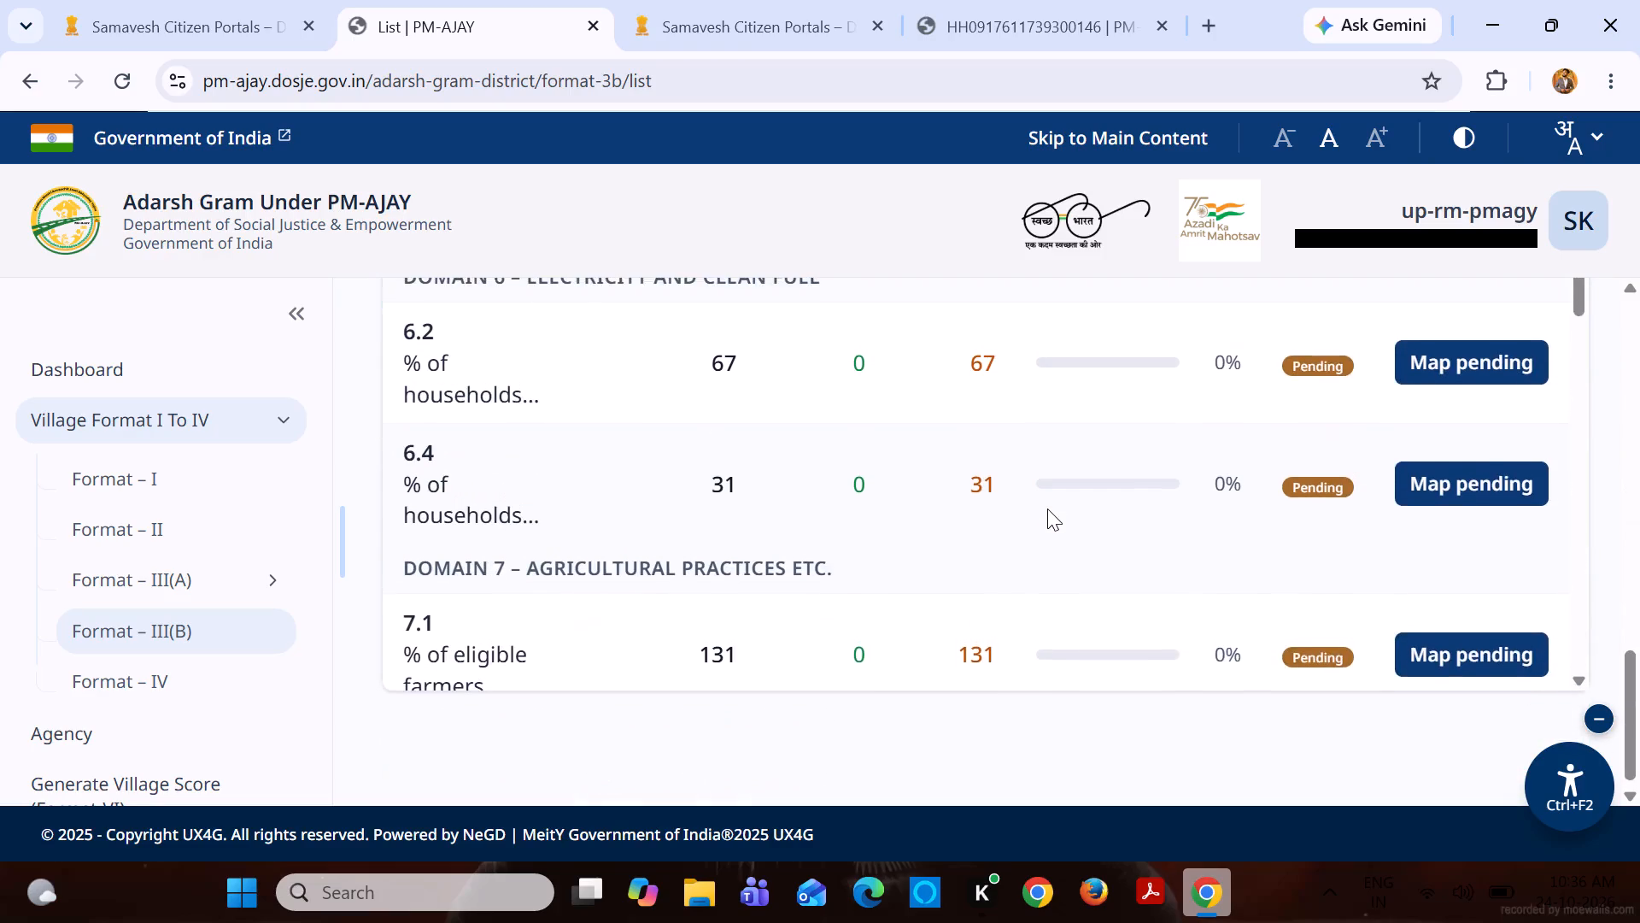
scroll(1047, 509, "down", 2)
scroll(1047, 509, "up", 1)
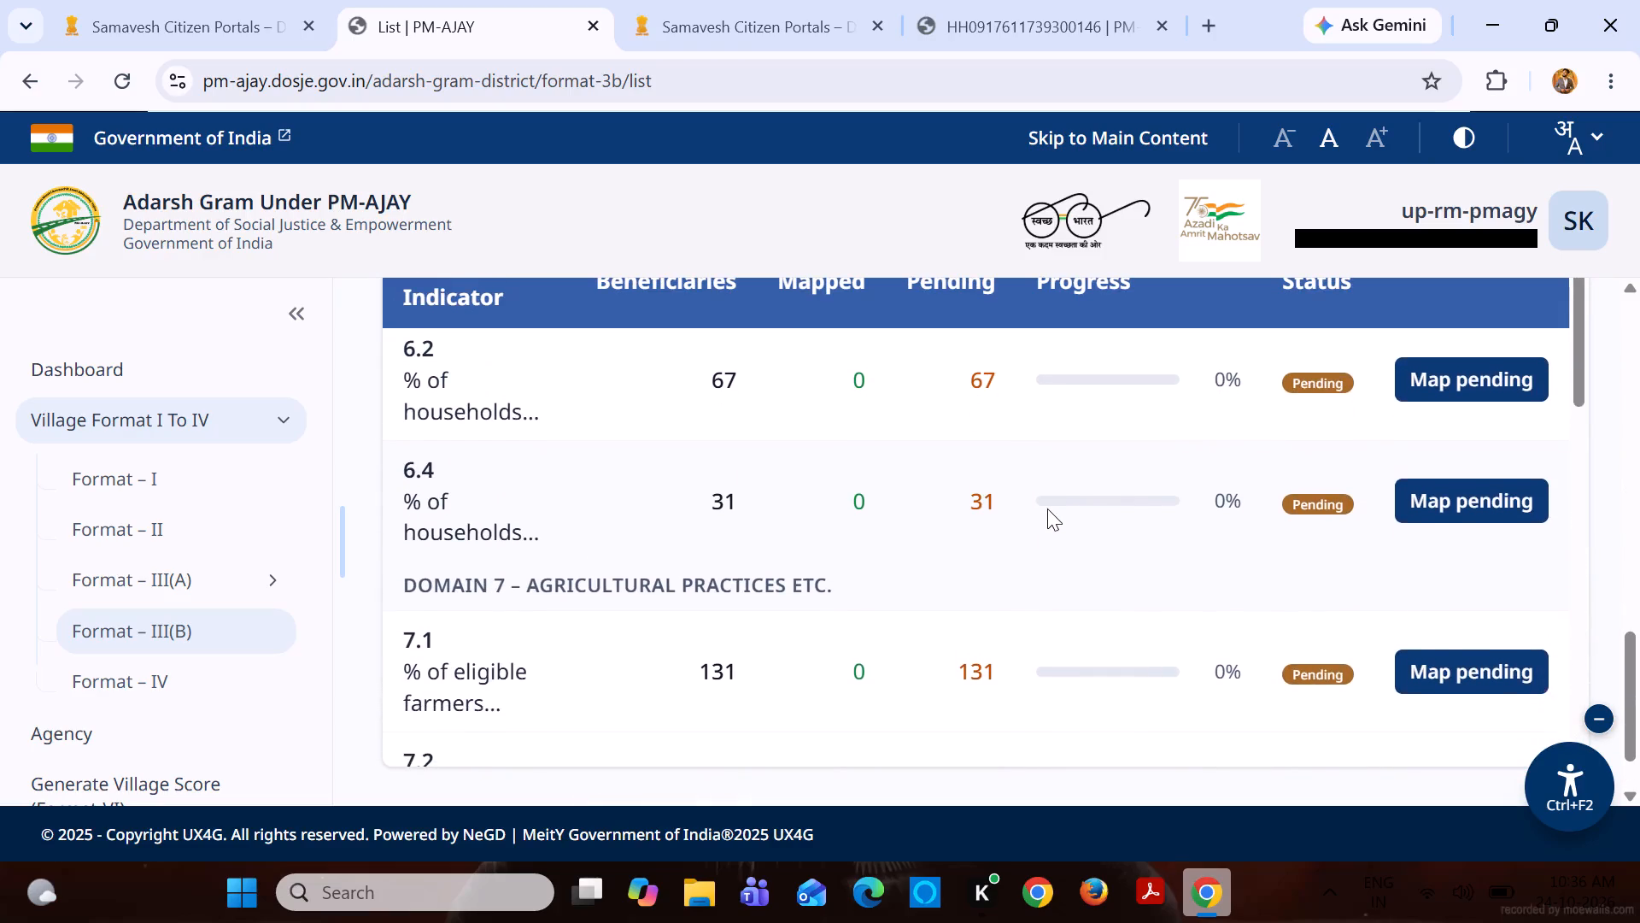
scroll(1047, 509, "up", 1)
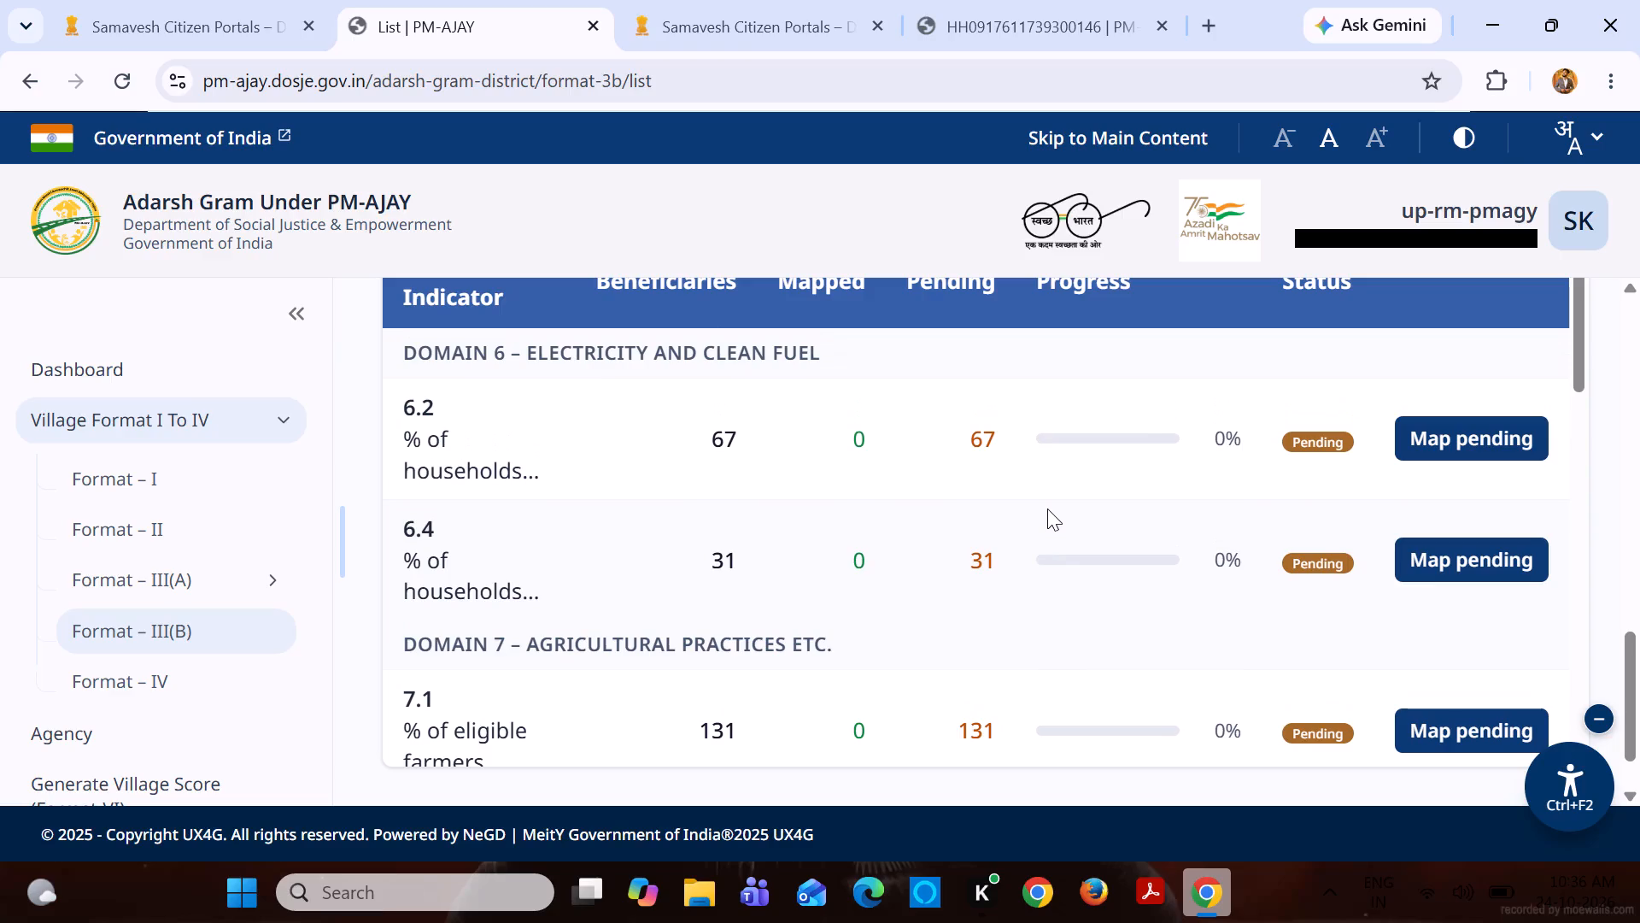
left_click(1462, 433)
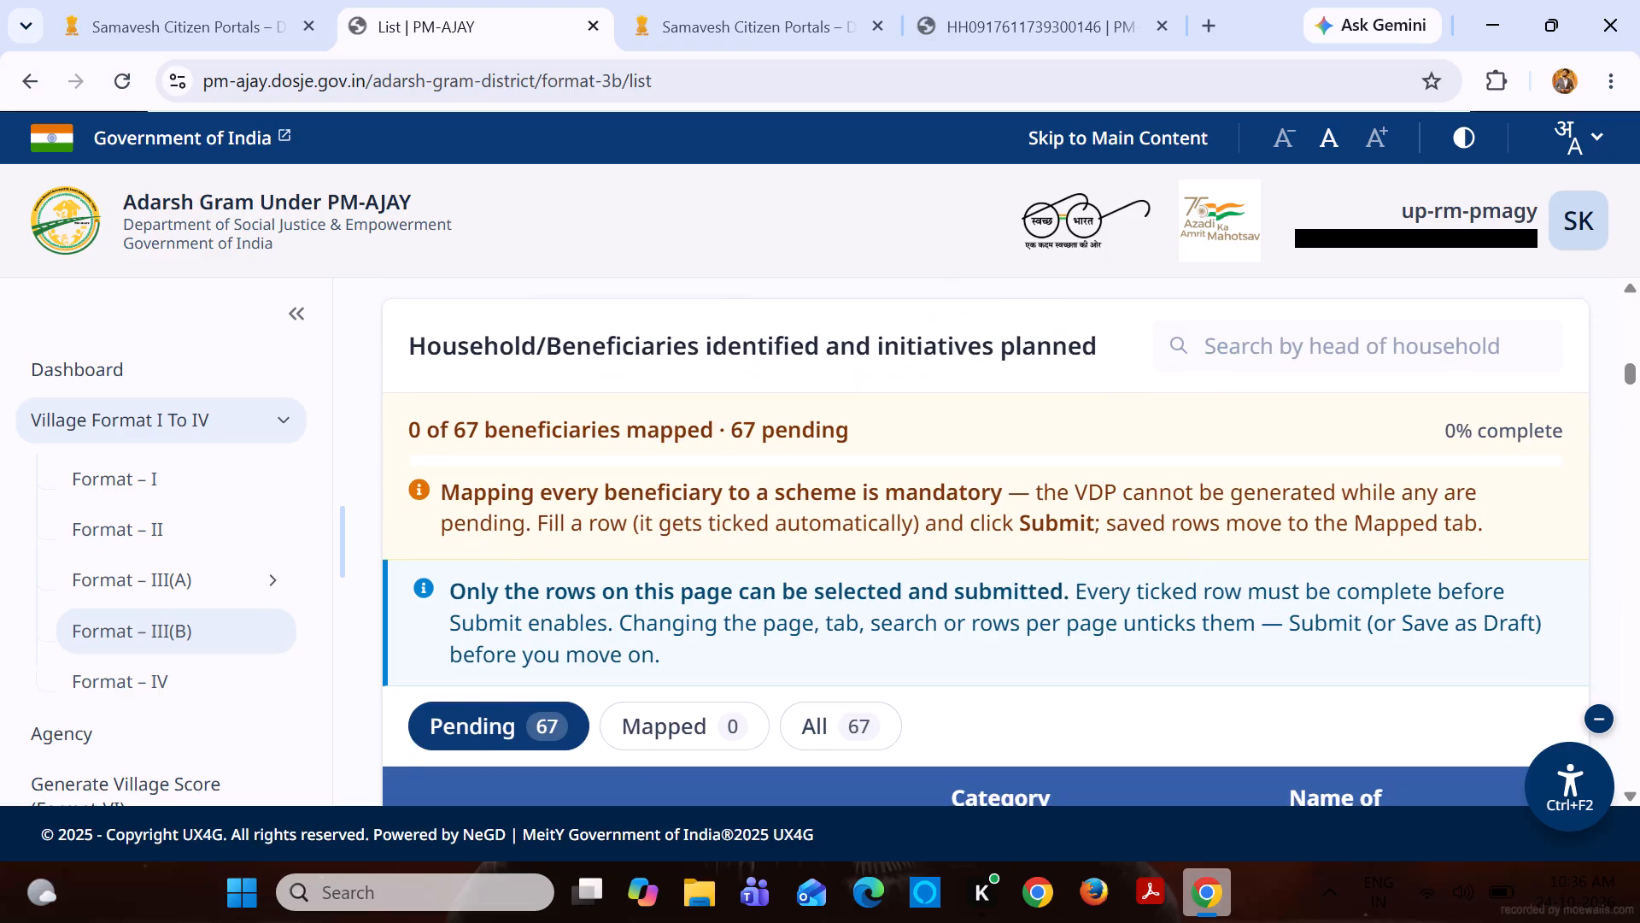
Check the record details and the pending beneficiary table's columns, including details and scheme, for indicator 6.2.
scroll(1180, 626, "up", 8)
scroll(1180, 626, "down", 2)
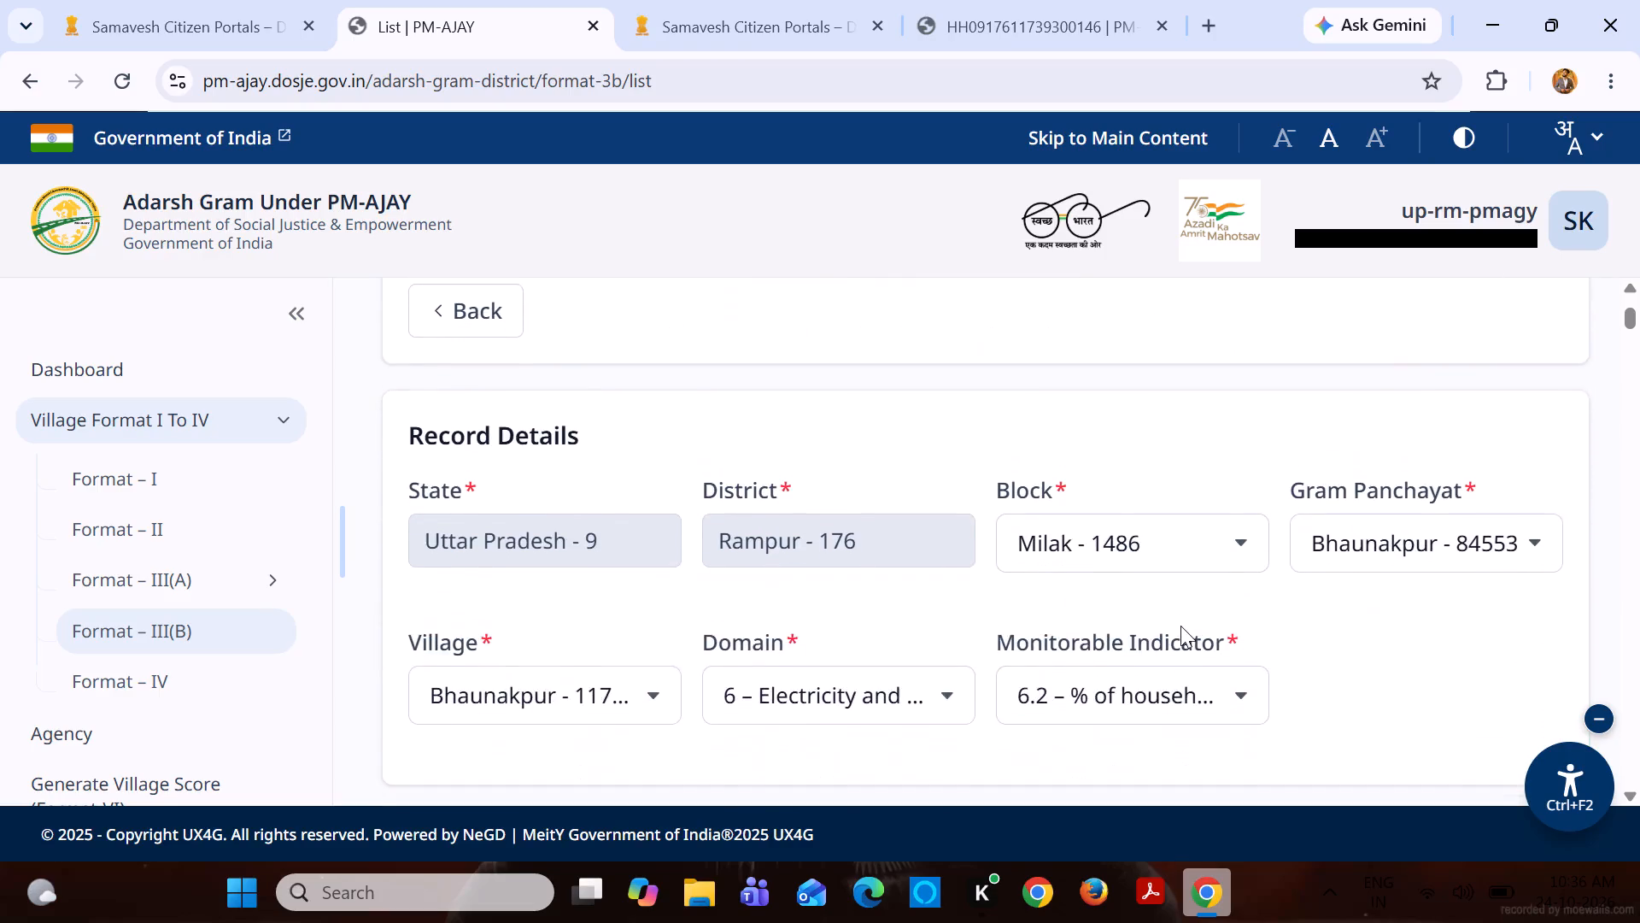
scroll(1180, 626, "down", 10)
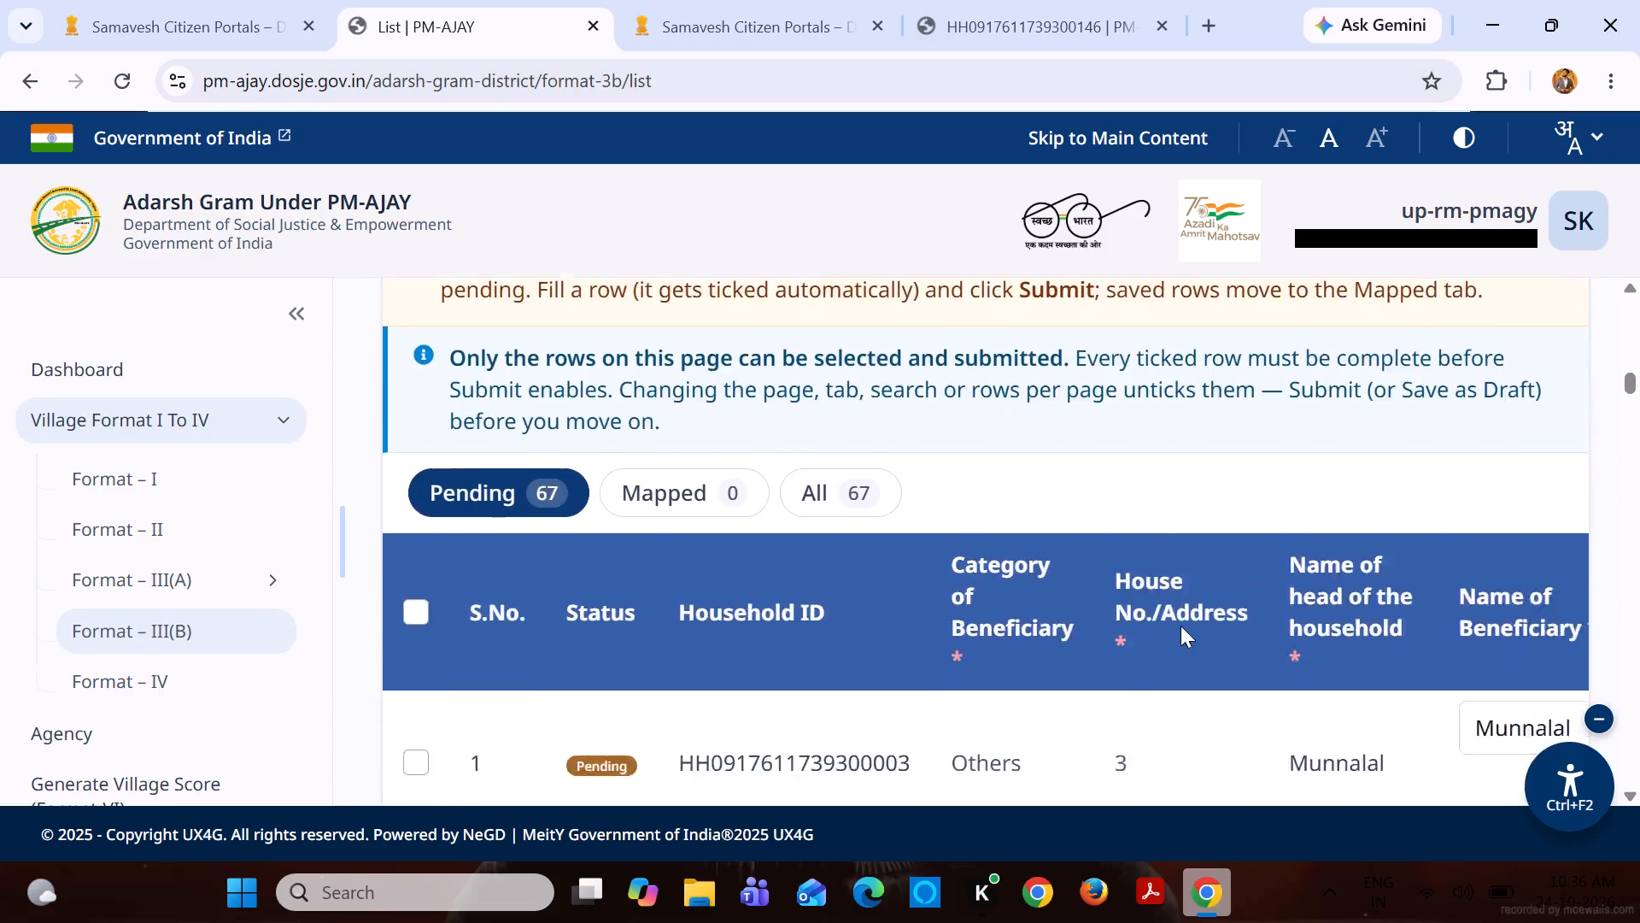
scroll(1180, 626, "down", 2)
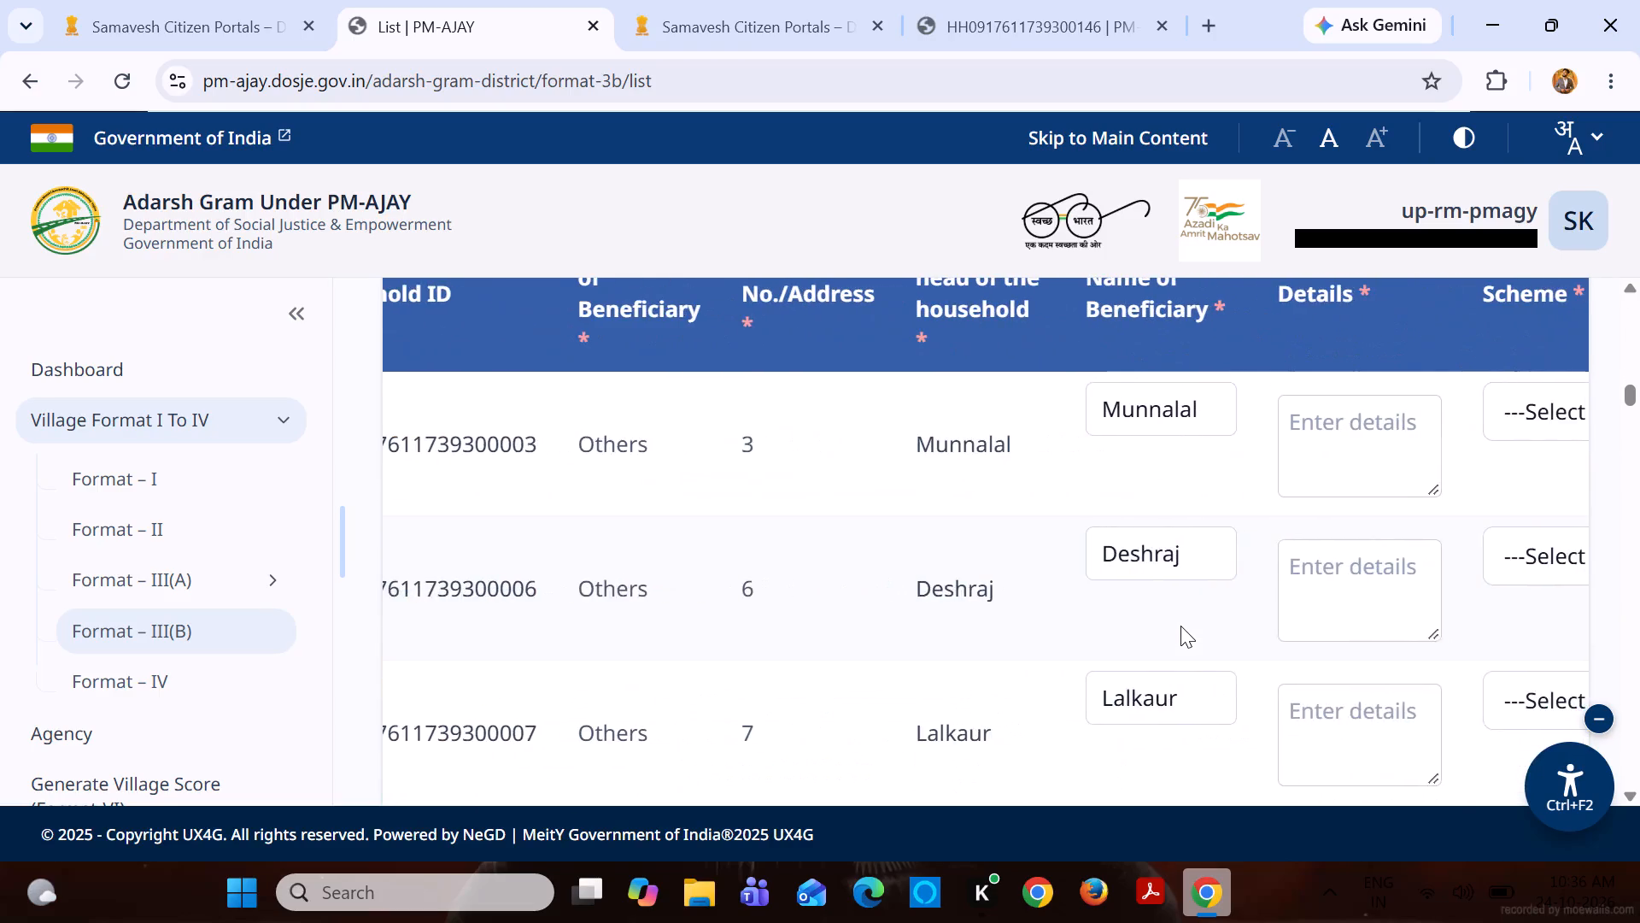
scroll(1180, 626, "right", 1)
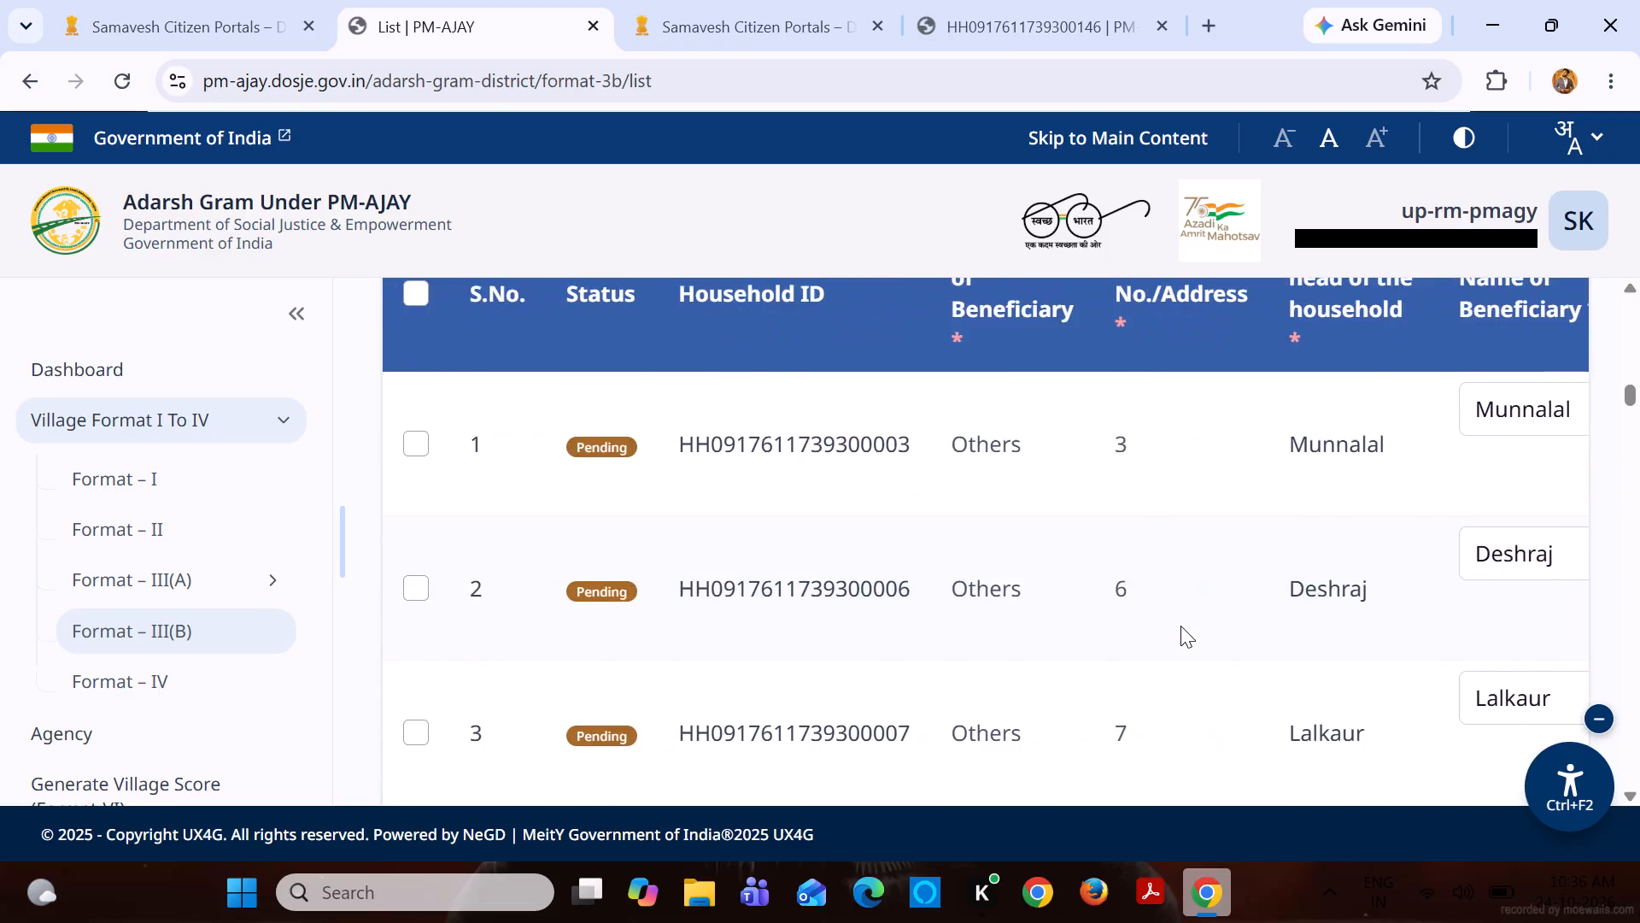
scroll(1180, 626, "right", 1)
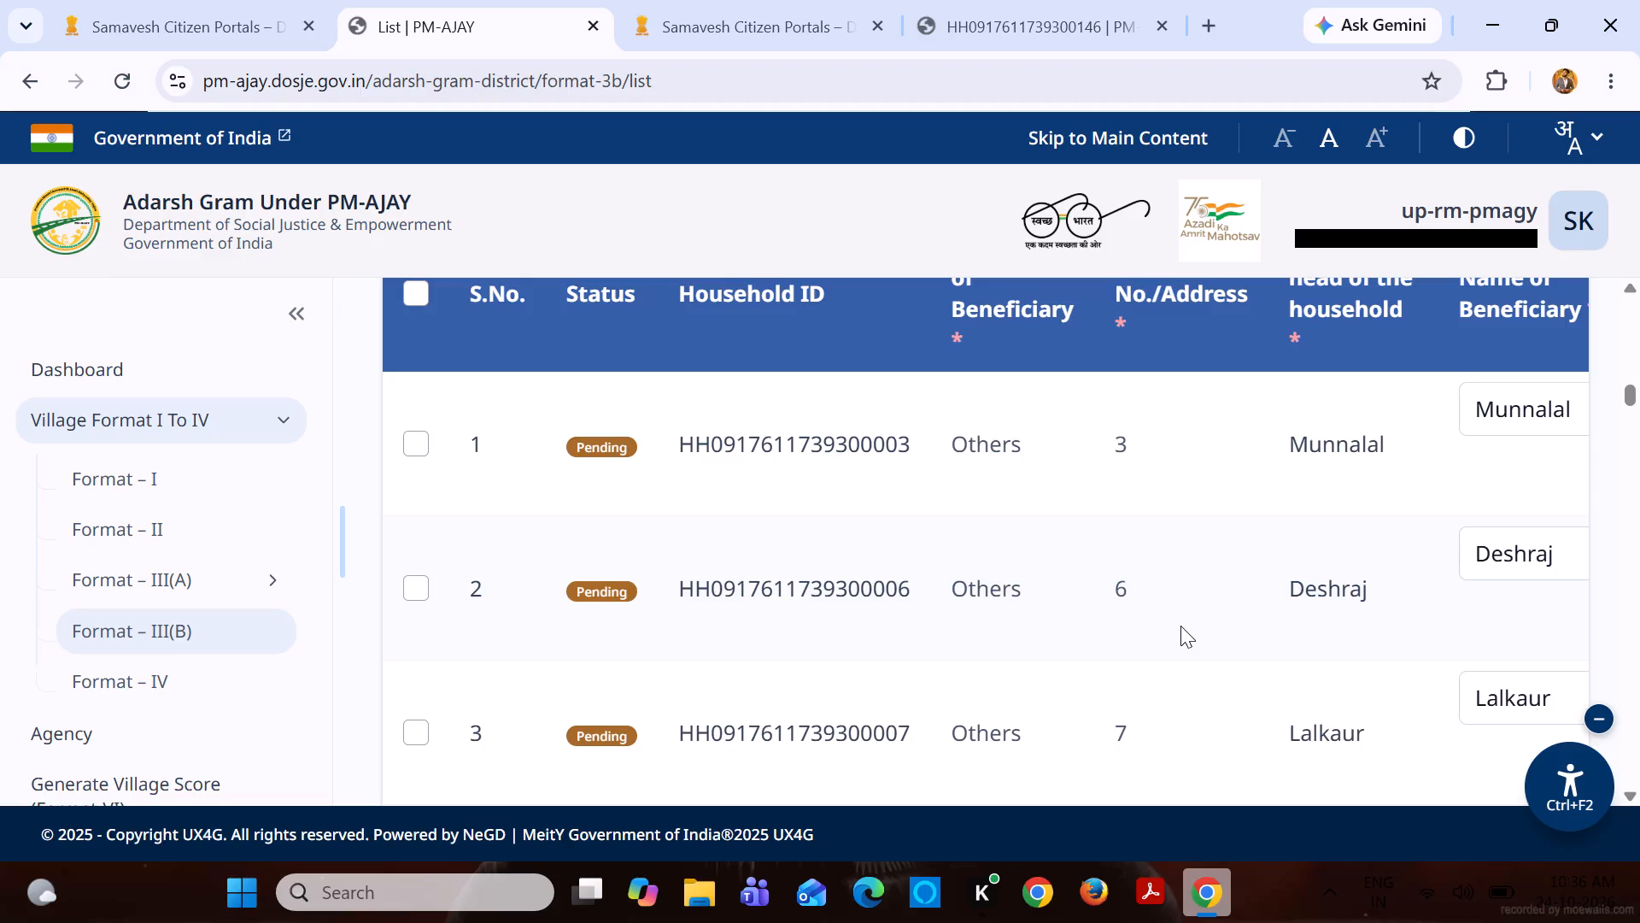
Read through the pending beneficiary rows for indicator 6.2, examining each household ID, category, house number and head of household.
scroll(1180, 626, "down", 2)
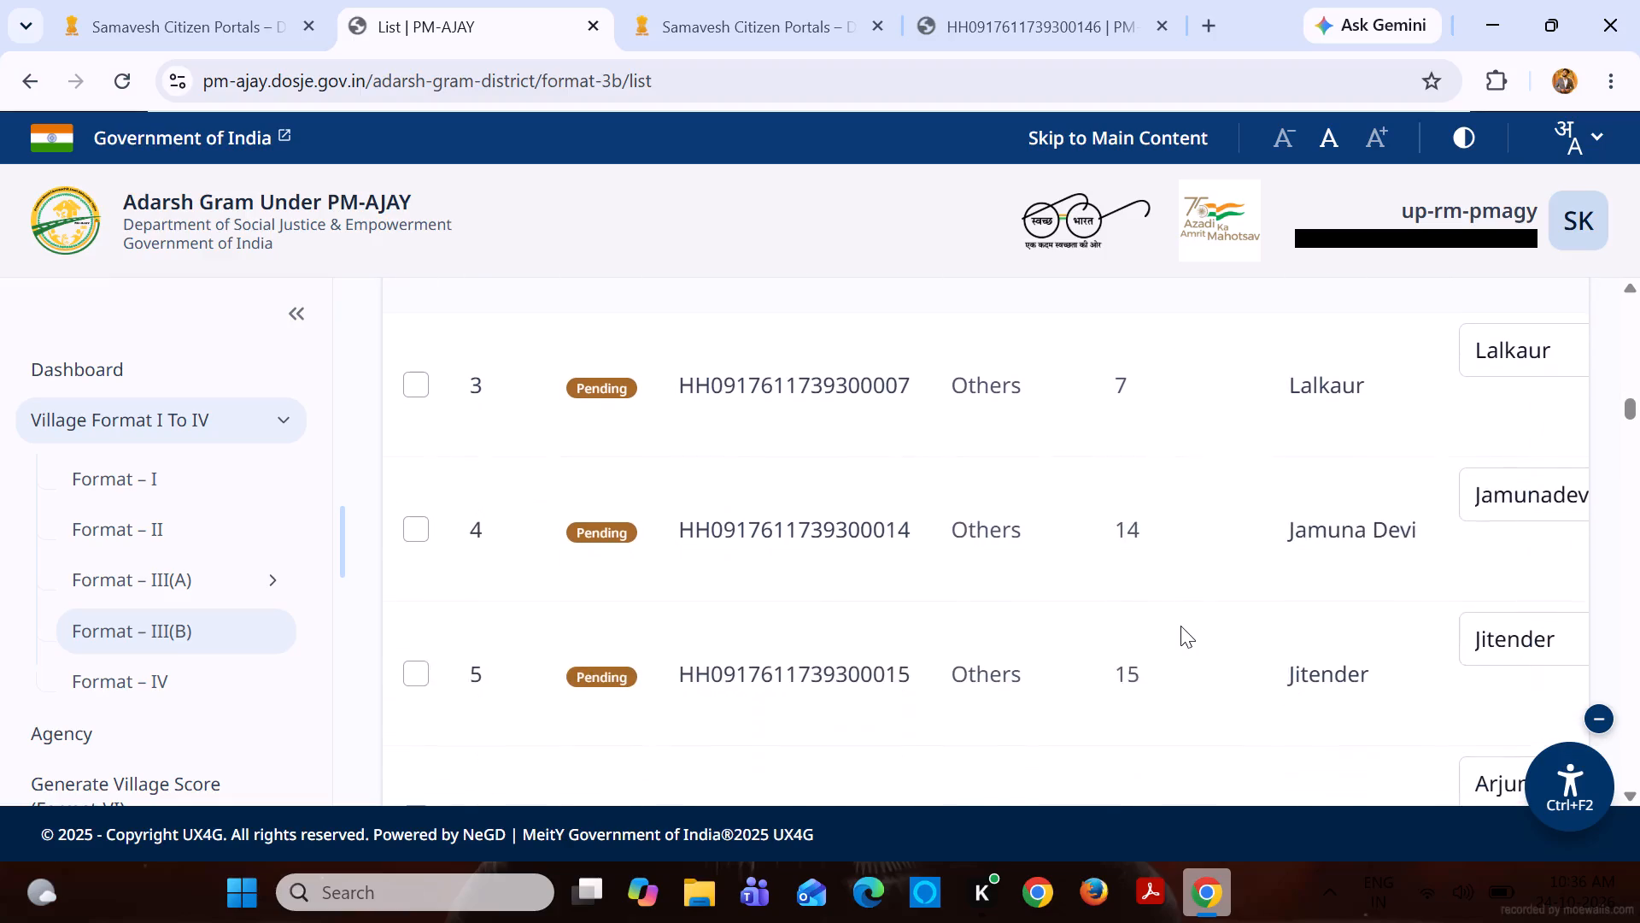
scroll(1180, 626, "down", 1)
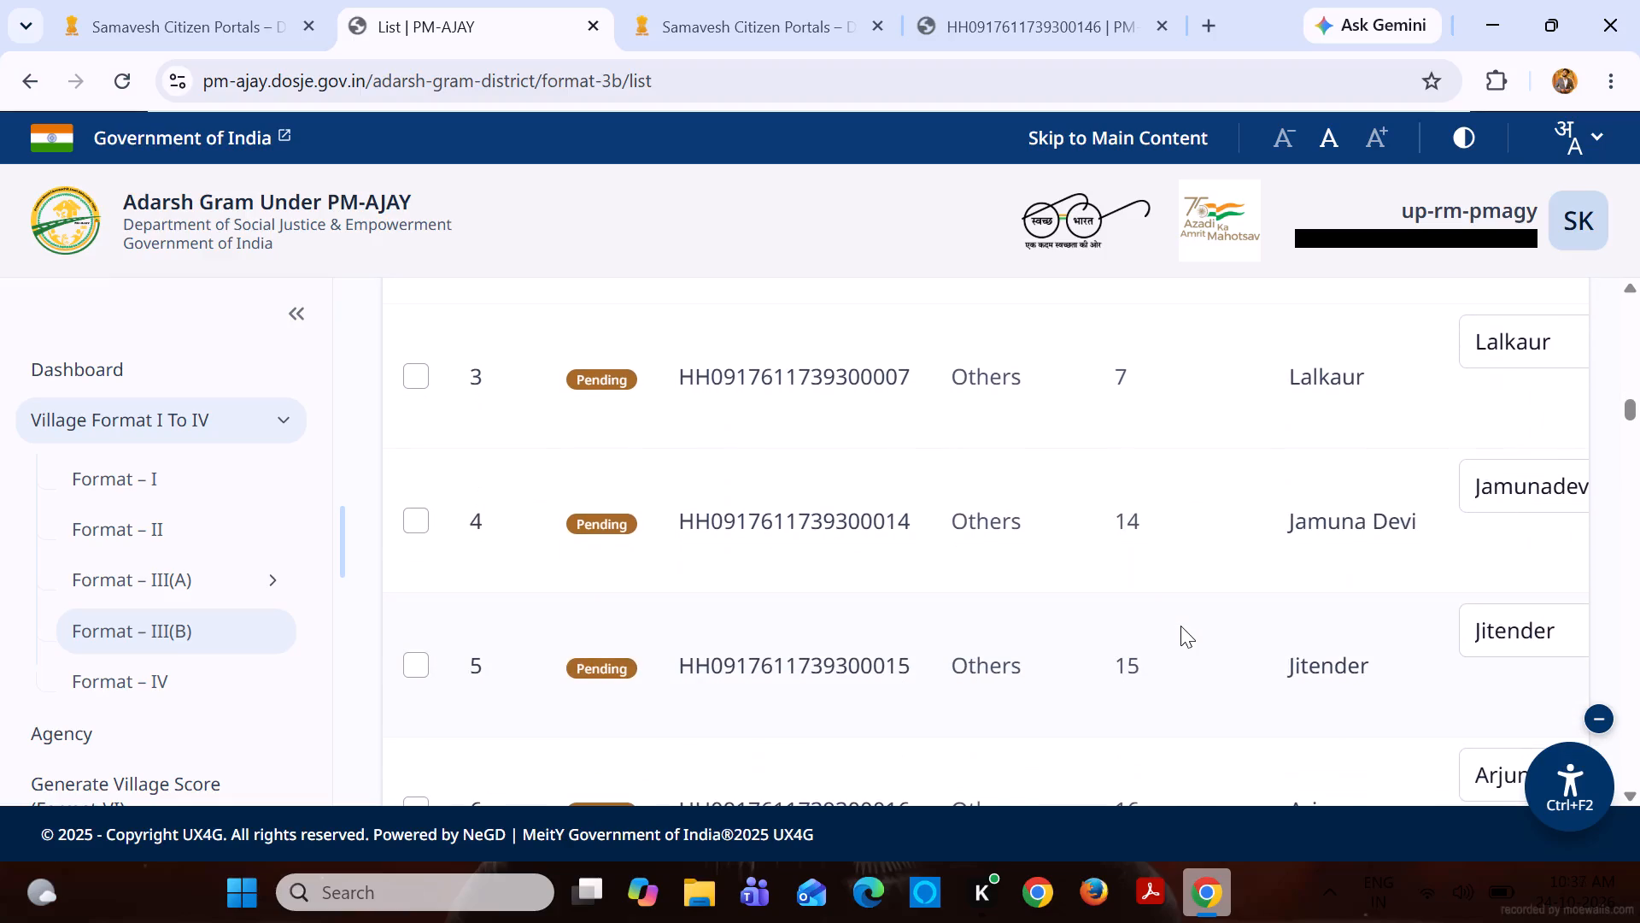
scroll(1180, 626, "down", 2)
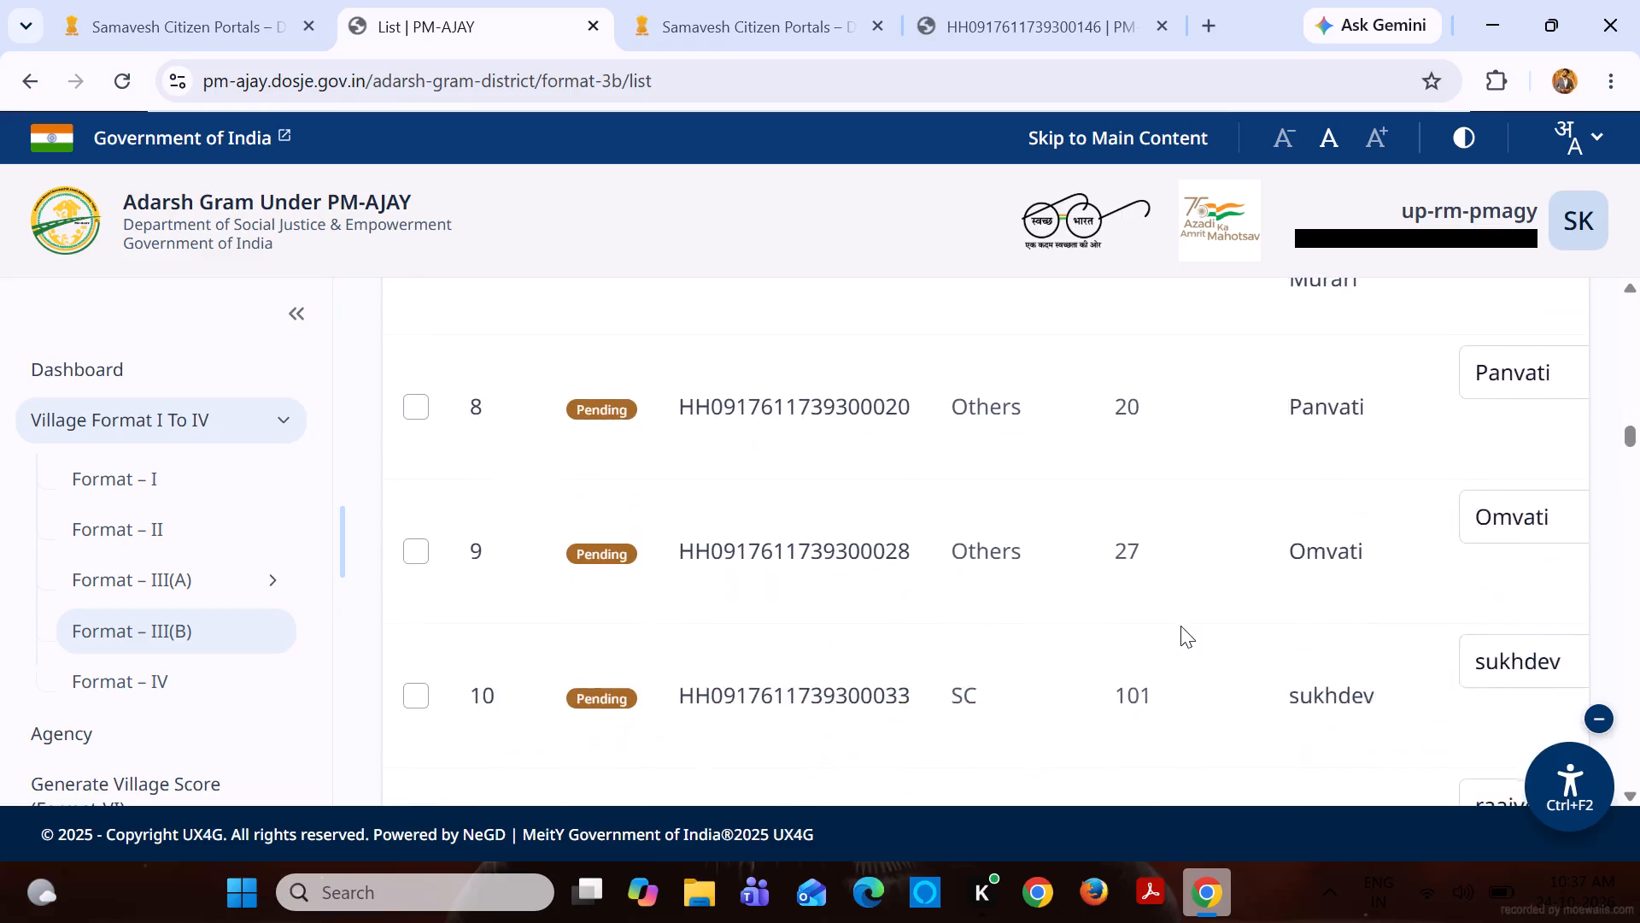
scroll(1180, 626, "down", 2)
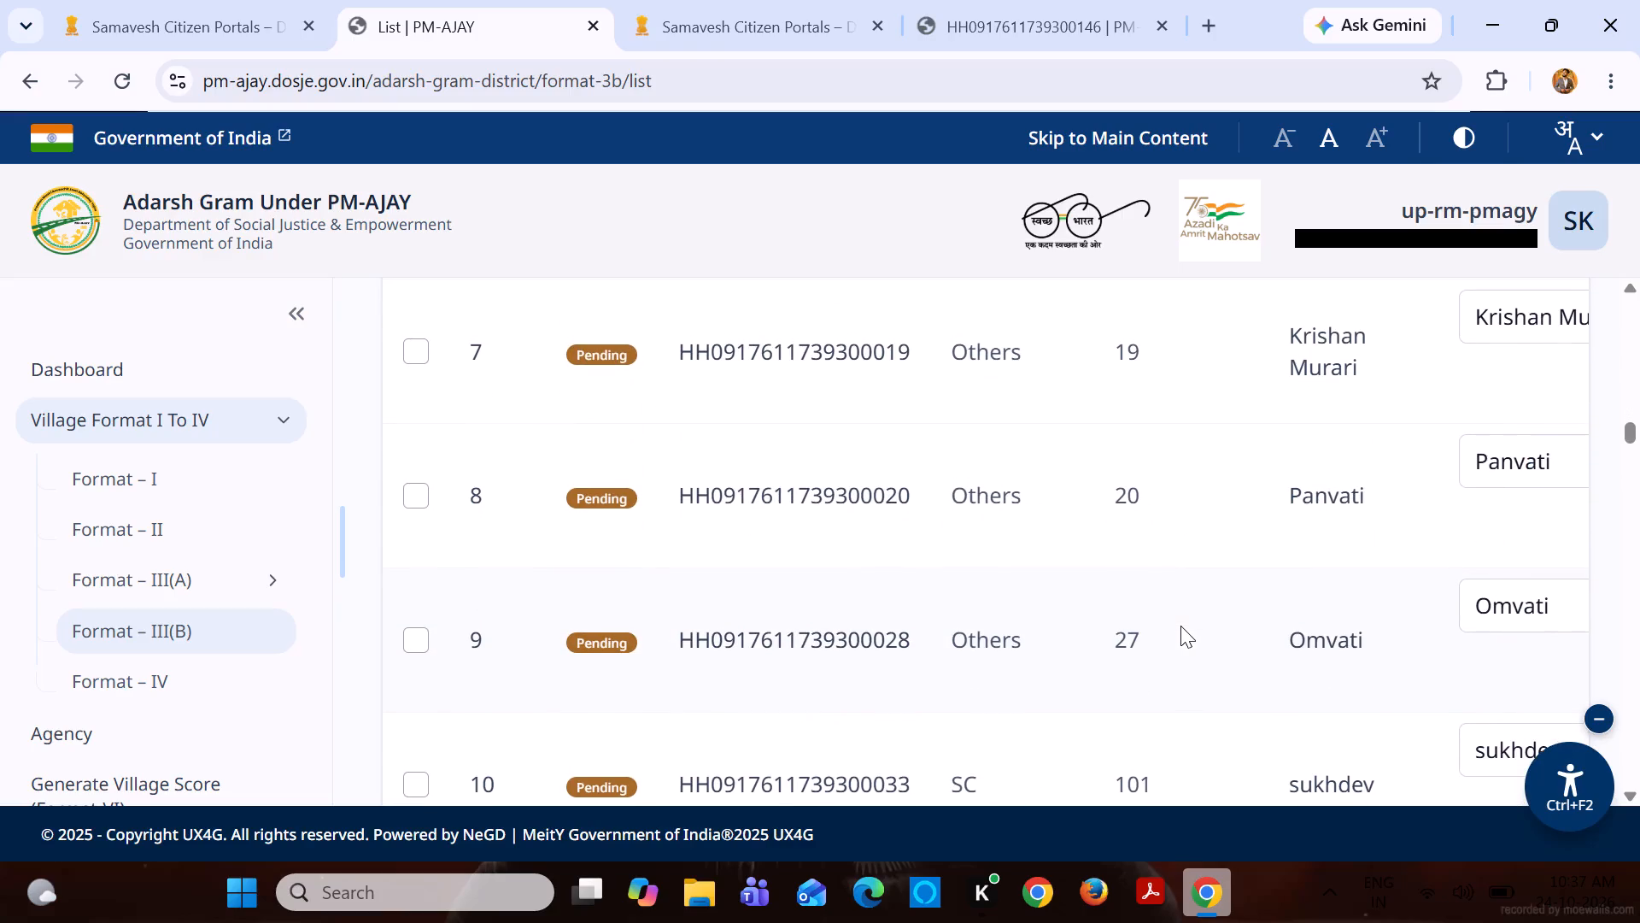
scroll(1180, 626, "down", 4)
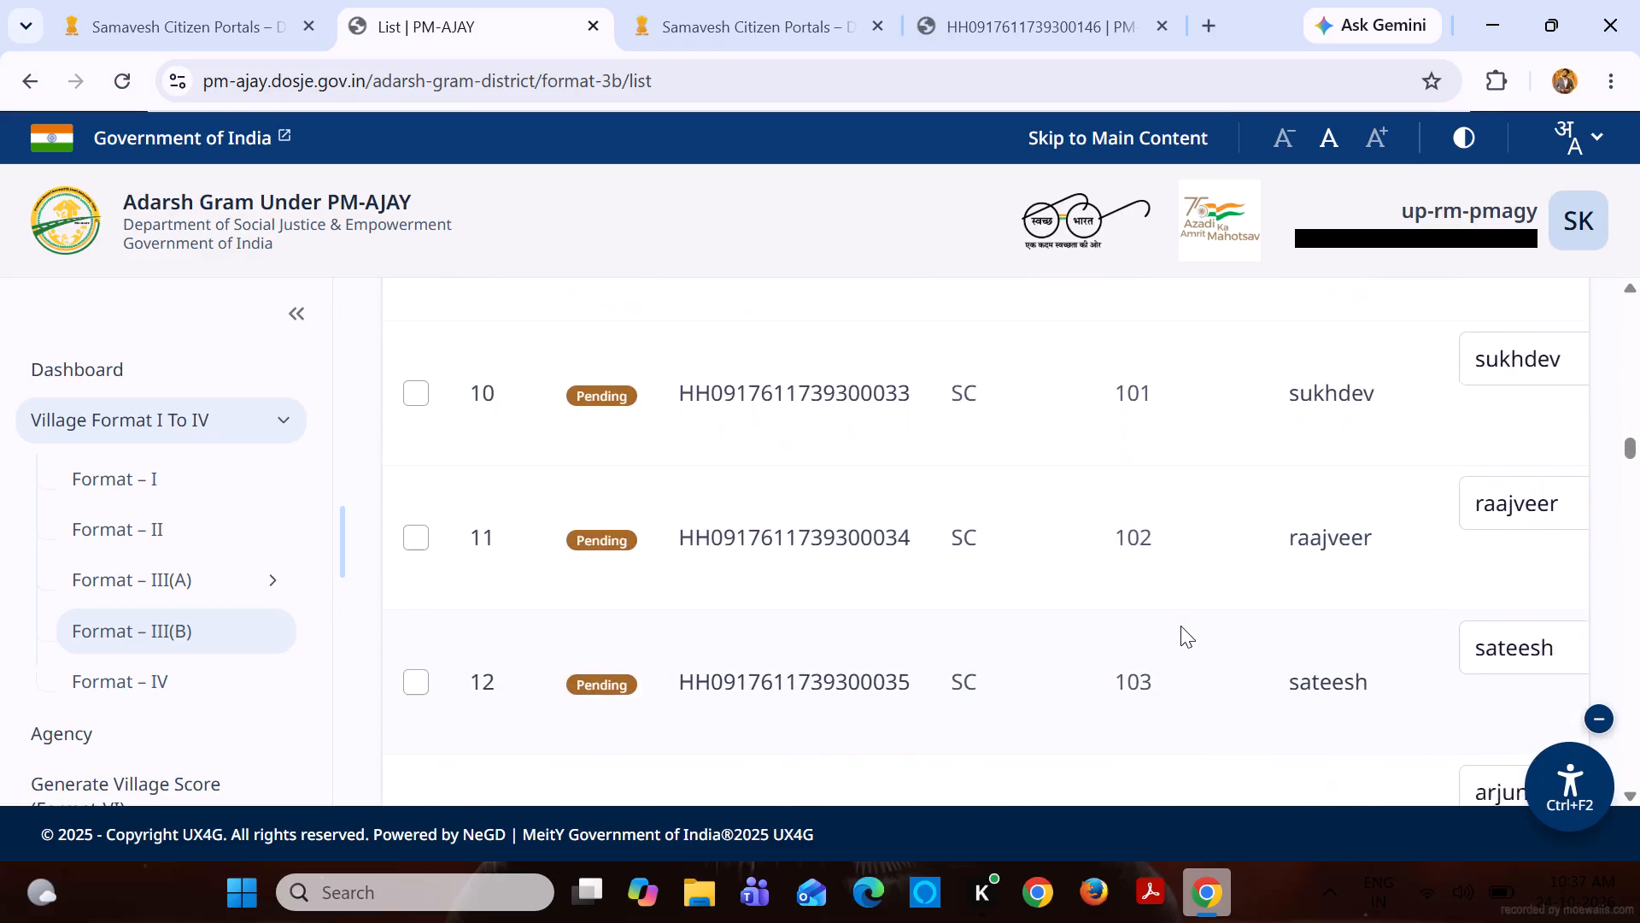
scroll(1180, 626, "down", 1)
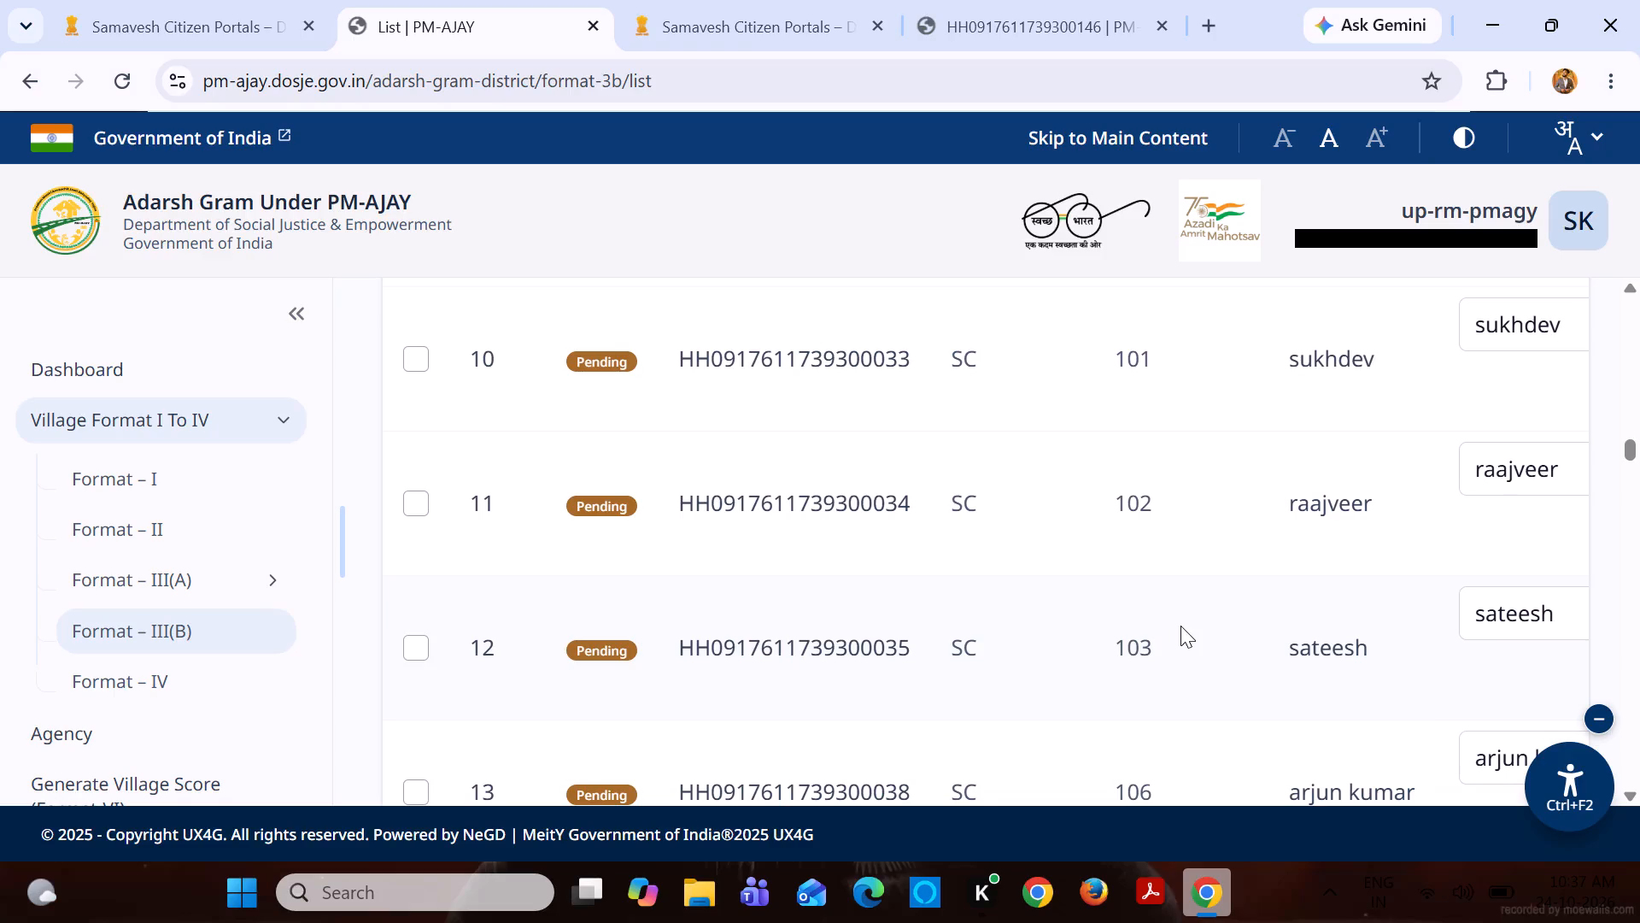
scroll(1180, 626, "down", 4)
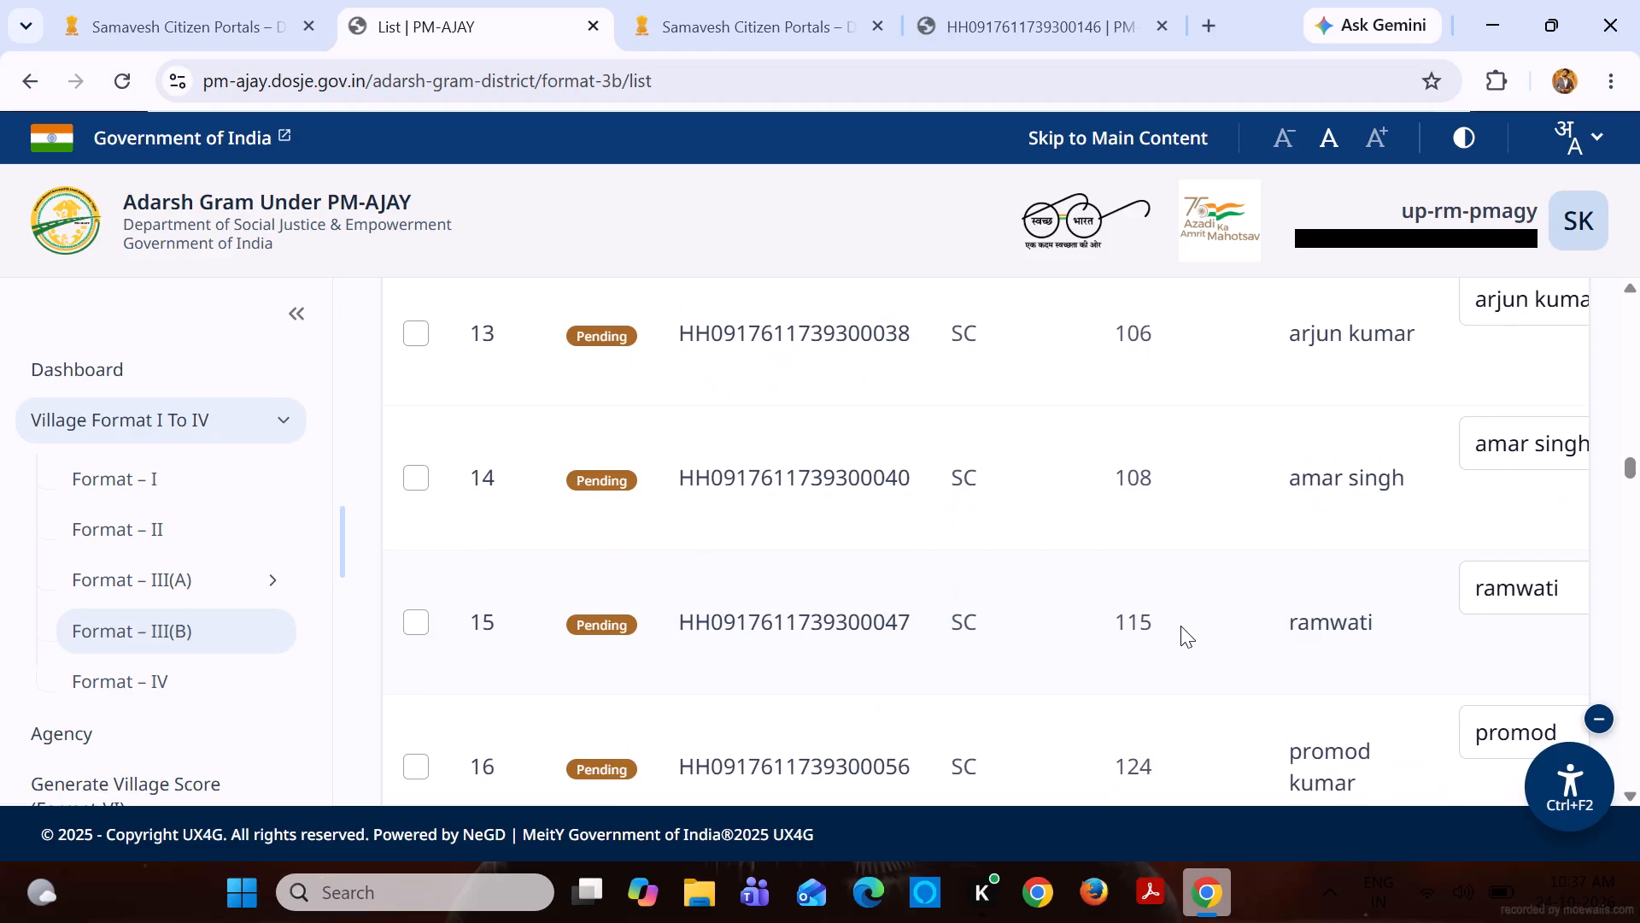
scroll(1180, 626, "down", 4)
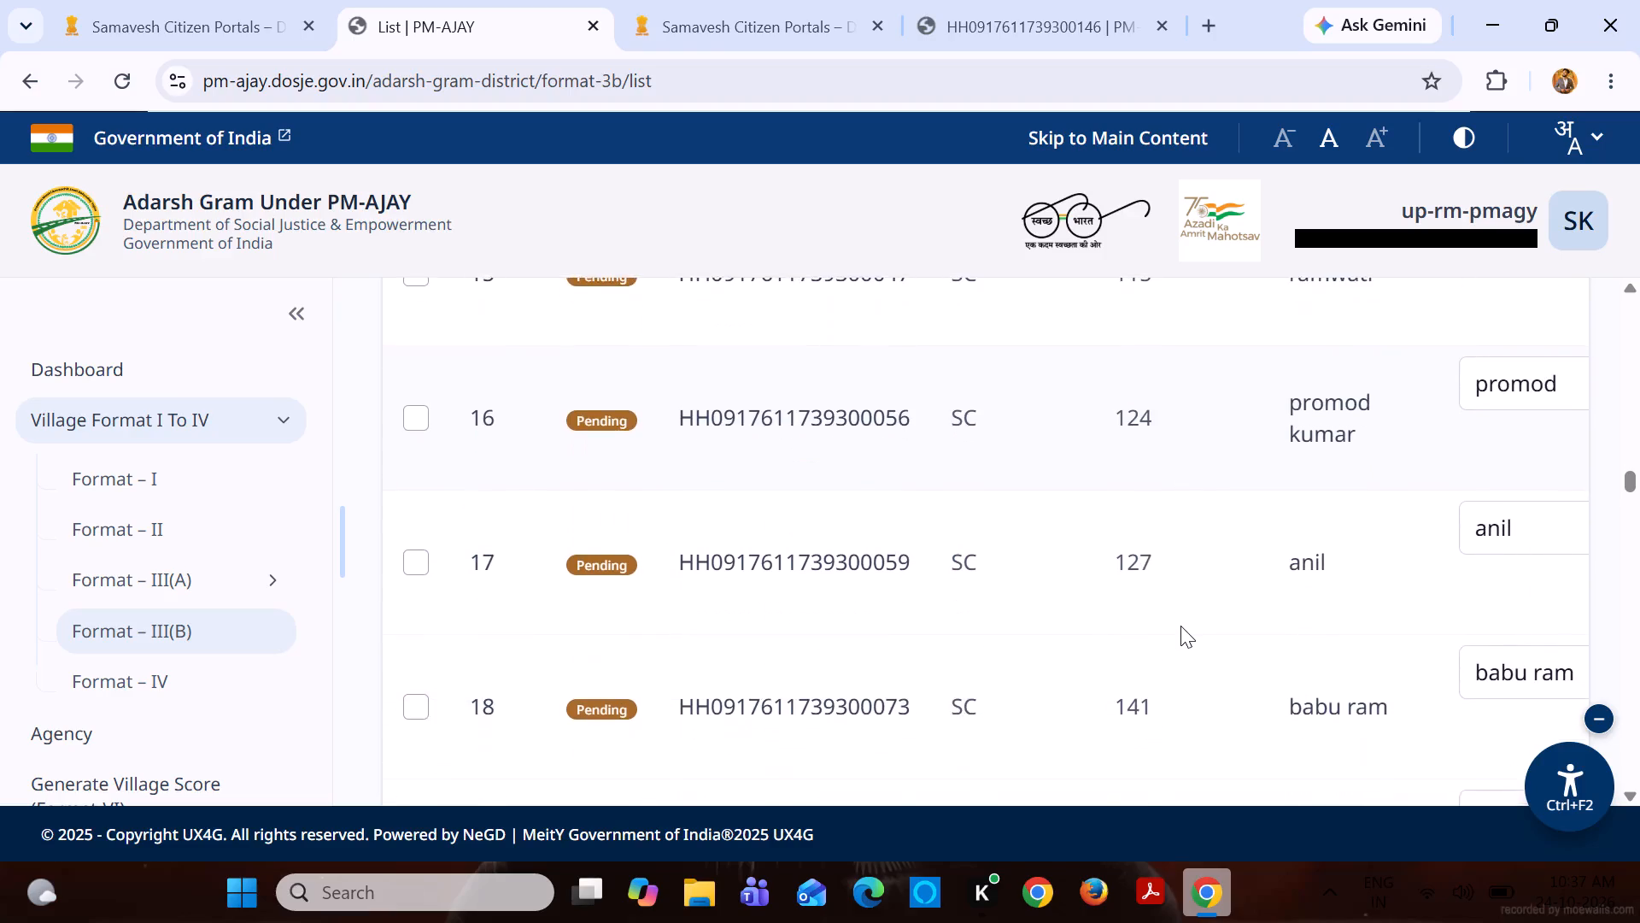
scroll(1180, 626, "down", 2)
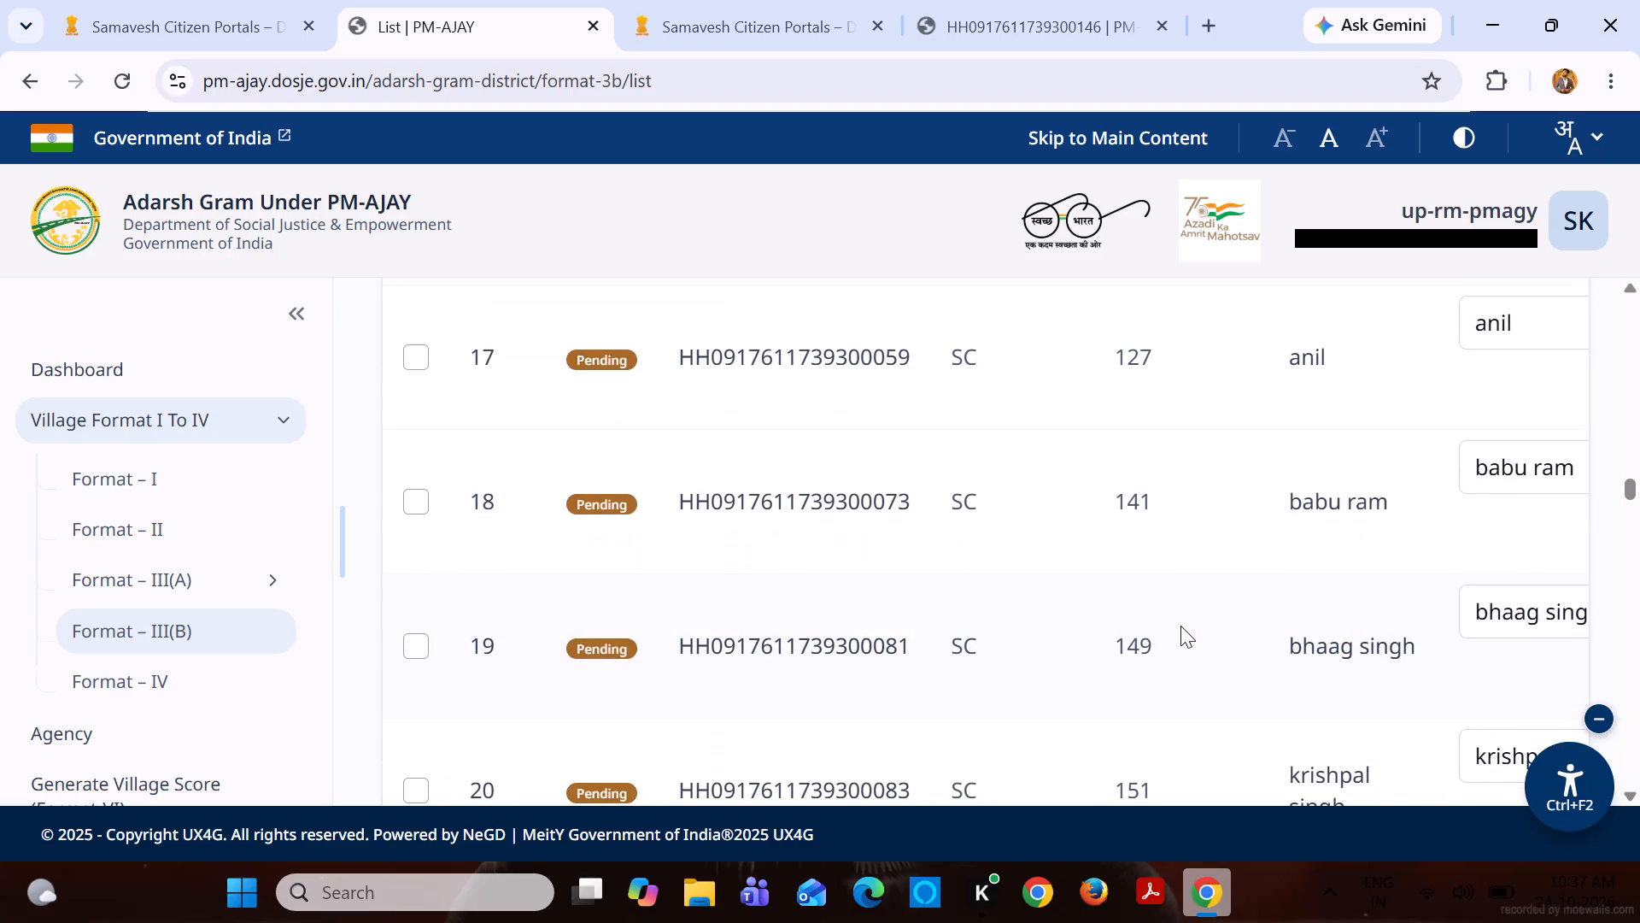
scroll(1180, 626, "down", 2)
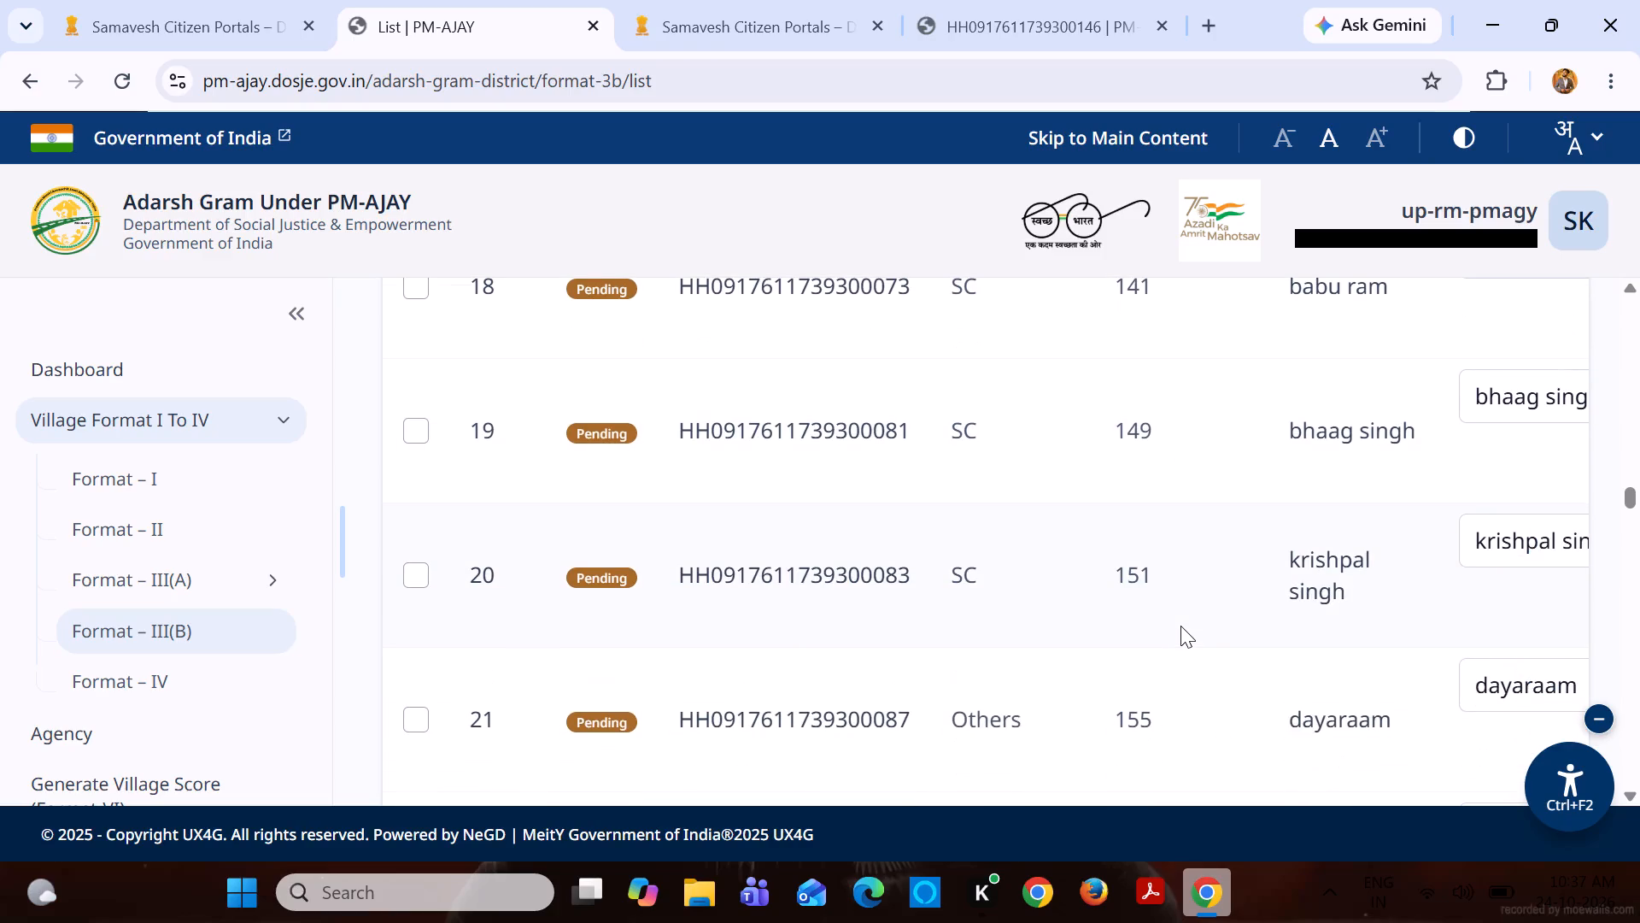
scroll(1180, 626, "down", 3)
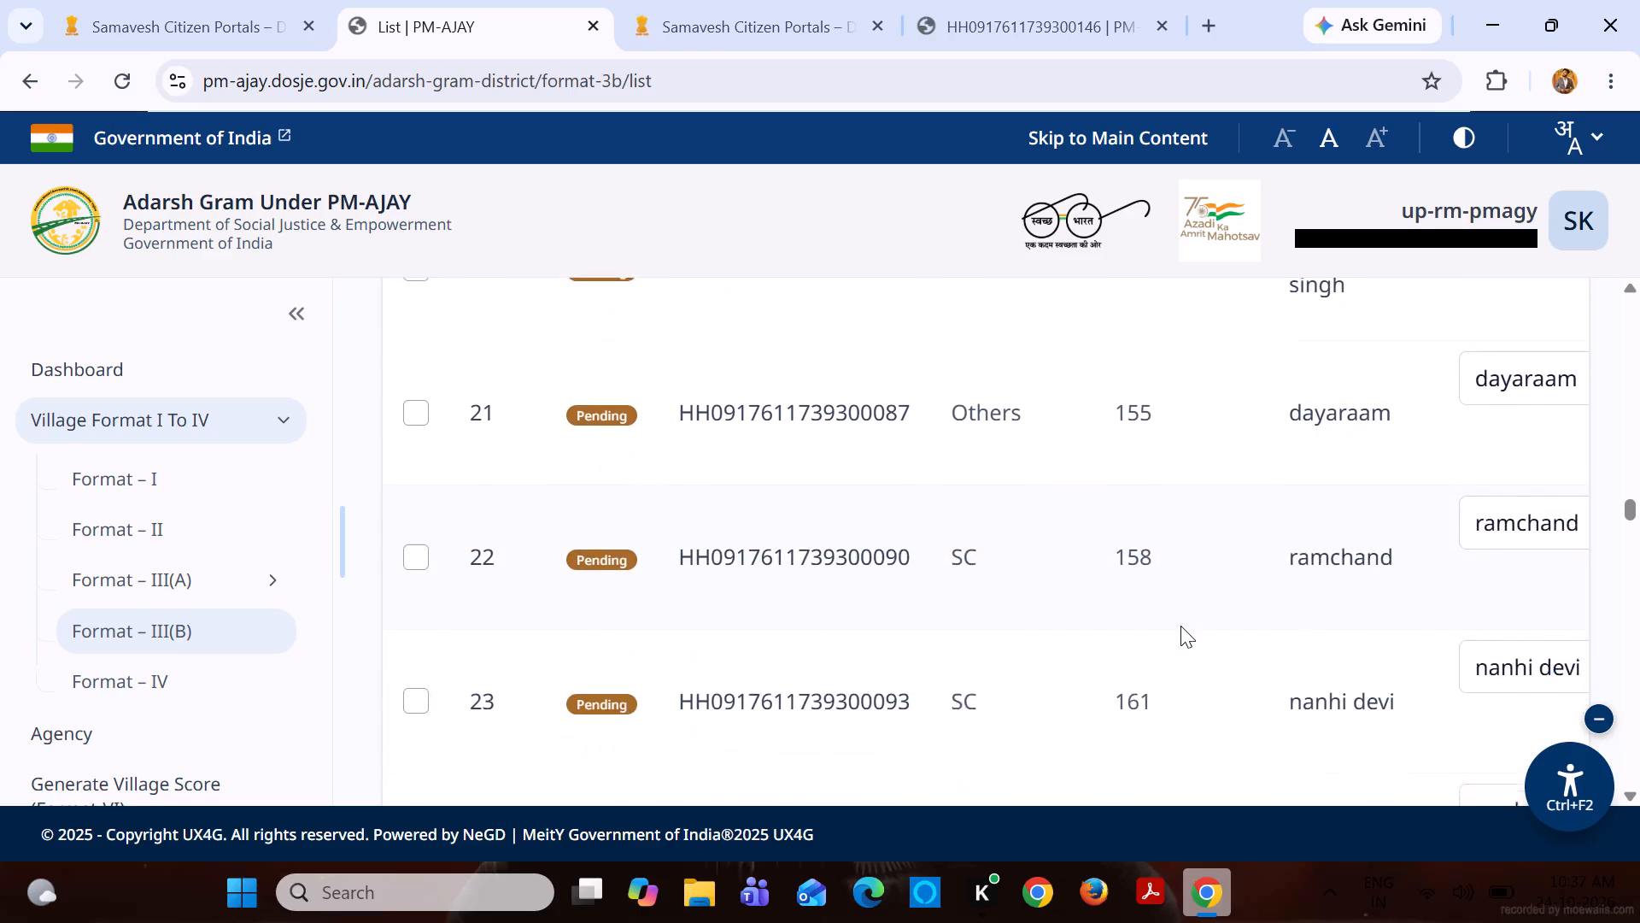
scroll(1180, 626, "down", 2)
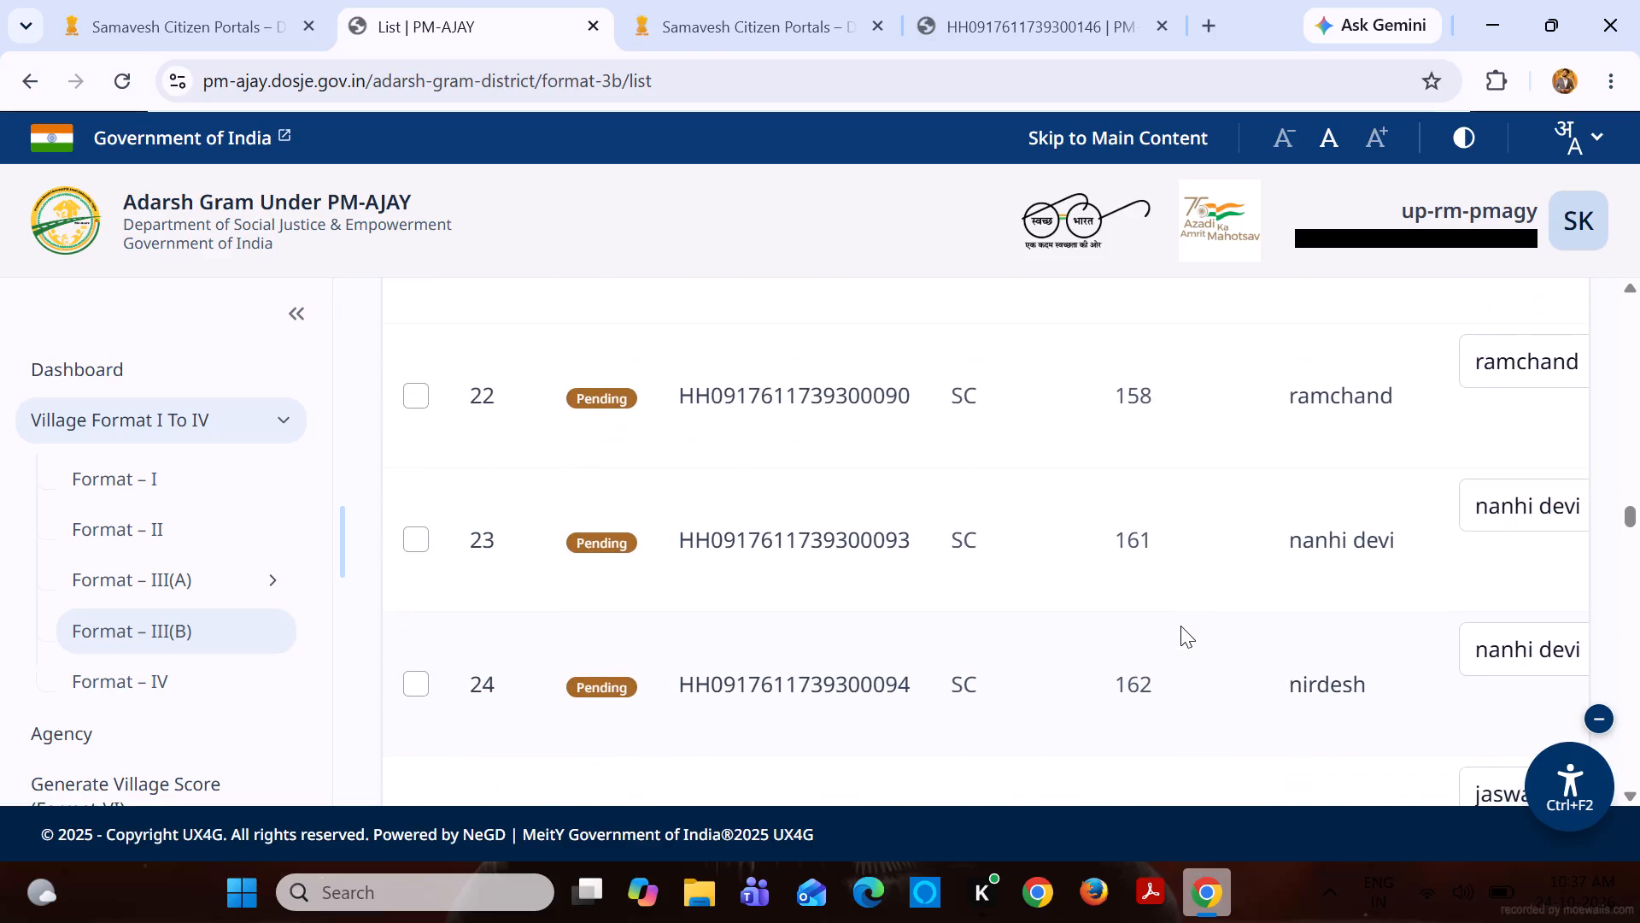
scroll(1180, 626, "down", 4)
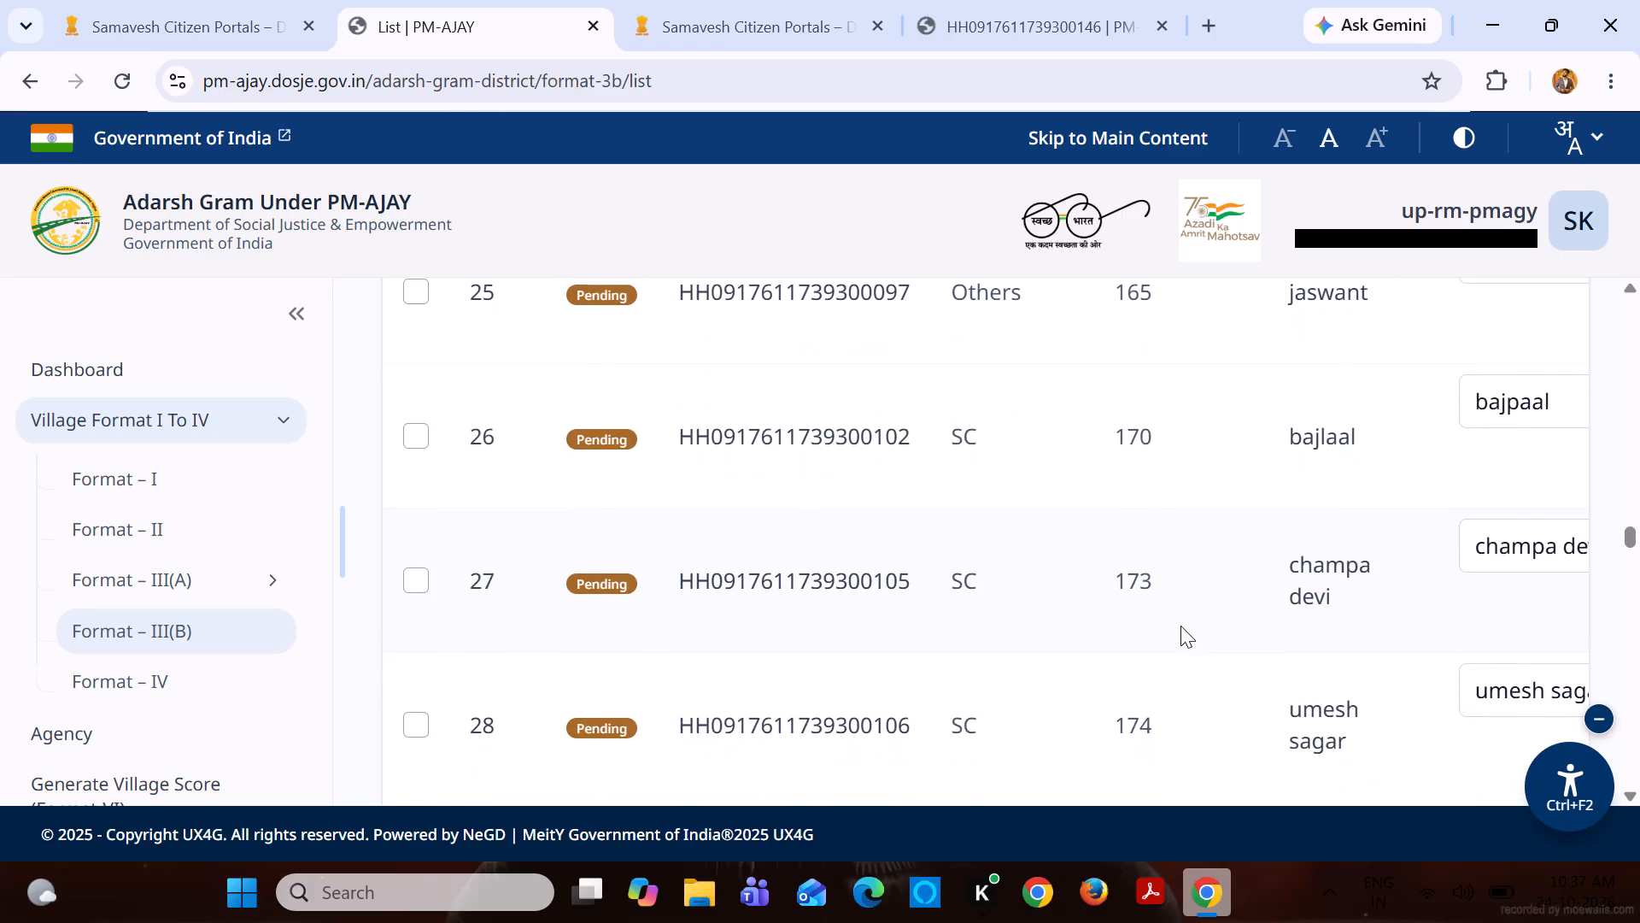
scroll(1180, 626, "down", 1)
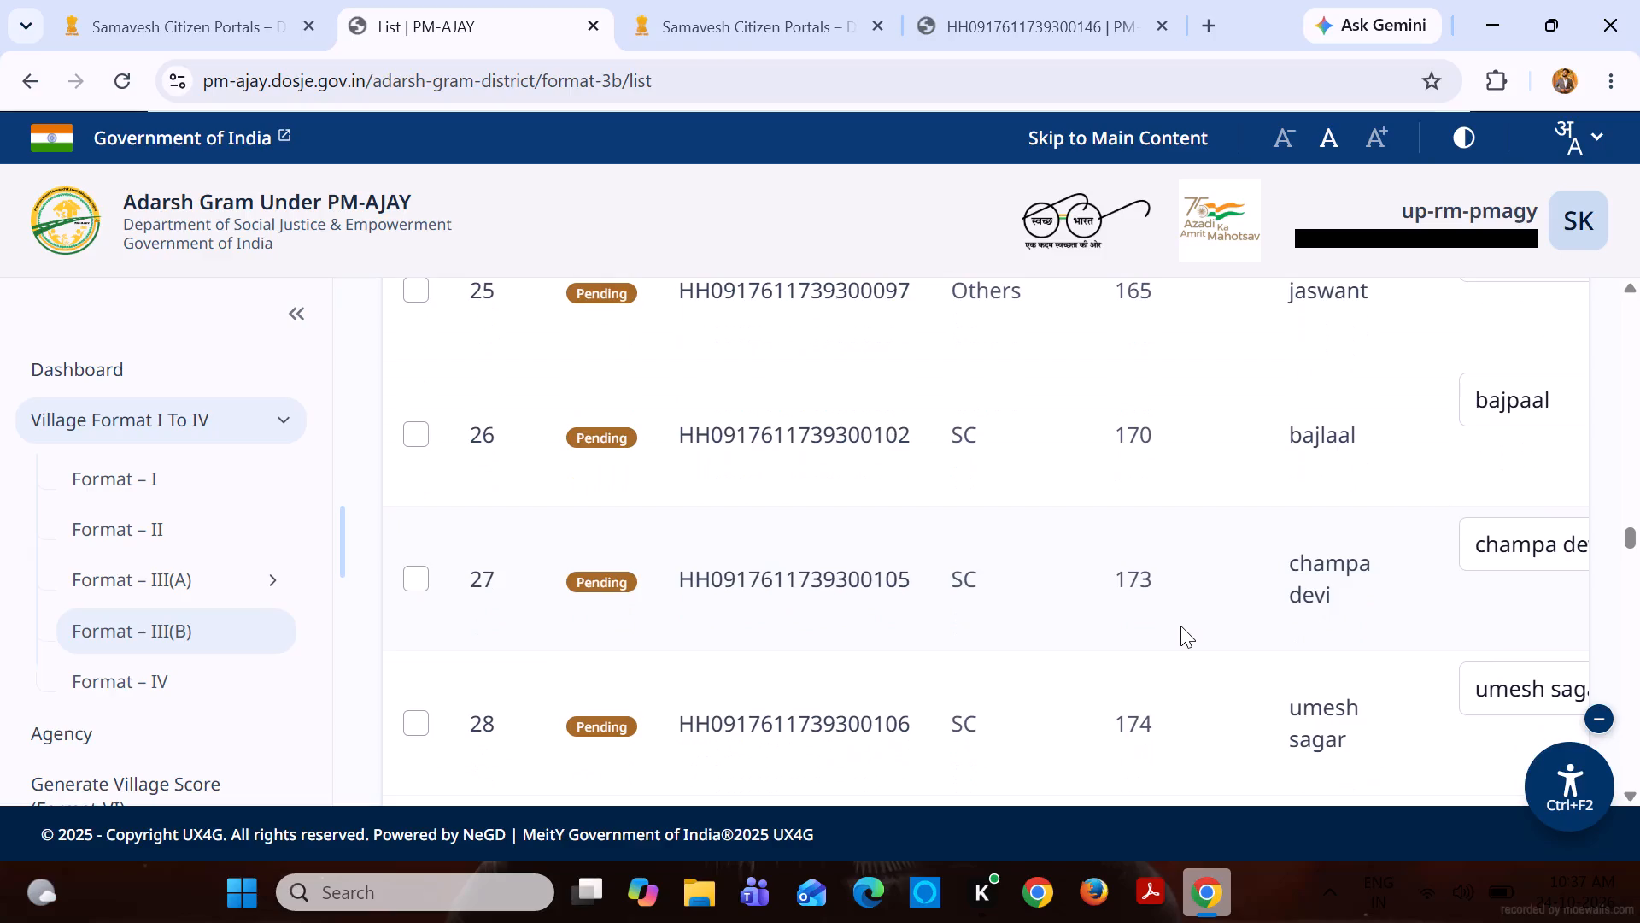
scroll(1180, 626, "down", 3)
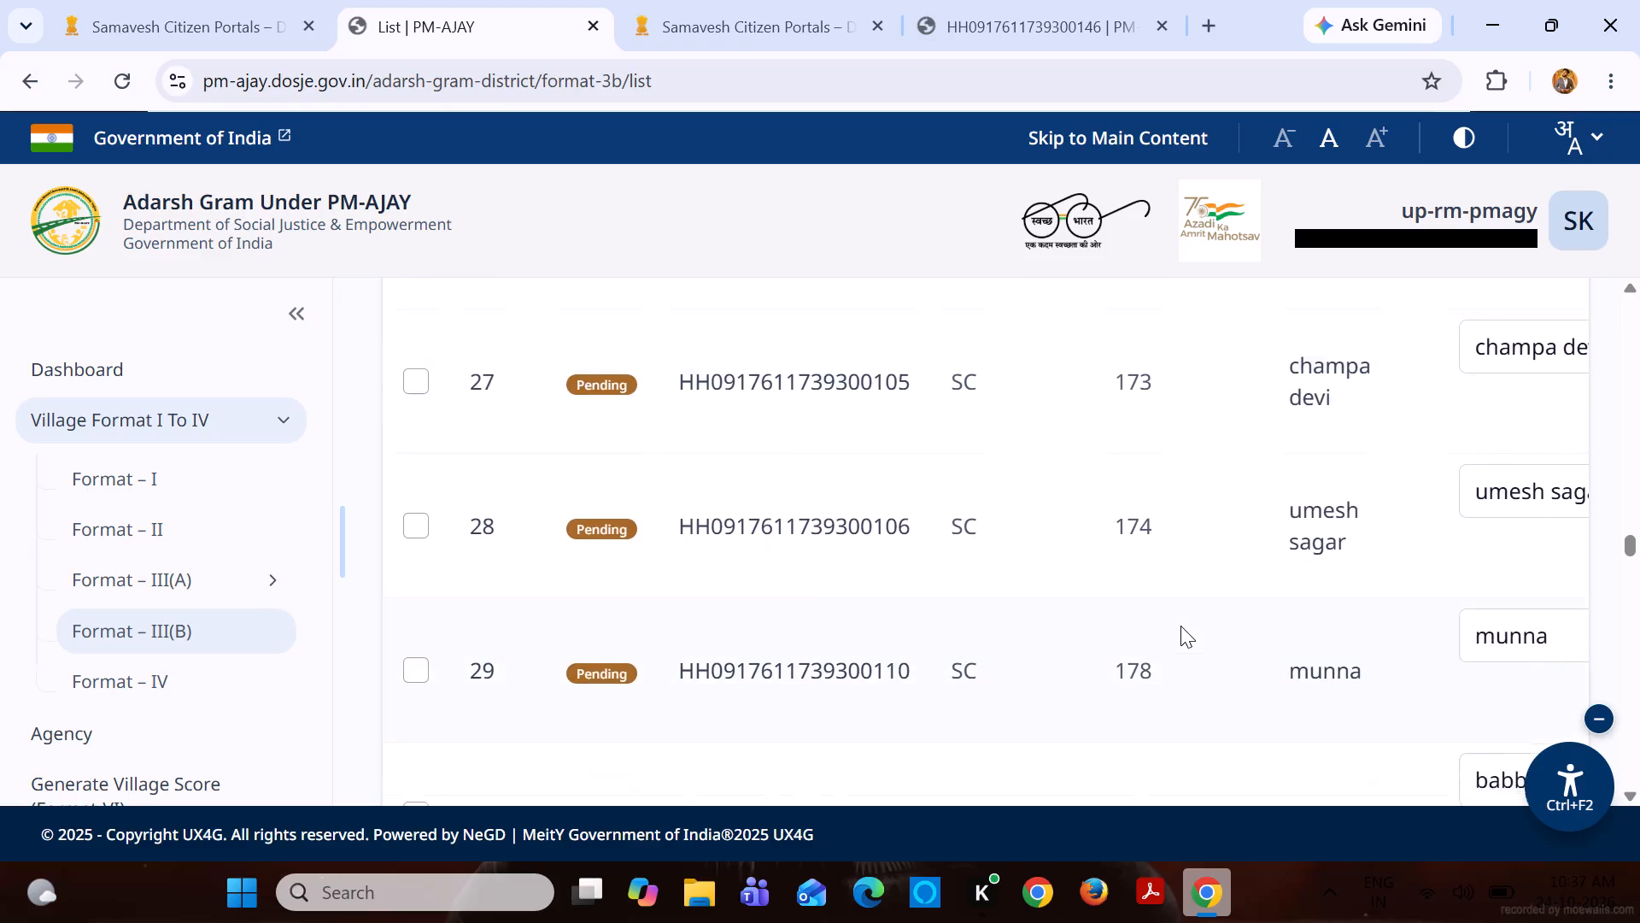
scroll(1180, 626, "down", 1)
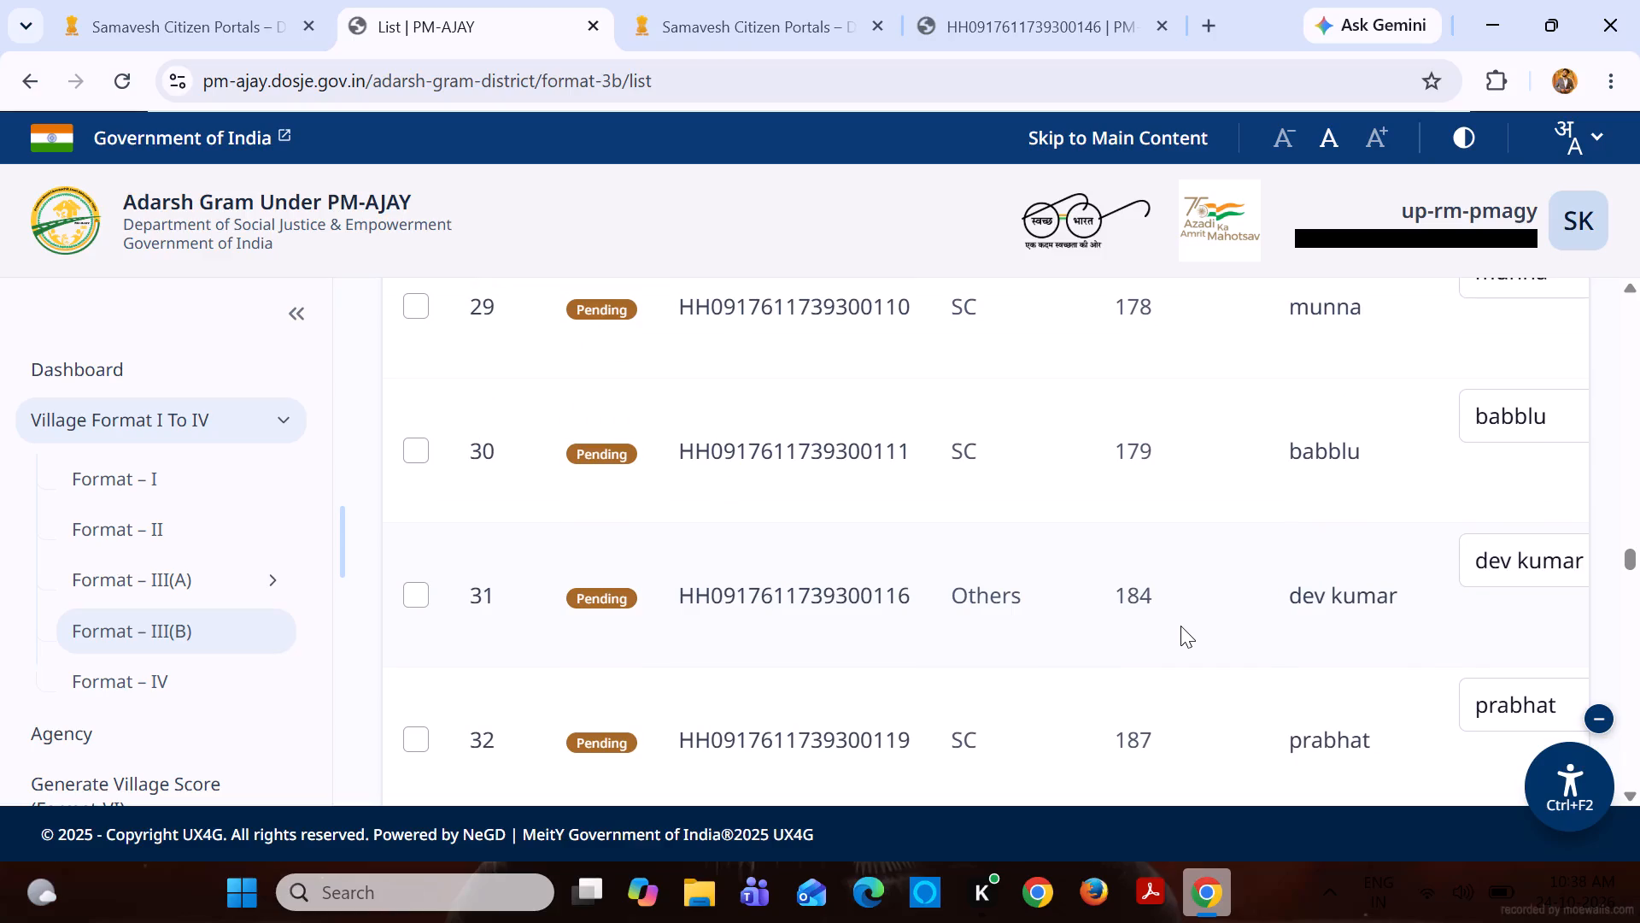
scroll(1180, 626, "down", 1)
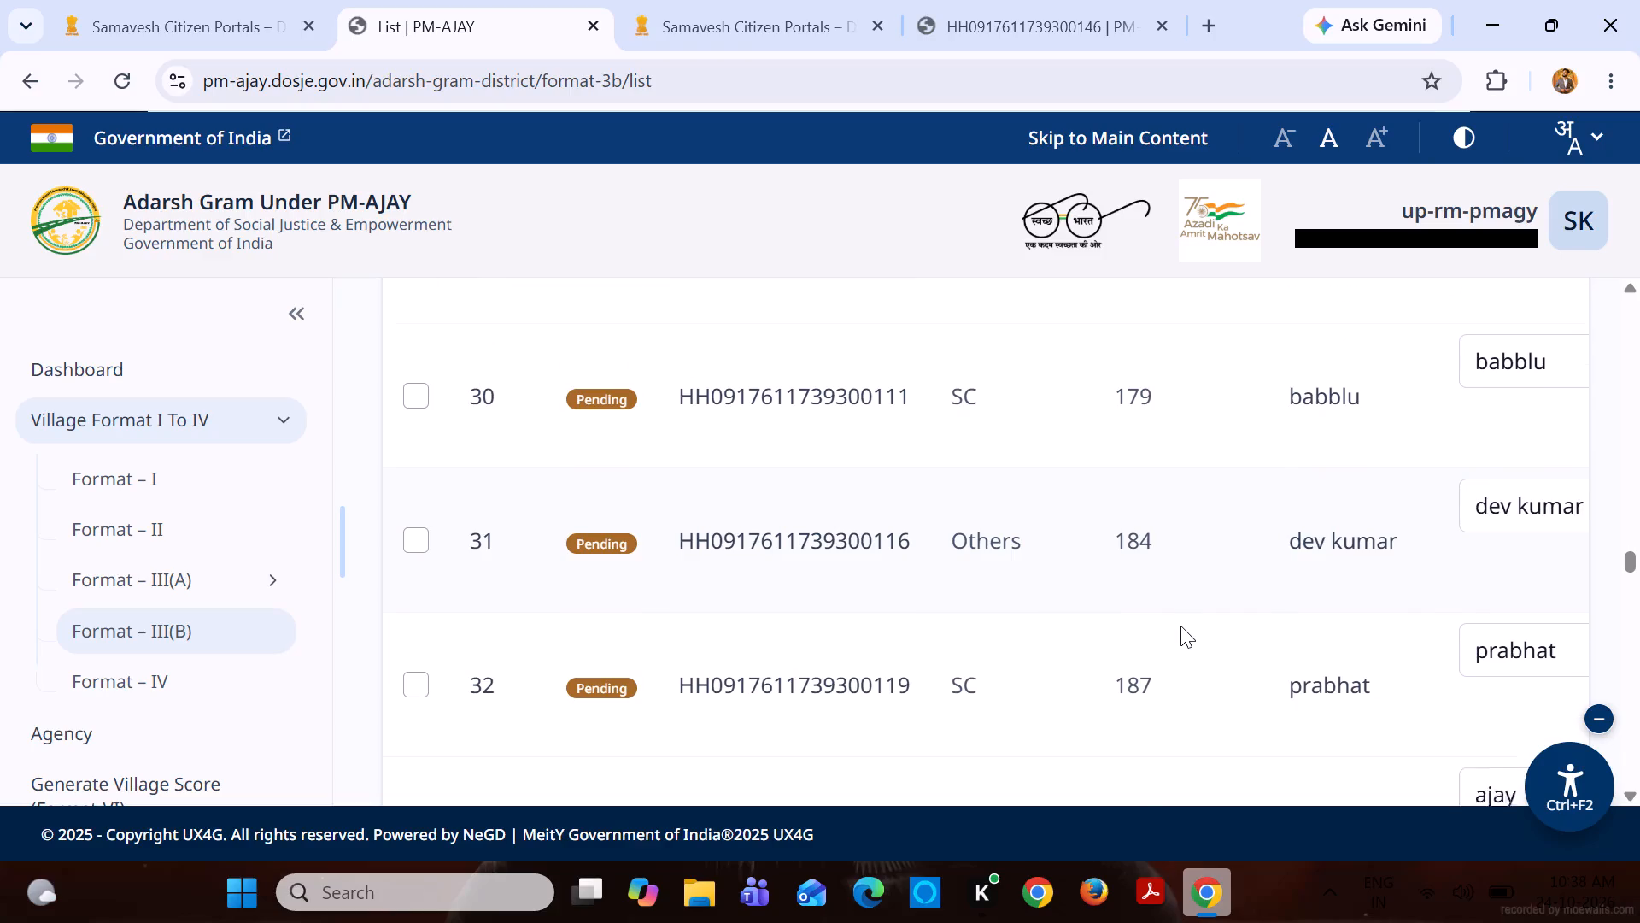
scroll(1180, 626, "down", 4)
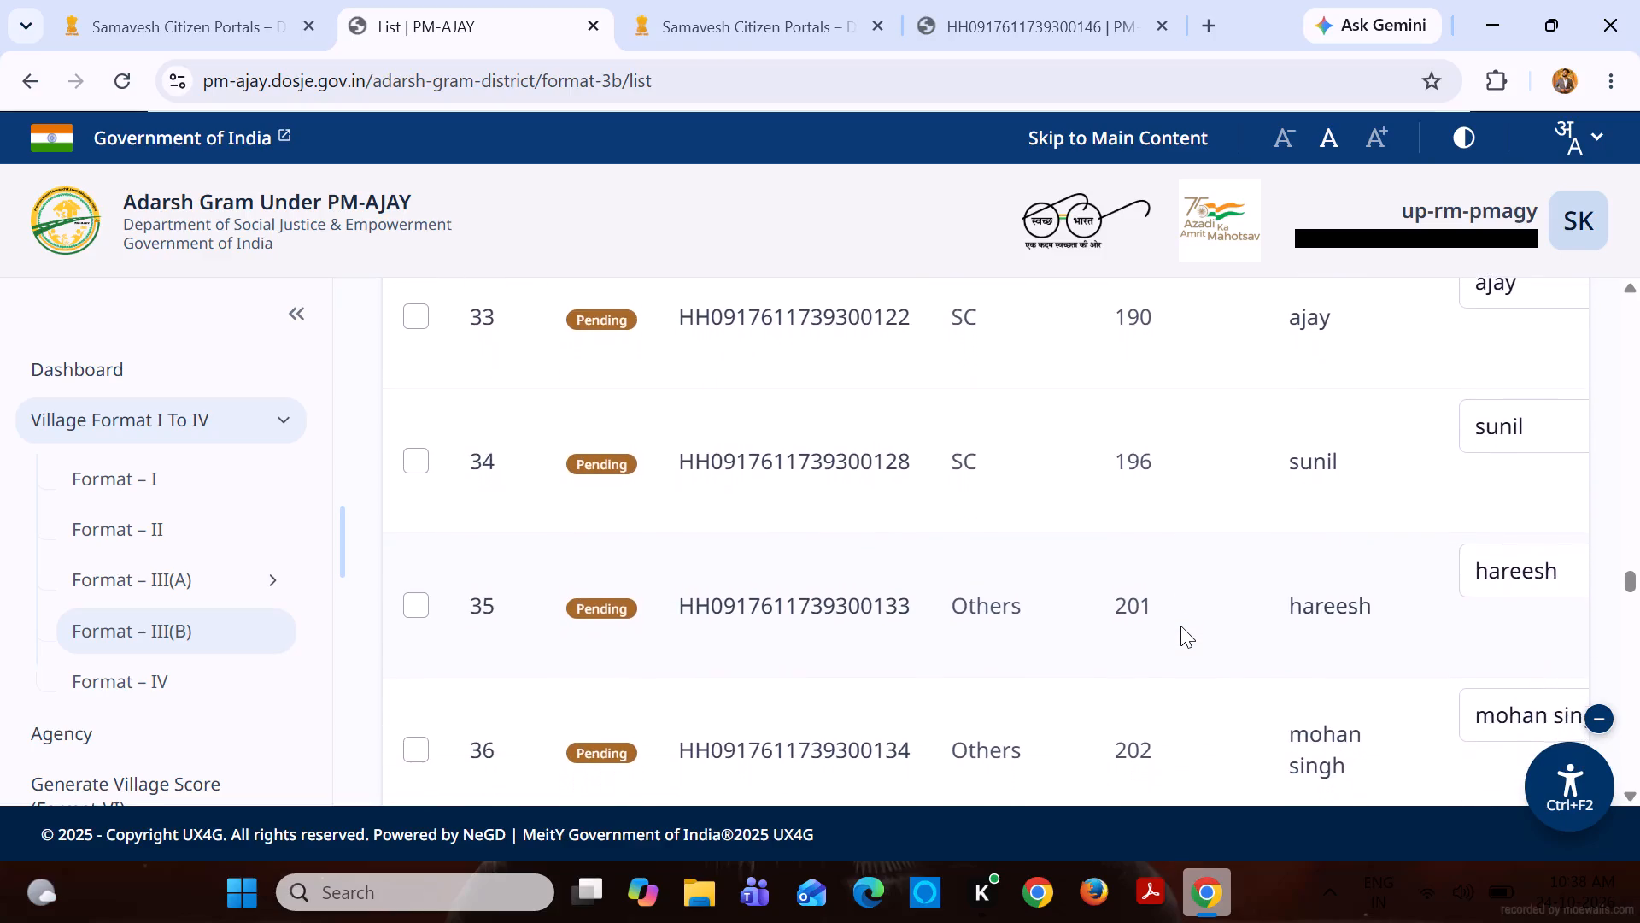
scroll(1180, 626, "down", 2)
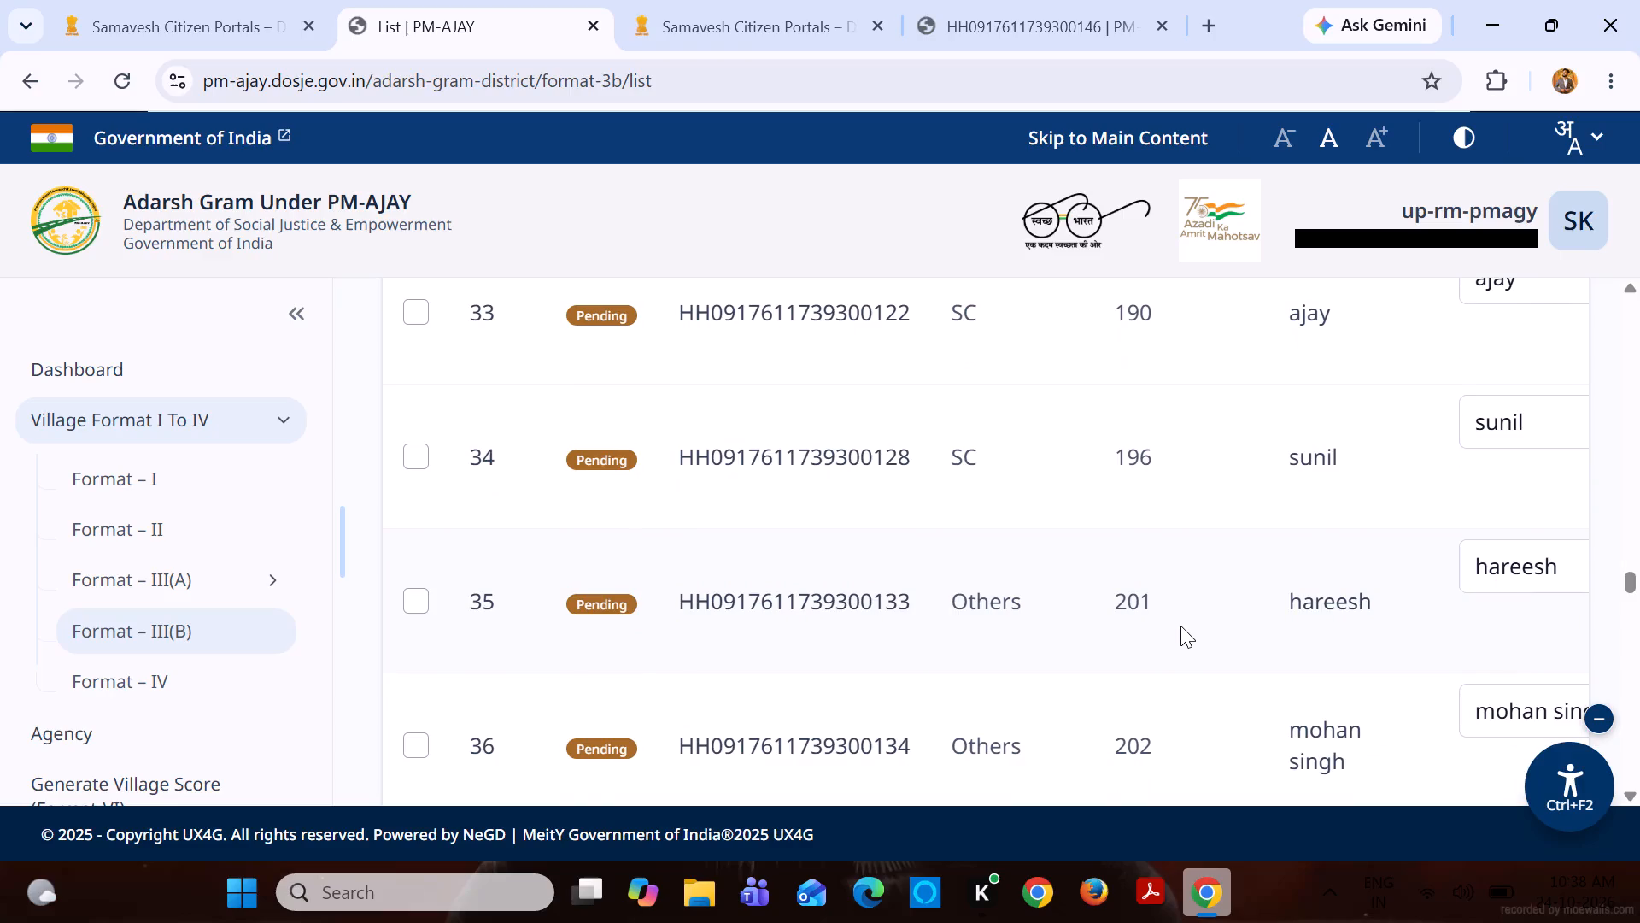
scroll(1180, 626, "down", 4)
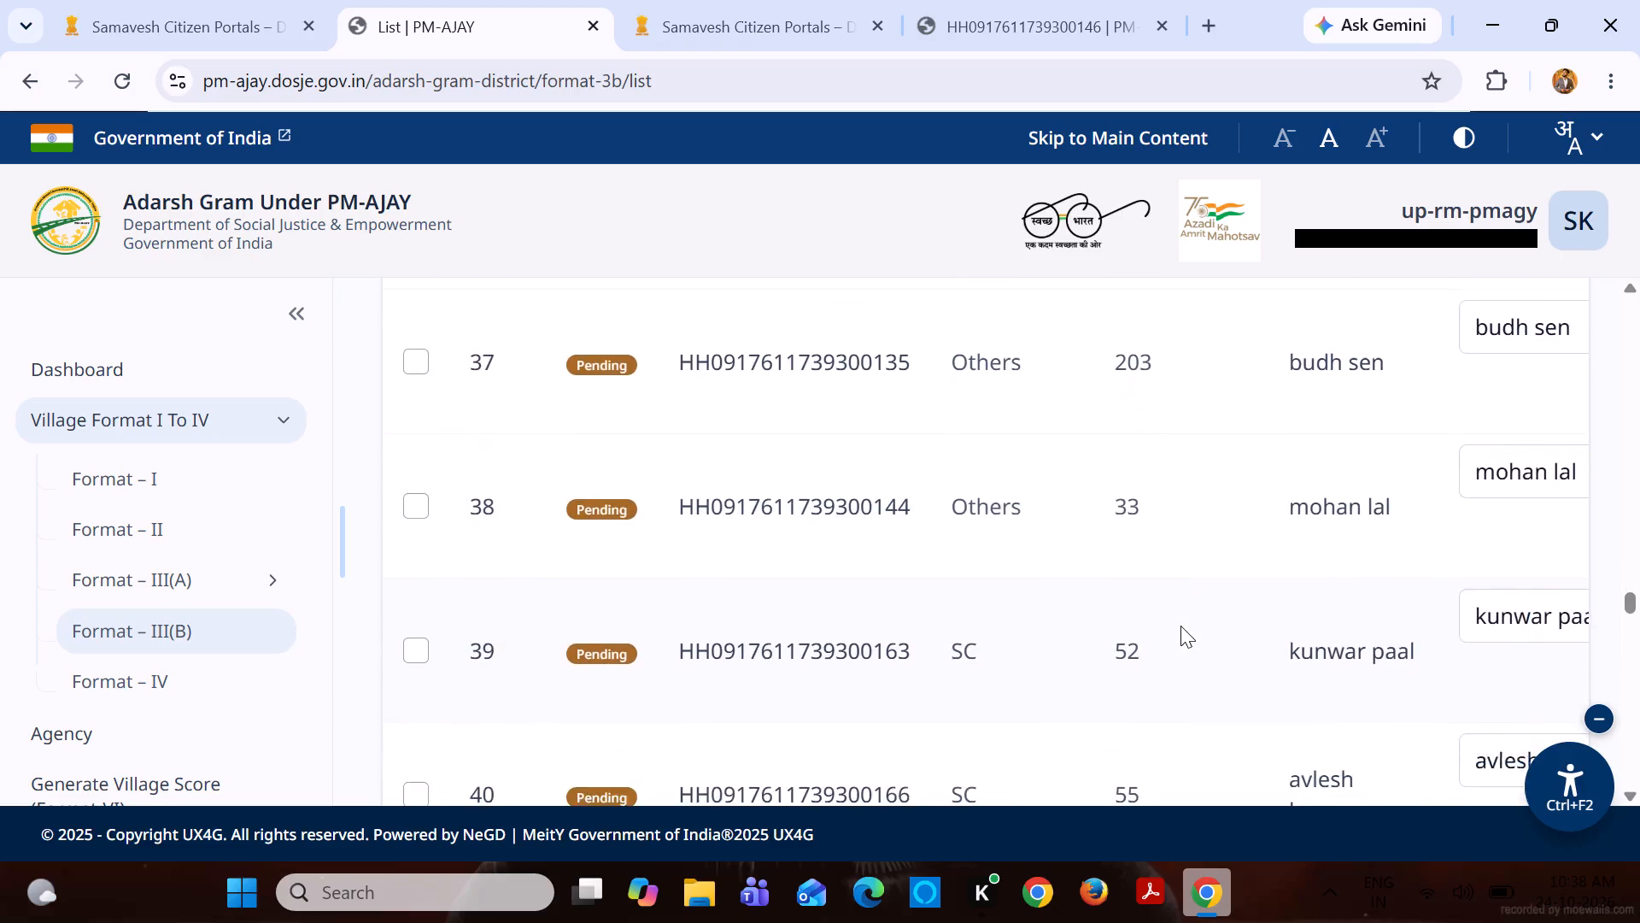
scroll(1180, 626, "down", 2)
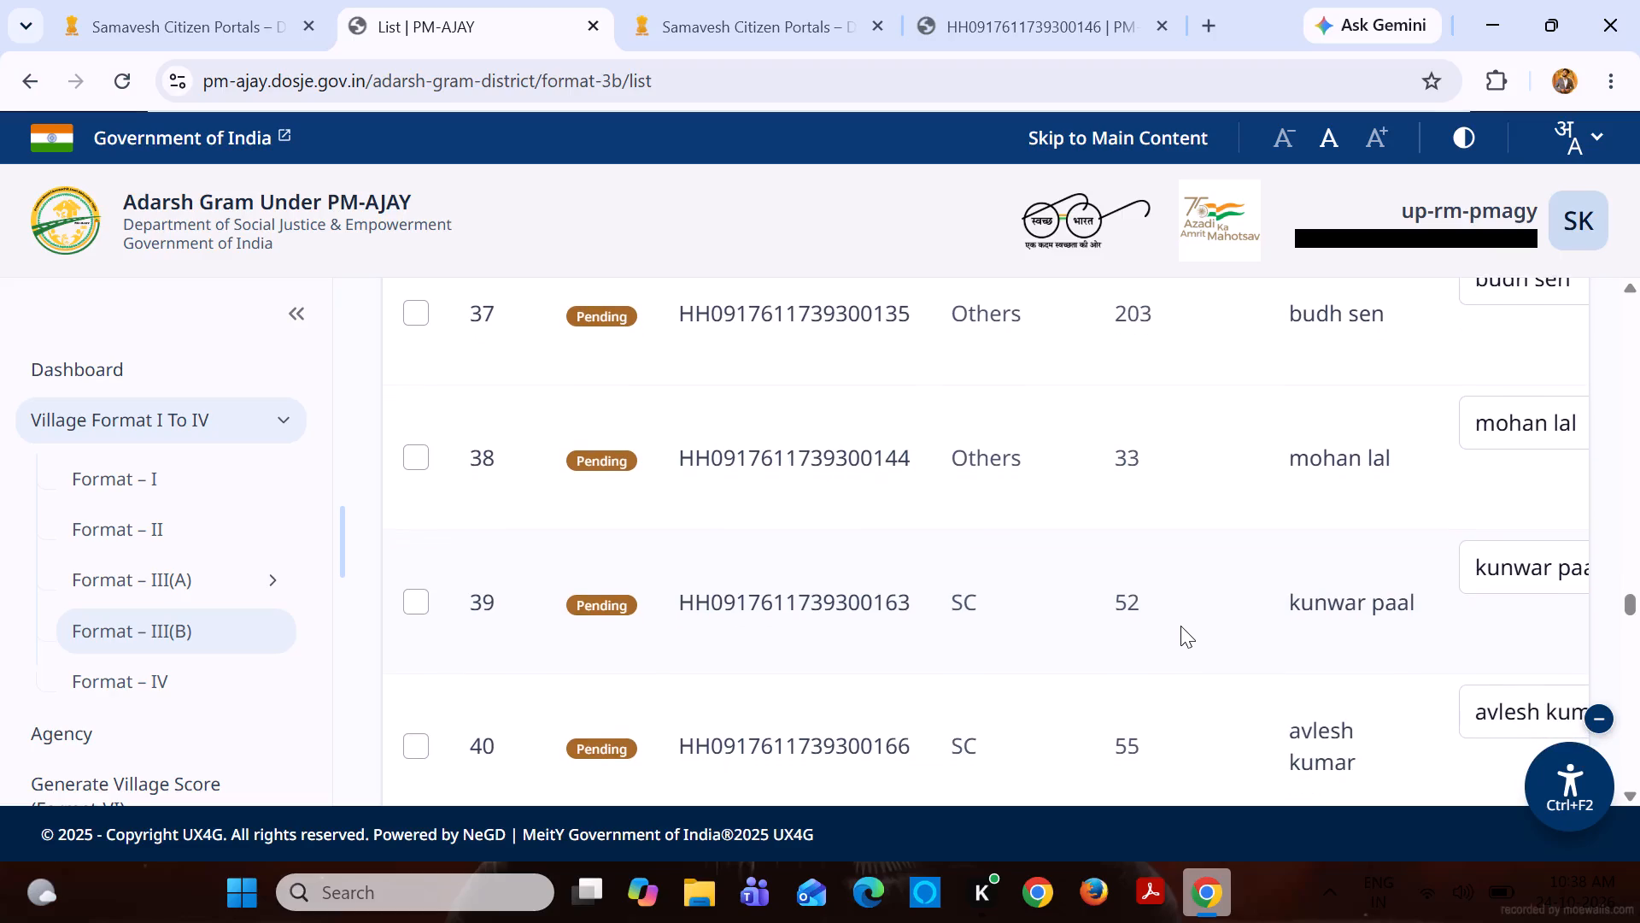
scroll(1180, 626, "down", 4)
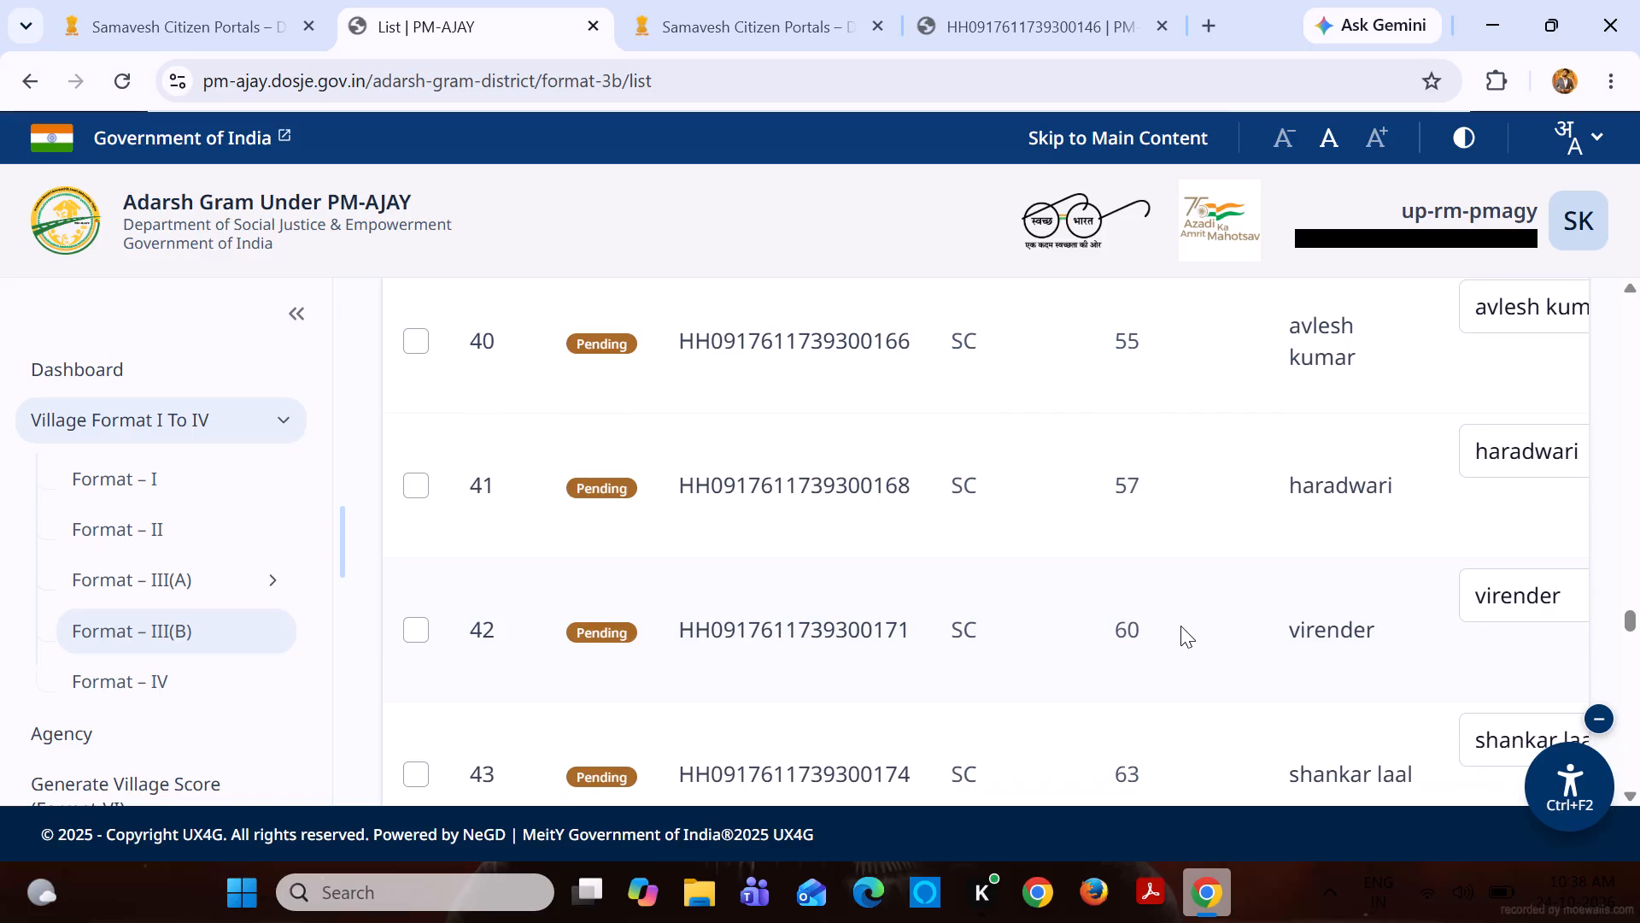
scroll(1180, 626, "down", 1)
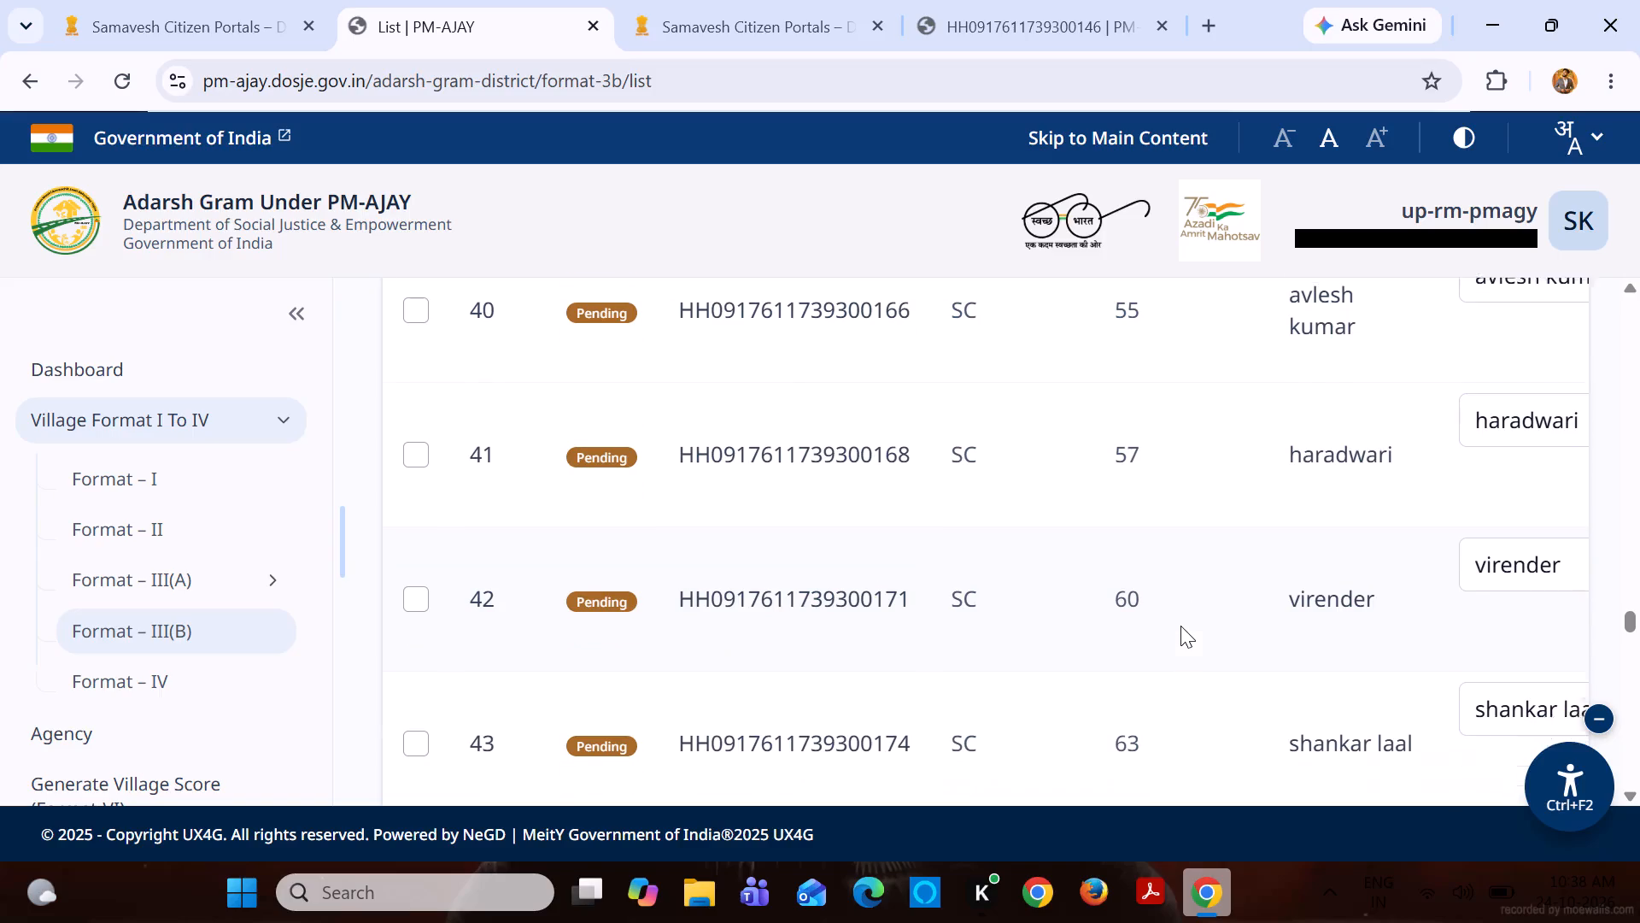
scroll(1180, 626, "down", 4)
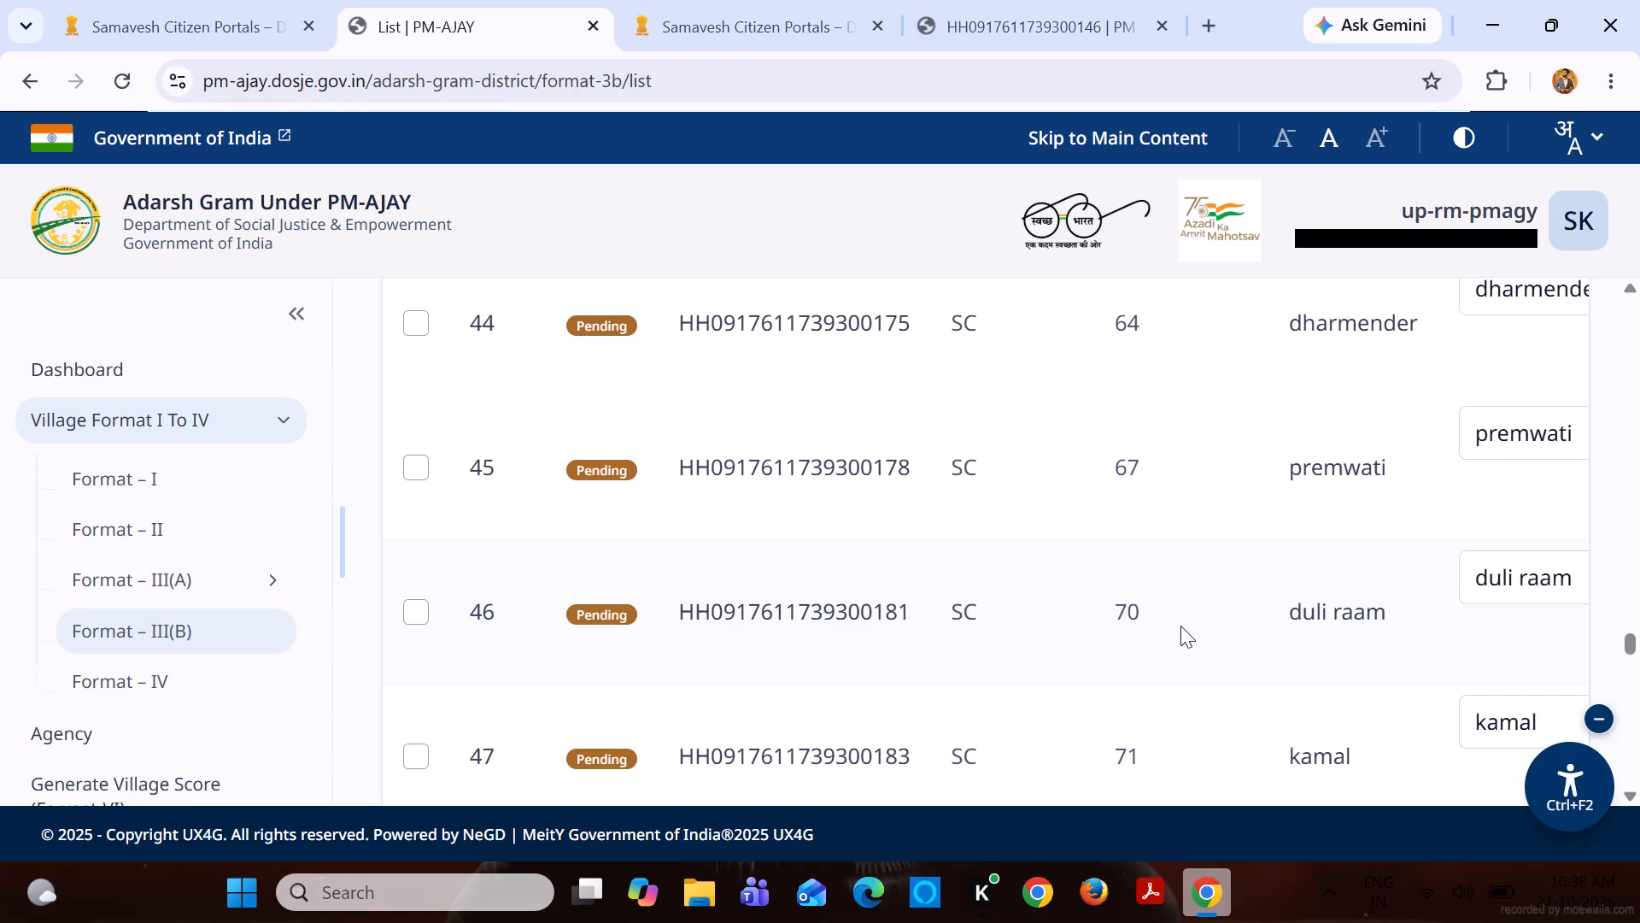
scroll(1180, 626, "down", 6)
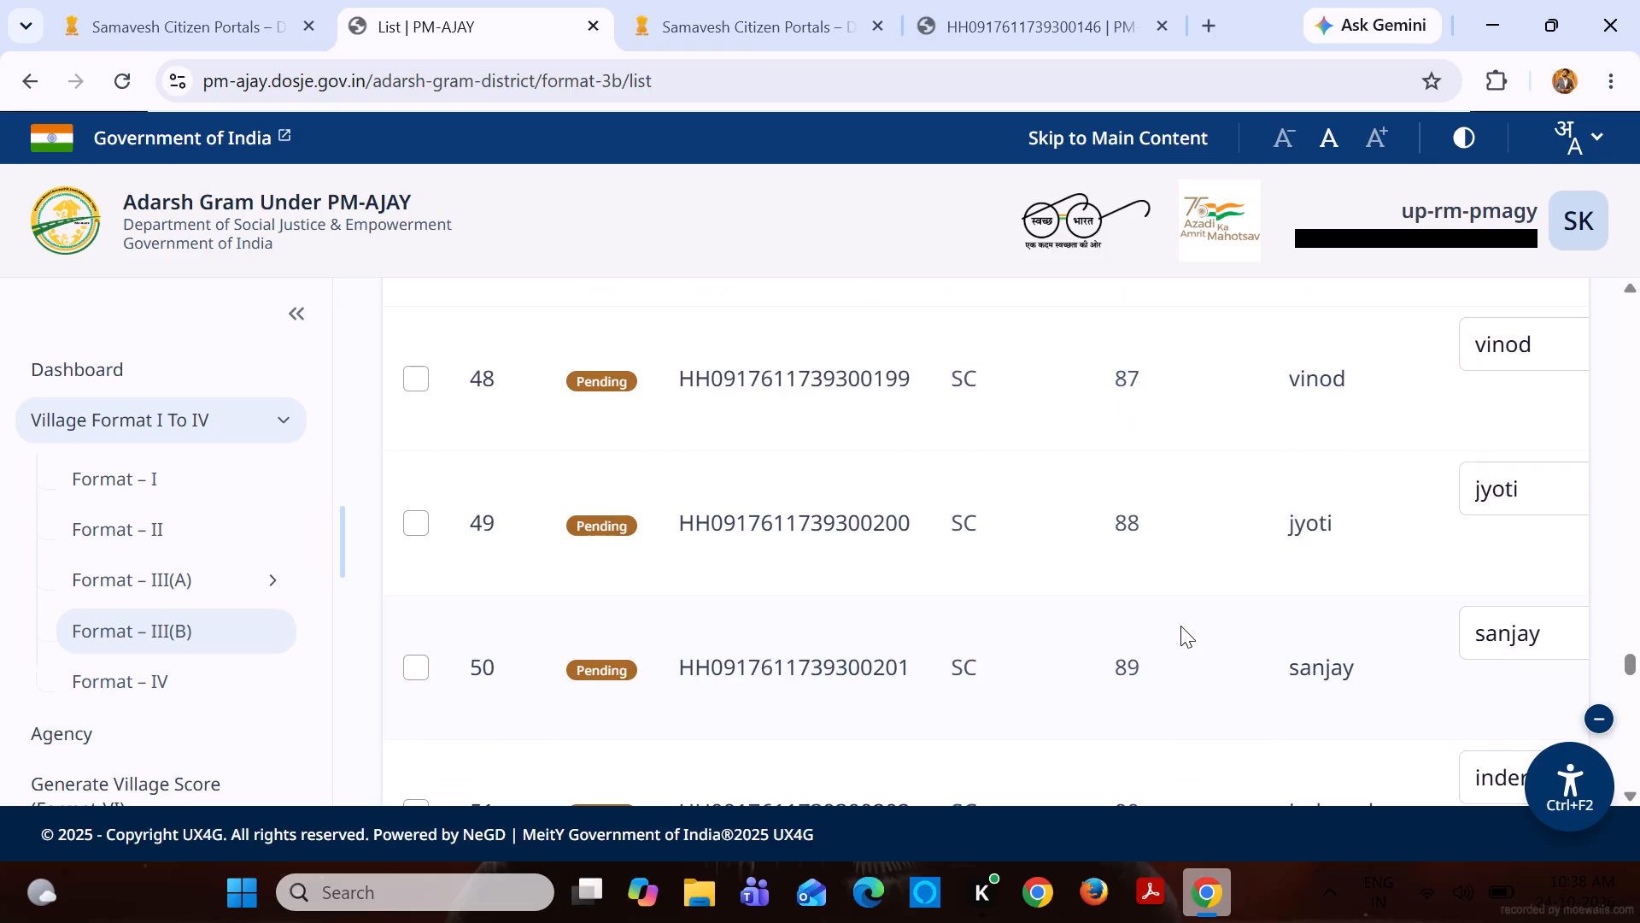
scroll(1180, 626, "down", 3)
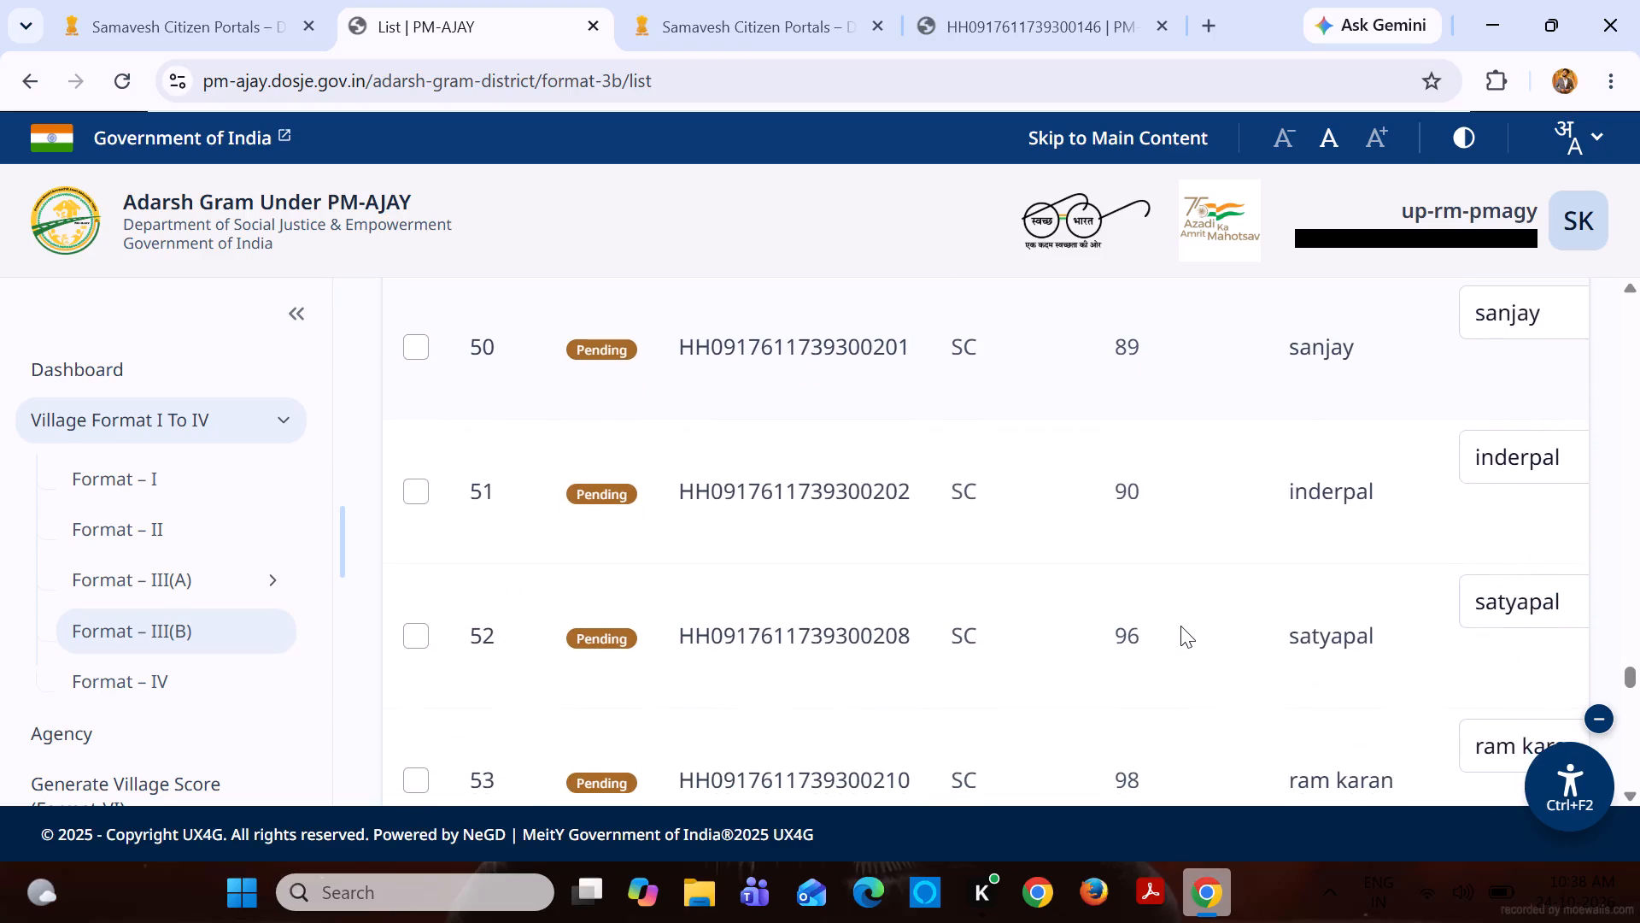
scroll(1180, 626, "down", 4)
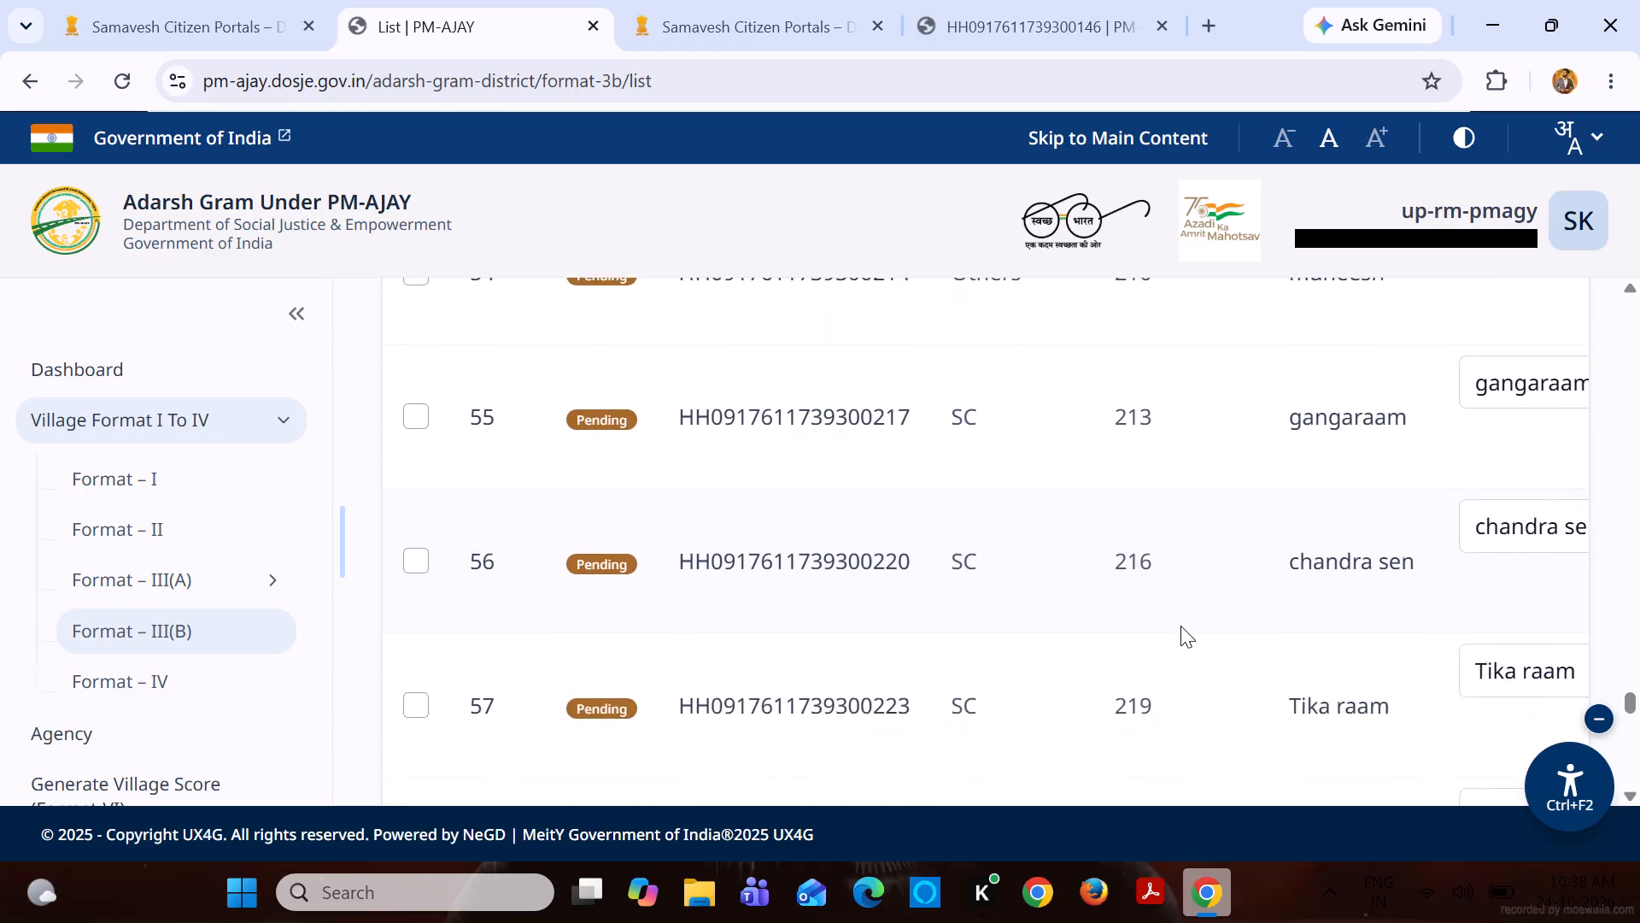
scroll(1180, 626, "down", 1)
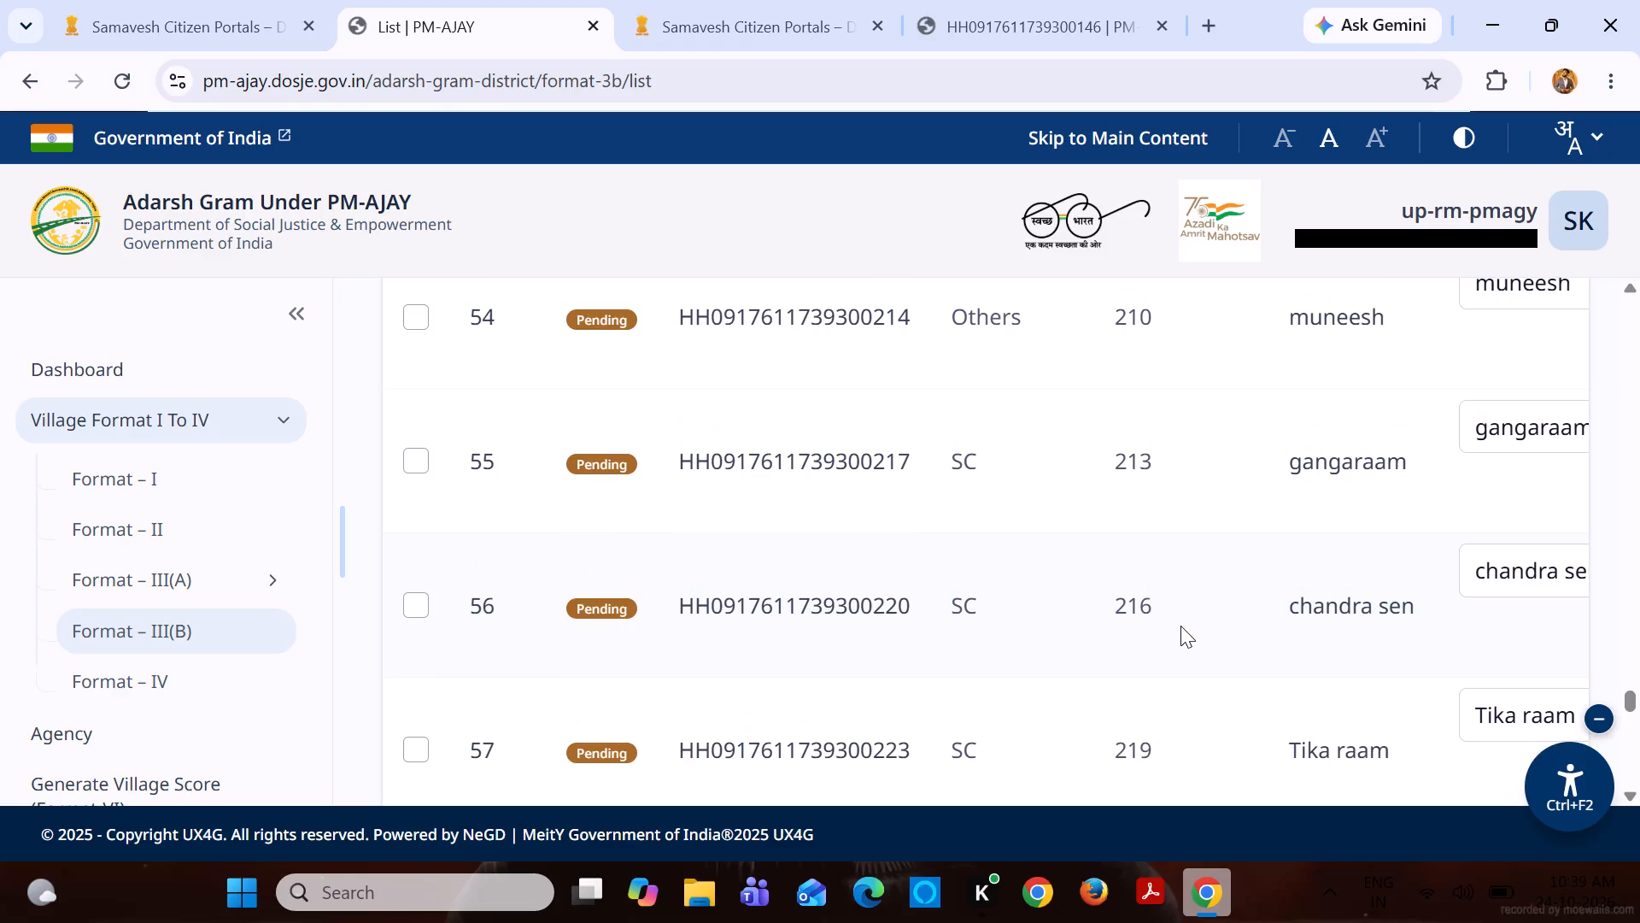
scroll(1180, 626, "down", 1)
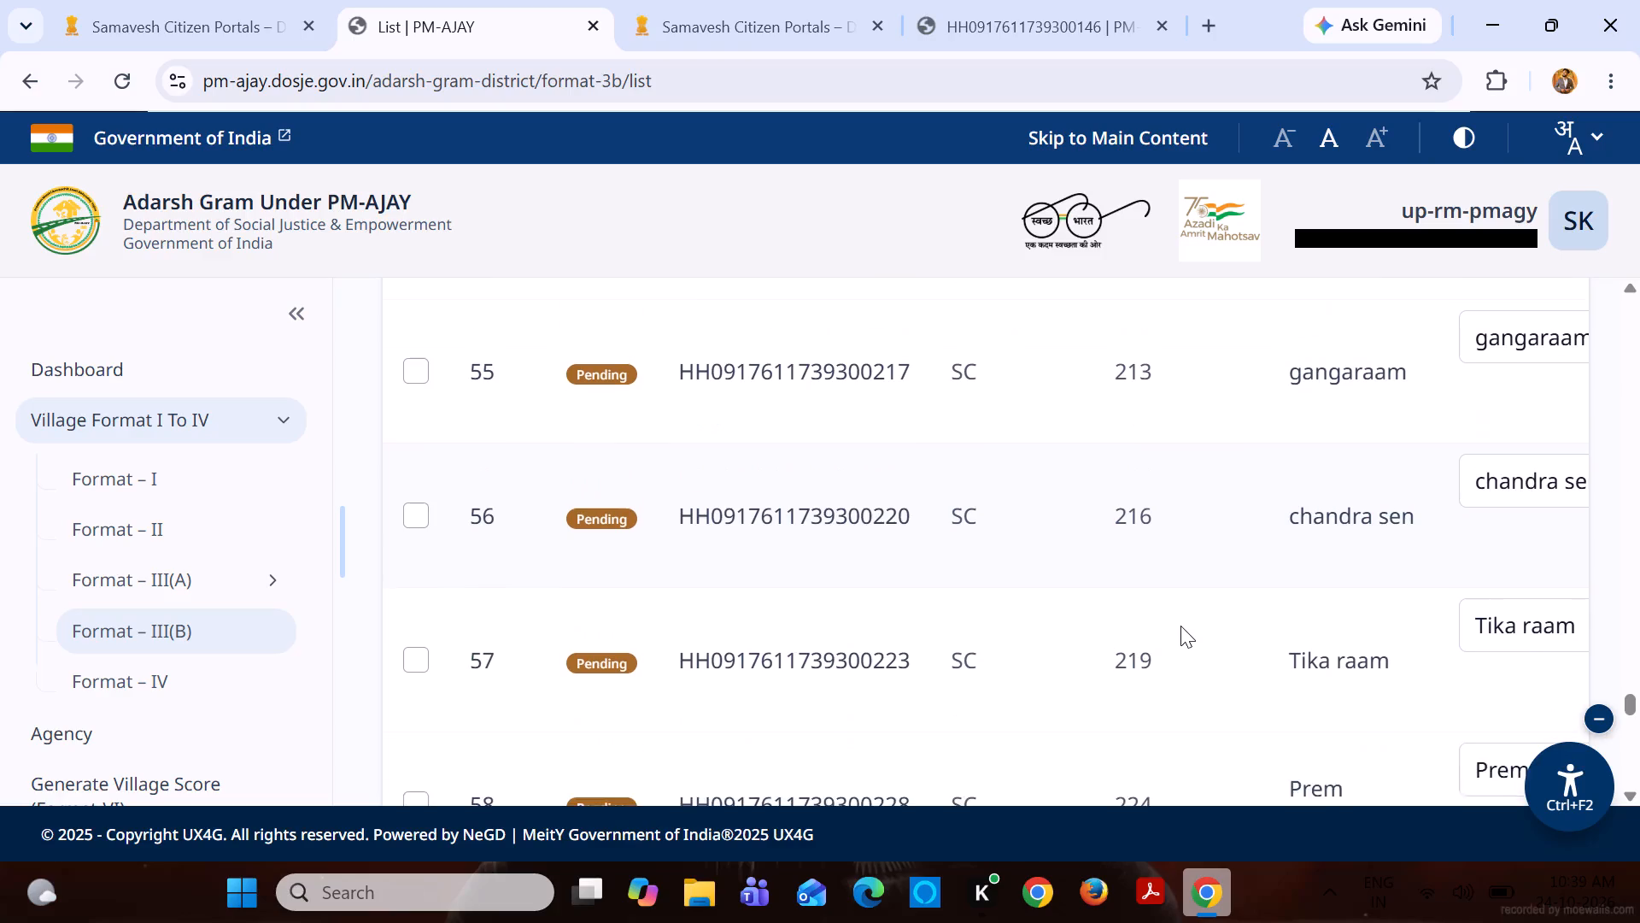
Read through the remaining pending beneficiary rows for indicator 6.2 down to the end of the table, checking household IDs, categories and house numbers.
scroll(1180, 626, "down", 6)
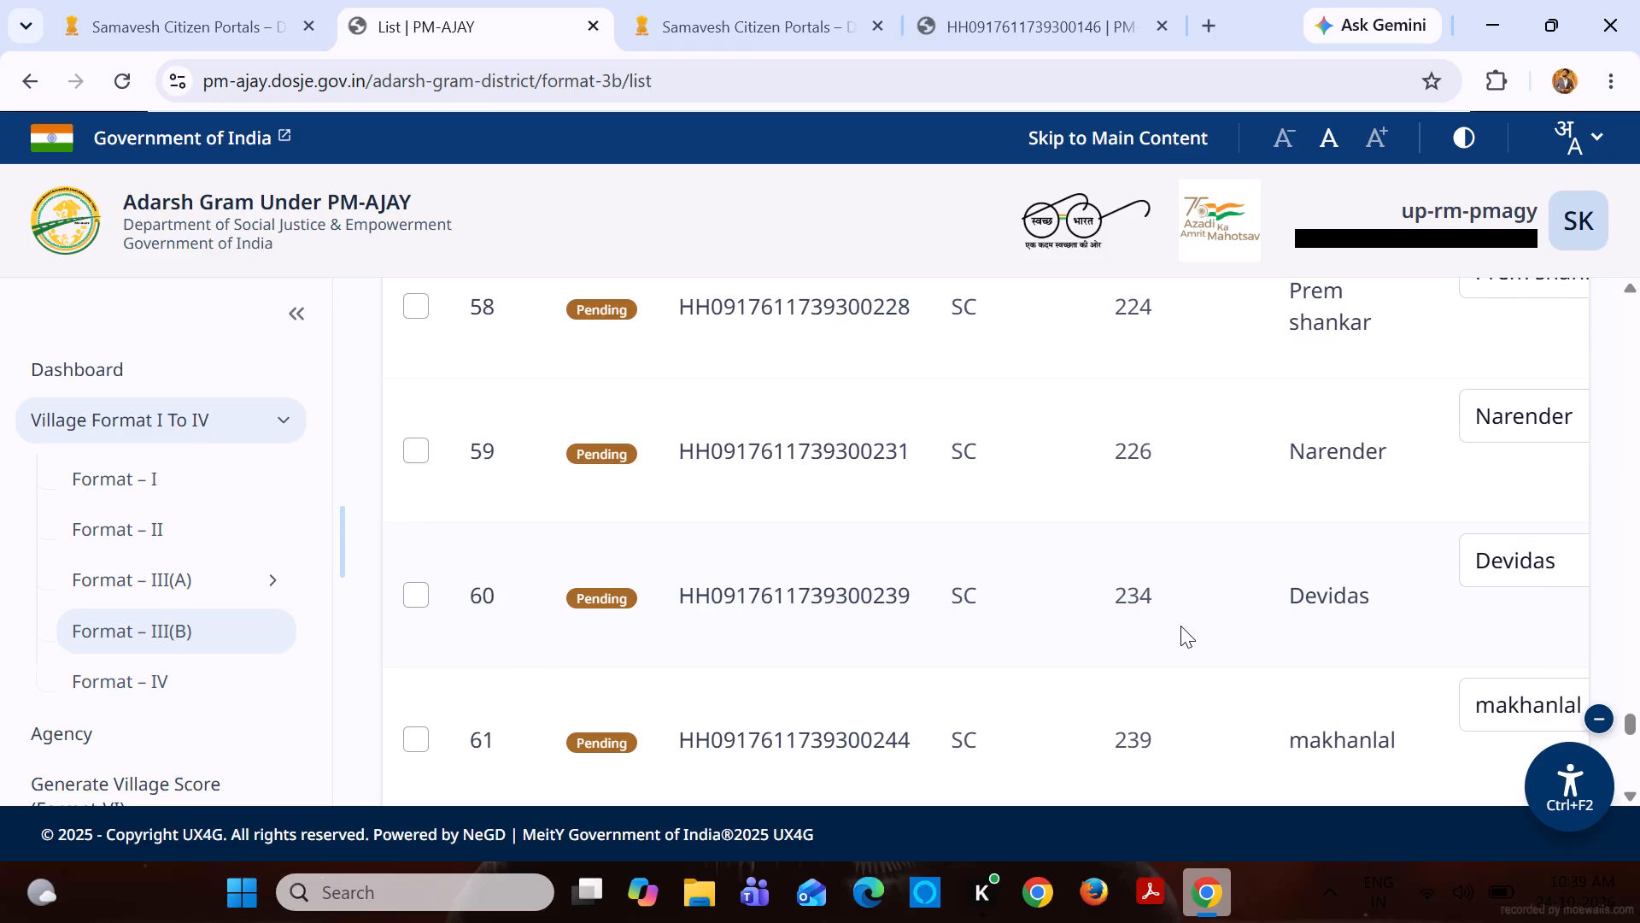
scroll(1180, 626, "down", 5)
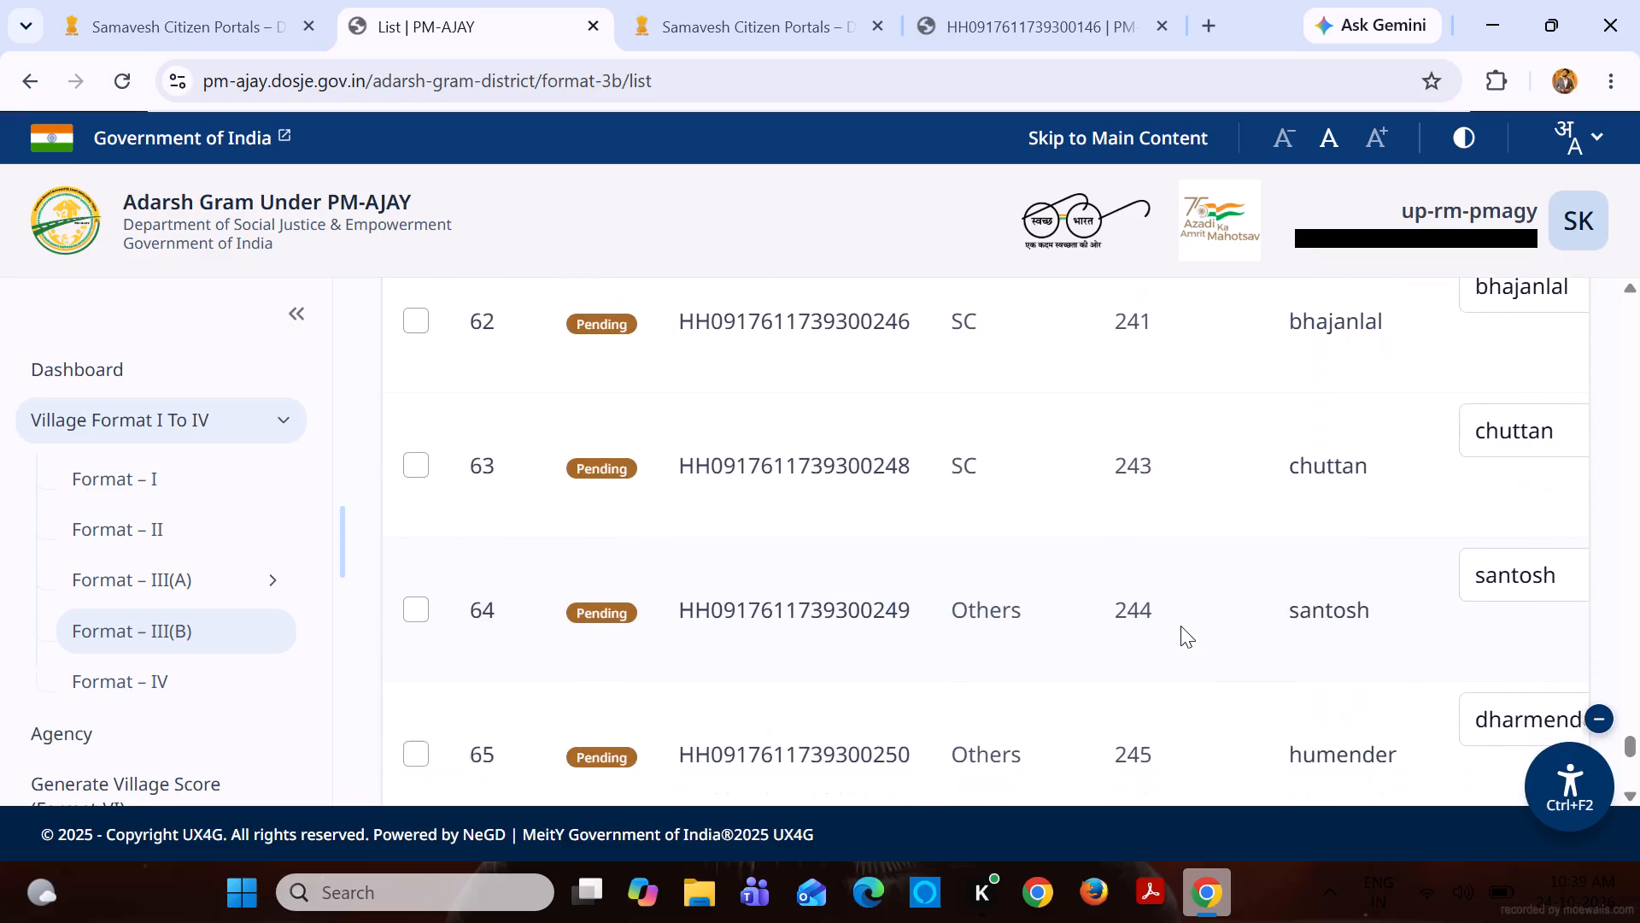
scroll(1180, 626, "down", 1)
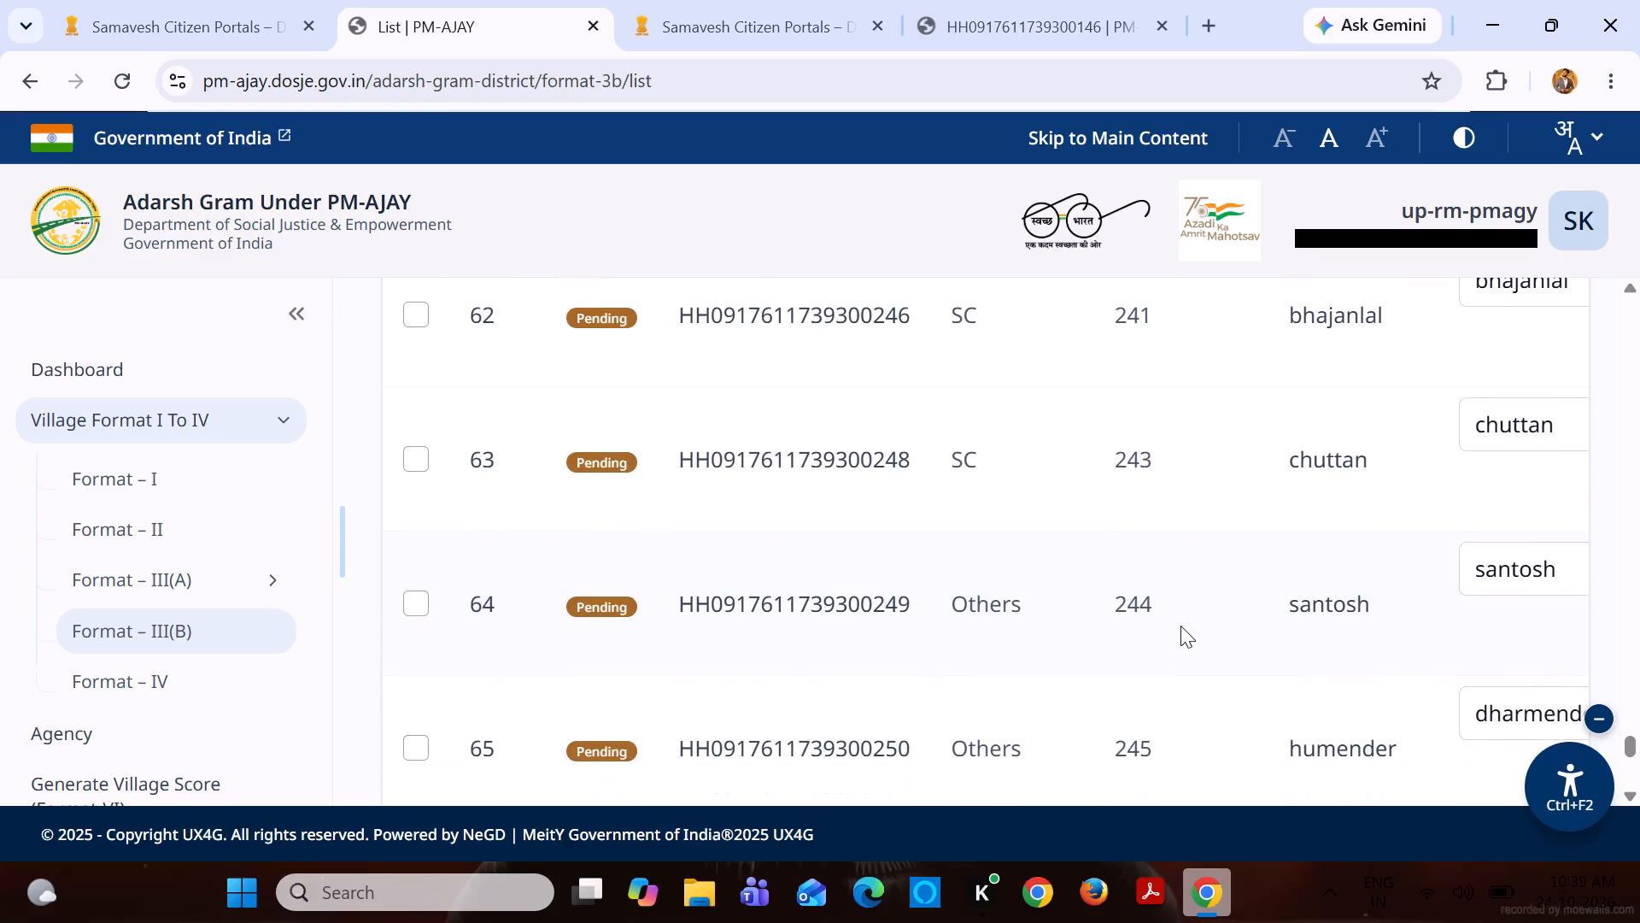
scroll(1180, 626, "down", 3)
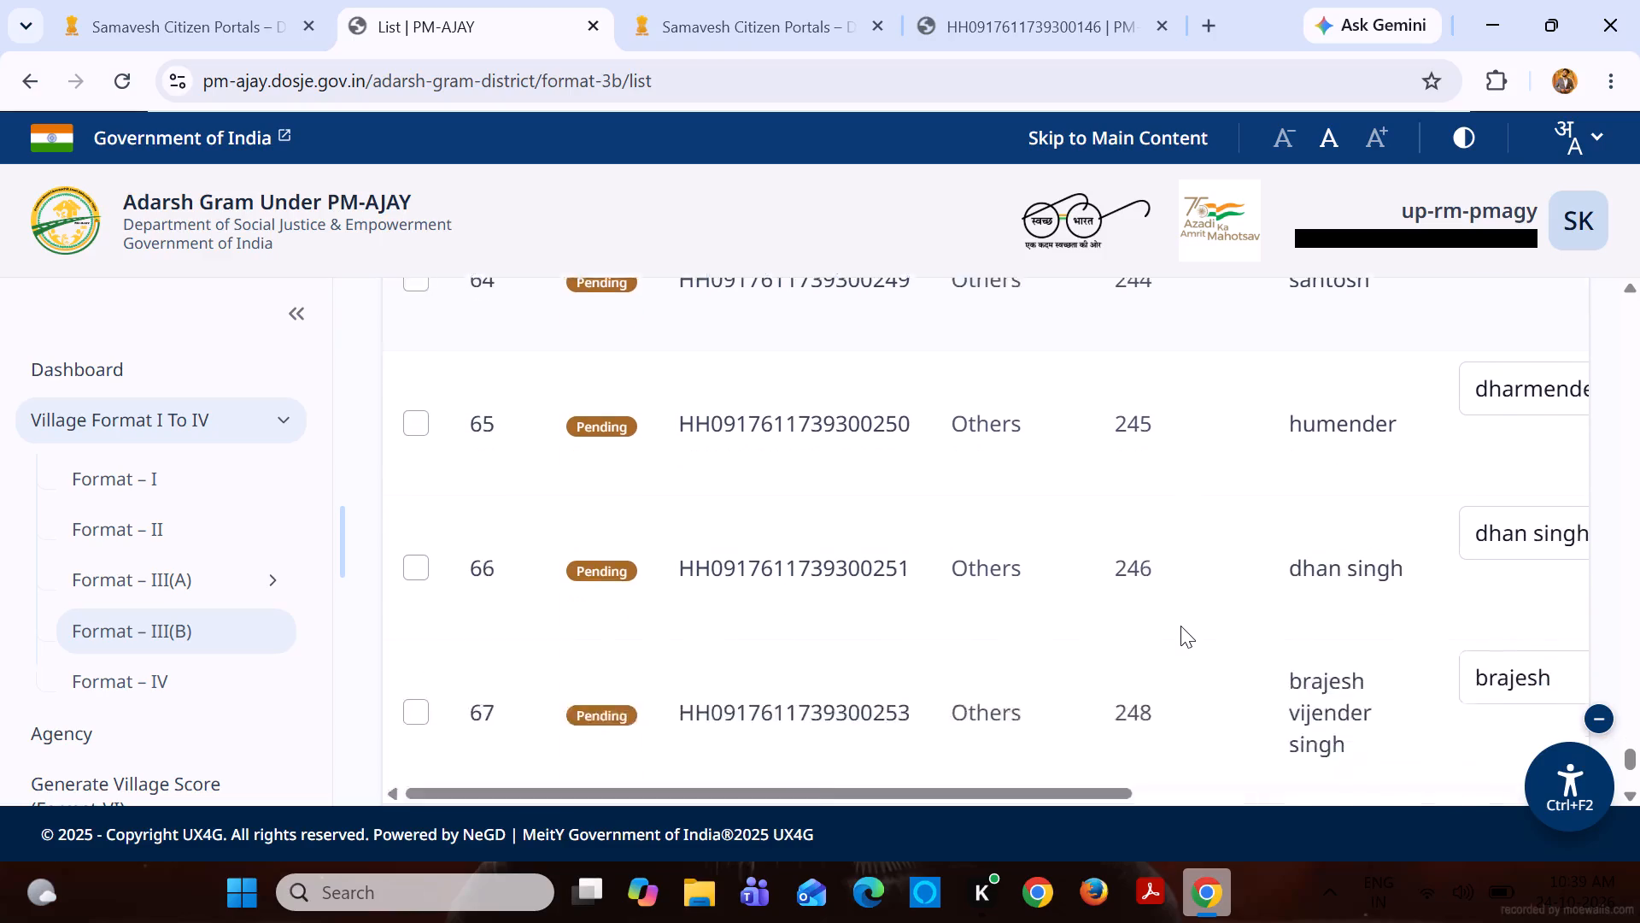
scroll(1180, 626, "down", 1)
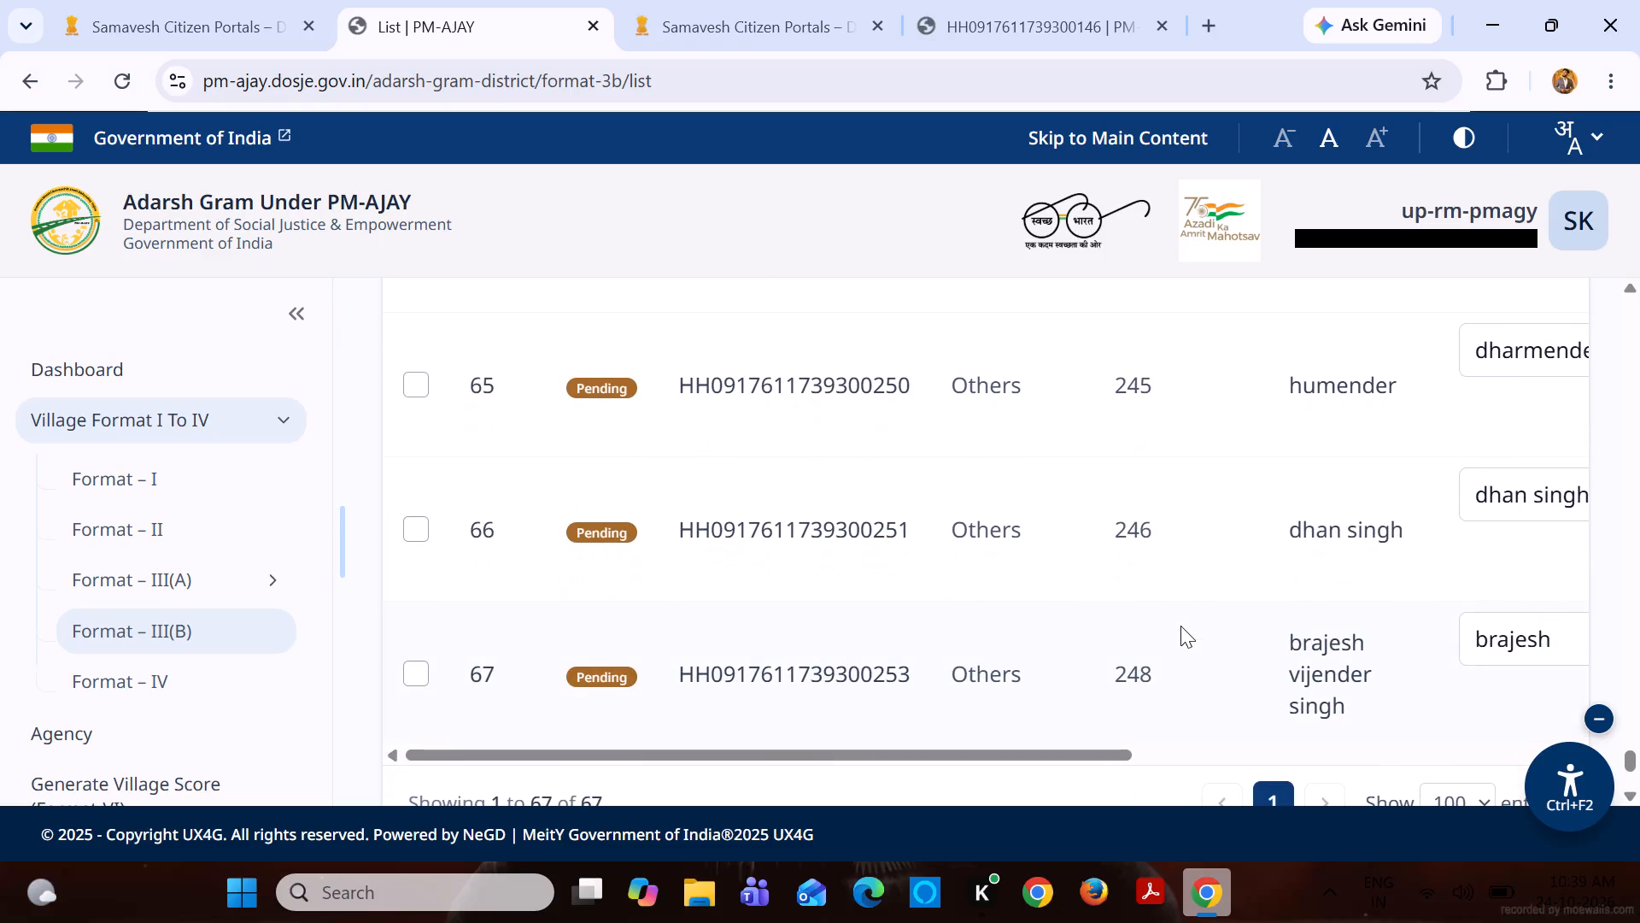
scroll(1180, 626, "down", 1)
Switch the monitorable indicator to 6.3 – % of households using at least one LED bulb and check its pending beneficiary list.
scroll(1180, 626, "up", 12)
scroll(1180, 626, "up", 20)
scroll(1180, 626, "up", 4)
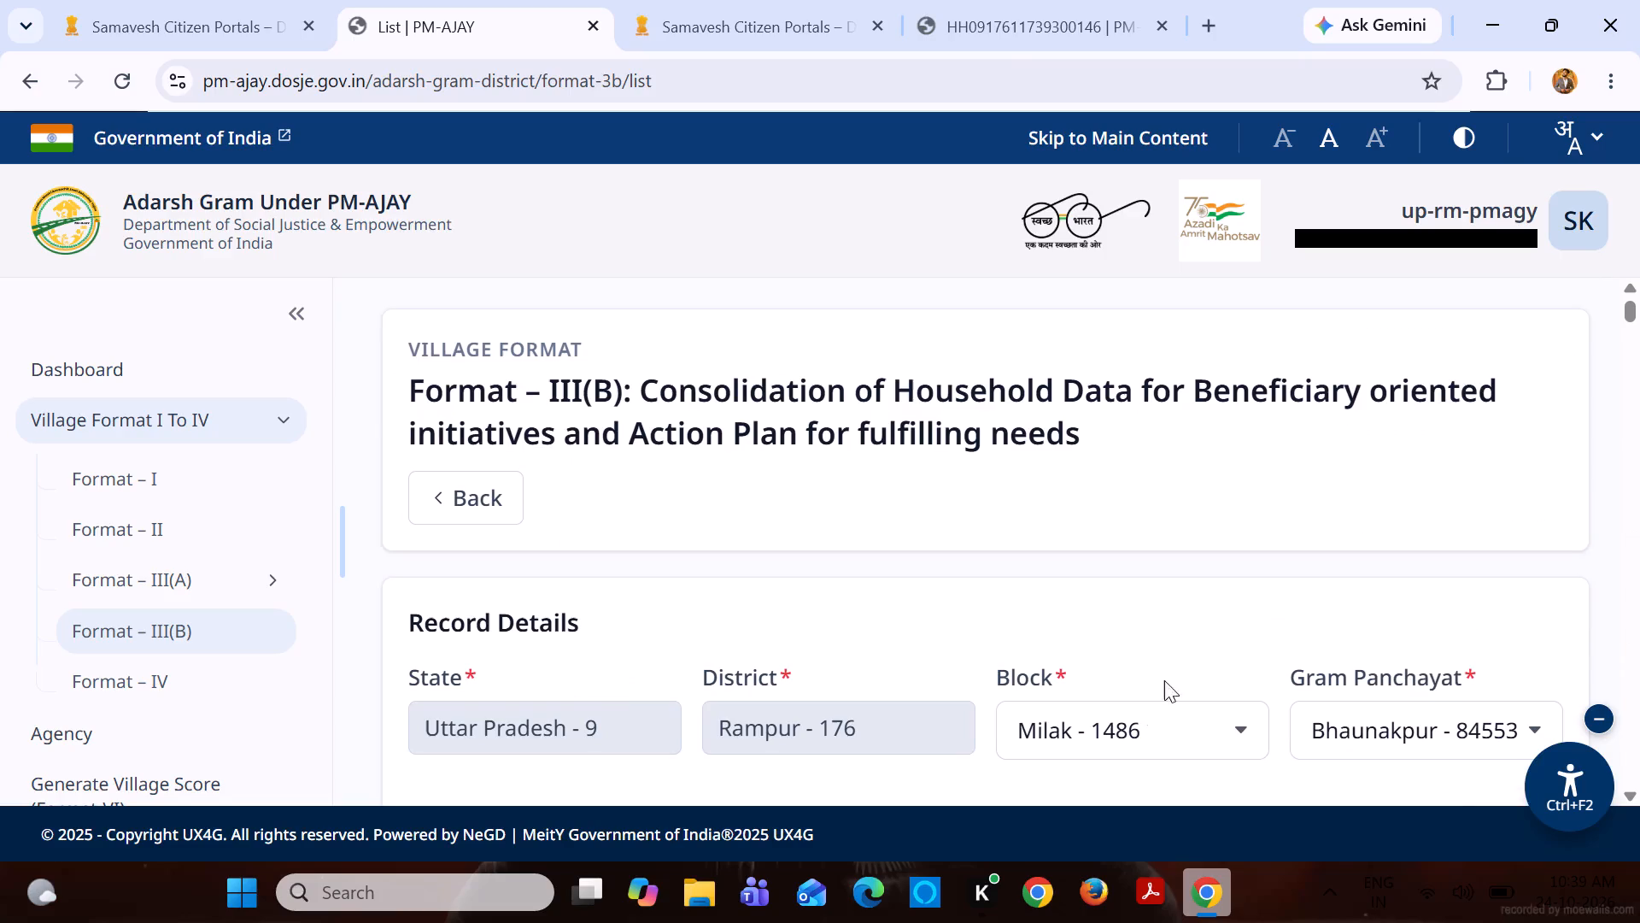
scroll(1156, 708, "down", 4)
left_click(1219, 489)
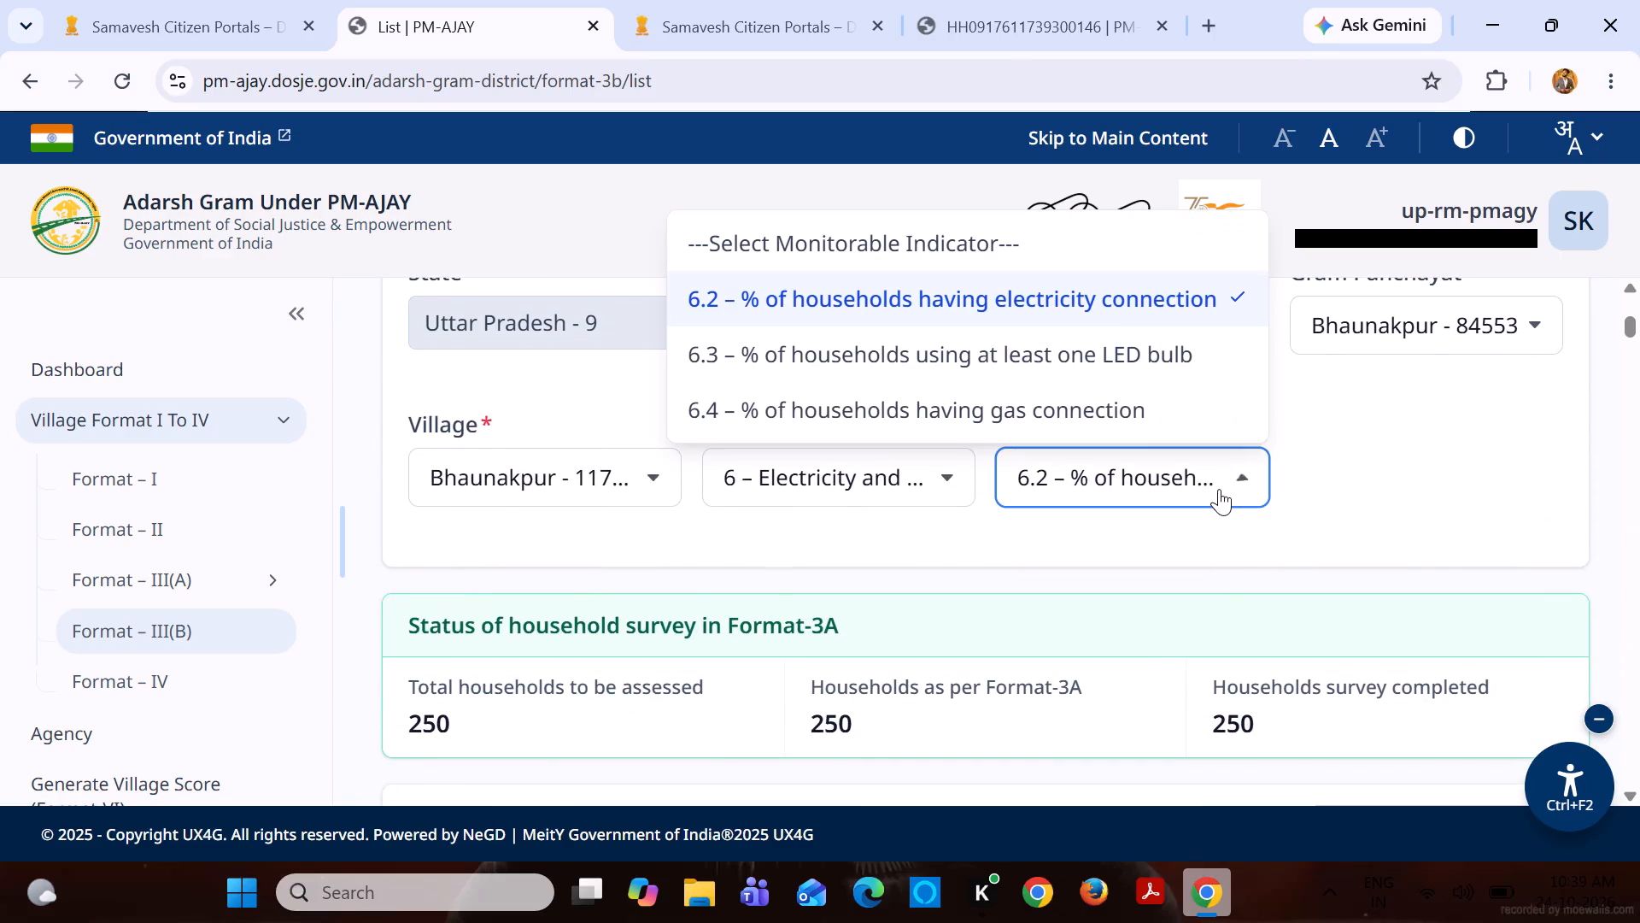
left_click(939, 356)
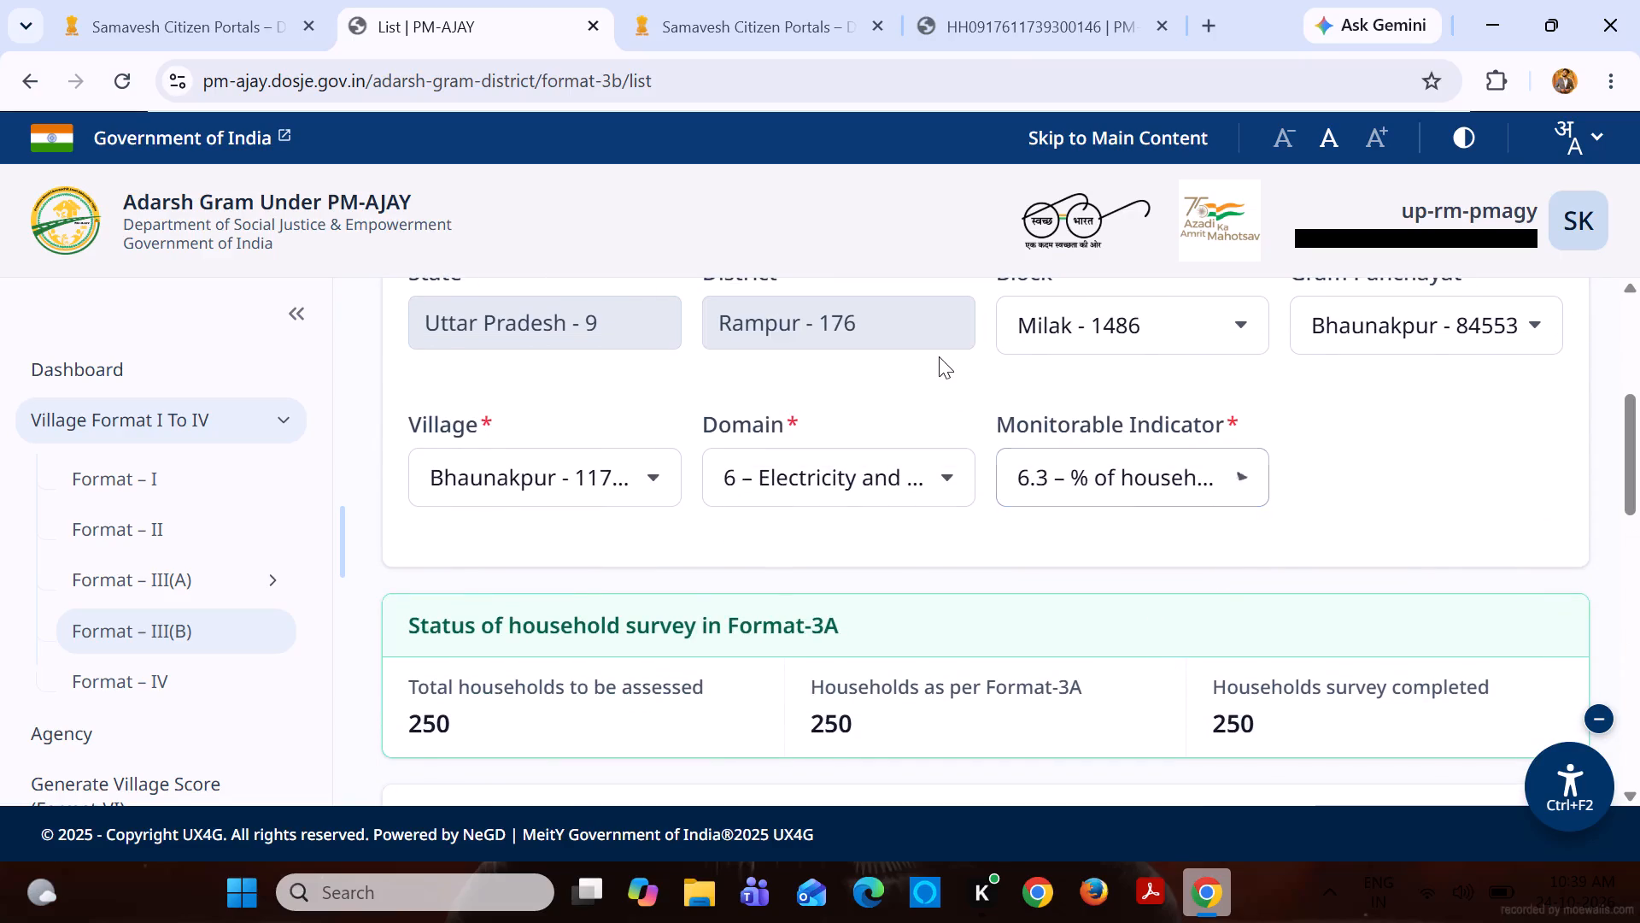
scroll(1206, 583, "down", 6)
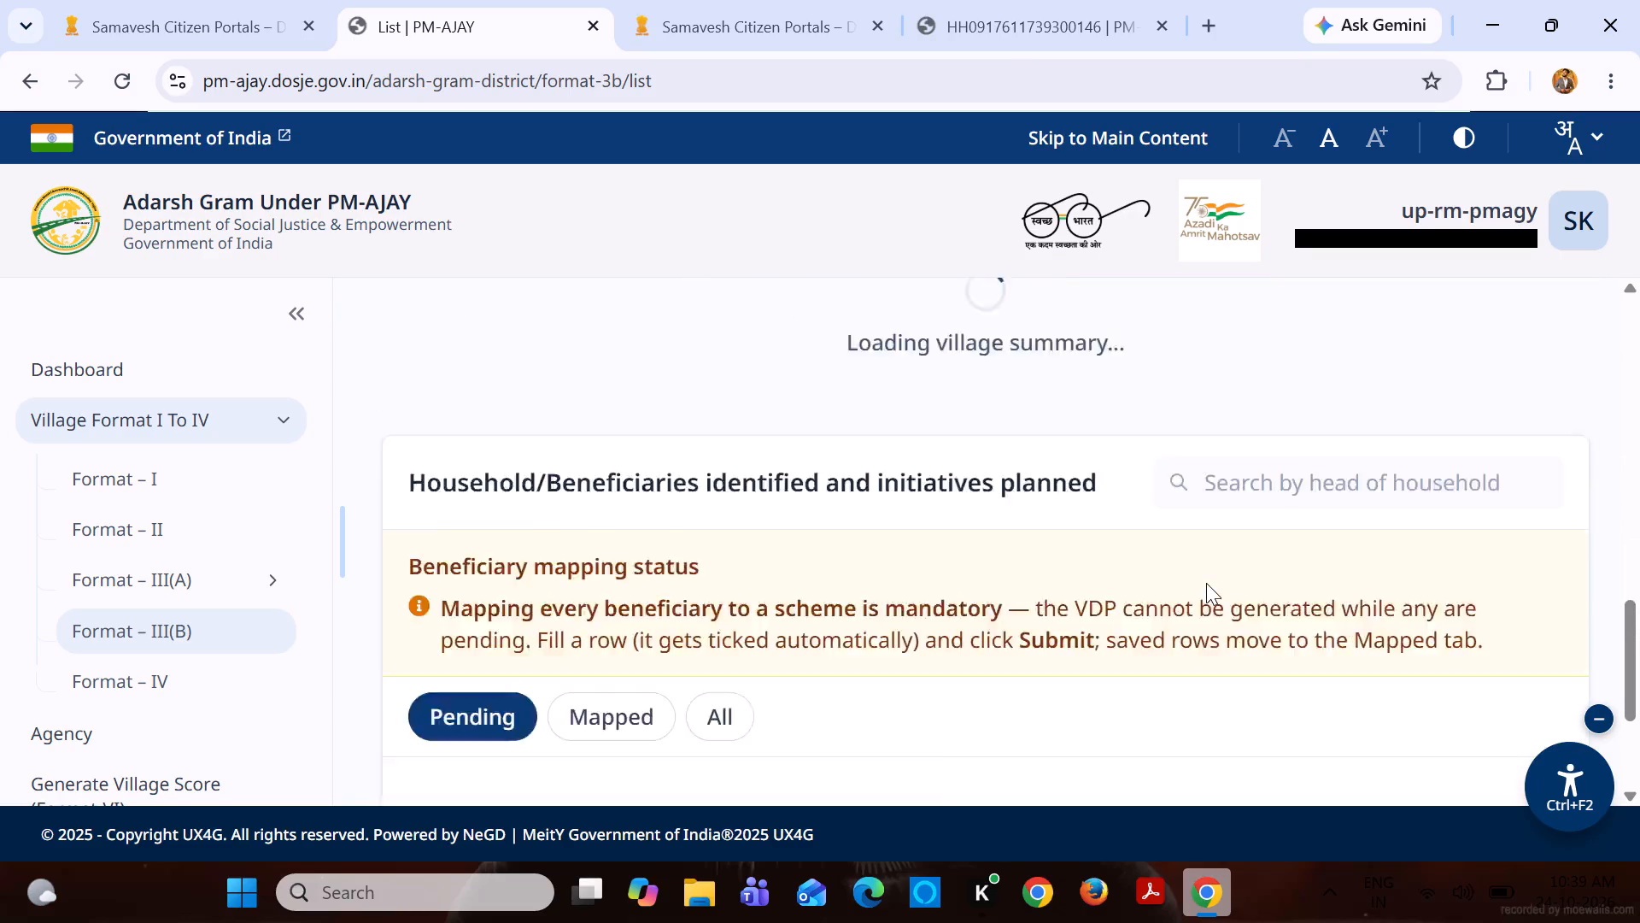
scroll(1206, 583, "down", 1)
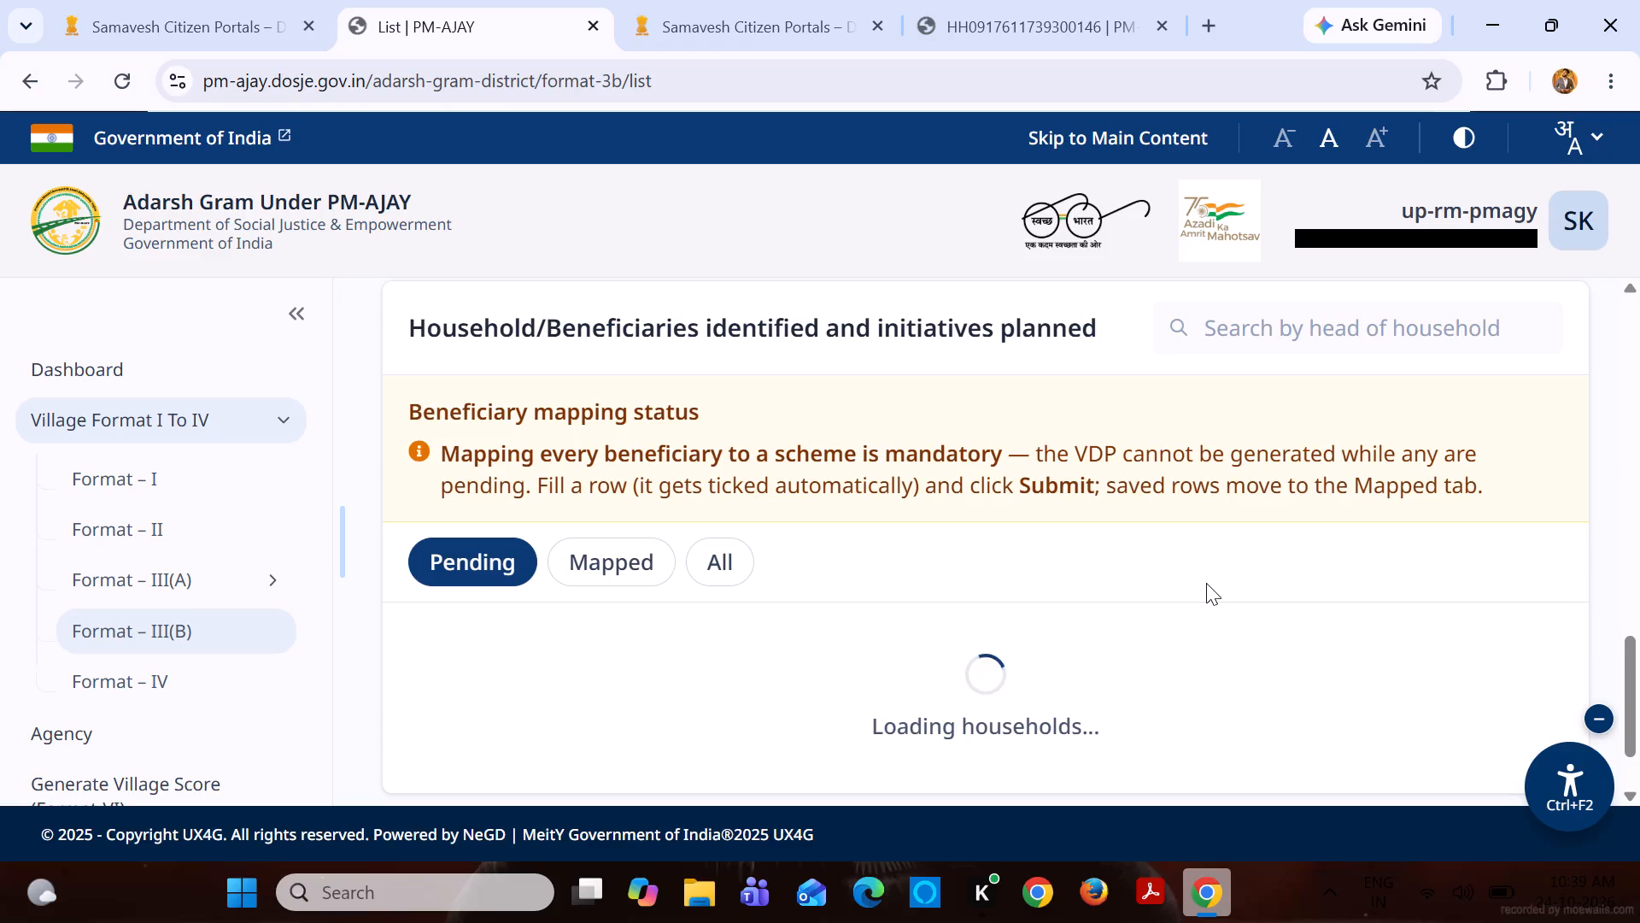
scroll(1206, 583, "down", 1)
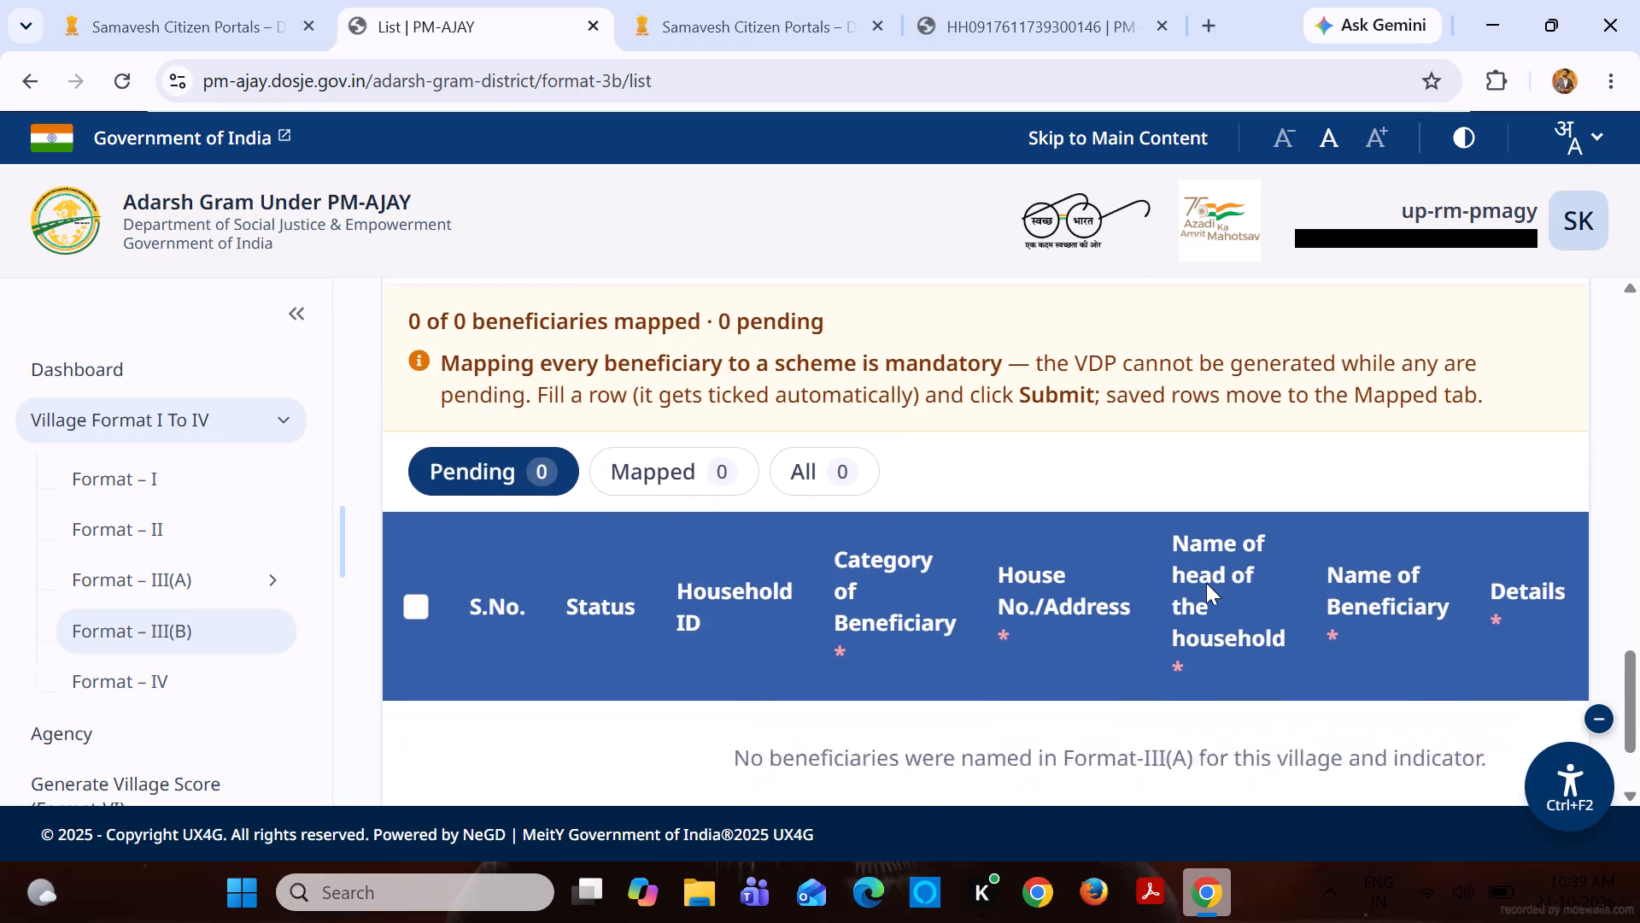
scroll(1206, 583, "down", 2)
Set the monitorable indicator to 6.4 – % of households having gas connection and bring up its pending beneficiary table.
scroll(1206, 583, "up", 11)
scroll(1139, 611, "down", 1)
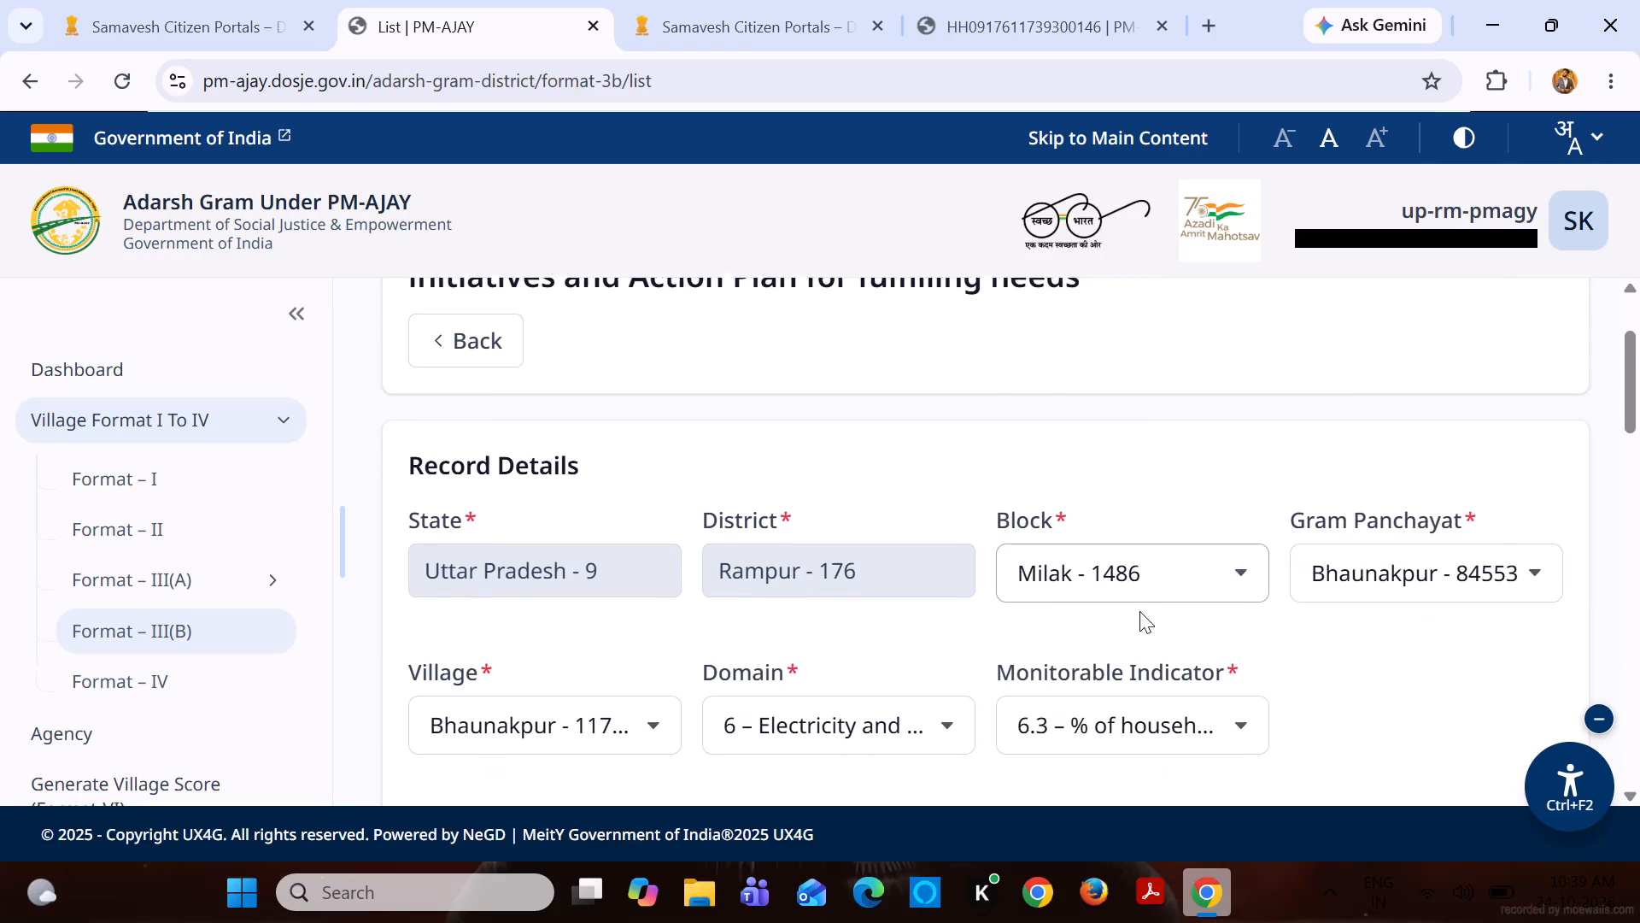
scroll(1139, 611, "down", 1)
left_click(1169, 609)
scroll(1026, 492, "down", 2)
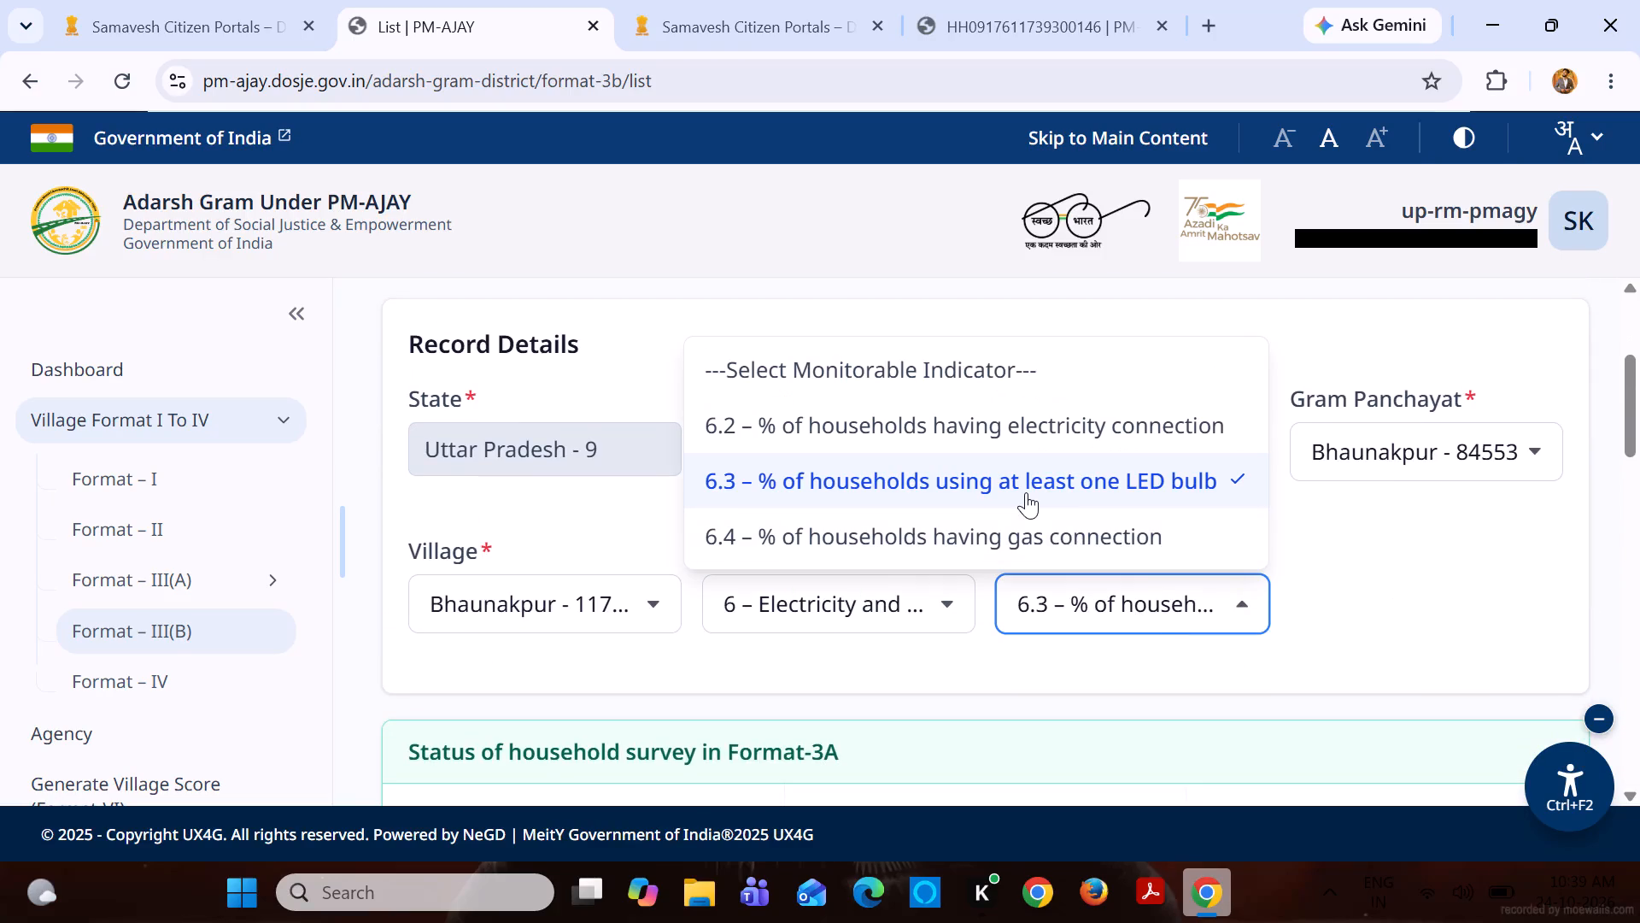
left_click(978, 530)
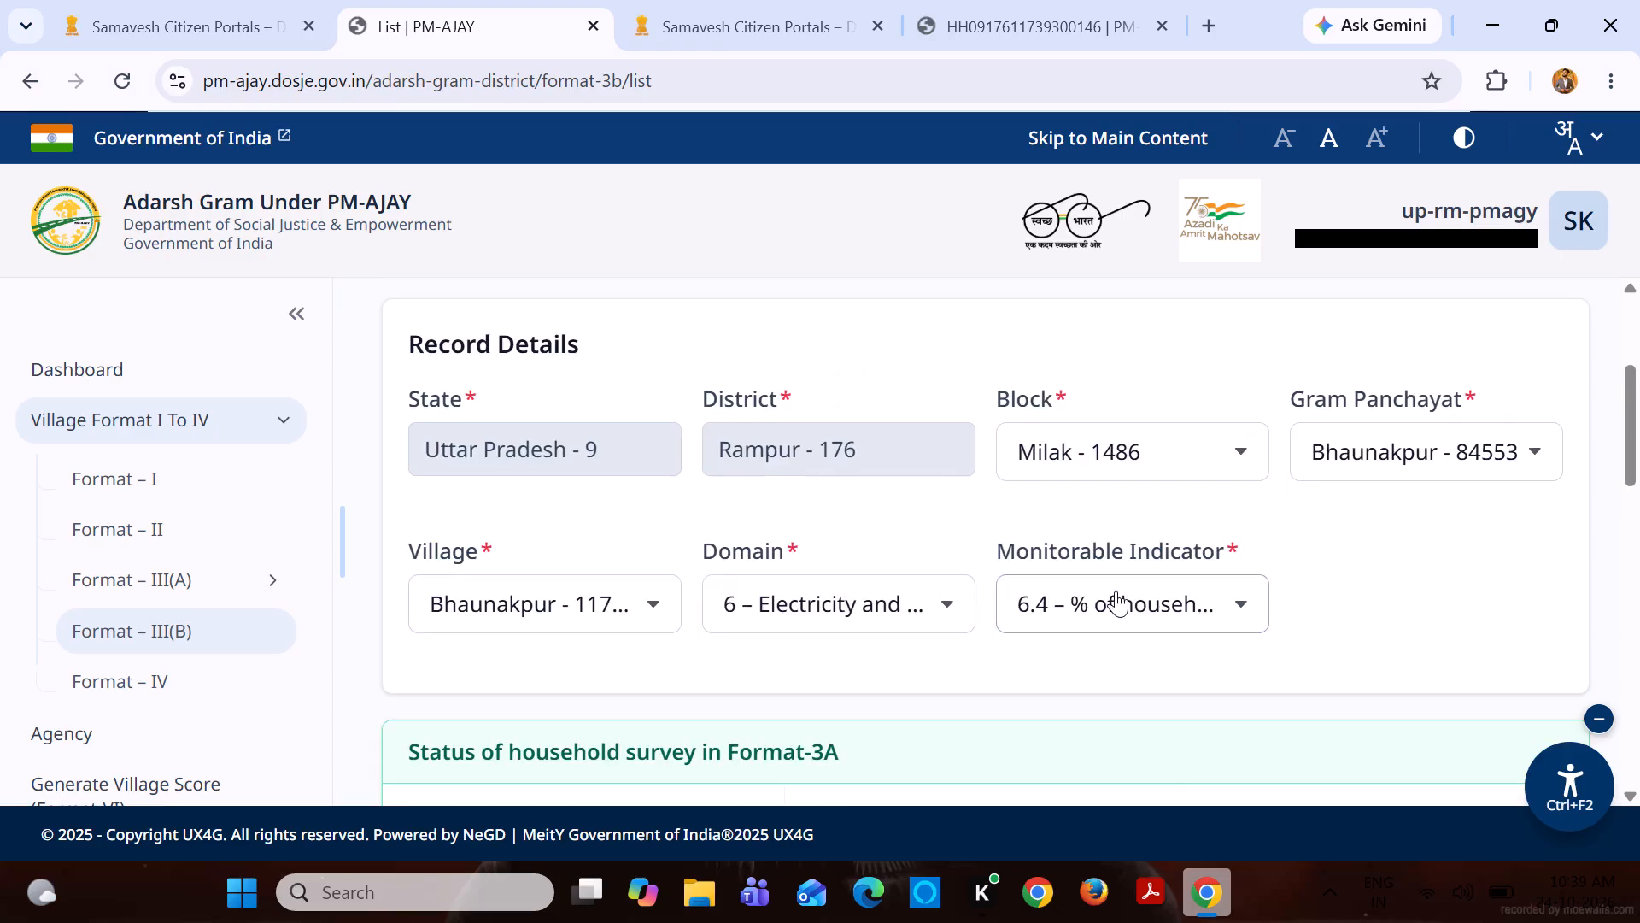
scroll(1116, 591, "down", 7)
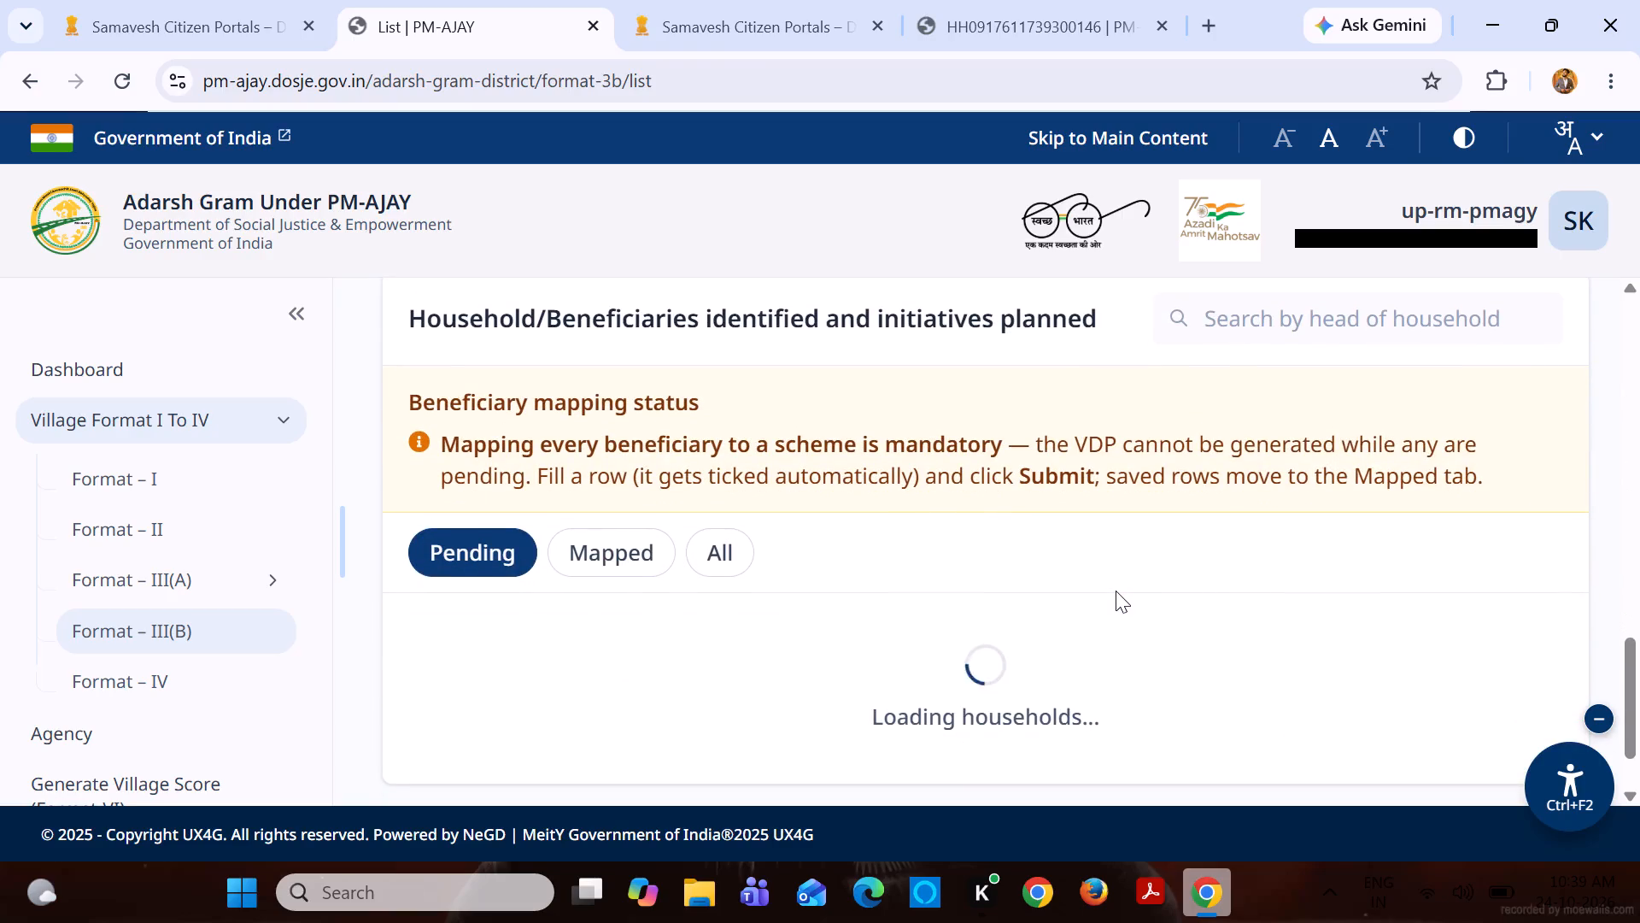
scroll(1116, 591, "down", 3)
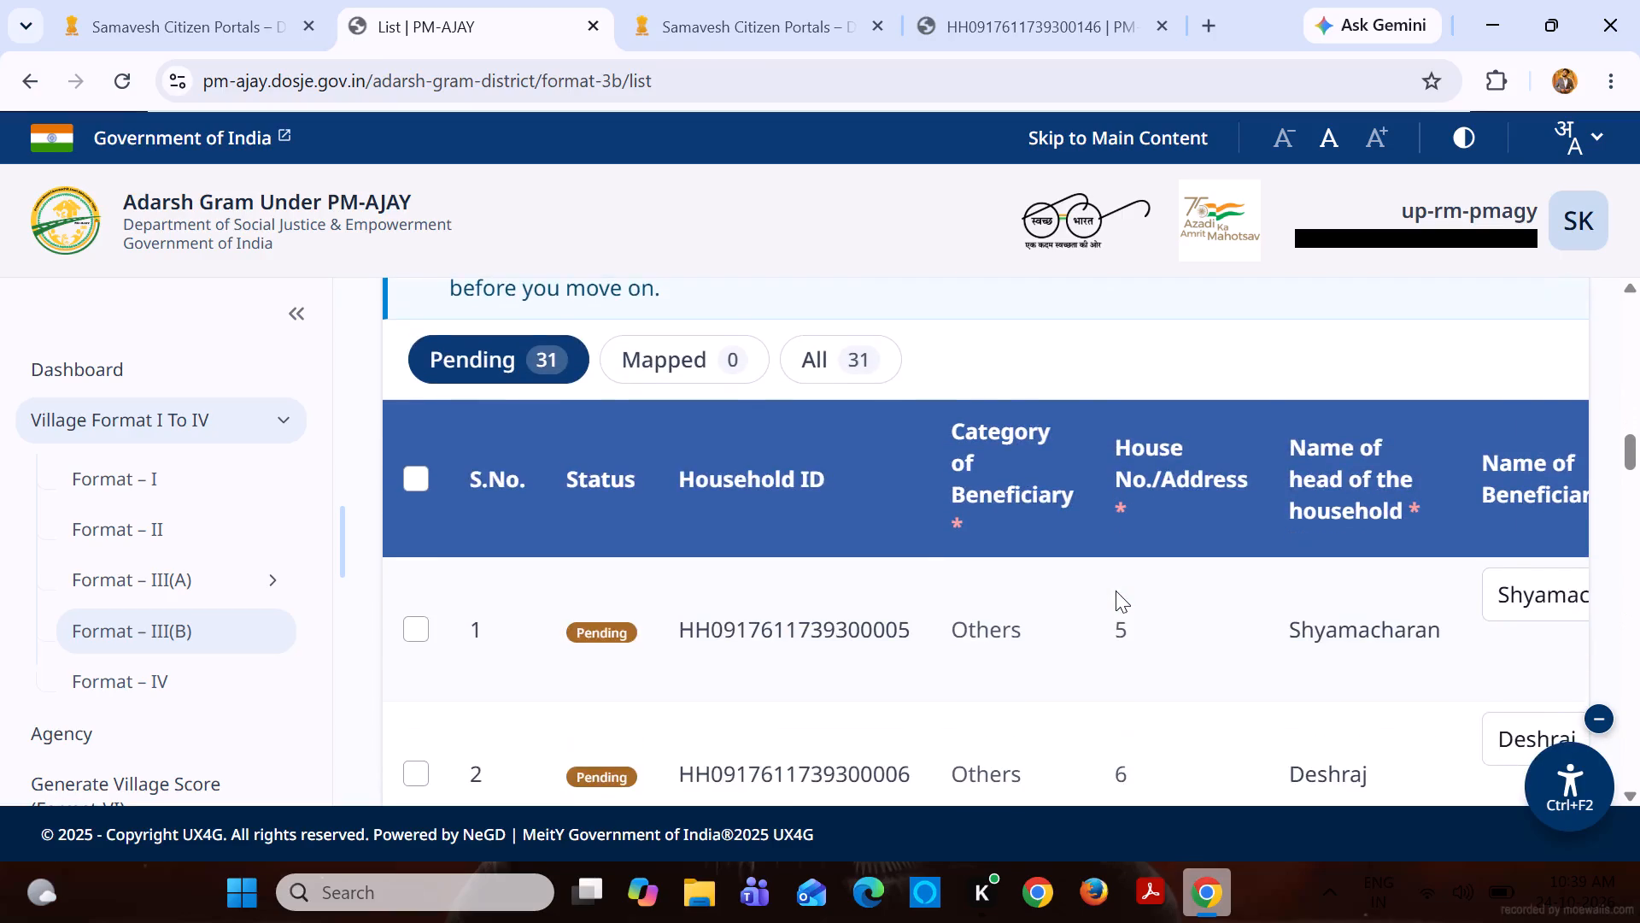
Read through the pending beneficiary rows for indicator 6.4, examining each household ID, category, house number and head of household.
scroll(1116, 591, "down", 1)
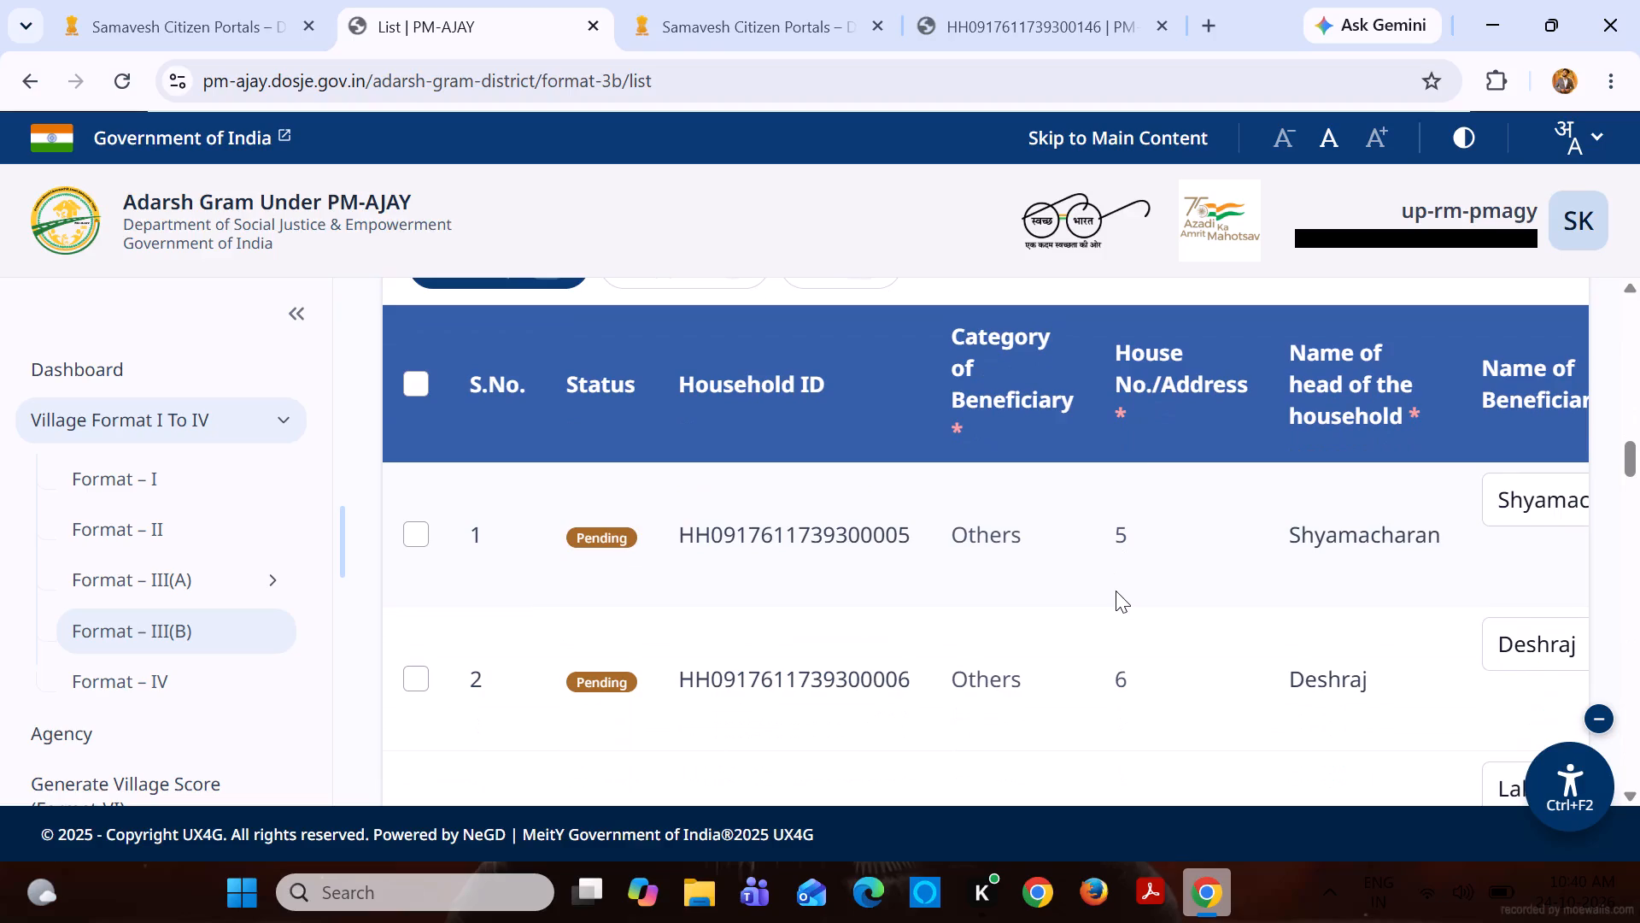
scroll(1116, 591, "down", 2)
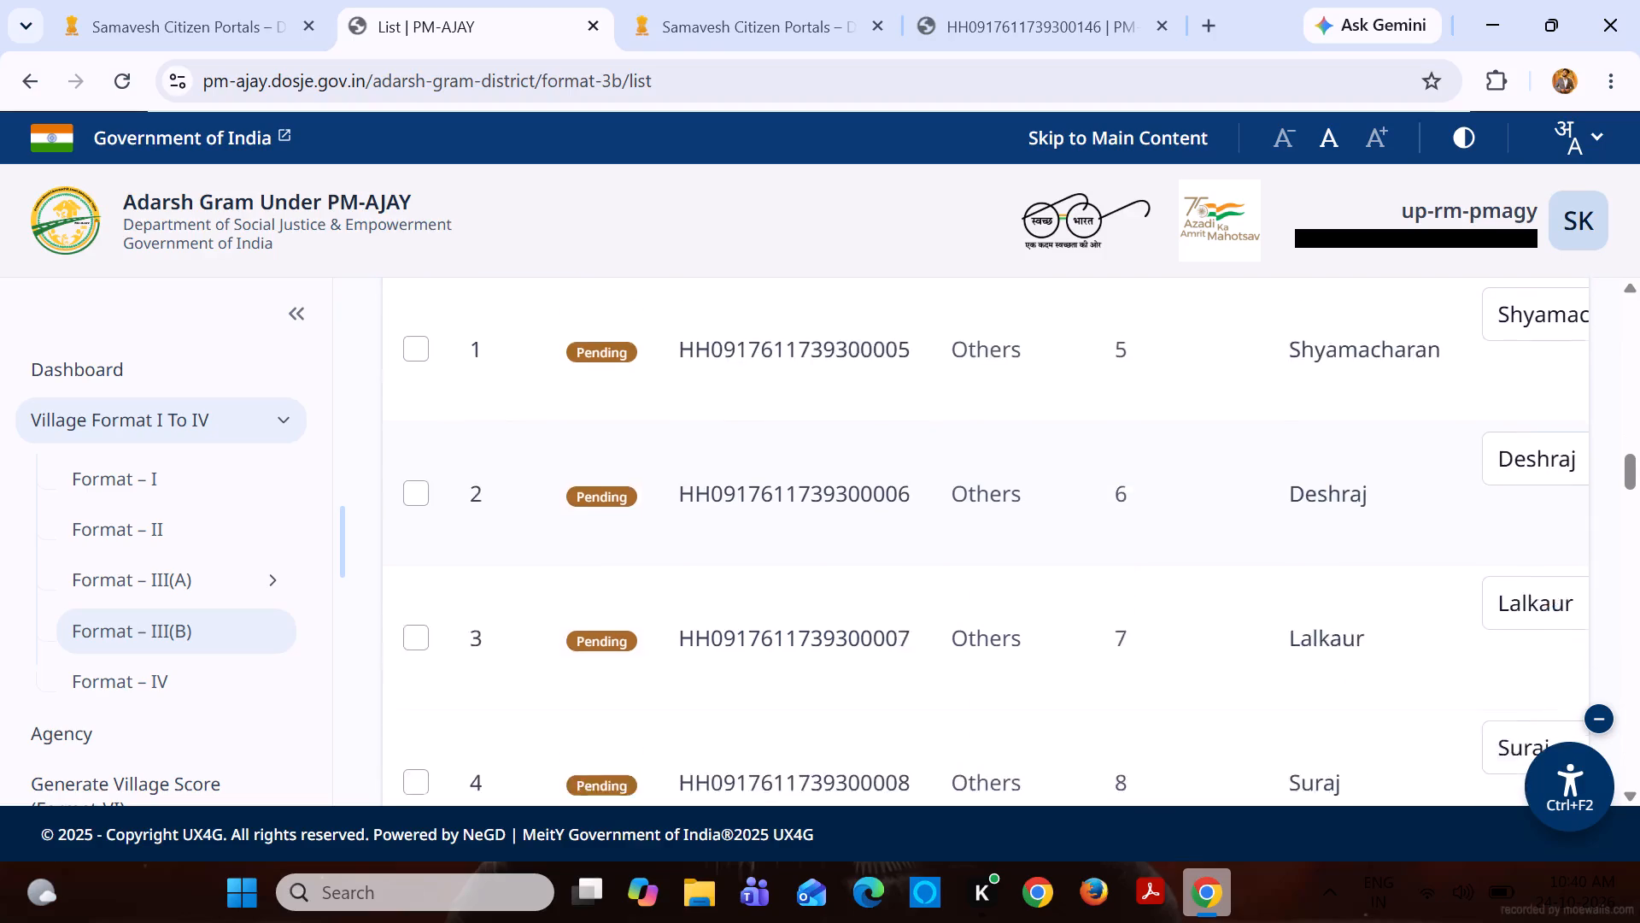
scroll(1116, 591, "down", 4)
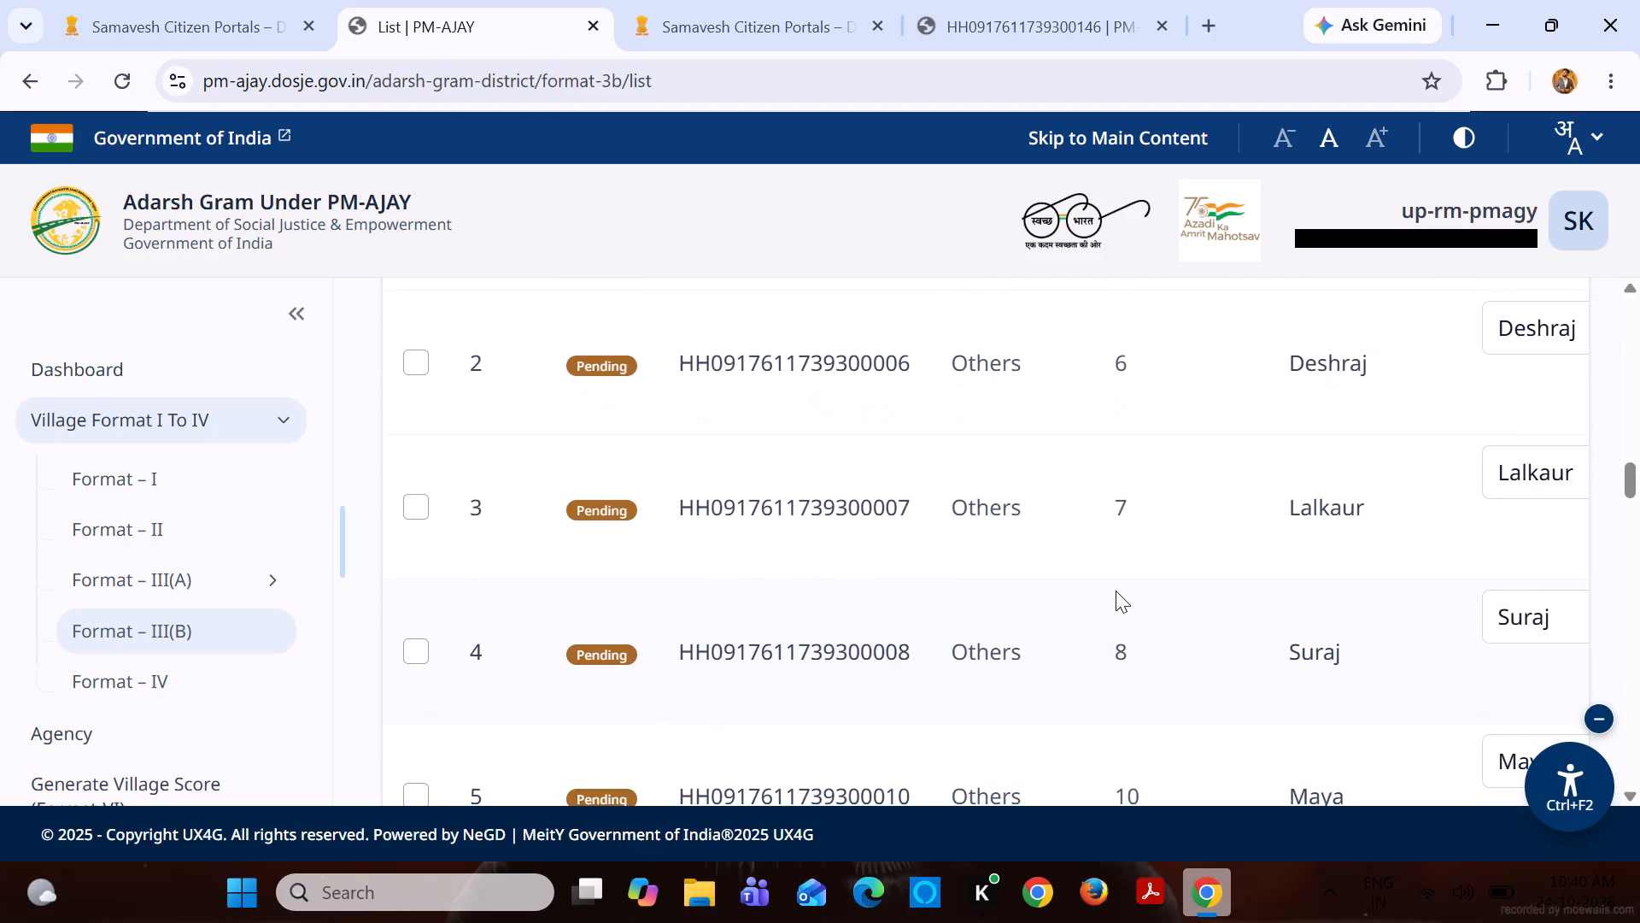
scroll(1116, 591, "down", 1)
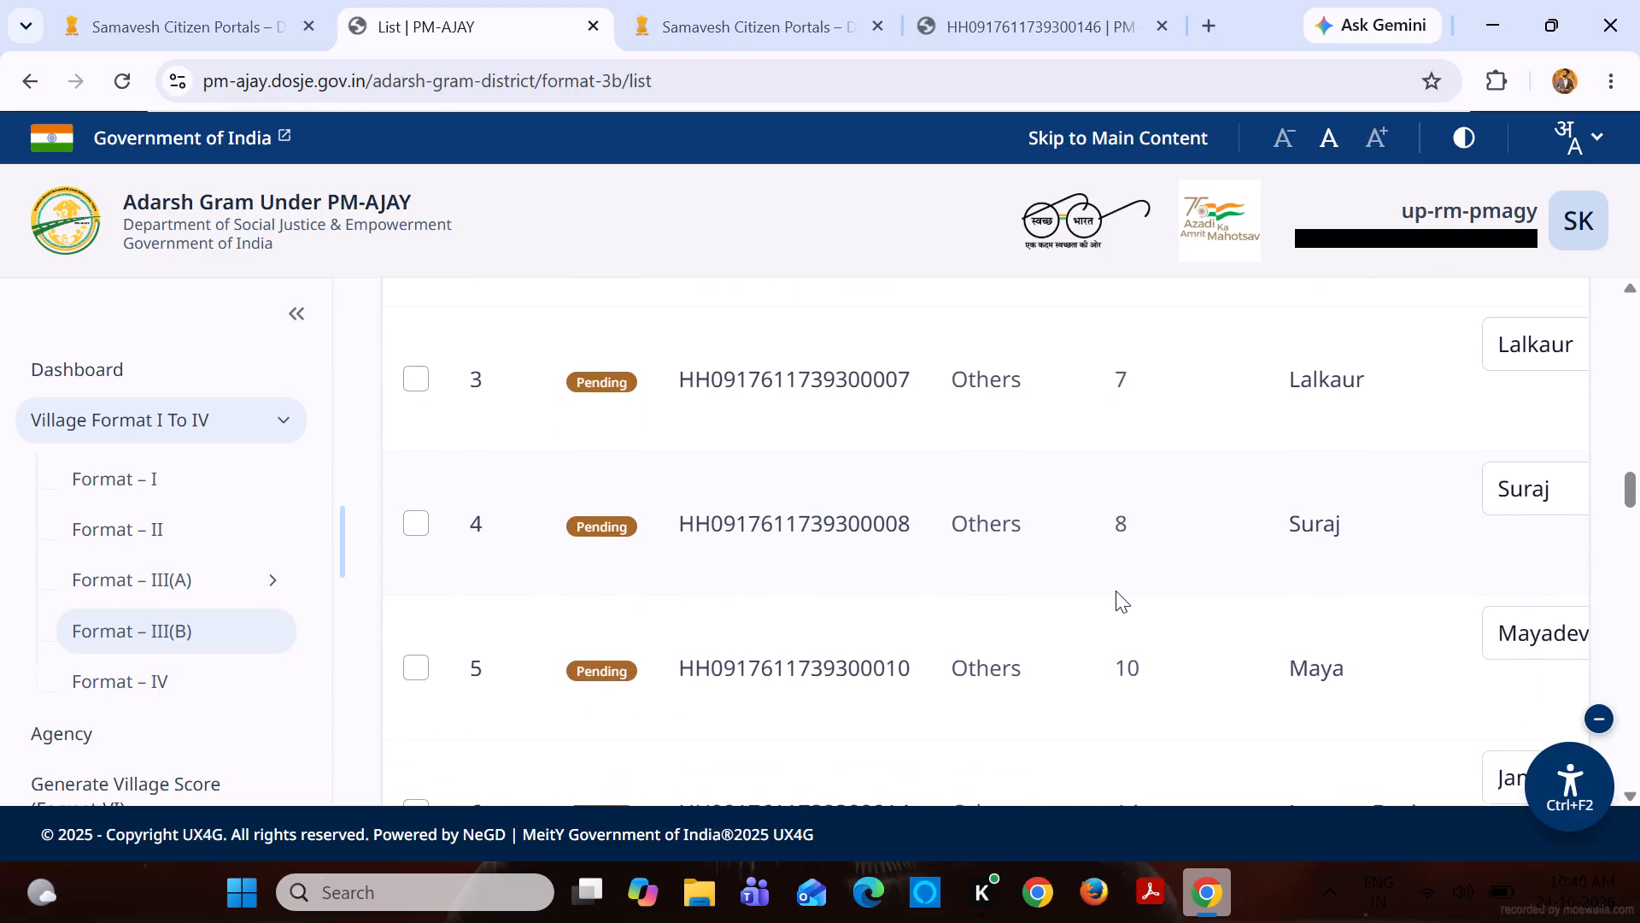
scroll(1116, 591, "down", 1)
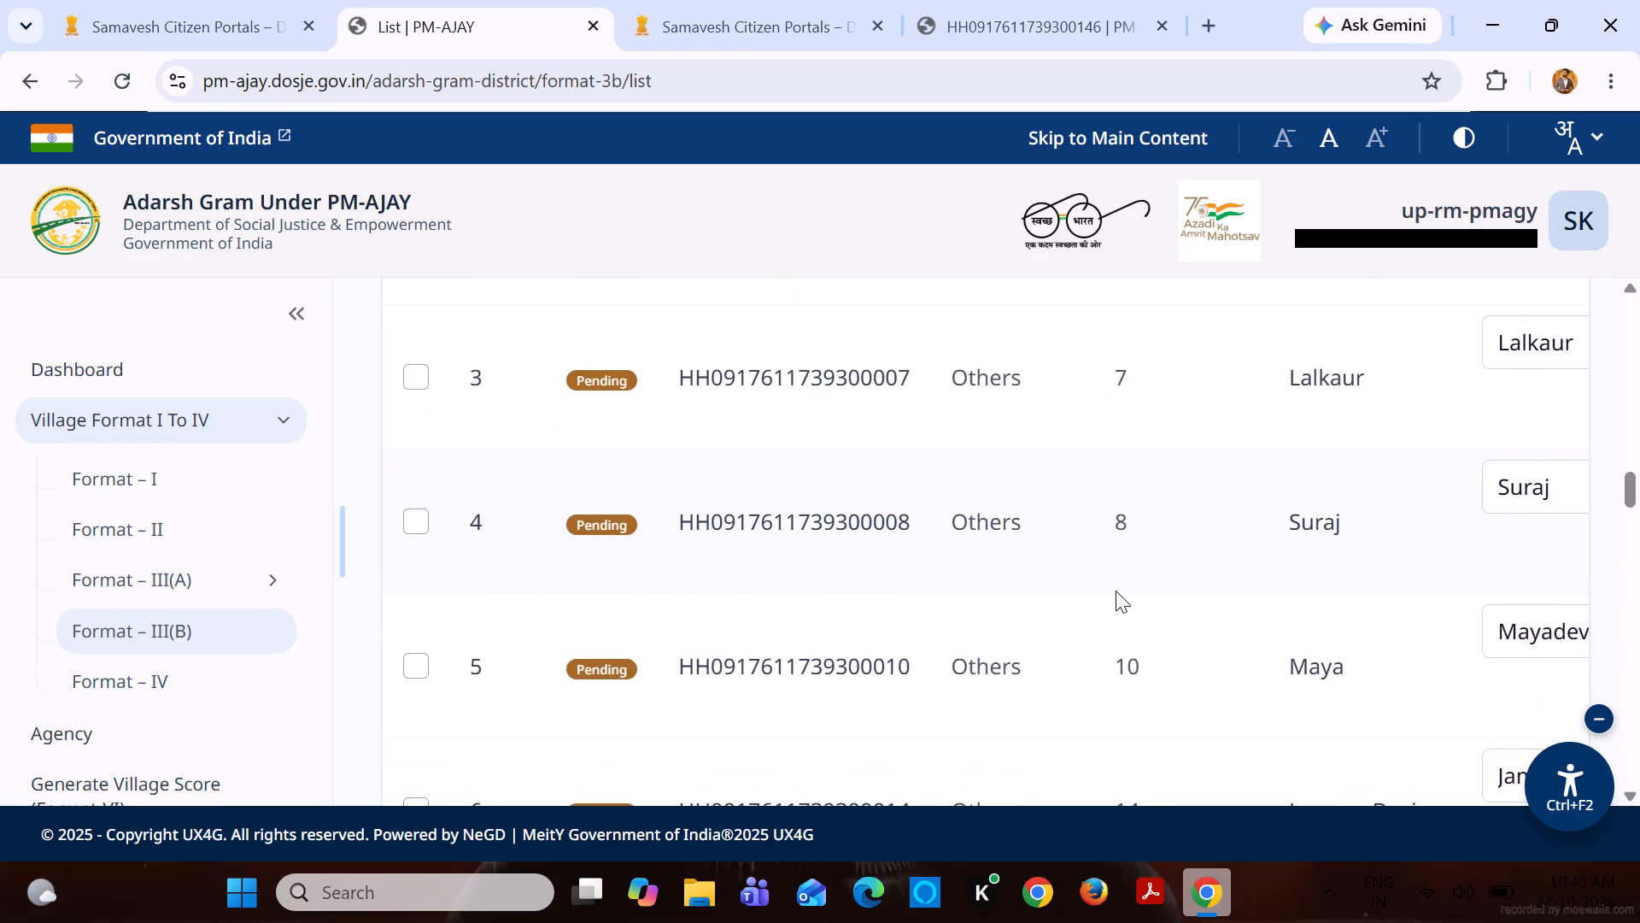
scroll(1116, 591, "down", 1)
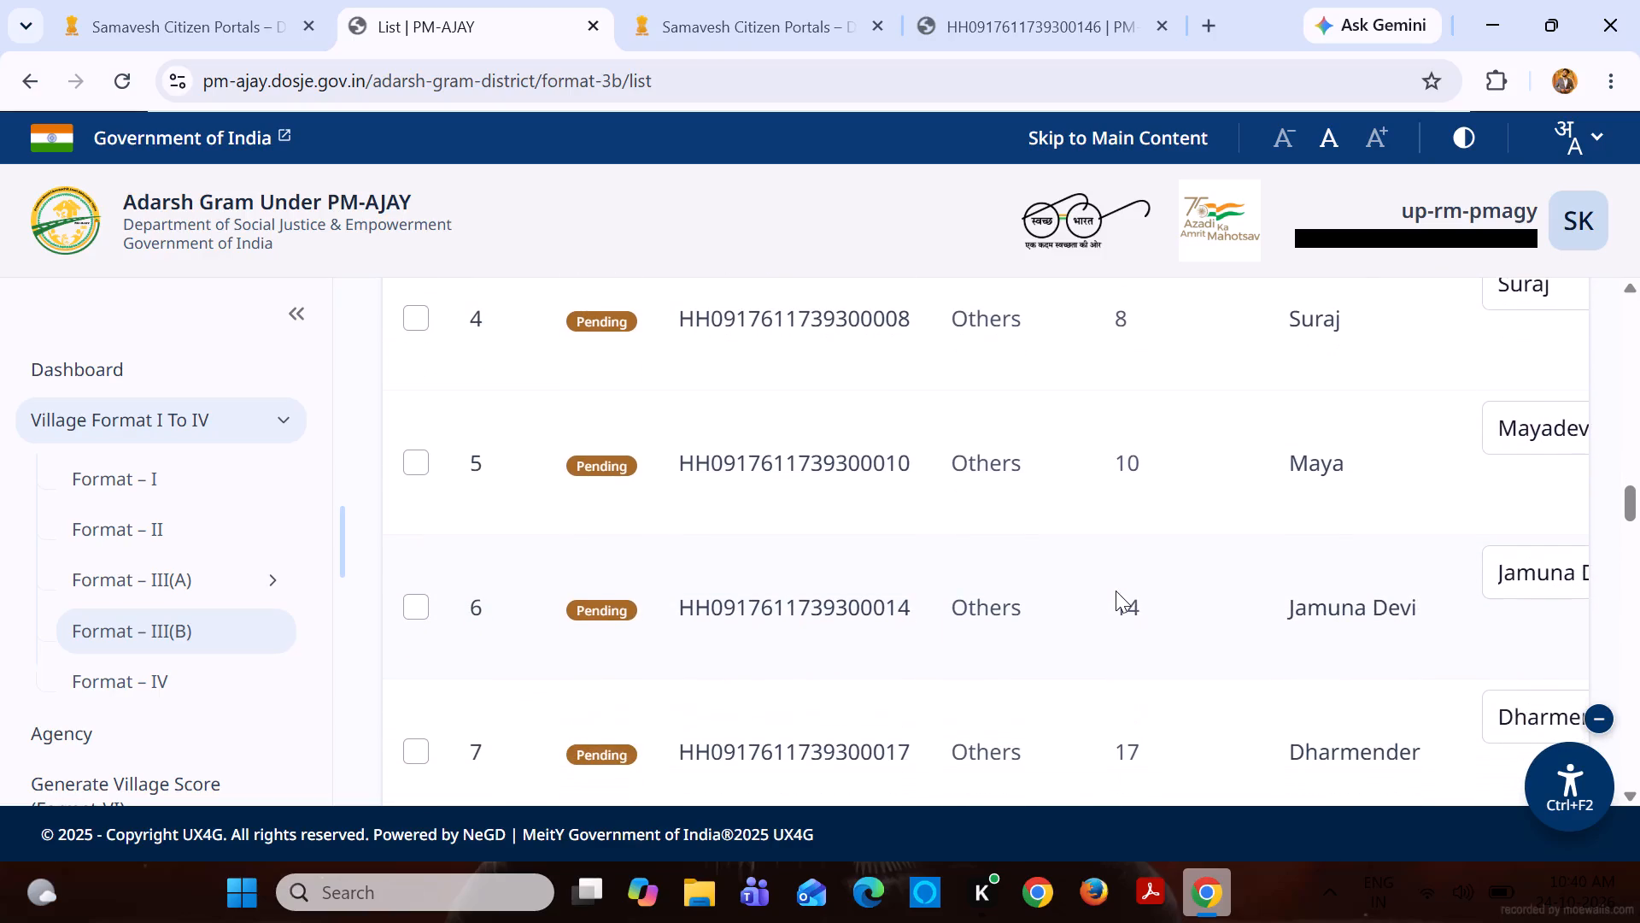
scroll(1116, 591, "down", 4)
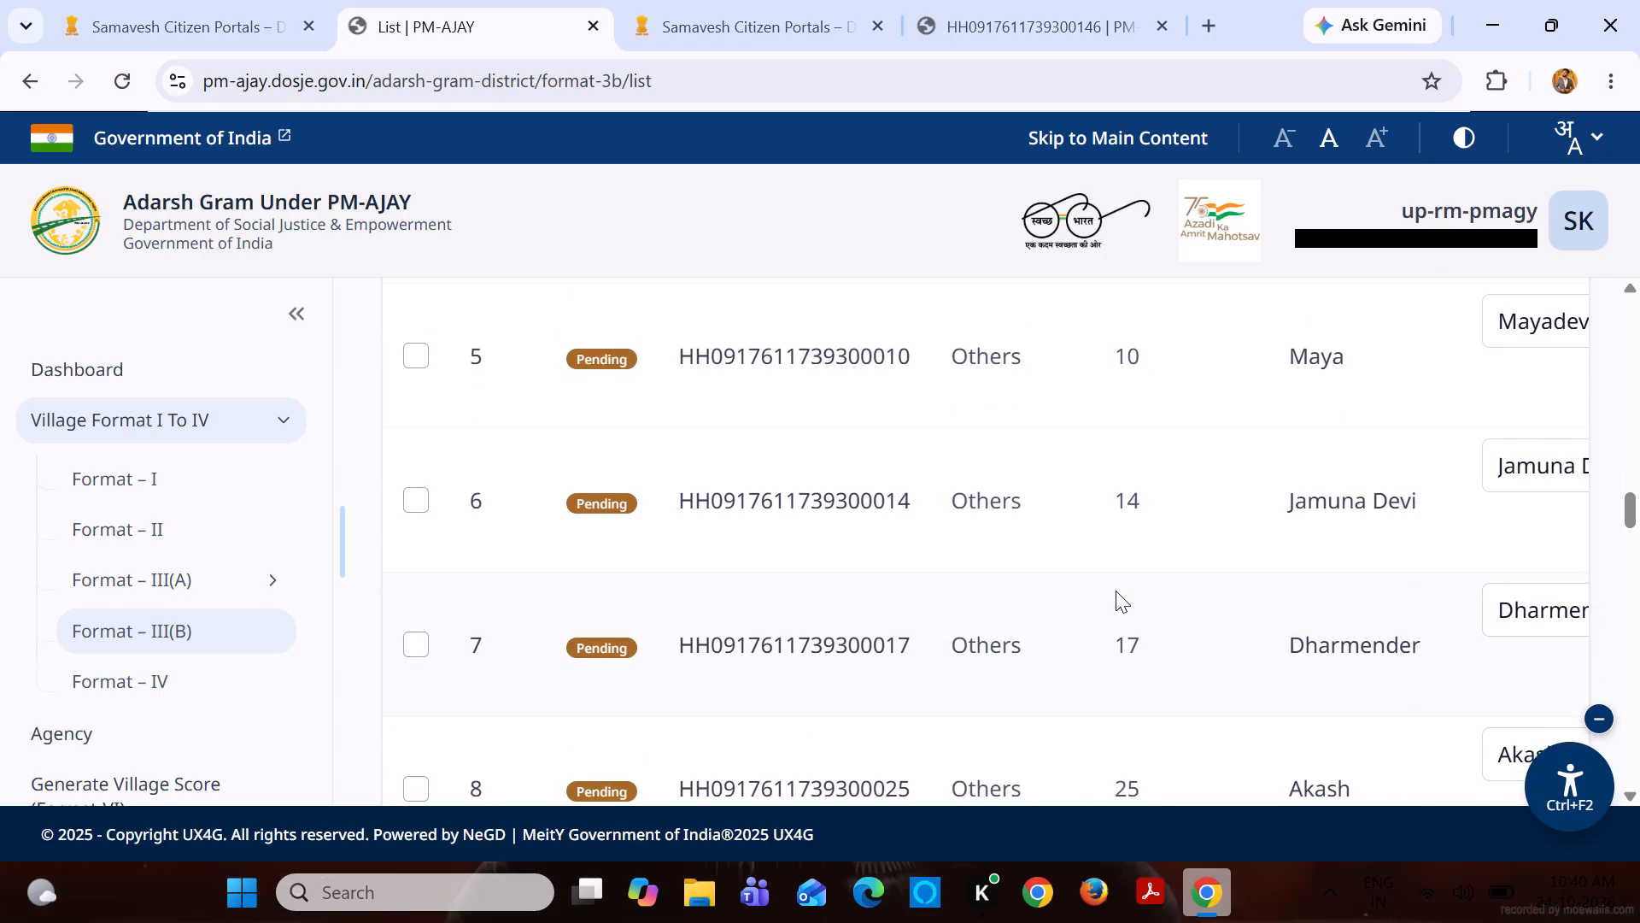
scroll(1116, 591, "down", 5)
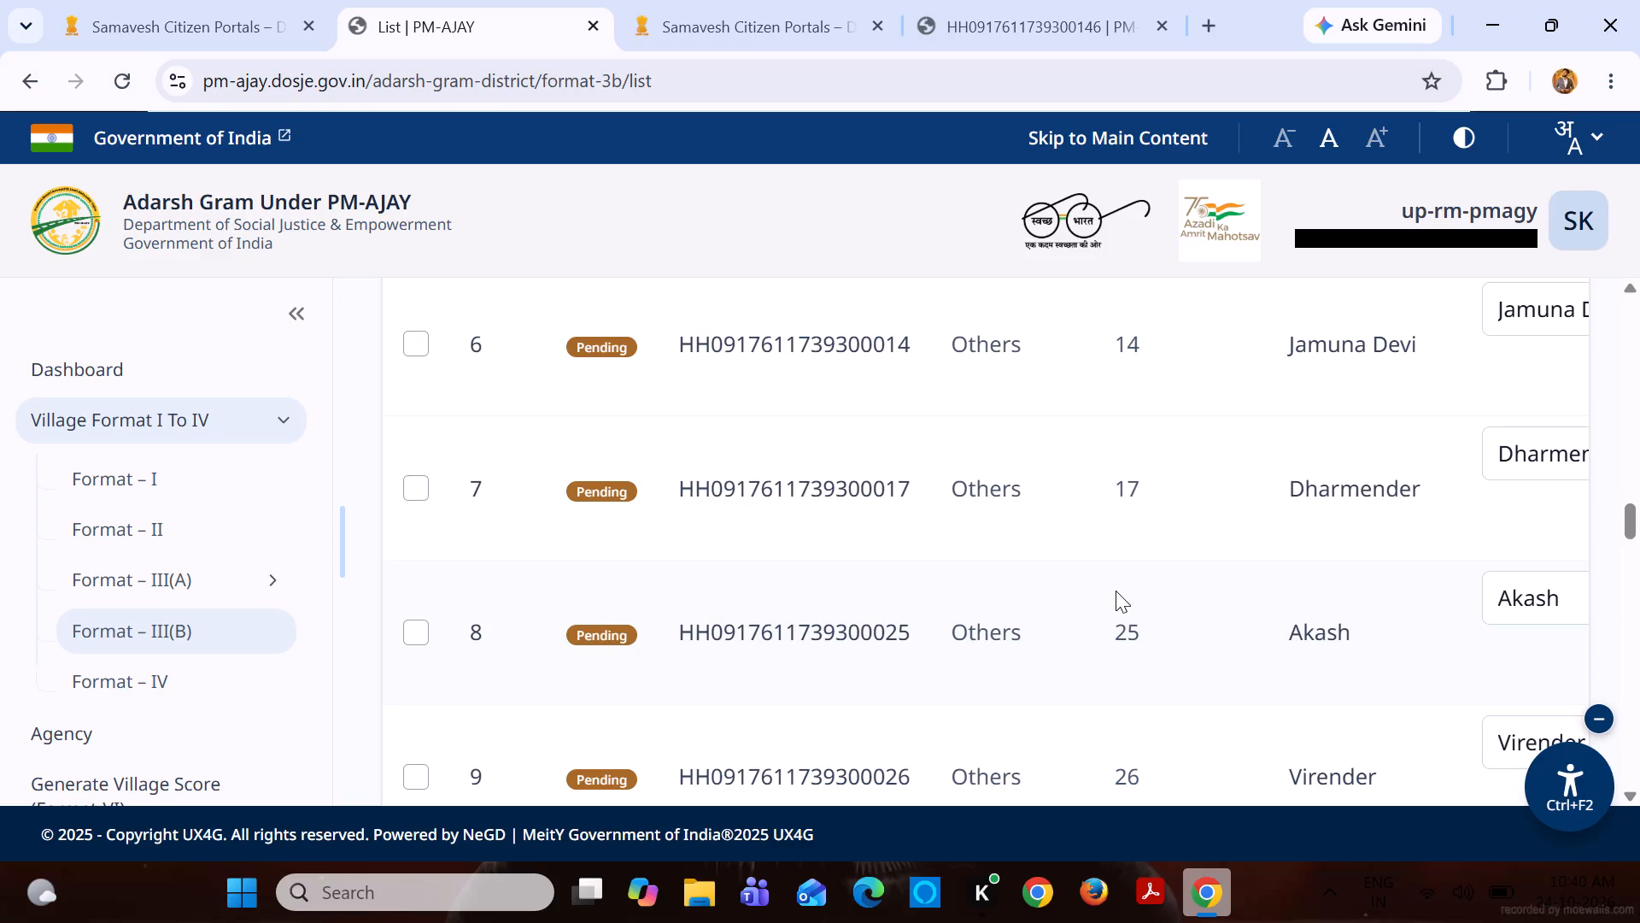
scroll(1116, 591, "down", 3)
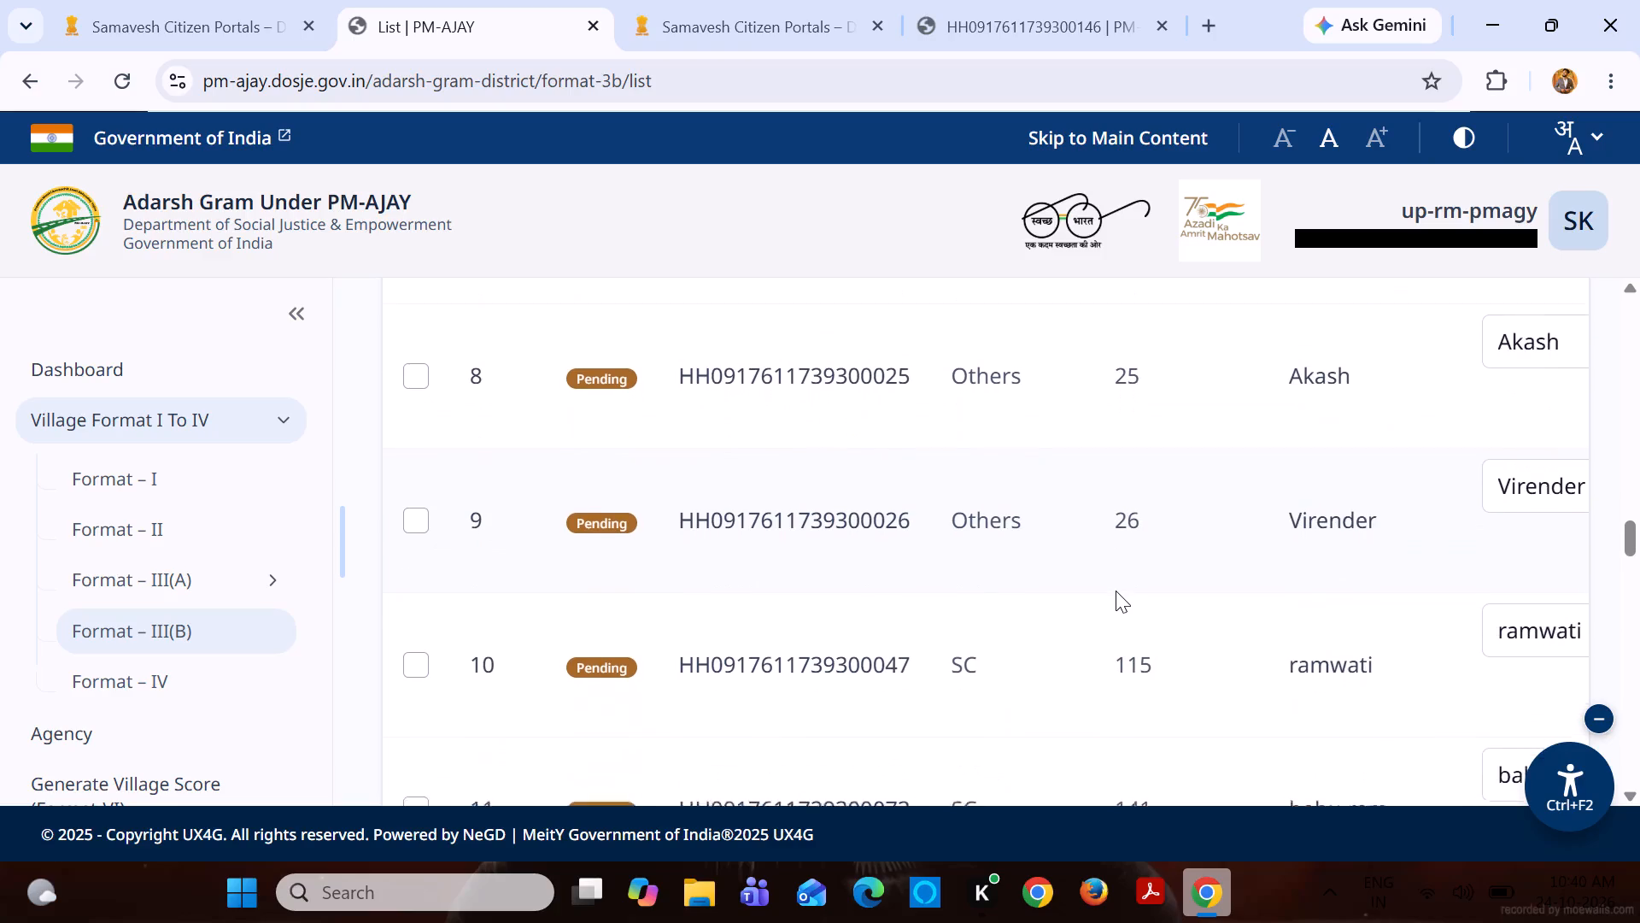
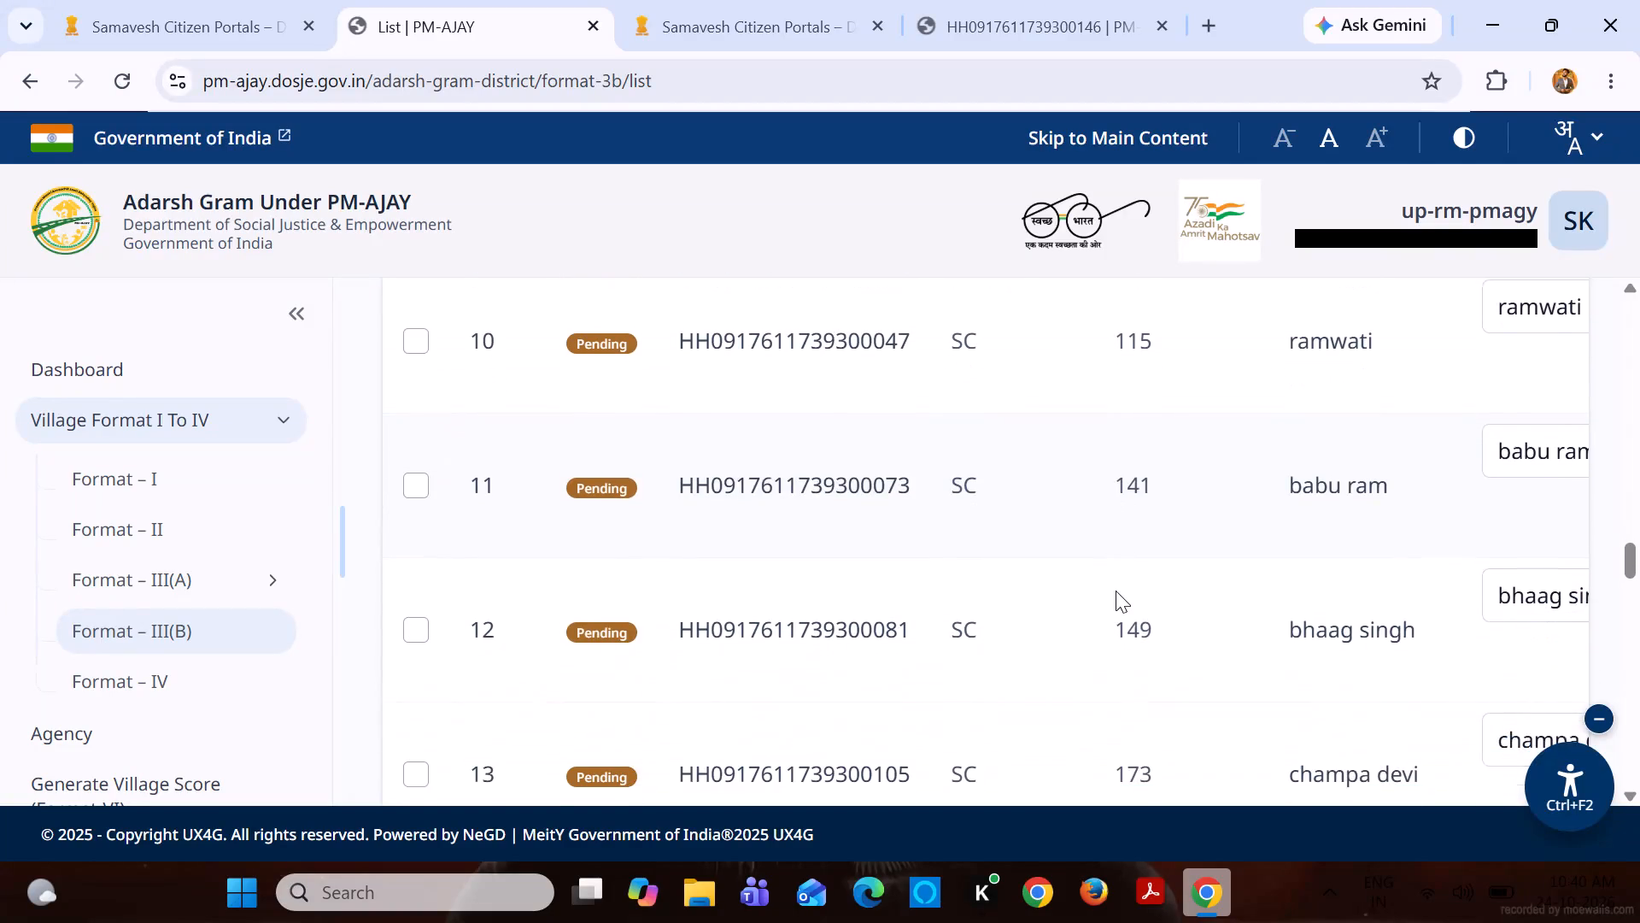
Read through the remaining pending beneficiary rows for indicator 6.4 down to the end of the table, checking categories and house numbers.
scroll(1116, 591, "down", 2)
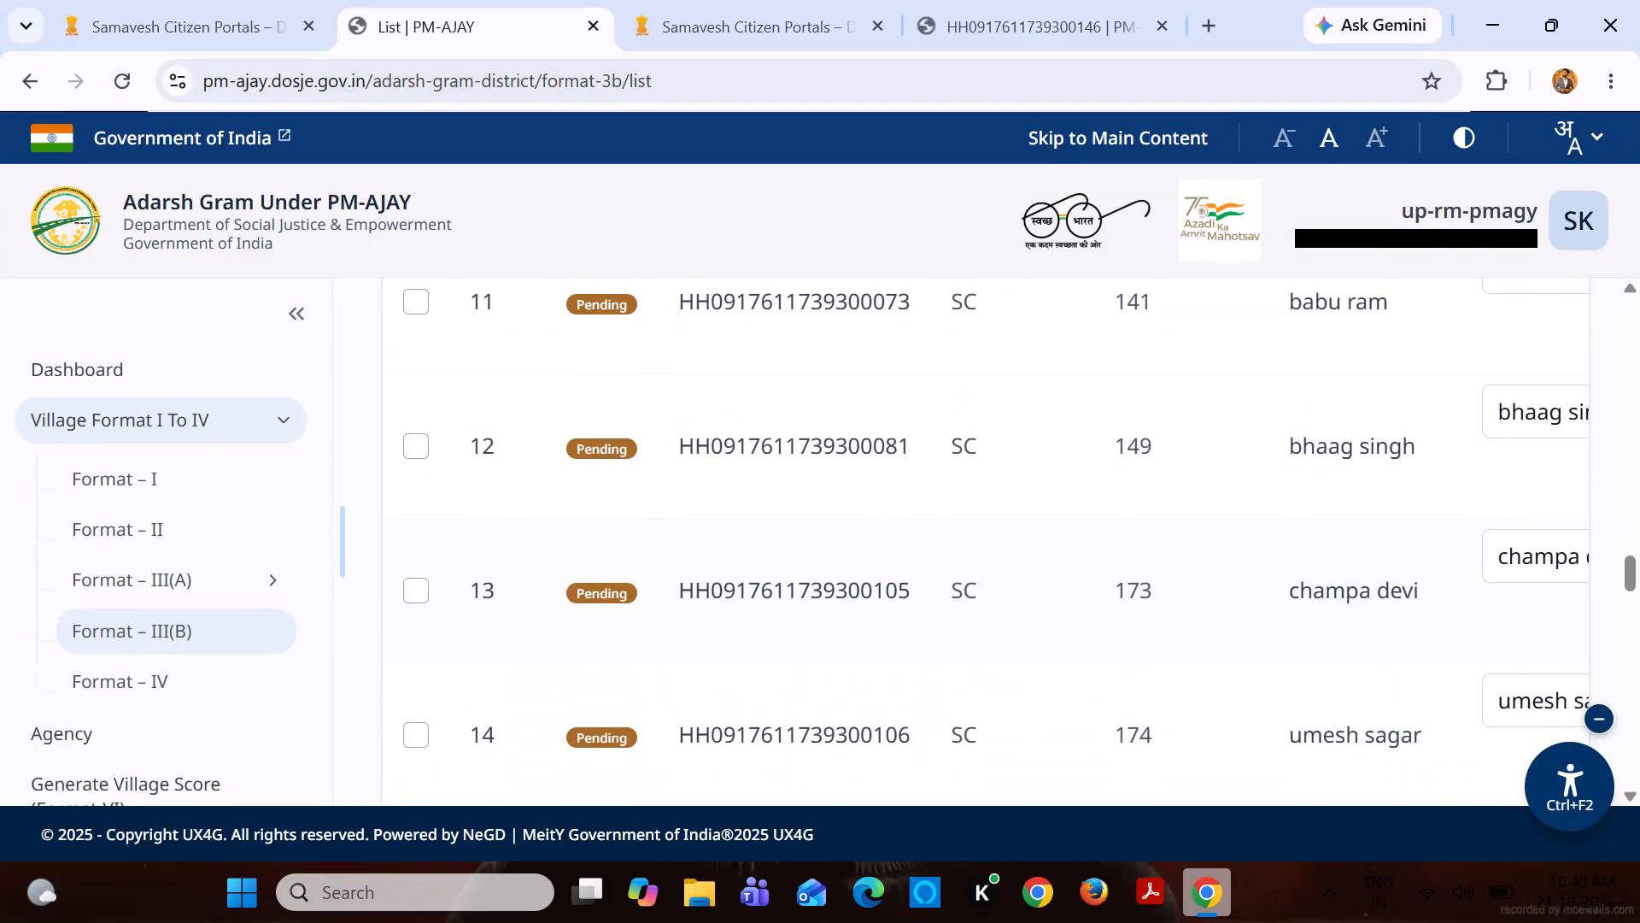
scroll(1116, 591, "down", 1)
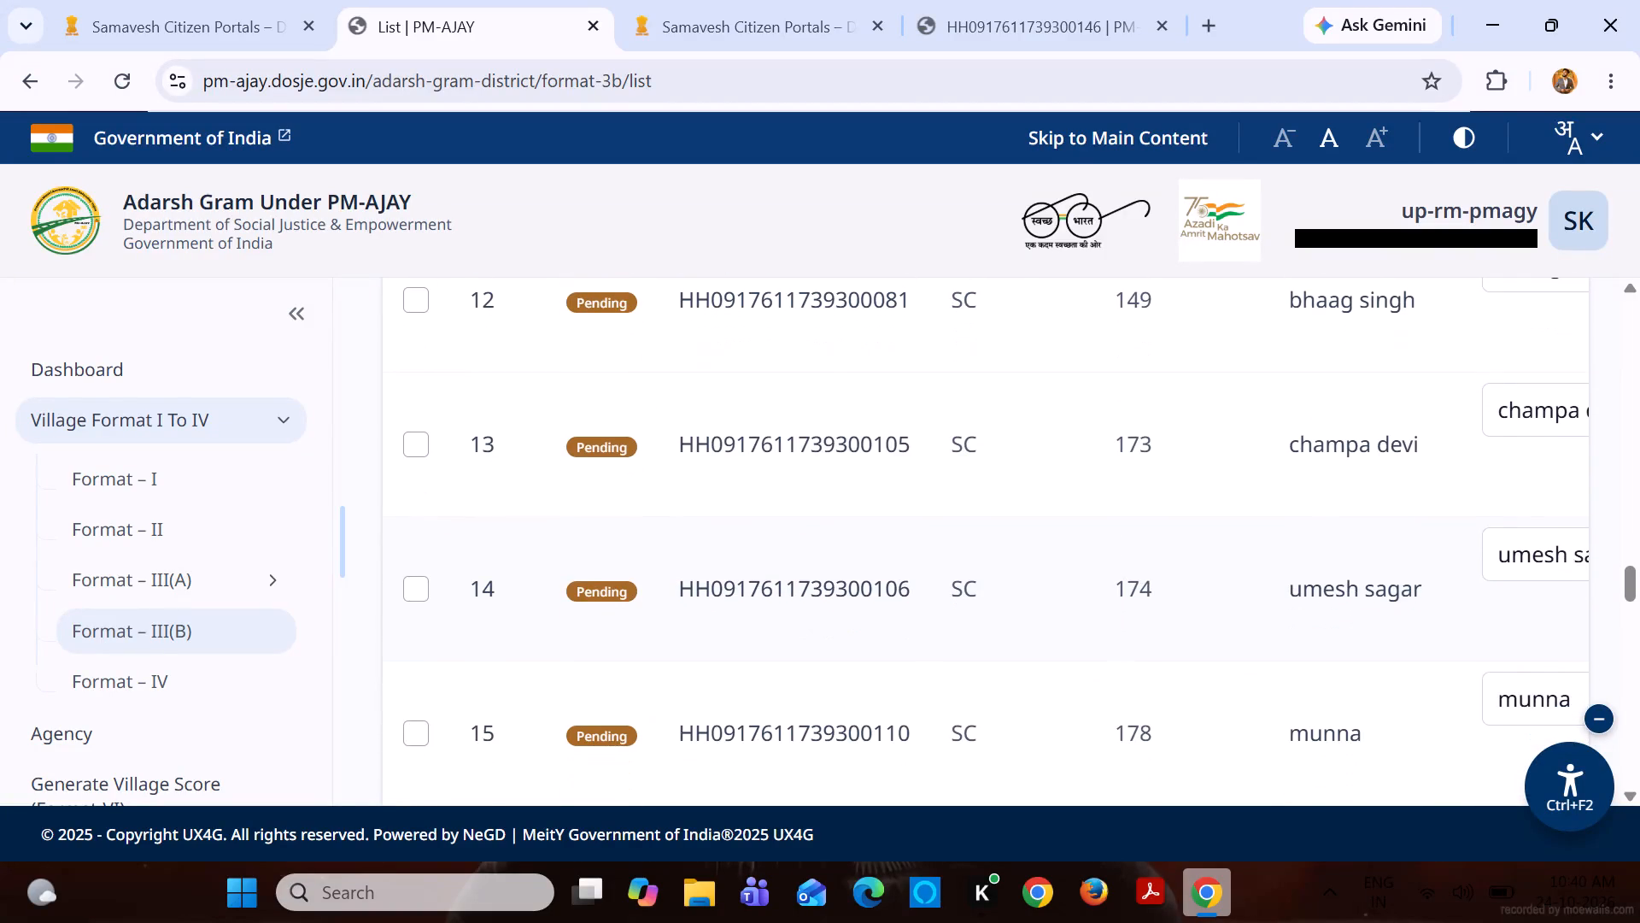
scroll(1116, 591, "down", 3)
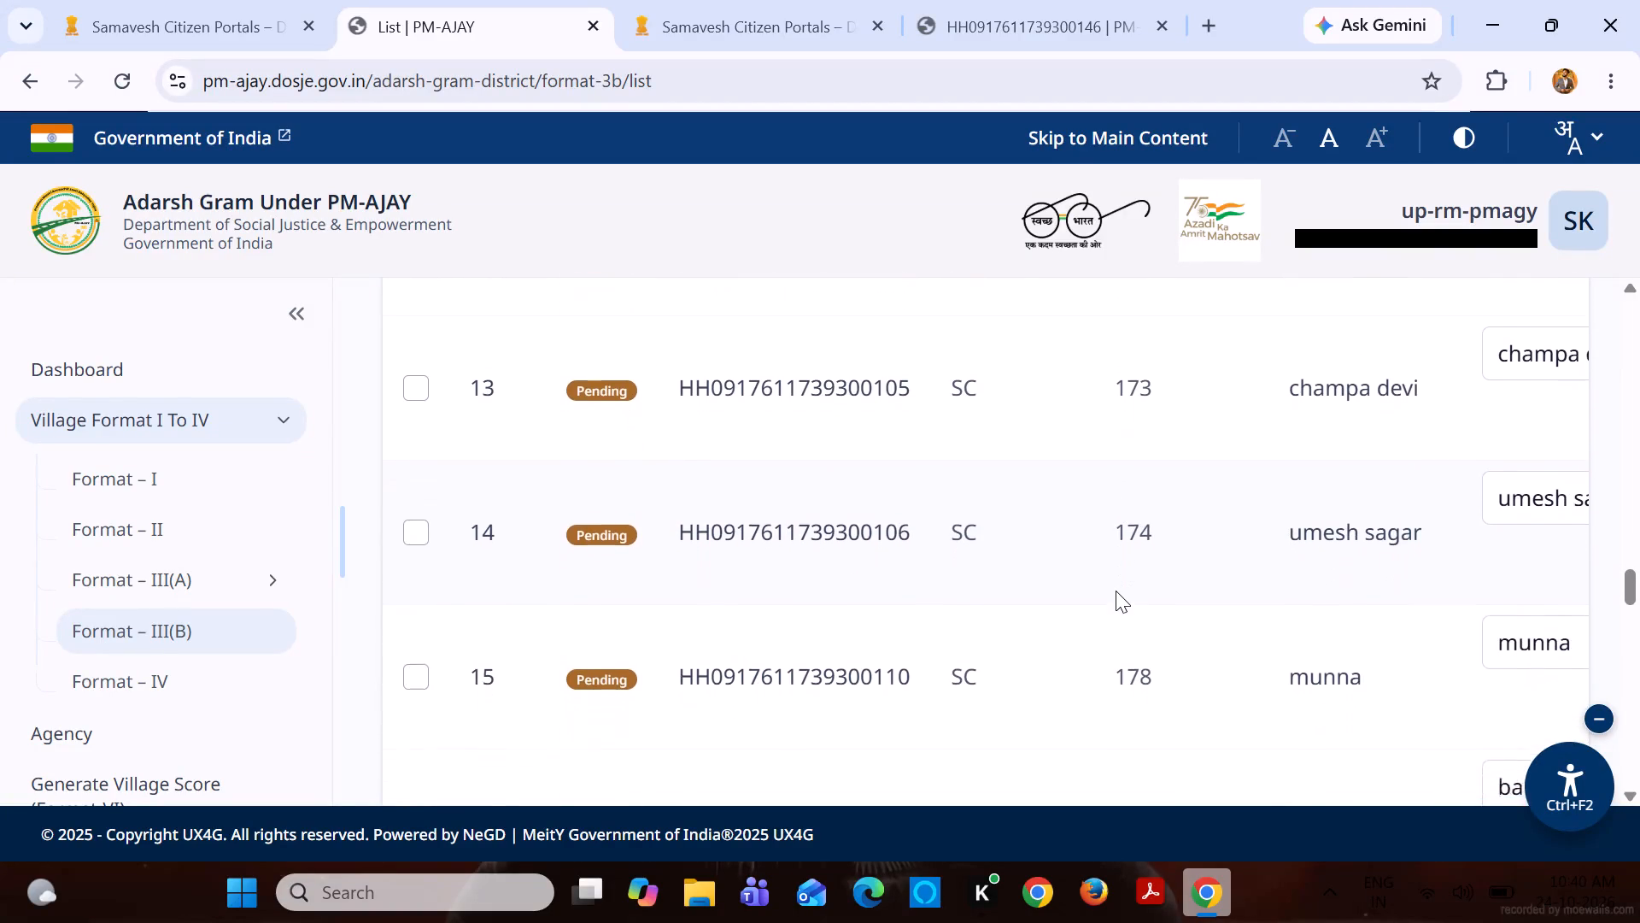
scroll(1116, 591, "down", 3)
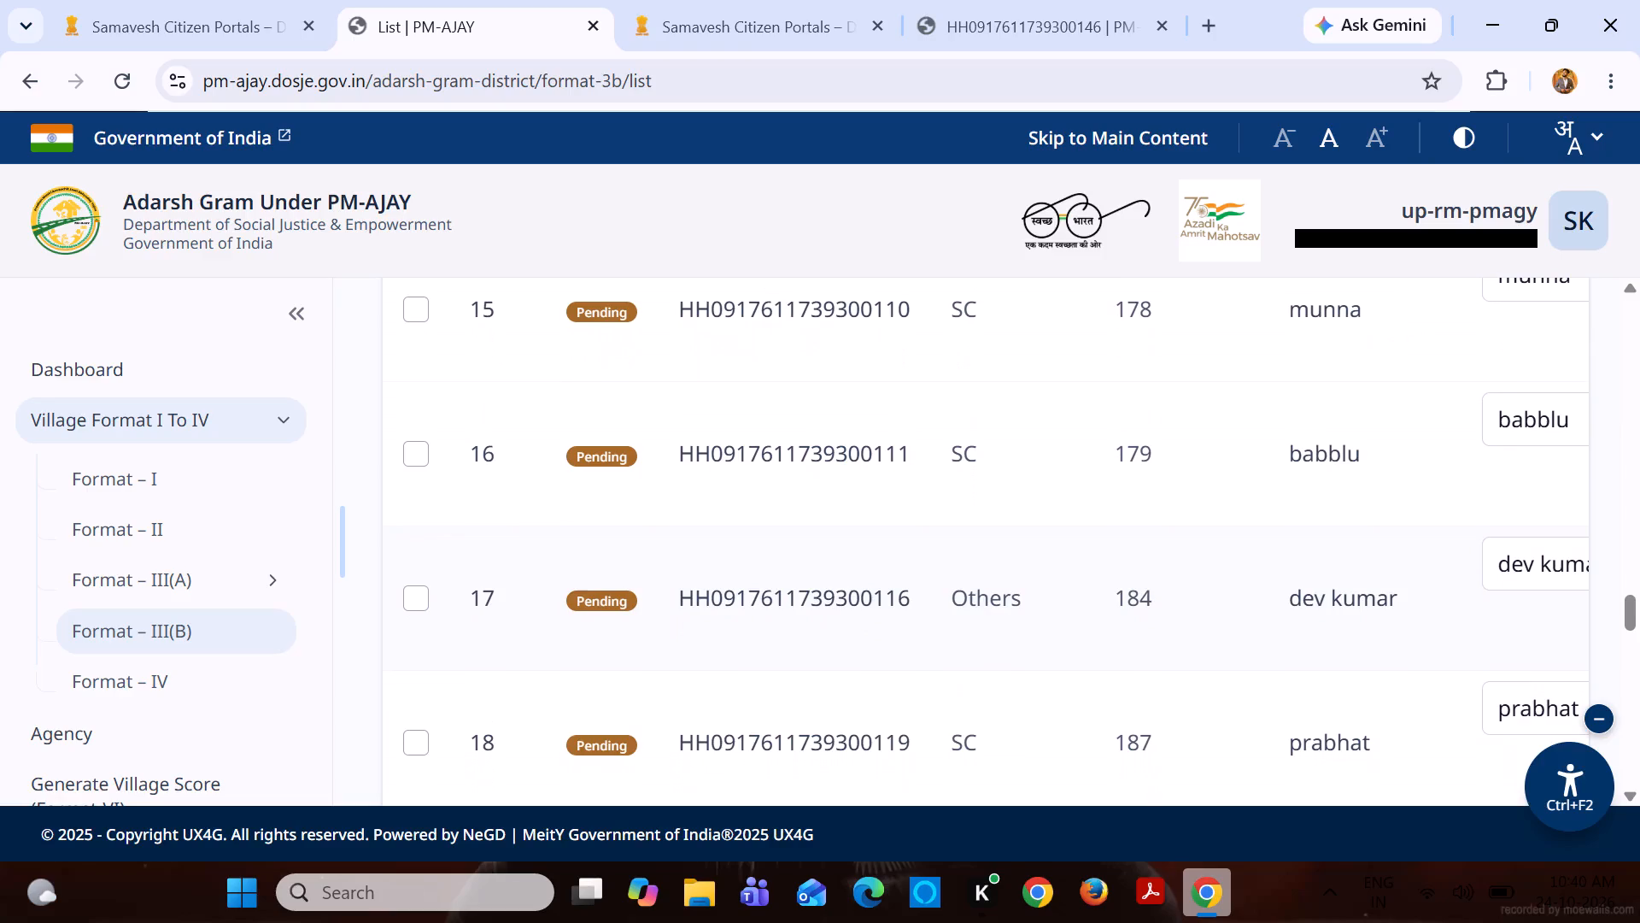
scroll(1116, 591, "down", 2)
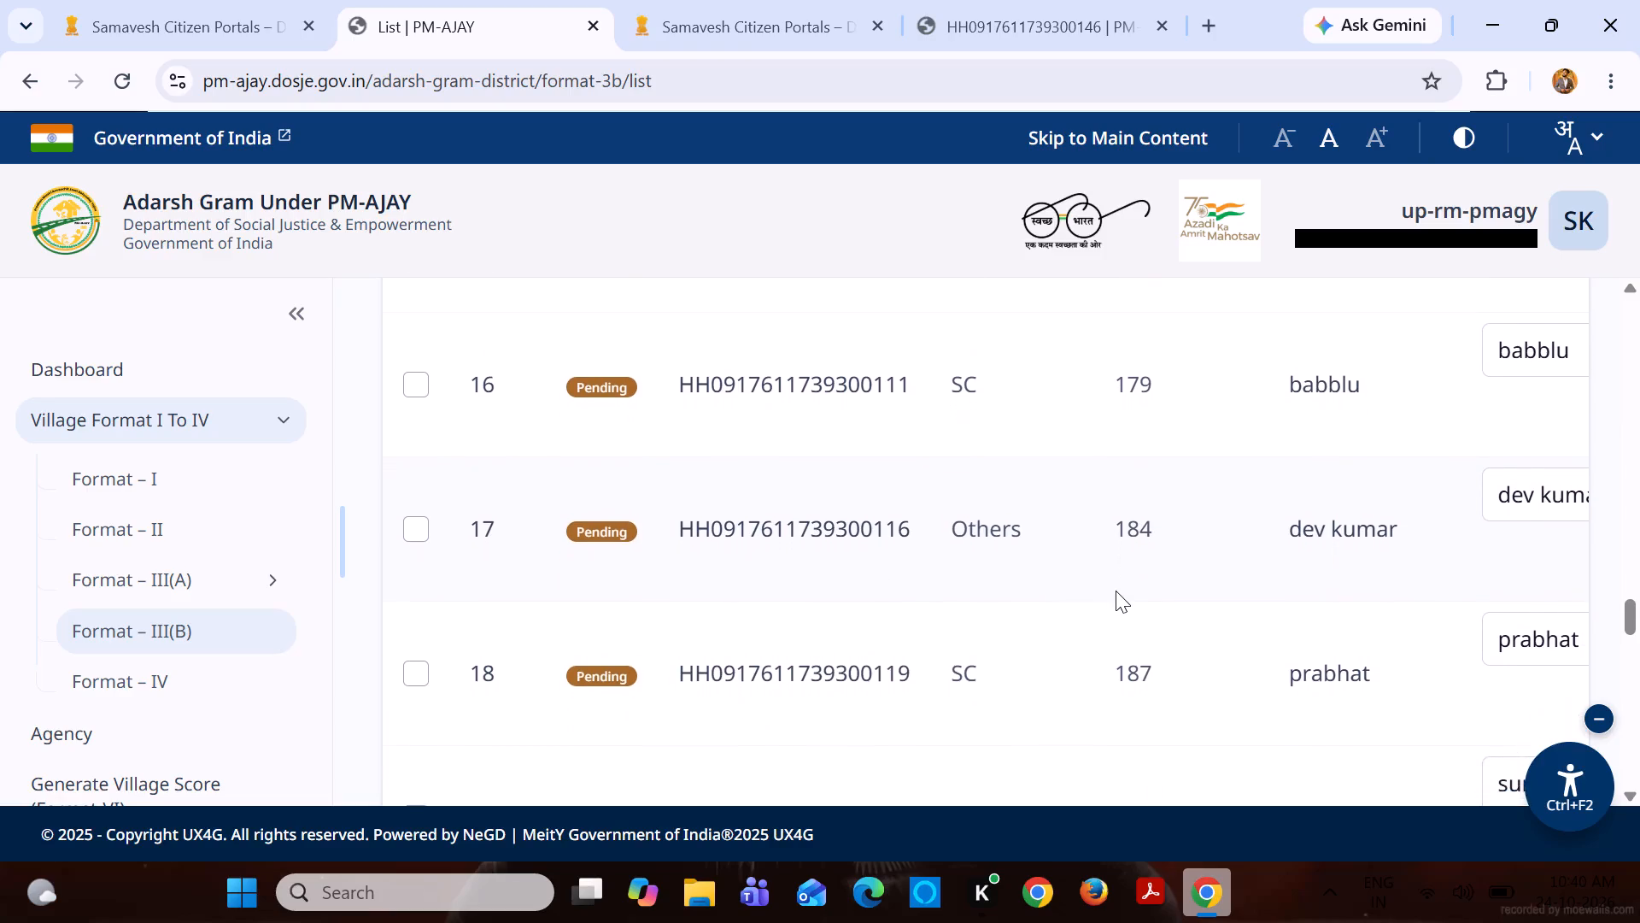
scroll(1116, 591, "down", 2)
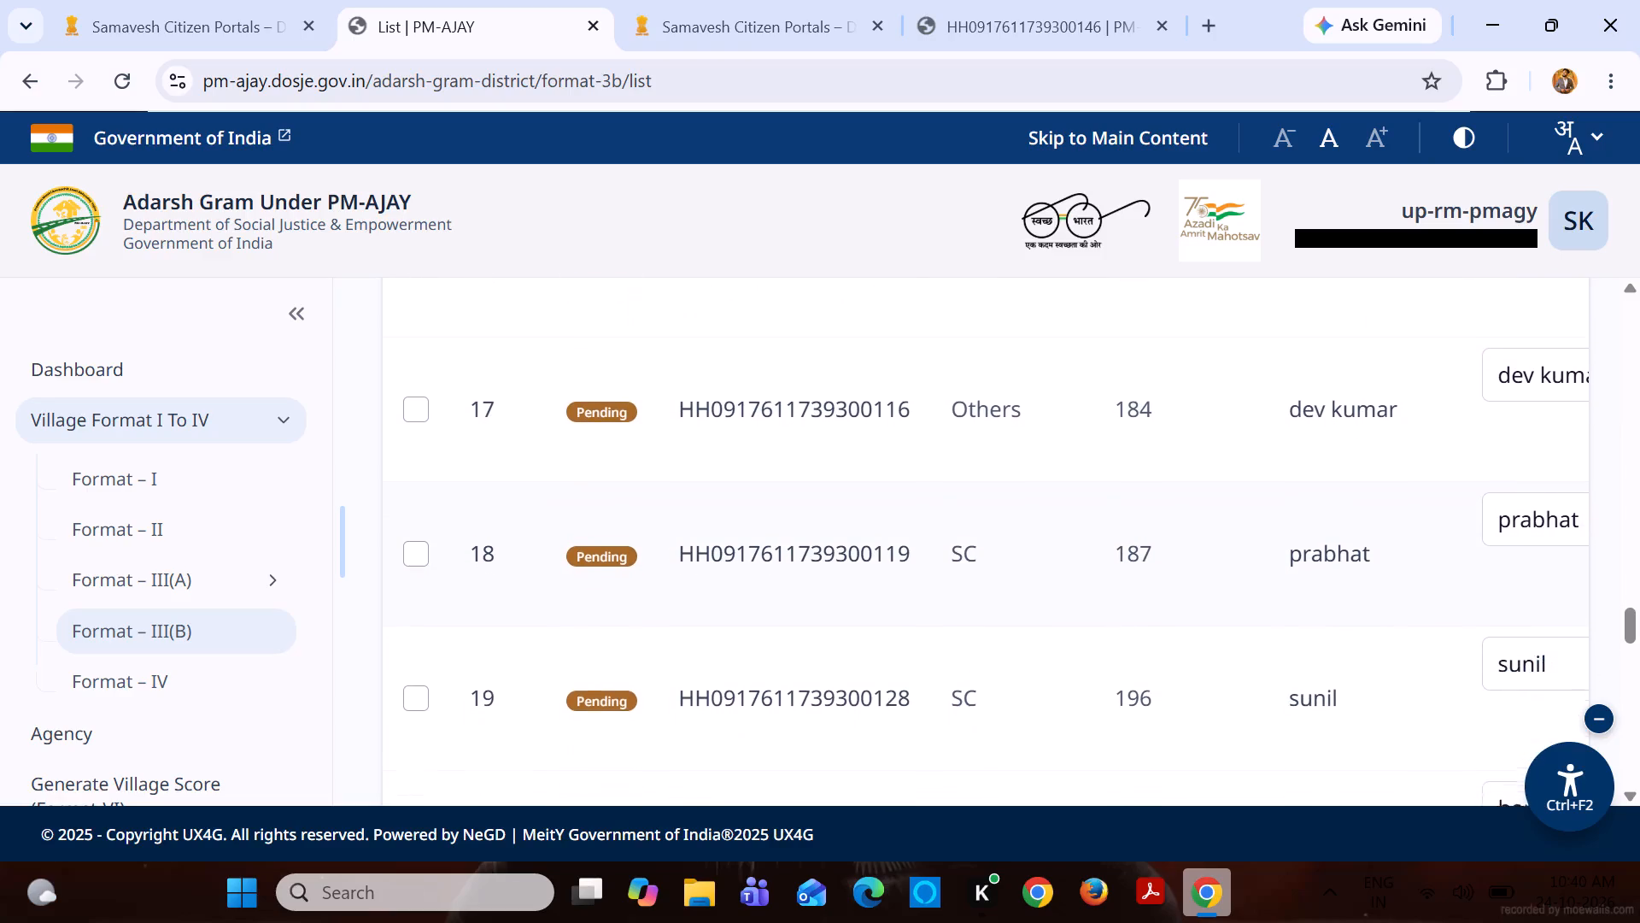
scroll(1116, 591, "down", 4)
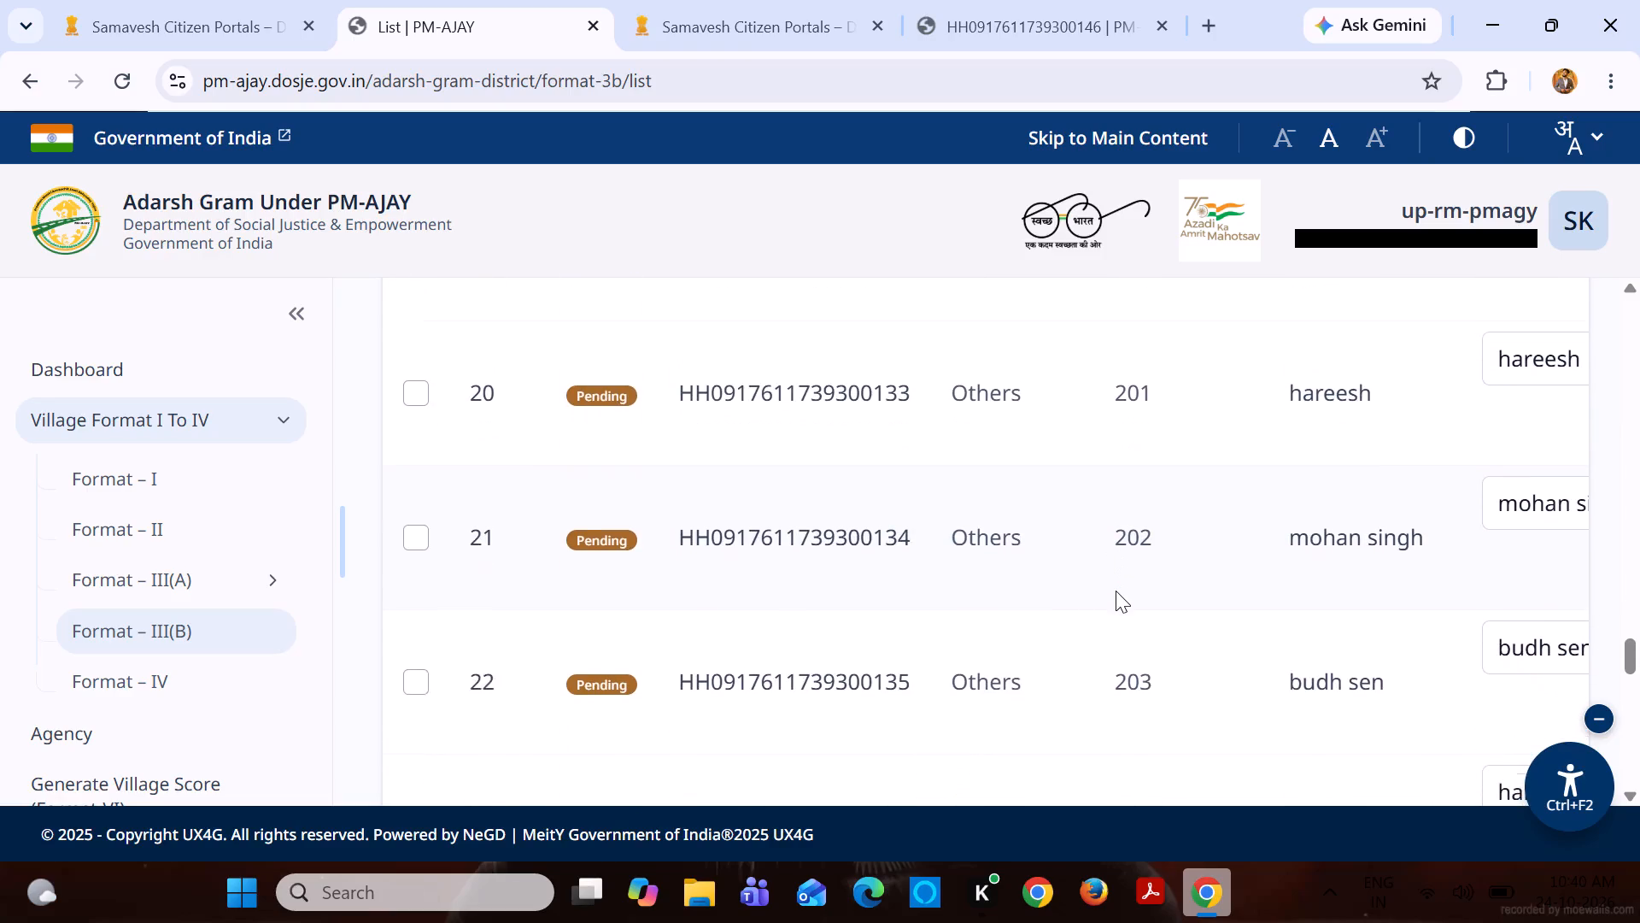
scroll(1116, 591, "down", 2)
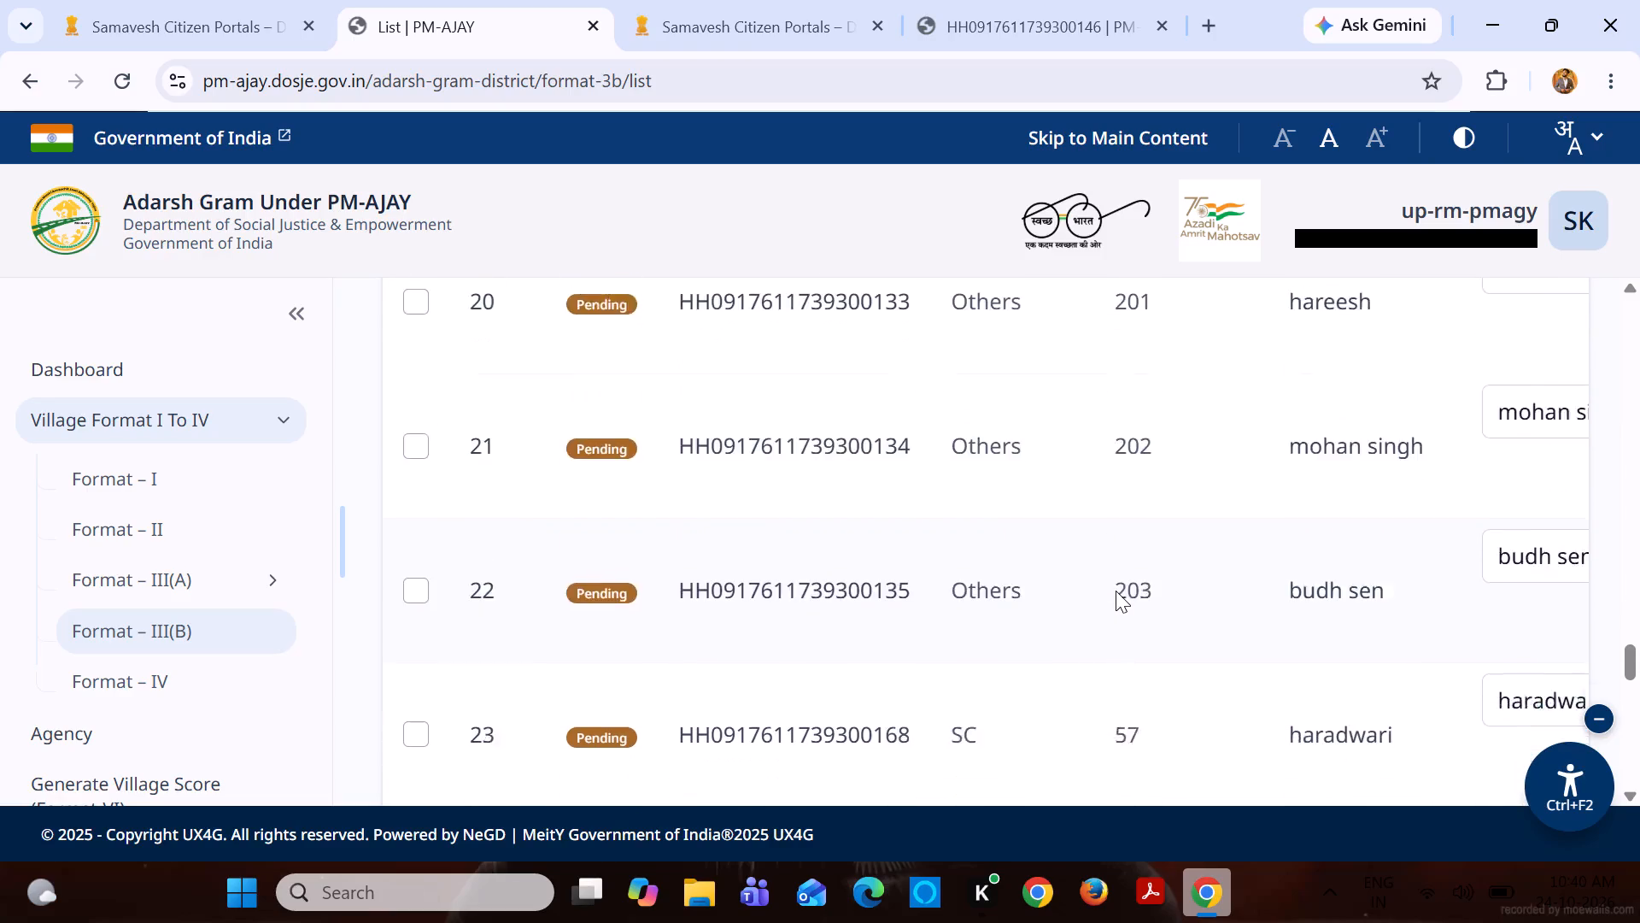
scroll(1116, 591, "down", 2)
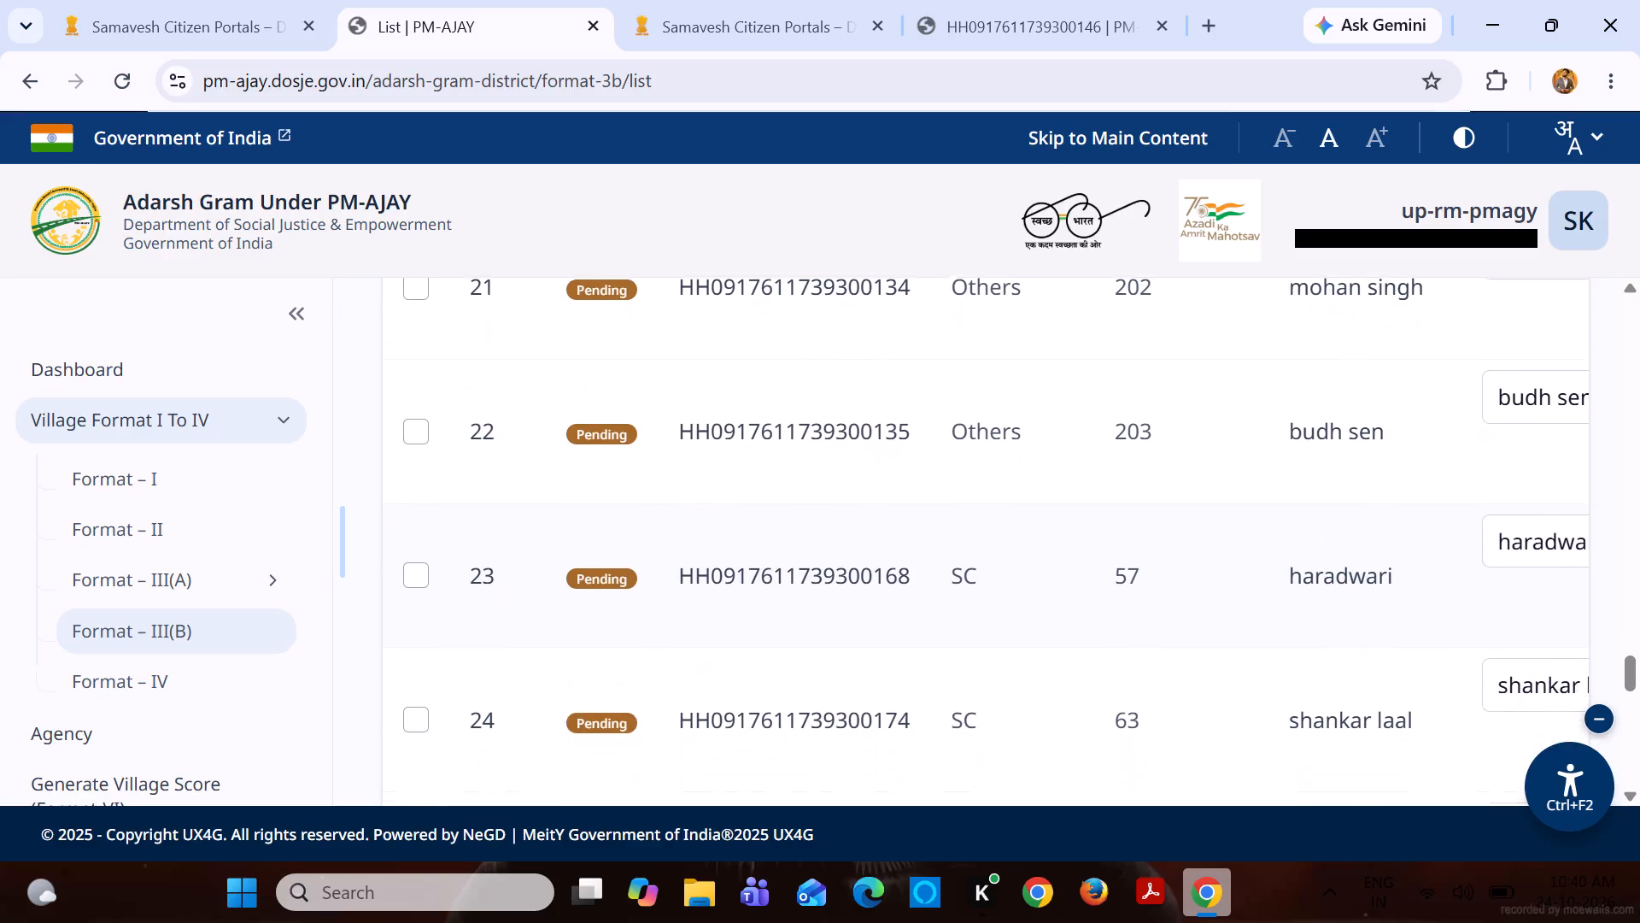
scroll(1116, 591, "down", 2)
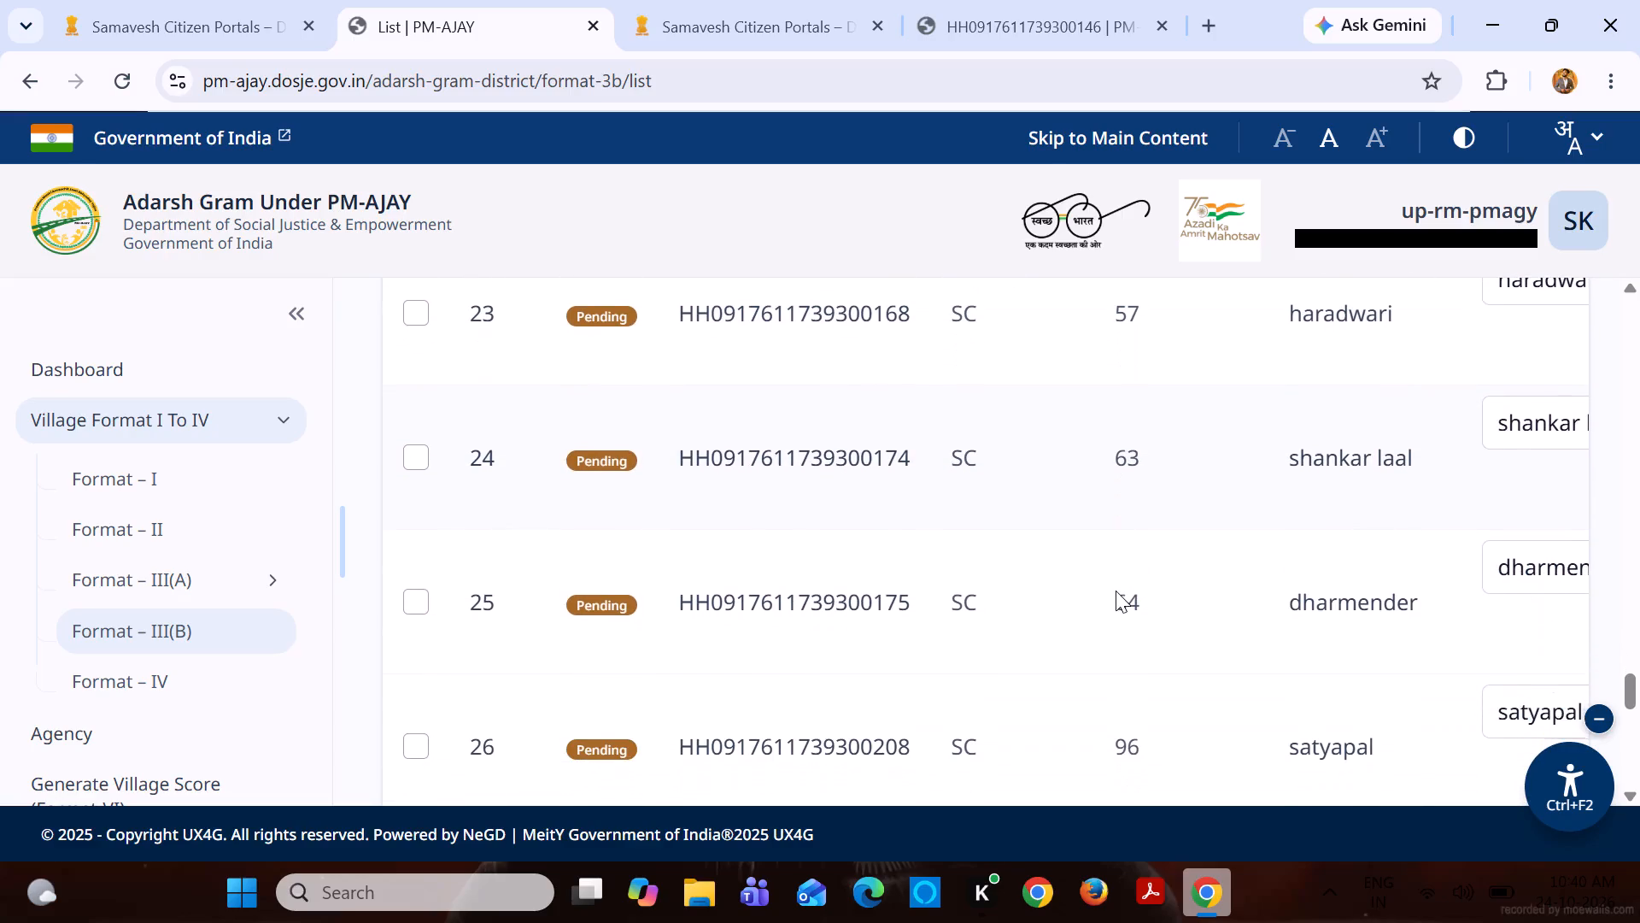
scroll(1116, 591, "down", 3)
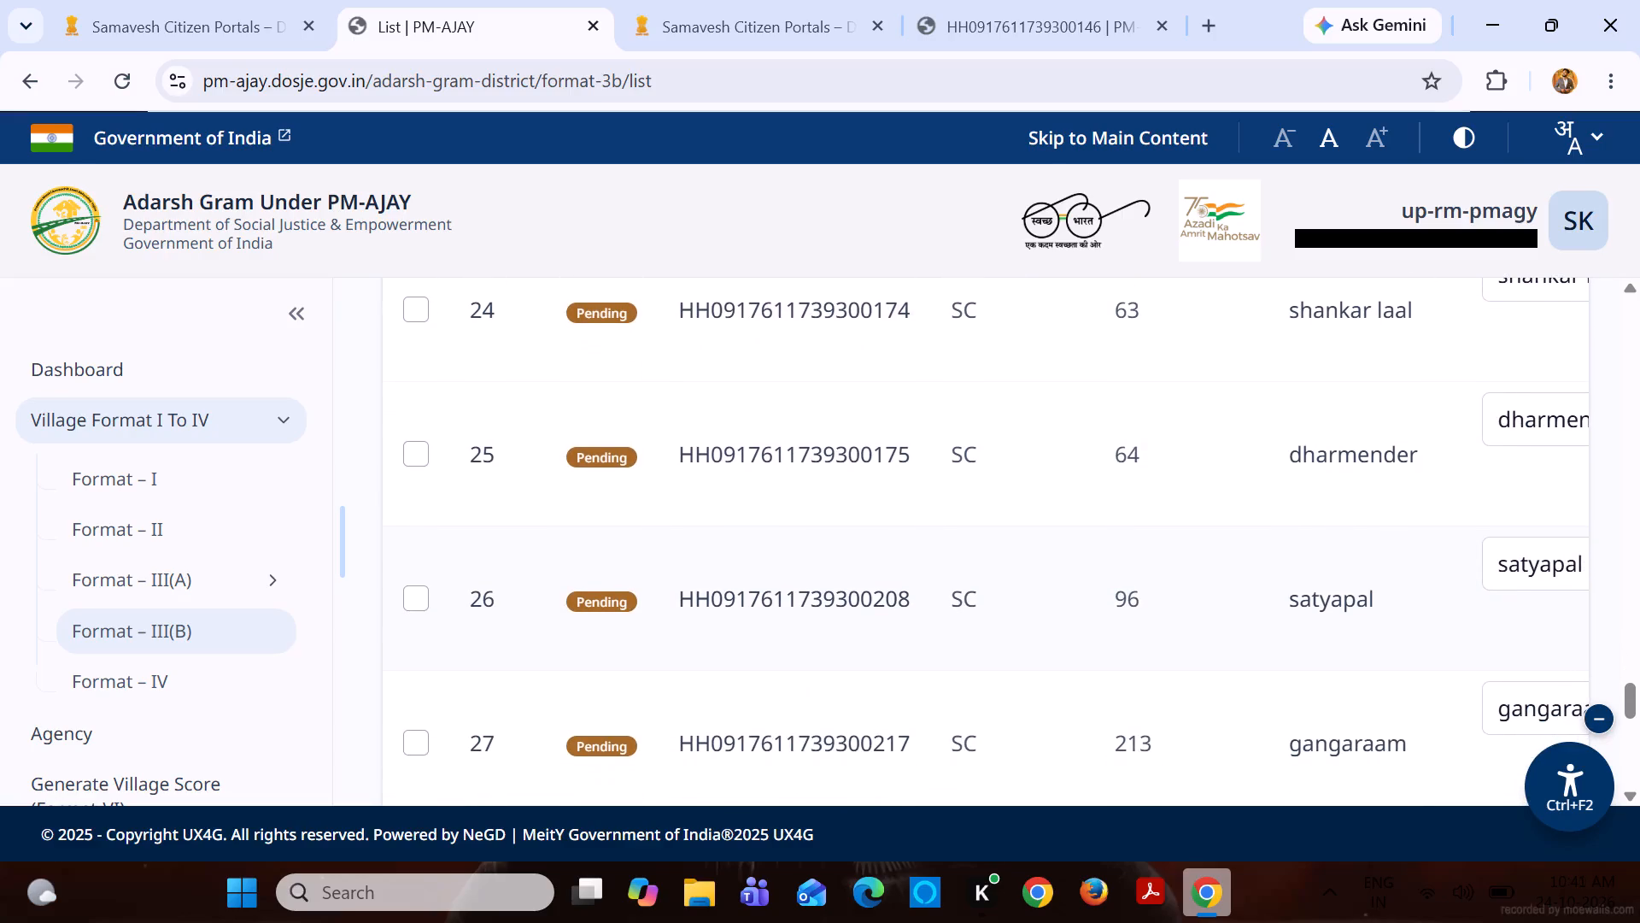
scroll(1116, 591, "down", 1)
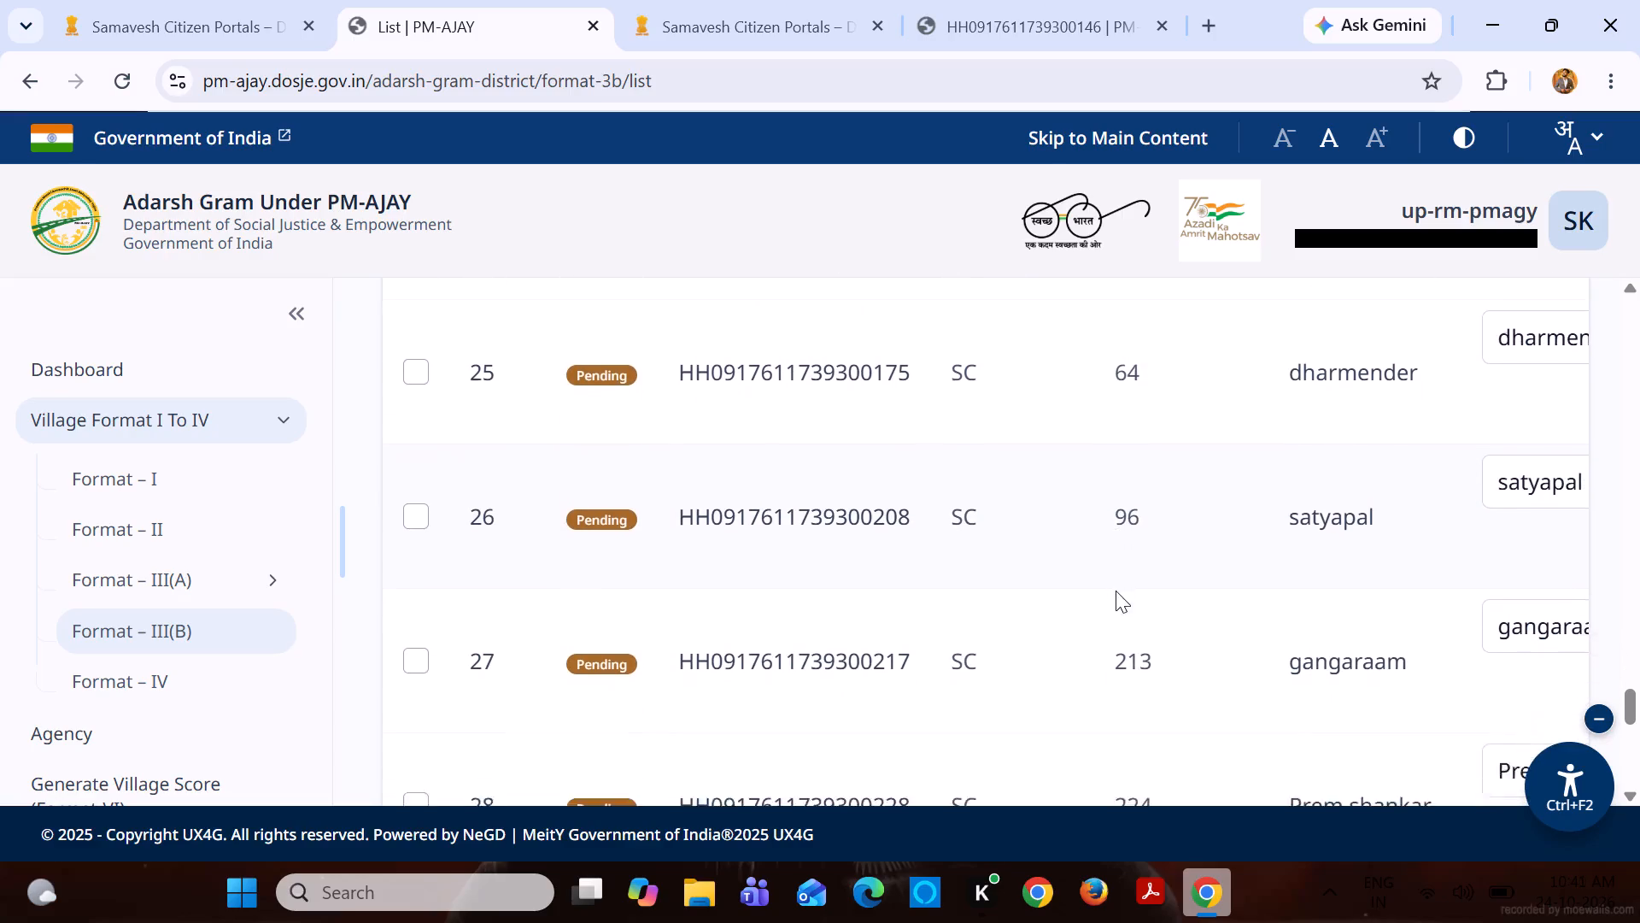
scroll(1116, 591, "down", 1)
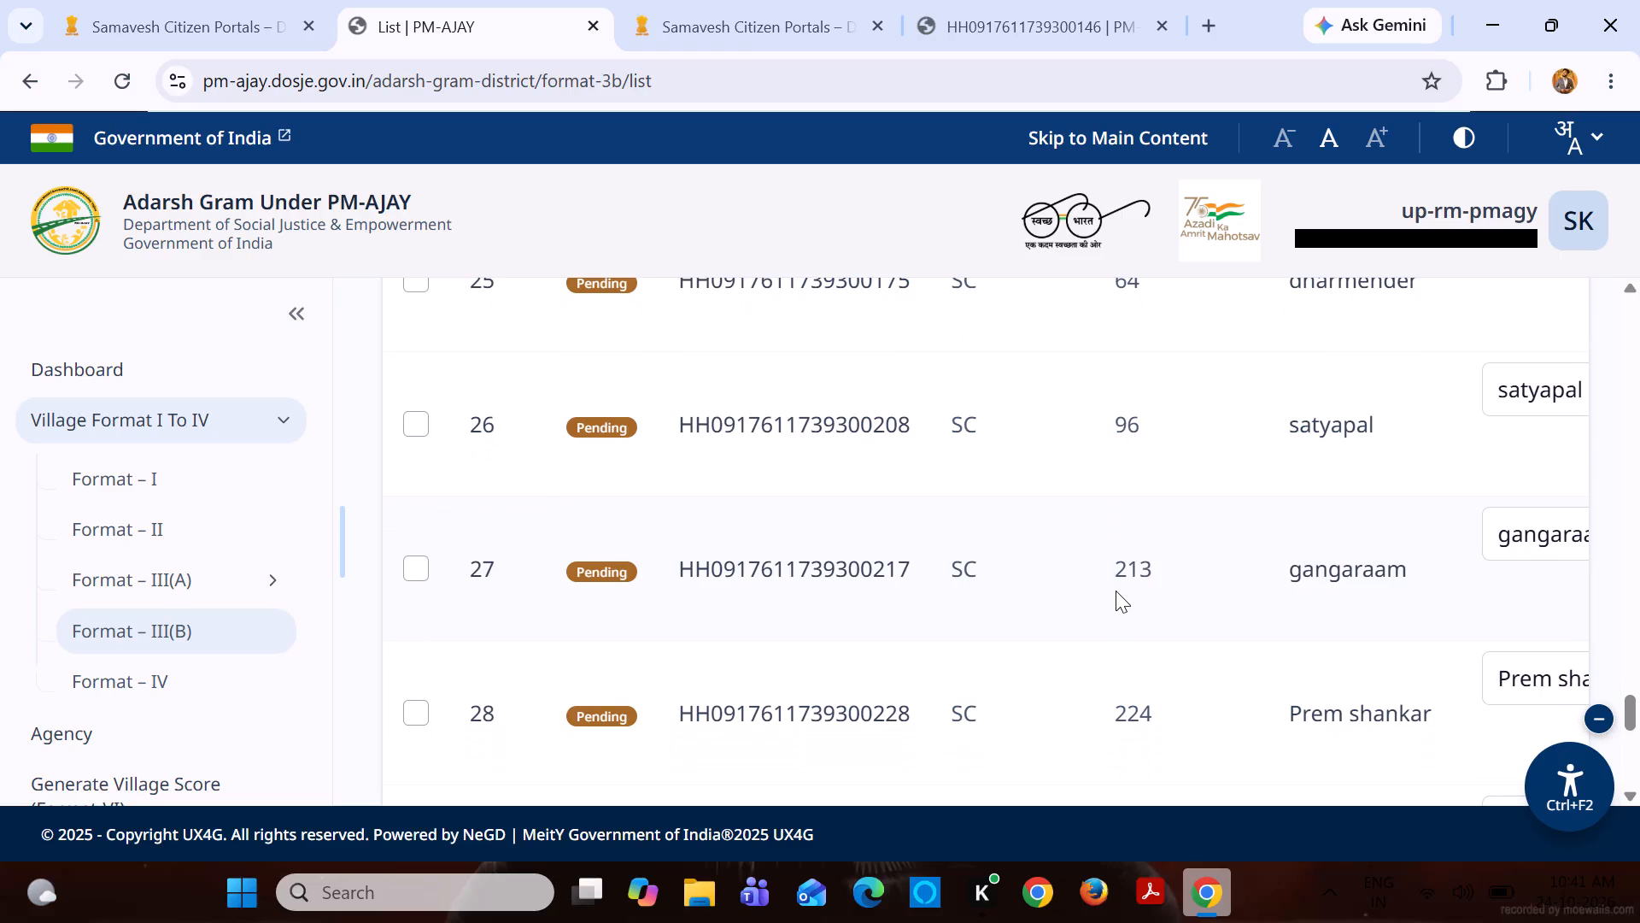
scroll(1116, 591, "down", 1)
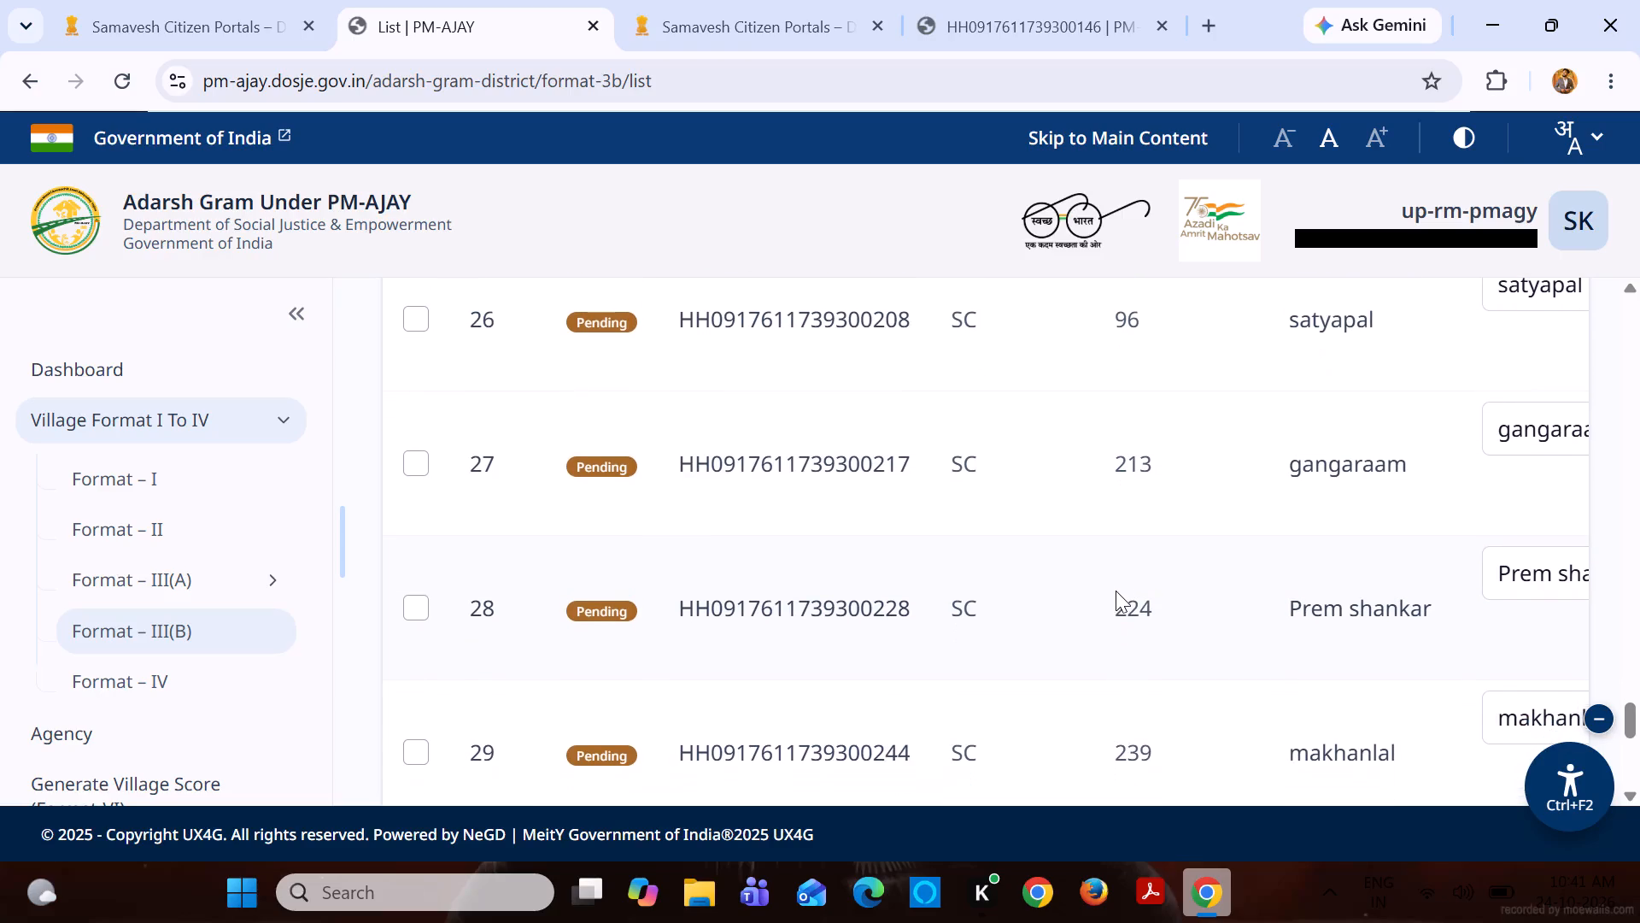
scroll(1116, 591, "down", 2)
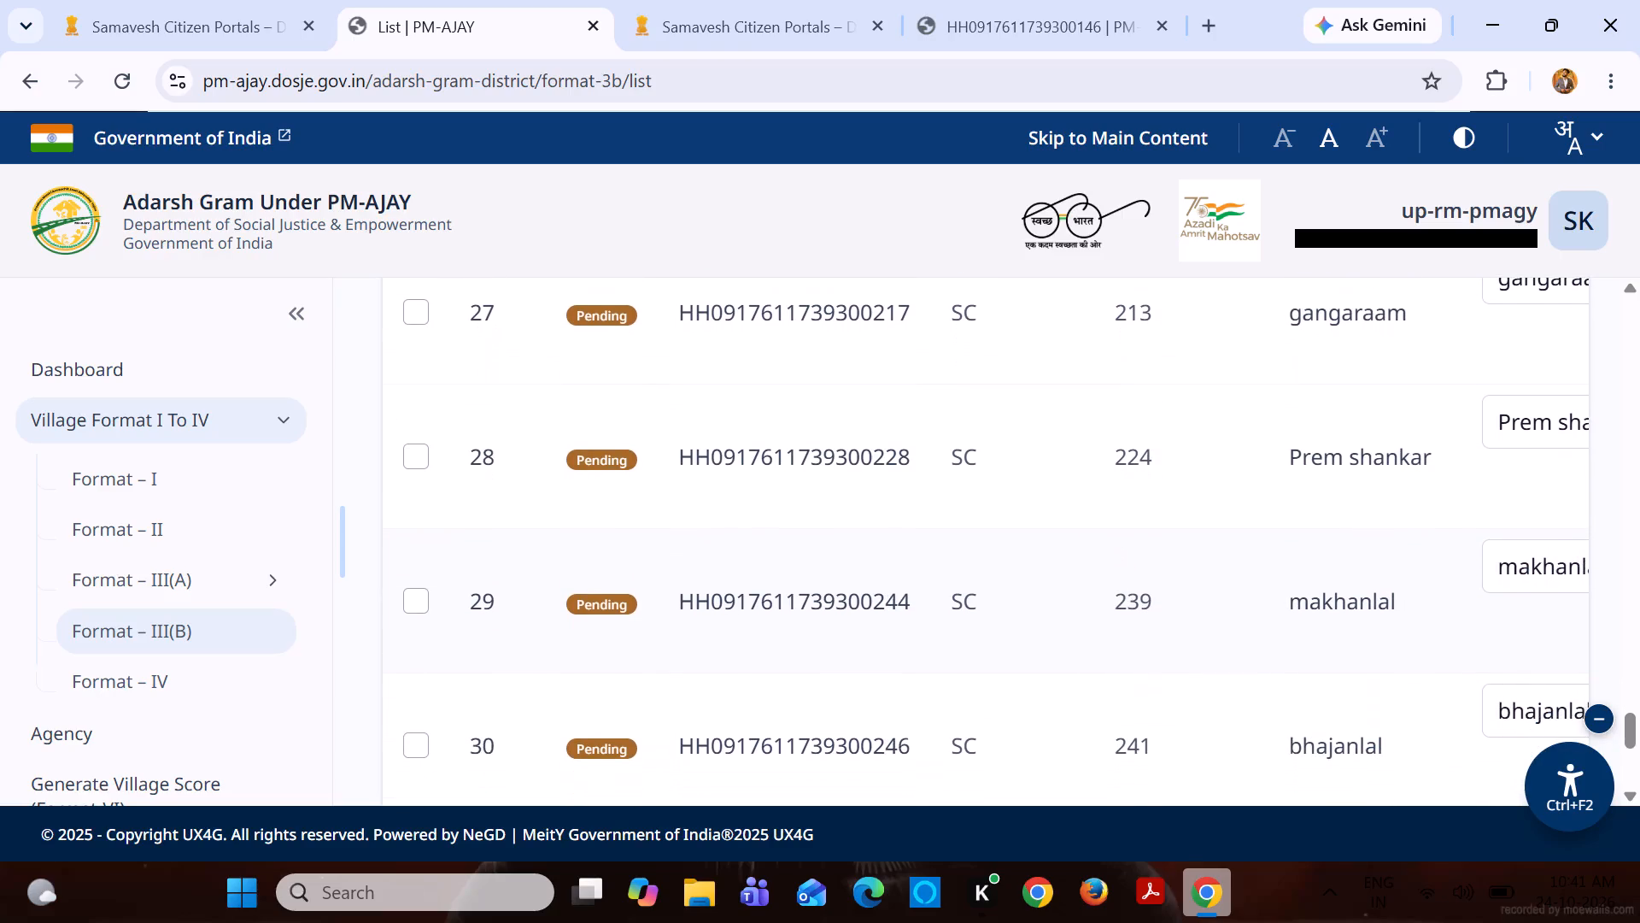
scroll(1116, 591, "down", 2)
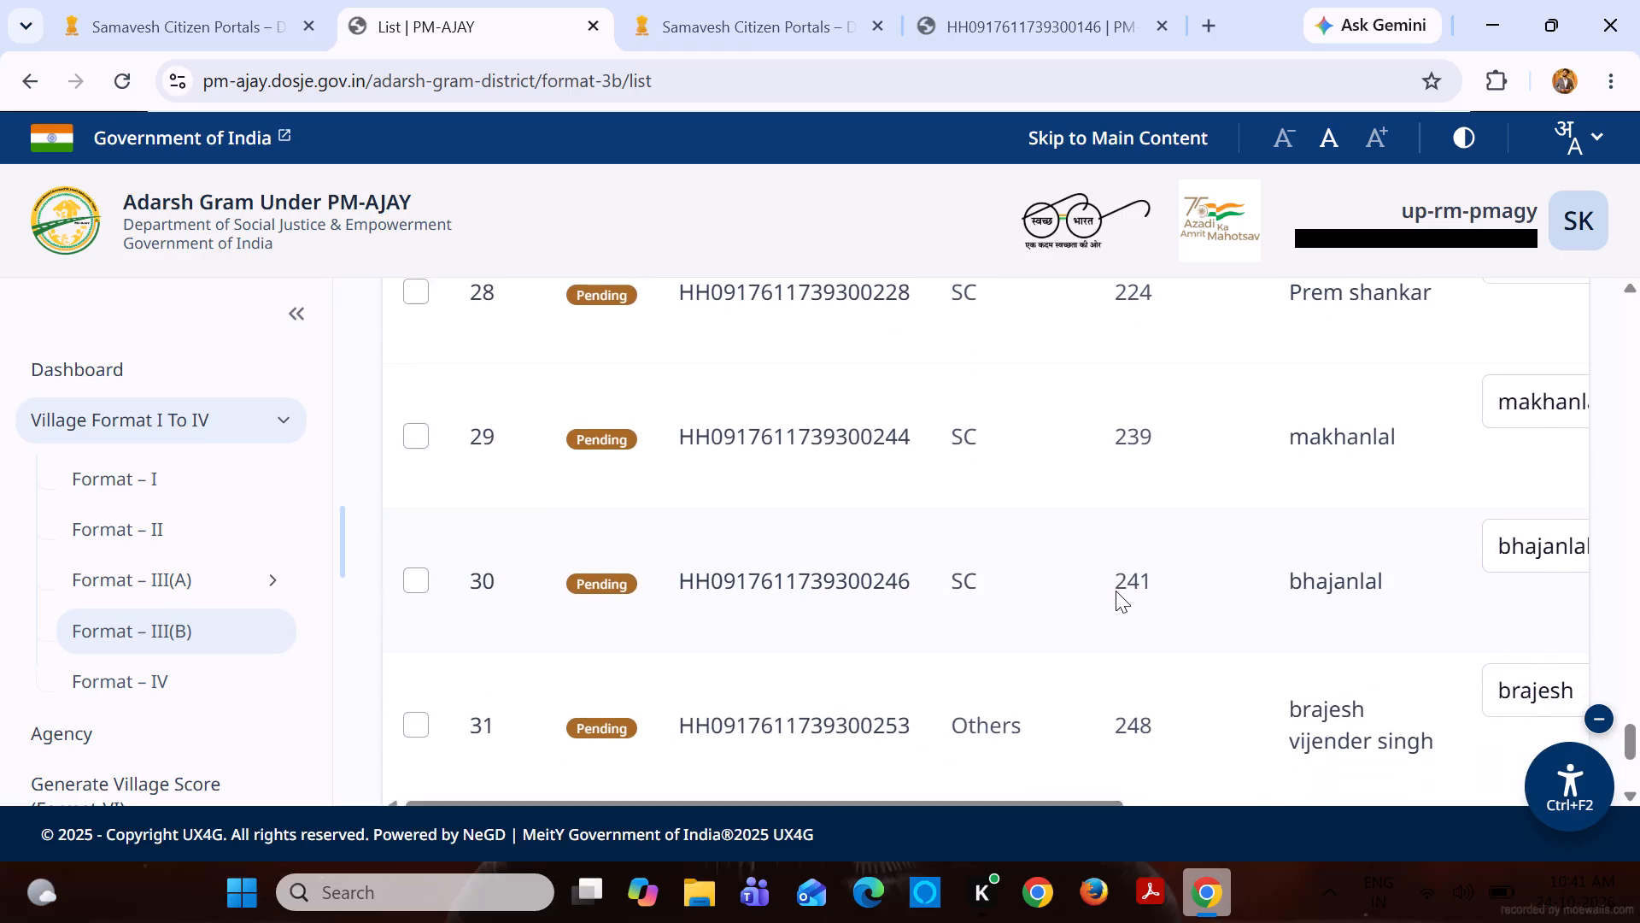
scroll(1116, 591, "down", 1)
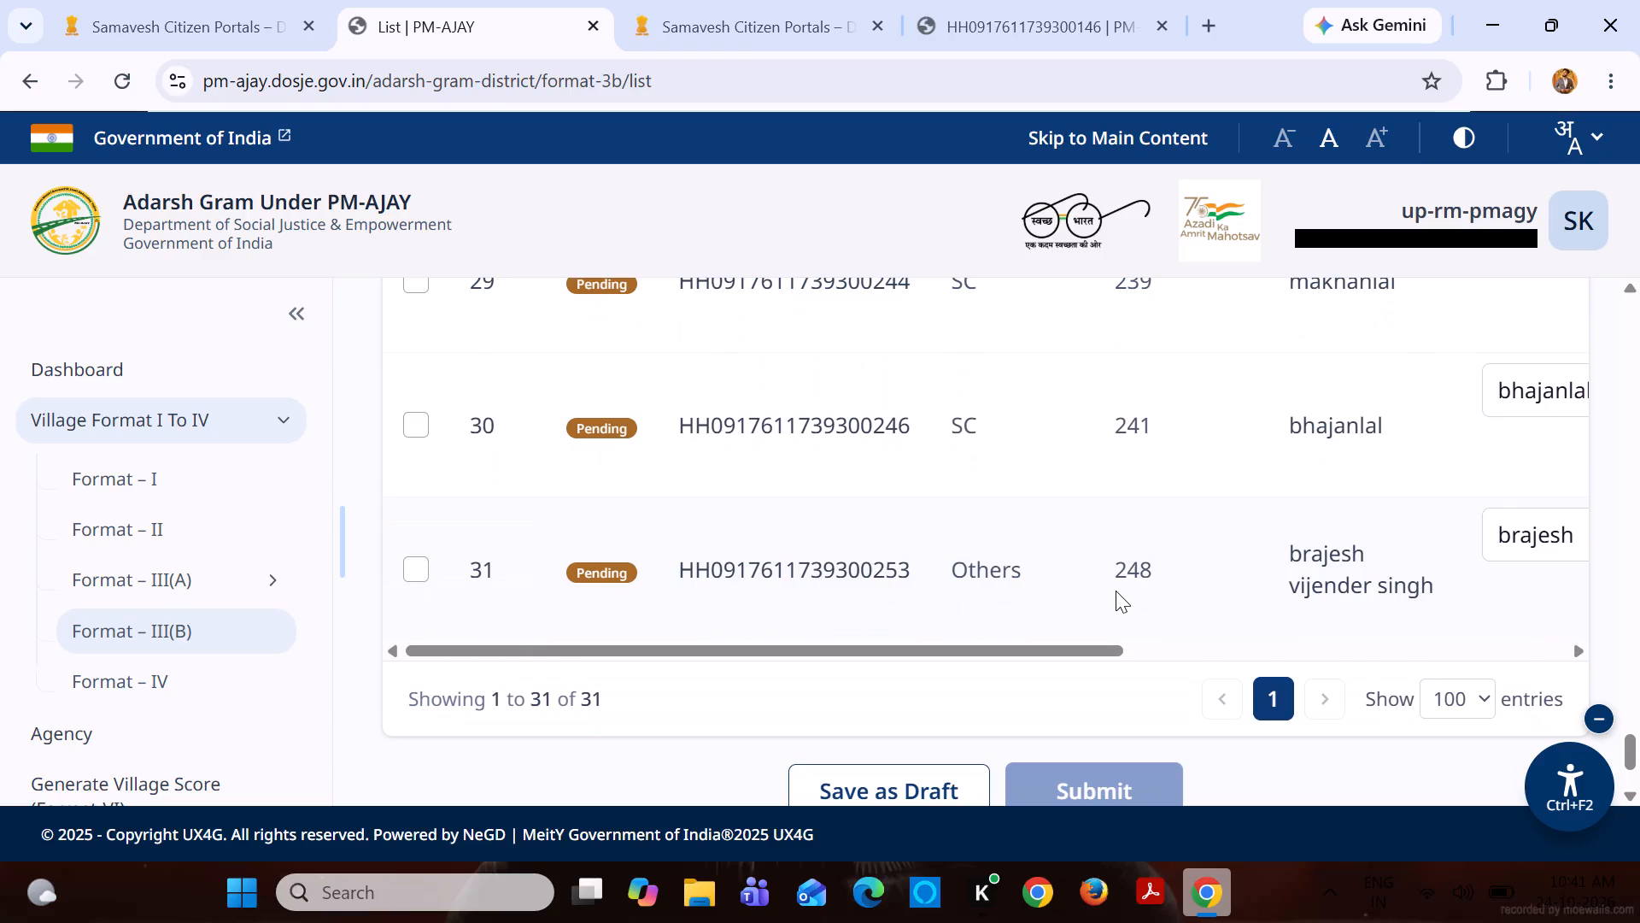
Return to the Format – III(A) survey list, open house number 248's survey for editing and select domain 6 – Electricity and Clean Fuel.
left_click(1043, 0)
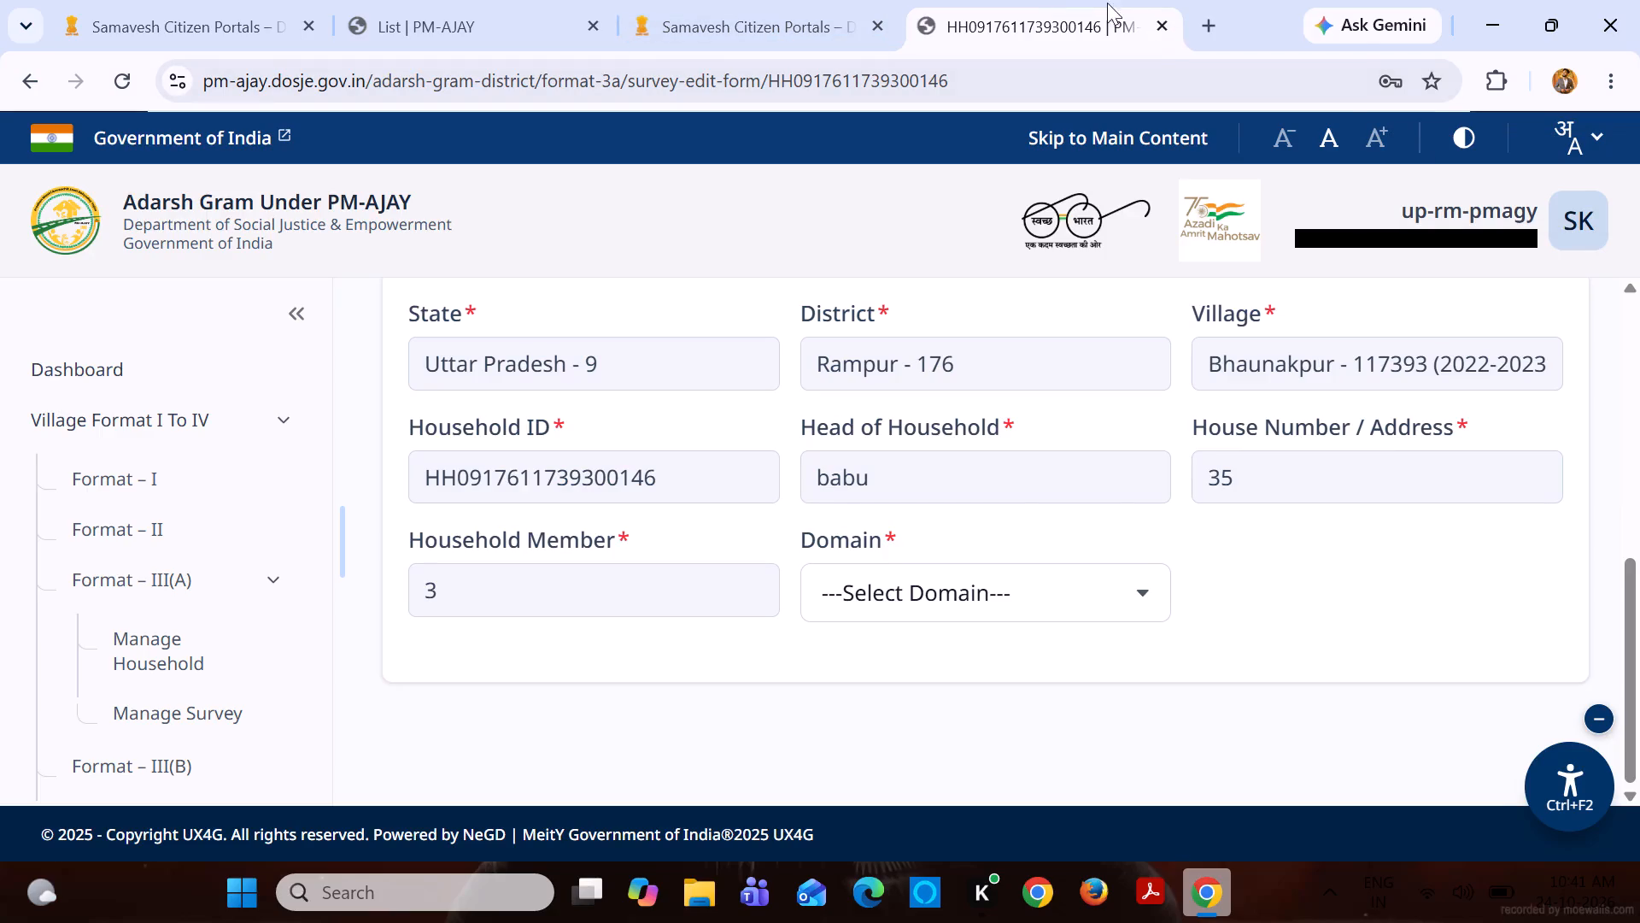
scroll(1088, 289, "up", 8)
left_click(1519, 352)
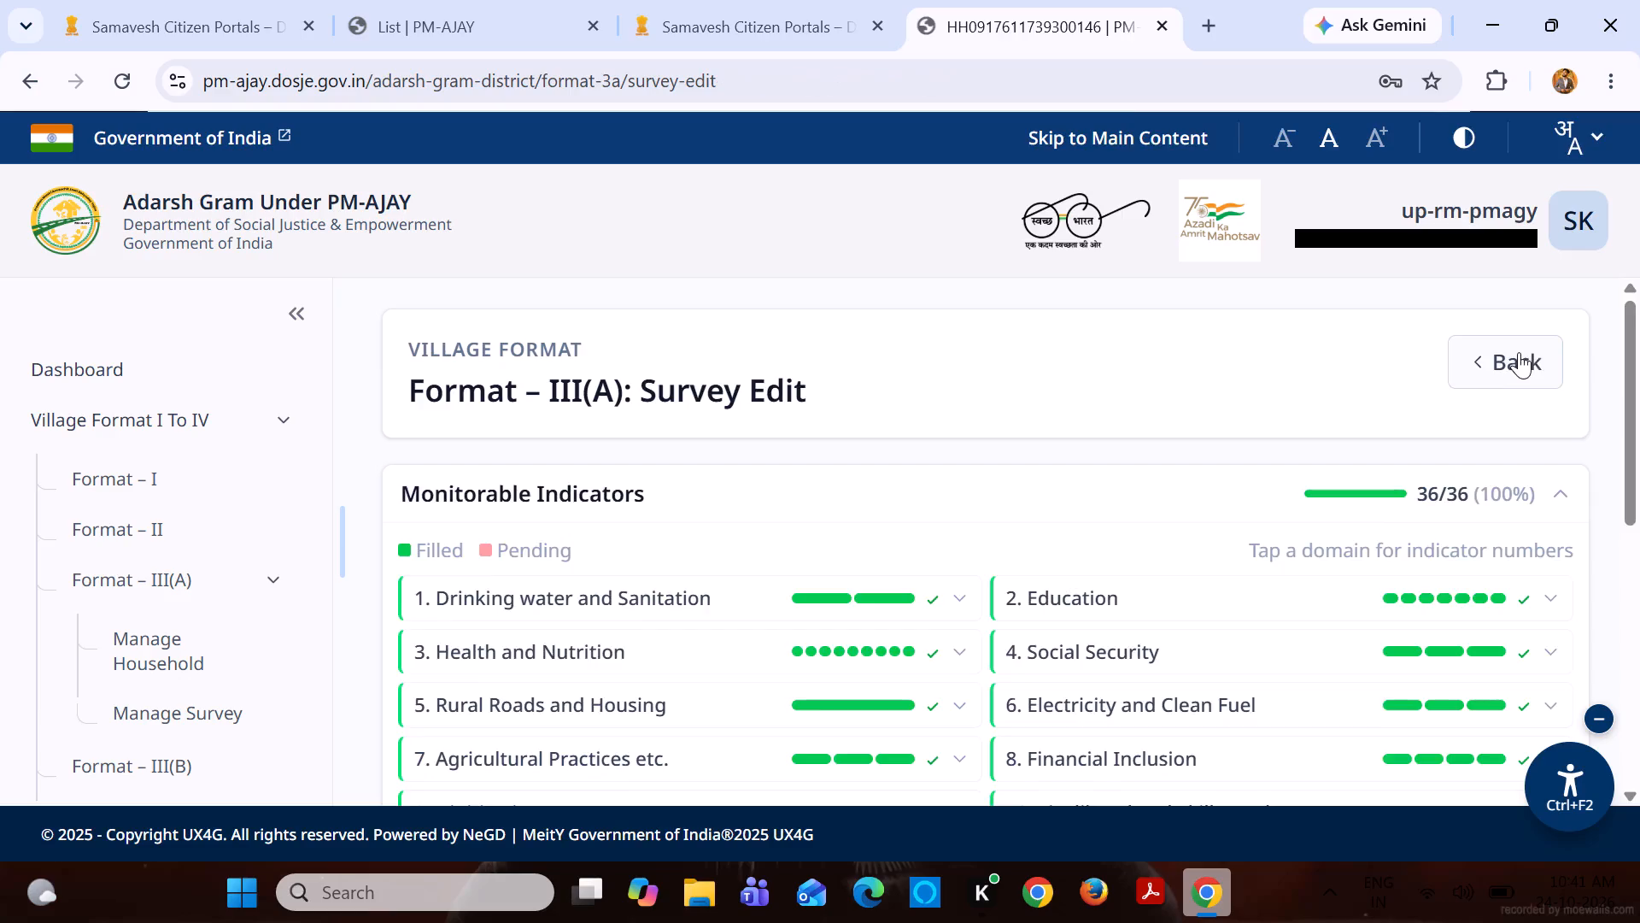
scroll(1341, 622, "down", 2)
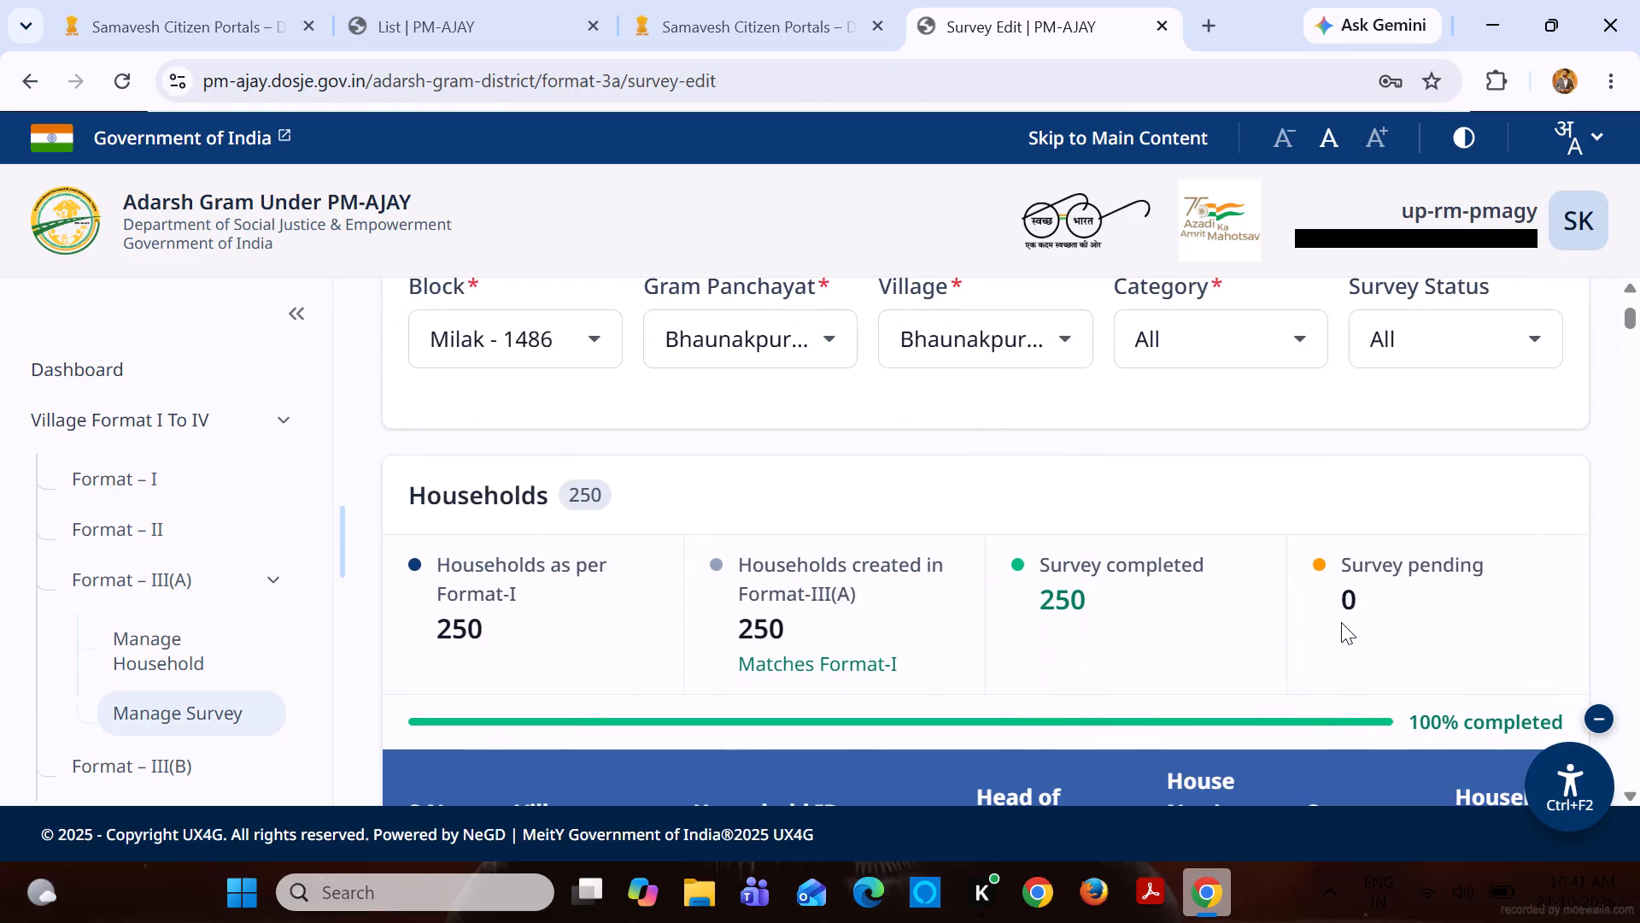
scroll(1341, 622, "down", 2)
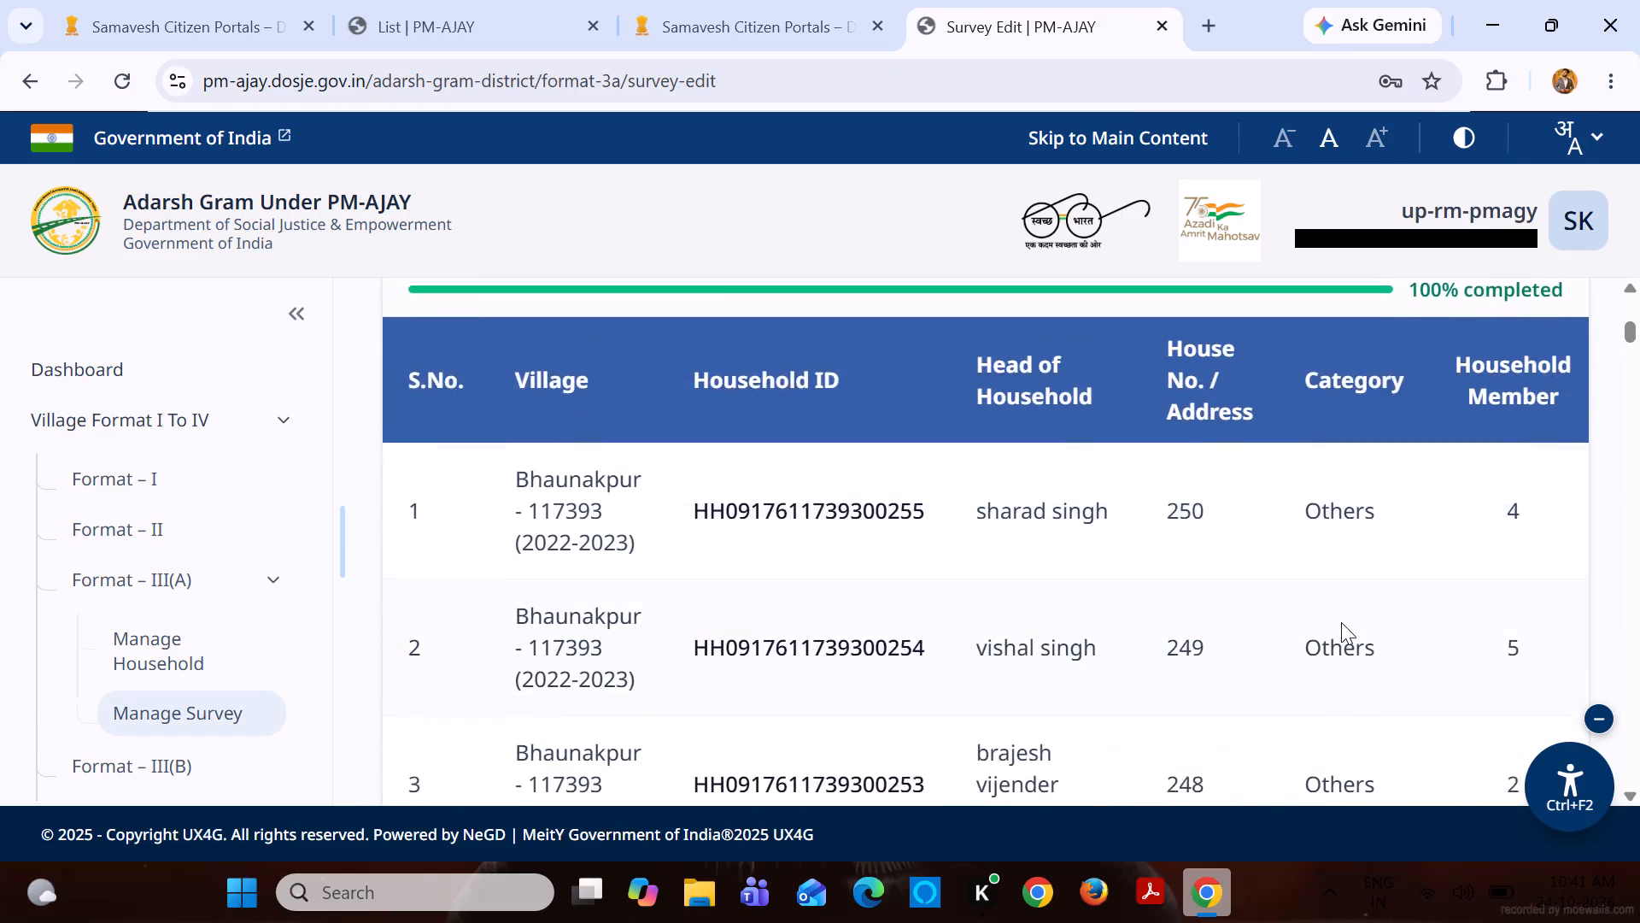
scroll(1341, 622, "down", 2)
scroll(1341, 622, "left", 1)
scroll(1341, 622, "down", 2)
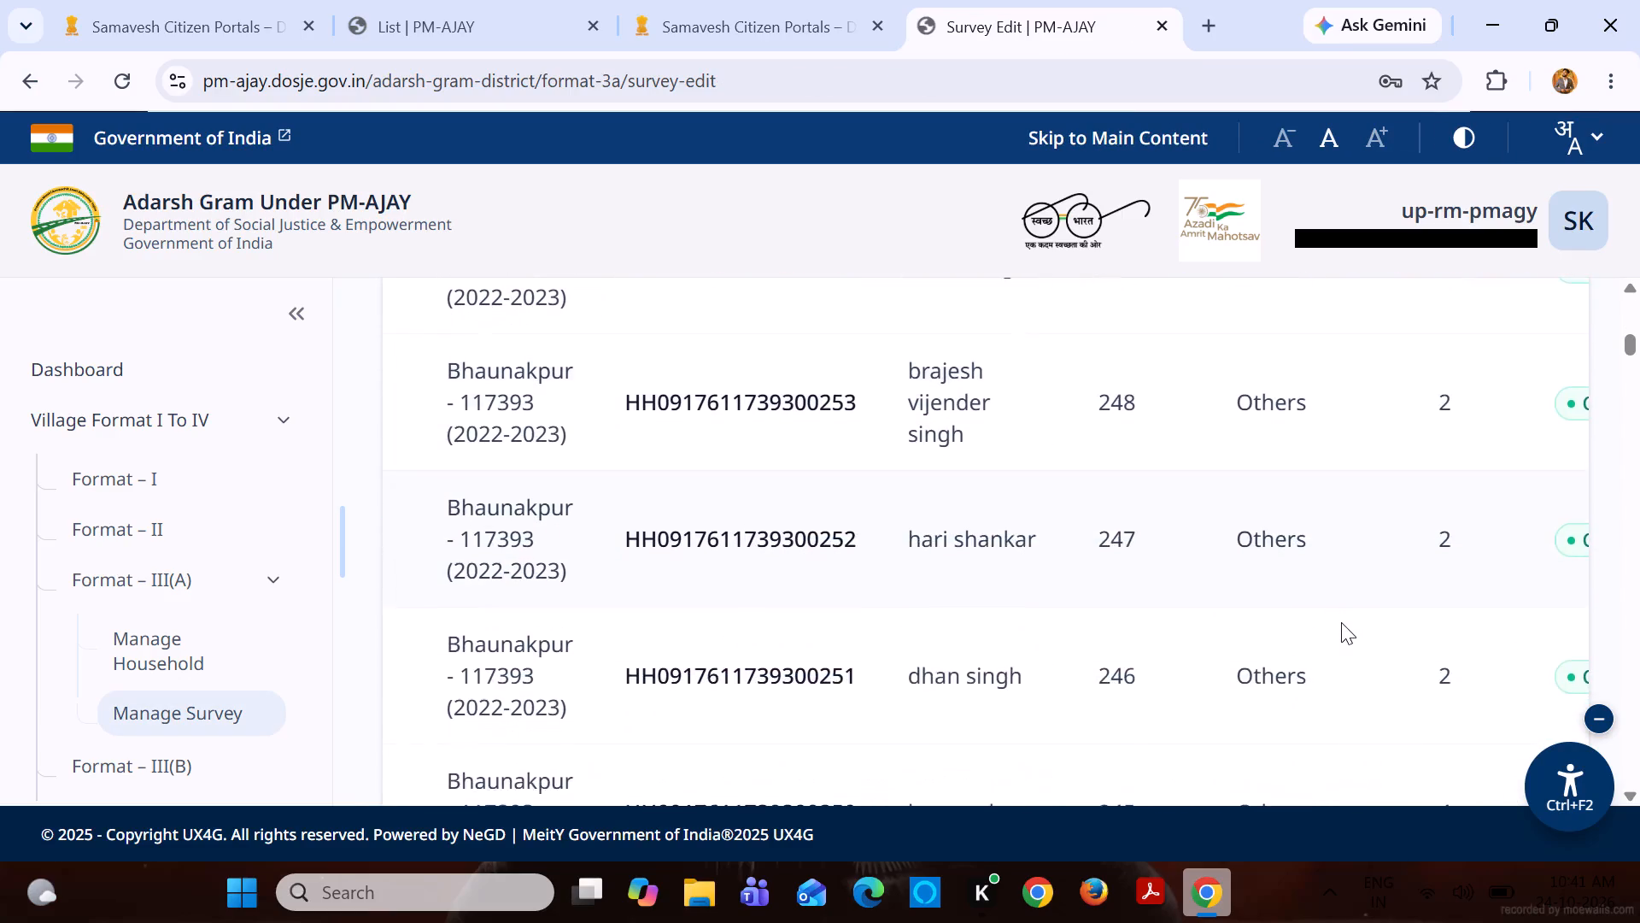
scroll(1341, 622, "left", 6)
left_click(1543, 409)
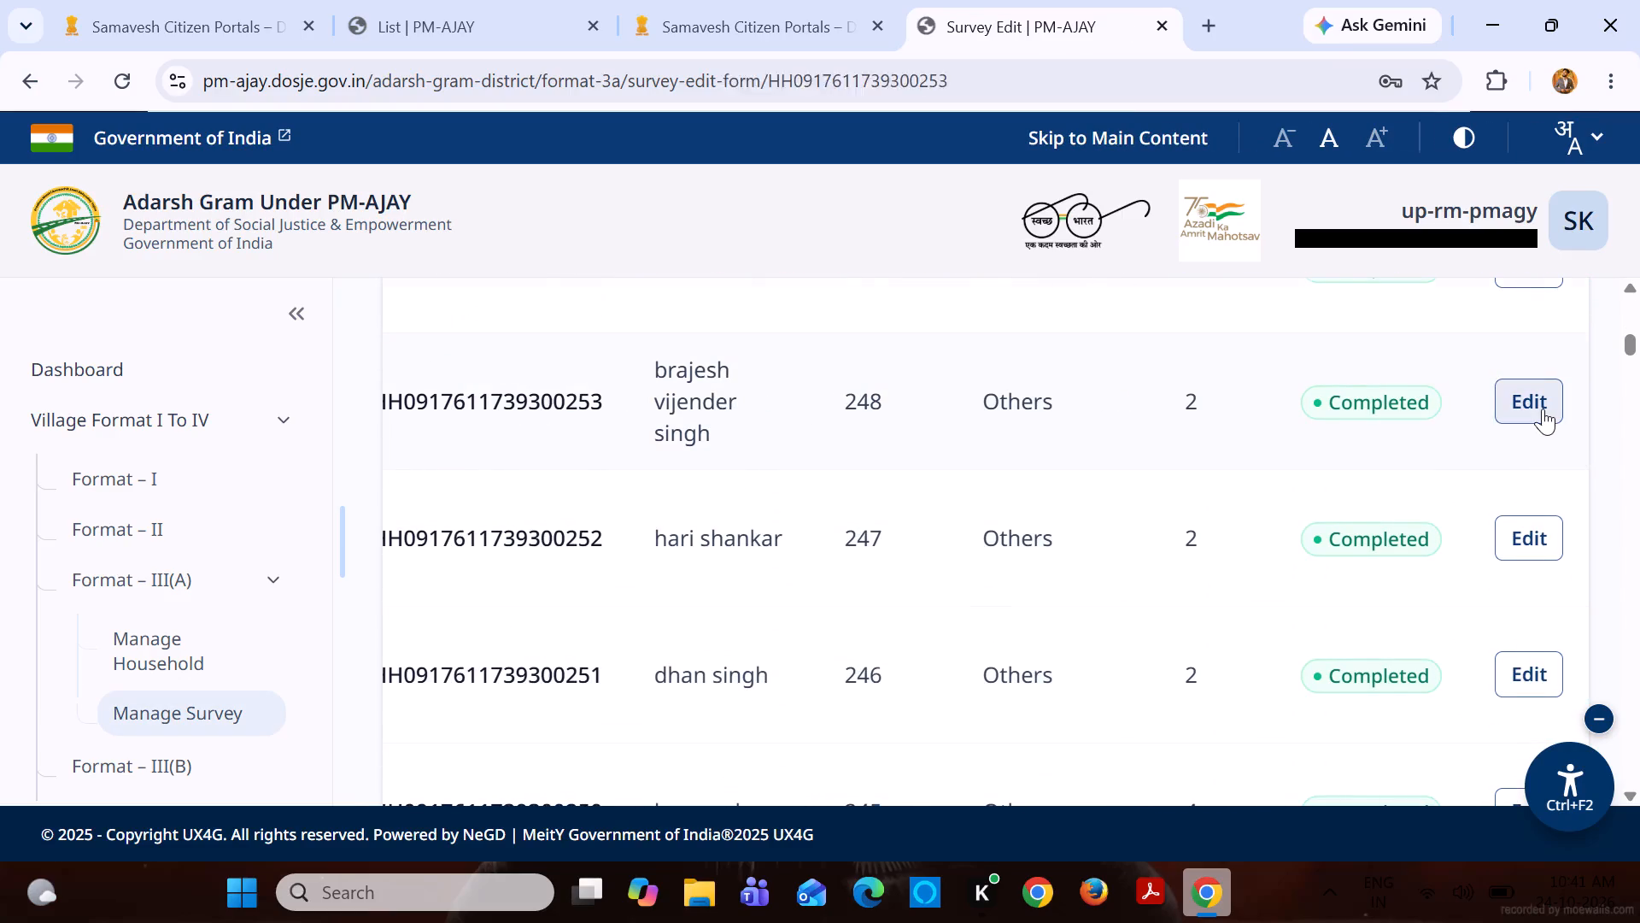
scroll(1347, 503, "down", 7)
left_click(1119, 569)
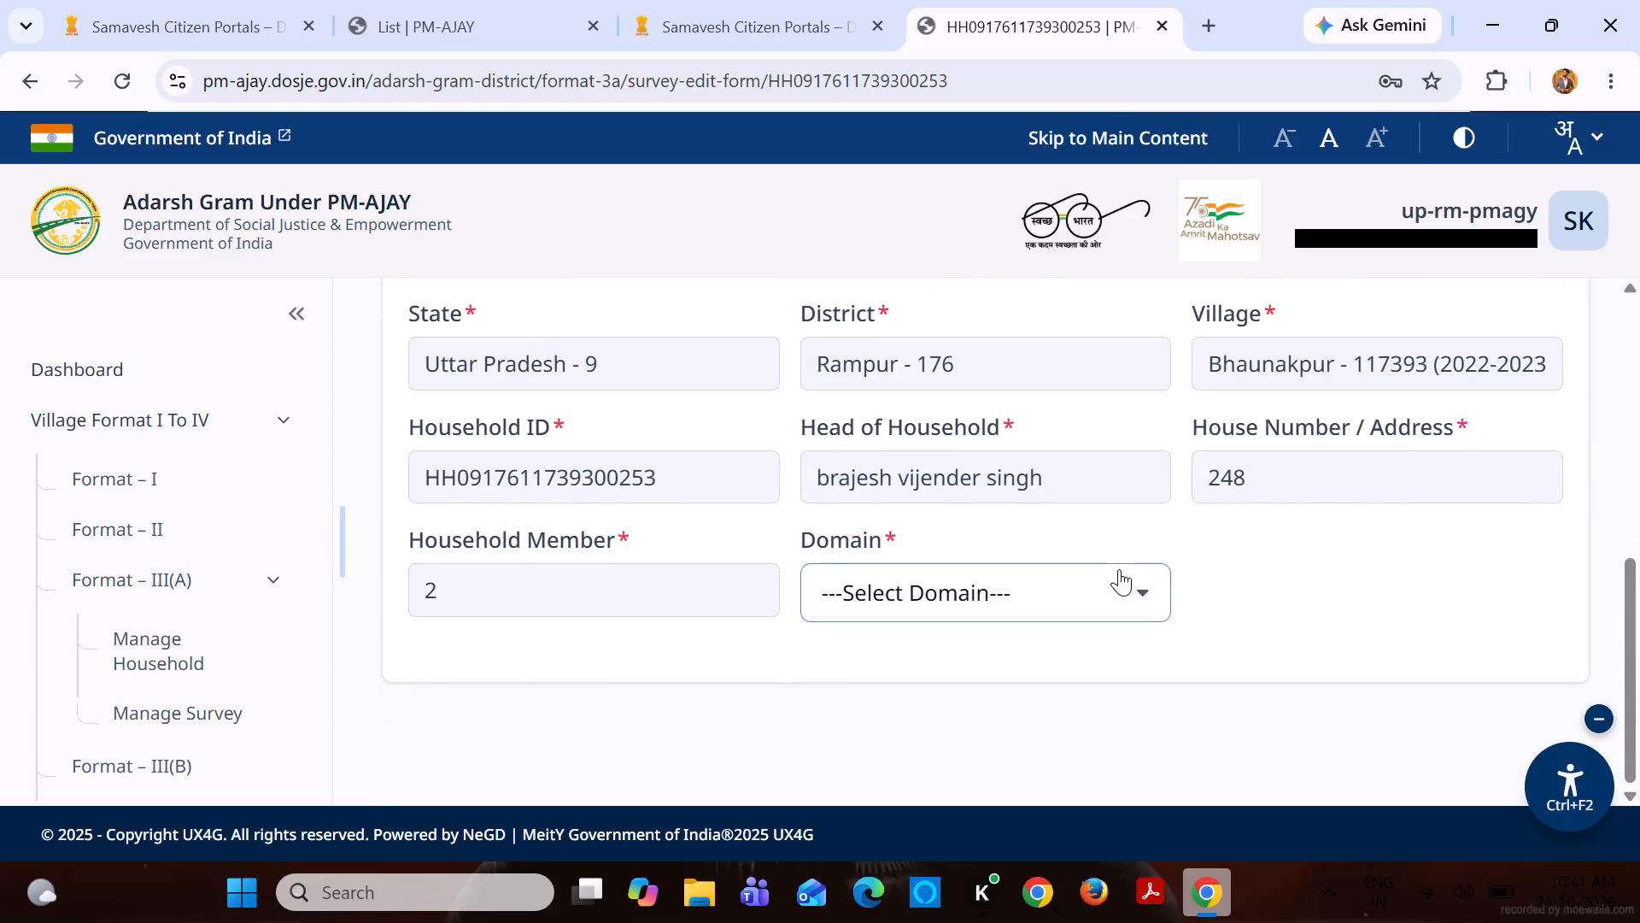
left_click(1001, 531)
Answer Yes for electricity connection under indicator 6.2, then complete the 6.3 questions with Yes for using at least one LED bulb.
scroll(1266, 592, "down", 1)
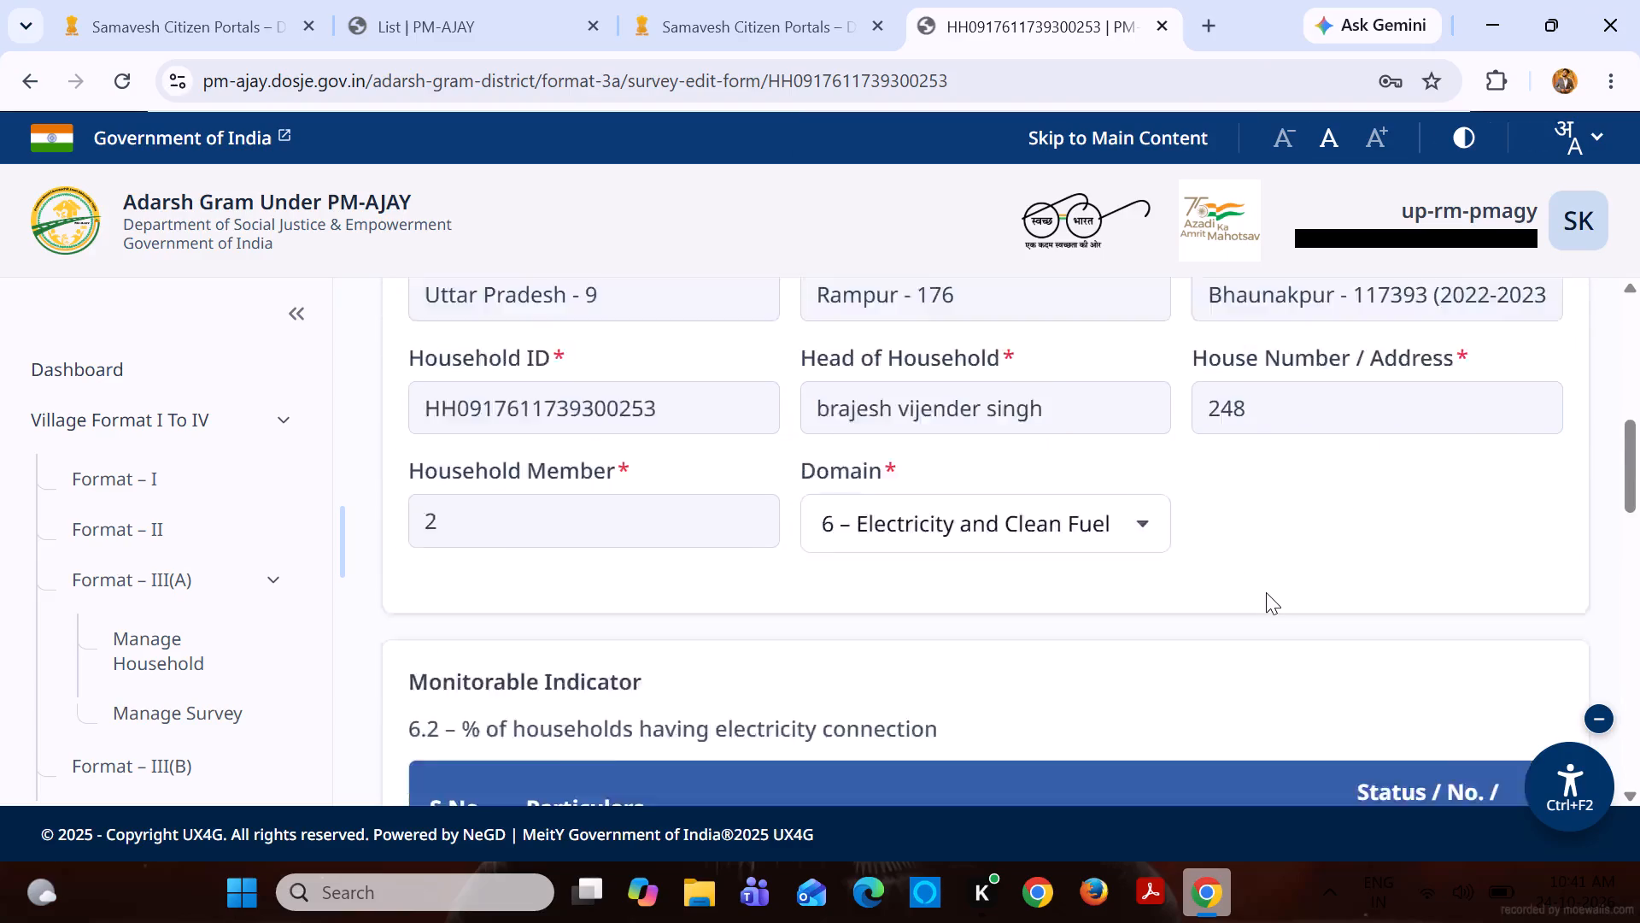
scroll(1266, 592, "down", 2)
left_click(1448, 524)
left_click(1397, 612)
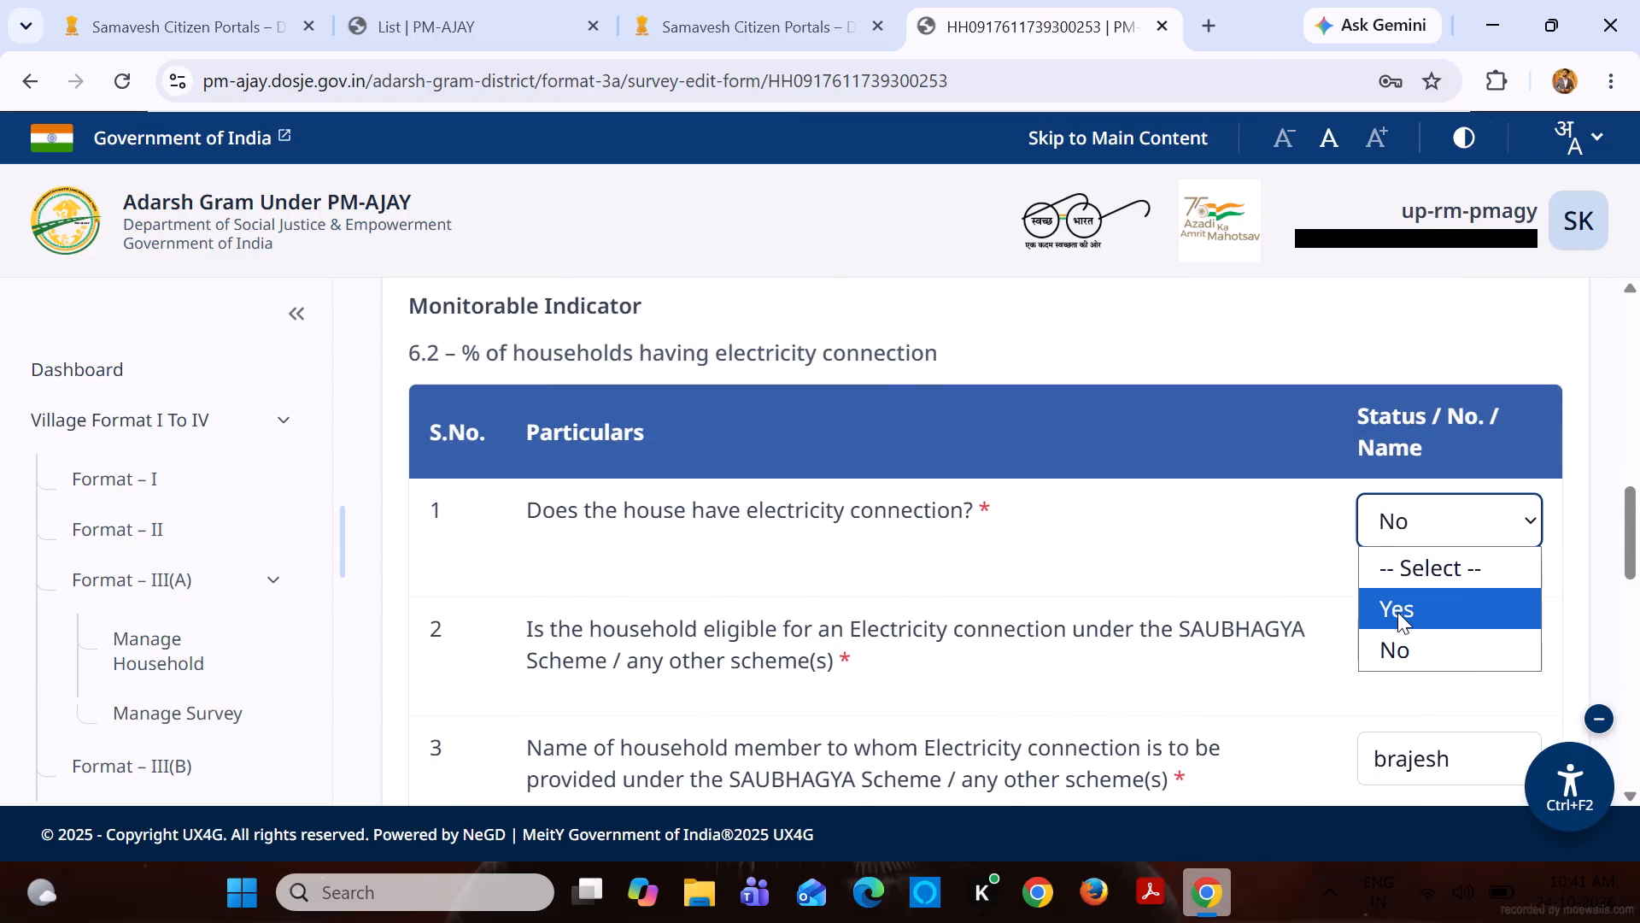
scroll(1397, 612, "down", 3)
left_click_drag(1425, 517, 1344, 608)
left_click(1344, 608)
scroll(1344, 608, "down", 3)
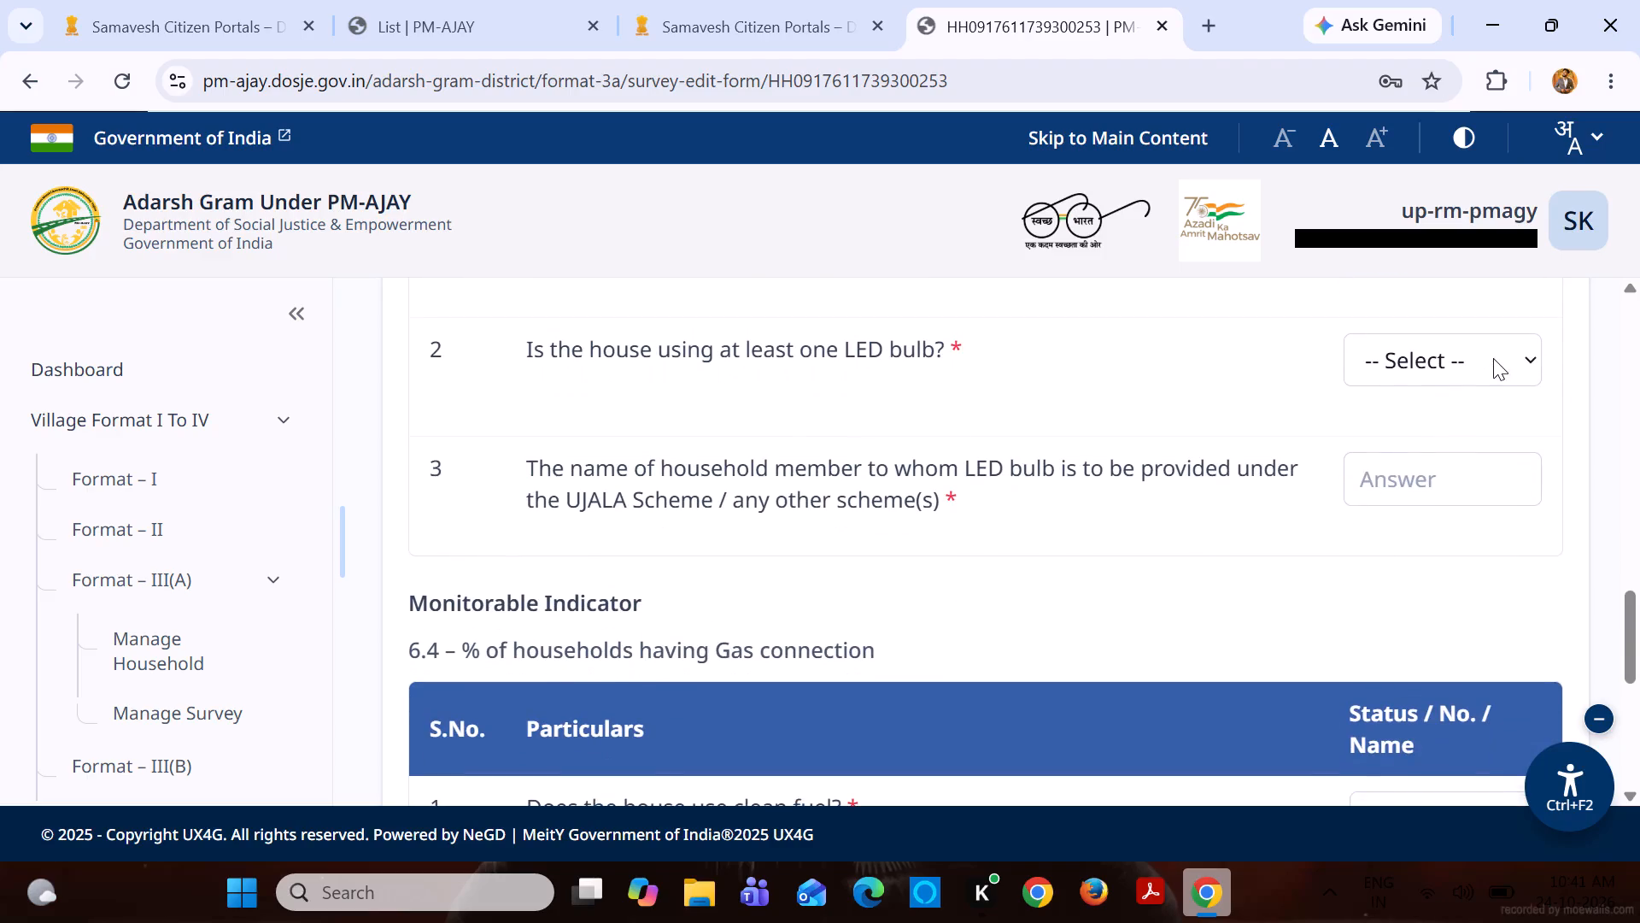
left_click_drag(1493, 358, 1379, 484)
left_click(1391, 465)
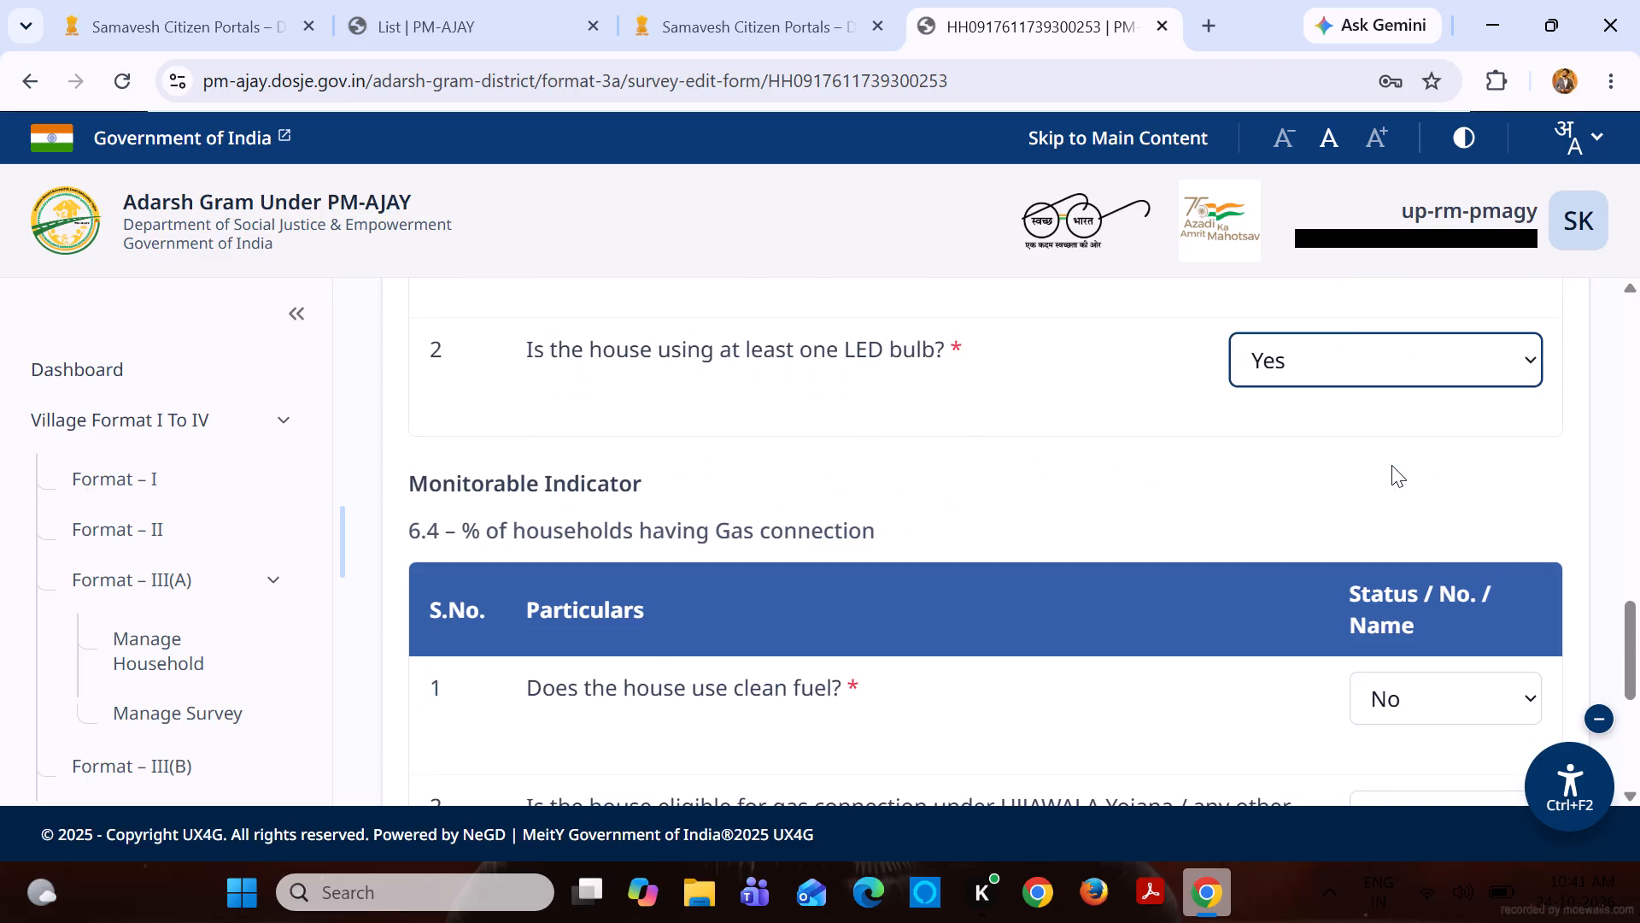
Set the clean fuel answer under indicator 6.4 to Yes and save house number 248's survey answers.
scroll(1404, 487, "down", 1)
left_click_drag(1441, 543, 1394, 638)
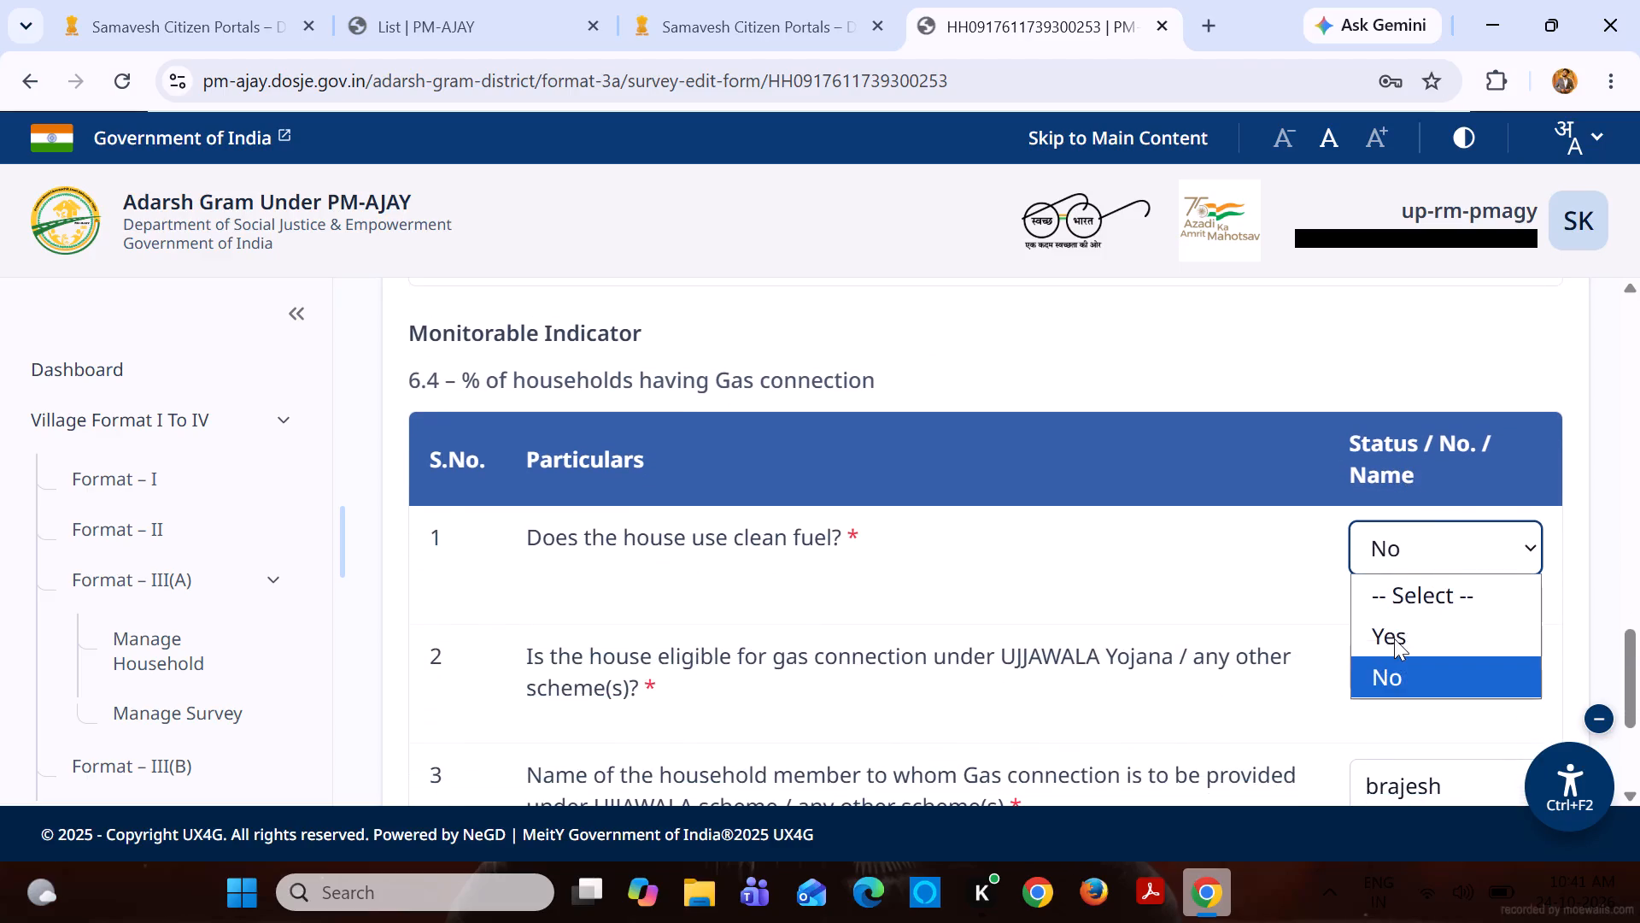
left_click(1394, 638)
scroll(1394, 638, "down", 2)
left_click(1447, 627)
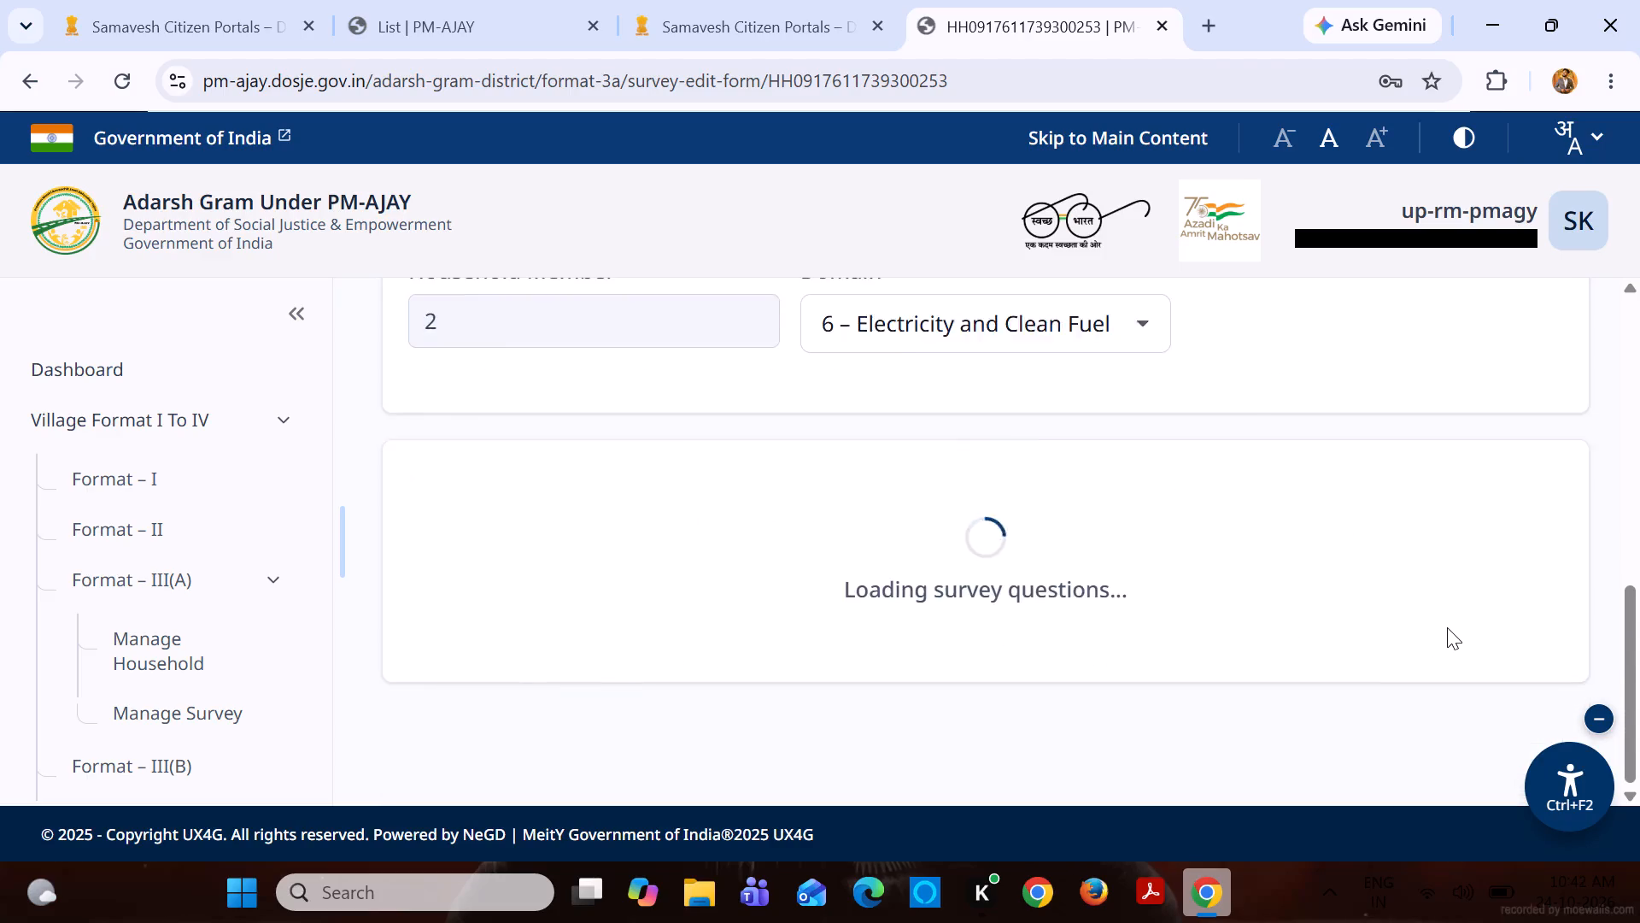
Go back to the survey list, open house number 246's survey for editing and select domain 6 – Electricity and Clean Fuel.
scroll(1158, 437, "up", 7)
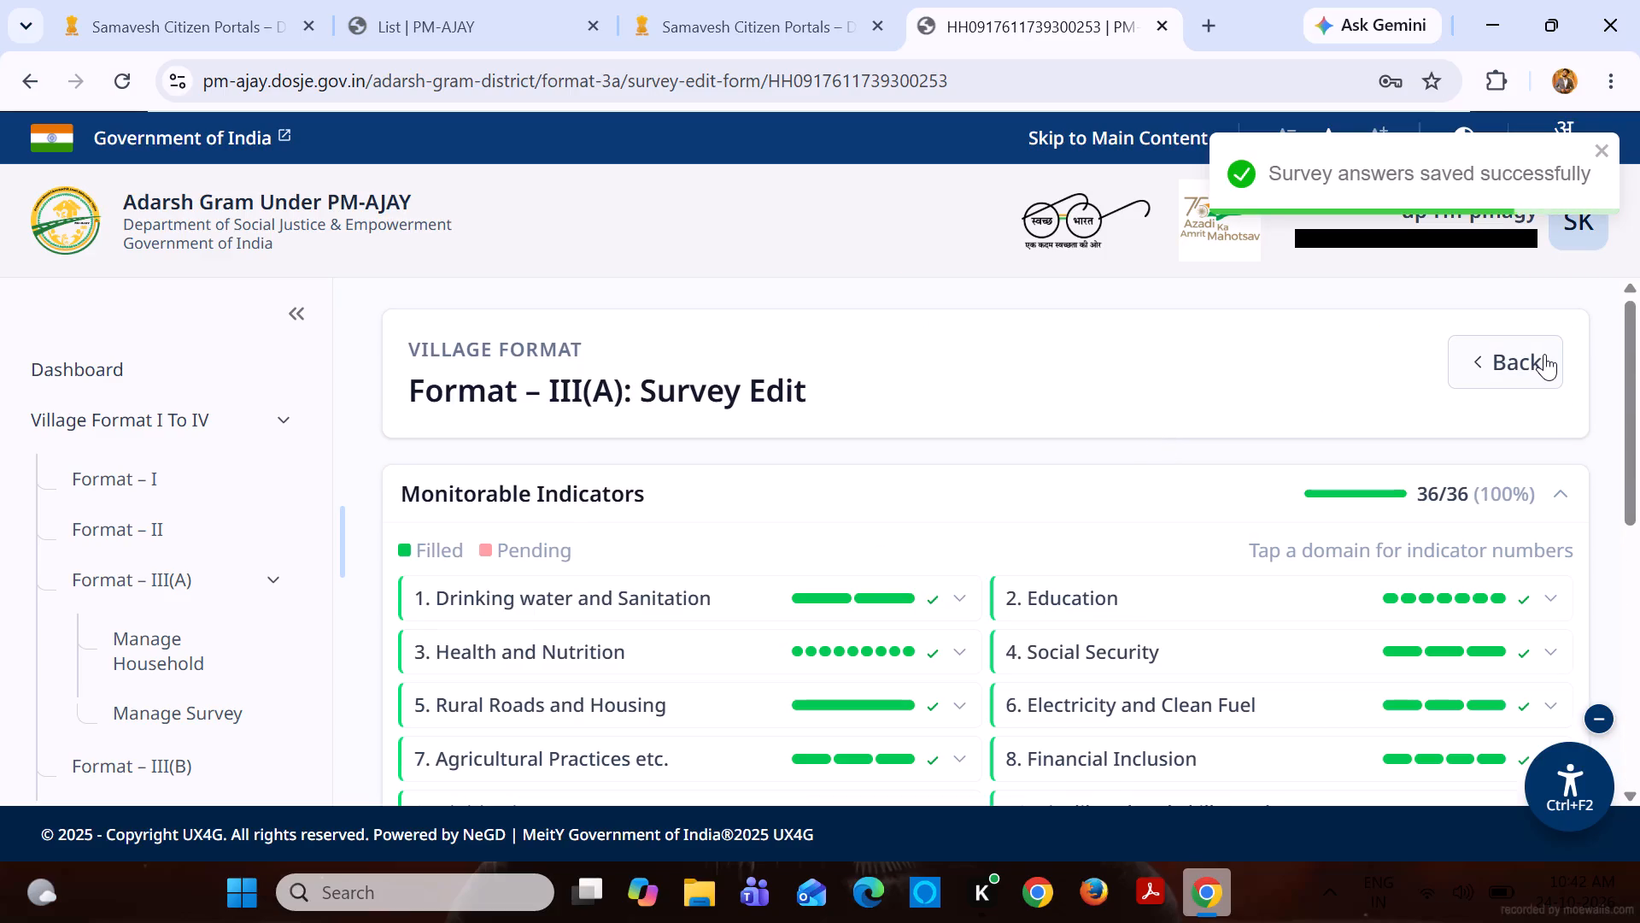
left_click(1544, 354)
scroll(1400, 533, "down", 6)
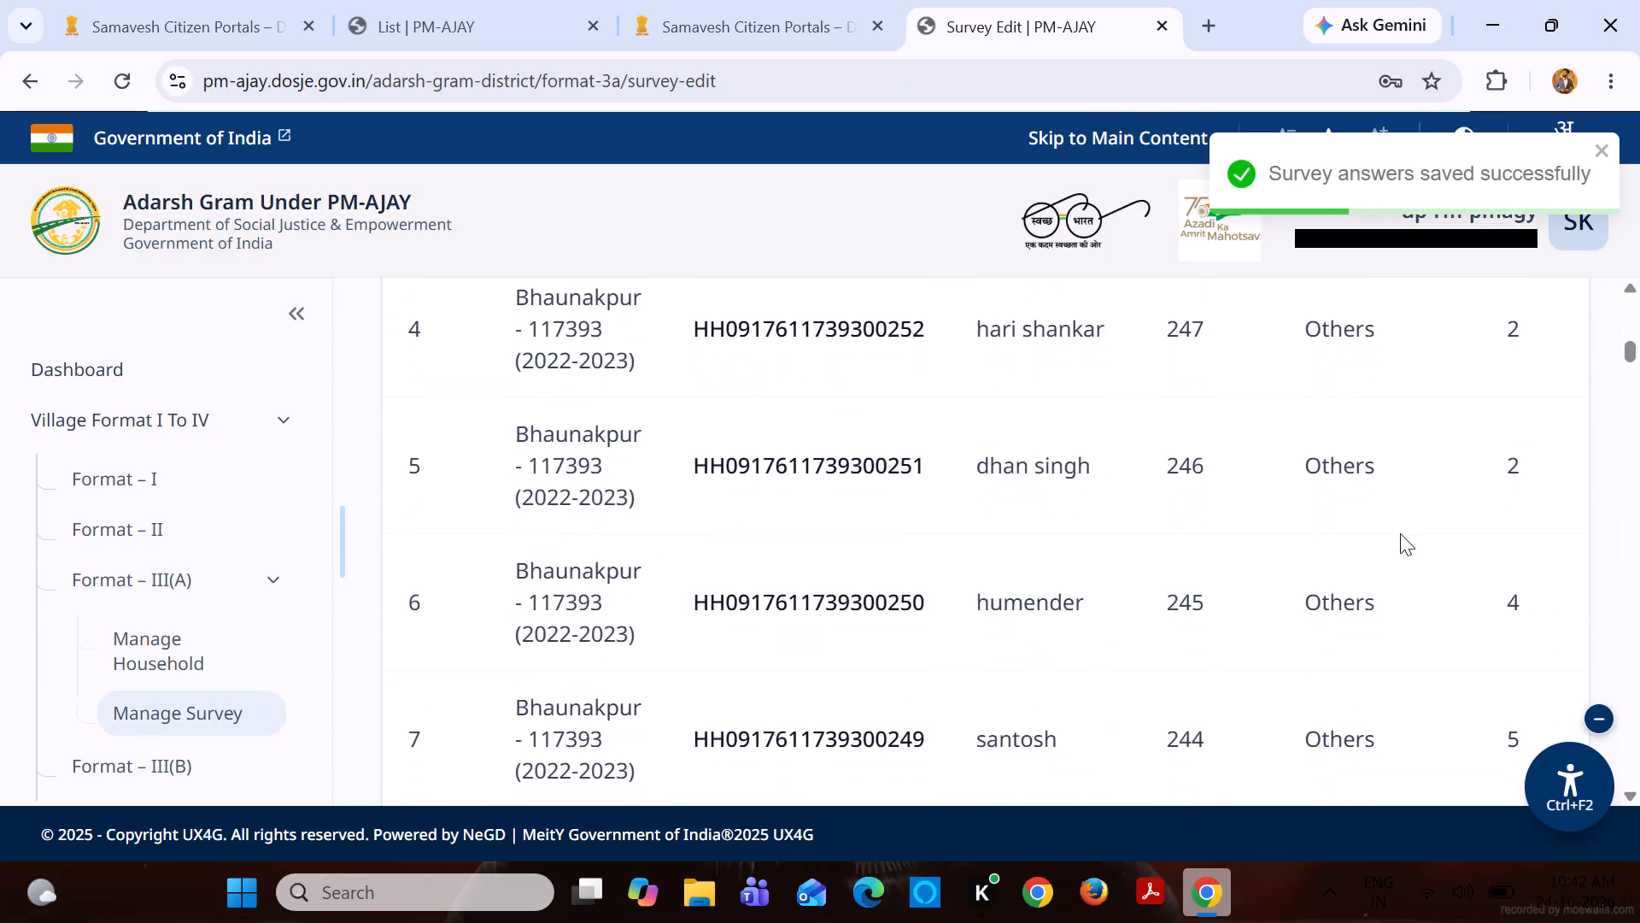
scroll(1400, 533, "down", 1)
scroll(1400, 533, "left", 4)
left_click(1524, 481)
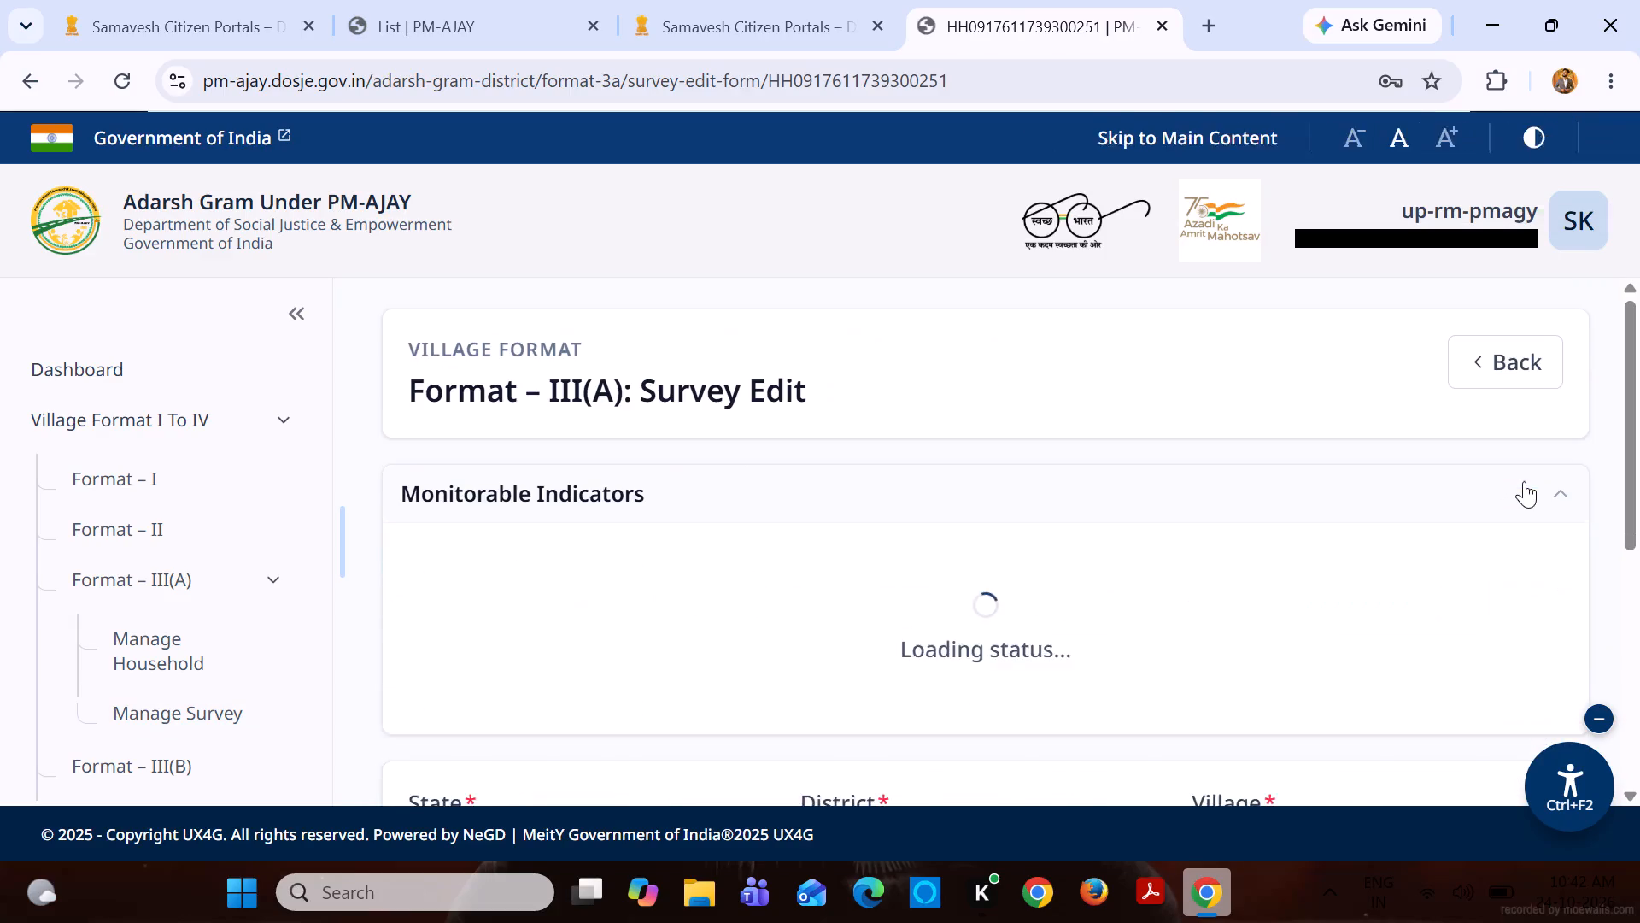
scroll(1243, 595, "down", 9)
left_click(1138, 595)
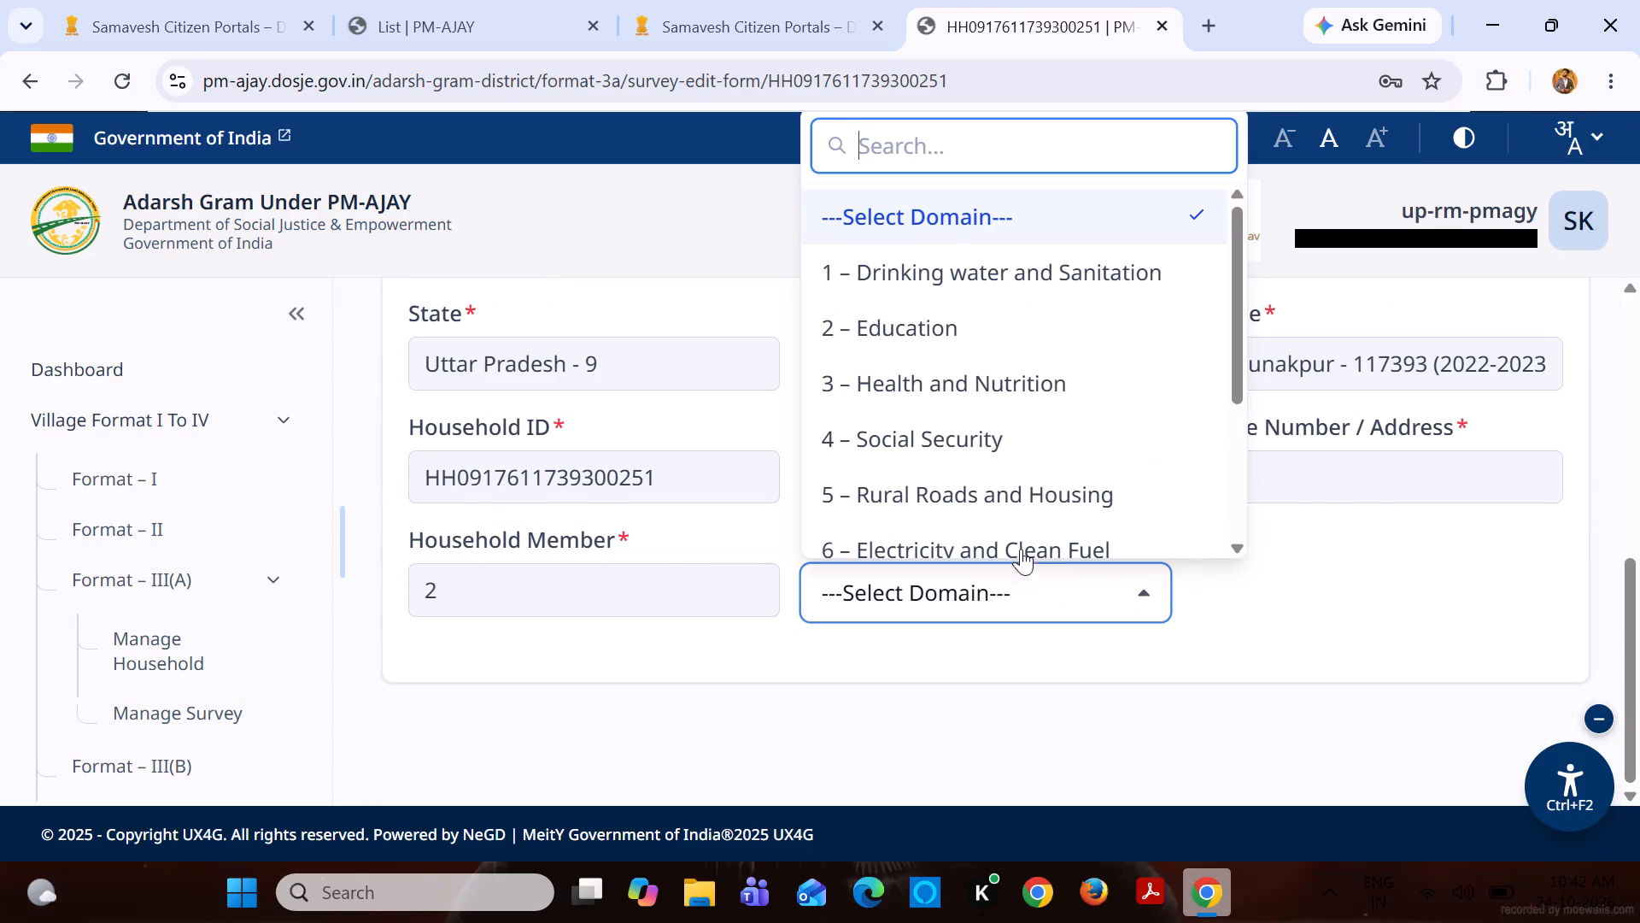
left_click(1013, 530)
scroll(1159, 579, "down", 4)
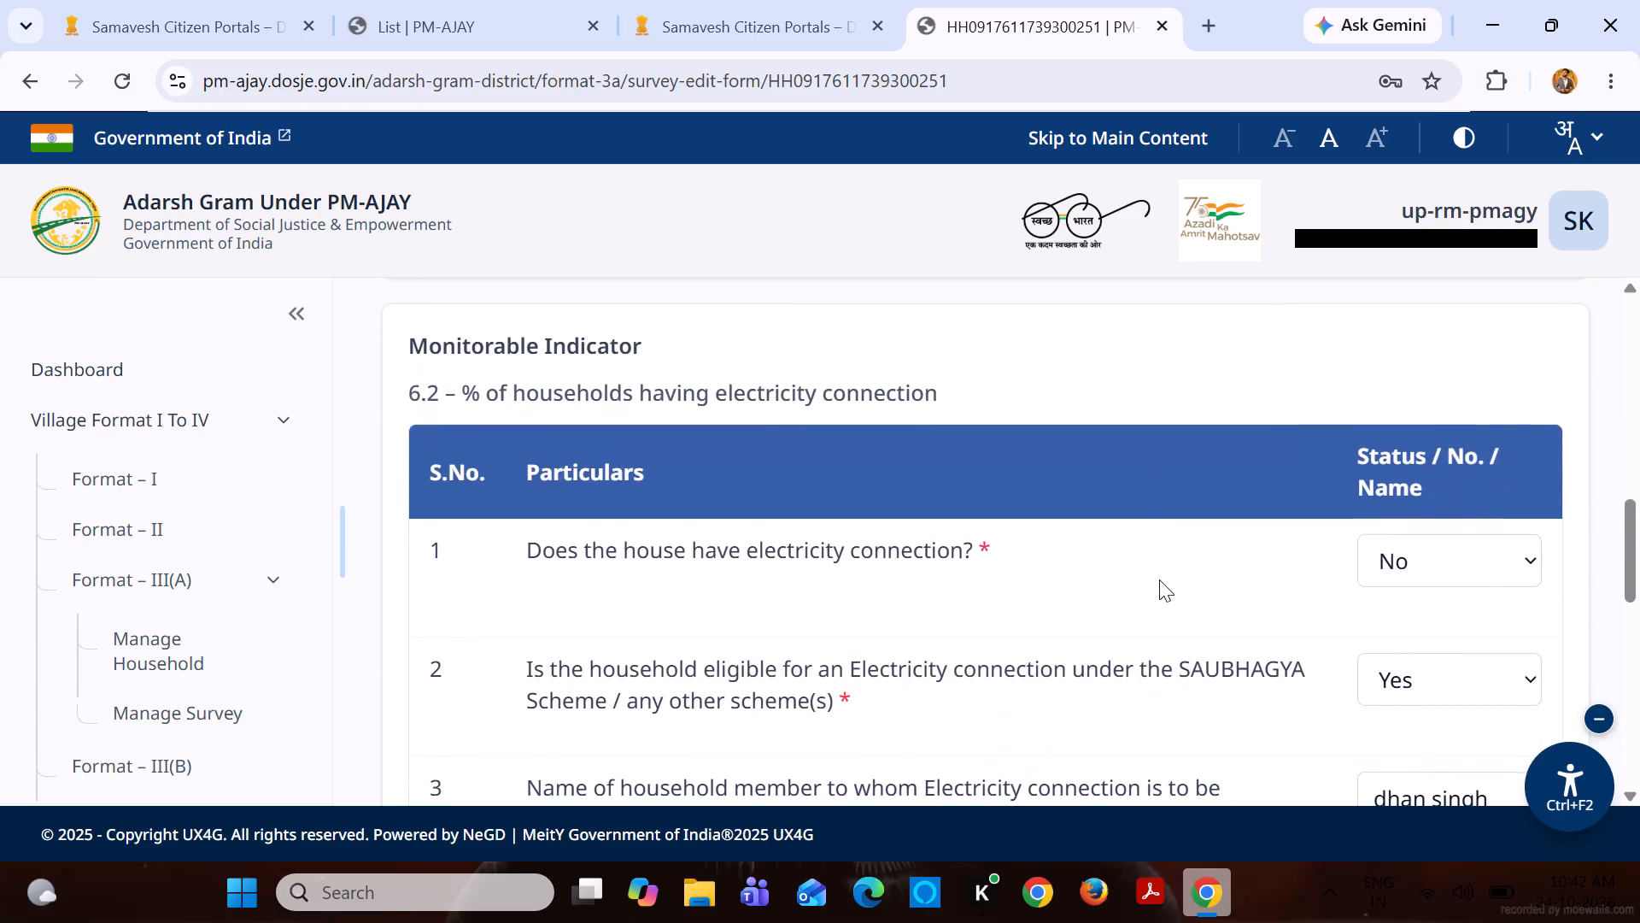
Answer Yes for electricity connection under indicators 6.2 and 6.3 and for at least one LED bulb, and save house number 246's survey.
left_click(1420, 567)
left_click(1391, 645)
scroll(1391, 645, "down", 3)
left_click_drag(1491, 550, 1333, 647)
left_click(1333, 647)
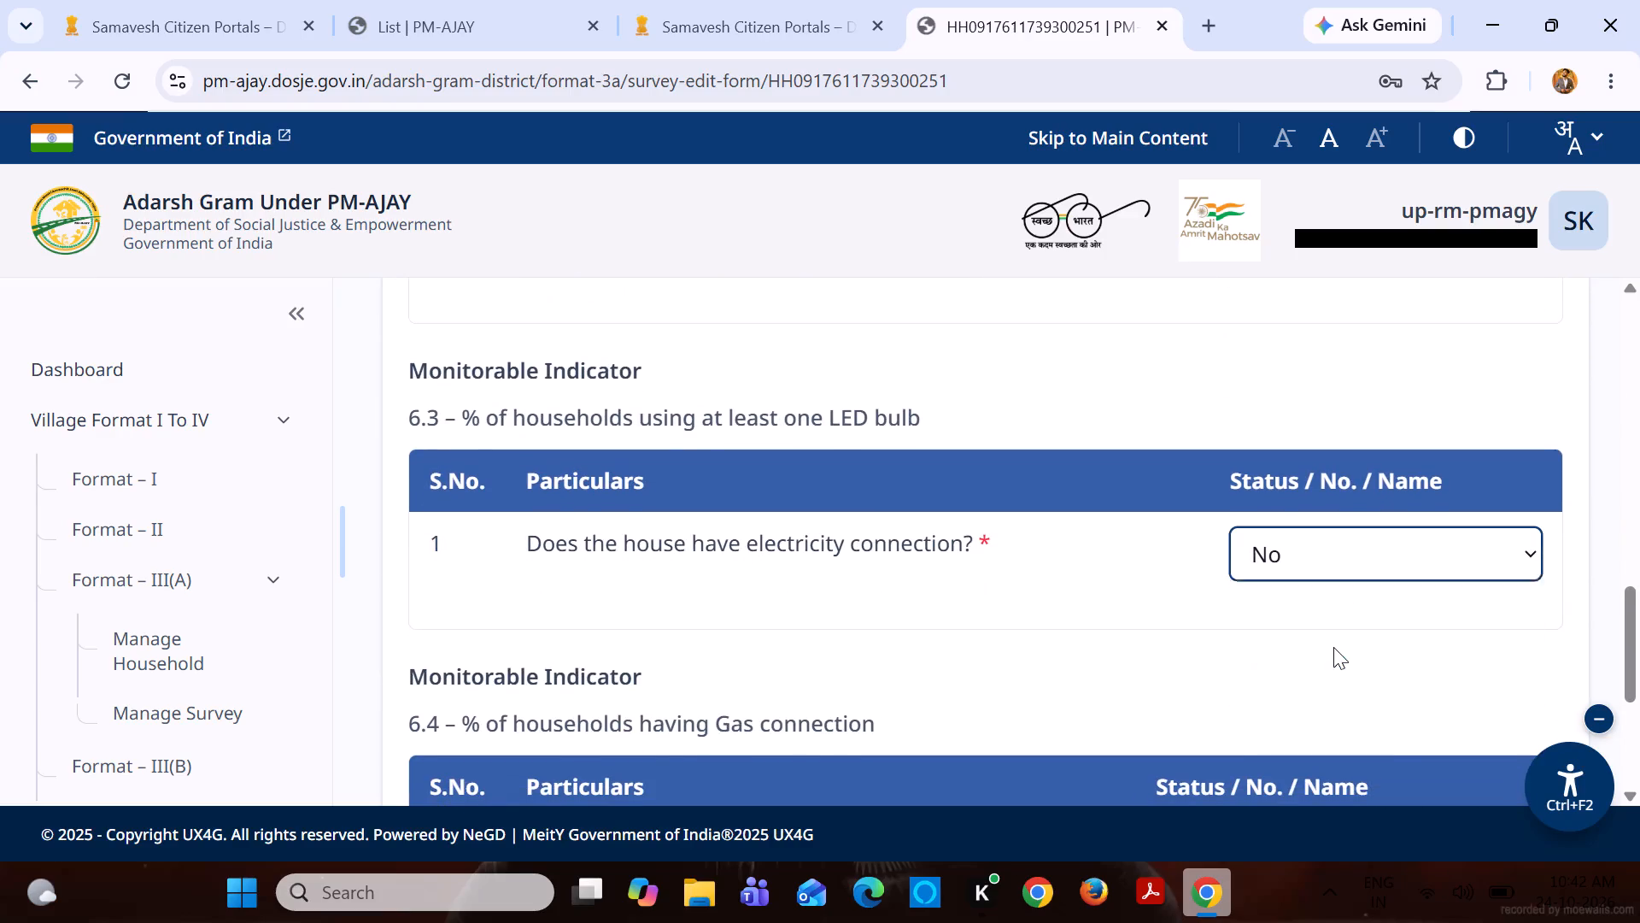
scroll(1333, 647, "down", 3)
left_click_drag(1493, 393, 1388, 493)
left_click(1388, 493)
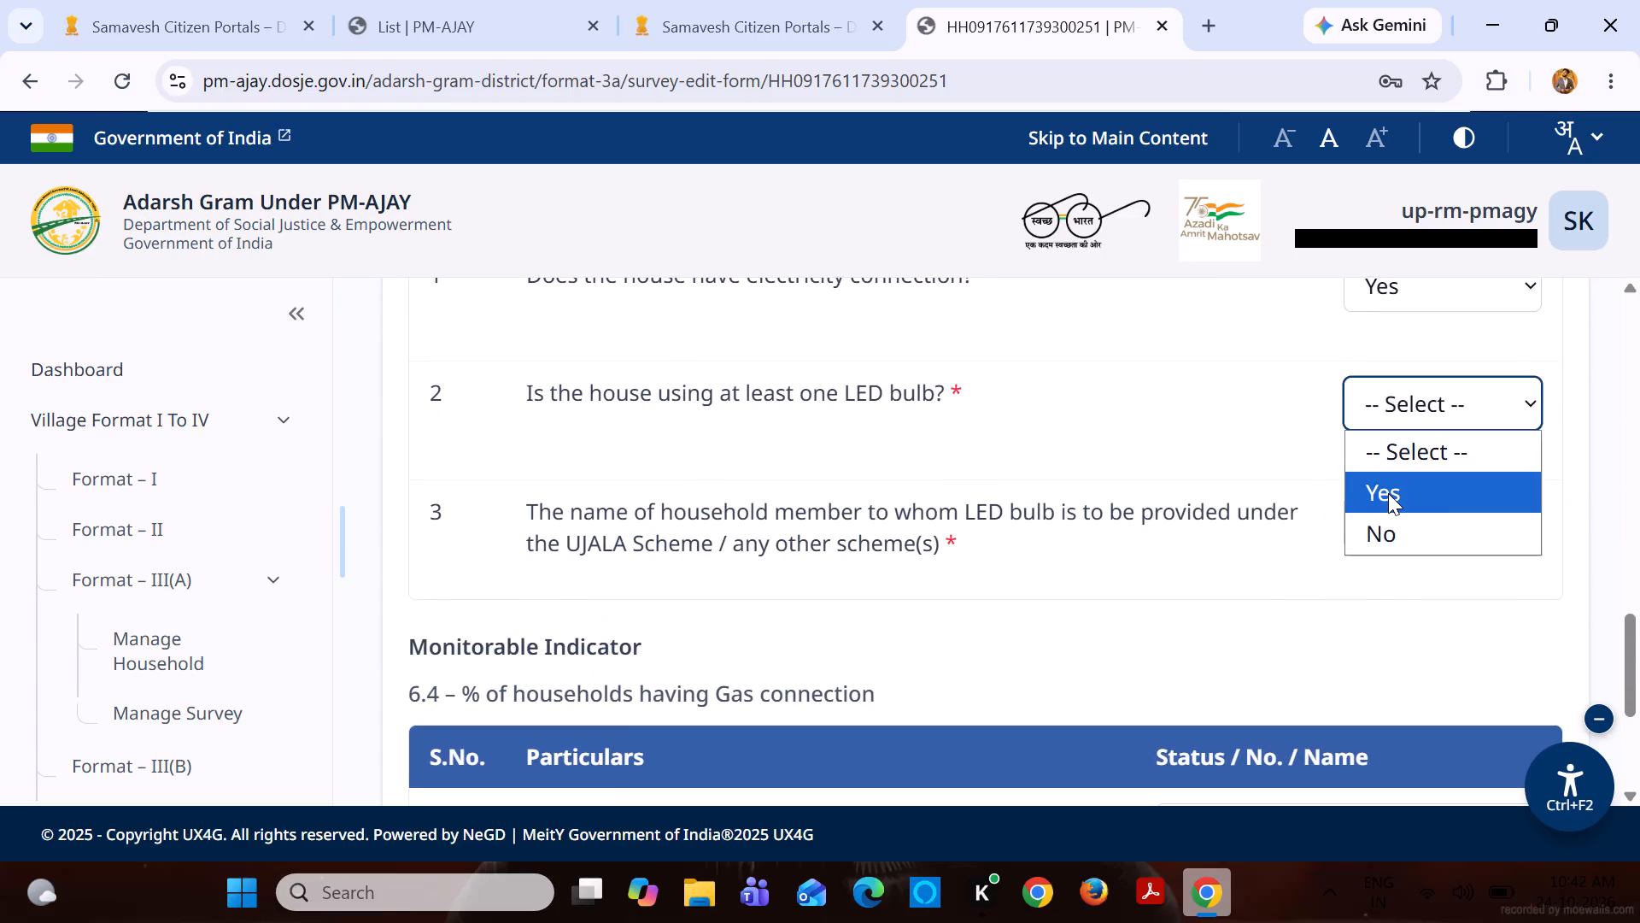
scroll(1388, 493, "down", 3)
left_click(1515, 616)
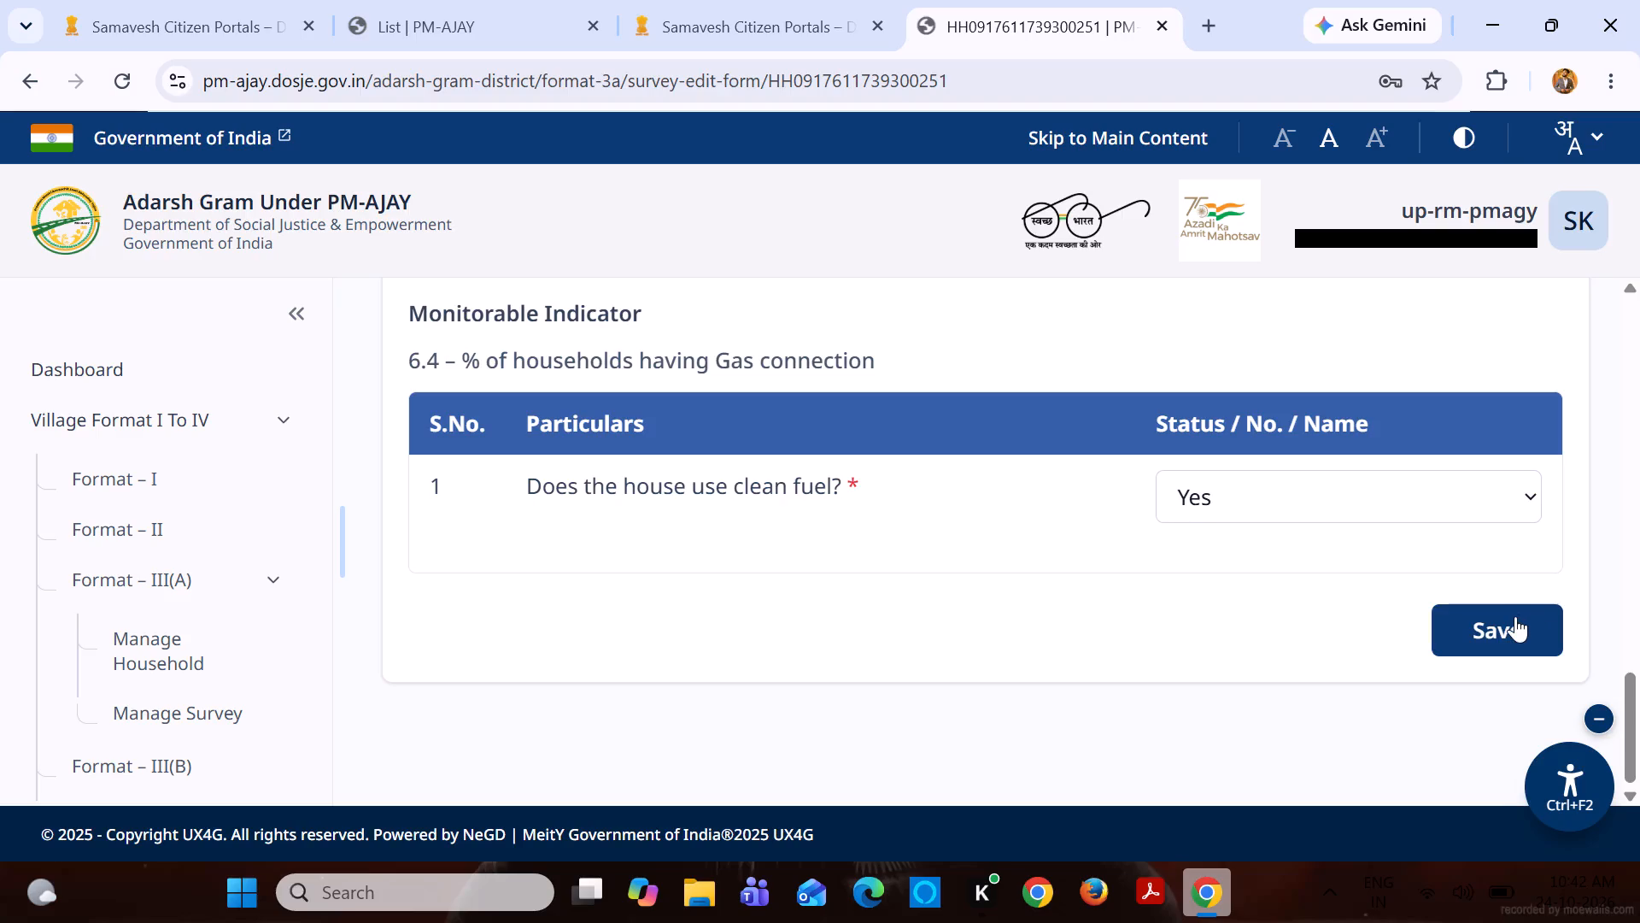
Return to the Format – III(A) survey list, open house number 245's survey for editing and select domain 6 – Electricity and Clean Fuel.
scroll(1323, 601, "up", 7)
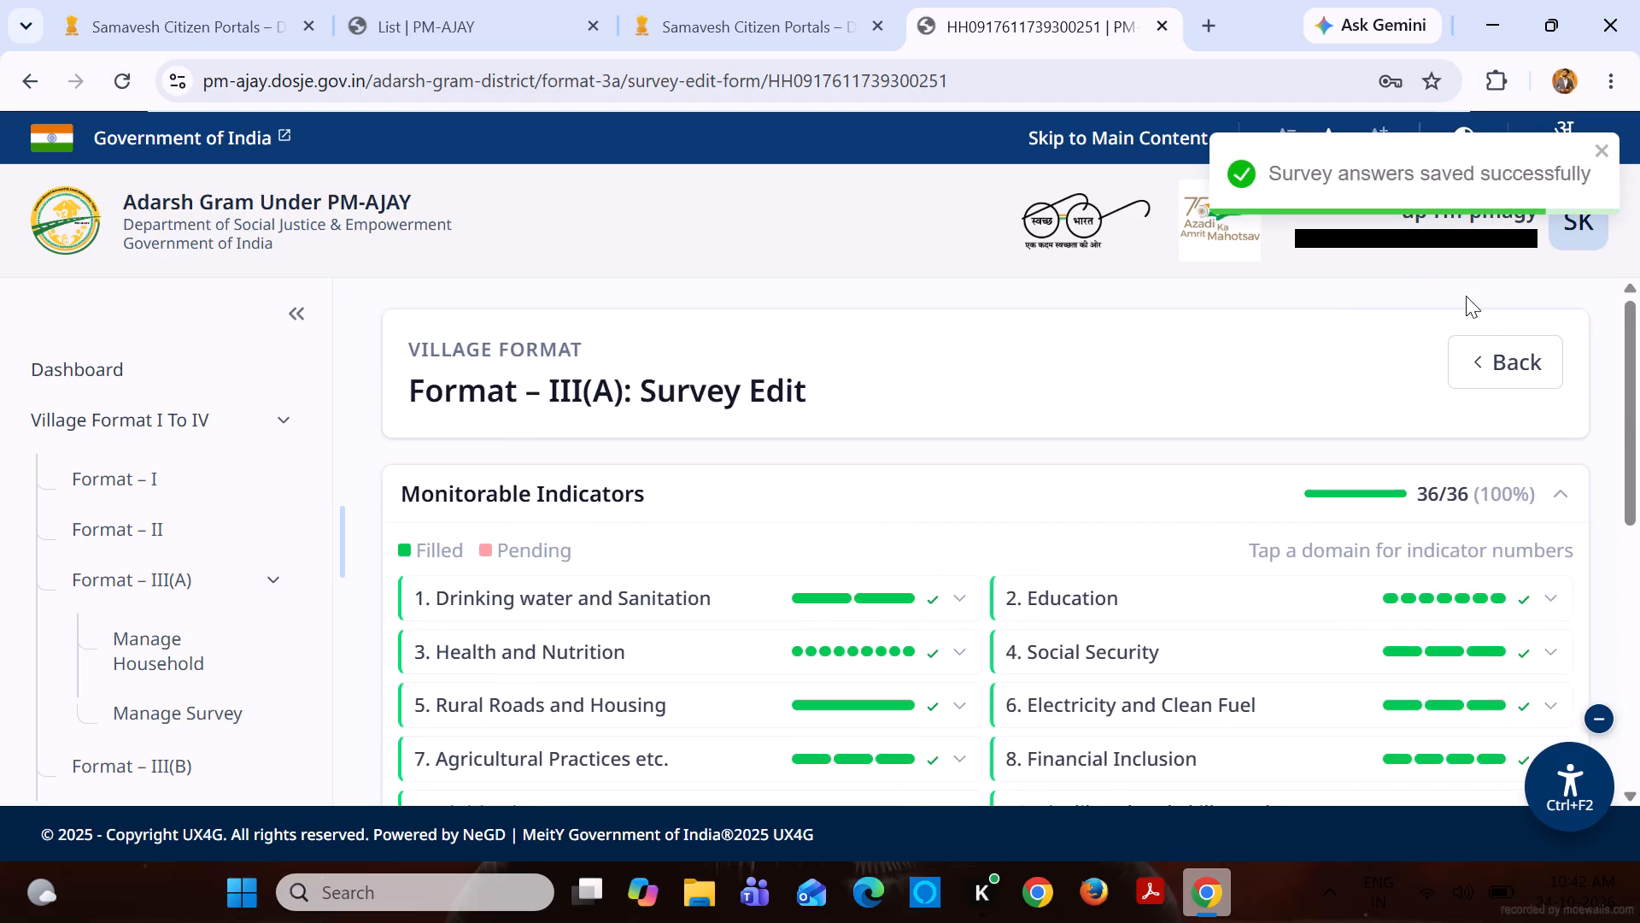
left_click(1505, 354)
scroll(1362, 475, "down", 7)
scroll(1362, 475, "left", 6)
scroll(1362, 475, "down", 1)
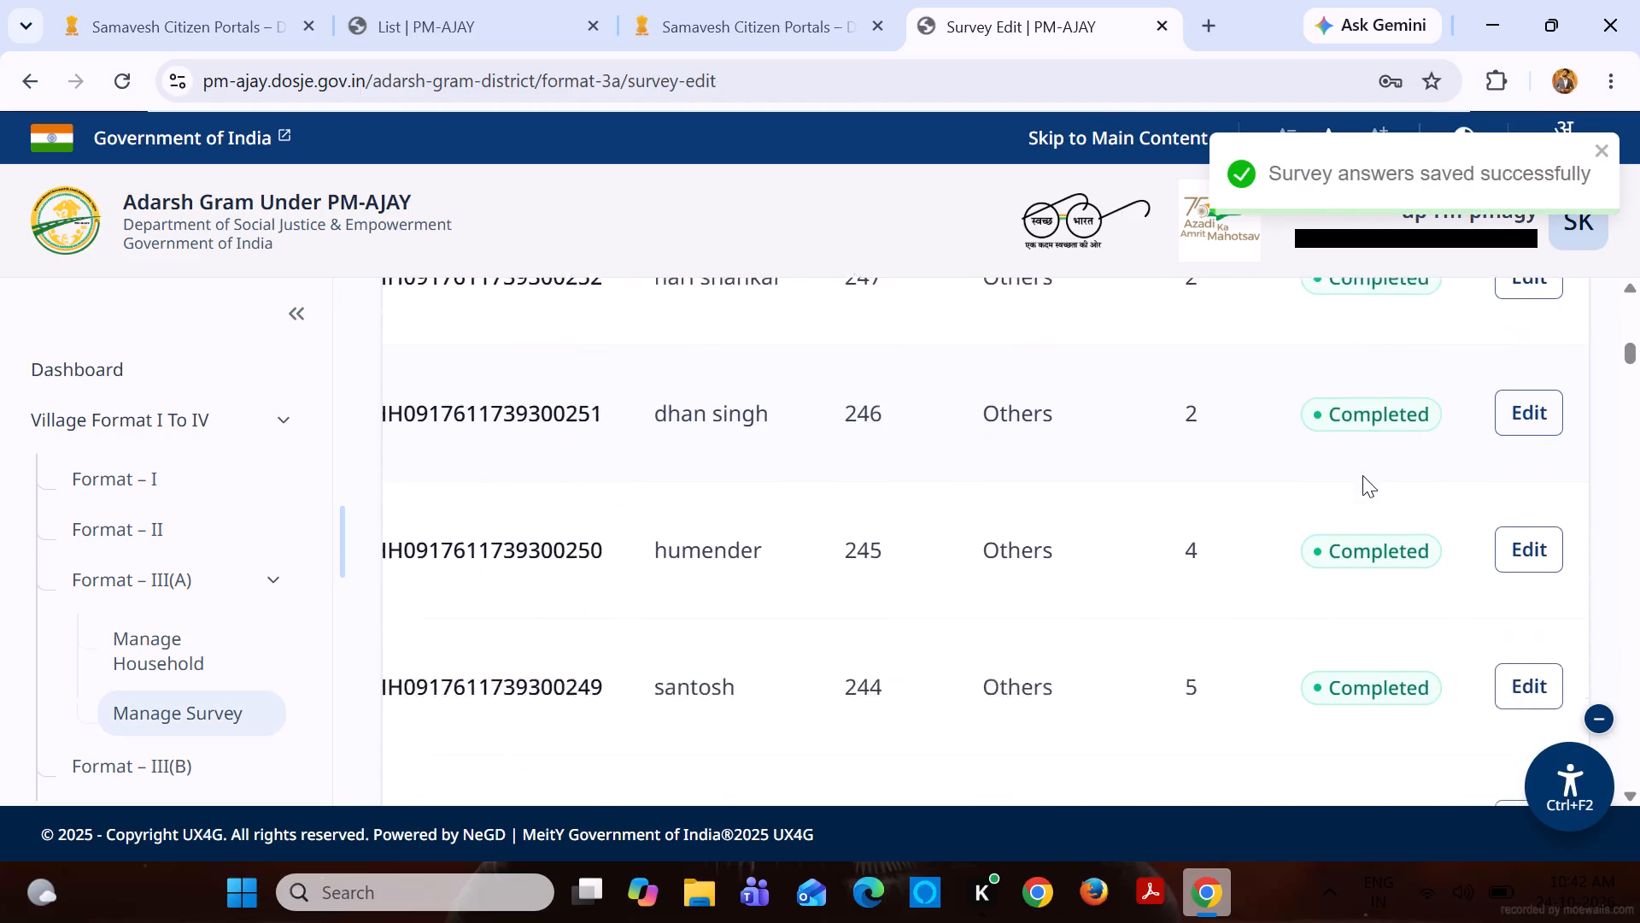
scroll(1362, 475, "down", 1)
left_click(1512, 522)
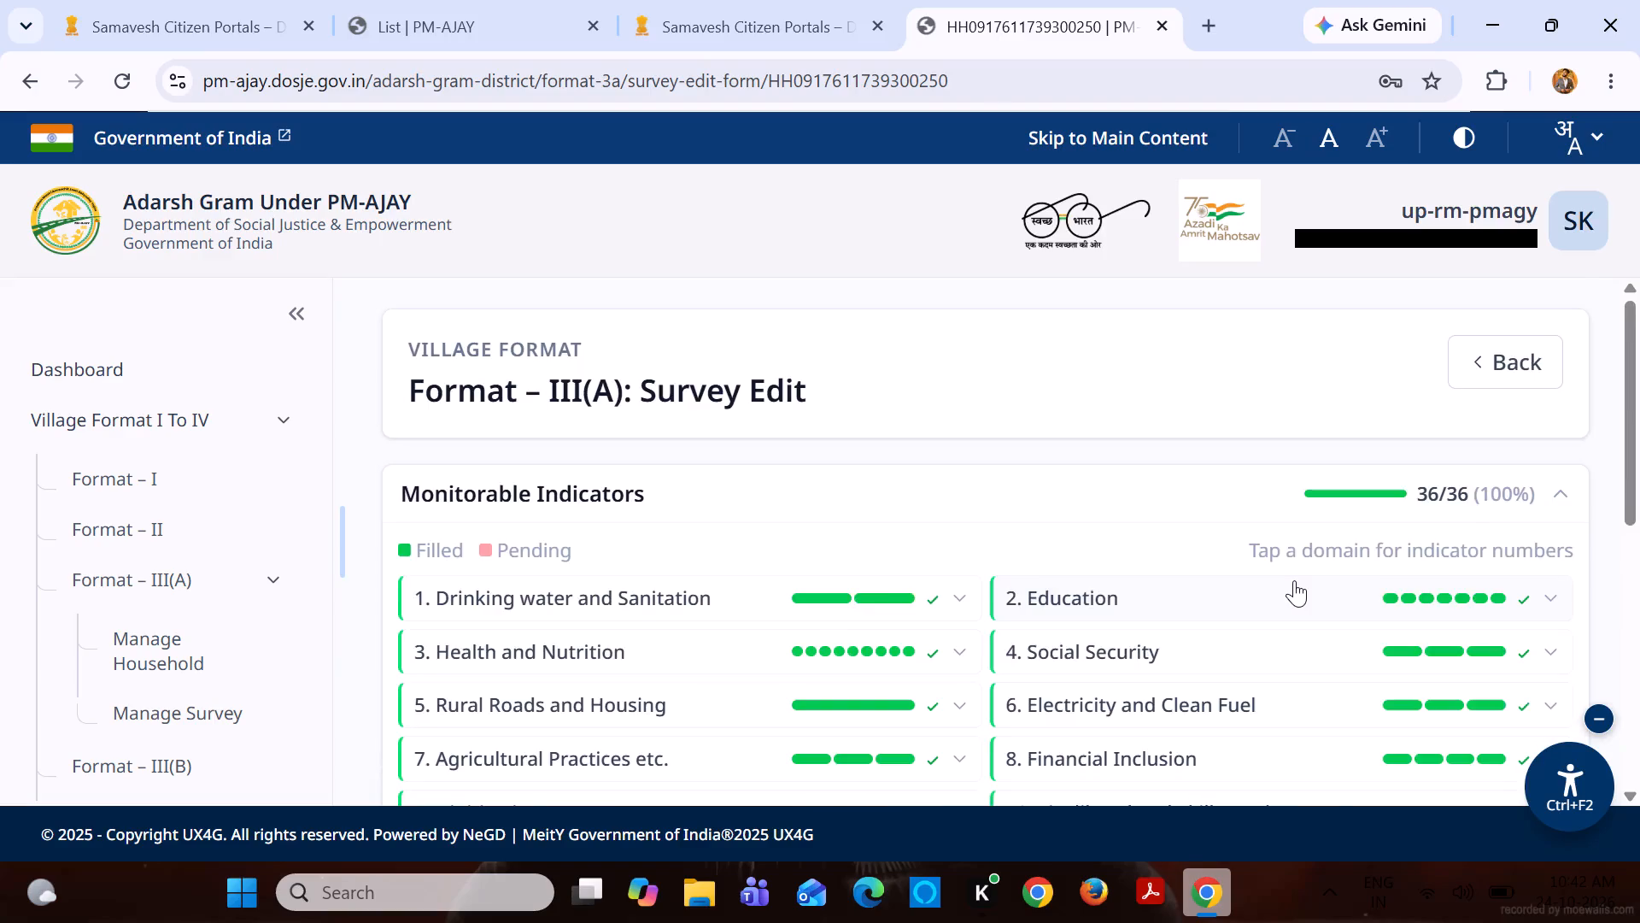
scroll(1294, 580, "down", 4)
left_click(1104, 628)
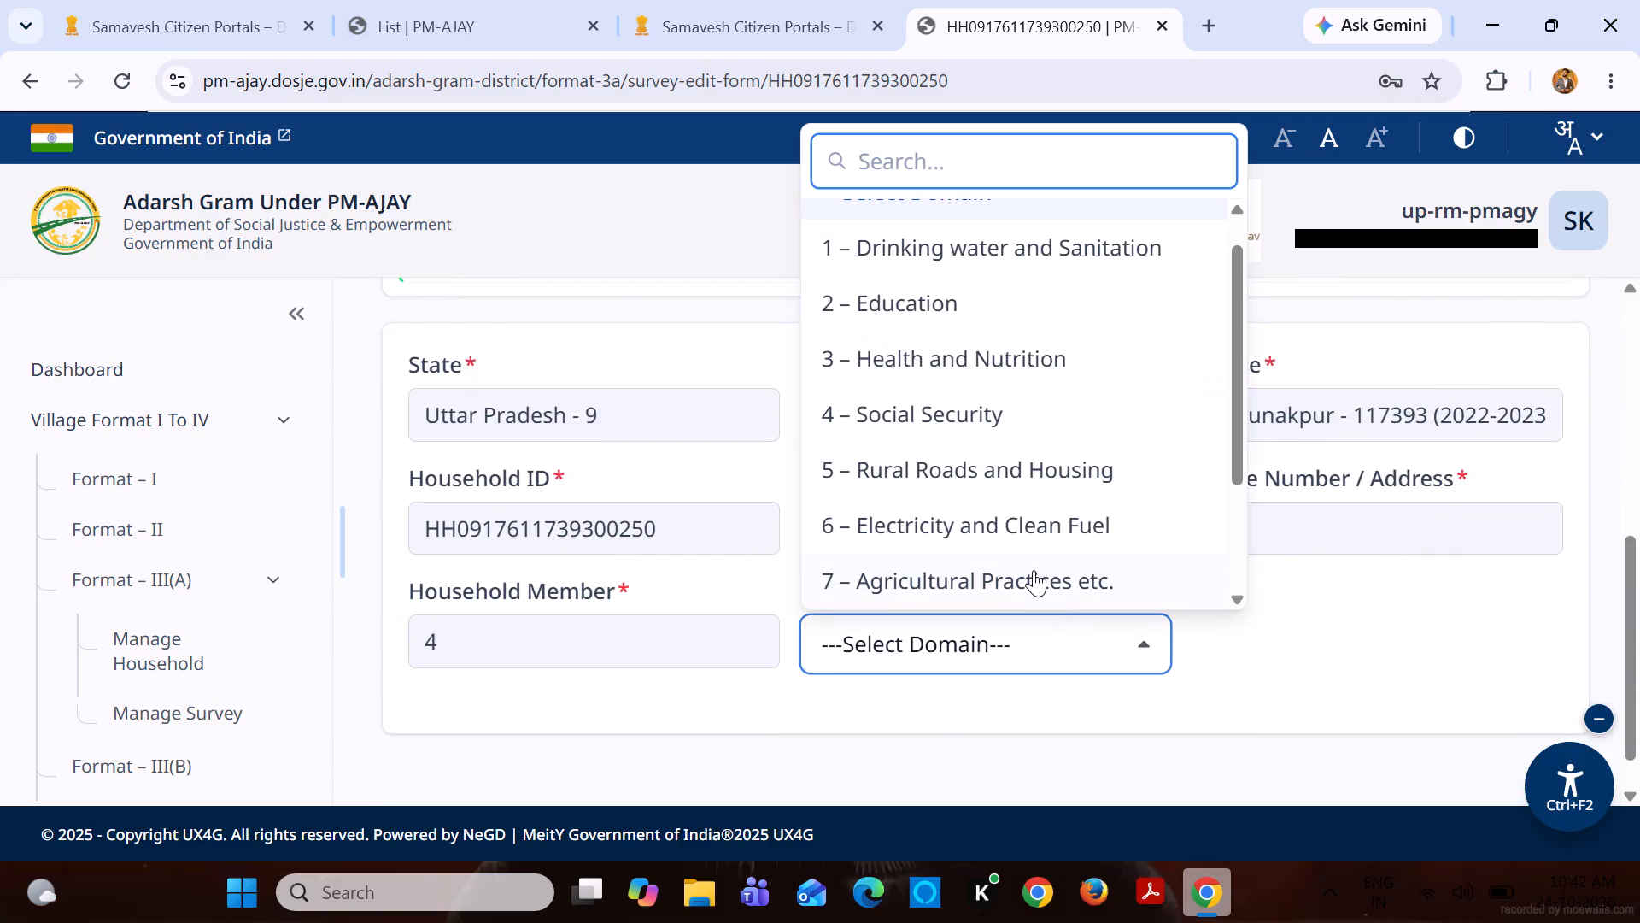
left_click(1034, 570)
left_click(1047, 637)
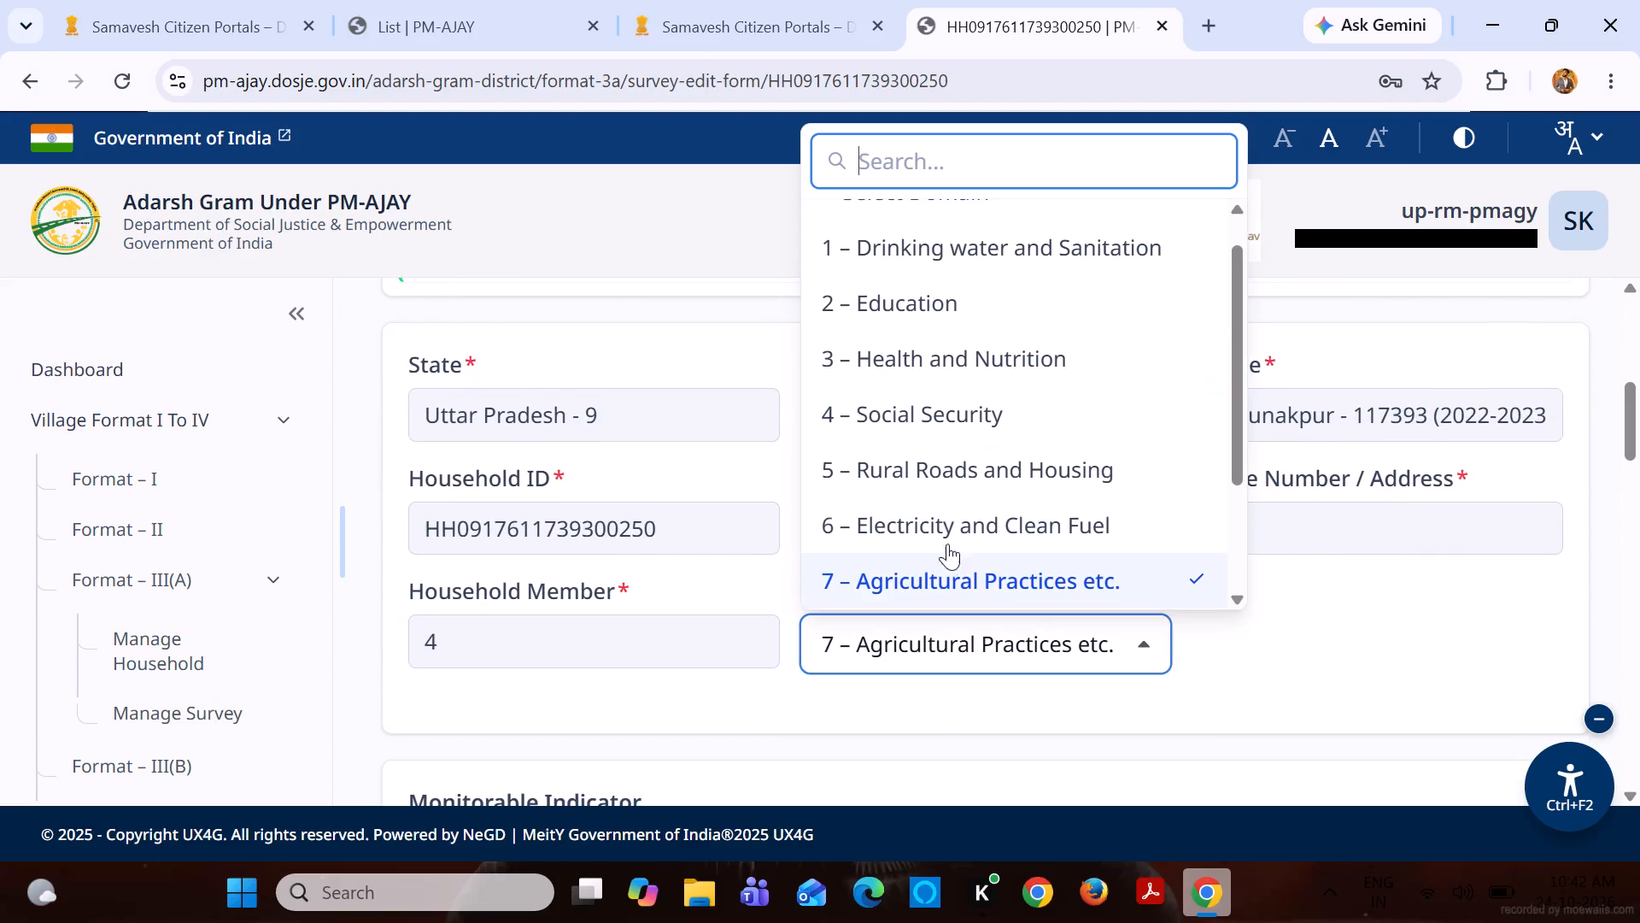
left_click(943, 522)
Set electricity connection under 6.2 and 6.3 and LED bulb use to Yes, and save house number 245's survey answers.
scroll(1218, 579, "down", 5)
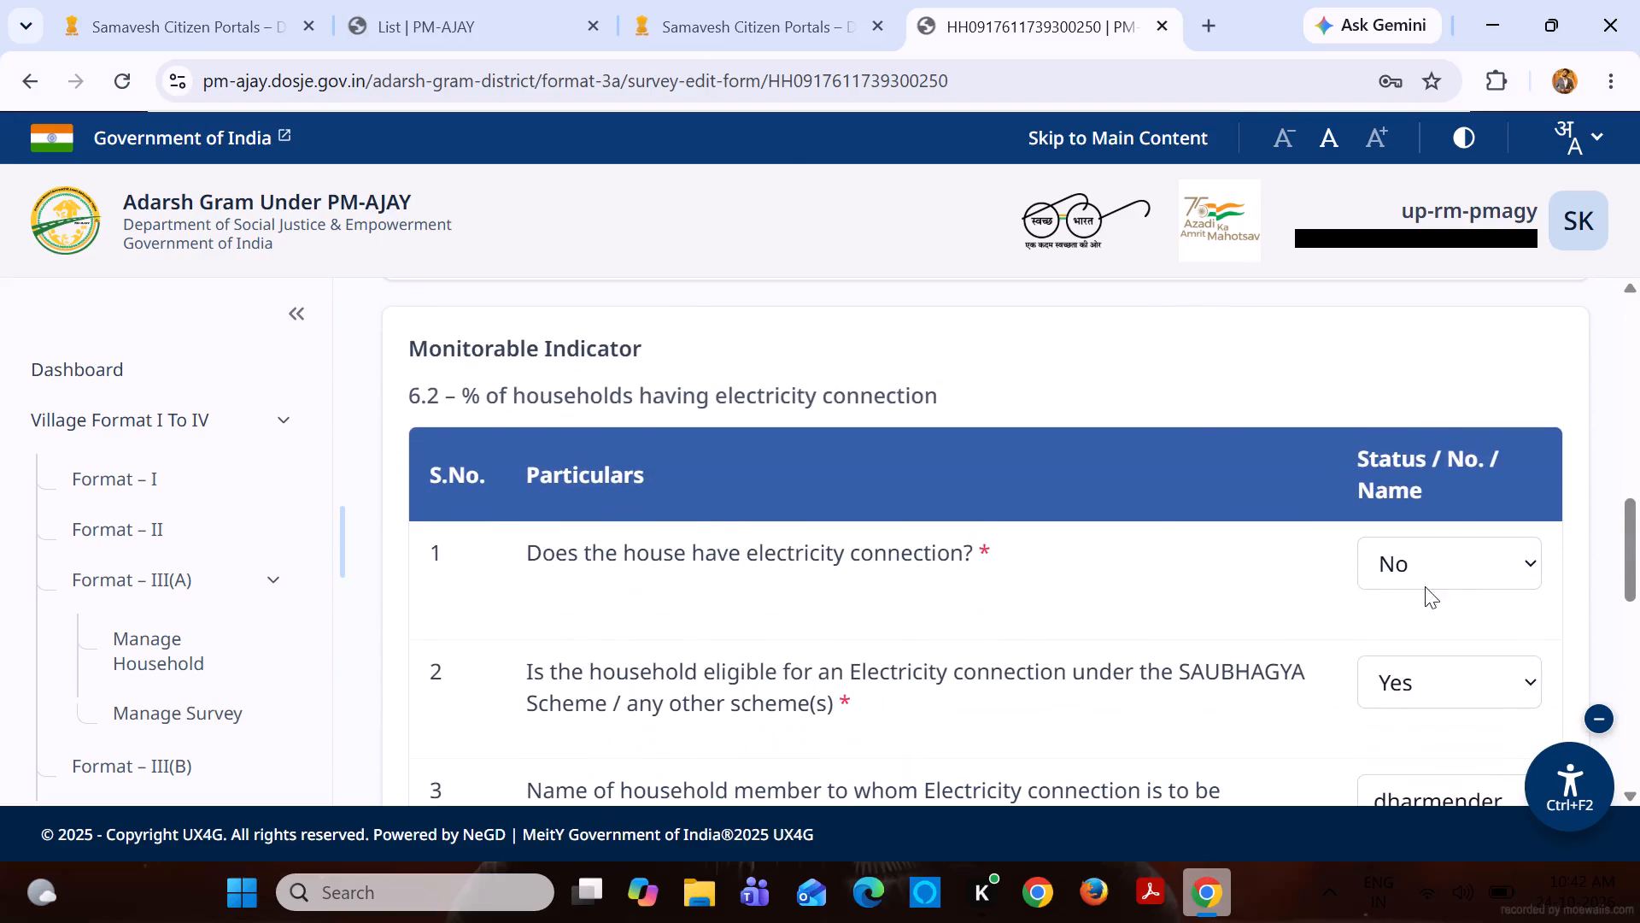
left_click_drag(1442, 584, 1399, 654)
left_click(1399, 654)
scroll(1399, 654, "down", 4)
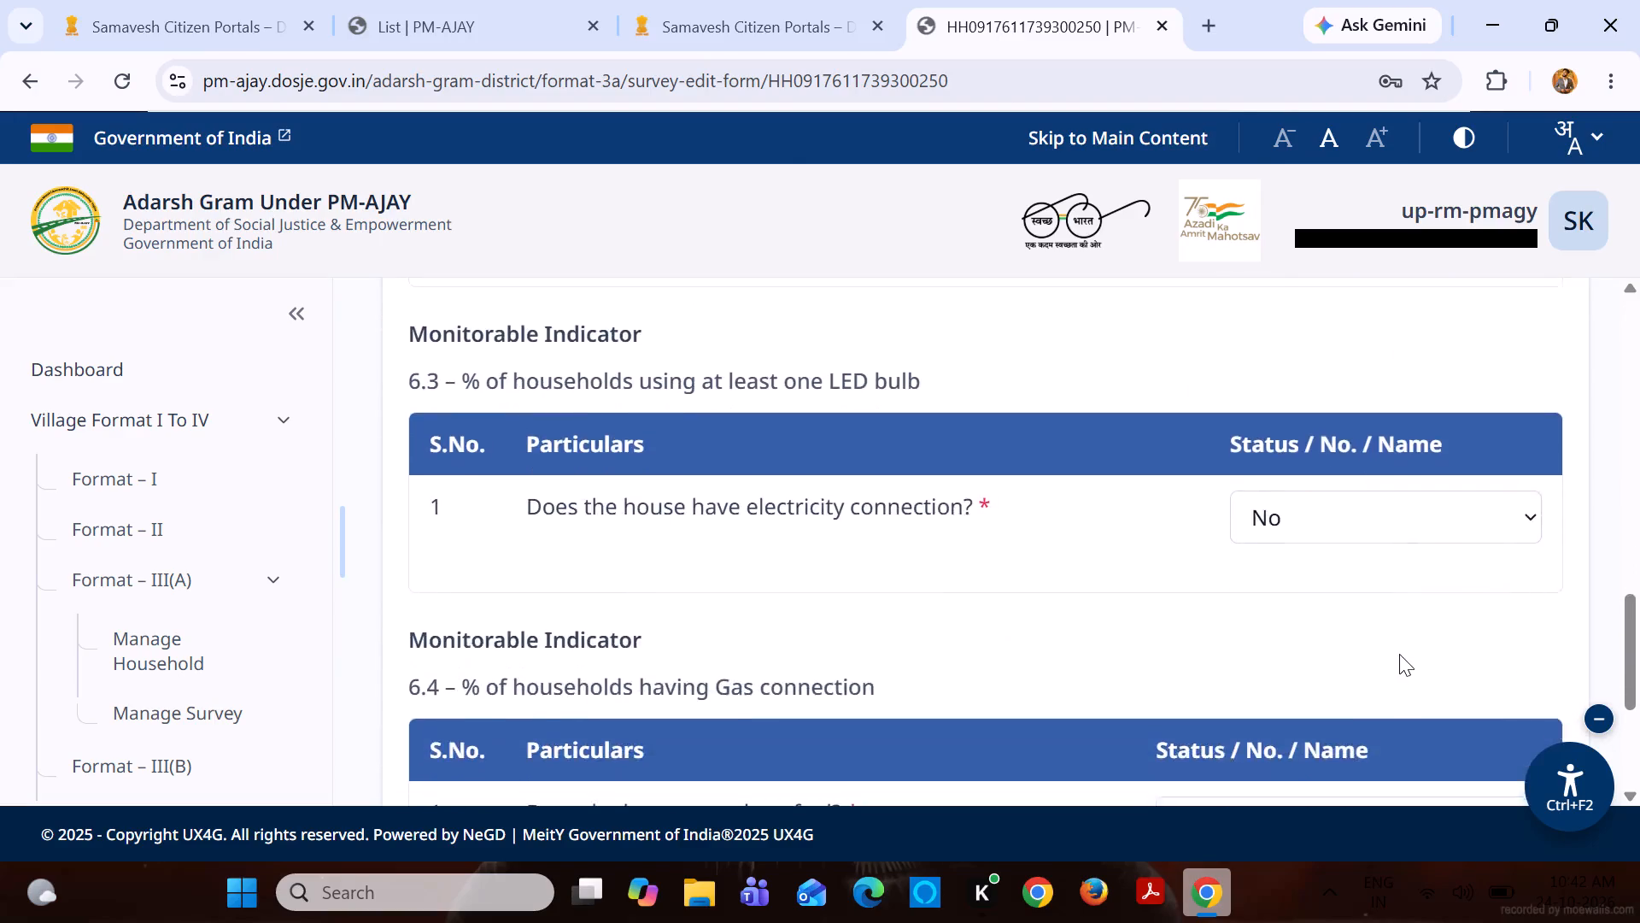
left_click_drag(1502, 520, 1358, 605)
left_click(1358, 605)
scroll(1358, 605, "down", 2)
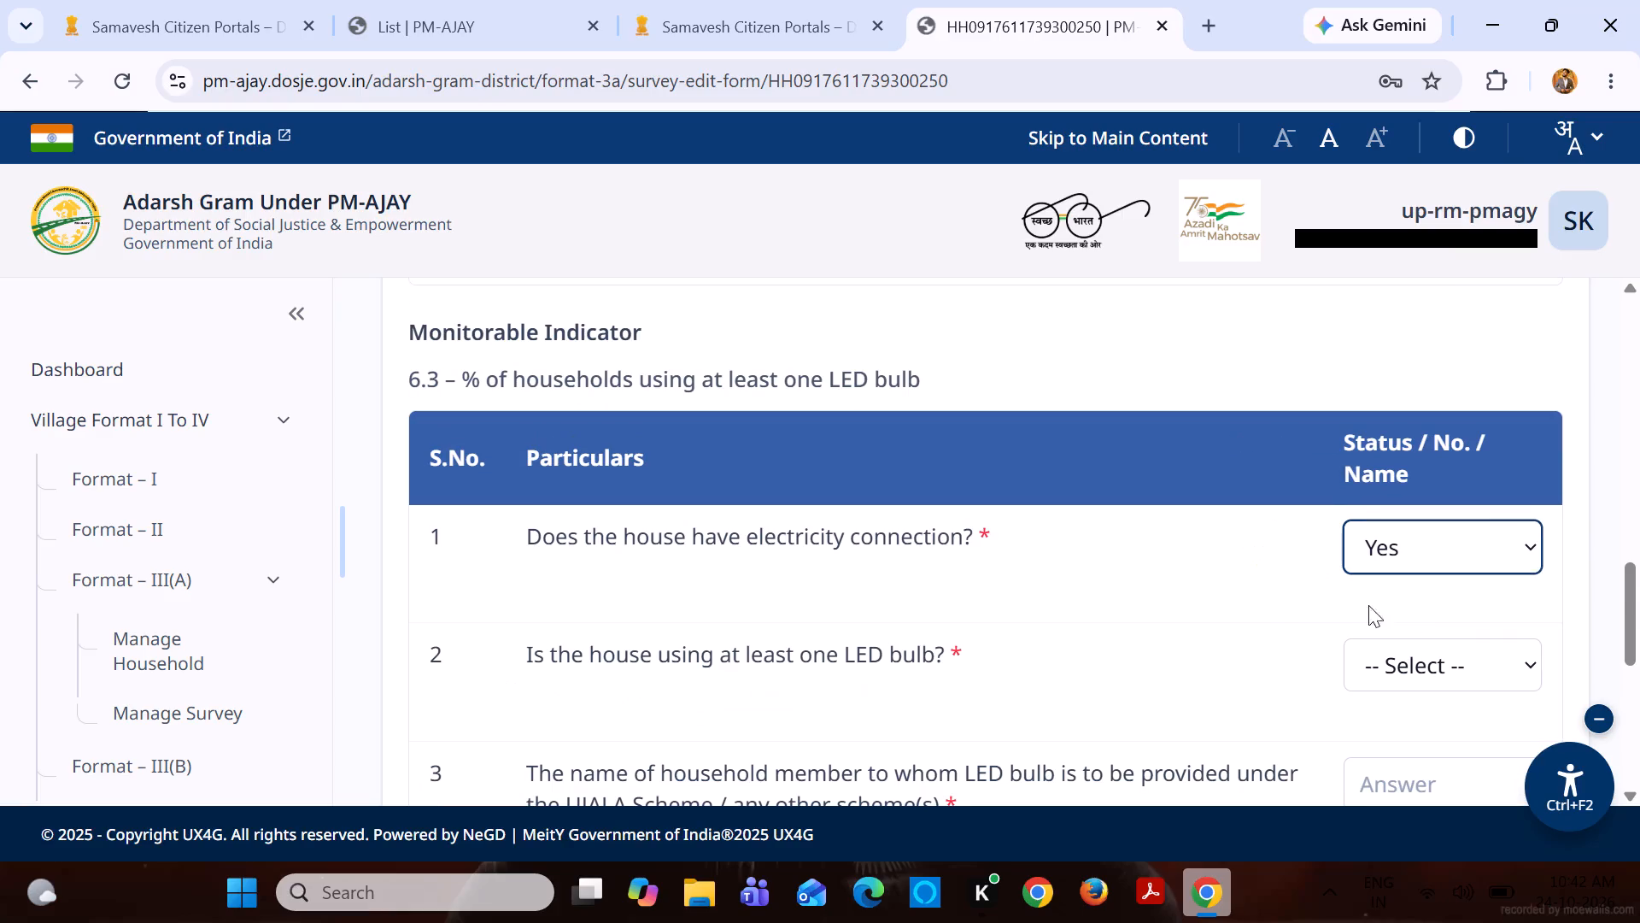
left_click_drag(1467, 651, 1408, 749)
left_click(1408, 749)
scroll(1408, 749, "down", 4)
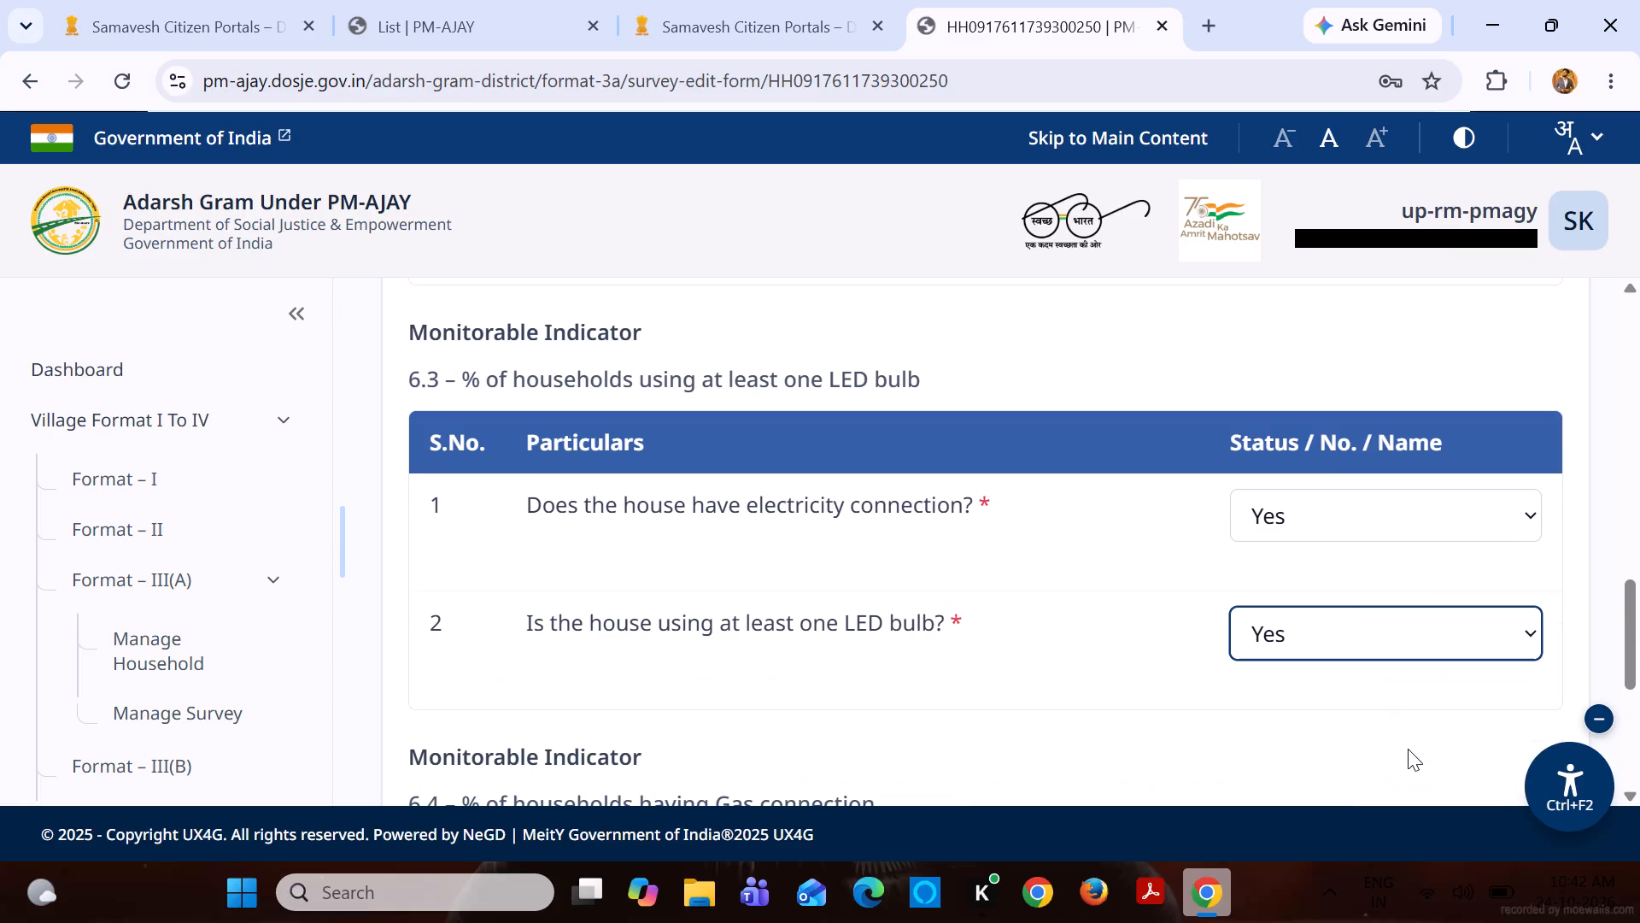
scroll(1408, 749, "down", 1)
scroll(1302, 617, "down", 5)
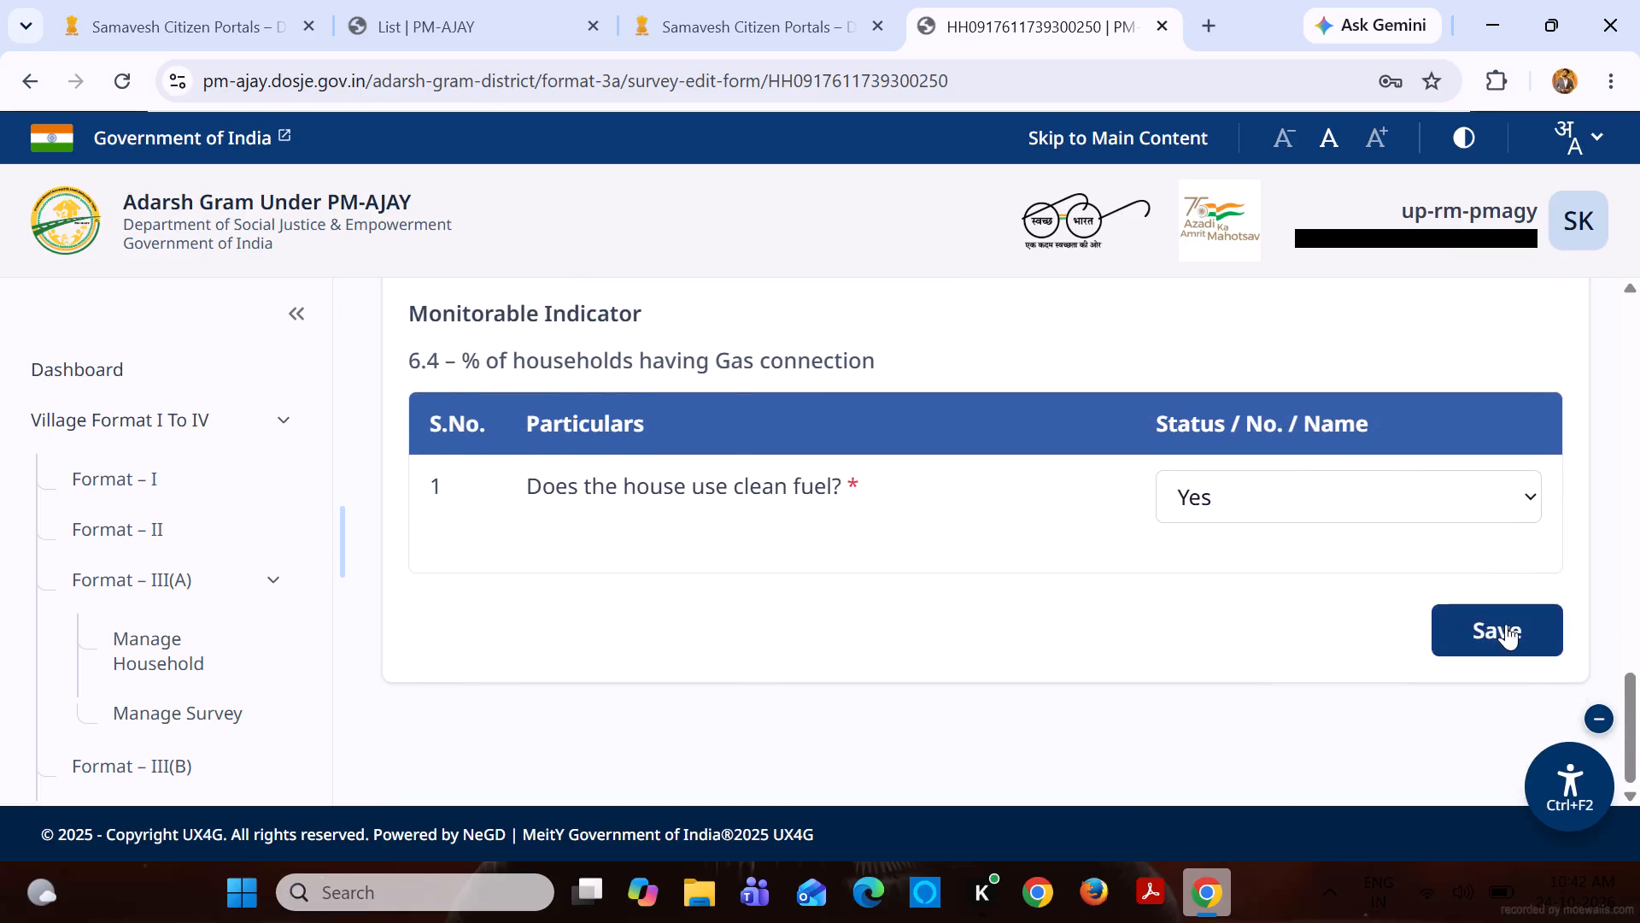
left_click(1498, 633)
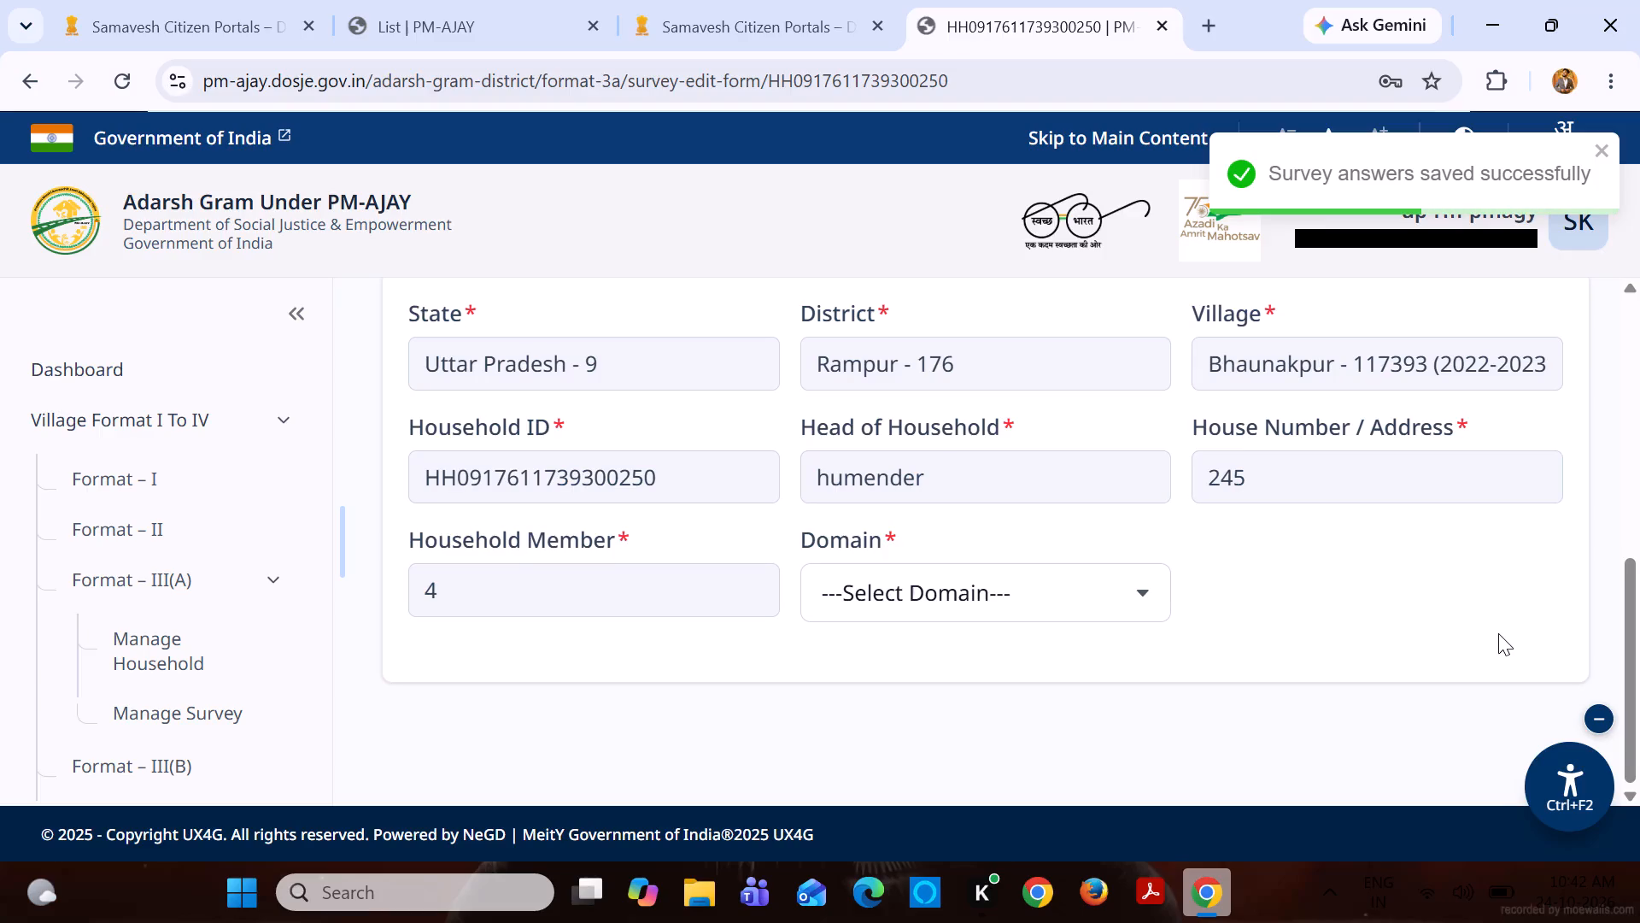
Go back to the survey list, open house number 244's survey for editing and select domain 6 – Electricity and Clean Fuel.
scroll(1366, 593, "up", 12)
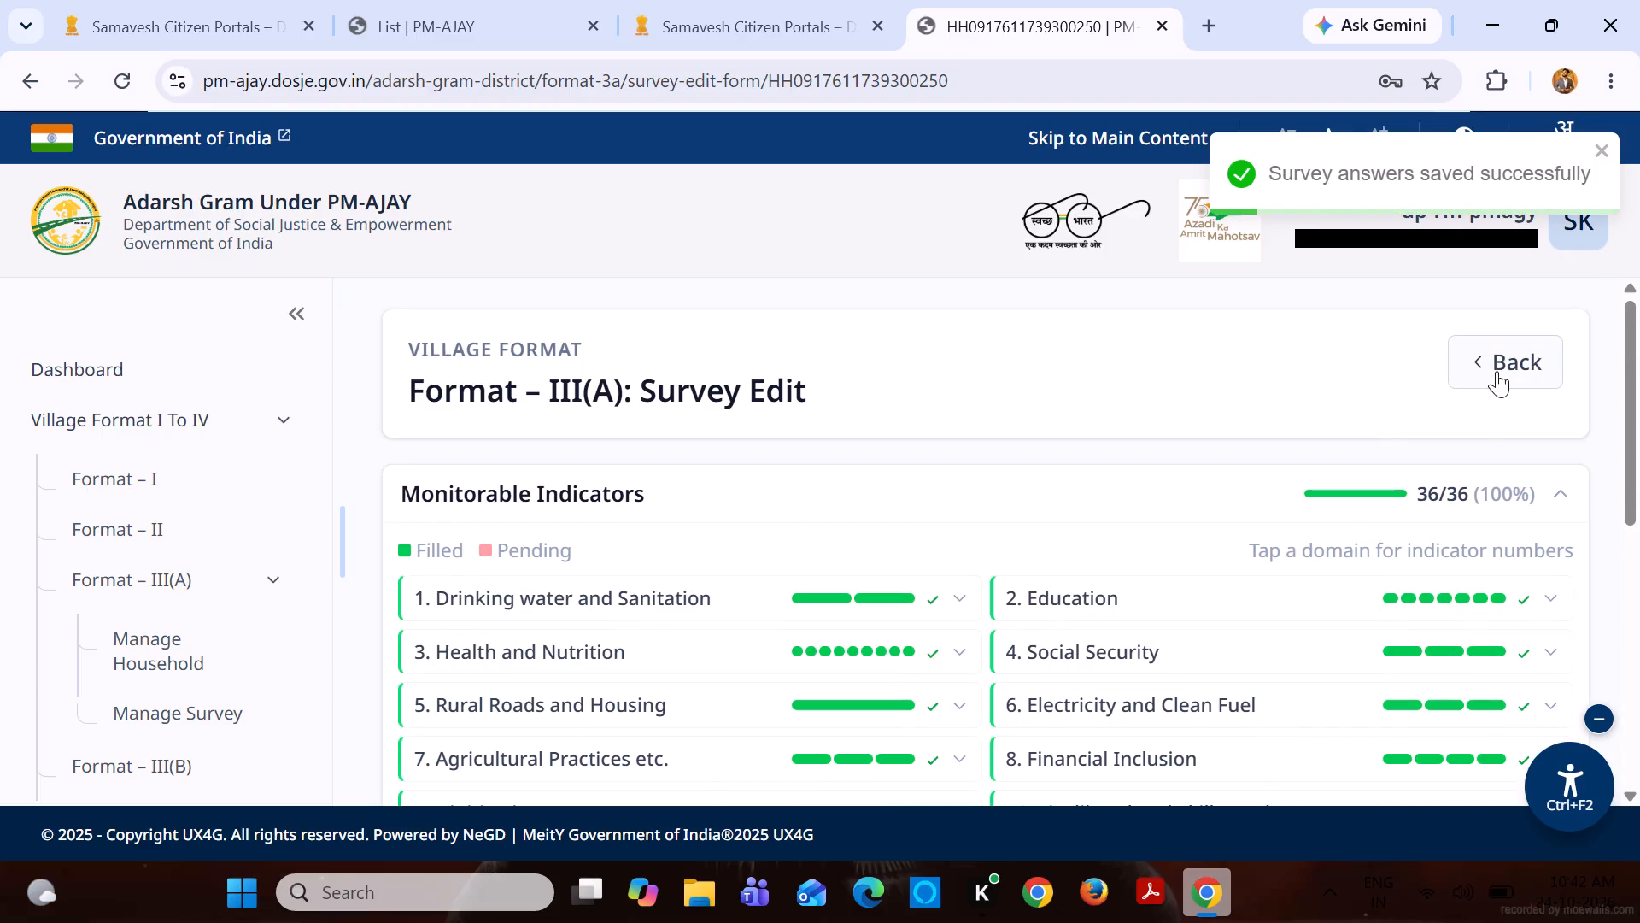
left_click(1496, 371)
scroll(1392, 461, "down", 9)
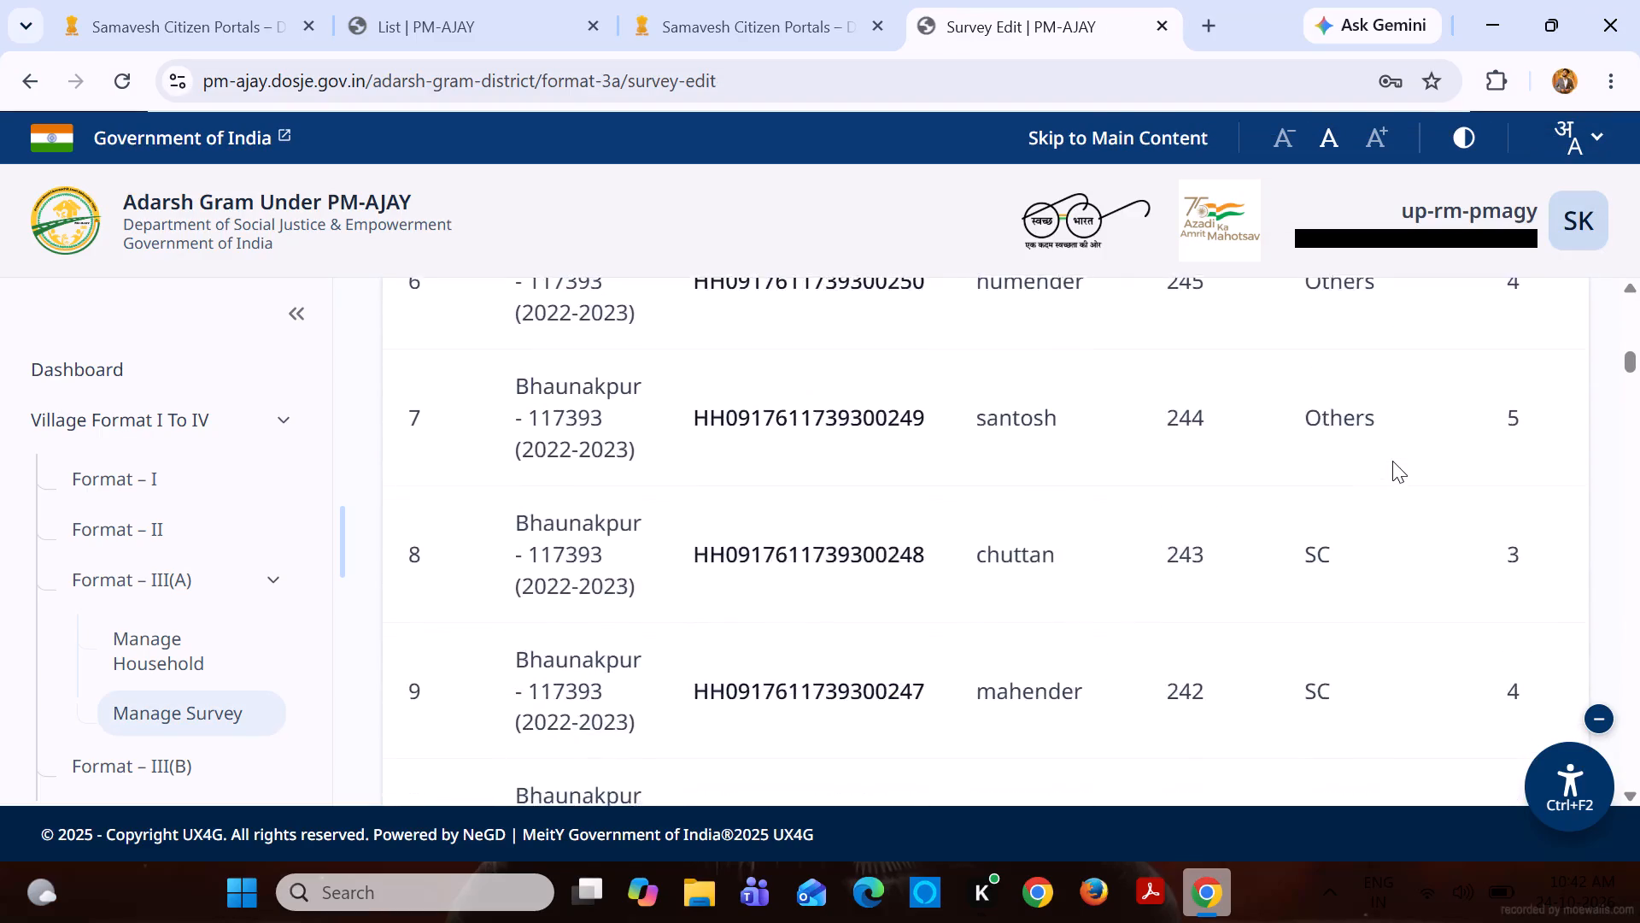
scroll(1392, 461, "left", 7)
left_click(1528, 432)
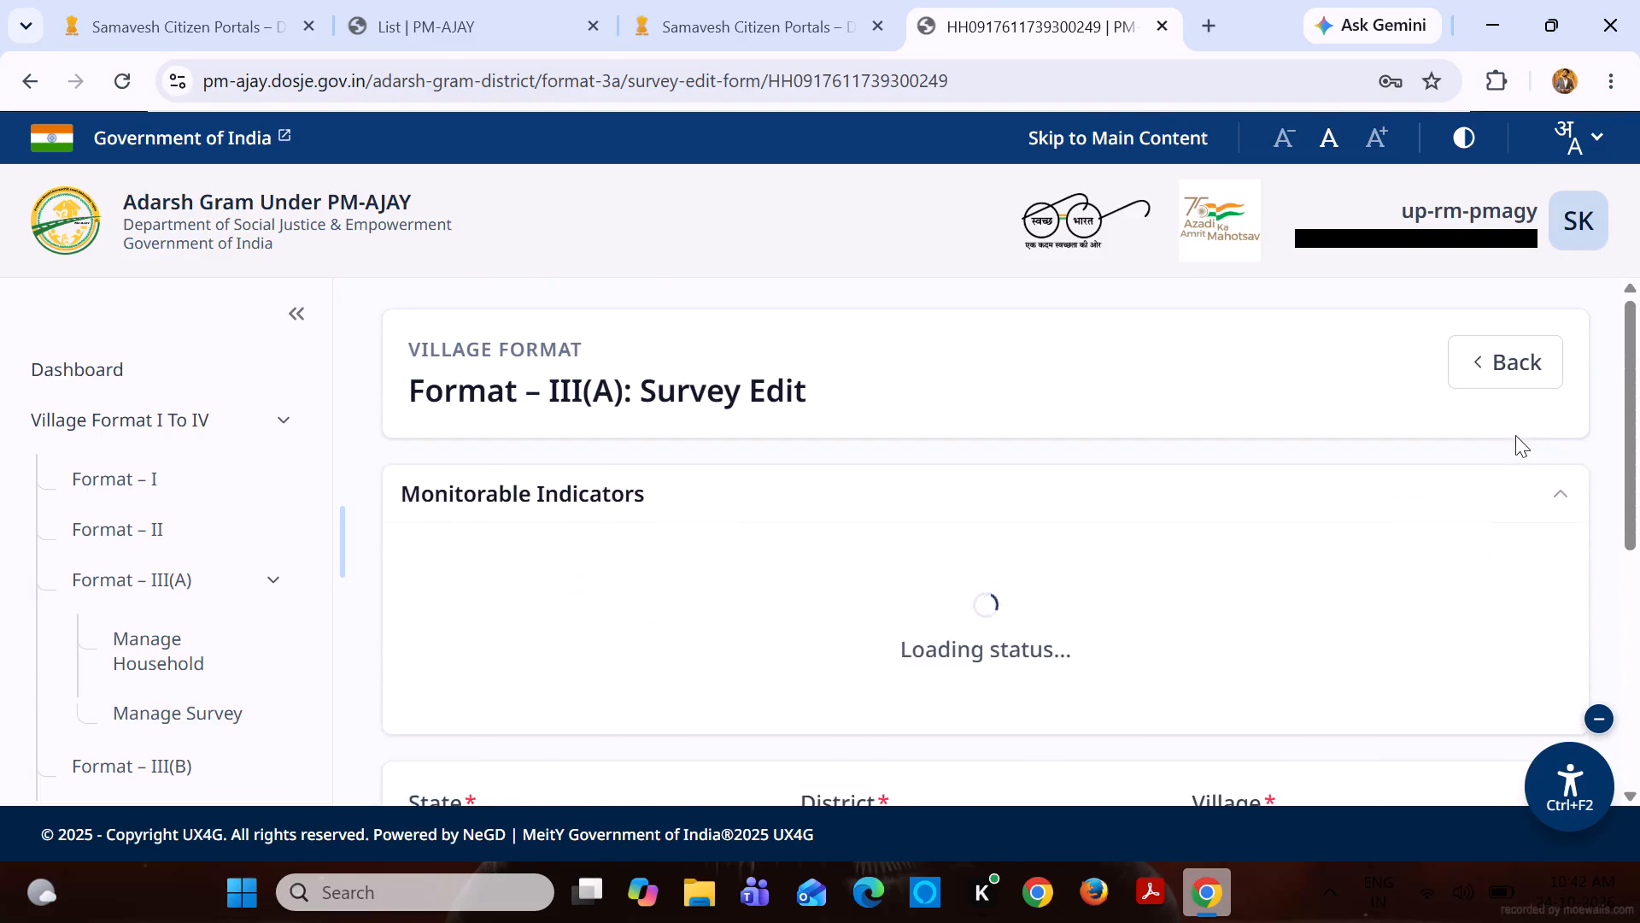
scroll(1352, 536, "down", 7)
left_click(1079, 621)
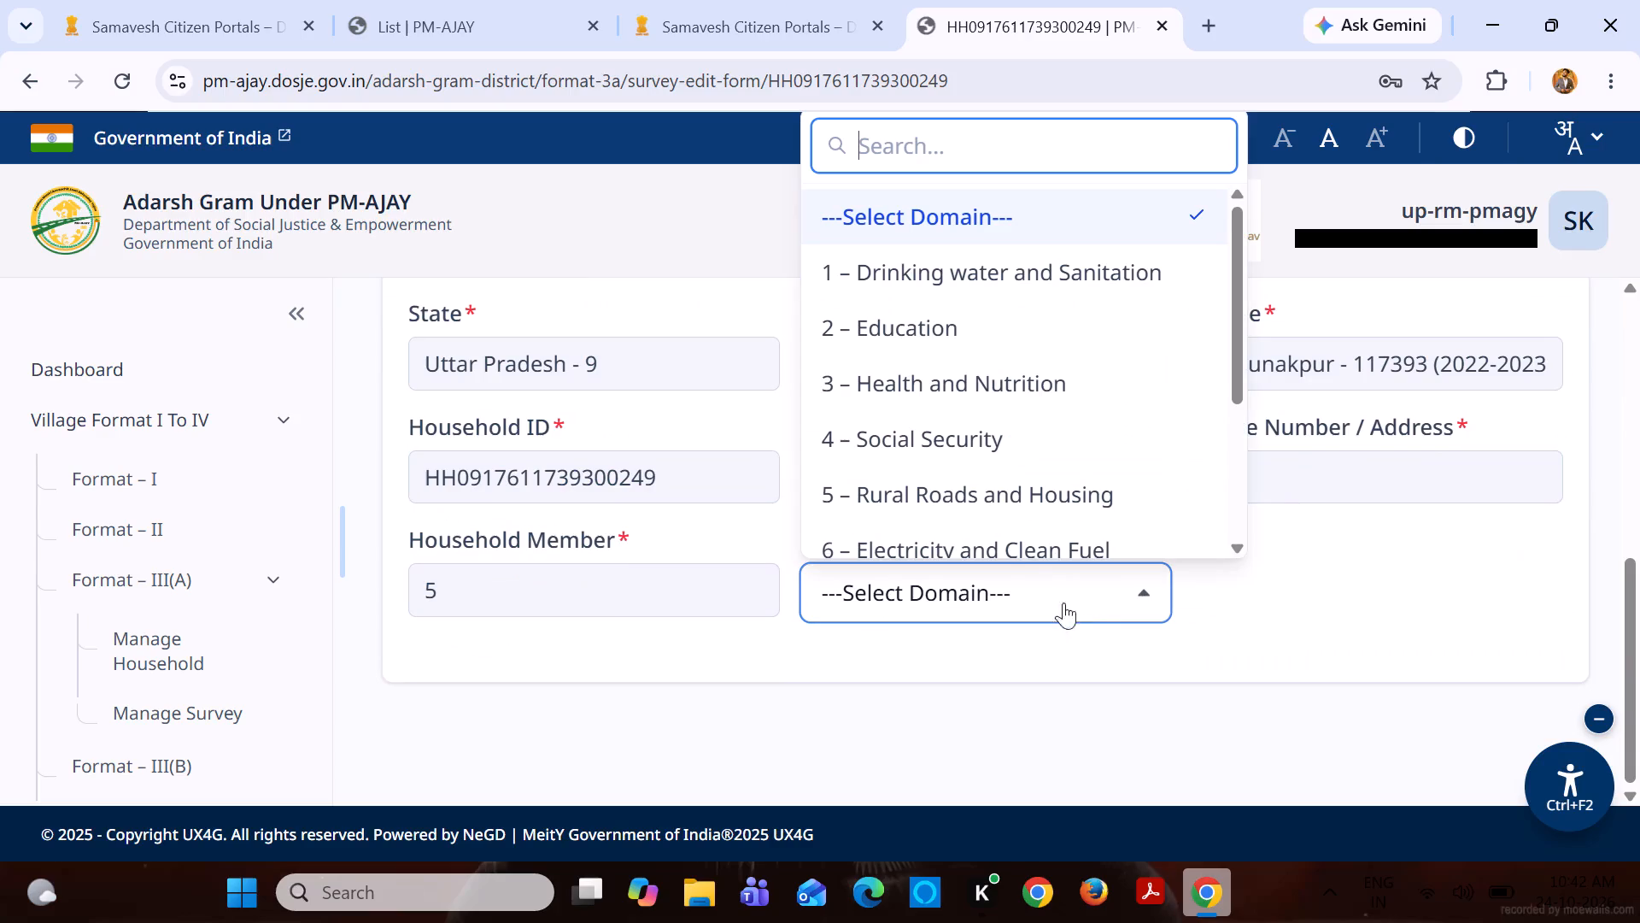
left_click(1012, 550)
Answer Yes for electricity connection under 6.2 and 6.3 and for at least one LED bulb, and save house number 244's survey.
scroll(1245, 593, "down", 2)
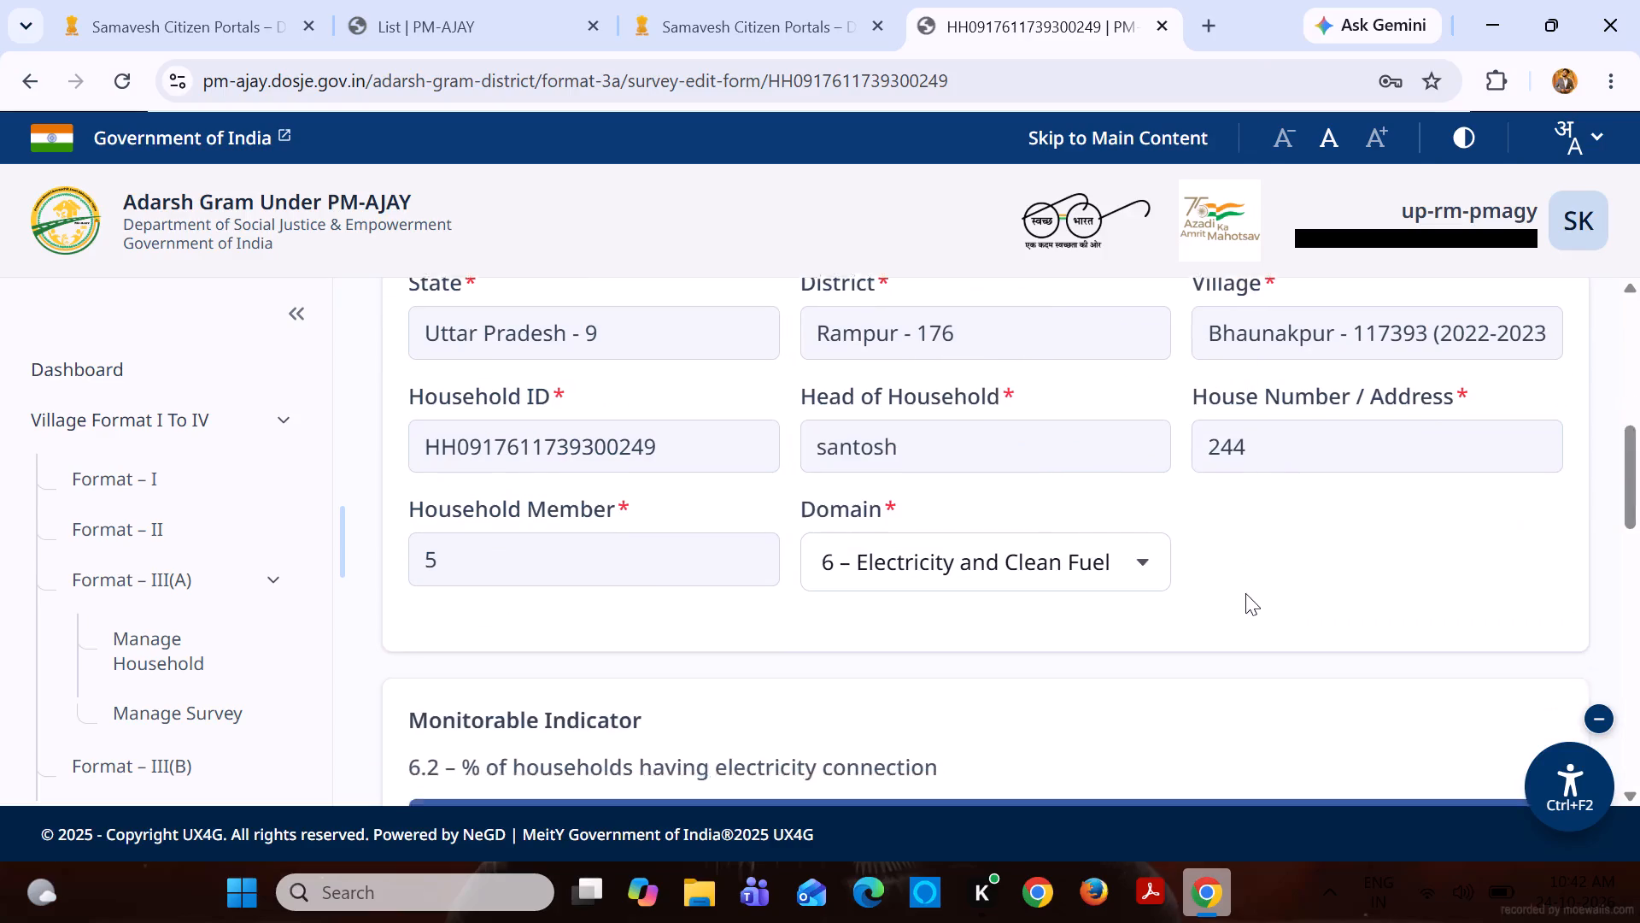
scroll(1245, 593, "down", 3)
left_click_drag(1497, 519, 1417, 614)
left_click(1417, 614)
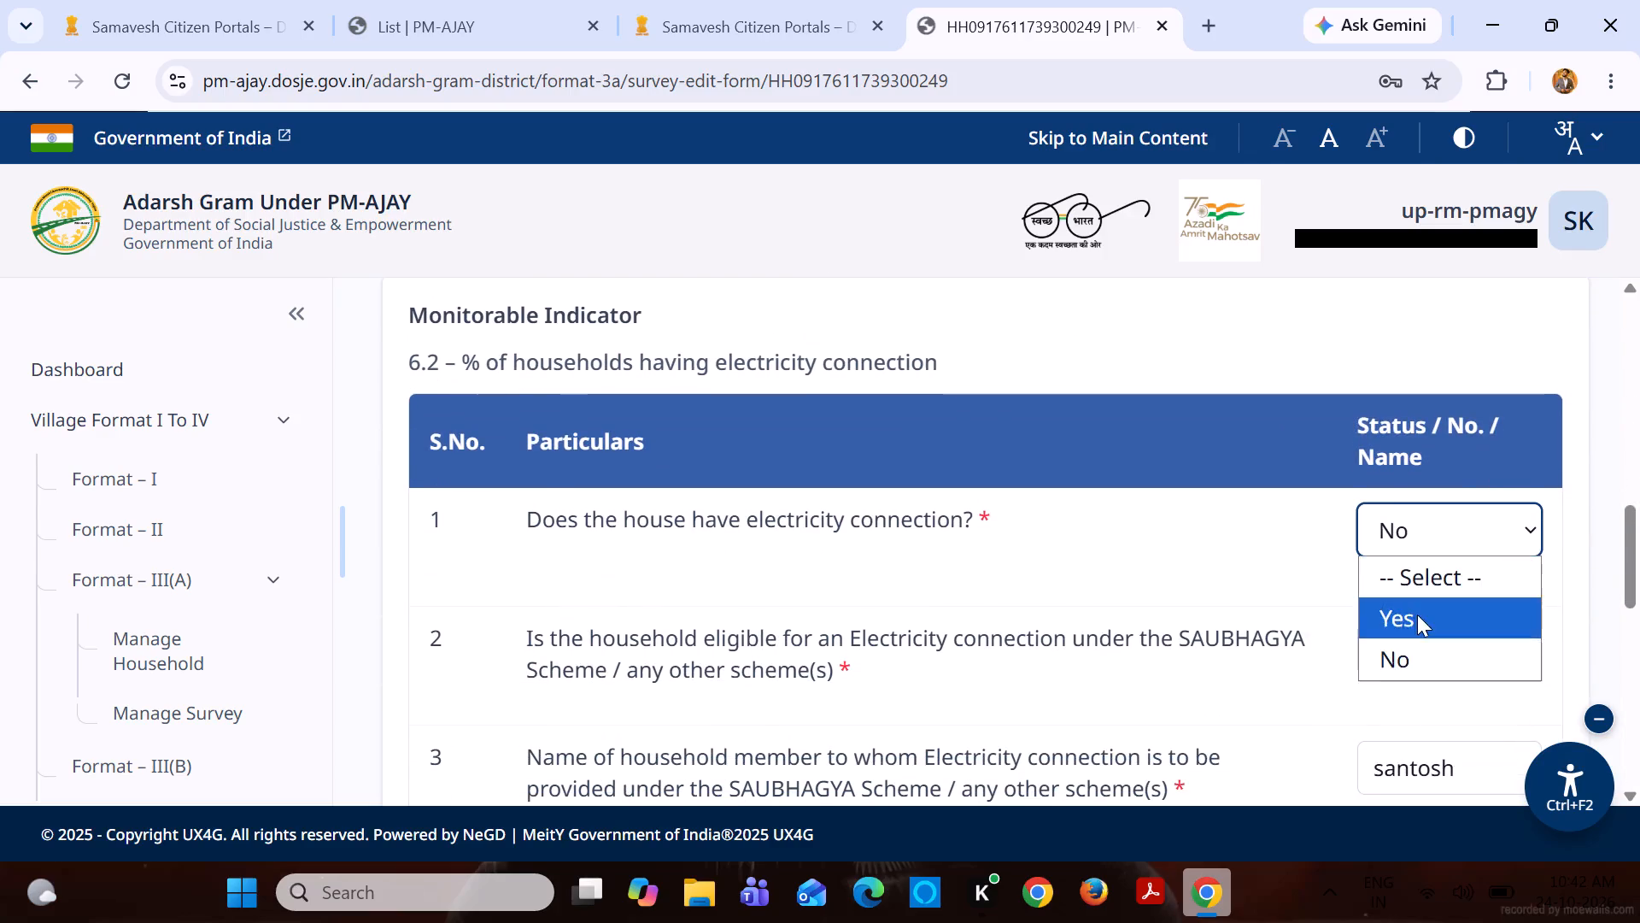
scroll(1417, 614, "down", 3)
left_click_drag(1453, 545, 1345, 631)
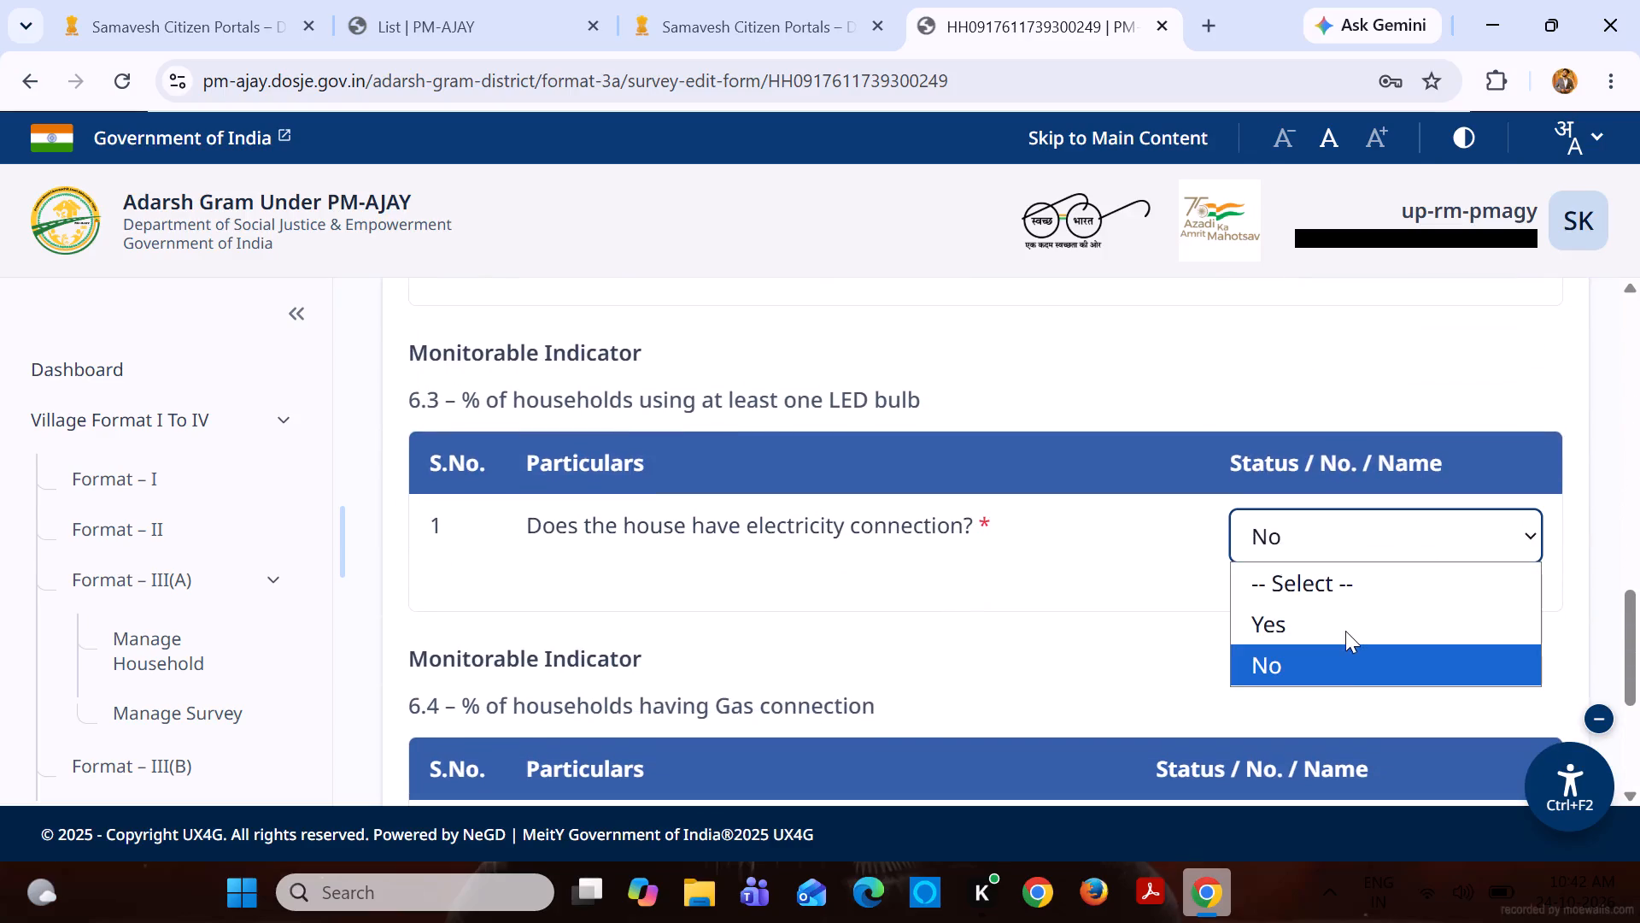
left_click(1345, 631)
scroll(1345, 631, "down", 2)
left_click_drag(1491, 673, 1394, 787)
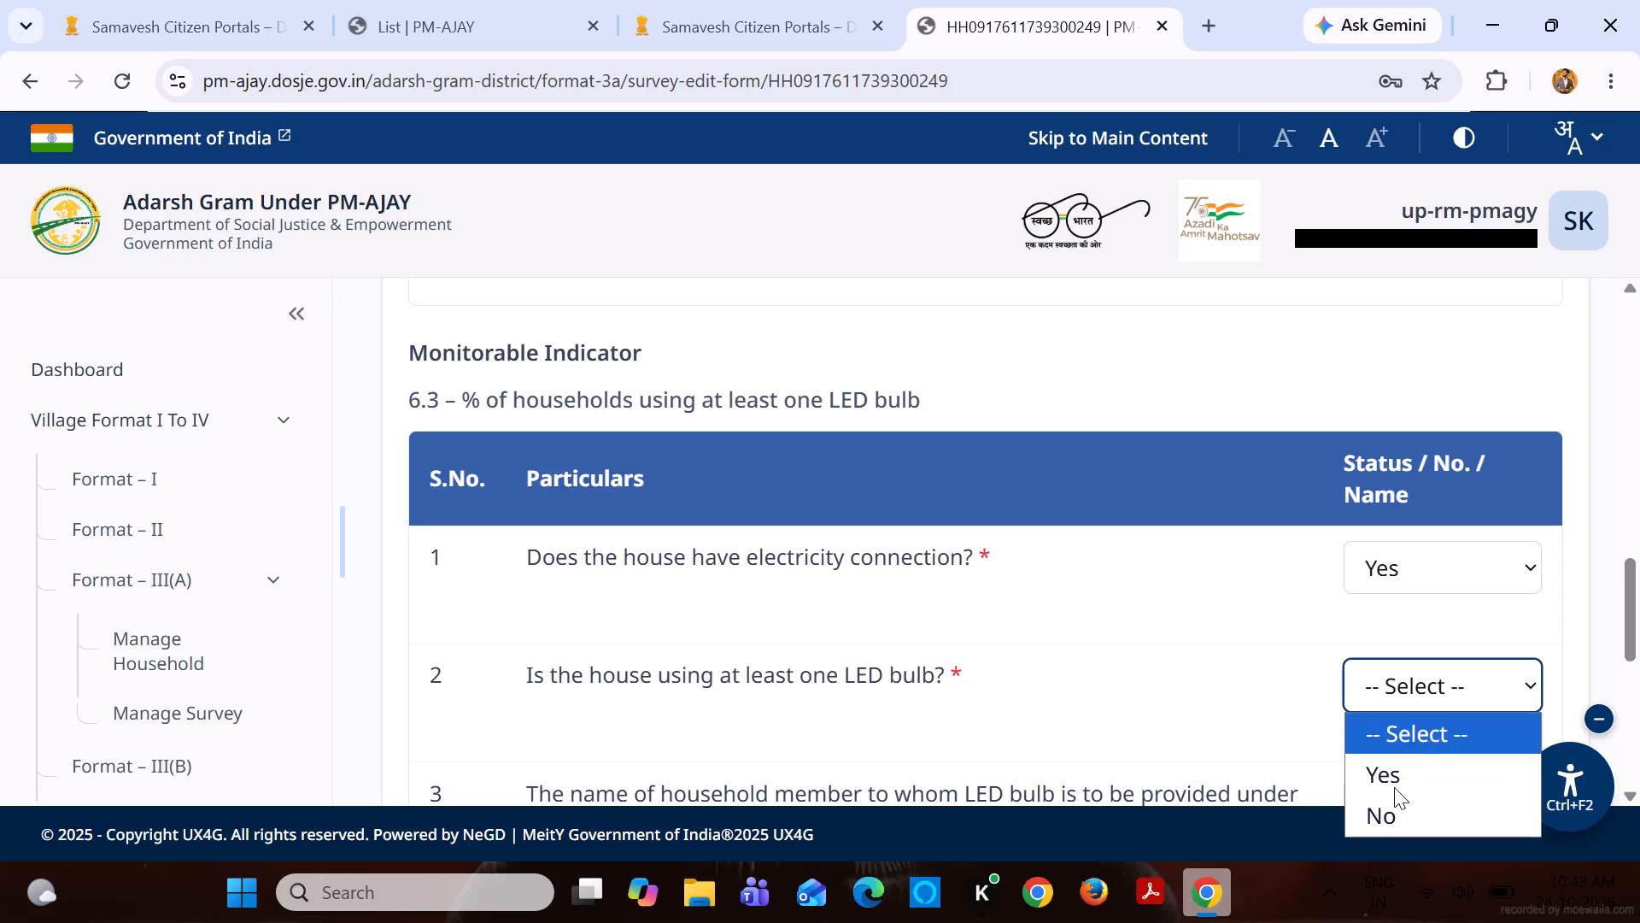
left_click(1394, 787)
scroll(1394, 787, "down", 4)
scroll(1315, 616, "down", 5)
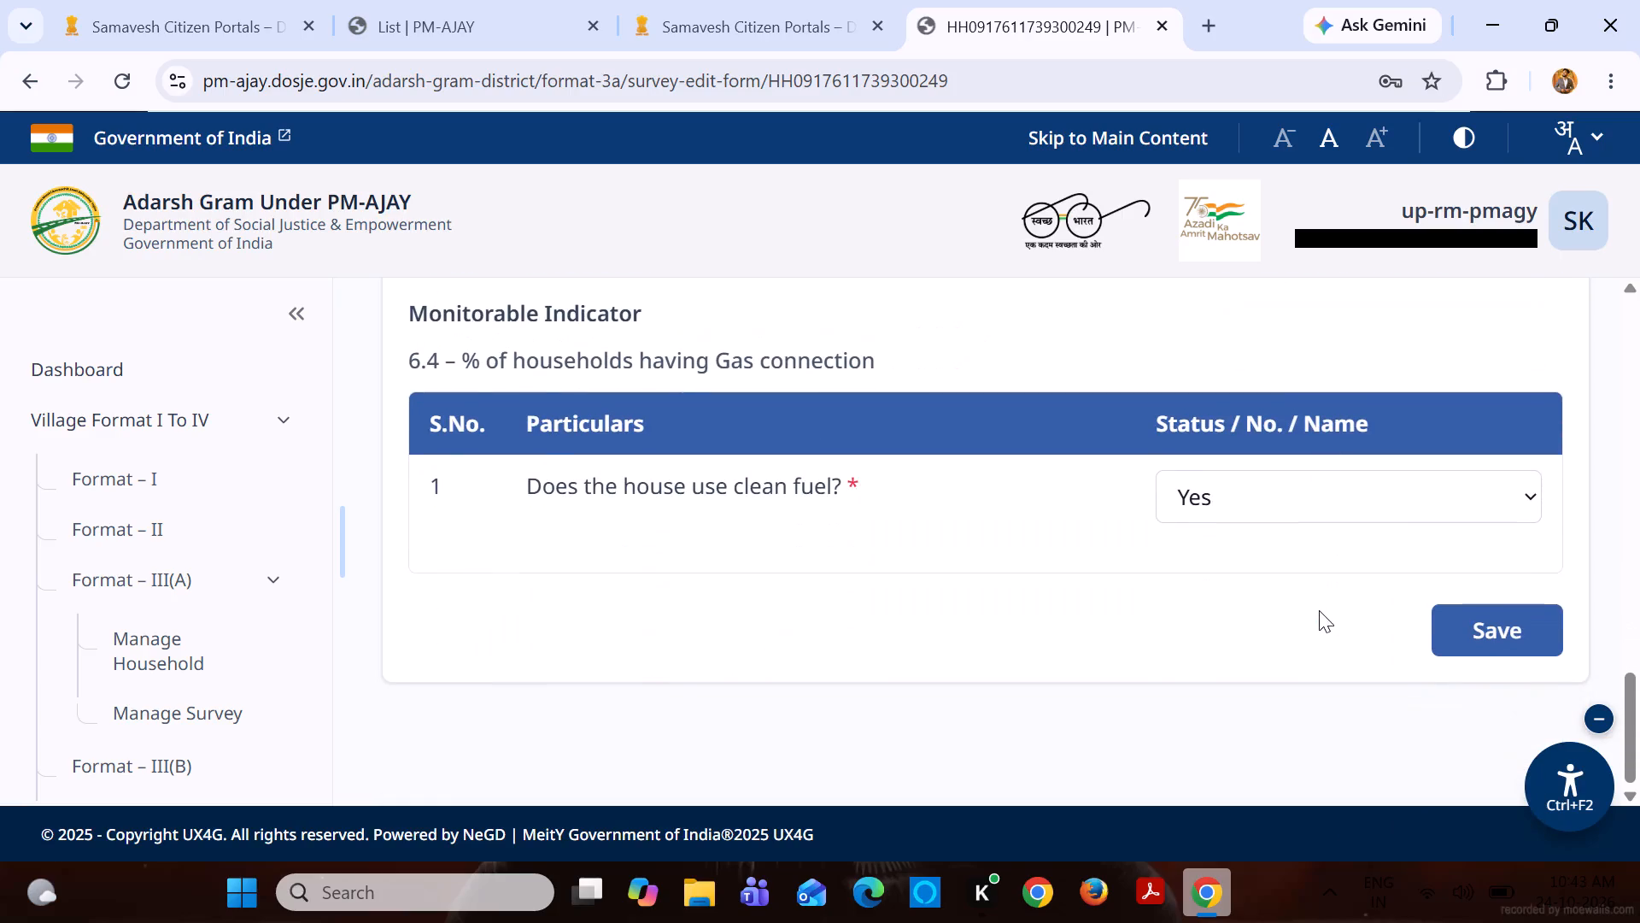
left_click(1480, 613)
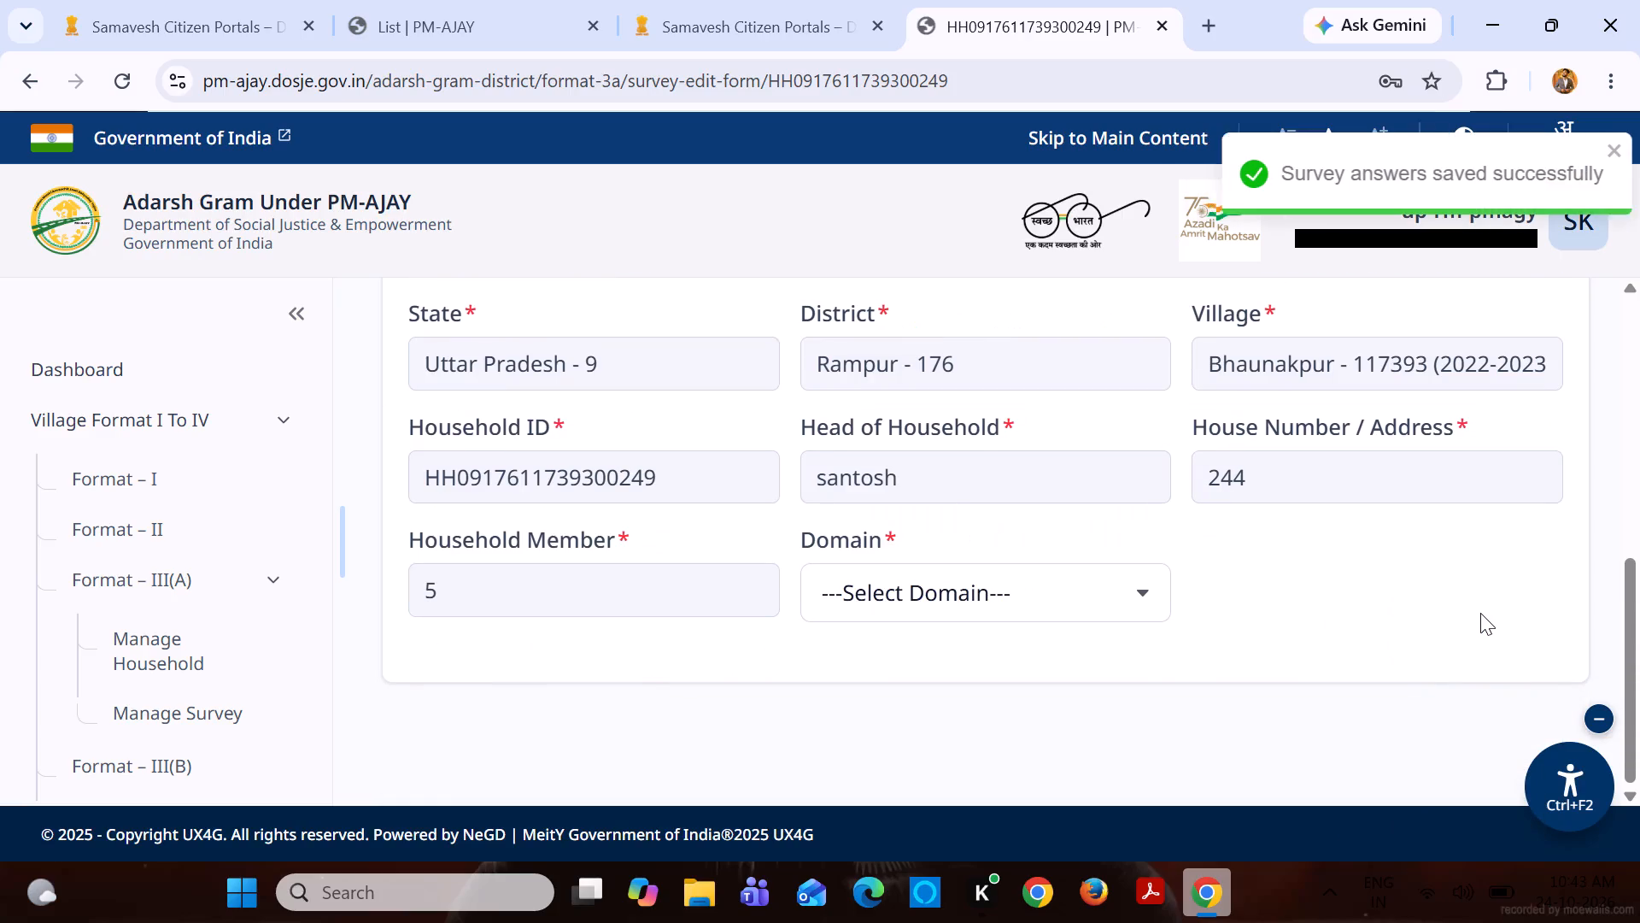
scroll(1296, 476, "up", 8)
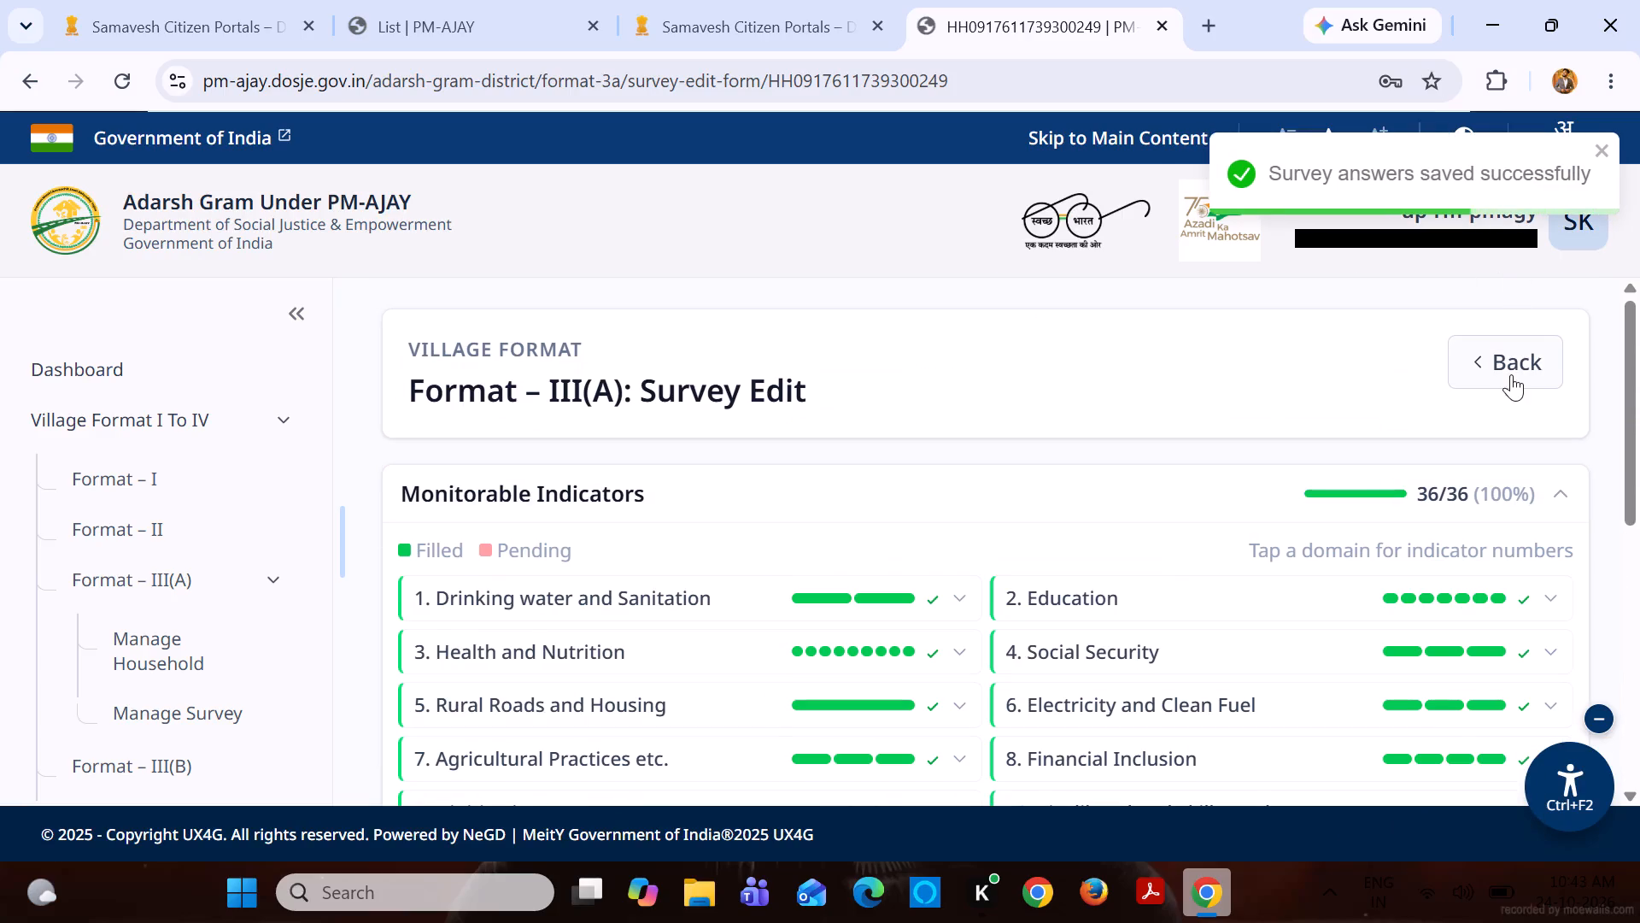
left_click(1511, 374)
scroll(1350, 491, "down", 5)
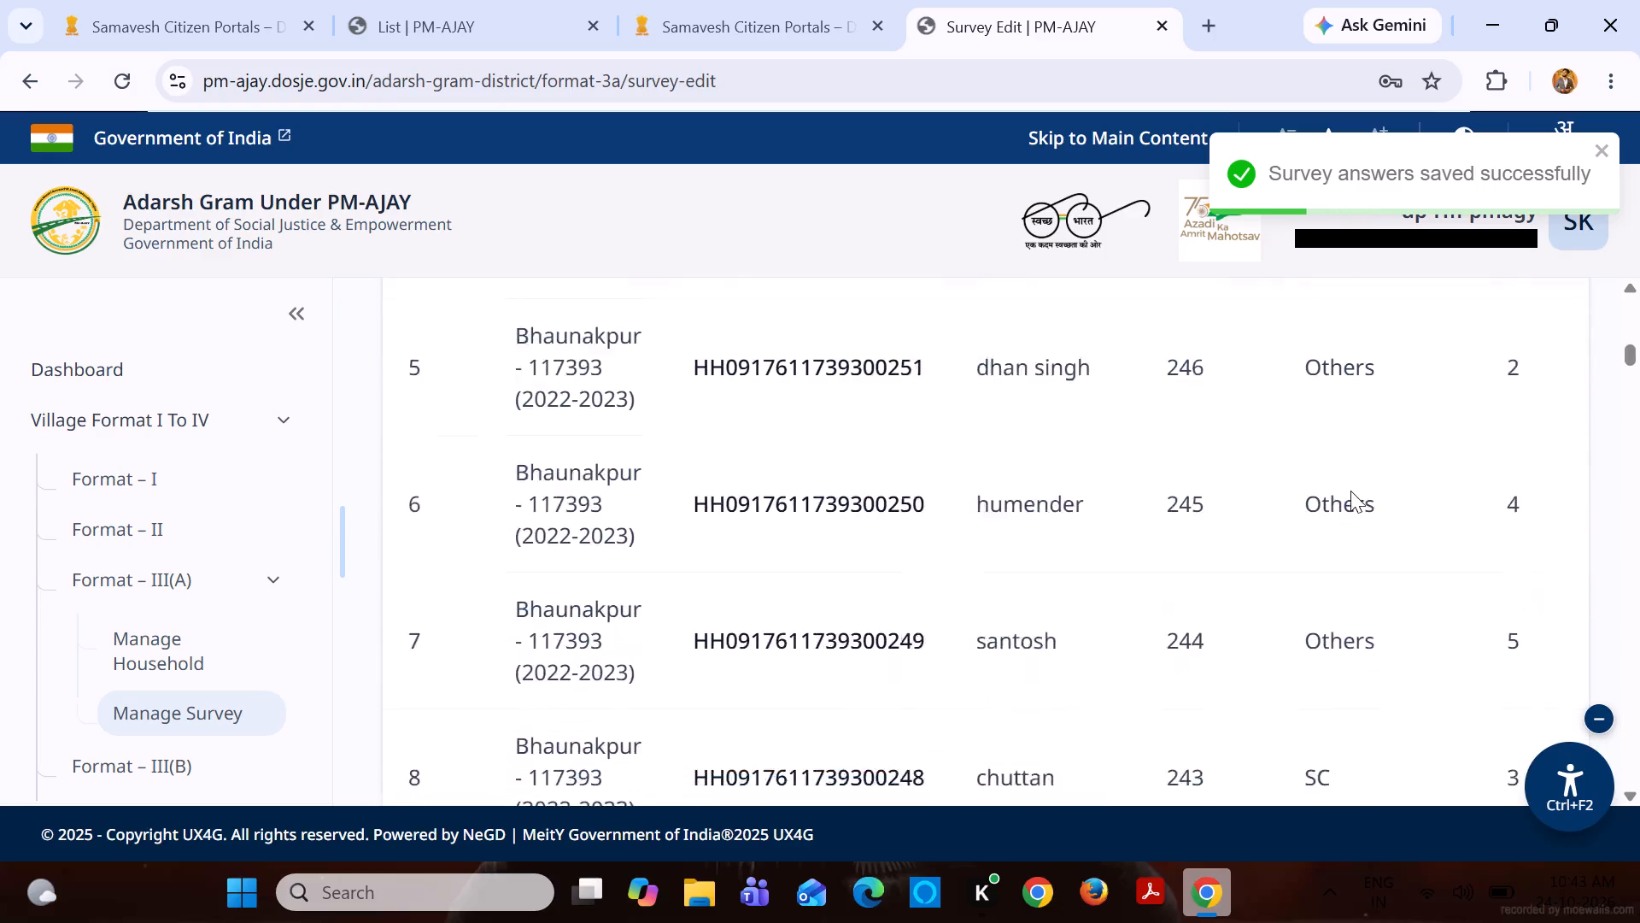
scroll(1350, 491, "down", 4)
scroll(1350, 491, "left", 6)
scroll(1350, 491, "up", 2)
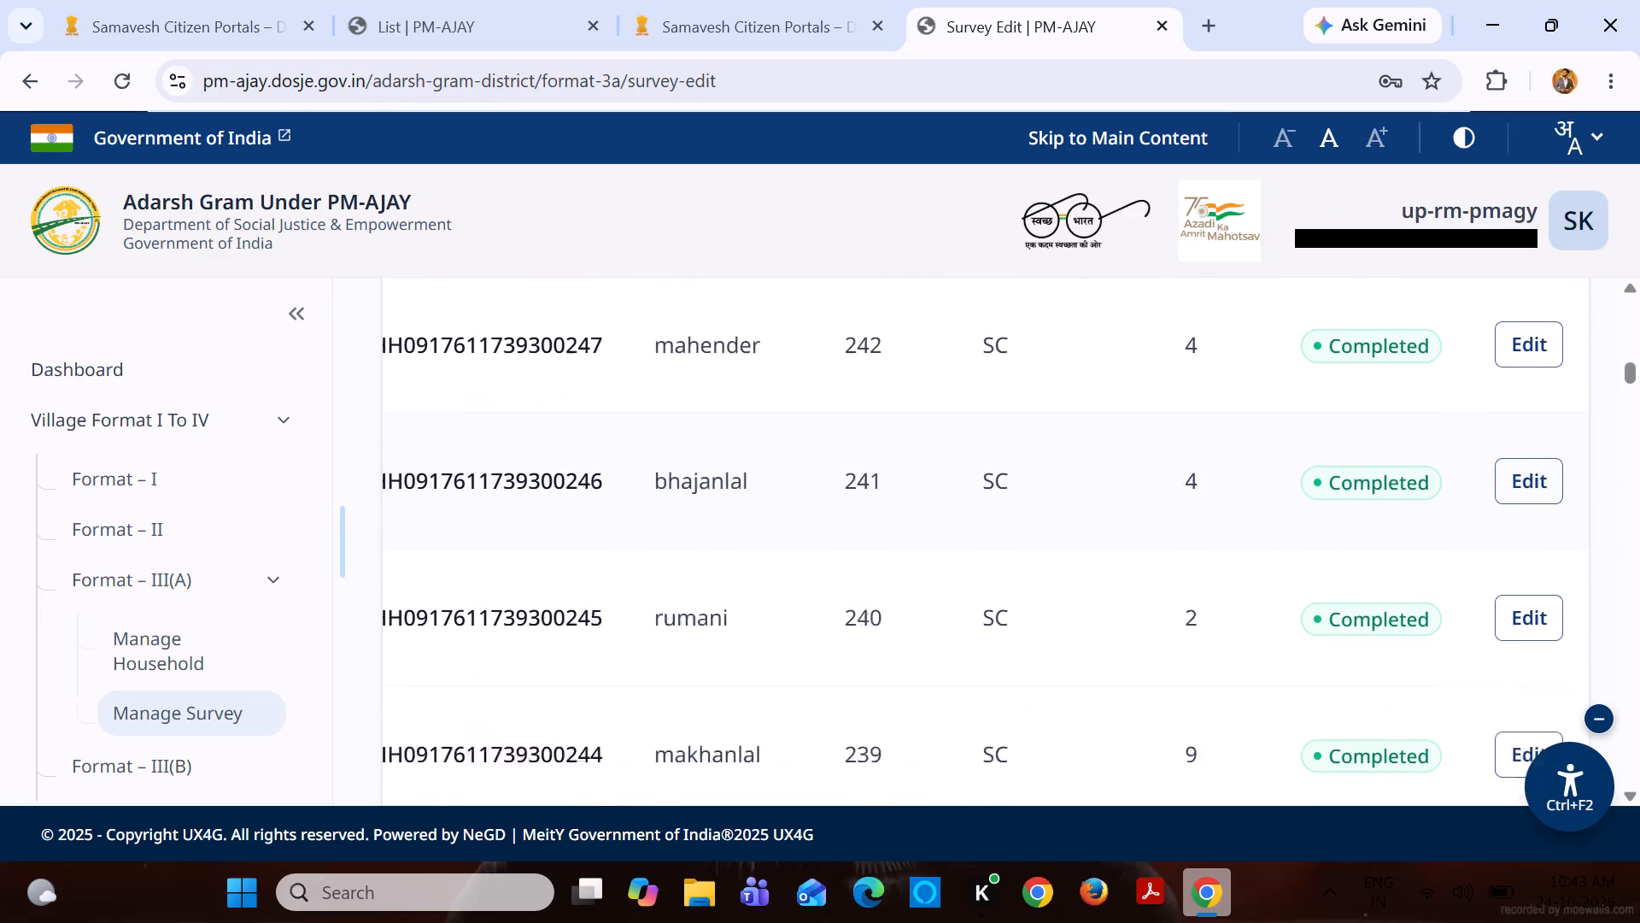
scroll(1350, 491, "up", 1)
scroll(1337, 426, "left", 5)
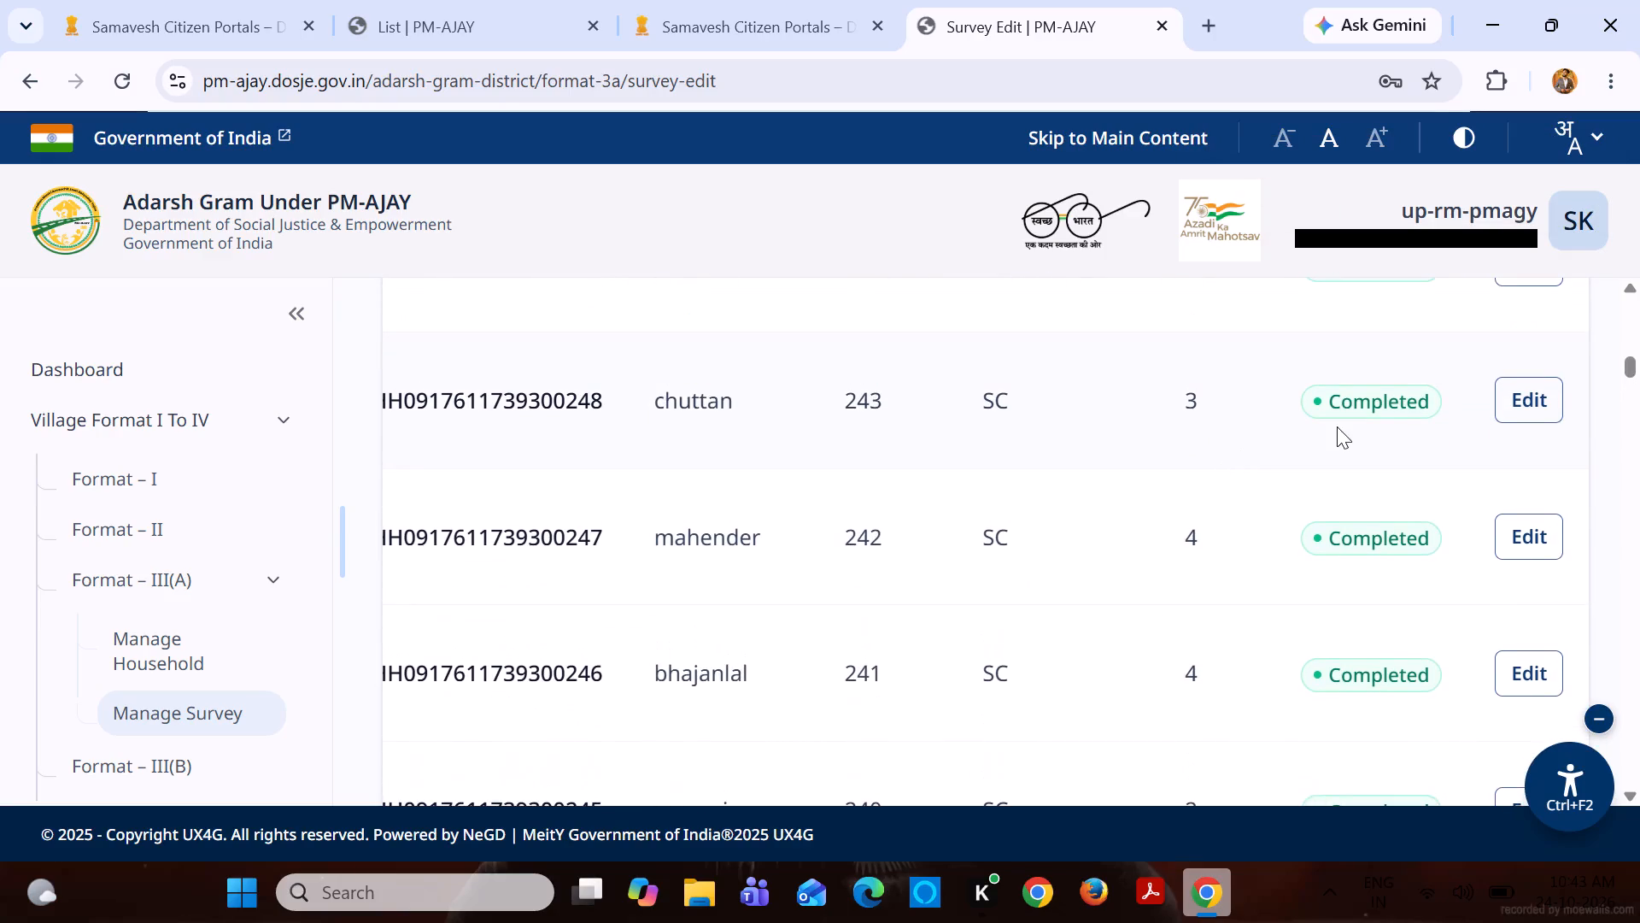
left_click(1513, 405)
scroll(1304, 534, "down", 2)
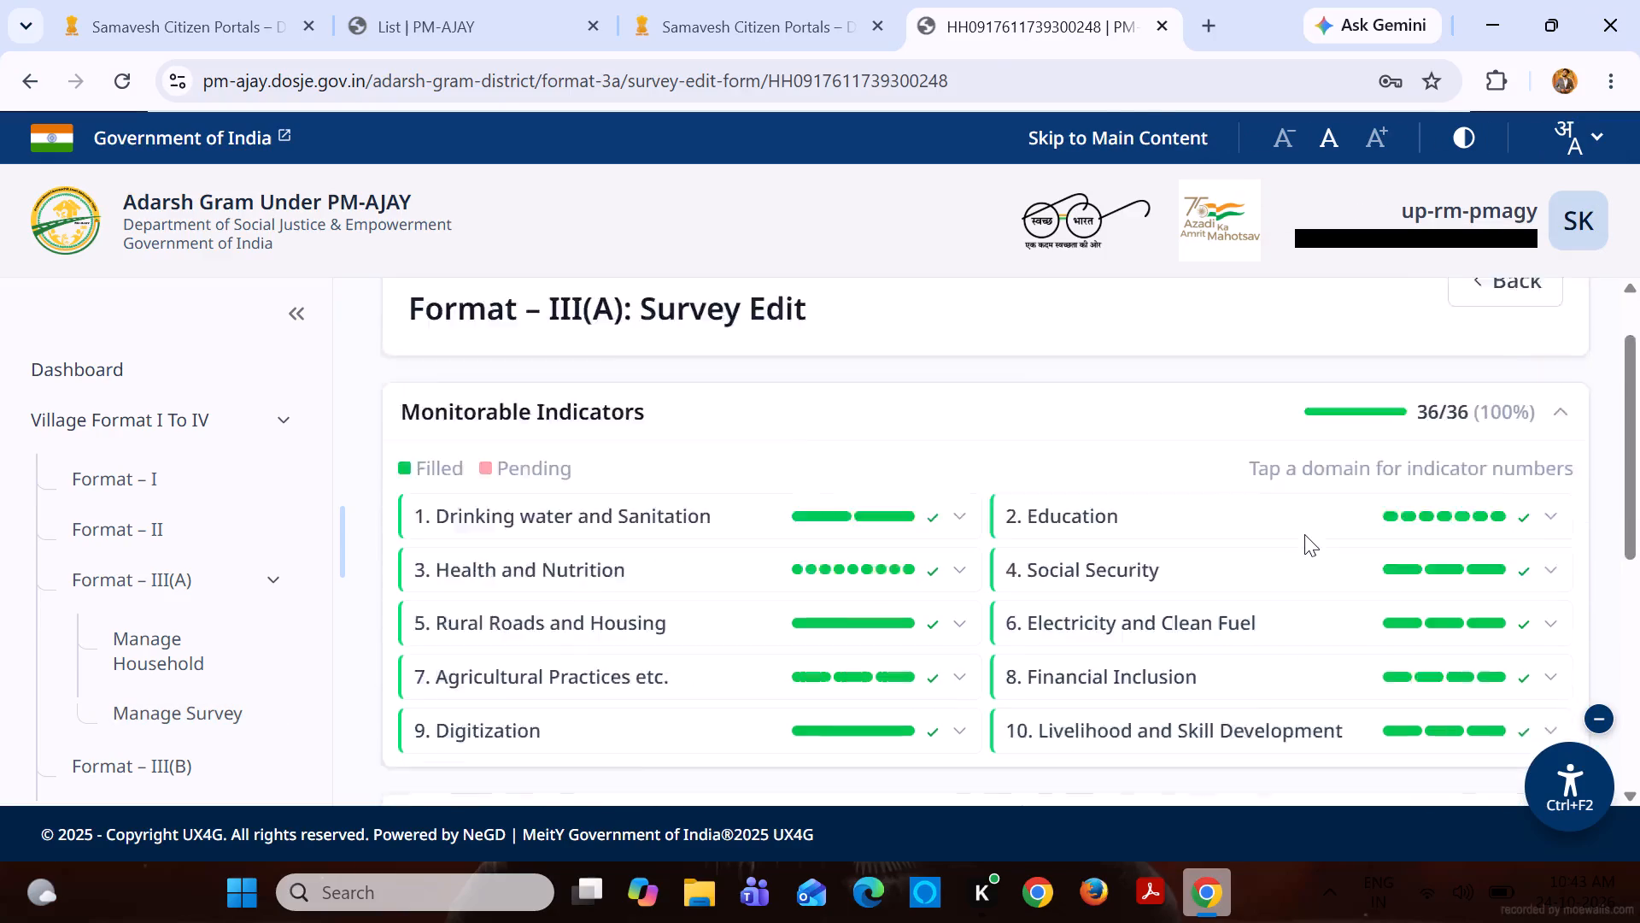
scroll(1304, 534, "down", 3)
left_click(1114, 585)
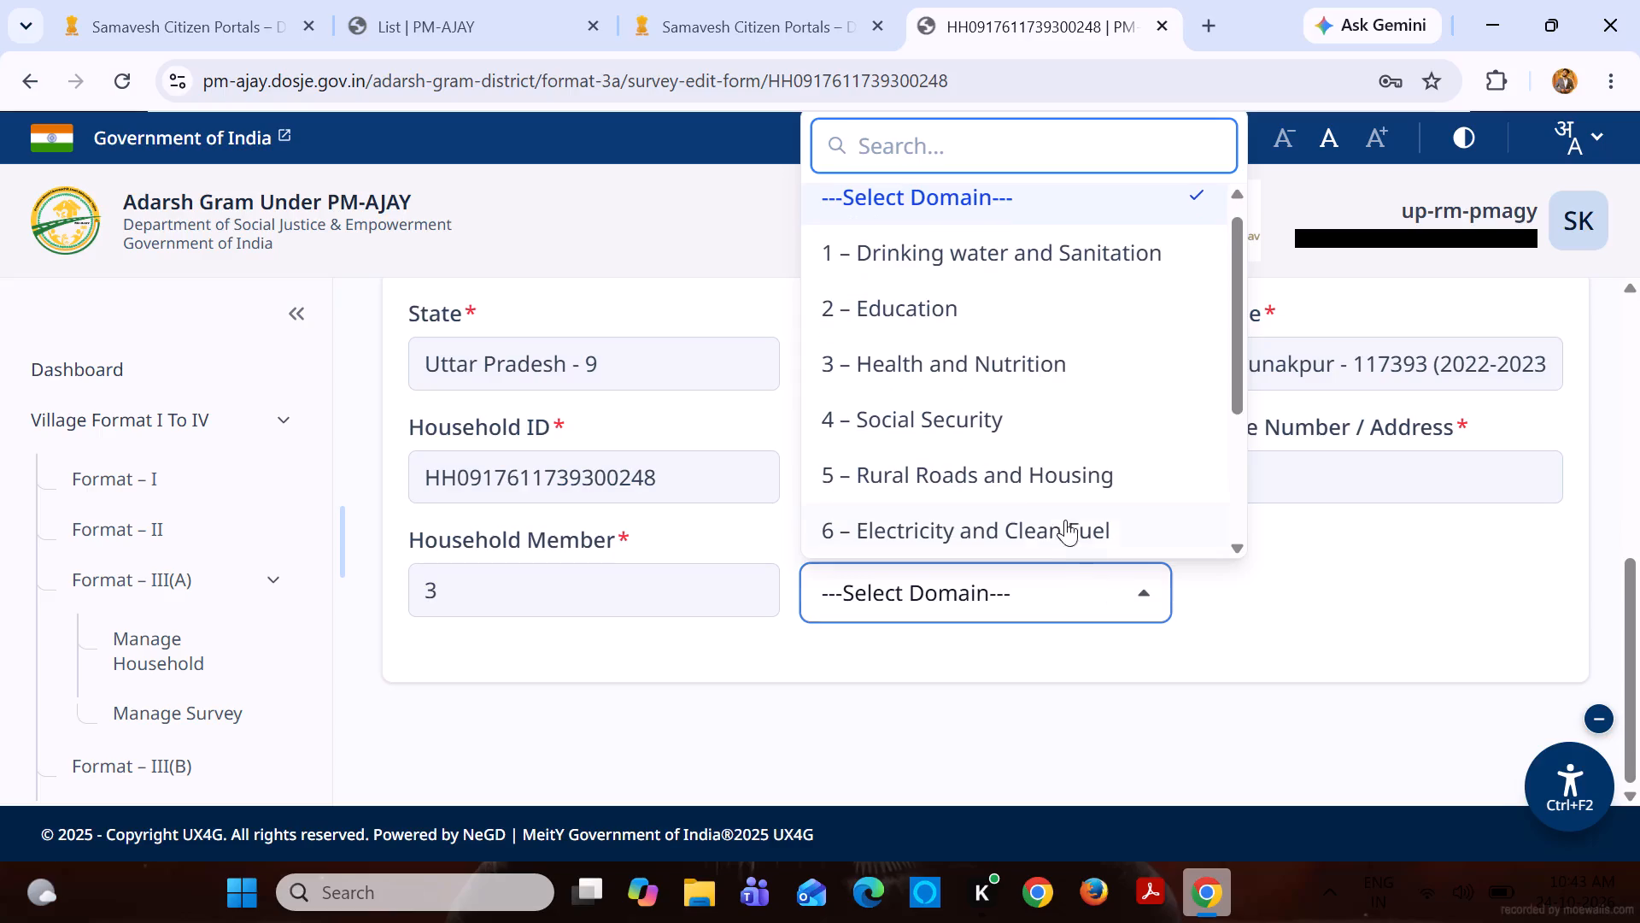
left_click(969, 541)
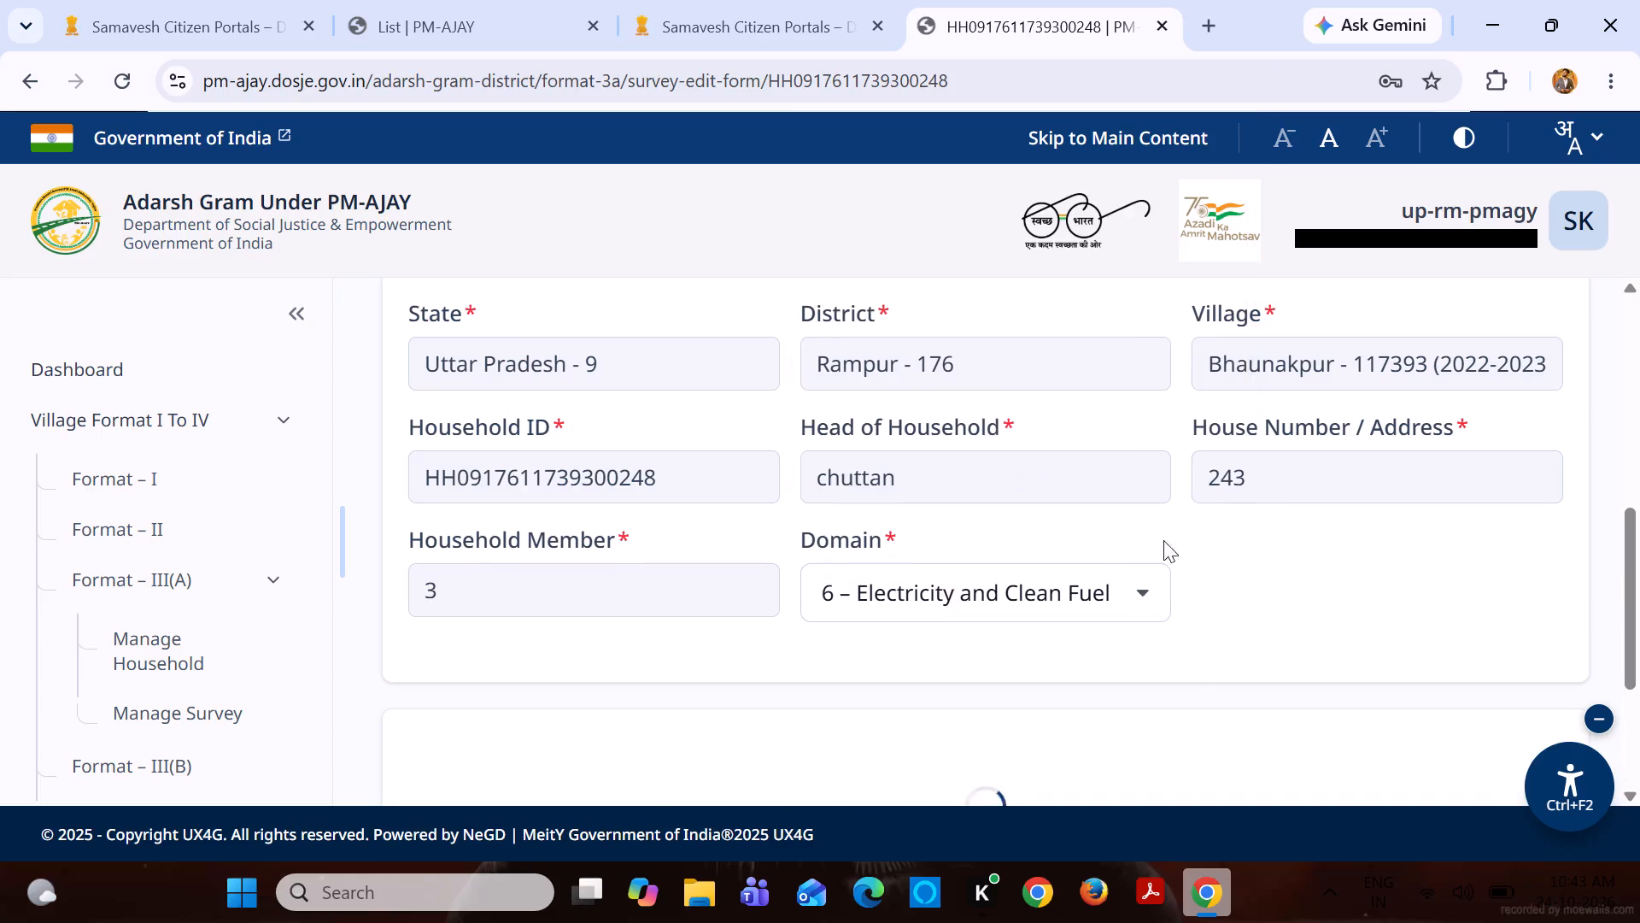
Answer Yes for house number 243's electricity connection under indicators 6.2 and 6.3 and for using at least one LED bulb.
scroll(1213, 623, "down", 3)
left_click(1438, 627)
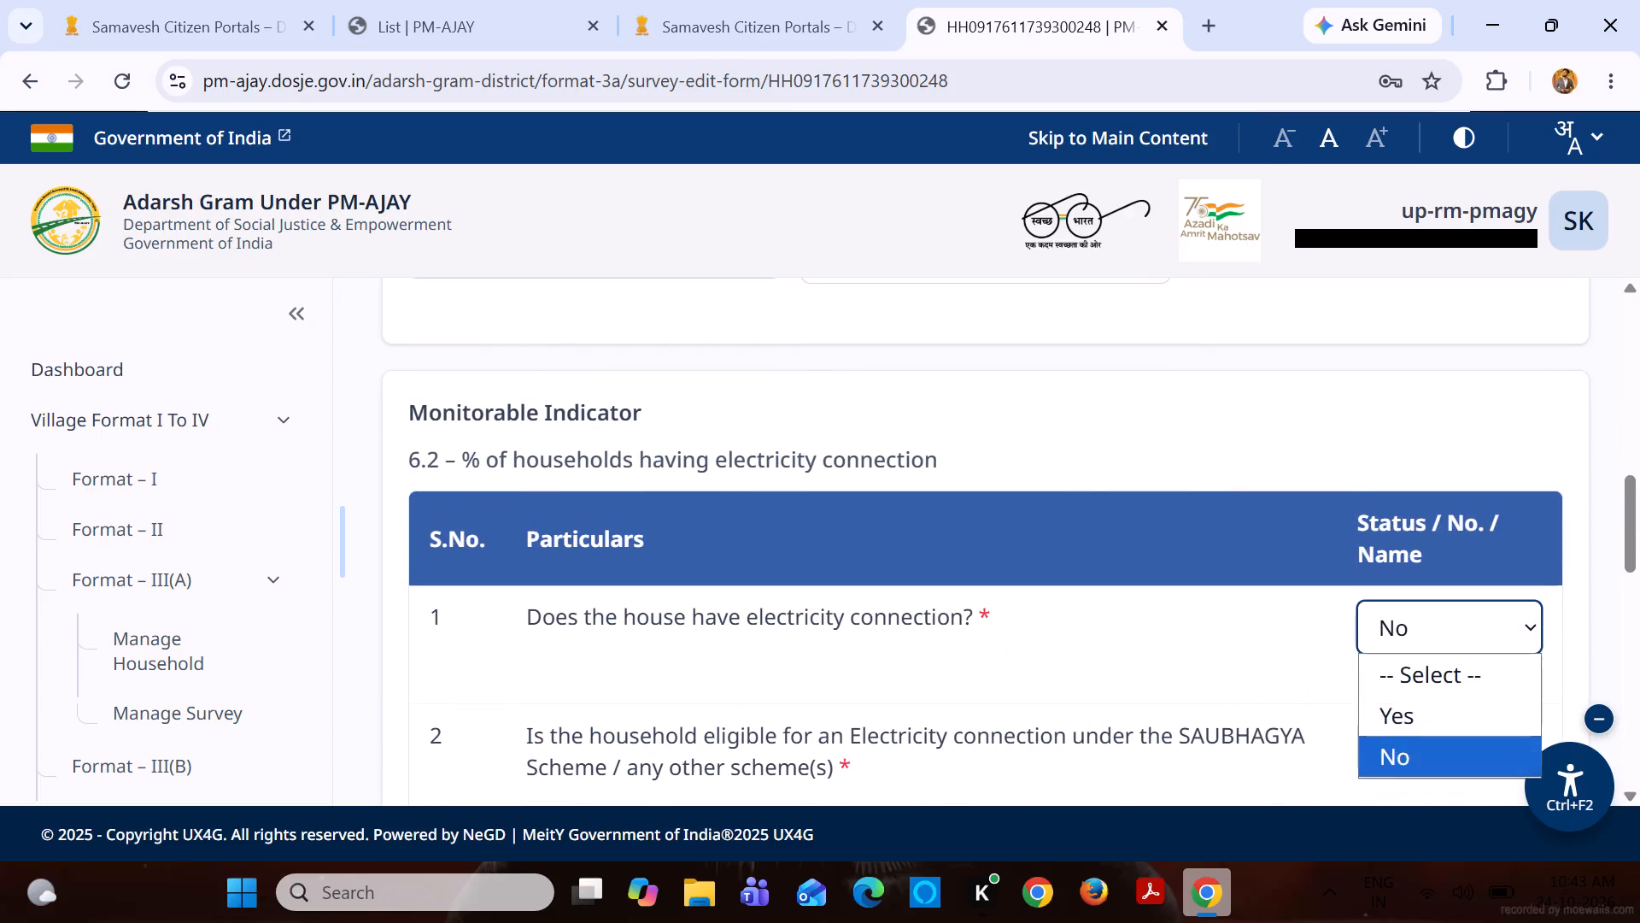
left_click(1417, 718)
scroll(1417, 718, "down", 3)
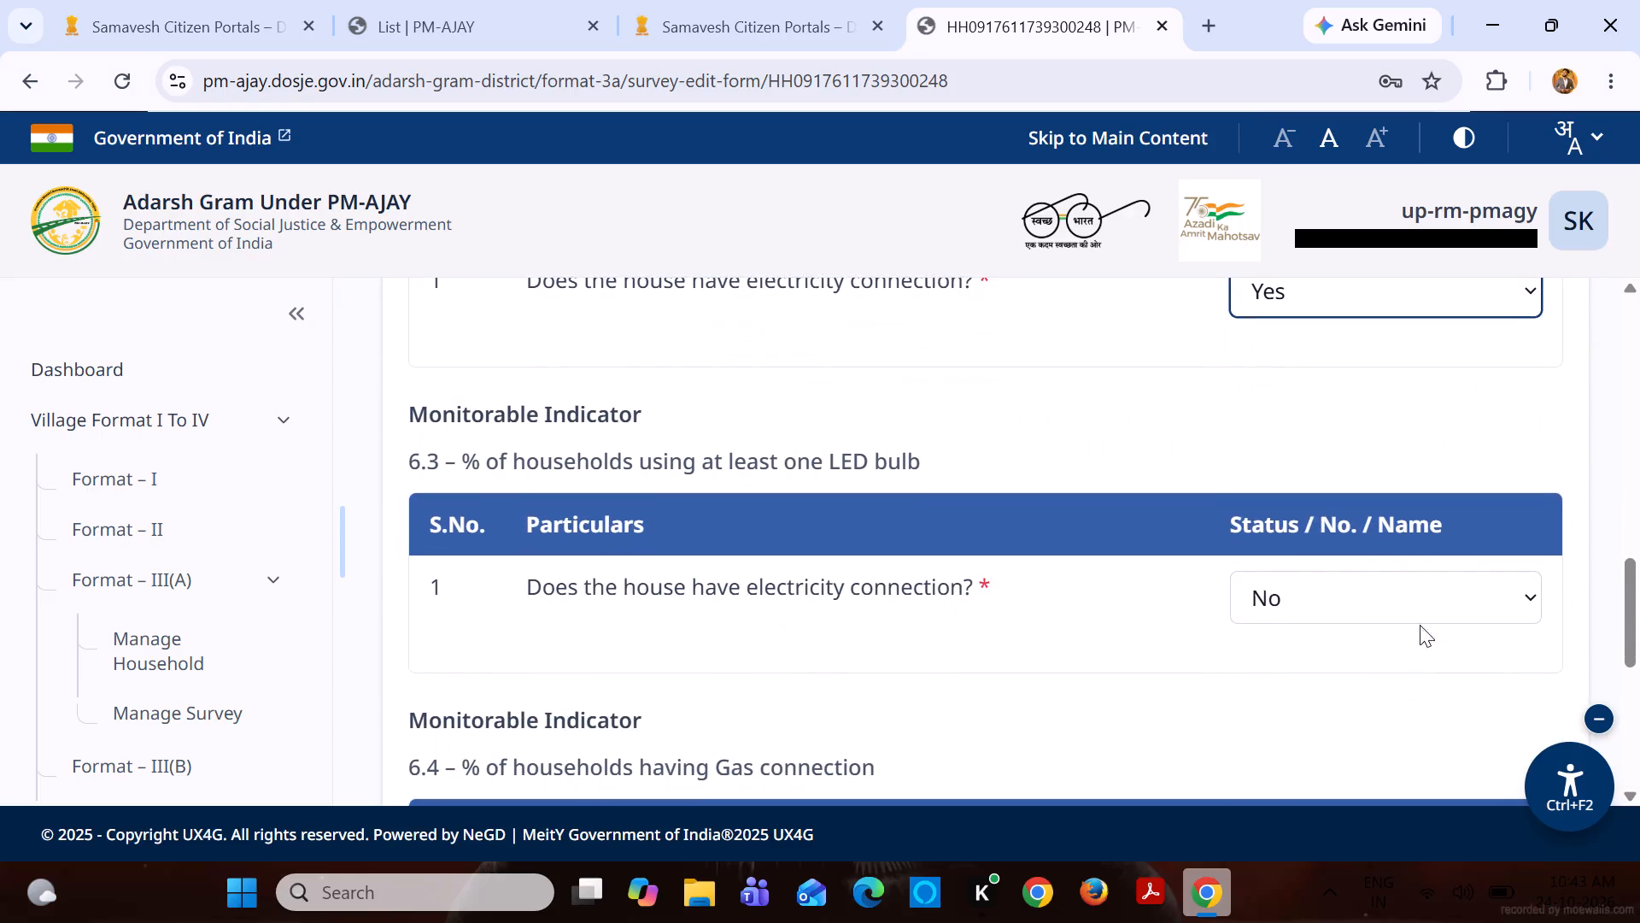
left_click_drag(1441, 604, 1327, 666)
left_click(1327, 666)
scroll(1327, 666, "down", 2)
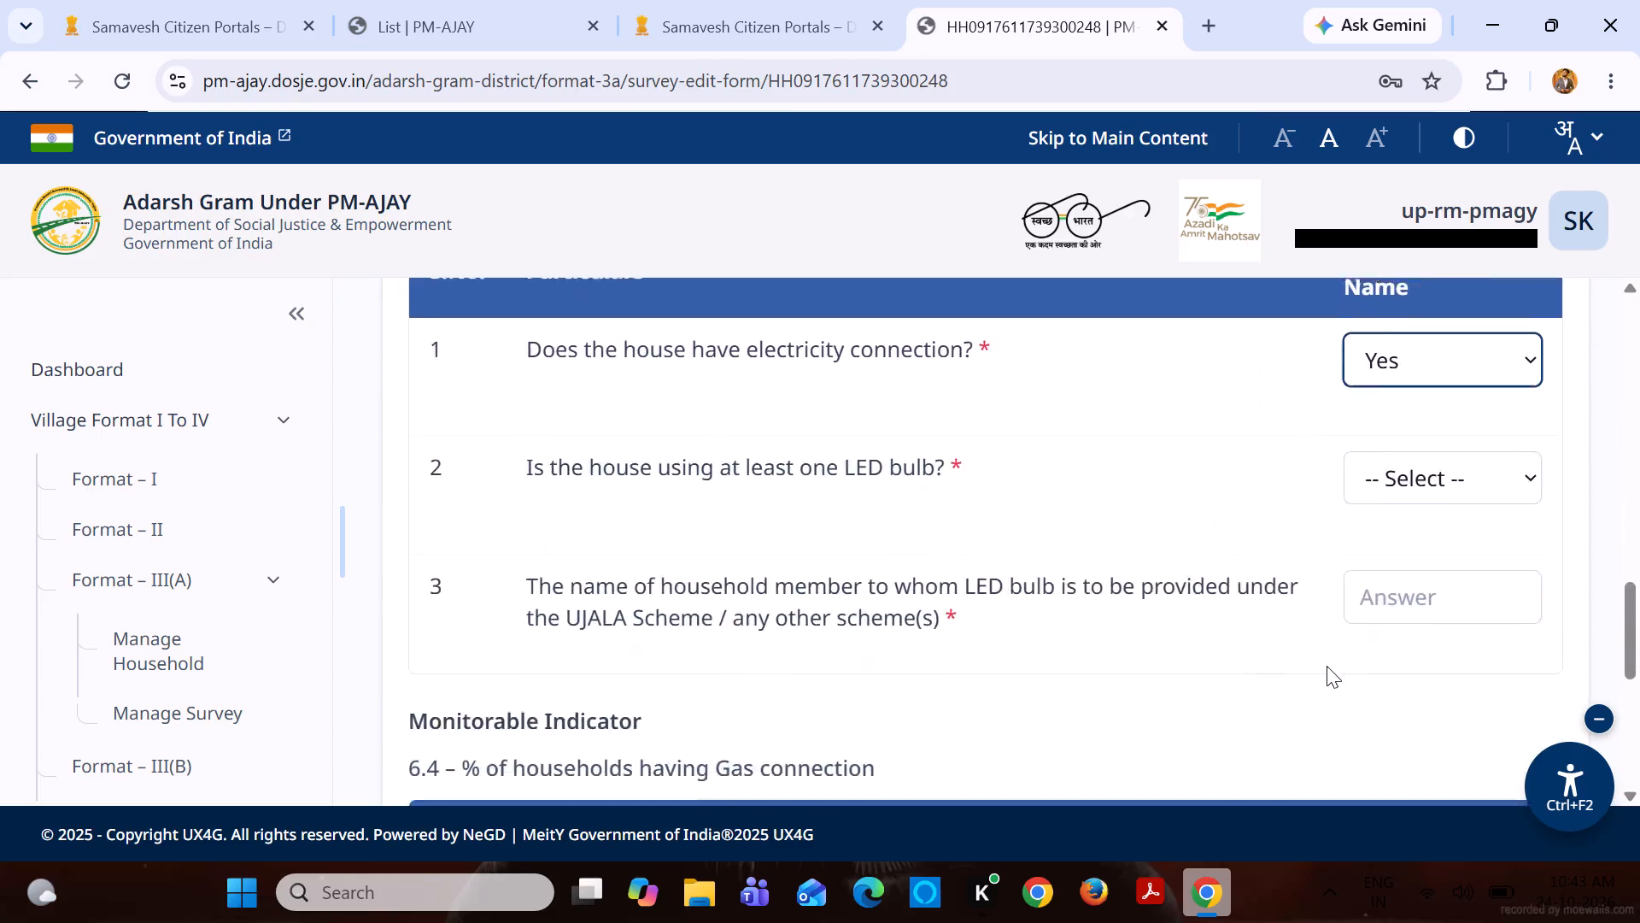
scroll(1327, 666, "down", 1)
left_click_drag(1485, 468, 1411, 544)
left_click(1411, 544)
scroll(1411, 544, "down", 1)
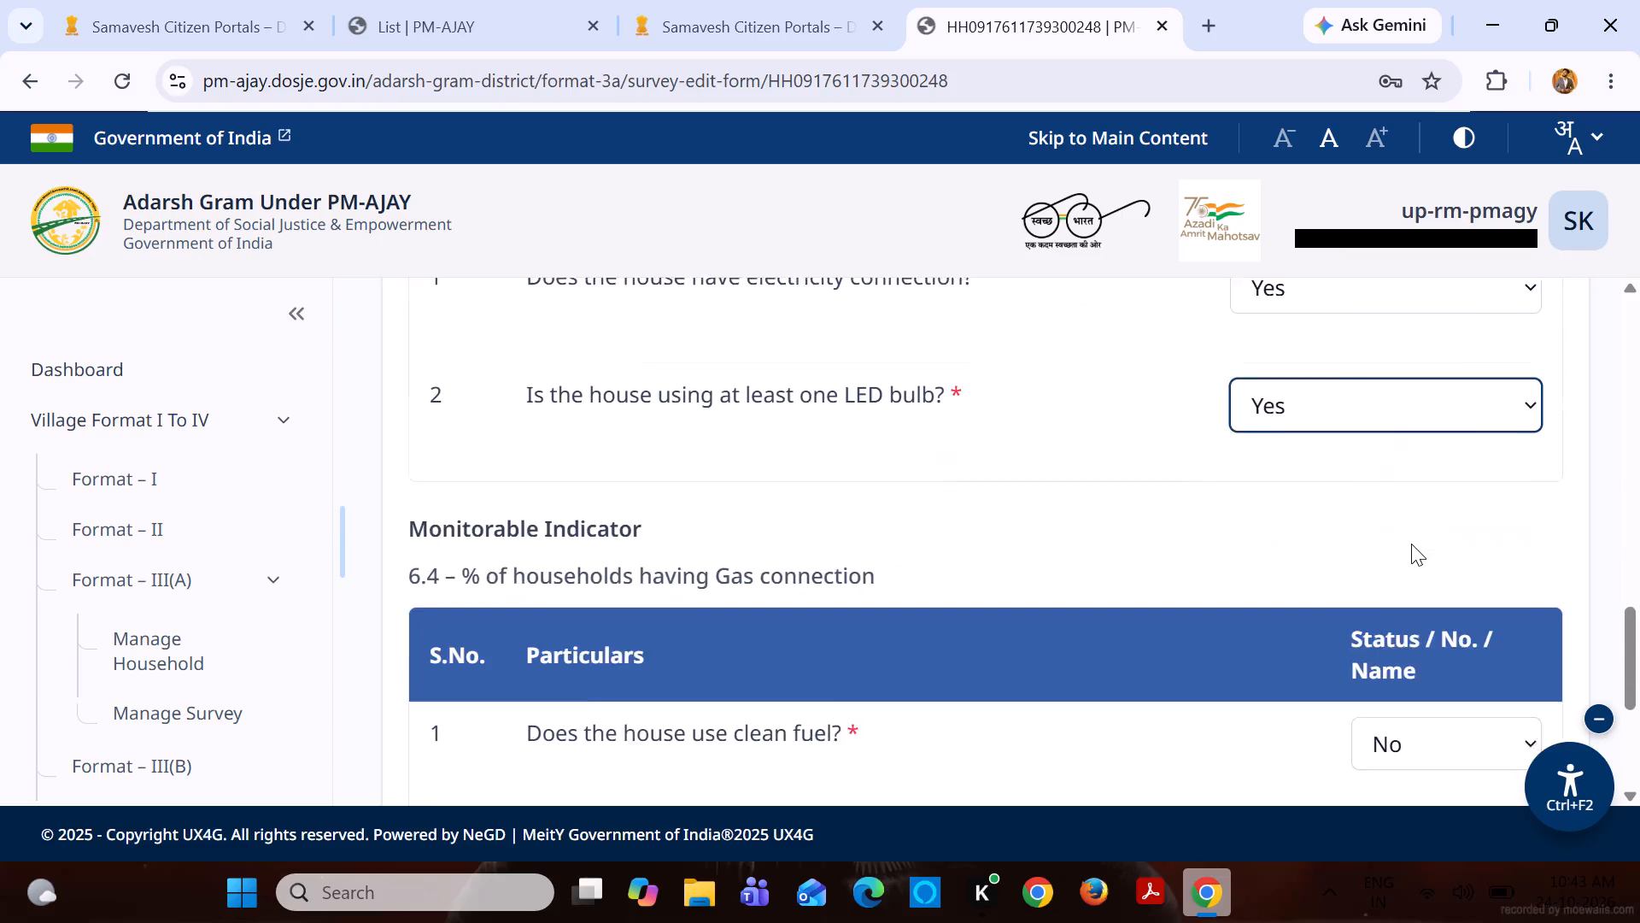
Answer Yes for house number 243's use of clean fuel under indicator 6.4 and save the survey.
scroll(1411, 544, "down", 2)
left_click(1491, 471)
left_click(1388, 572)
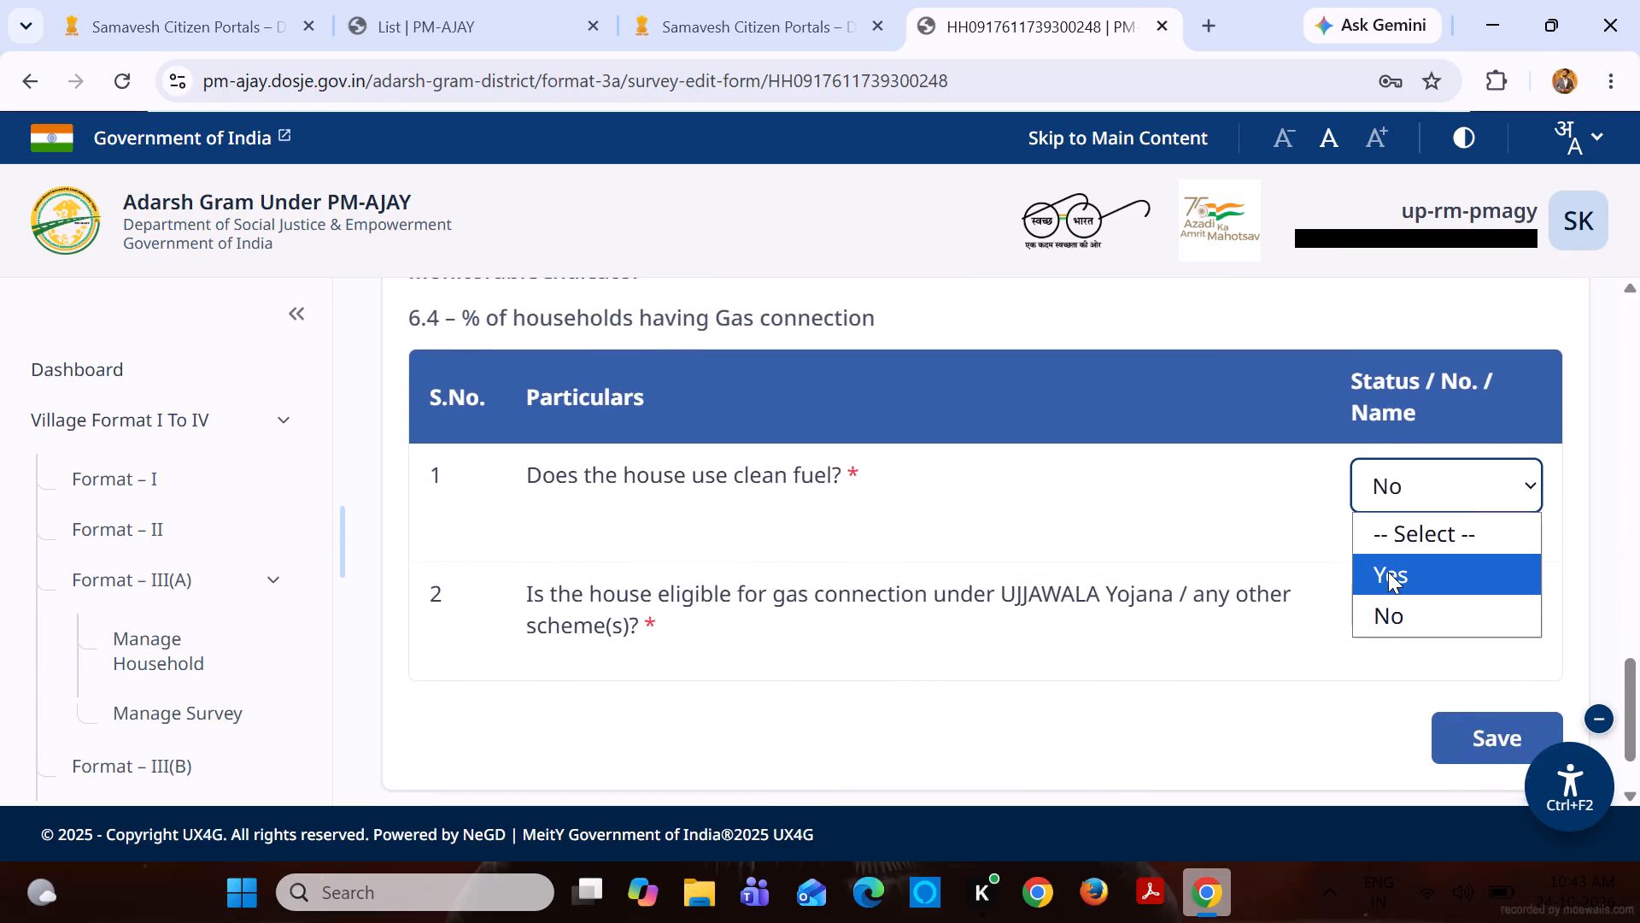
left_click(1500, 629)
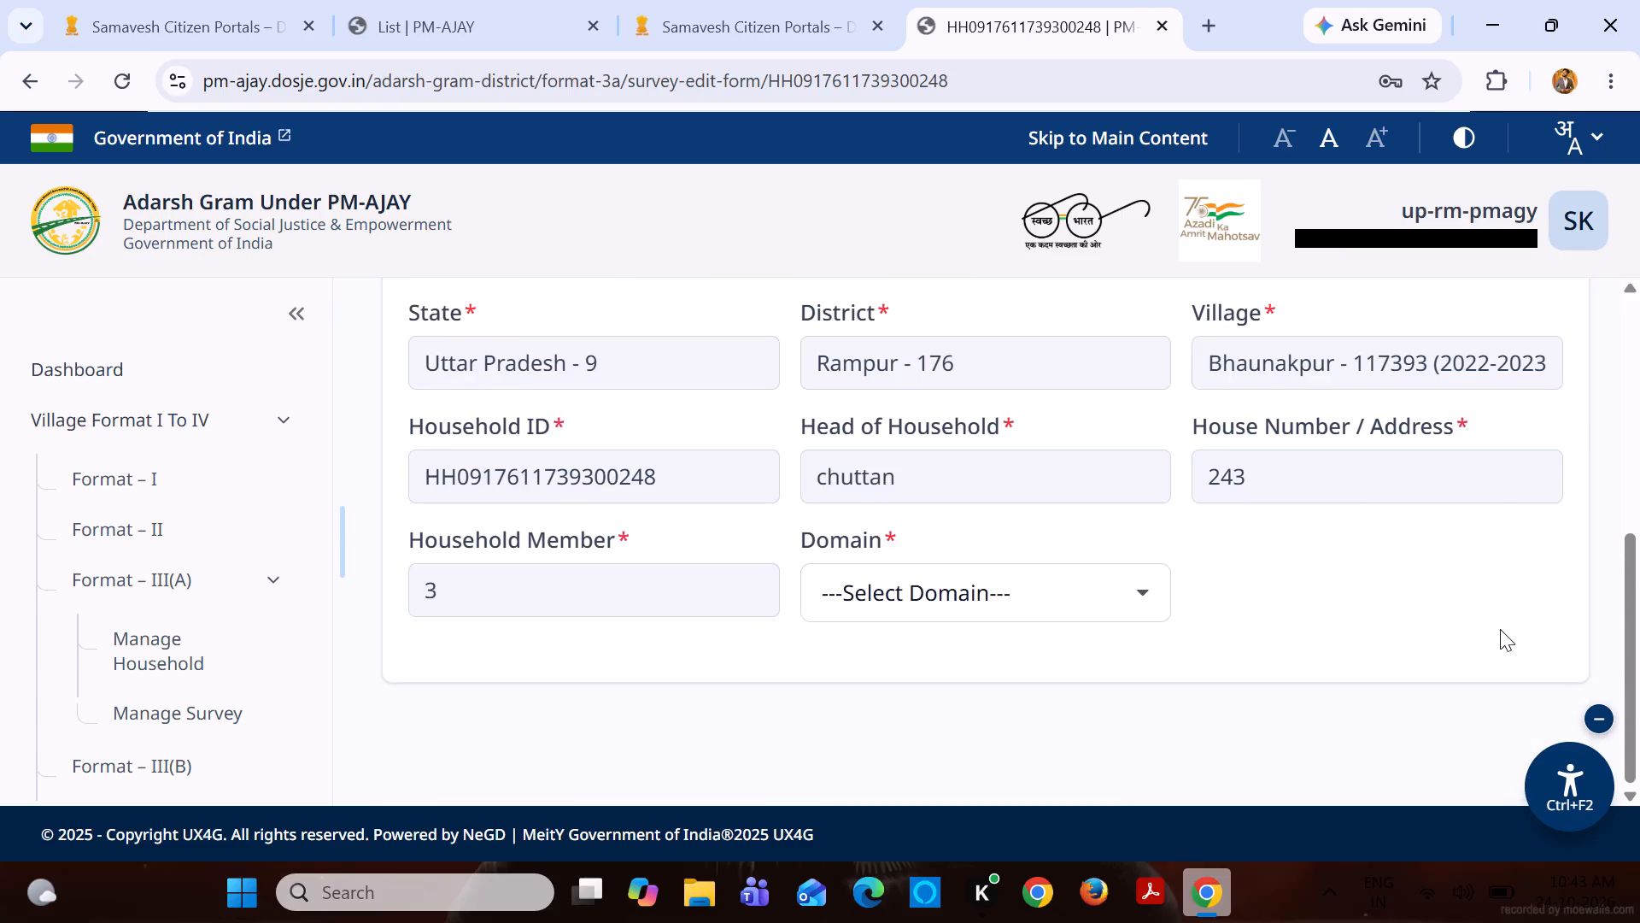
Return to the survey list, open house number 241's survey for editing and select domain 6 – Electricity and Clean Fuel.
scroll(1331, 542, "up", 8)
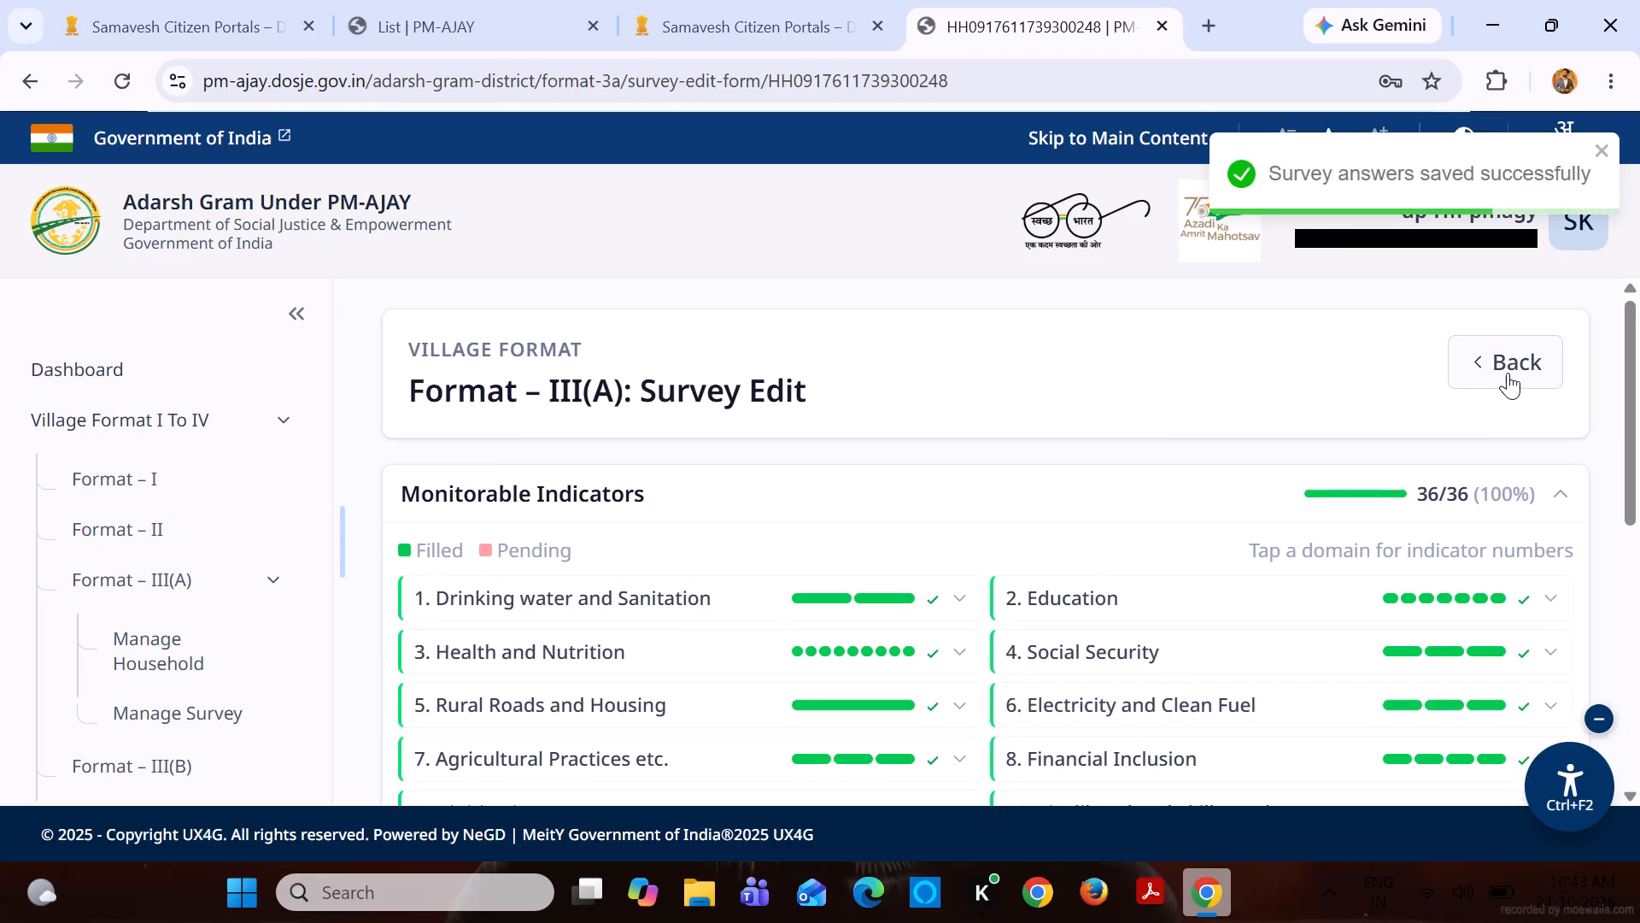
left_click(1508, 373)
scroll(1363, 471, "down", 7)
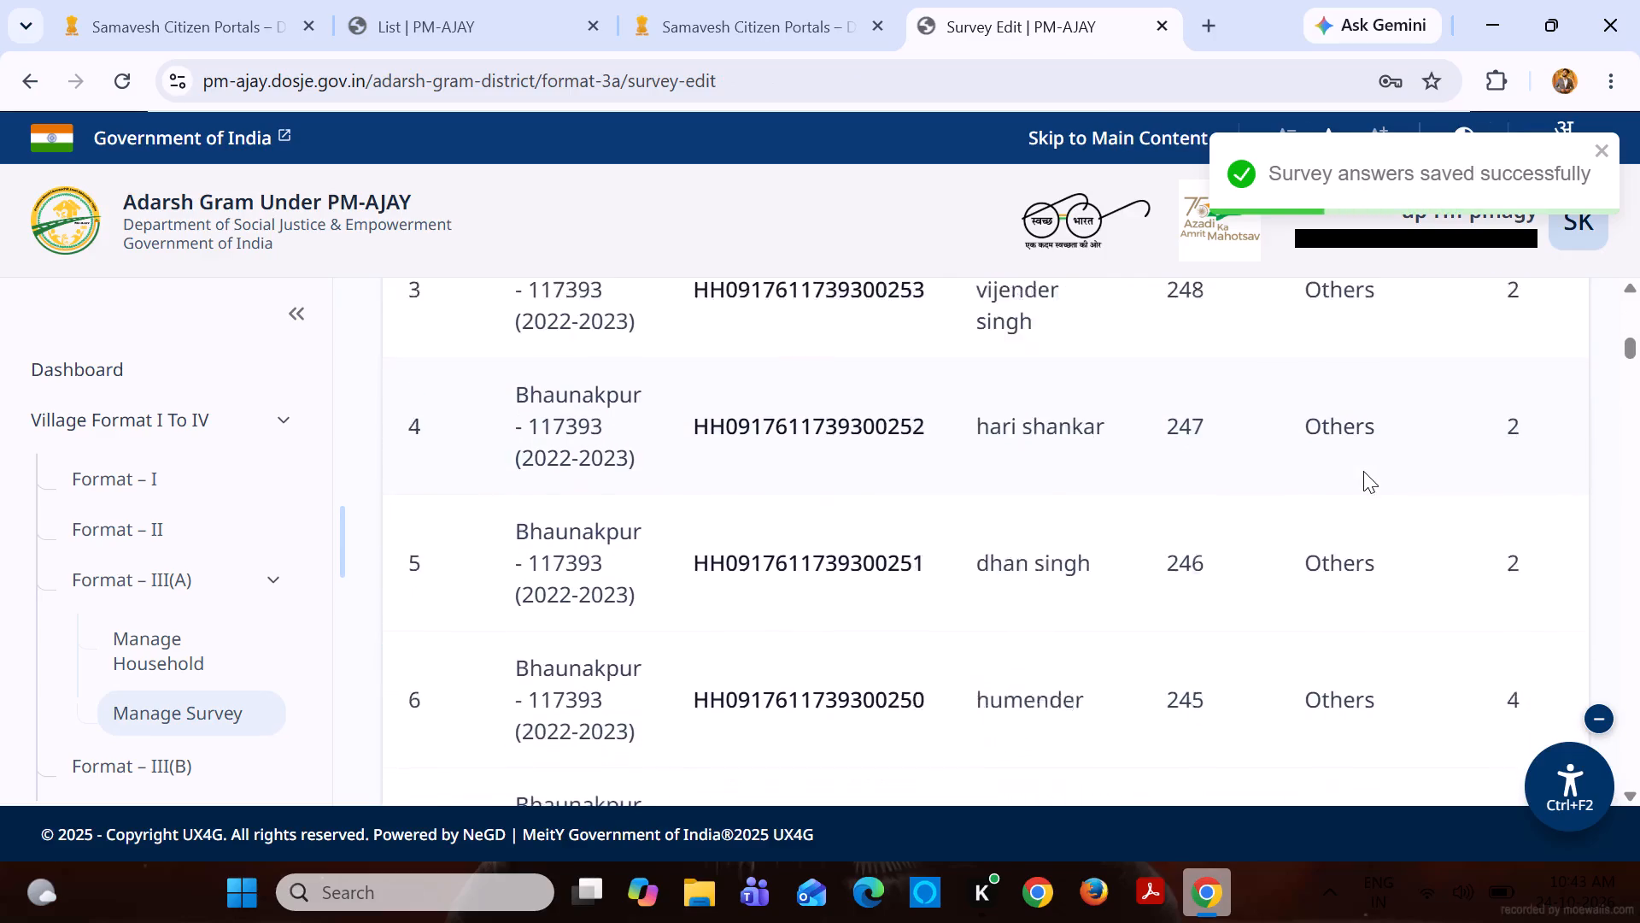
scroll(1363, 471, "down", 3)
scroll(1363, 471, "left", 4)
scroll(1363, 471, "down", 2)
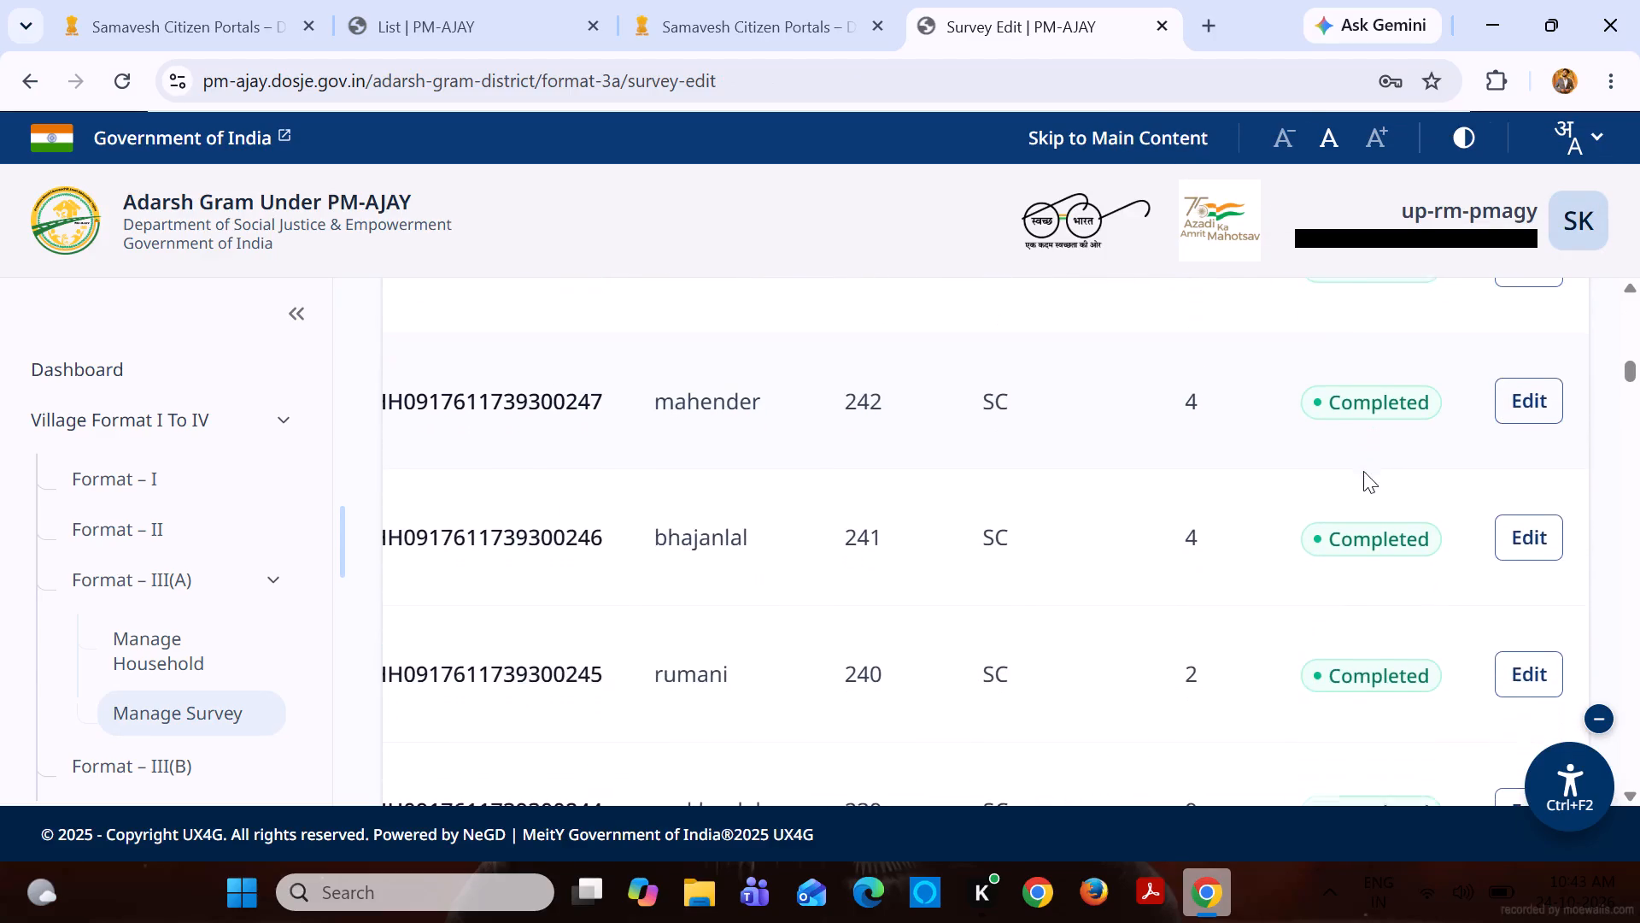
left_click(1537, 534)
scroll(1337, 554, "down", 7)
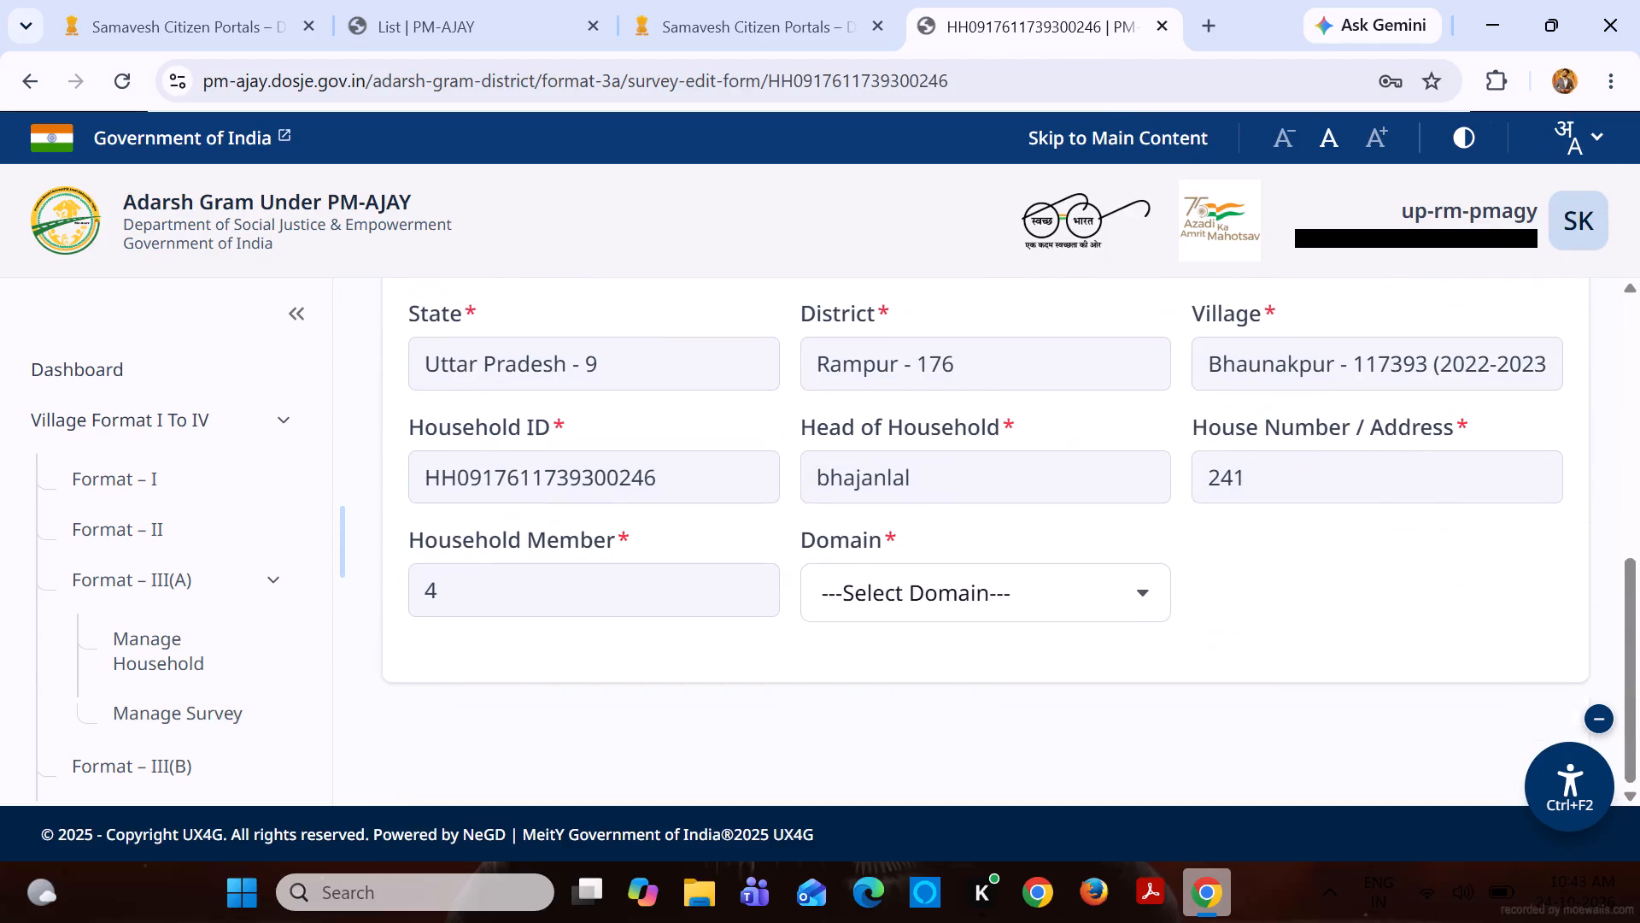
left_click(1135, 605)
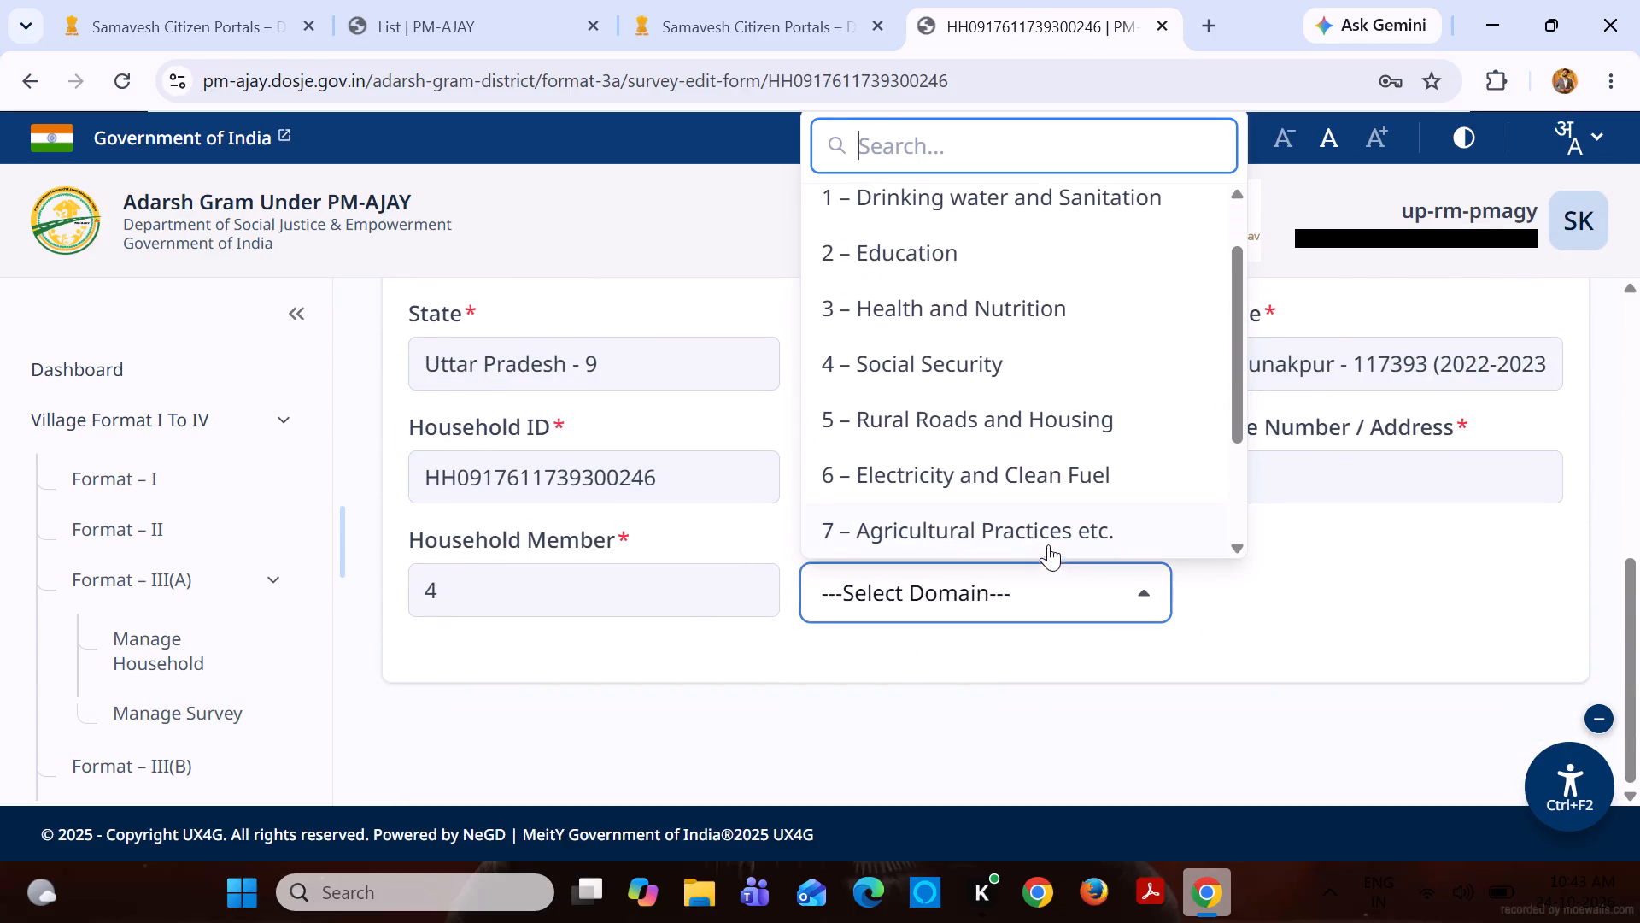
left_click(1004, 489)
Answer Yes for house number 241's electricity connection under indicators 6.2 and 6.3 and for using at least one LED bulb.
scroll(1231, 523, "down", 3)
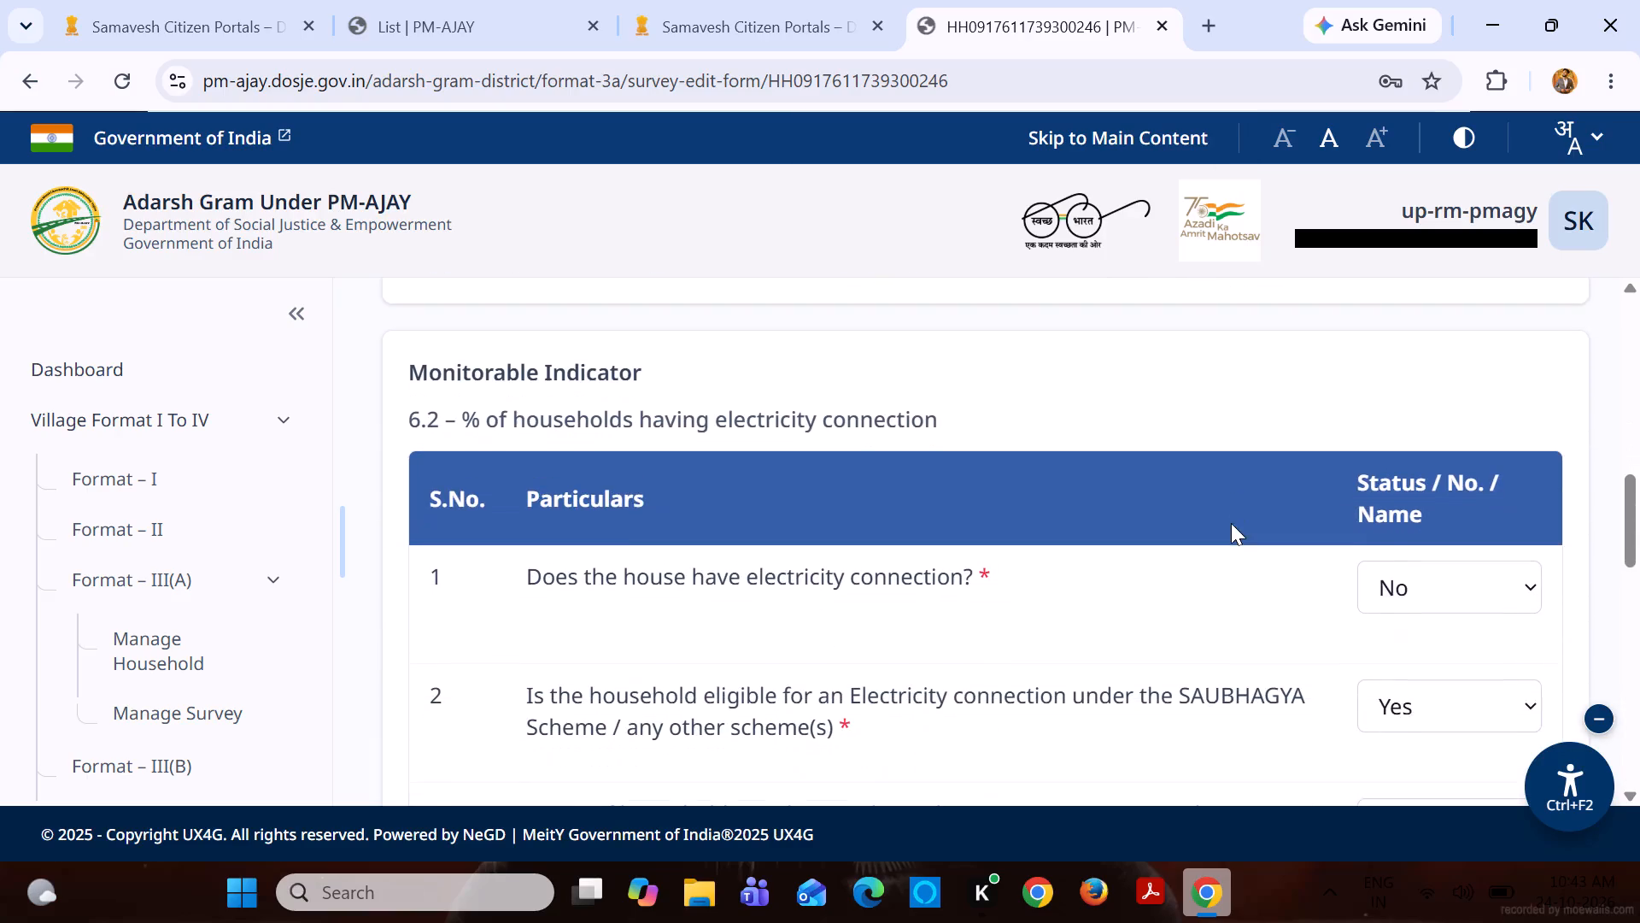
scroll(1231, 523, "down", 1)
left_click_drag(1397, 590, 1406, 671)
left_click(1406, 671)
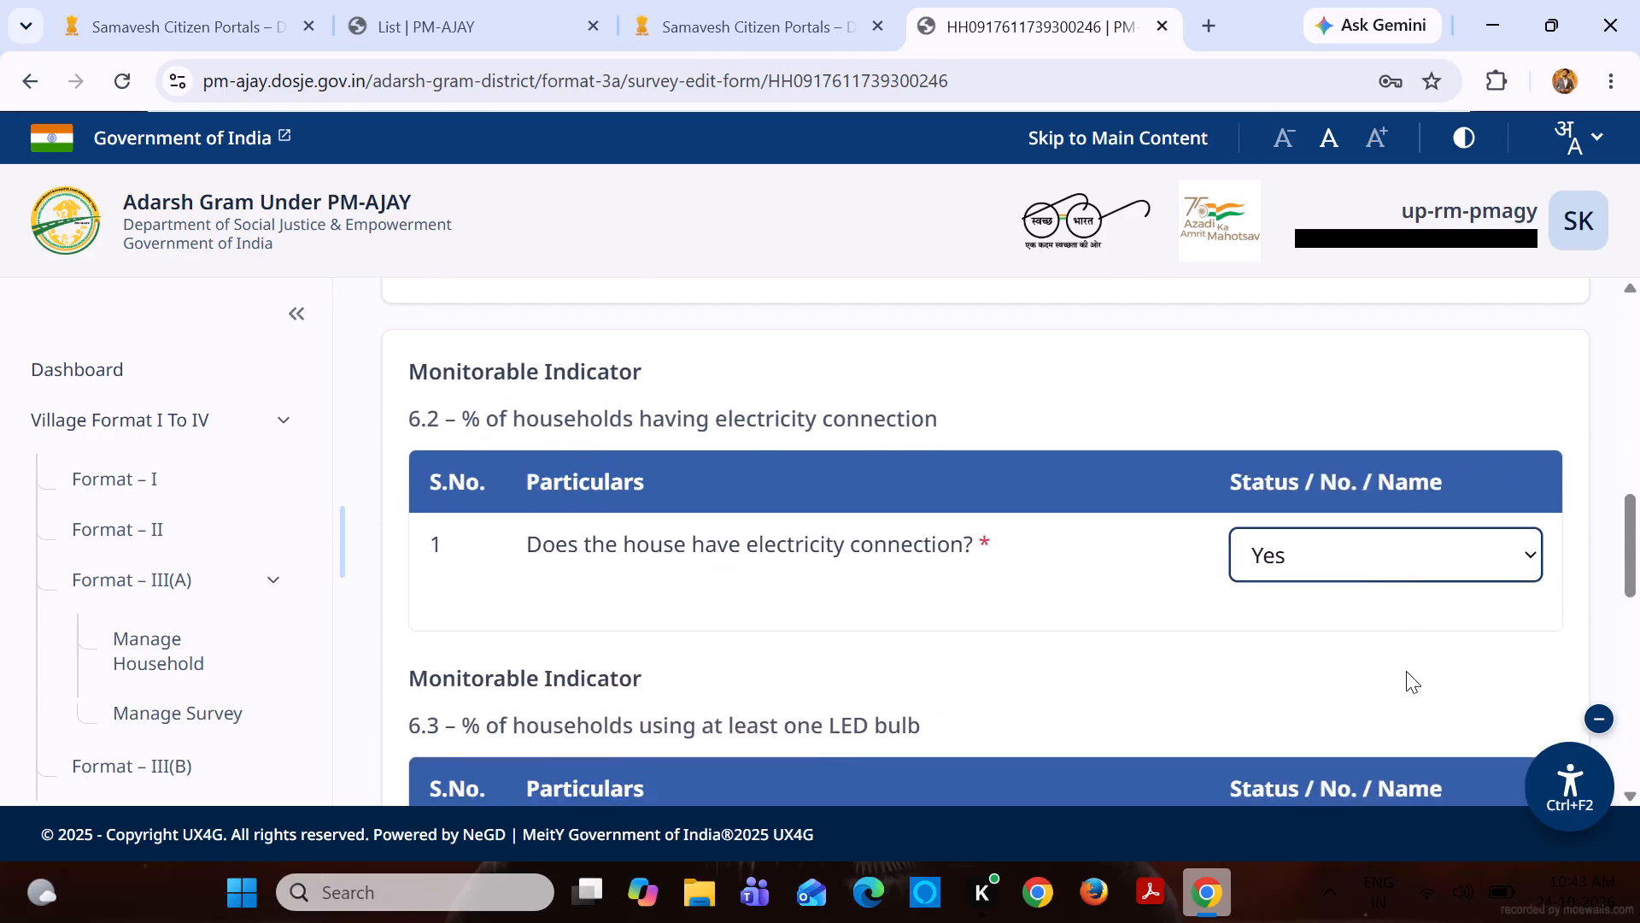
scroll(1406, 671, "down", 3)
left_click(1454, 512)
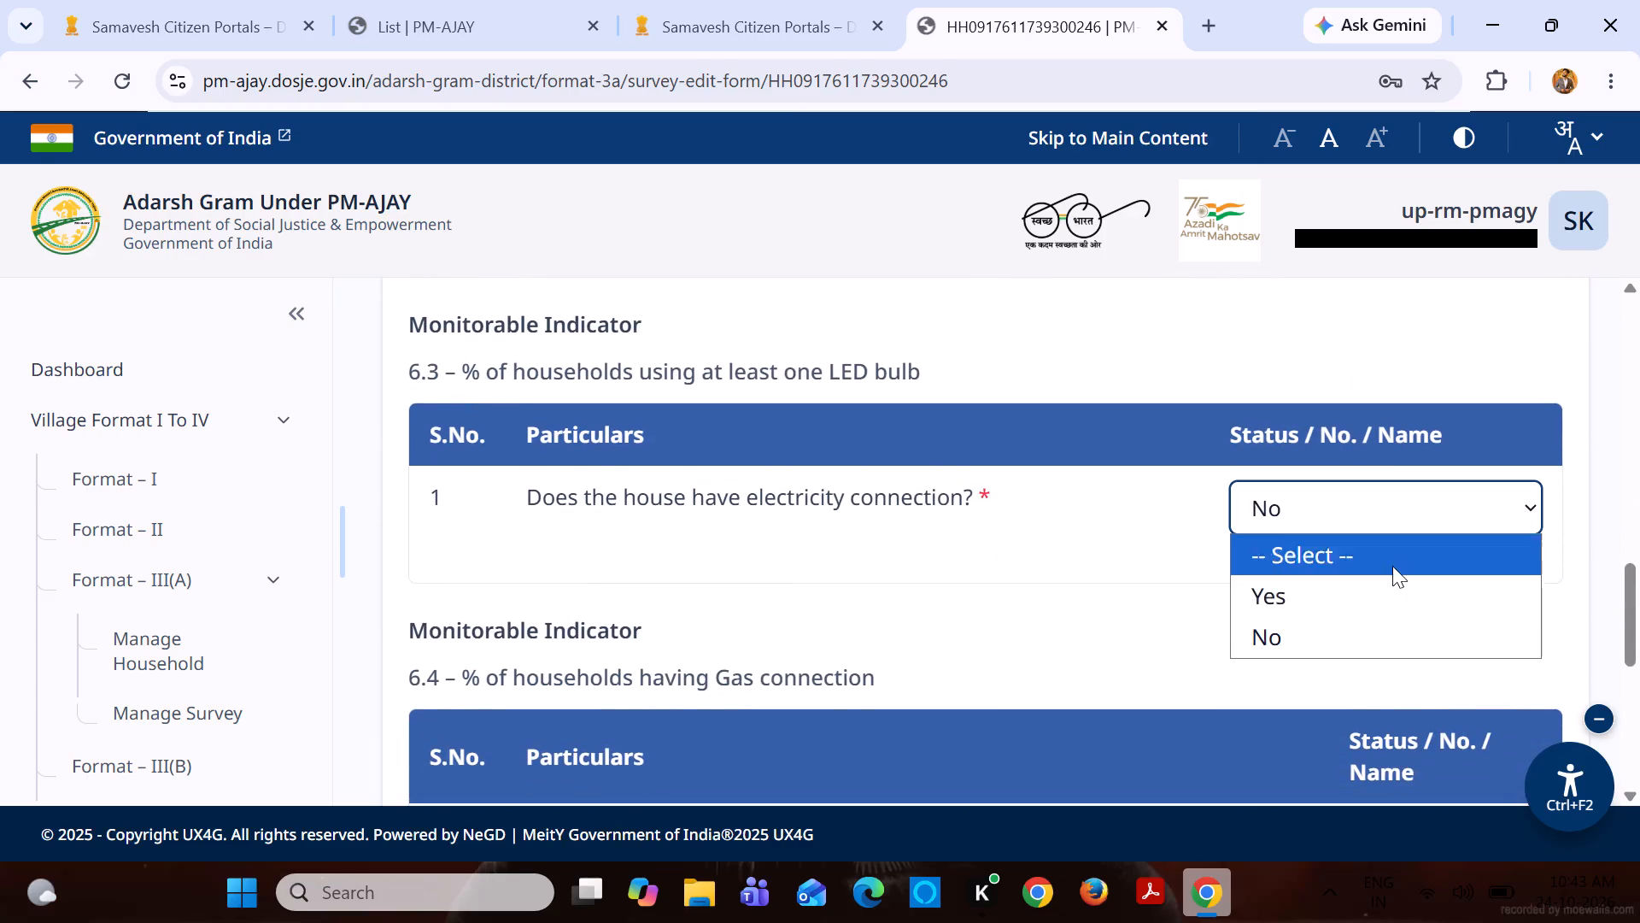
left_click(1346, 609)
scroll(1346, 609, "down", 3)
left_click(1472, 345)
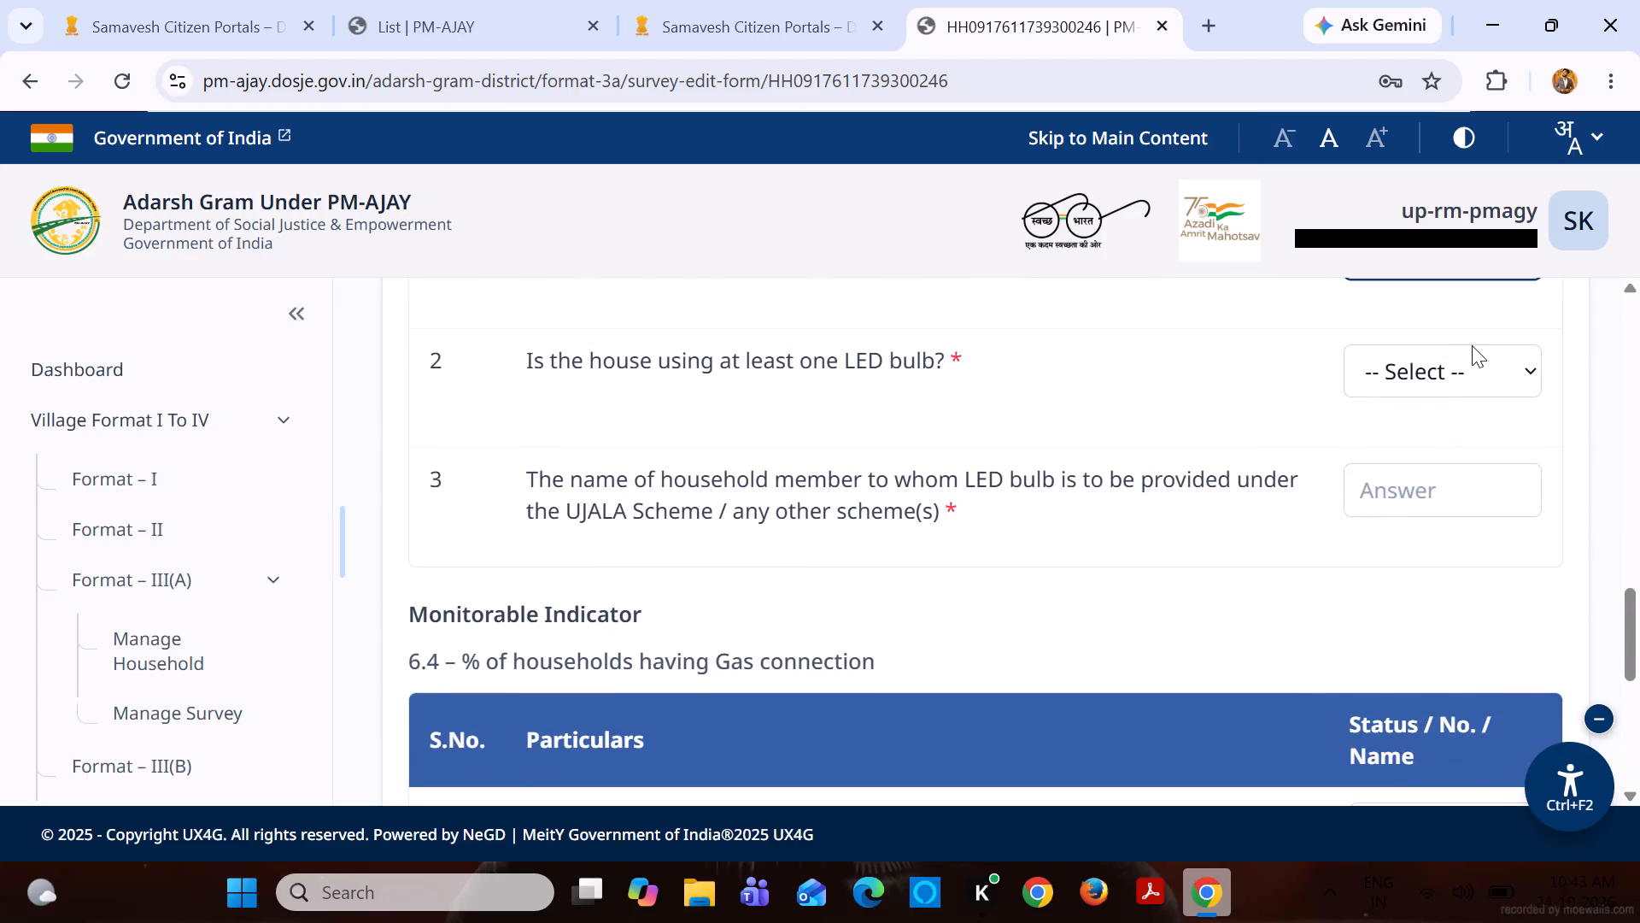
left_click(1400, 452)
Answer Yes for house number 241's use of clean fuel under indicator 6.4 and save the survey.
scroll(1400, 452, "down", 3)
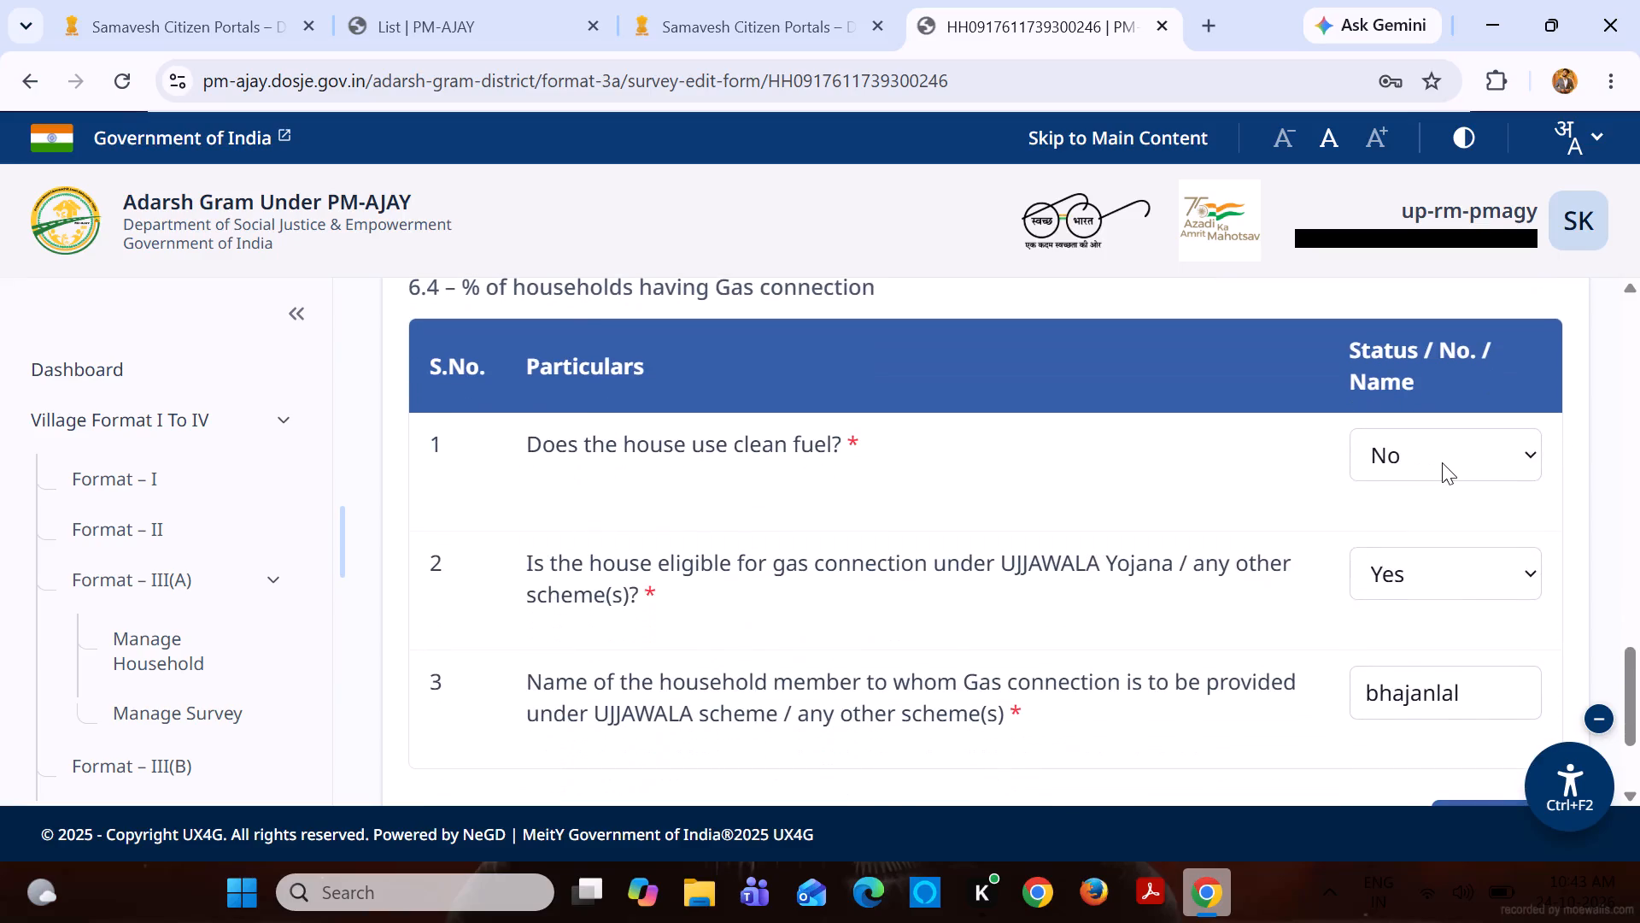
left_click(1442, 462)
left_click(1406, 544)
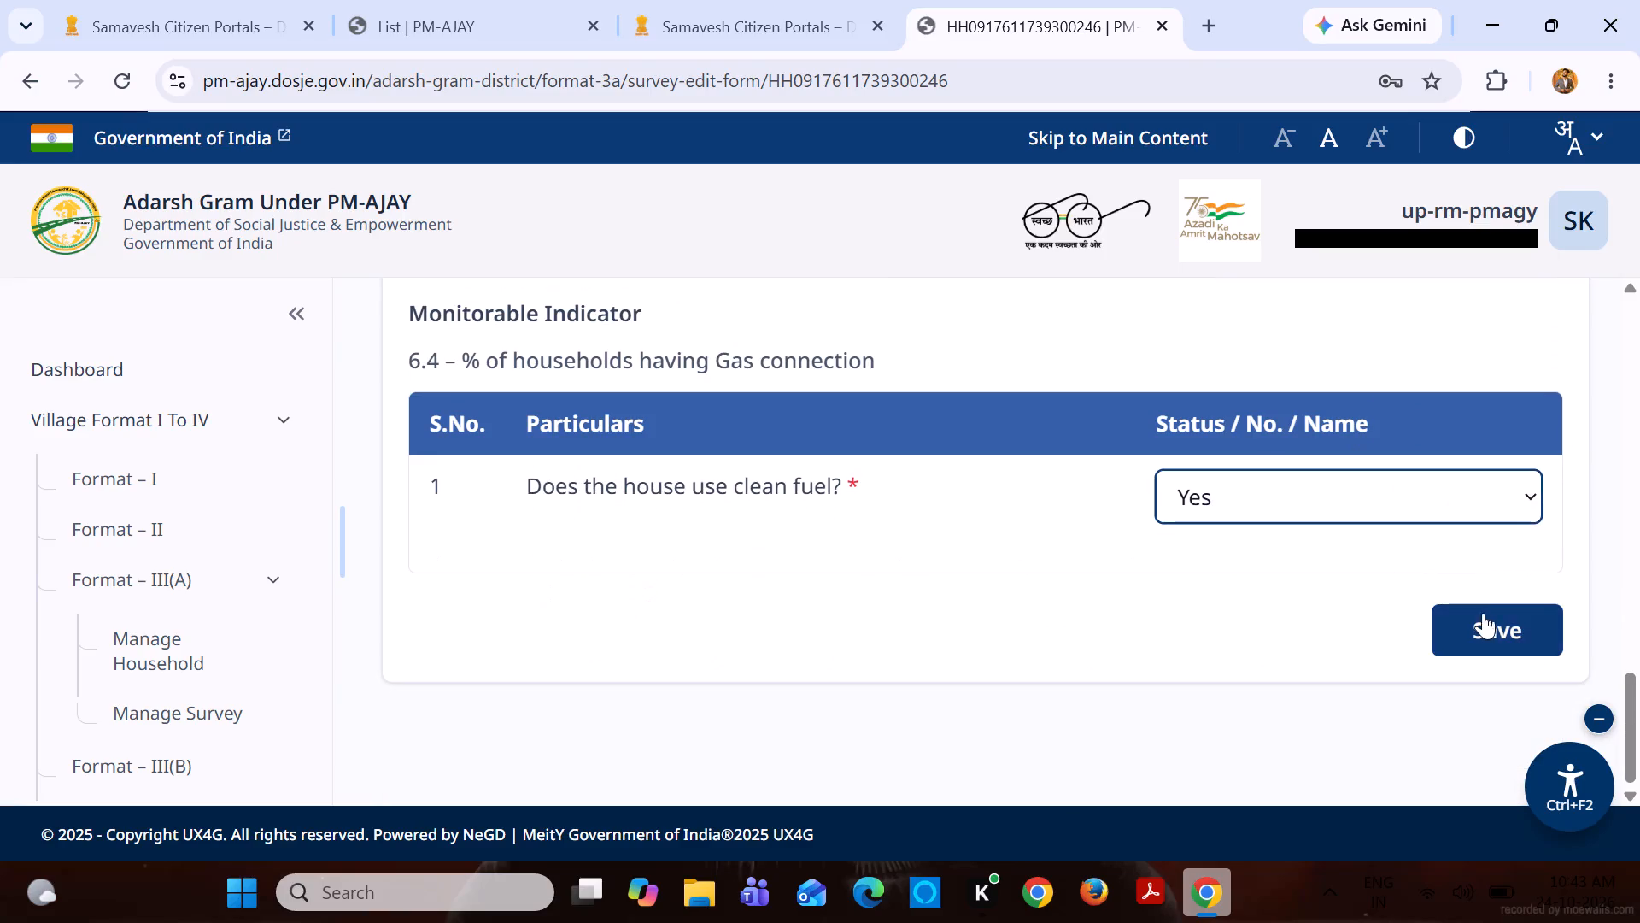
left_click(1490, 620)
Return to the survey list, open house number 239's survey for editing and select domain 6 – Electricity and Clean Fuel.
scroll(1351, 431, "up", 10)
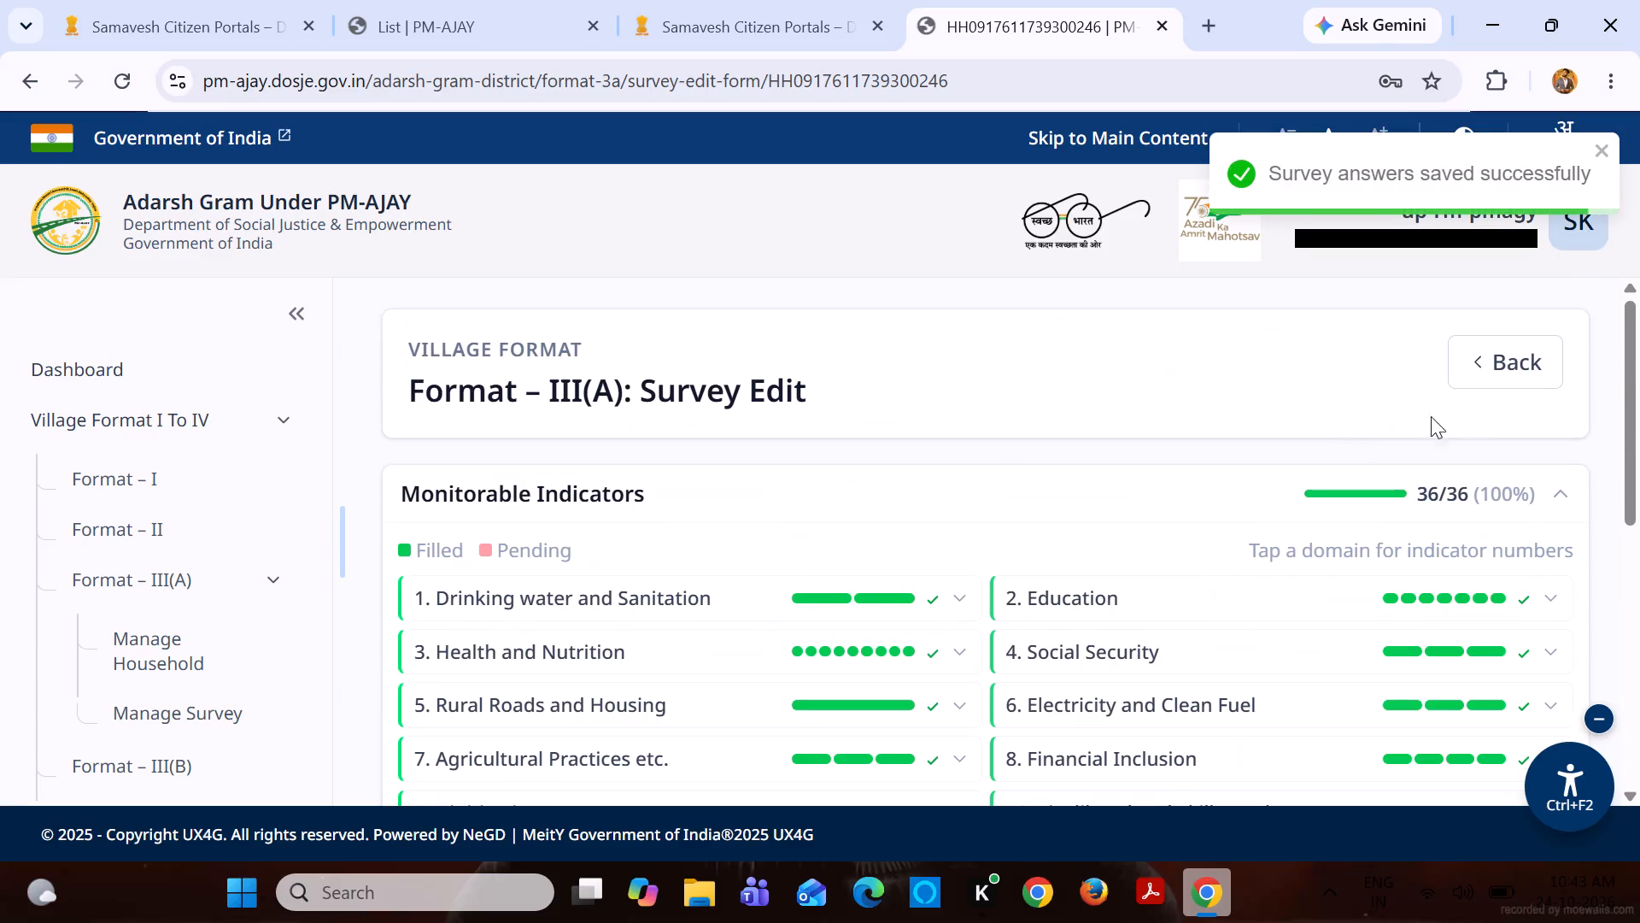
left_click(1511, 358)
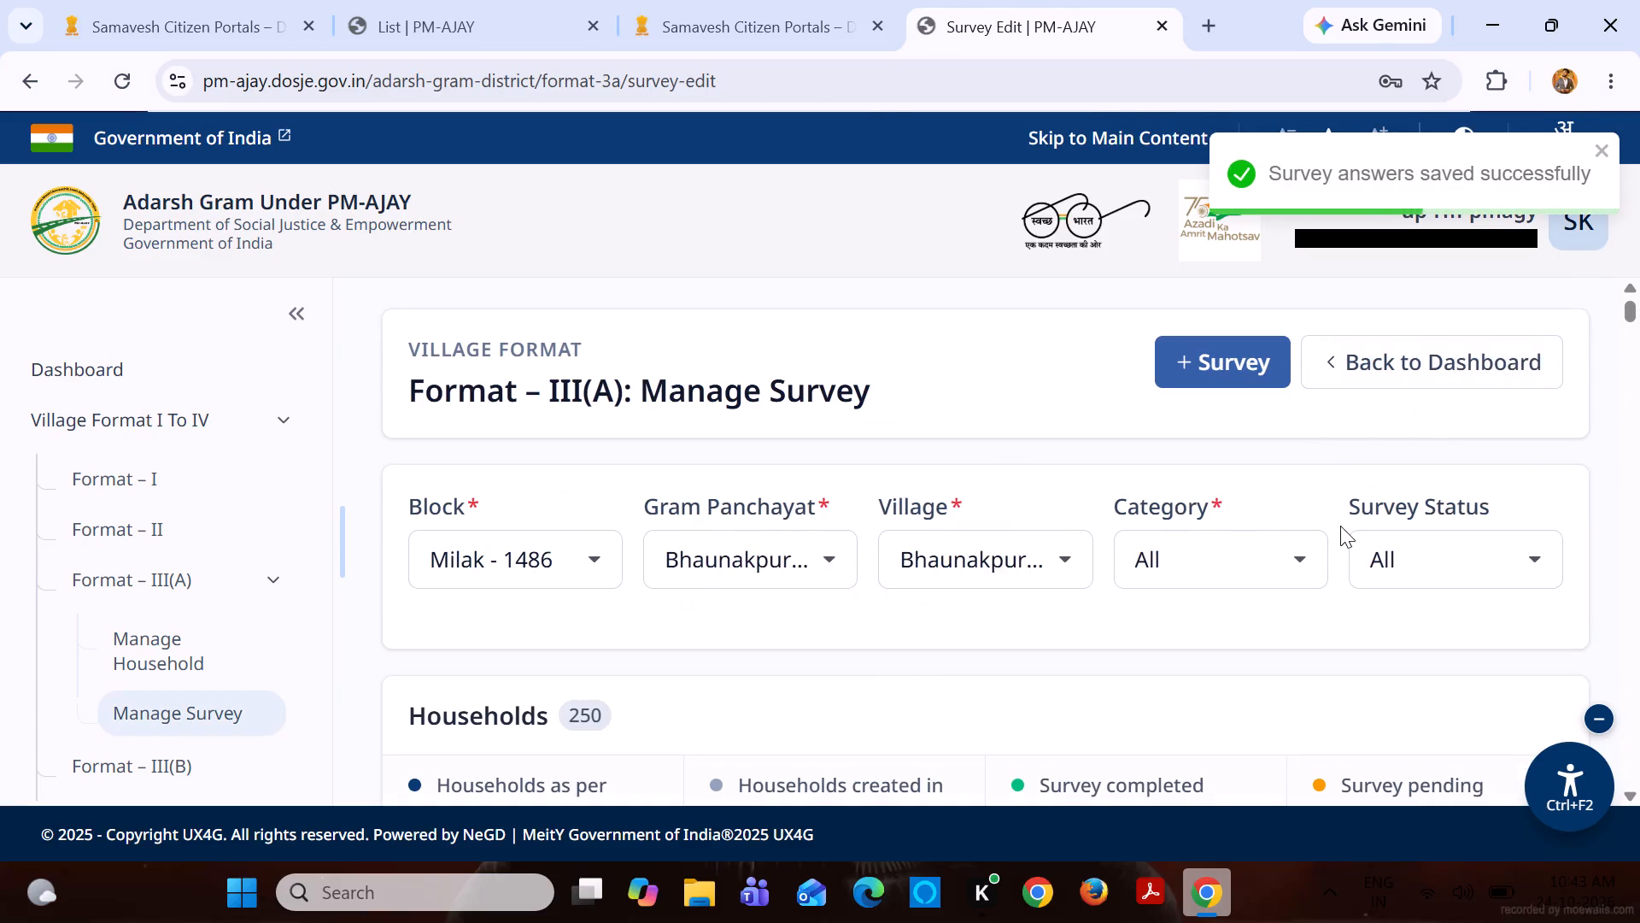
scroll(1340, 526, "down", 14)
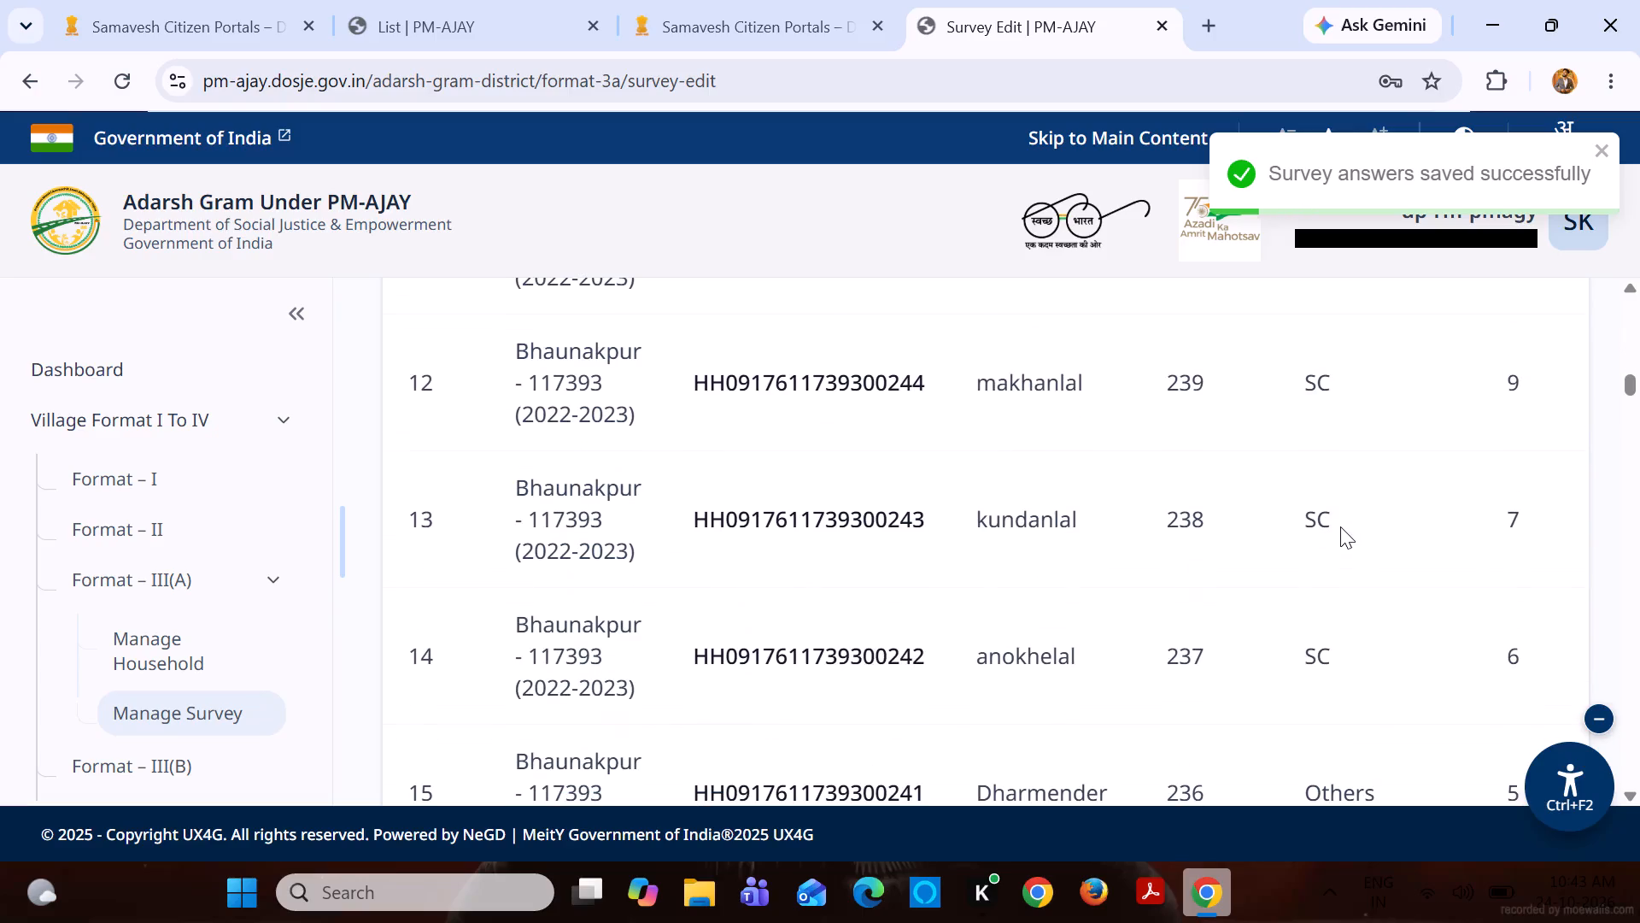
scroll(1340, 526, "left", 8)
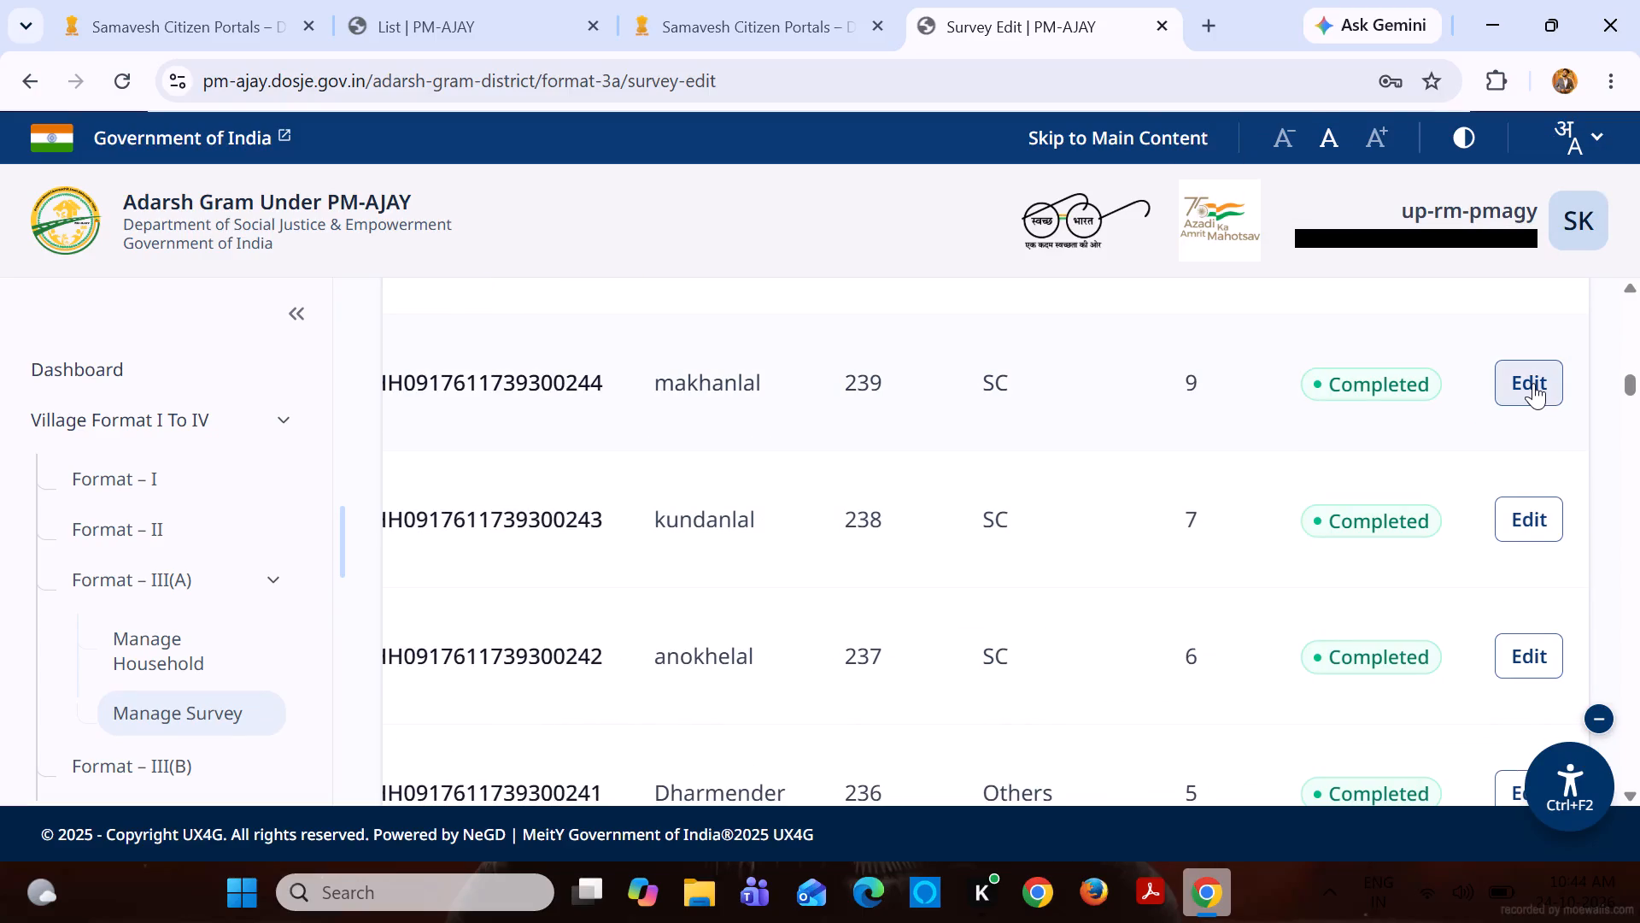
left_click(1533, 383)
scroll(1313, 541, "down", 7)
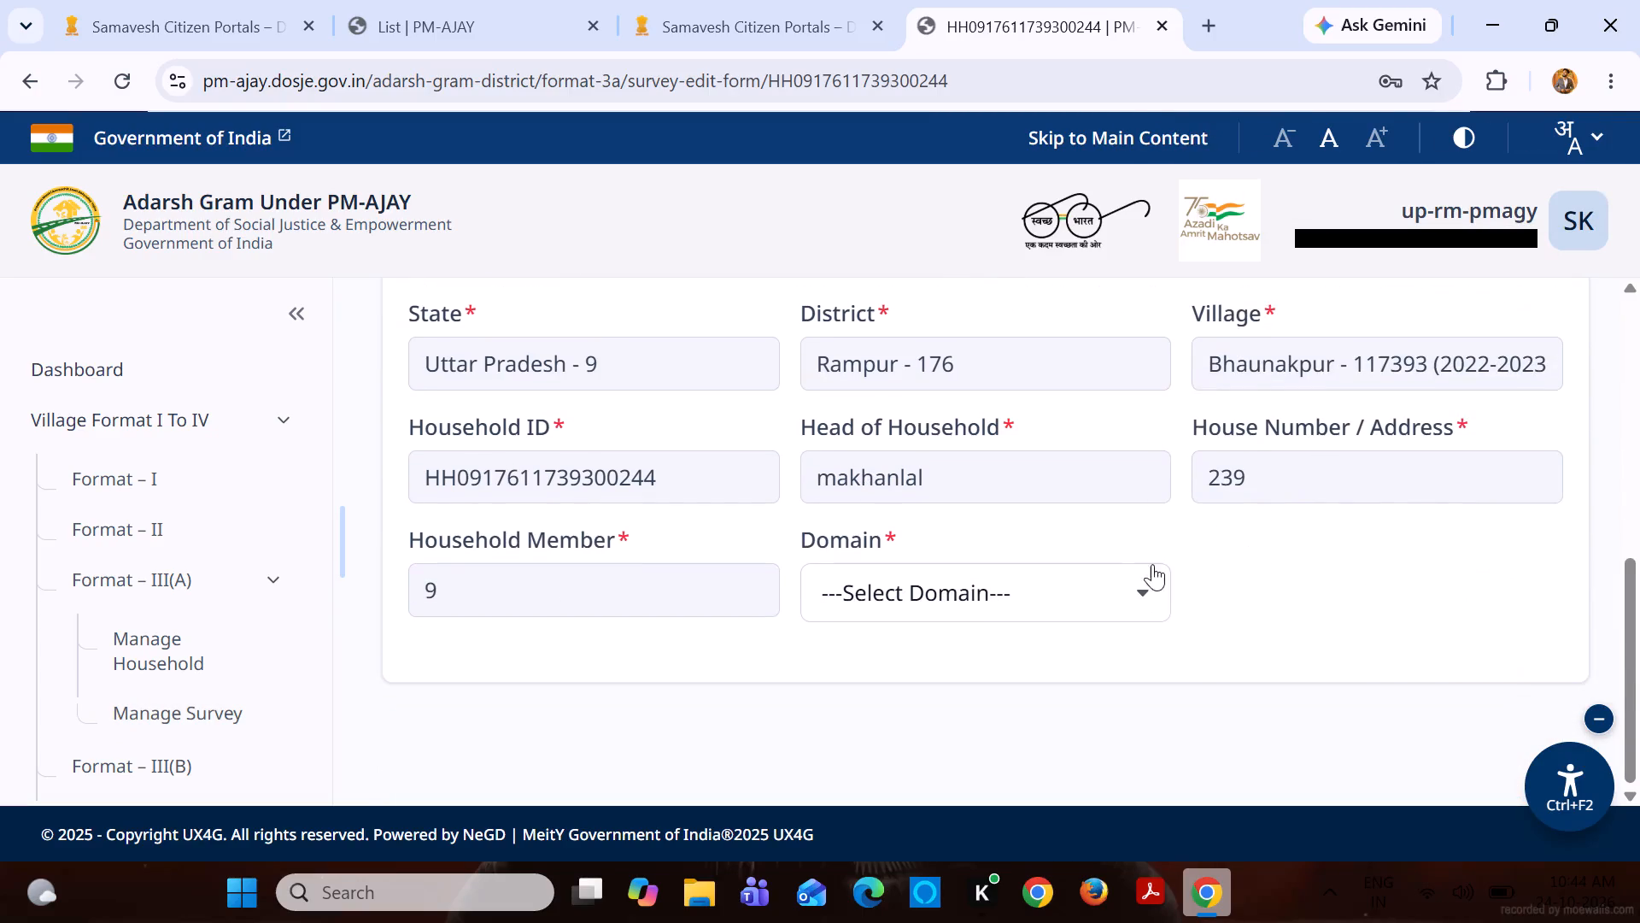
left_click(1120, 574)
left_click(1034, 528)
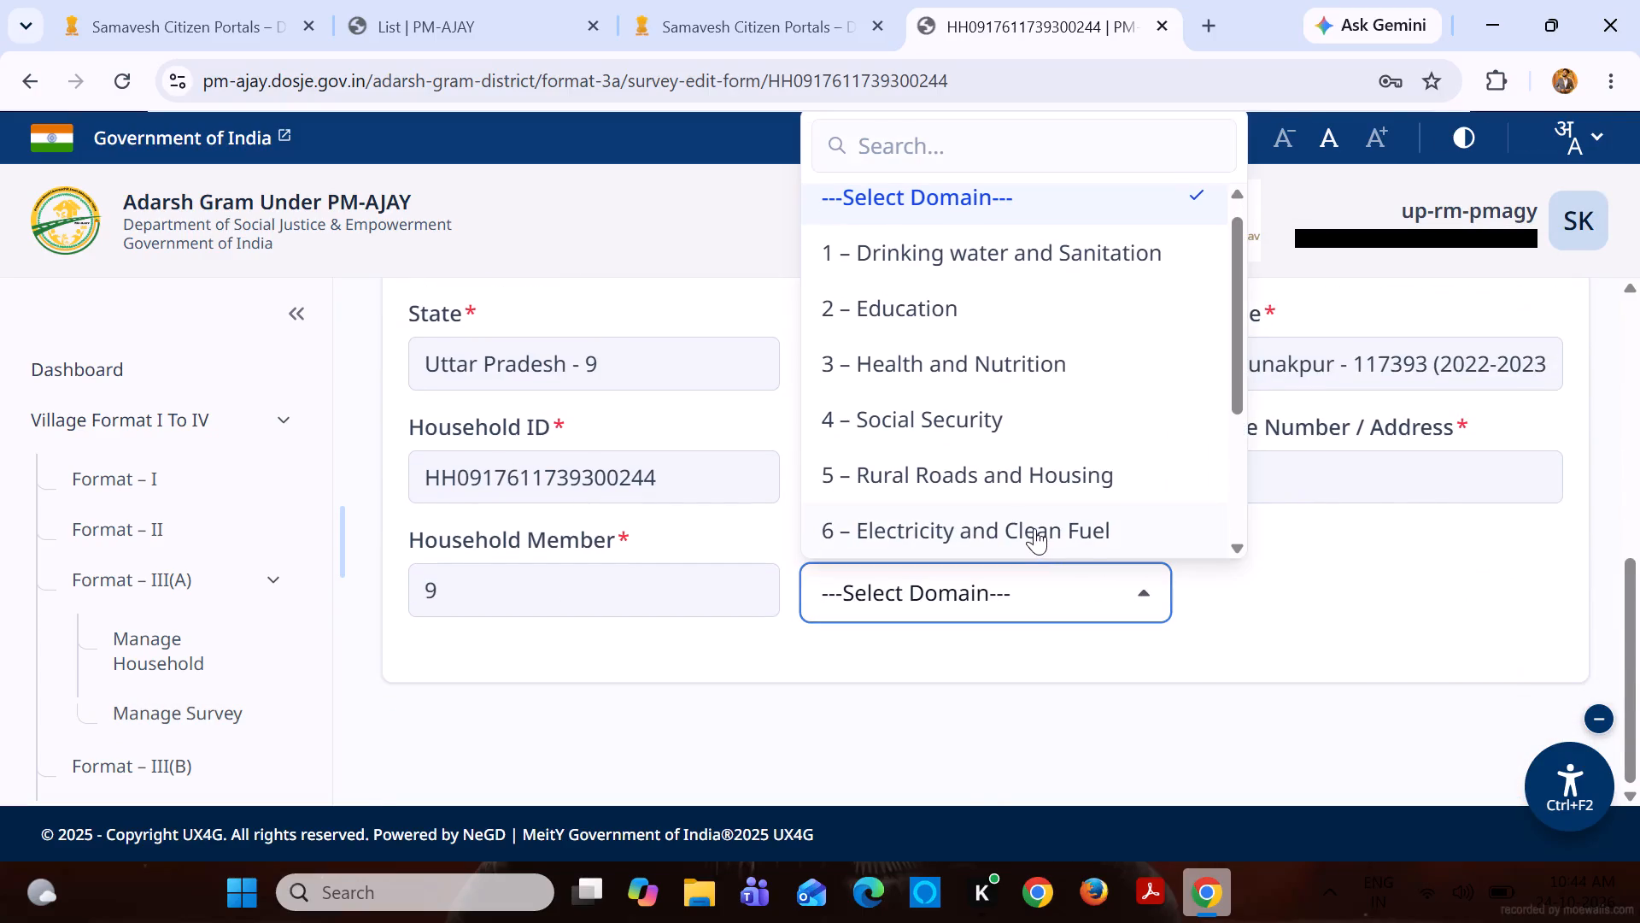
Answer Yes for house number 239's electricity connection under indicators 6.2 and 6.3 and for using at least one LED bulb.
scroll(1241, 601, "down", 4)
left_click(1503, 438)
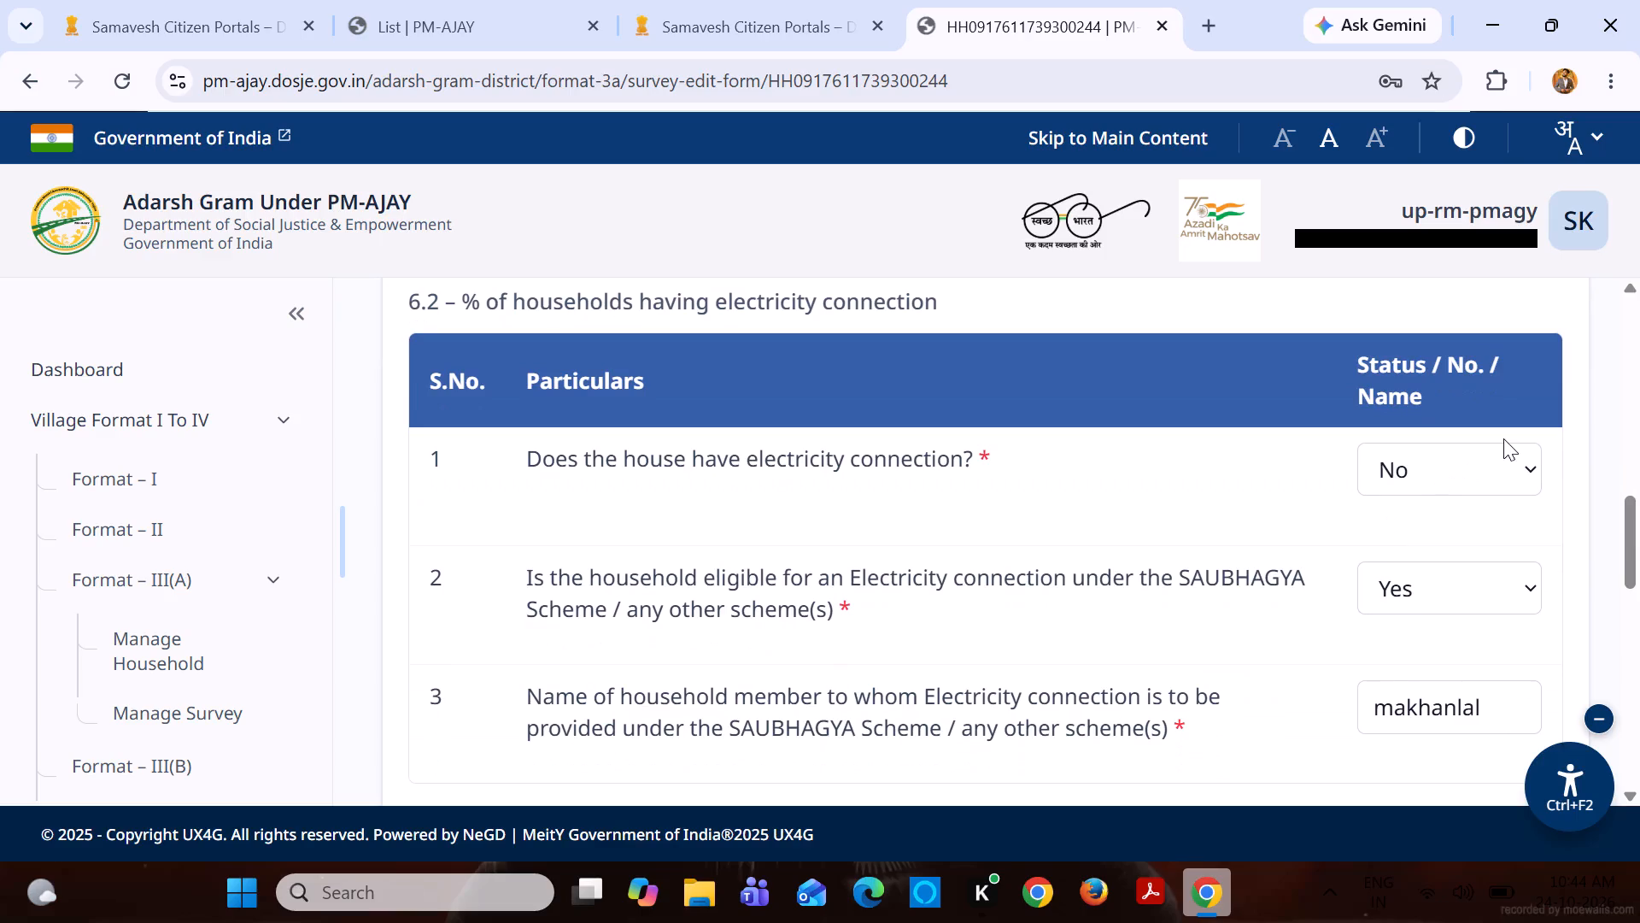
left_click(1472, 467)
left_click(1416, 551)
scroll(1416, 551, "down", 2)
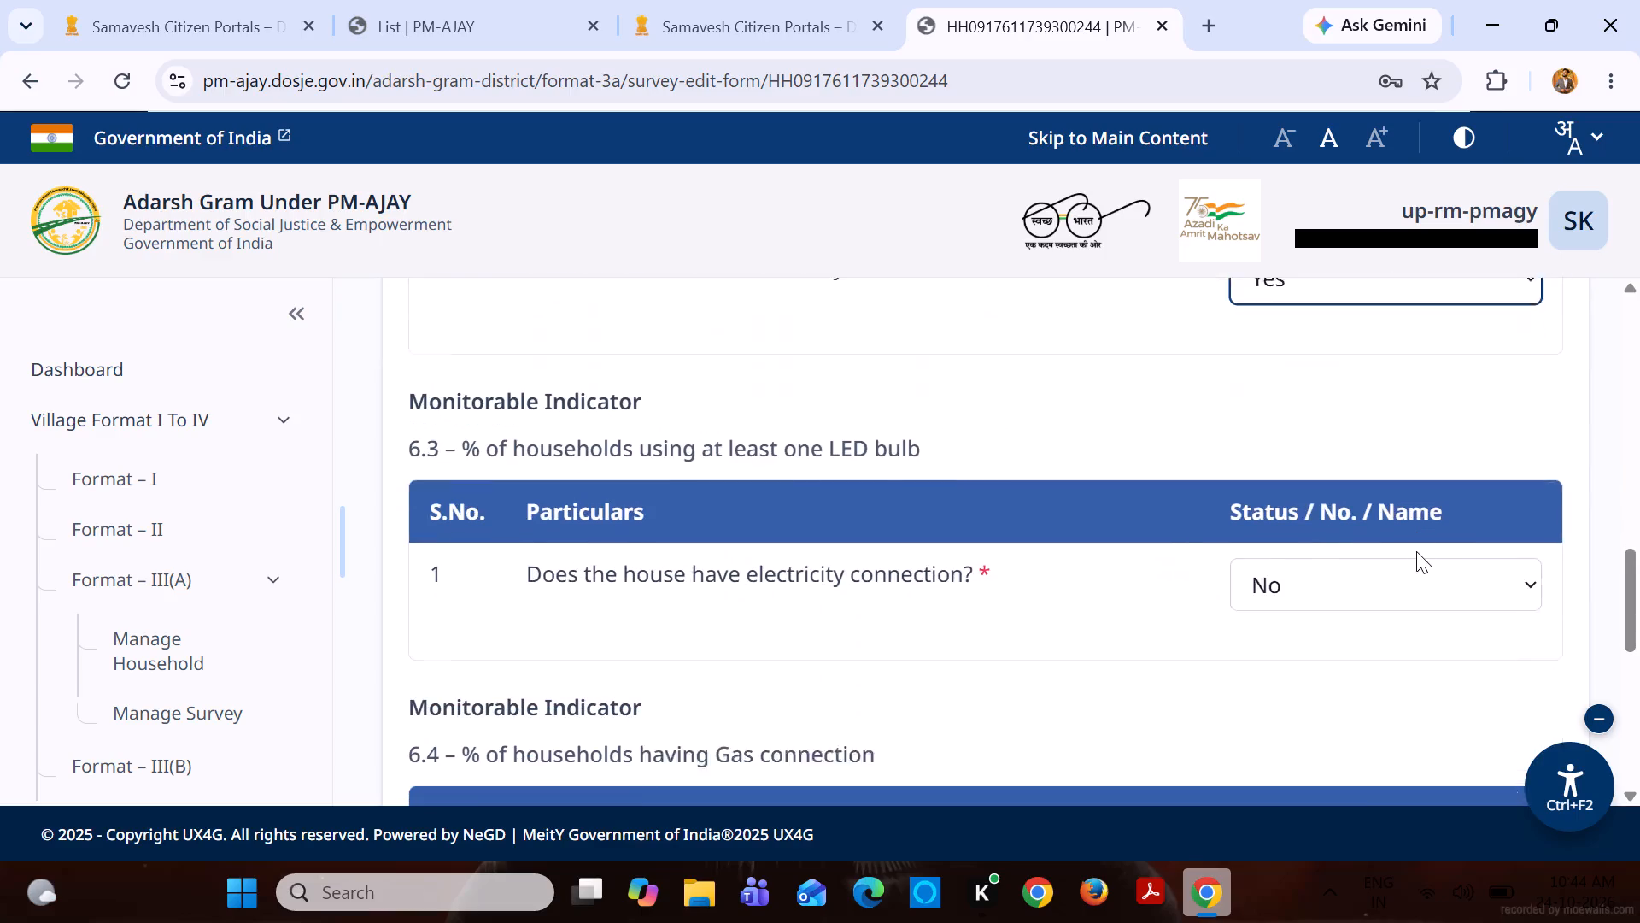
scroll(1416, 551, "down", 1)
left_click_drag(1509, 492, 1321, 575)
left_click(1321, 575)
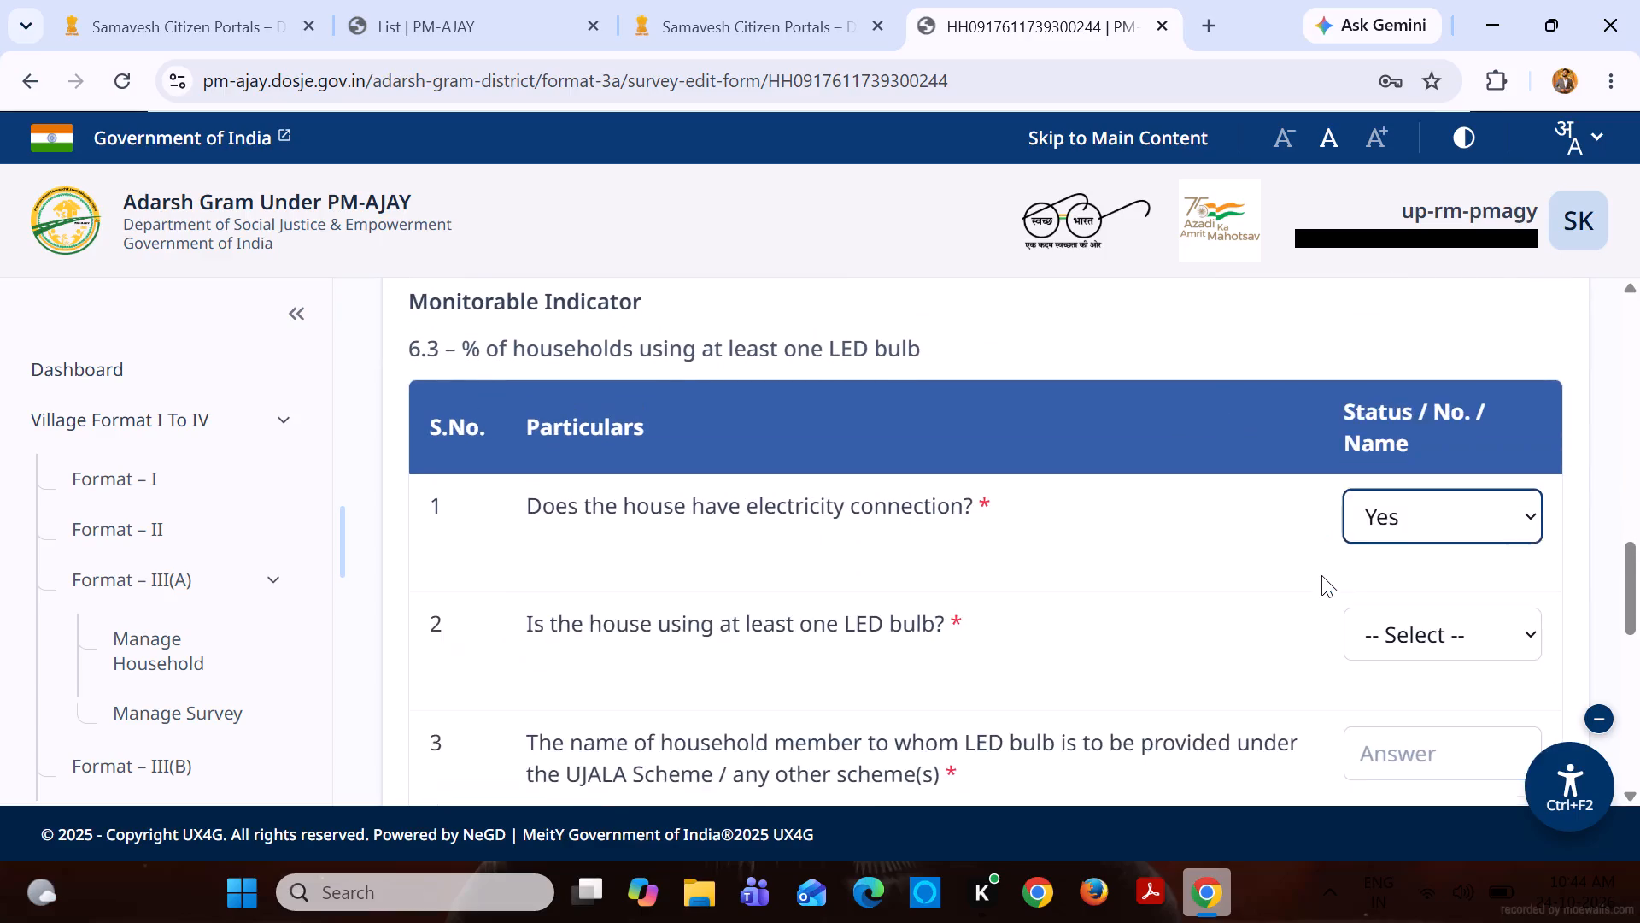
scroll(1321, 575, "down", 2)
left_click(1444, 405)
left_click(1397, 499)
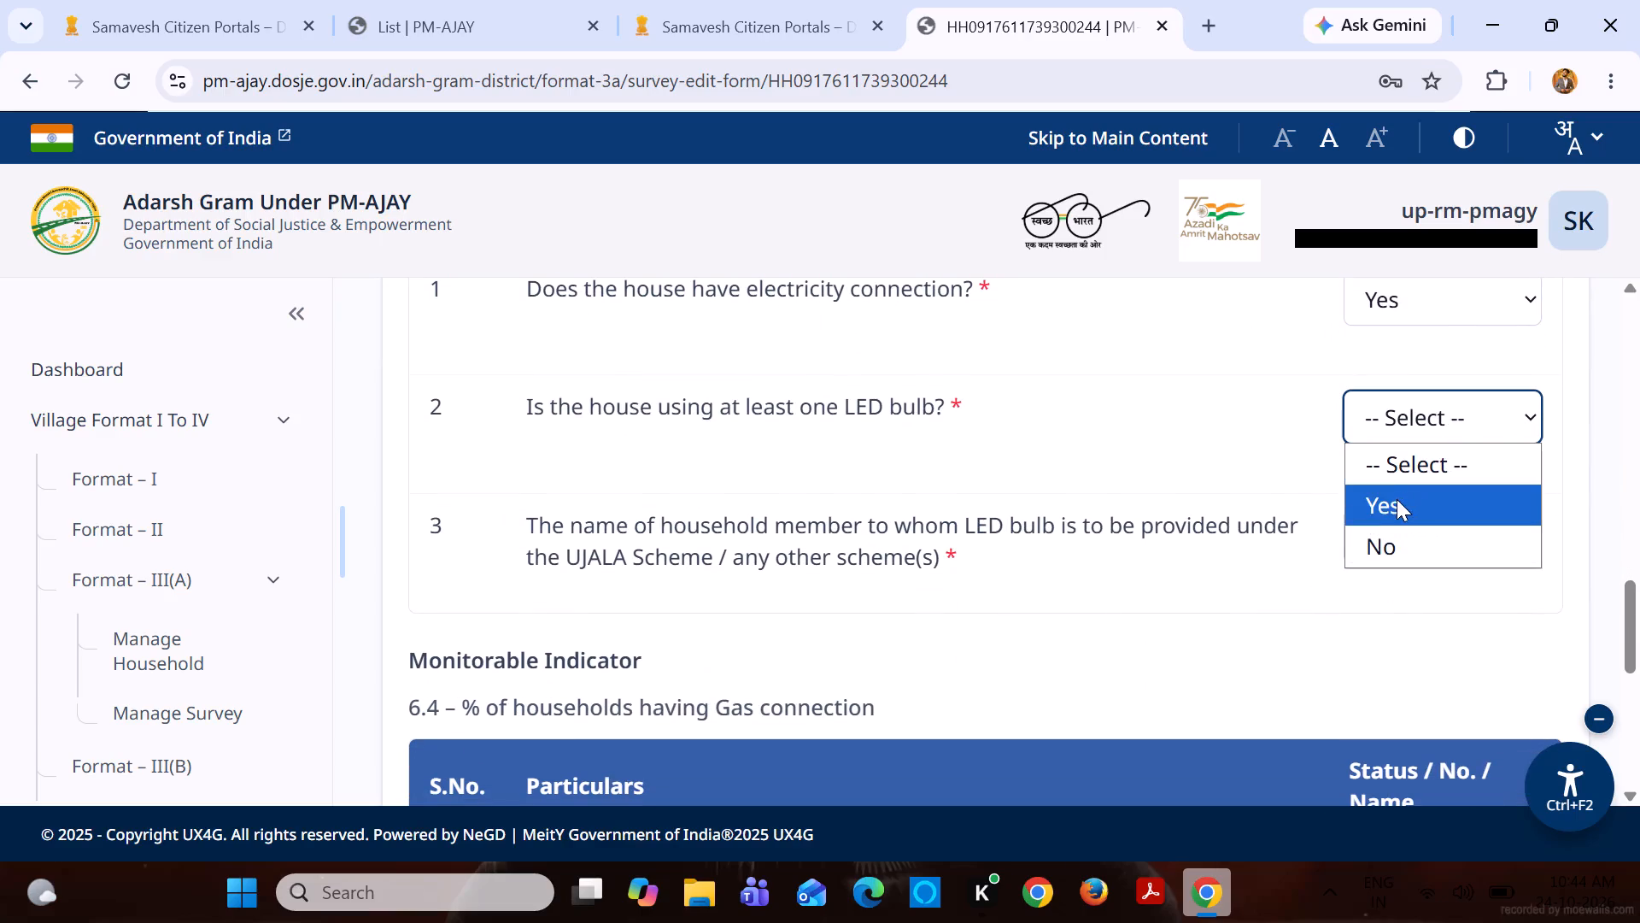
Answer Yes for house number 239's use of clean fuel under indicator 6.4 and save the survey.
scroll(1397, 499, "down", 2)
left_click_drag(1467, 484, 1385, 587)
left_click(1385, 587)
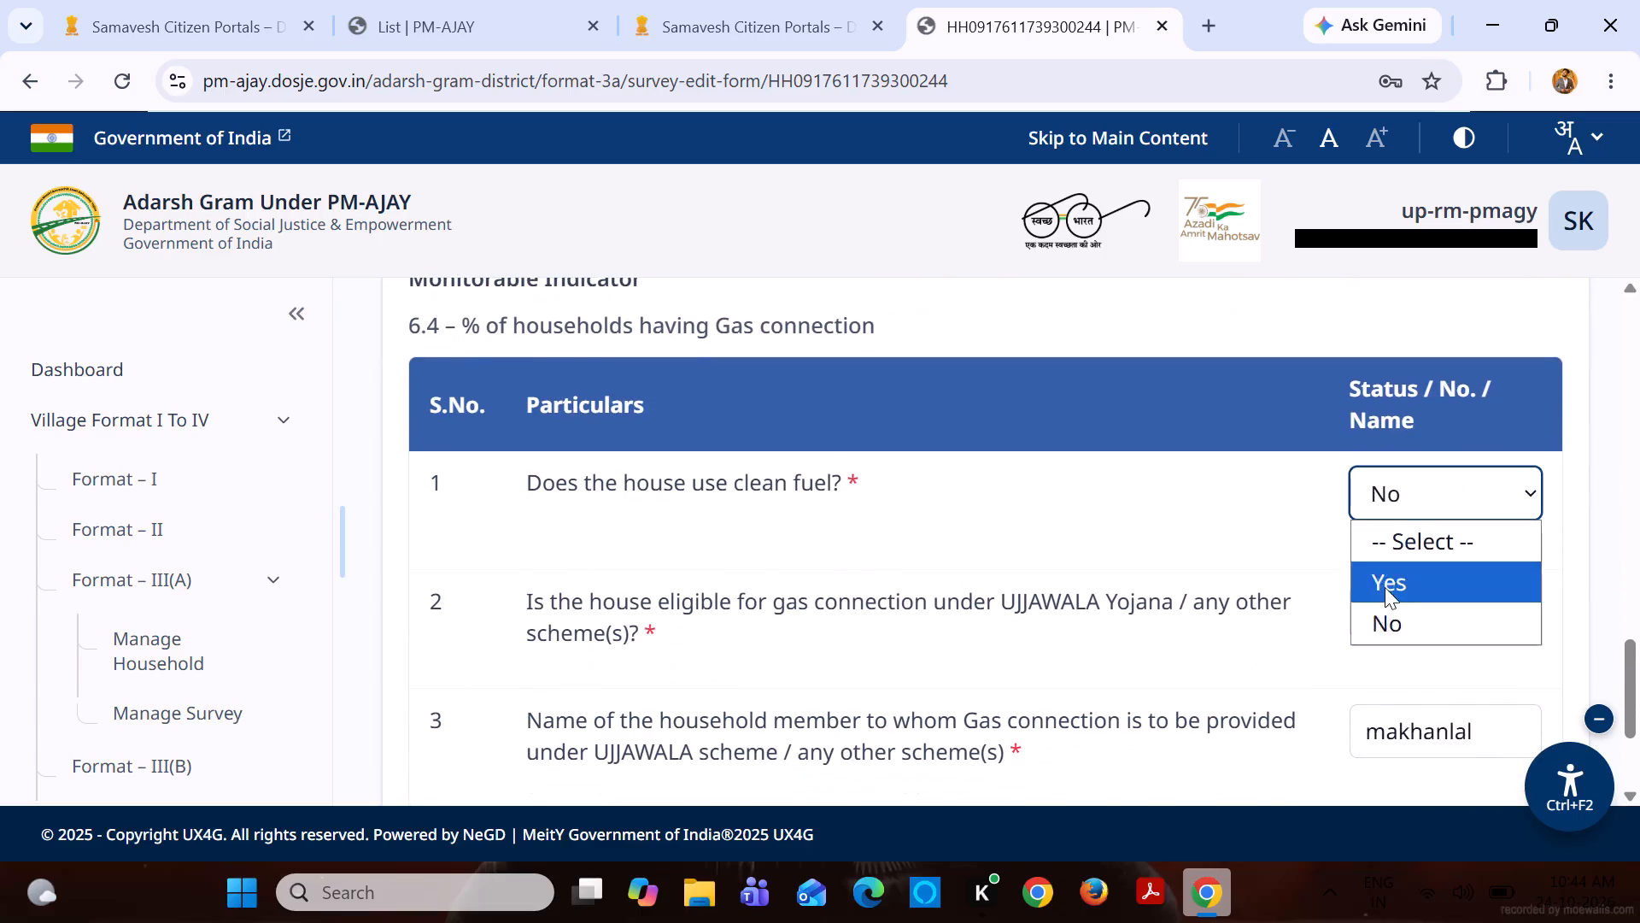
left_click(1494, 620)
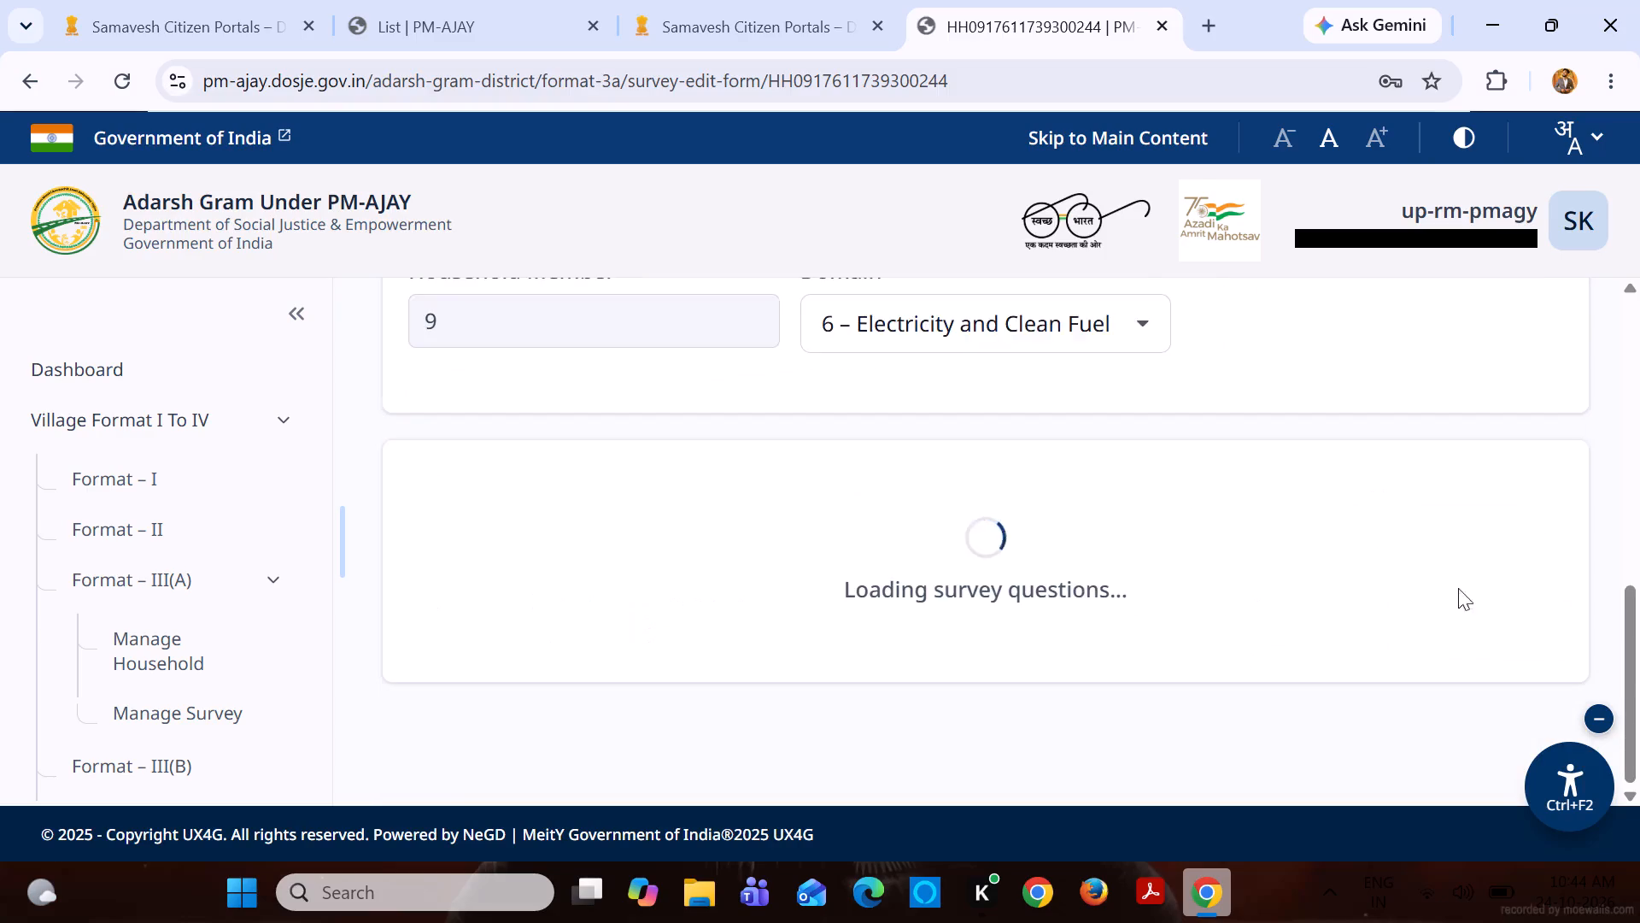
Return to the survey list, open house number 234's survey for editing and select domain 6 – Electricity and Clean Fuel.
scroll(1276, 504, "up", 7)
left_click(1468, 344)
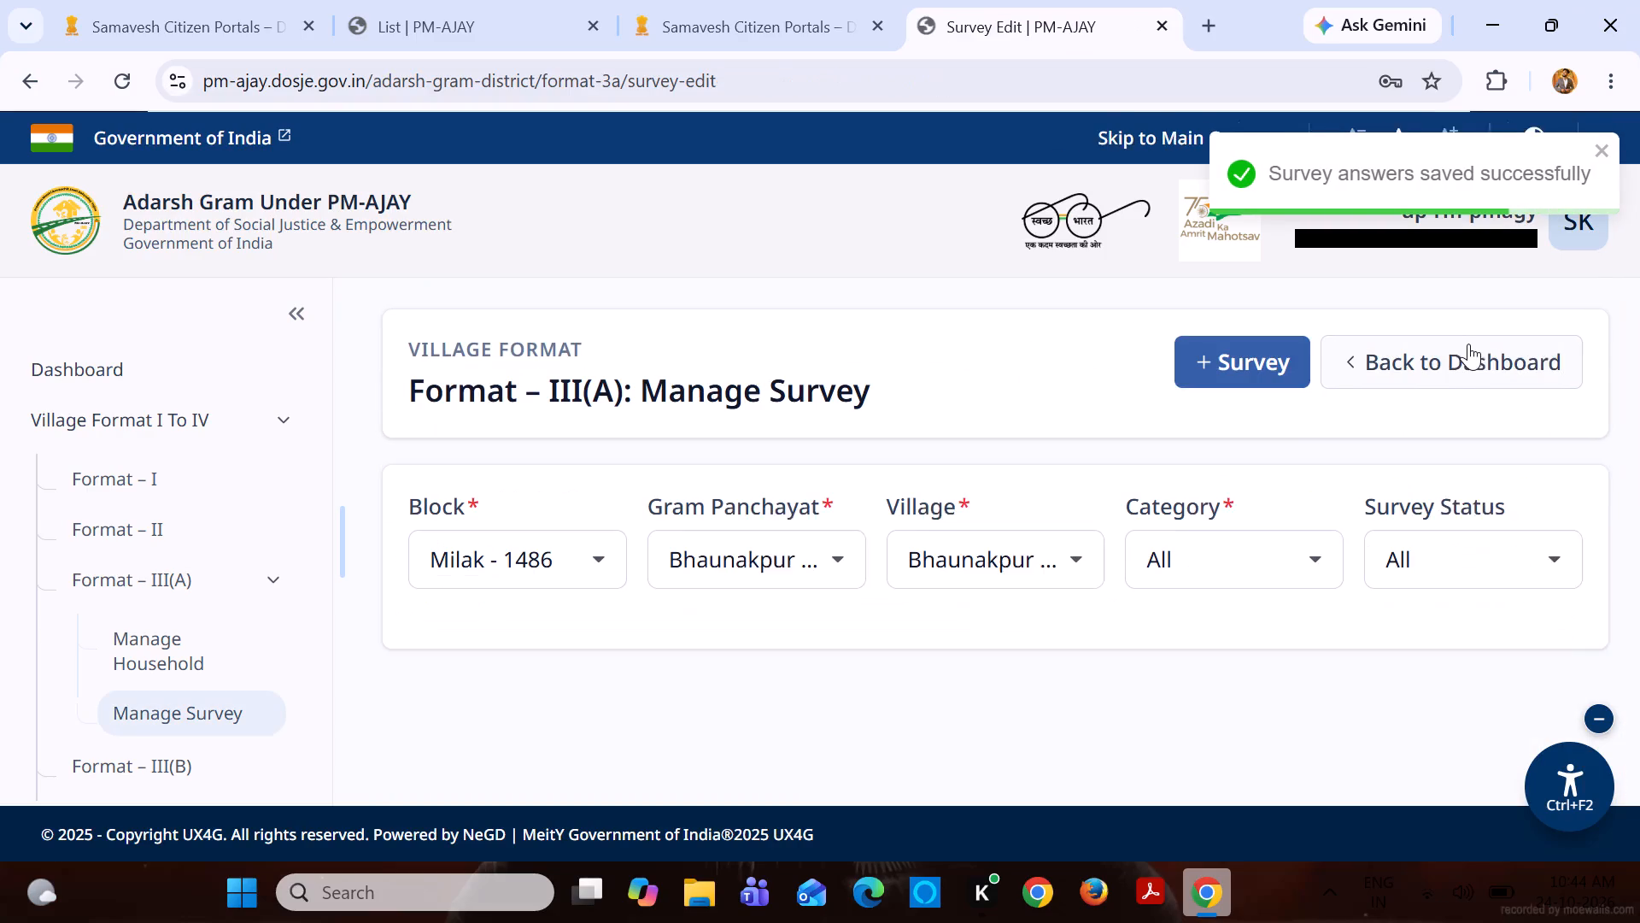
scroll(1371, 481, "down", 8)
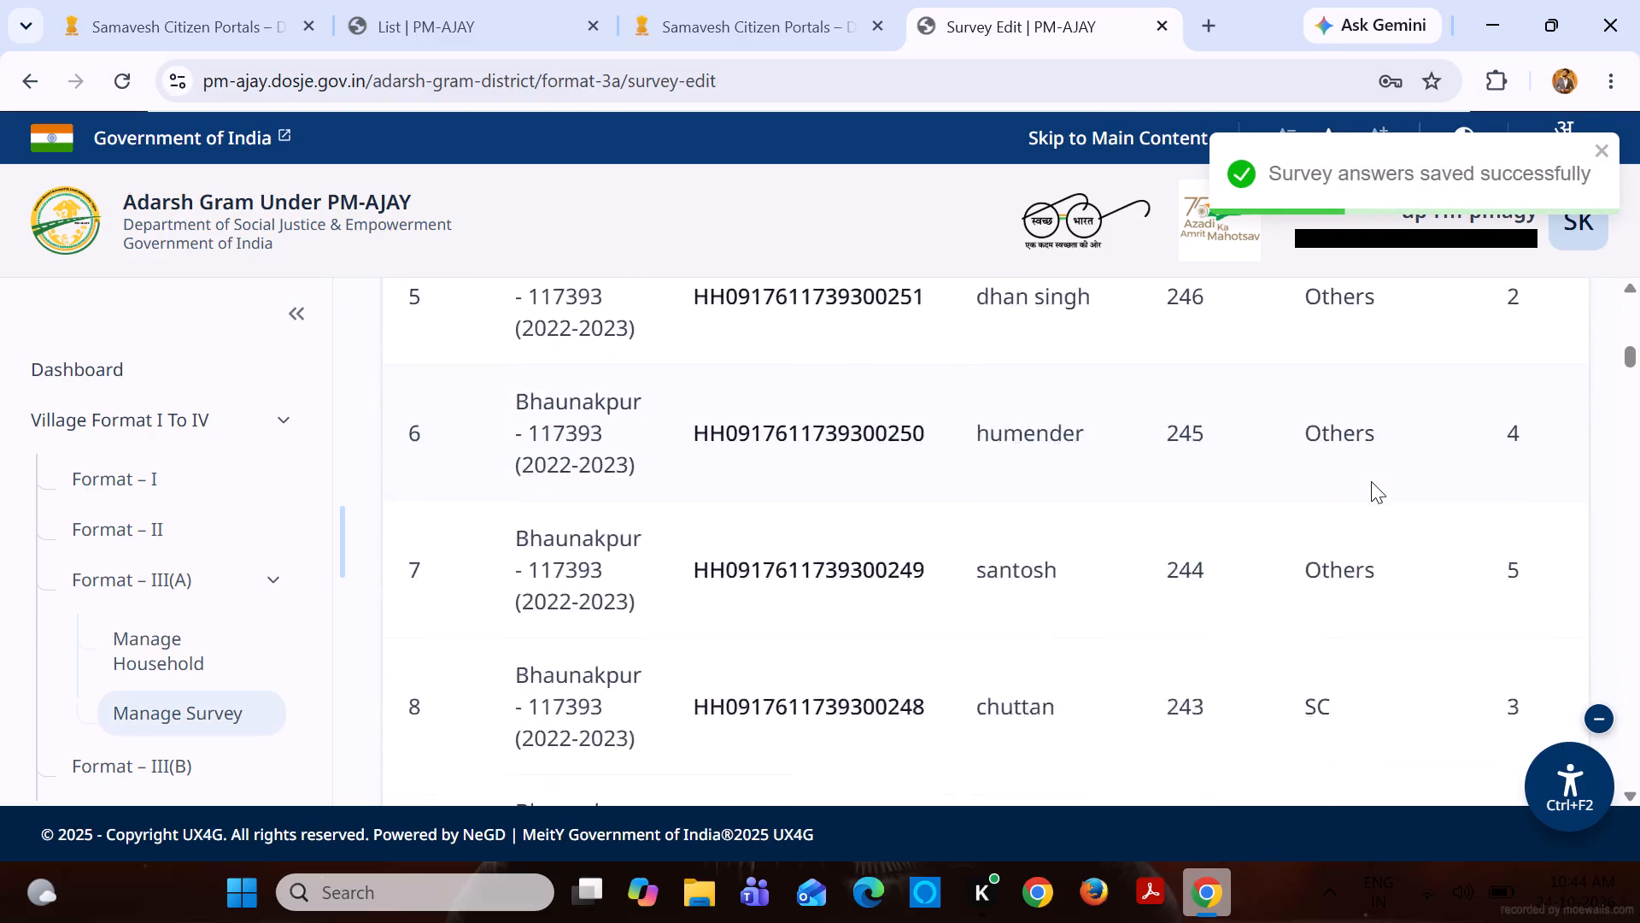
scroll(1371, 481, "down", 4)
scroll(1371, 481, "left", 6)
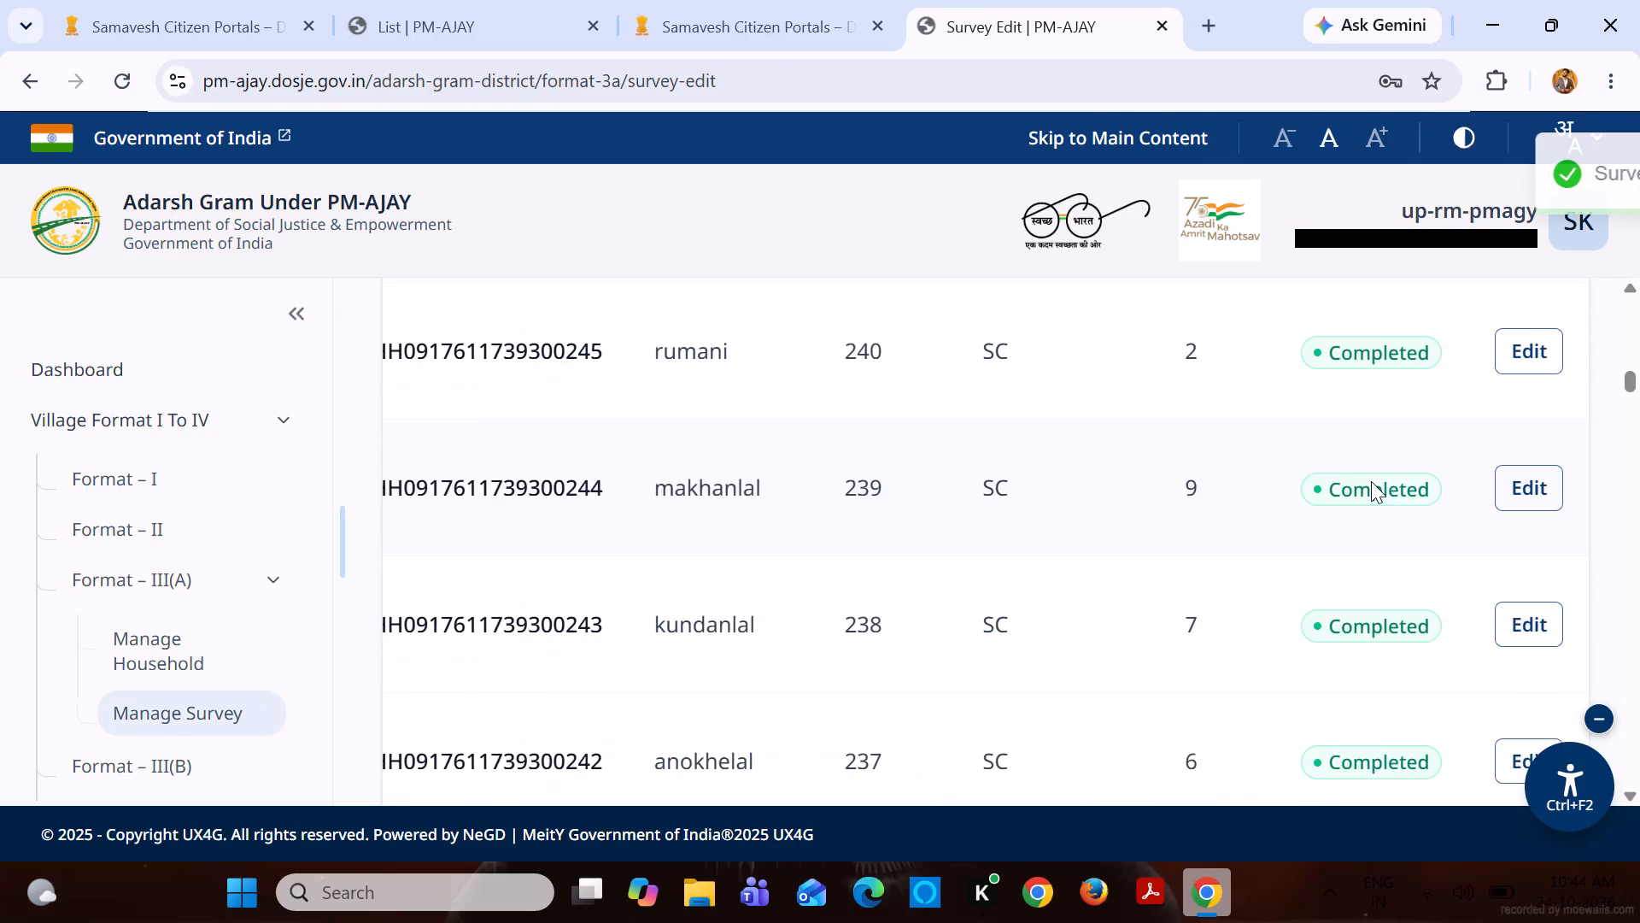
scroll(1371, 481, "down", 8)
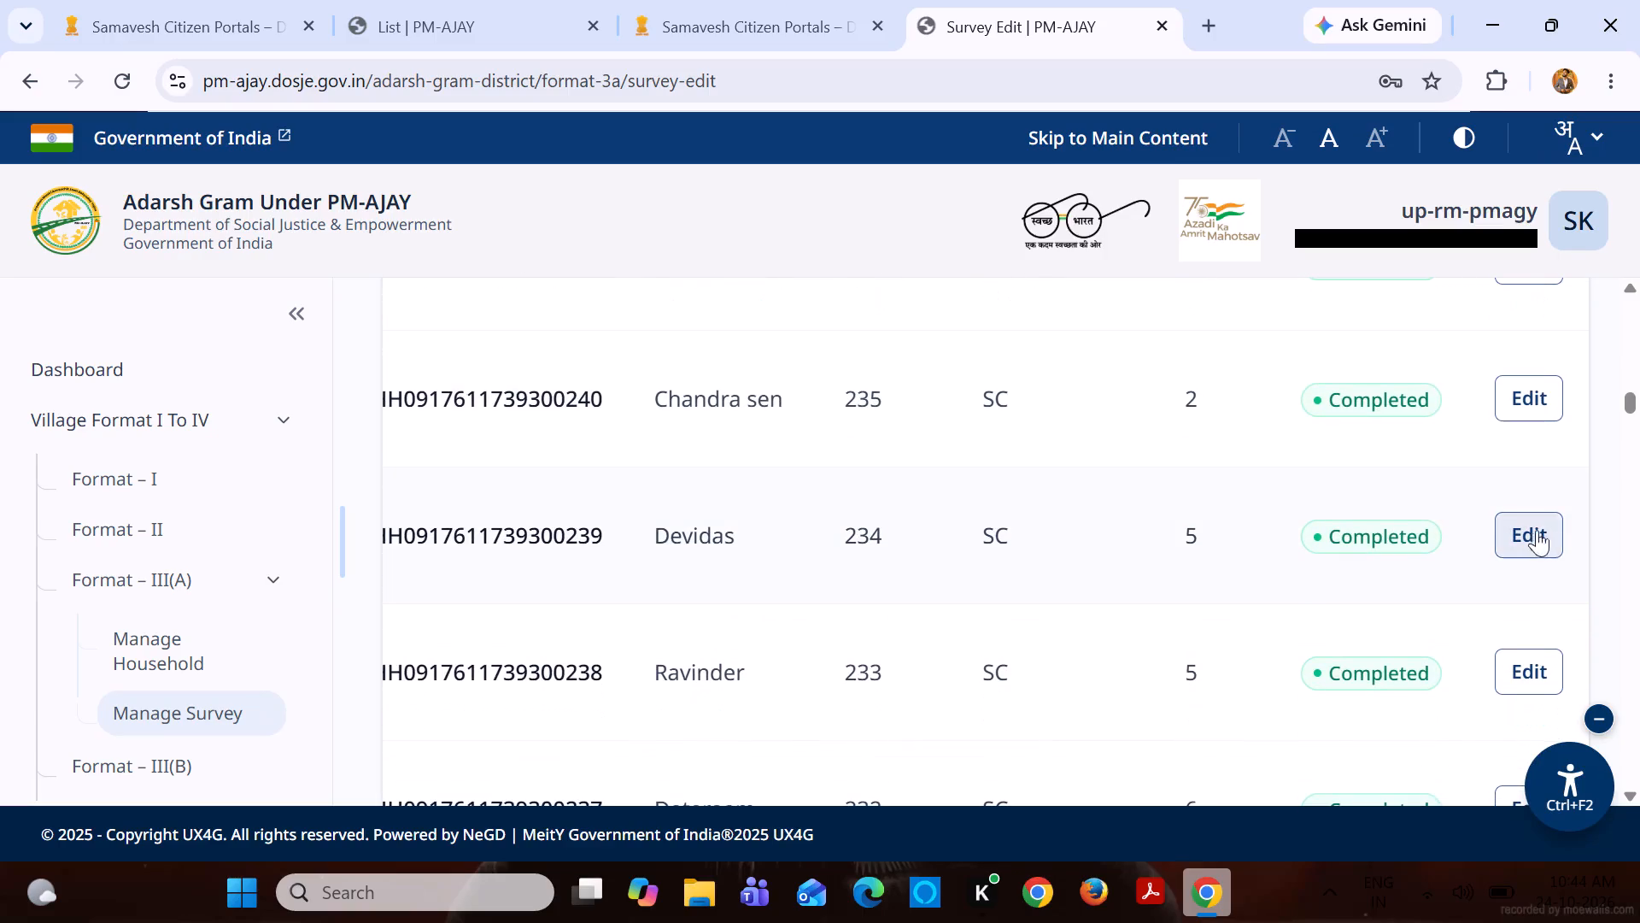
left_click(1555, 537)
scroll(1344, 569, "down", 6)
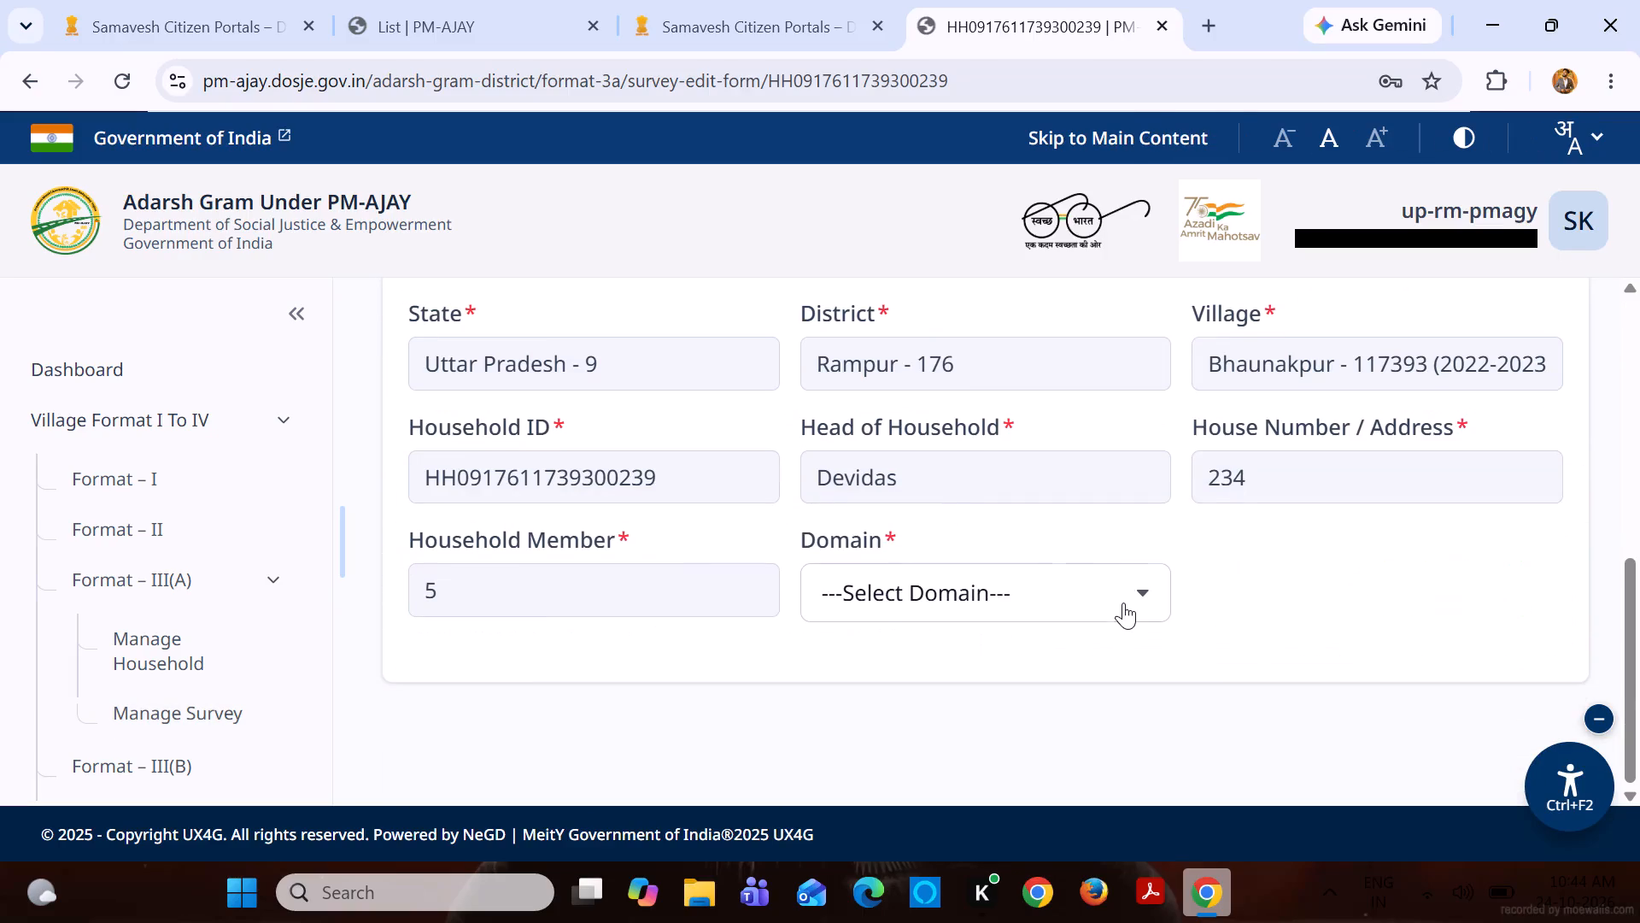
left_click(1123, 603)
left_click(962, 511)
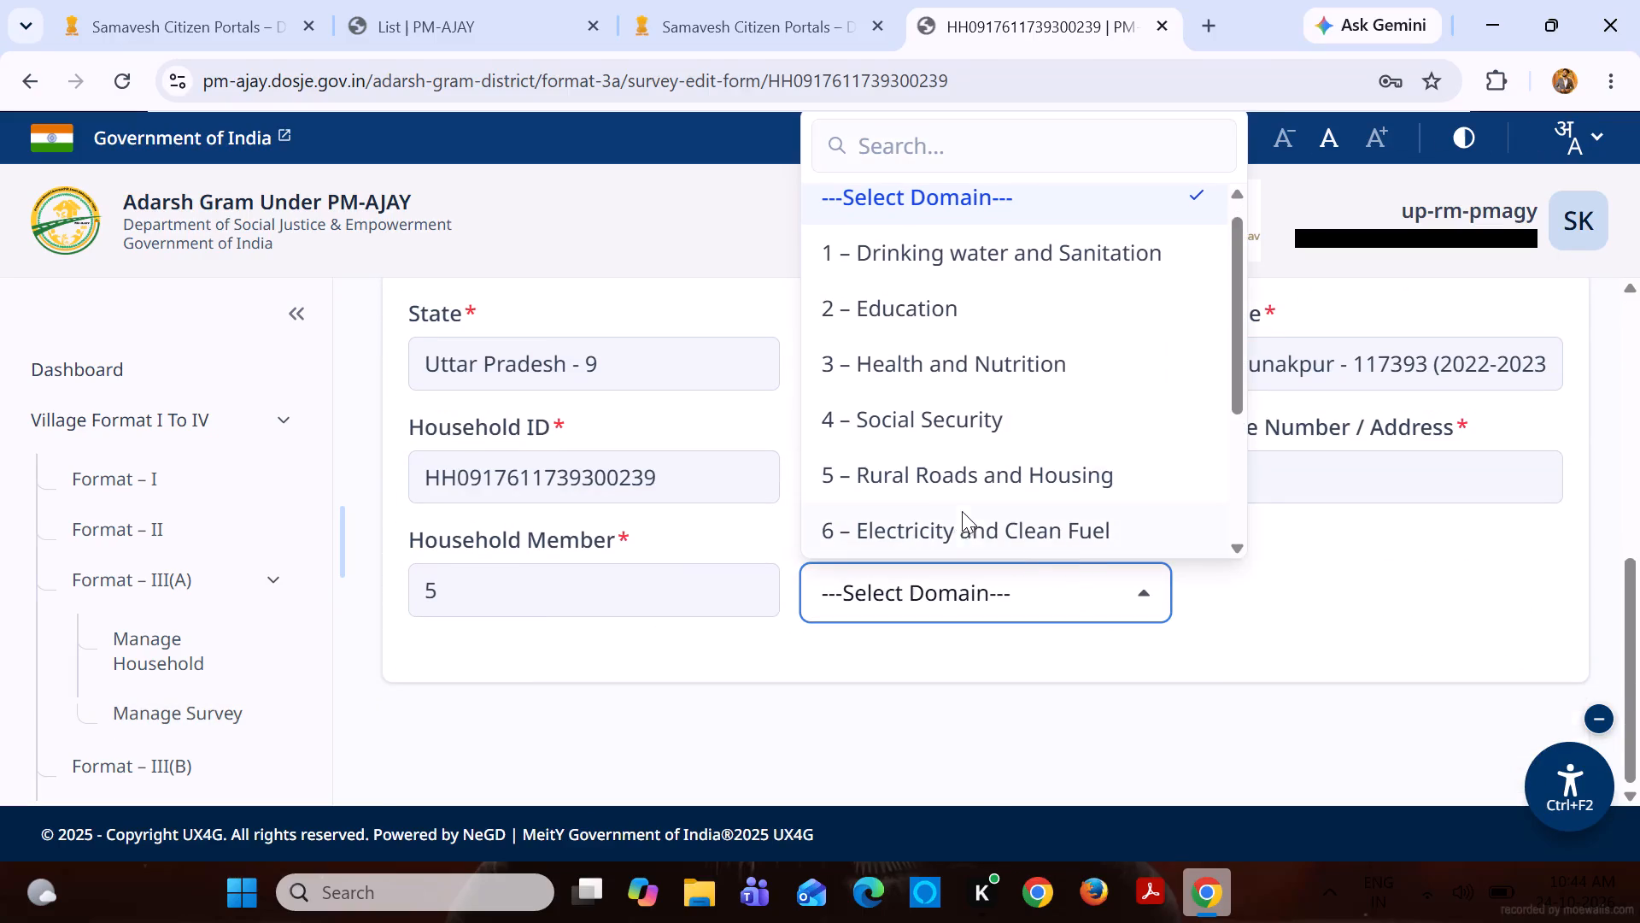
Answer Yes for house number 234's electricity connection under indicators 6.2 and 6.3 and for using at least one LED bulb, and save the survey.
scroll(1268, 512, "down", 6)
left_click(1483, 444)
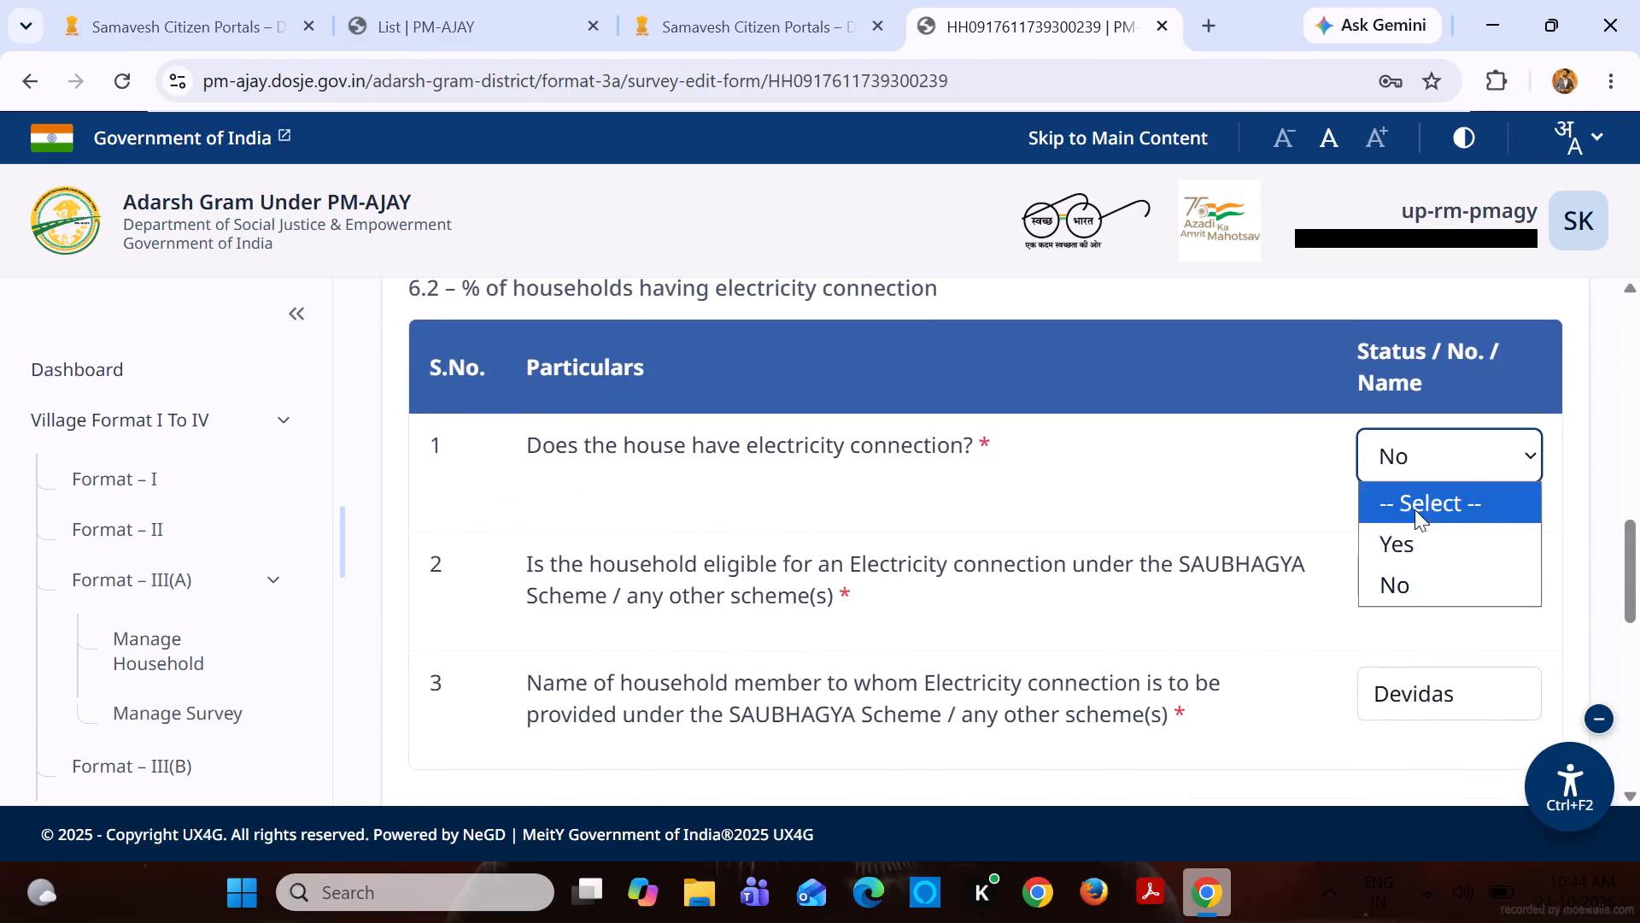
left_click(1395, 551)
scroll(1395, 551, "down", 2)
left_click_drag(1410, 548, 1350, 597)
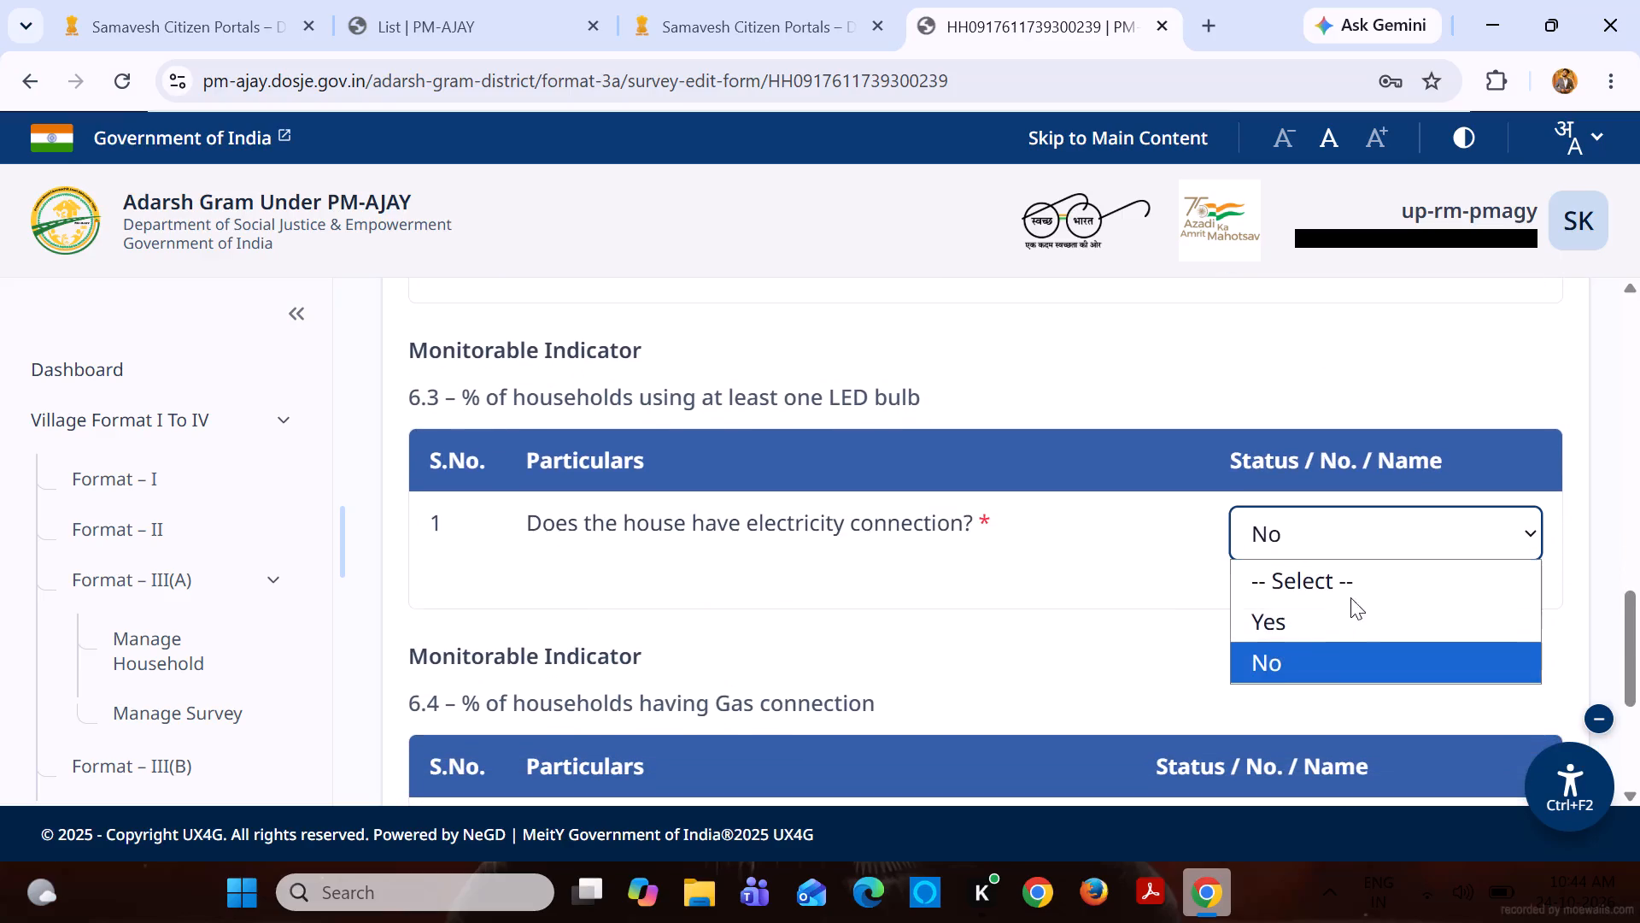
left_click_drag(1350, 597, 1330, 616)
left_click(1330, 616)
scroll(1330, 616, "down", 4)
left_click(1457, 694)
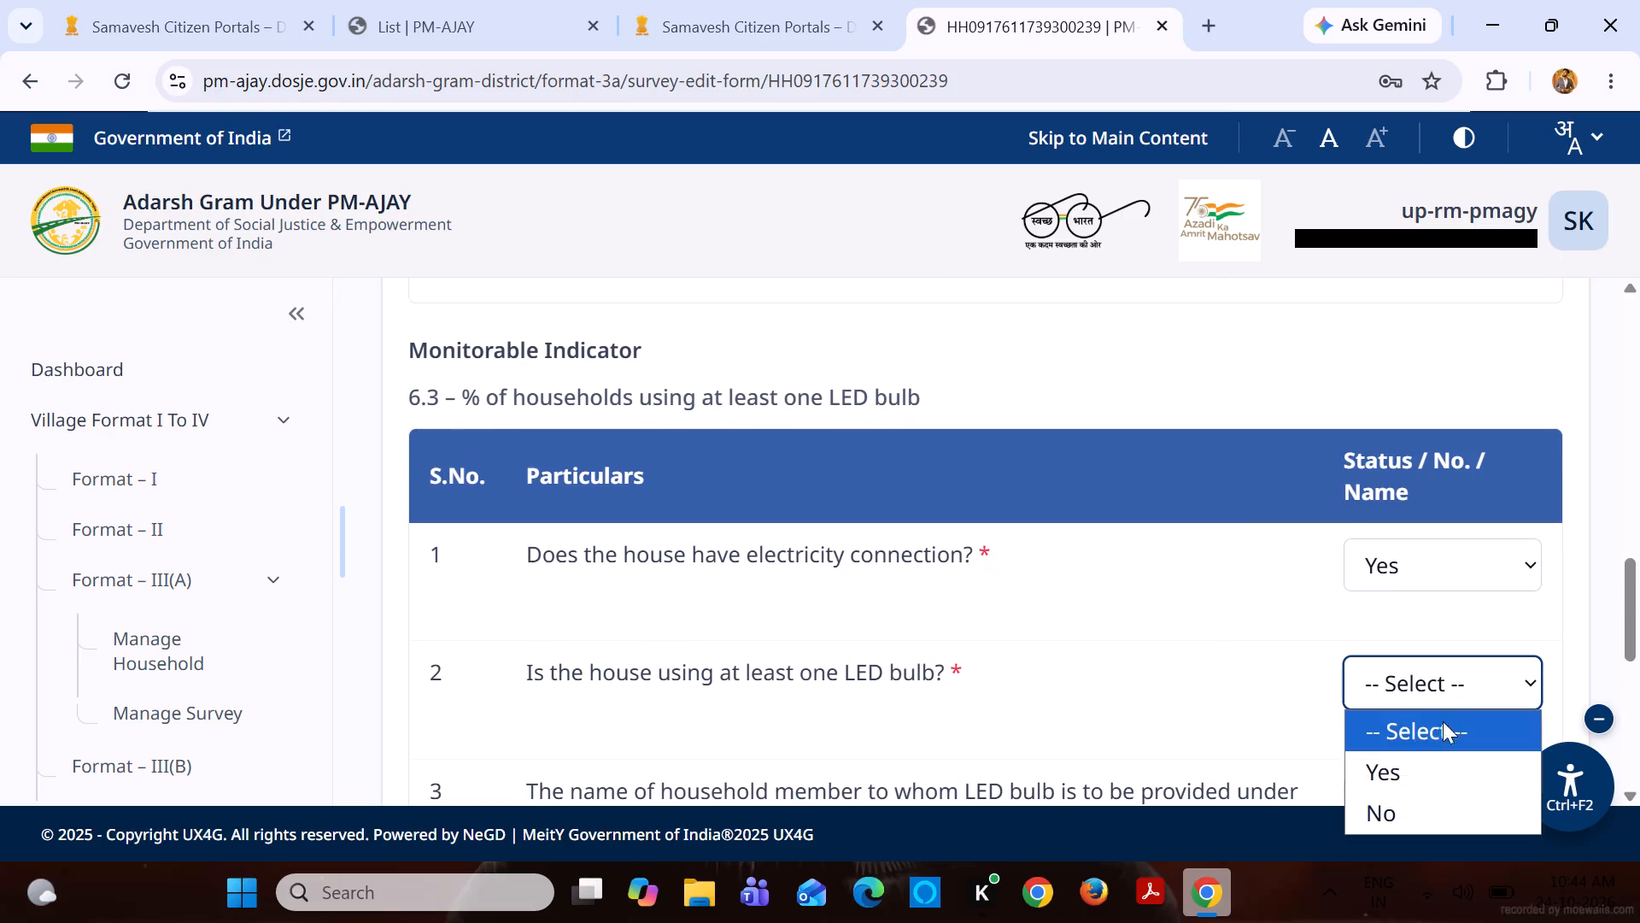
left_click(1416, 773)
scroll(1416, 773, "down", 4)
scroll(1250, 649, "down", 3)
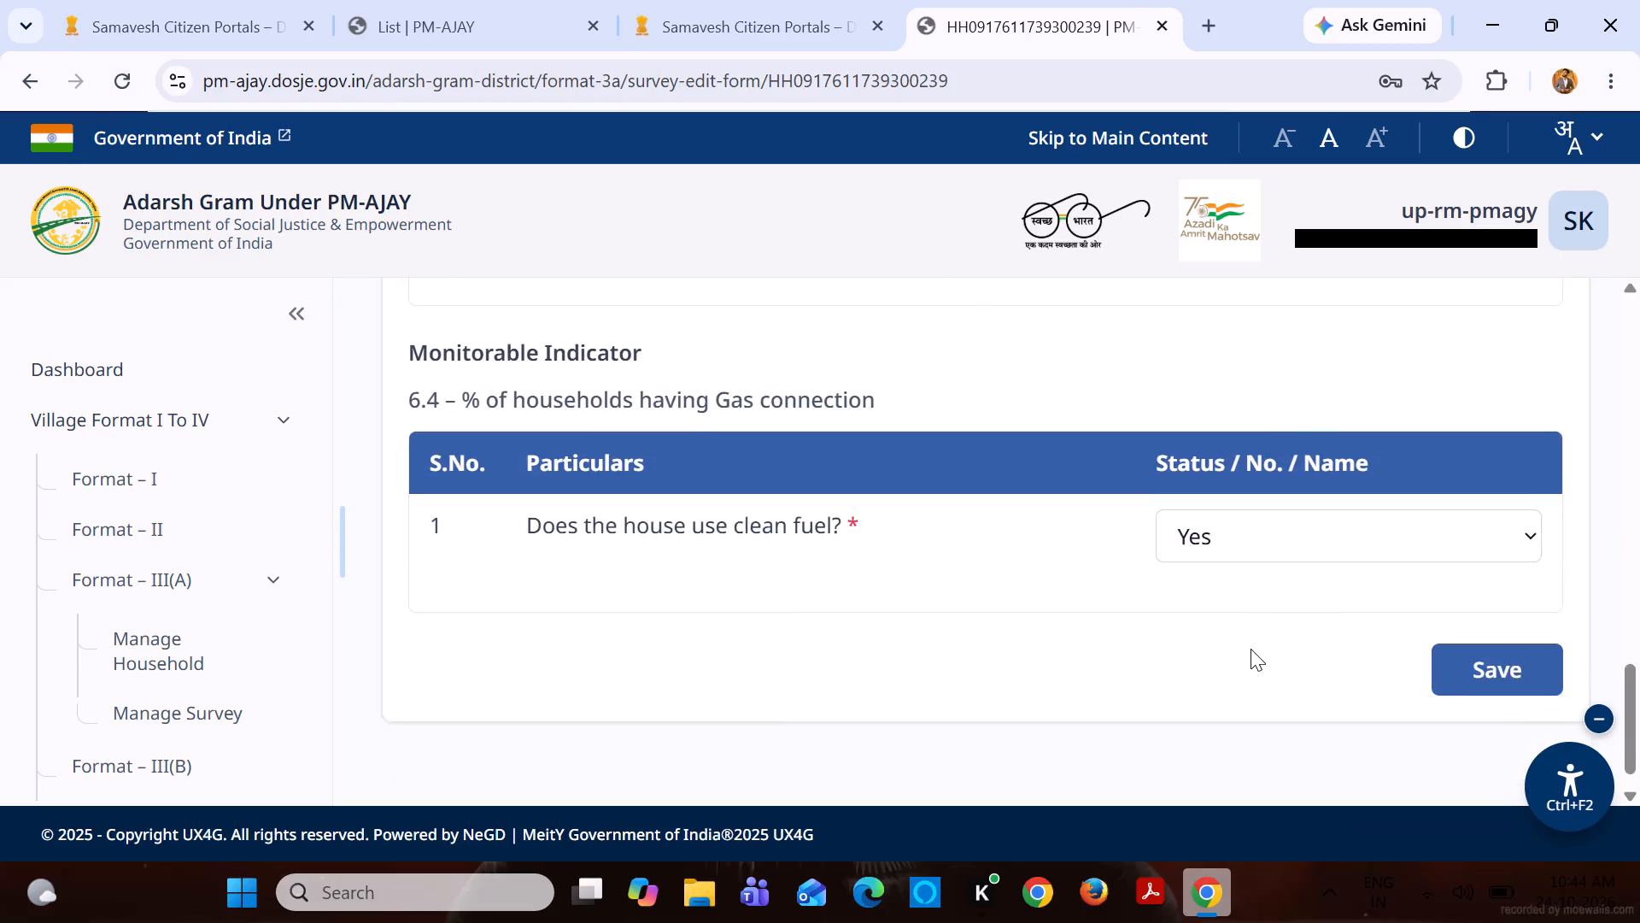
scroll(1250, 649, "down", 2)
left_click(1485, 612)
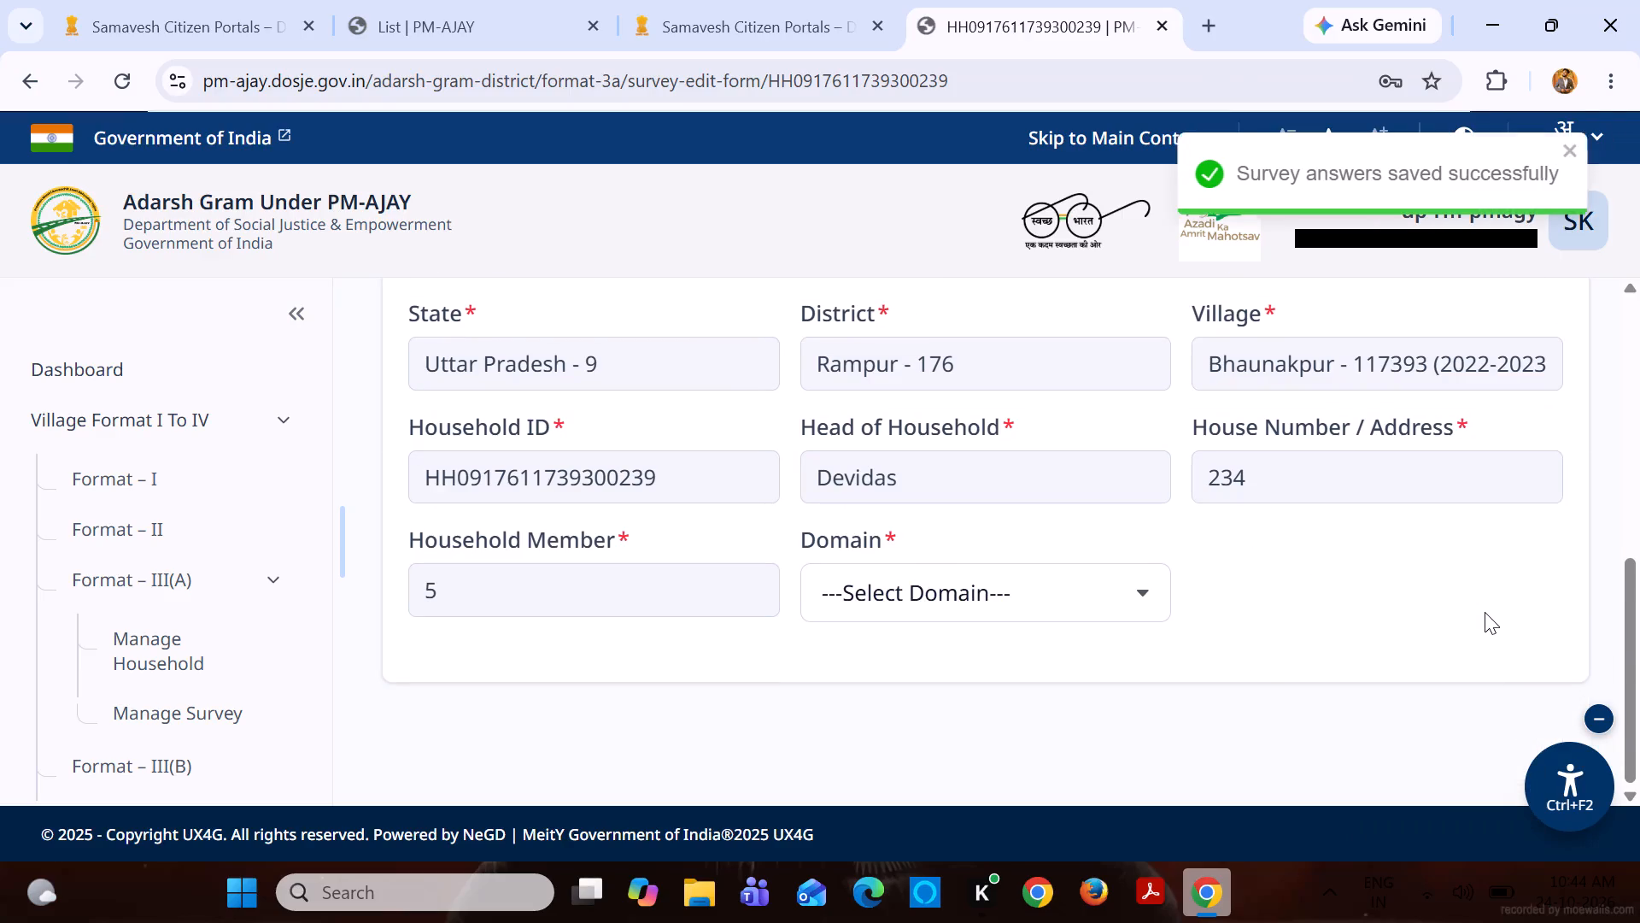
Return to the survey list, open house number 226's survey for editing and select domain 6 – Electricity and Clean Fuel.
scroll(1290, 438, "up", 13)
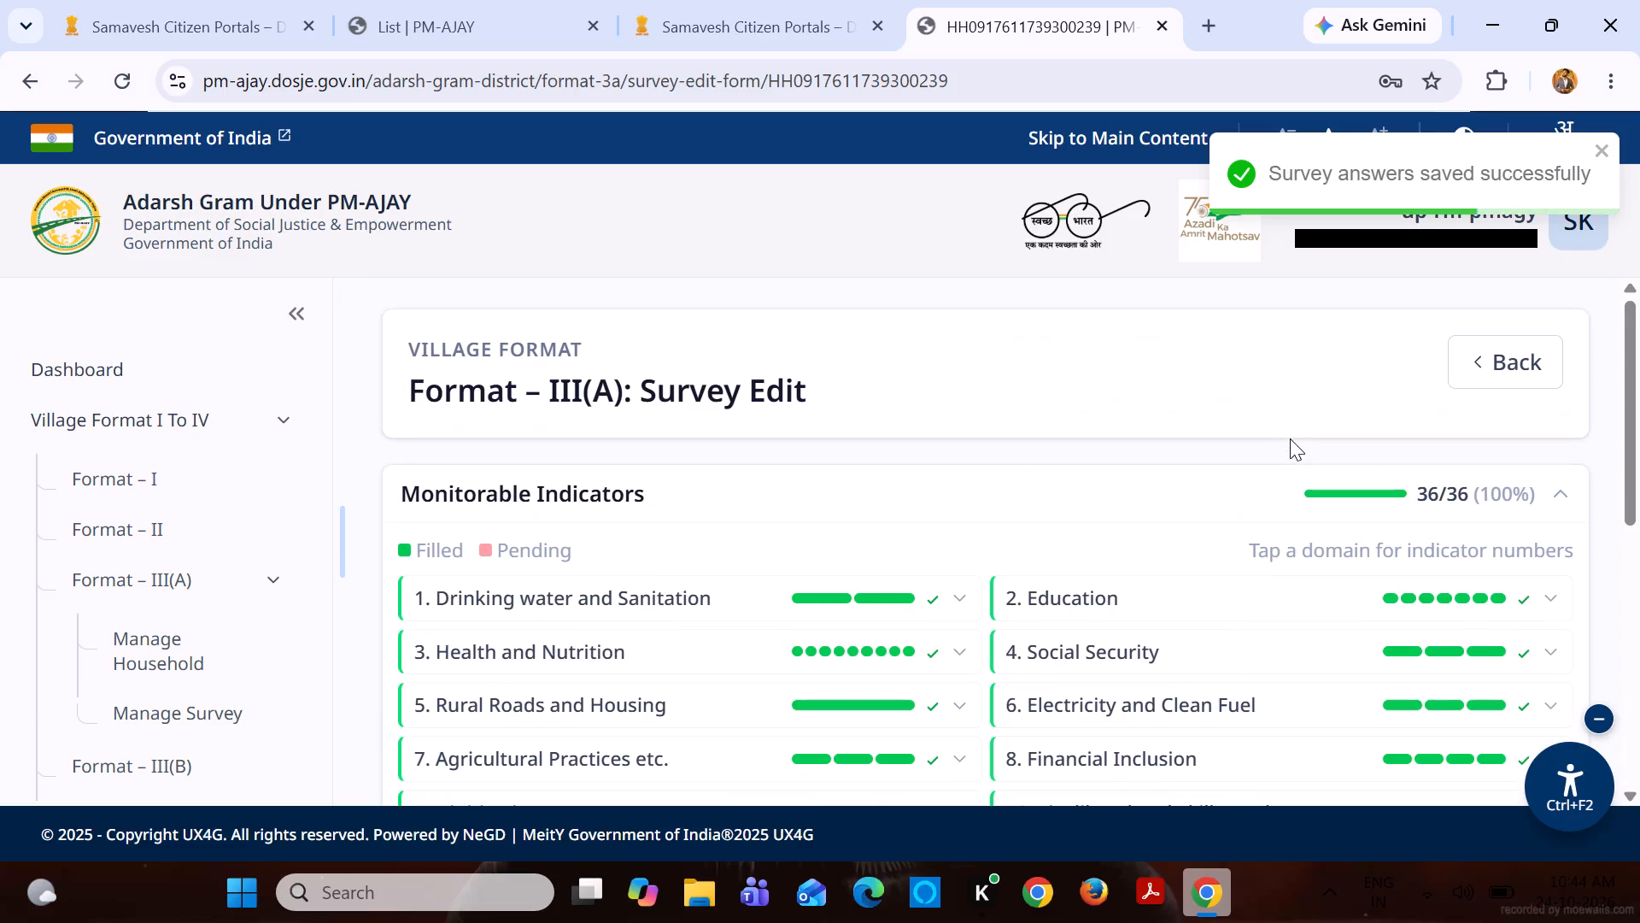
left_click(1514, 345)
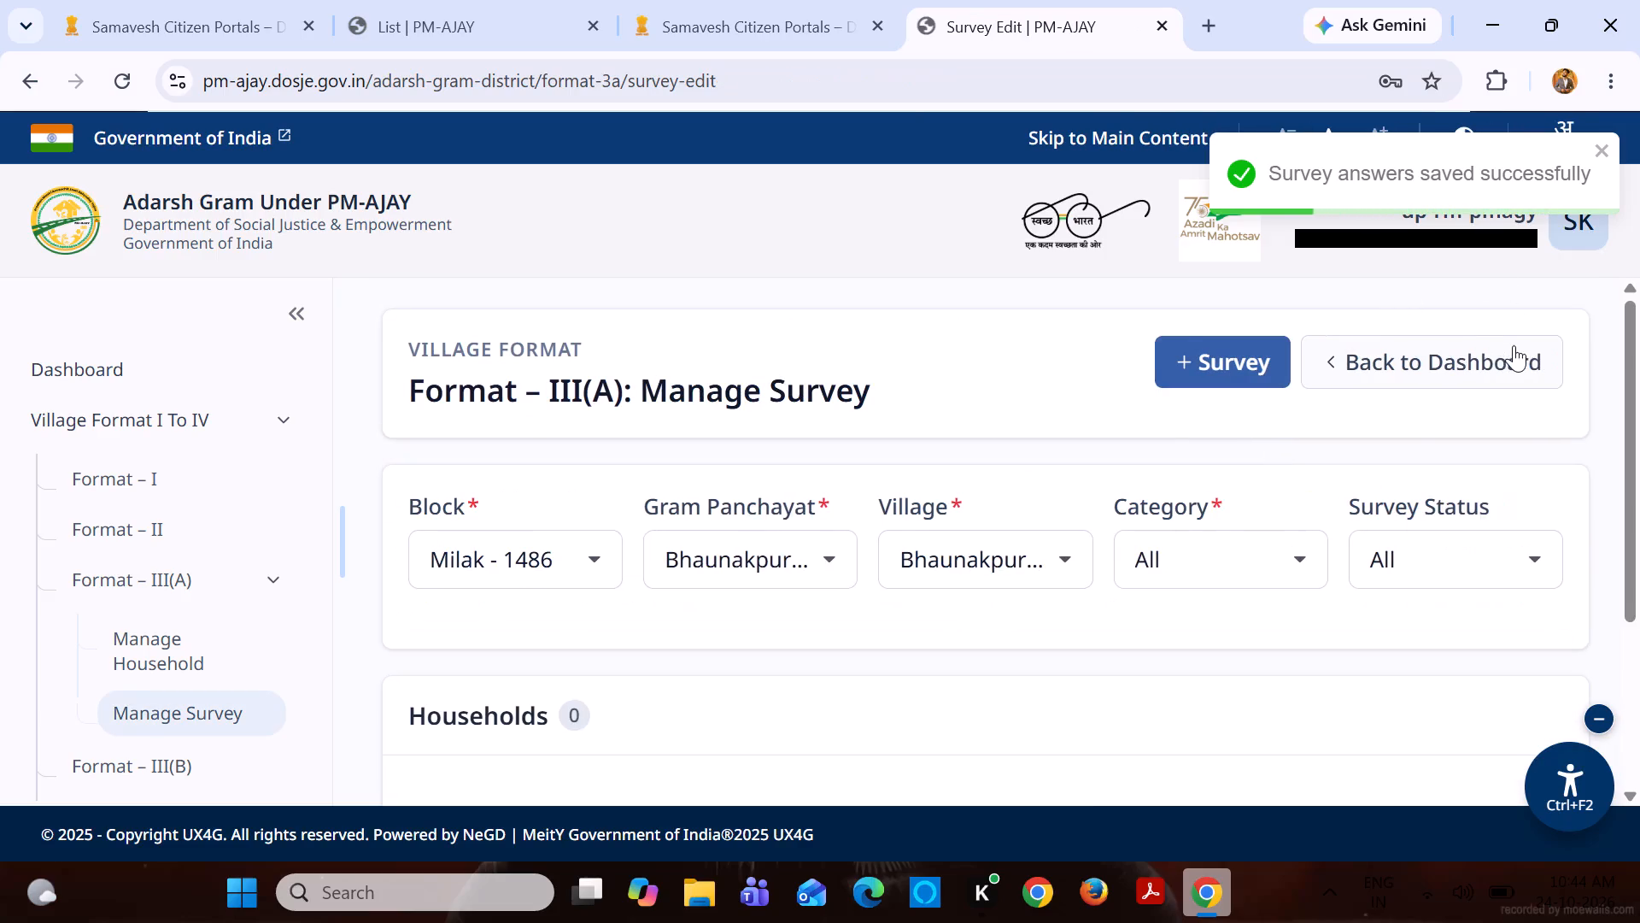
scroll(1373, 513, "down", 14)
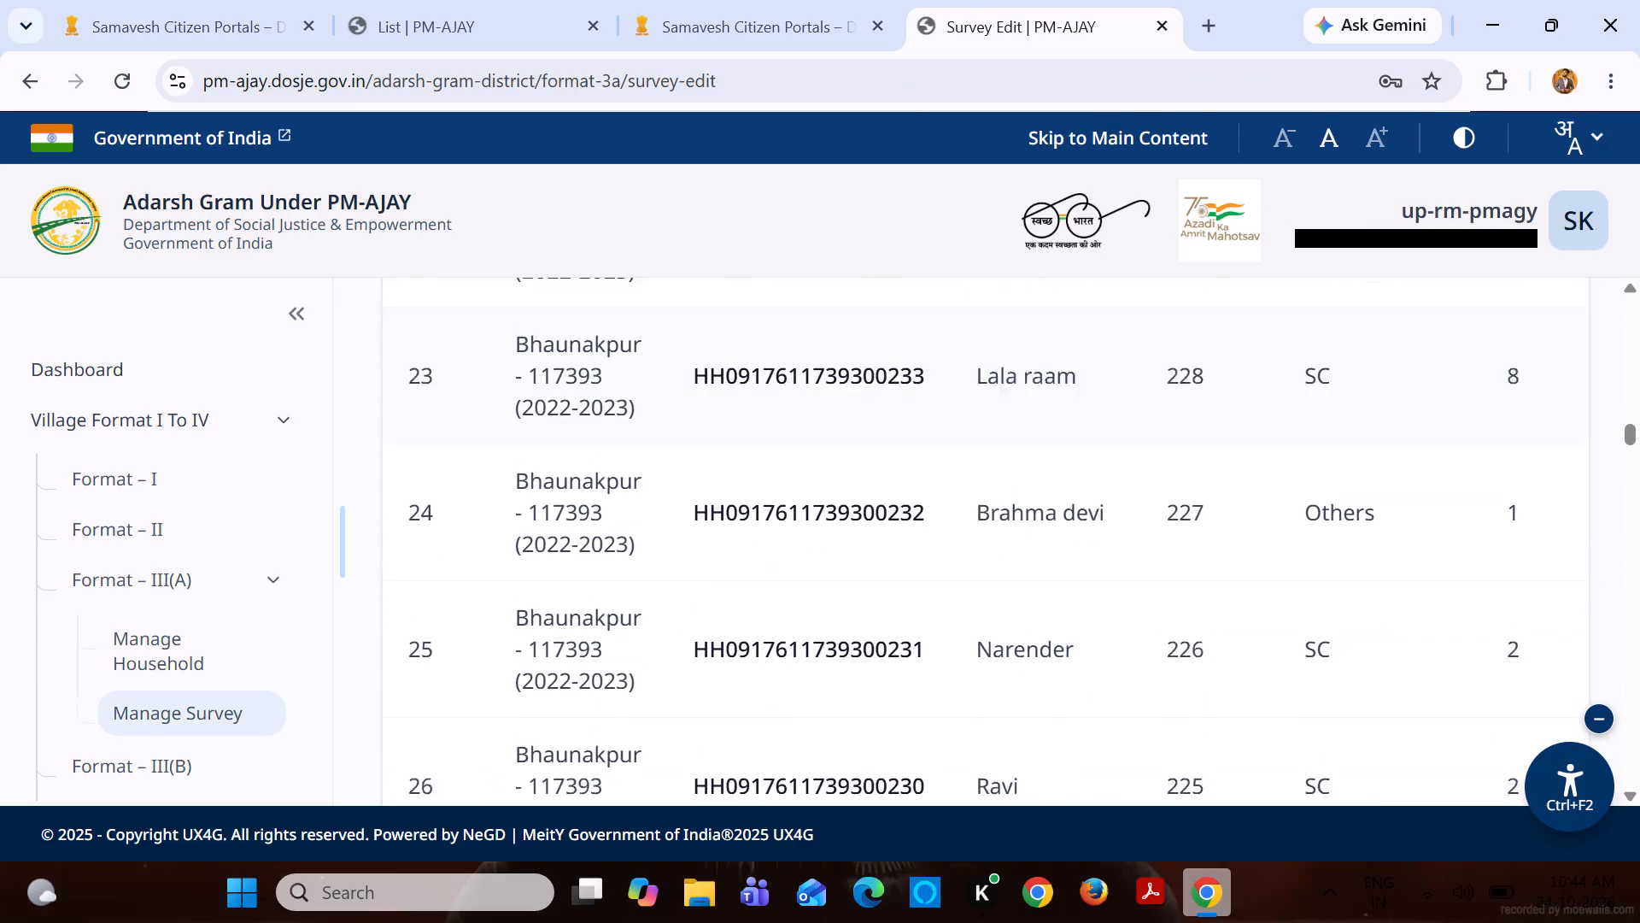
scroll(1373, 513, "down", 1)
scroll(1373, 513, "left", 7)
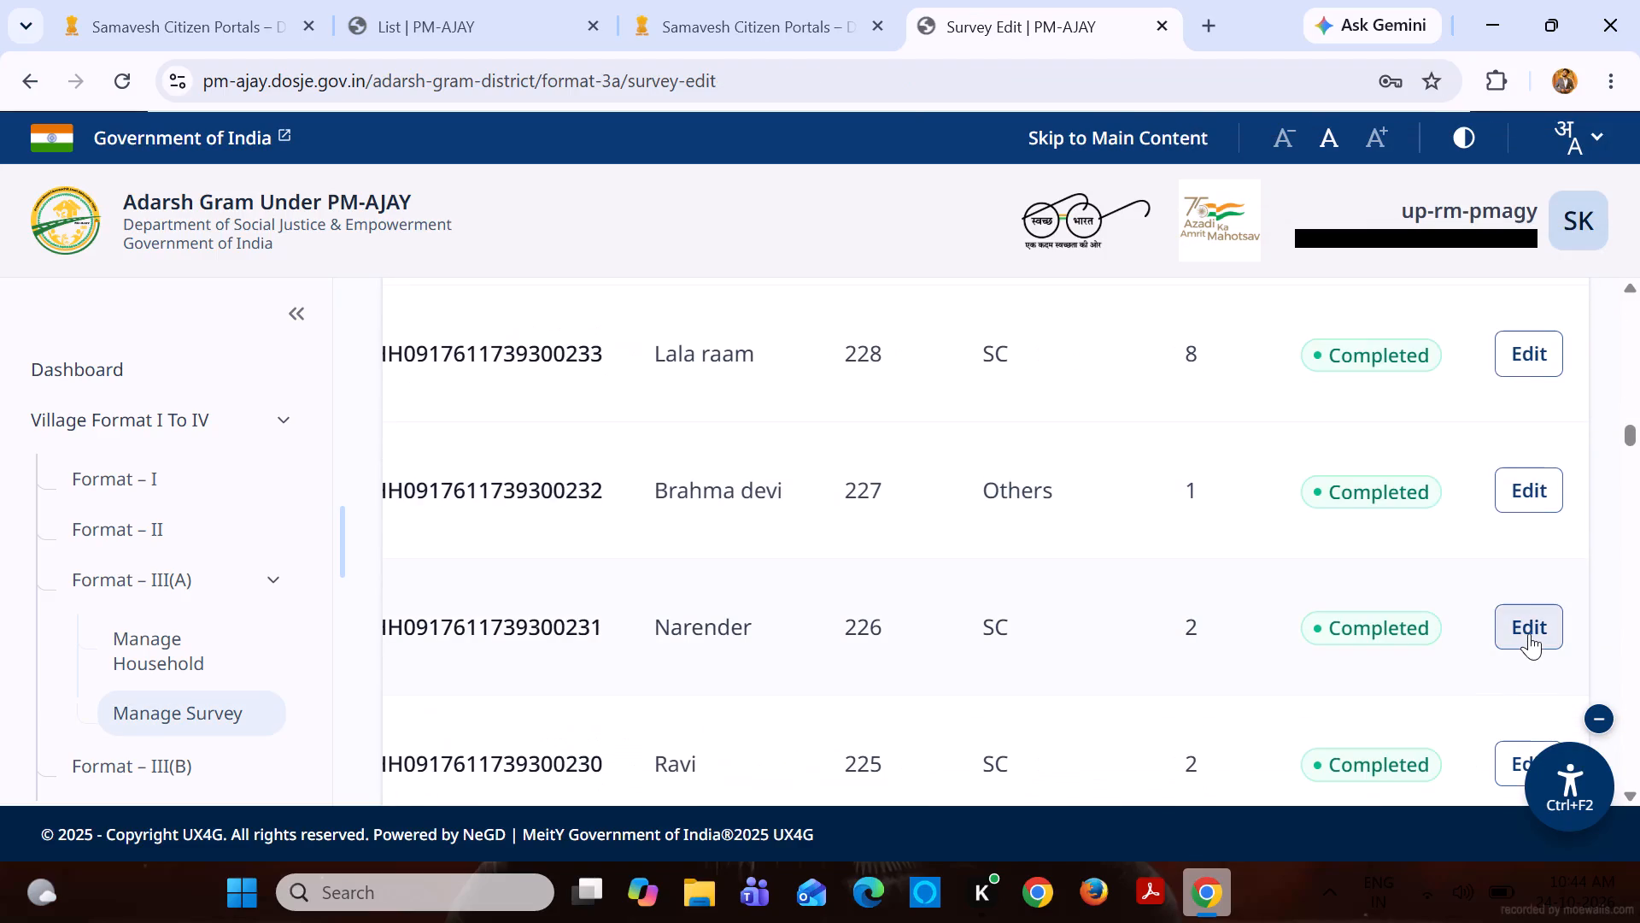
left_click(1529, 633)
scroll(1257, 578, "down", 9)
left_click(1113, 593)
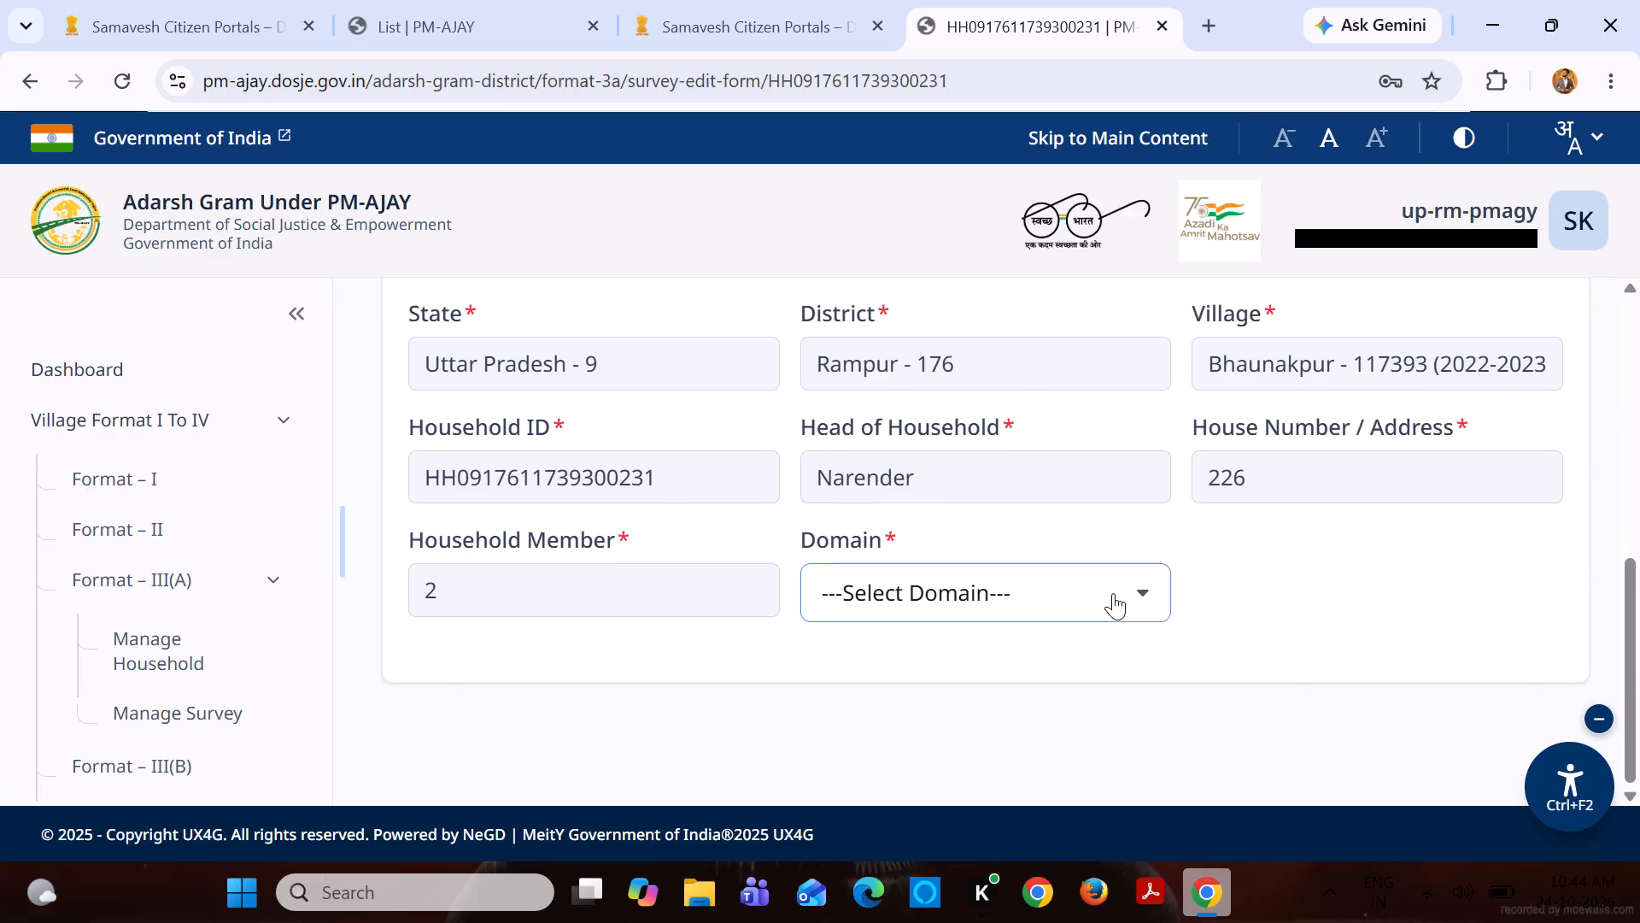
left_click(963, 526)
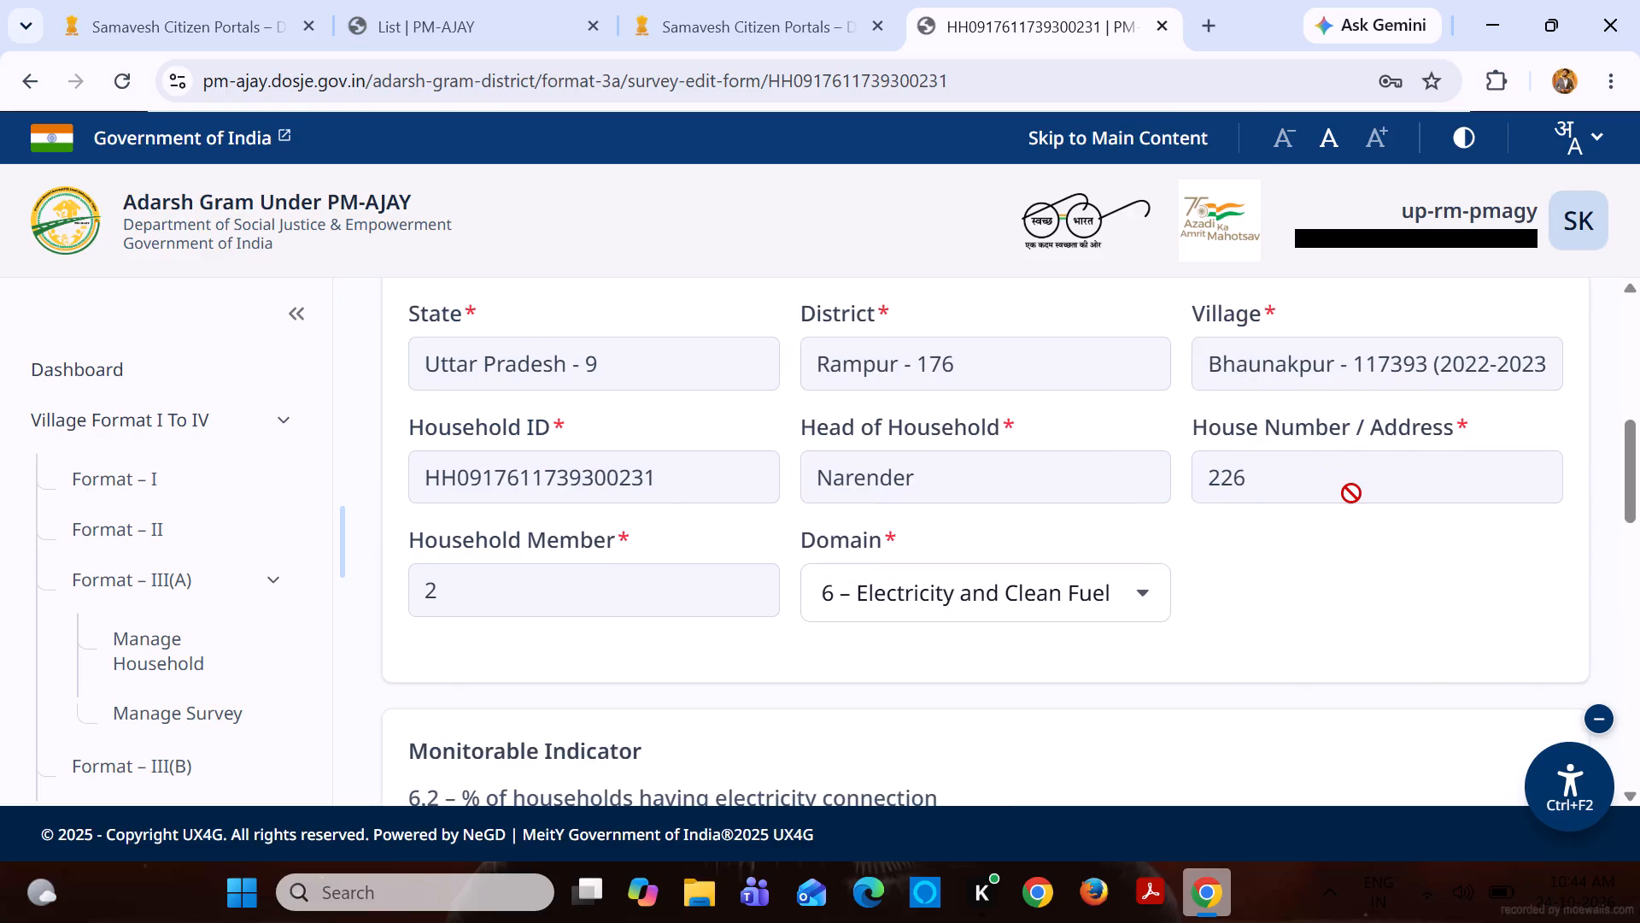
Answer Yes for house number 226's electricity connection under indicators 6.2 and 6.3 and for using at least one LED bulb, and save the survey.
scroll(1351, 493, "down", 4)
left_click(1472, 522)
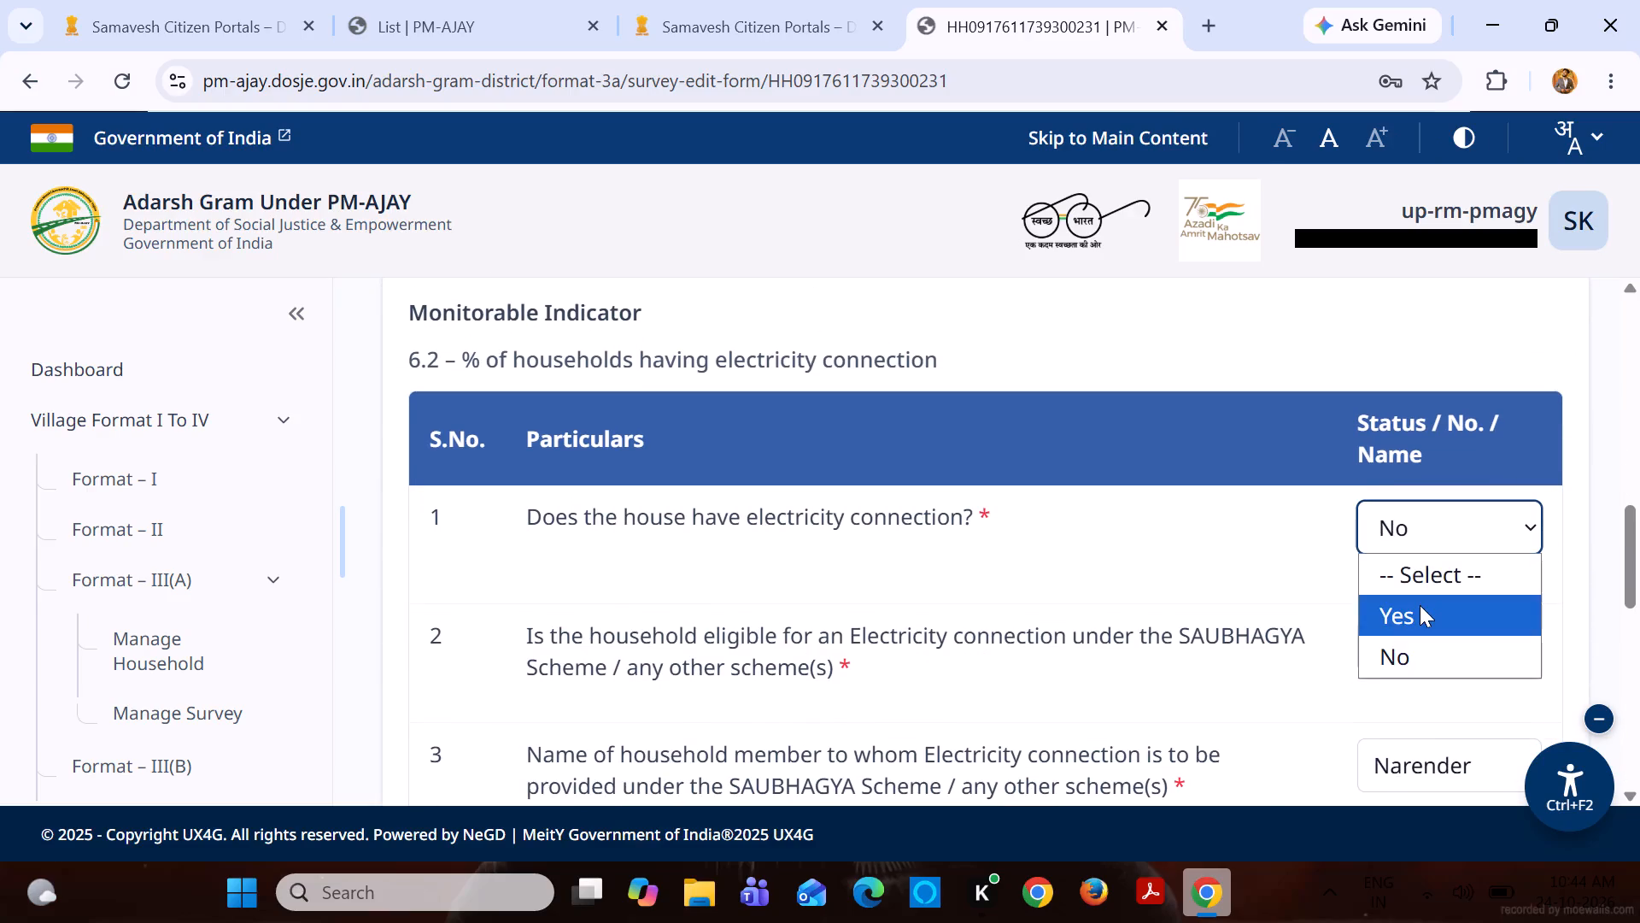
left_click(1420, 605)
scroll(1420, 605, "down", 3)
left_click_drag(1433, 533, 1351, 609)
left_click(1351, 609)
scroll(1351, 609, "down", 3)
left_click_drag(1491, 691, 1412, 776)
left_click(1412, 776)
scroll(1412, 776, "down", 4)
scroll(1139, 678, "down", 2)
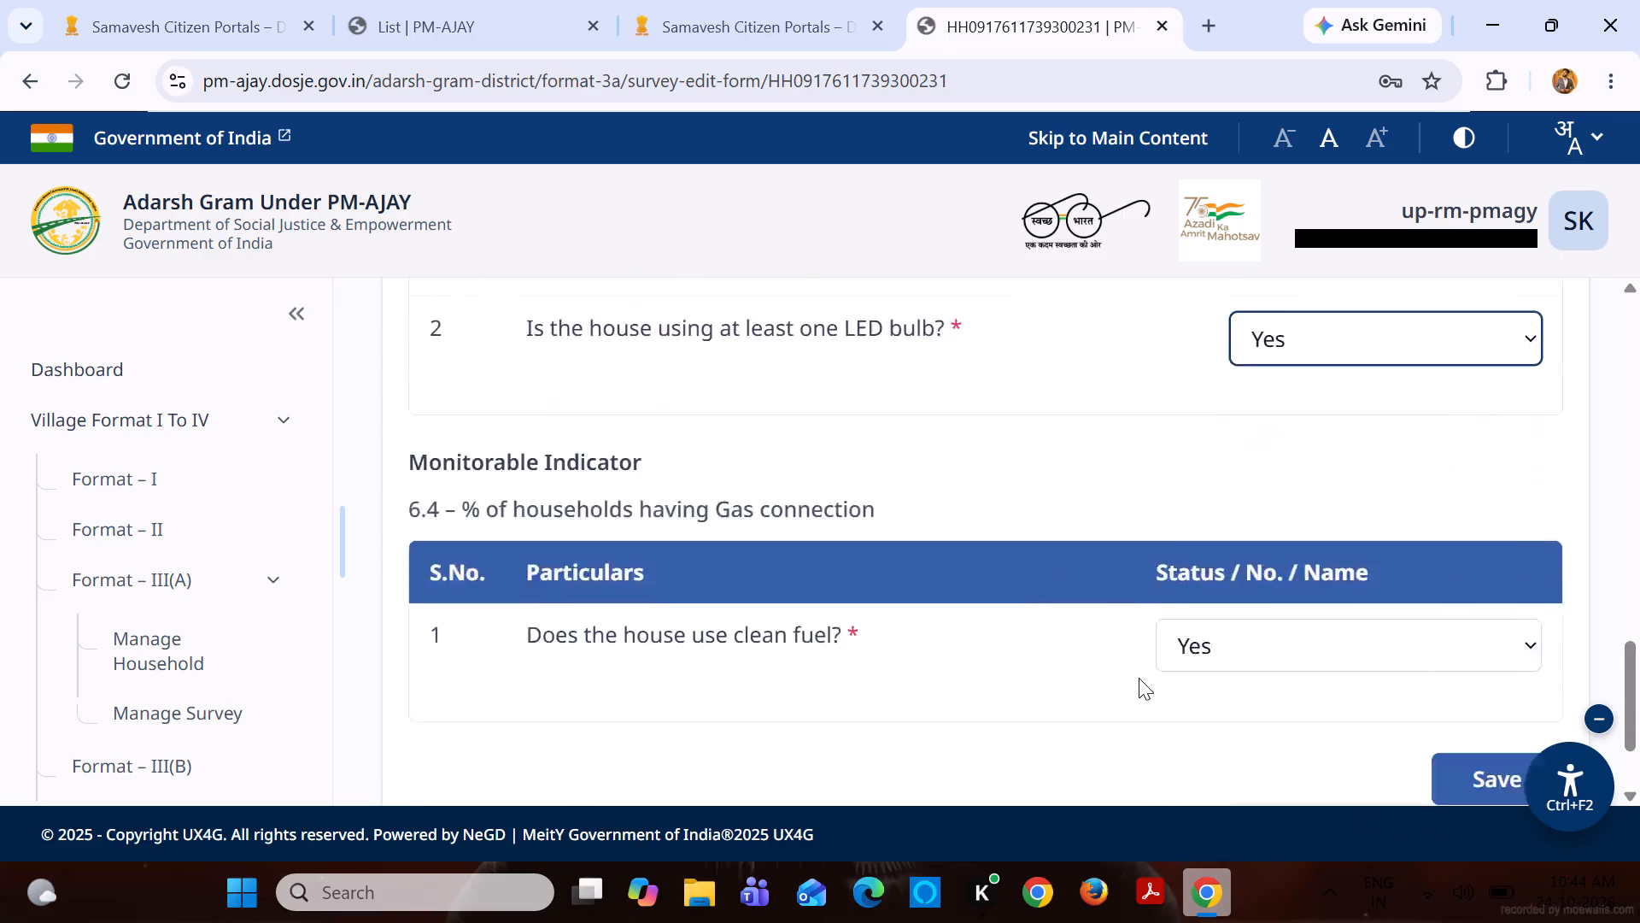
scroll(1139, 678, "down", 2)
left_click(1479, 633)
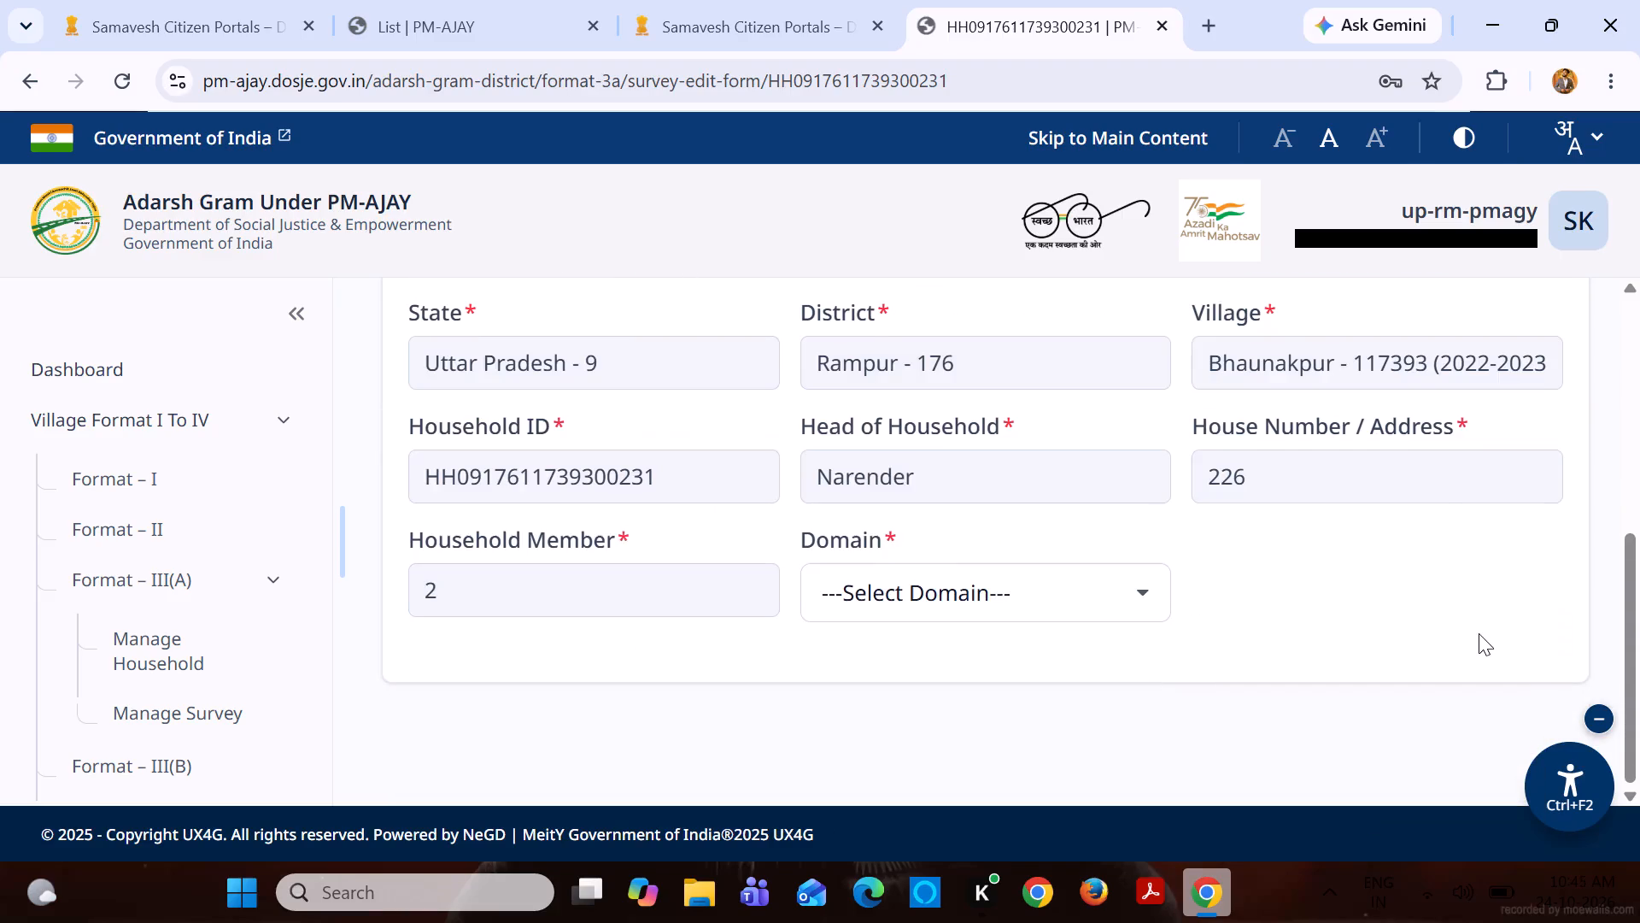
Return to the survey list, open house number 224's survey for editing and select domain 6 – Electricity and Clean Fuel.
scroll(1370, 467, "up", 9)
left_click(1508, 344)
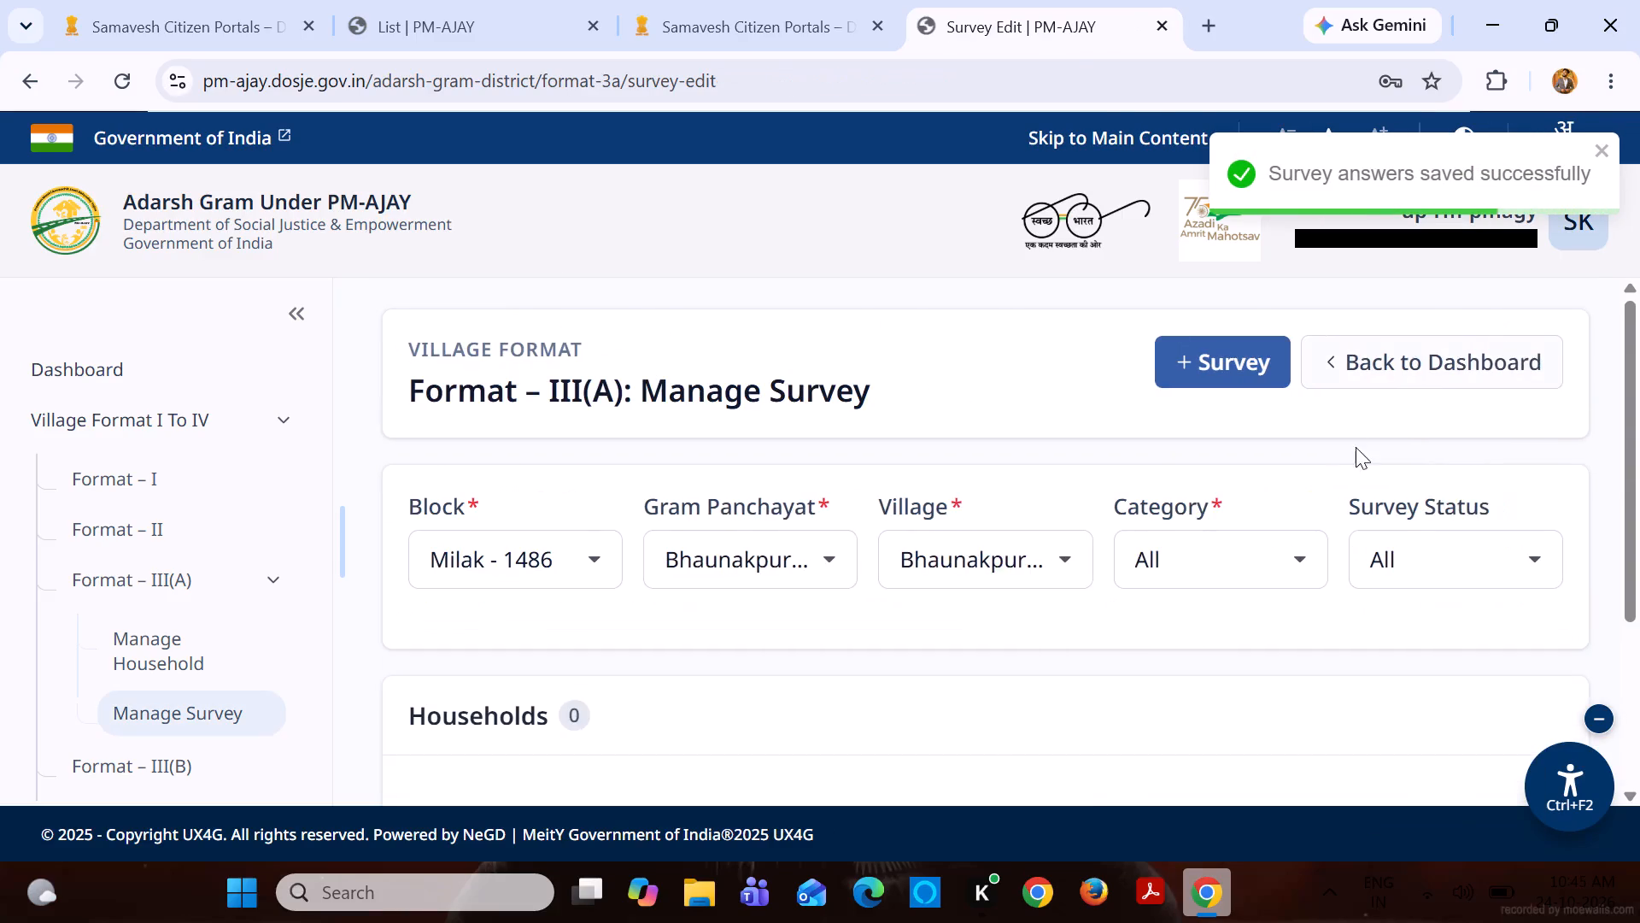
scroll(1327, 470, "down", 14)
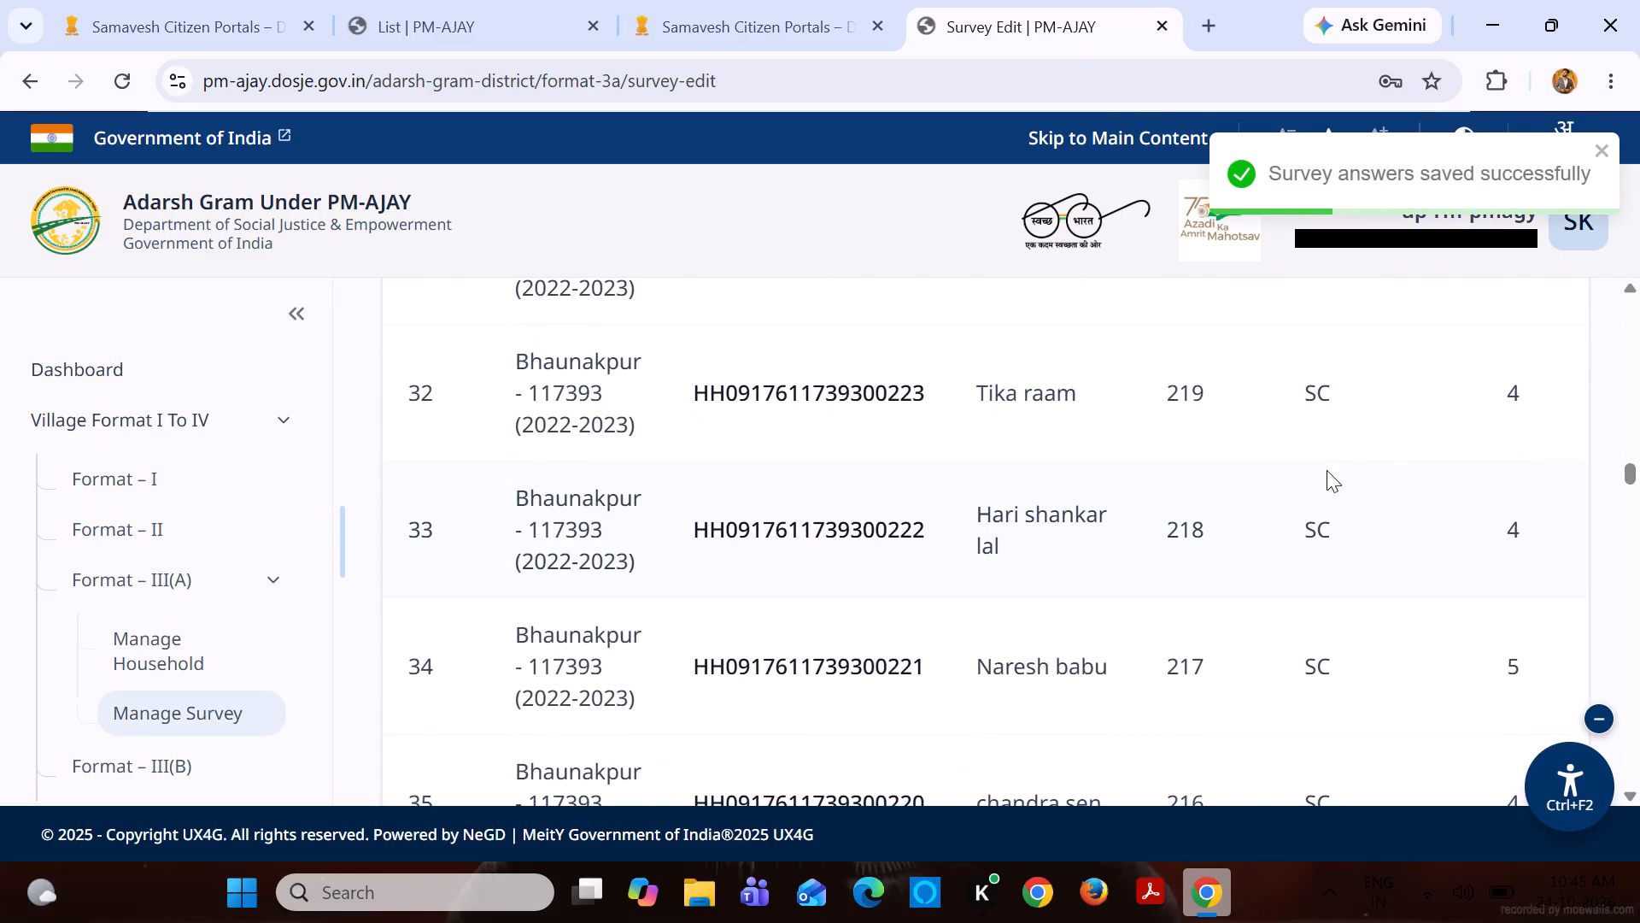
scroll(1327, 470, "up", 8)
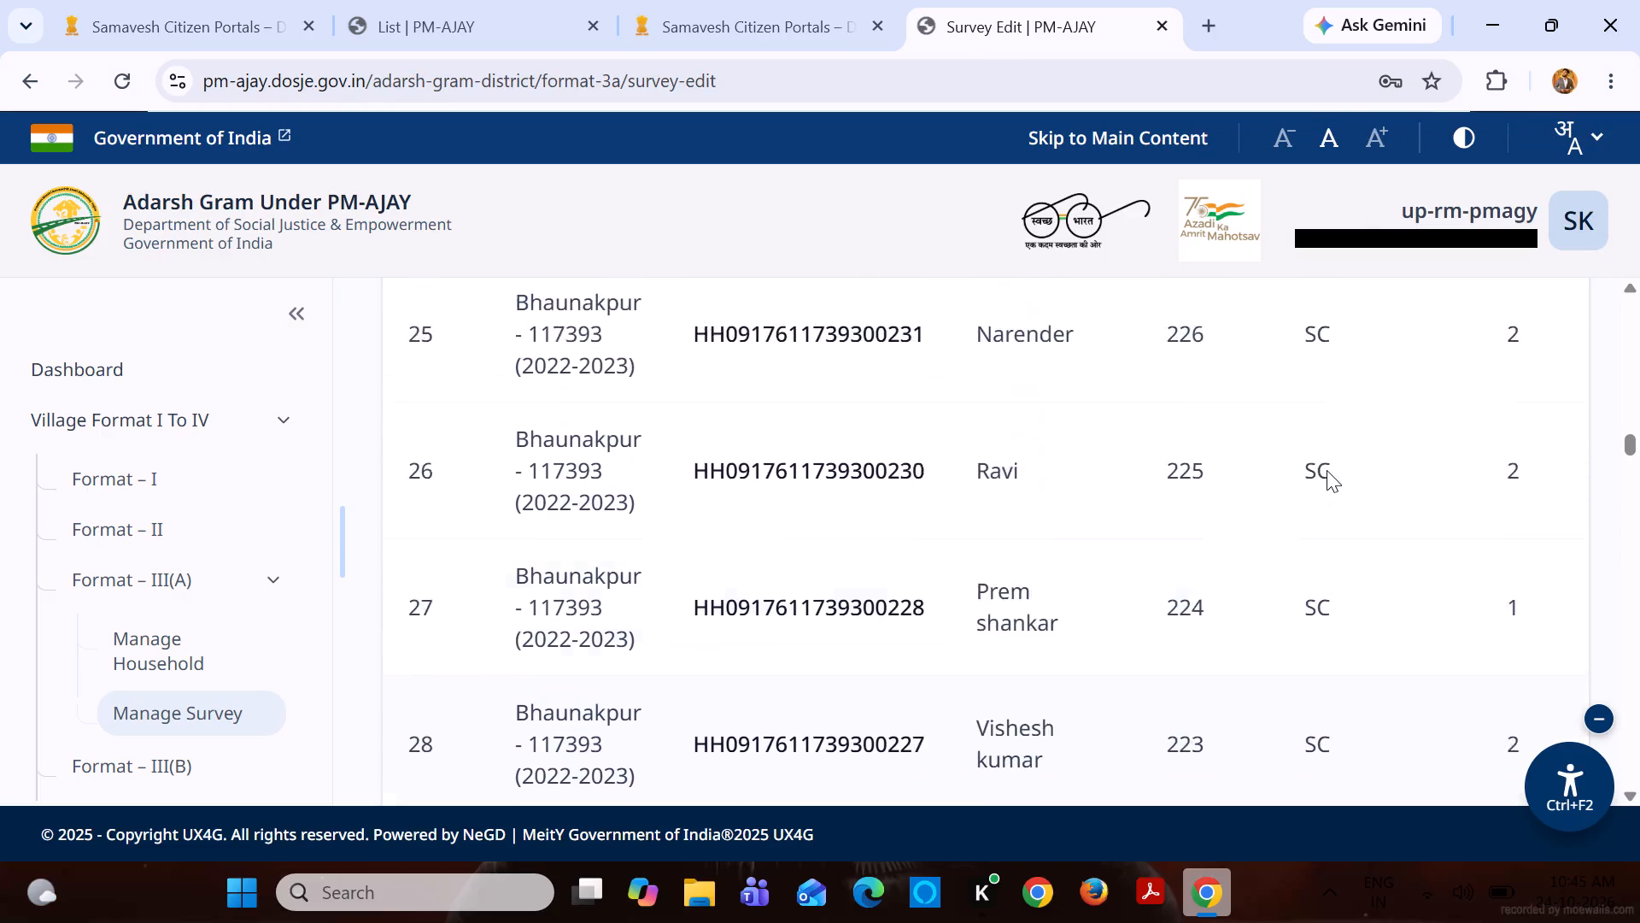
scroll(1327, 470, "up", 1)
left_click(1525, 637)
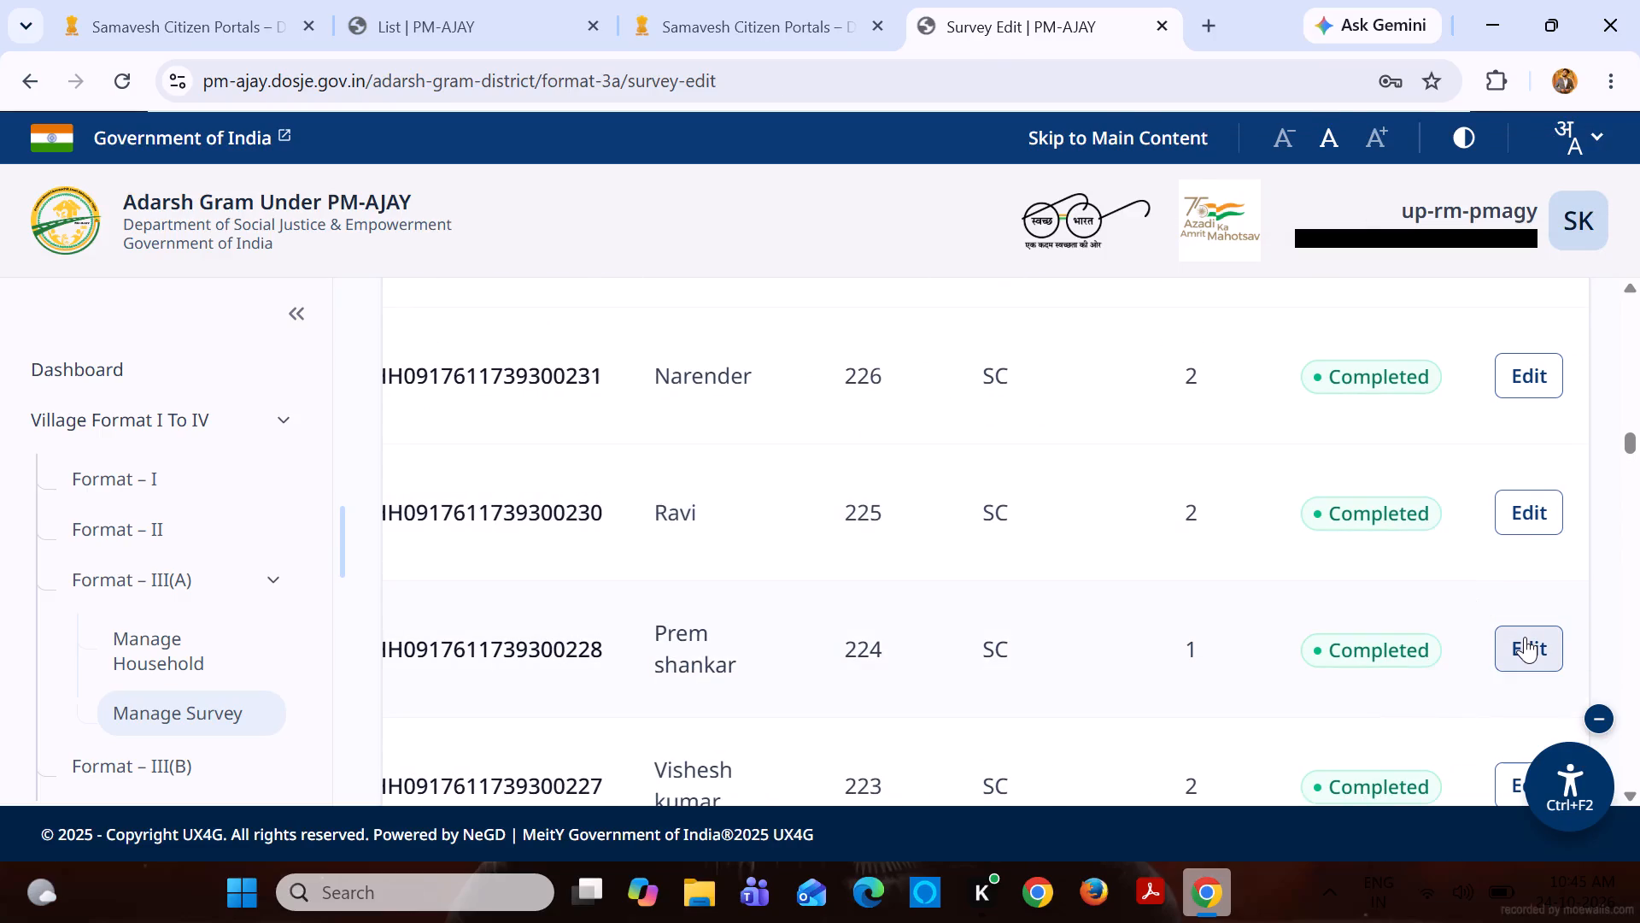
scroll(1219, 544, "down", 10)
left_click(1106, 584)
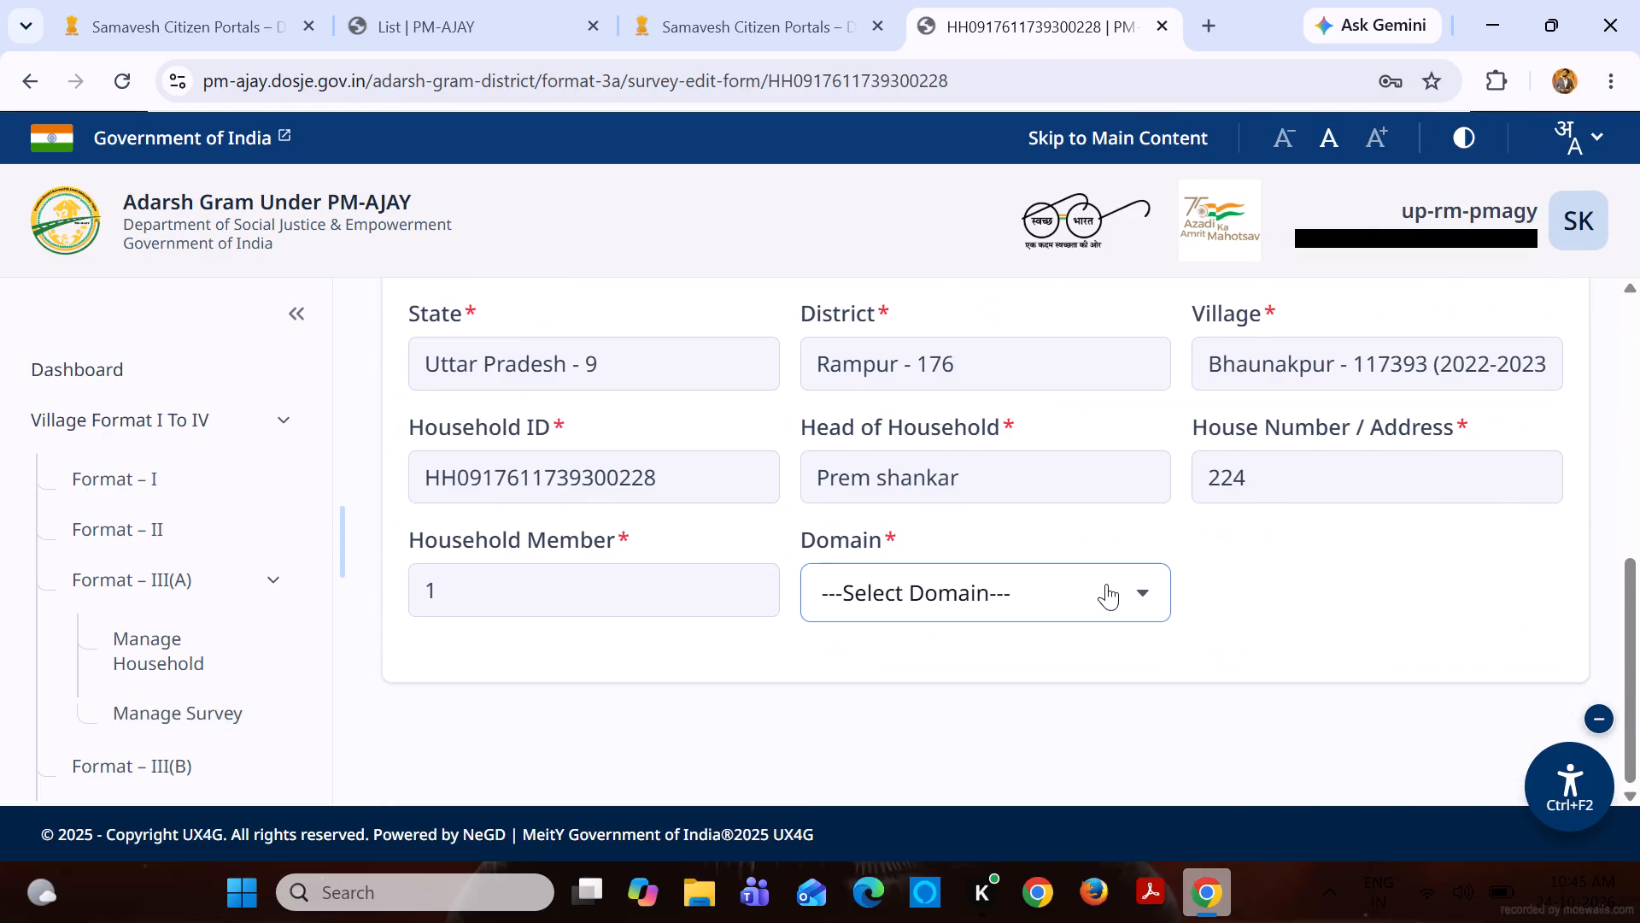
left_click(940, 527)
Answer Yes for house number 224's electricity connection under indicators 6.2 and 6.3 and for using at least one LED bulb.
scroll(1325, 647, "down", 4)
left_click_drag(1444, 572, 1432, 585)
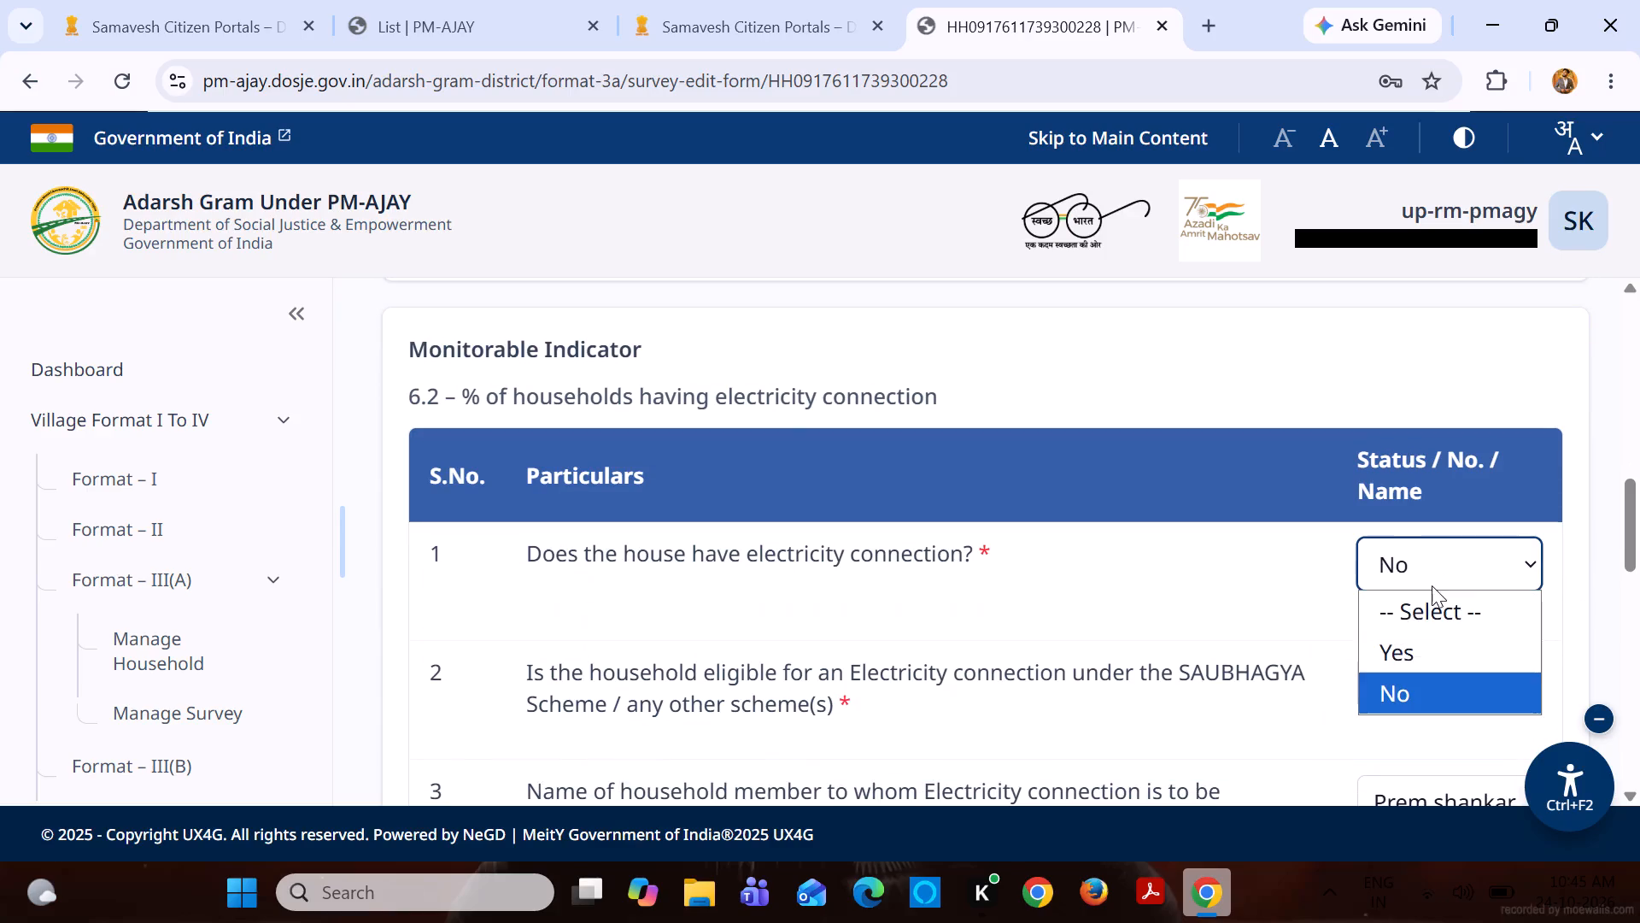
left_click_drag(1432, 585, 1403, 643)
left_click(1403, 643)
scroll(1403, 643, "down", 3)
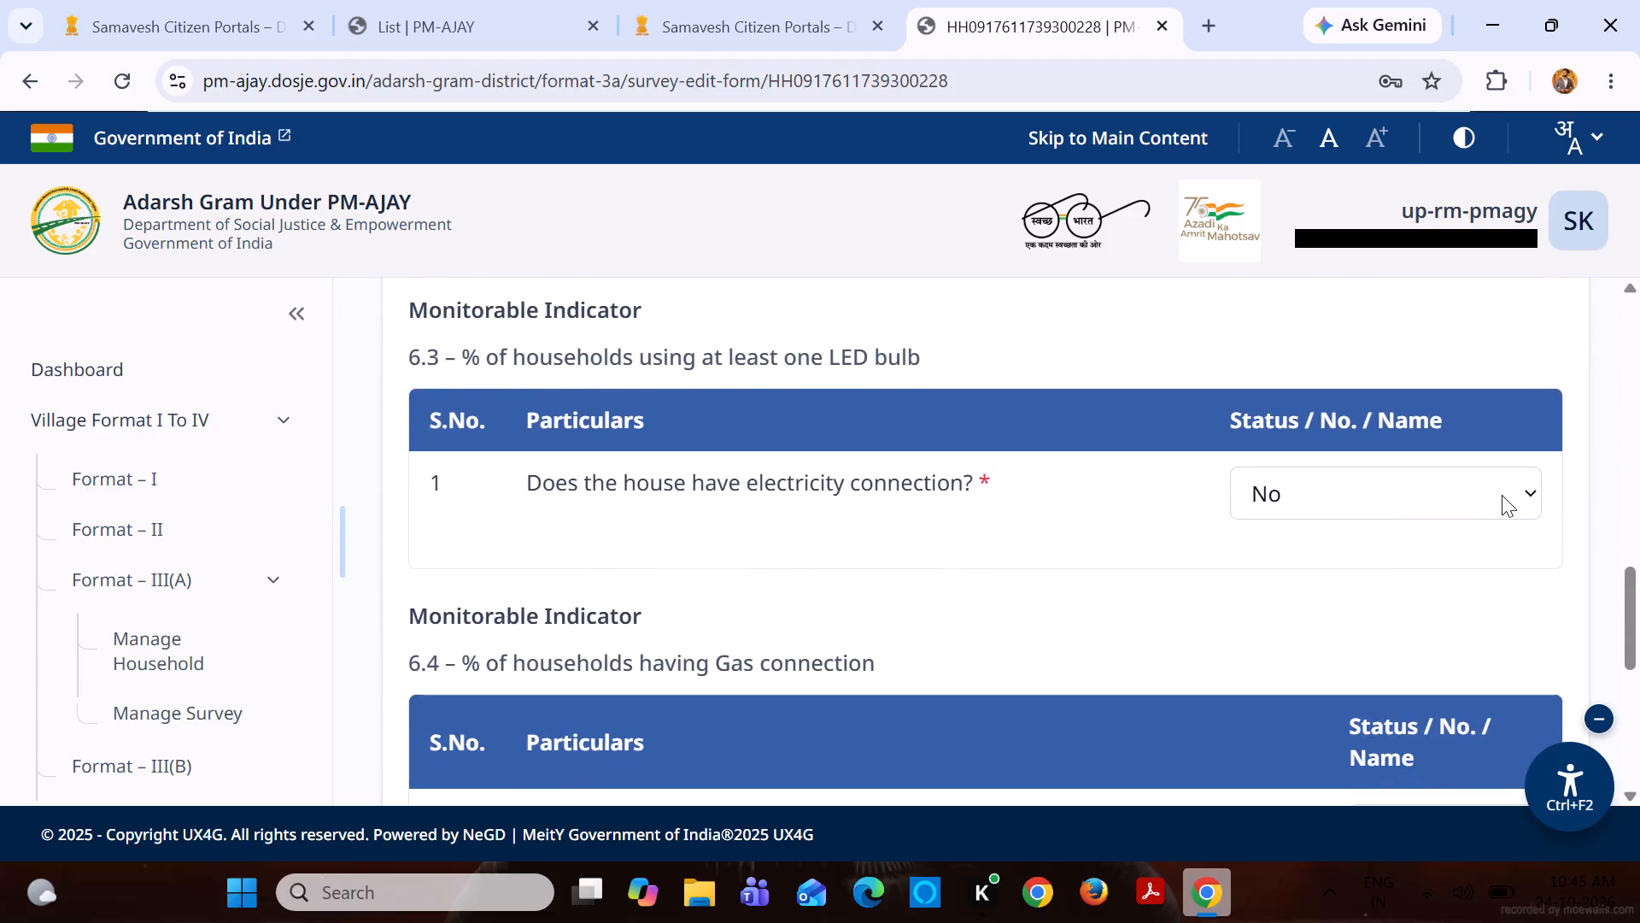
left_click_drag(1502, 495, 1306, 578)
left_click(1306, 578)
scroll(1306, 578, "down", 2)
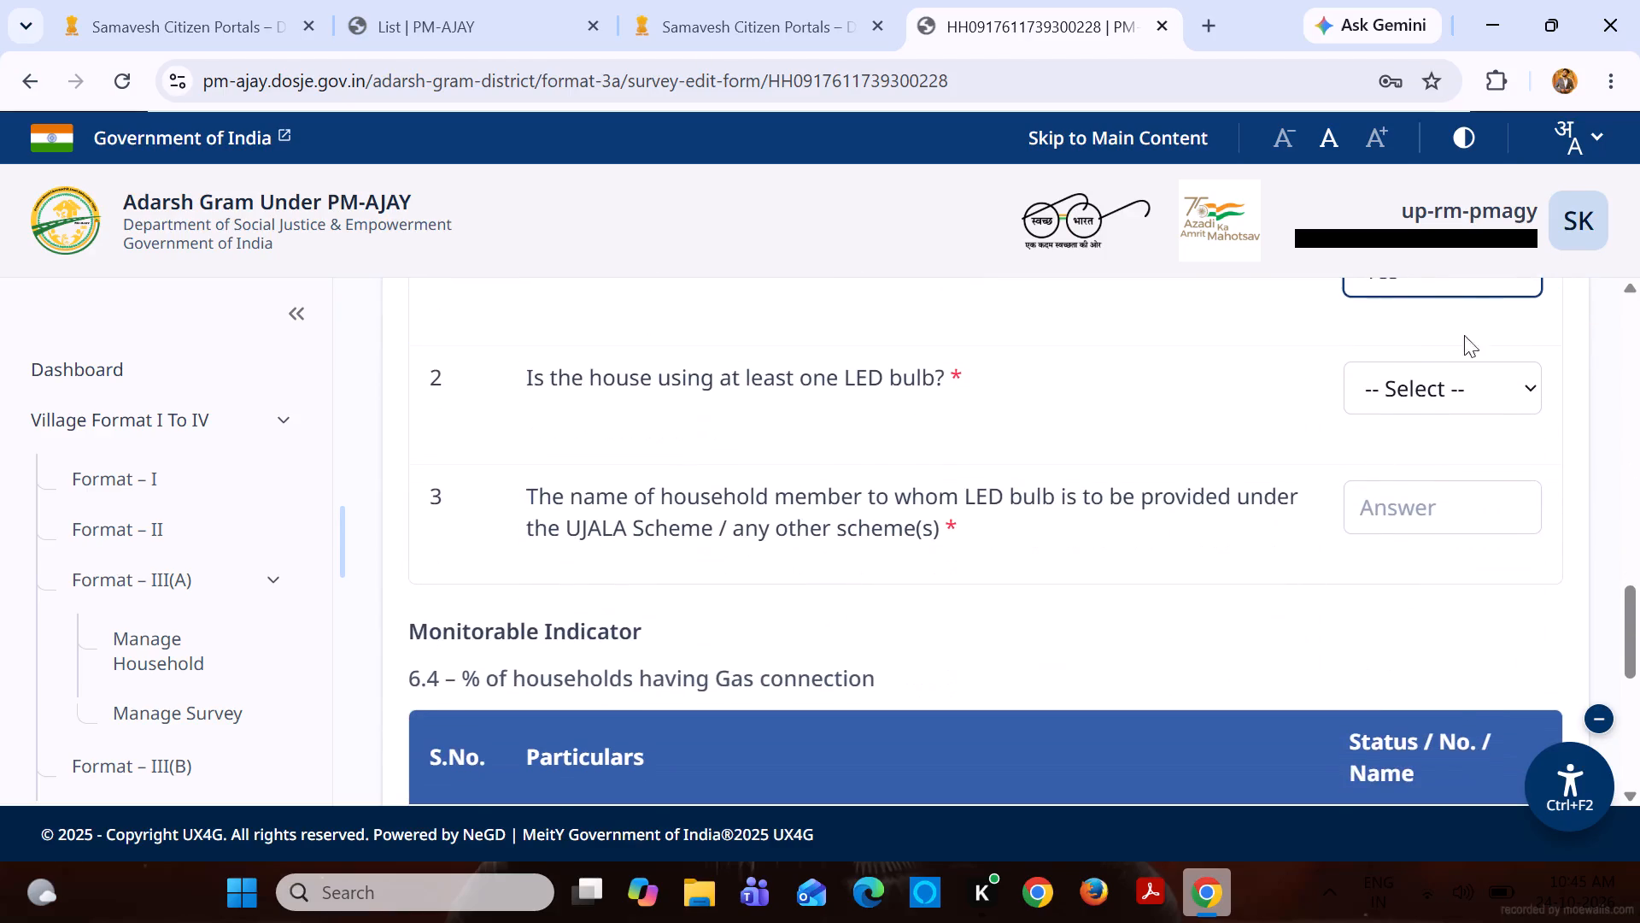
left_click(1480, 404)
left_click(1405, 493)
Answer Yes for house number 224's use of clean fuel under indicator 6.4 and save the survey.
scroll(1405, 493, "down", 2)
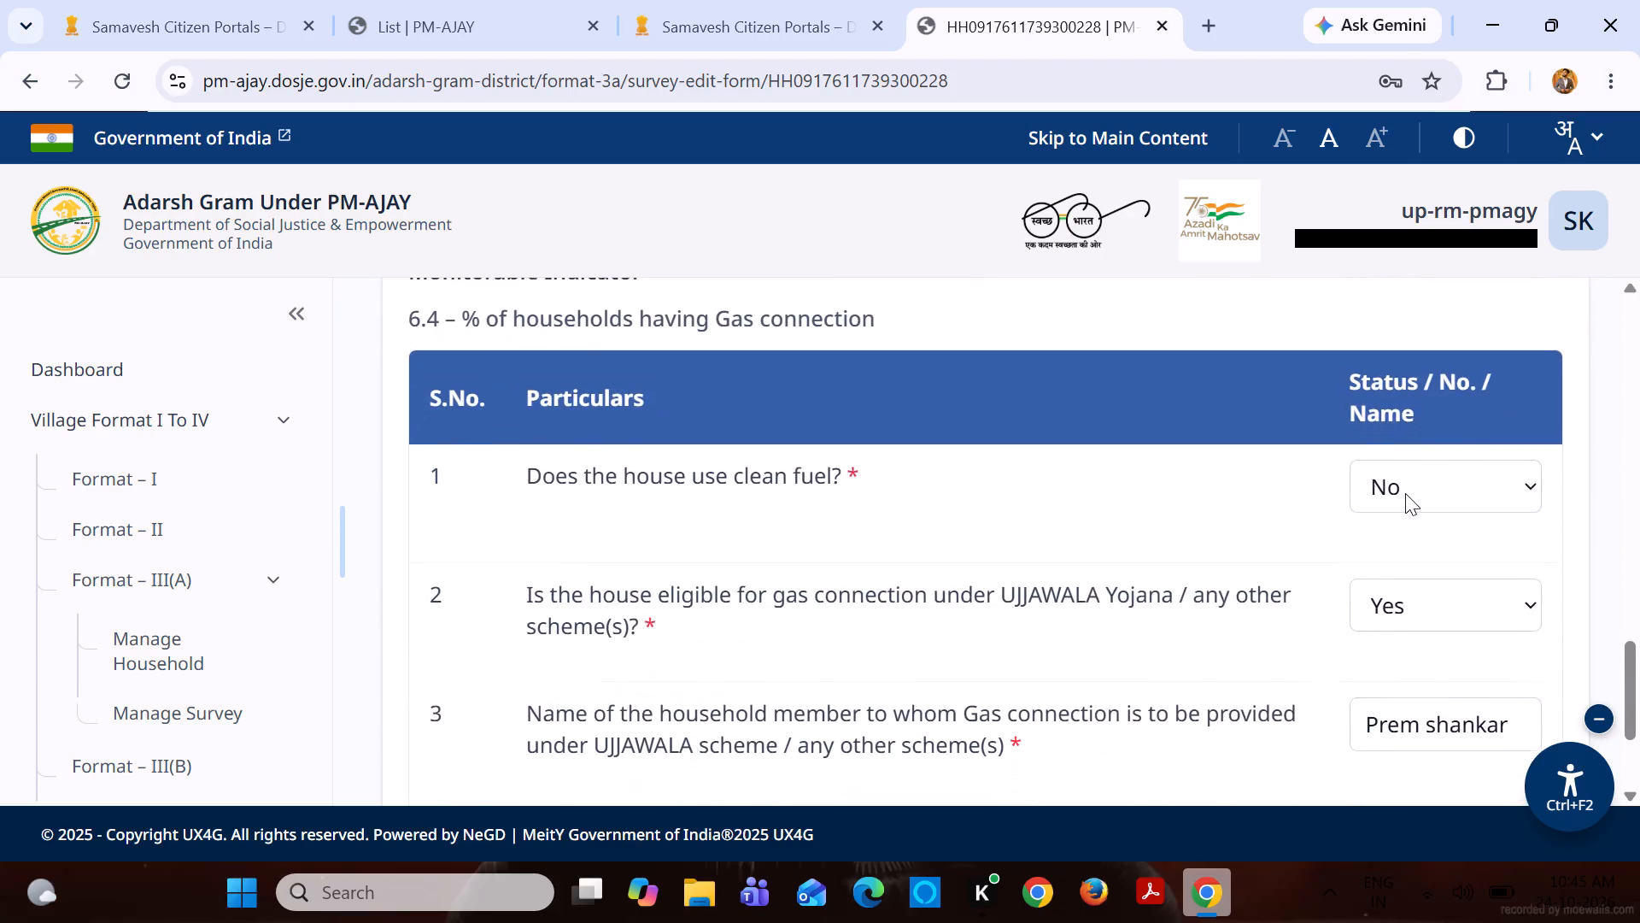
left_click_drag(1477, 504, 1399, 574)
left_click(1399, 574)
scroll(1399, 574, "down", 2)
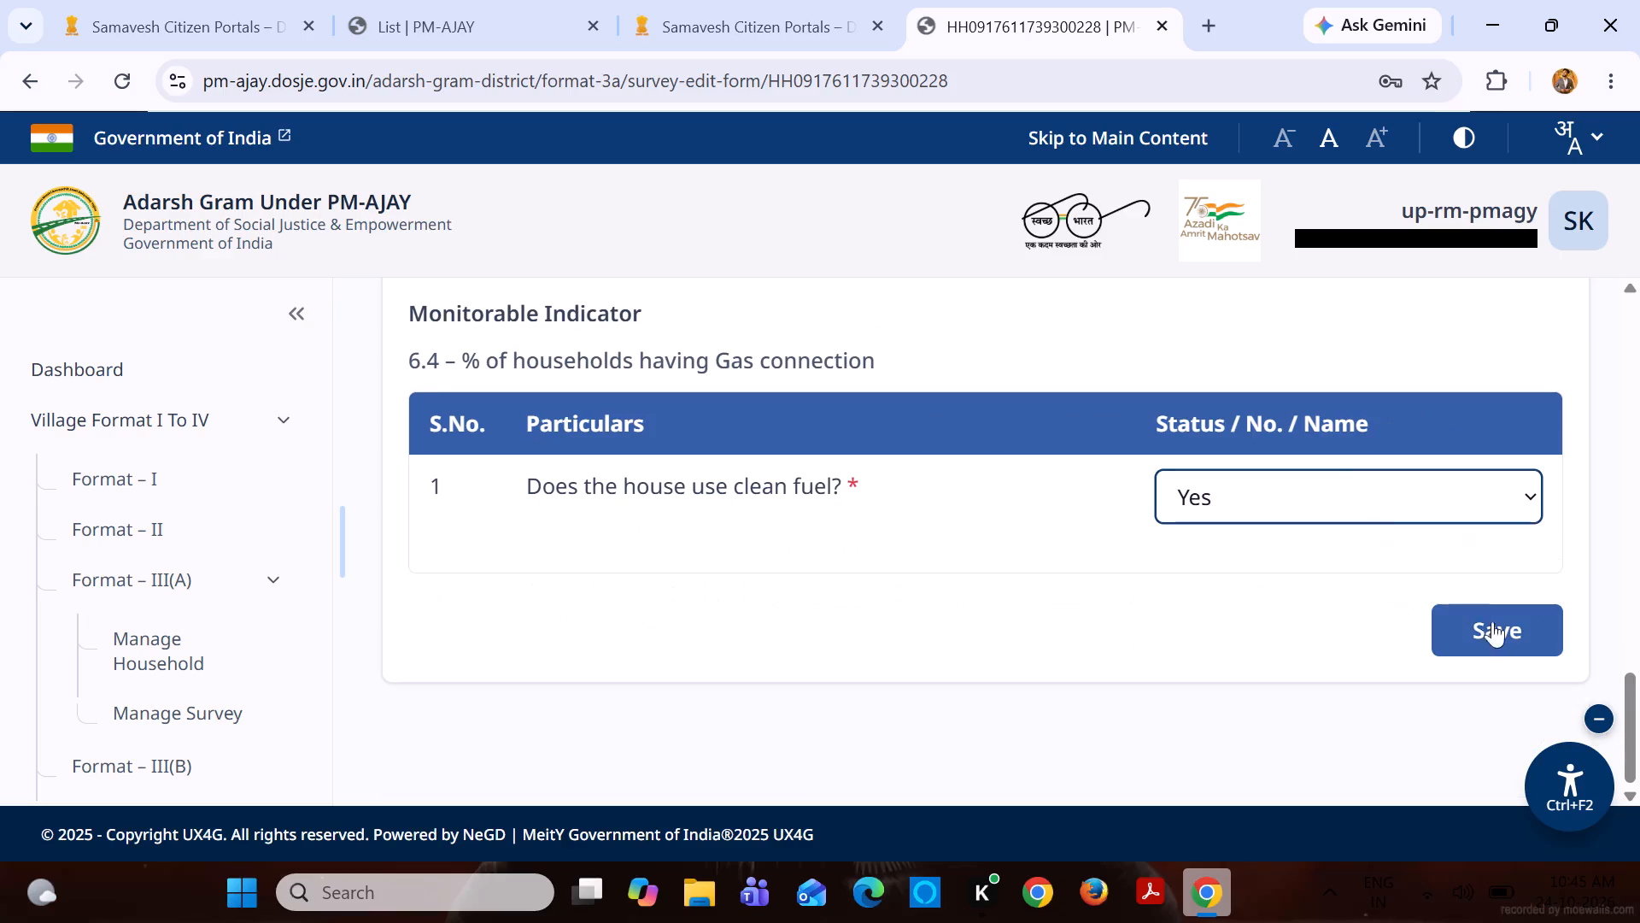
left_click(1501, 634)
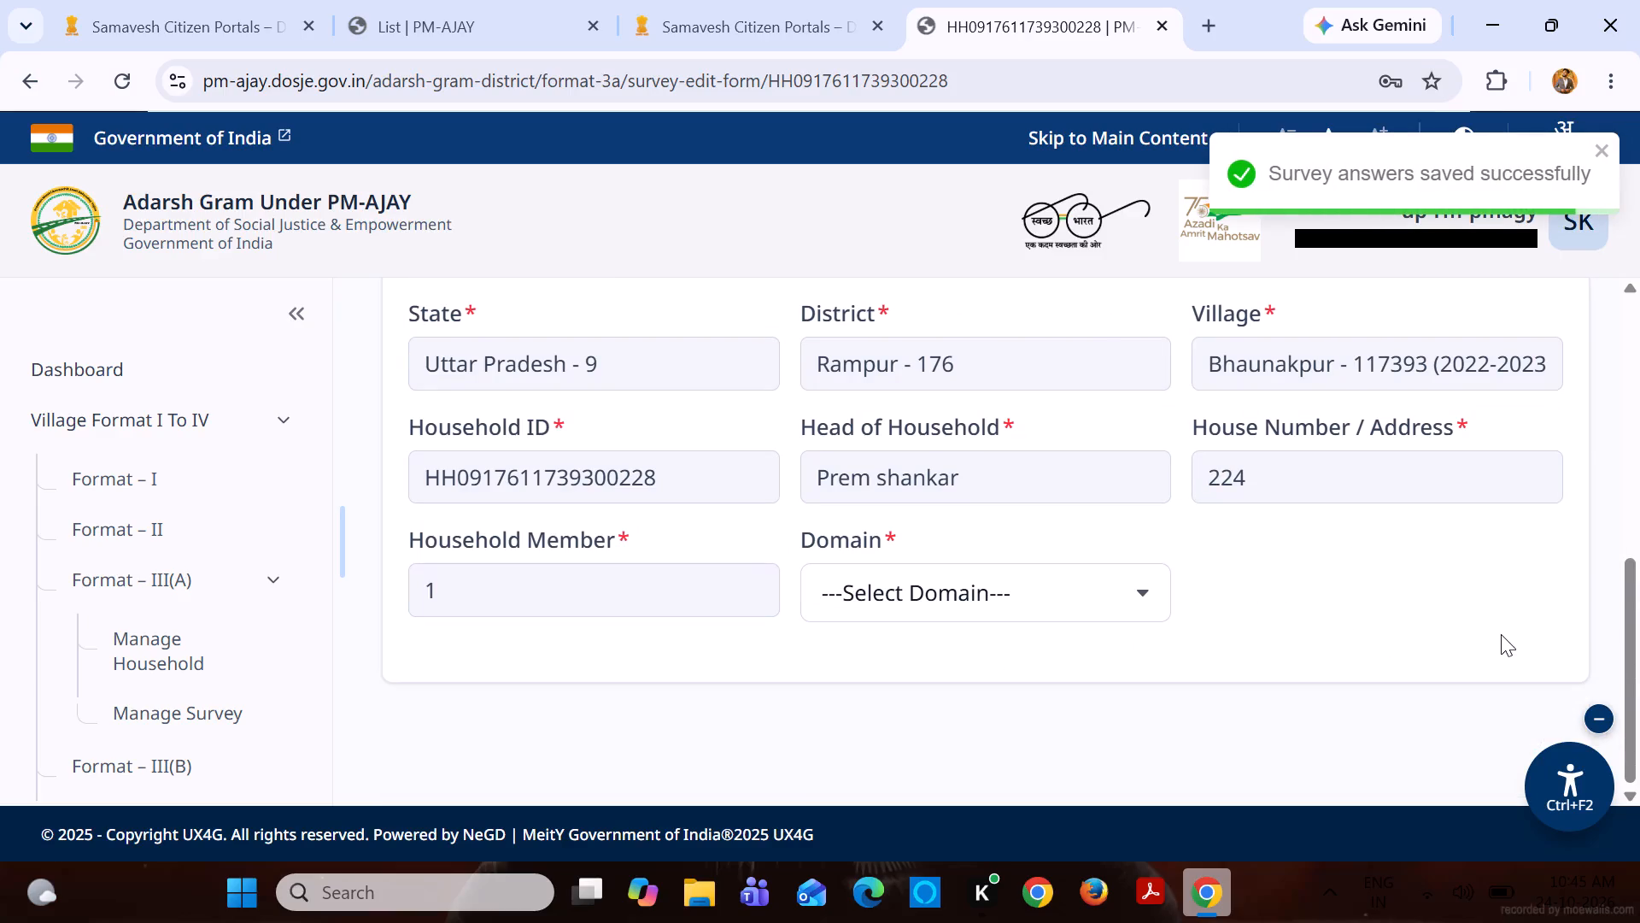
Return to the survey list, open house number 219's survey for editing and select domain 6 – Electricity and Clean Fuel.
scroll(1380, 509, "up", 9)
left_click(1513, 364)
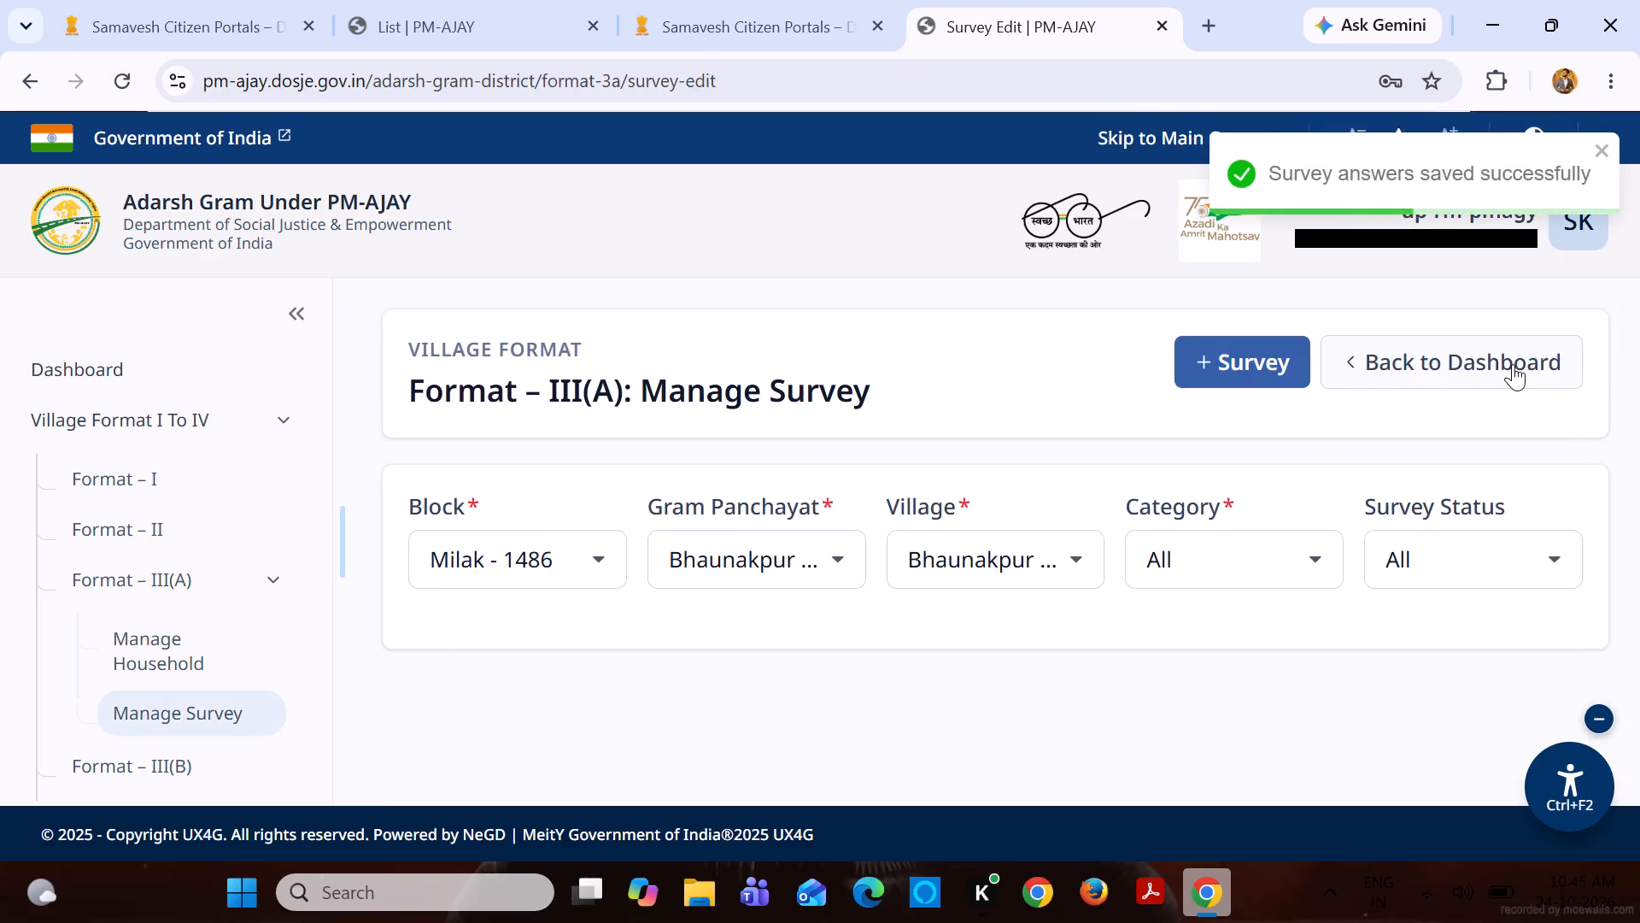
scroll(1282, 506, "down", 16)
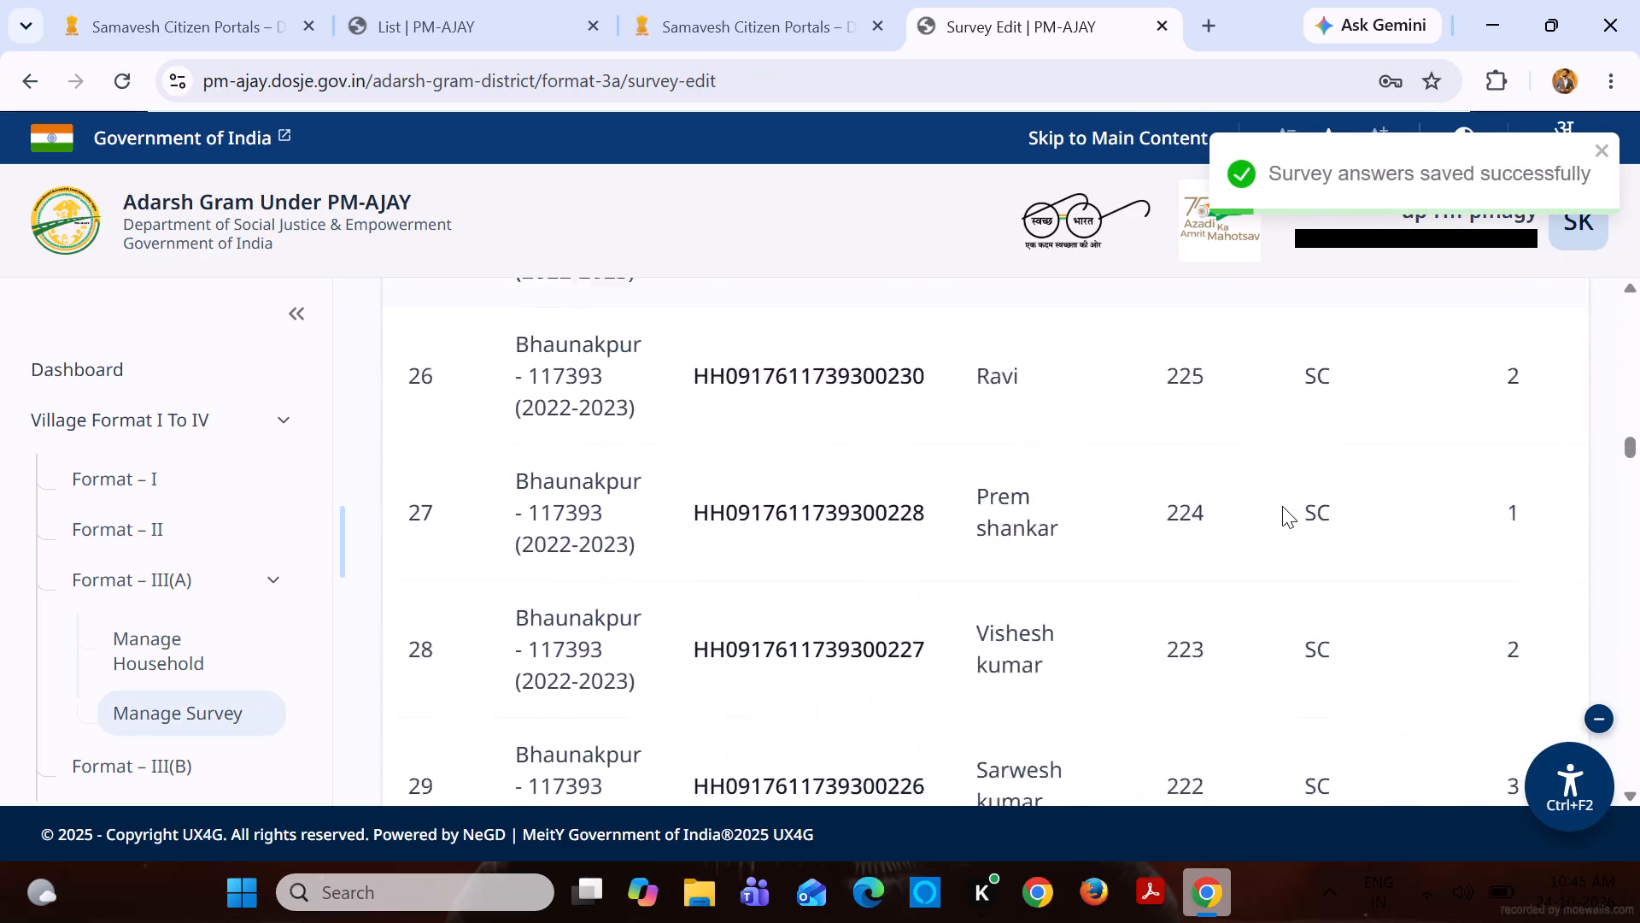
scroll(1282, 506, "down", 3)
scroll(1282, 506, "up", 2)
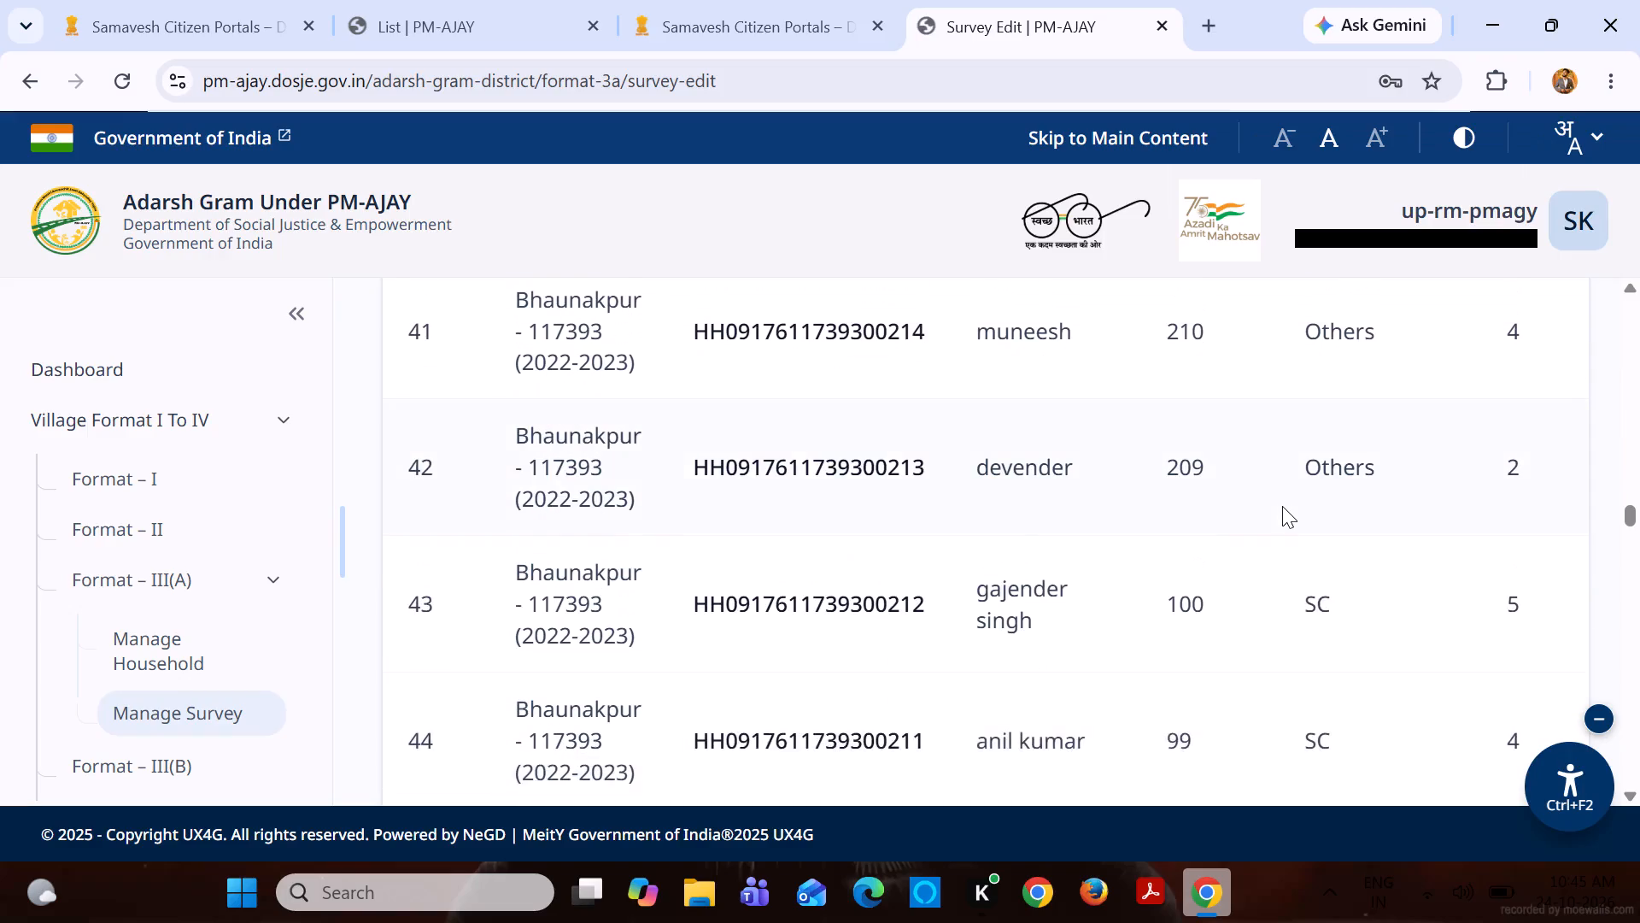
scroll(1282, 506, "up", 5)
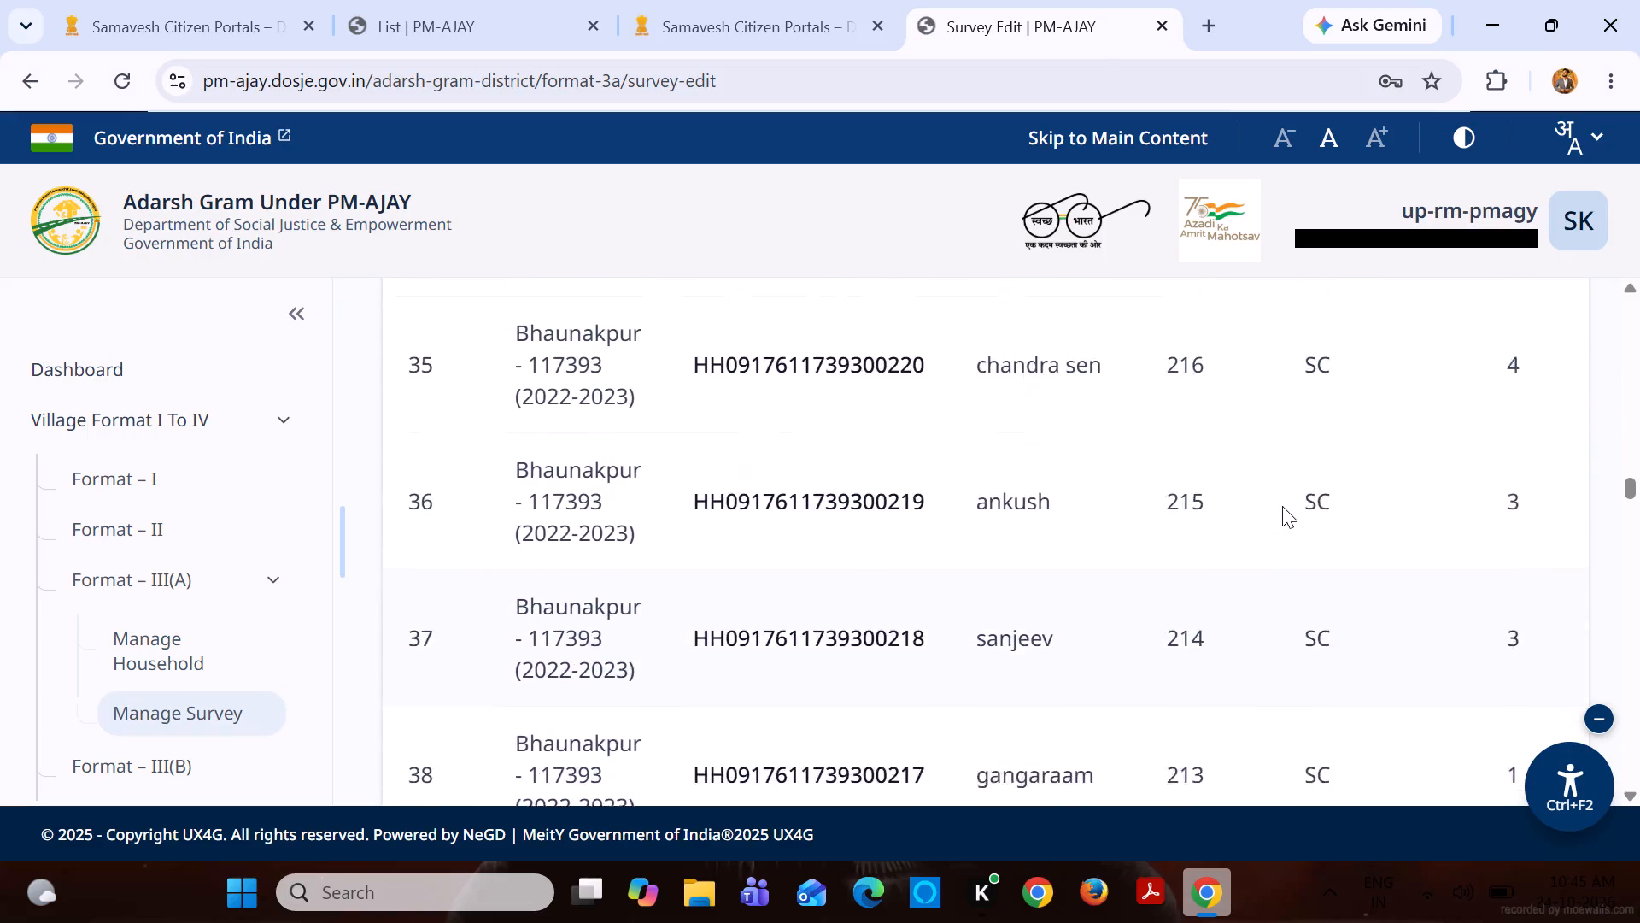
scroll(1282, 506, "up", 3)
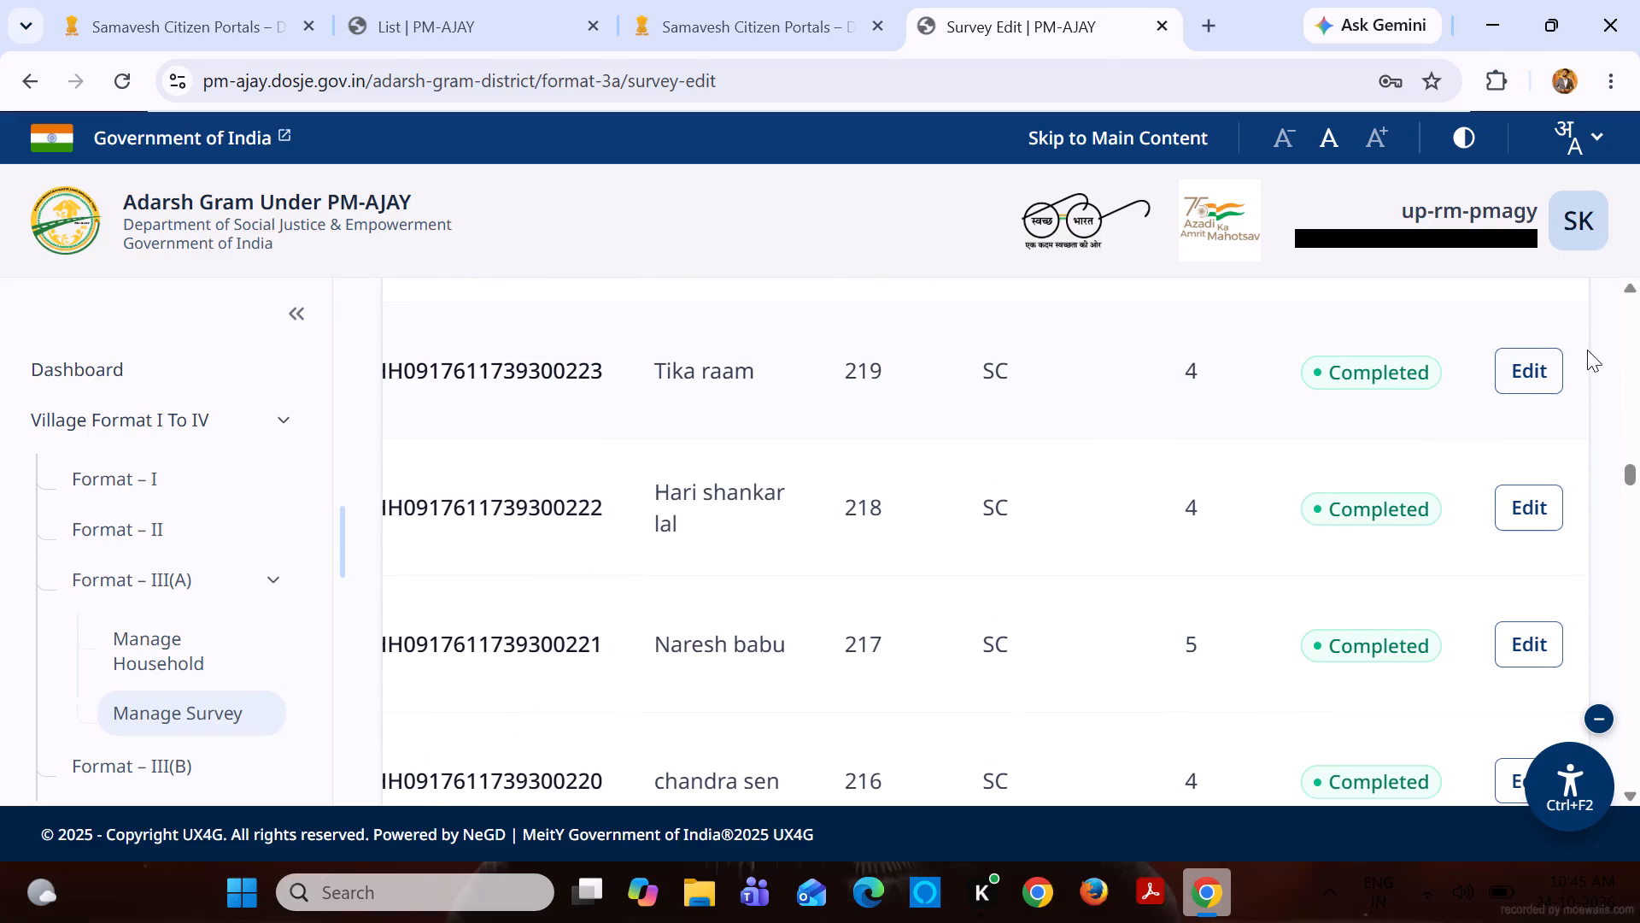
left_click(1539, 371)
scroll(1375, 520, "down", 9)
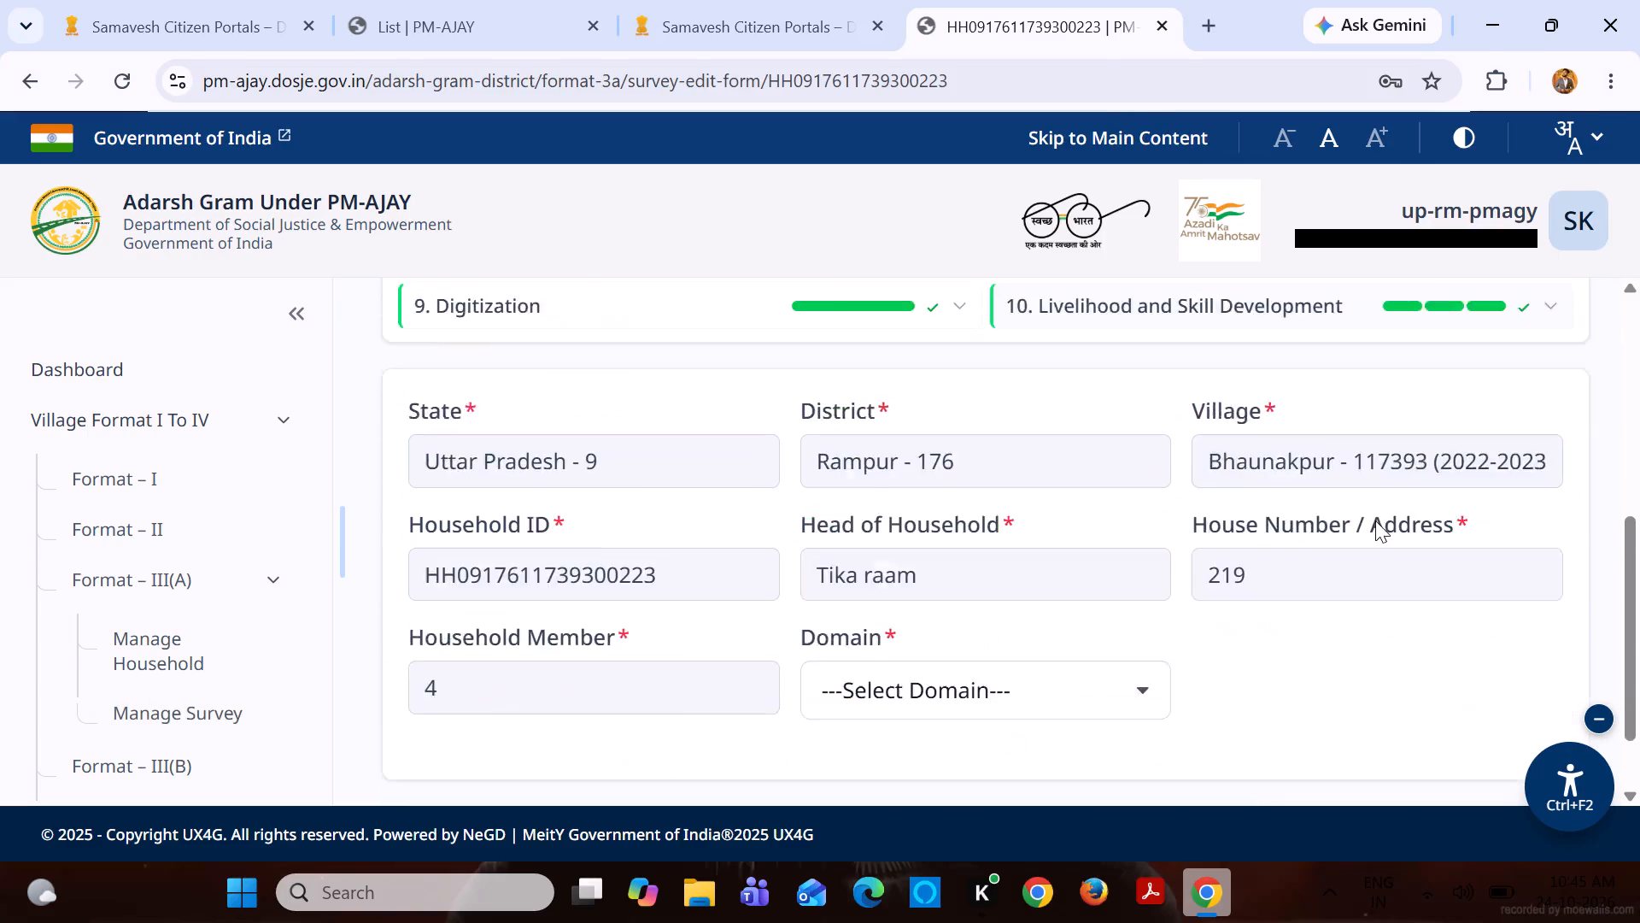
scroll(1375, 520, "down", 3)
left_click(1110, 585)
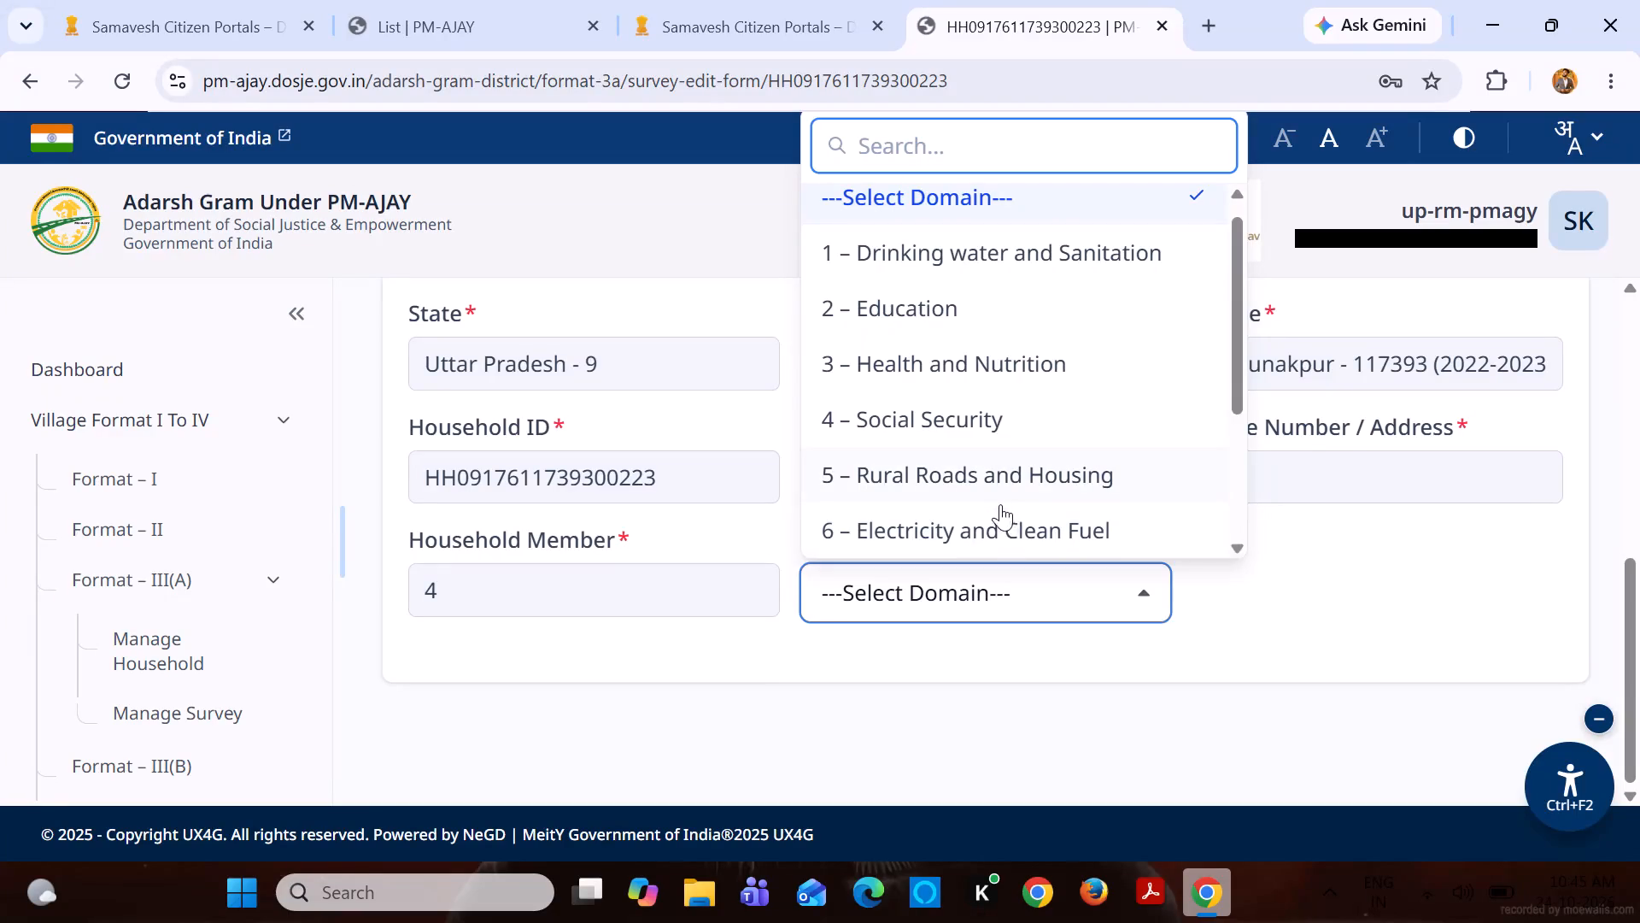
left_click(996, 510)
Answer Yes for house number 219's electricity connection under indicators 6.2 and 6.3 and for at least one LED bulb, and save the survey.
scroll(1271, 575, "down", 2)
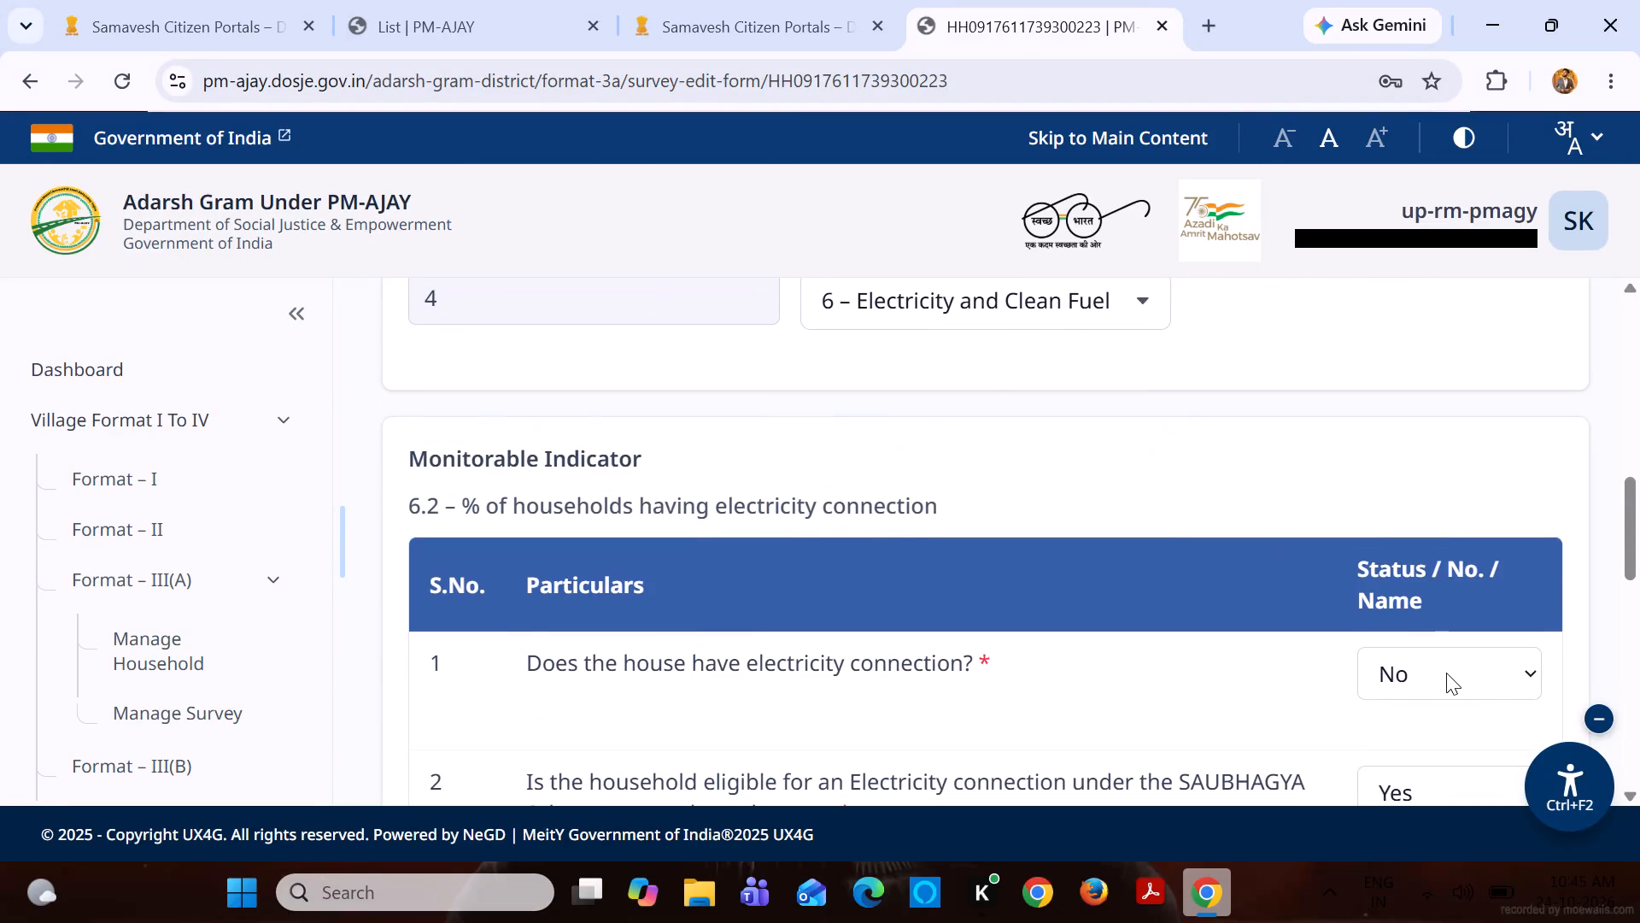
left_click(1446, 673)
left_click(1414, 758)
scroll(1414, 758, "down", 4)
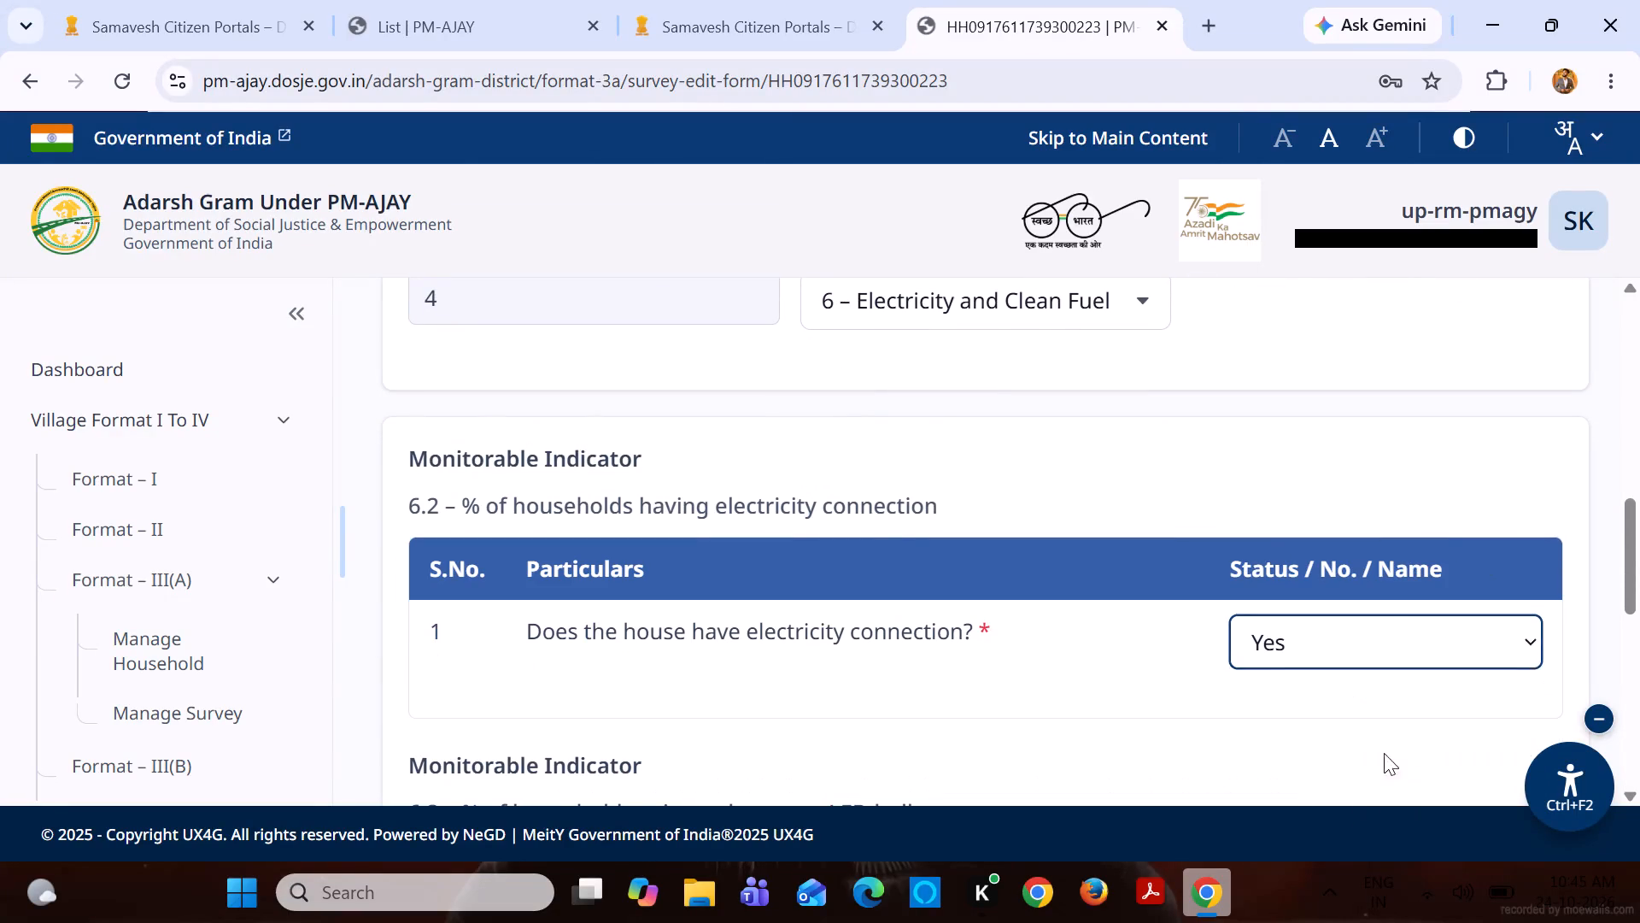
scroll(1142, 667, "down", 4)
left_click_drag(1389, 339, 1380, 368)
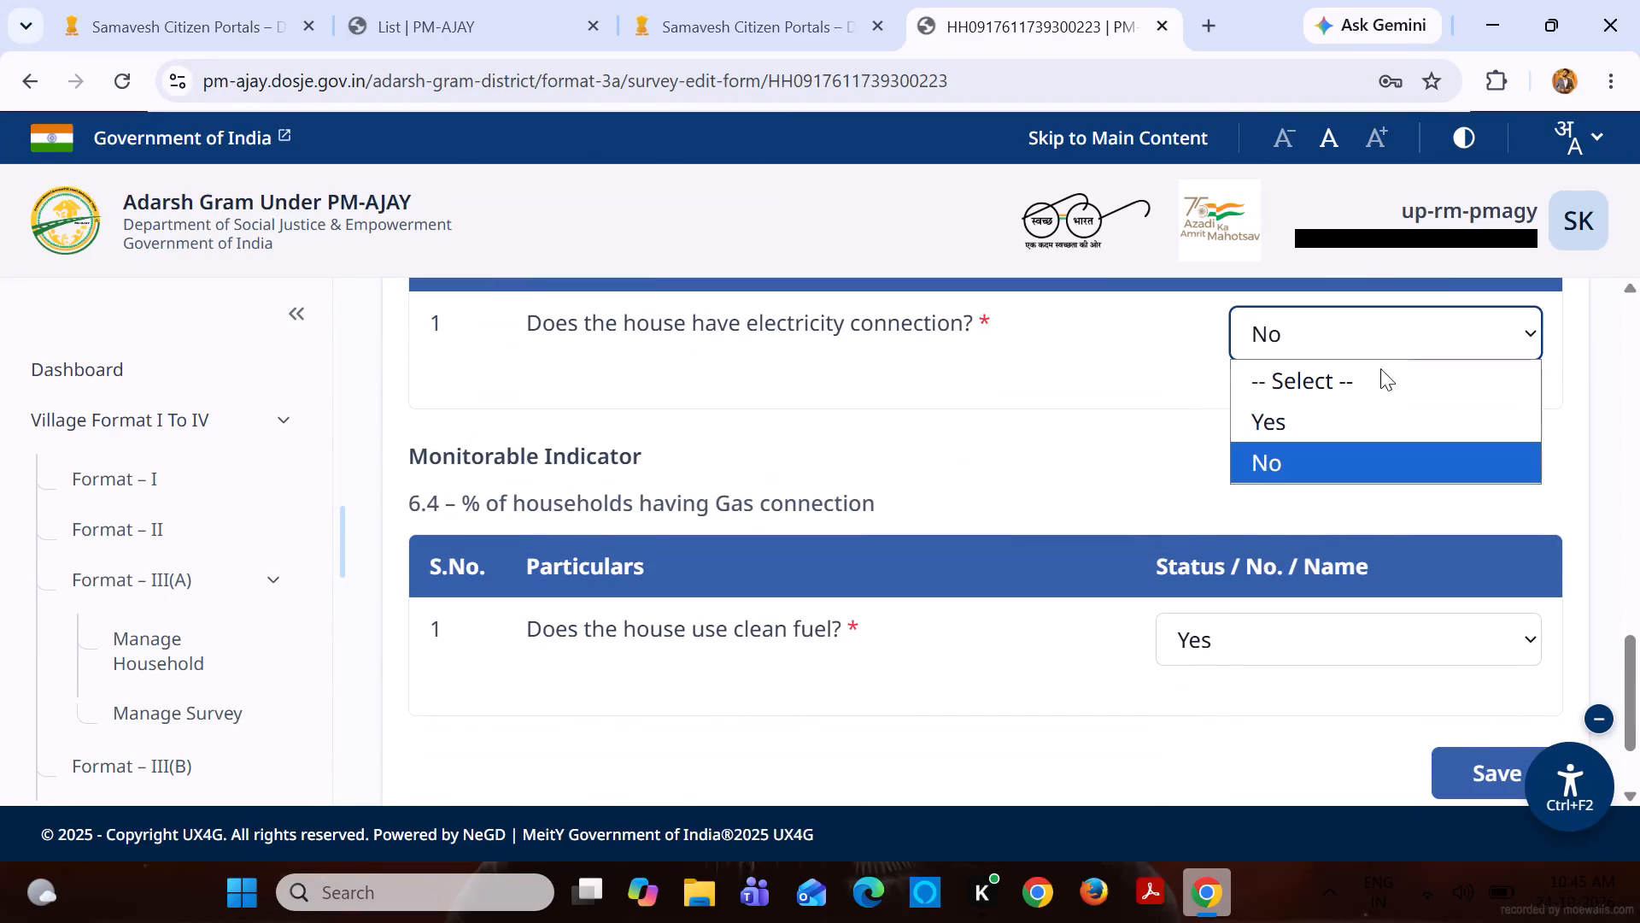
left_click_drag(1380, 368, 1338, 411)
left_click(1338, 411)
left_click(1410, 502)
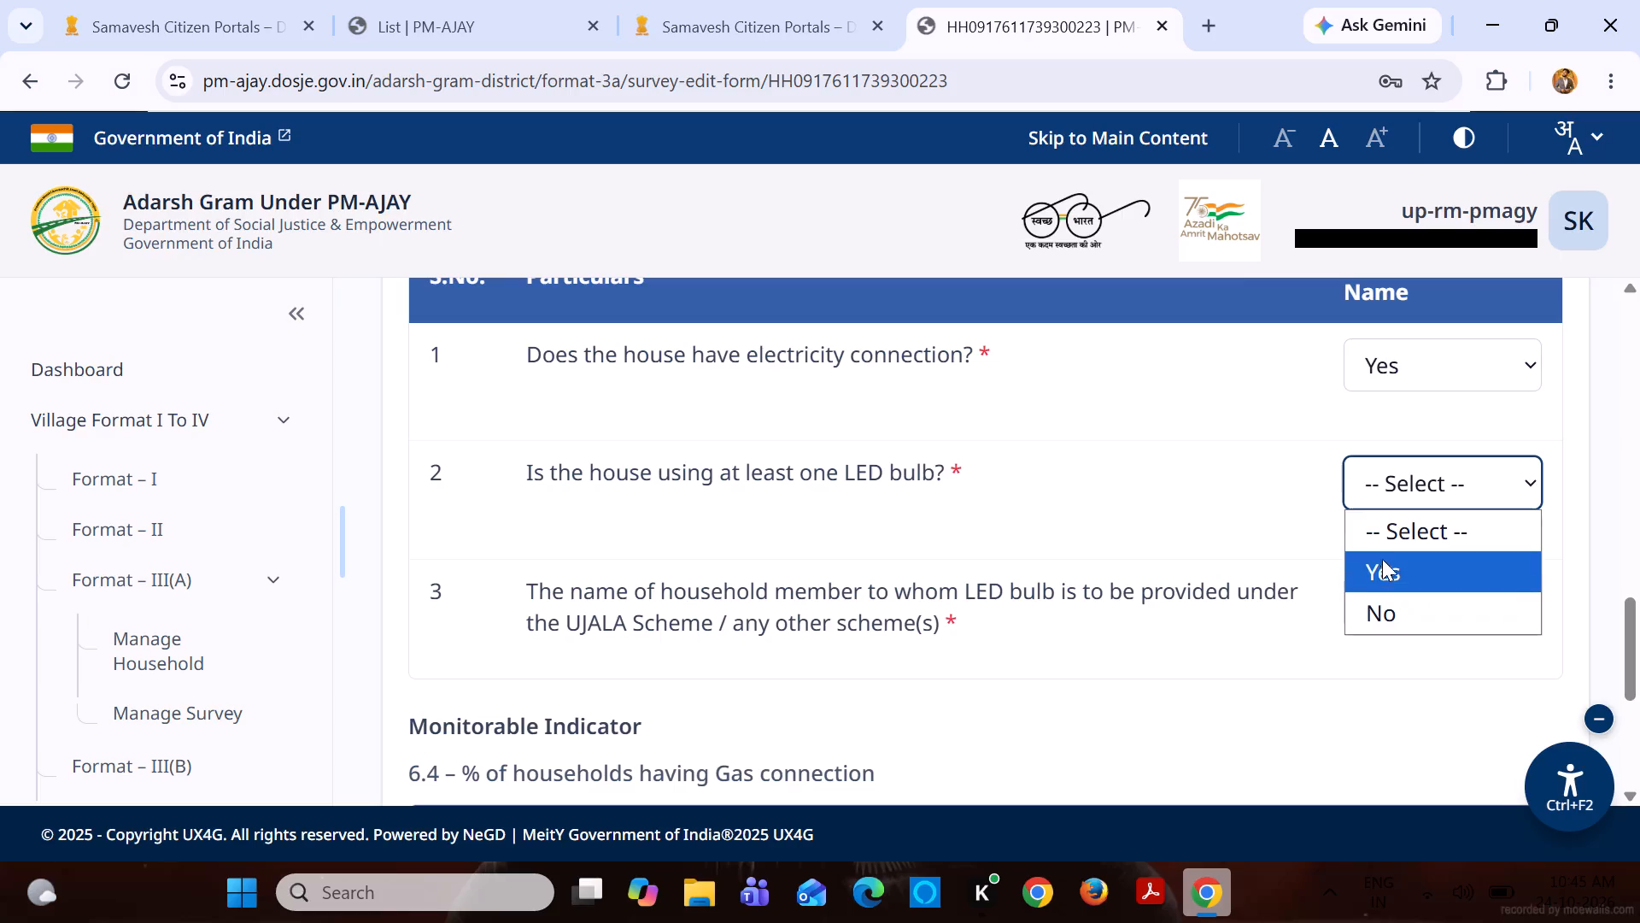
left_click(1379, 564)
scroll(1379, 564, "down", 4)
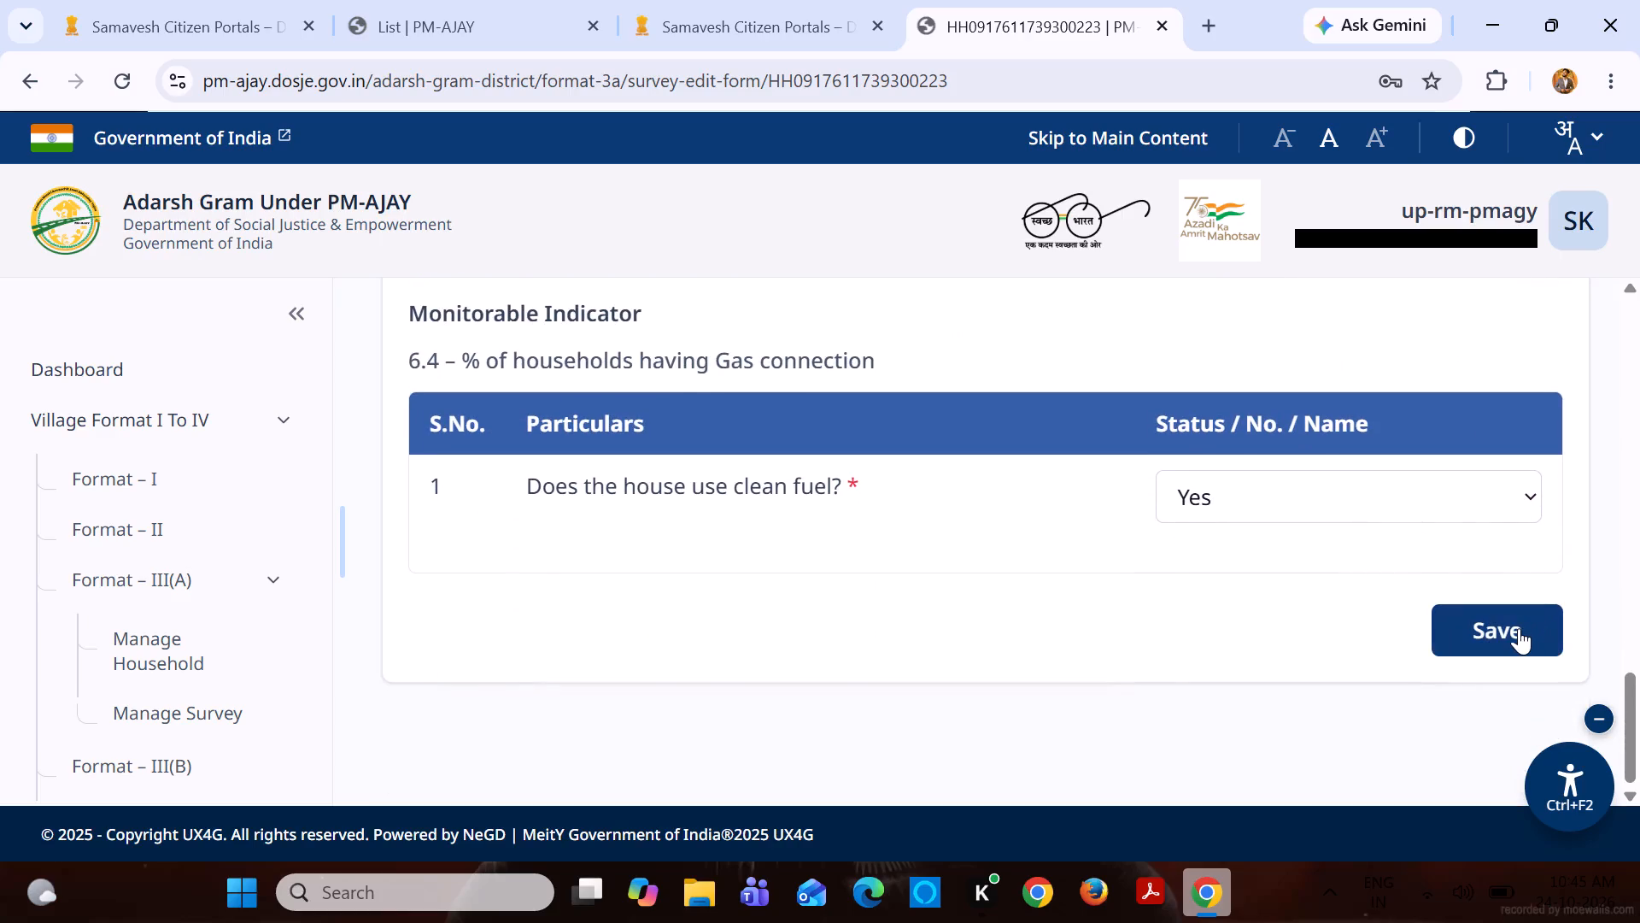
left_click(1519, 628)
Return to the survey list, open house number 216's survey for editing and select domain 6 – Electricity and Clean Fuel.
scroll(1331, 479, "up", 7)
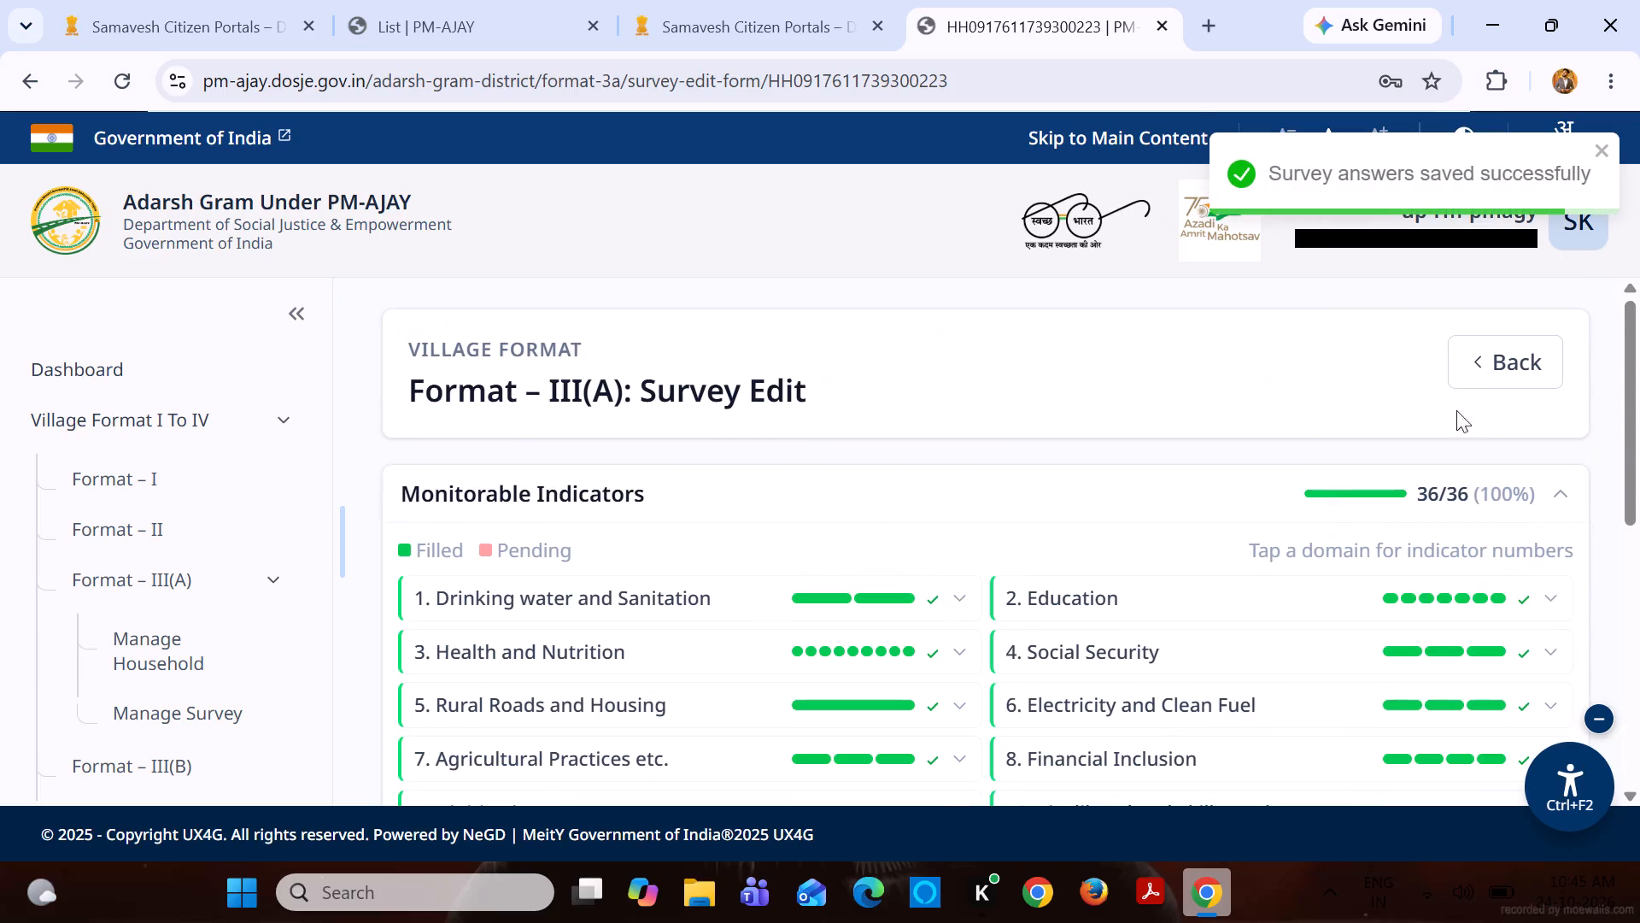
left_click(1499, 373)
scroll(1406, 467, "down", 4)
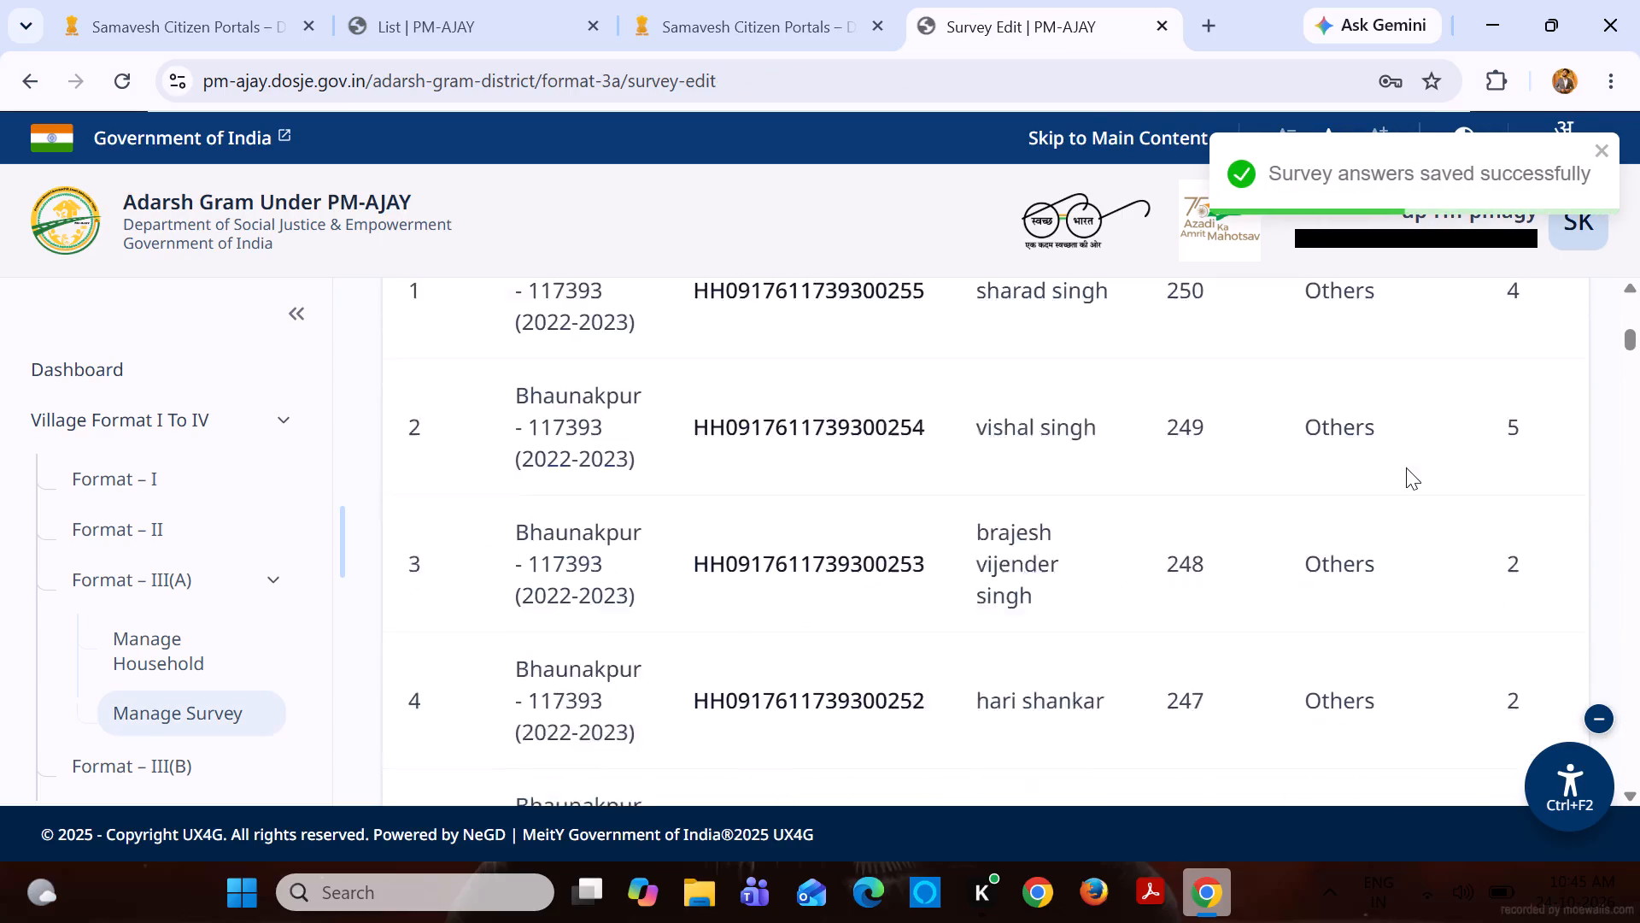
scroll(1406, 467, "down", 13)
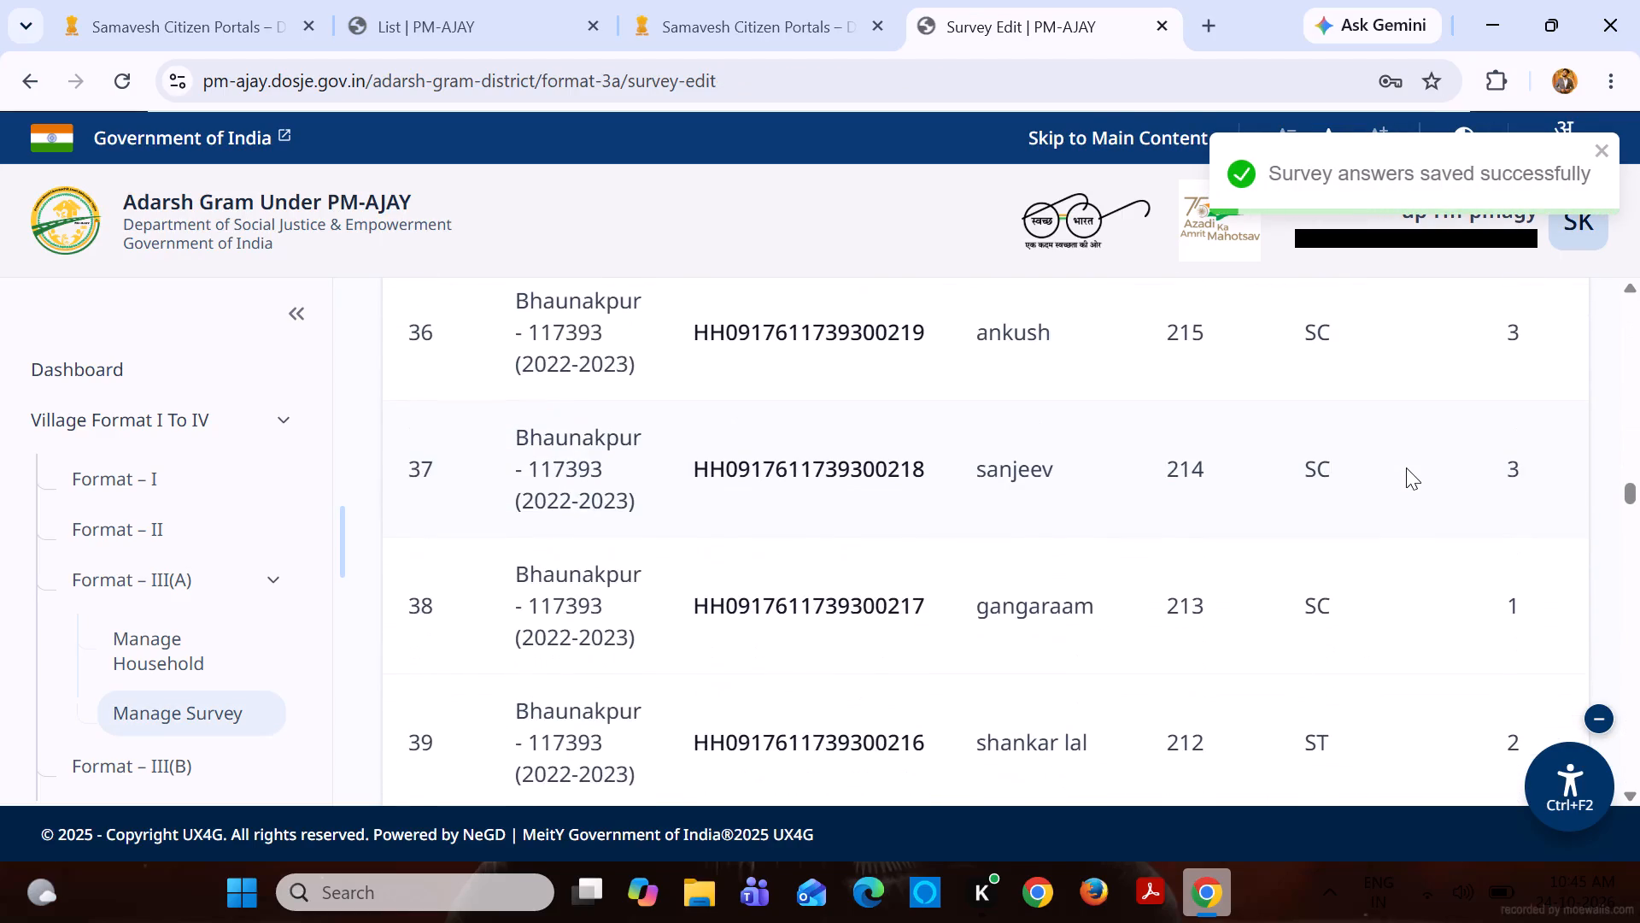
scroll(1406, 467, "up", 1)
left_click(1526, 329)
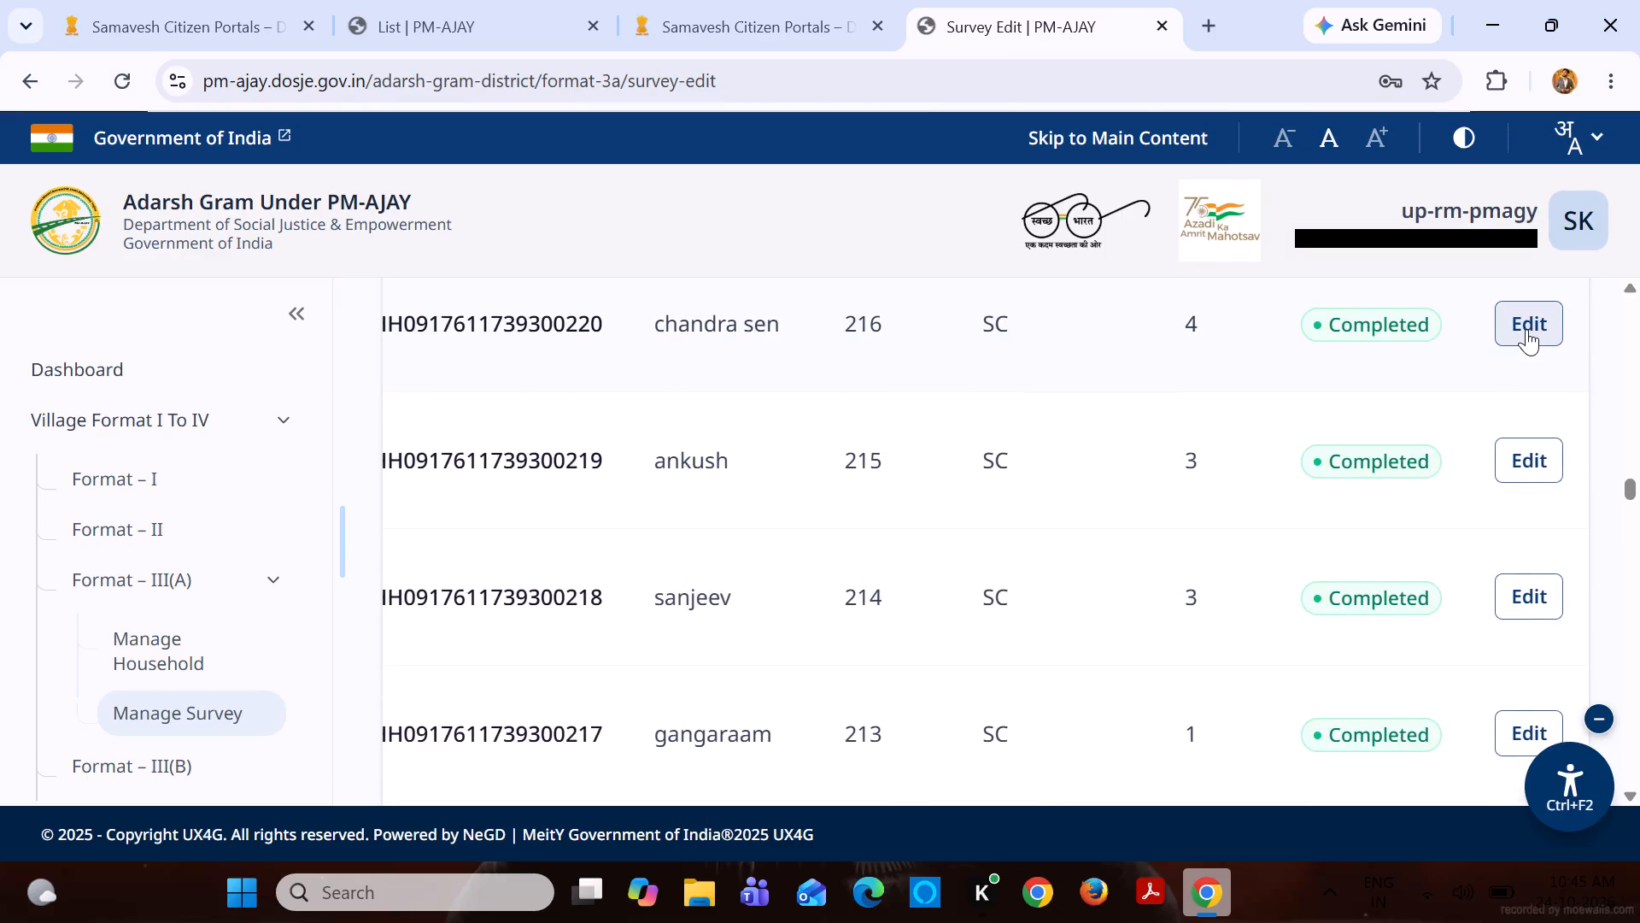
scroll(1215, 538, "down", 9)
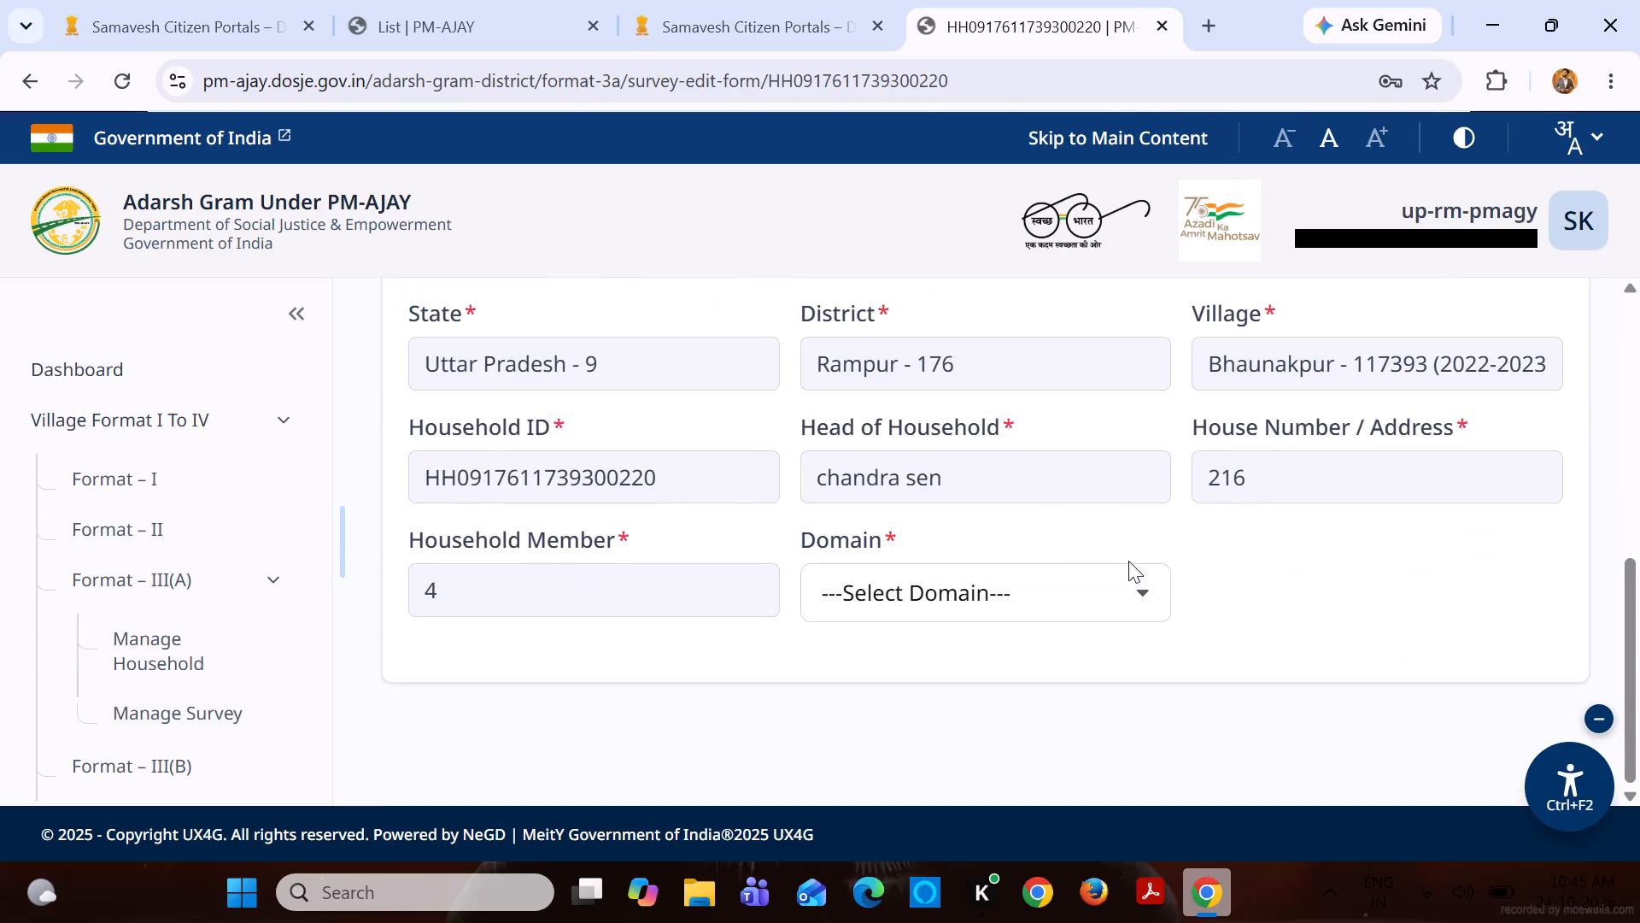
left_click(1110, 573)
left_click(934, 528)
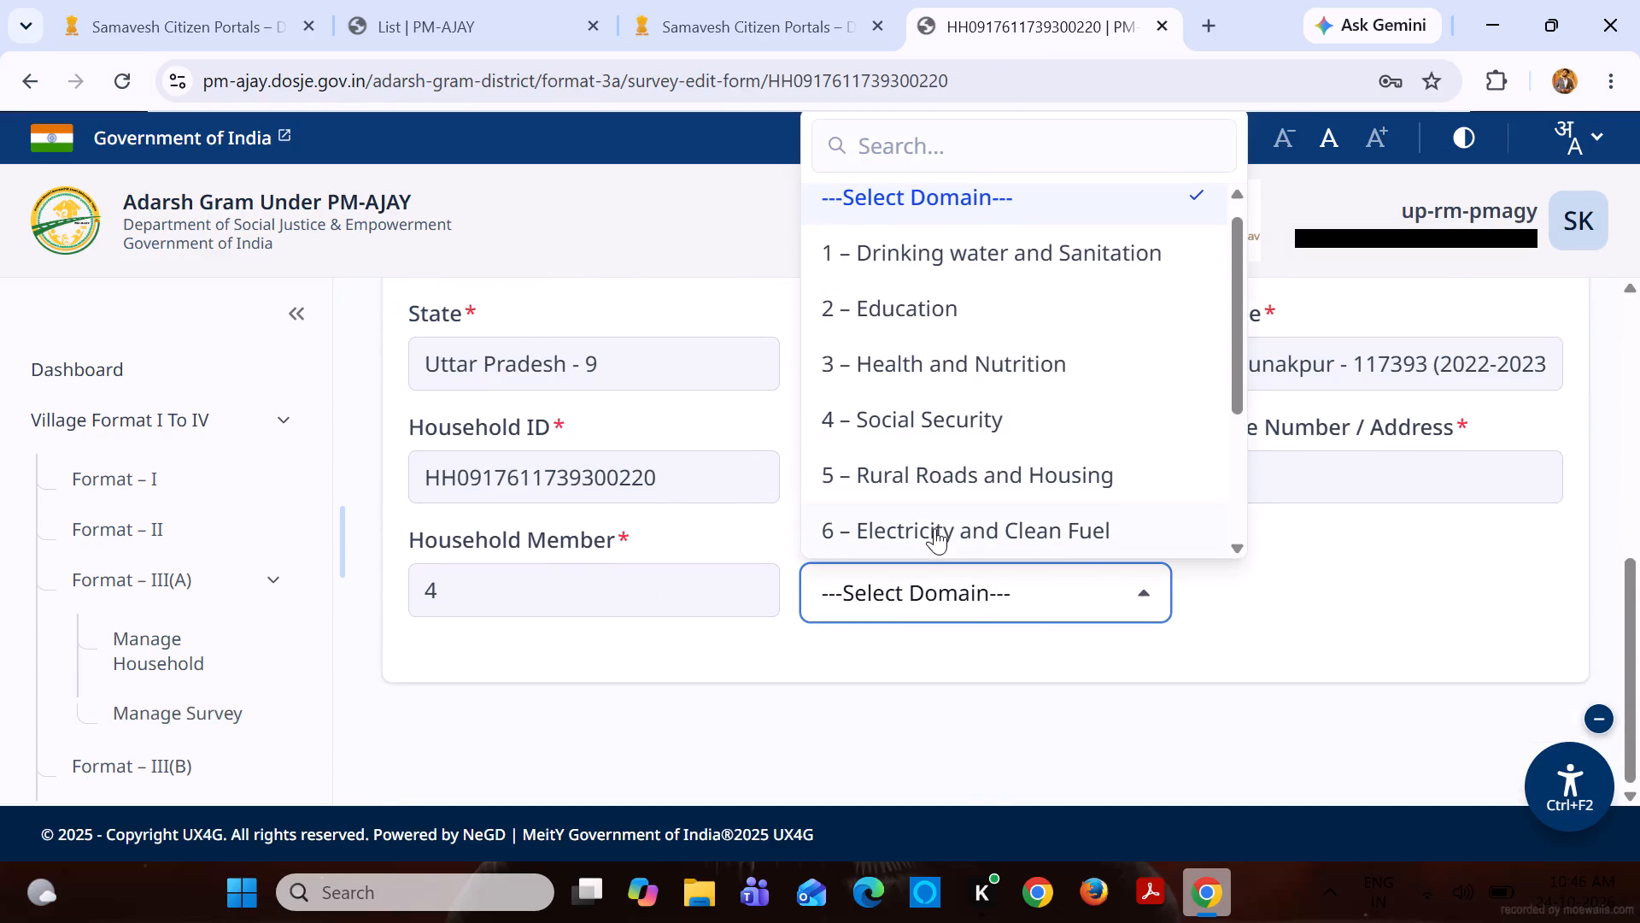
Answer Yes for house number 216's electricity connection under indicators 6.2 and 6.3 and for at least one LED bulb, and save the survey.
scroll(1233, 570, "down", 4)
left_click_drag(1441, 473, 1417, 509)
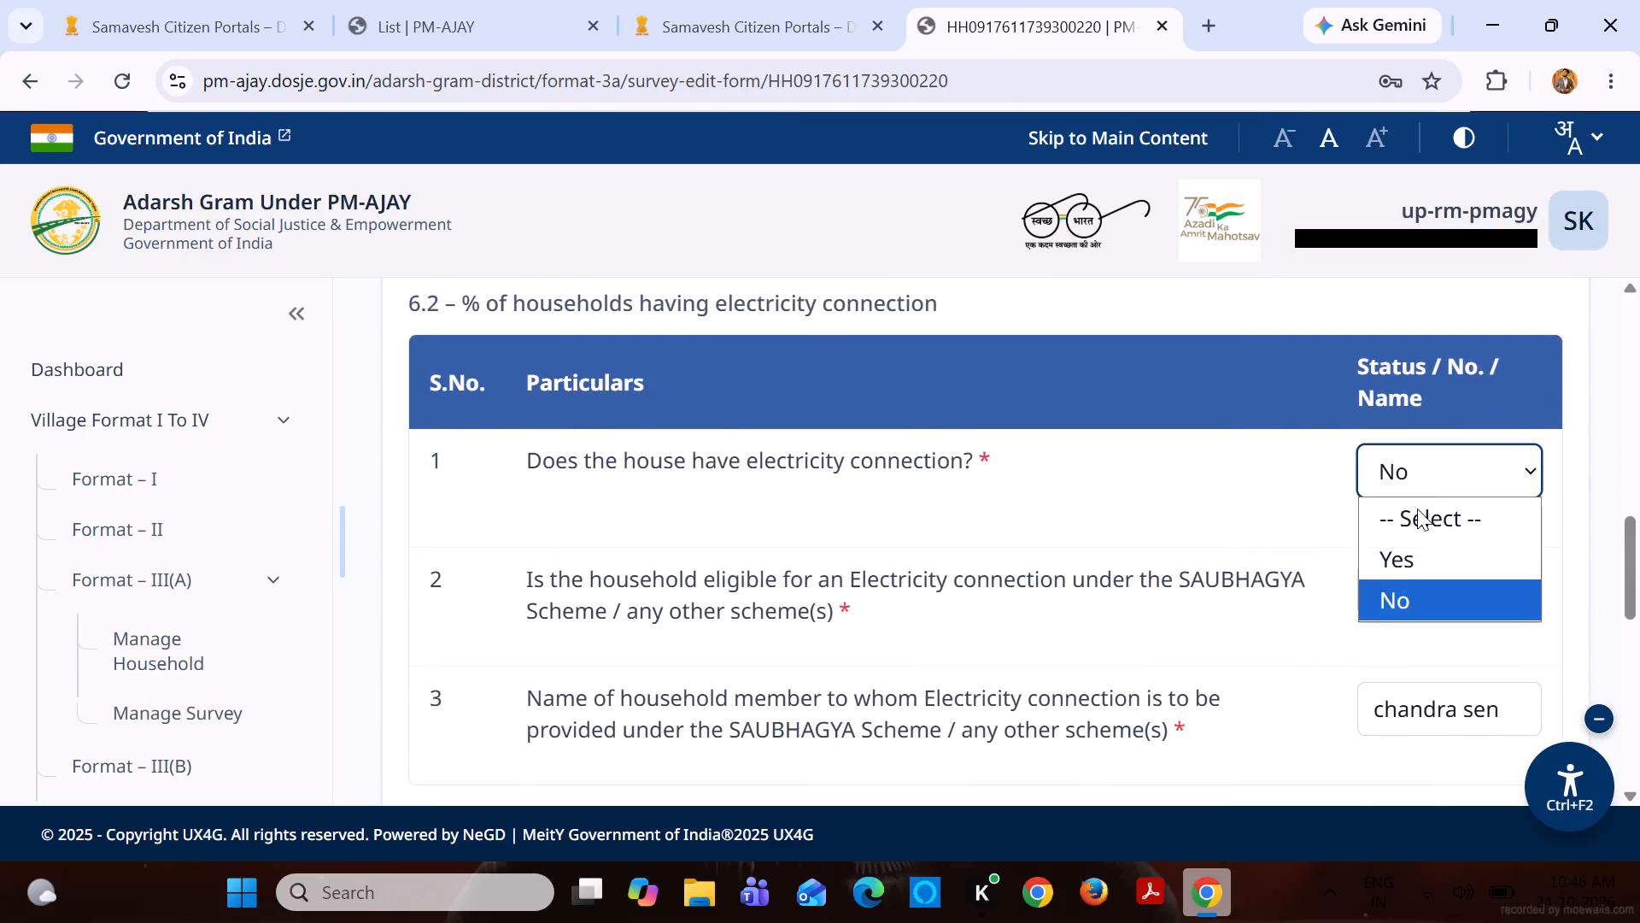
left_click_drag(1417, 509, 1406, 561)
left_click(1406, 561)
scroll(1406, 561, "down", 2)
left_click(1457, 513)
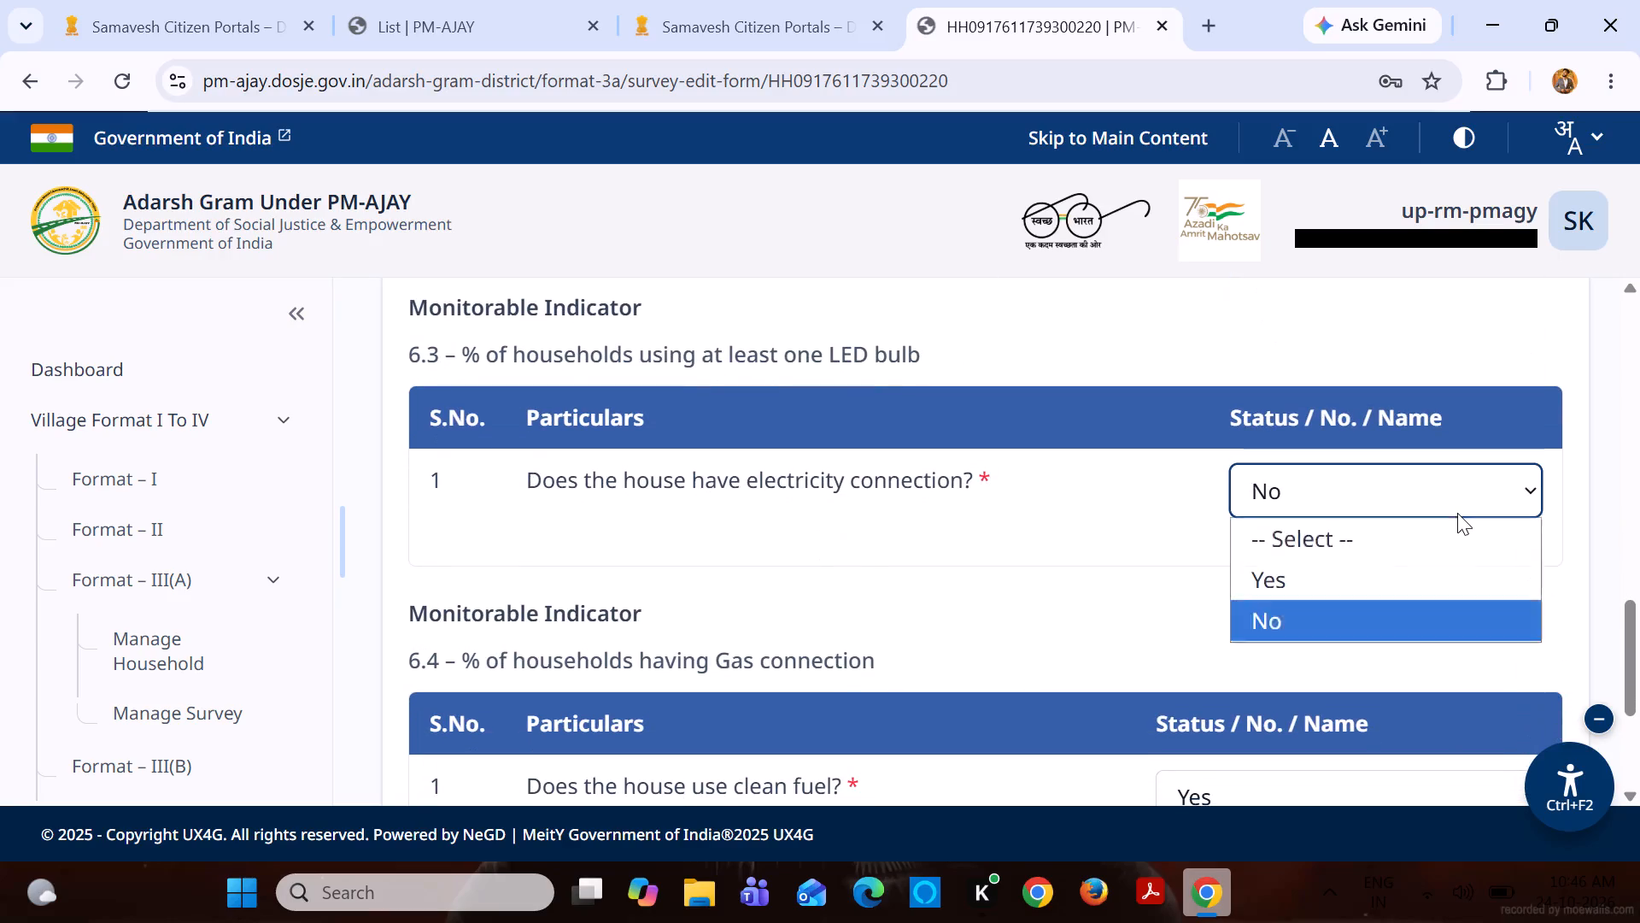
left_click(1274, 575)
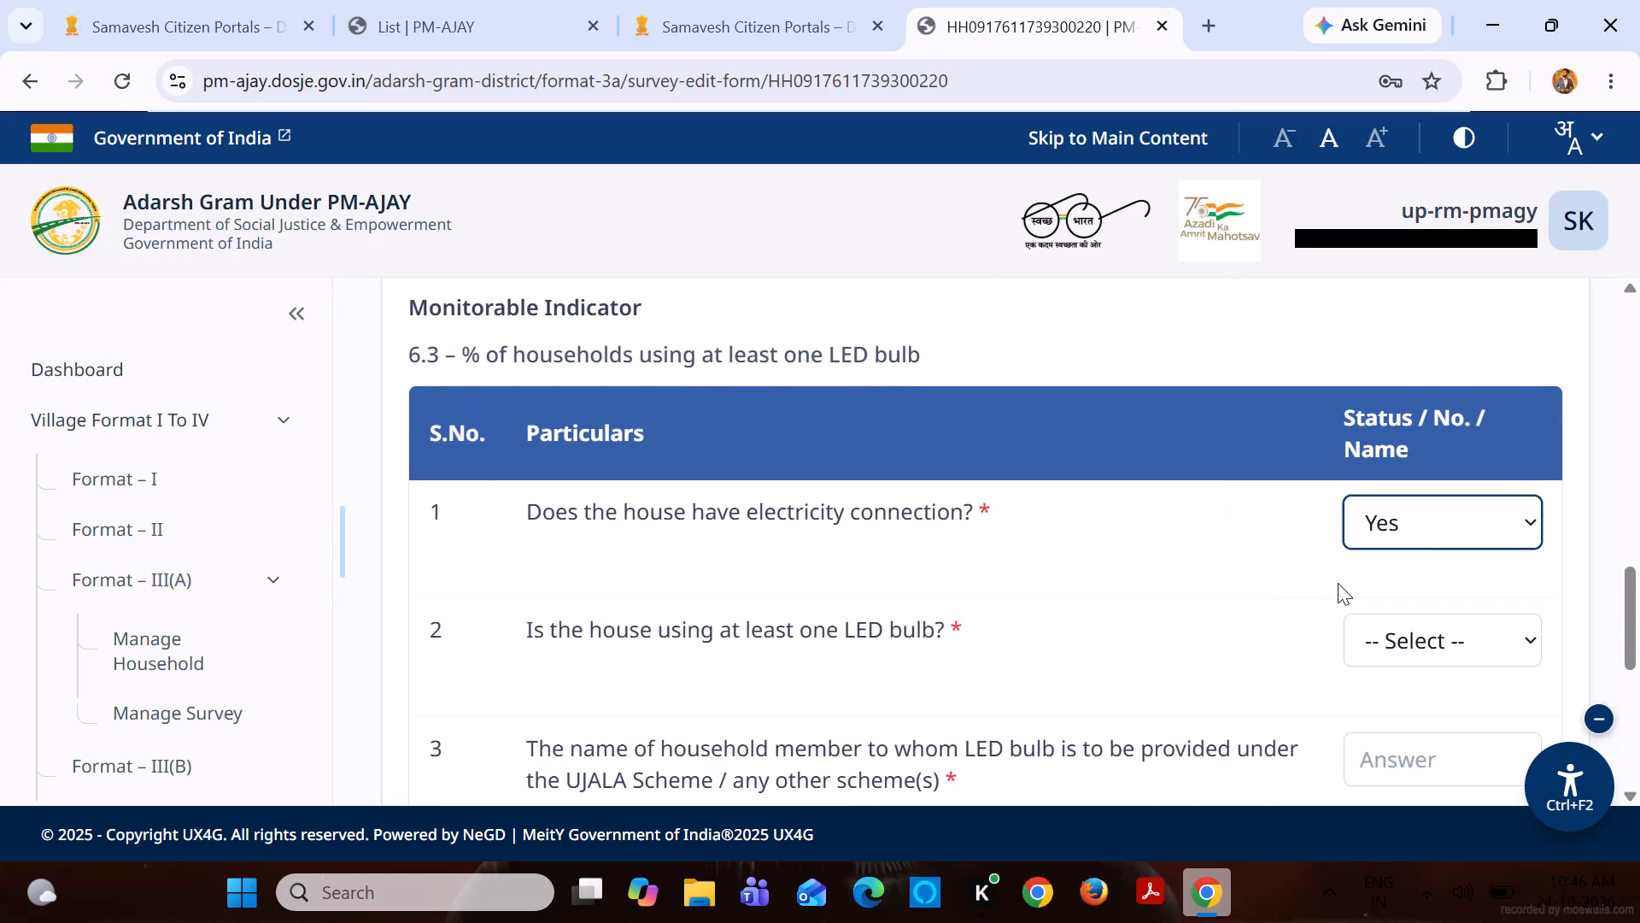
scroll(1338, 585, "down", 1)
left_click_drag(1485, 531, 1380, 605)
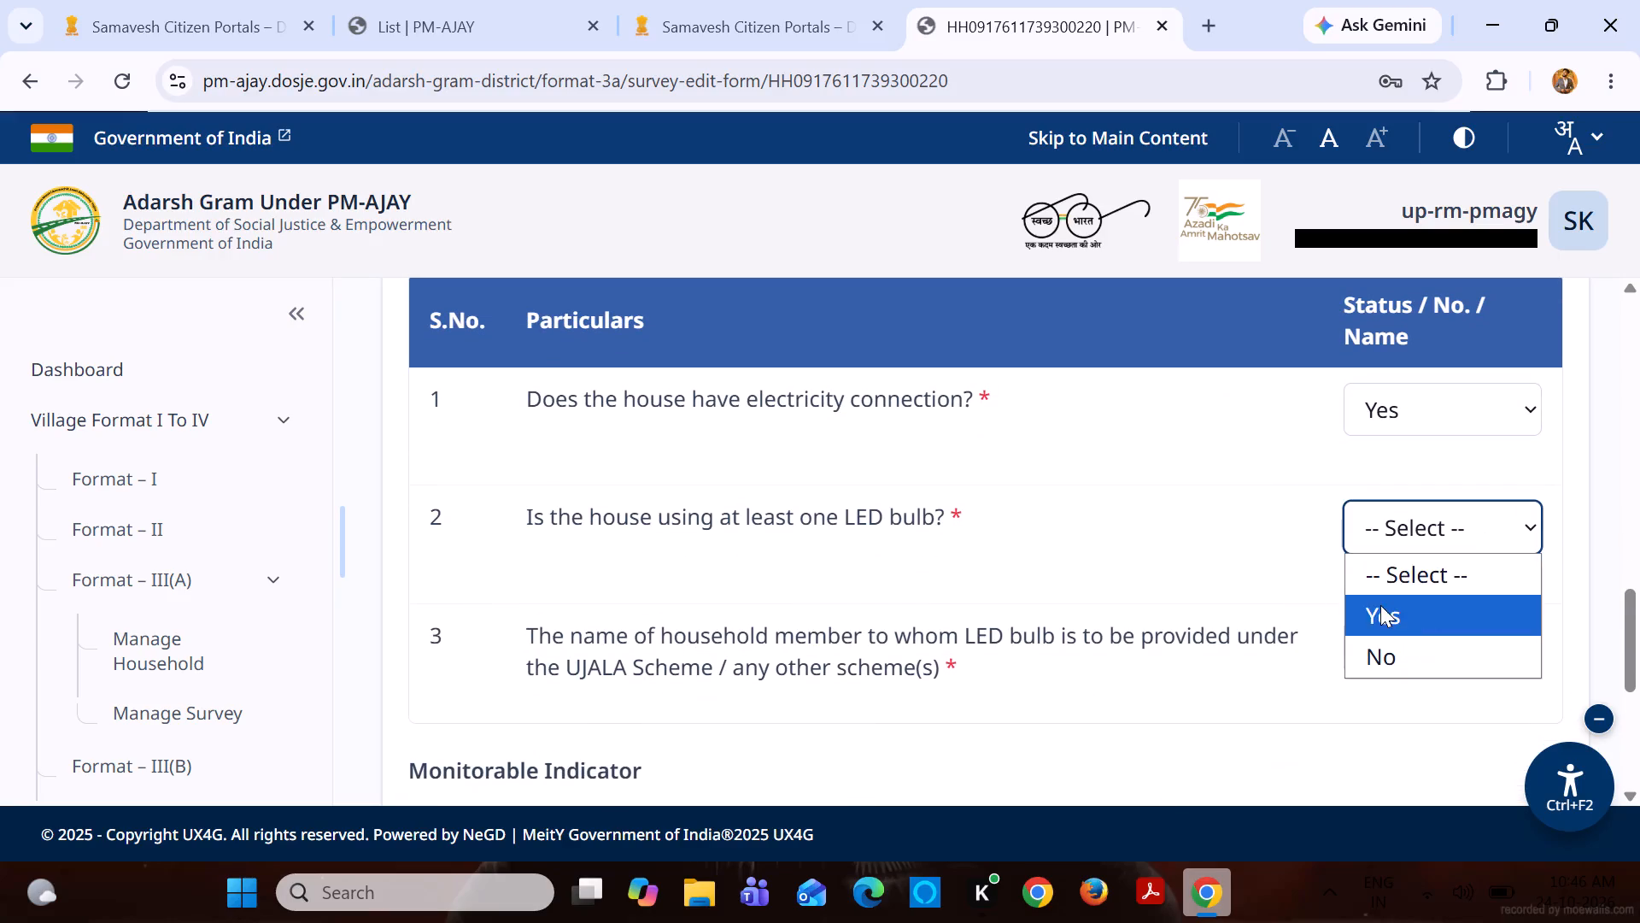
left_click(1380, 605)
scroll(1380, 605, "down", 4)
left_click(1508, 620)
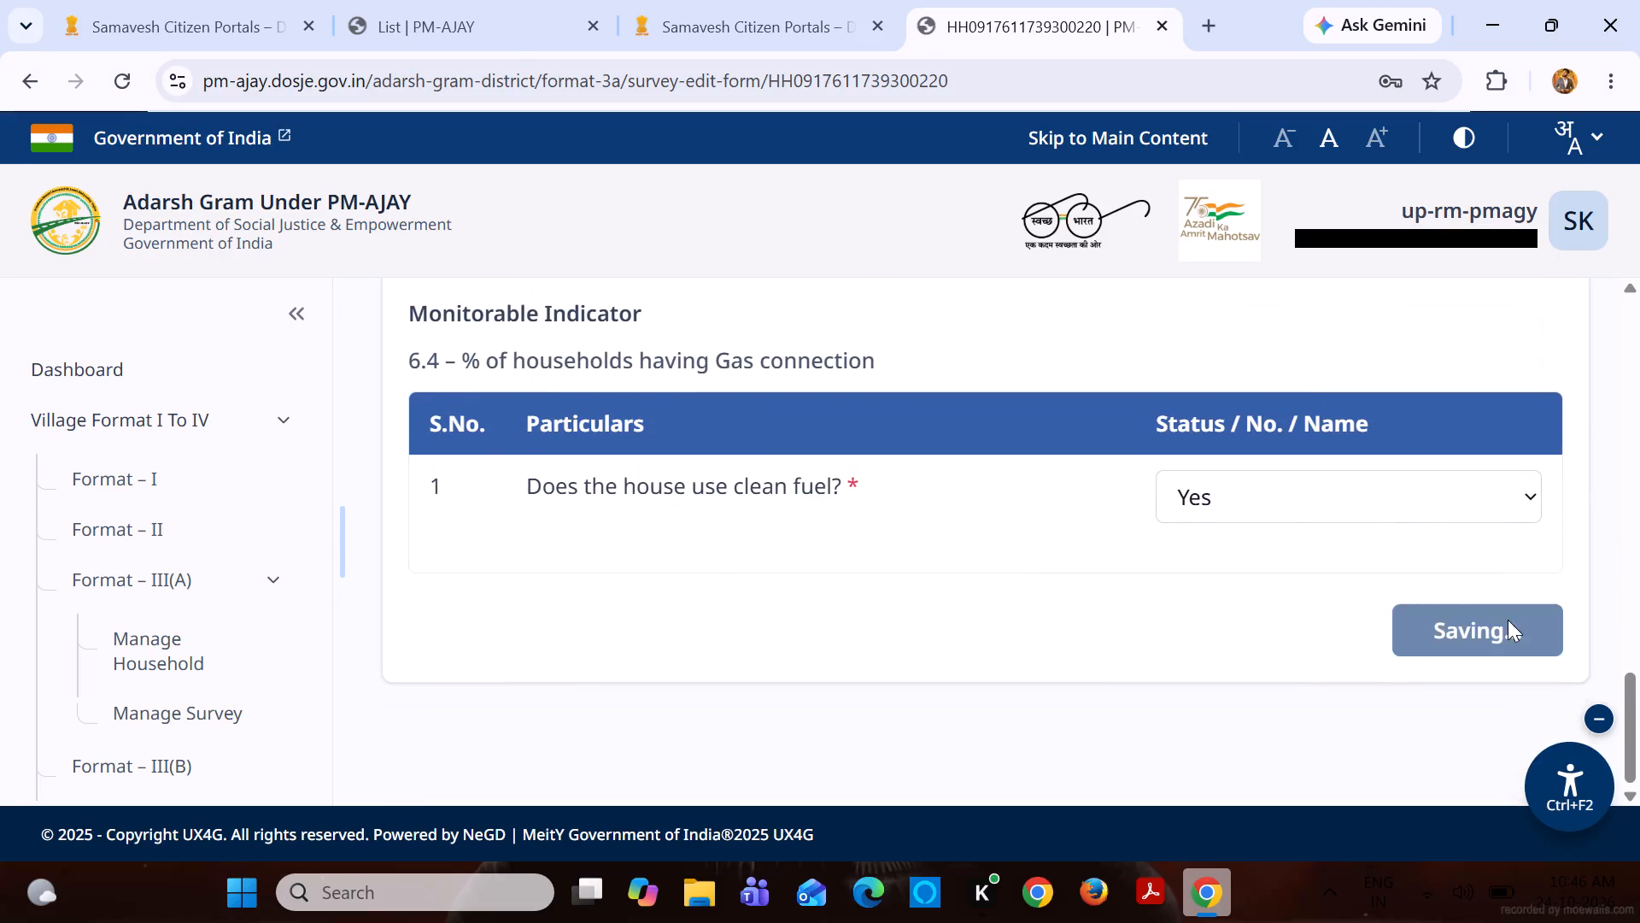
Return to the survey list, open house number 213's survey for editing and select domain 6 – Electricity and Clean Fuel.
scroll(1280, 470, "up", 7)
left_click_drag(1515, 328, 1512, 336)
left_click(1512, 336)
scroll(1356, 456, "down", 7)
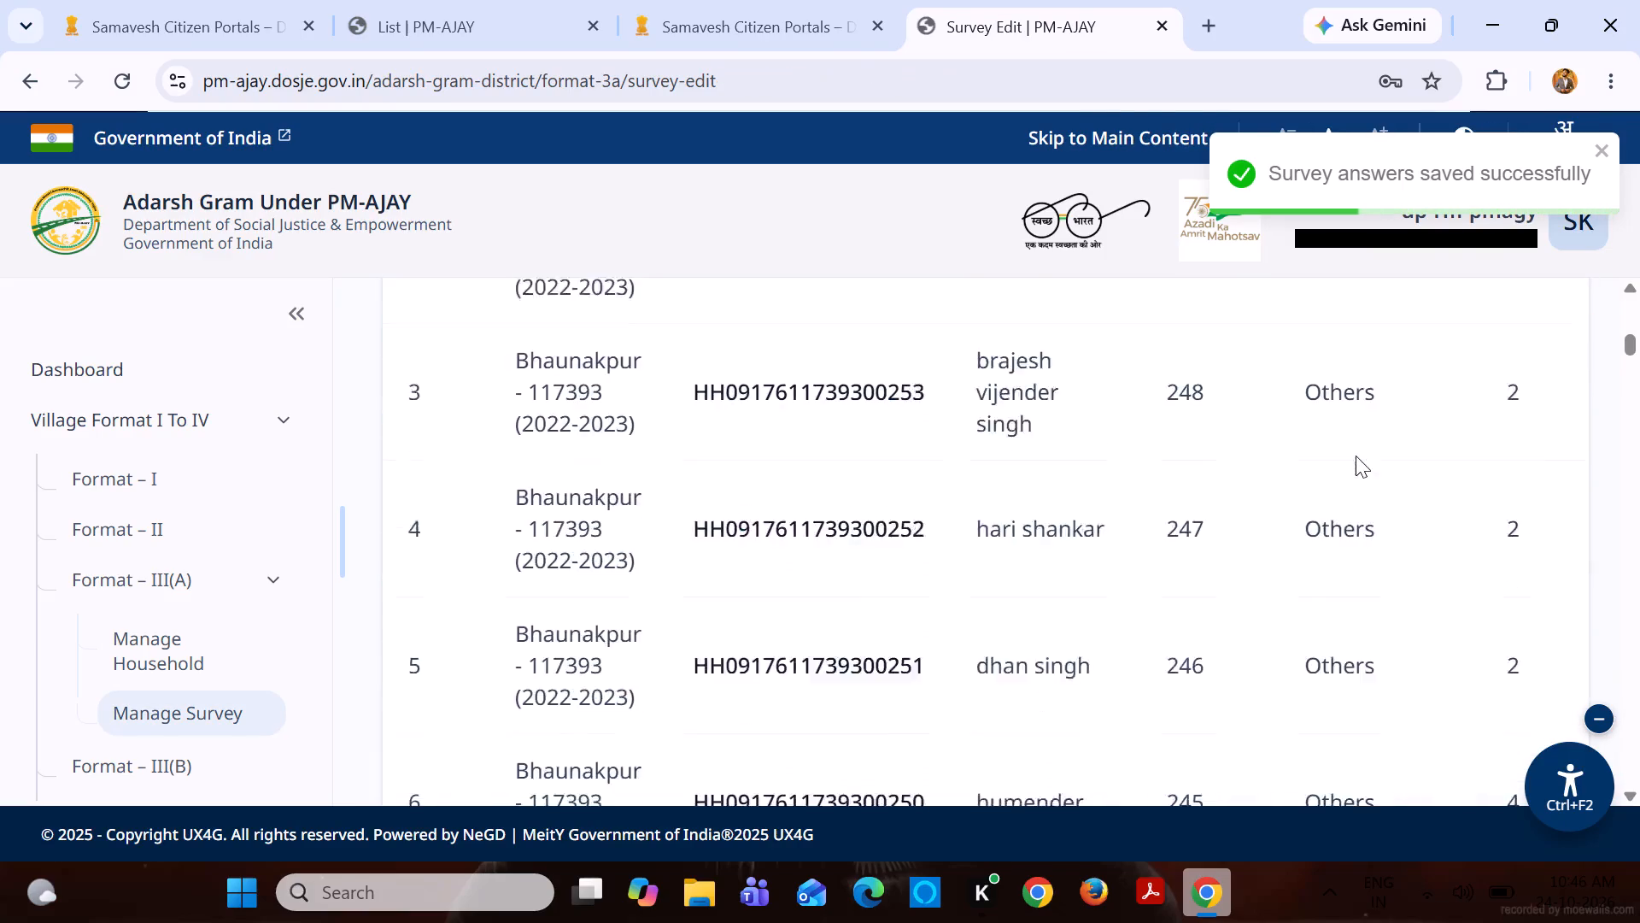
scroll(1356, 456, "down", 12)
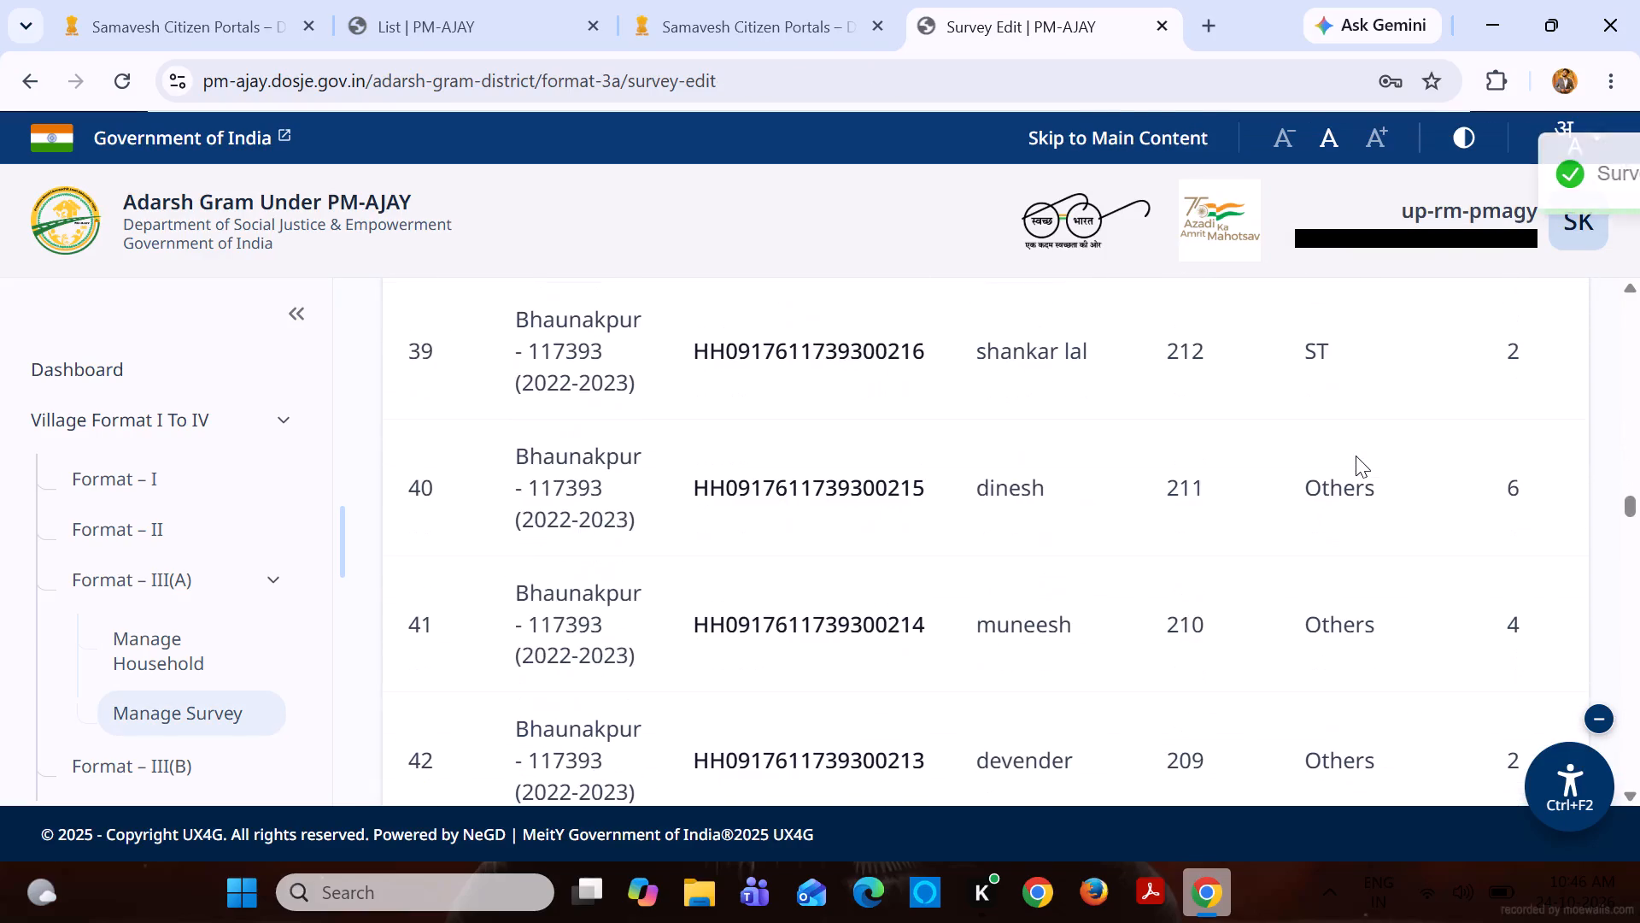
scroll(1356, 456, "up", 2)
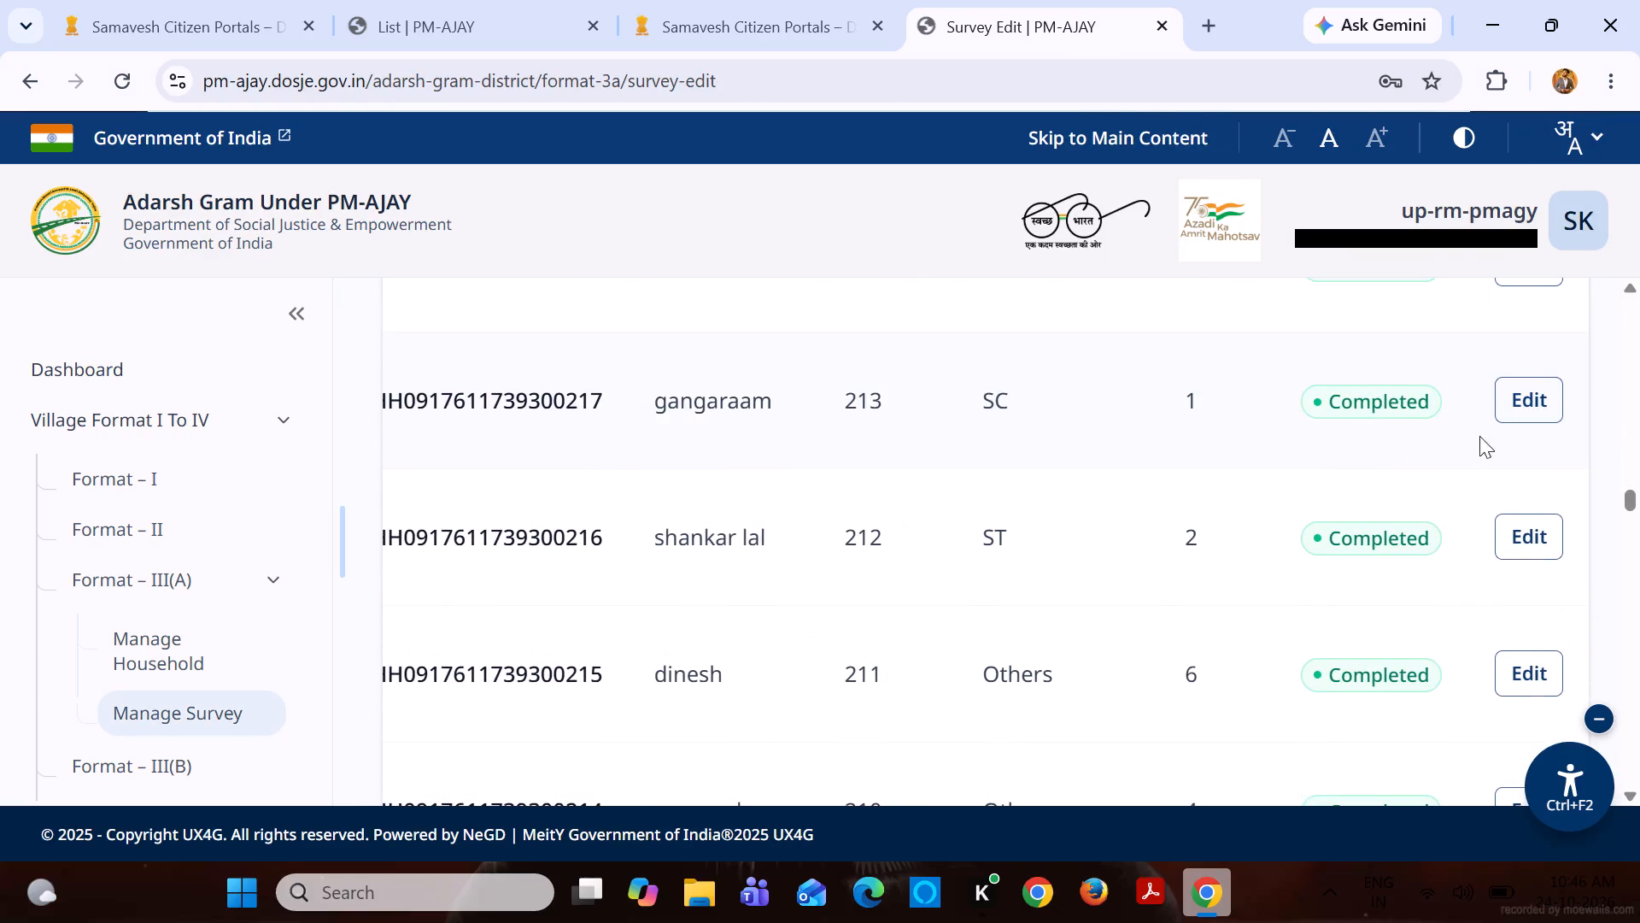
left_click(1523, 410)
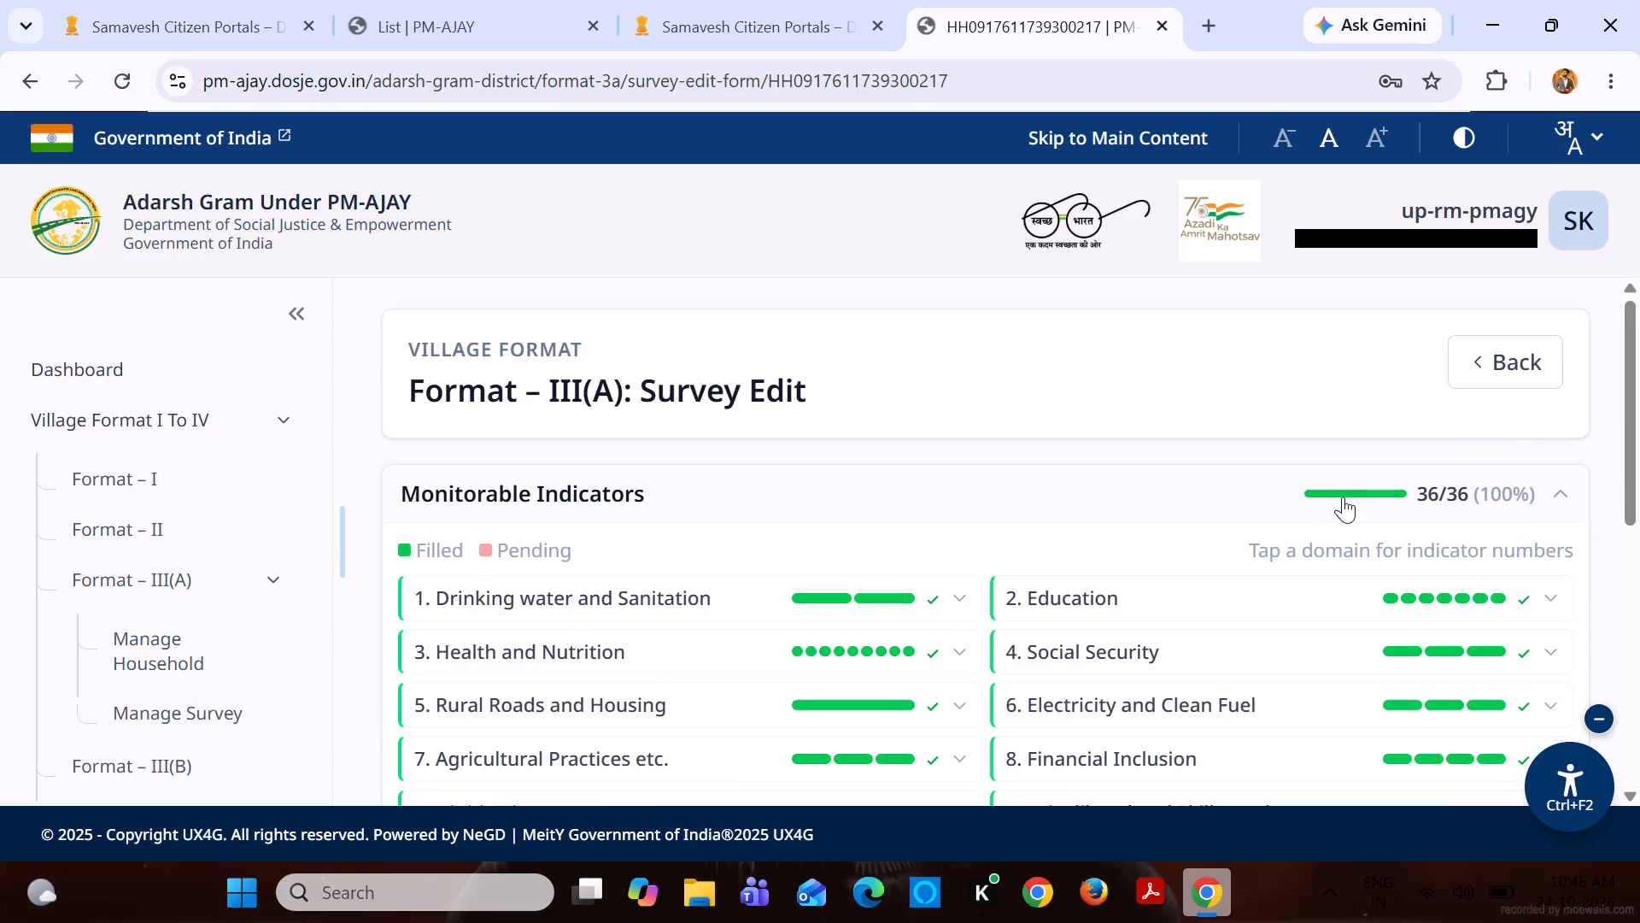
scroll(1327, 509, "down", 7)
left_click(1064, 603)
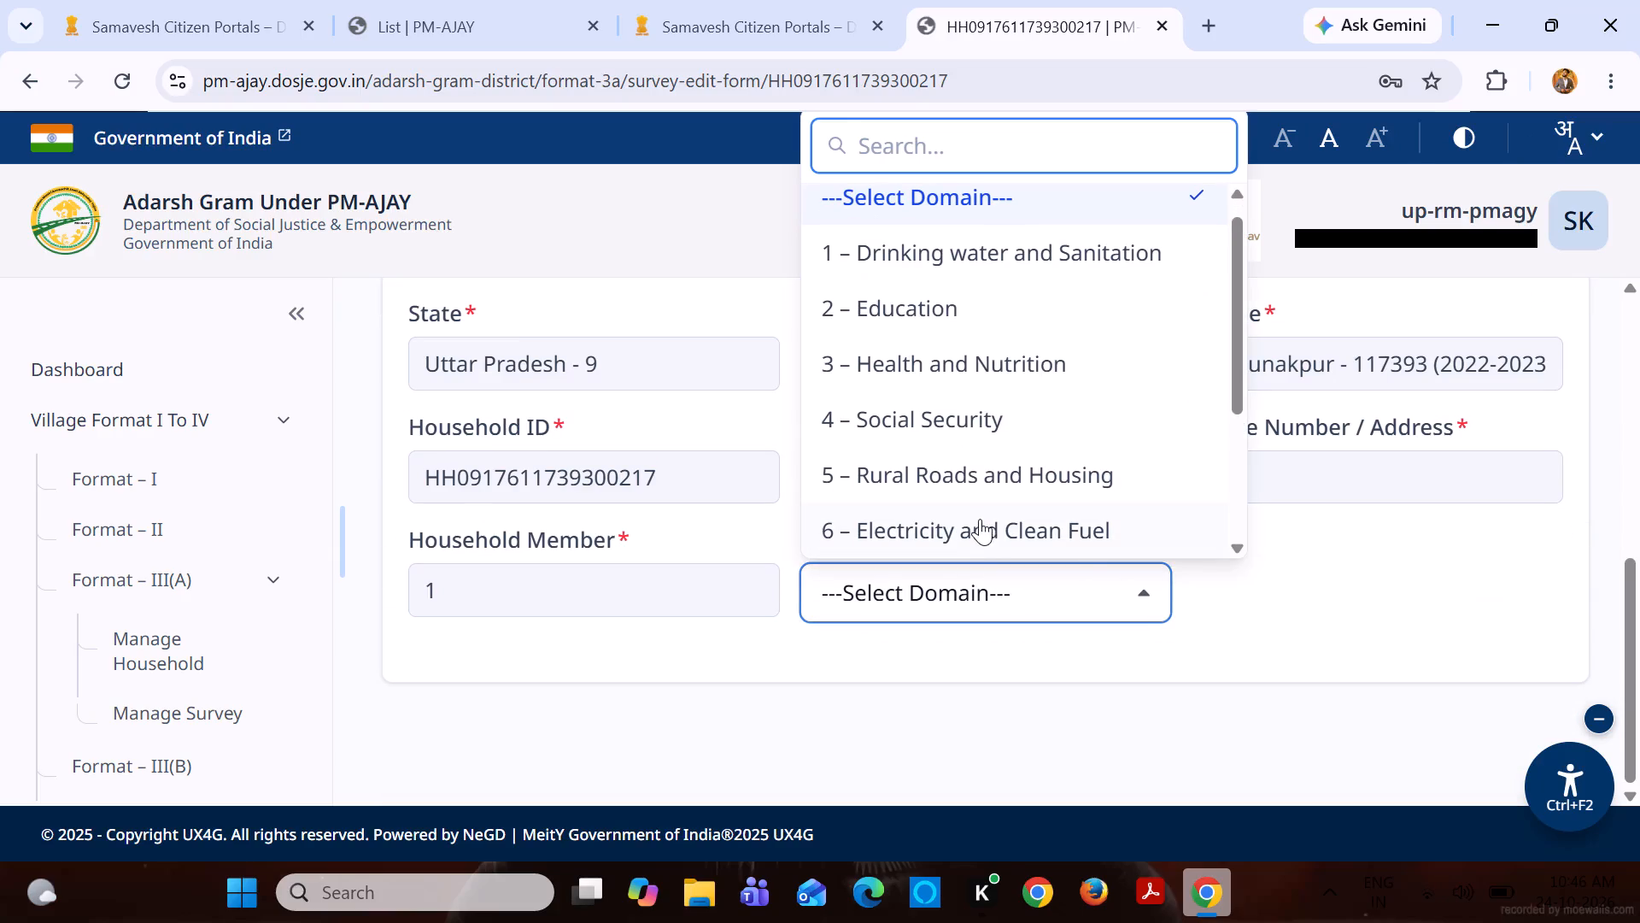
left_click(978, 518)
Answer Yes for house number 213's electricity connection under indicators 6.2 and 6.3 and for using at least one LED bulb.
scroll(1215, 573, "down", 5)
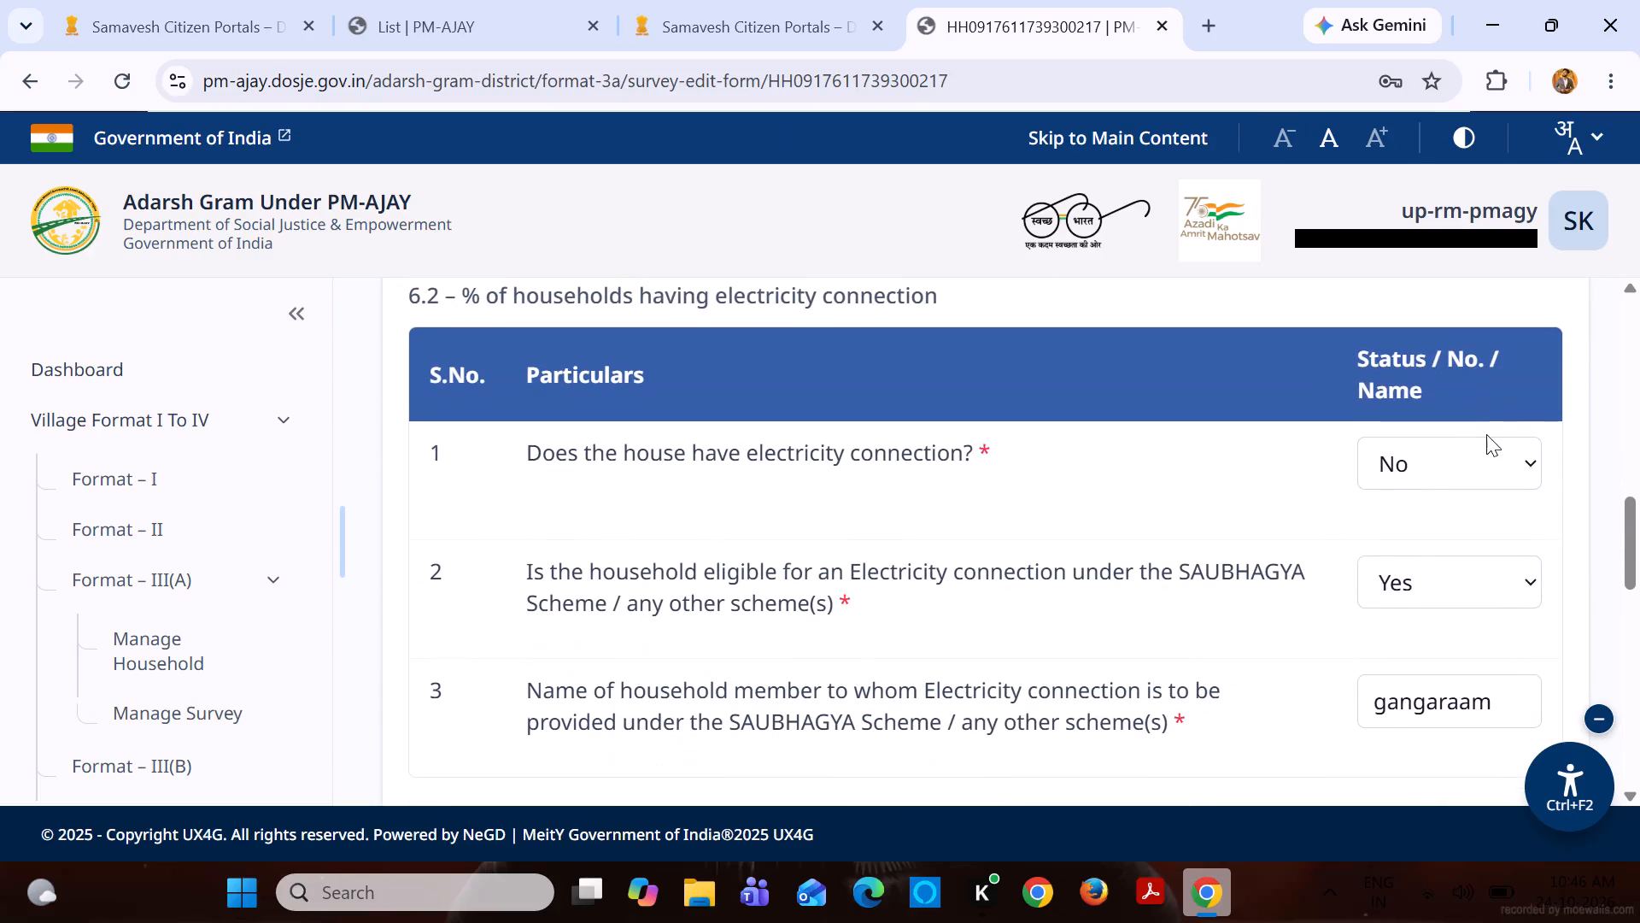
left_click(1474, 456)
left_click(1417, 550)
scroll(1417, 550, "down", 3)
left_click_drag(1473, 450, 1325, 520)
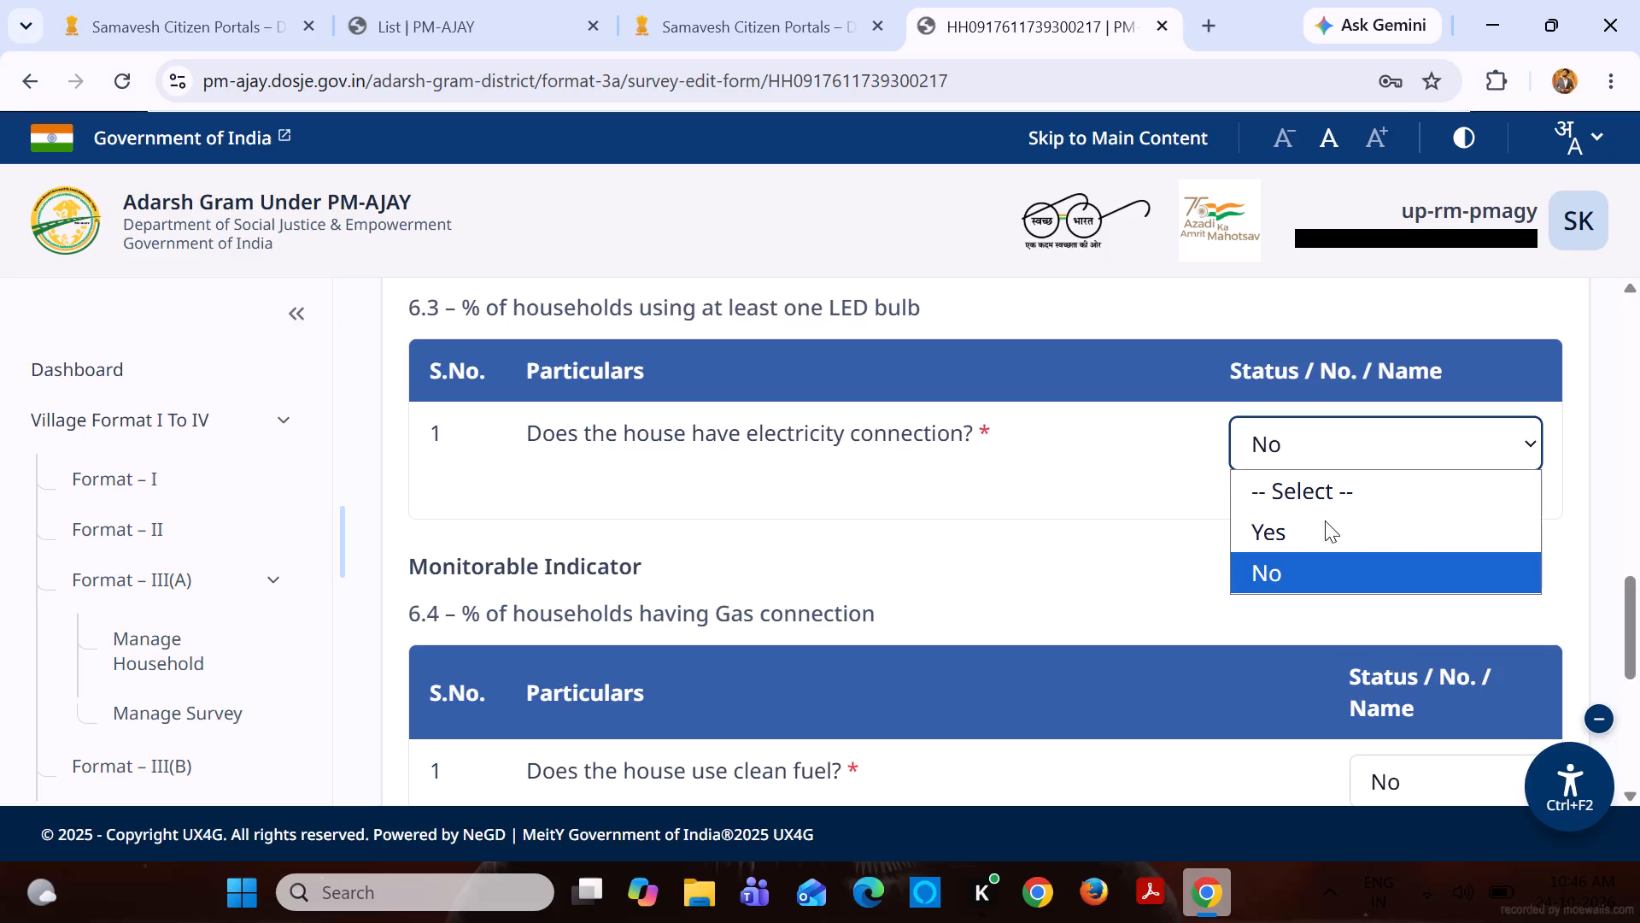
left_click(1325, 520)
scroll(1325, 520, "down", 3)
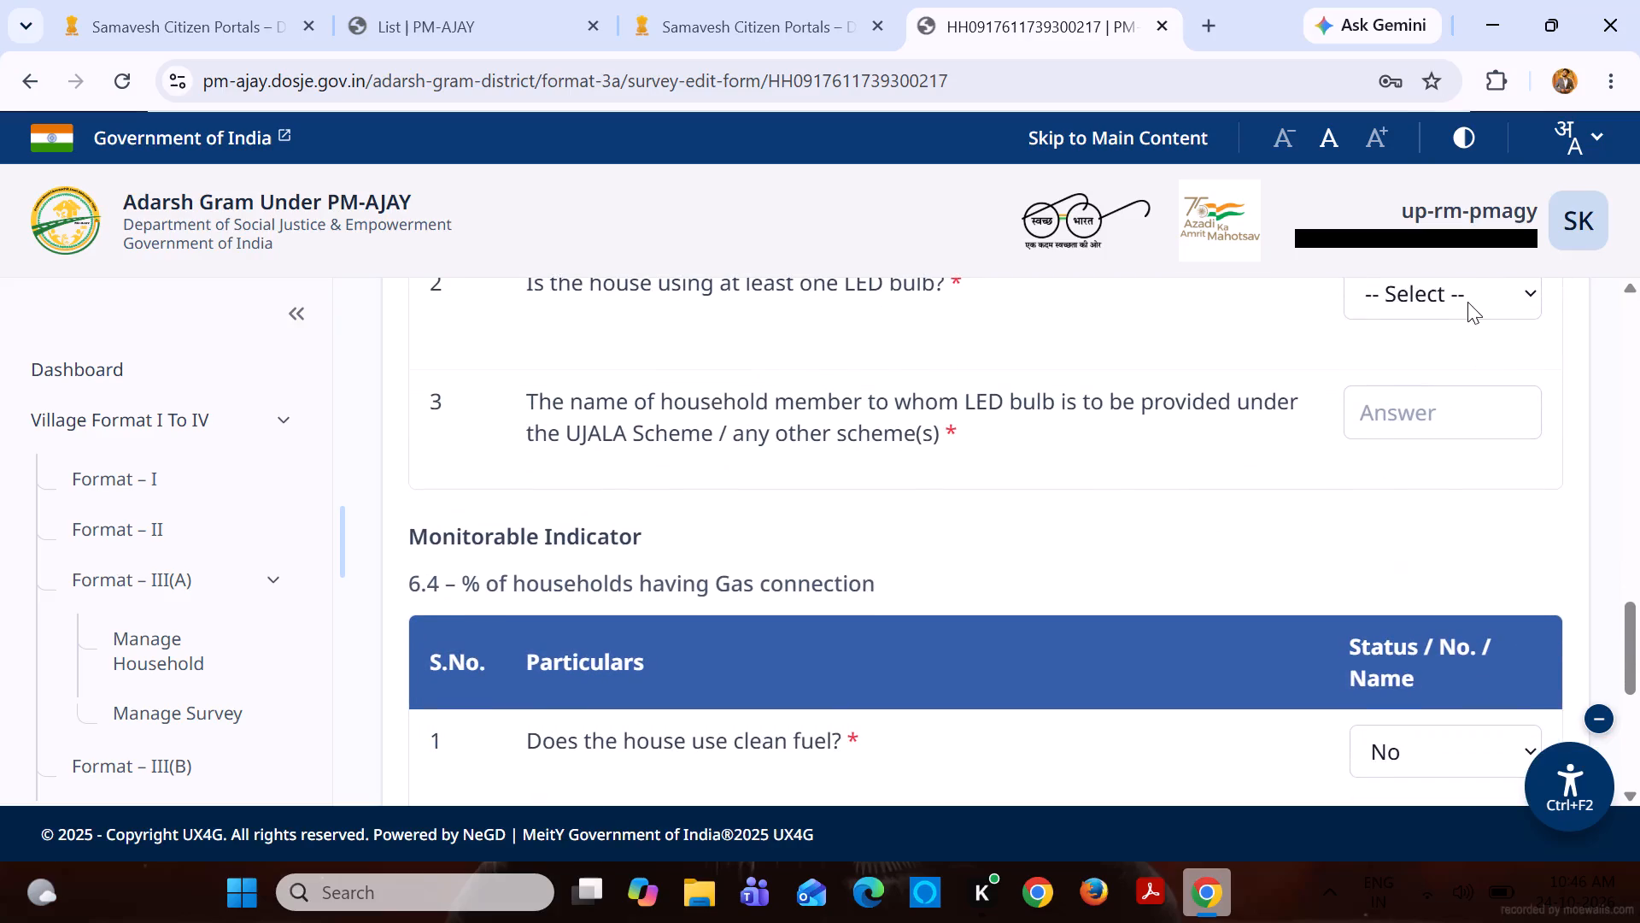
left_click_drag(1467, 302, 1397, 383)
left_click(1397, 383)
Answer Yes for house number 213's use of clean fuel under indicator 6.4 and save the survey.
scroll(1397, 383, "down", 2)
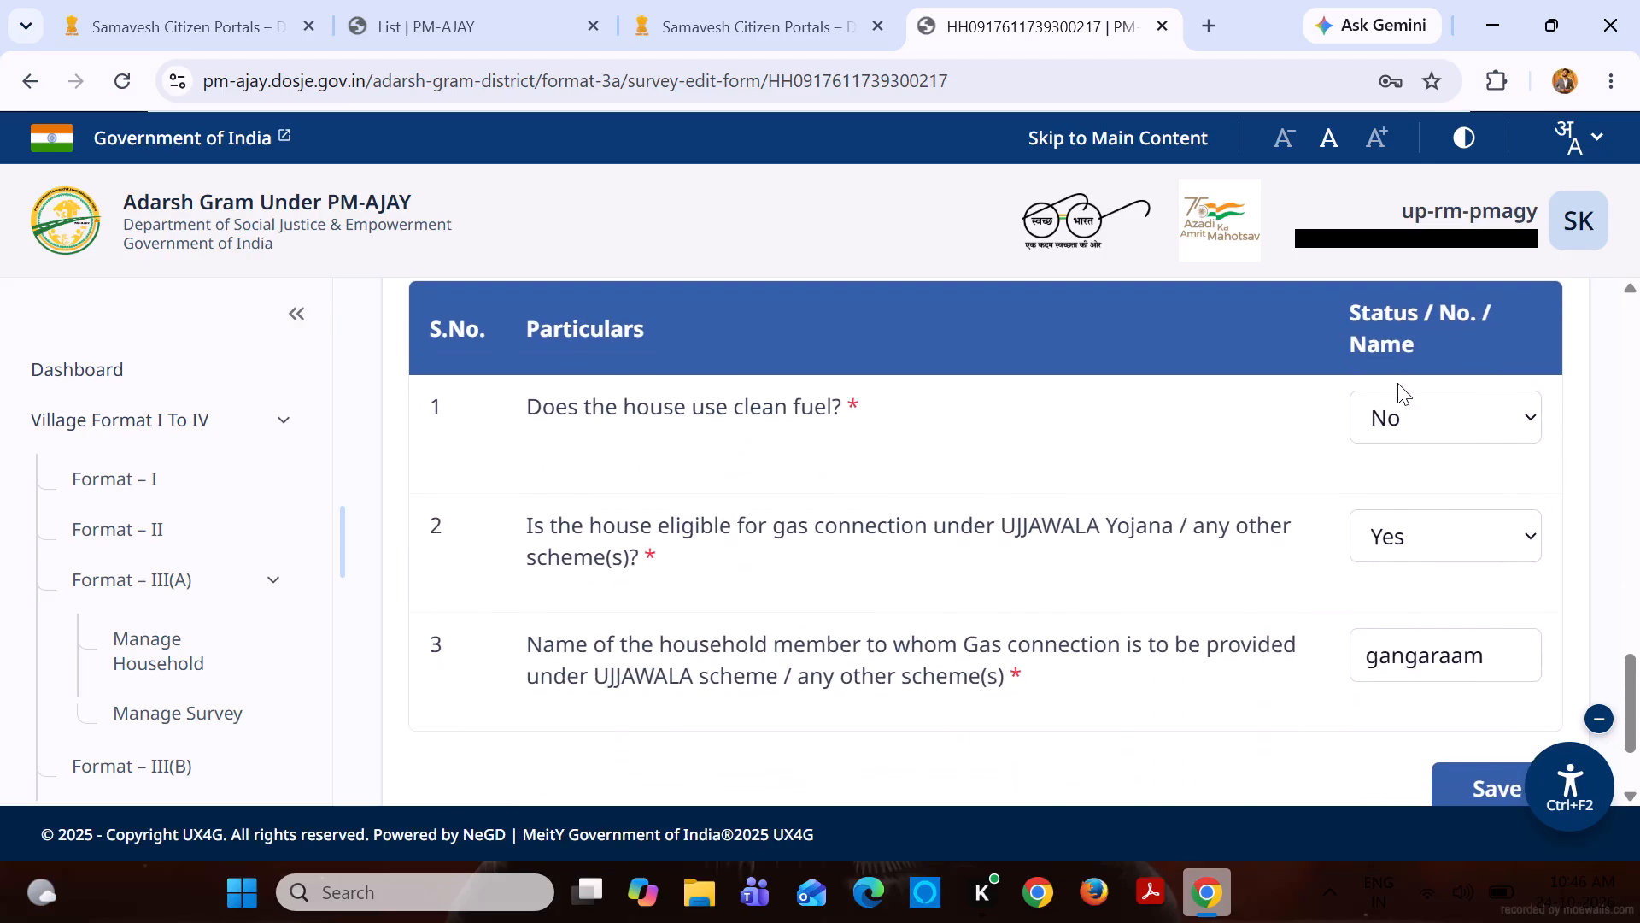
left_click(1459, 401)
left_click(1413, 497)
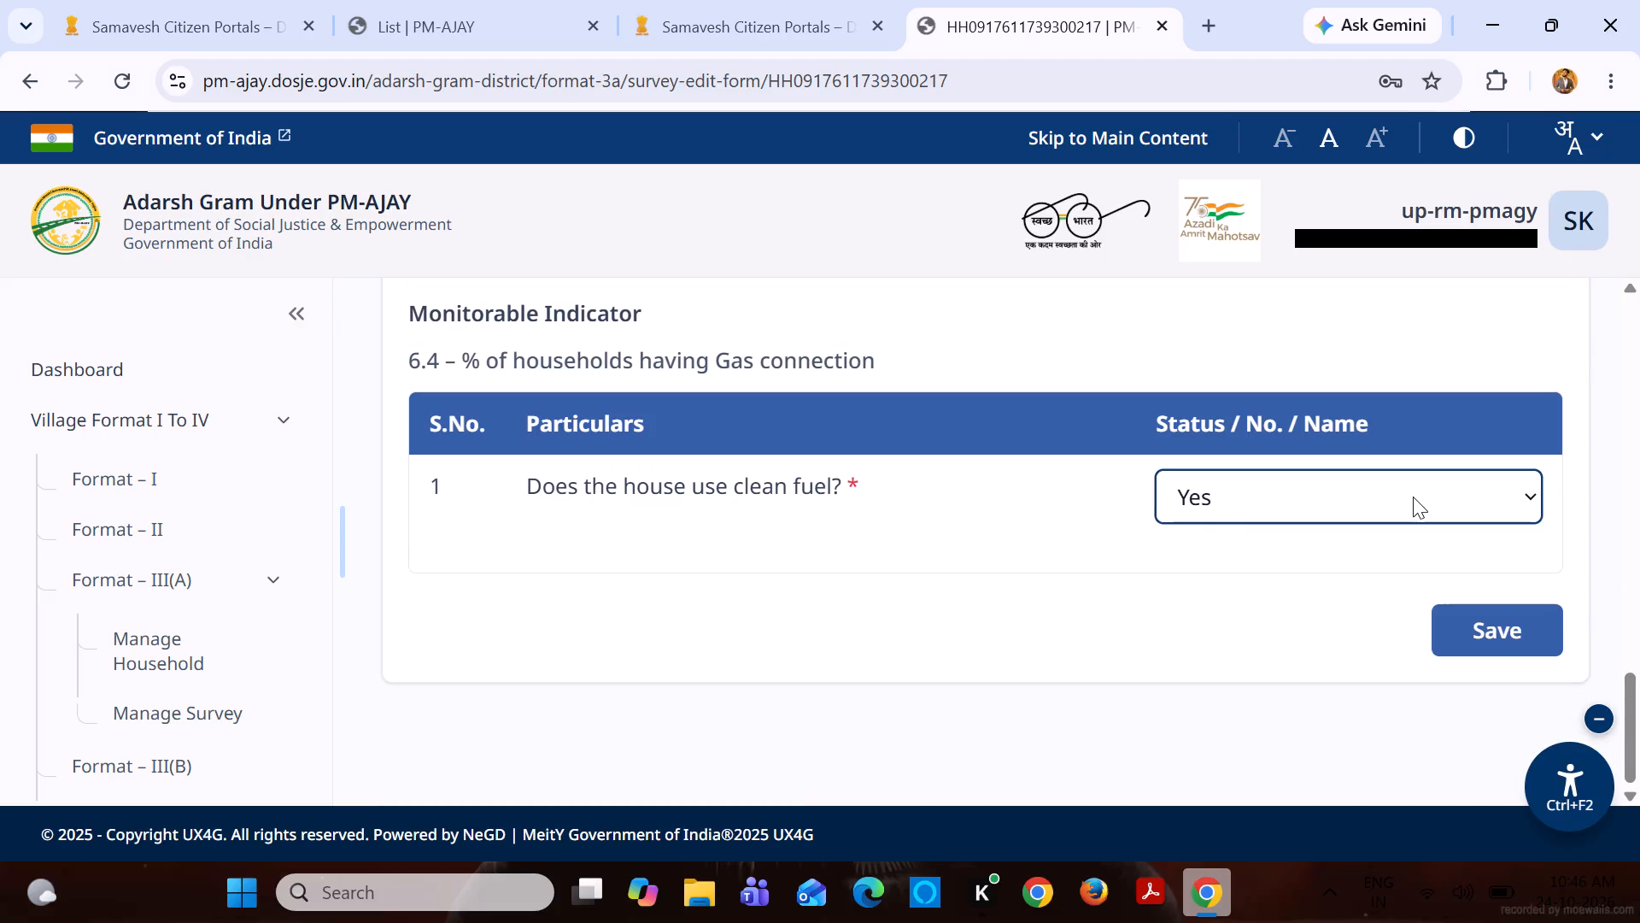
scroll(1413, 497, "down", 2)
left_click(1495, 620)
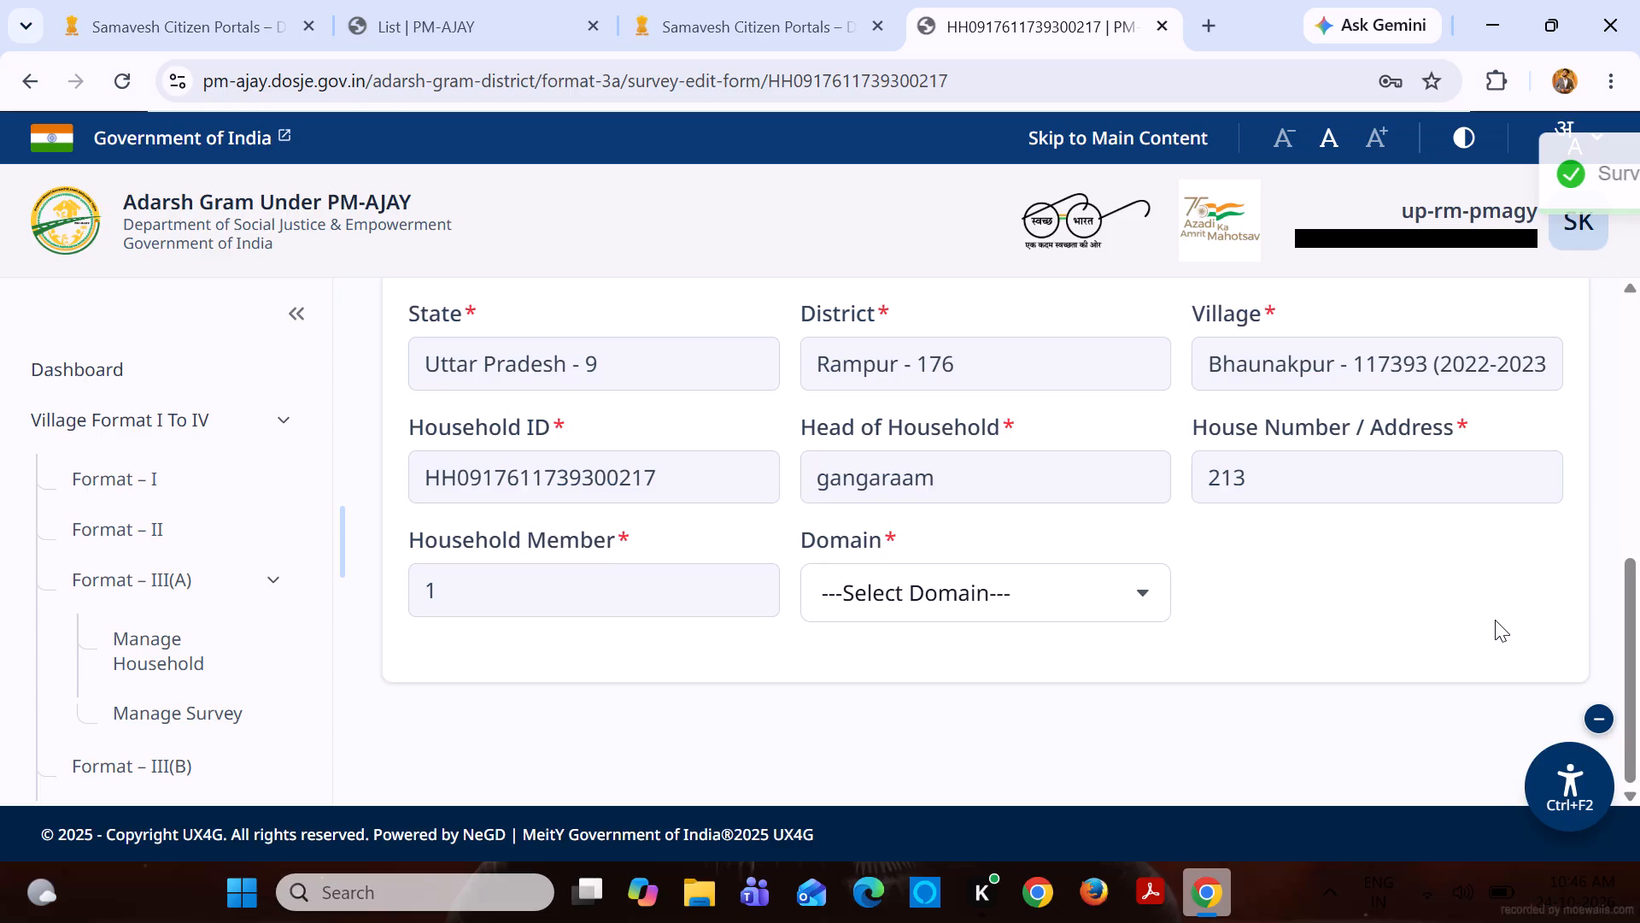
Return to the survey list, open house number 210's survey for editing and select domain 6 – Electricity and Clean Fuel.
scroll(1312, 539, "up", 10)
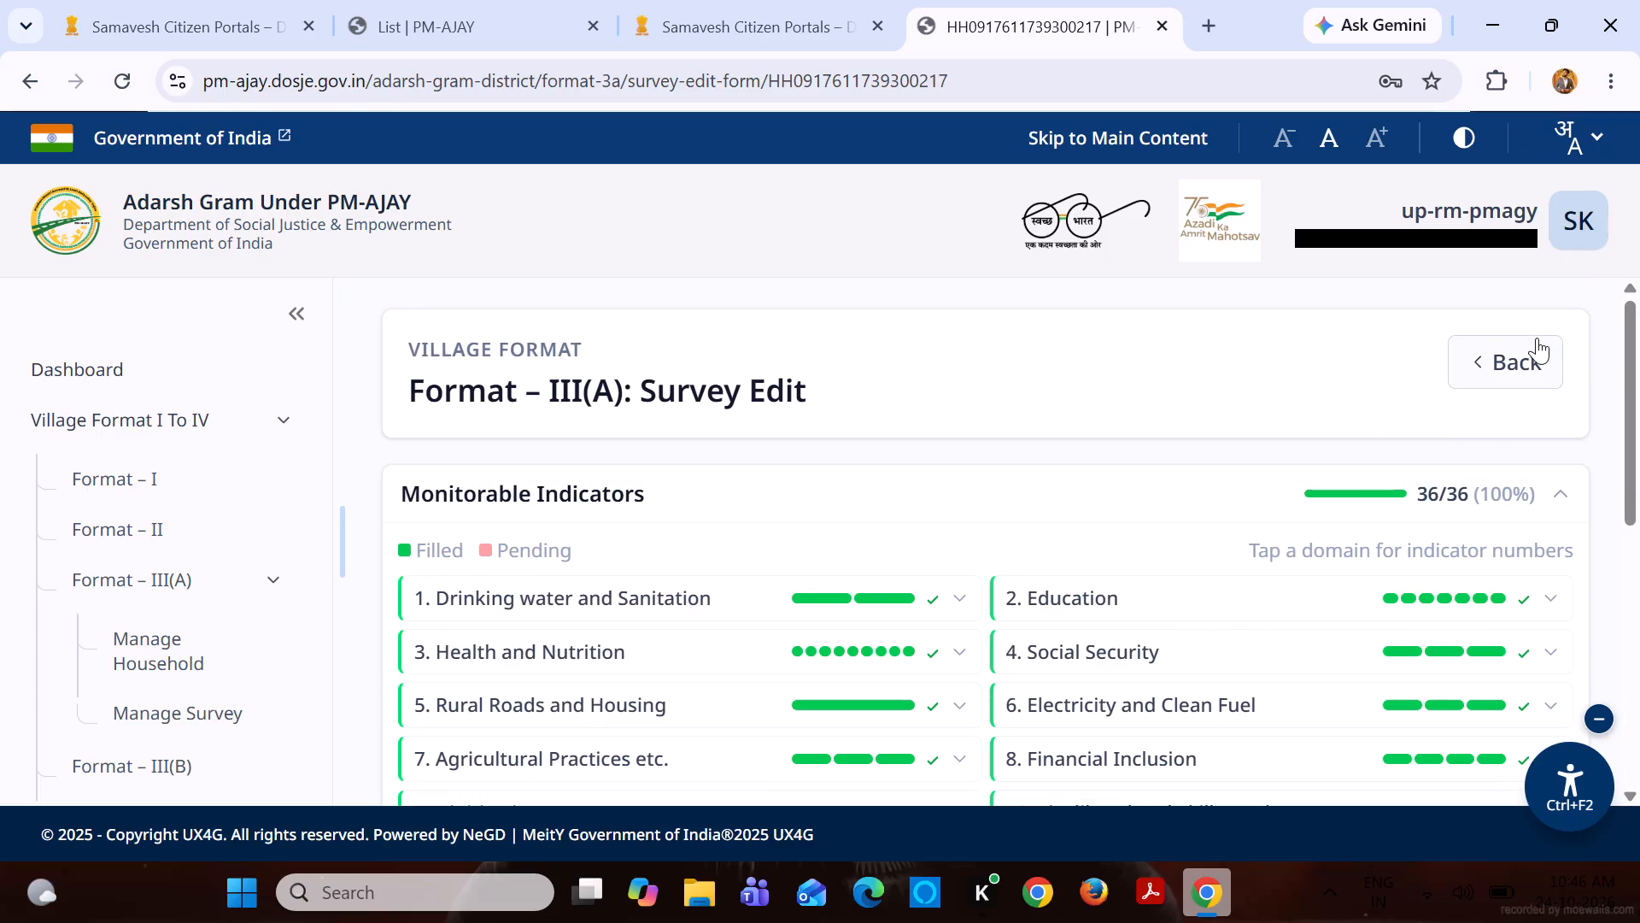
left_click(1510, 359)
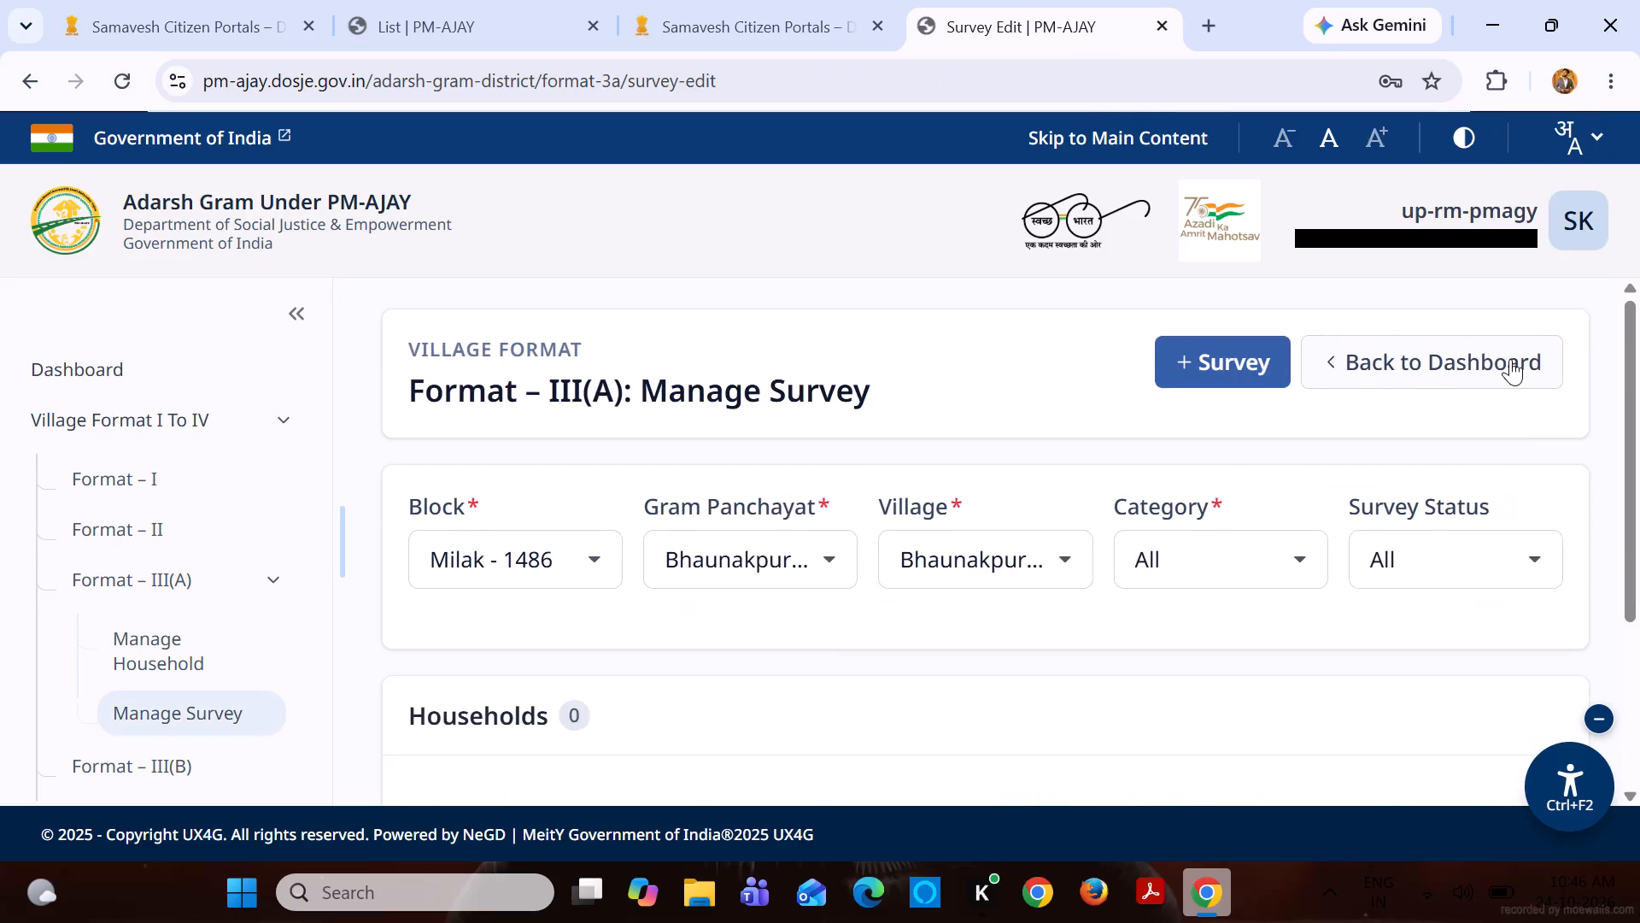
scroll(1358, 502, "down", 16)
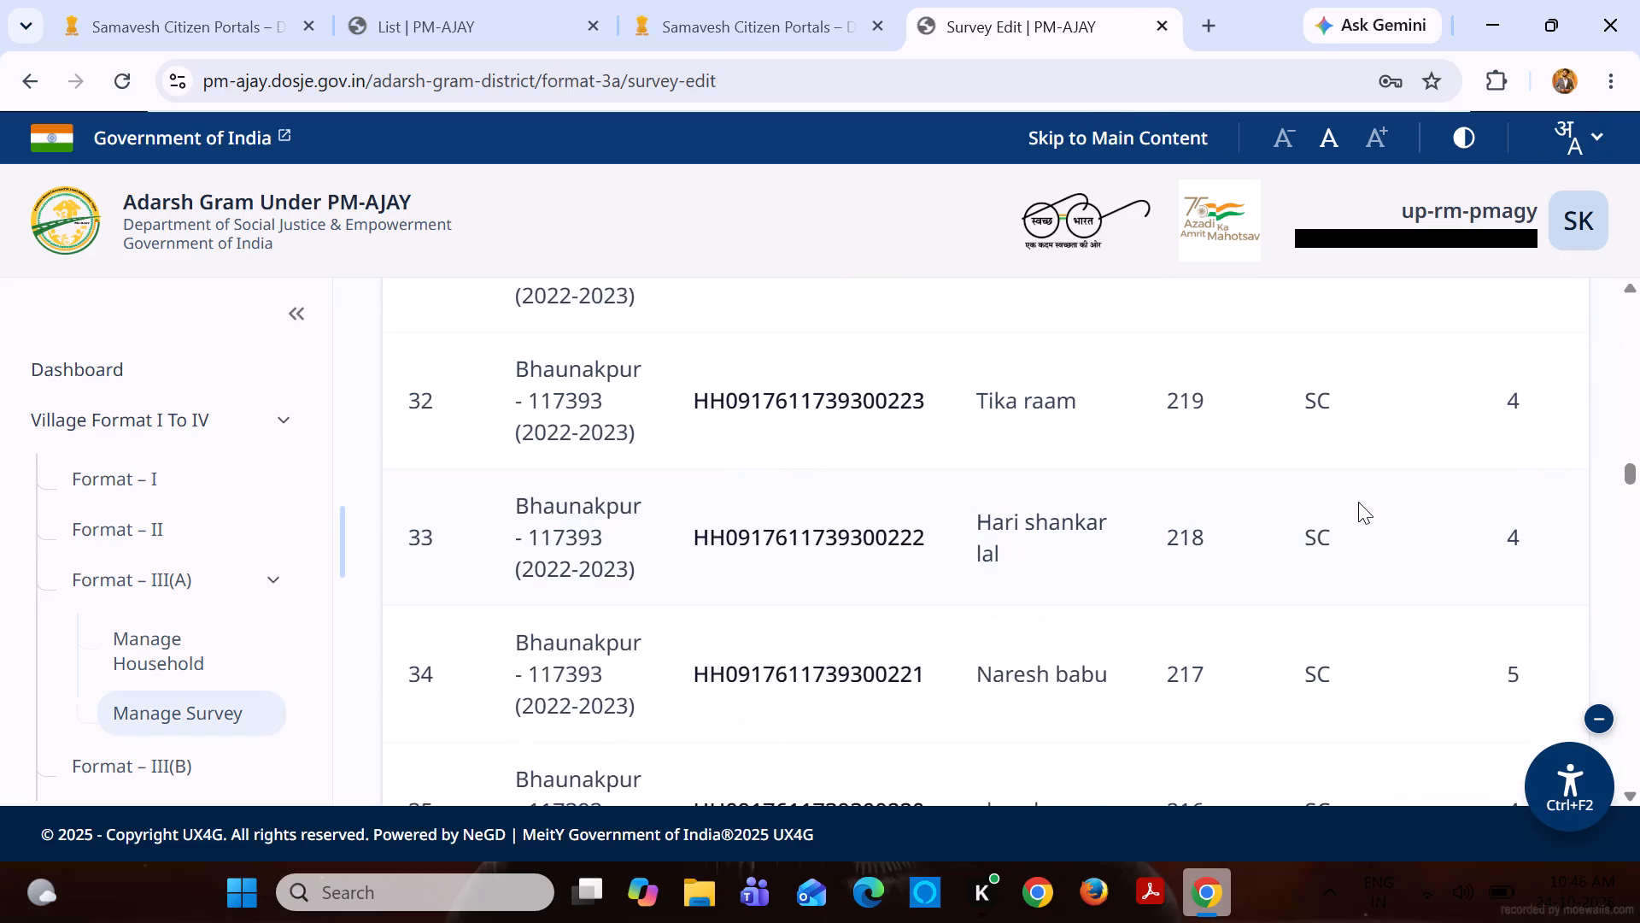
scroll(1358, 502, "down", 7)
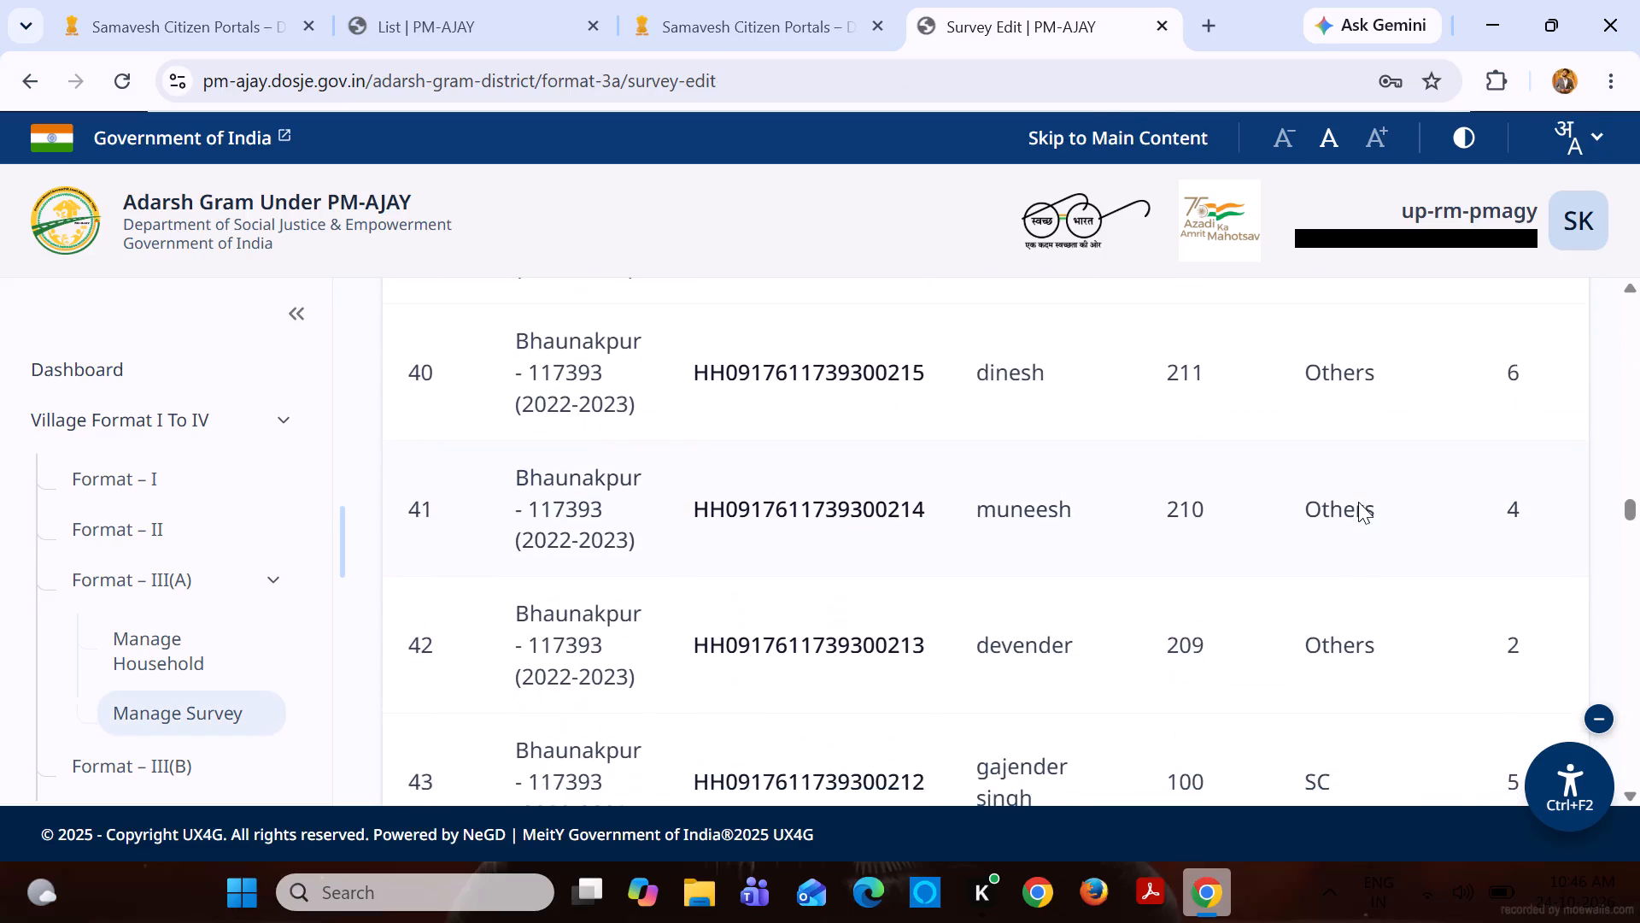
scroll(1358, 502, "left", 8)
left_click(1517, 513)
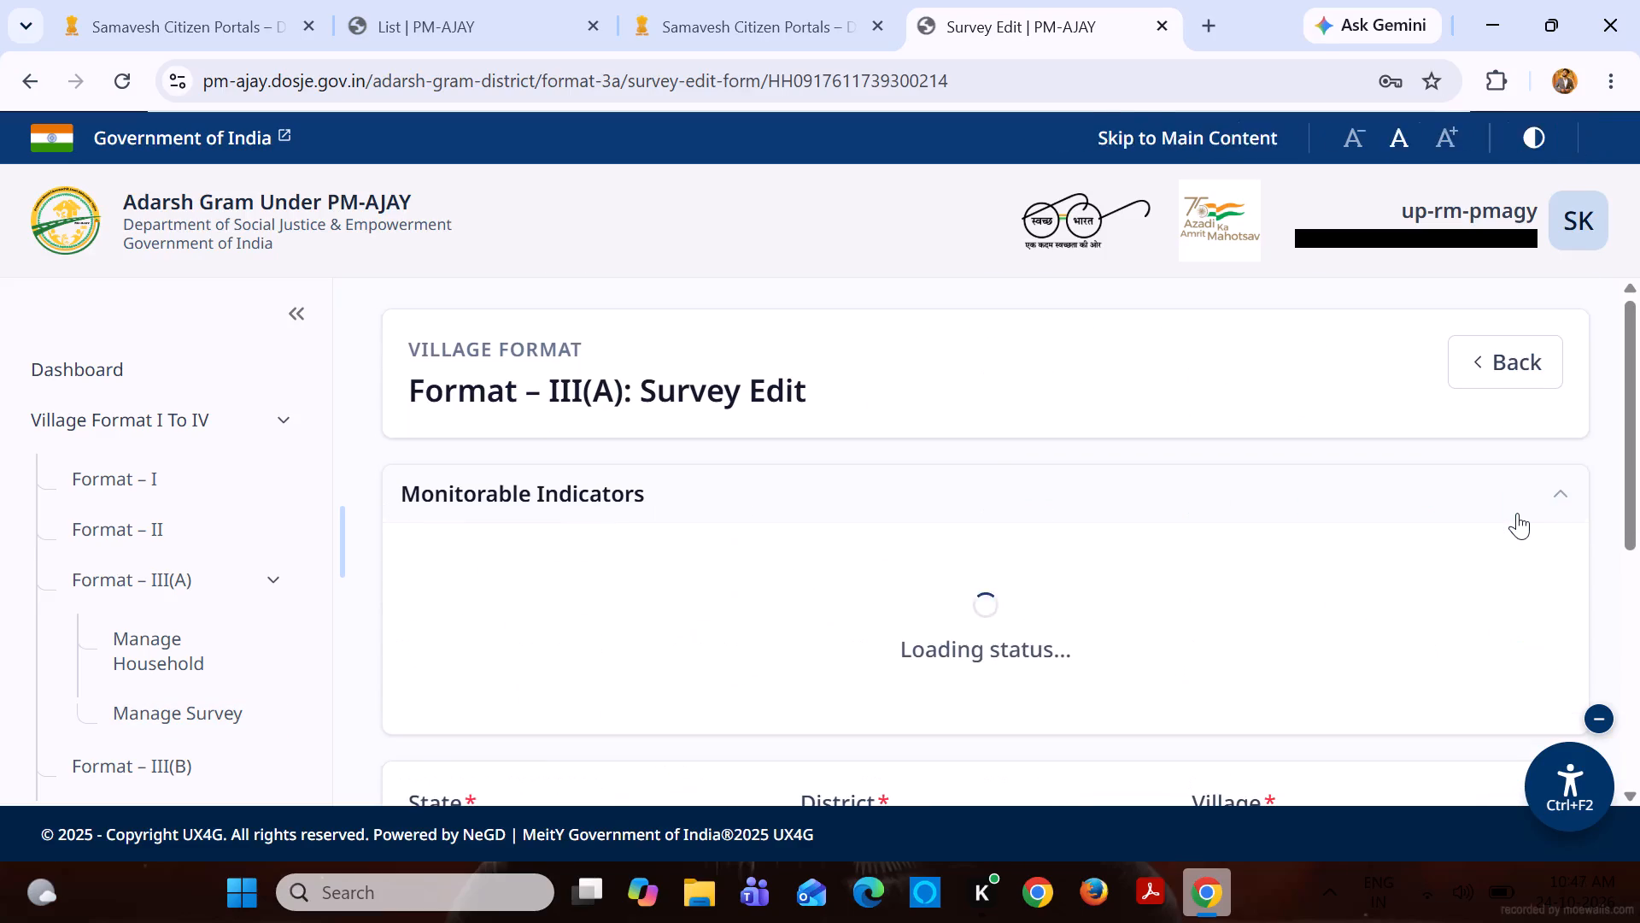
scroll(1262, 570, "down", 7)
left_click(1129, 601)
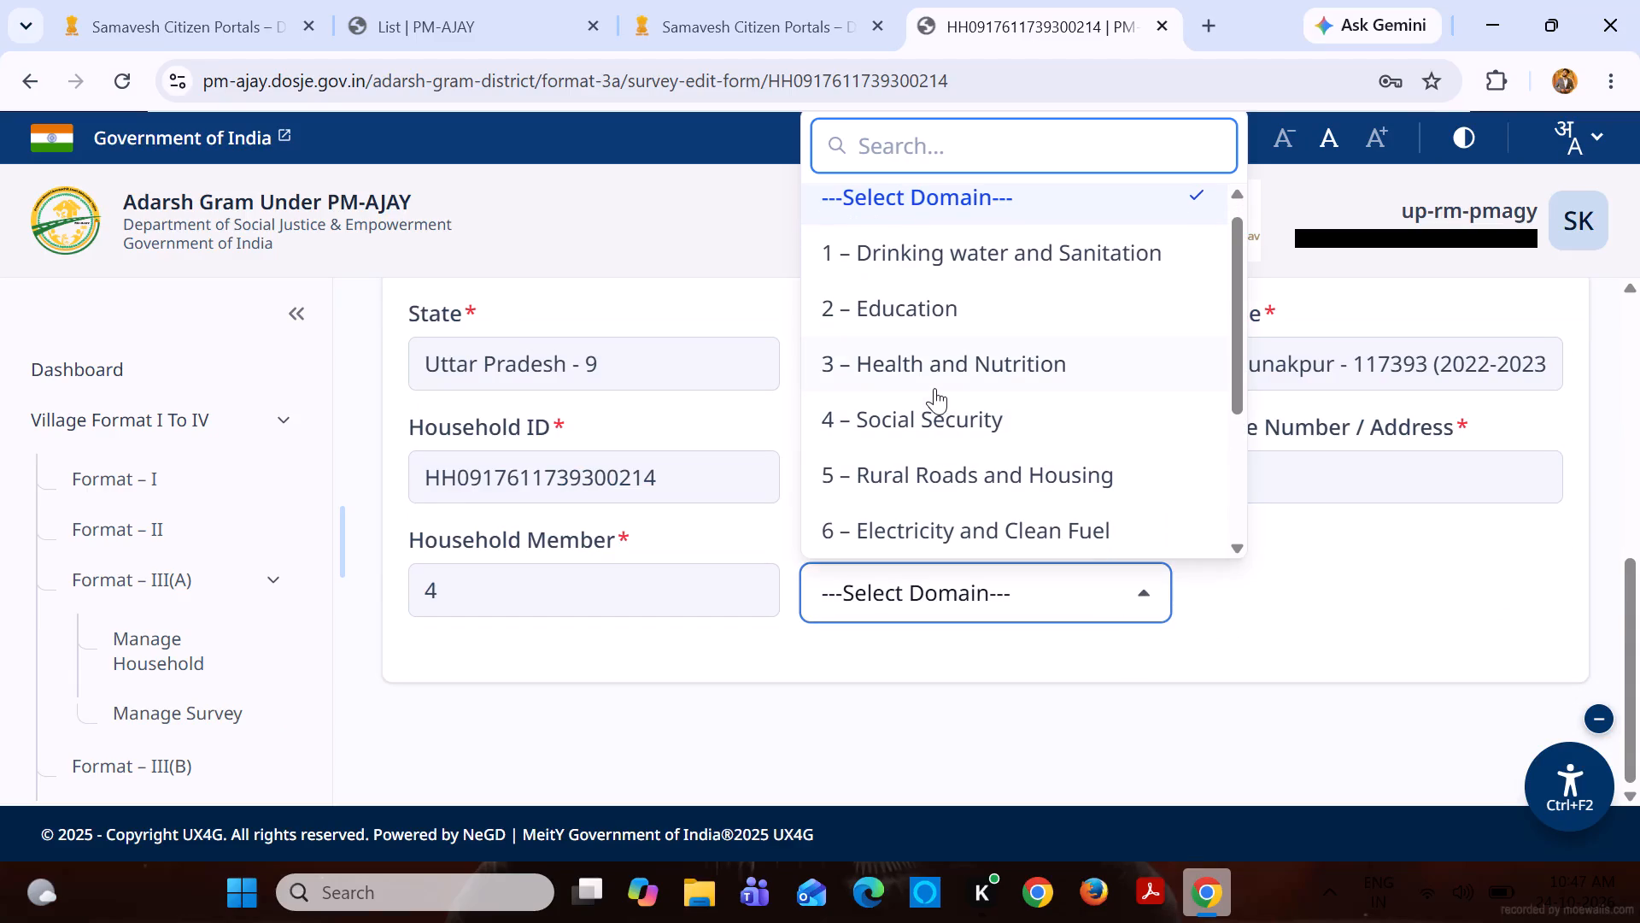
left_click(925, 518)
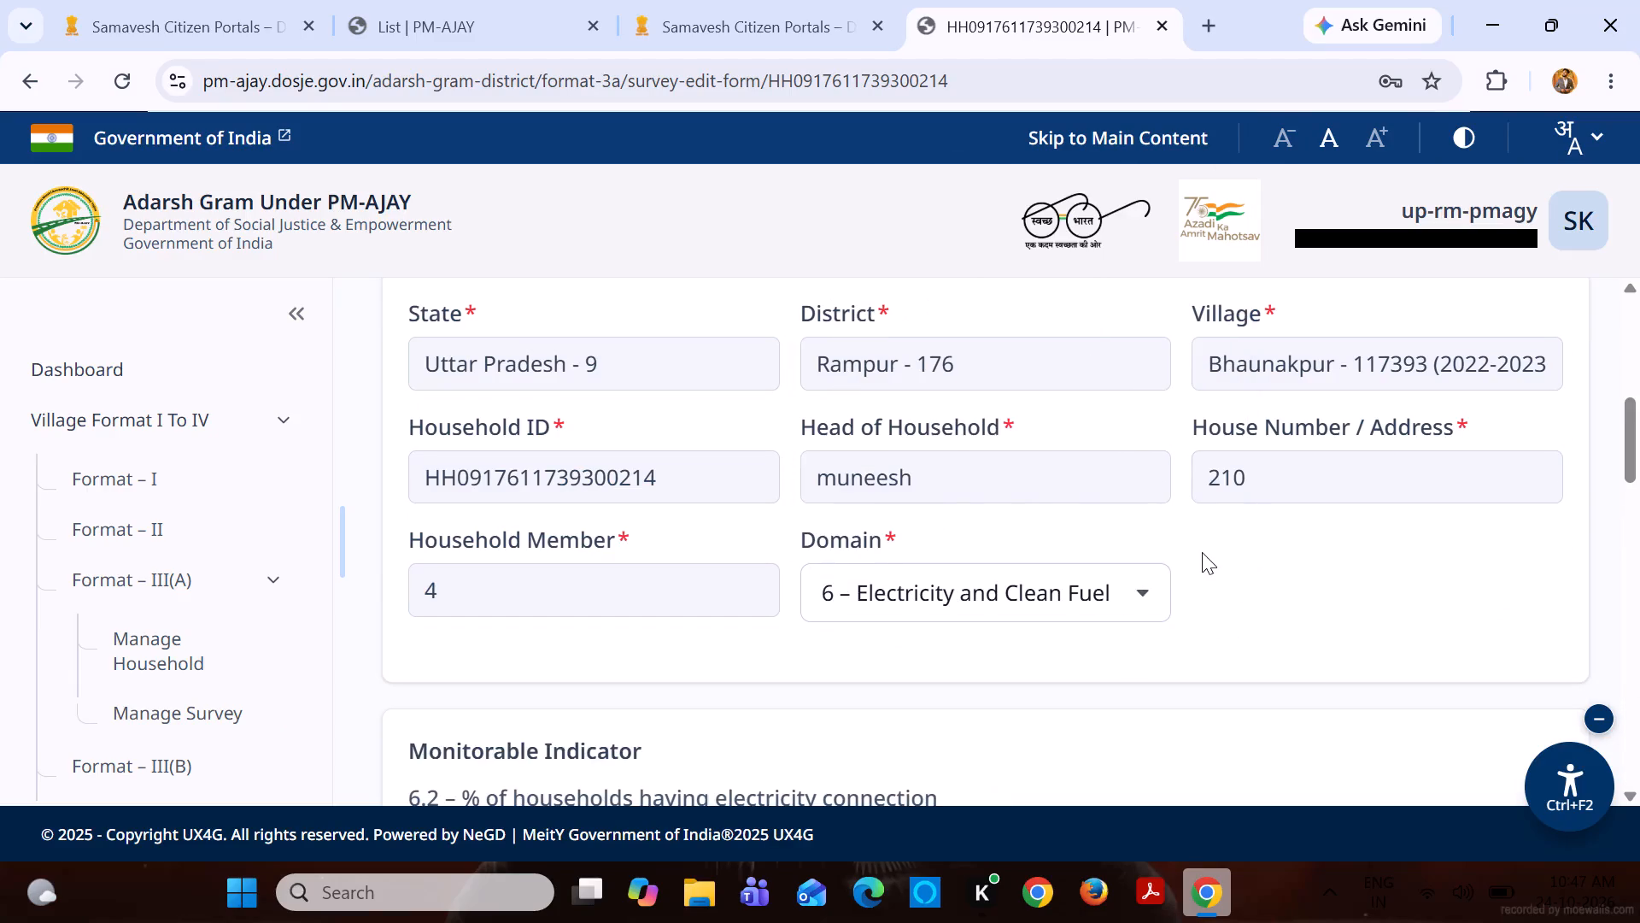
Answer Yes for house number 210's electricity connection under indicators 6.2 and 6.3 and for its LED bulb use, and save the survey.
scroll(1202, 552, "down", 4)
left_click(1449, 513)
left_click(1406, 591)
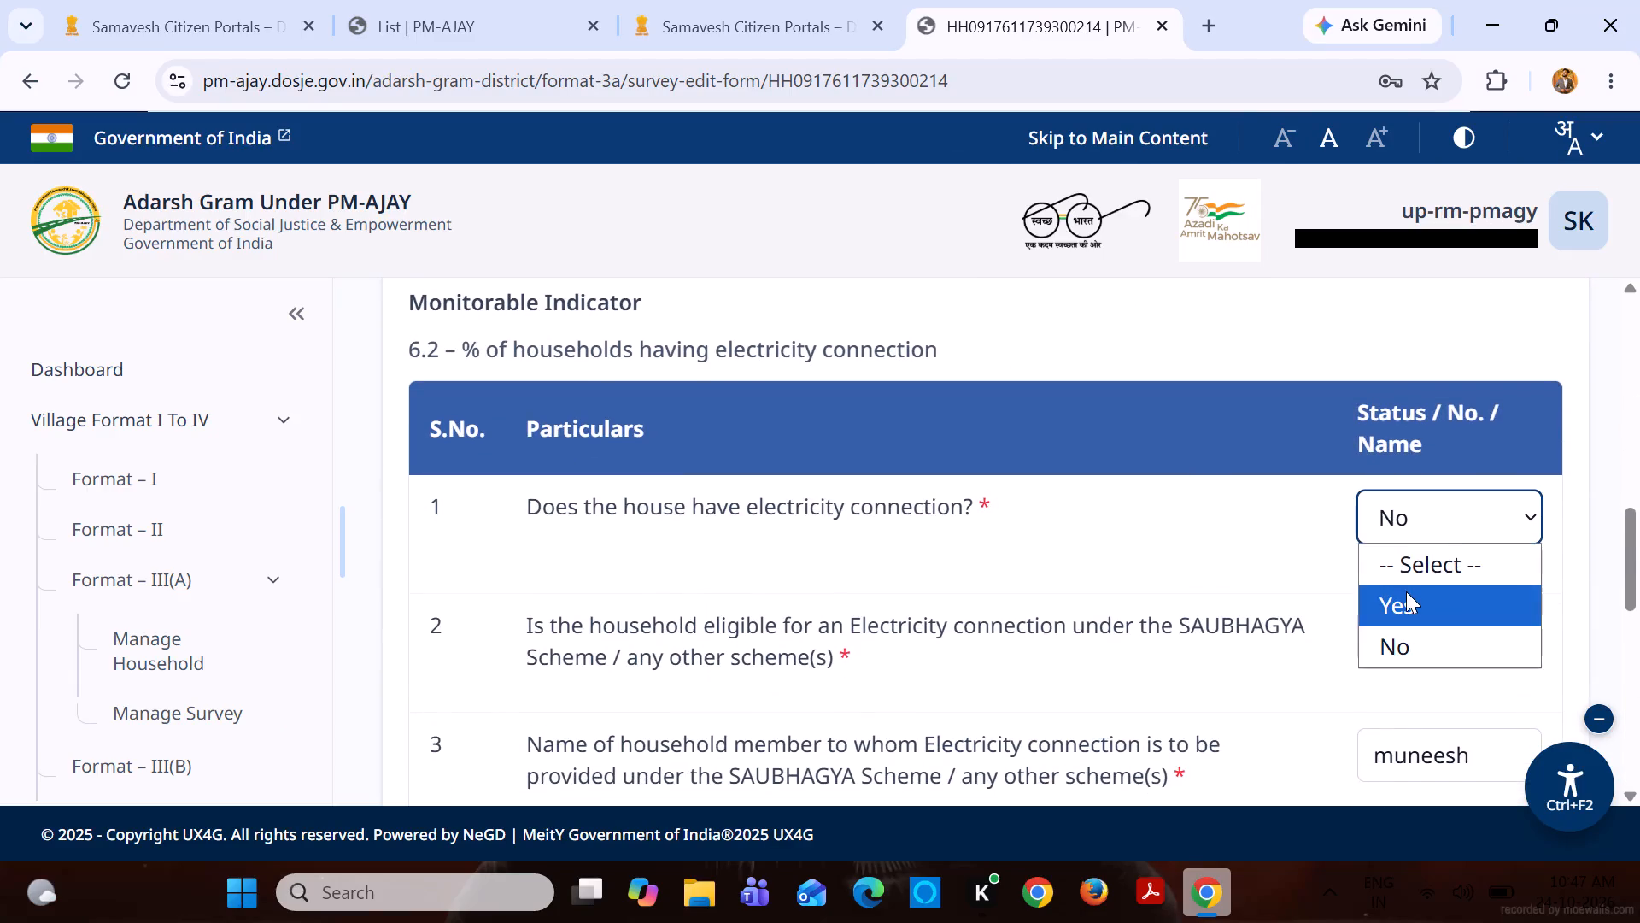
scroll(1406, 591, "down", 5)
left_click_drag(1488, 491, 1314, 595)
left_click(1314, 595)
scroll(1314, 595, "down", 3)
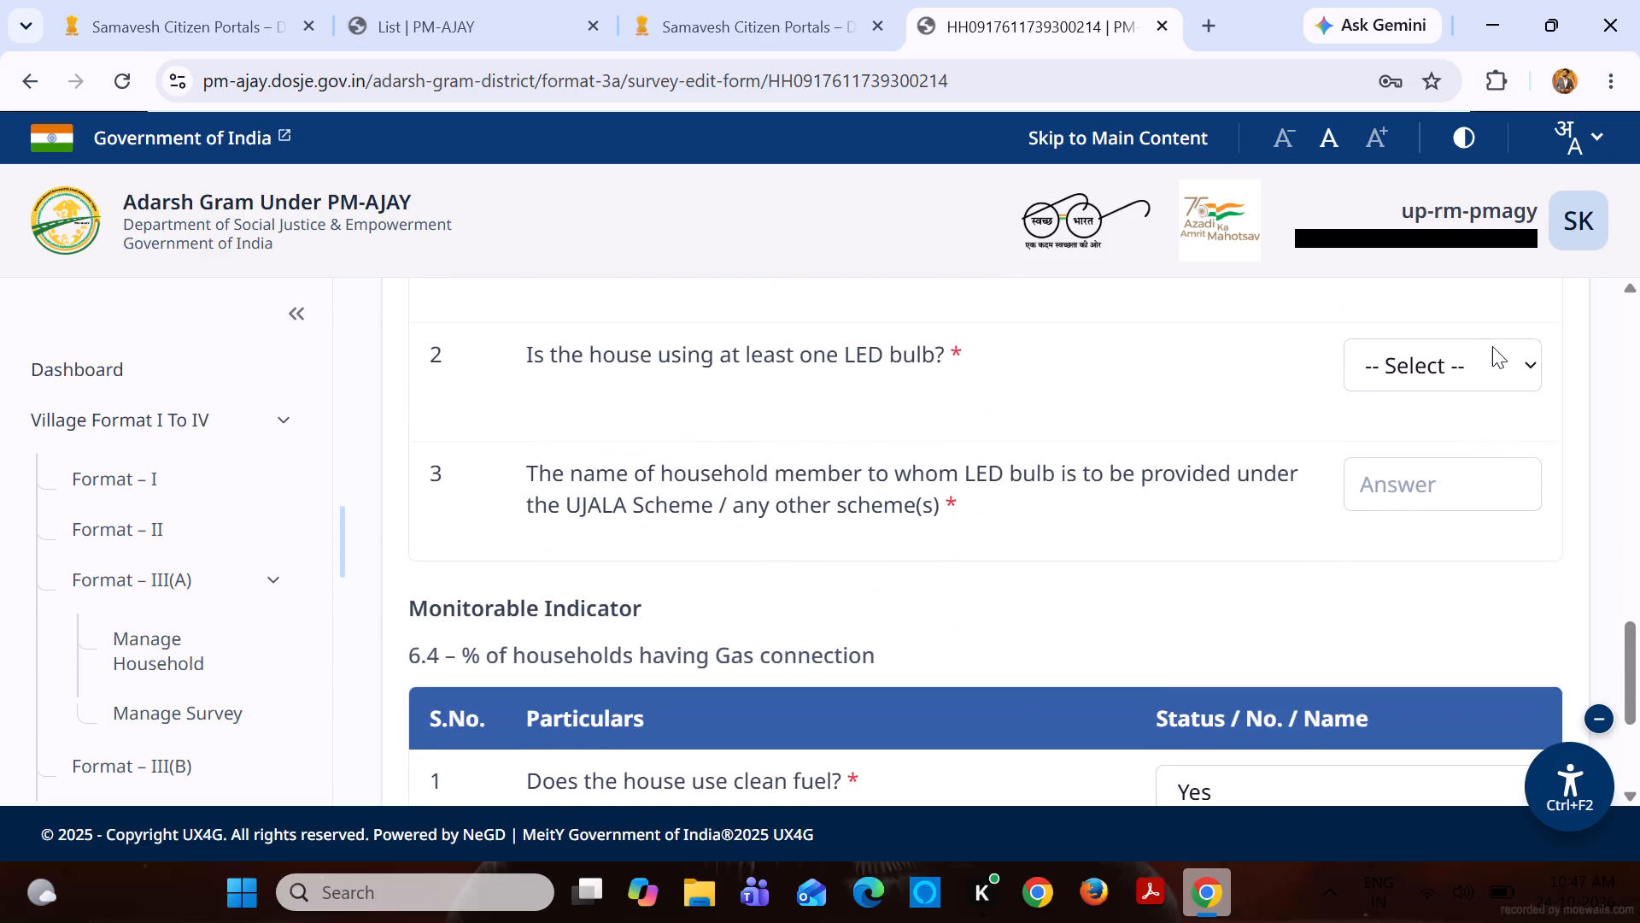
left_click_drag(1492, 346, 1387, 444)
left_click(1387, 444)
scroll(1387, 444, "down", 5)
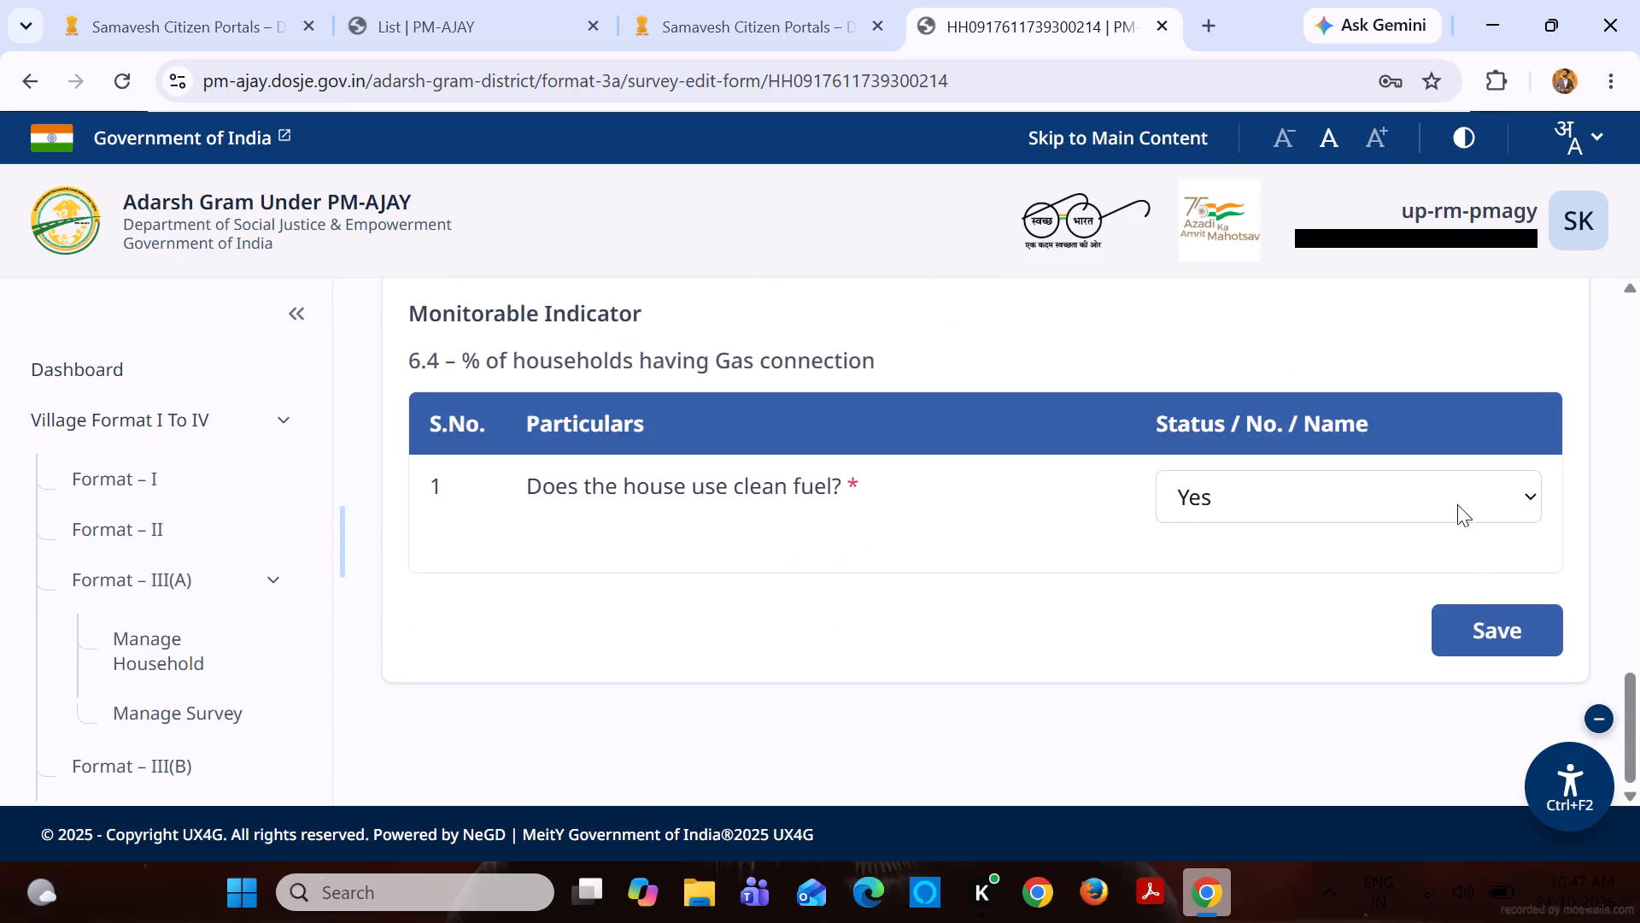
left_click(1484, 616)
Return to the survey list, open house number 98's survey for editing and select domain 6 – Electricity and Clean Fuel.
scroll(1267, 449, "up", 5)
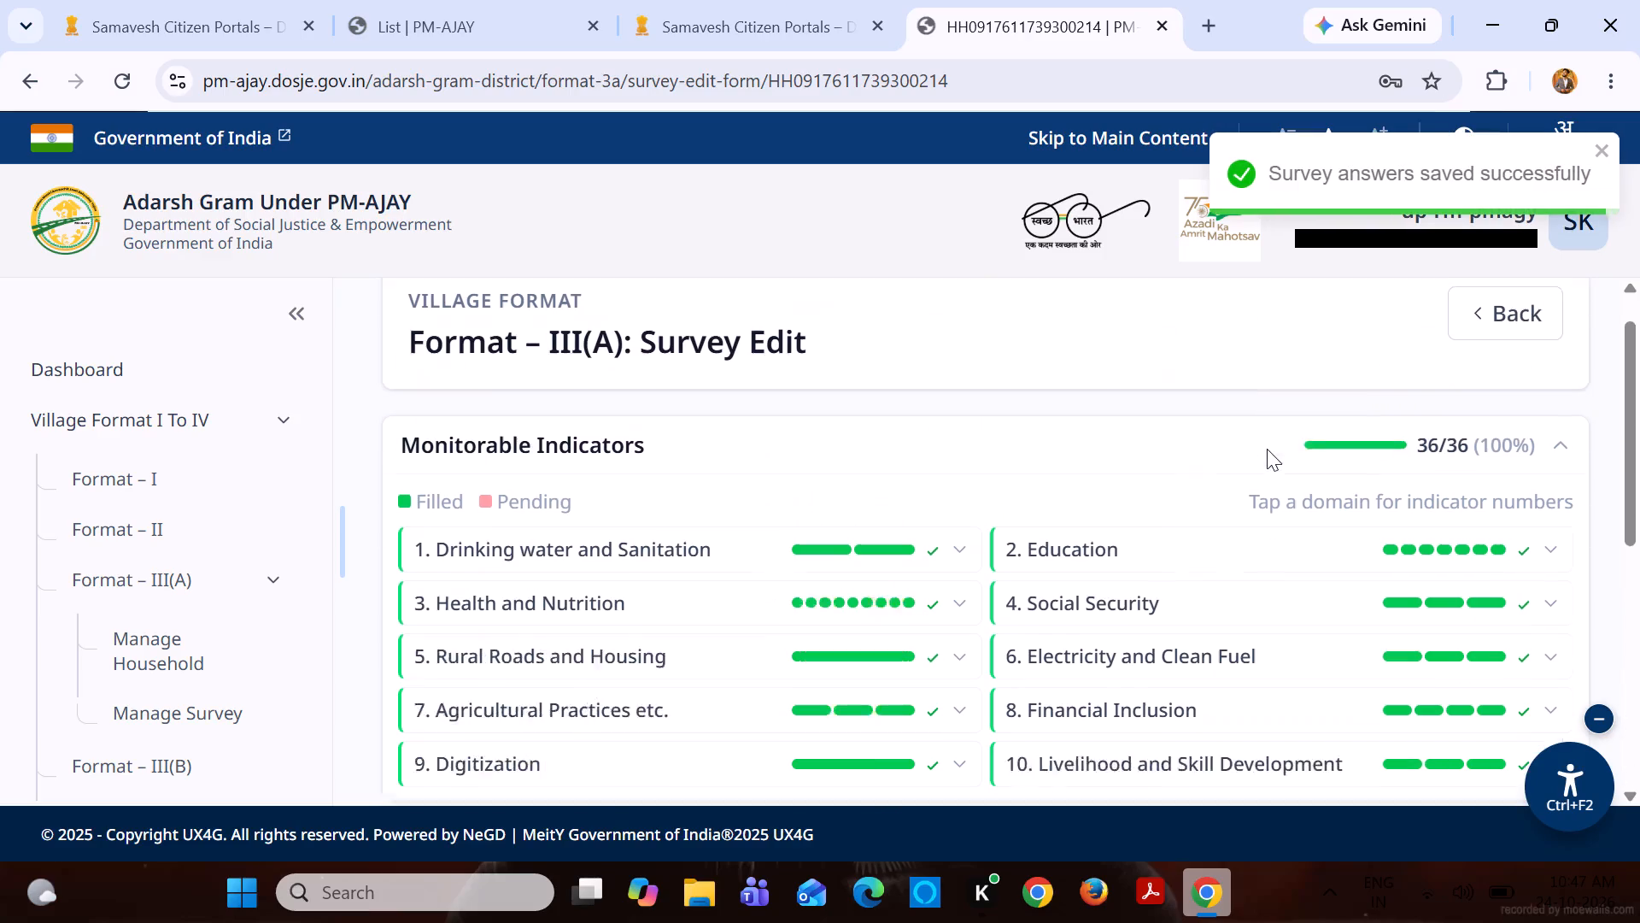
scroll(1267, 449, "up", 3)
left_click(1485, 355)
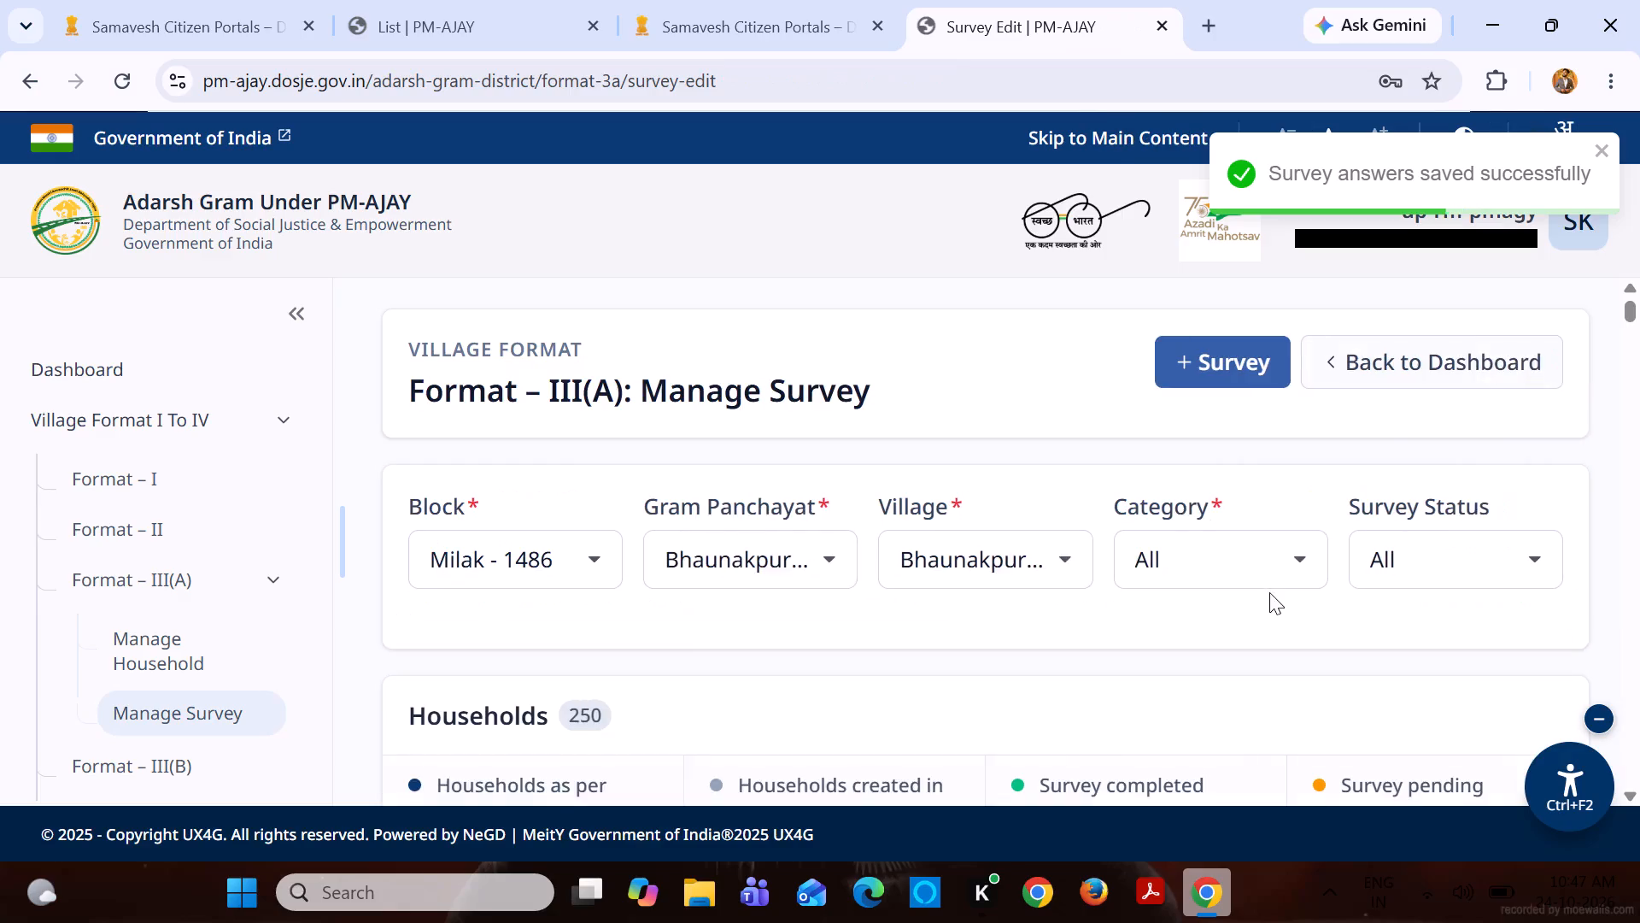
scroll(1269, 592, "down", 16)
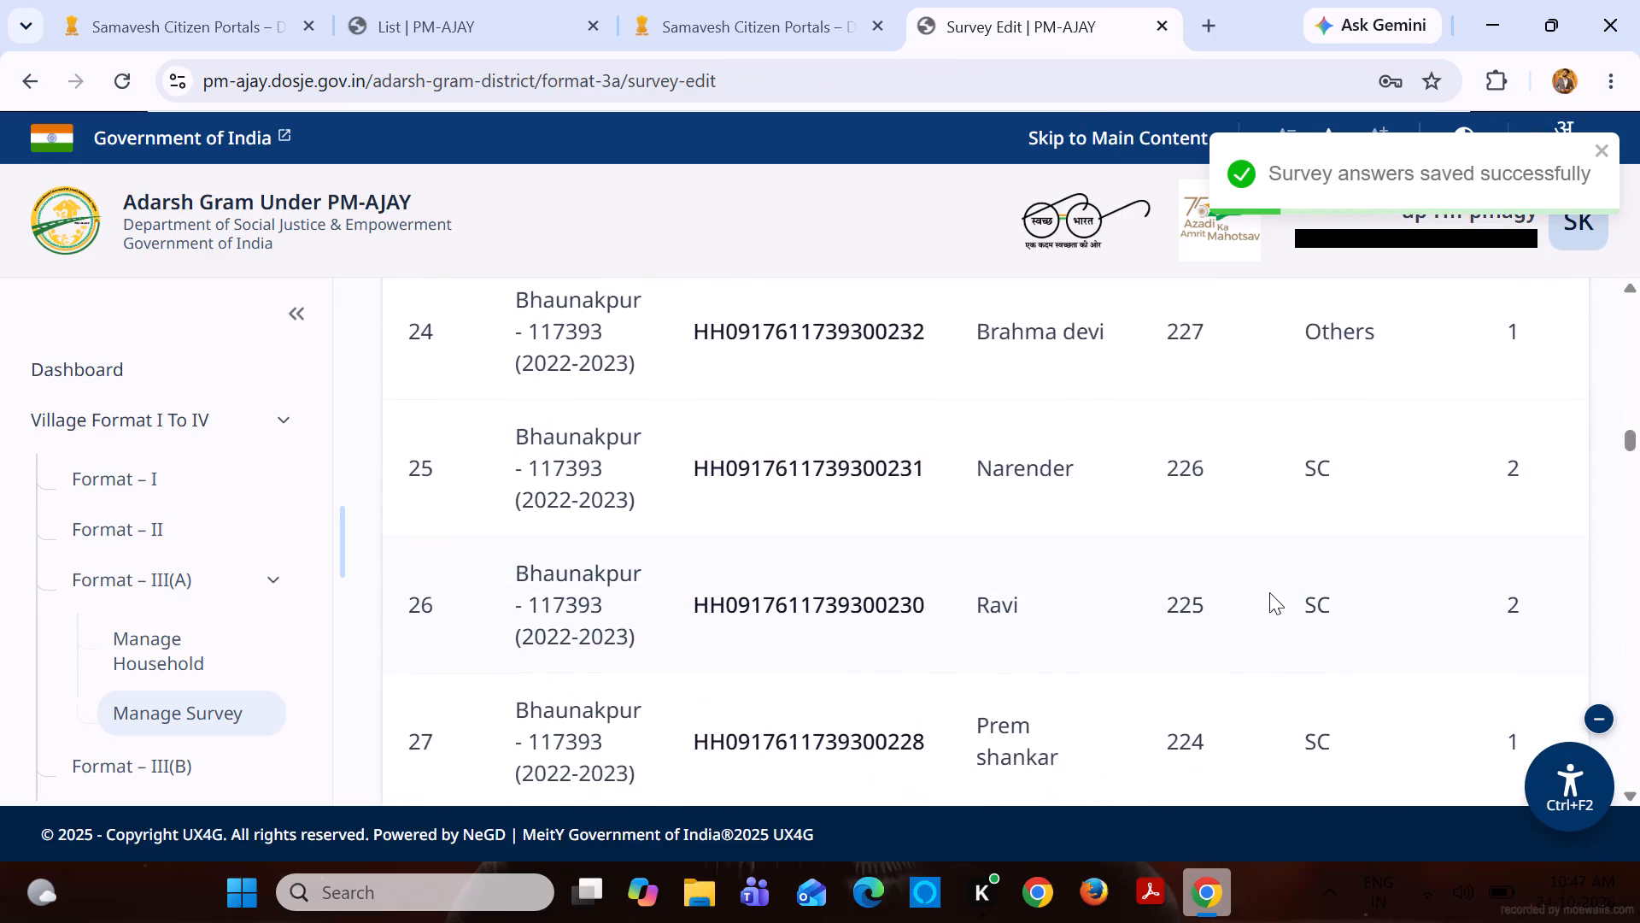
scroll(1269, 592, "down", 3)
scroll(1269, 592, "left", 8)
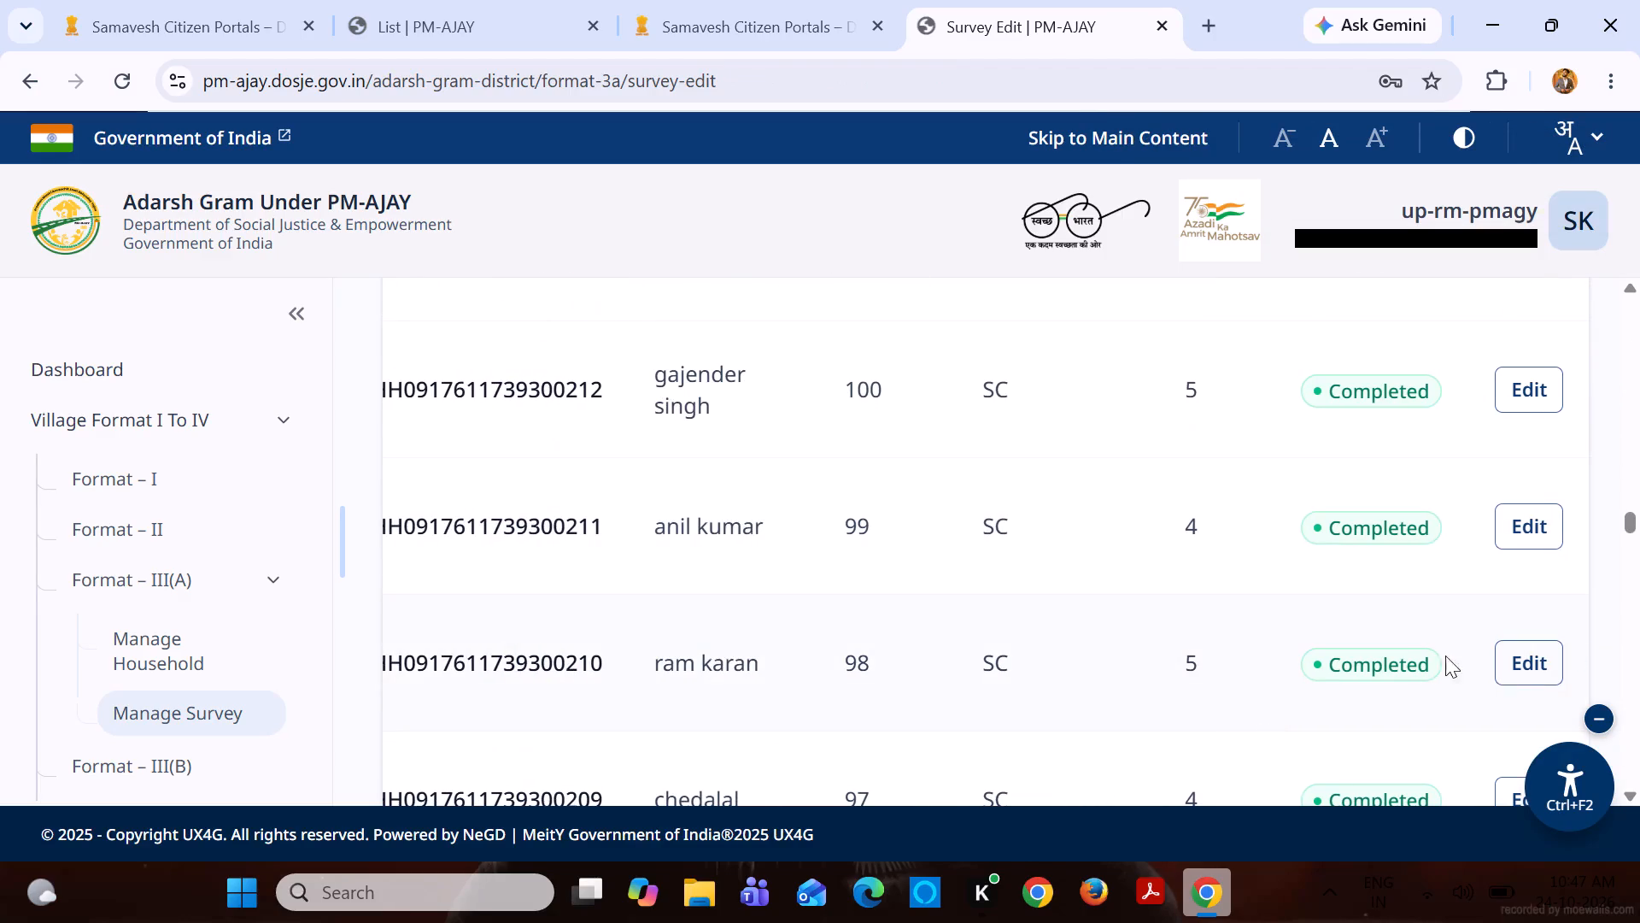
left_click(1537, 668)
scroll(1299, 677, "down", 3)
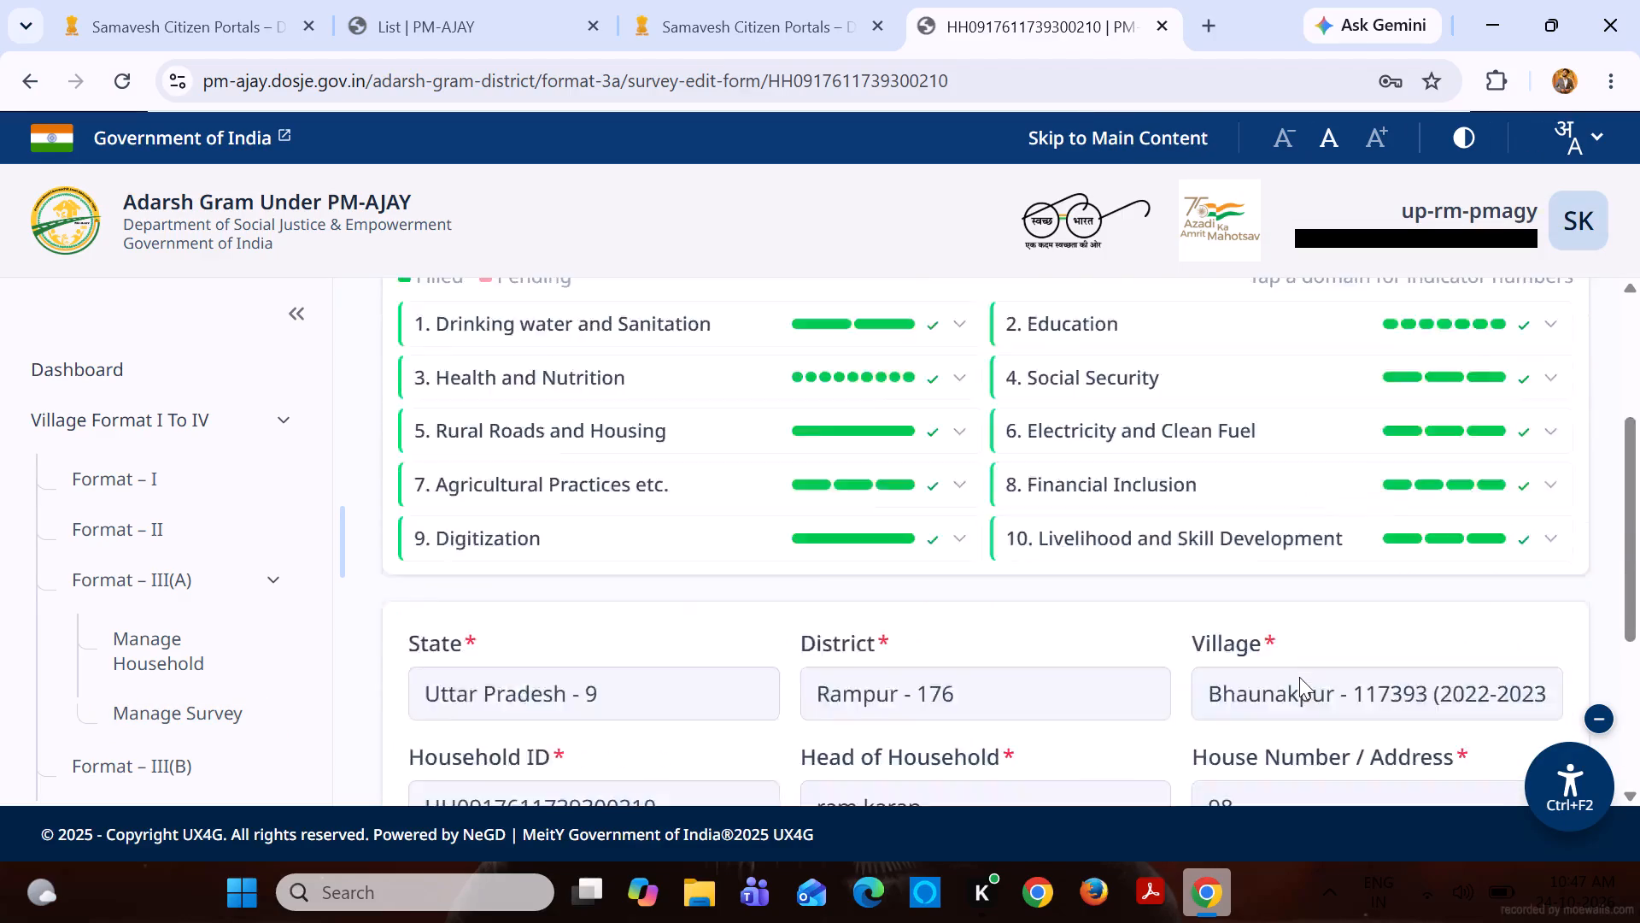
scroll(1299, 677, "down", 4)
left_click(1131, 588)
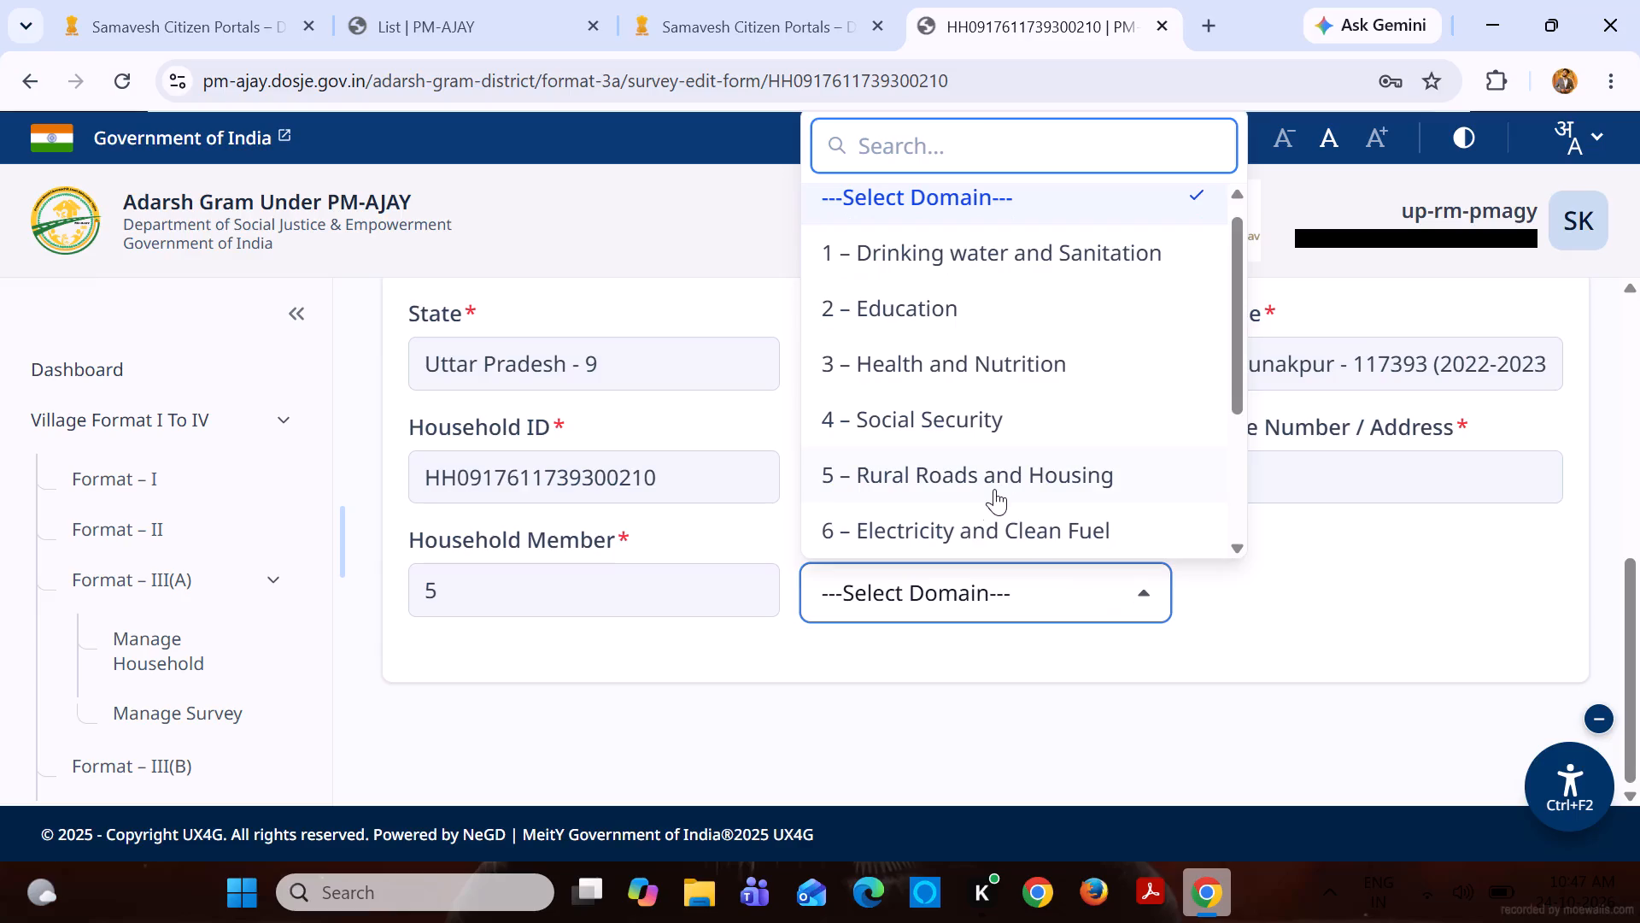
left_click(963, 519)
Answer Yes for house number 98's electricity connection under indicators 6.2 and 6.3 and for using at least one LED bulb.
scroll(1237, 510, "down", 4)
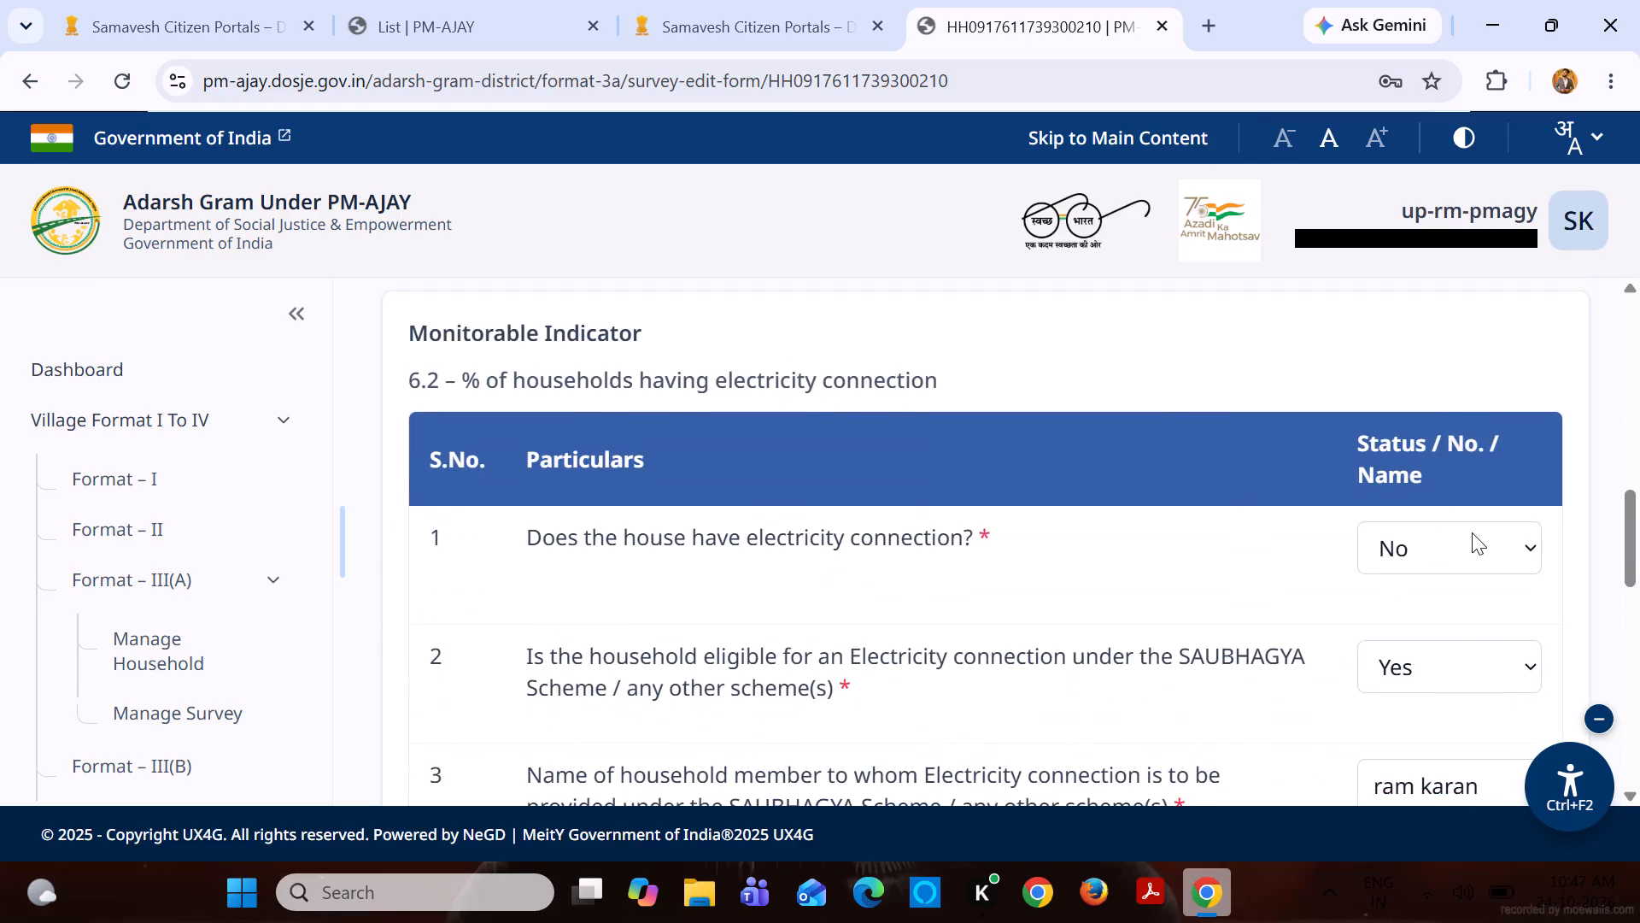
left_click_drag(1472, 532, 1398, 644)
left_click(1398, 644)
scroll(1398, 644, "down", 3)
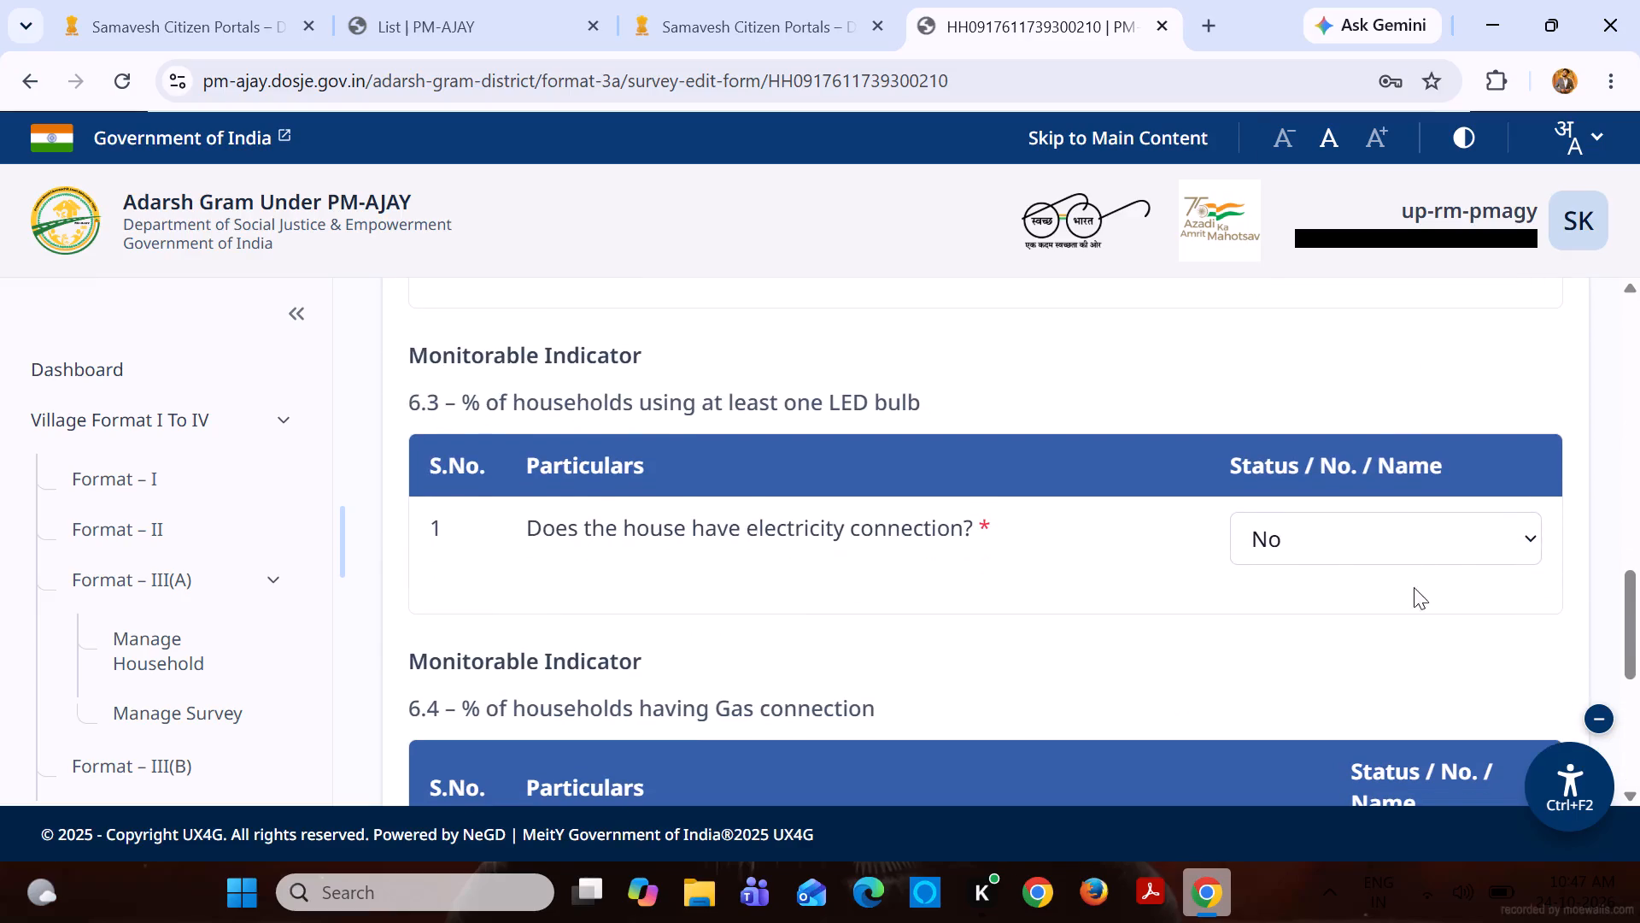
left_click_drag(1442, 550, 1314, 629)
left_click(1314, 629)
scroll(1314, 629, "down", 3)
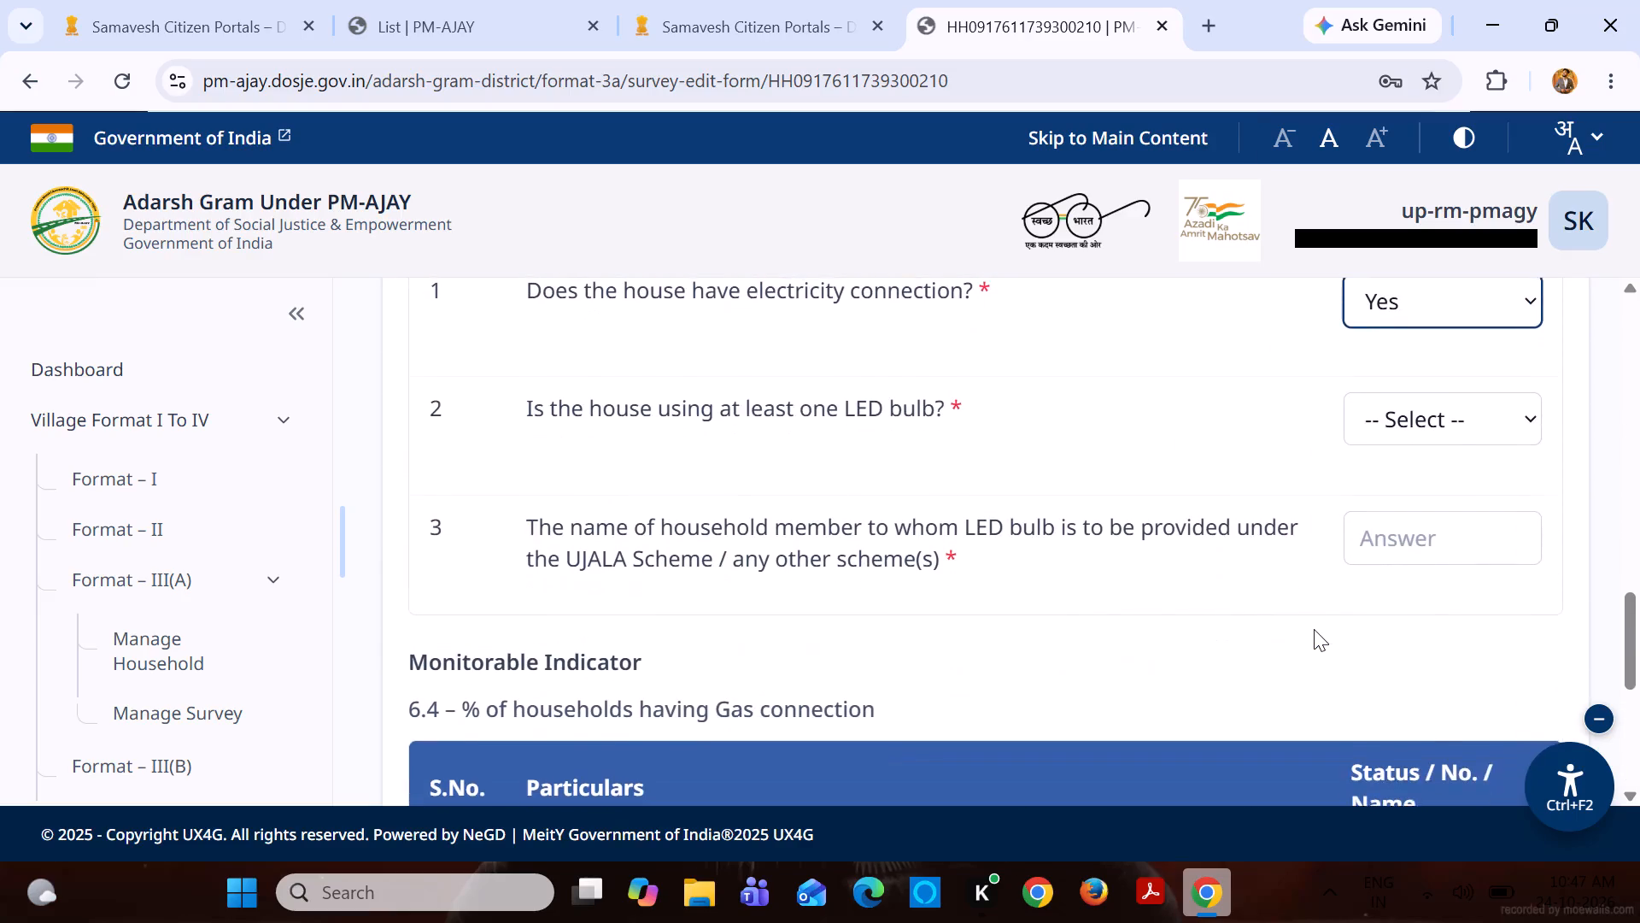
left_click(1472, 442)
left_click(1460, 412)
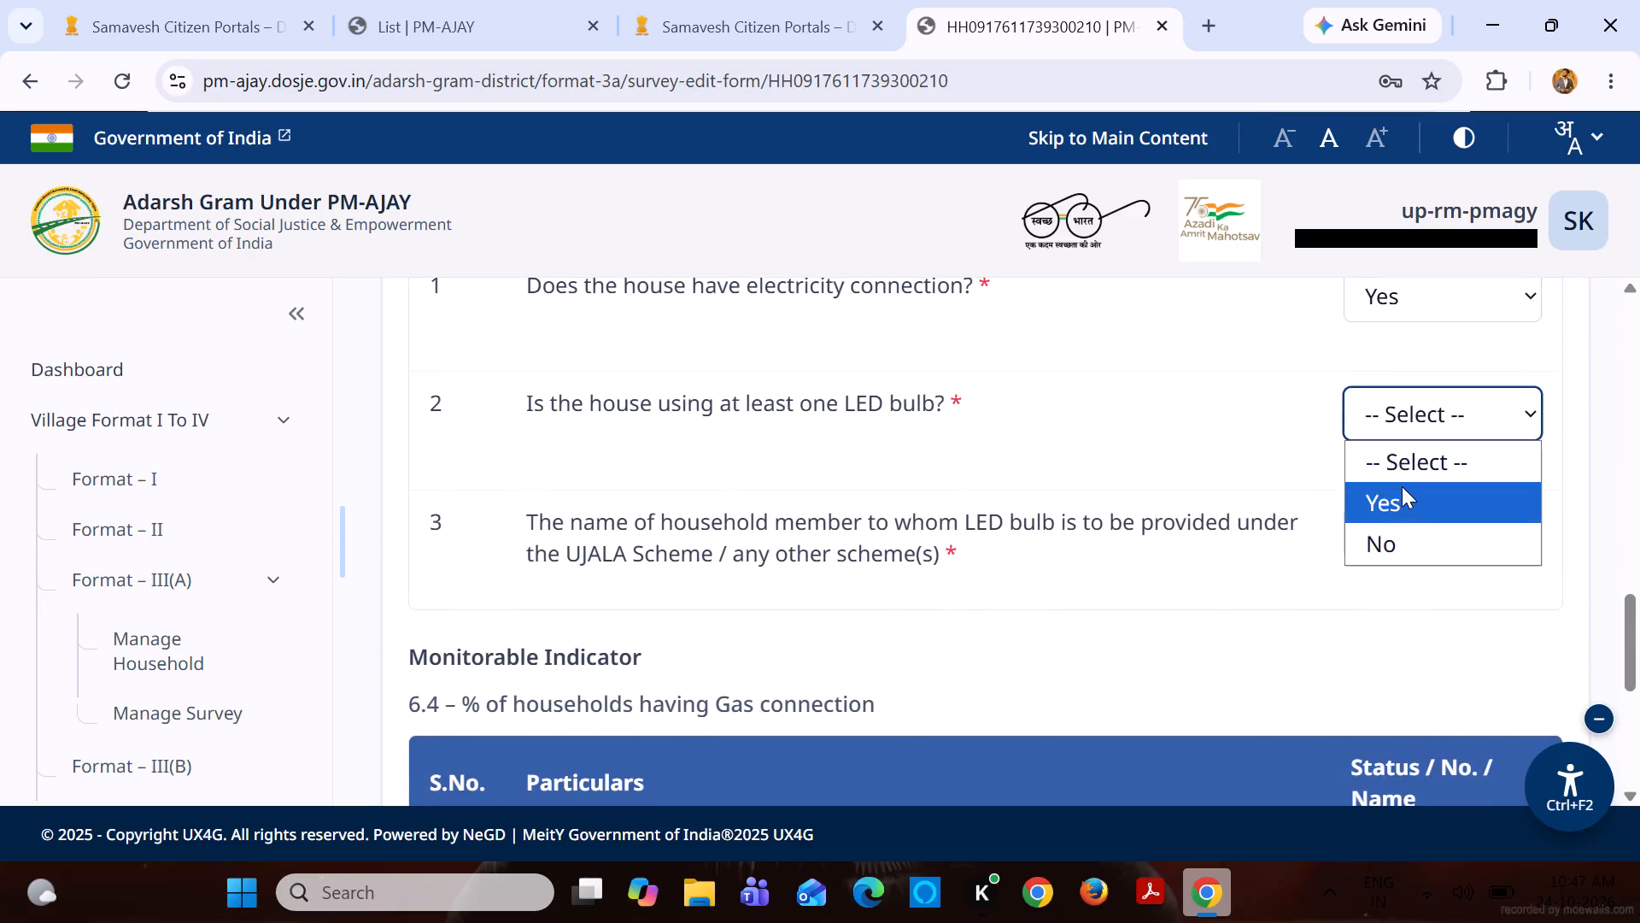
left_click(1402, 486)
Answer Yes for house number 98's use of clean fuel under indicator 6.4 and save the survey.
scroll(1402, 486, "down", 2)
left_click_drag(1490, 552, 1398, 631)
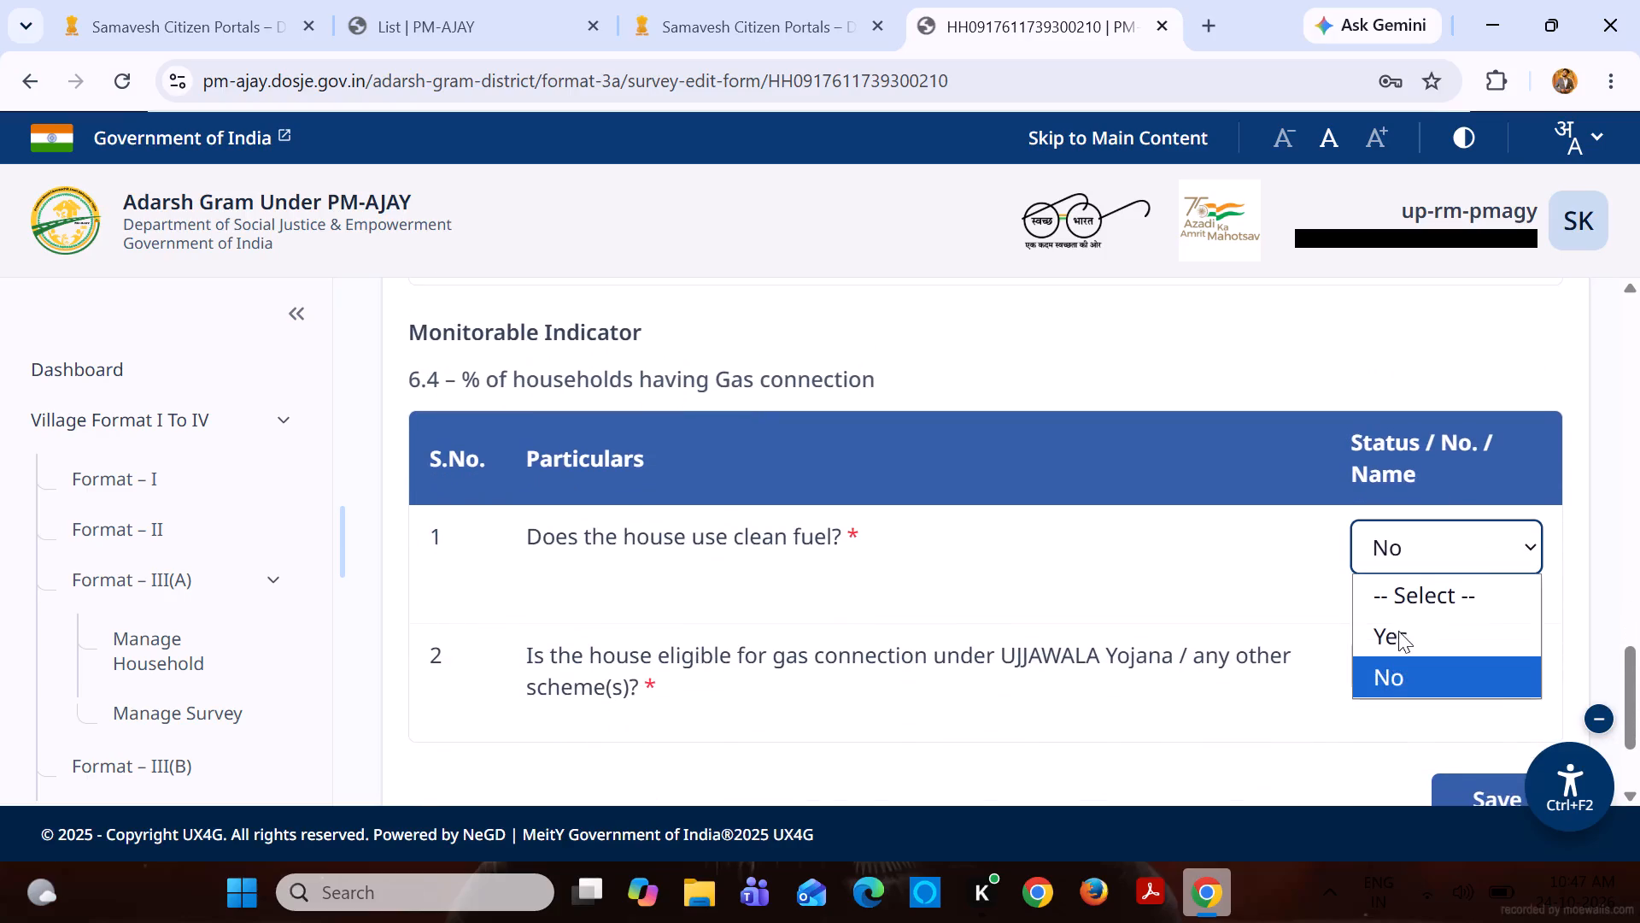
left_click_drag(1398, 631, 1394, 638)
left_click(1394, 638)
scroll(1394, 638, "down", 3)
left_click(1490, 644)
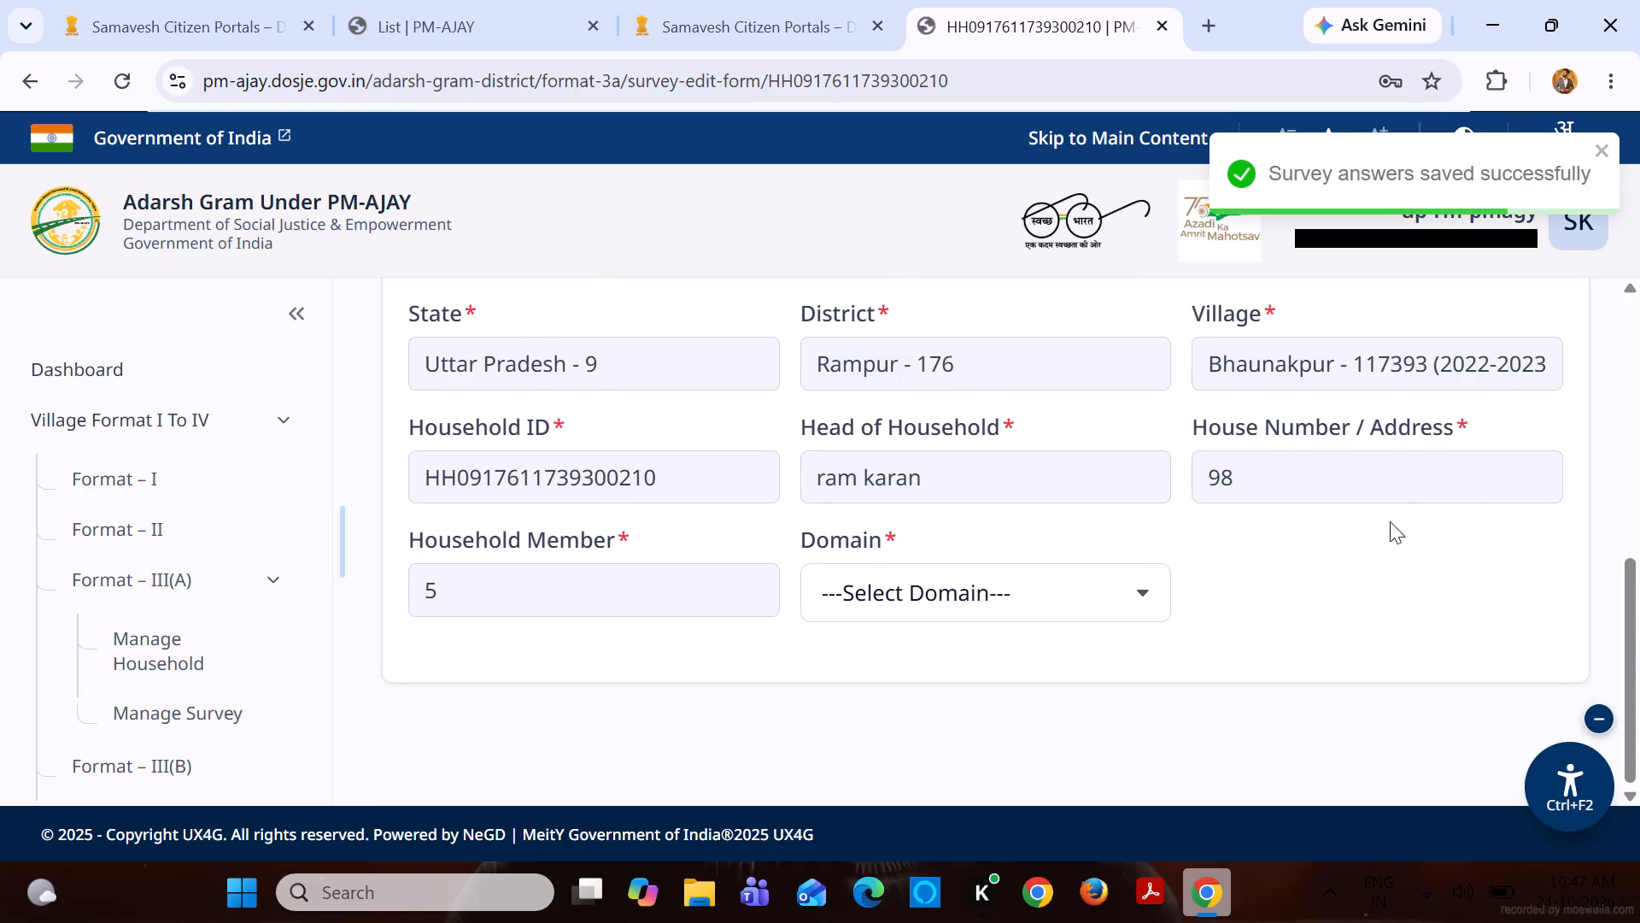
Return to the survey list, open house number 96's survey for editing and select domain 6 – Electricity and Clean Fuel.
scroll(1350, 506, "up", 8)
left_click(1524, 350)
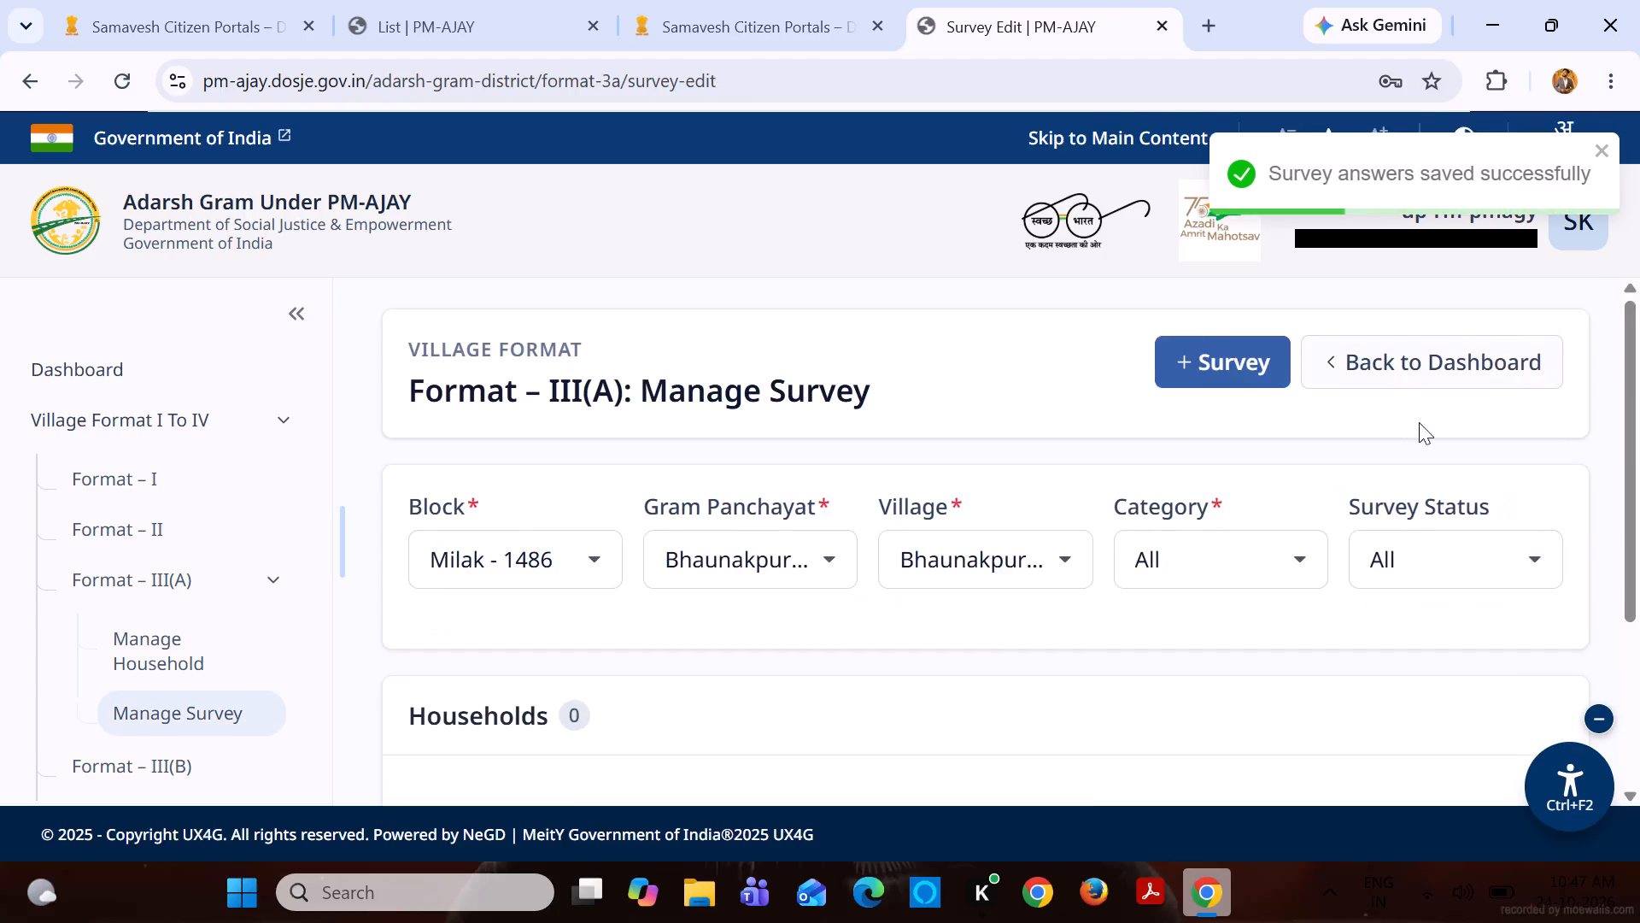
scroll(1359, 485, "down", 16)
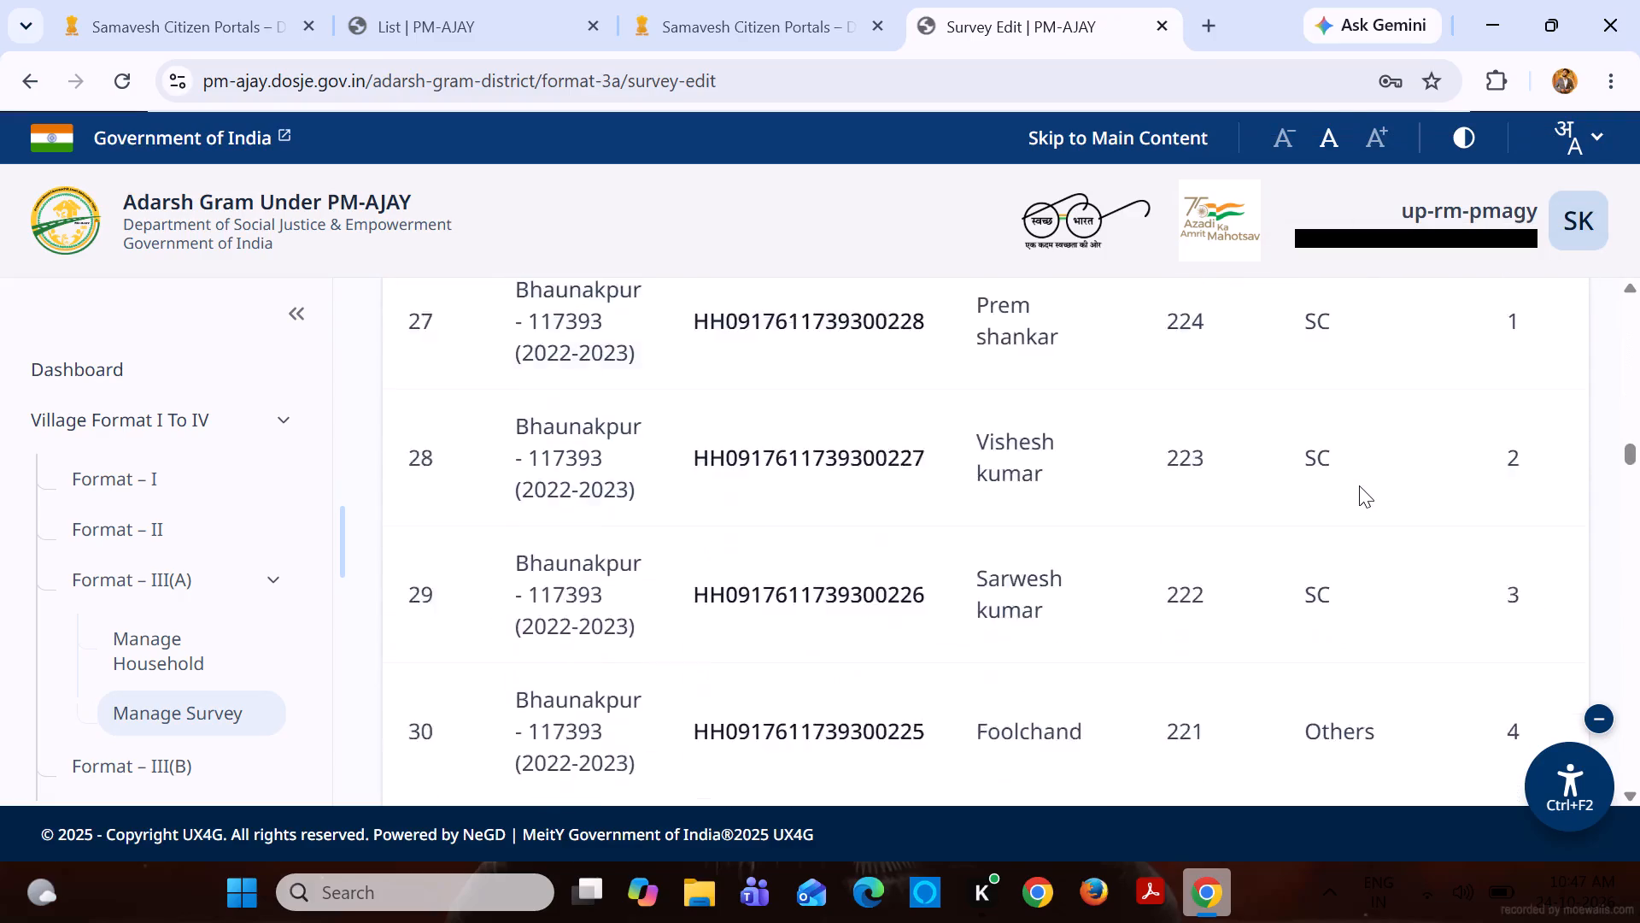
scroll(1359, 485, "down", 7)
scroll(1359, 485, "up", 4)
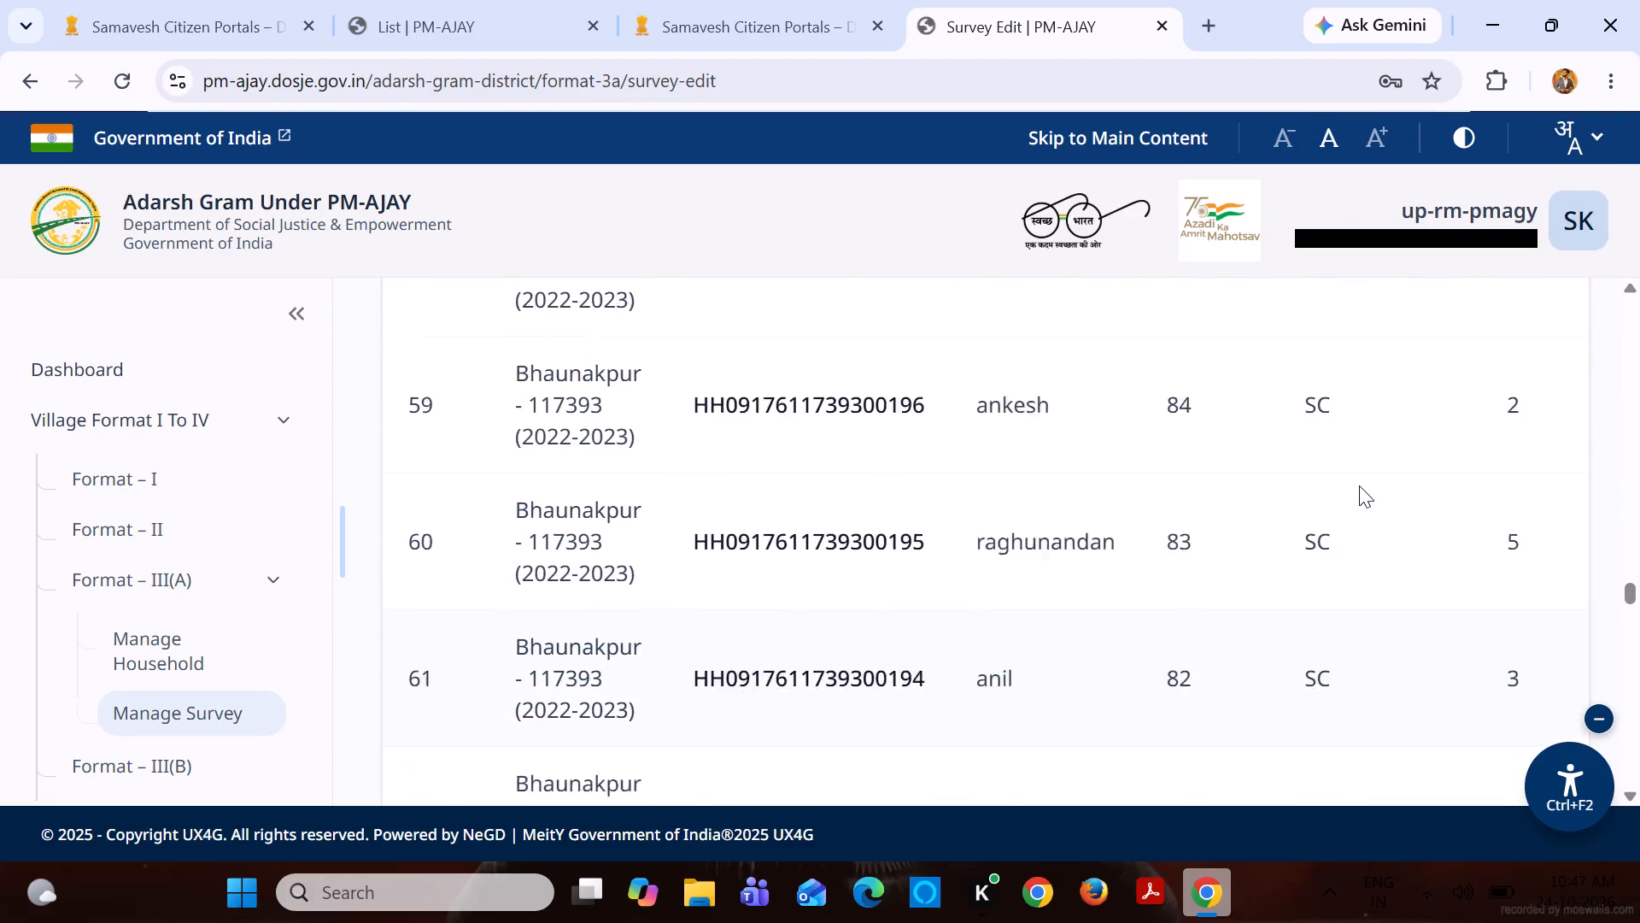
scroll(1359, 485, "up", 8)
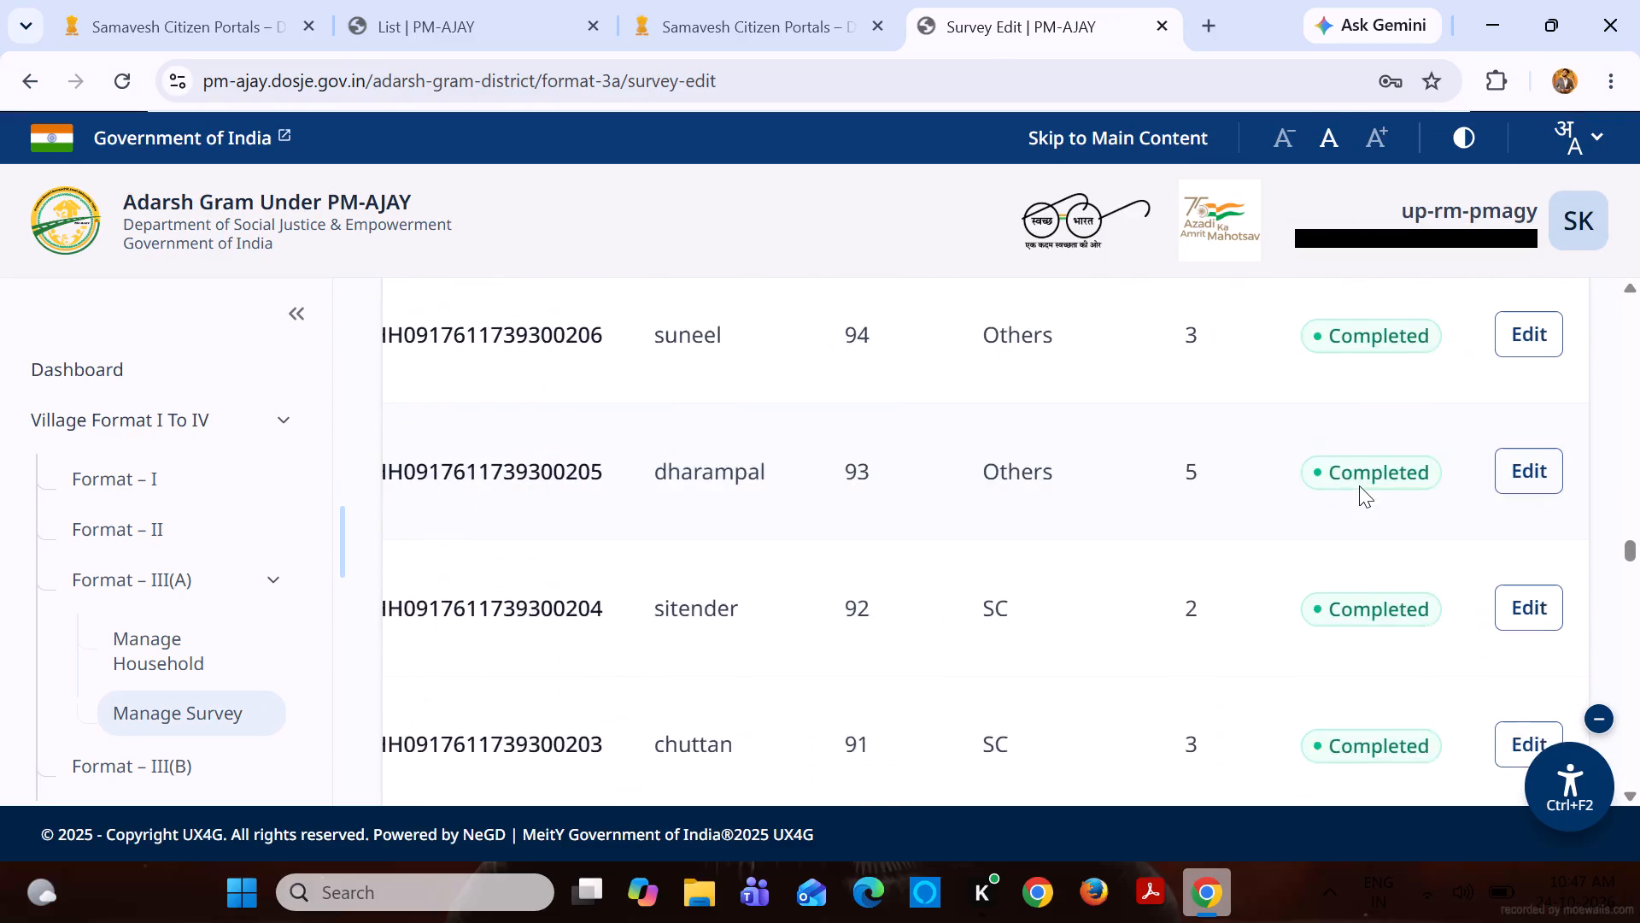
scroll(1359, 485, "up", 2)
left_click(1503, 414)
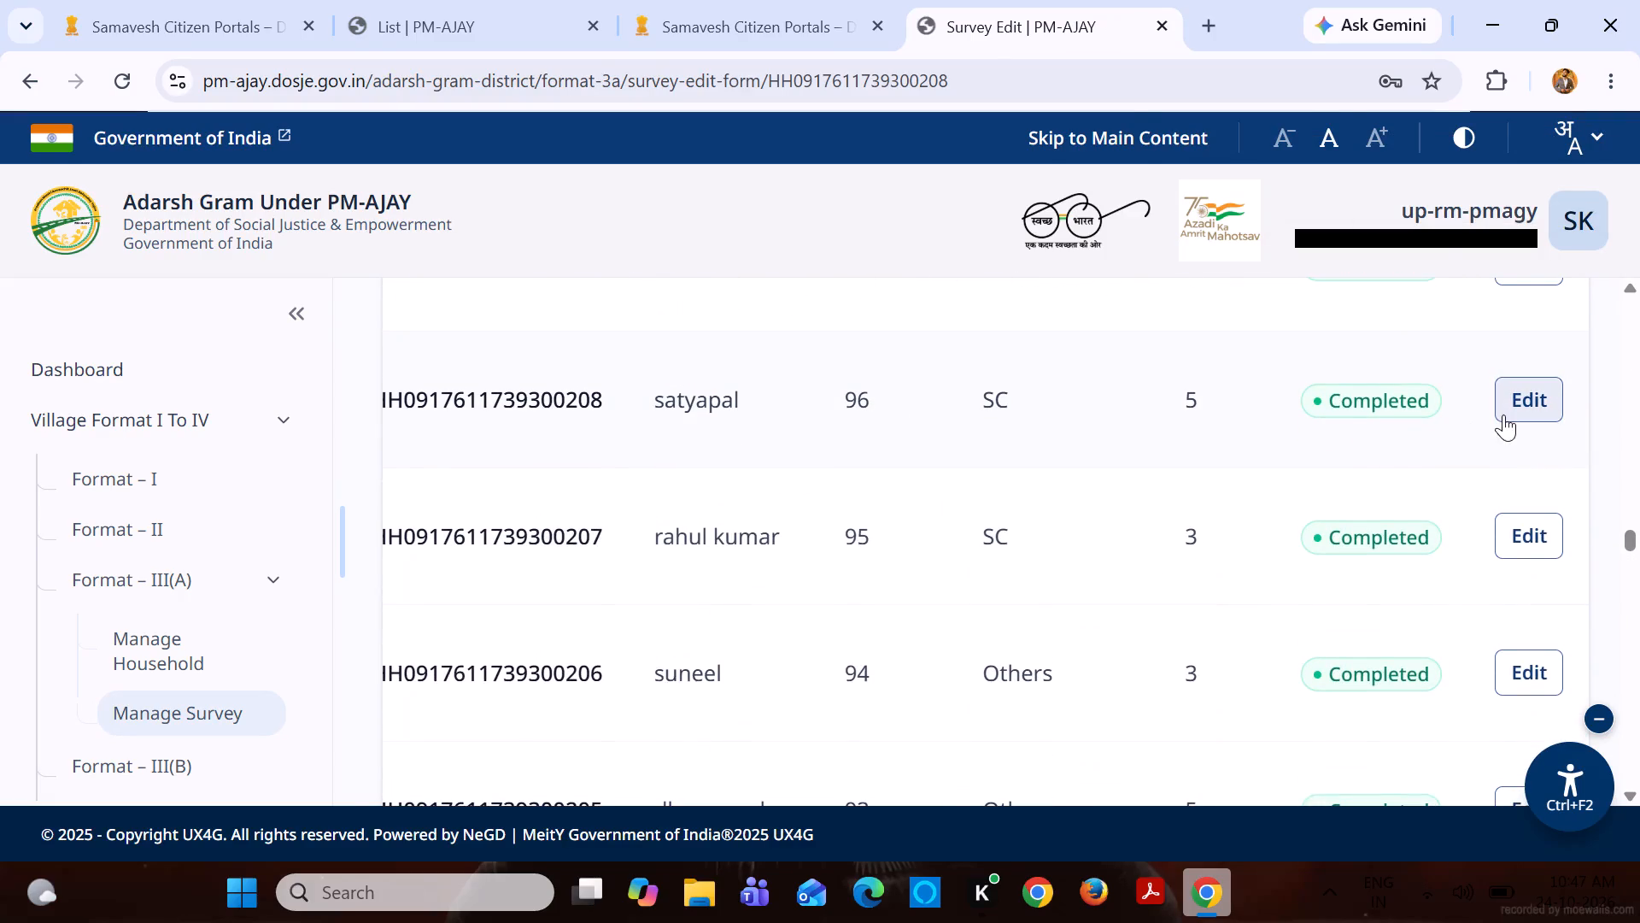
scroll(1175, 635, "down", 6)
left_click(1082, 613)
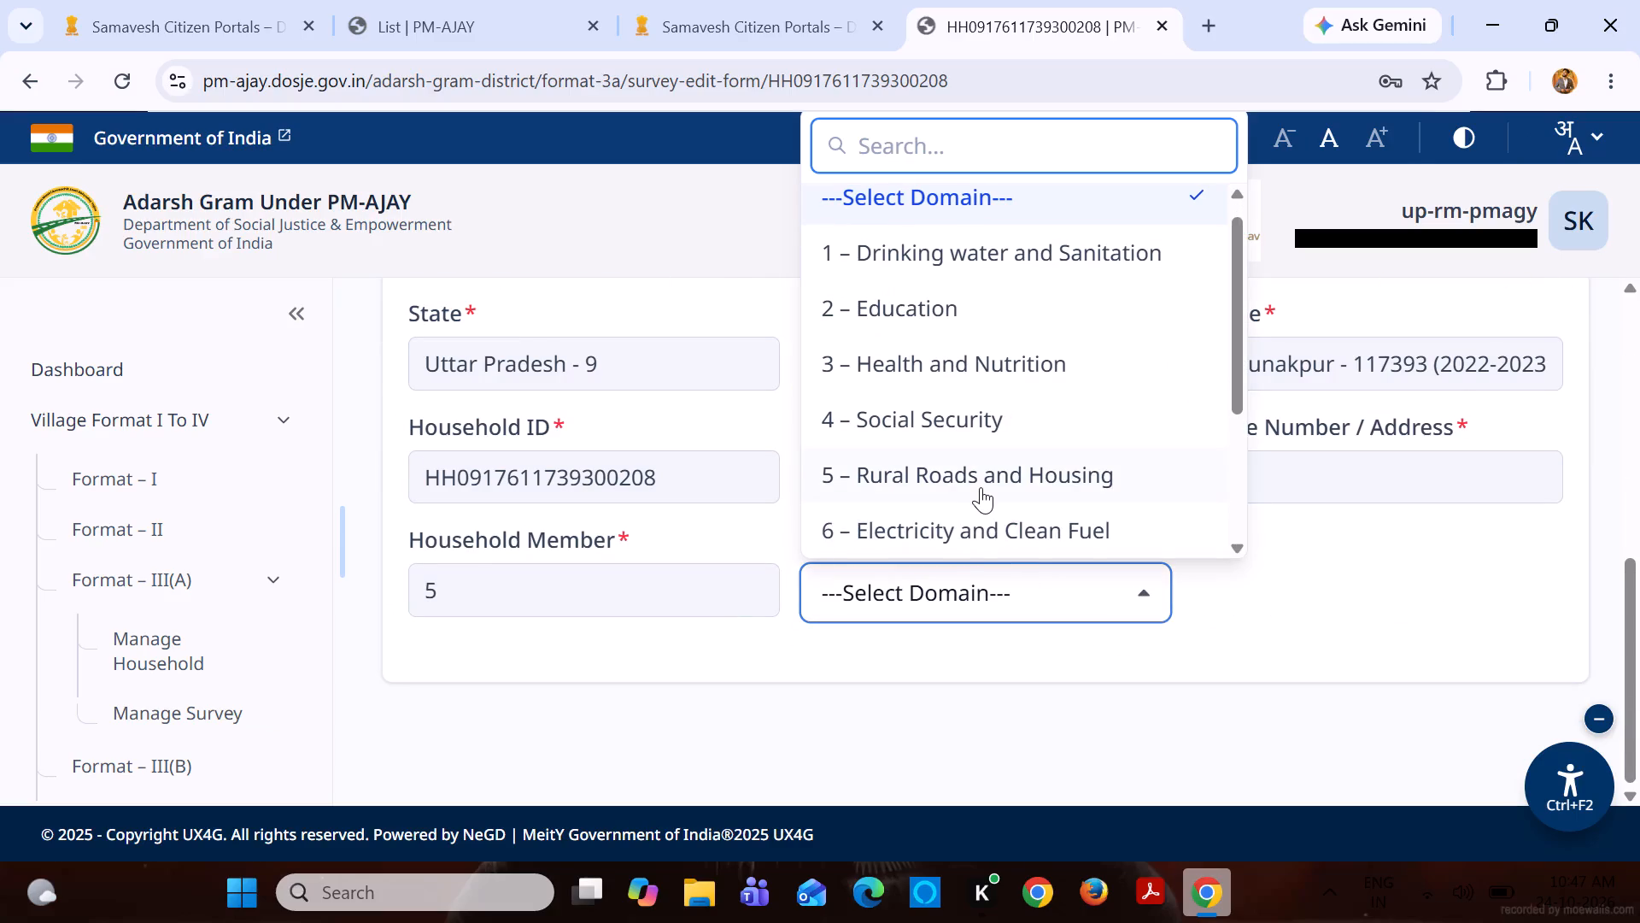
left_click(948, 534)
Answer Yes for house number 96's electricity connection under indicators 6.2 and 6.3 and for using at least one LED bulb.
scroll(1194, 597, "down", 3)
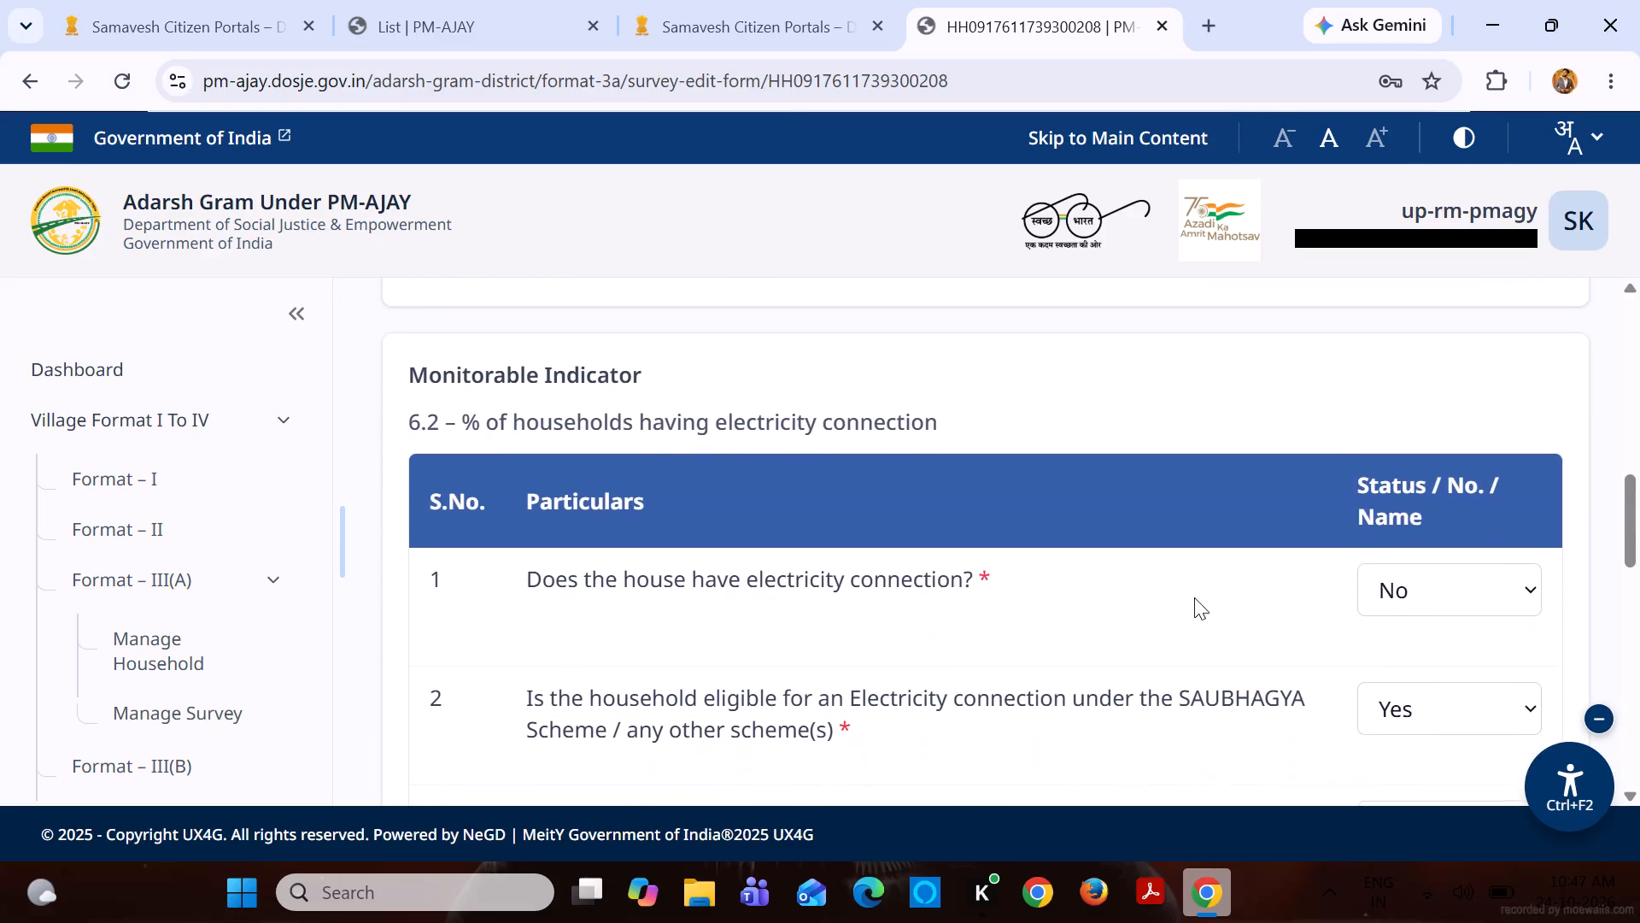
left_click_drag(1396, 587, 1371, 682)
left_click(1371, 682)
scroll(1371, 682, "down", 3)
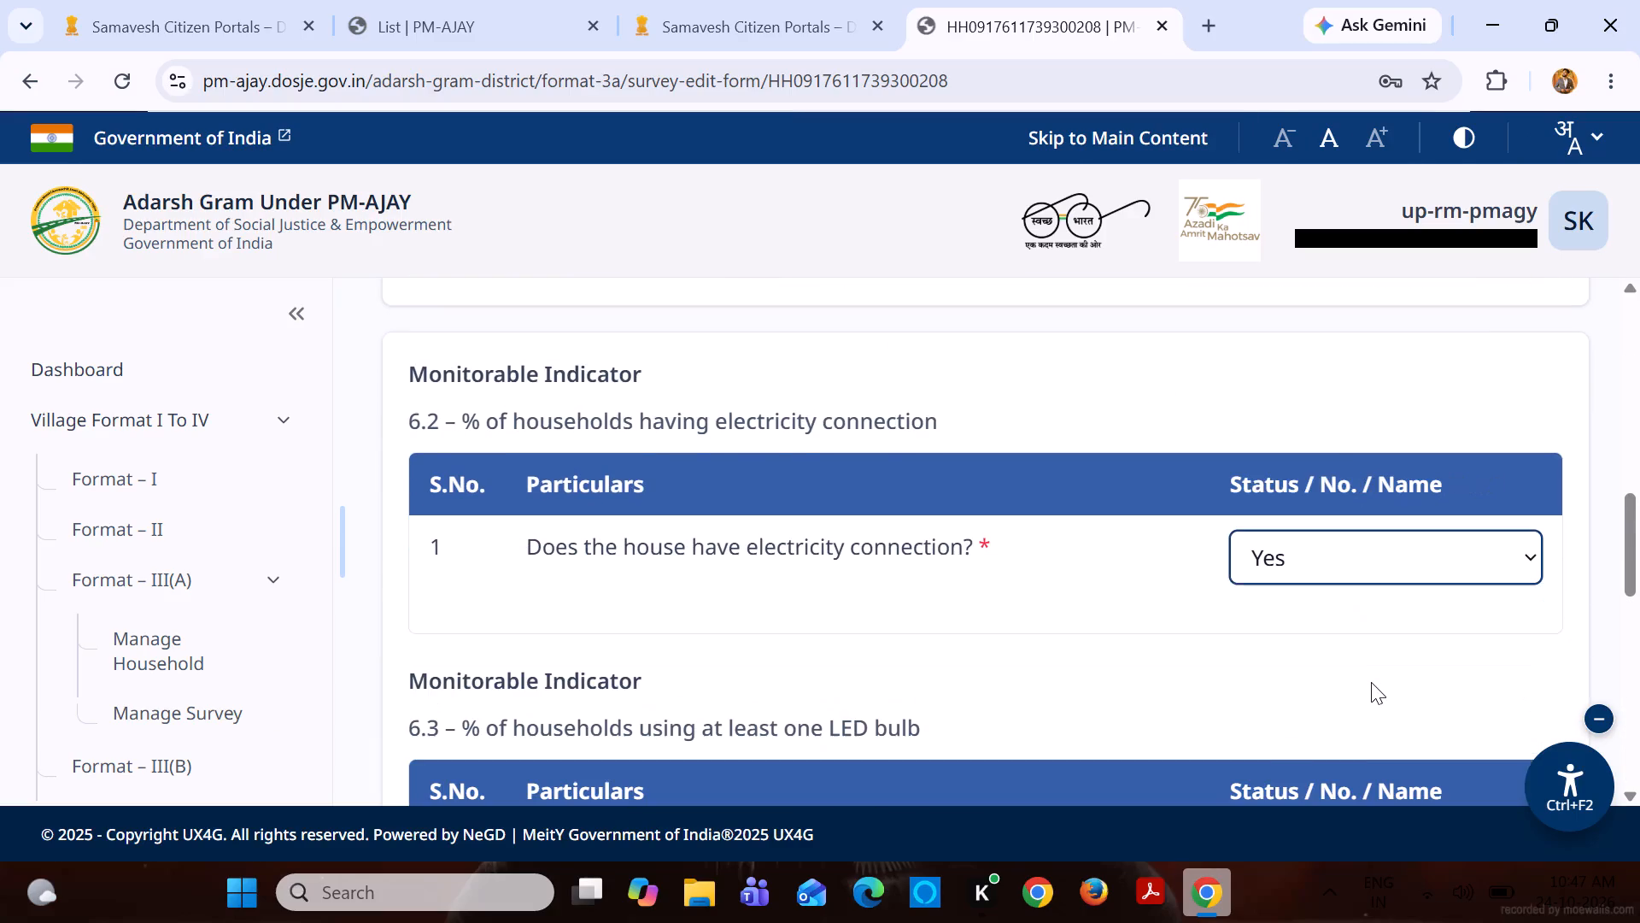
scroll(1371, 682, "down", 4)
left_click_drag(1433, 350, 1335, 439)
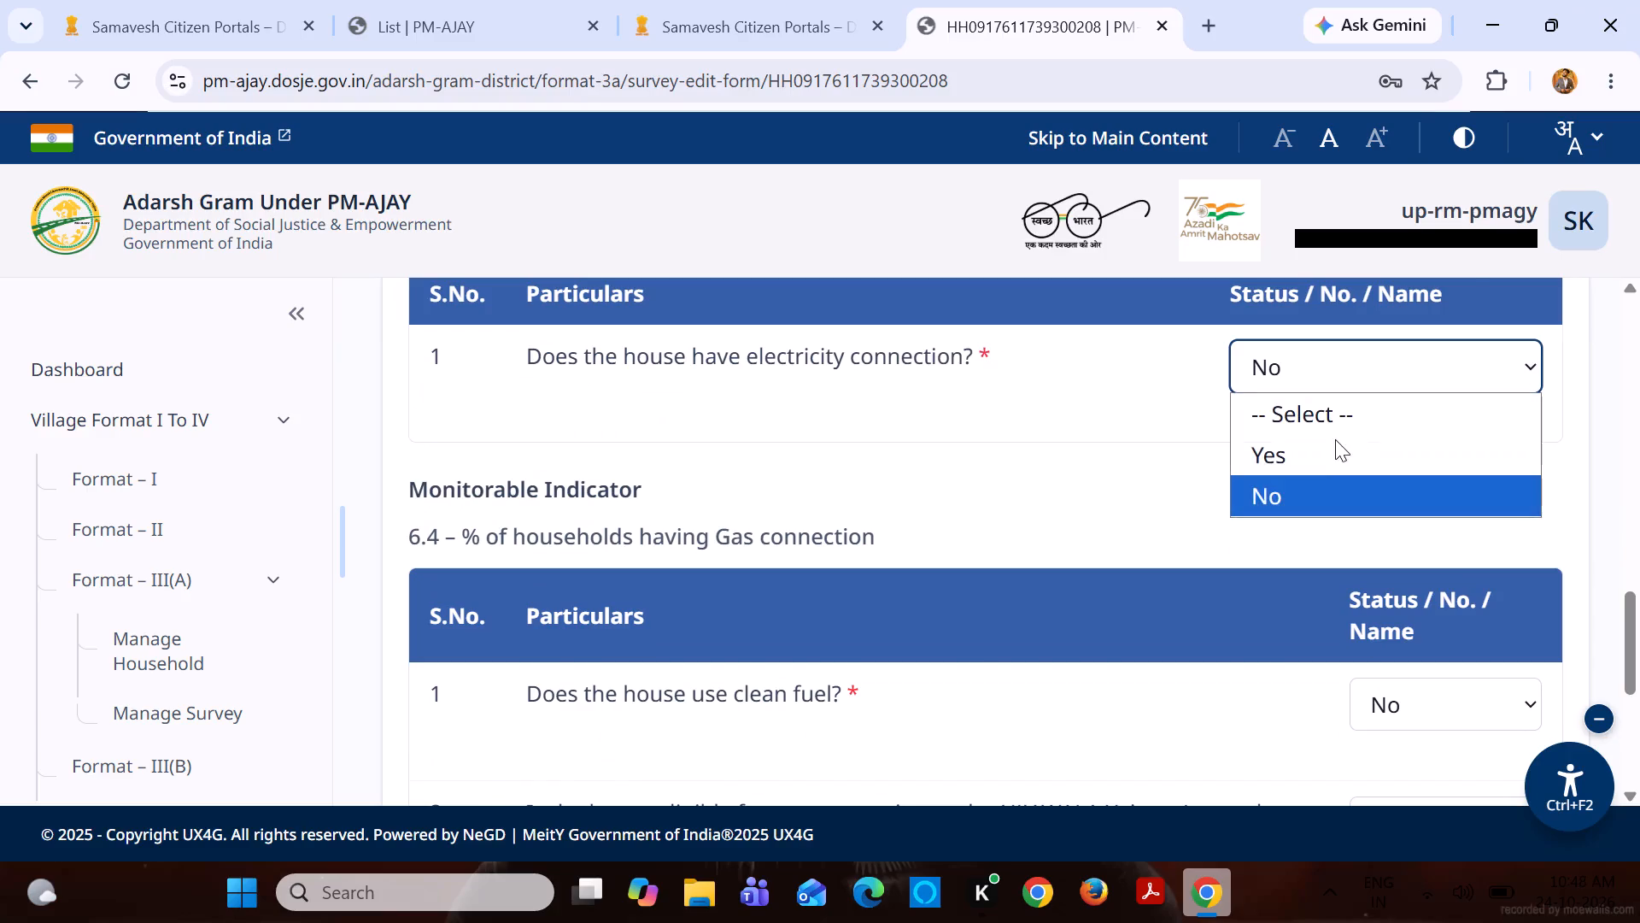
left_click_drag(1335, 439, 1333, 440)
left_click(1333, 440)
scroll(1333, 440, "down", 3)
scroll(1378, 397, "up", 1)
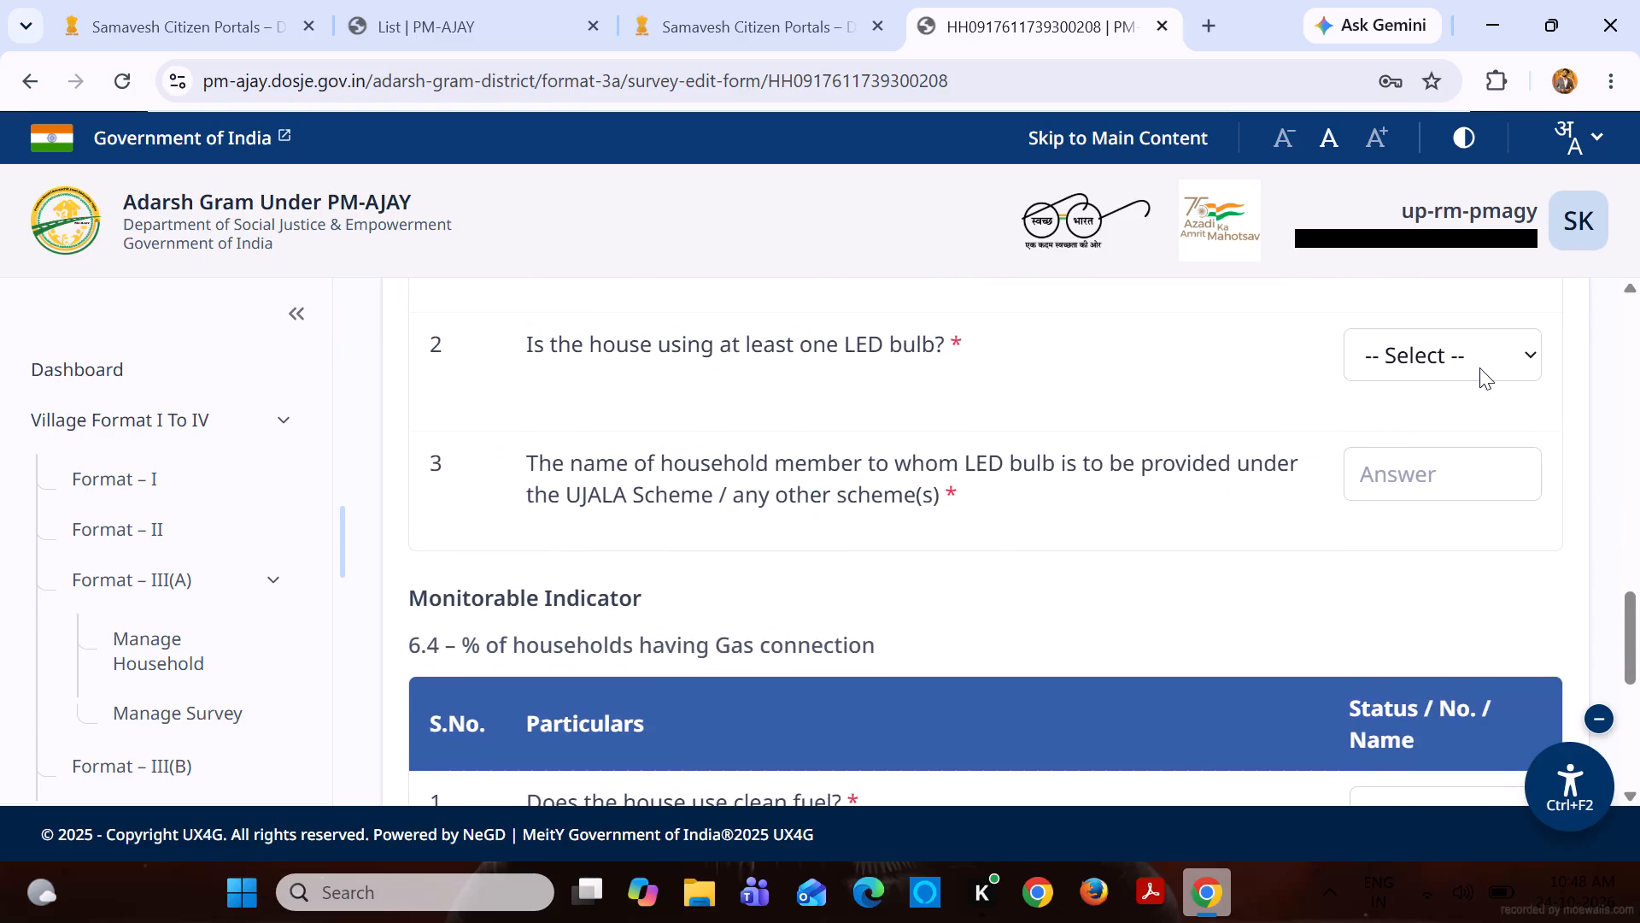
left_click_drag(1479, 367, 1401, 427)
left_click(1401, 427)
Answer Yes for house number 96's use of clean fuel under indicator 6.4 and save the survey.
scroll(1401, 427, "down", 2)
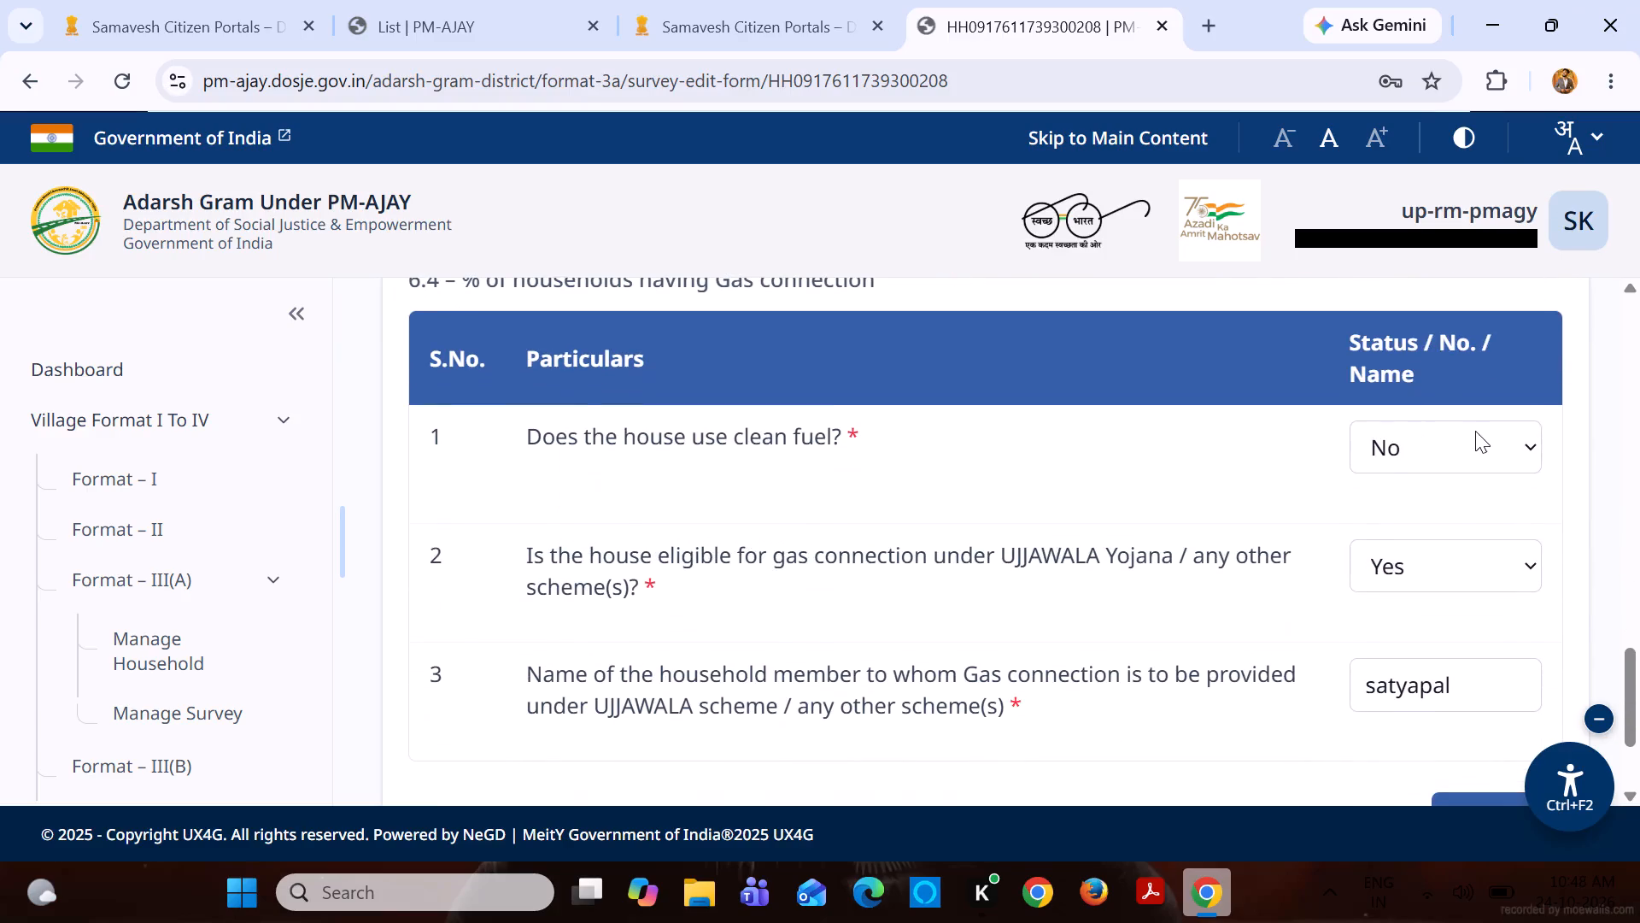
left_click_drag(1475, 431, 1408, 526)
left_click(1408, 526)
scroll(1408, 526, "down", 1)
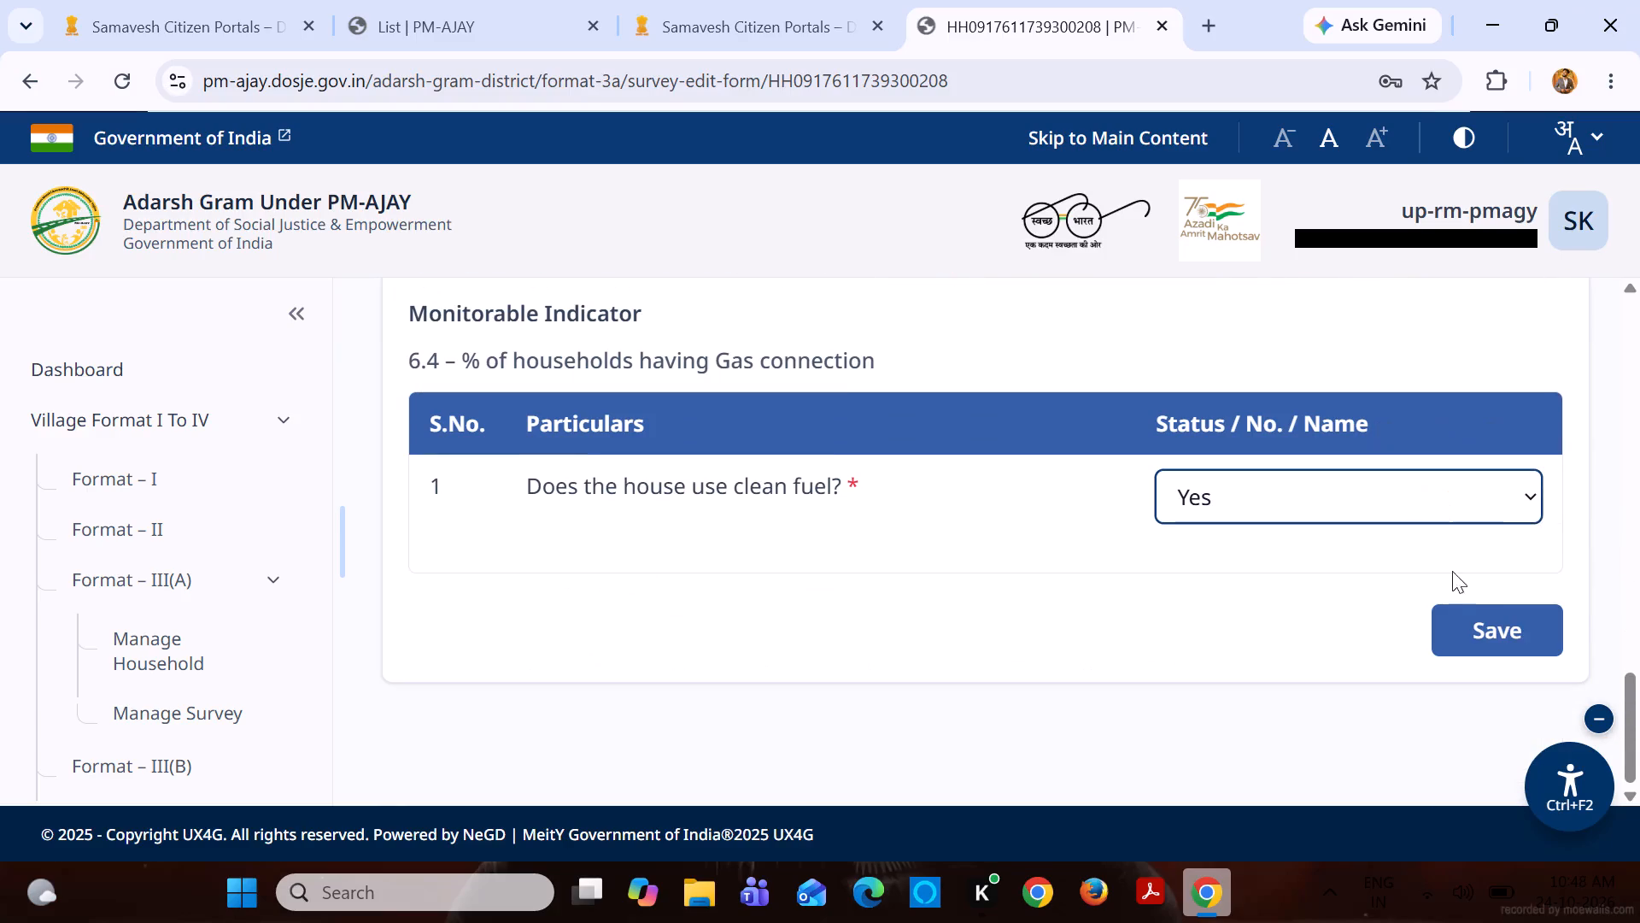
left_click(1485, 616)
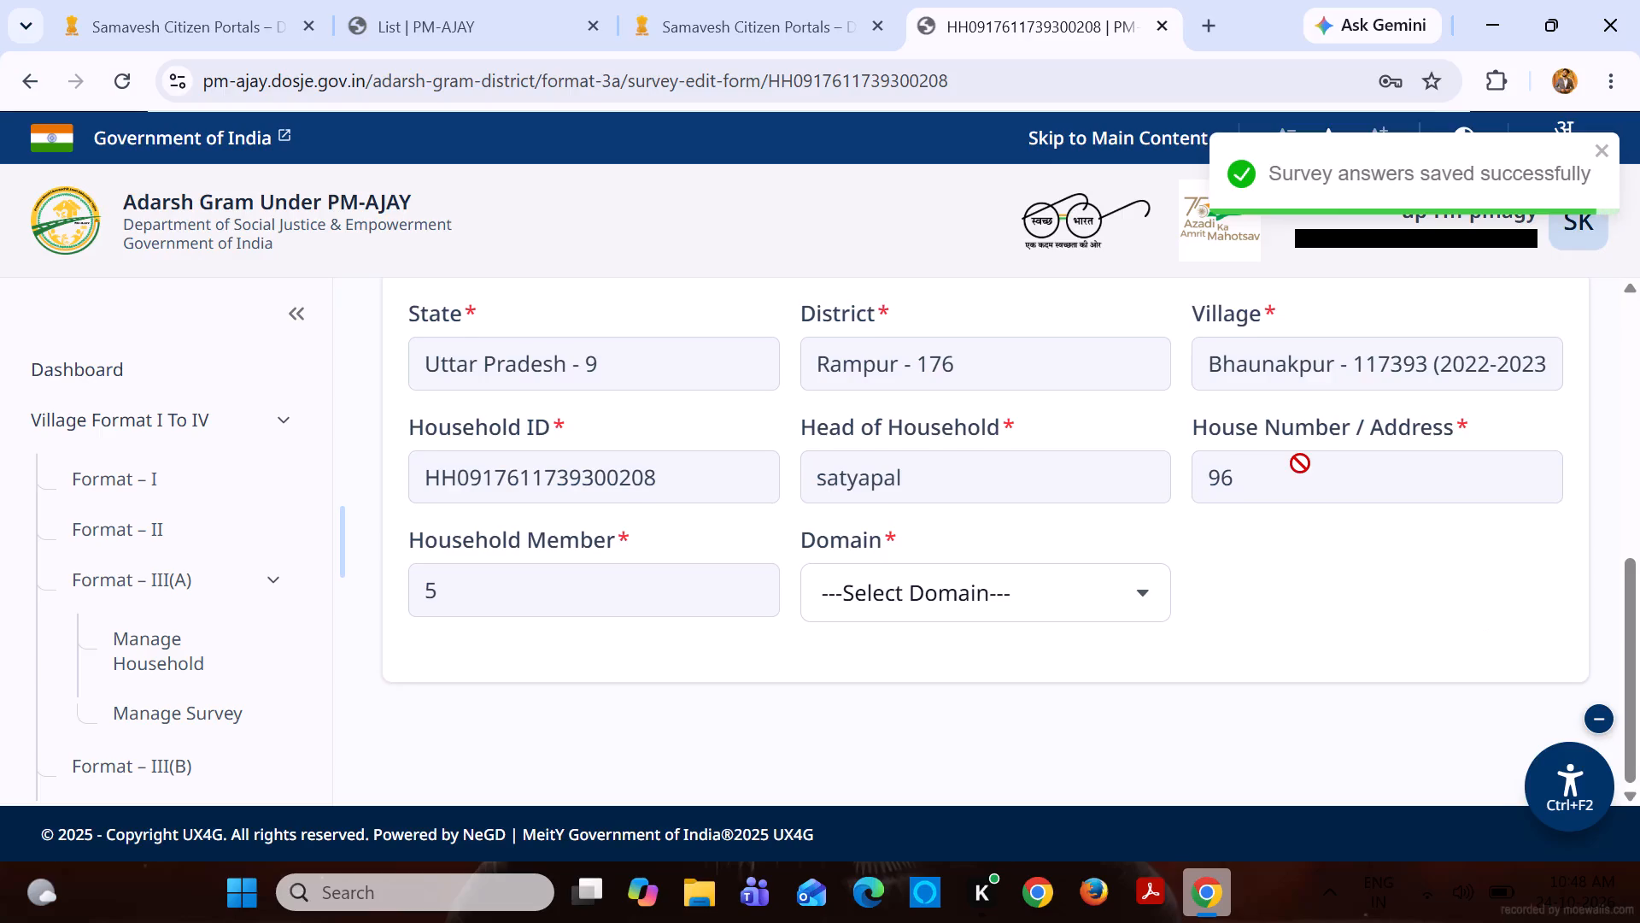
Return to the survey list, open house number 90's survey for editing and select domain 6 – Electricity and Clean Fuel.
scroll(1300, 463, "up", 14)
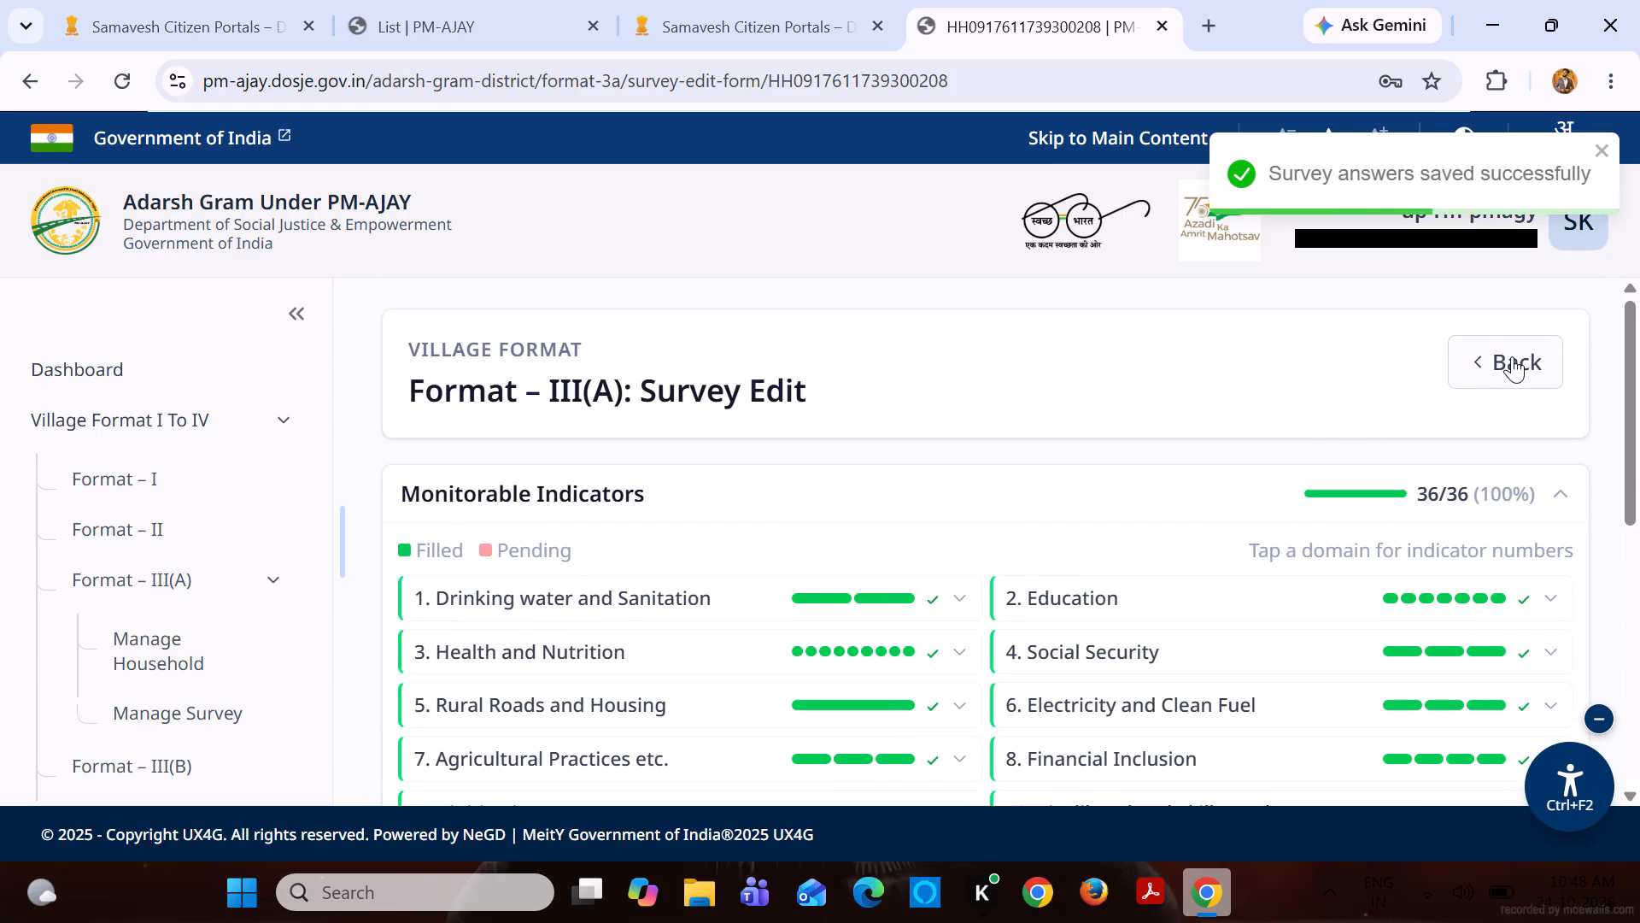
left_click(1512, 356)
scroll(1363, 461, "down", 10)
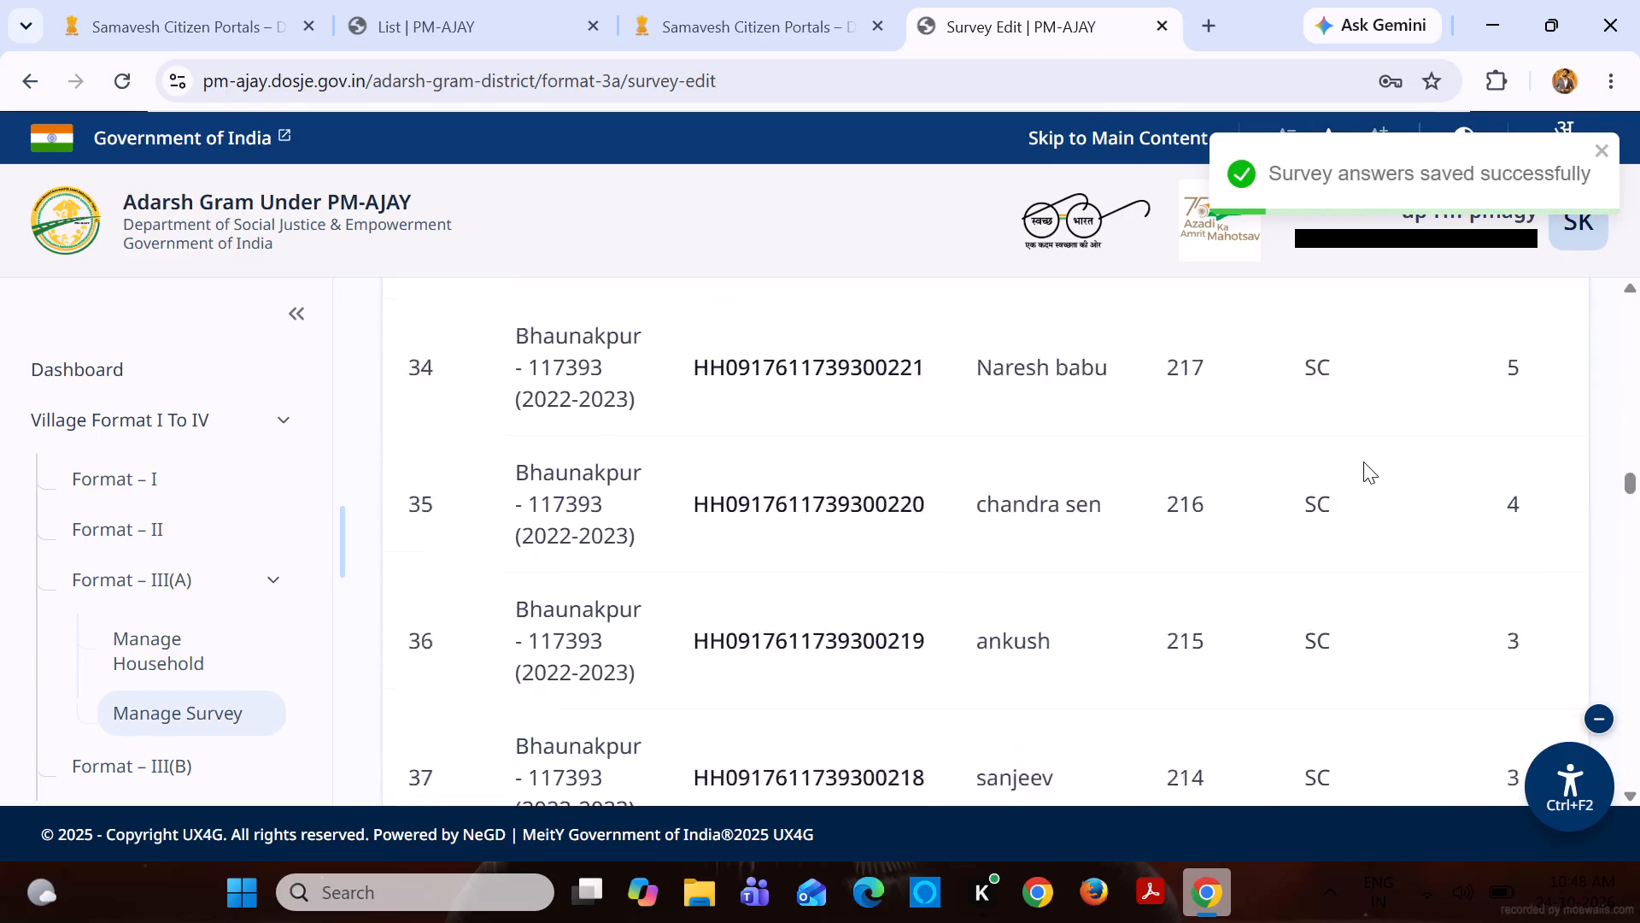
scroll(1363, 461, "down", 8)
scroll(1363, 461, "left", 6)
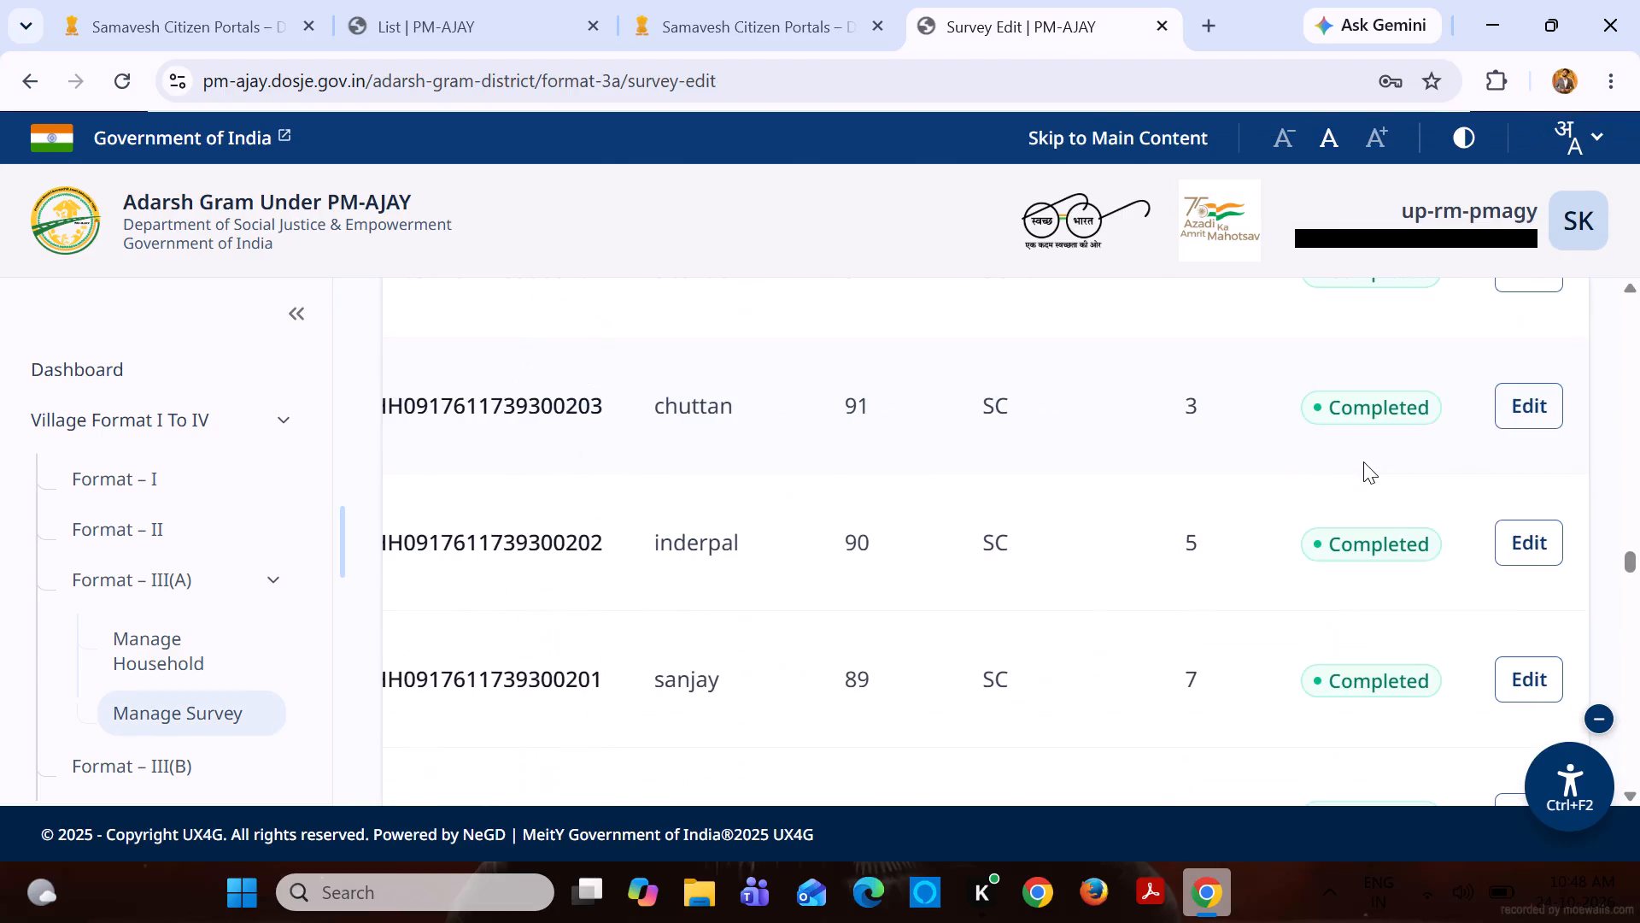
left_click(1558, 550)
scroll(1344, 602, "down", 2)
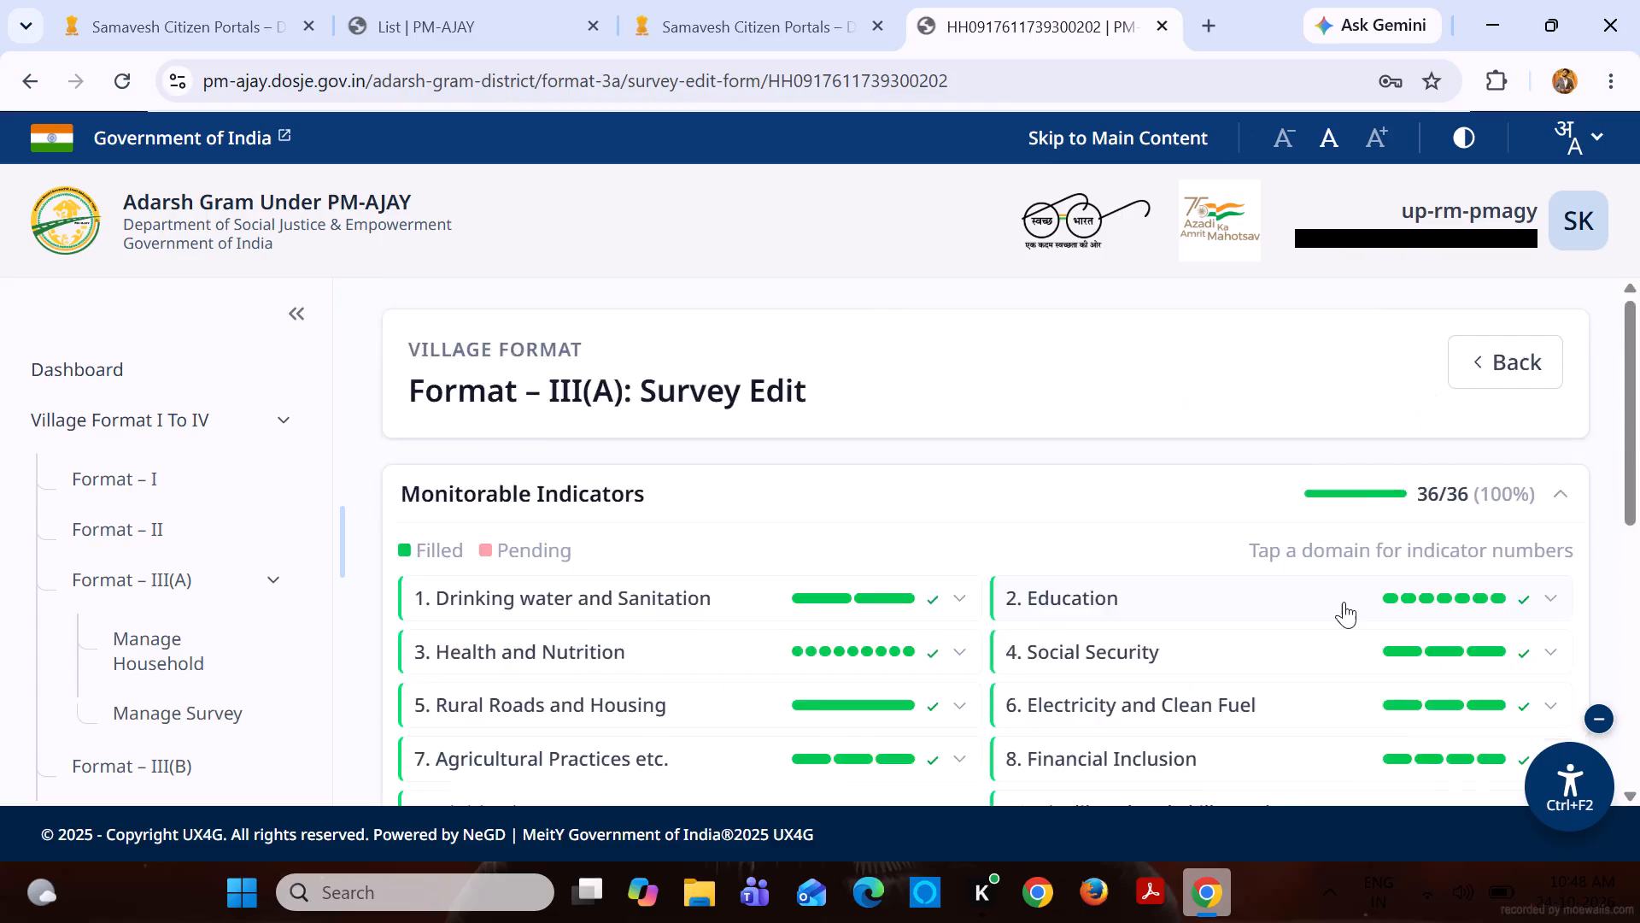
scroll(1344, 602, "down", 4)
left_click(1122, 588)
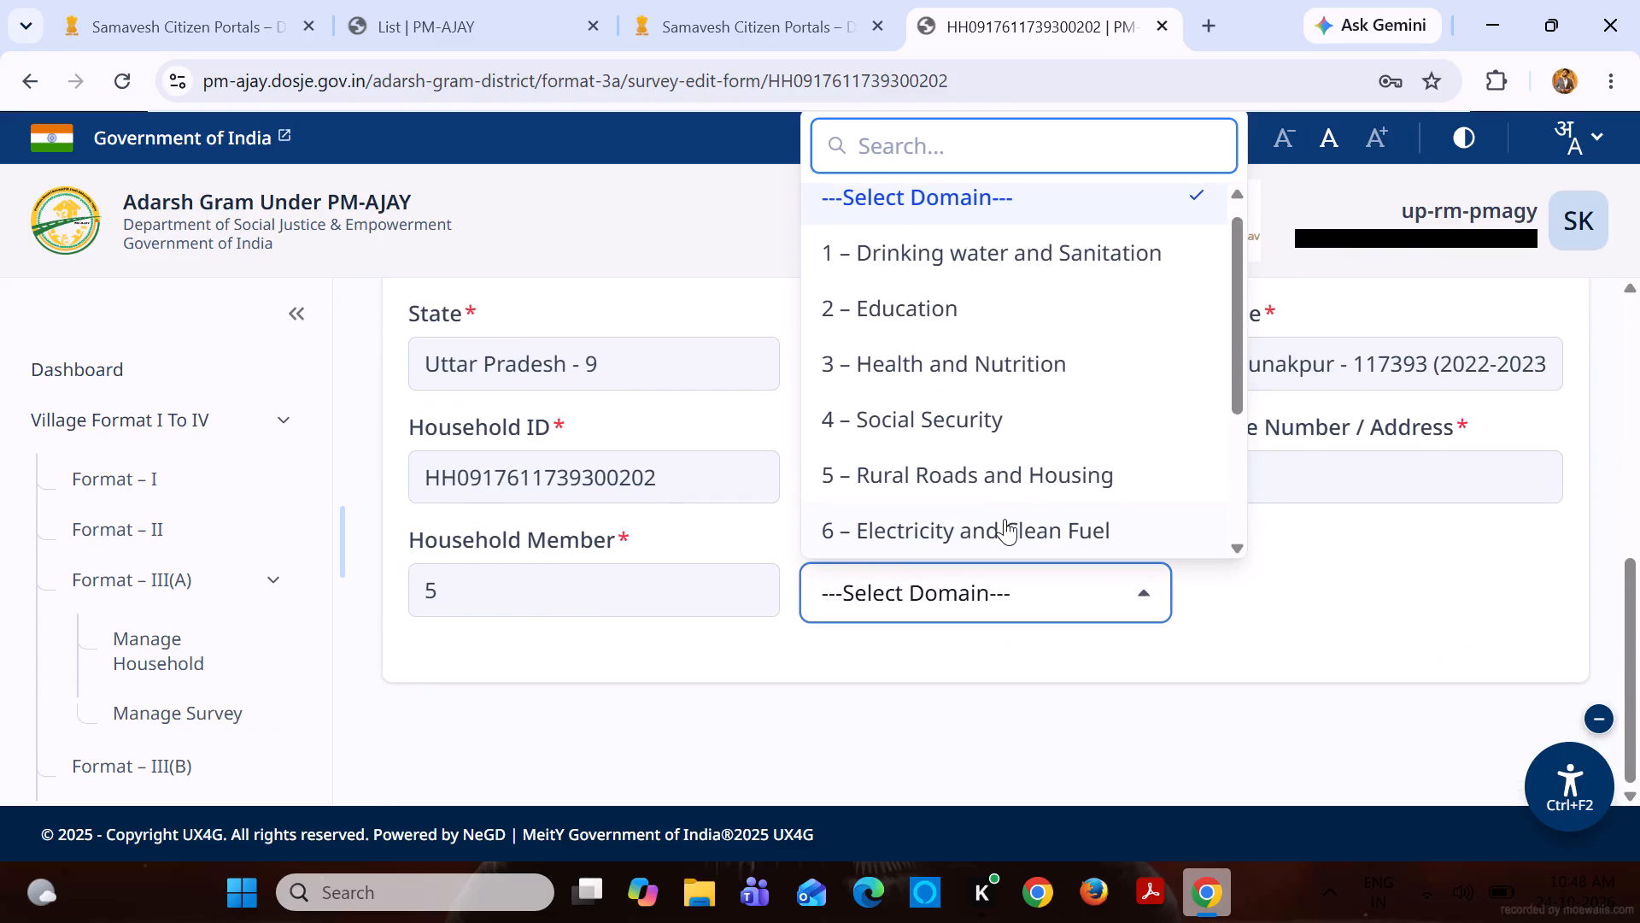
left_click(1004, 519)
Answer Yes for house number 90's electricity connection under indicators 6.2 and 6.3 and for using at least one LED bulb, and save the survey.
scroll(1308, 599, "down", 5)
left_click_drag(1457, 487, 1420, 569)
left_click(1420, 569)
scroll(1420, 569, "down", 4)
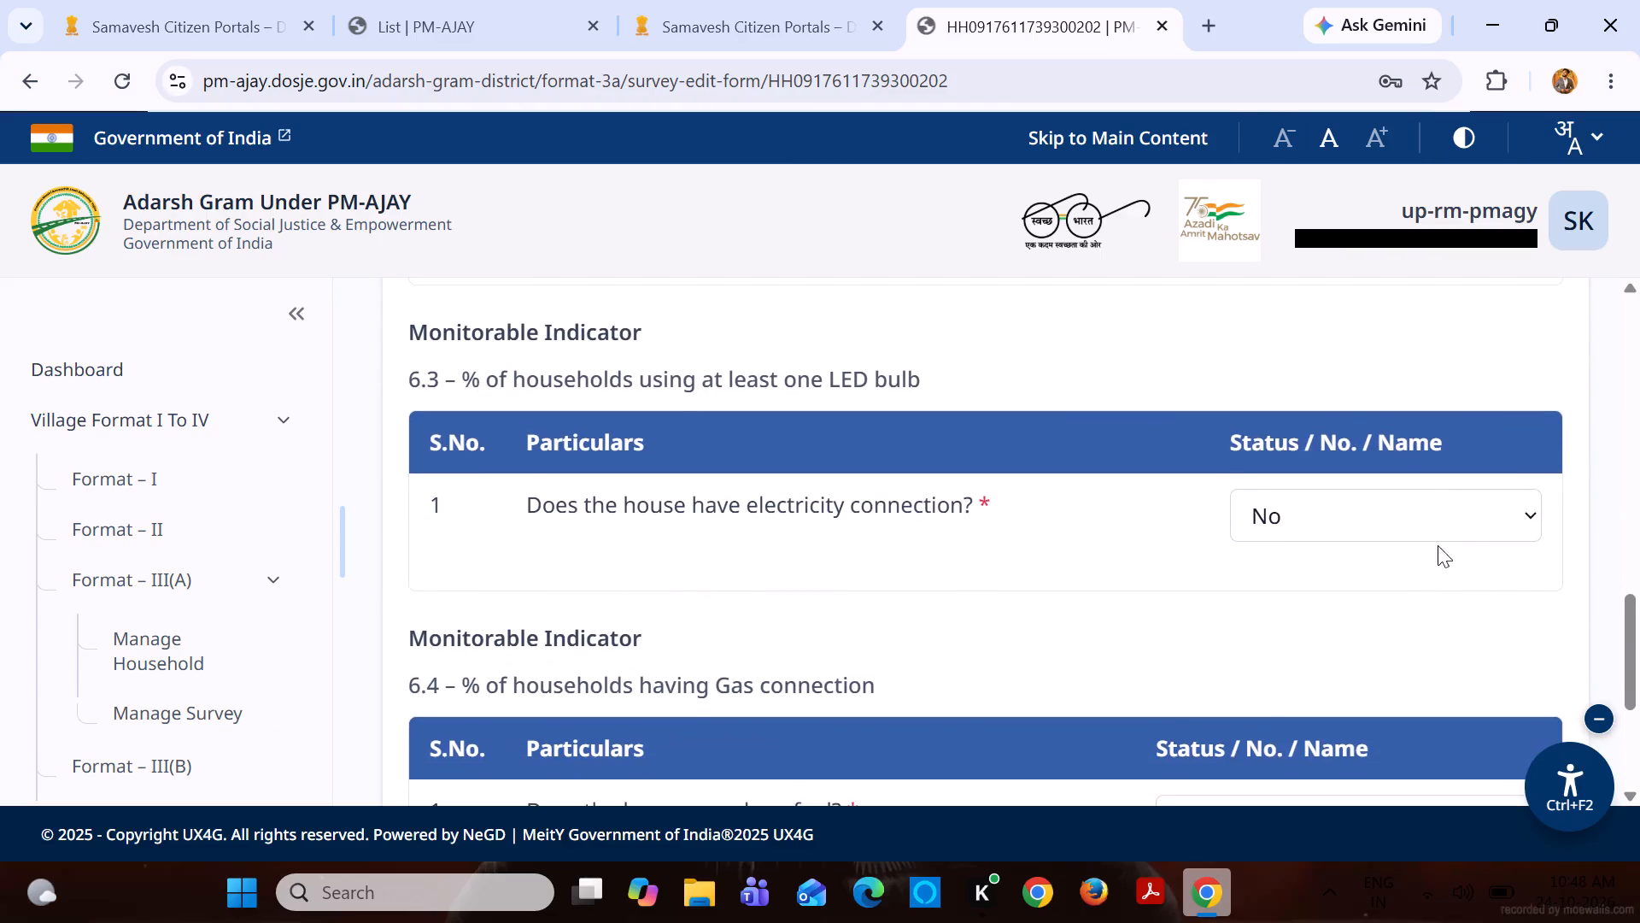
left_click_drag(1462, 526, 1329, 605)
left_click(1329, 605)
scroll(1329, 605, "down", 3)
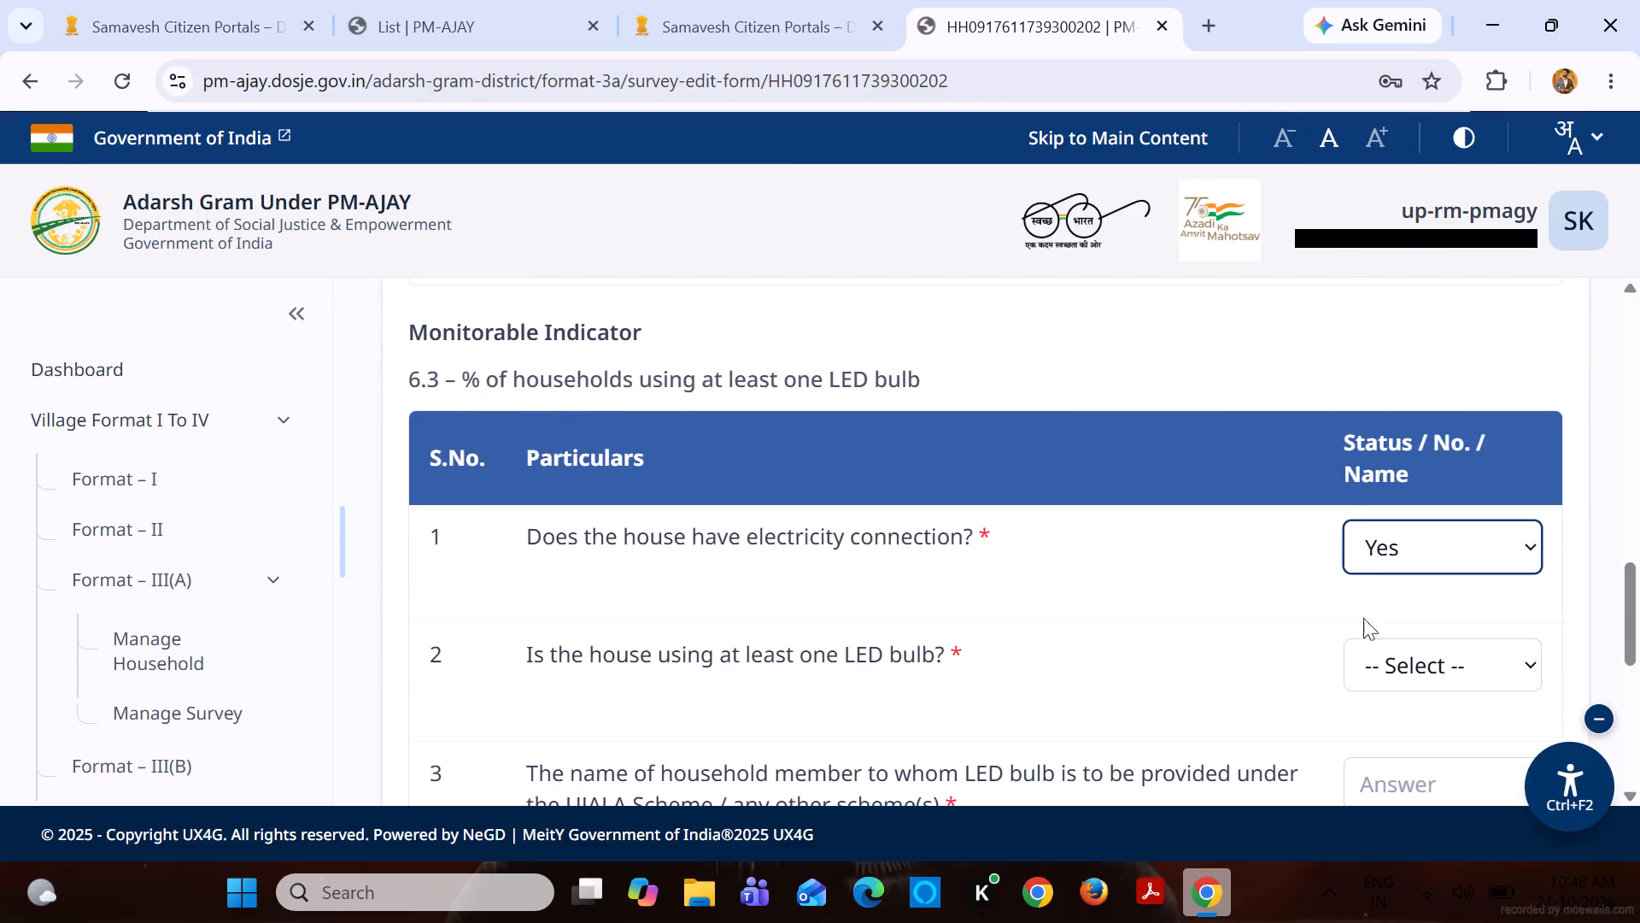
left_click_drag(1439, 678, 1400, 744)
left_click(1400, 744)
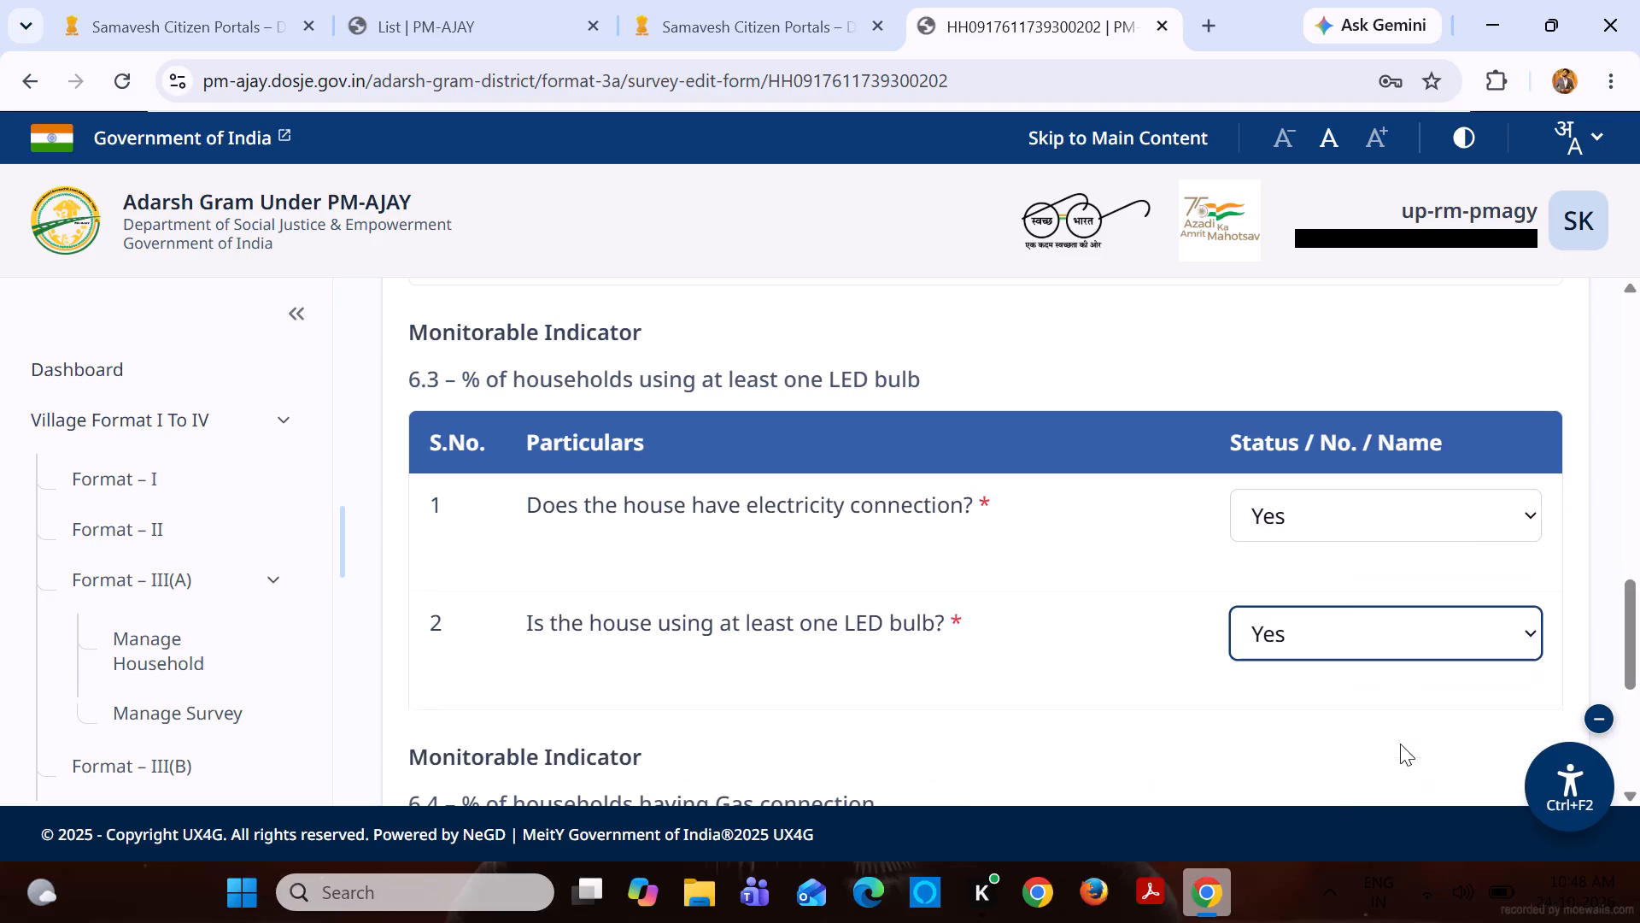
scroll(1218, 594, "down", 4)
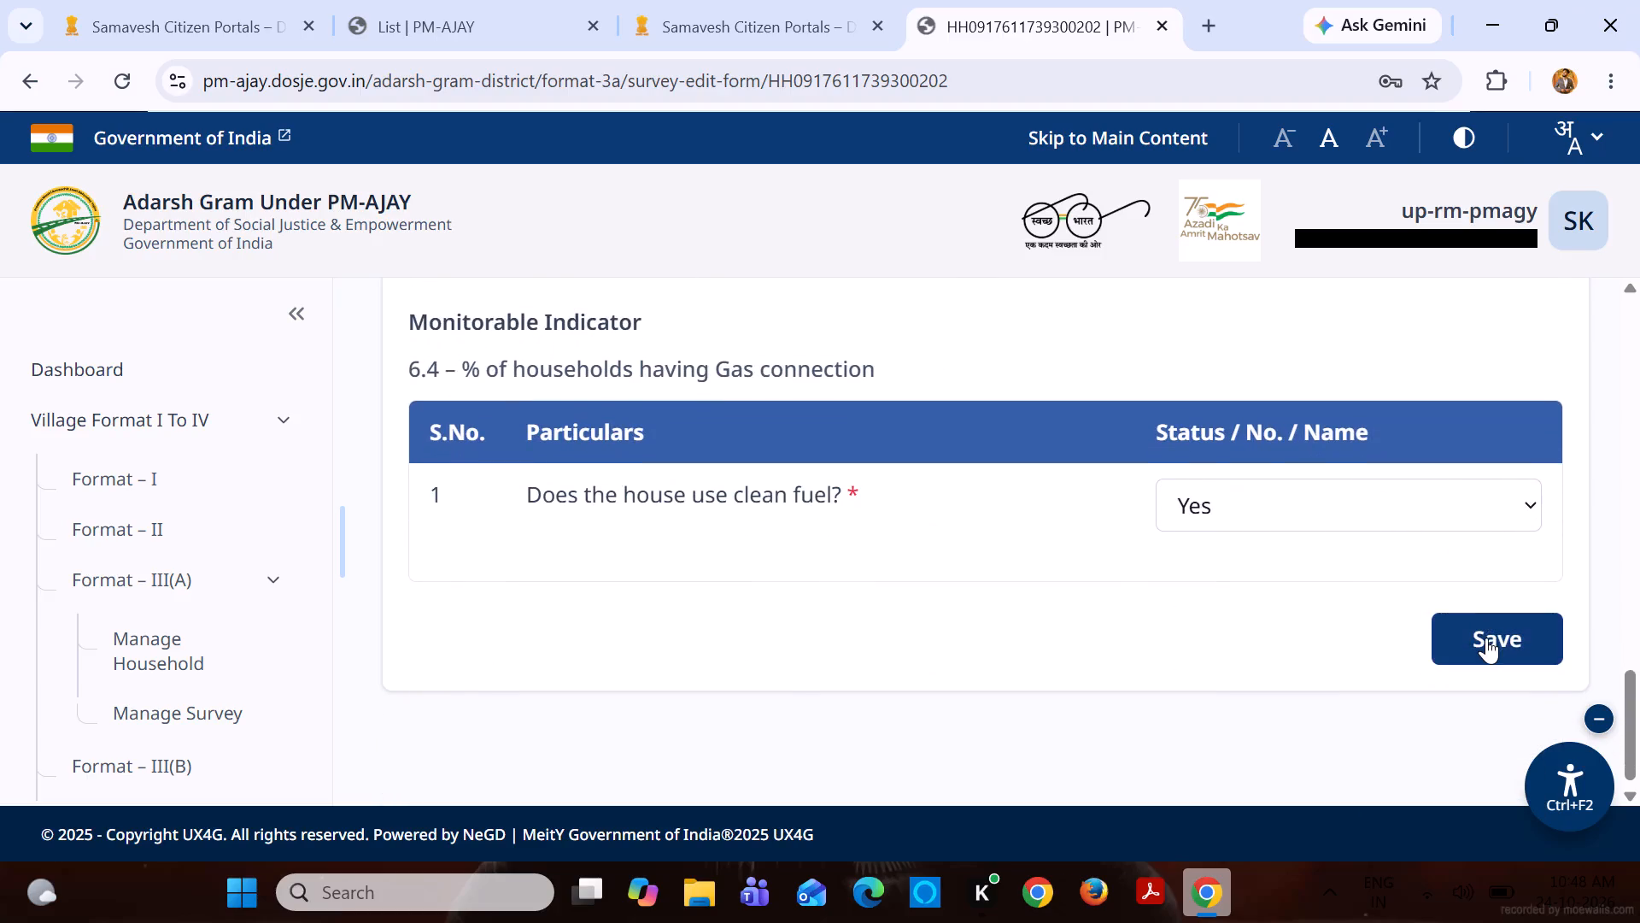
left_click(1486, 638)
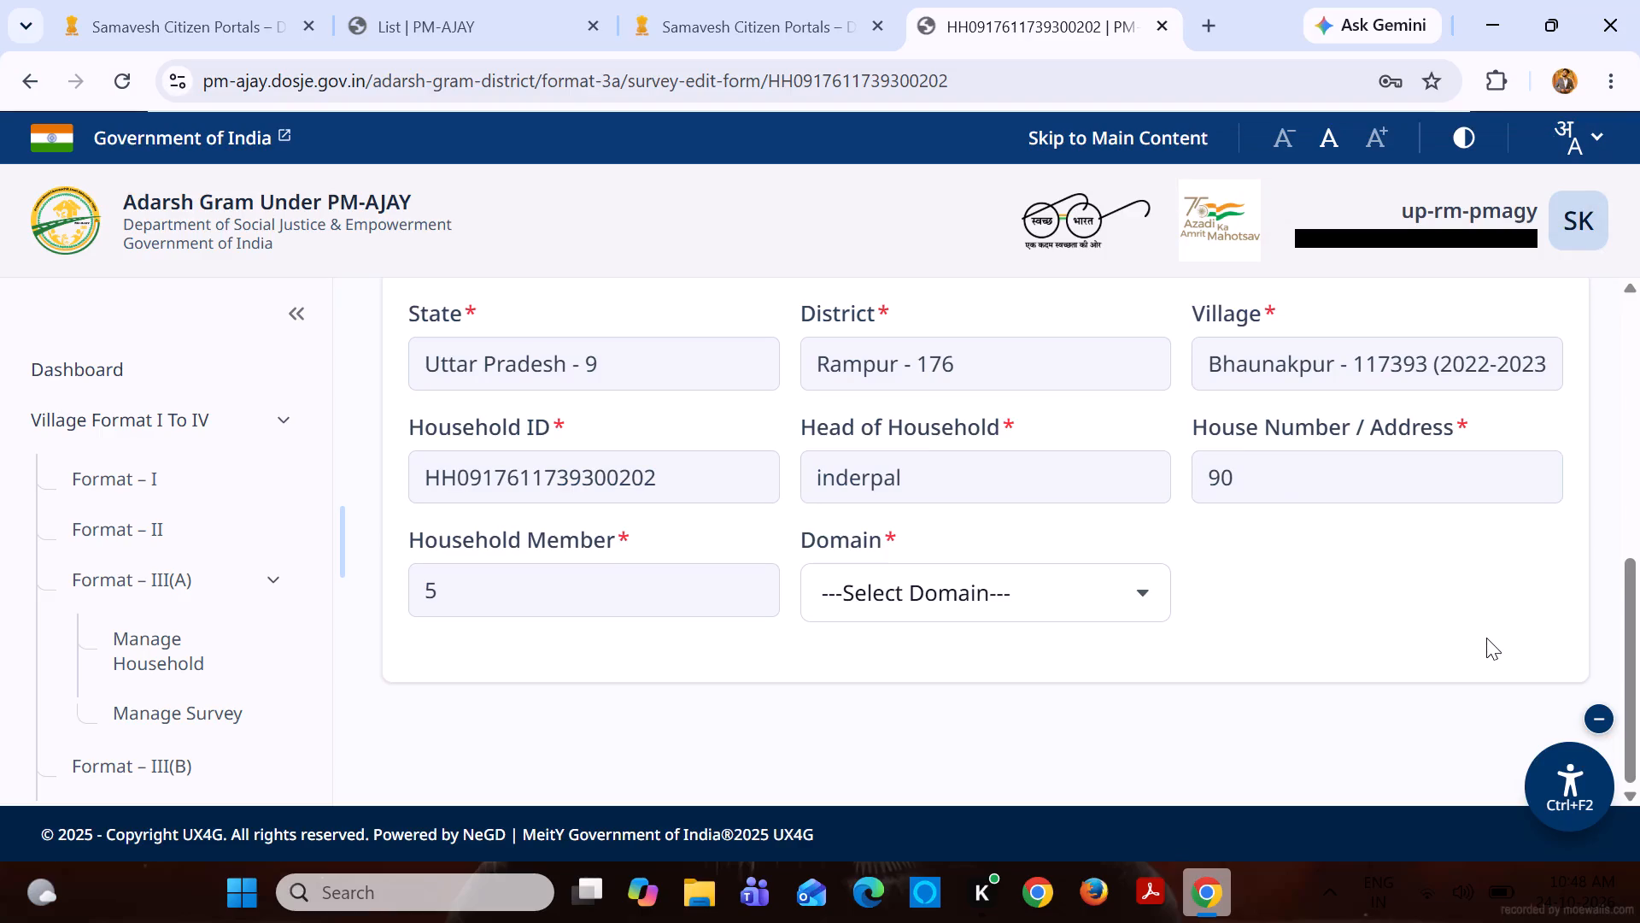
Return to the survey list, open house number 89's survey for editing and select domain 6 – Electricity and Clean Fuel.
scroll(1309, 417, "up", 7)
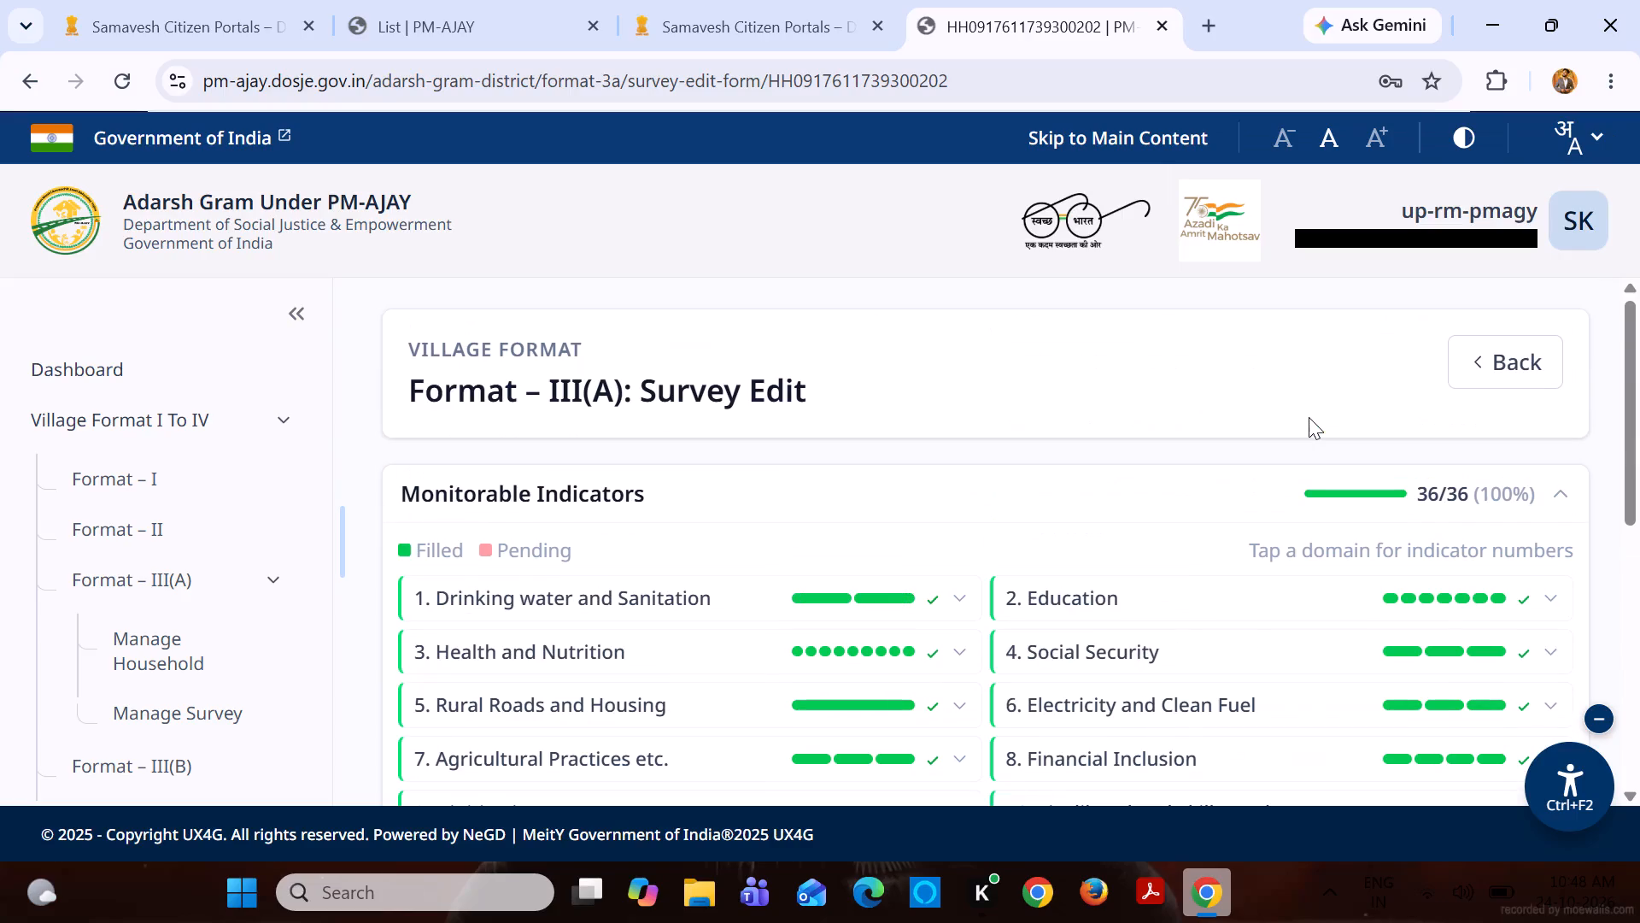
left_click(1504, 343)
scroll(1372, 455, "down", 1)
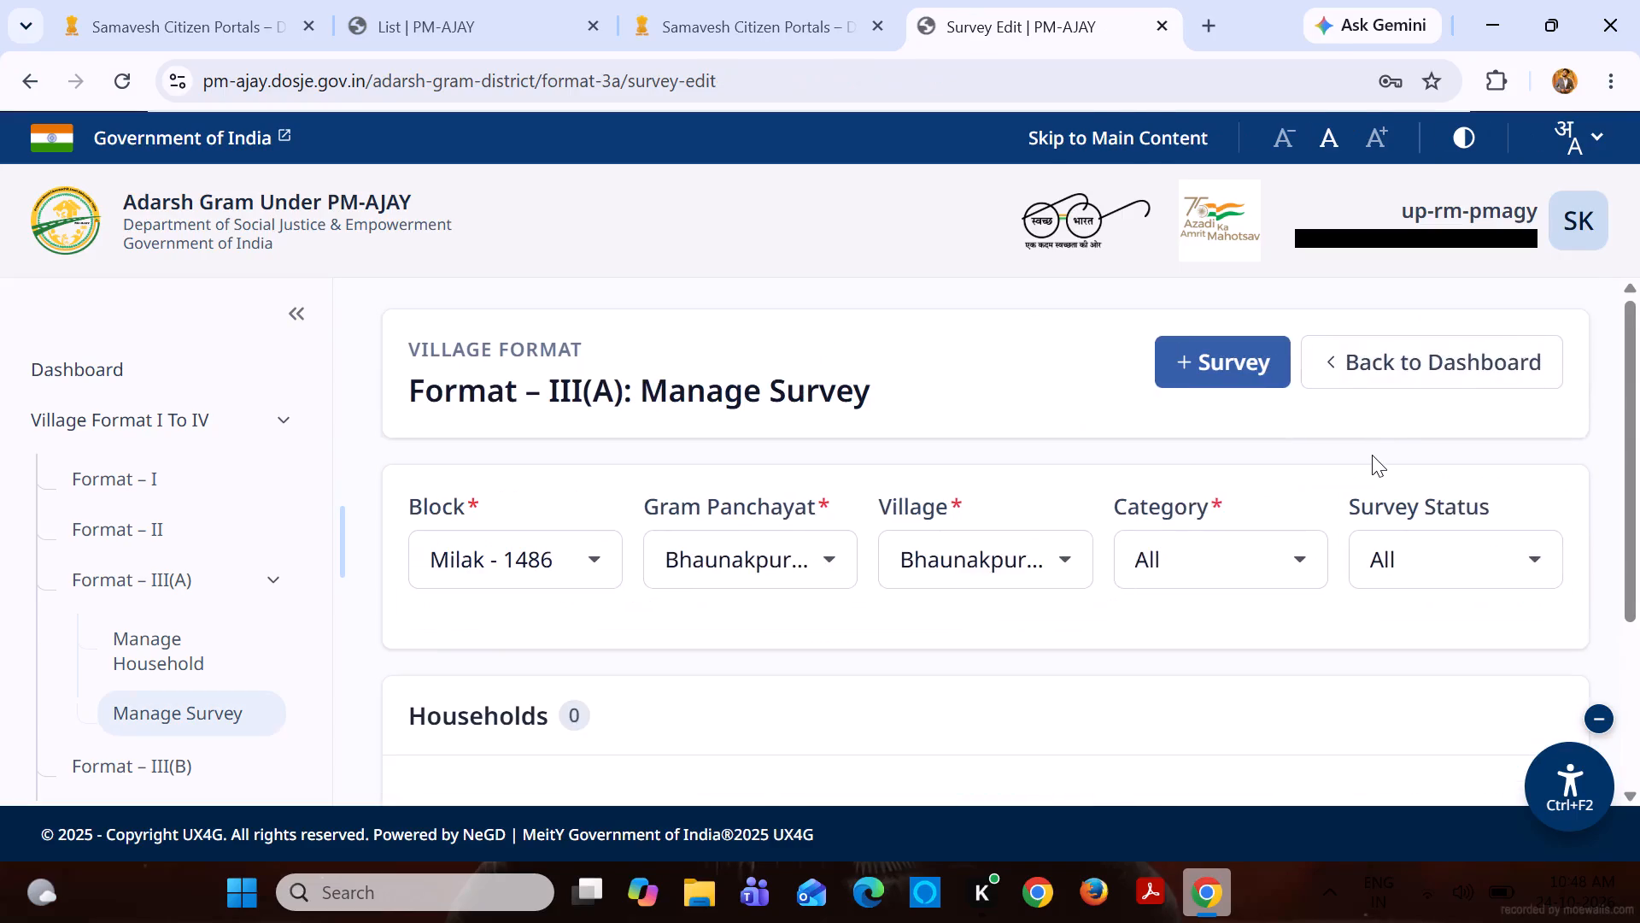
scroll(1372, 455, "down", 18)
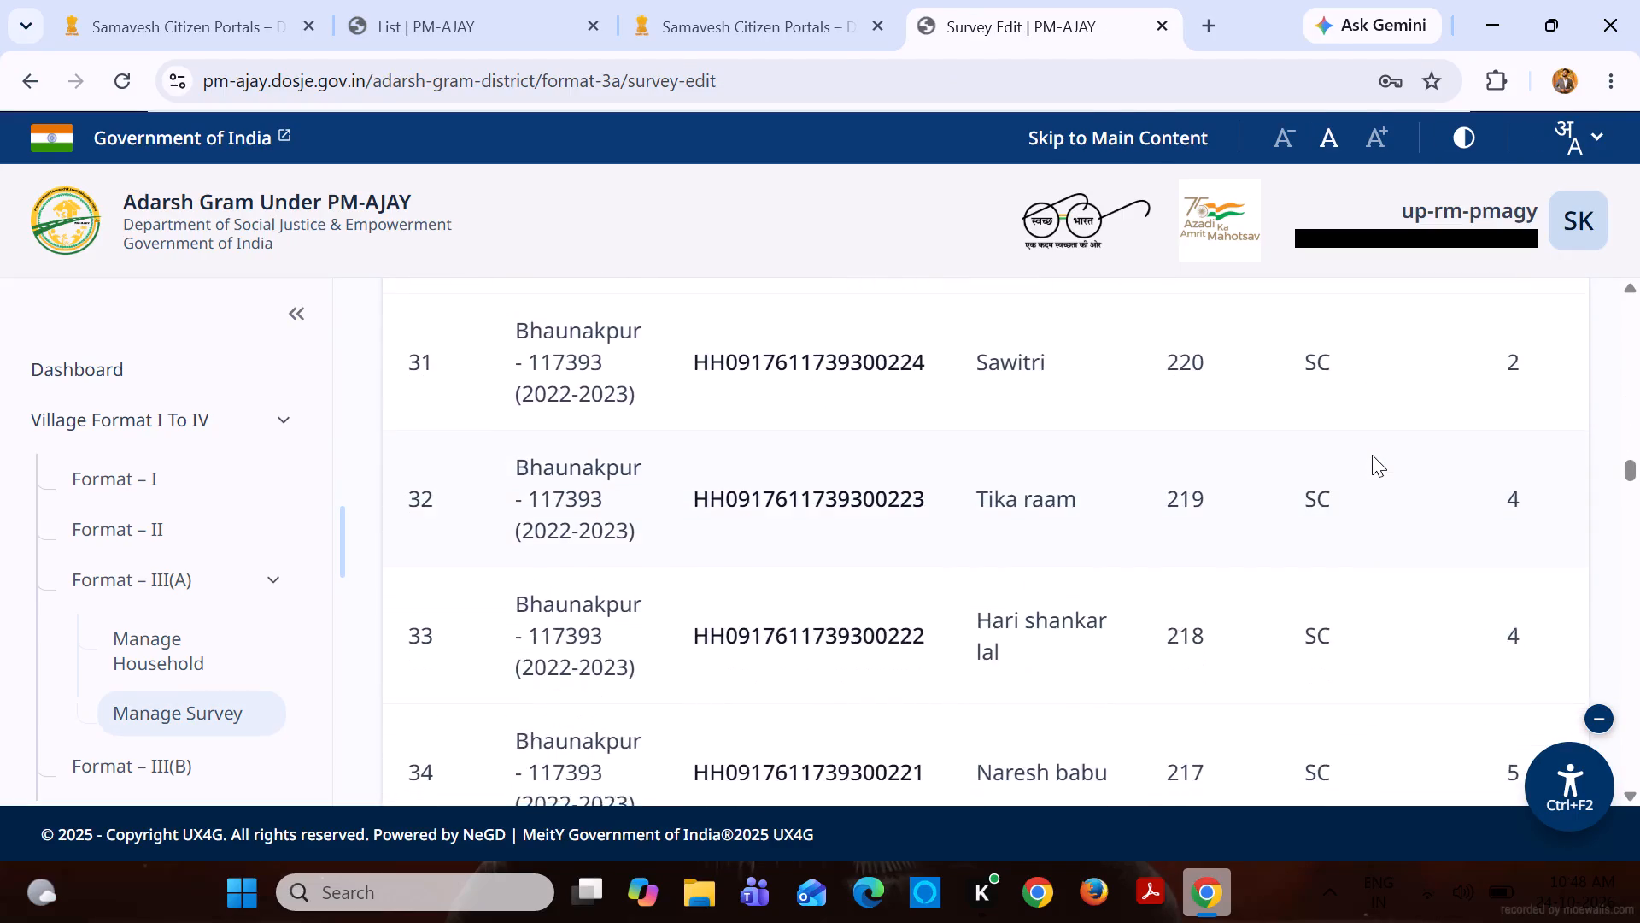
scroll(1372, 455, "down", 13)
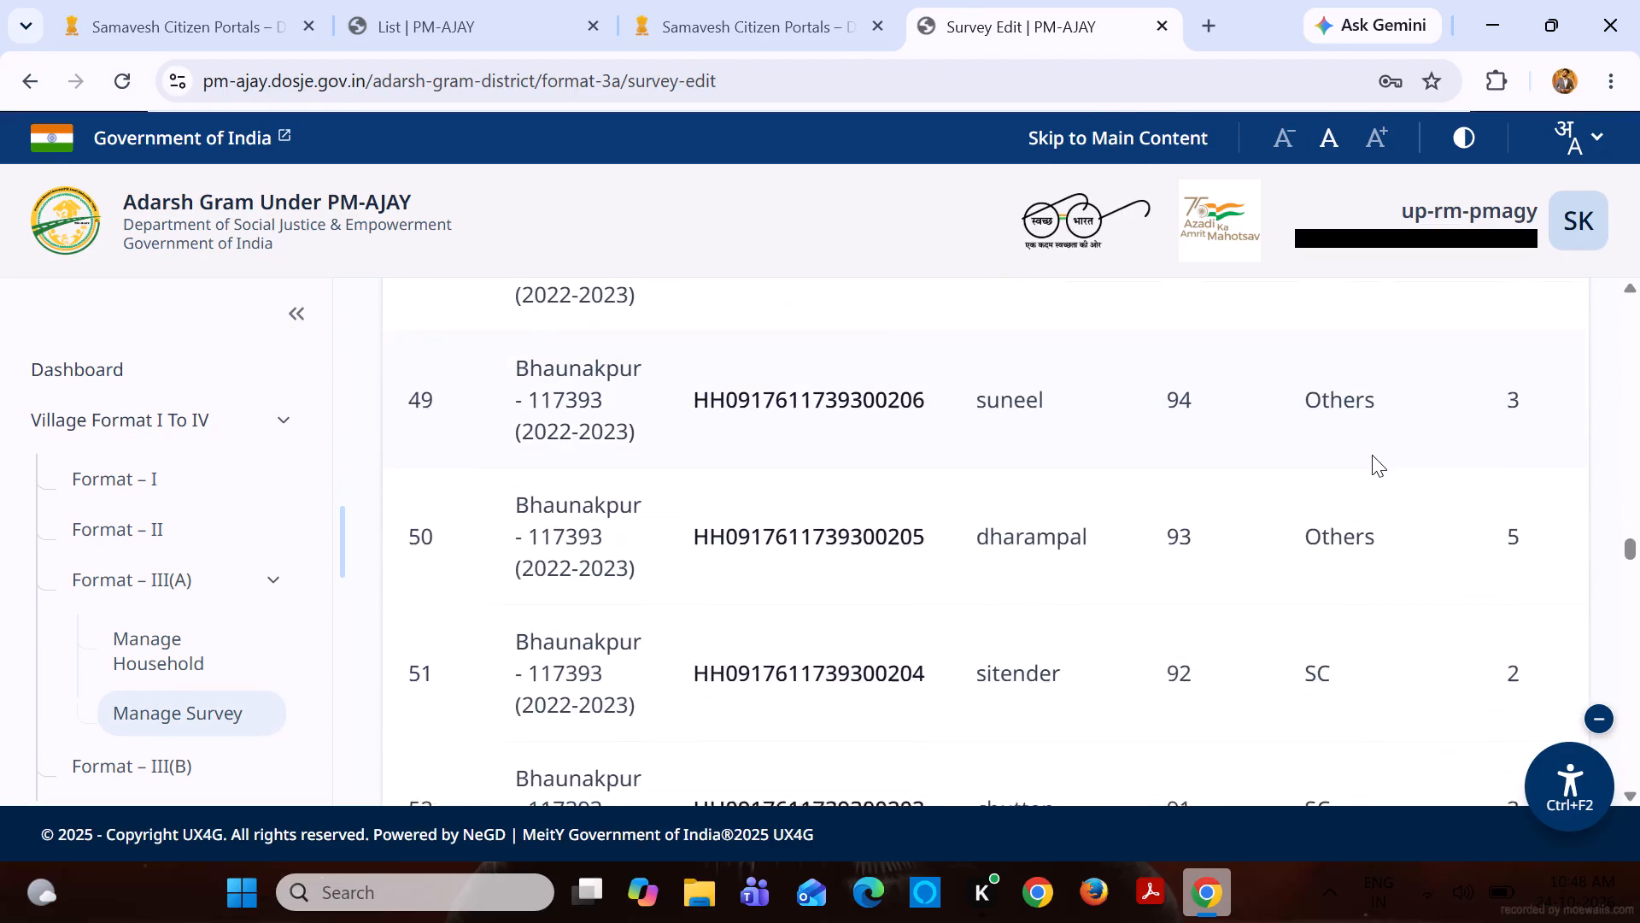
scroll(1372, 455, "down", 5)
scroll(1372, 455, "left", 5)
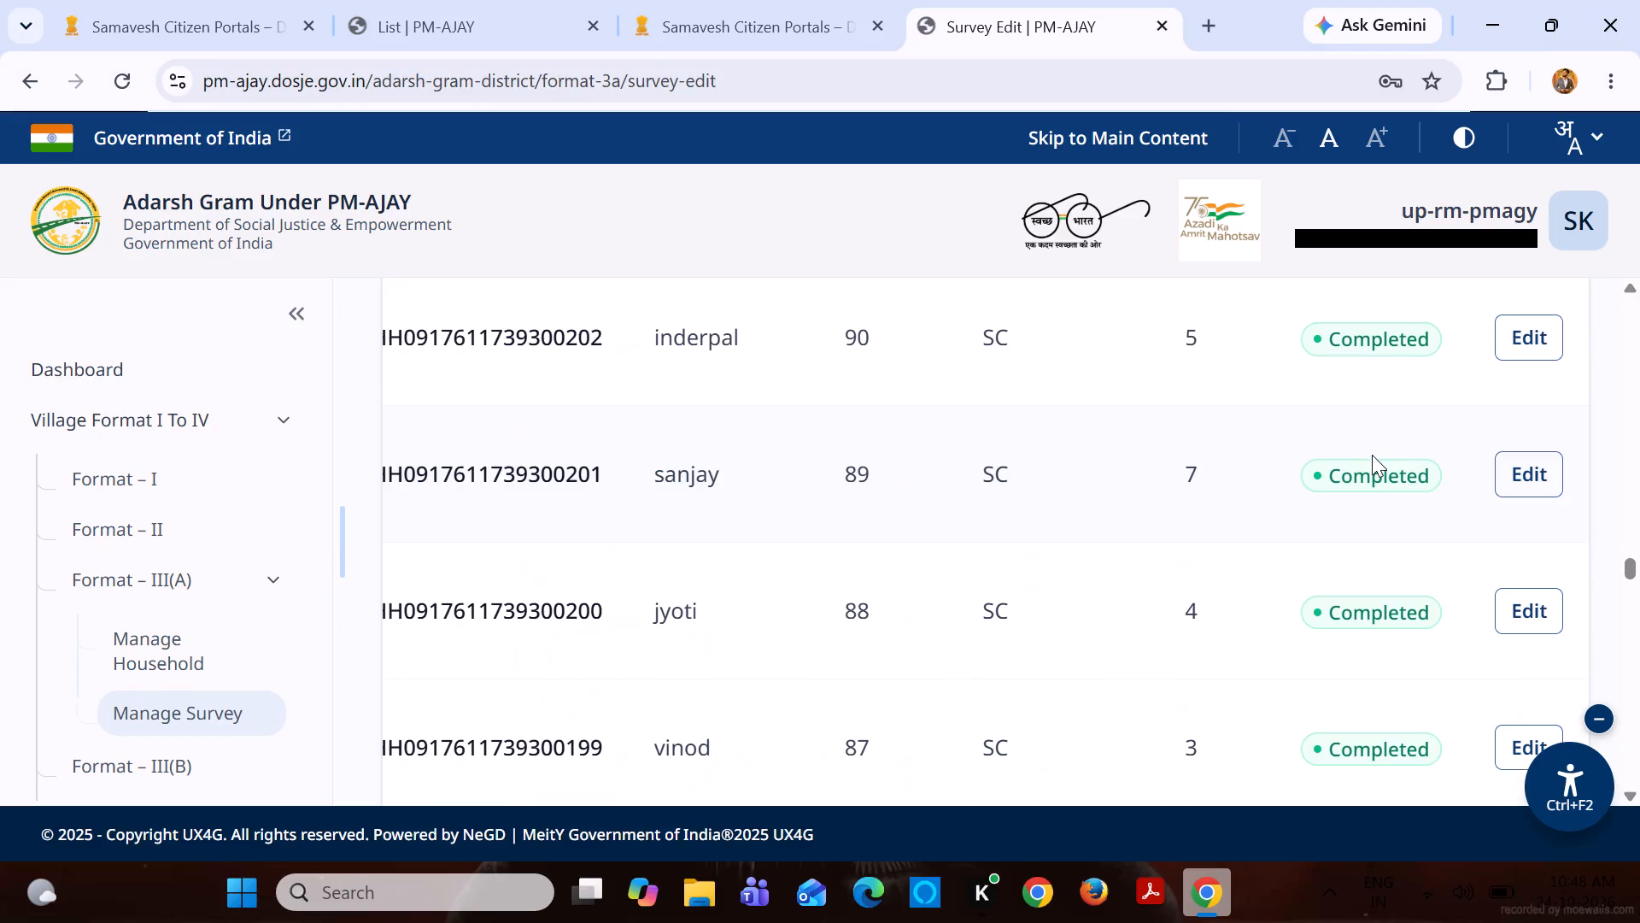
left_click(1533, 461)
scroll(1368, 495, "down", 8)
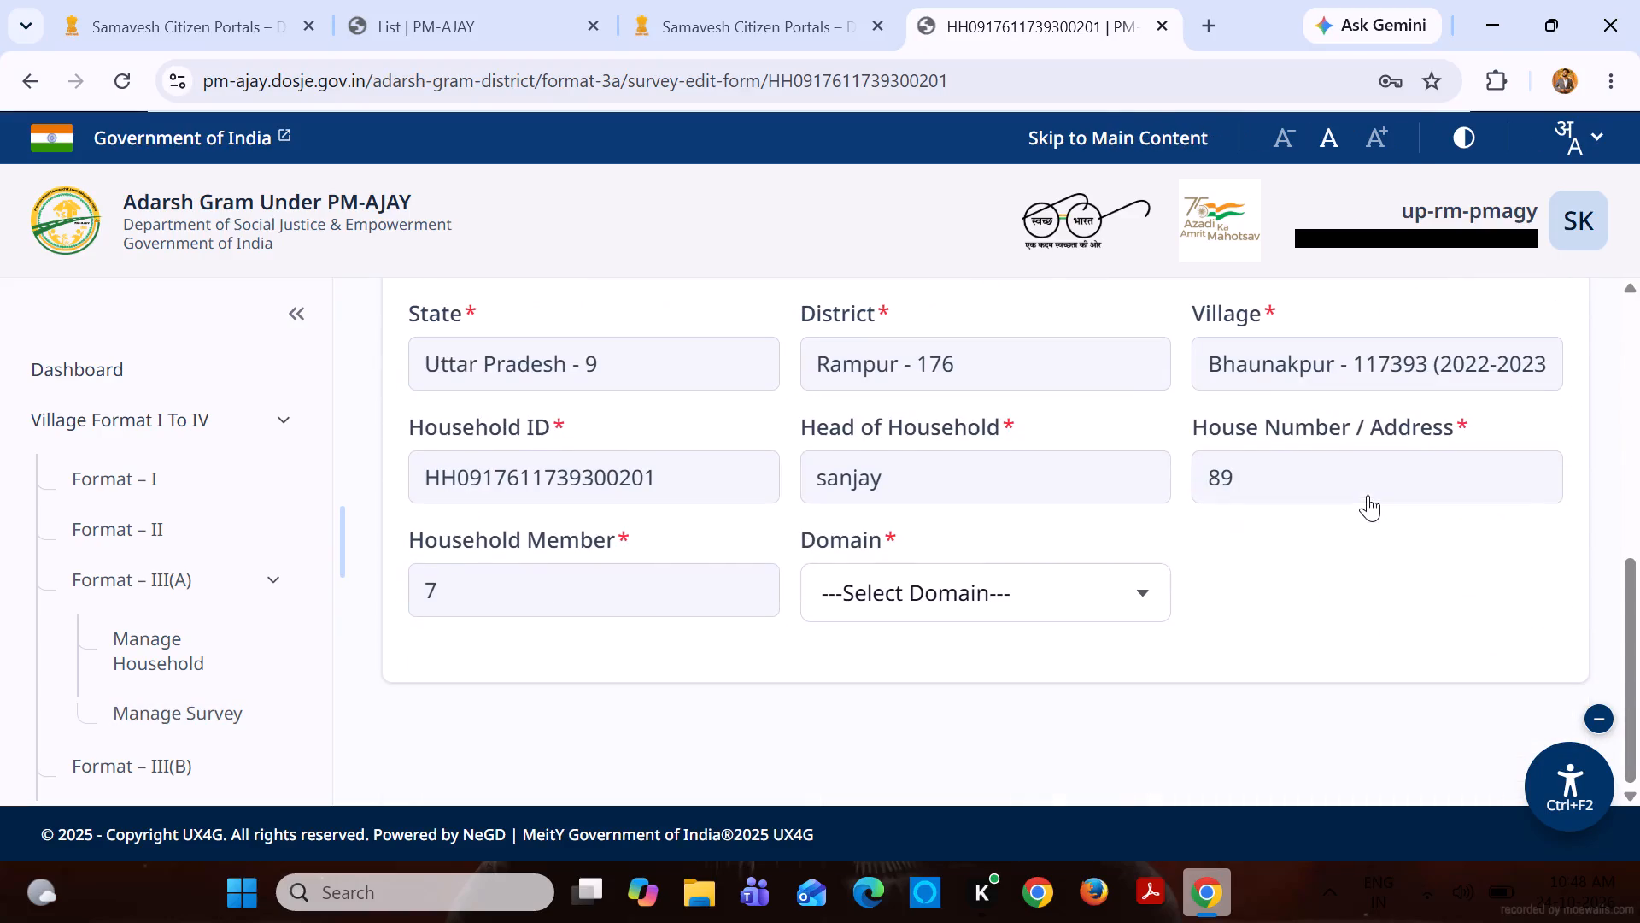
left_click(1085, 585)
left_click(1032, 525)
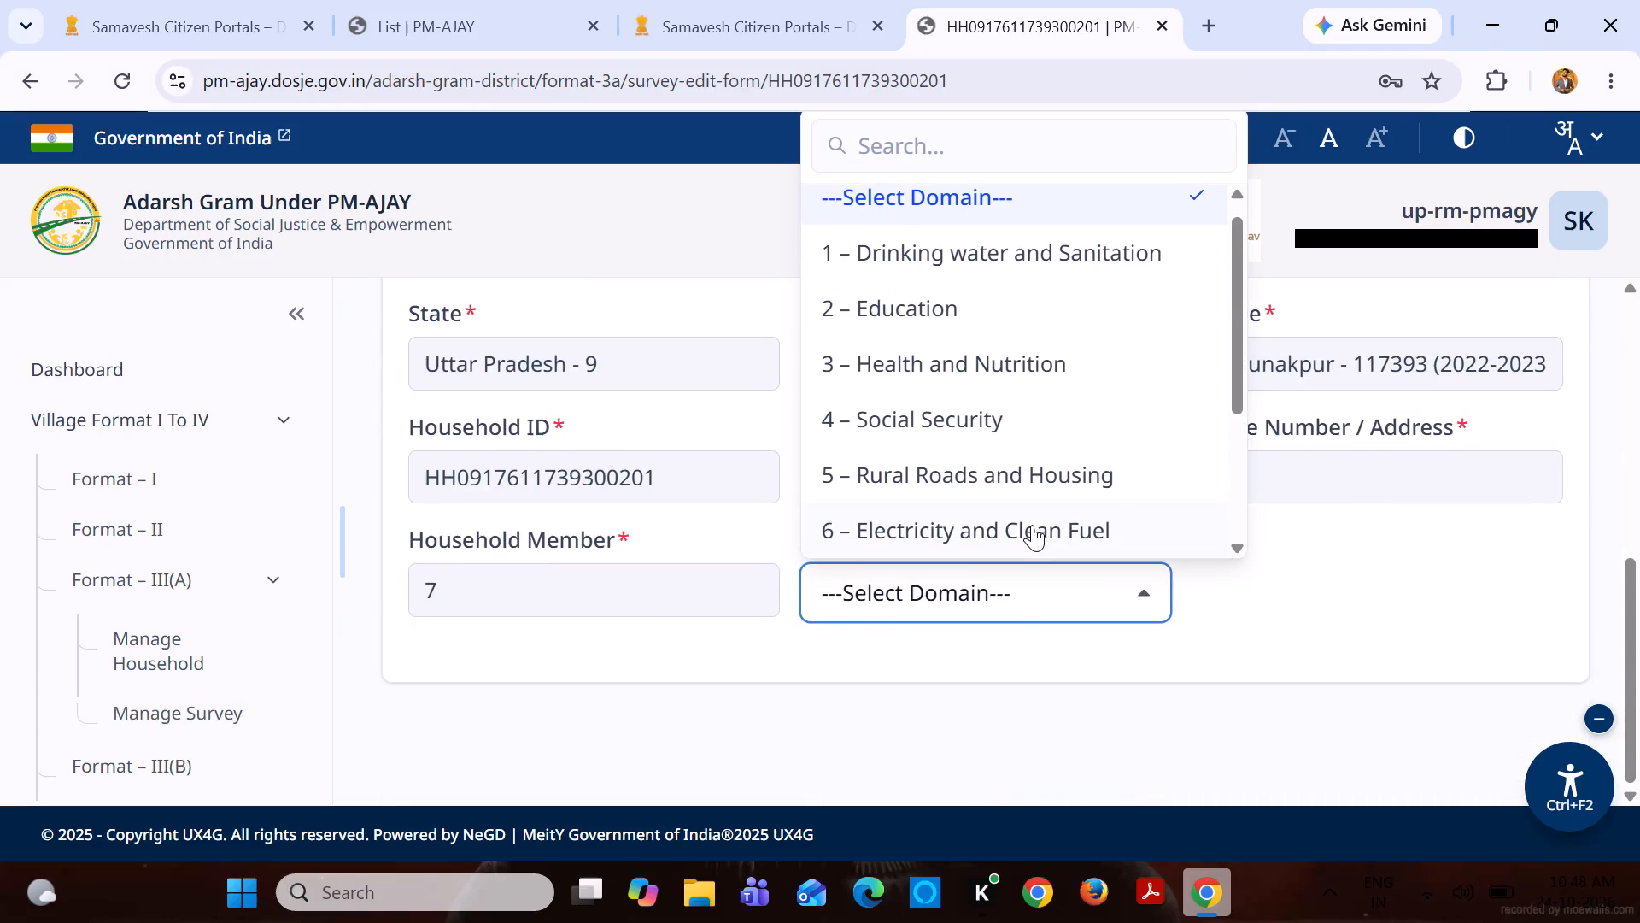
Answer Yes for house number 89's electricity connection under indicators 6.2 and 6.3 and for using at least one LED bulb, and save the survey.
scroll(1251, 656, "down", 4)
left_click(1492, 434)
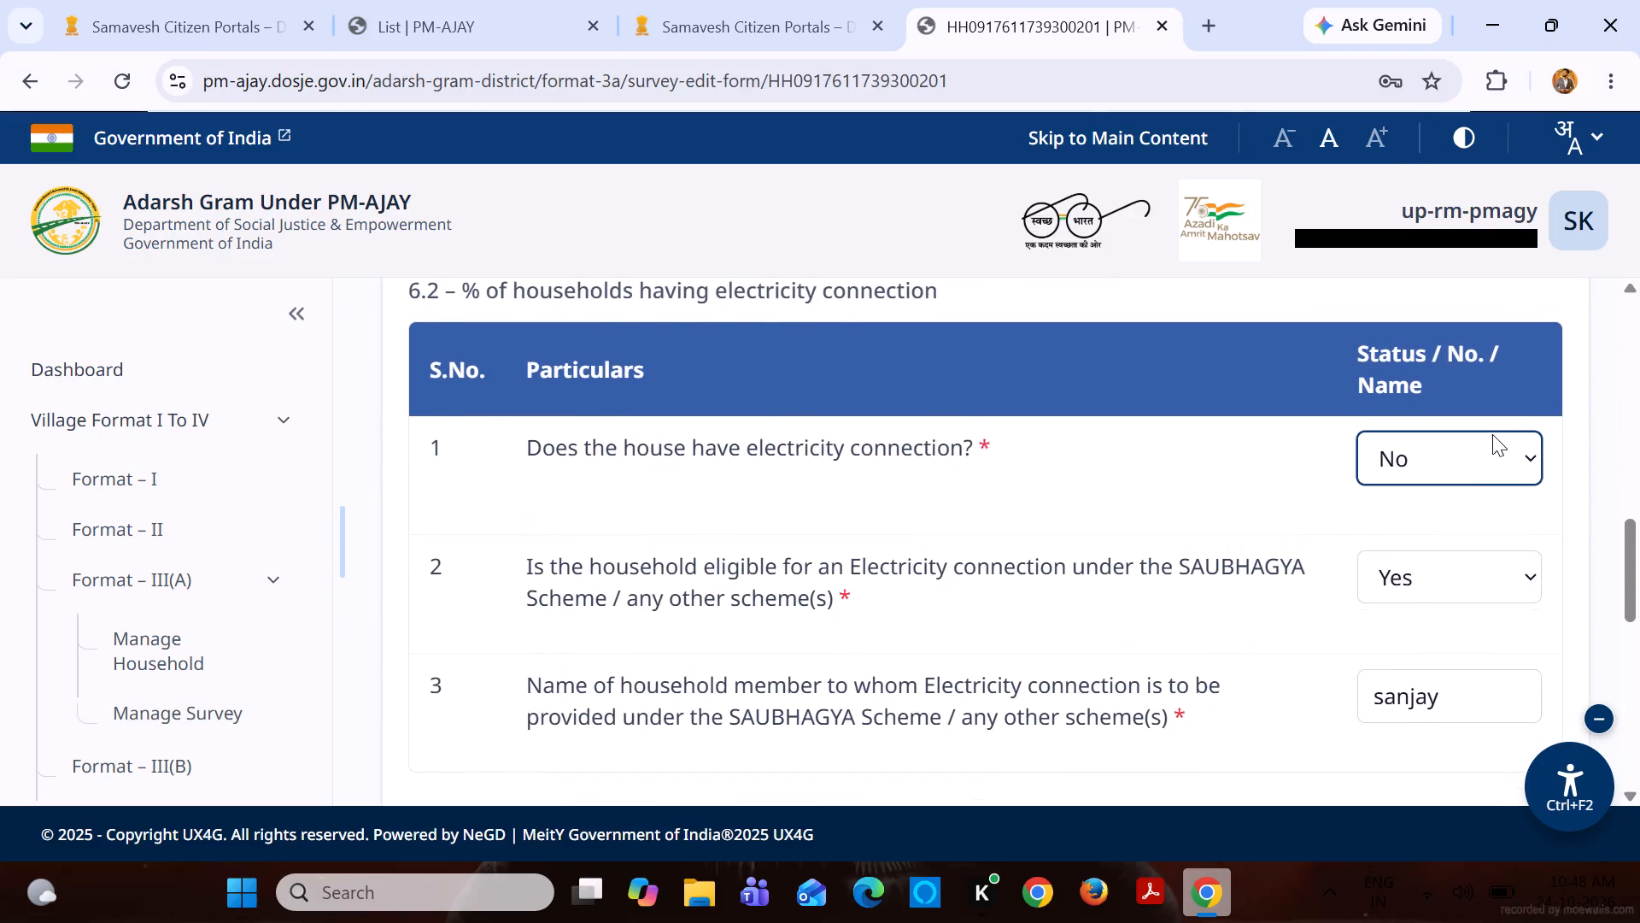
left_click(1409, 552)
scroll(1409, 552, "down", 3)
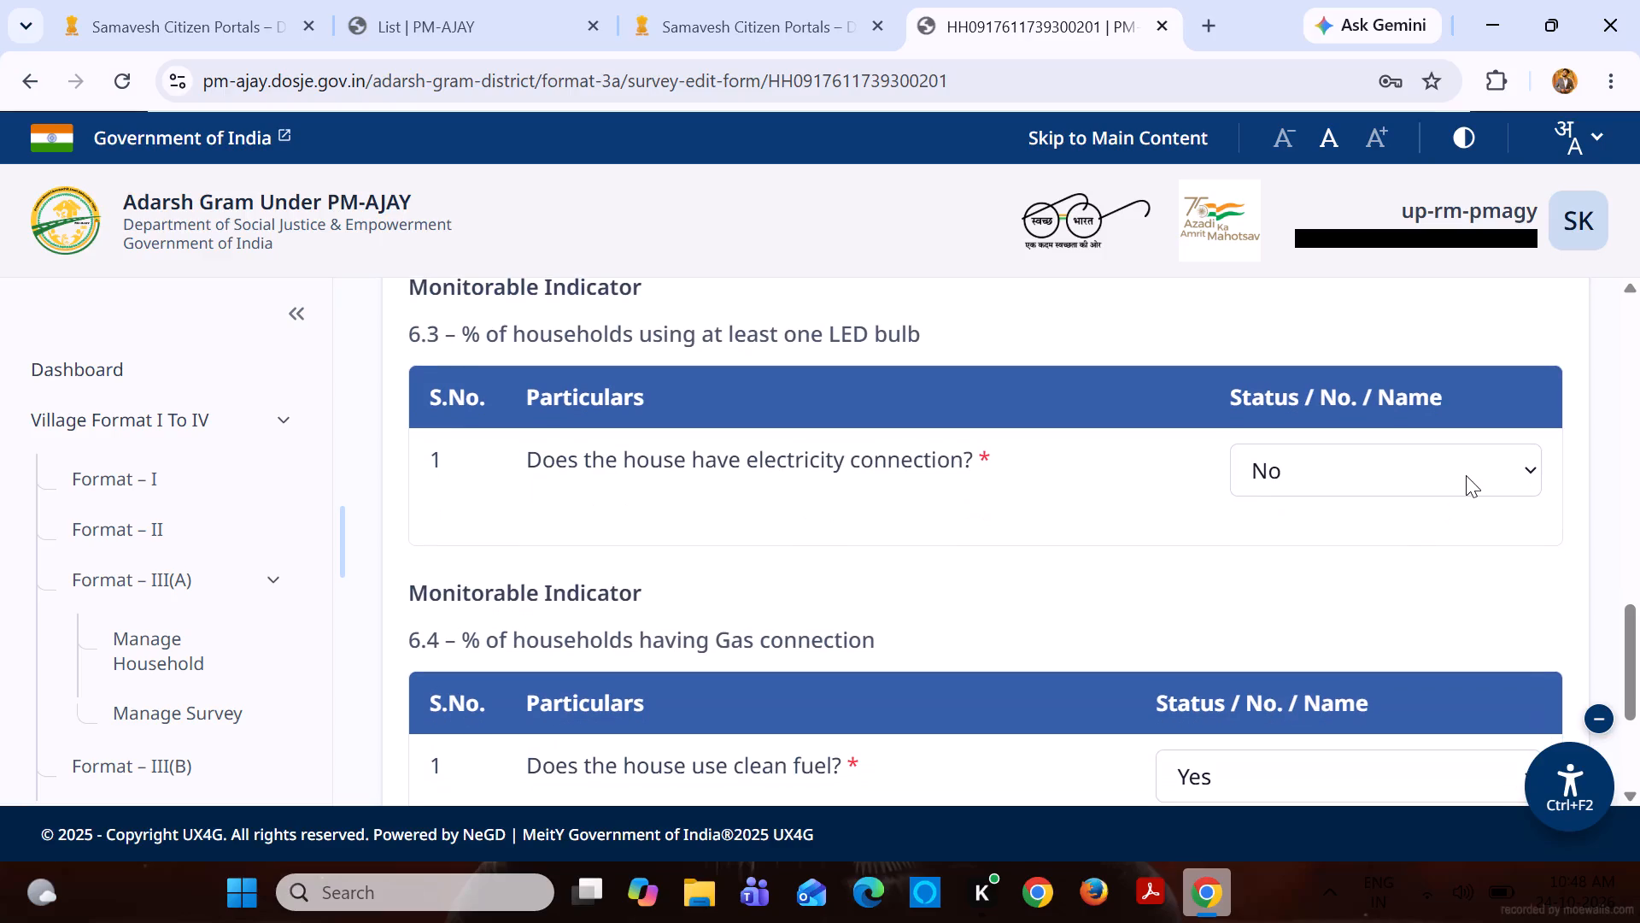
left_click_drag(1466, 475, 1329, 566)
left_click(1329, 566)
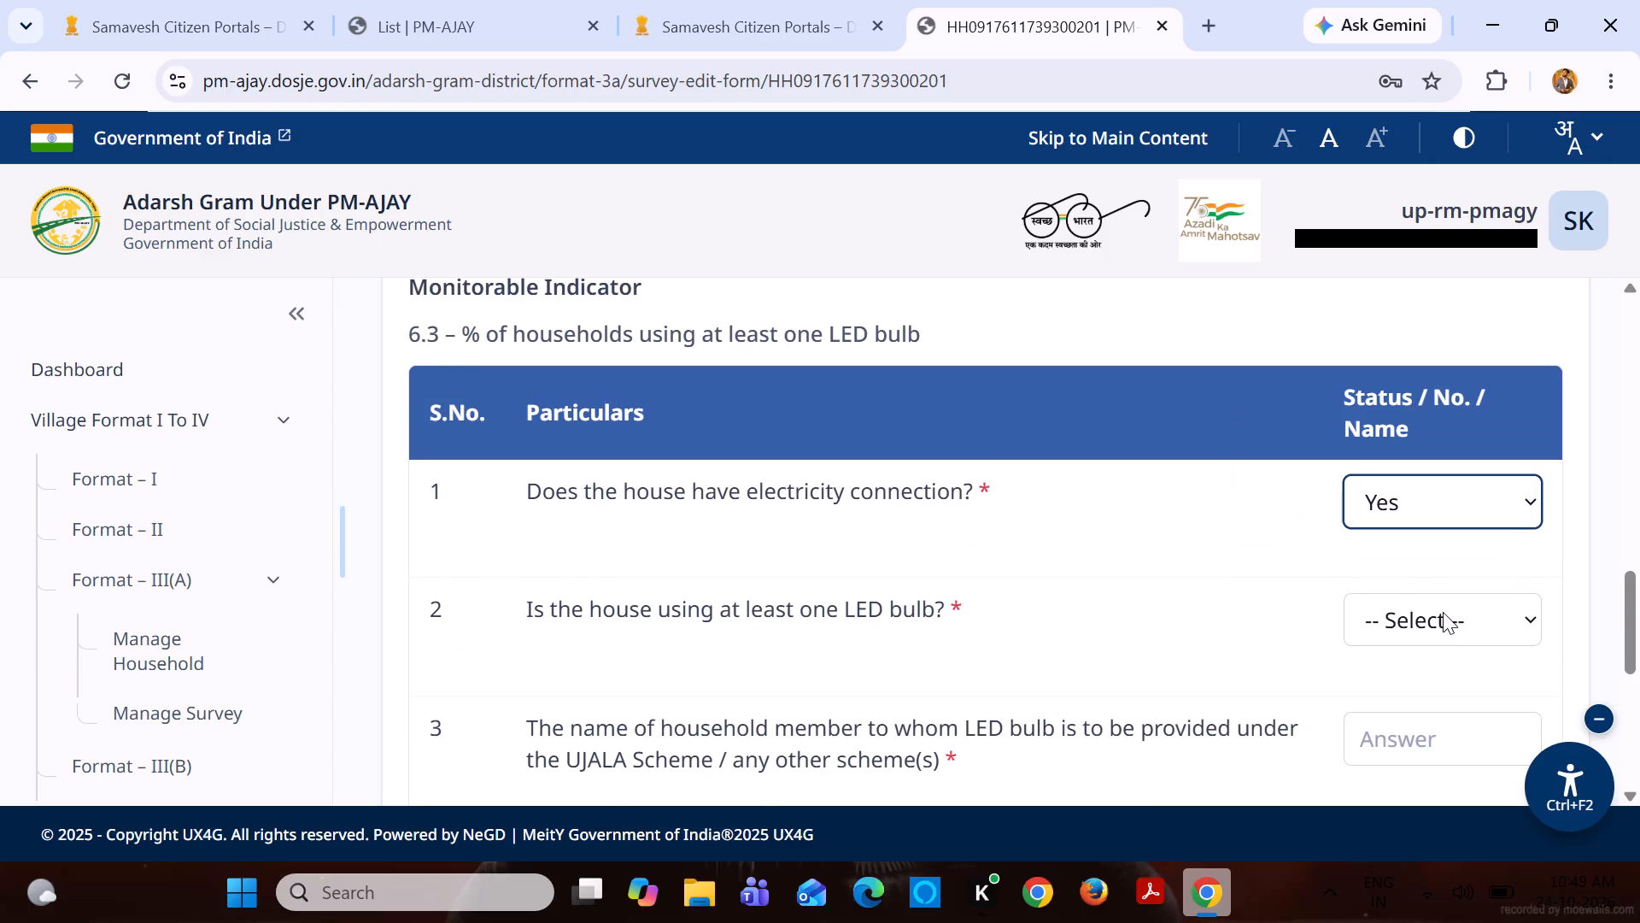
left_click_drag(1443, 612, 1405, 710)
left_click(1405, 710)
scroll(1405, 710, "down", 4)
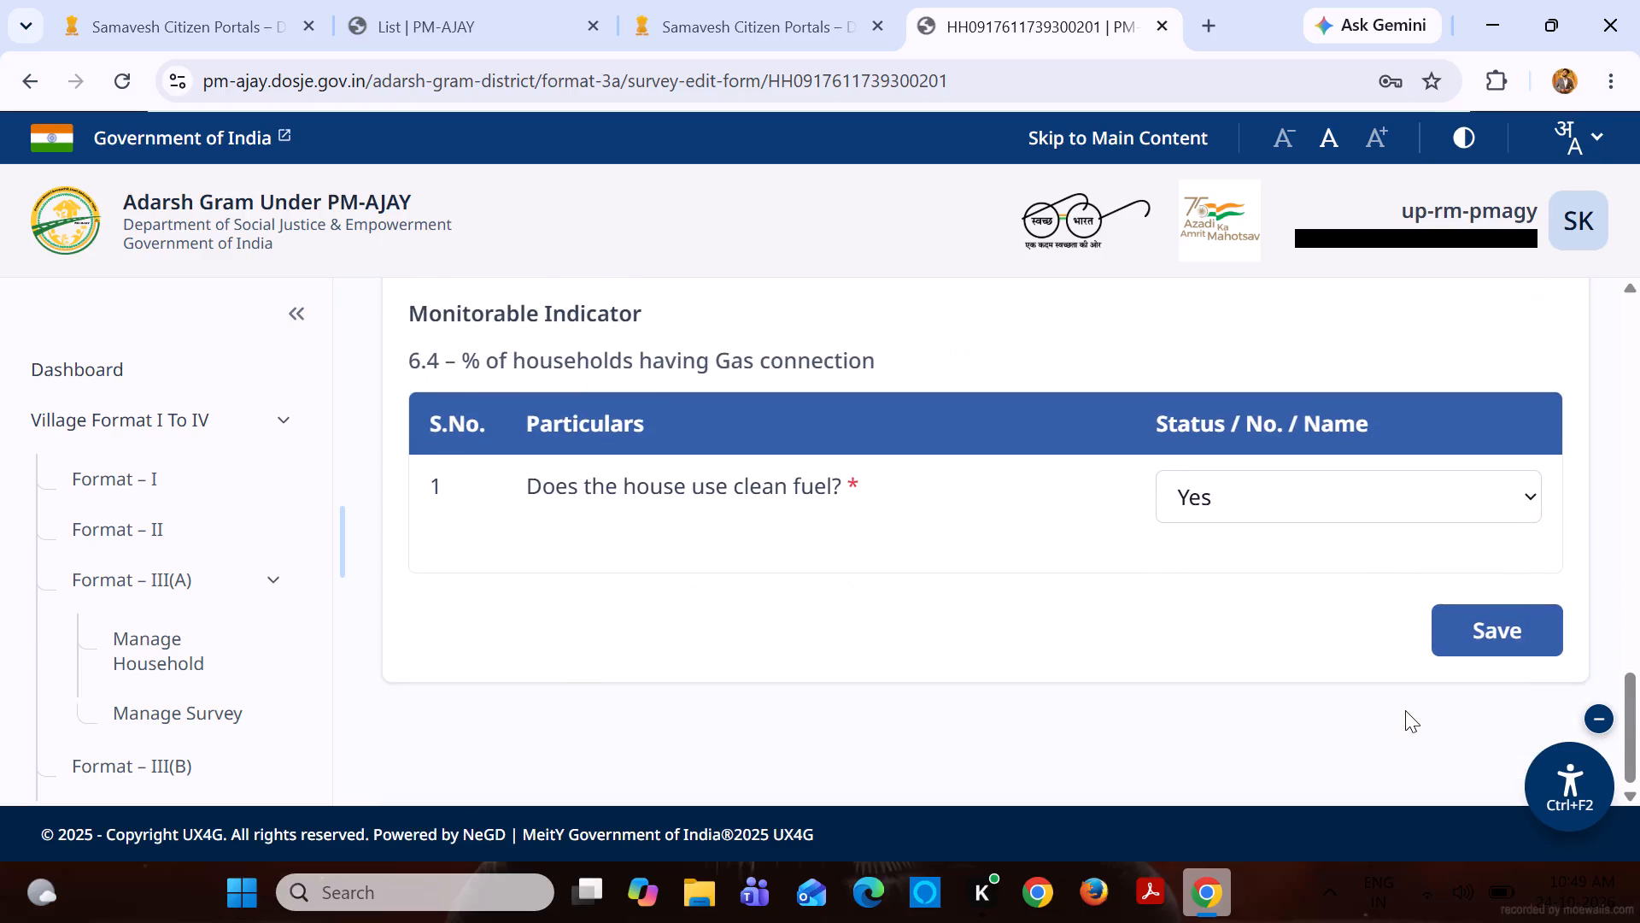
left_click(1491, 620)
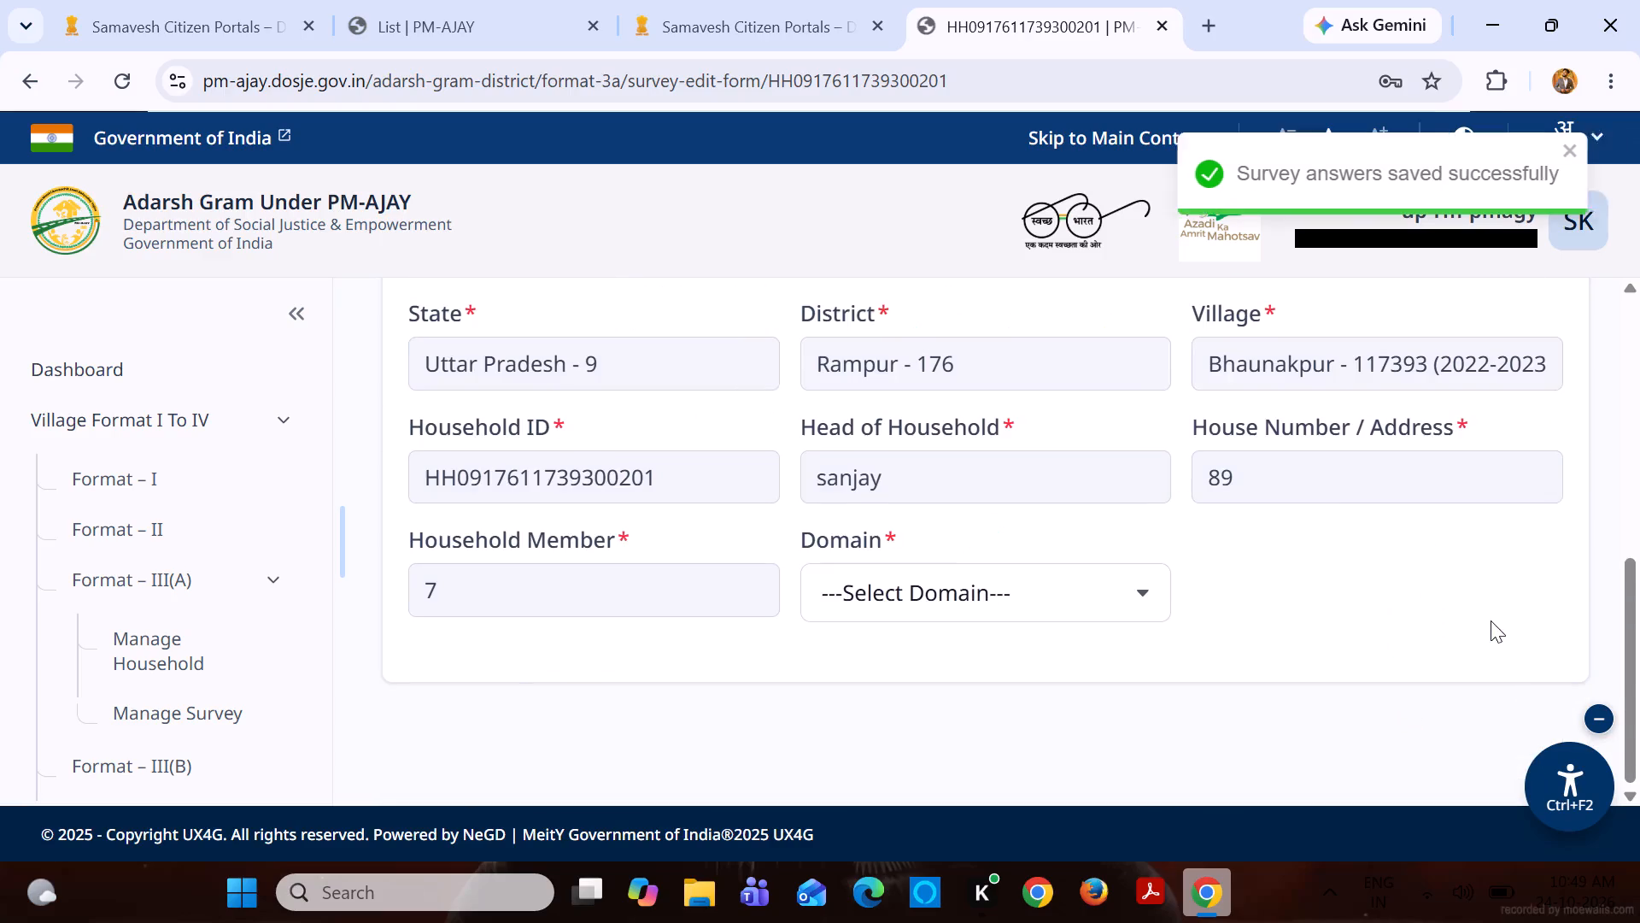
Return to the survey list, open house number 88's survey for editing and select domain 6 – Electricity and Clean Fuel.
scroll(1333, 509, "up", 7)
left_click(1512, 358)
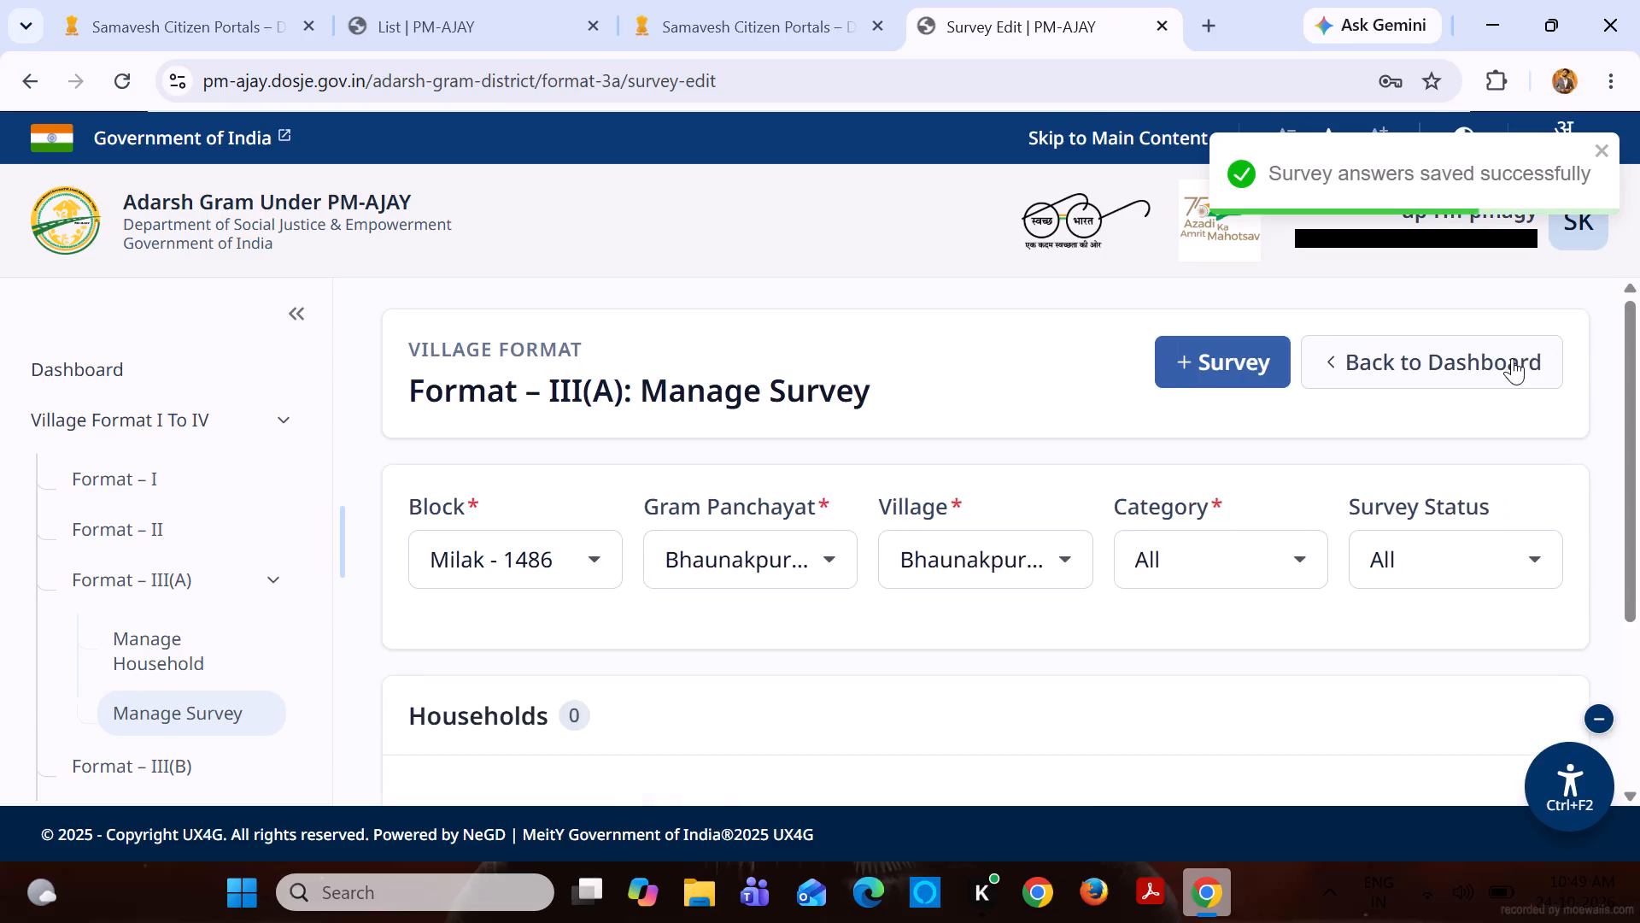
scroll(1299, 491, "down", 13)
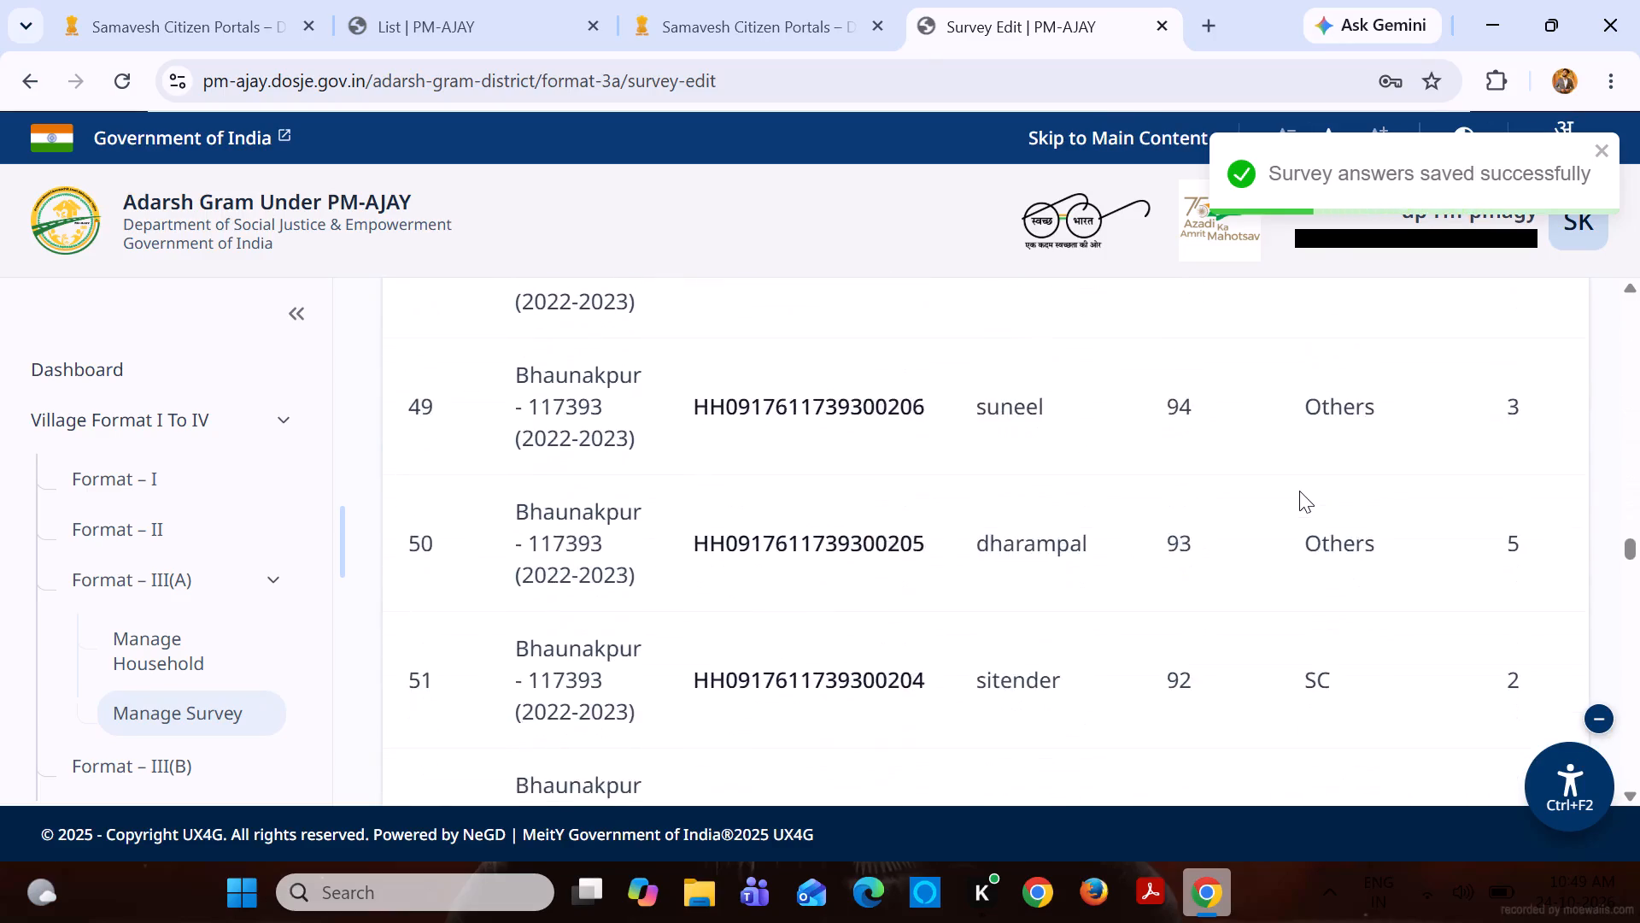
scroll(1299, 491, "down", 5)
scroll(1299, 491, "up", 2)
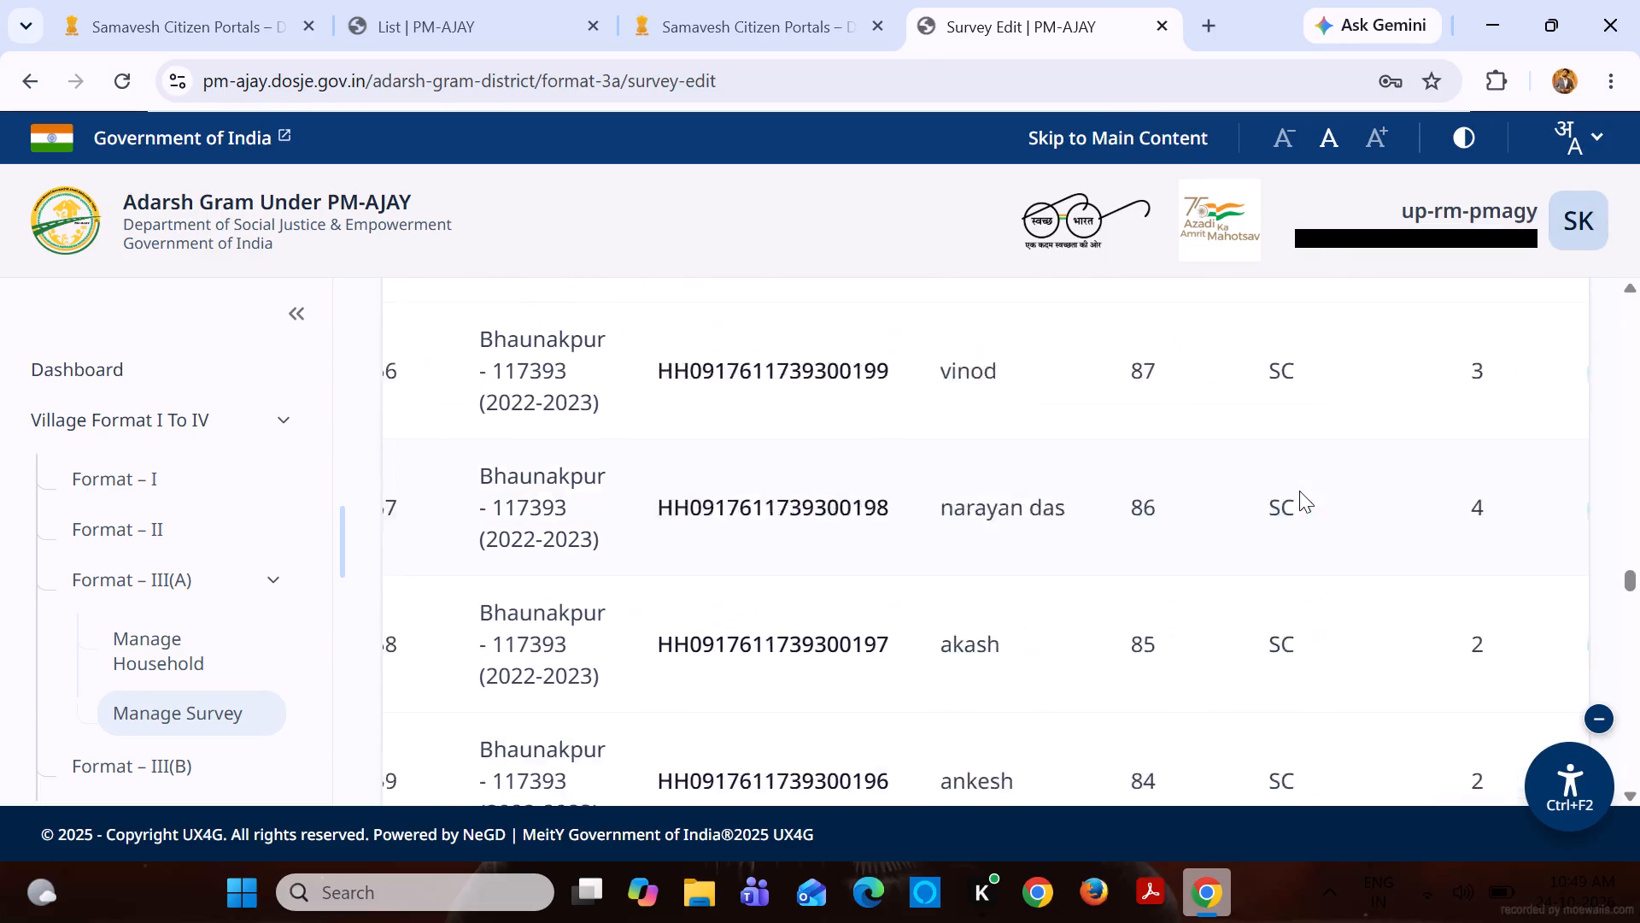
scroll(1299, 491, "up", 2)
left_click(1526, 426)
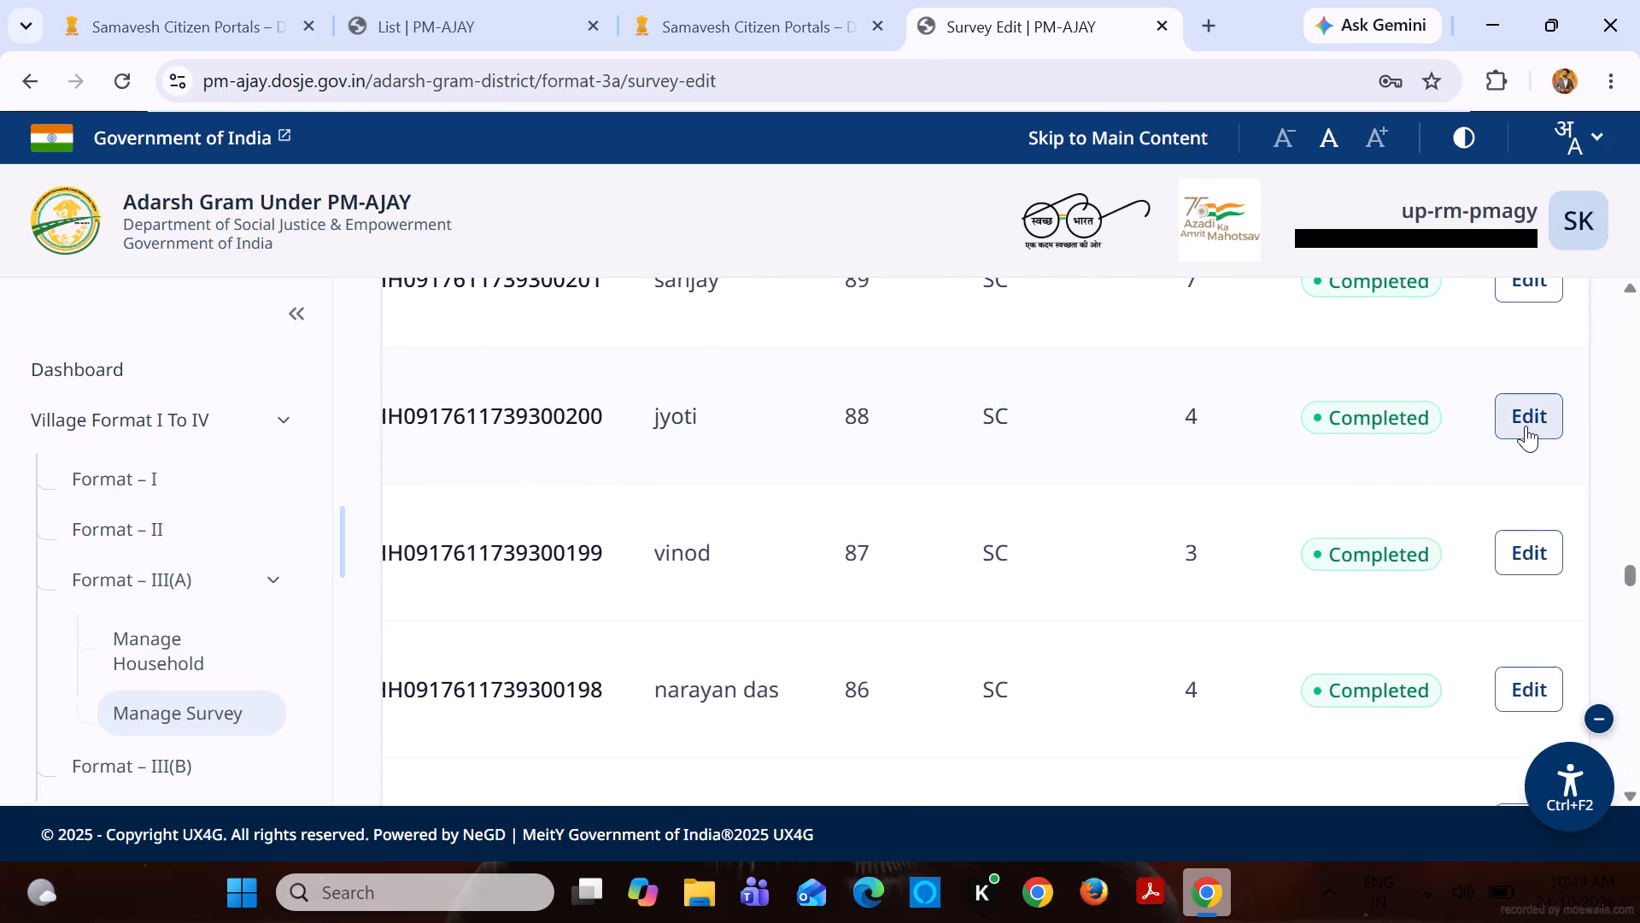
scroll(1227, 561, "down", 7)
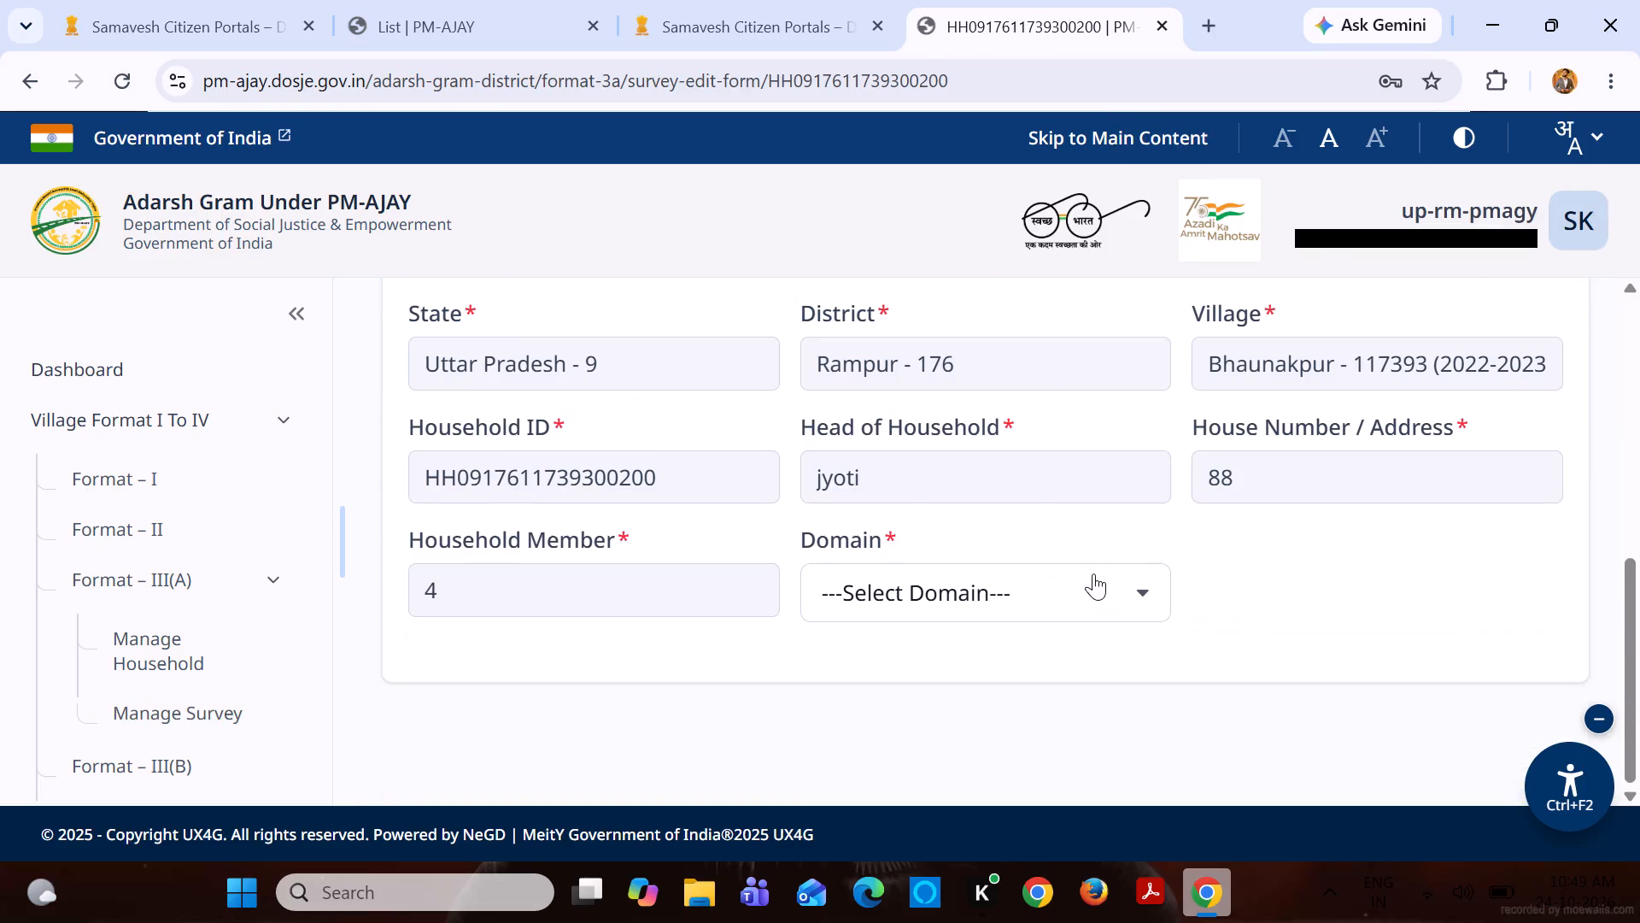
left_click(1095, 581)
left_click(1039, 515)
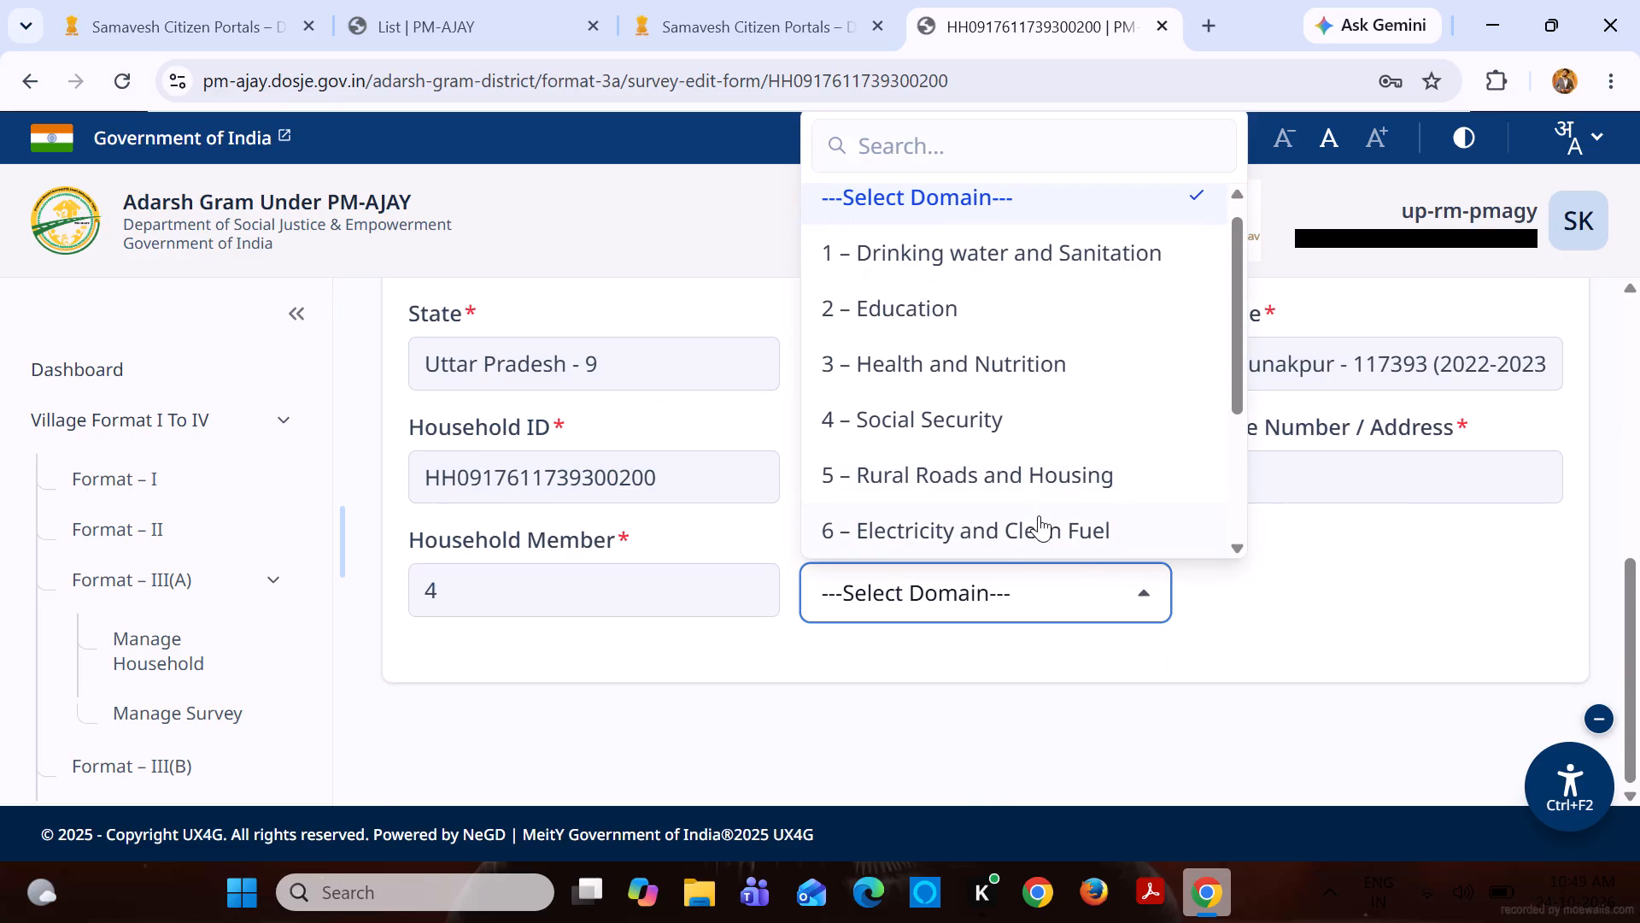
Answer Yes for house number 88's electricity connection under indicators 6.2 and 6.3 and for using at least one LED bulb, and save the survey.
scroll(1282, 607, "down", 4)
left_click_drag(1444, 527, 1436, 532)
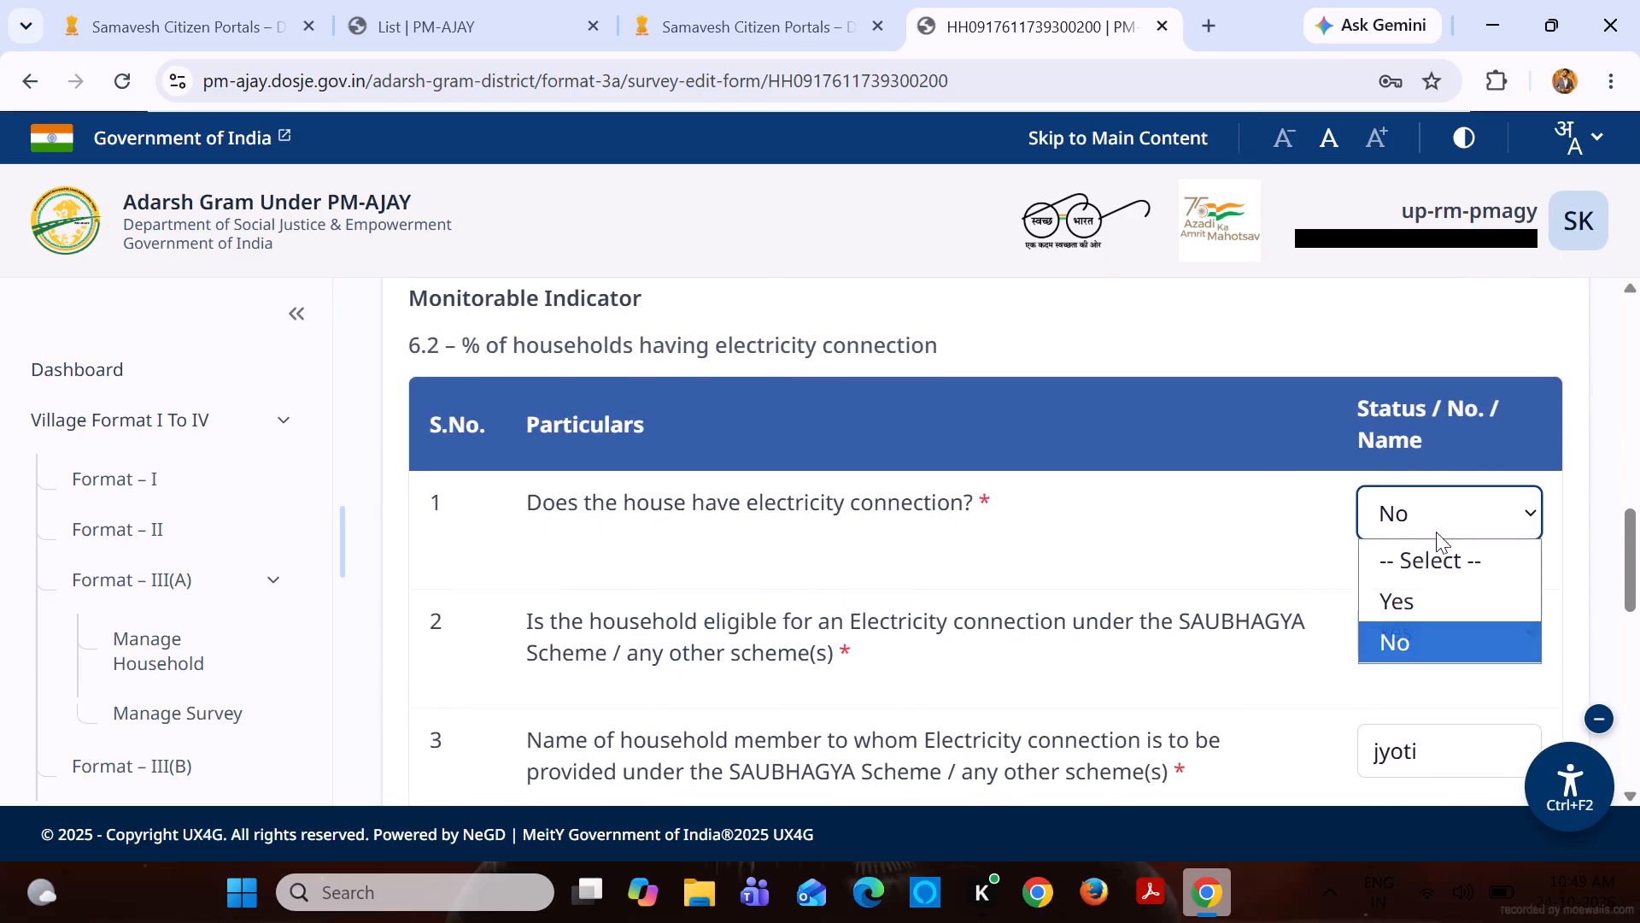
left_click_drag(1436, 532, 1412, 615)
left_click(1412, 615)
scroll(1412, 615, "down", 4)
left_click_drag(1441, 453, 1363, 520)
left_click(1363, 520)
scroll(1363, 520, "down", 2)
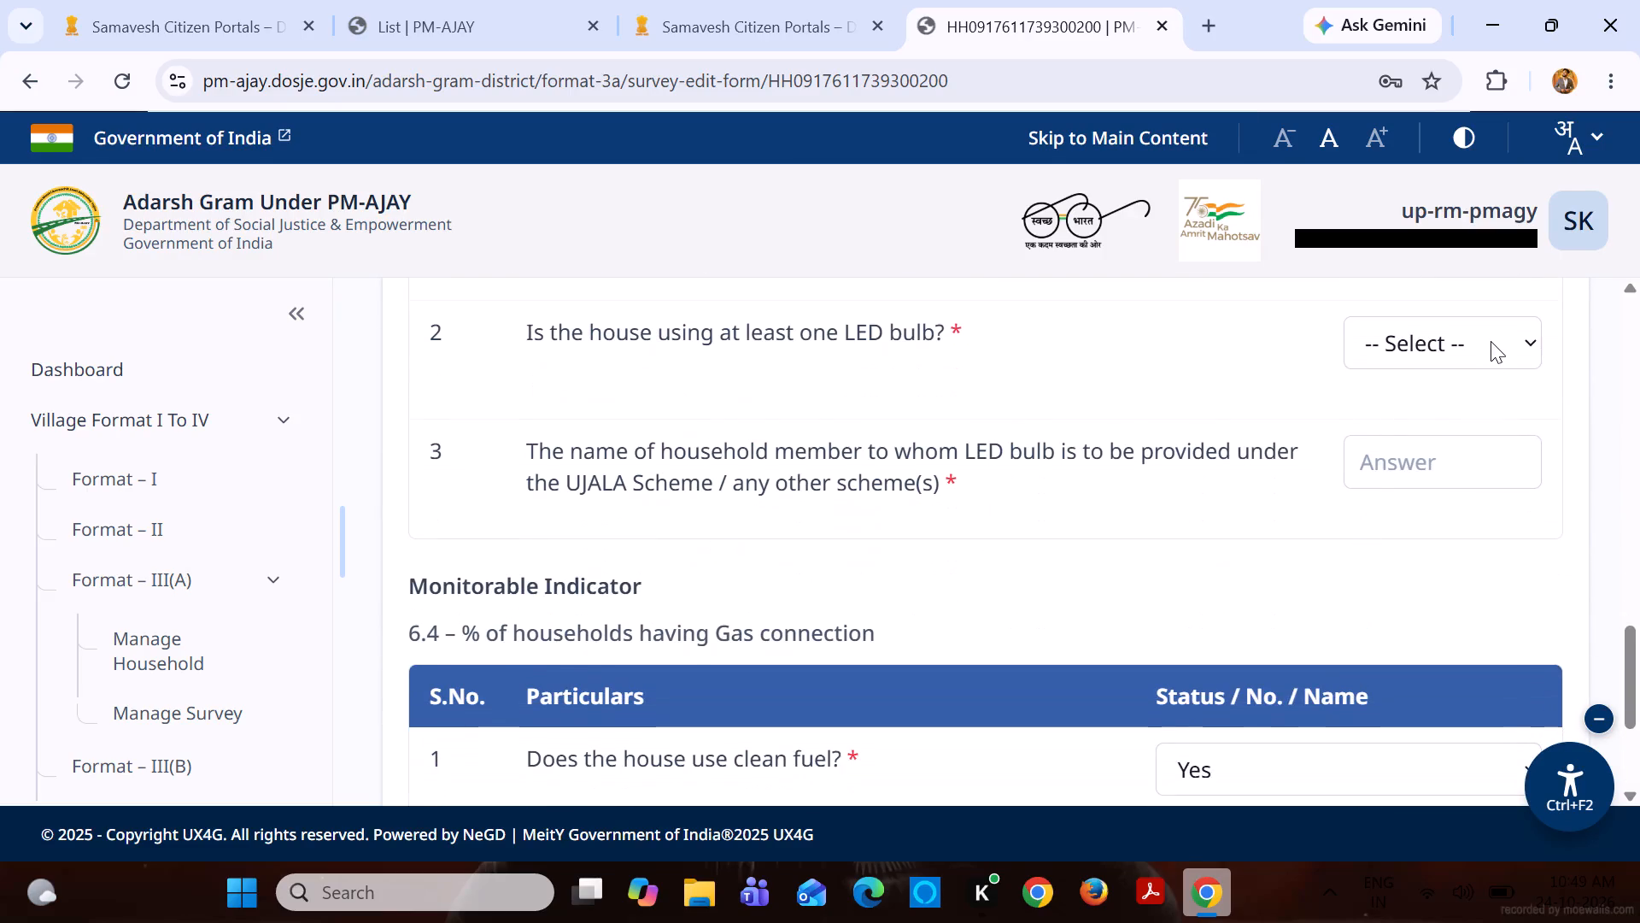
left_click_drag(1491, 341, 1414, 426)
left_click(1414, 426)
scroll(1414, 426, "down", 2)
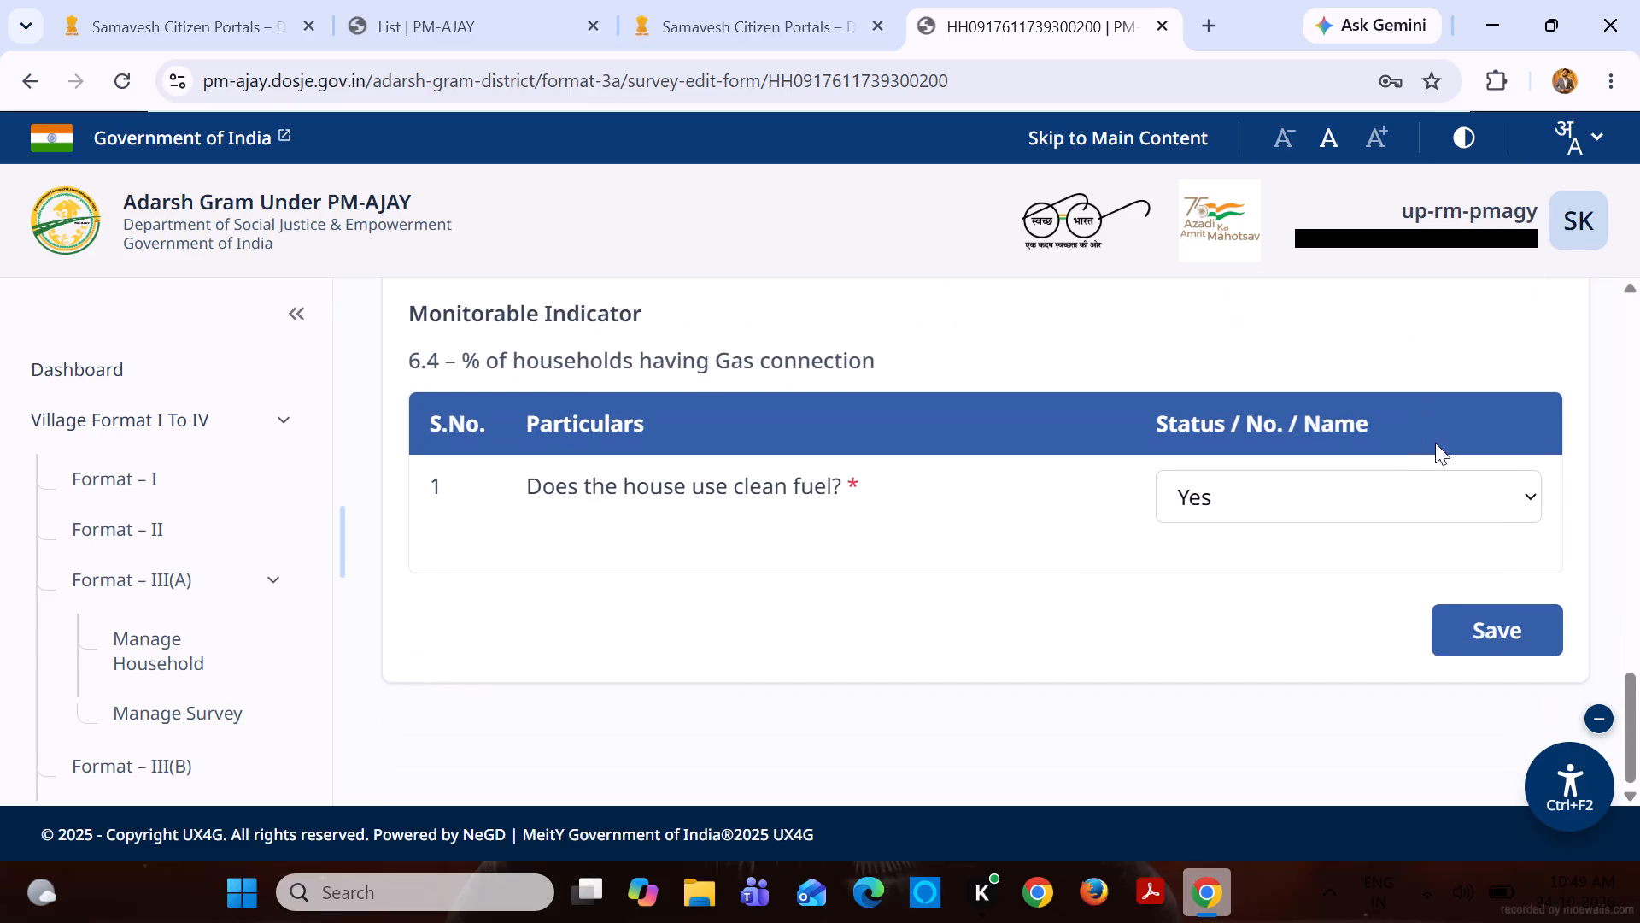
left_click(1500, 618)
Return to the survey list, open house number 87's survey for editing and select domain 6 – Electricity and Clean Fuel.
scroll(1334, 516, "up", 3)
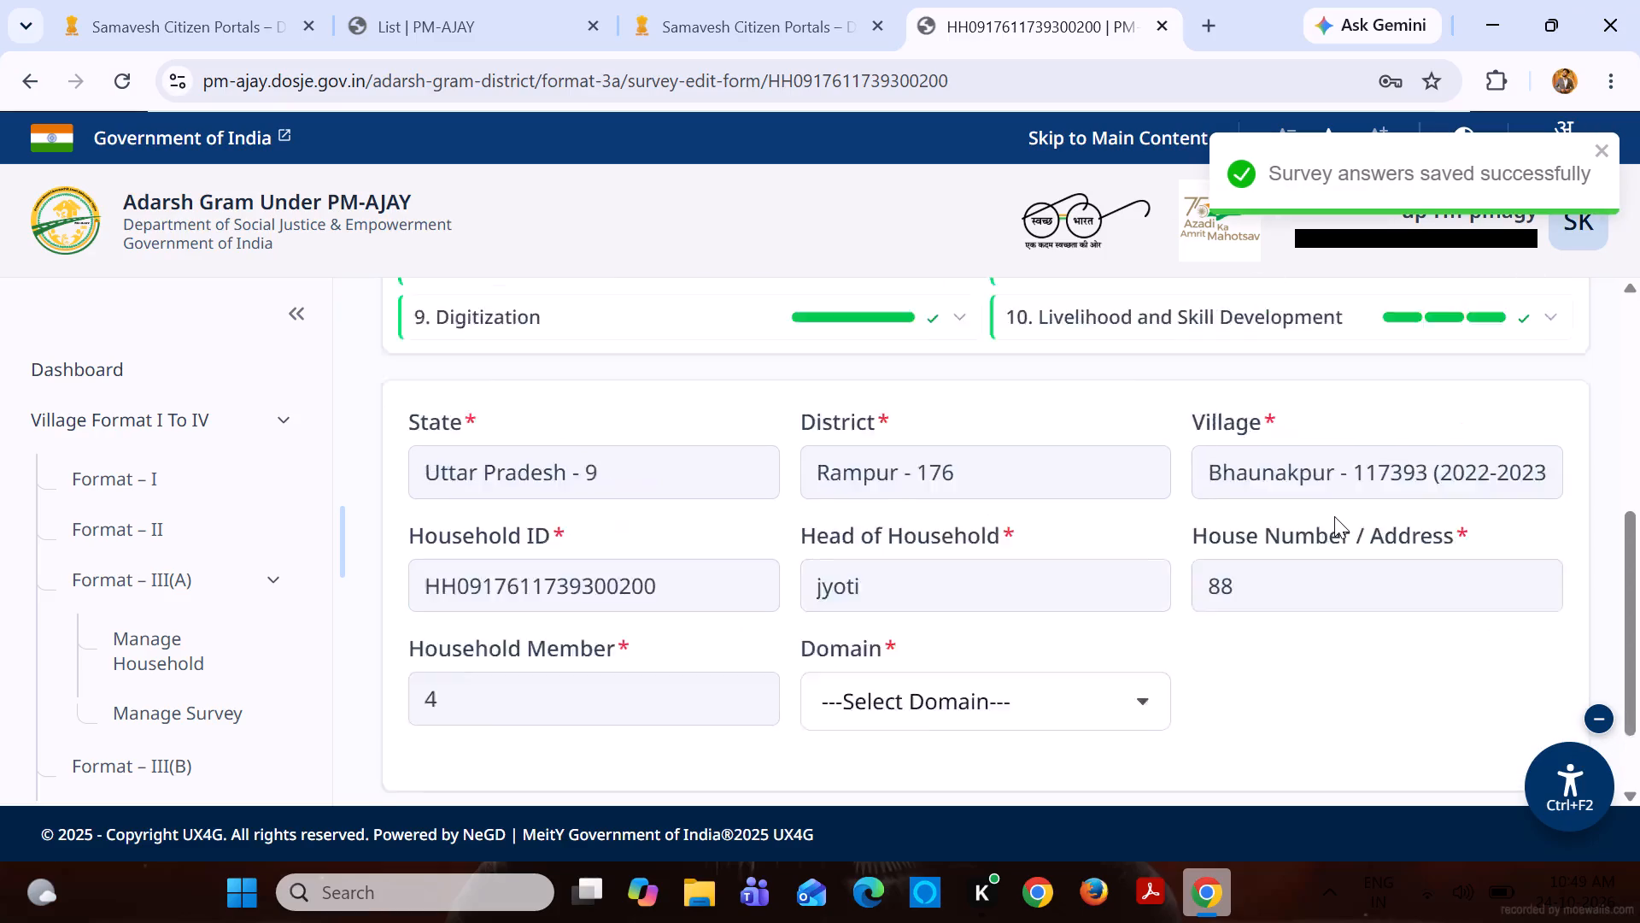
scroll(1334, 516, "up", 6)
left_click(1490, 354)
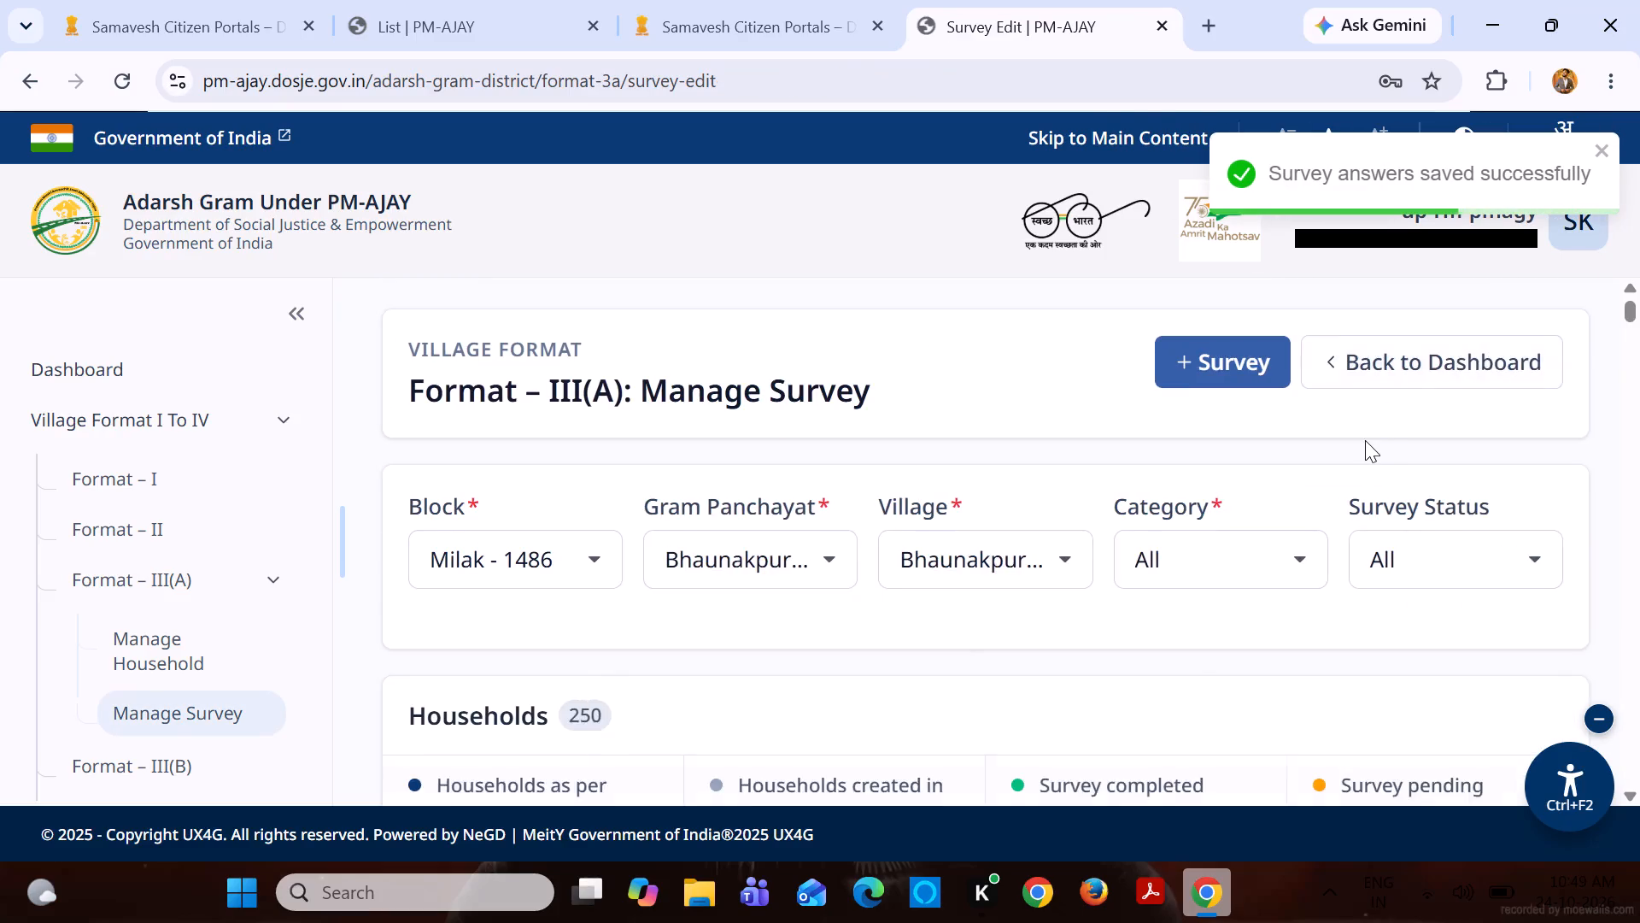
scroll(1365, 440, "down", 19)
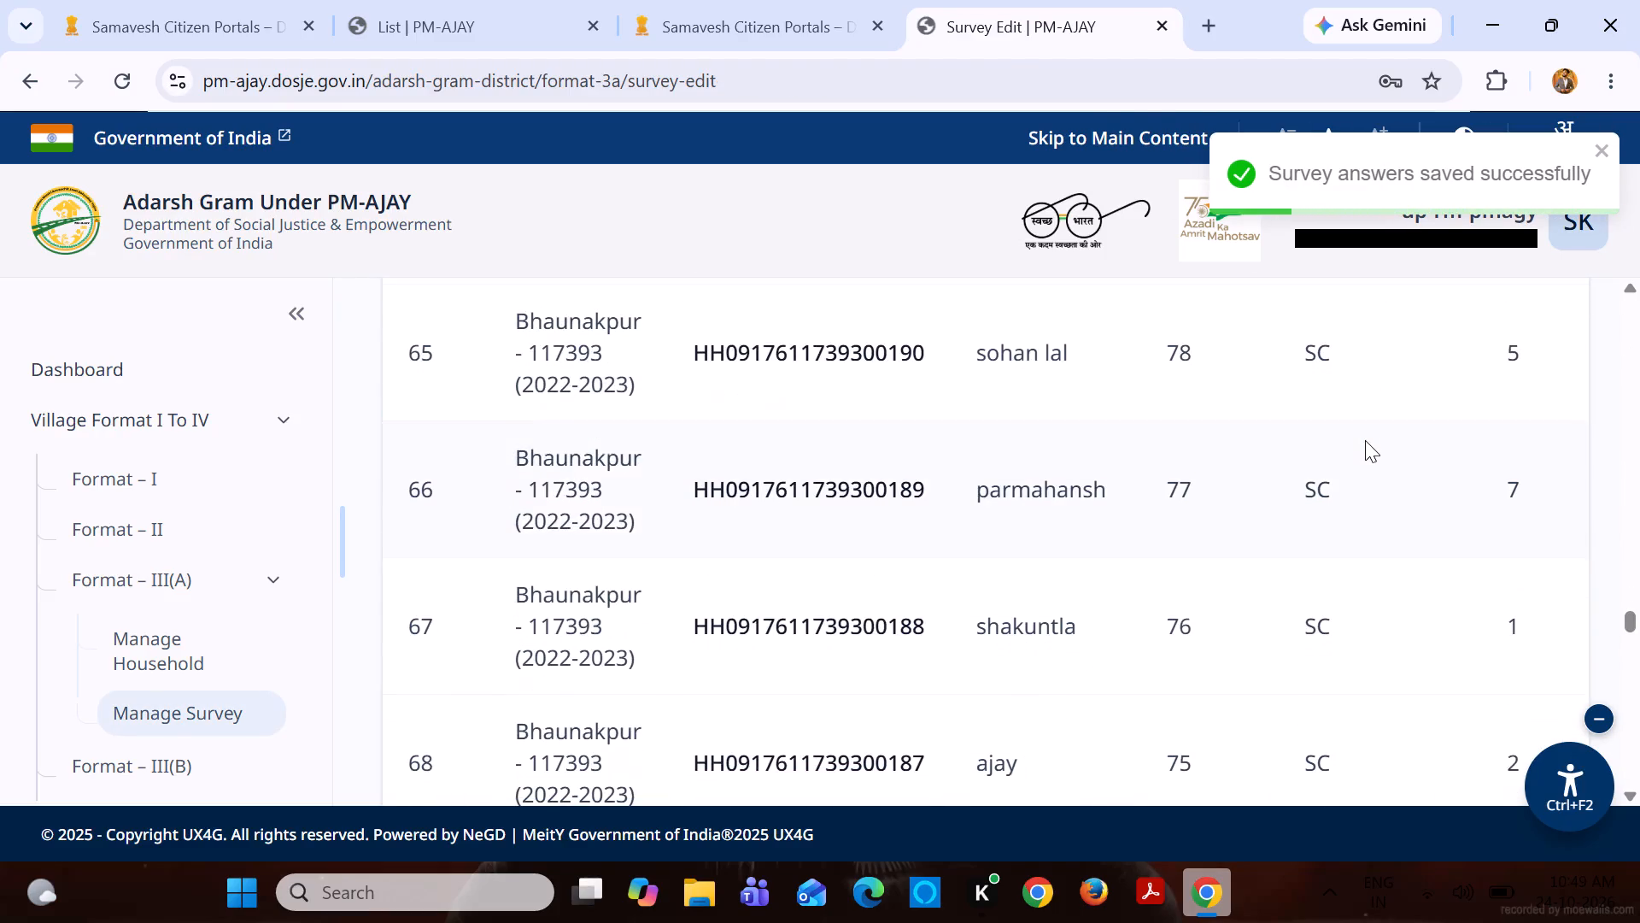
scroll(1365, 440, "down", 3)
scroll(1365, 440, "up", 4)
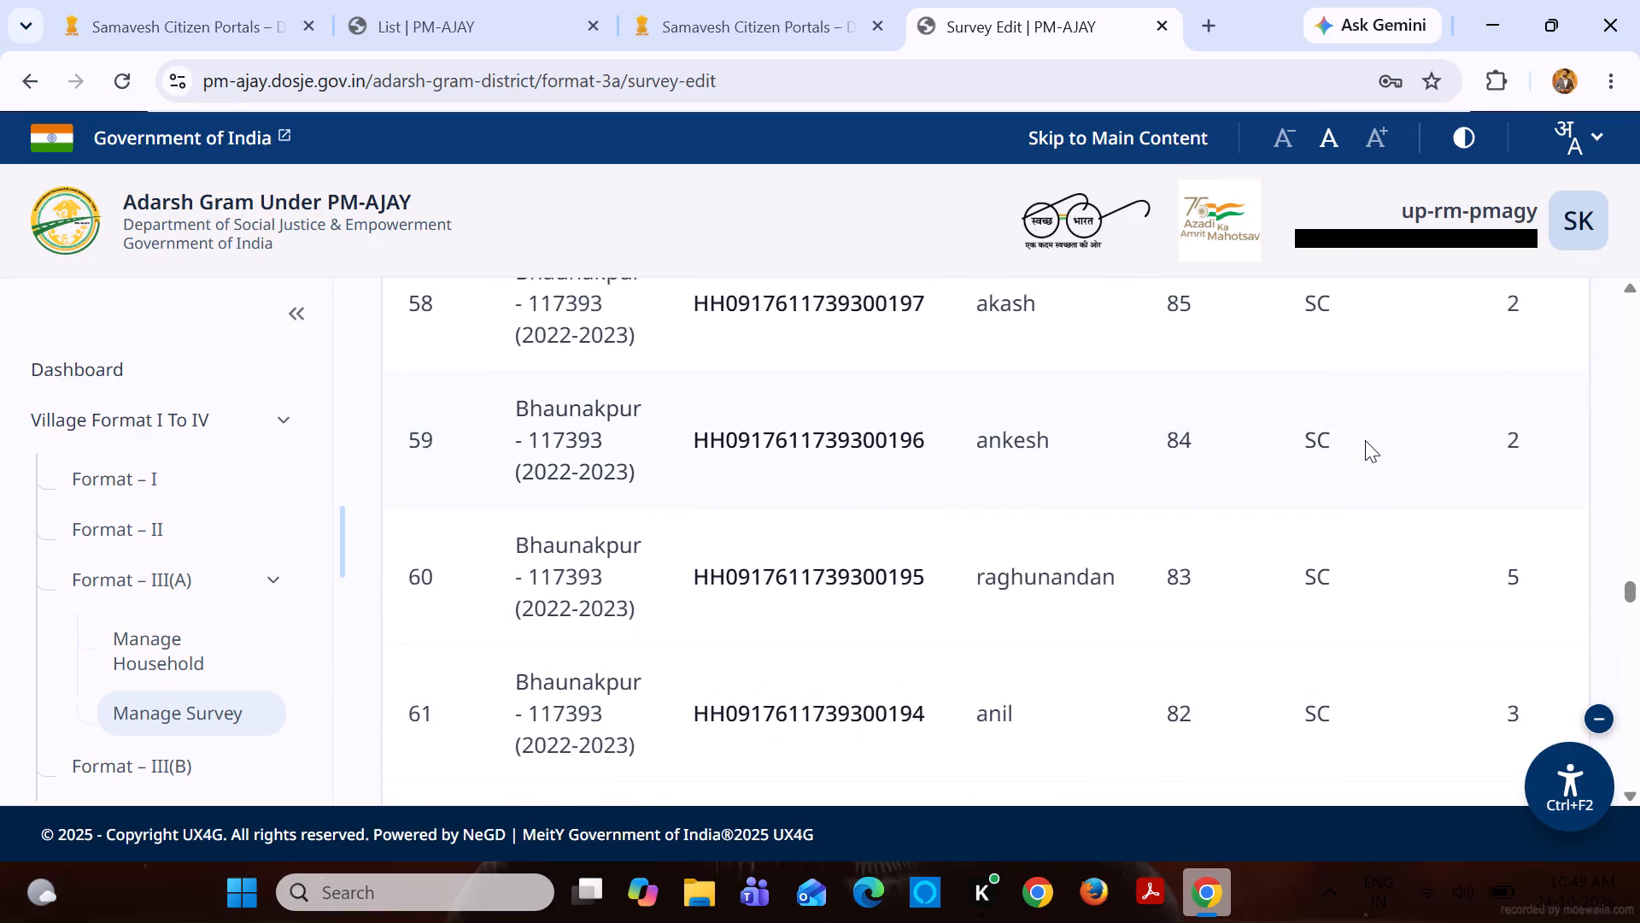
scroll(1365, 440, "up", 4)
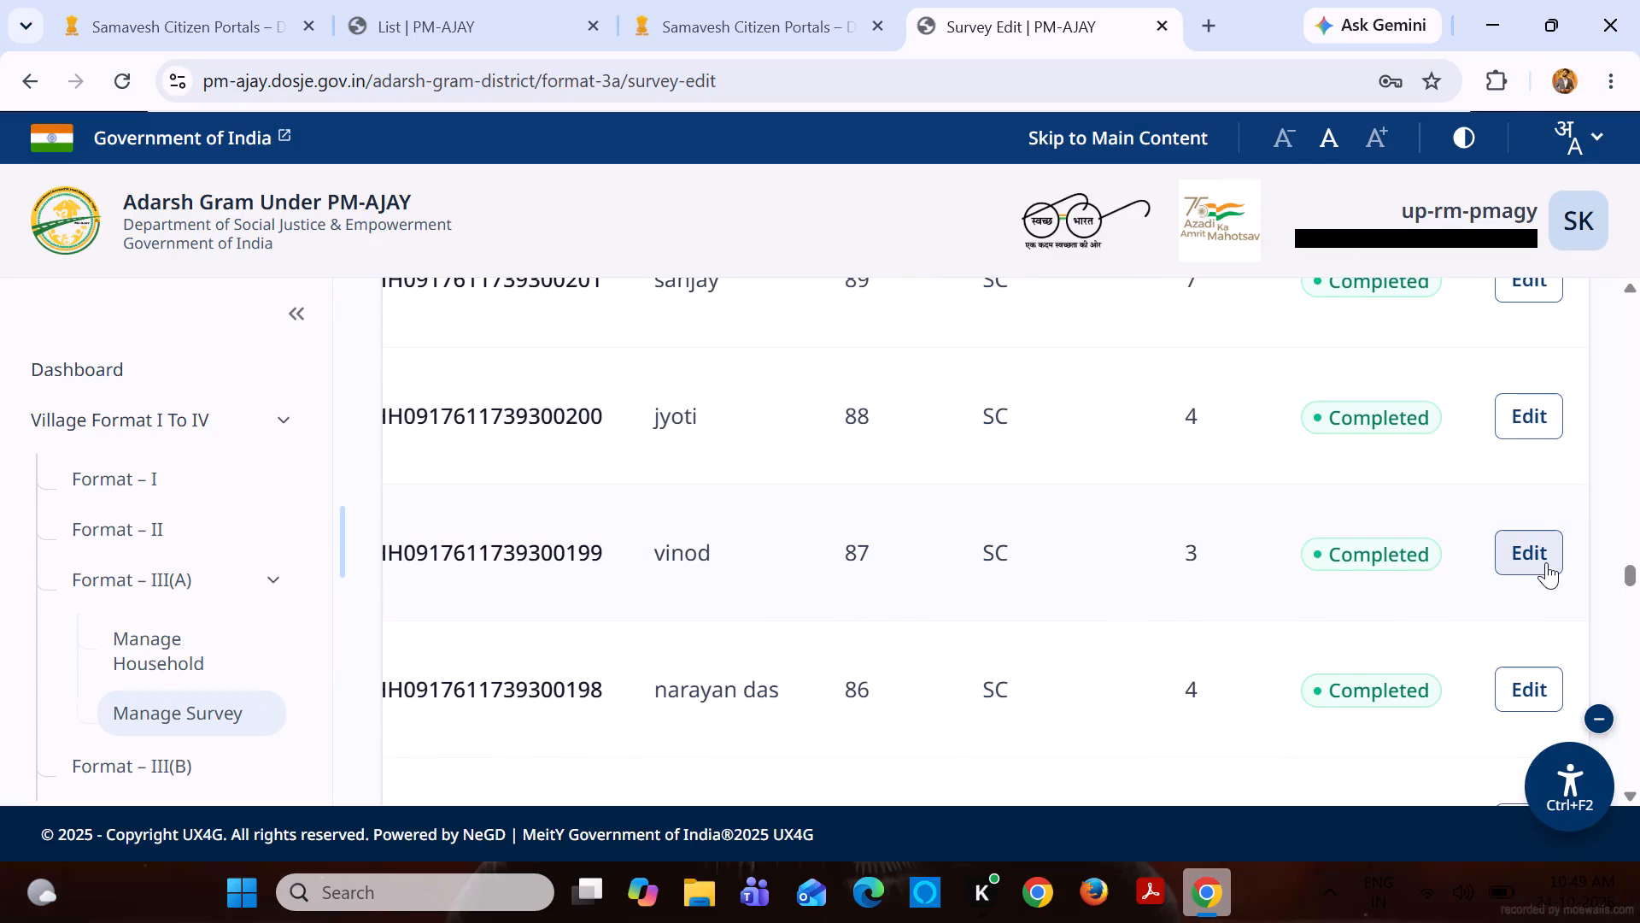
left_click(1543, 560)
scroll(1307, 613, "down", 8)
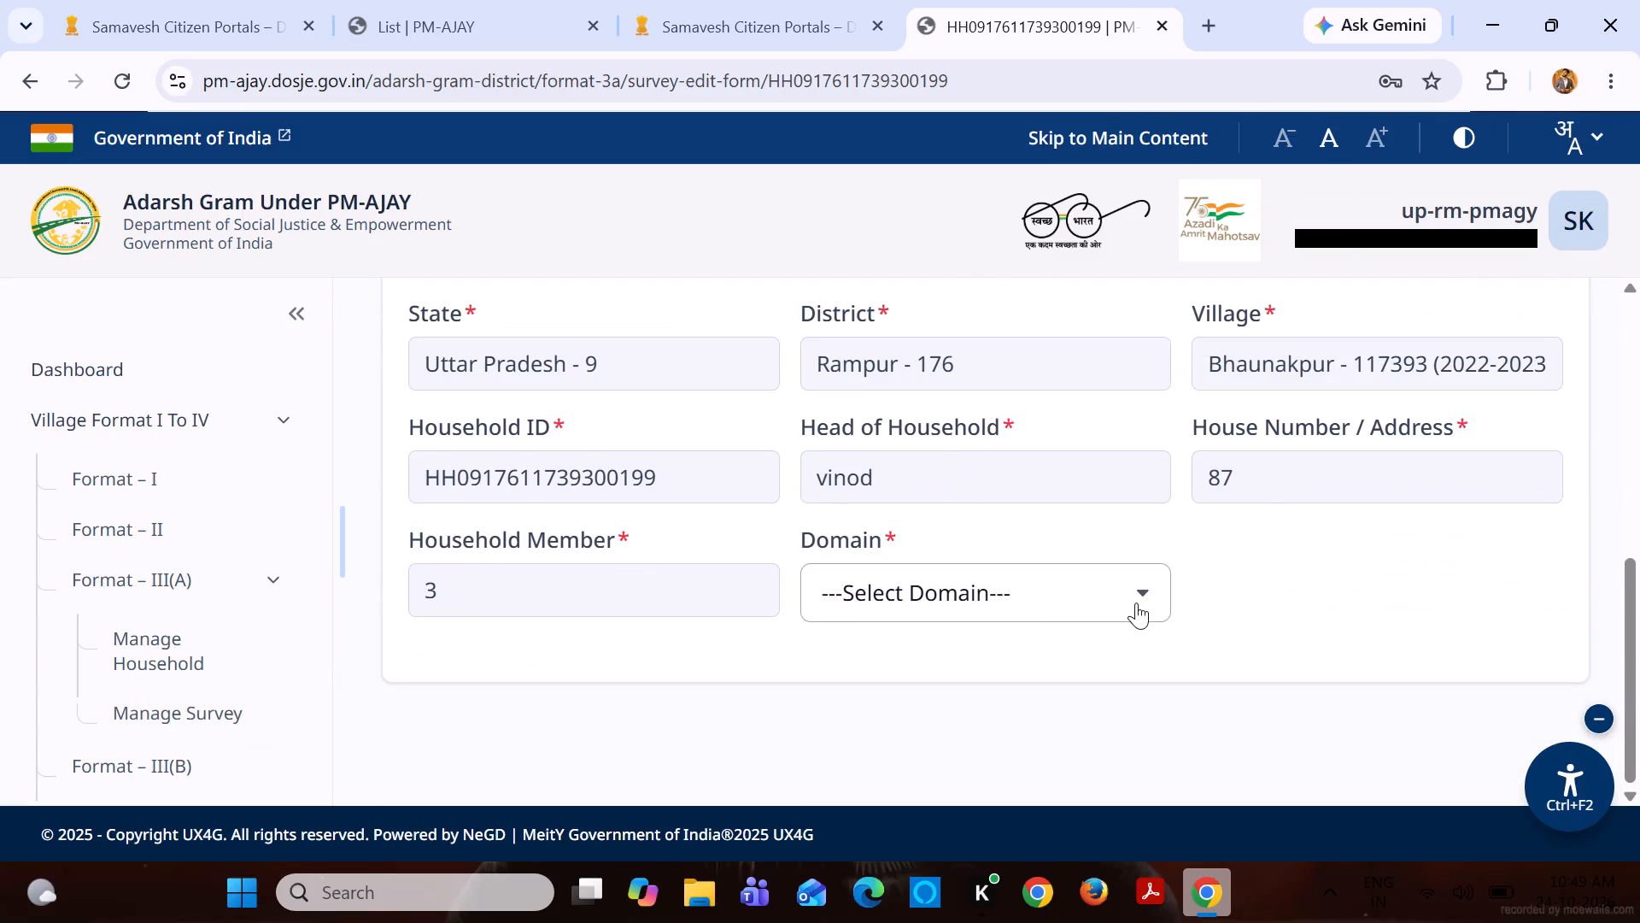
left_click(1136, 603)
left_click(999, 518)
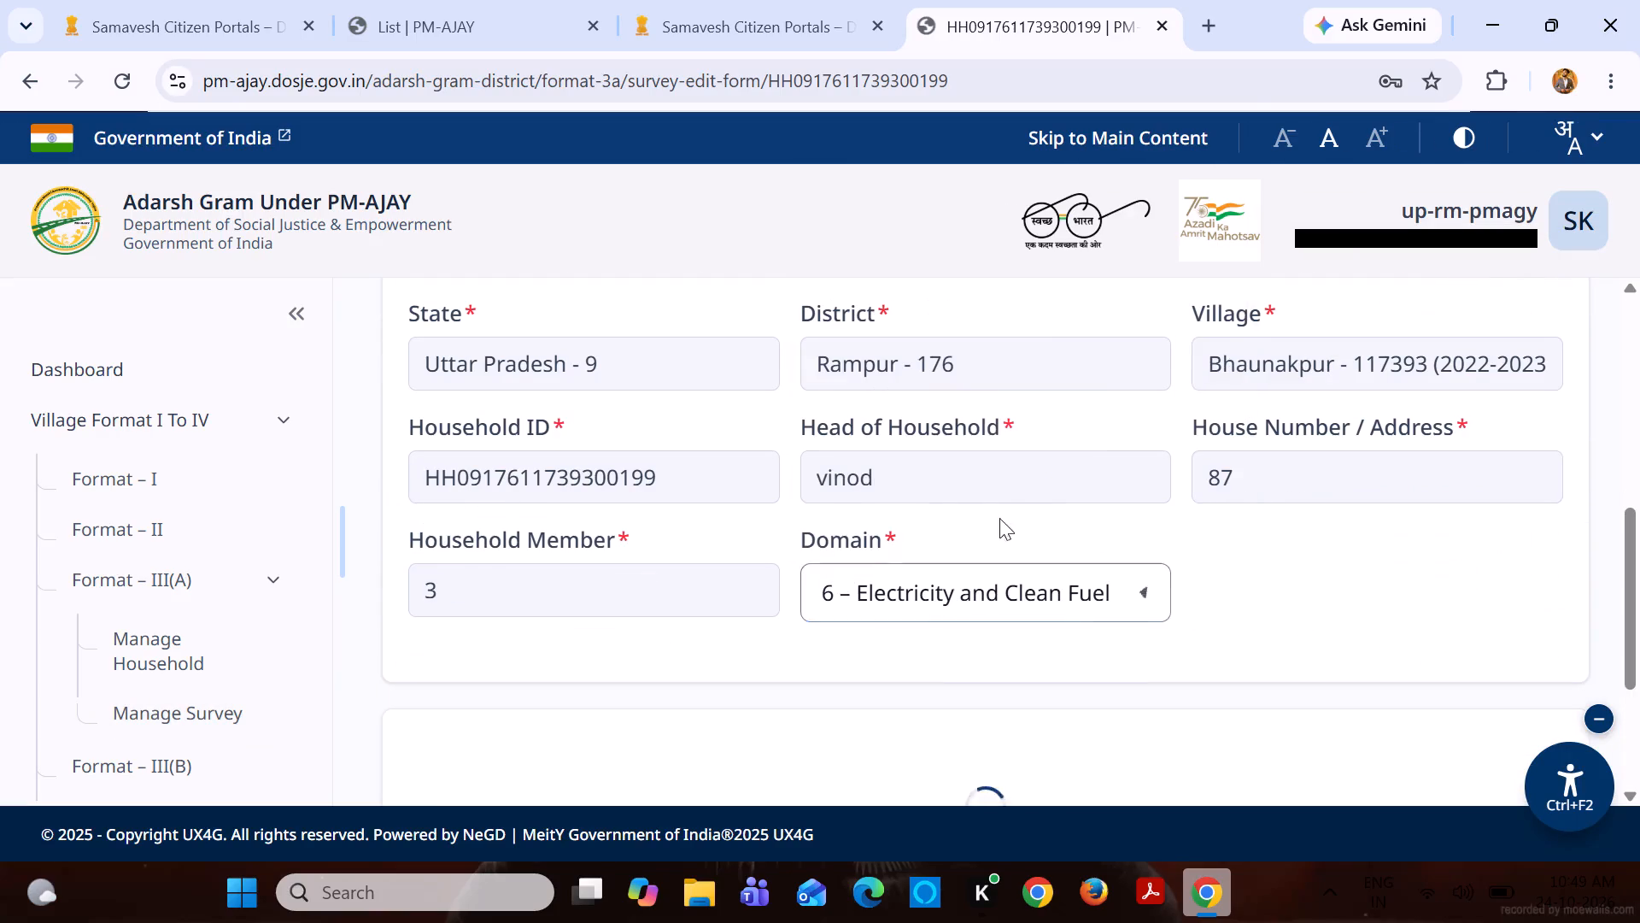
Answer Yes for house number 87's electricity connection under indicators 6.2 and 6.3 and for using at least one LED bulb, and save the survey.
scroll(1225, 545, "down", 3)
left_click(1442, 562)
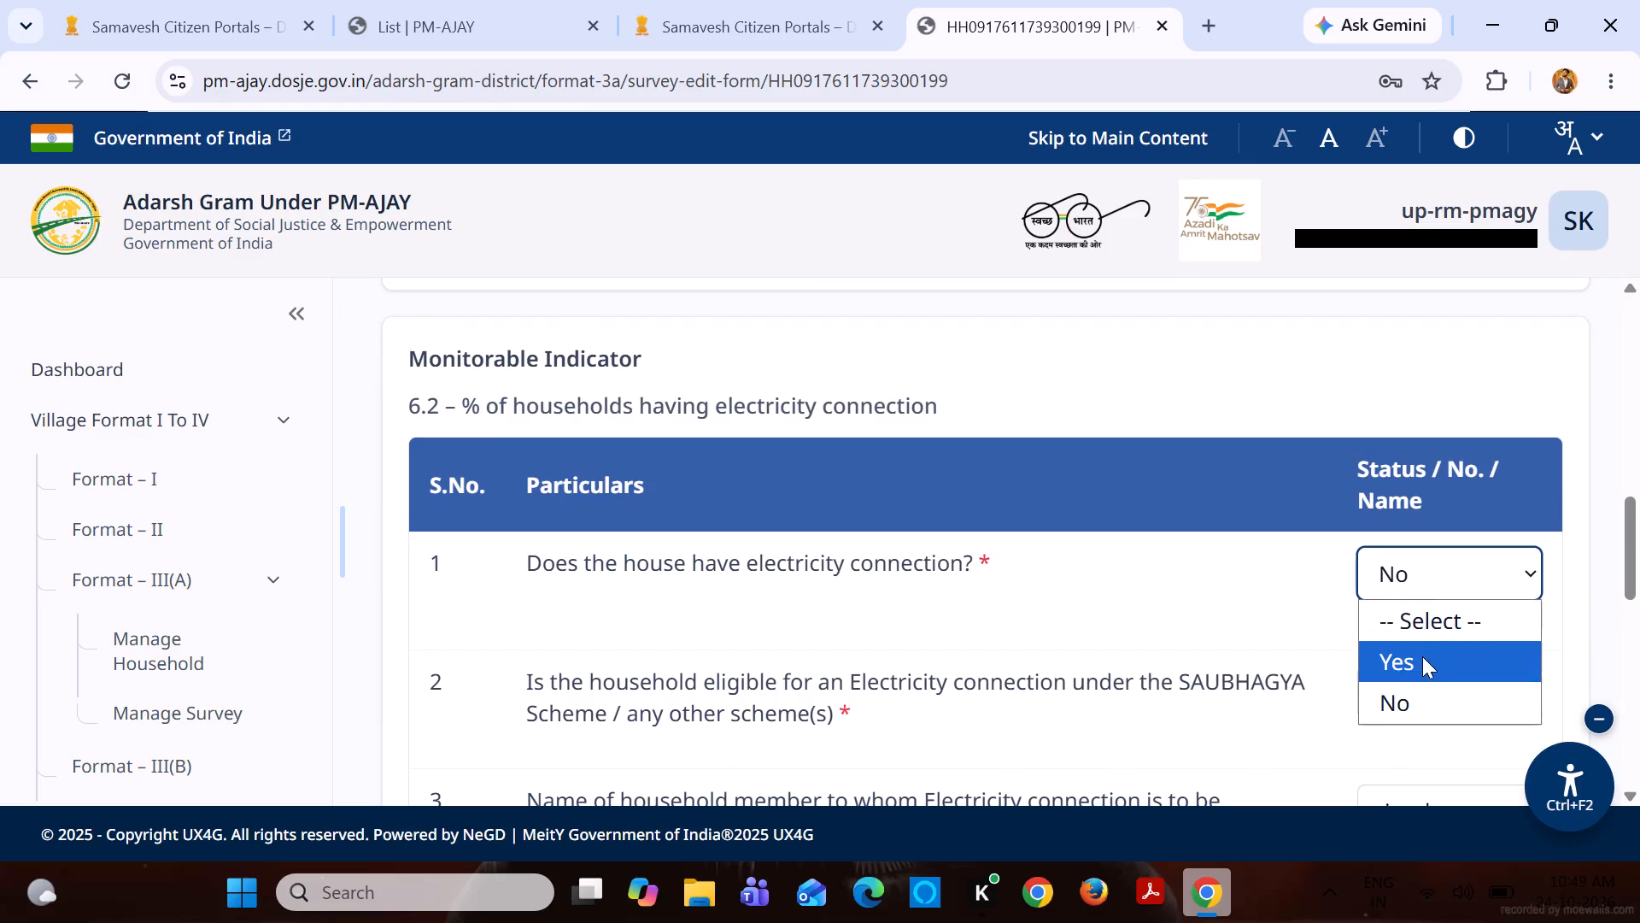
left_click(1422, 662)
scroll(1422, 662, "down", 8)
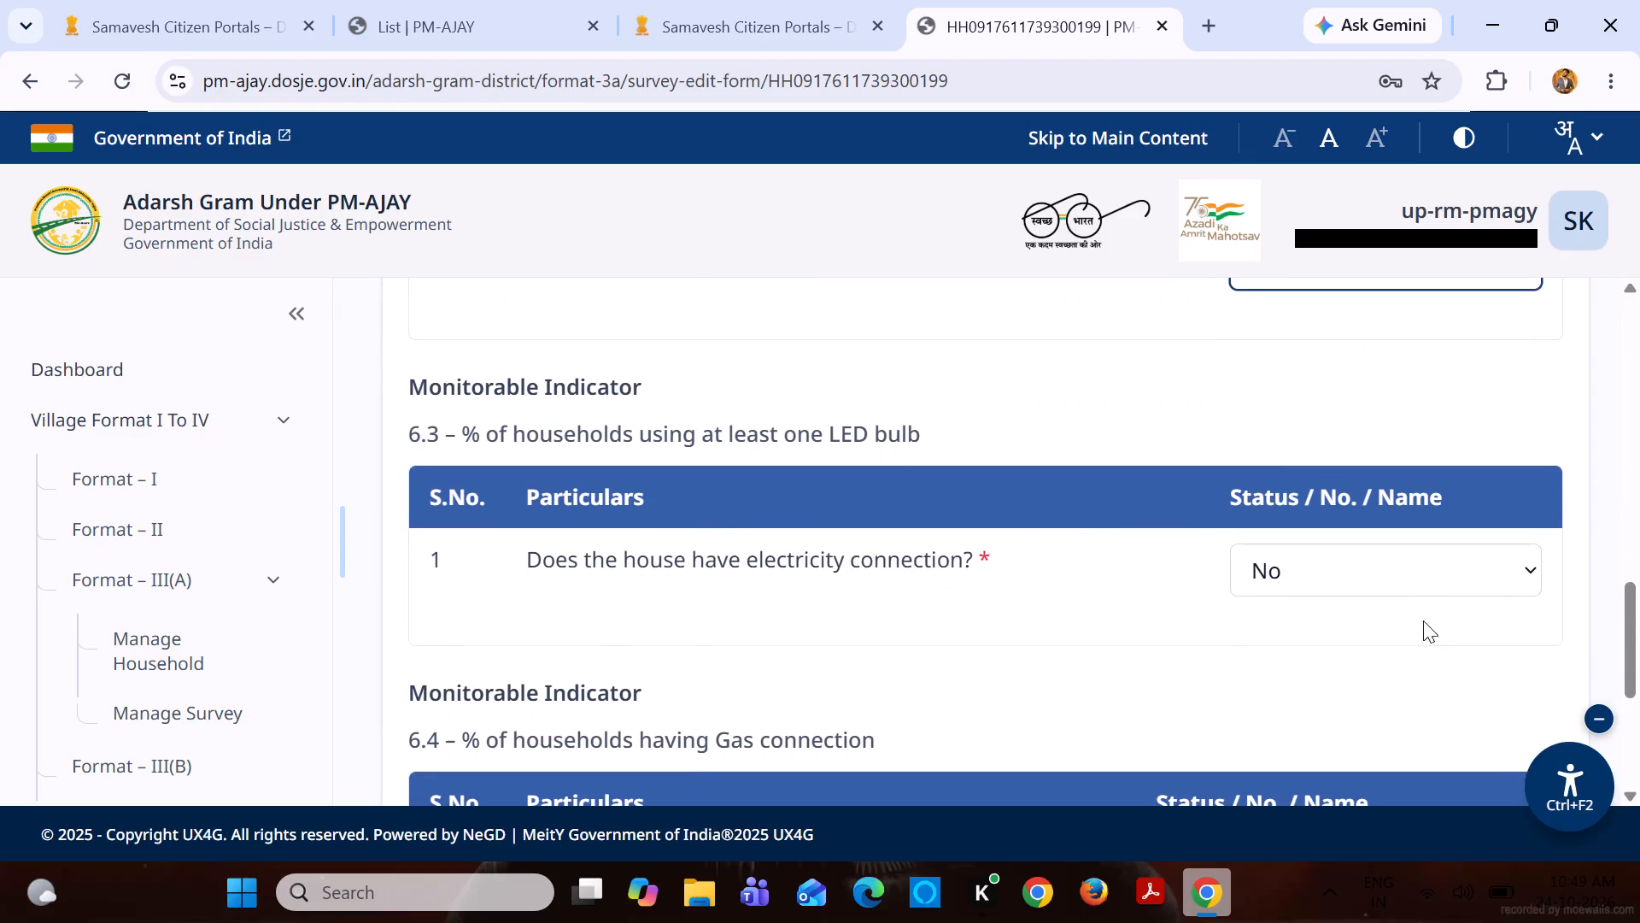
left_click_drag(1444, 567, 1300, 657)
left_click(1300, 657)
scroll(1300, 657, "down", 4)
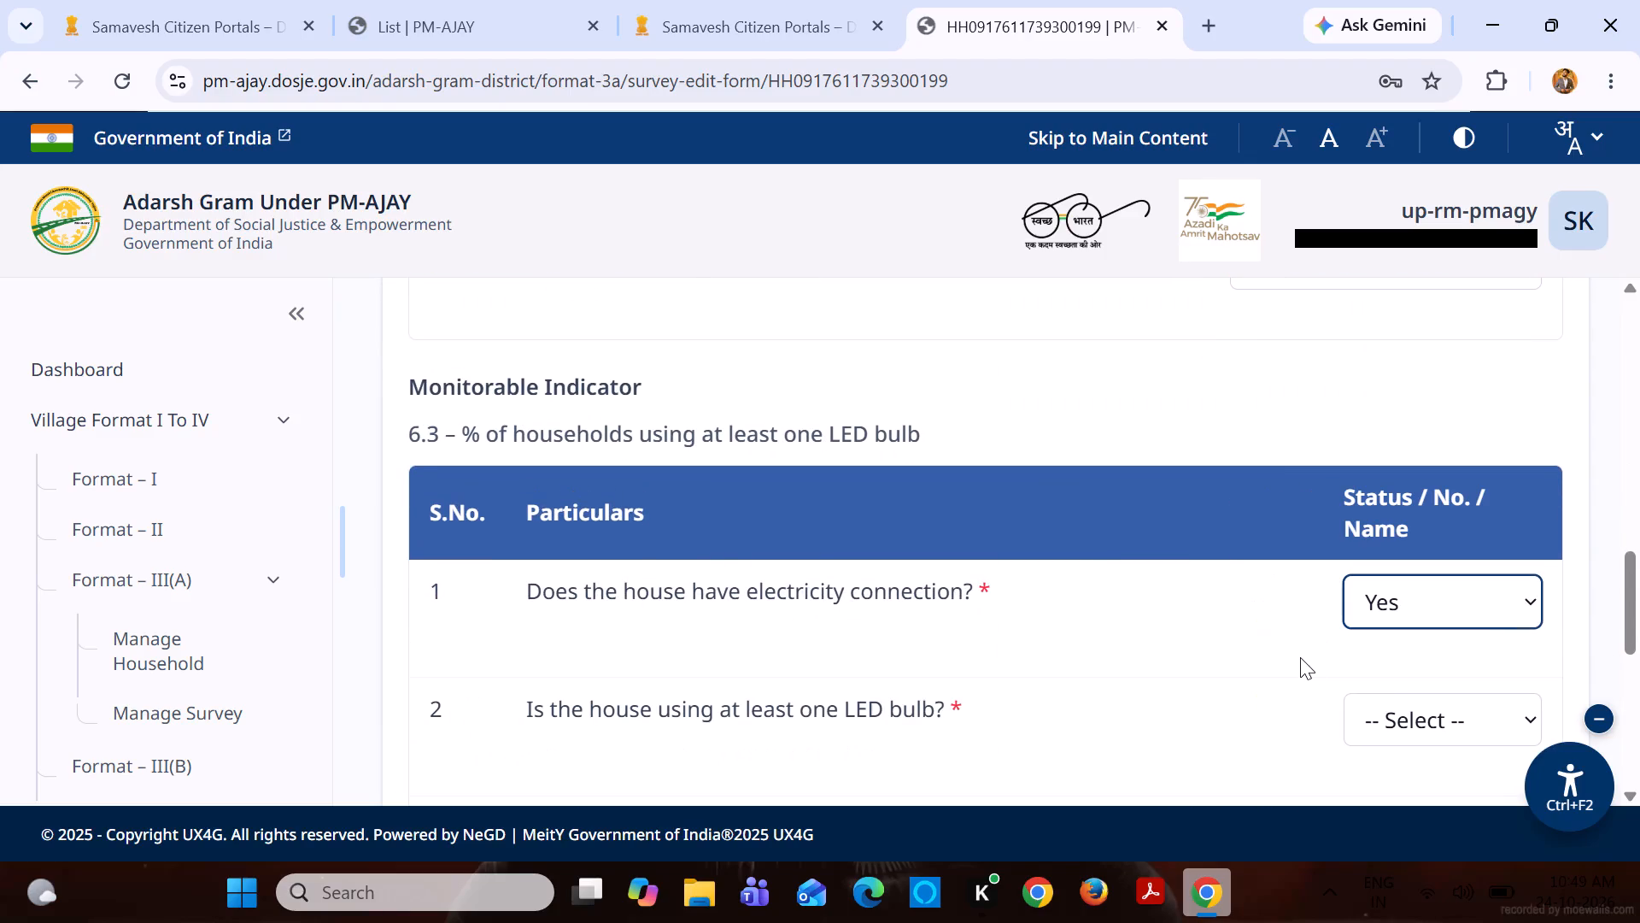
scroll(1381, 685, "down", 2)
left_click_drag(1481, 401, 1403, 438)
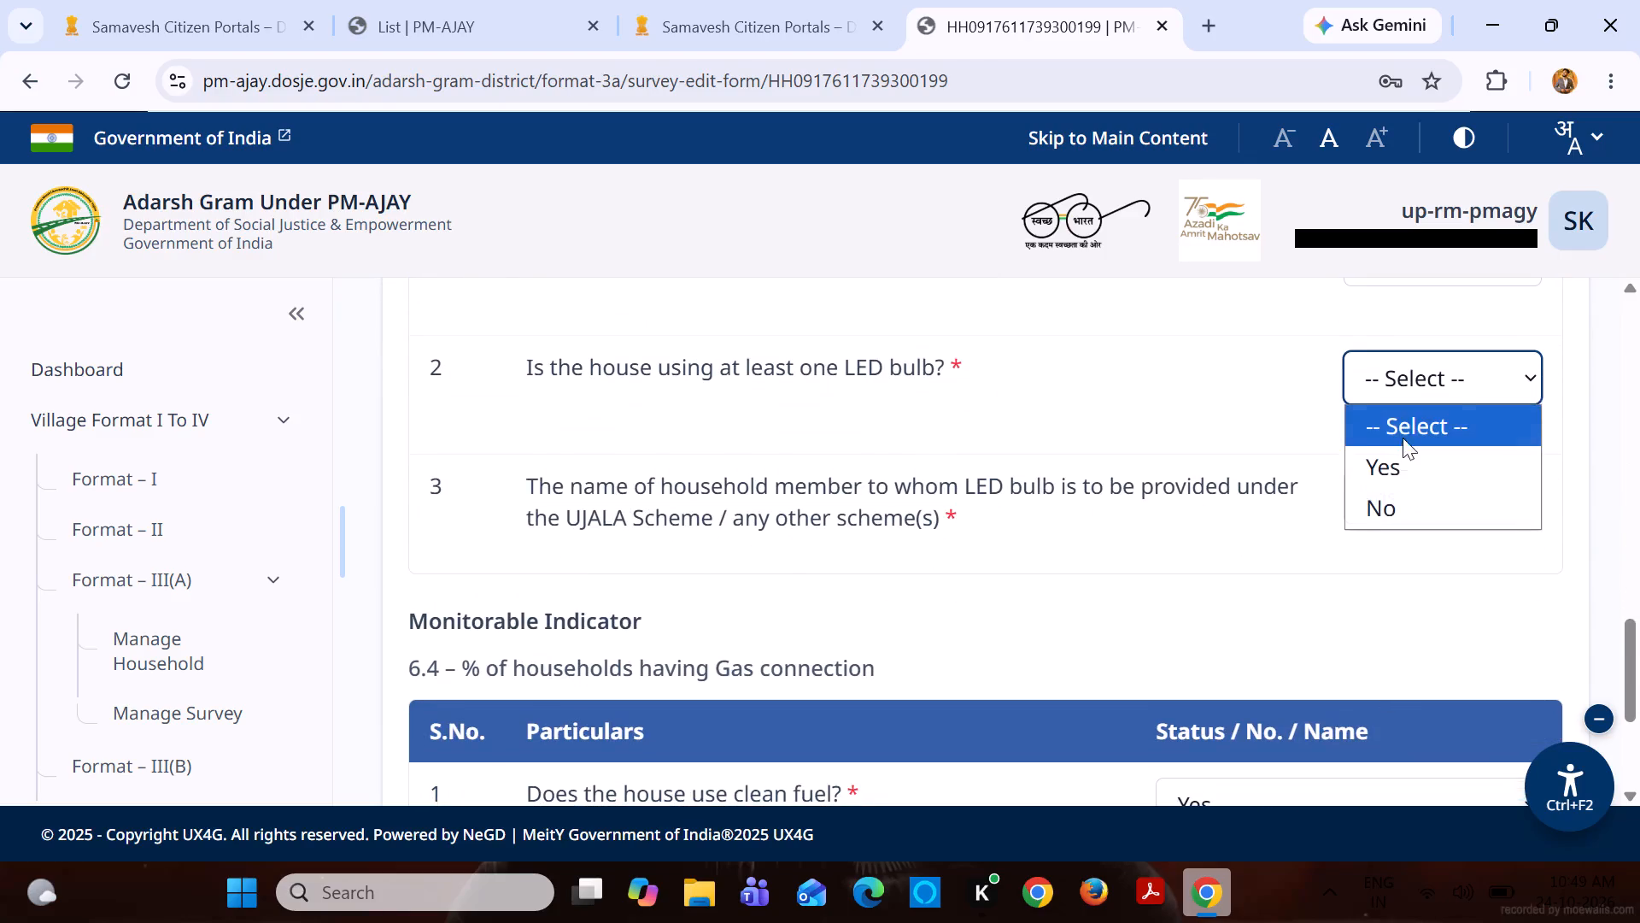
left_click_drag(1403, 438, 1391, 457)
left_click(1391, 457)
scroll(1391, 457, "down", 2)
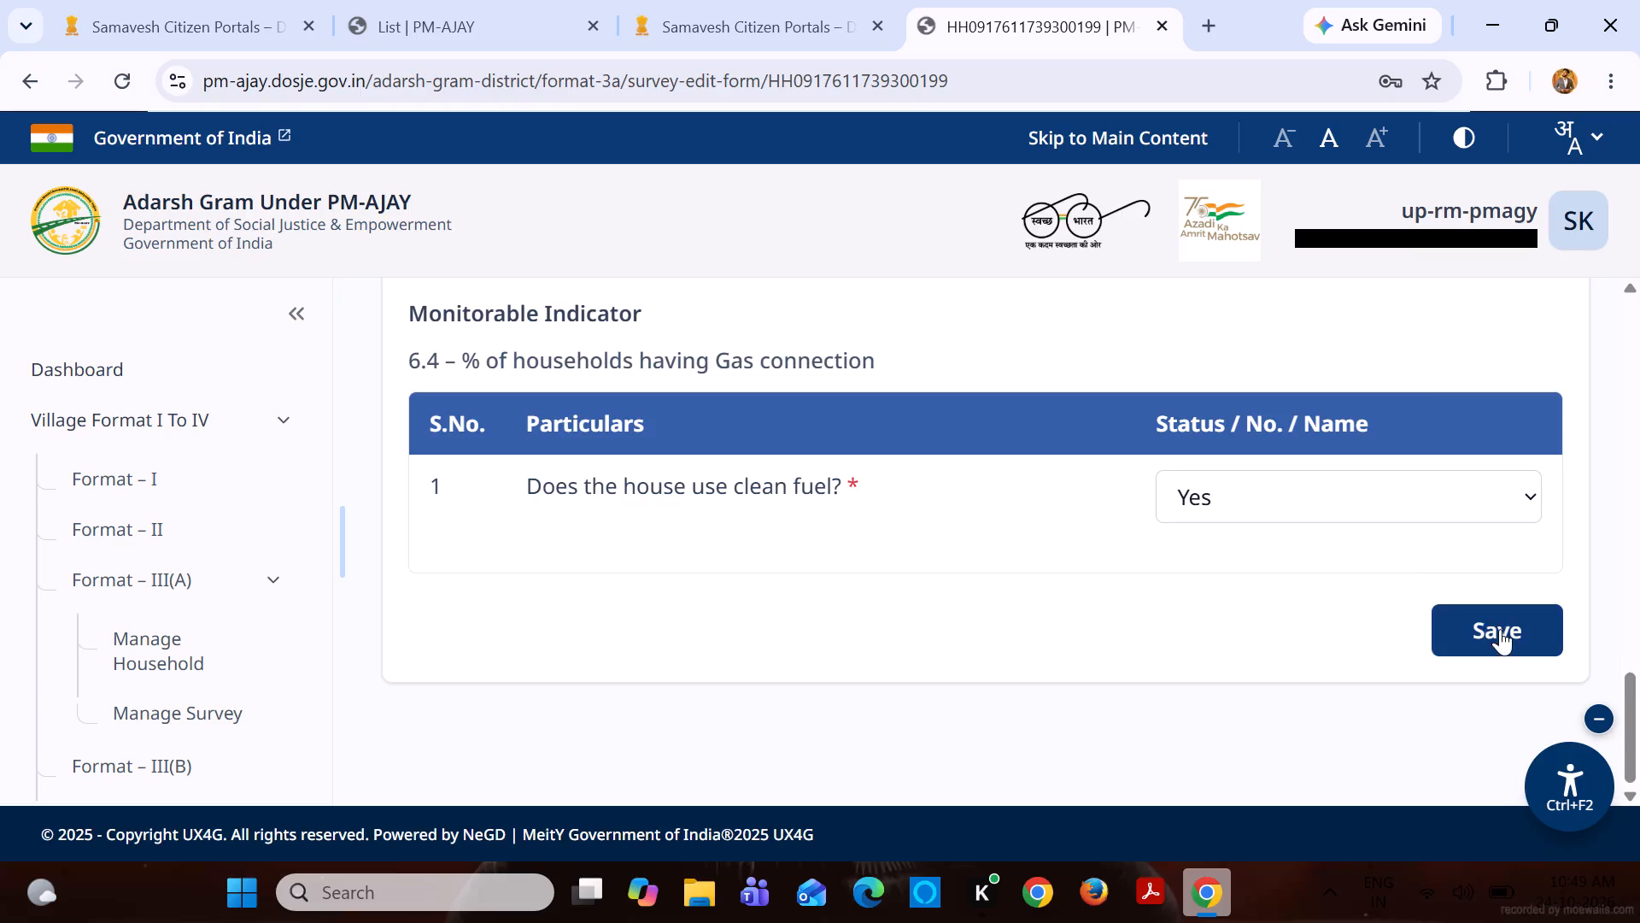
left_click(1500, 629)
Return to the survey list, open house number 71's survey for editing and select domain 6 – Electricity and Clean Fuel.
scroll(1388, 408, "up", 8)
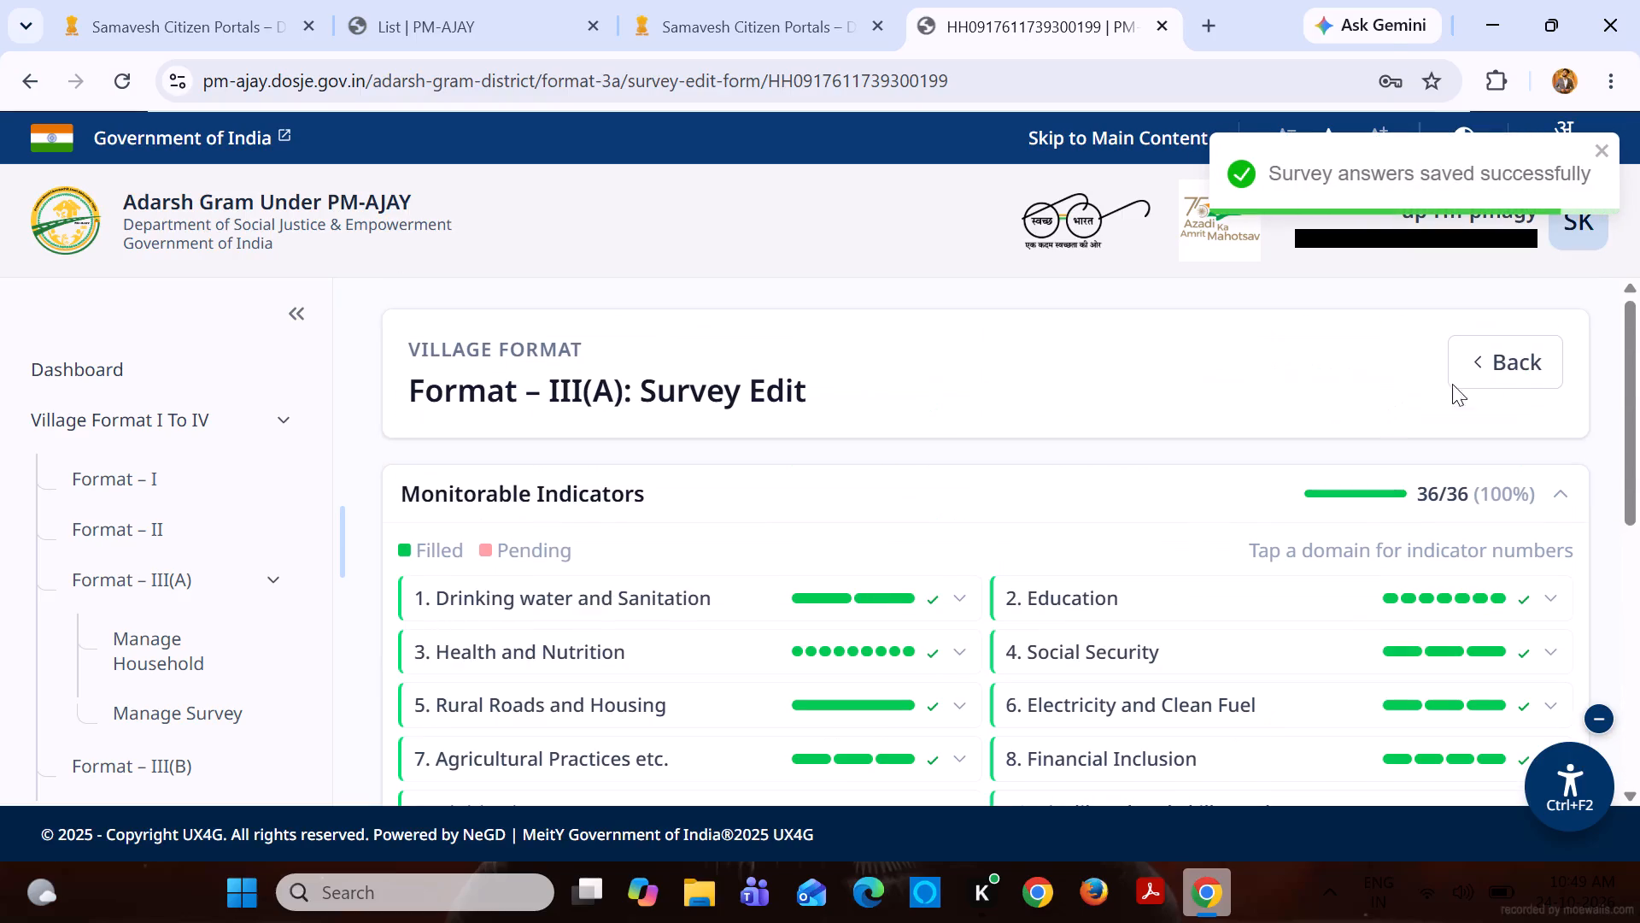
left_click(1518, 373)
scroll(1239, 567, "down", 2)
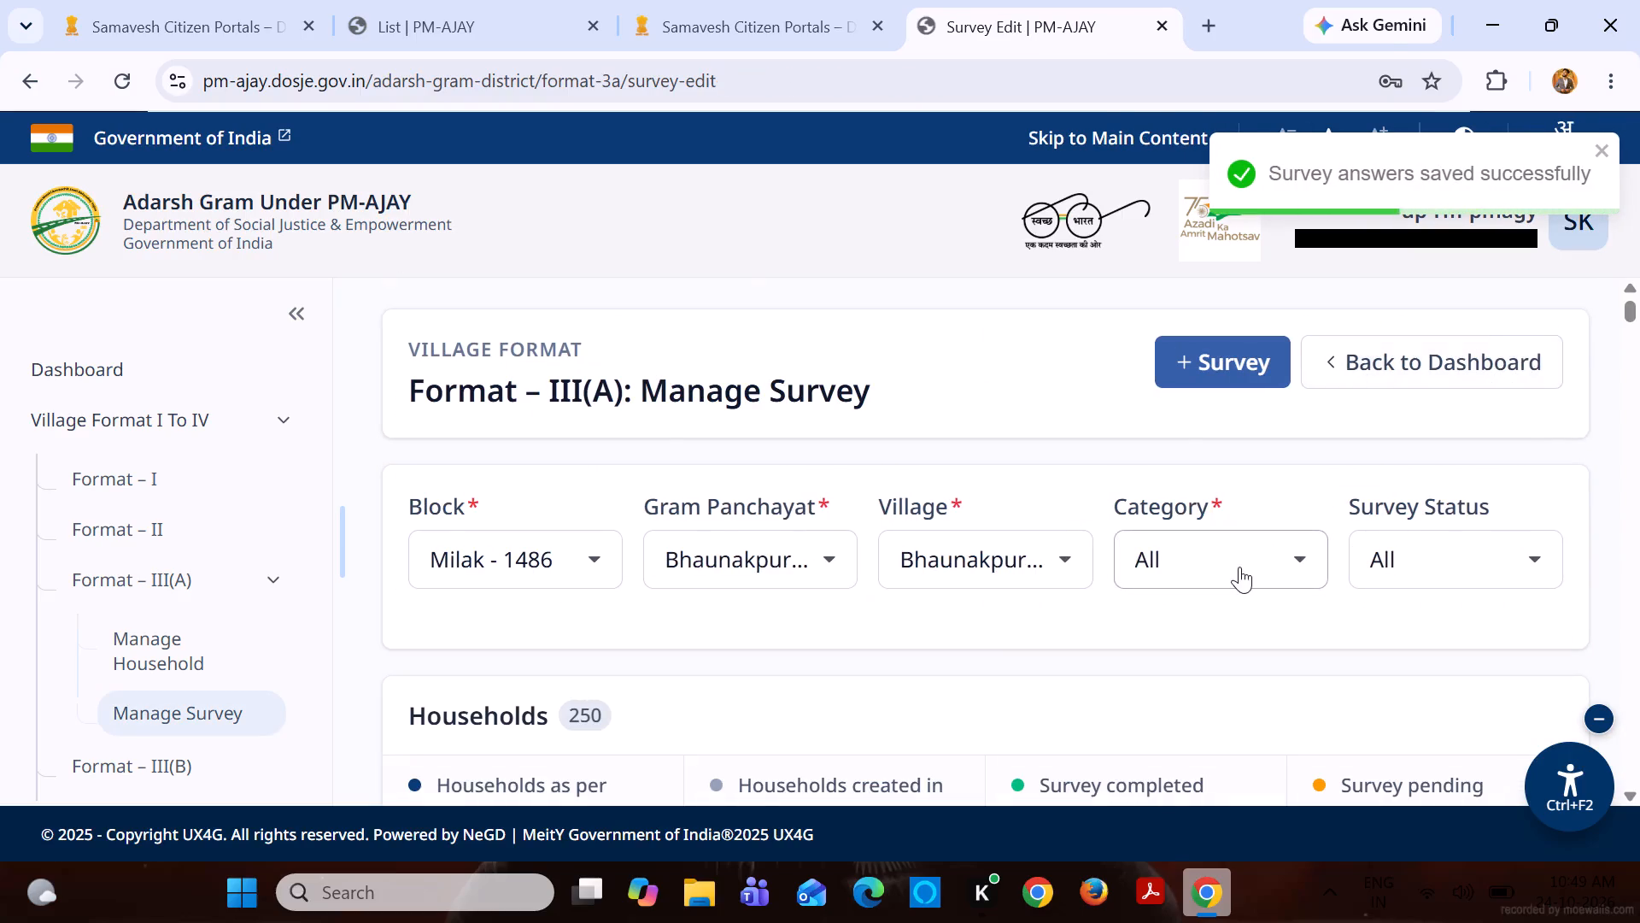
scroll(1239, 567, "down", 18)
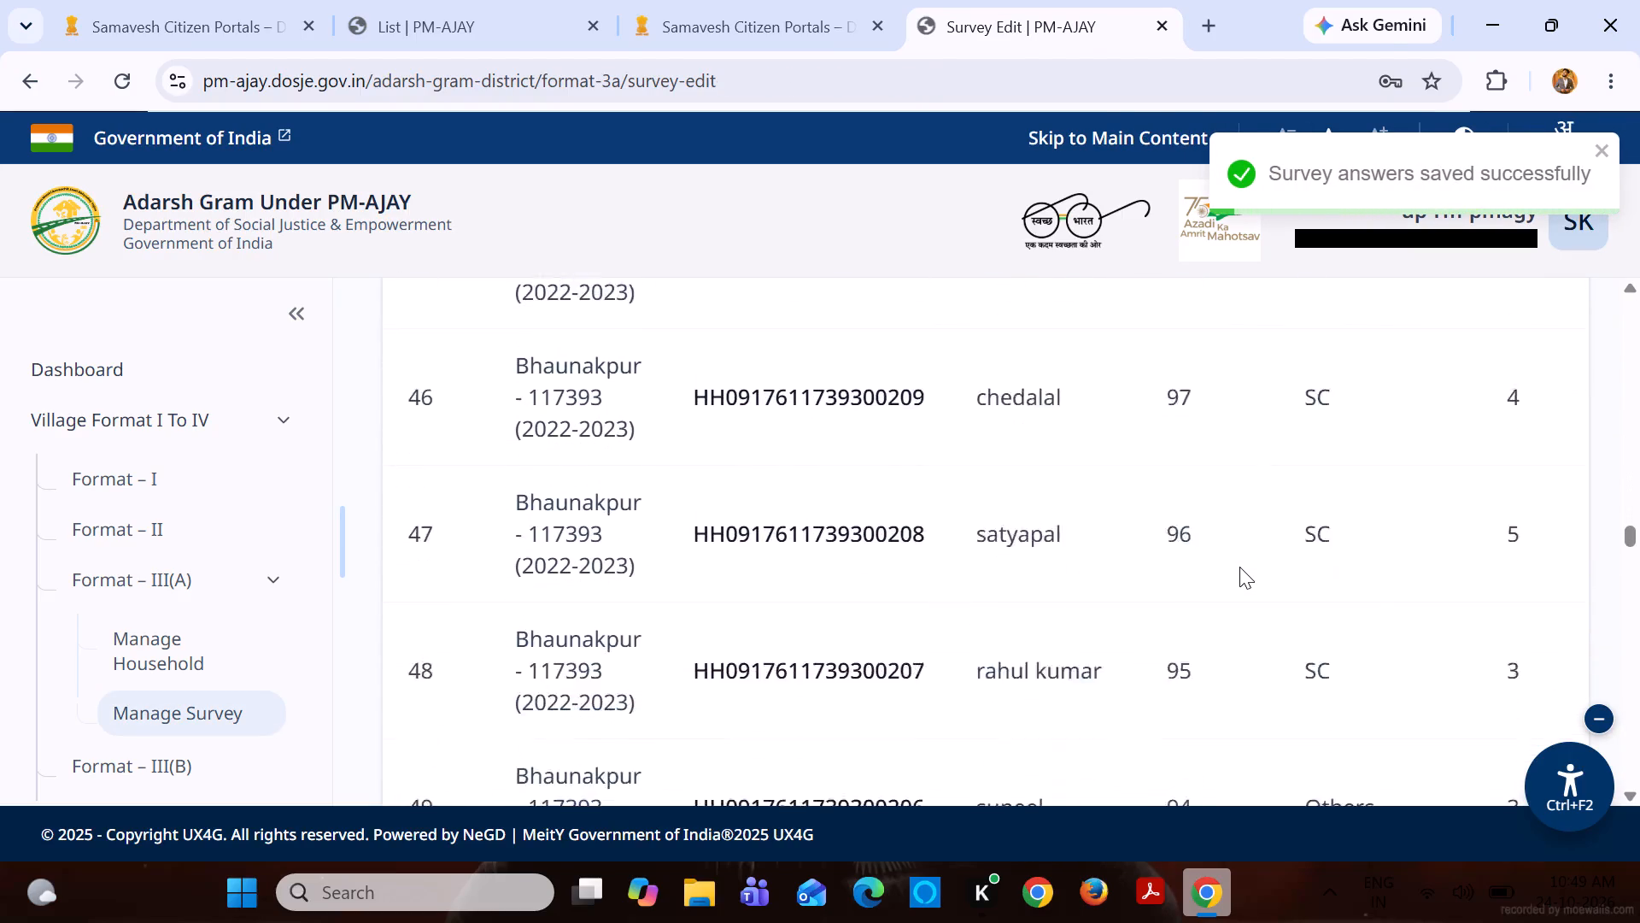
scroll(1239, 567, "down", 8)
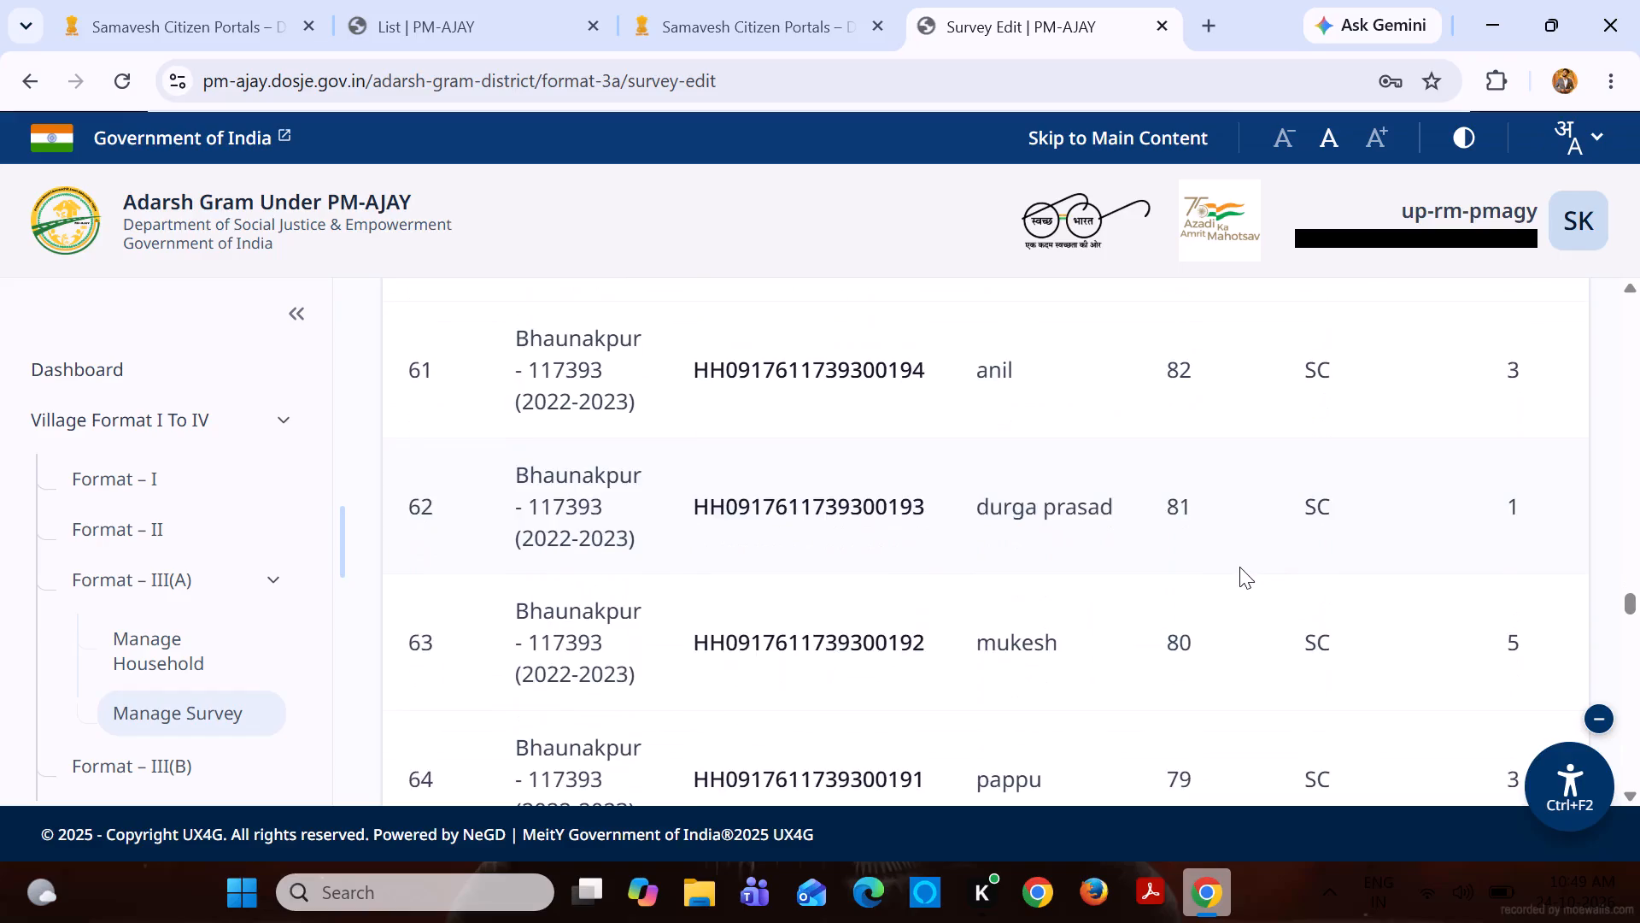
scroll(1239, 567, "down", 11)
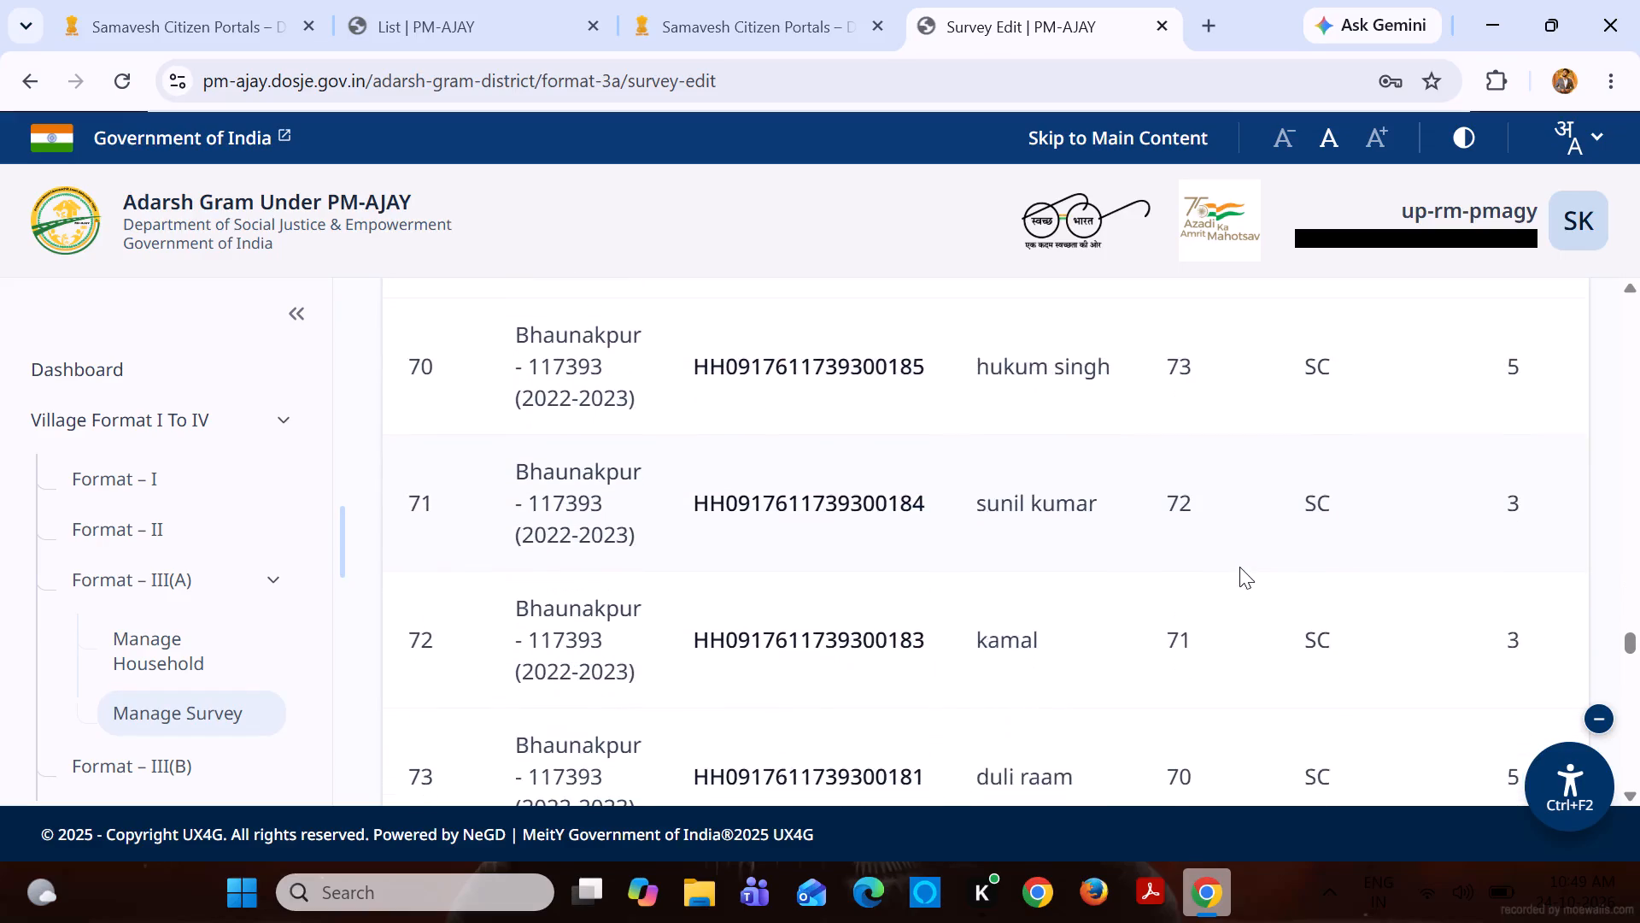
scroll(1239, 567, "down", 1)
scroll(1239, 567, "left", 9)
left_click(1511, 597)
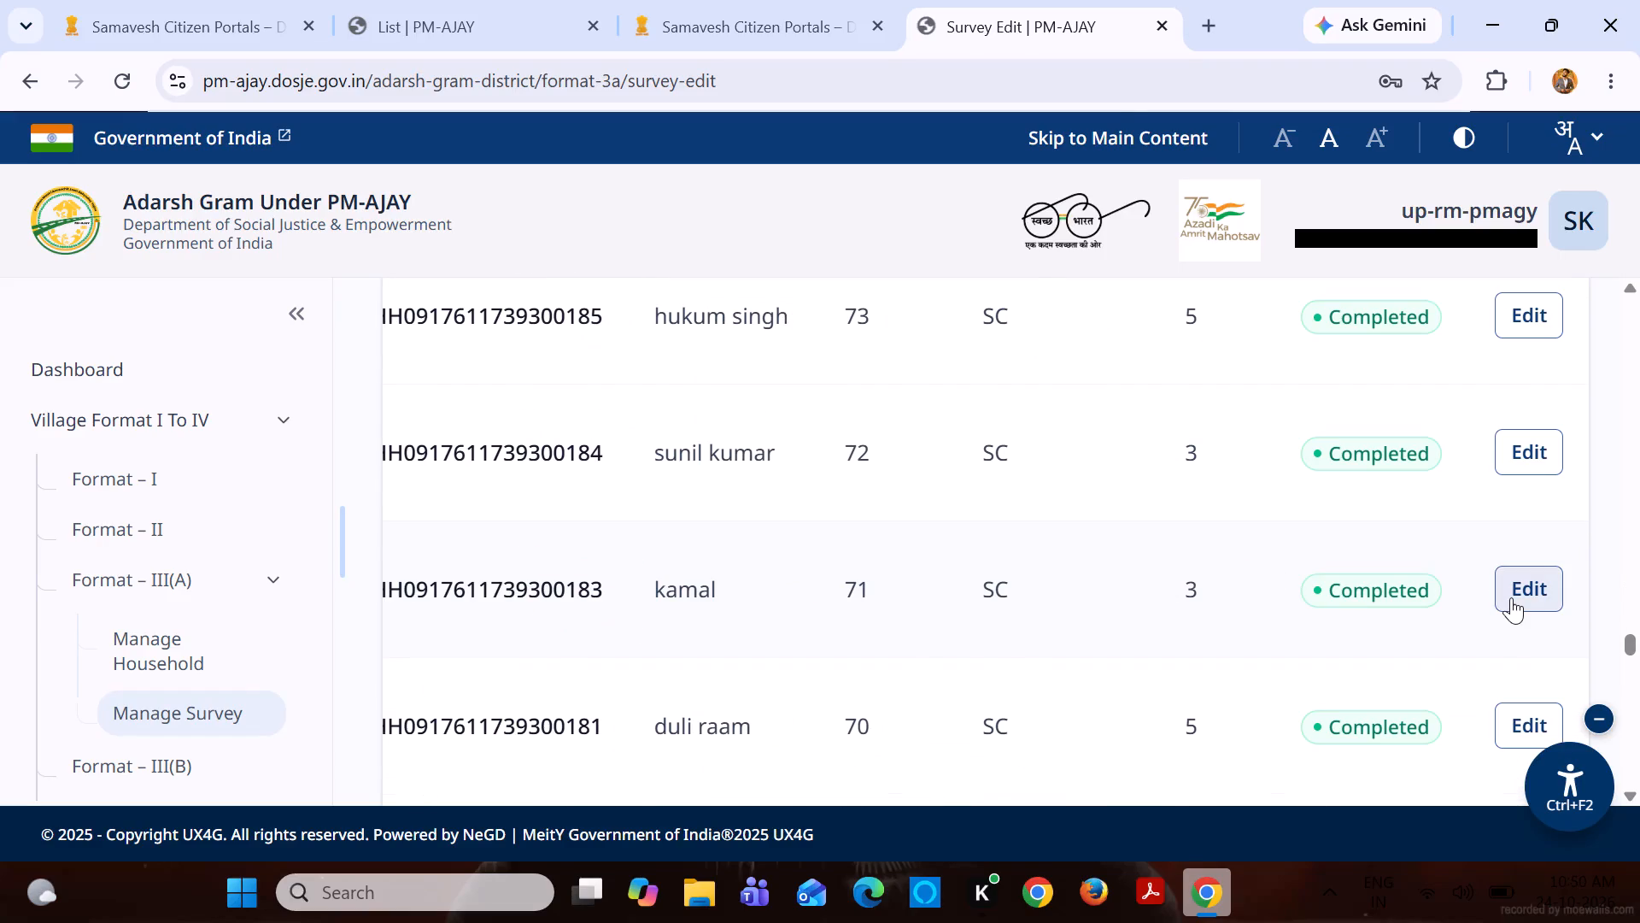
scroll(1331, 579, "down", 9)
left_click(1097, 587)
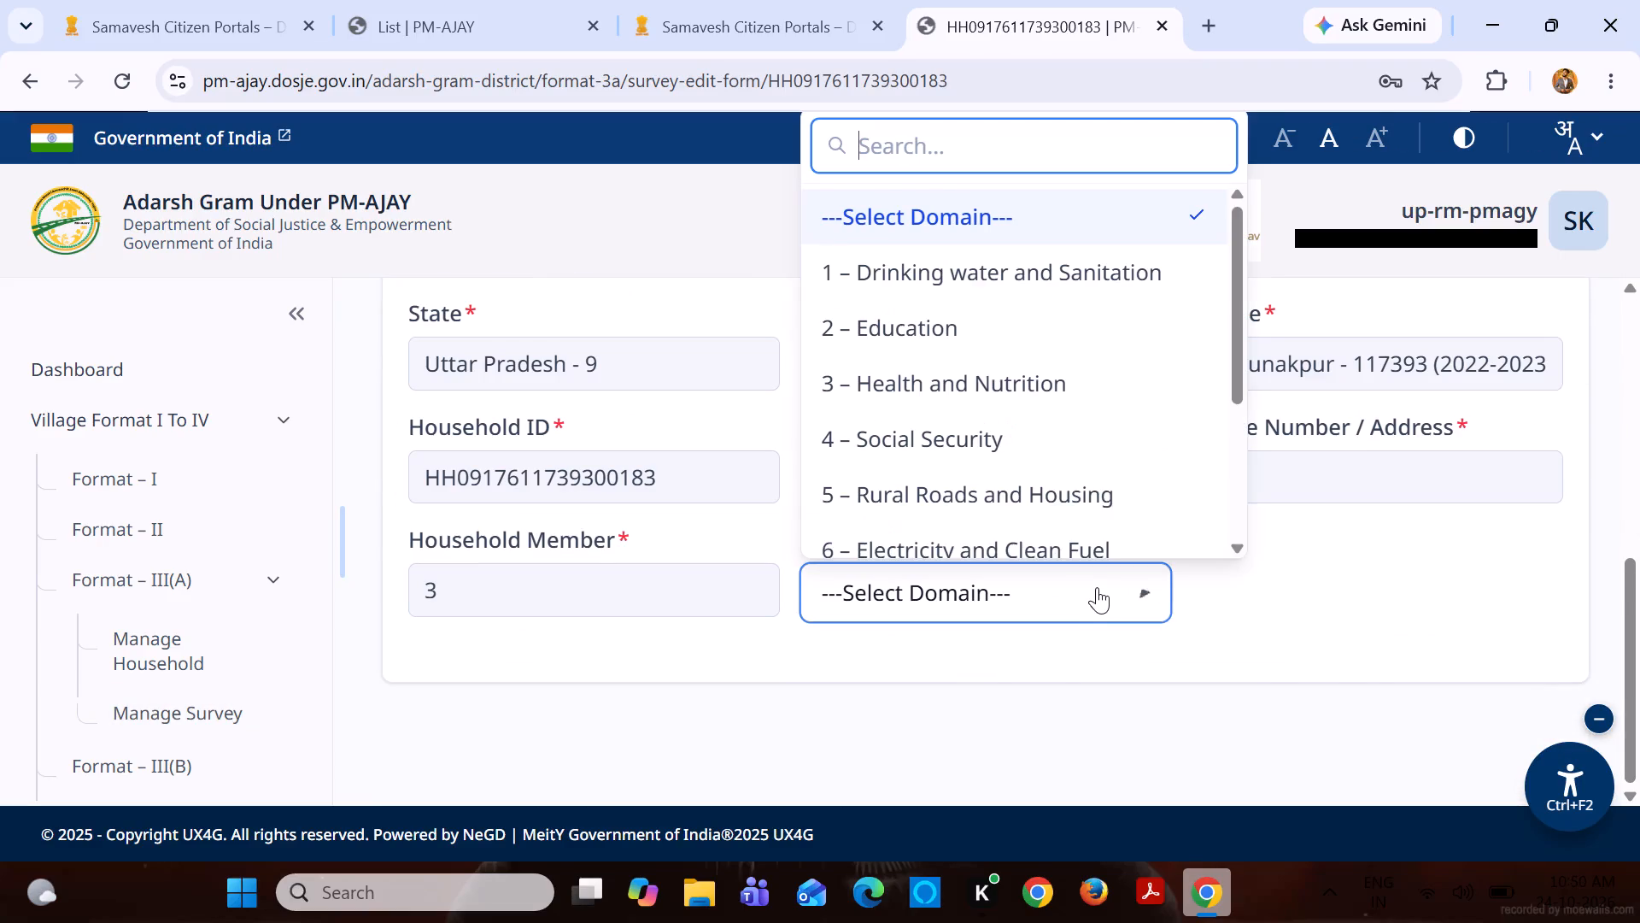
left_click(1034, 538)
Answer Yes for house number 71's electricity connection under 6.2 and 6.3, using at least one LED bulb and clean fuel, and save the survey.
scroll(1286, 585, "down", 4)
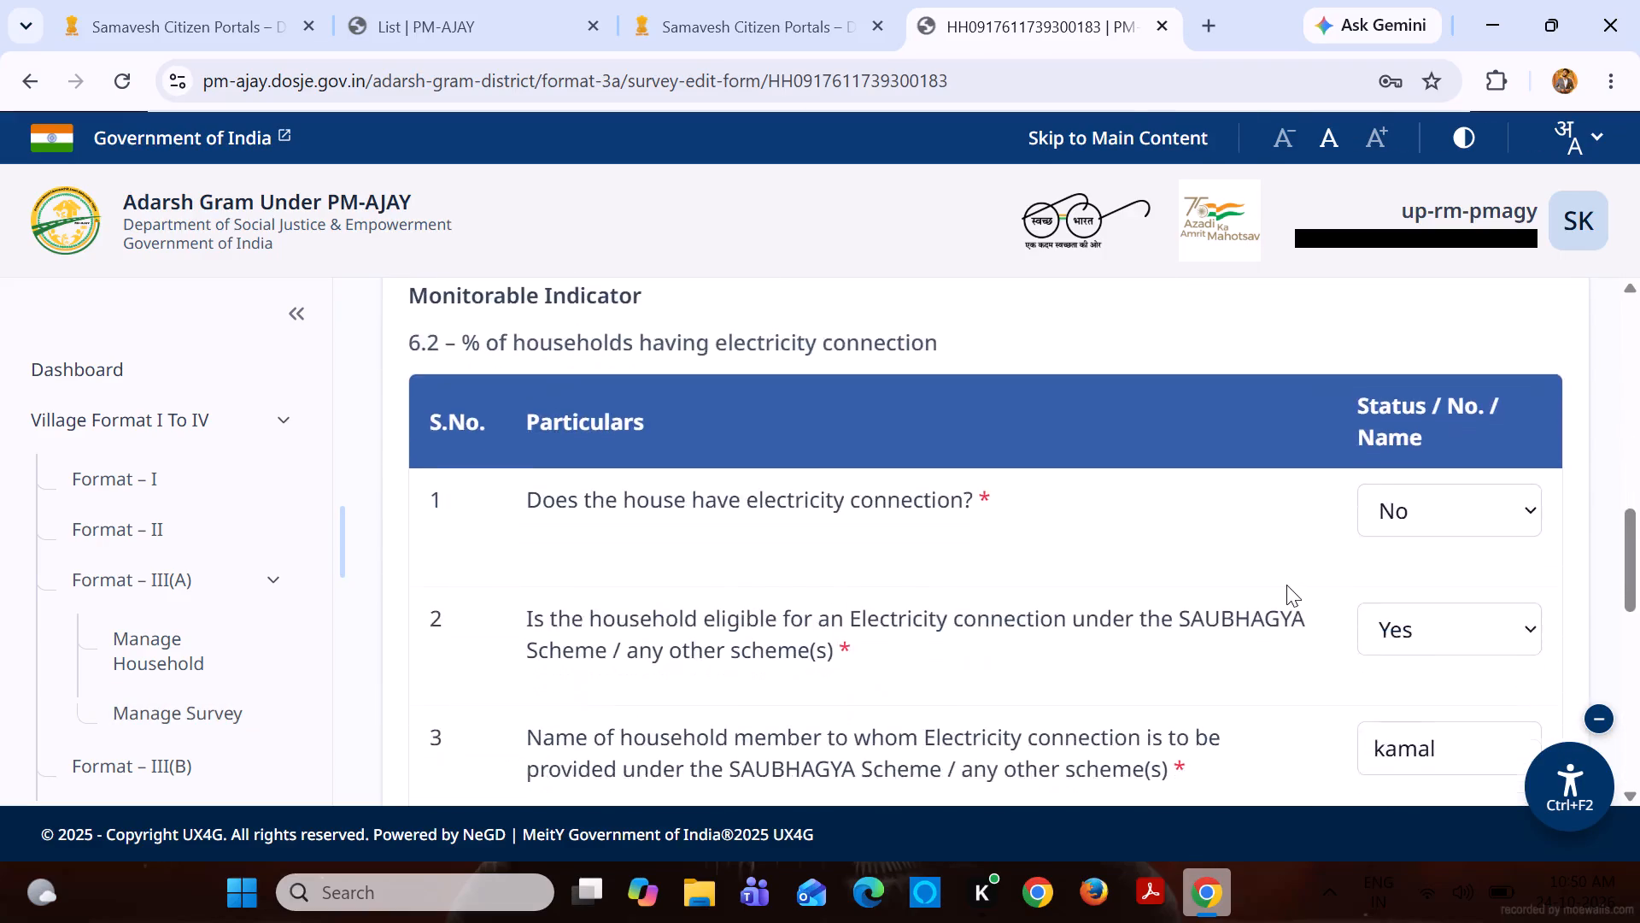
left_click_drag(1484, 517, 1410, 592)
left_click(1410, 592)
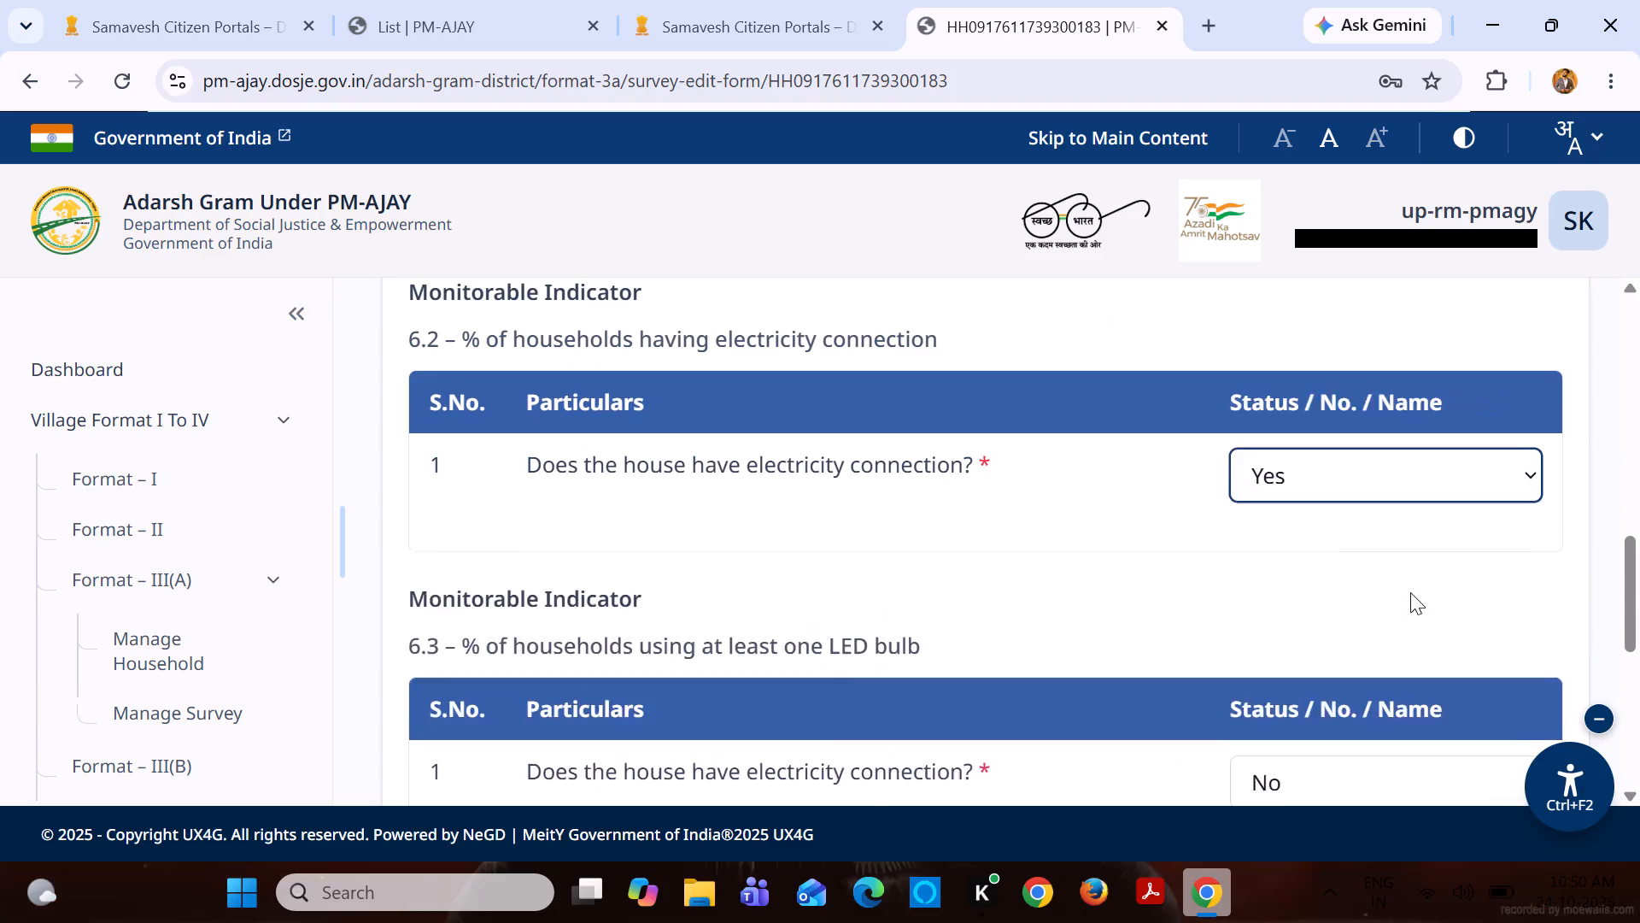
scroll(1410, 592, "down", 4)
left_click_drag(1466, 473, 1355, 561)
left_click(1355, 561)
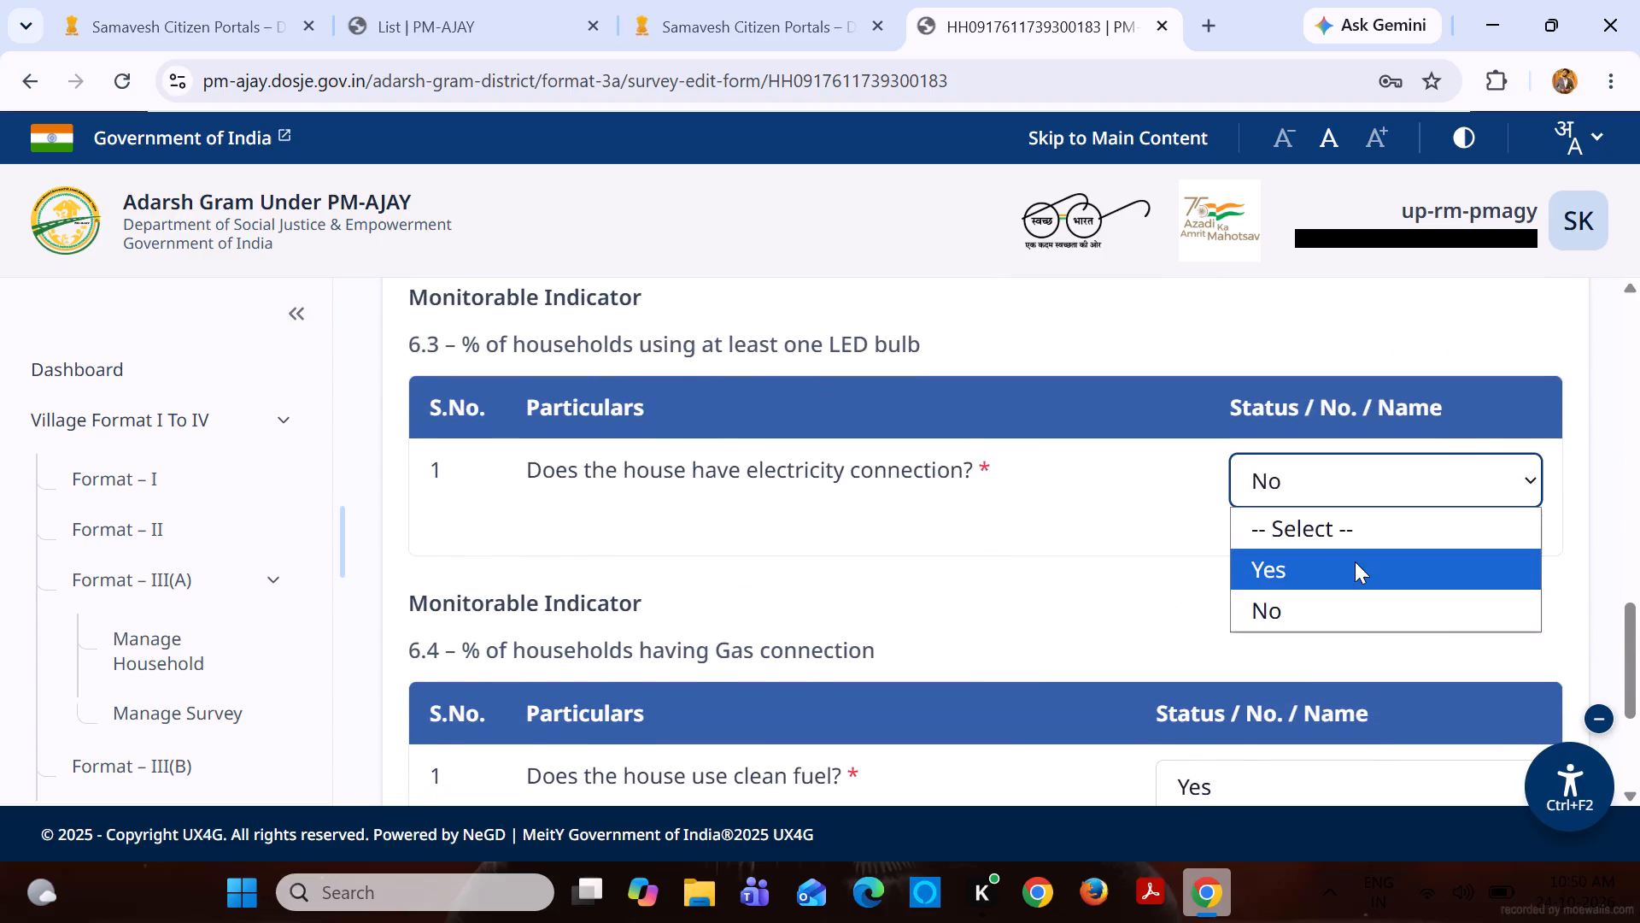
scroll(1355, 561, "down", 2)
left_click_drag(1452, 623, 1395, 707)
left_click(1395, 707)
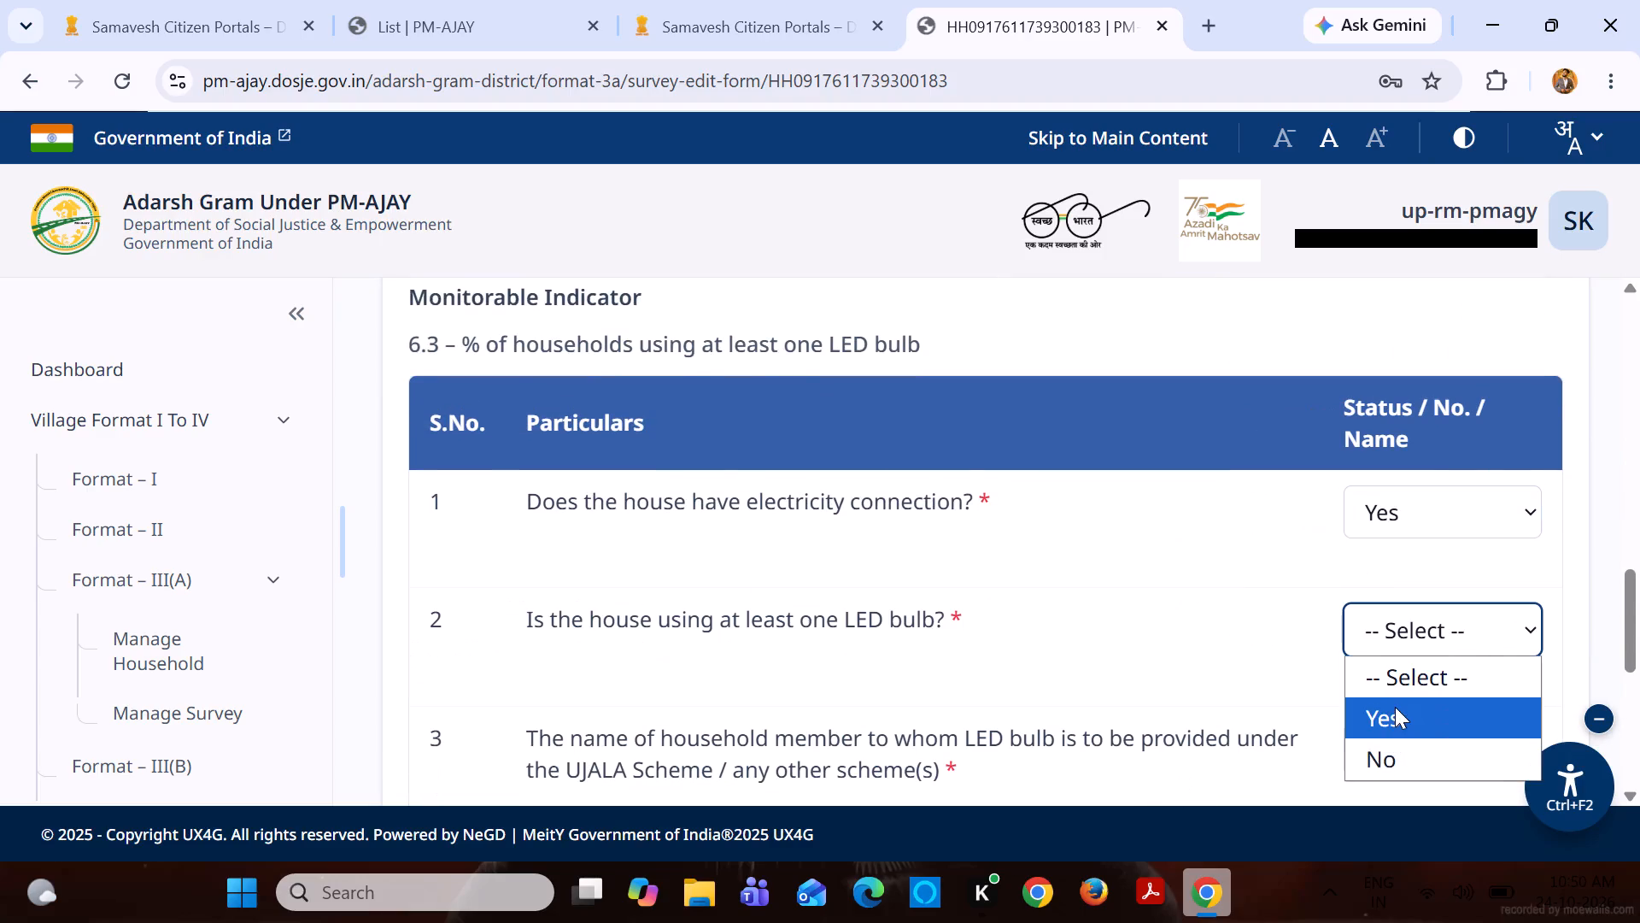
scroll(1324, 534, "down", 4)
left_click(1440, 488)
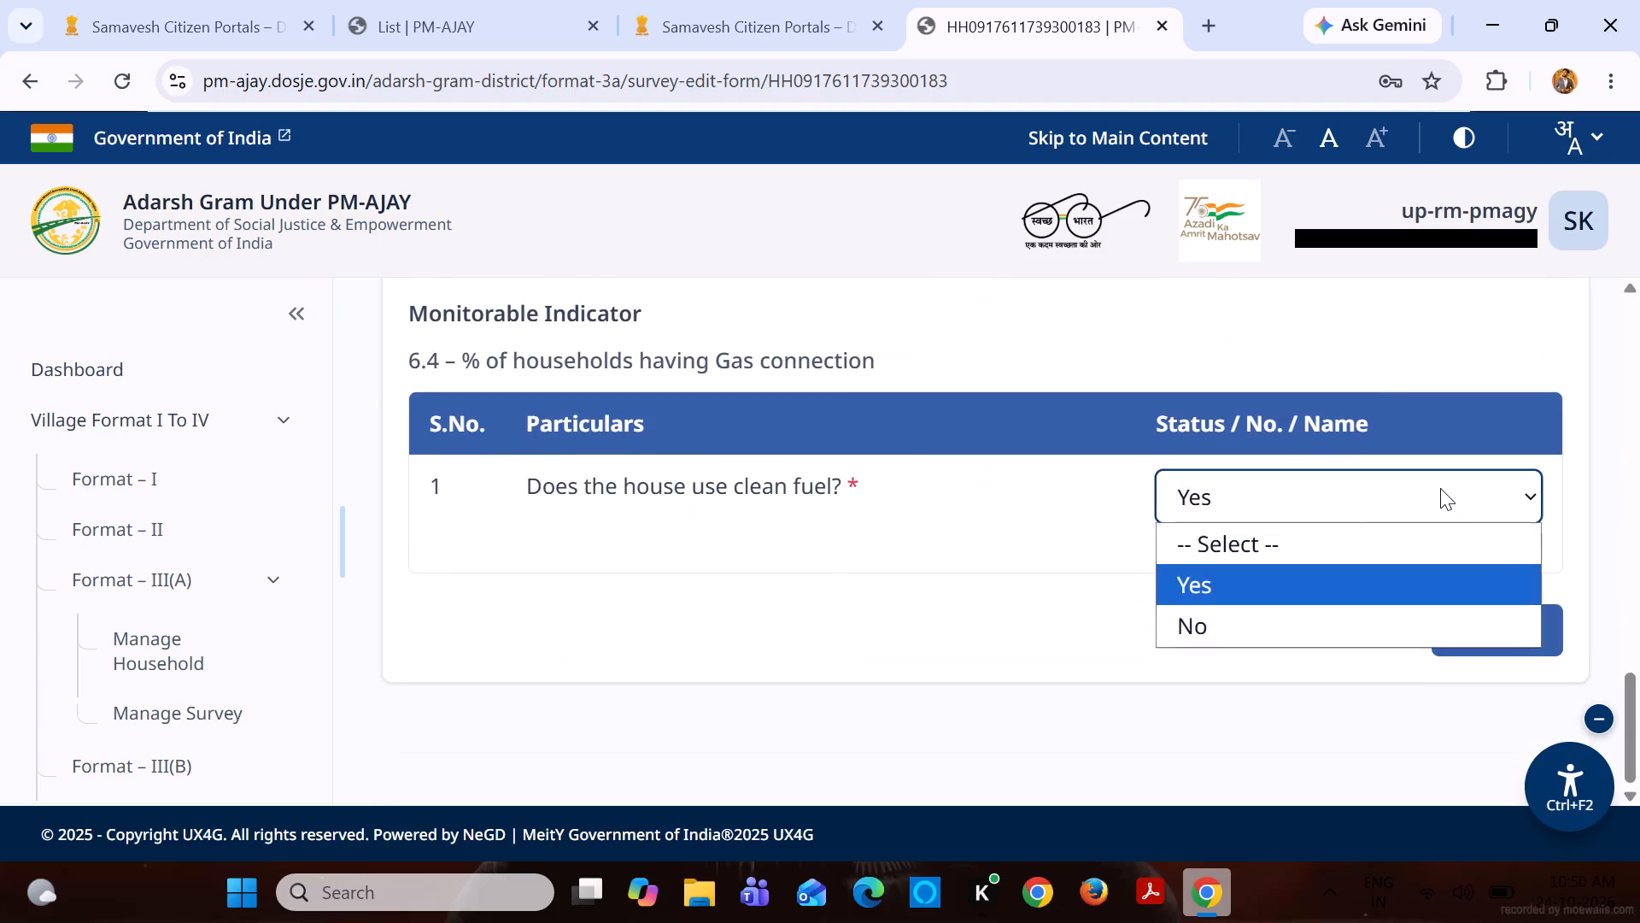
left_click(1460, 586)
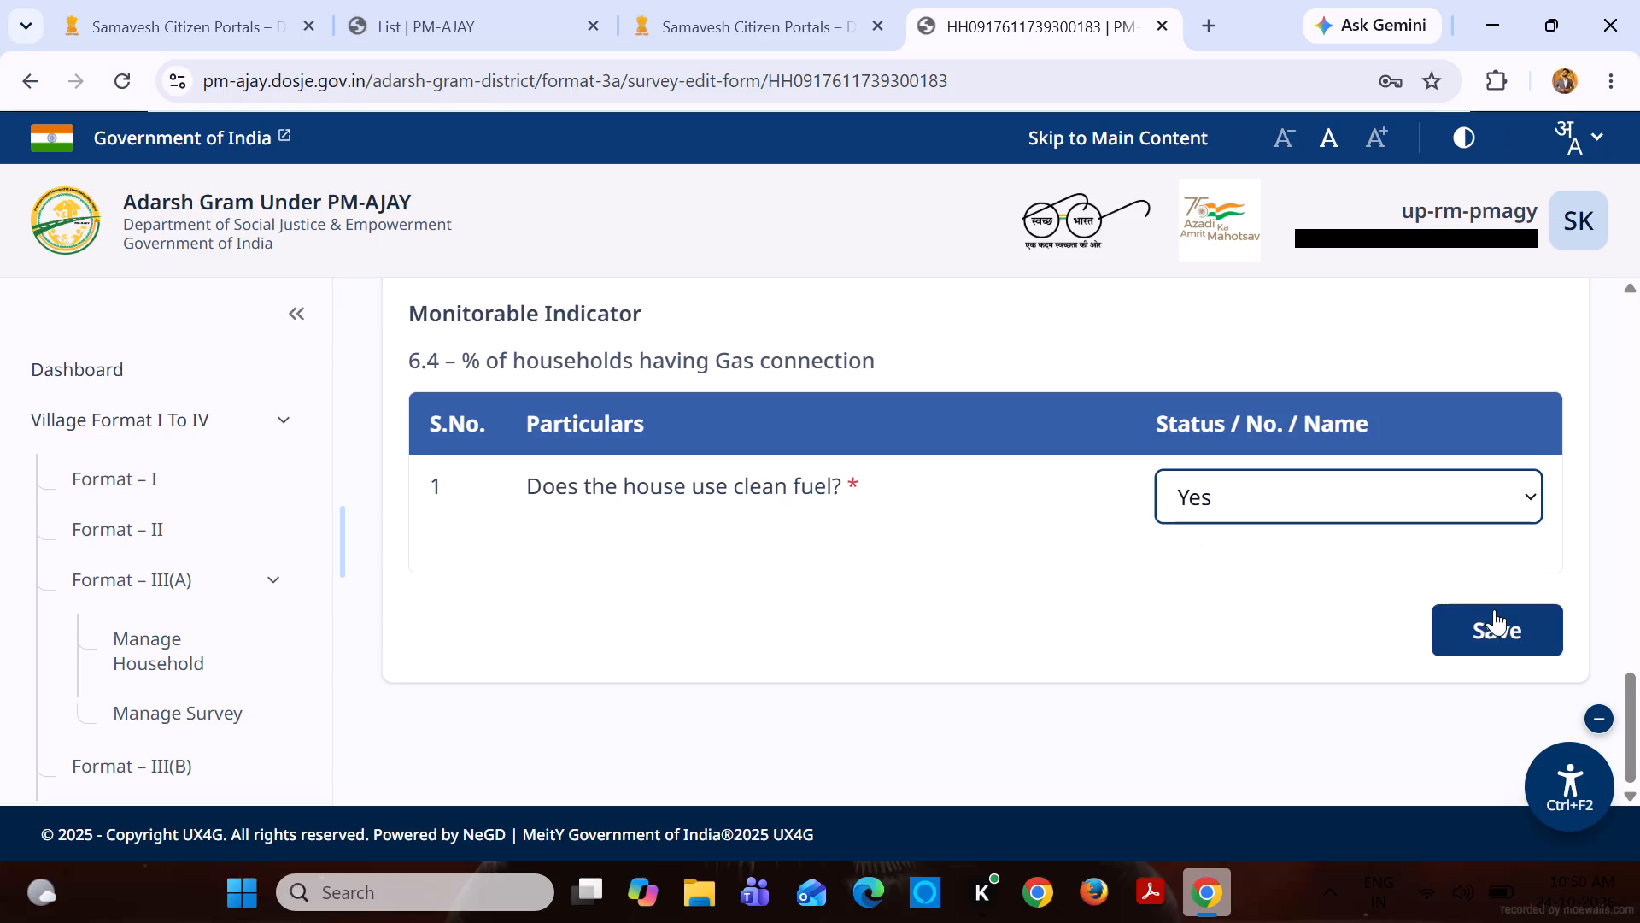
left_click(1496, 612)
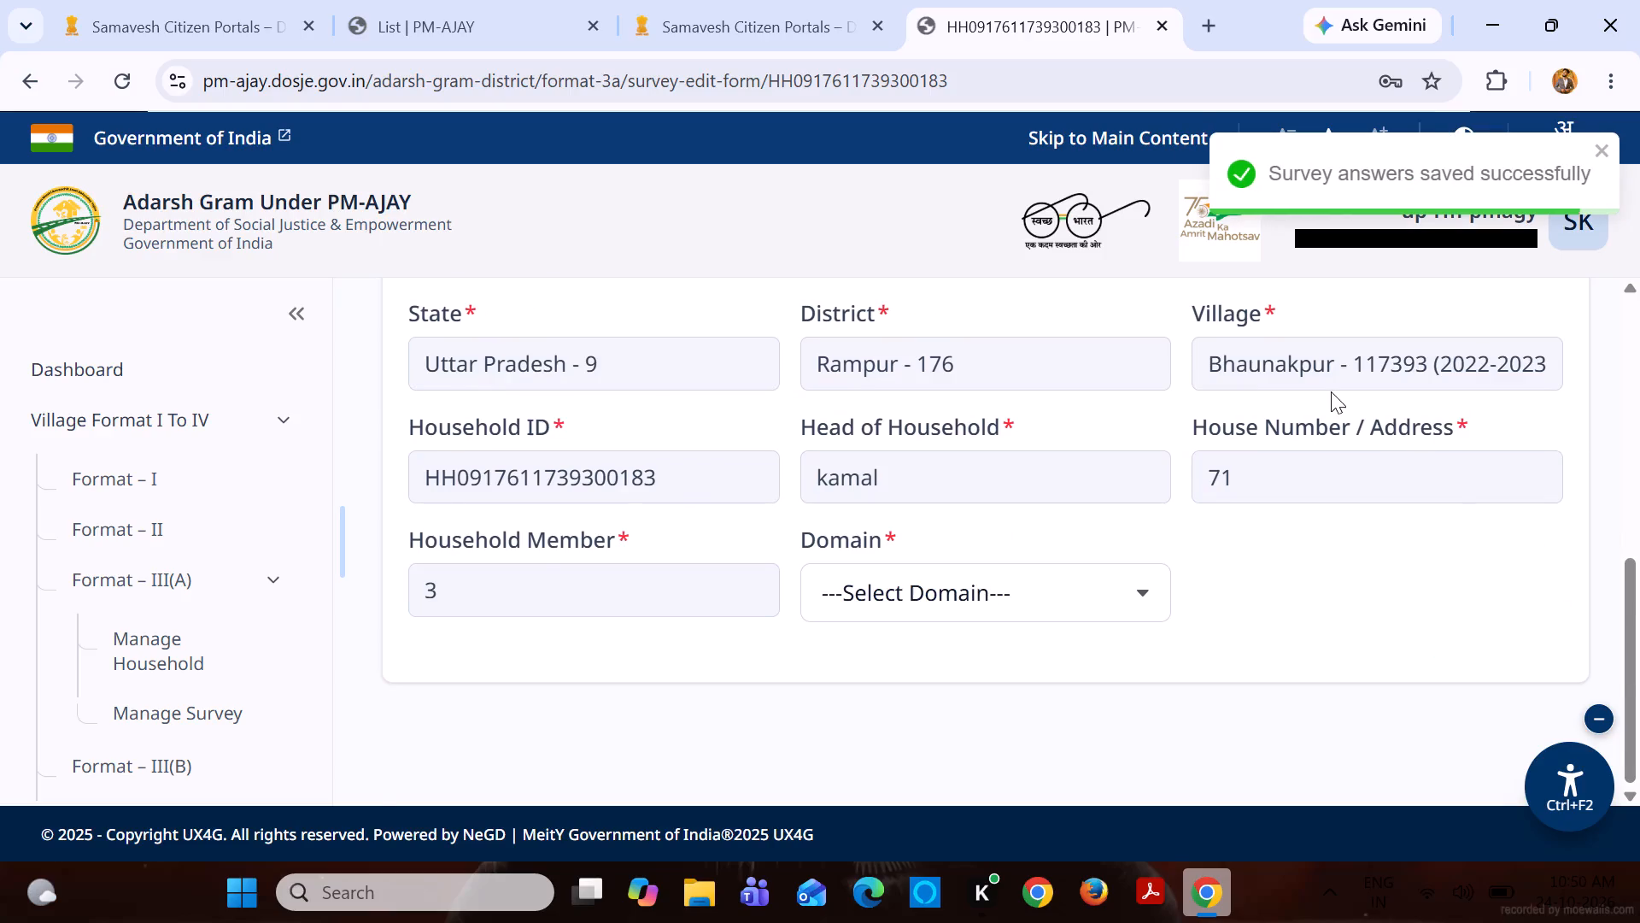
Return to the survey list, open house number 70's survey for editing and select domain 6 – Electricity and Clean Fuel.
scroll(1331, 391, "up", 10)
left_click(1516, 354)
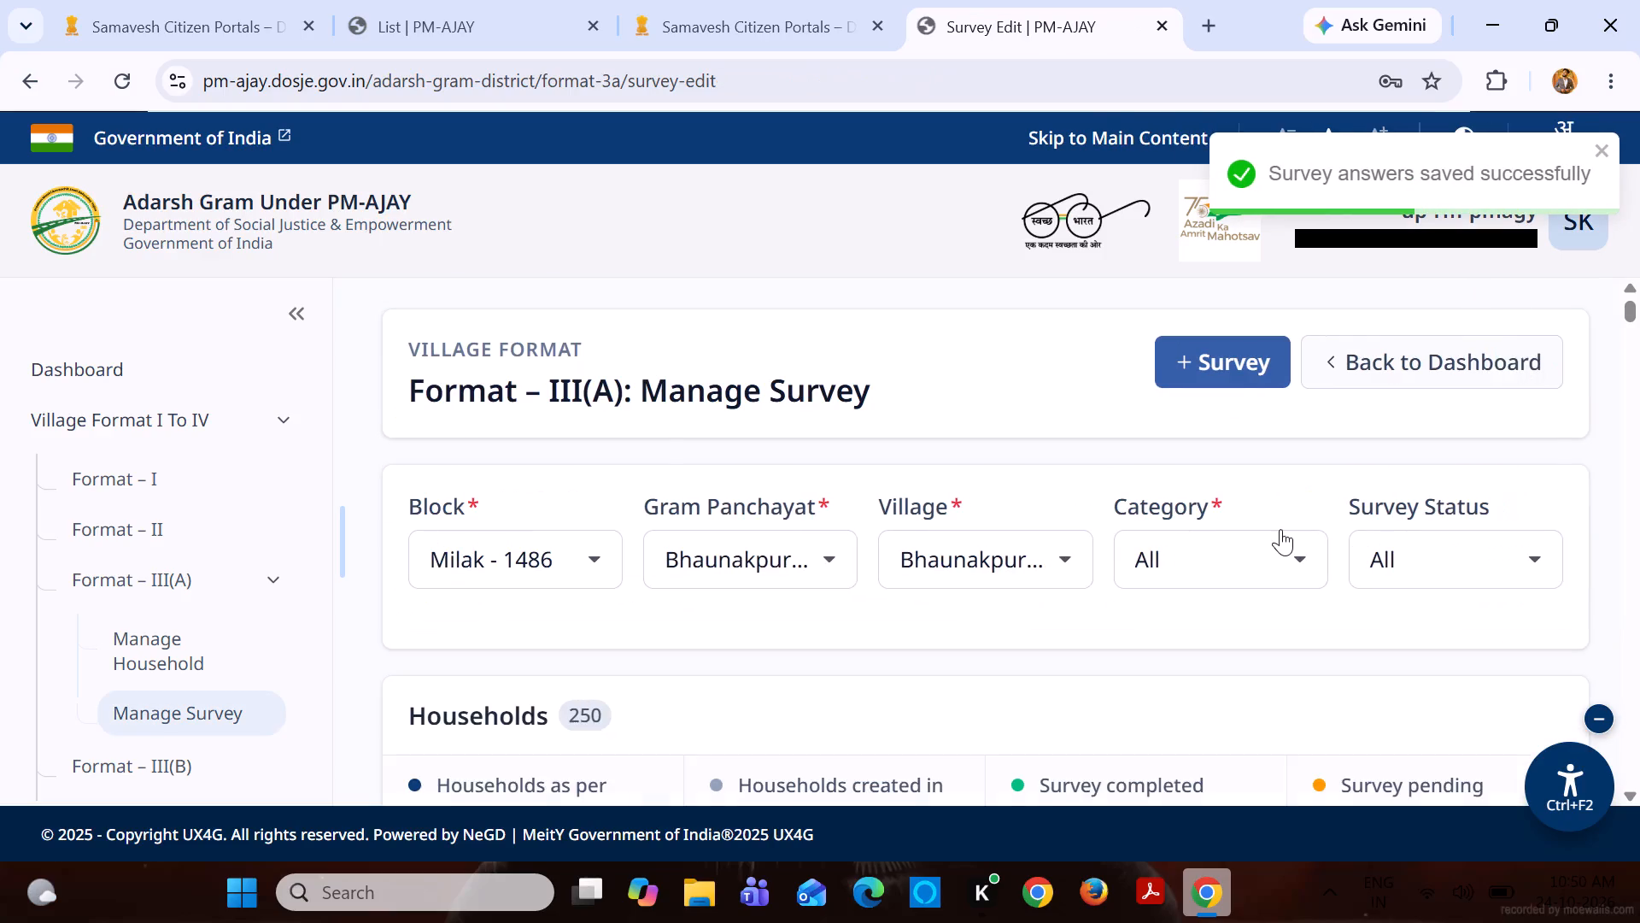
scroll(1280, 529, "down", 20)
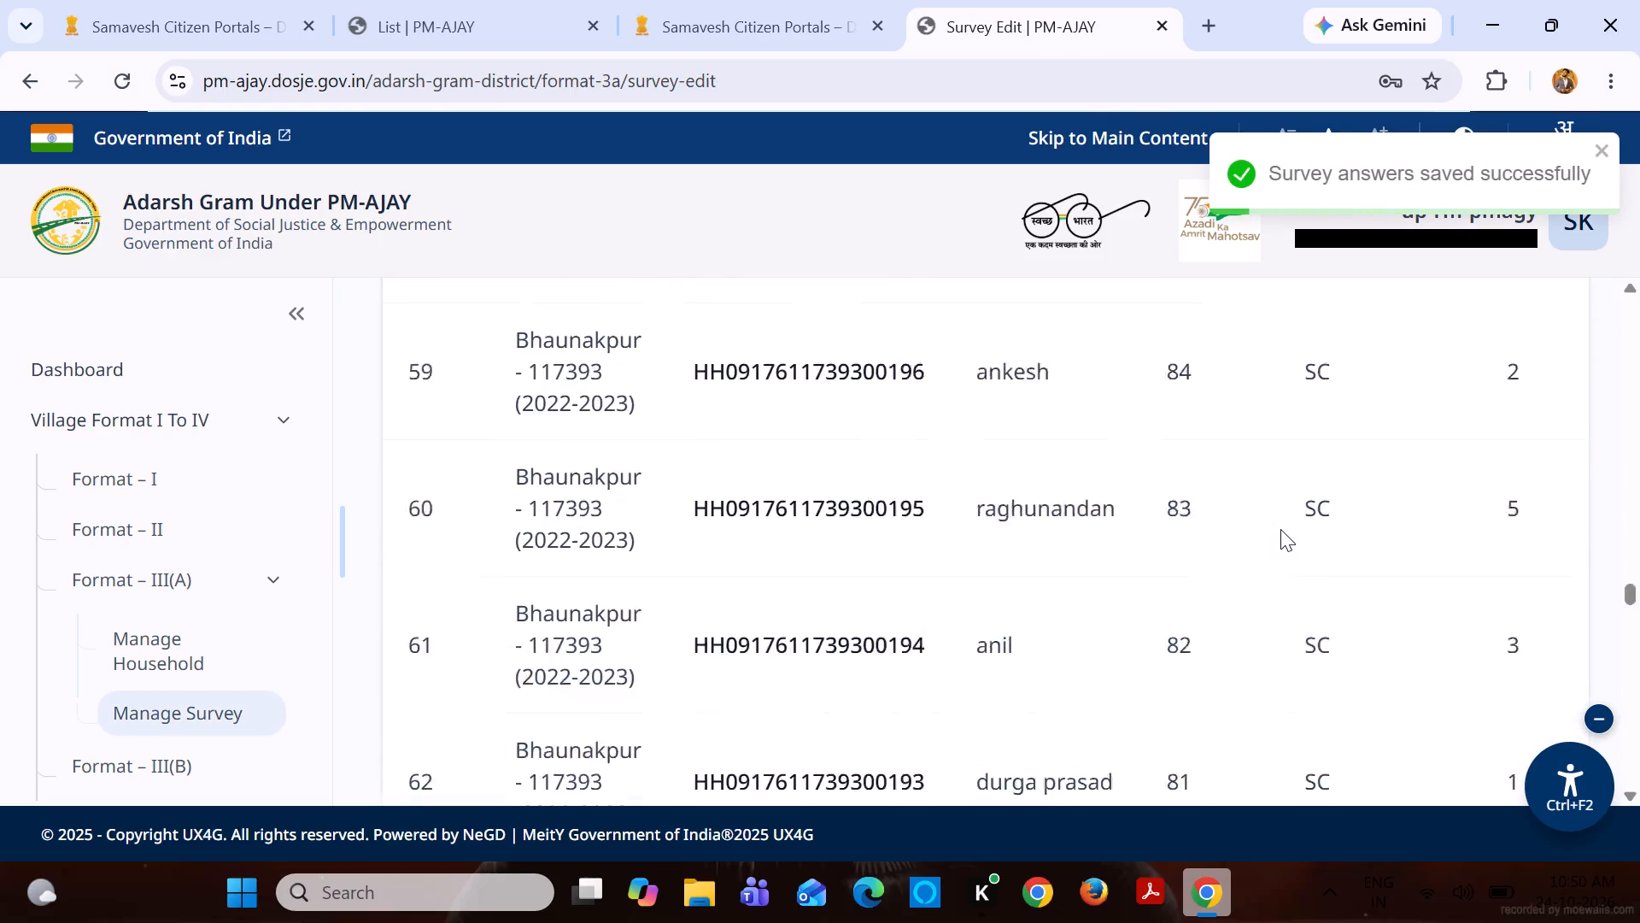
scroll(1280, 529, "down", 2)
scroll(1280, 529, "up", 16)
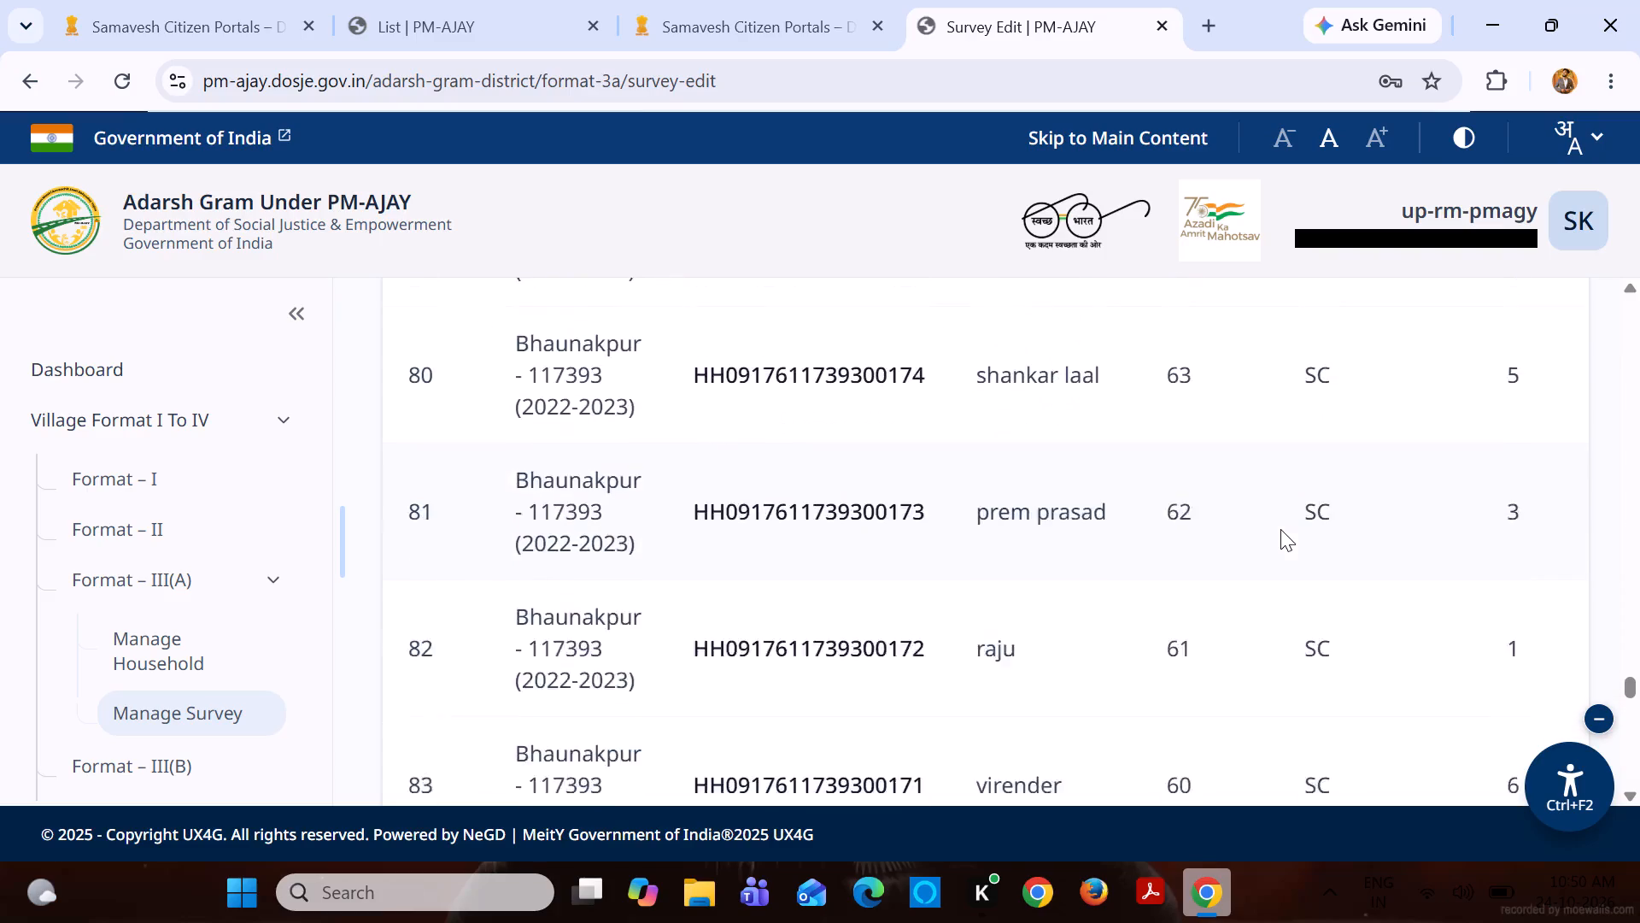
scroll(1280, 529, "up", 5)
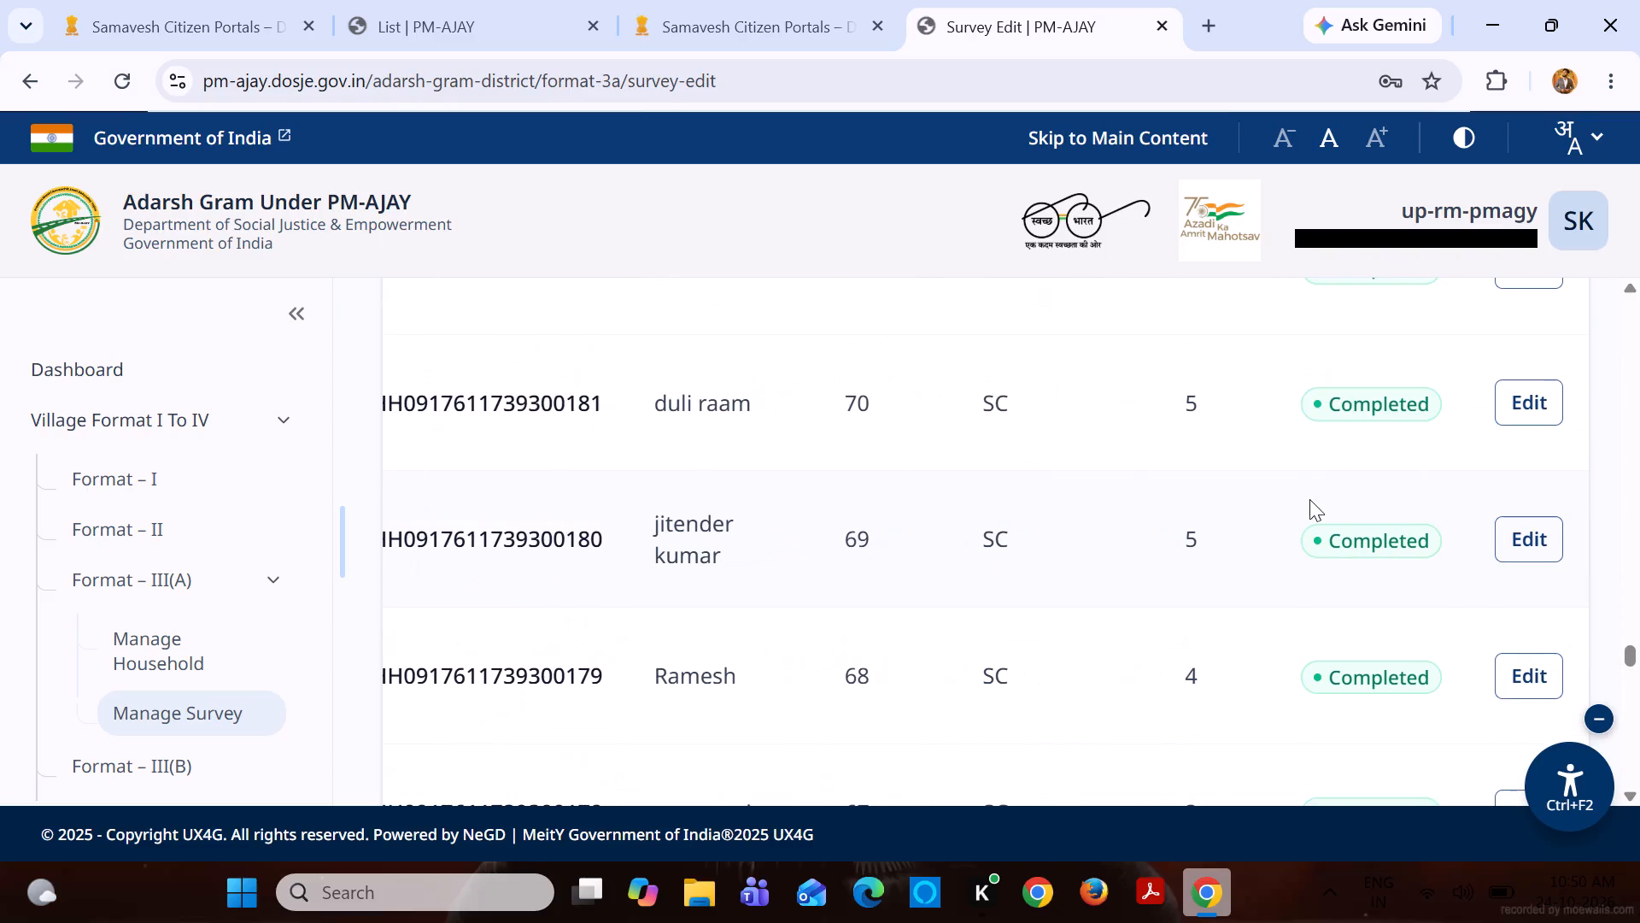
left_click(1530, 419)
scroll(1313, 558, "down", 9)
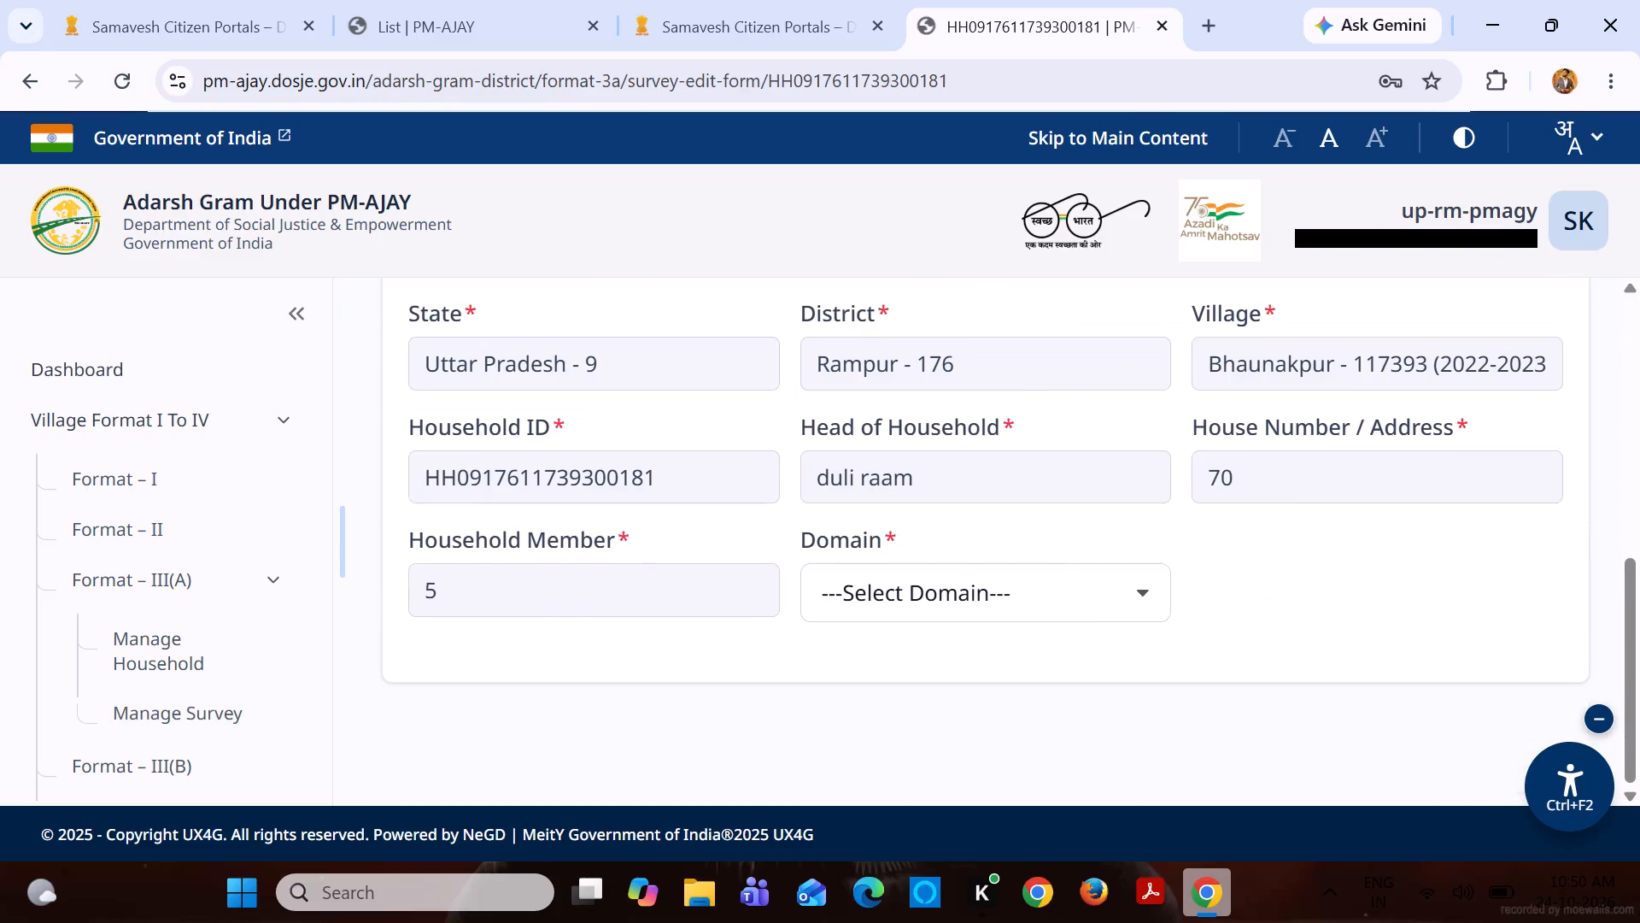
left_click(1065, 605)
left_click(995, 561)
left_click_drag(998, 589, 993, 608)
left_click(993, 608)
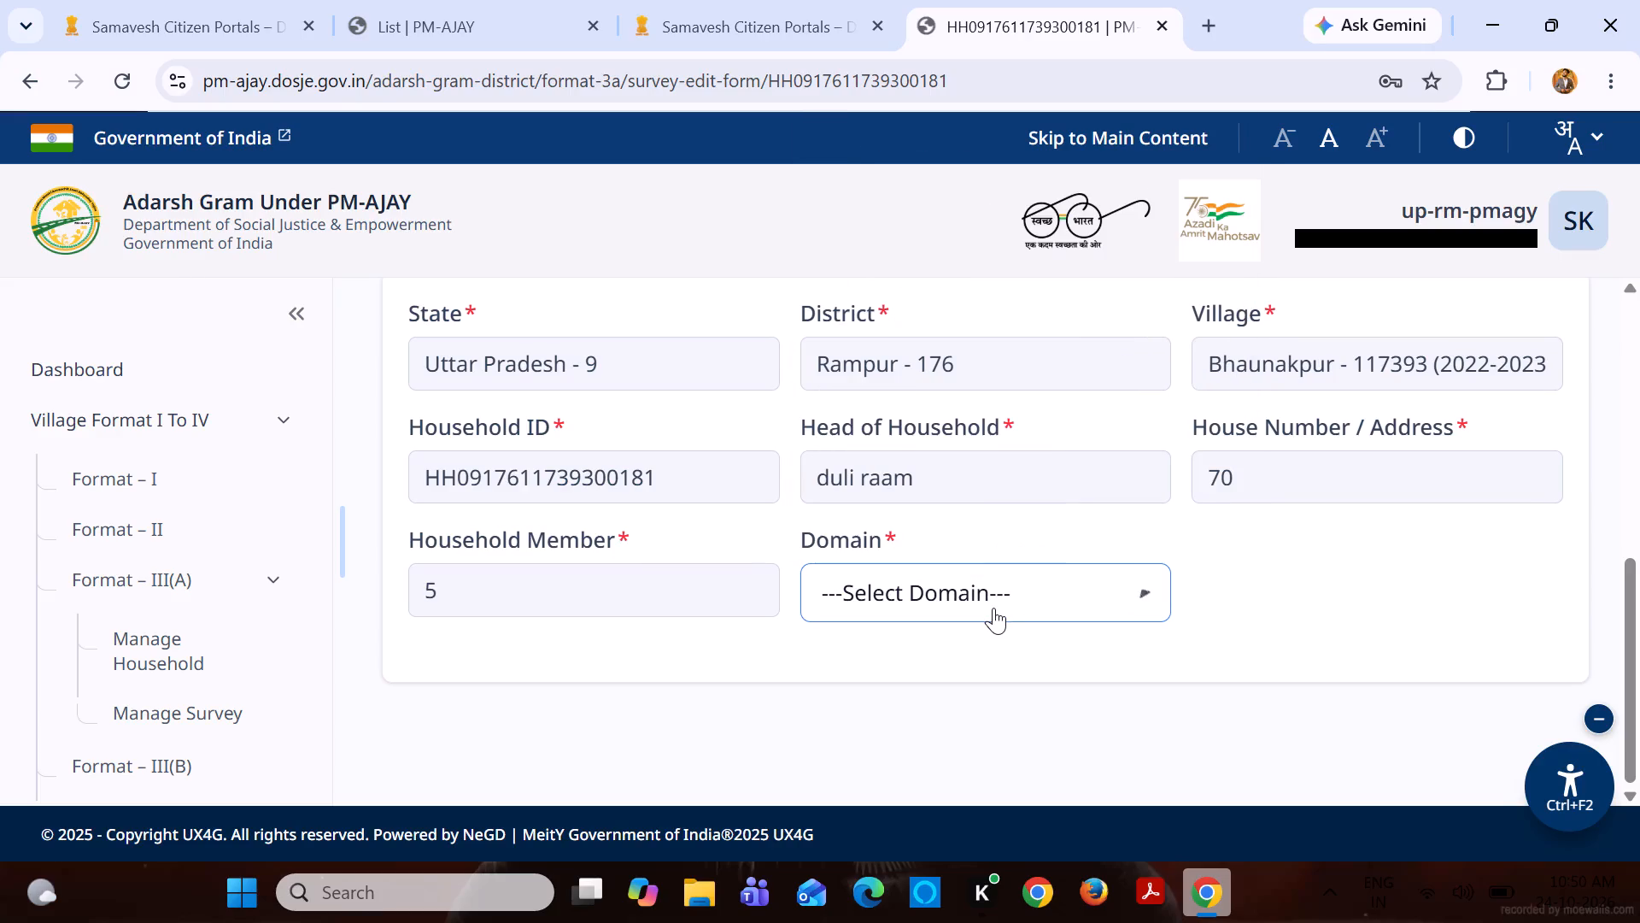
left_click(1001, 608)
left_click(958, 513)
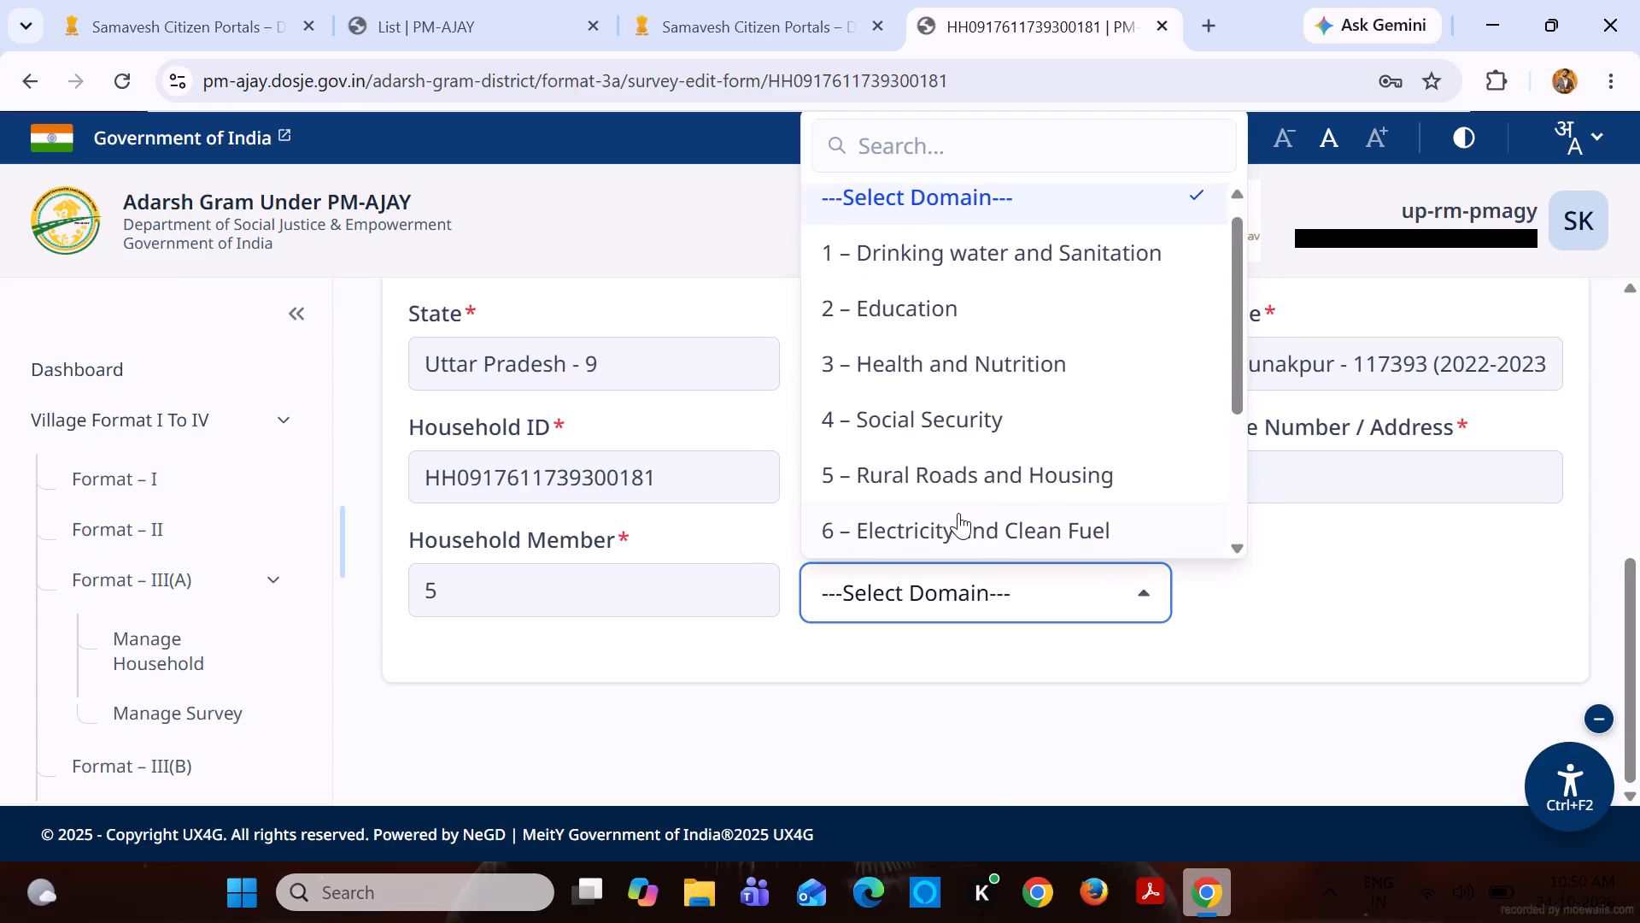
Answer Yes for house number 70's electricity connection under indicators 6.2 and 6.3 and for using at least one LED bulb, and save the survey.
scroll(1237, 594, "down", 3)
left_click_drag(1447, 564, 1410, 633)
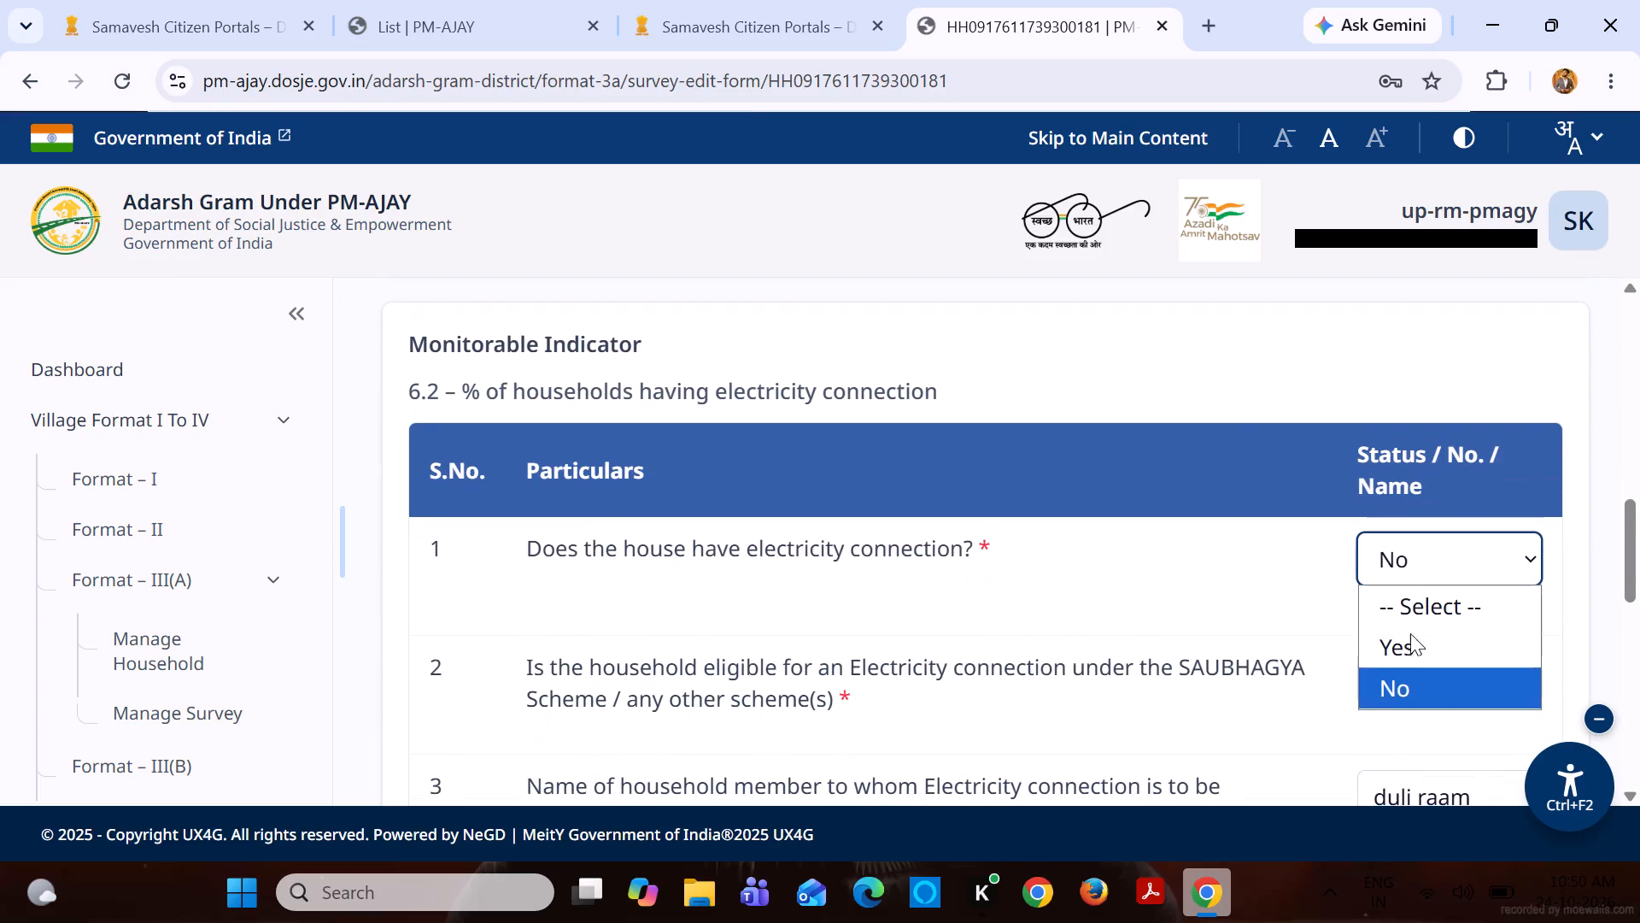
left_click_drag(1410, 633, 1407, 641)
left_click(1407, 641)
scroll(1407, 641, "down", 4)
left_click_drag(1444, 493, 1385, 532)
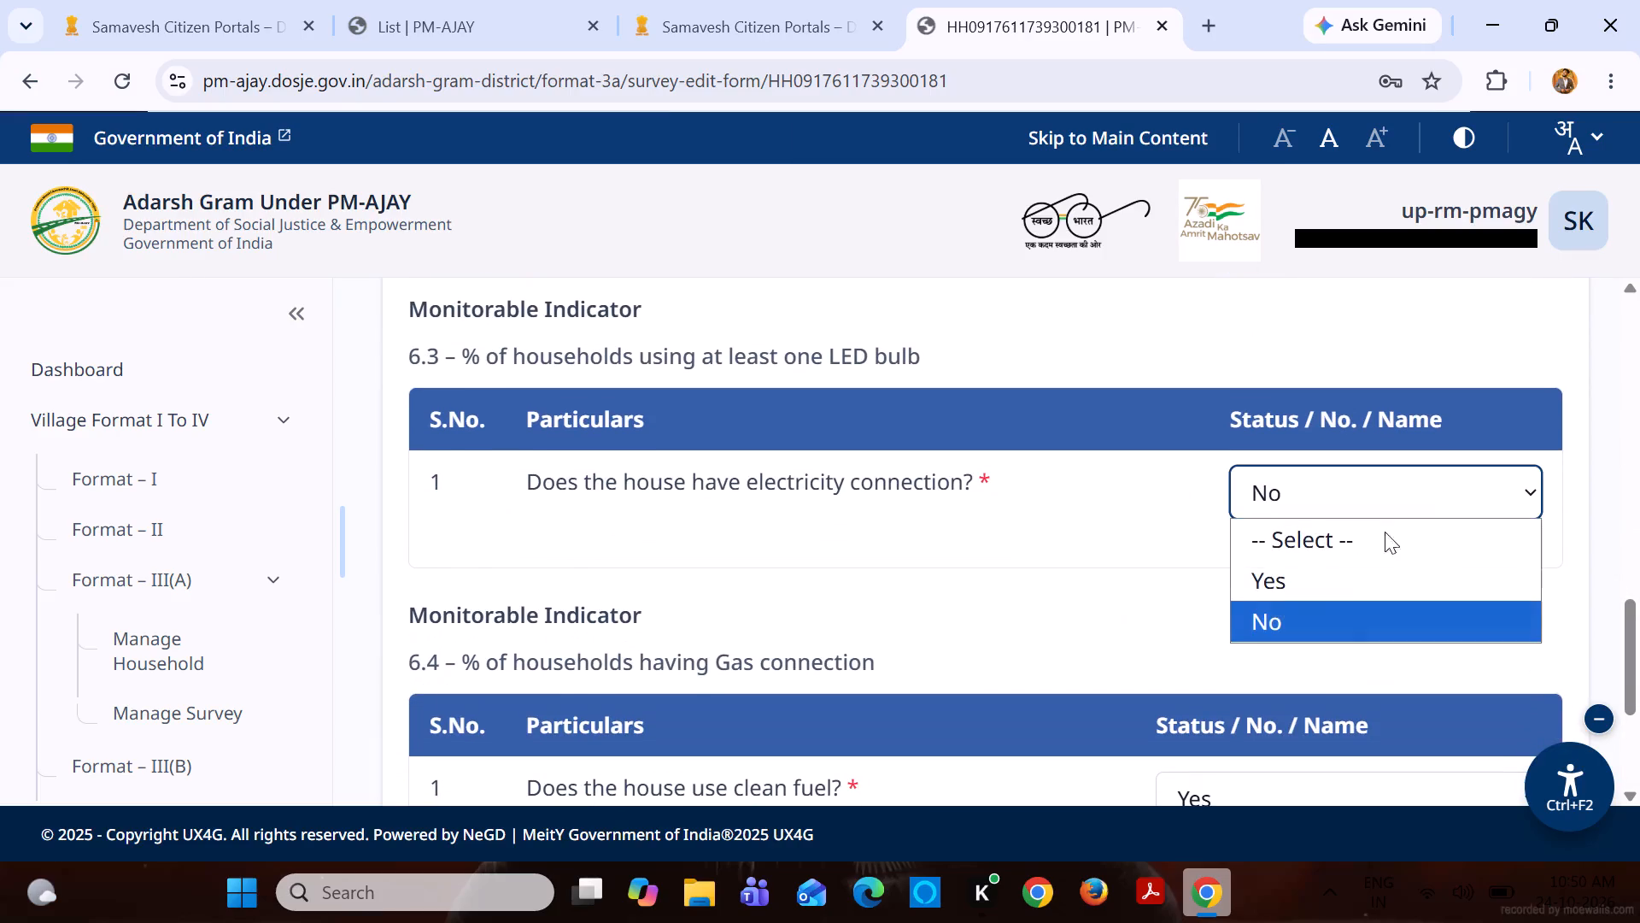
left_click_drag(1385, 532, 1312, 586)
left_click(1312, 586)
scroll(1312, 586, "down", 4)
left_click_drag(1513, 307, 1458, 339)
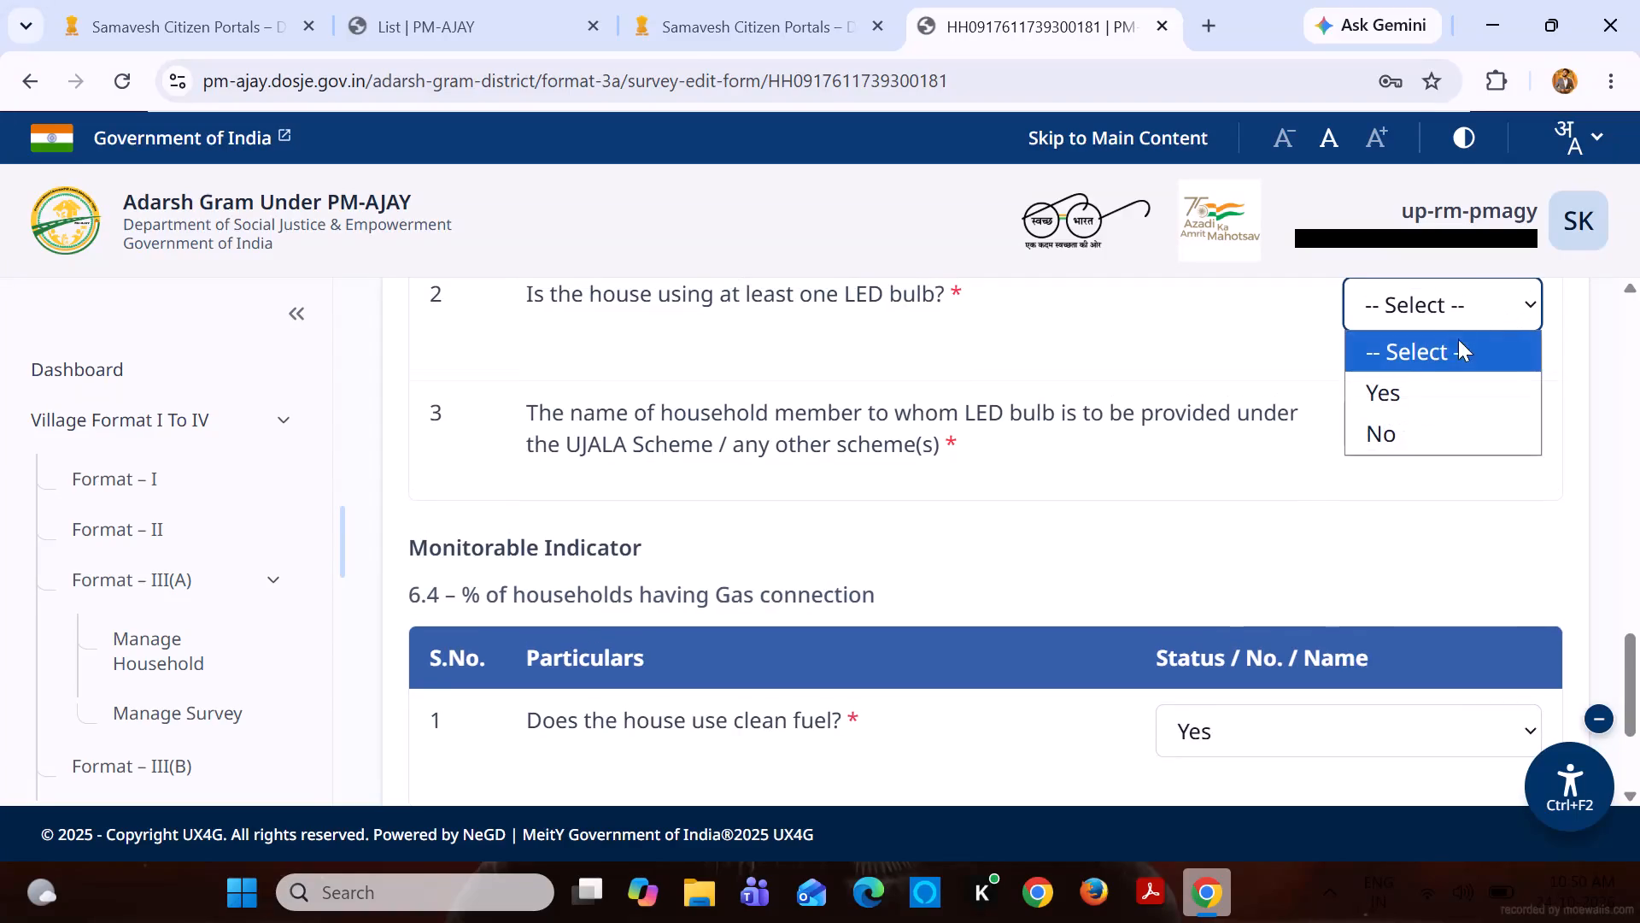
left_click_drag(1458, 339, 1391, 392)
left_click(1391, 392)
scroll(1424, 435, "down", 3)
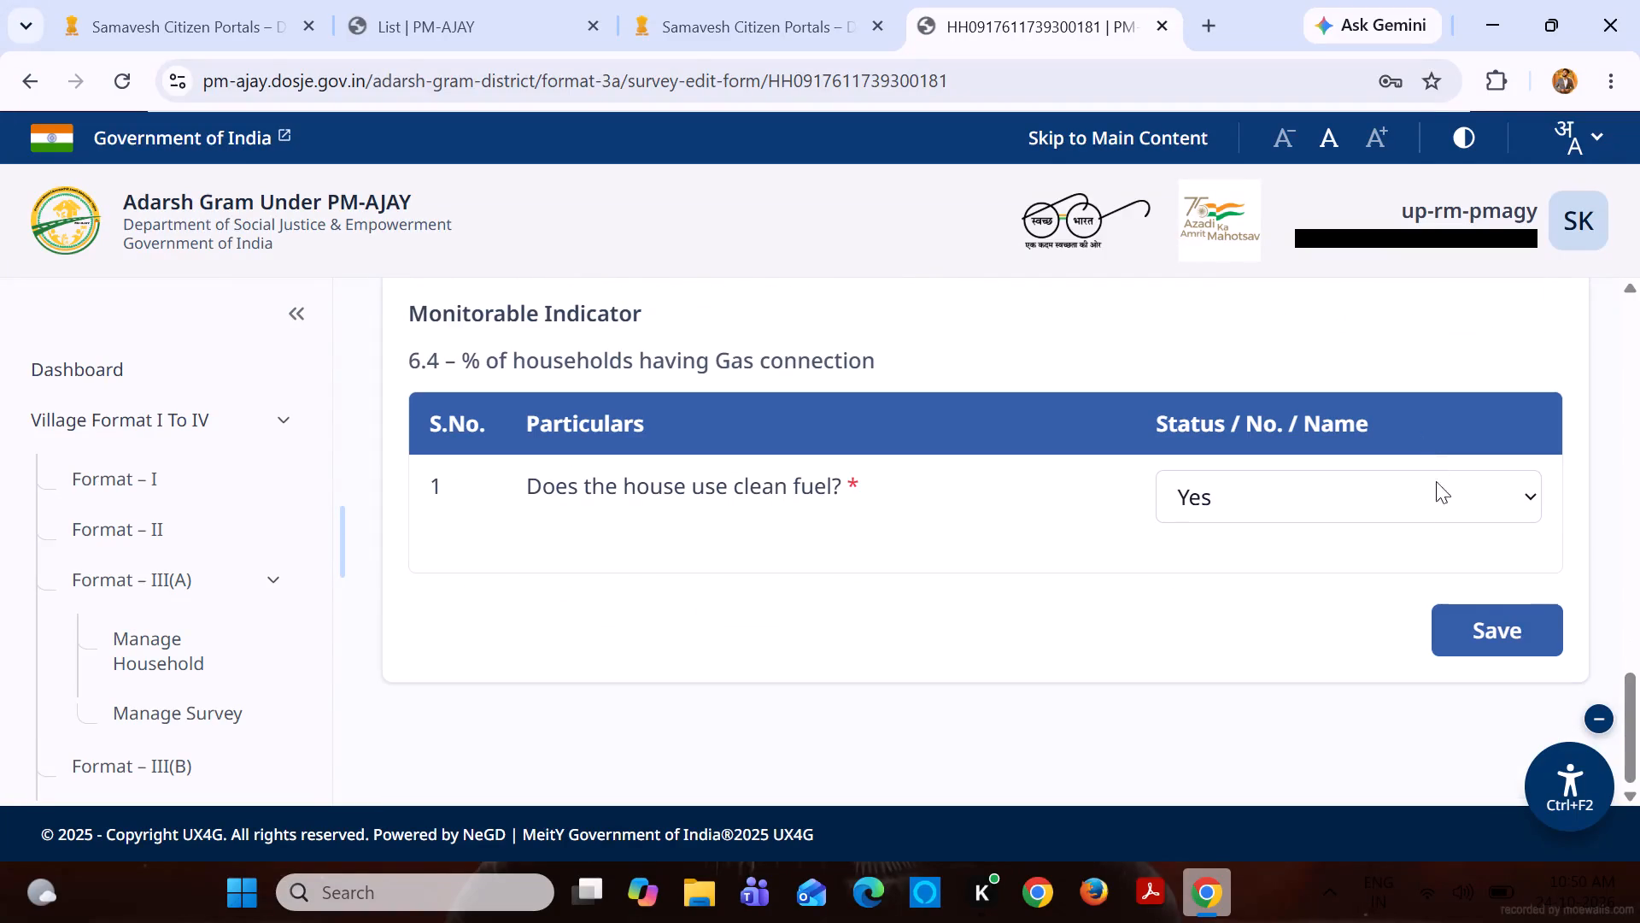
left_click(1492, 609)
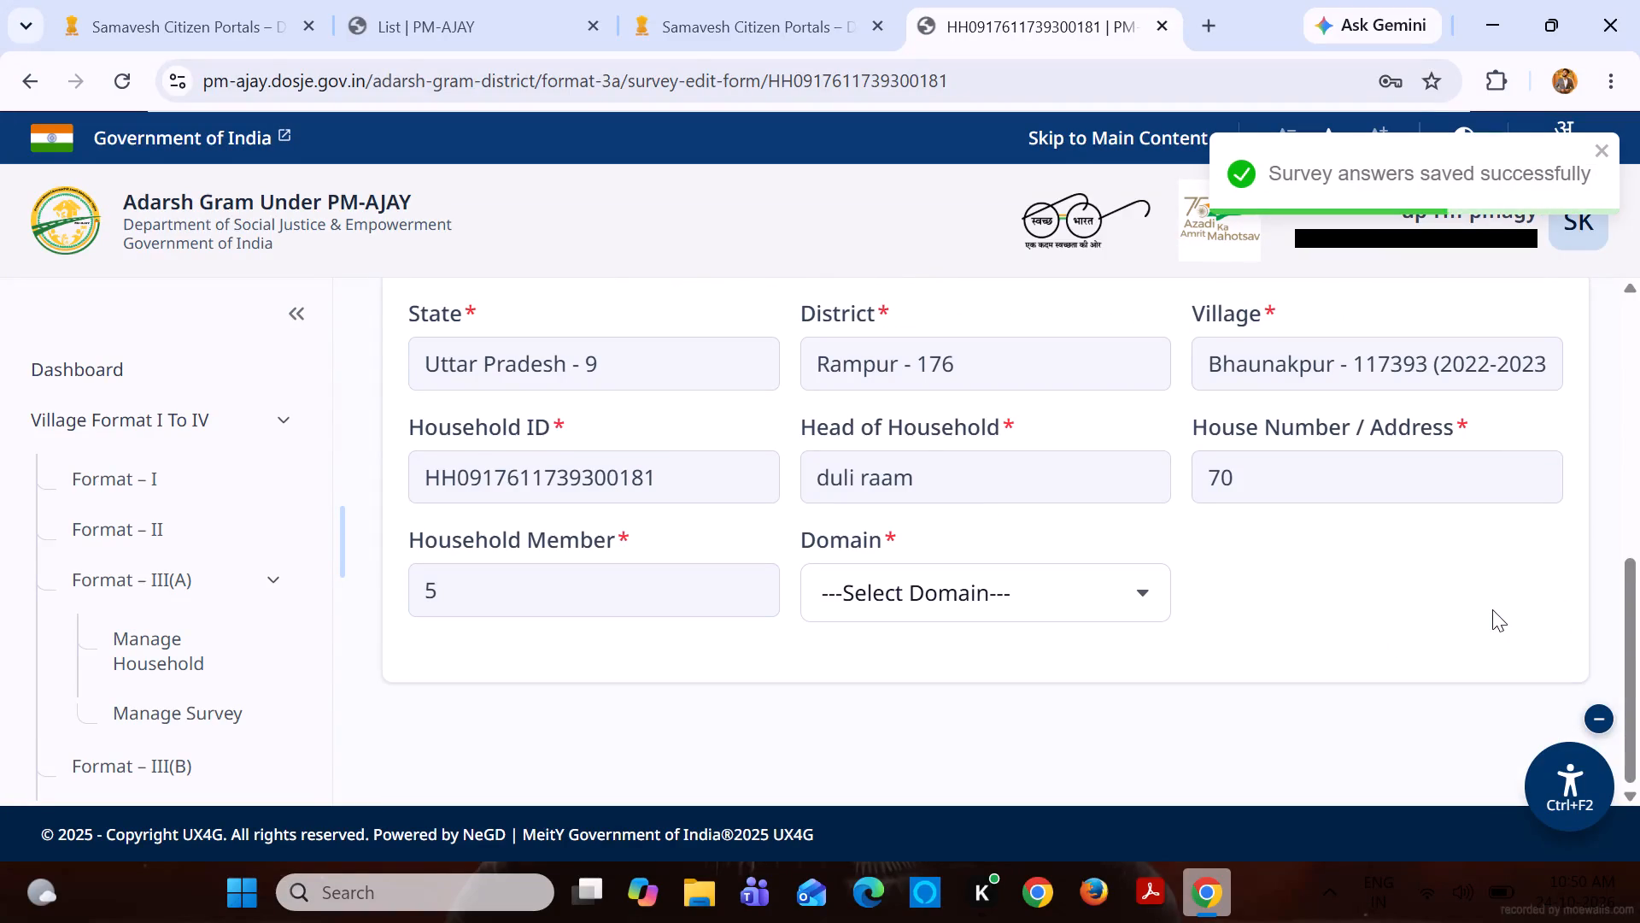
Return to the survey list, open house number 67's survey for editing and select domain 6 – Electricity and Clean Fuel.
scroll(1263, 535, "up", 13)
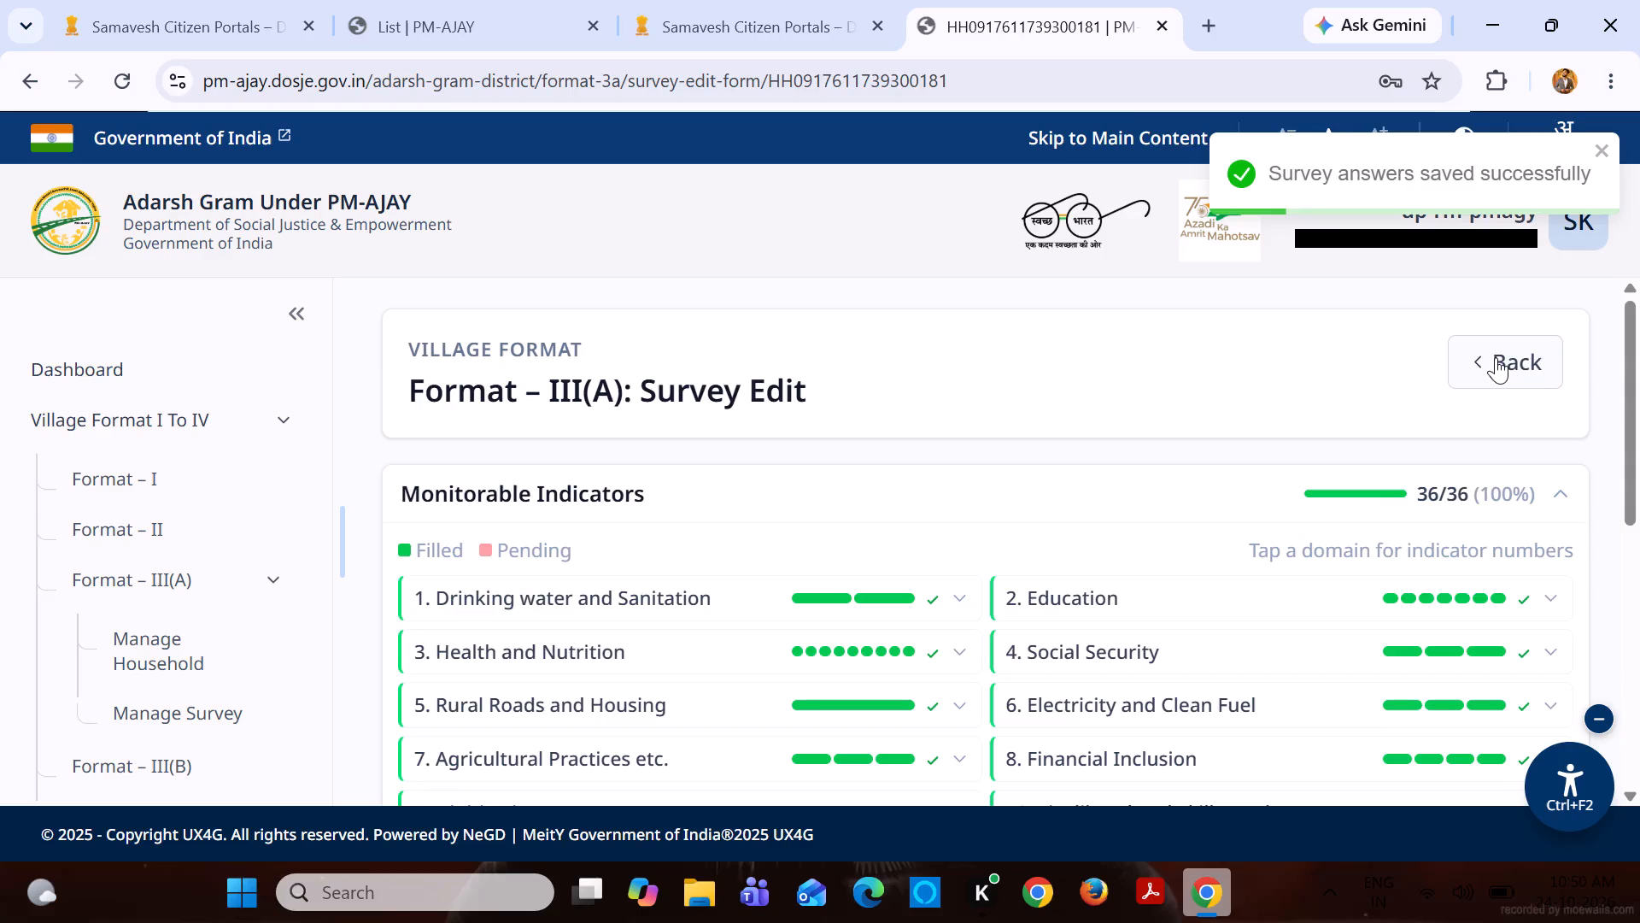
left_click(1496, 357)
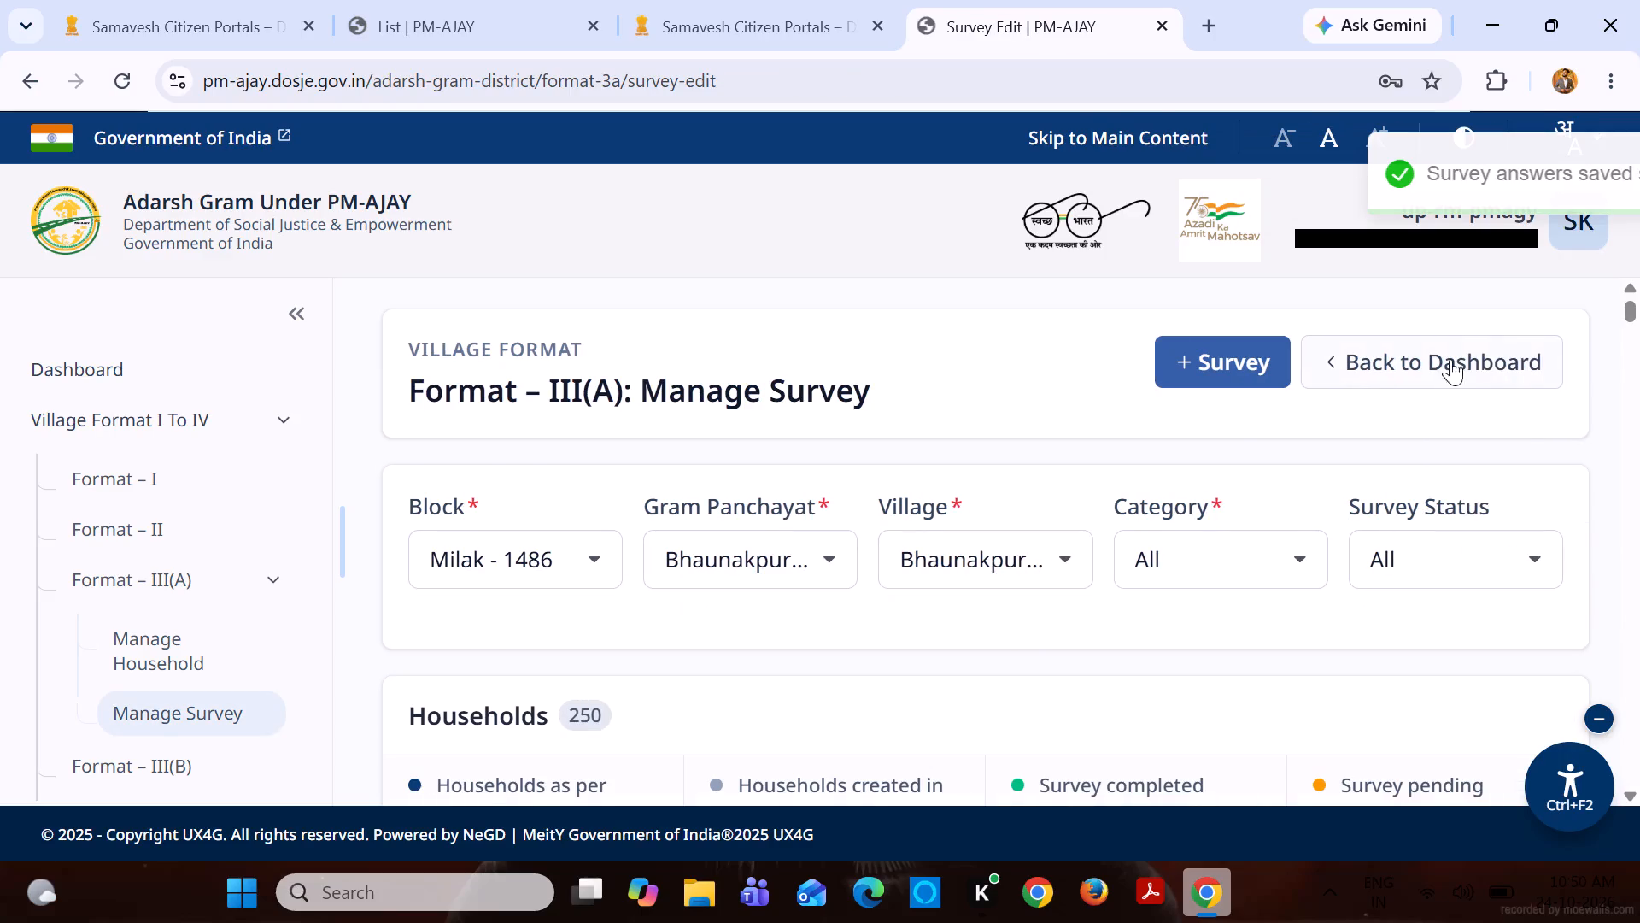
scroll(1246, 457, "down", 20)
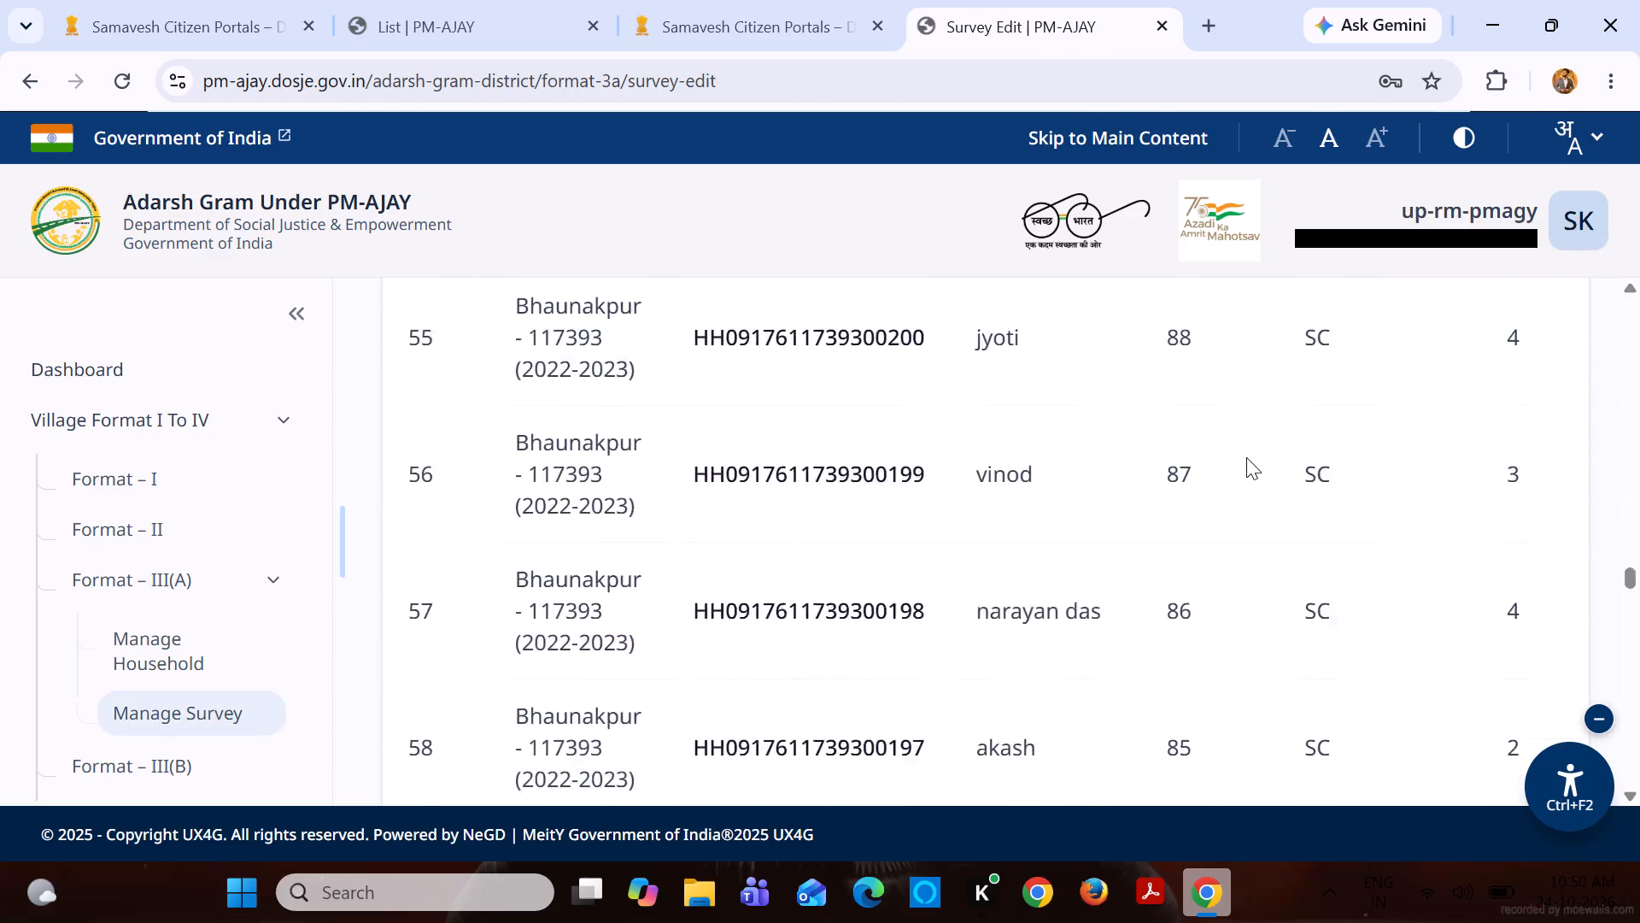
scroll(1246, 457, "down", 4)
scroll(1246, 457, "up", 3)
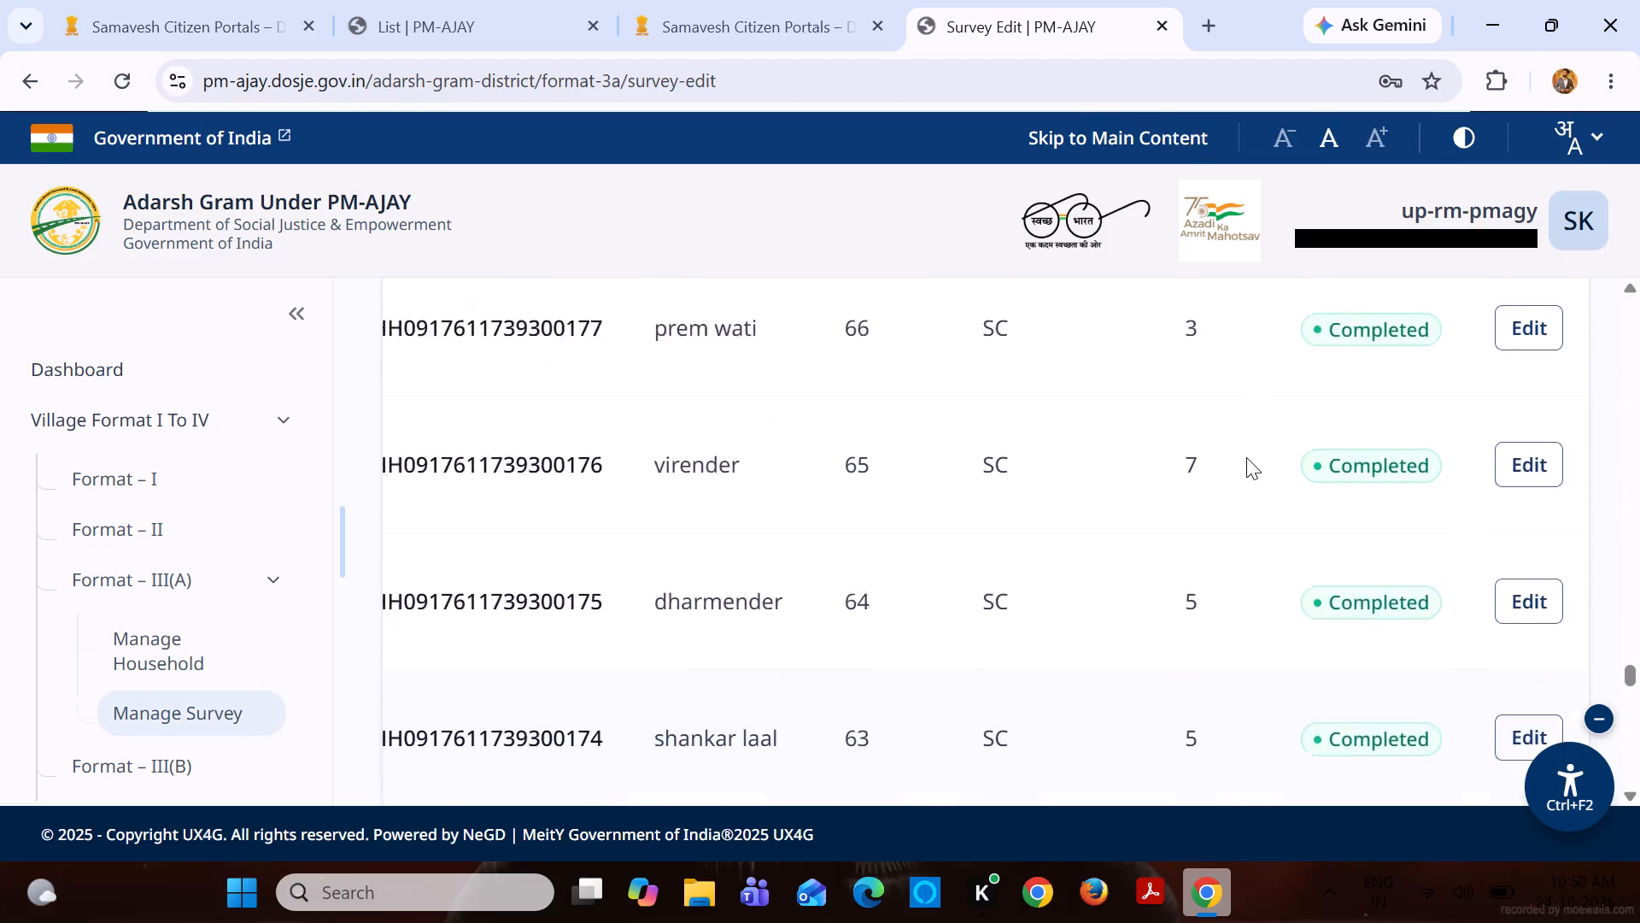
scroll(1246, 457, "up", 2)
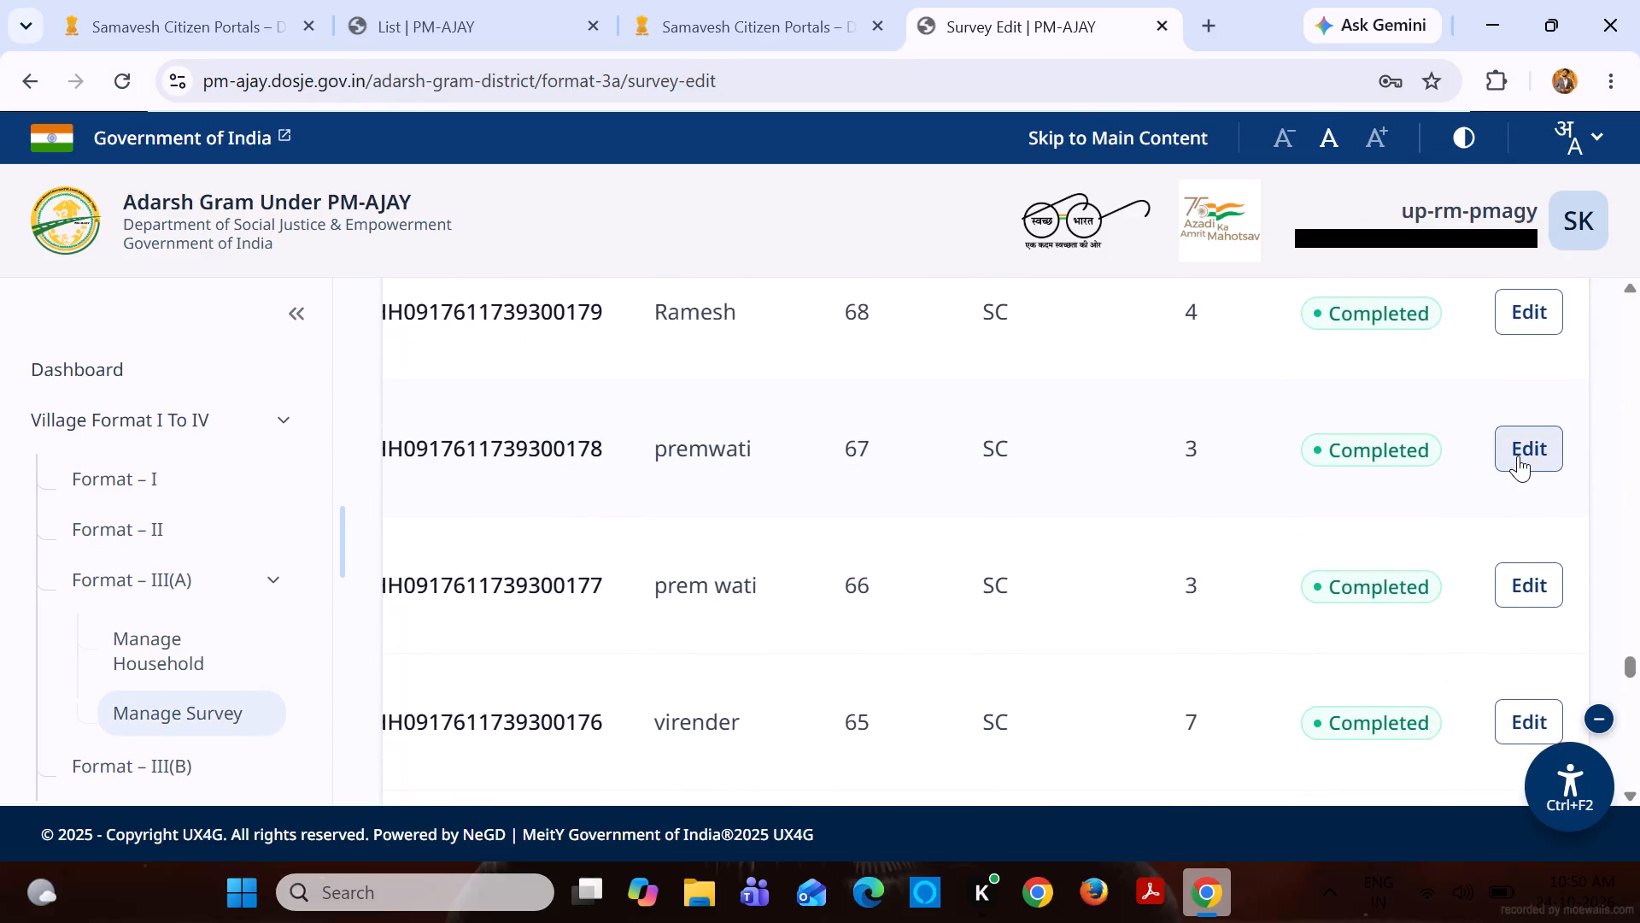
left_click(1518, 456)
scroll(1268, 588, "down", 8)
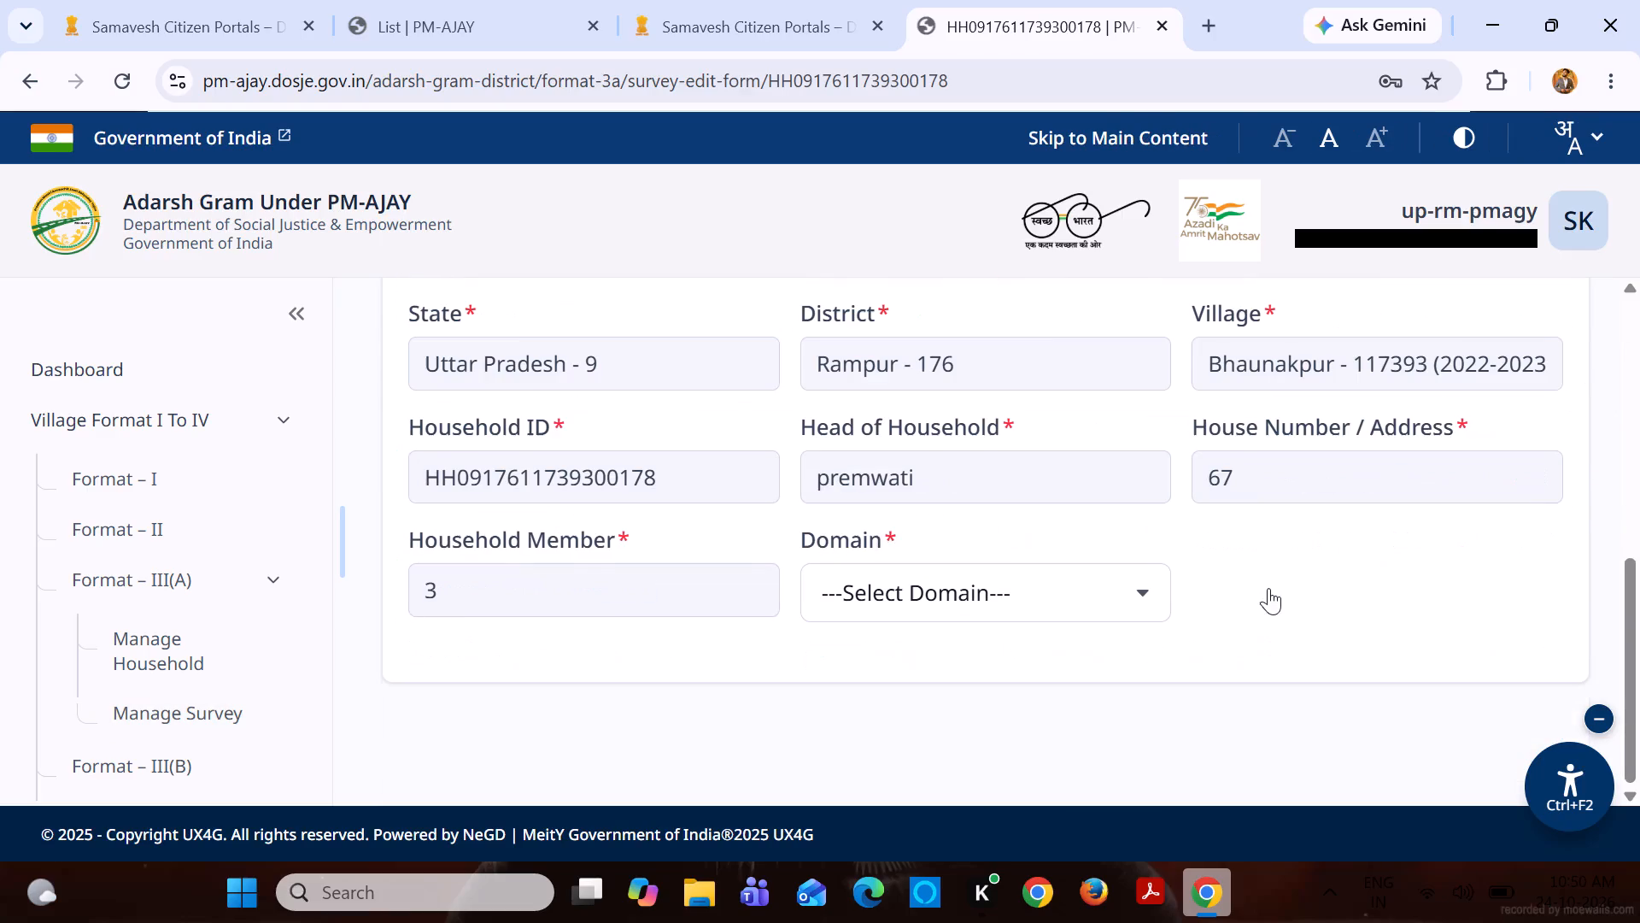
left_click(1117, 575)
left_click(1005, 510)
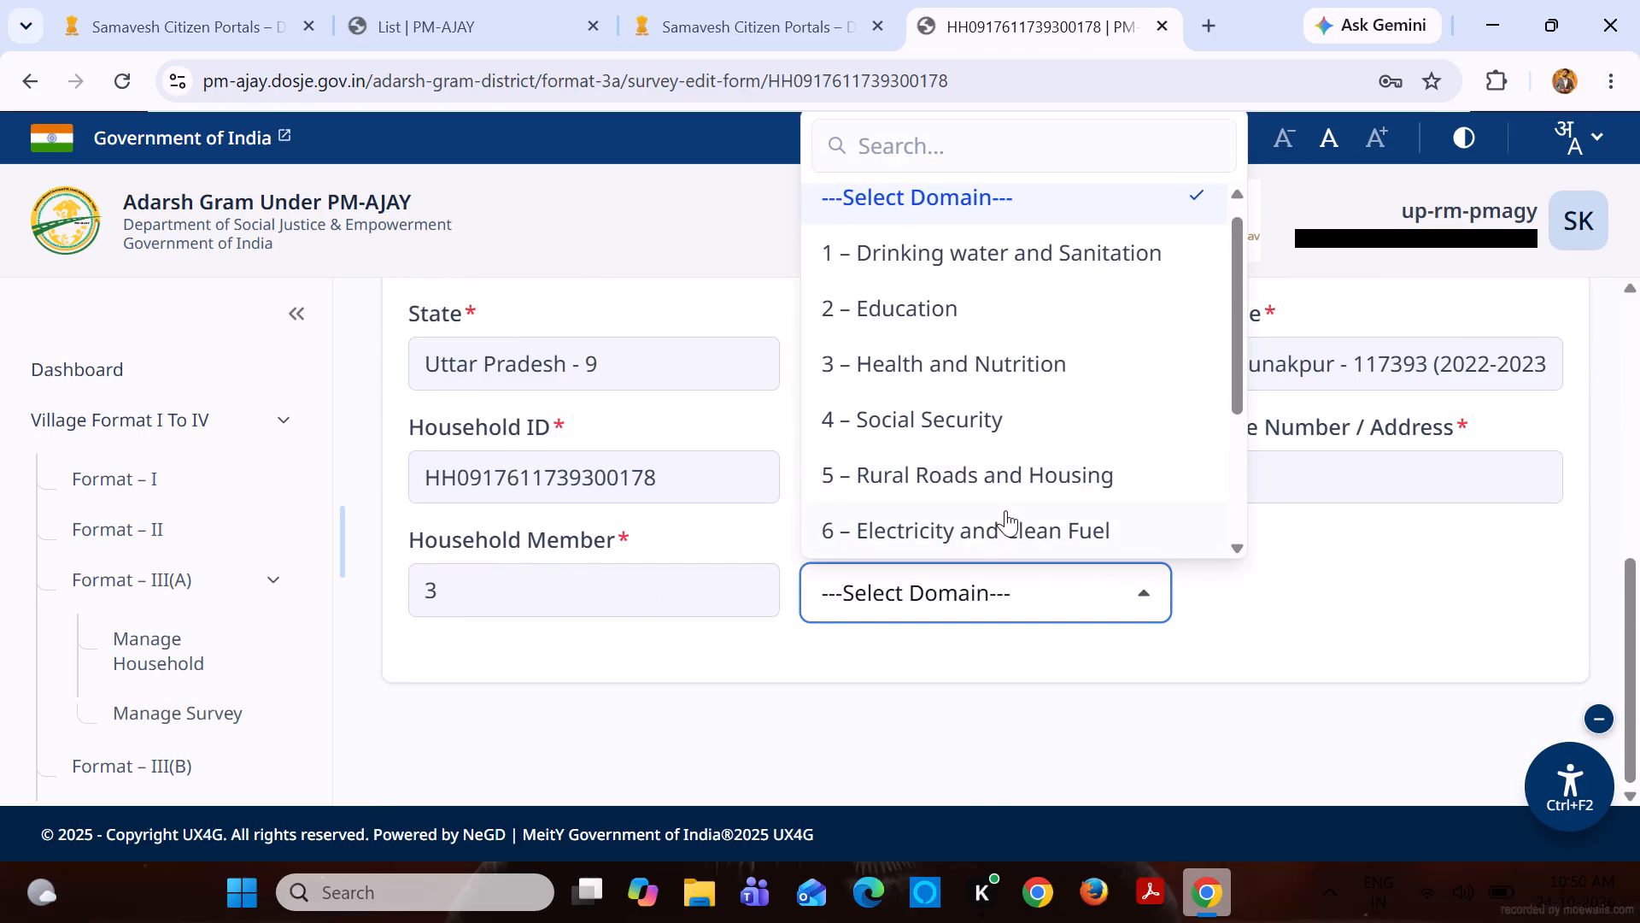
Answer Yes for house number 67's electricity connection under indicators 6.2 and 6.3 and for using at least one LED bulb, and save the survey.
scroll(1320, 677, "down", 4)
left_click_drag(1452, 532, 1432, 588)
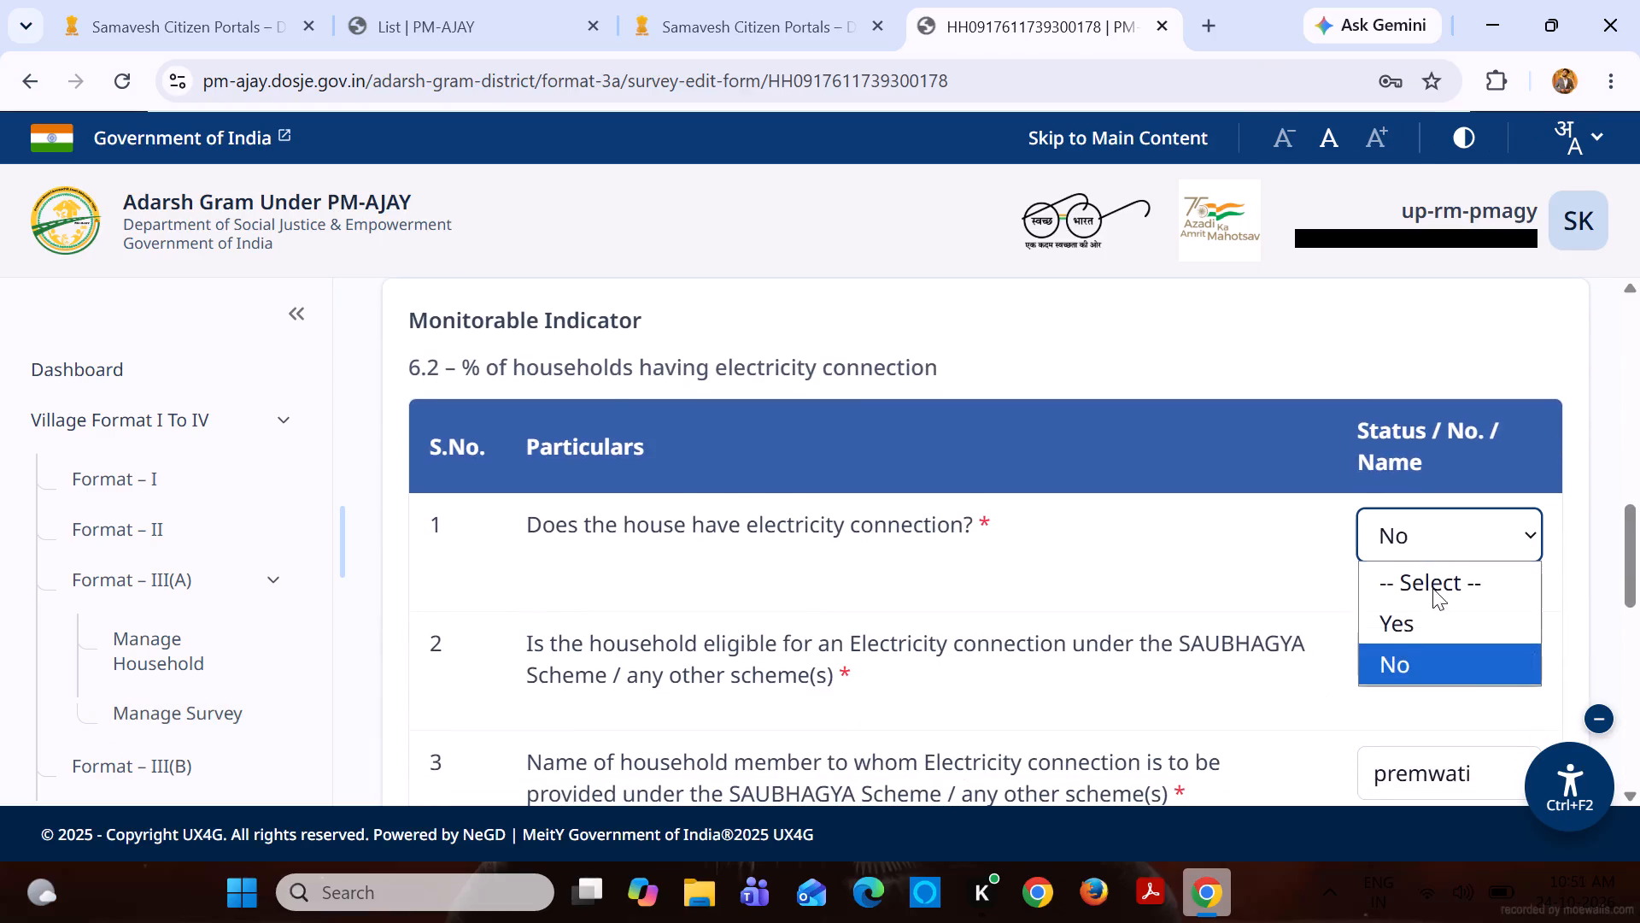
left_click_drag(1432, 588, 1418, 624)
left_click(1418, 624)
scroll(1418, 624, "down", 3)
left_click_drag(1431, 539, 1315, 614)
left_click(1315, 614)
scroll(1315, 614, "down", 3)
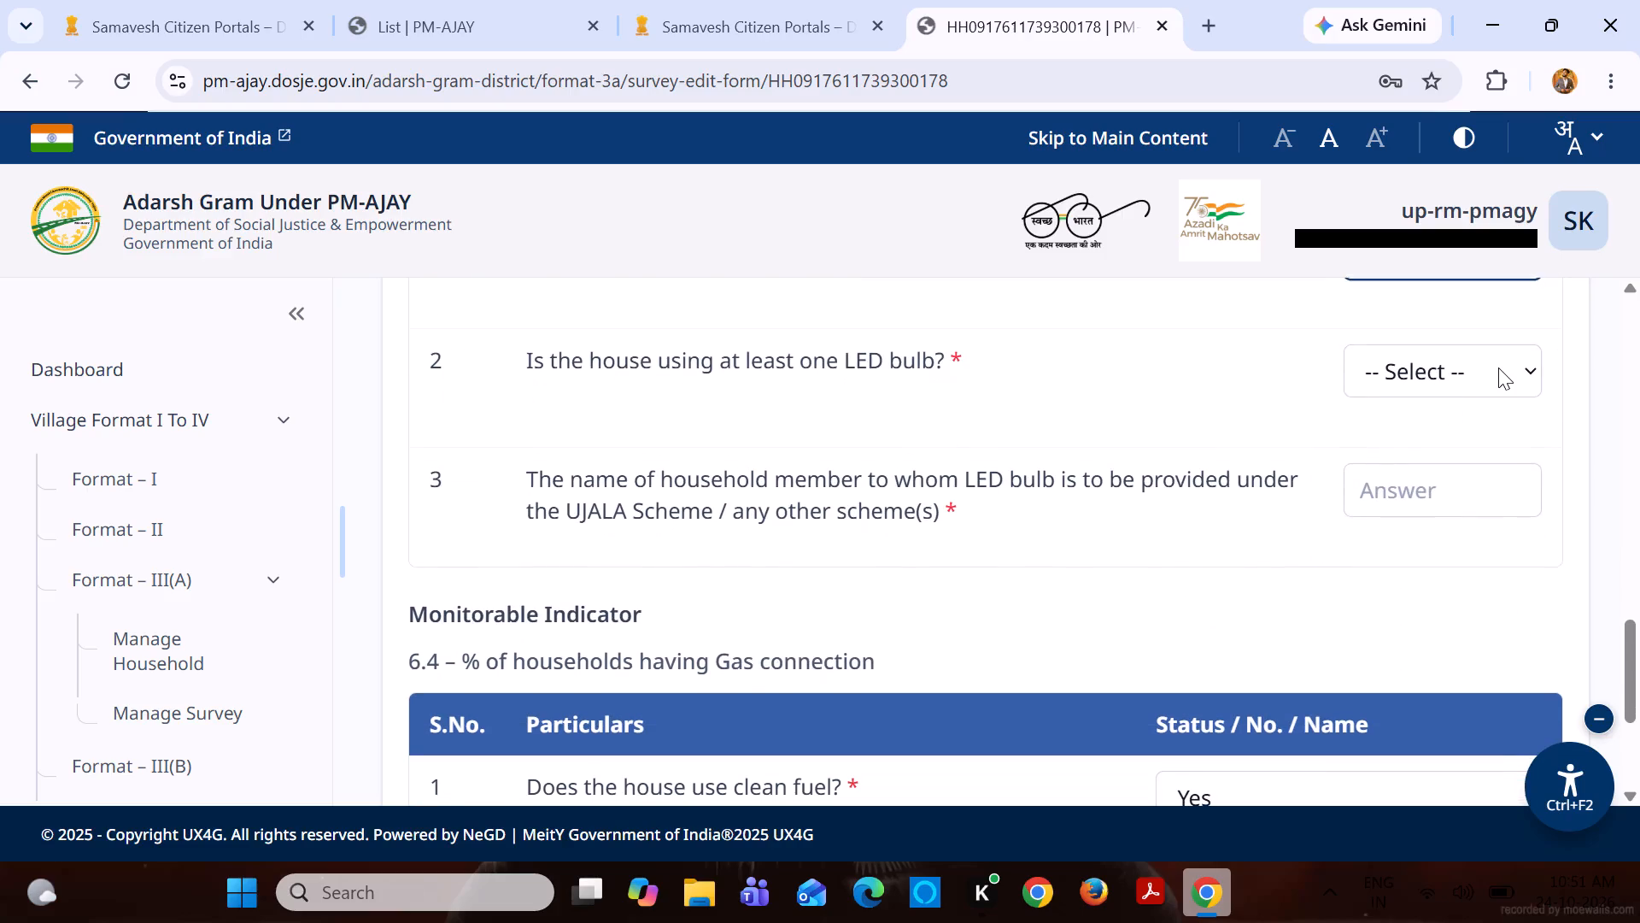
left_click_drag(1498, 367, 1407, 443)
left_click(1407, 443)
scroll(1407, 443, "down", 2)
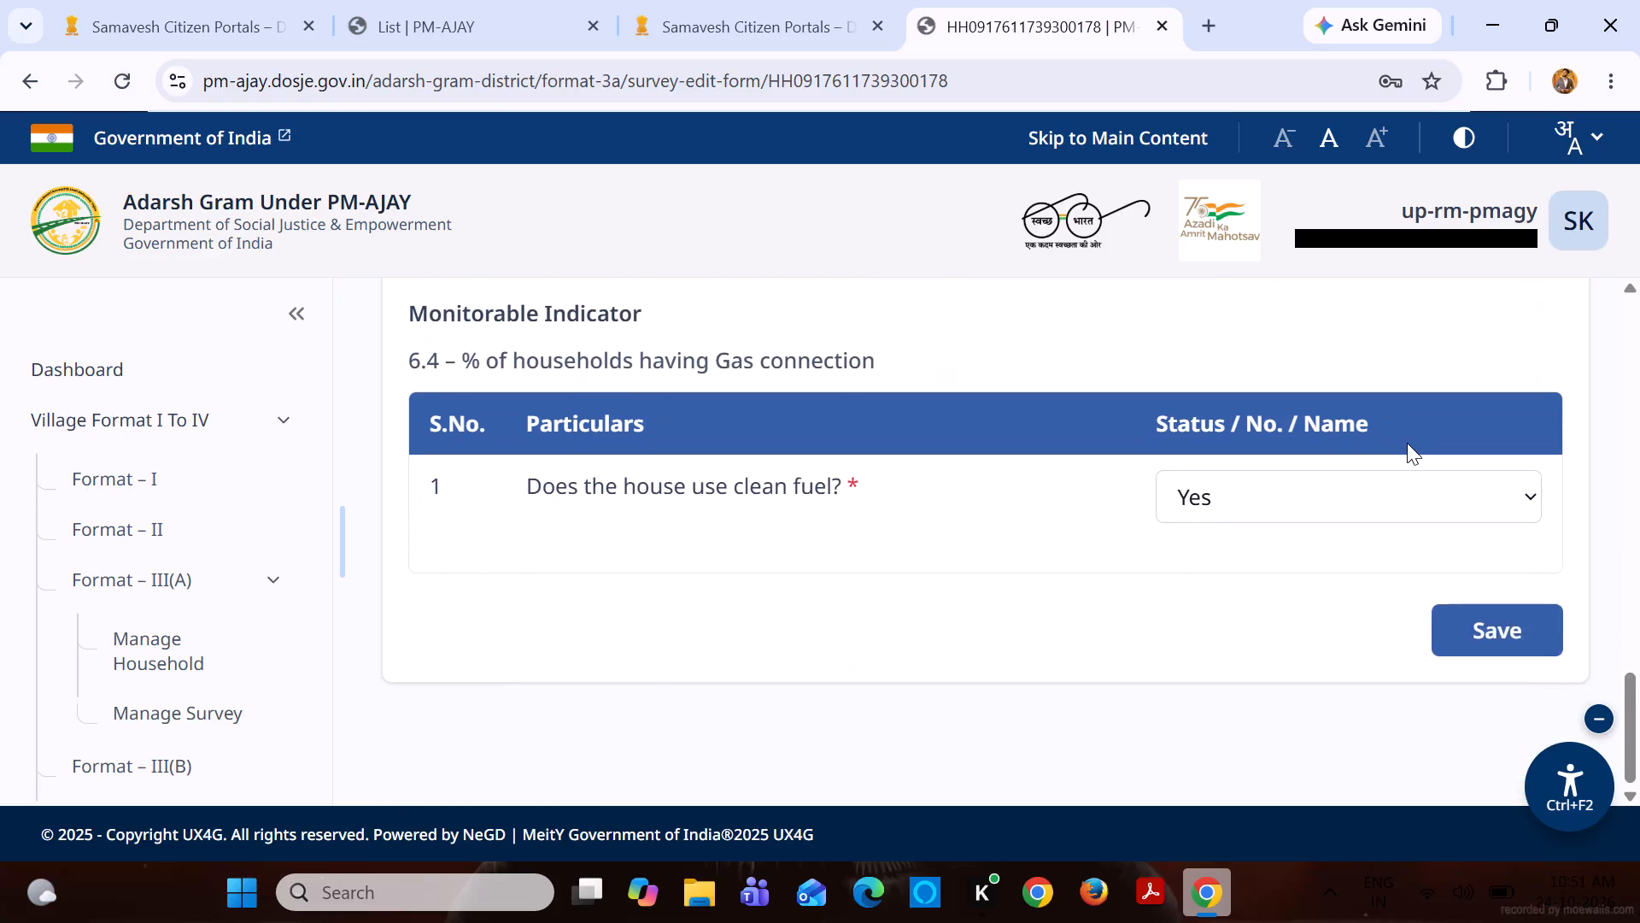
left_click(1504, 631)
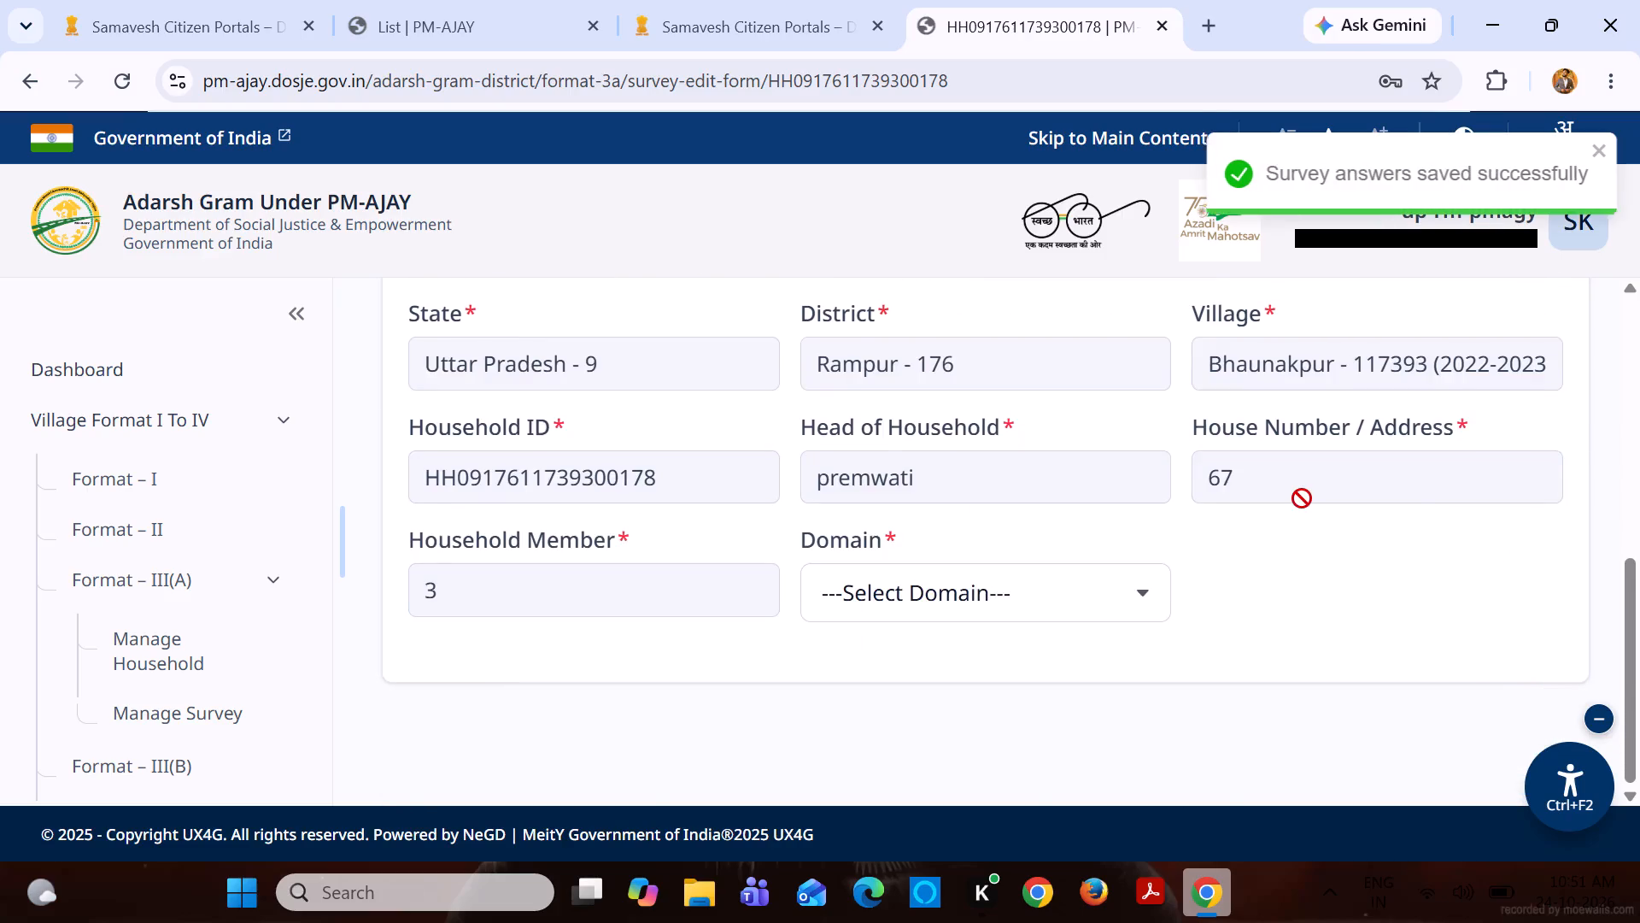
Return to the survey list, open house number 64's survey for editing and select domain 6 – Electricity and Clean Fuel.
scroll(1302, 498, "up", 8)
left_click(1532, 362)
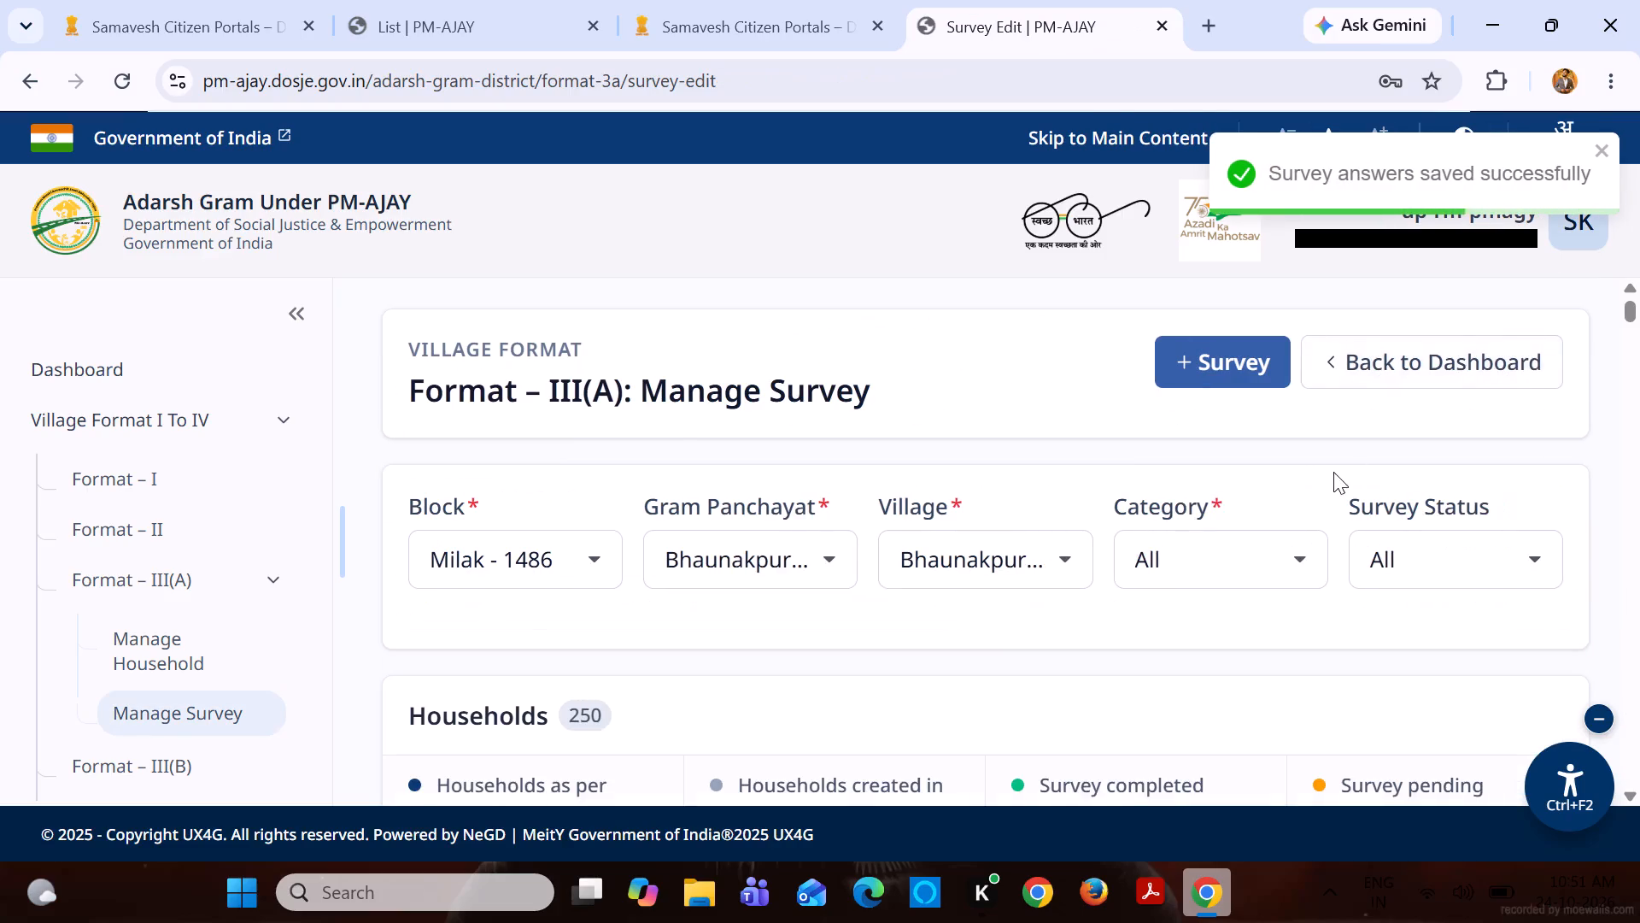
scroll(1333, 473, "down", 12)
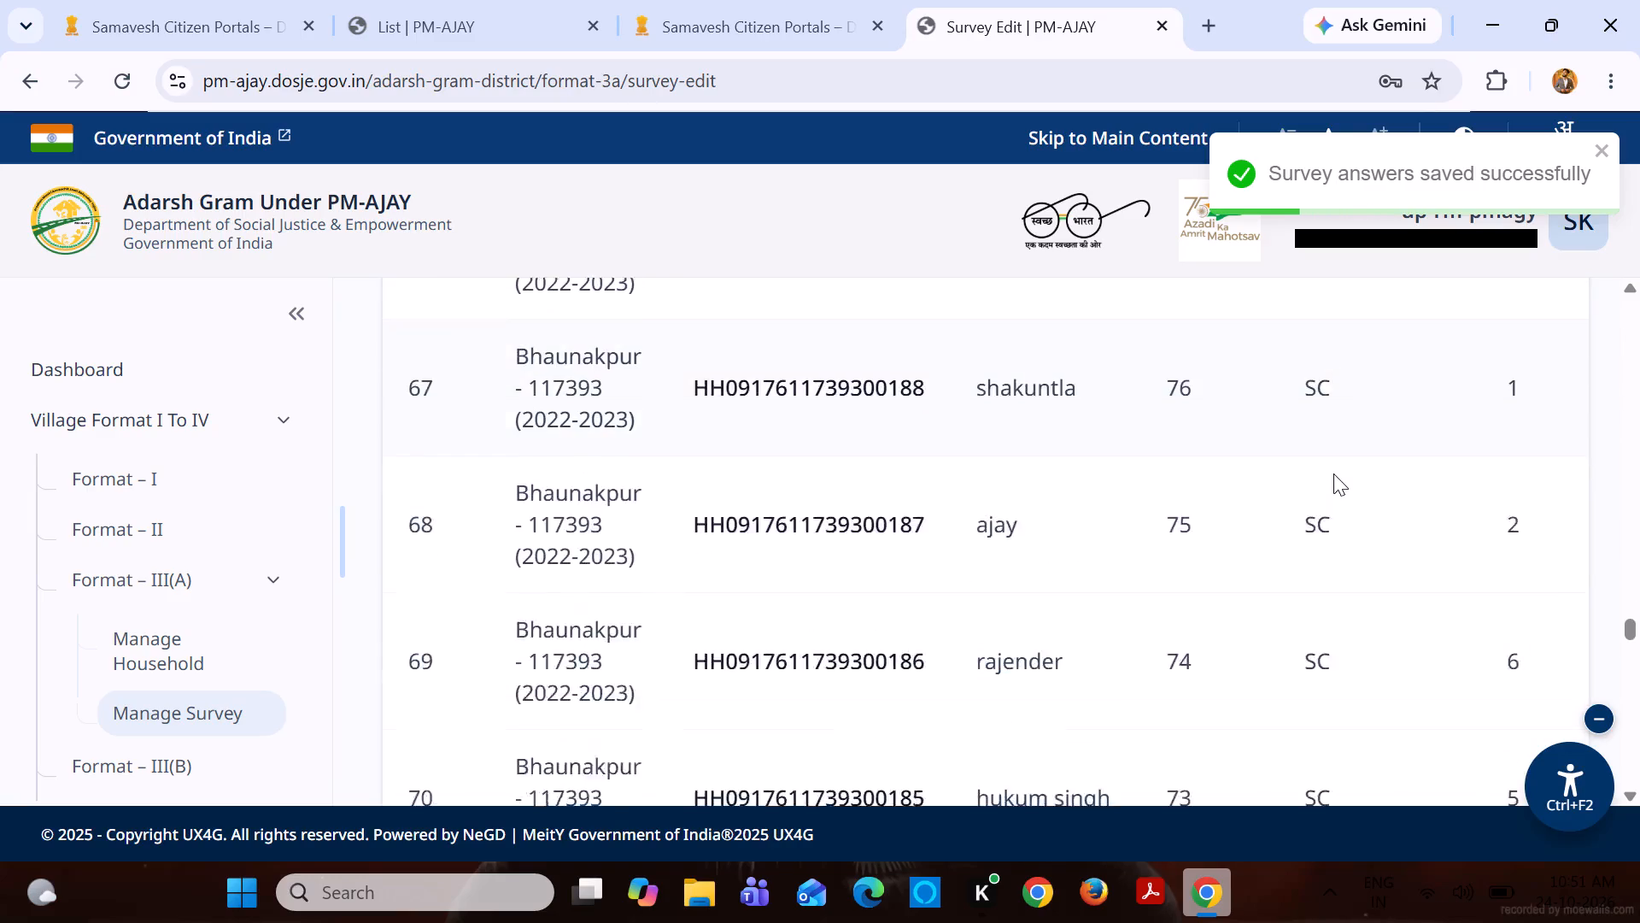
scroll(1333, 473, "down", 7)
scroll(1333, 473, "up", 2)
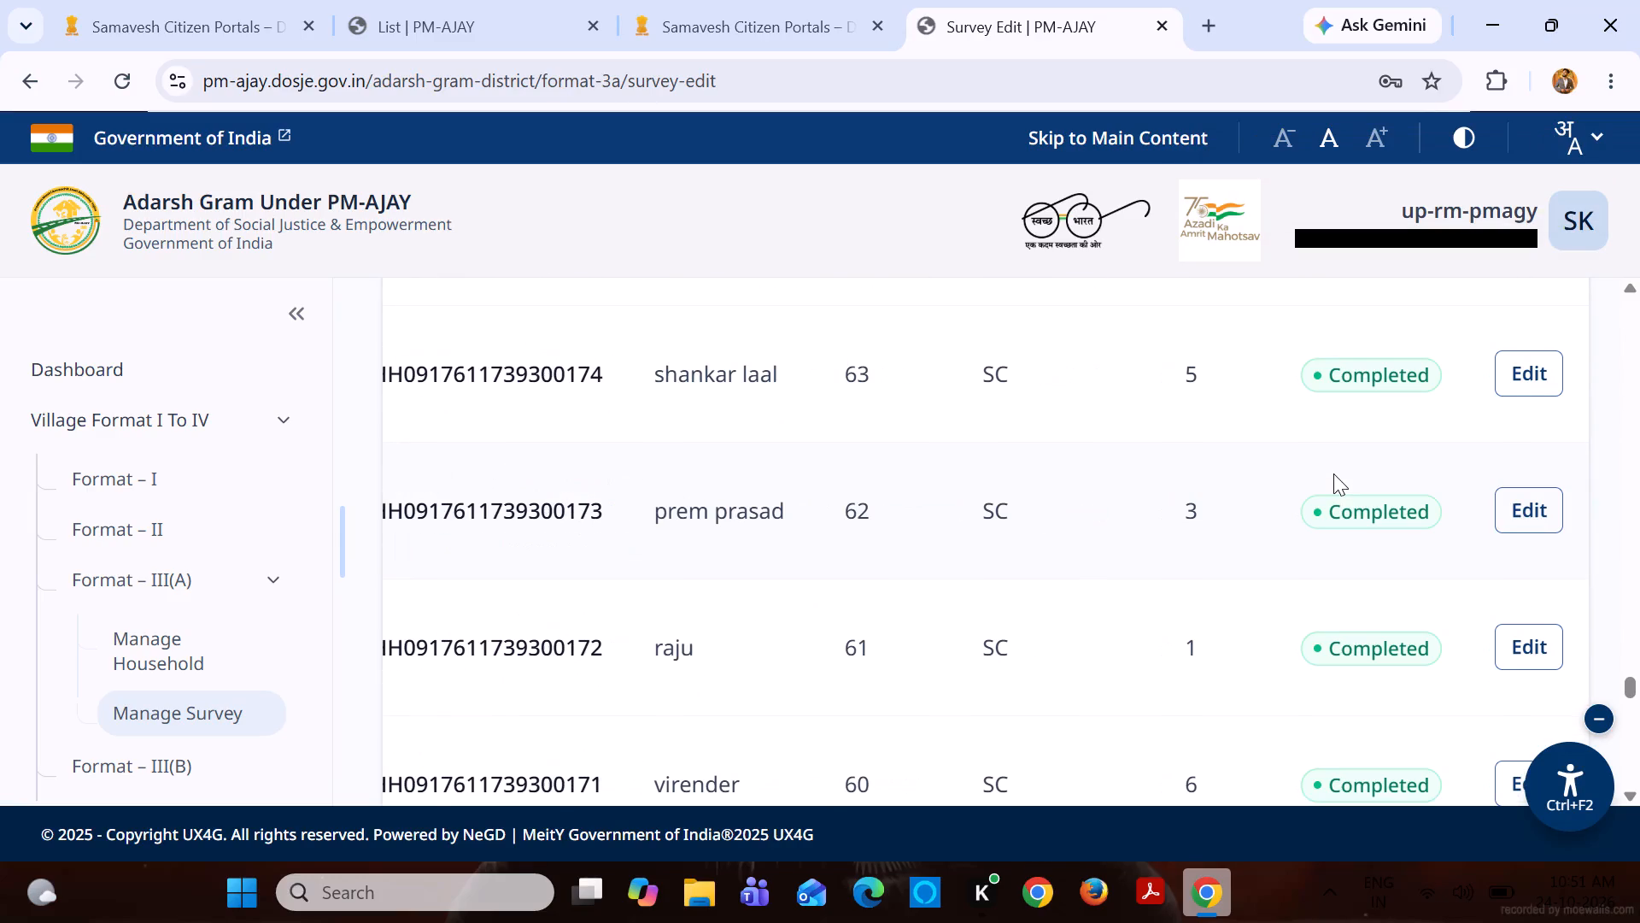
scroll(1333, 473, "up", 2)
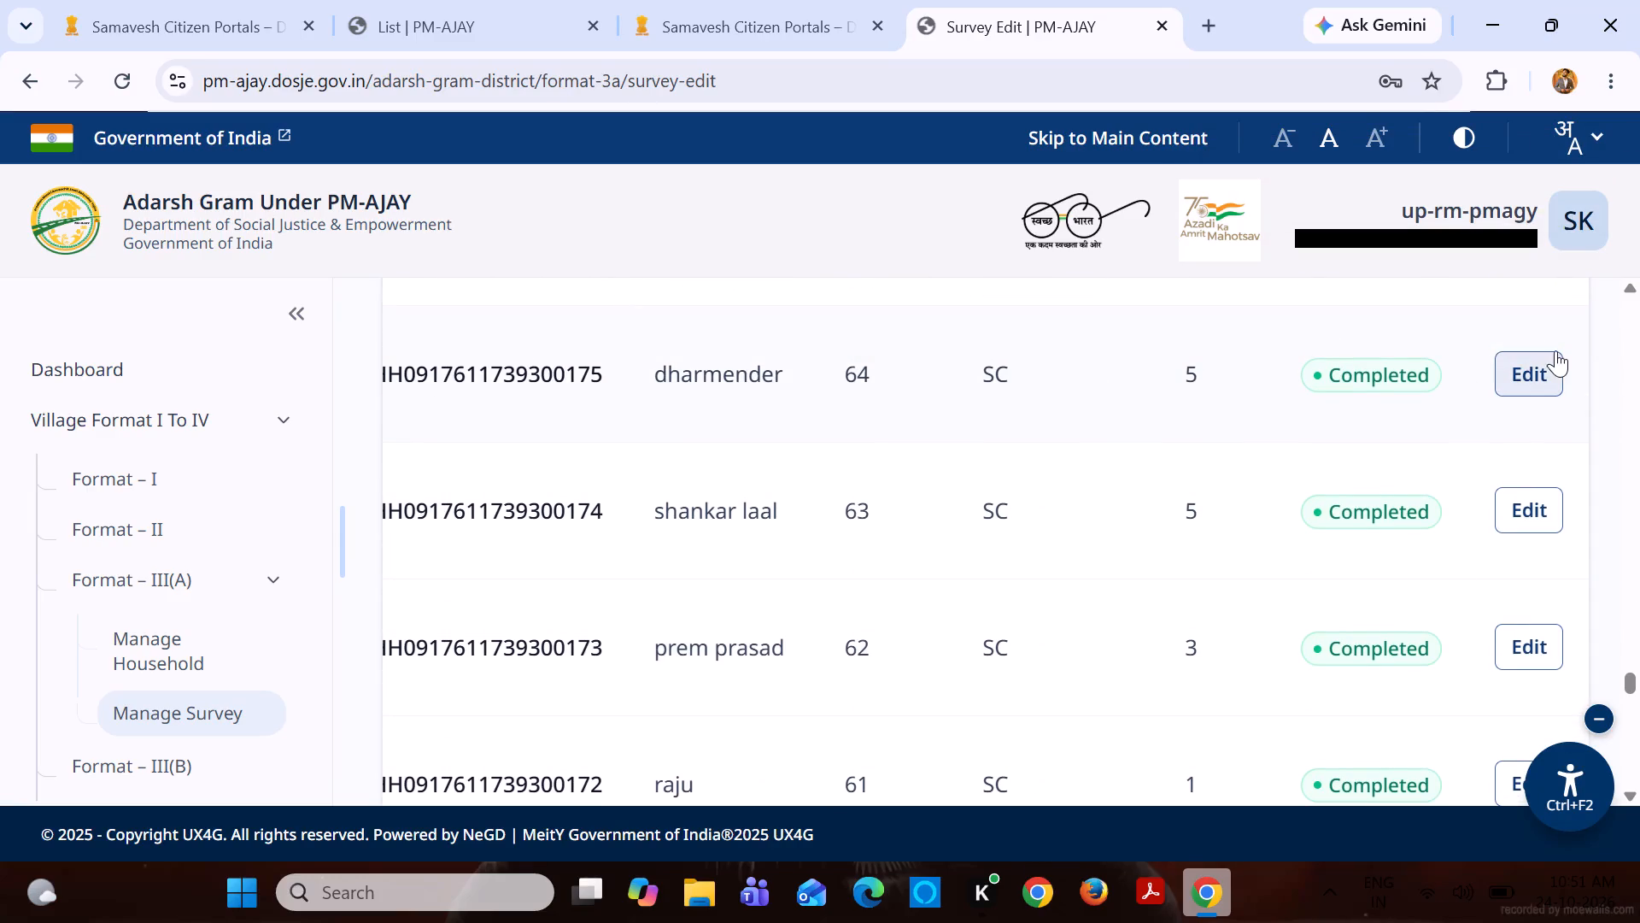
left_click(1524, 362)
scroll(1277, 491, "down", 9)
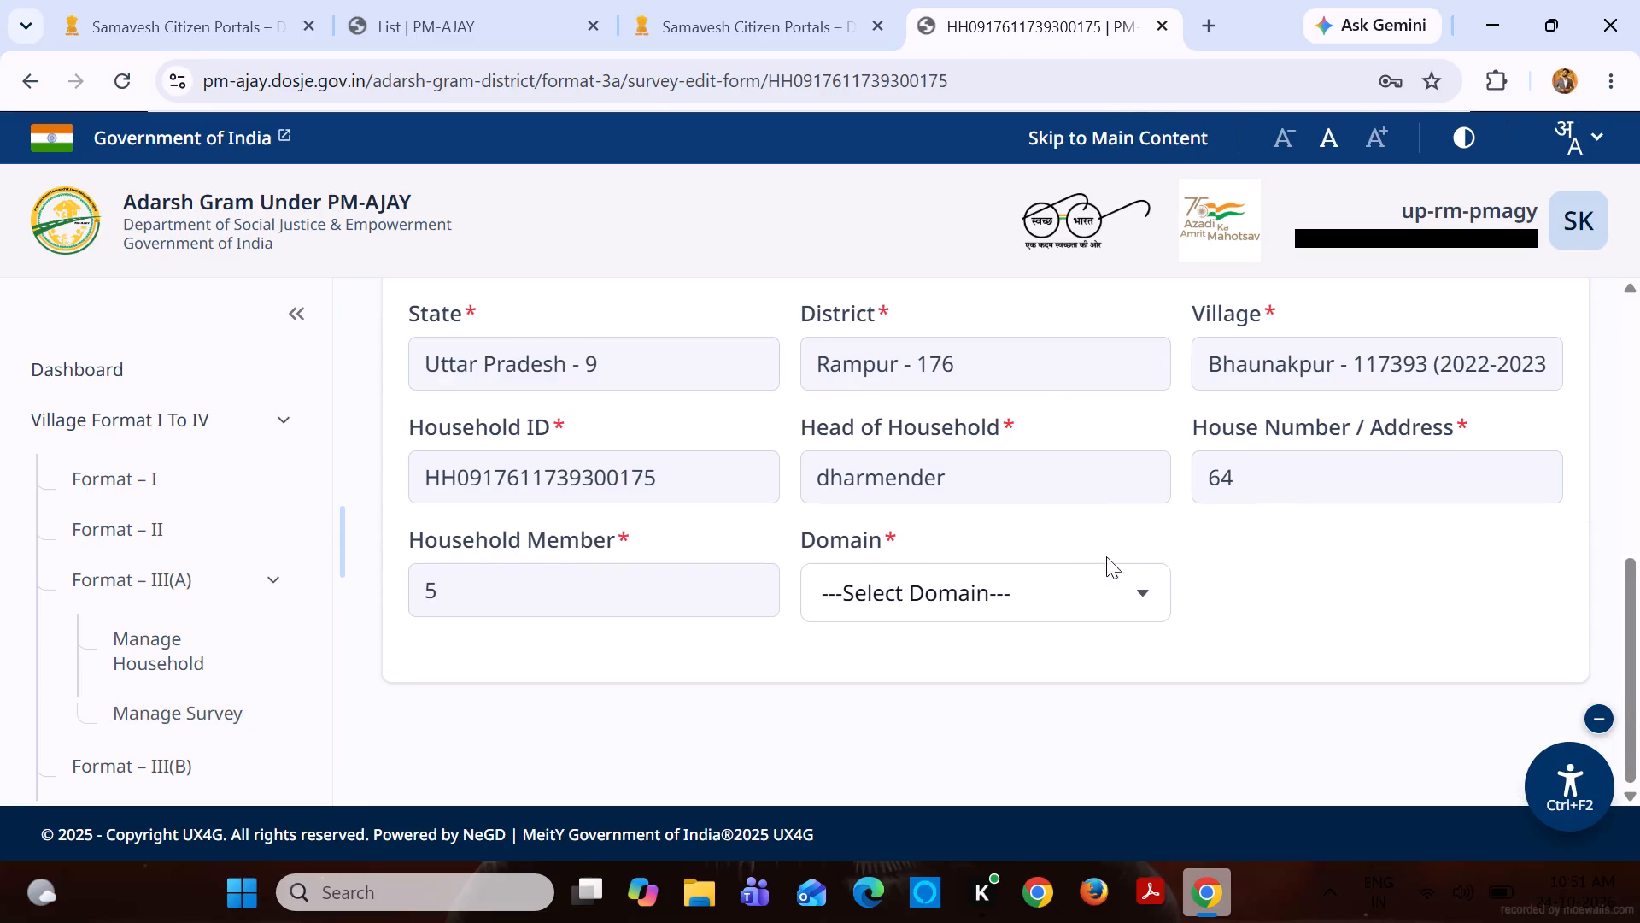
left_click(1071, 582)
left_click(994, 510)
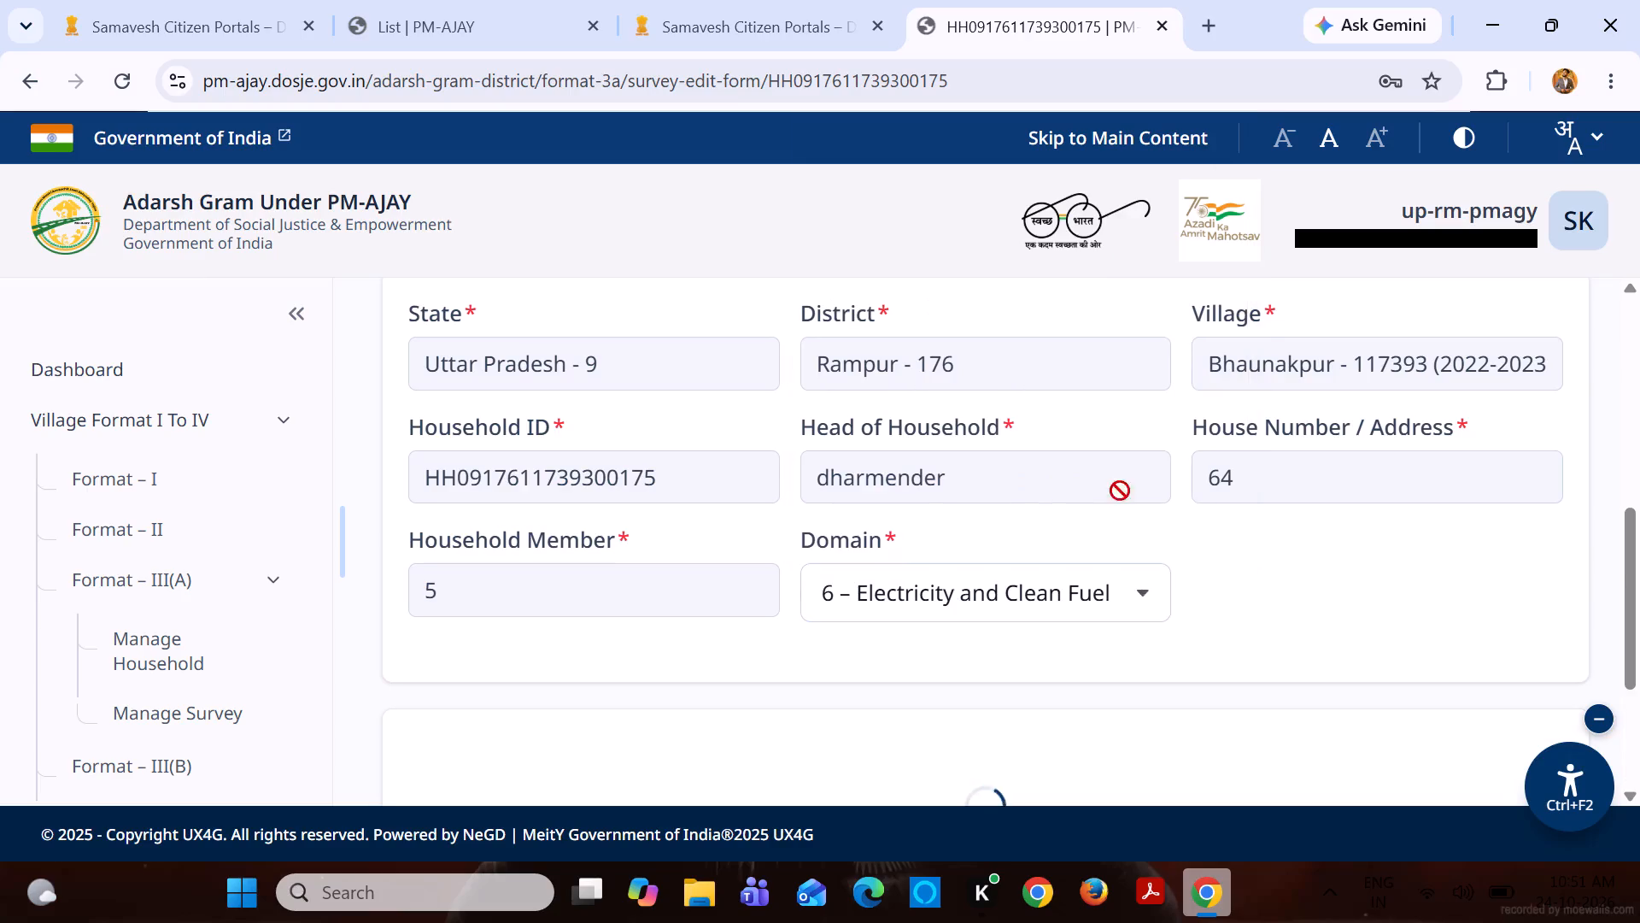
Answer Yes for house number 64's electricity connection under 6.2 and 6.3, using at least one LED bulb and clean fuel, and save the survey.
scroll(1286, 556, "down", 3)
scroll(1403, 487, "down", 3)
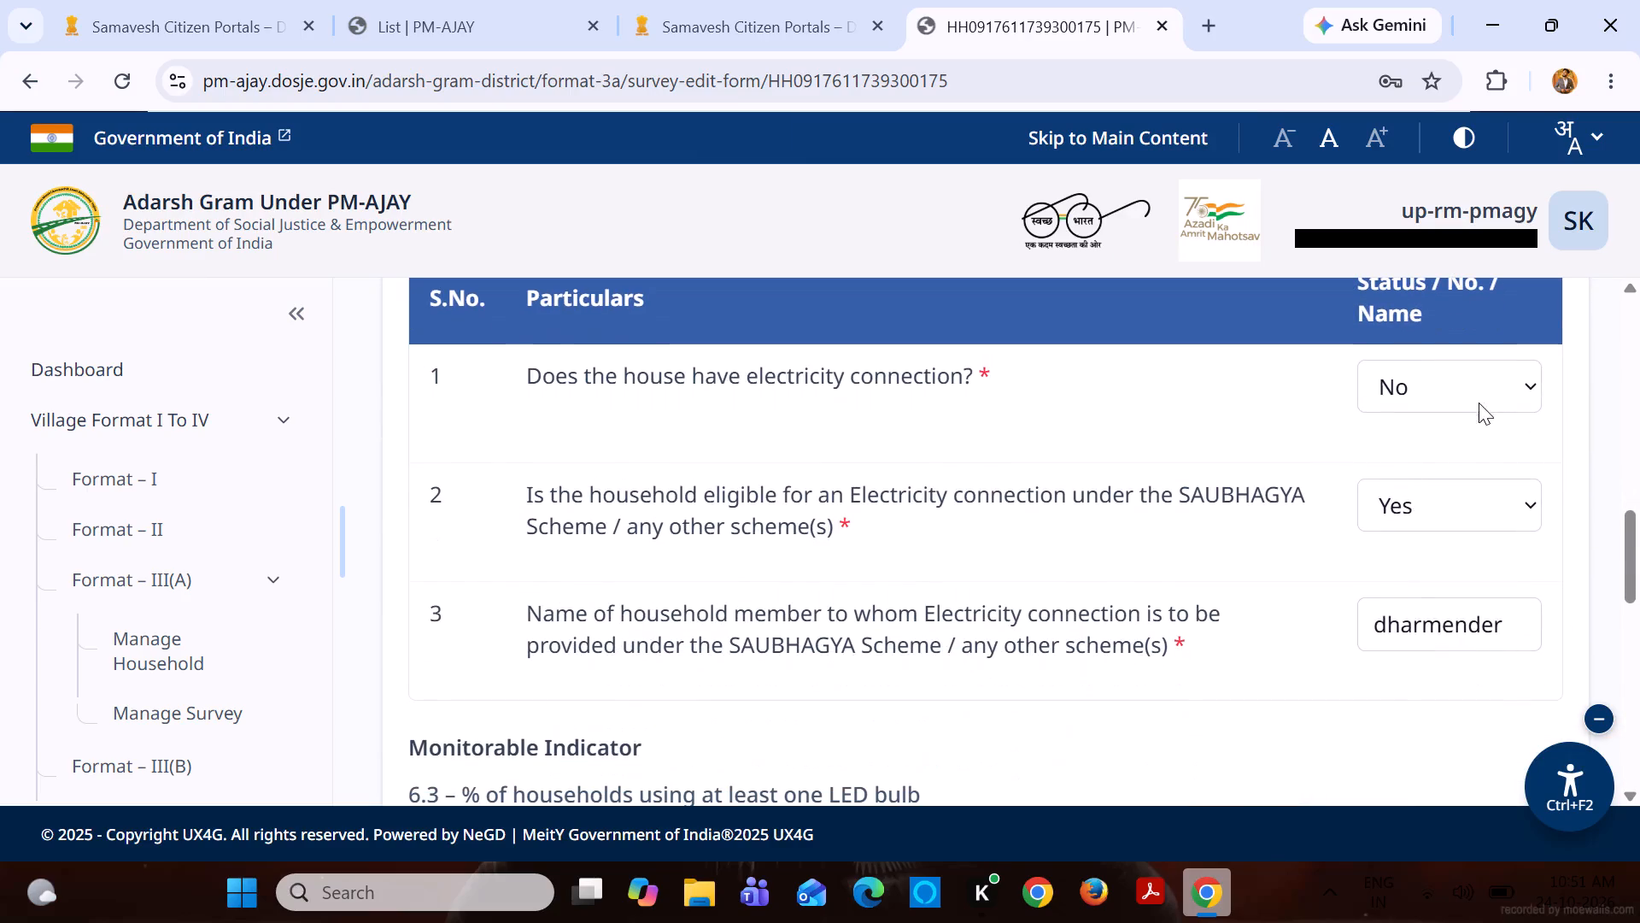
left_click_drag(1473, 391, 1409, 473)
left_click(1409, 473)
scroll(1409, 473, "down", 2)
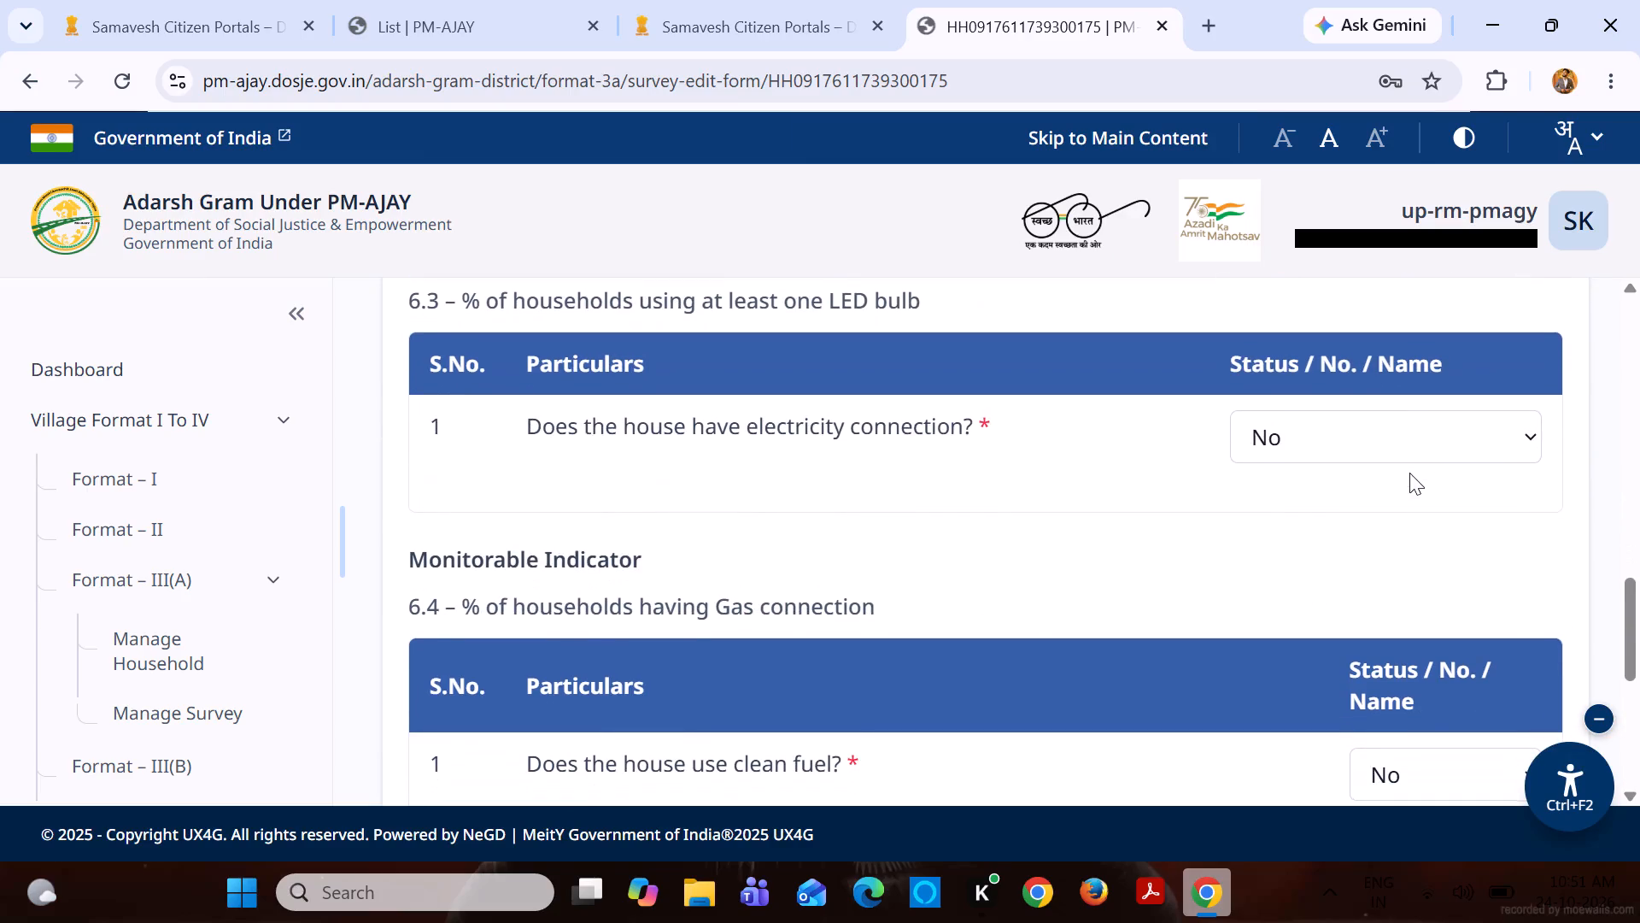
left_click_drag(1448, 430, 1324, 534)
left_click(1324, 534)
scroll(1324, 534, "down", 2)
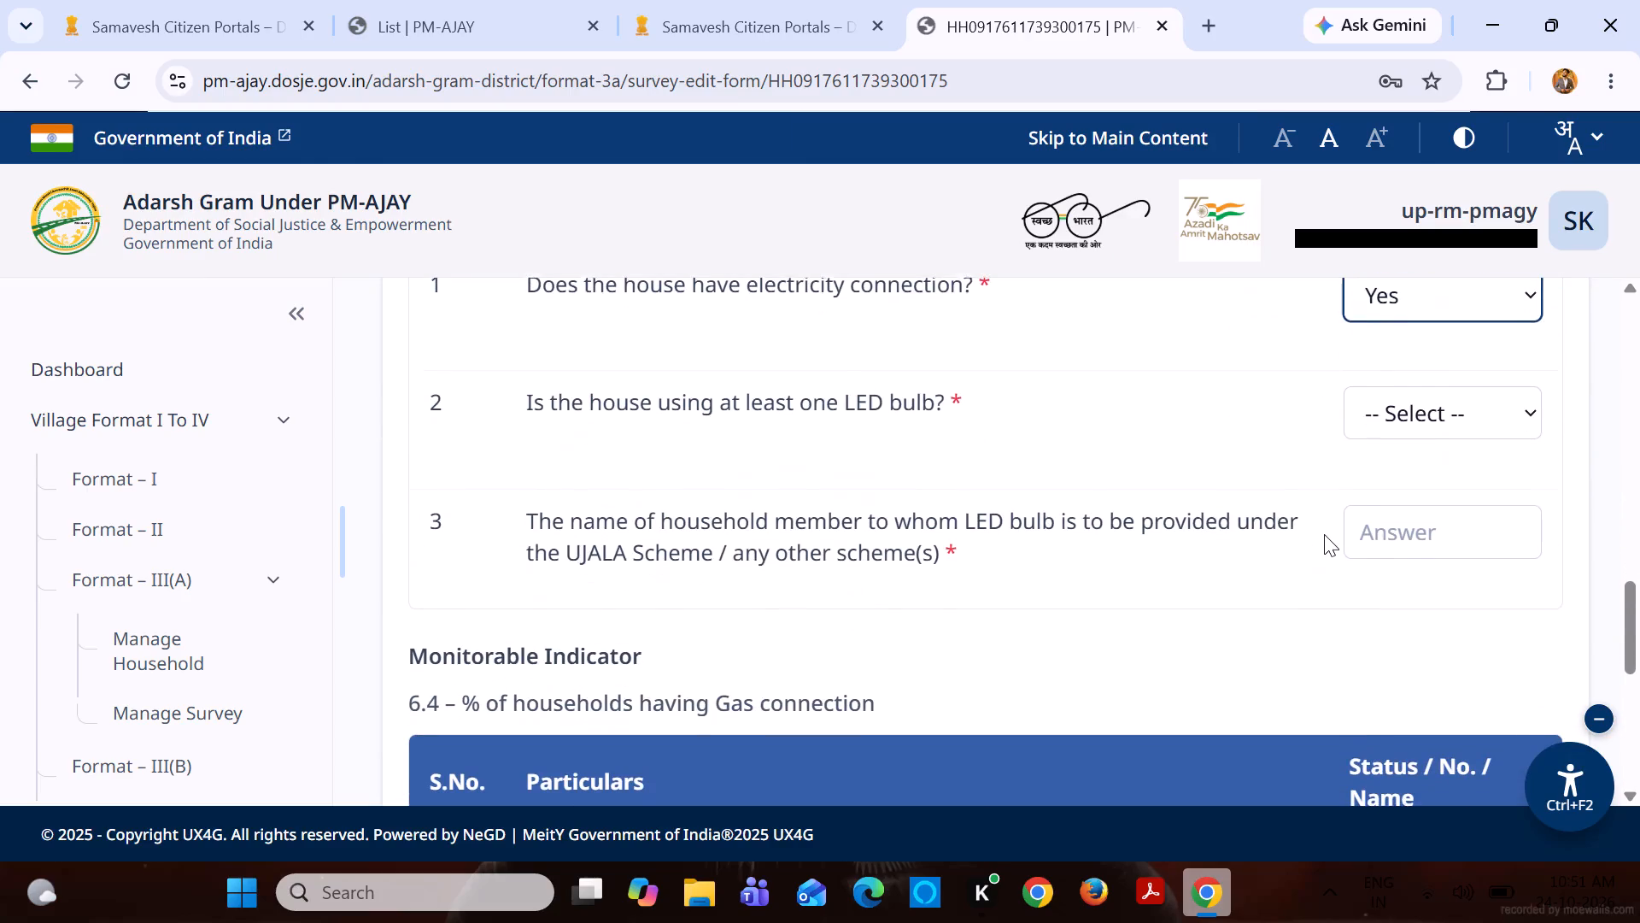
left_click(1511, 396)
left_click(1401, 496)
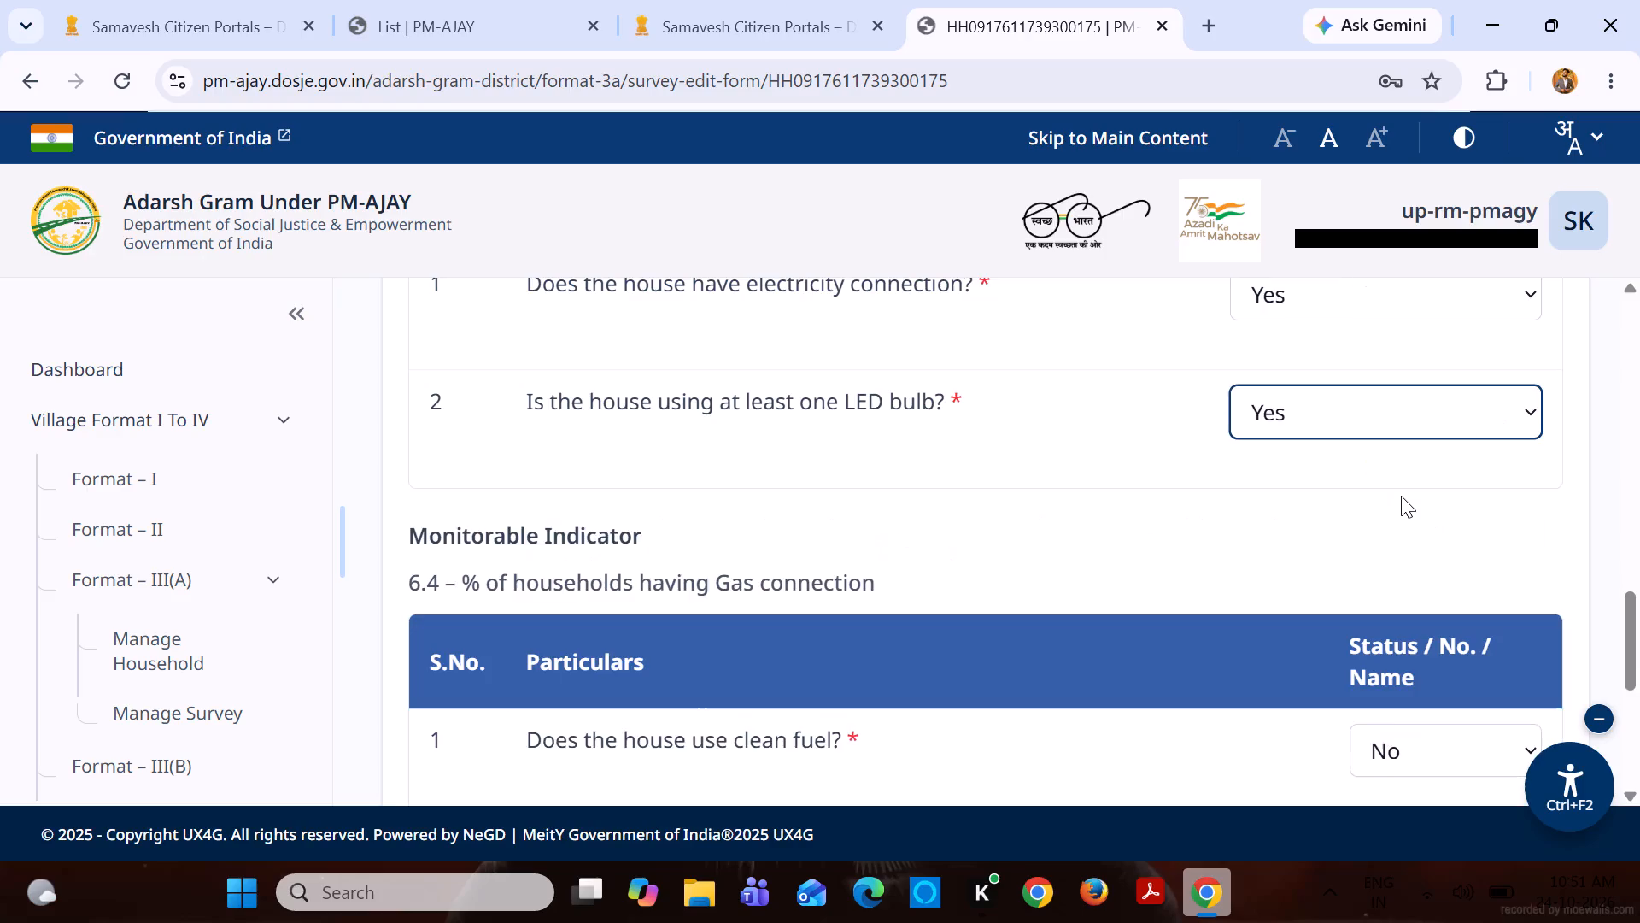
scroll(1401, 496, "down", 4)
left_click_drag(1434, 334, 1401, 406)
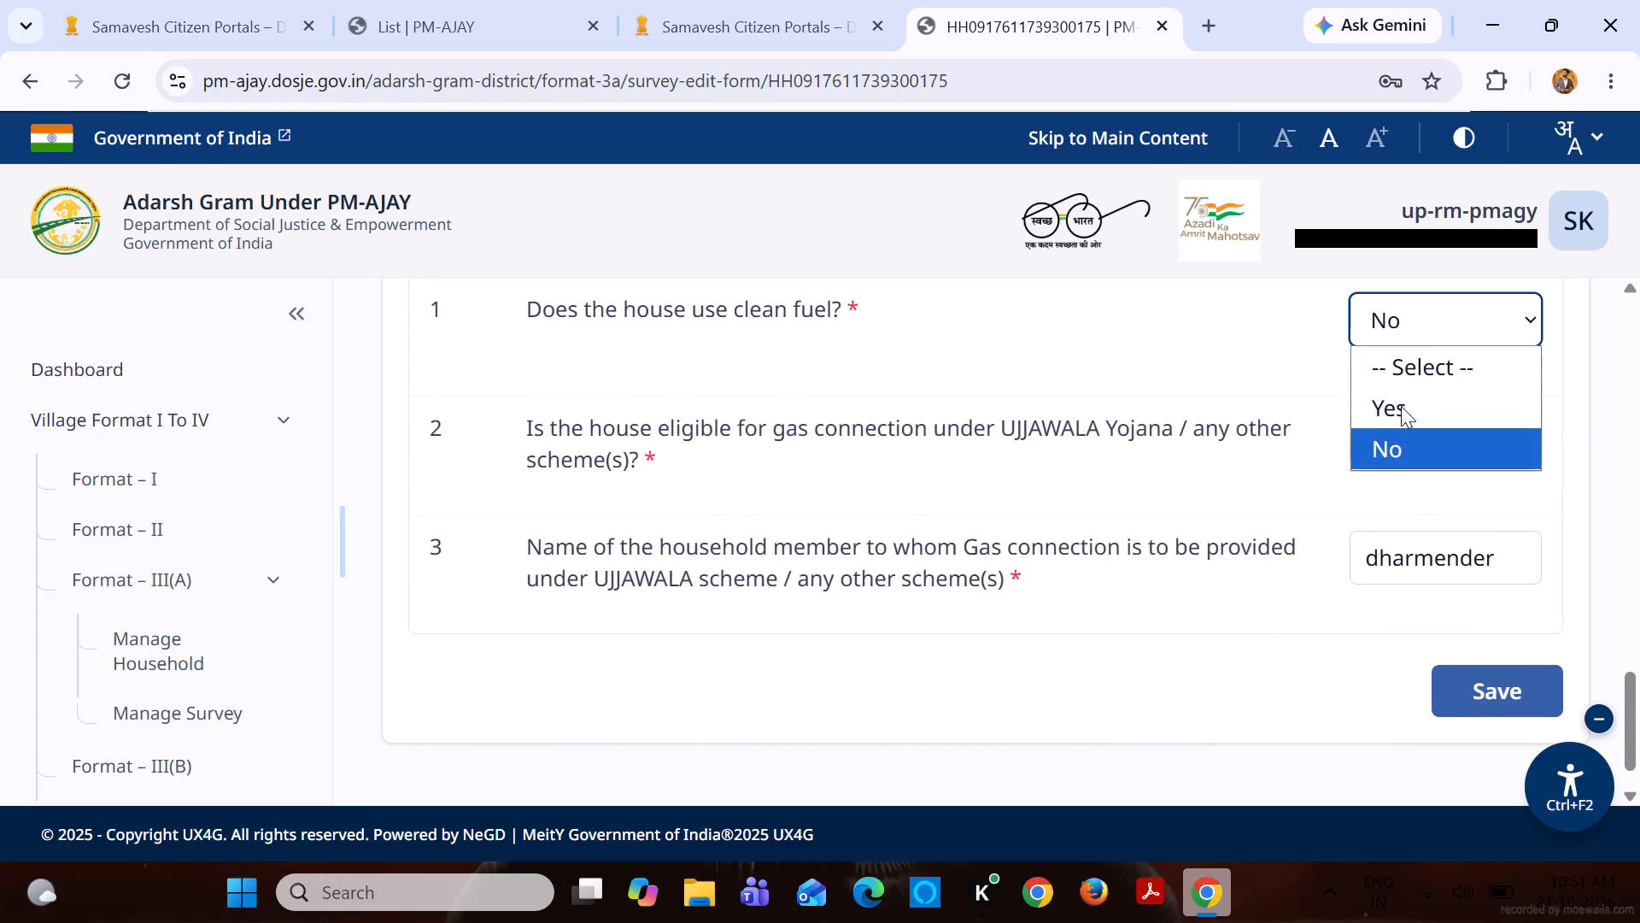
left_click(1401, 406)
left_click(1481, 616)
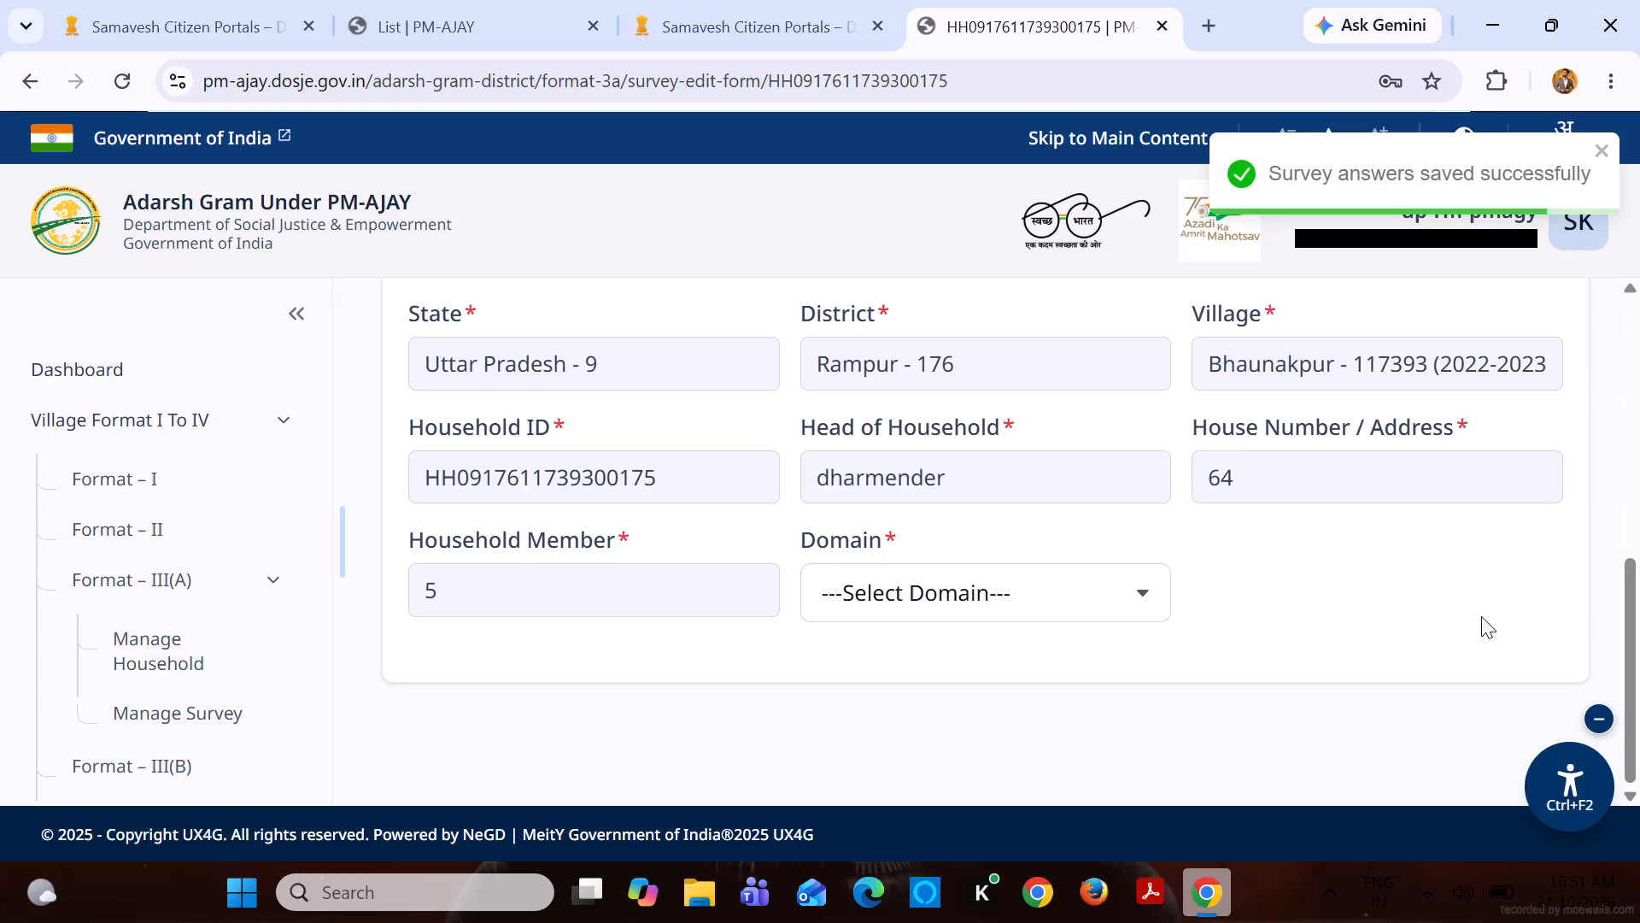
Return to the survey list, open house number 63's survey for editing and select domain 6 – Electricity and Clean Fuel.
scroll(1315, 493, "up", 11)
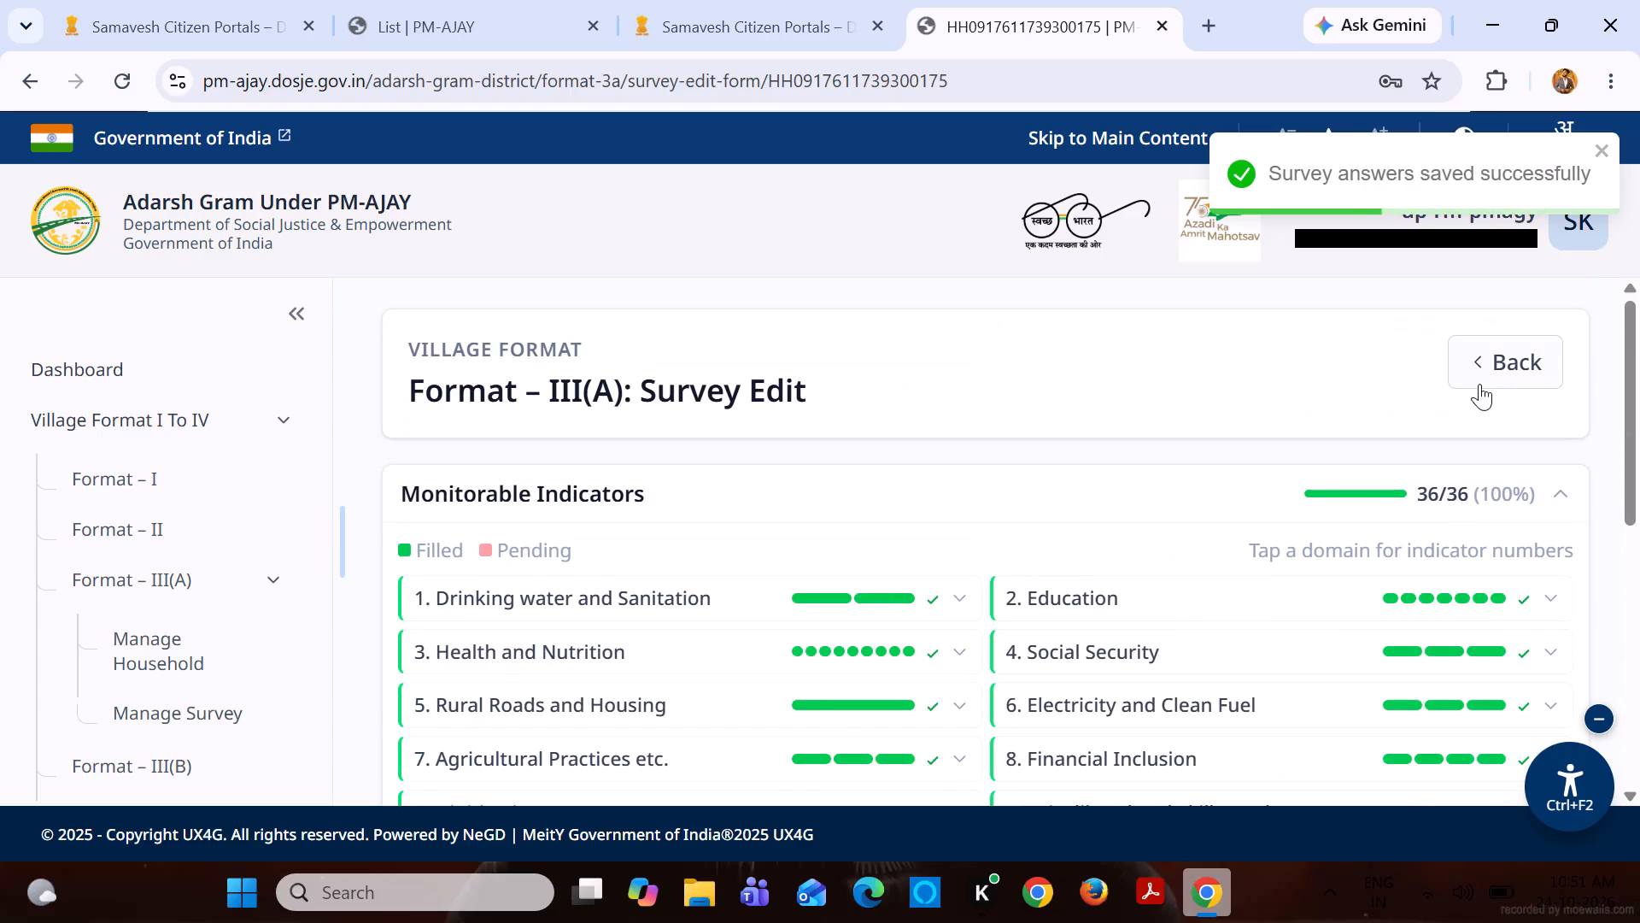
left_click(1479, 384)
scroll(1318, 481, "down", 4)
left_click(1318, 481)
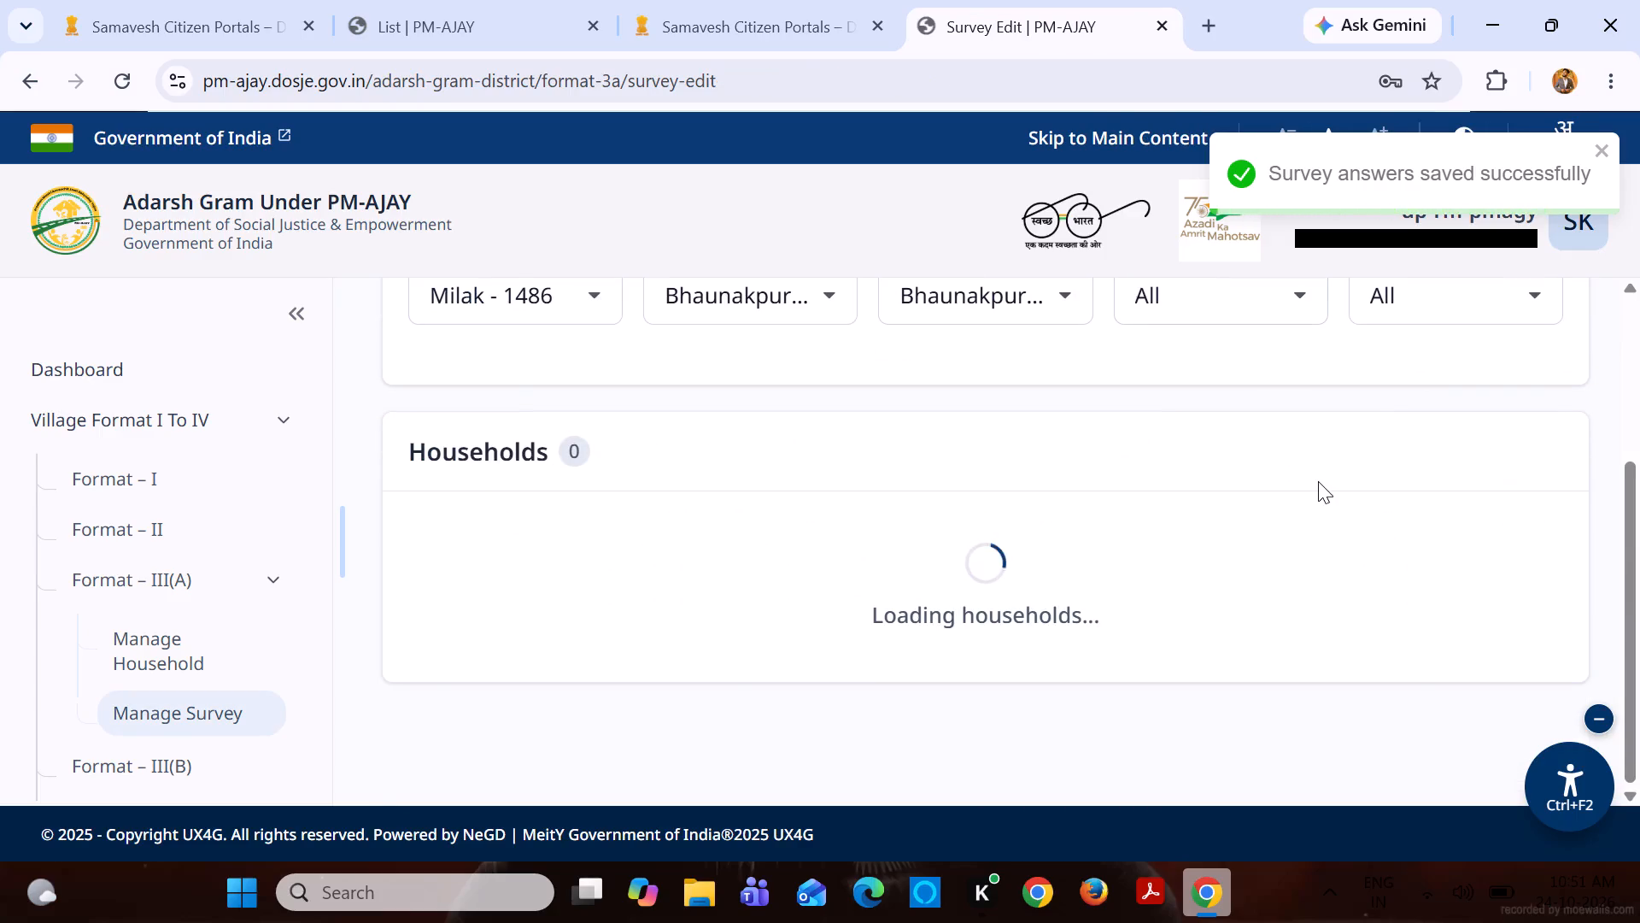
scroll(1318, 481, "down", 20)
scroll(1318, 481, "down", 4)
scroll(1318, 481, "up", 4)
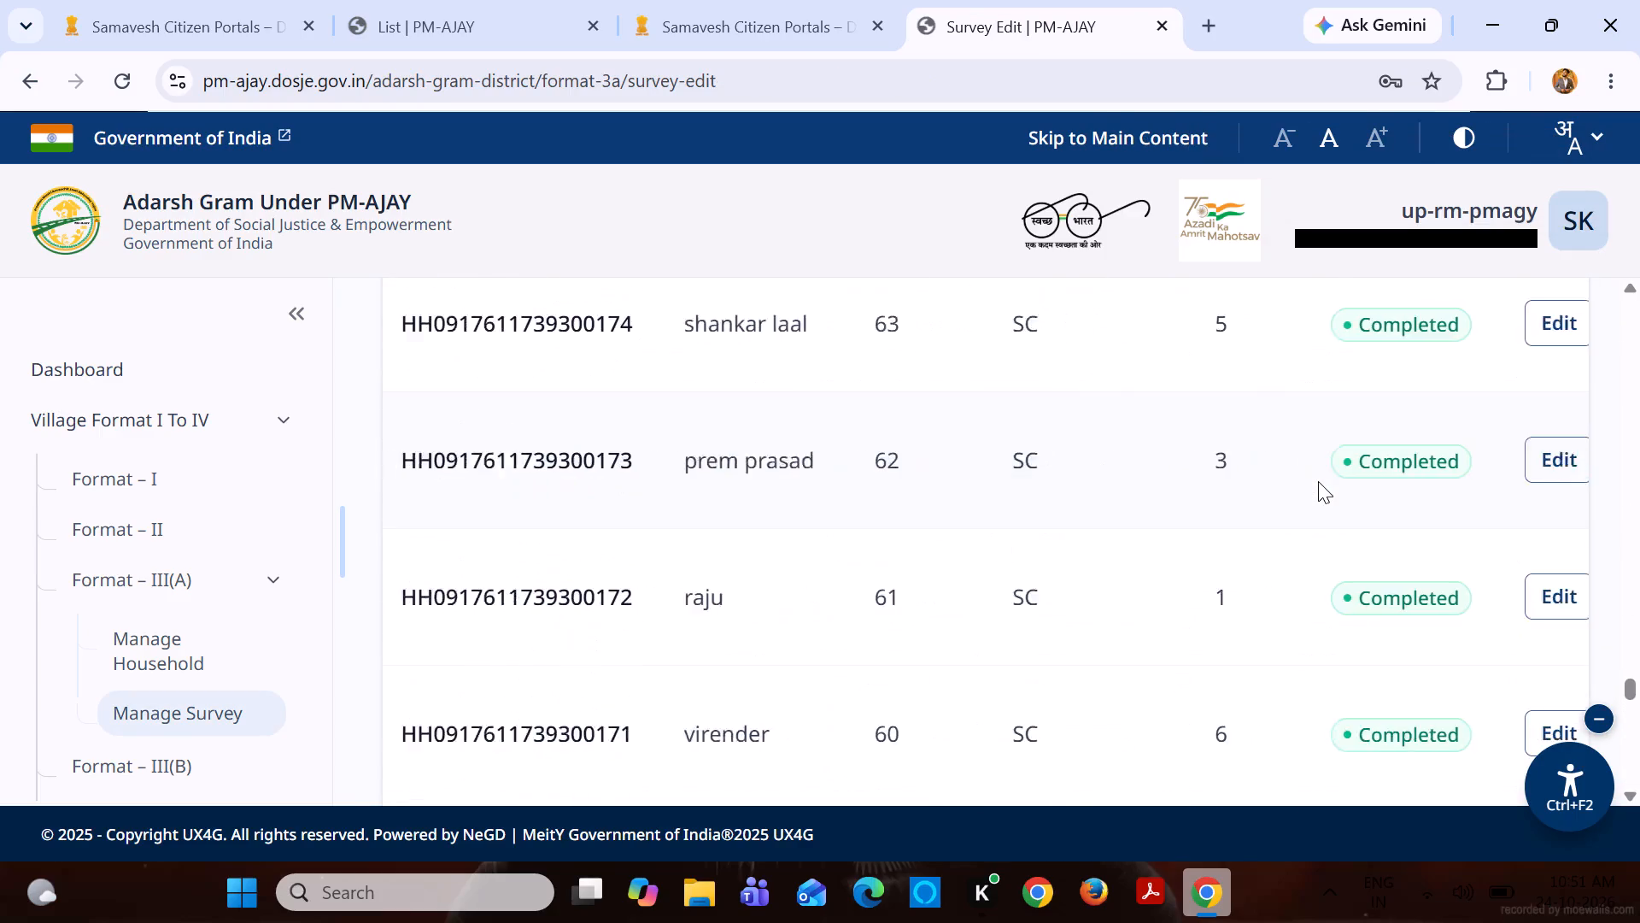
scroll(1318, 481, "up", 1)
left_click(1516, 338)
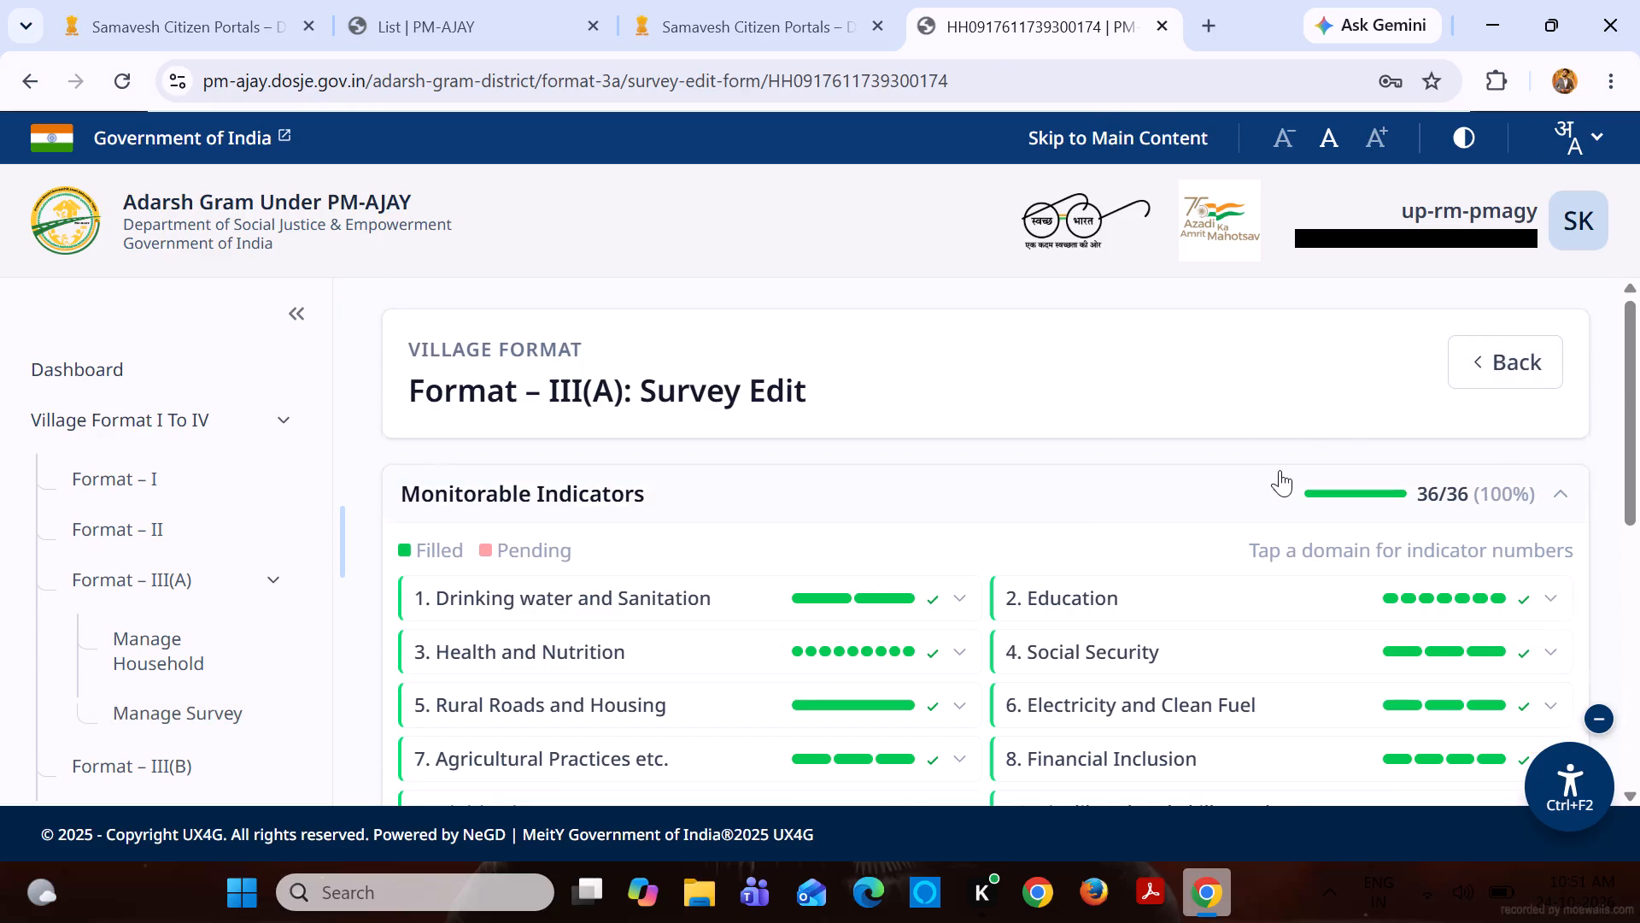
scroll(1280, 470, "down", 15)
left_click(1075, 582)
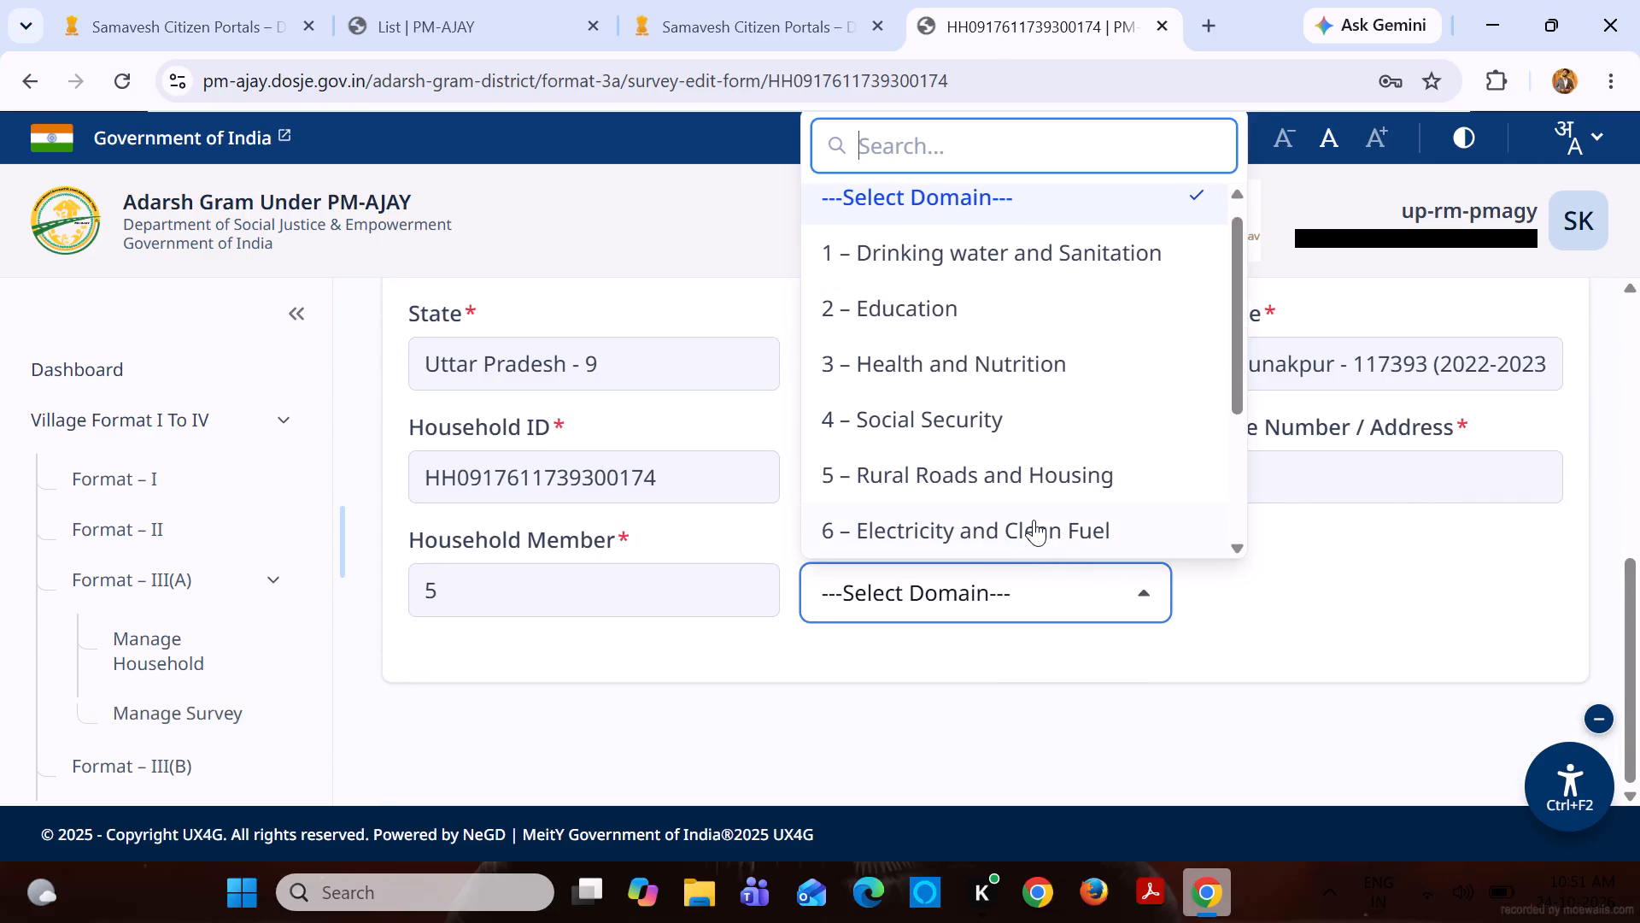
left_click(1034, 520)
Answer Yes for house number 63's electricity connection under 6.2 and 6.3, using at least one LED bulb and clean fuel, and save the survey.
scroll(1240, 549, "down", 4)
left_click(1424, 555)
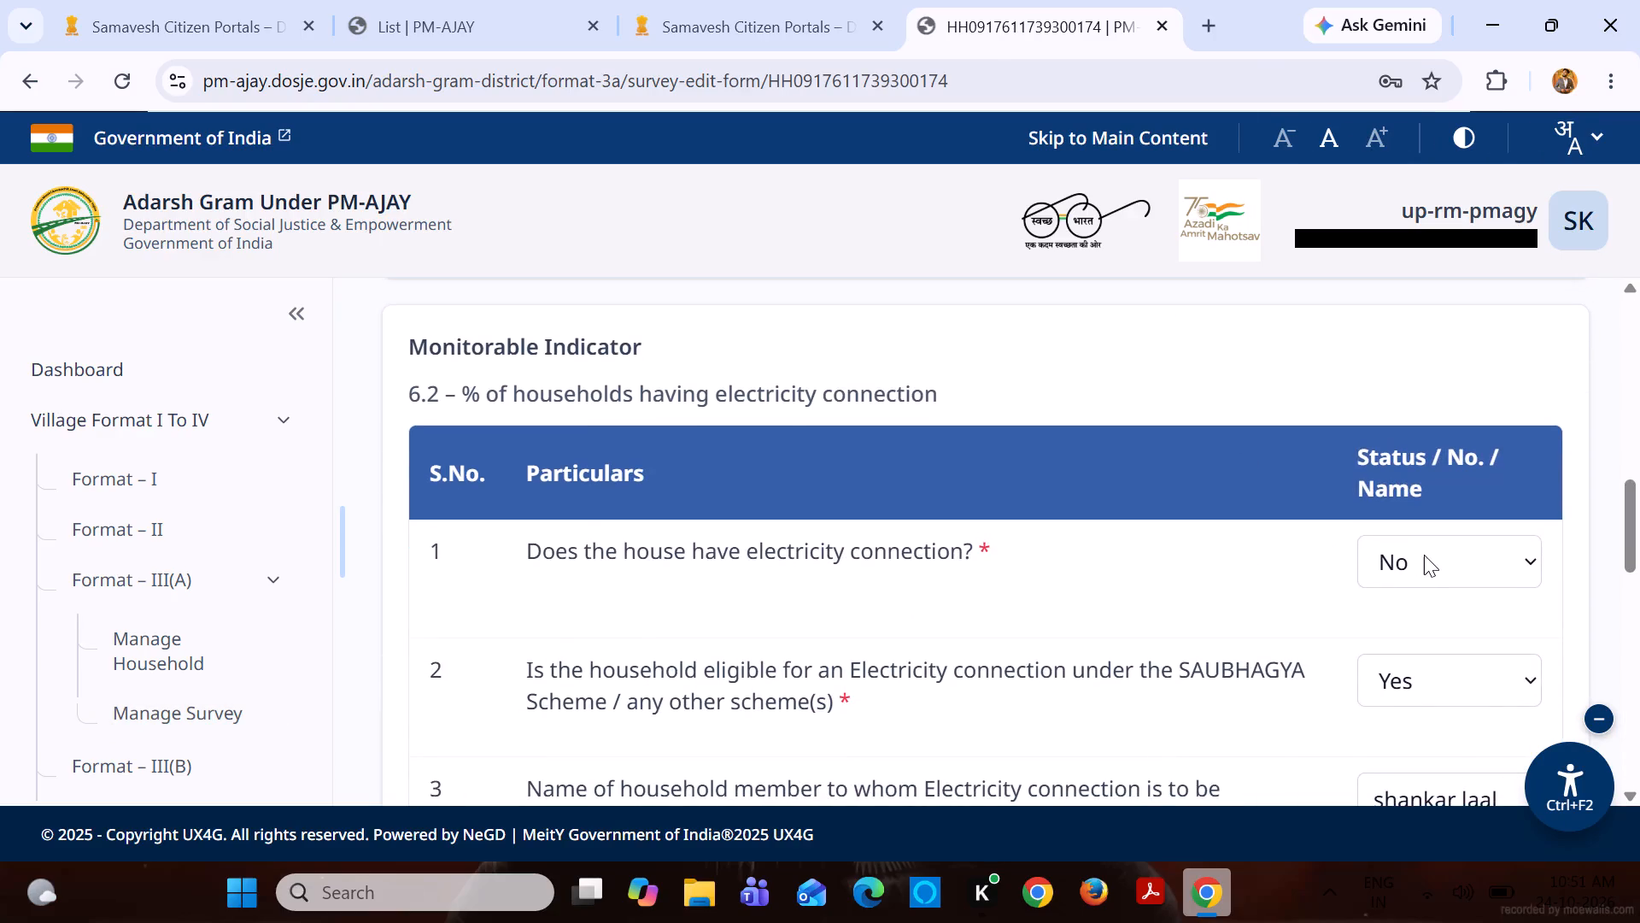
left_click(1412, 646)
scroll(1412, 646, "down", 3)
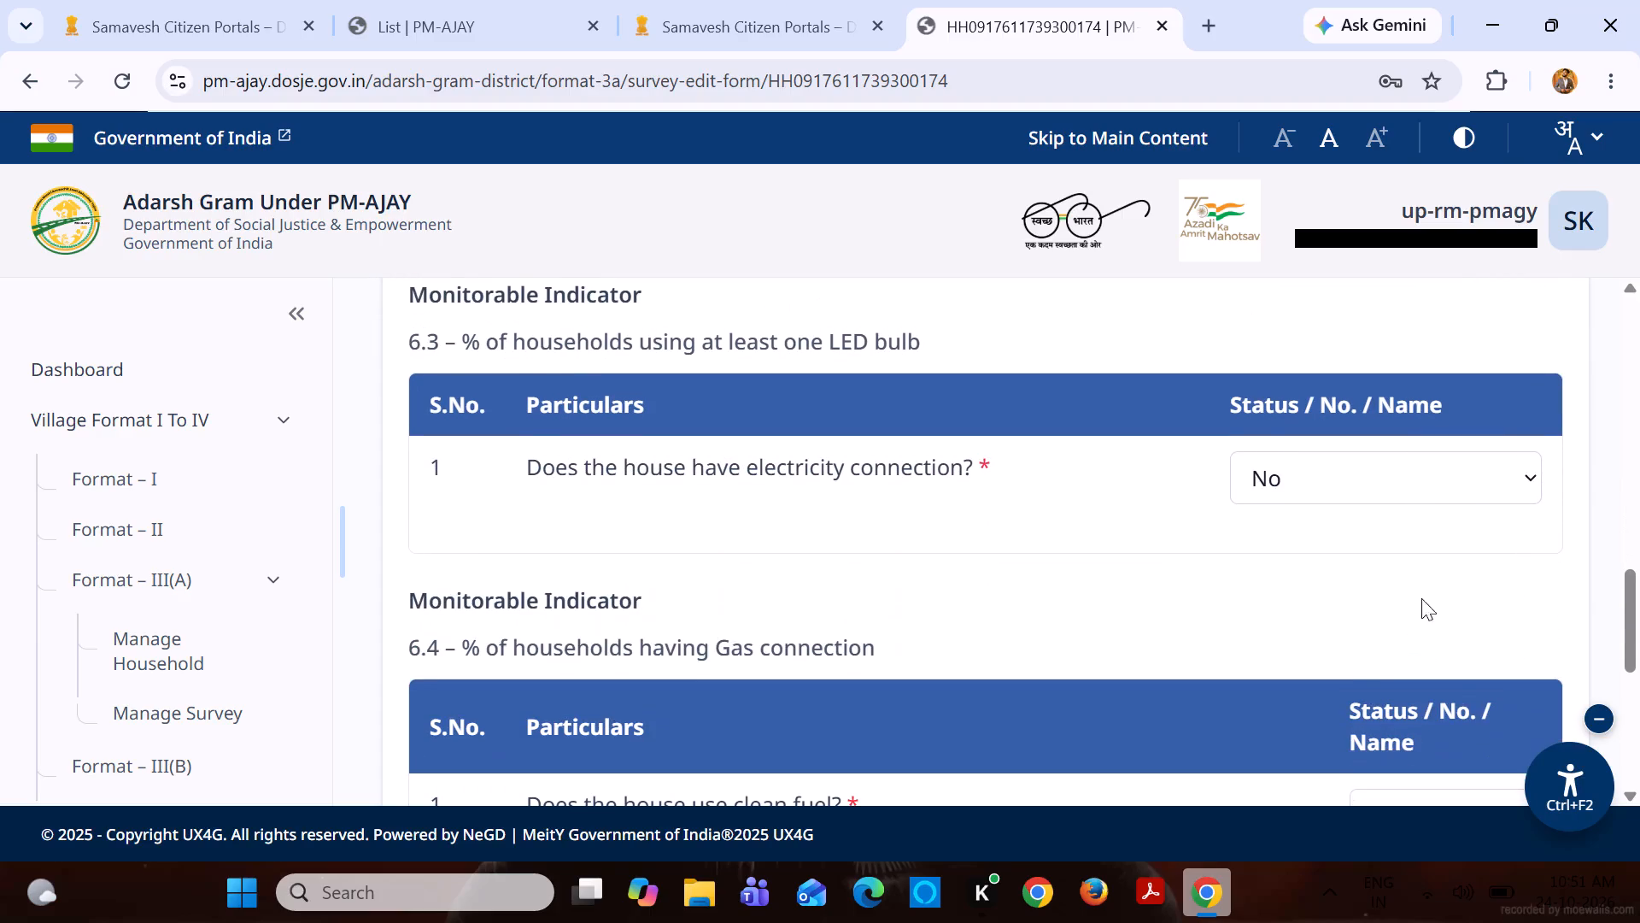
left_click_drag(1463, 465, 1315, 589)
left_click(1315, 589)
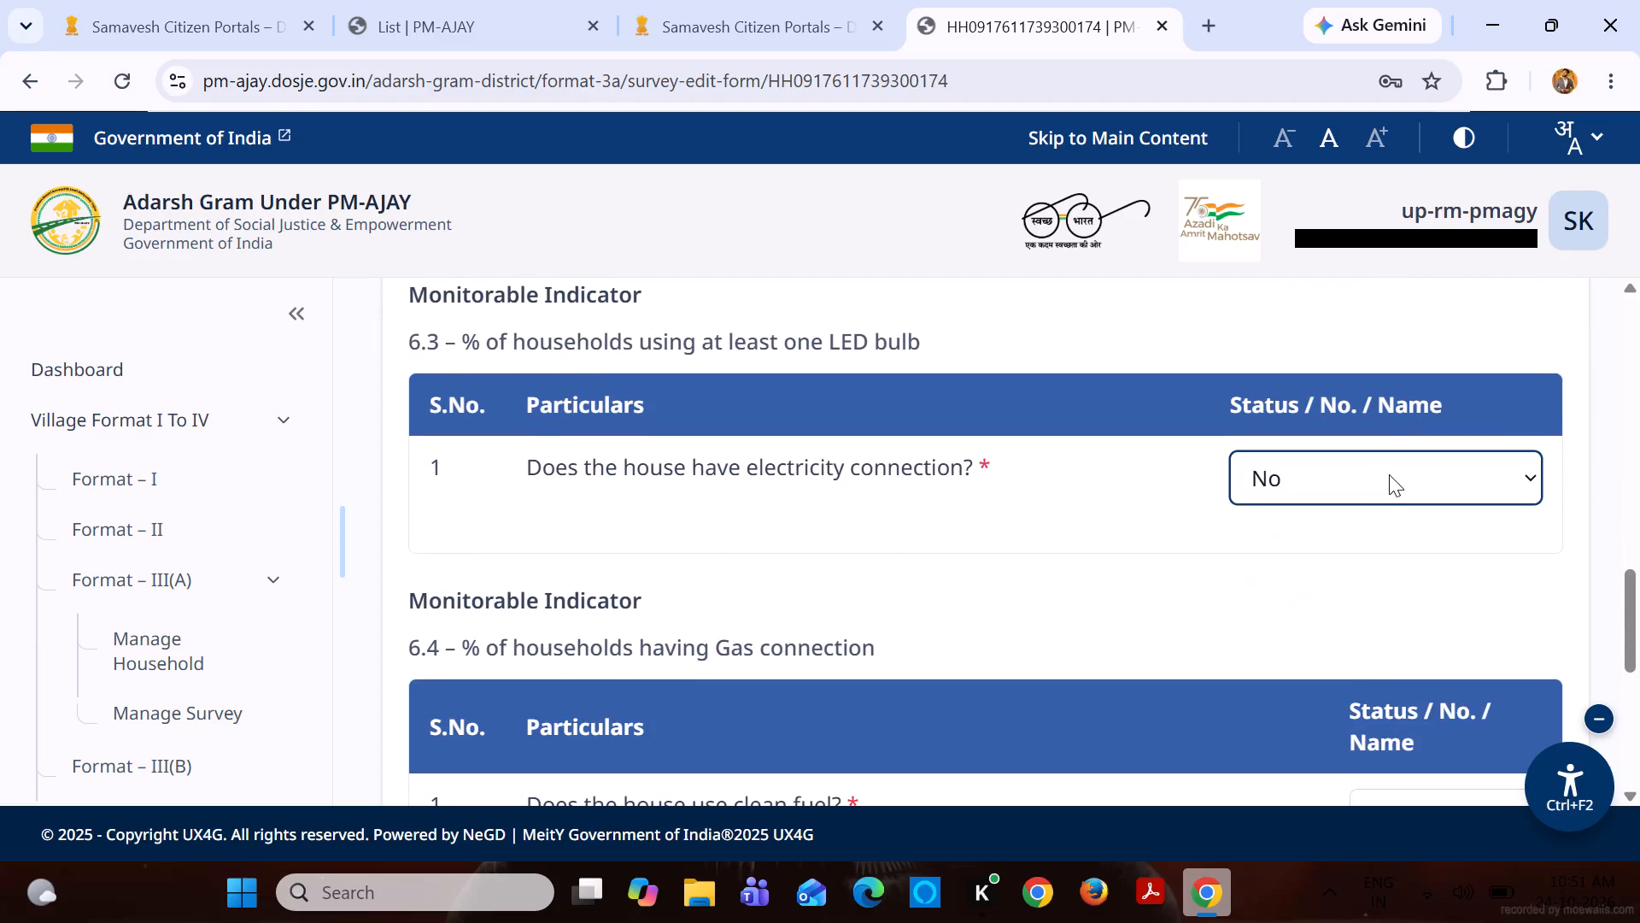
left_click_drag(1389, 474, 1292, 556)
left_click(1292, 556)
scroll(1292, 556, "down", 2)
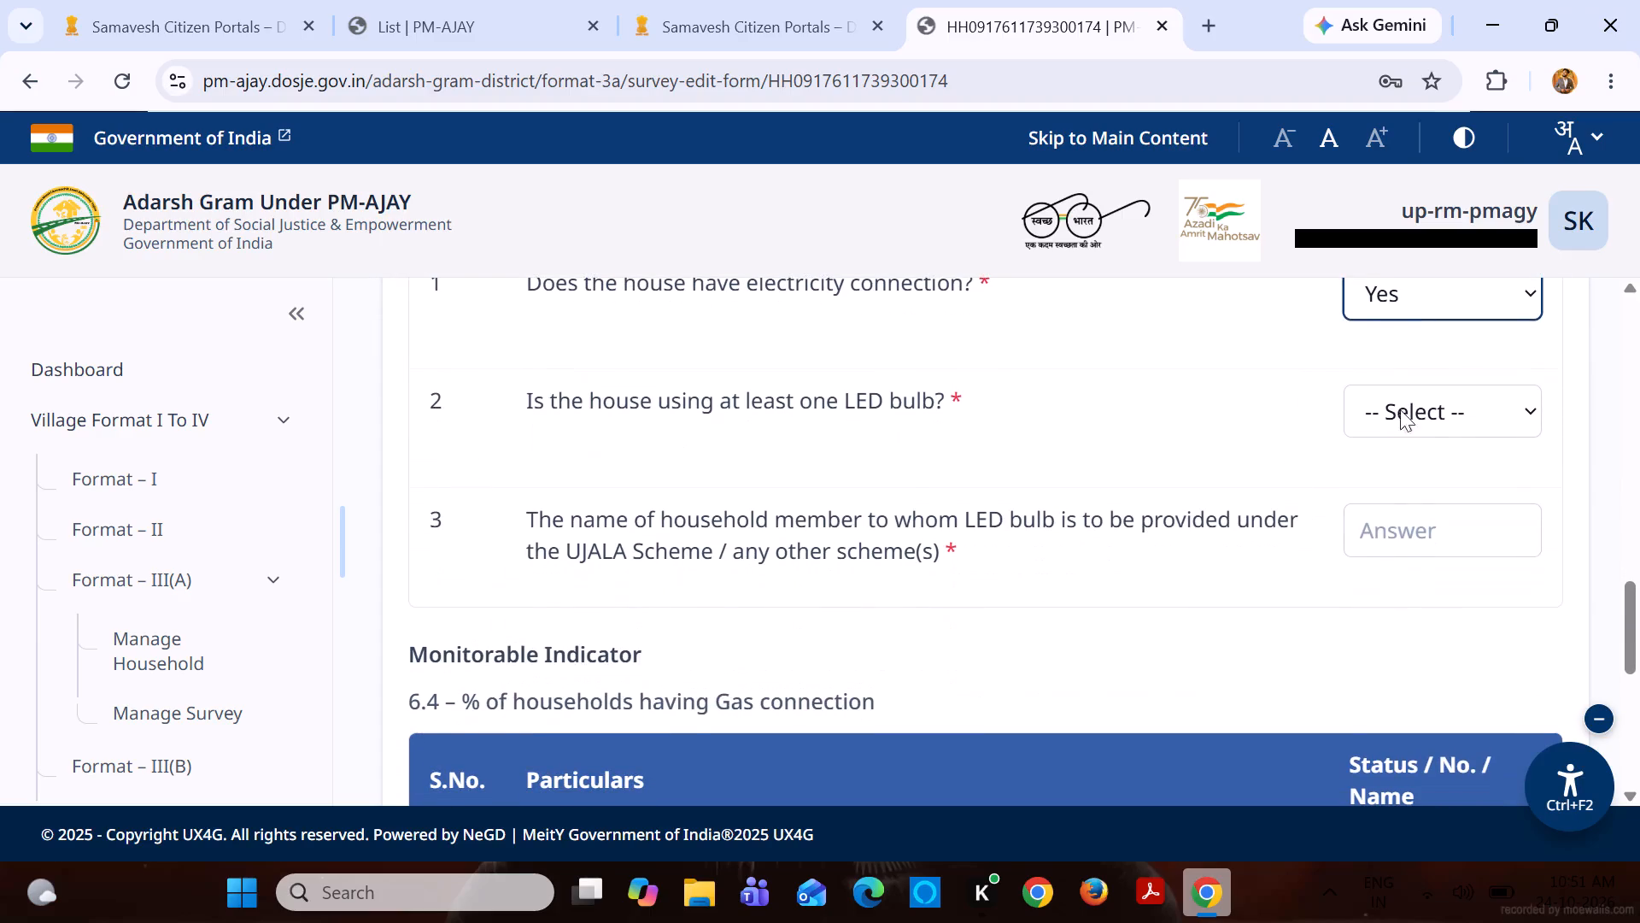
left_click(1453, 392)
left_click(1395, 491)
scroll(1395, 491, "down", 2)
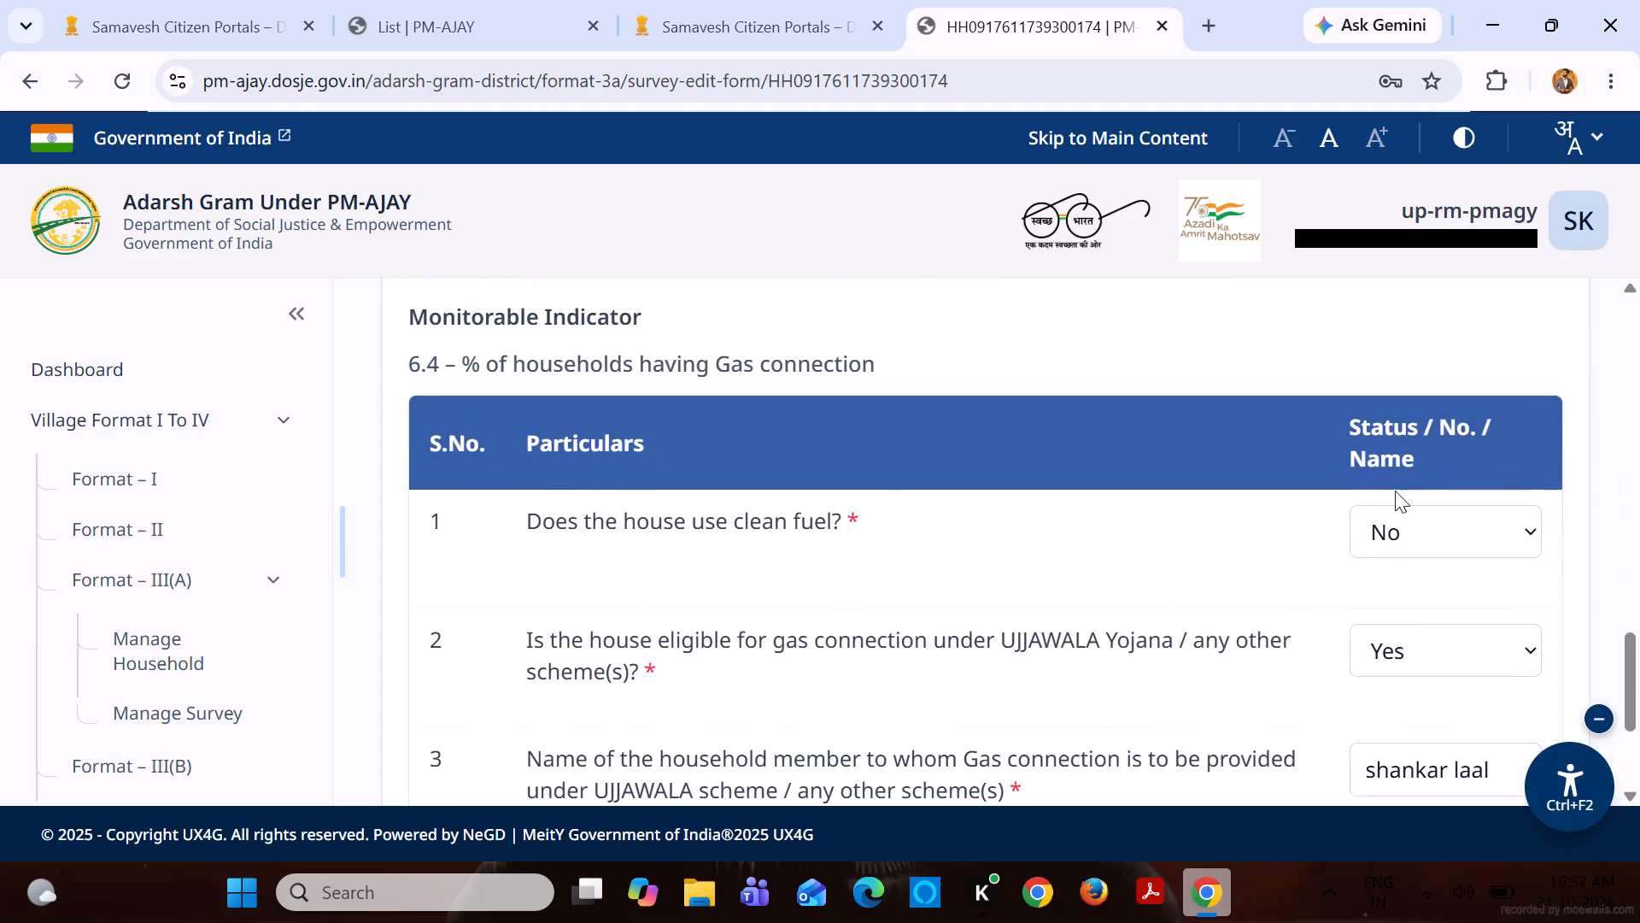
scroll(1395, 491, "down", 1)
left_click_drag(1423, 535, 1383, 619)
left_click(1383, 619)
scroll(1383, 619, "down", 2)
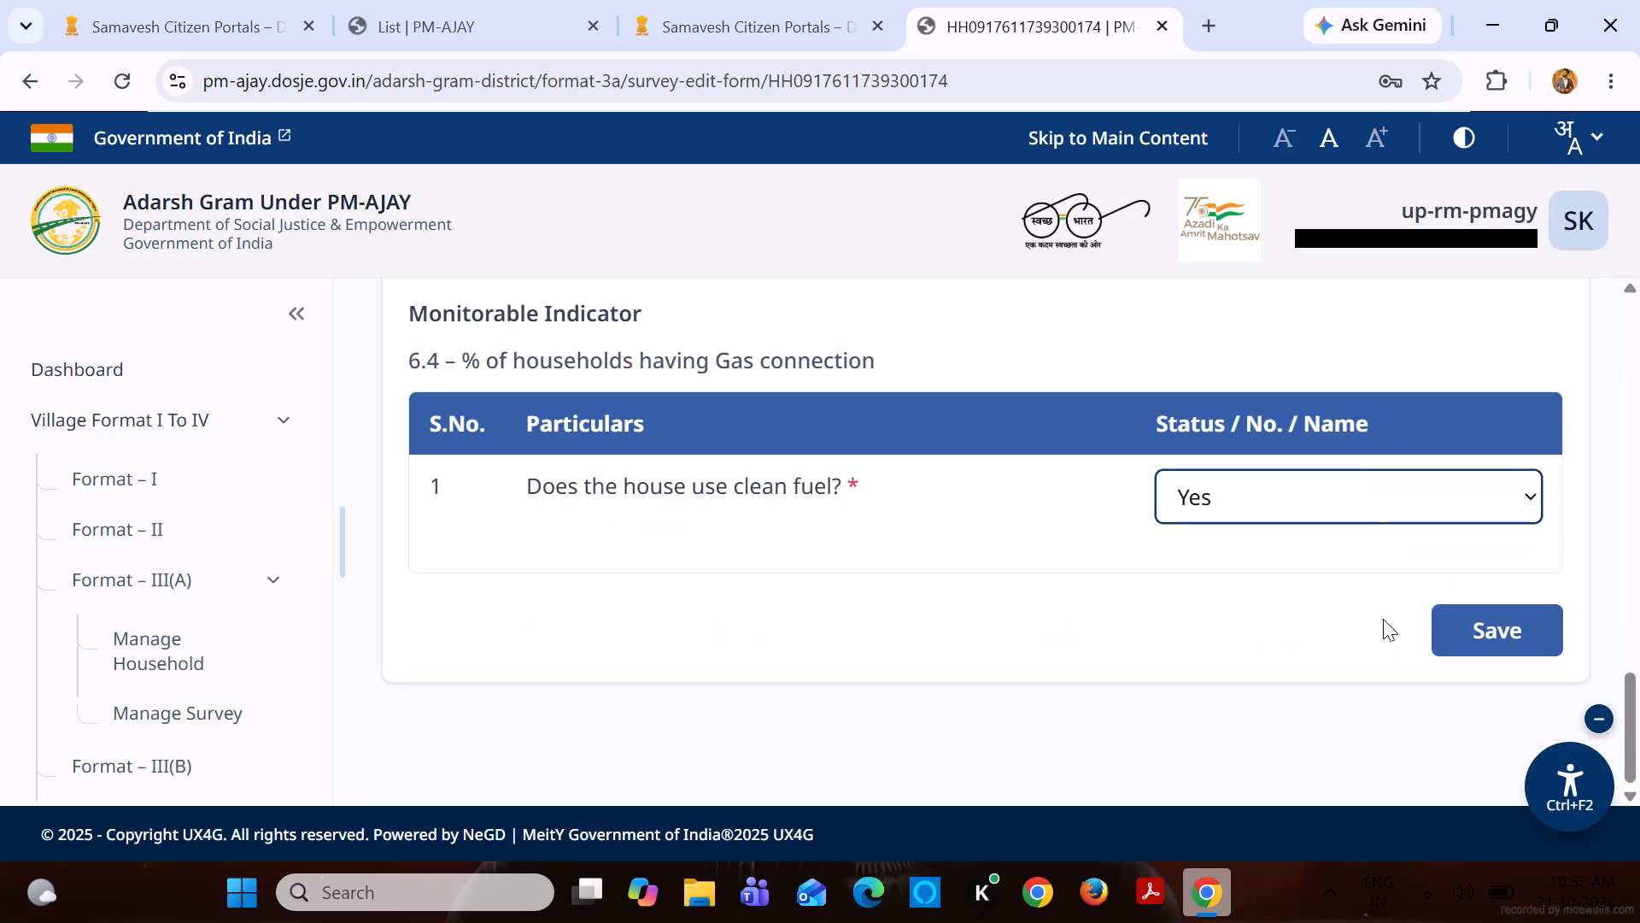
left_click(1505, 612)
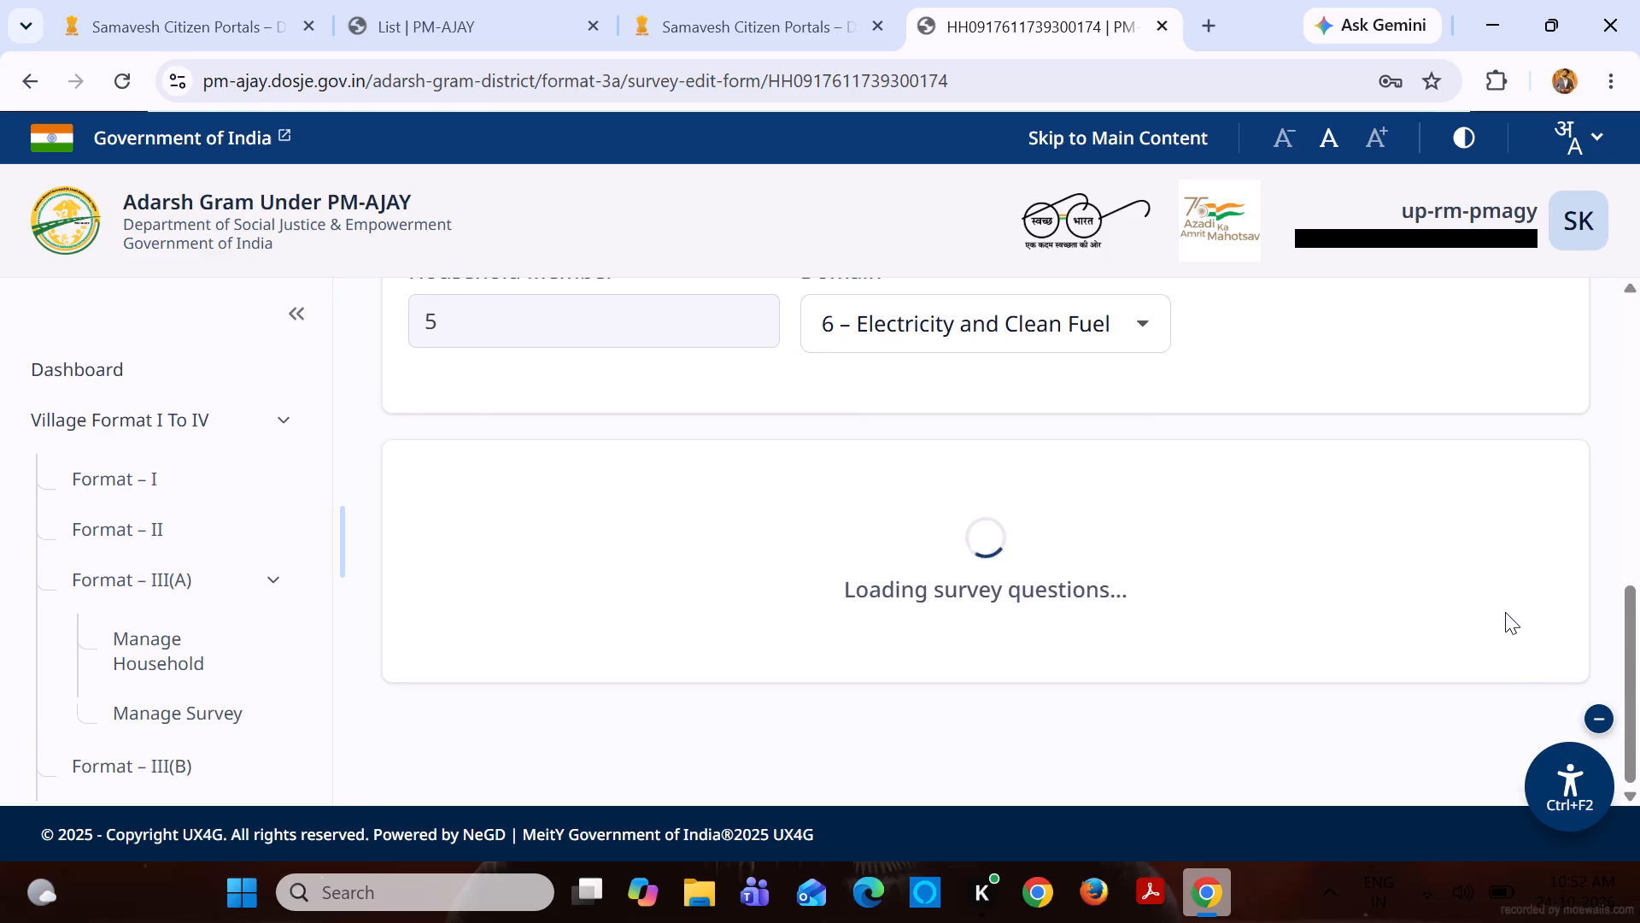
Return to the survey list, open house number 60's survey for editing and select domain 6 – Electricity and Clean Fuel.
scroll(1328, 477, "up", 11)
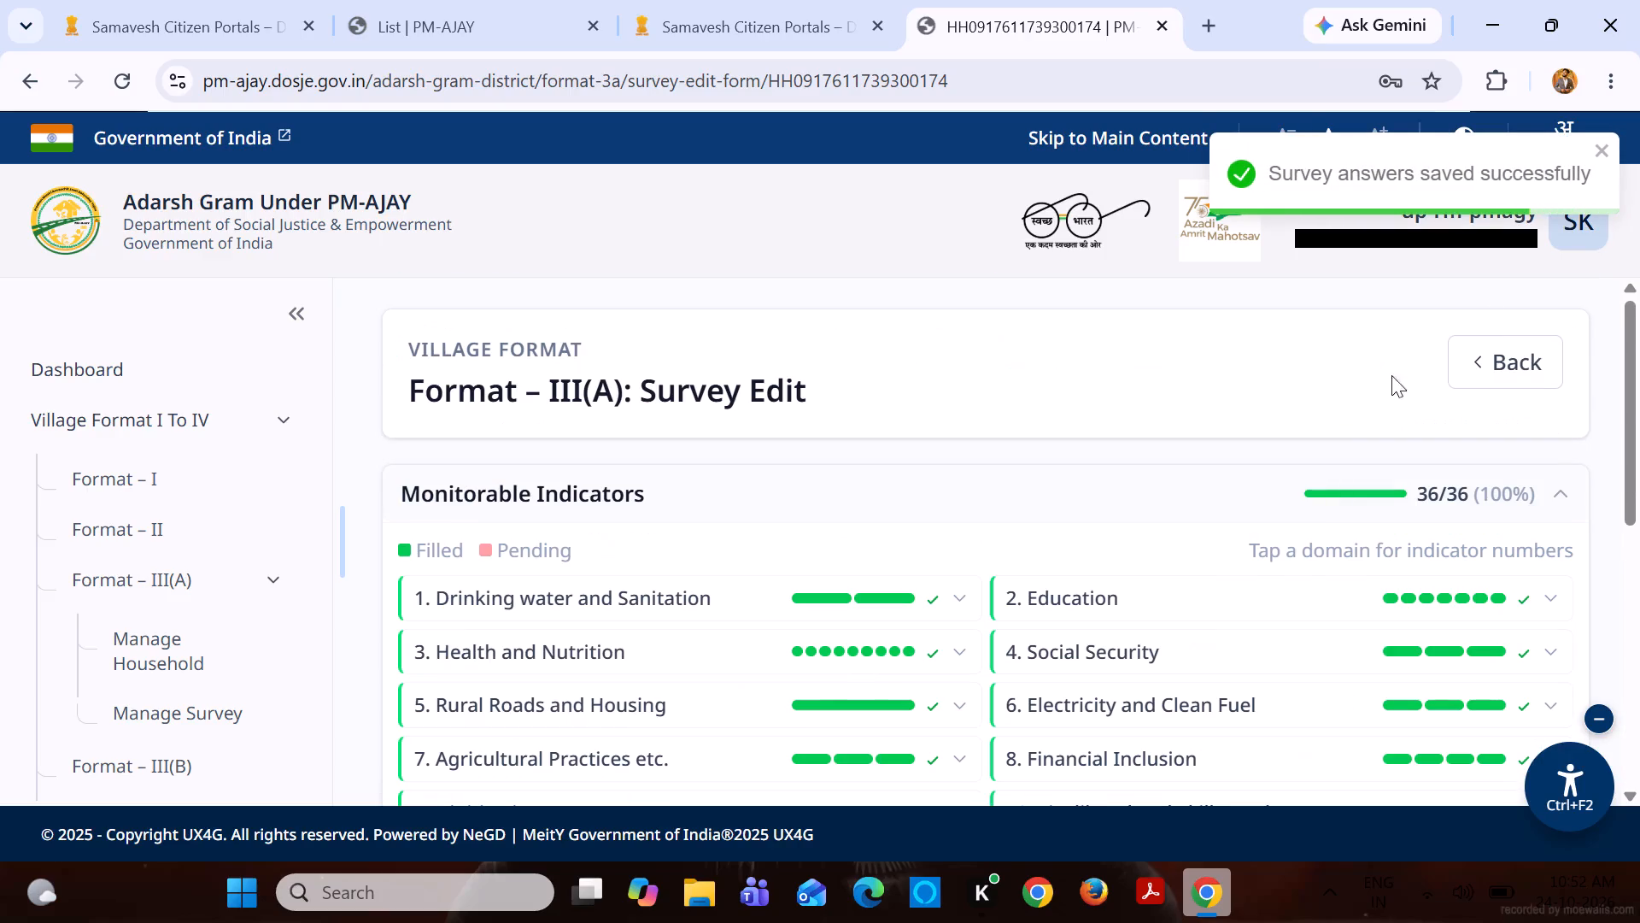
left_click(1493, 365)
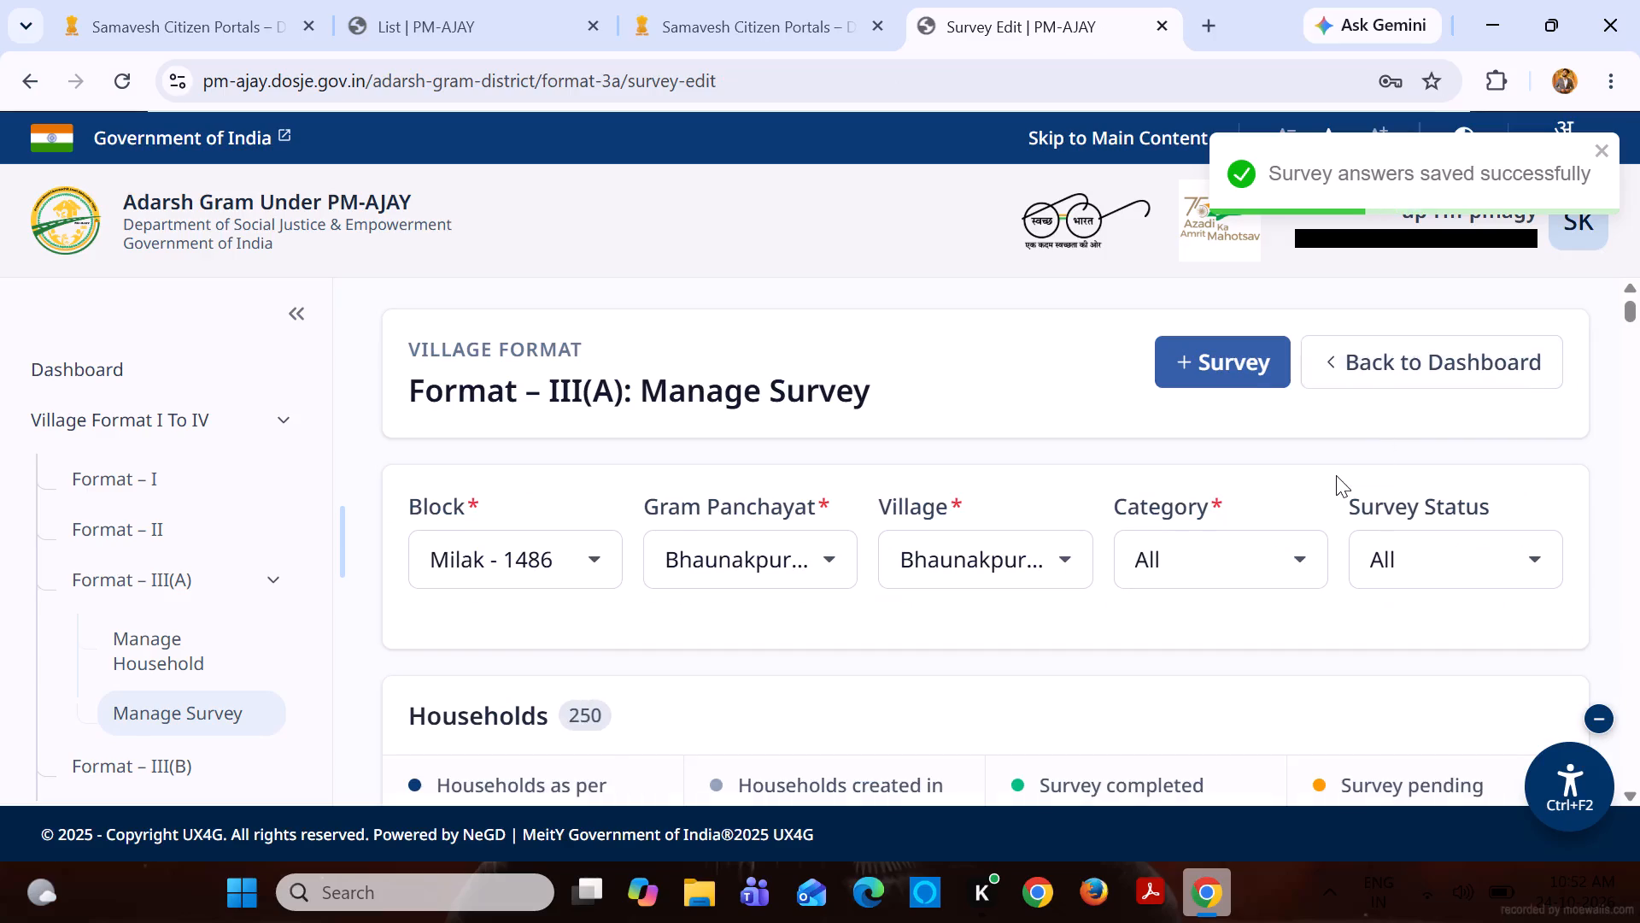
scroll(1336, 475, "down", 20)
scroll(1336, 475, "down", 4)
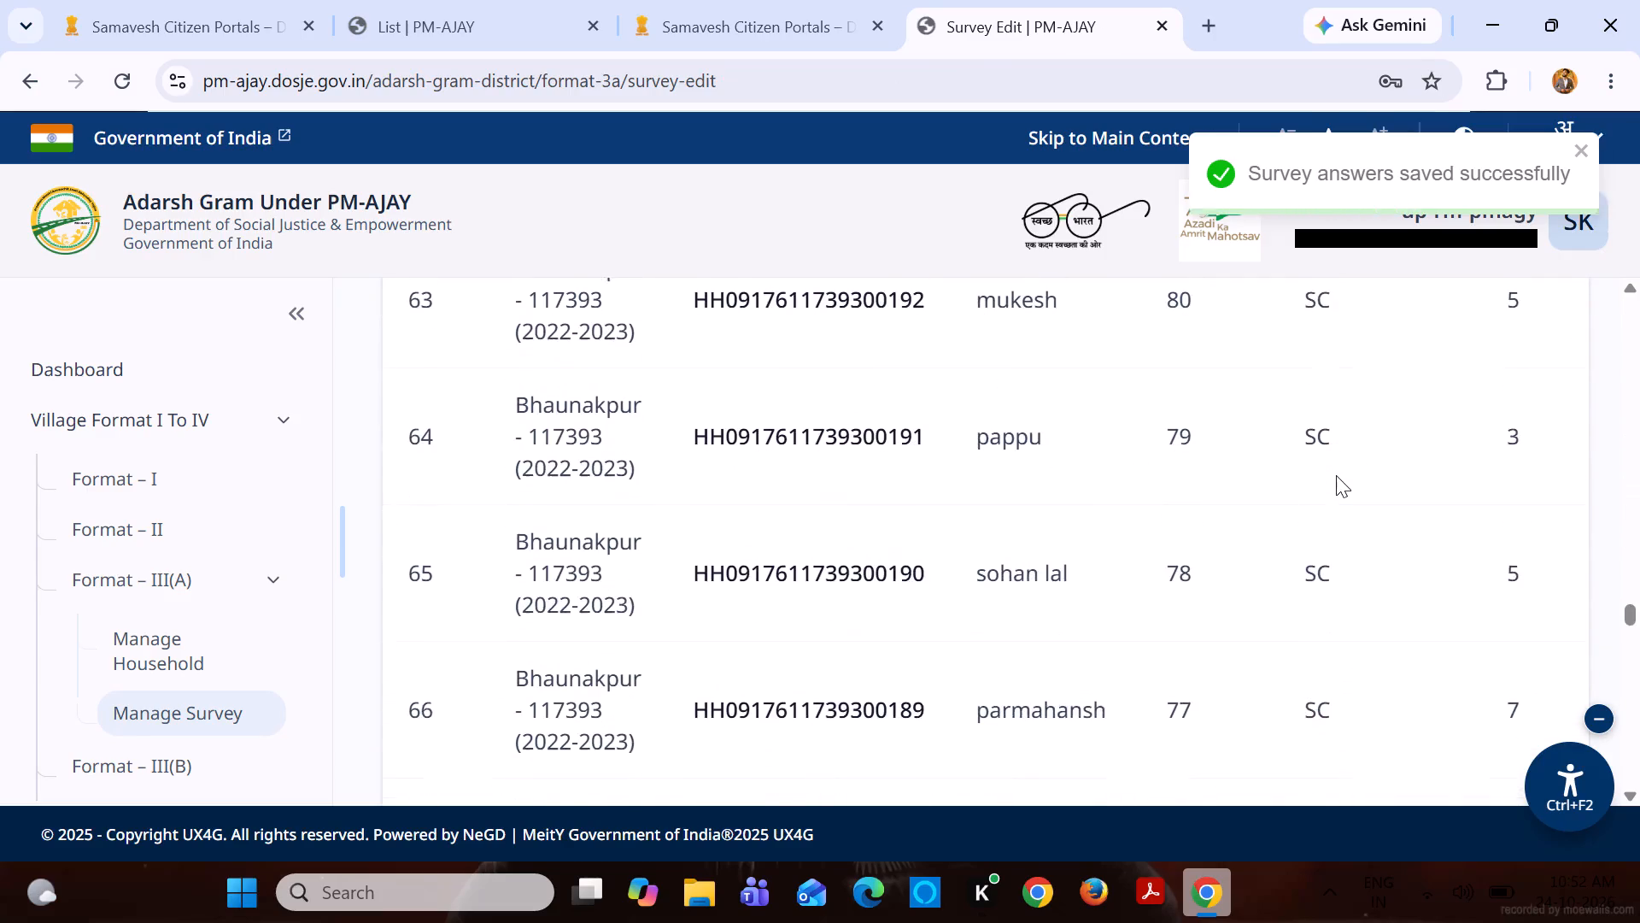
scroll(1336, 475, "down", 12)
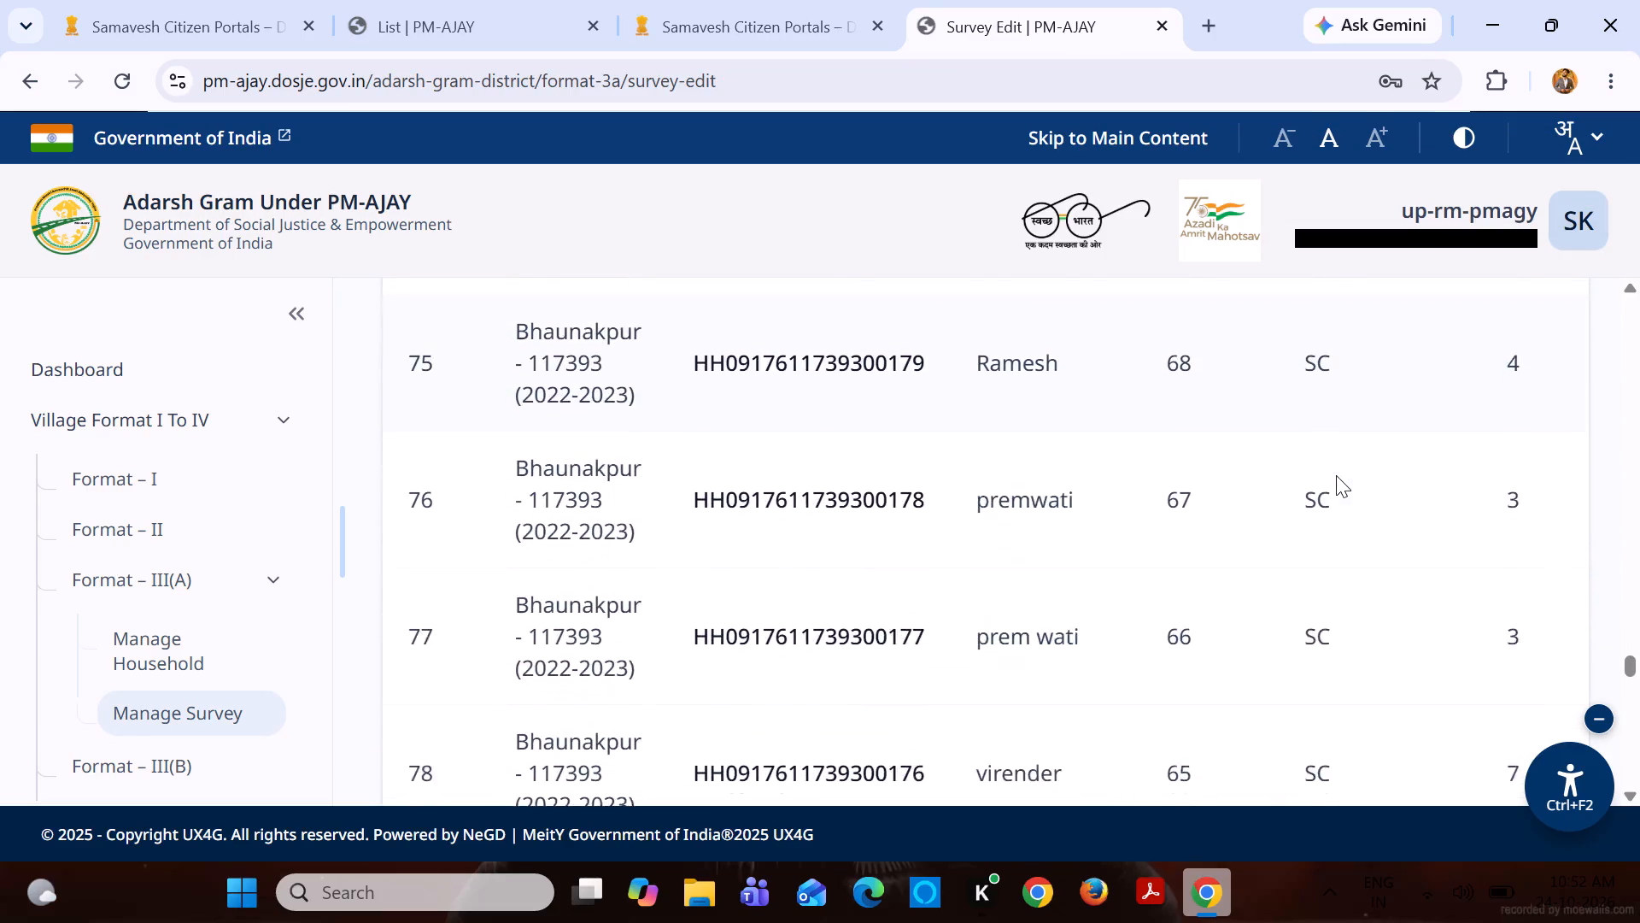
scroll(1336, 475, "down", 1)
scroll(1336, 475, "left", 7)
left_click(1519, 465)
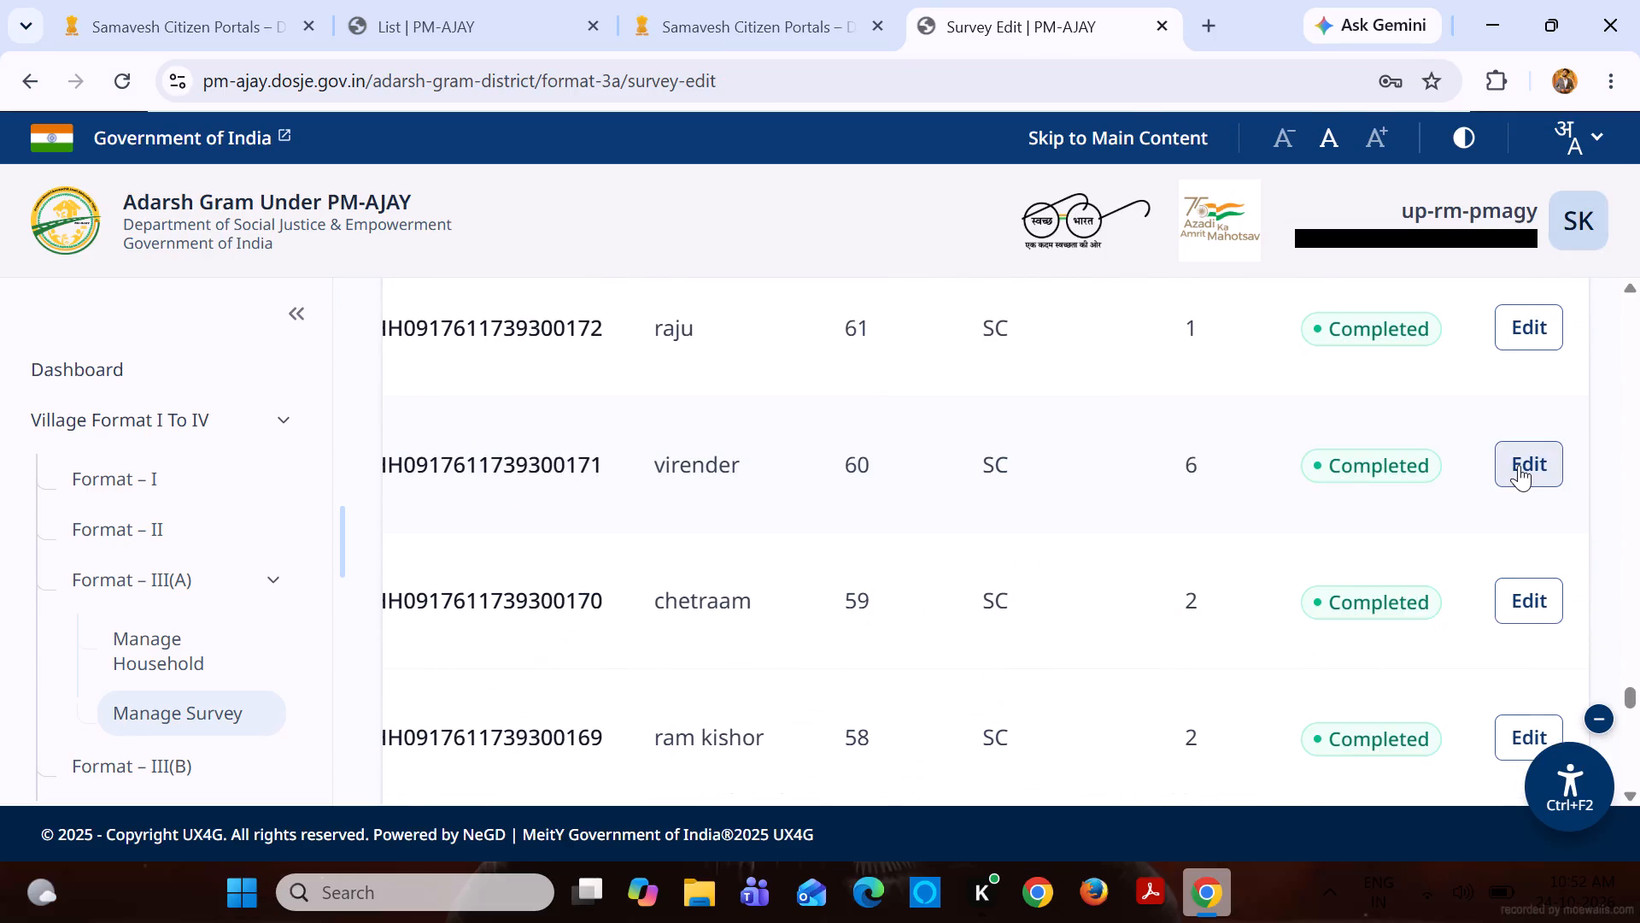
scroll(1215, 495, "down", 9)
left_click(1079, 567)
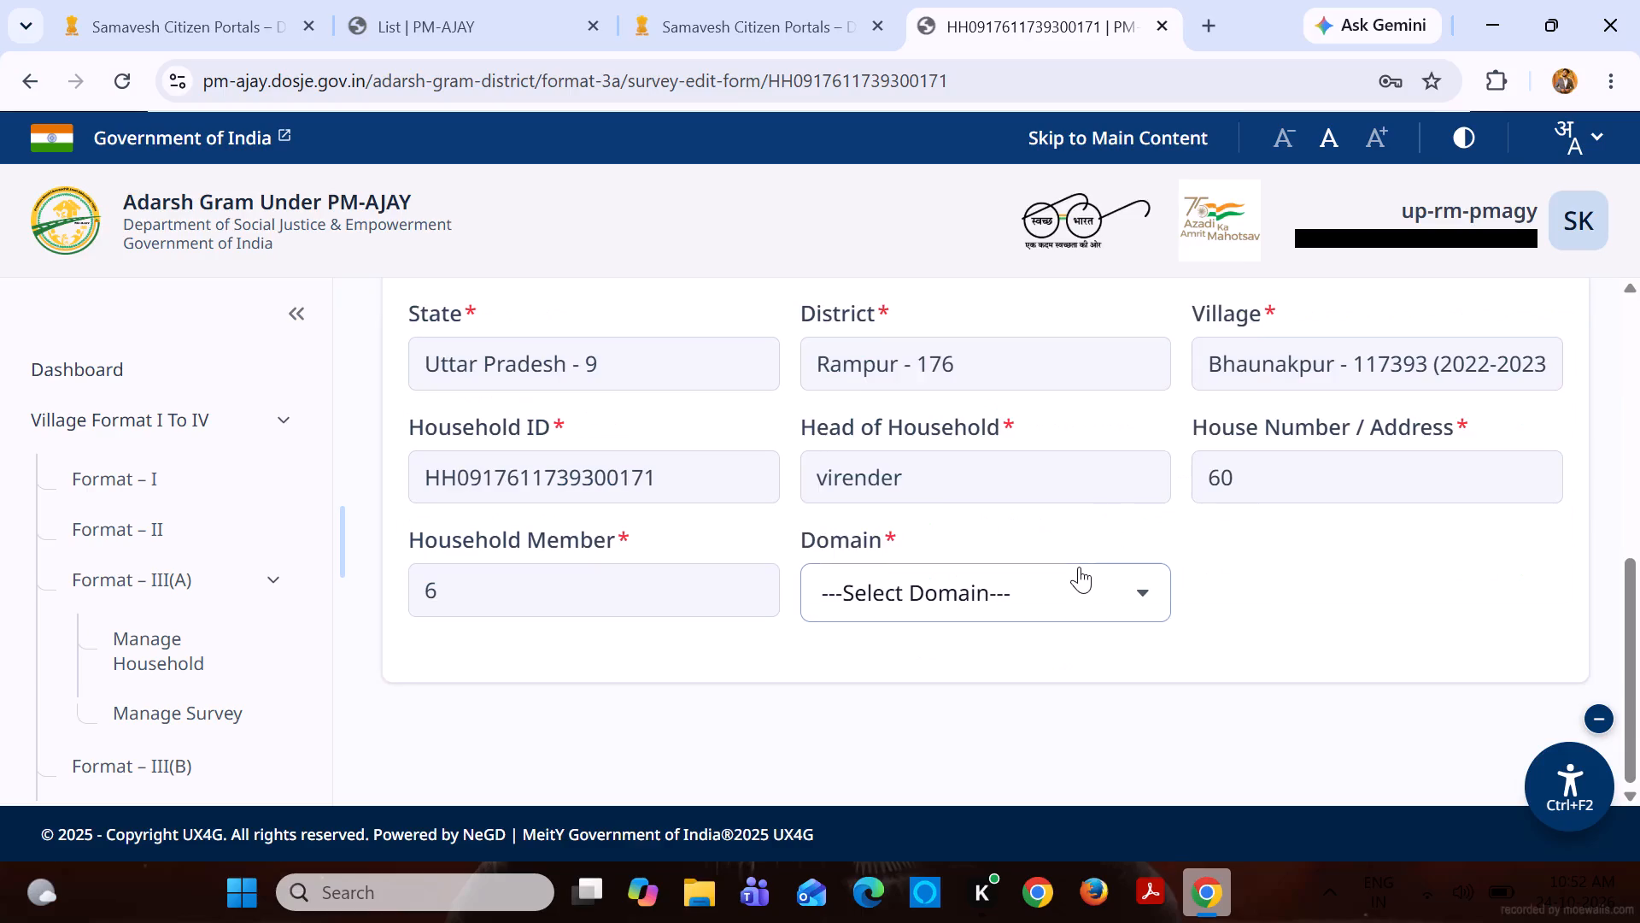
left_click(1034, 514)
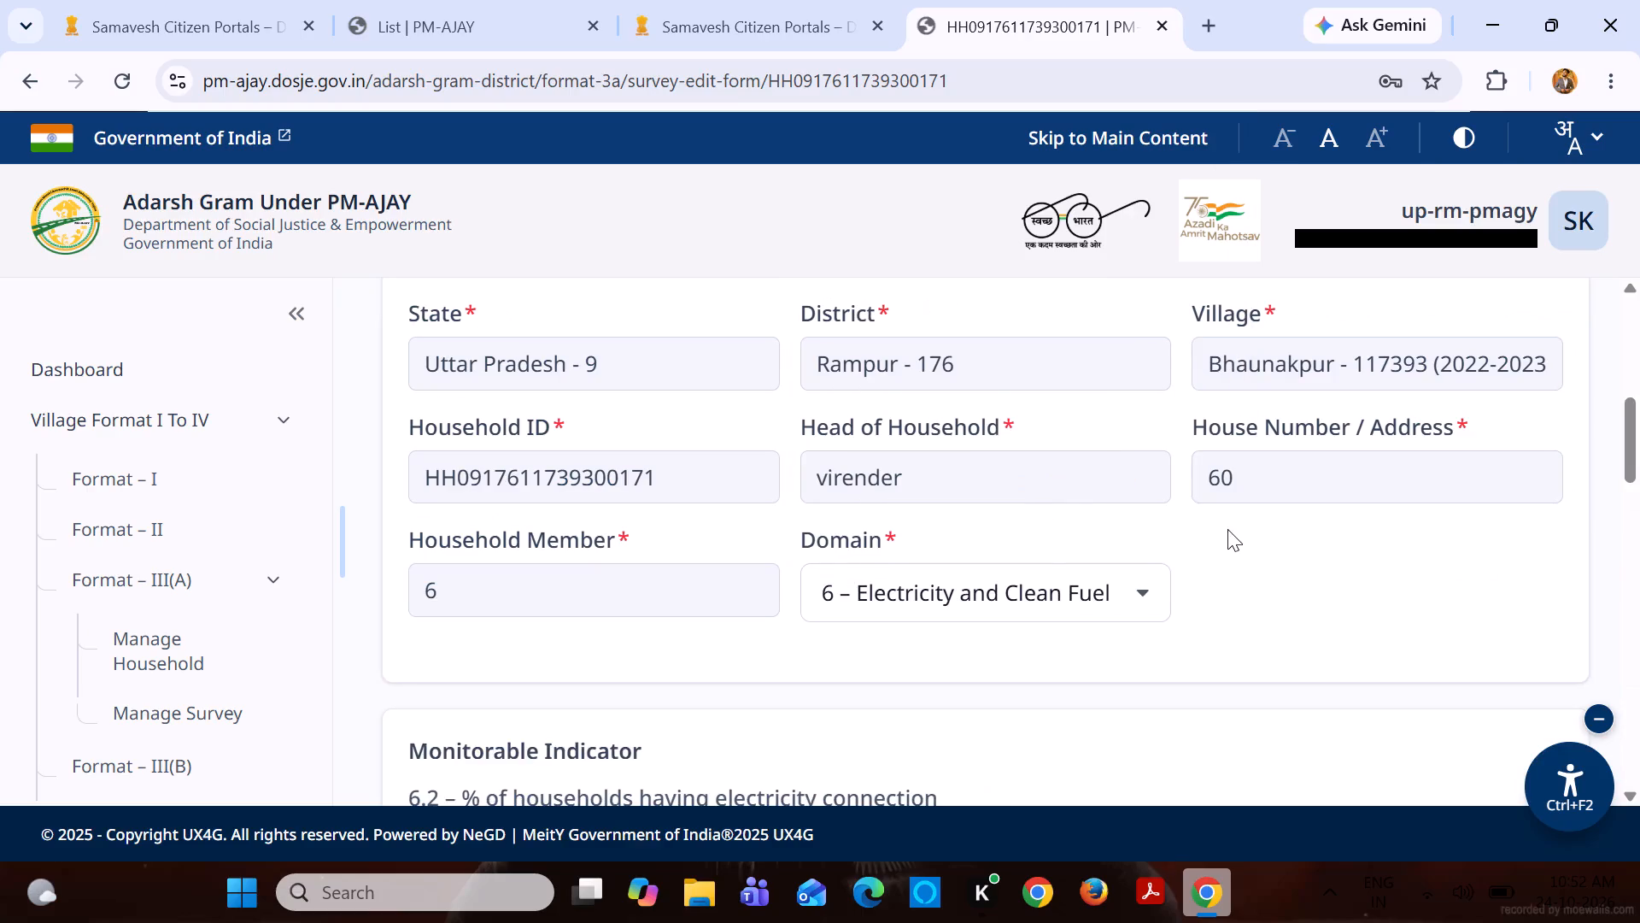
Answer Yes for house number 60's electricity connection under 6.2 and 6.3 and using at least one LED bulb, and save the survey.
scroll(1227, 529, "down", 3)
left_click(1436, 608)
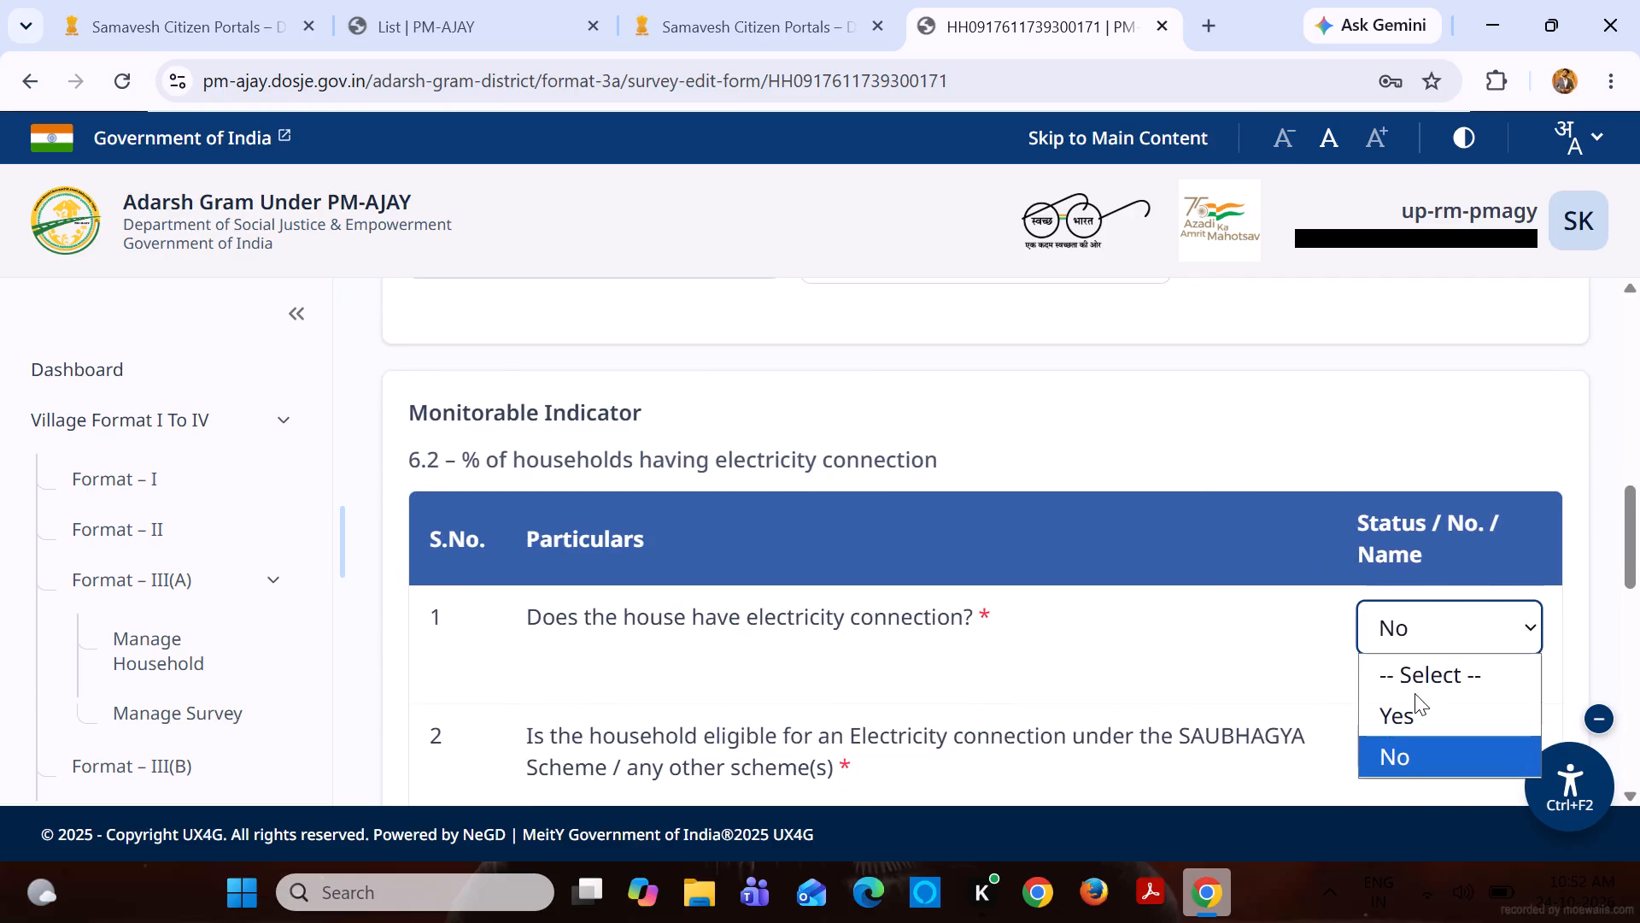
left_click(1412, 709)
scroll(1224, 559, "down", 3)
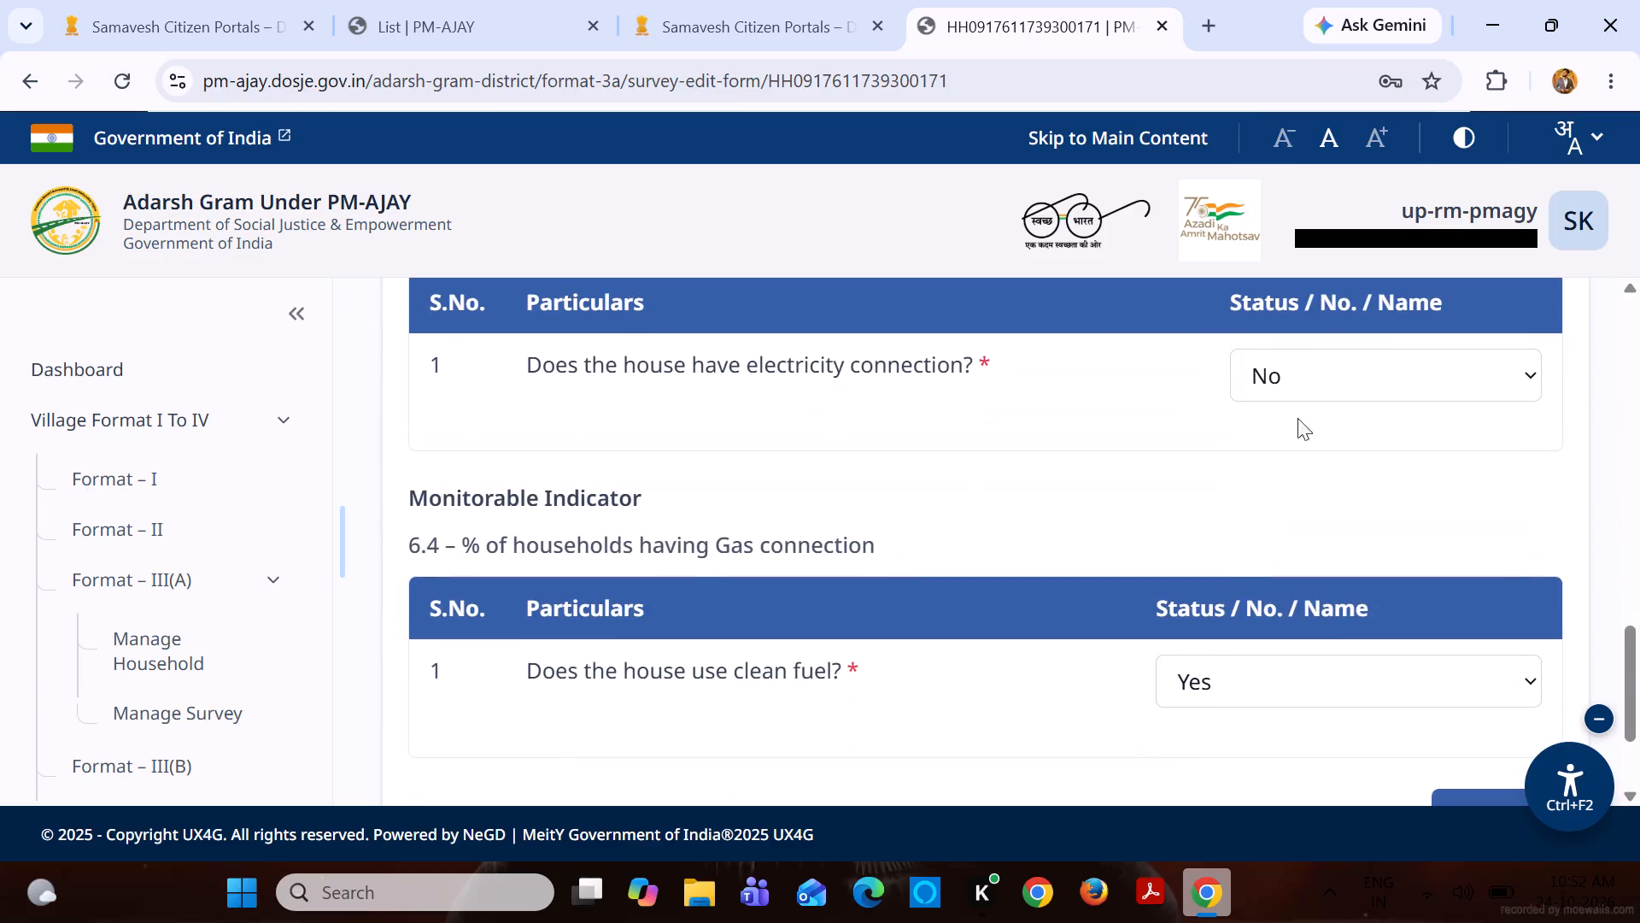
left_click(1394, 367)
left_click(1329, 458)
scroll(1329, 458, "down", 1)
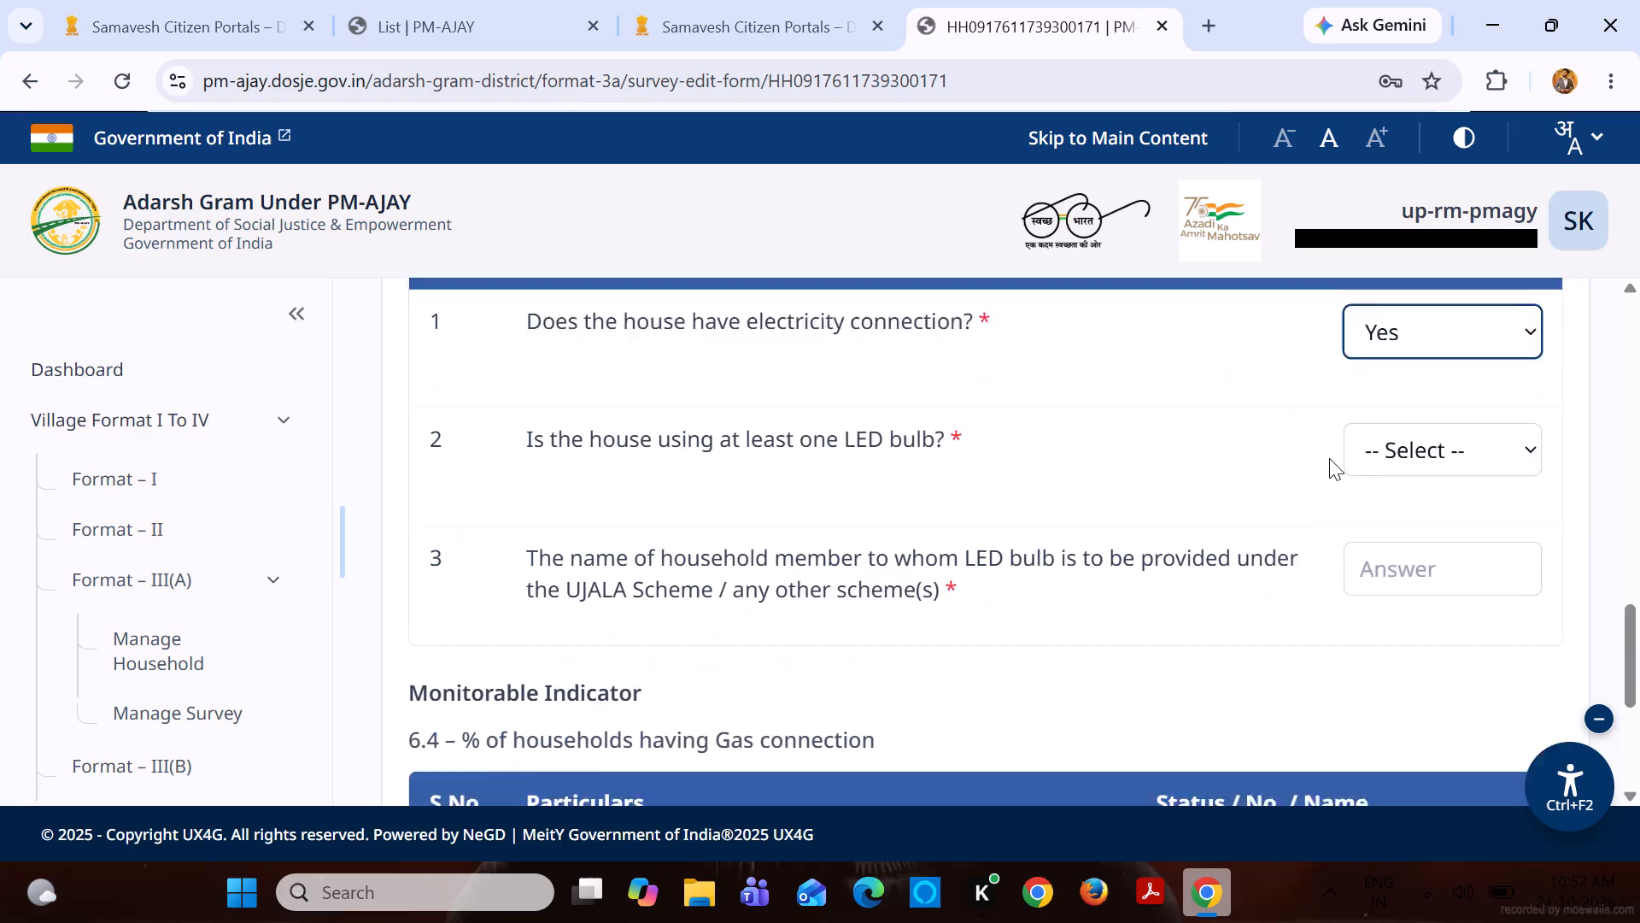
scroll(1329, 458, "down", 1)
left_click(1512, 296)
left_click(1405, 387)
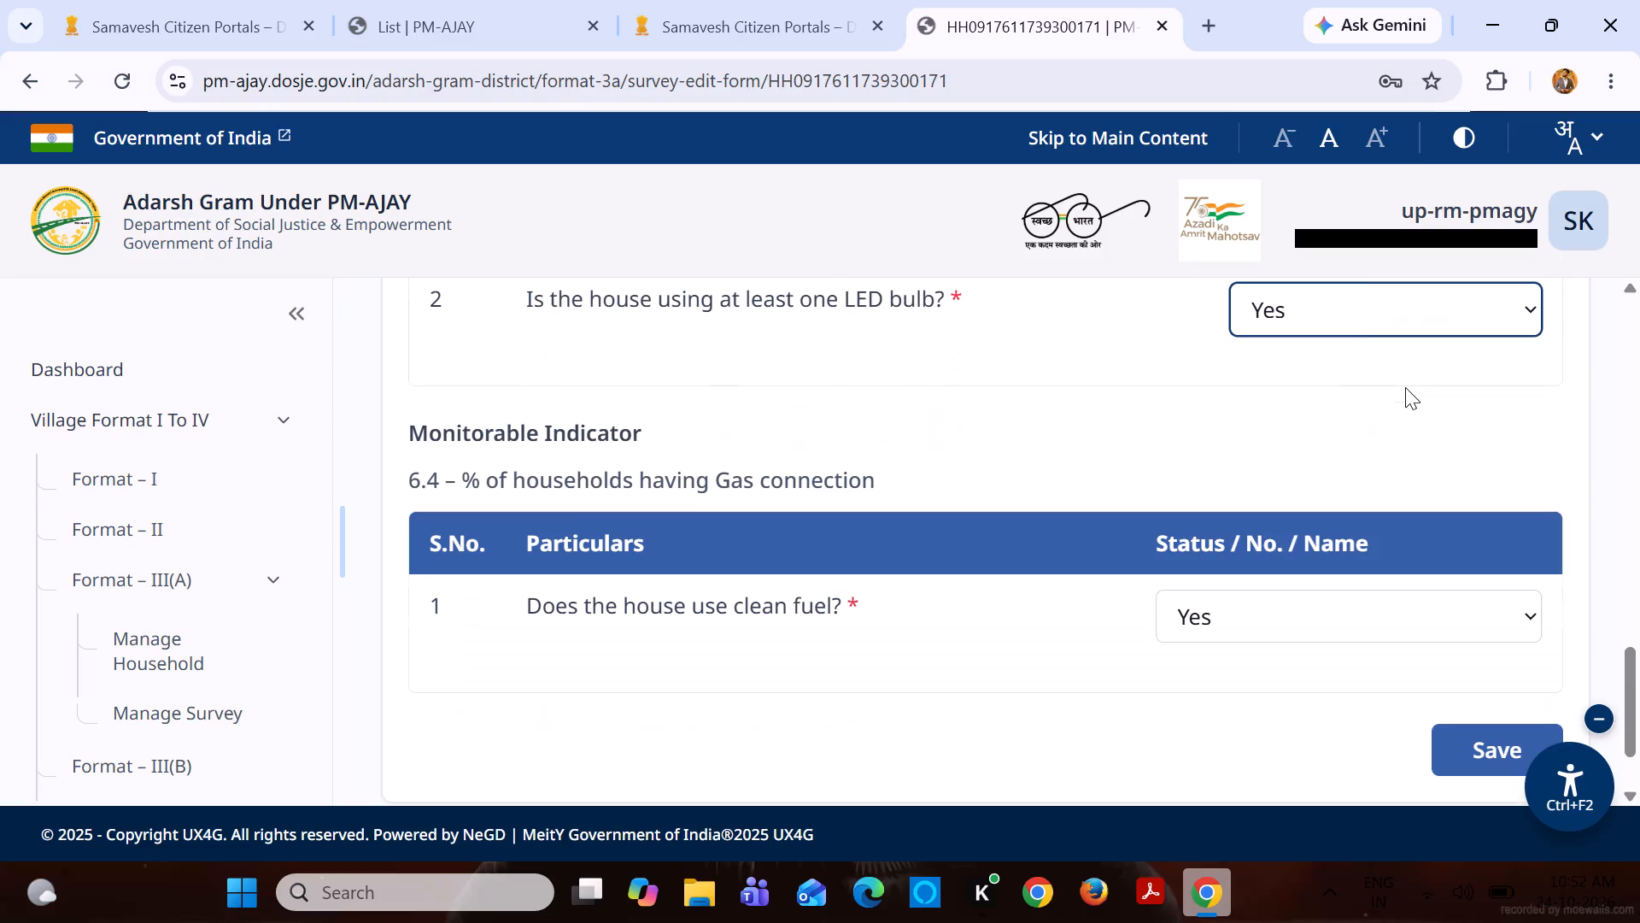
scroll(1359, 614, "down", 3)
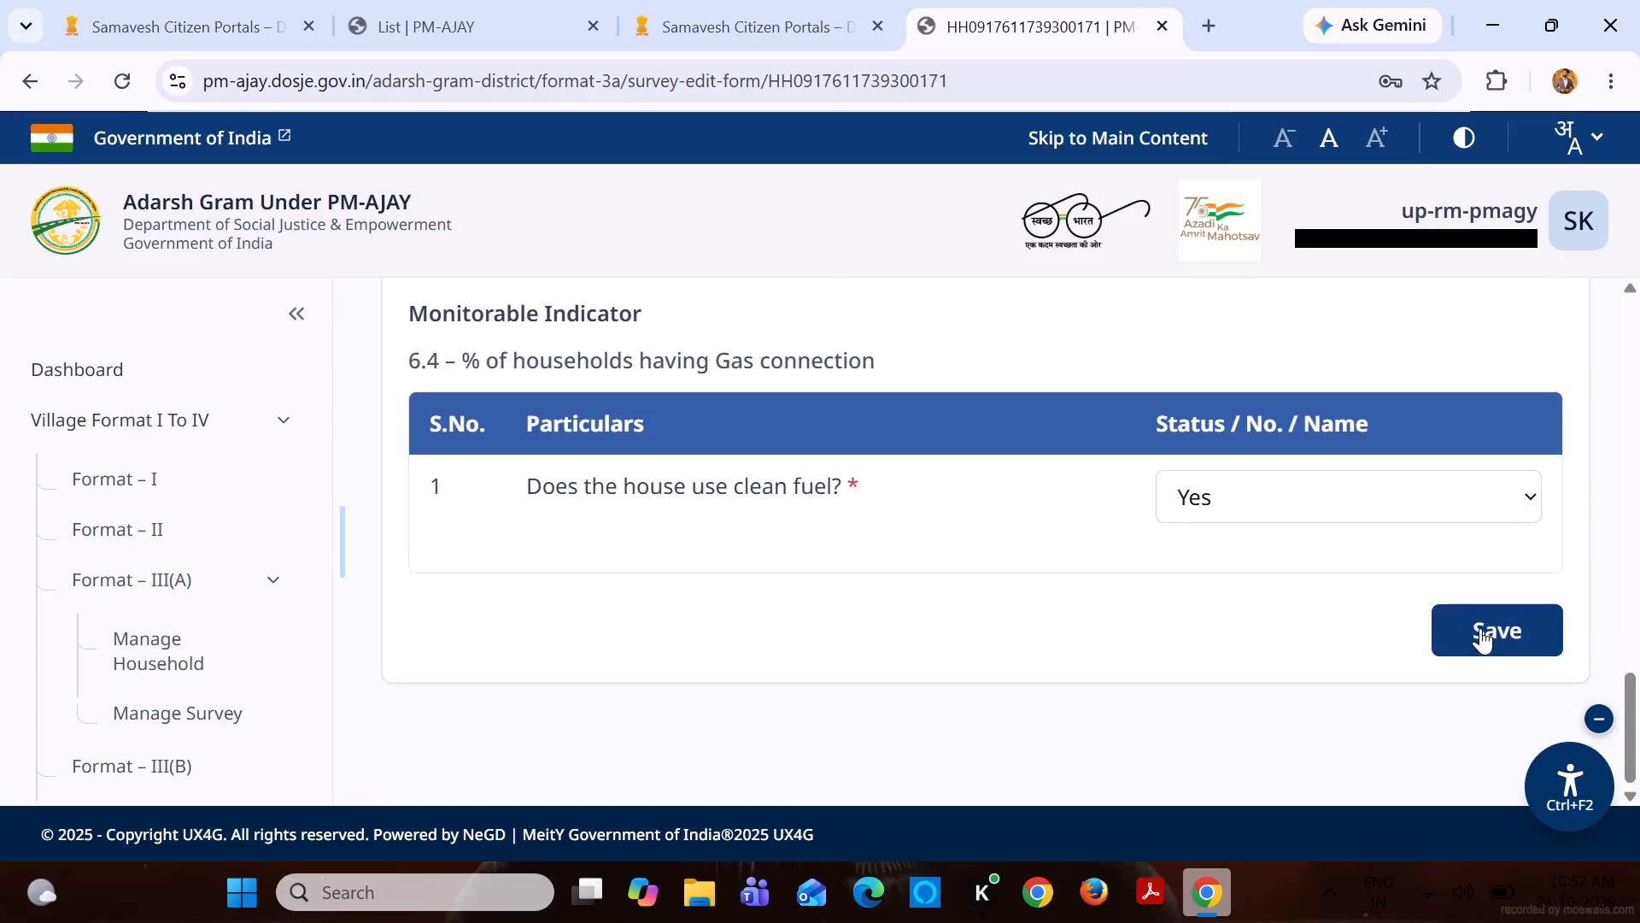
left_click(1480, 628)
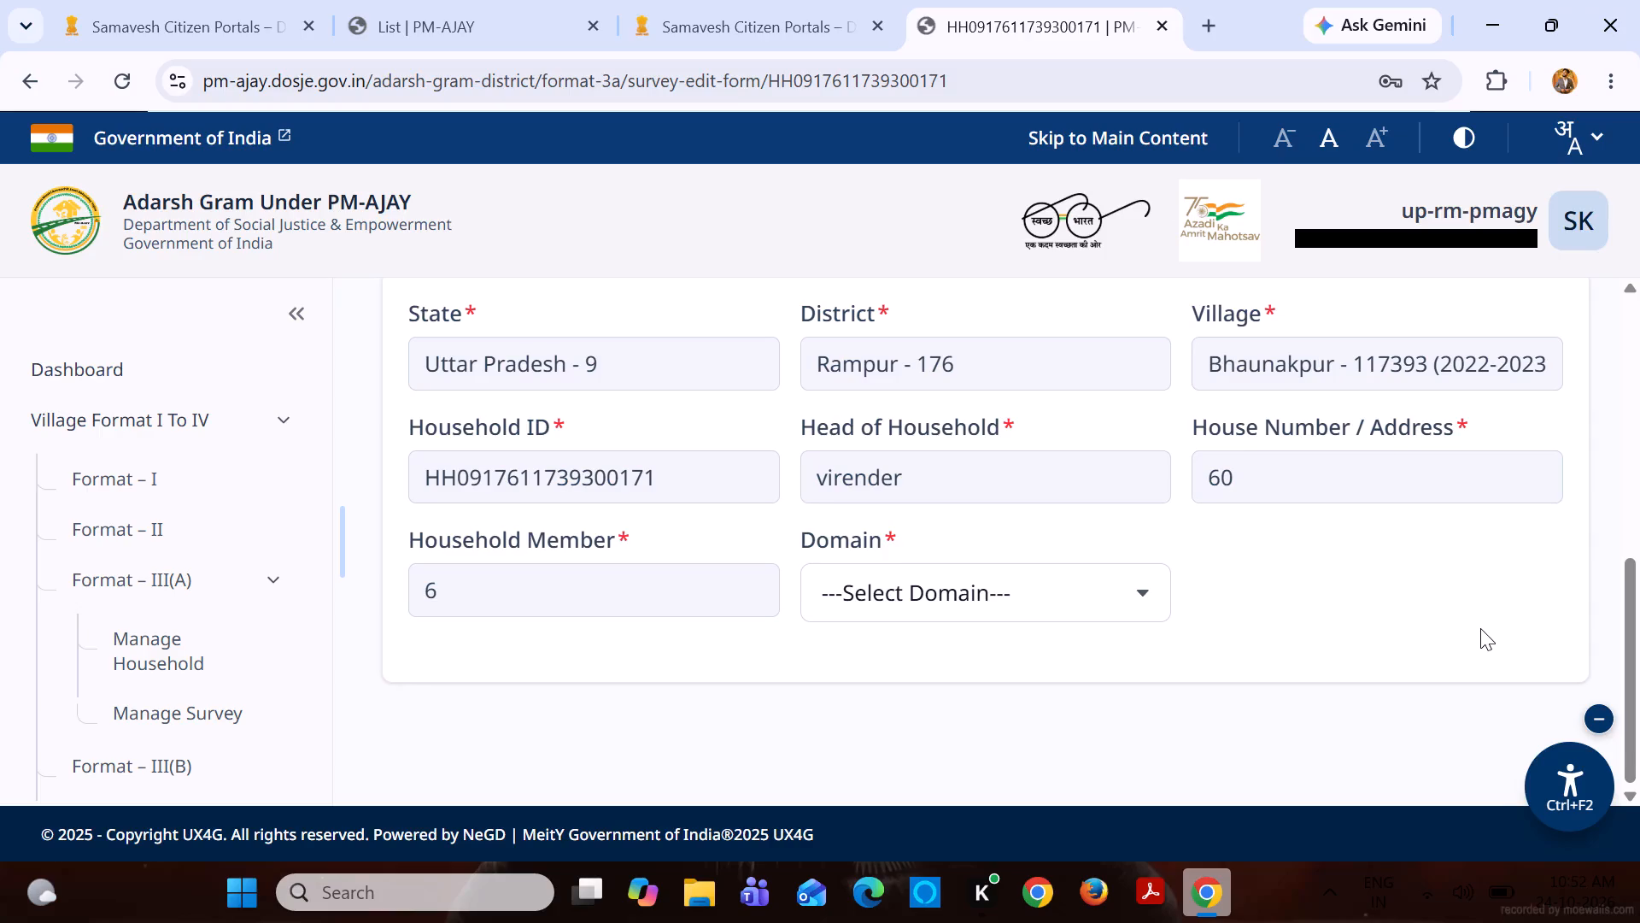
Return to the survey list, open house number 57's survey for editing and select domain 6 – Electricity and Clean Fuel.
scroll(1318, 452, "up", 8)
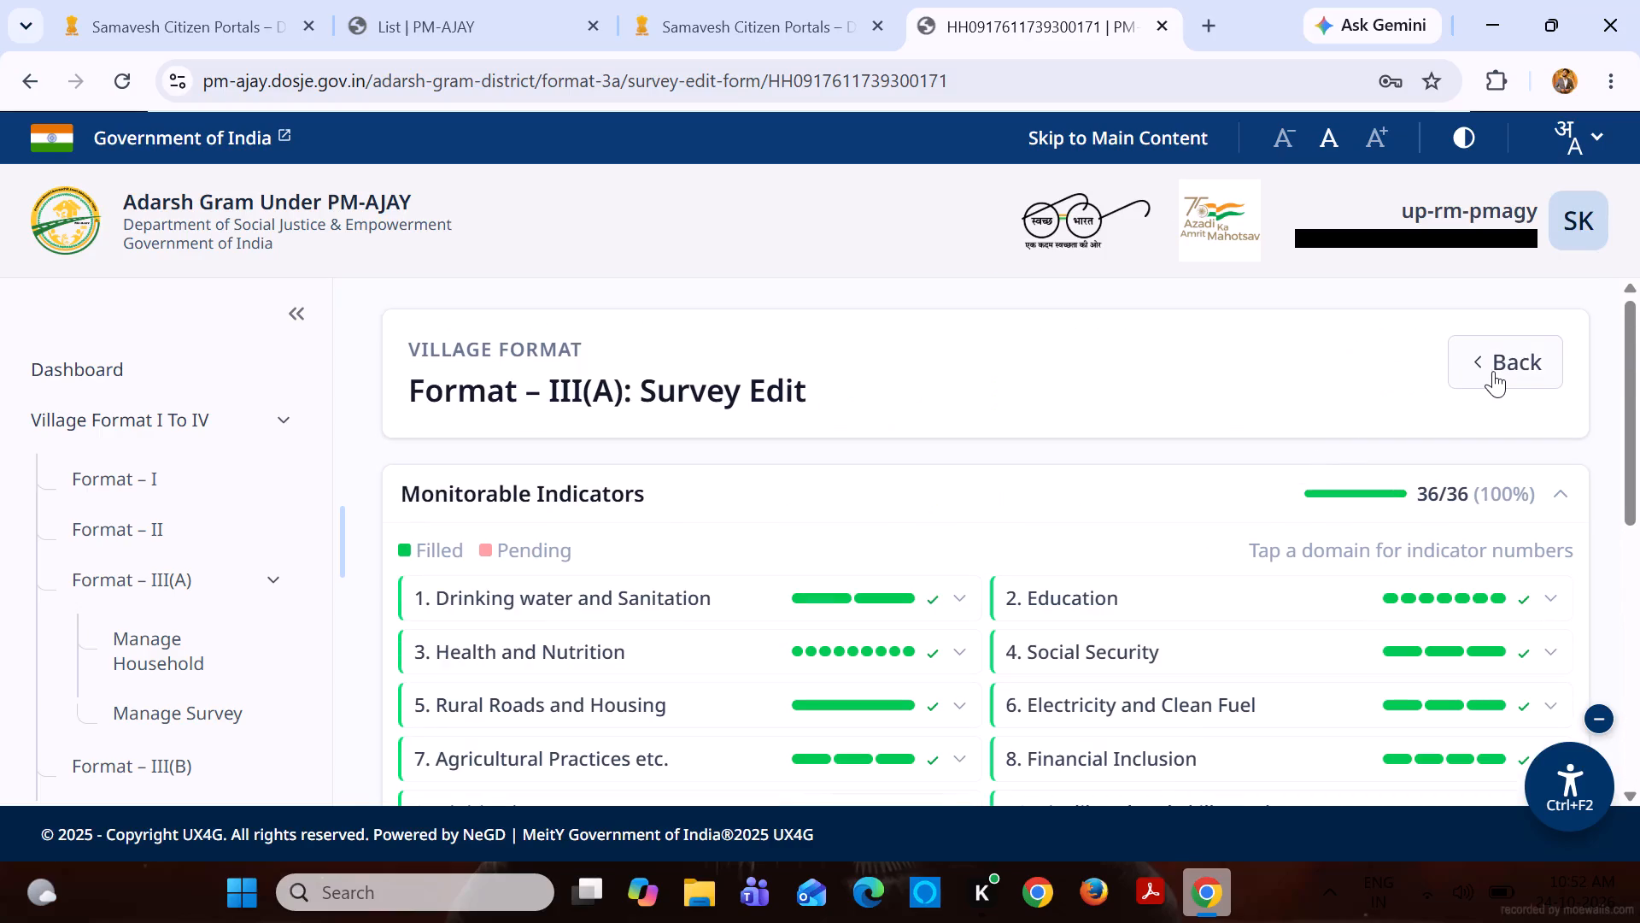
left_click(1496, 370)
scroll(1238, 475, "down", 4)
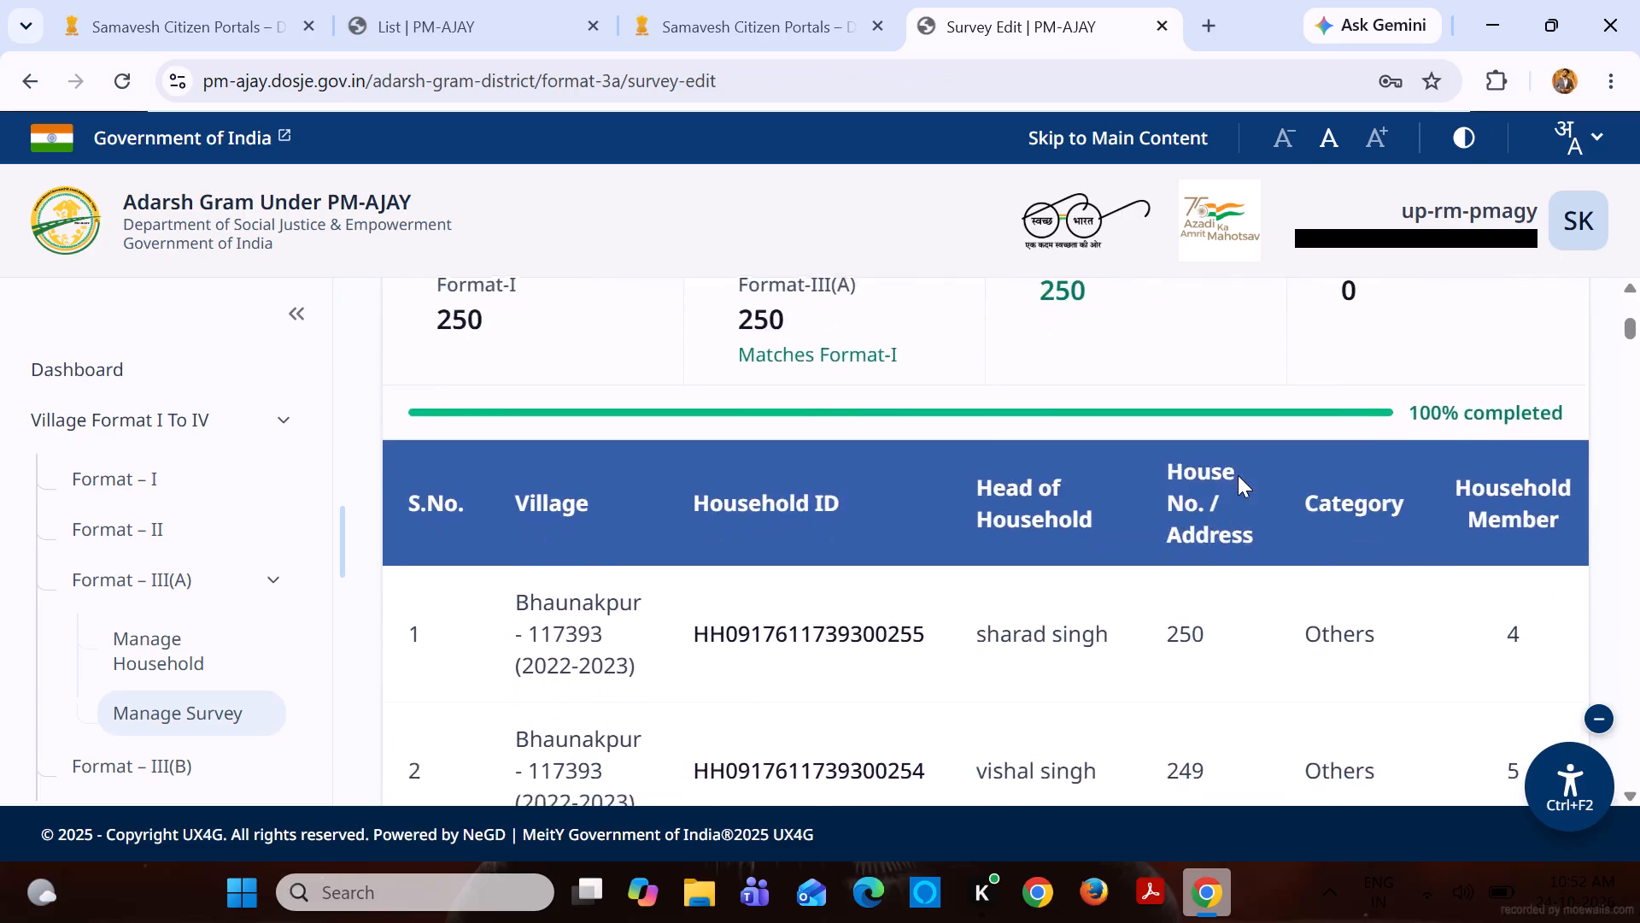
scroll(1238, 475, "down", 14)
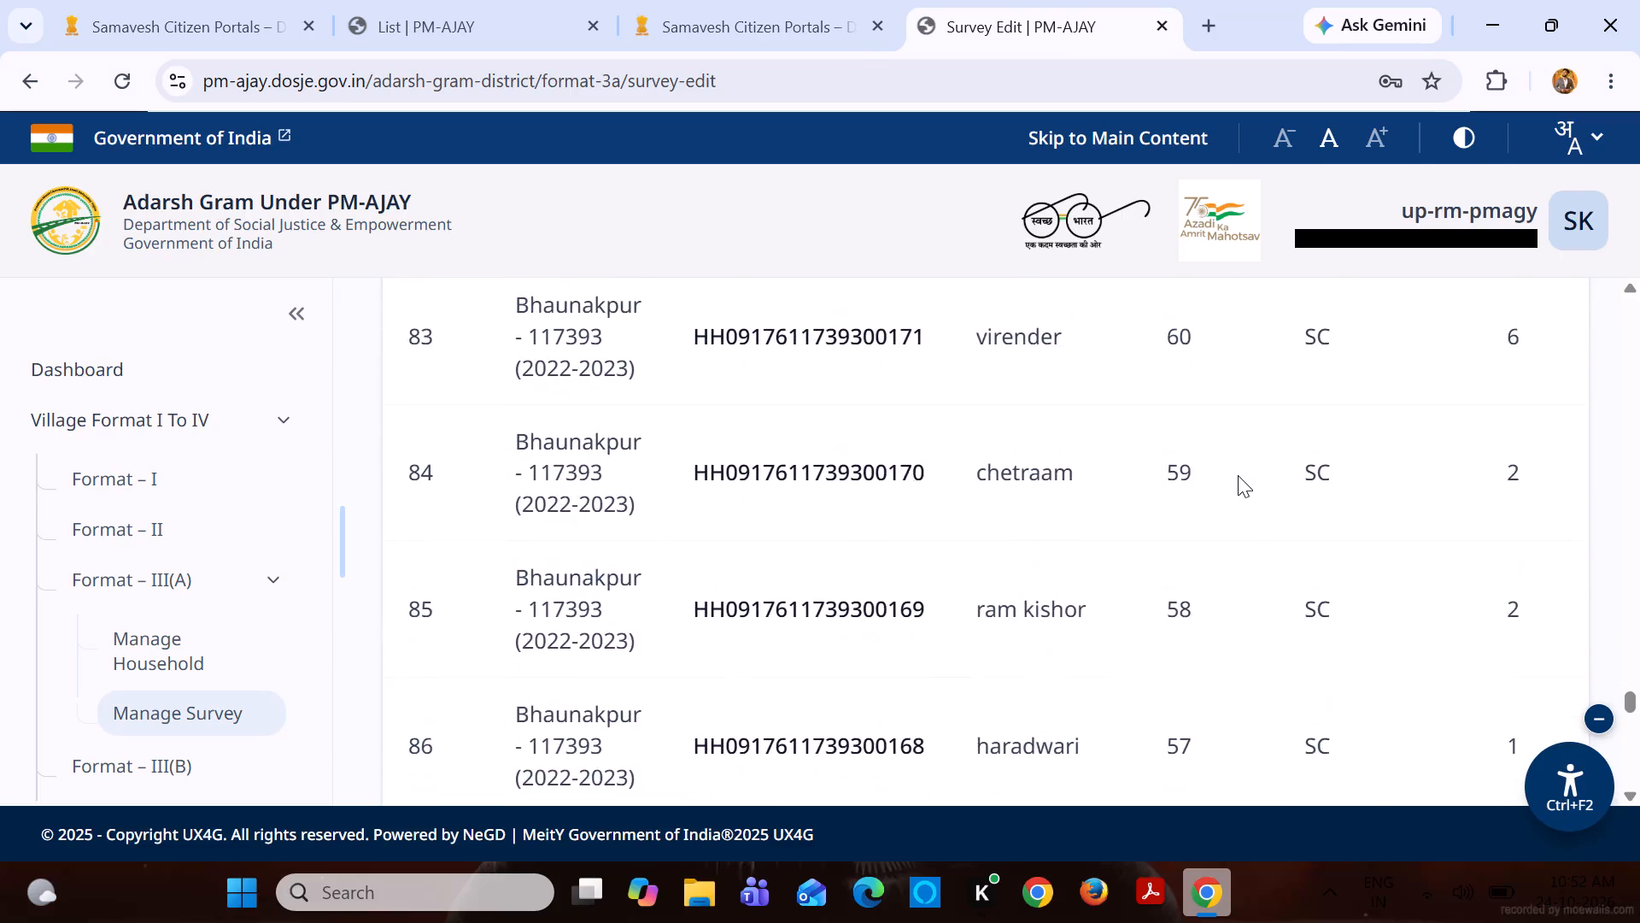
scroll(1238, 475, "down", 5)
scroll(1238, 475, "left", 8)
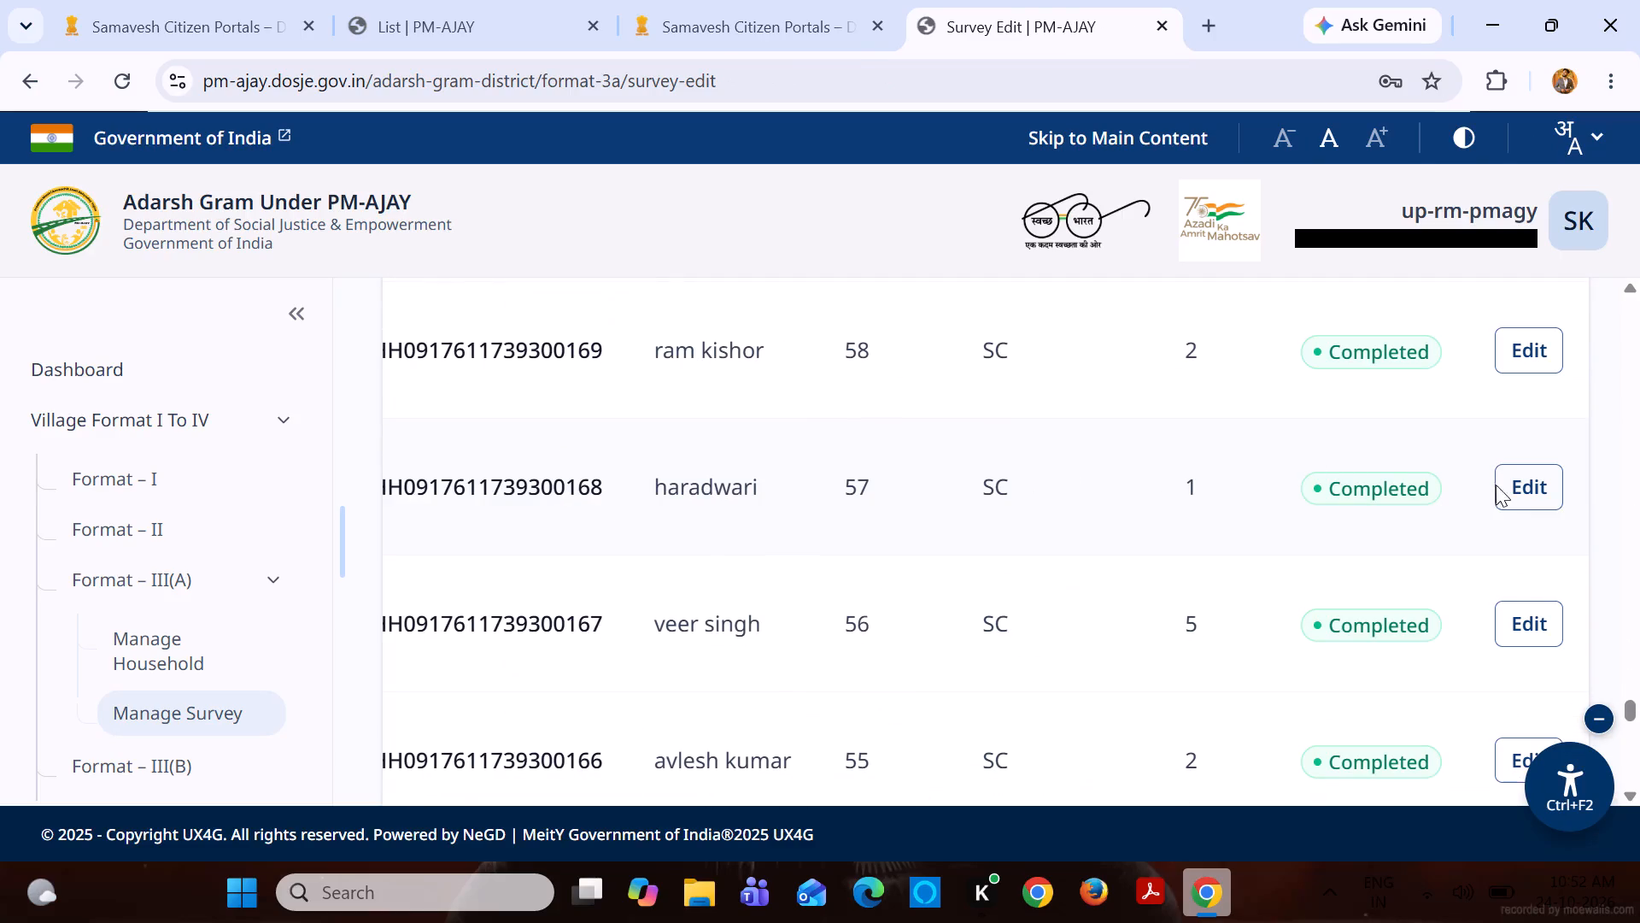
left_click(1518, 484)
scroll(1286, 550, "down", 7)
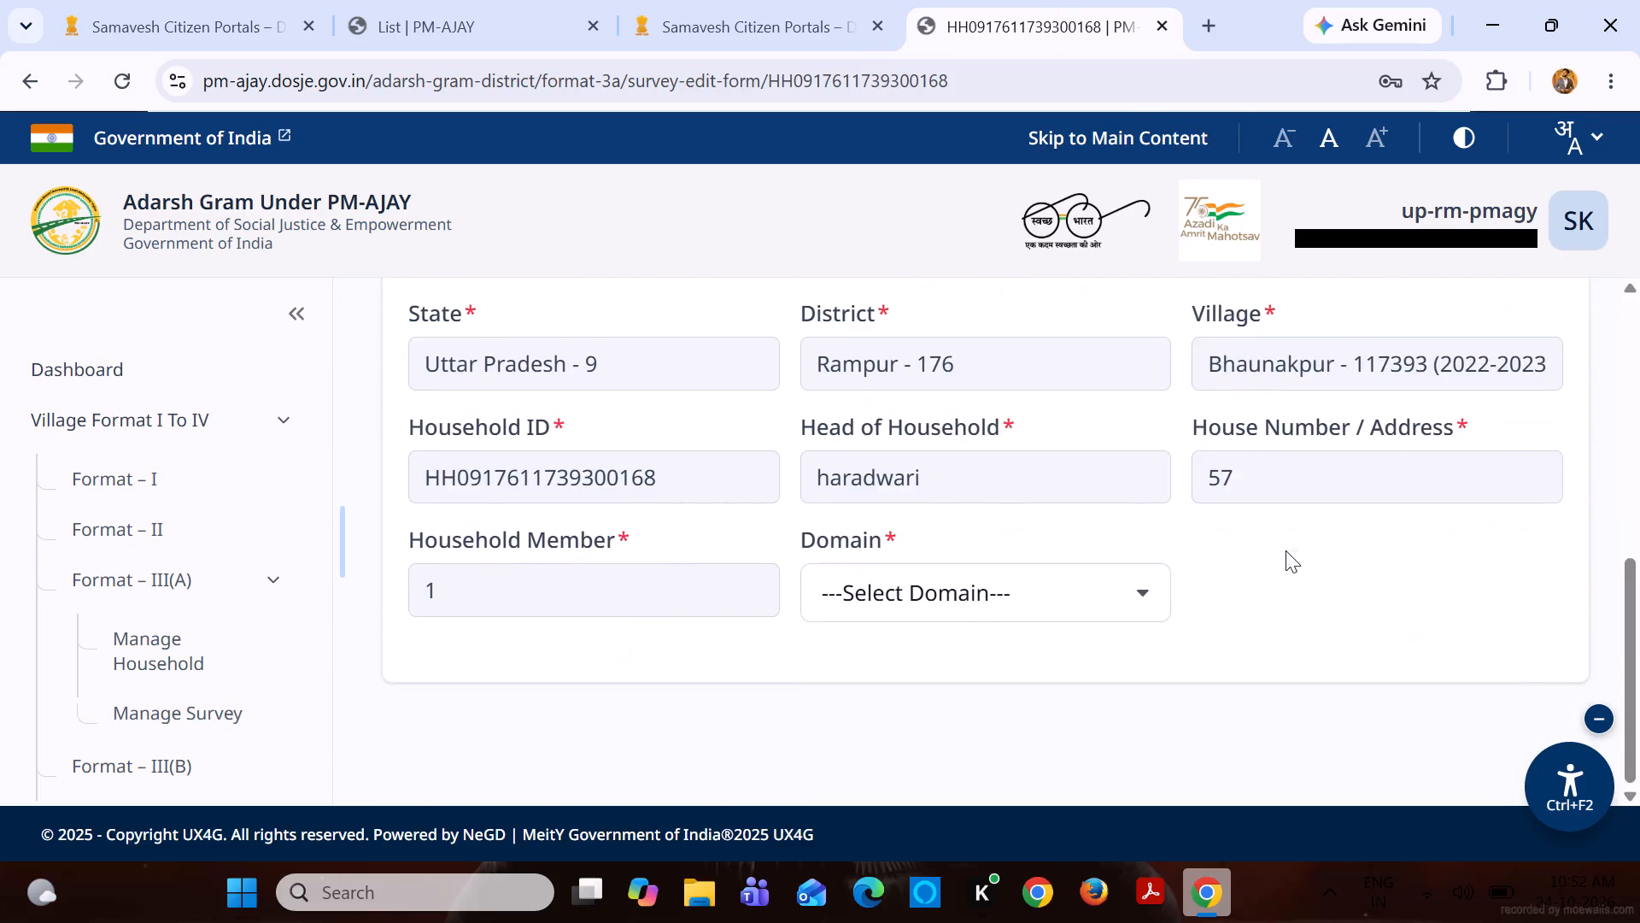
left_click(1144, 587)
left_click(1057, 510)
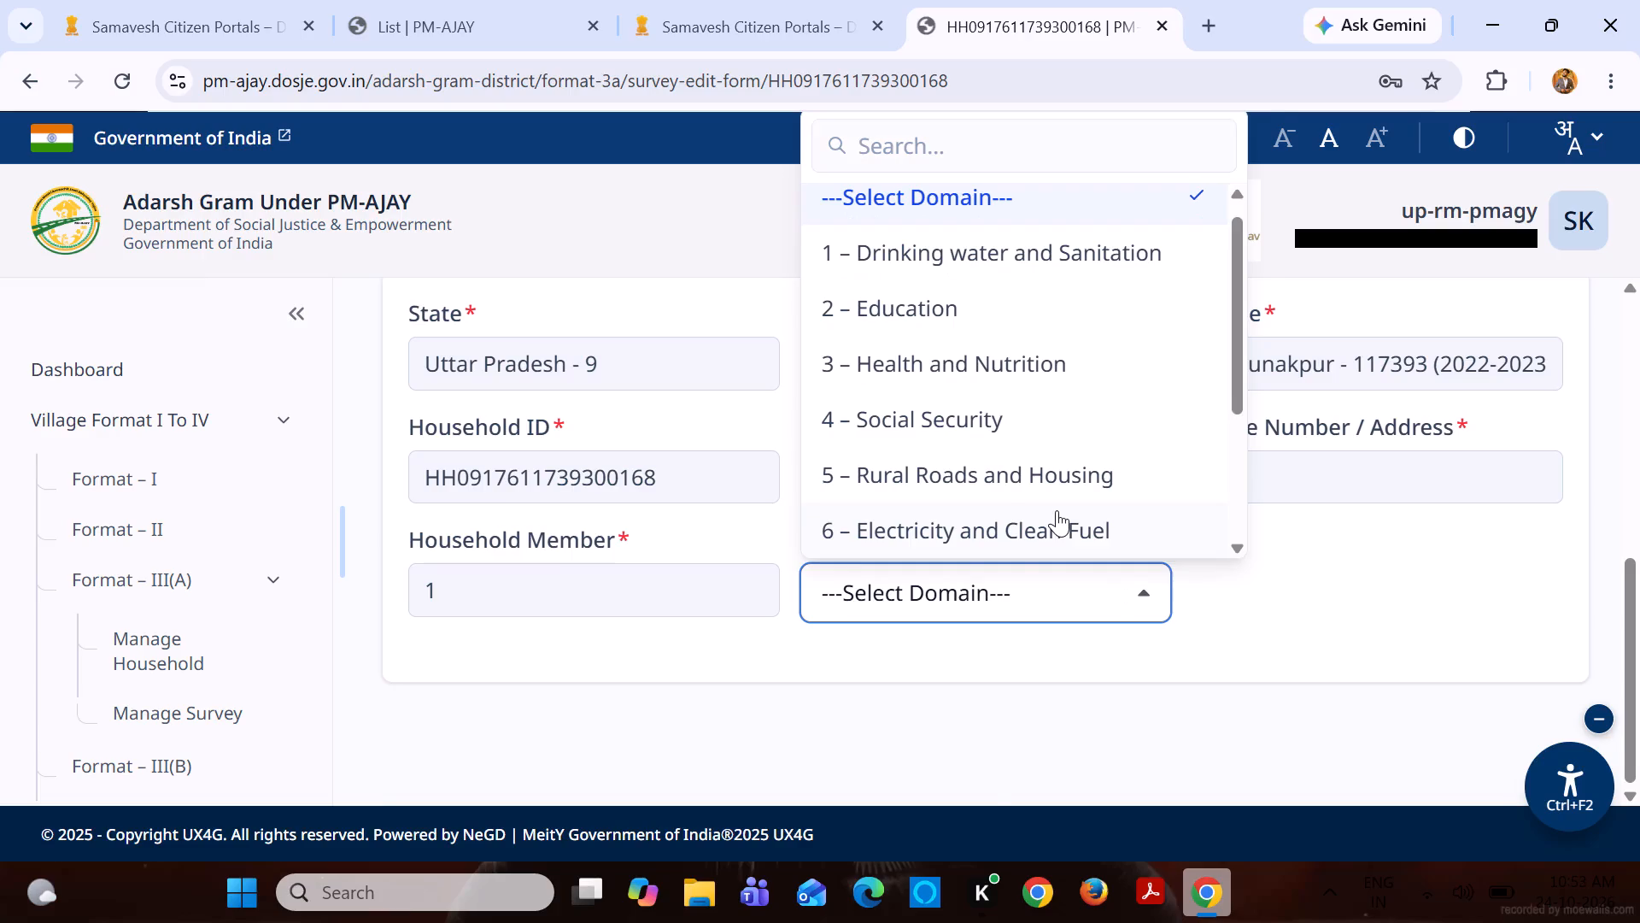
Answer Yes for house number 57's electricity connection under 6.2 and 6.3, using at least one LED bulb and clean fuel, and save the survey.
scroll(1310, 588, "down", 3)
scroll(1491, 566, "down", 1)
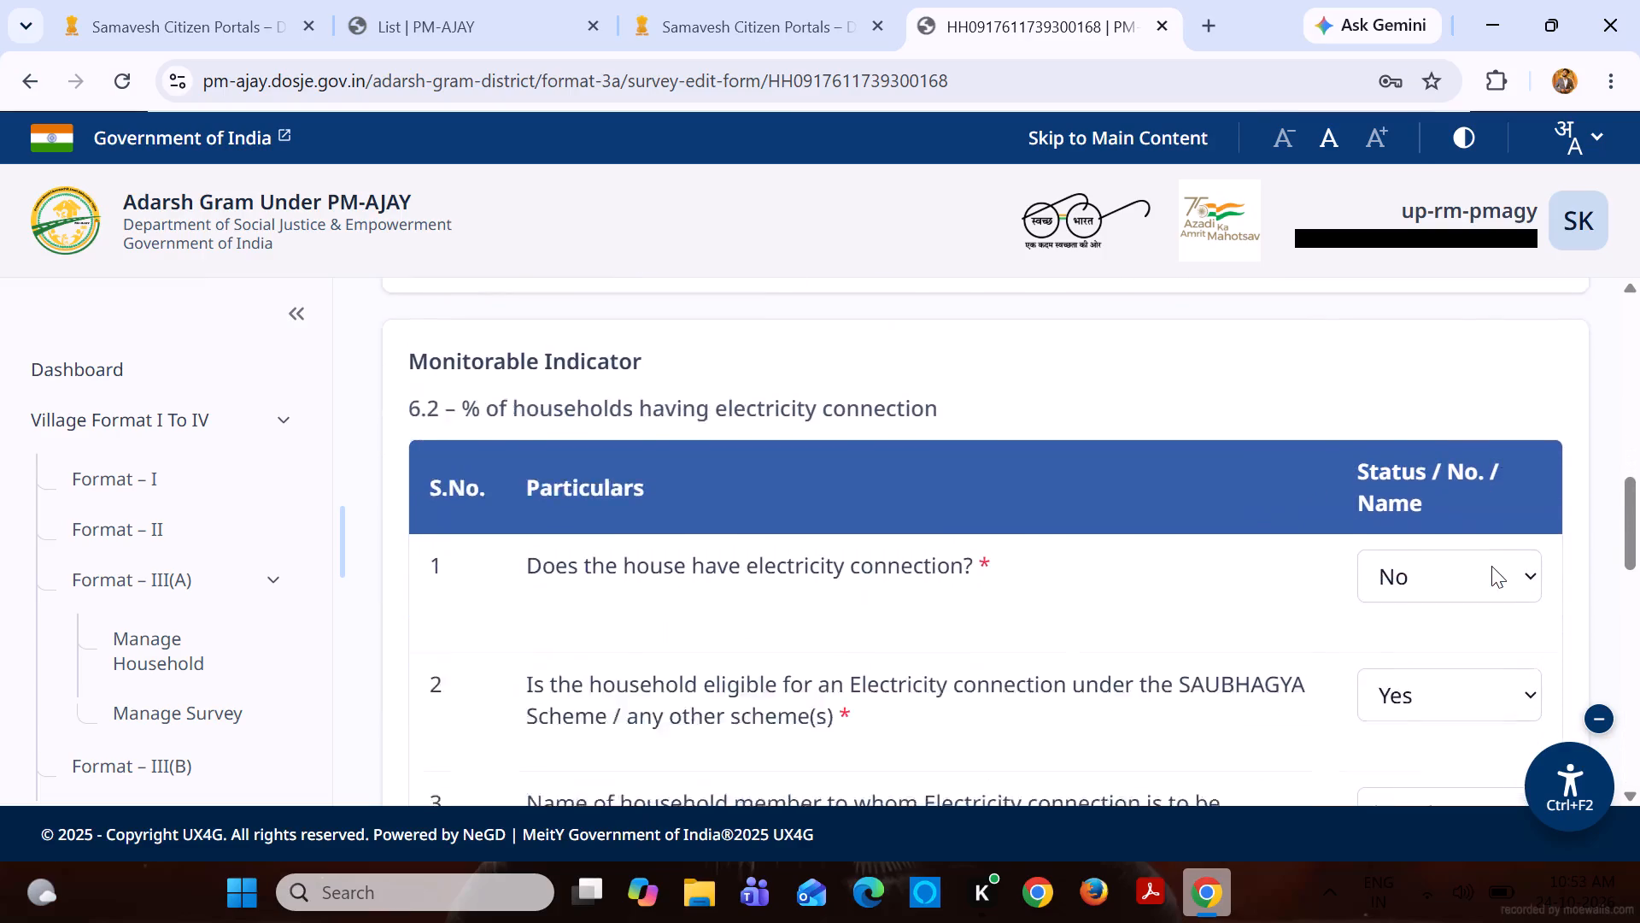
scroll(1491, 566, "down", 1)
left_click(1518, 488)
left_click(1424, 567)
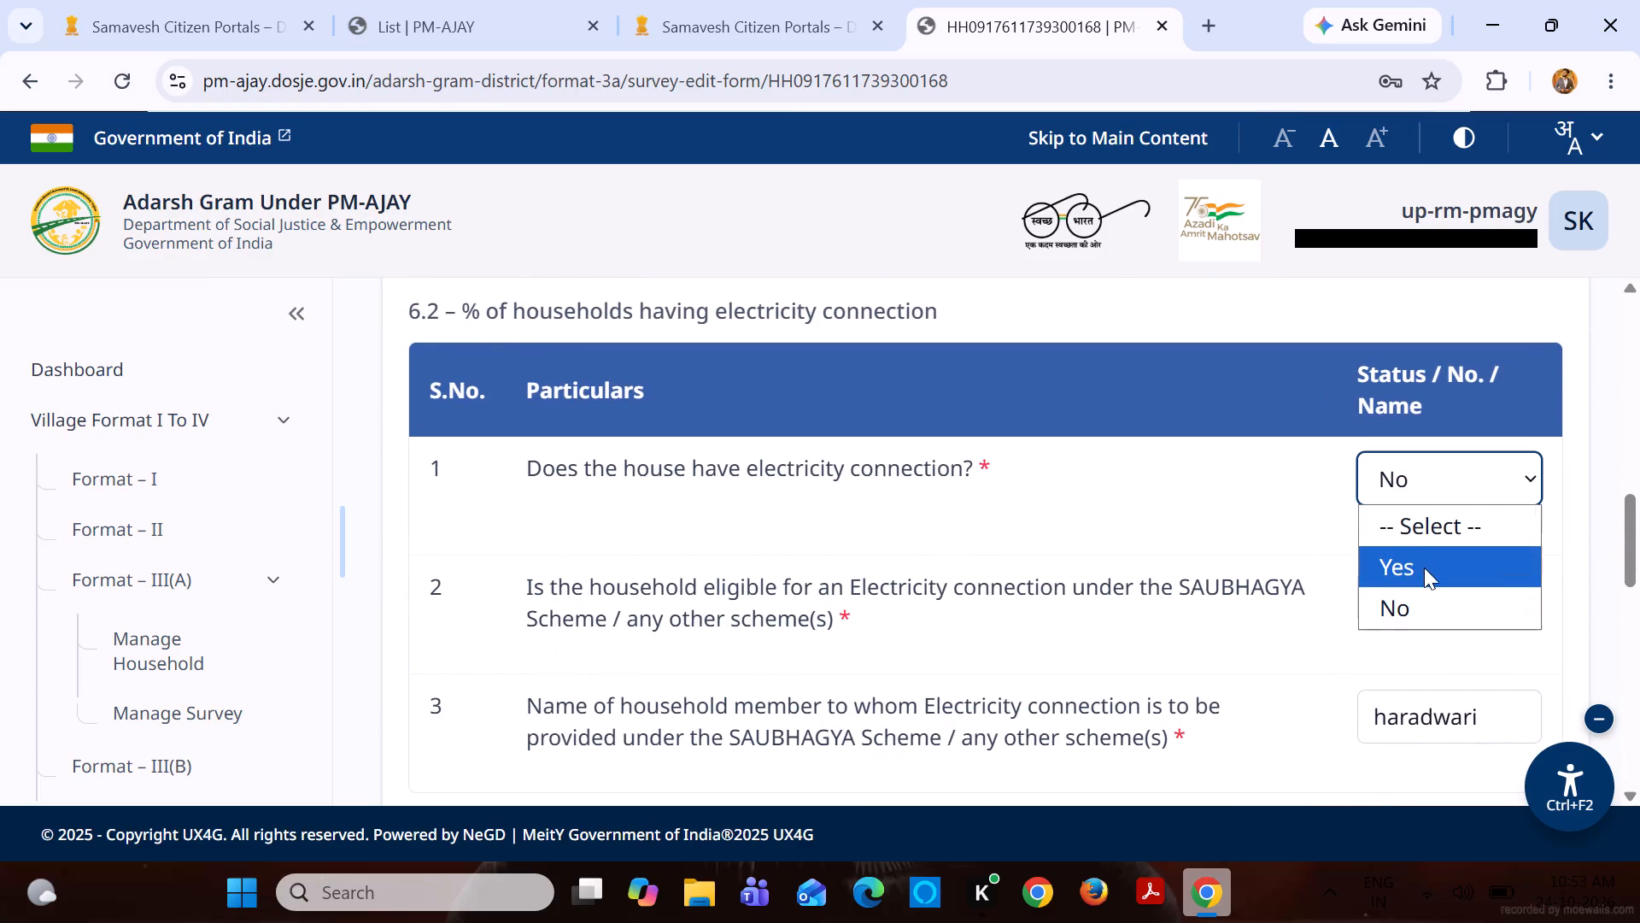
scroll(1424, 567, "down", 4)
left_click_drag(1449, 374, 1395, 461)
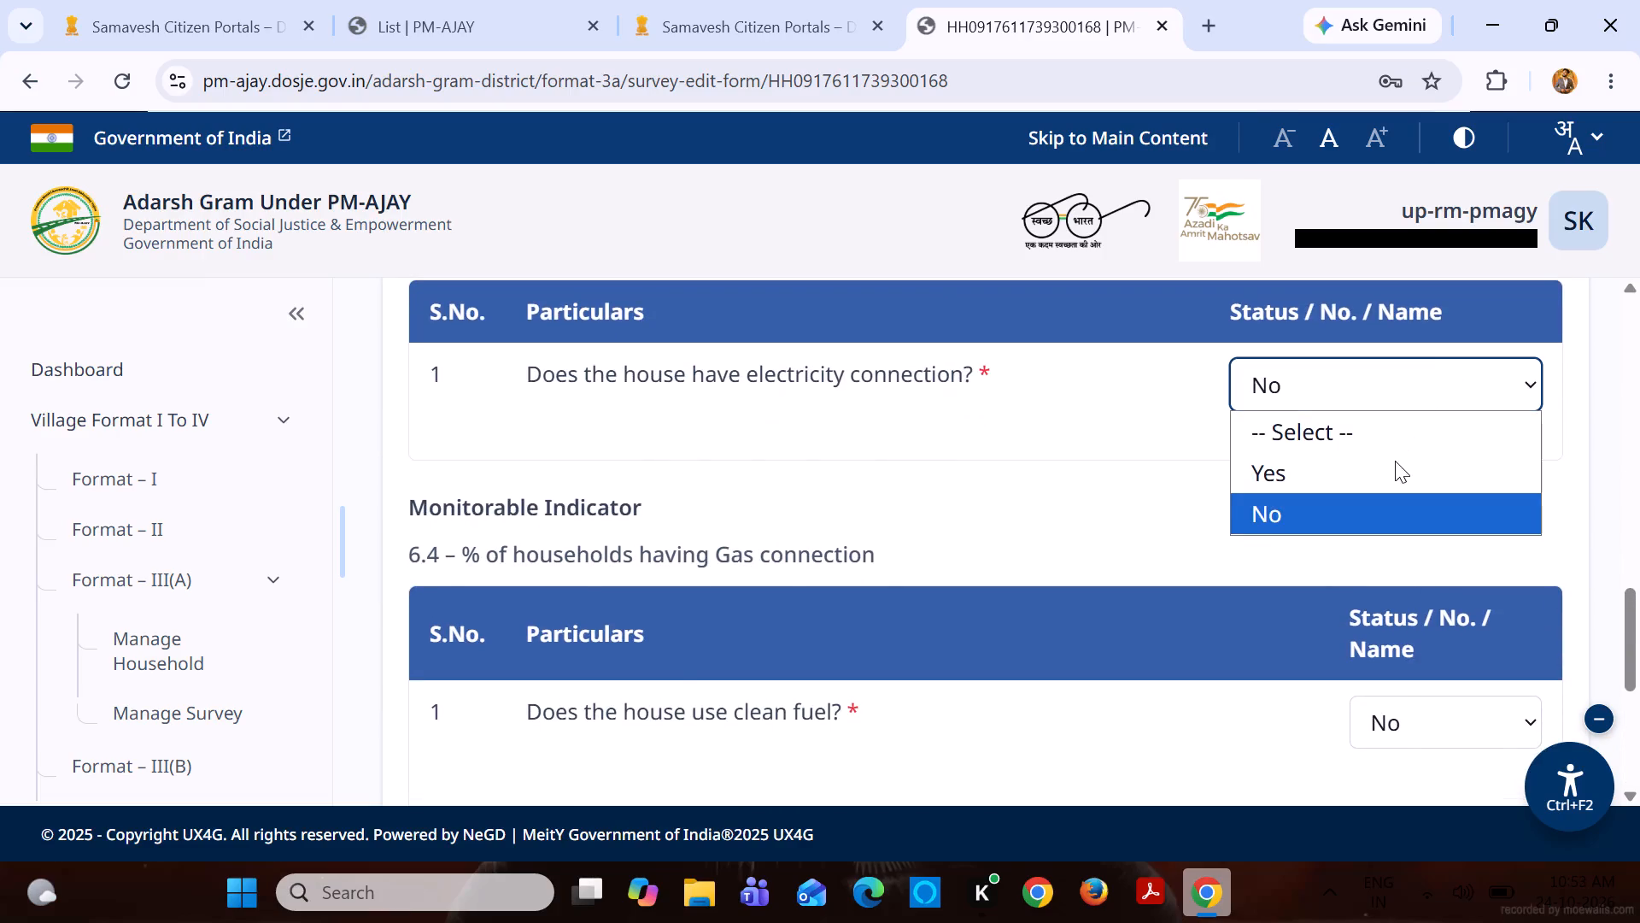
left_click(1395, 461)
left_click_drag(1493, 526, 1435, 615)
left_click(1435, 615)
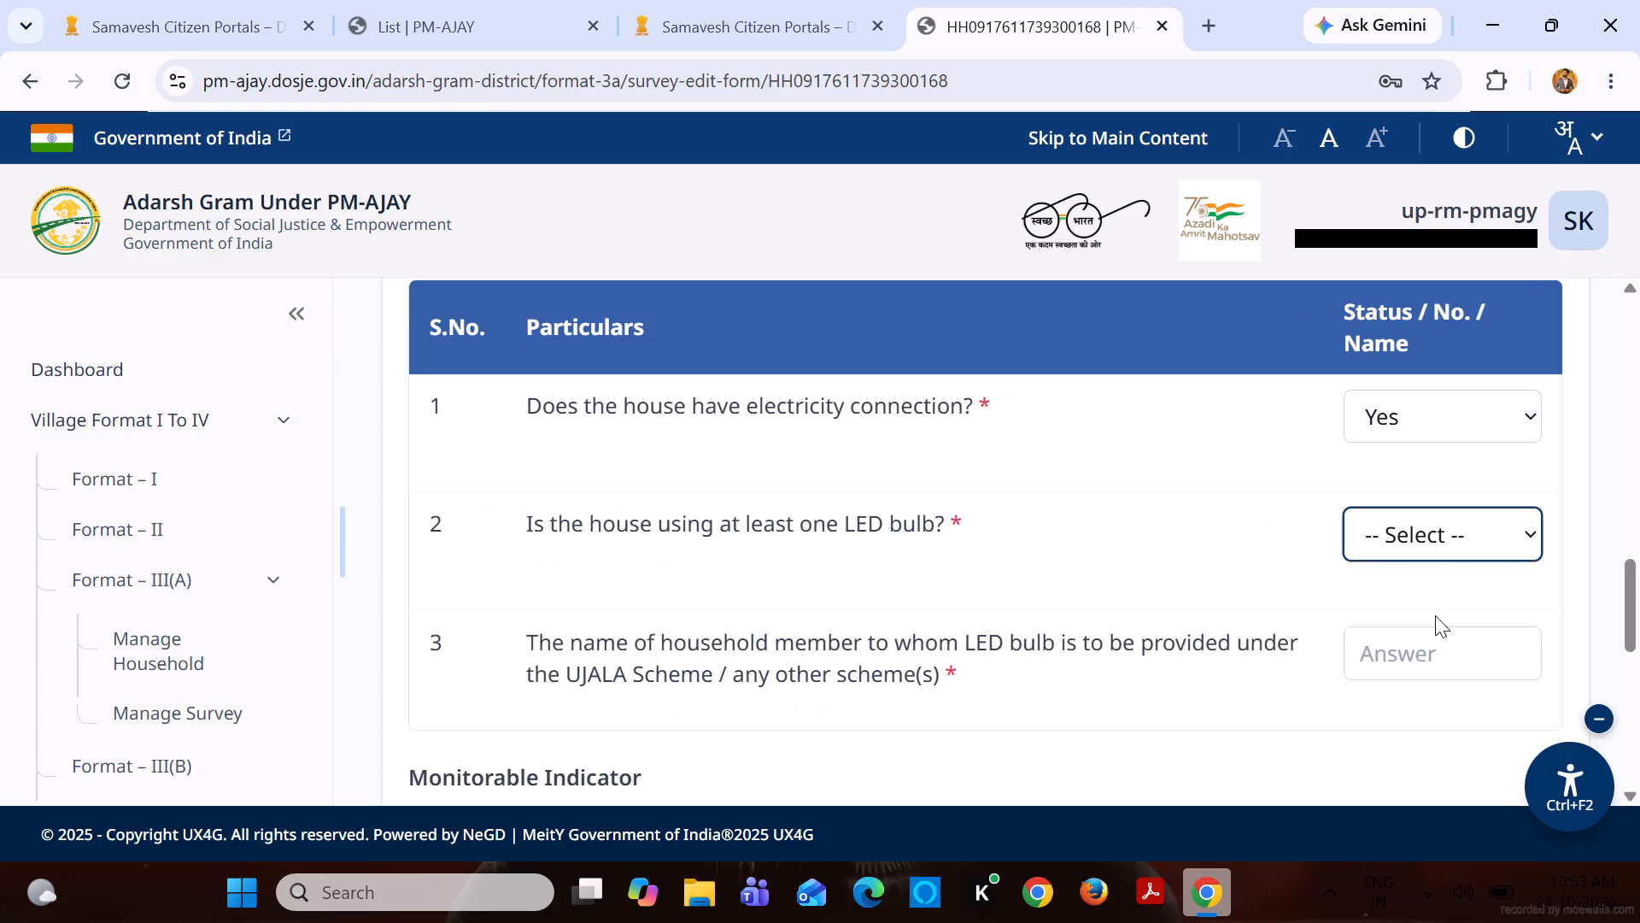
scroll(1435, 615, "down", 7)
scroll(1440, 440, "up", 1)
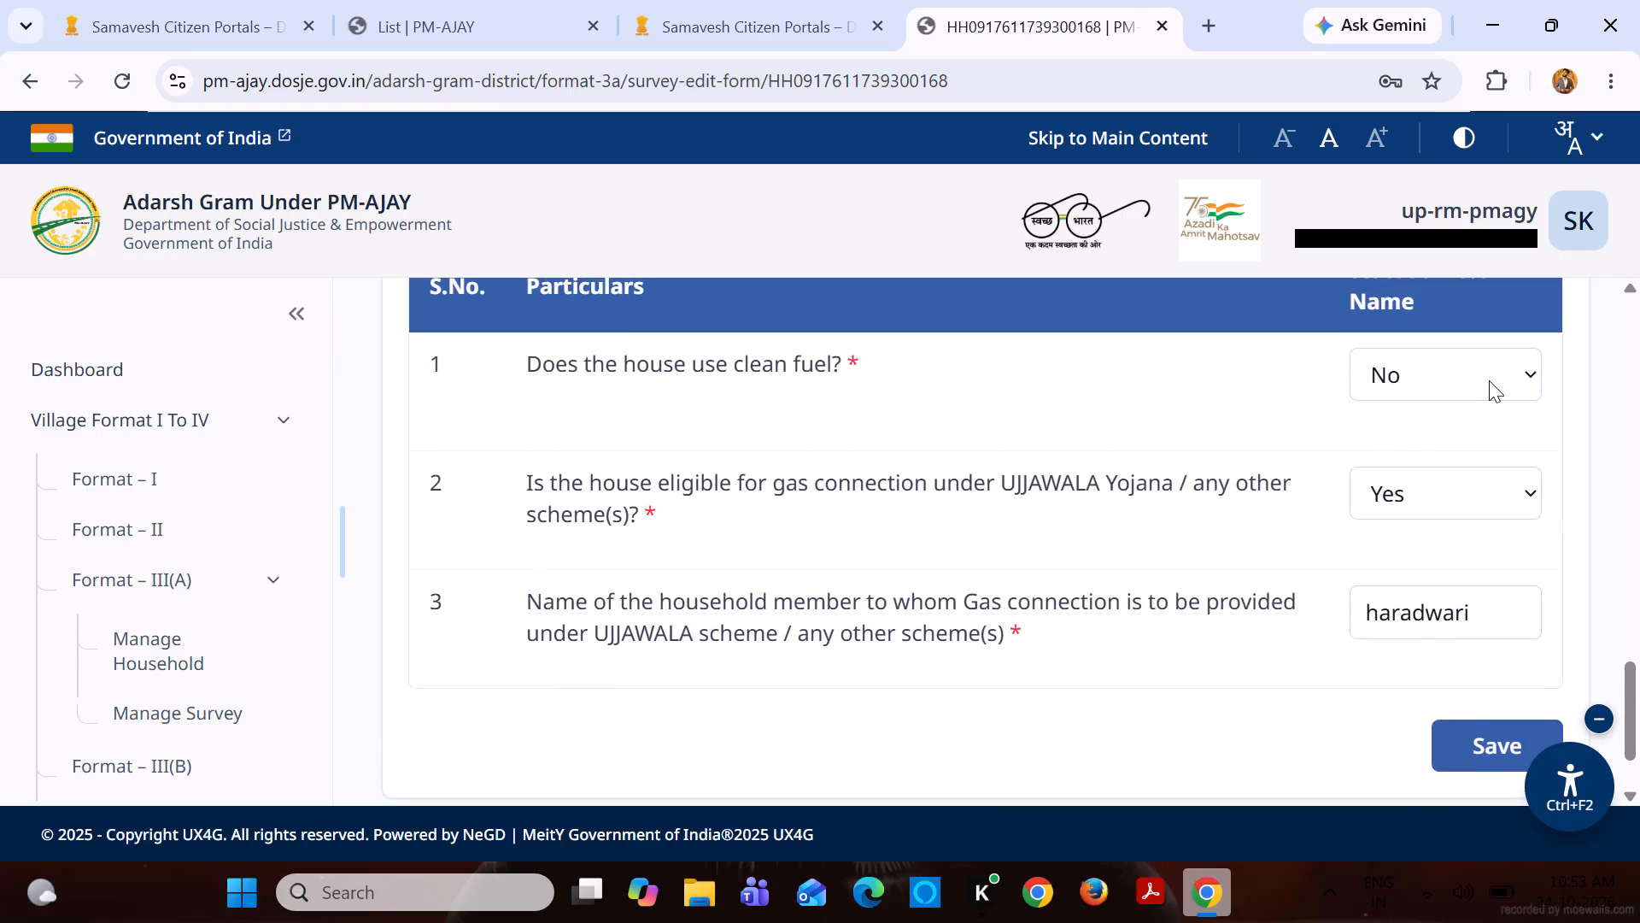
left_click_drag(1489, 380, 1424, 457)
left_click(1424, 457)
scroll(1424, 457, "down", 2)
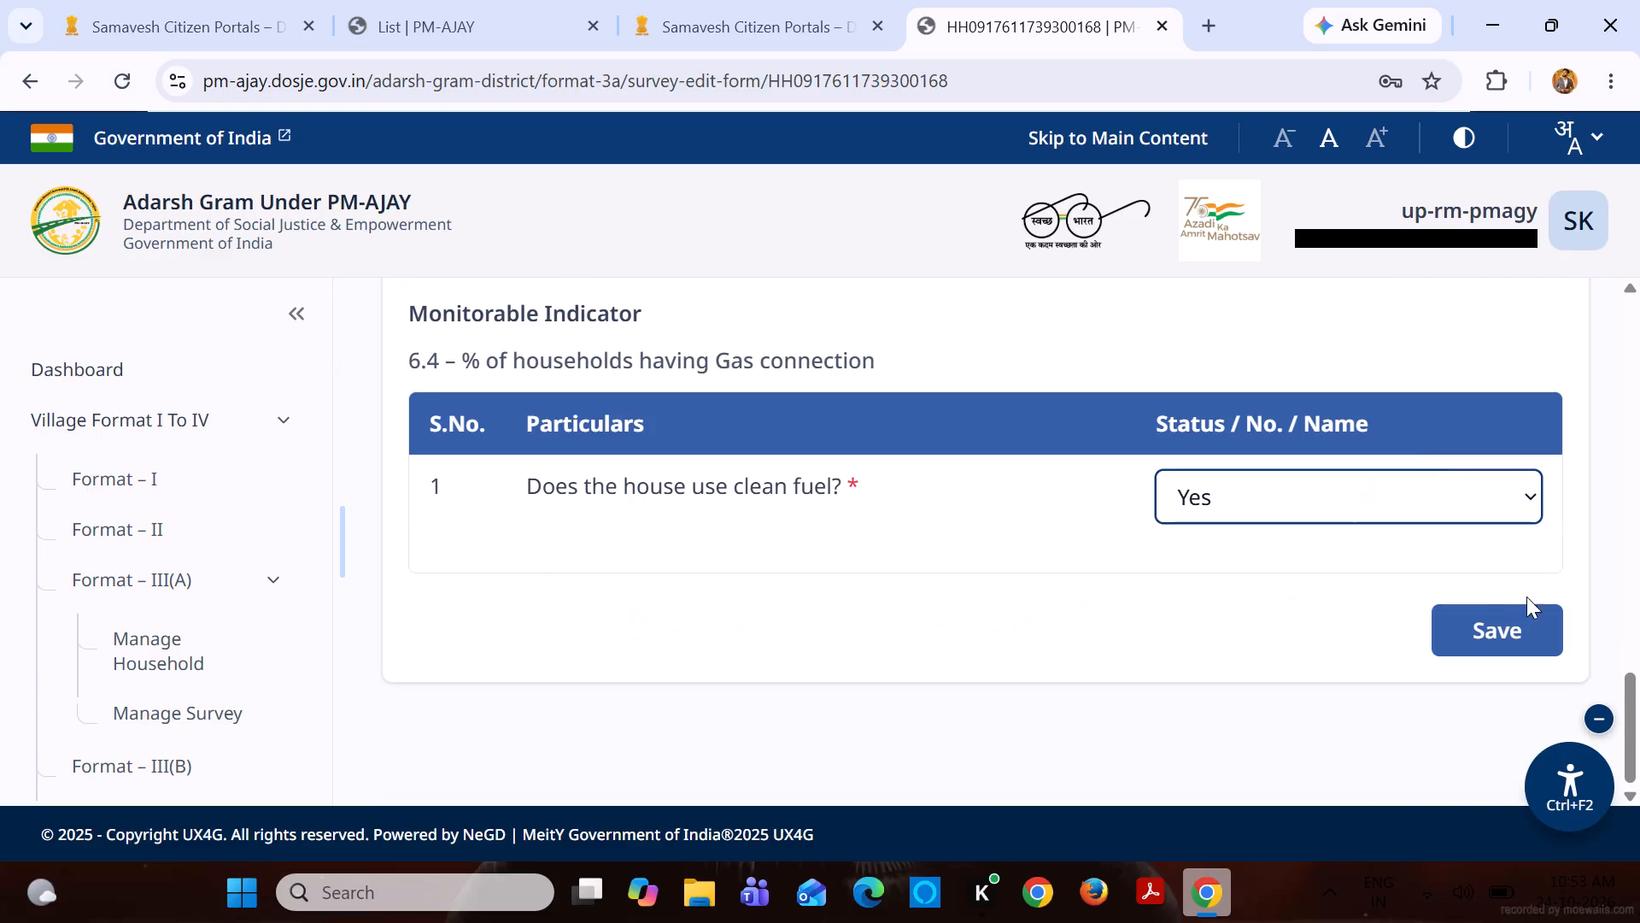
left_click(1517, 615)
Return to the survey list, open house number 55's survey for editing and select domain 6 – Electricity and Clean Fuel.
scroll(1275, 520, "up", 12)
left_click(1514, 379)
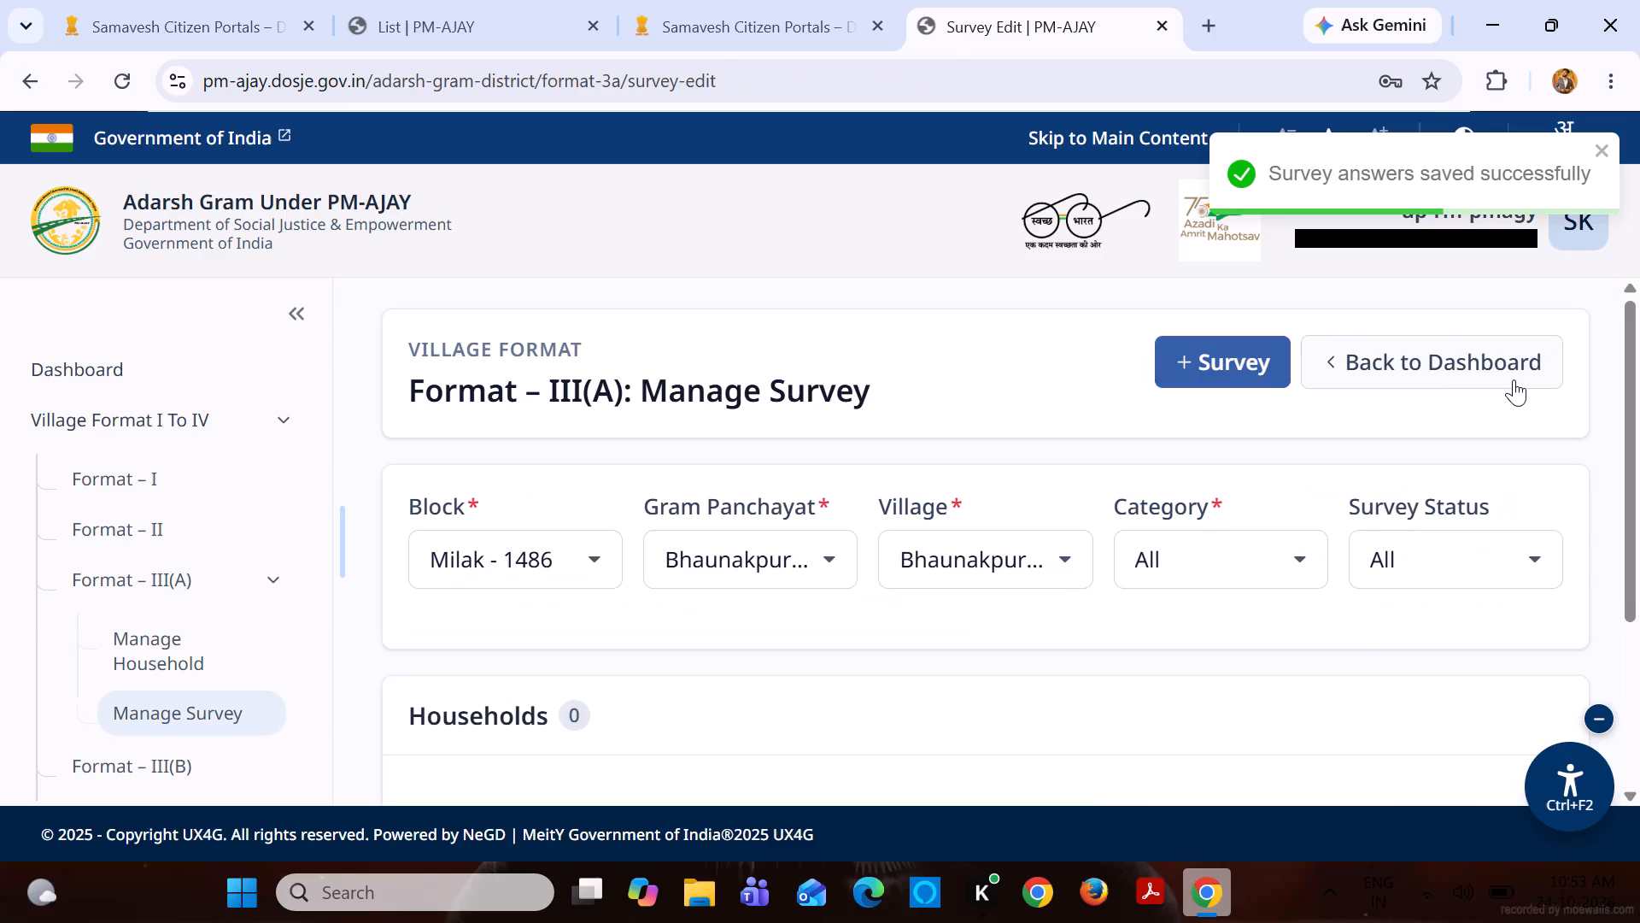
scroll(1291, 478, "down", 17)
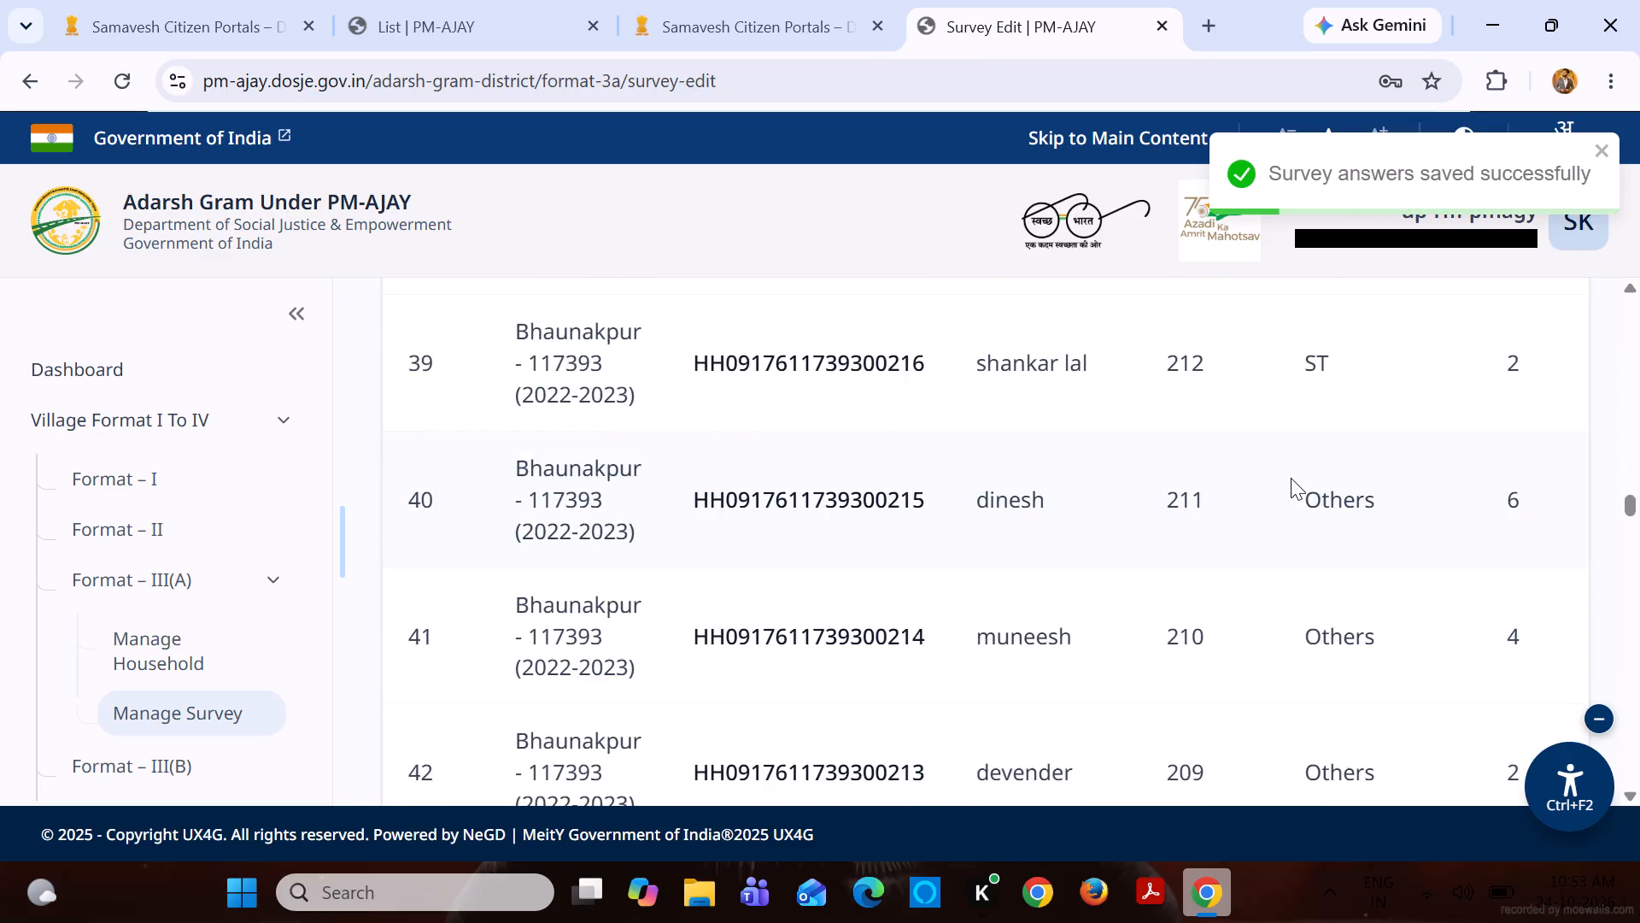
scroll(1291, 478, "down", 4)
scroll(1291, 478, "left", 4)
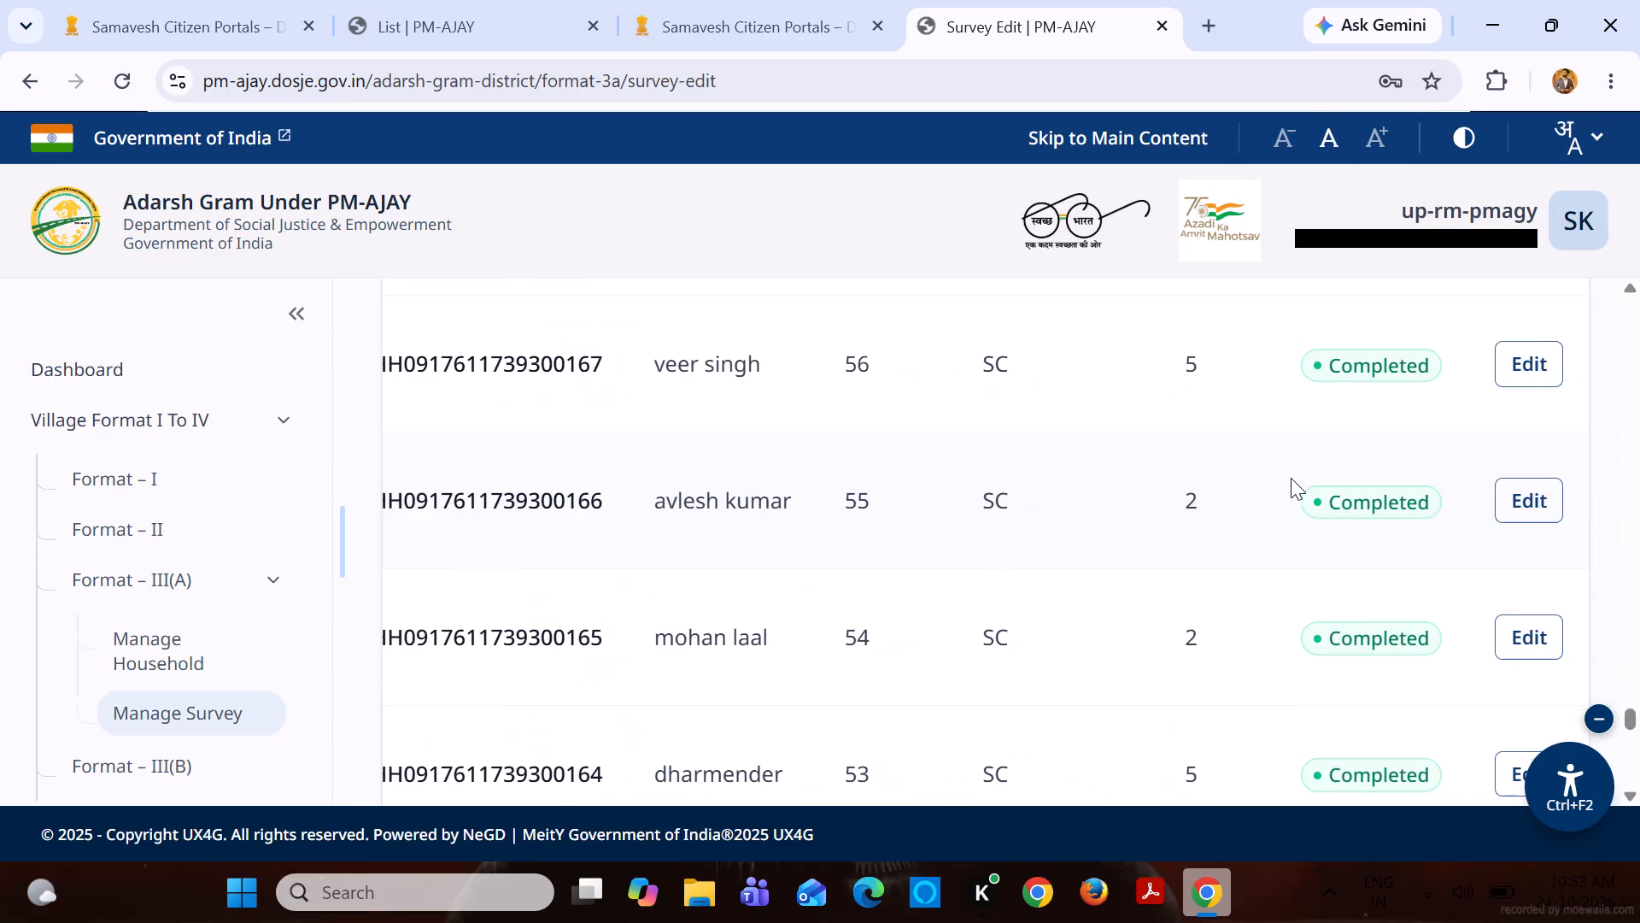
scroll(1291, 478, "left", 2)
left_click(1544, 495)
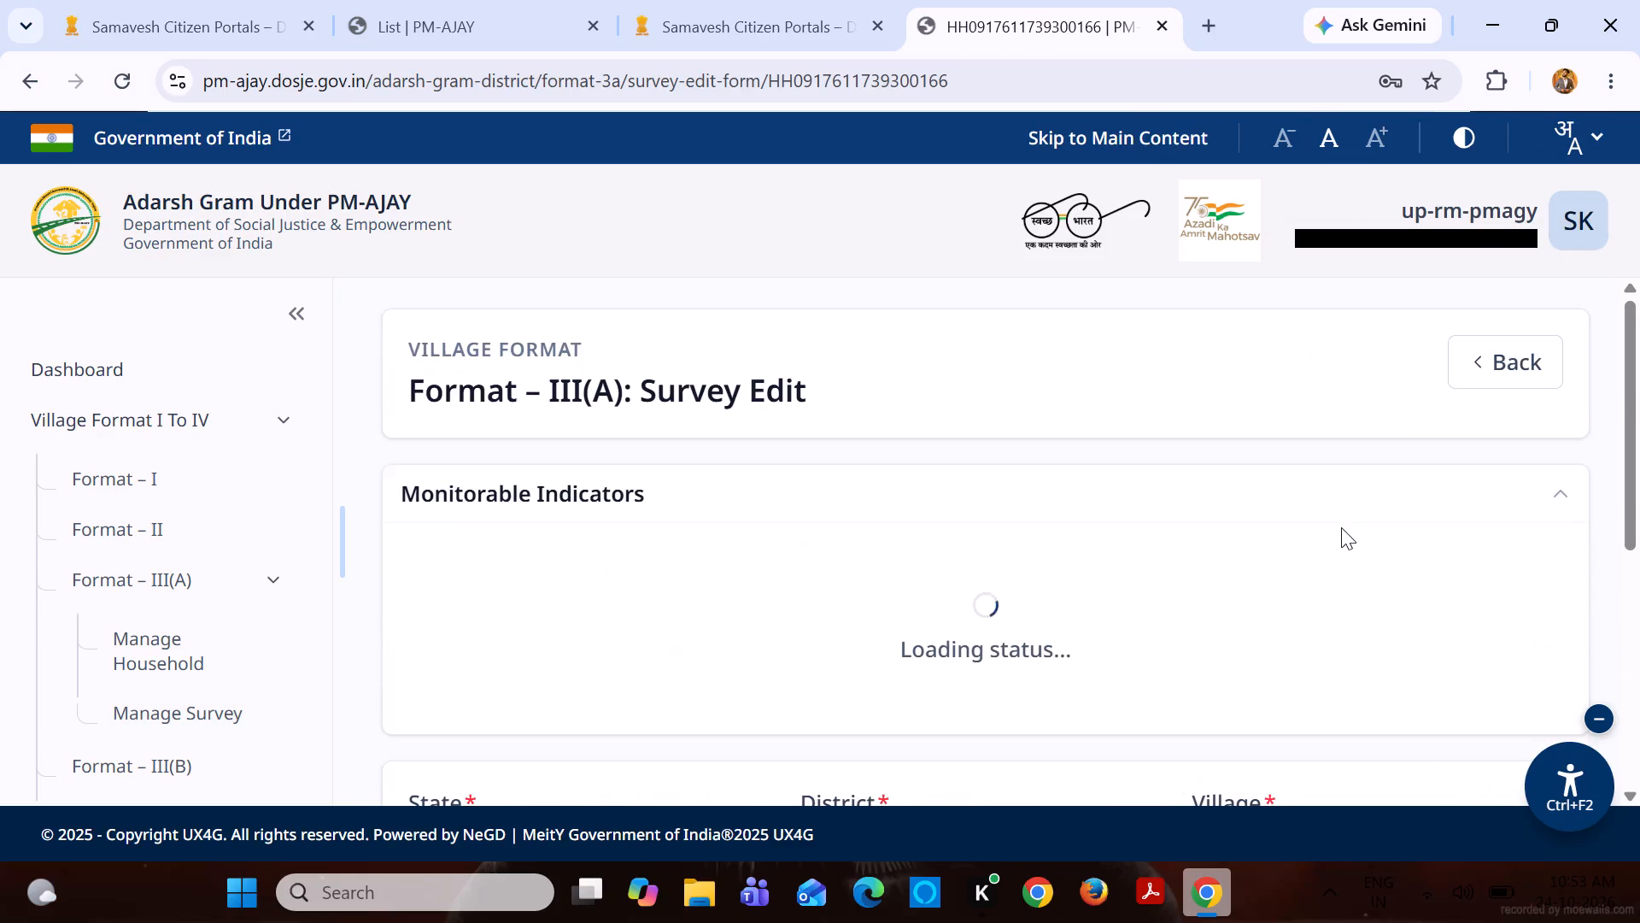
scroll(1341, 527, "down", 9)
left_click(1097, 595)
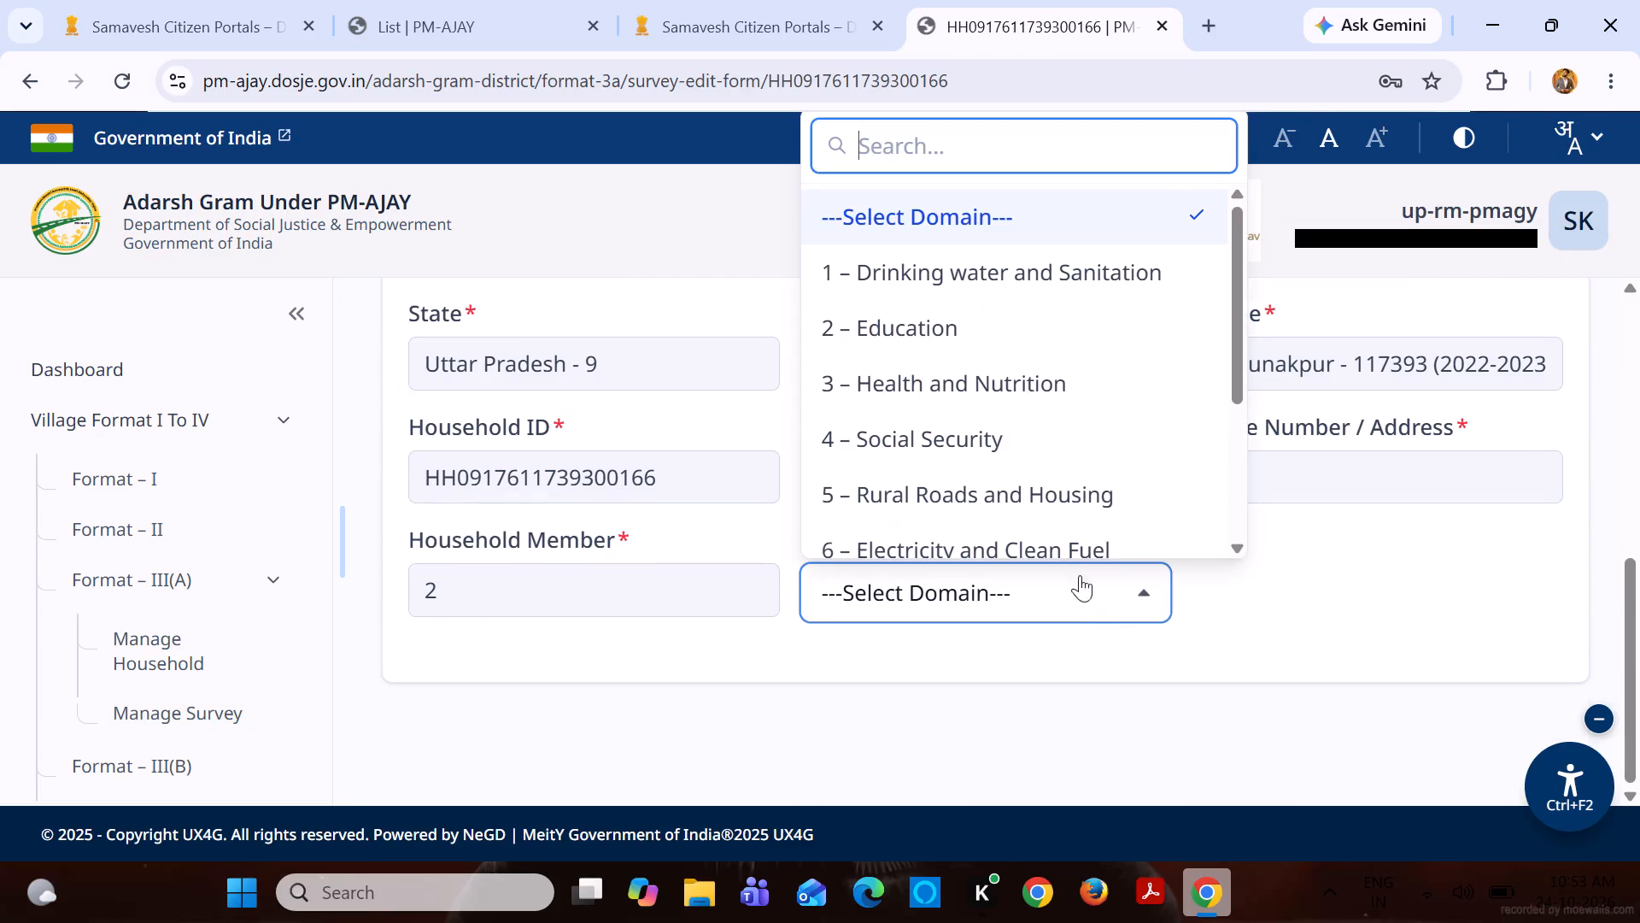
left_click(1066, 561)
left_click_drag(1080, 591, 1022, 538)
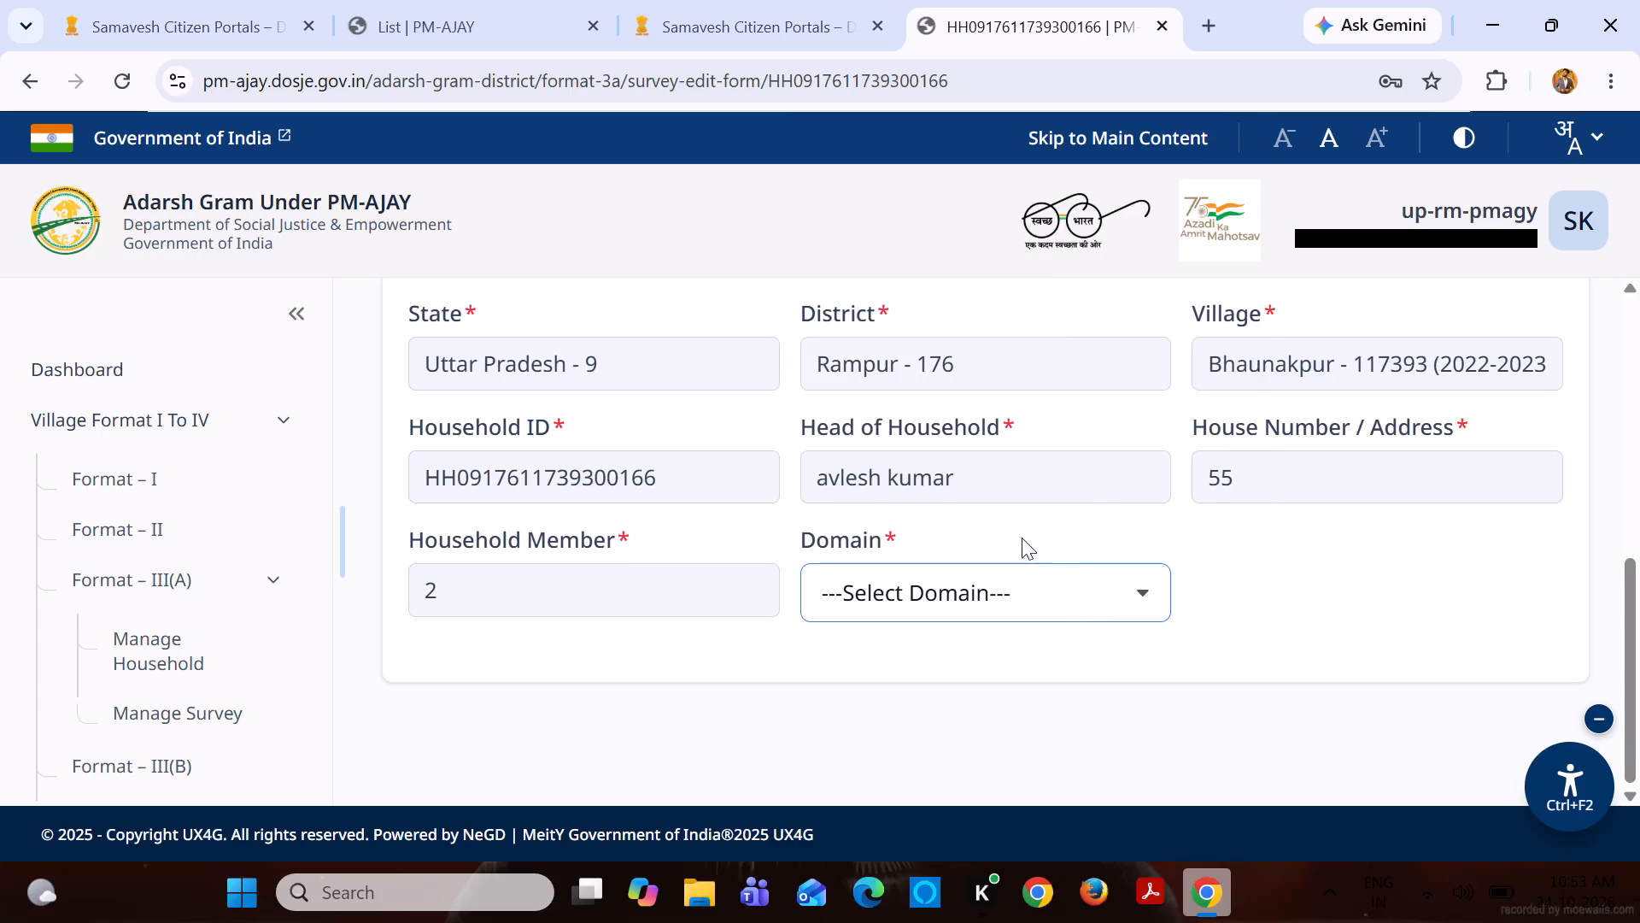
left_click_drag(1022, 538, 1058, 592)
left_click(1058, 592)
left_click(1058, 592)
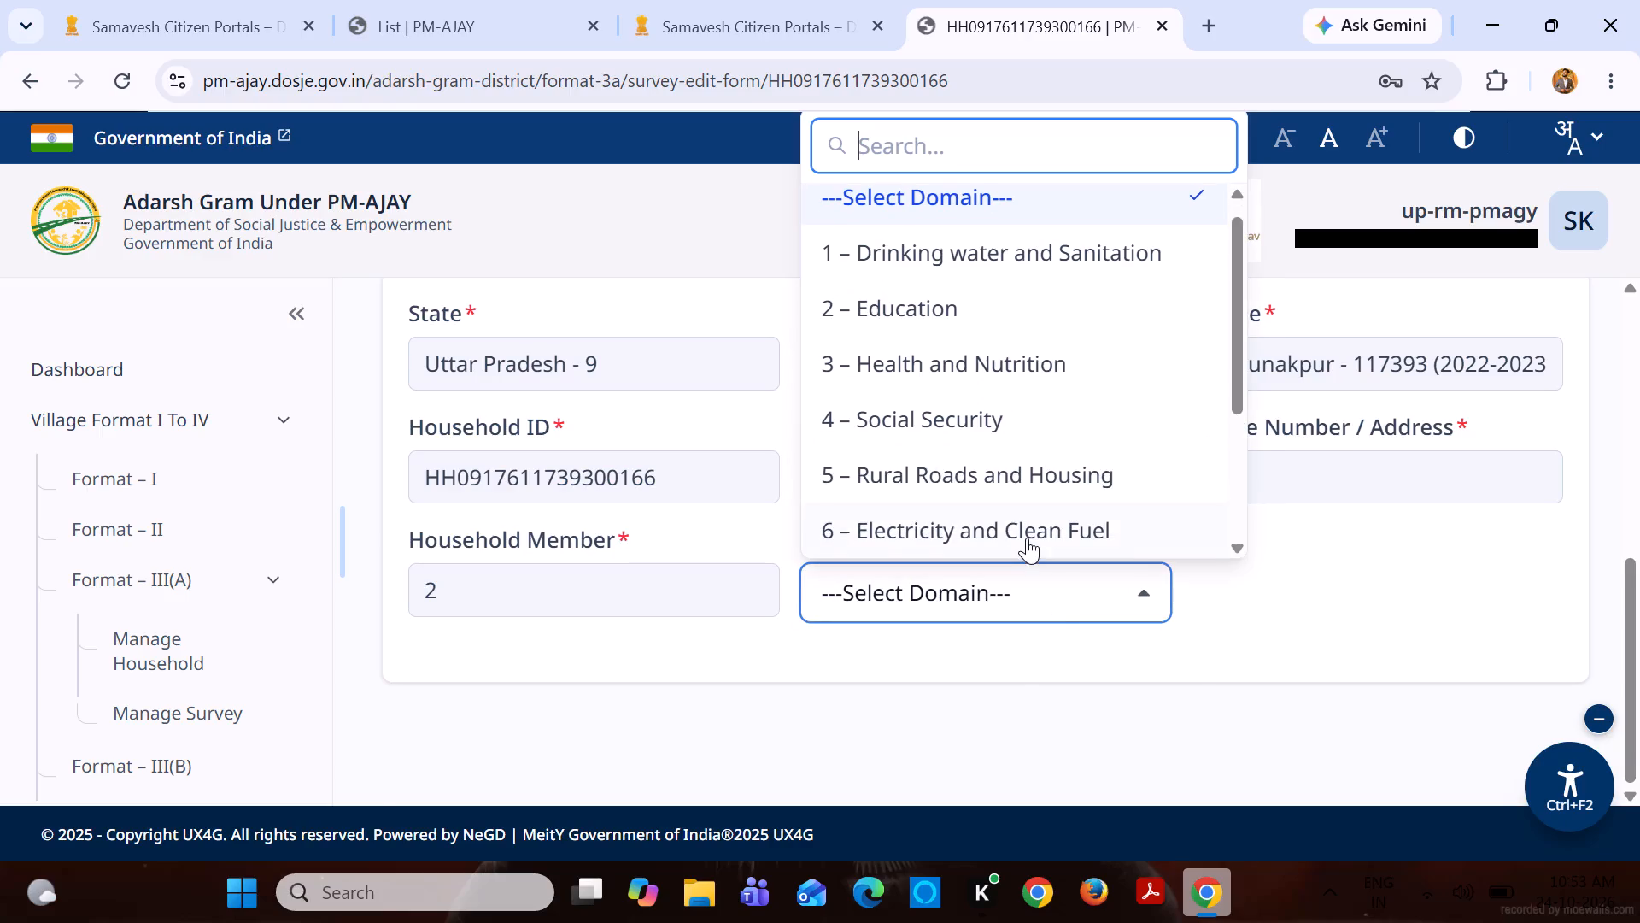
left_click(1027, 538)
Answer Yes for house number 55's electricity connection under 6.2 and 6.3 and using at least one LED bulb, and save the survey.
scroll(1329, 534, "down", 4)
left_click_drag(1455, 514, 1430, 611)
left_click(1430, 611)
scroll(1430, 611, "down", 3)
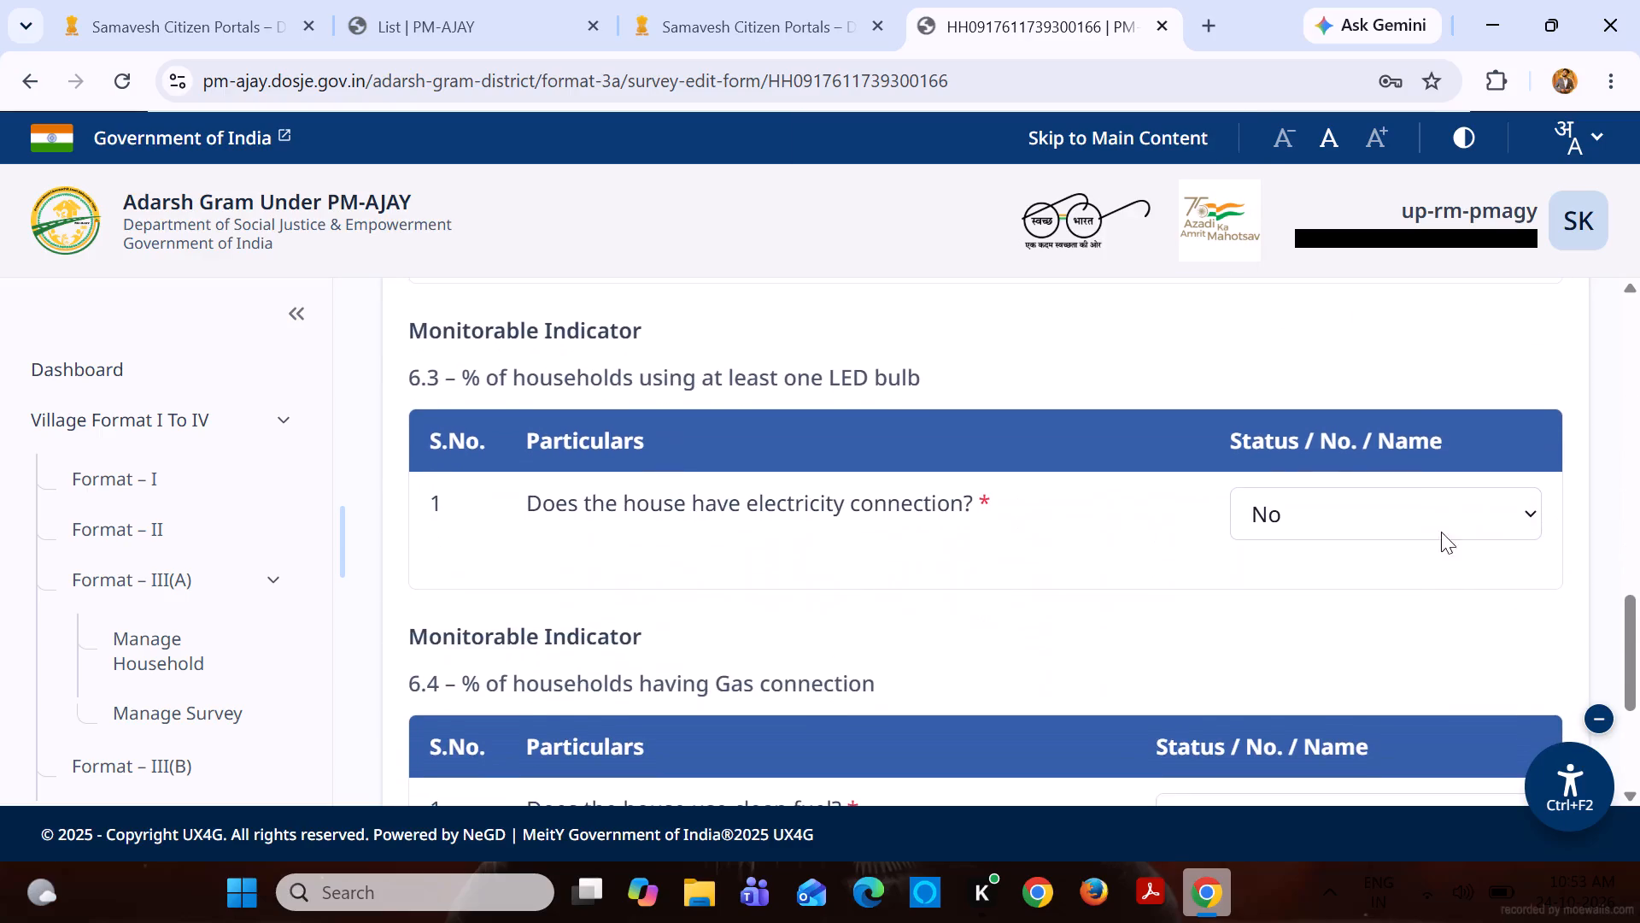
left_click_drag(1444, 522, 1297, 610)
left_click(1297, 610)
scroll(1297, 610, "down", 2)
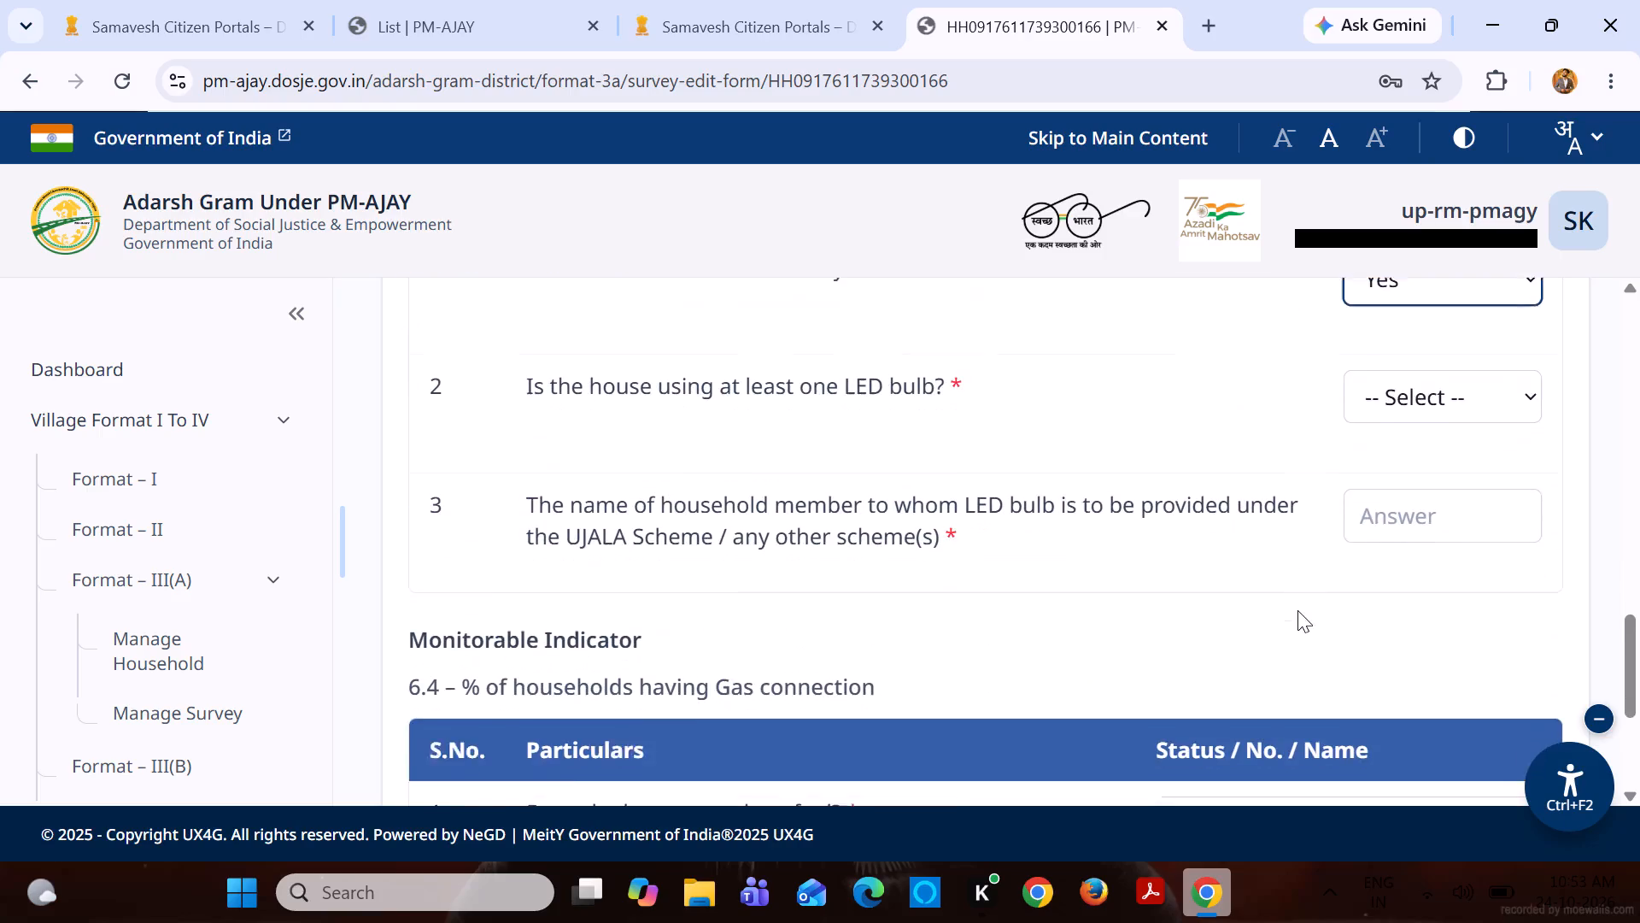
scroll(1297, 610, "down", 1)
left_click_drag(1485, 380, 1429, 432)
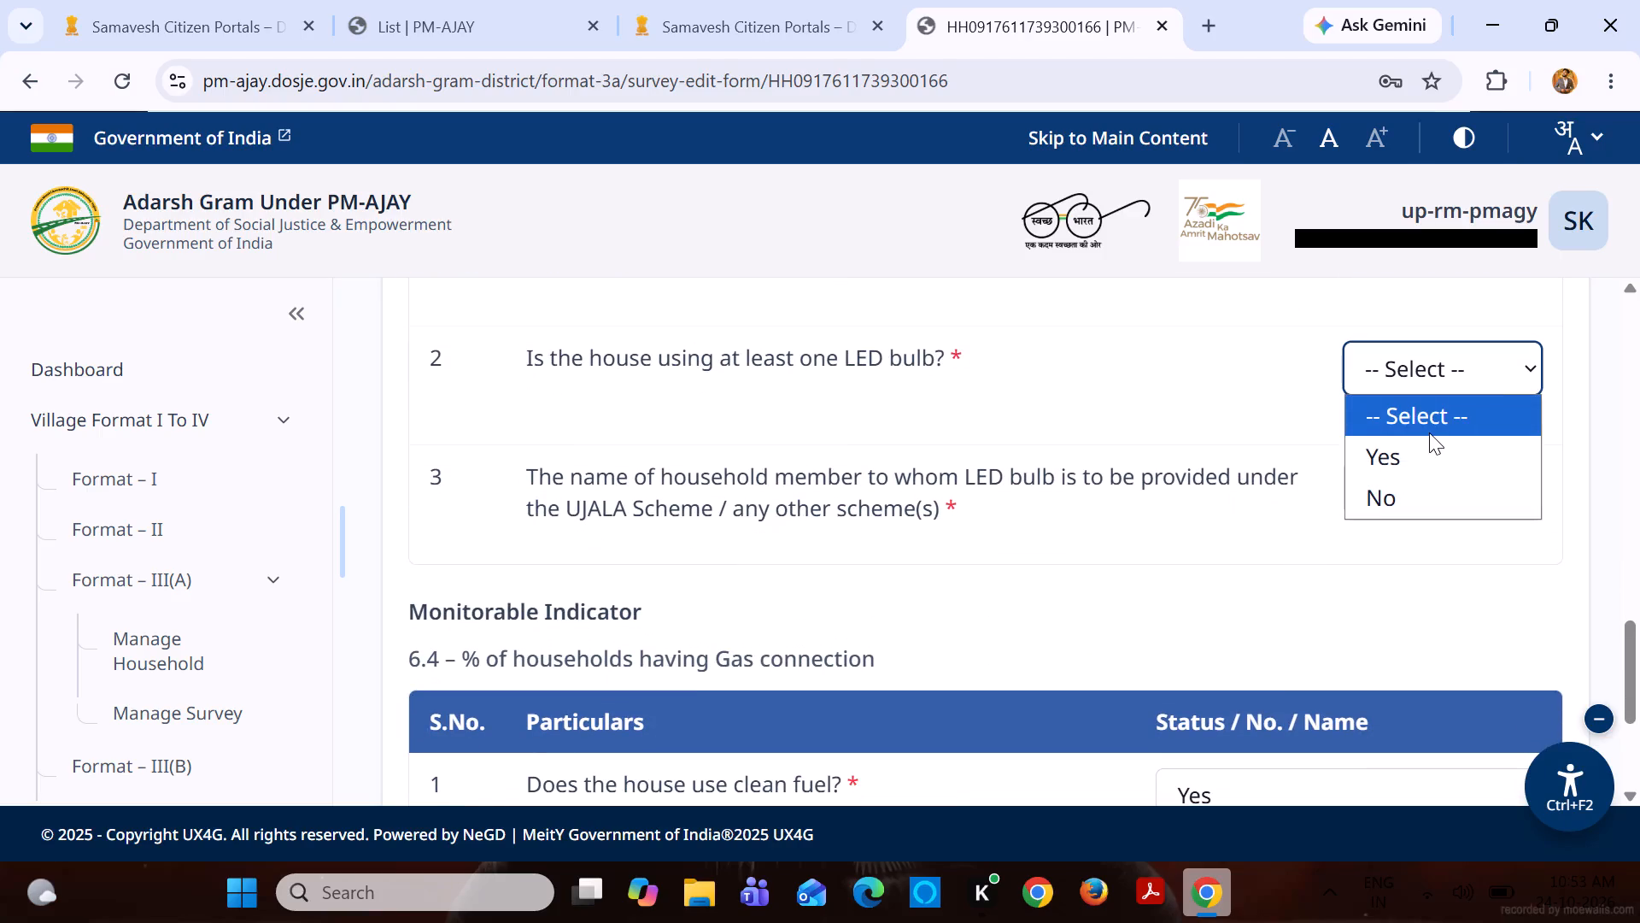
left_click(1422, 454)
scroll(1422, 454, "down", 3)
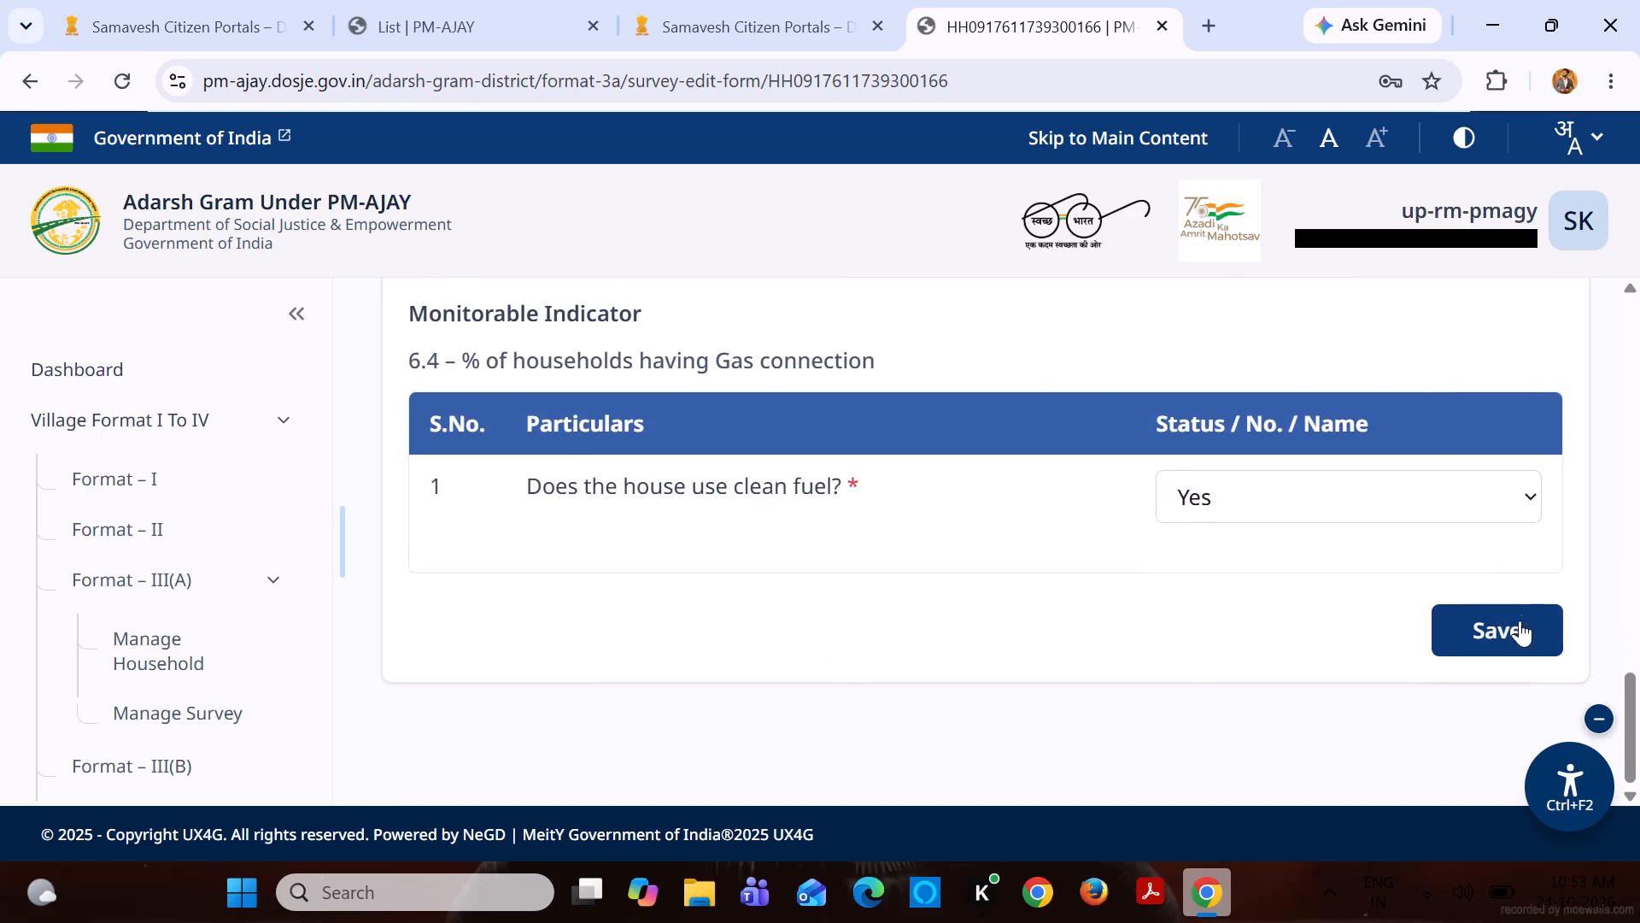
left_click(1514, 638)
Return to the survey list, open house number 52's survey for editing and select domain 6 – Electricity and Clean Fuel.
scroll(1305, 520, "up", 9)
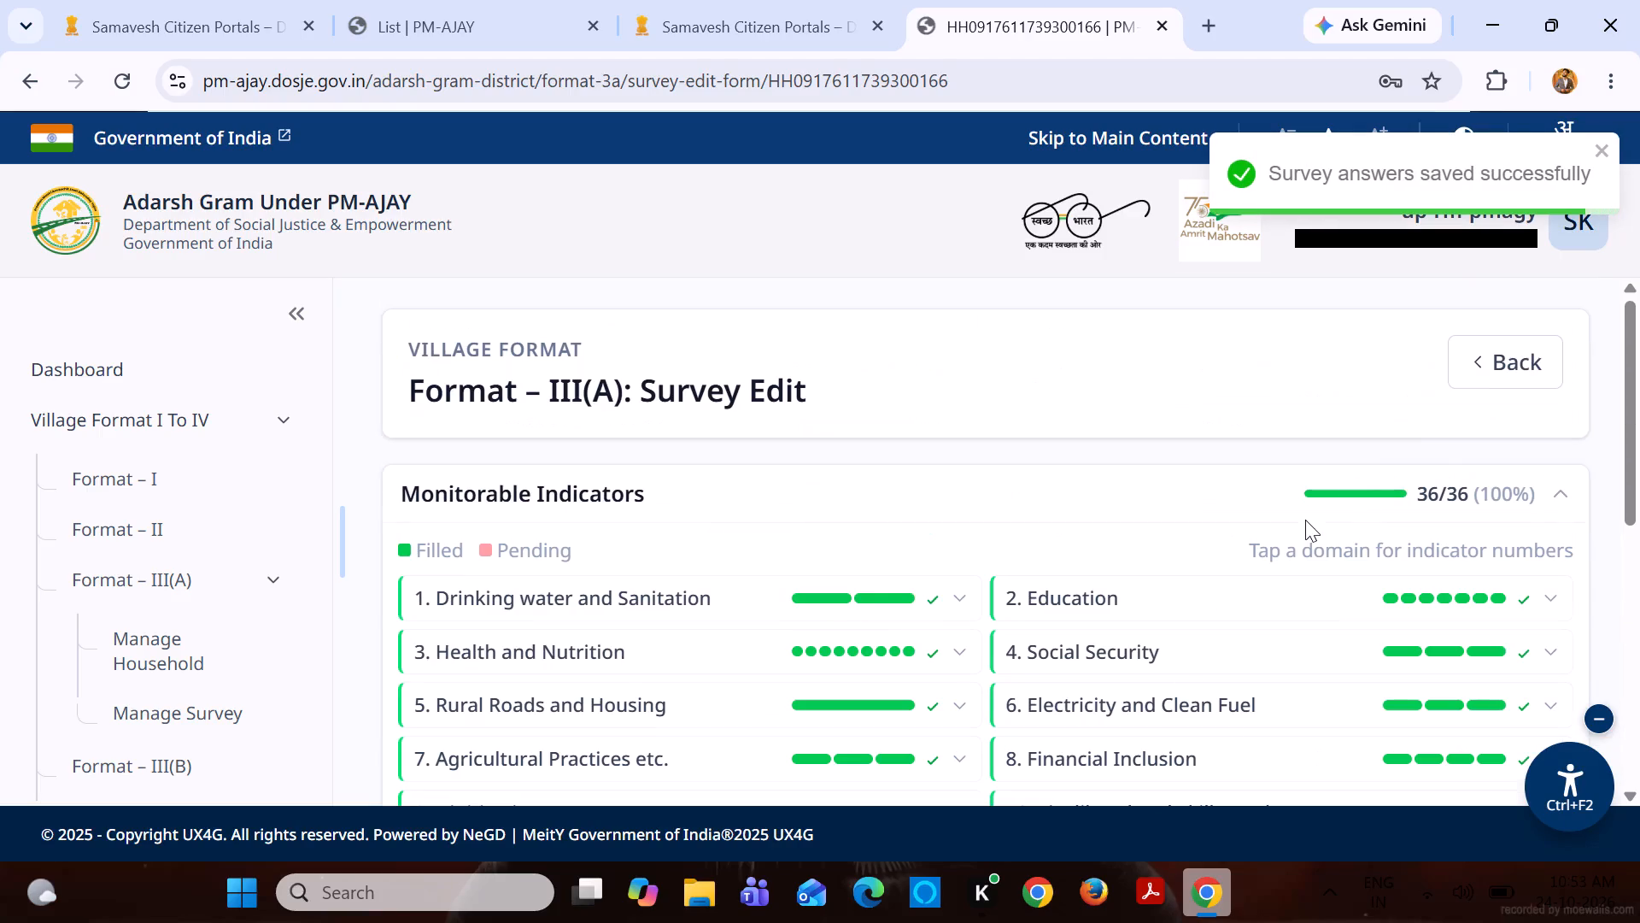
left_click(1490, 376)
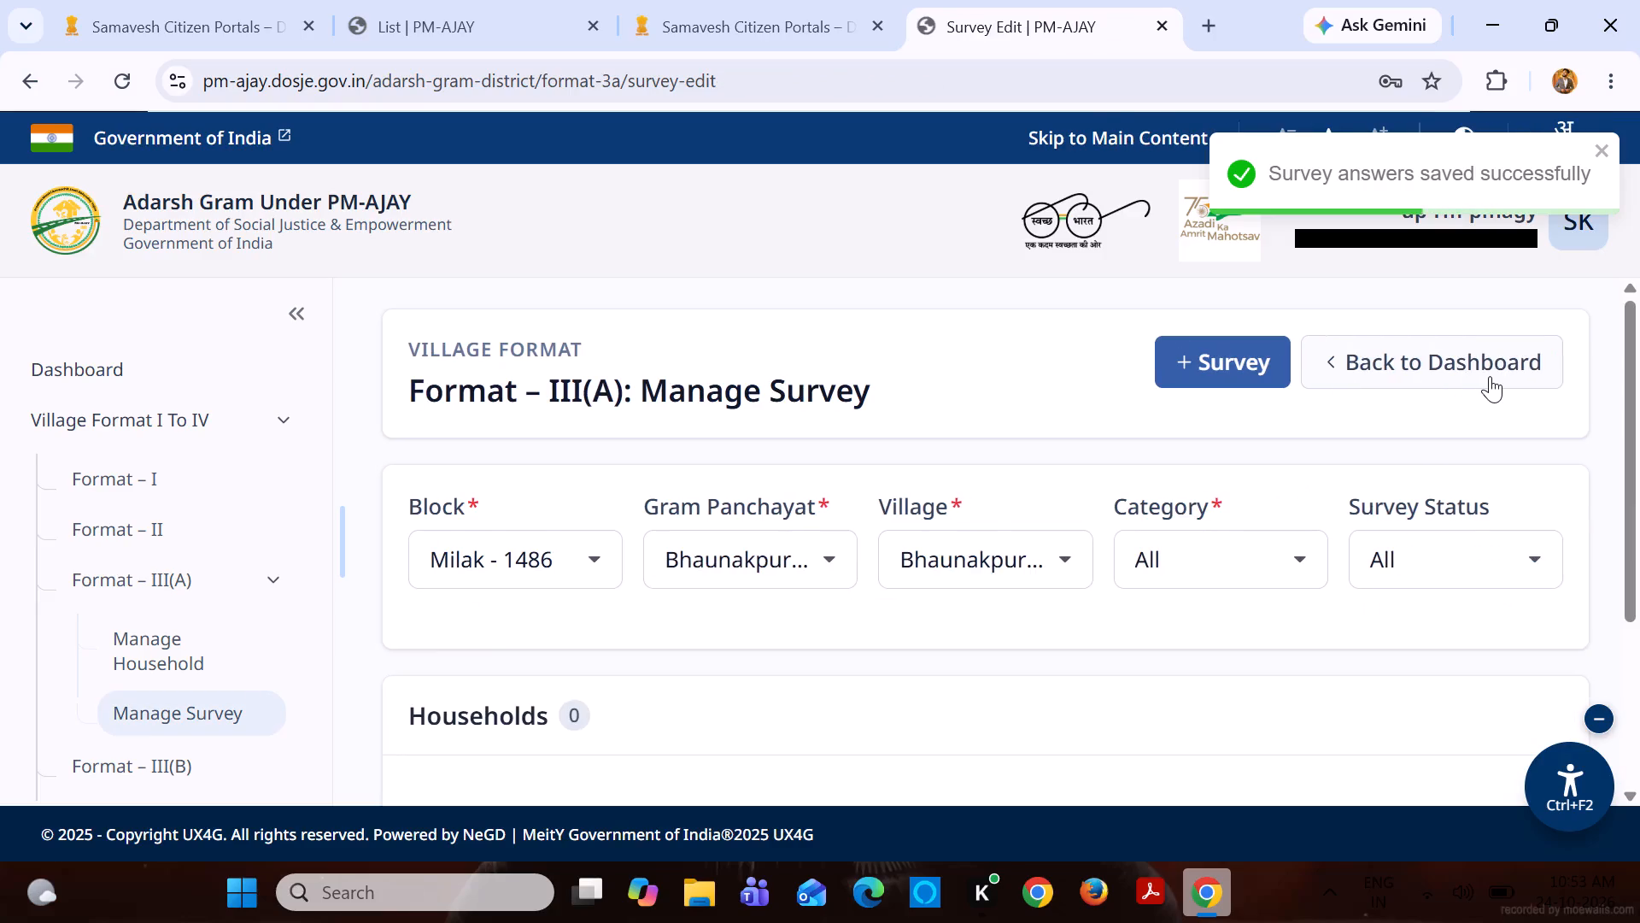
scroll(1344, 504, "down", 15)
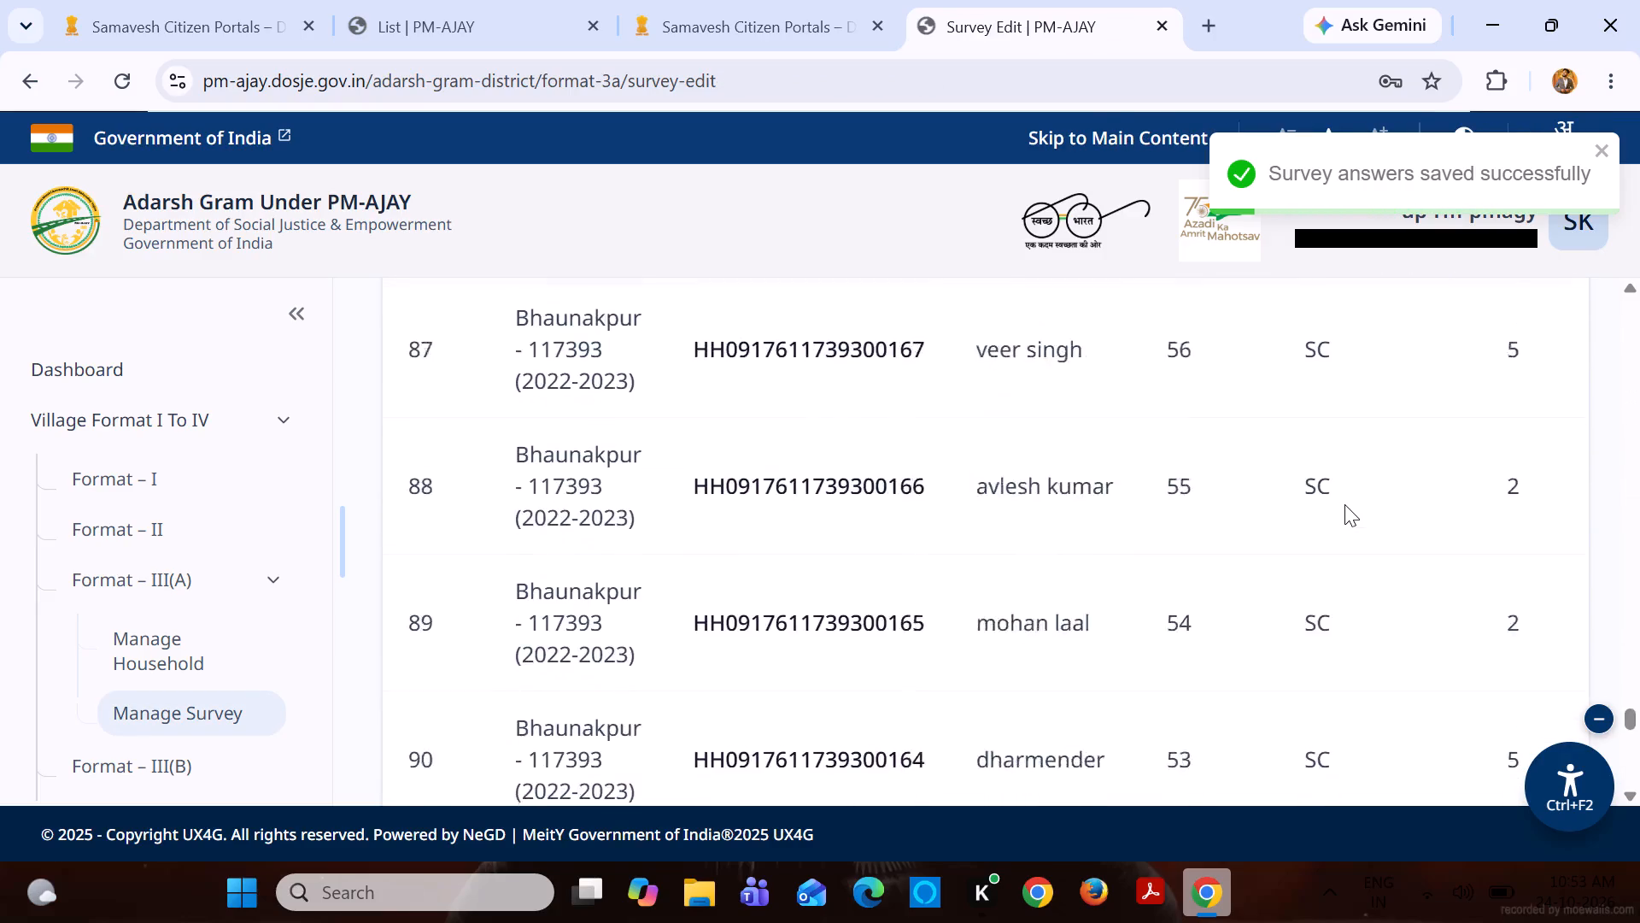
scroll(1344, 504, "down", 9)
scroll(1344, 504, "up", 1)
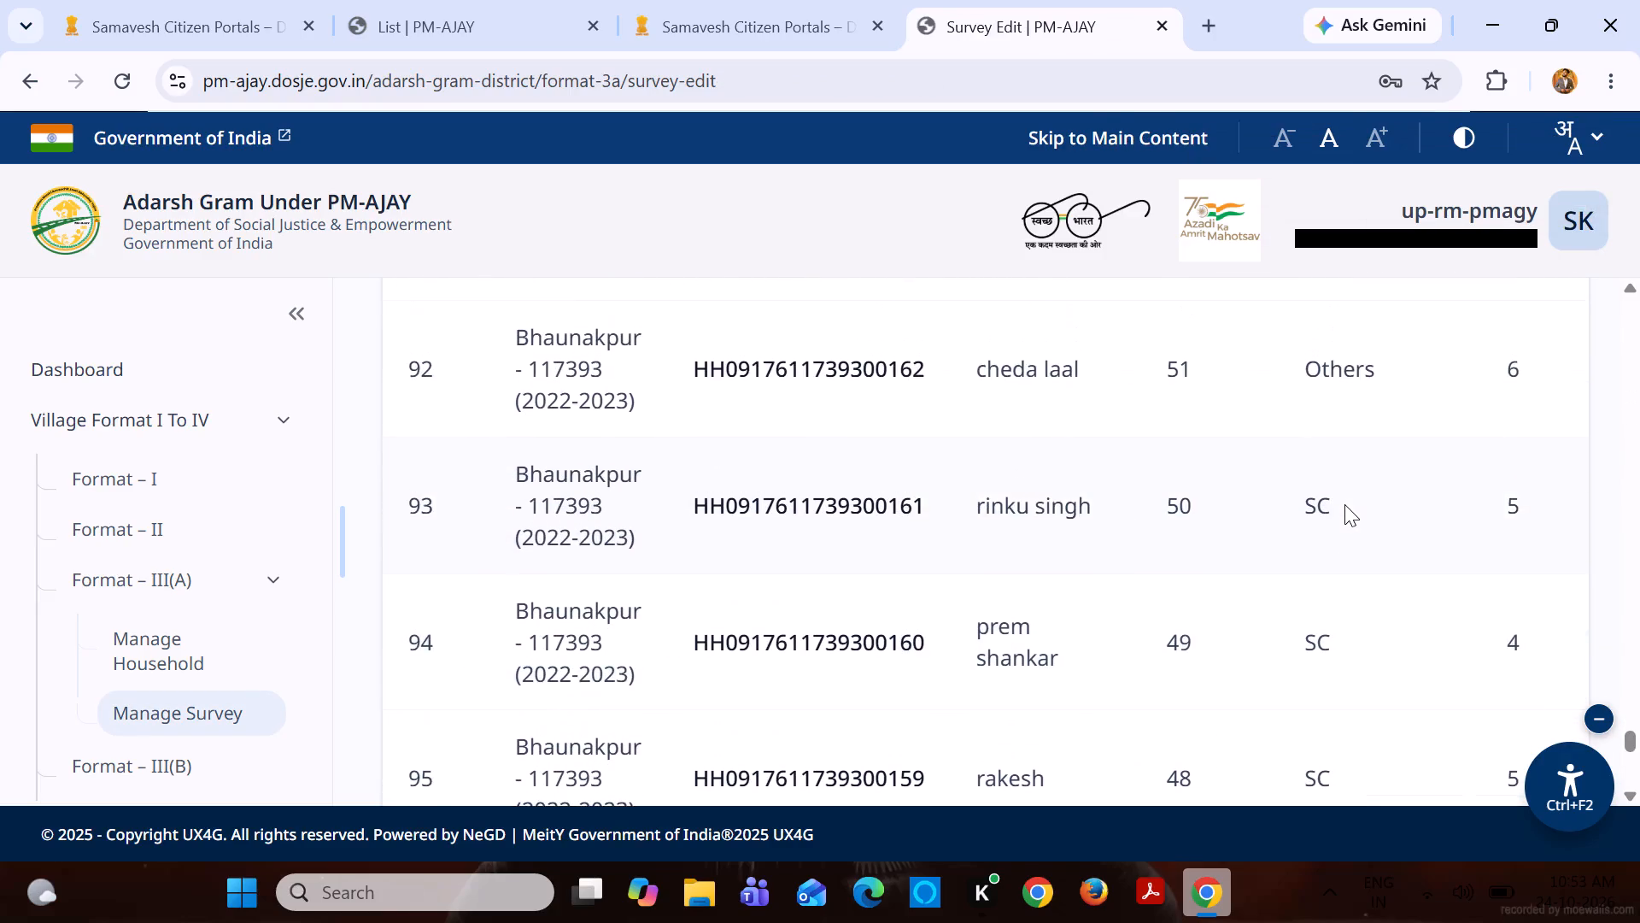
scroll(1344, 504, "up", 2)
left_click(1499, 424)
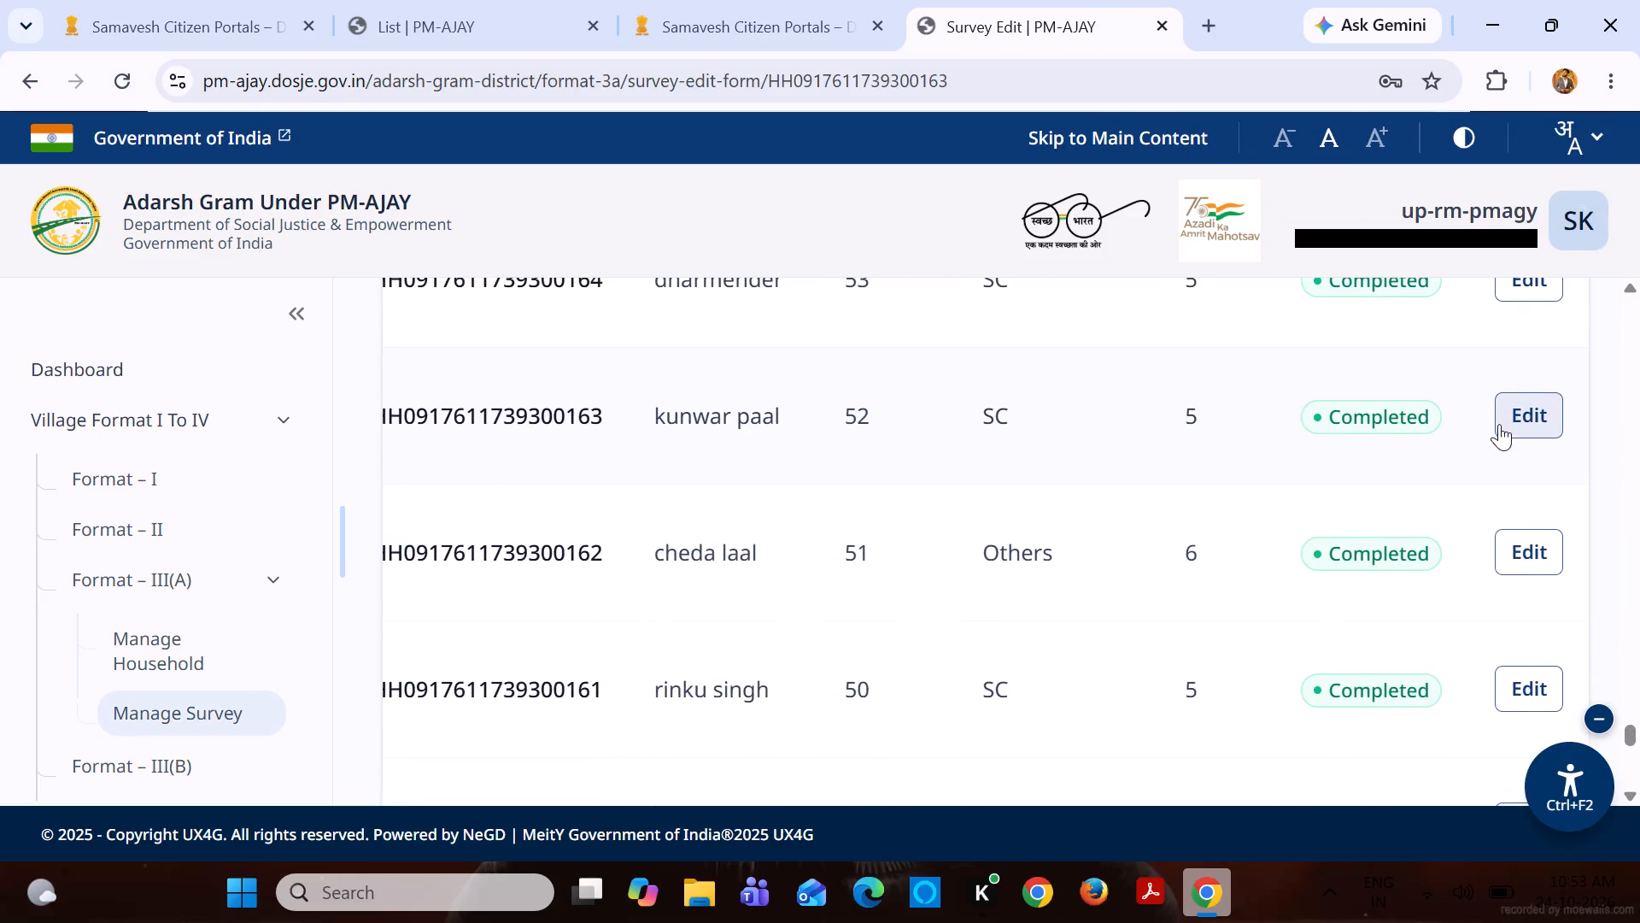
scroll(1298, 596, "down", 9)
left_click(1114, 587)
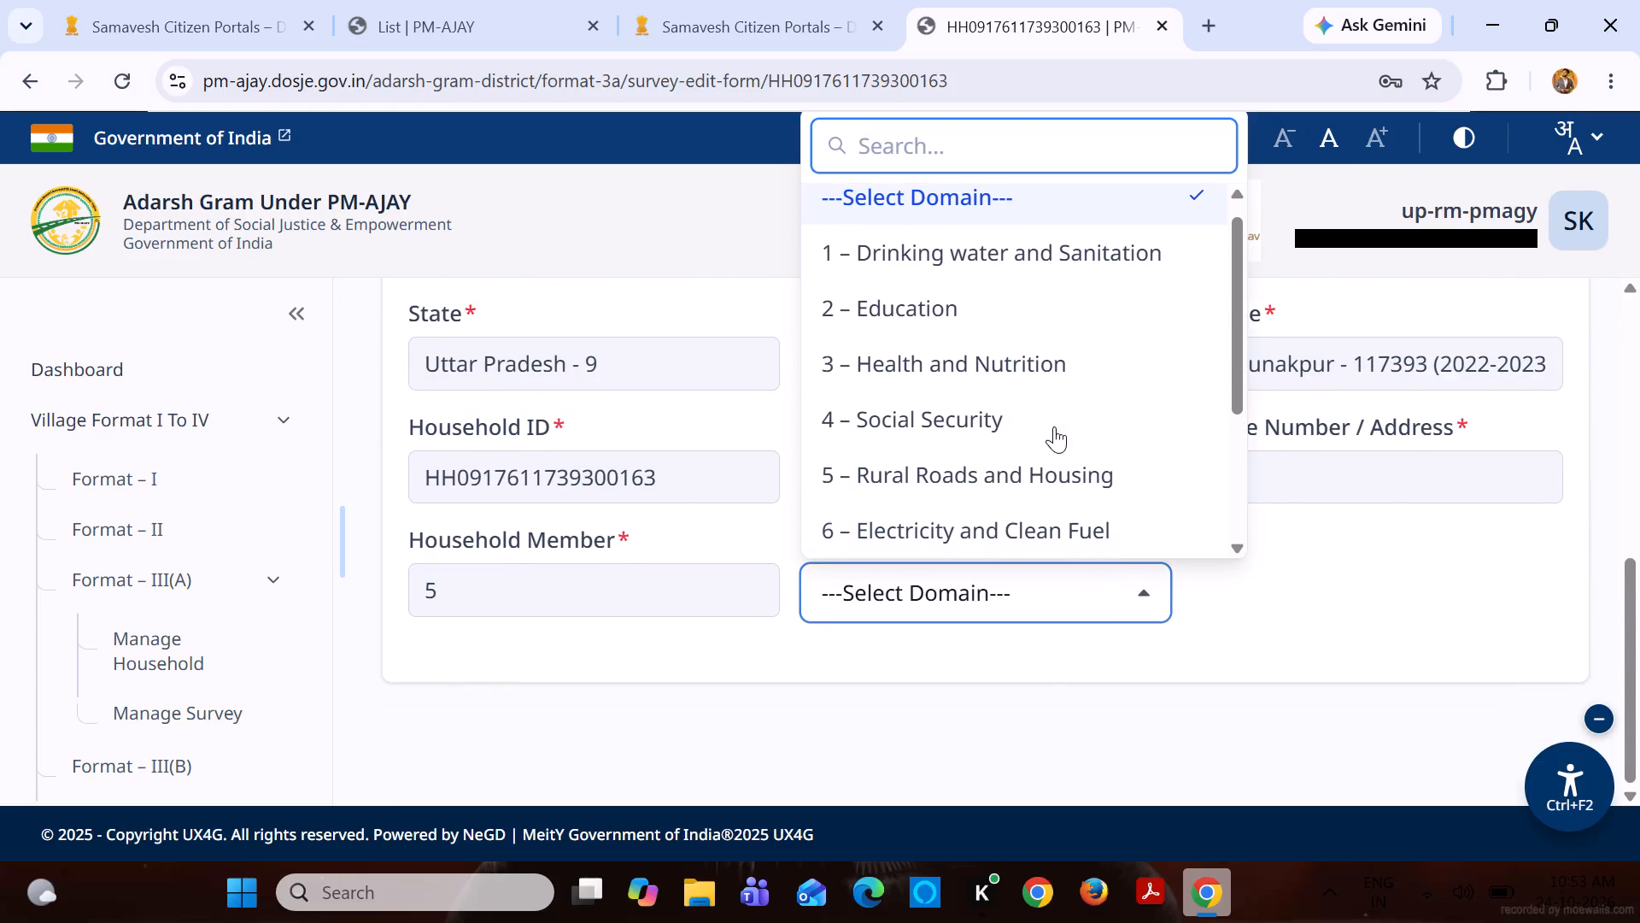
left_click(992, 523)
Answer Yes for house number 52's electricity connection under 6.2 and 6.3, using at least one LED bulb and clean fuel, and save the survey.
scroll(1181, 591, "down", 1)
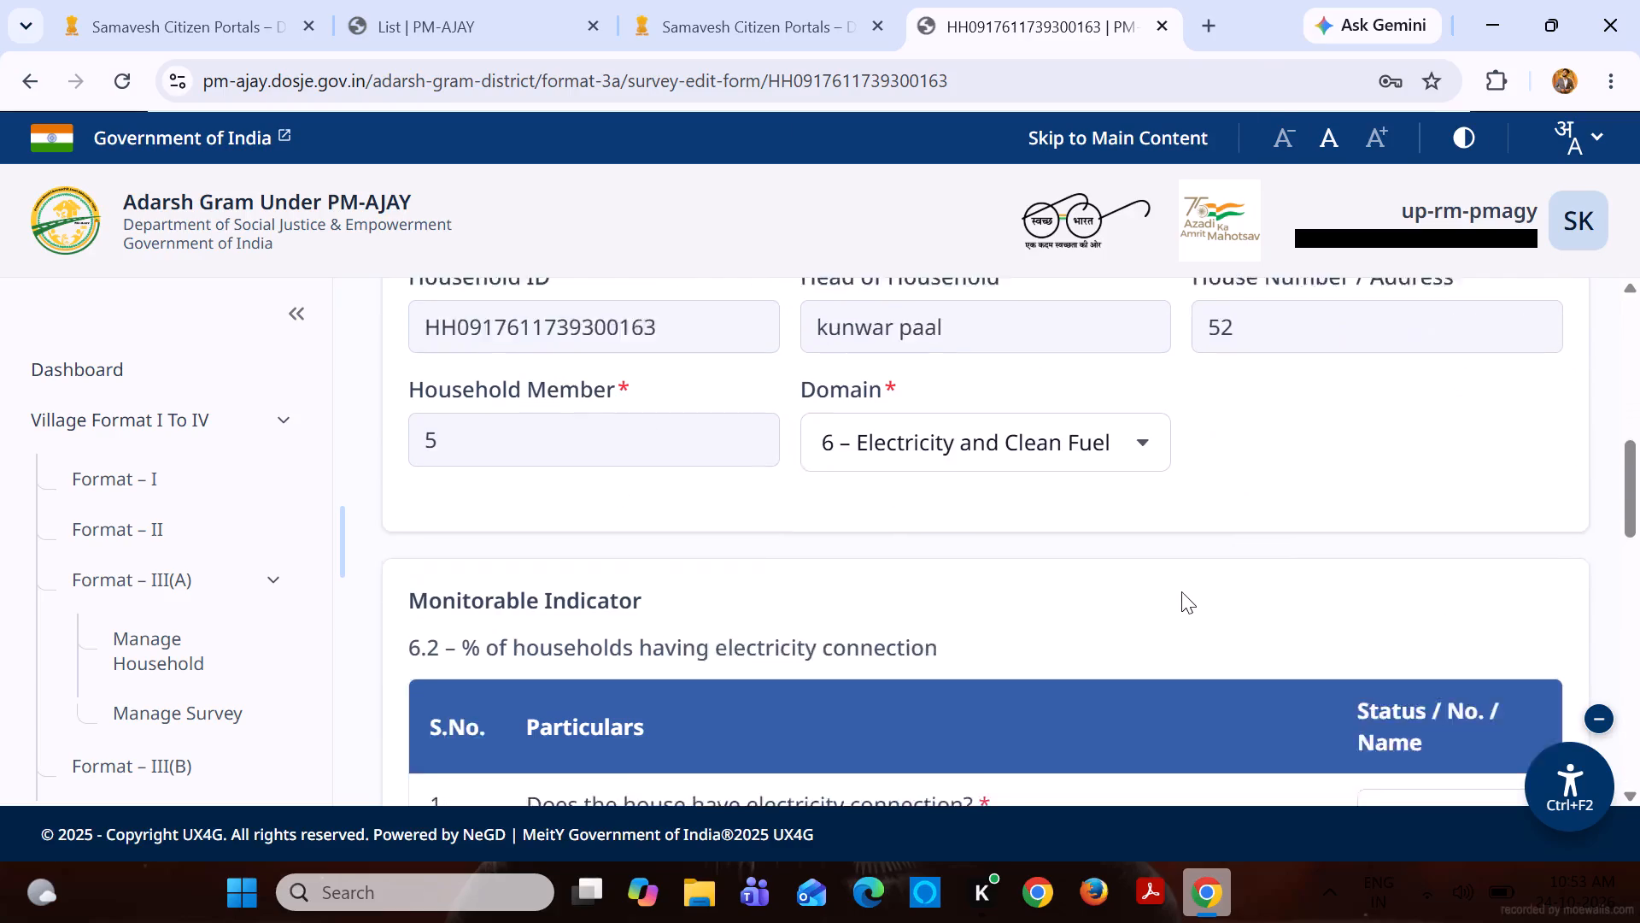
scroll(1181, 591, "down", 1)
scroll(1451, 648, "down", 2)
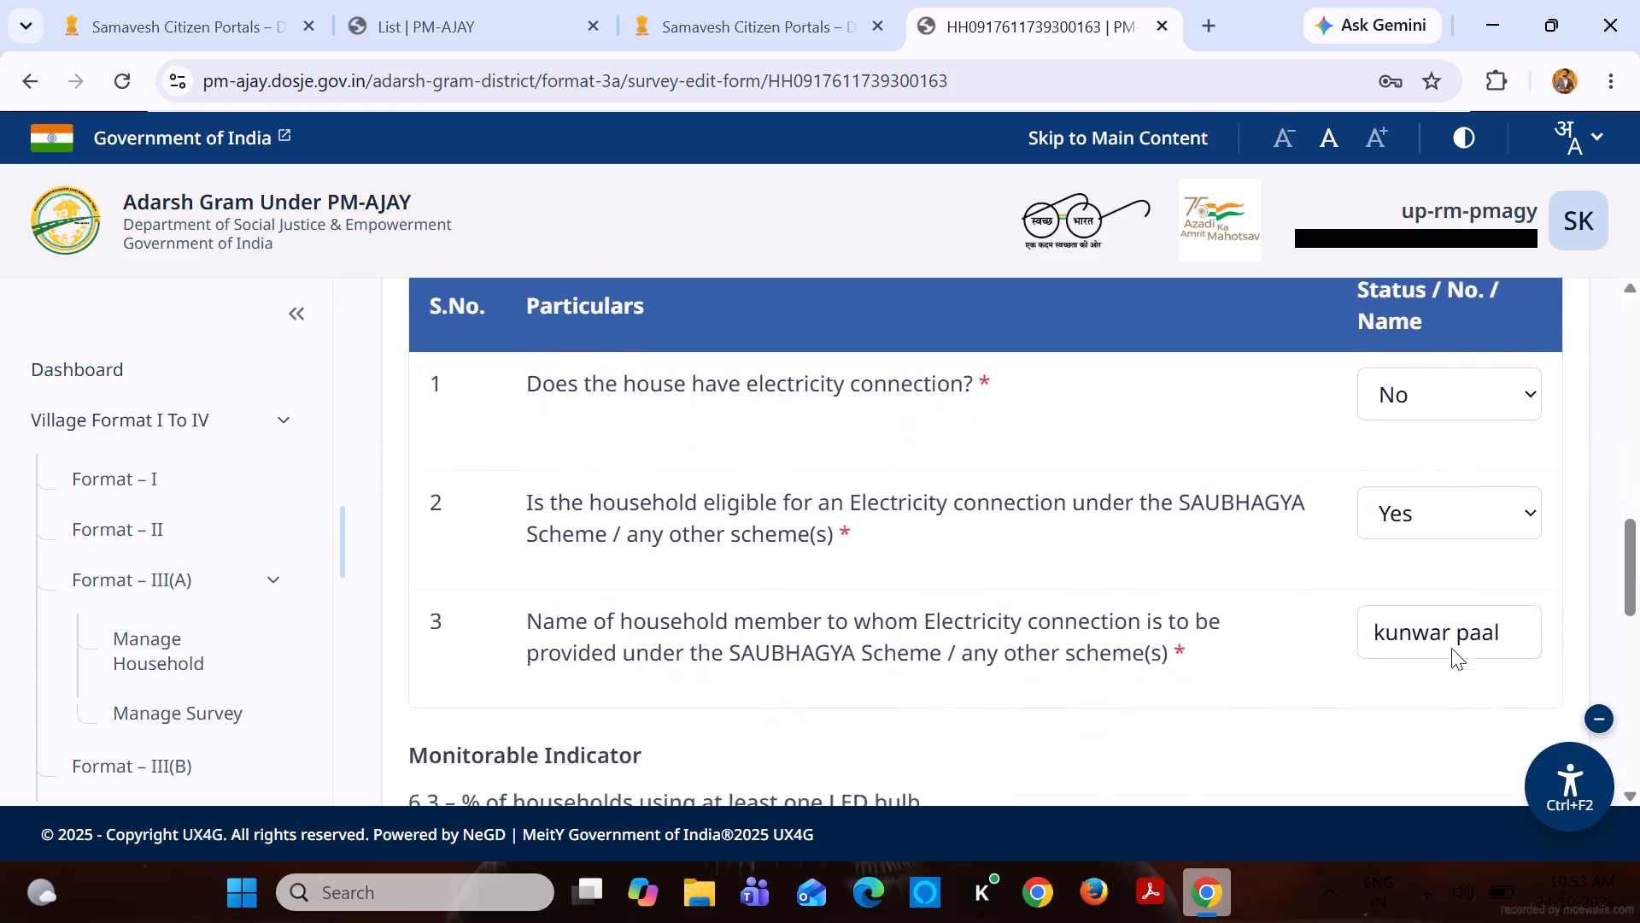
scroll(1451, 648, "down", 2)
left_click_drag(1487, 355, 1414, 409)
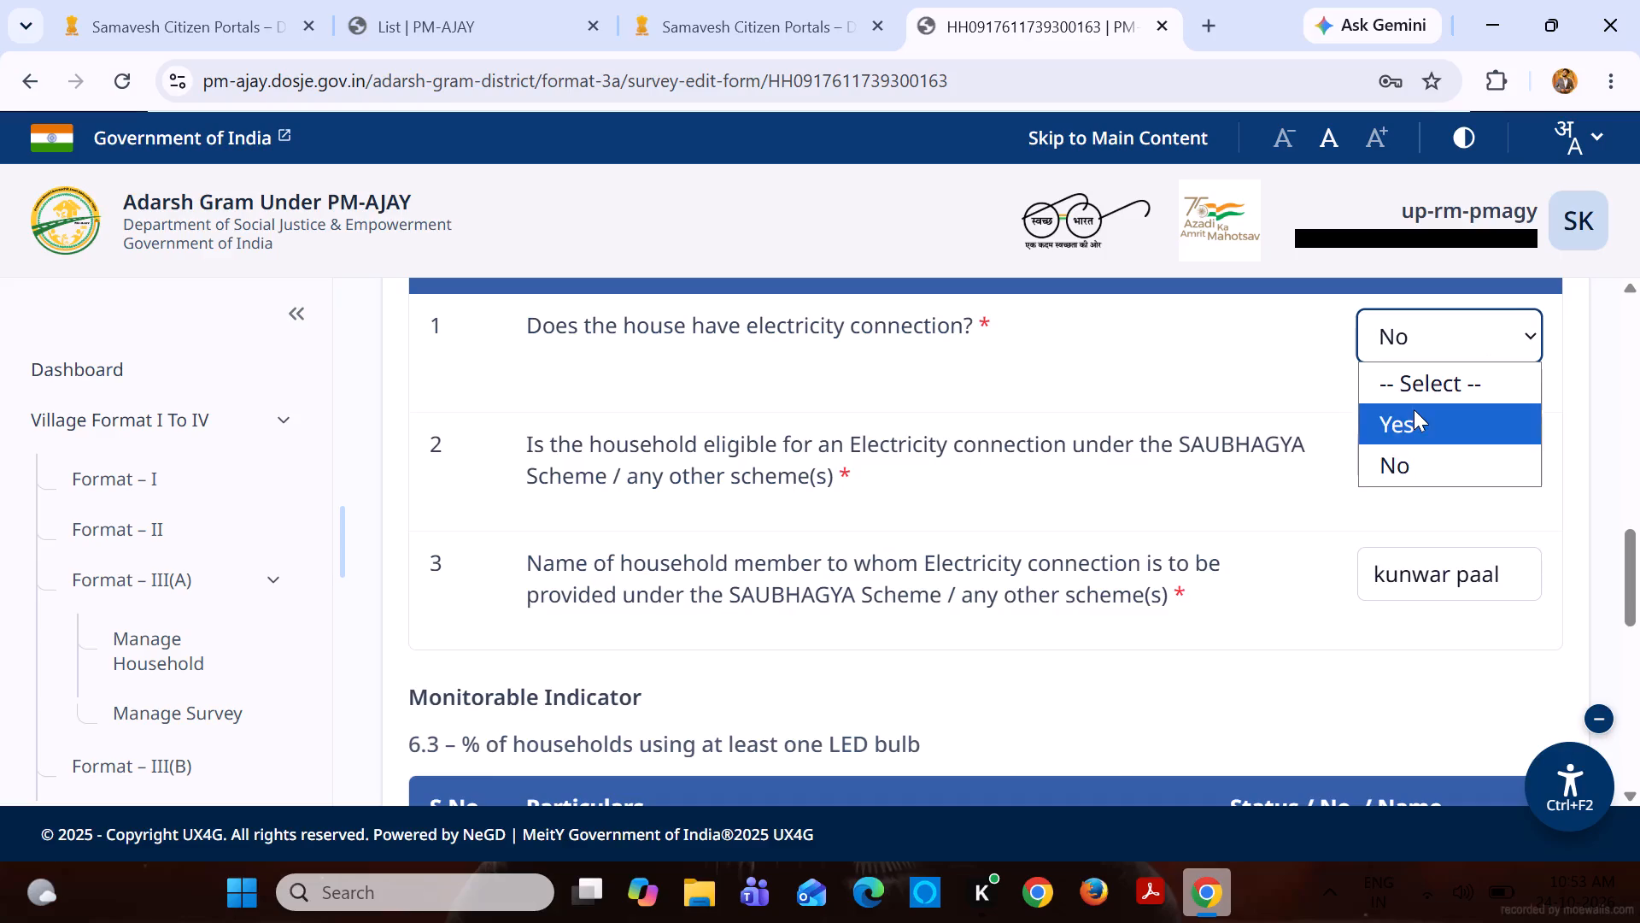
left_click(1414, 409)
left_click_drag(1408, 604, 1361, 705)
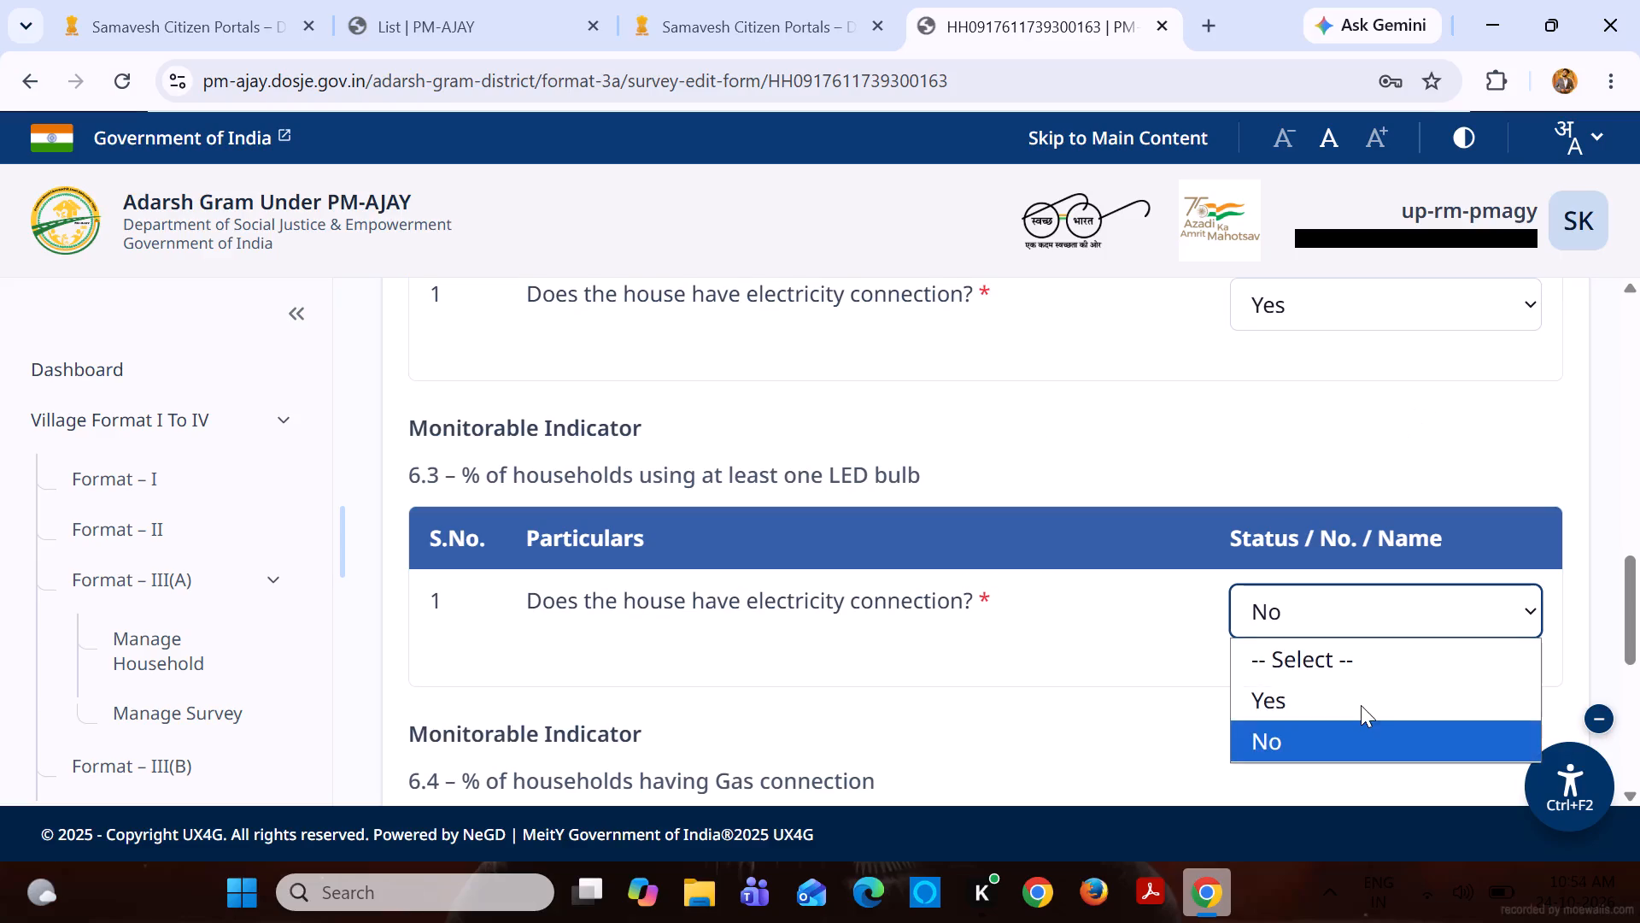
left_click_drag(1361, 705, 1357, 712)
left_click(1357, 712)
scroll(1188, 608, "down", 4)
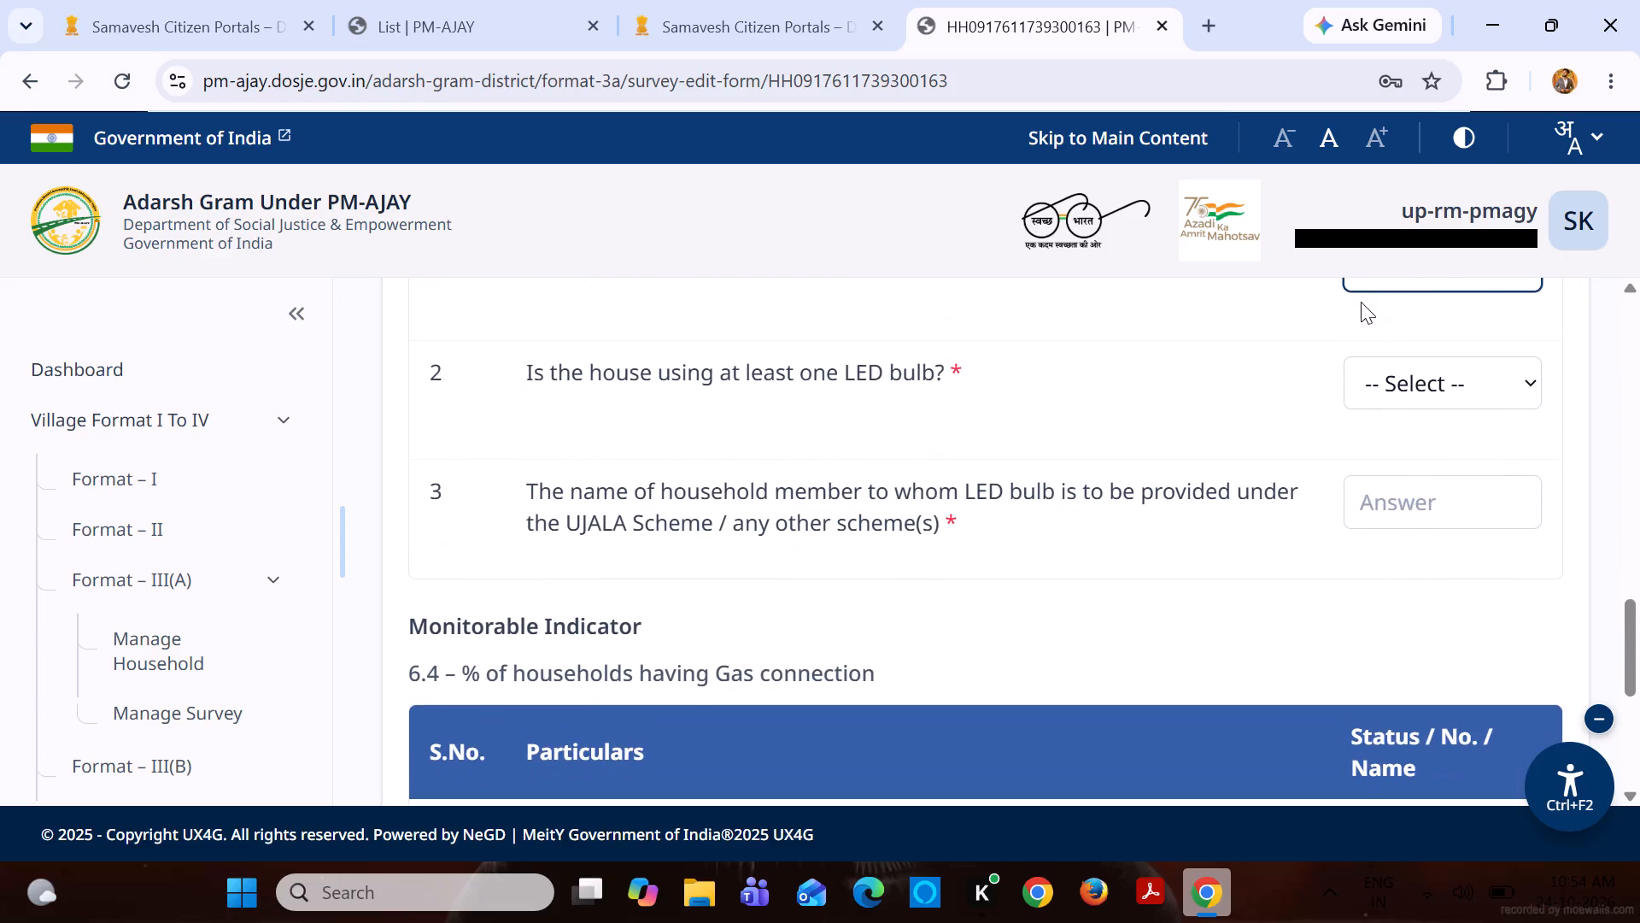
left_click_drag(1491, 379, 1412, 456)
left_click(1412, 456)
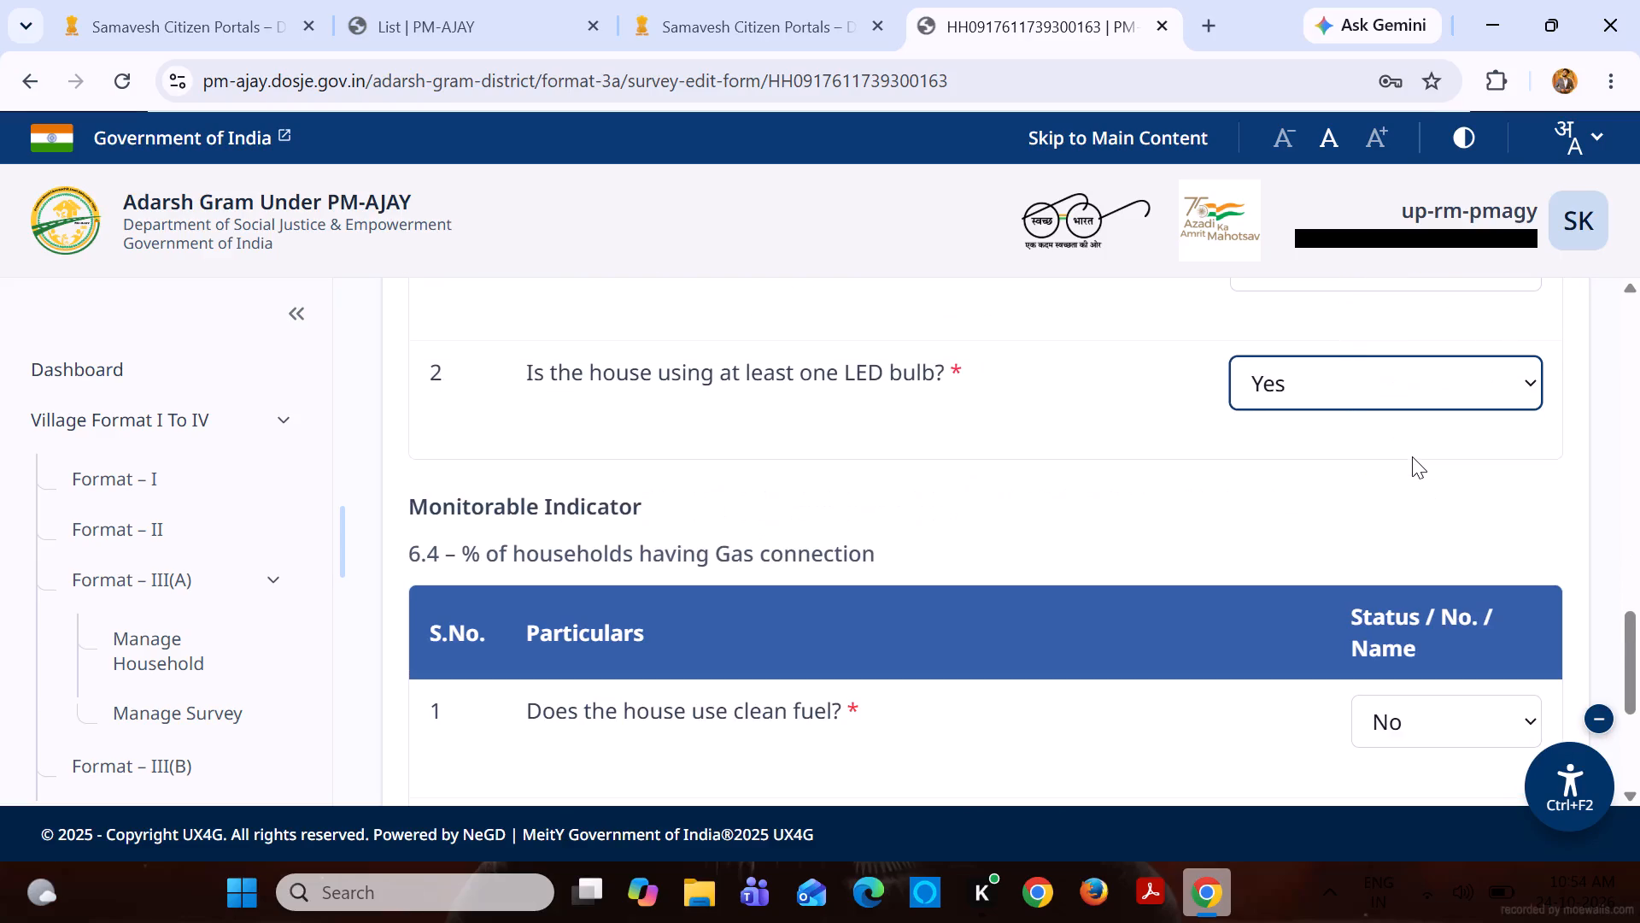
scroll(1412, 456, "down", 3)
left_click_drag(1514, 362, 1397, 462)
left_click(1397, 462)
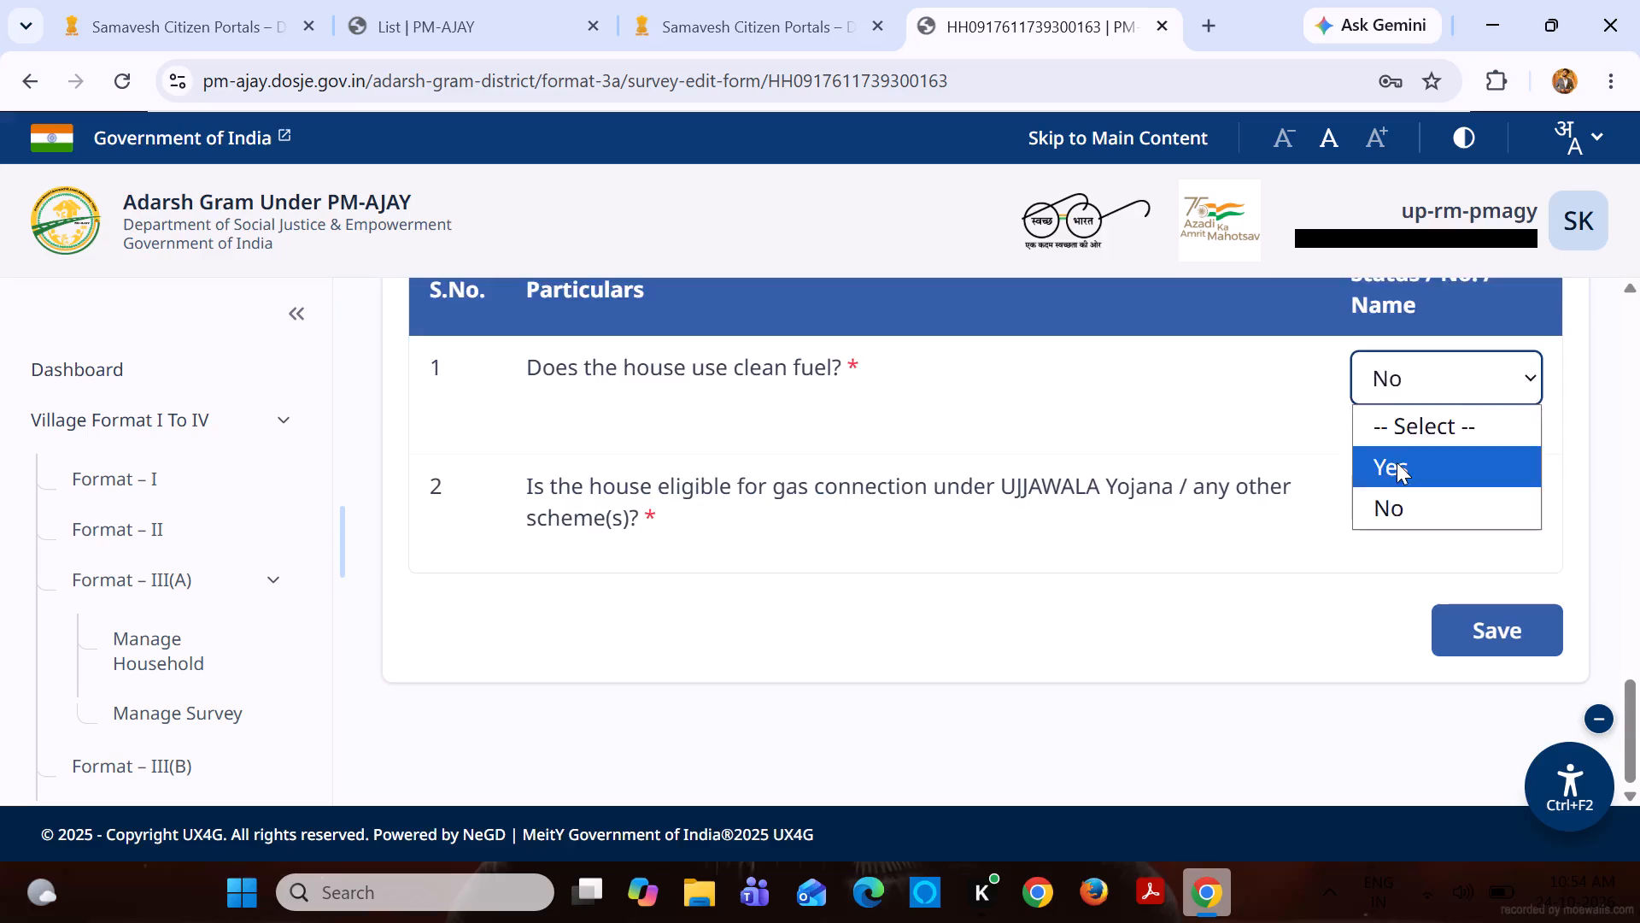
left_click(1485, 627)
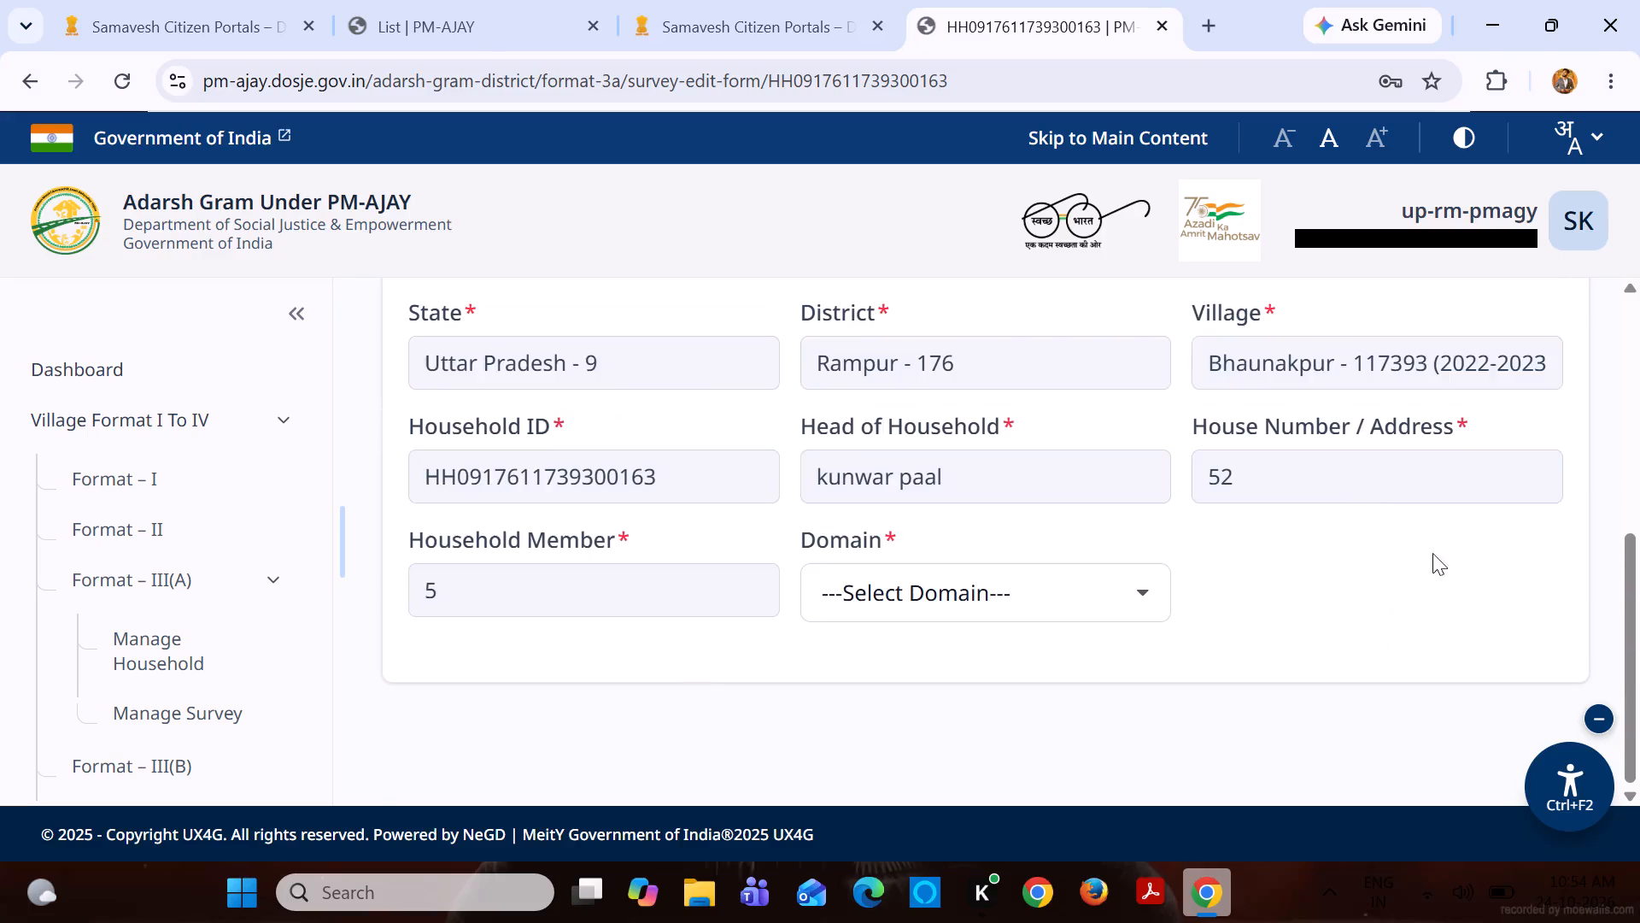
Return to the survey list, open house number 3's survey from page 3 and select domain 6 – Electricity and Clean Fuel.
scroll(1350, 504, "up", 9)
left_click(1492, 365)
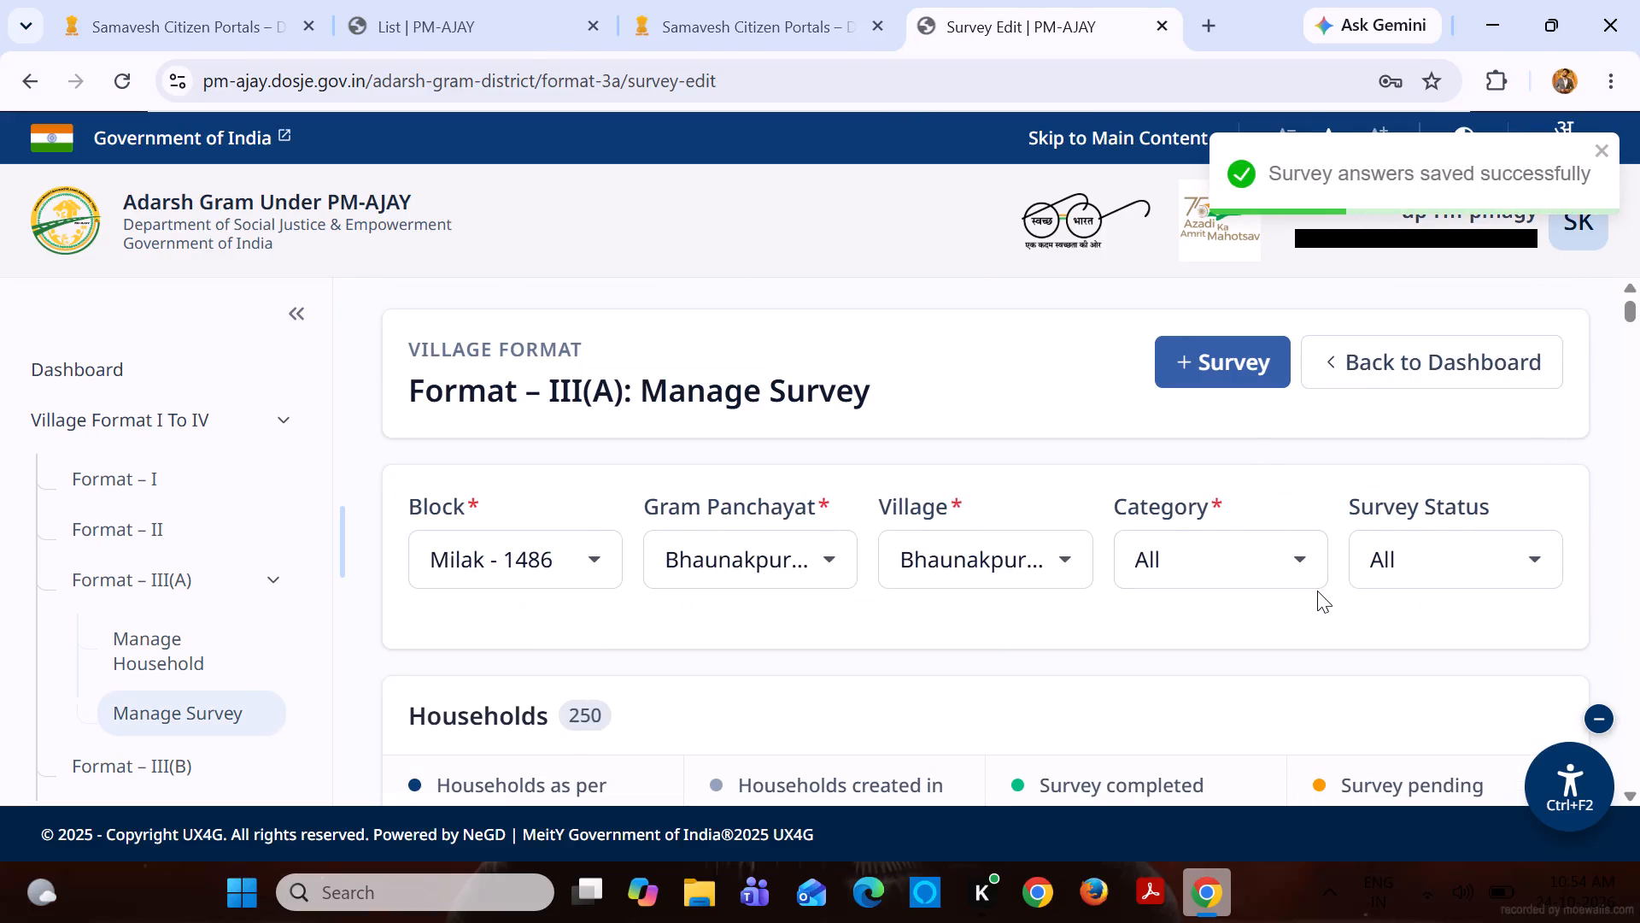
scroll(1317, 591, "down", 20)
scroll(1317, 591, "down", 4)
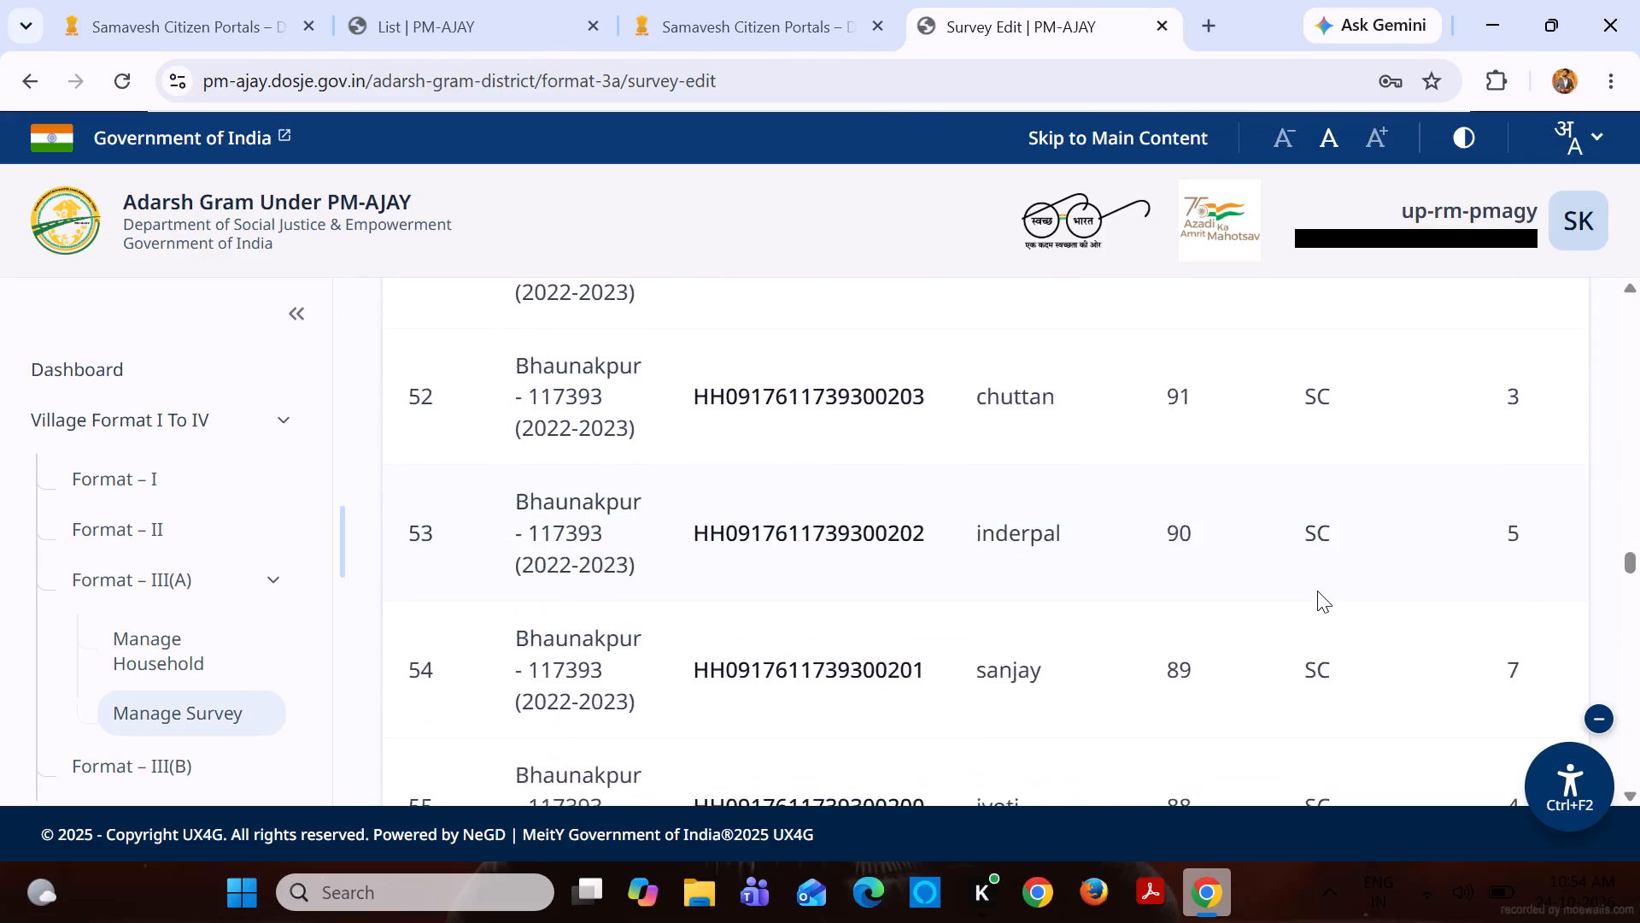
scroll(1317, 591, "down", 5)
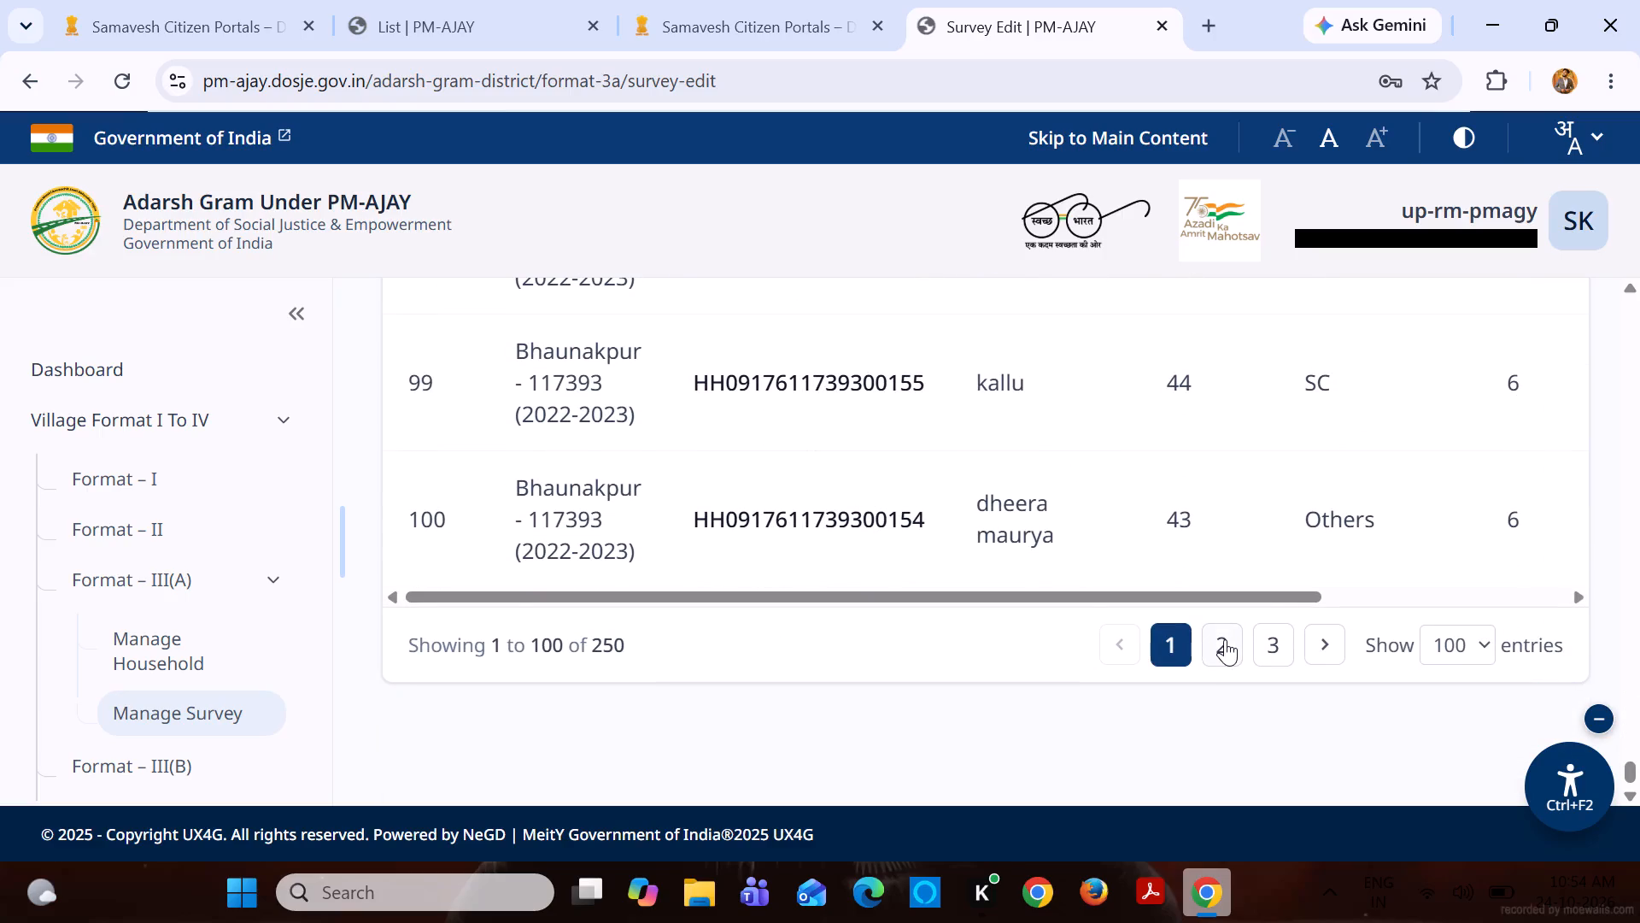
left_click(1274, 641)
scroll(1222, 460, "up", 2)
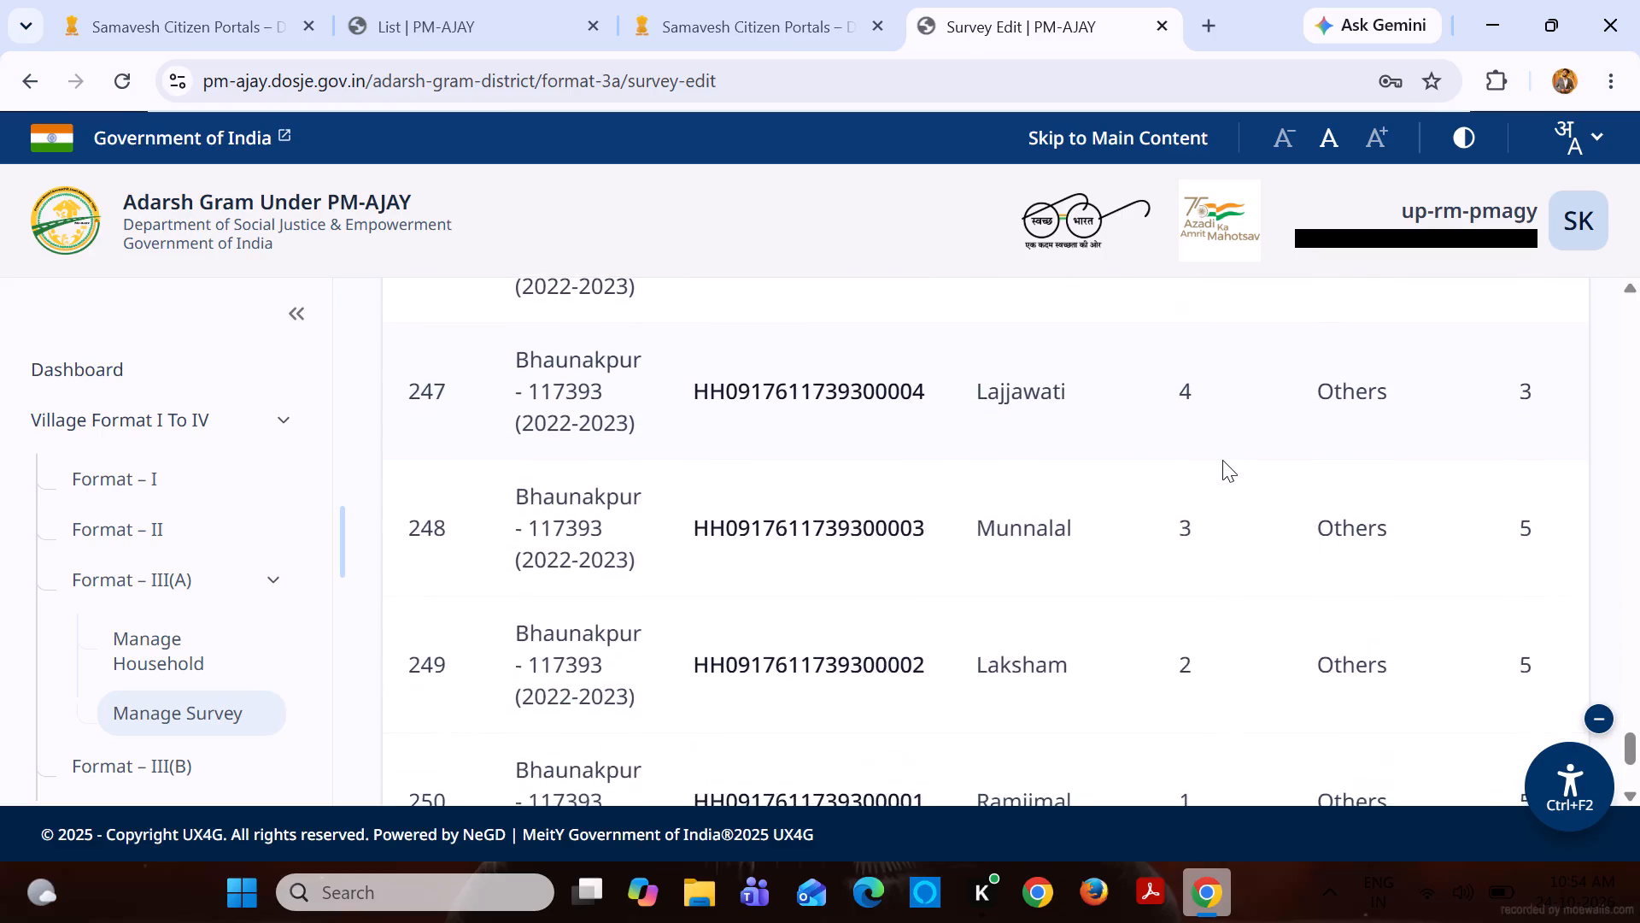
scroll(1222, 460, "left", 7)
left_click(1517, 510)
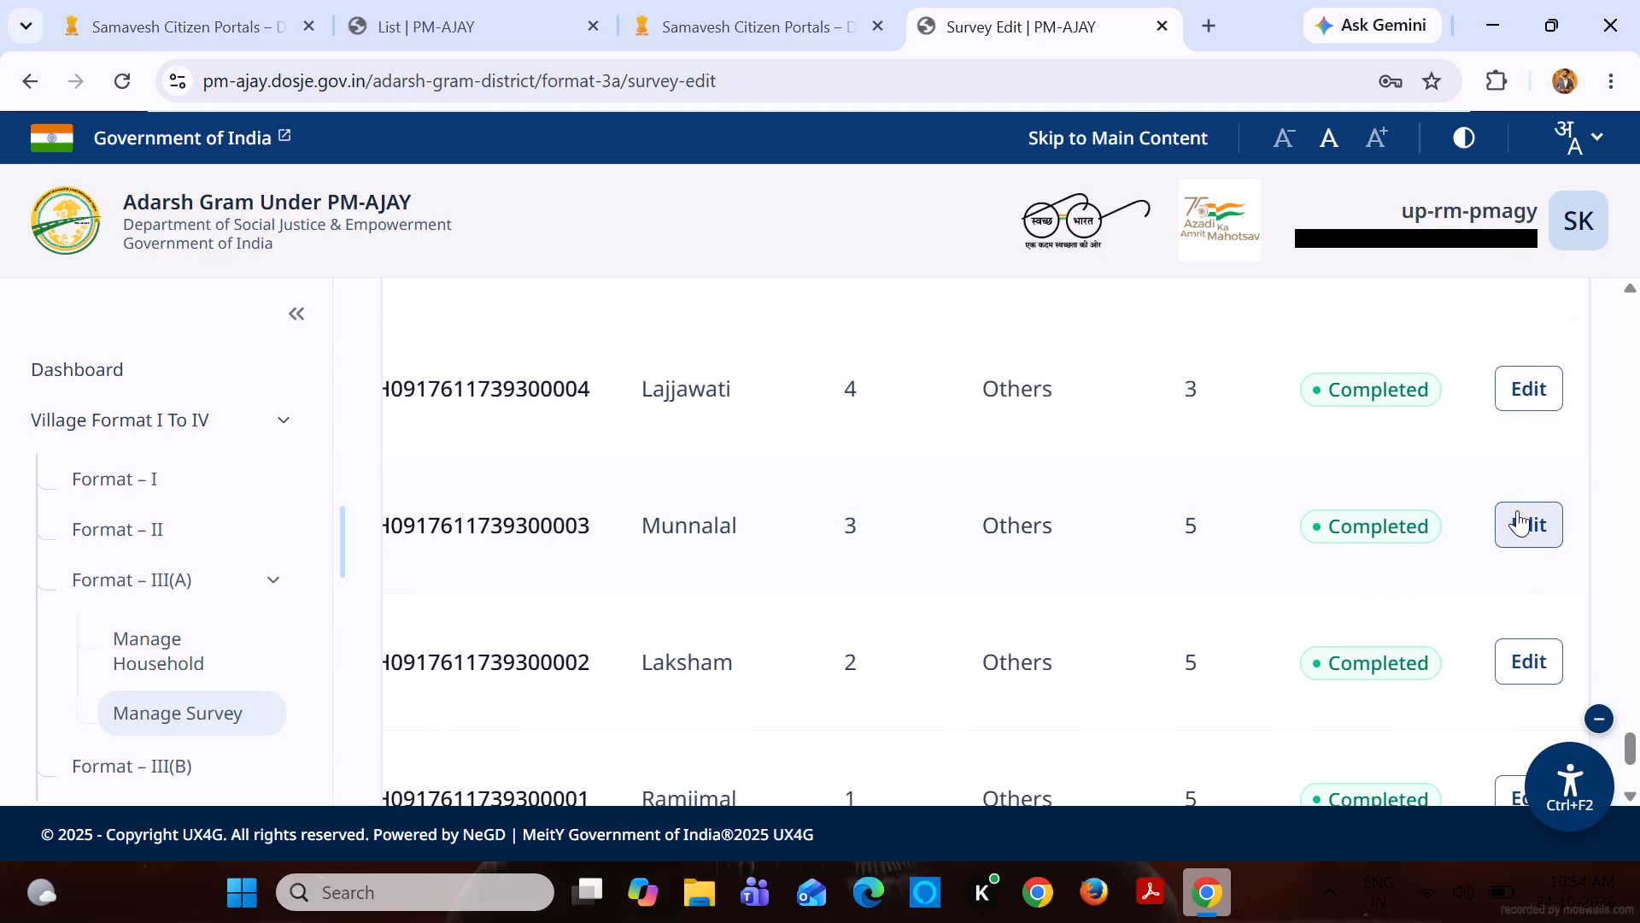
scroll(975, 420, "down", 9)
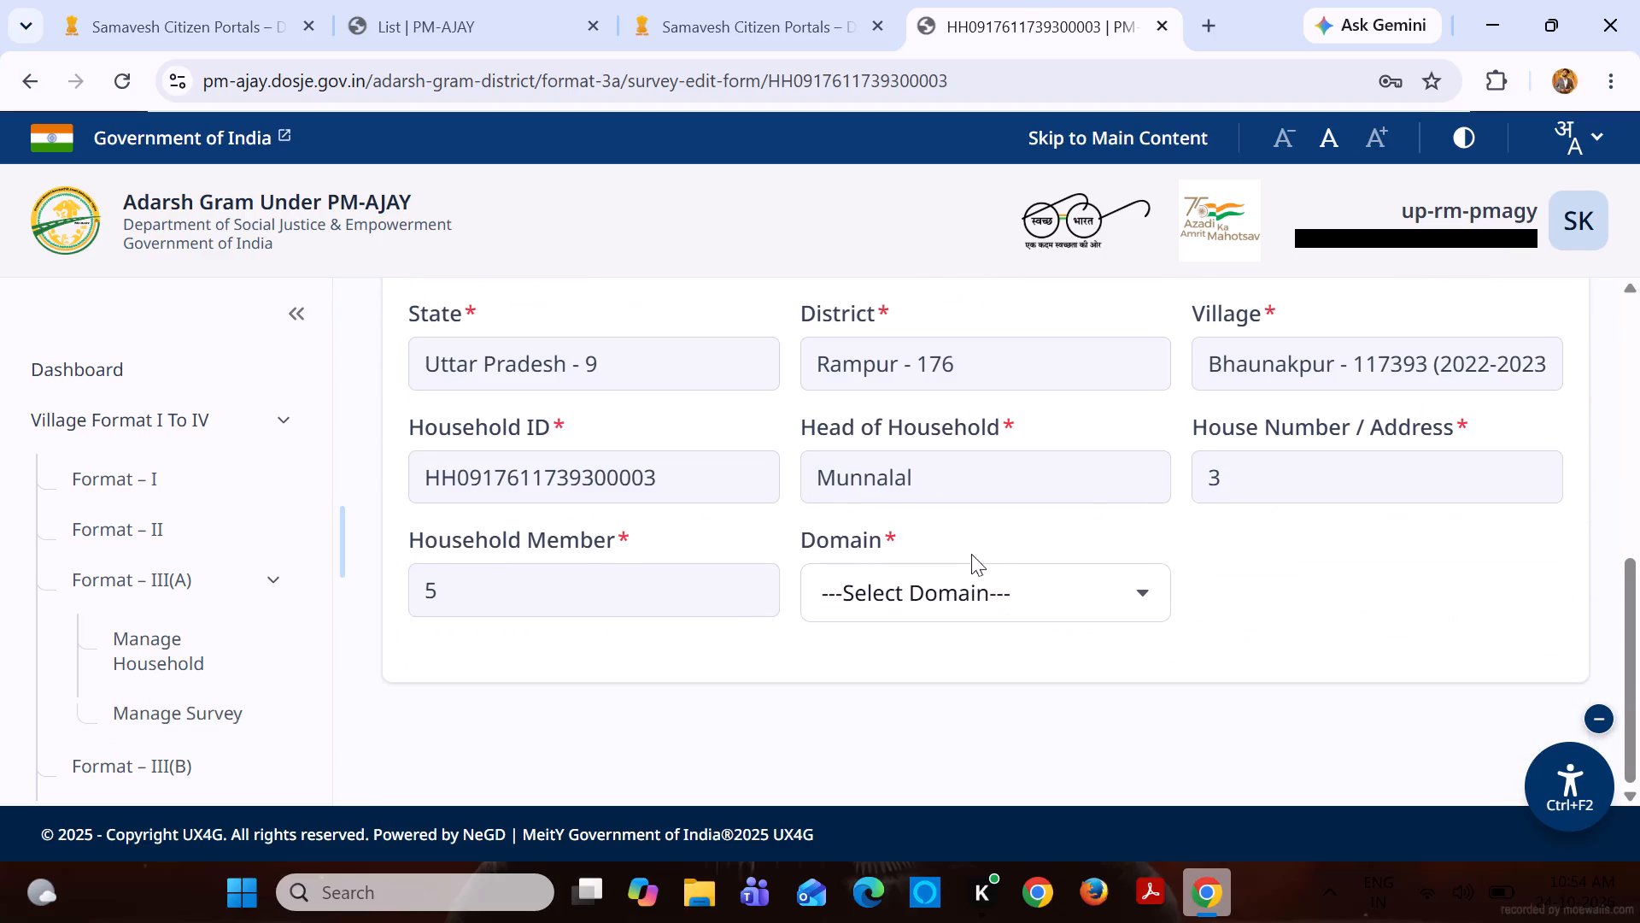
left_click(982, 636)
left_click(1064, 616)
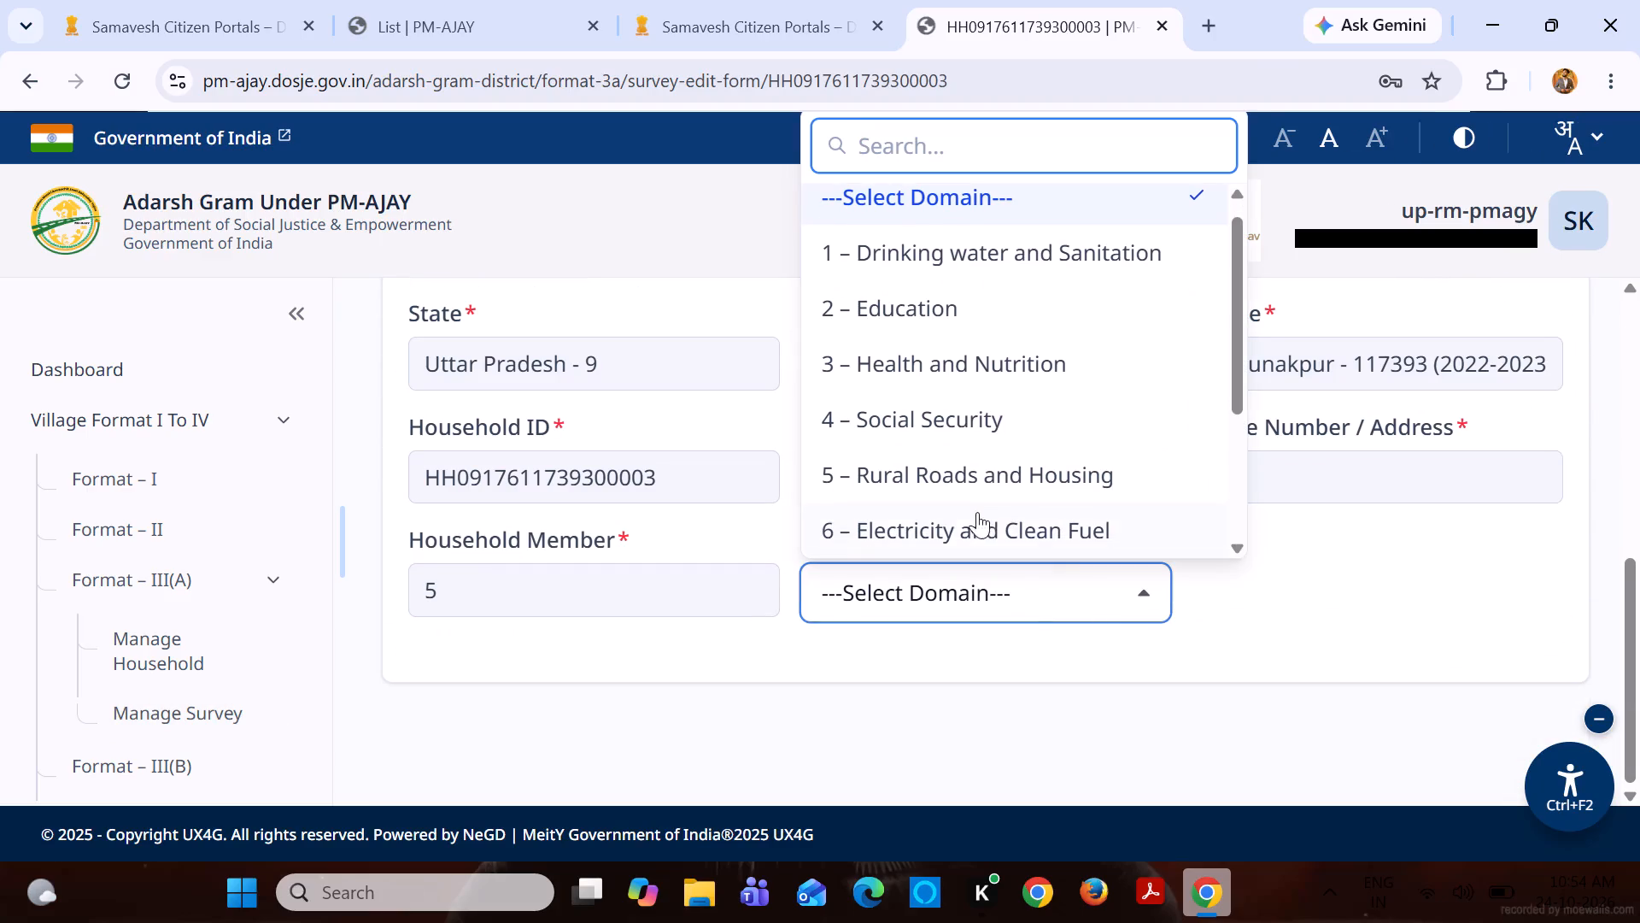
left_click(973, 517)
Answer Yes for house number 3's electricity connection under 6.2 and save the survey.
scroll(1270, 583, "down", 3)
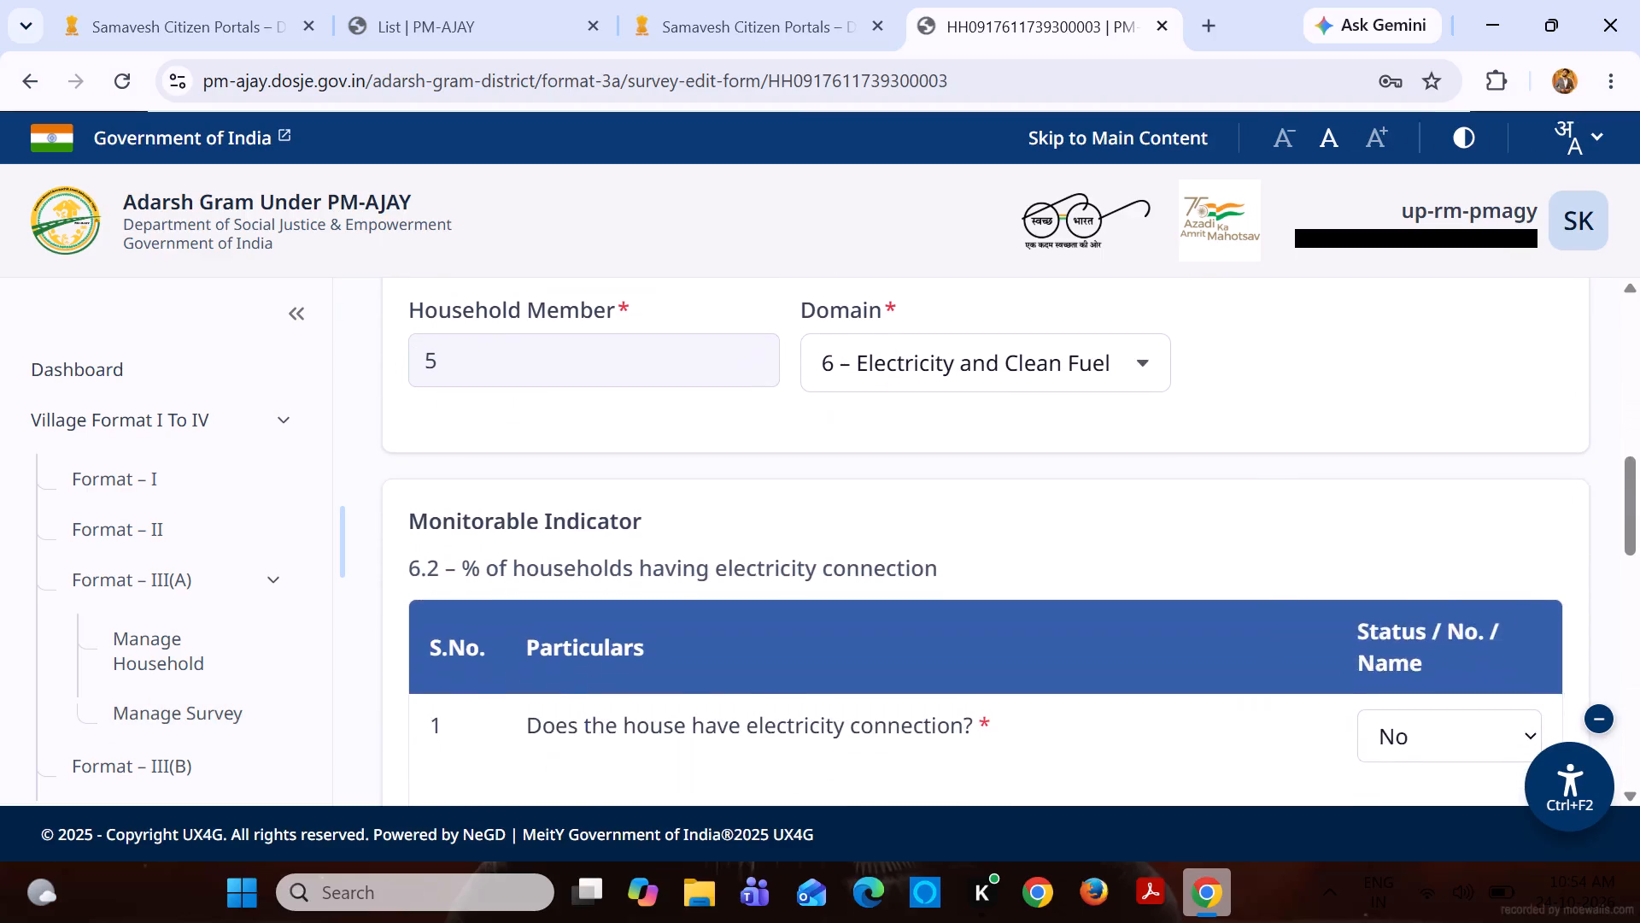
scroll(1396, 632, "down", 3)
scroll(1414, 545, "up", 1)
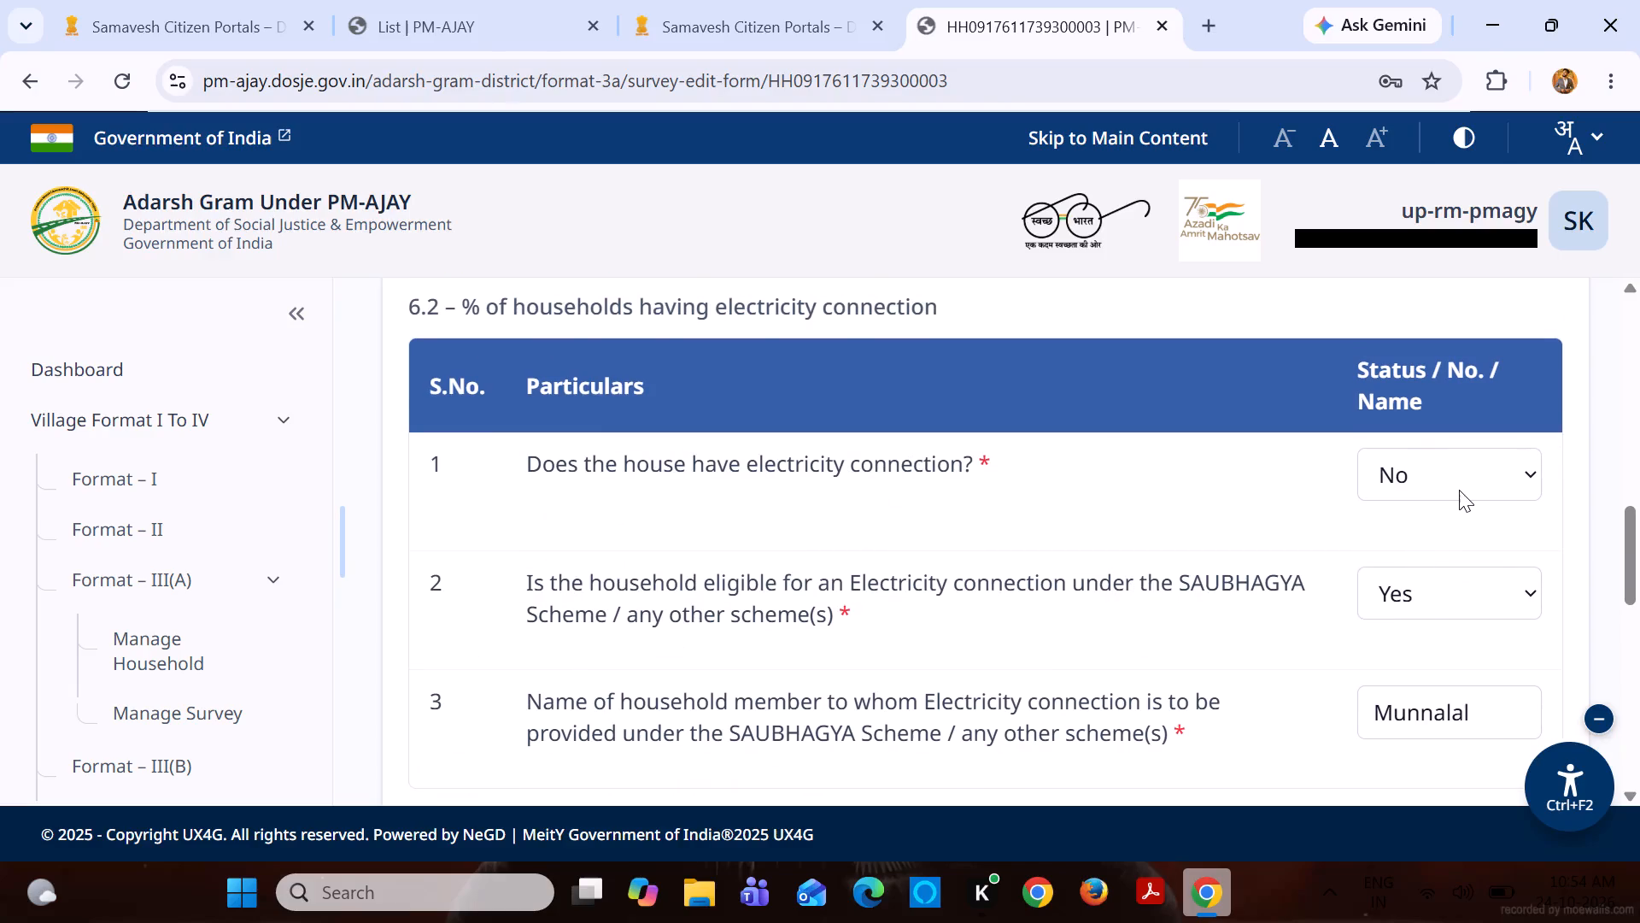
left_click(1459, 490)
left_click(1397, 565)
scroll(1397, 565, "down", 2)
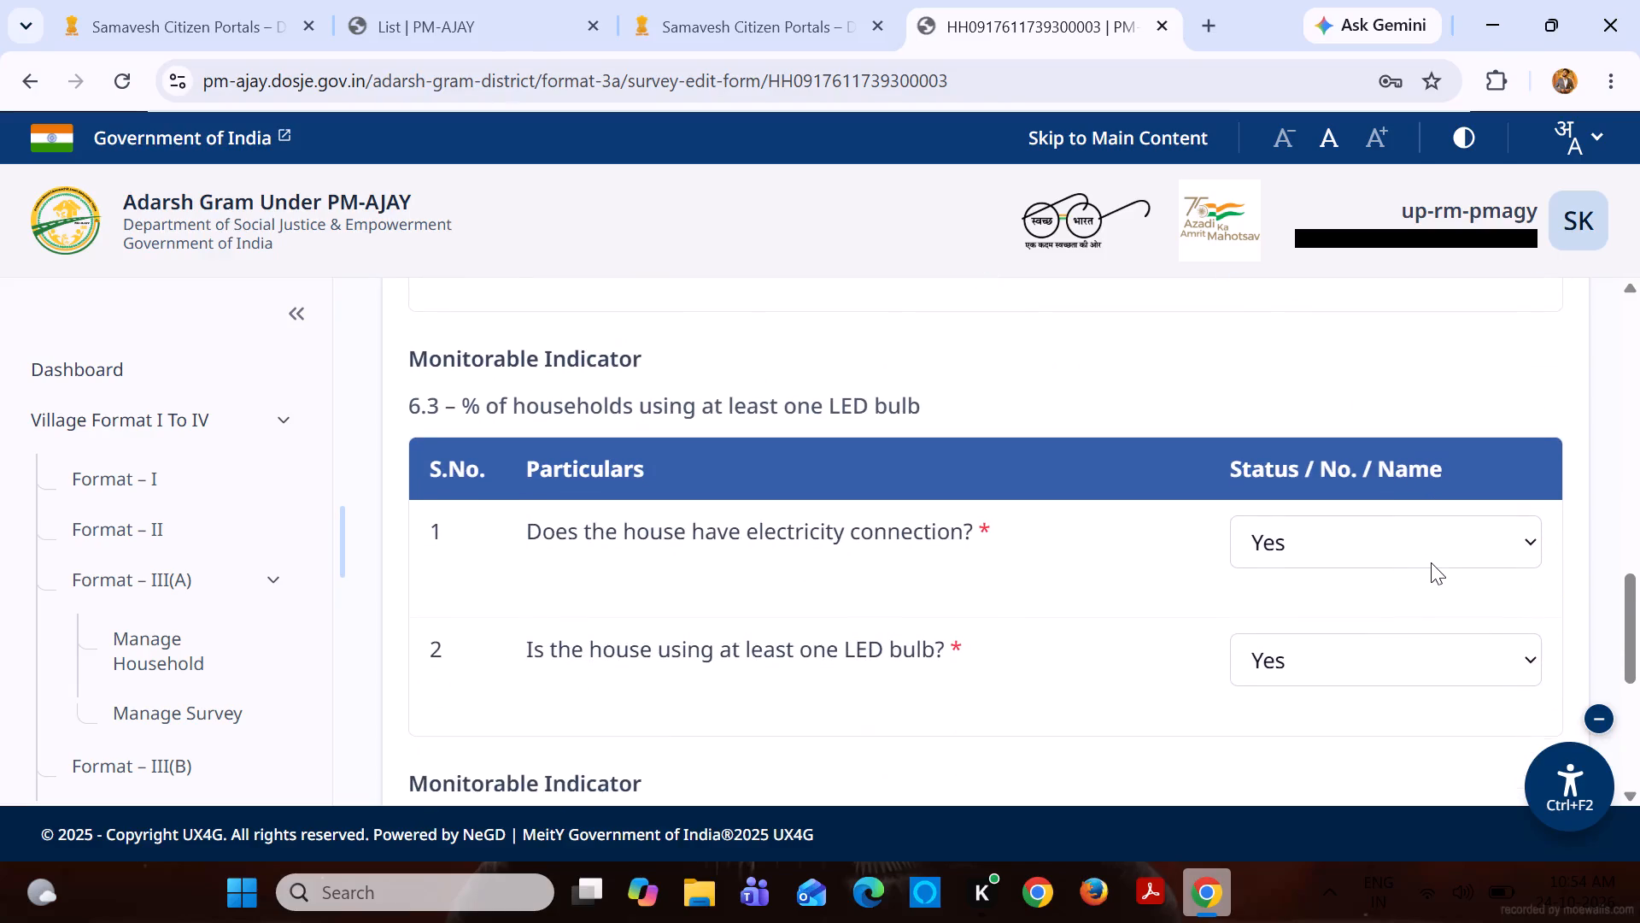
scroll(1431, 562, "down", 5)
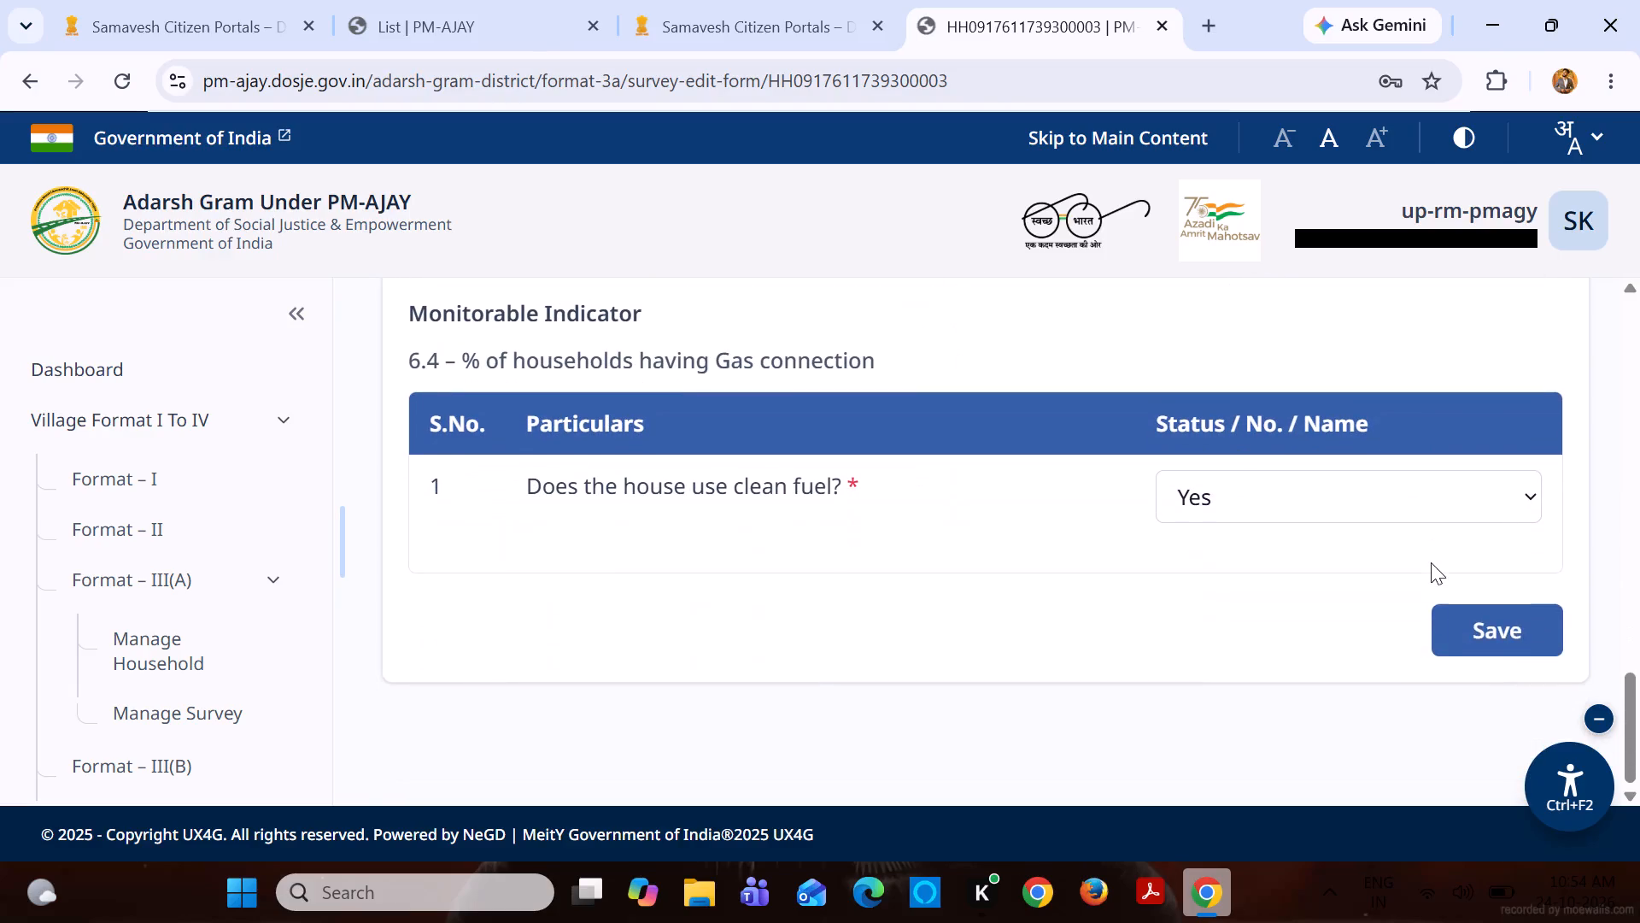
left_click(1504, 632)
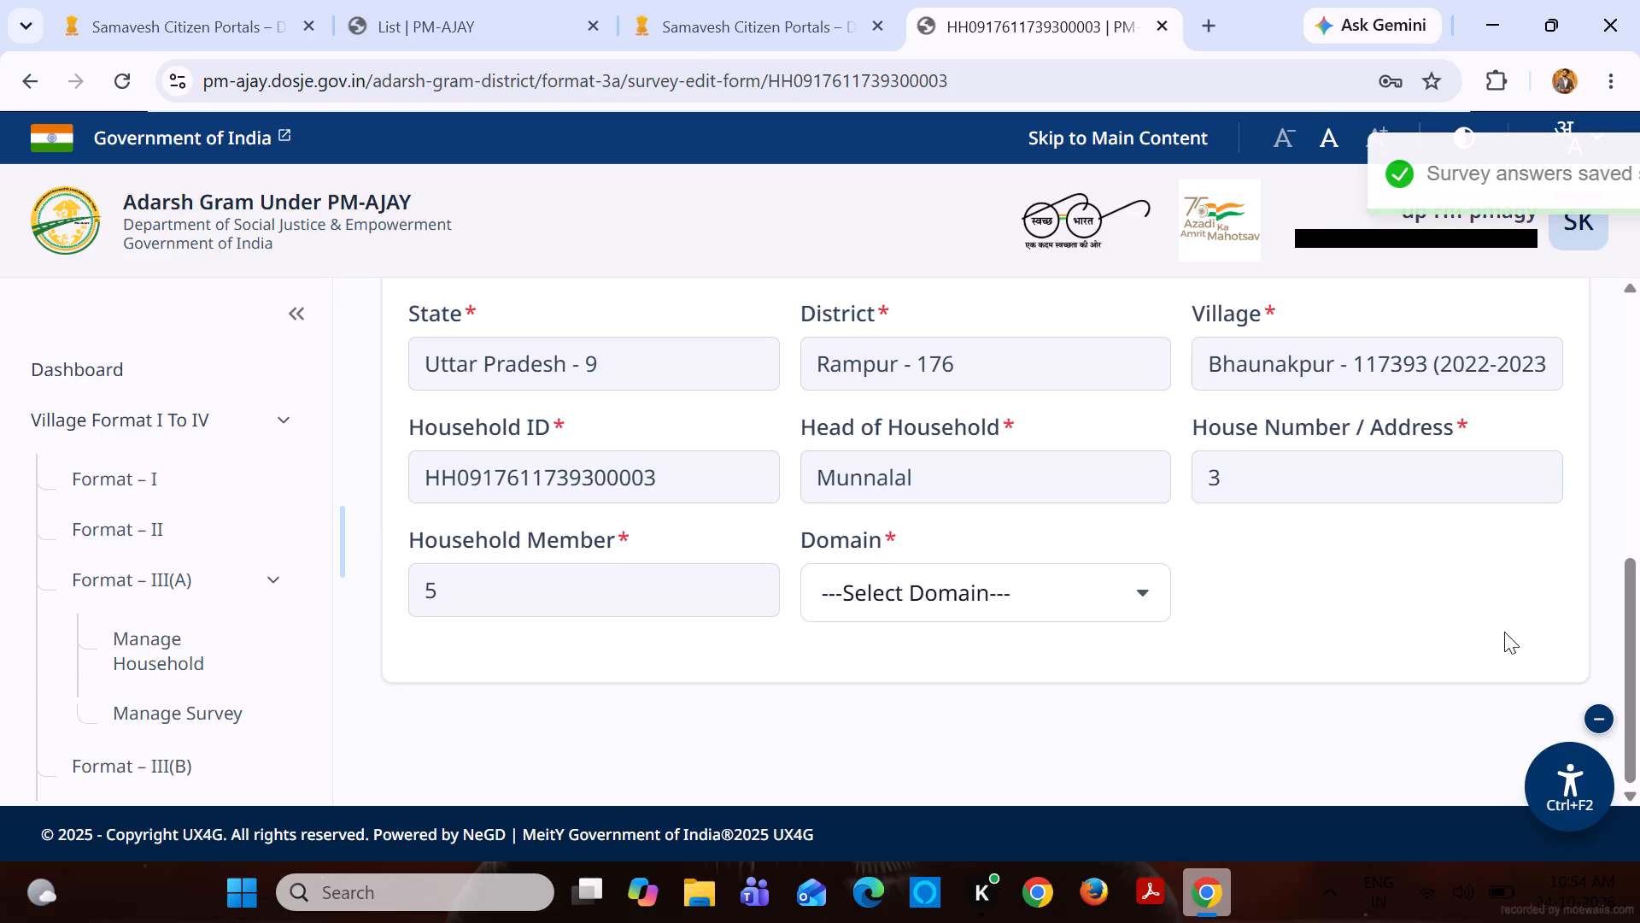
Return to the survey list, open house number 5's survey from page 3 and select domain 6 – Electricity and Clean Fuel.
scroll(1424, 543, "up", 11)
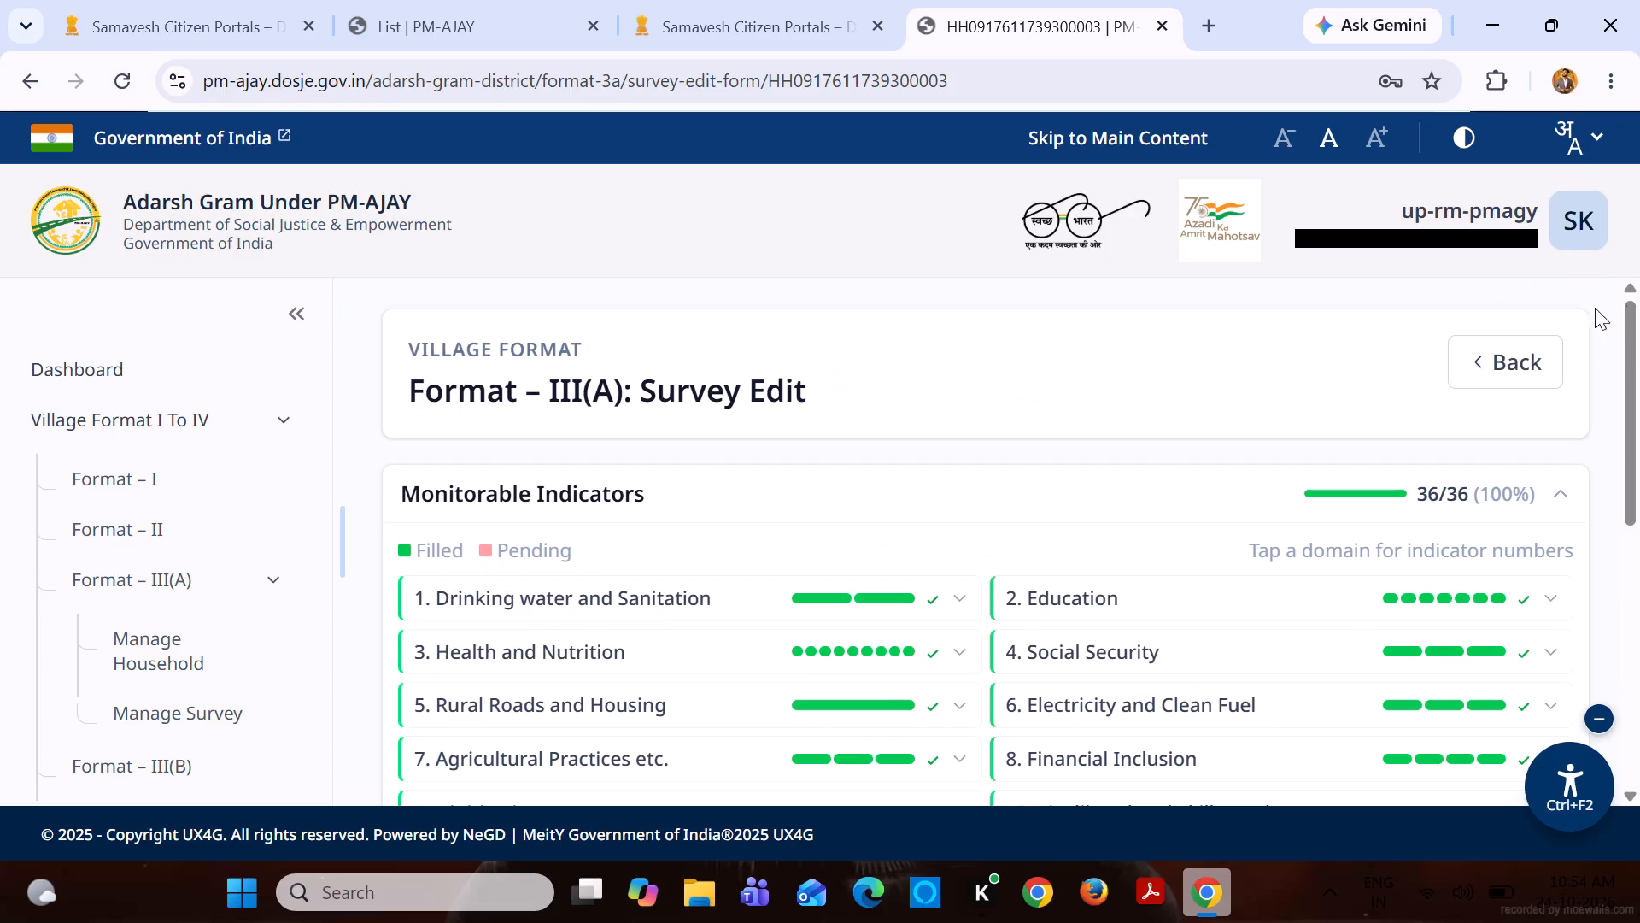
left_click(1526, 351)
scroll(1335, 474, "down", 20)
scroll(1335, 474, "down", 4)
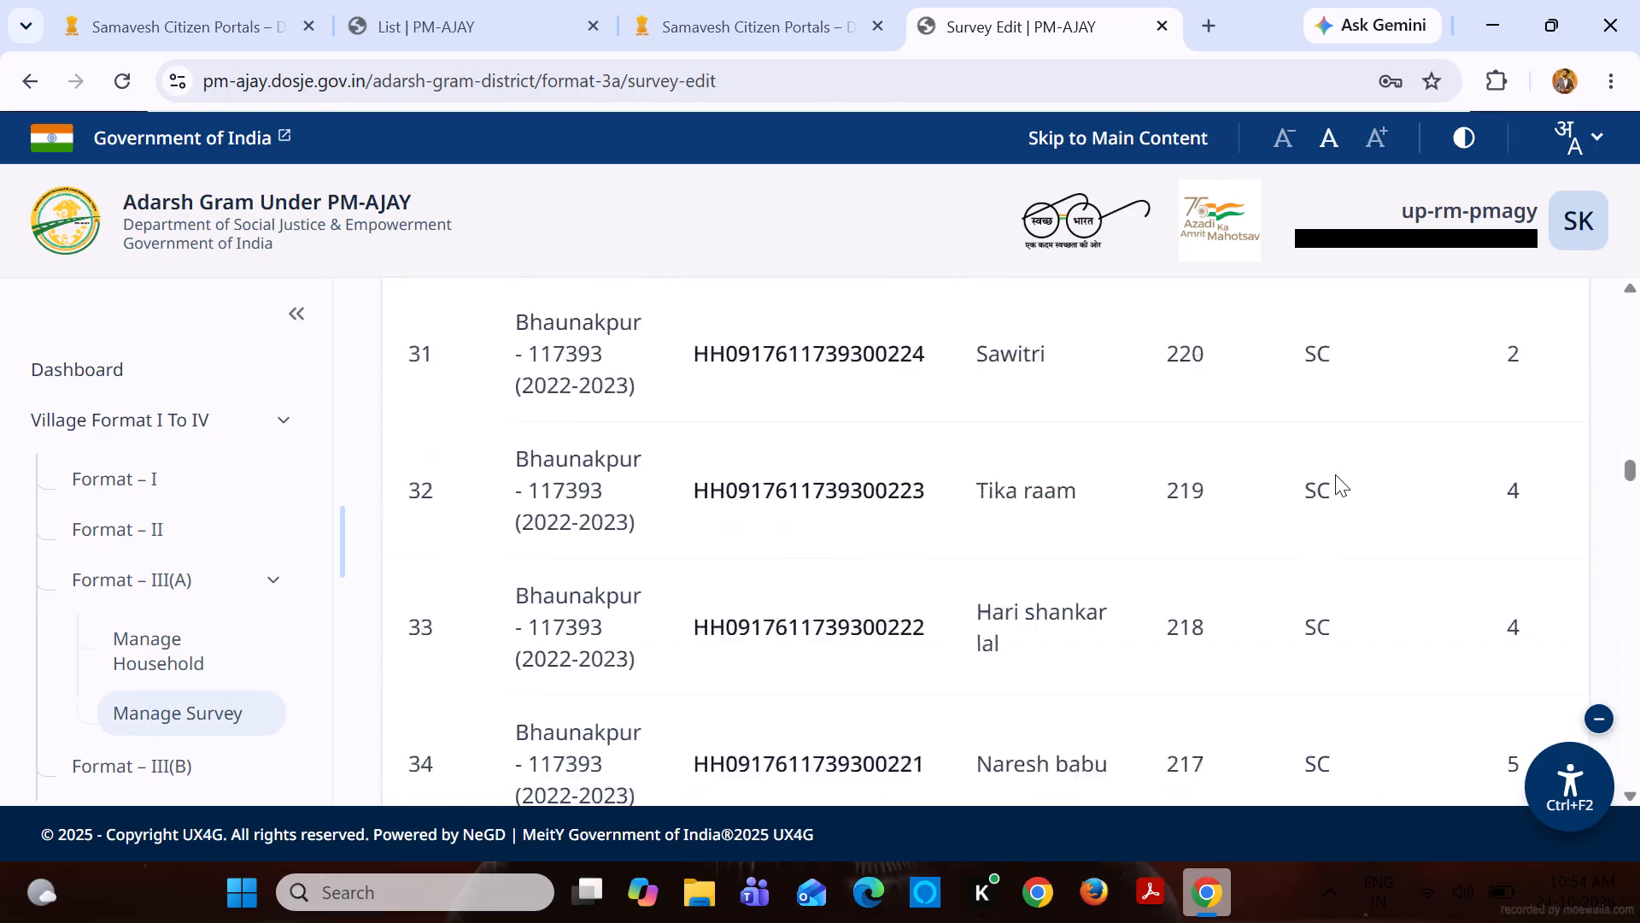
scroll(1335, 474, "down", 19)
left_click(1280, 633)
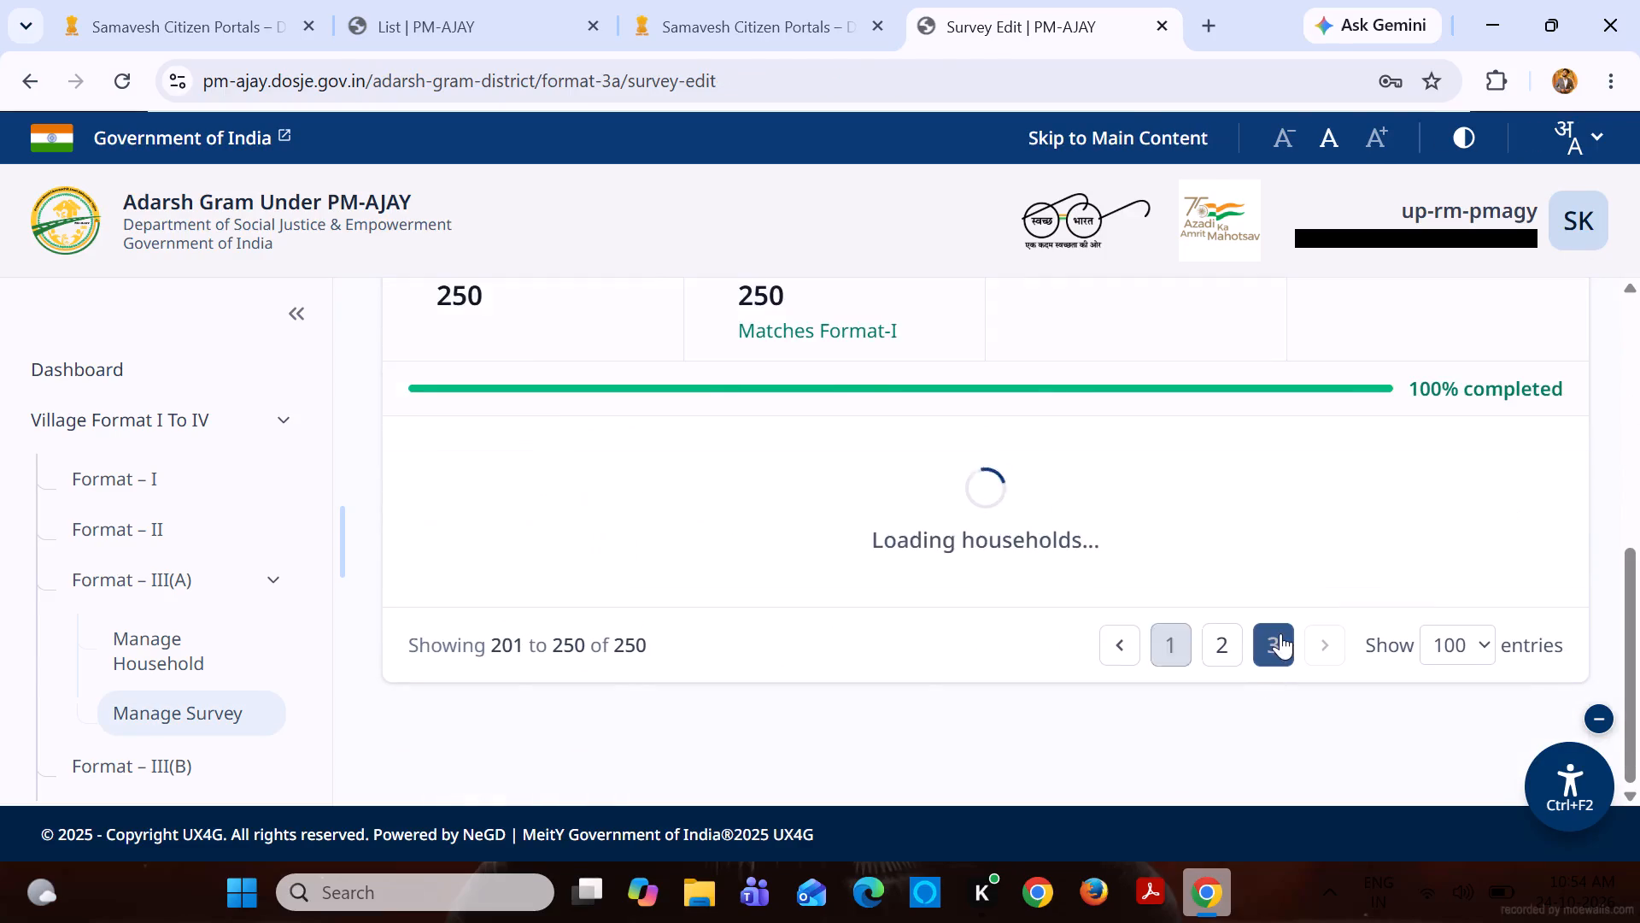
scroll(1222, 479, "up", 3)
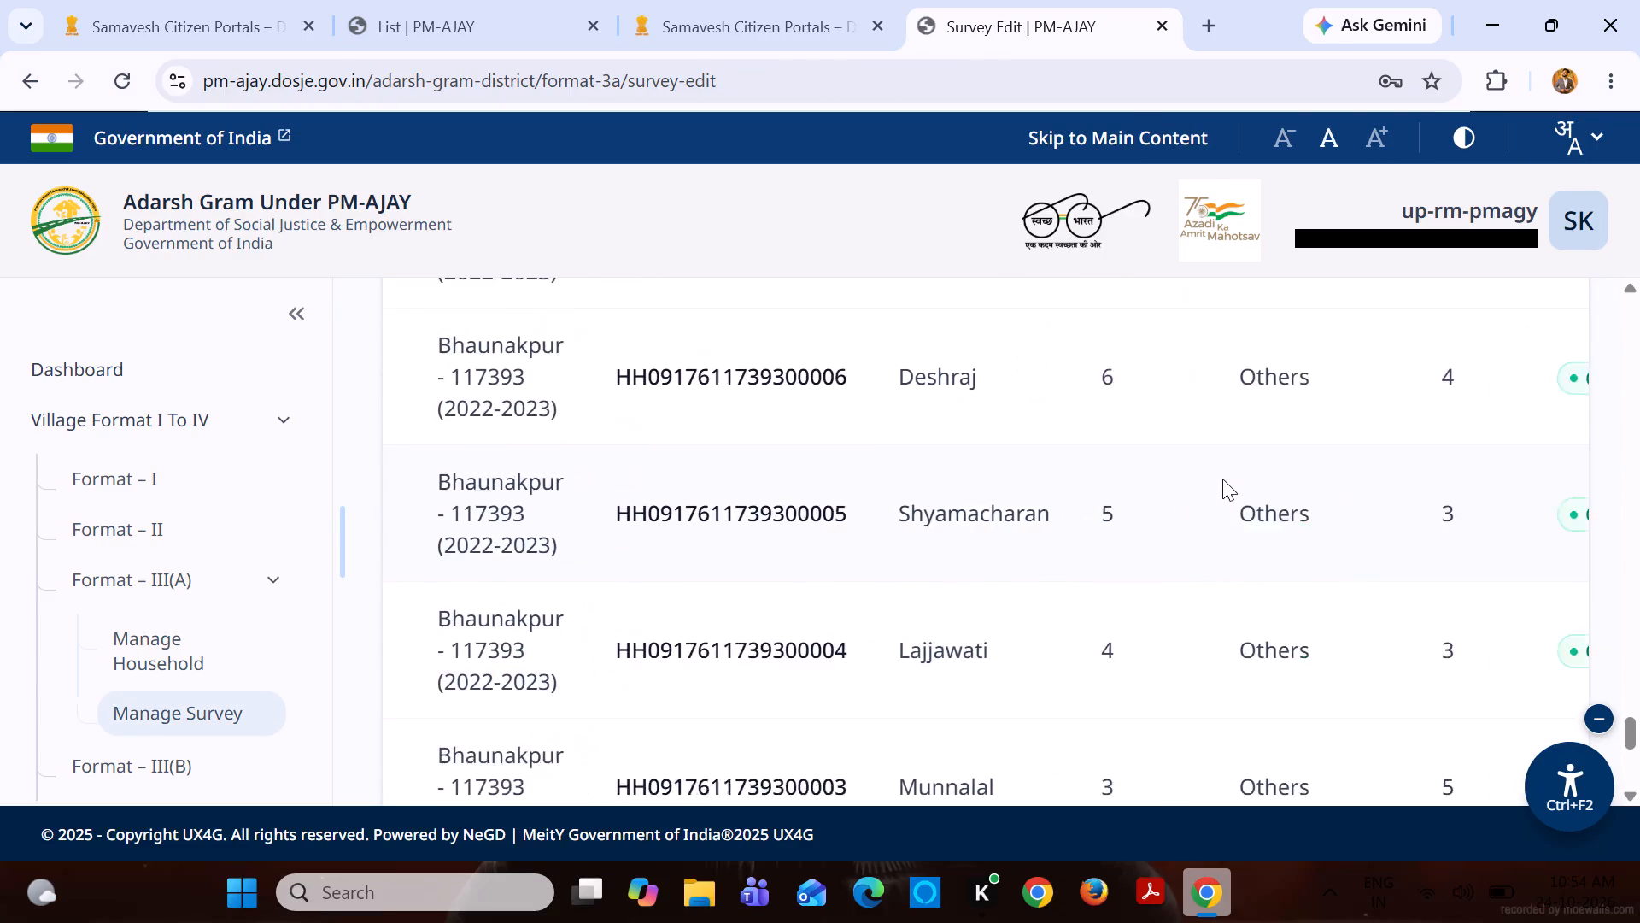
scroll(1222, 479, "up", 1)
left_click(1519, 515)
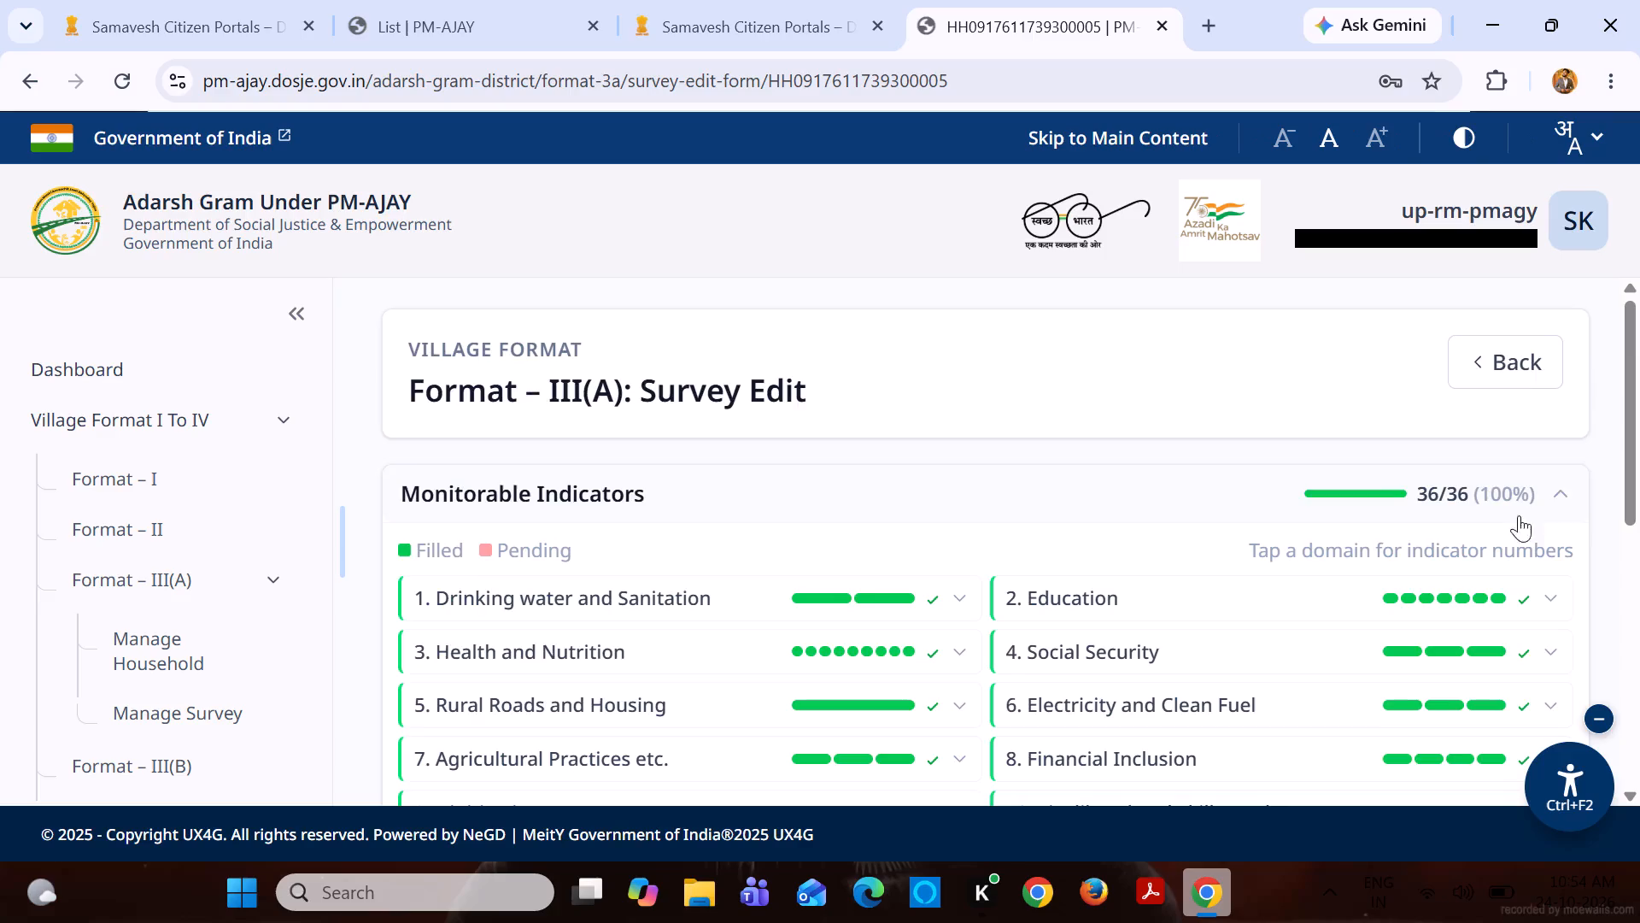
scroll(1268, 556, "down", 11)
left_click(1086, 586)
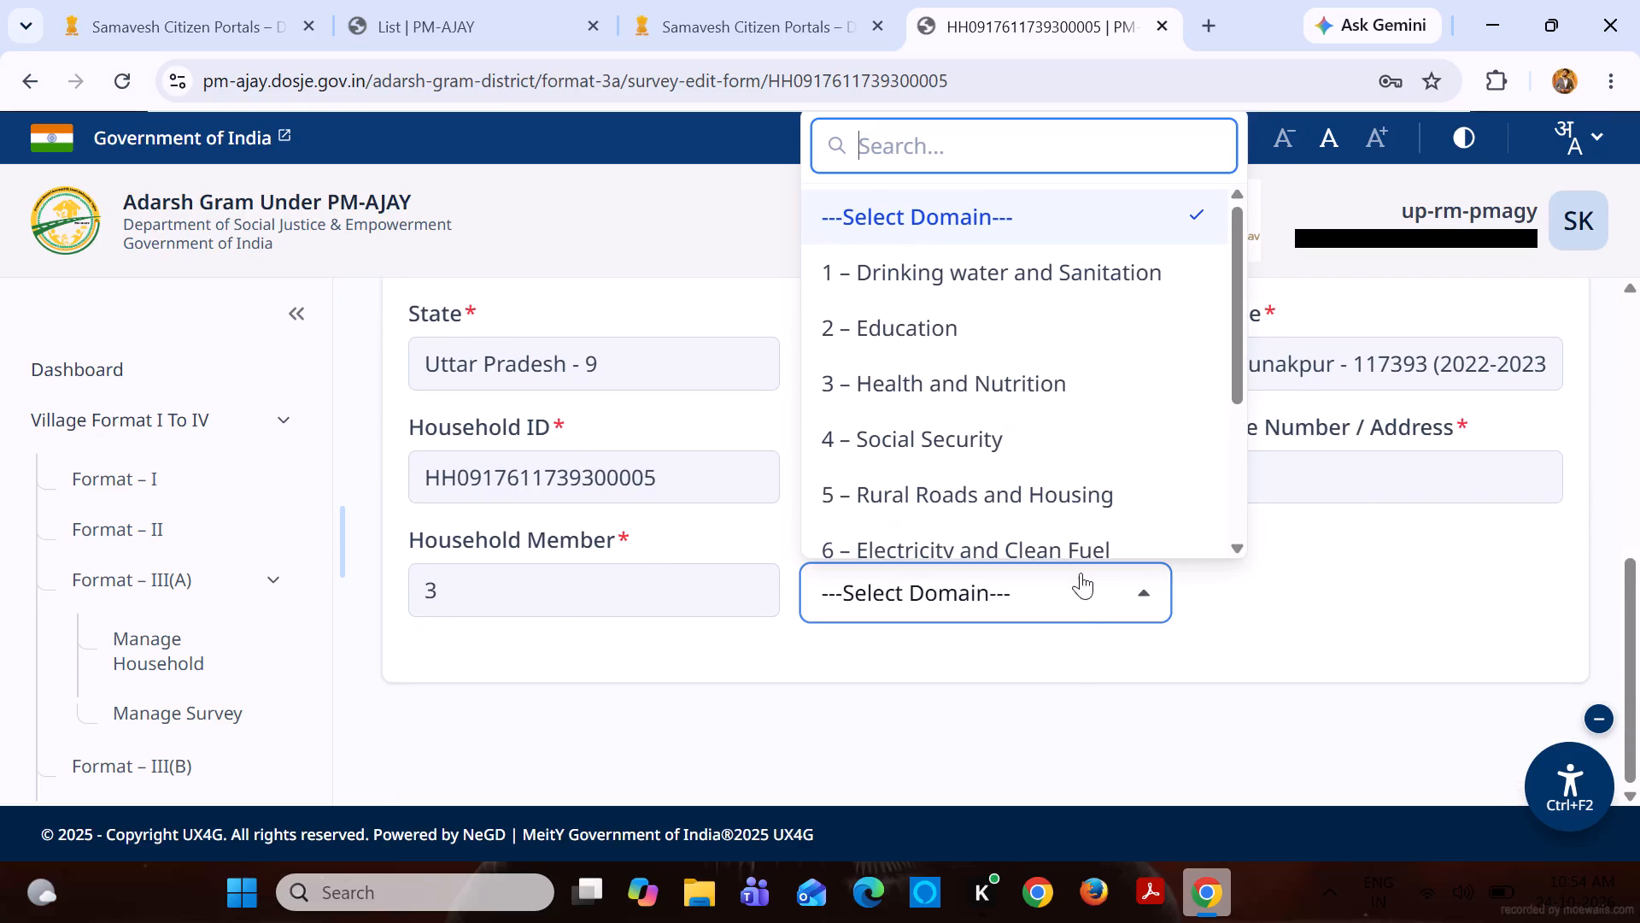
left_click(1043, 522)
Answer Yes for house number 5's use of clean fuel under 6.4 and save the survey.
scroll(1330, 564, "down", 4)
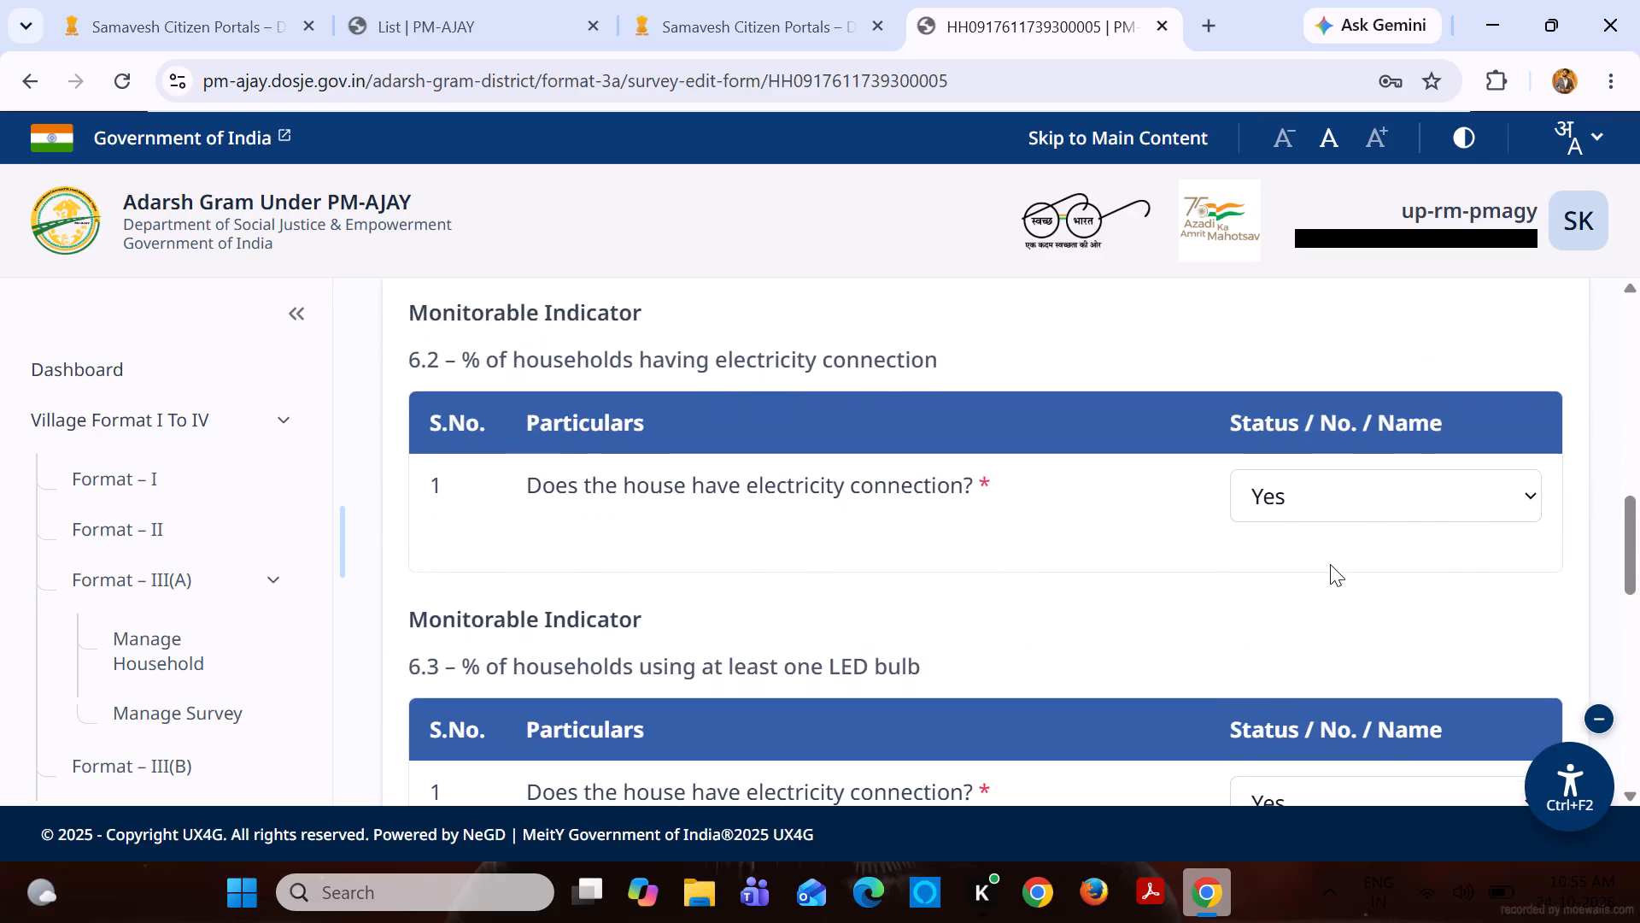
scroll(1408, 488, "down", 3)
scroll(1481, 514, "down", 2)
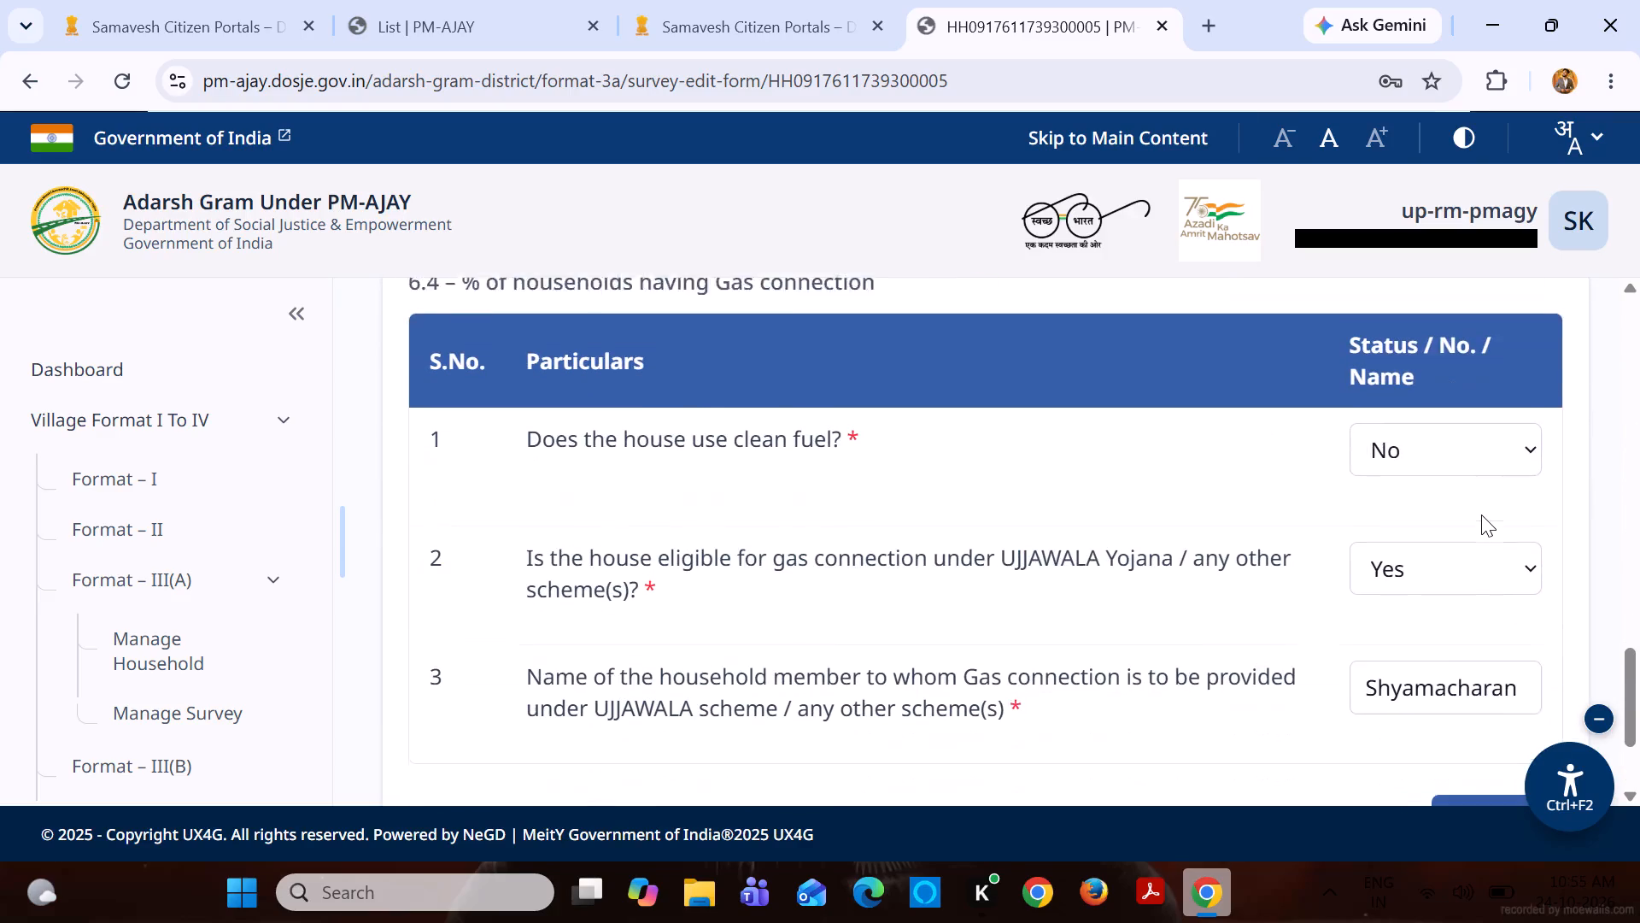
scroll(1481, 514, "down", 1)
left_click(1450, 418)
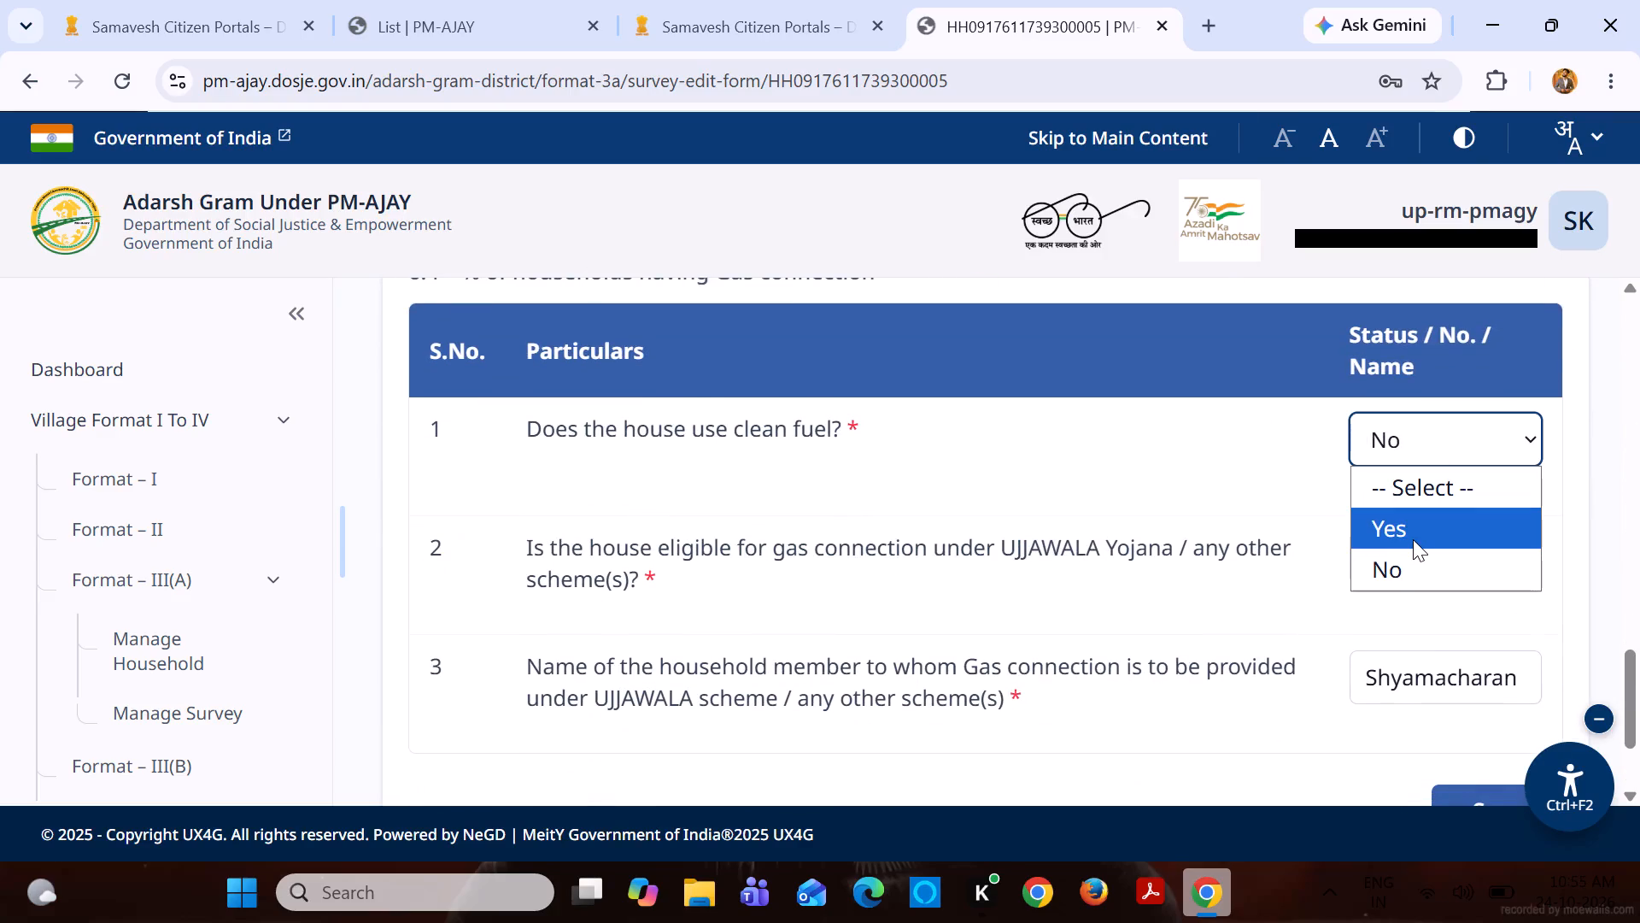
left_click(1413, 539)
left_click(1510, 620)
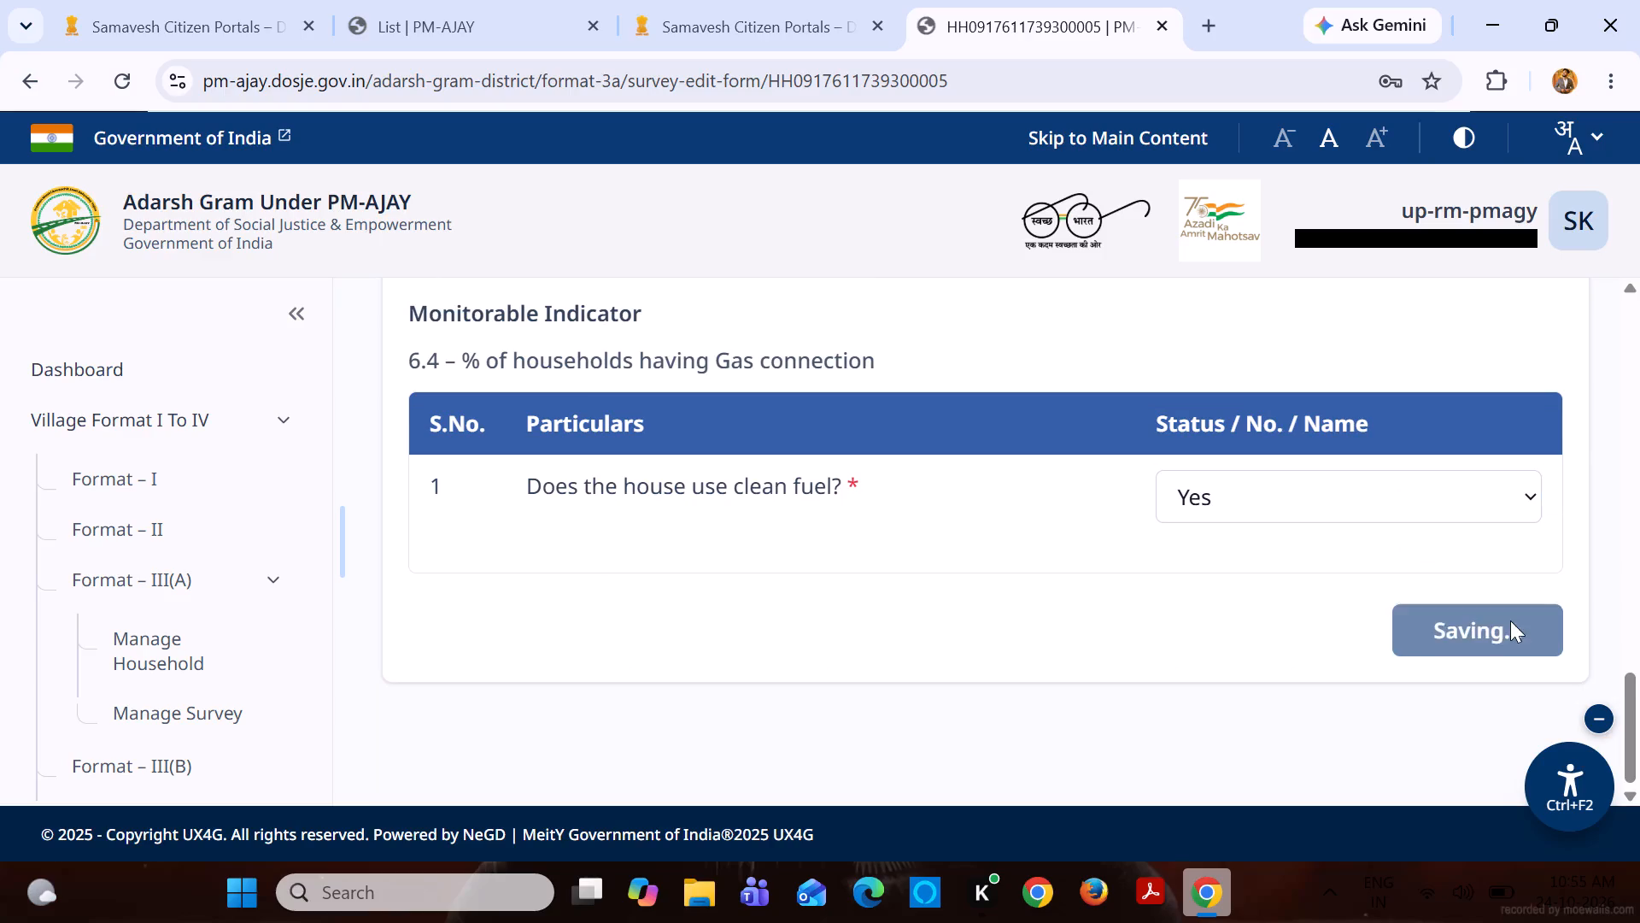
Return to the survey list, open house number 6's survey from page 3 and select domain 6 – Electricity and Clean Fuel.
scroll(1249, 449, "up", 7)
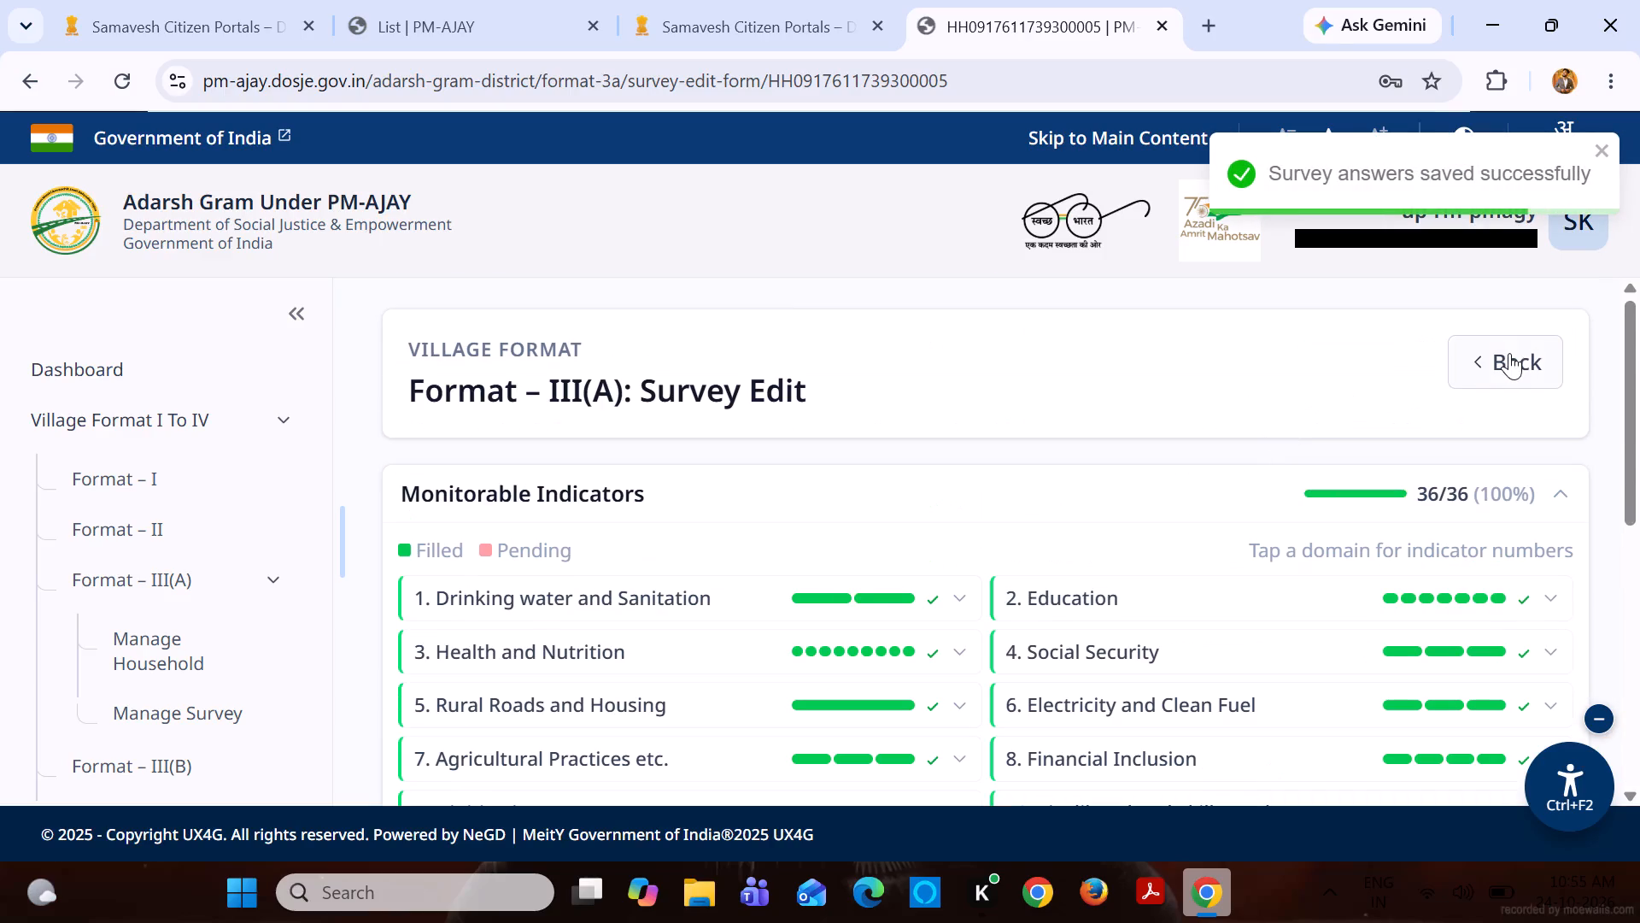
left_click(1509, 353)
scroll(1382, 531, "down", 8)
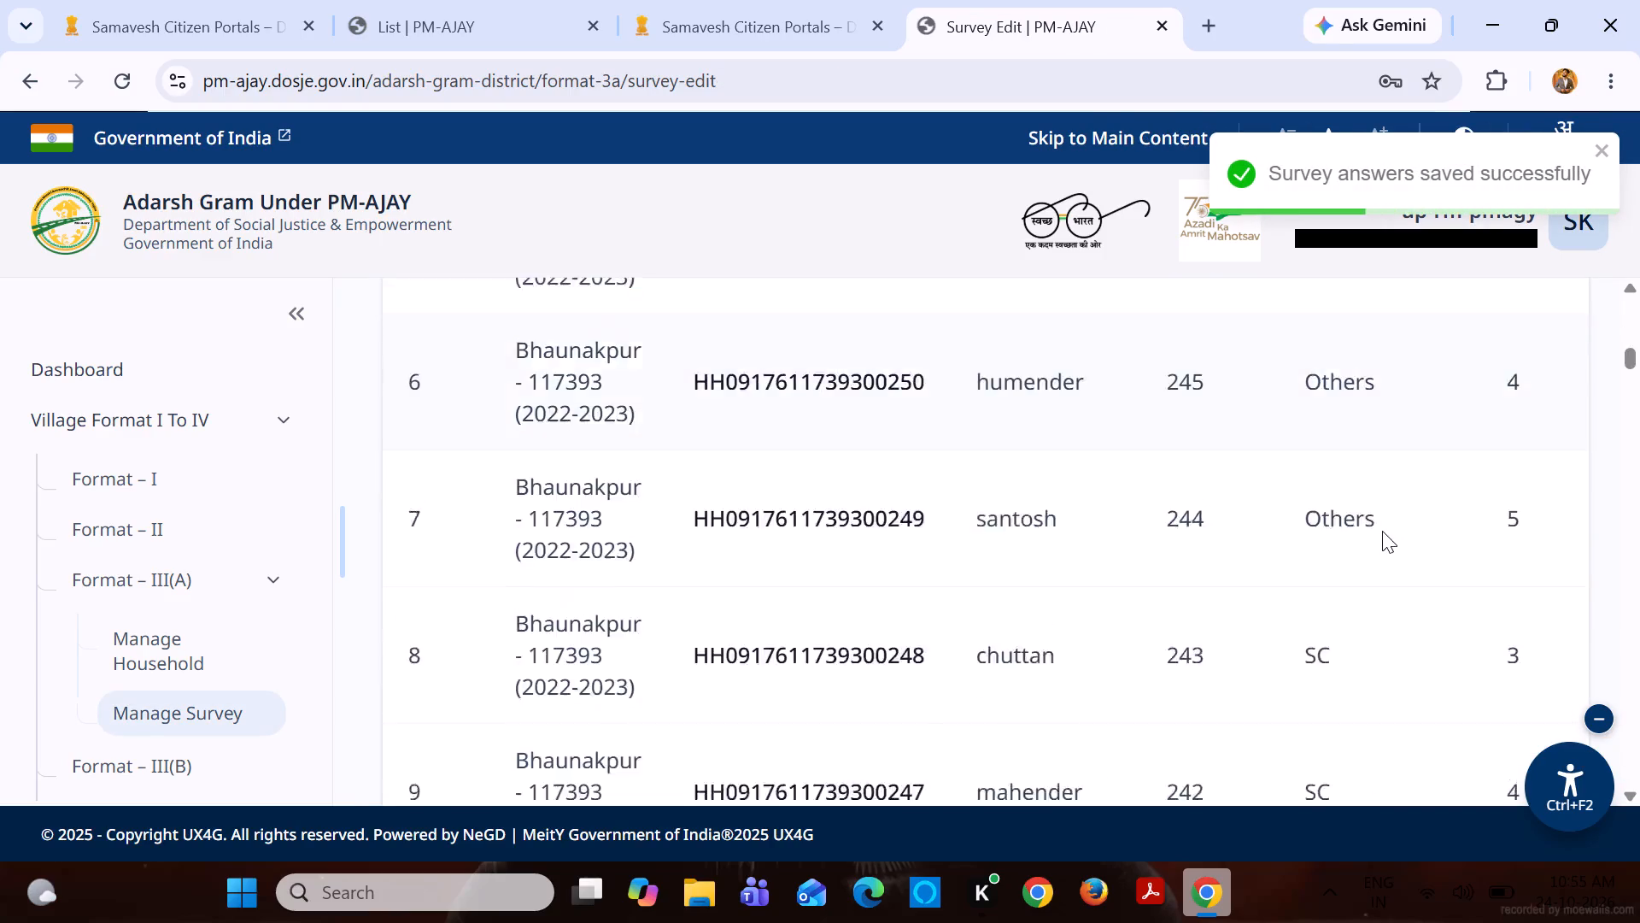
scroll(1382, 531, "down", 20)
scroll(1382, 531, "down", 14)
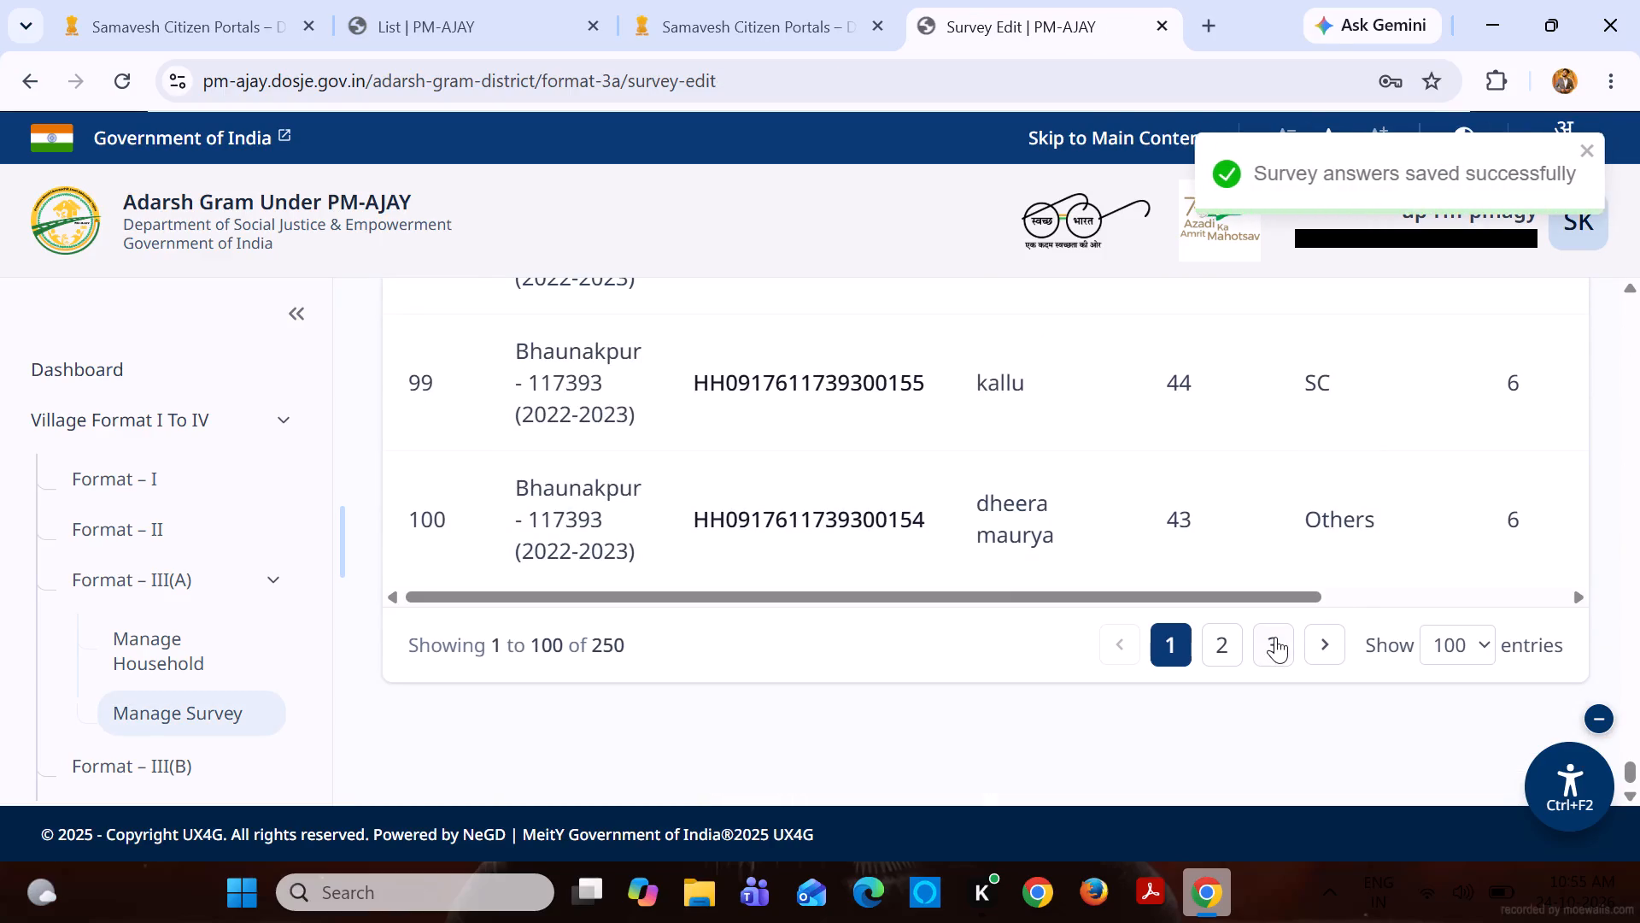
left_click(1275, 637)
scroll(1276, 481, "up", 4)
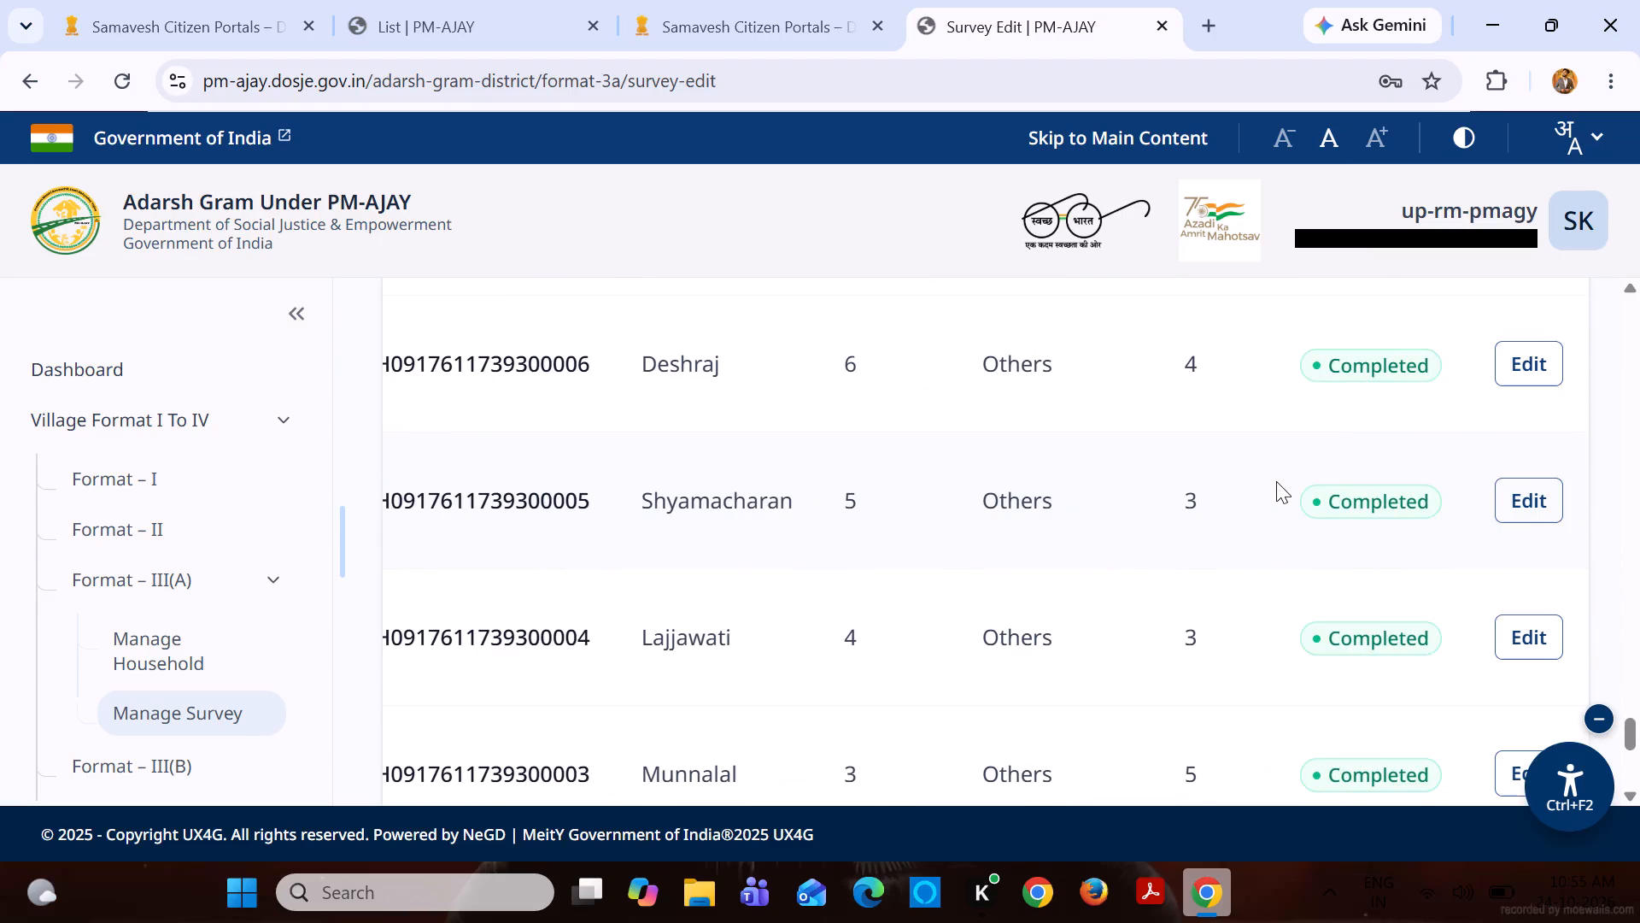
left_click(1510, 362)
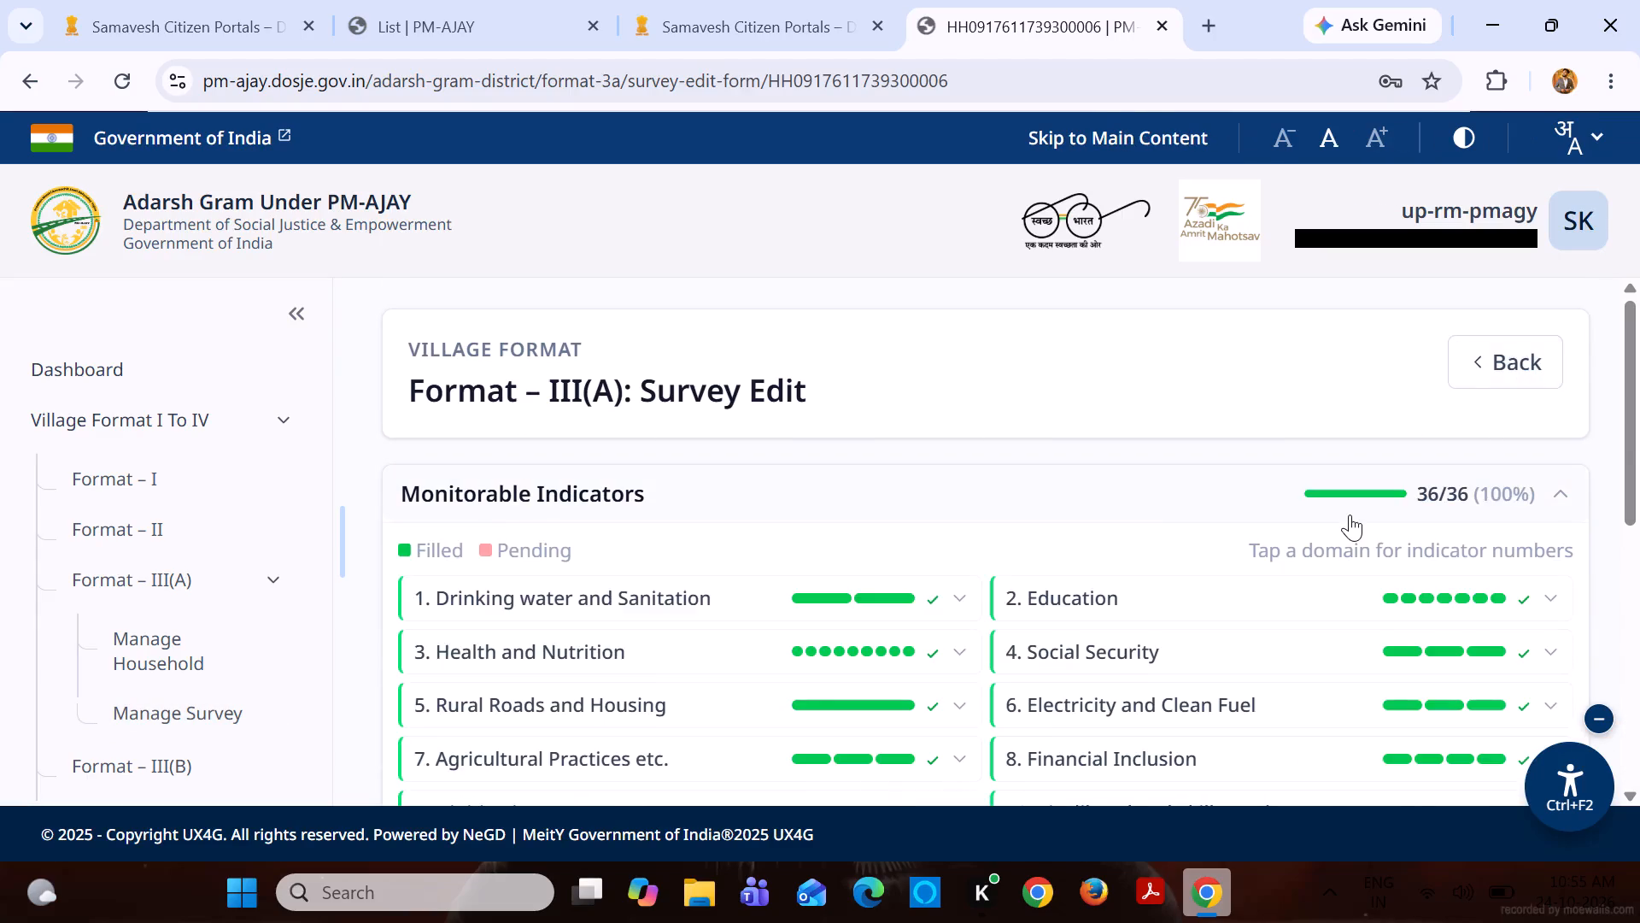
scroll(1350, 514, "down", 7)
left_click(1139, 609)
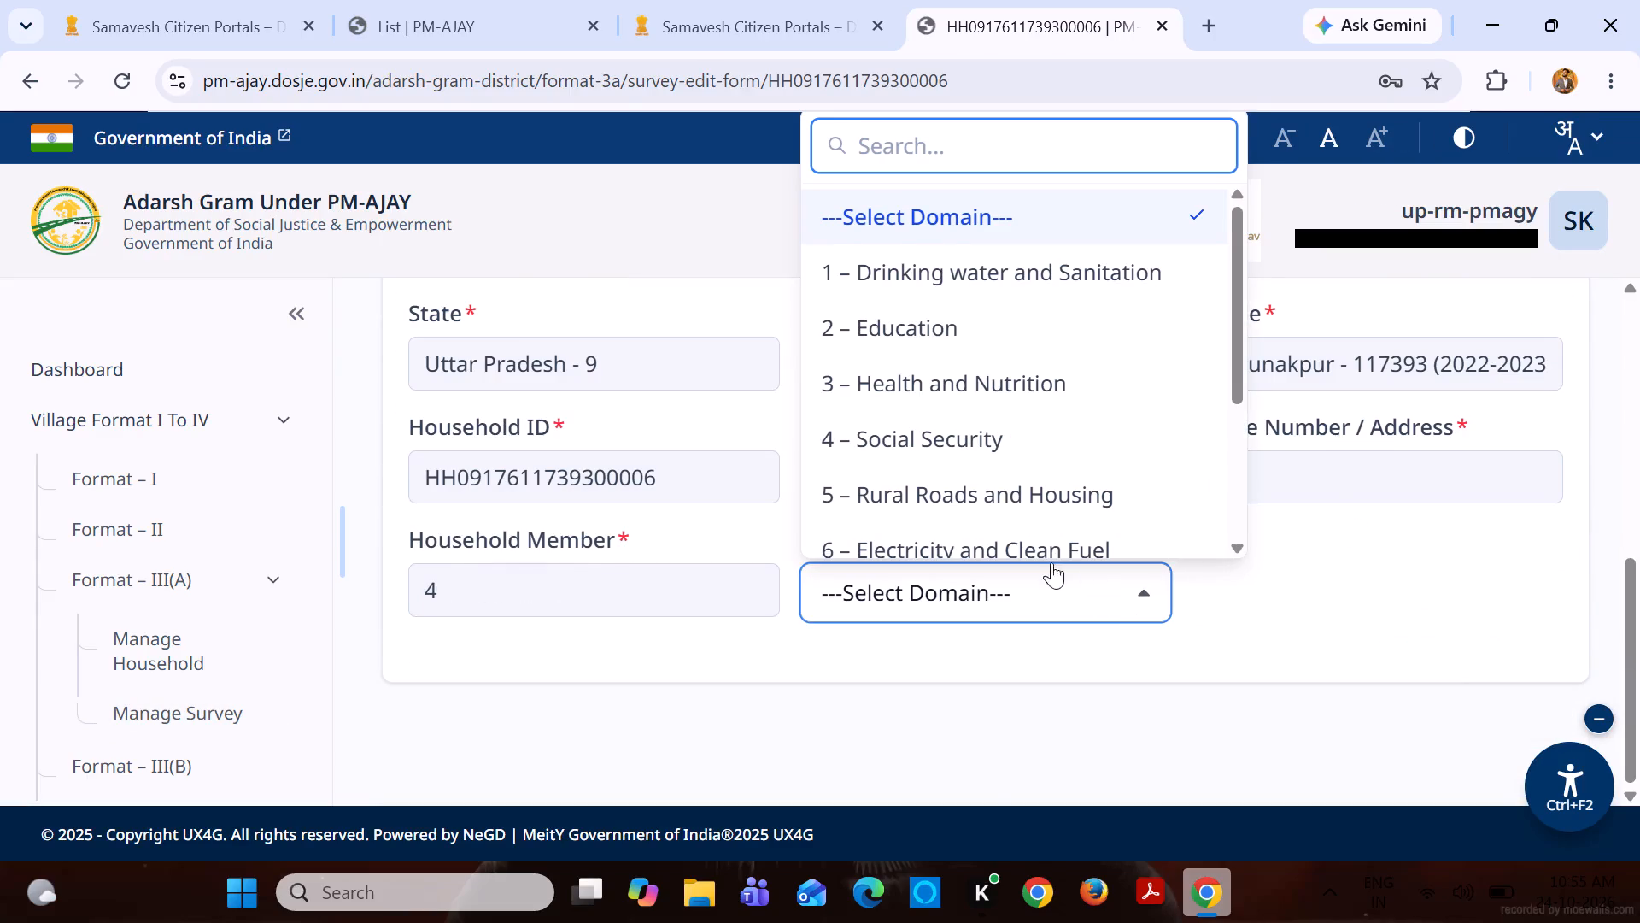
left_click(1048, 544)
Answer Yes for house number 6's electricity connection under 6.2 and 6.3 and for using at least one LED bulb.
scroll(1209, 567, "down", 4)
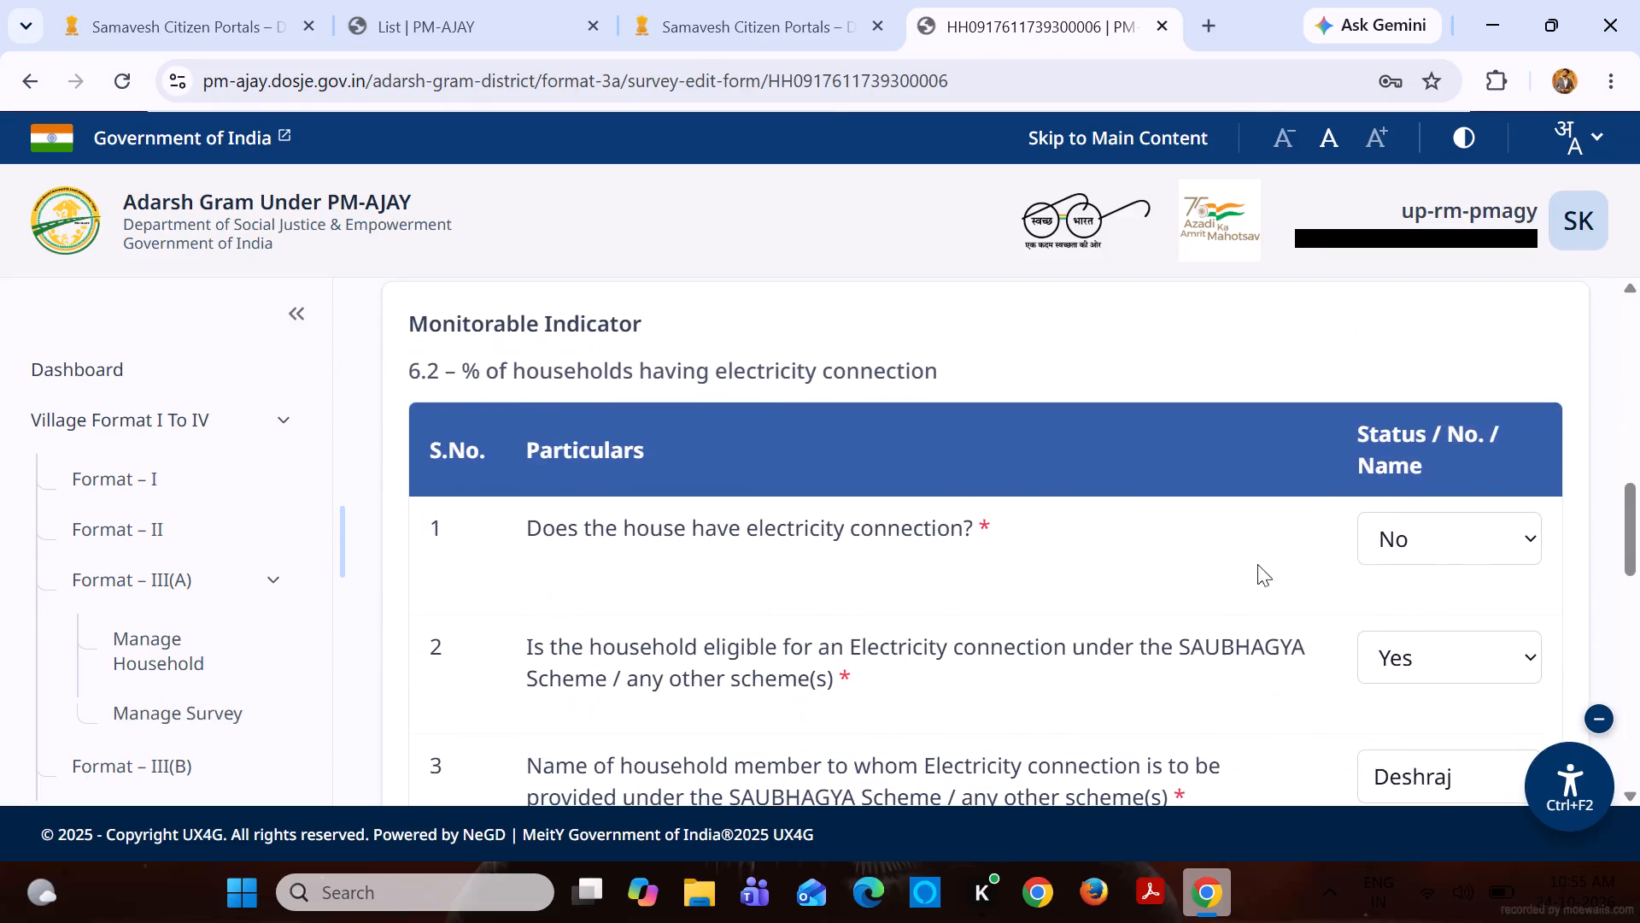
left_click_drag(1471, 530, 1409, 633)
left_click(1409, 633)
scroll(1409, 633, "down", 2)
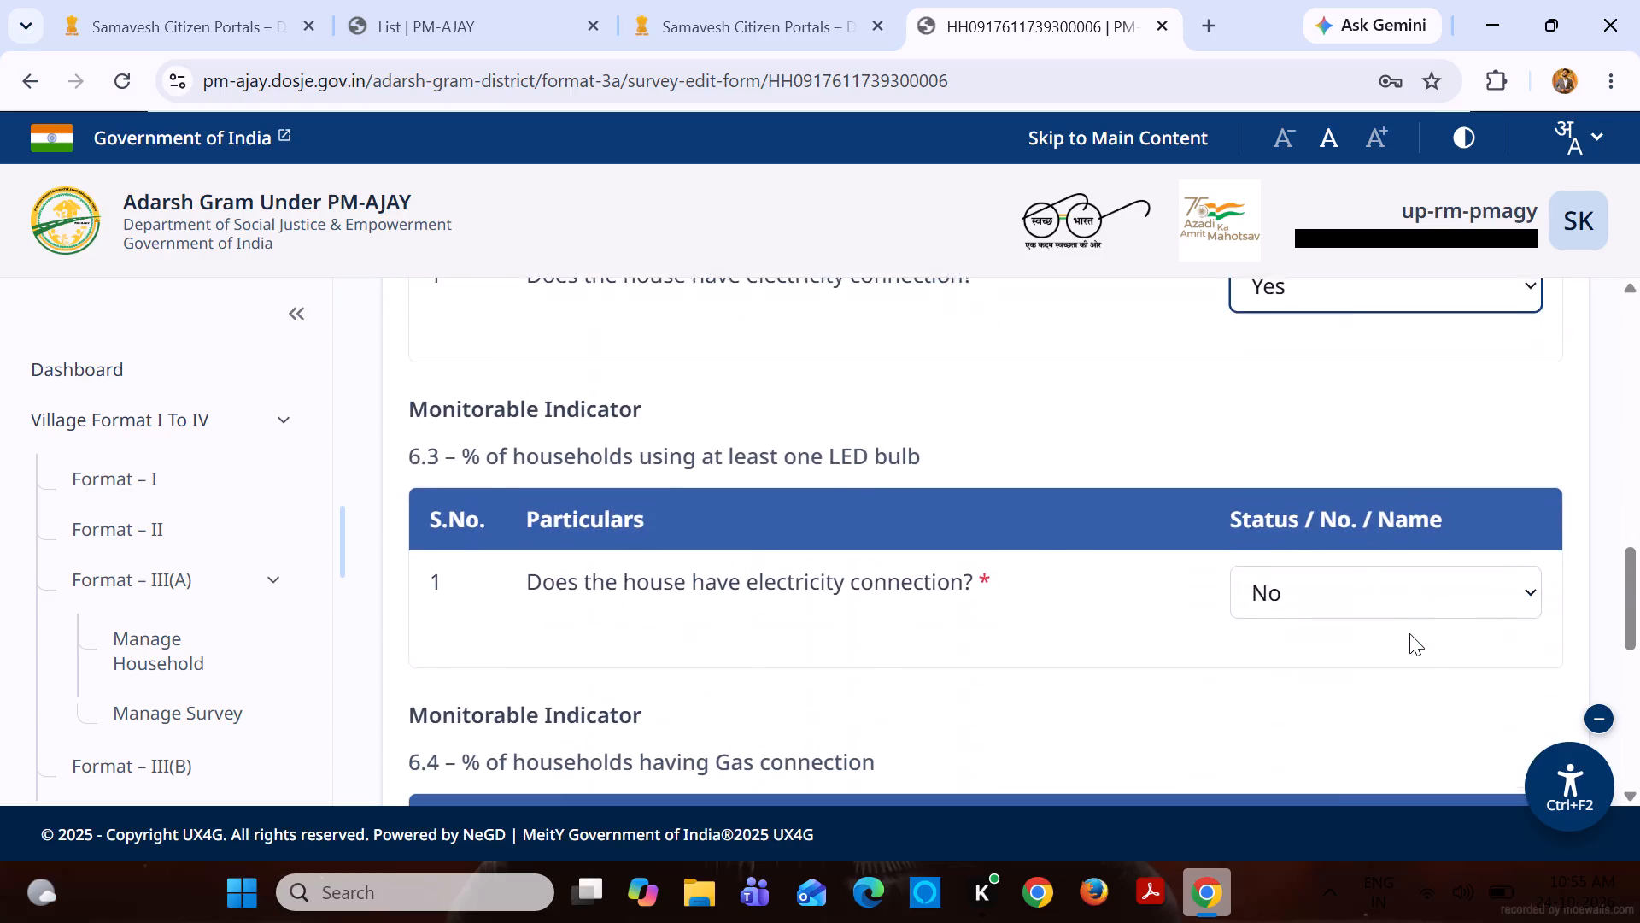
scroll(1409, 633, "down", 1)
left_click_drag(1407, 585, 1298, 646)
left_click(1298, 646)
scroll(1298, 646, "down", 2)
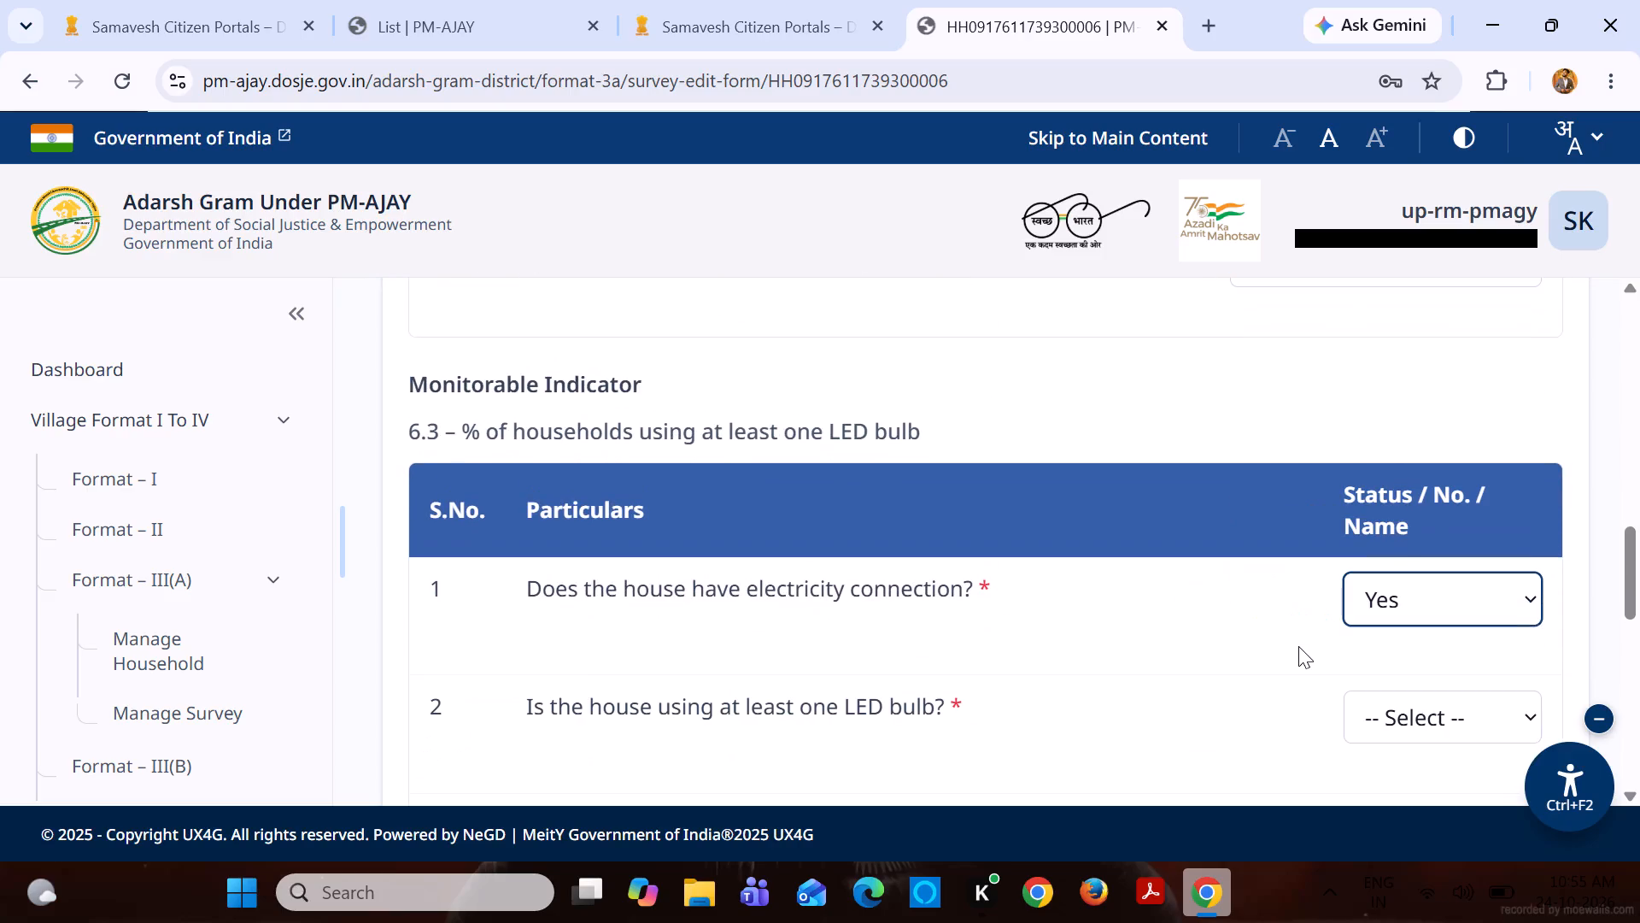
scroll(1298, 646, "down", 2)
left_click(1298, 646)
scroll(1298, 646, "down", 3)
left_click_drag(1495, 407, 1403, 485)
left_click(1403, 485)
Answer Yes for house number 6's use of clean fuel under 6.4 and save the survey.
scroll(1403, 485, "down", 4)
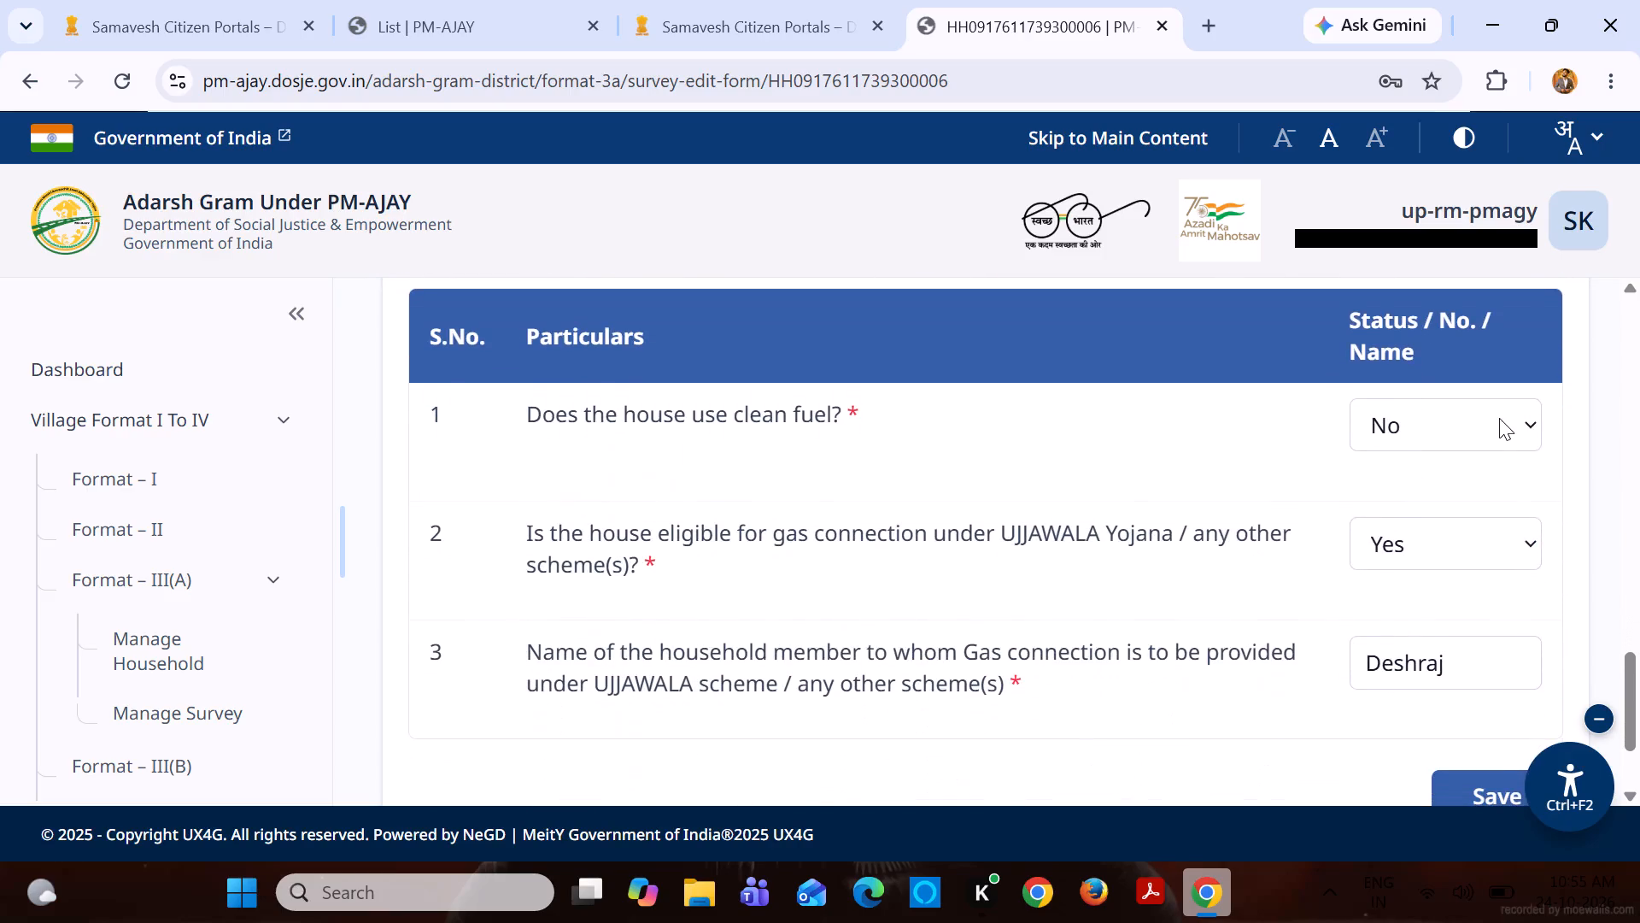
left_click_drag(1499, 418, 1403, 501)
left_click(1403, 501)
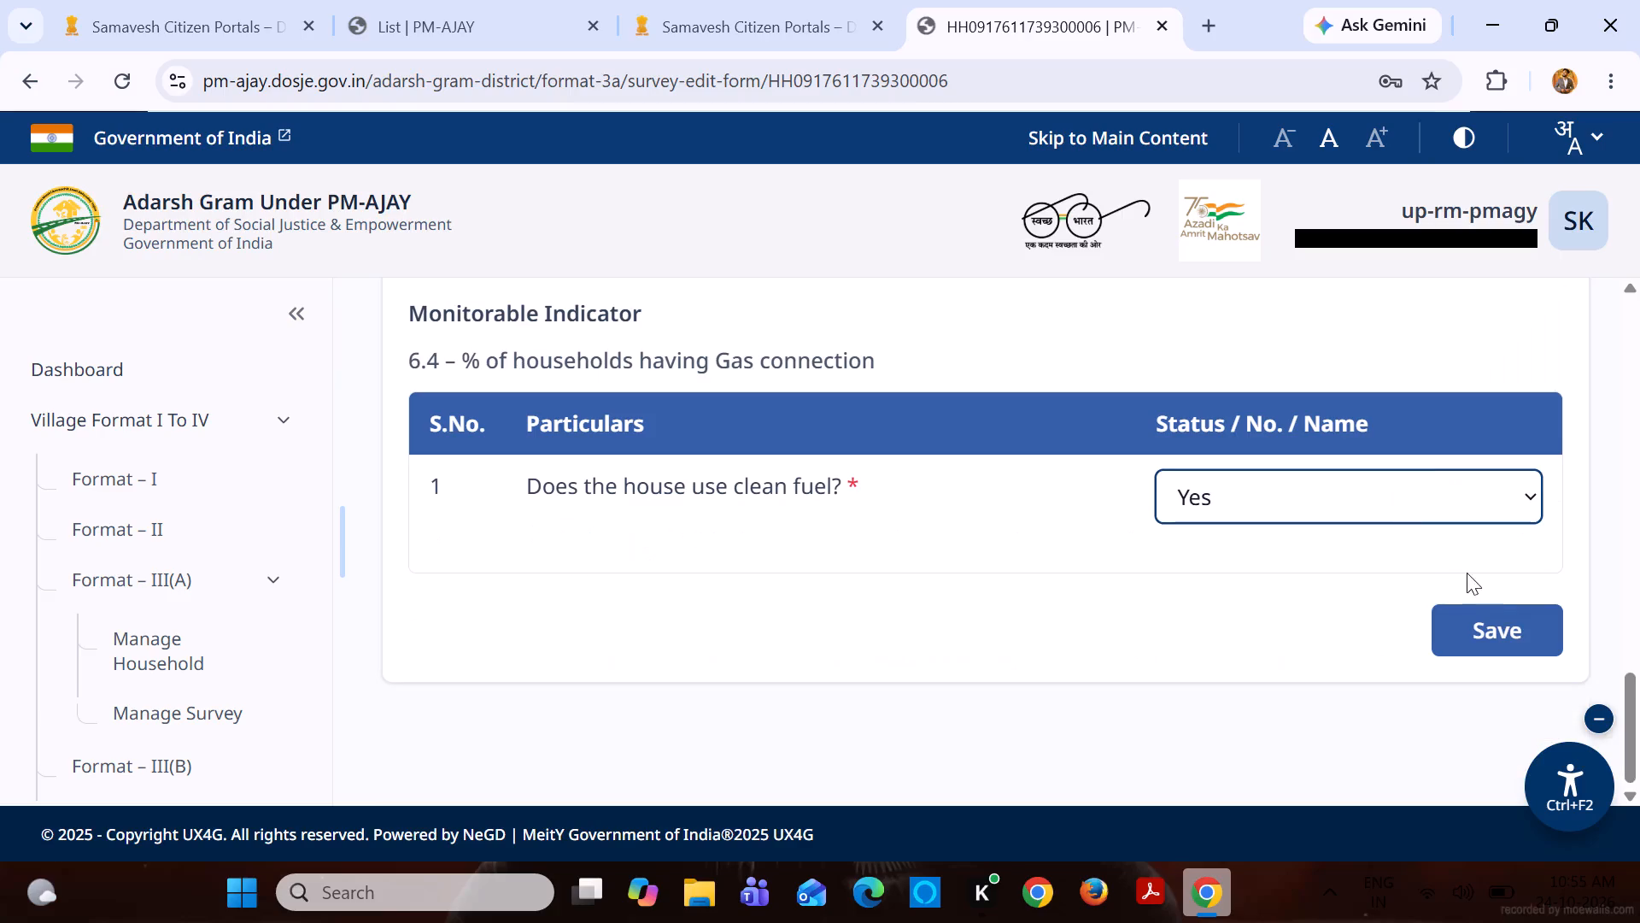
left_click(1496, 623)
Return to the survey list, open house number 7's survey from page 3 and select domain 6 – Electricity and Clean Fuel.
scroll(1250, 555, "up", 7)
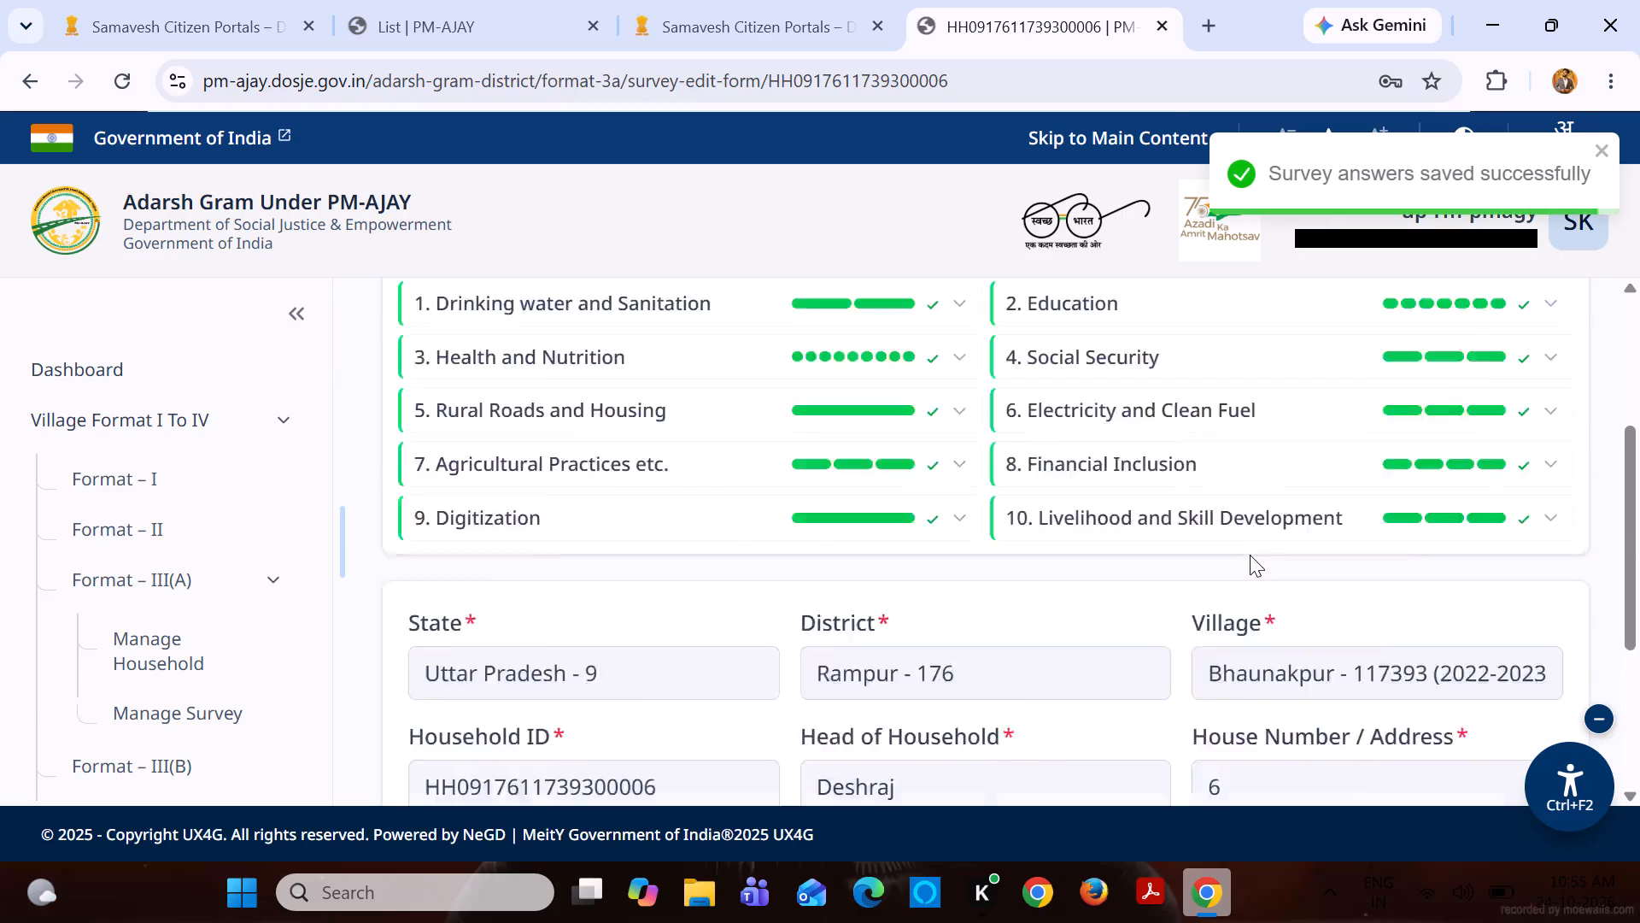
scroll(1250, 555, "up", 4)
left_click(1506, 366)
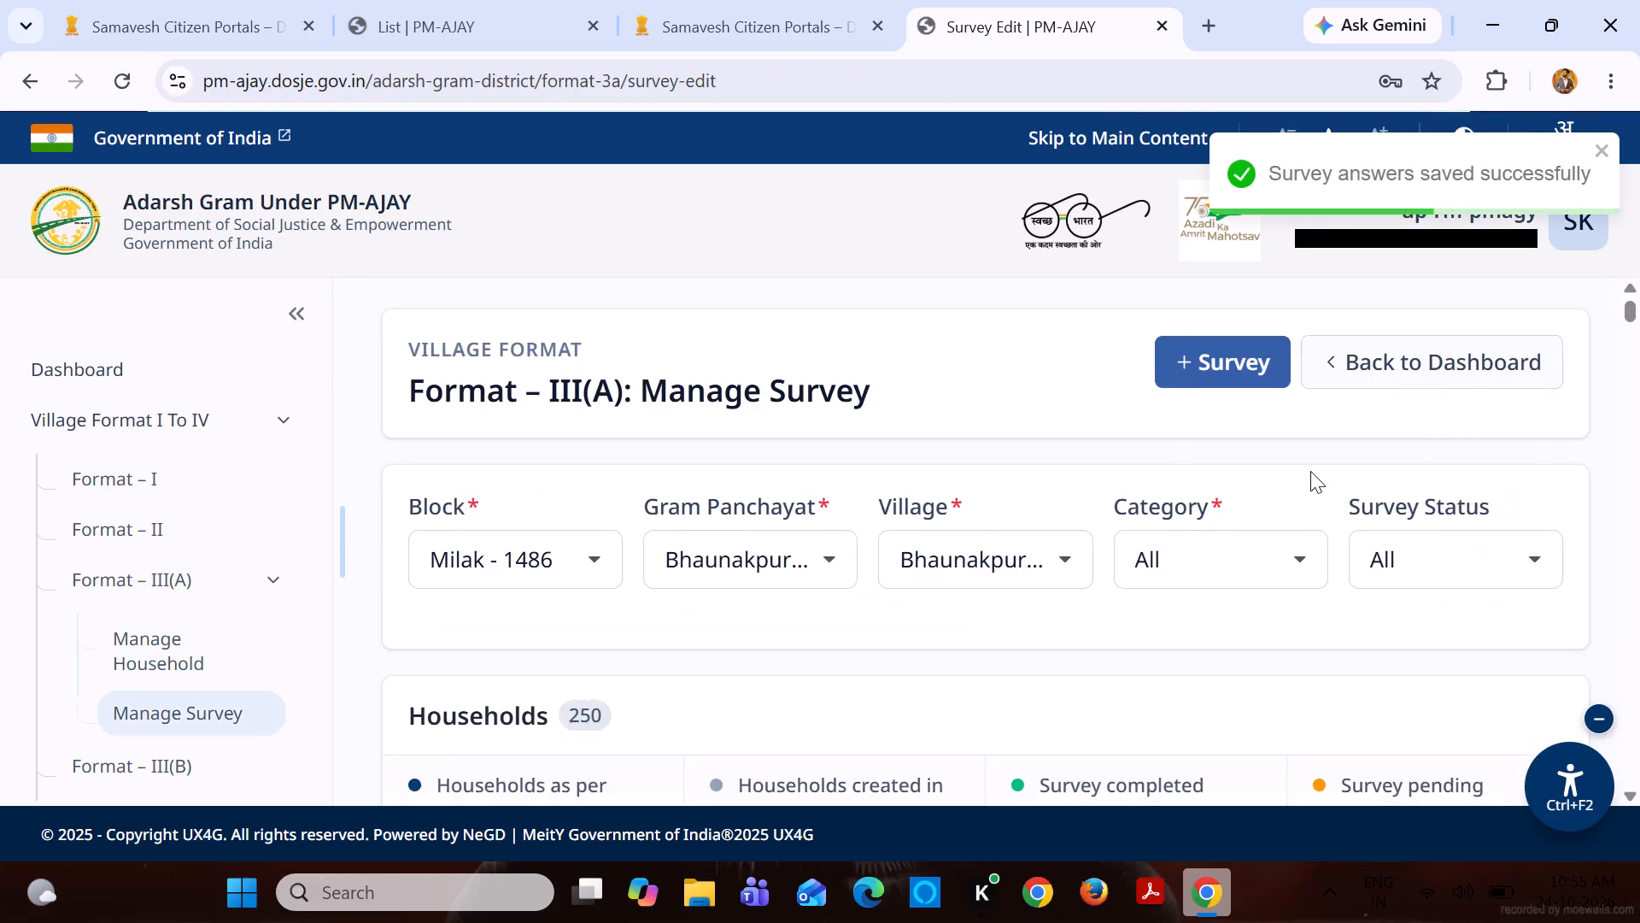
scroll(1308, 473, "down", 20)
scroll(1308, 473, "down", 20)
scroll(1308, 473, "down", 6)
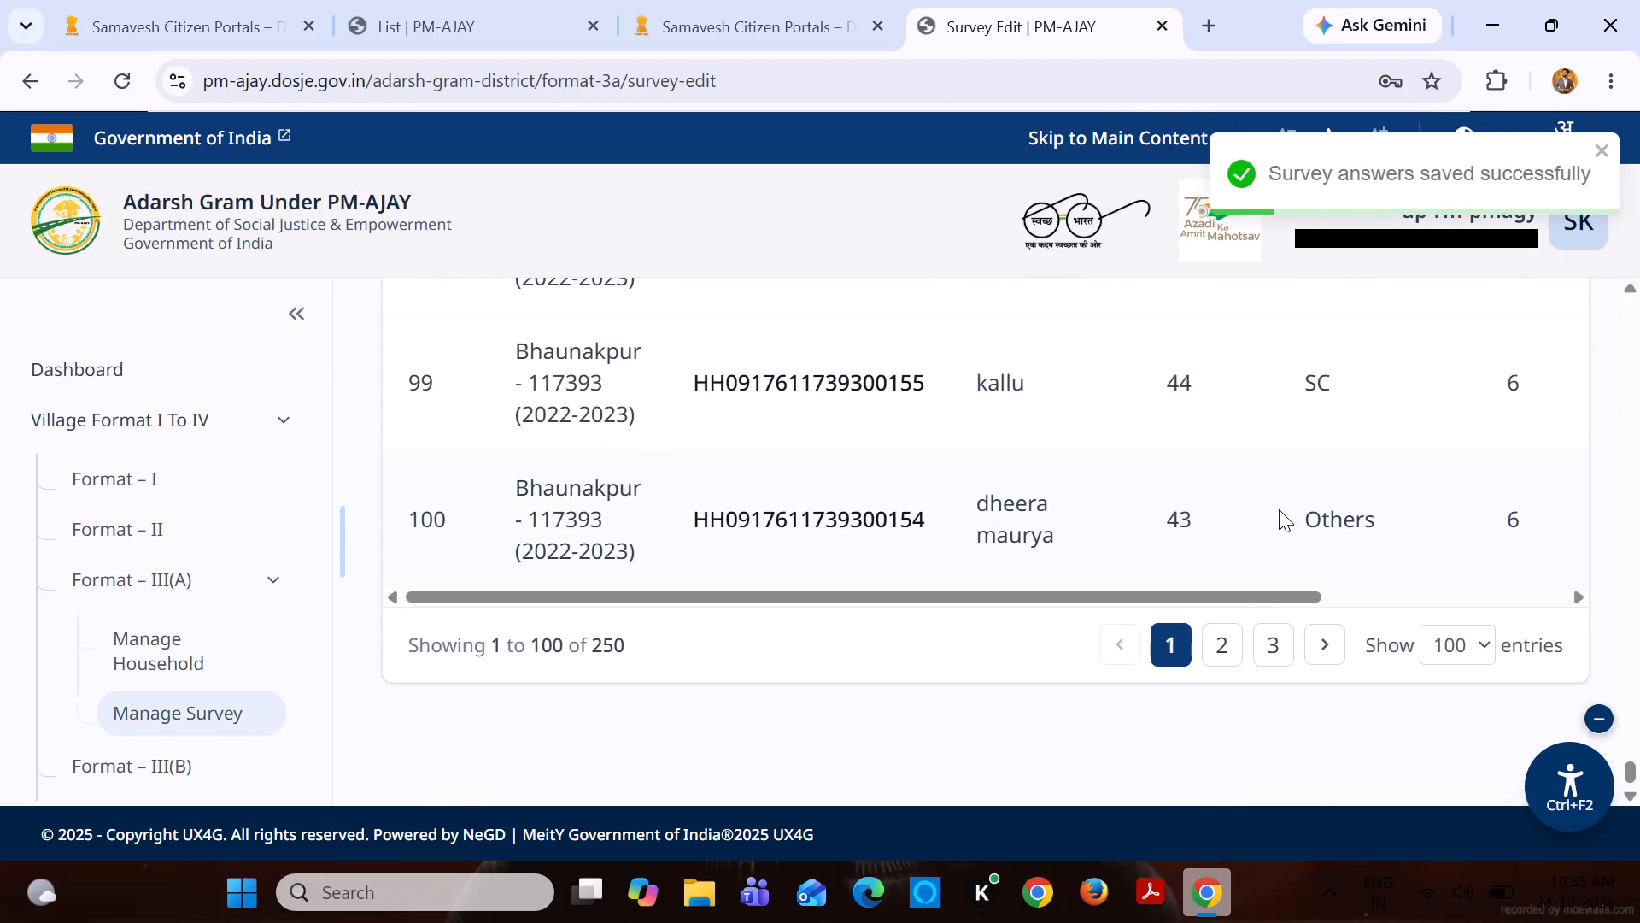
left_click(1255, 622)
left_click(1267, 641)
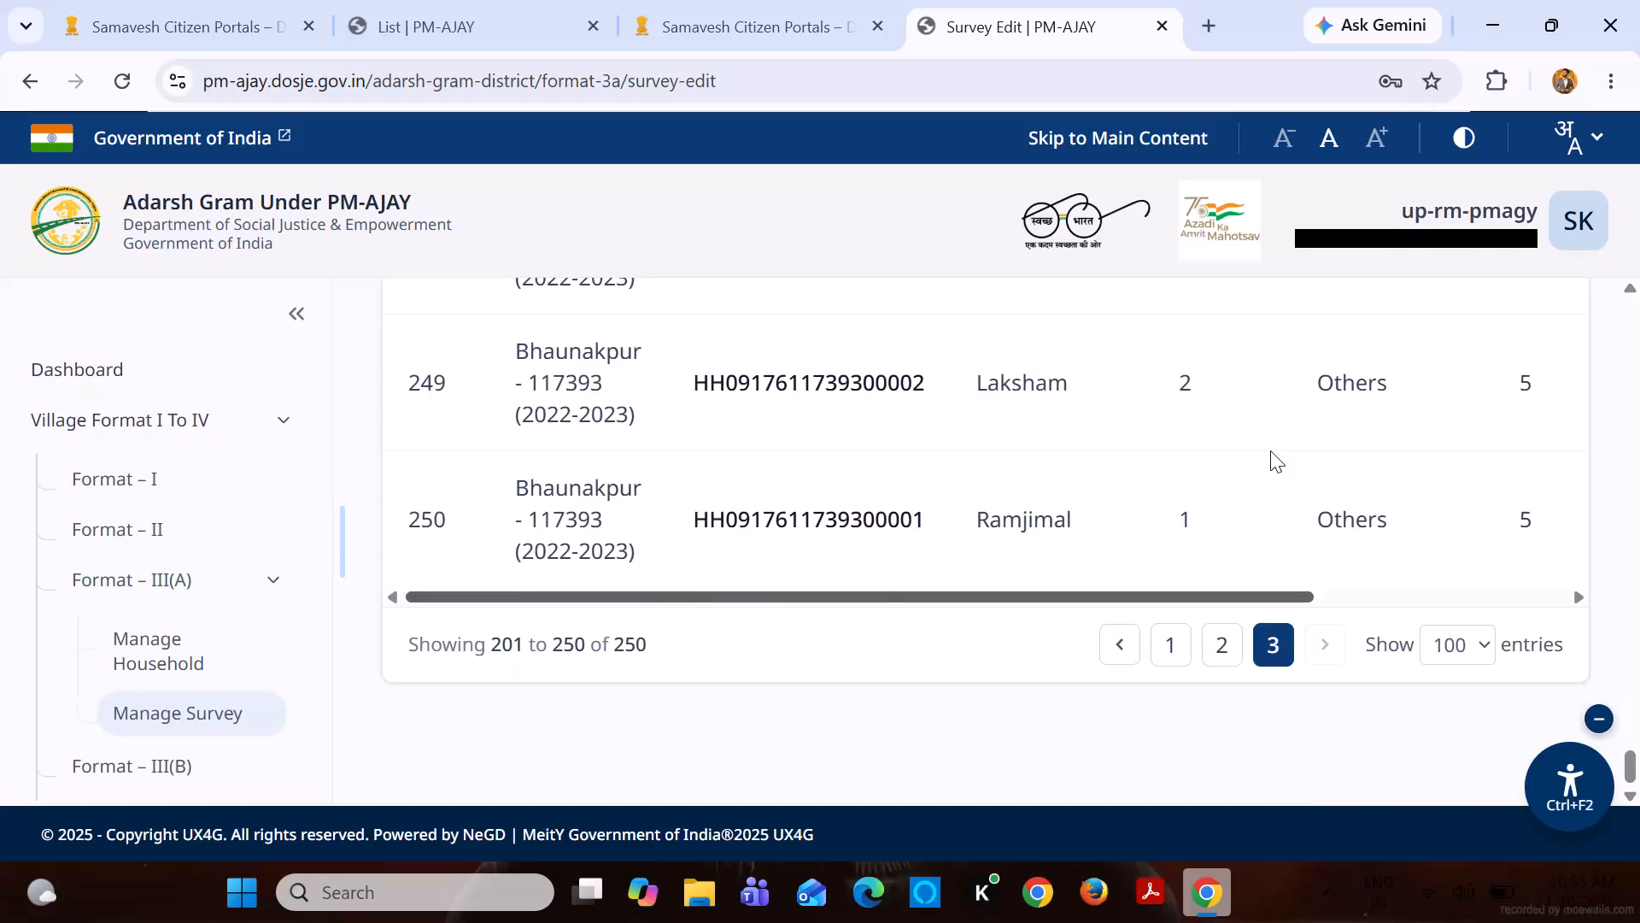
scroll(1270, 450, "up", 6)
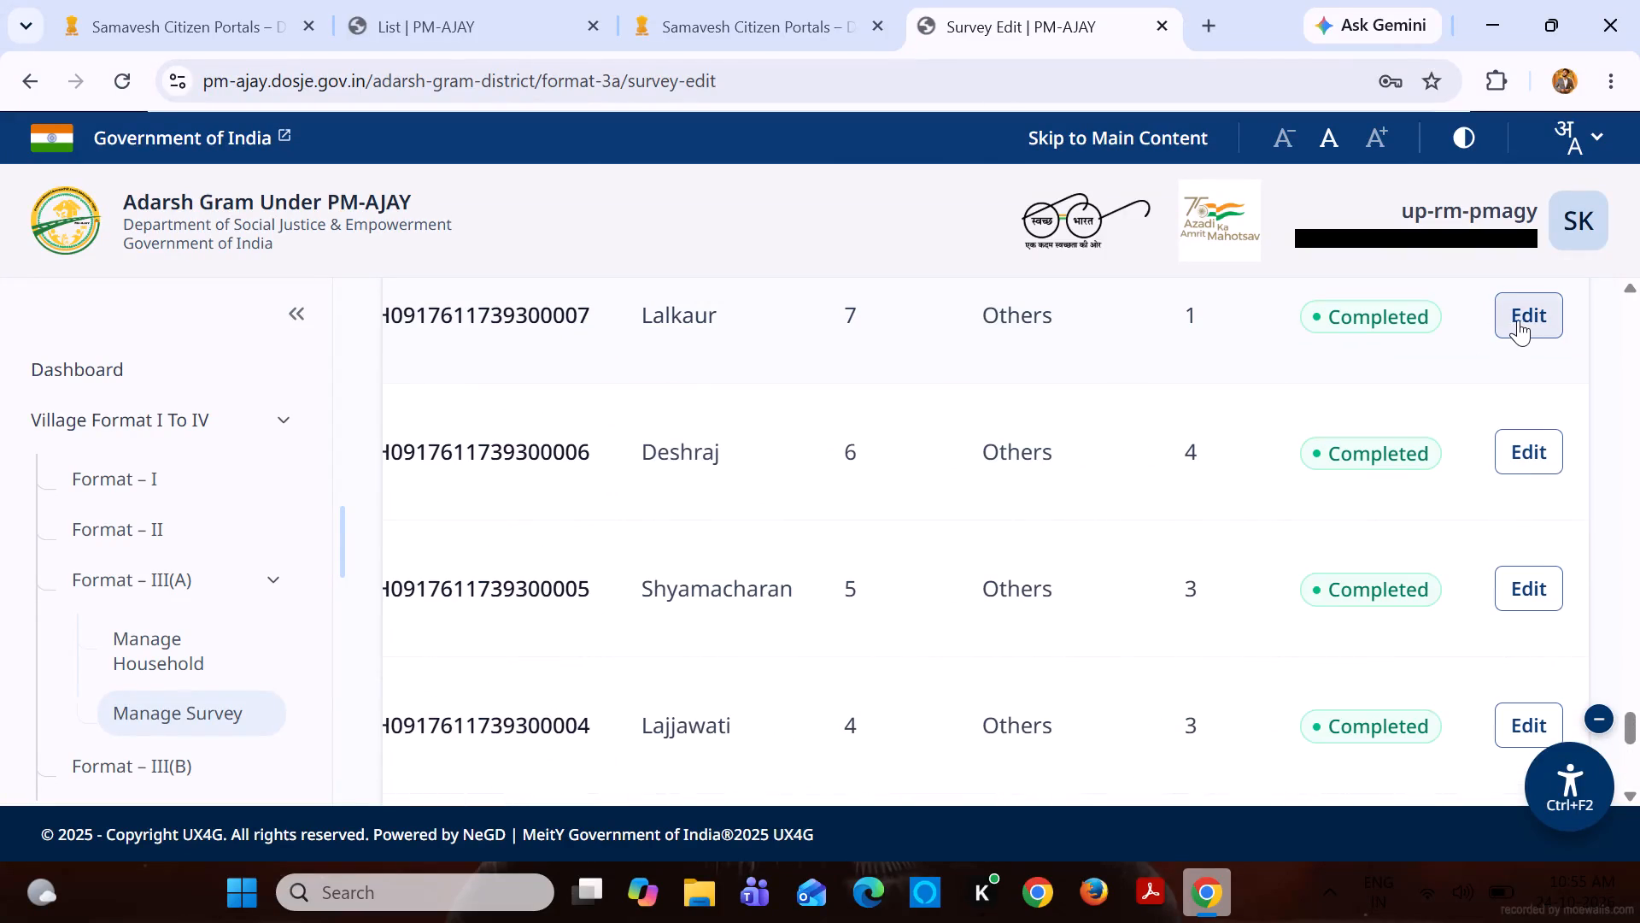
left_click(1521, 320)
scroll(1256, 528, "down", 9)
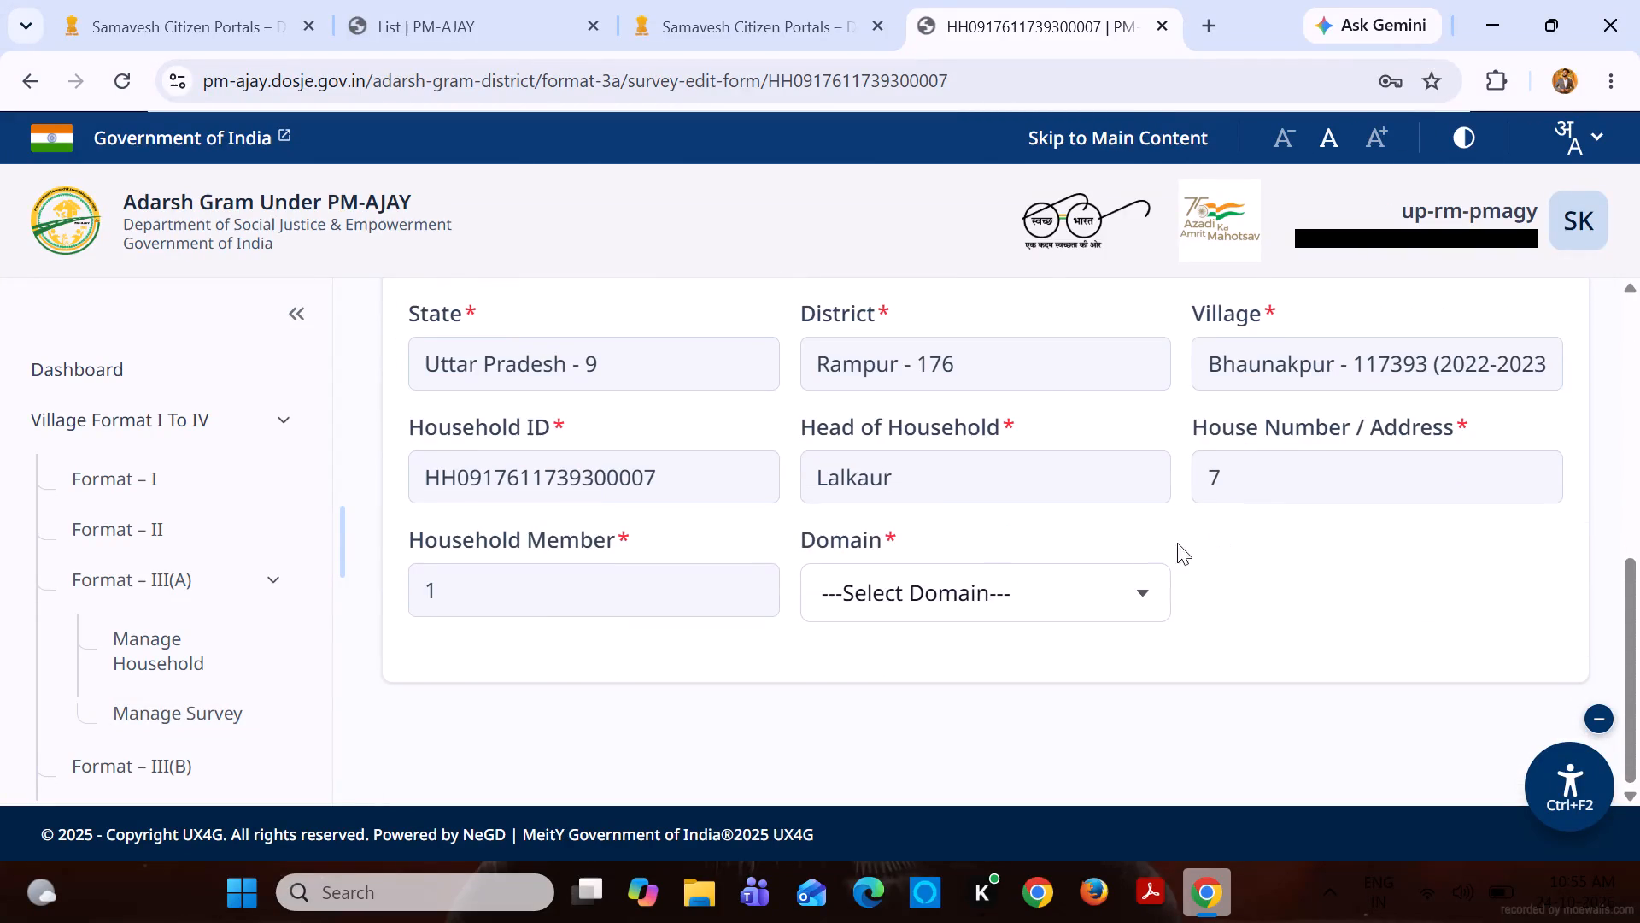
left_click(1087, 578)
left_click(1015, 533)
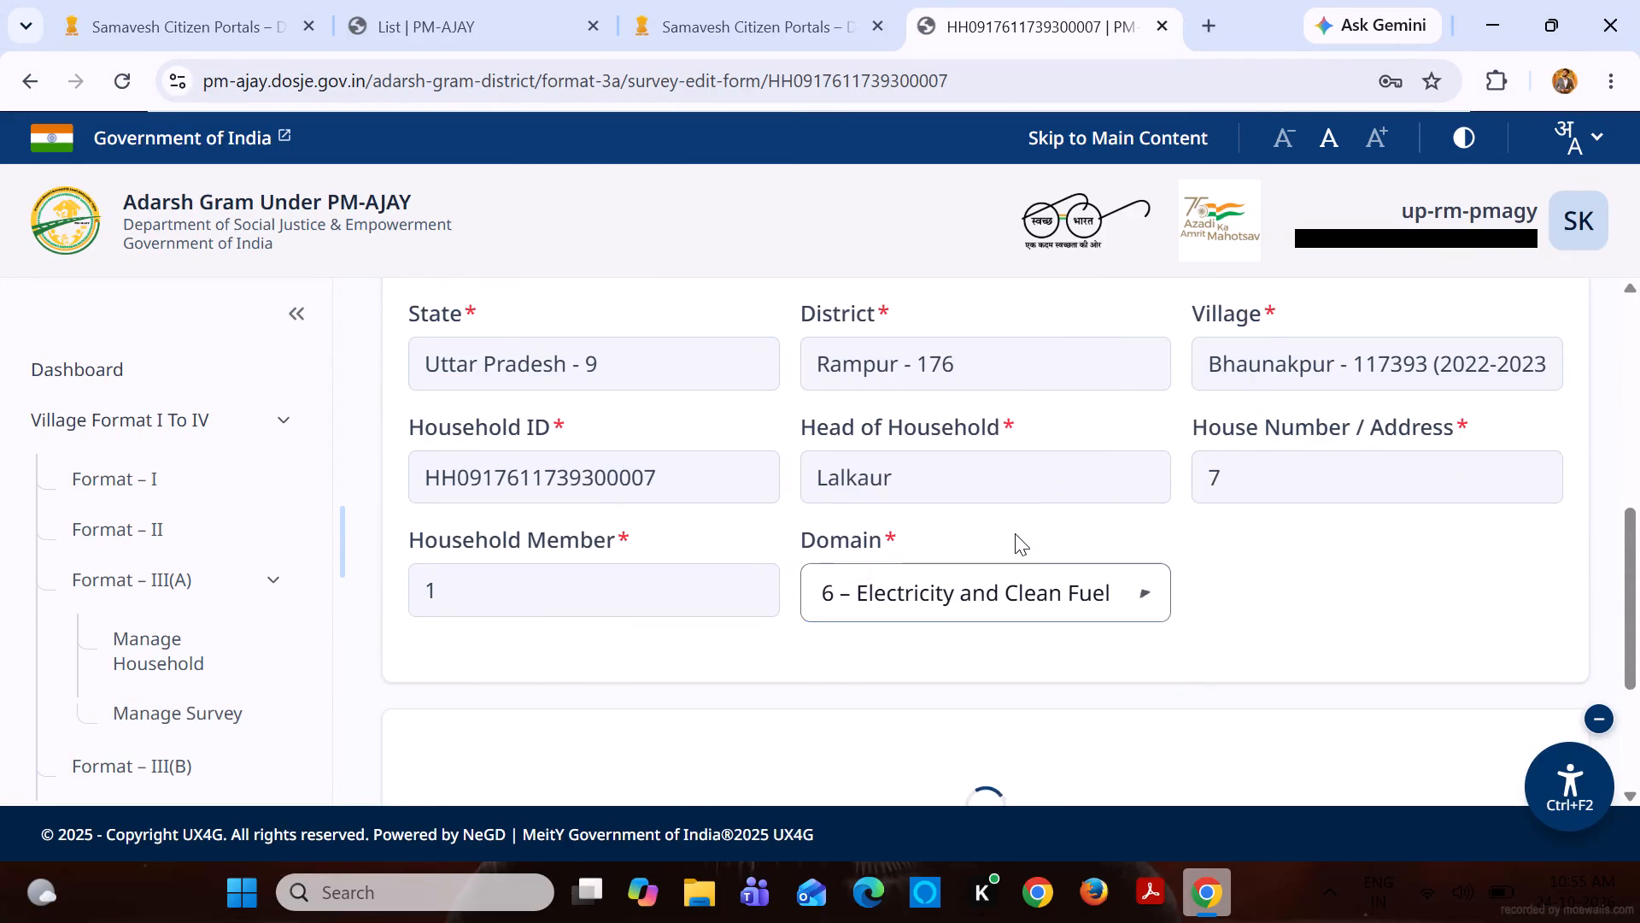
Answer Yes for house number 7's electricity connection under 6.2 and 6.3 and for using at least one LED bulb.
scroll(1316, 580, "down", 5)
left_click_drag(1492, 398, 1409, 471)
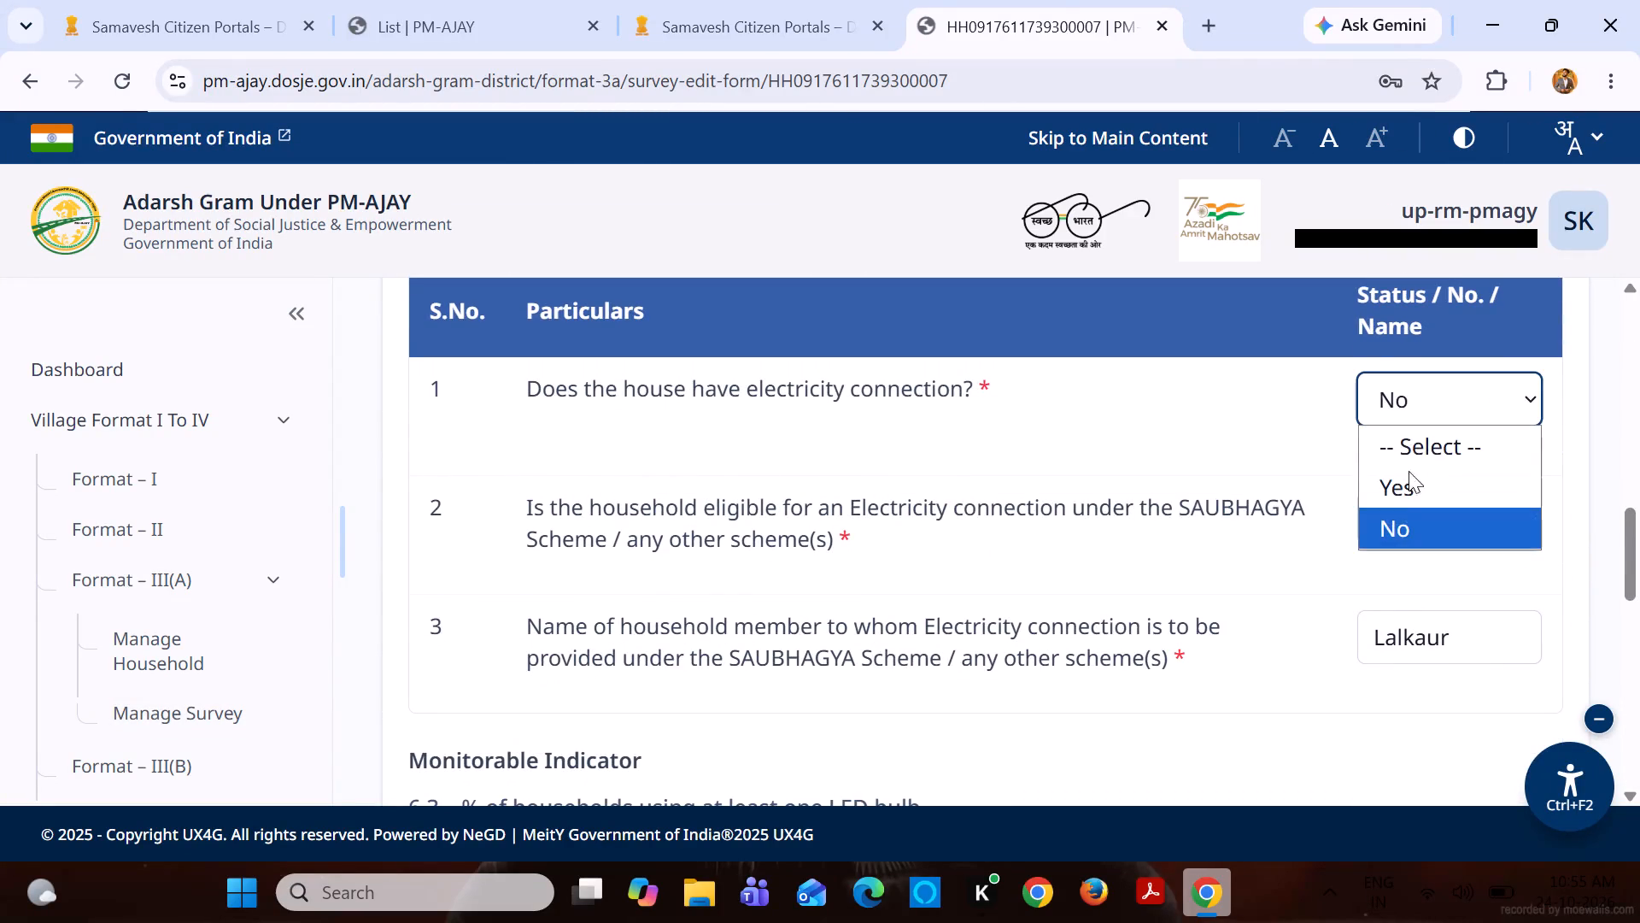
left_click_drag(1409, 471, 1405, 479)
left_click(1405, 479)
scroll(1405, 479, "down", 2)
left_click_drag(1457, 468, 1366, 544)
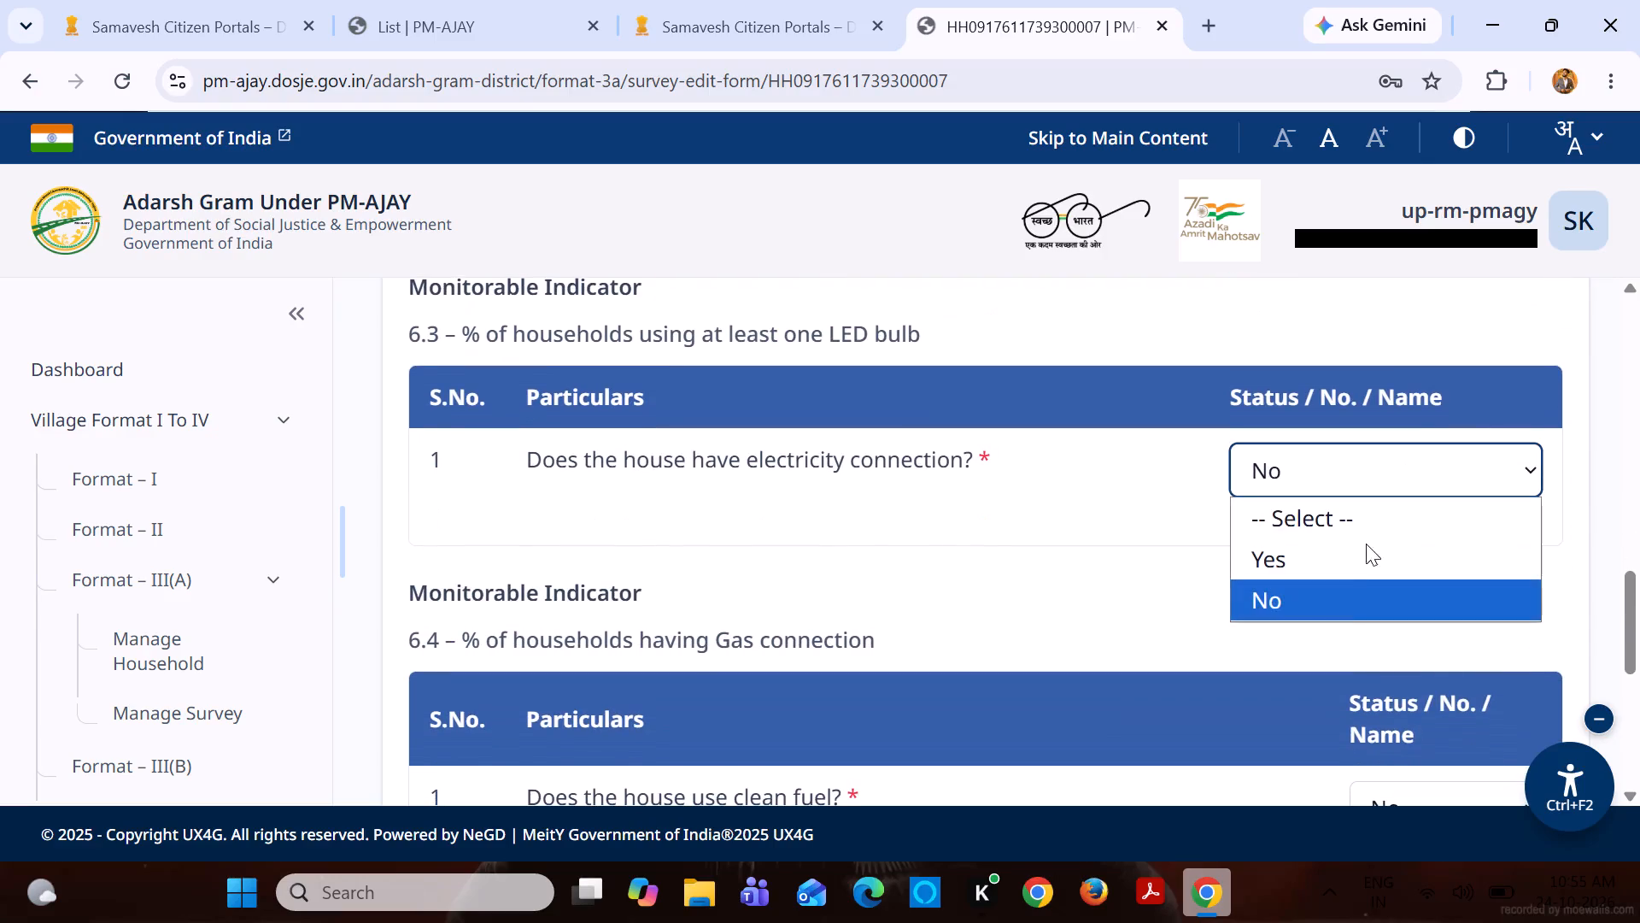
left_click_drag(1366, 544, 1339, 566)
left_click(1339, 566)
scroll(1339, 566, "down", 2)
left_click_drag(1478, 373, 1393, 476)
left_click(1393, 476)
Answer Yes for house number 7's use of clean fuel under 6.4 and save the survey.
scroll(1393, 476, "down", 2)
left_click_drag(1429, 536, 1397, 617)
left_click(1397, 617)
scroll(1397, 617, "down", 4)
left_click(1536, 631)
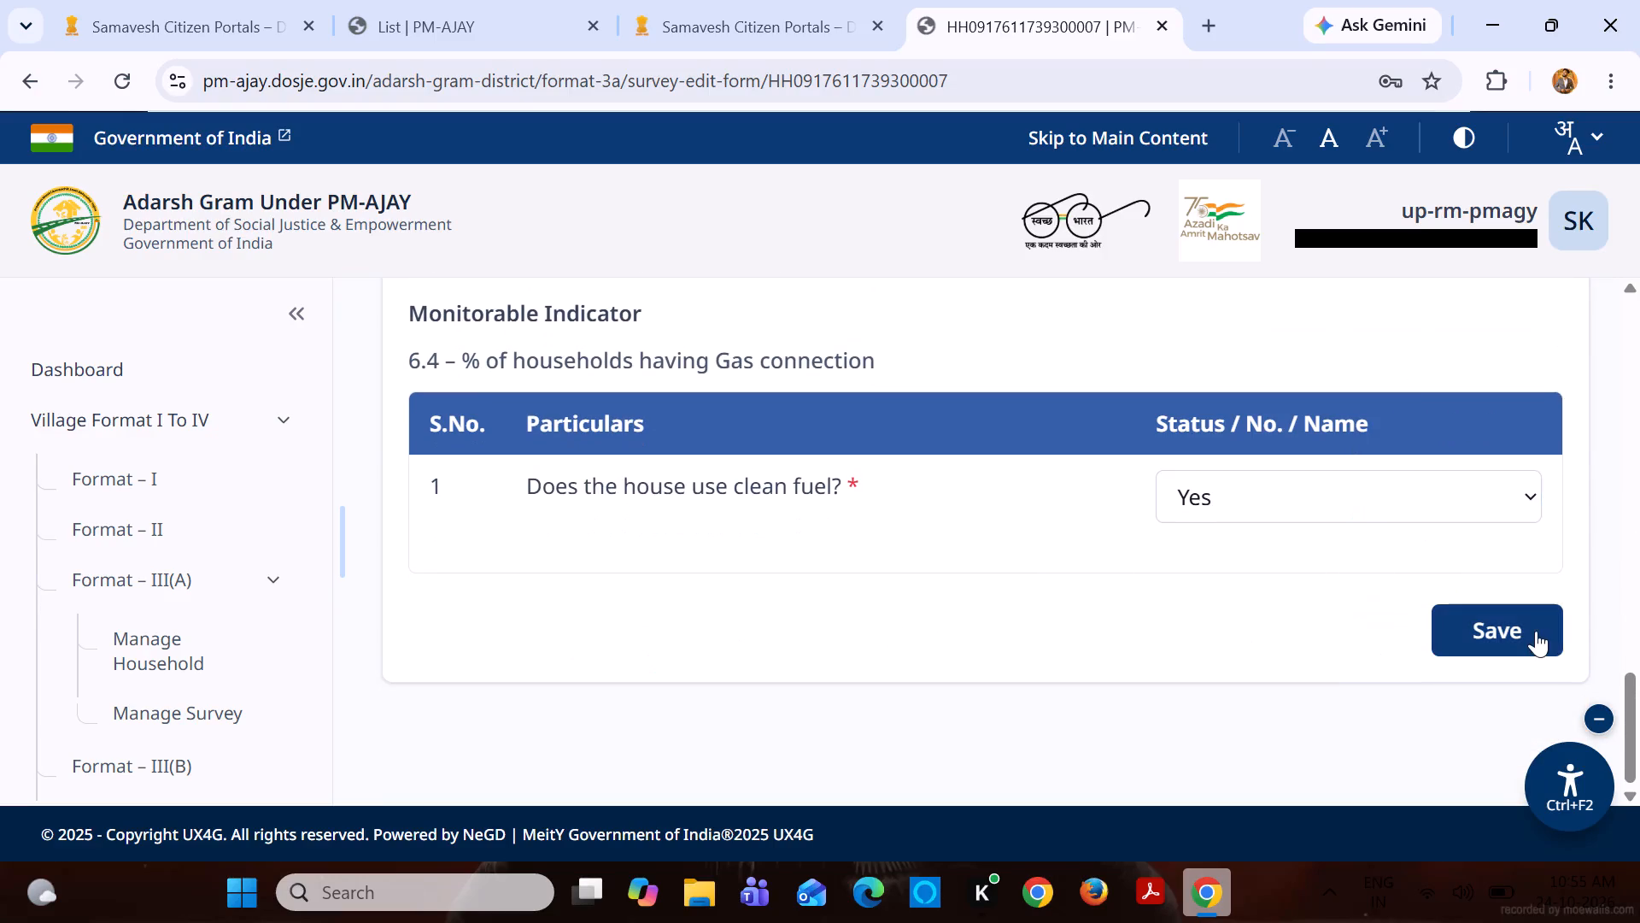
Return to the survey list, open house number 8's survey from page 3 and select domain 6 – Electricity and Clean Fuel.
scroll(1340, 459, "up", 16)
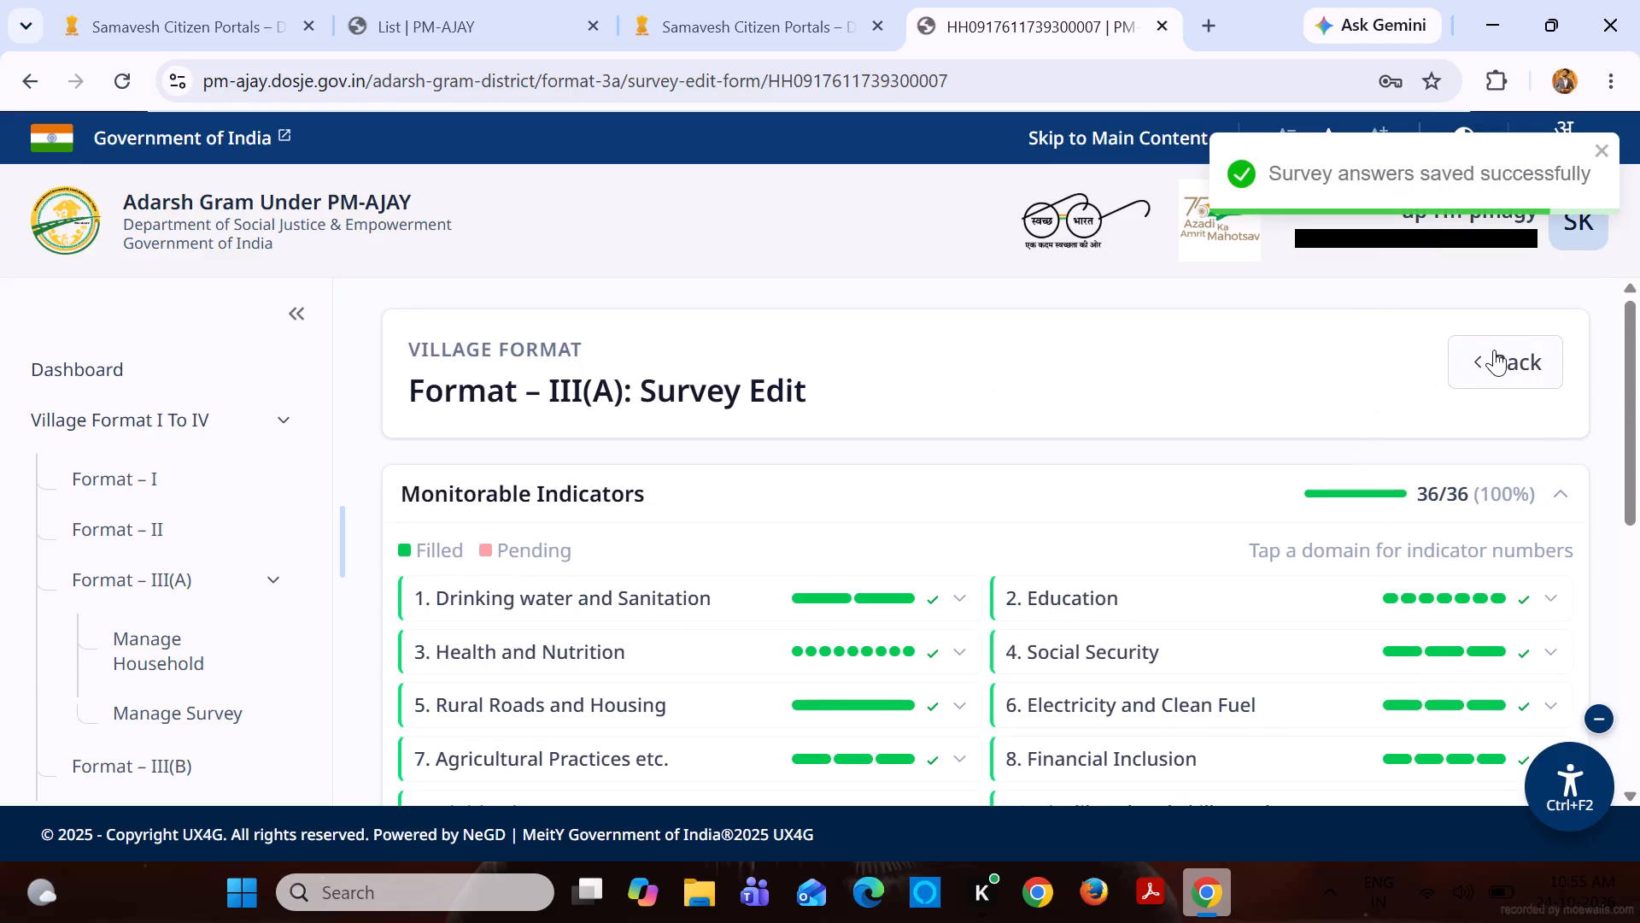
left_click(1494, 350)
scroll(1278, 524, "down", 20)
scroll(1278, 524, "down", 2)
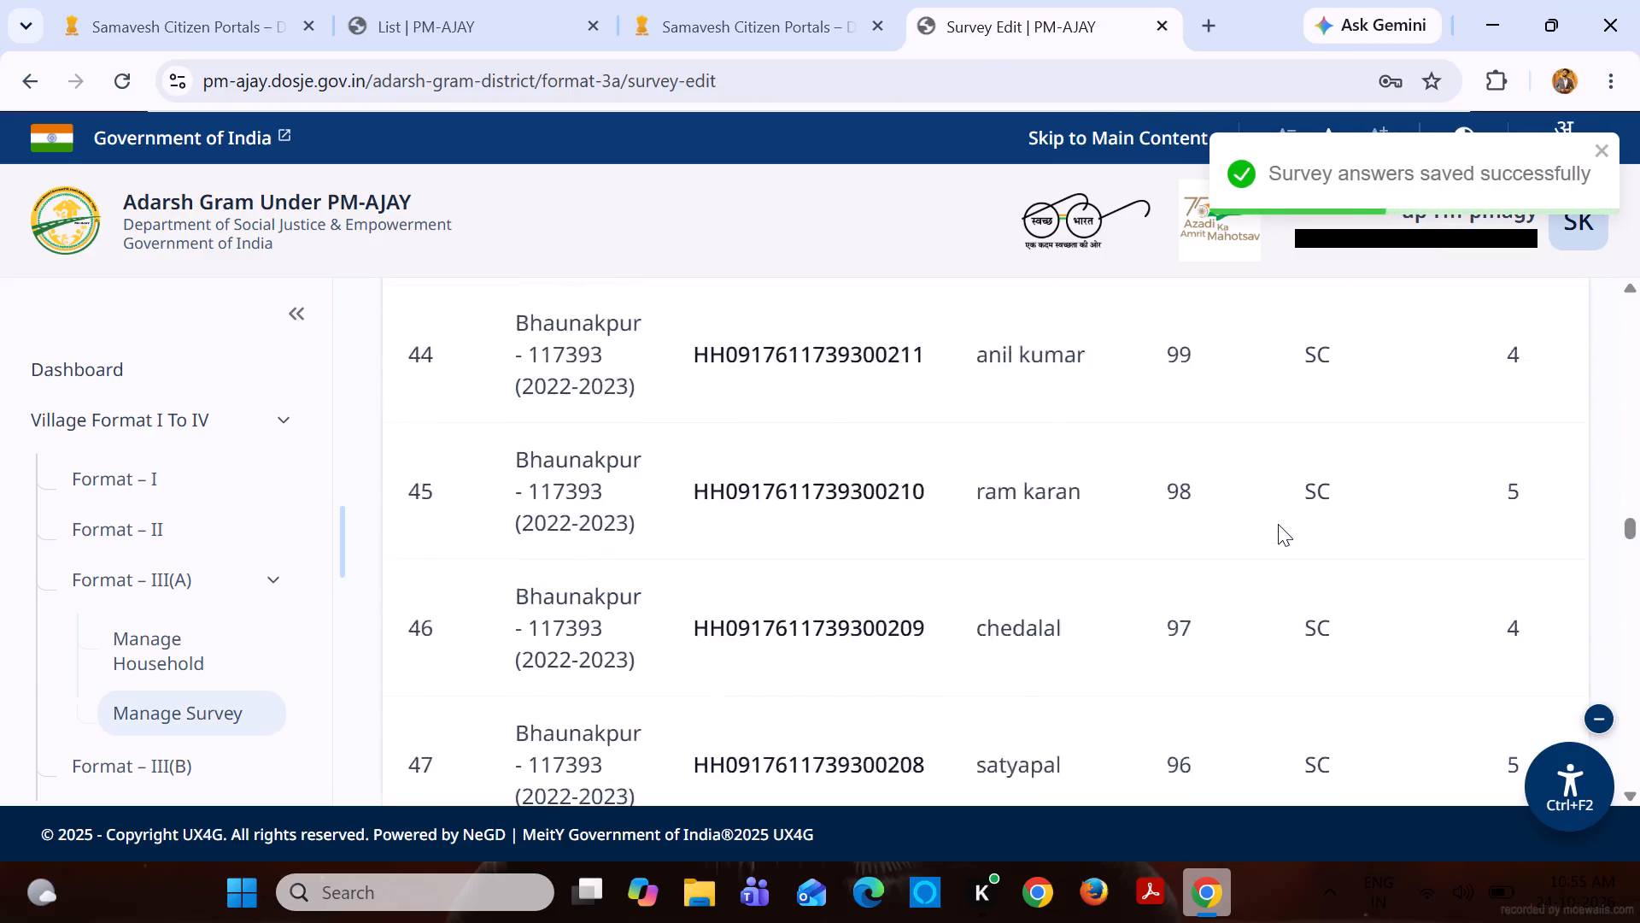
scroll(1278, 524, "down", 19)
left_click(1261, 631)
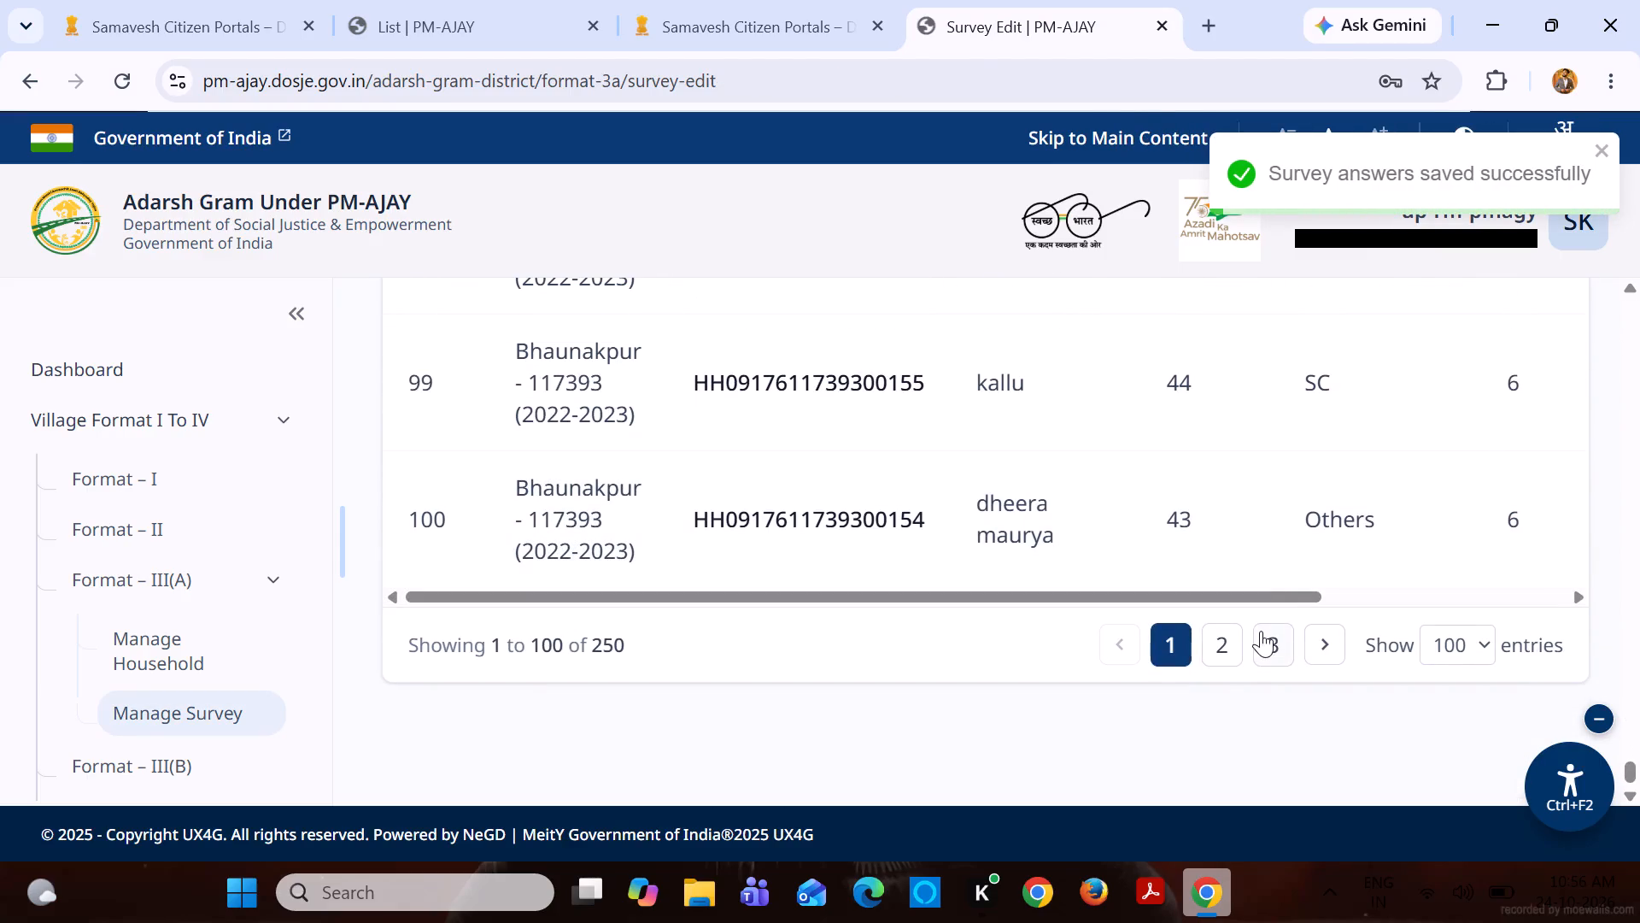
scroll(1255, 464, "up", 4)
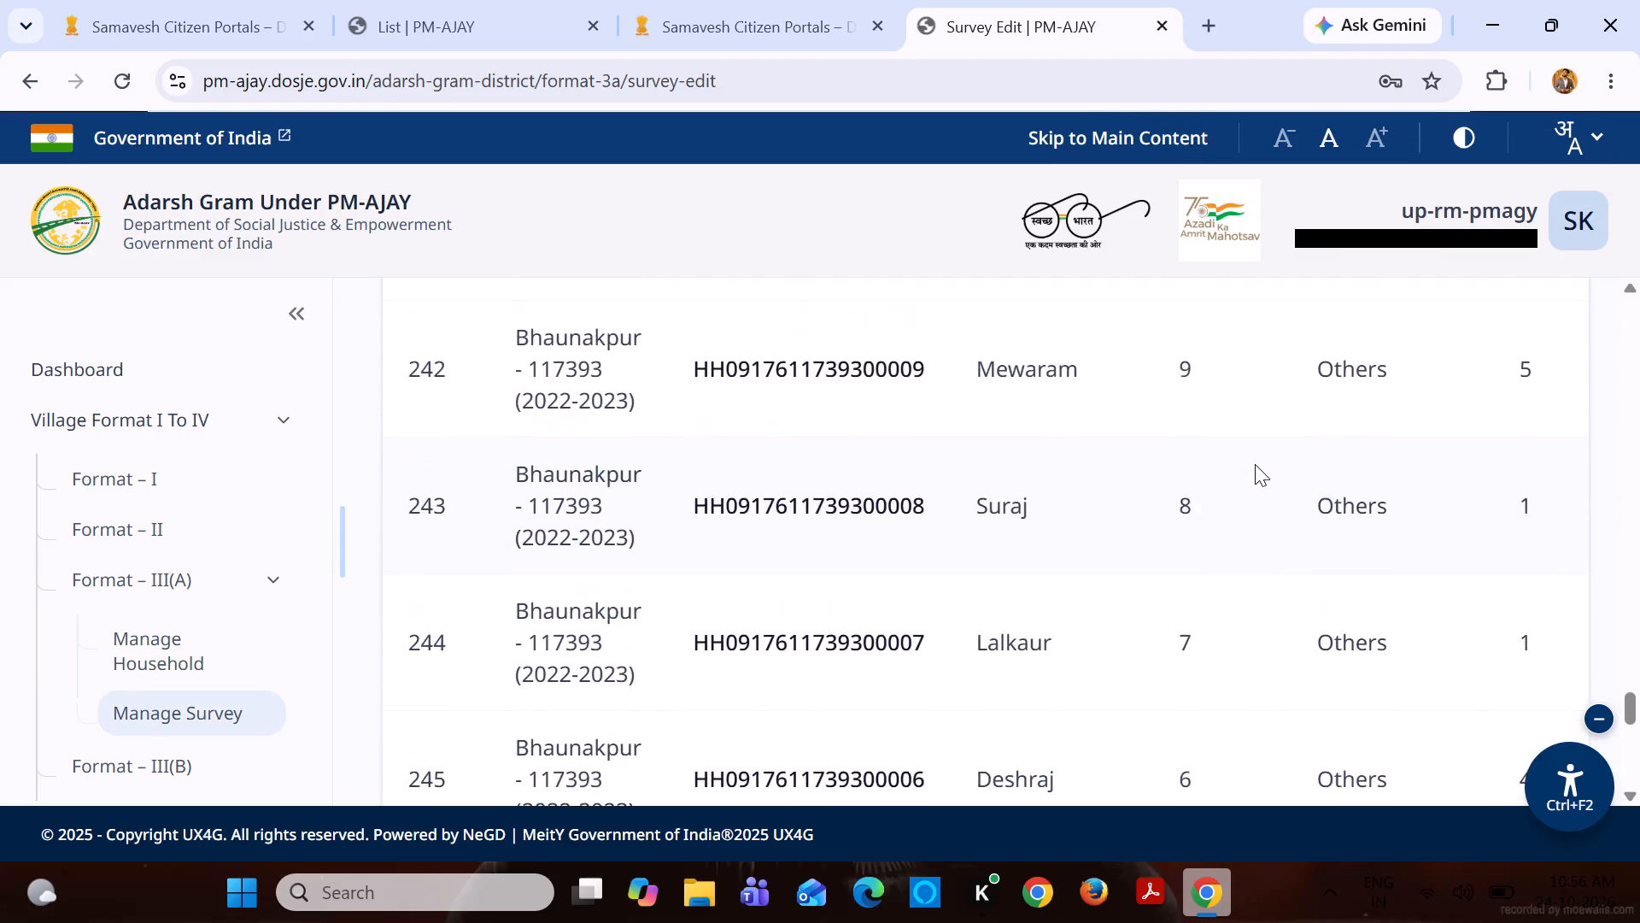
scroll(1255, 464, "up", 2)
left_click(1537, 516)
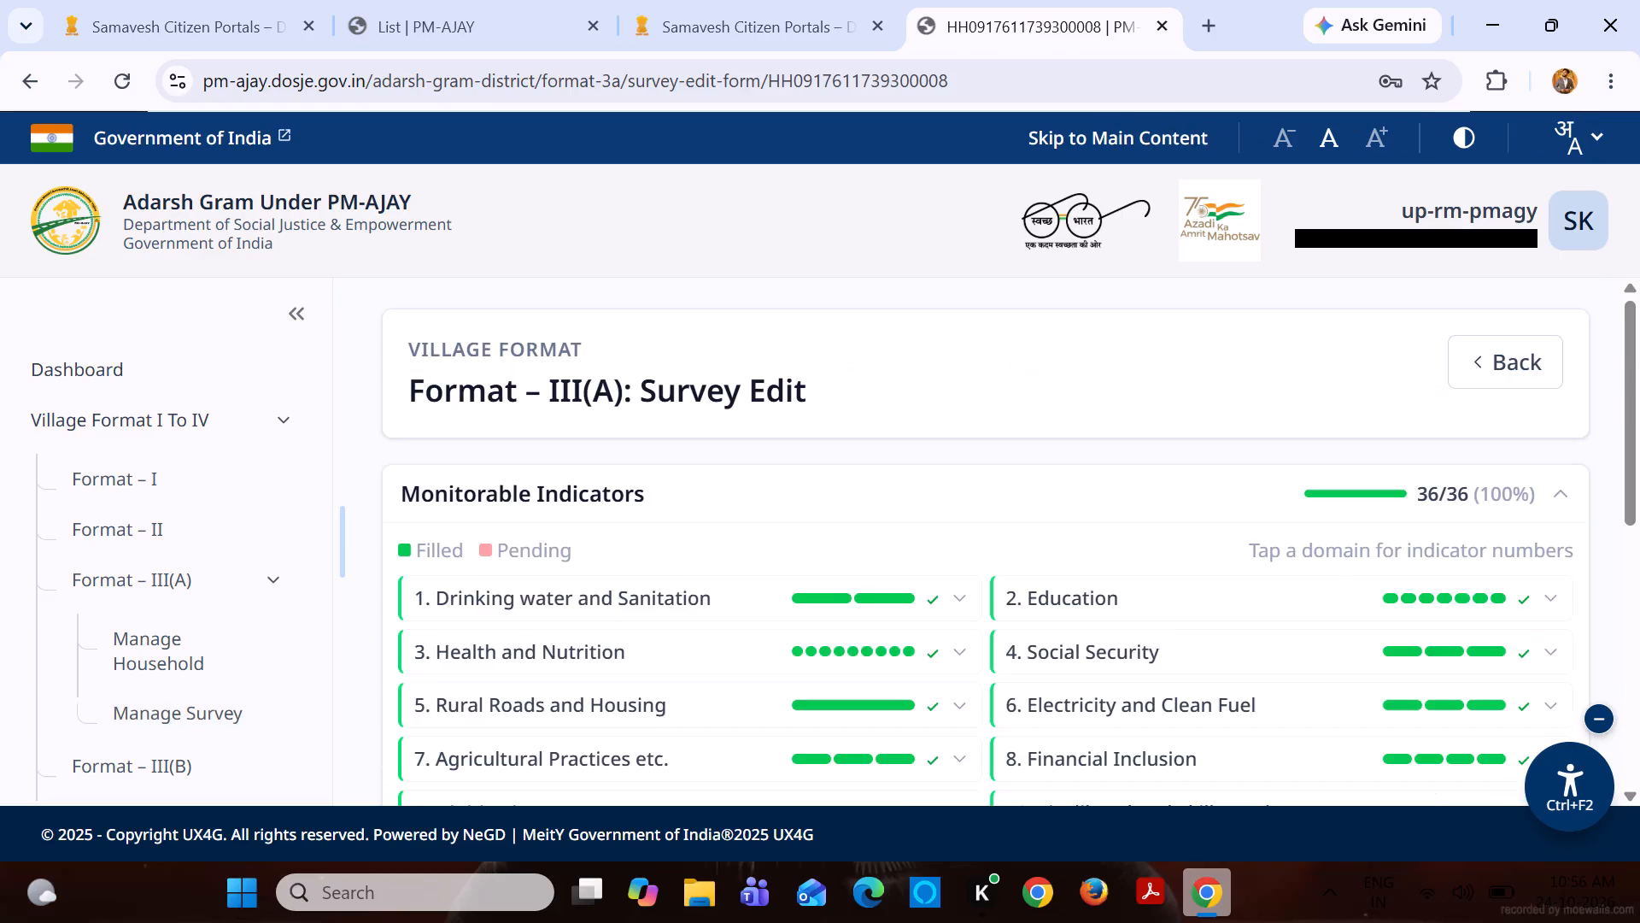
scroll(1378, 559, "down", 11)
left_click(1124, 610)
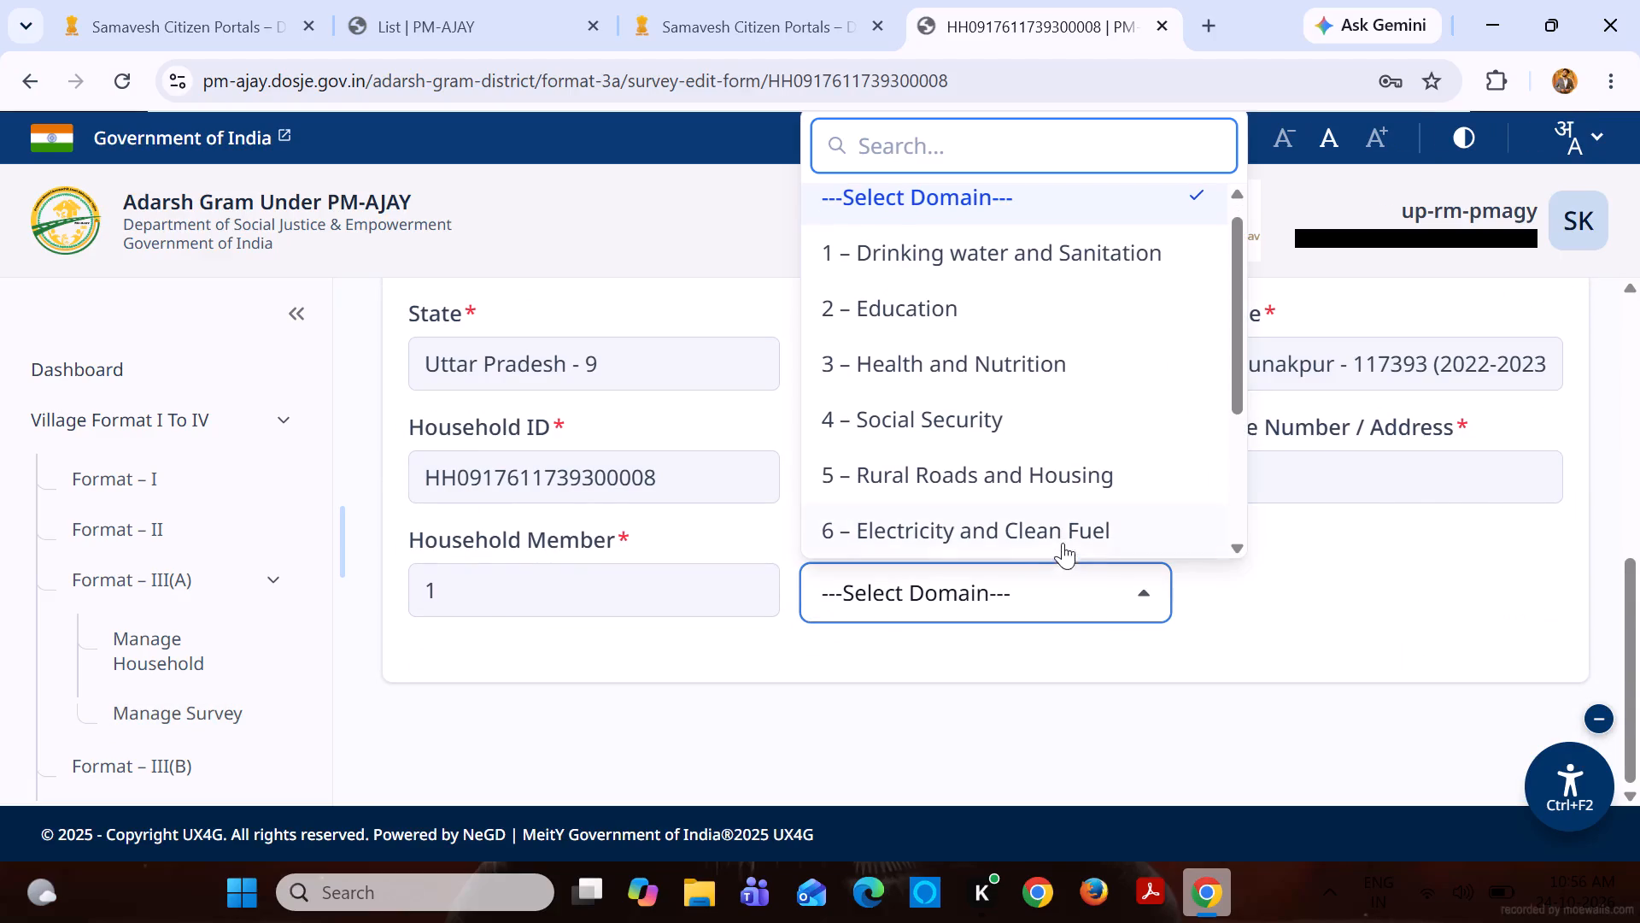
left_click(1064, 536)
Answer Yes for house number 8's use of clean fuel under 6.4 and save the survey.
scroll(1296, 502, "down", 3)
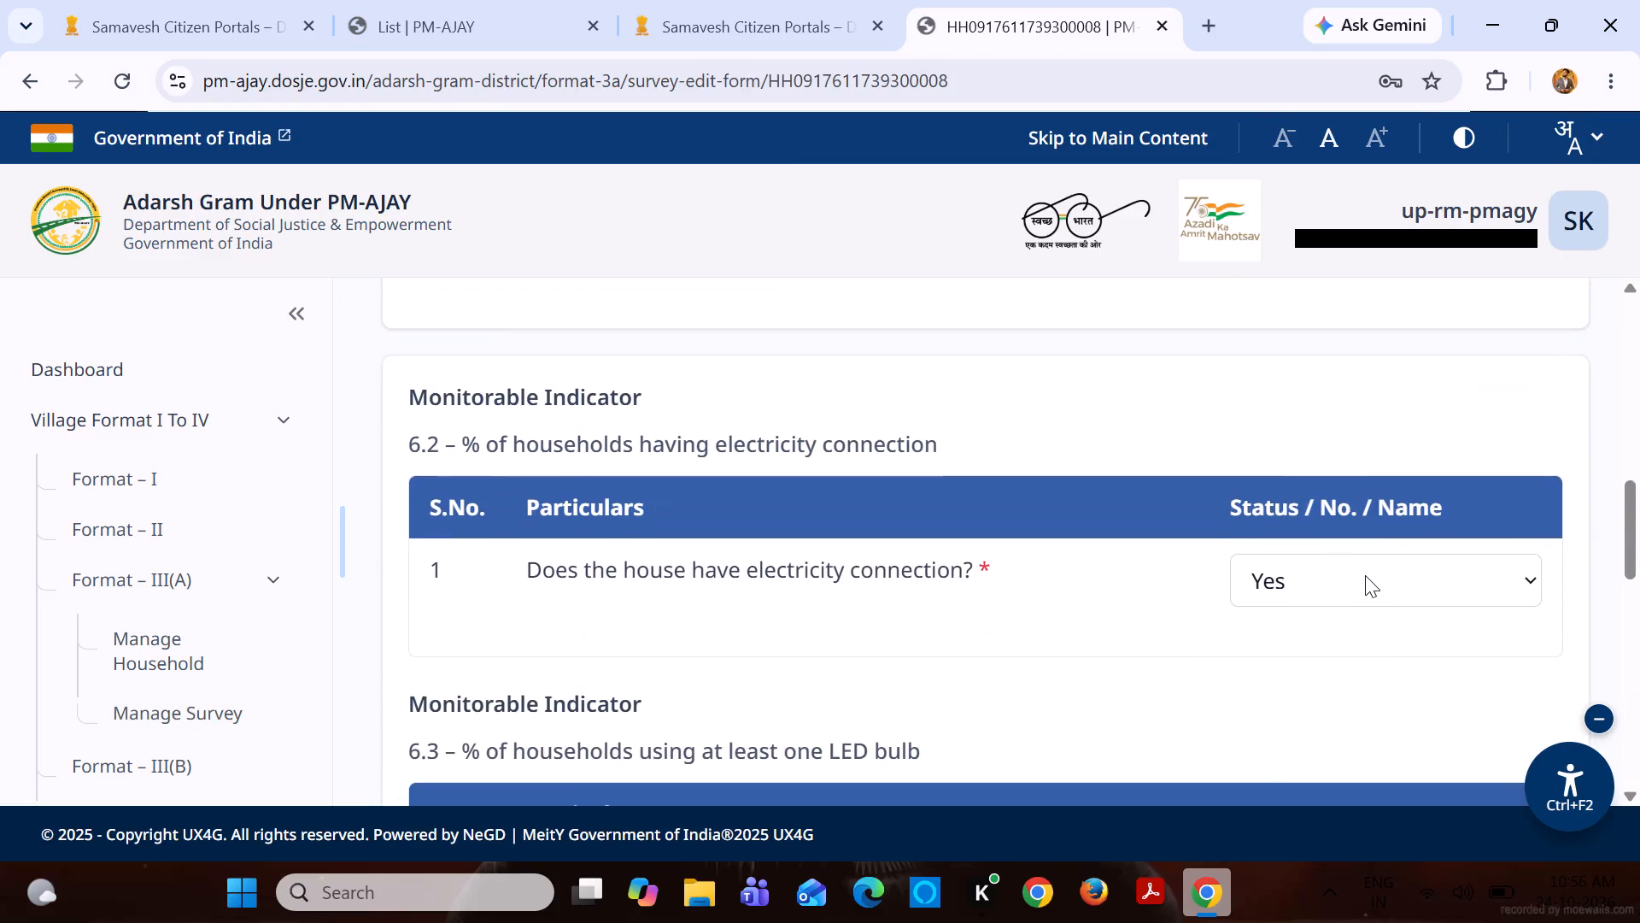
scroll(1363, 580, "down", 4)
scroll(1469, 476, "down", 4)
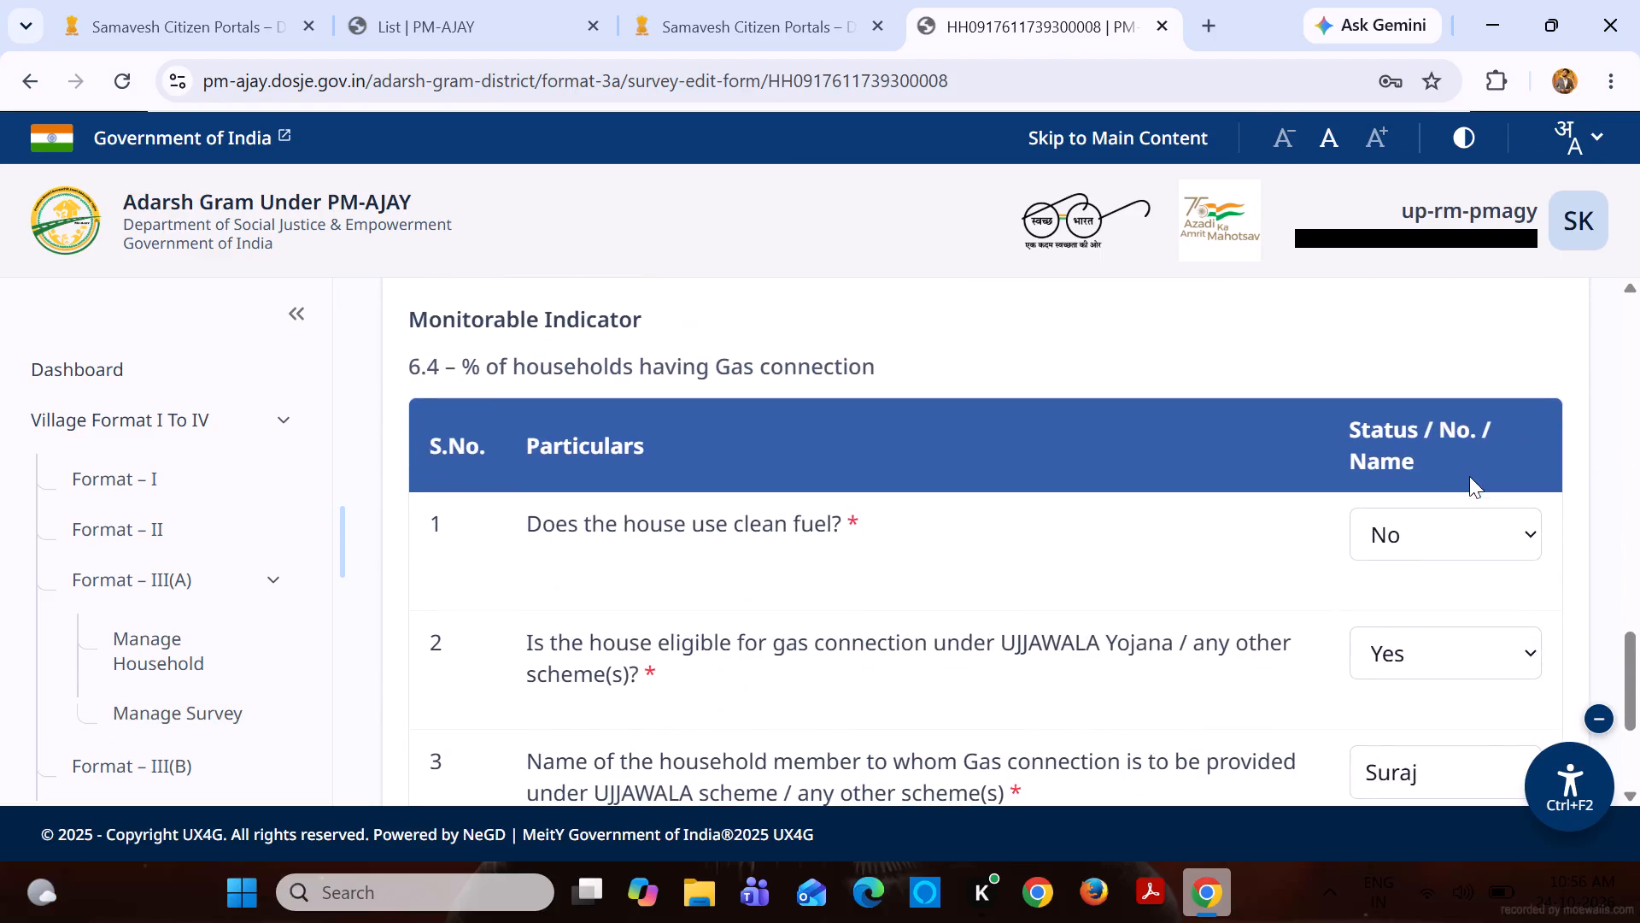
left_click_drag(1469, 512, 1403, 619)
left_click(1403, 619)
scroll(1403, 619, "down", 7)
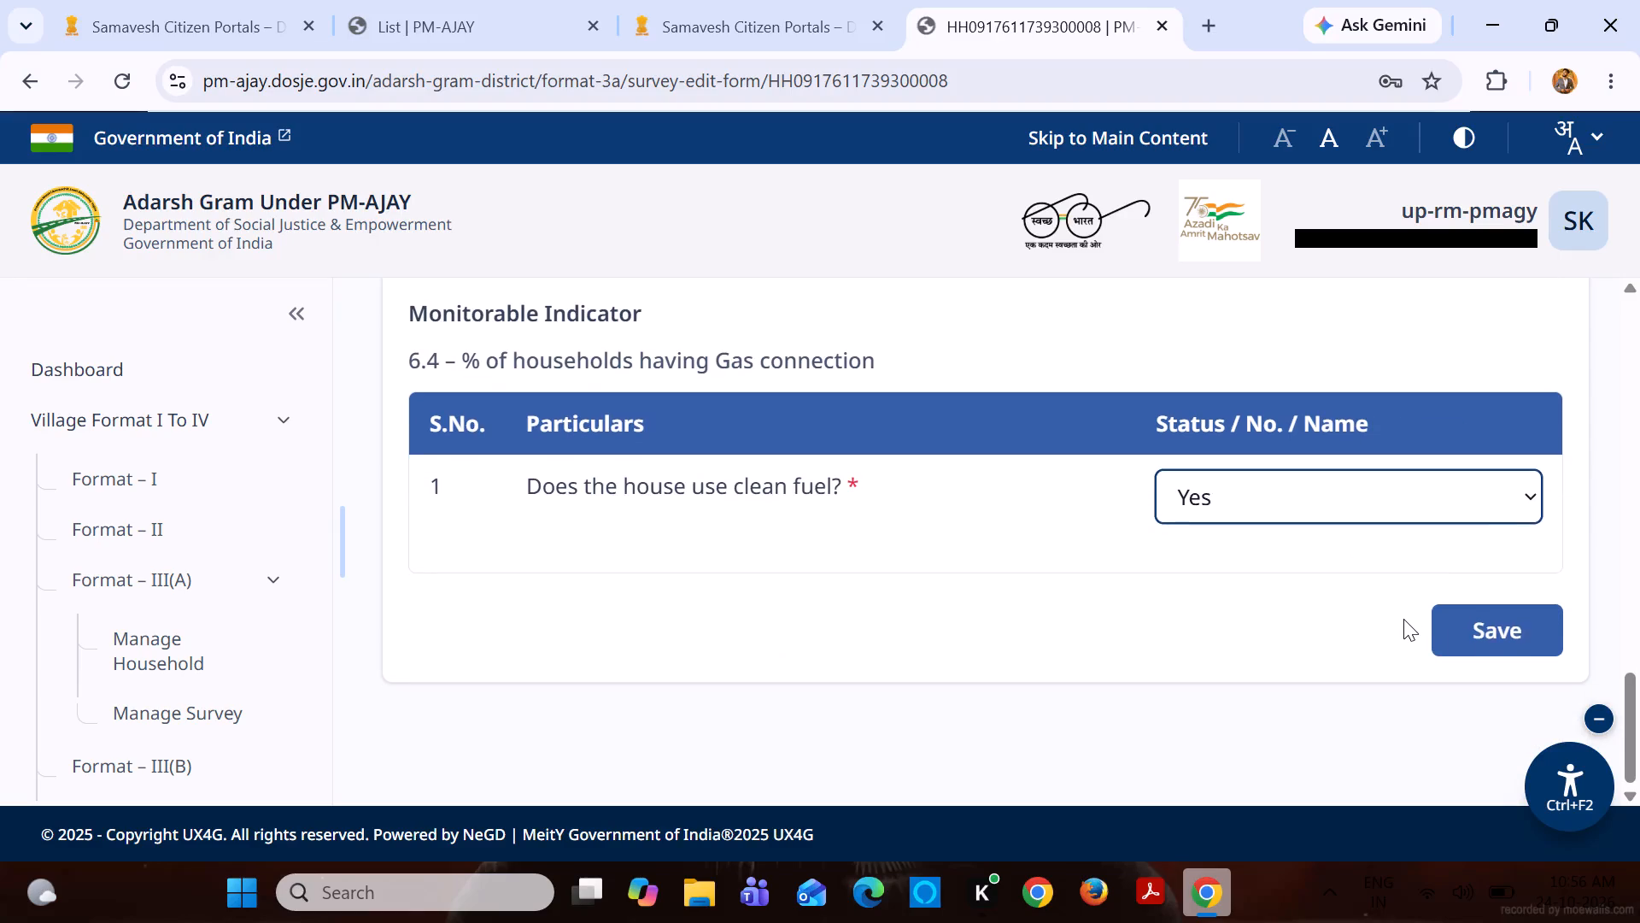
left_click(1479, 630)
Return to the survey list, open house number 10's survey from page 3 and select domain 6 – Electricity and Clean Fuel.
scroll(1369, 423, "up", 4)
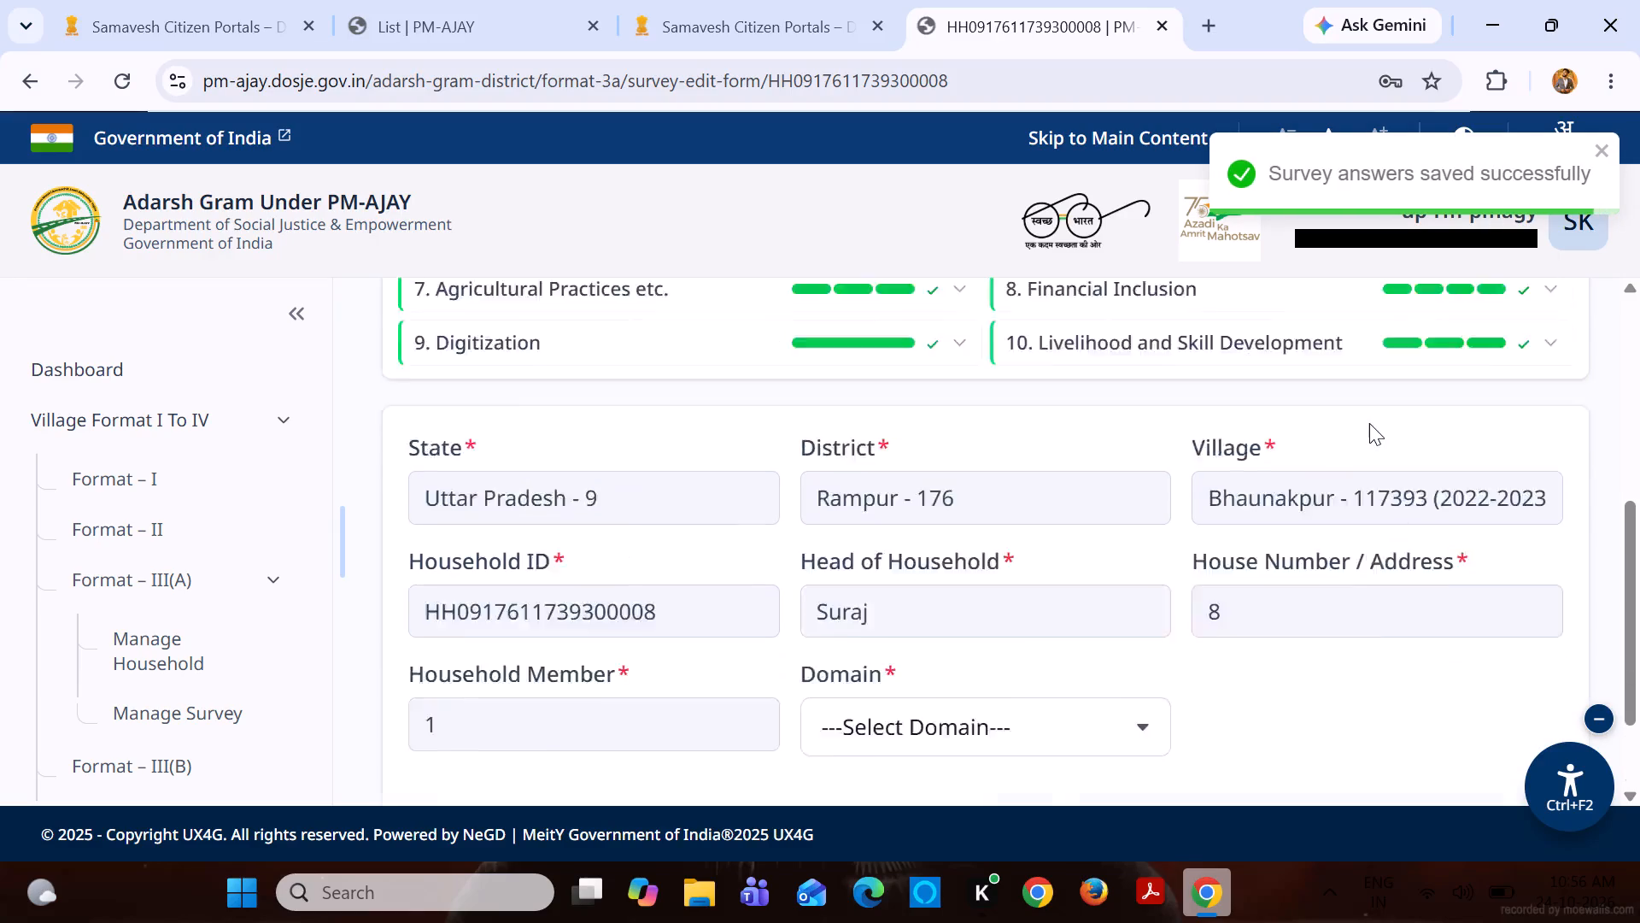
scroll(1369, 423, "up", 7)
left_click(1503, 355)
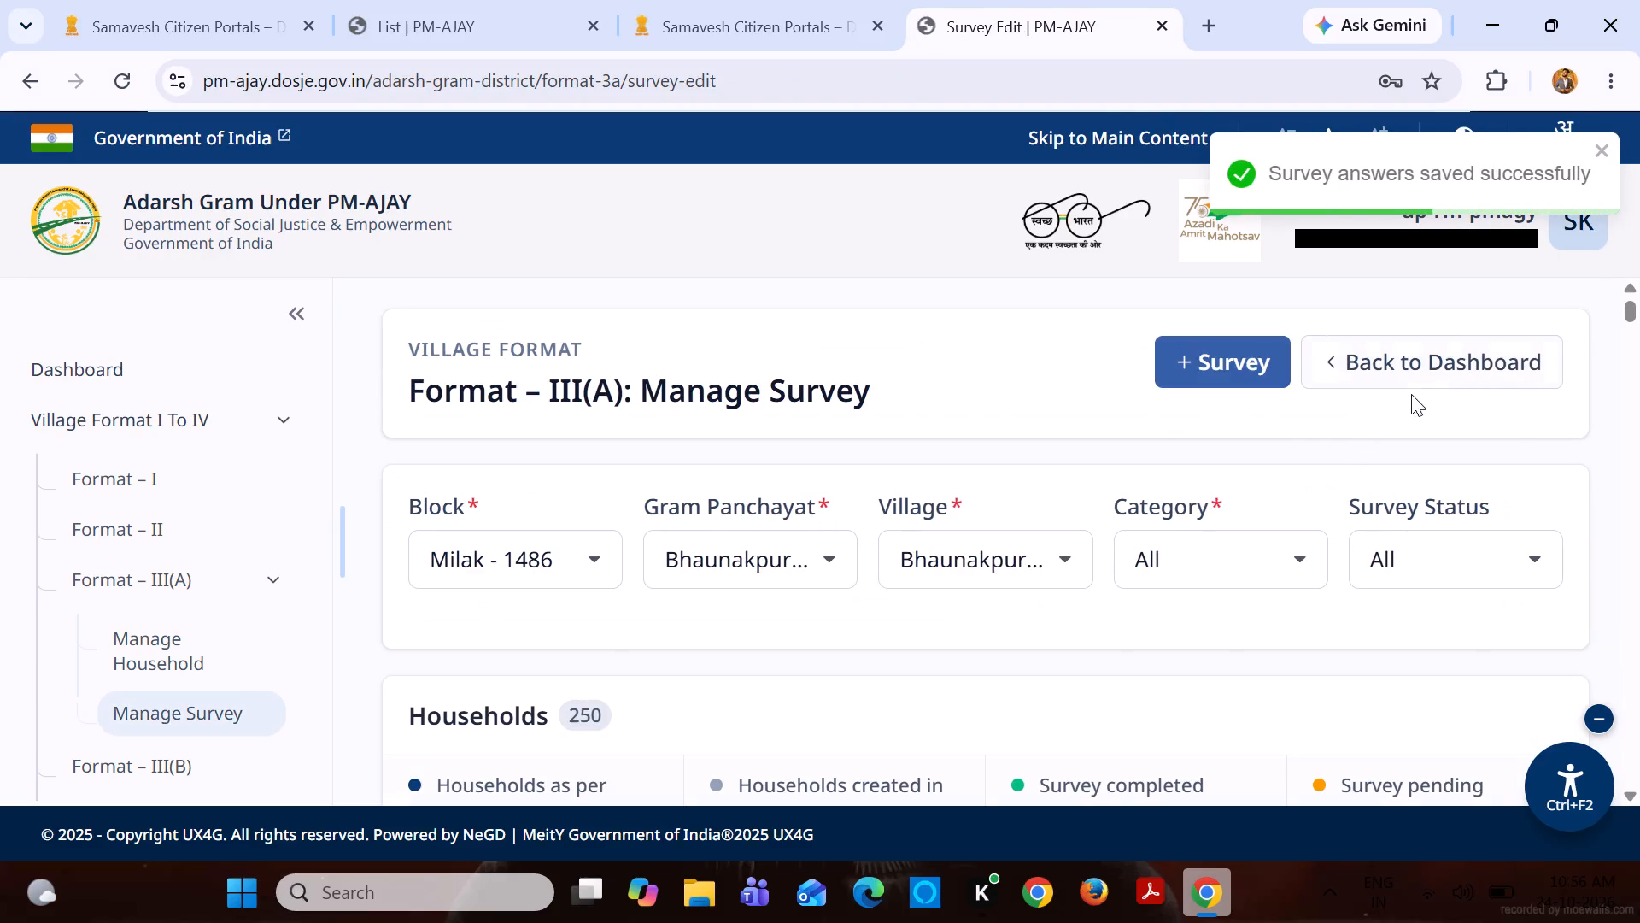
scroll(1352, 461, "down", 20)
scroll(1352, 461, "down", 2)
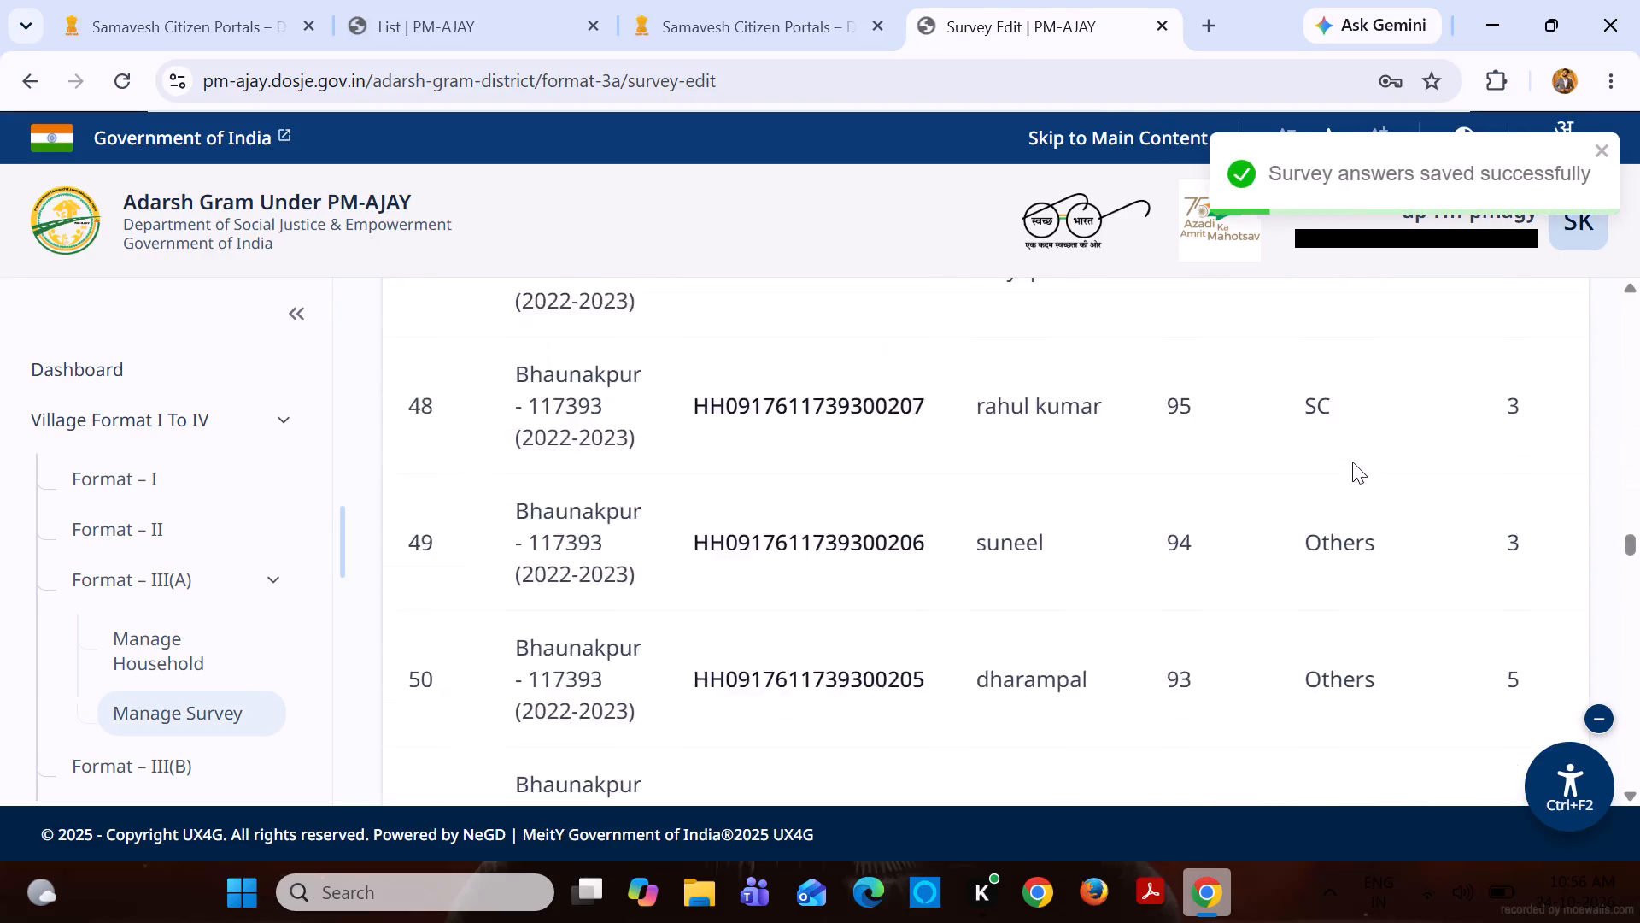
scroll(1352, 461, "down", 9)
left_click(1291, 657)
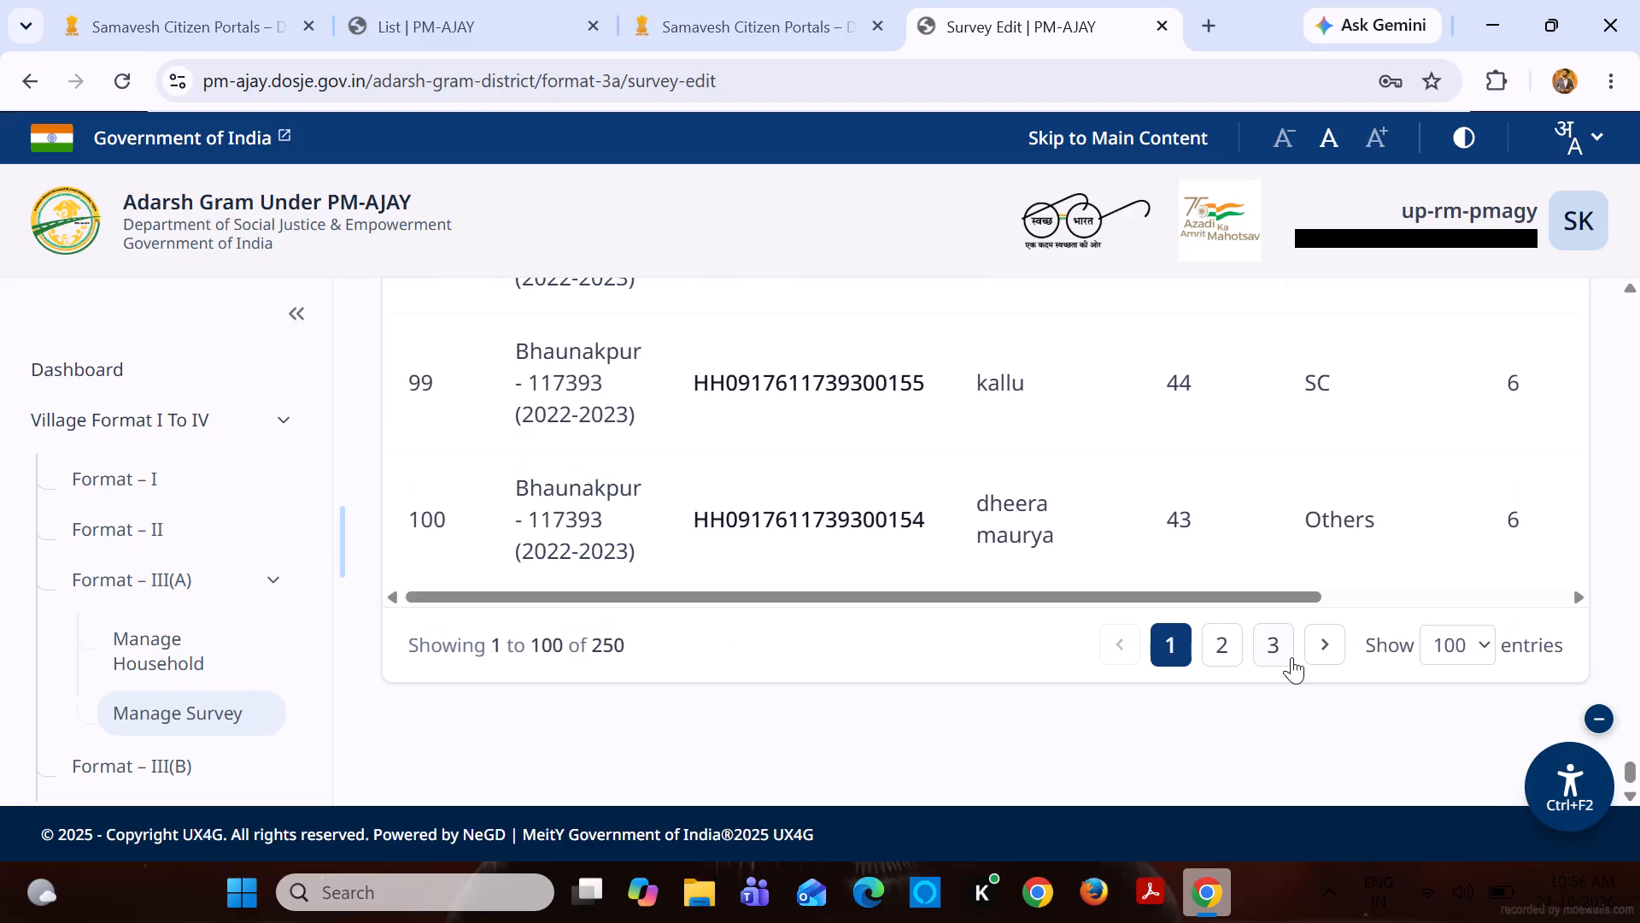
scroll(1274, 436, "up", 7)
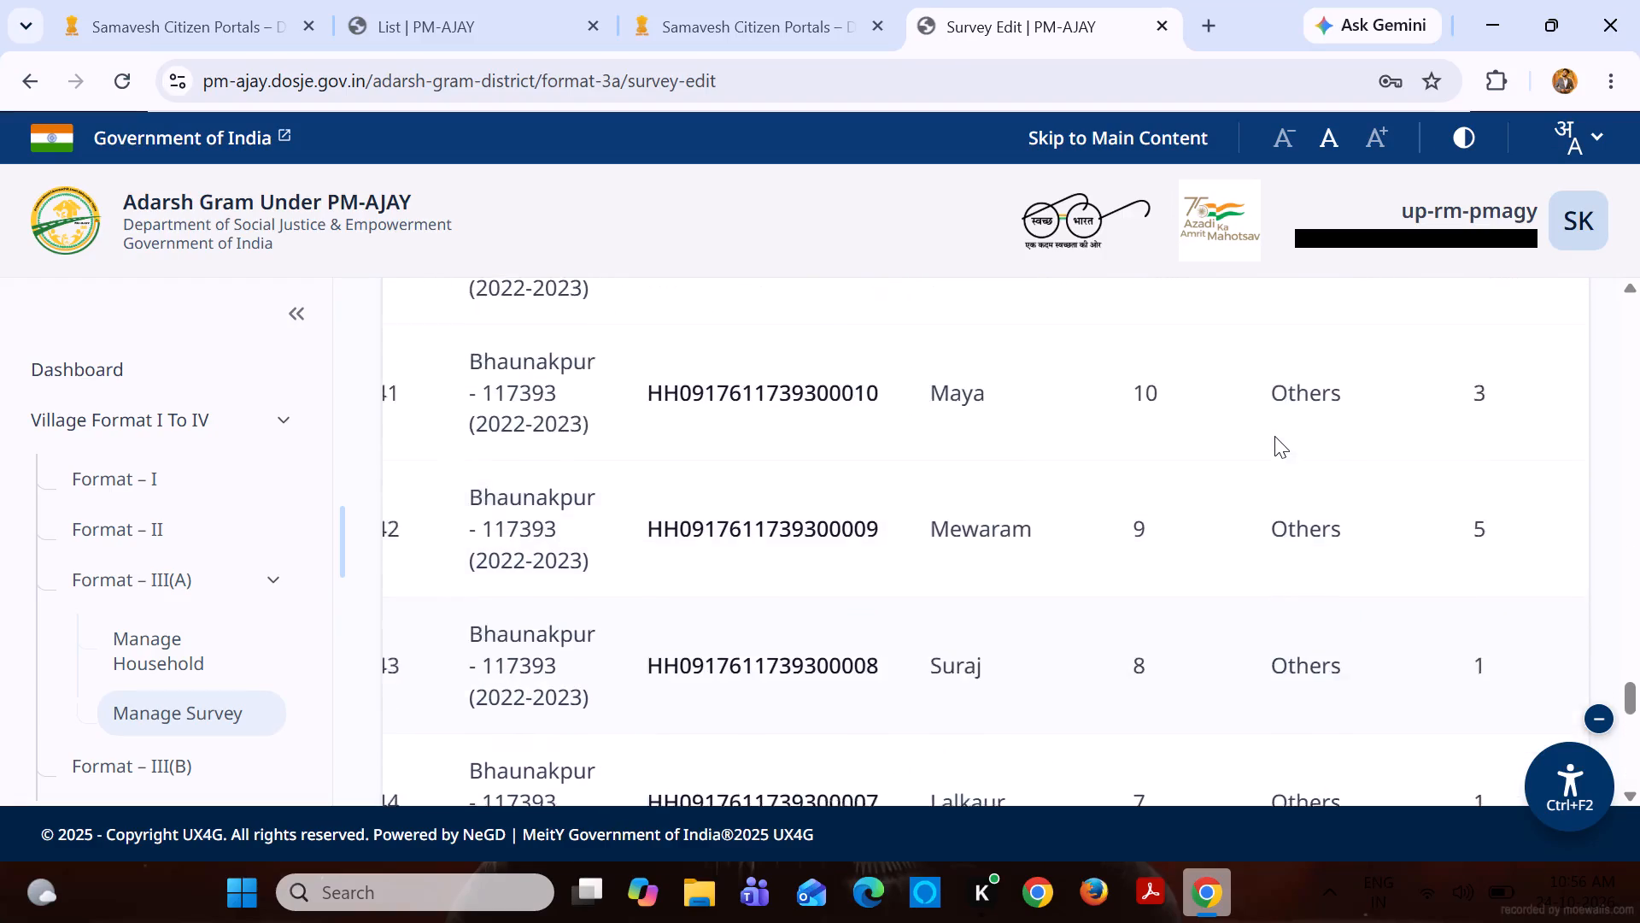
scroll(1274, 436, "up", 5)
left_click(1512, 491)
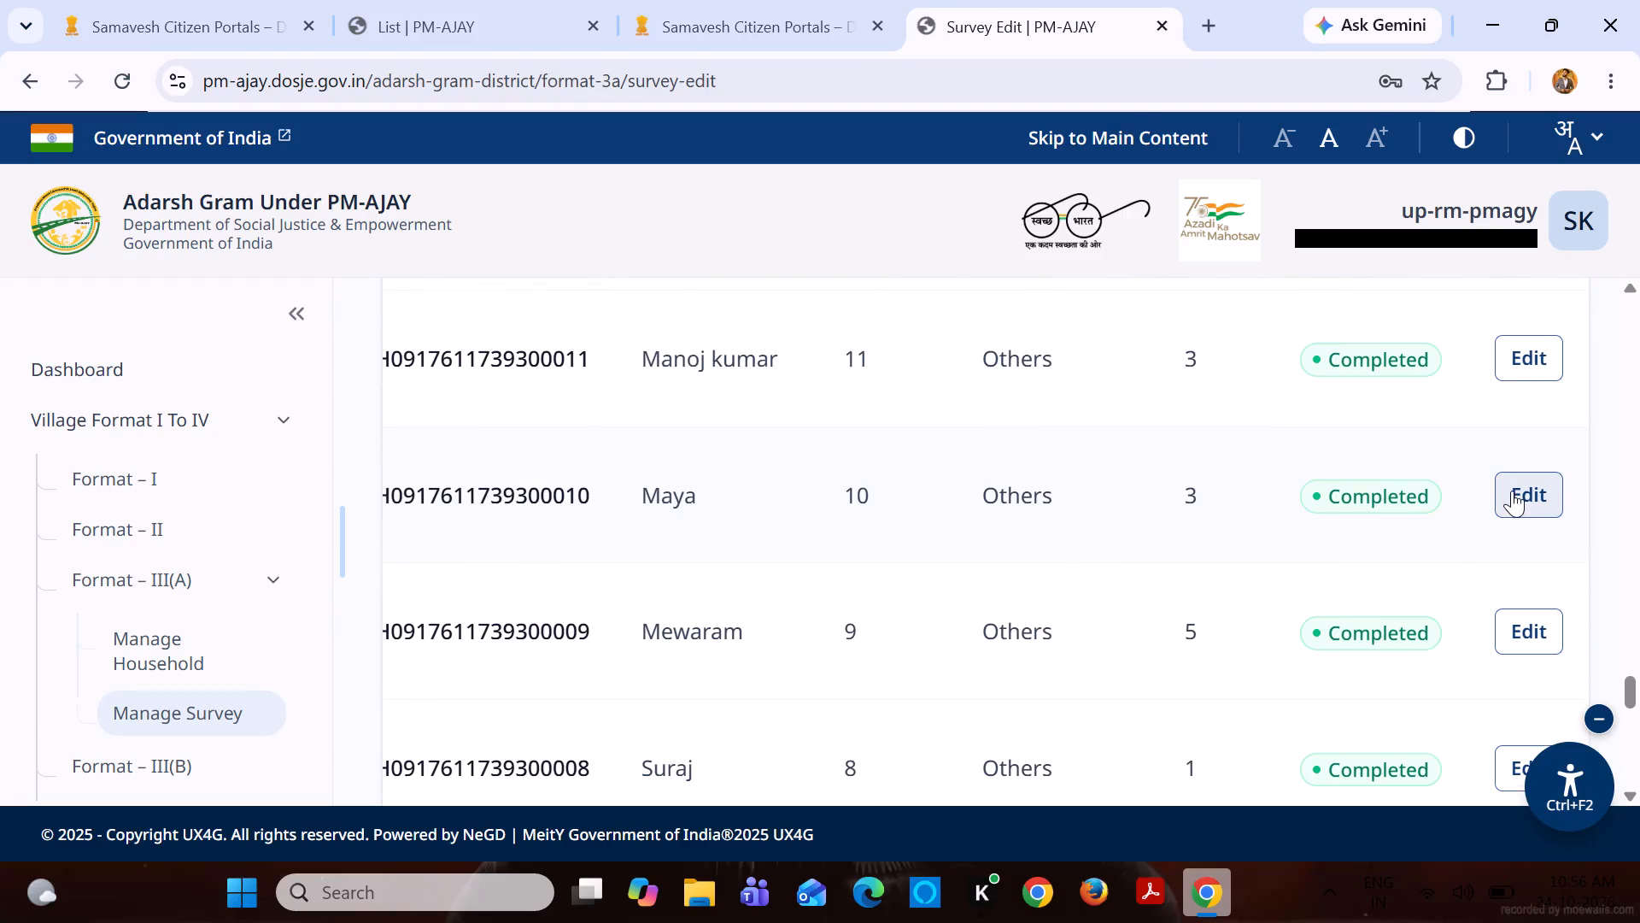
scroll(1316, 515, "down", 8)
left_click(1141, 599)
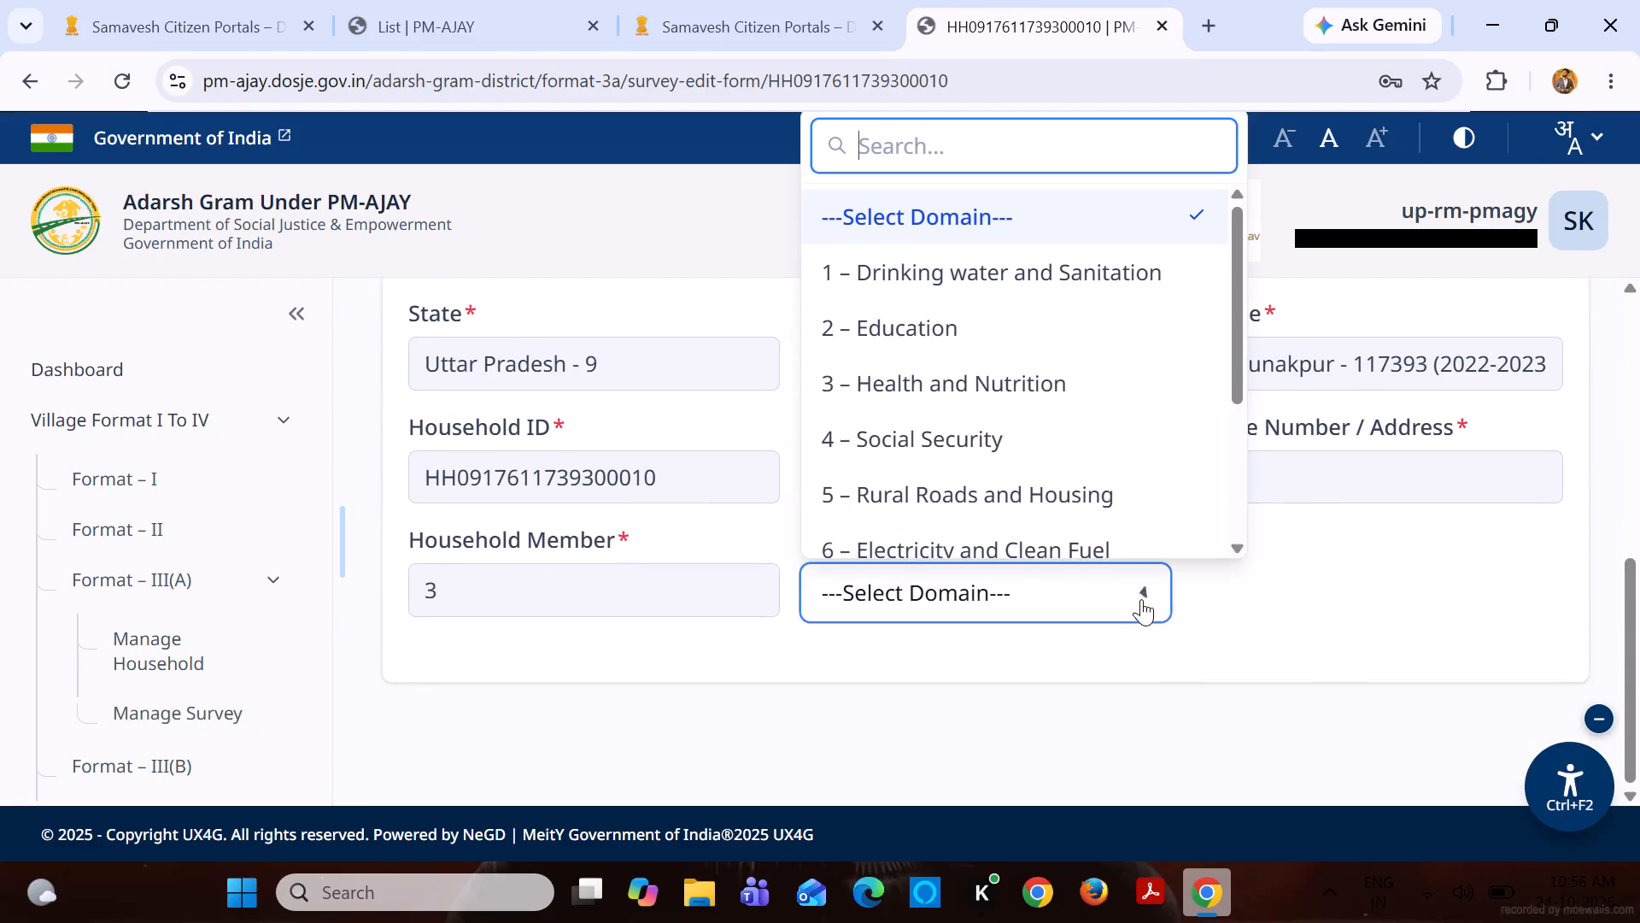
left_click(1045, 537)
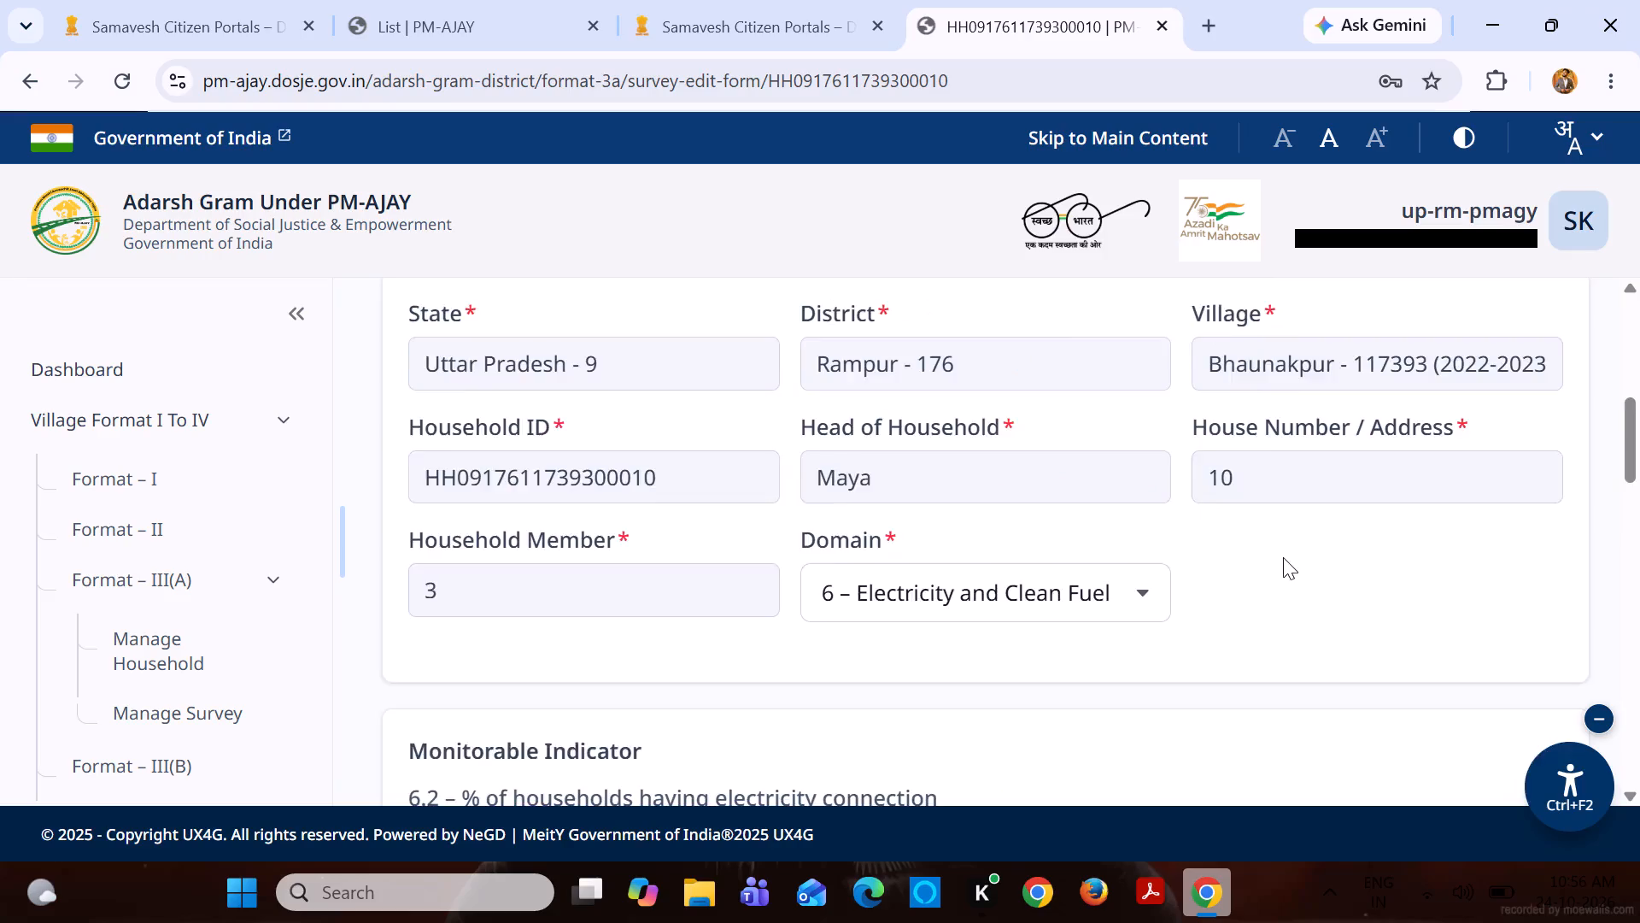
Answer Yes for house number 10's electricity connection under 6.2 and 6.3 and for using at least one LED bulb.
scroll(1283, 557, "down", 3)
left_click(1422, 575)
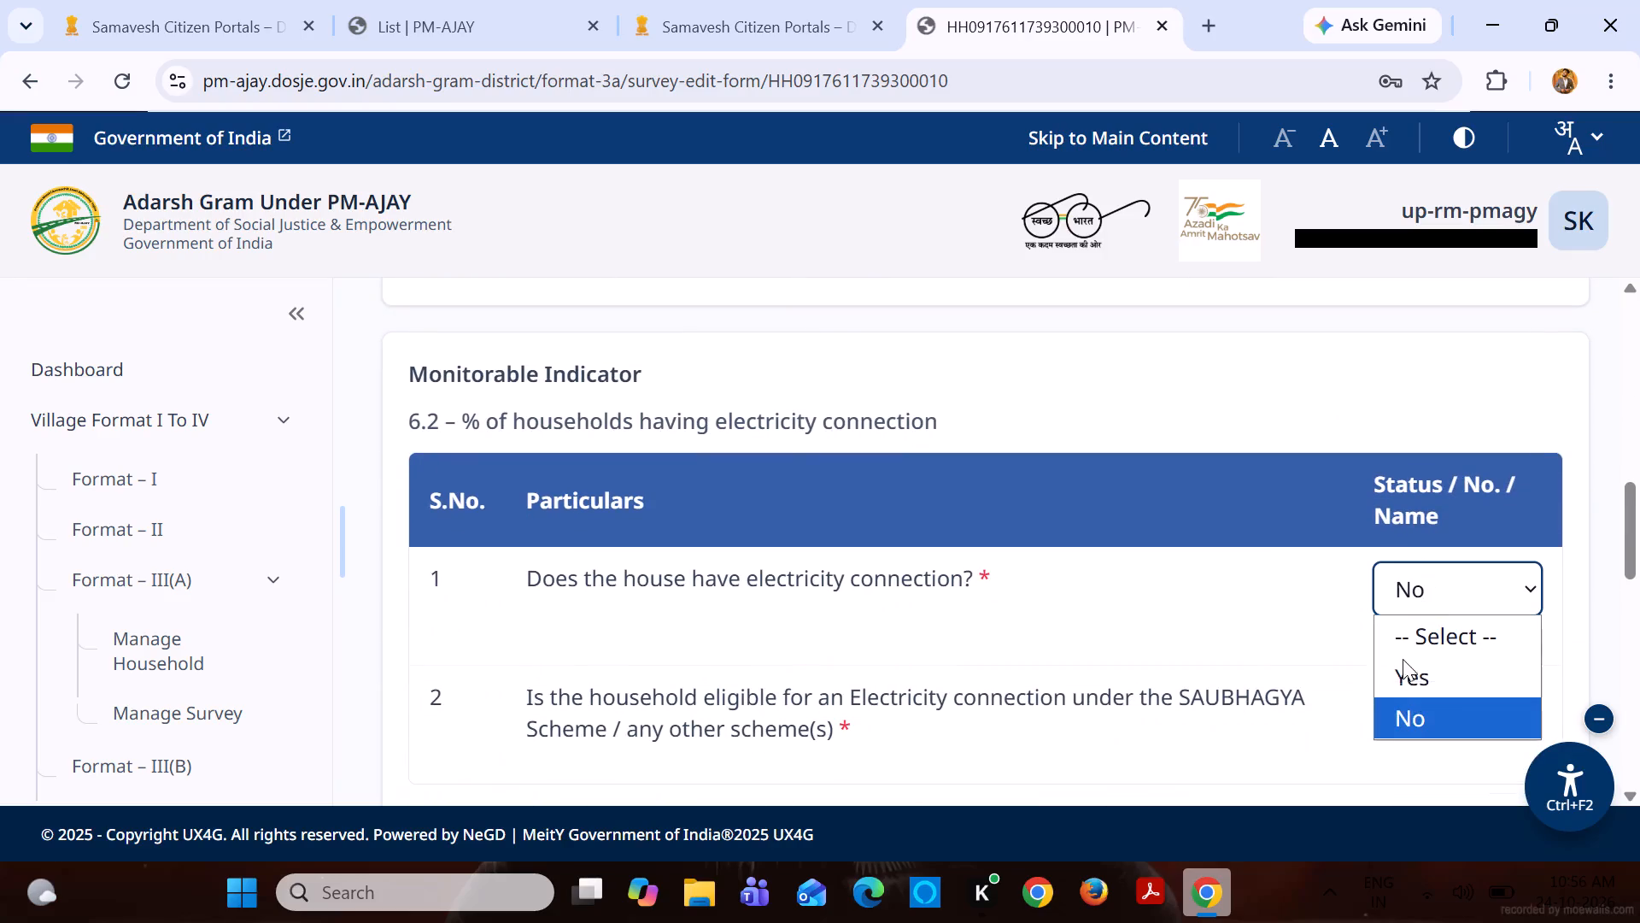
left_click(1404, 667)
scroll(1404, 667, "down", 3)
left_click_drag(1450, 527, 1318, 626)
left_click(1318, 626)
scroll(1318, 626, "down", 3)
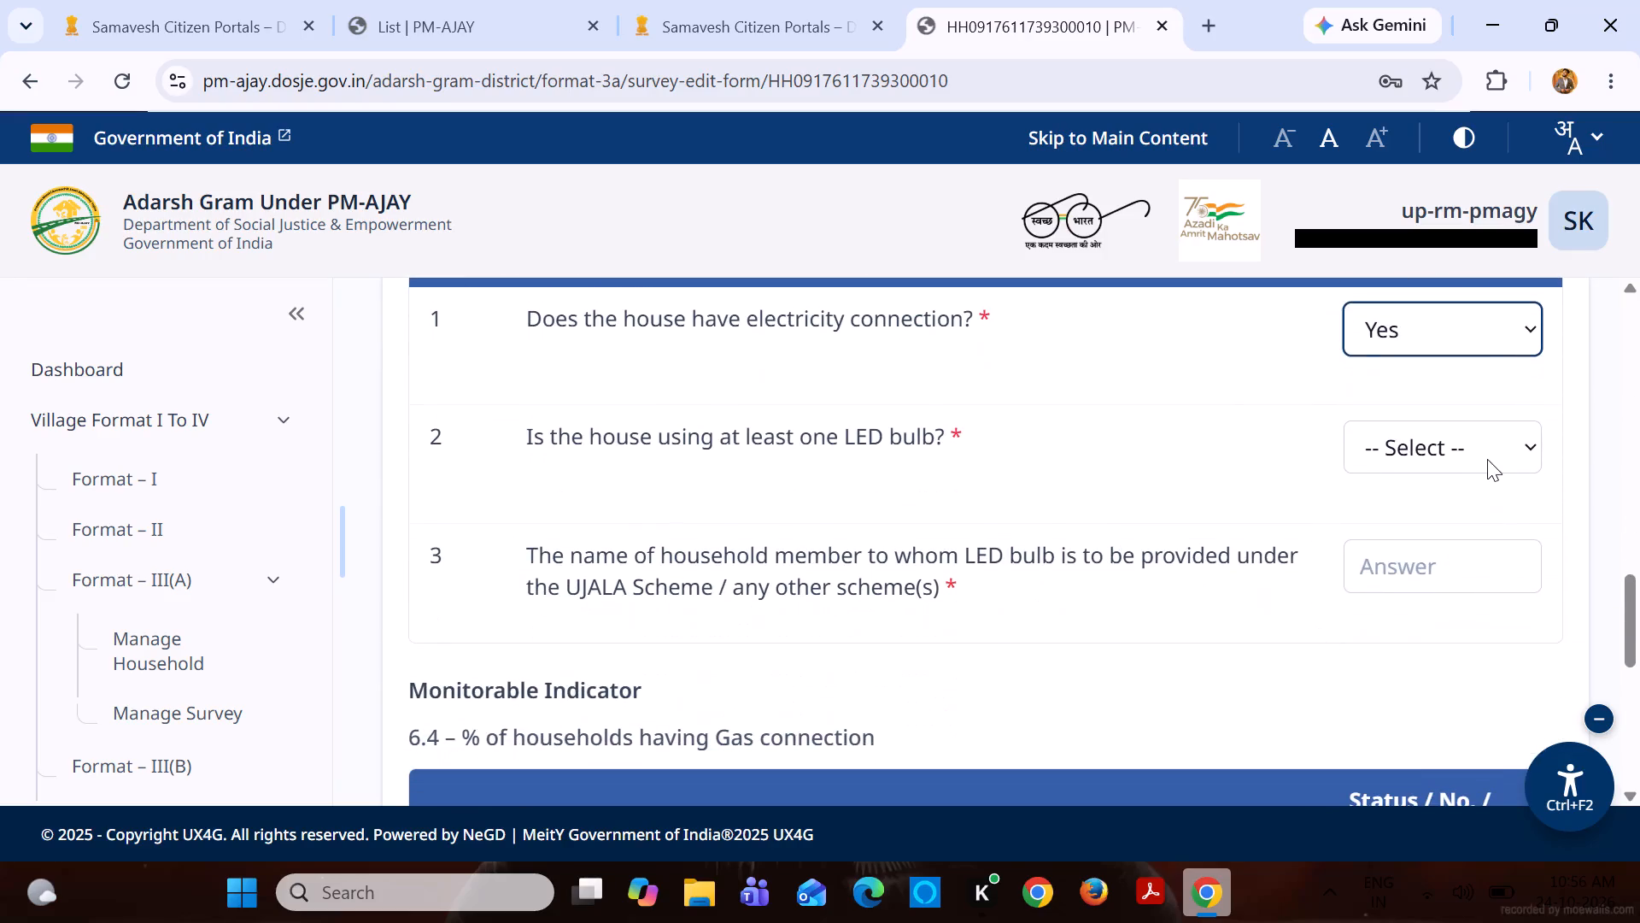
left_click_drag(1487, 459, 1389, 526)
left_click(1389, 526)
Answer Yes for house number 10's use of clean fuel under 6.4 and save the survey.
scroll(1389, 526, "down", 3)
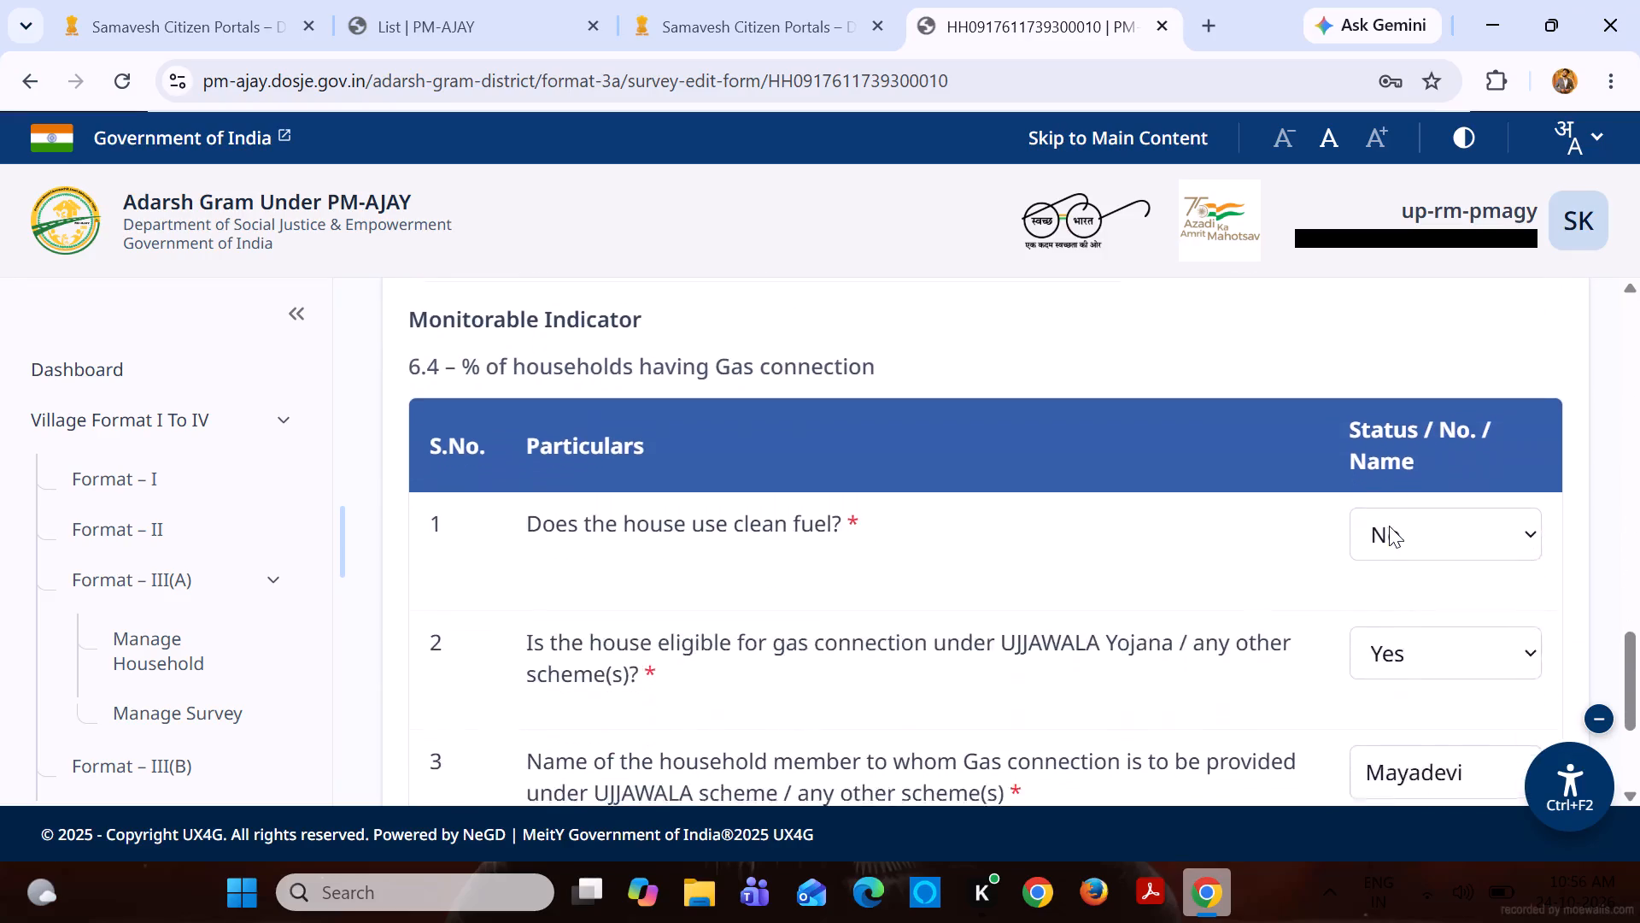
left_click_drag(1441, 525, 1409, 606)
left_click(1409, 606)
scroll(1409, 606, "down", 3)
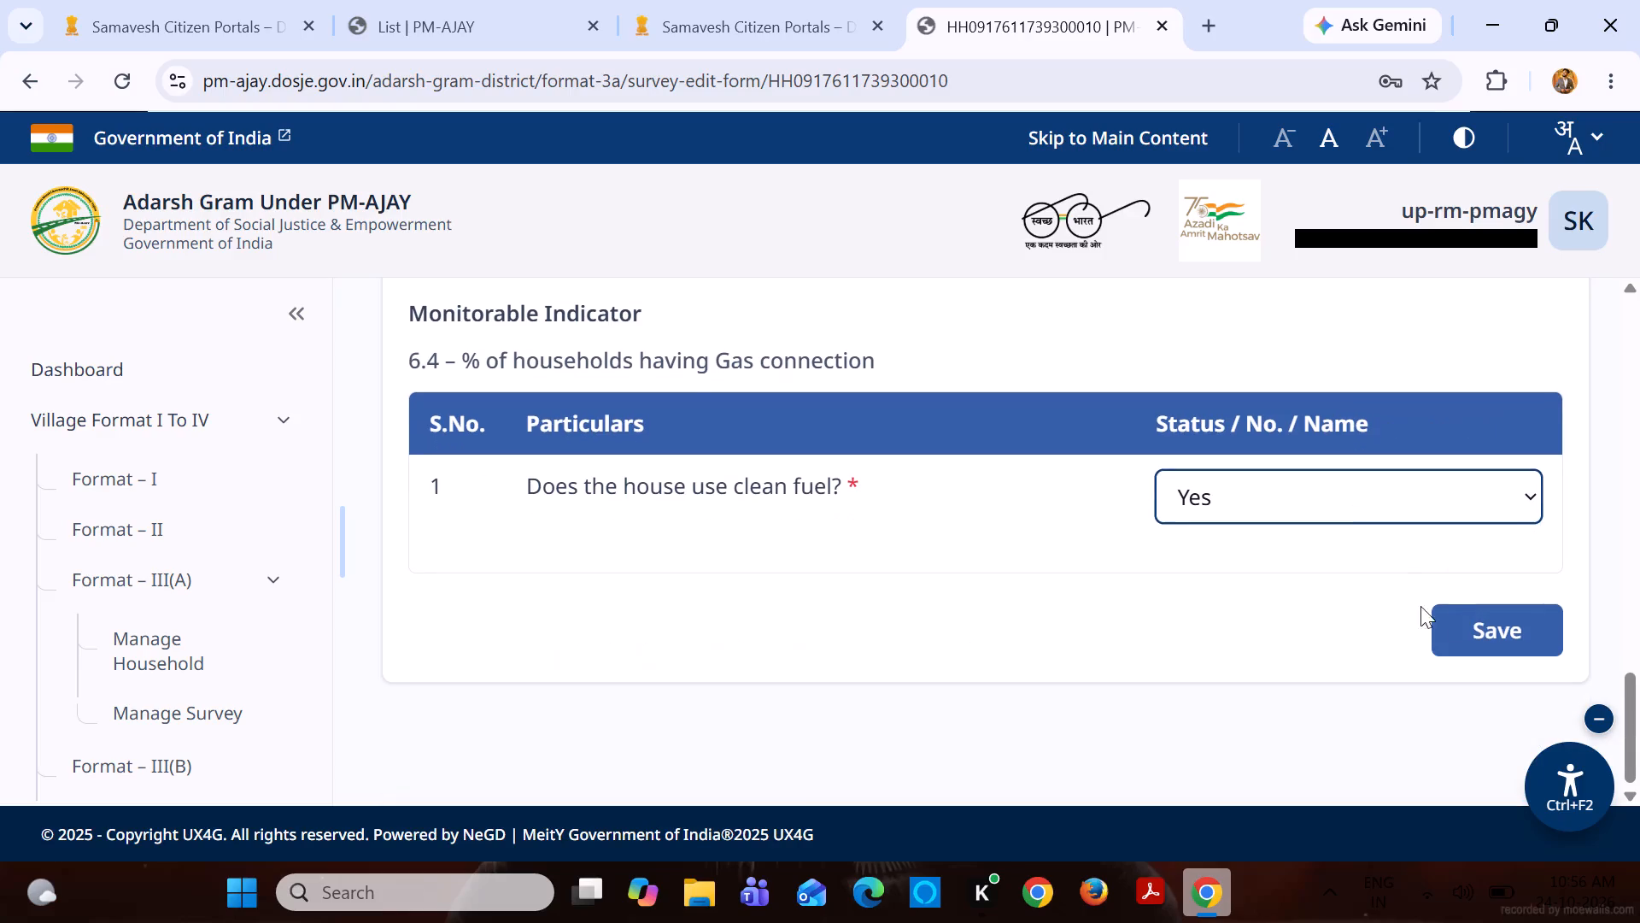
left_click(1472, 612)
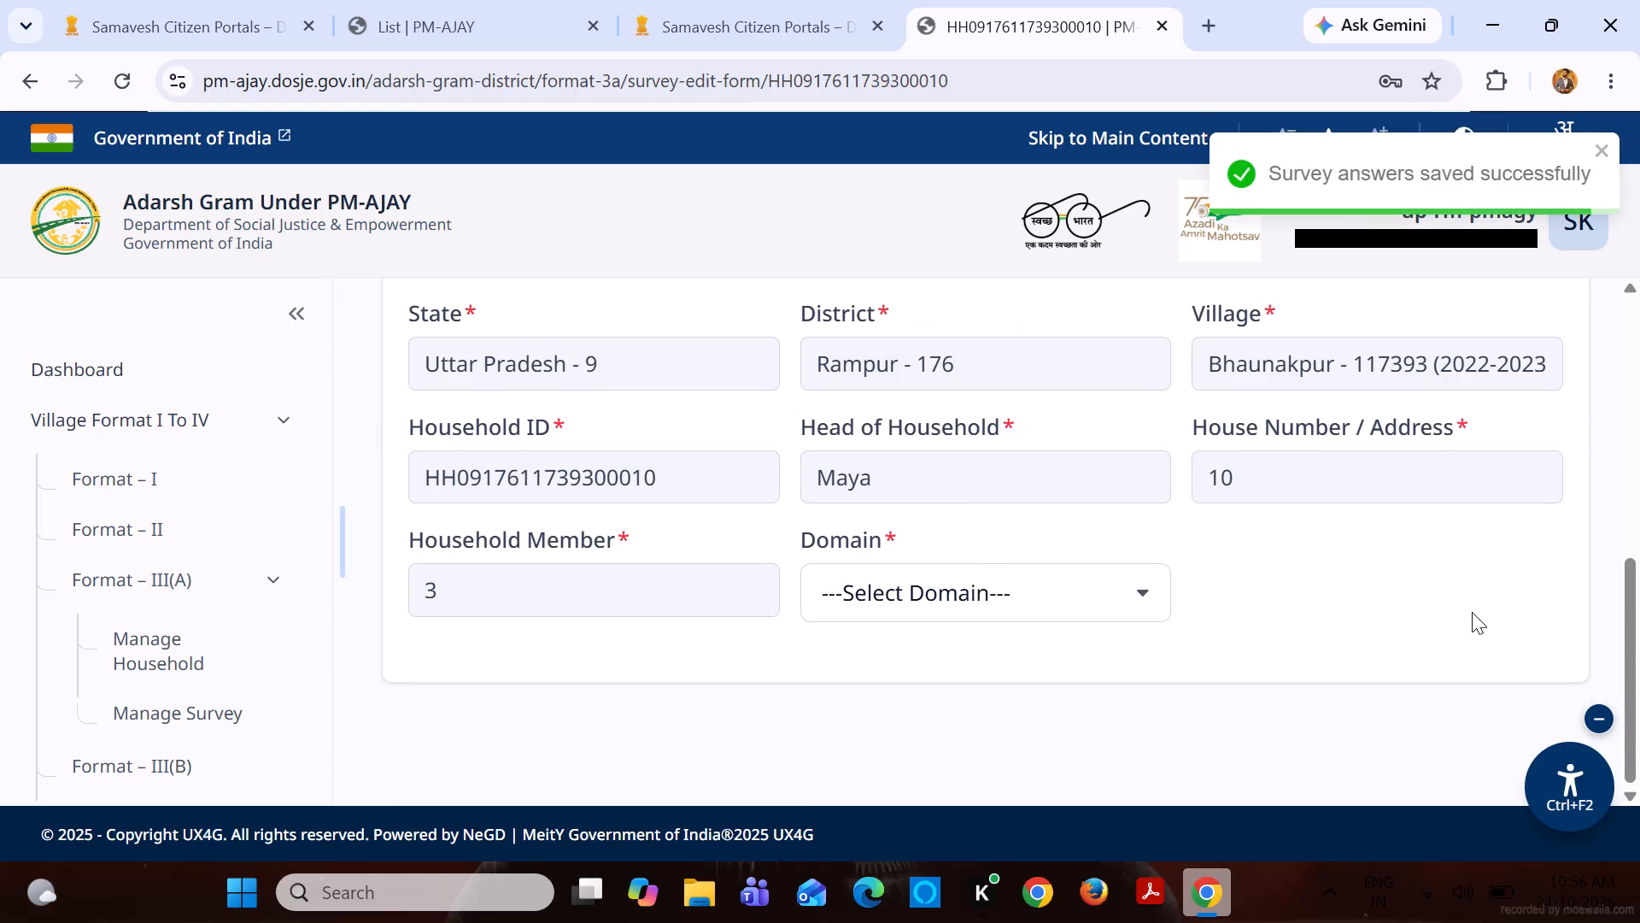
Return to the survey list and open house number 14's survey from page 3.
scroll(1472, 612, "up", 15)
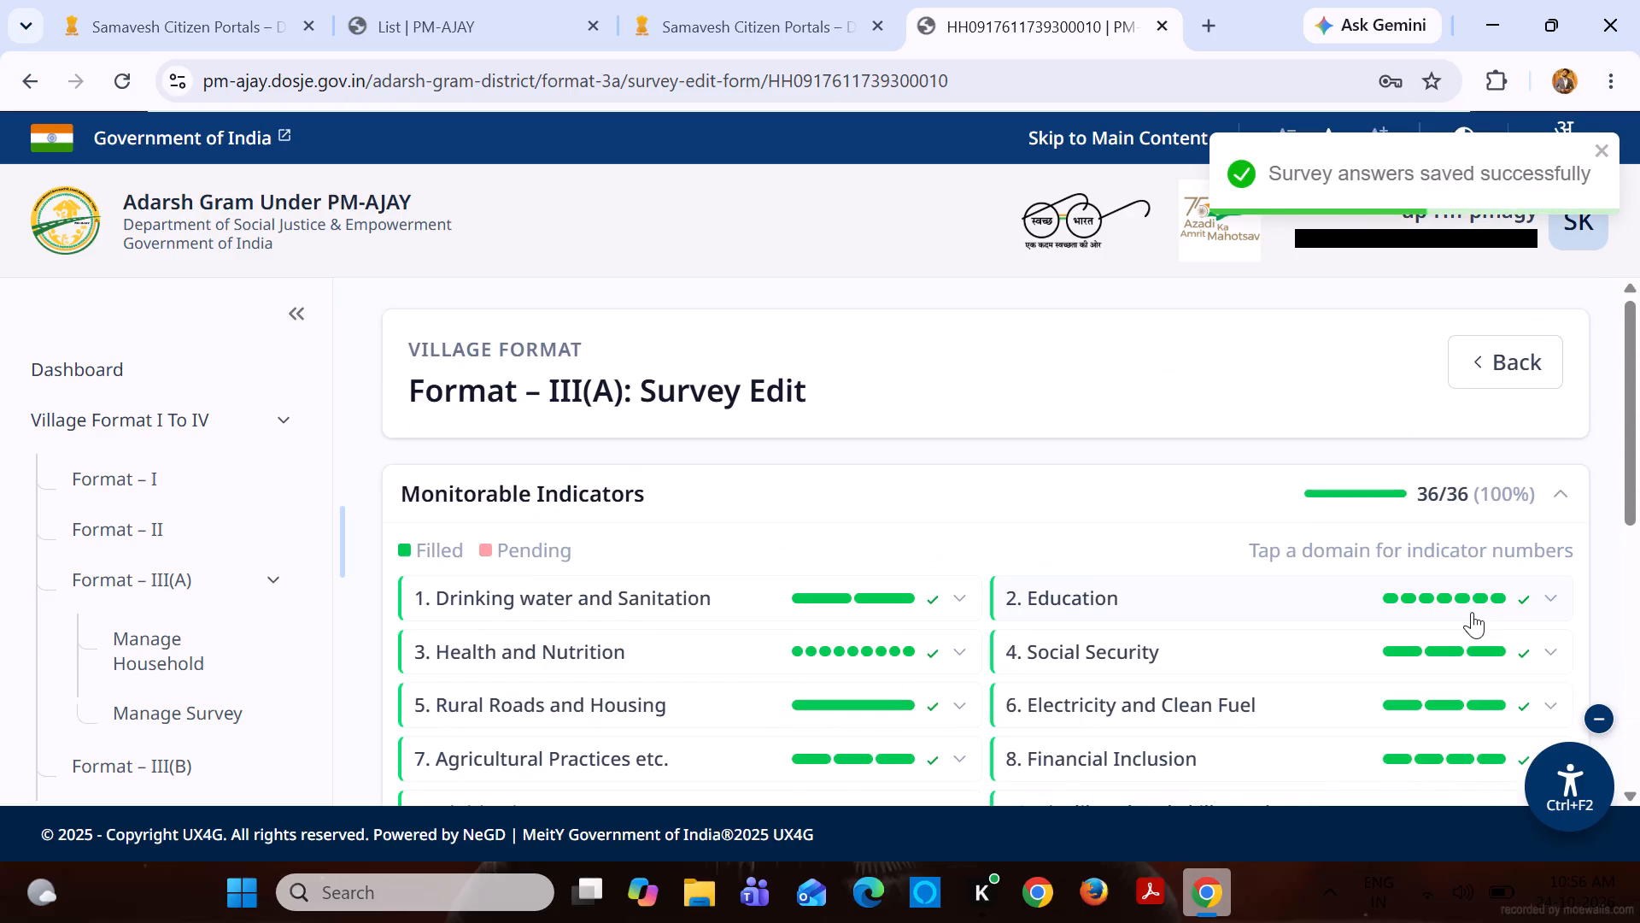
left_click(1497, 363)
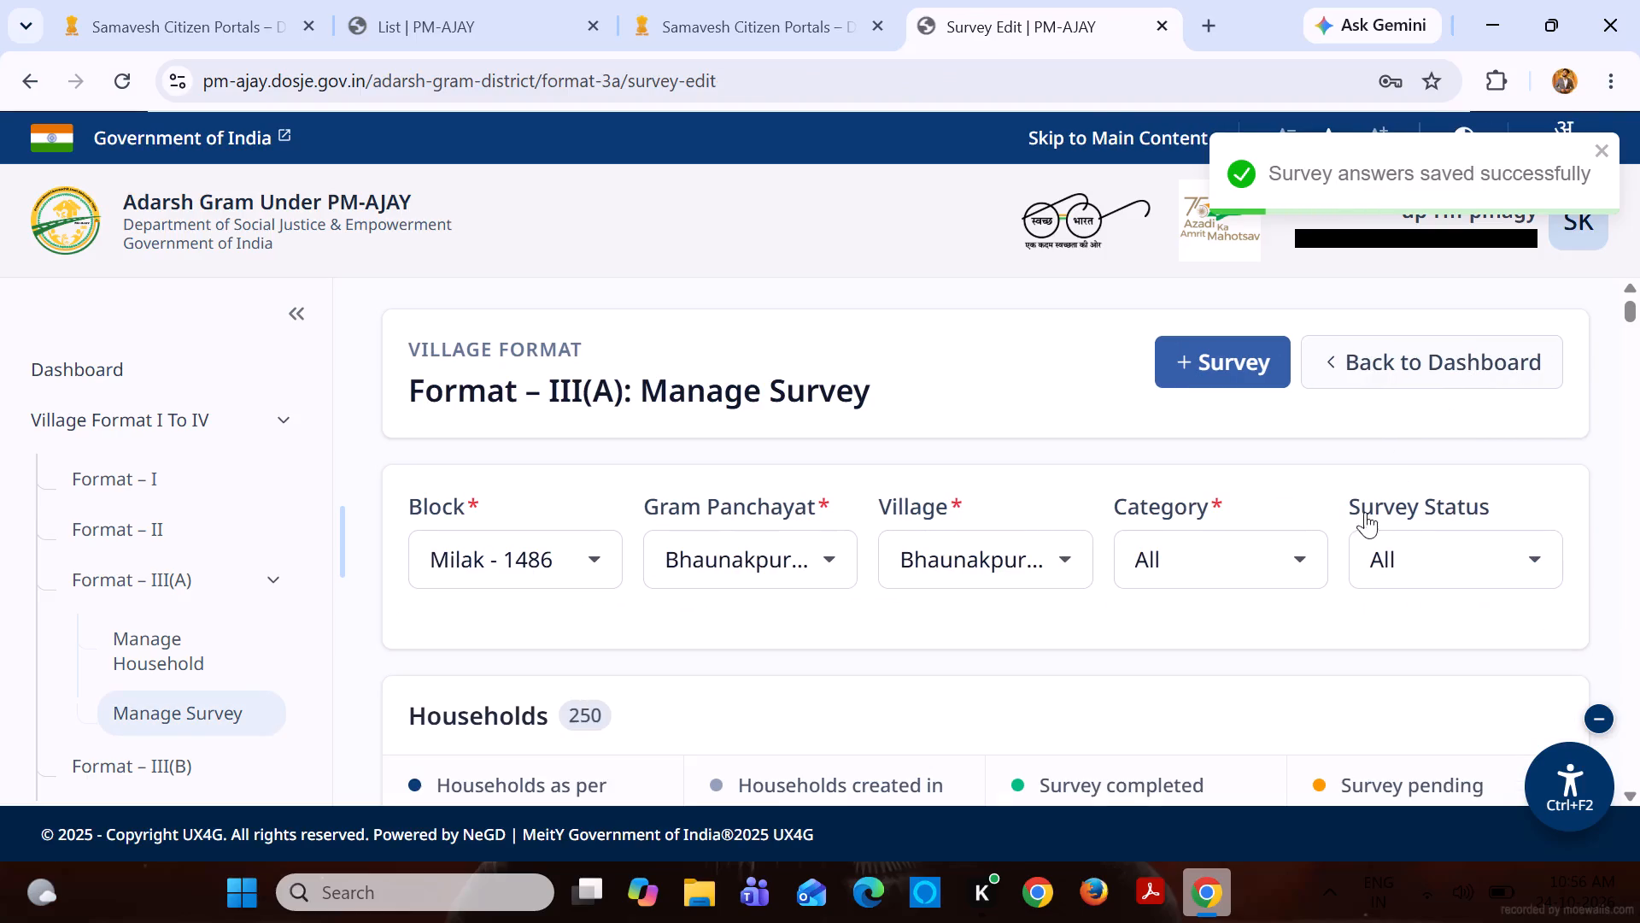
scroll(1275, 617, "down", 5)
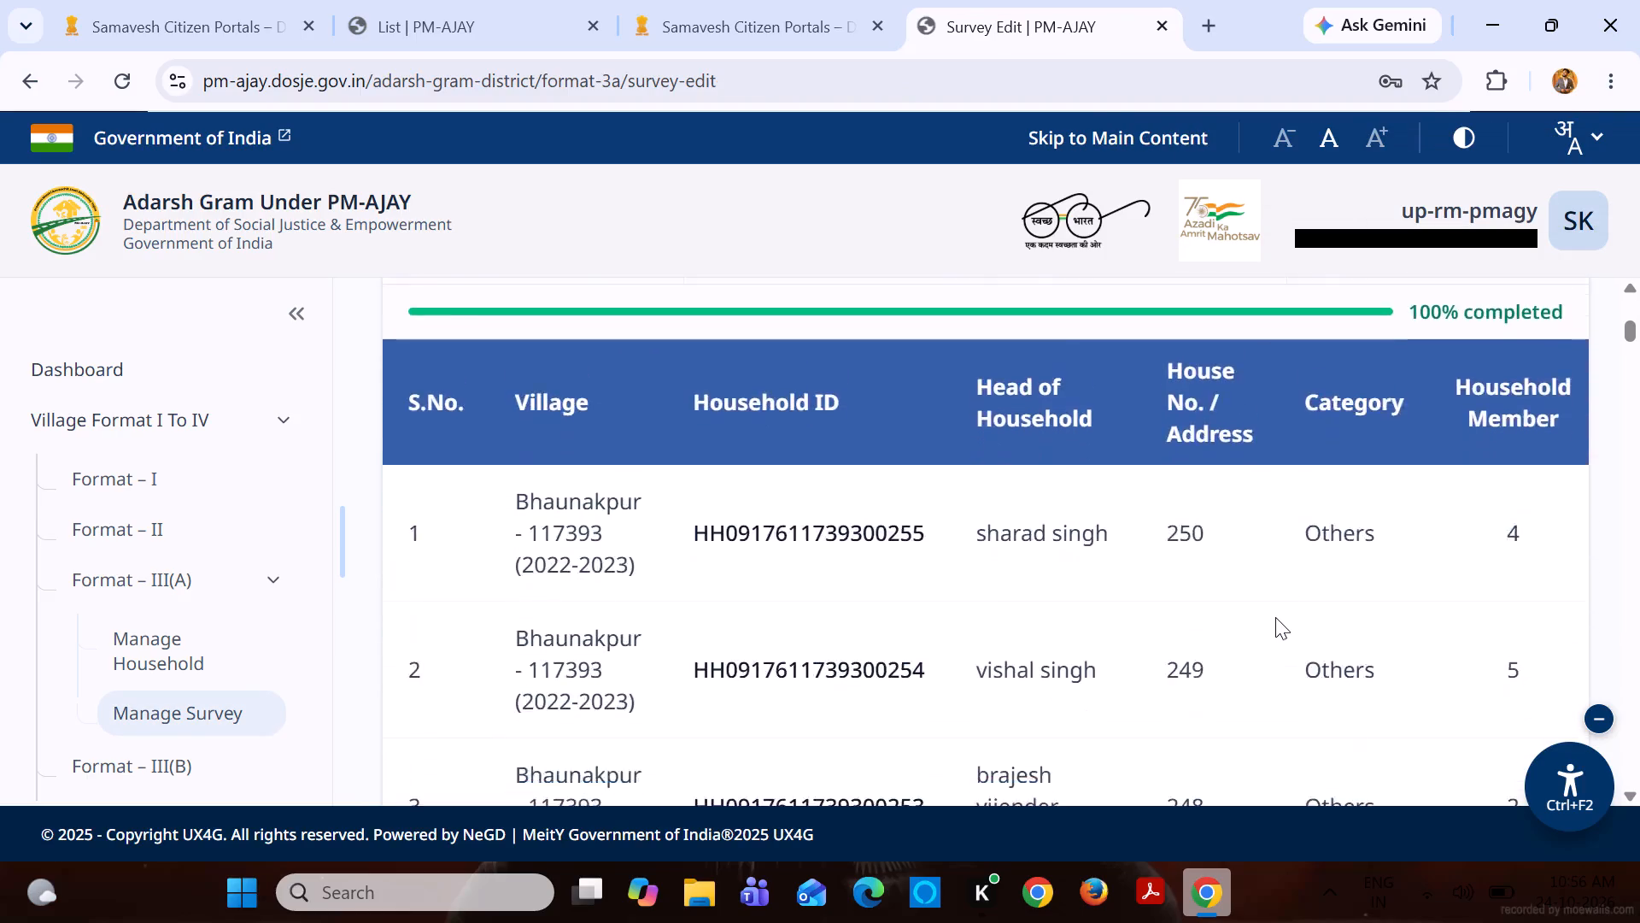
scroll(1275, 617, "down", 20)
scroll(1275, 617, "down", 20)
scroll(1275, 617, "down", 4)
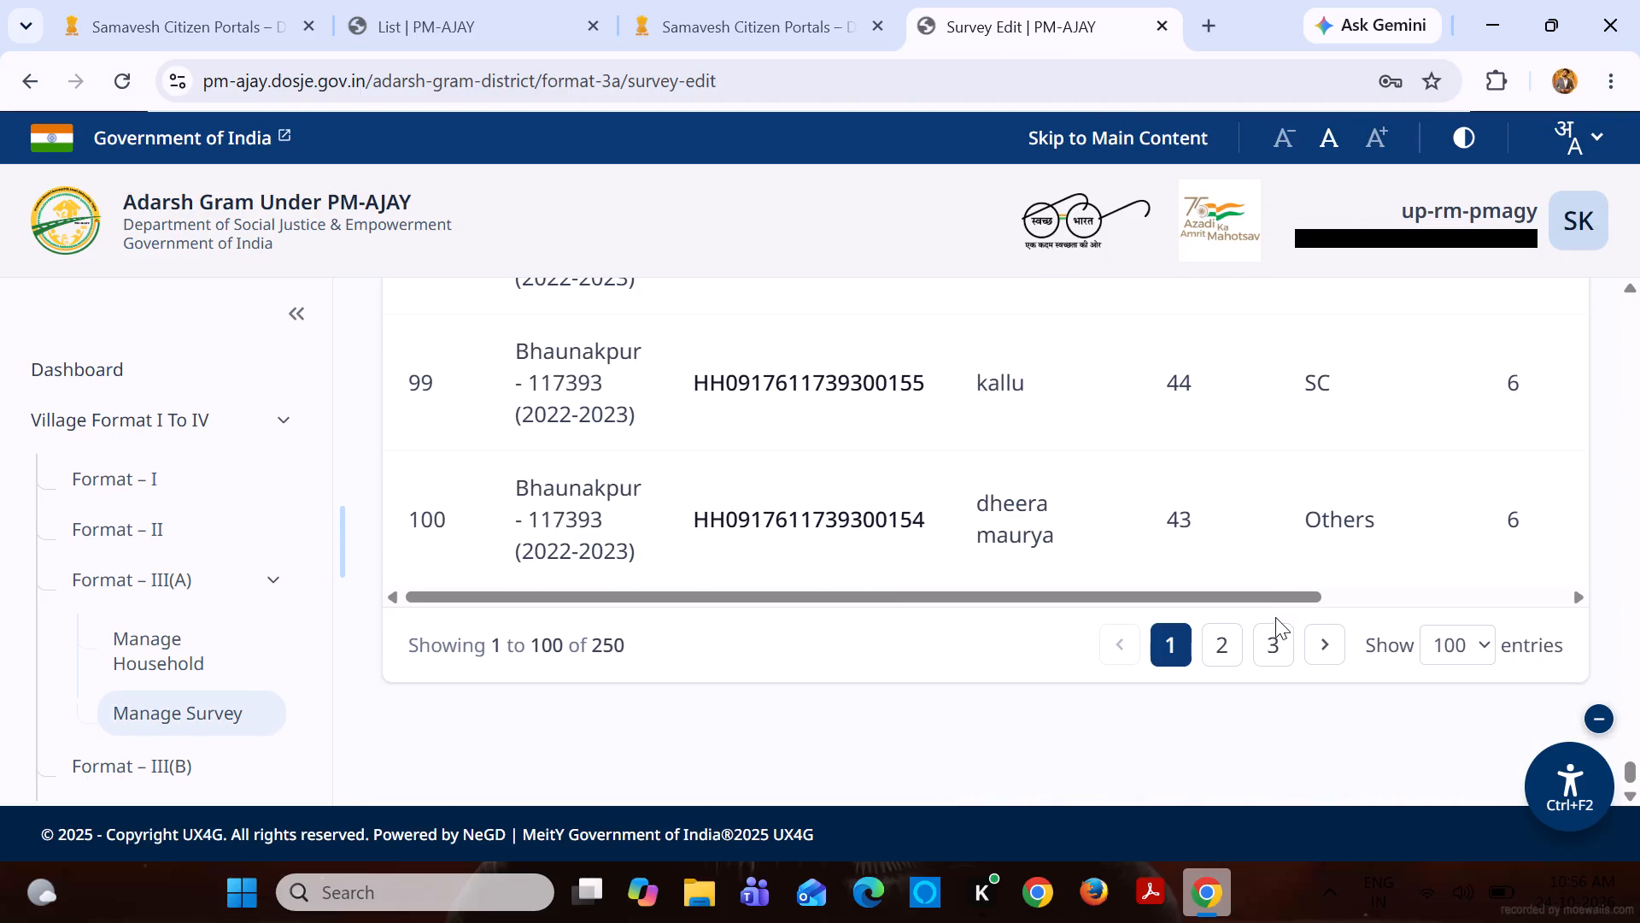
left_click(1273, 640)
scroll(1291, 469, "up", 3)
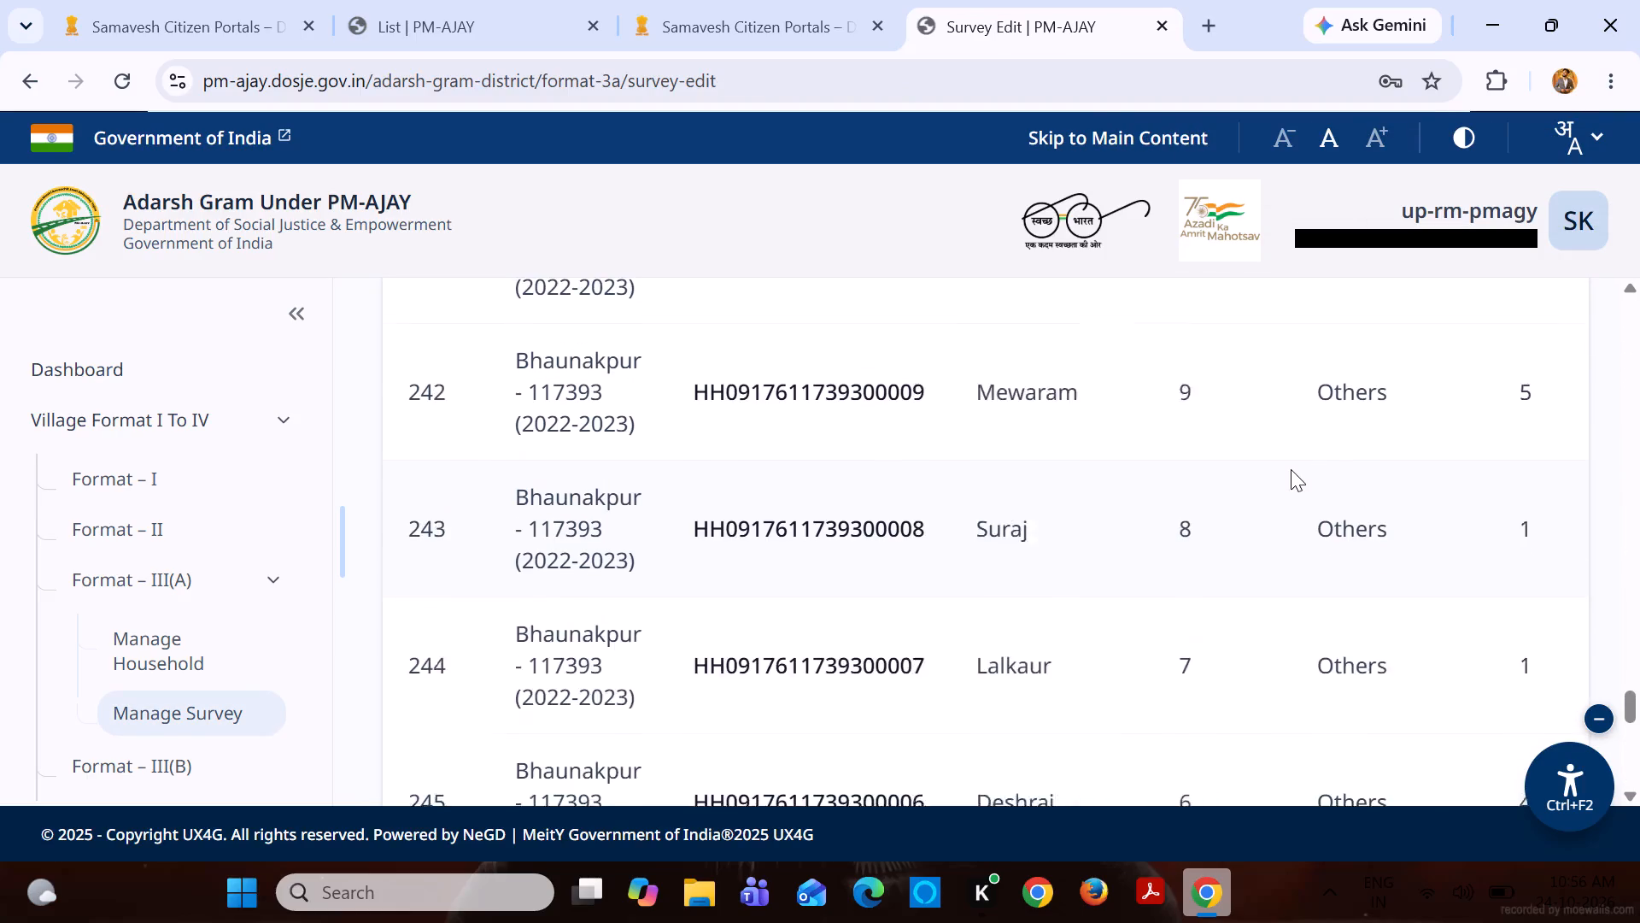
scroll(1291, 469, "up", 8)
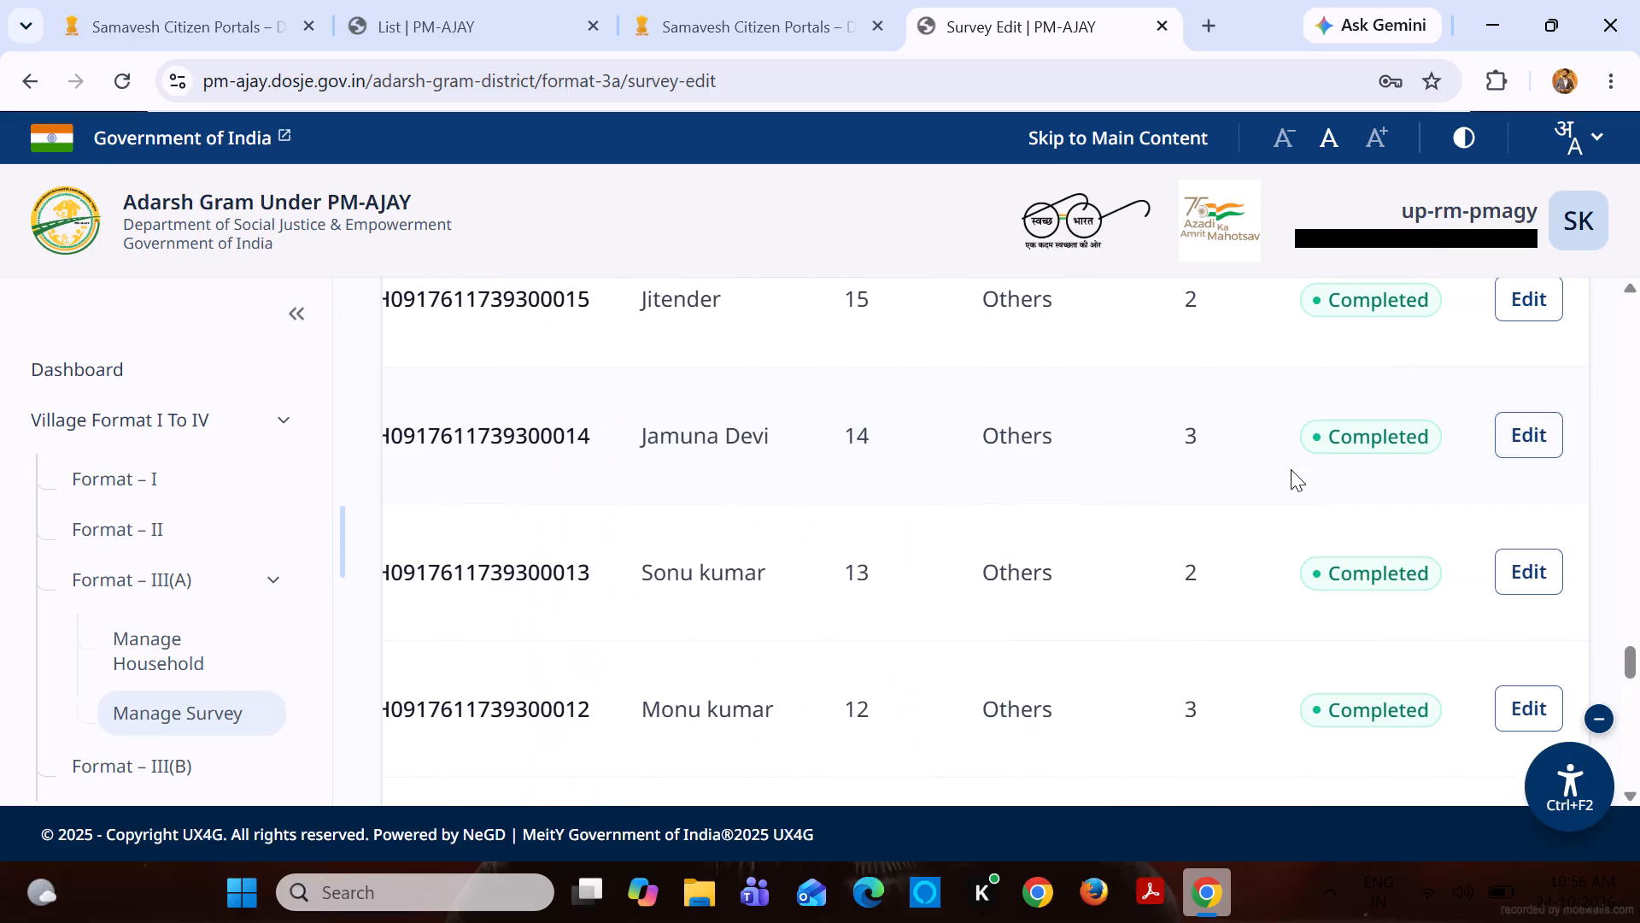
left_click(1511, 438)
Select domain 6 – Electricity and Clean Fuel in house number 14's survey.
scroll(1292, 559, "down", 3)
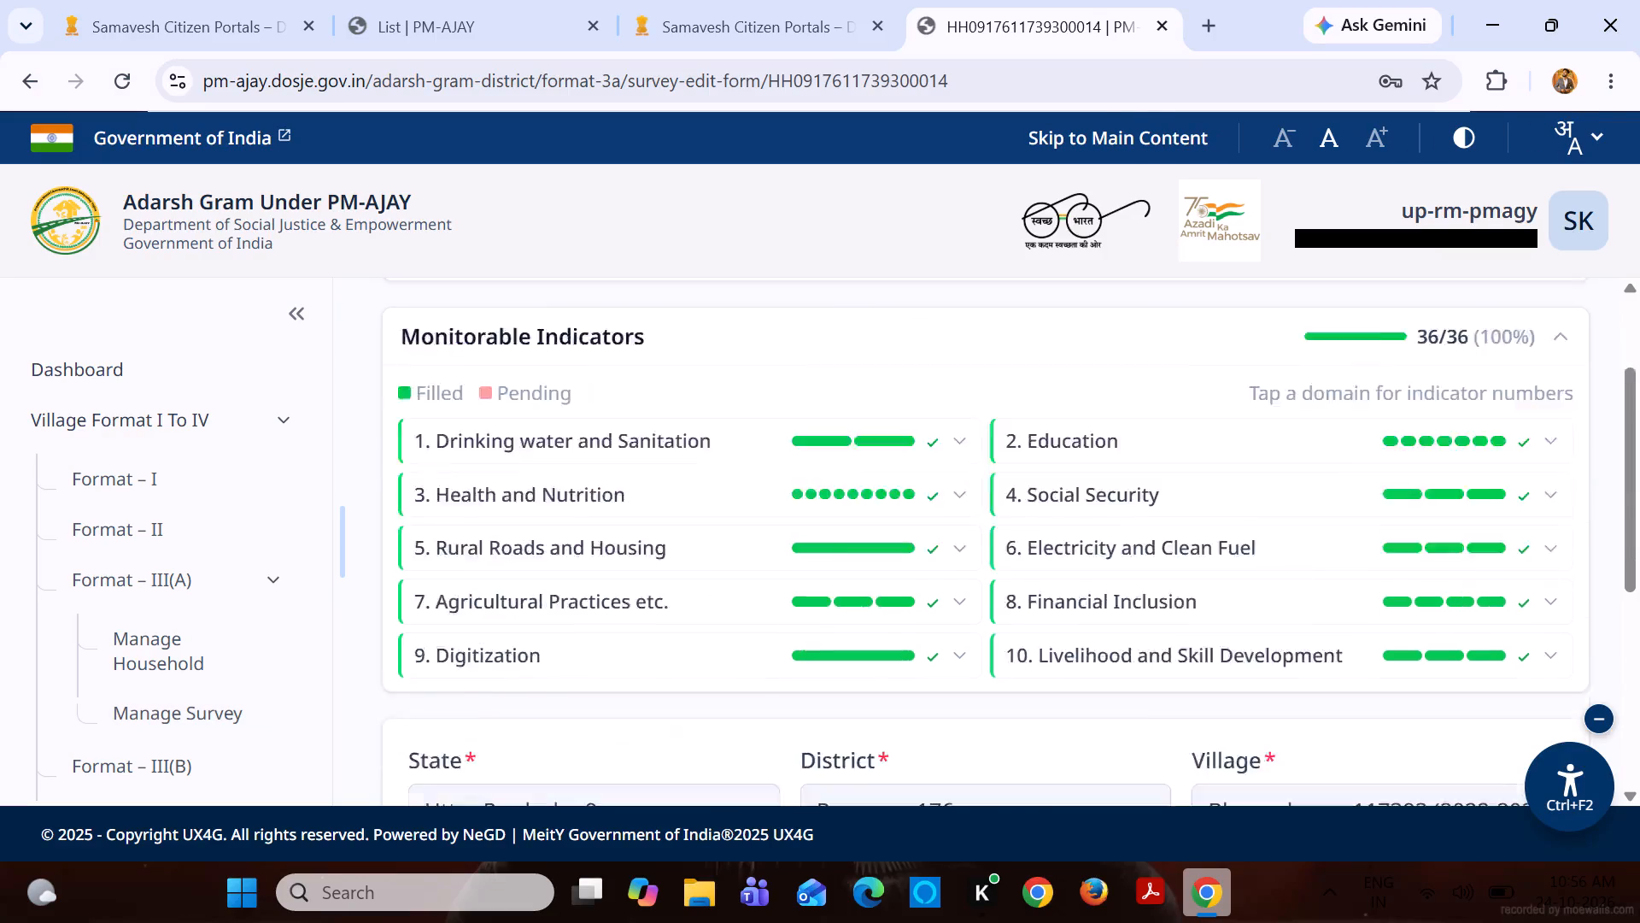
scroll(1292, 559, "down", 5)
left_click(1092, 584)
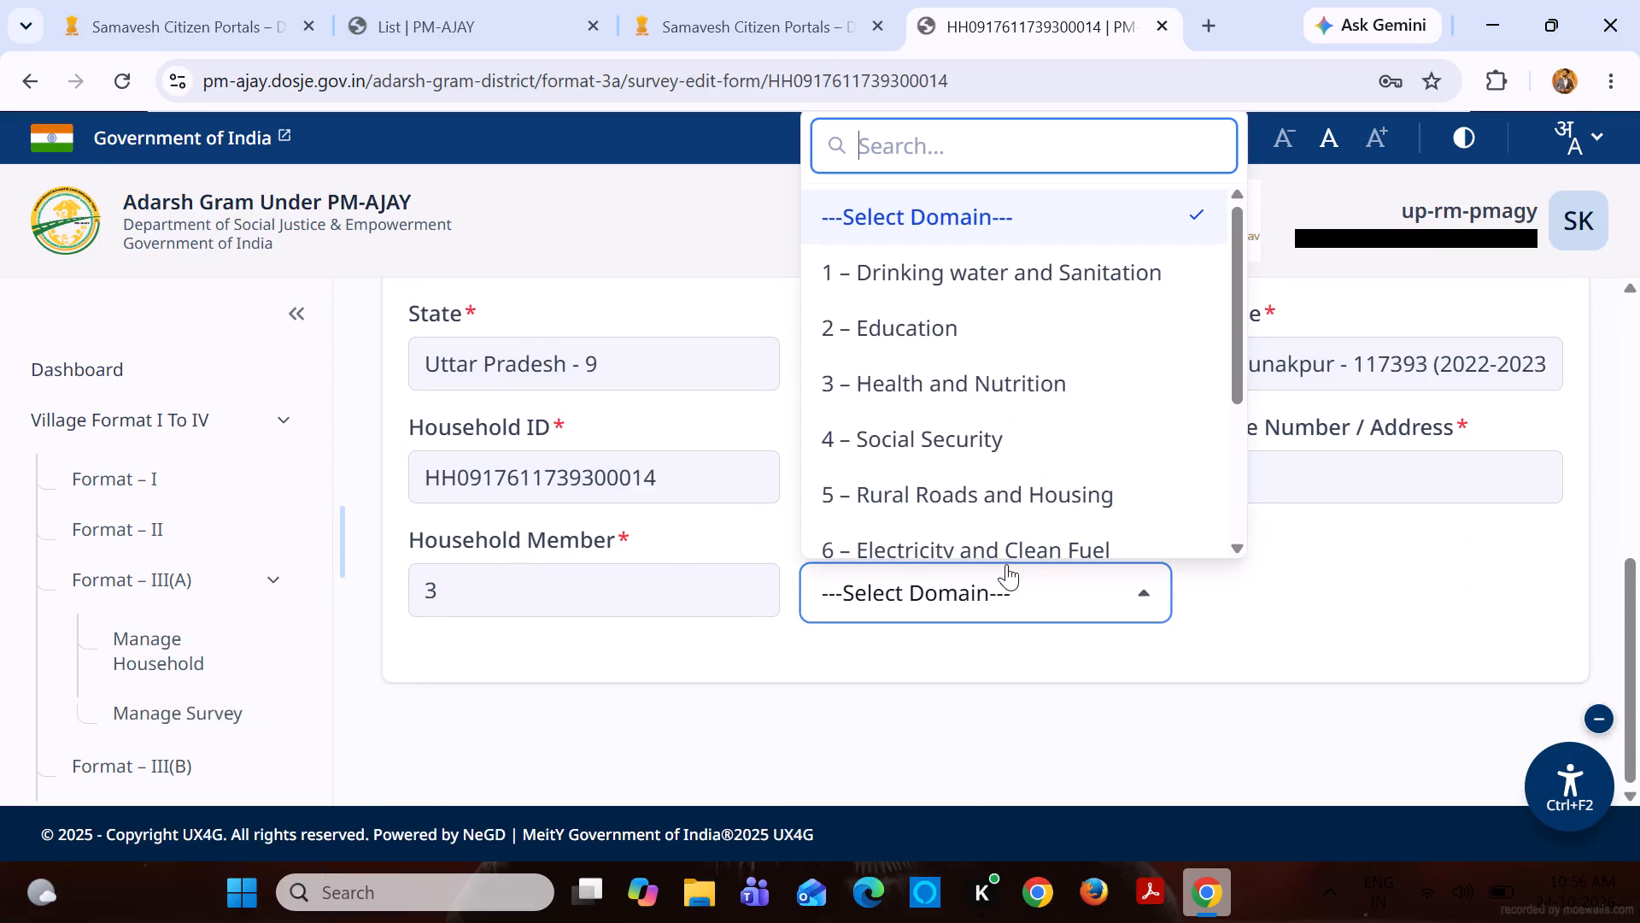
left_click(1004, 550)
left_click_drag(998, 577, 964, 537)
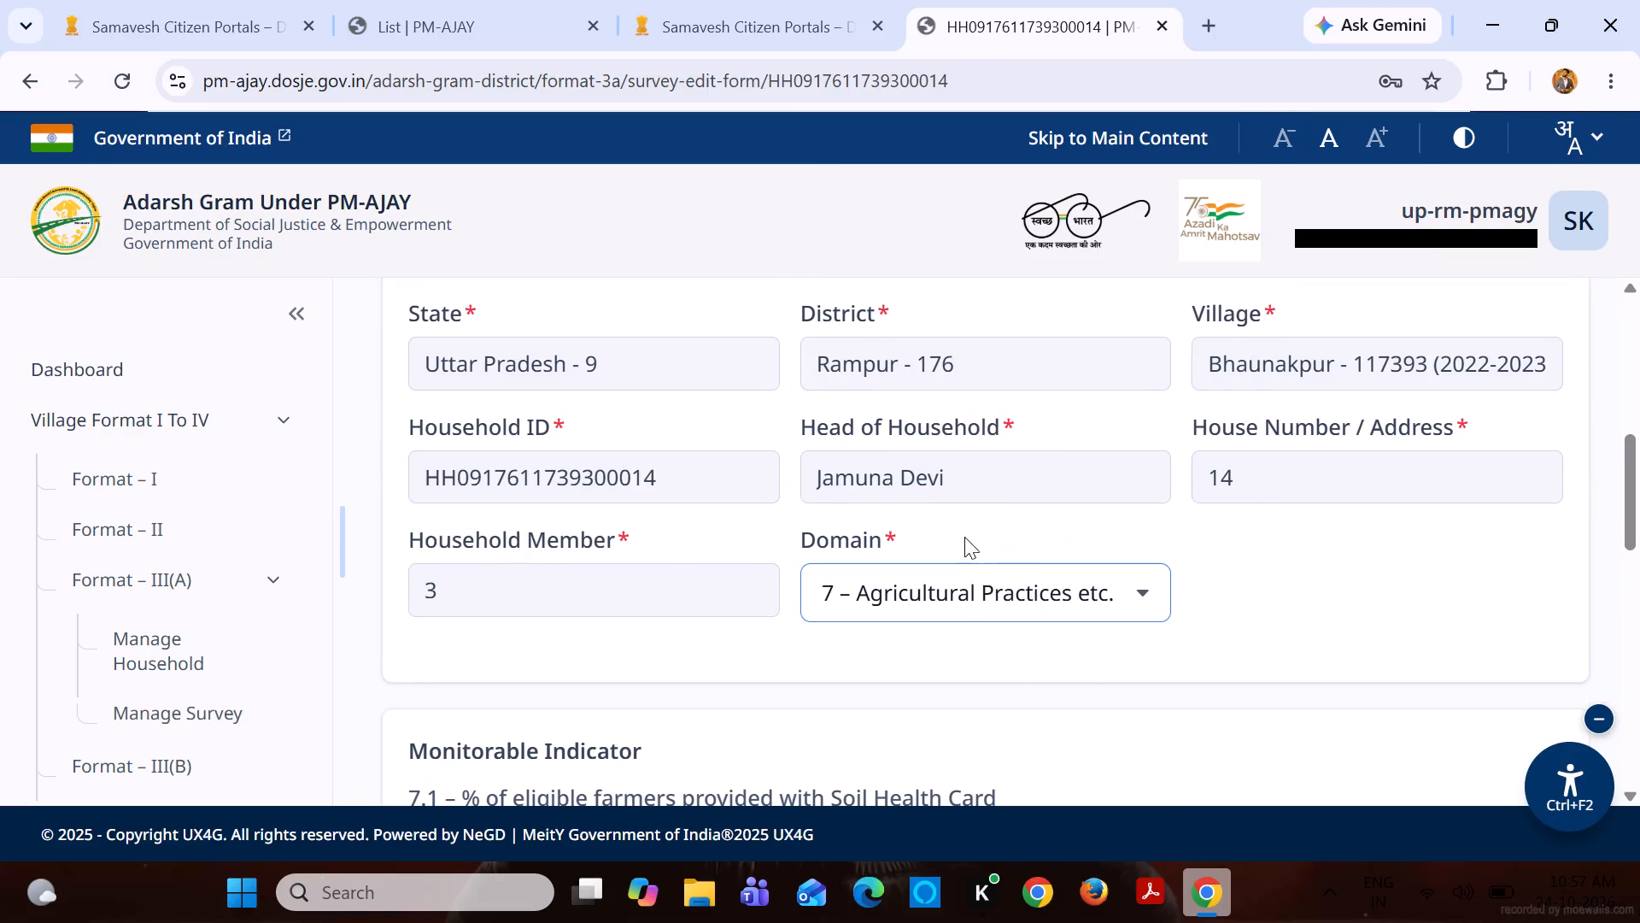
left_click_drag(964, 537, 961, 603)
left_click(961, 603)
left_click(961, 603)
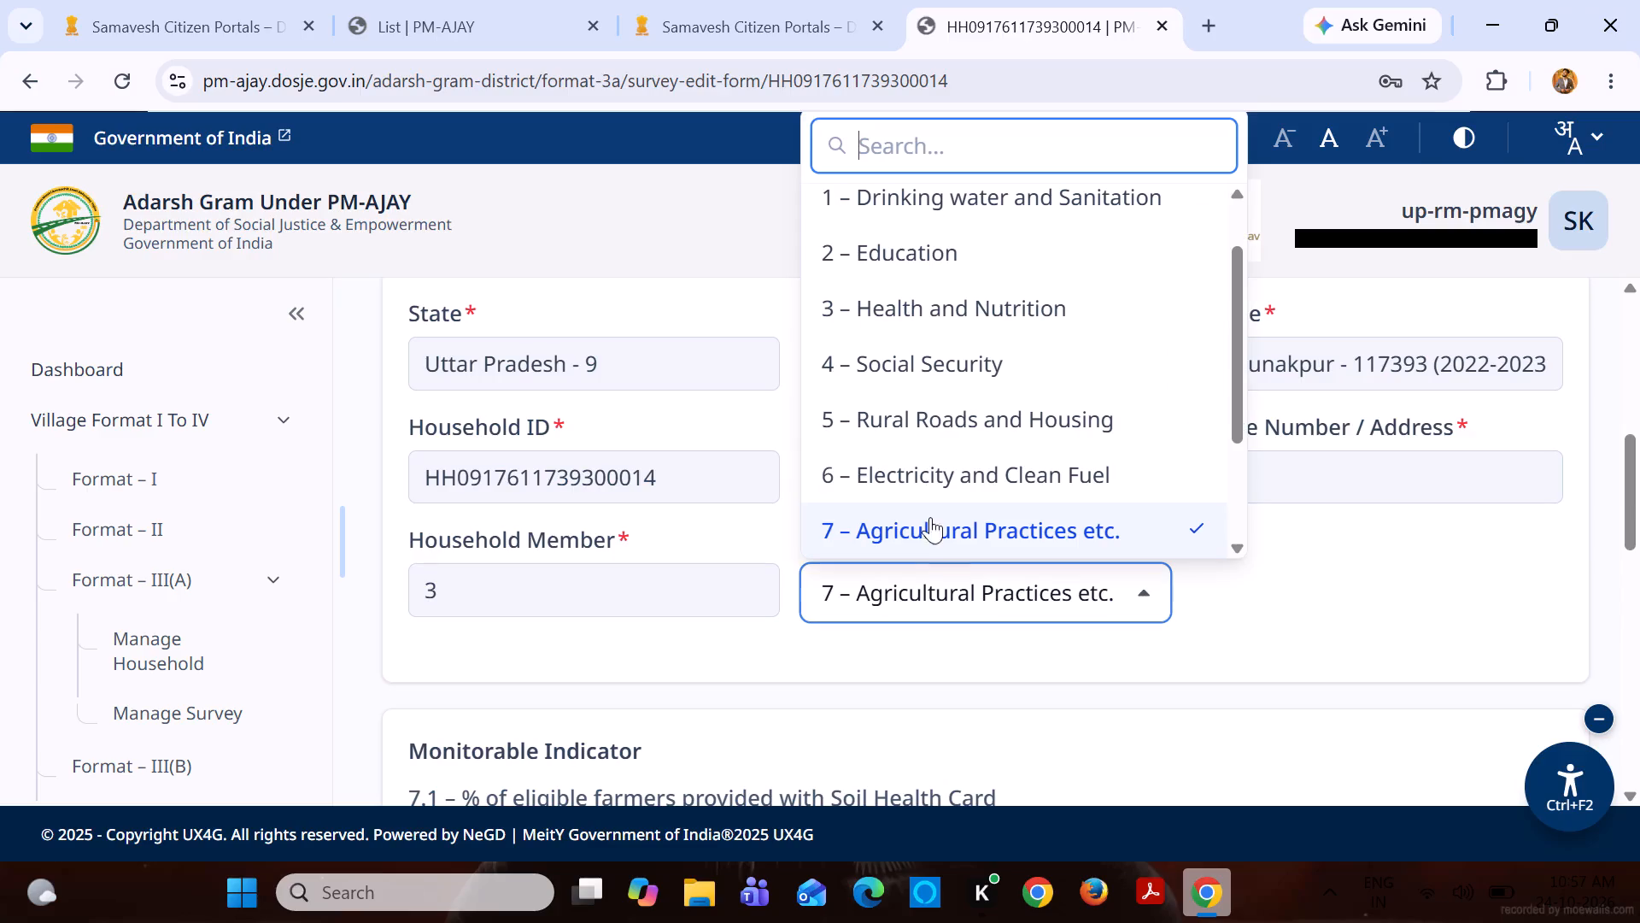
left_click(925, 469)
Answer Yes for house number 14's electricity connection under 6.2 and 6.3 and for using at least one LED bulb.
scroll(1222, 572, "down", 4)
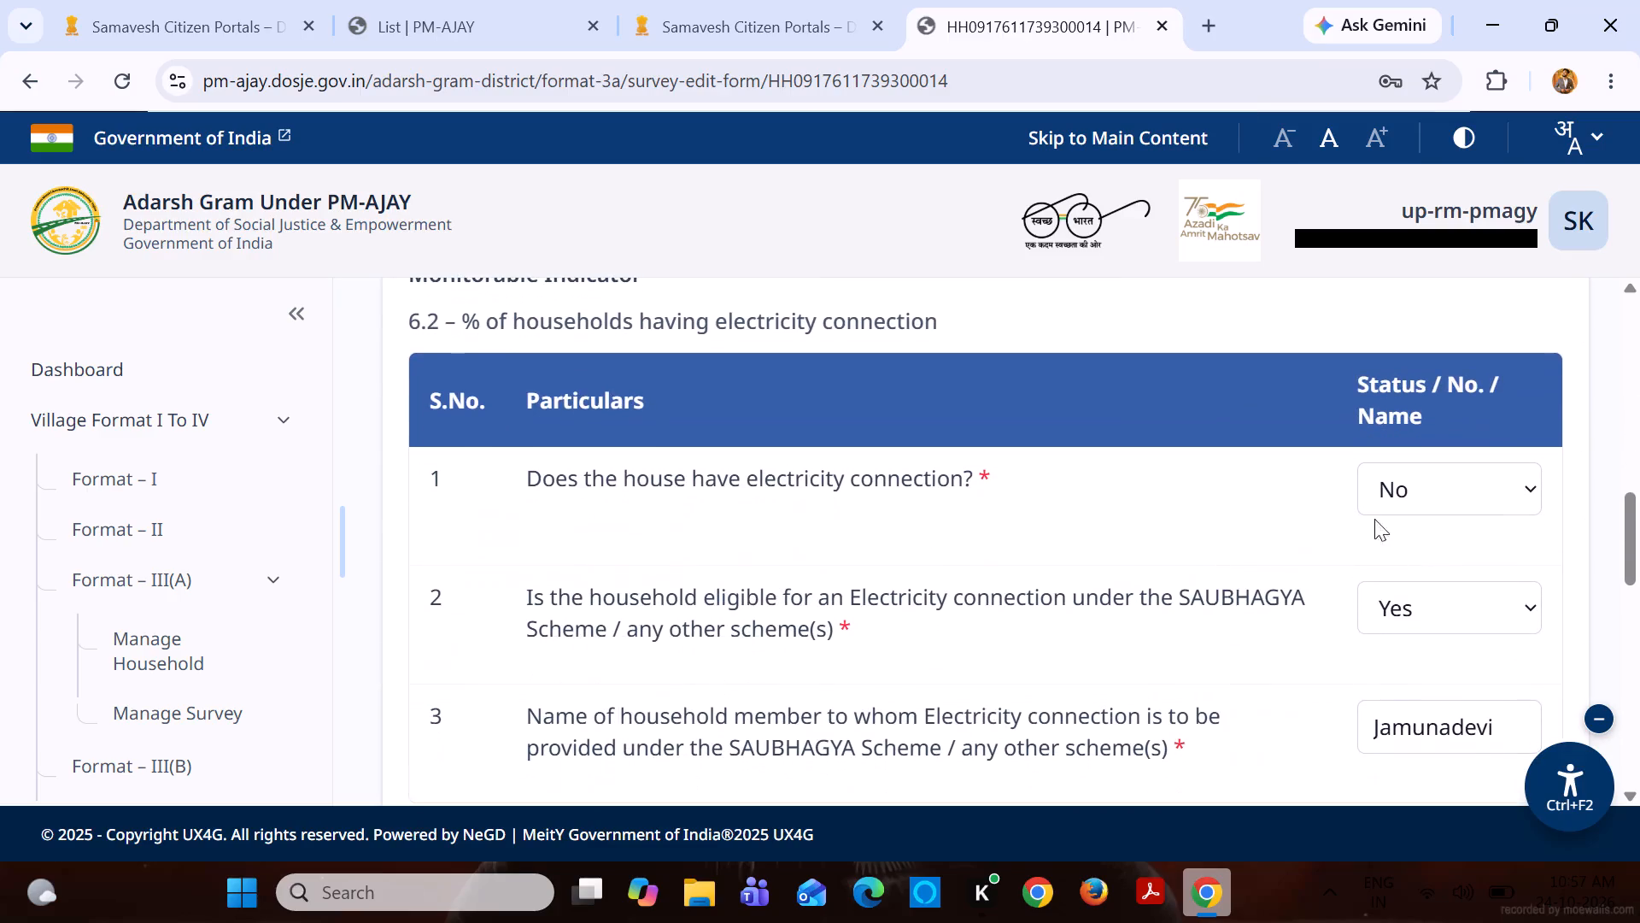
left_click_drag(1433, 498, 1391, 569)
left_click(1391, 569)
scroll(1391, 569, "down", 4)
left_click_drag(1491, 401, 1366, 494)
left_click(1366, 494)
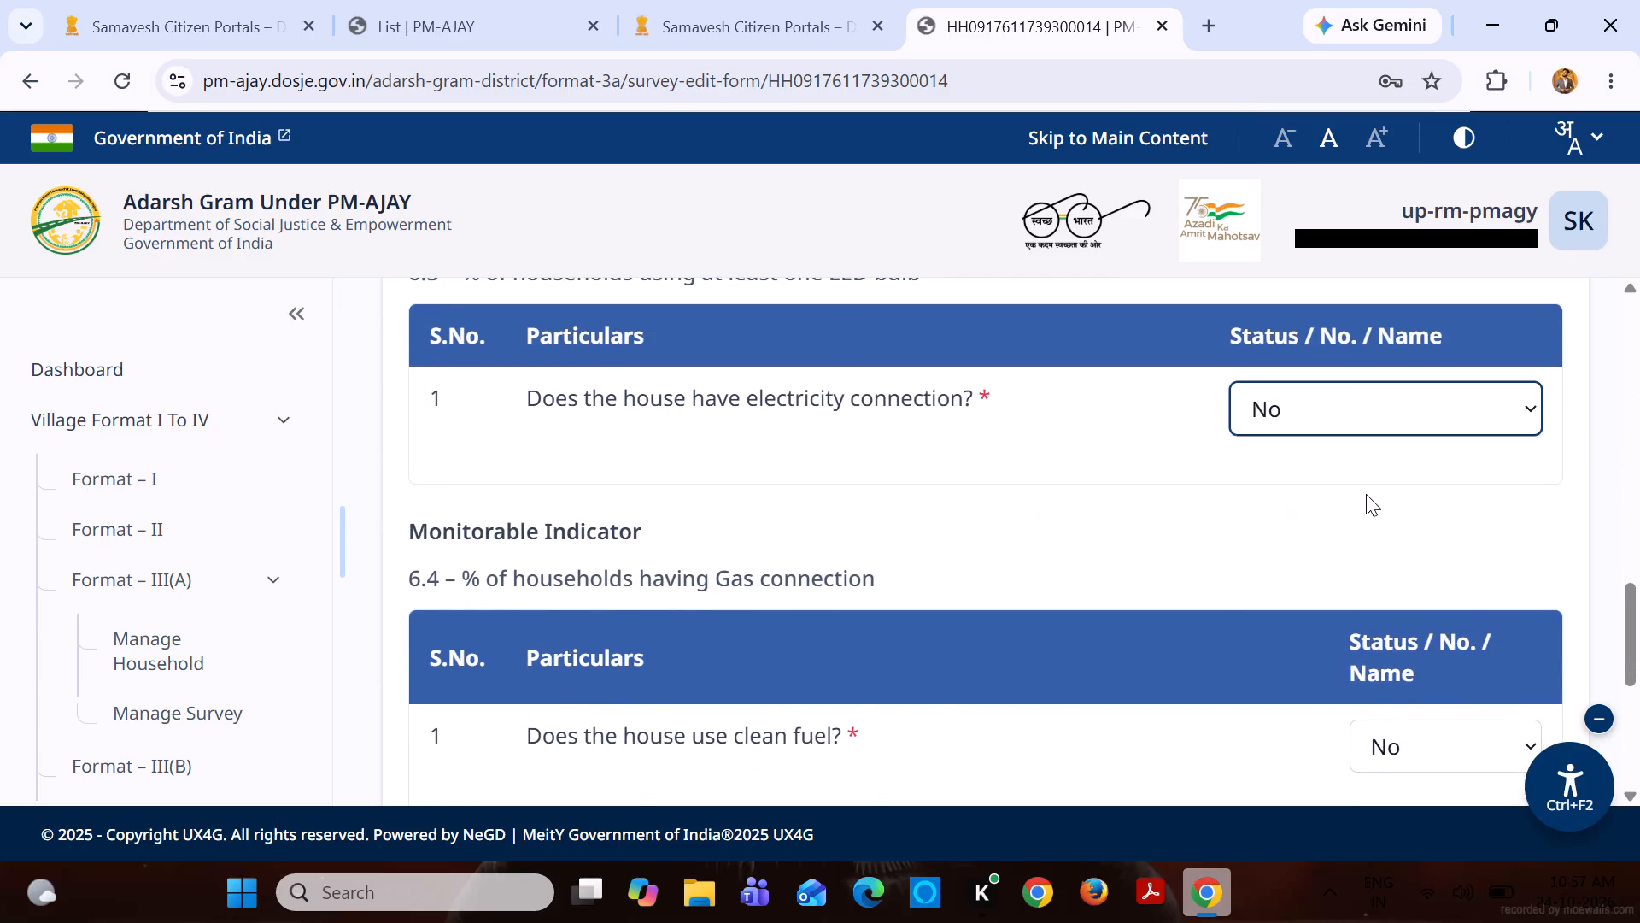
scroll(1366, 494, "down", 2)
left_click_drag(1492, 304, 1379, 395)
left_click(1379, 395)
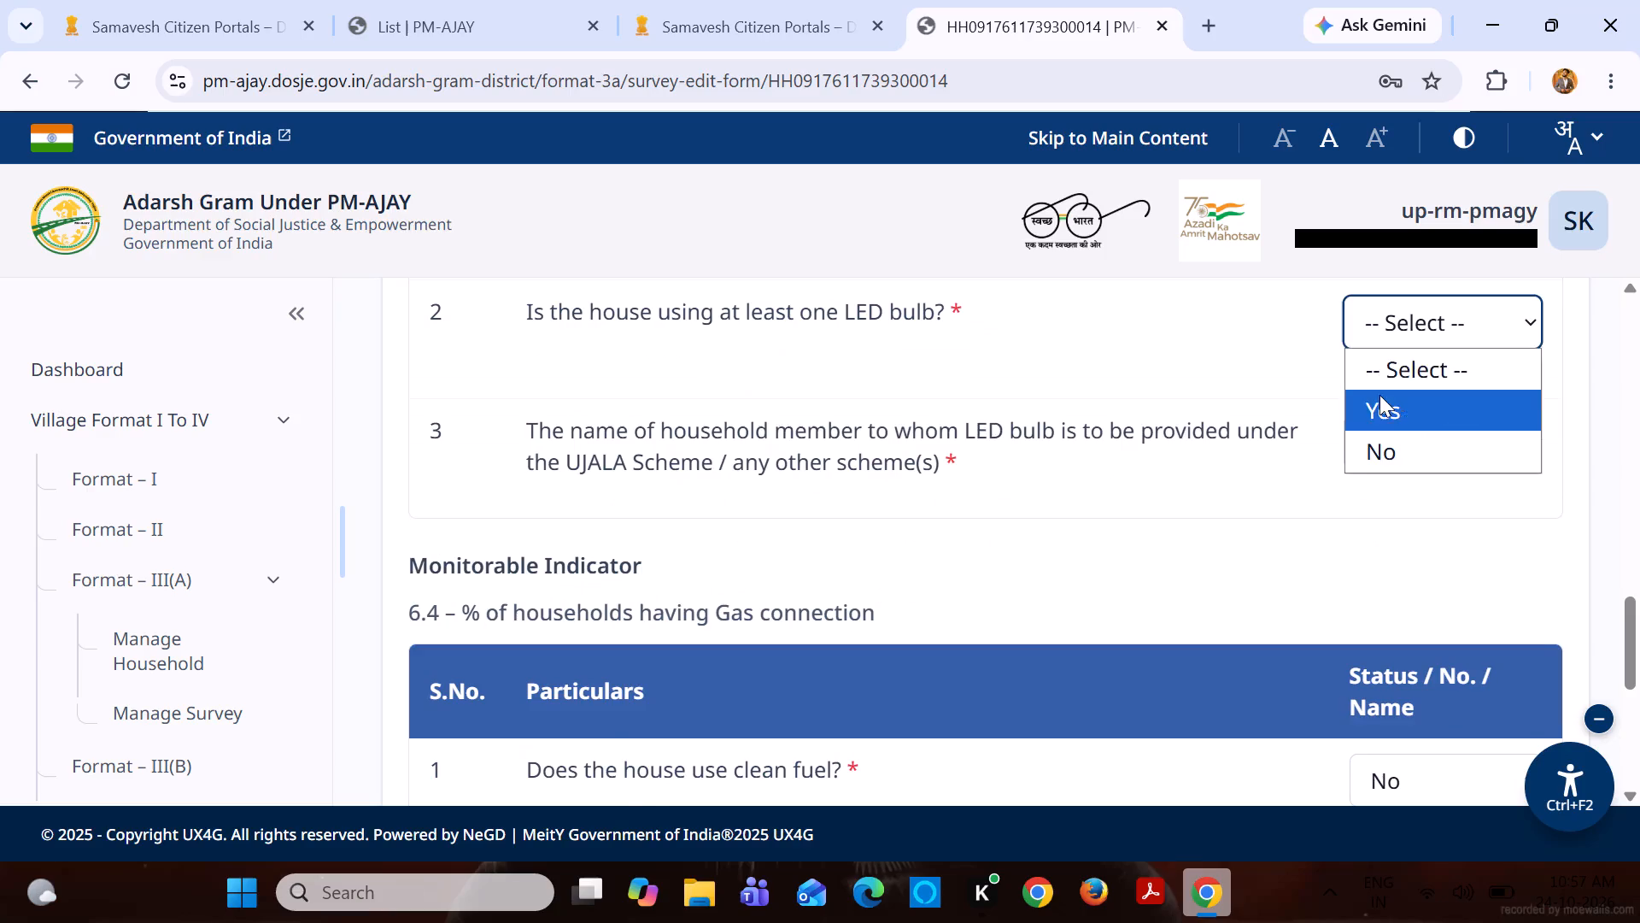
Answer Yes for house number 14's use of clean fuel under 6.4 and save the survey.
scroll(1379, 395, "down", 4)
left_click_drag(1500, 283, 1407, 363)
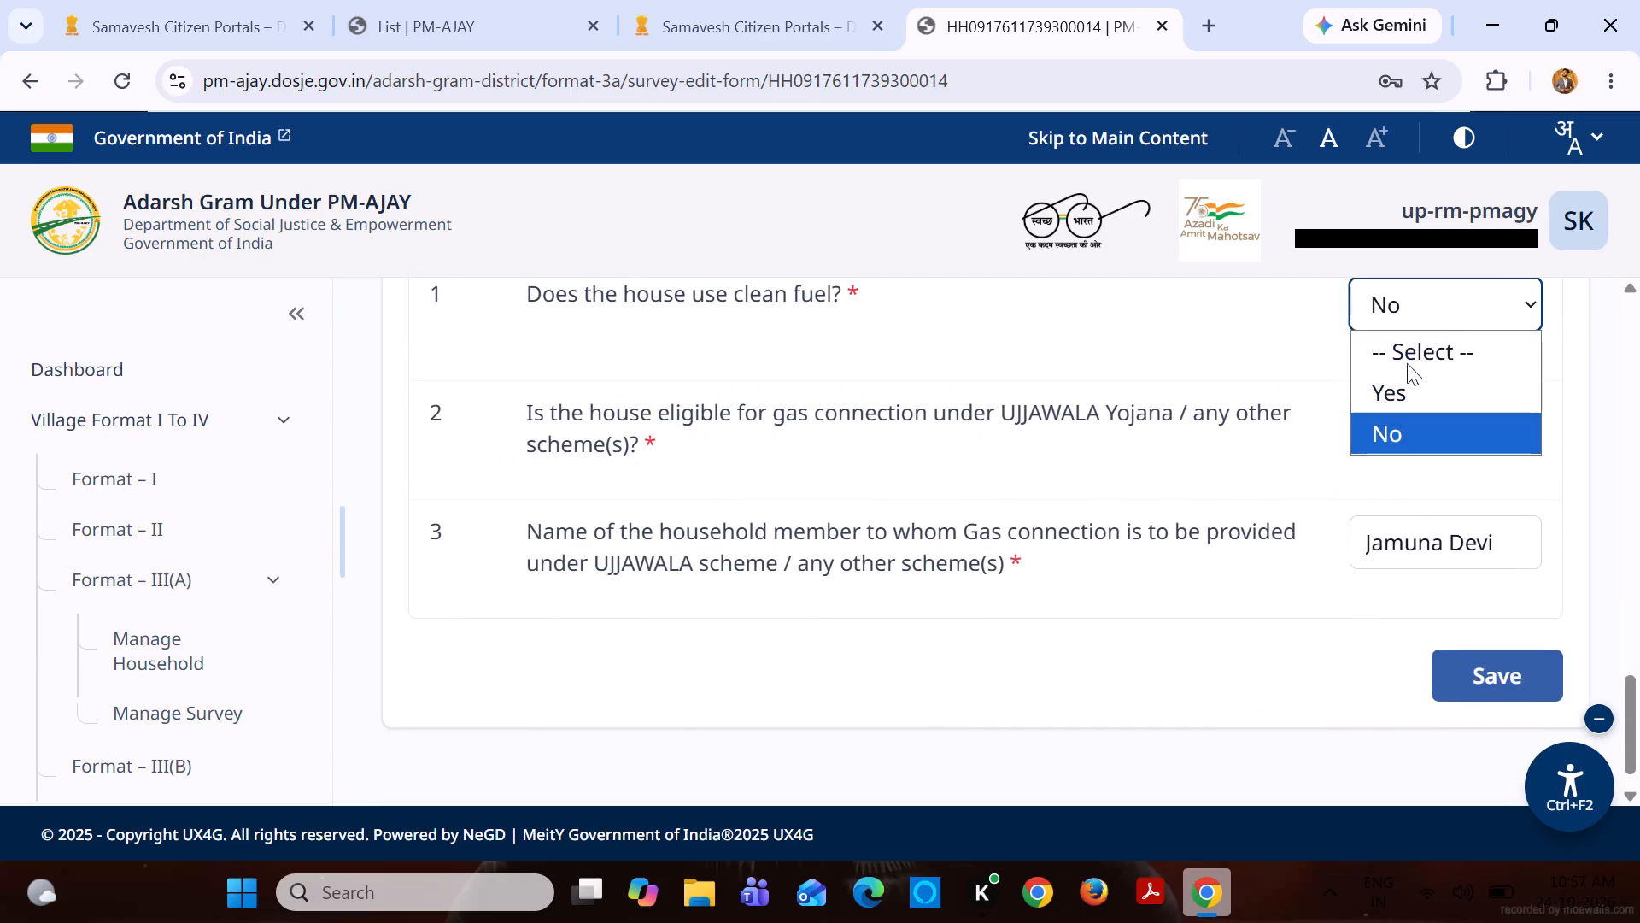
left_click_drag(1407, 363, 1391, 382)
left_click(1391, 382)
left_click(1455, 636)
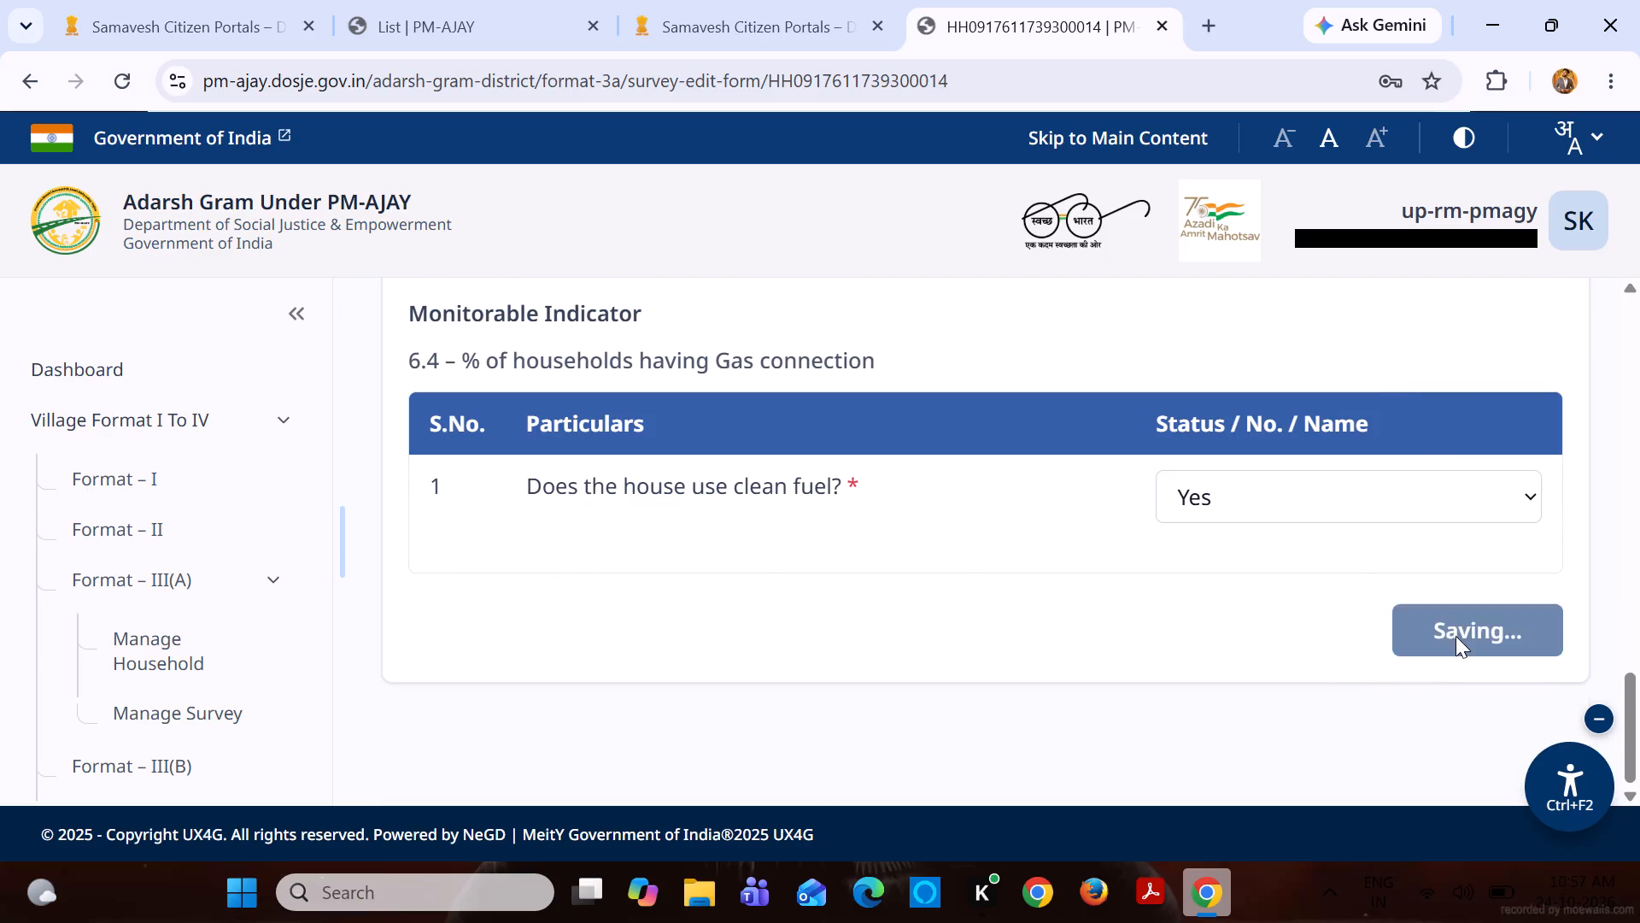
Return to the survey list and open house number 15's survey from page 3.
scroll(1221, 503, "up", 13)
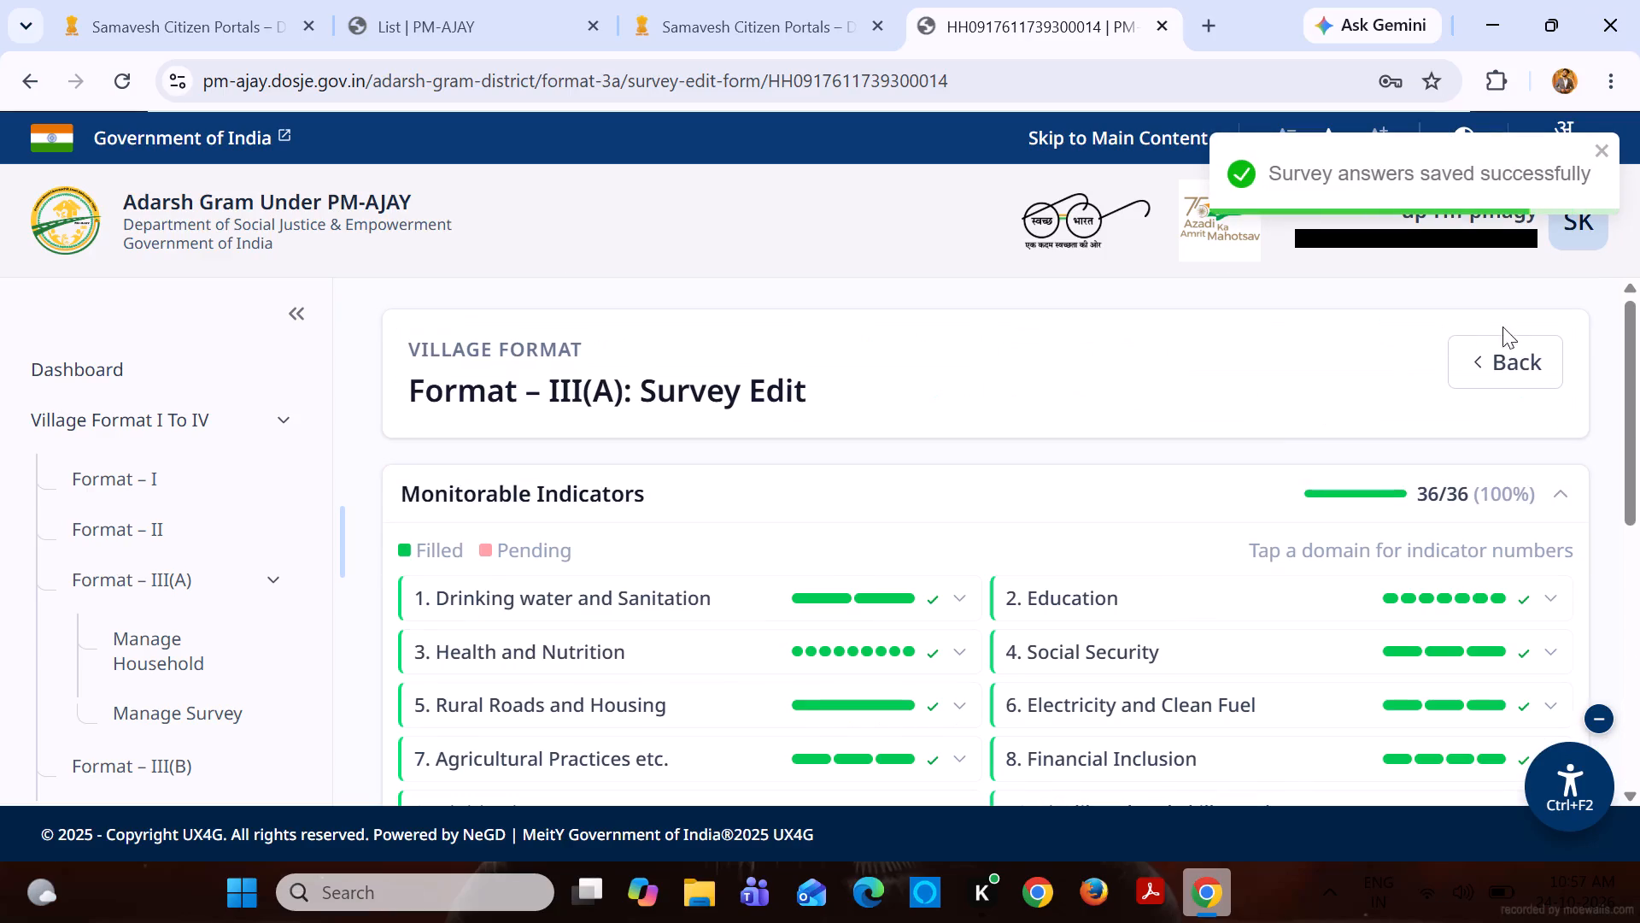
left_click(1495, 350)
scroll(1343, 445, "down", 20)
scroll(1343, 445, "down", 10)
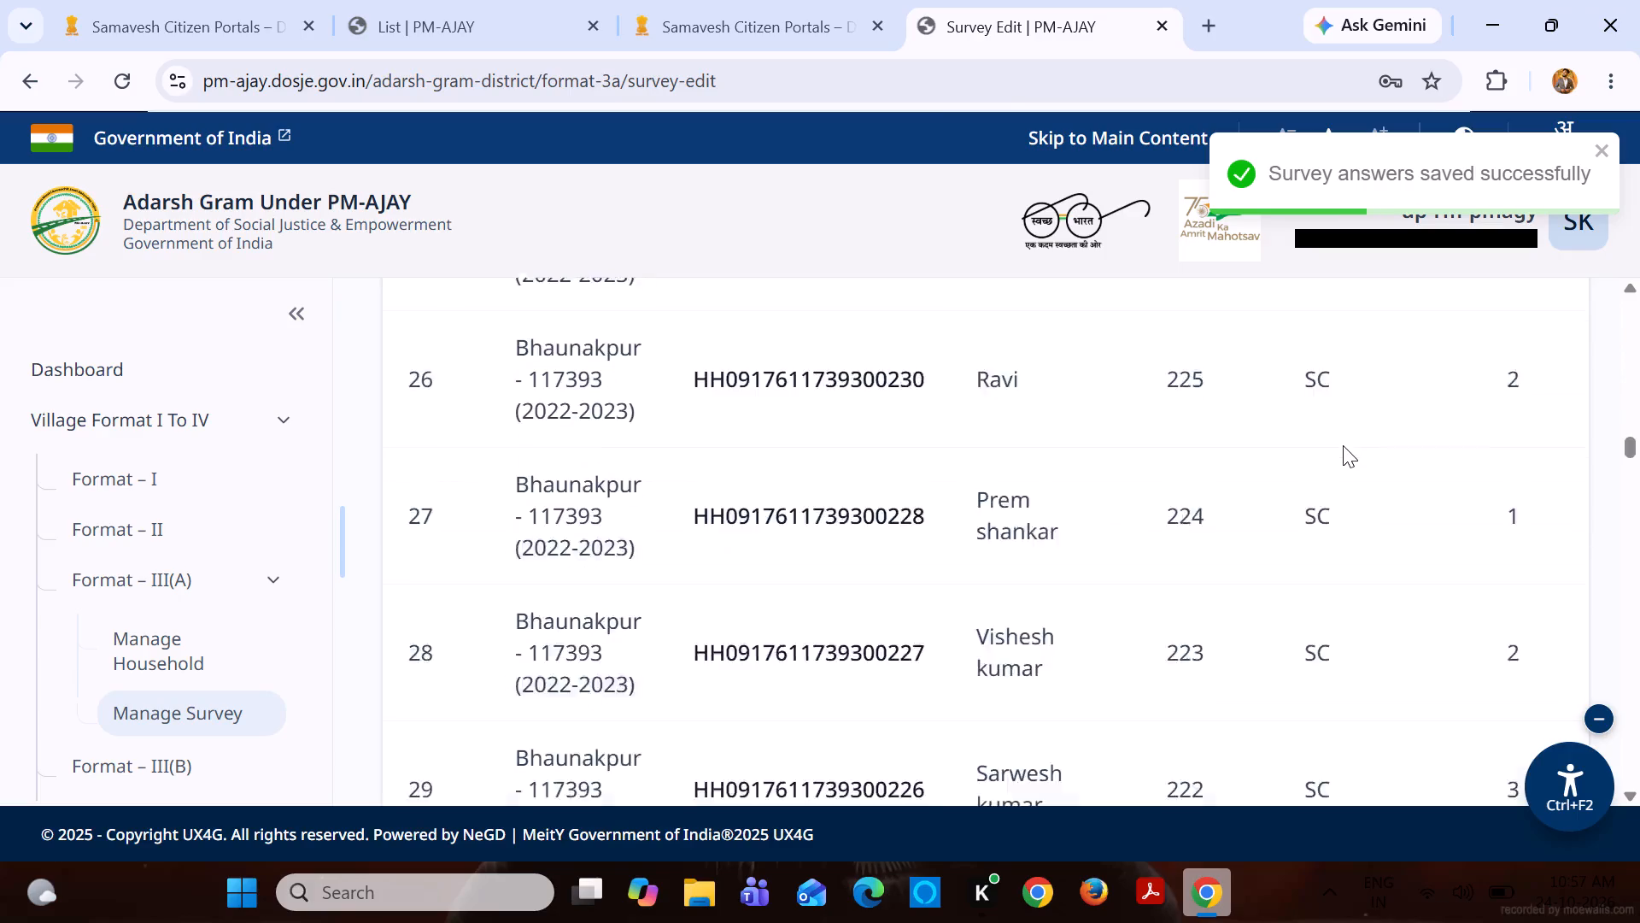
scroll(1343, 445, "down", 20)
scroll(1343, 445, "down", 7)
left_click(1279, 642)
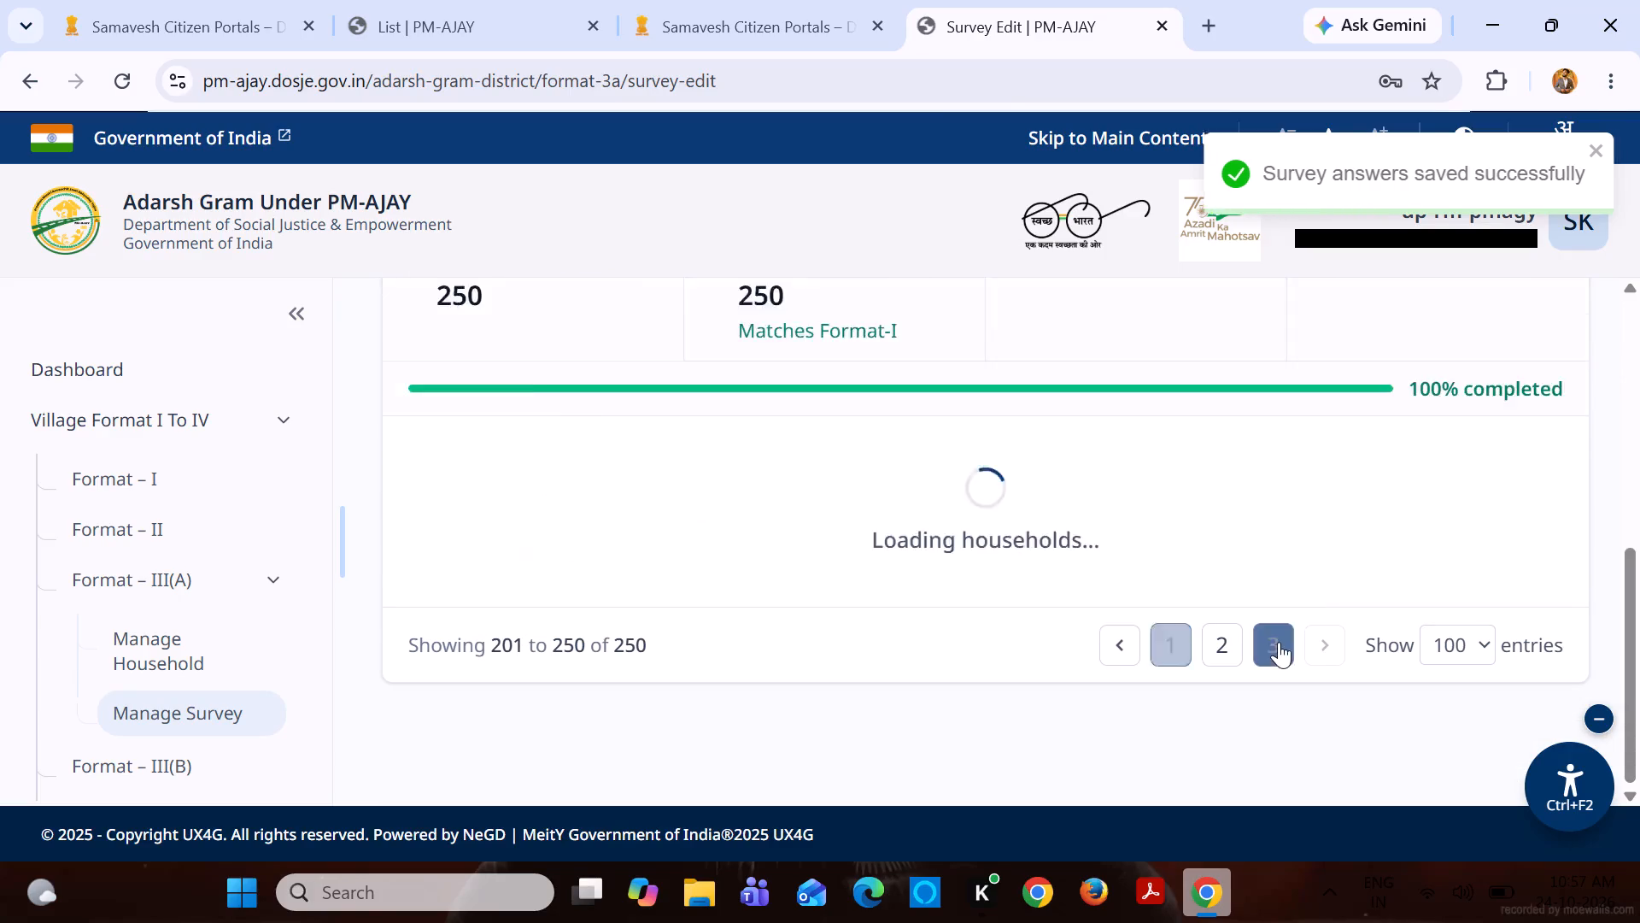
scroll(1250, 454, "up", 7)
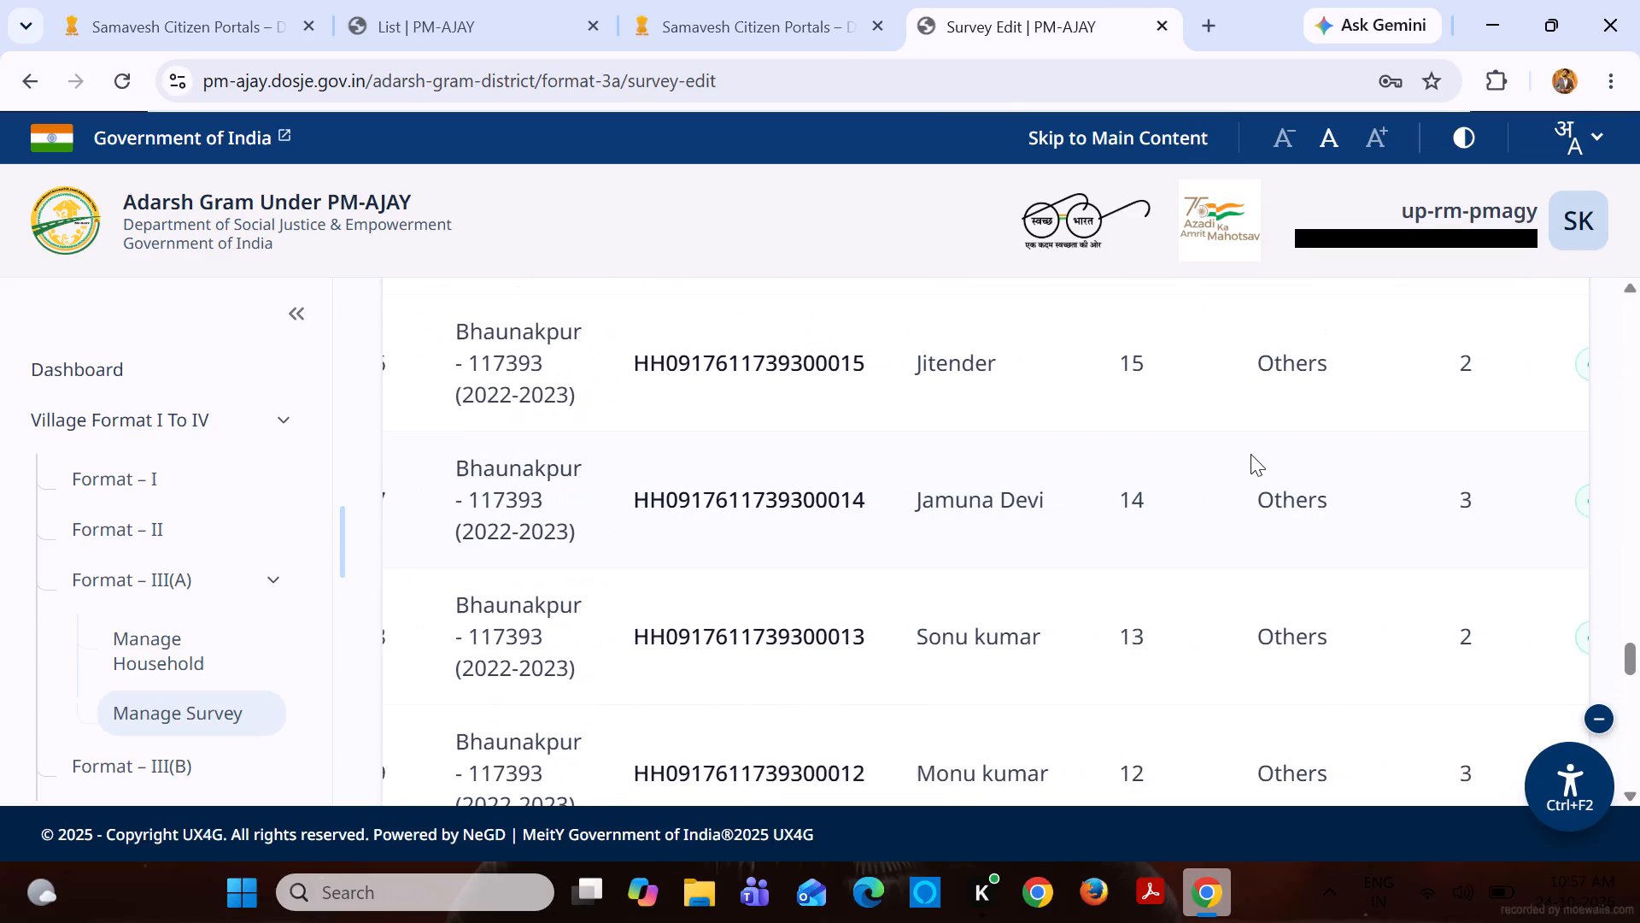
scroll(1250, 454, "up", 5)
left_click(1509, 367)
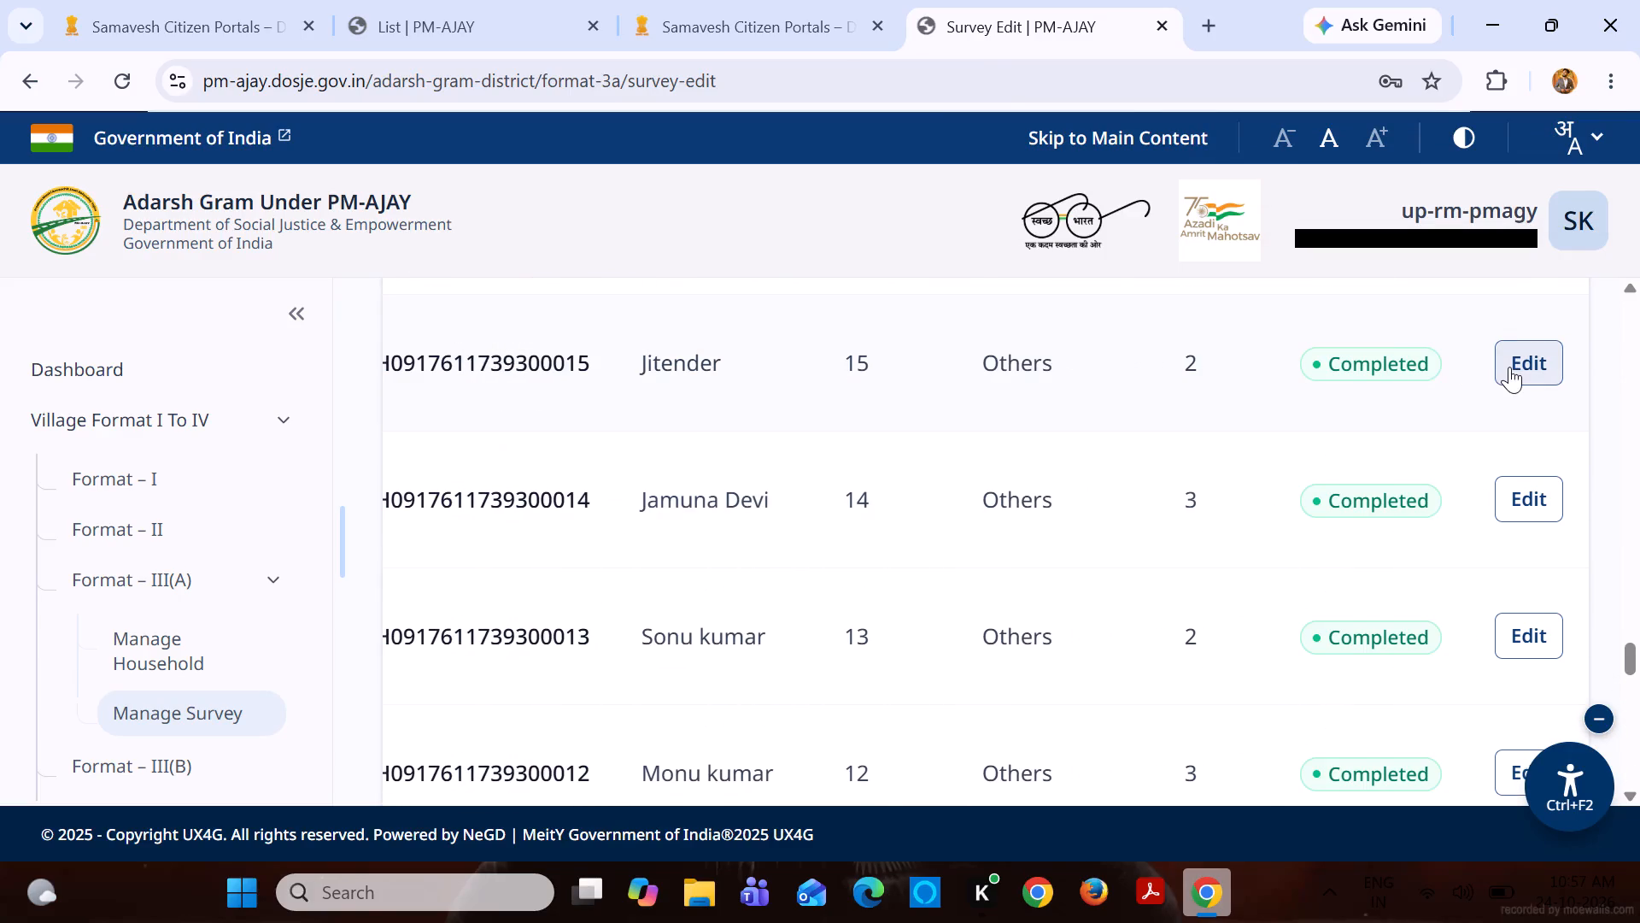
Select domain 6 – Electricity and Clean Fuel in house number 15's survey.
scroll(1063, 598, "down", 8)
left_click(1059, 597)
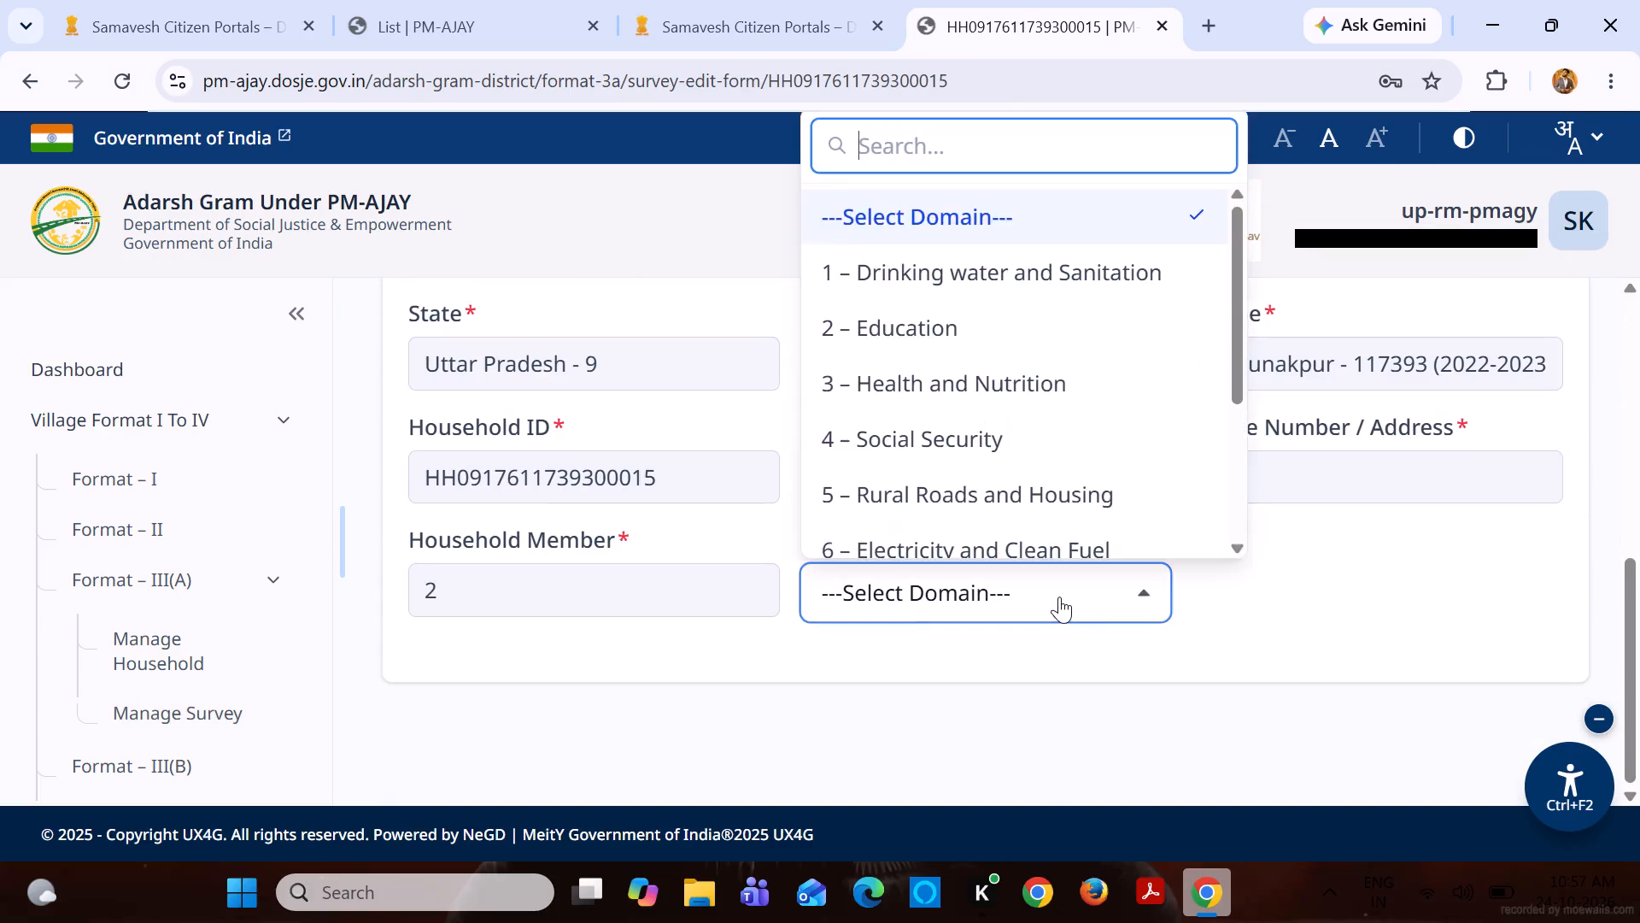
left_click(1002, 519)
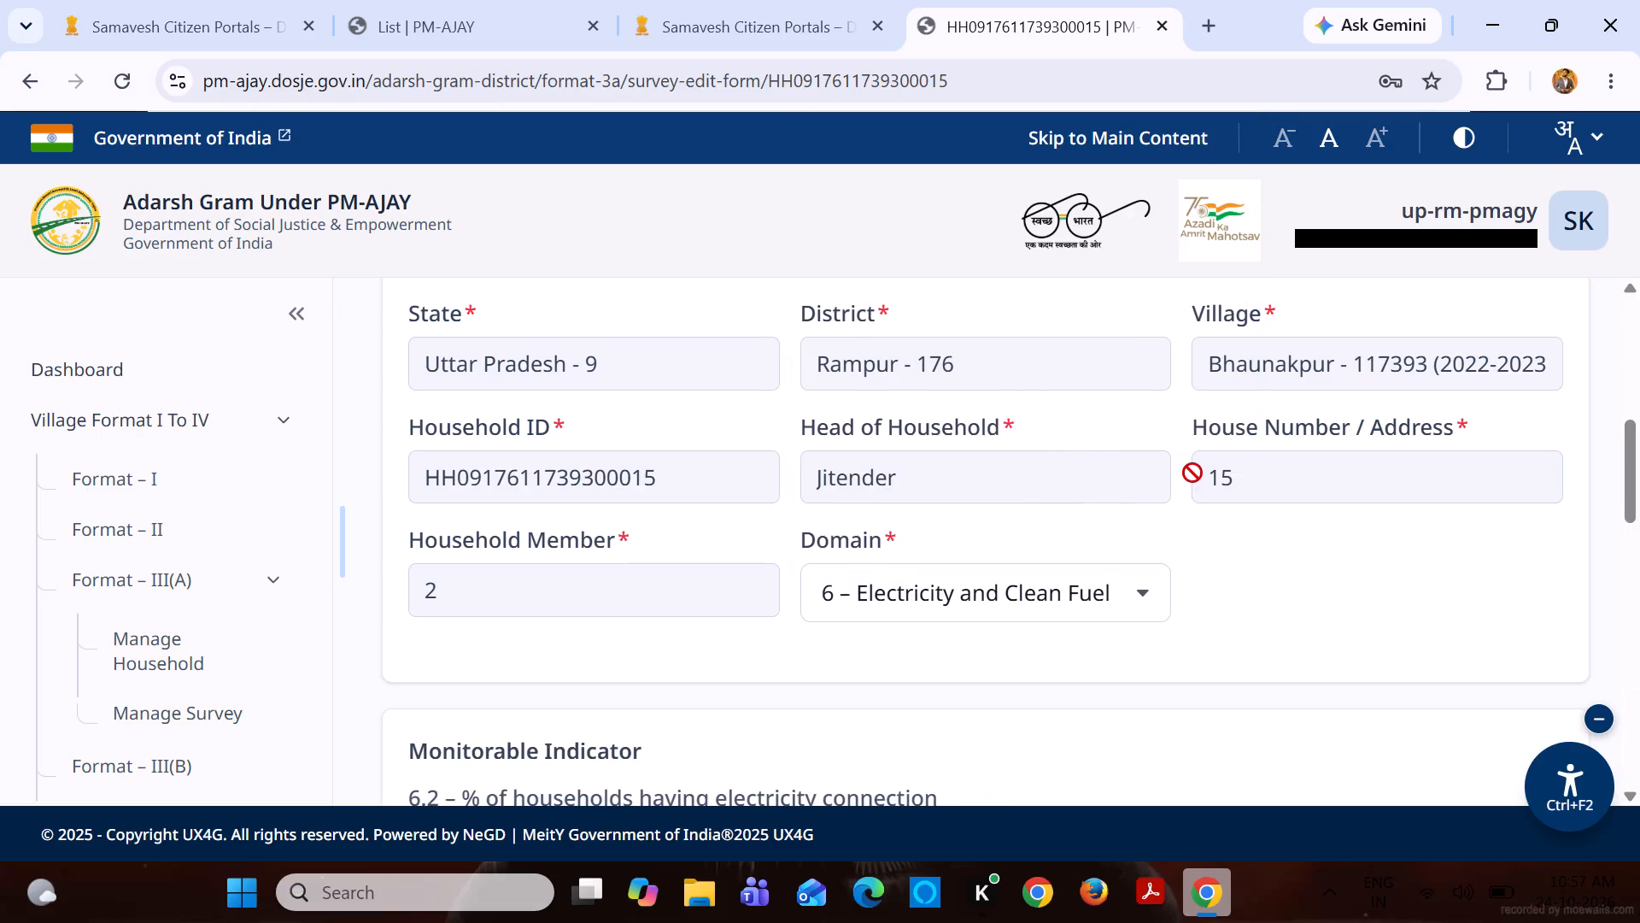
Answer Yes for house number 15's electricity connection under 6.2 and 6.3 and for using at least one LED bulb, and save the survey.
scroll(1192, 473, "down", 3)
left_click(1419, 611)
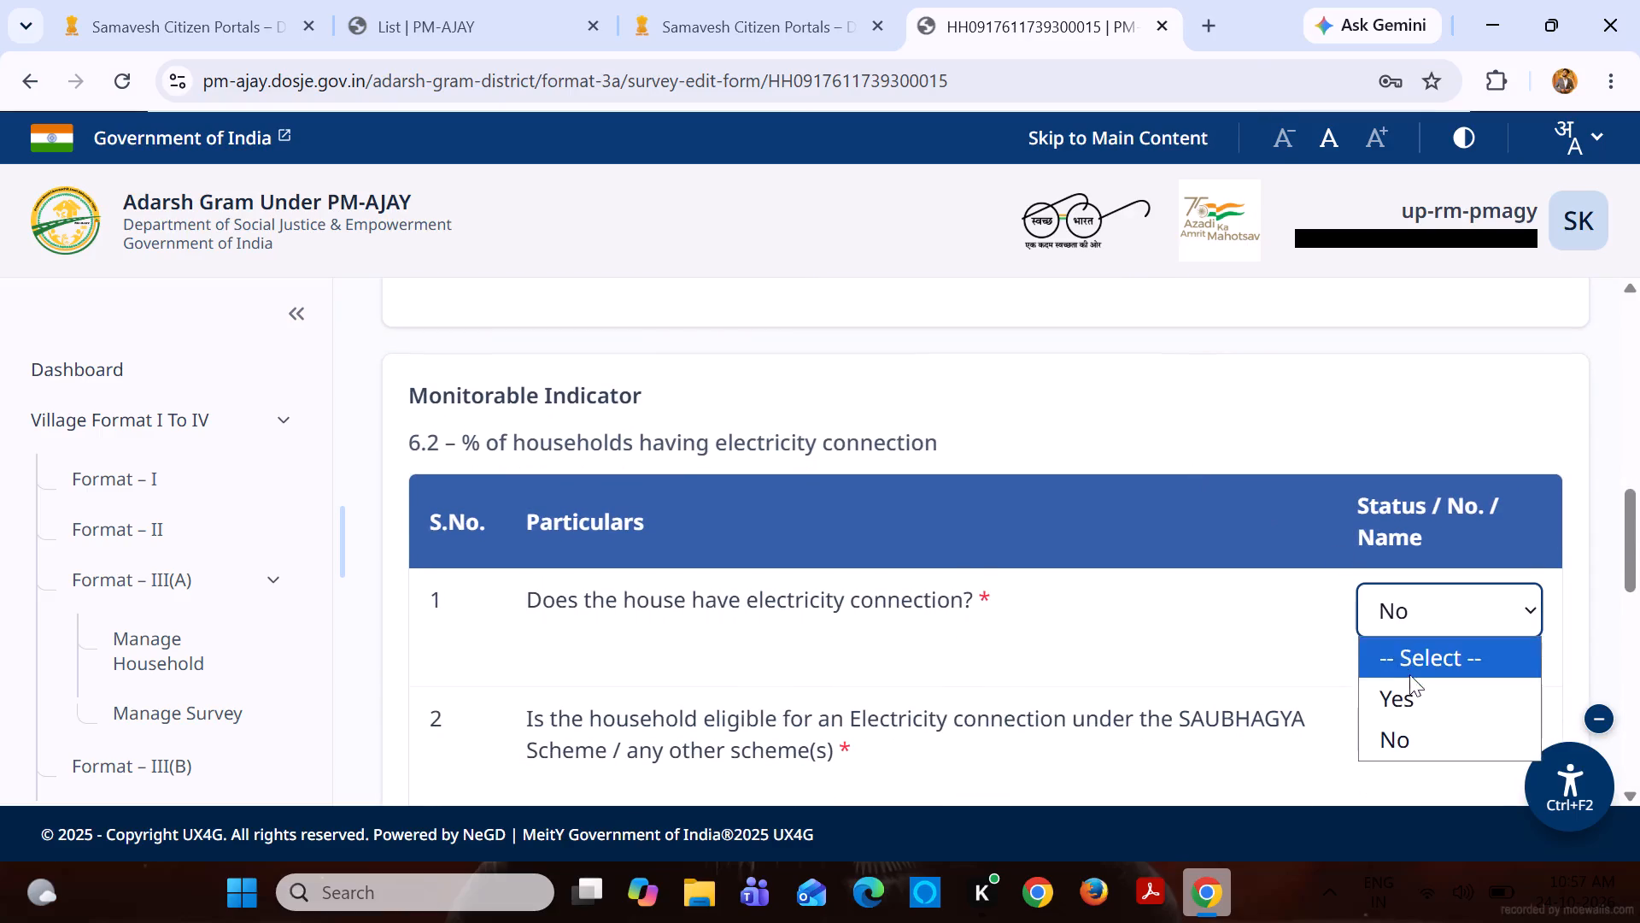
left_click(1409, 682)
scroll(1291, 585, "down", 4)
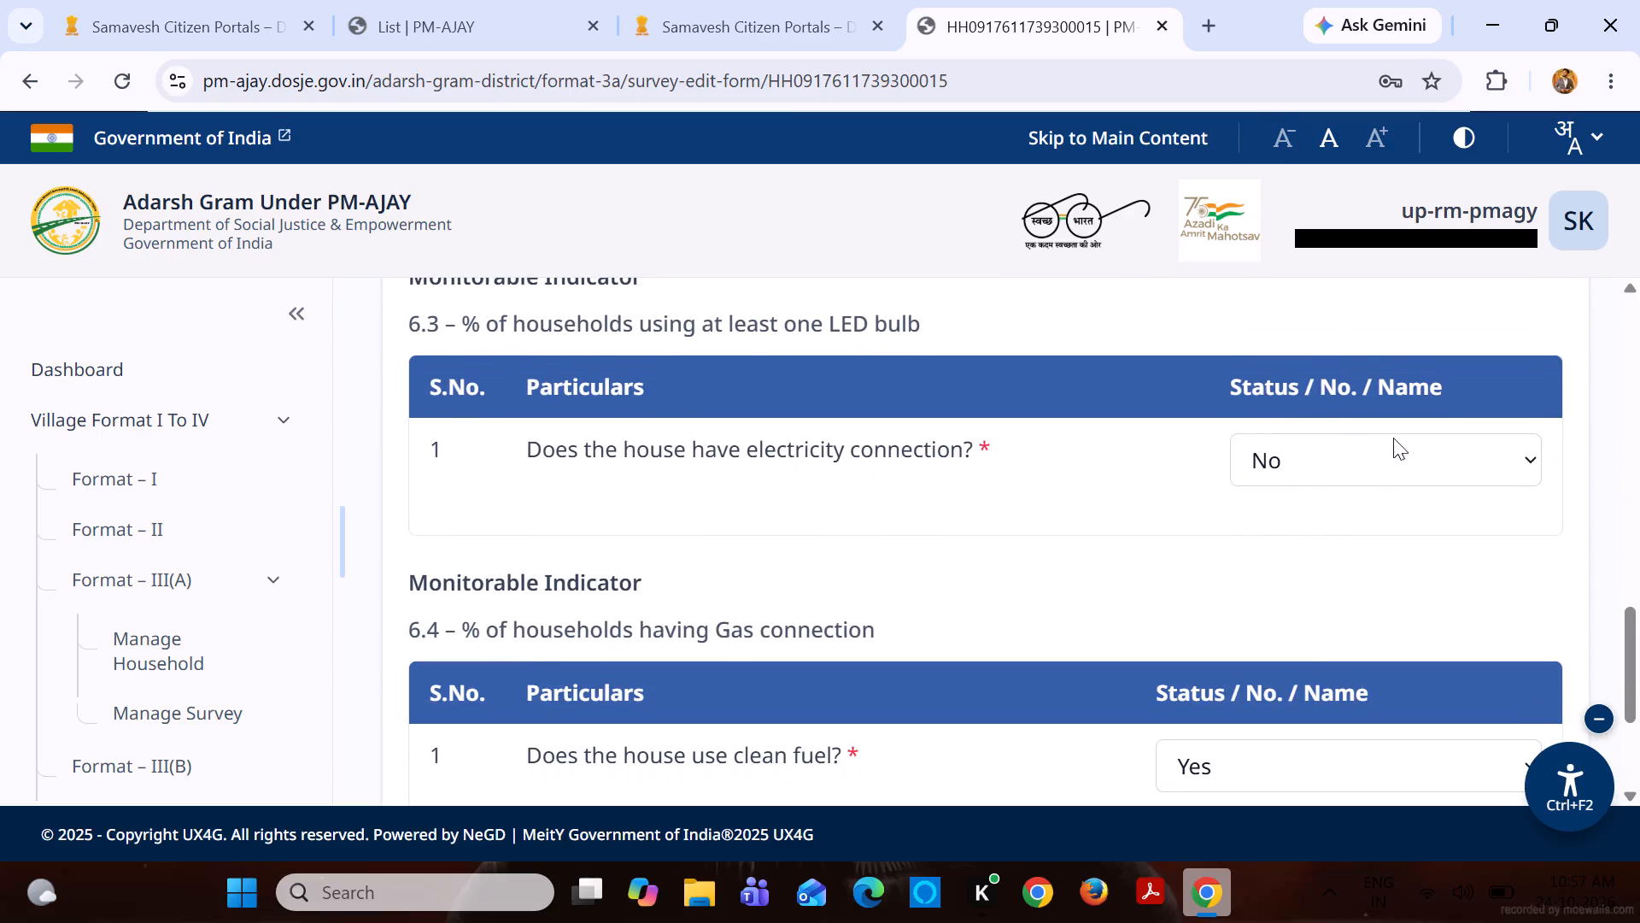
left_click(1381, 453)
left_click(1305, 542)
scroll(1305, 542, "down", 2)
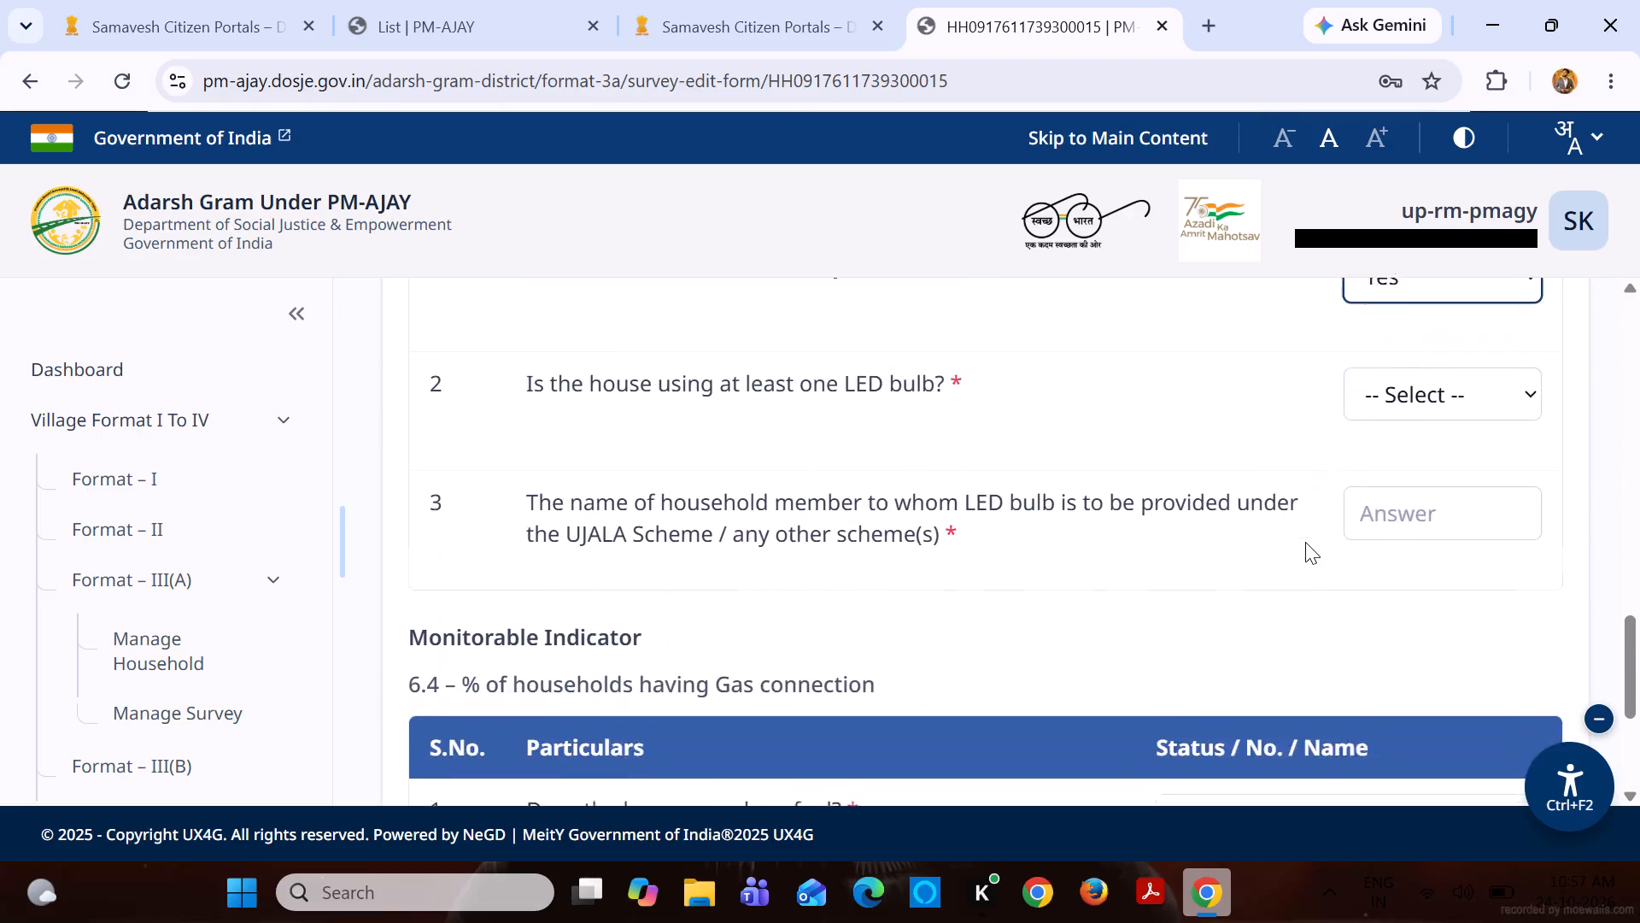
scroll(1305, 542, "down", 1)
left_click_drag(1467, 336, 1394, 385)
left_click(1394, 385)
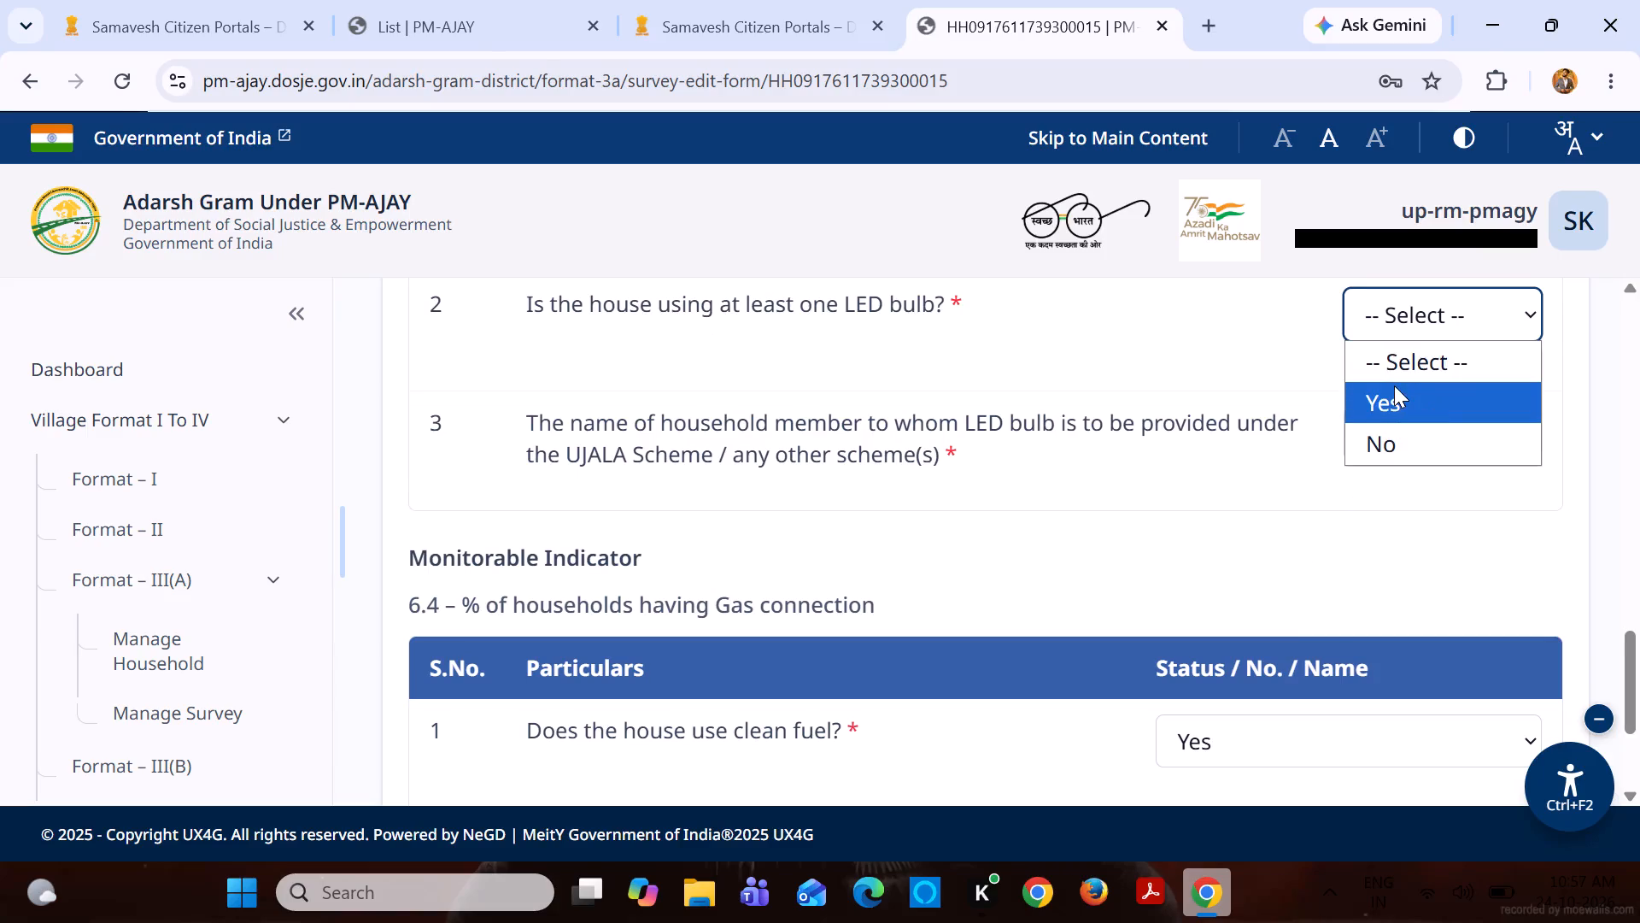
scroll(1394, 385, "down", 1)
left_click(1502, 638)
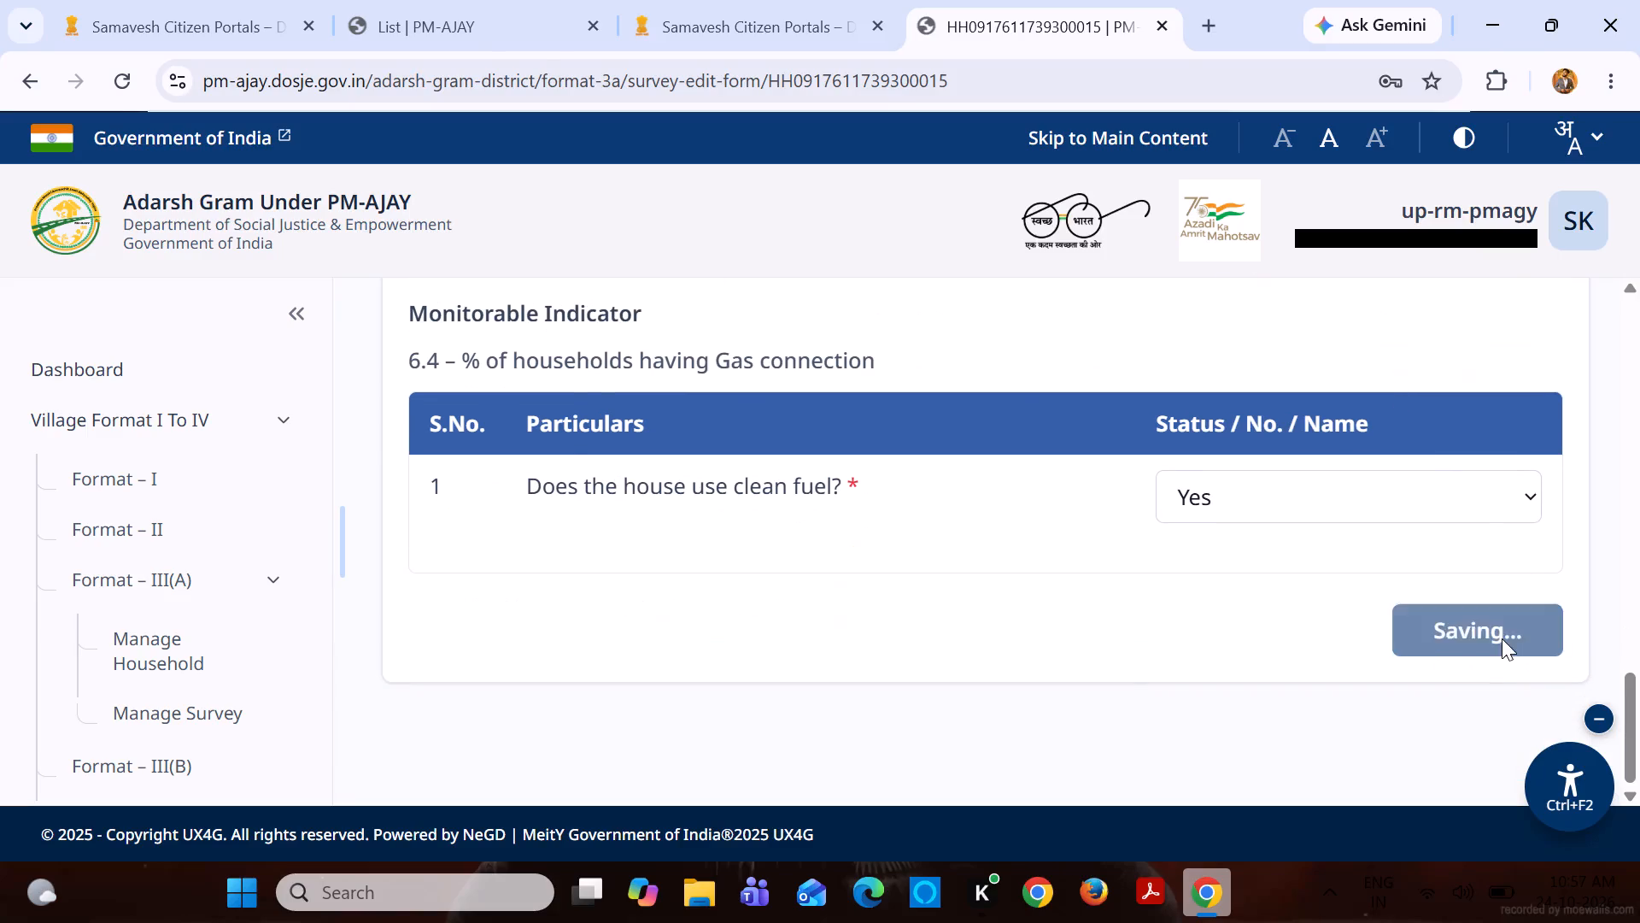
Return to the survey list and open house number 16's survey from page 3.
scroll(1348, 477, "up", 10)
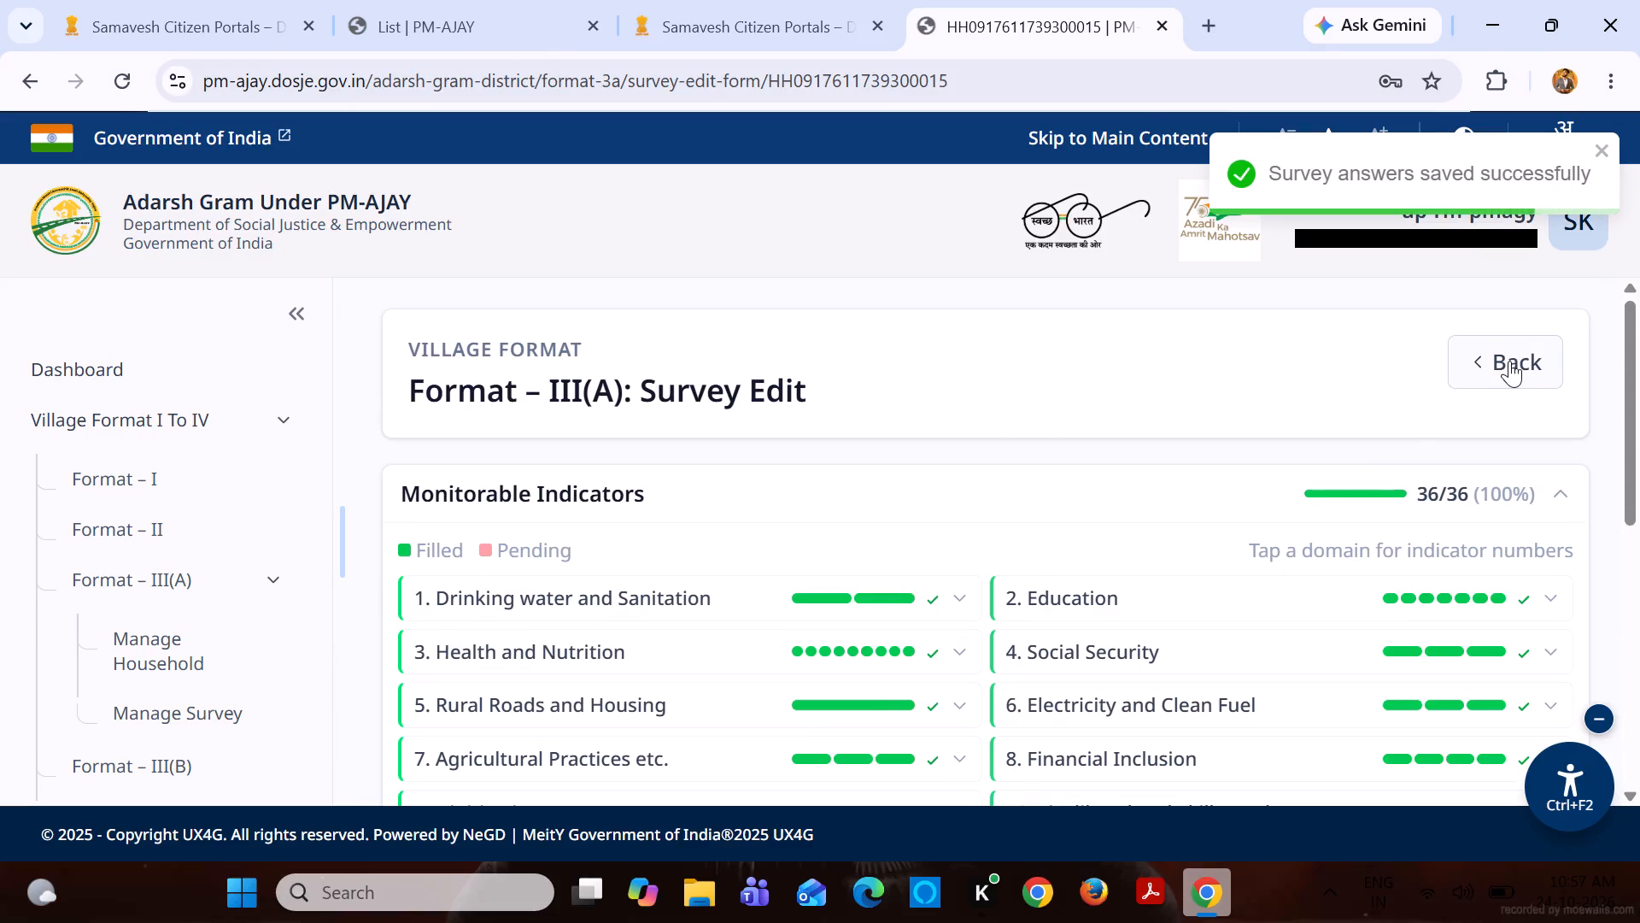
left_click(1509, 361)
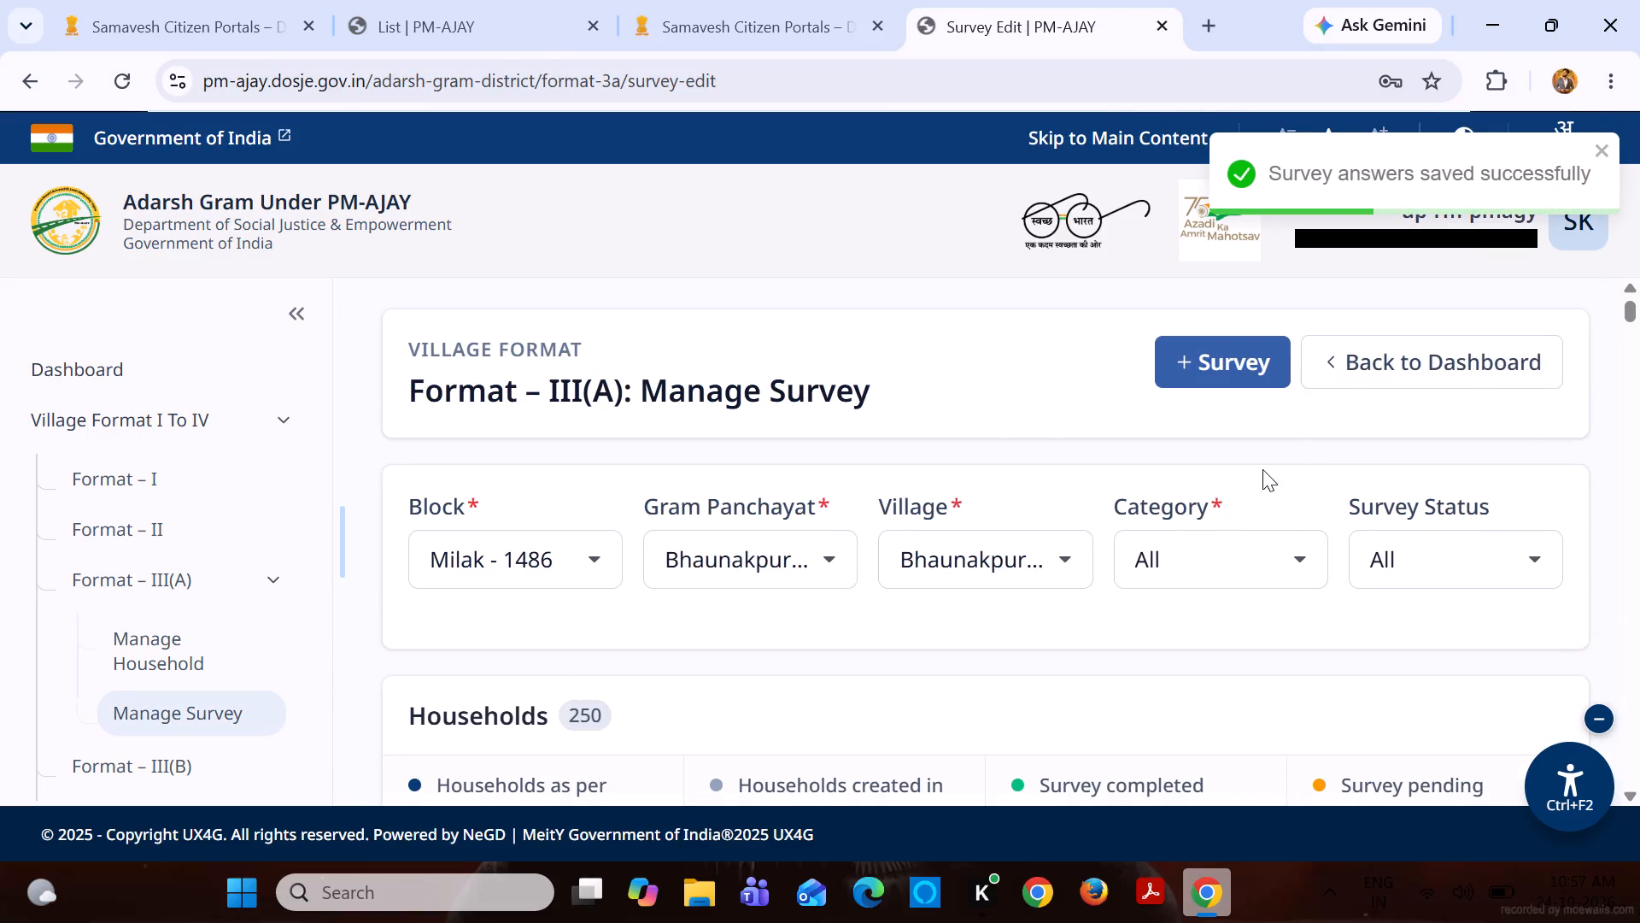
scroll(1172, 582, "down", 20)
scroll(1172, 582, "down", 18)
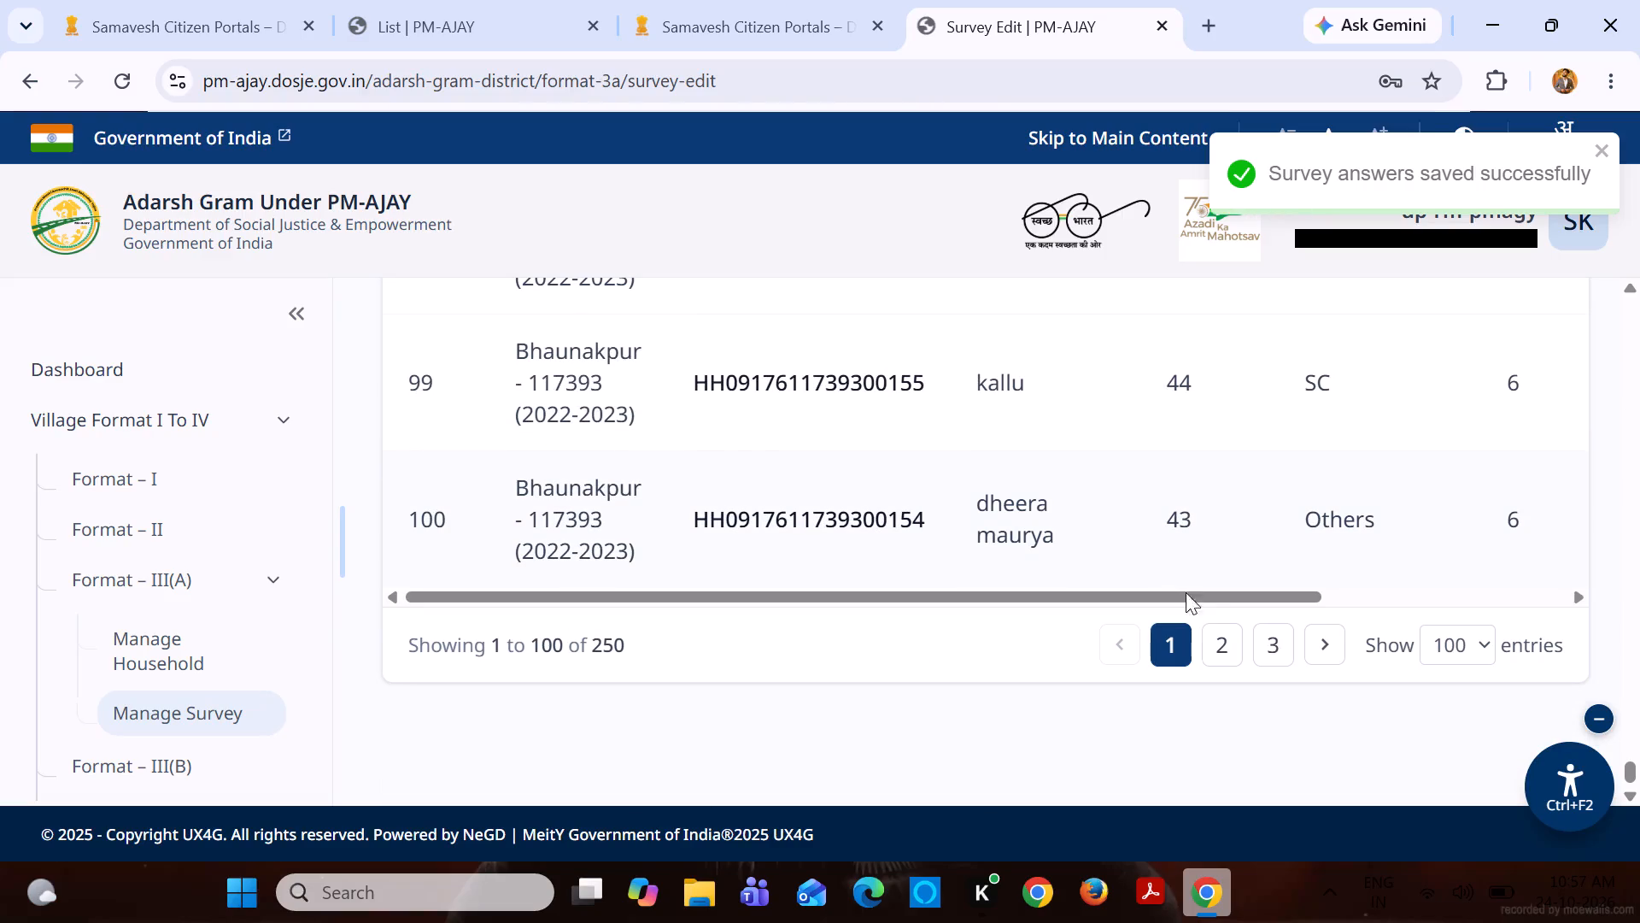
left_click(1269, 637)
scroll(1280, 503, "up", 4)
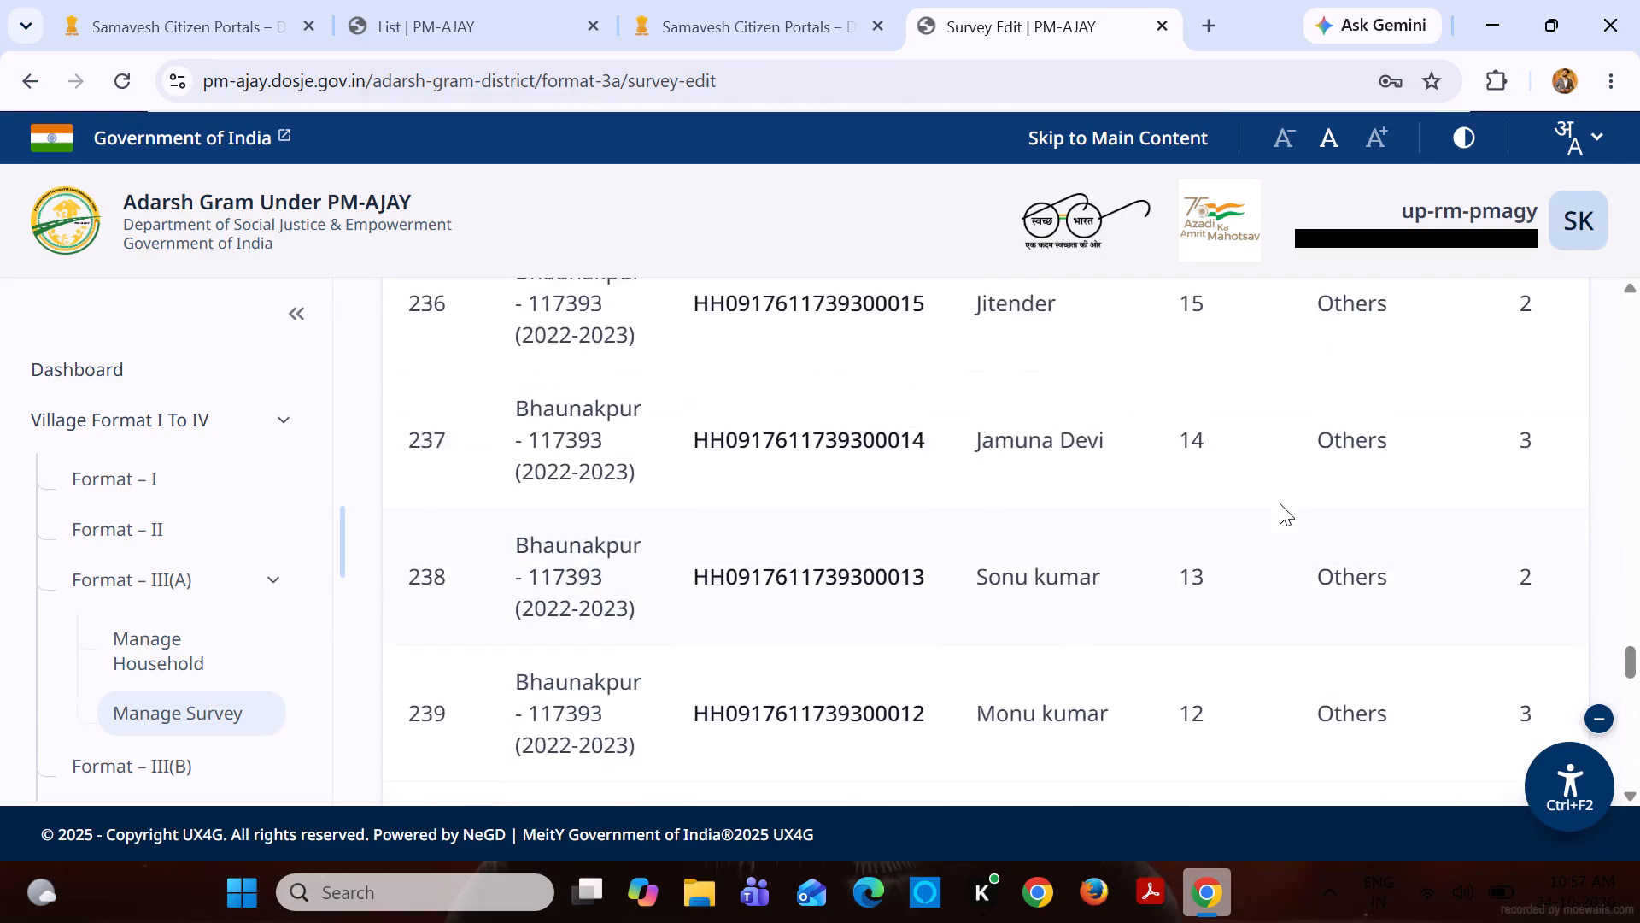
scroll(1280, 503, "up", 5)
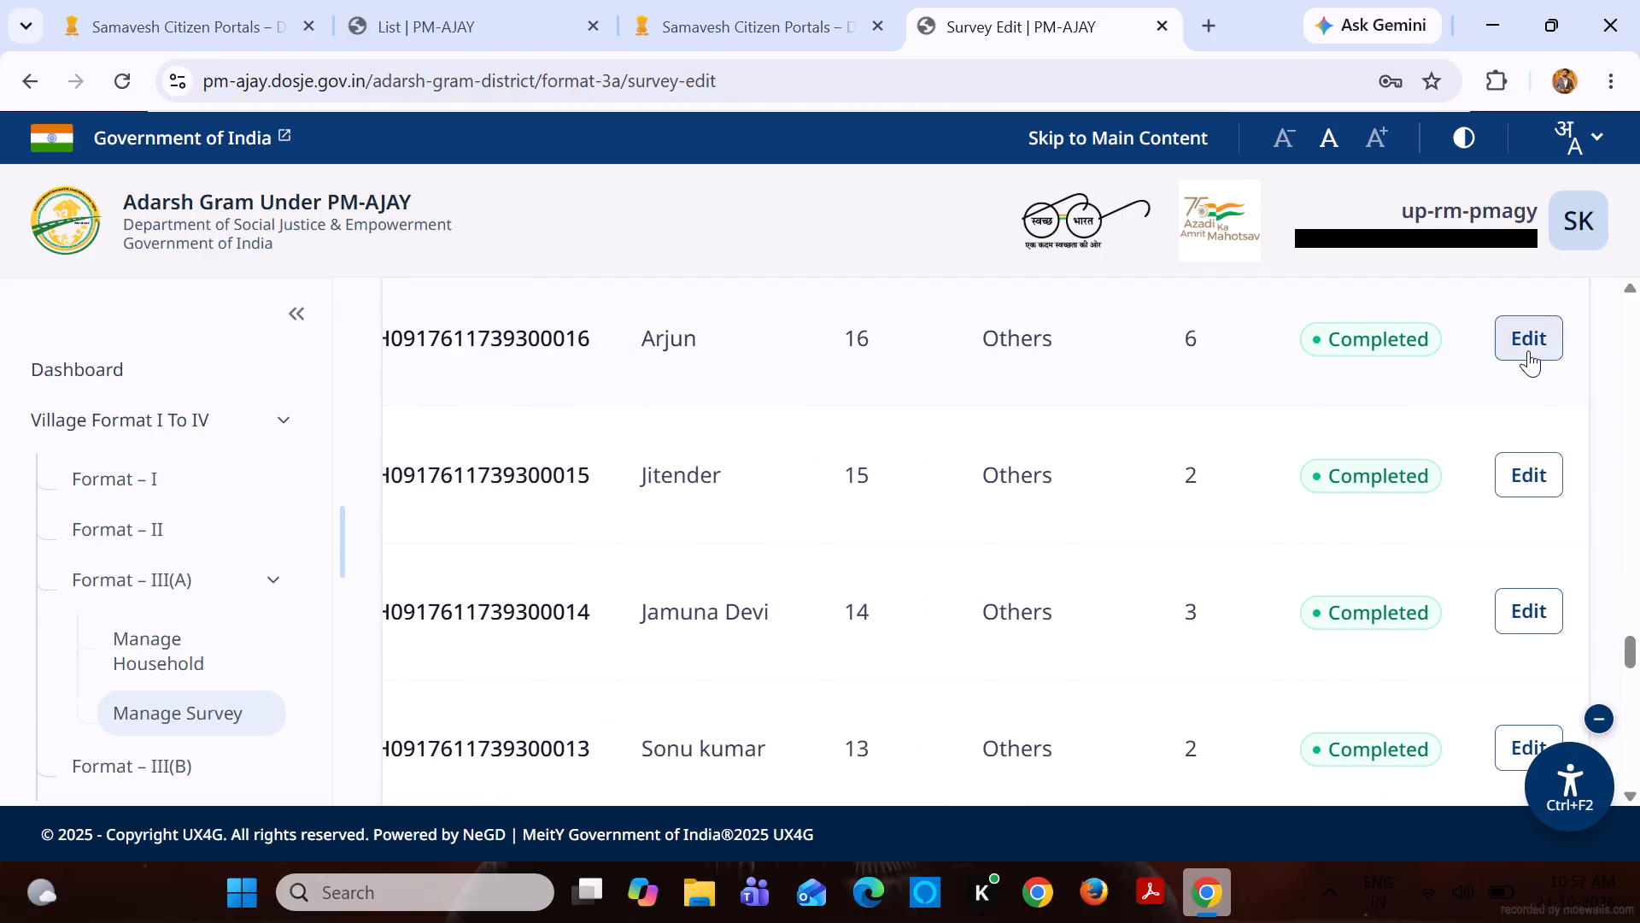
left_click(1528, 350)
Select domain 6 – Electricity and Clean Fuel in house number 16's survey.
scroll(1326, 487, "down", 8)
left_click(1093, 600)
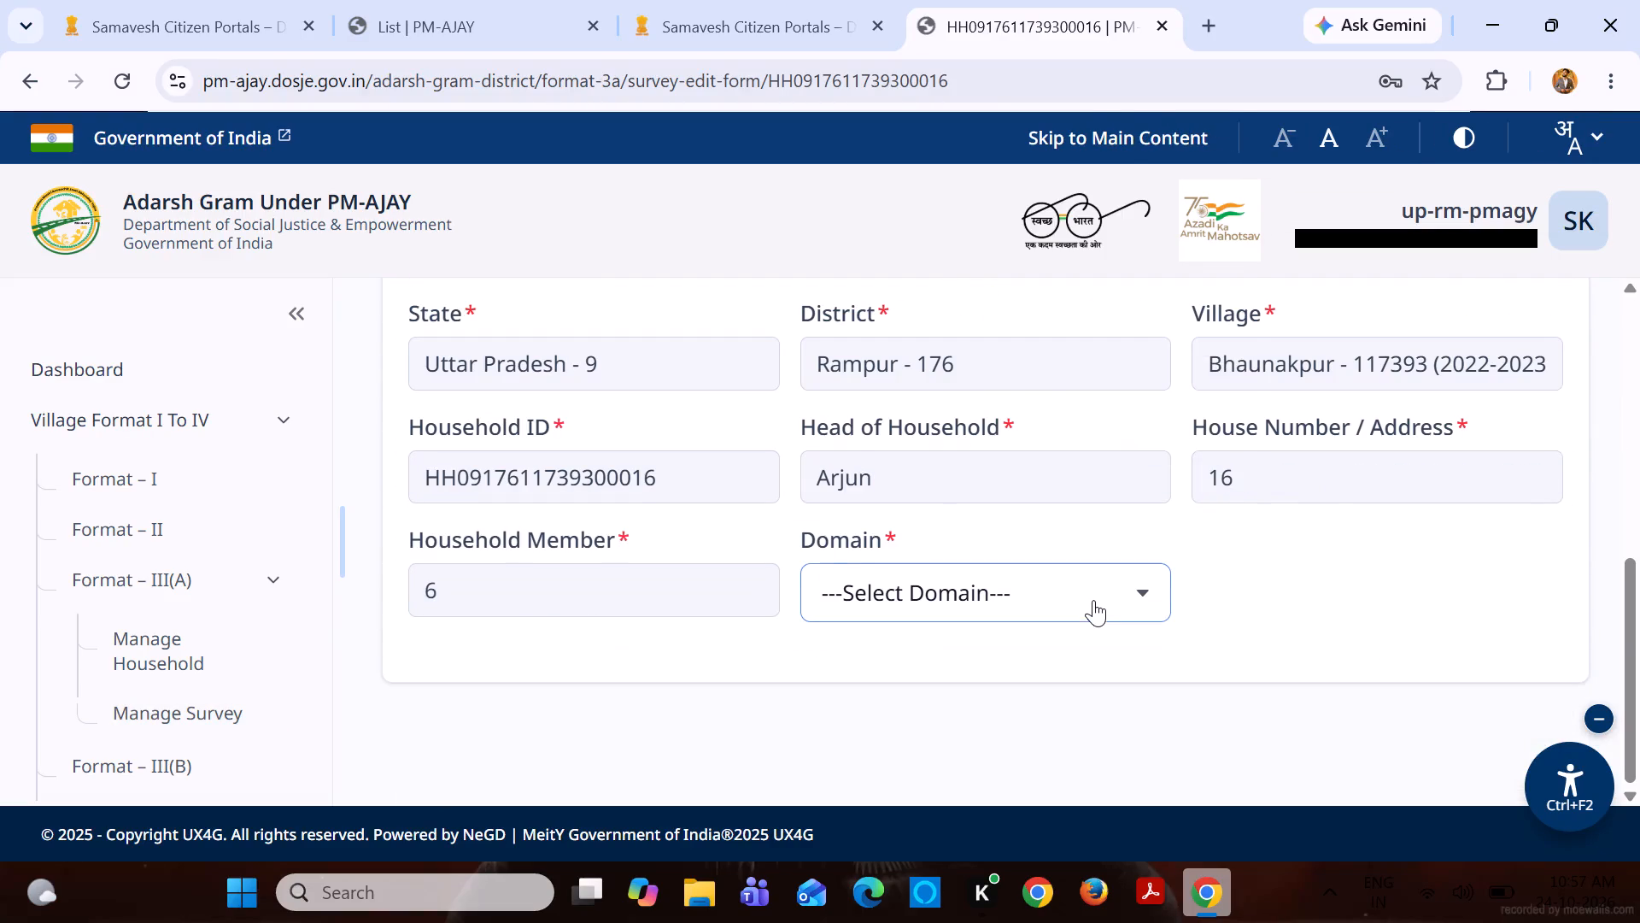
left_click(1039, 543)
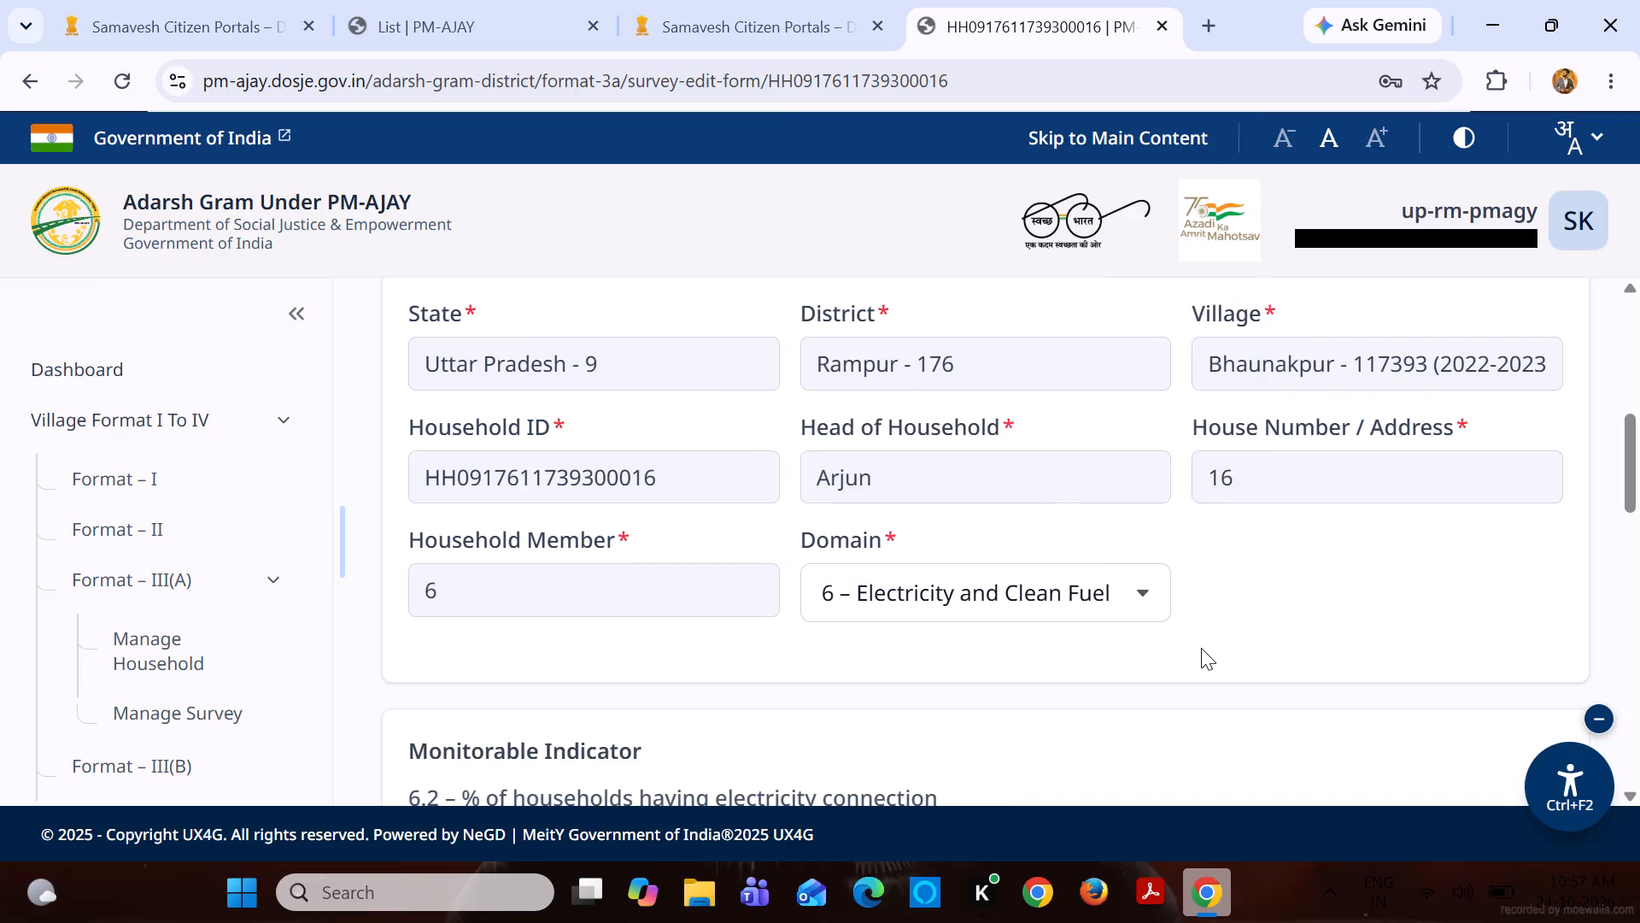
Answer Yes for house number 16's electricity connection under 6.2 and save the survey.
scroll(1201, 648, "down", 4)
left_click_drag(1485, 506, 1408, 591)
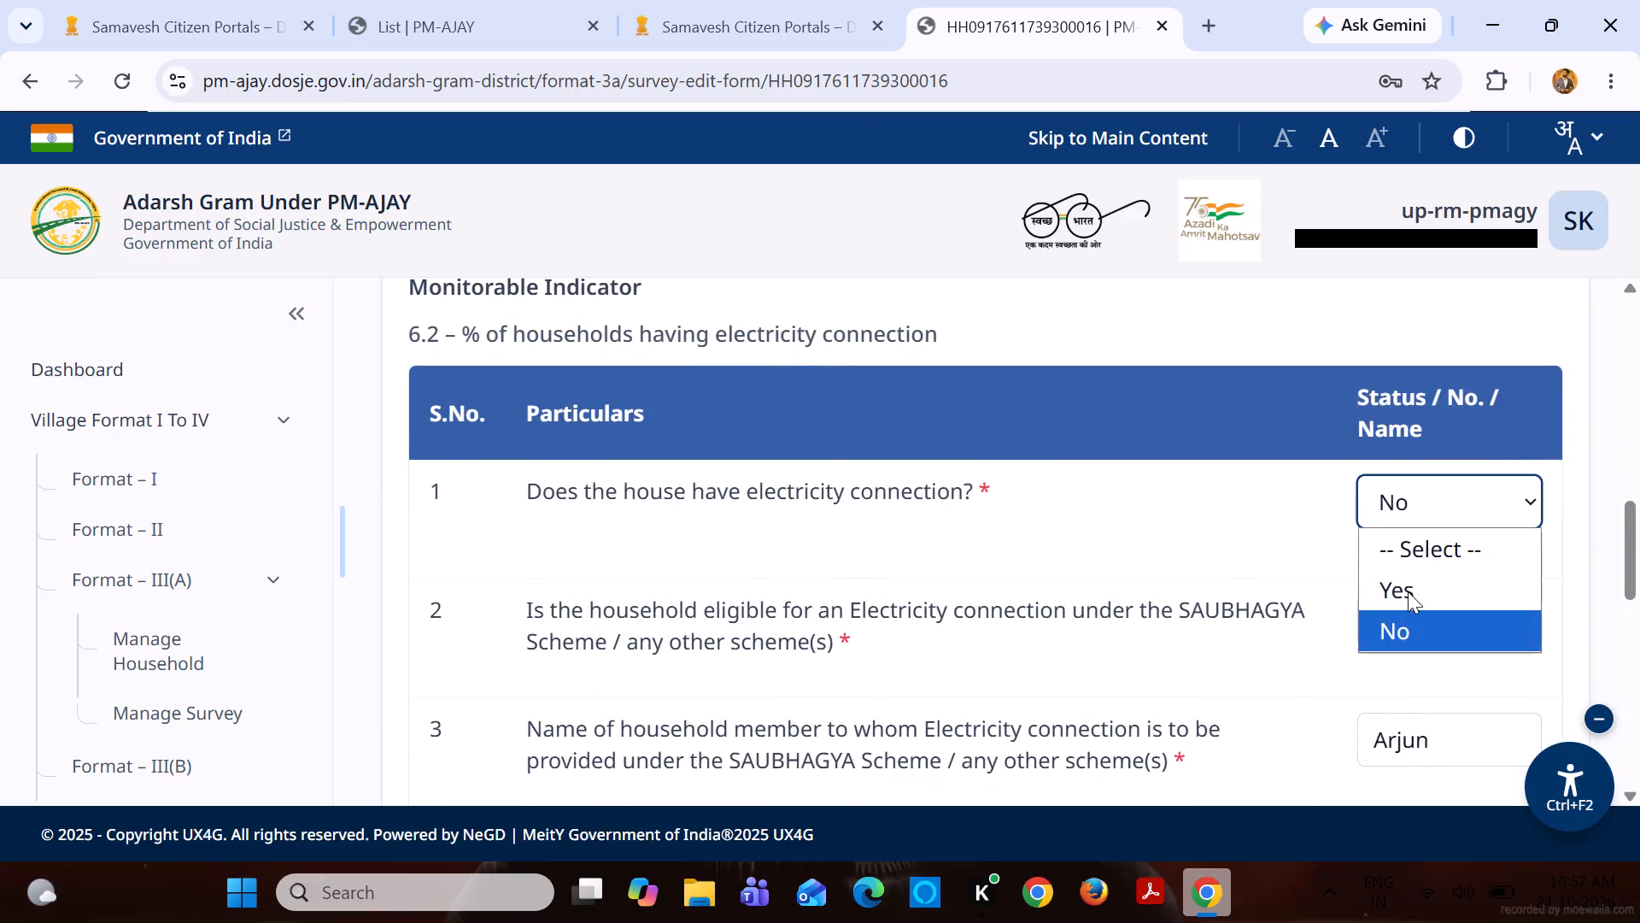
left_click(1408, 591)
scroll(1408, 591, "down", 3)
scroll(1502, 557, "down", 5)
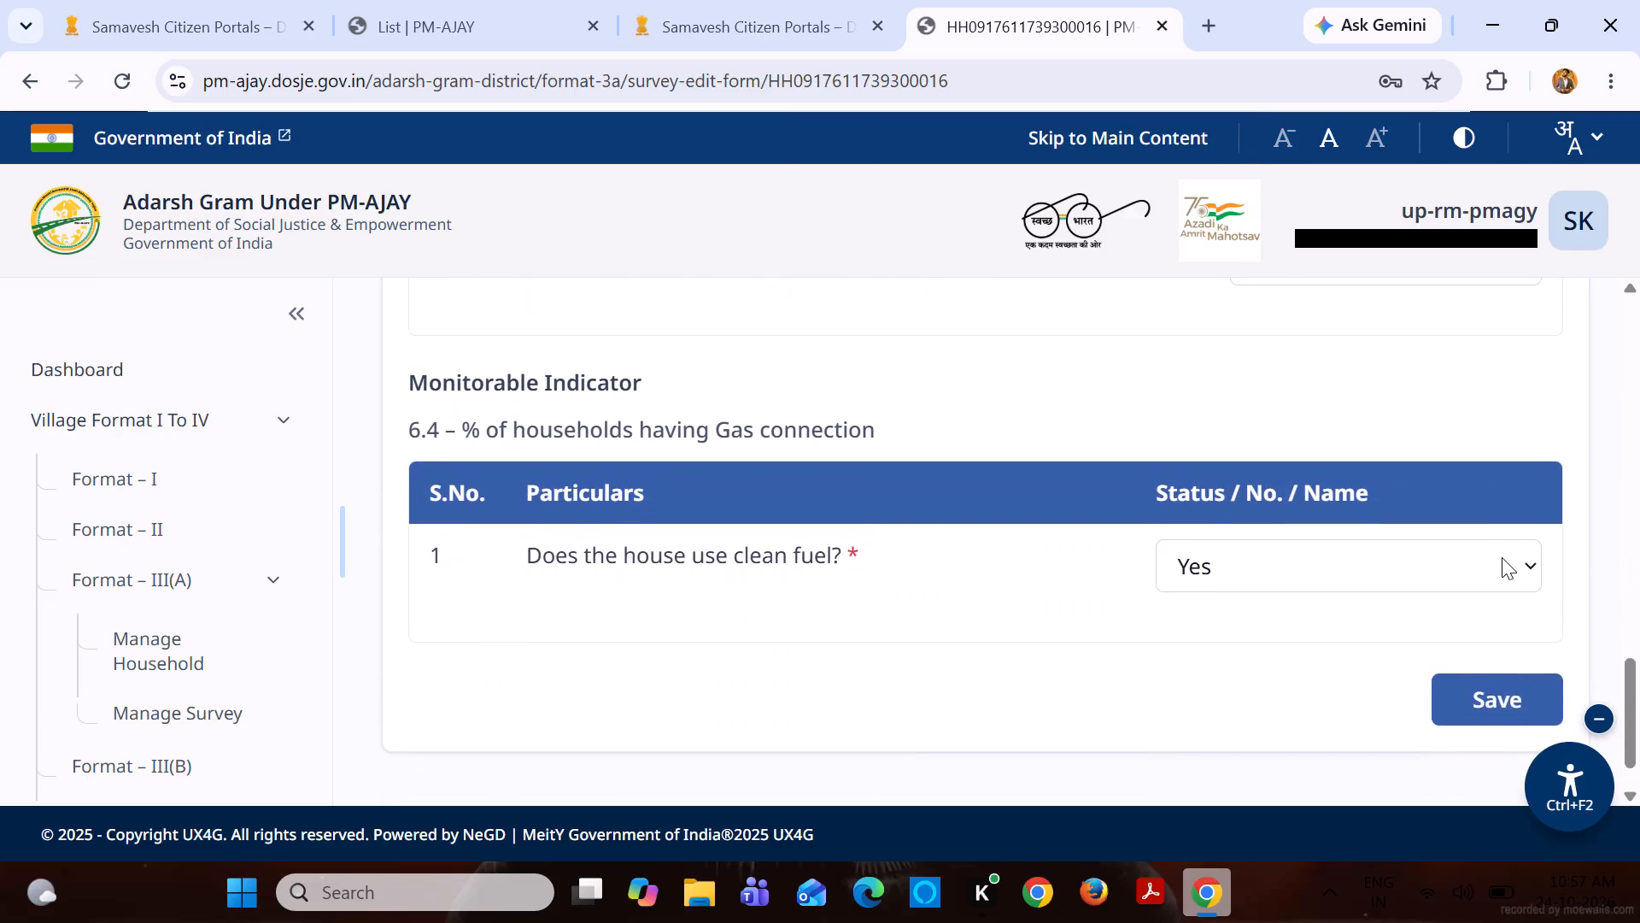
left_click(1499, 687)
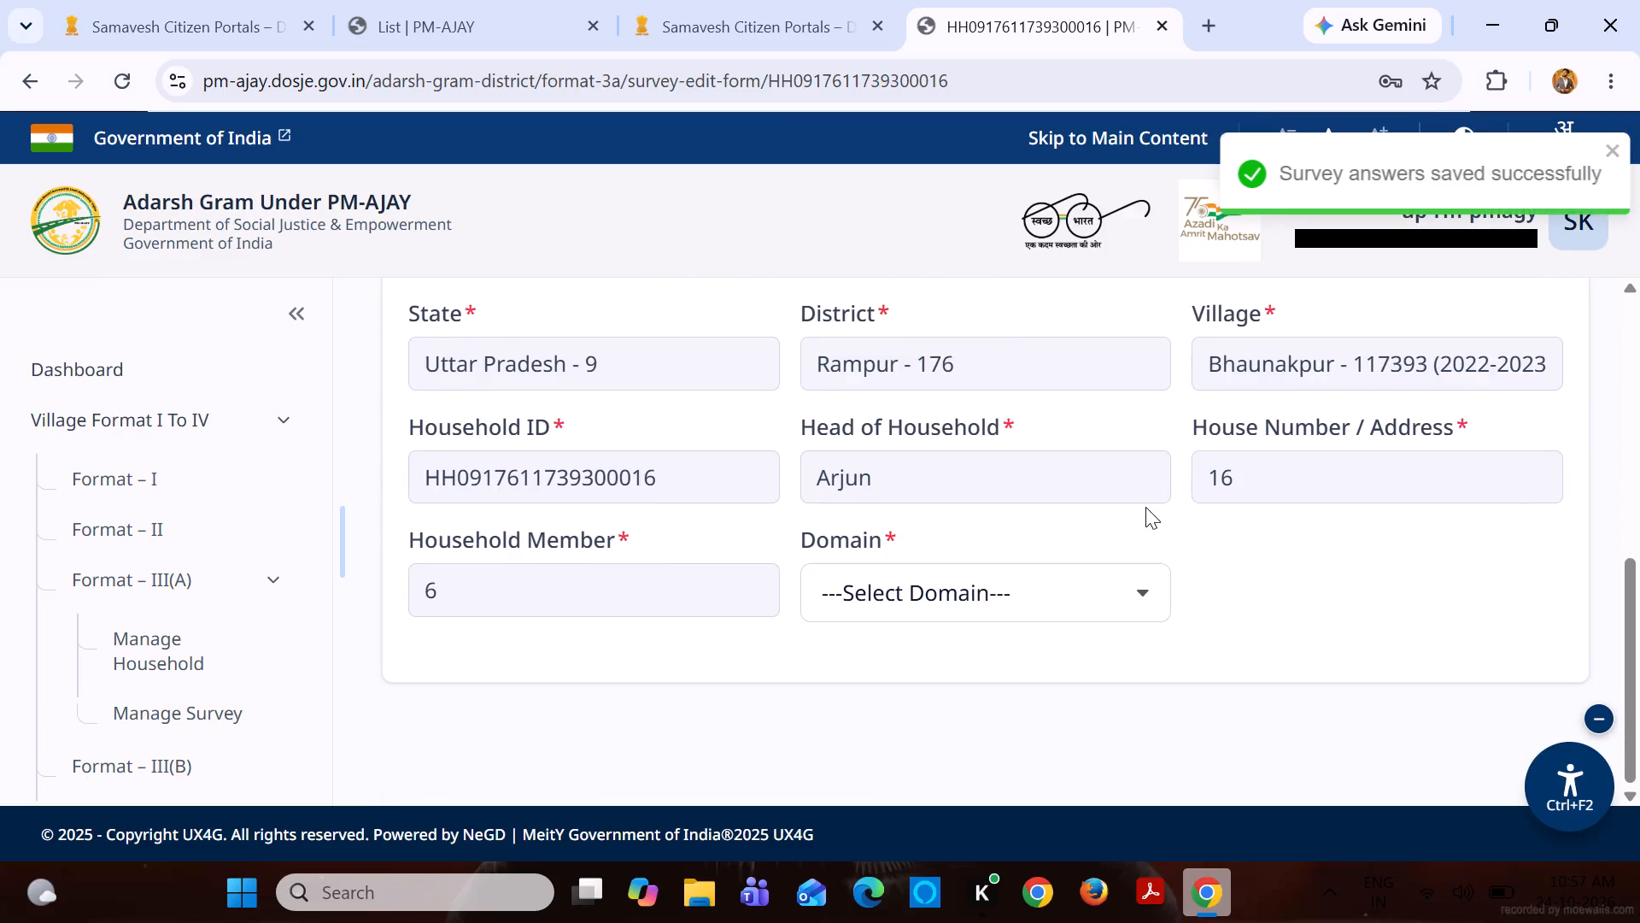
Return to the survey list and open house number 17's survey from page 3.
scroll(1145, 507, "up", 15)
left_click(1500, 364)
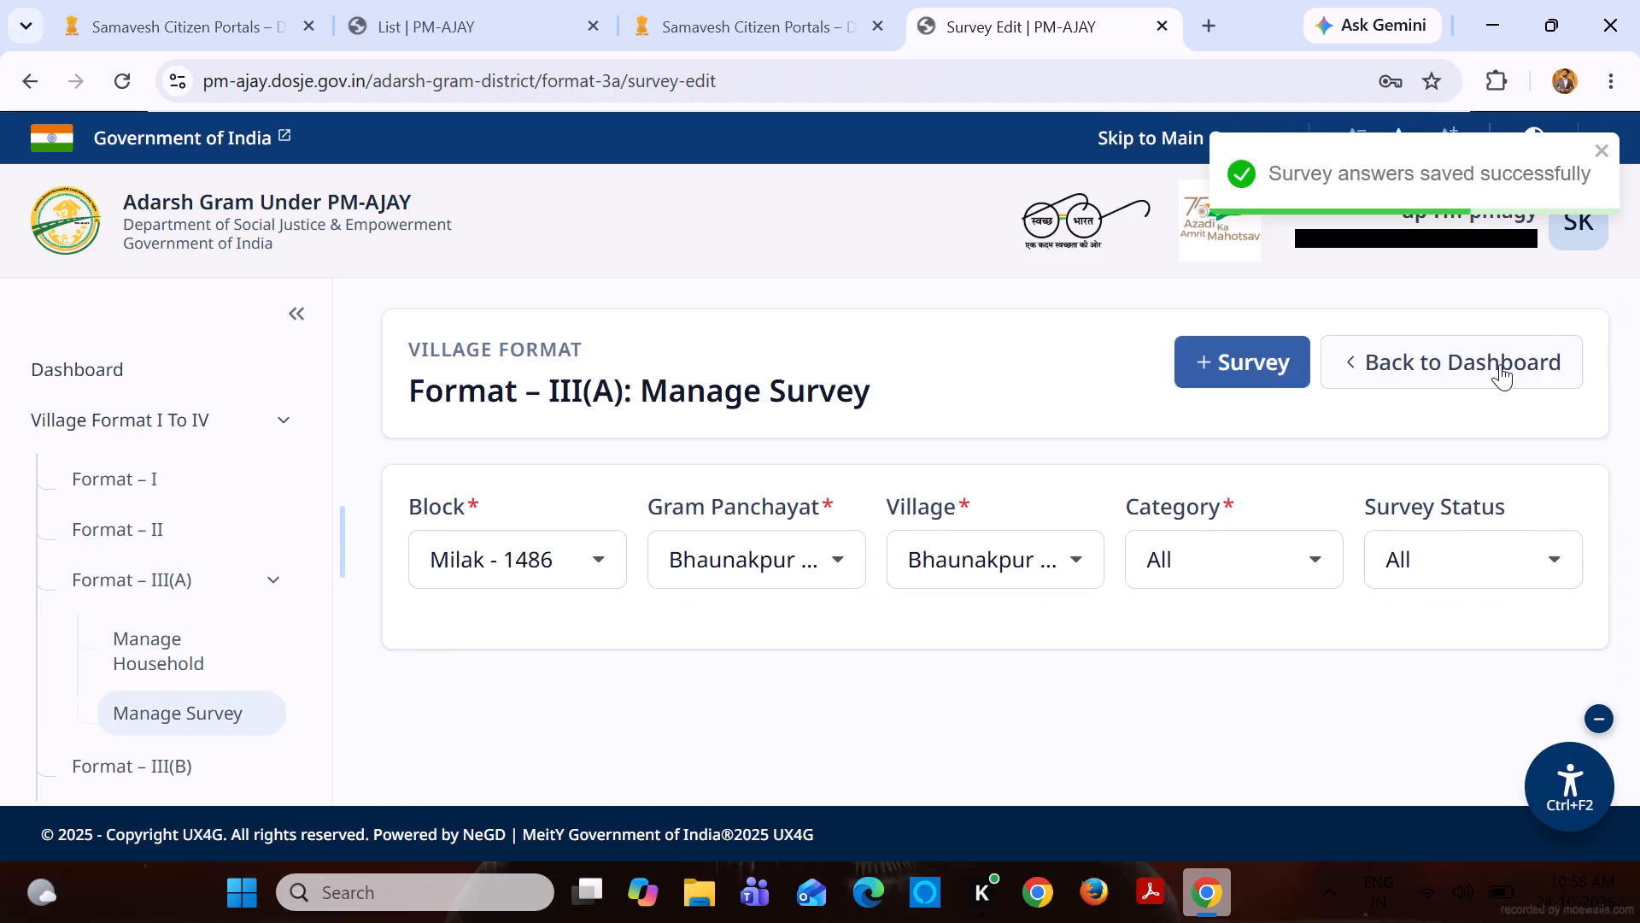
scroll(1309, 515, "down", 20)
scroll(1309, 515, "down", 17)
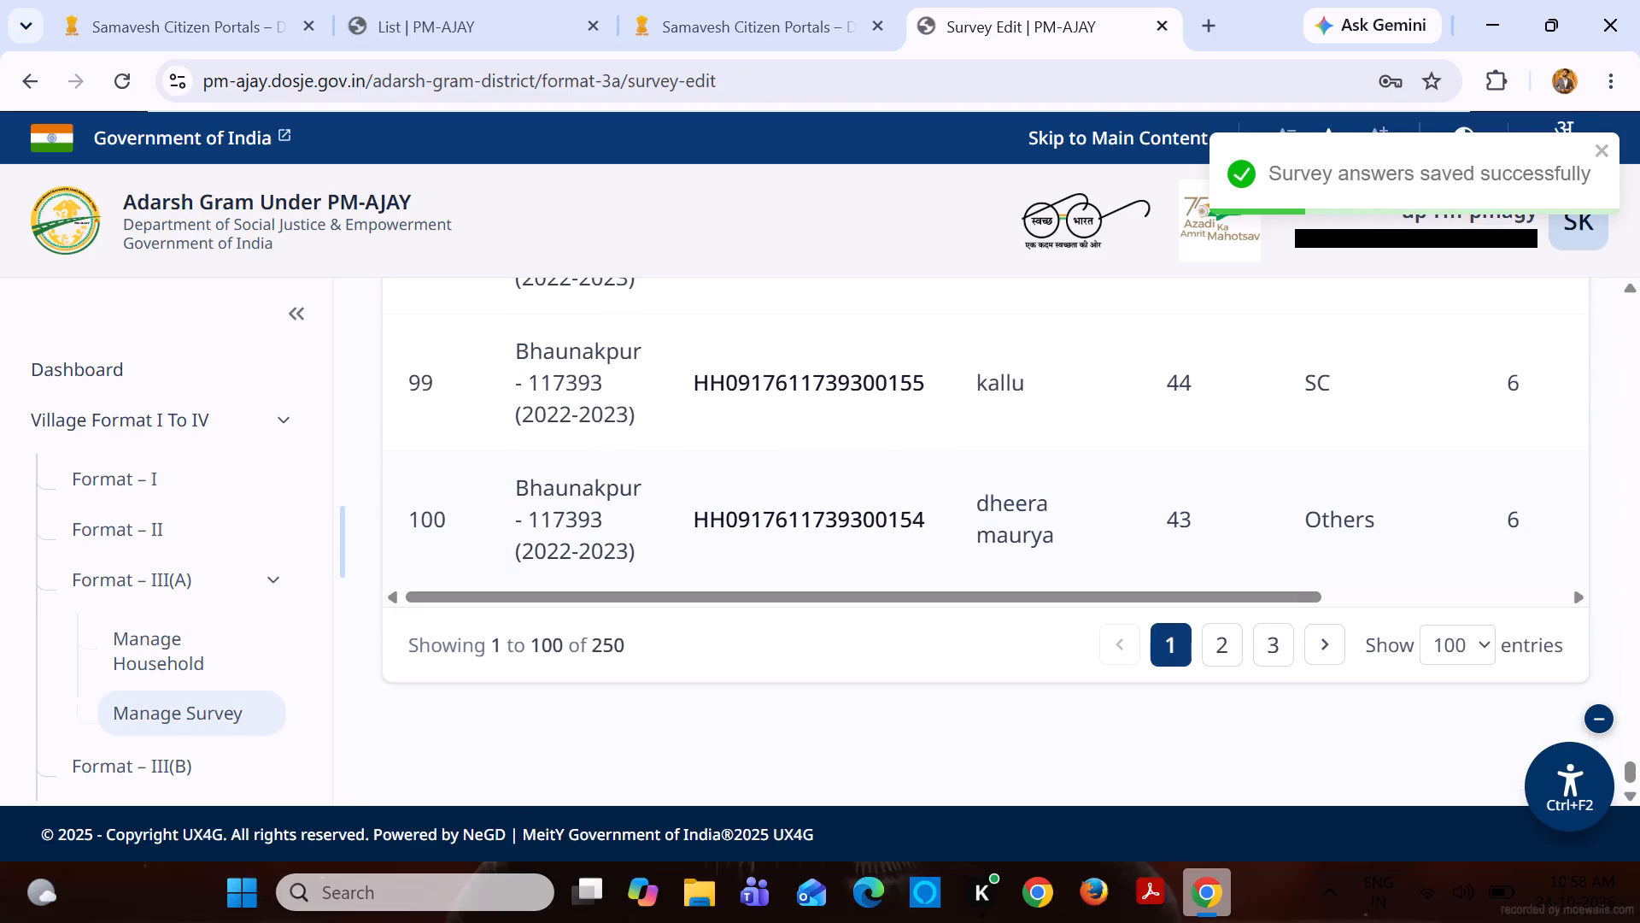
left_click(1266, 661)
scroll(1269, 458, "up", 4)
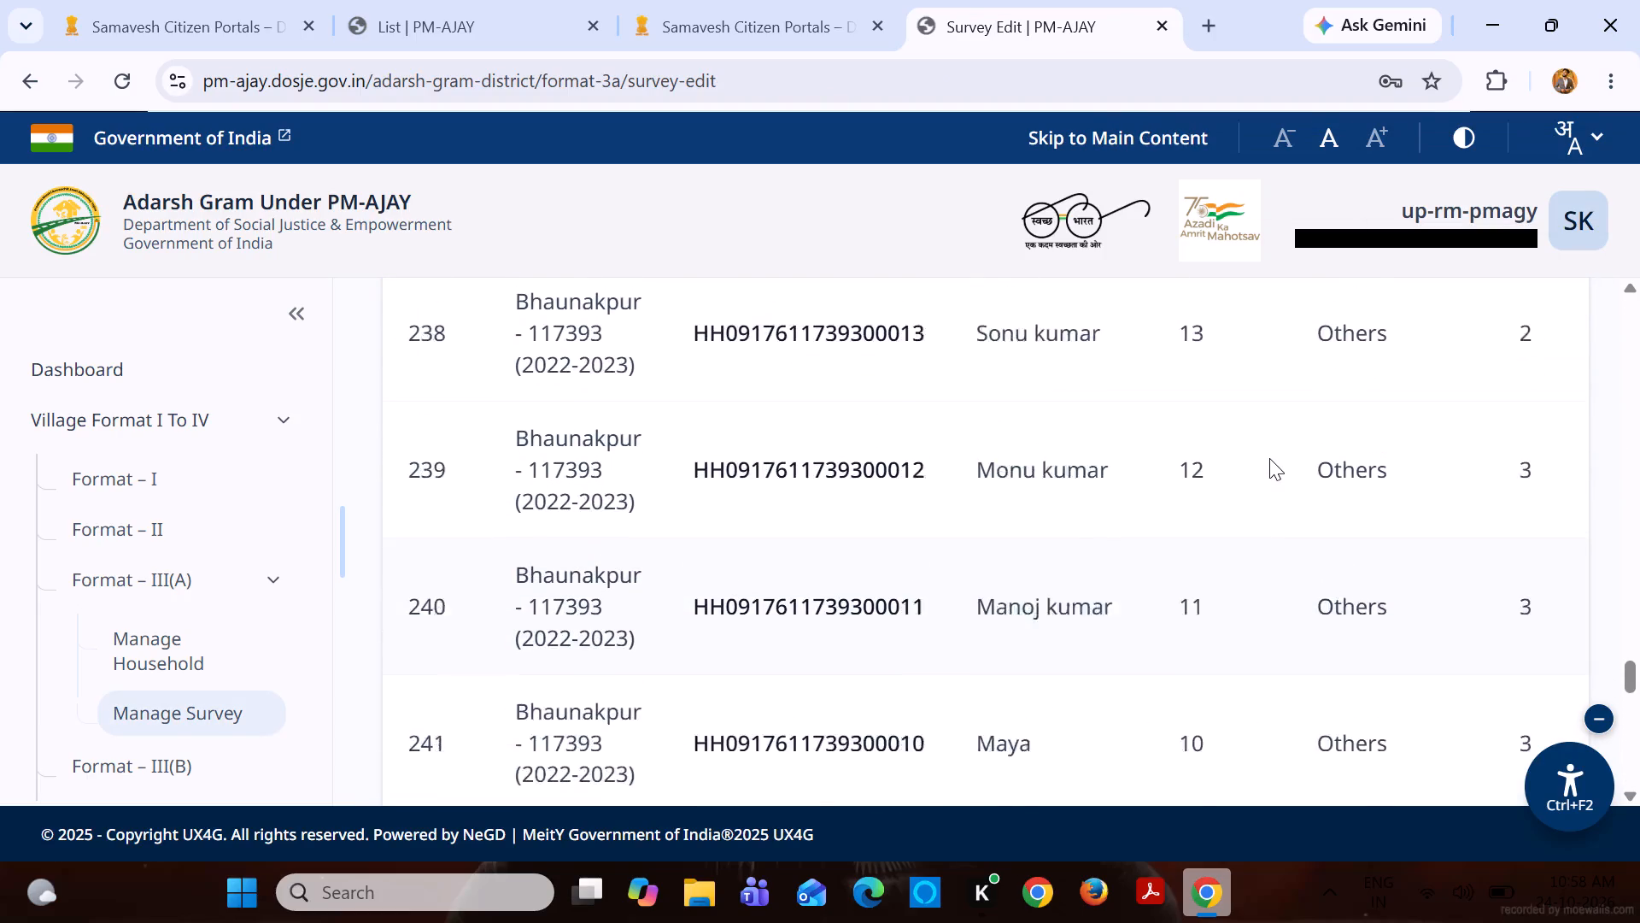
scroll(1269, 458, "up", 8)
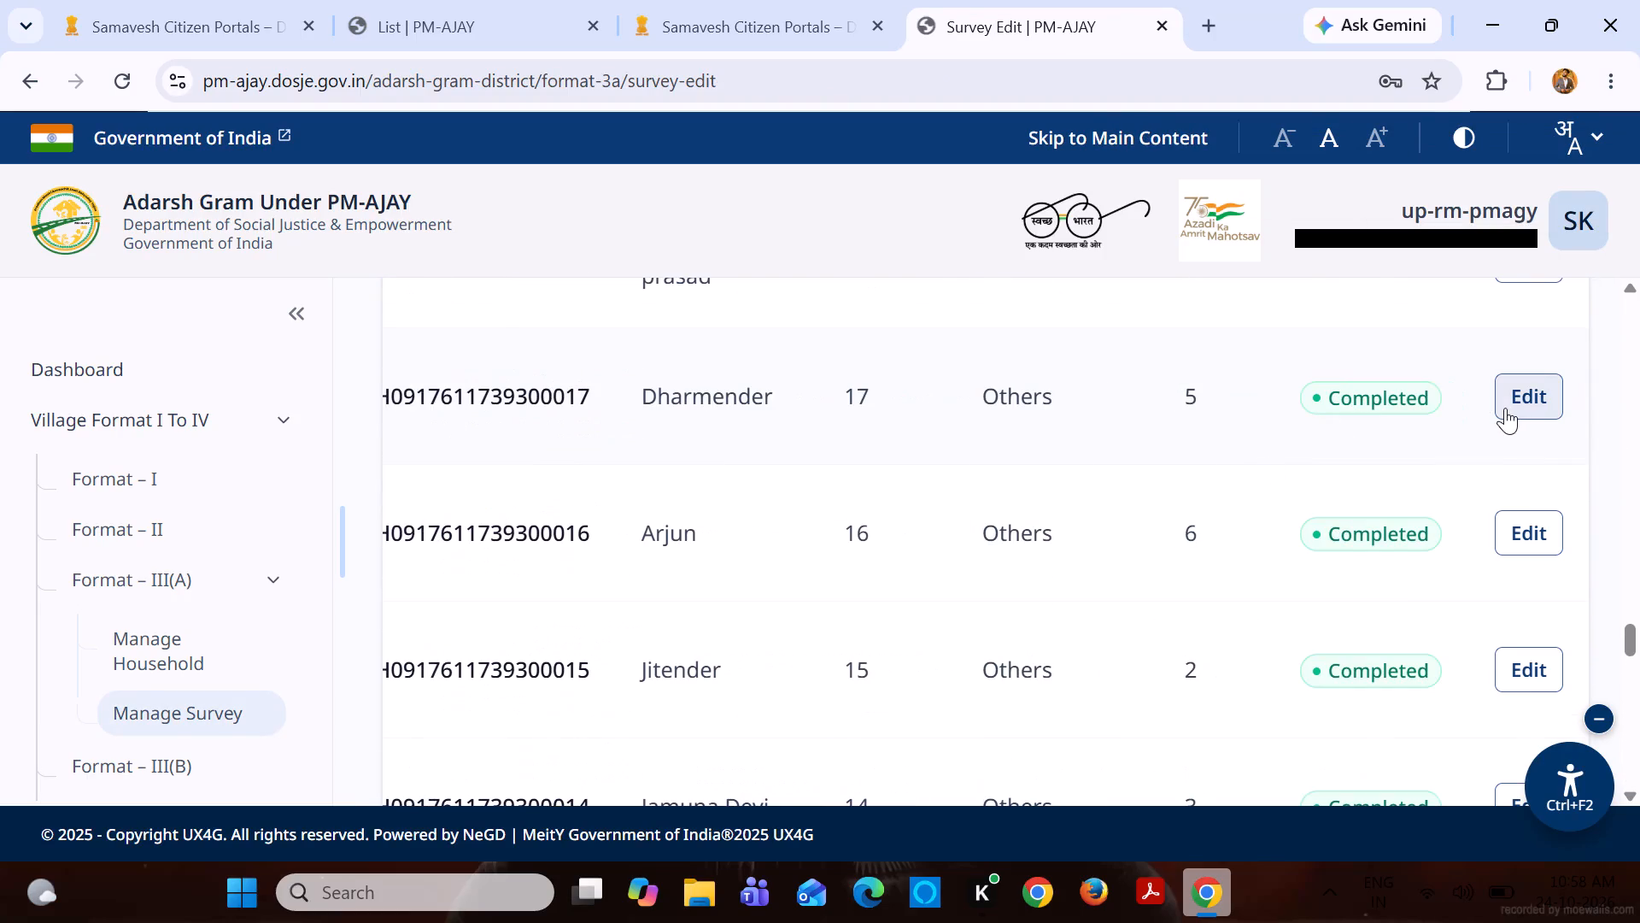
left_click(1510, 409)
Select domain 6 – Electricity and Clean Fuel in house number 17's survey.
scroll(1305, 532, "down", 6)
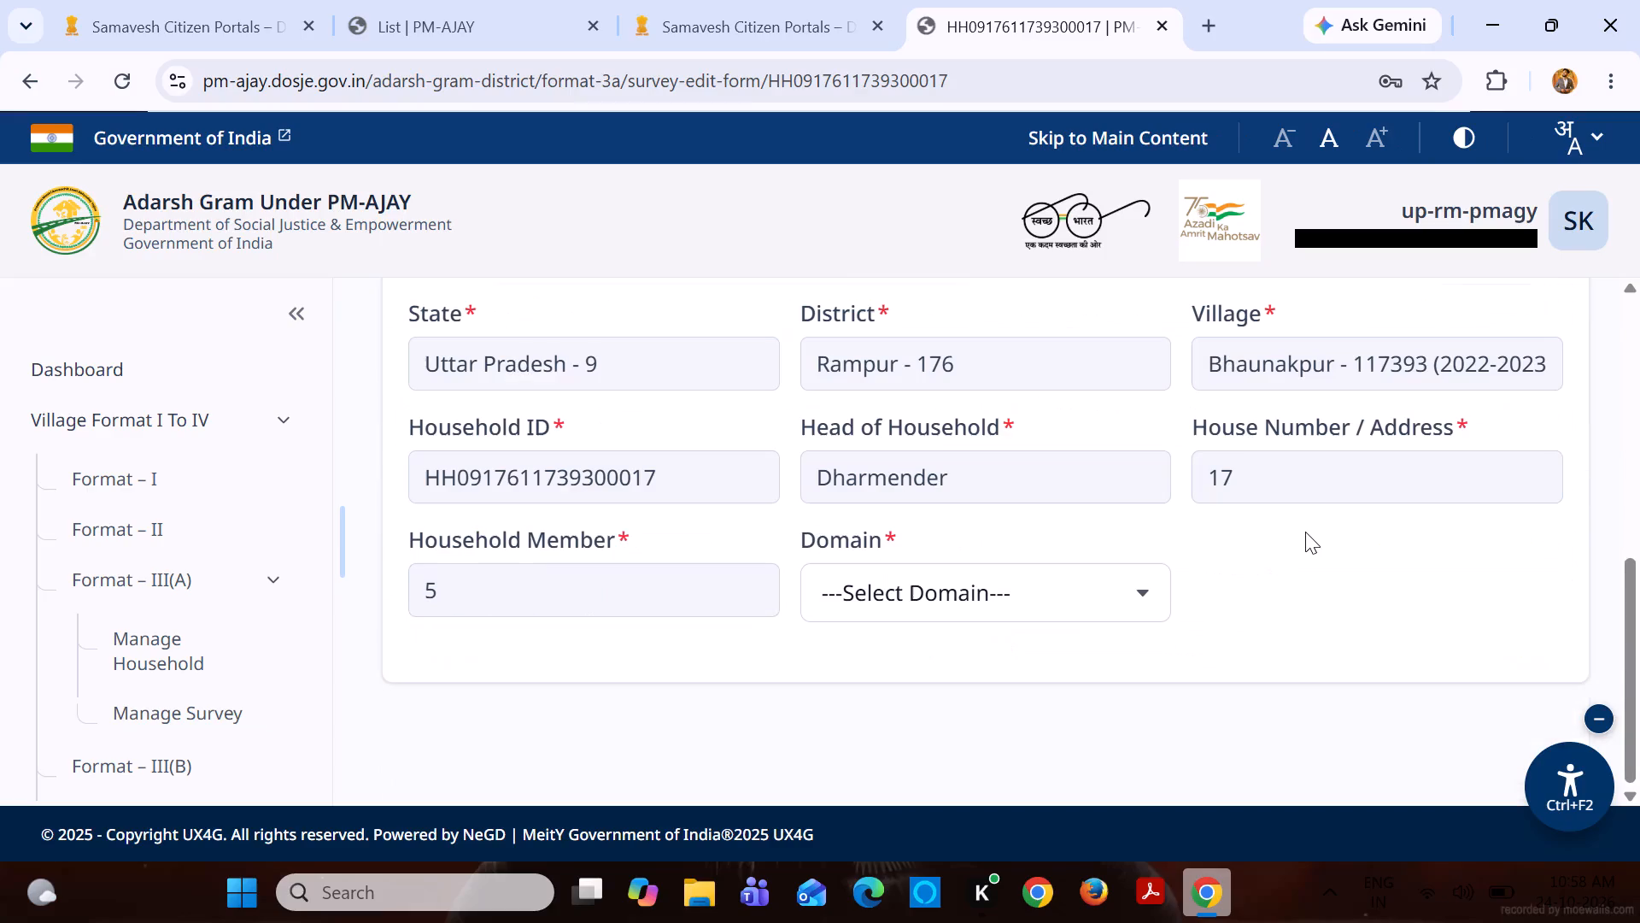
scroll(1305, 532, "down", 9)
left_click(1138, 597)
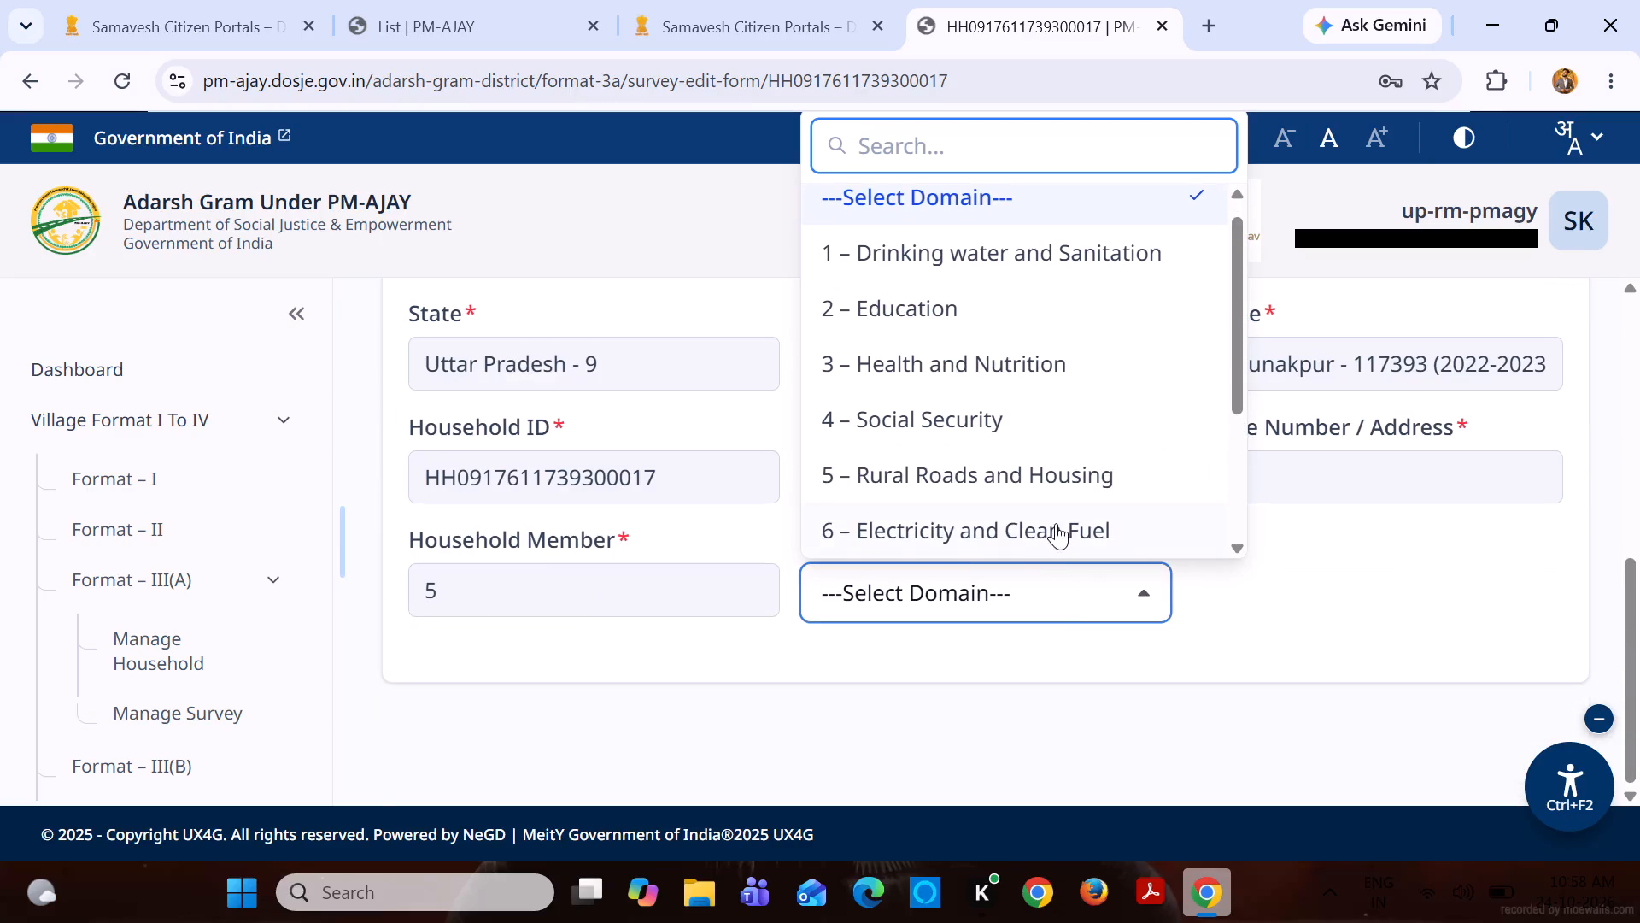
left_click(1056, 523)
Answer Yes for house number 17's use of clean fuel under 6.4 and save the survey.
scroll(1287, 575, "down", 5)
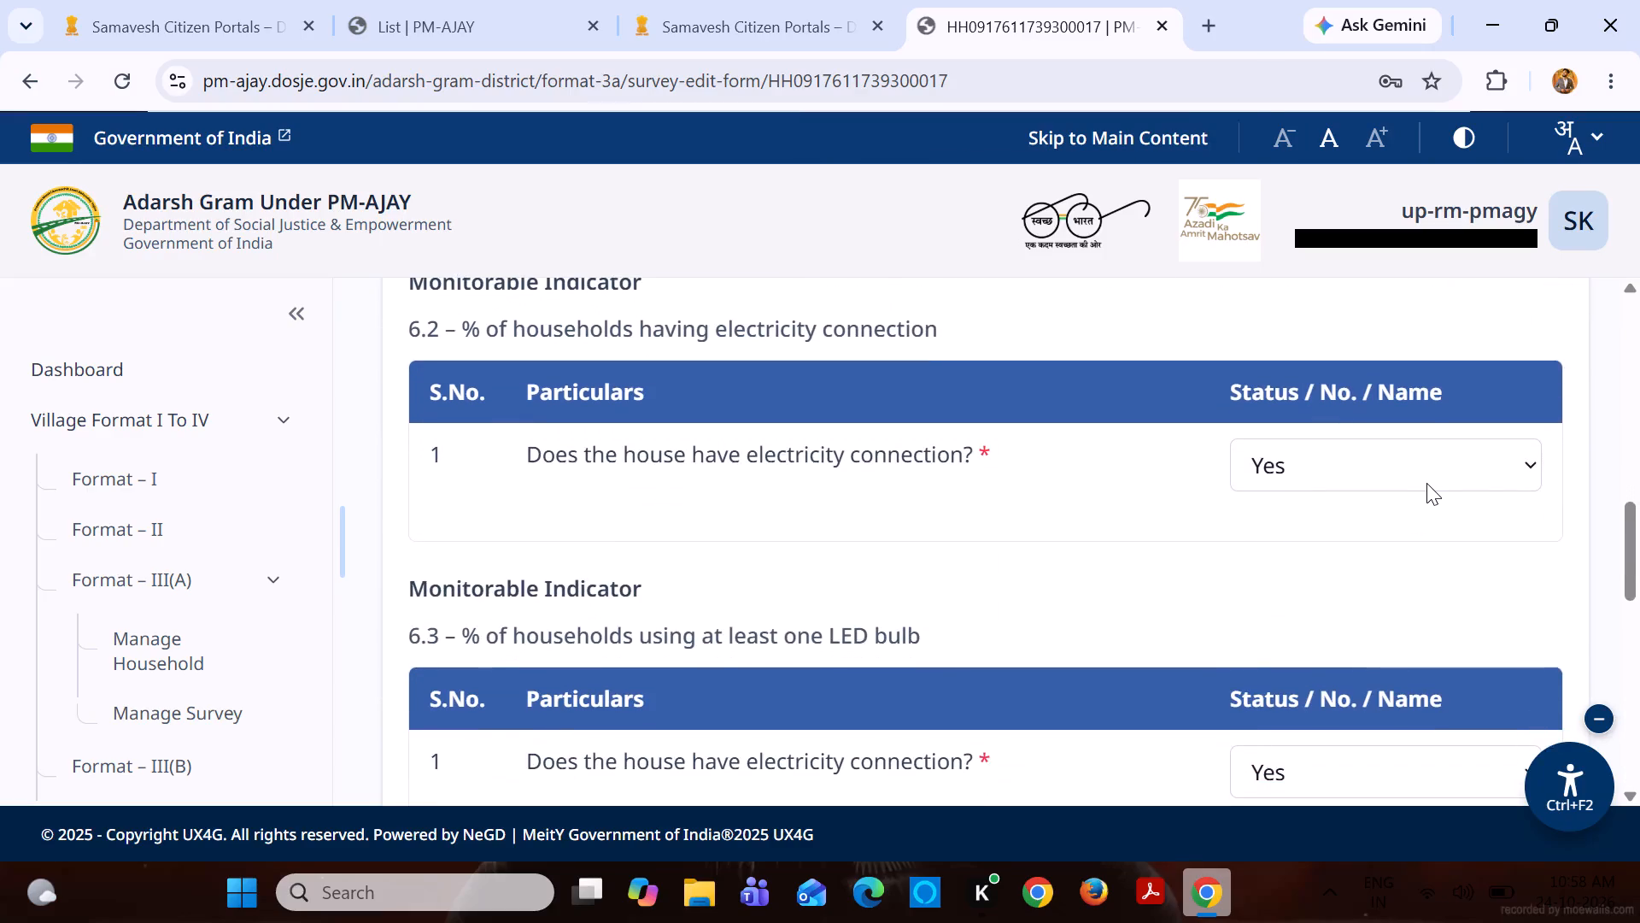
scroll(1426, 483, "down", 6)
left_click_drag(1487, 385, 1390, 485)
left_click(1390, 485)
scroll(1390, 485, "down", 6)
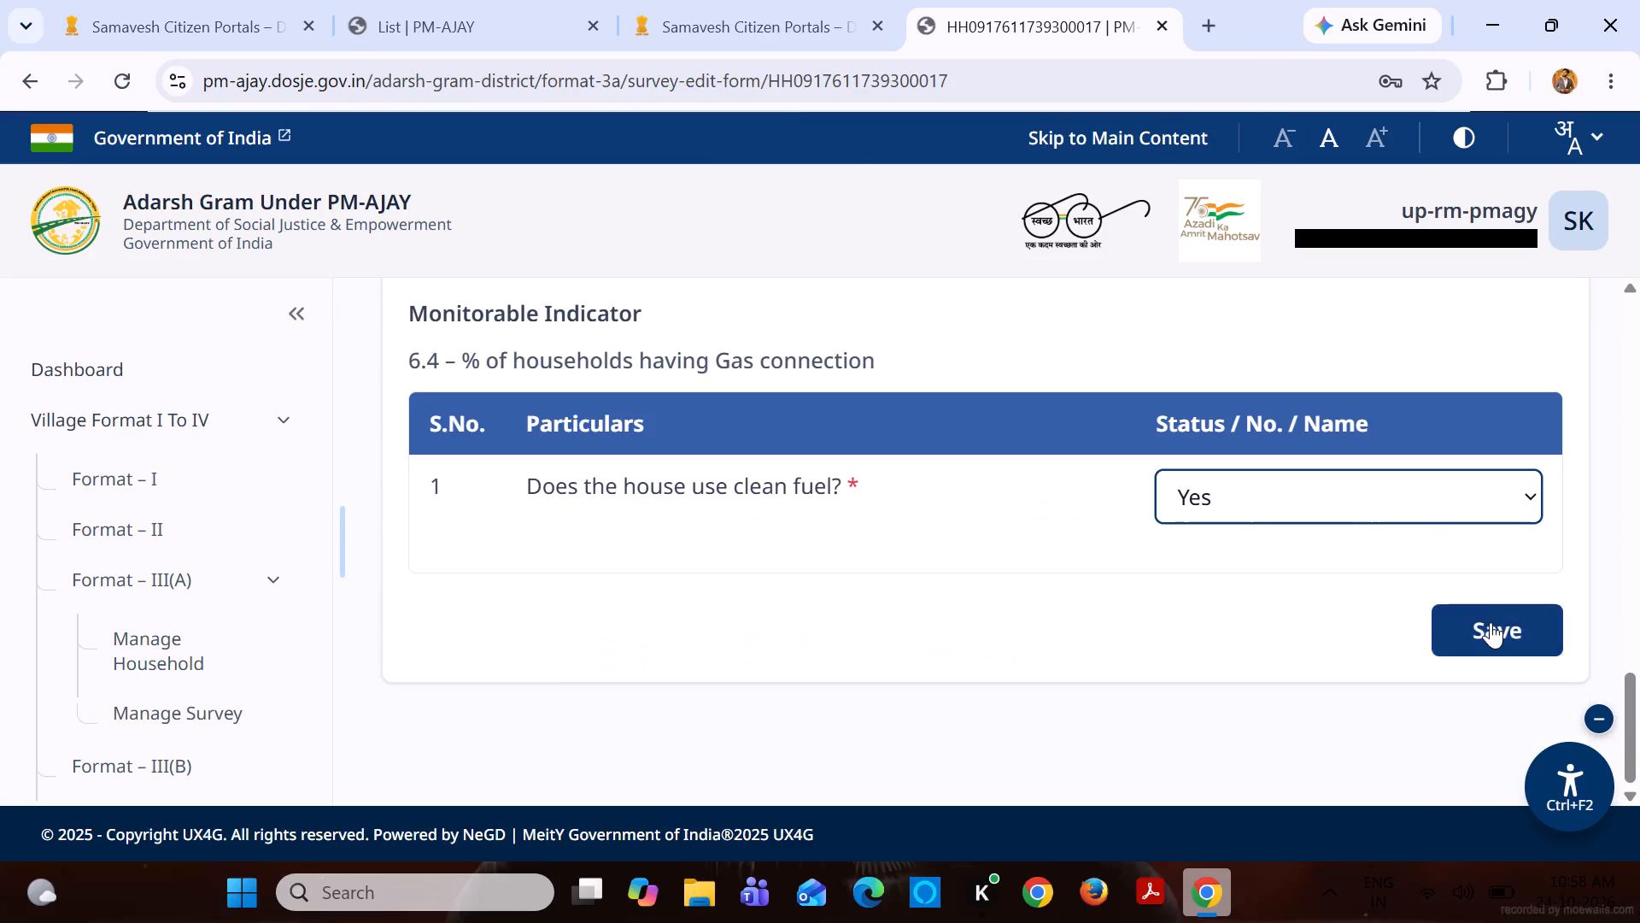
left_click(1492, 622)
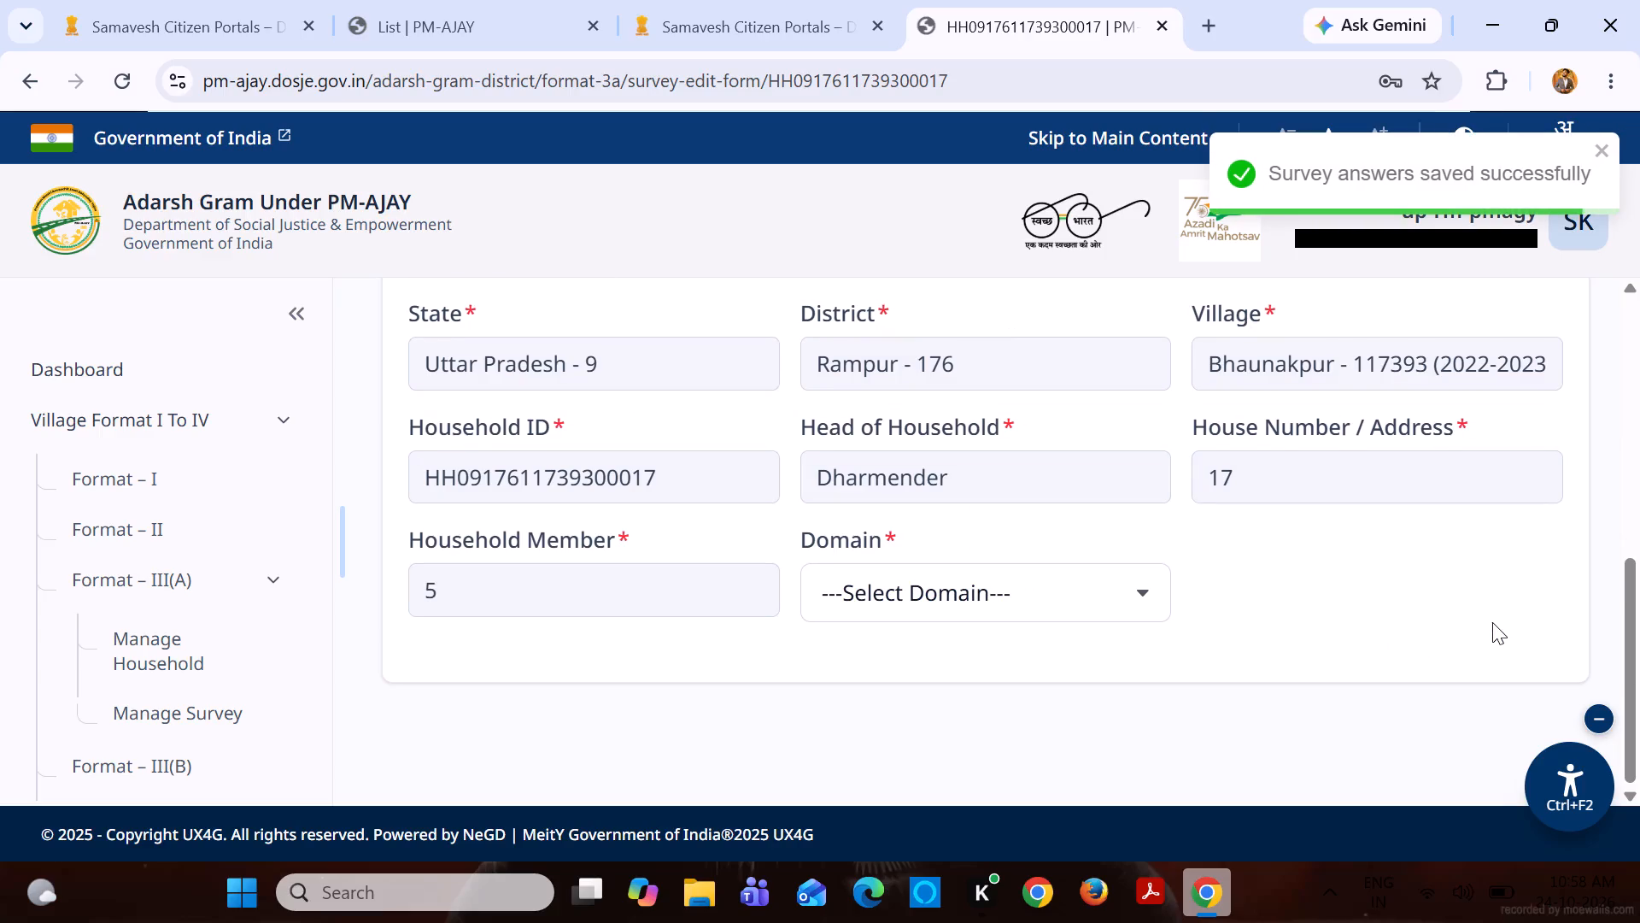
Return to the survey list and open house number 19's survey from page 3 at domain 6 – Electricity and Clean Fuel.
scroll(1365, 541, "up", 10)
left_click(1508, 355)
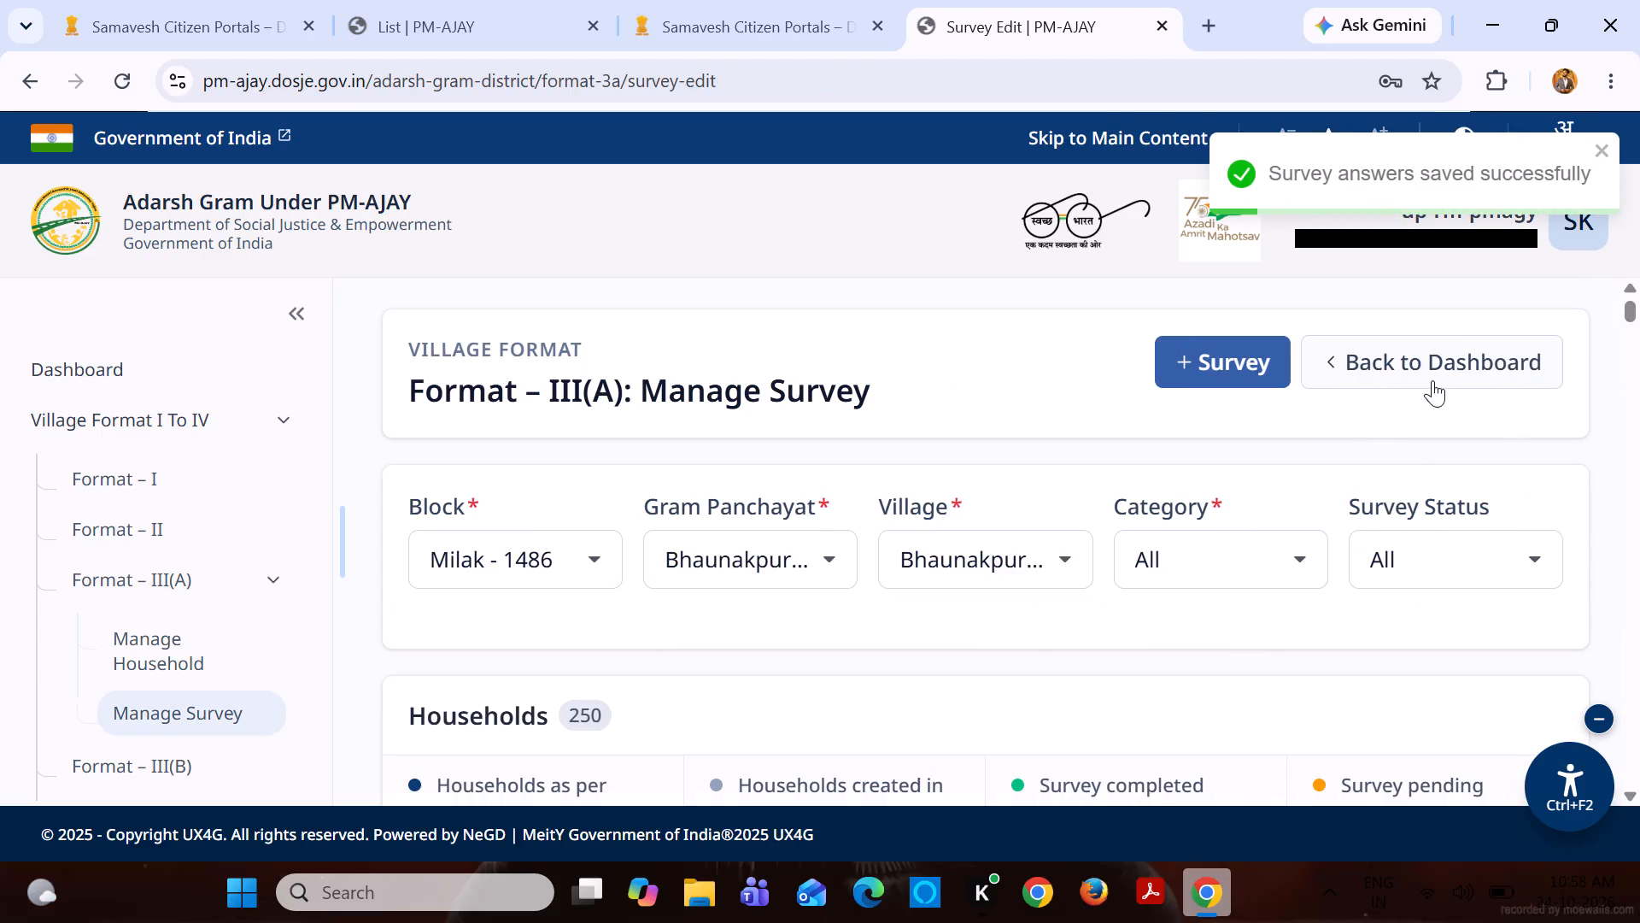
scroll(1280, 485, "down", 14)
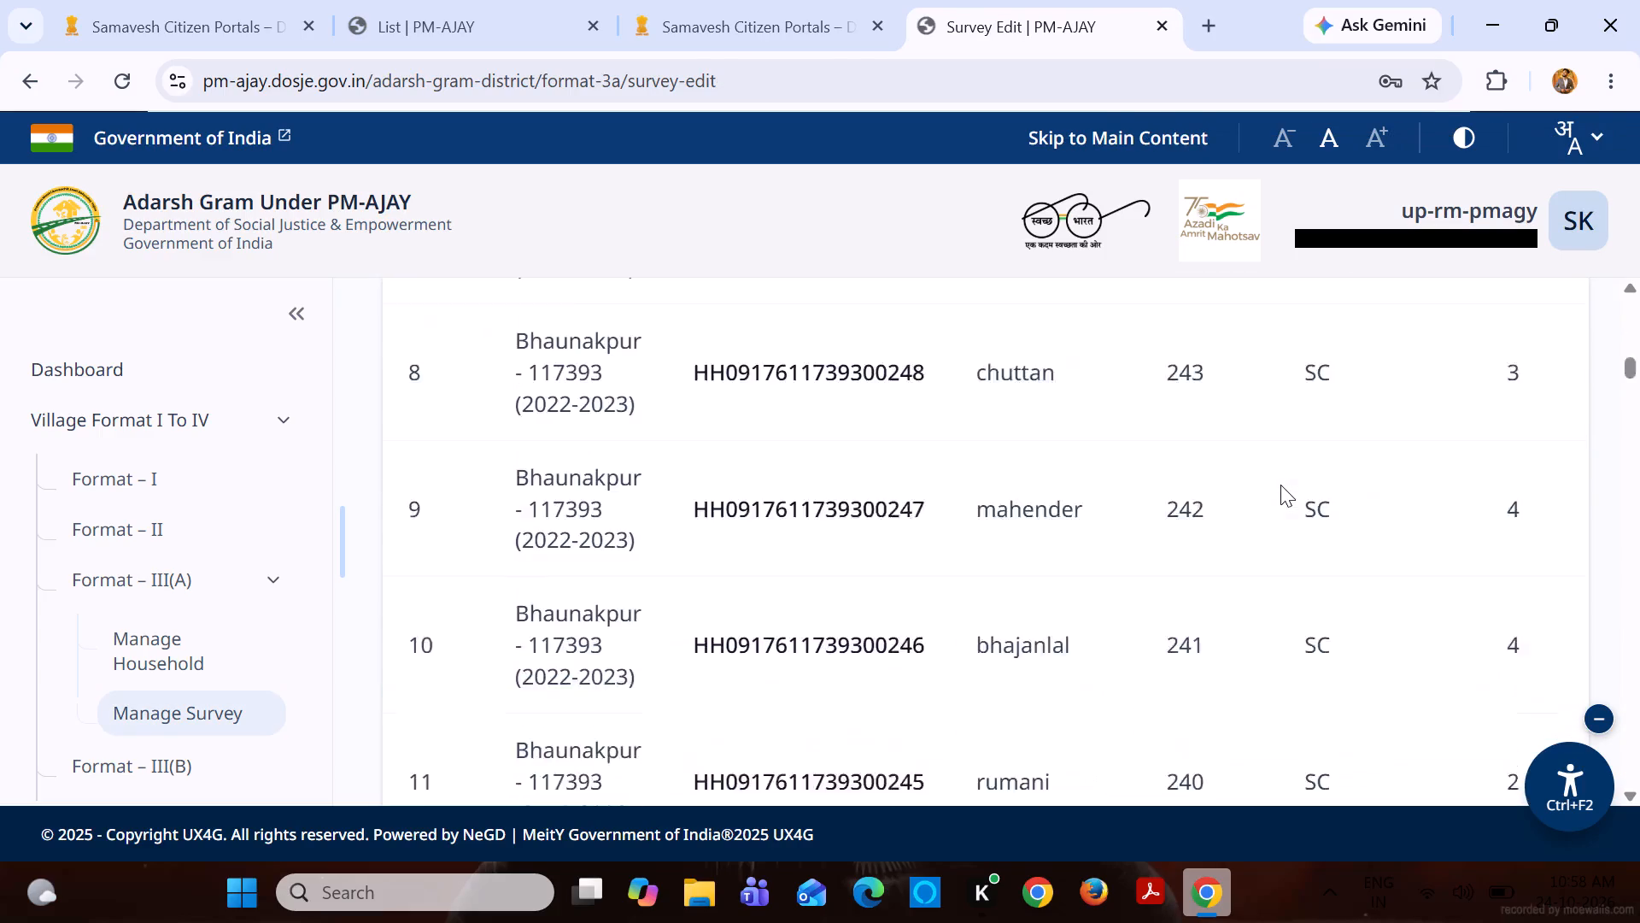
scroll(1280, 485, "down", 19)
left_click(1279, 632)
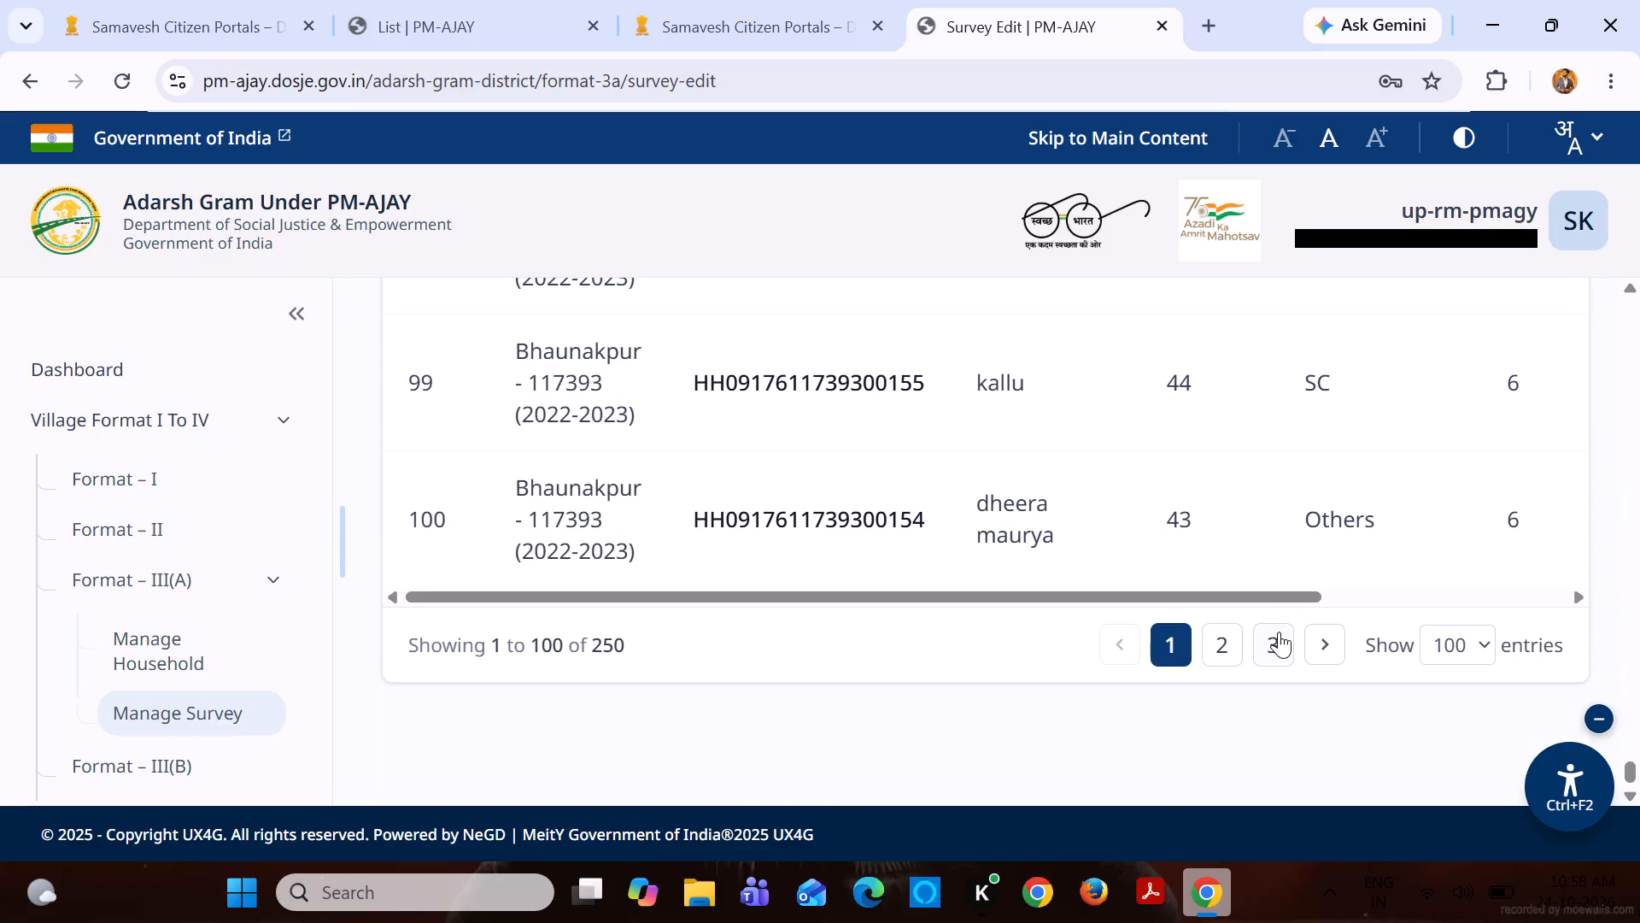
scroll(1256, 387, "up", 11)
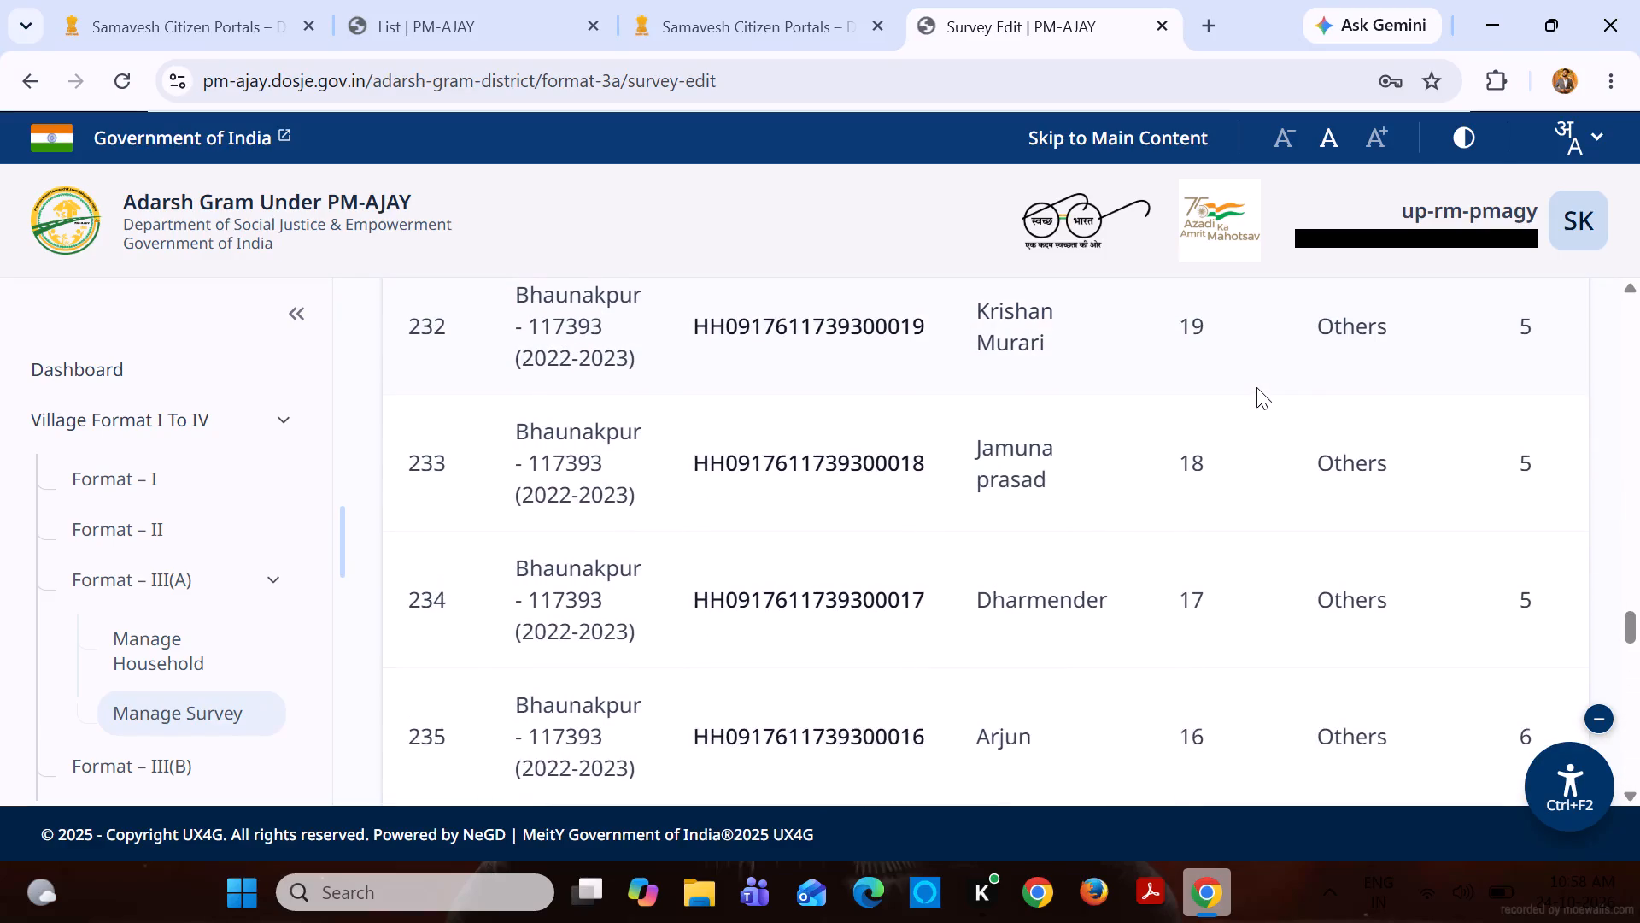
scroll(1256, 387, "up", 1)
left_click(1514, 402)
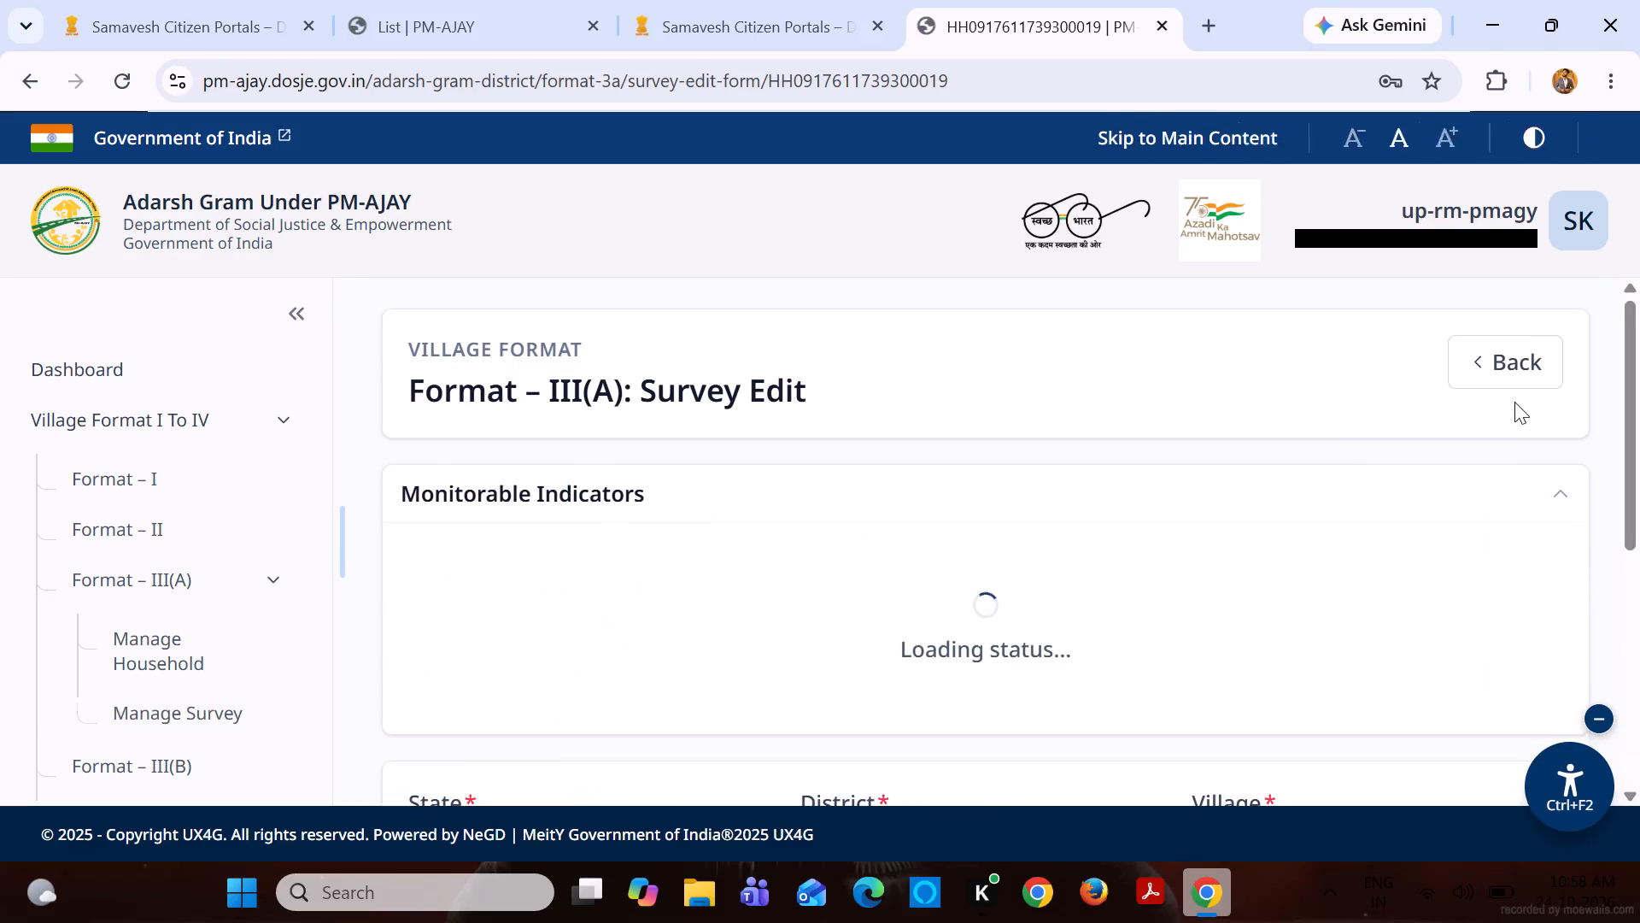
scroll(1336, 441, "down", 8)
left_click(1105, 579)
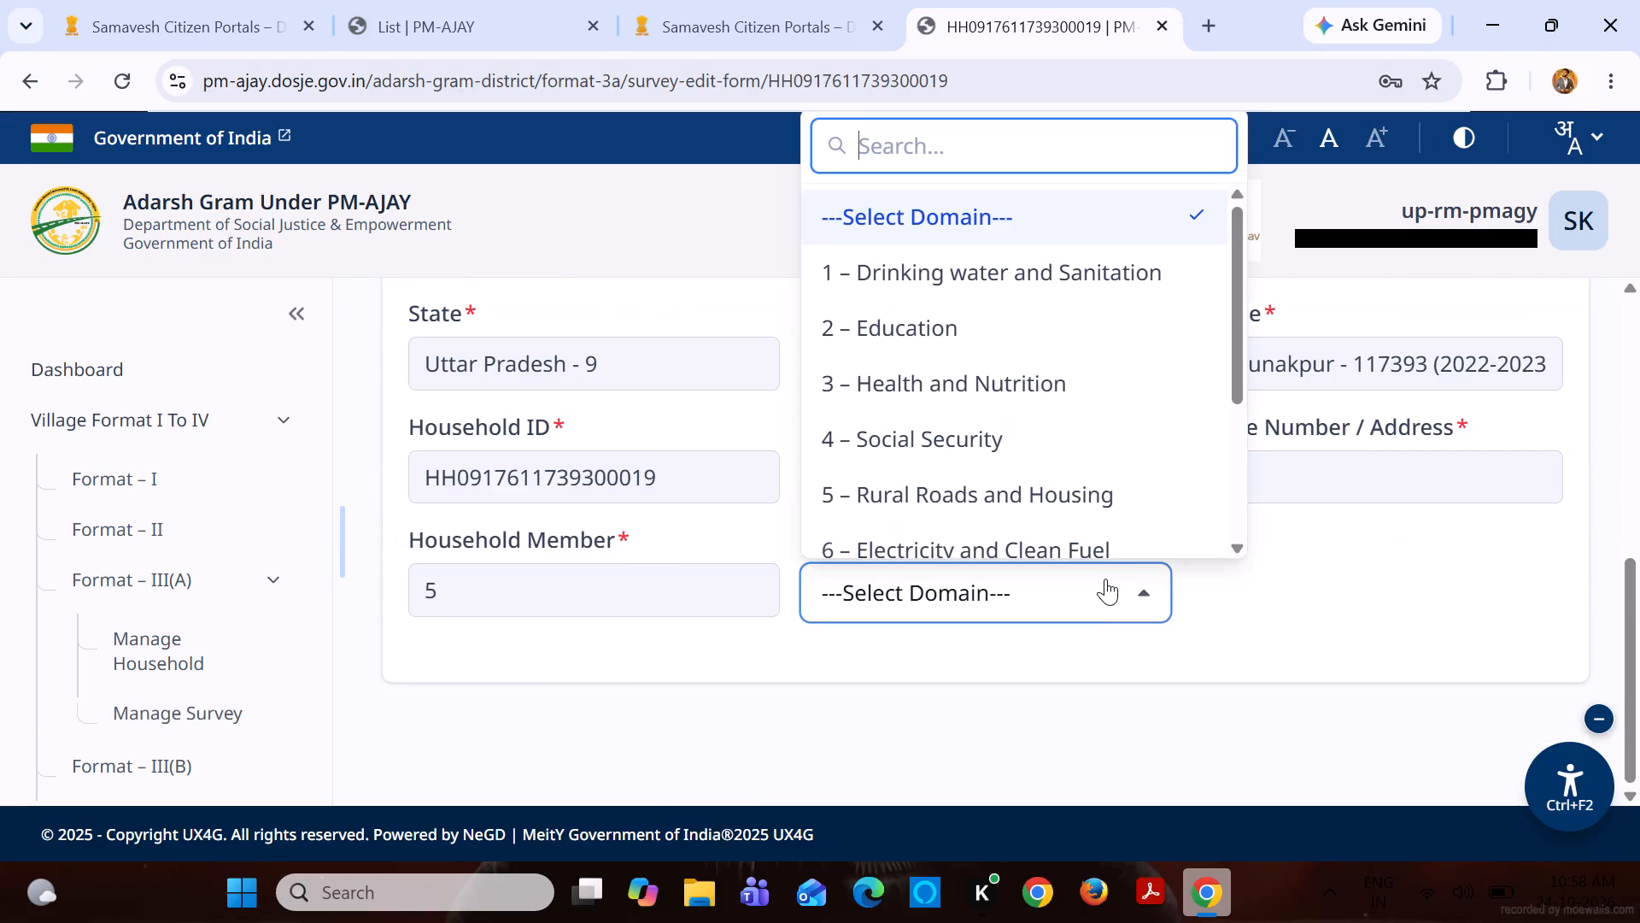
left_click(997, 515)
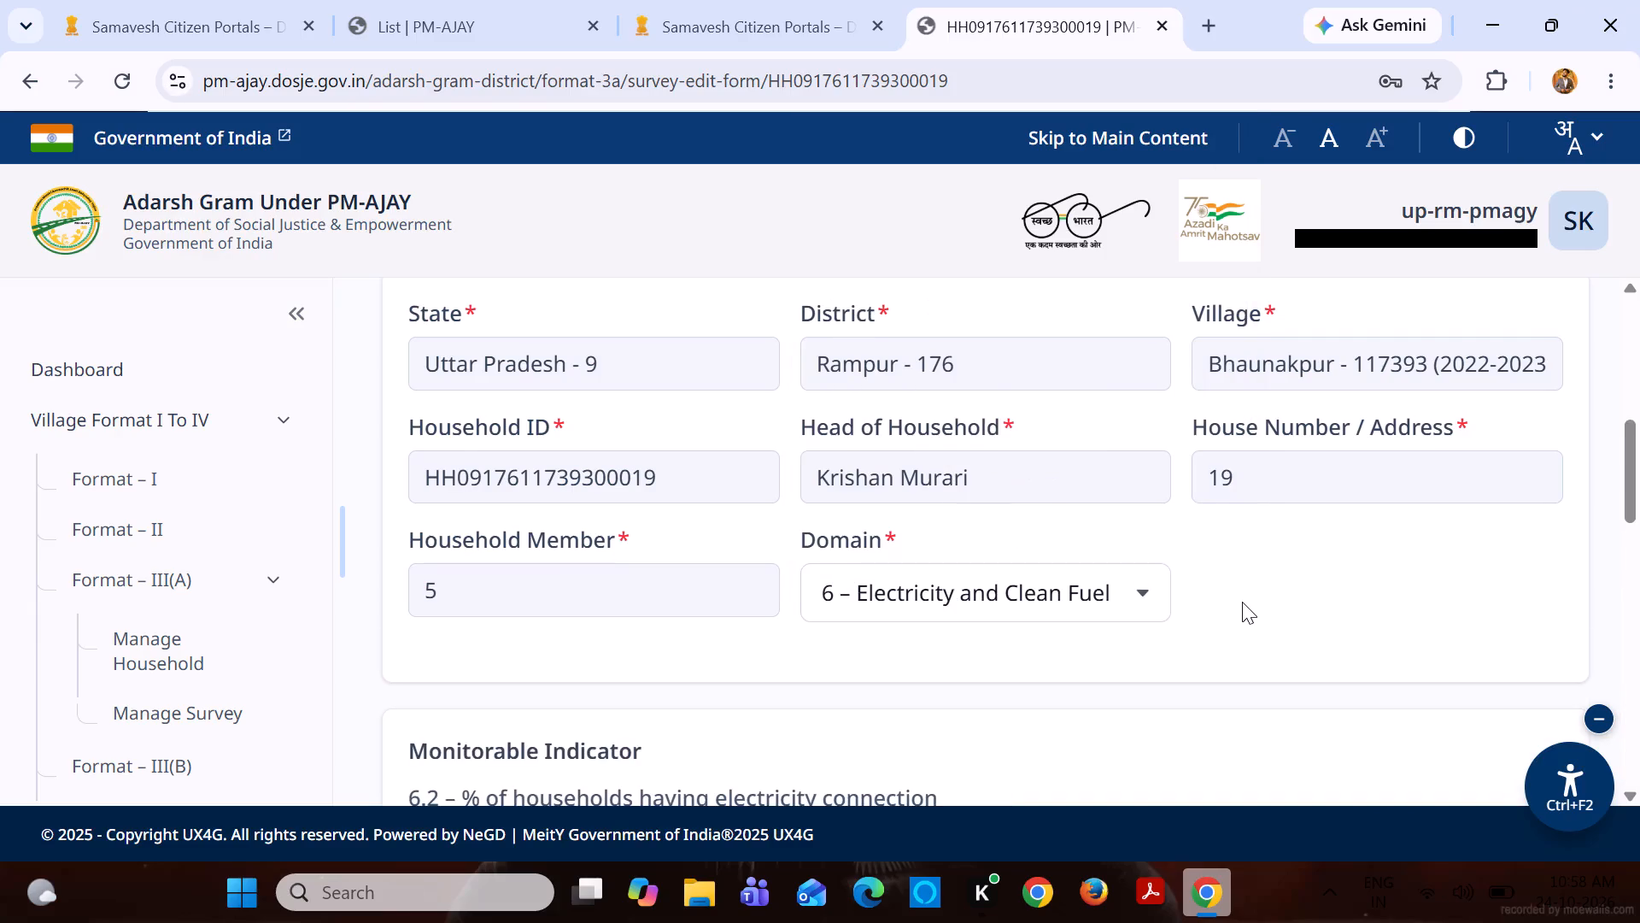
Answer Yes for house number 19's electricity connection under 6.2 and 6.3 and its LED bulb use, and save the survey.
scroll(1242, 602, "down", 3)
left_click_drag(1420, 614, 1420, 701)
left_click(1420, 701)
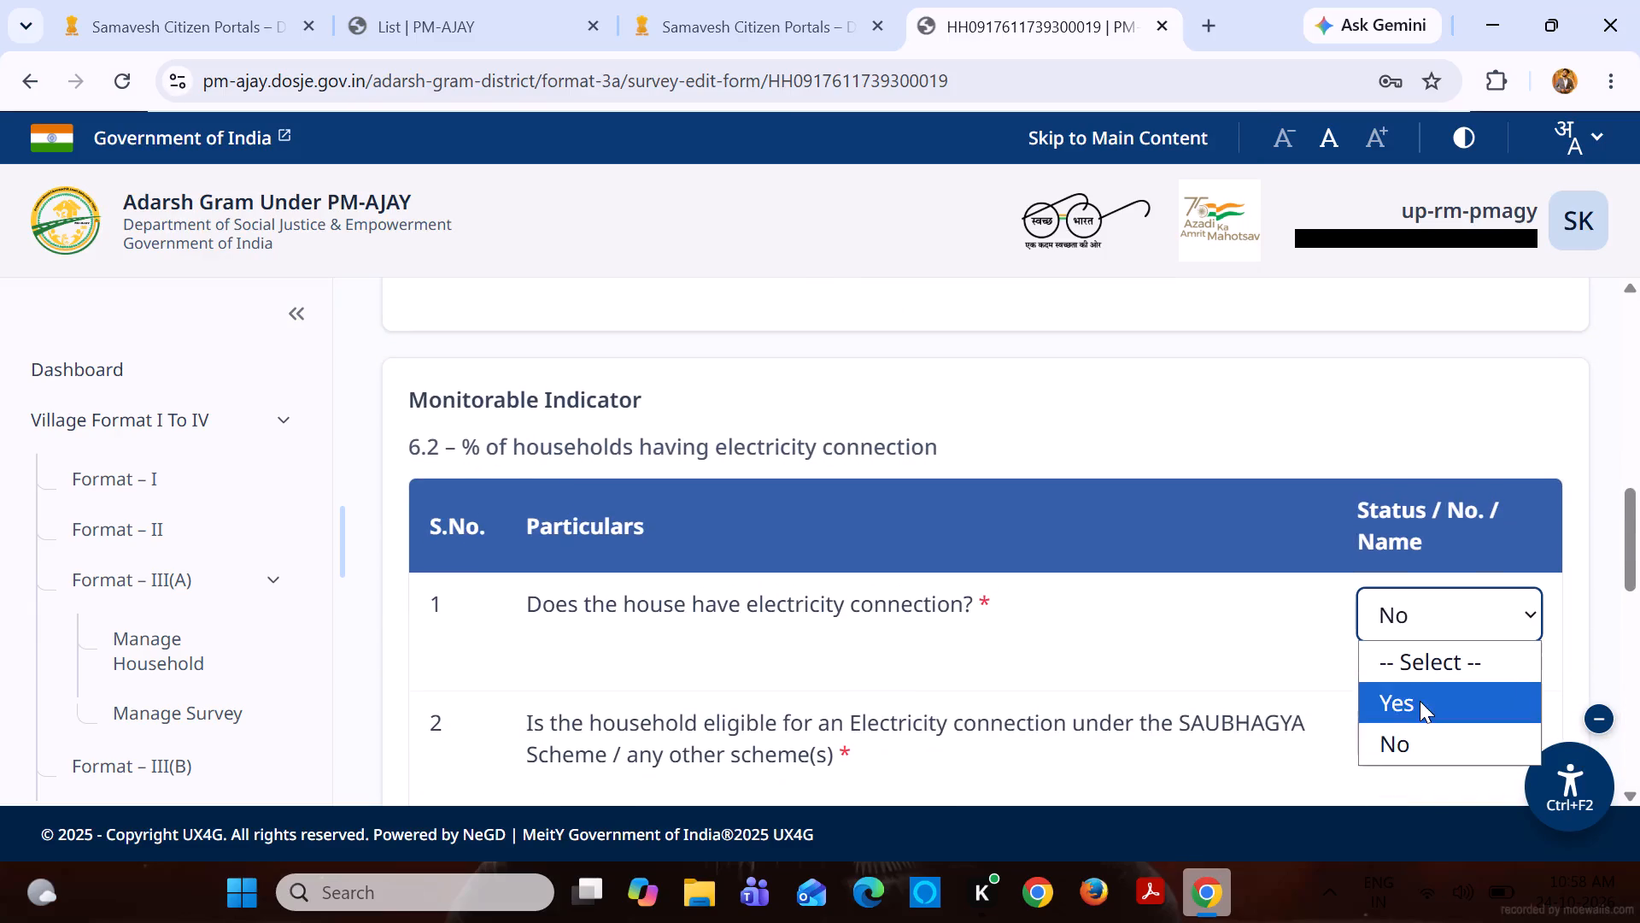
scroll(1420, 701, "down", 4)
left_click(1444, 560)
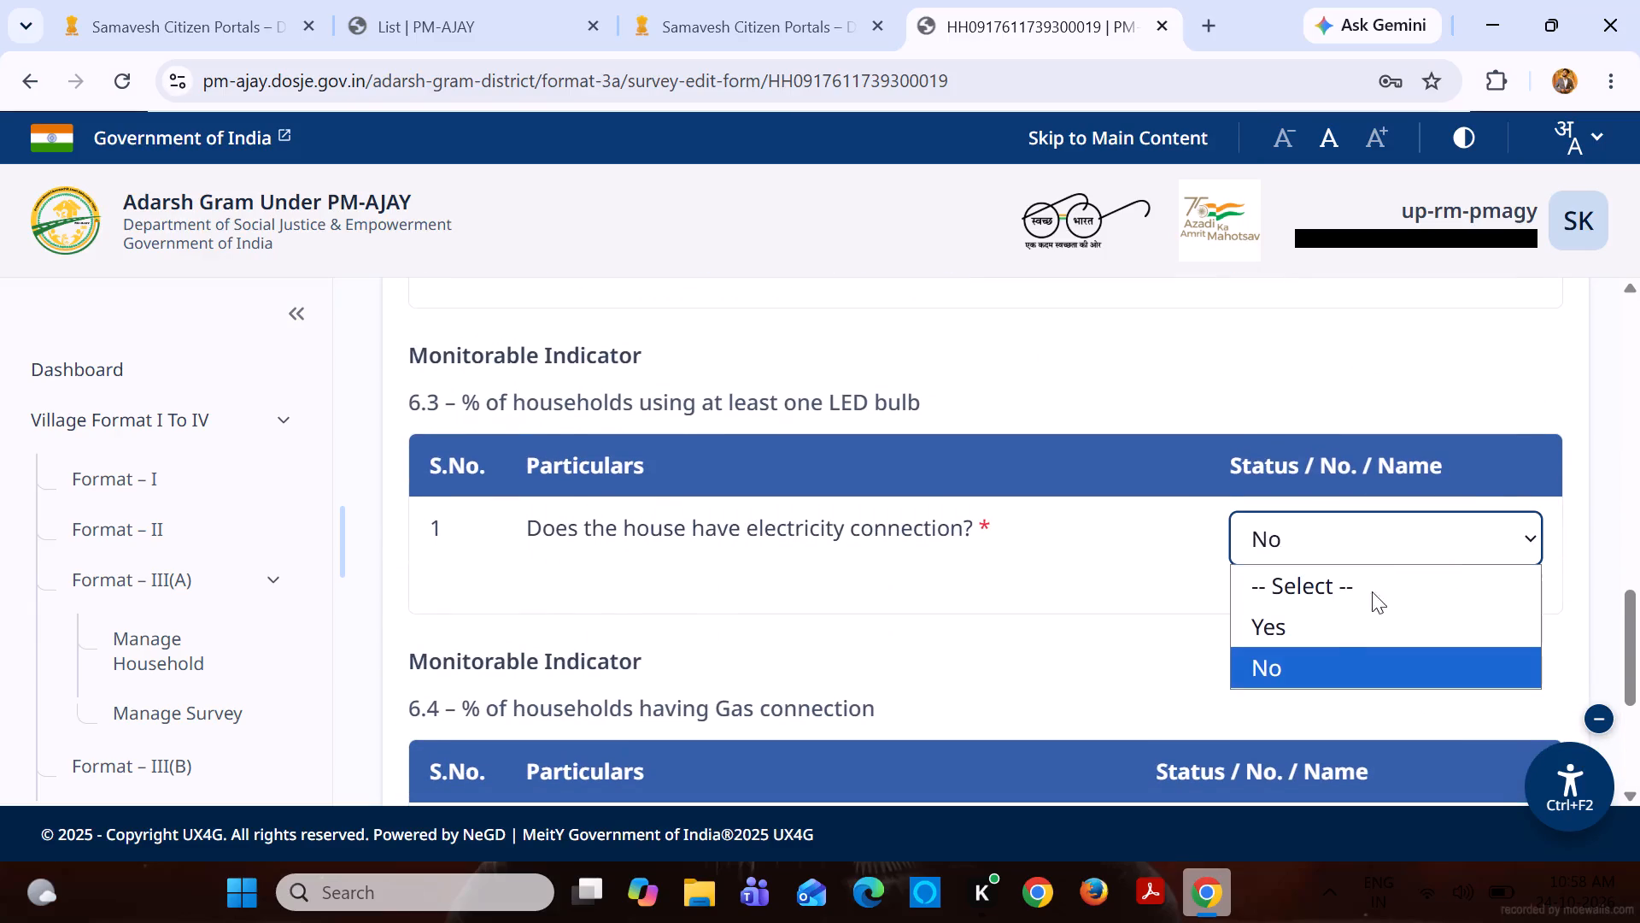
left_click(1332, 616)
scroll(1332, 616, "down", 4)
left_click_drag(1455, 694, 1403, 789)
left_click(1403, 789)
scroll(1224, 665, "down", 4)
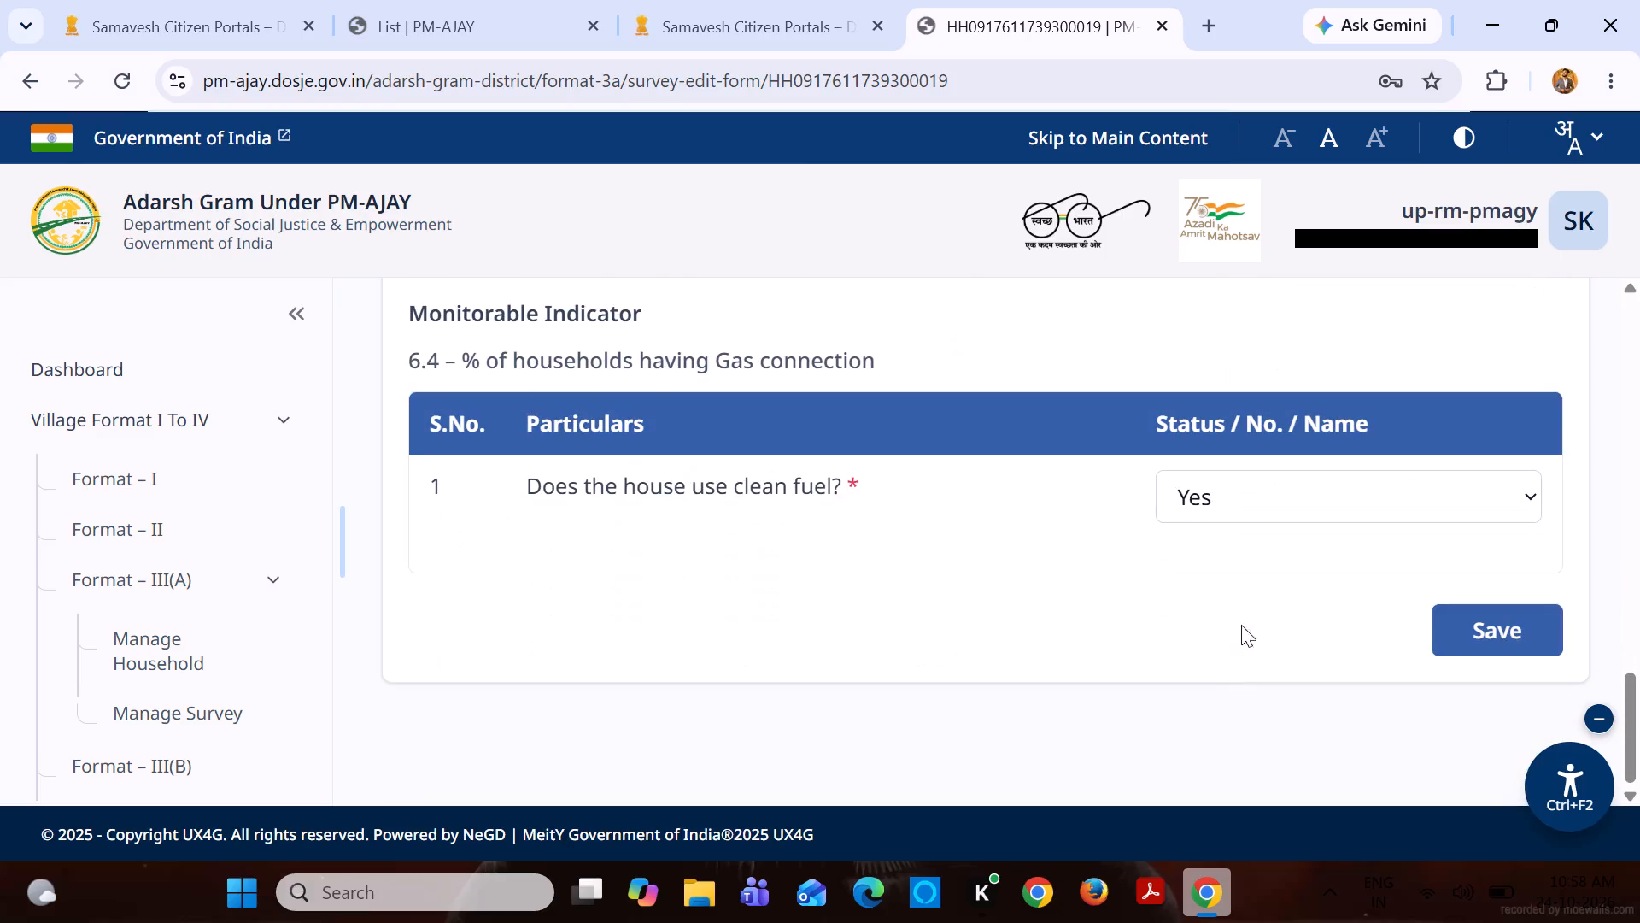
left_click(1477, 624)
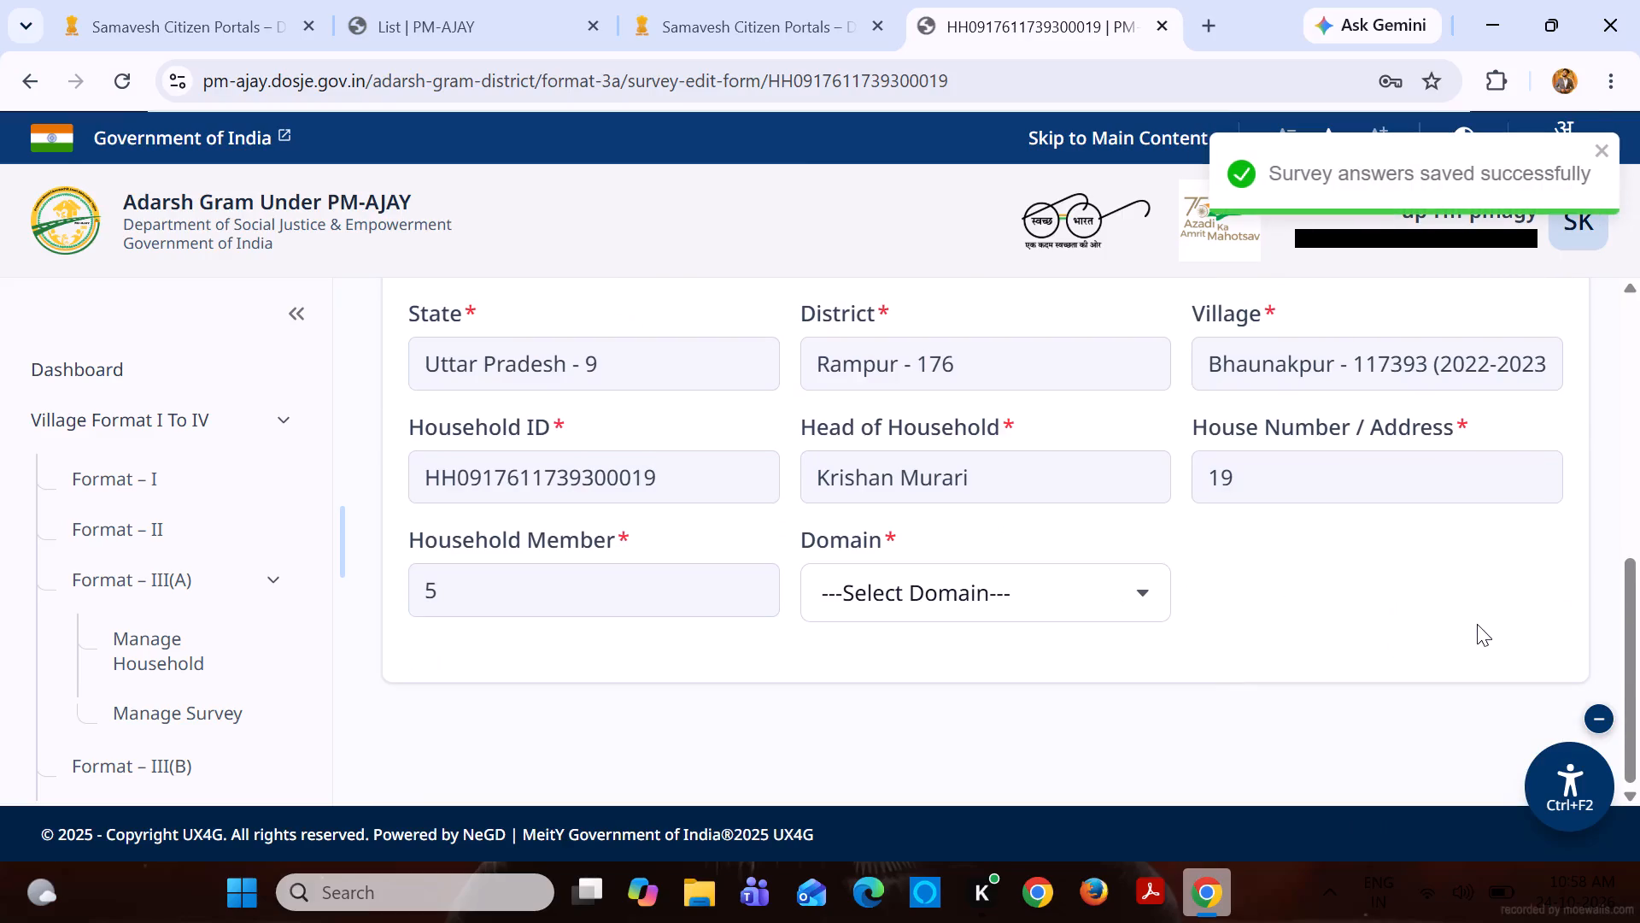
Return to the survey list and open house number 20's survey from page 3 at domain 6 – Electricity and Clean Fuel.
scroll(1368, 420, "up", 14)
left_click(1497, 359)
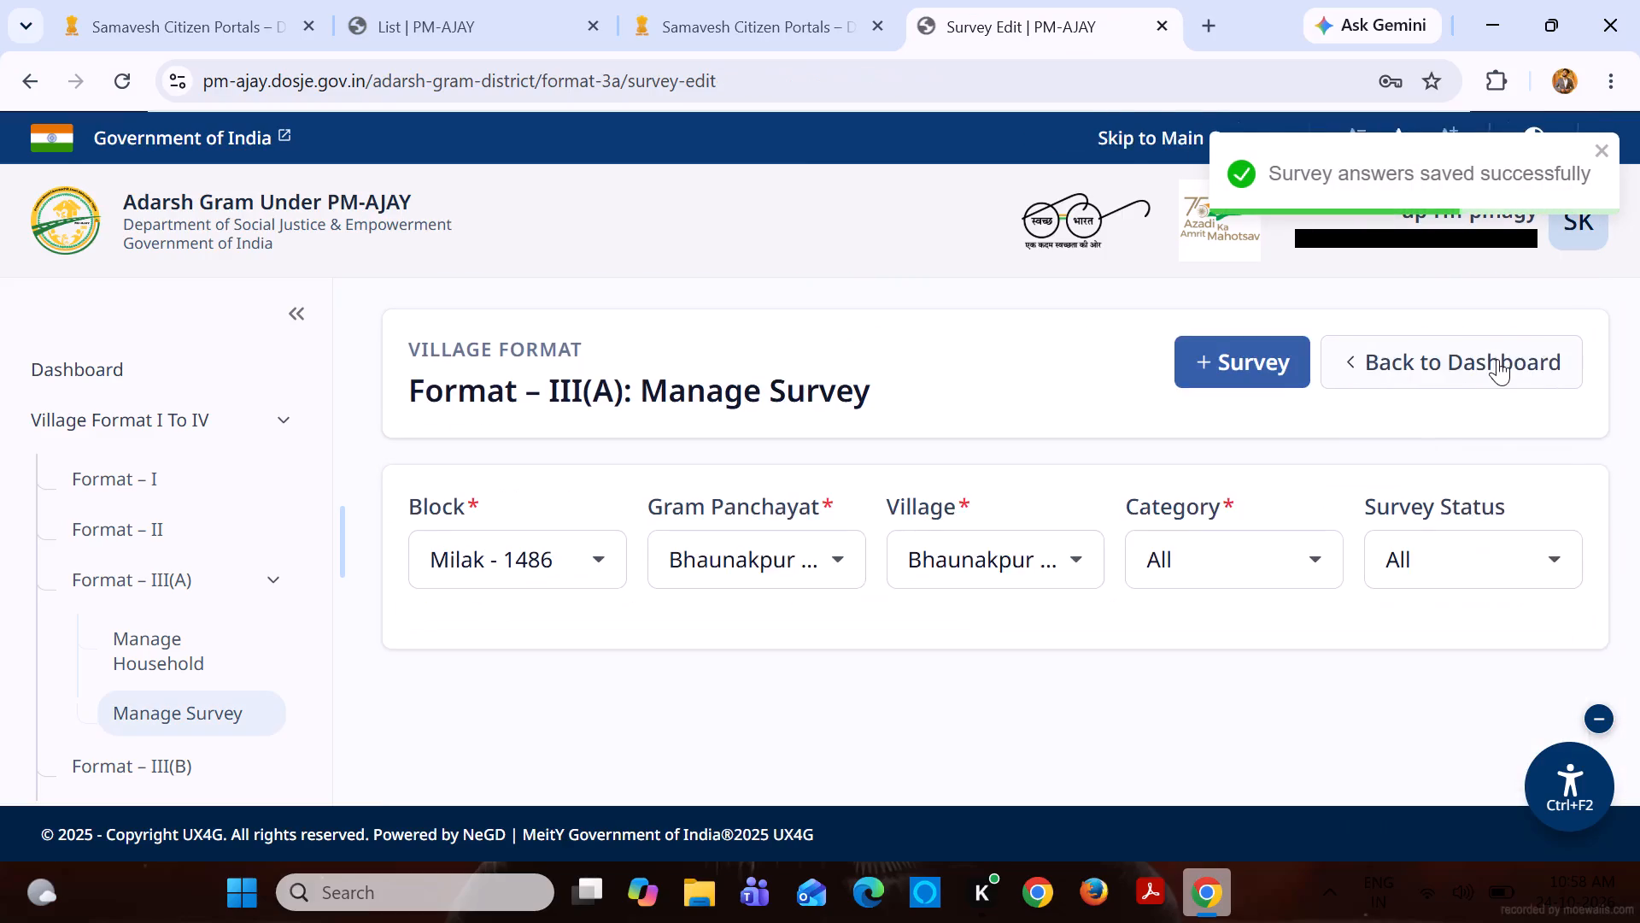
scroll(1356, 465, "down", 20)
scroll(1356, 465, "down", 16)
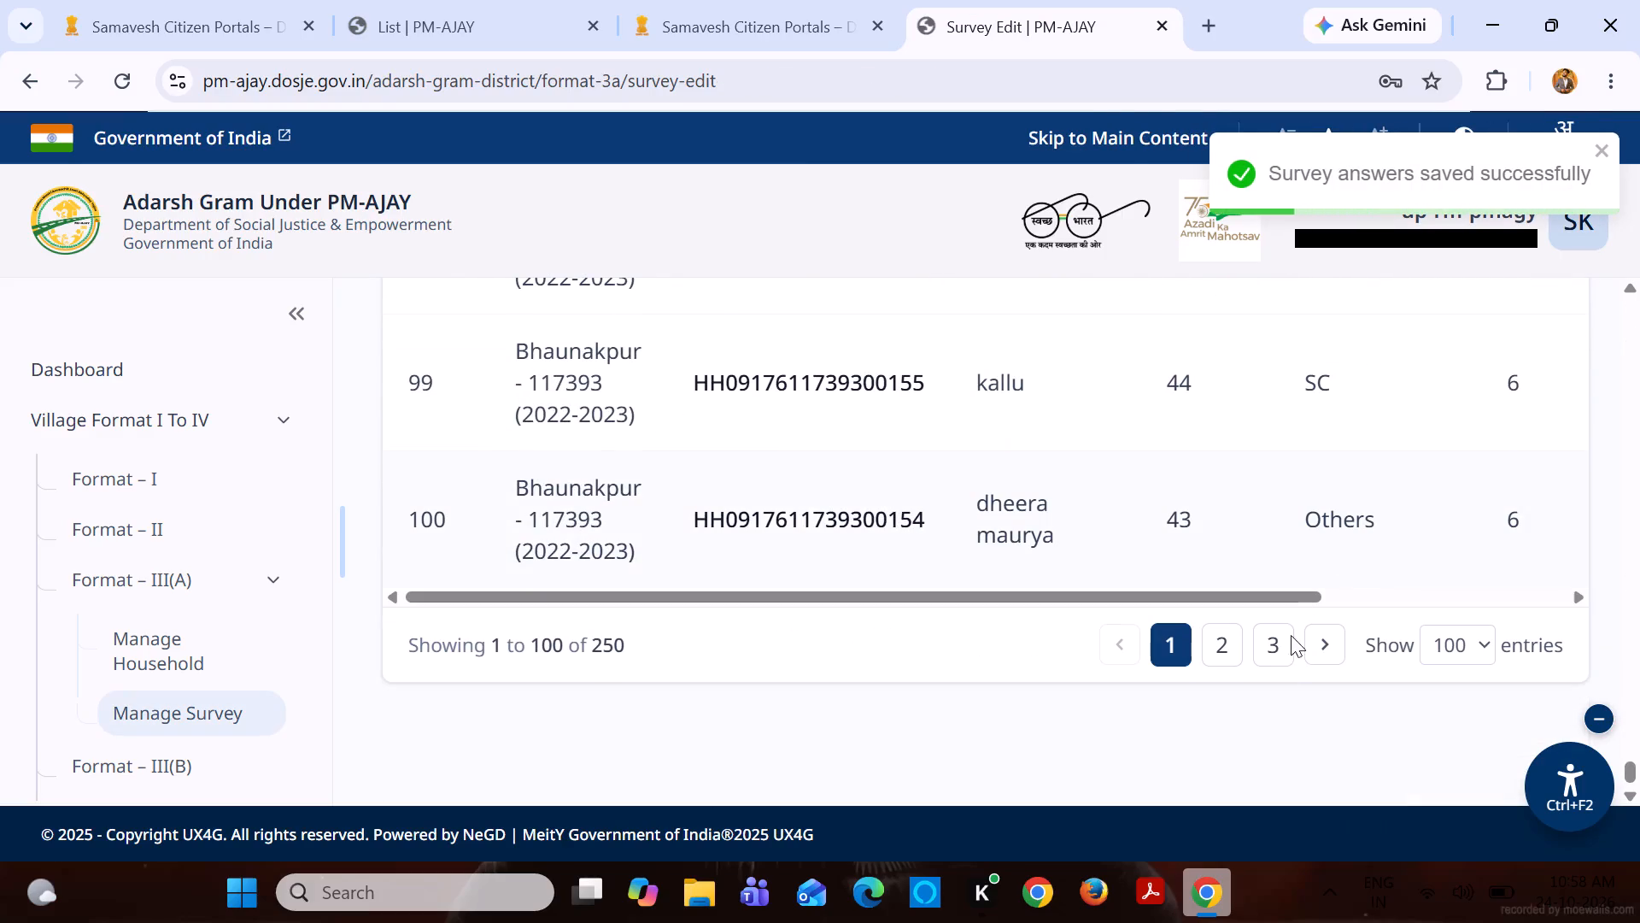
left_click(1280, 666)
scroll(1280, 461, "up", 3)
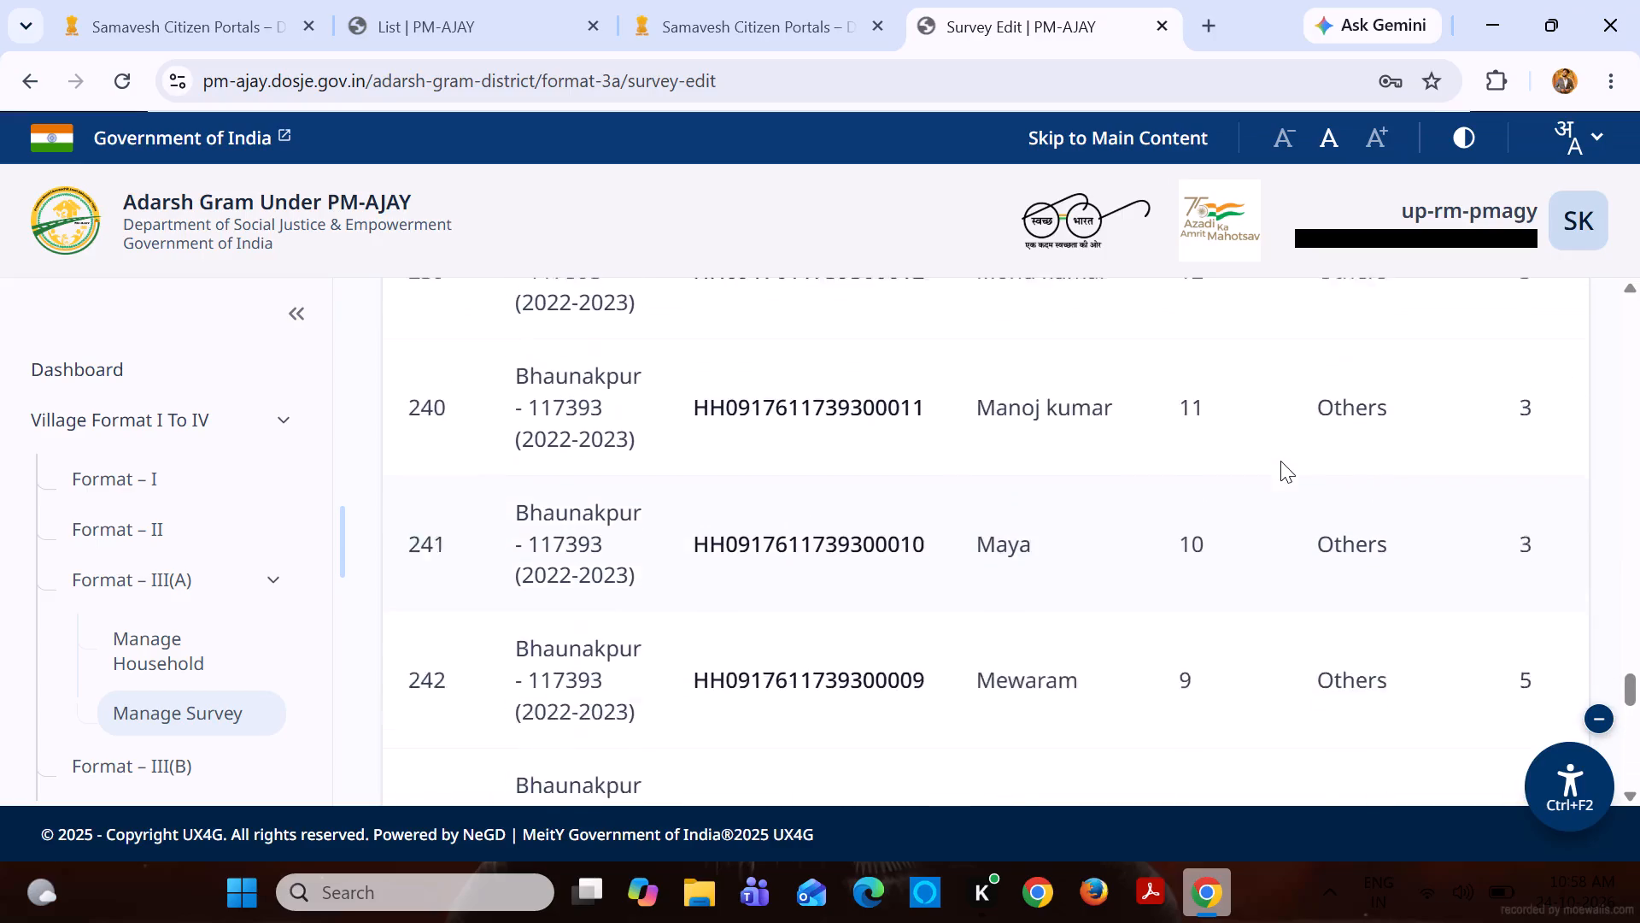
scroll(1280, 461, "up", 7)
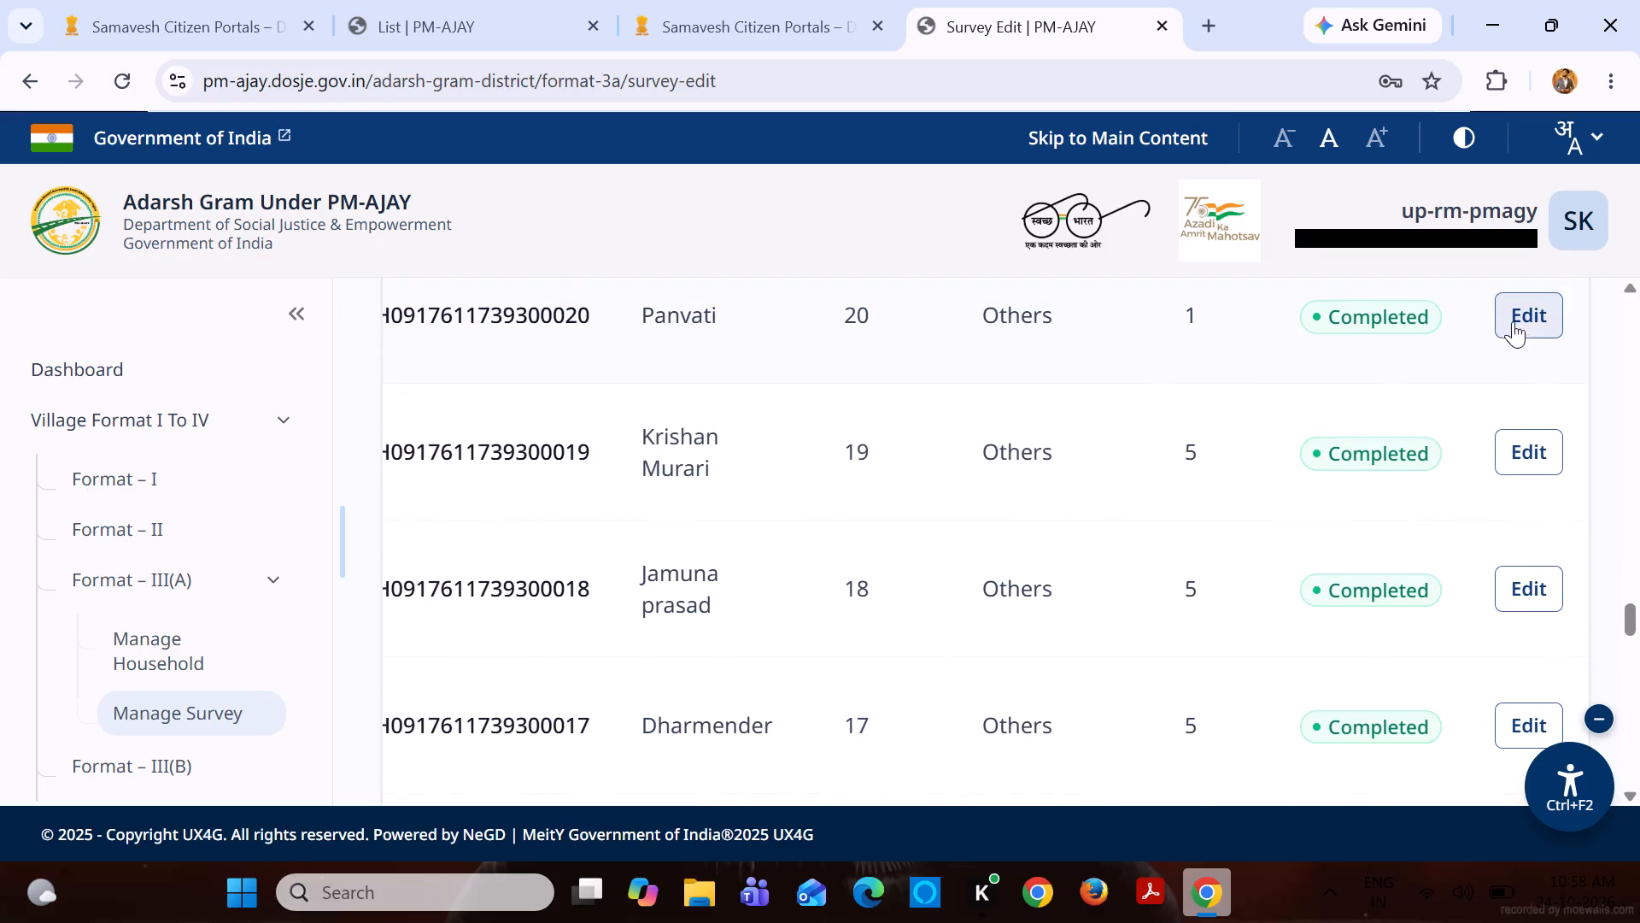
left_click(1538, 313)
scroll(1302, 479, "down", 8)
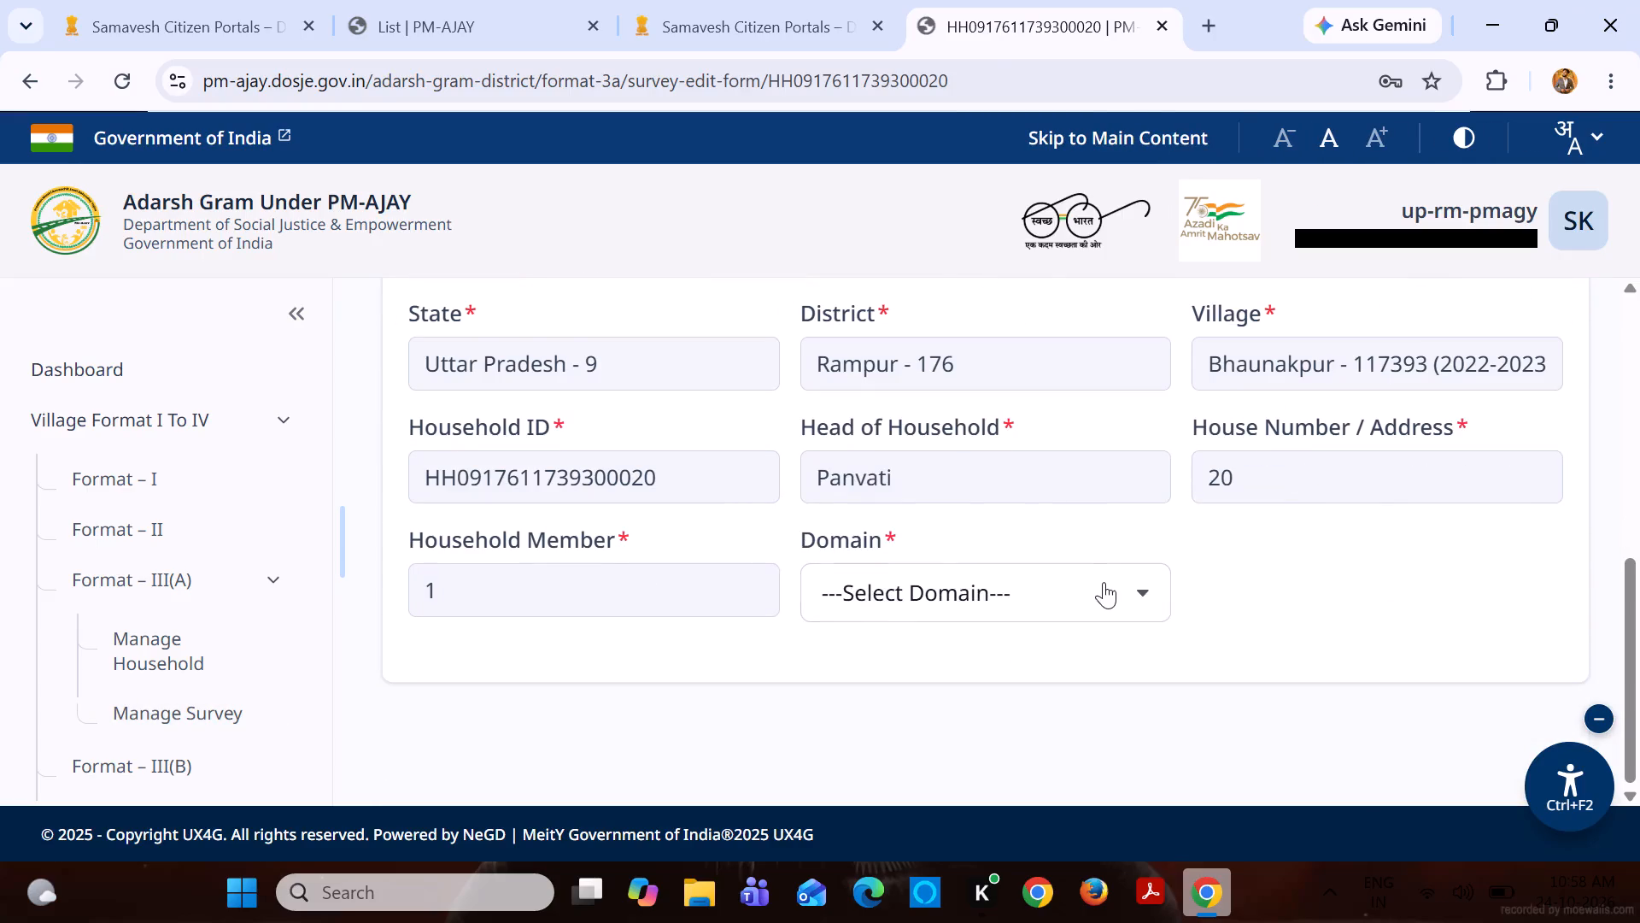
left_click(1103, 584)
left_click(1051, 520)
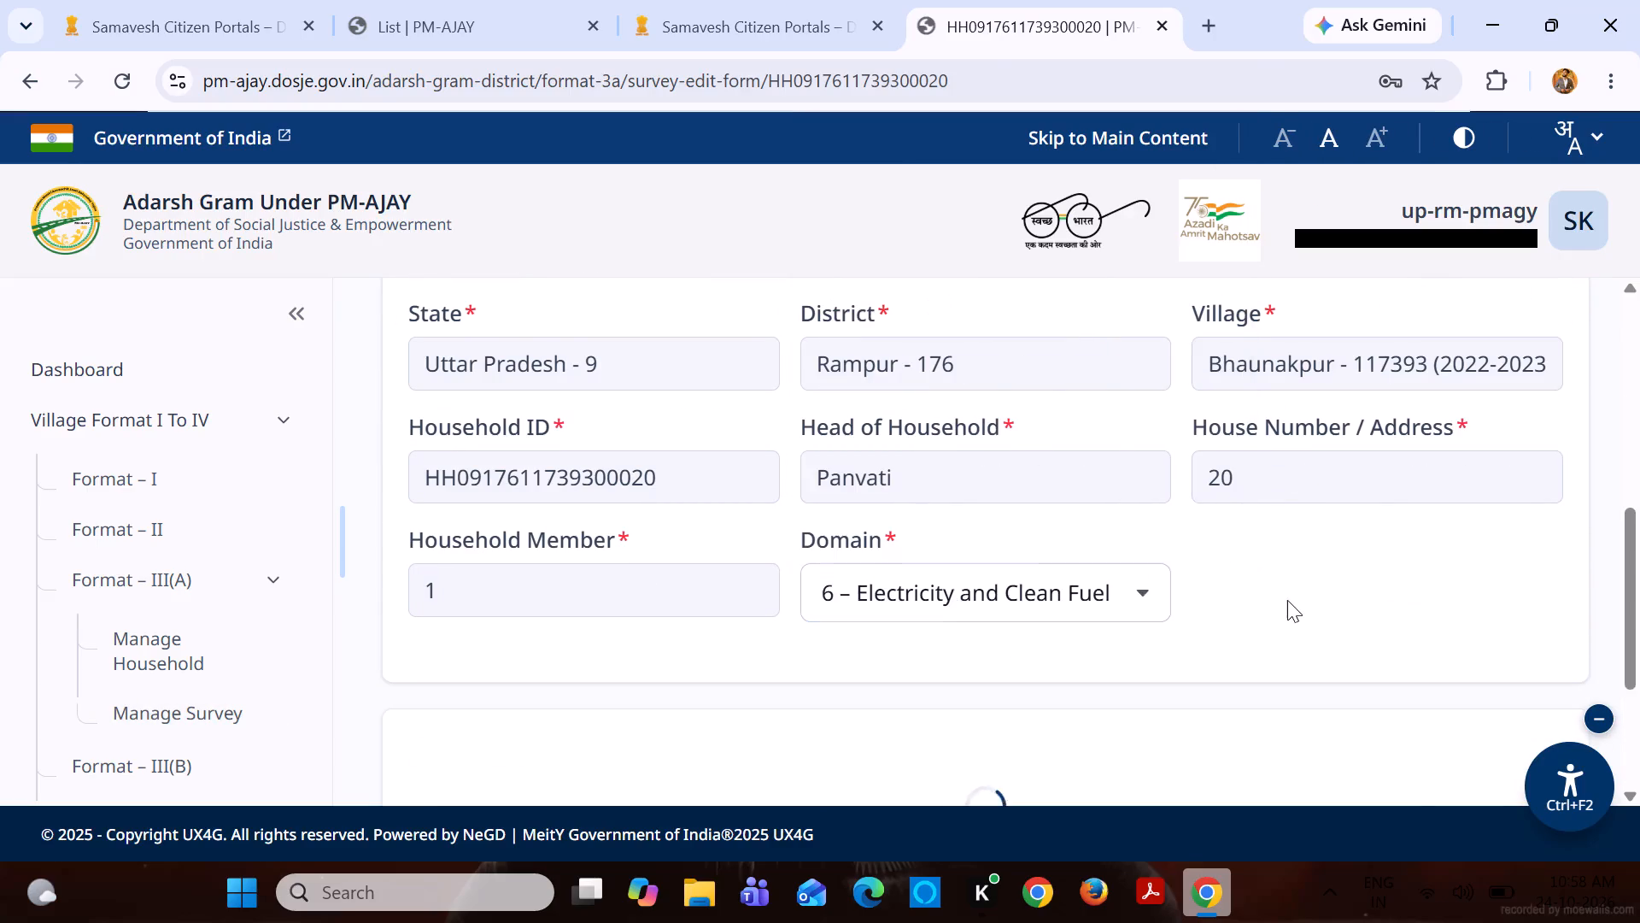
Answer Yes for house number 20's electricity connection under 6.2 and 6.3 and its LED bulb use, and save the survey.
scroll(1287, 604, "down", 5)
left_click_drag(1424, 469, 1388, 545)
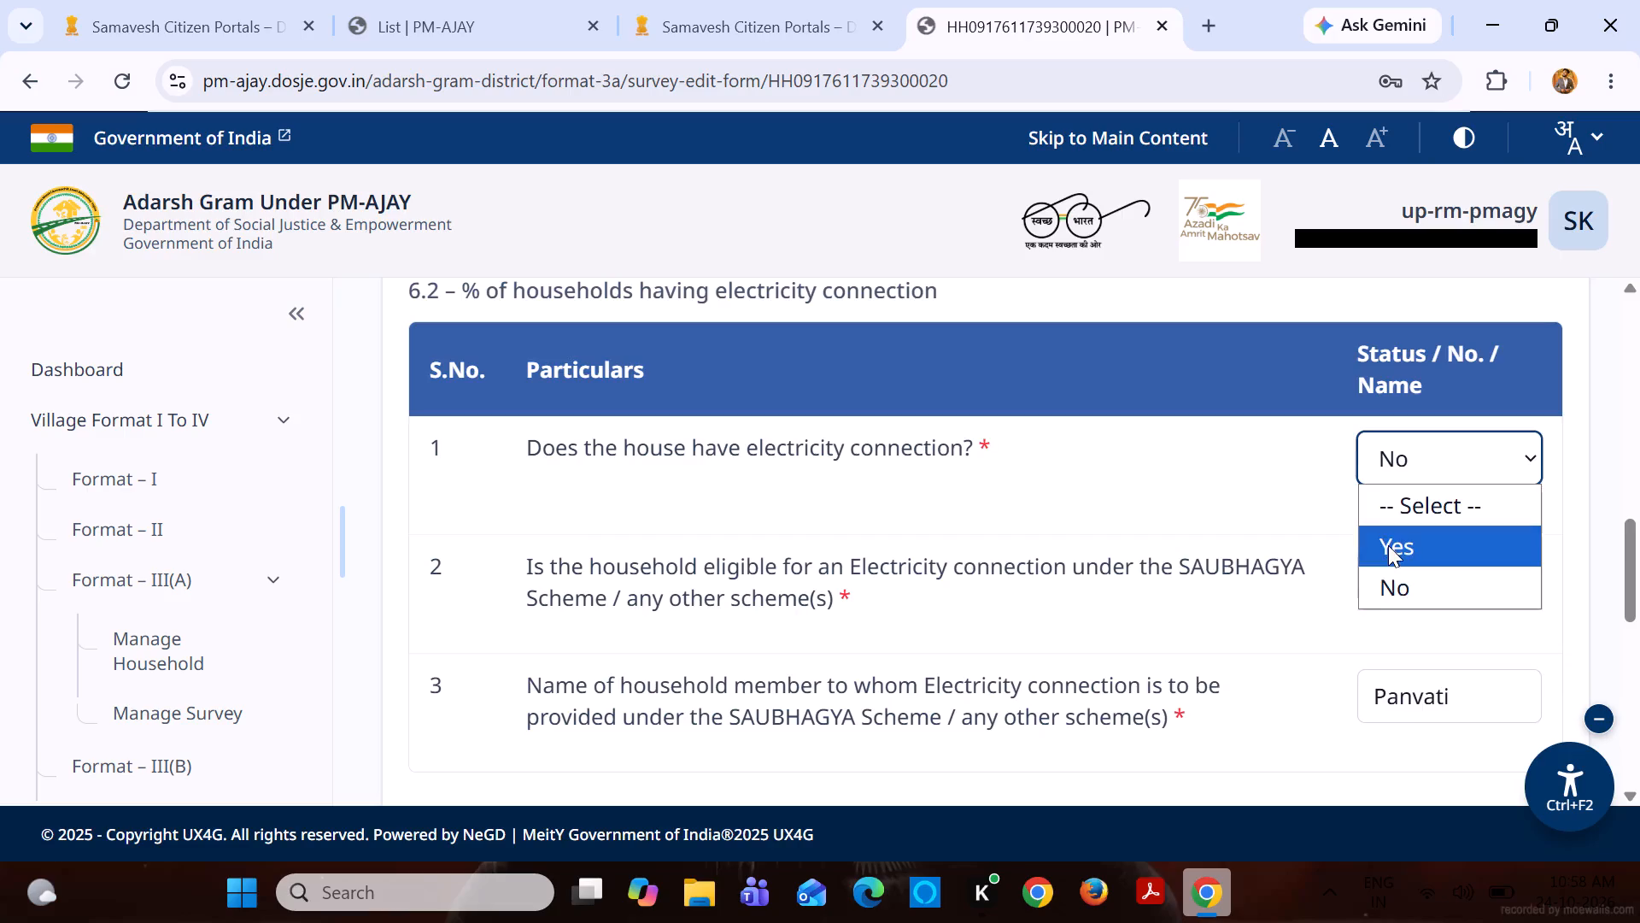
left_click(1388, 545)
scroll(1388, 545, "down", 3)
left_click_drag(1460, 520, 1333, 596)
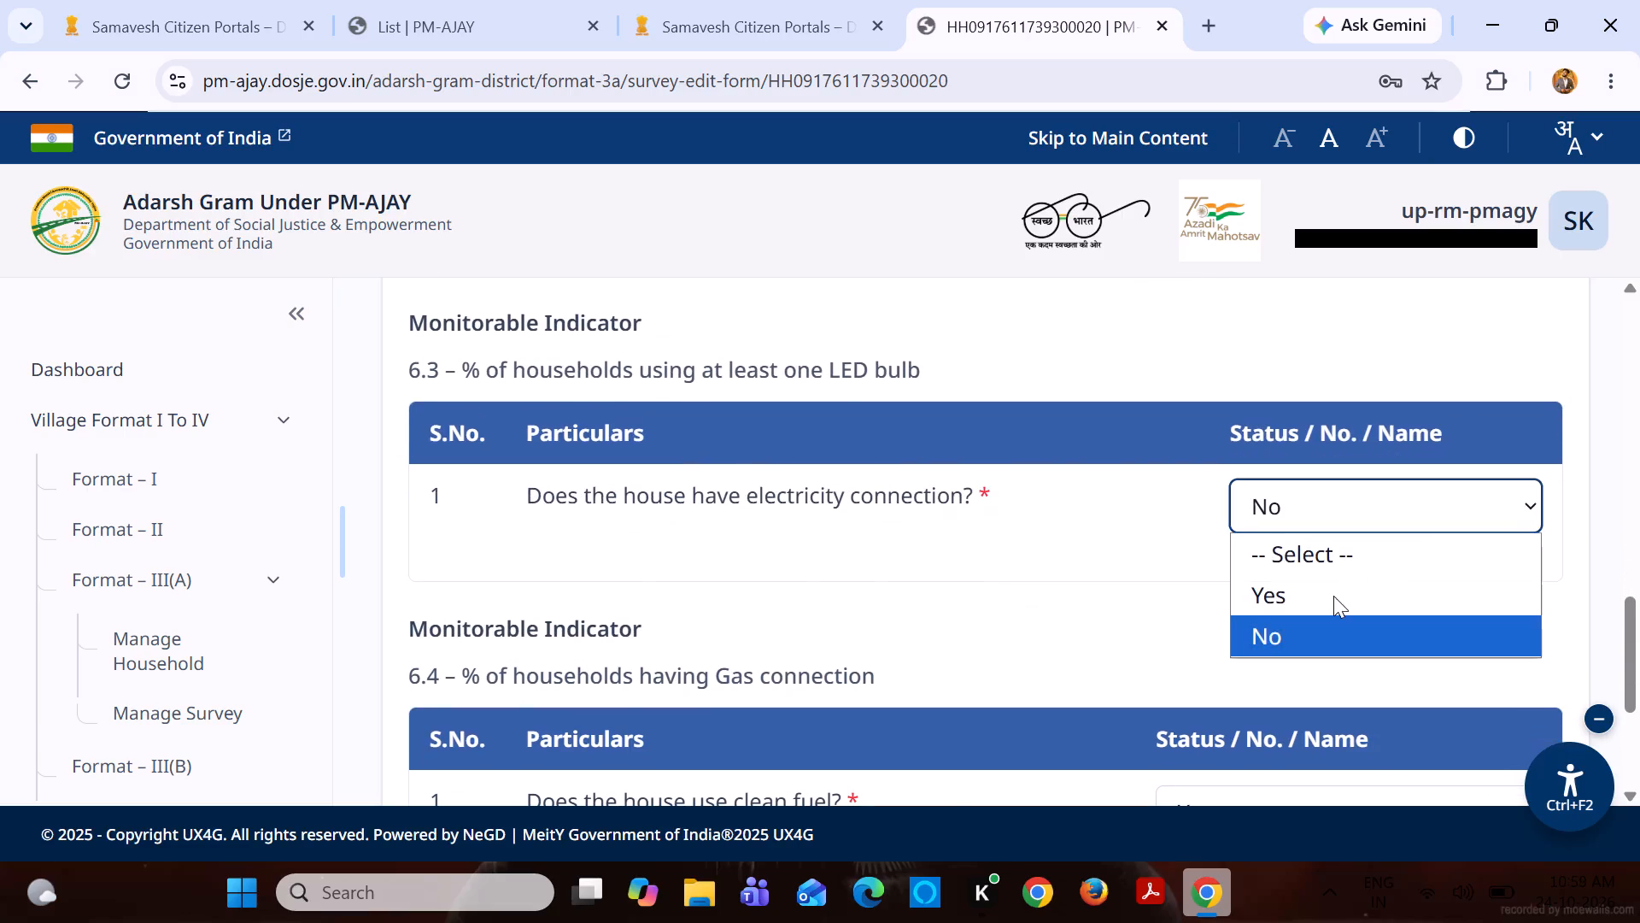
left_click(1333, 596)
scroll(1333, 596, "down", 3)
left_click_drag(1432, 665, 1383, 740)
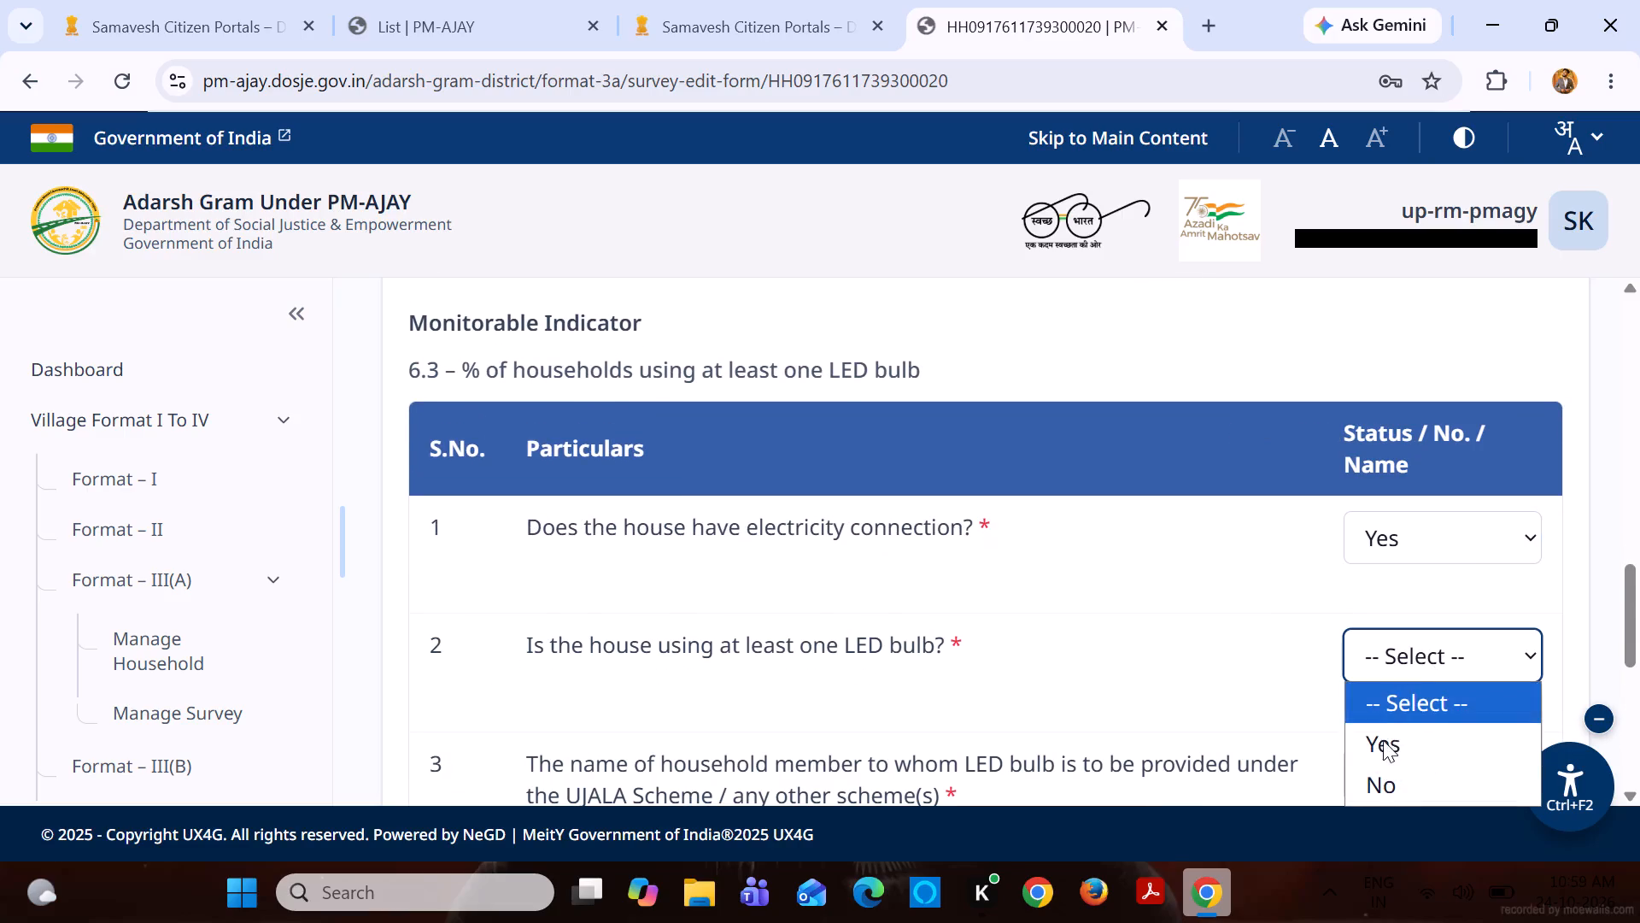
left_click(1383, 740)
scroll(1234, 650, "down", 6)
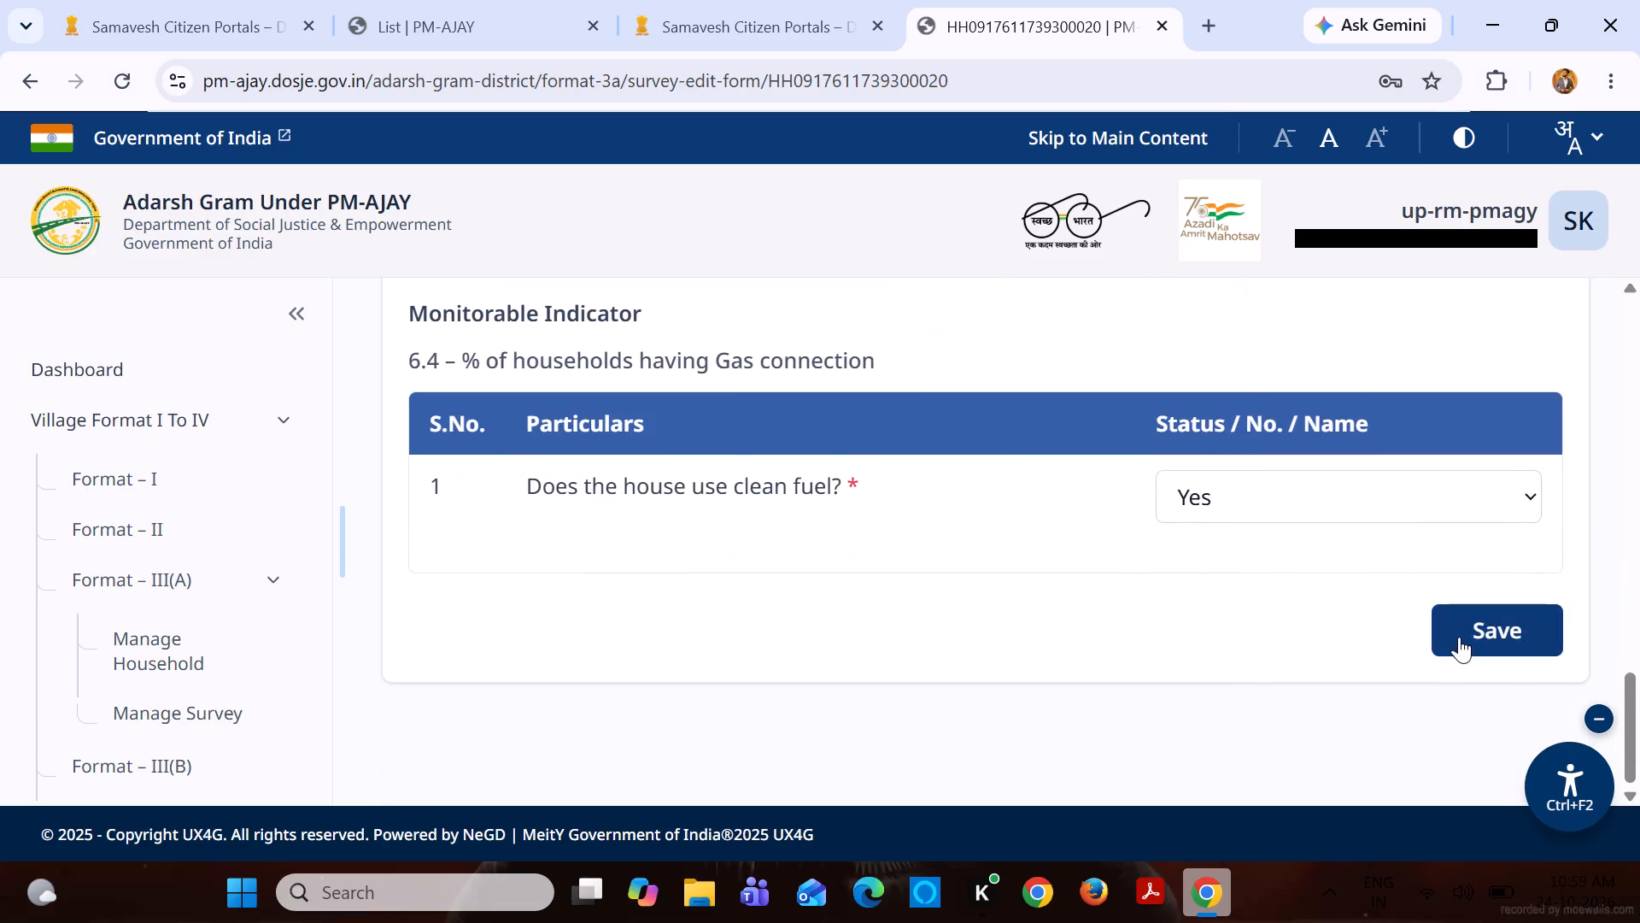
left_click(1459, 637)
Return to the survey list and open house number 25's survey from page 3 at domain 6 – Electricity and Clean Fuel.
scroll(1288, 477, "up", 17)
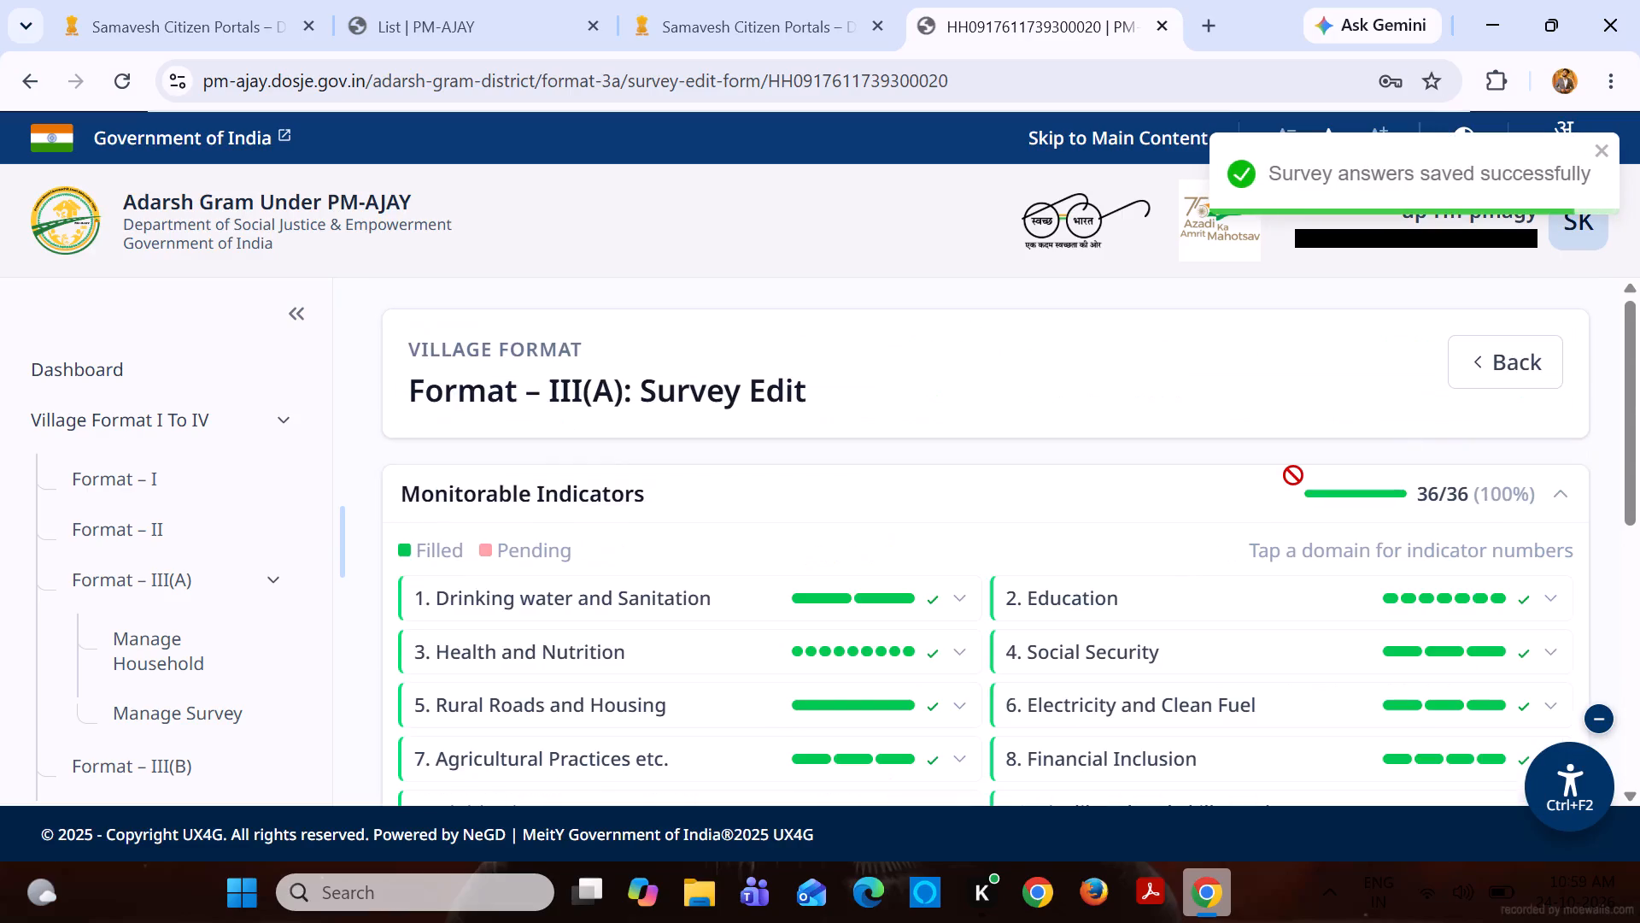
left_click(1499, 365)
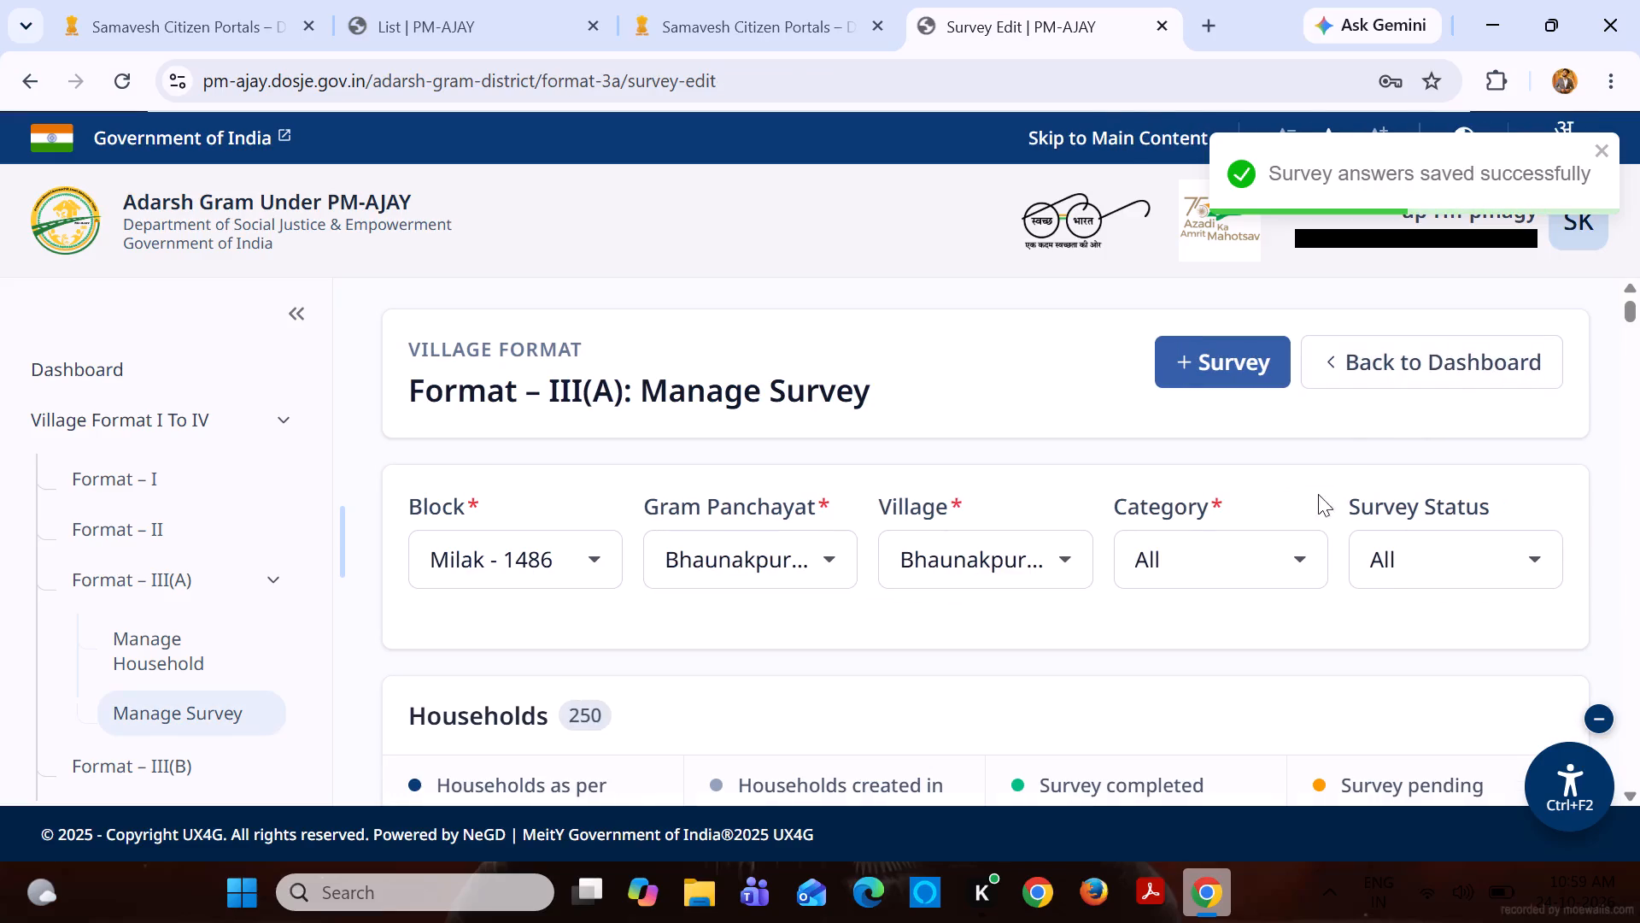
scroll(1297, 524, "down", 8)
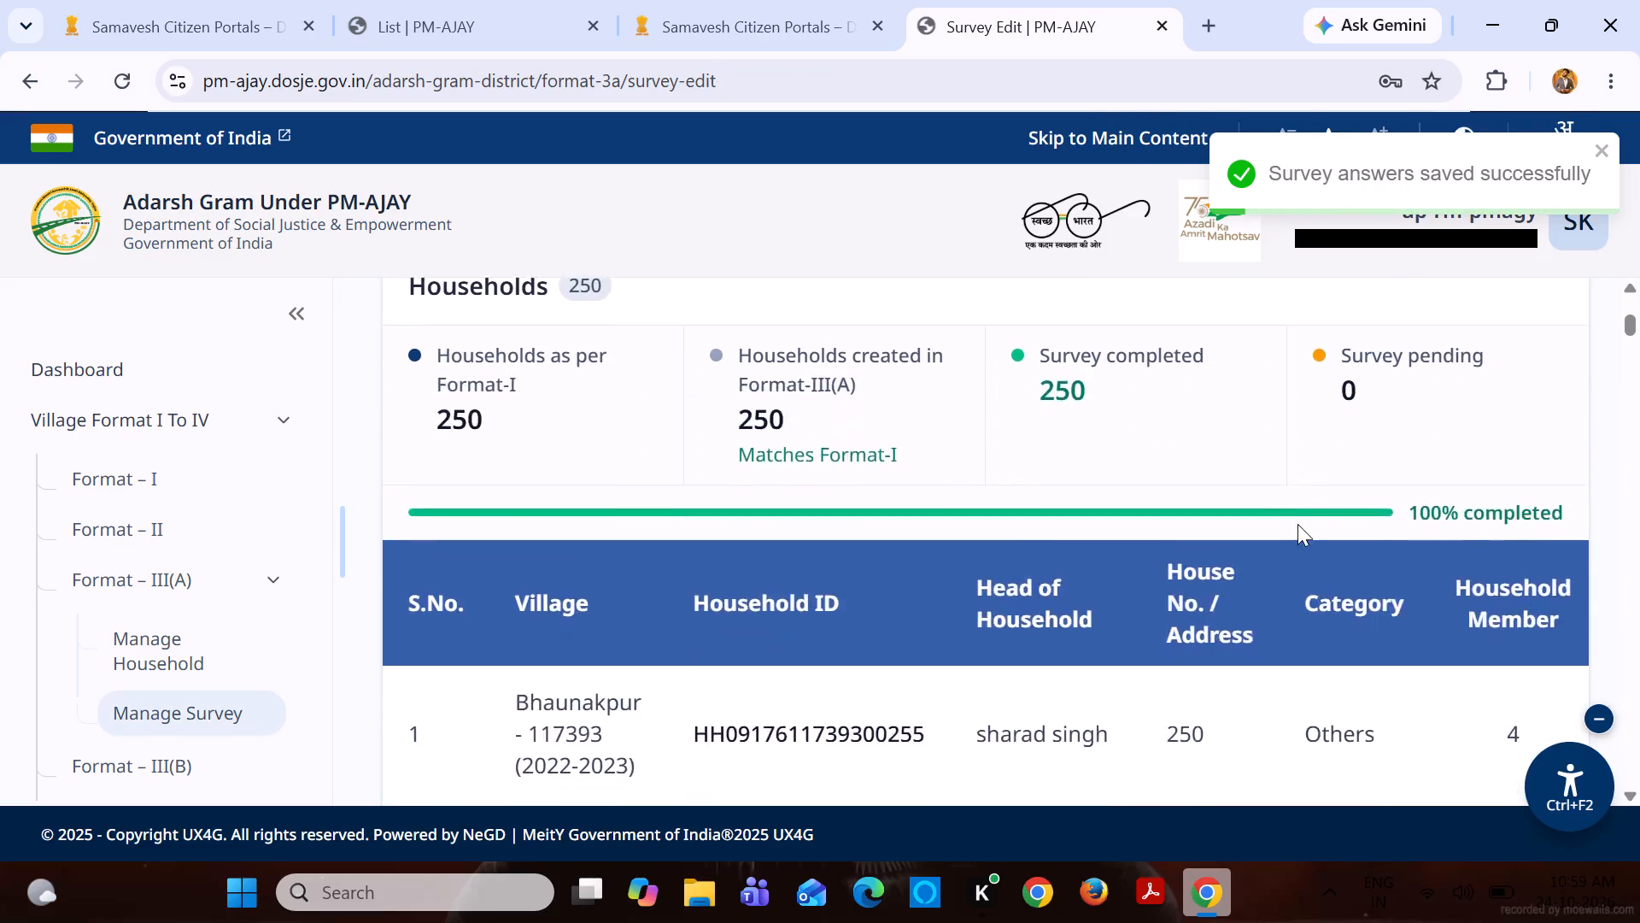
scroll(1297, 524, "down", 20)
scroll(1297, 524, "down", 1)
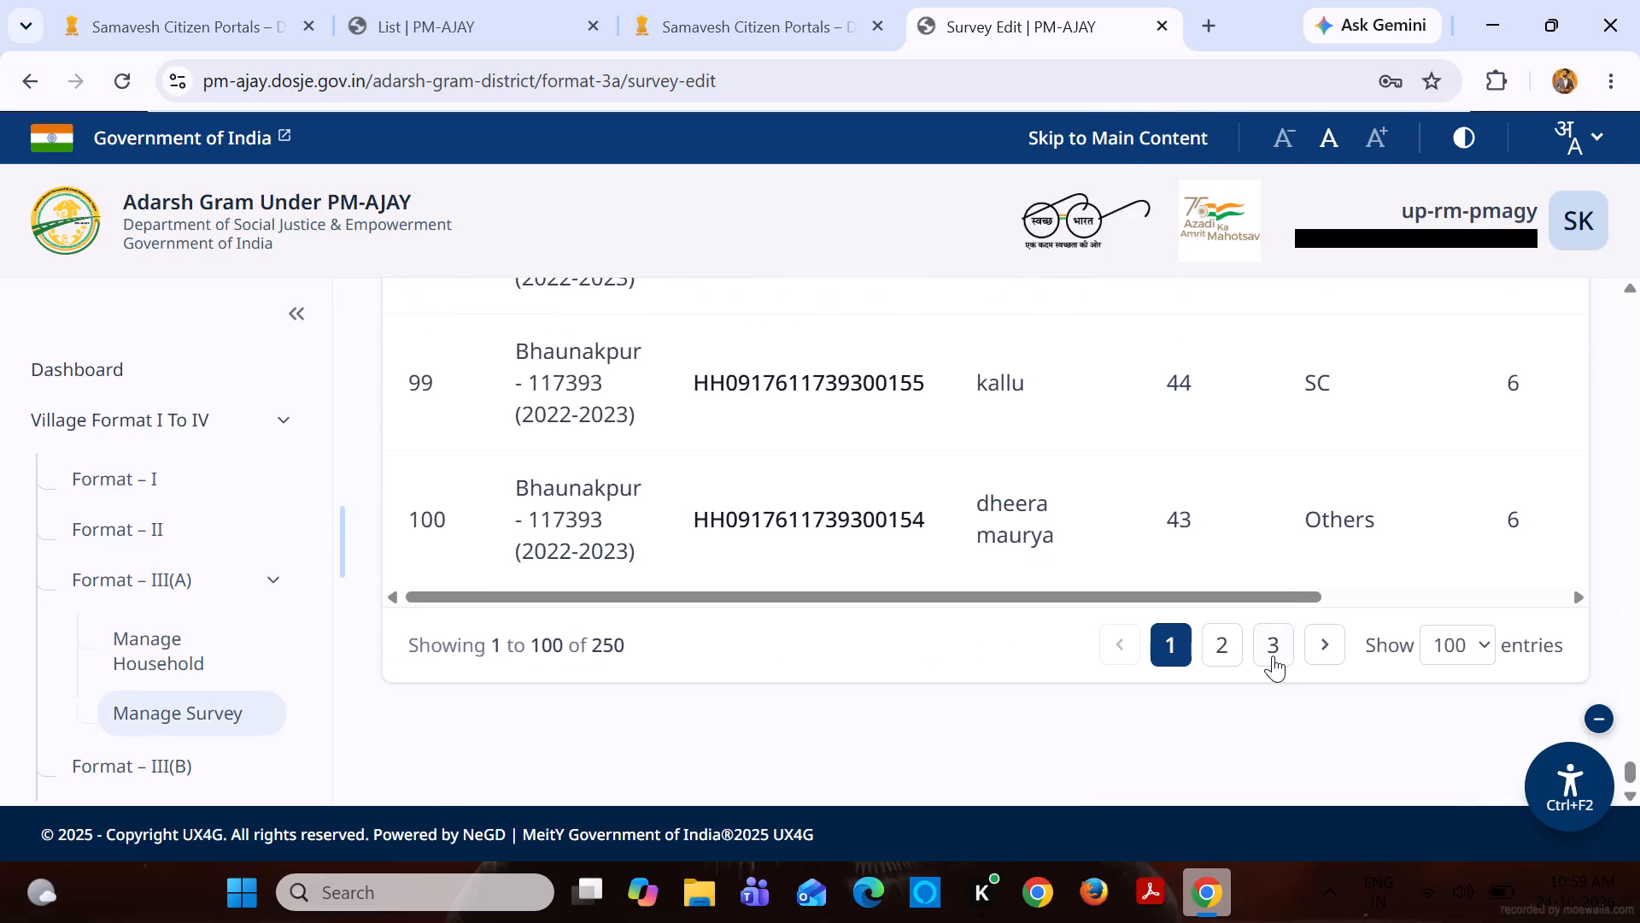
left_click(1273, 656)
scroll(1302, 519, "up", 7)
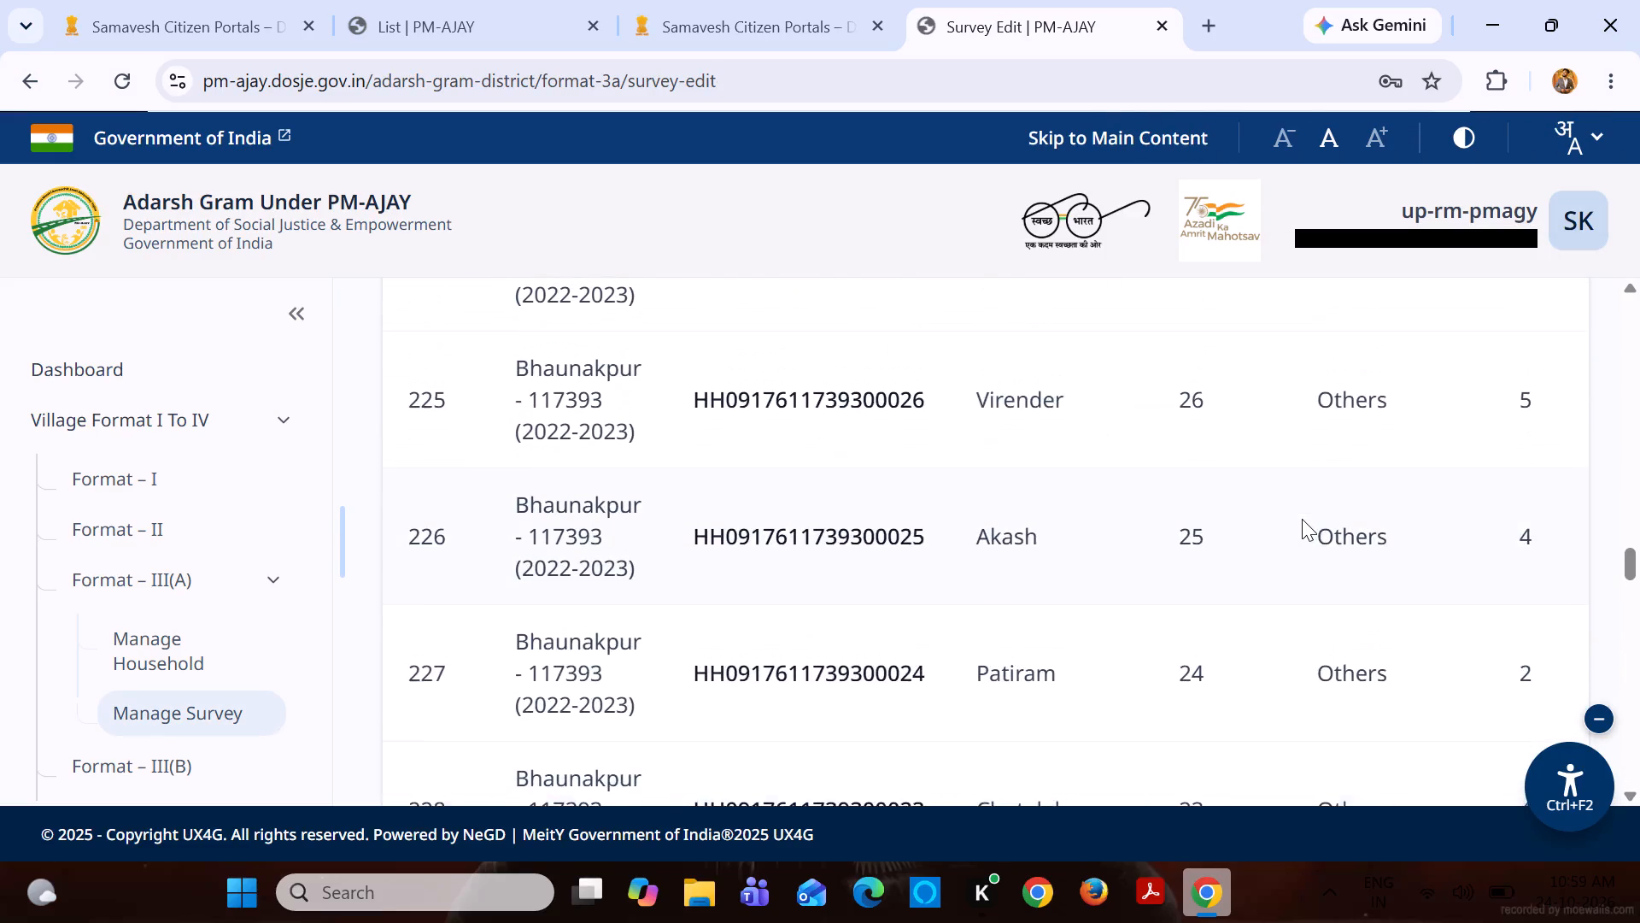
scroll(1302, 519, "up", 5)
left_click(1532, 529)
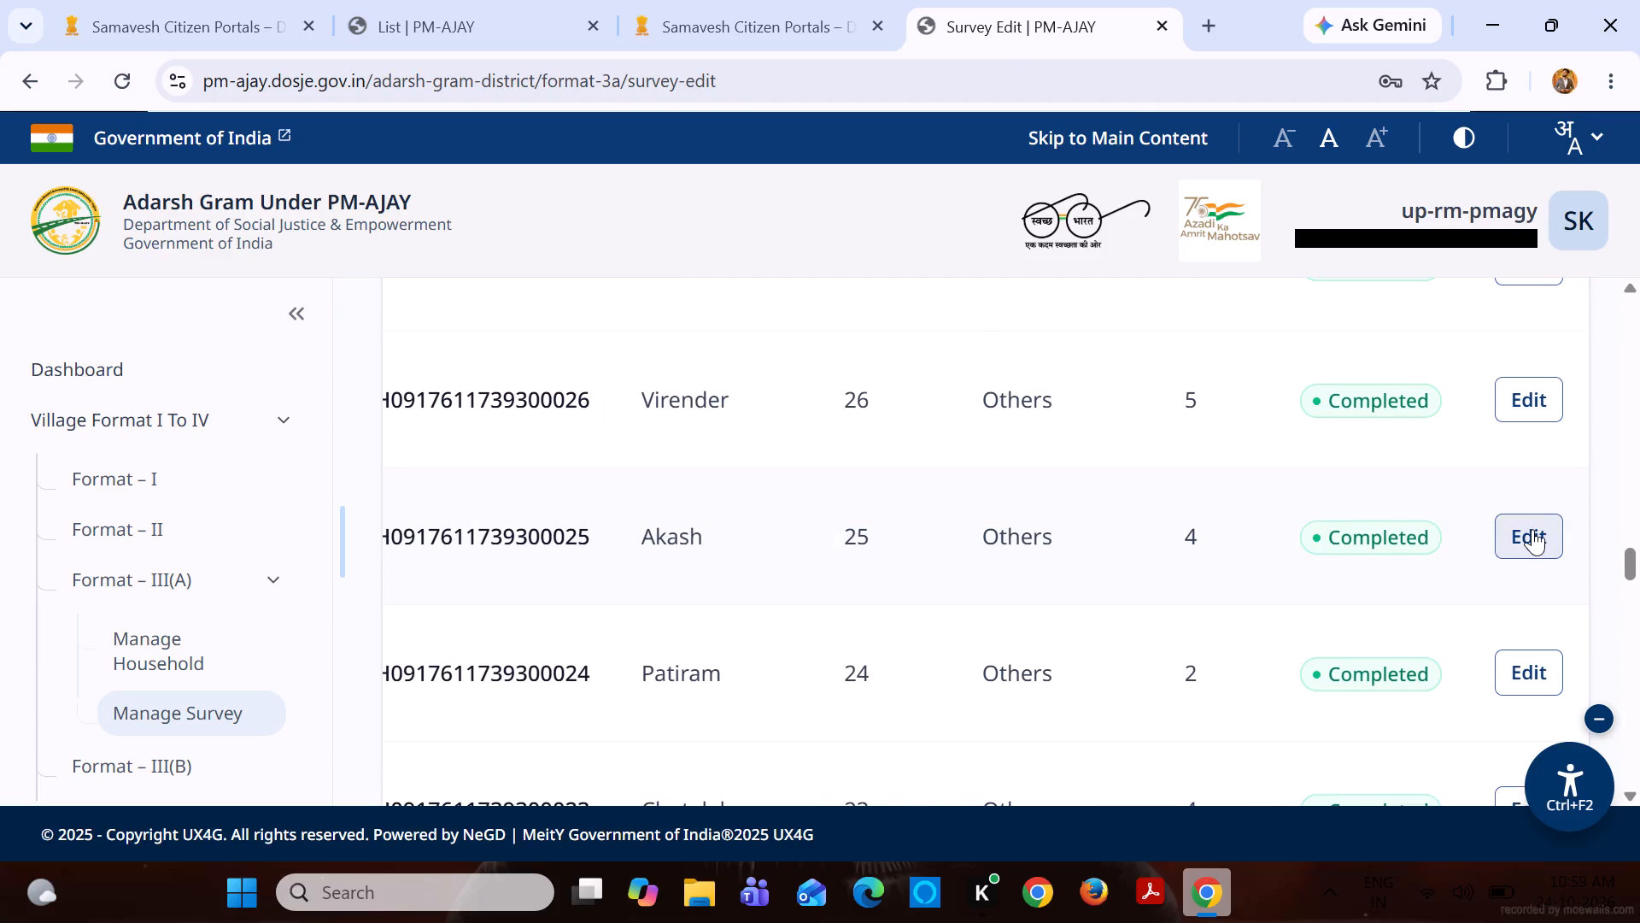
scroll(1326, 532, "down", 10)
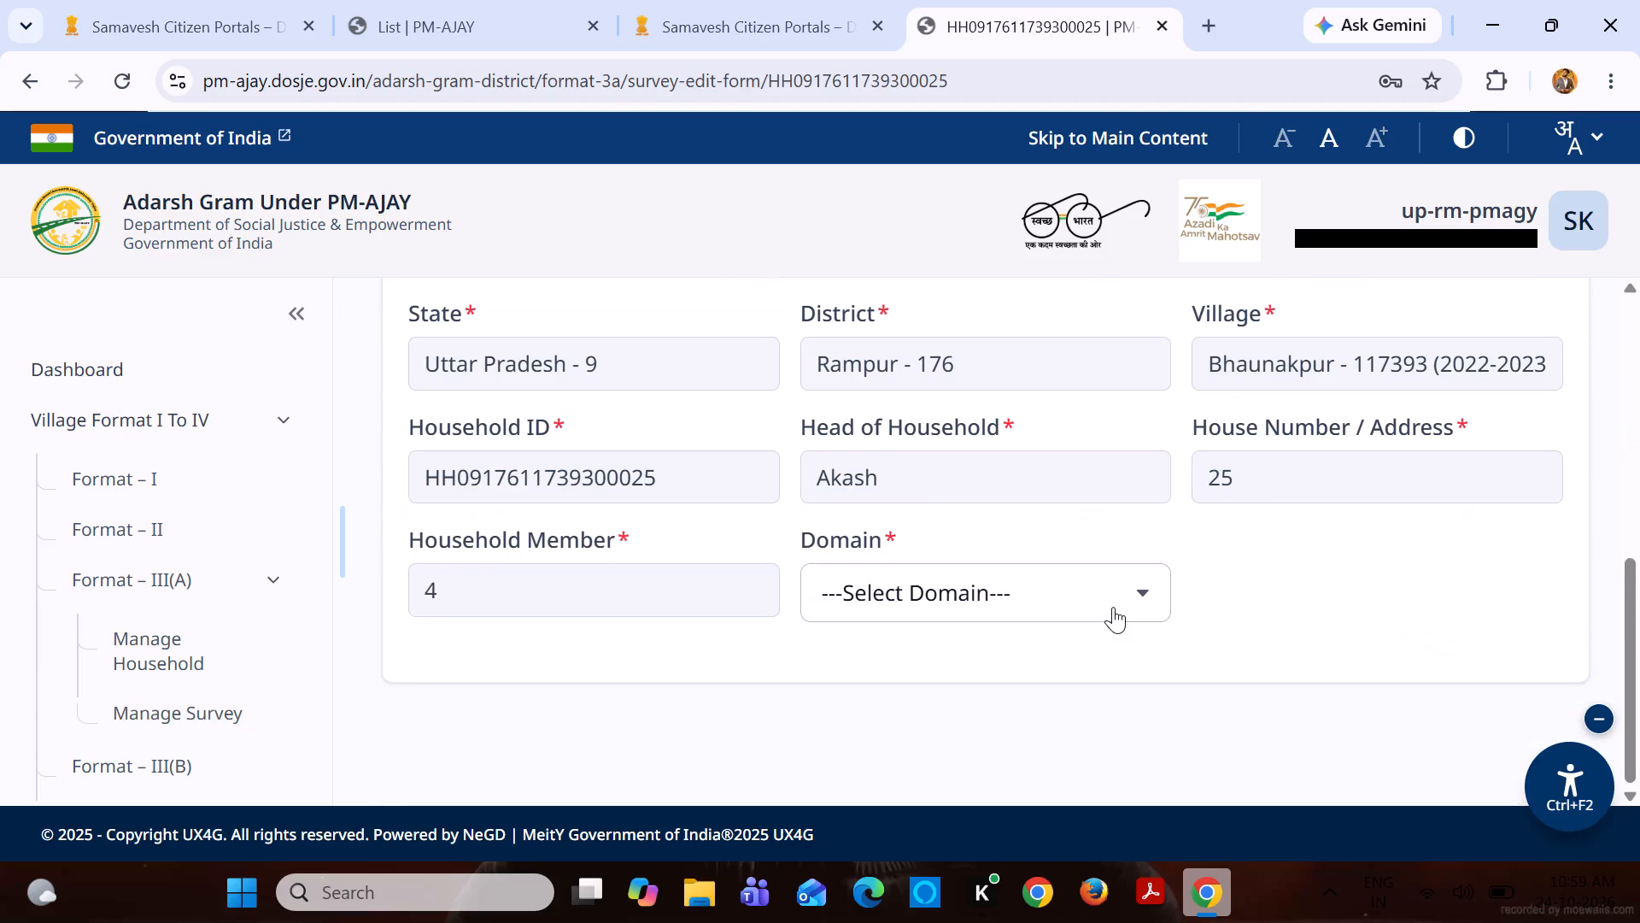
left_click(1113, 607)
left_click(1035, 517)
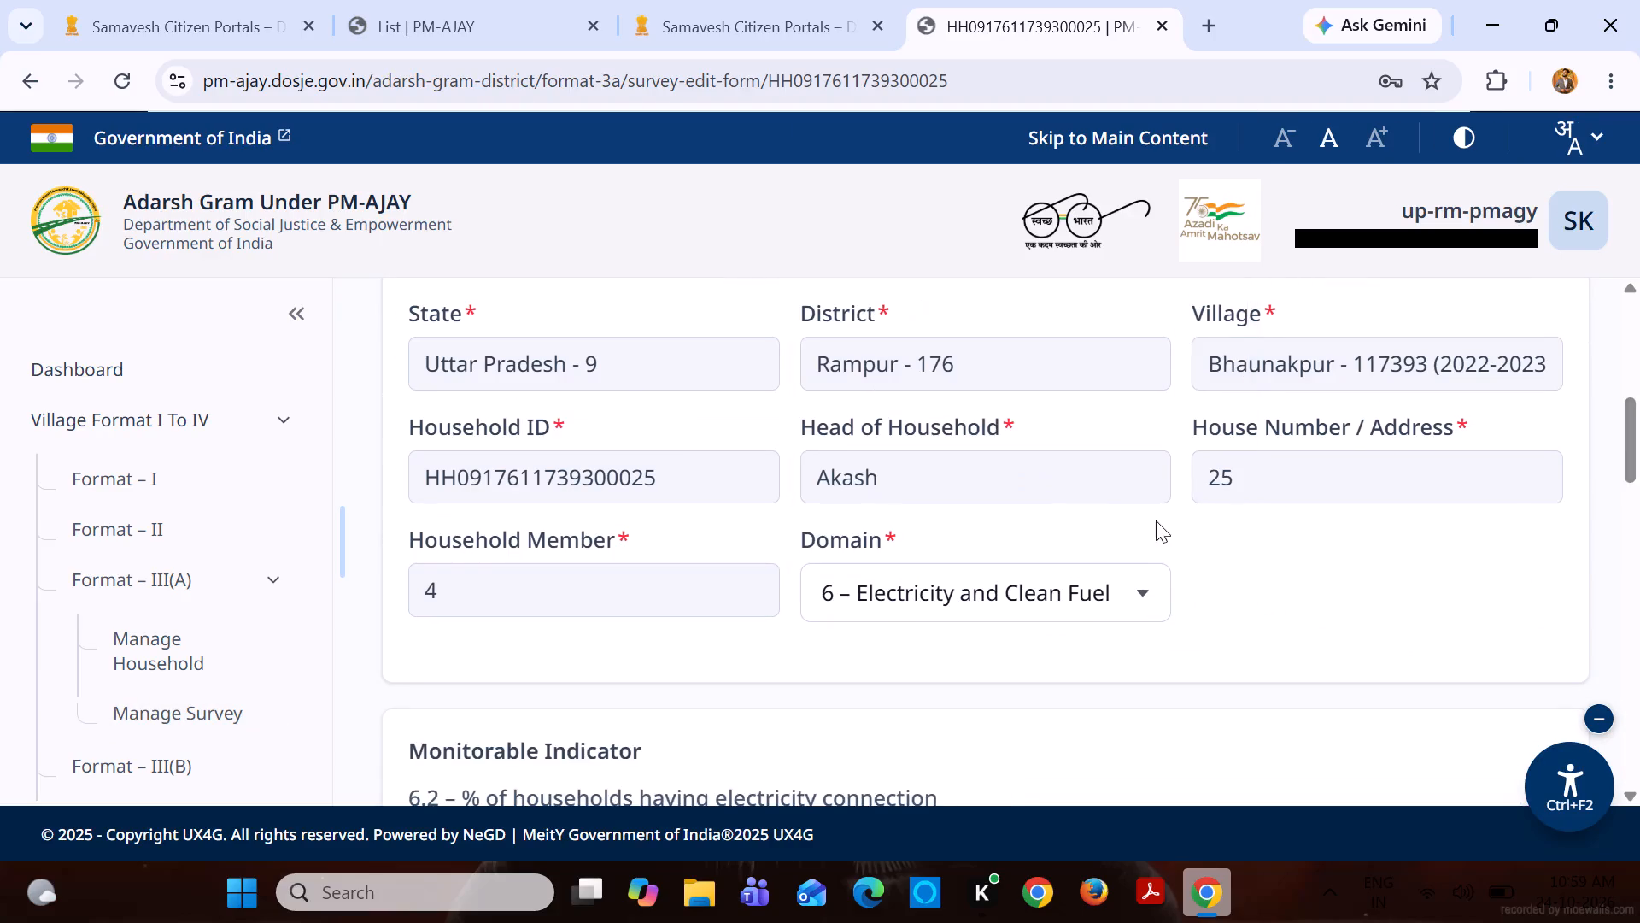
Answer Yes for house number 25's use of clean fuel under 6.4 and save the survey.
scroll(1281, 587, "down", 3)
scroll(1373, 530, "down", 4)
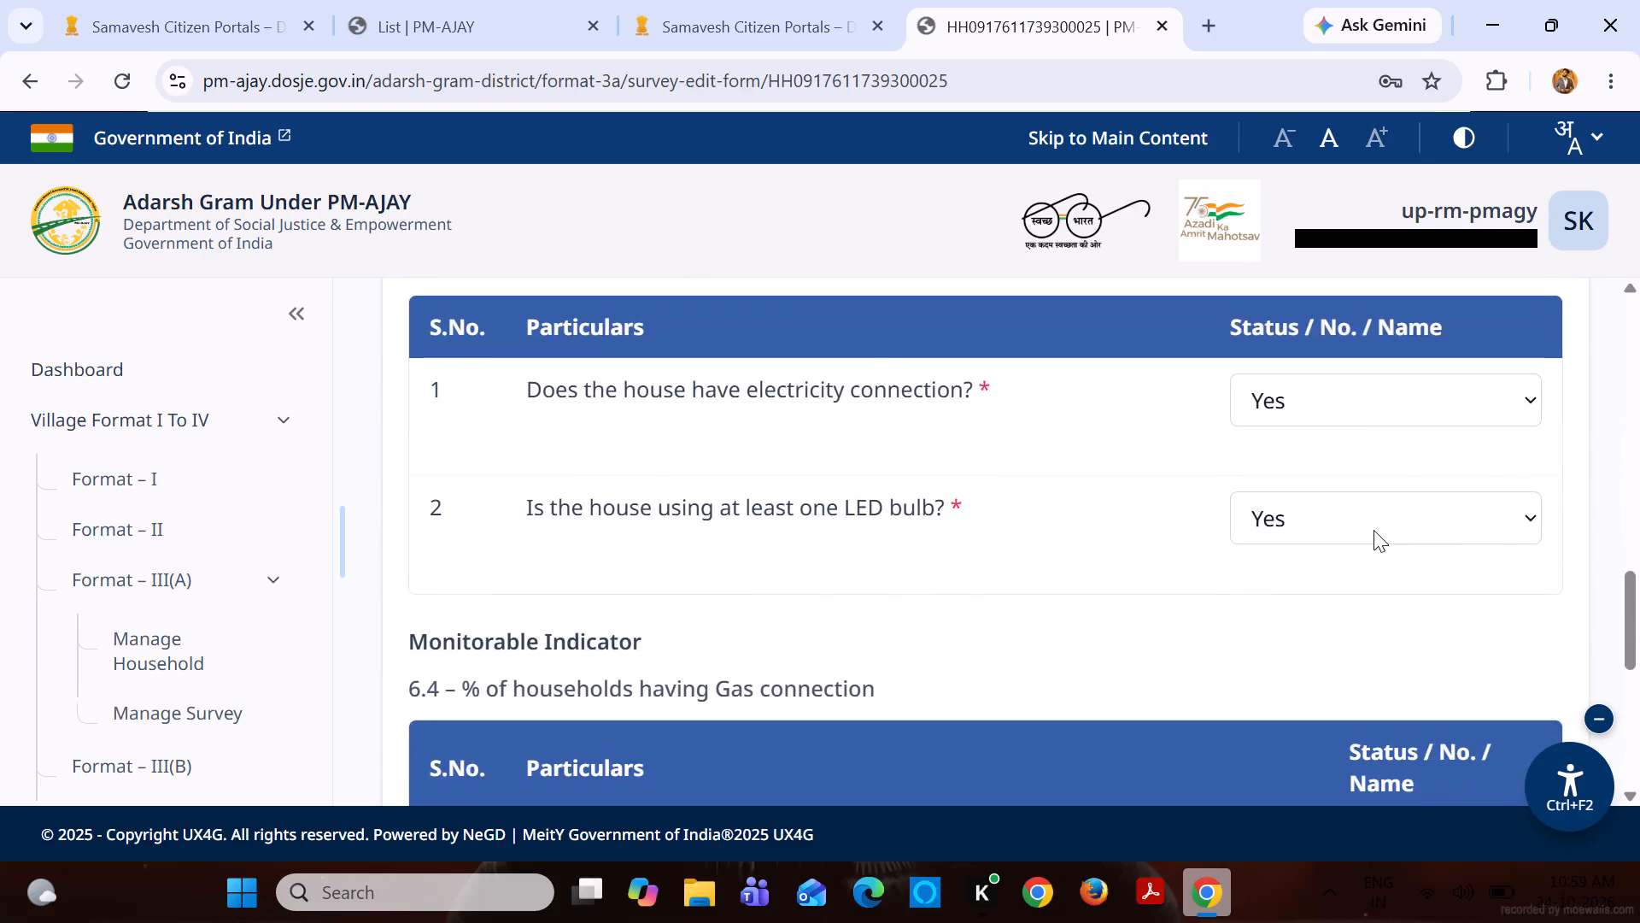
scroll(1373, 530, "down", 5)
left_click(1487, 486)
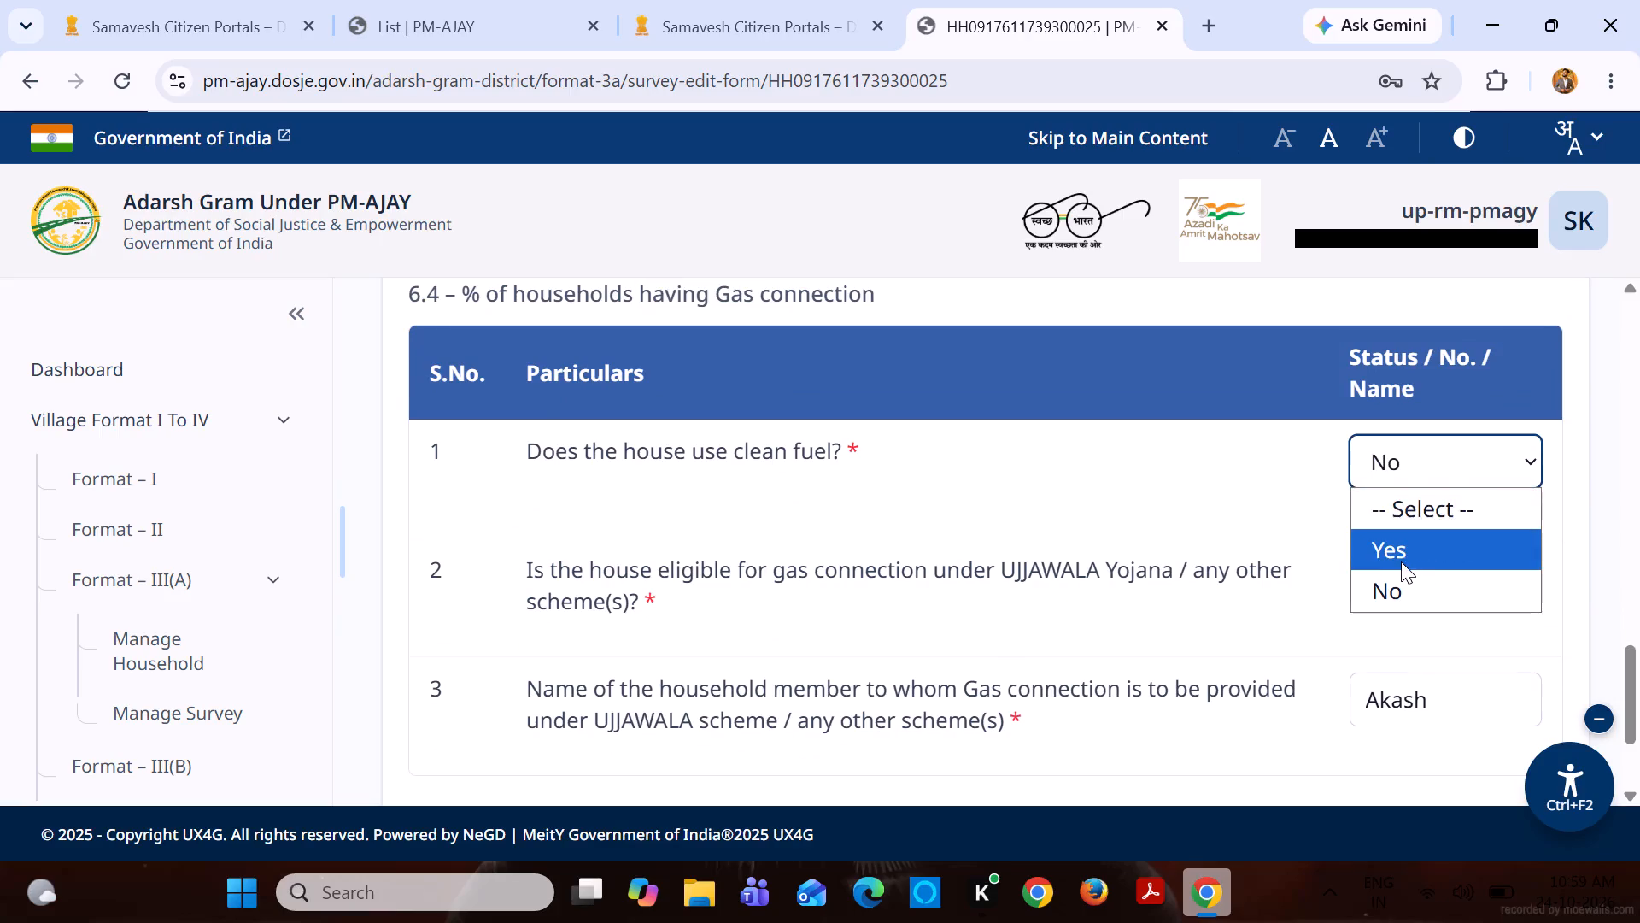
left_click(1401, 561)
left_click(1479, 624)
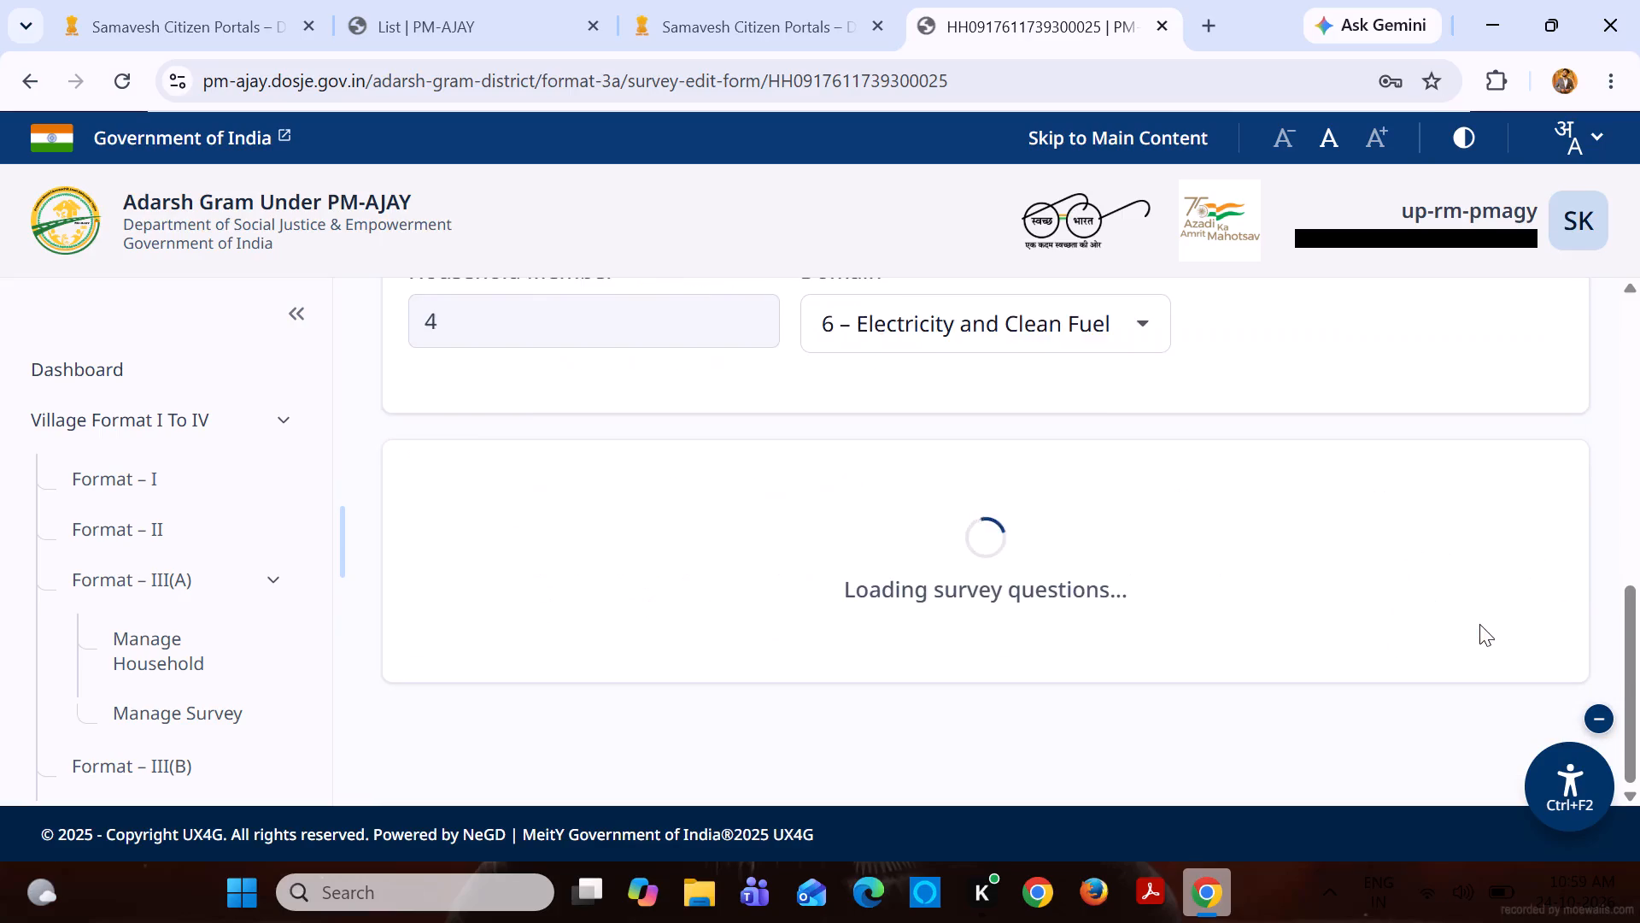
Return to the survey list and open house number 26's survey from page 3 at domain 6 – Electricity and Clean Fuel.
scroll(1287, 507, "up", 15)
left_click(1490, 370)
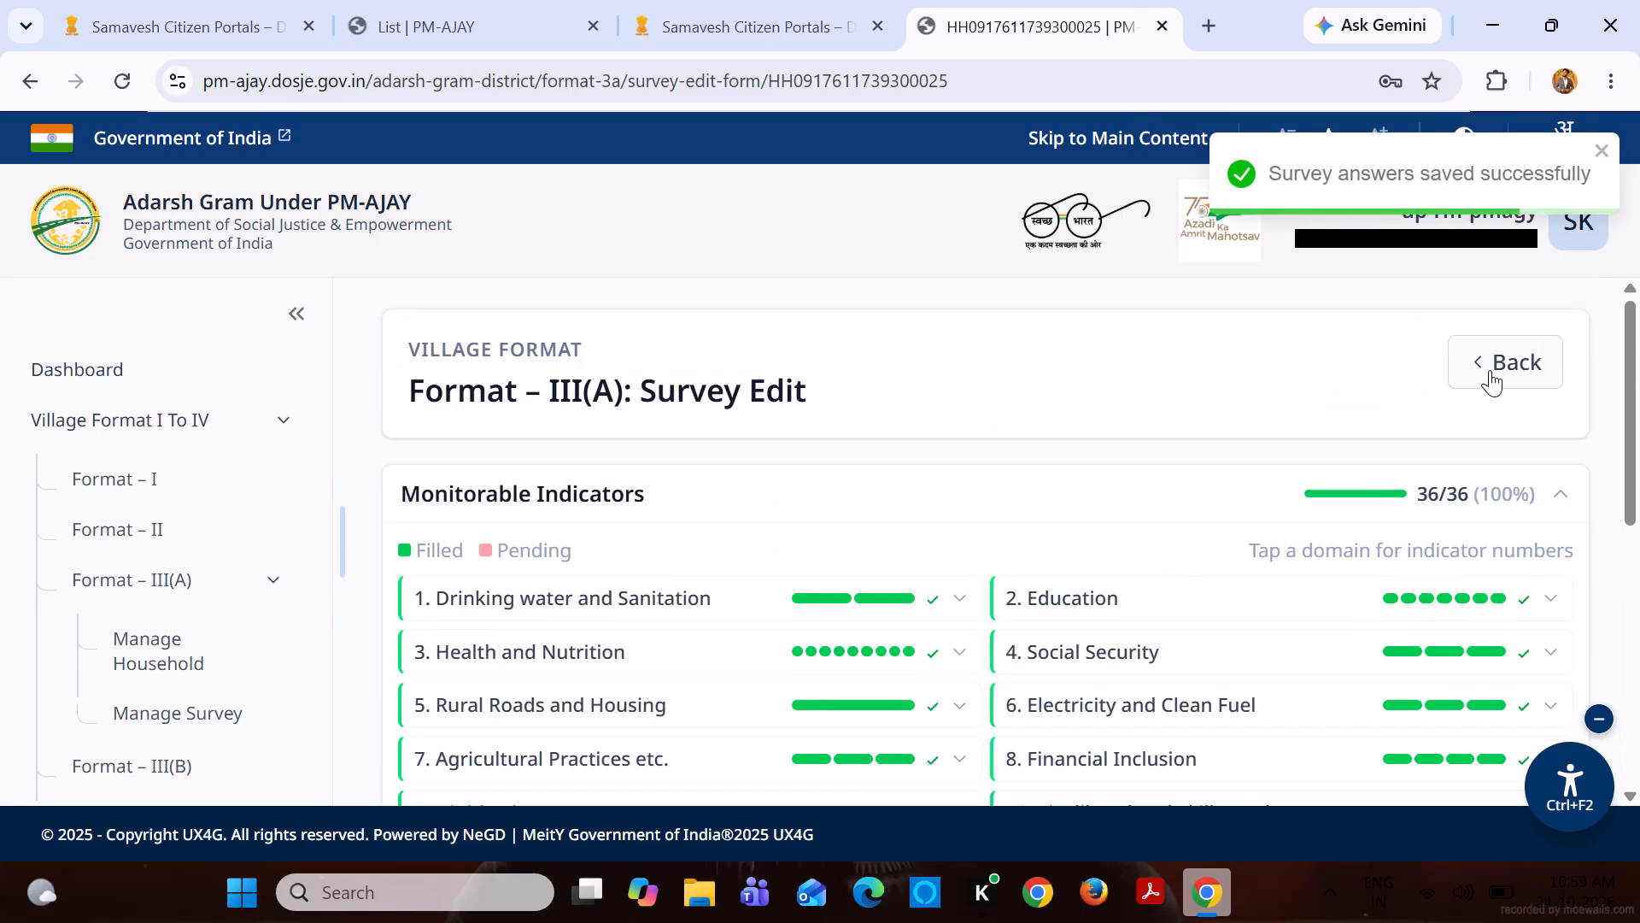
scroll(1324, 542, "down", 17)
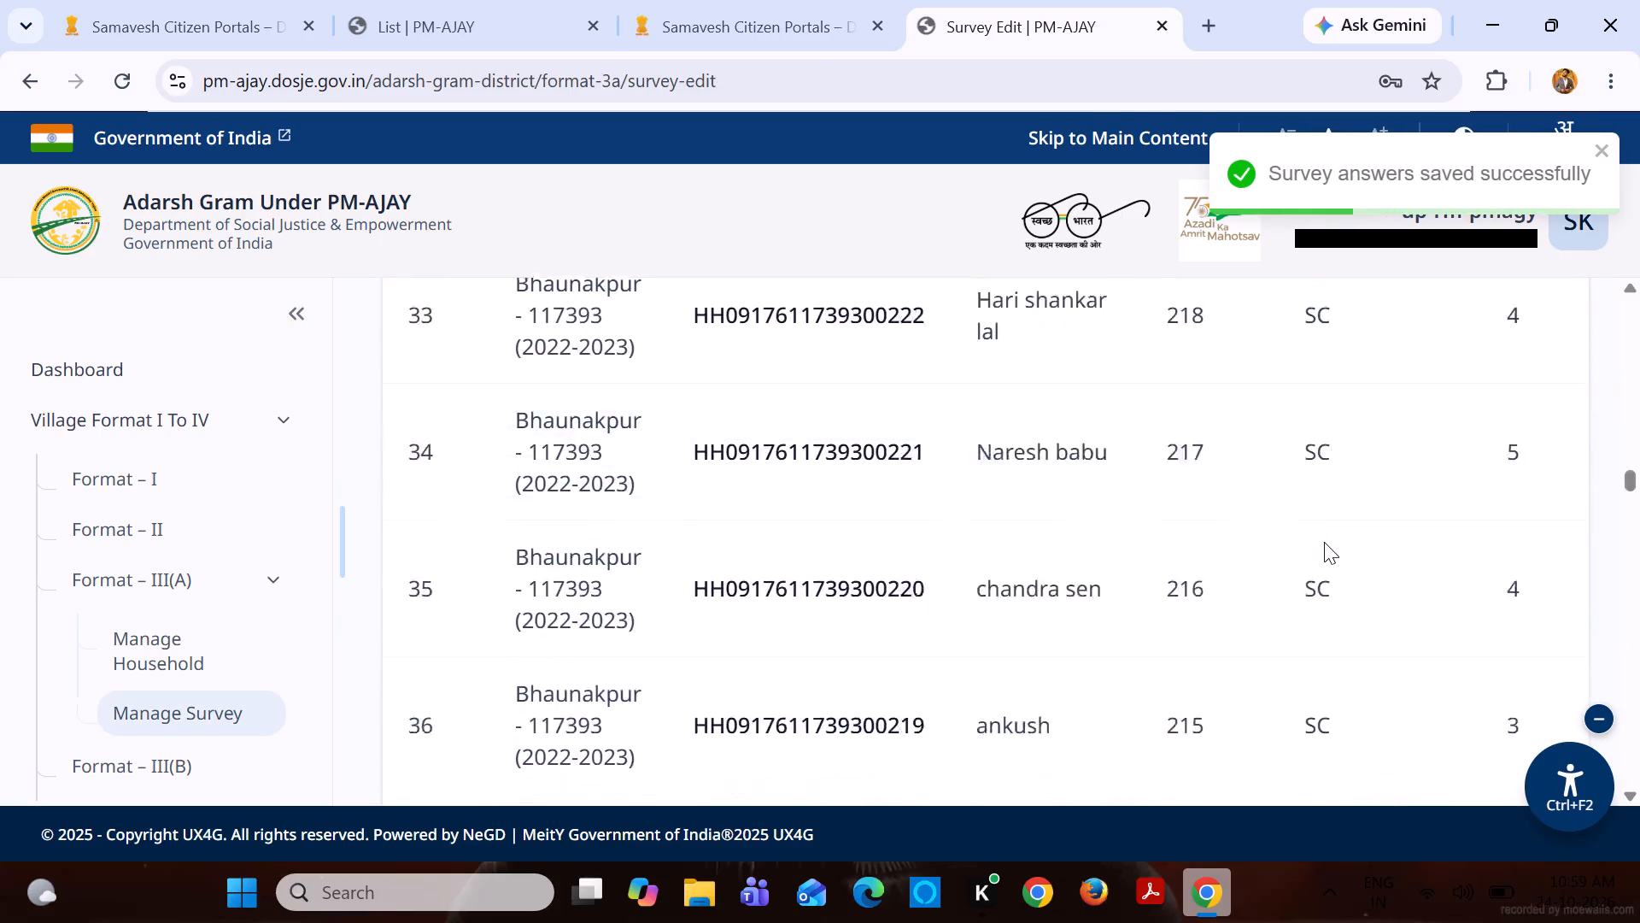
scroll(1324, 542, "down", 15)
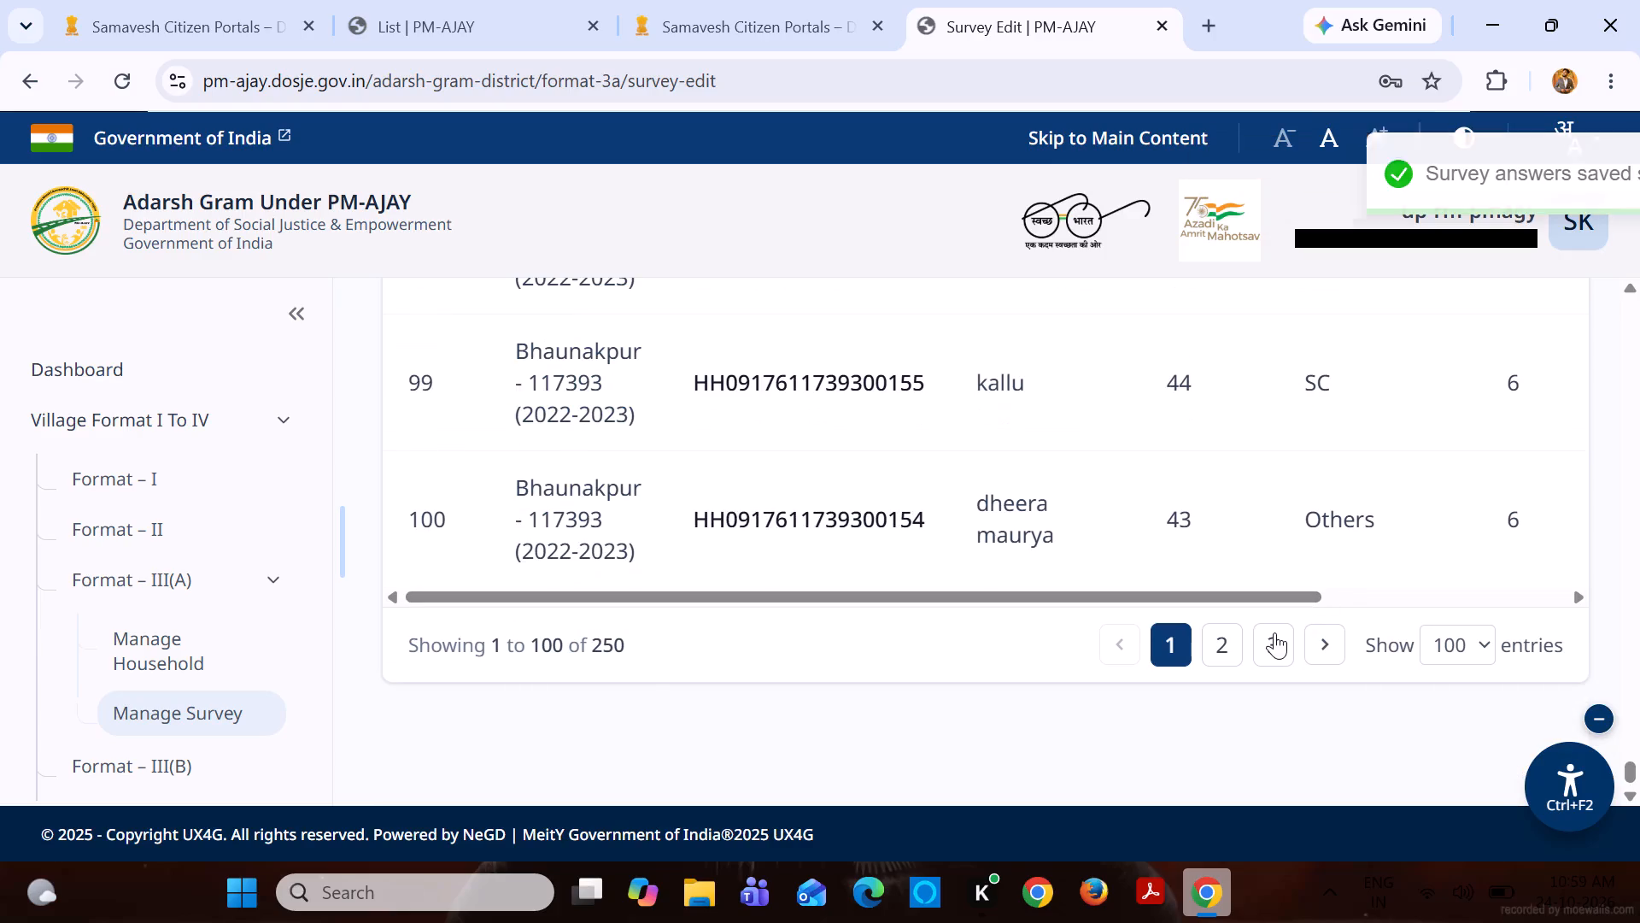
left_click(1272, 636)
scroll(1243, 431, "up", 14)
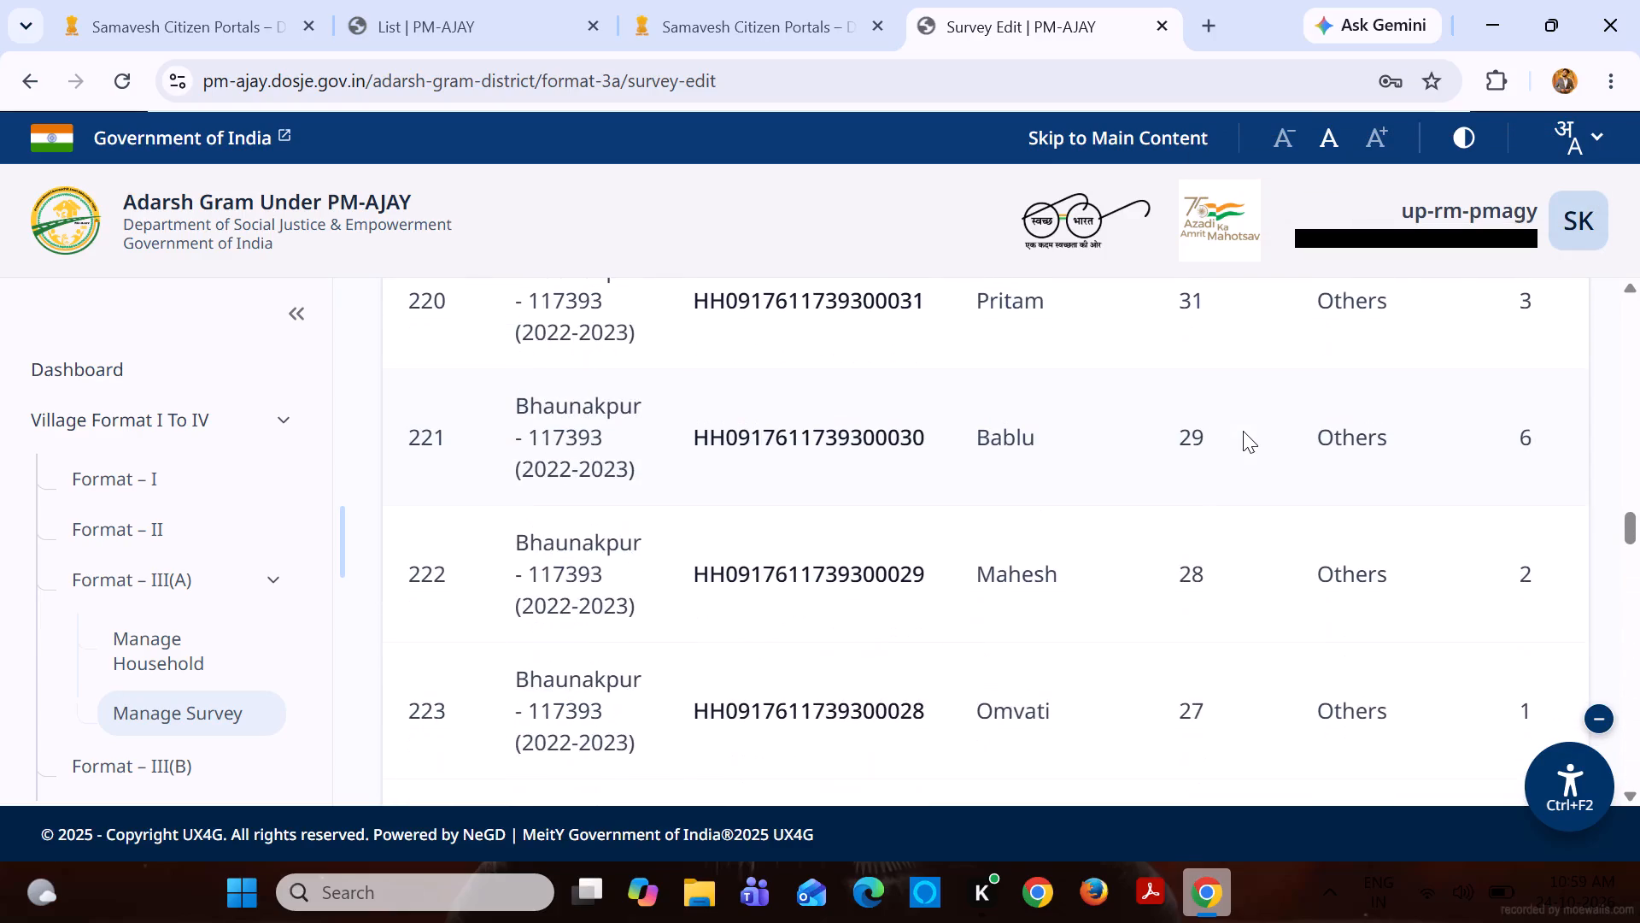
scroll(1243, 431, "left", 12)
scroll(1243, 431, "down", 2)
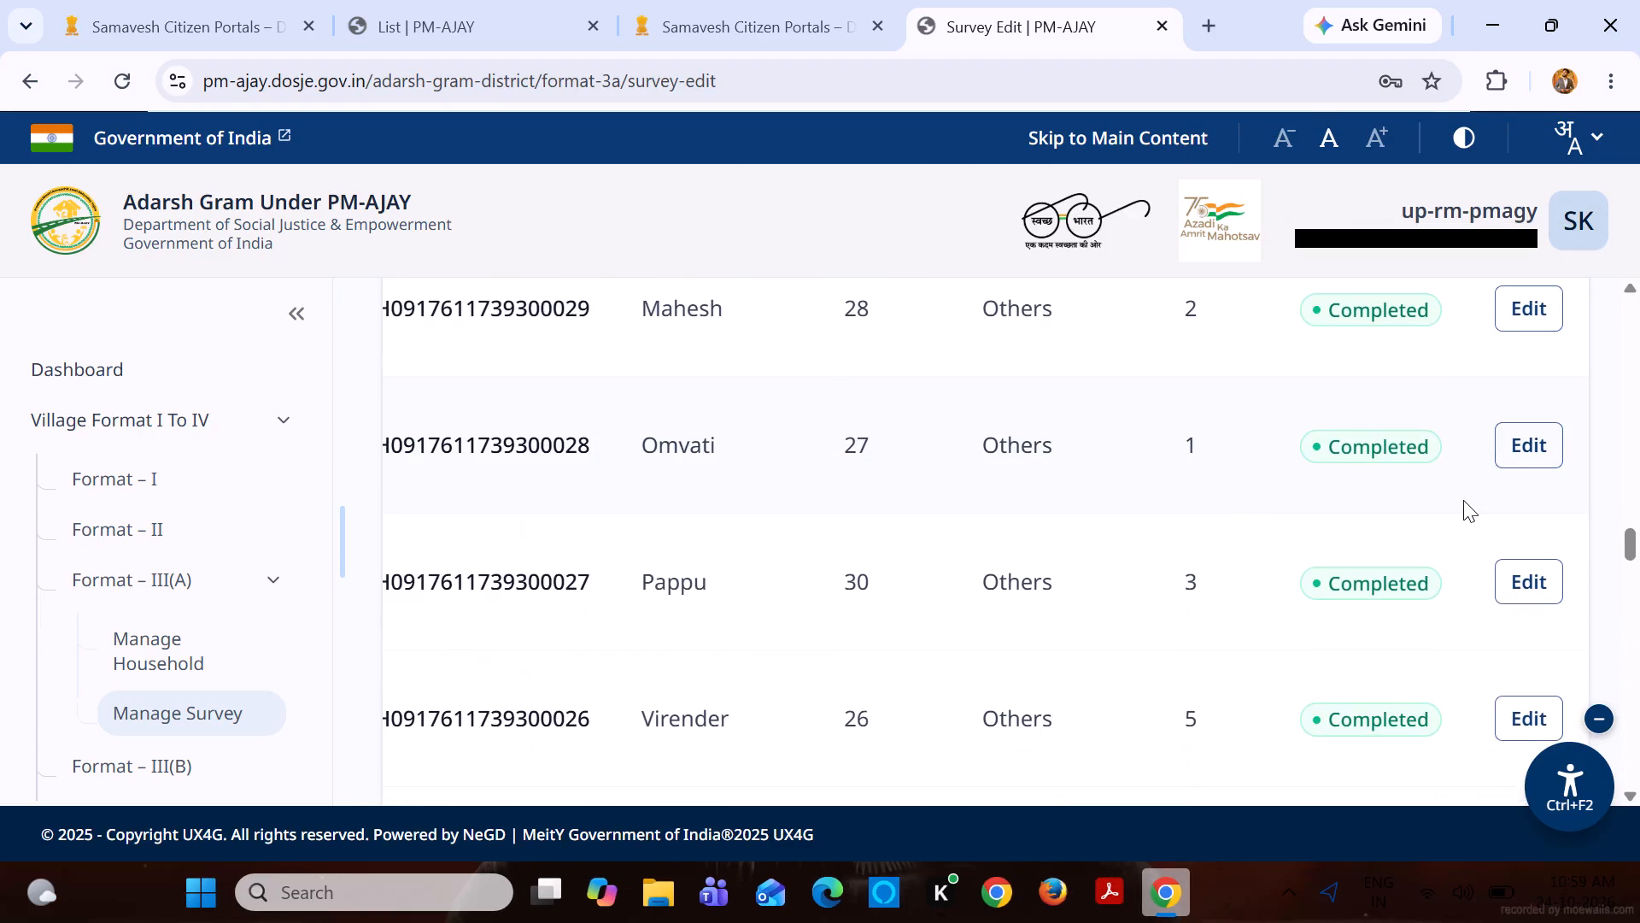
left_click(1516, 697)
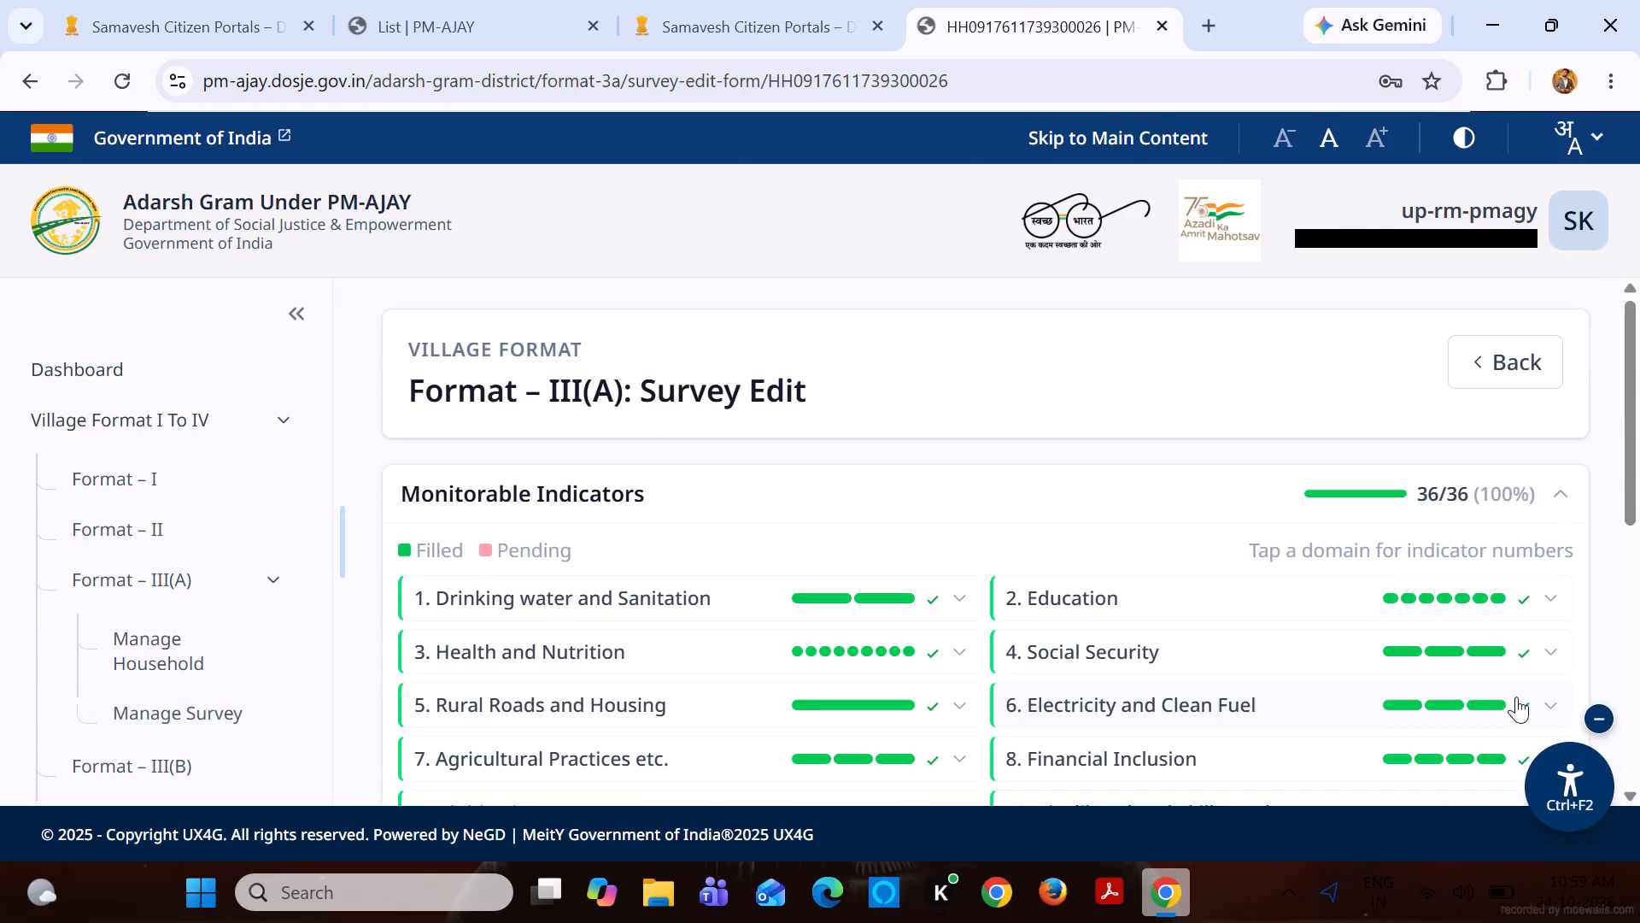
scroll(1178, 538, "down", 10)
left_click(1082, 579)
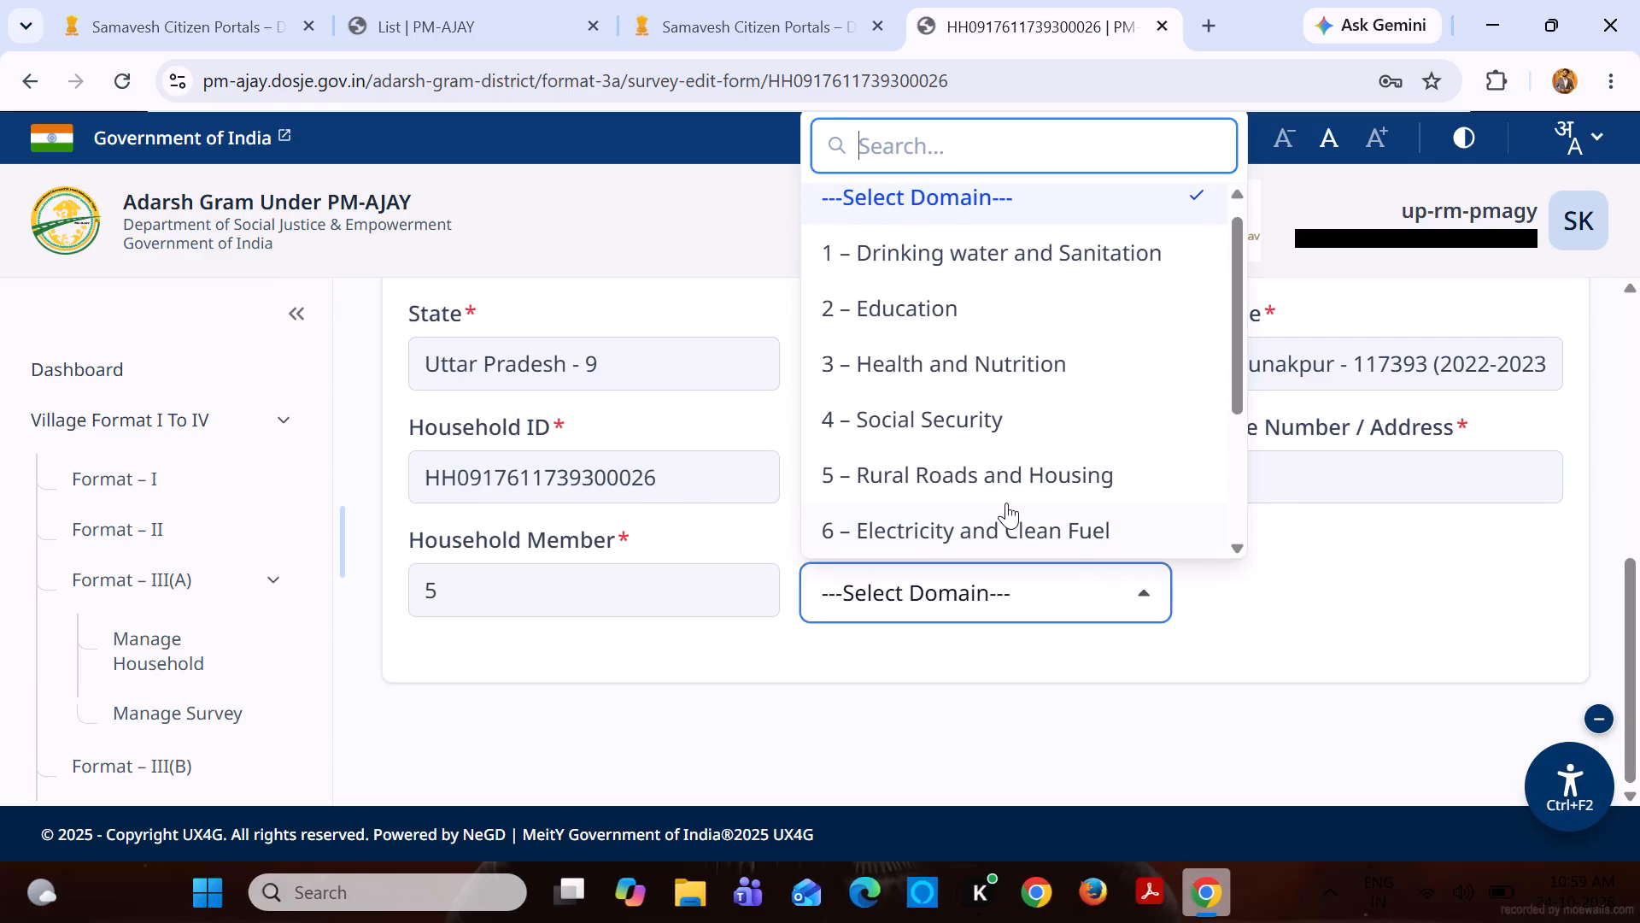
left_click(1004, 503)
Answer Yes for house number 26's use of clean fuel under 6.4 and save the survey.
scroll(1252, 580, "down", 4)
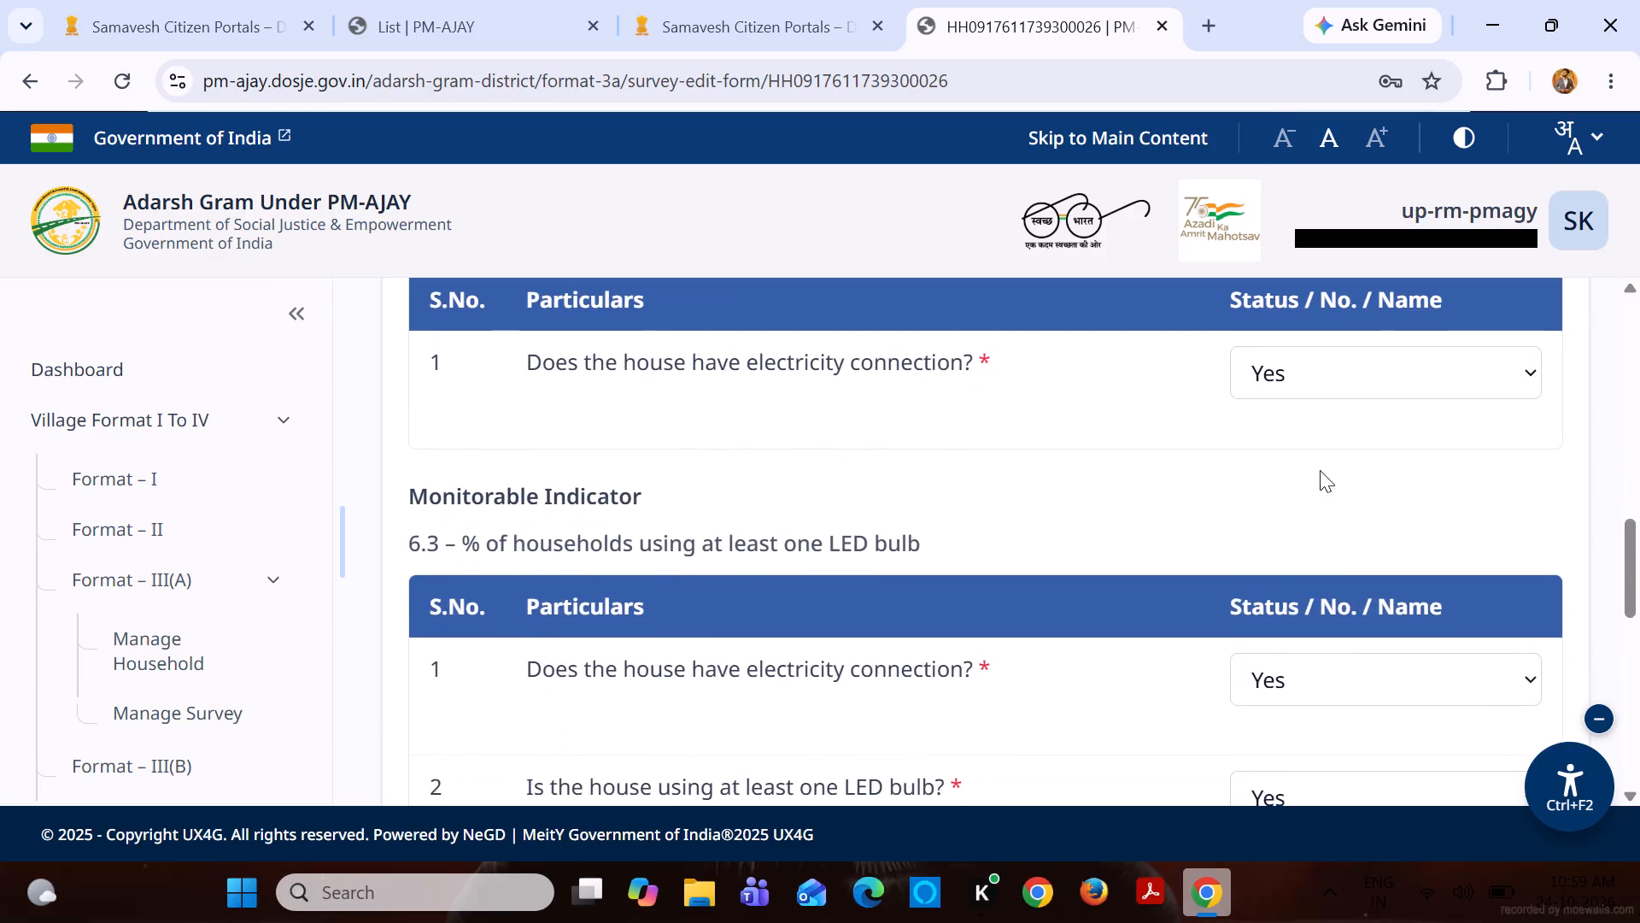
scroll(1439, 479, "down", 6)
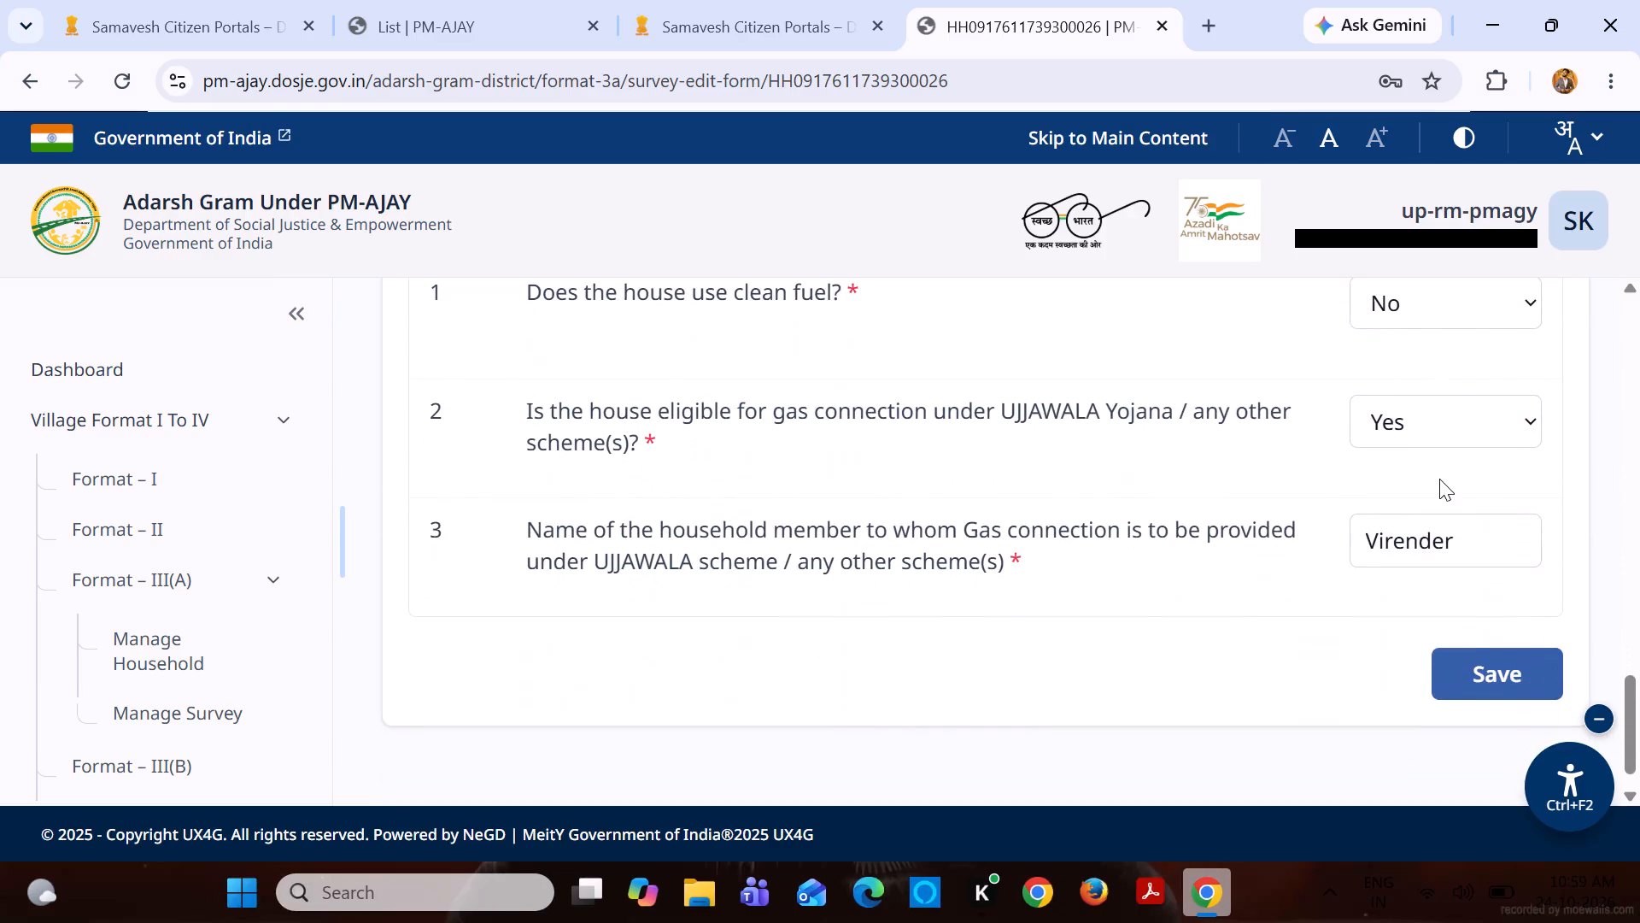
left_click(1467, 306)
left_click(1393, 385)
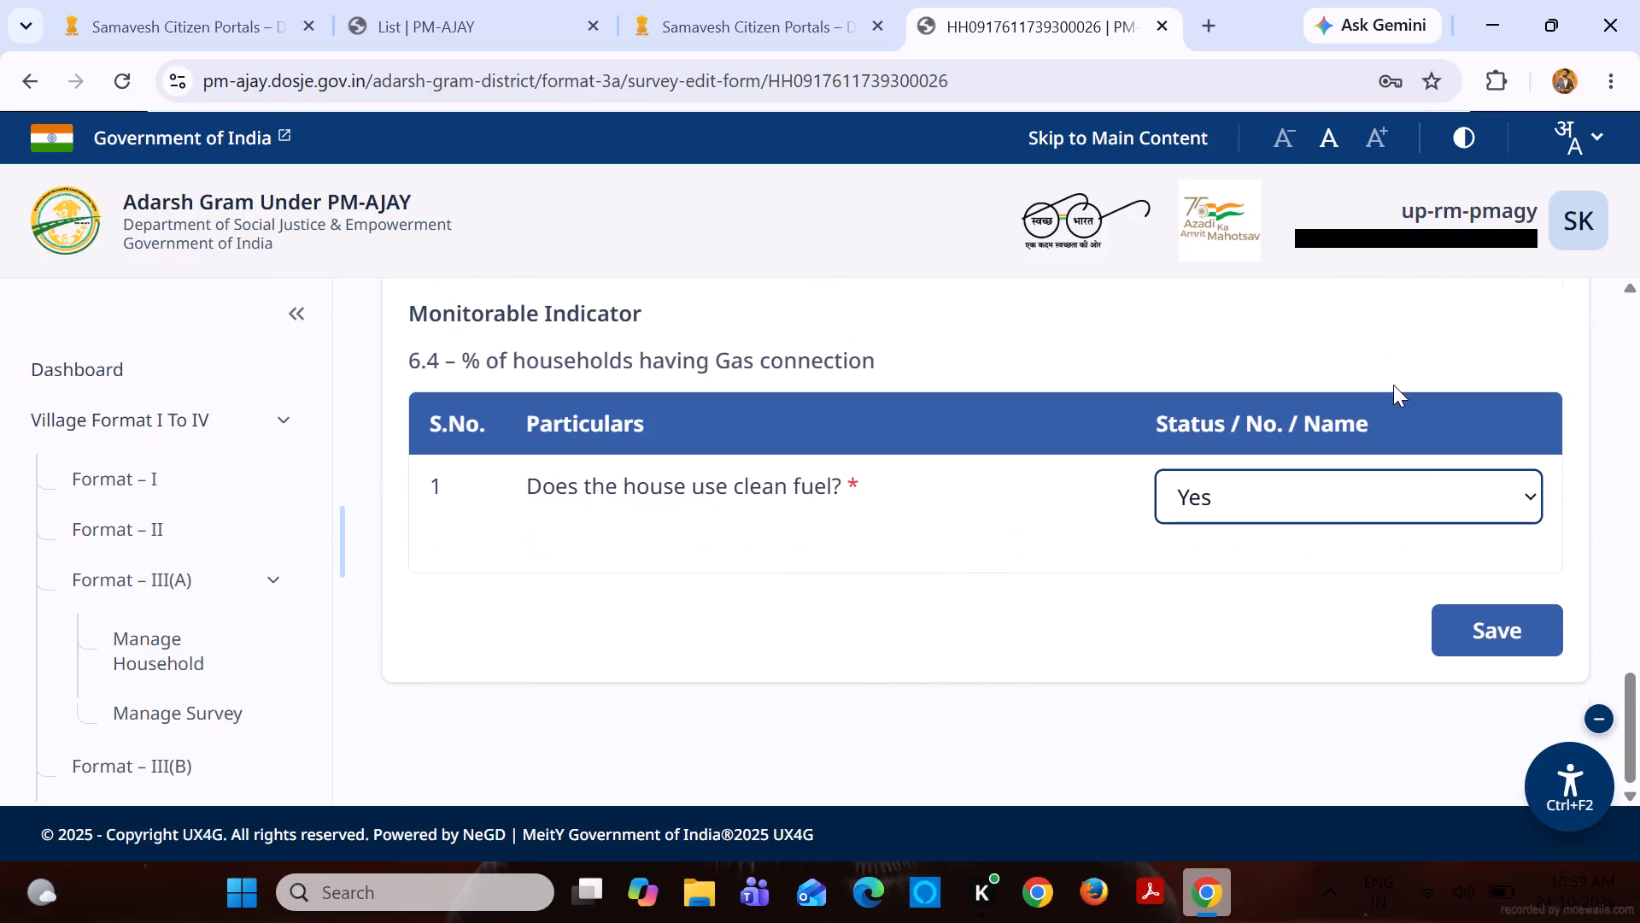
left_click(1490, 619)
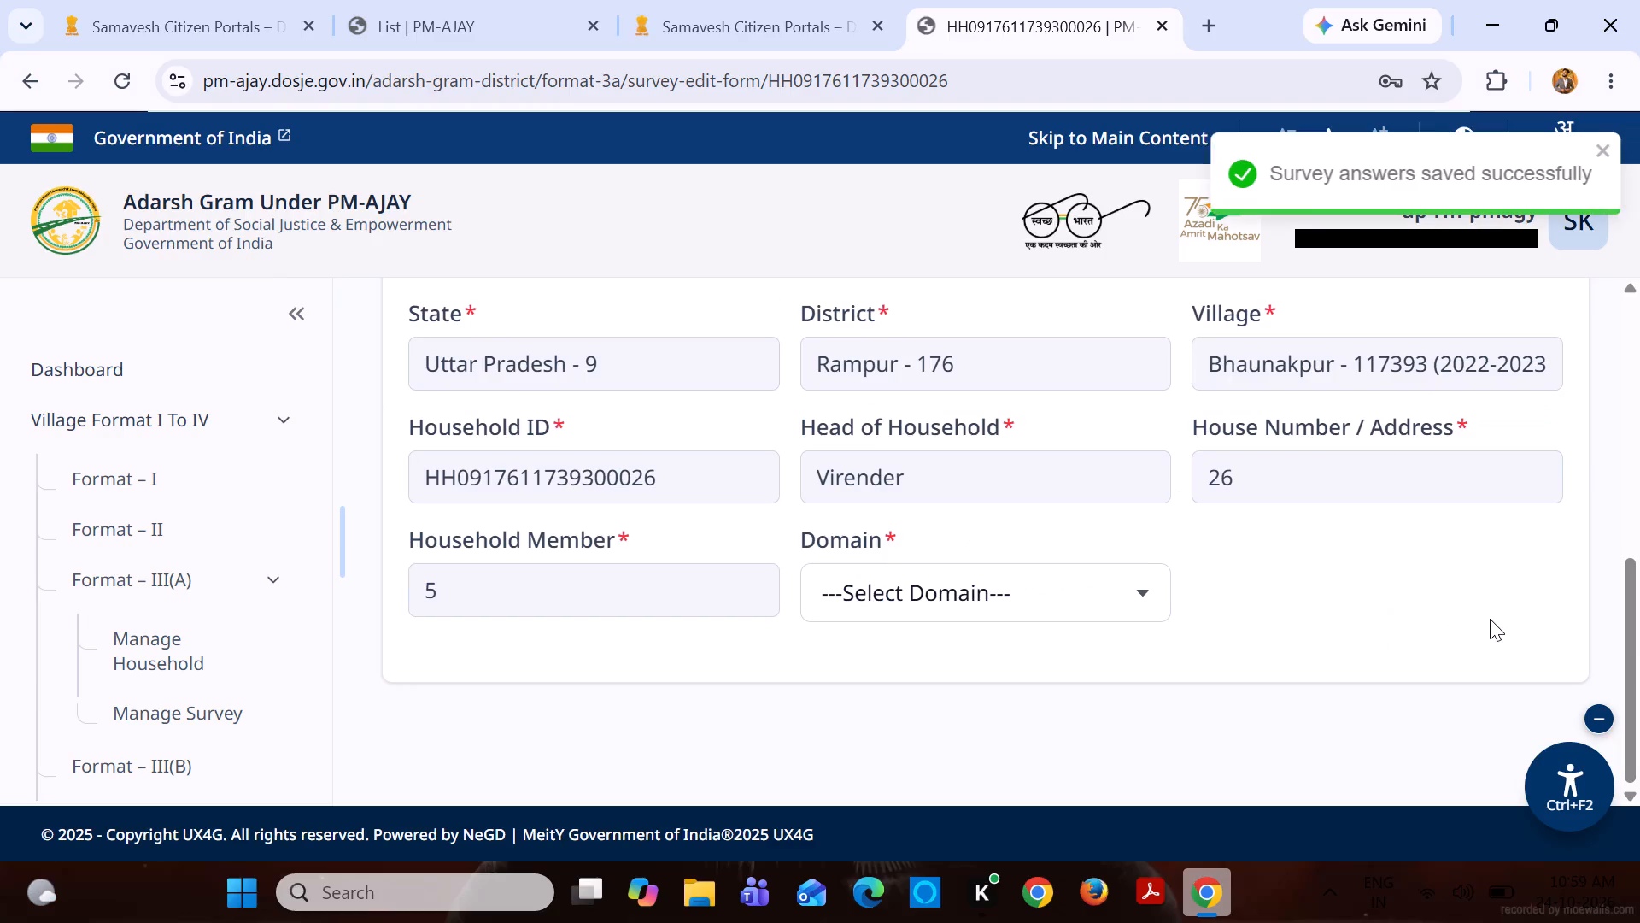
Return to the survey list and open house number 27's survey from page 3 at domain 6 – Electricity and Clean Fuel.
scroll(1292, 453, "up", 13)
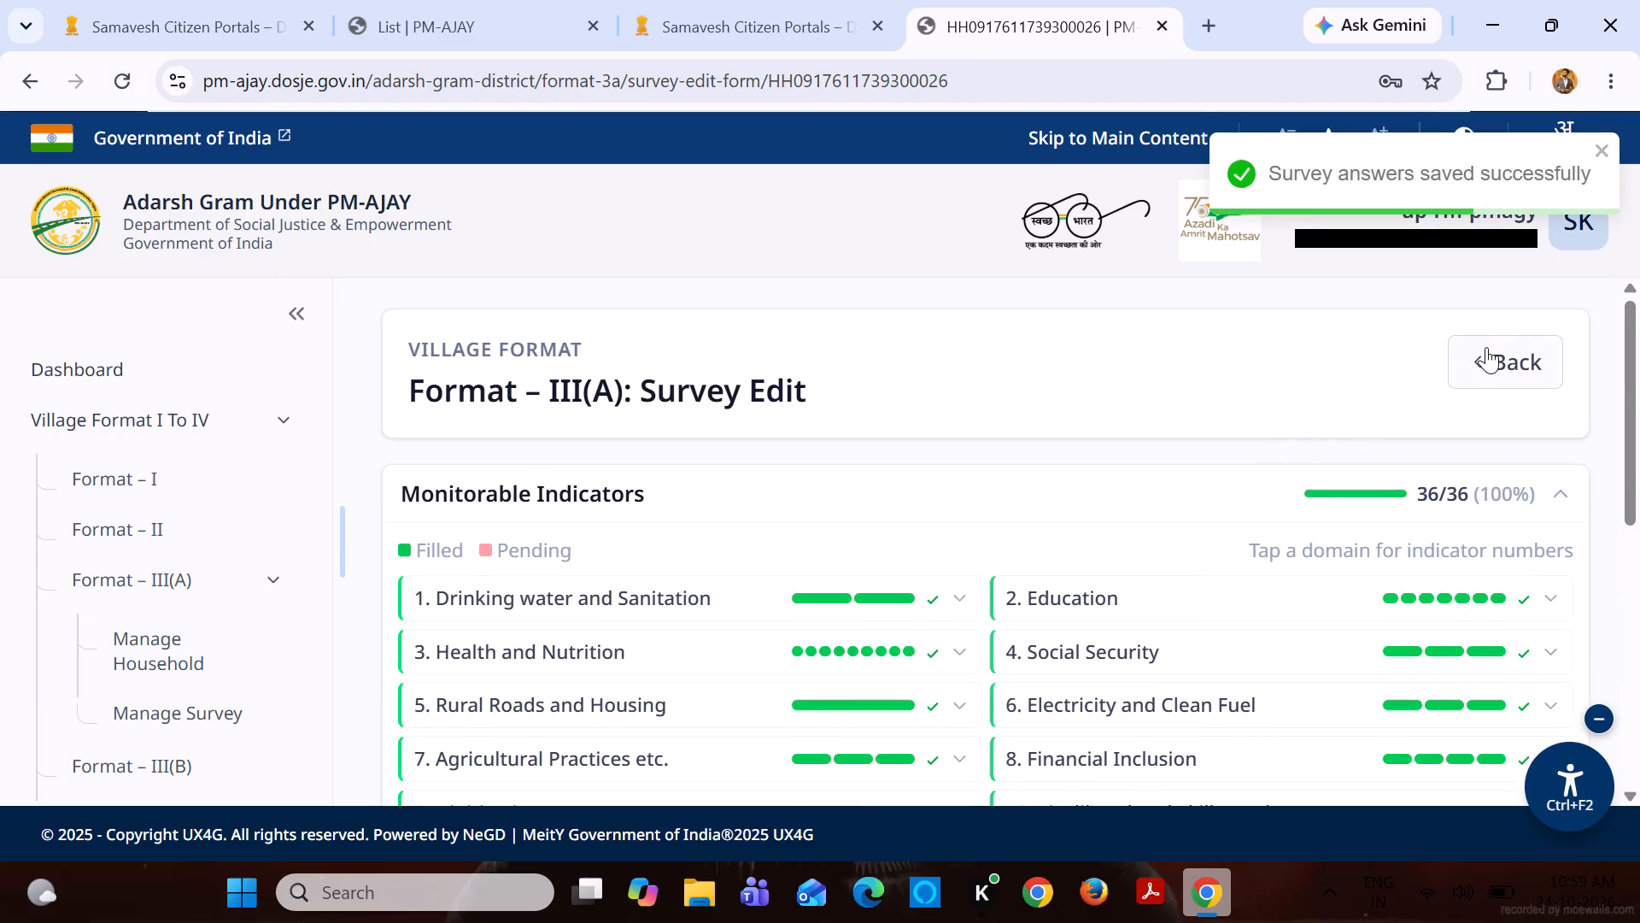
left_click(1486, 347)
scroll(1297, 494, "down", 20)
scroll(1297, 494, "down", 4)
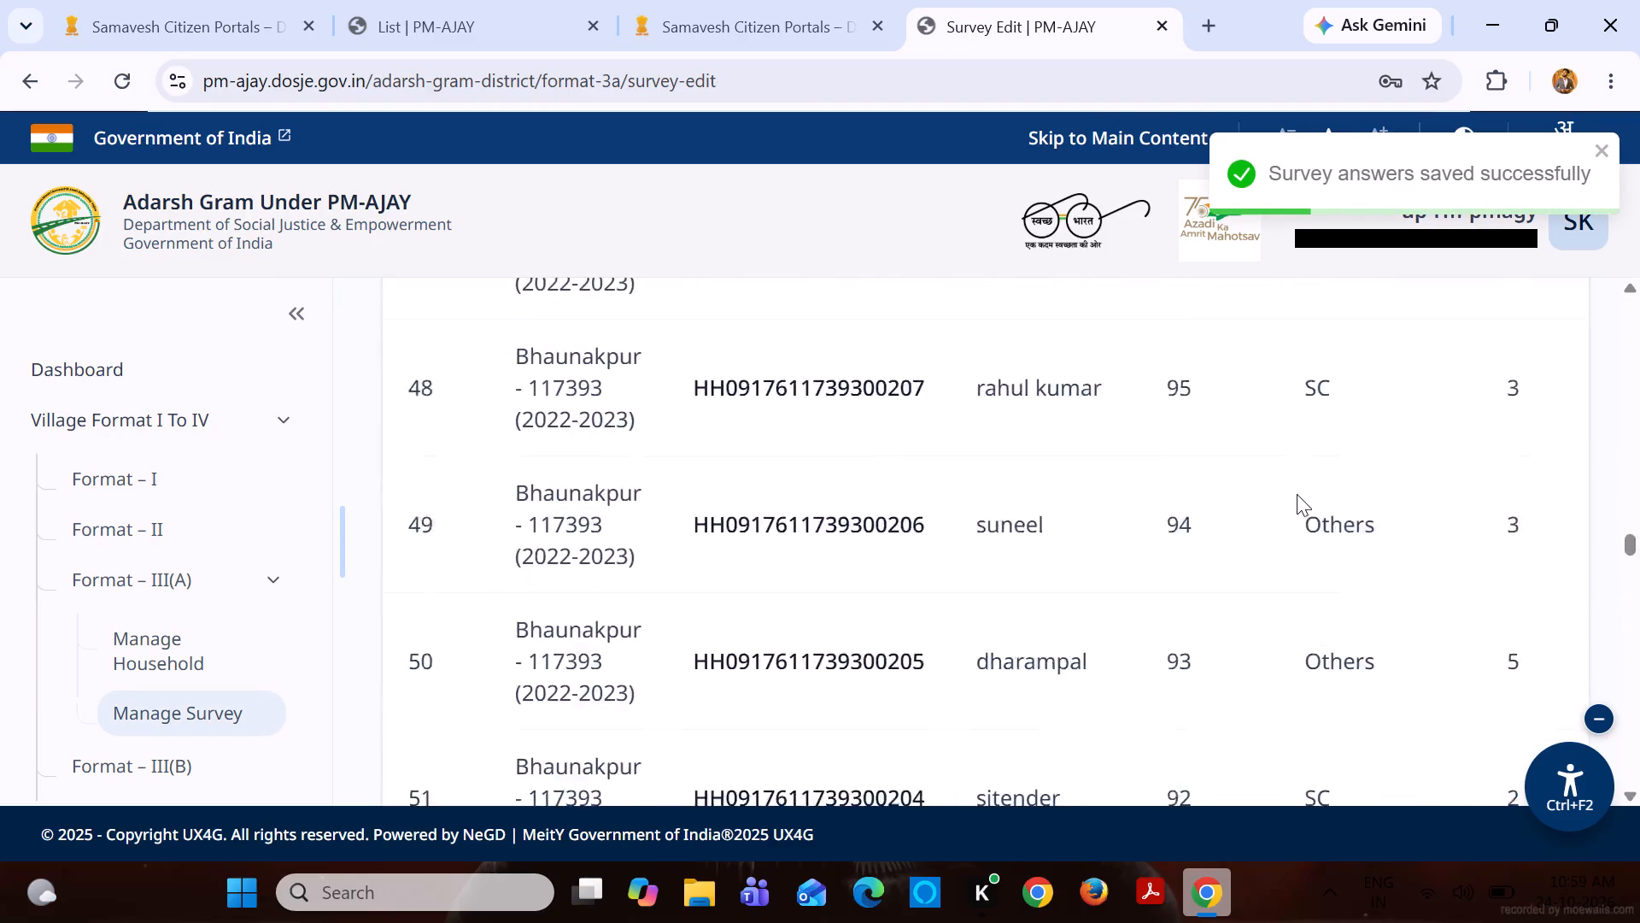
scroll(1297, 494, "down", 16)
left_click(1257, 635)
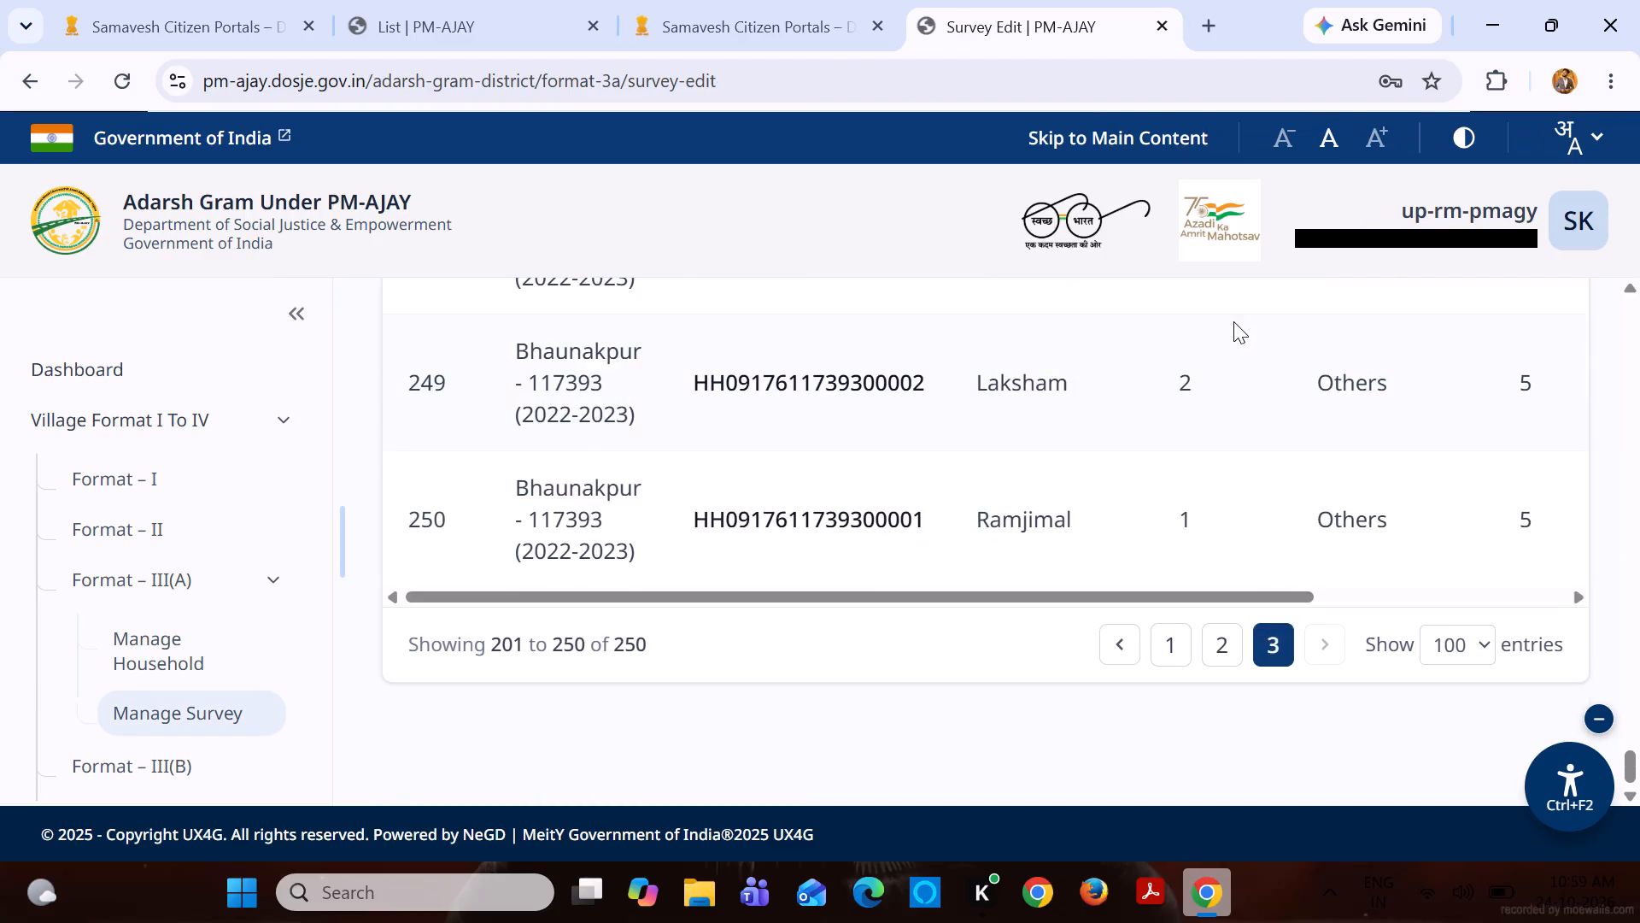
scroll(1233, 321, "up", 13)
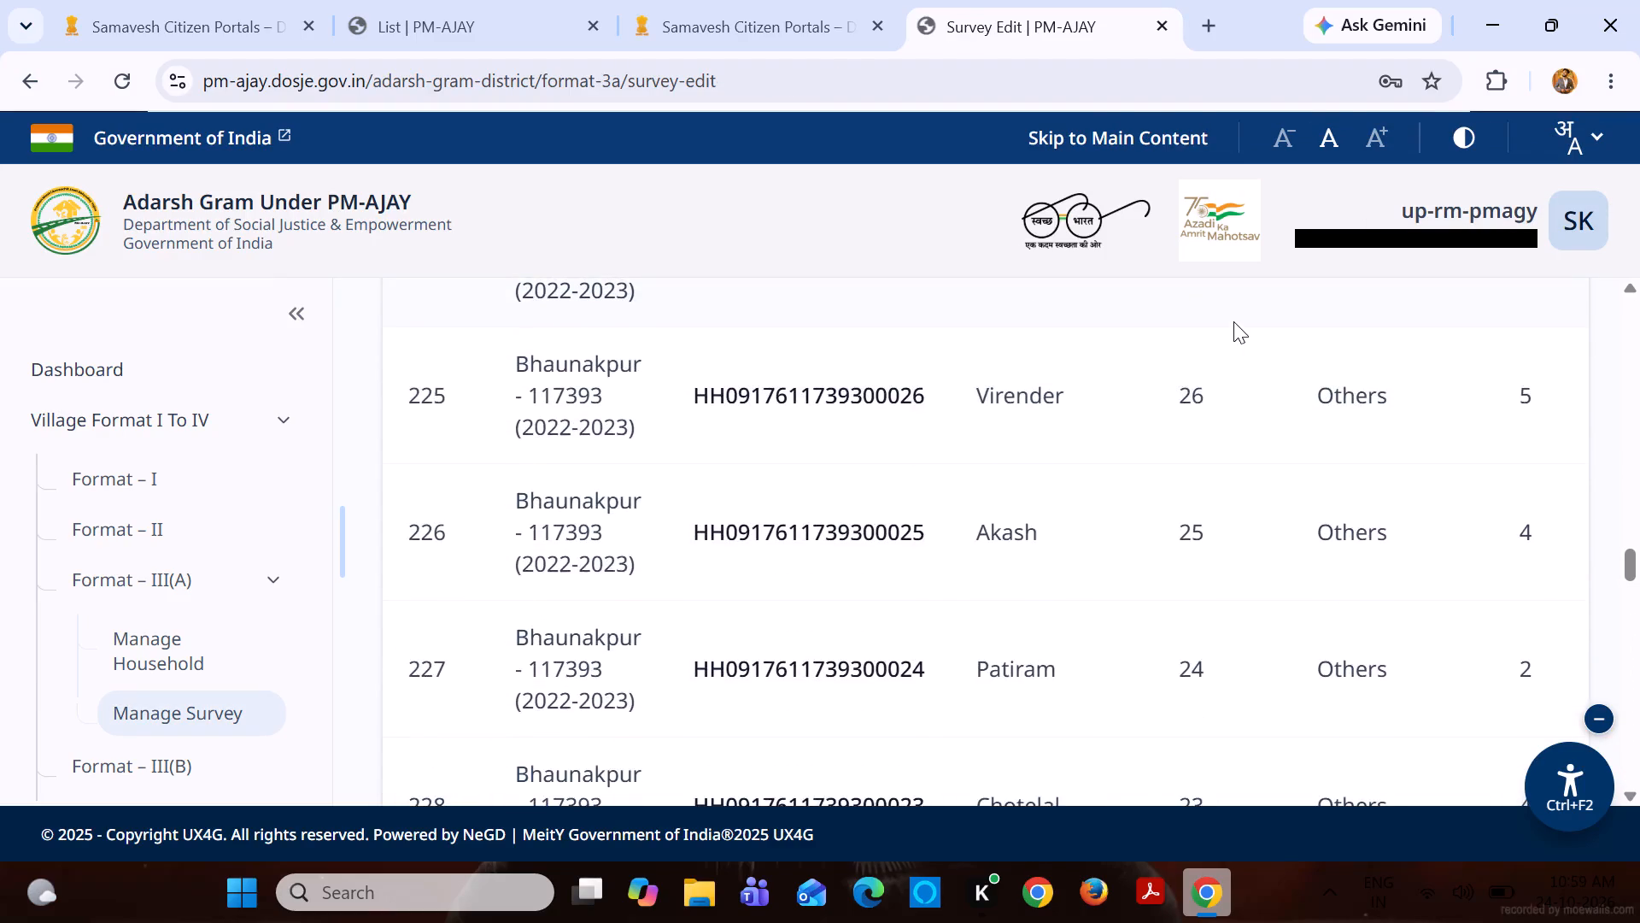
scroll(1233, 321, "up", 2)
scroll(1248, 420, "up", 2)
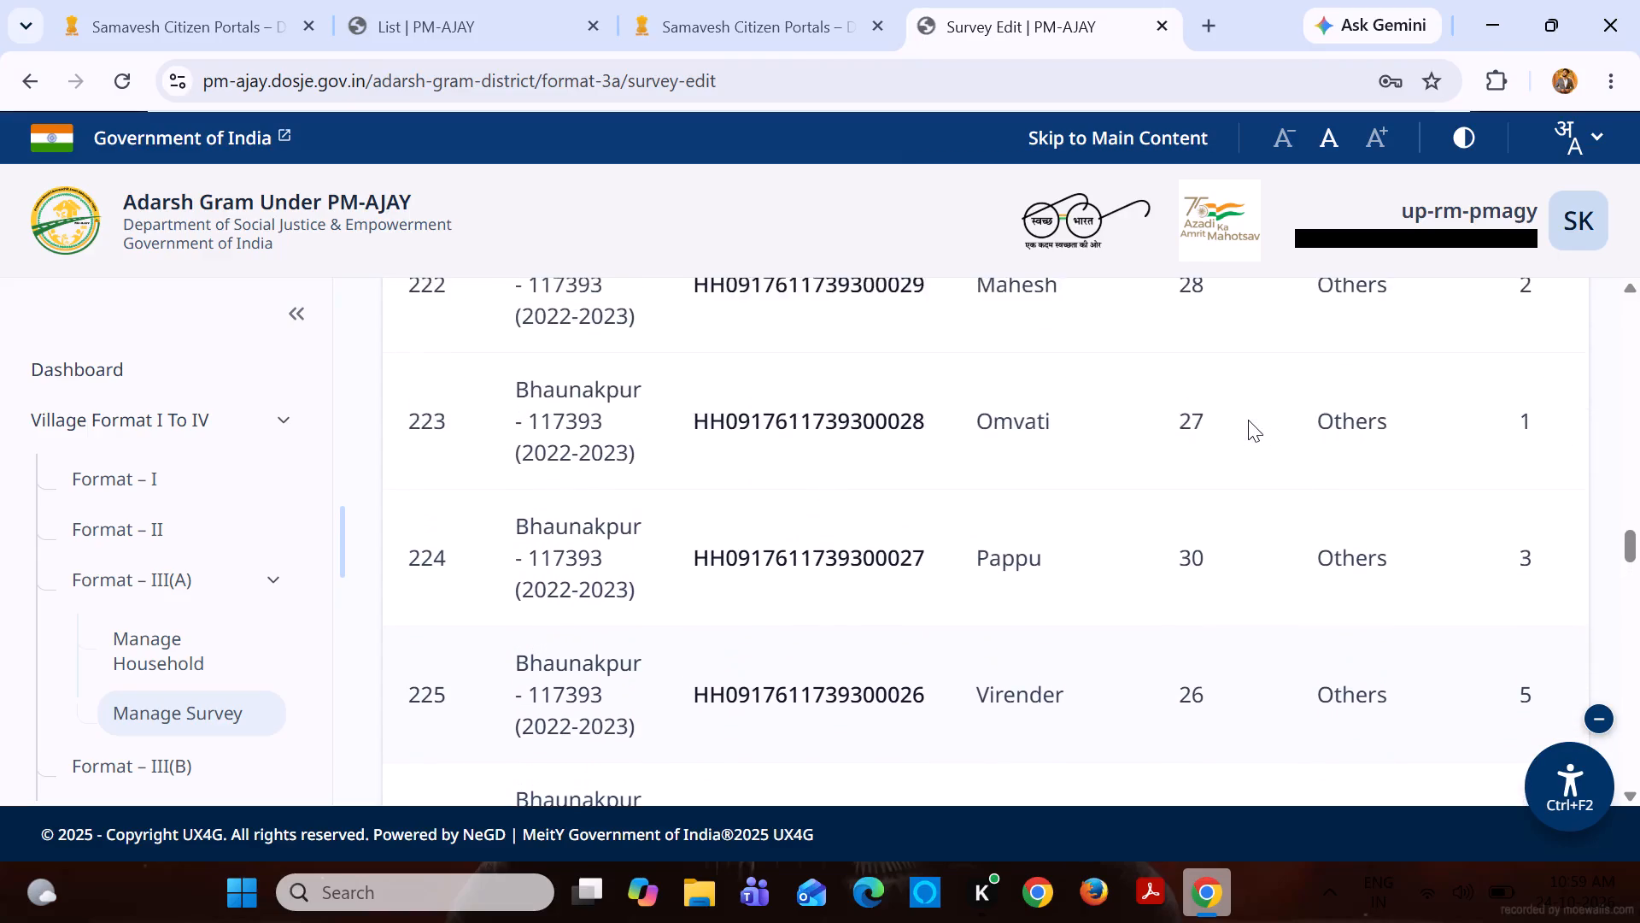
scroll(1248, 420, "up", 2)
left_click(1506, 423)
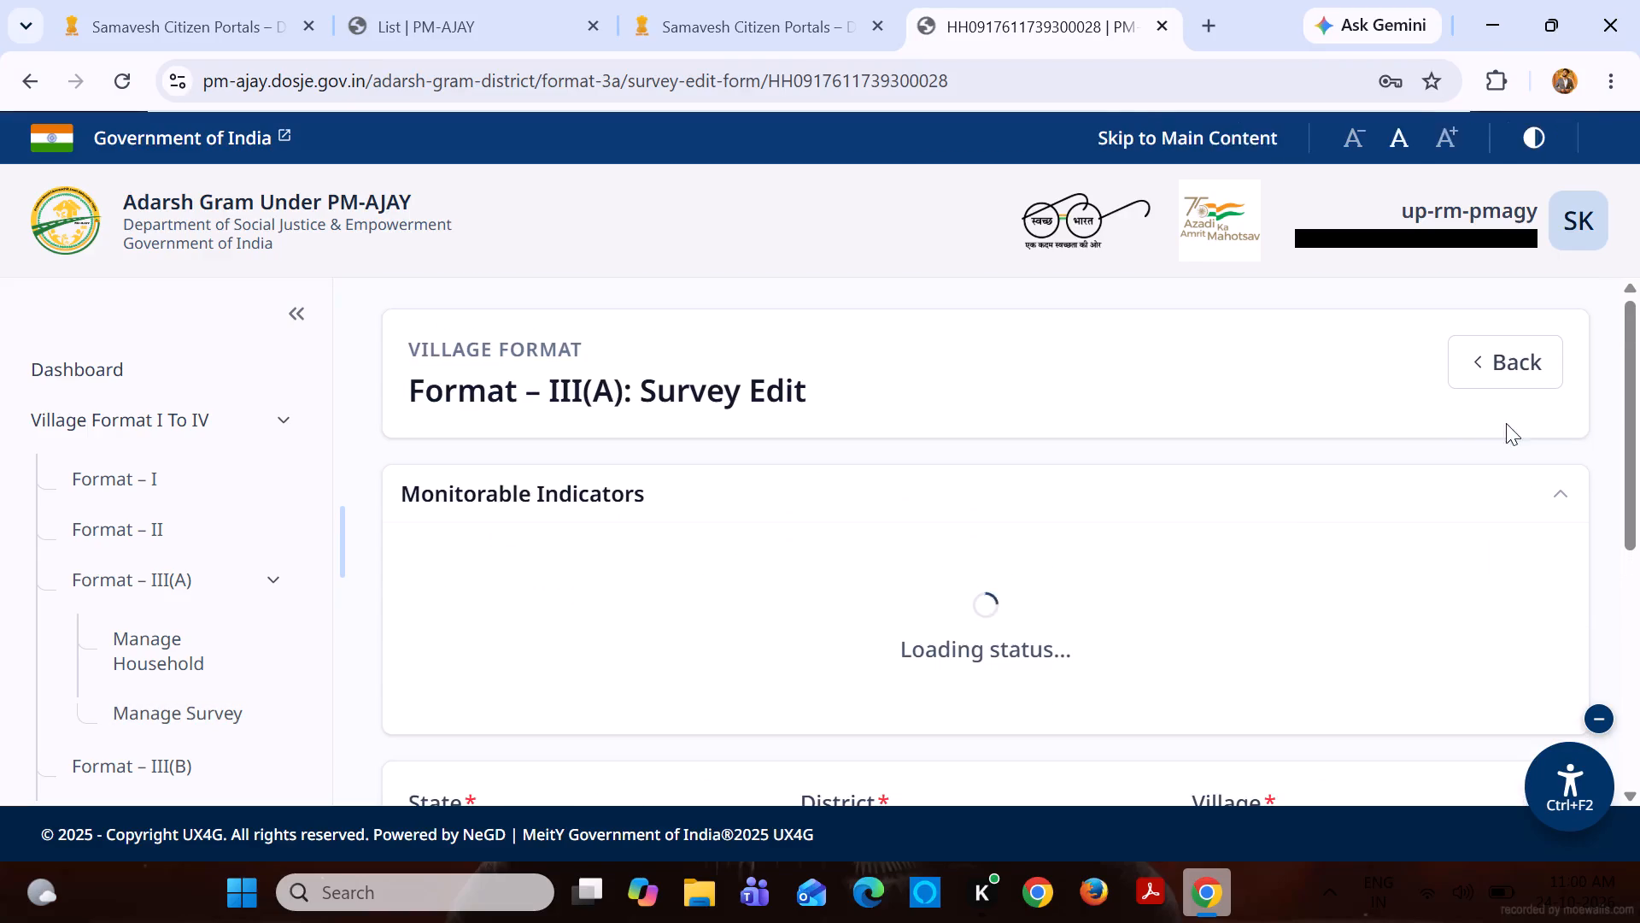
scroll(1279, 500, "down", 11)
left_click(1151, 586)
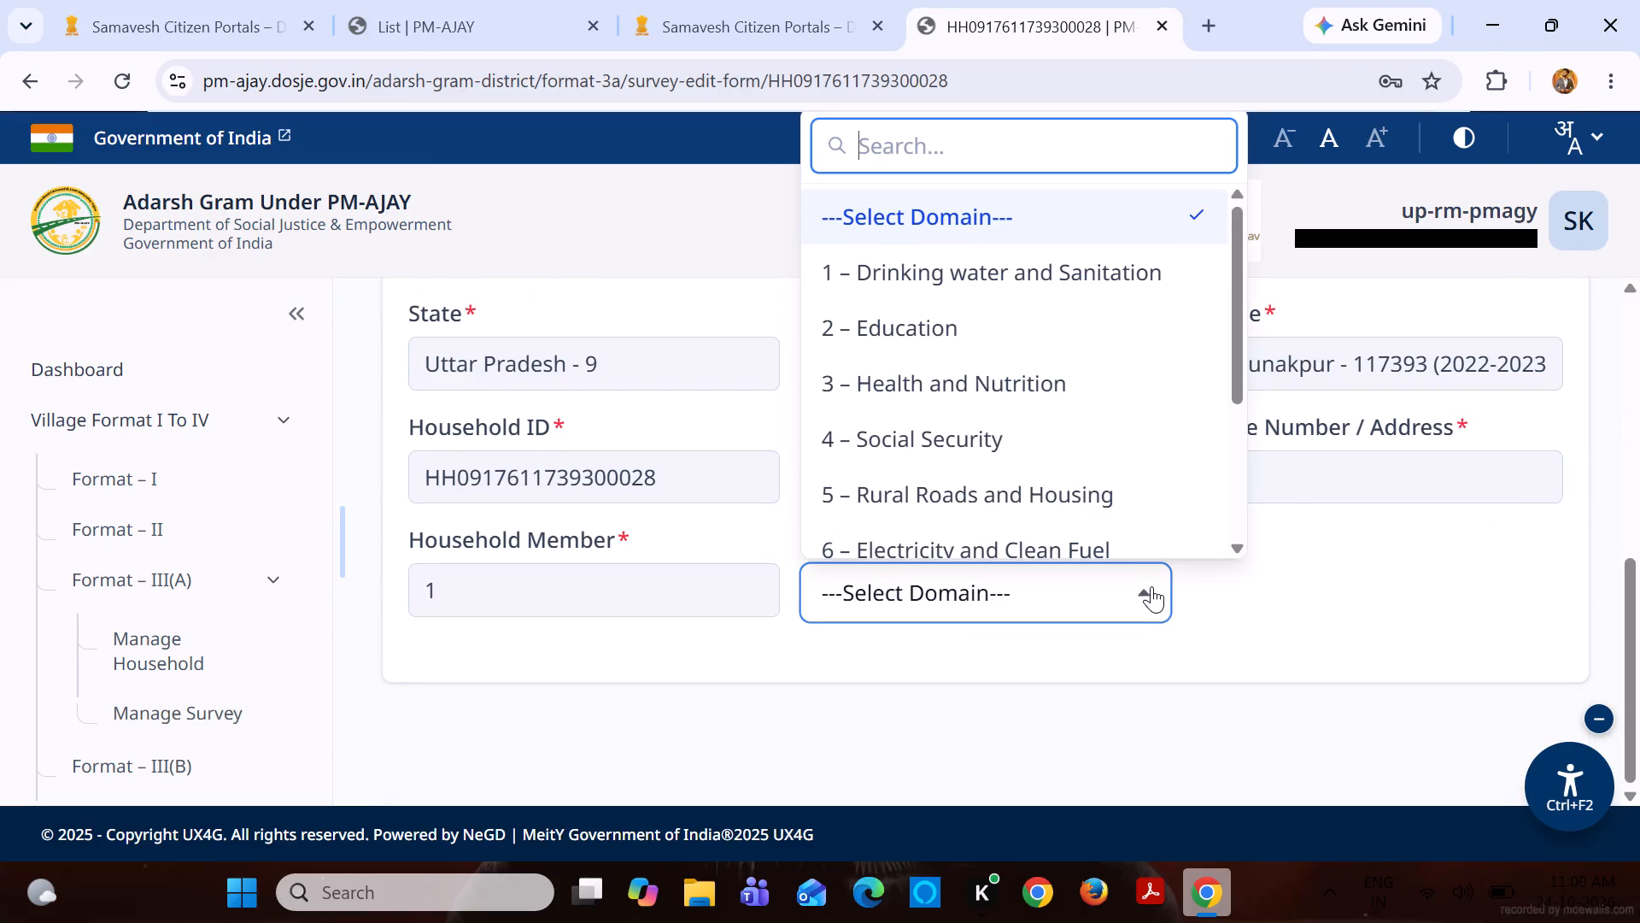
left_click(1126, 518)
Answer Yes for house number 27's electricity connection under 6.2 and 6.3 and its LED bulb use, and save the survey.
scroll(1350, 597, "down", 4)
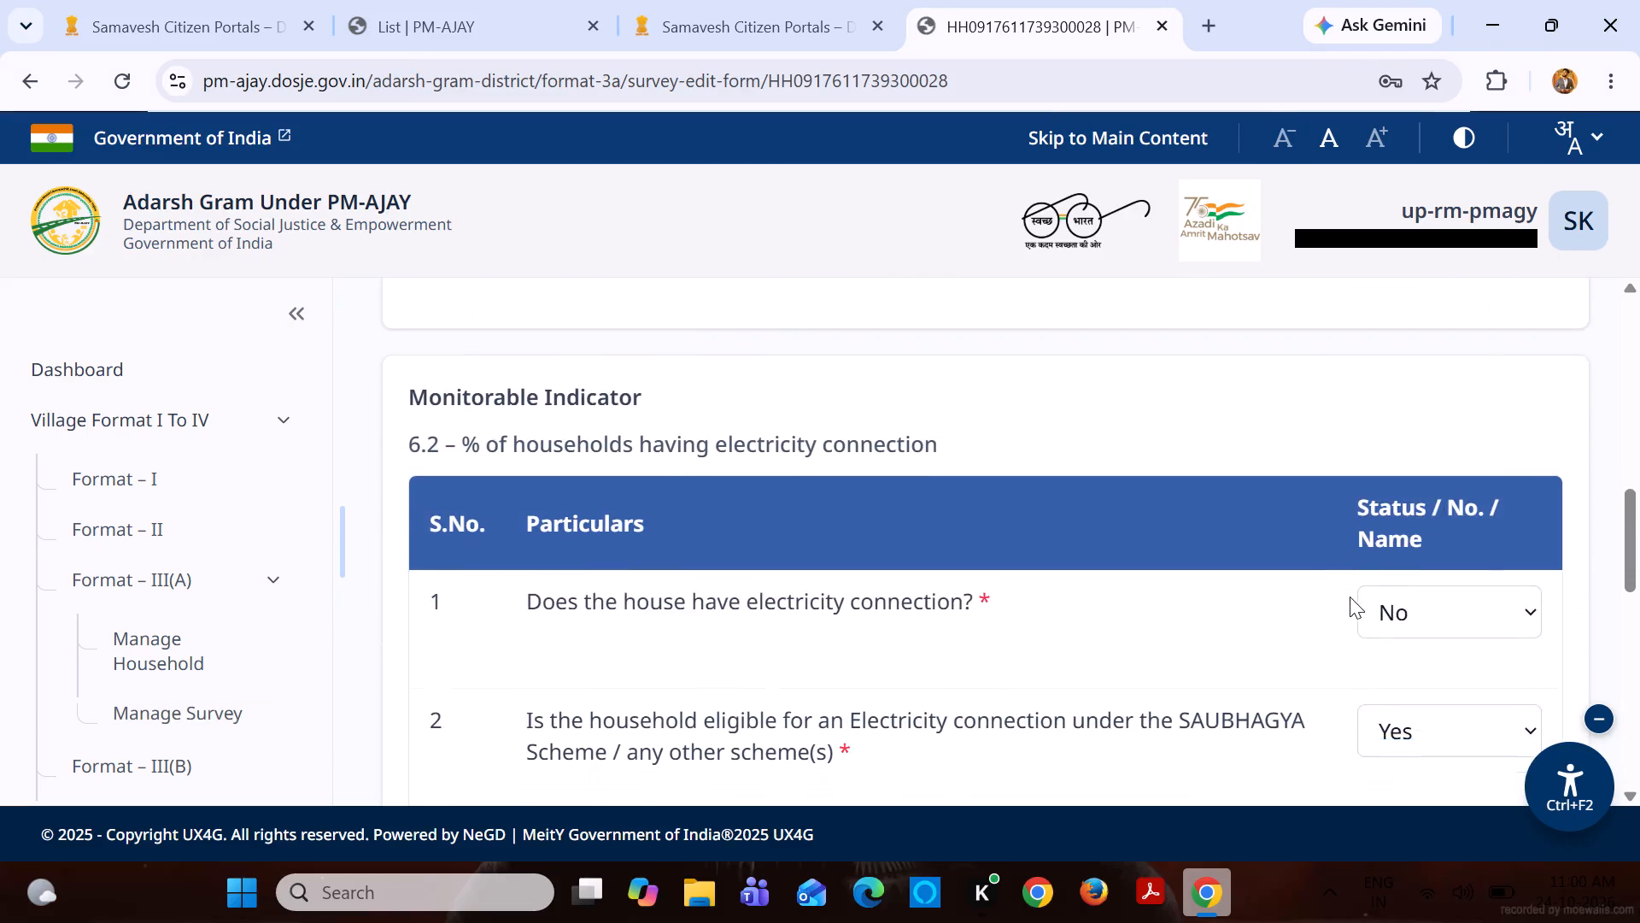
left_click_drag(1429, 600, 1406, 684)
left_click(1406, 684)
scroll(1406, 684, "down", 2)
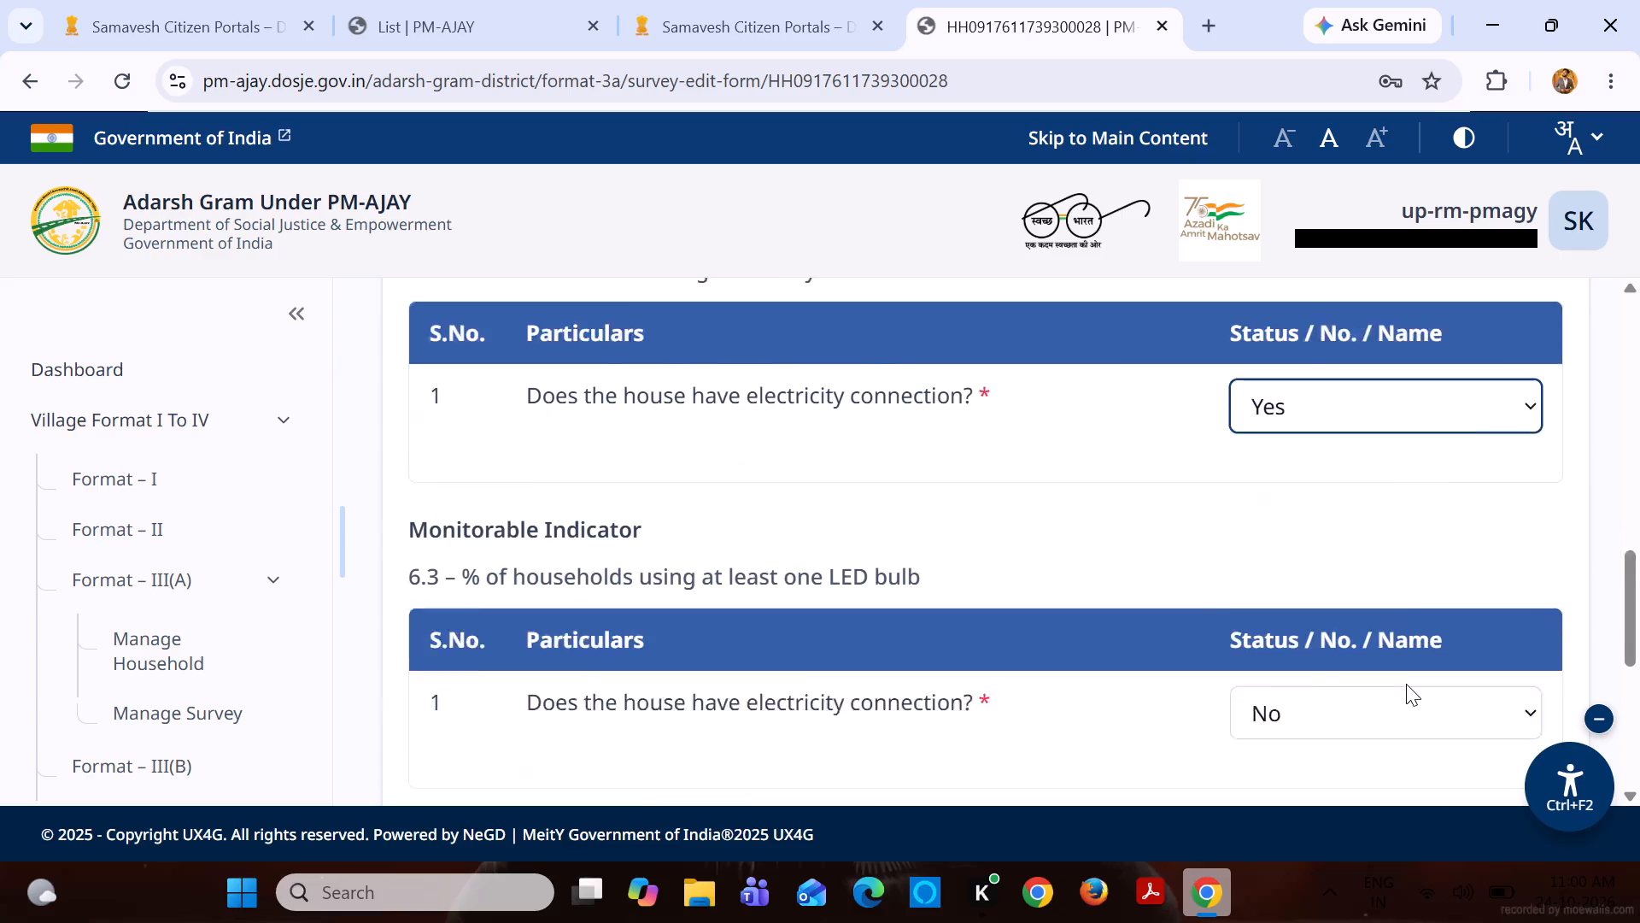
scroll(1406, 684, "down", 1)
left_click(1463, 607)
left_click(1358, 725)
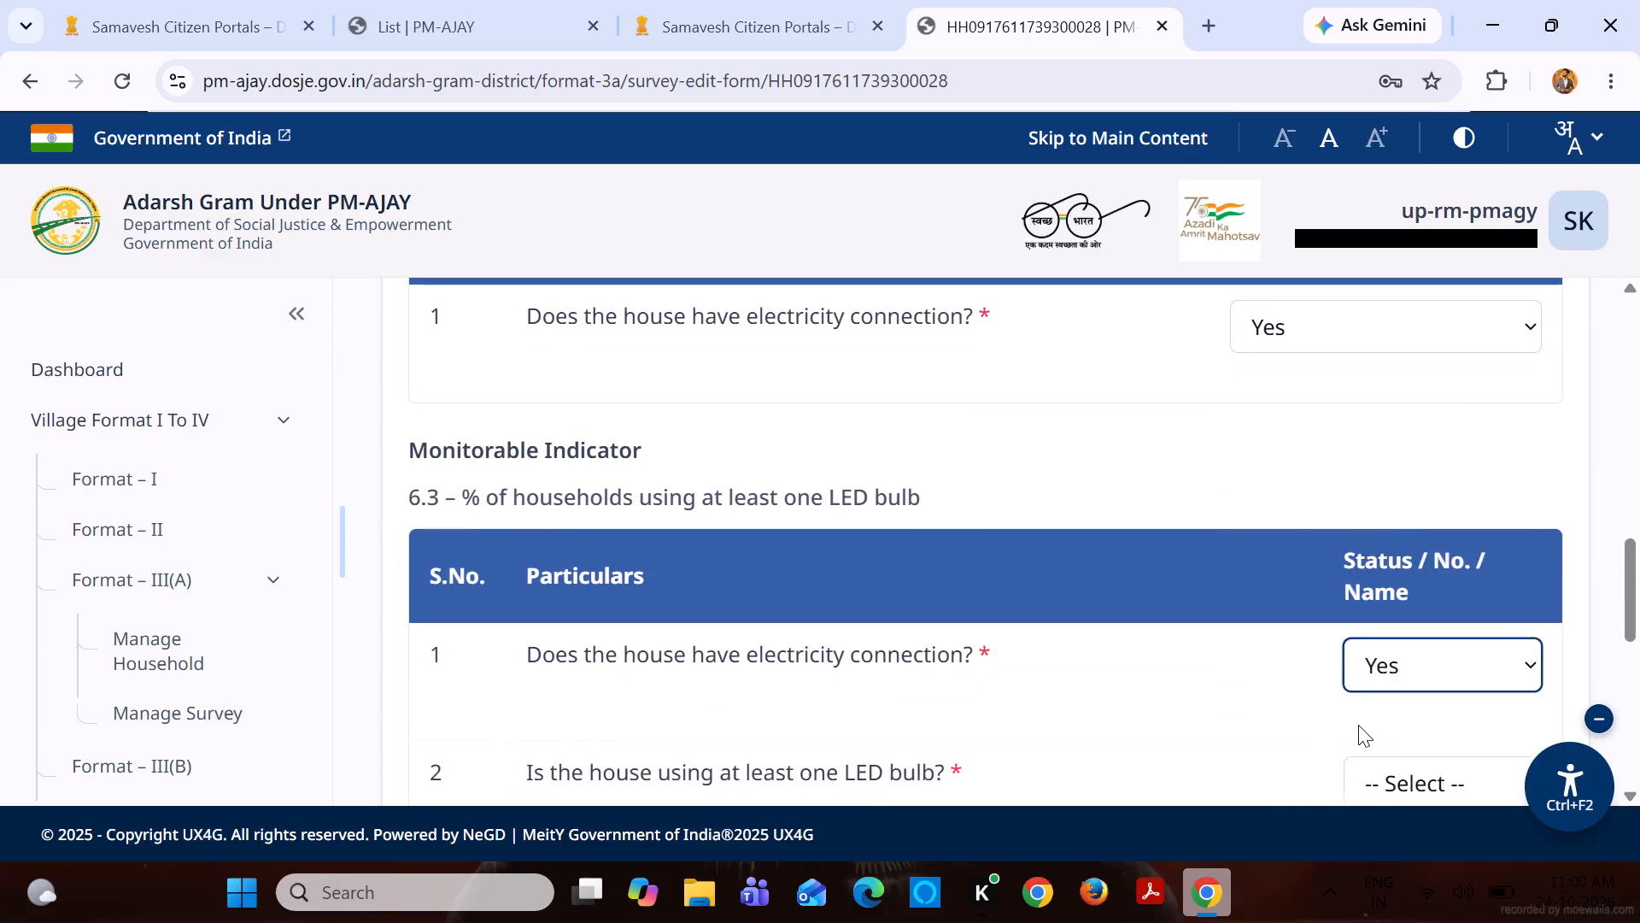
scroll(1358, 725, "down", 2)
left_click_drag(1485, 572, 1412, 651)
left_click(1412, 651)
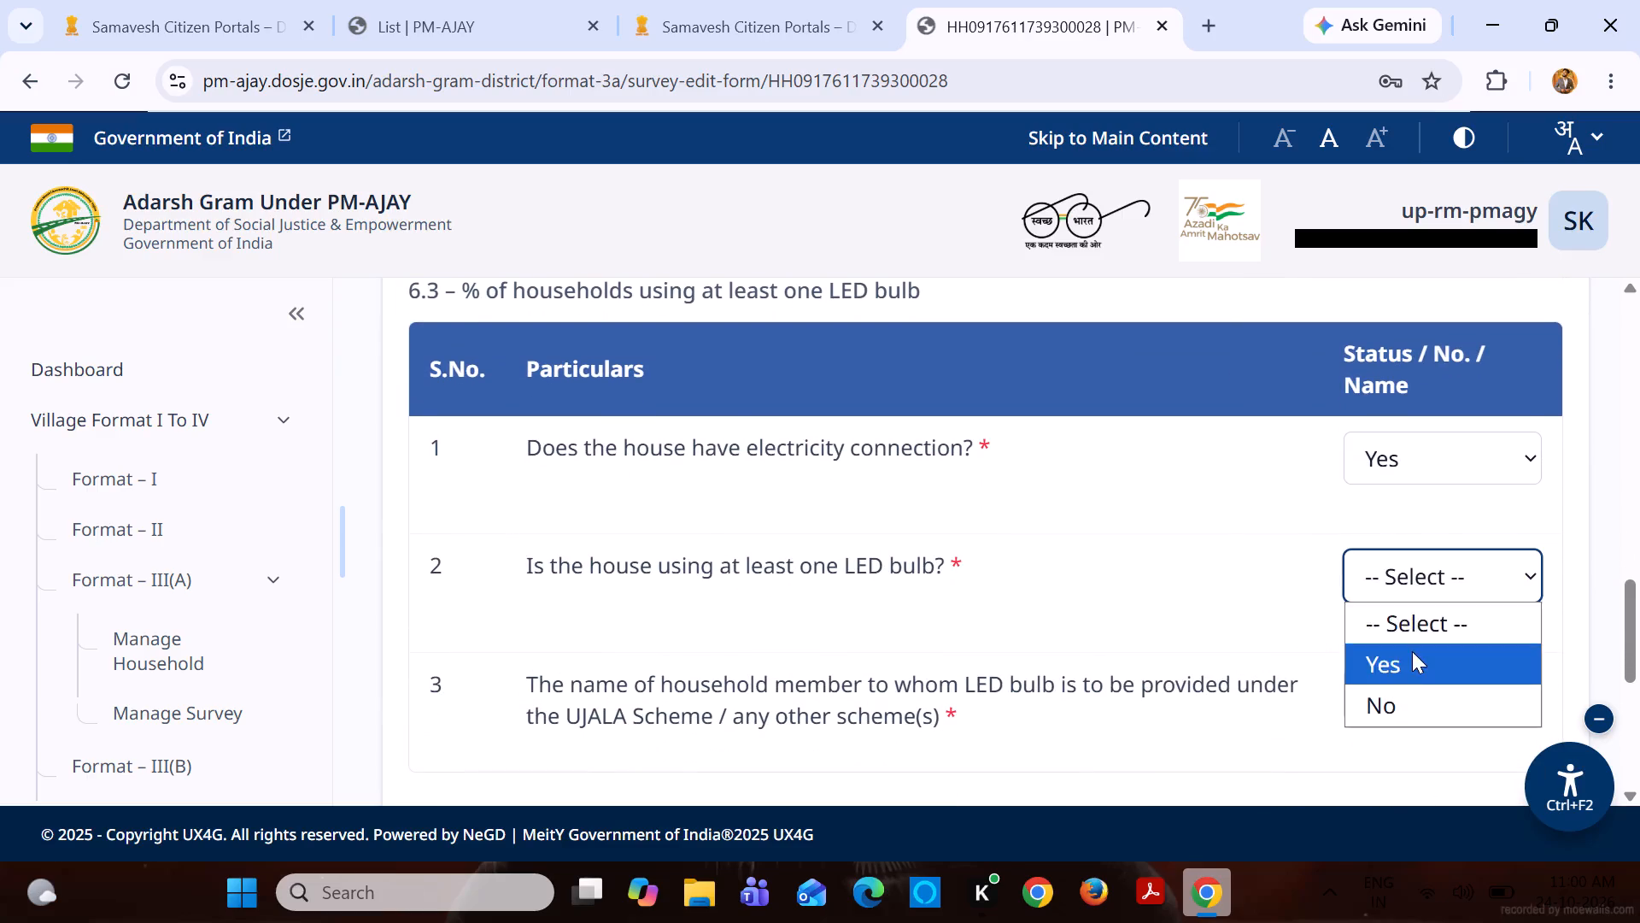
scroll(1412, 651, "down", 7)
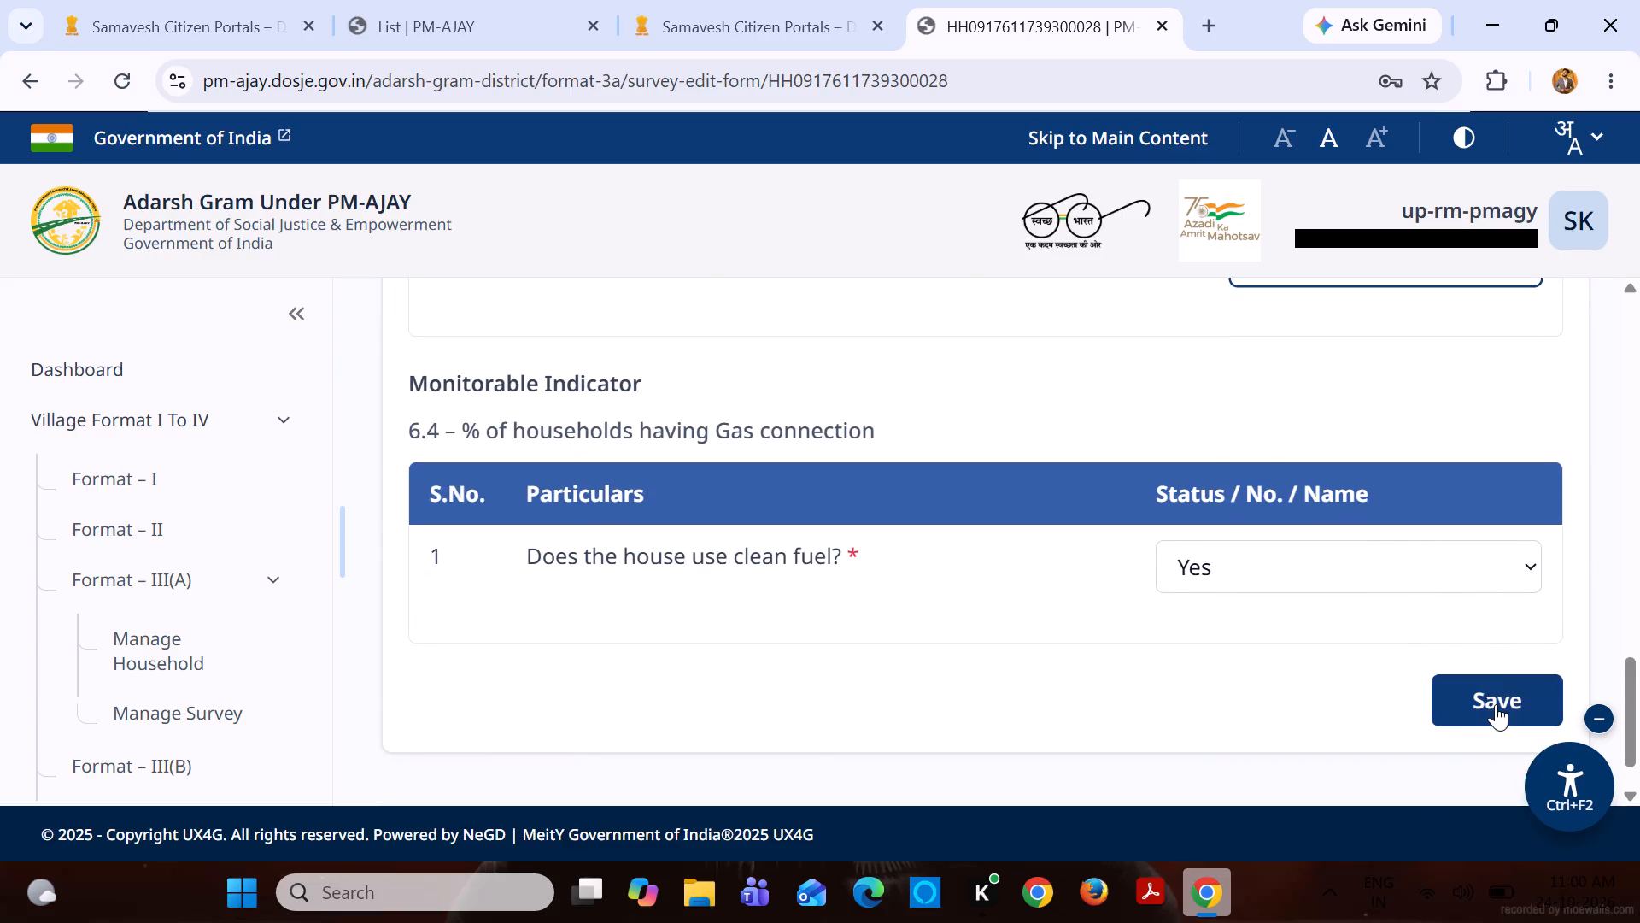
left_click(1496, 704)
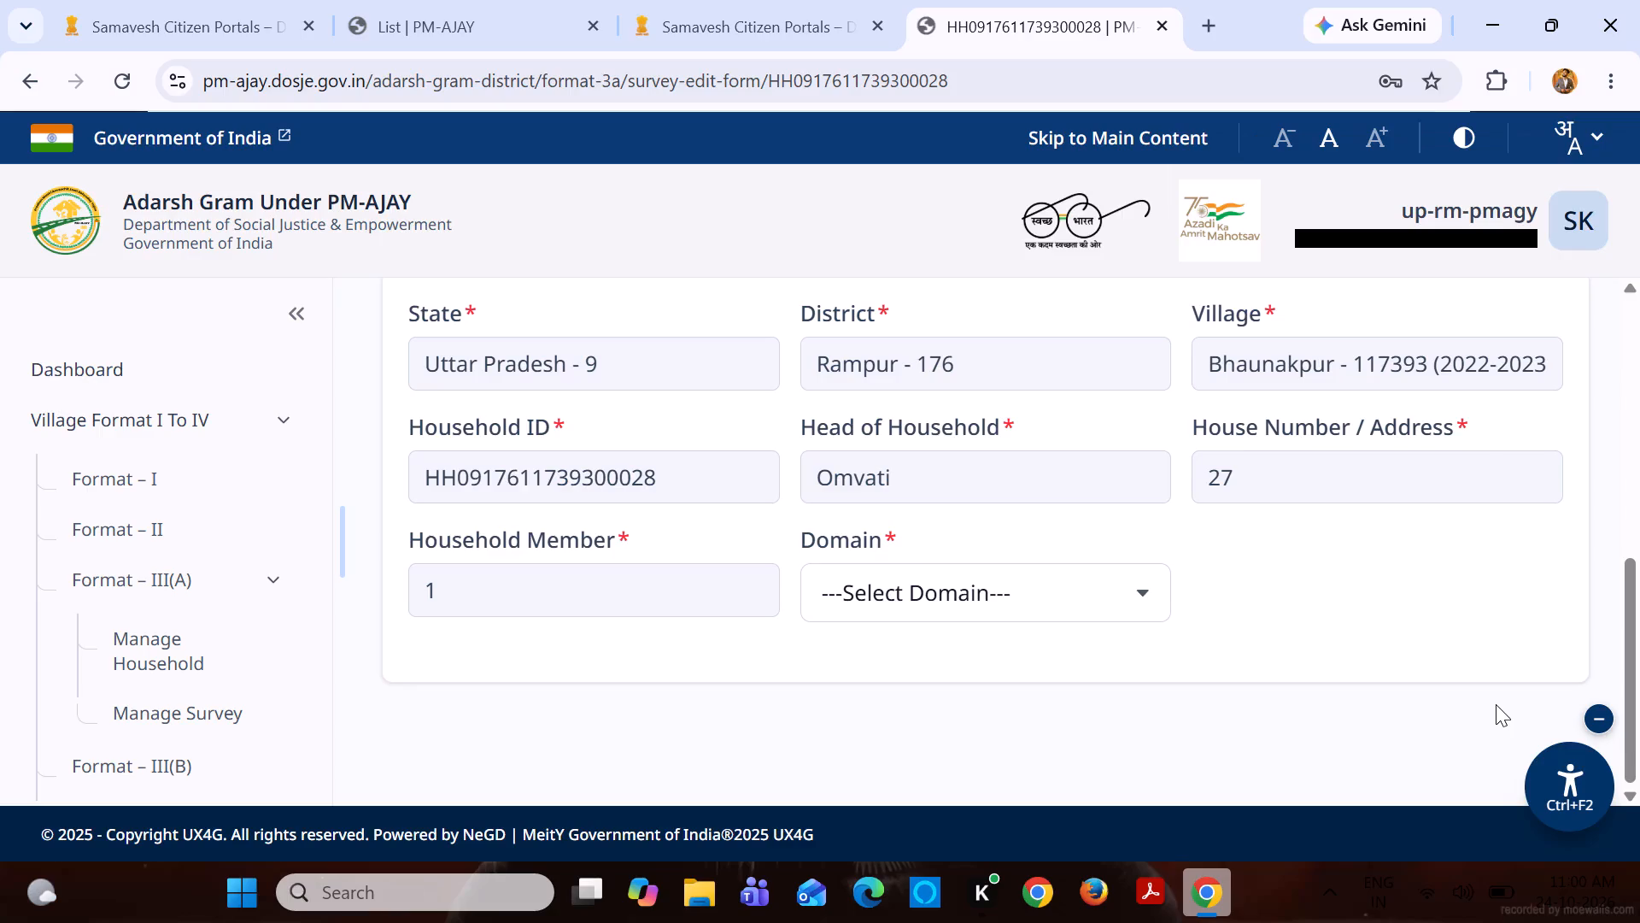
Return to the survey list and open house number 101's survey from page 3 at domain 6 – Electricity and Clean Fuel.
scroll(1117, 632, "up", 13)
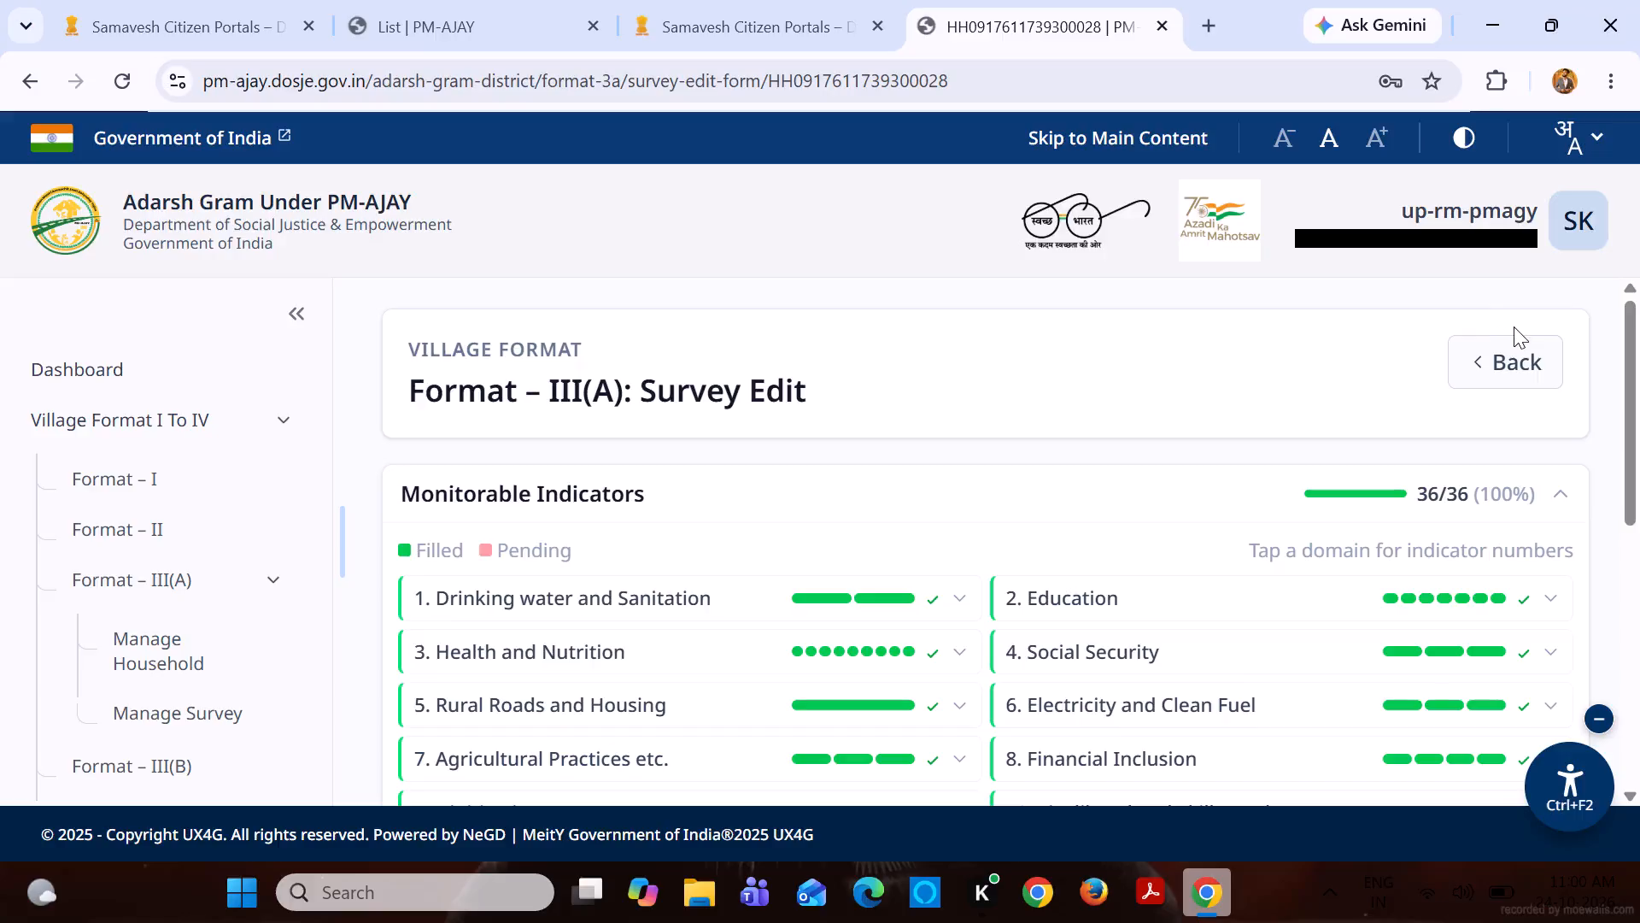
left_click(1500, 365)
scroll(1339, 545, "down", 16)
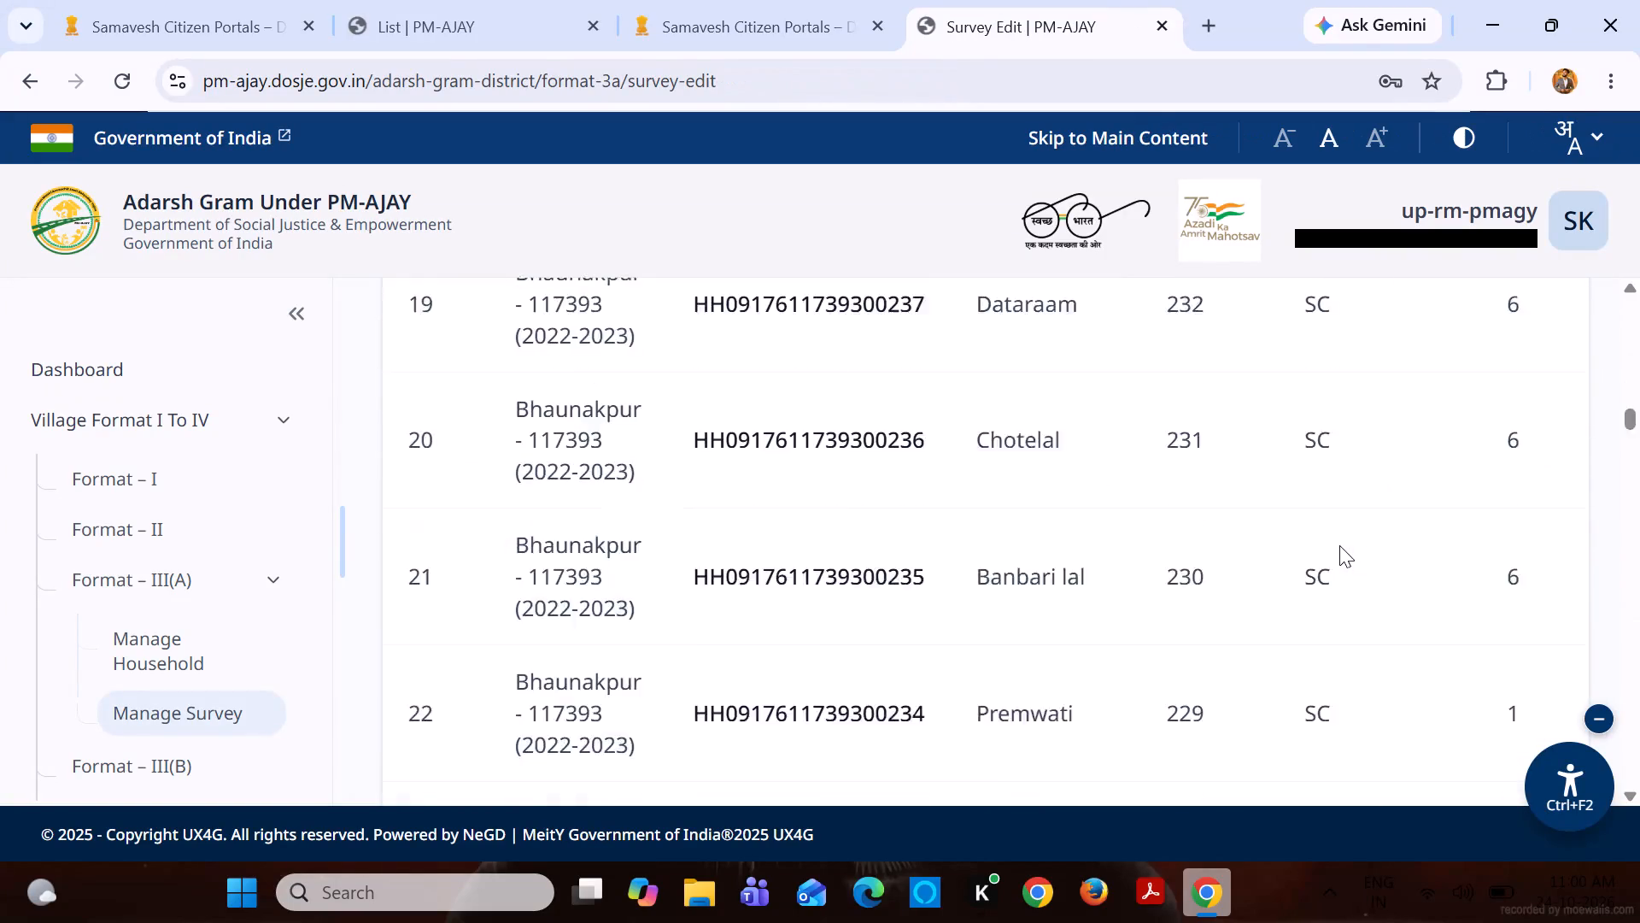
scroll(1339, 545, "down", 20)
scroll(1339, 545, "down", 1)
left_click(1275, 645)
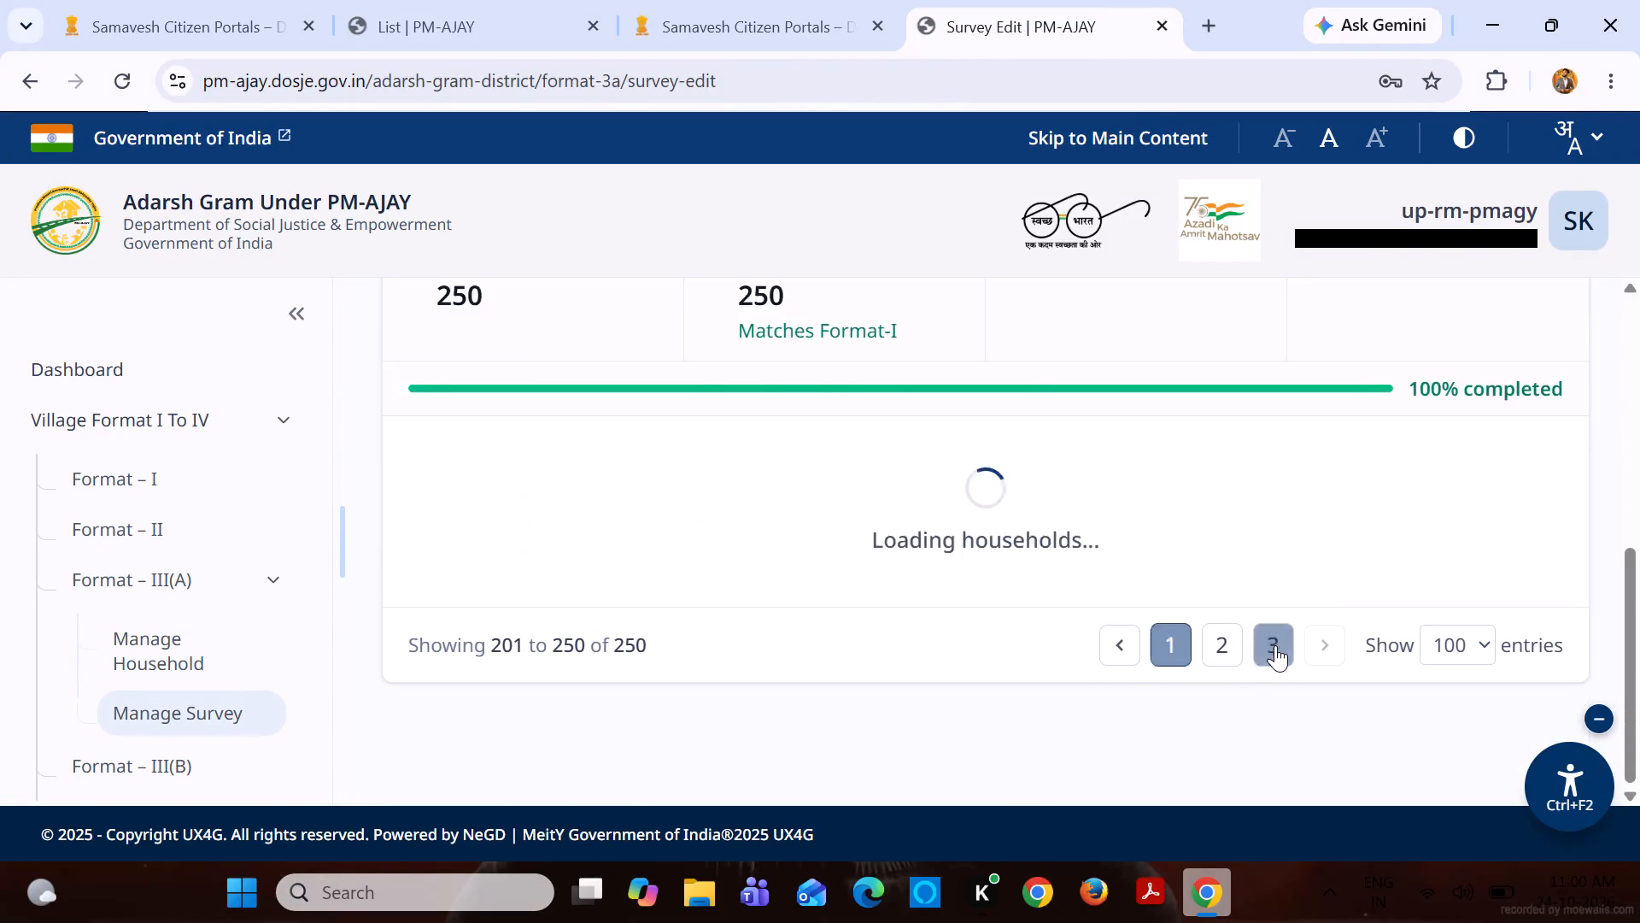
scroll(1216, 471, "up", 11)
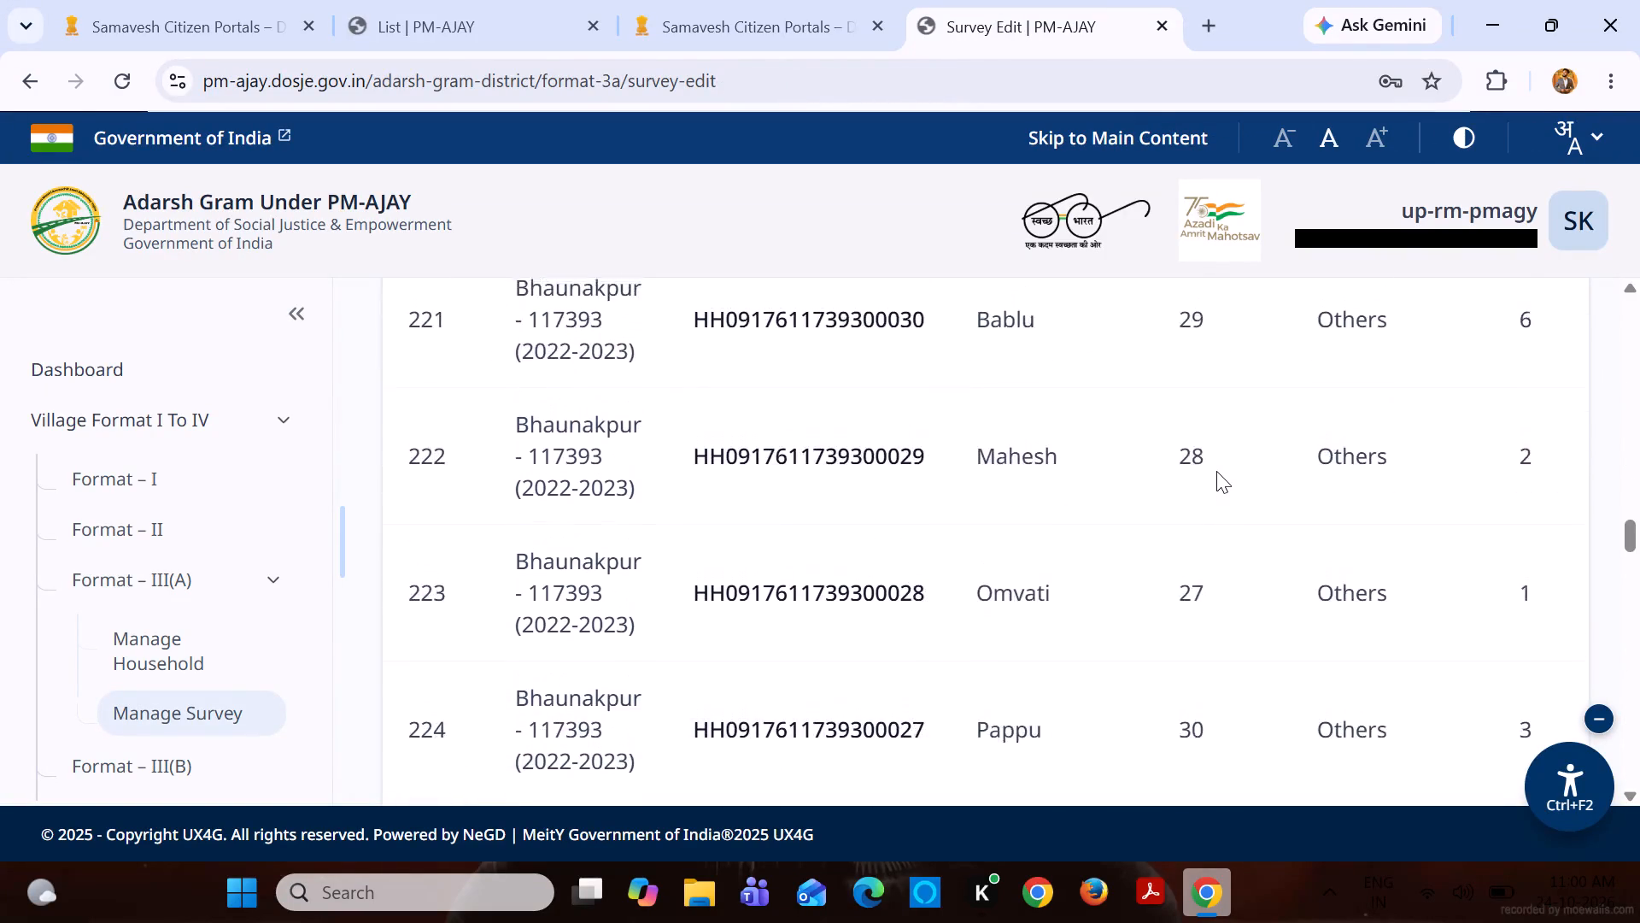
scroll(1216, 471, "up", 10)
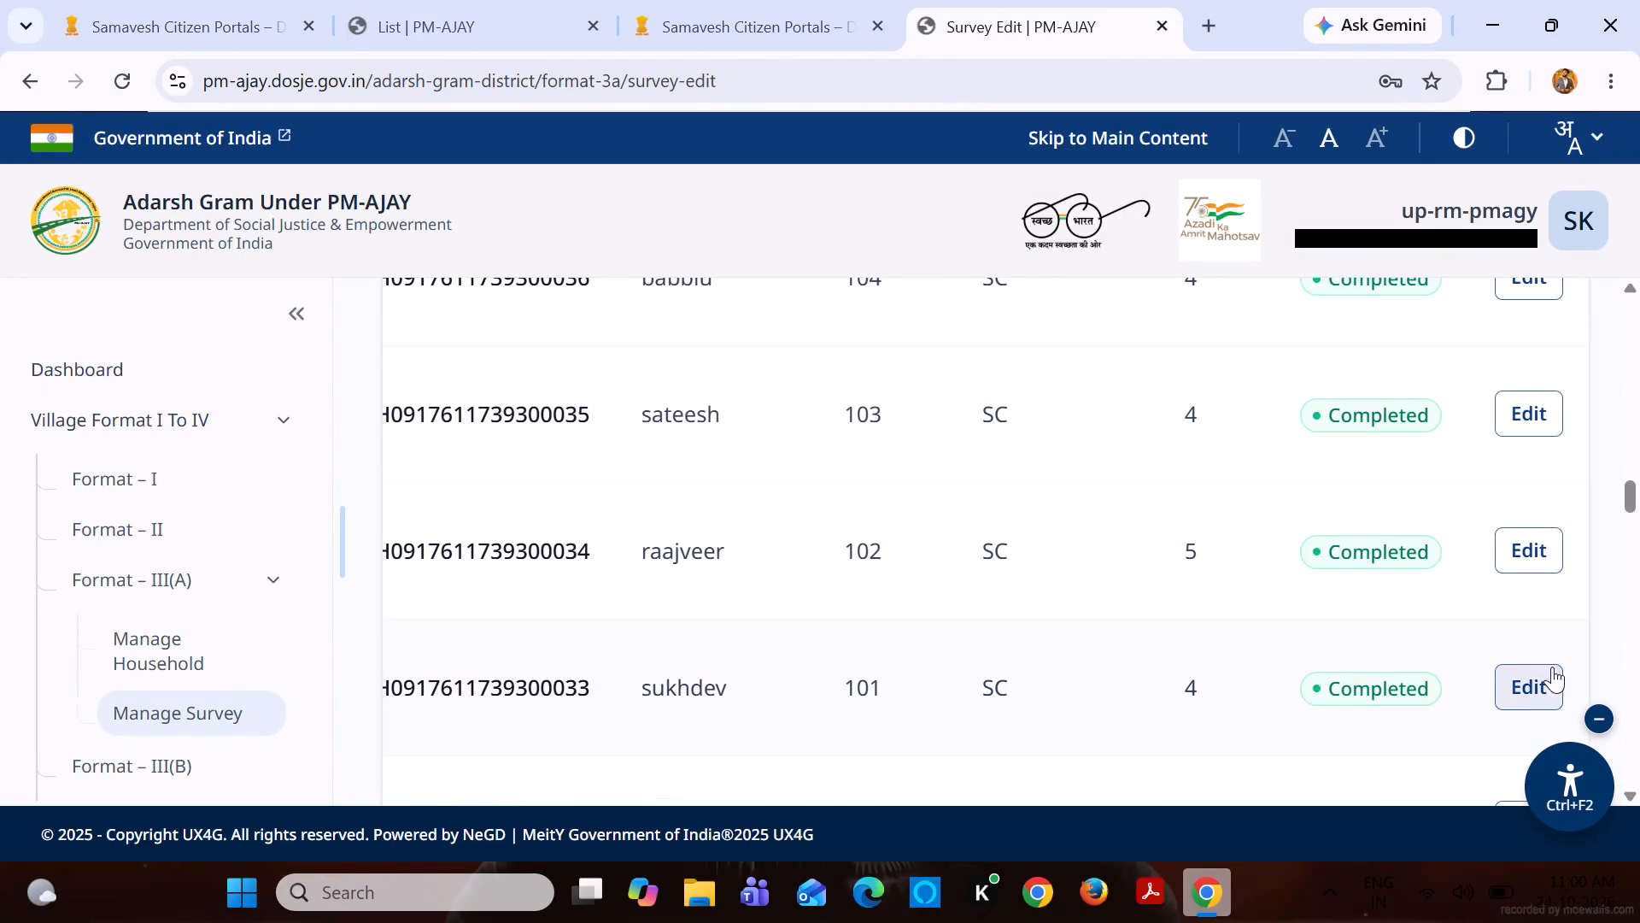
left_click(1528, 685)
scroll(1204, 511, "down", 8)
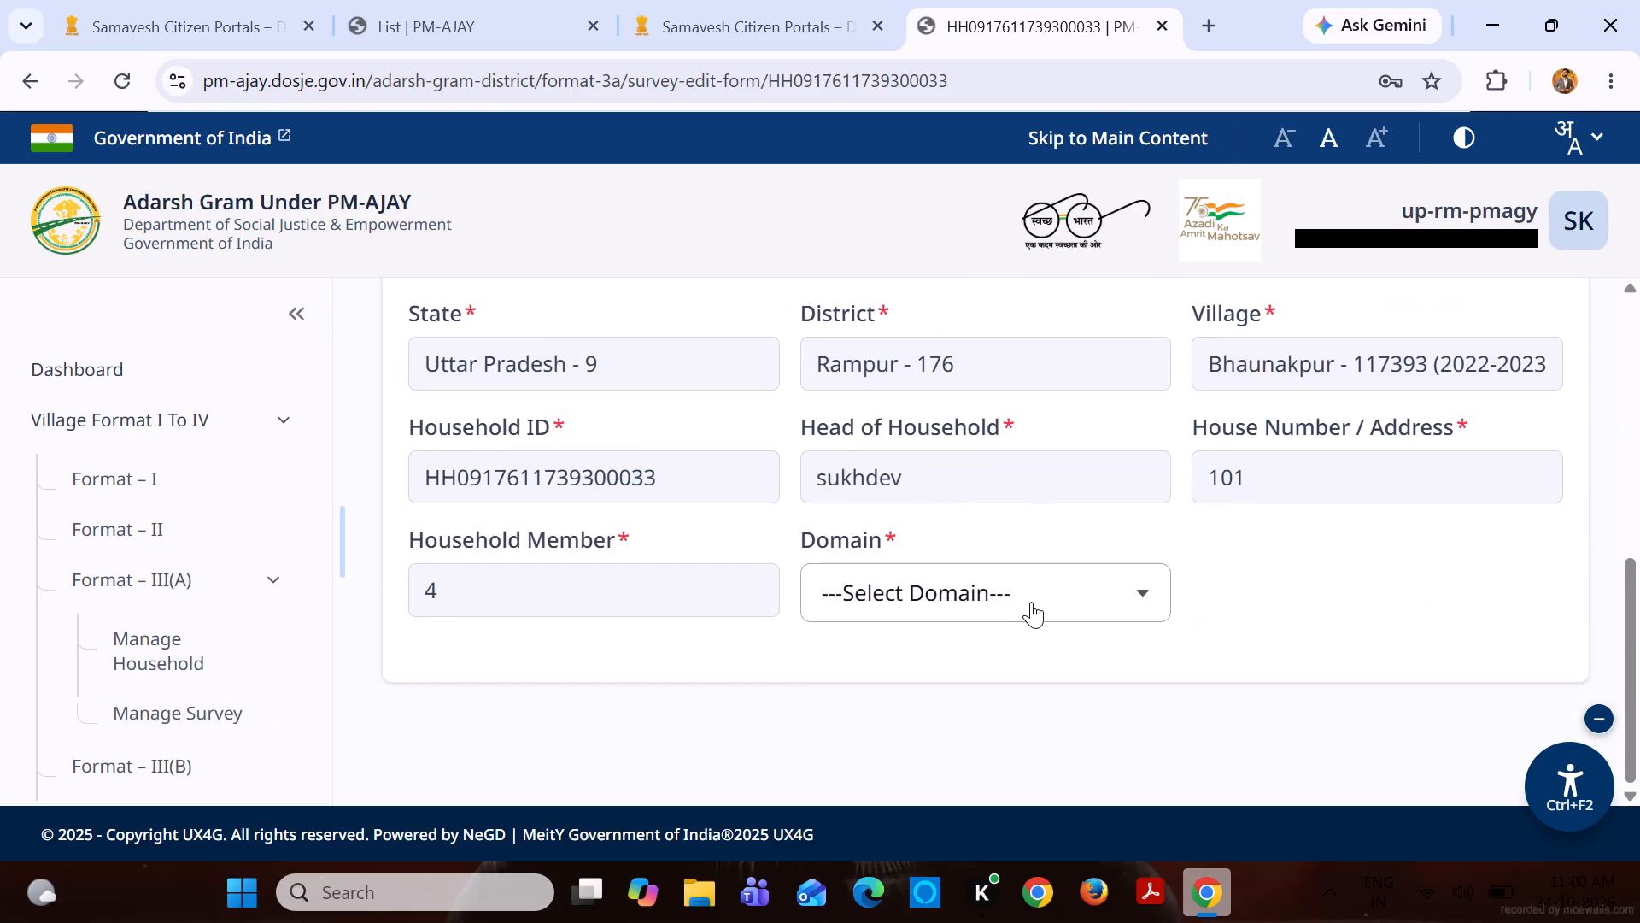
left_click(1031, 602)
left_click(1028, 532)
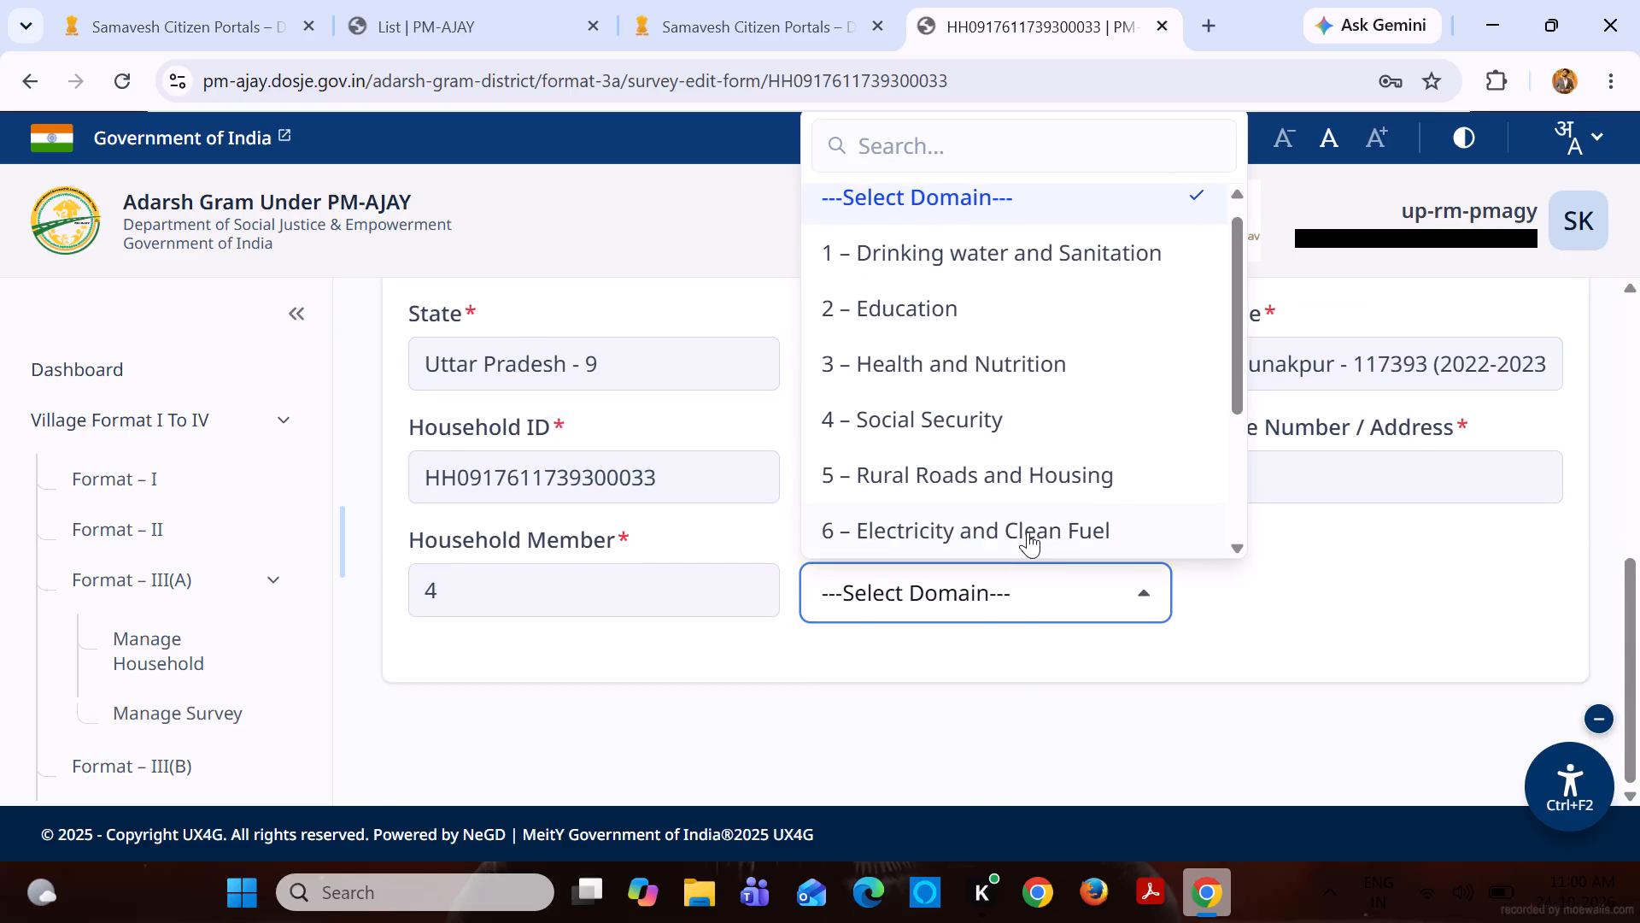
Answer Yes for house number 101's electricity connection under 6.2 and 6.3 and its LED bulb use, and save the survey.
scroll(1250, 582, "down", 3)
left_click_drag(1461, 523, 1430, 587)
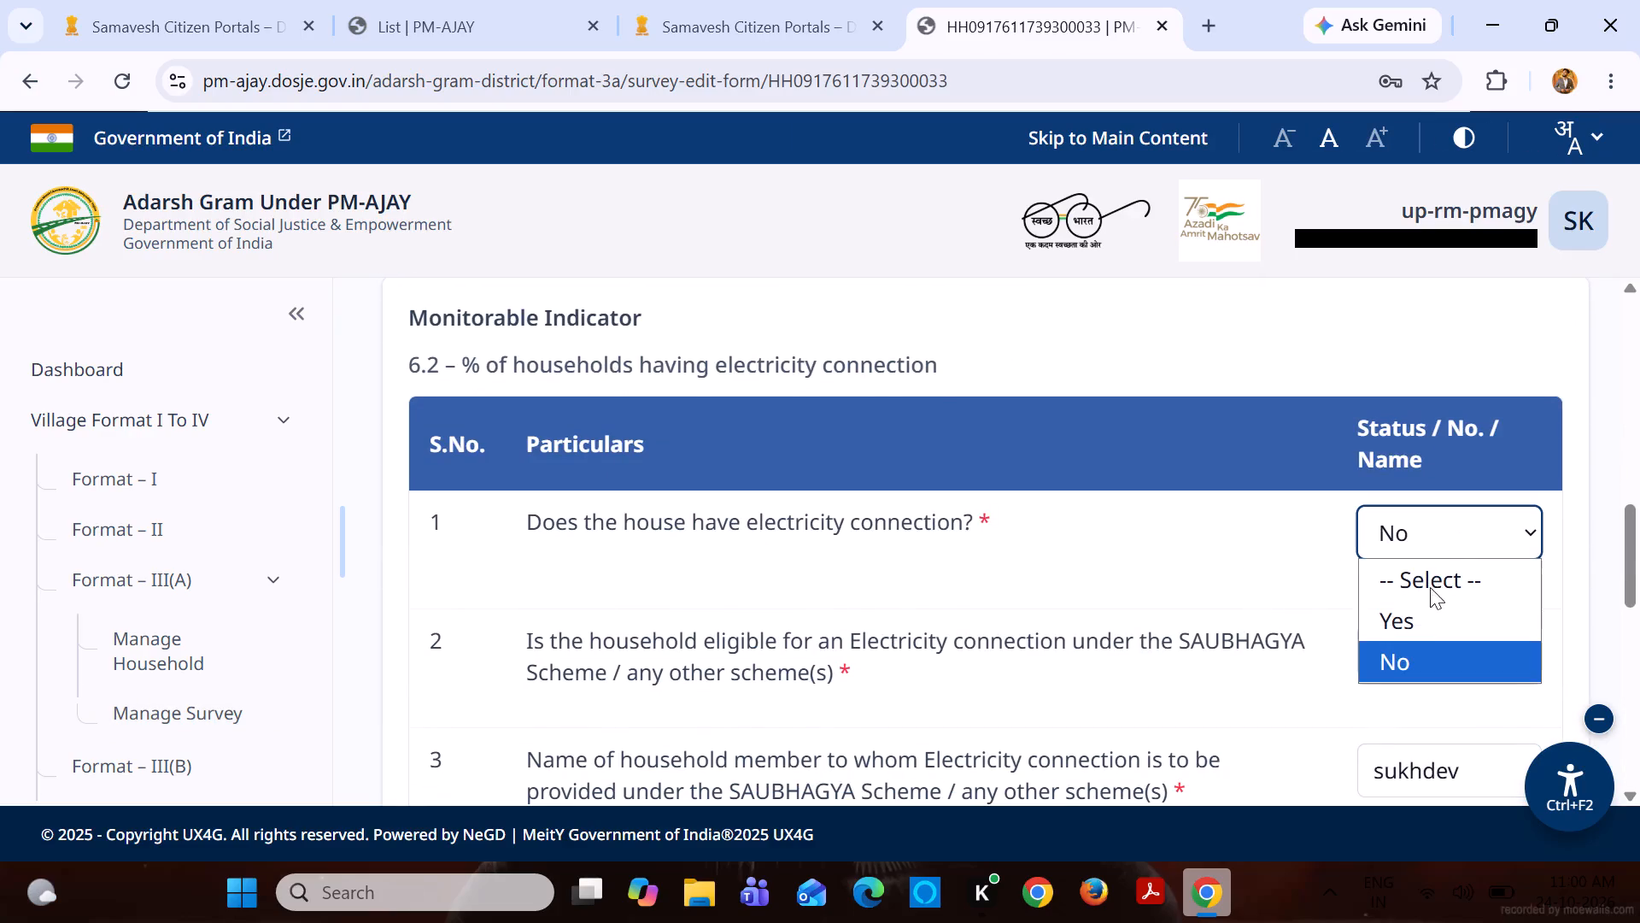
left_click_drag(1430, 587, 1423, 614)
left_click(1423, 614)
scroll(1423, 614, "down", 3)
left_click_drag(1480, 472, 1338, 574)
left_click(1338, 574)
scroll(1338, 574, "down", 2)
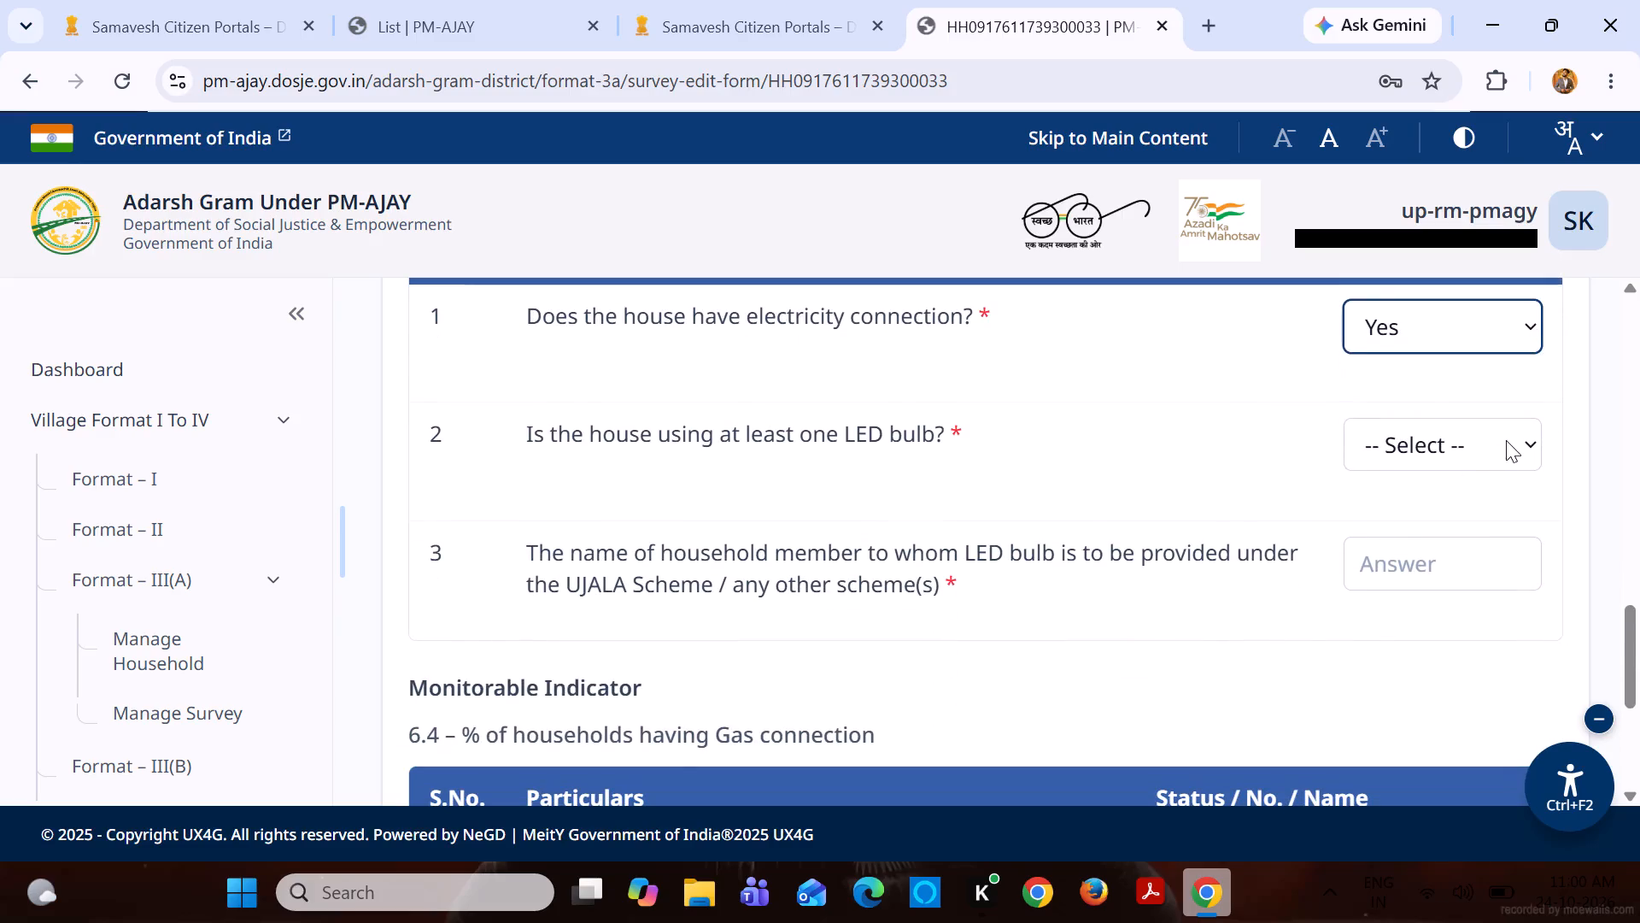
left_click_drag(1506, 440, 1444, 503)
left_click(1398, 522)
scroll(1398, 522, "down", 1)
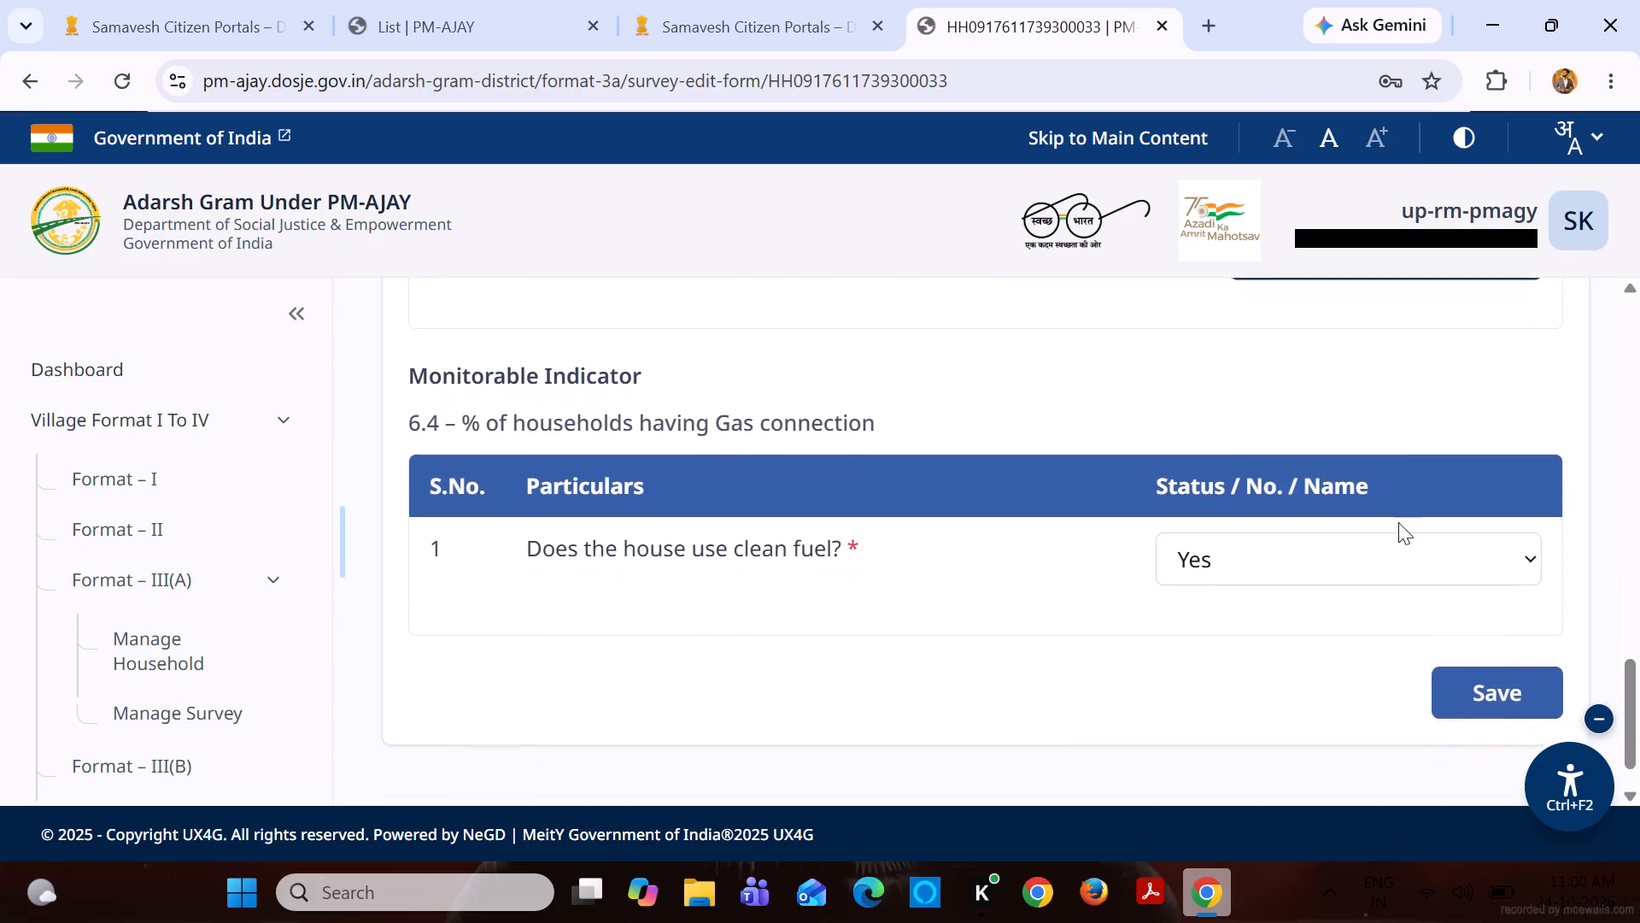
scroll(1398, 522, "down", 1)
left_click(1526, 683)
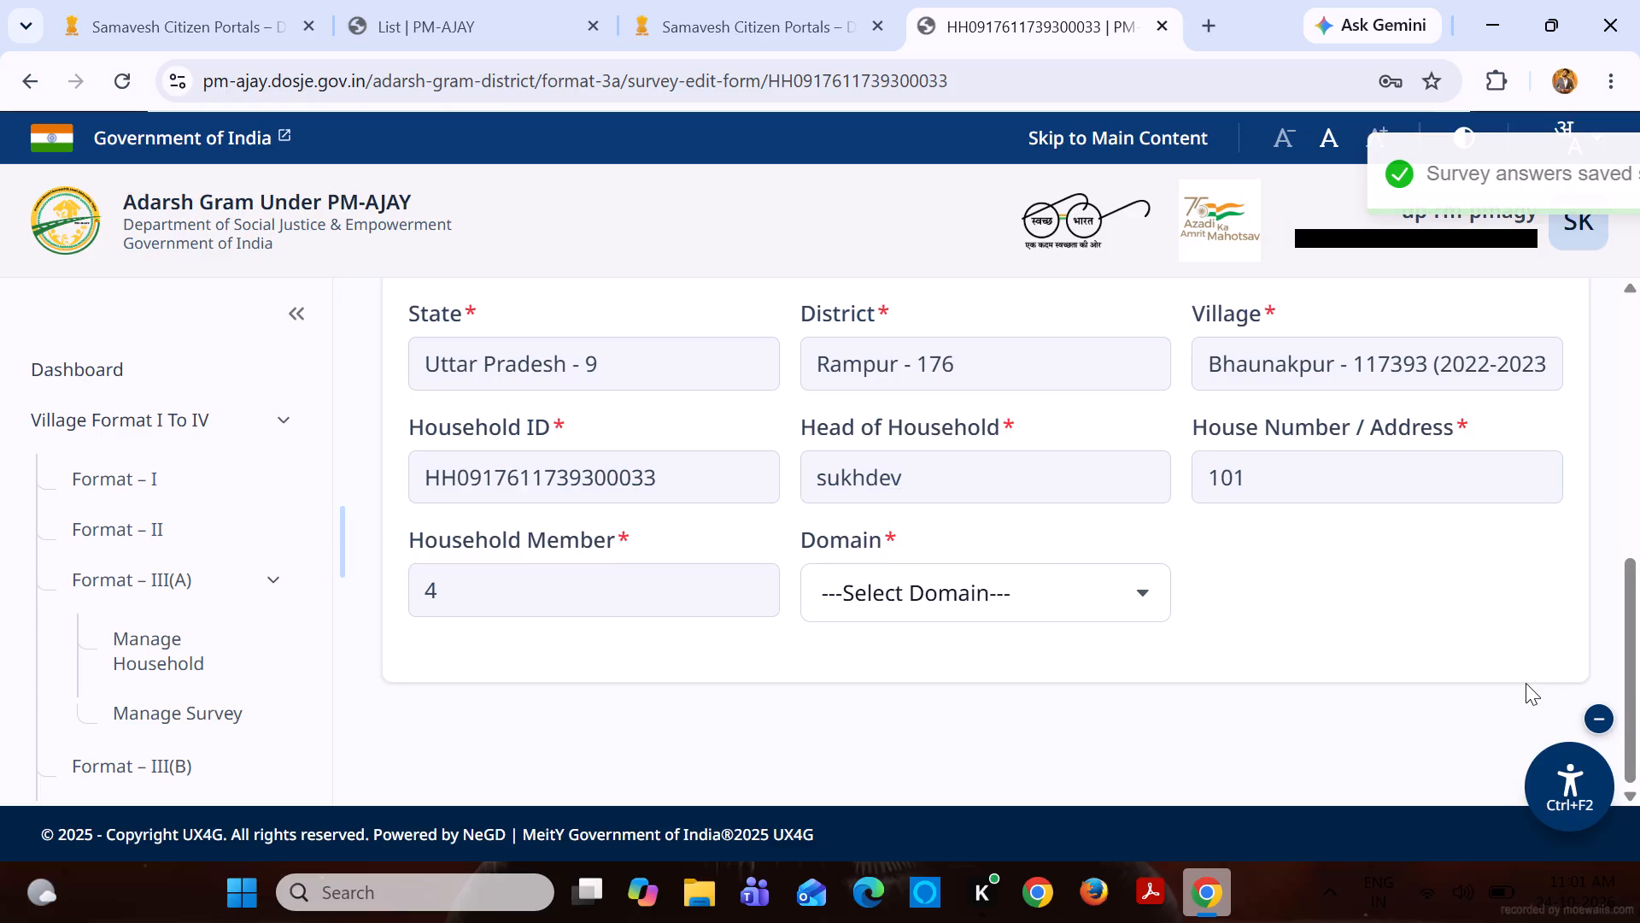
Return to the survey list and open house number 102's survey from page 3 at domain 6 – Electricity and Clean Fuel.
scroll(1442, 609, "up", 8)
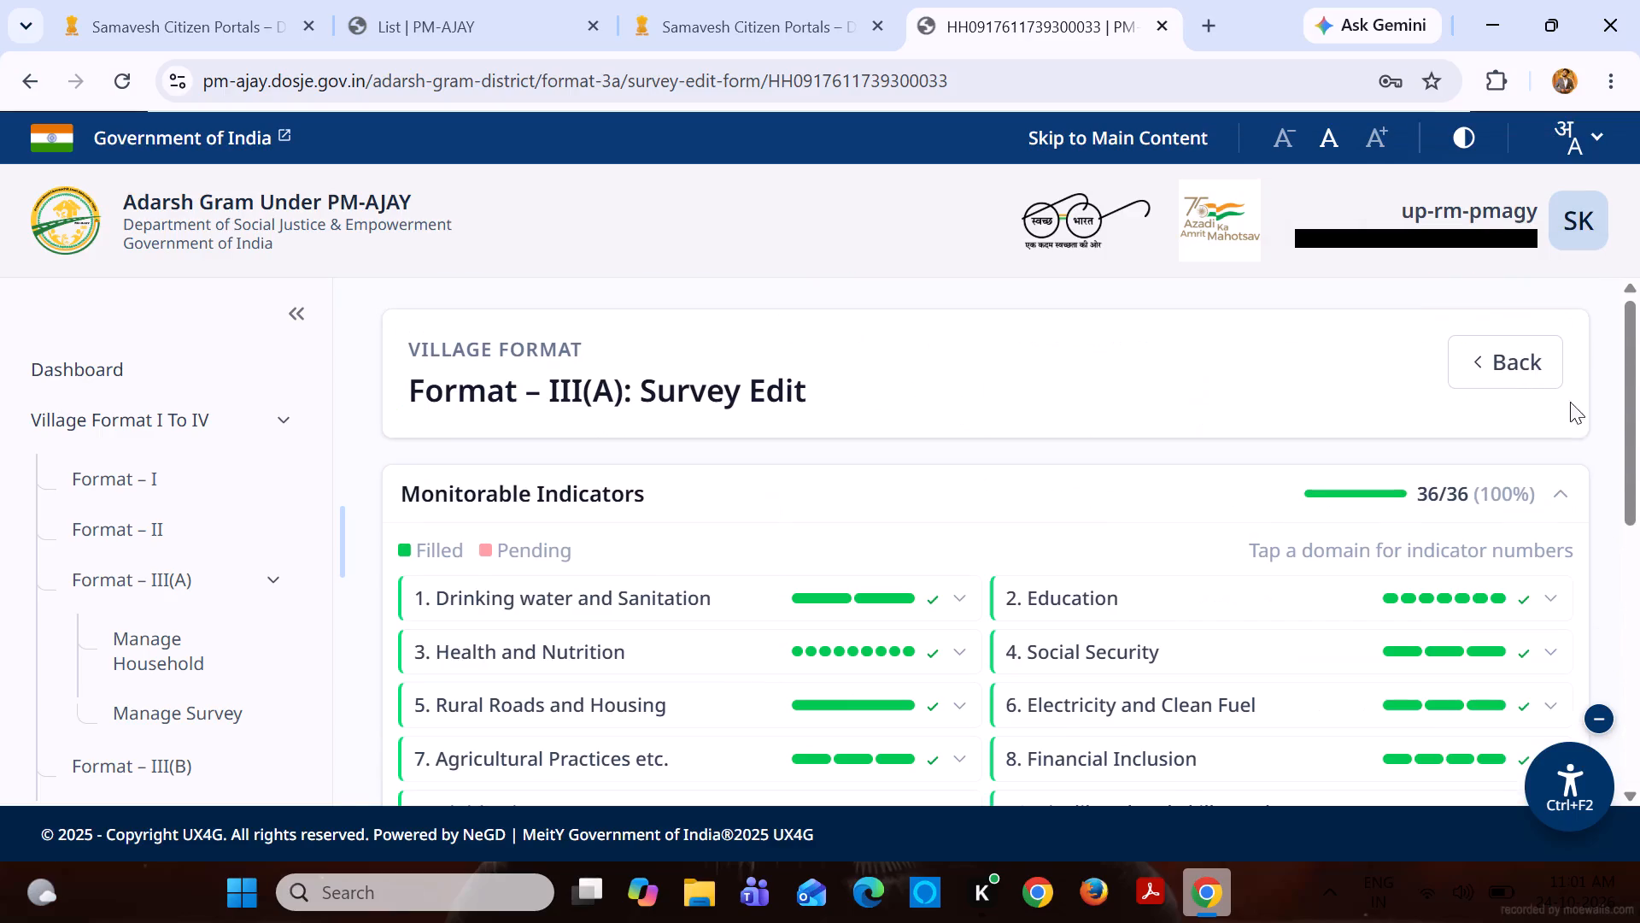
left_click(1511, 362)
scroll(1315, 532, "down", 19)
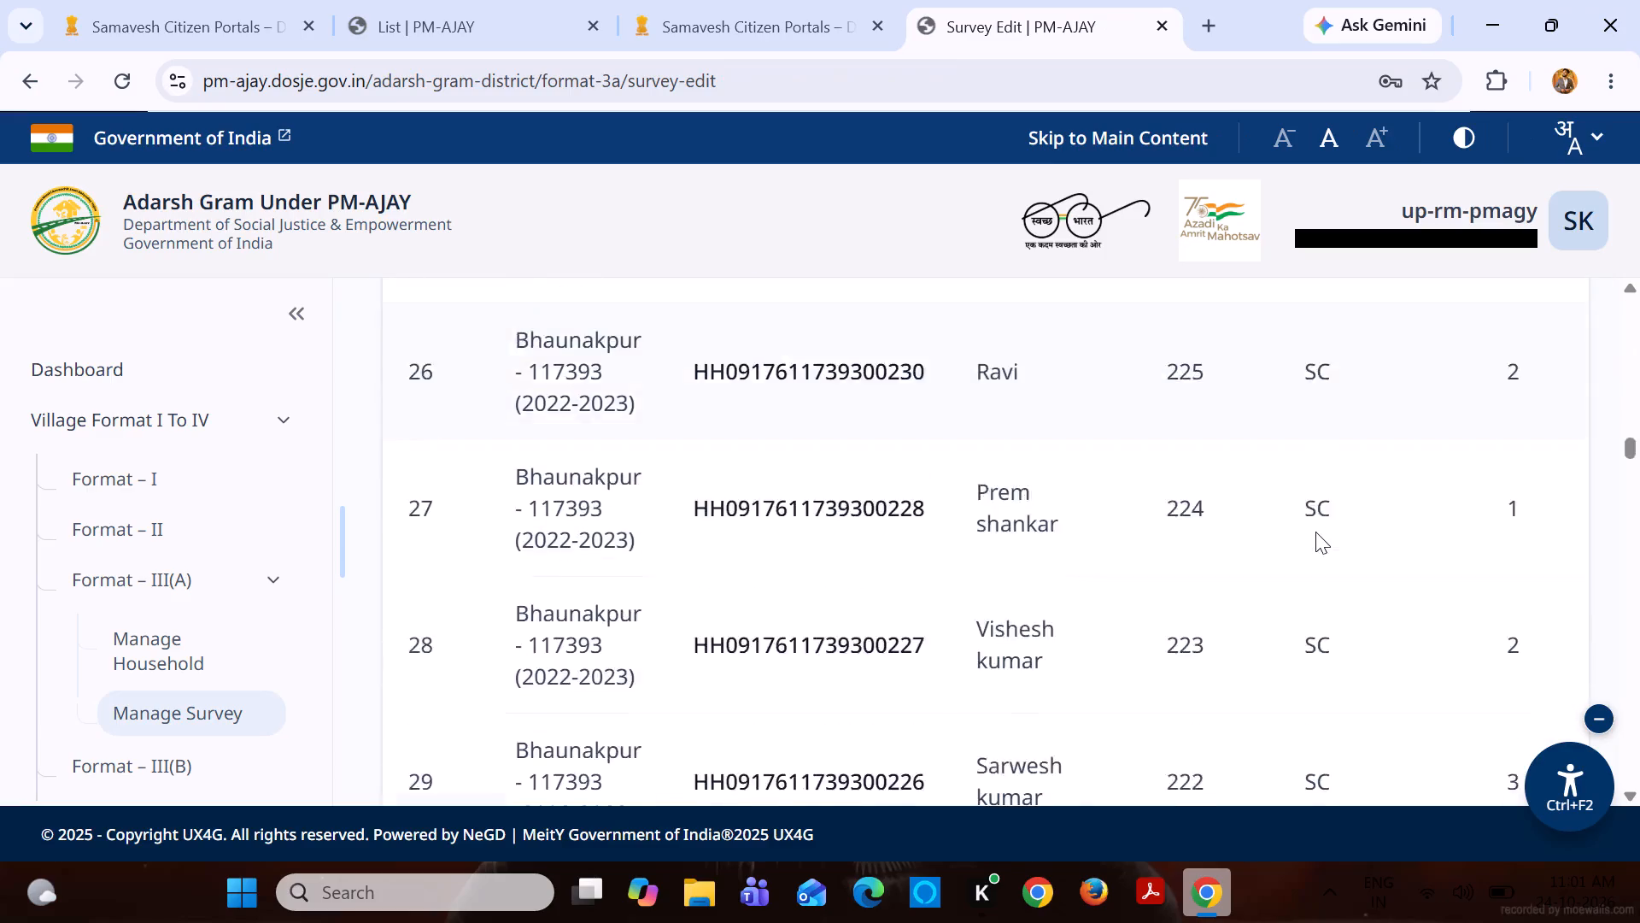
scroll(1315, 532, "down", 16)
left_click(1280, 639)
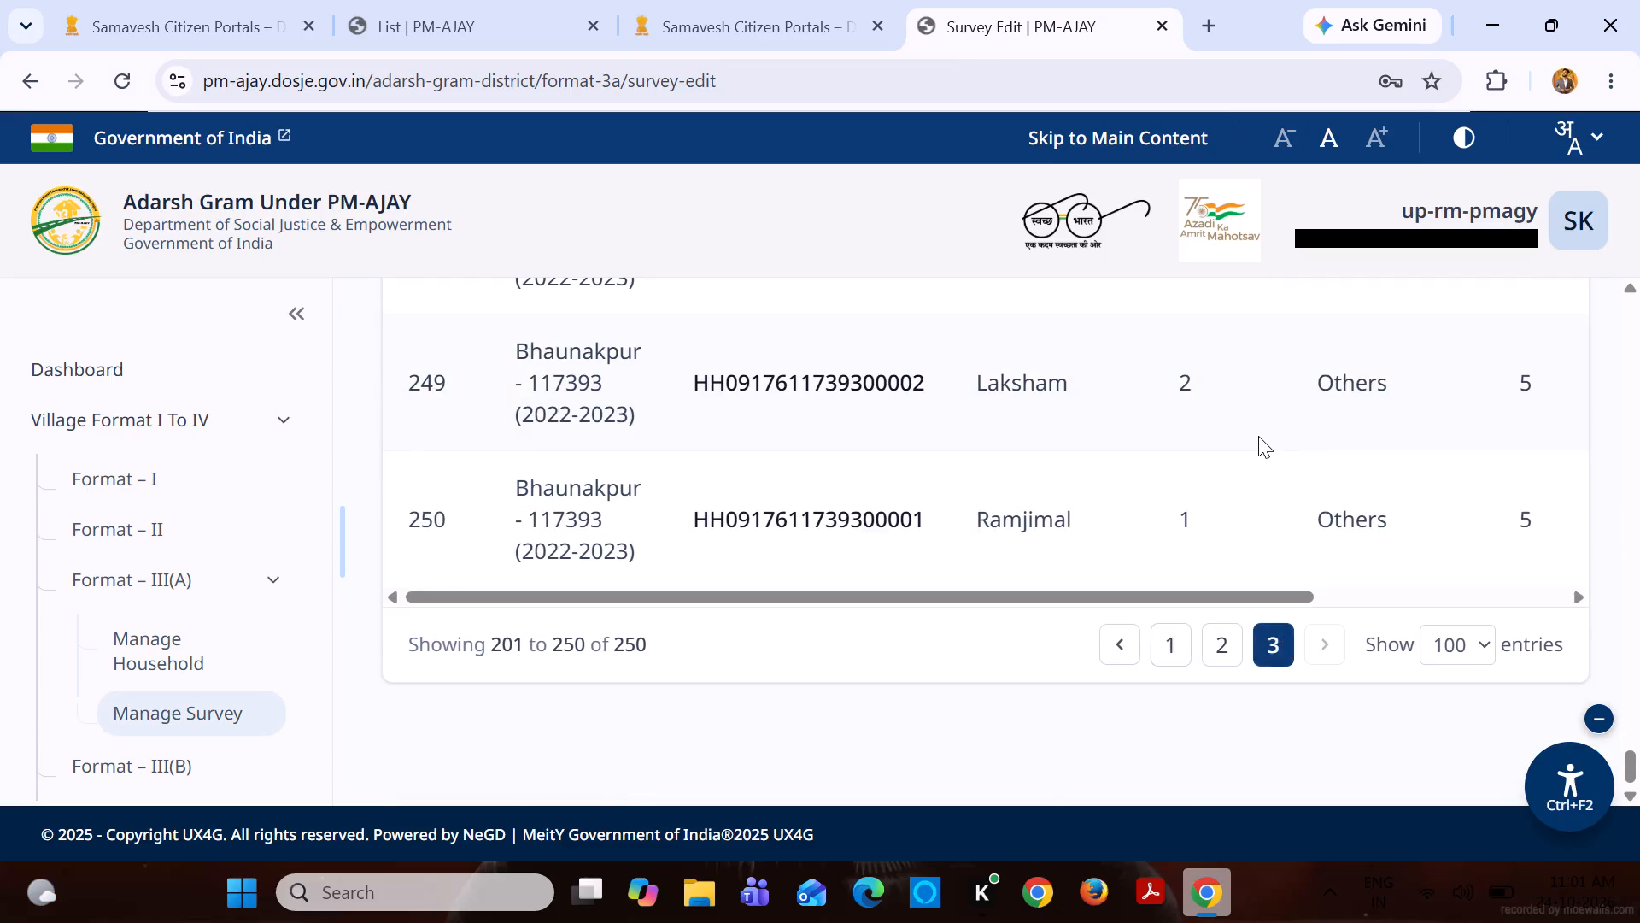
scroll(1258, 436, "up", 20)
scroll(1258, 436, "left", 4)
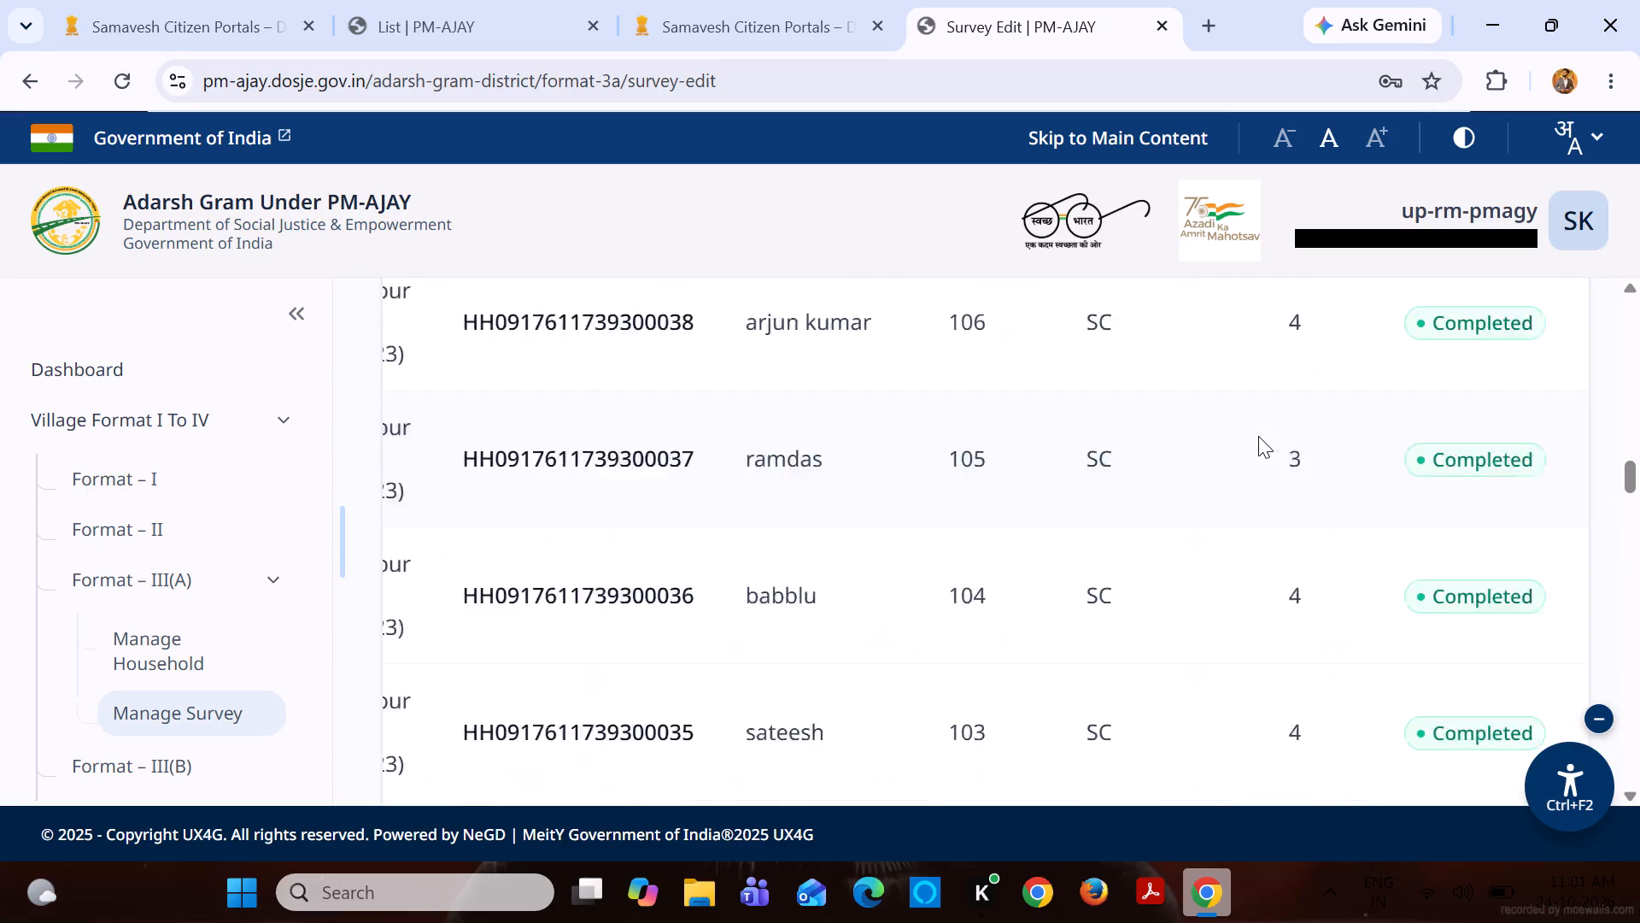
scroll(1258, 436, "left", 6)
scroll(1258, 436, "down", 3)
left_click(1526, 563)
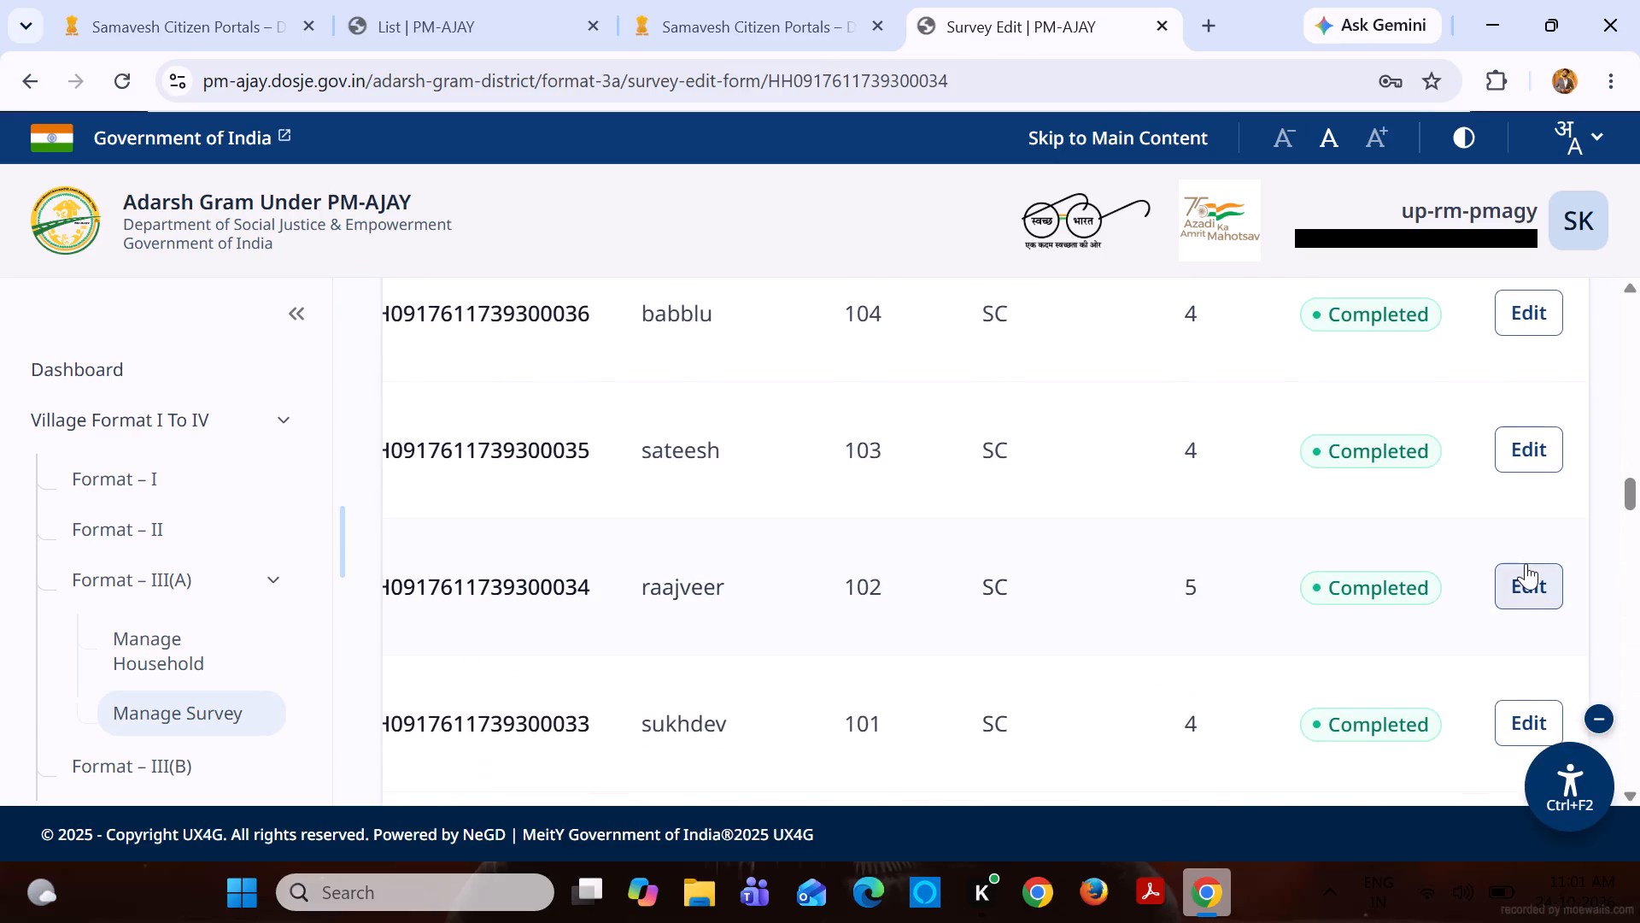
scroll(1180, 452, "down", 10)
left_click(1032, 597)
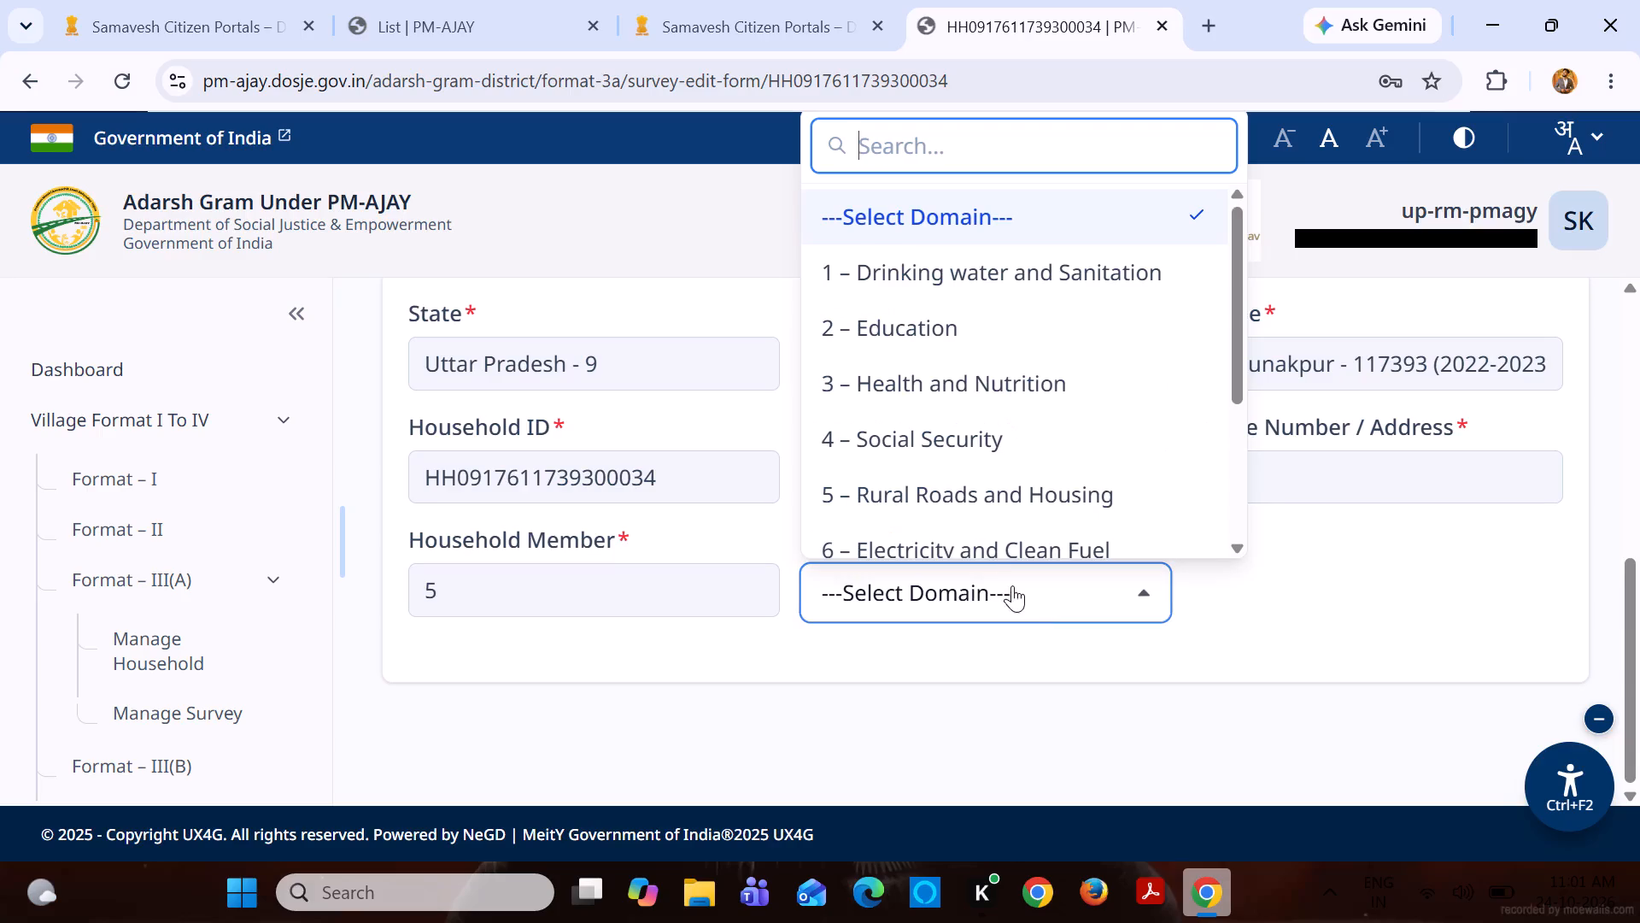
left_click(1009, 537)
Answer Yes for house number 102's electricity connection under 6.2 and 6.3 and its LED bulb use, and save the survey.
scroll(1241, 557, "down", 4)
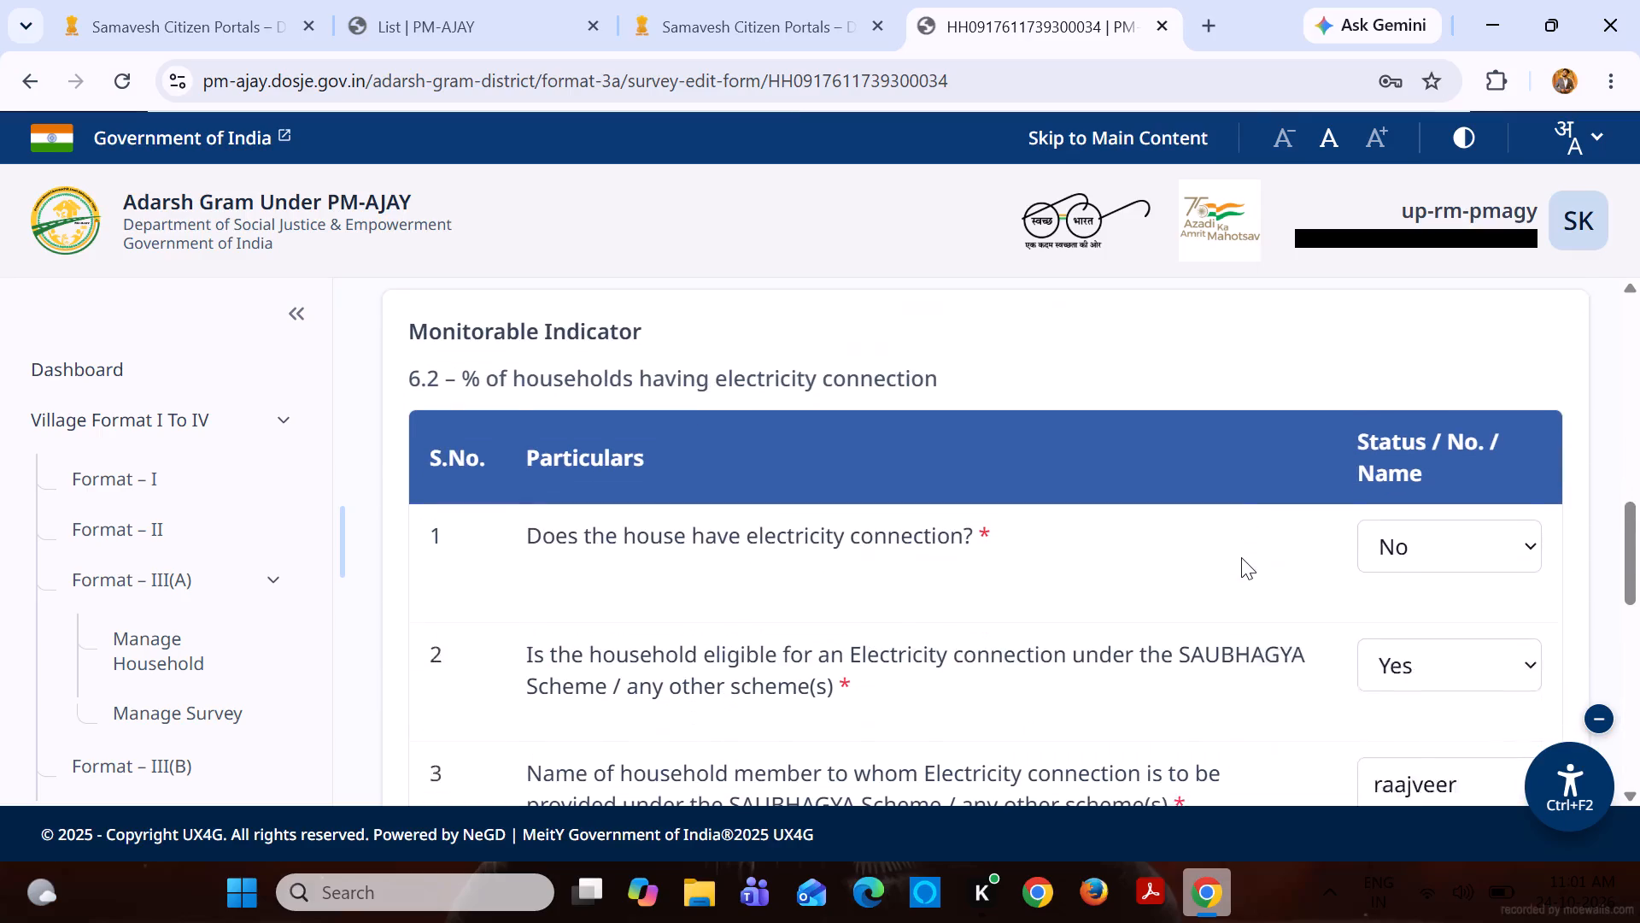
left_click_drag(1411, 524, 1396, 608)
left_click(1396, 608)
scroll(1396, 608, "down", 1)
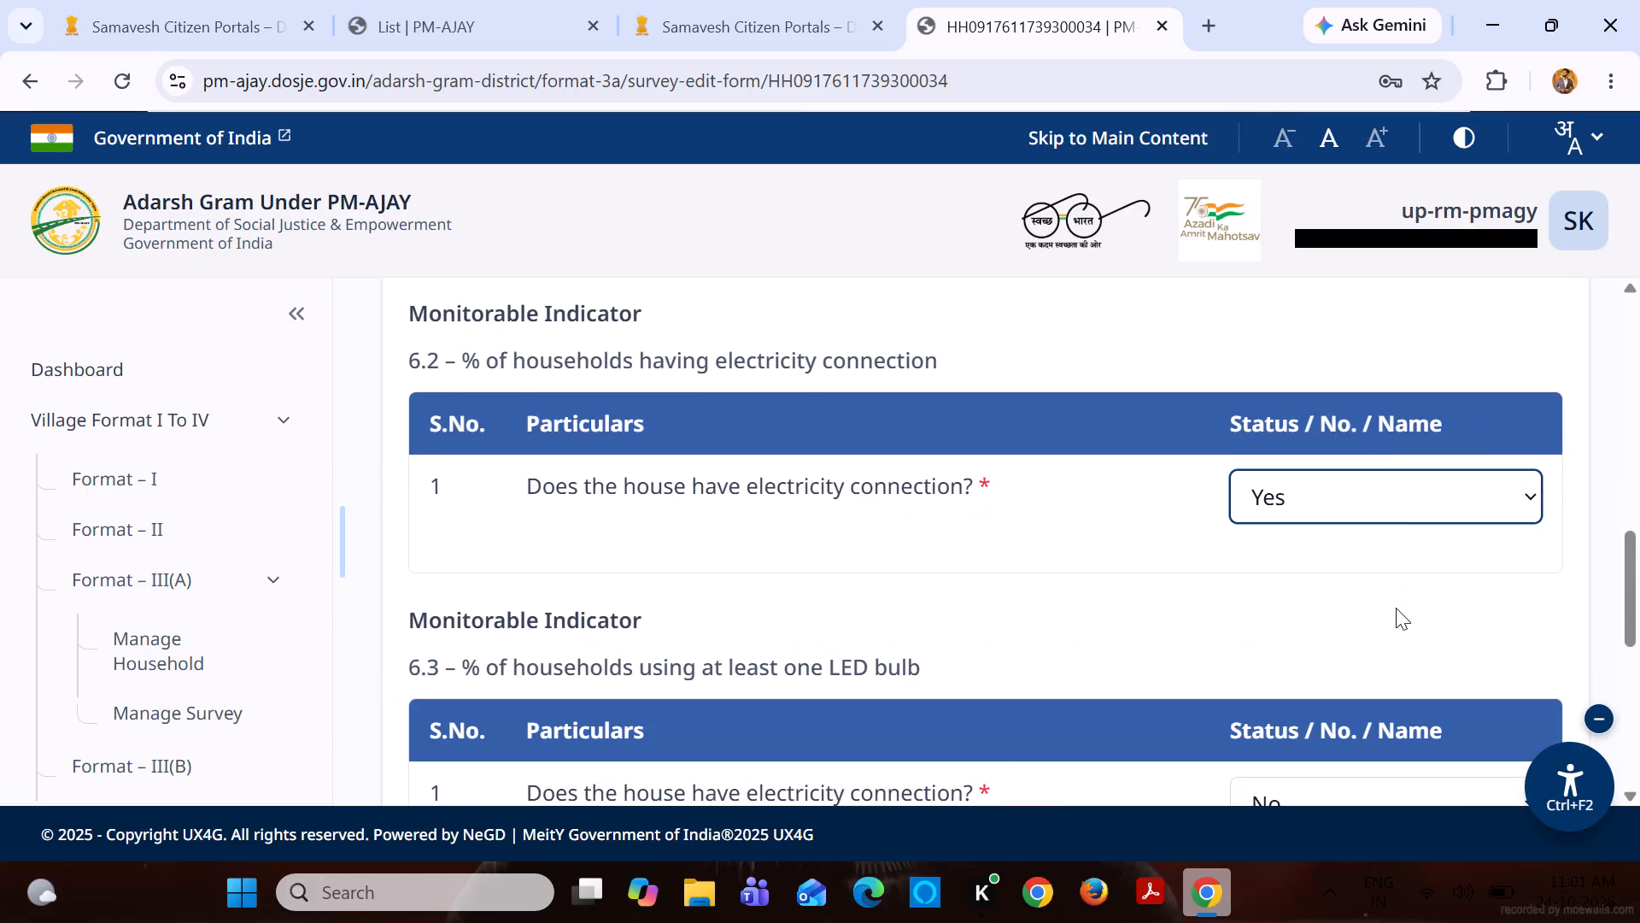
scroll(1396, 608, "down", 5)
left_click_drag(1508, 493, 1447, 541)
left_click_drag(1447, 541, 1350, 608)
left_click(1350, 608)
scroll(1350, 608, "down", 2)
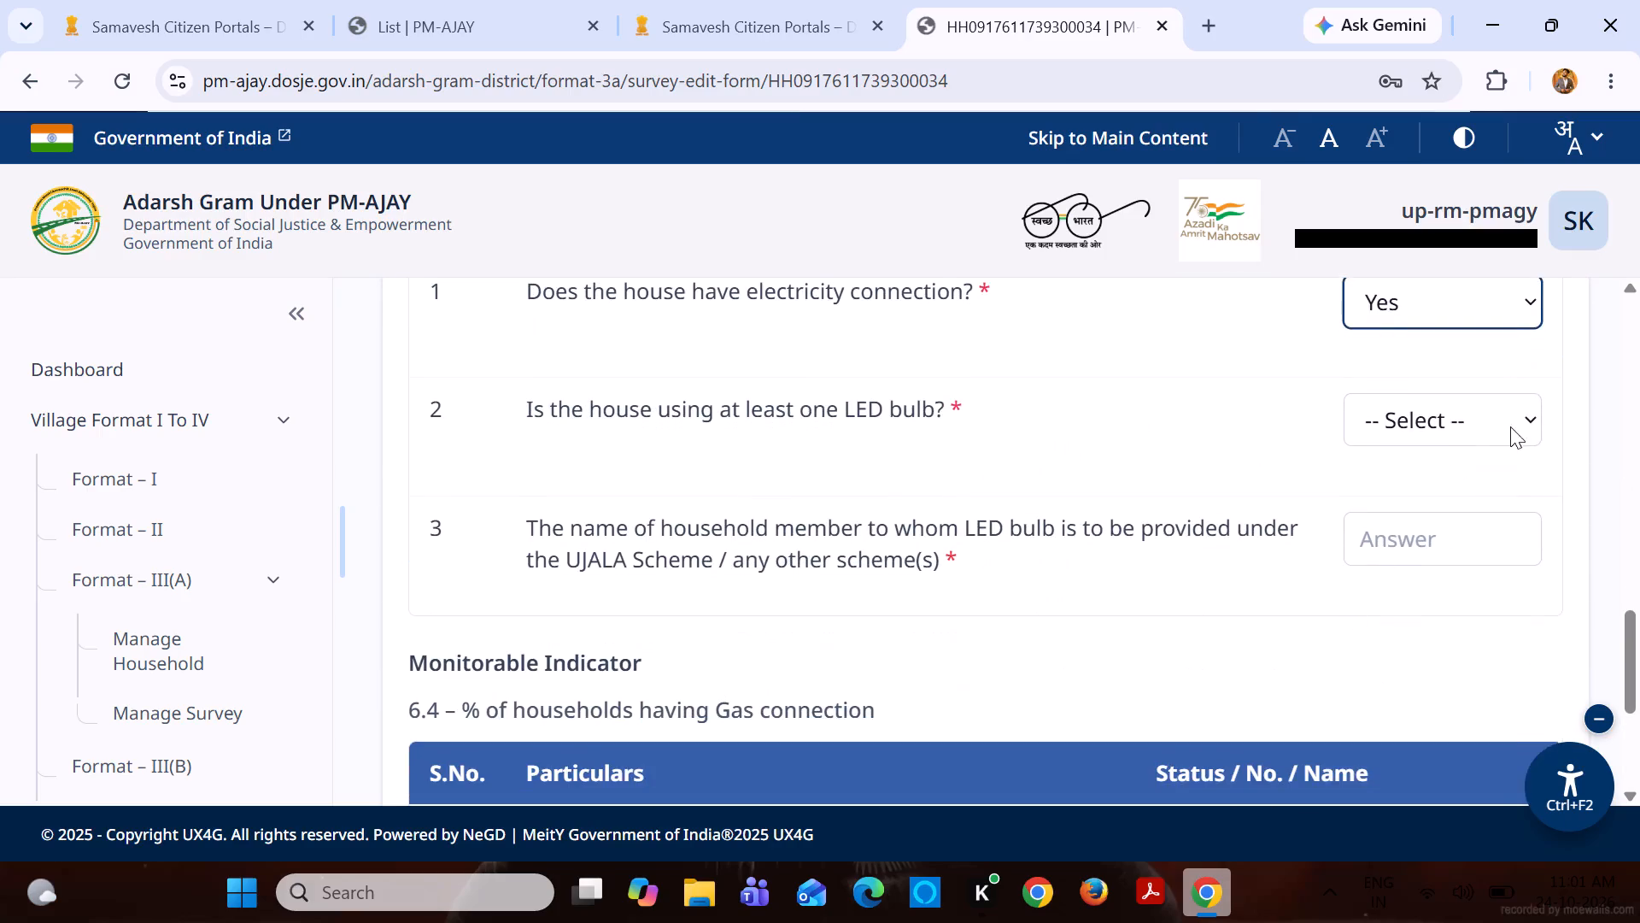
left_click_drag(1521, 422, 1409, 499)
left_click(1409, 499)
scroll(1409, 499, "down", 3)
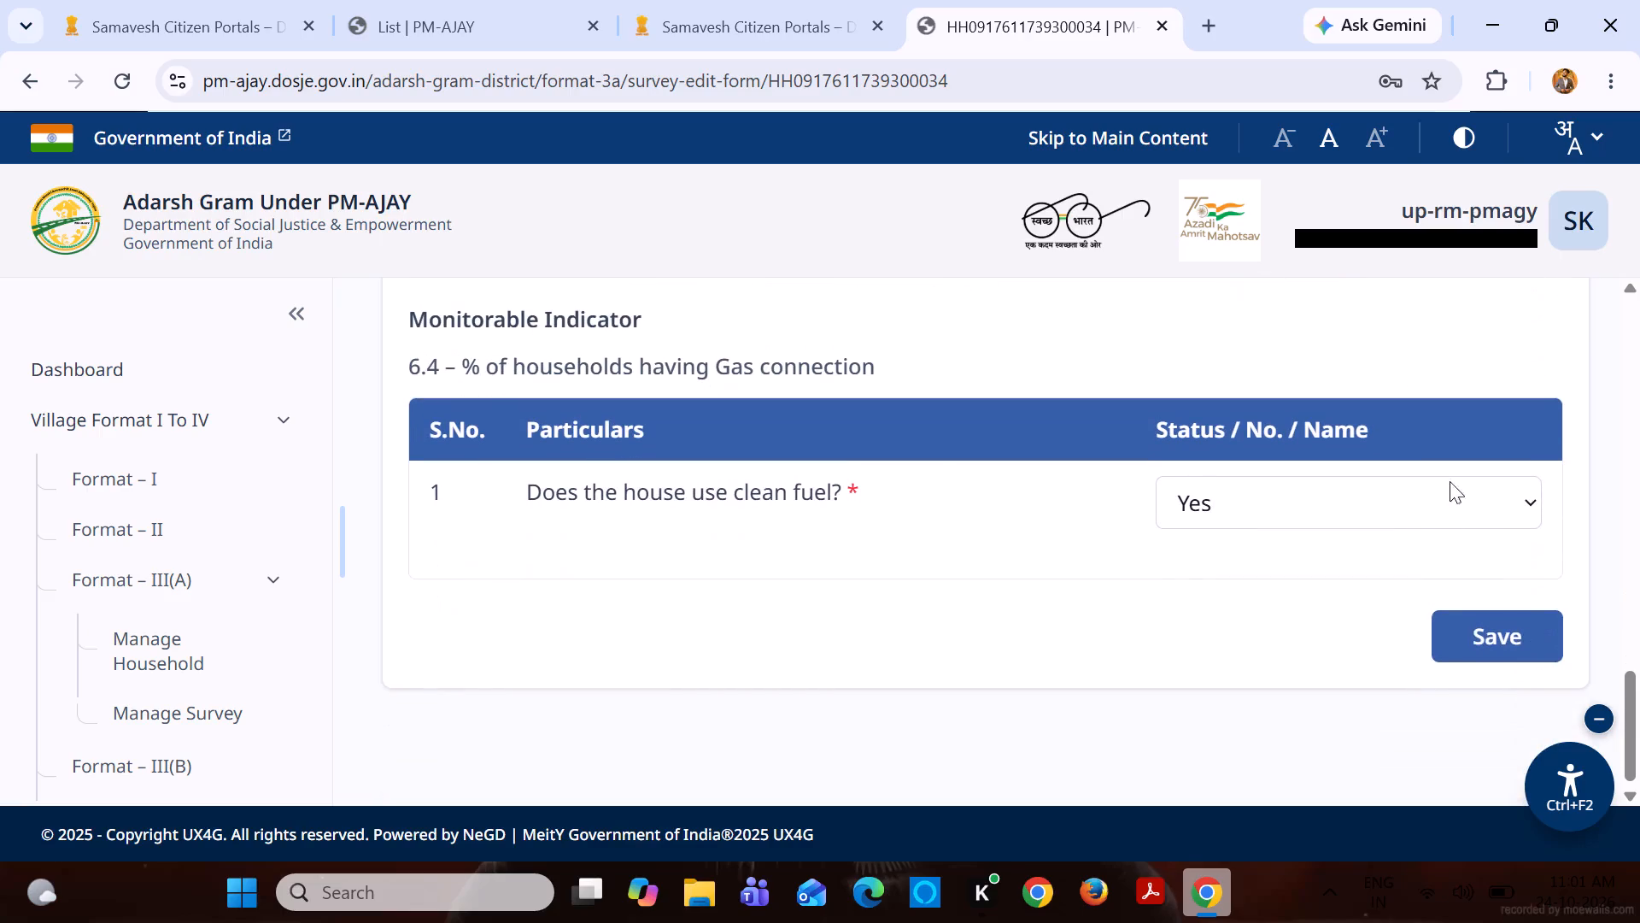
left_click(1512, 633)
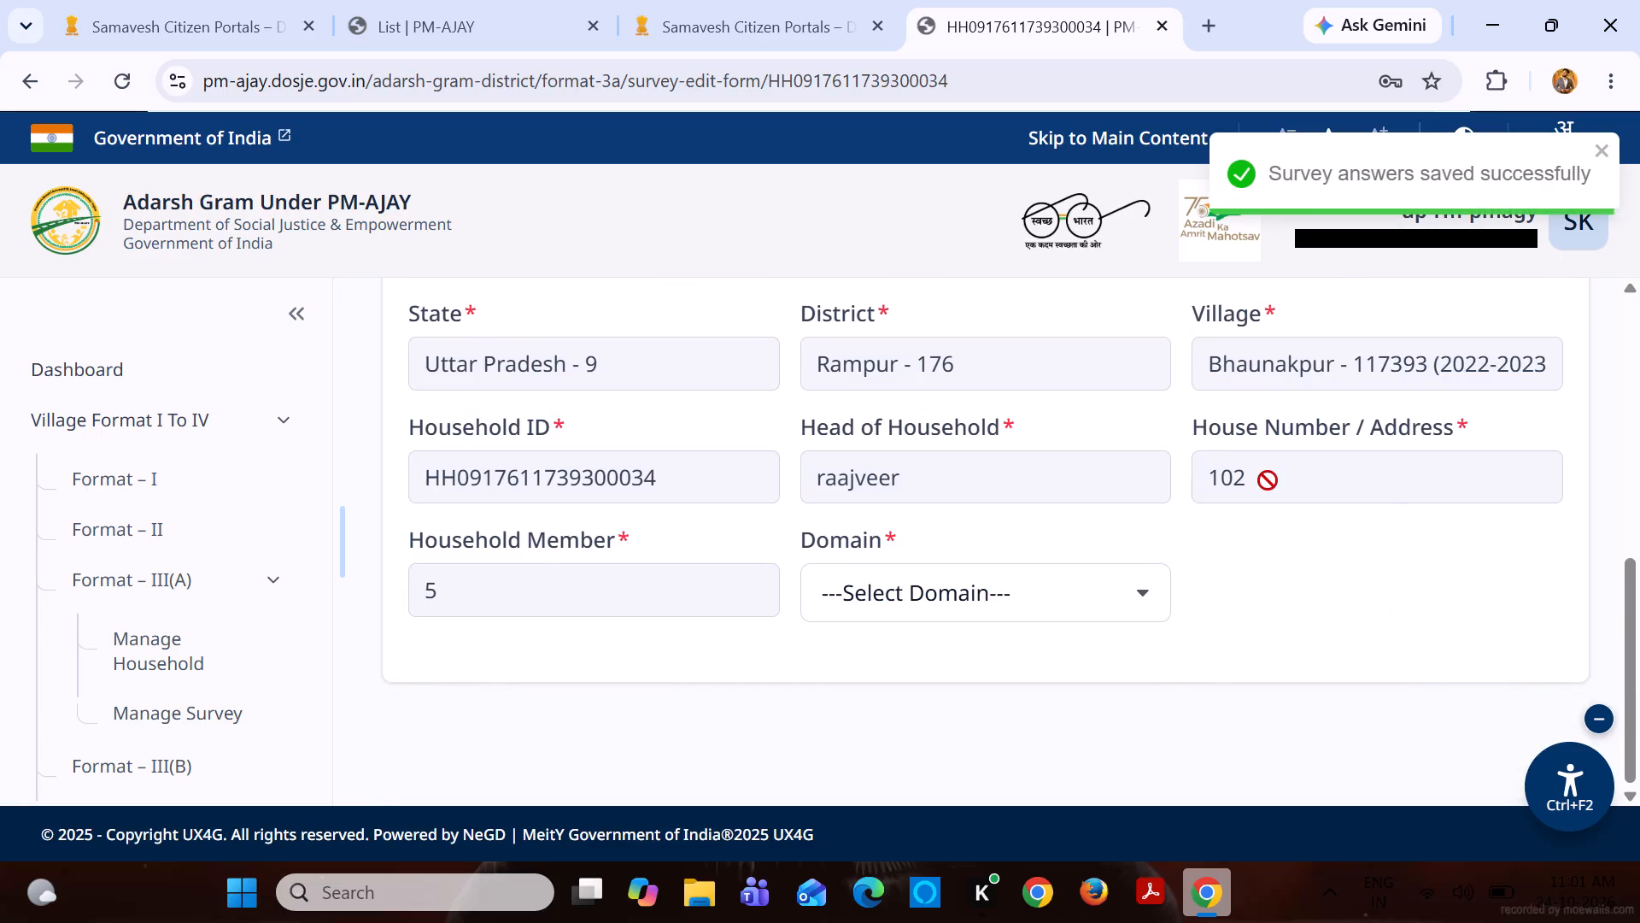
Return to the survey list and open house number 103's survey from page 3 at domain 6 – Electricity and Clean Fuel.
scroll(1268, 480, "up", 13)
left_click(1483, 350)
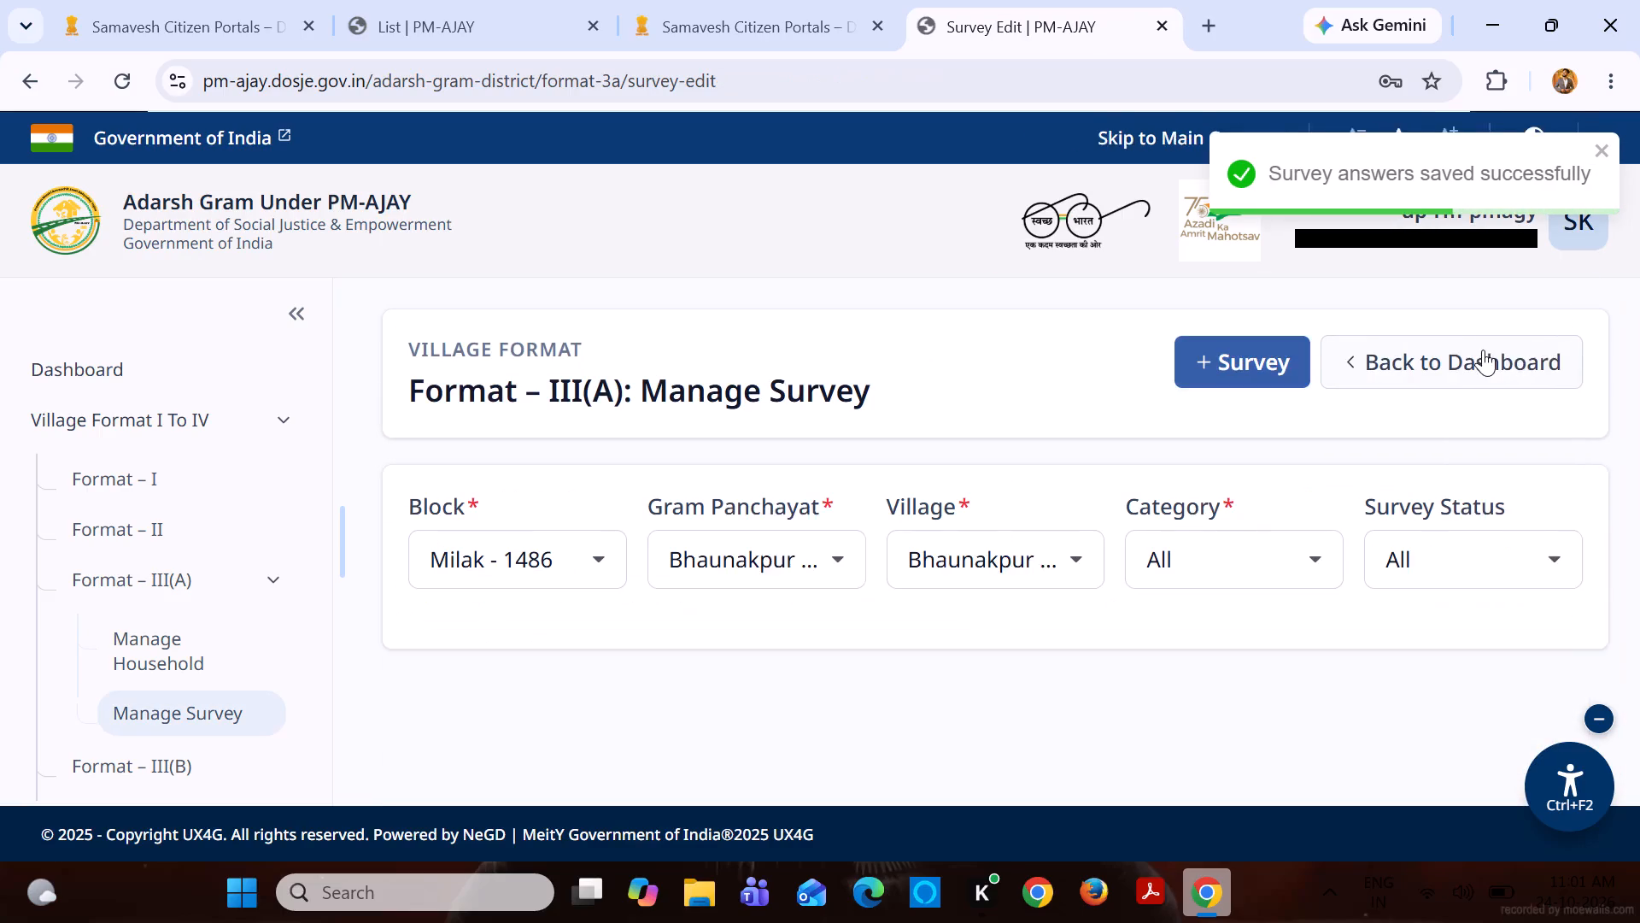
scroll(1332, 452, "down", 20)
scroll(1332, 452, "down", 20)
scroll(1332, 452, "down", 3)
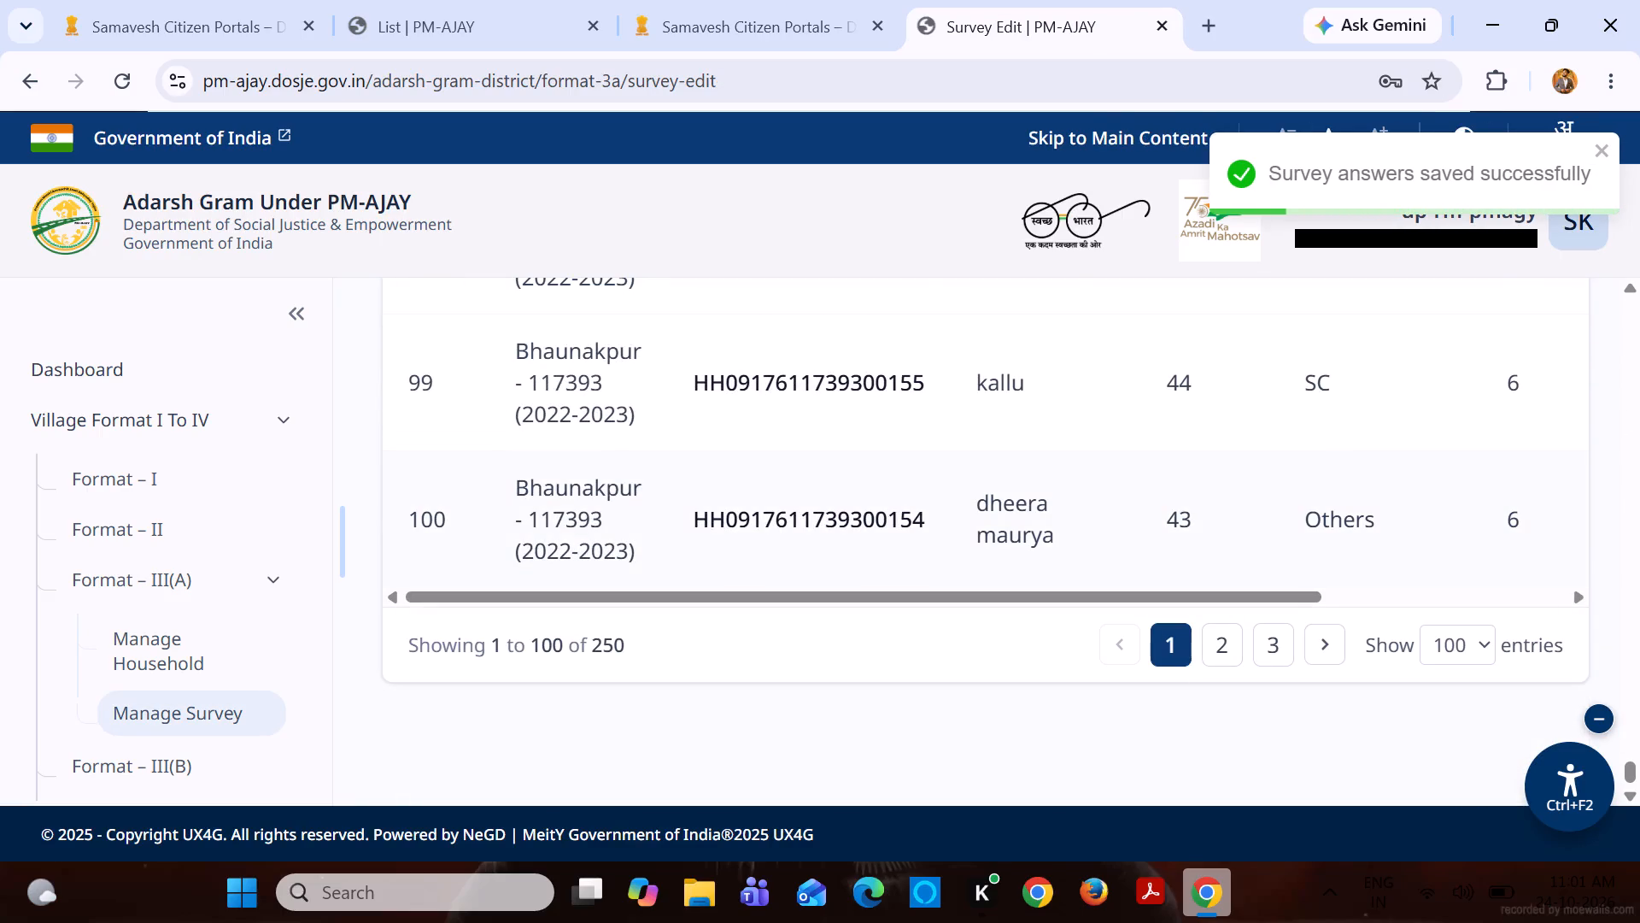
left_click(1286, 635)
scroll(1257, 279, "up", 8)
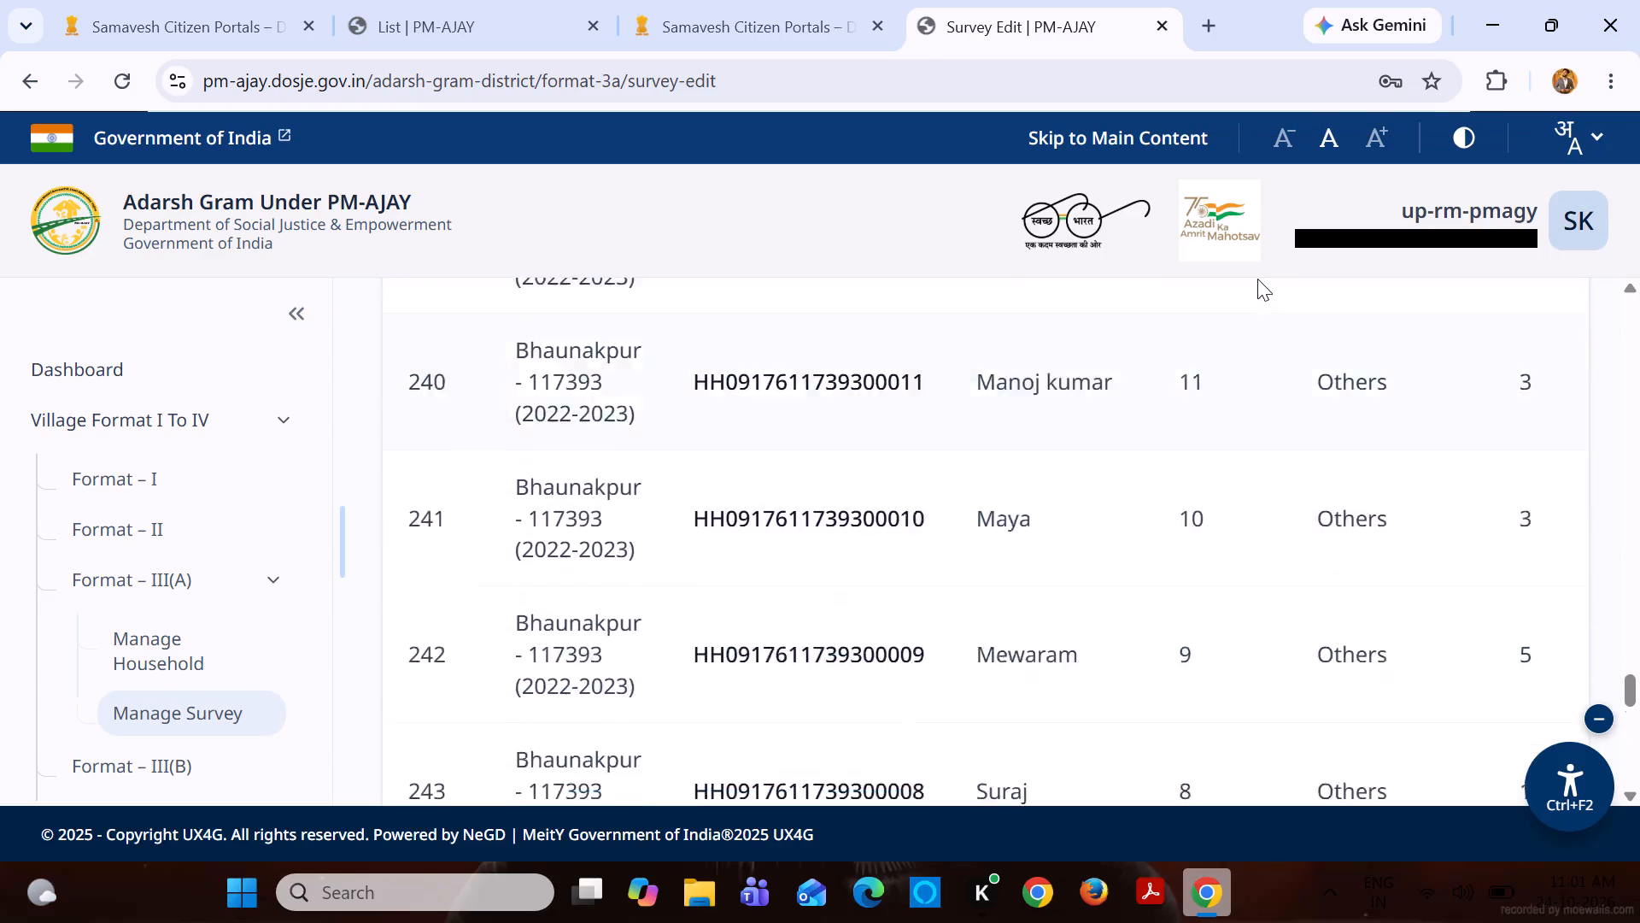
scroll(1257, 279, "up", 11)
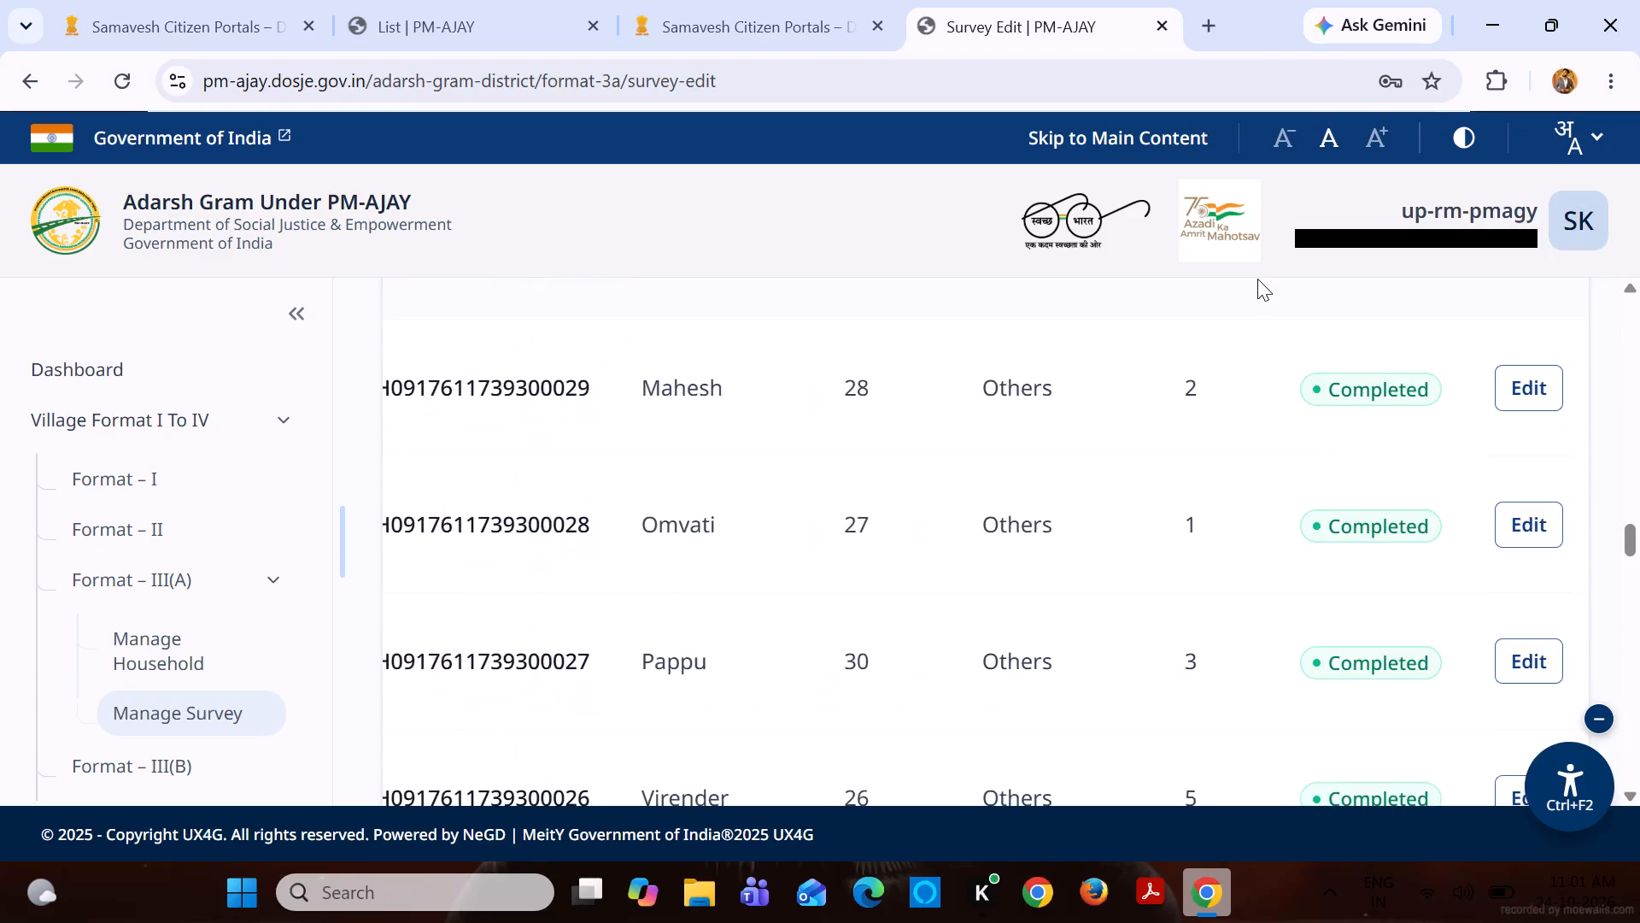
scroll(1257, 279, "up", 4)
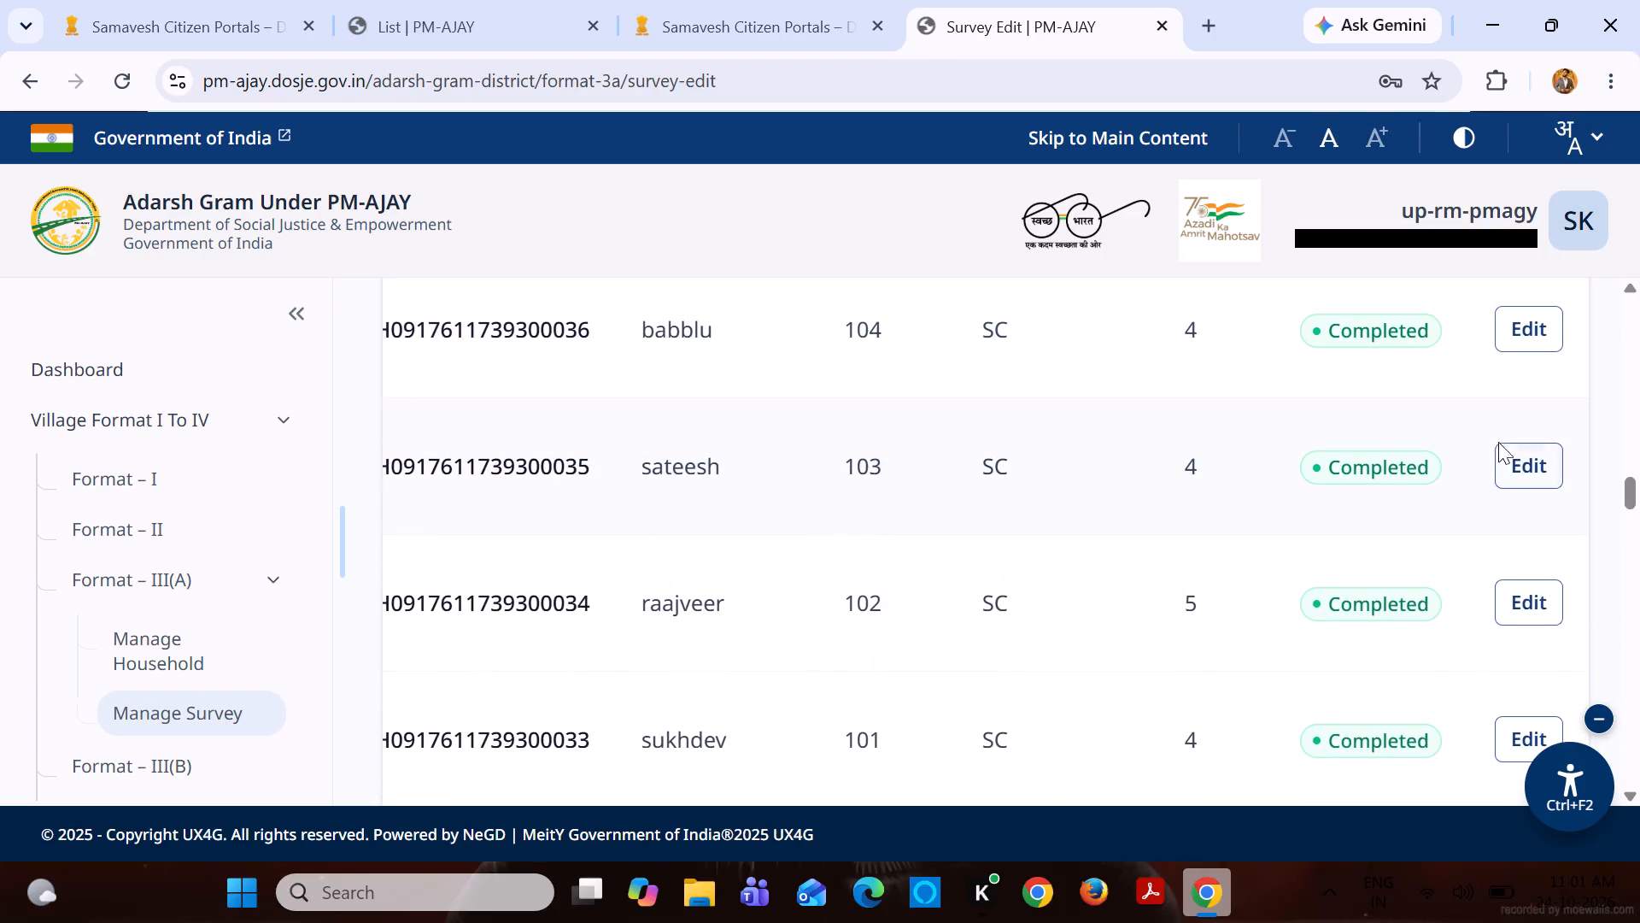
left_click(1527, 458)
scroll(1286, 505, "down", 9)
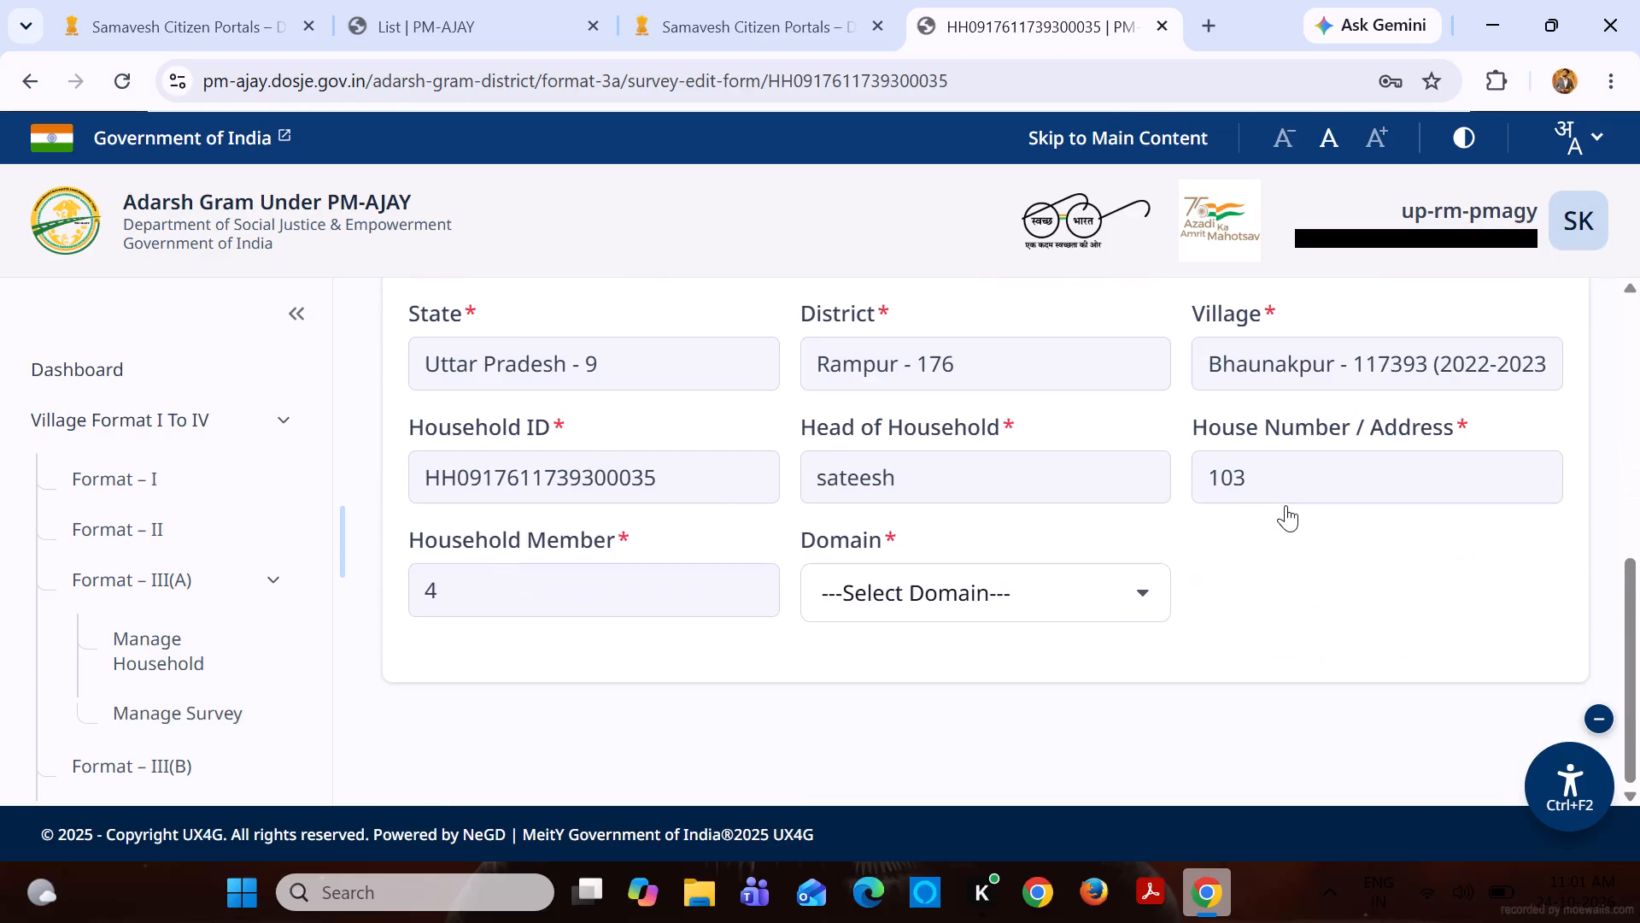
left_click(1108, 596)
left_click(1029, 524)
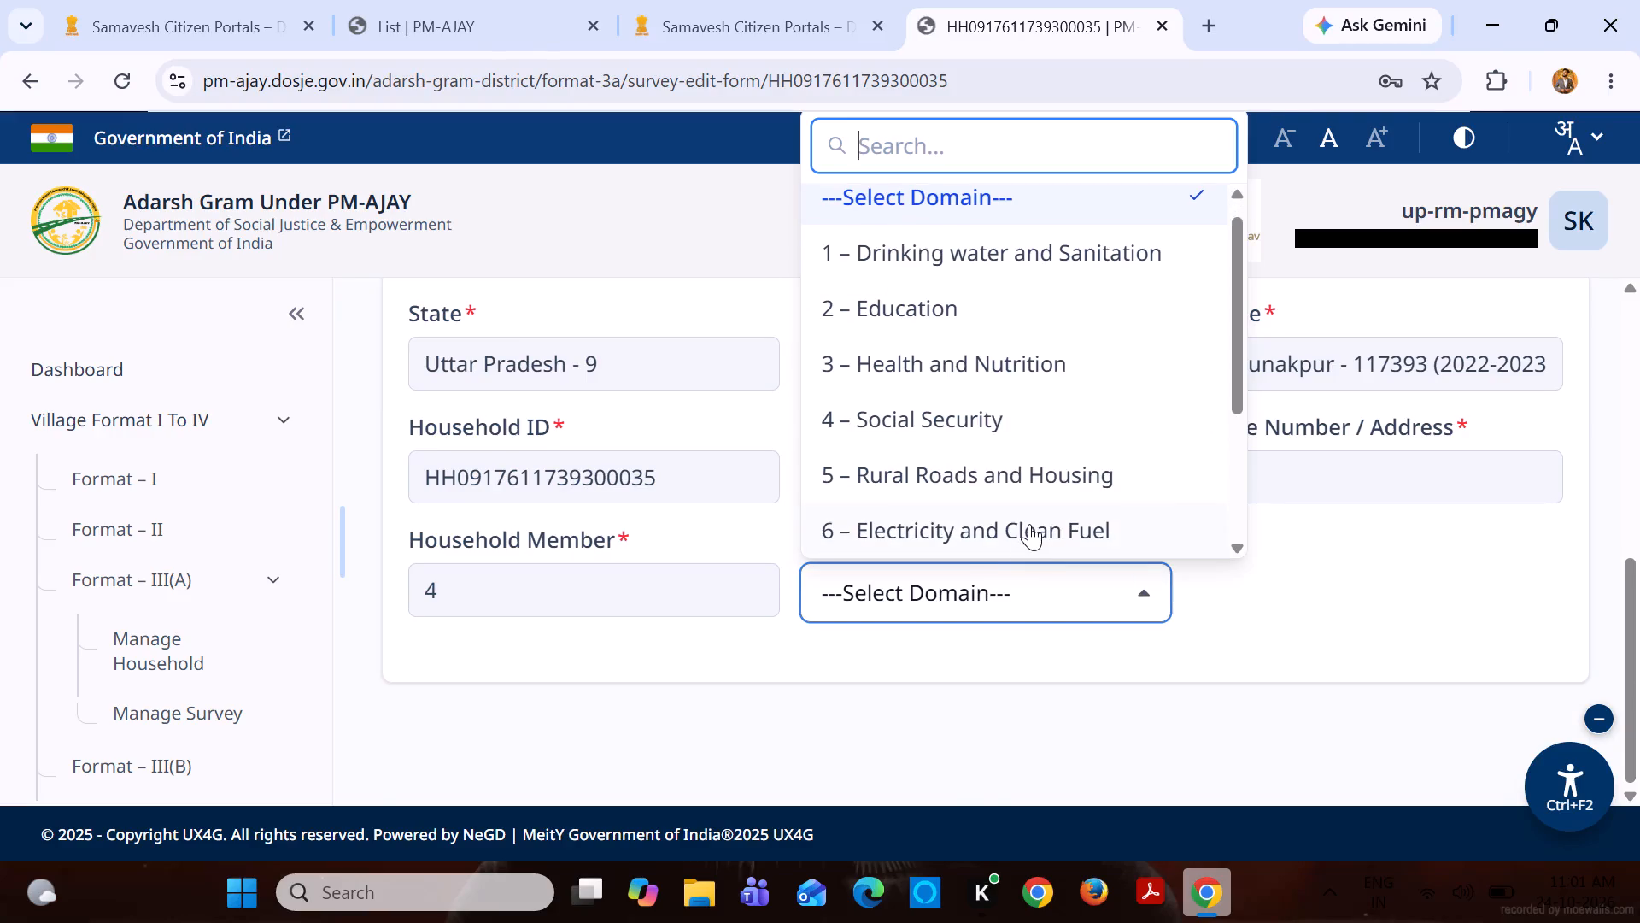
Answer Yes for house number 103's electricity connection under 6.2 and 6.3 and its LED bulb use, and save the survey.
scroll(1389, 554, "down", 5)
left_click_drag(1488, 505, 1381, 597)
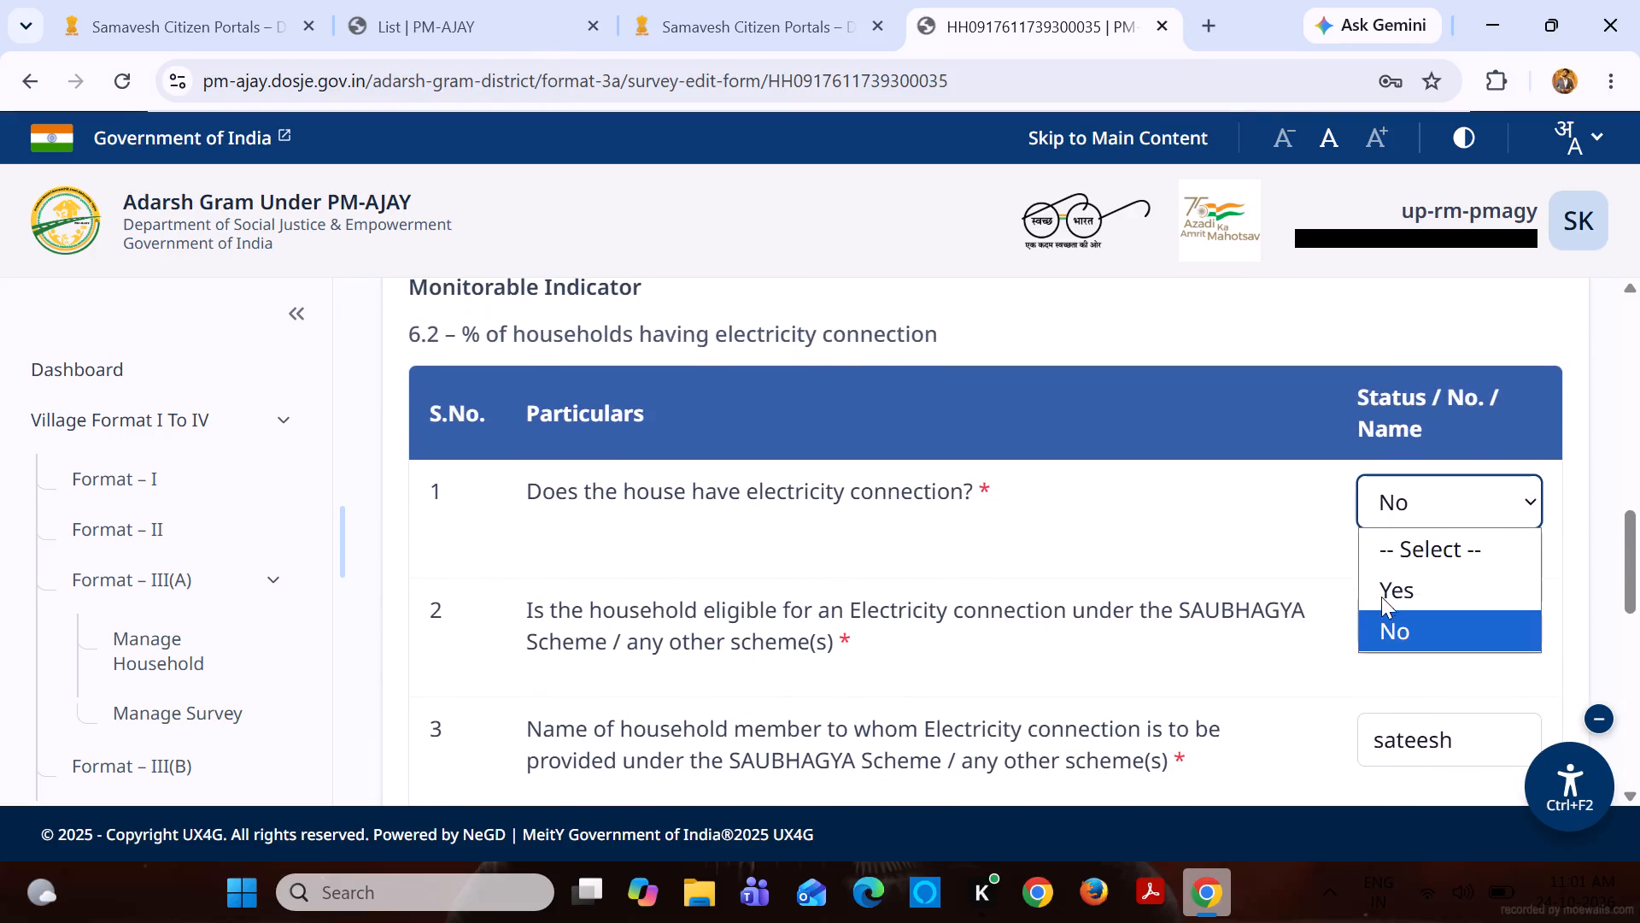
left_click_drag(1381, 597, 1380, 600)
left_click(1380, 600)
scroll(1380, 600, "down", 2)
left_click_drag(1443, 575, 1350, 668)
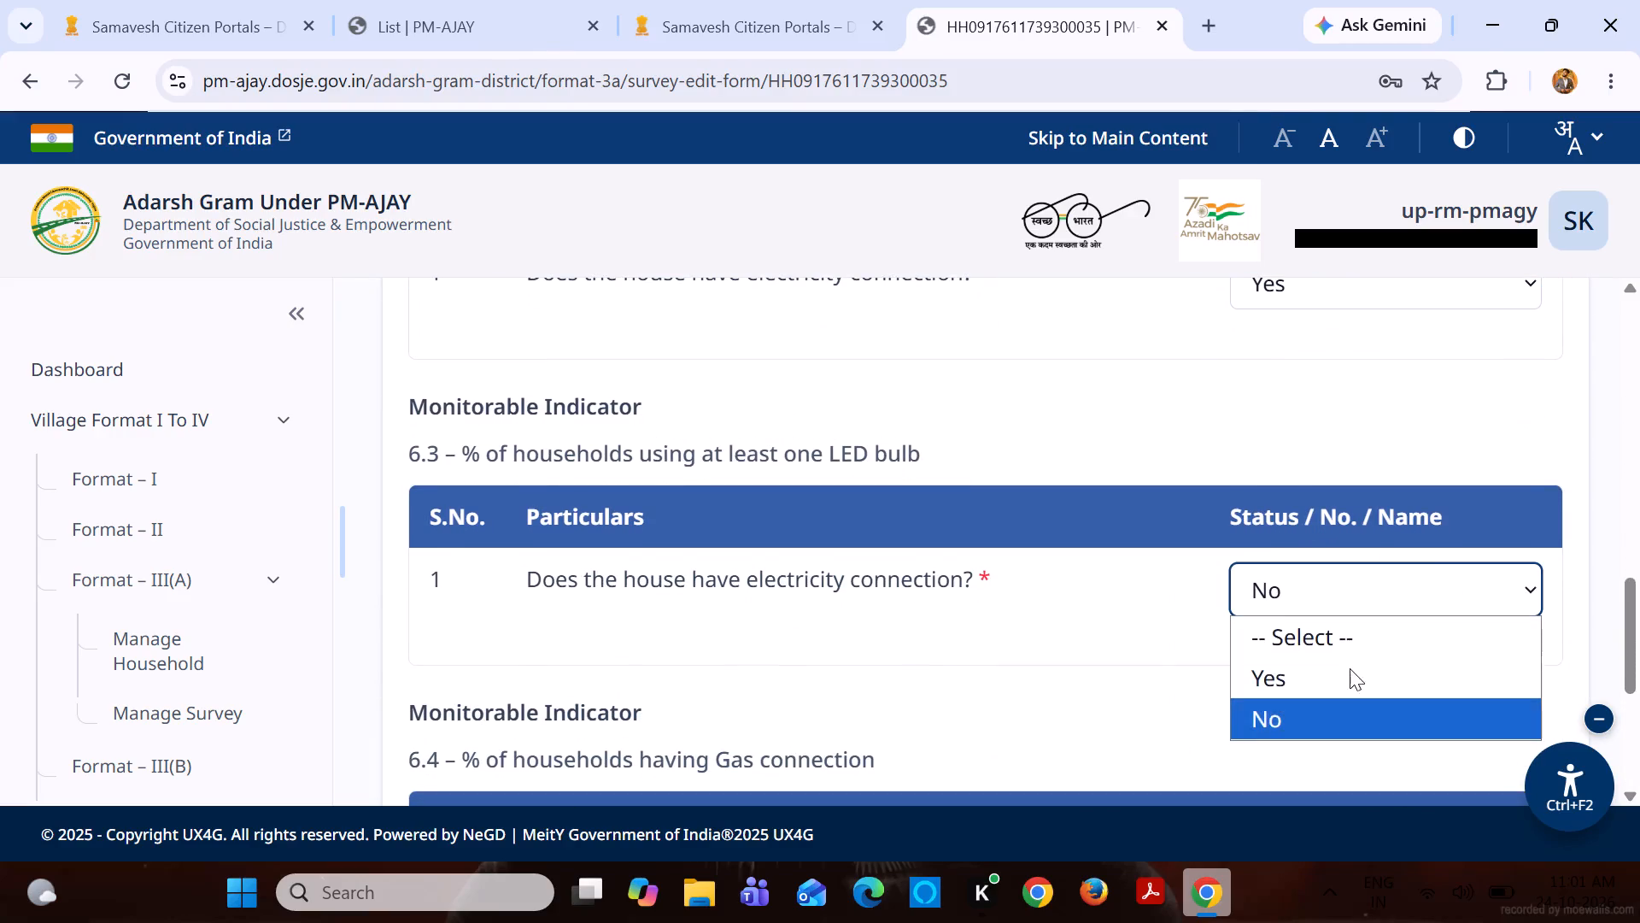
left_click_drag(1350, 668, 1345, 671)
left_click(1345, 671)
scroll(1345, 671, "down", 3)
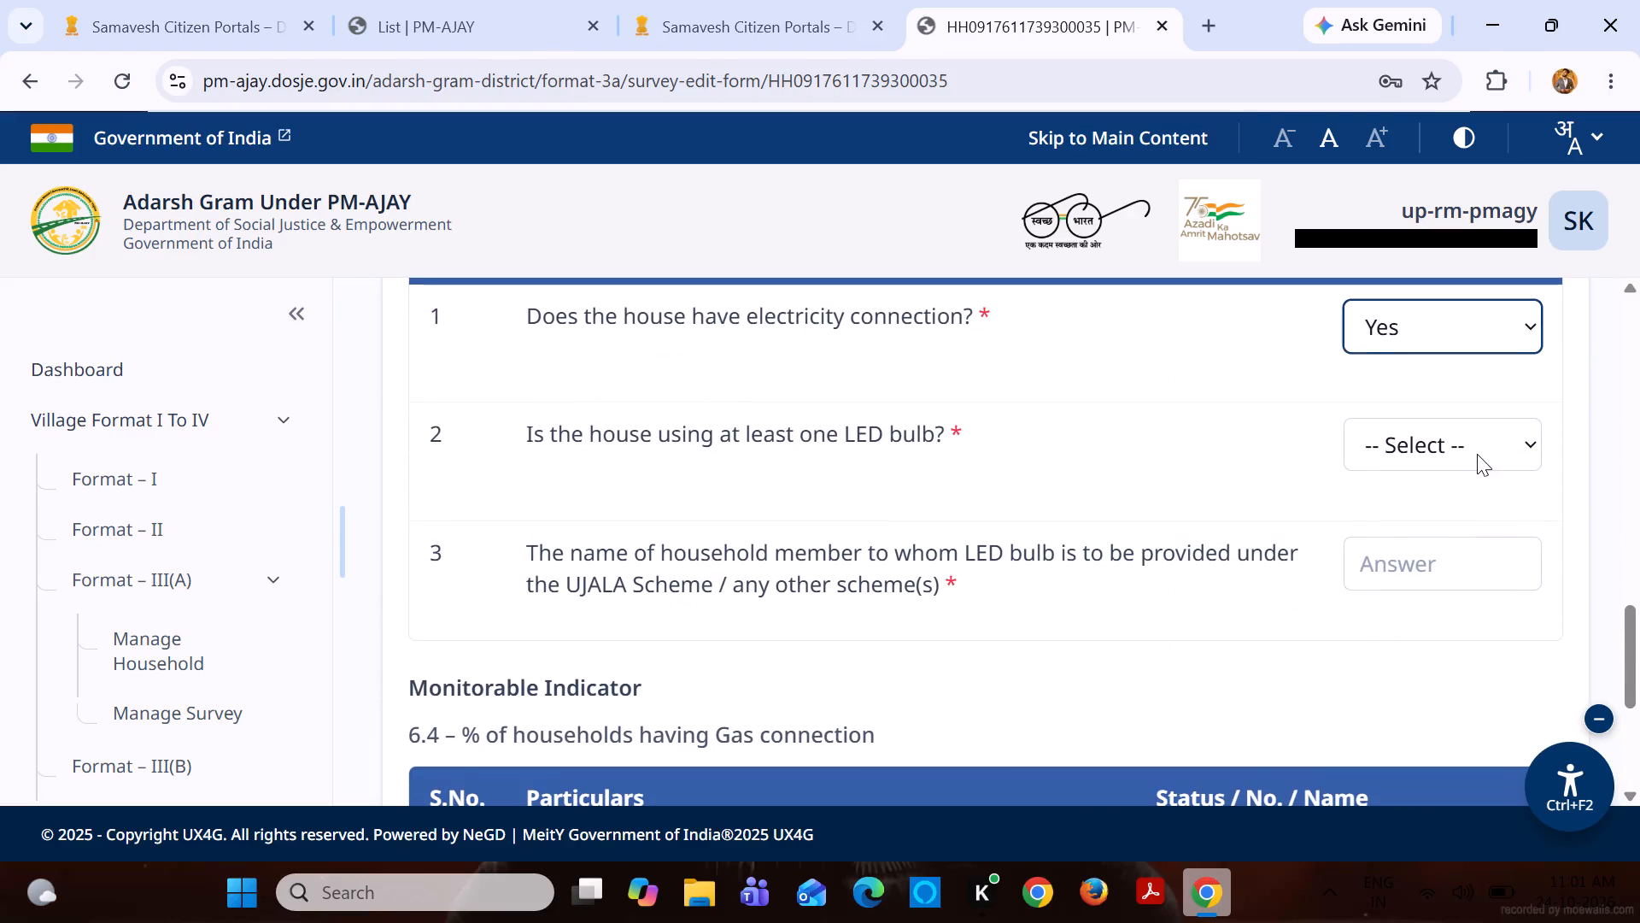
left_click_drag(1477, 454, 1385, 532)
left_click(1385, 532)
scroll(1385, 532, "down", 2)
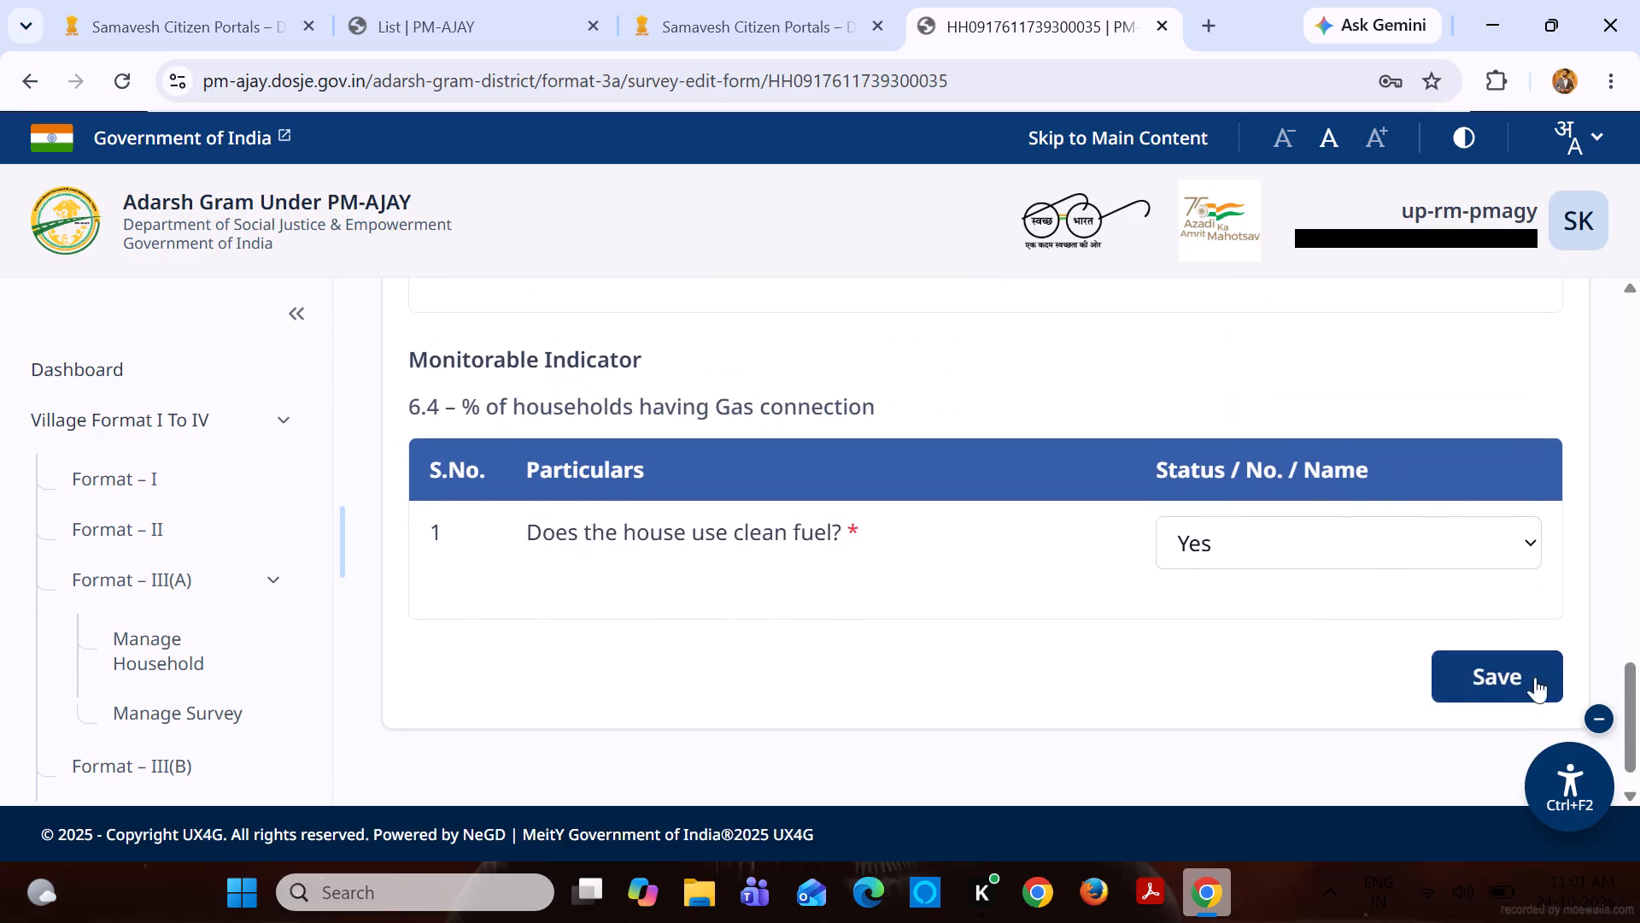
left_click(1525, 685)
Return to the survey list and open house number 106's survey from page 3 at domain 6 – Electricity and Clean Fuel.
scroll(1312, 532, "up", 9)
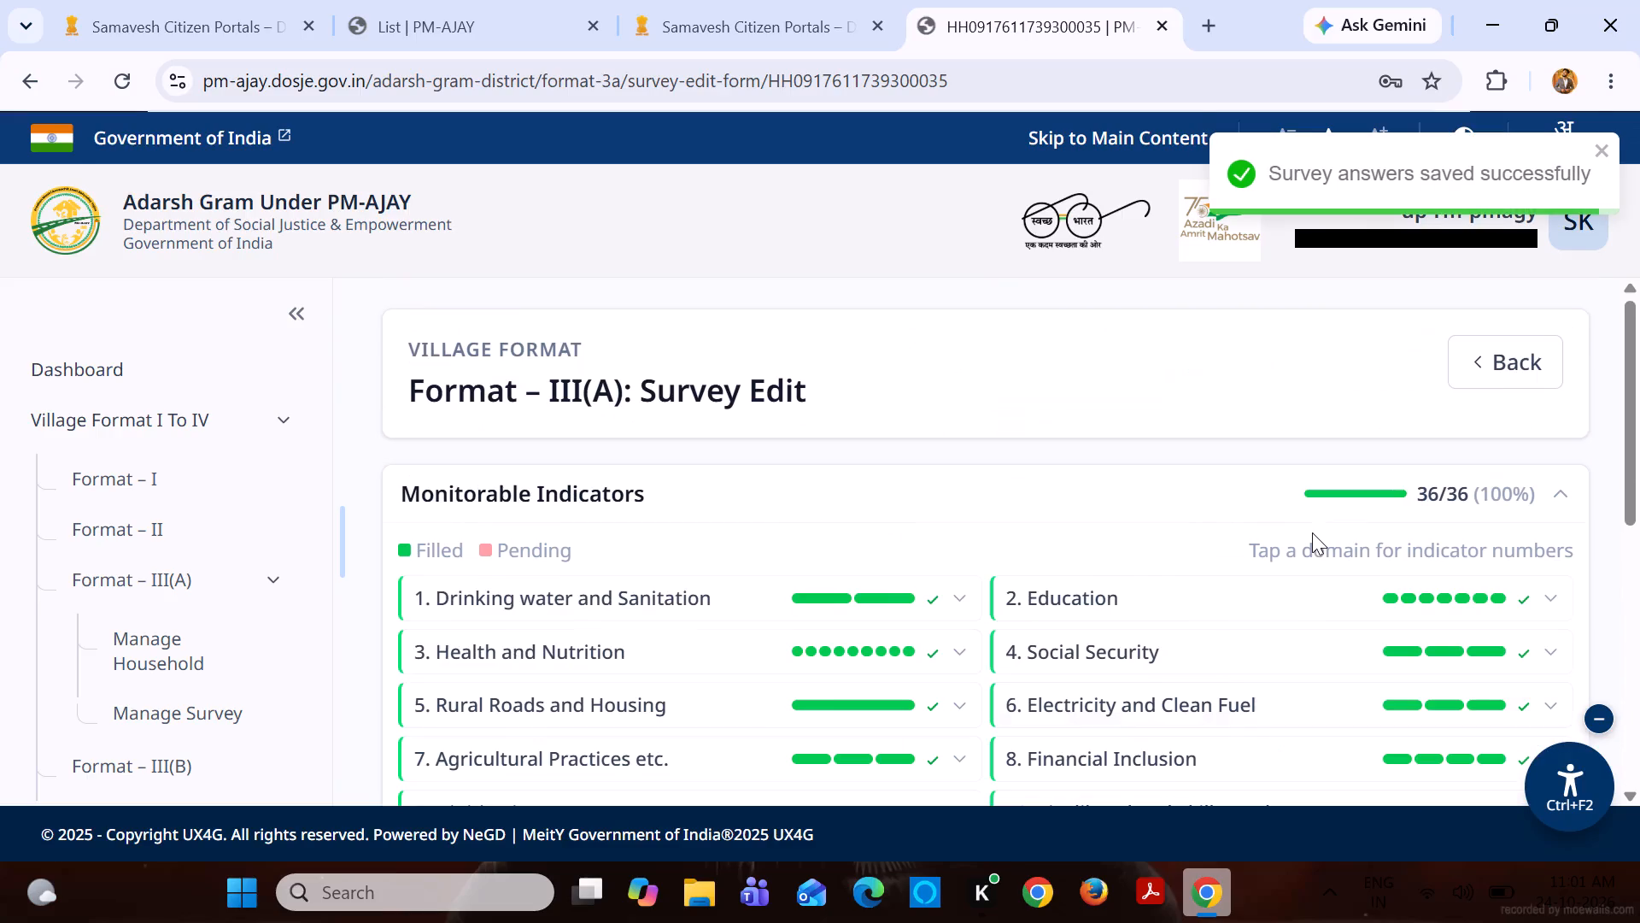
left_click(1508, 361)
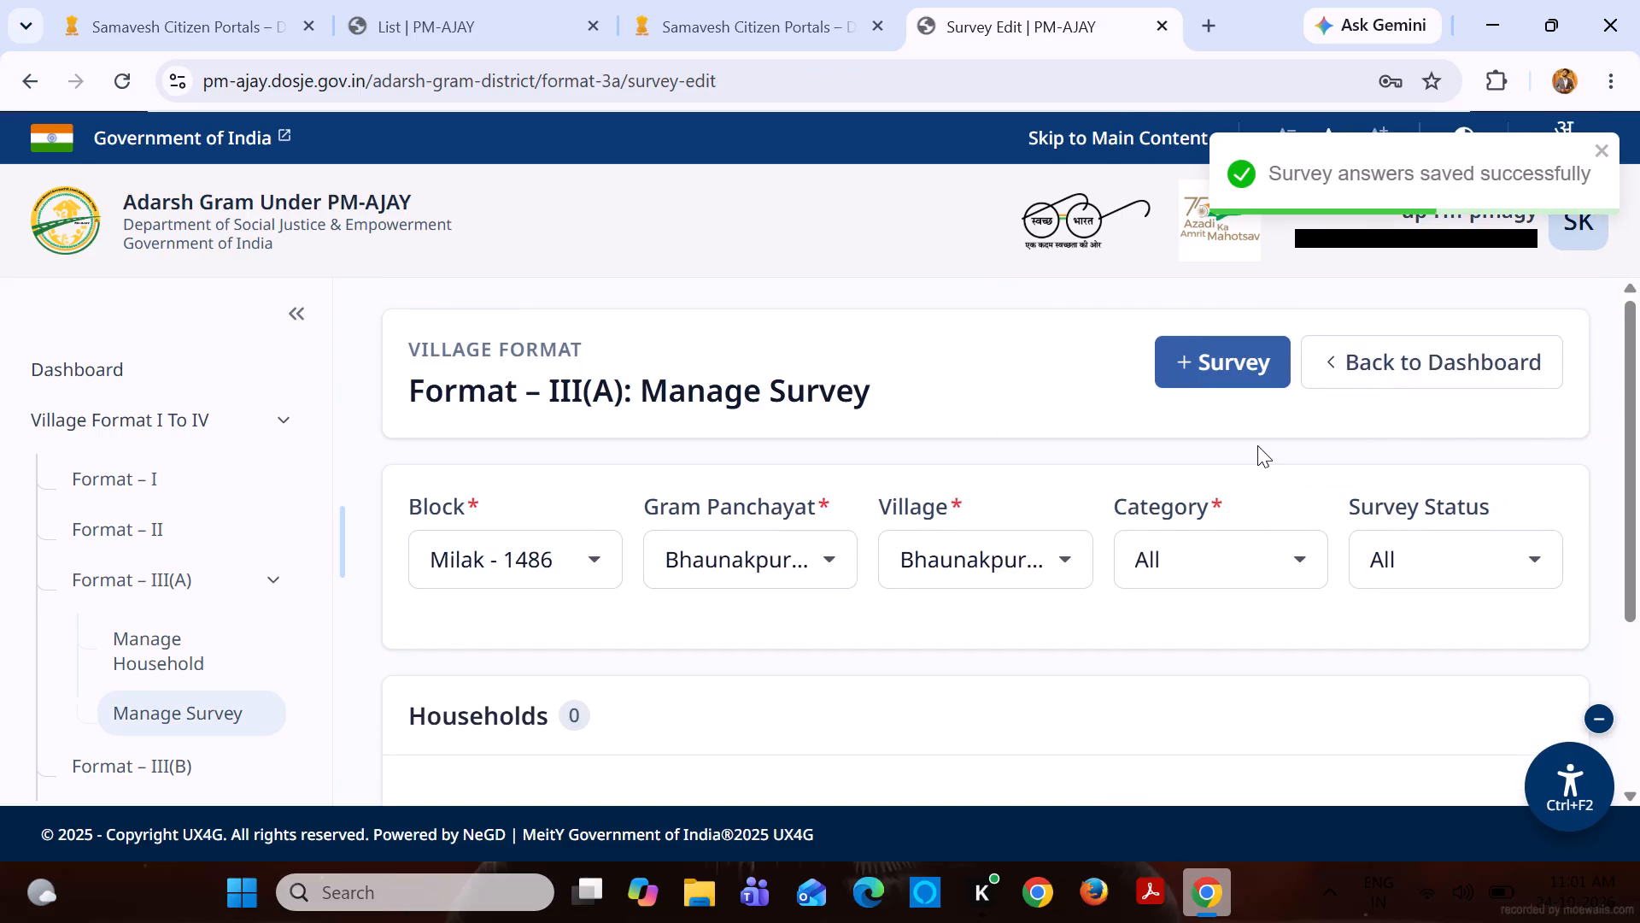
scroll(1257, 445, "down", 20)
scroll(1257, 445, "down", 20)
scroll(1257, 445, "down", 2)
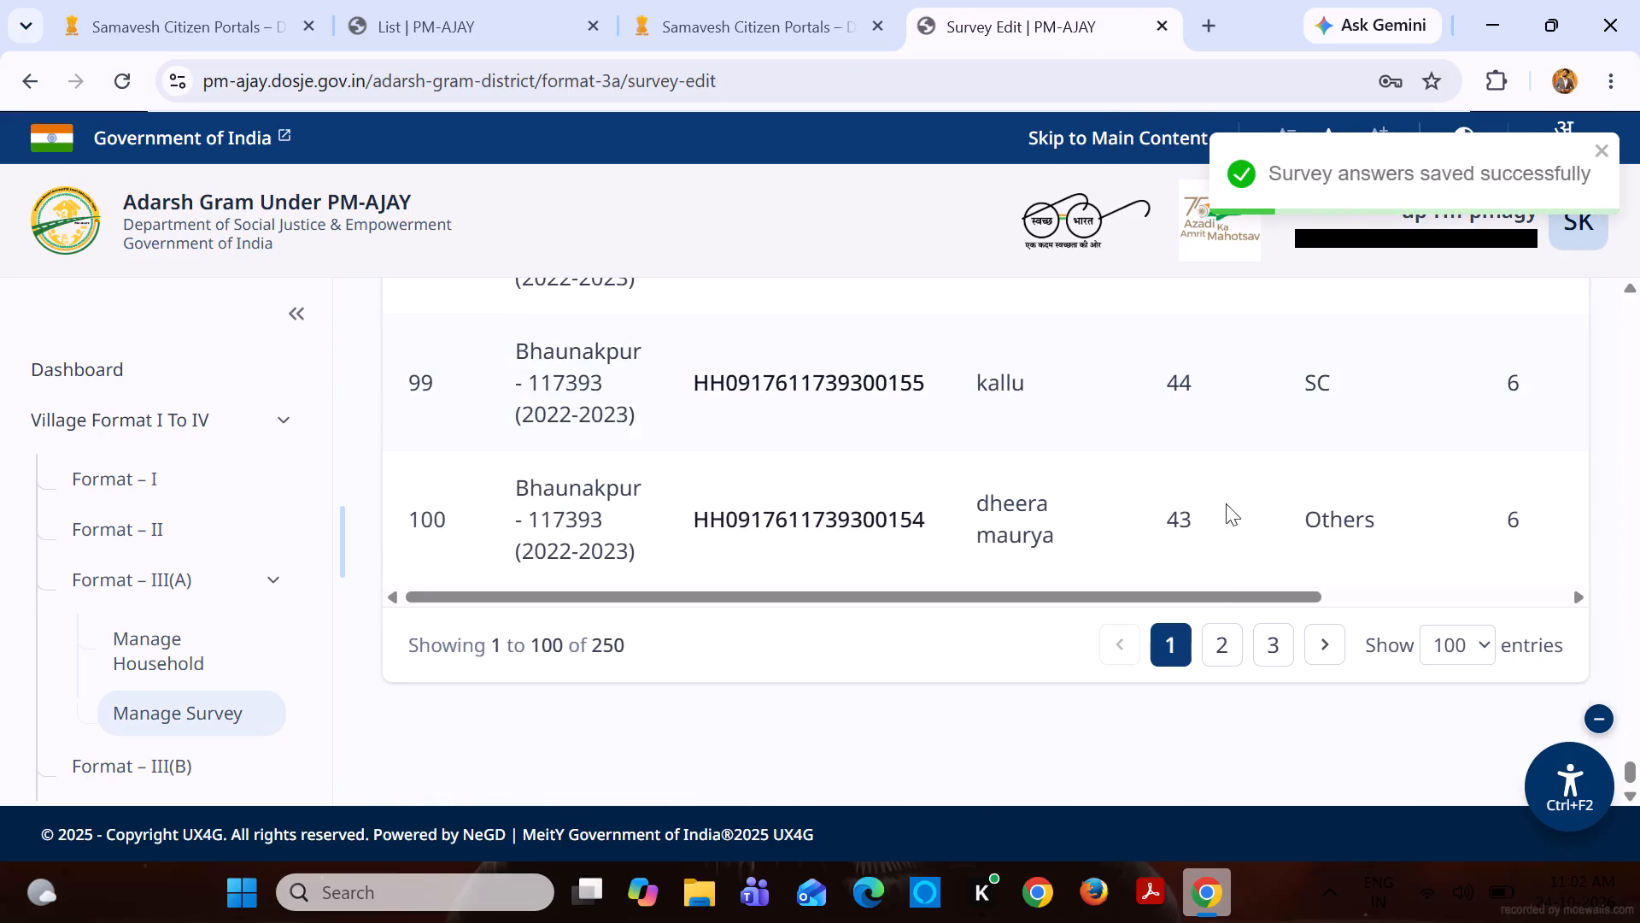
left_click(1265, 645)
scroll(1249, 491, "up", 6)
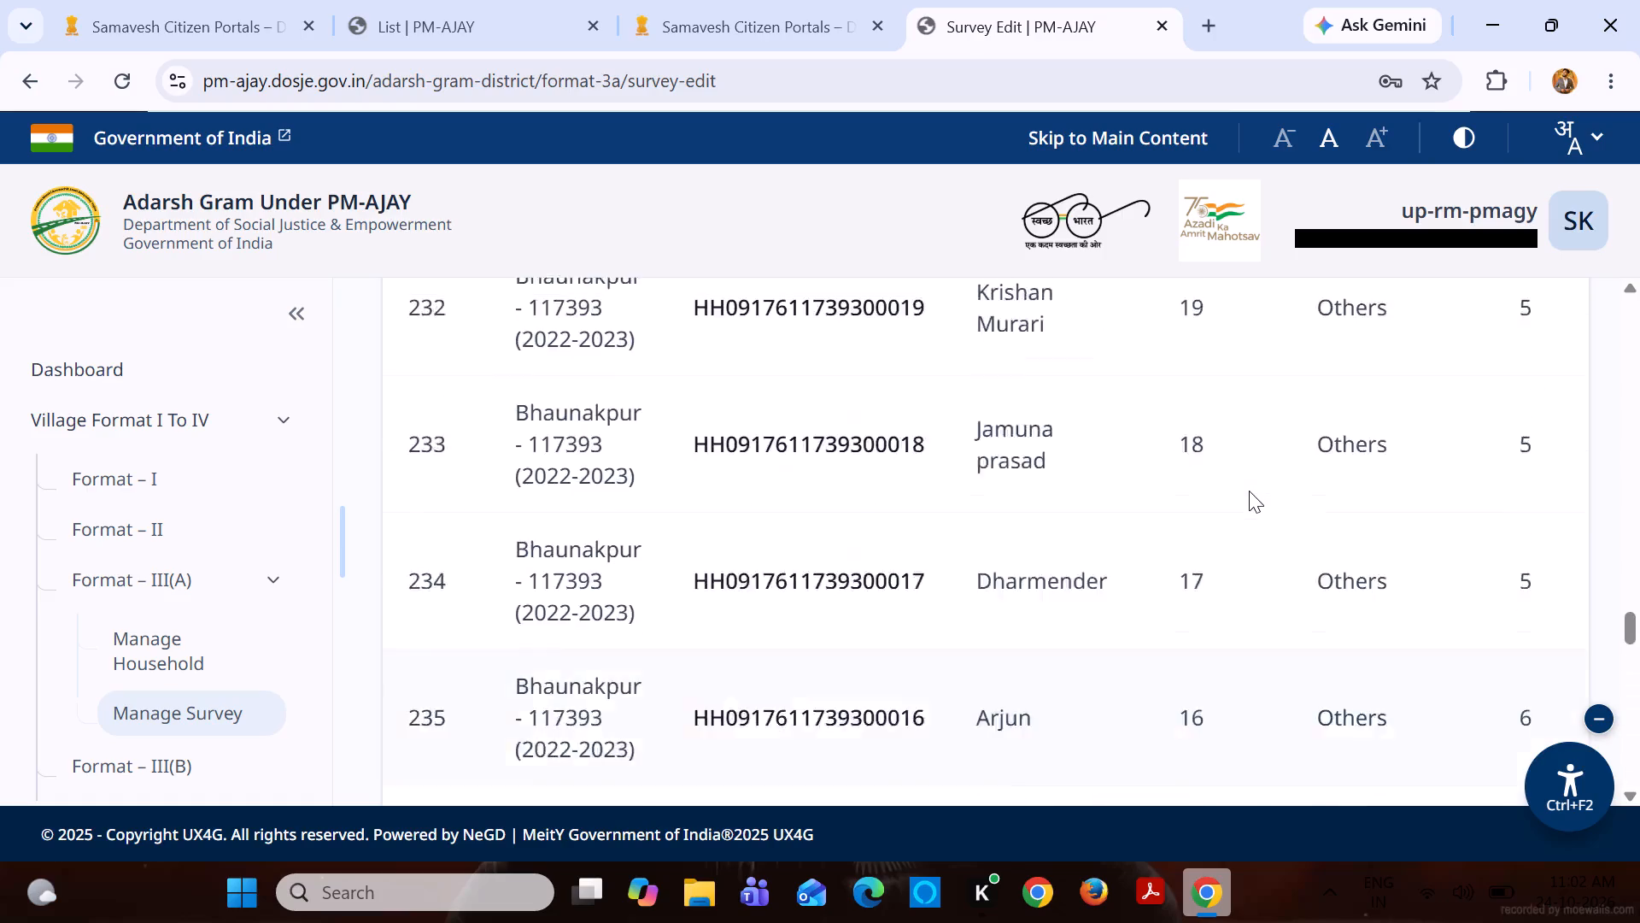
scroll(1249, 491, "up", 20)
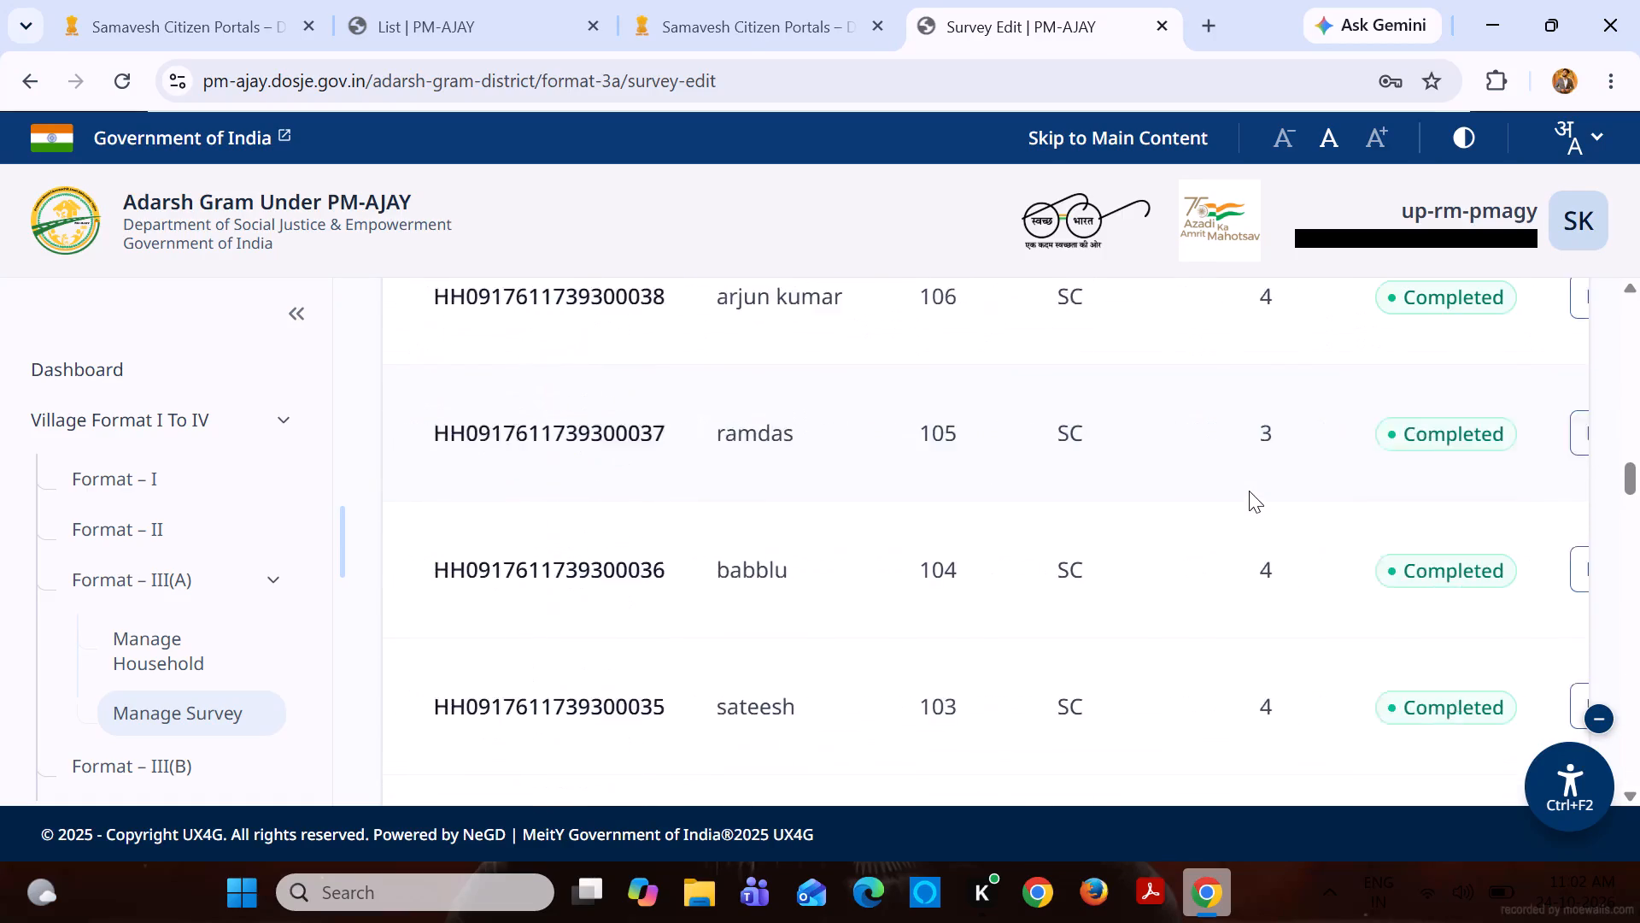
scroll(1249, 491, "up", 1)
left_click(1515, 456)
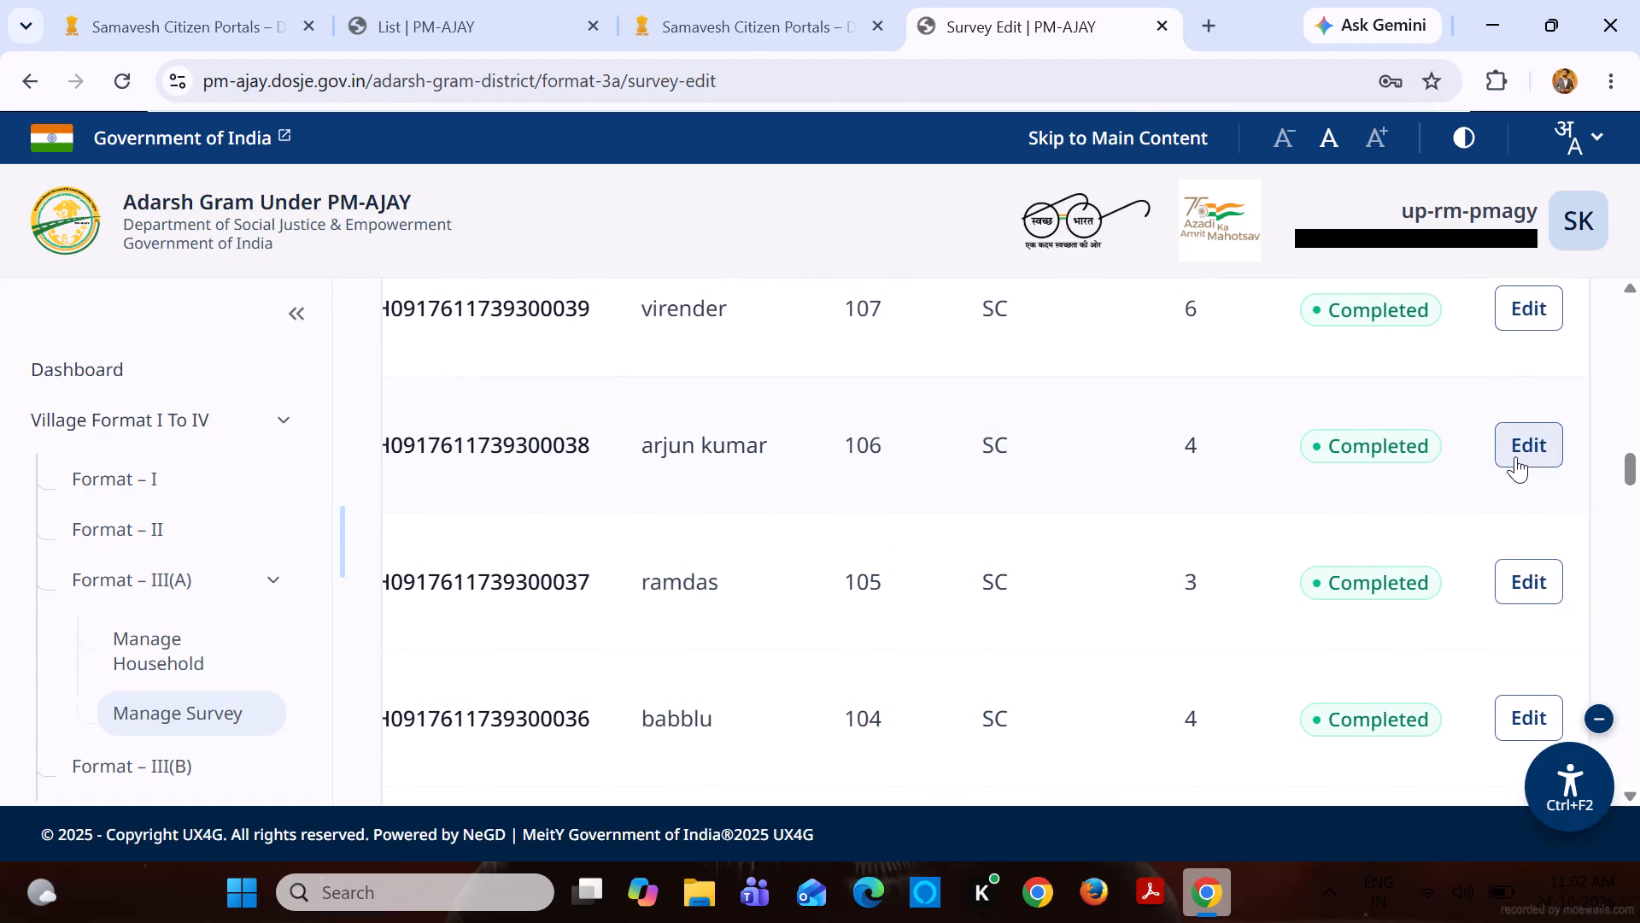
scroll(1327, 513, "down", 8)
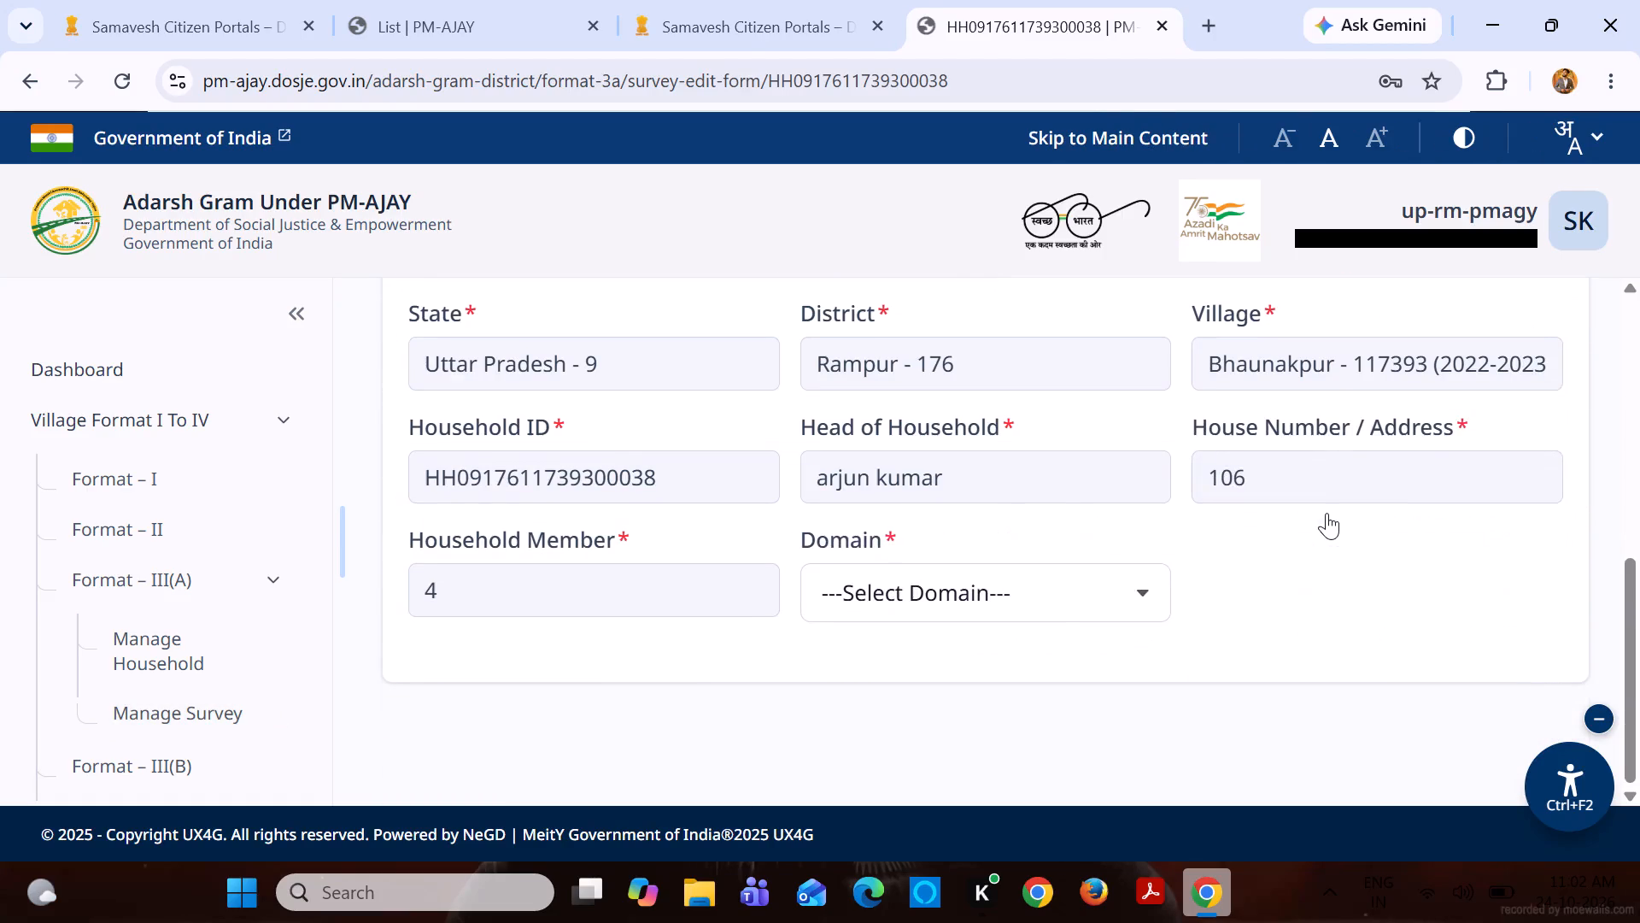
left_click(1127, 585)
left_click(1091, 526)
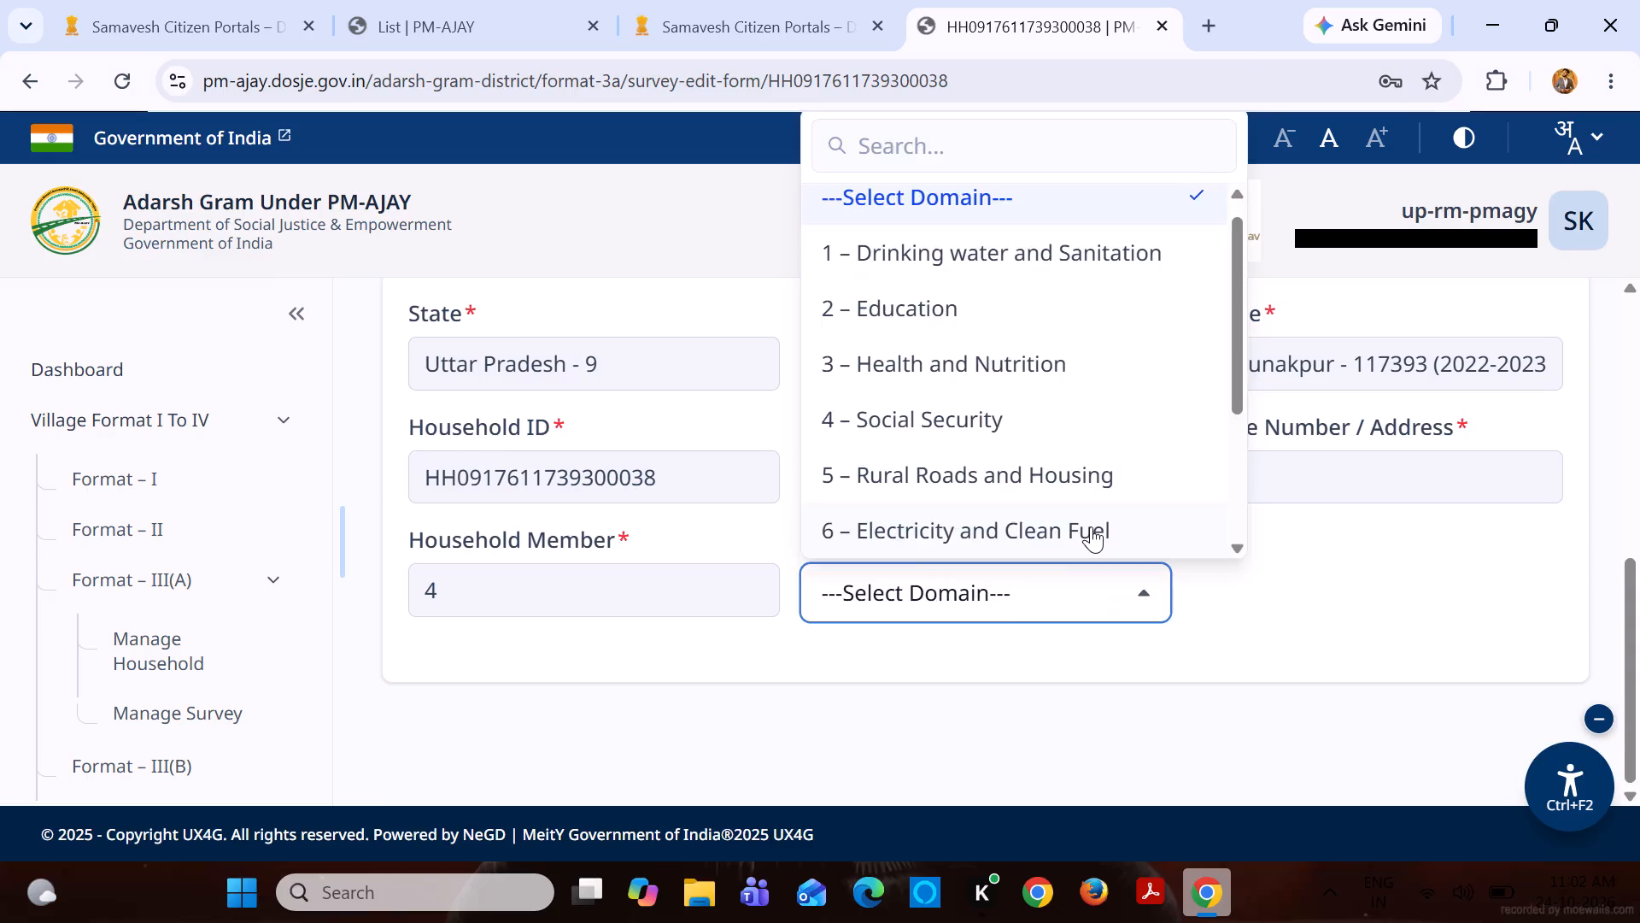
Answer Yes for house number 106's electricity connection under 6.2 and 6.3 and its LED bulb use, and save the survey.
scroll(1250, 583, "down", 3)
left_click_drag(1415, 486, 1403, 531)
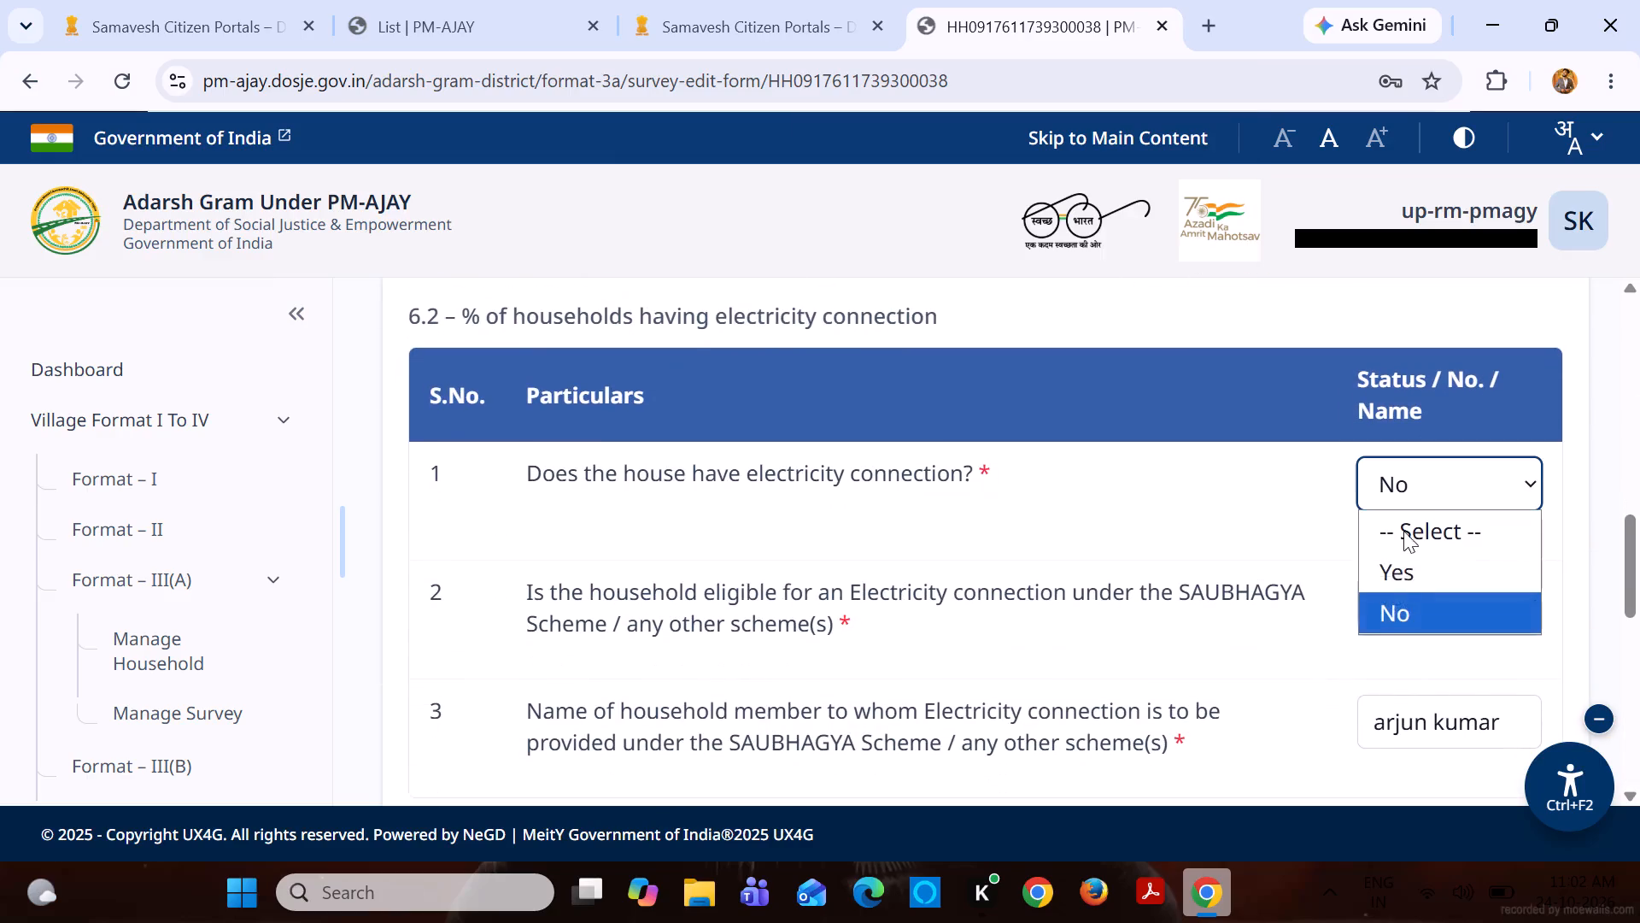
left_click_drag(1403, 531, 1397, 579)
left_click(1397, 579)
scroll(1397, 579, "down", 2)
left_click_drag(1385, 595, 1350, 647)
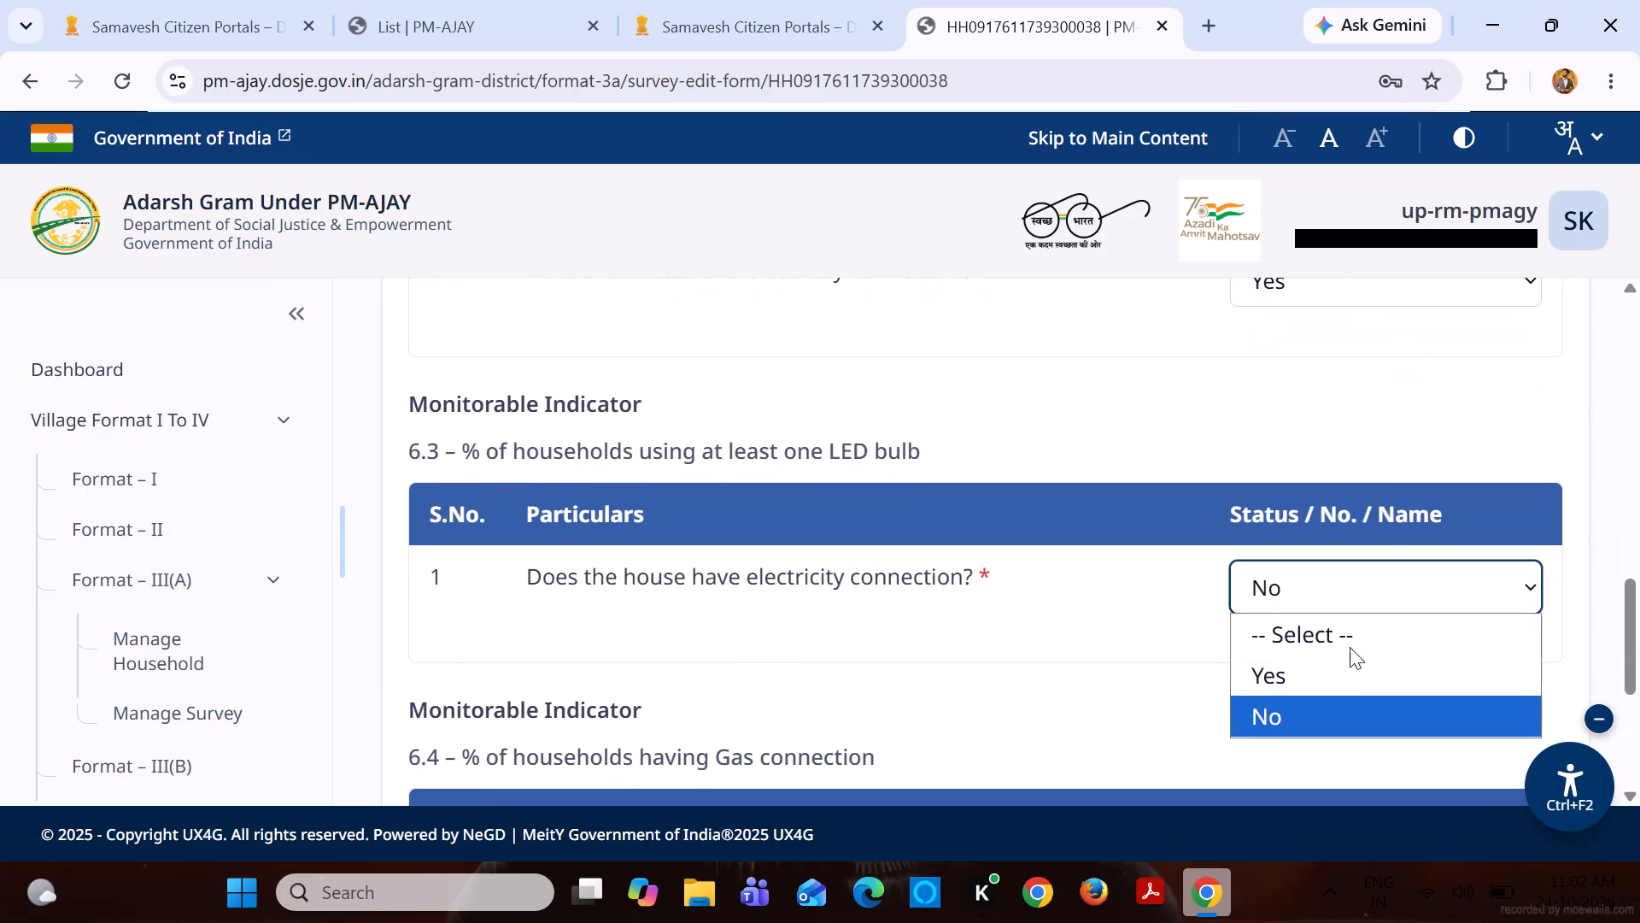
left_click_drag(1350, 647, 1312, 675)
left_click(1312, 675)
scroll(1312, 675, "down", 3)
left_click(1496, 498)
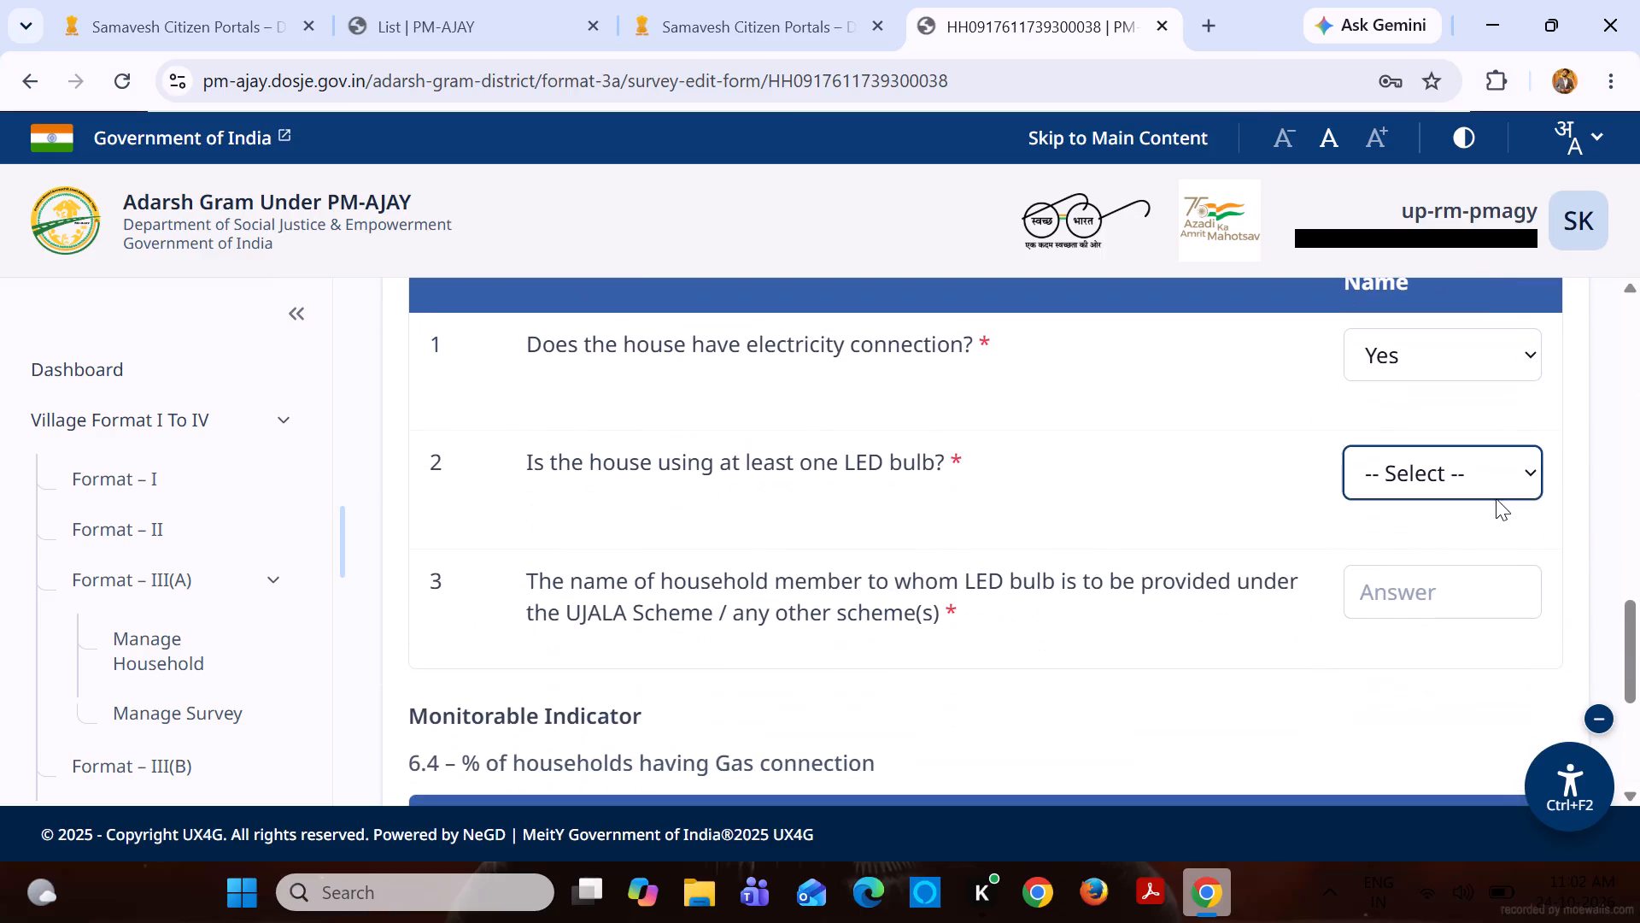
left_click(1426, 542)
scroll(1426, 542, "down", 3)
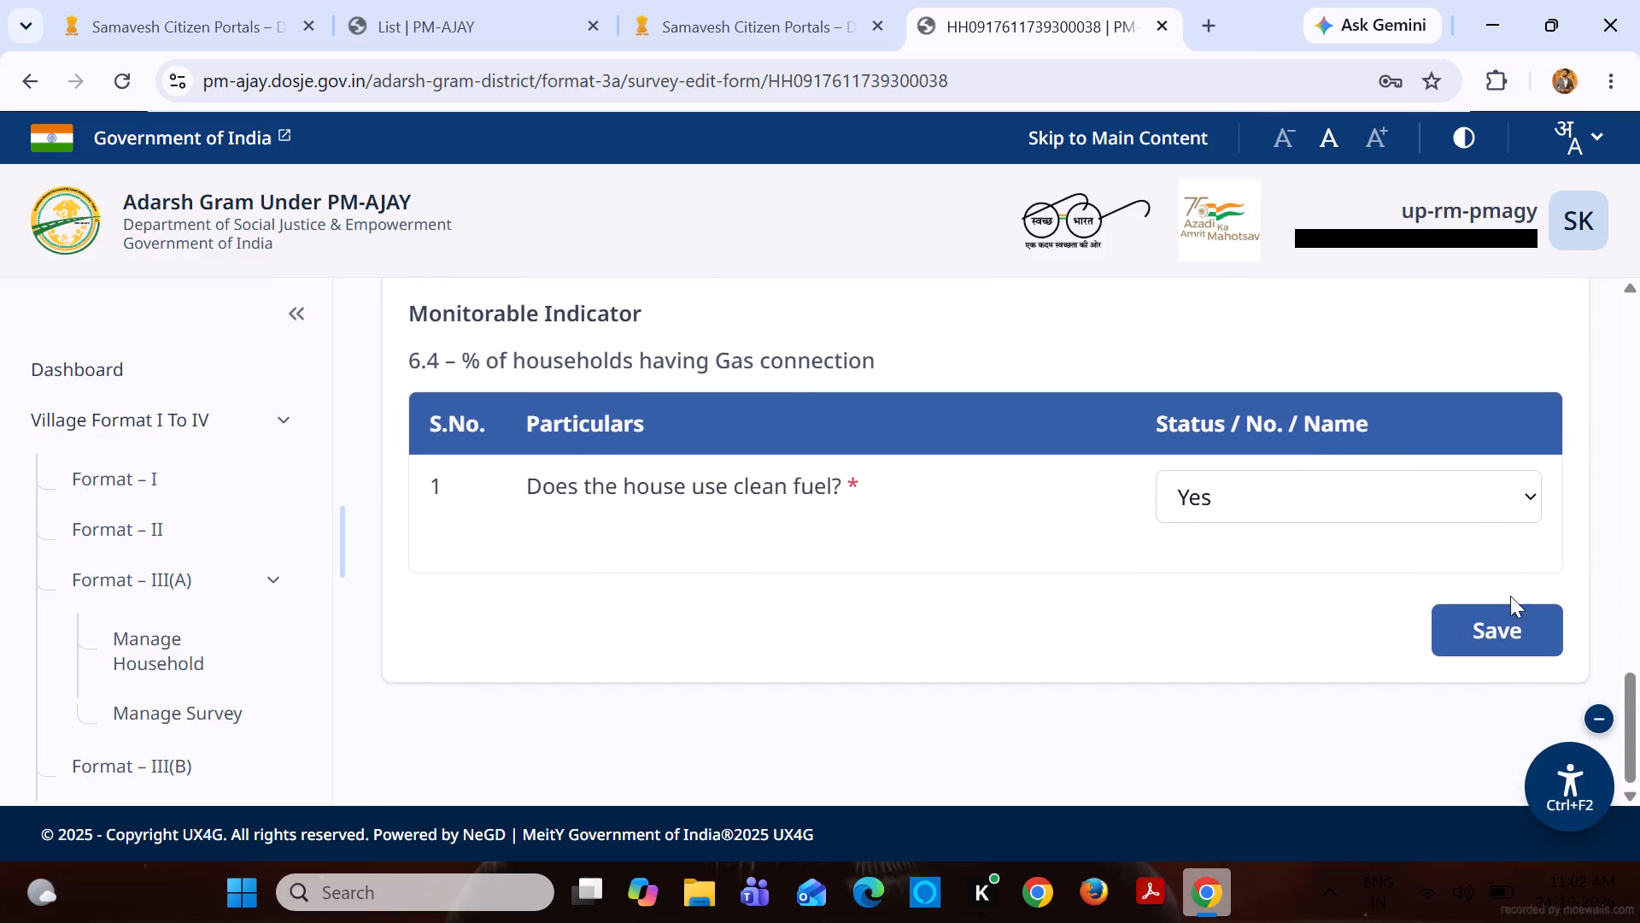
left_click(1508, 613)
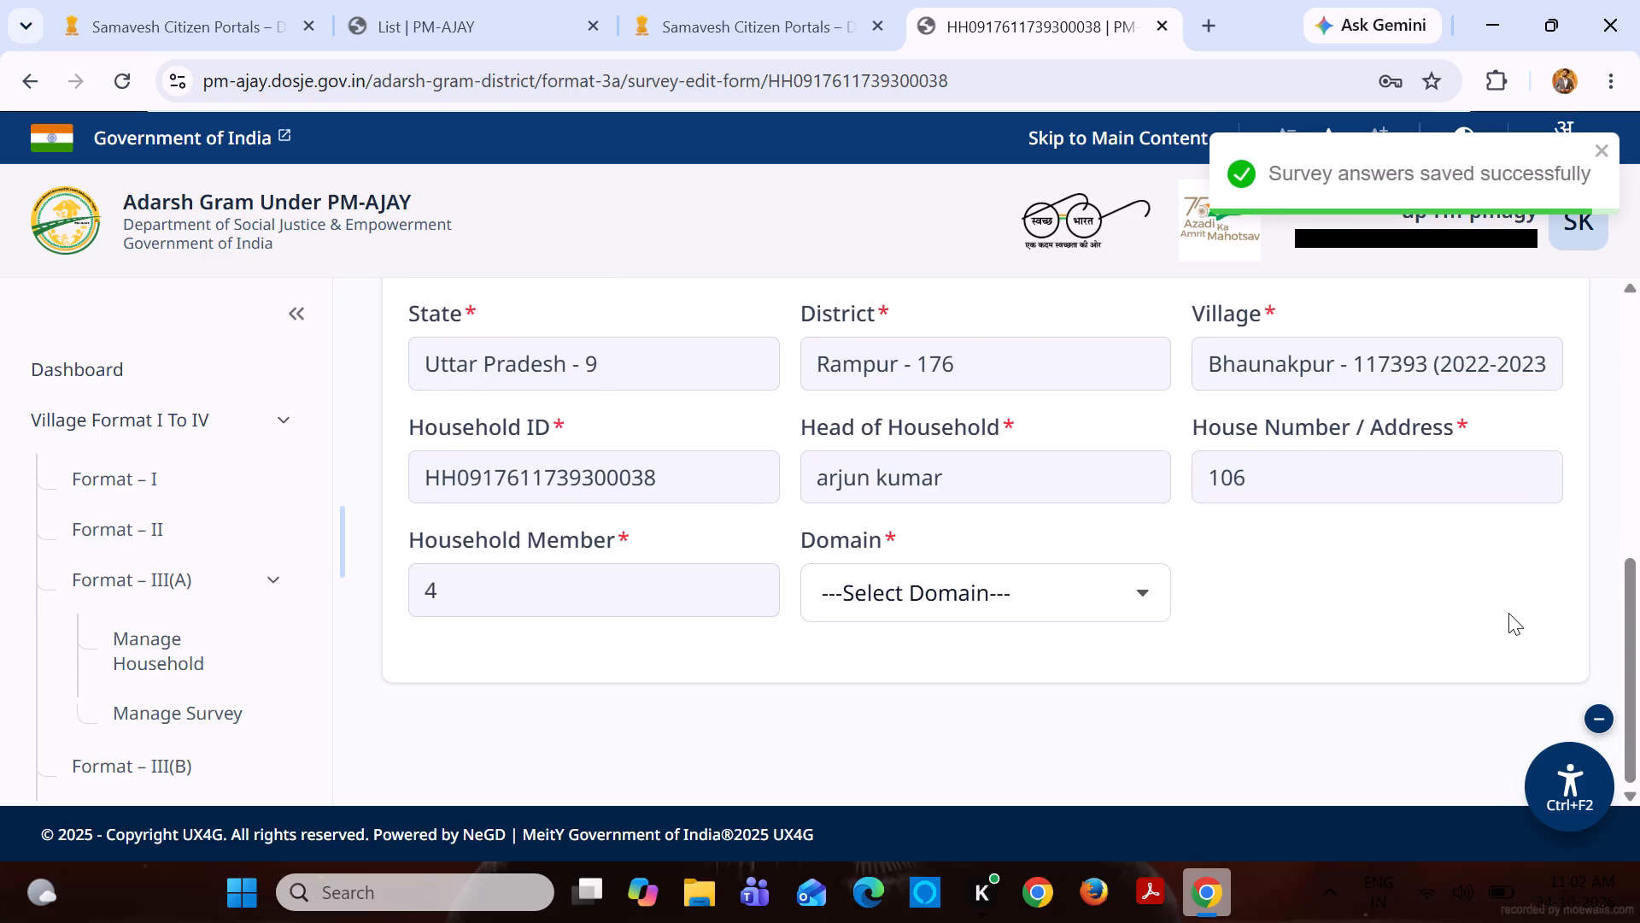
Return to the survey list and open house number 108's survey from page 3 at domain 6 – Electricity and Clean Fuel.
scroll(1422, 490, "up", 13)
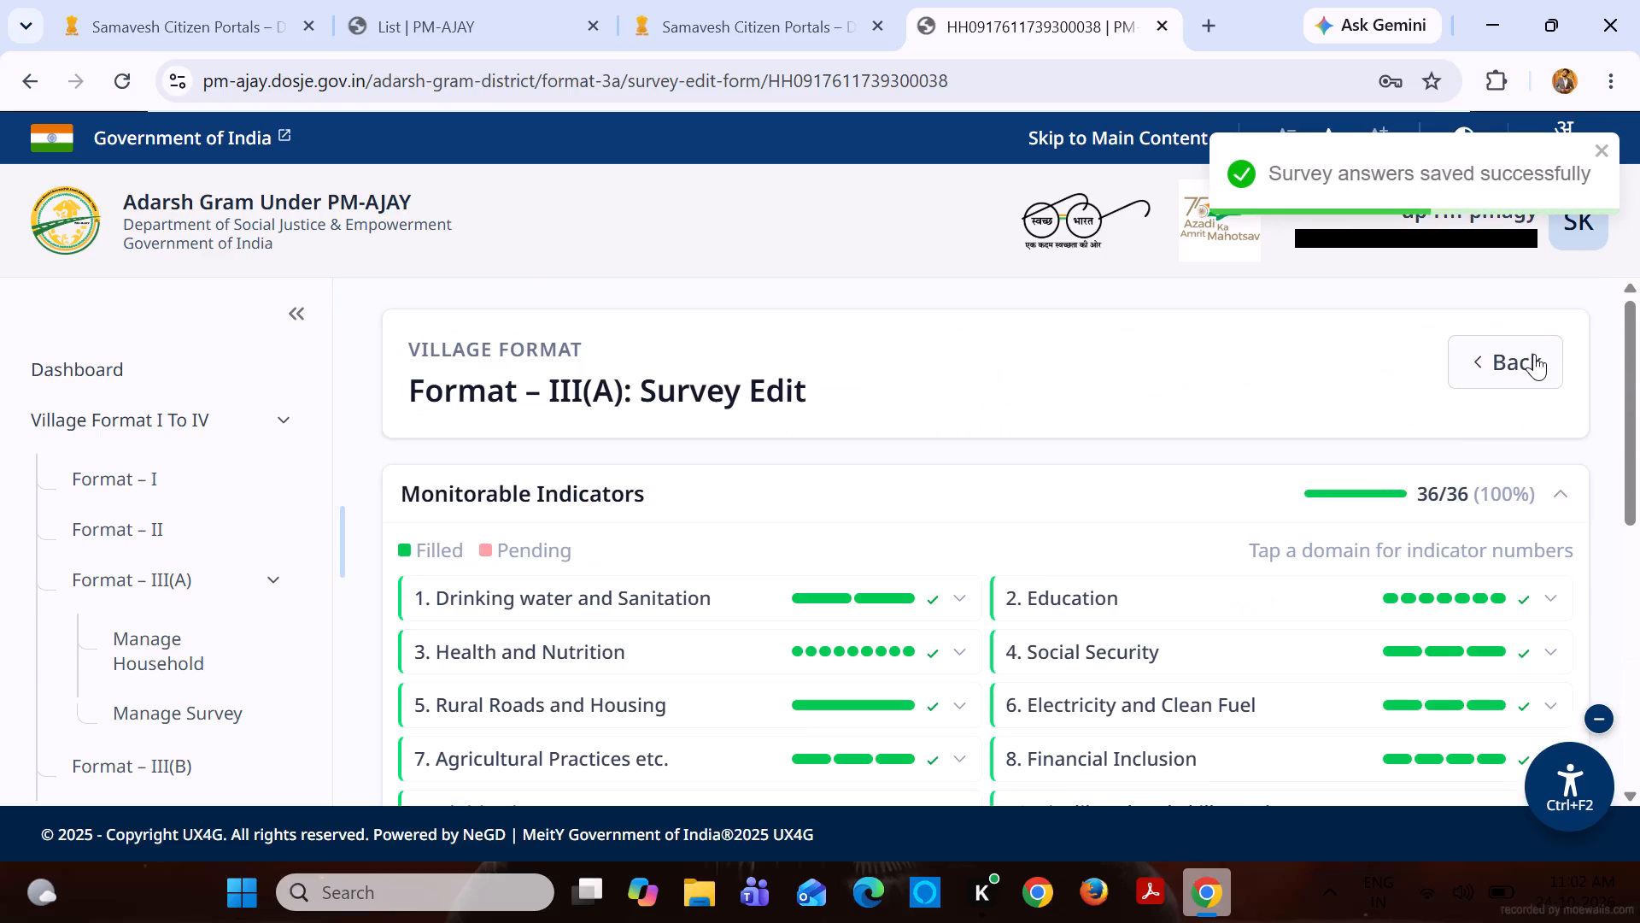
left_click(1534, 354)
scroll(1324, 509, "down", 20)
scroll(1324, 509, "down", 12)
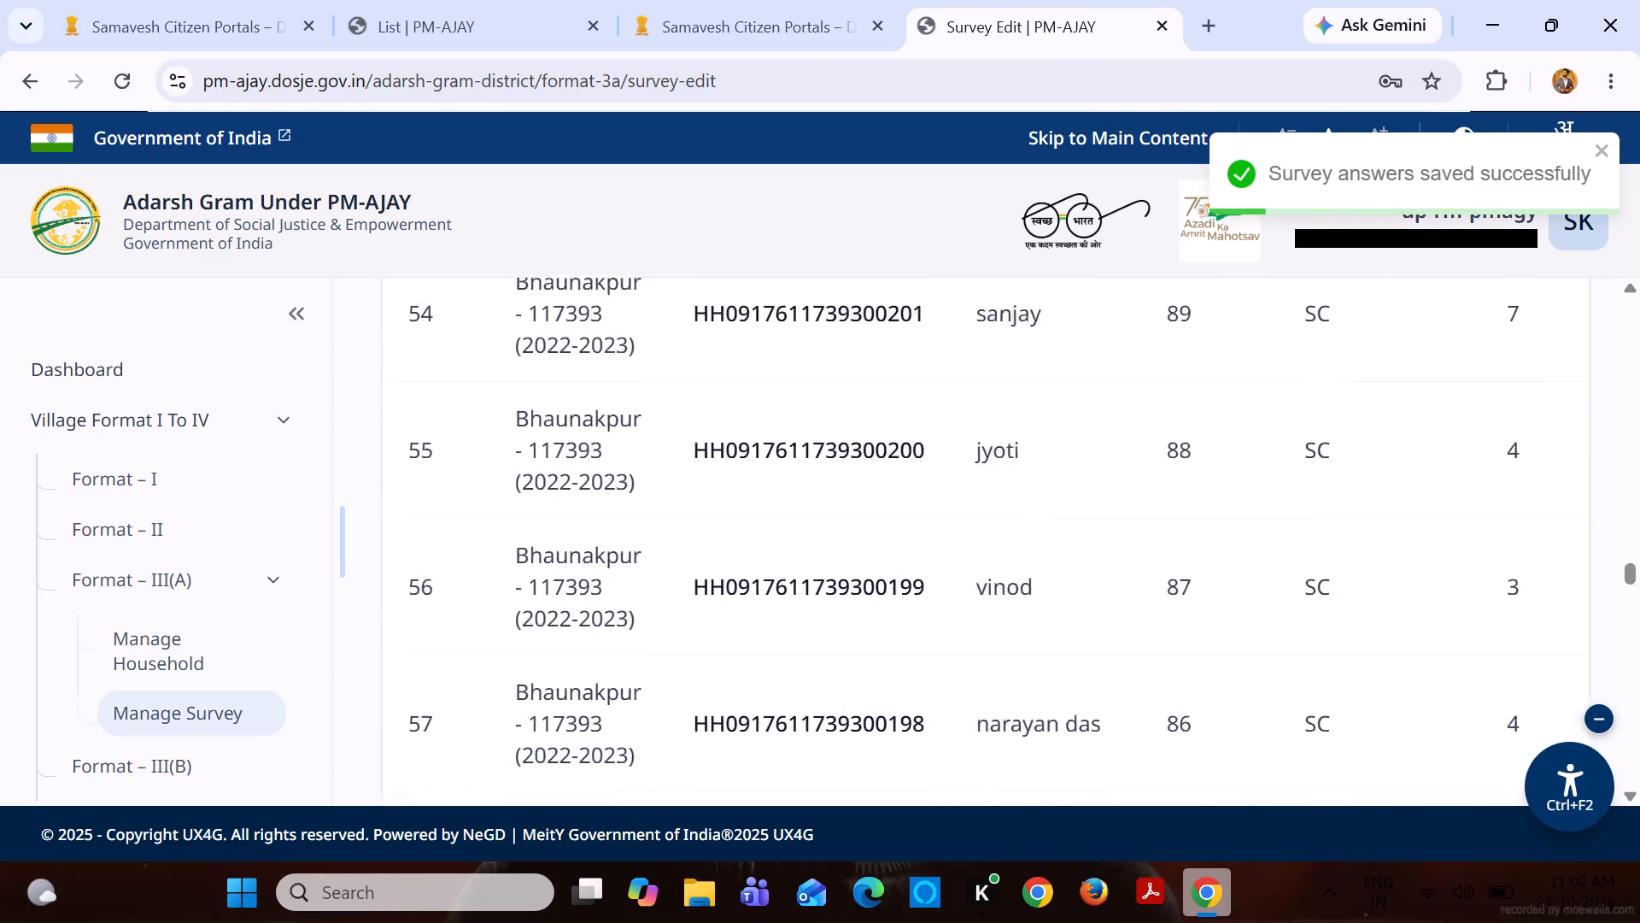
scroll(1324, 509, "down", 13)
left_click(1261, 660)
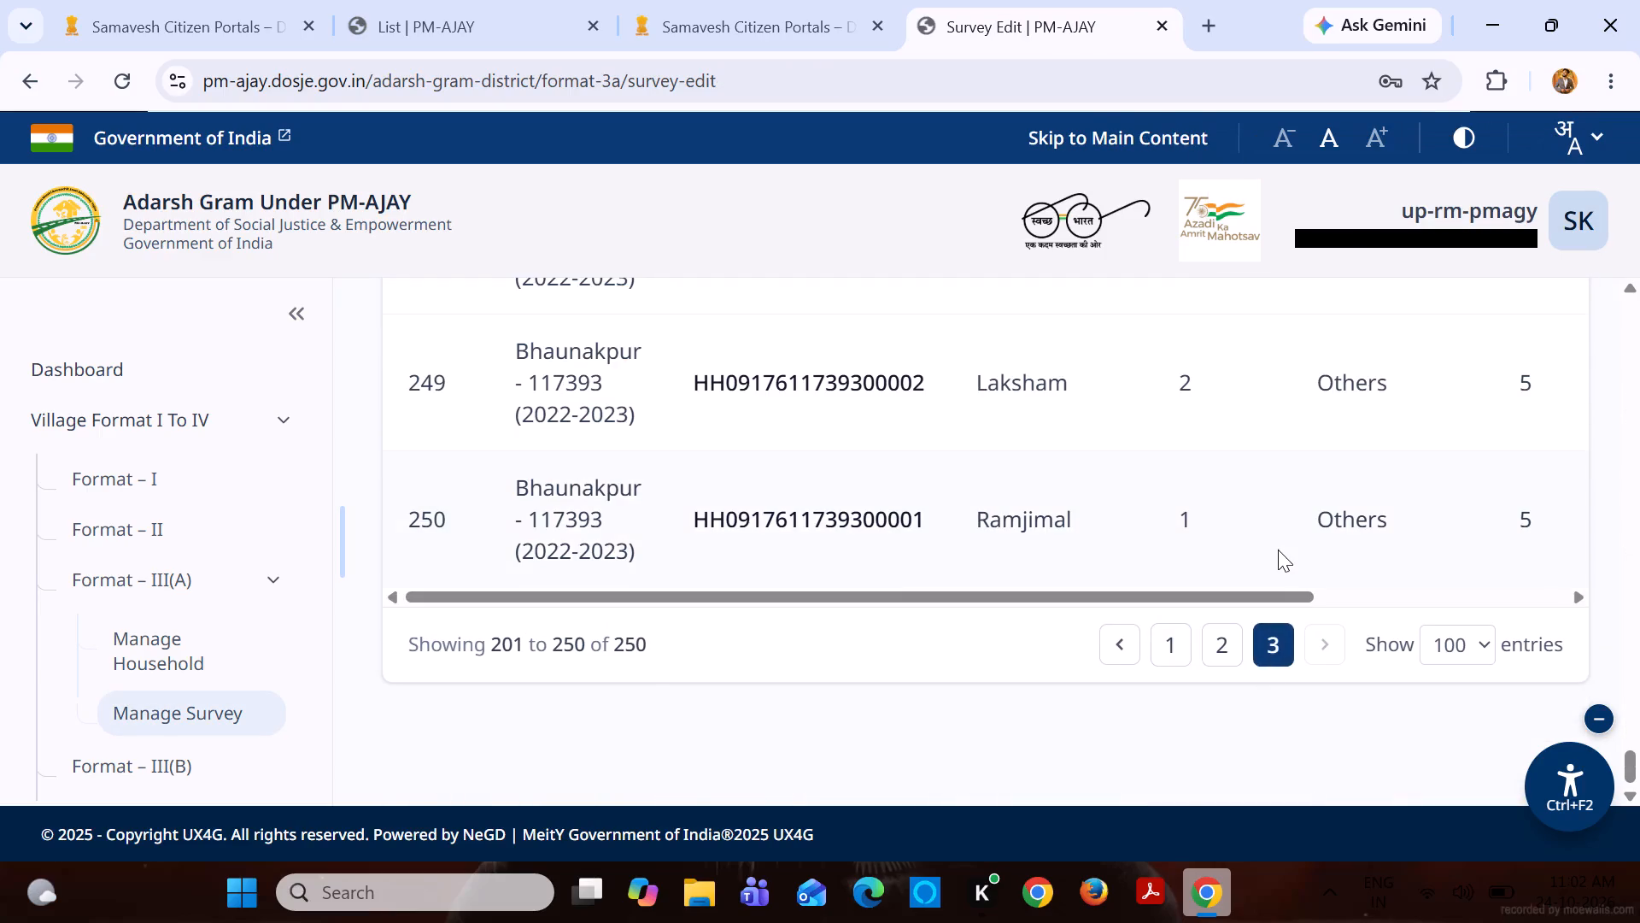
scroll(1278, 550, "up", 20)
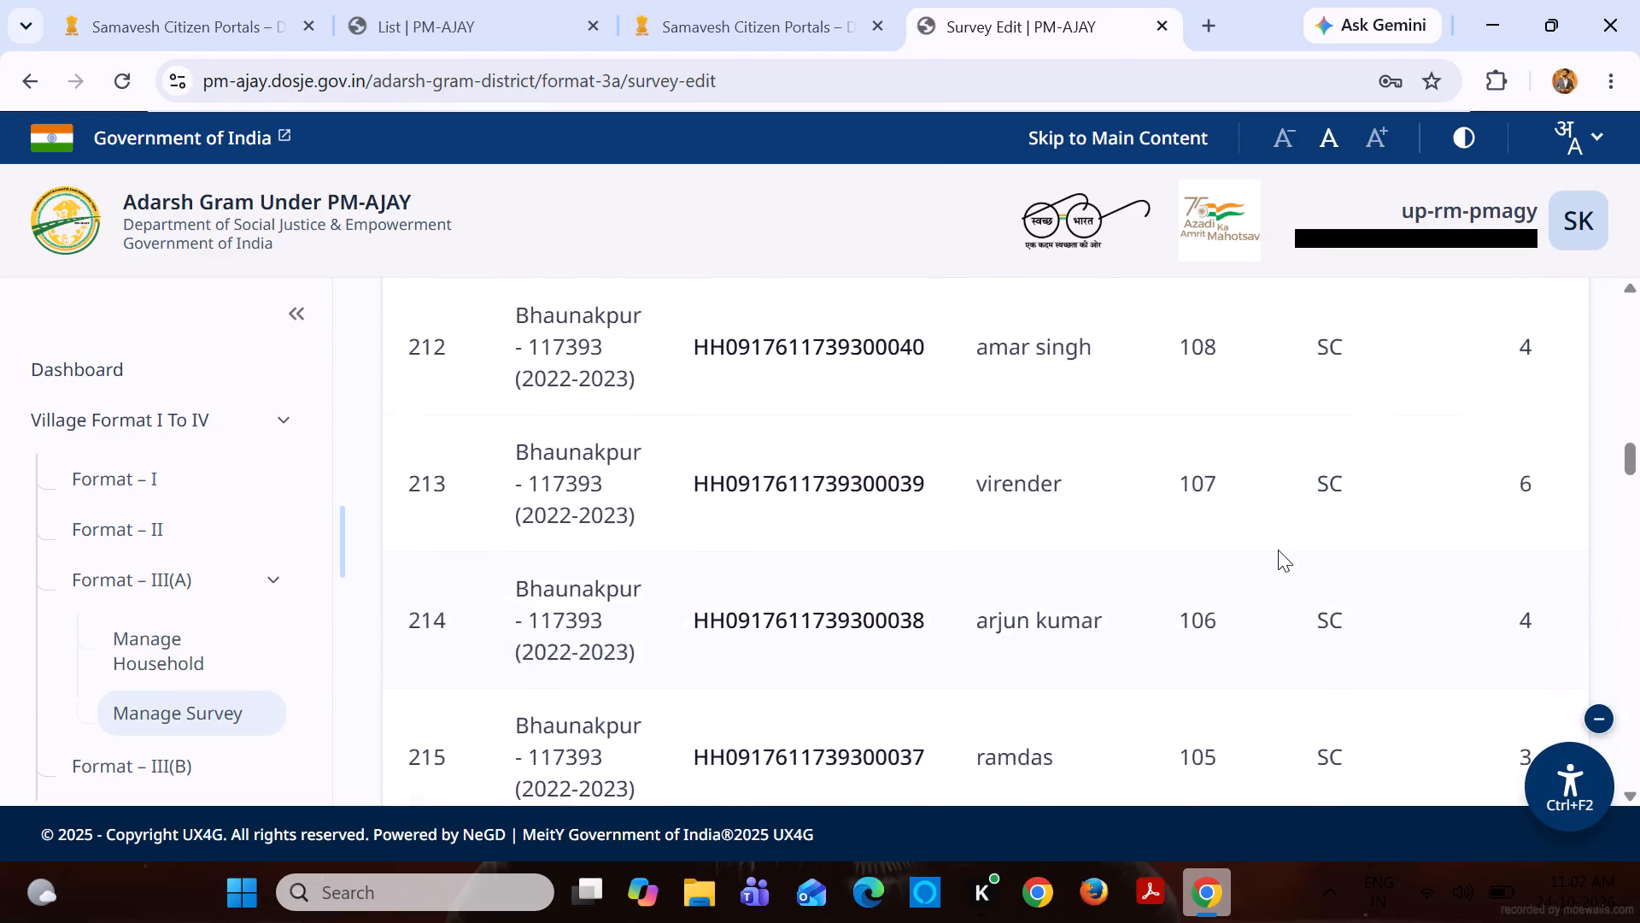
scroll(1278, 550, "up", 1)
left_click(1534, 592)
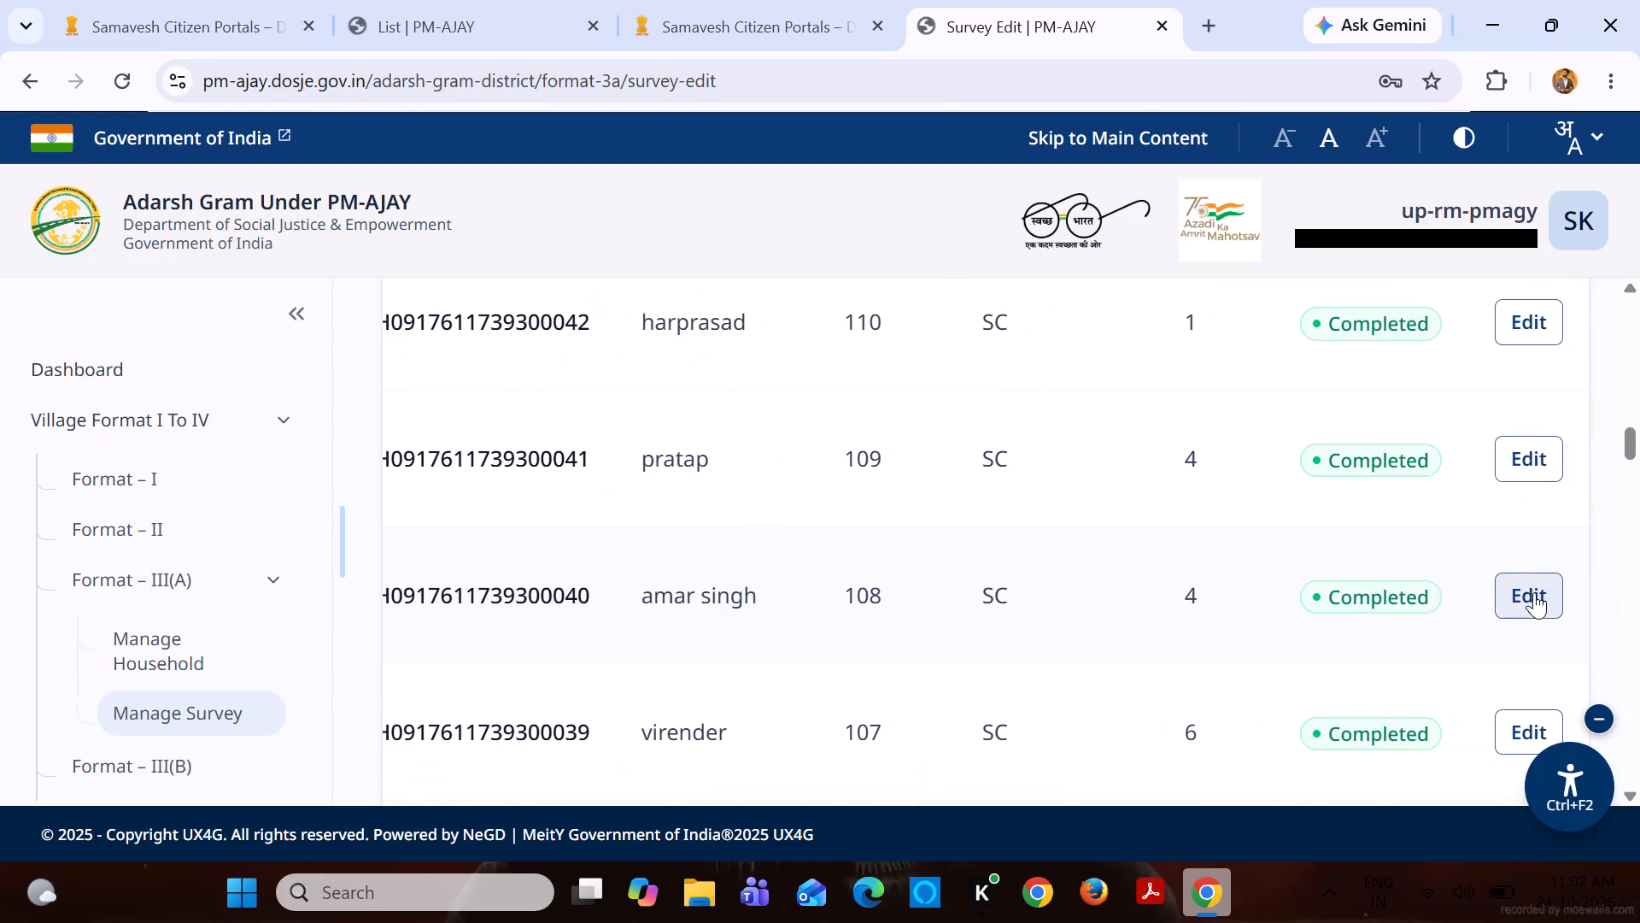
scroll(1294, 564, "down", 10)
left_click(1089, 586)
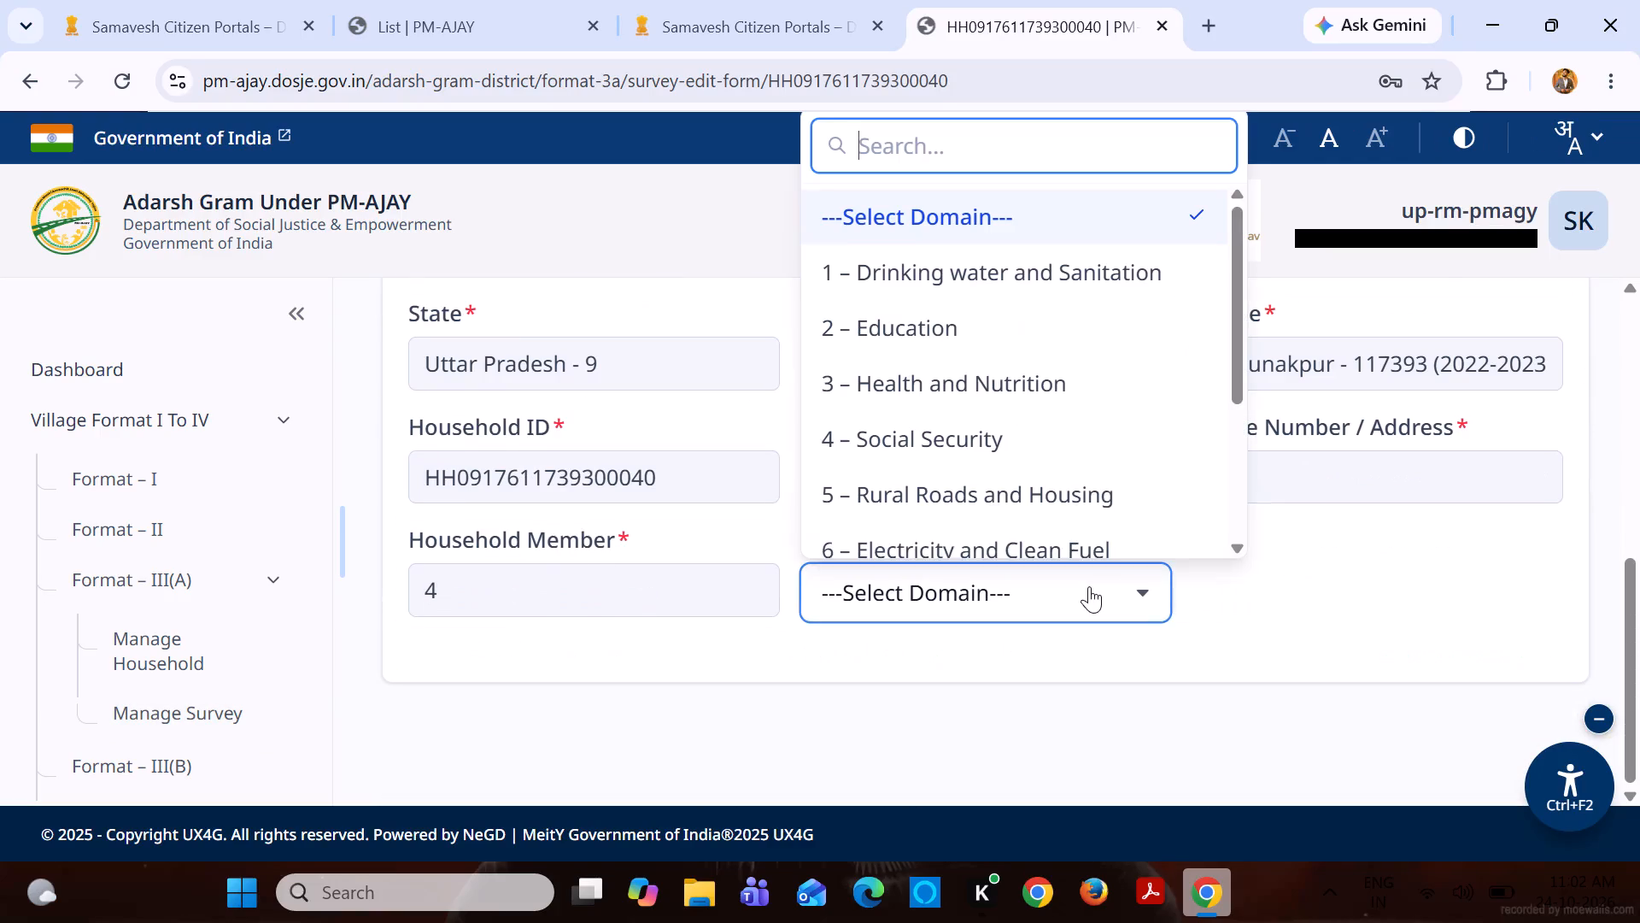
left_click(1060, 522)
Answer Yes for house number 108's electricity connection under 6.2 and 6.3 and its LED bulb use, and save the survey.
scroll(1265, 576, "down", 2)
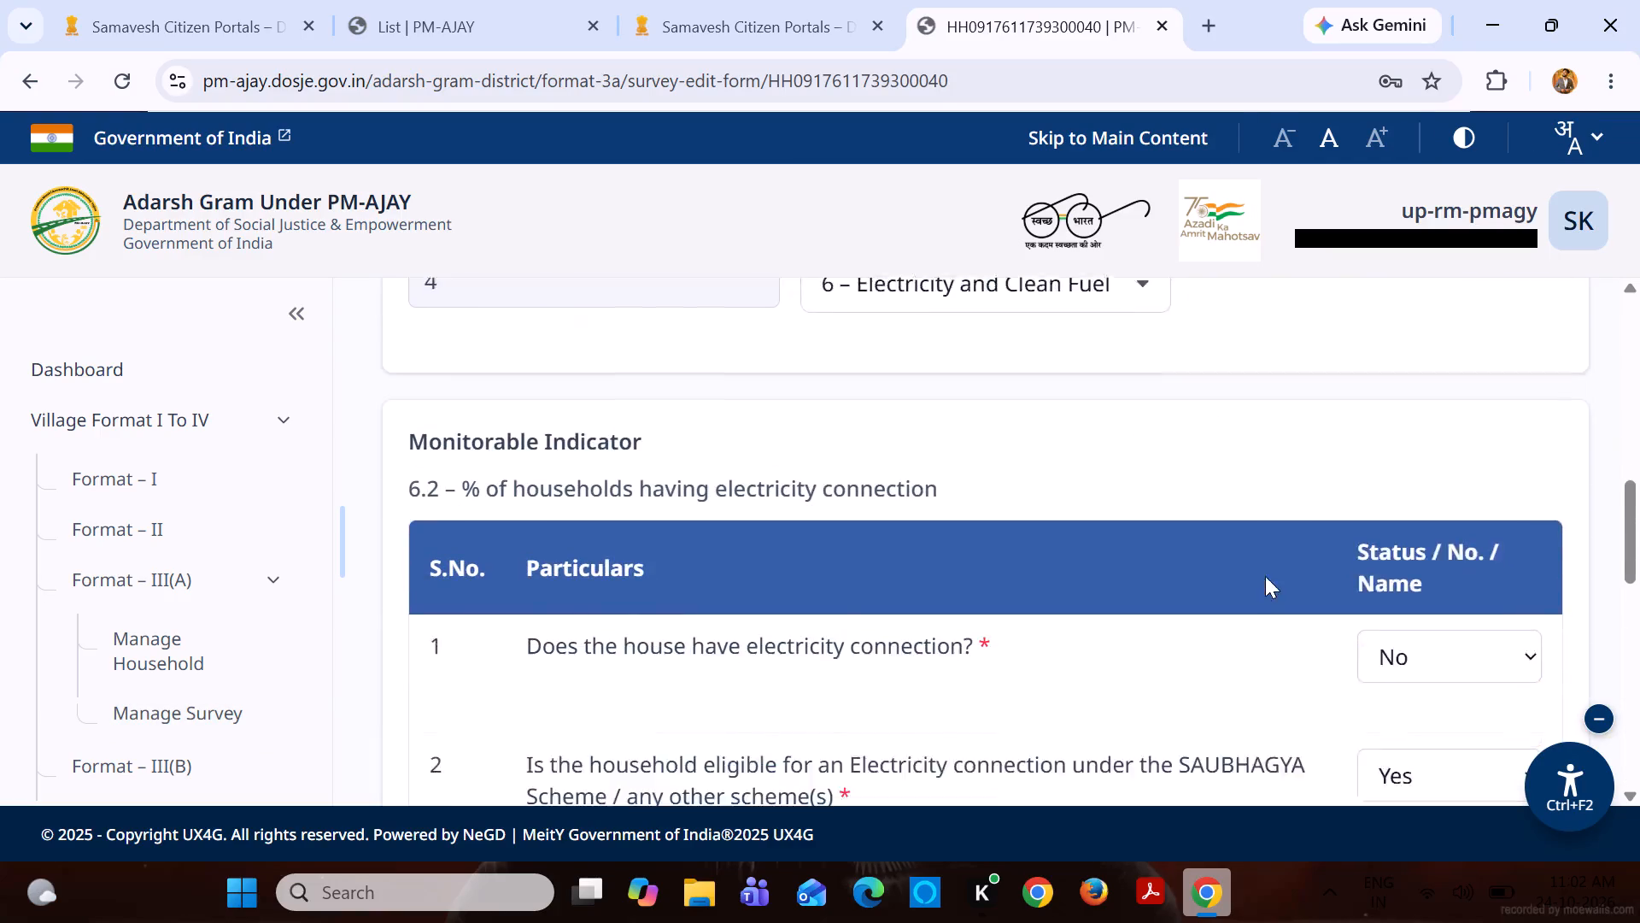
scroll(1265, 576, "down", 1)
left_click_drag(1447, 596, 1414, 690)
left_click(1414, 690)
scroll(1414, 690, "down", 1)
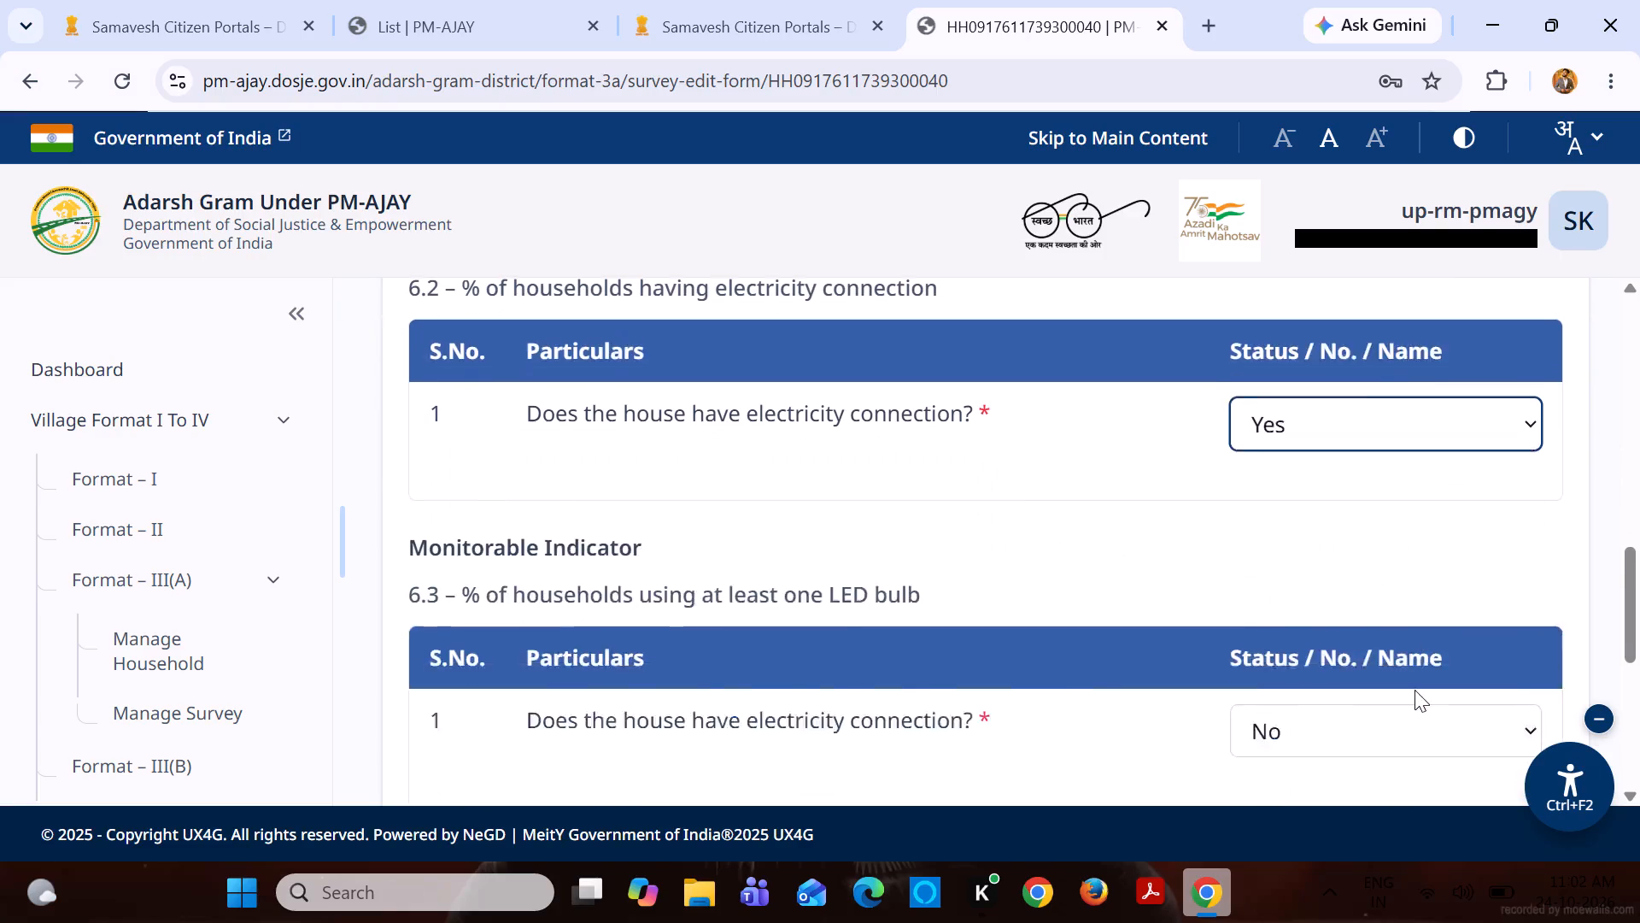
scroll(1414, 690, "down", 2)
left_click_drag(1450, 588, 1343, 662)
left_click(1343, 662)
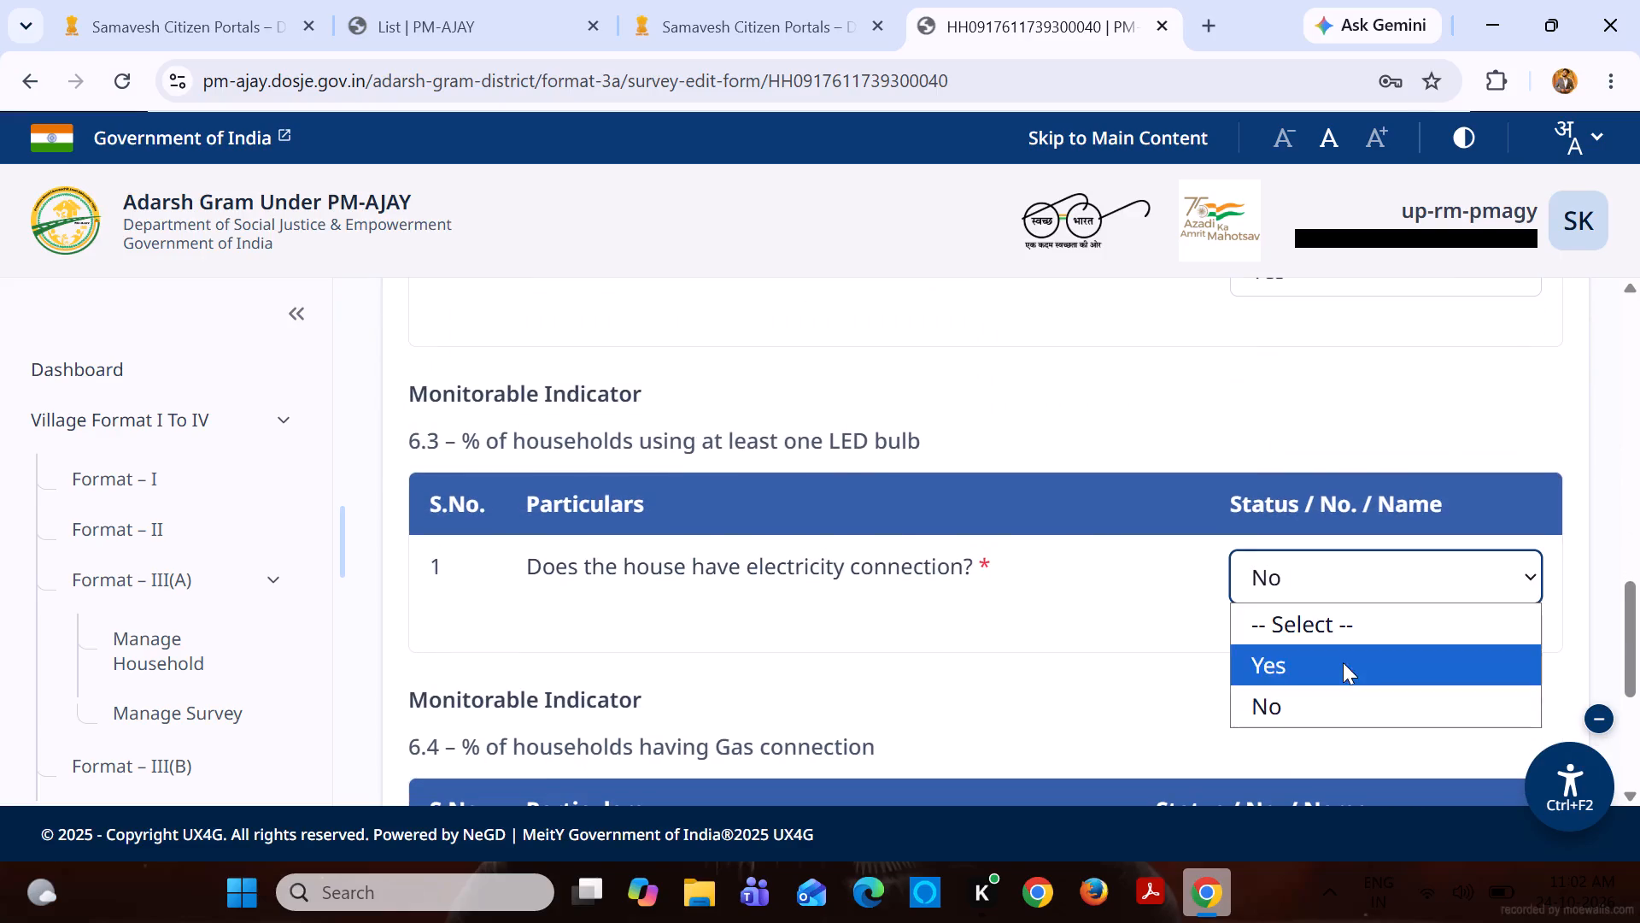
scroll(1343, 662, "down", 7)
left_click_drag(1458, 442, 1402, 542)
left_click(1402, 542)
scroll(1402, 542, "down", 8)
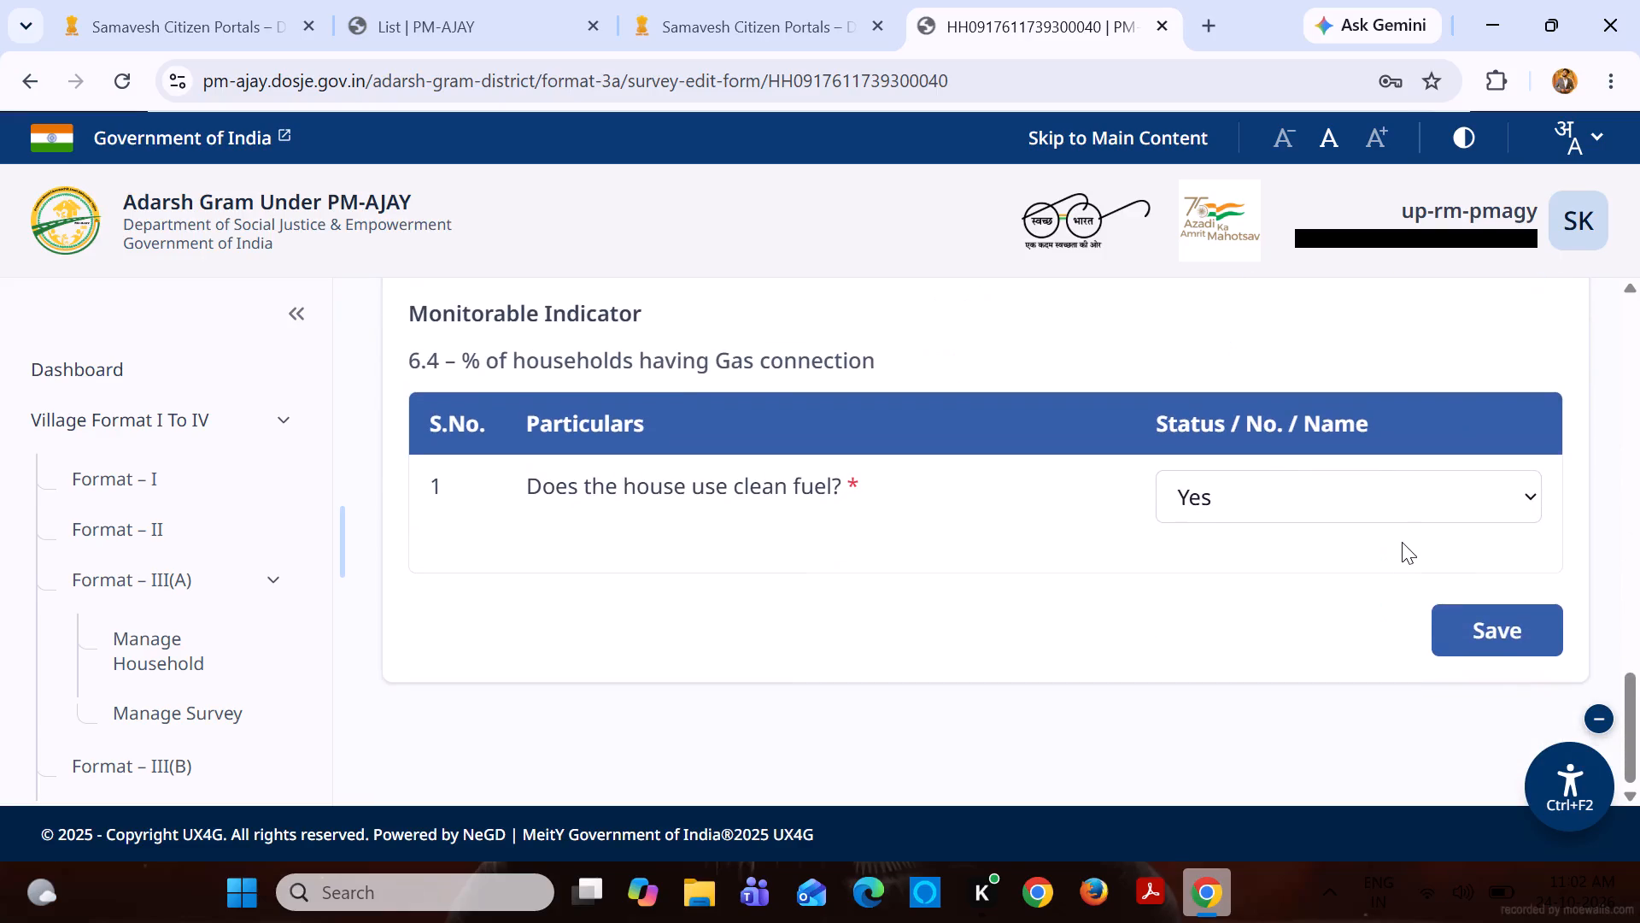
left_click_drag(1463, 599, 1464, 610)
left_click(1464, 610)
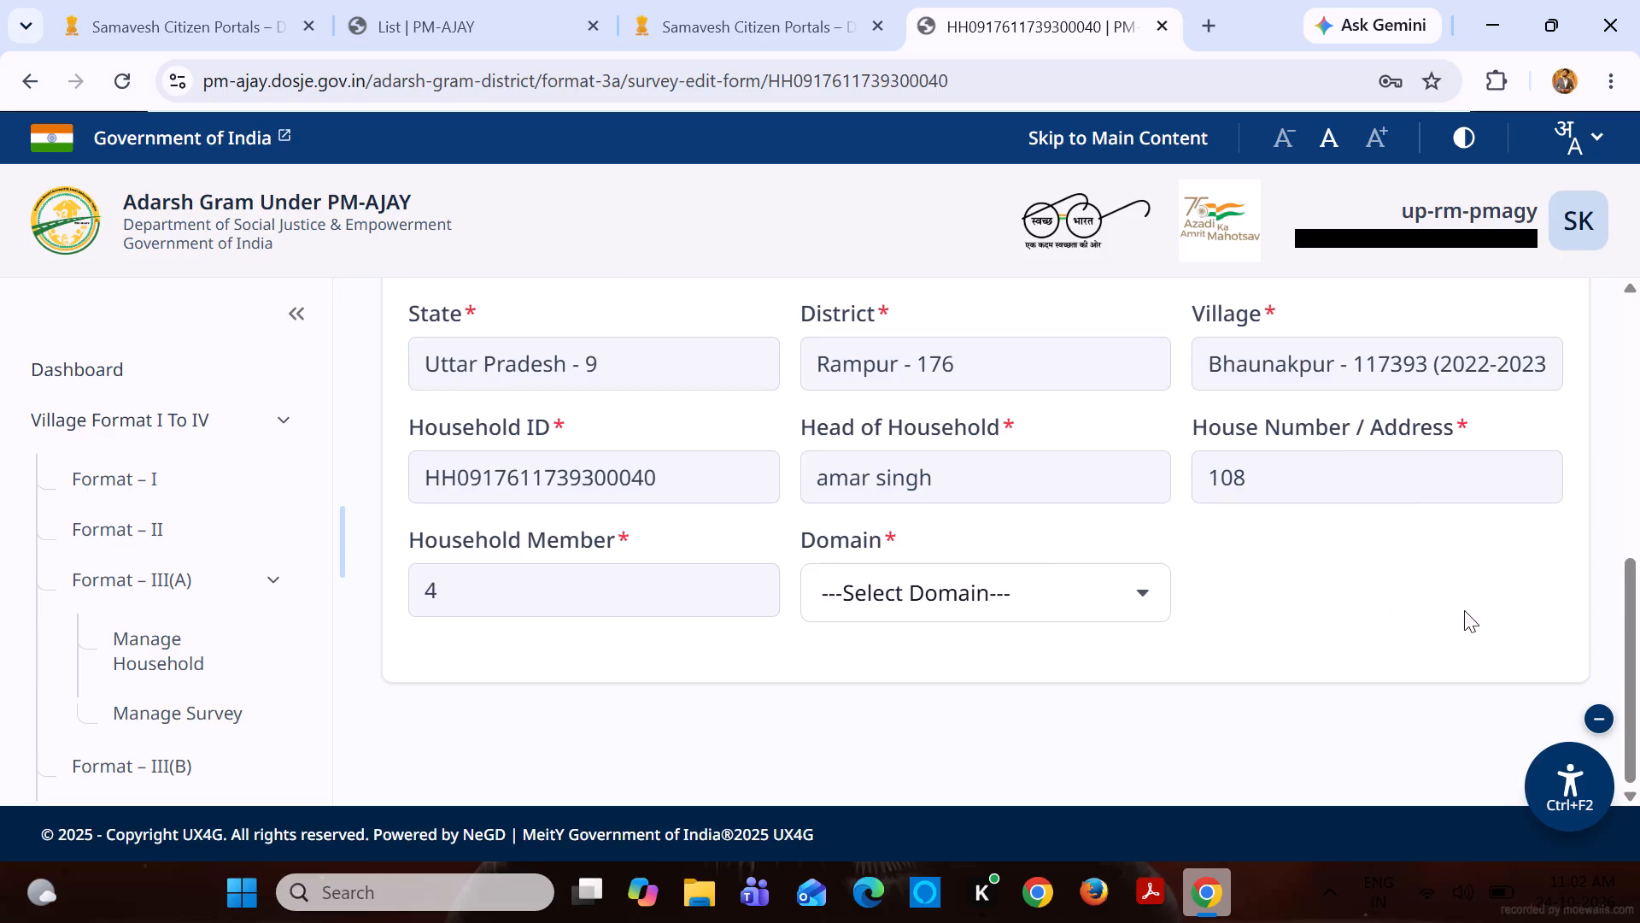
Return to the survey list and open house number 115's survey from page 3 at domain 6 – Electricity and Clean Fuel.
scroll(1250, 487, "up", 9)
left_click(1491, 345)
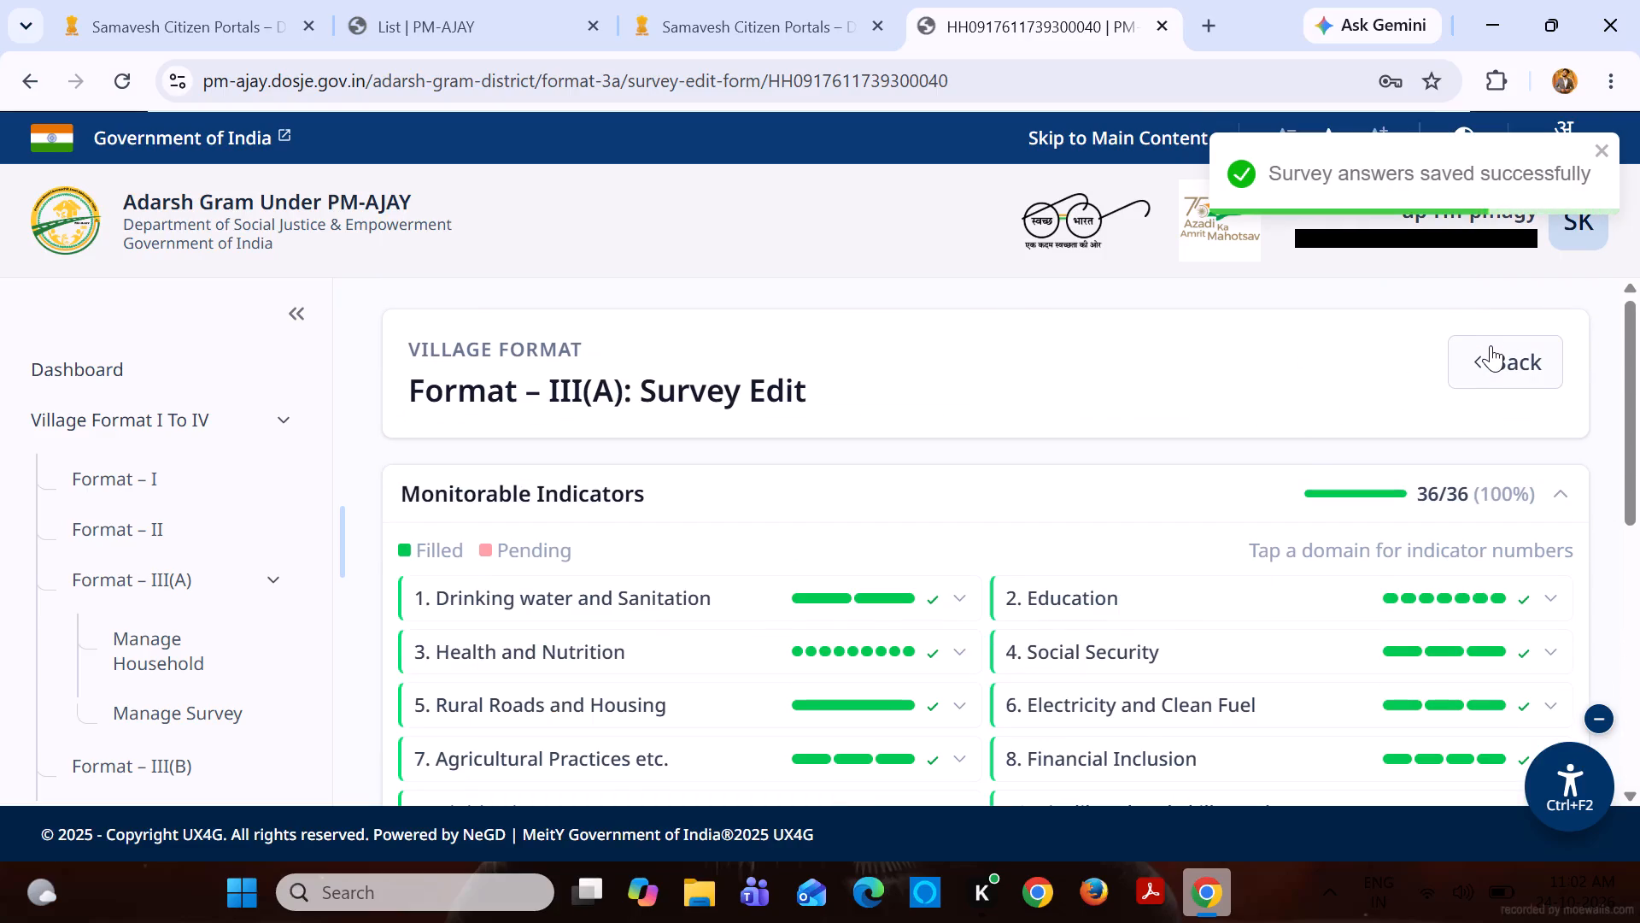
scroll(1103, 792, "down", 5)
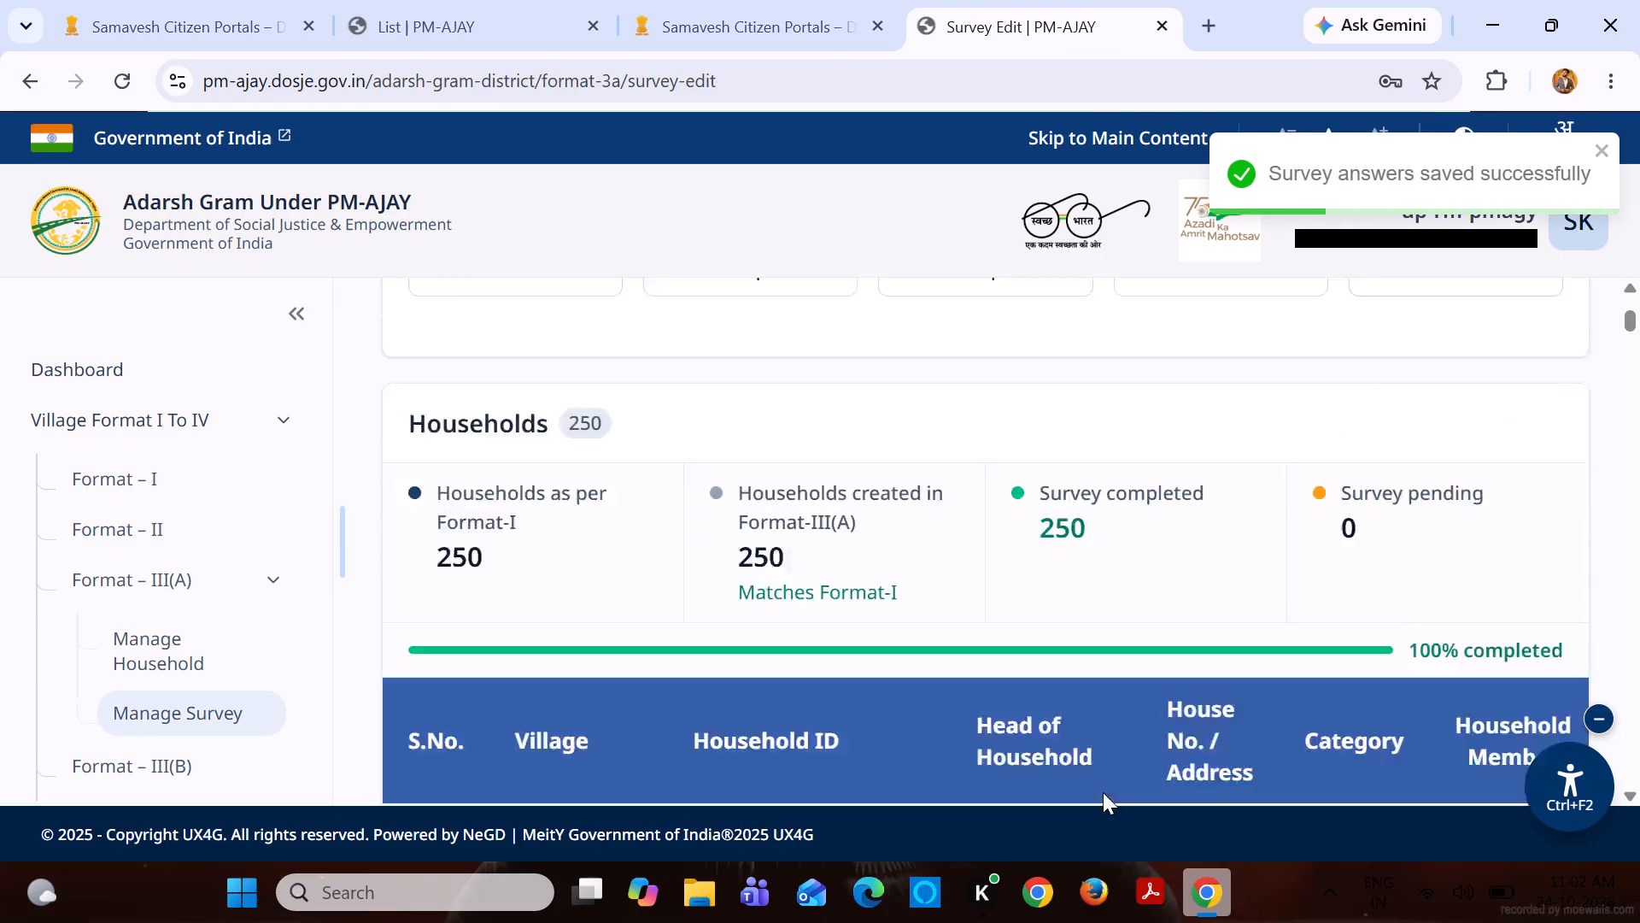
scroll(1103, 792, "down", 20)
scroll(1103, 792, "down", 20)
scroll(1103, 792, "down", 6)
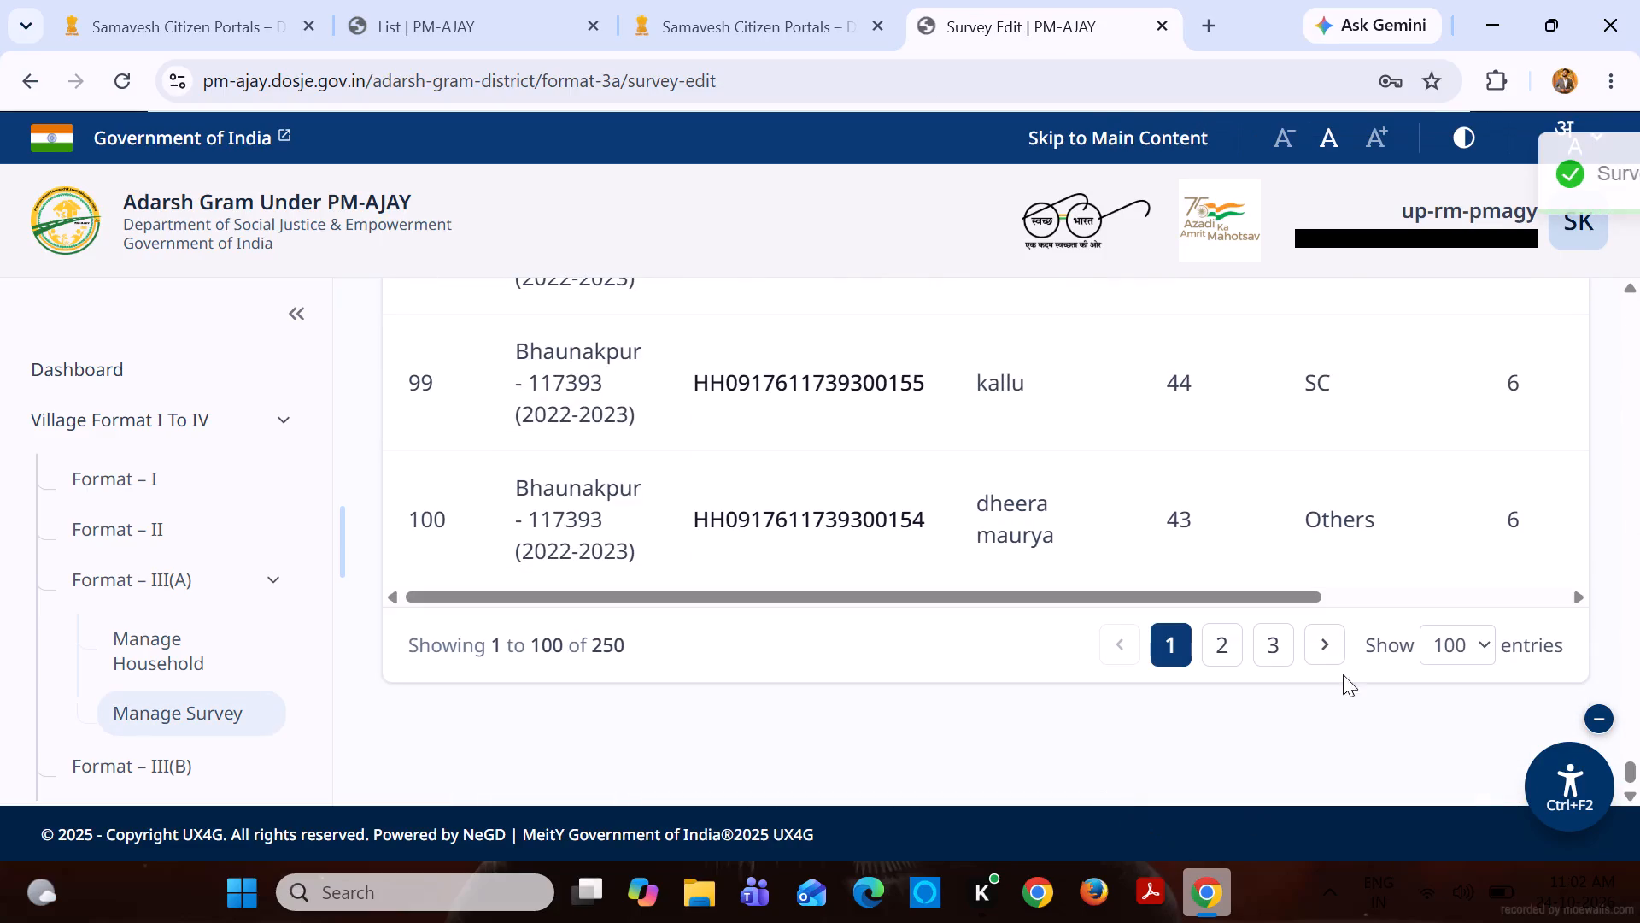
left_click(1259, 637)
scroll(1268, 456, "up", 16)
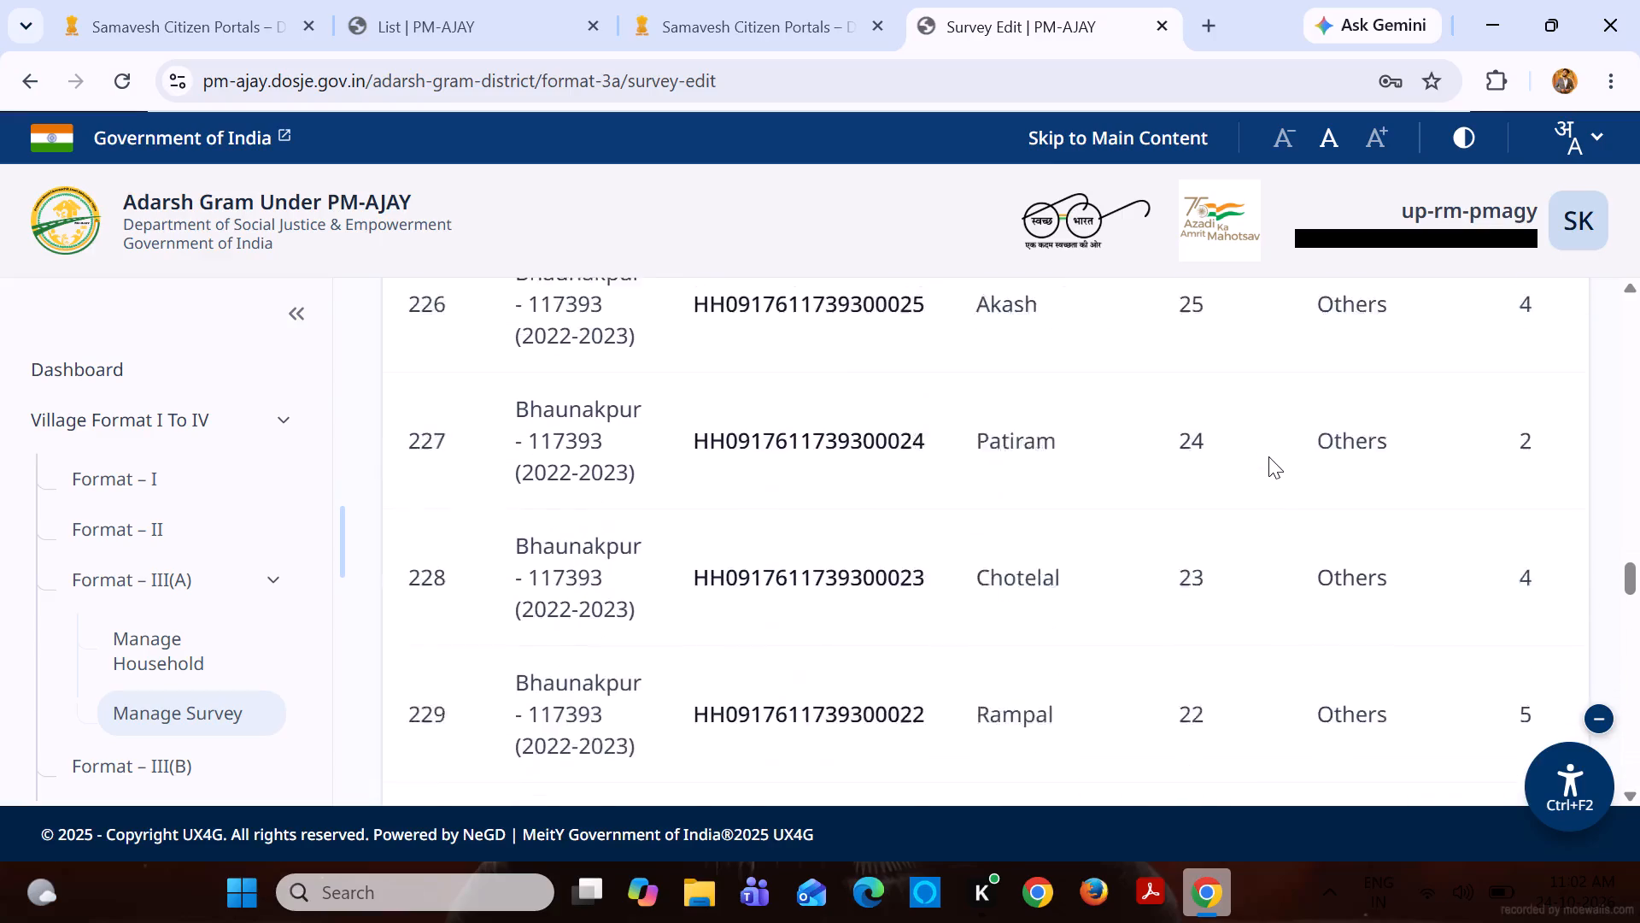
scroll(1268, 456, "up", 7)
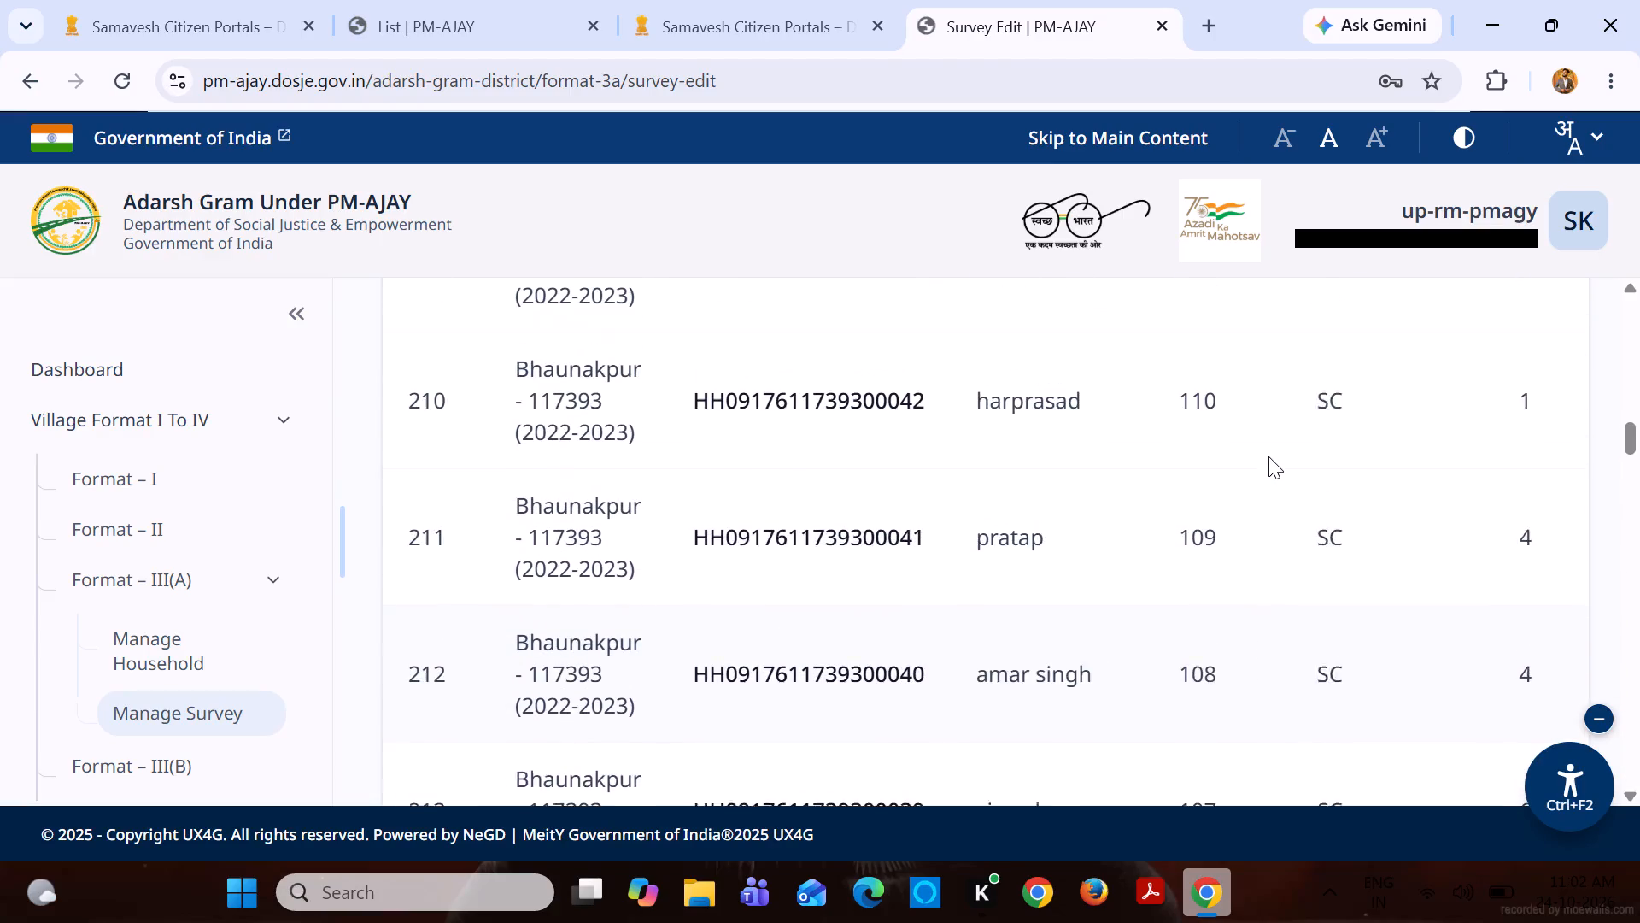
scroll(1268, 456, "up", 6)
scroll(1268, 456, "left", 8)
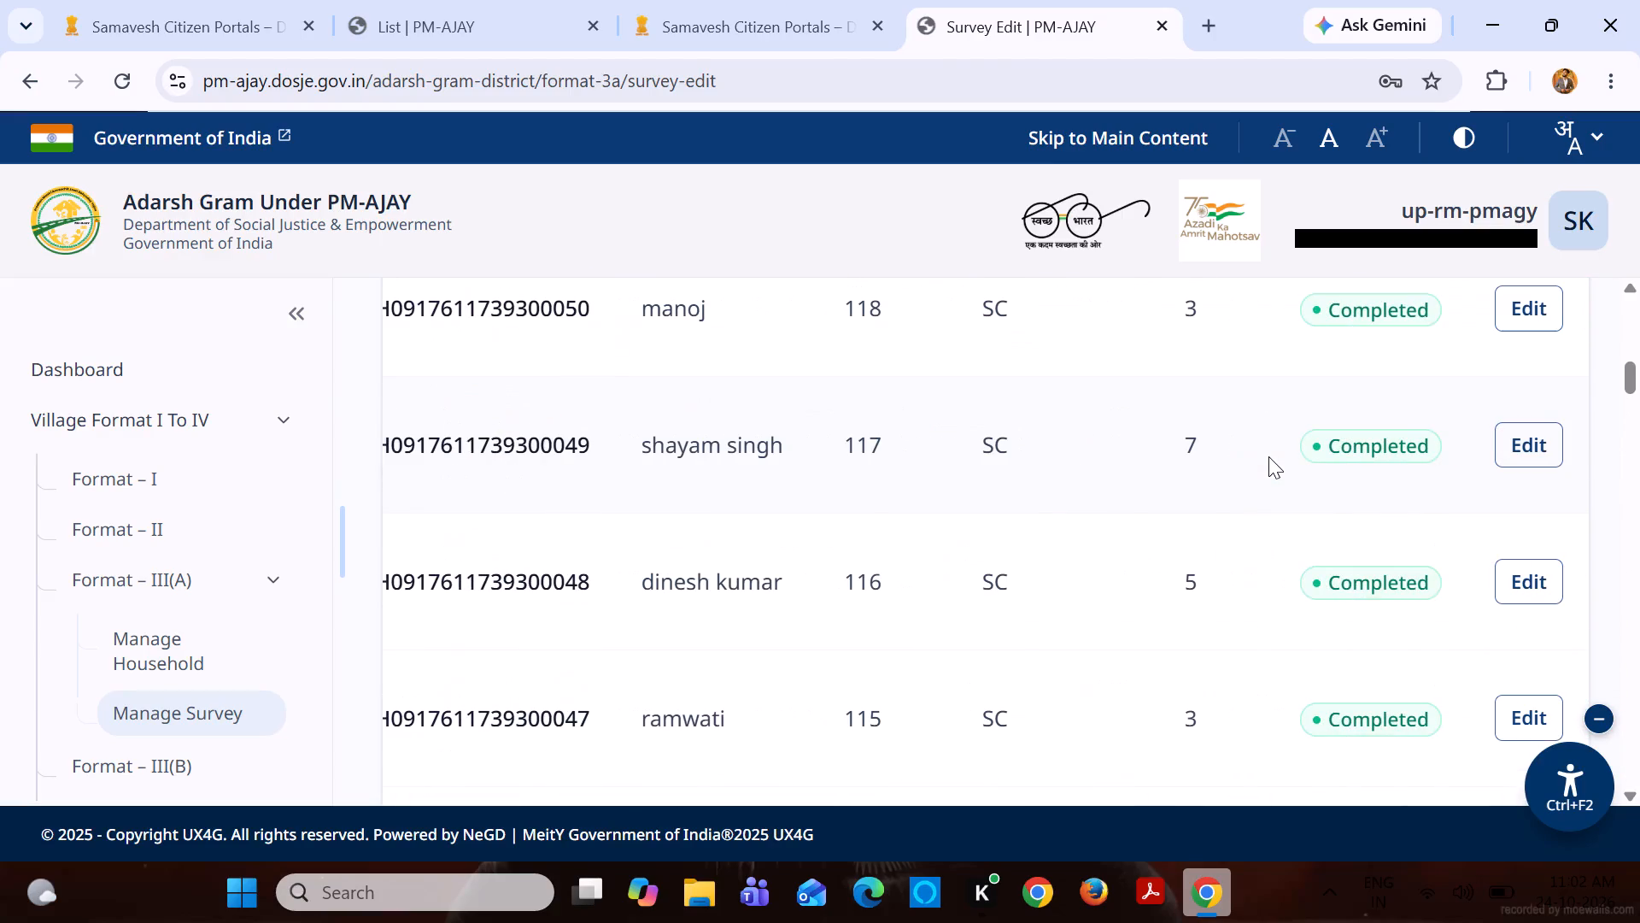
scroll(1268, 456, "left", 2)
left_click(1535, 712)
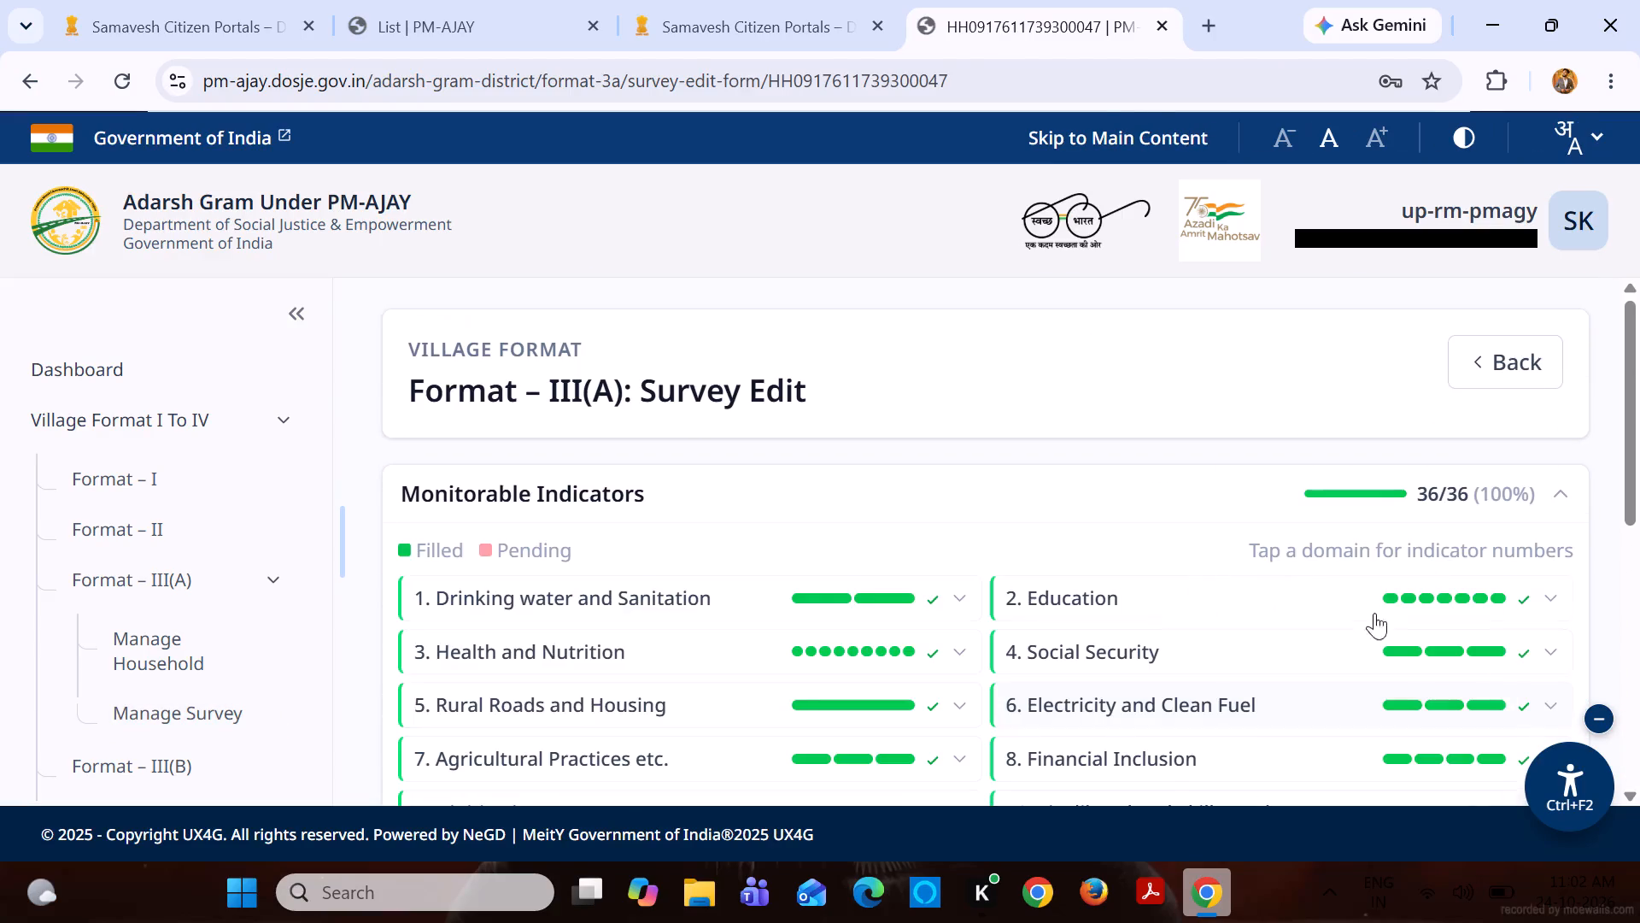
scroll(1195, 574, "down", 7)
left_click(1119, 572)
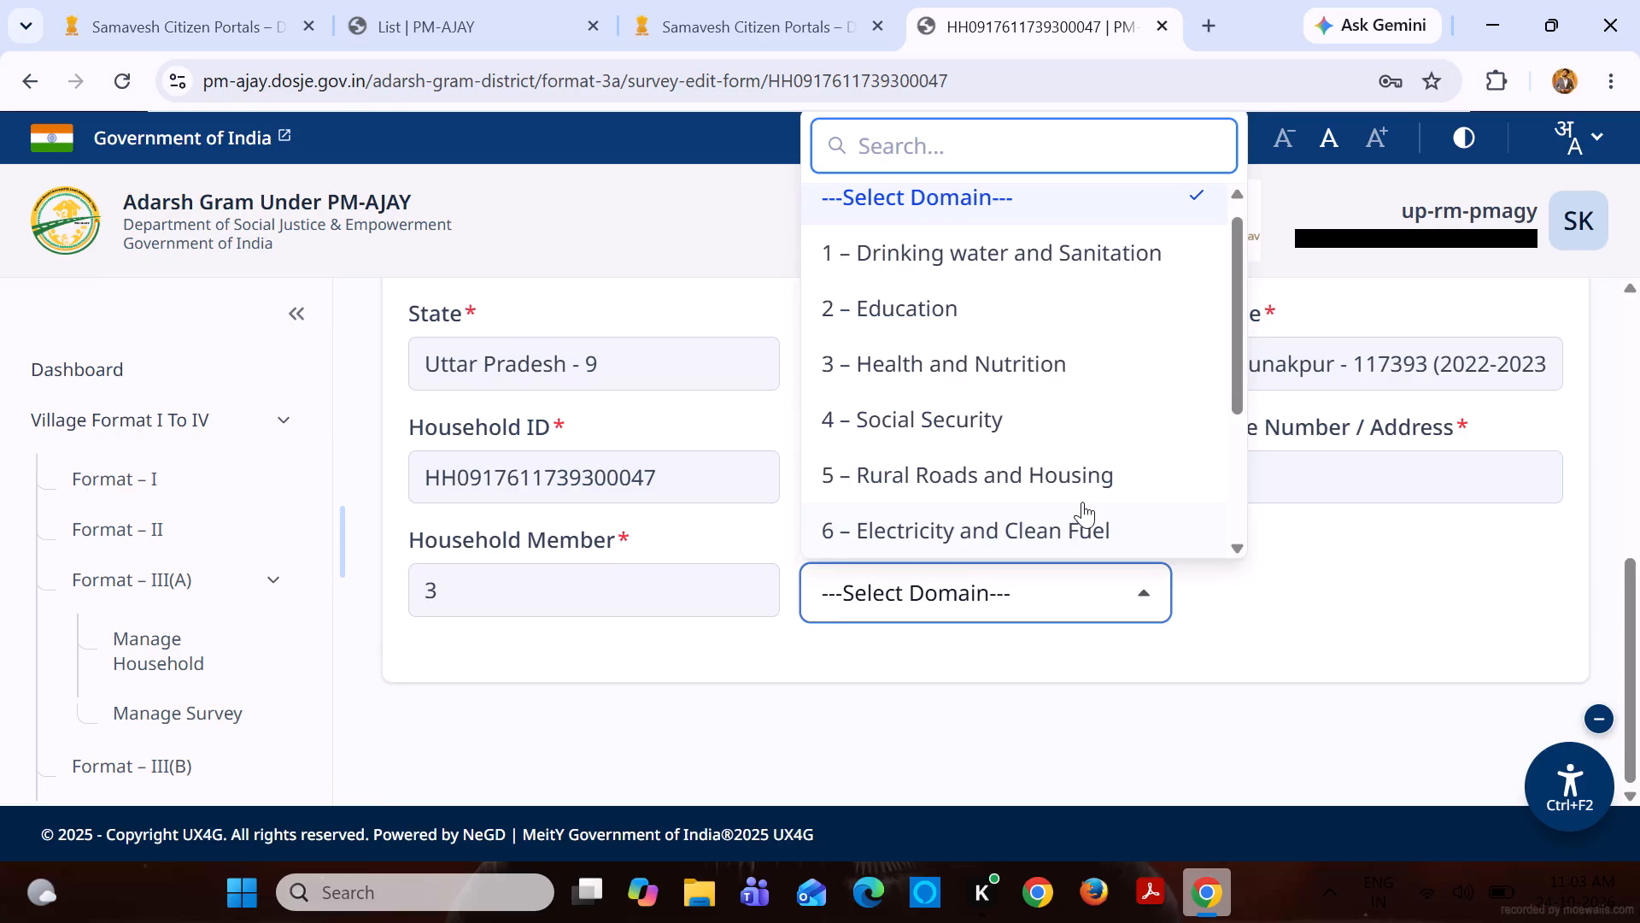
left_click(1082, 502)
Answer Yes for house number 115's electricity connection under 6.2 and 6.3, LED bulb use and clean fuel use, and save the survey.
scroll(1245, 585, "down", 4)
left_click_drag(1420, 558, 1391, 653)
left_click(1391, 653)
scroll(1391, 653, "down", 3)
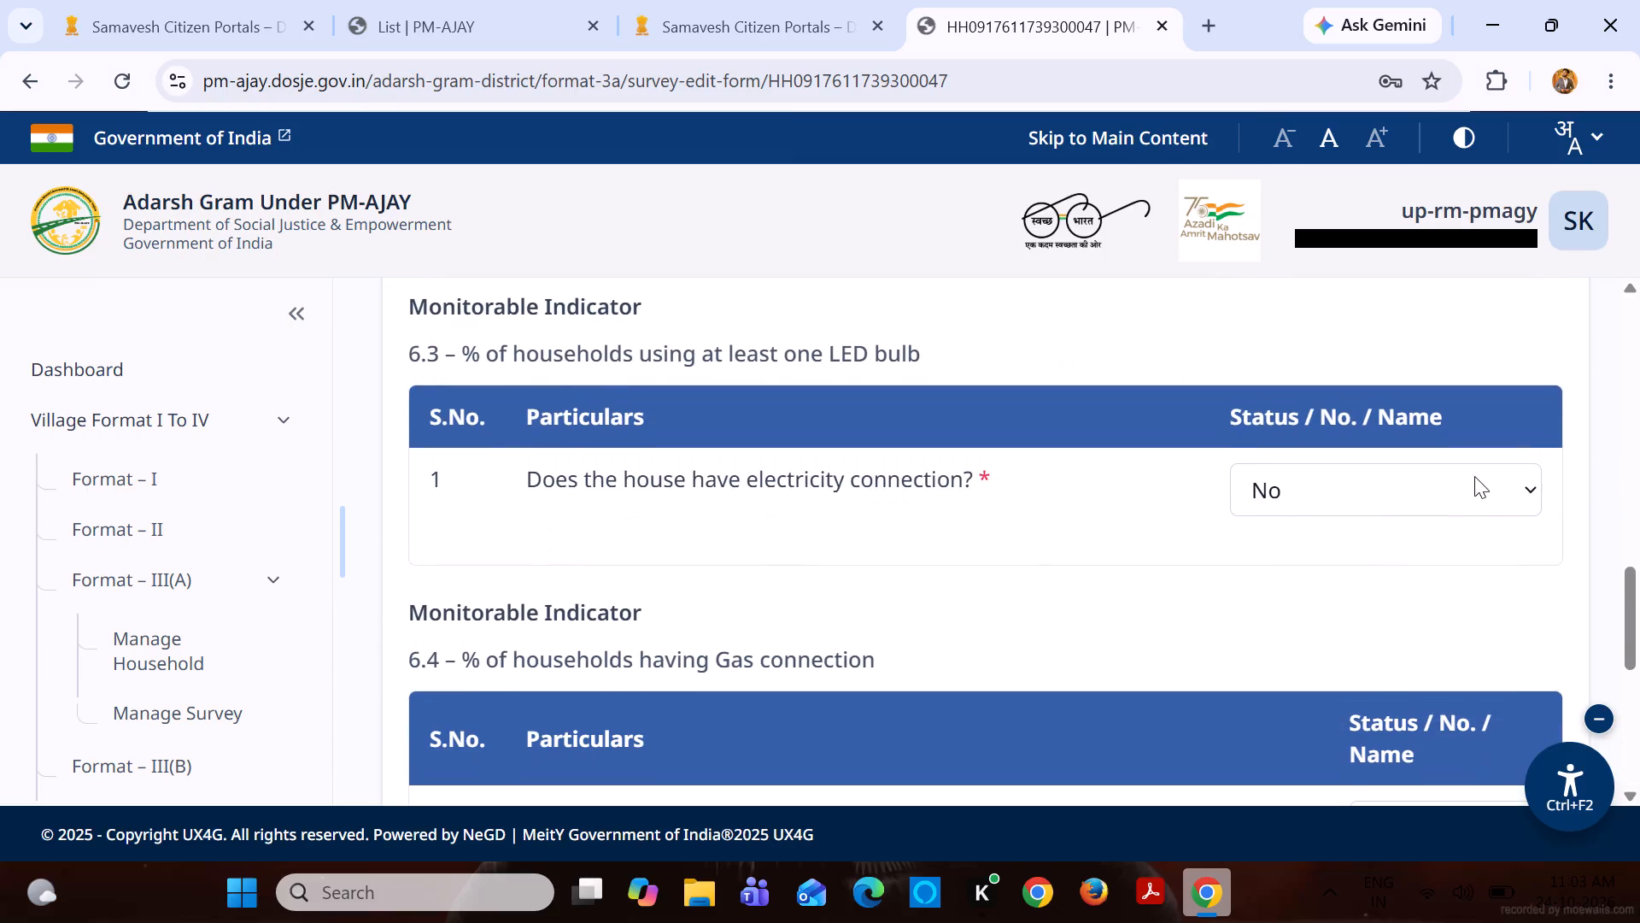
left_click(1475, 474)
left_click(1370, 561)
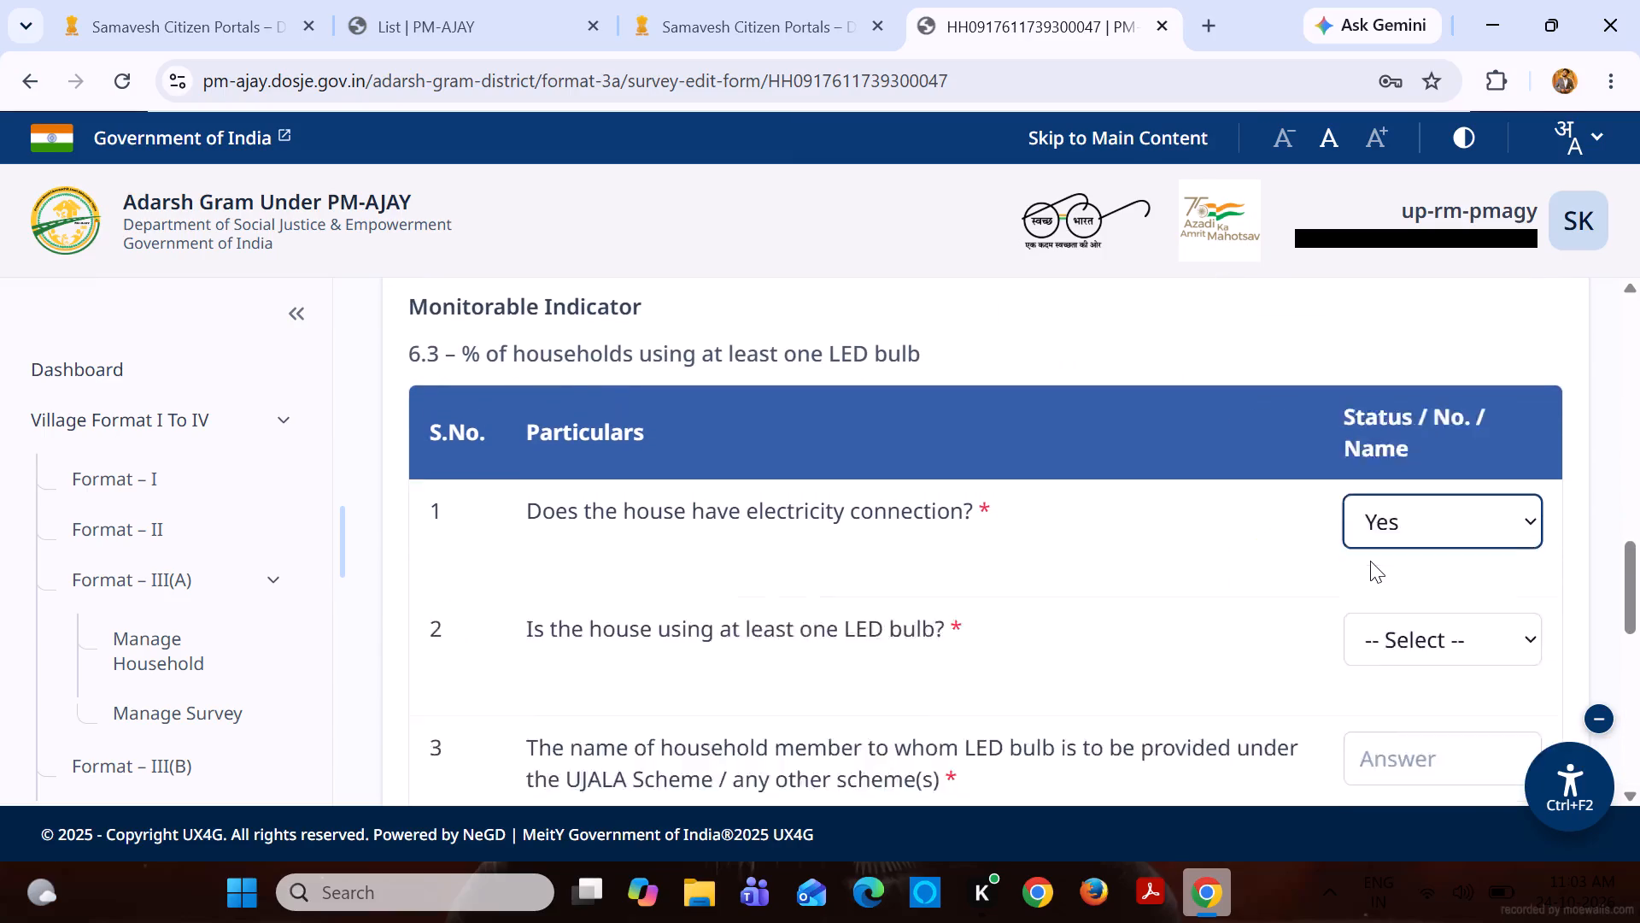
scroll(1370, 561, "down", 2)
left_click_drag(1480, 361, 1404, 438)
left_click(1404, 438)
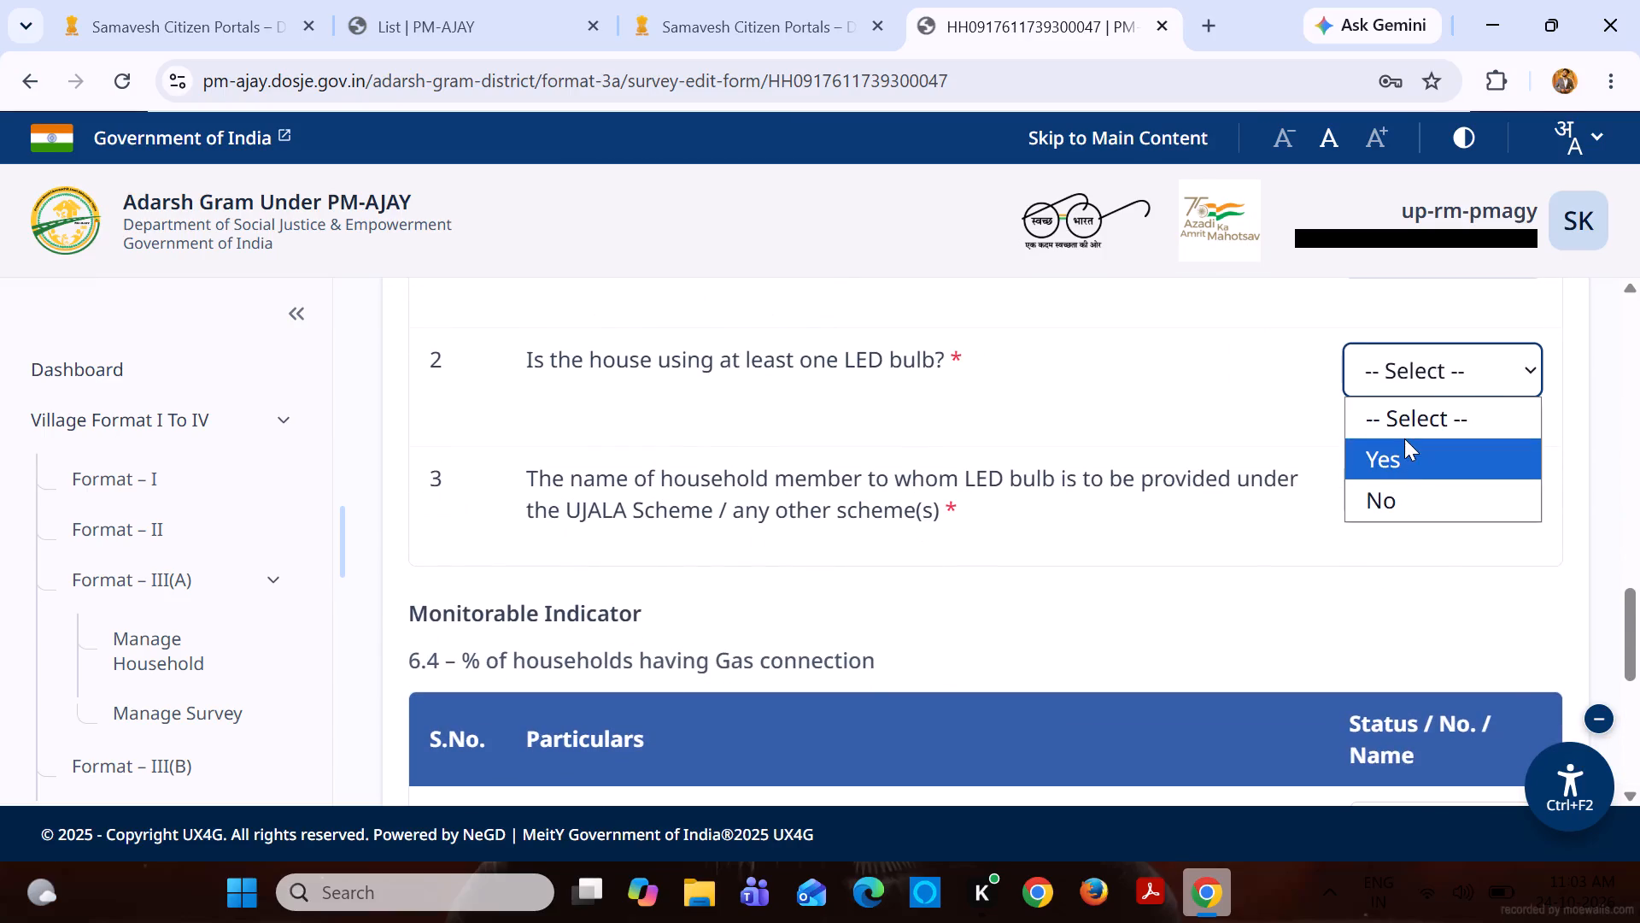
scroll(1404, 438, "down", 2)
left_click_drag(1416, 448, 1421, 477)
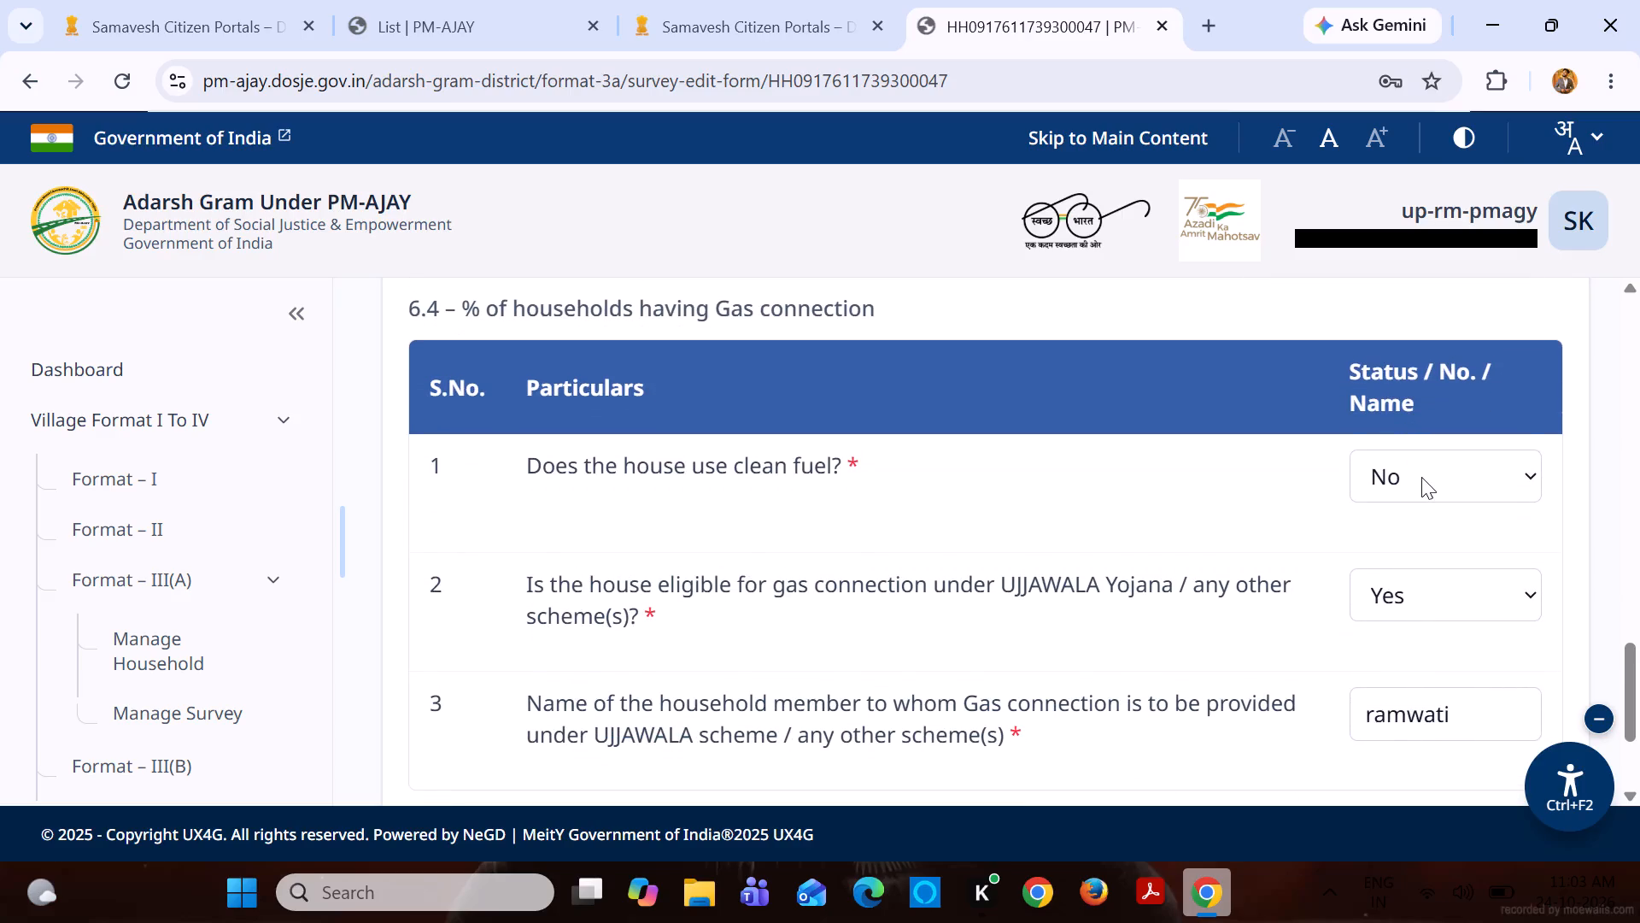
left_click(1421, 477)
left_click(1397, 565)
scroll(1397, 565, "down", 3)
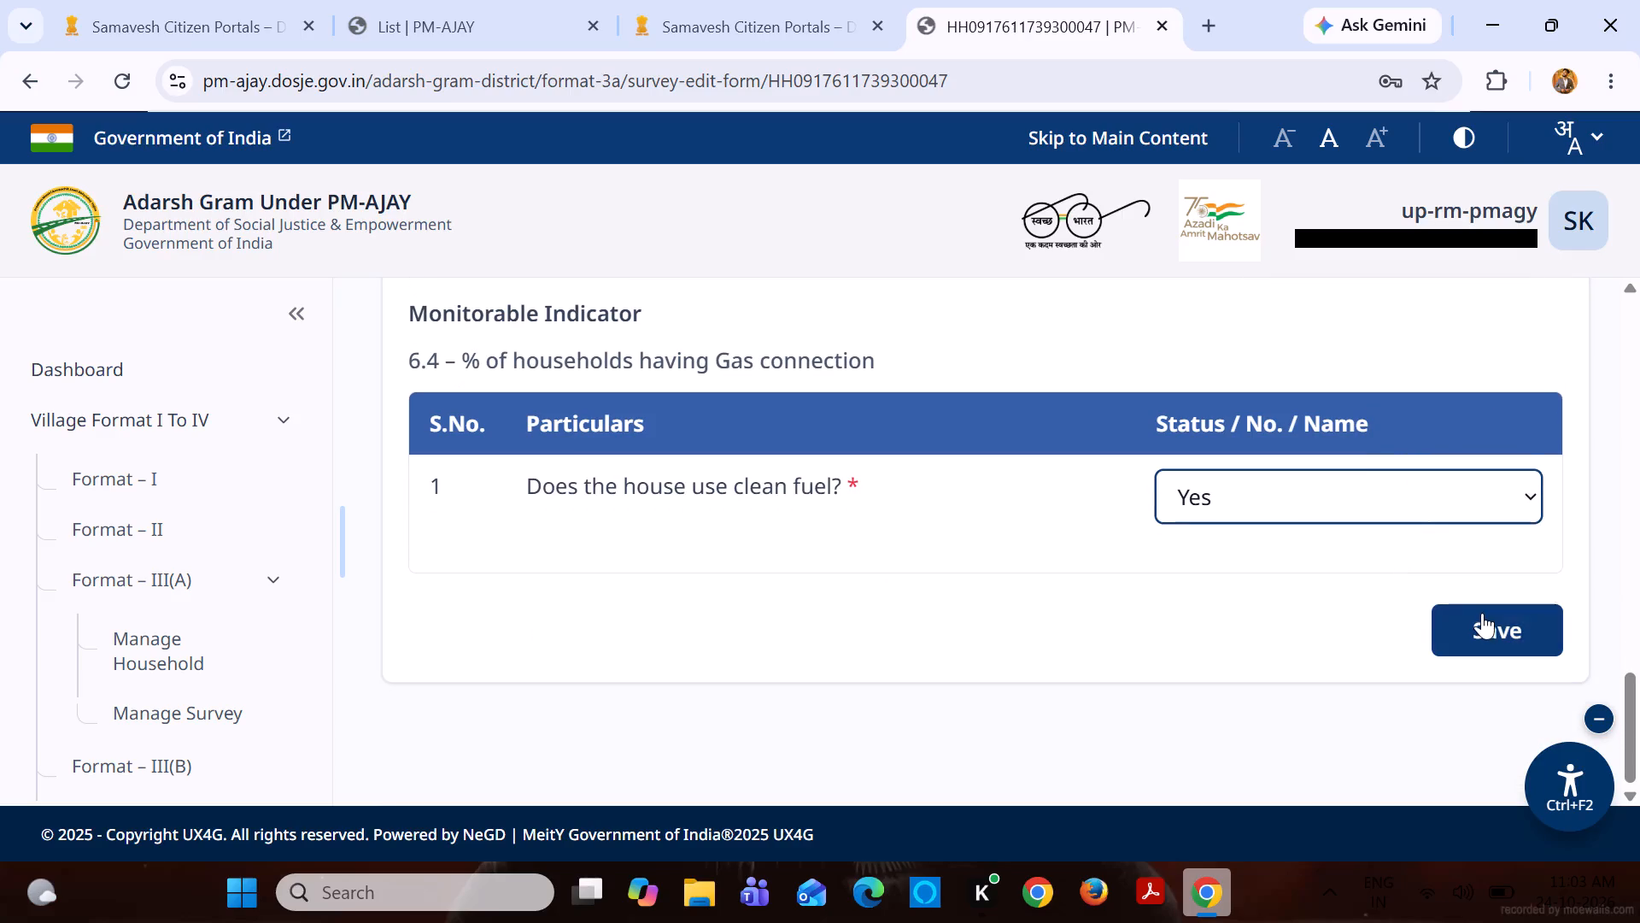
left_click(1484, 614)
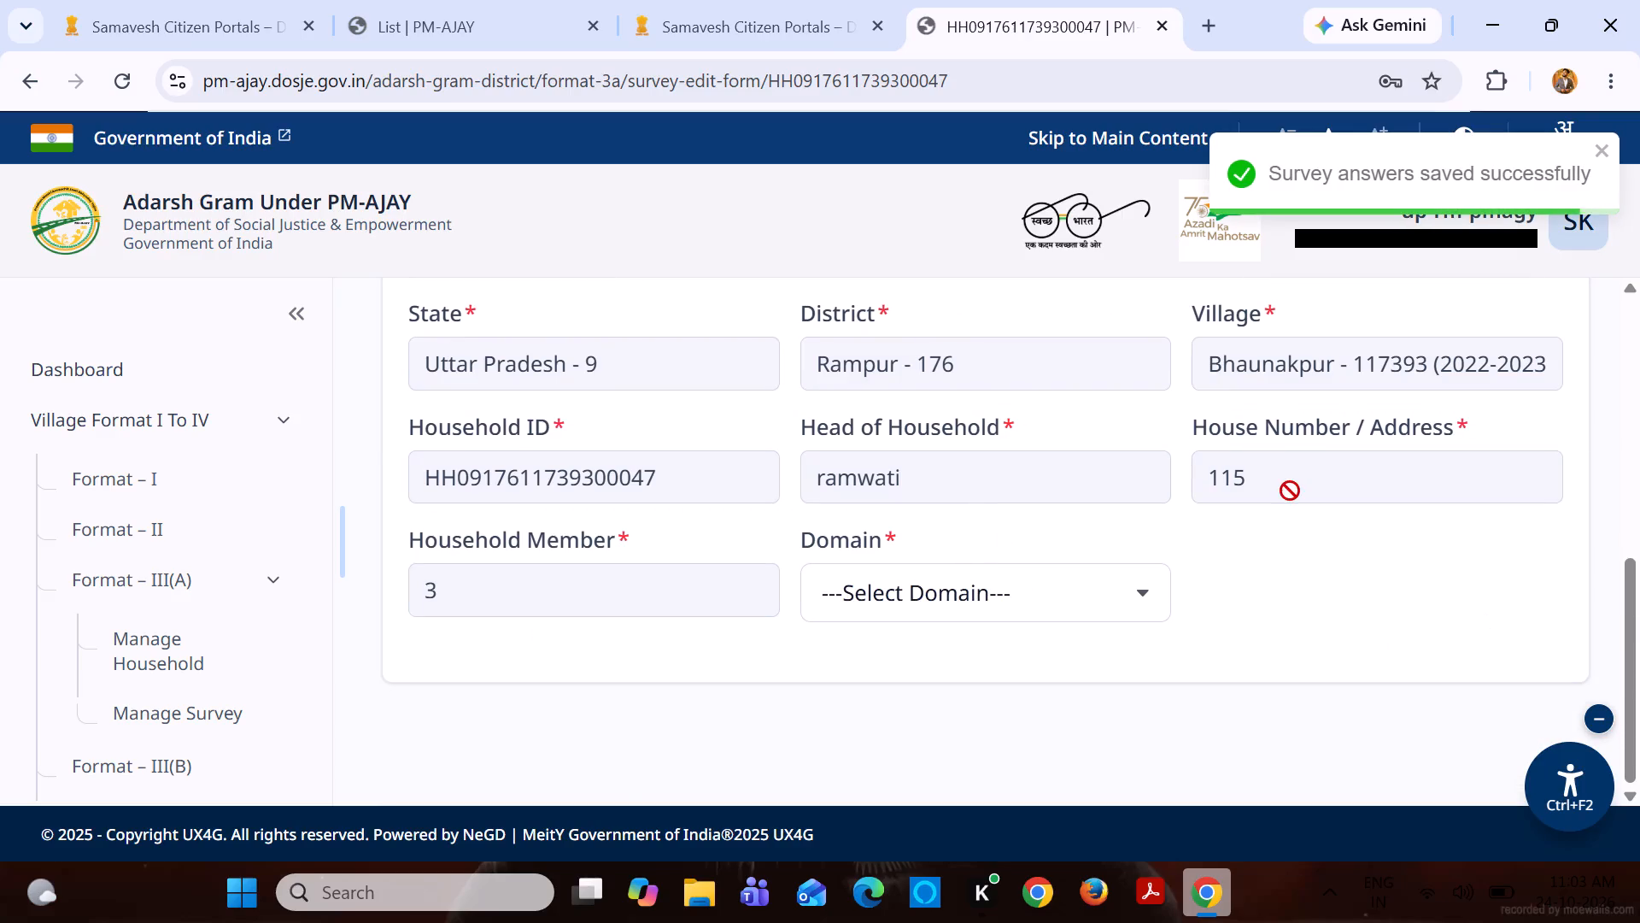
Return to the survey list and open house number 124's survey from page 2 at domain 6 – Electricity and Clean Fuel.
scroll(1290, 491, "up", 8)
left_click(1481, 373)
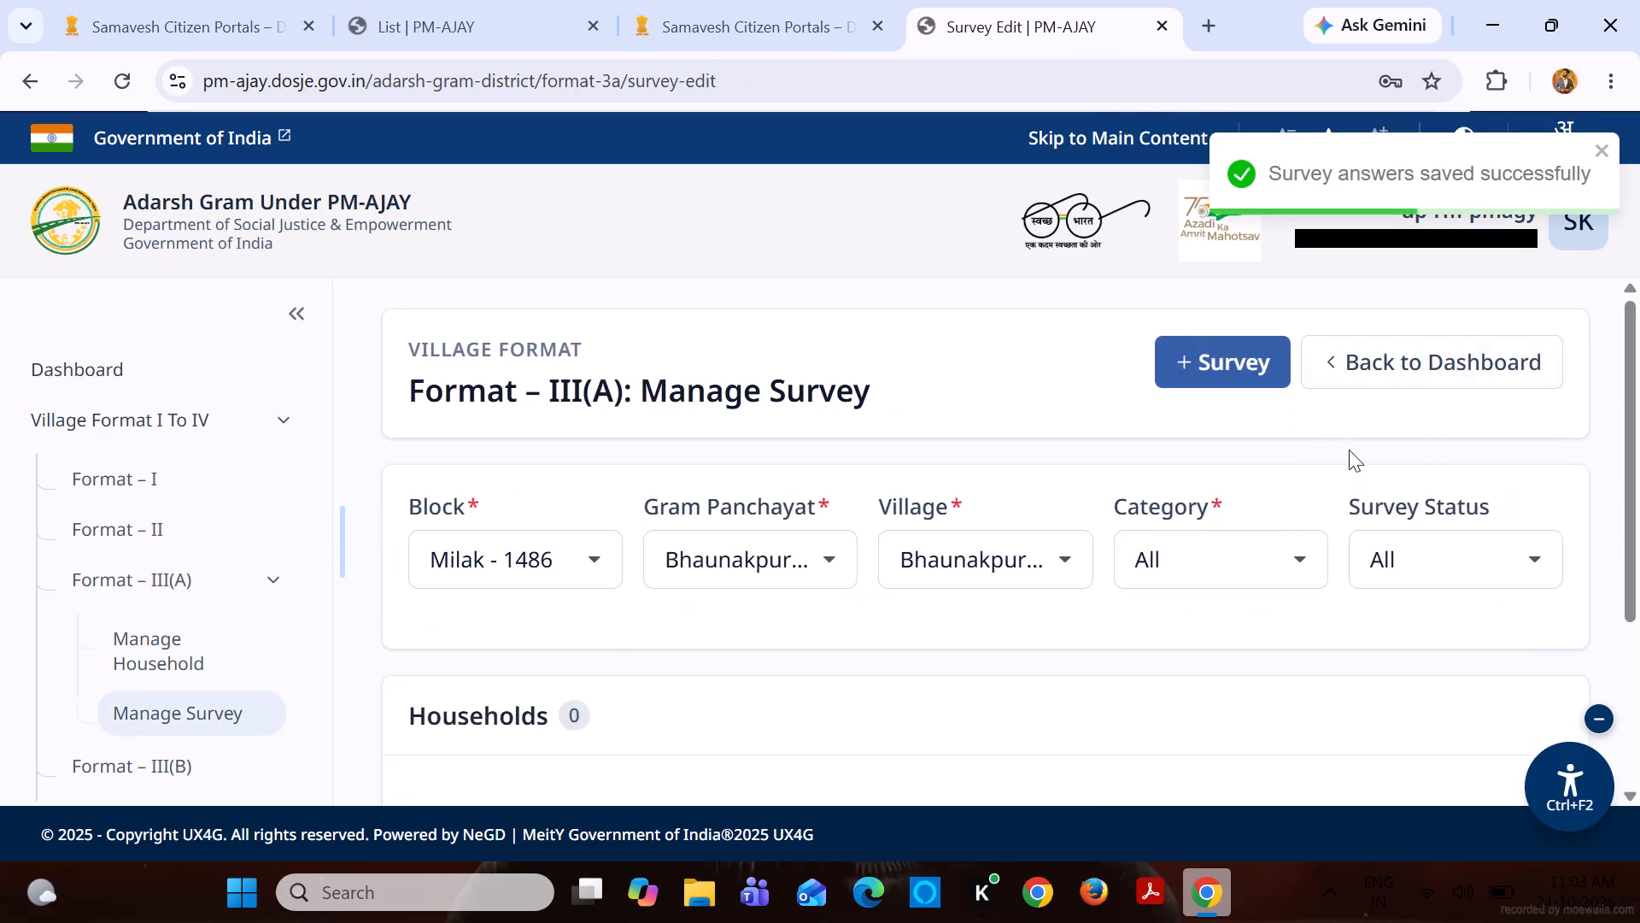
scroll(1349, 450, "down", 20)
scroll(1349, 450, "down", 20)
scroll(1349, 450, "down", 6)
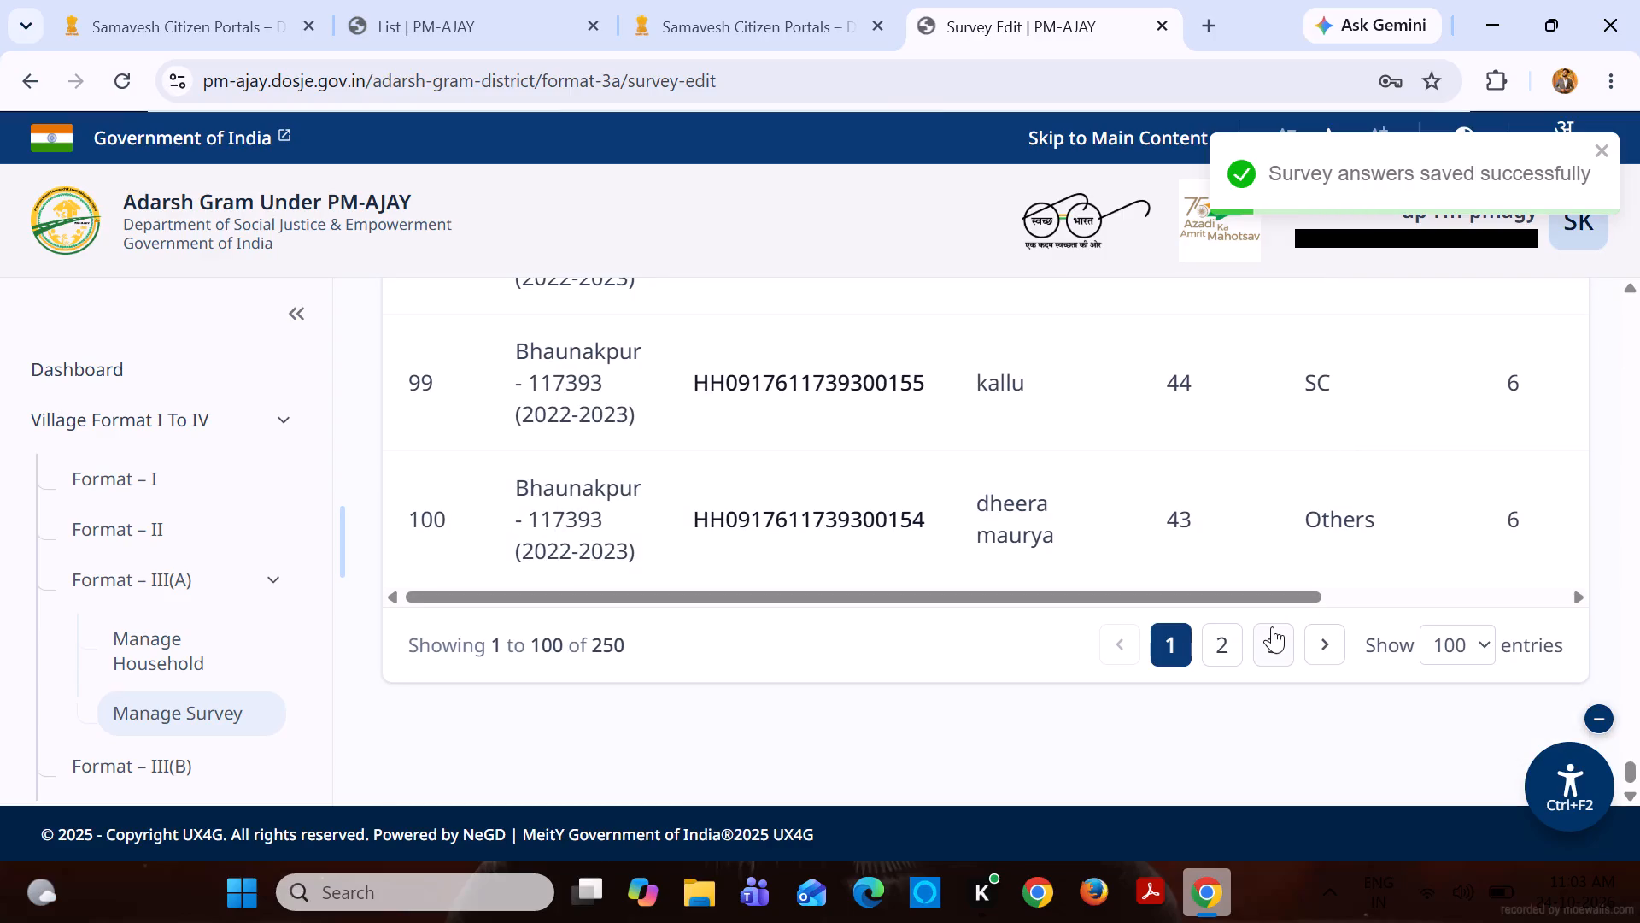
left_click(1272, 626)
scroll(1255, 490, "up", 15)
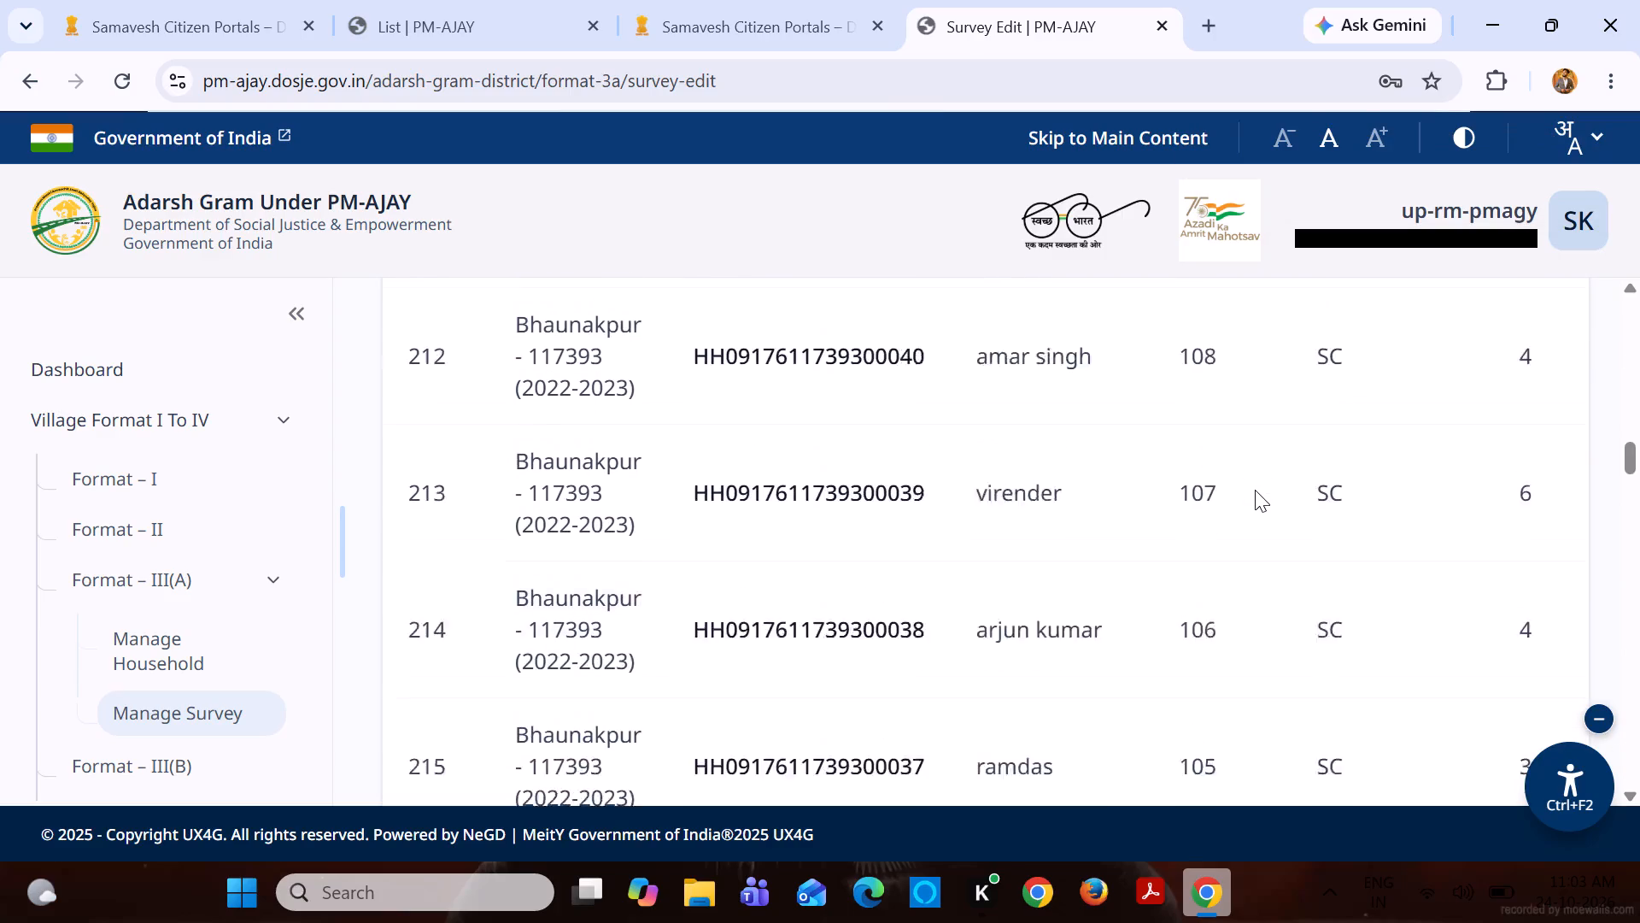
scroll(1255, 490, "up", 16)
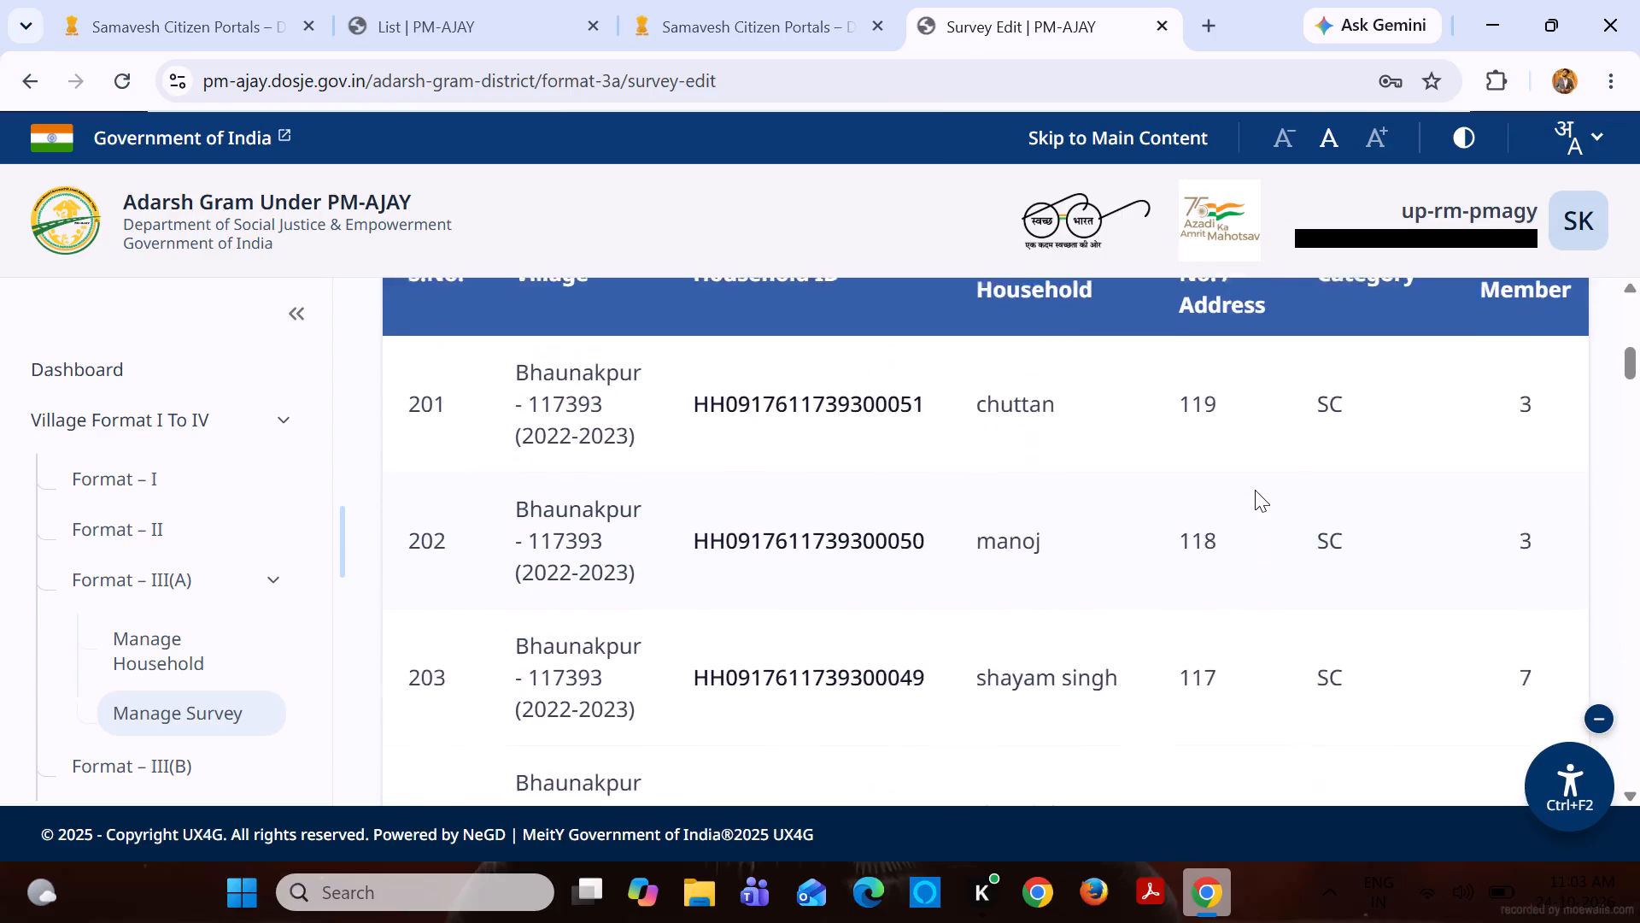
scroll(1255, 490, "up", 2)
scroll(1255, 490, "down", 15)
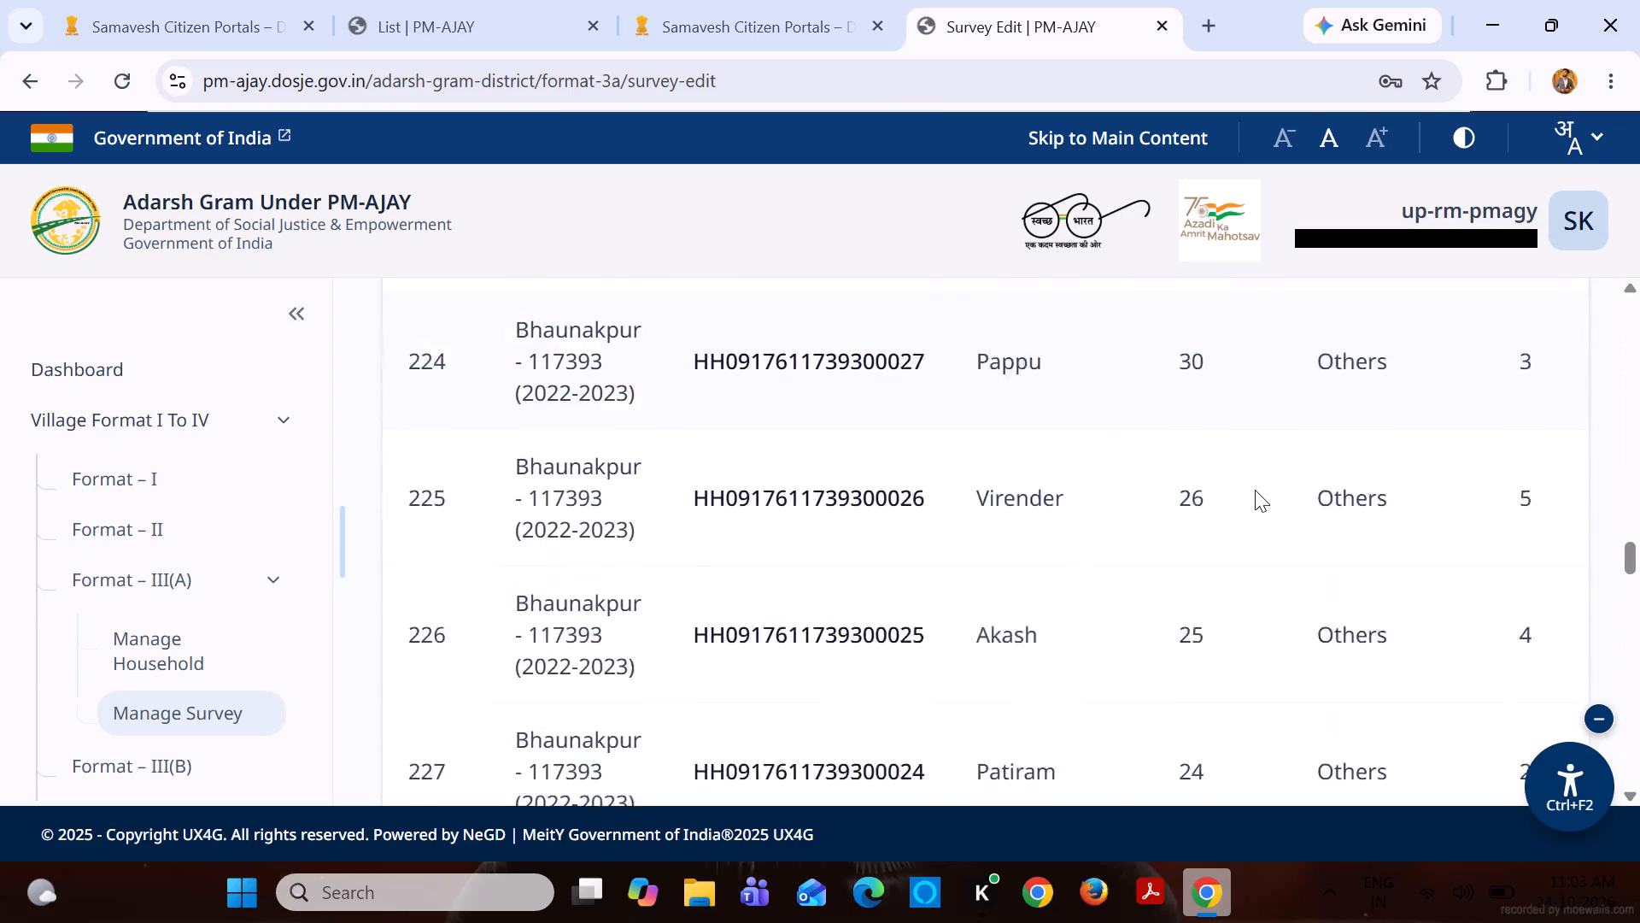
scroll(1255, 490, "down", 6)
left_click(1213, 656)
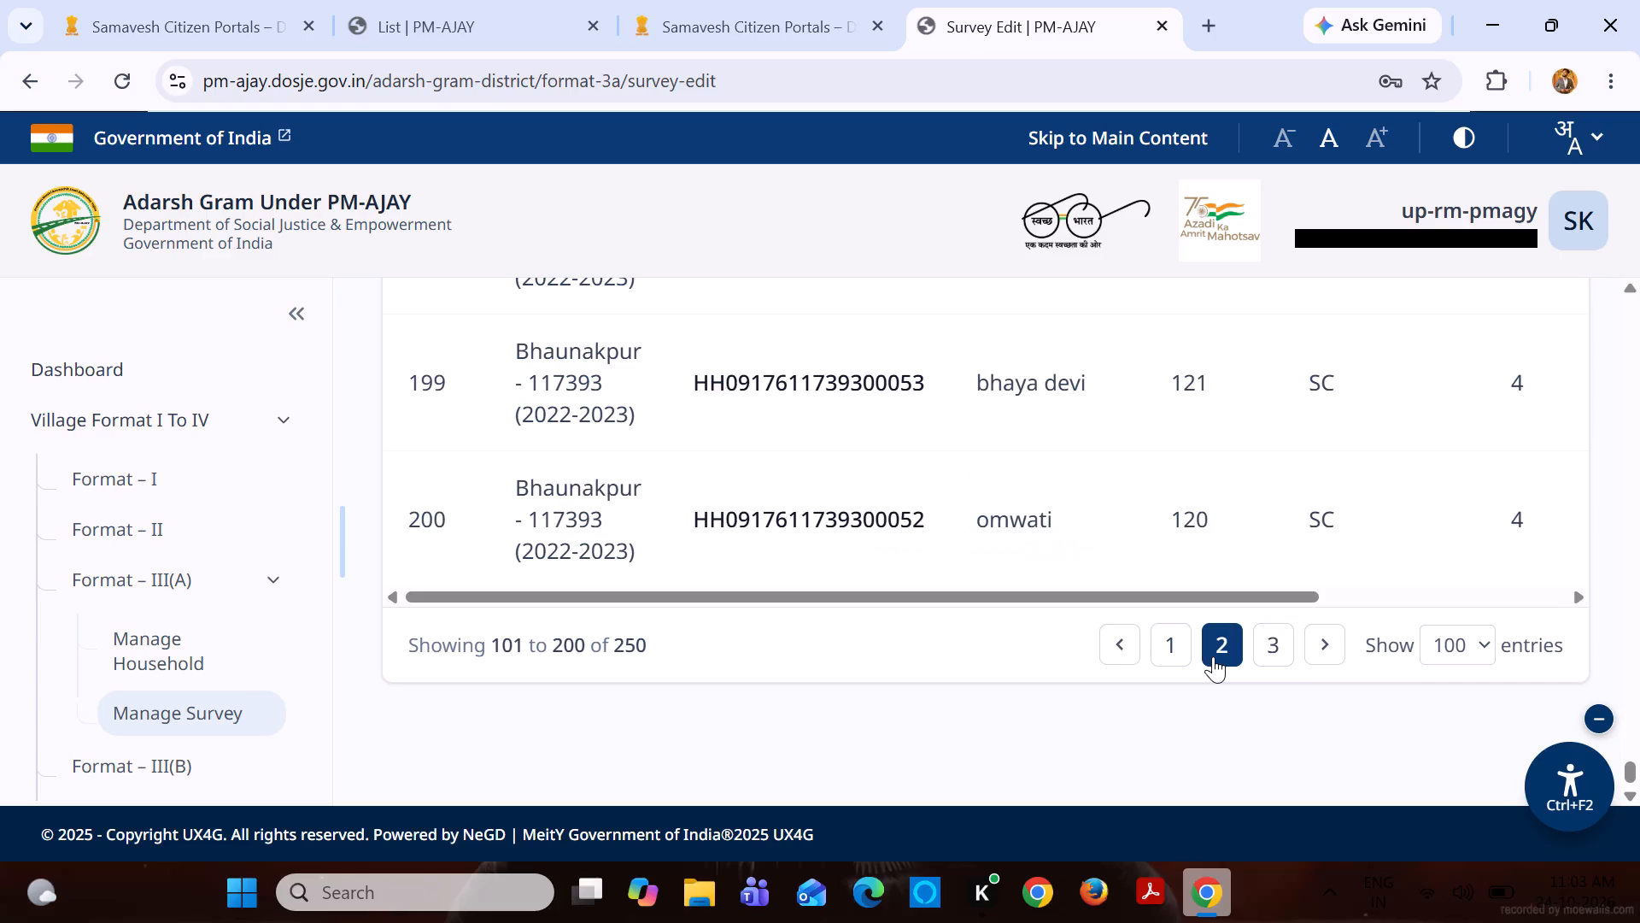
scroll(1175, 473, "up", 2)
scroll(1233, 425, "up", 1)
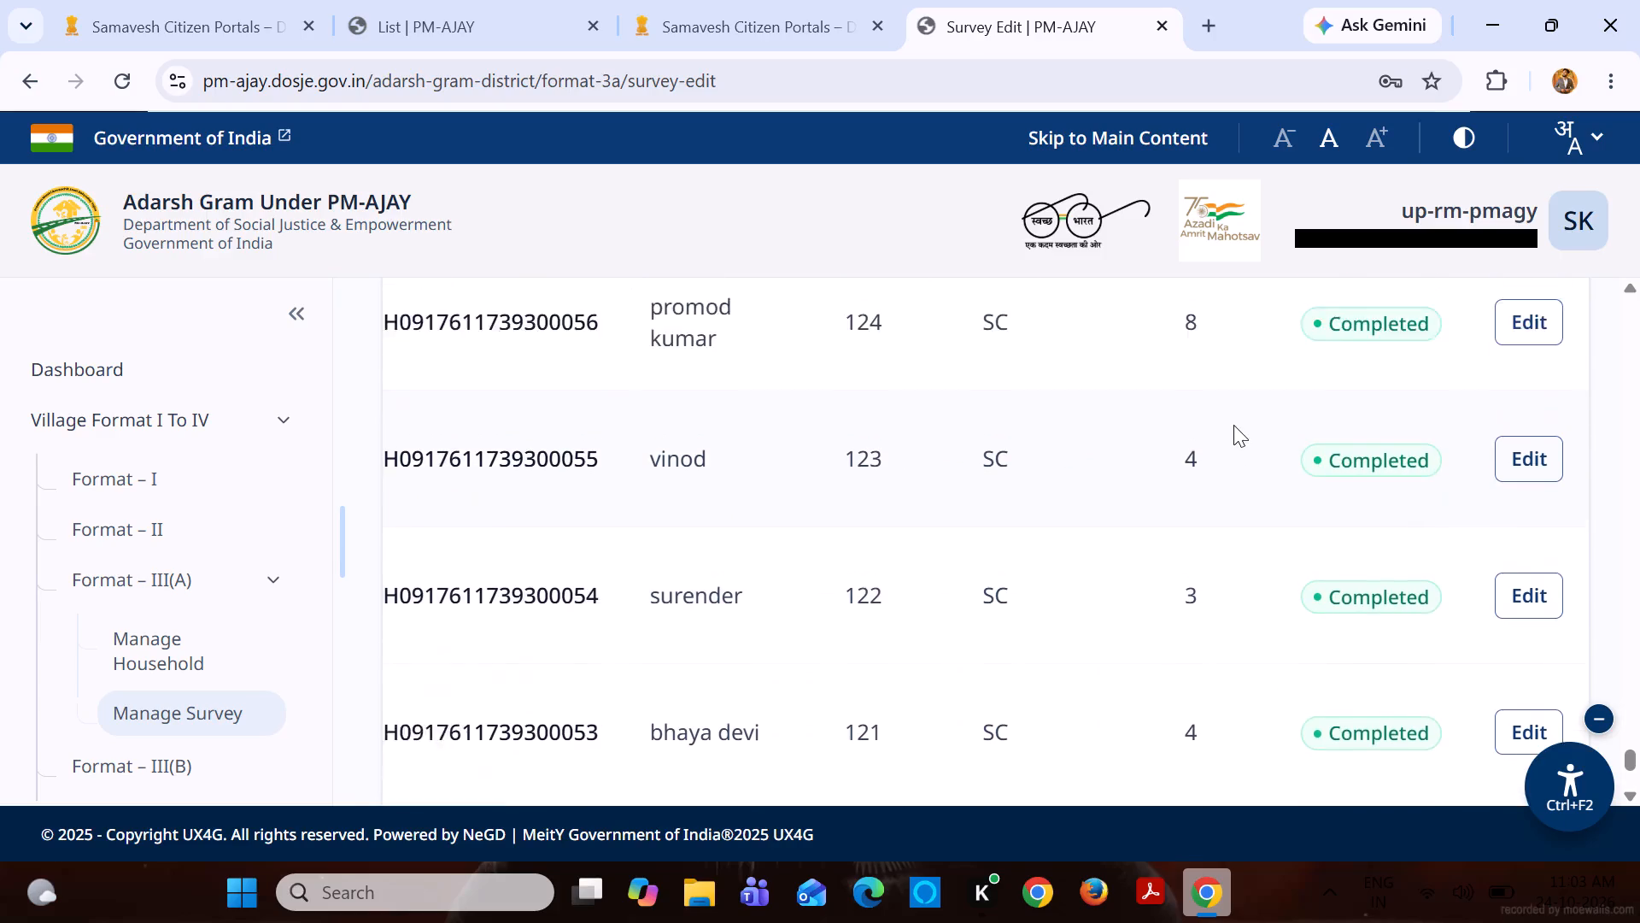
scroll(1233, 425, "up", 1)
left_click(1508, 434)
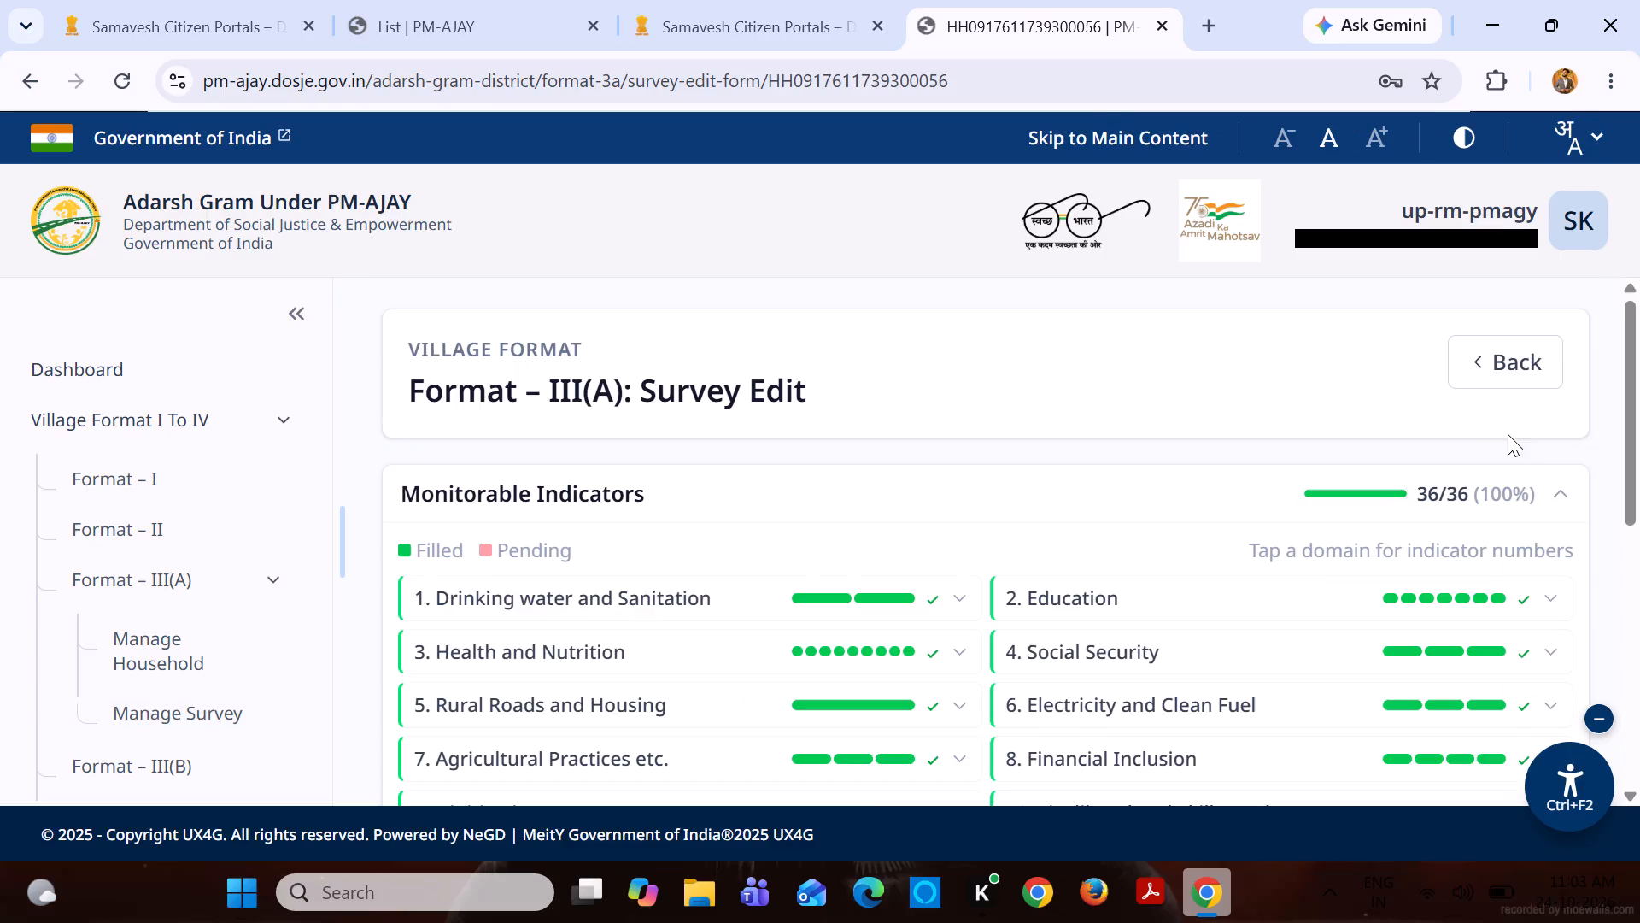
scroll(1368, 505, "down", 8)
left_click(1139, 590)
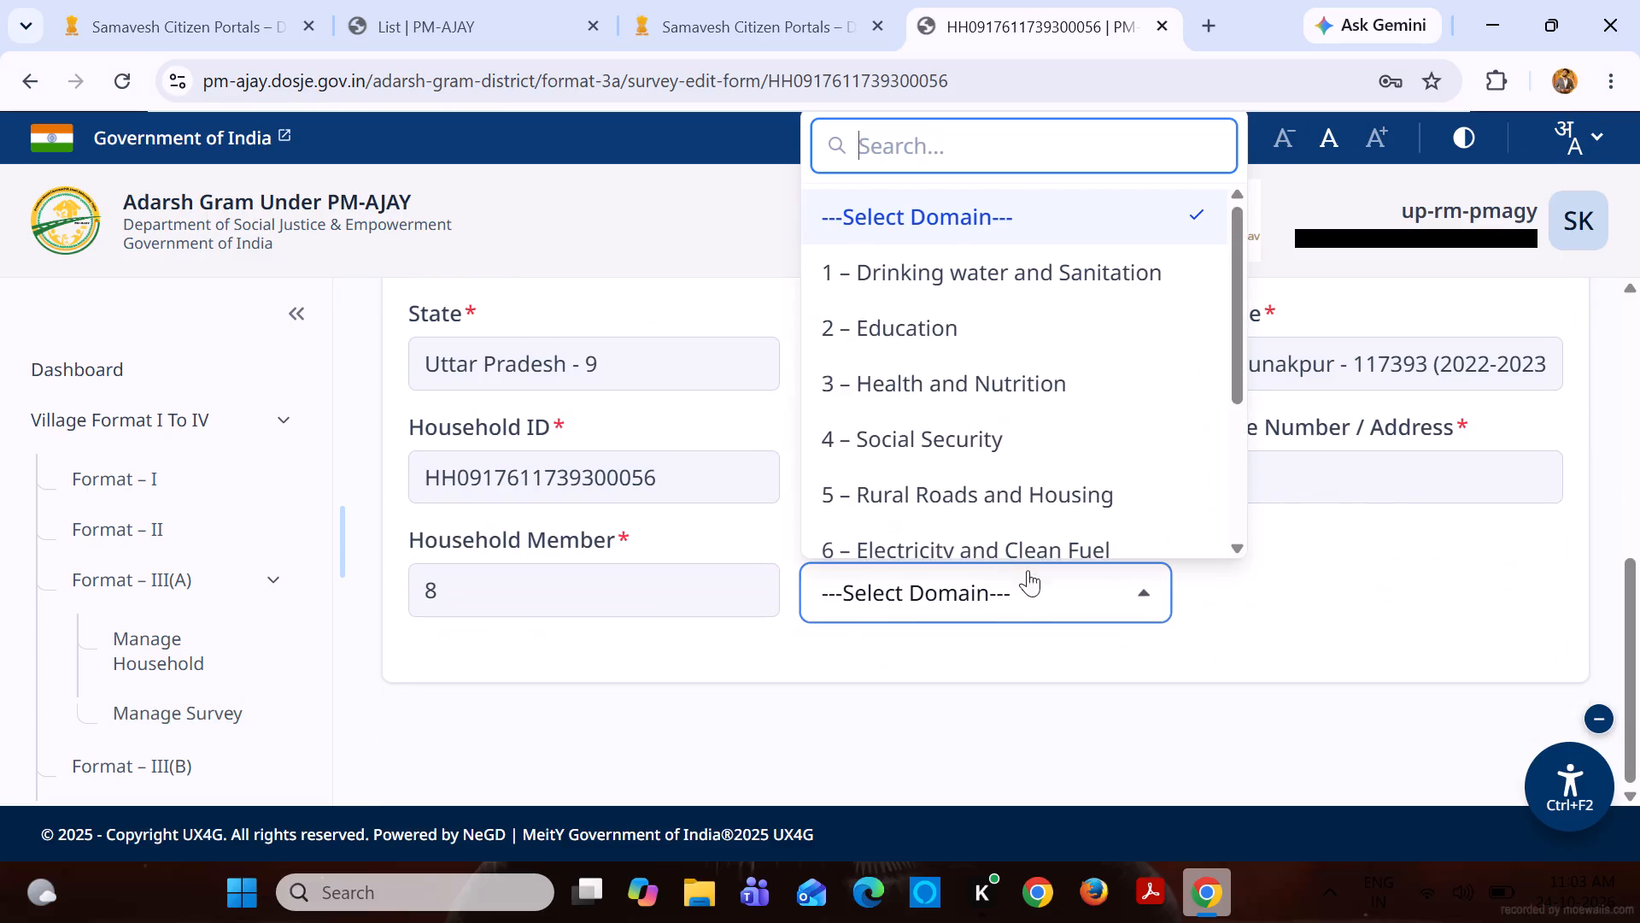
left_click(963, 533)
scroll(1153, 586, "down", 6)
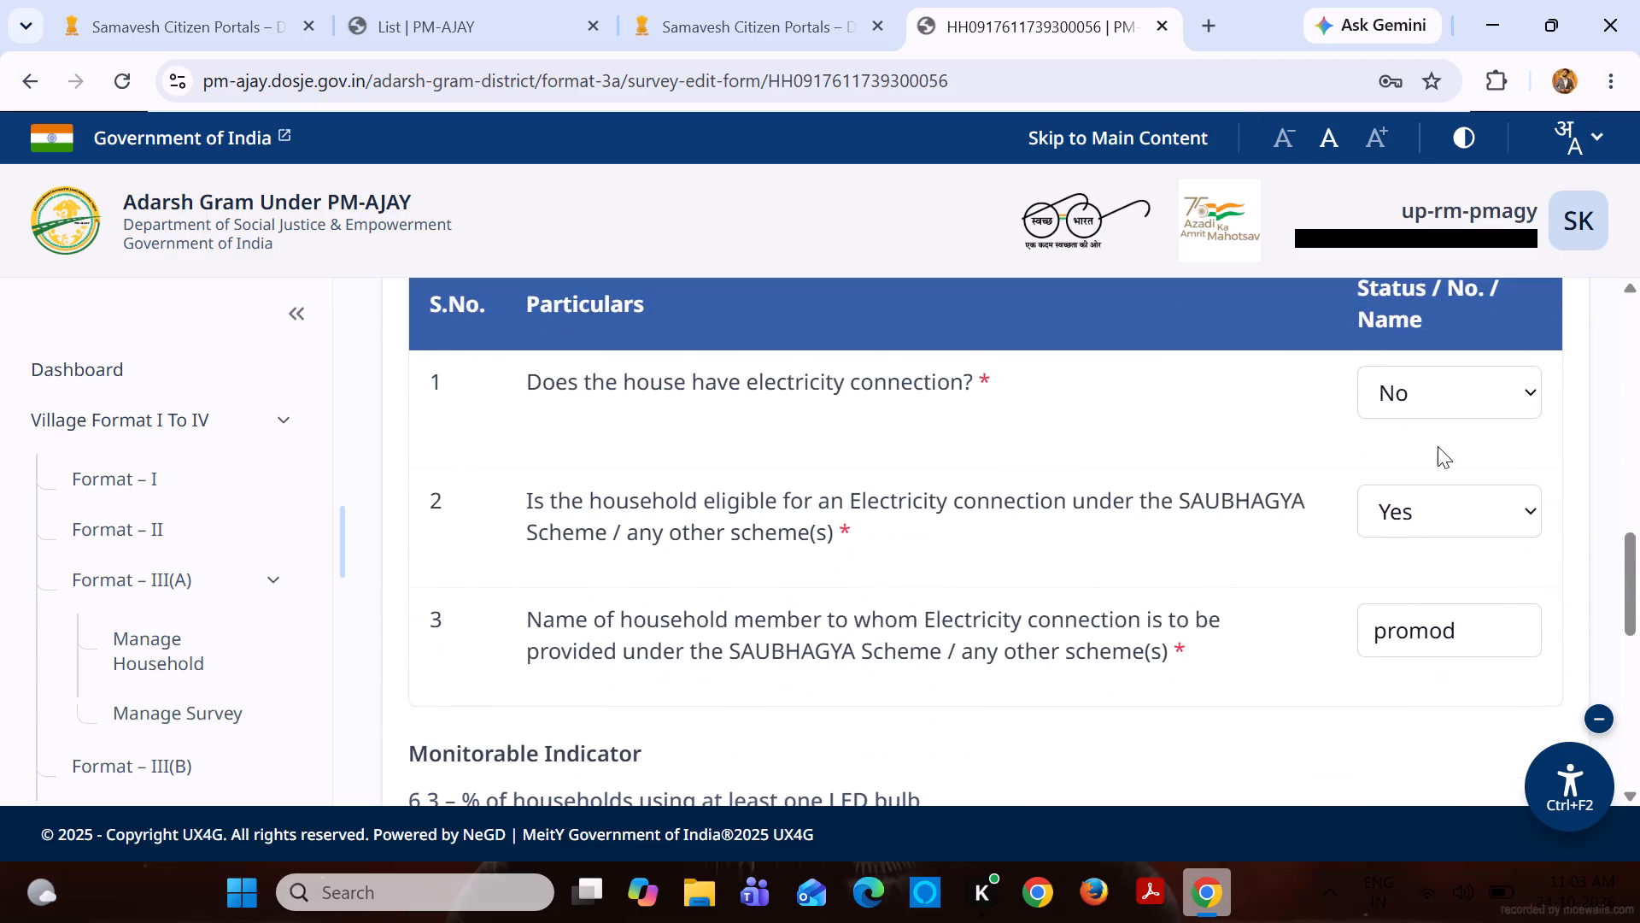
Answer Yes for house number 124's electricity connection under 6.2 and 6.3 and its LED bulb use, and save the survey.
left_click(1469, 374)
left_click(1420, 475)
scroll(1420, 475, "down", 3)
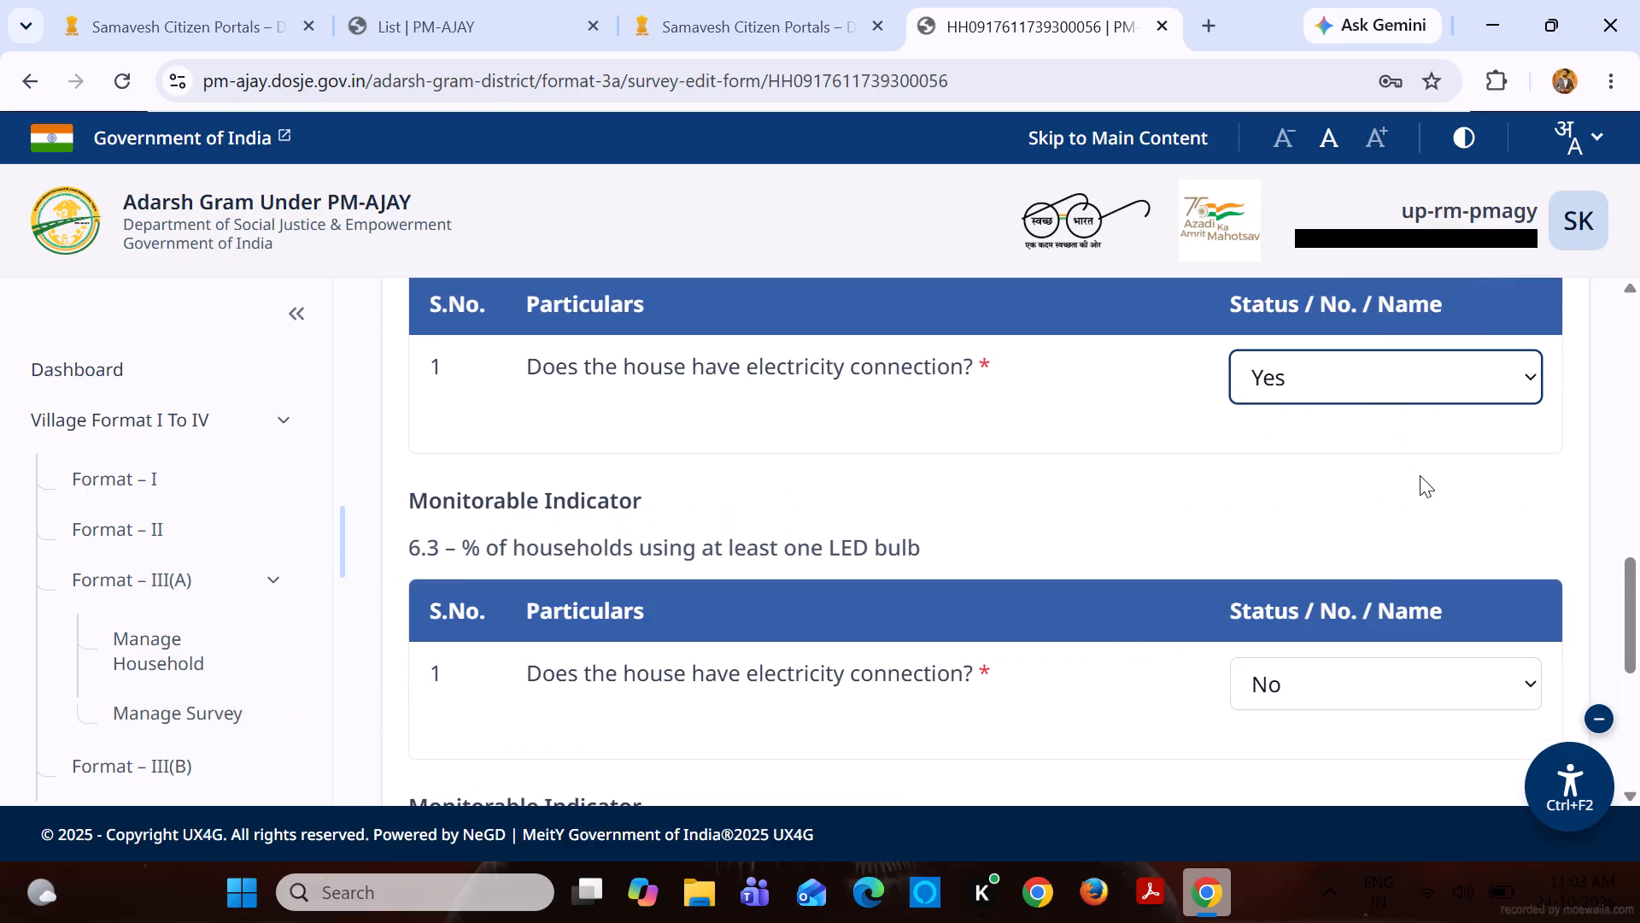
scroll(1390, 566, "down", 2)
left_click_drag(1448, 346, 1343, 445)
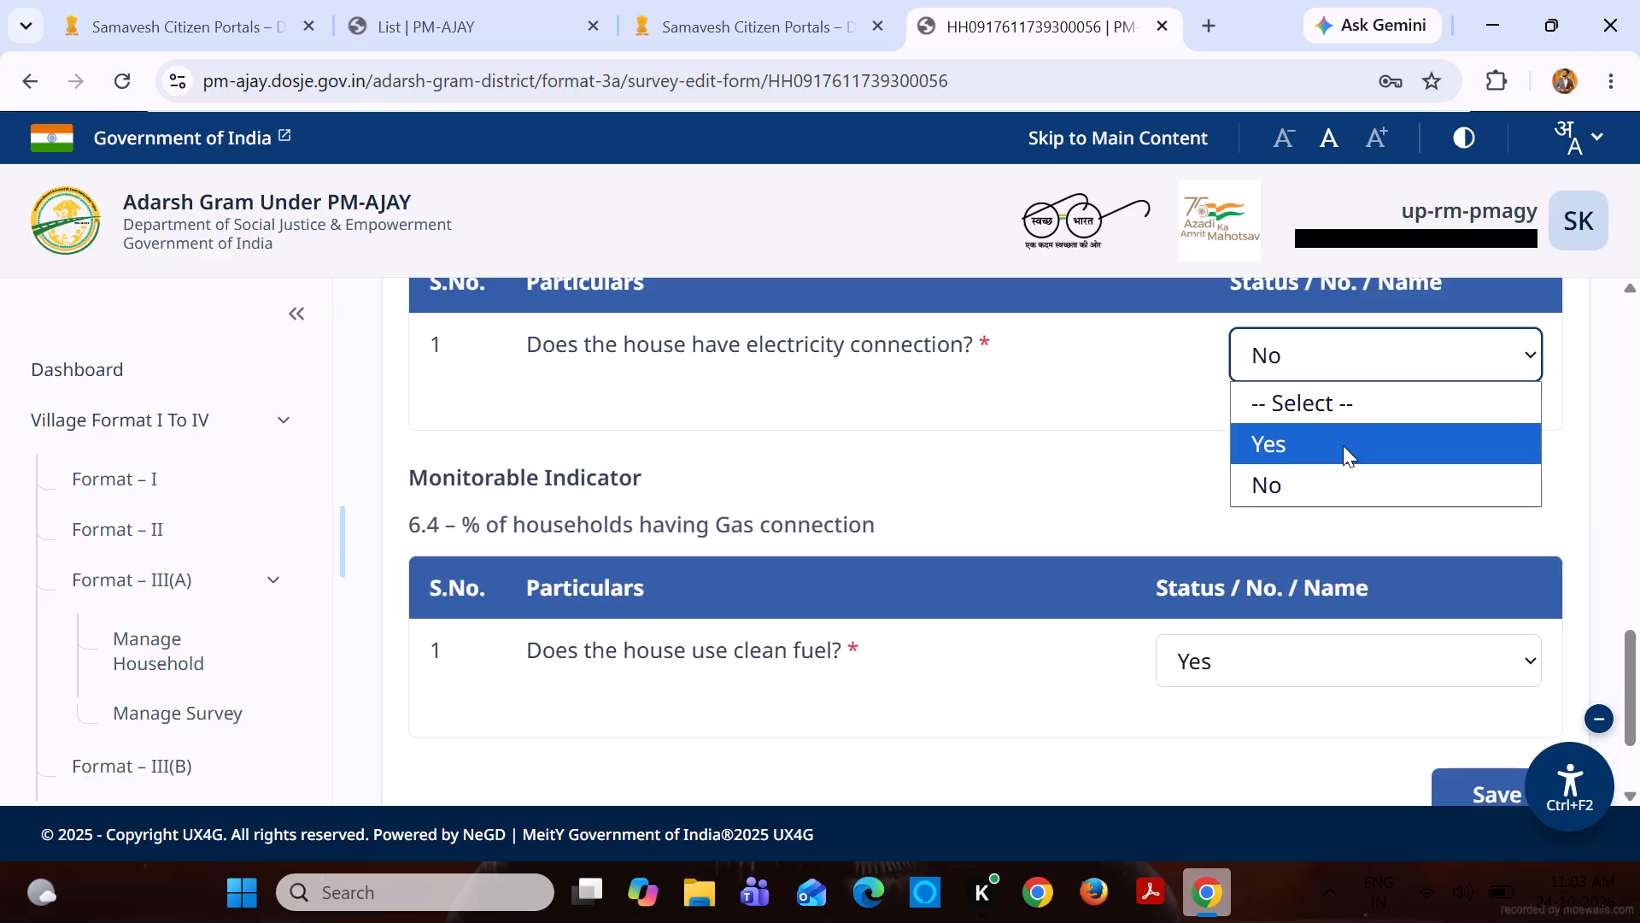
left_click(1343, 445)
left_click_drag(1414, 485, 1400, 597)
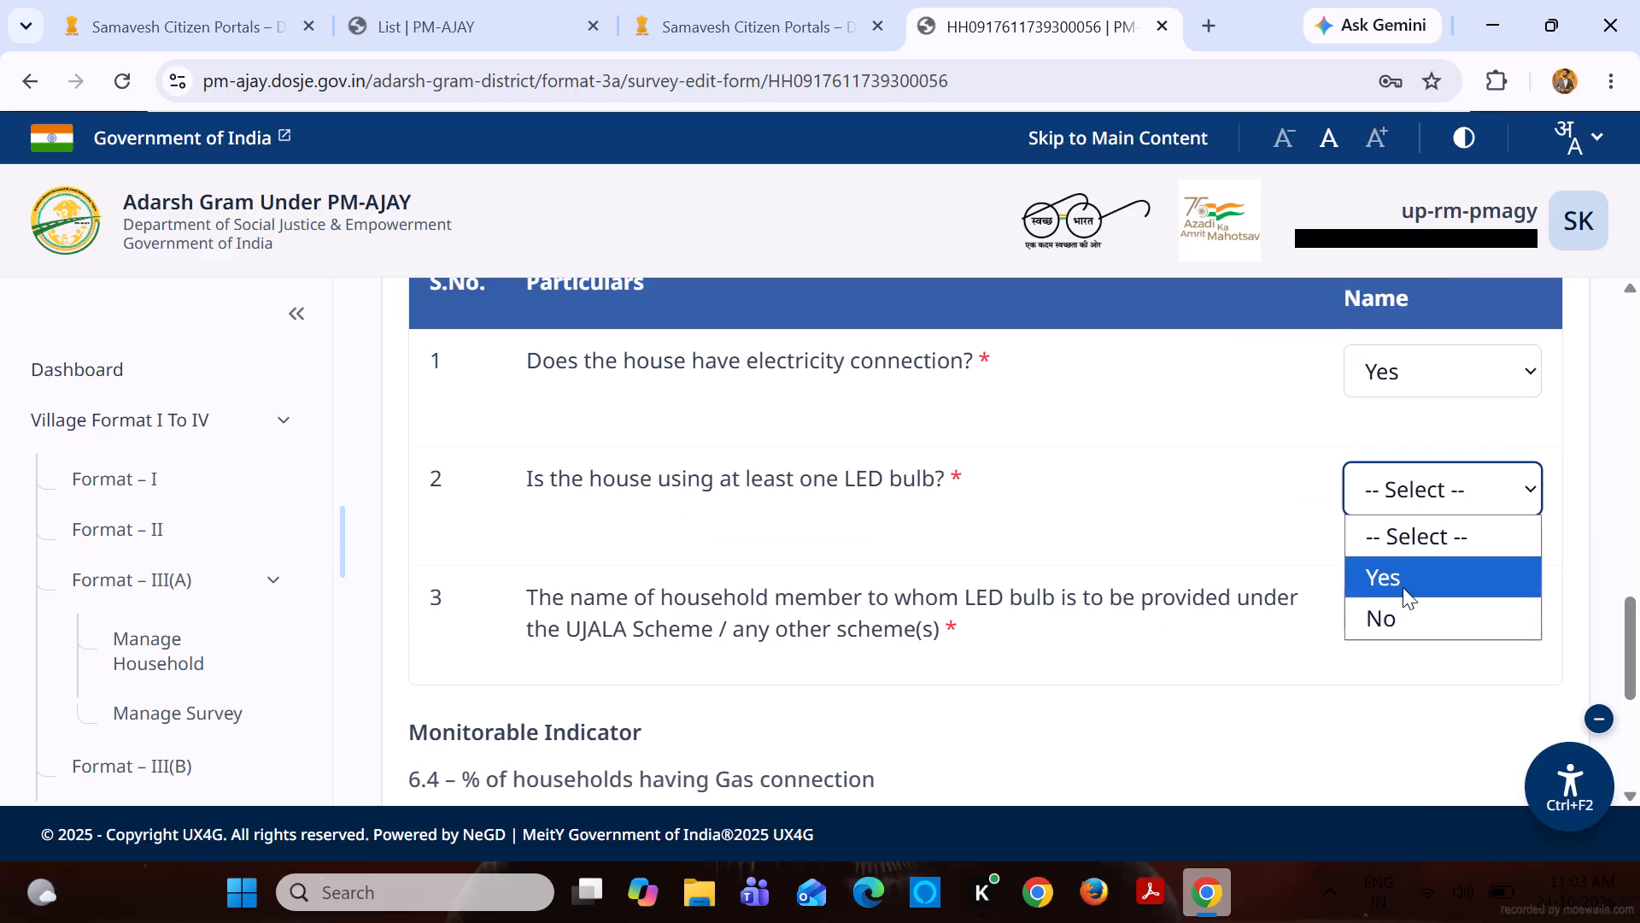
left_click(1403, 587)
scroll(1403, 587, "down", 3)
left_click(1529, 628)
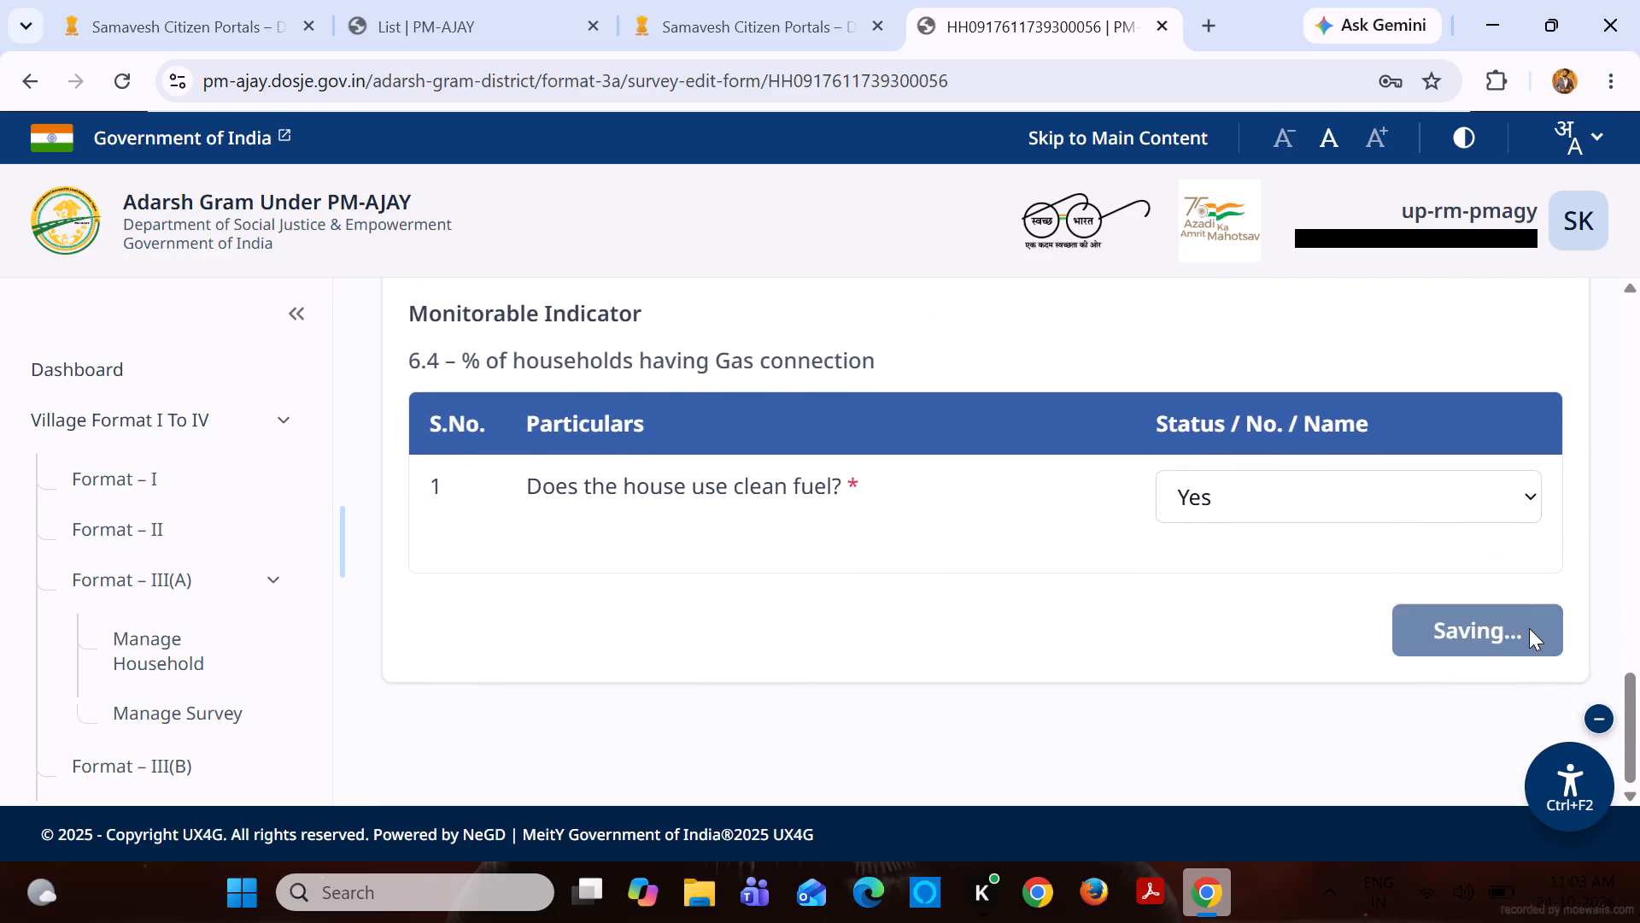
Return to the survey list and open house number 127's survey from page 2 at domain 6 – Electricity and Clean Fuel.
scroll(1344, 497, "up", 12)
left_click(1487, 346)
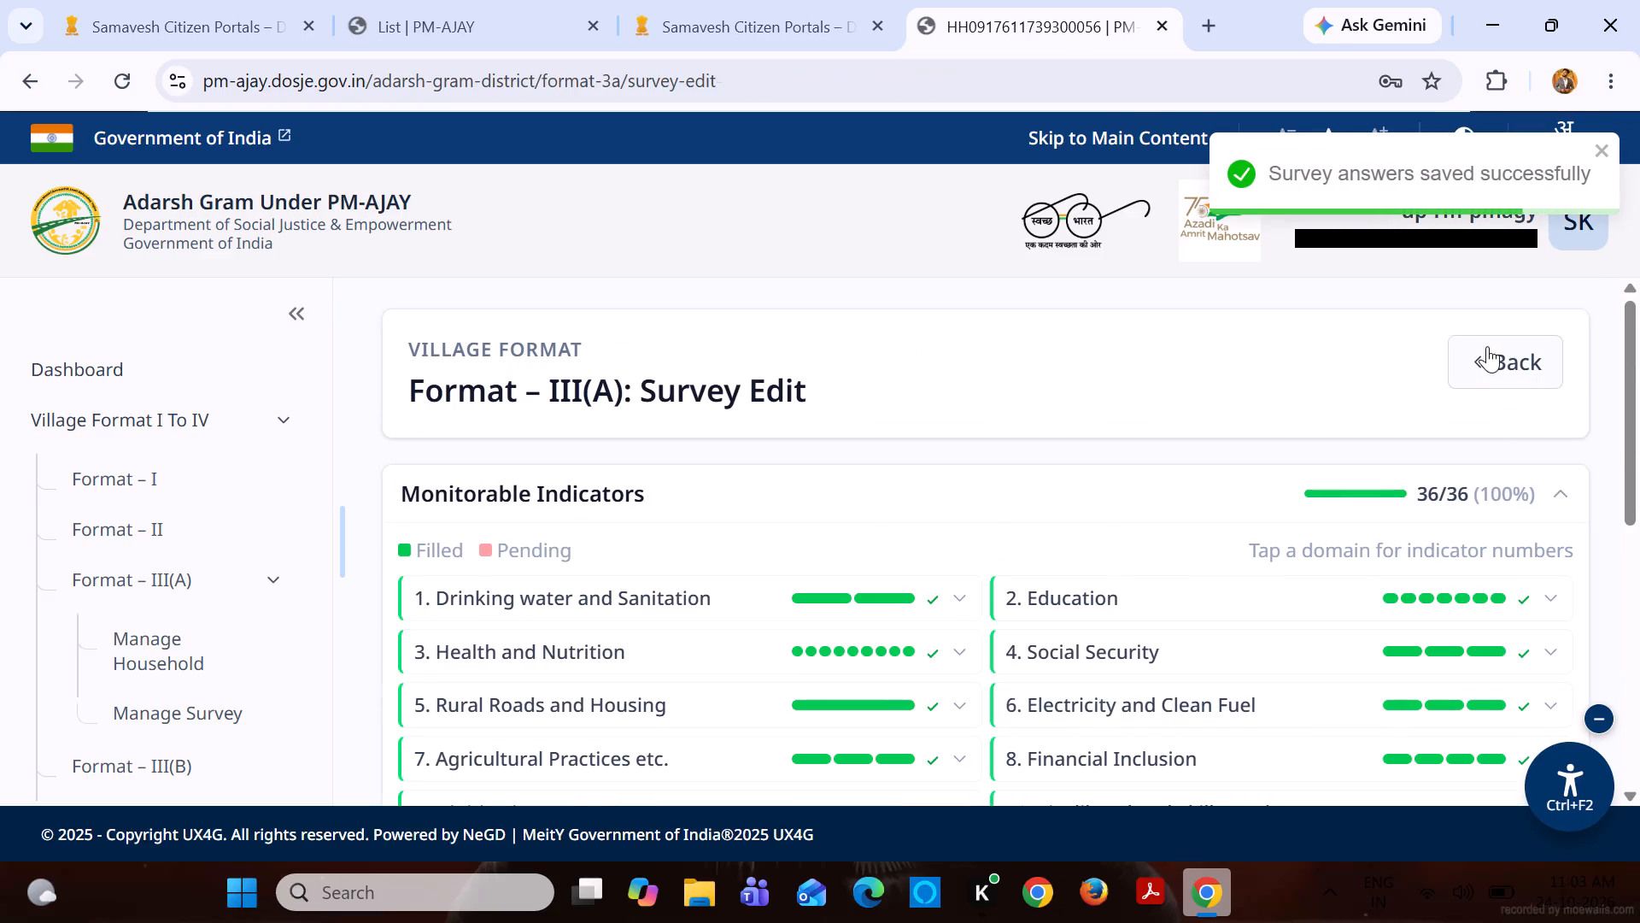
scroll(1327, 469, "down", 20)
scroll(1327, 469, "down", 15)
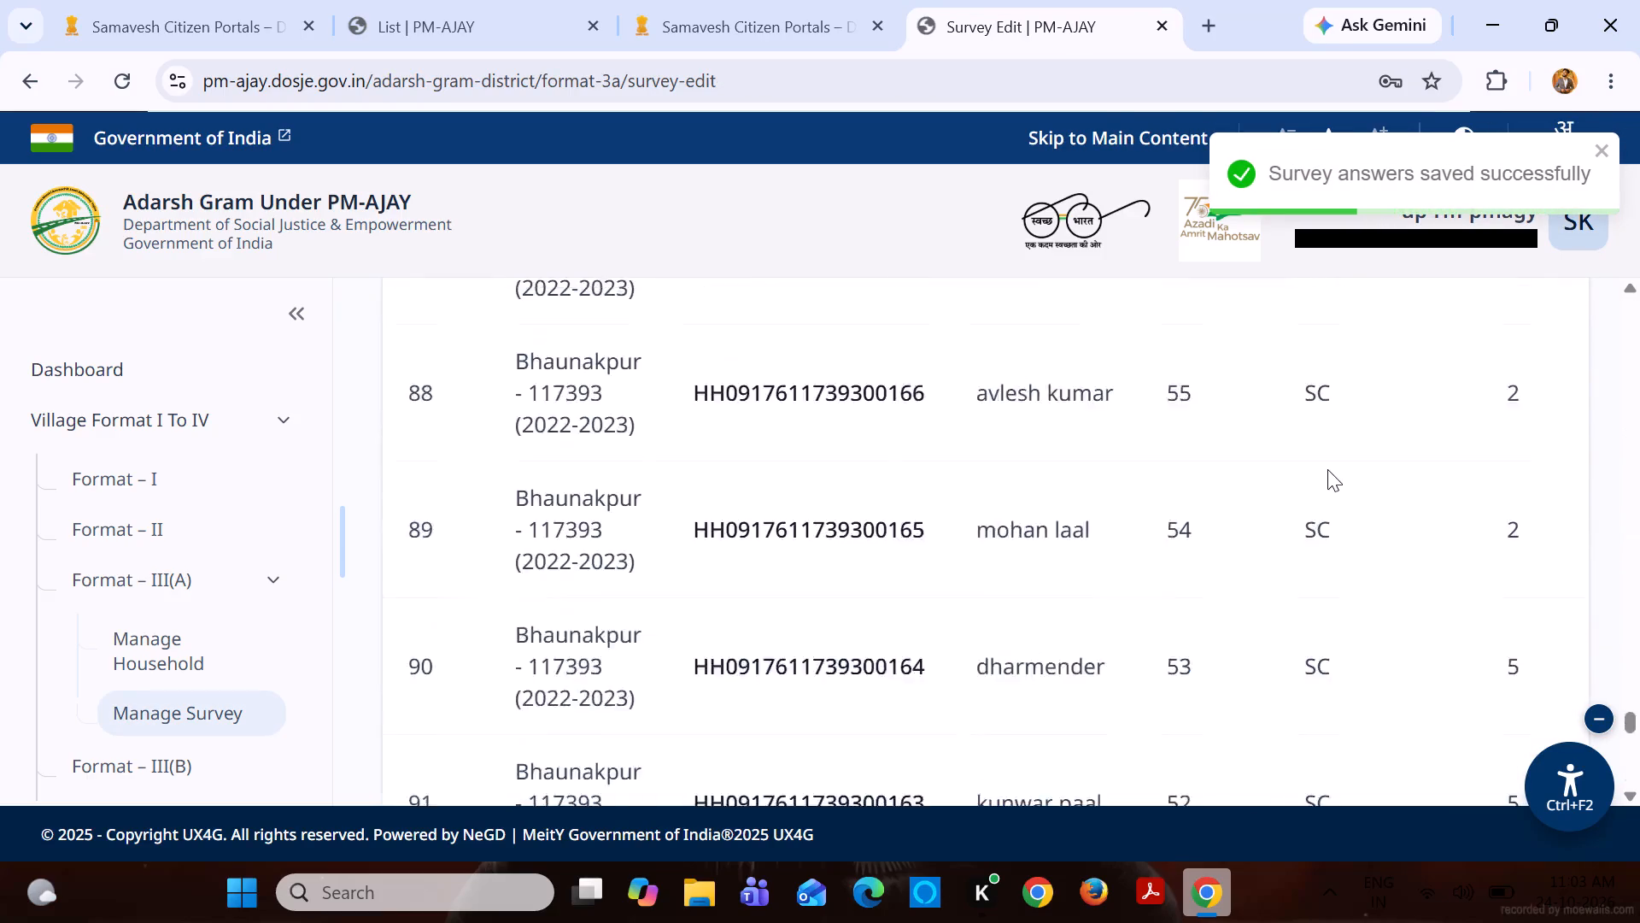
scroll(1327, 469, "down", 3)
left_click(1273, 659)
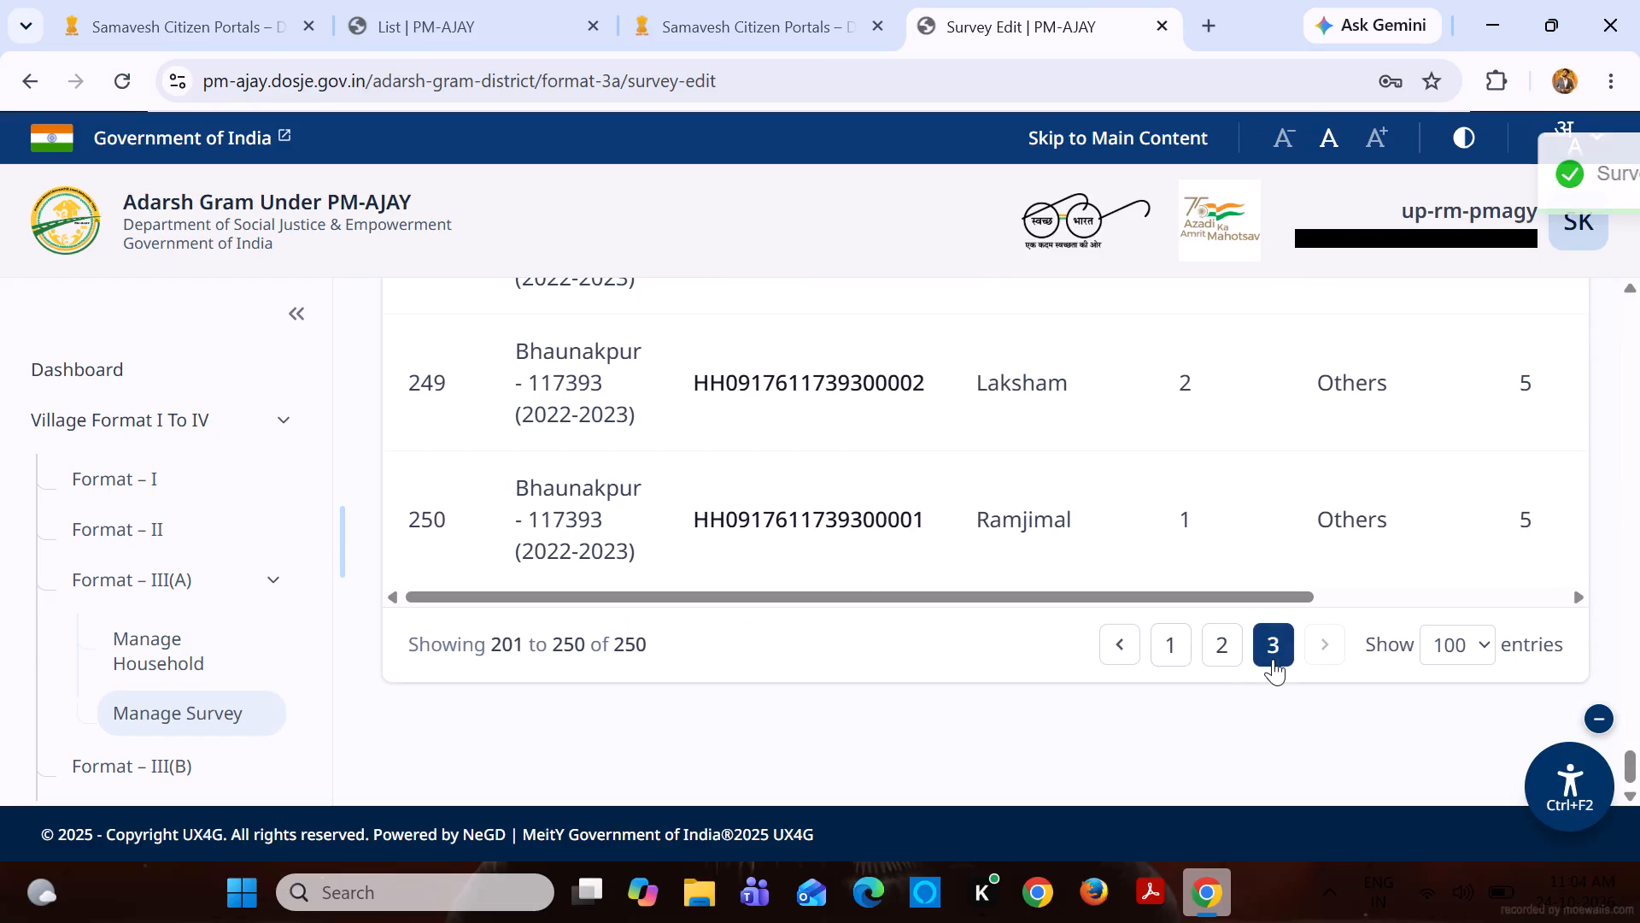
left_click(1215, 649)
scroll(1199, 554, "up", 3)
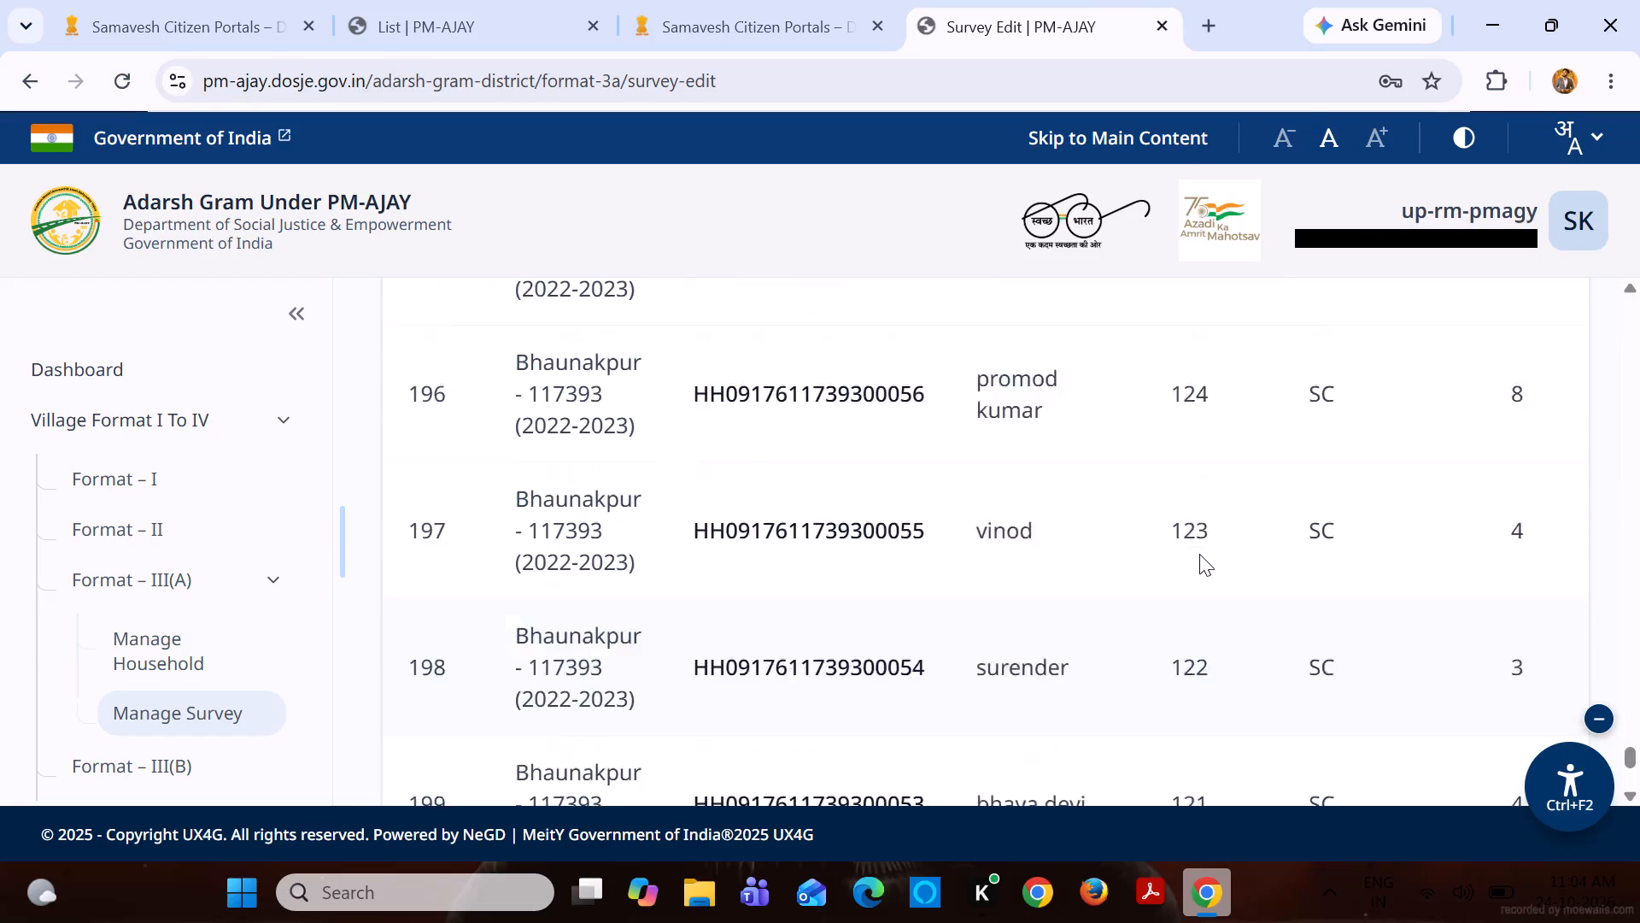
scroll(1199, 554, "up", 3)
left_click(1536, 356)
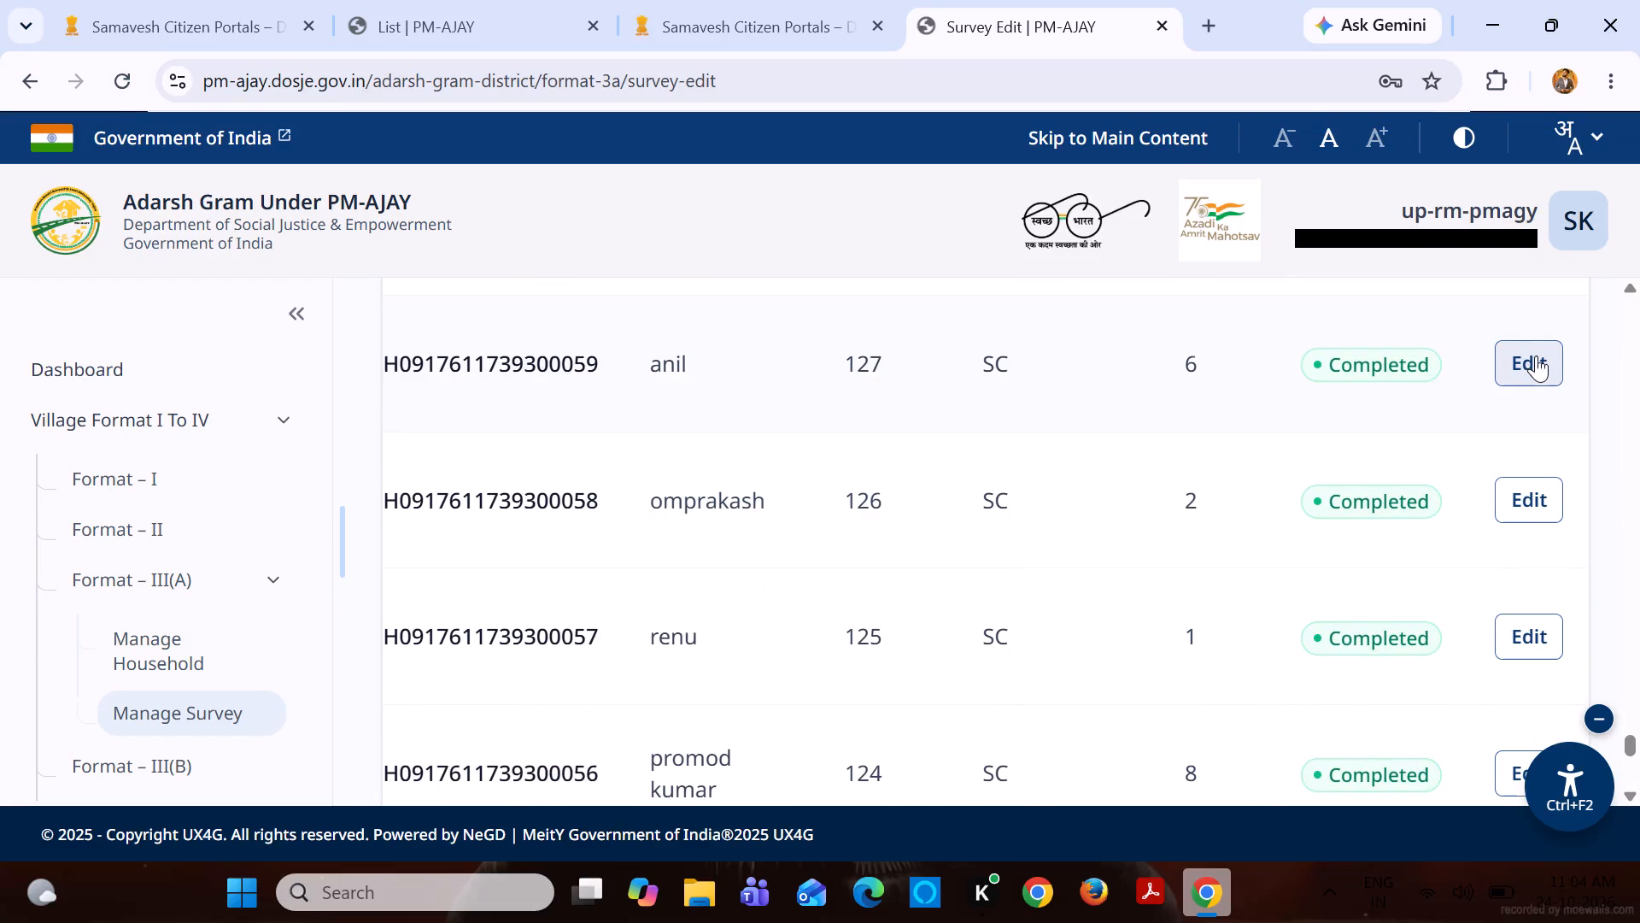
scroll(1340, 455, "down", 9)
left_click(1092, 591)
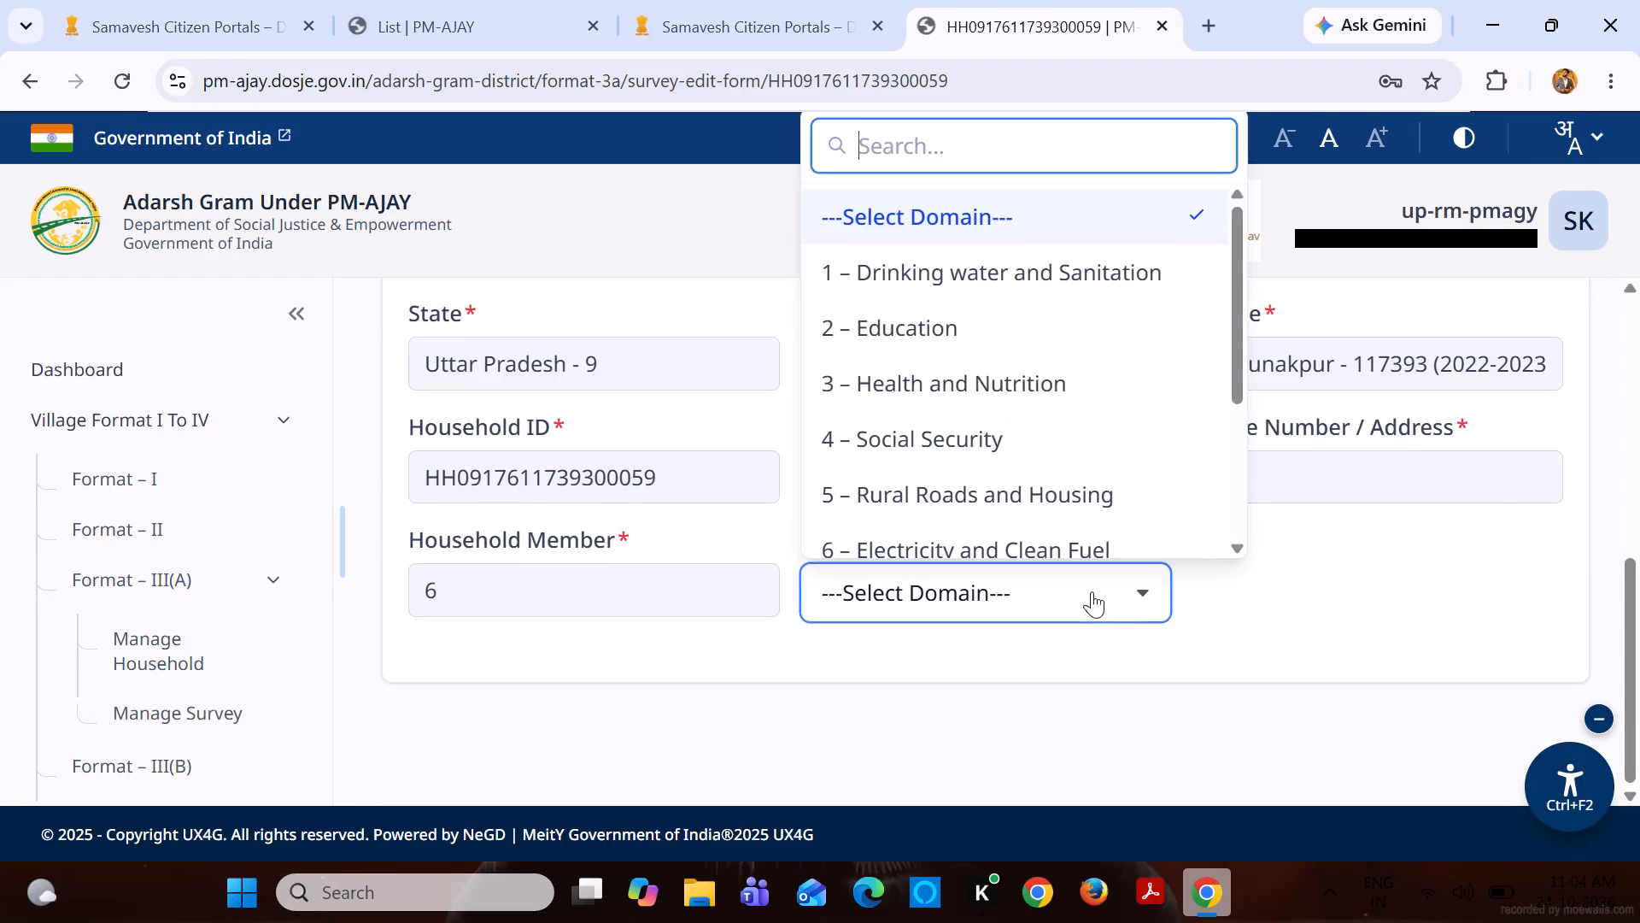
left_click(1086, 547)
Answer Yes for house number 127's electricity connection under 6.2 and 6.3 and its LED bulb use, and save the survey.
scroll(1329, 552, "down", 2)
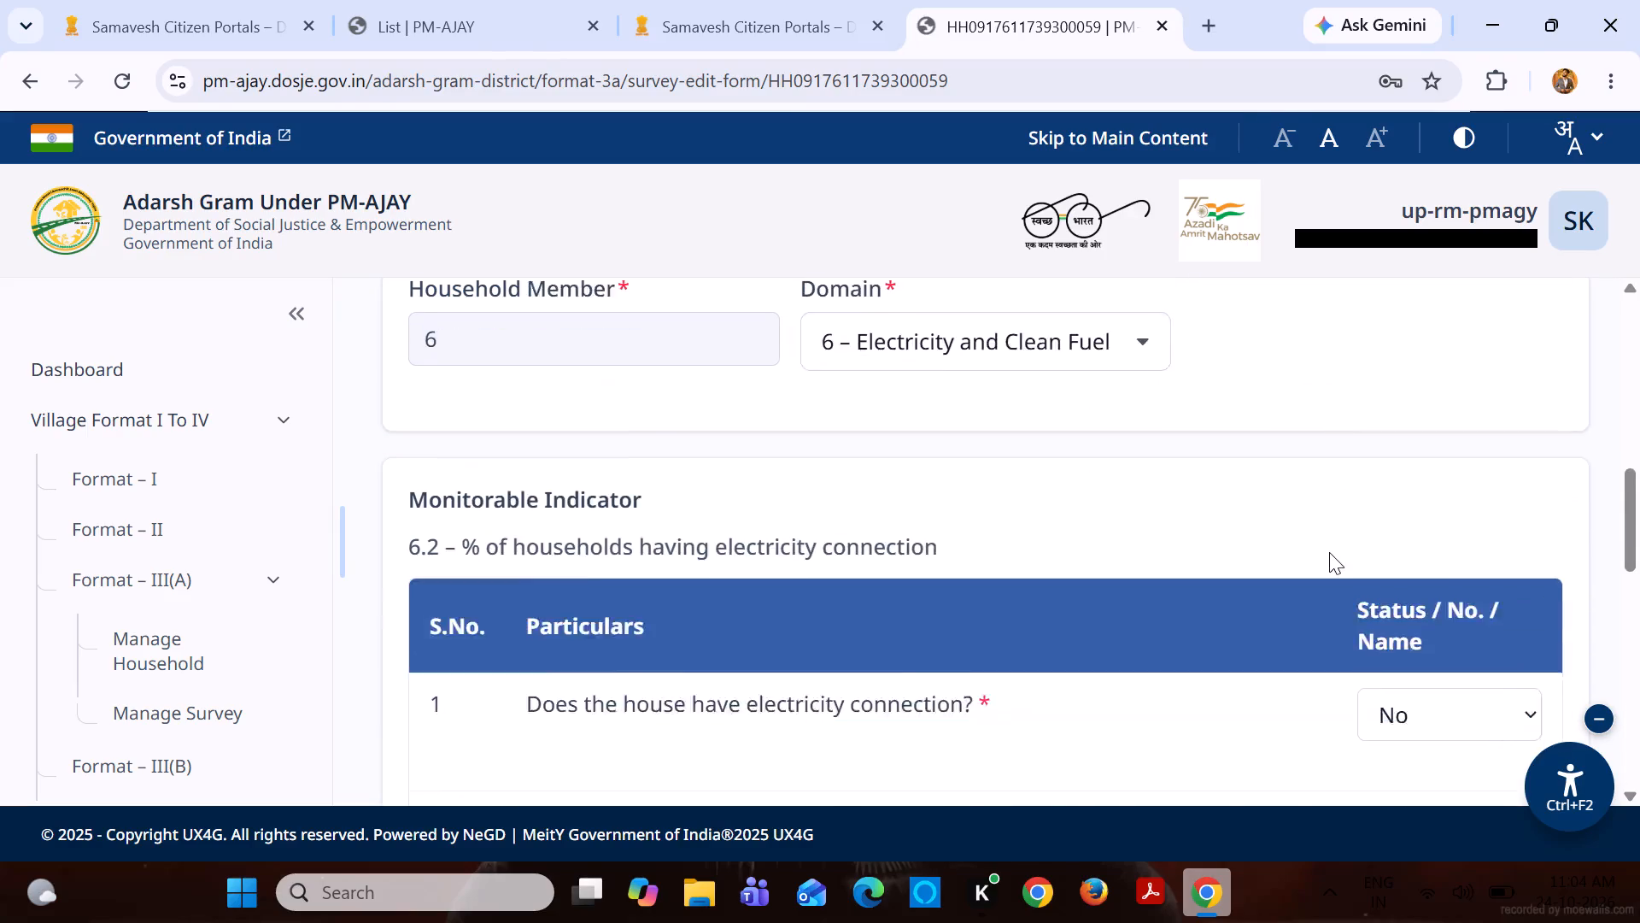
scroll(1329, 552, "down", 2)
left_click(1492, 646)
left_click_drag(1474, 624, 1406, 696)
left_click(1406, 696)
scroll(1406, 696, "down", 3)
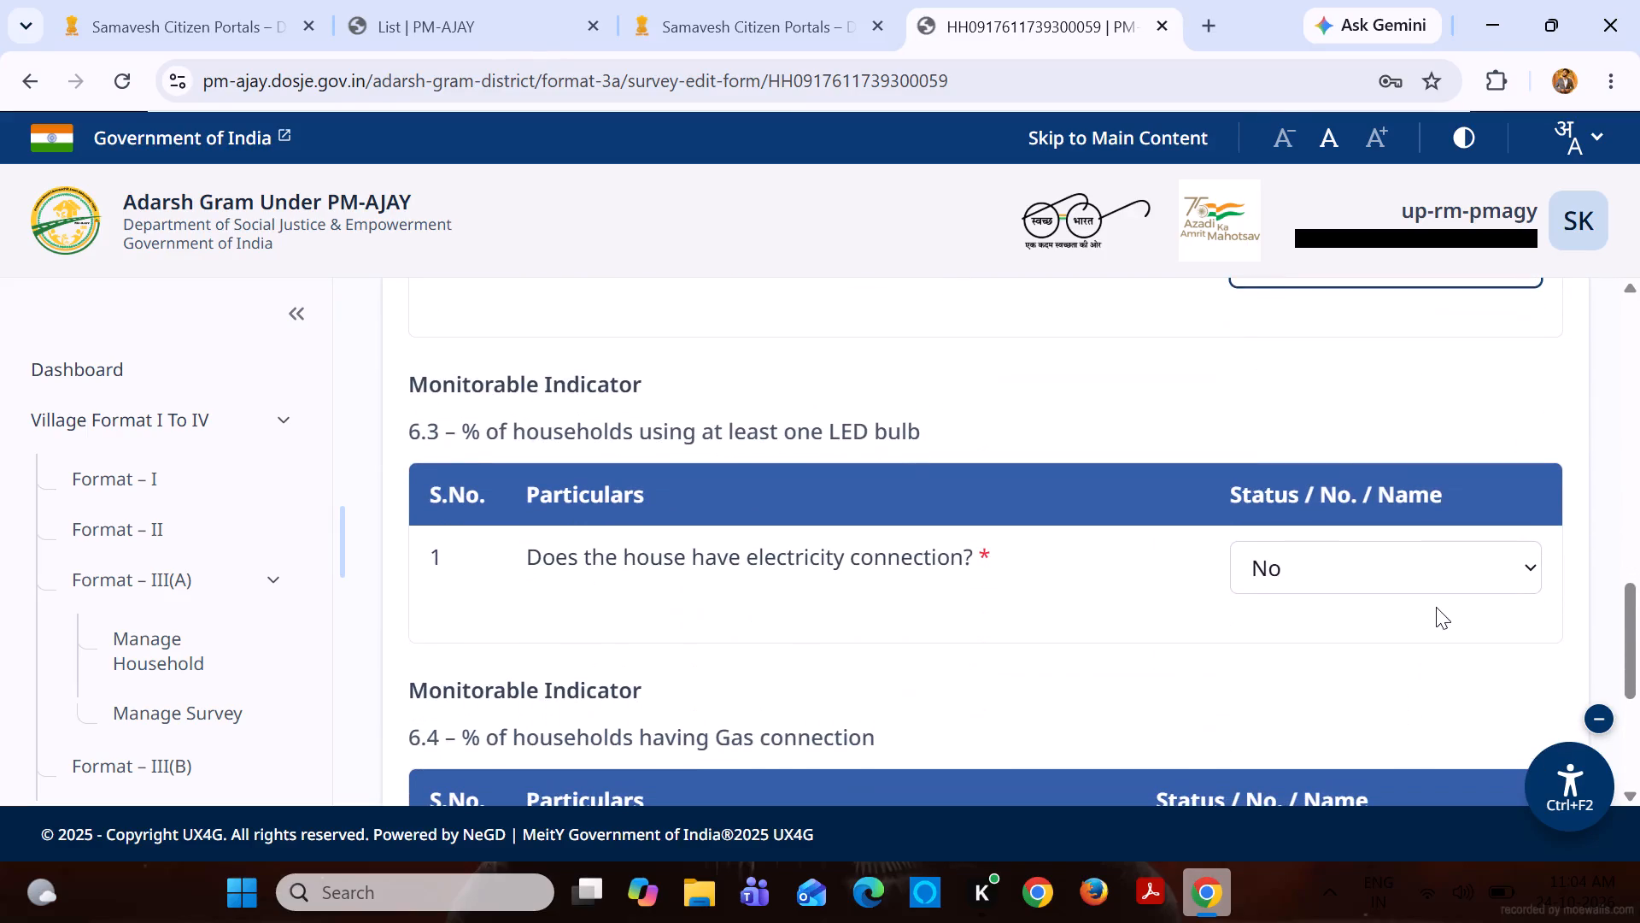
left_click_drag(1454, 566, 1306, 676)
left_click(1306, 676)
scroll(1306, 676, "down", 1)
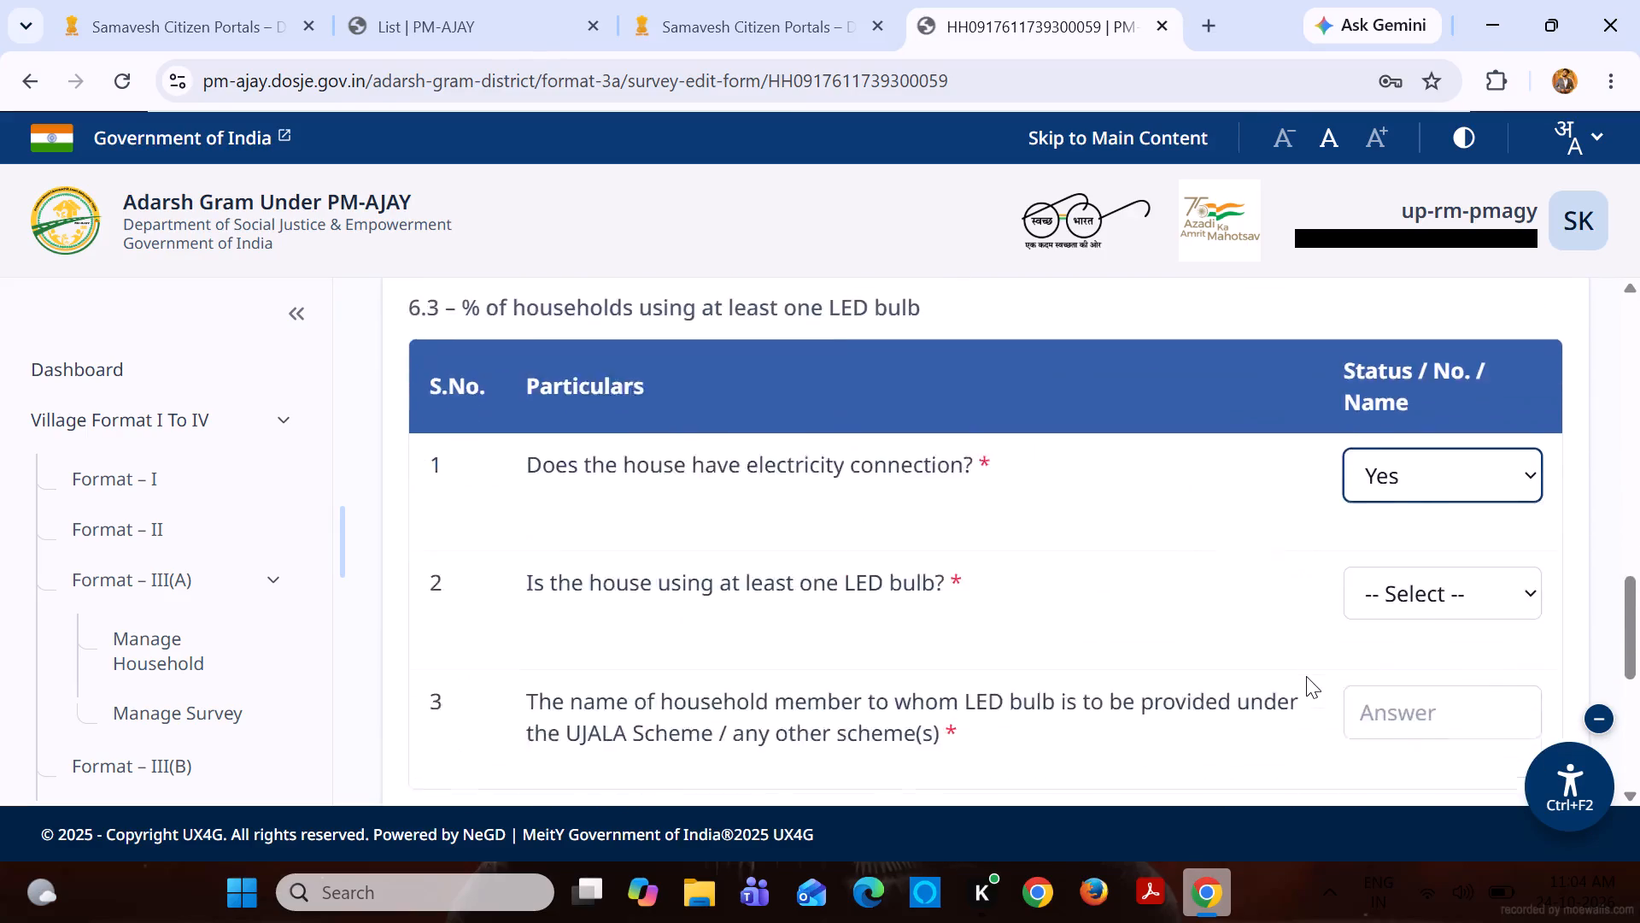
scroll(1306, 676, "down", 2)
left_click_drag(1497, 391, 1395, 468)
left_click(1395, 468)
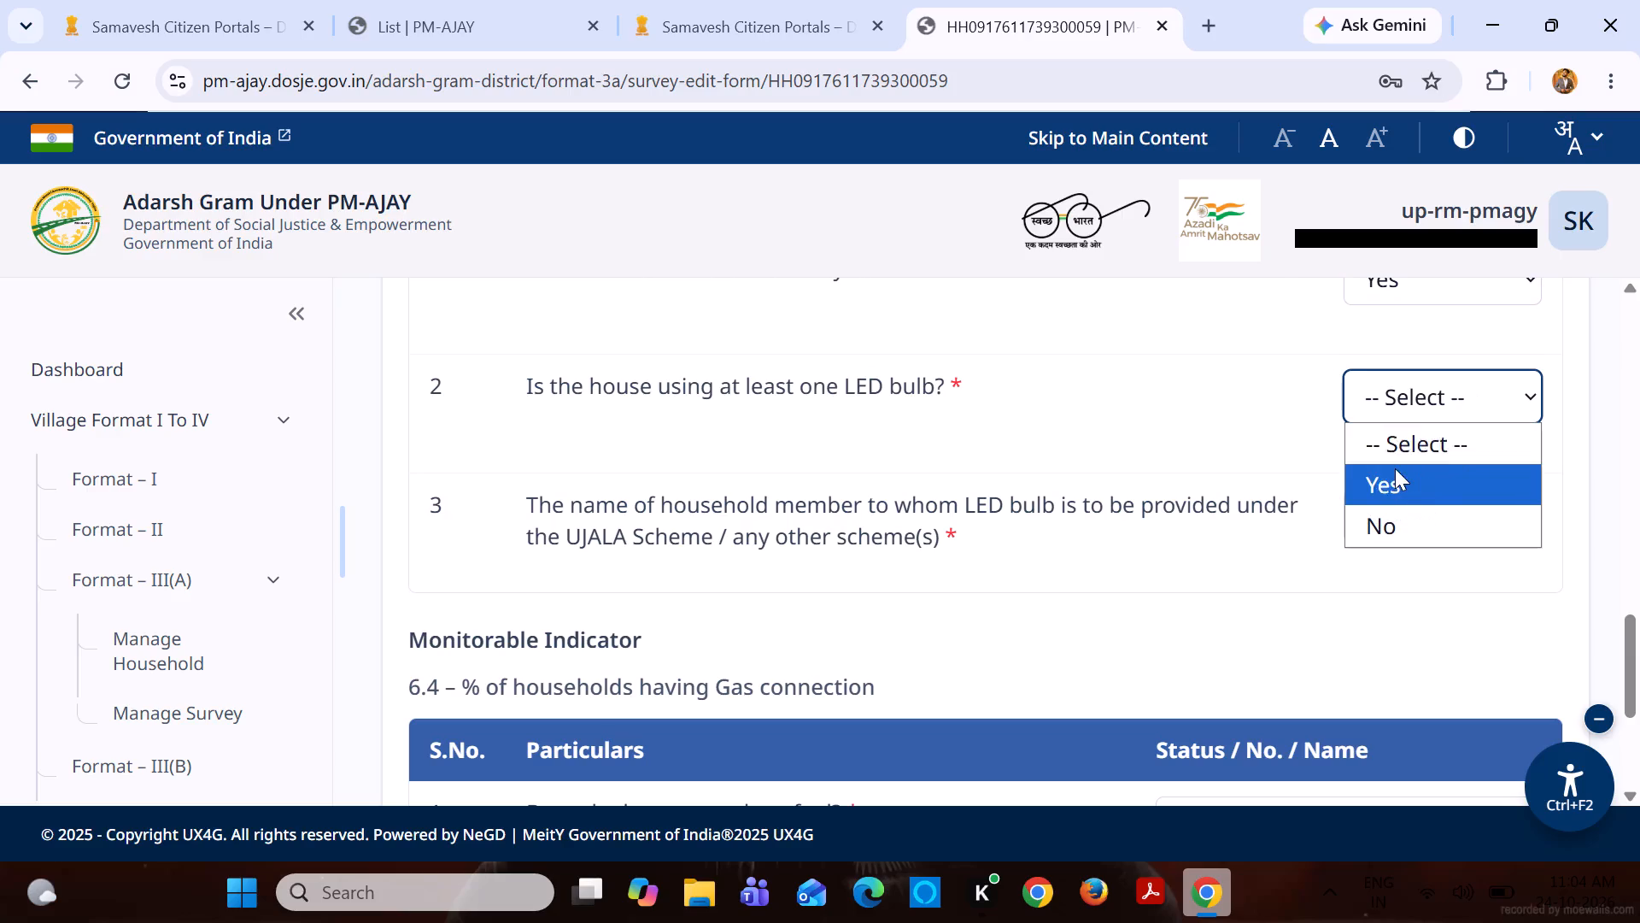
scroll(1395, 468, "down", 3)
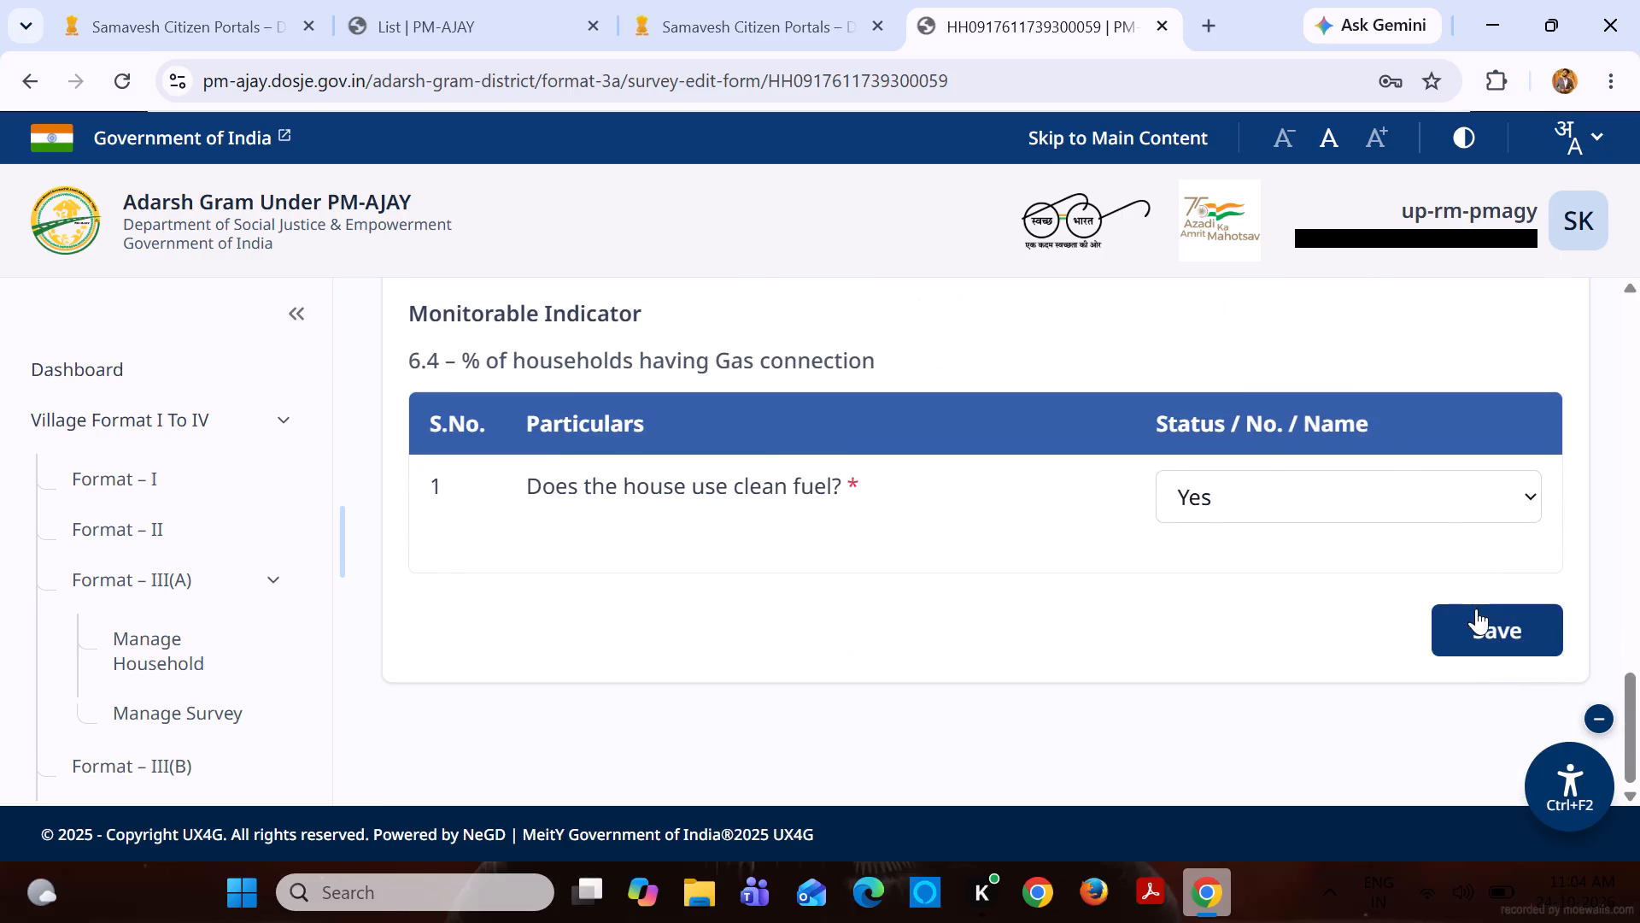
left_click(1476, 608)
Return to the survey list and open house number 141's survey from page 2 at domain 6 – Electricity and Clean Fuel.
scroll(1262, 497, "up", 15)
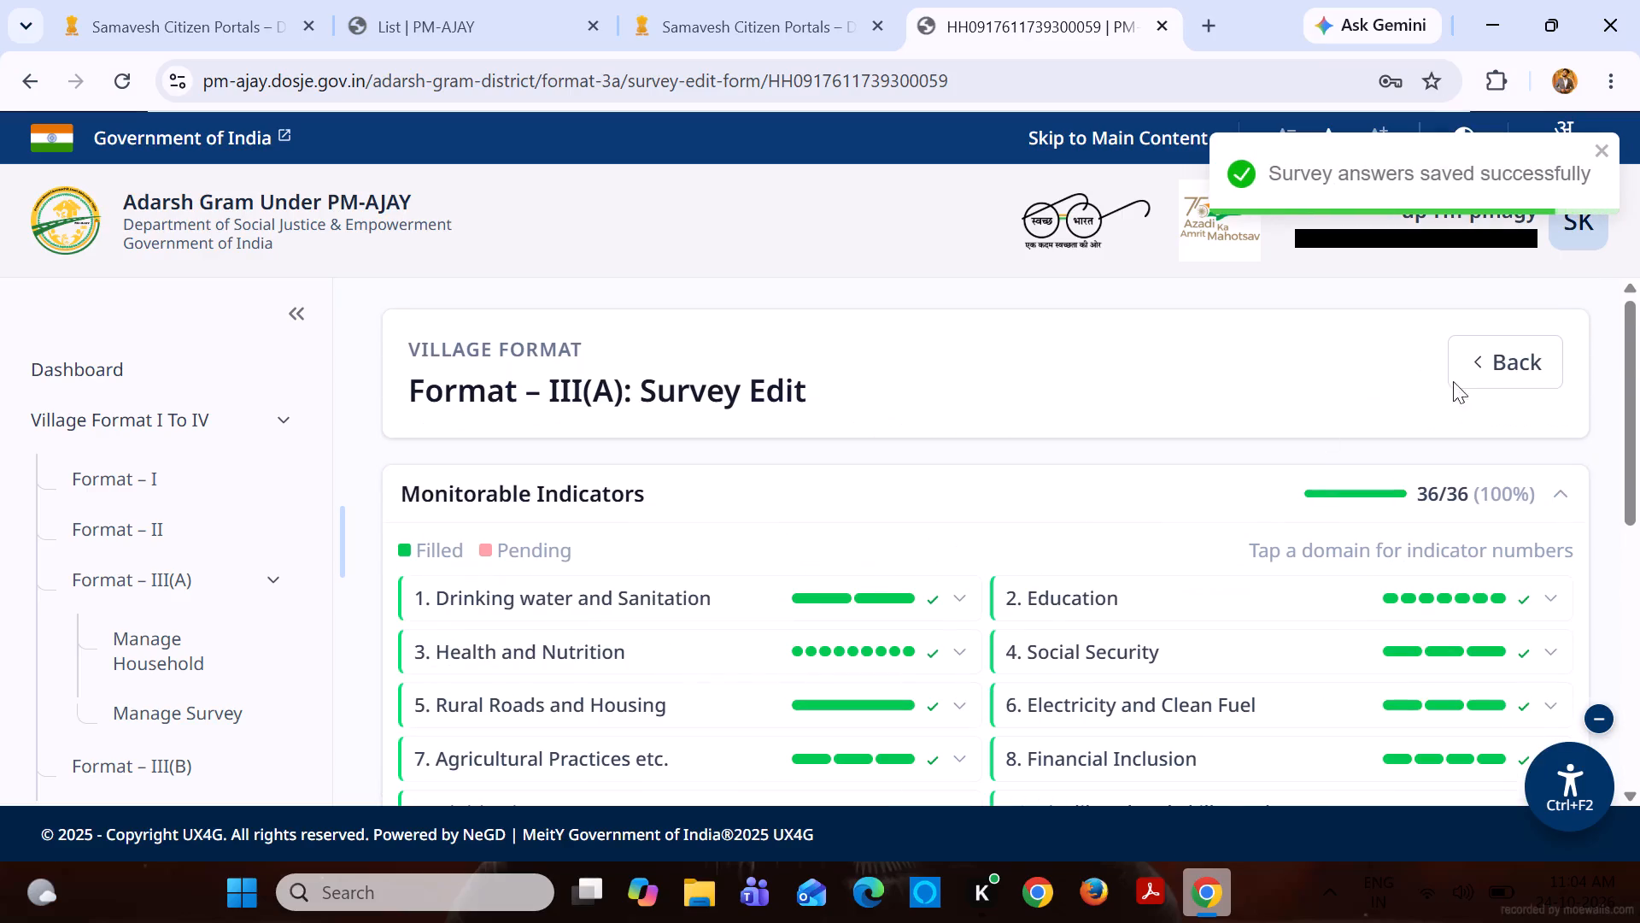
left_click(1506, 363)
scroll(1368, 494, "down", 20)
scroll(1368, 494, "down", 2)
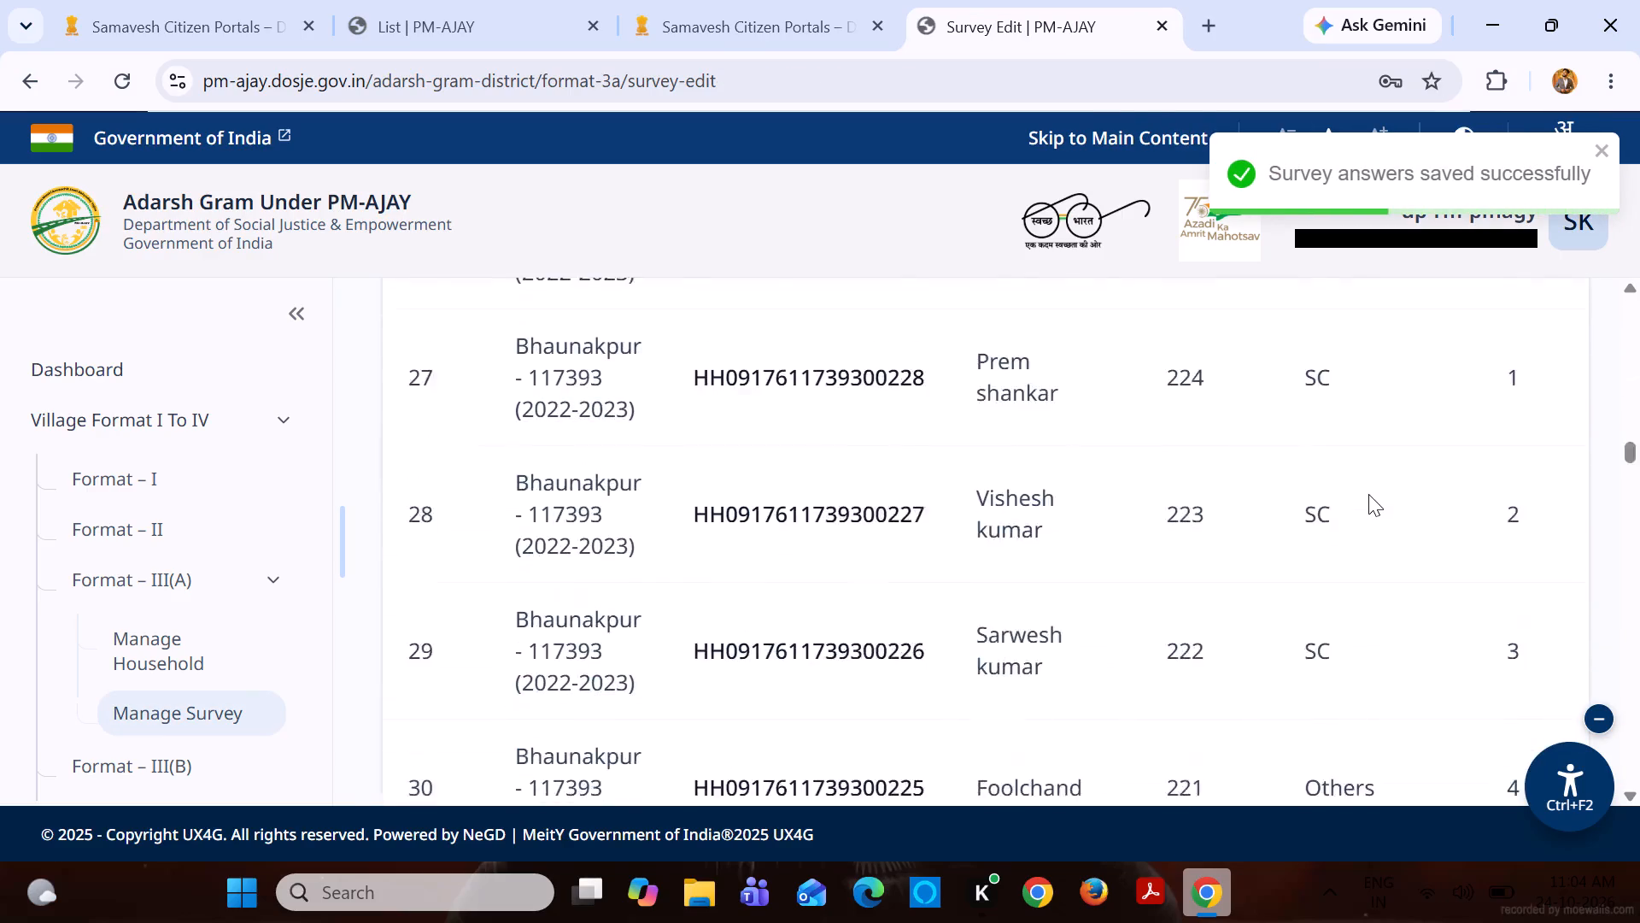
scroll(1368, 494, "down", 20)
scroll(1368, 494, "down", 3)
left_click(1228, 649)
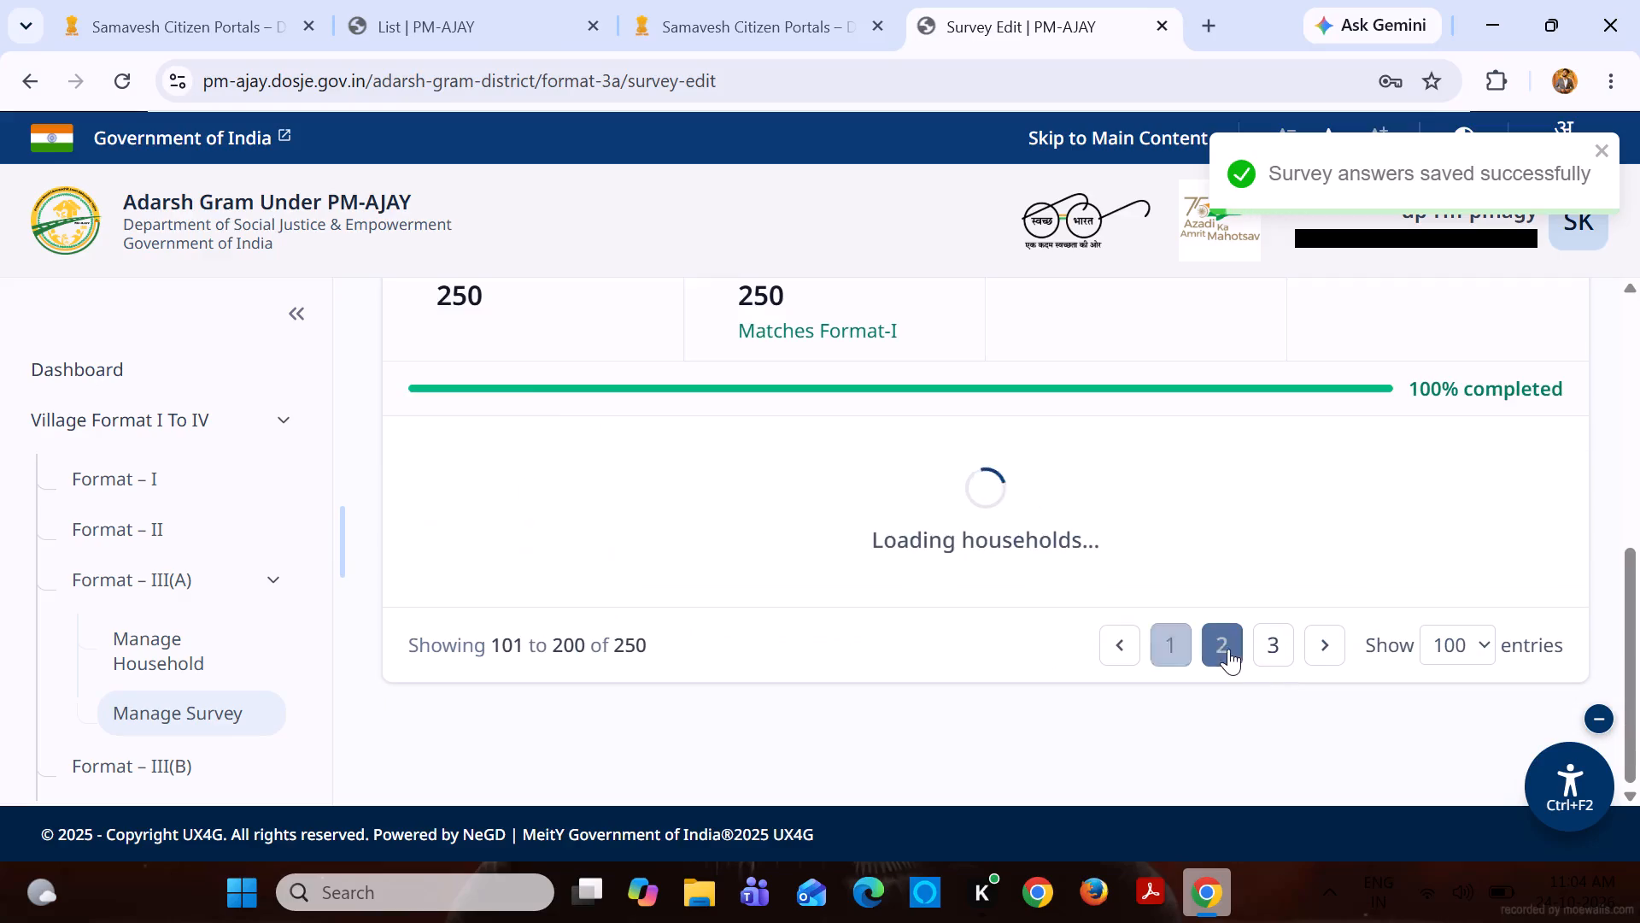
scroll(1199, 468, "up", 10)
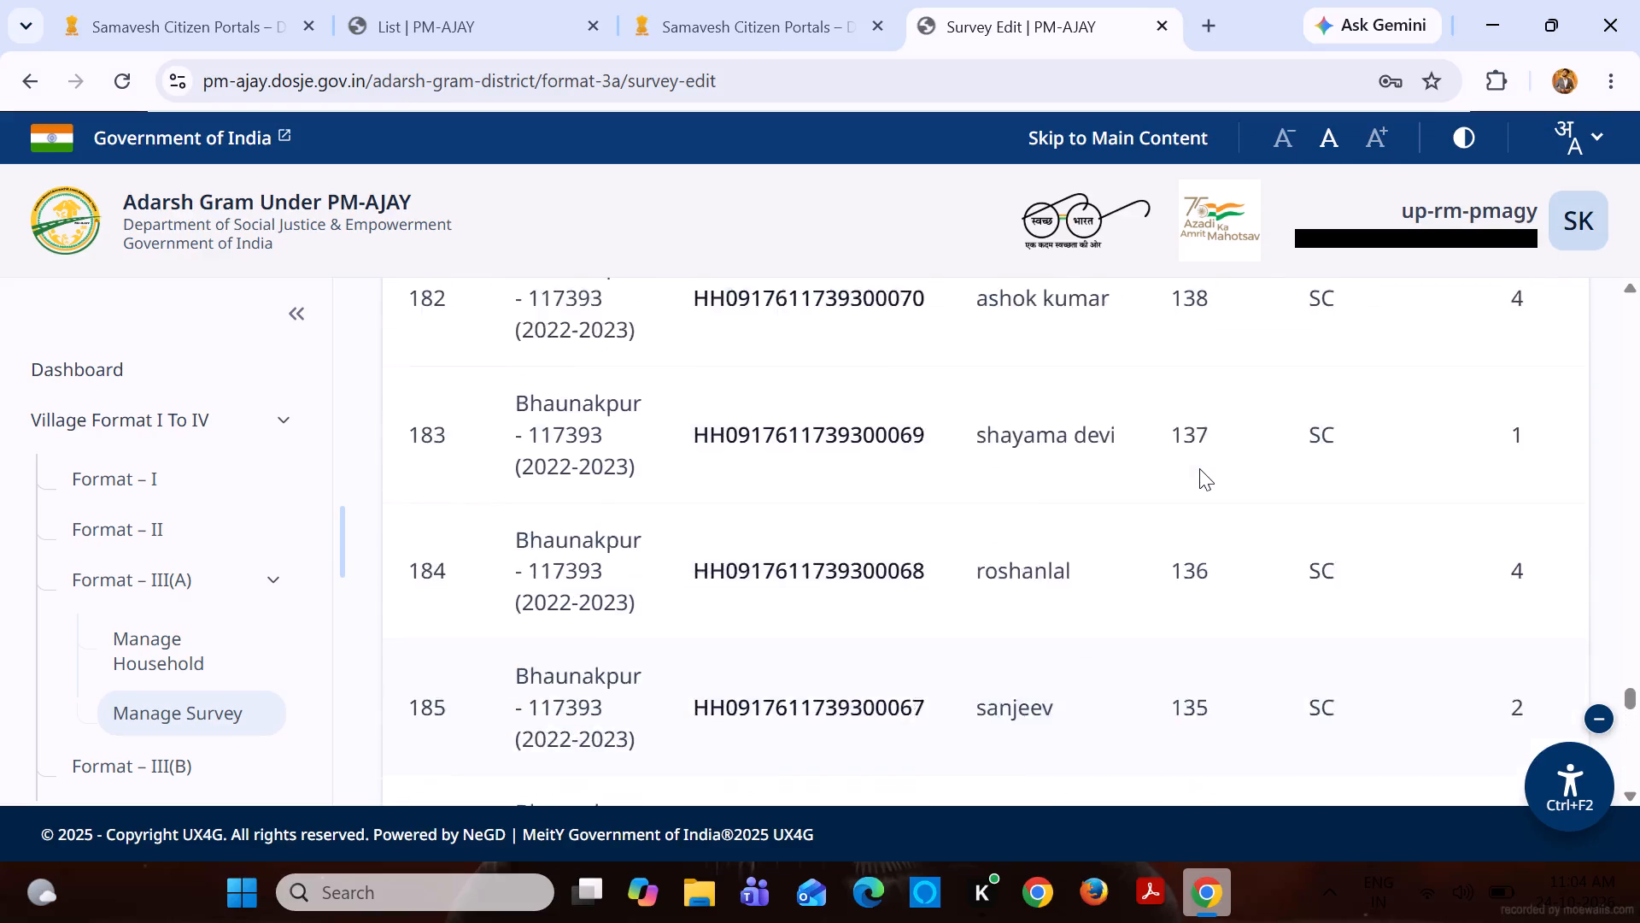
scroll(1199, 468, "up", 6)
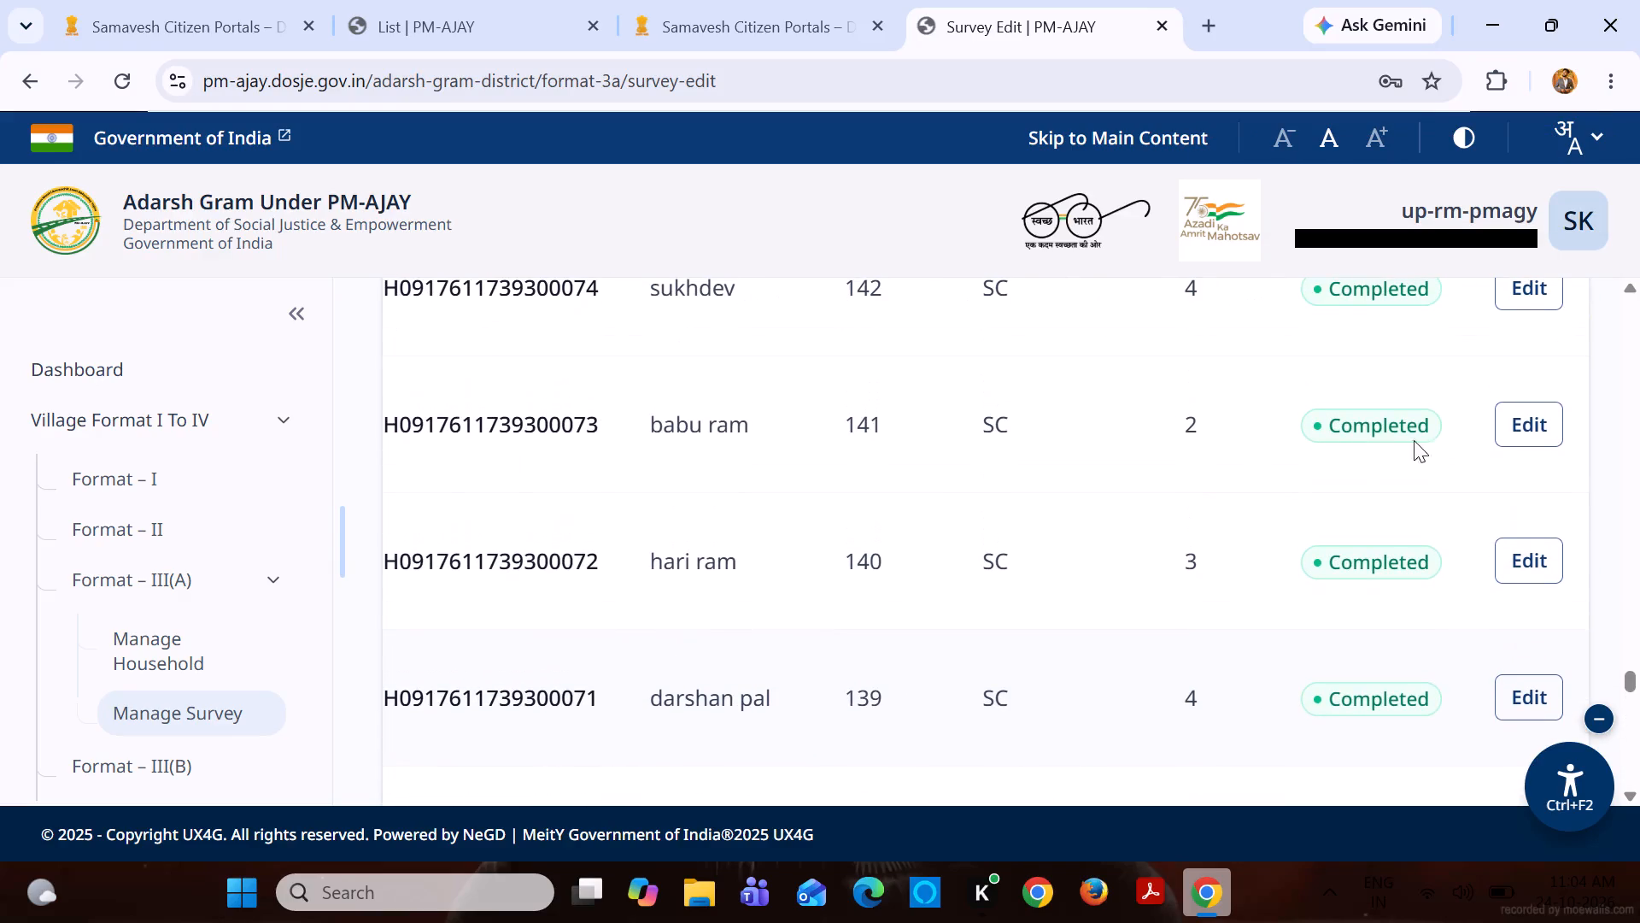
left_click(1527, 431)
scroll(1305, 514, "down", 8)
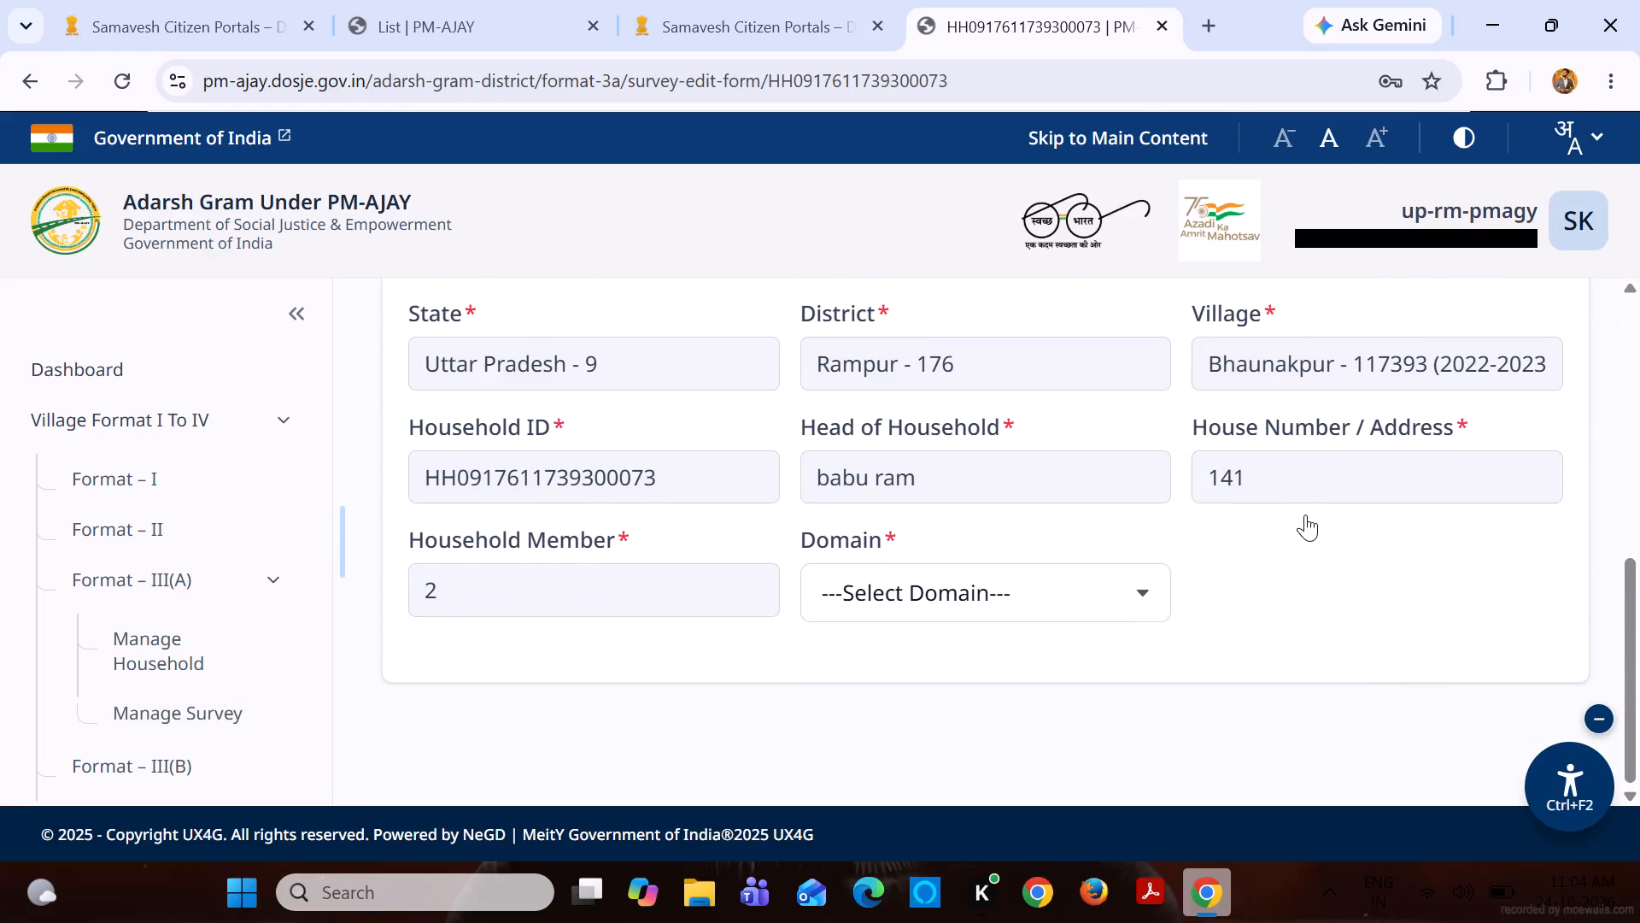
left_click(1096, 609)
left_click(1048, 533)
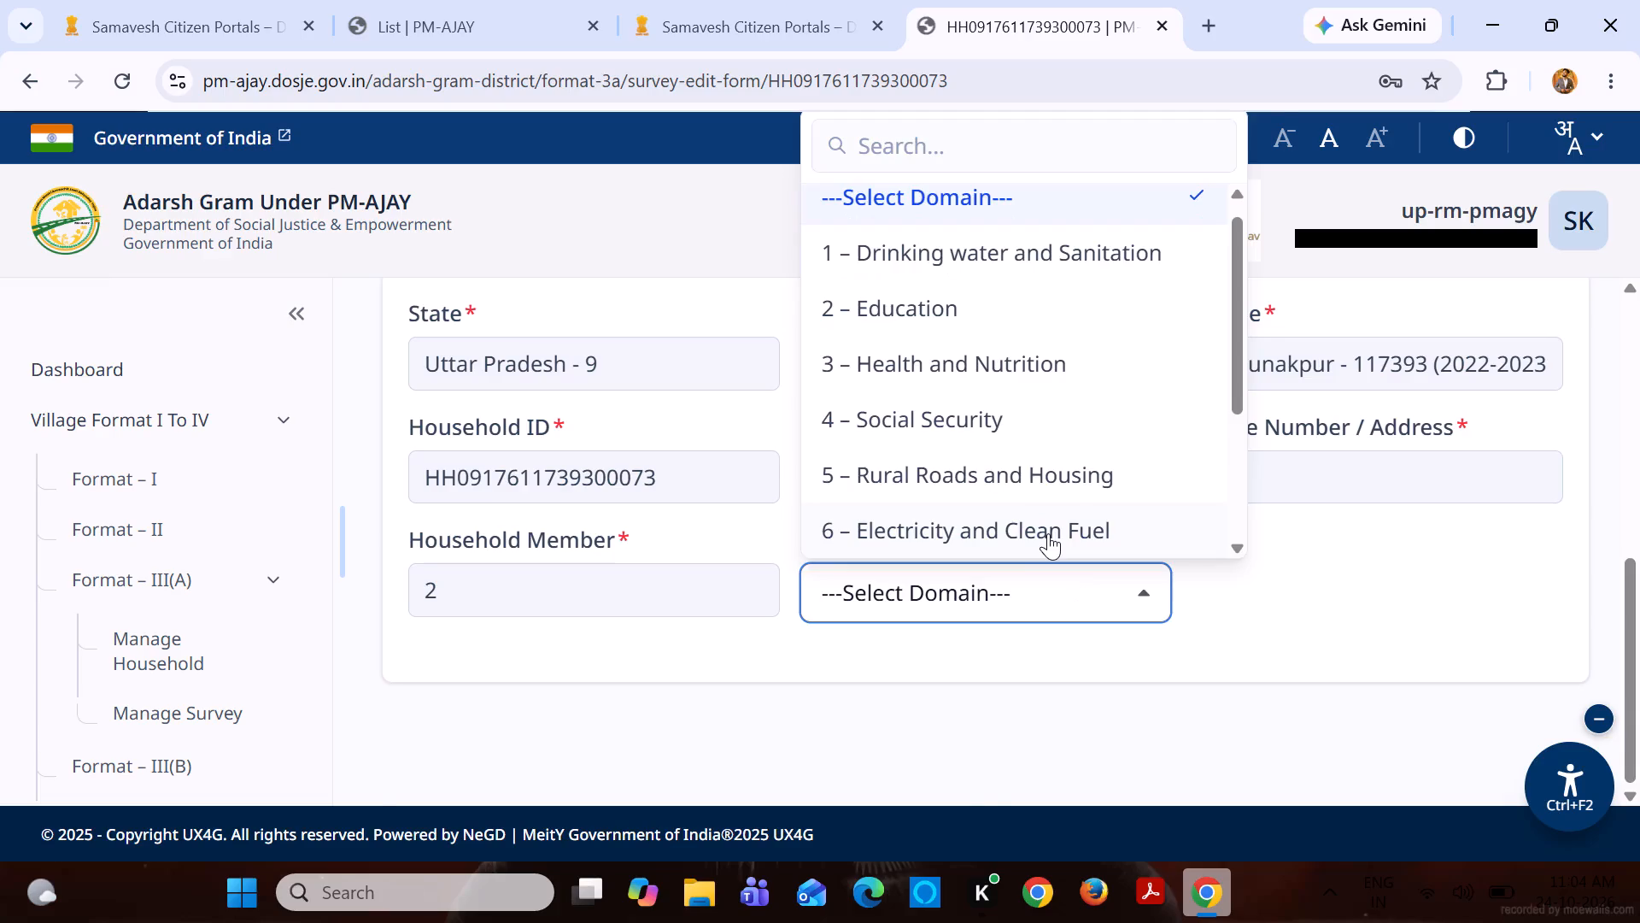
Answer Yes for house number 141's electricity connection under 6.2 and 6.3, LED bulb use and clean fuel use, and save the survey.
scroll(1265, 606, "down", 4)
left_click_drag(1431, 516, 1412, 573)
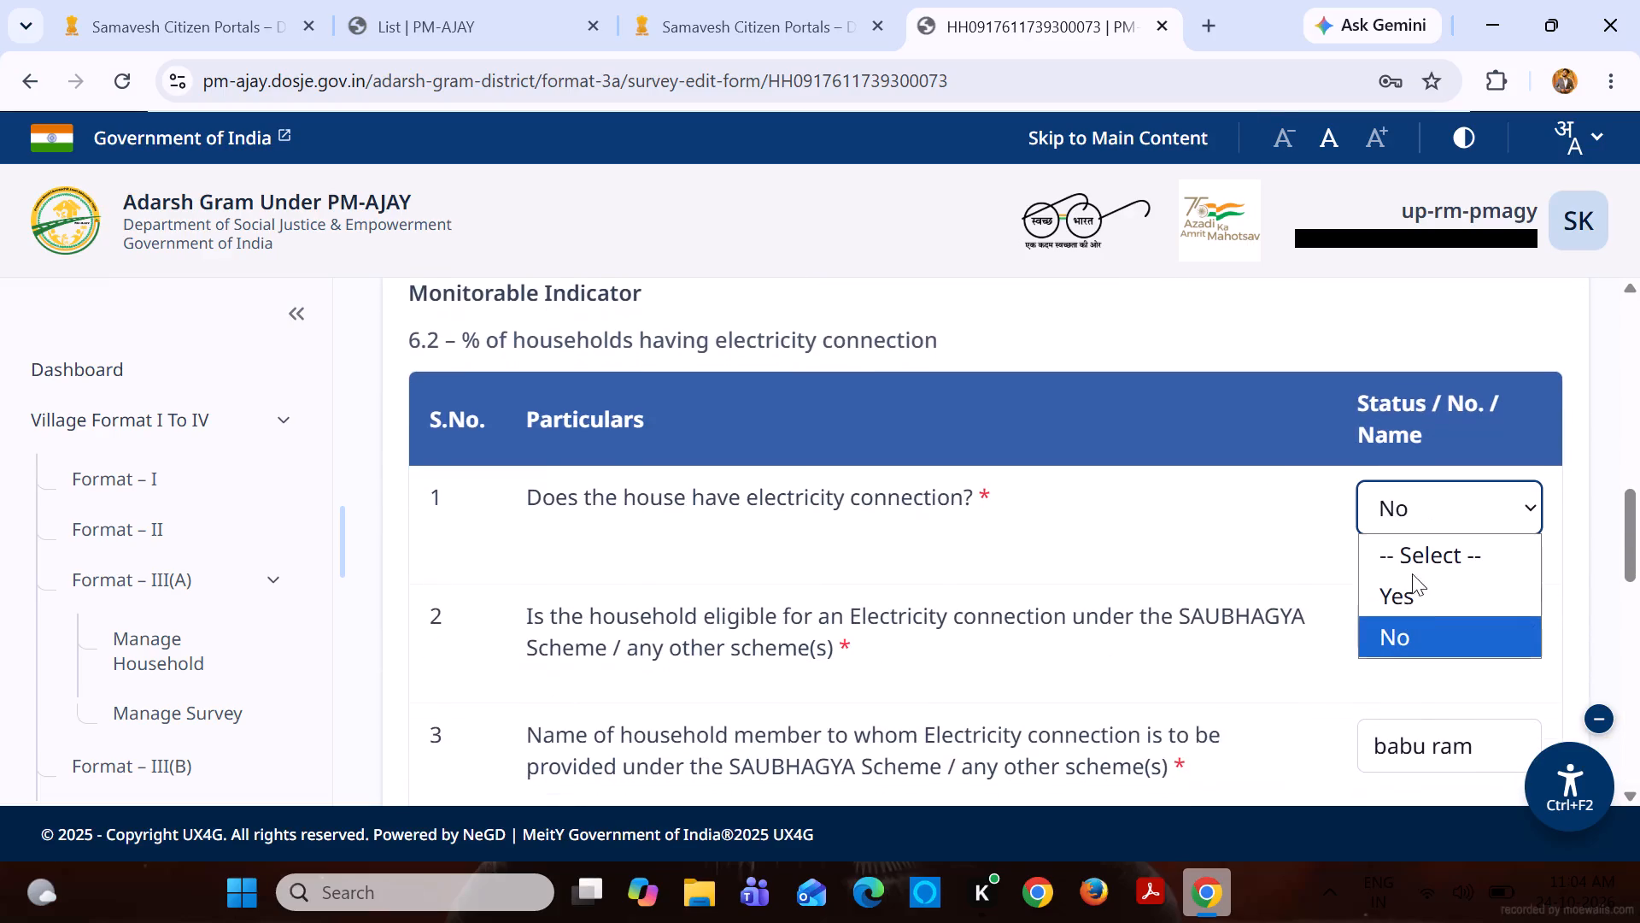
left_click_drag(1412, 573, 1402, 604)
left_click(1402, 604)
scroll(1402, 604, "down", 4)
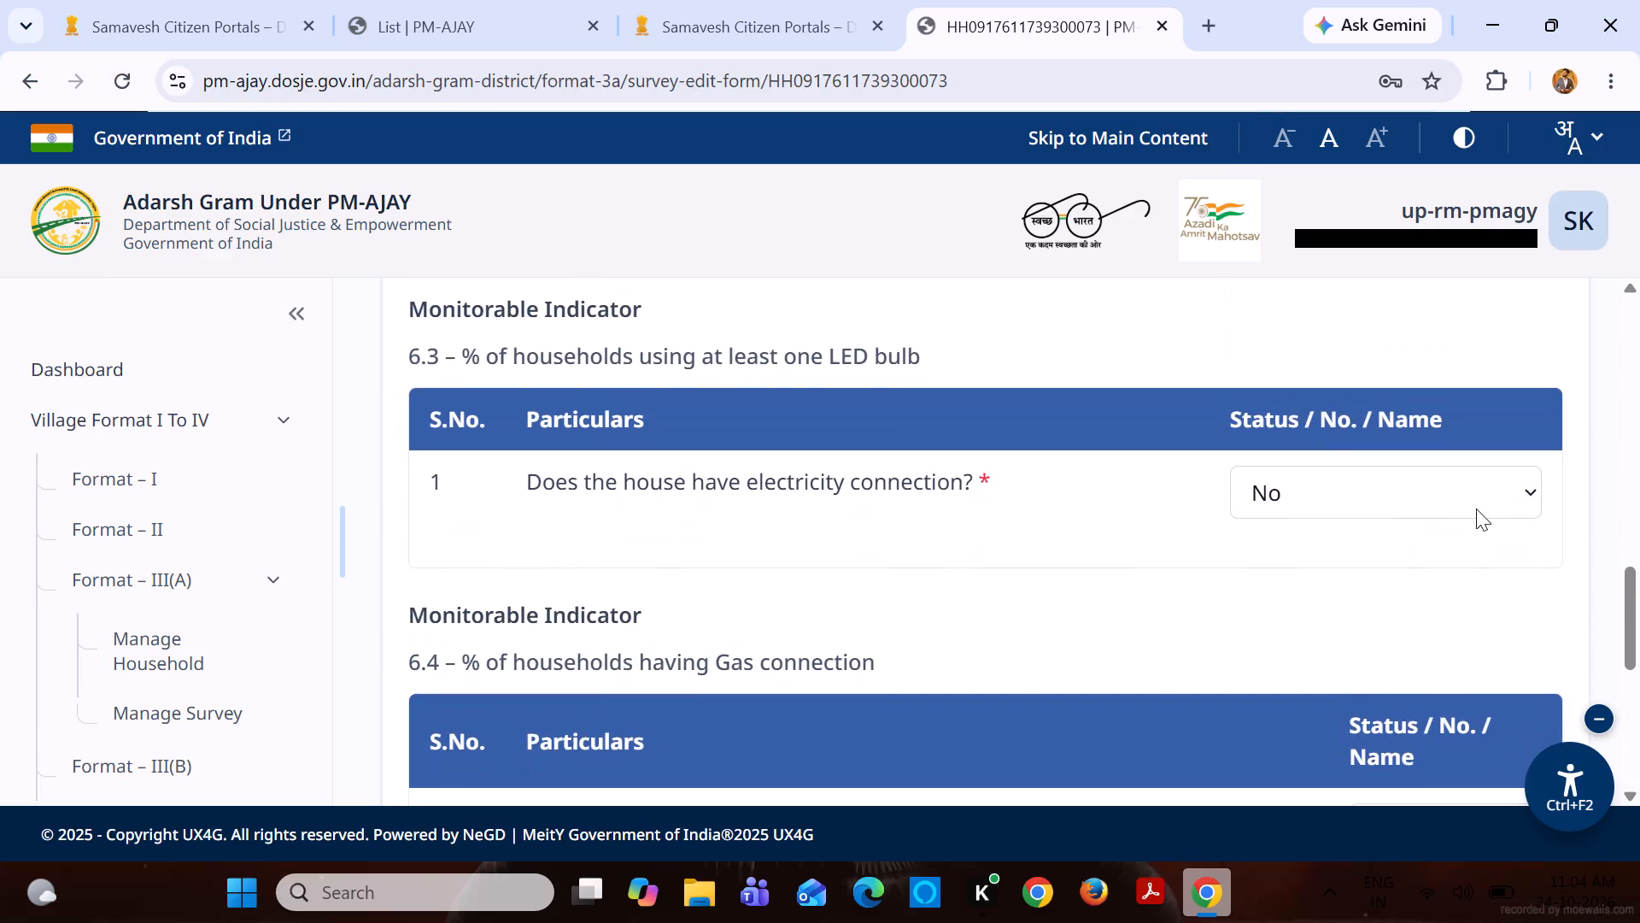
left_click_drag(1455, 505, 1309, 581)
left_click(1309, 581)
scroll(1309, 581, "down", 2)
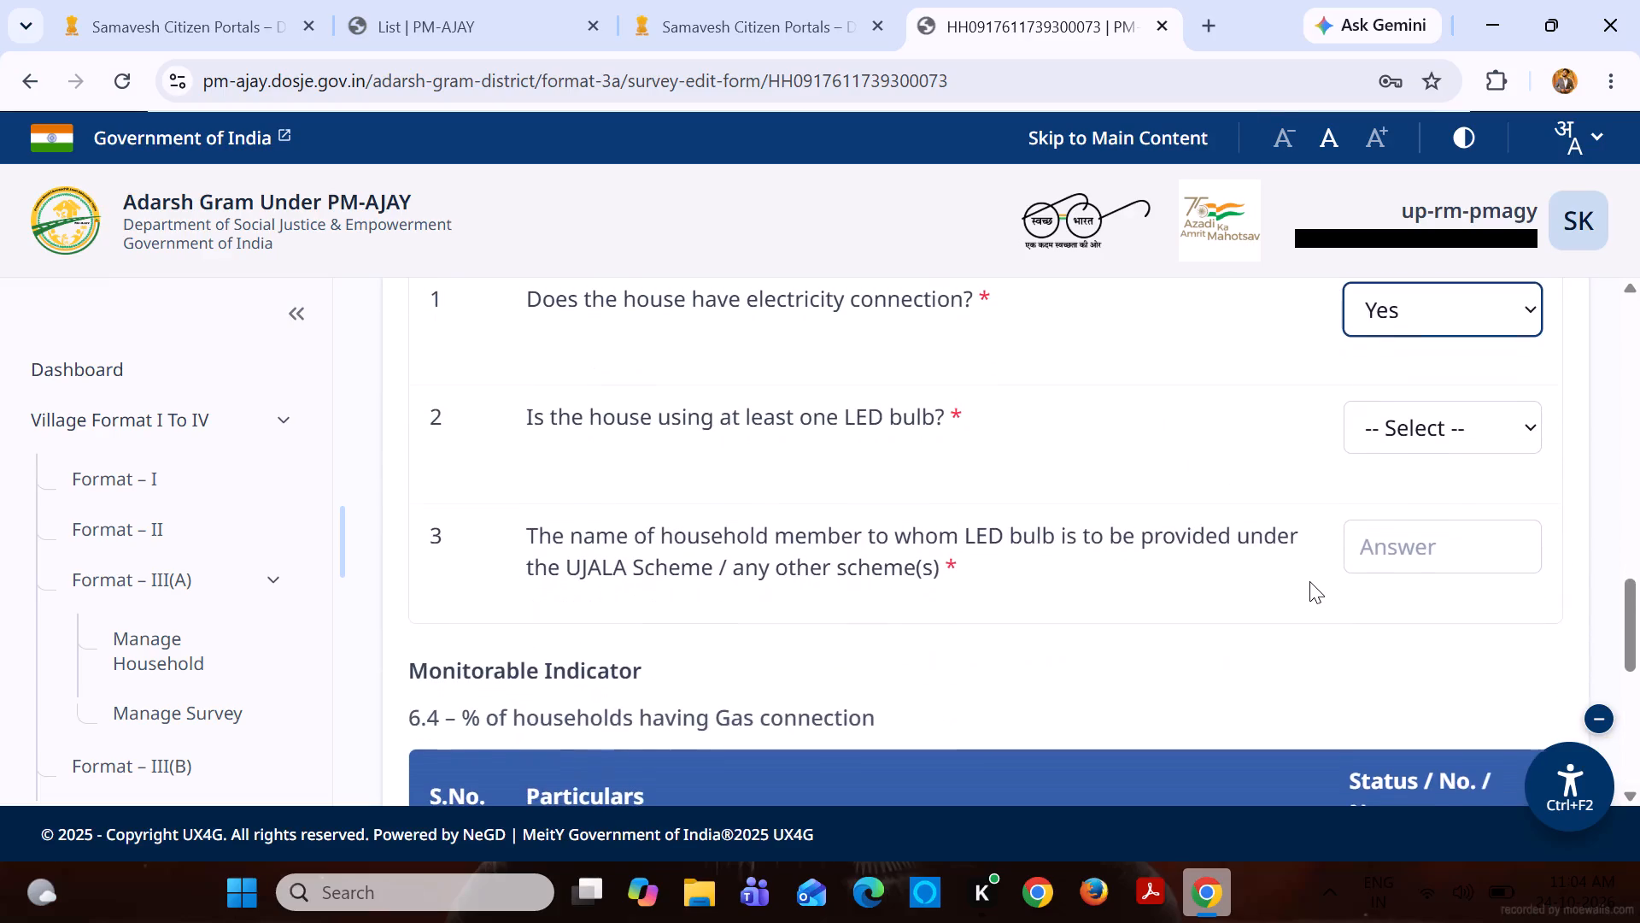
left_click(1467, 397)
left_click(1455, 432)
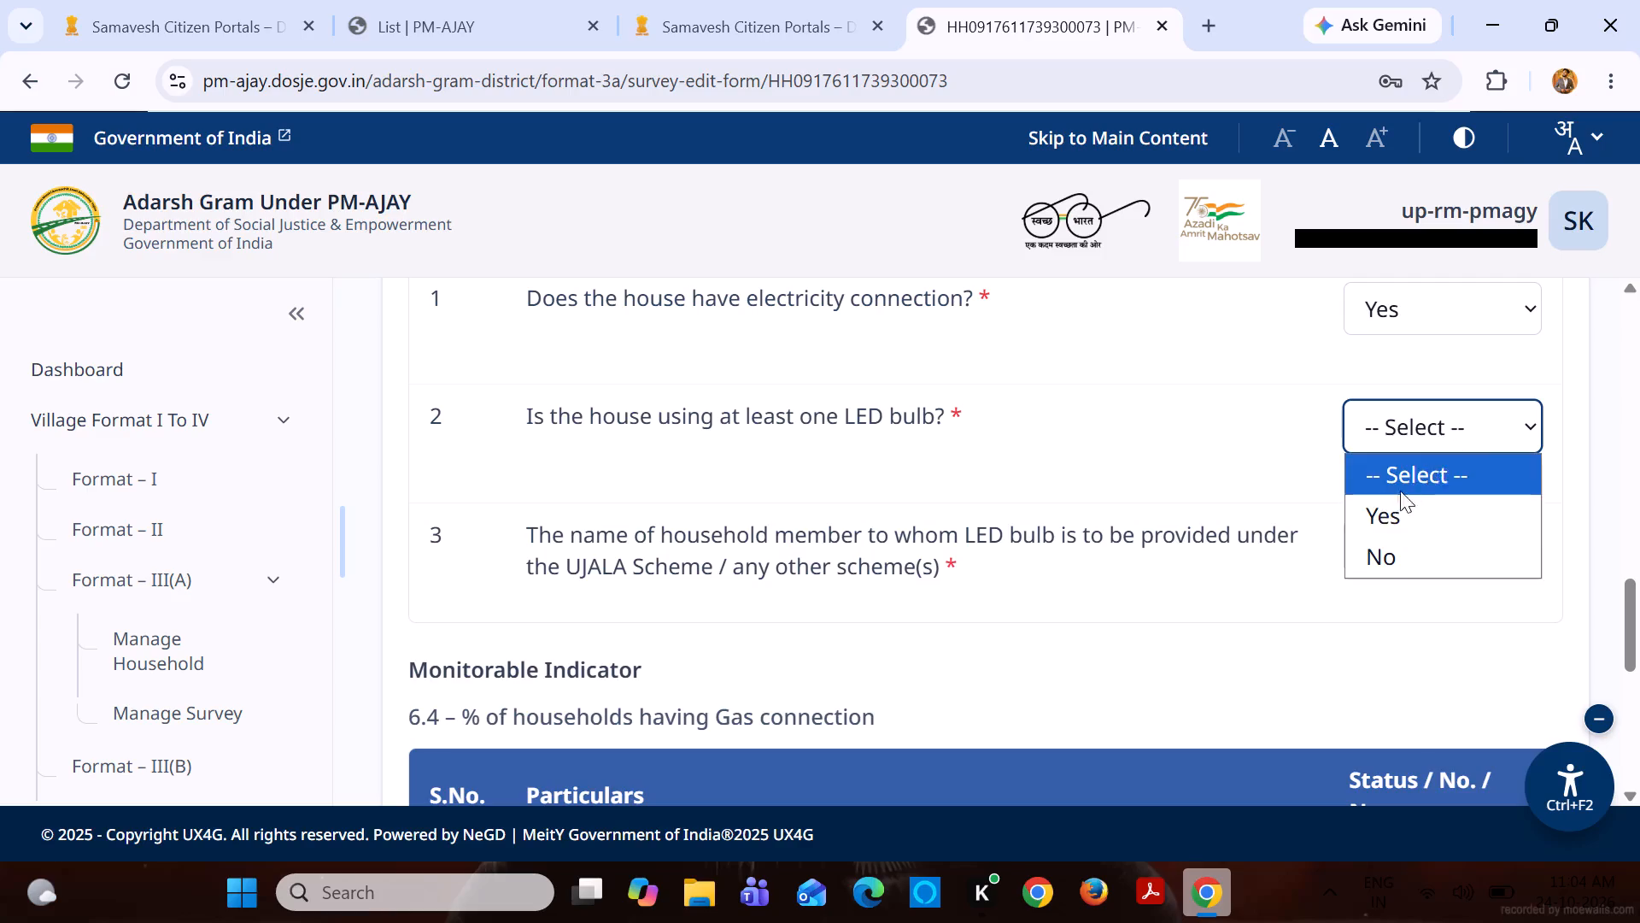
left_click(1398, 496)
scroll(1398, 496, "down", 2)
left_click_drag(1432, 496, 1411, 549)
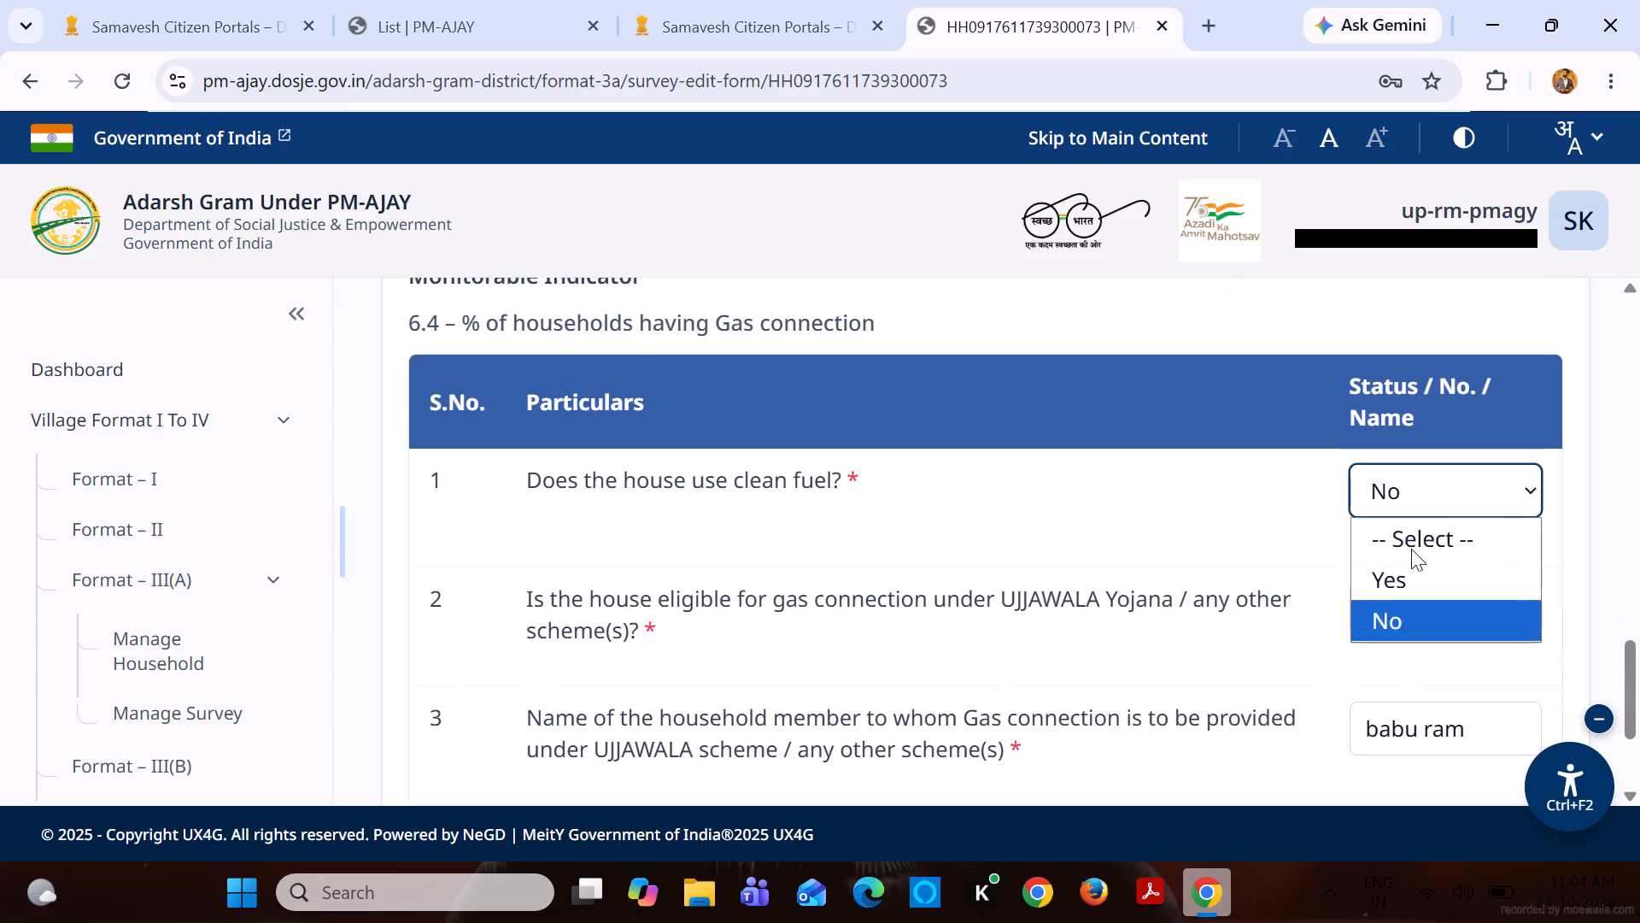
left_click_drag(1411, 549, 1396, 590)
left_click(1396, 590)
left_click(1525, 627)
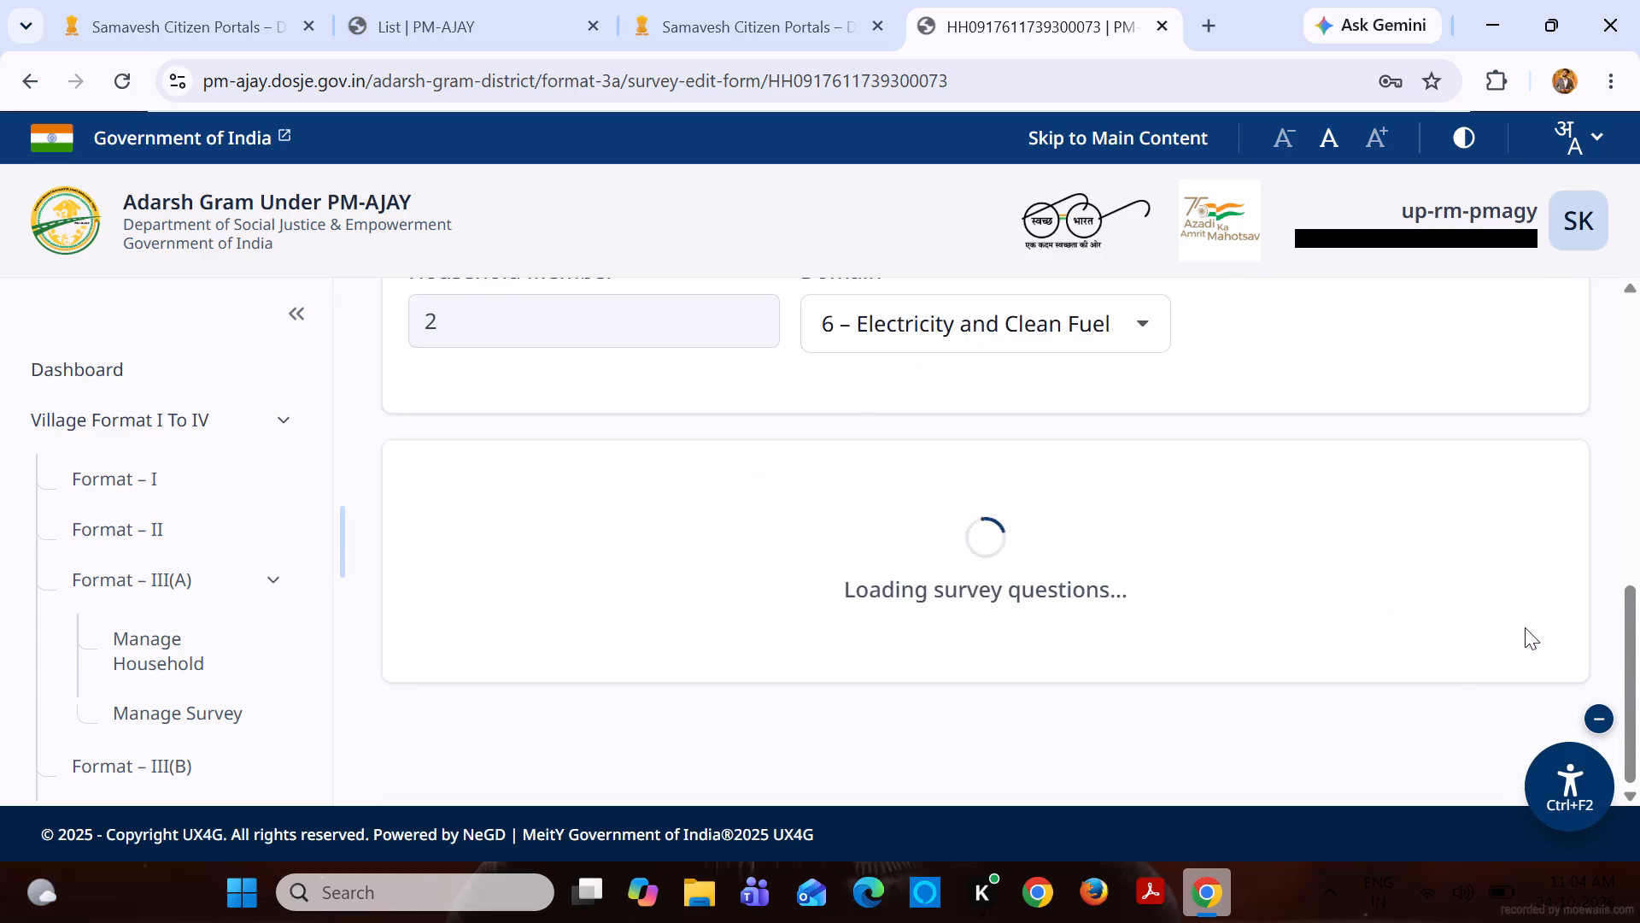
Return to the survey list and open house number 149's survey from page 2 at domain 6 – Electricity and Clean Fuel.
scroll(1285, 544, "up", 14)
left_click(1456, 372)
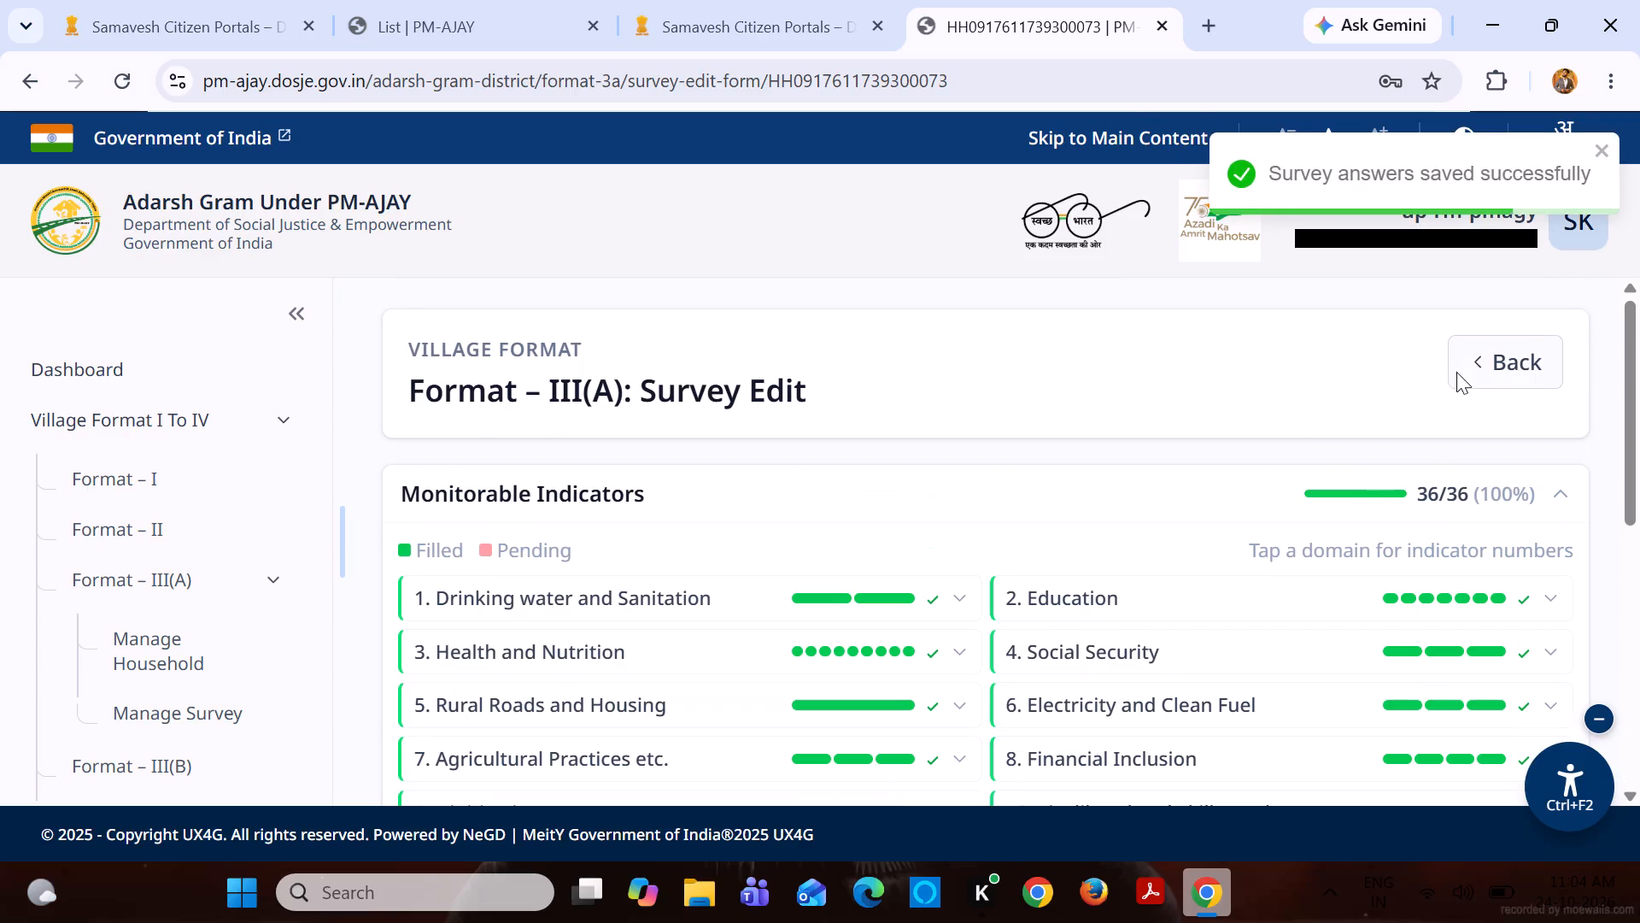
scroll(1305, 477, "down", 20)
scroll(1305, 477, "down", 19)
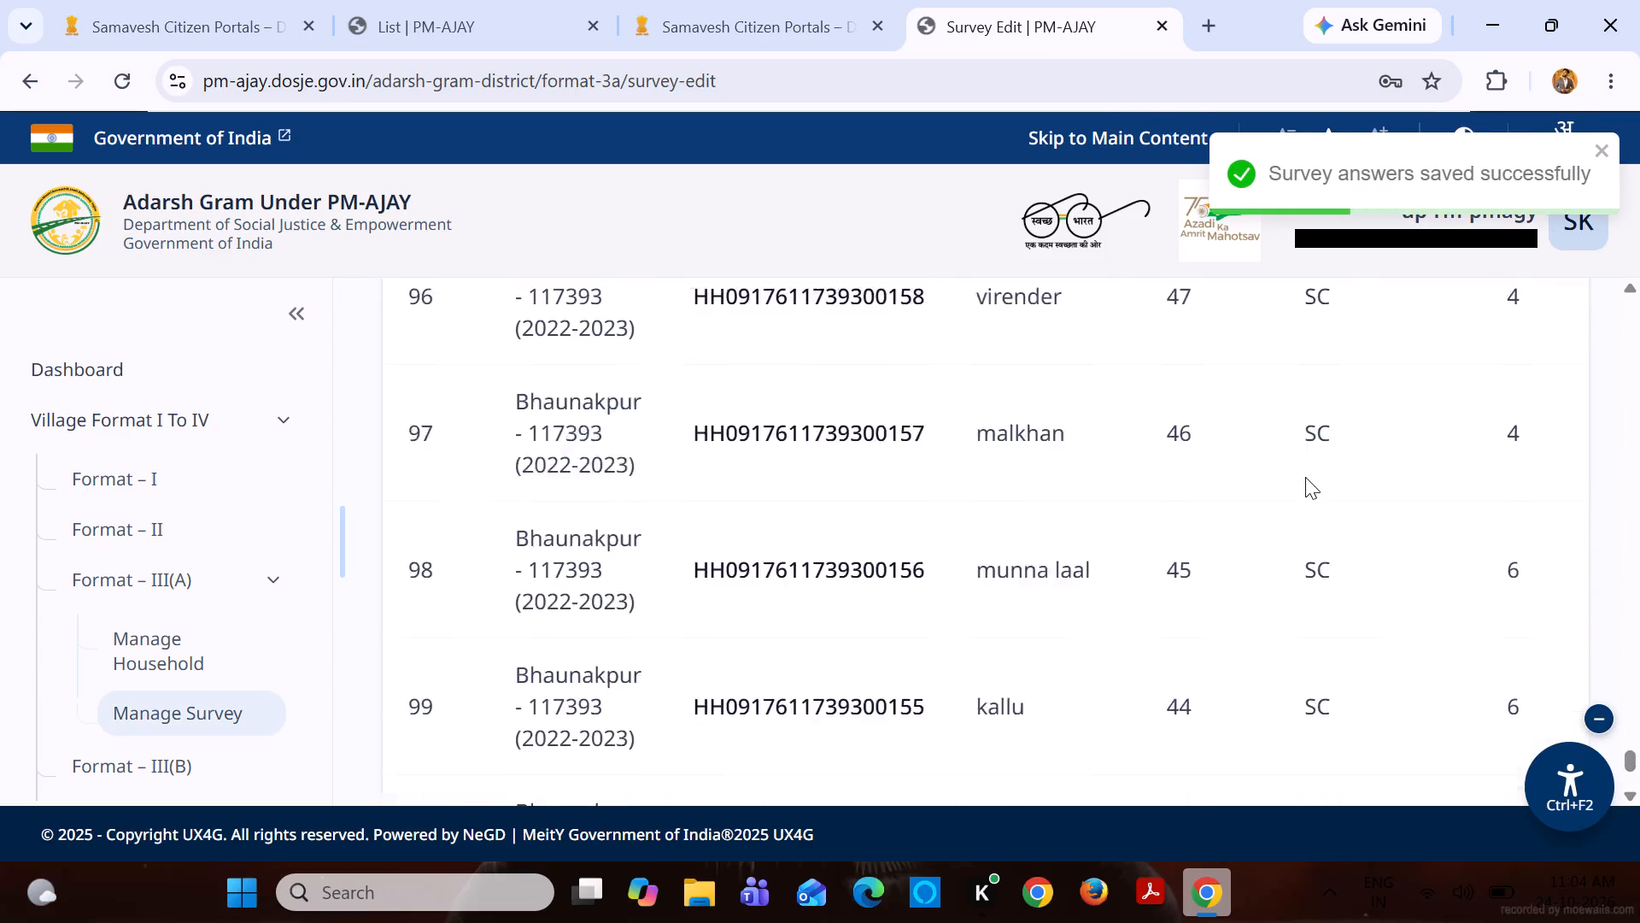
scroll(1305, 477, "down", 3)
left_click(1230, 644)
scroll(1220, 498, "up", 2)
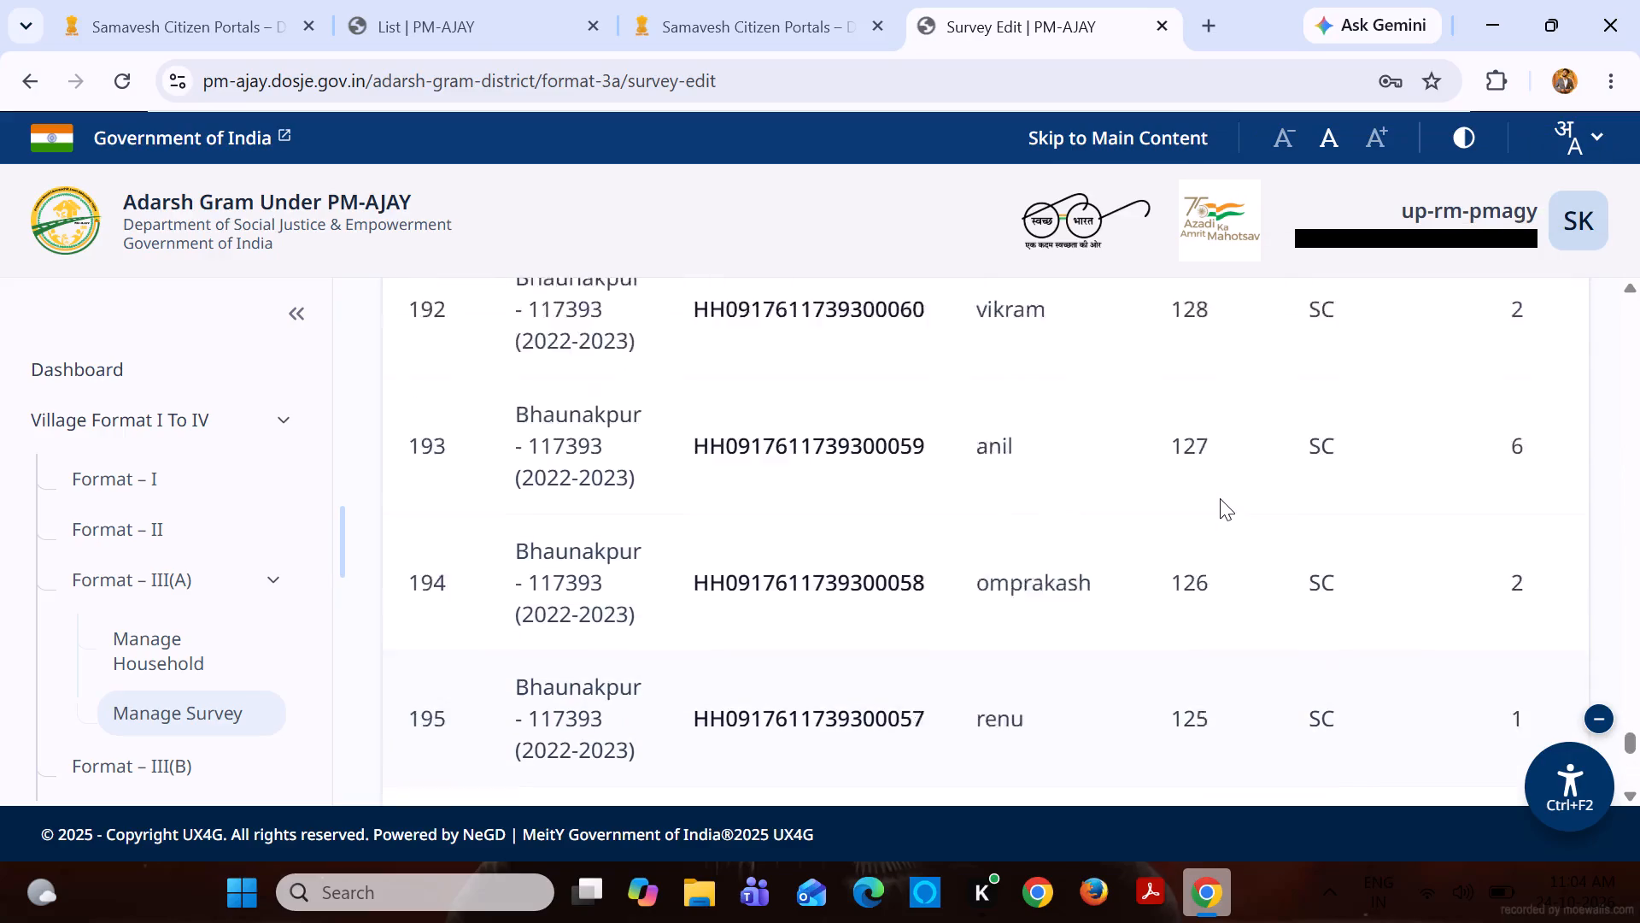
scroll(1220, 498, "up", 11)
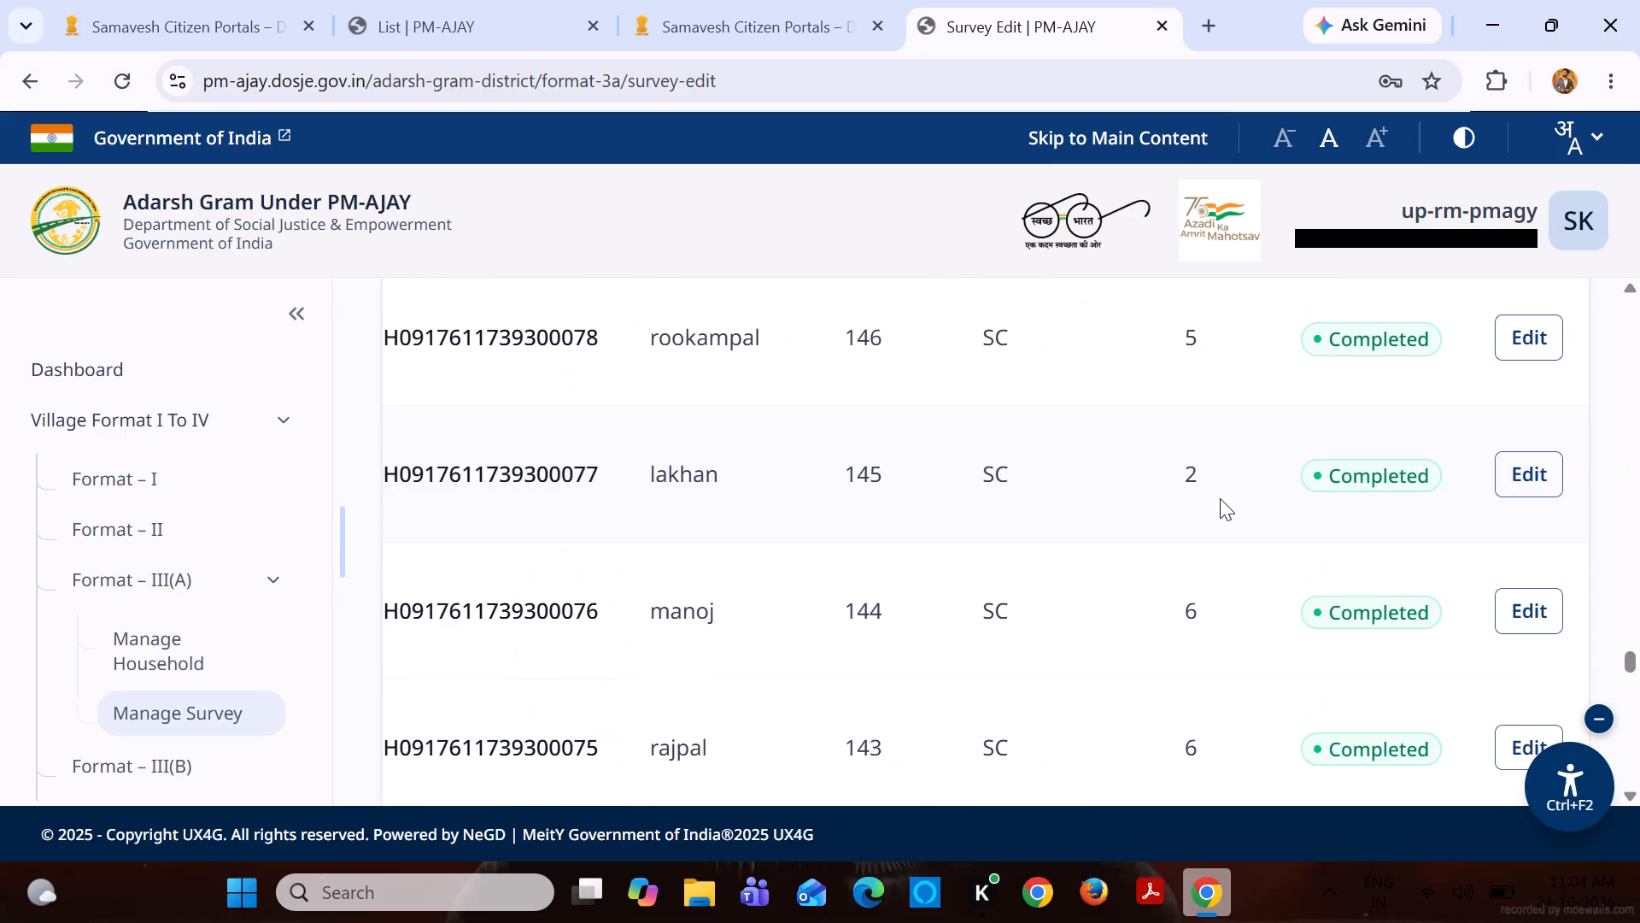
scroll(1220, 498, "up", 7)
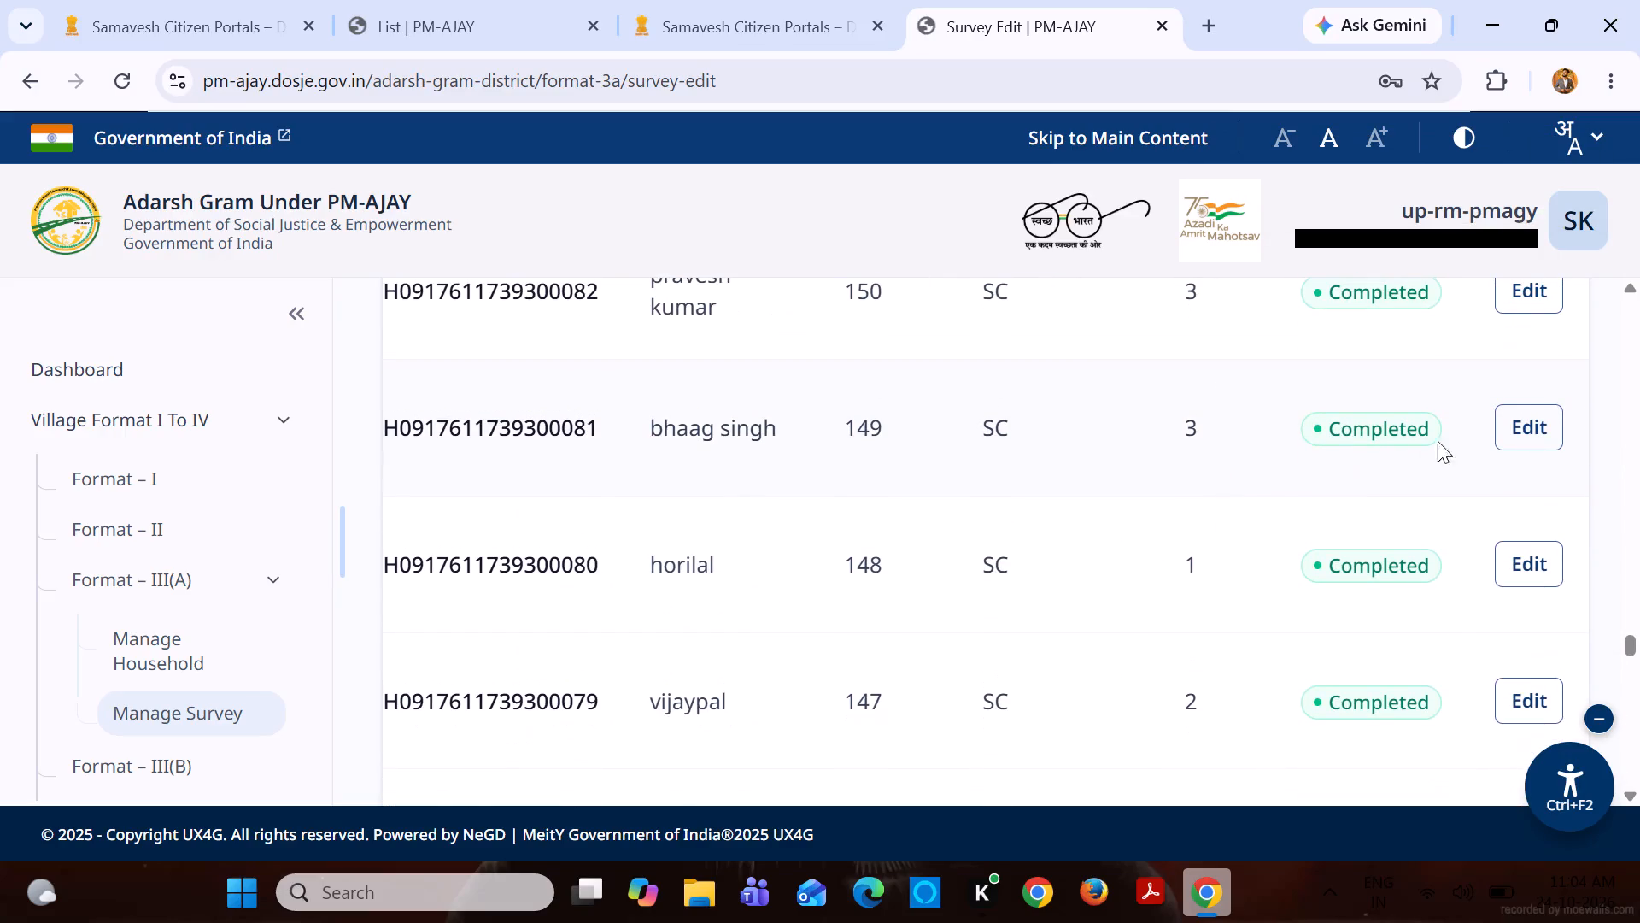
left_click(1512, 423)
scroll(1339, 547, "down", 8)
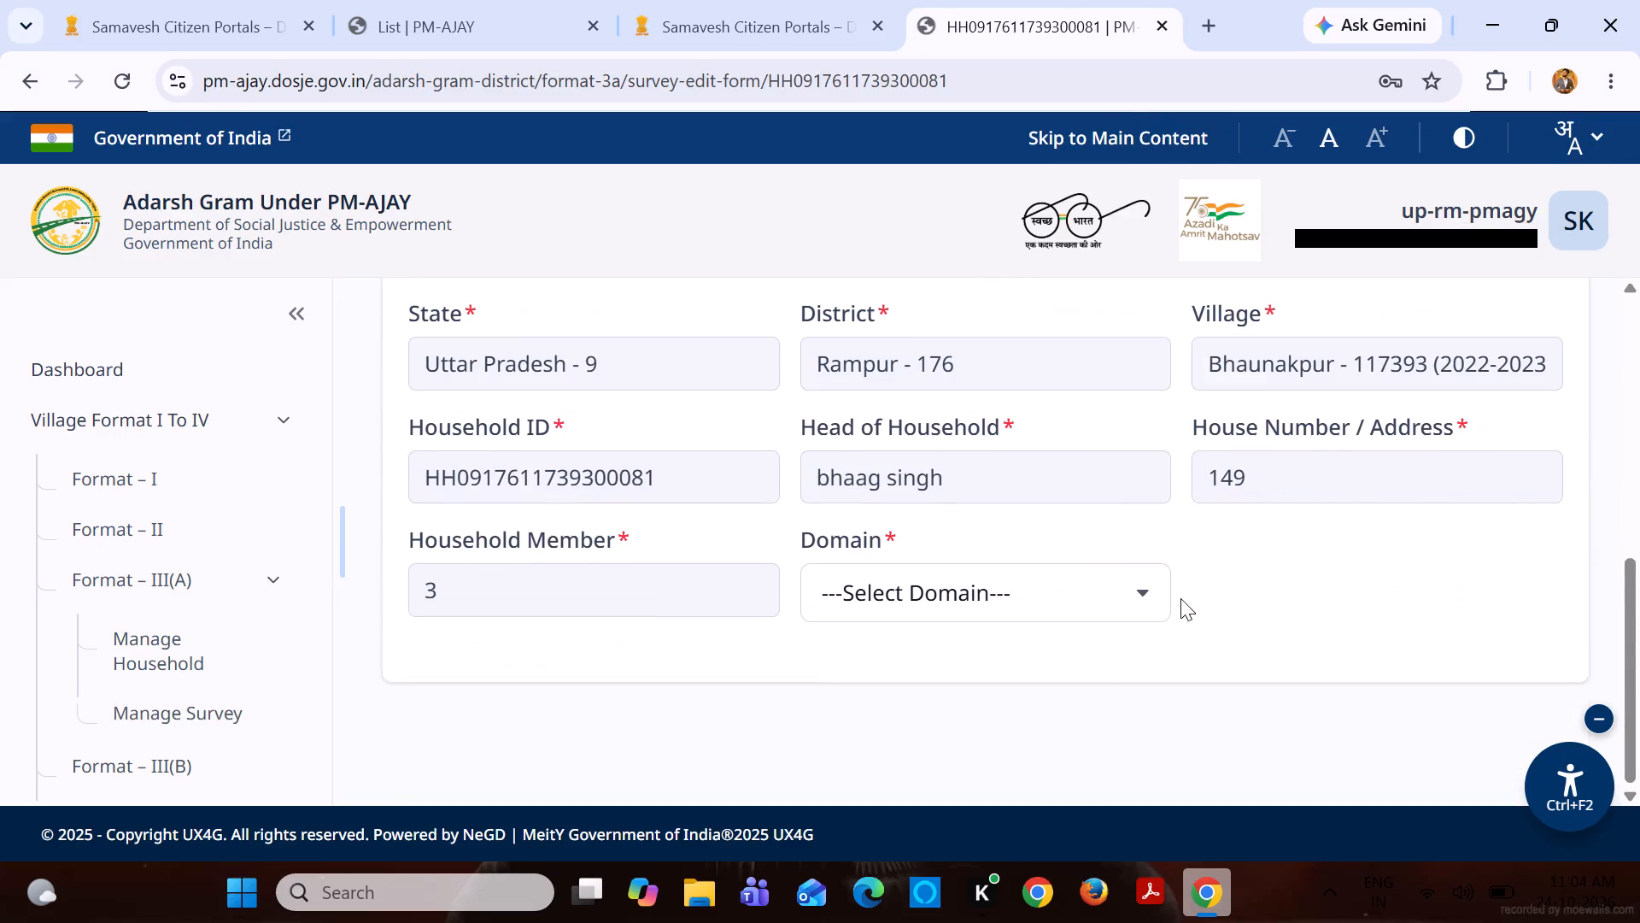
left_click(1096, 604)
left_click(1044, 526)
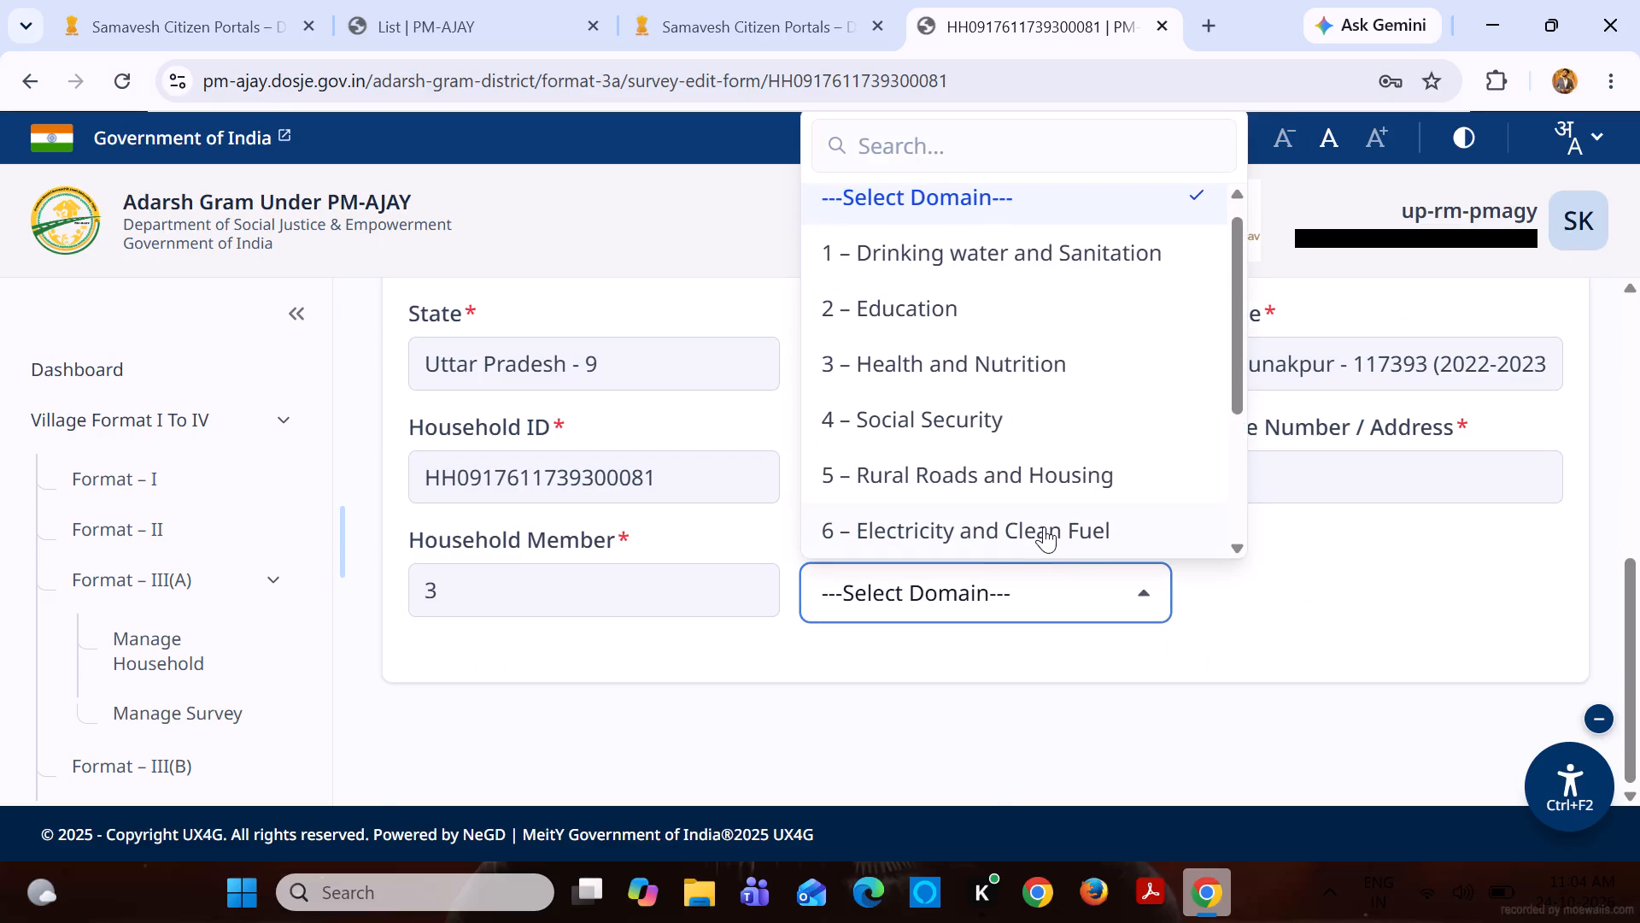
Answer Yes for house number 149's electricity connection under 6.2 and 6.3, LED bulb use and clean fuel use, and save the survey.
scroll(1277, 587, "down", 4)
left_click_drag(1438, 582, 1409, 644)
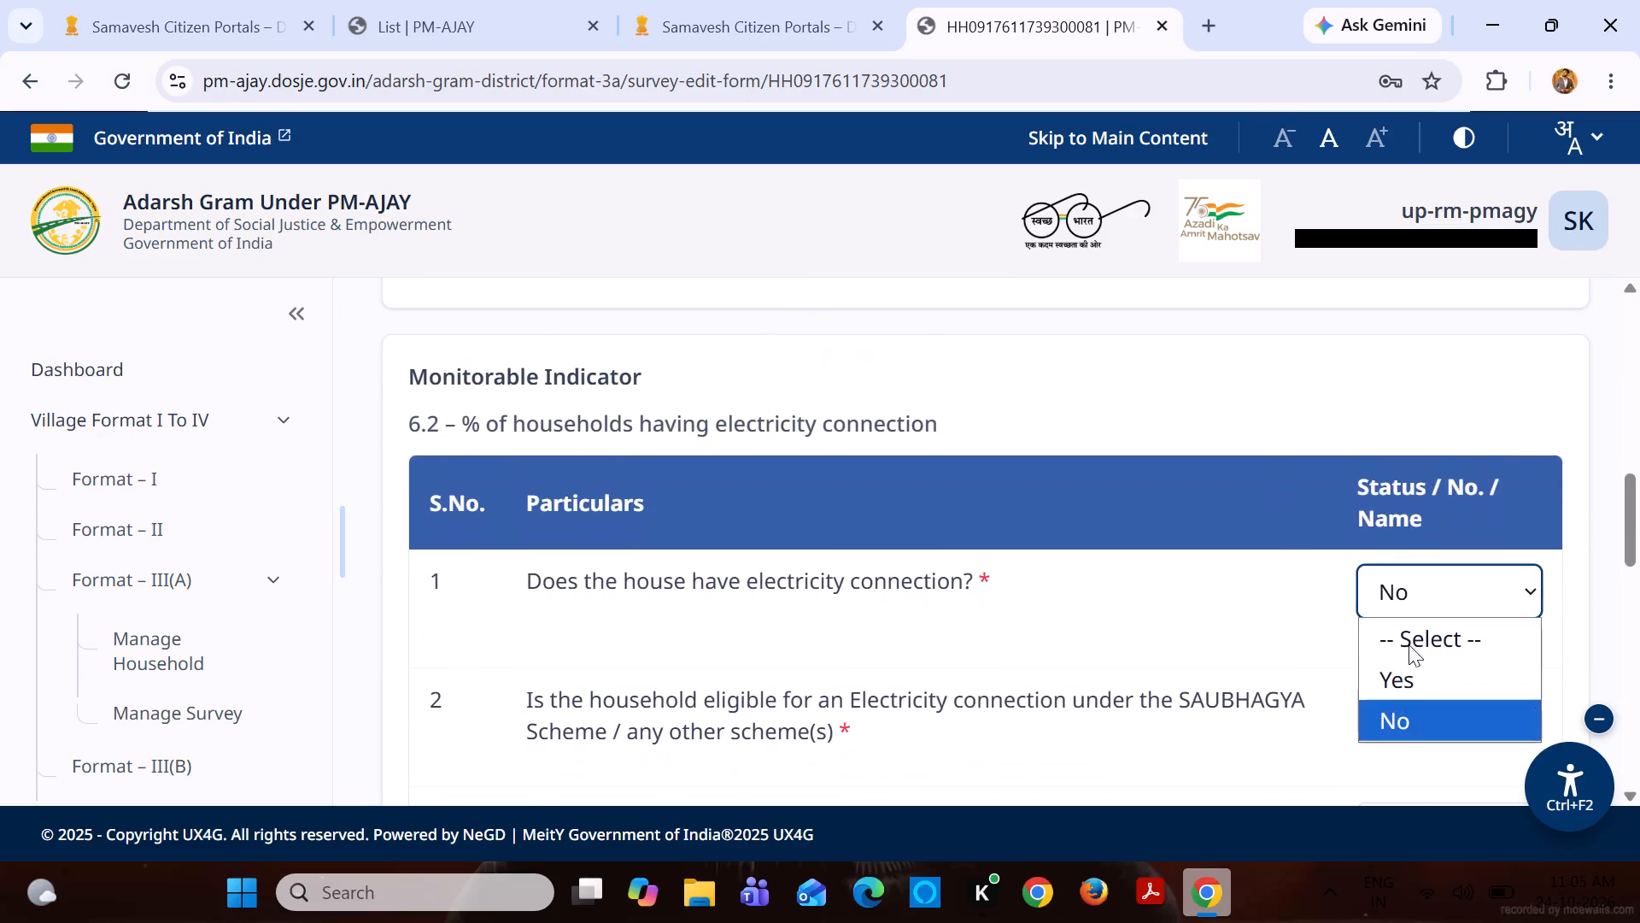
left_click_drag(1409, 644, 1403, 664)
left_click(1403, 664)
scroll(1403, 664, "down", 8)
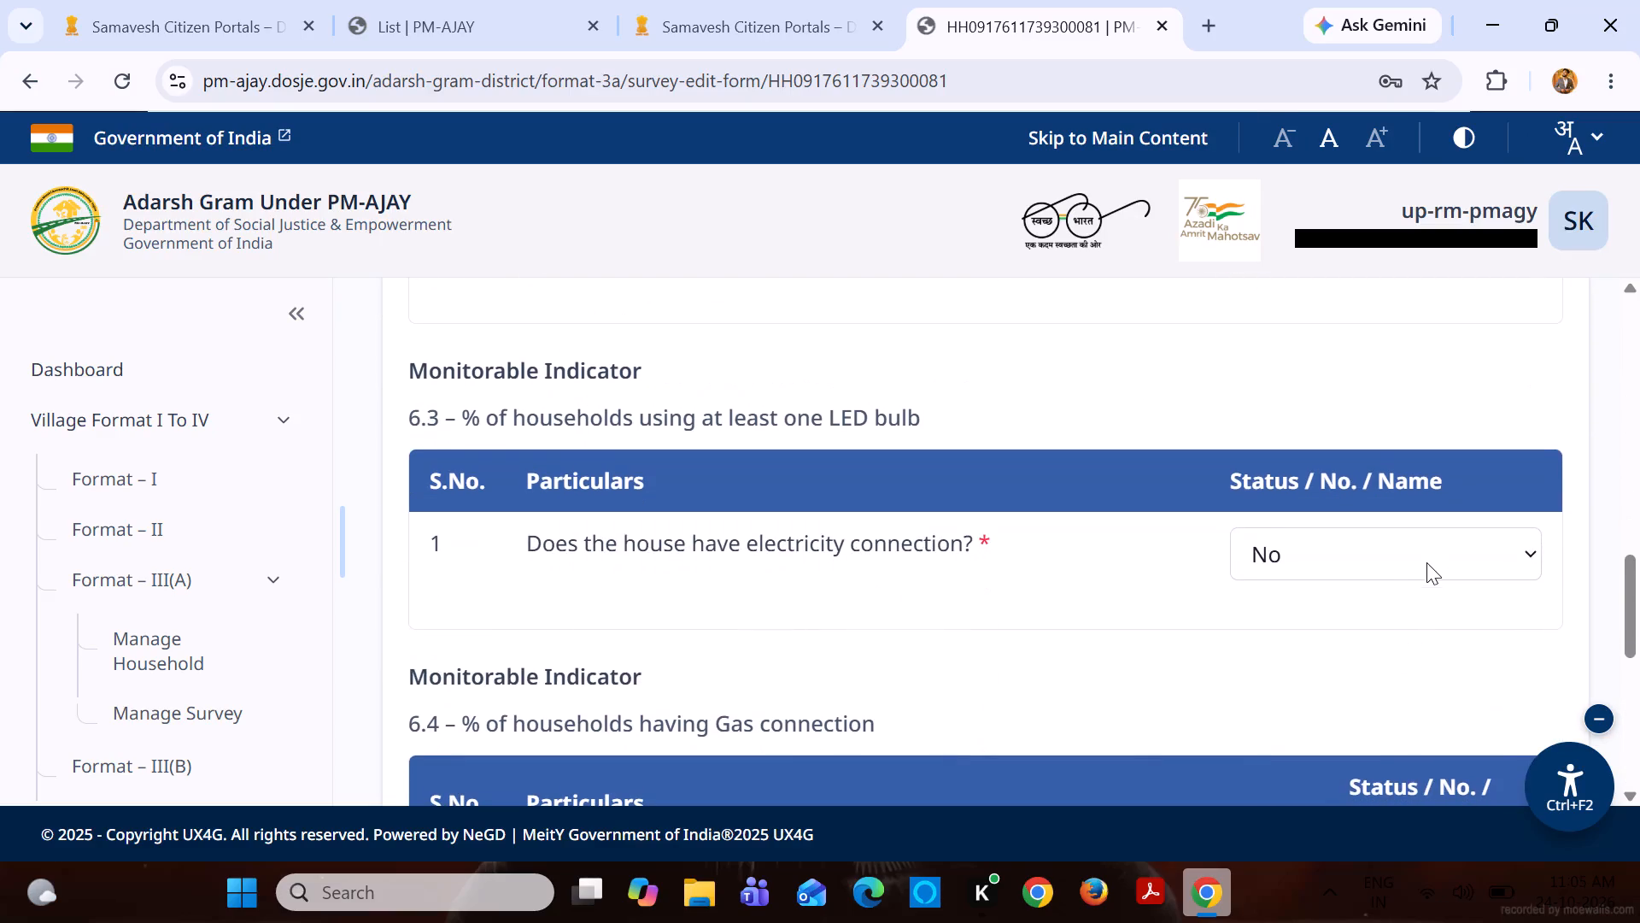
left_click_drag(1429, 555, 1332, 646)
left_click(1332, 646)
scroll(1332, 646, "down", 5)
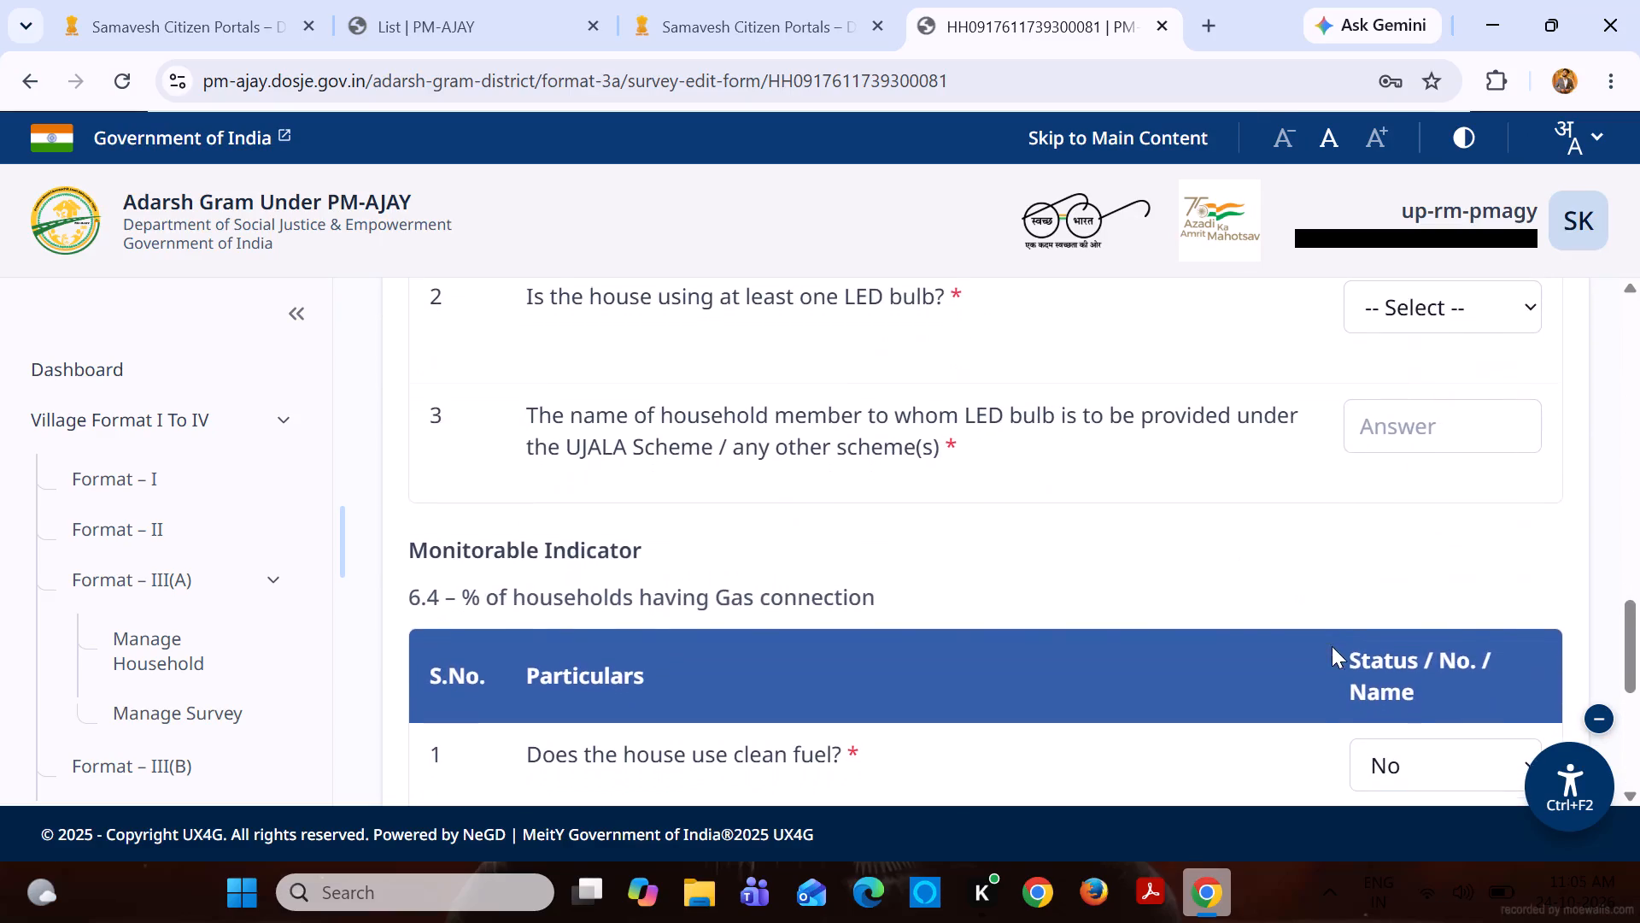
left_click_drag(1472, 312, 1389, 394)
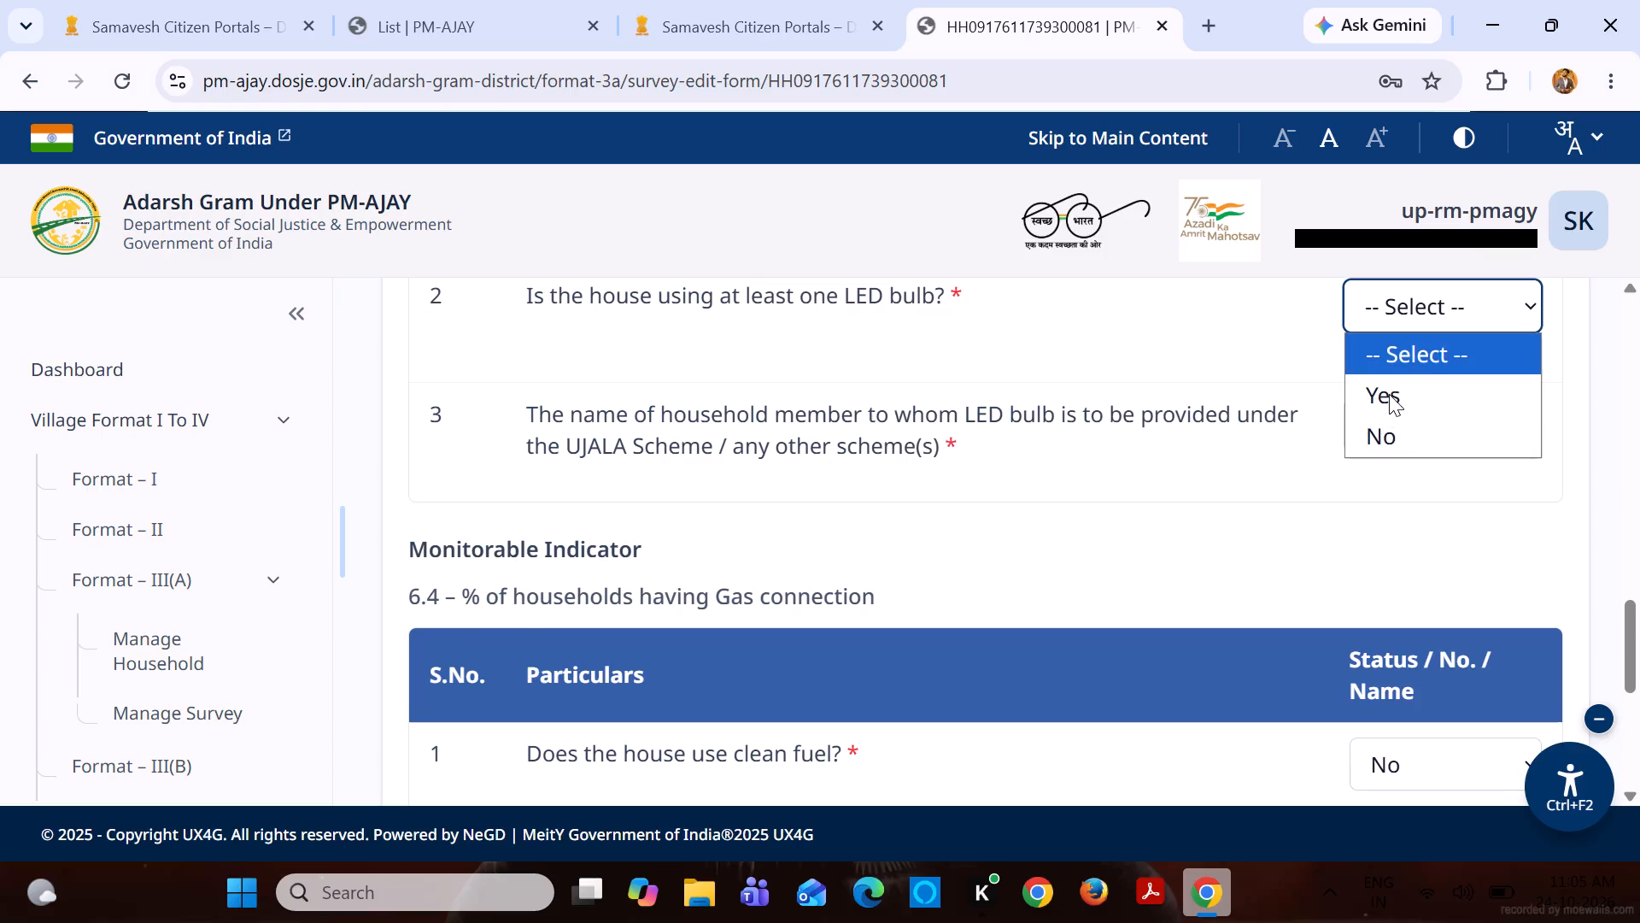
left_click(1389, 394)
scroll(1397, 498, "down", 2)
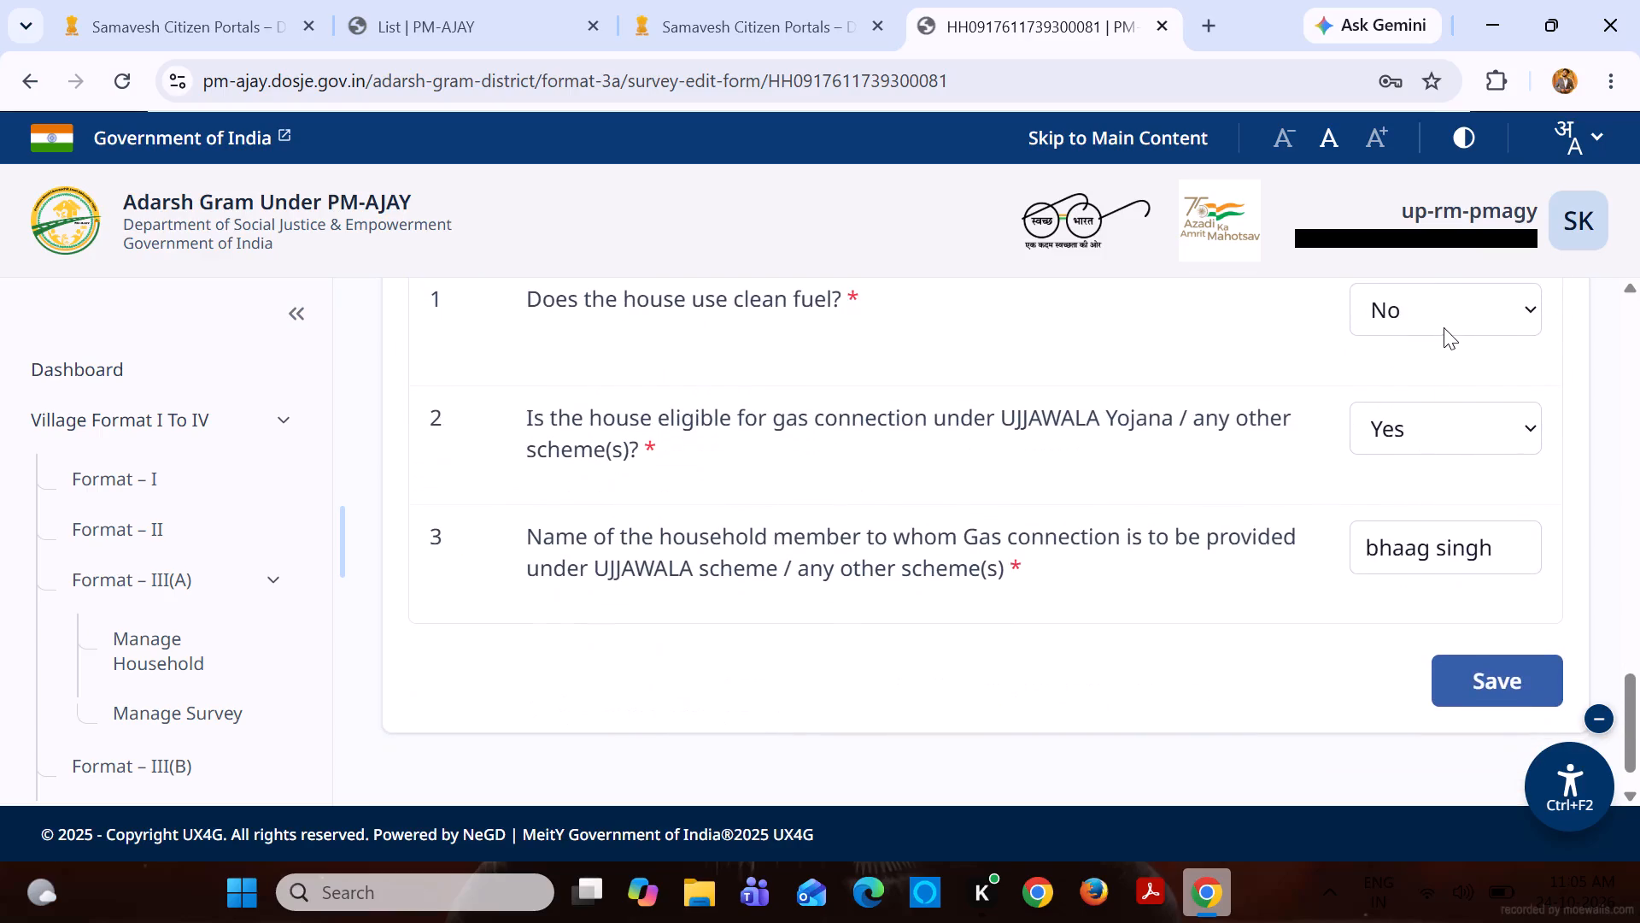
left_click_drag(1444, 327, 1404, 386)
left_click(1404, 386)
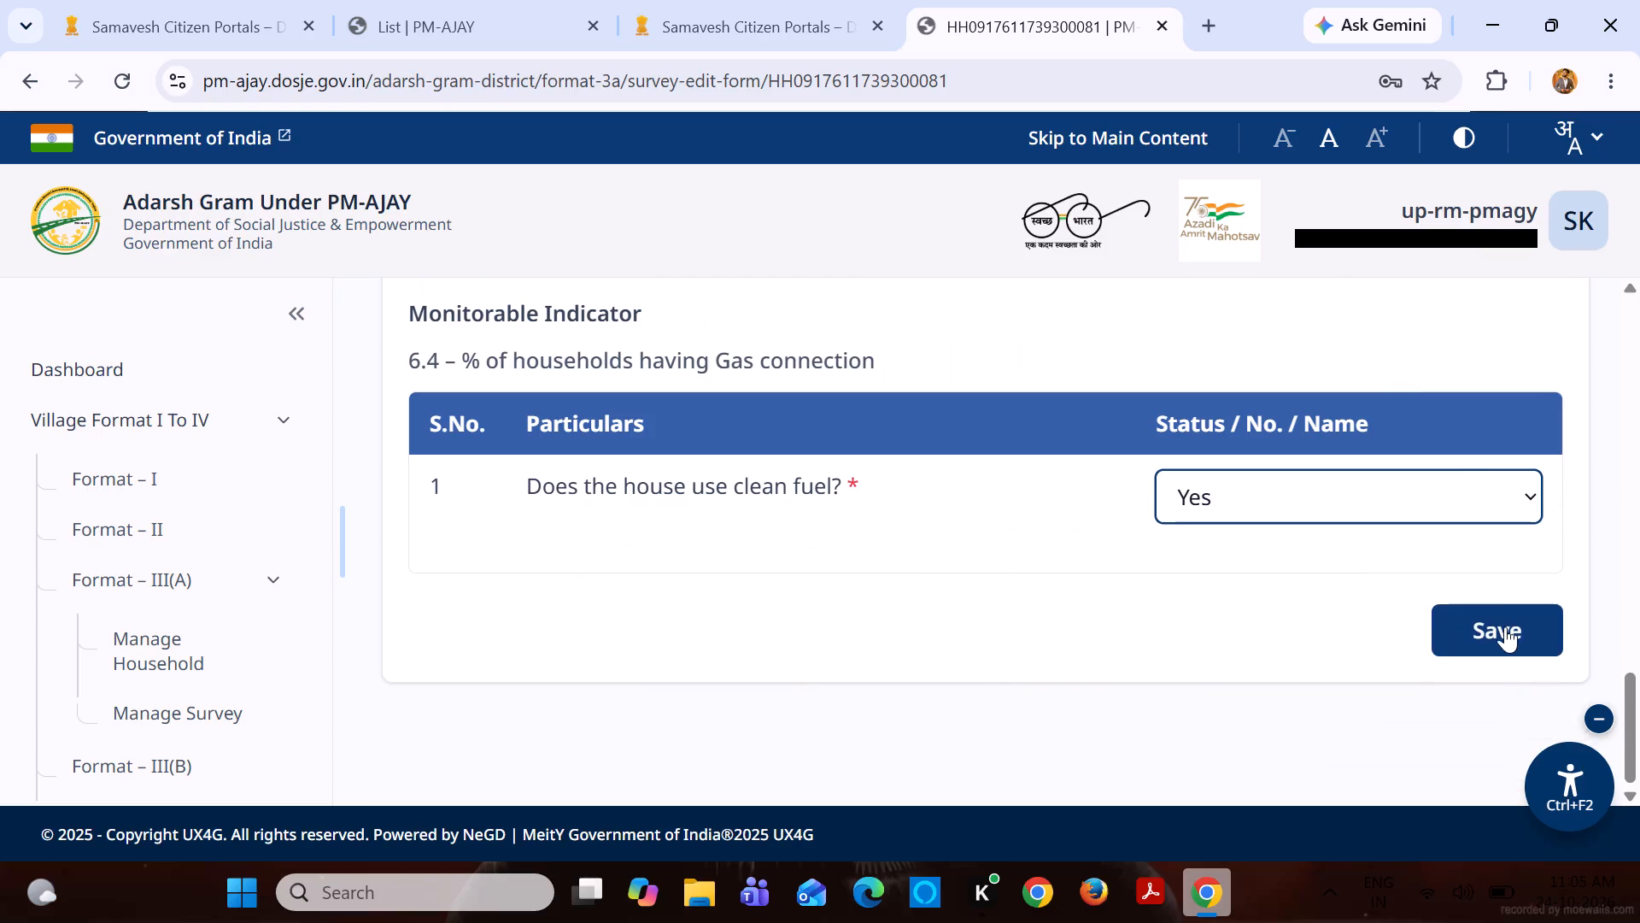
left_click(1504, 630)
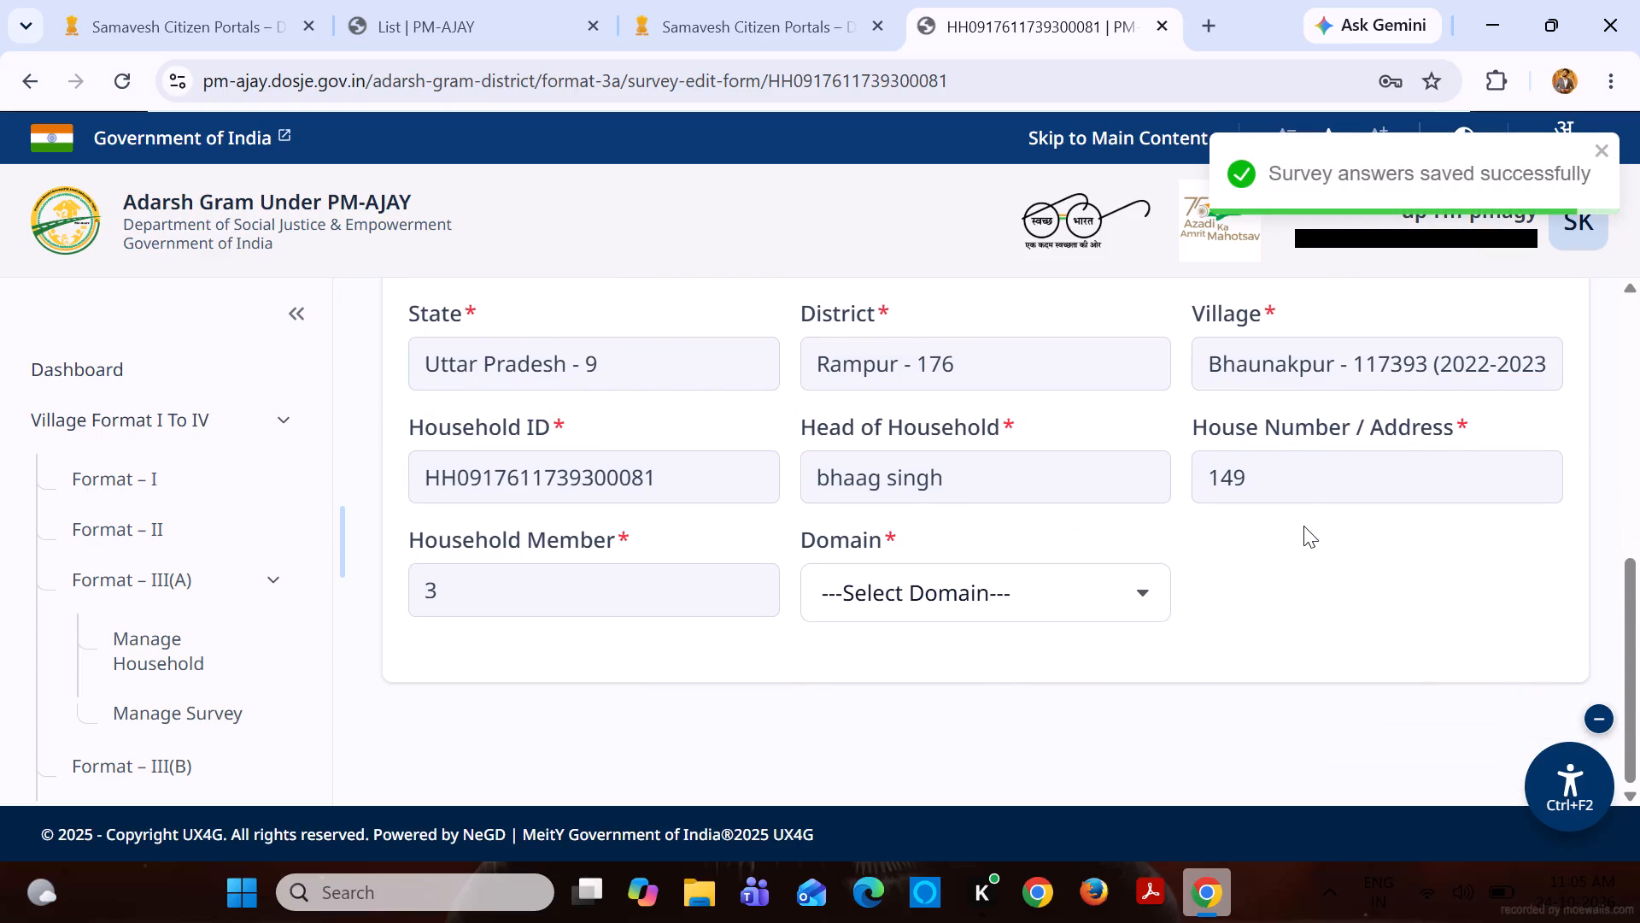
Return to the survey list and open house number 151's survey from page 2 at domain 6 – Electricity and Clean Fuel.
scroll(1210, 479, "up", 12)
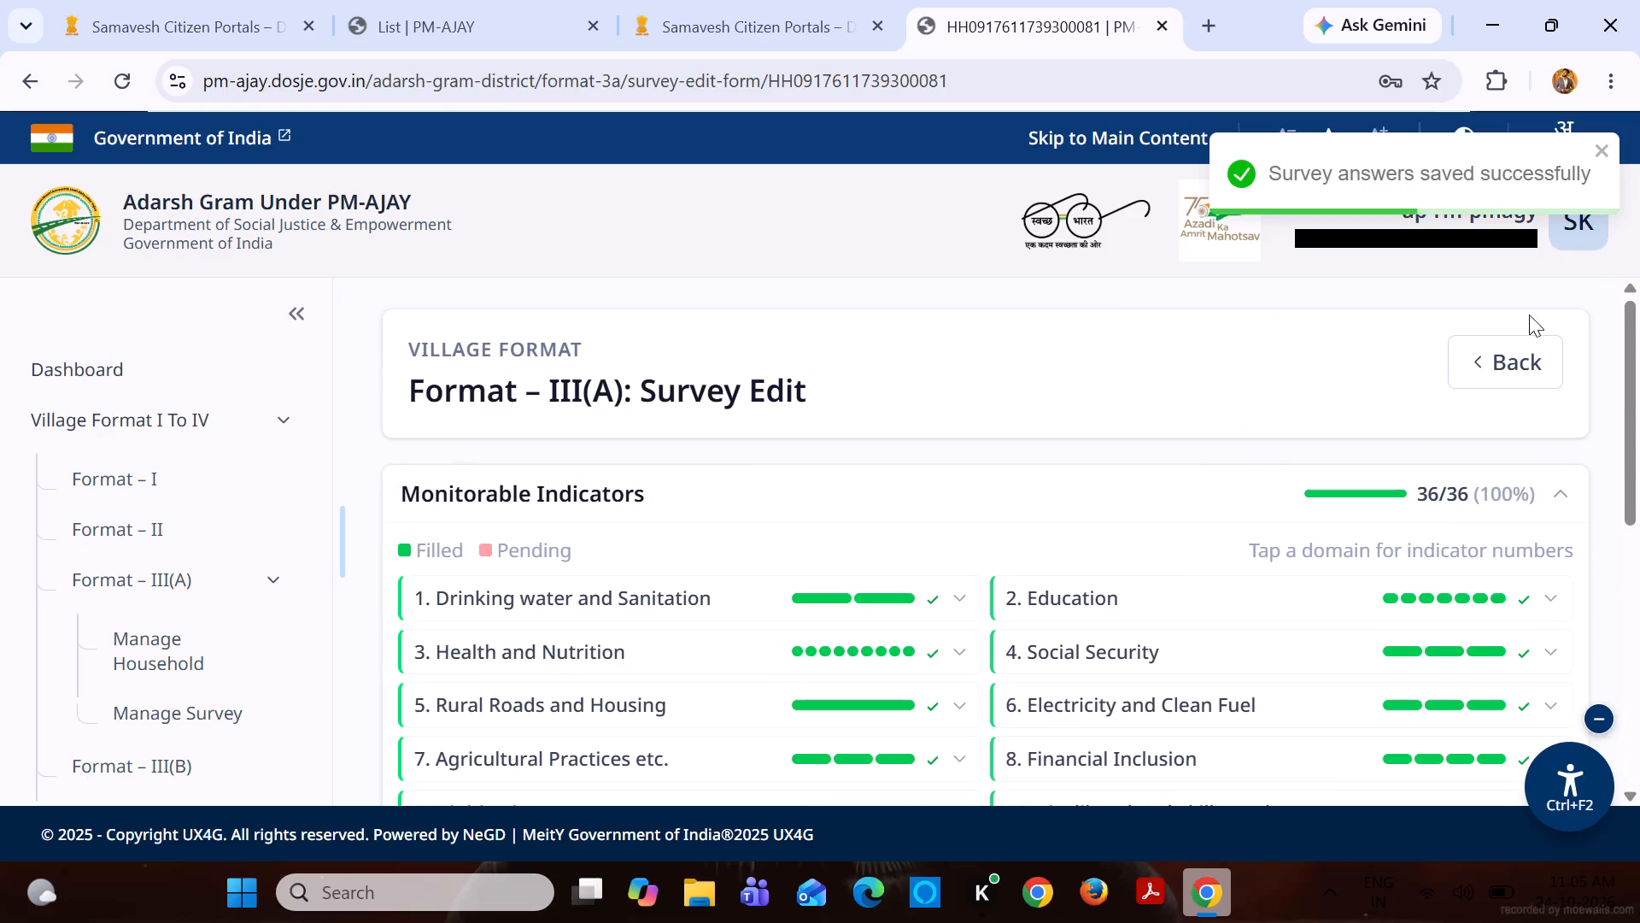
left_click(1502, 364)
scroll(1373, 448, "down", 17)
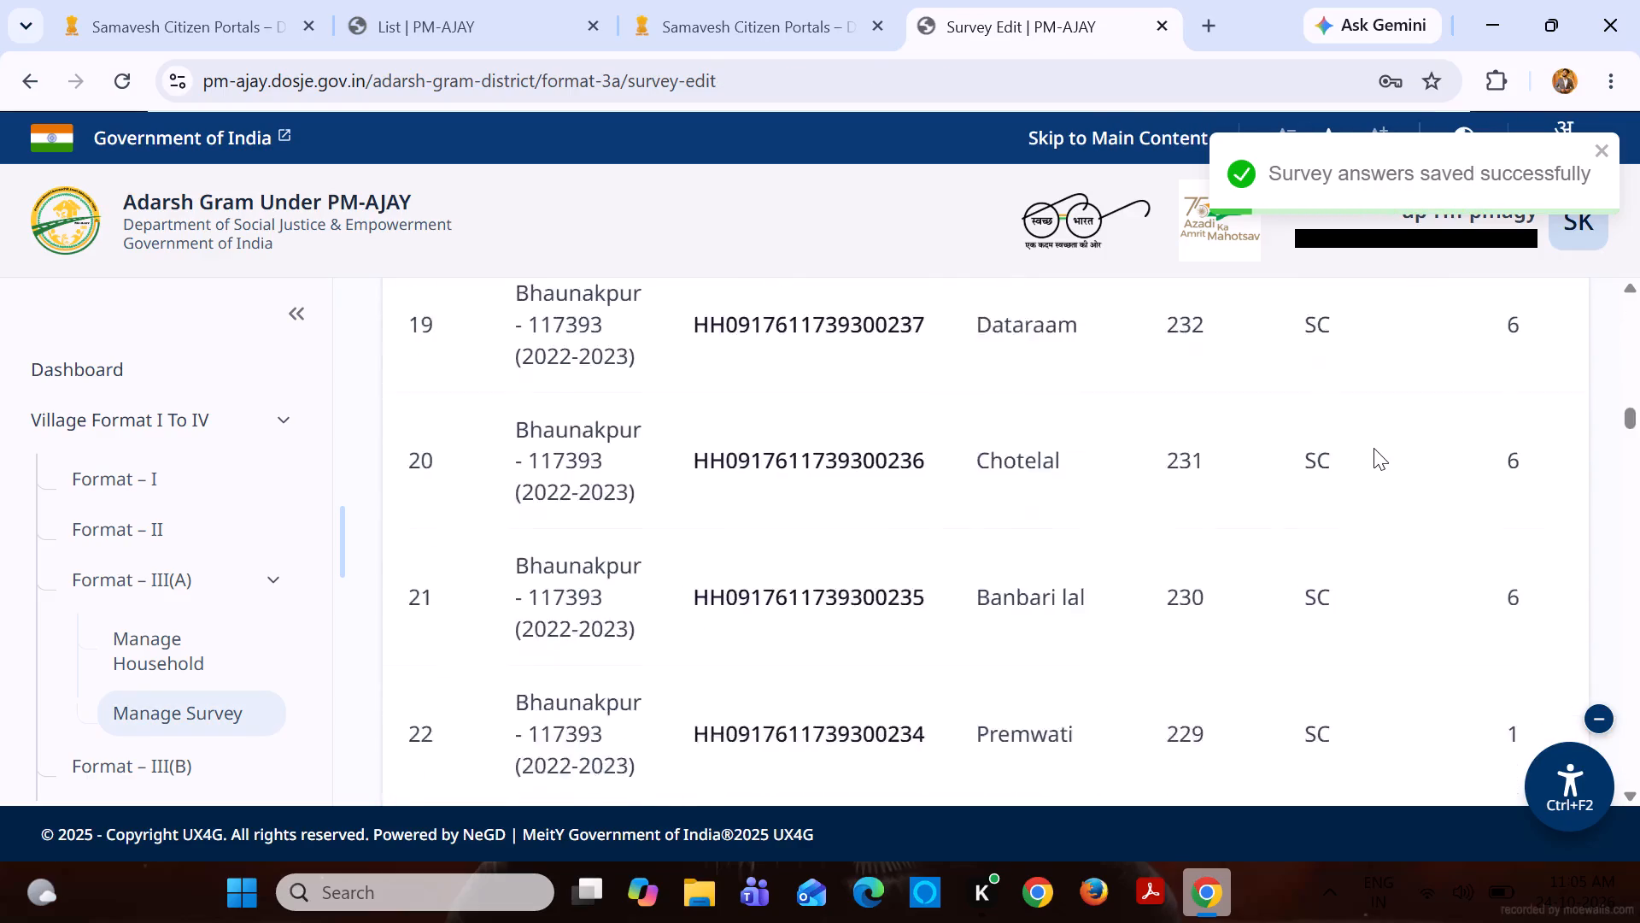
scroll(1373, 448, "down", 15)
left_click(1227, 648)
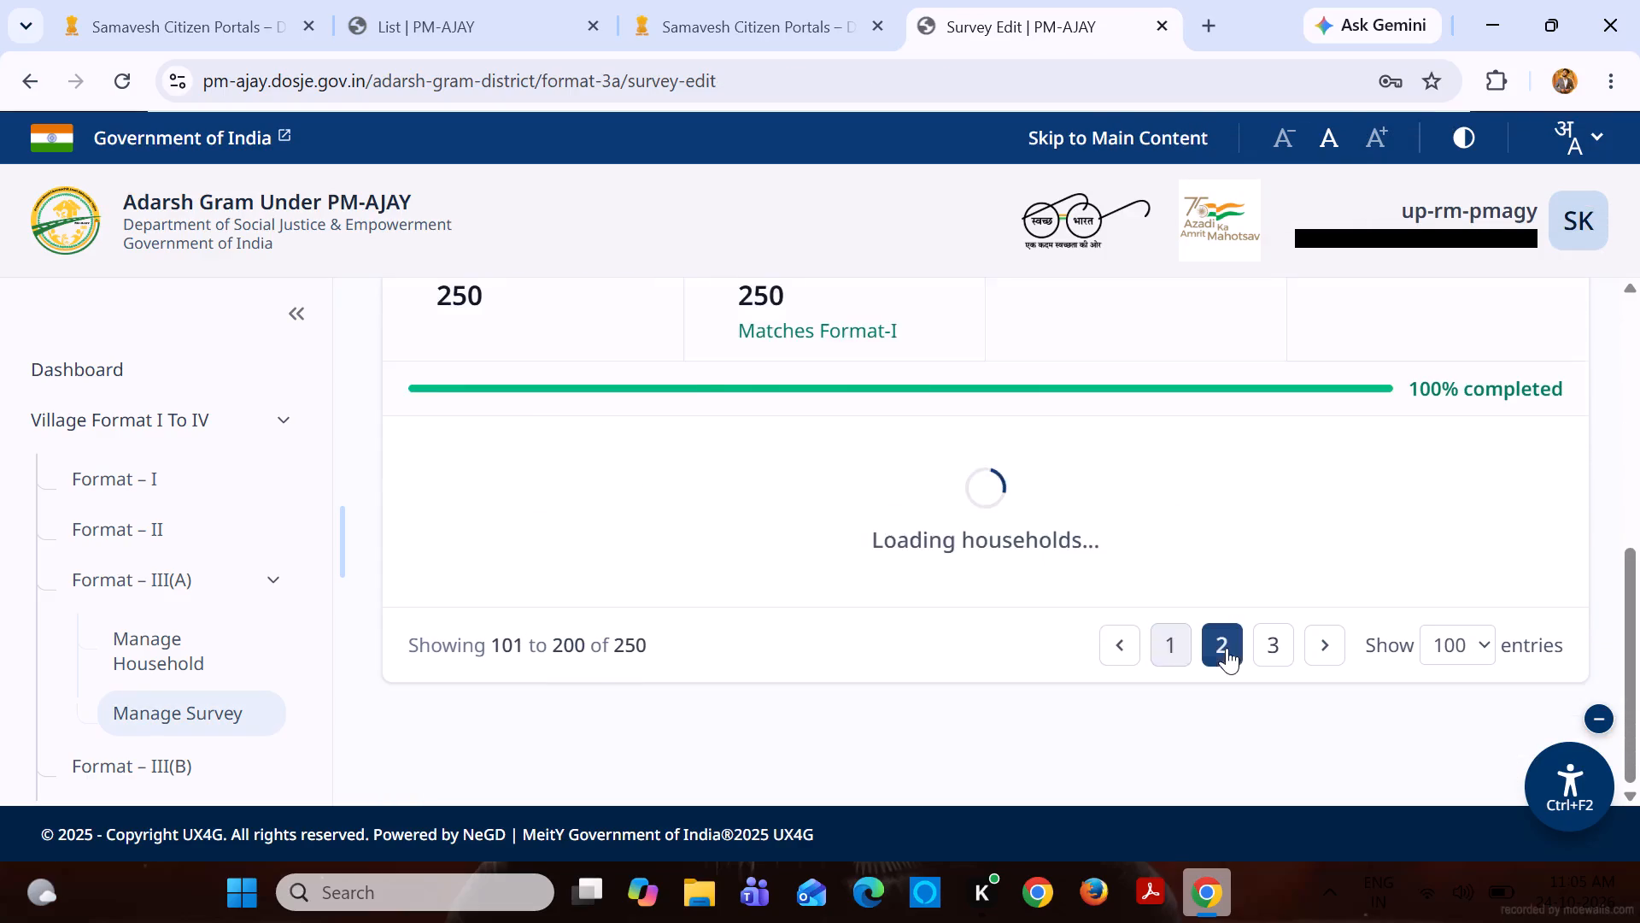
scroll(1220, 569, "up", 9)
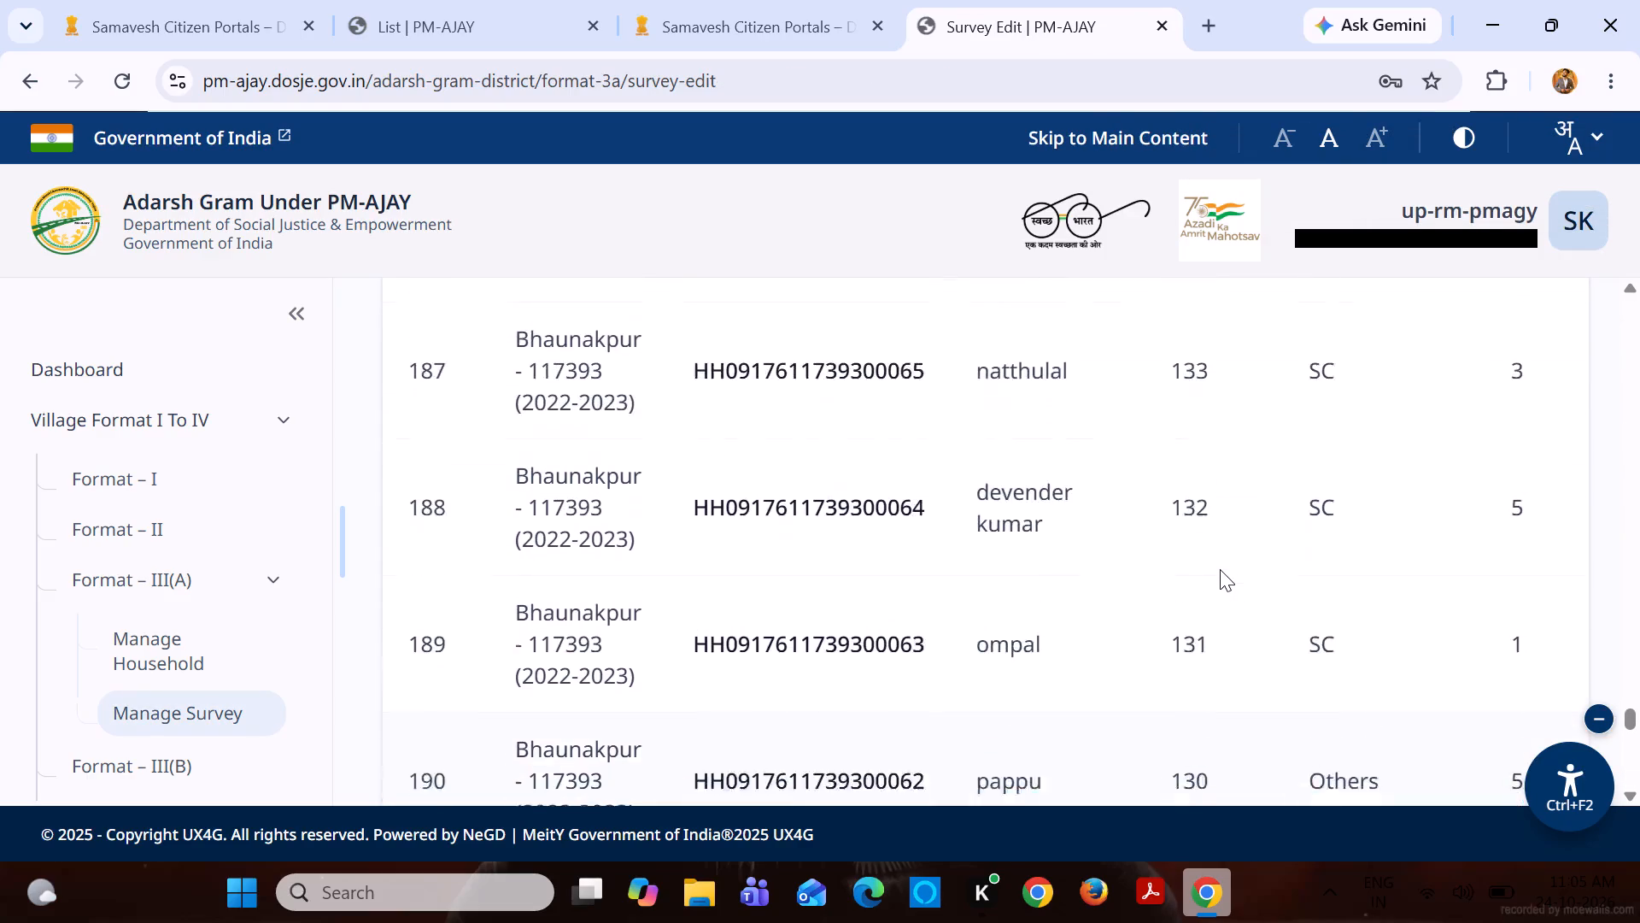
scroll(1220, 569, "up", 9)
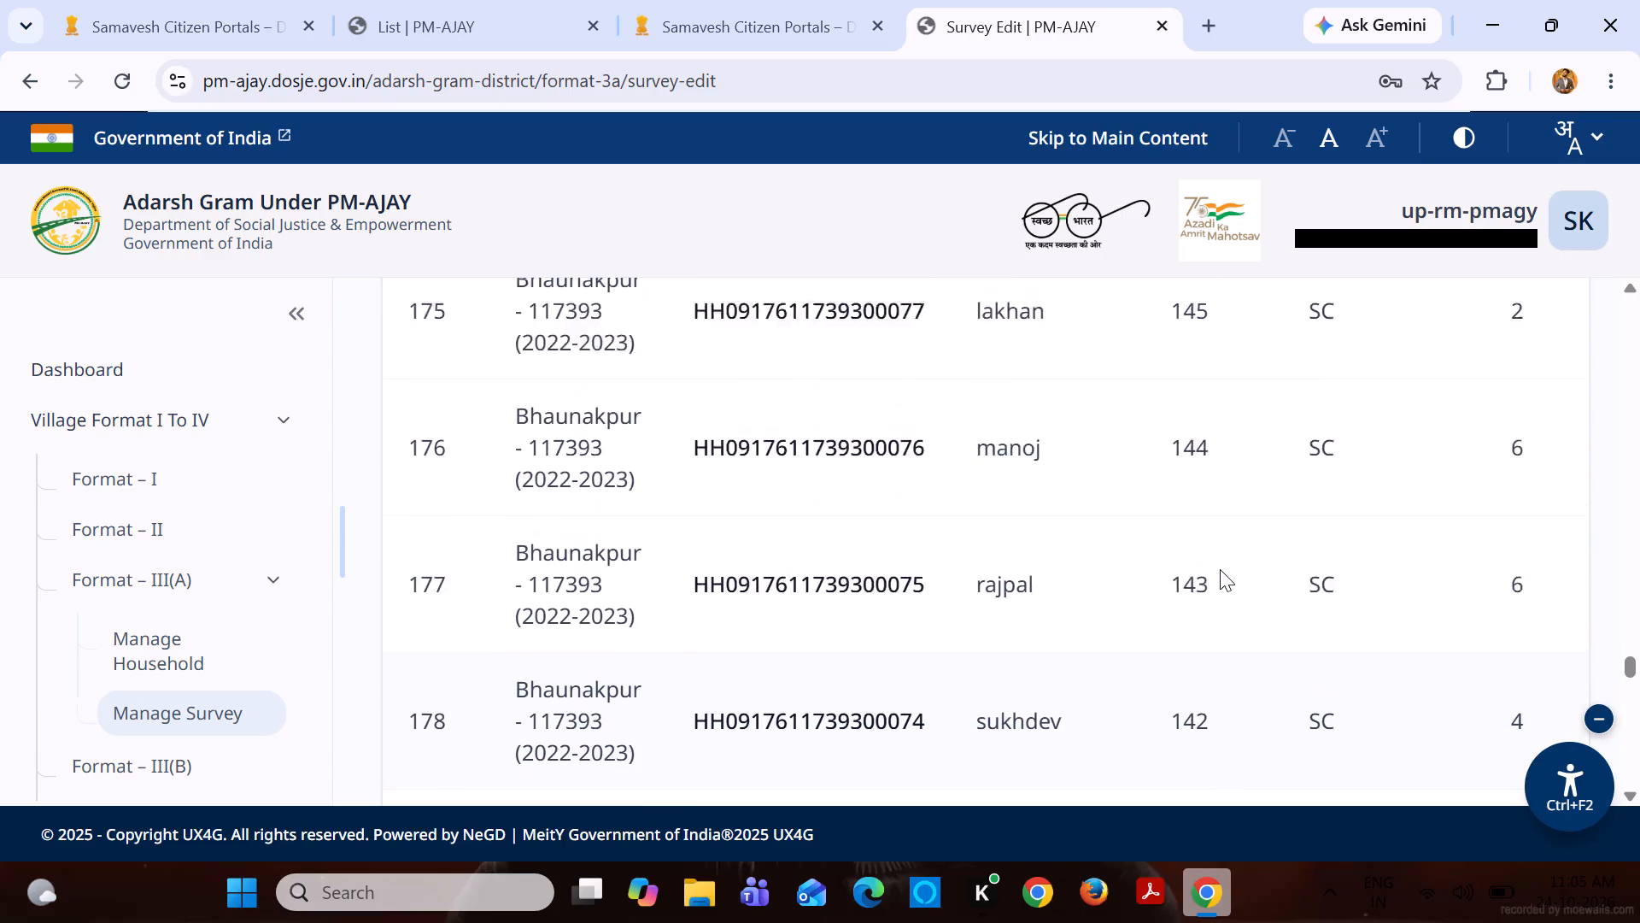
scroll(1220, 569, "up", 9)
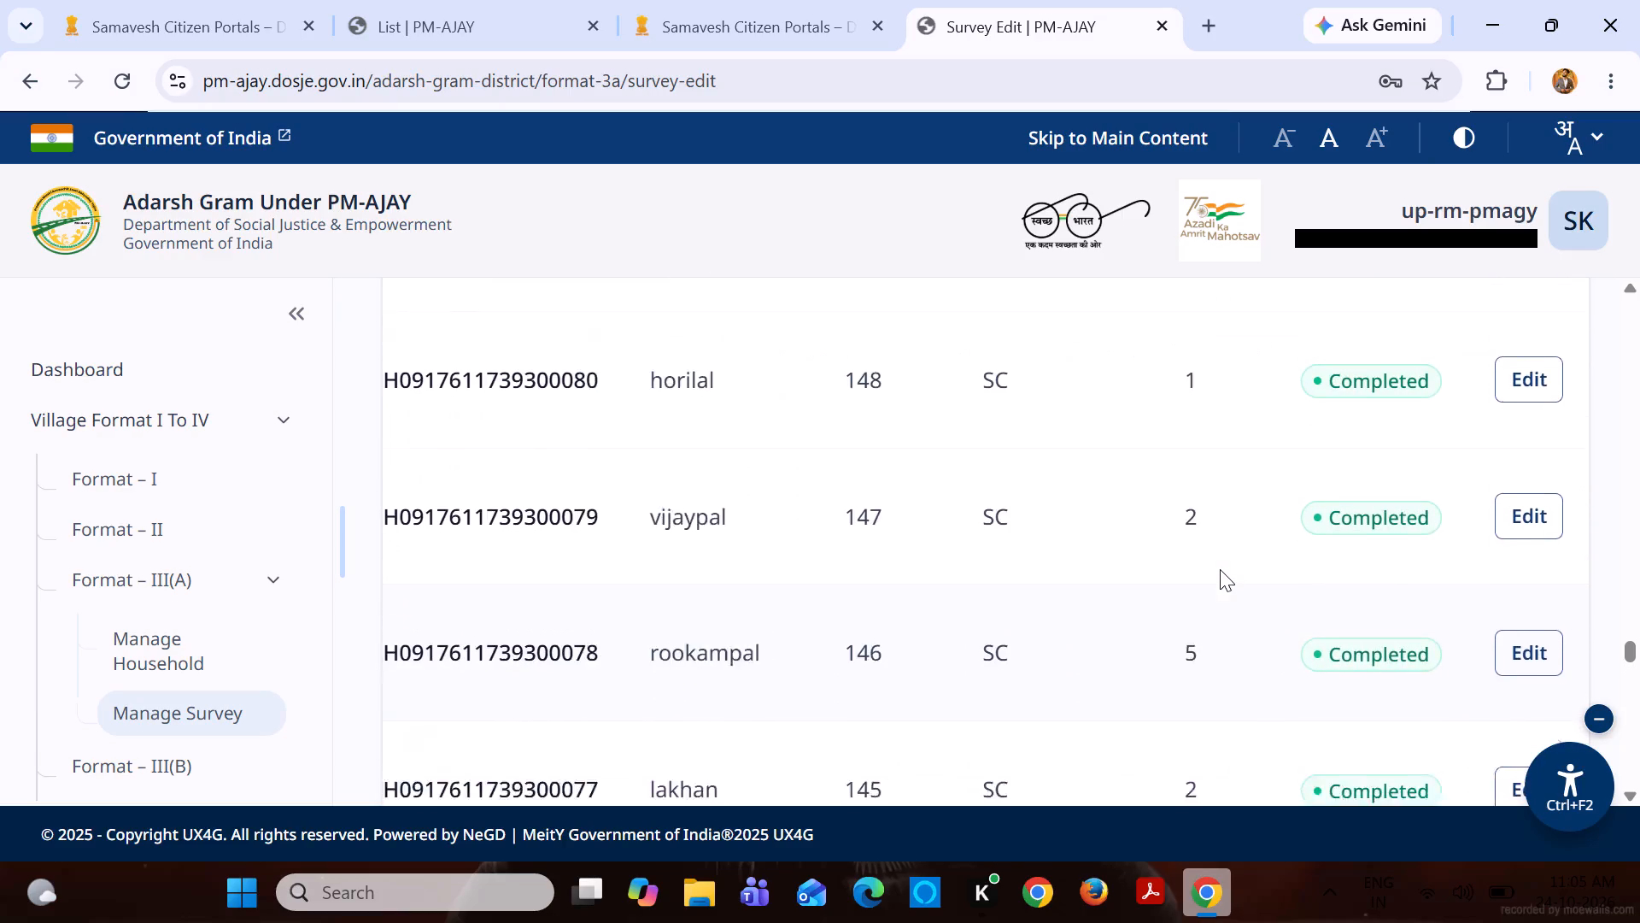
scroll(1220, 569, "up", 5)
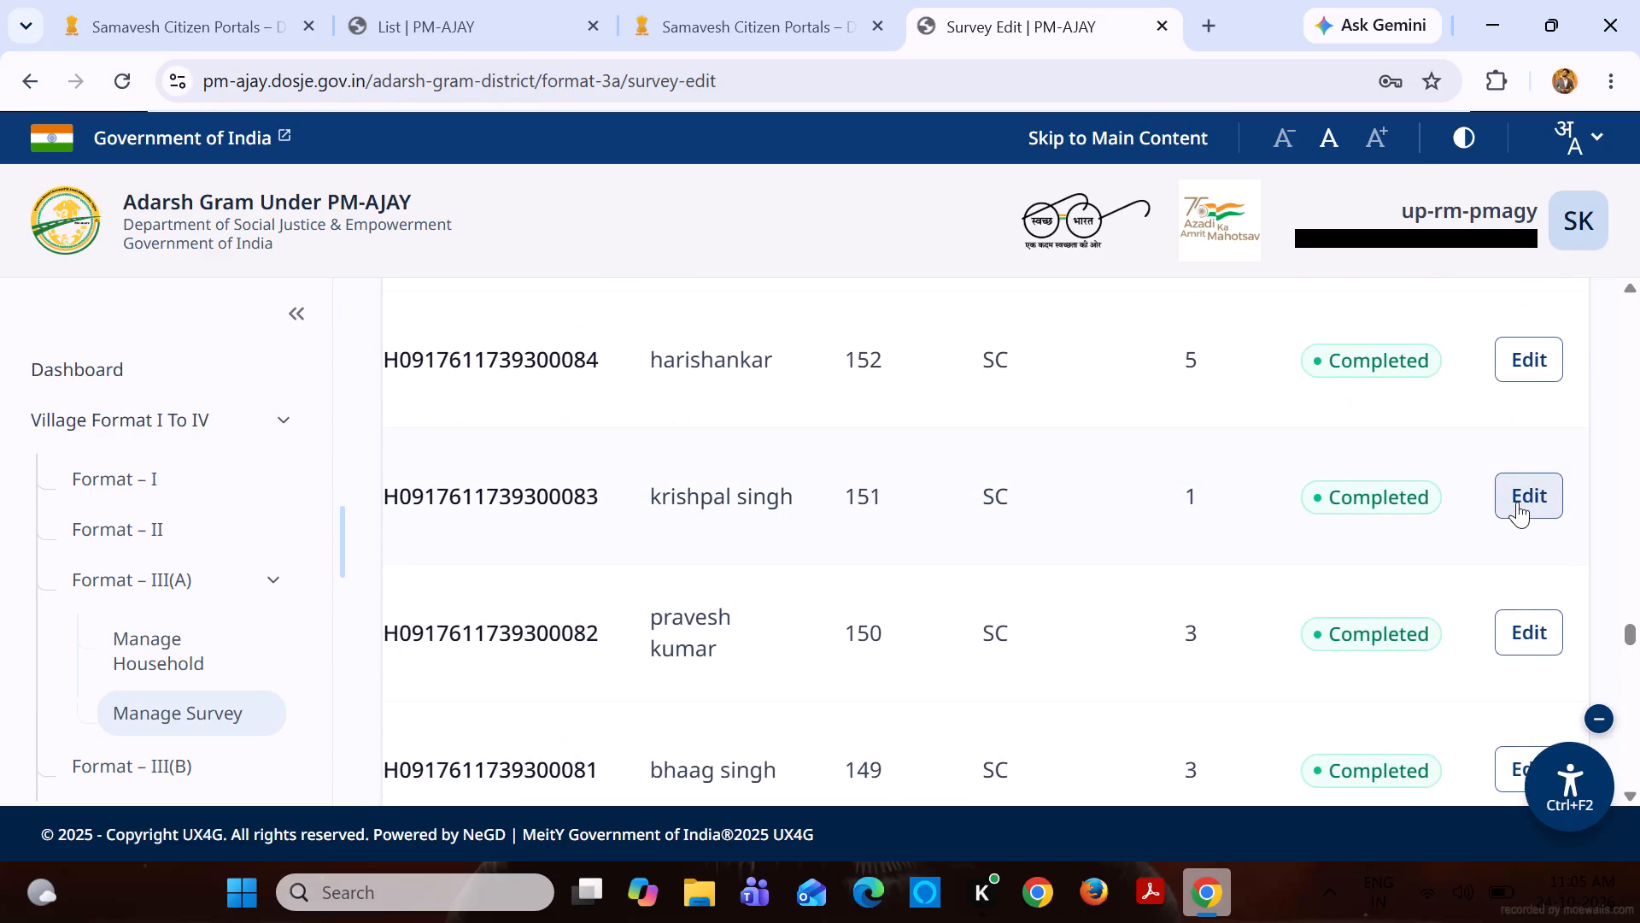
left_click(1517, 502)
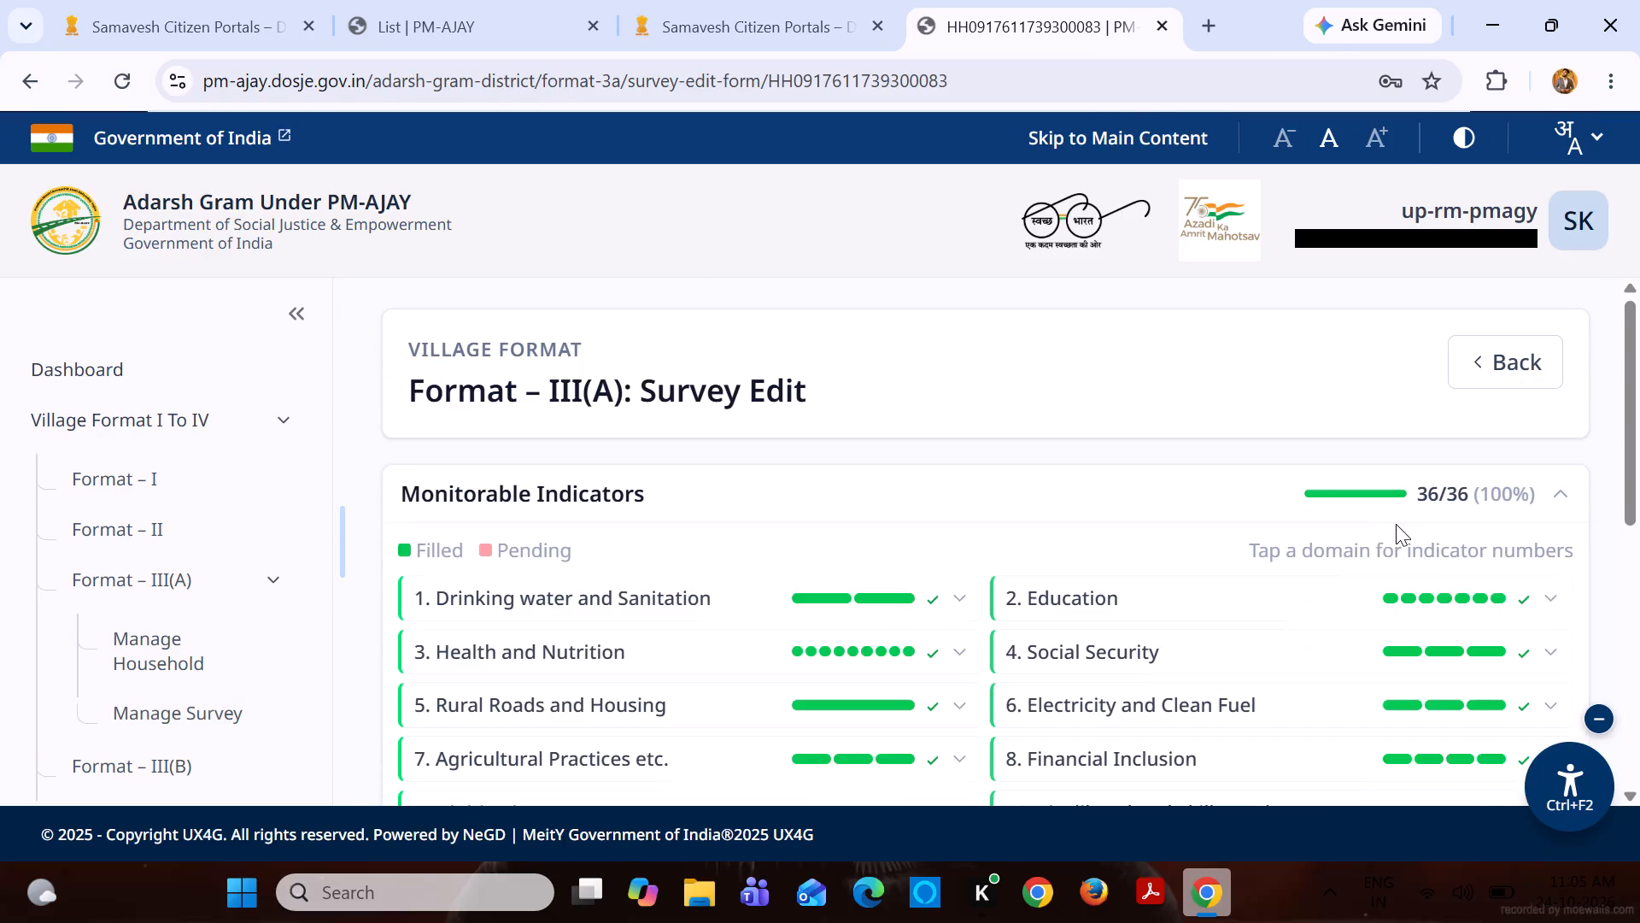
scroll(1305, 545, "down", 15)
left_click(1112, 561)
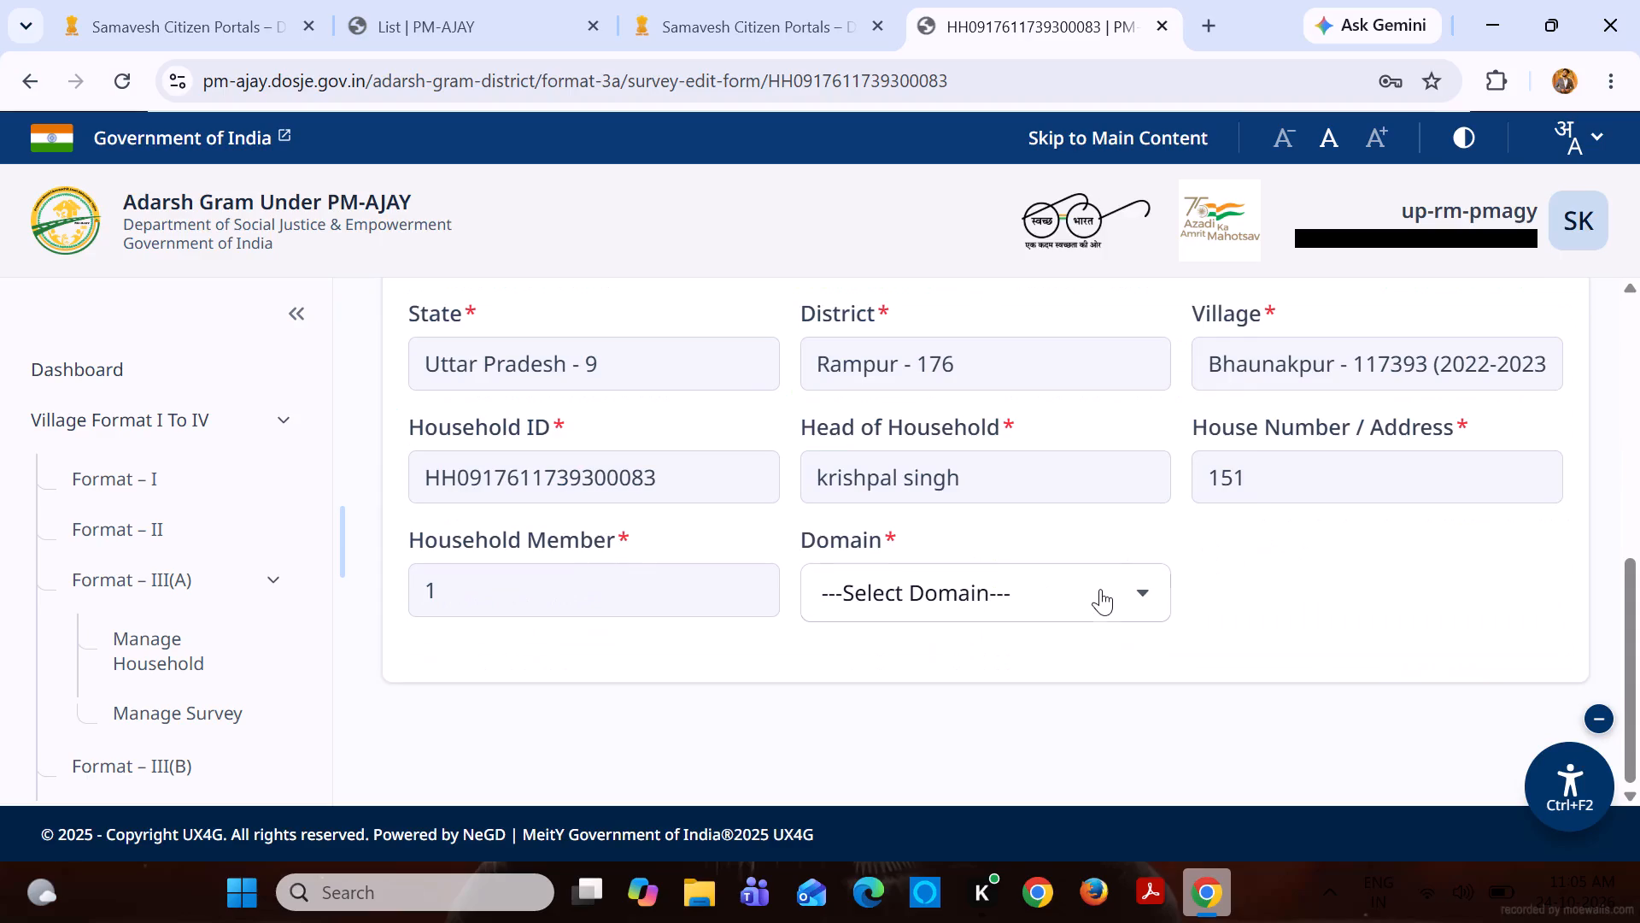
left_click(1100, 589)
left_click(997, 531)
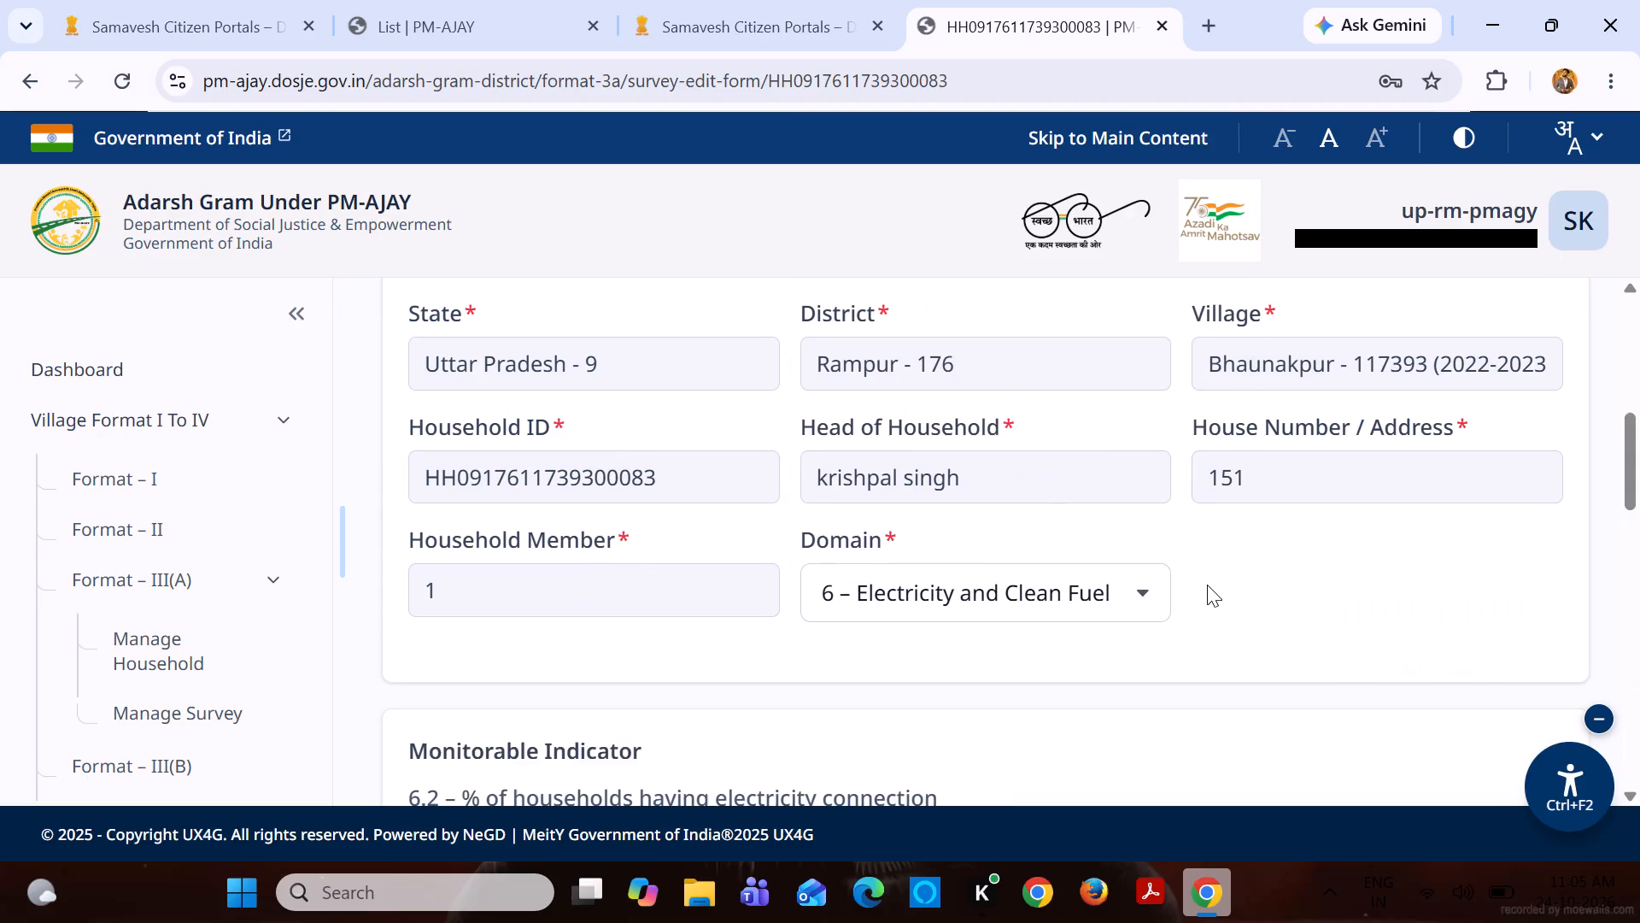
Answer Yes for house number 151's electricity connection under indicators 6.2 and 6.3.
scroll(1207, 585, "down", 4)
left_click(1450, 563)
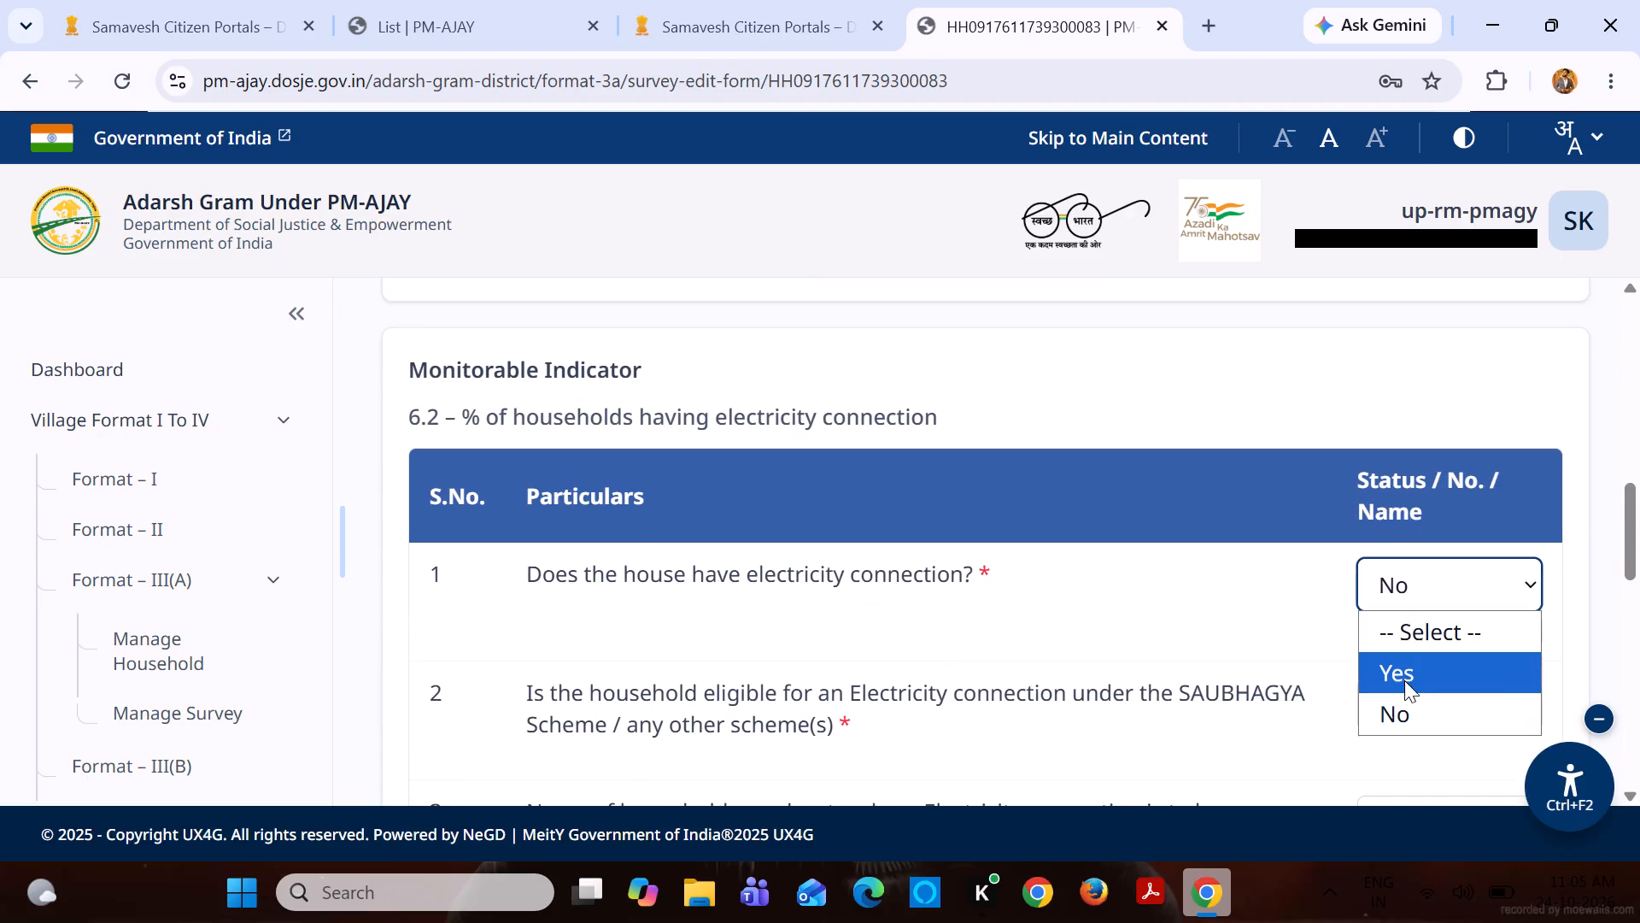
left_click(1404, 680)
scroll(1404, 680, "down", 4)
left_click_drag(1477, 475, 1343, 563)
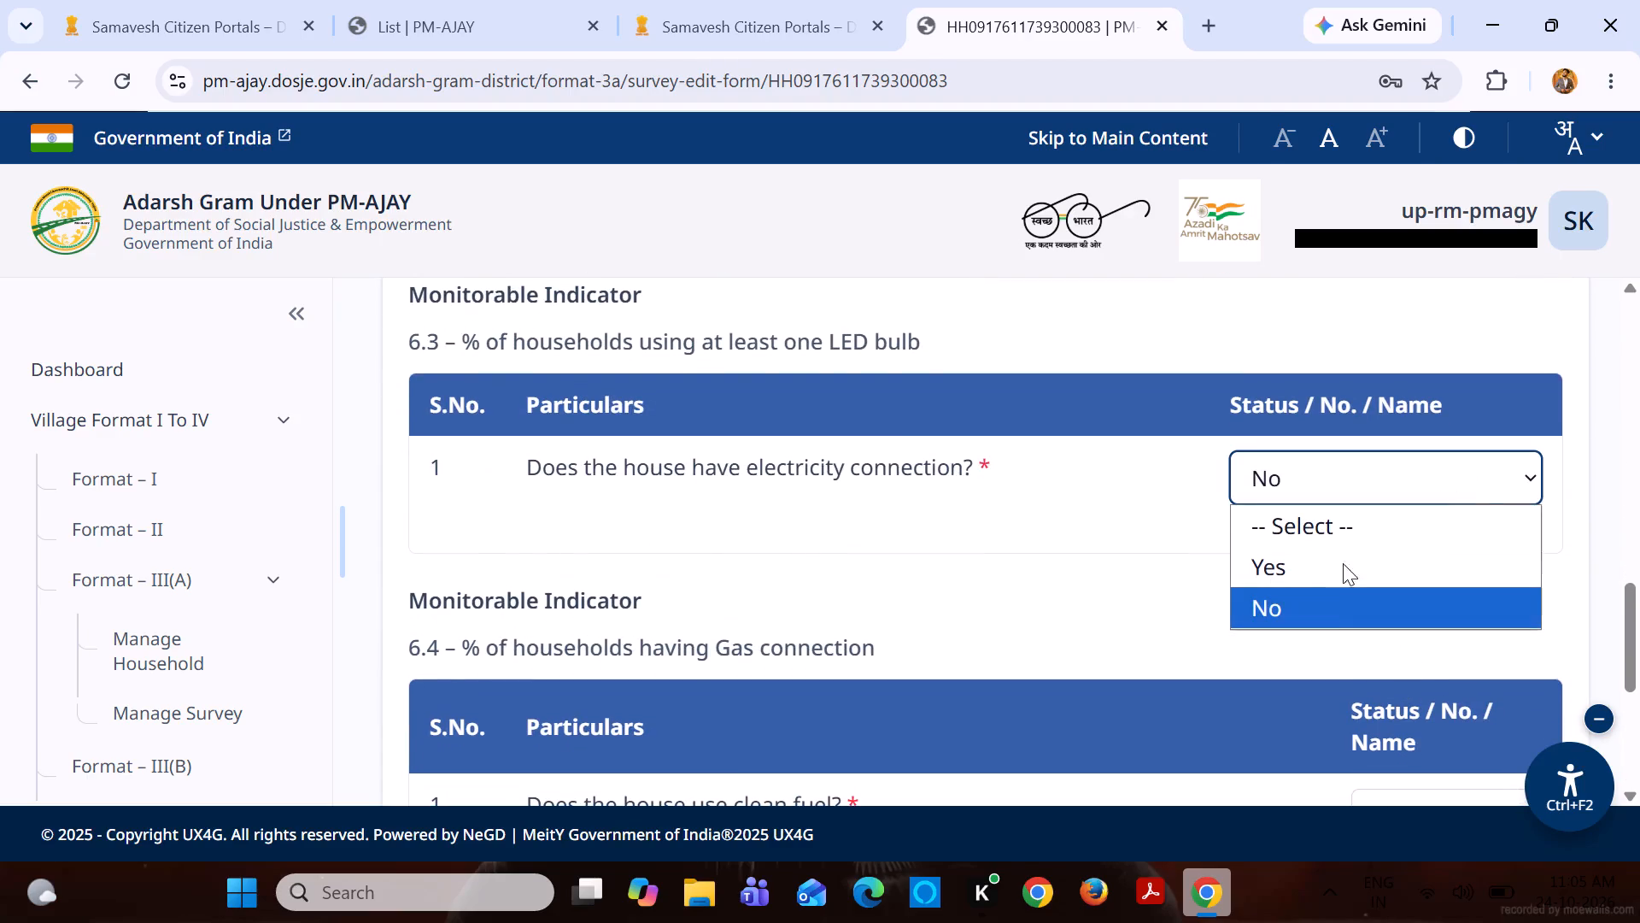
left_click_drag(1343, 563, 1327, 573)
left_click(1327, 573)
scroll(1327, 573, "down", 3)
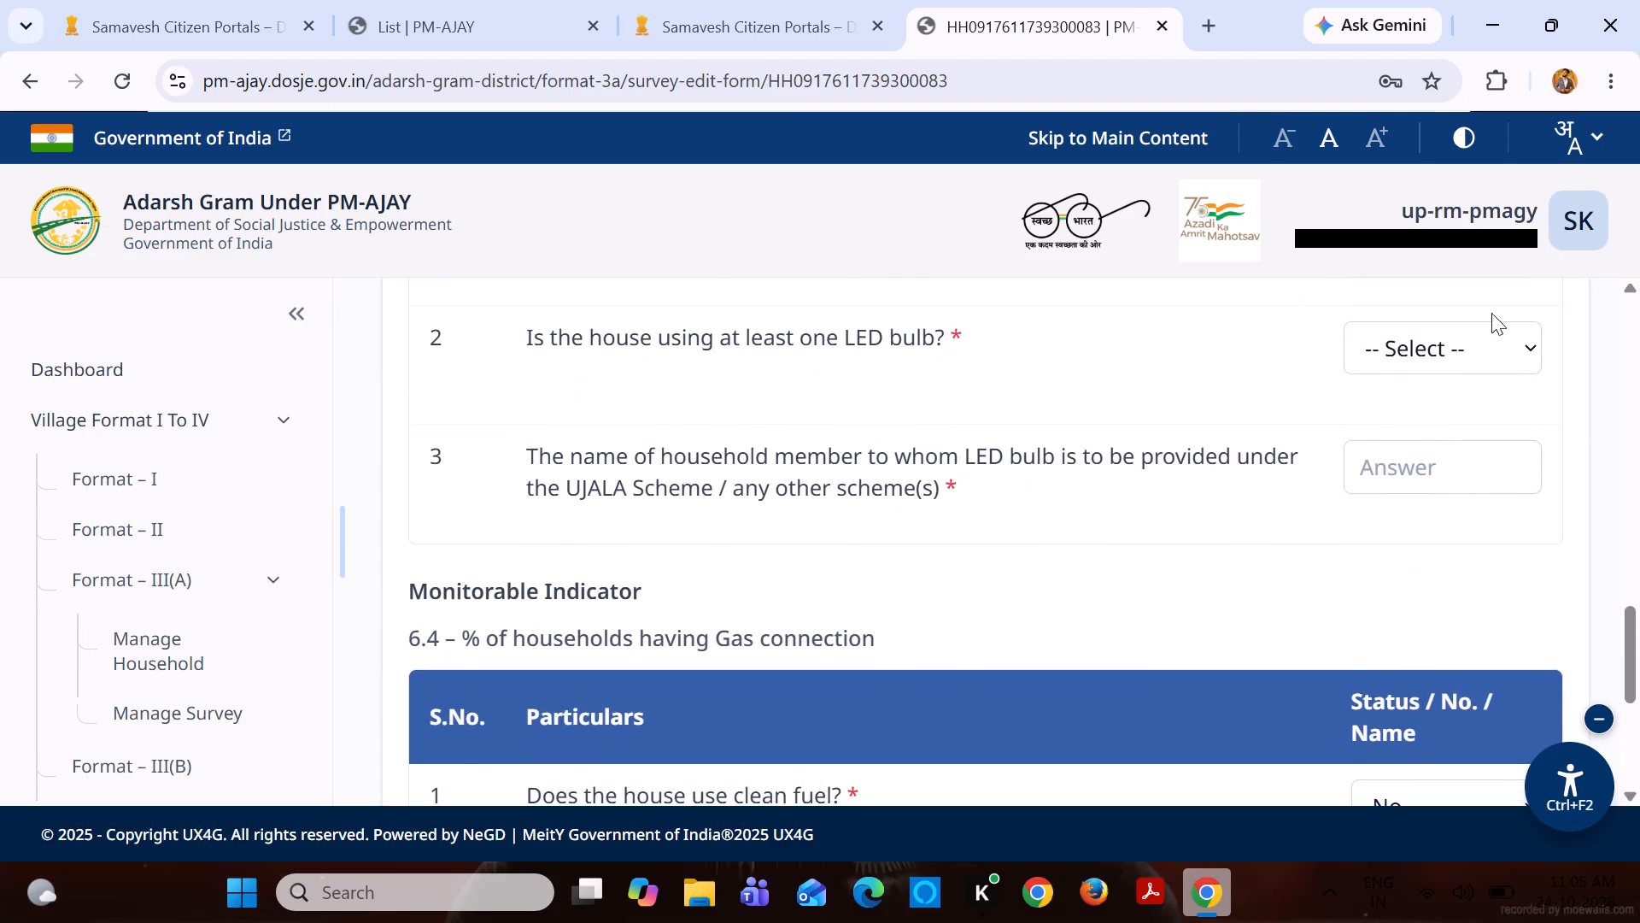
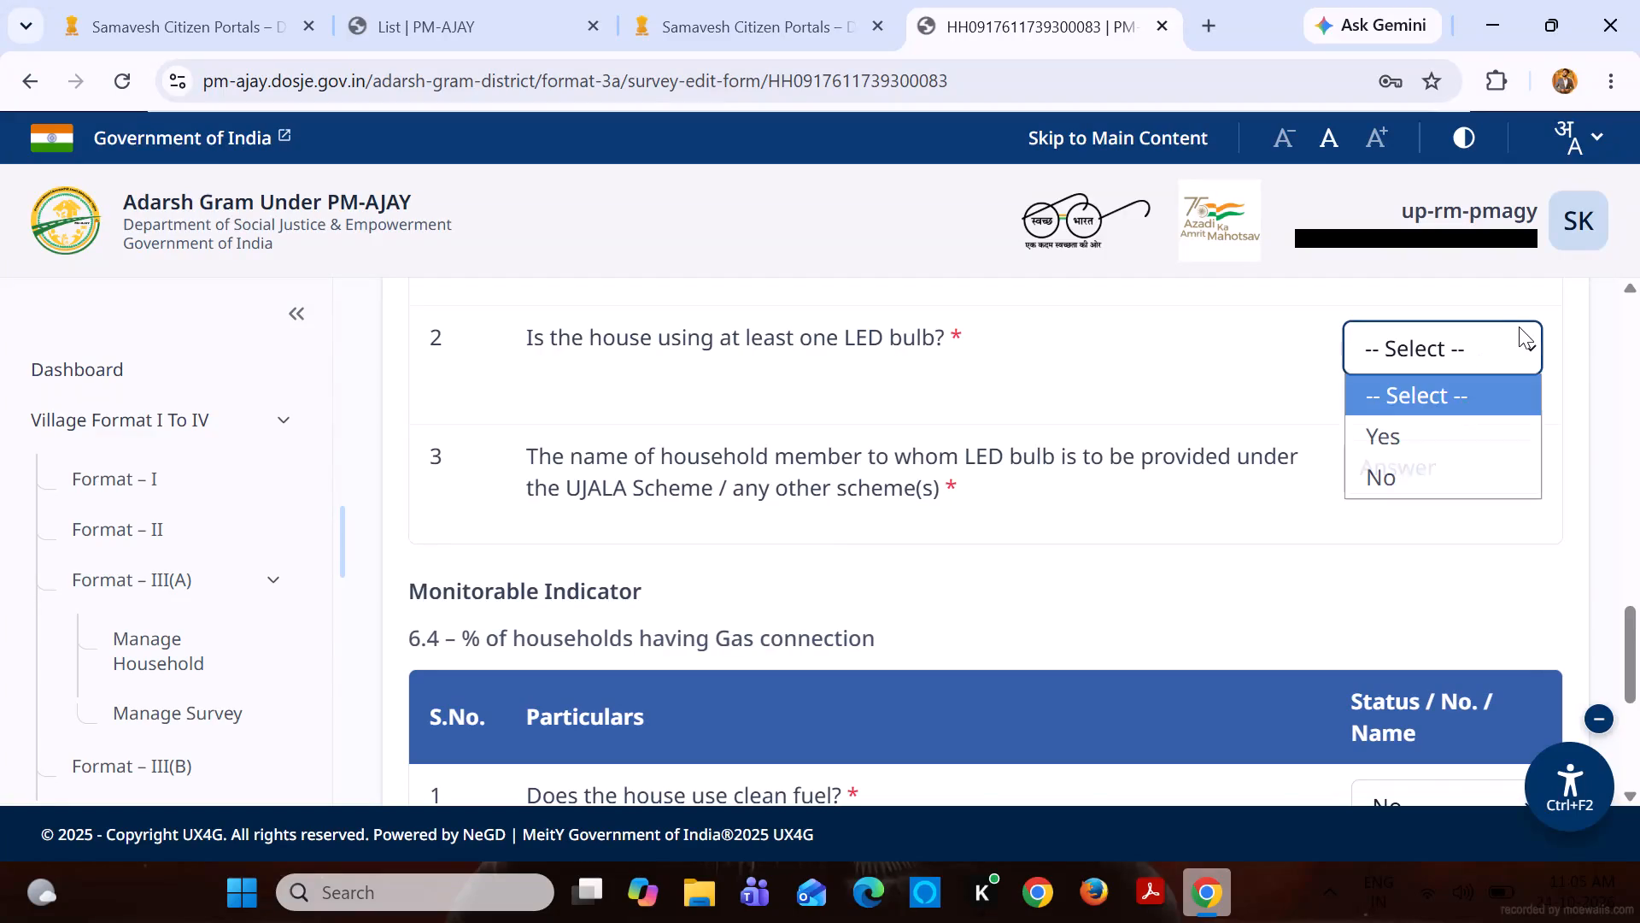
Answer Yes to using at least one LED bulb and to using clean fuel for house 151, and save the survey.
left_click(1396, 433)
scroll(1396, 433, "down", 3)
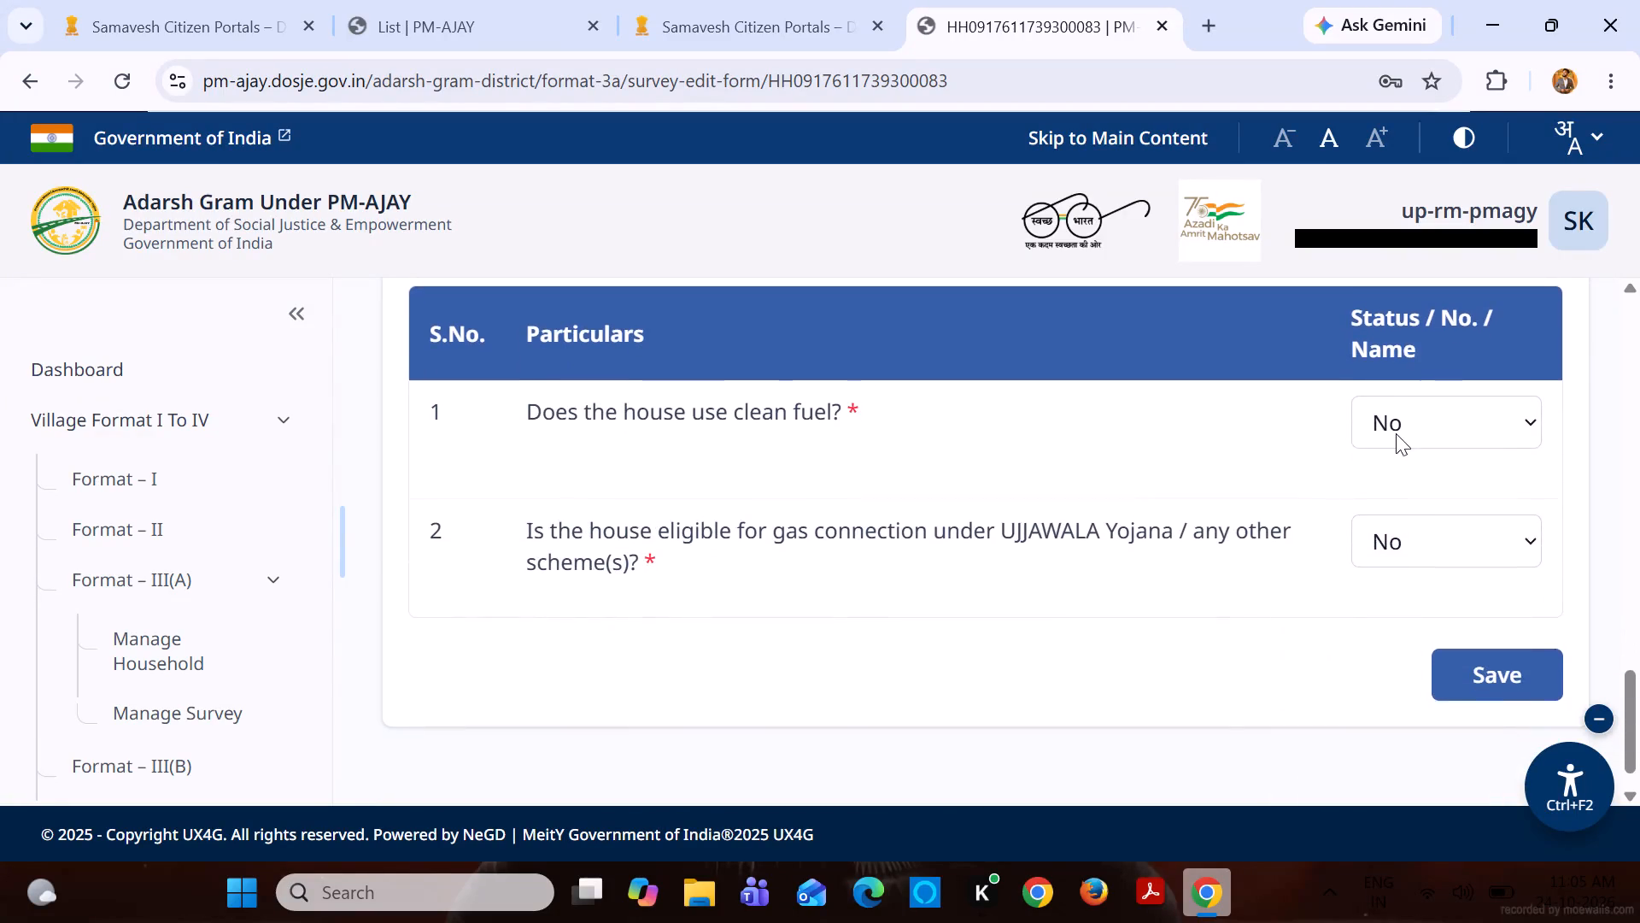
left_click_drag(1435, 429, 1396, 503)
left_click(1396, 503)
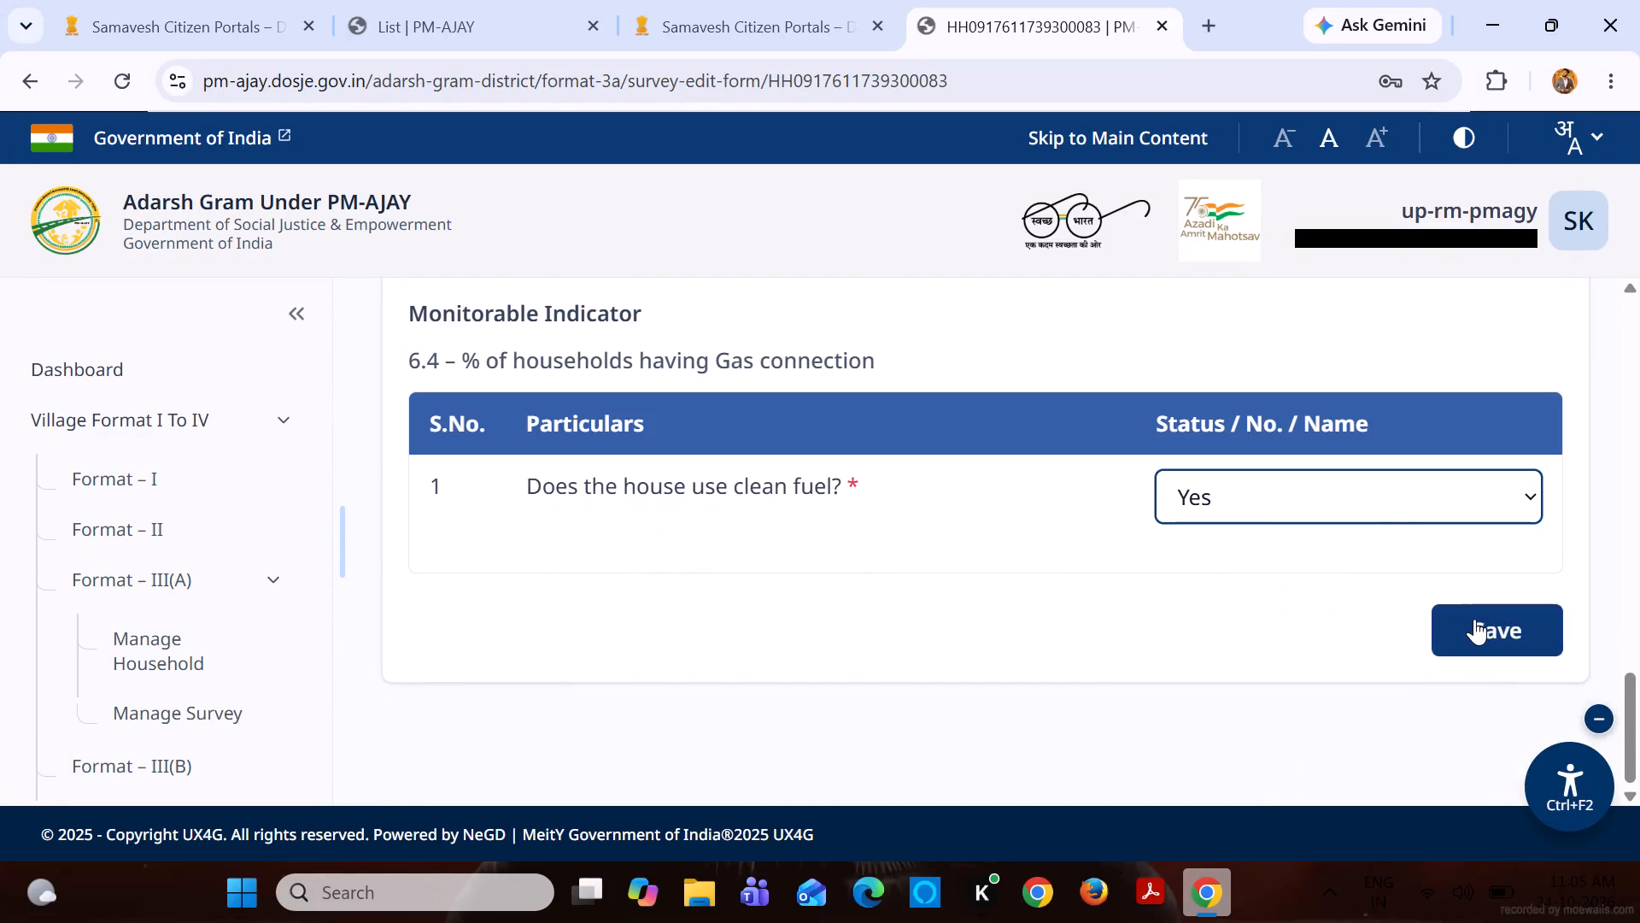
left_click(1474, 619)
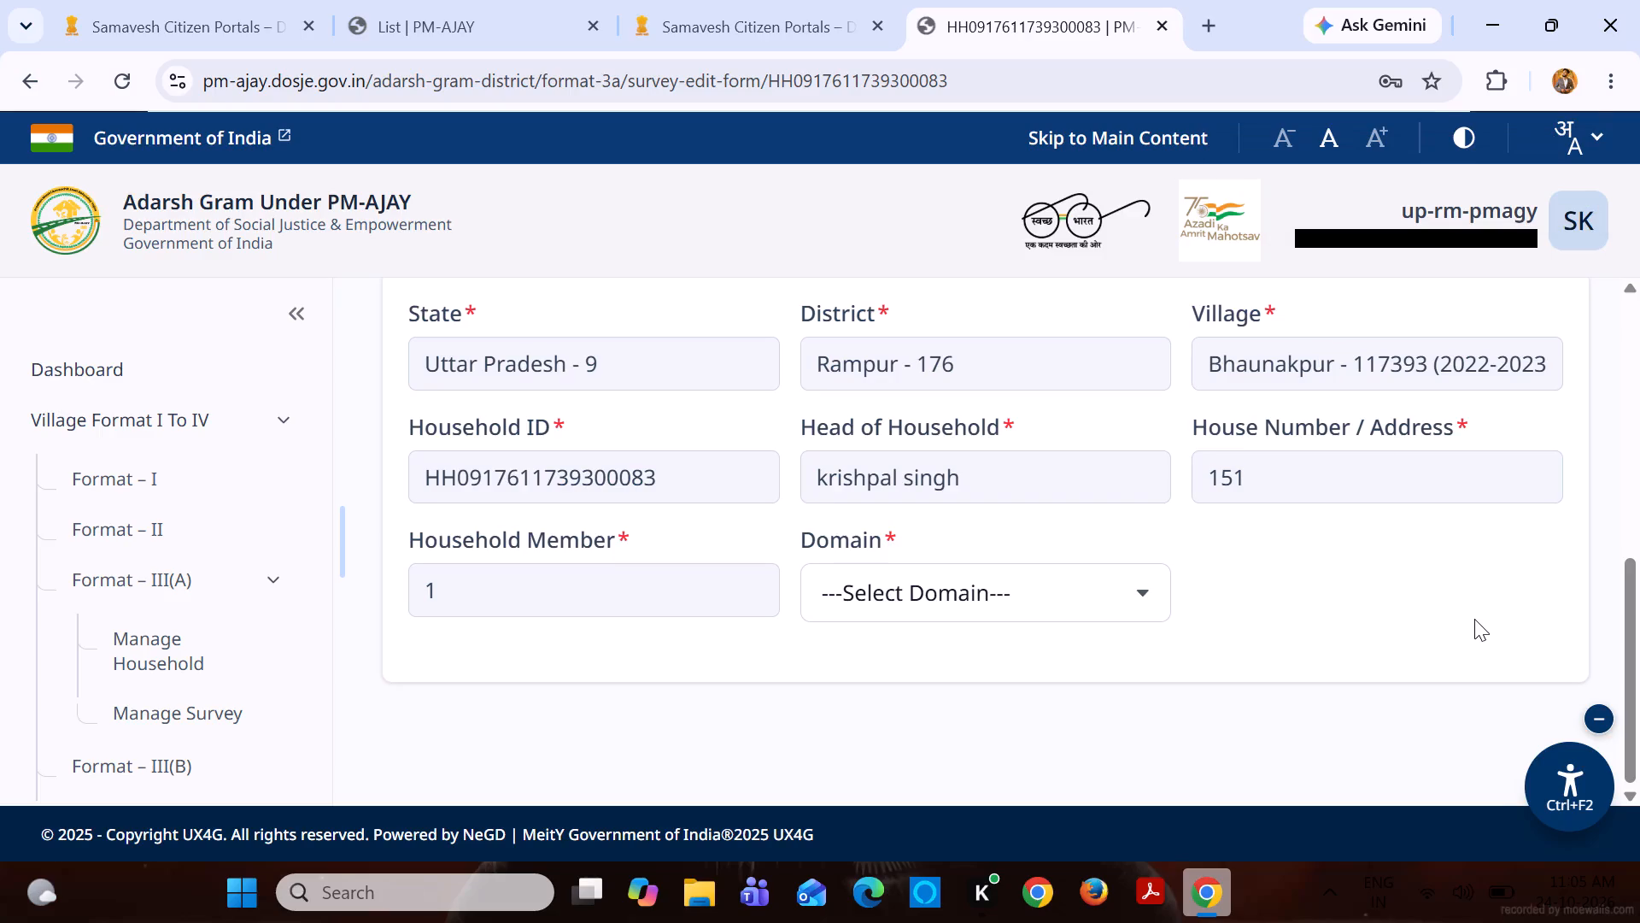
Return to the household survey list and open the survey of house 155 on page 2 for editing.
scroll(1325, 435, "up", 9)
left_click(1531, 362)
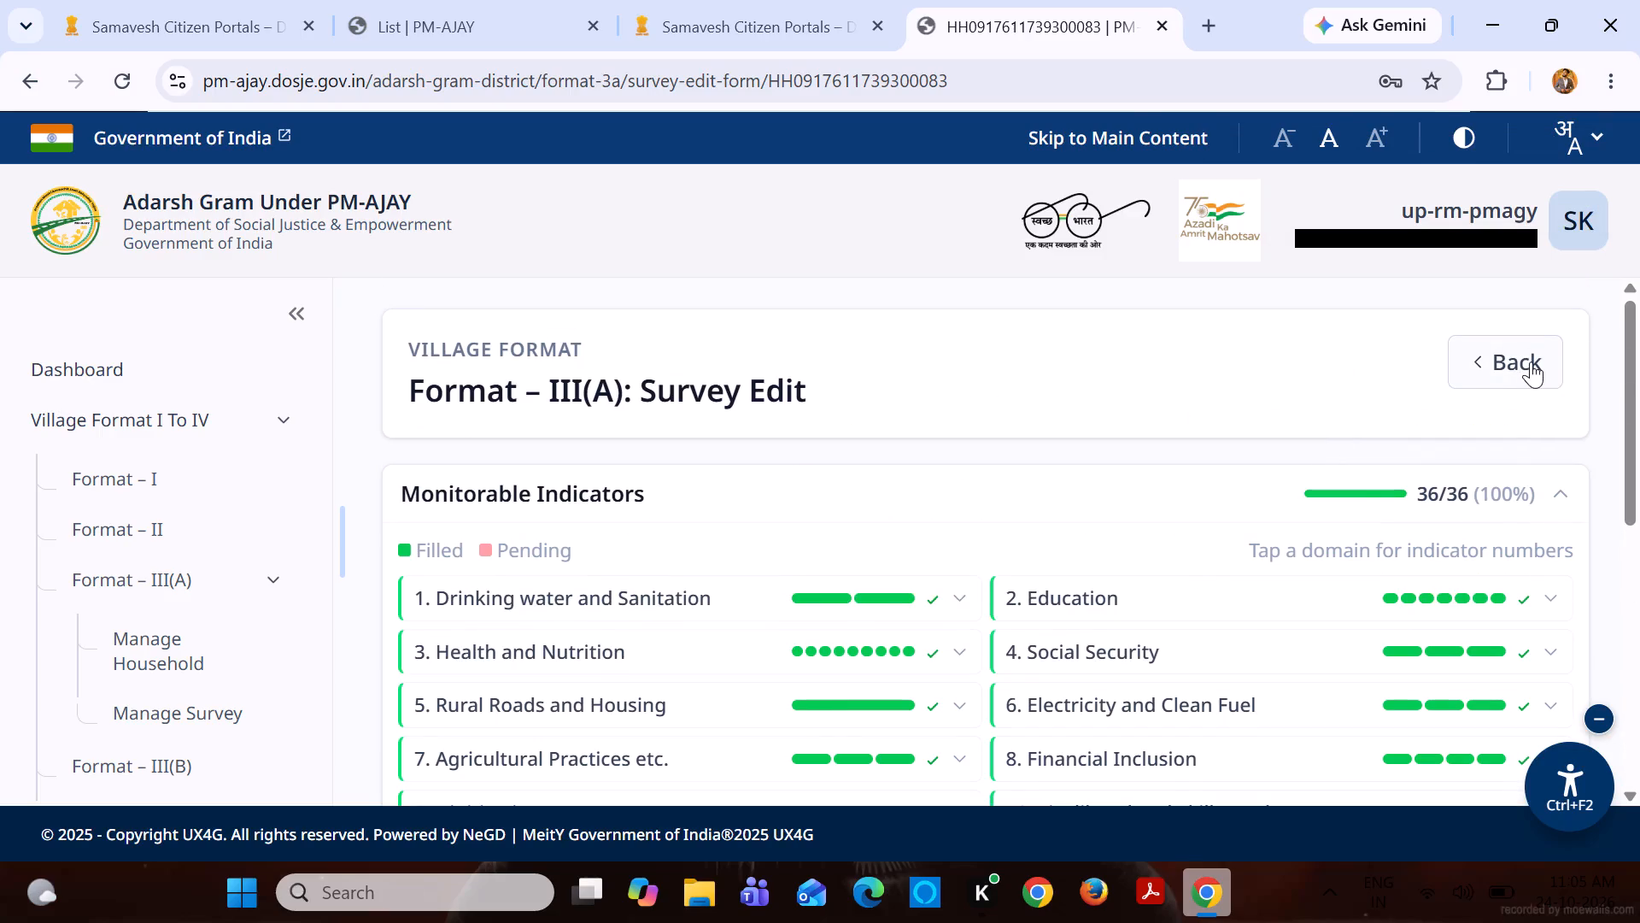
scroll(1388, 517, "down", 20)
scroll(1388, 517, "down", 20)
scroll(1388, 517, "down", 1)
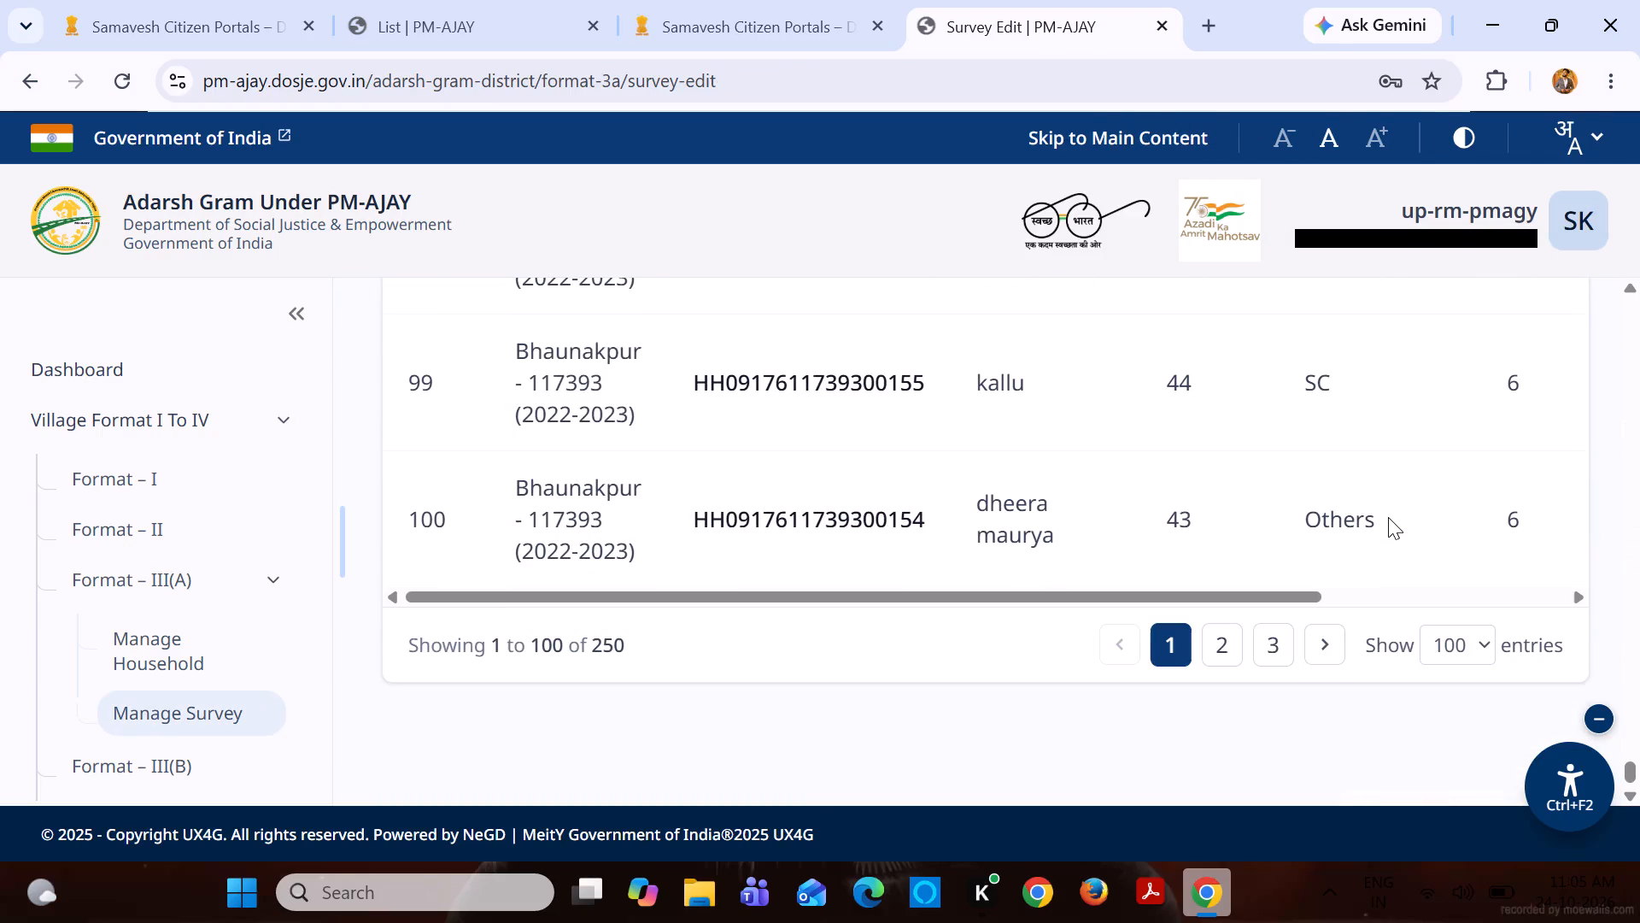
left_click(1246, 654)
left_click(1215, 654)
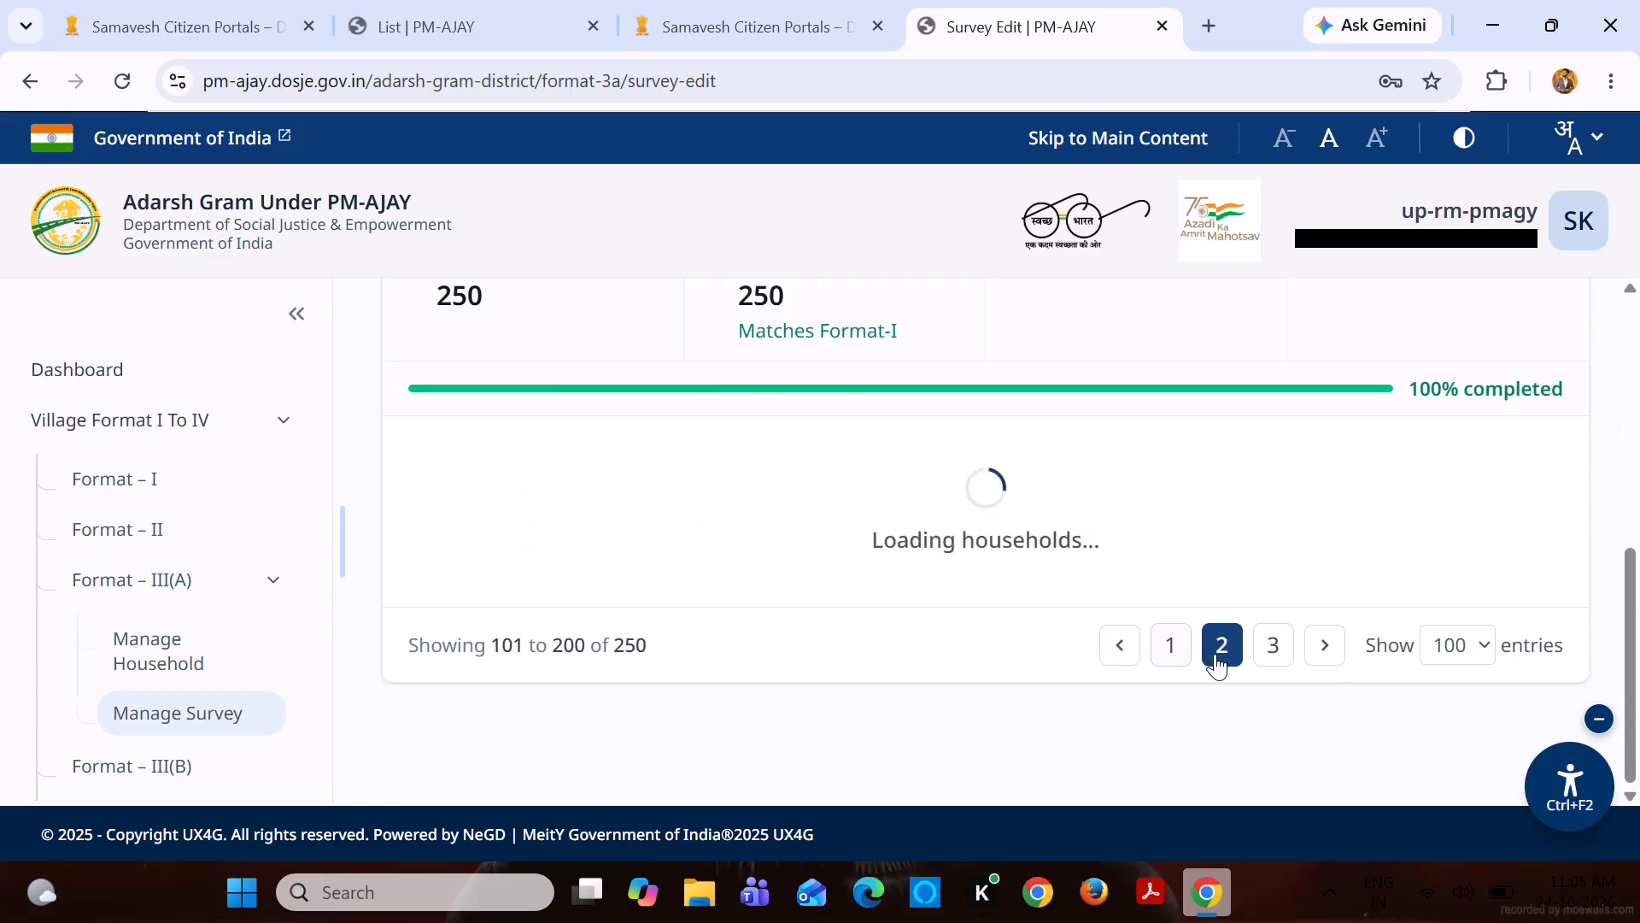
scroll(1162, 479, "up", 9)
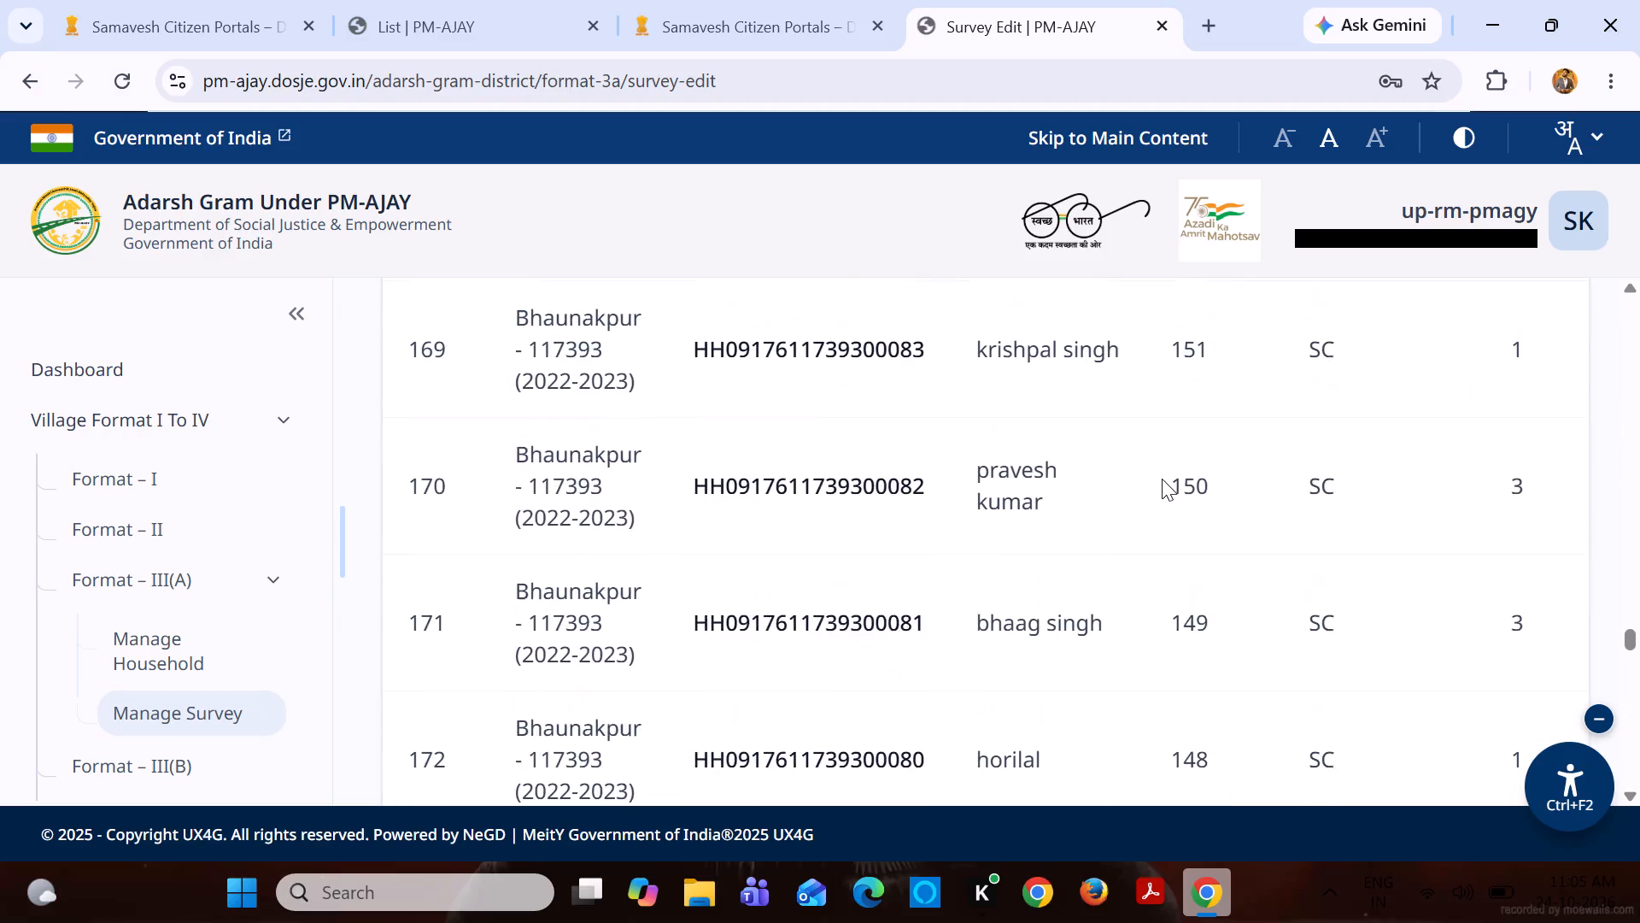
scroll(1162, 479, "up", 11)
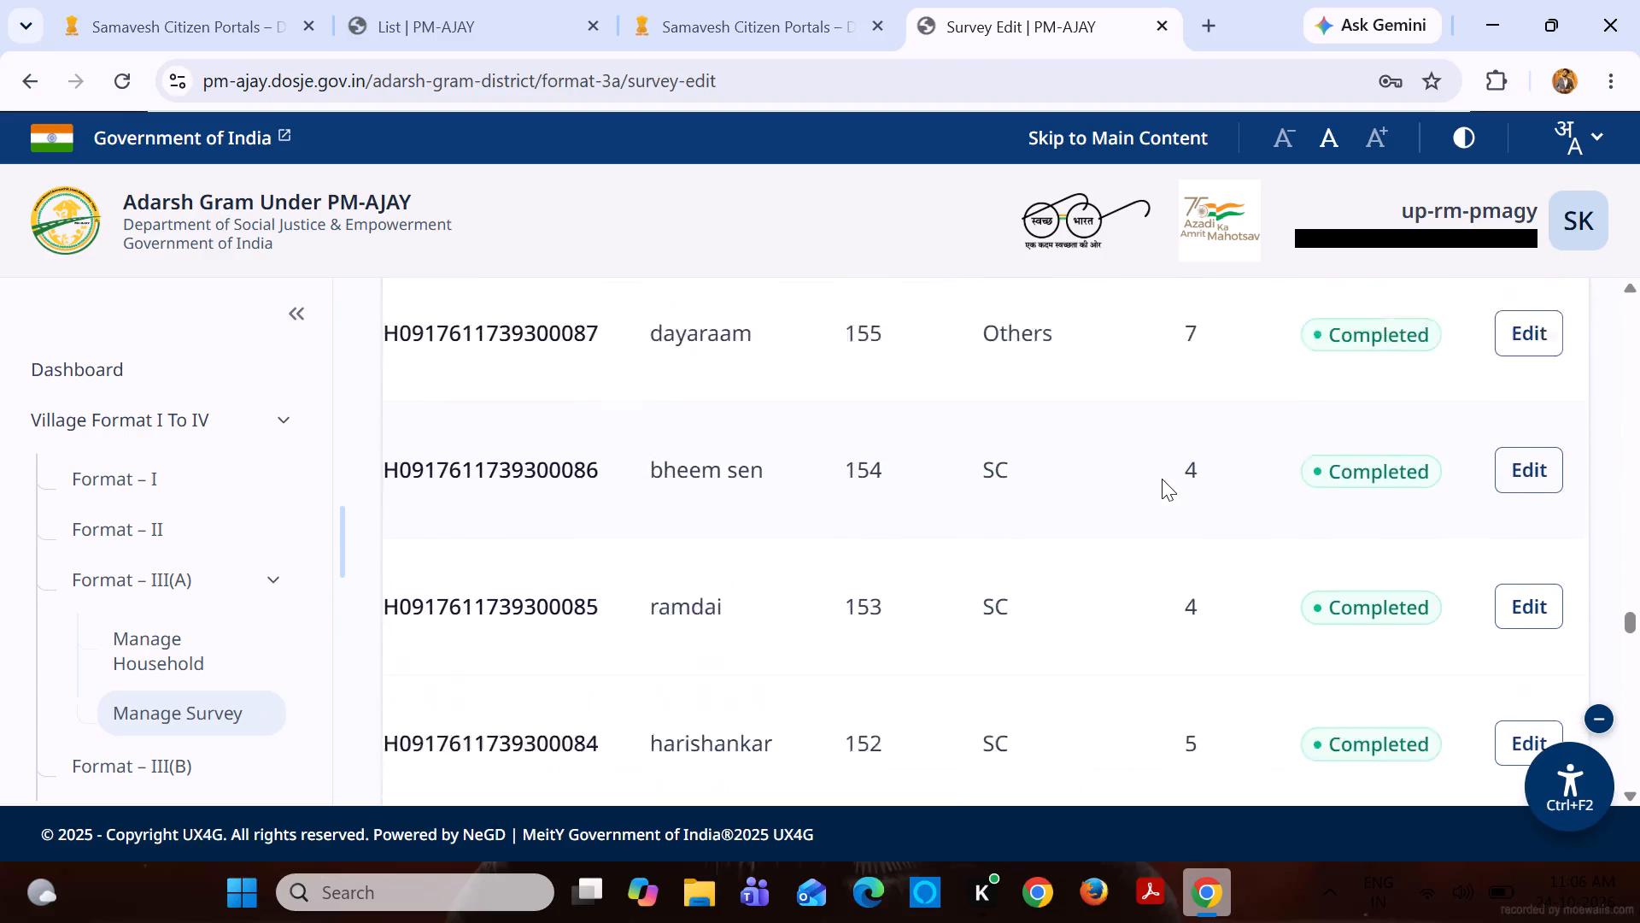
scroll(1162, 479, "up", 1)
left_click(1530, 550)
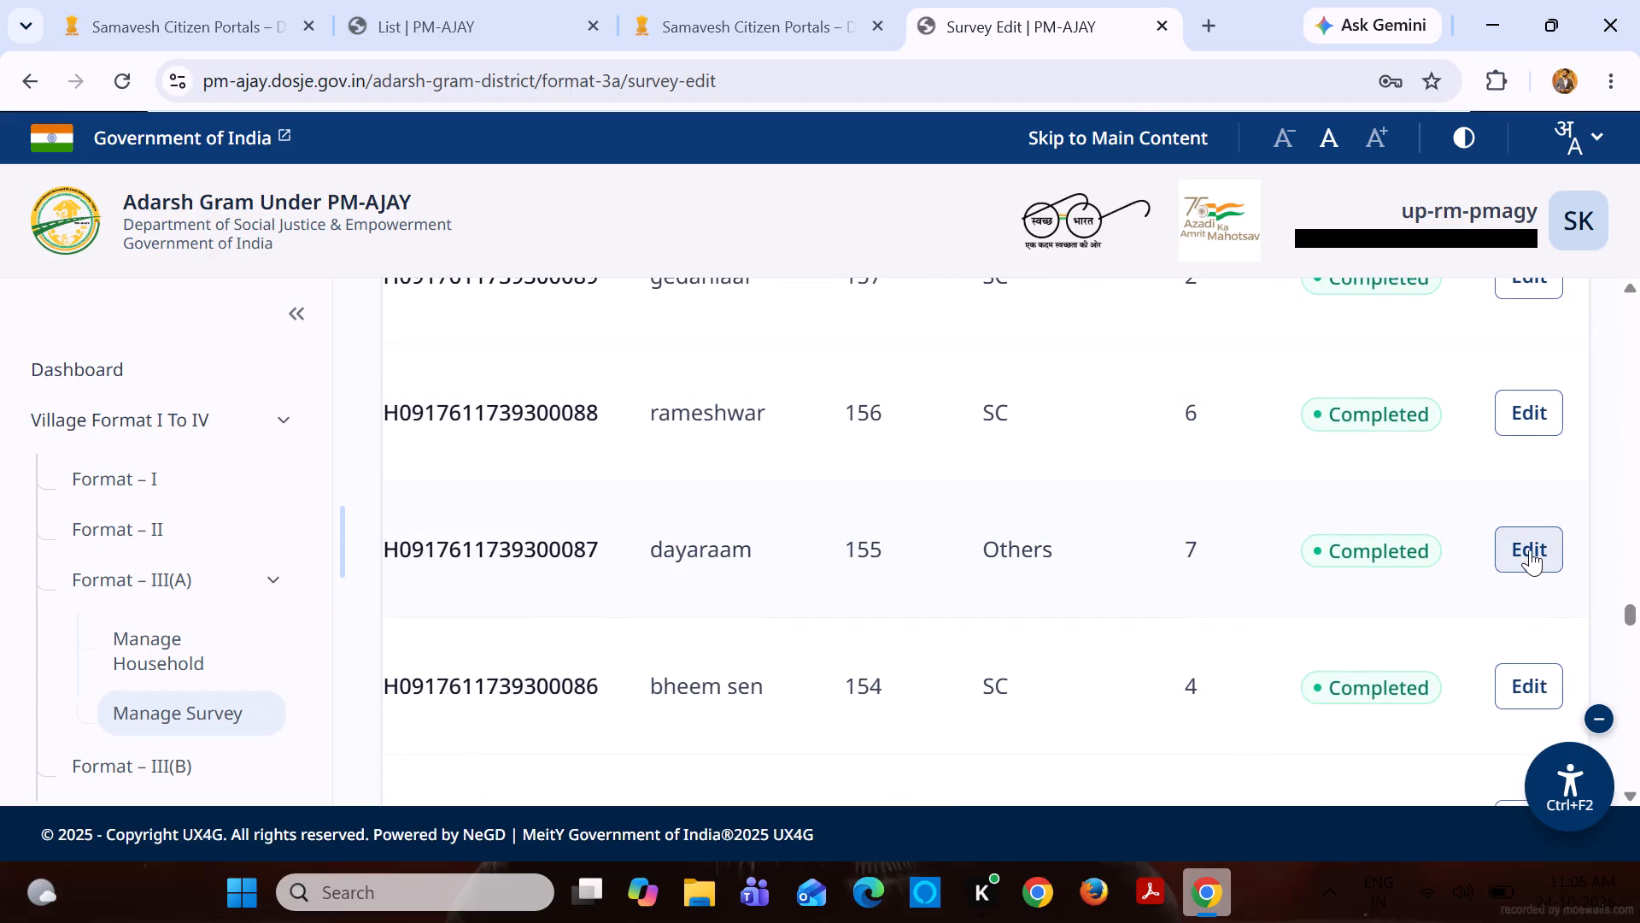
In domain 6 – Electricity and Clean Fuel, set the electricity connection answers under indicators 6.2 and 6.3 to Yes for house 155.
scroll(1170, 568, "down", 18)
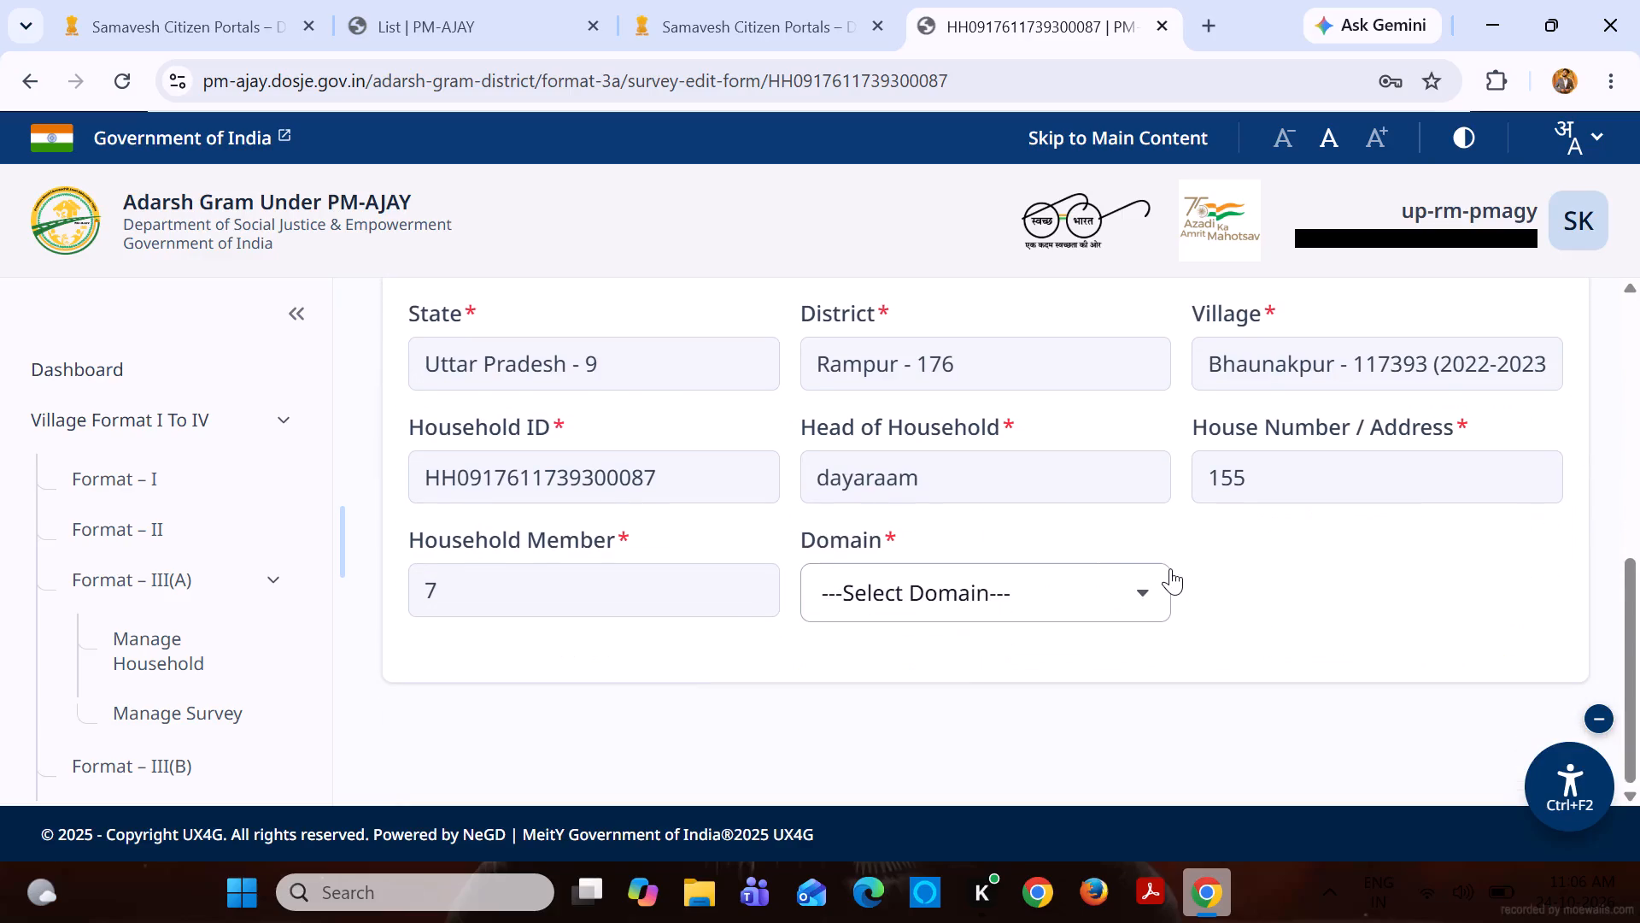
left_click(1116, 577)
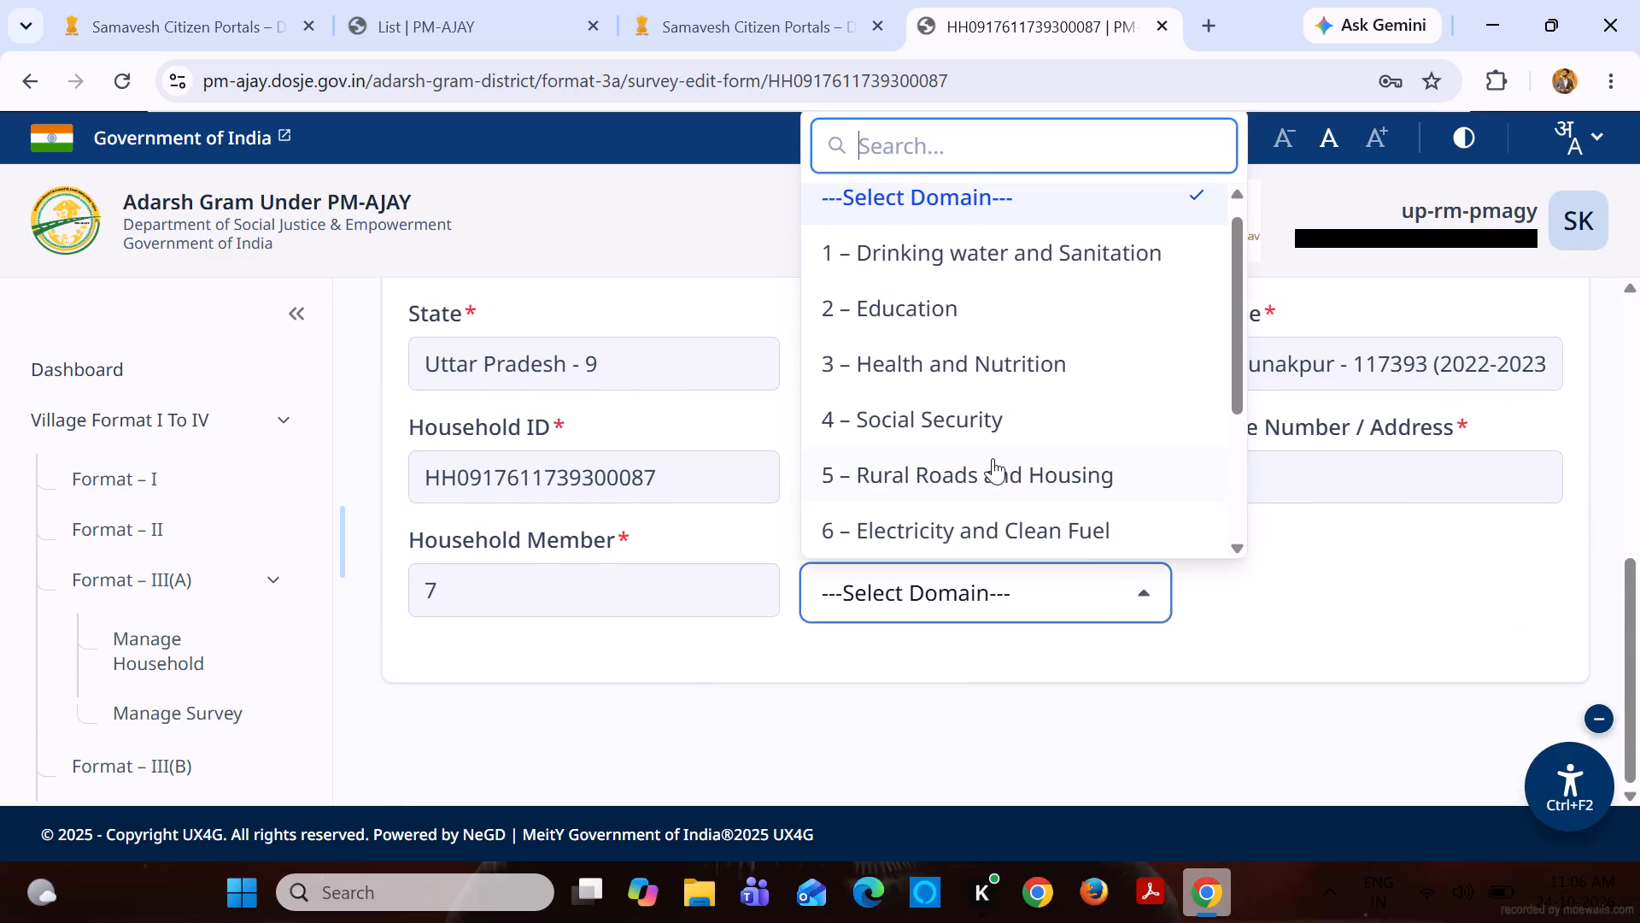
left_click(978, 514)
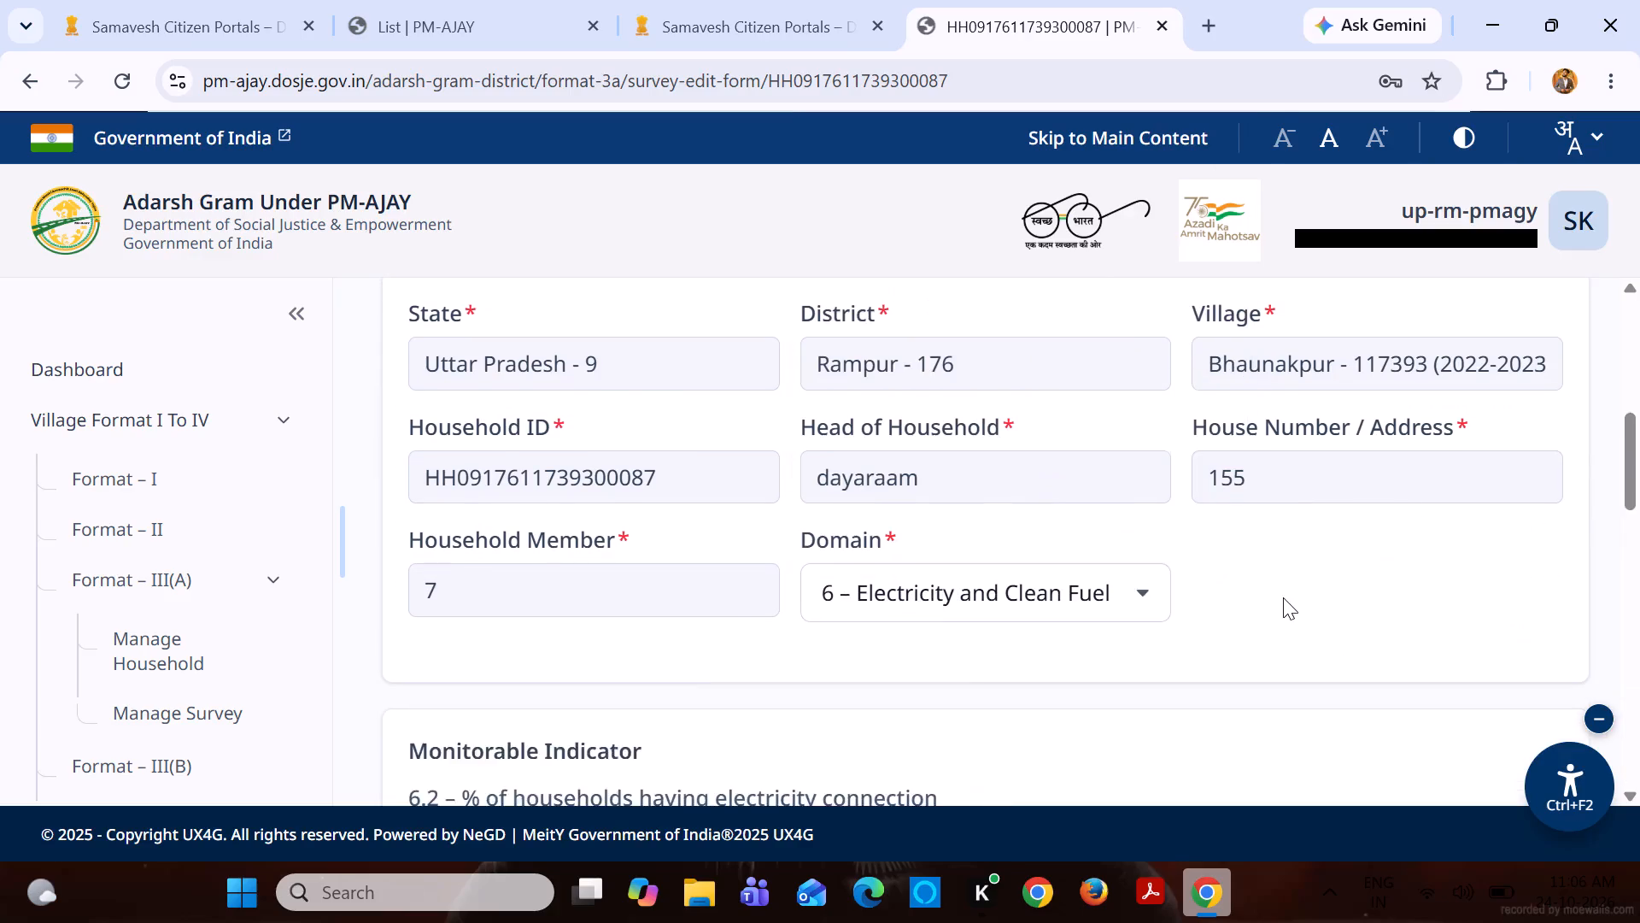
scroll(1283, 597, "down", 3)
left_click(1440, 582)
left_click_drag(1461, 563, 1375, 635)
left_click(1375, 635)
scroll(1375, 635, "down", 9)
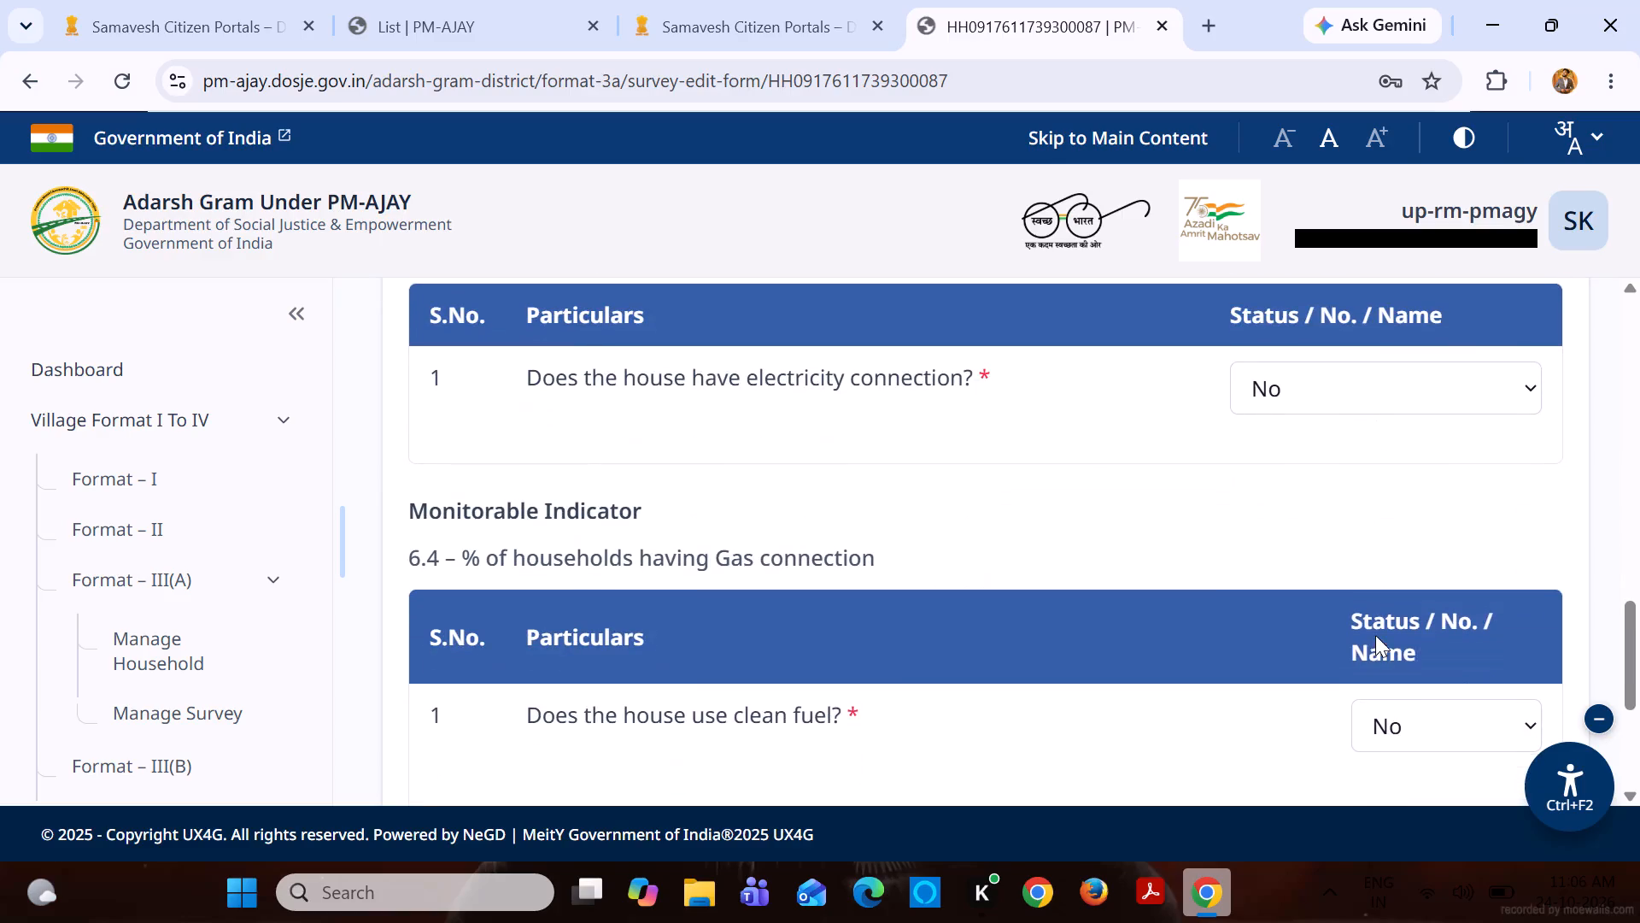
left_click_drag(1449, 380, 1344, 476)
left_click(1344, 476)
Answer Yes to LED bulb use and to clean fuel use for house 155, and save the survey.
scroll(1344, 476, "down", 1)
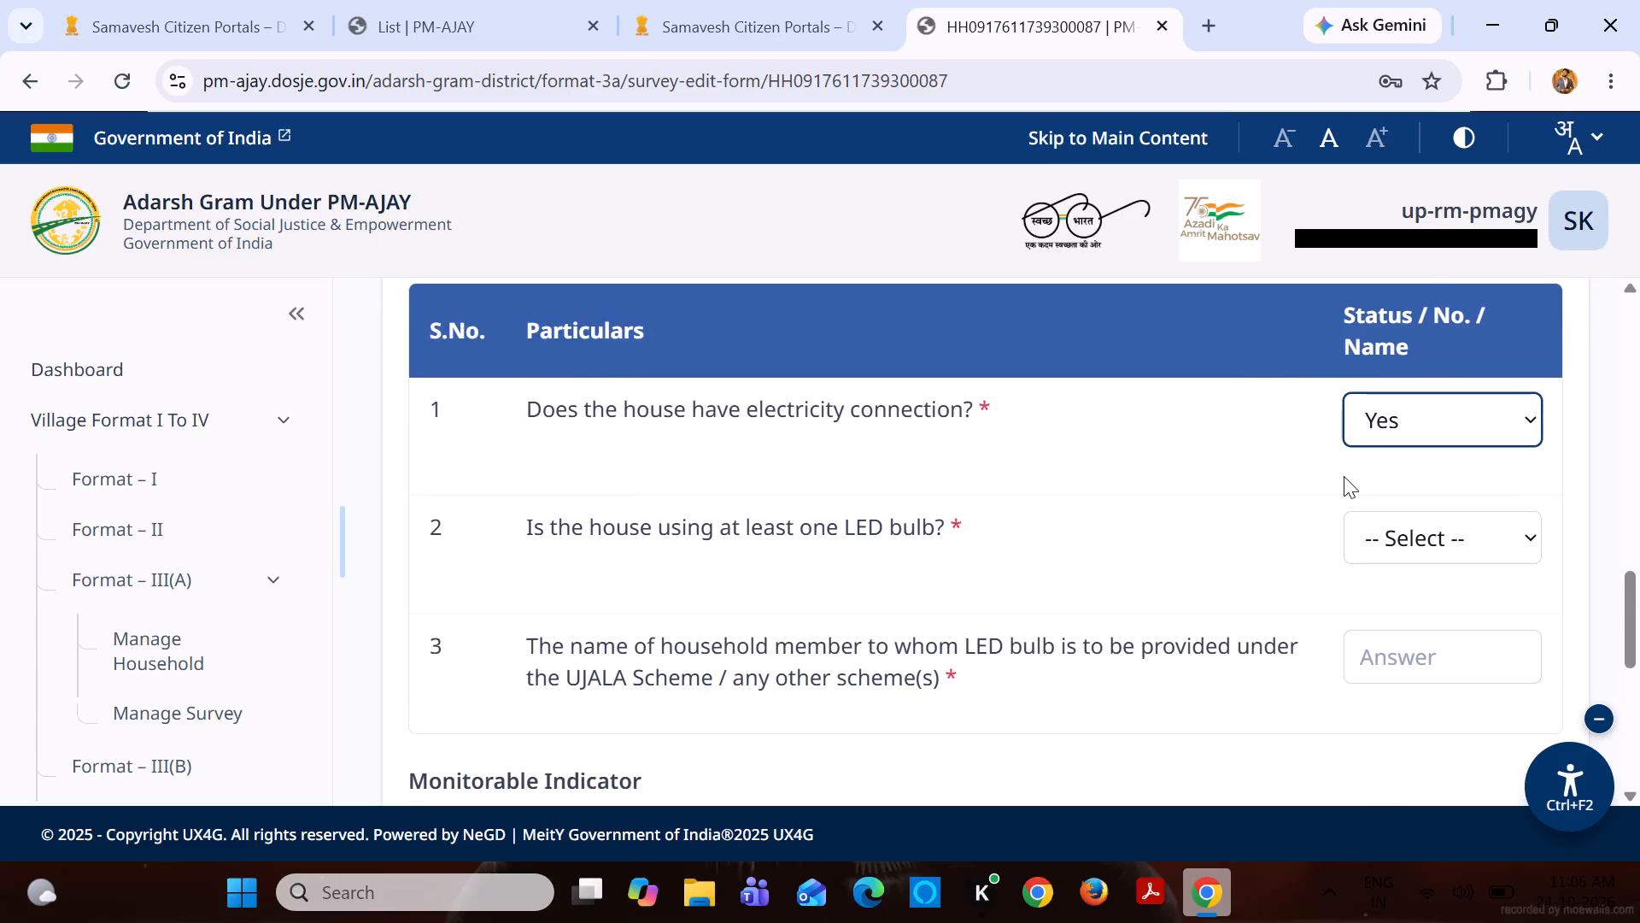
scroll(1344, 476, "down", 1)
left_click_drag(1457, 526, 1391, 618)
left_click(1391, 618)
scroll(1391, 618, "down", 2)
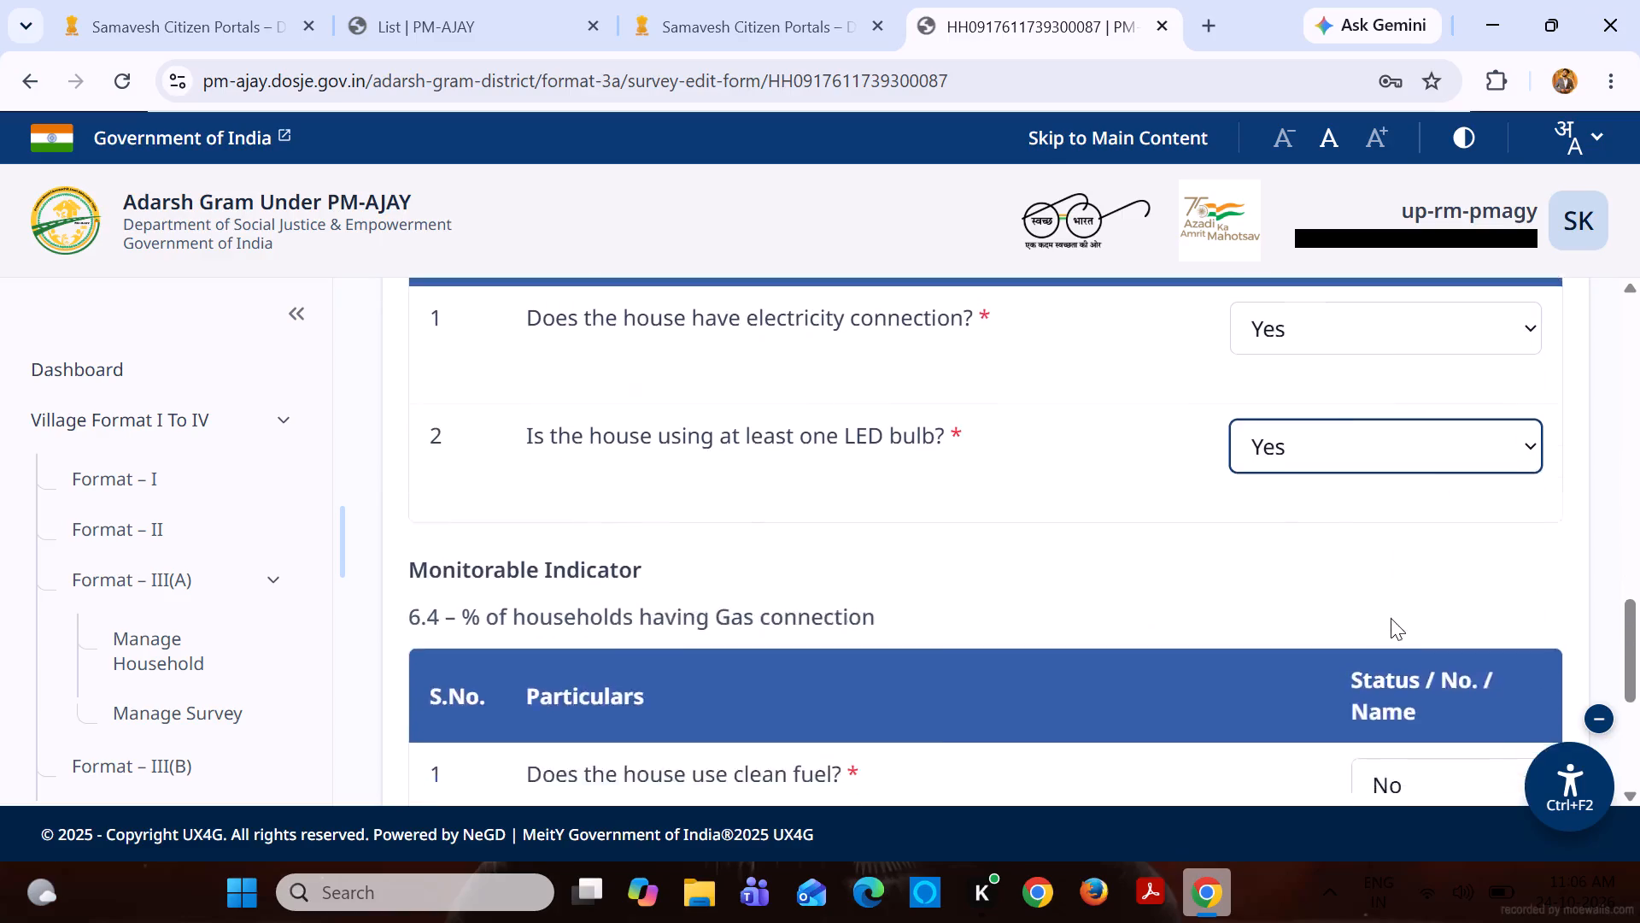
scroll(1391, 618, "down", 3)
left_click_drag(1476, 445, 1398, 523)
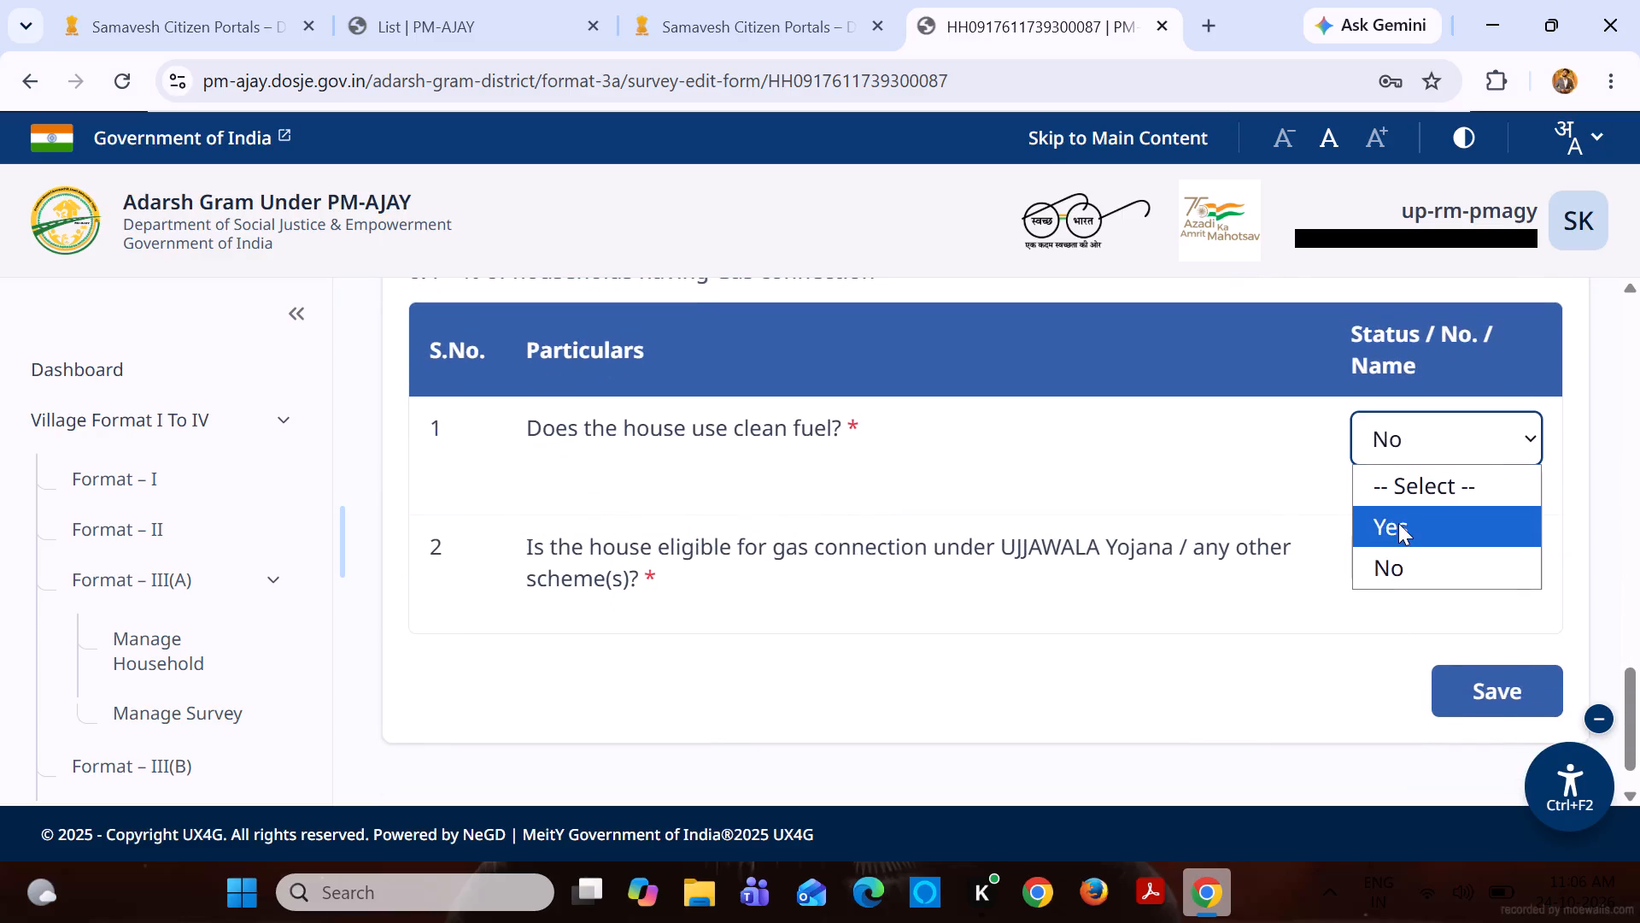
left_click(1398, 523)
left_click(1502, 621)
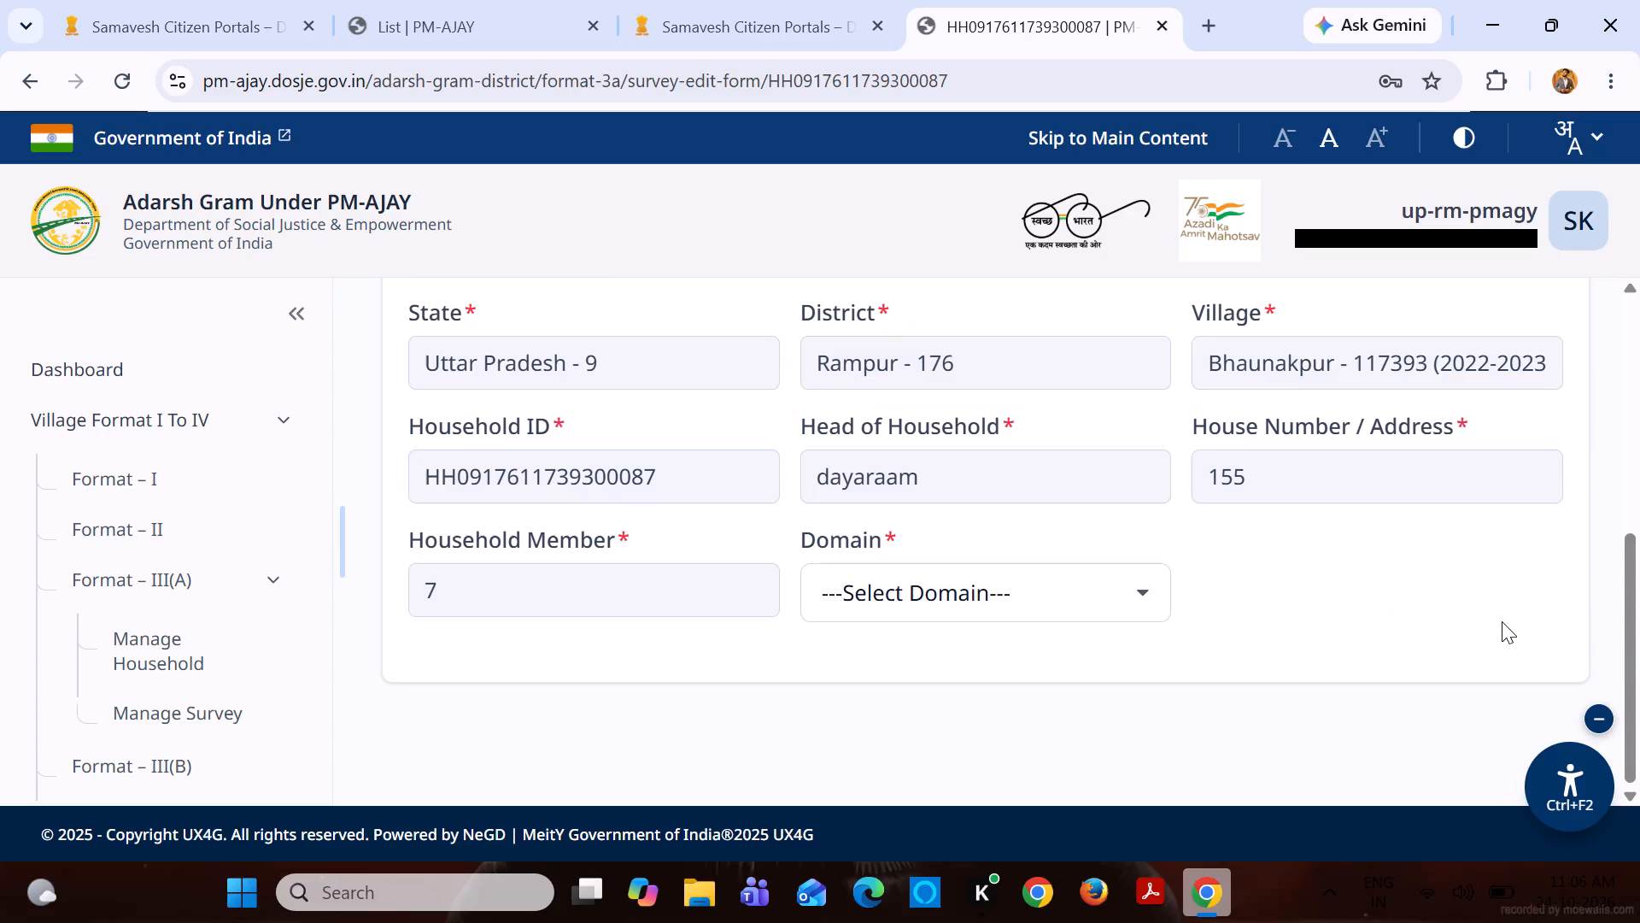
Return to the household survey list and open the survey of house 158 on page 2 for editing.
scroll(1179, 323, "up", 9)
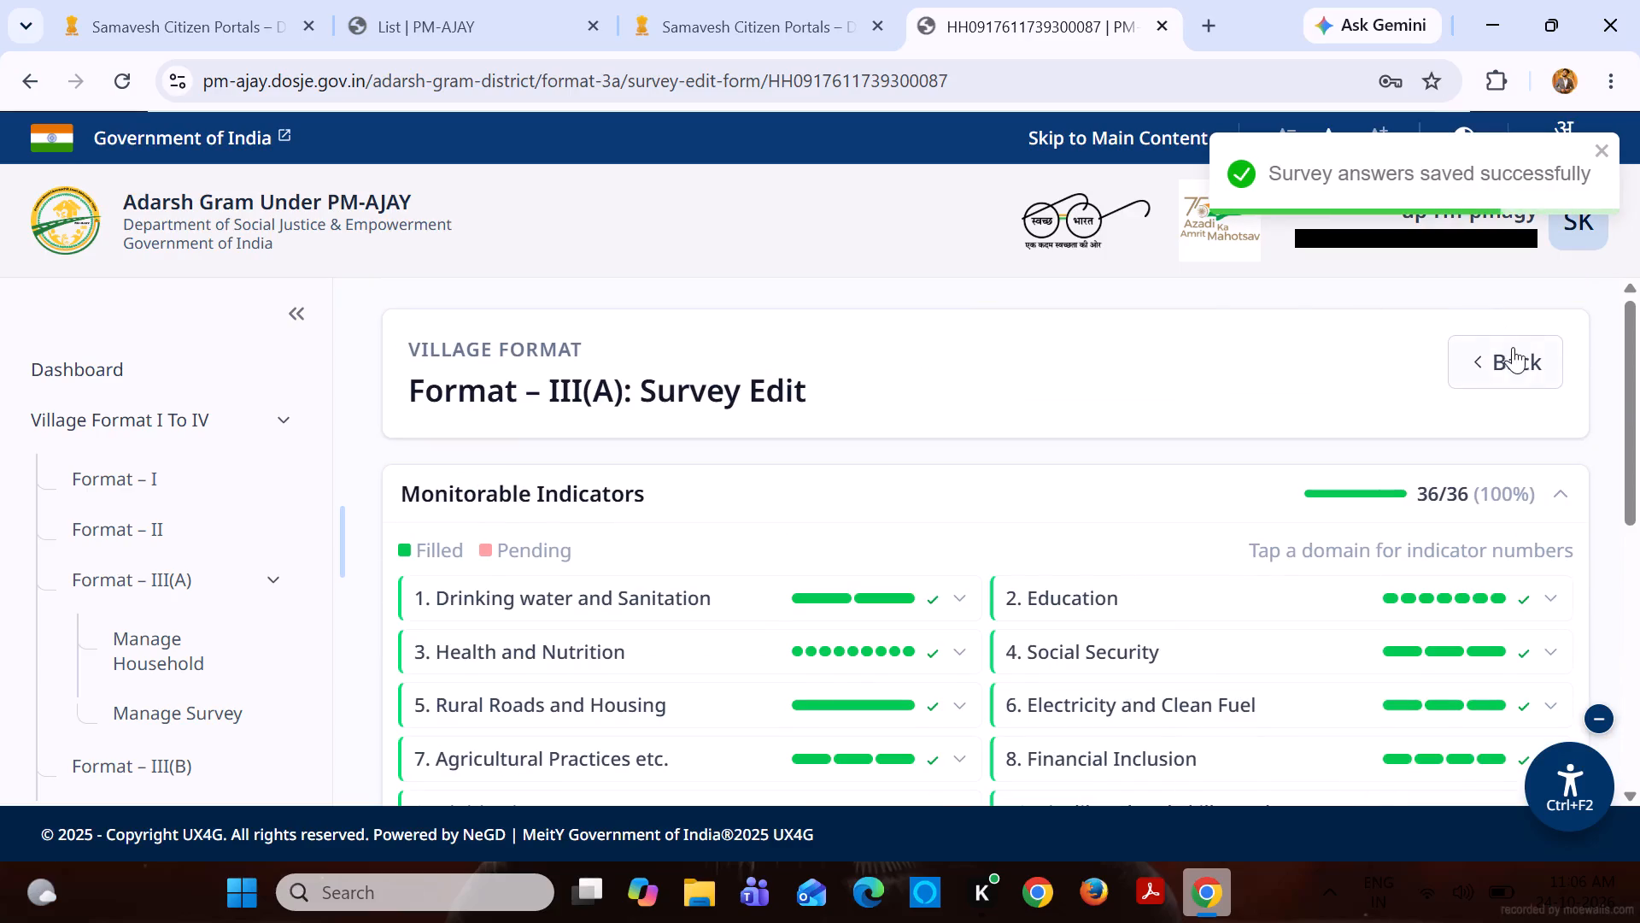
left_click(1513, 350)
scroll(1373, 496, "down", 20)
scroll(1373, 496, "down", 4)
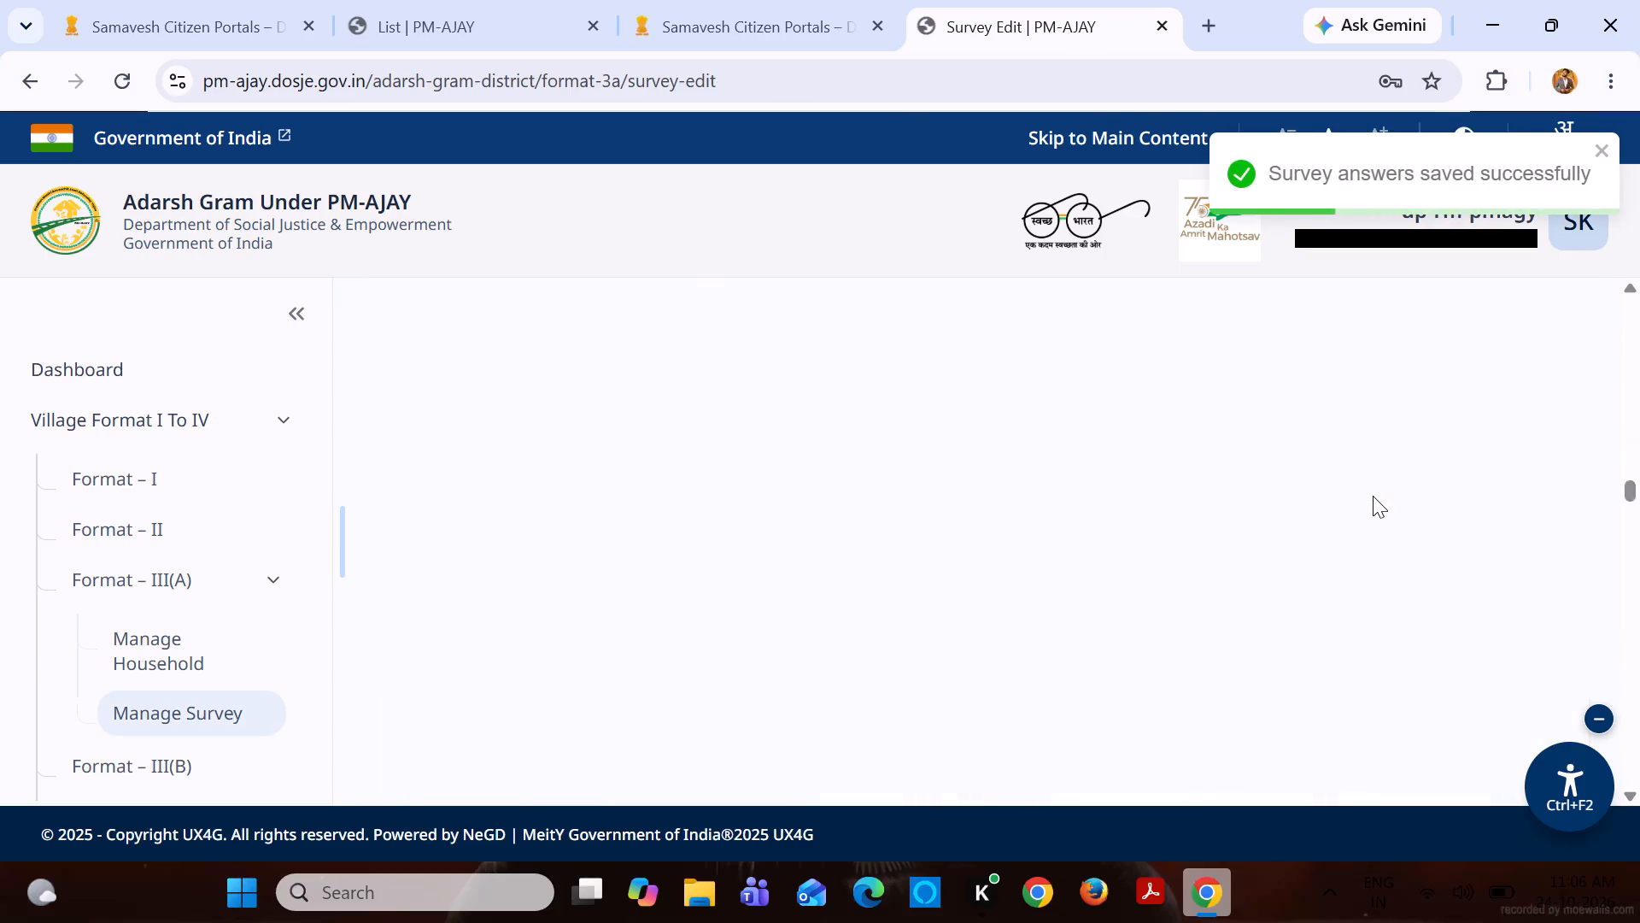
scroll(1373, 496, "down", 12)
left_click(1238, 650)
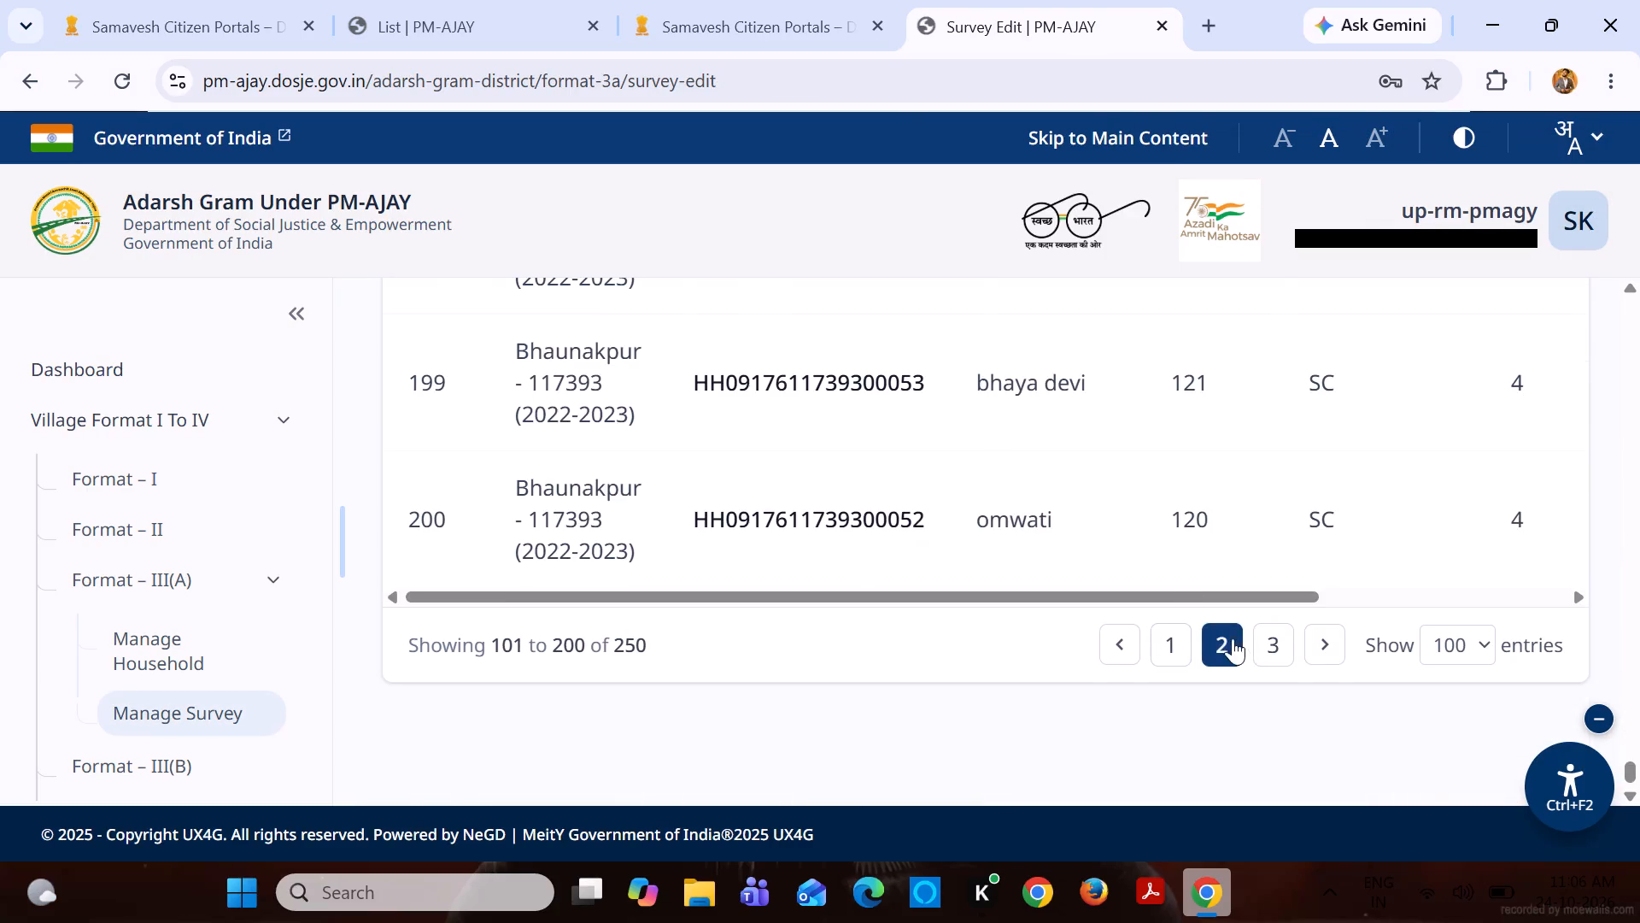
scroll(1172, 567, "up", 9)
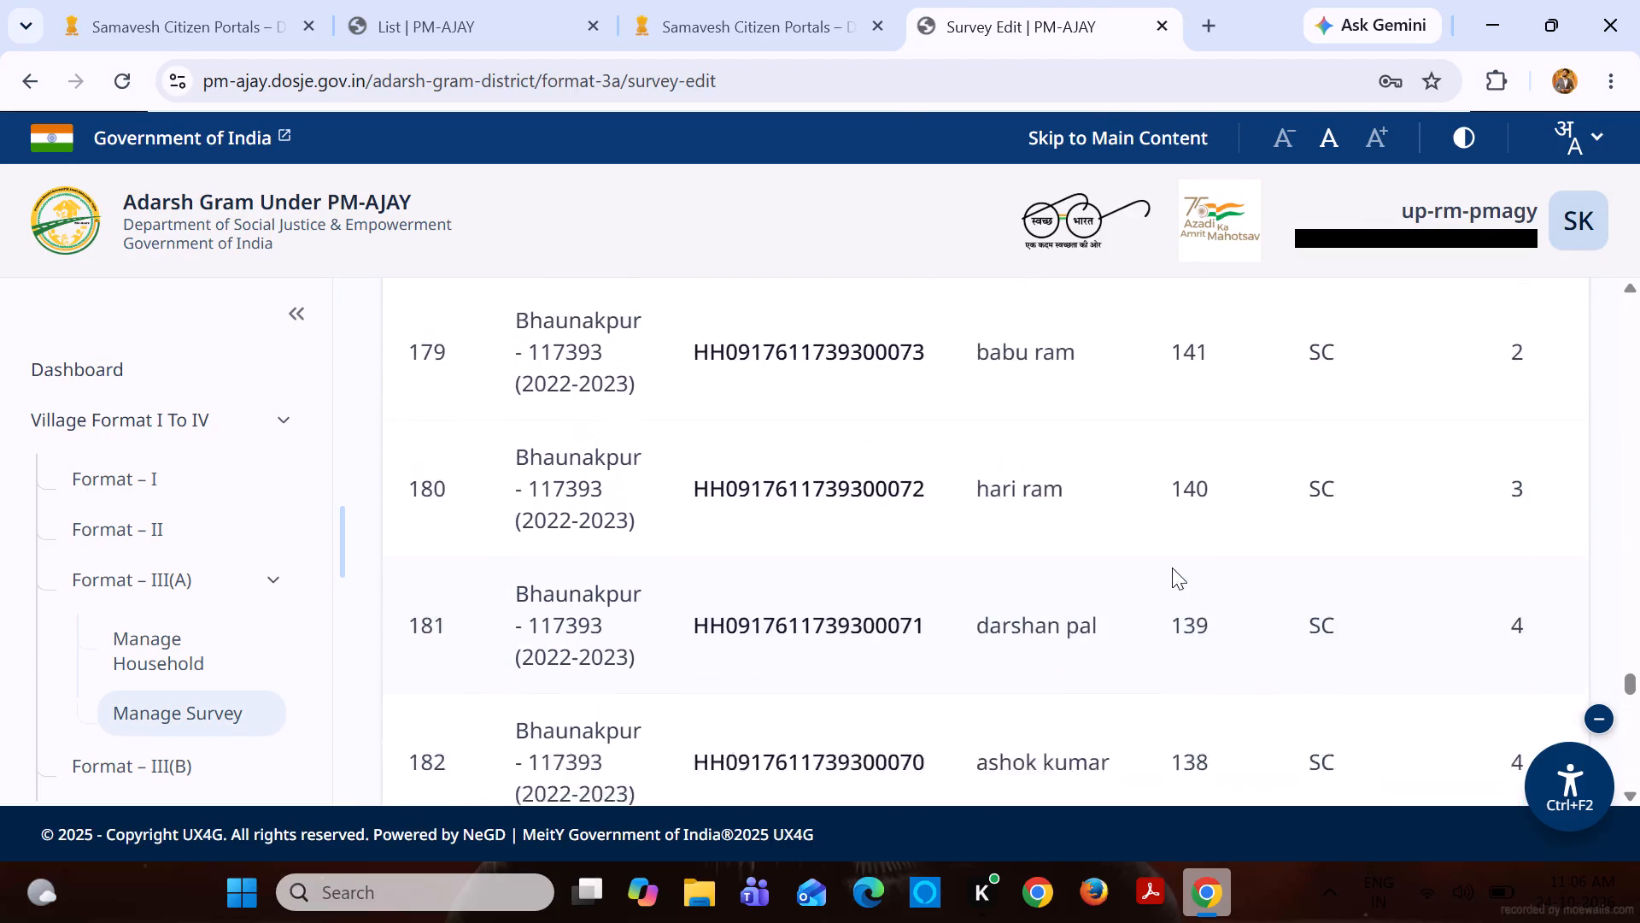
scroll(1172, 567, "up", 11)
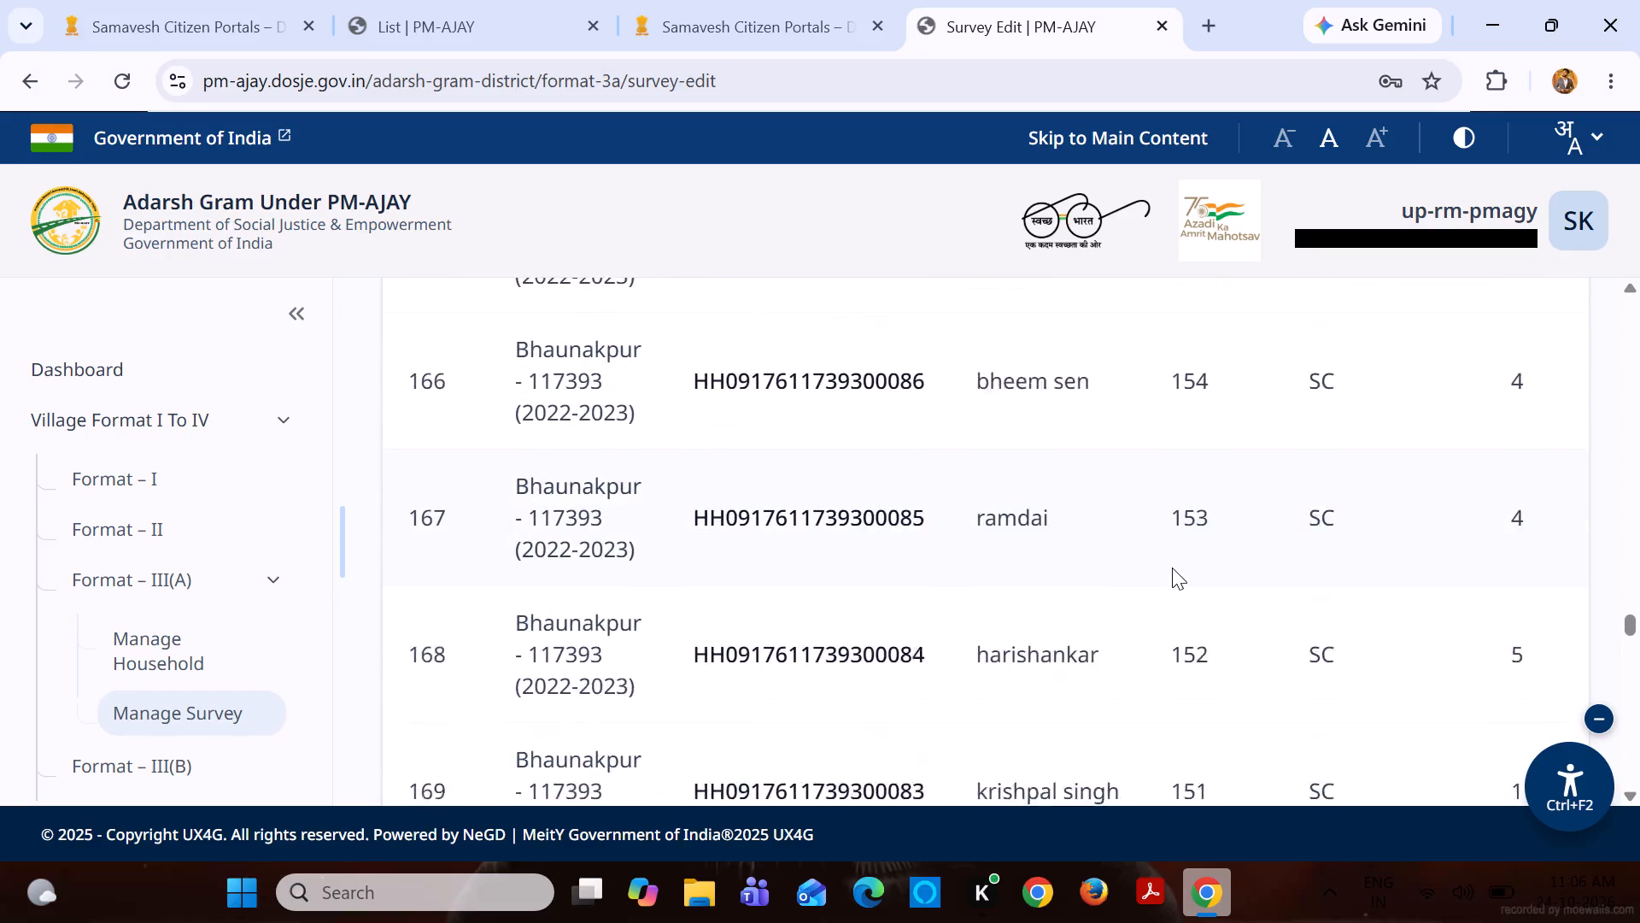
scroll(1172, 567, "up", 10)
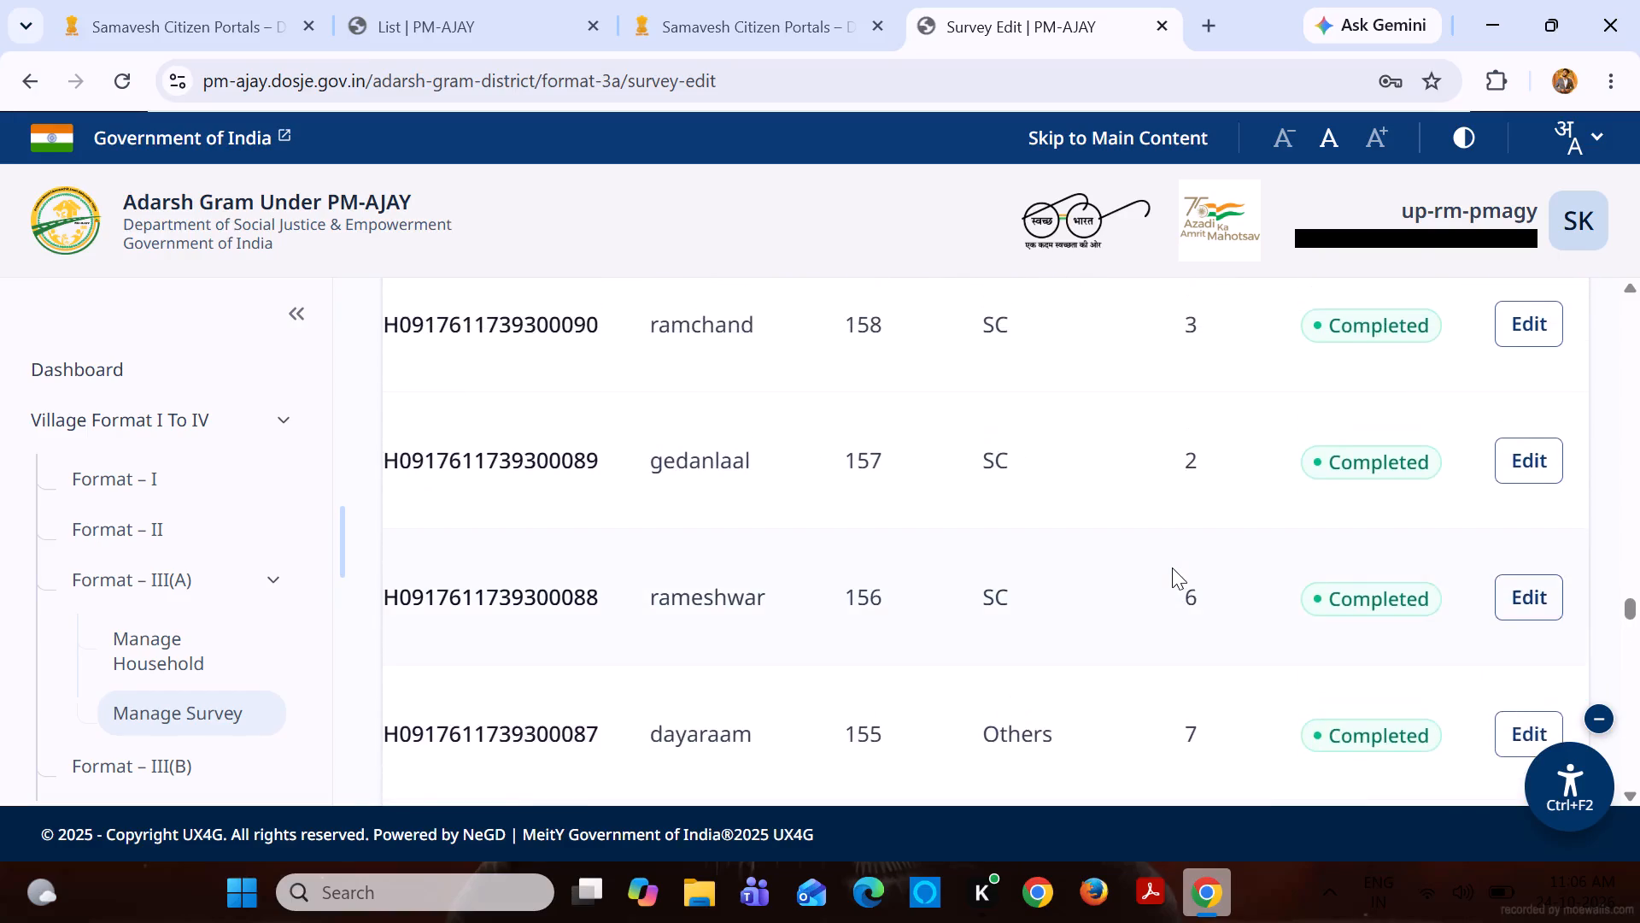
scroll(1172, 567, "up", 1)
left_click(1532, 457)
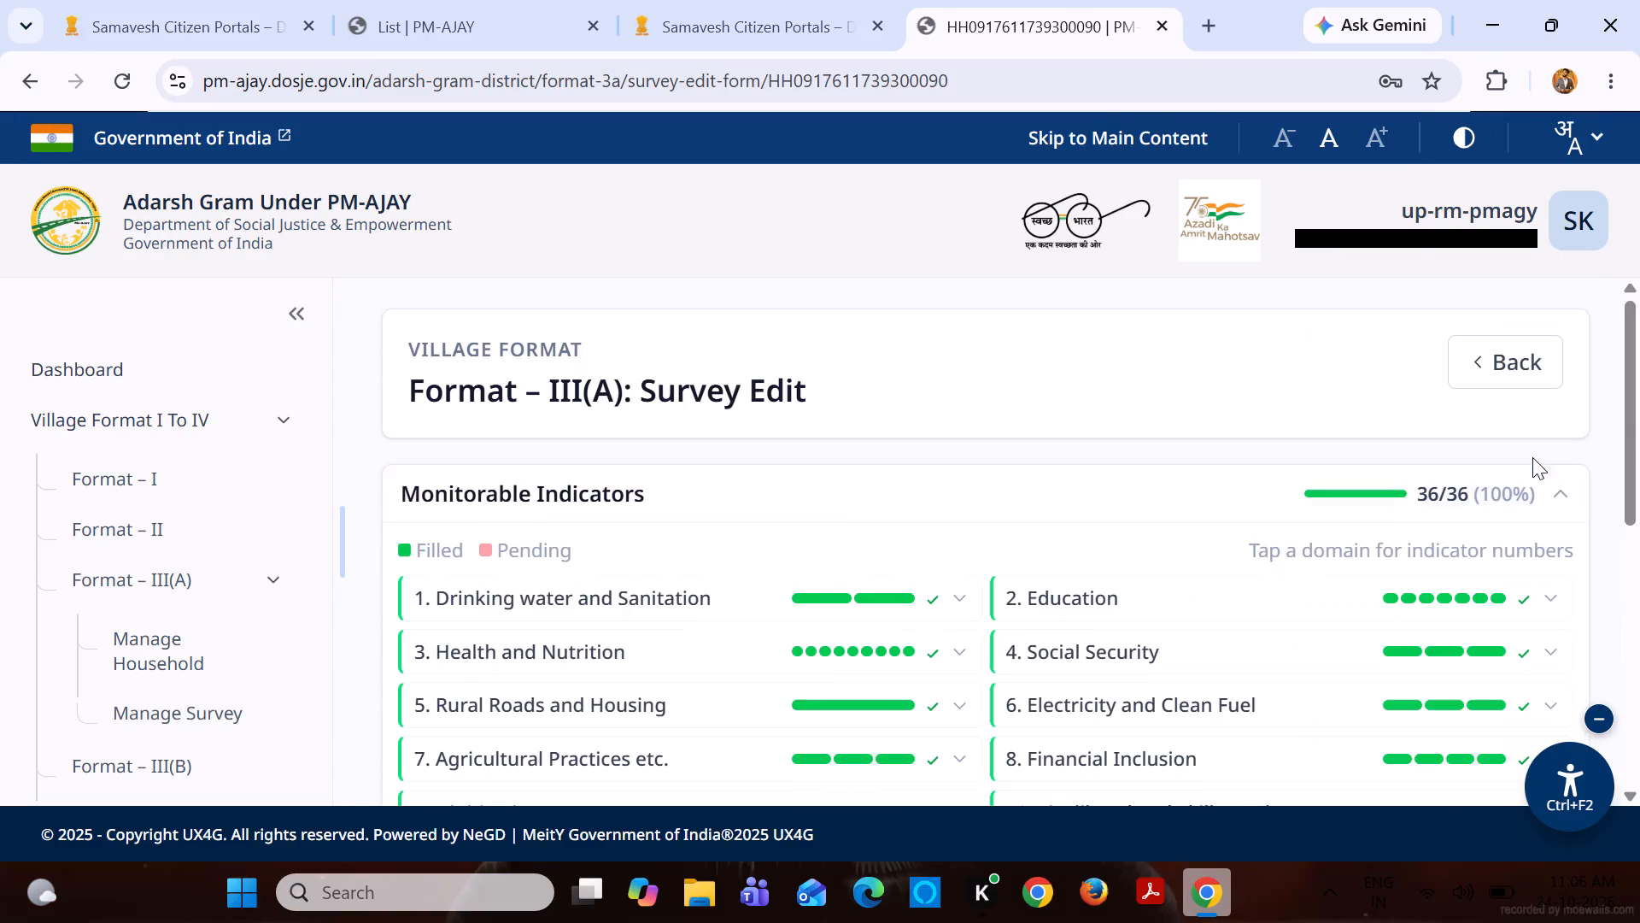
In domain 6 – Electricity and Clean Fuel, set the electricity connection answers under indicators 6.2 and 6.3 to Yes for house 158.
scroll(1344, 552, "down", 8)
left_click(1147, 592)
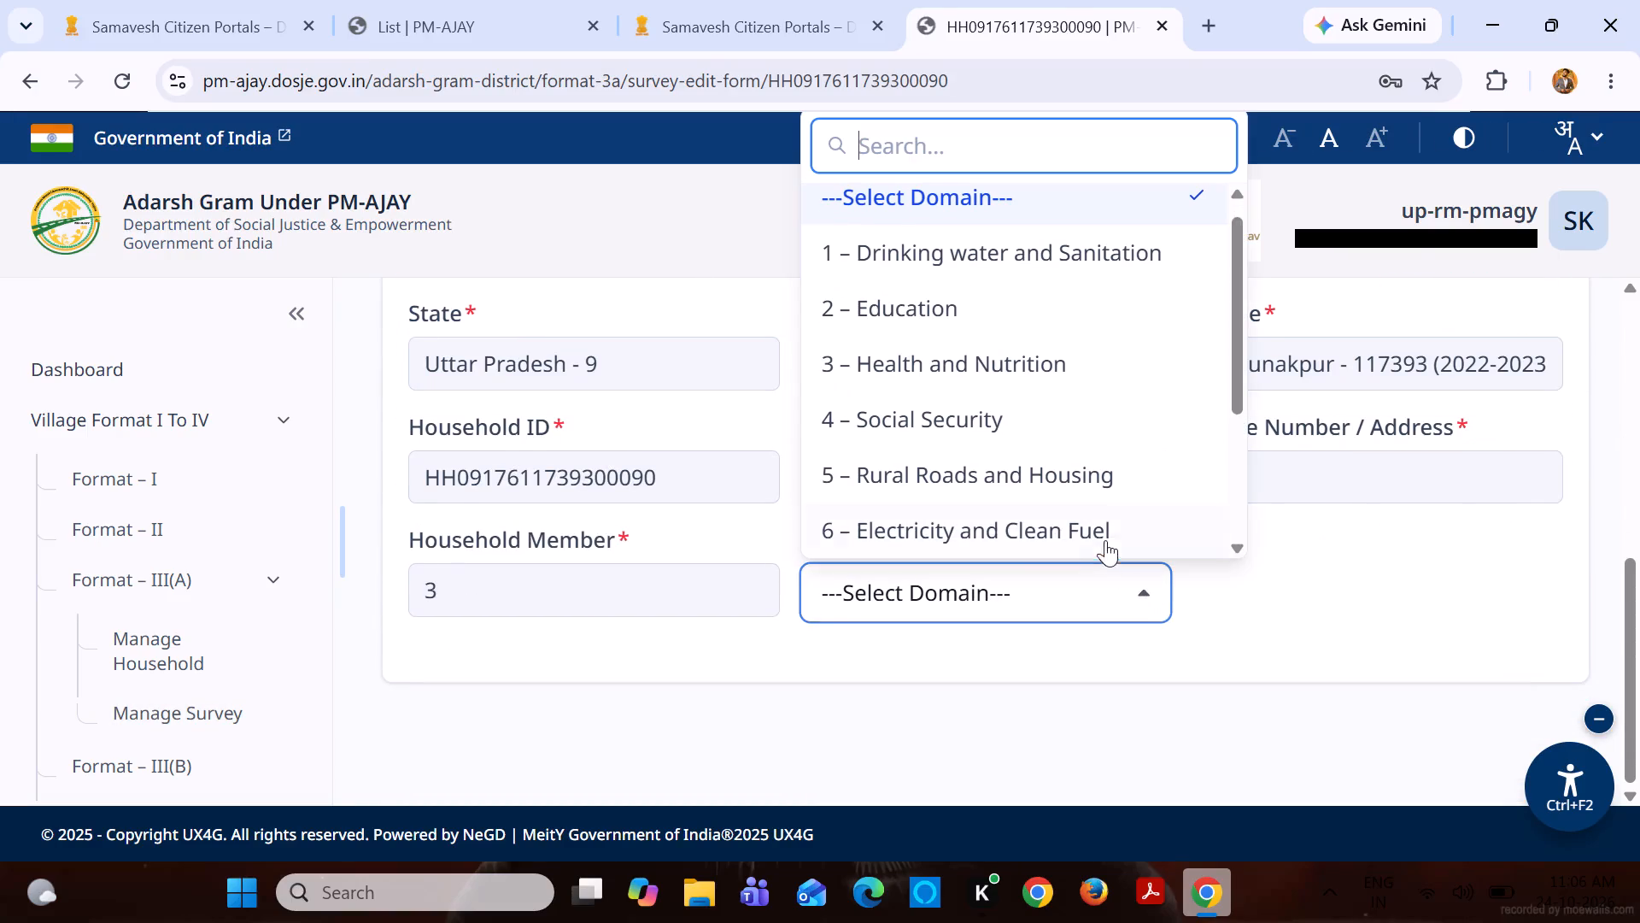
left_click(1096, 528)
scroll(1315, 587, "down", 3)
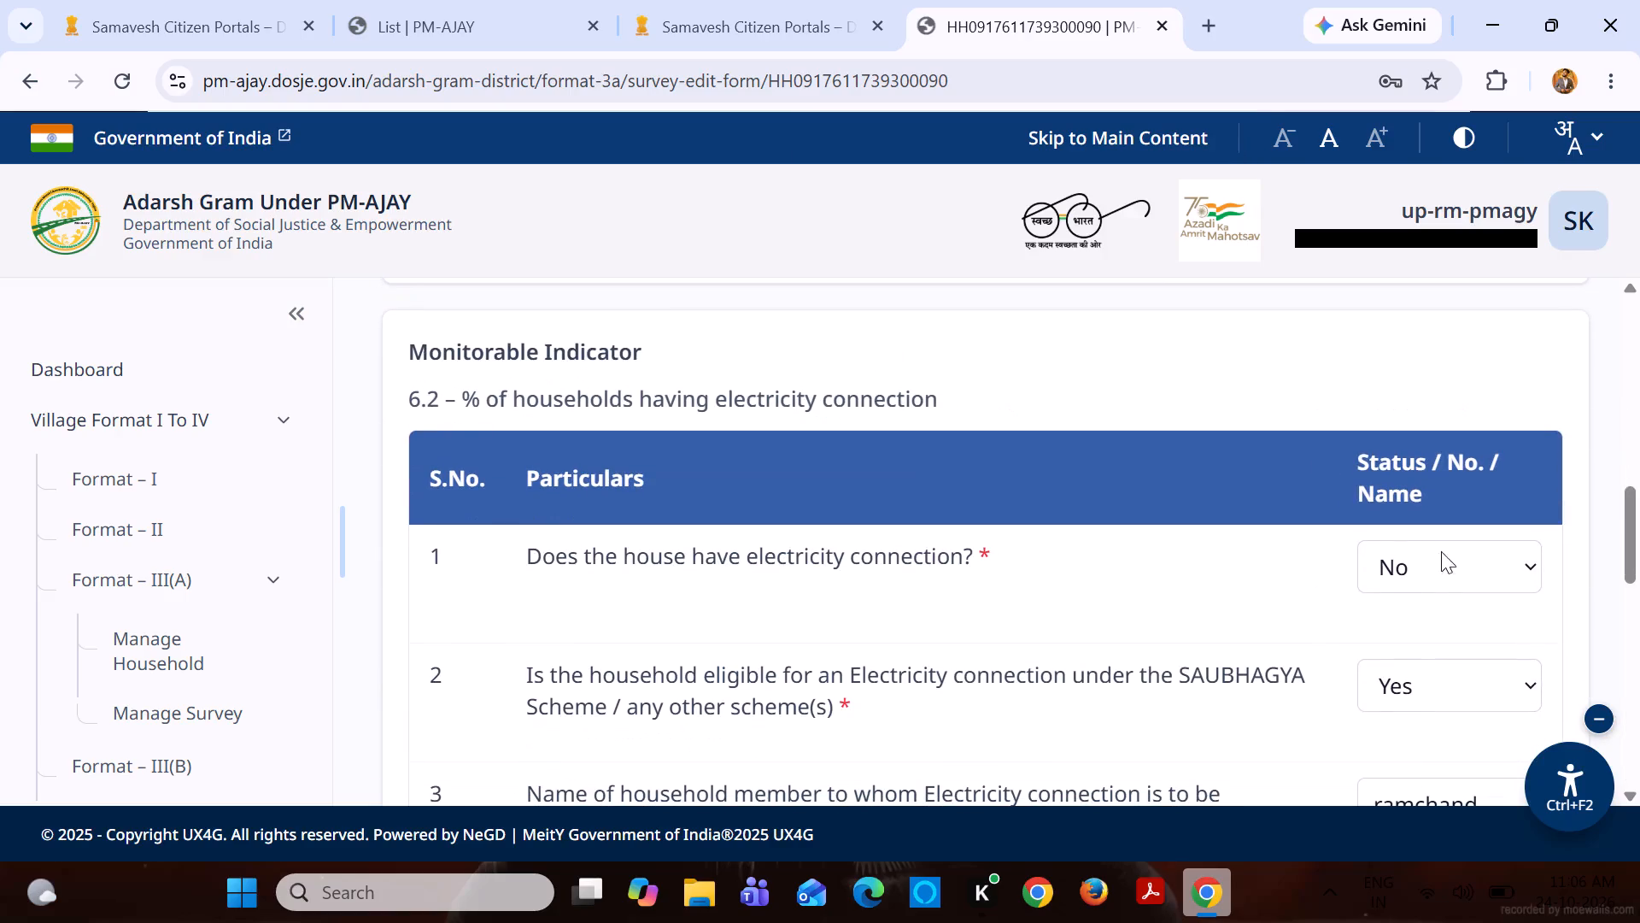
left_click_drag(1447, 556, 1421, 656)
left_click(1421, 656)
scroll(1421, 656, "down", 4)
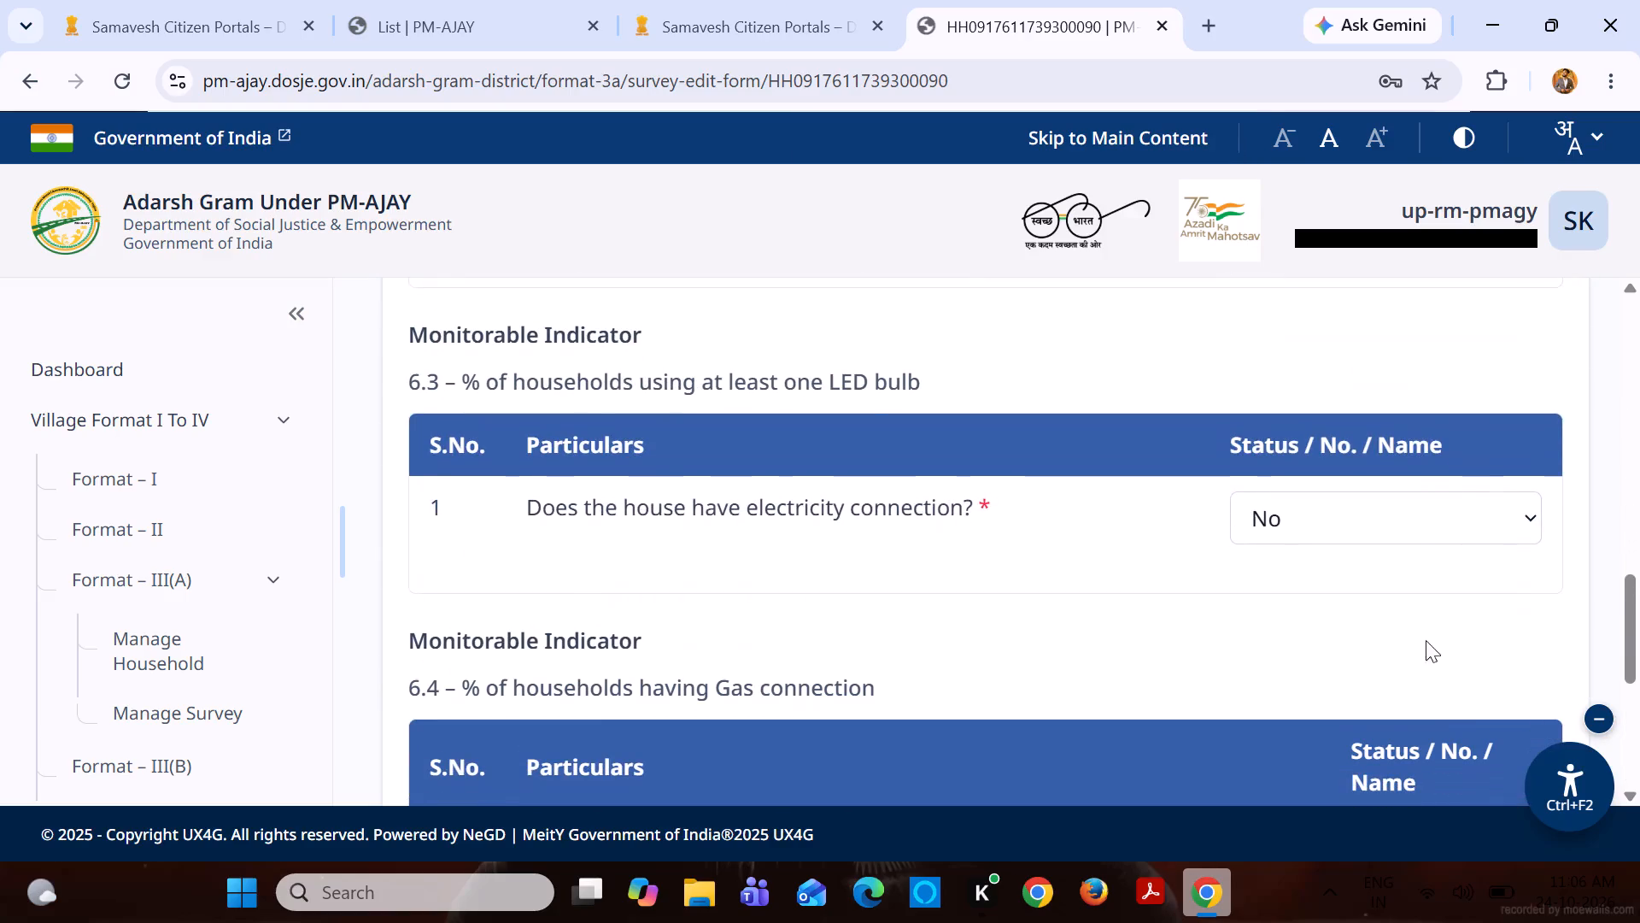
left_click_drag(1450, 514, 1344, 611)
left_click(1344, 611)
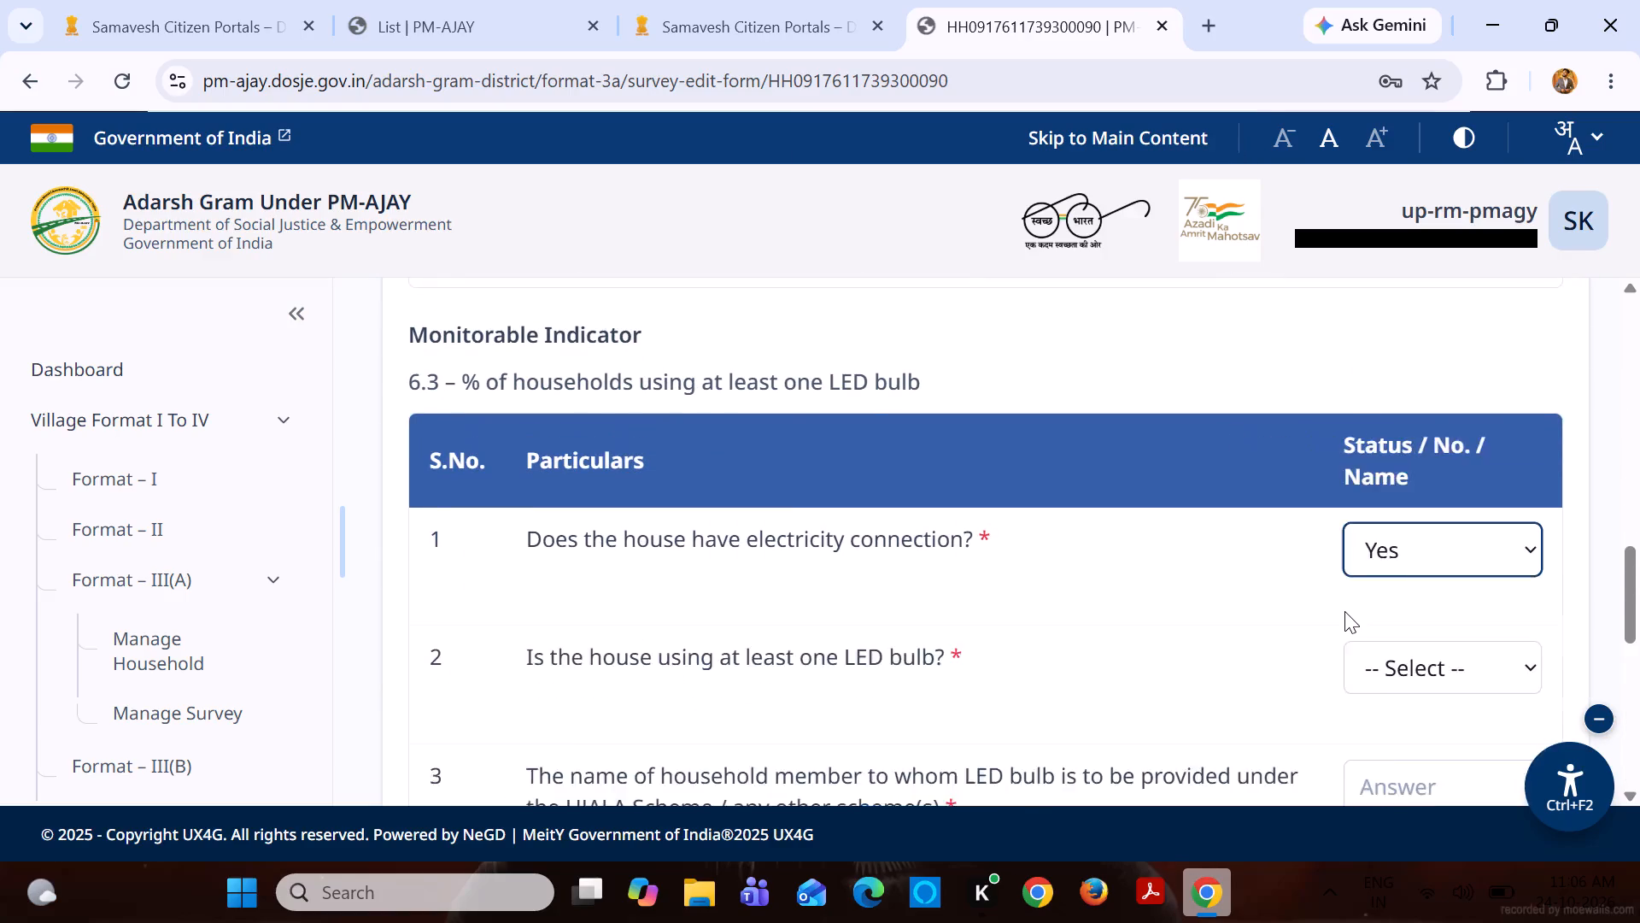
Answer Yes to LED bulb use and to clean fuel use for house 158, and save the survey.
scroll(1344, 611, "down", 2)
left_click(1477, 411)
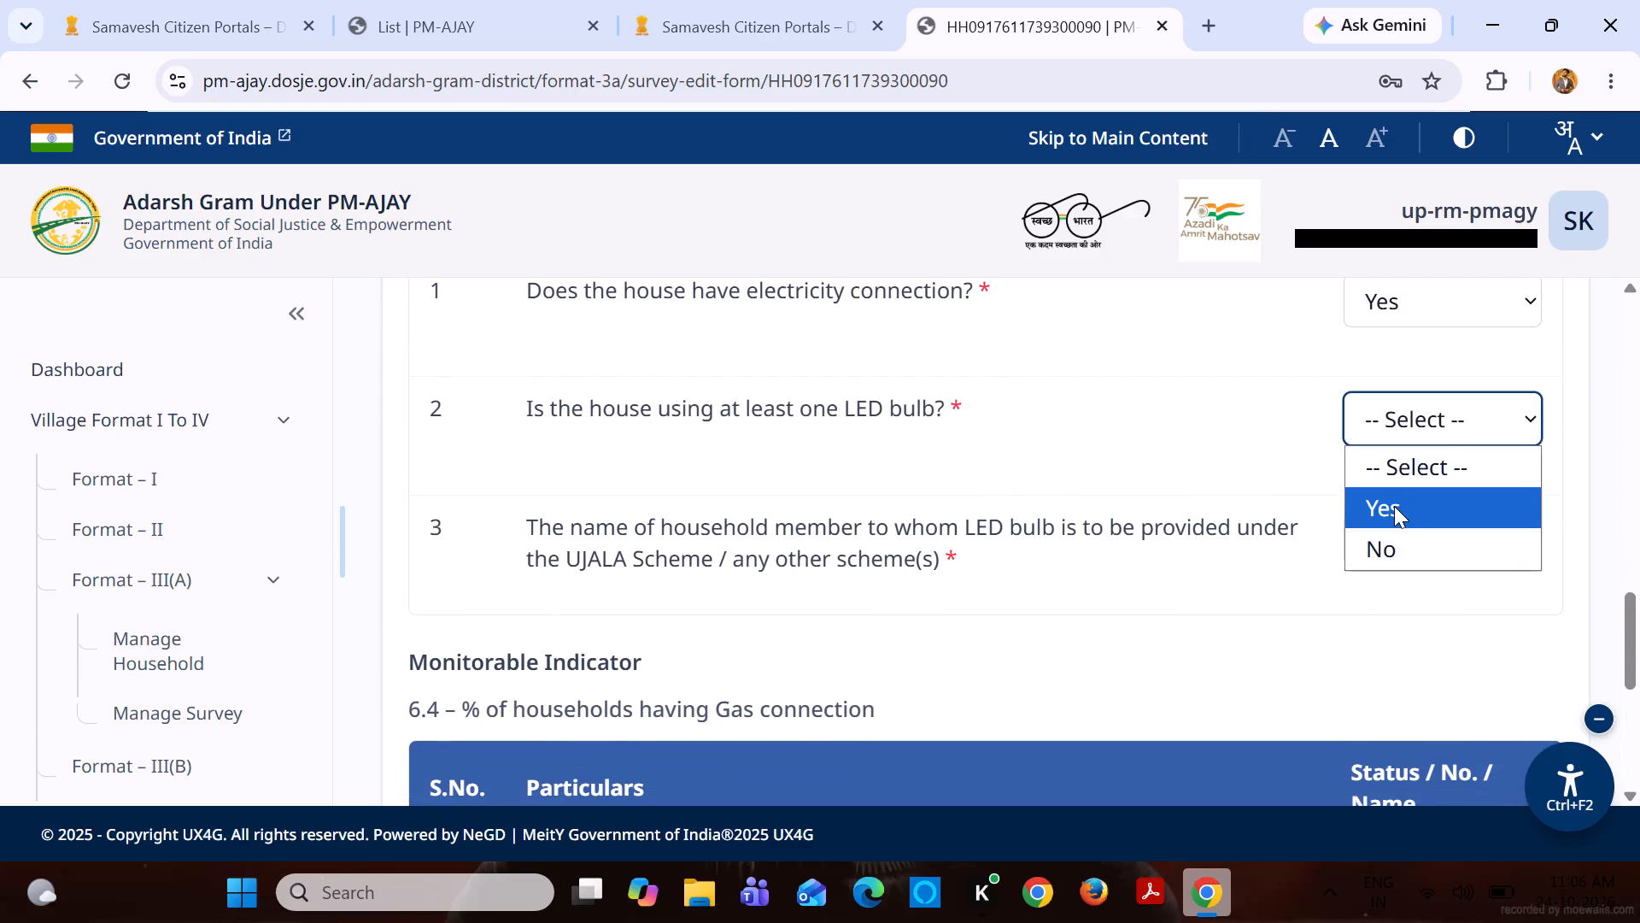
left_click(1394, 506)
scroll(1394, 506, "down", 2)
left_click_drag(1463, 521, 1396, 632)
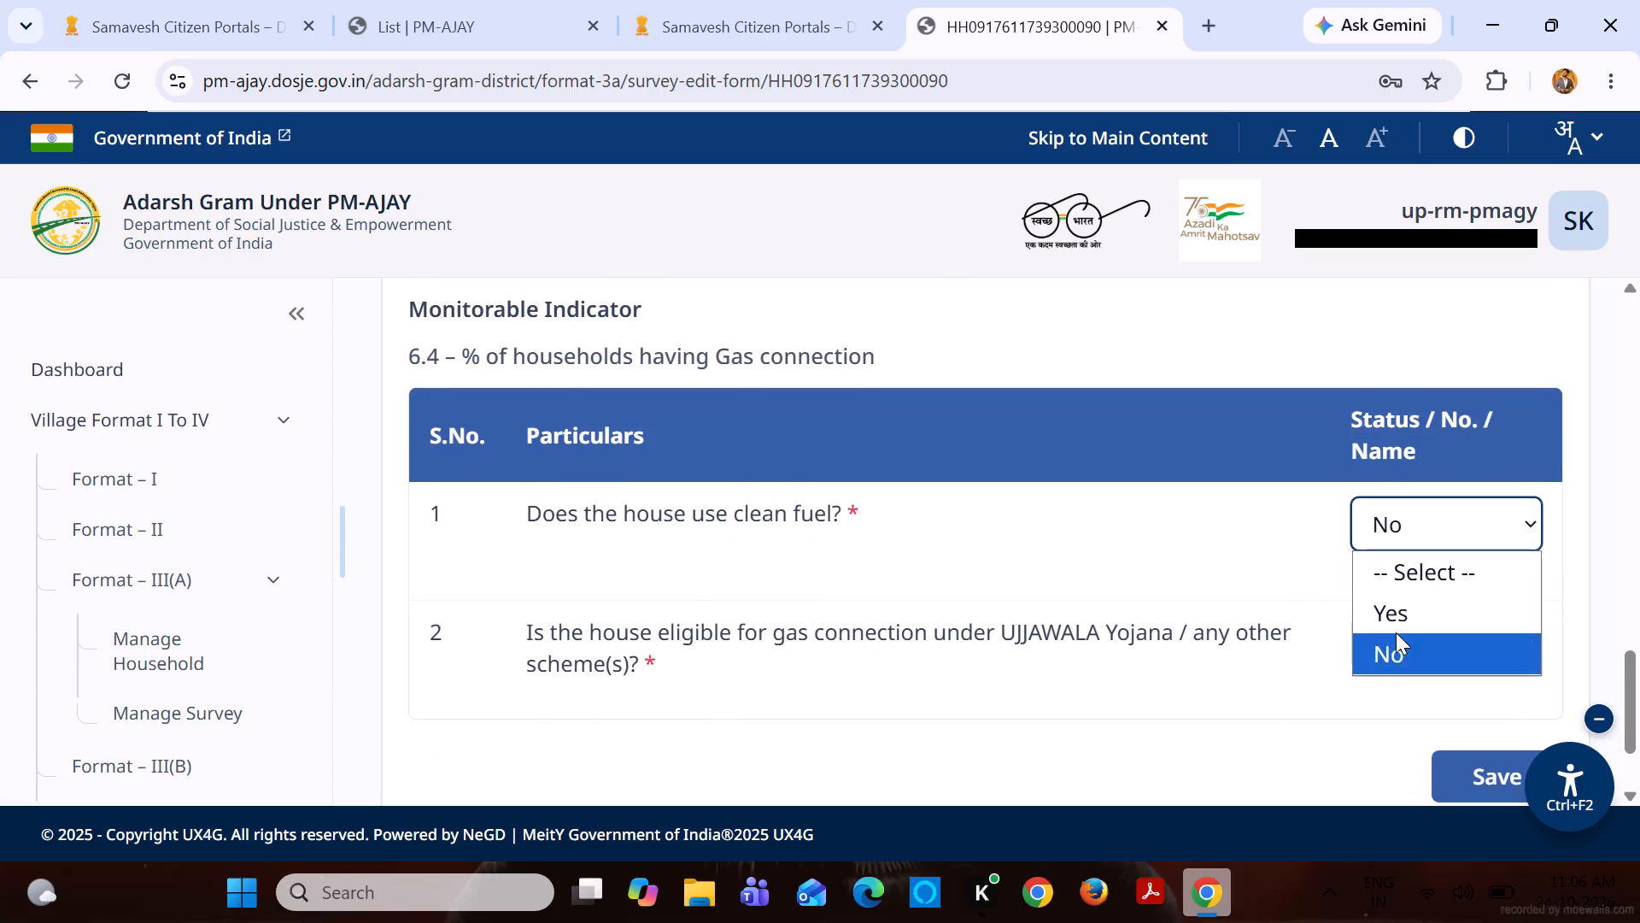
left_click(1396, 632)
left_click(1499, 630)
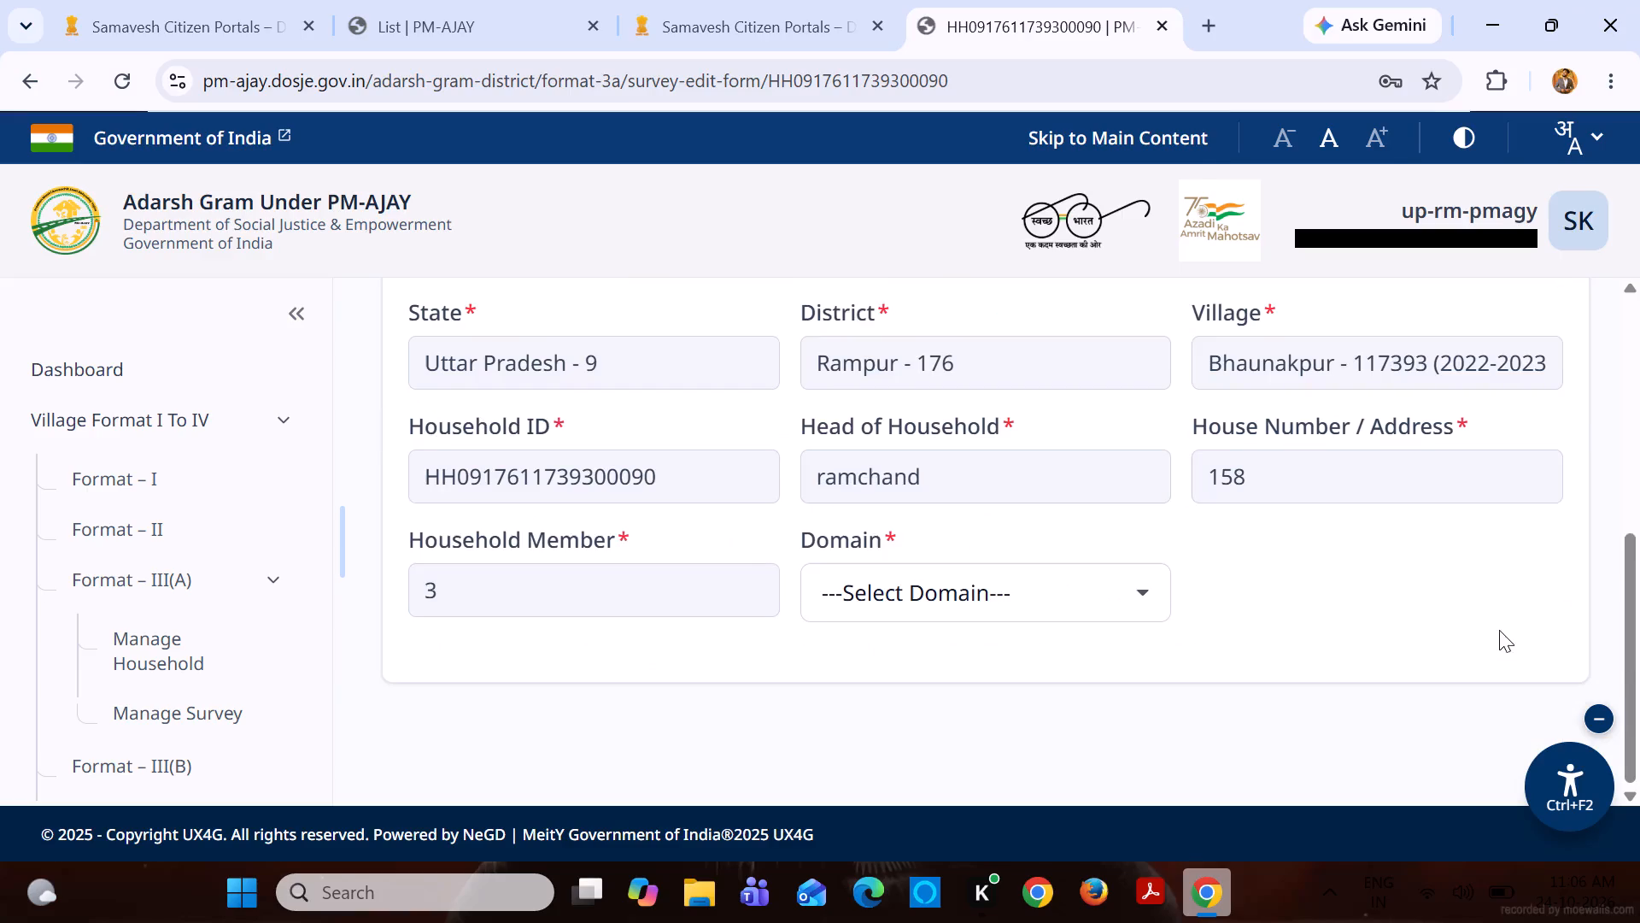
Return to the household survey list and open the survey of house 161 on page 2 for editing.
scroll(1329, 574, "up", 12)
left_click(1510, 366)
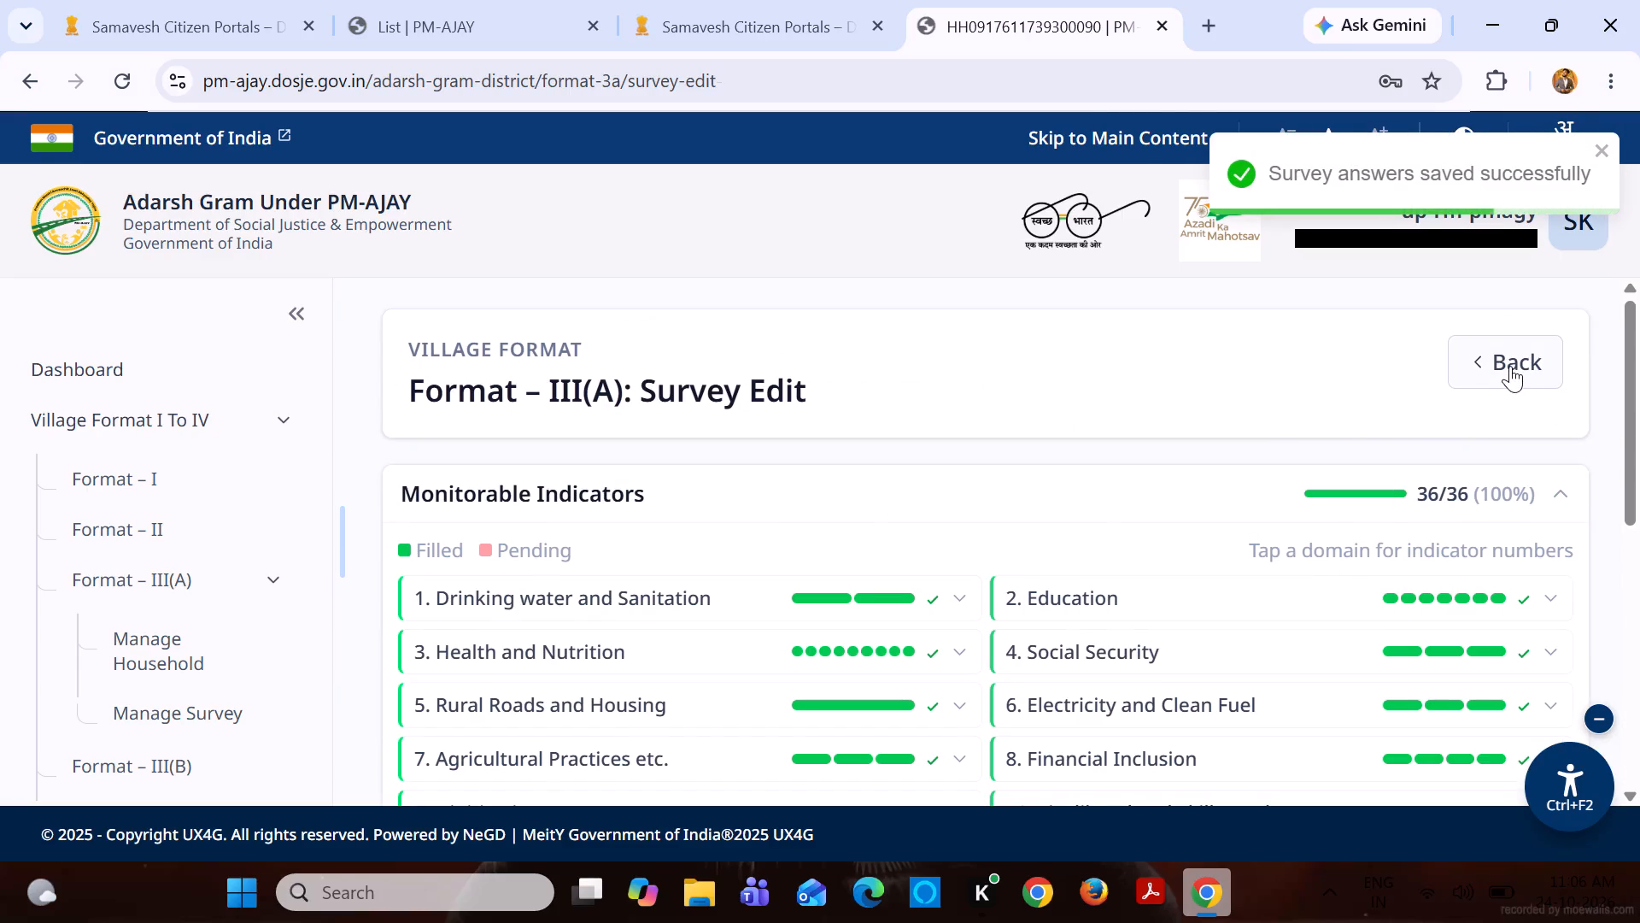
scroll(1319, 456, "down", 20)
scroll(1319, 456, "down", 11)
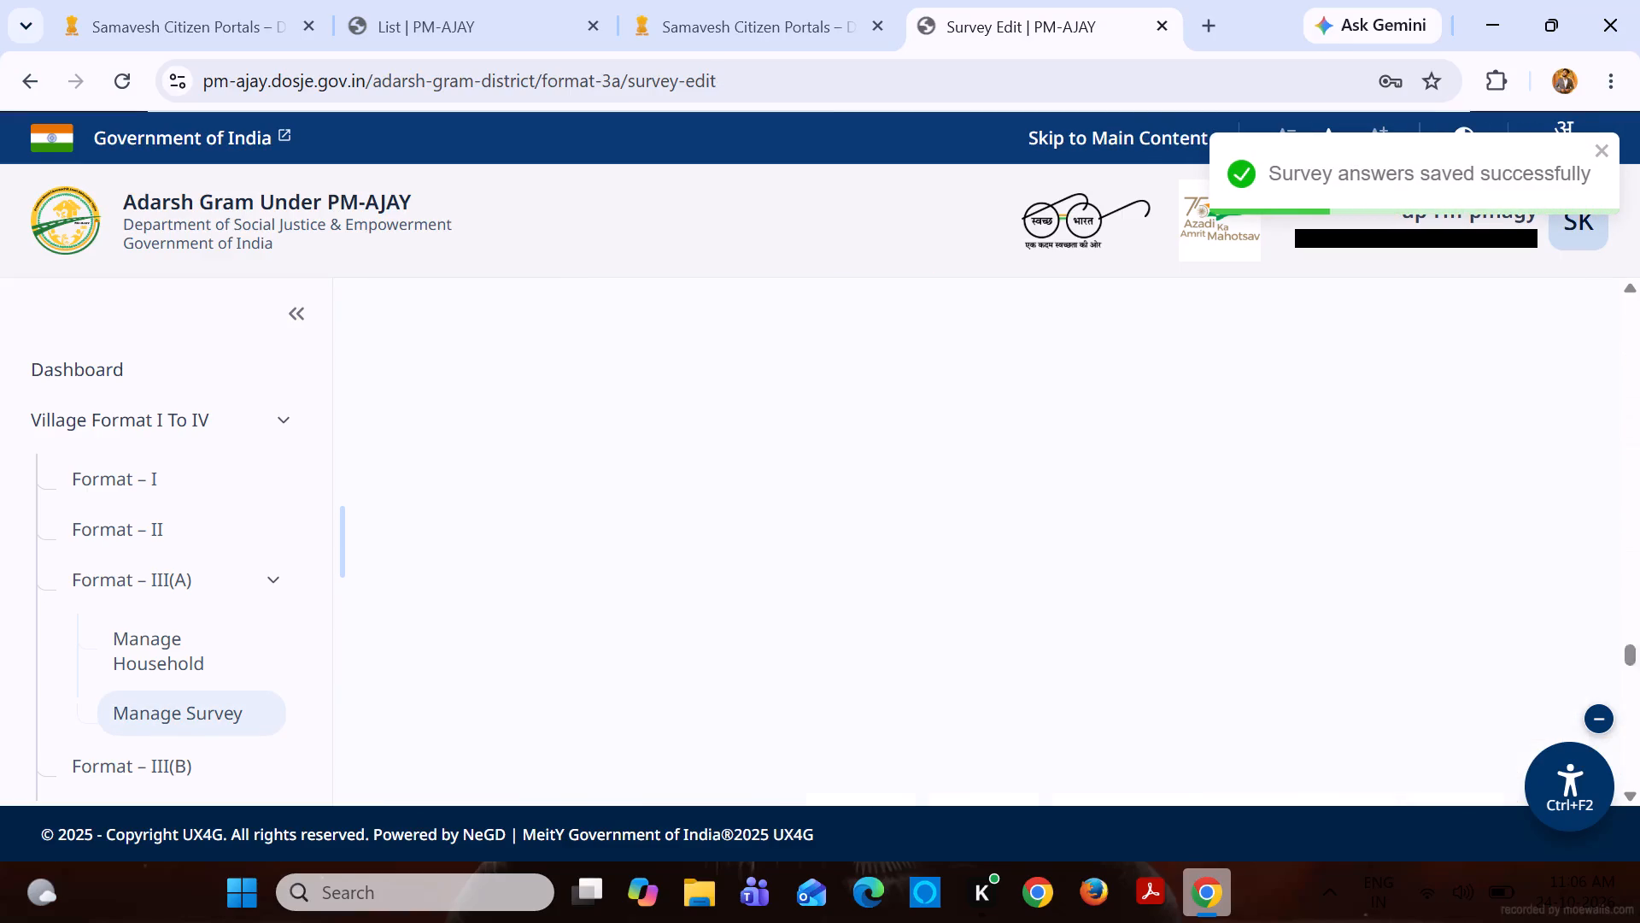
scroll(1319, 456, "down", 10)
left_click(1214, 661)
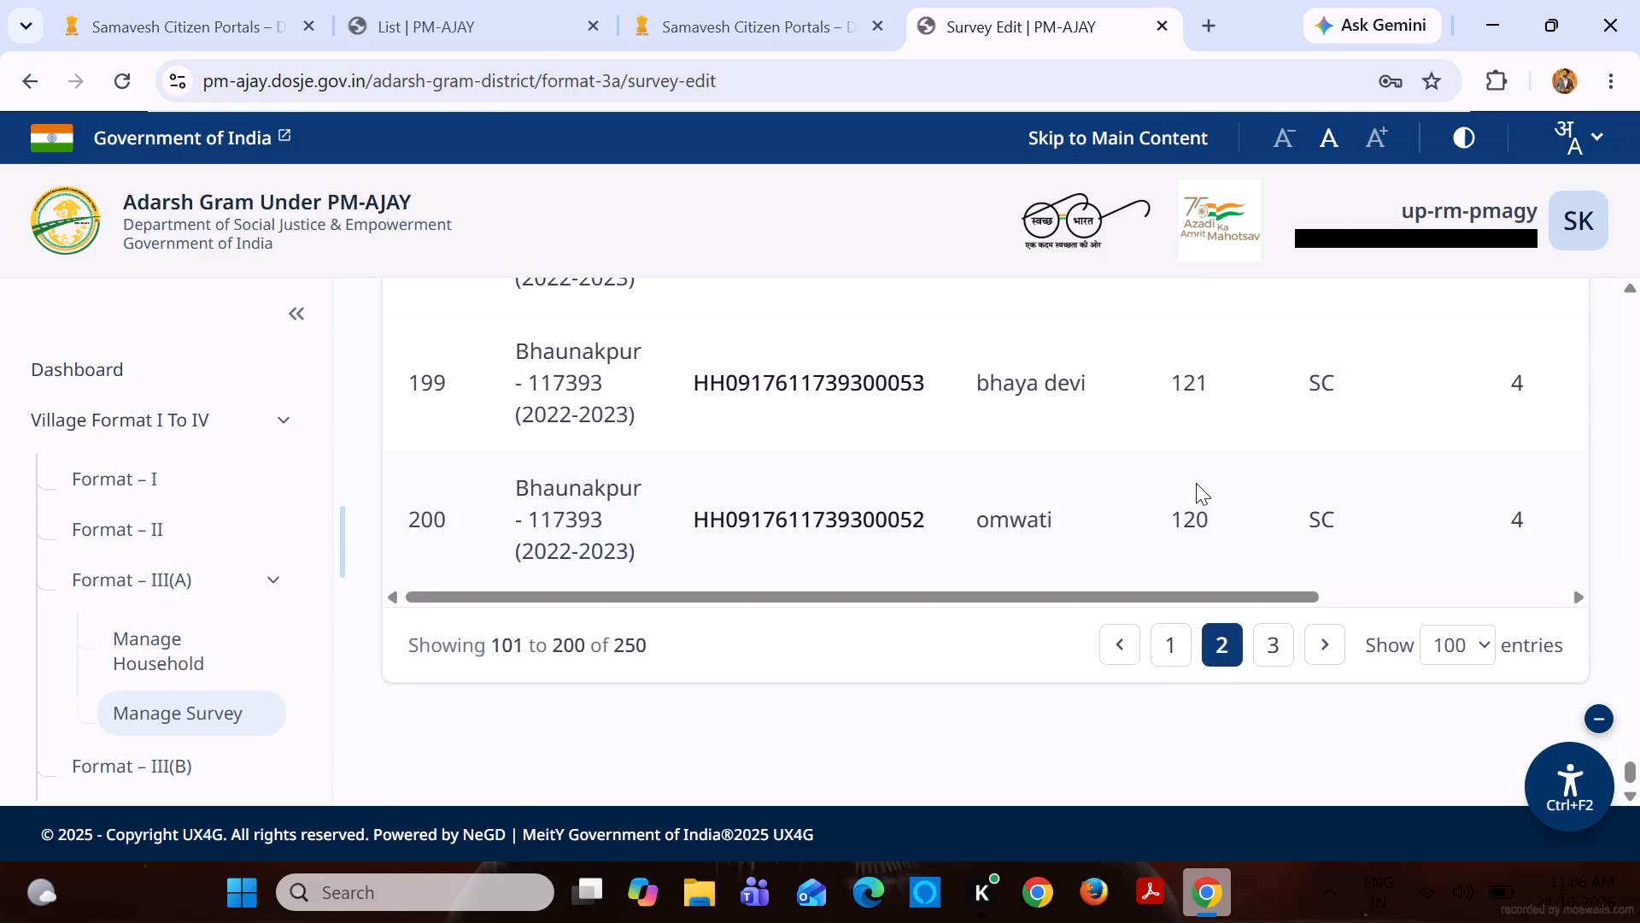
scroll(1196, 483, "up", 12)
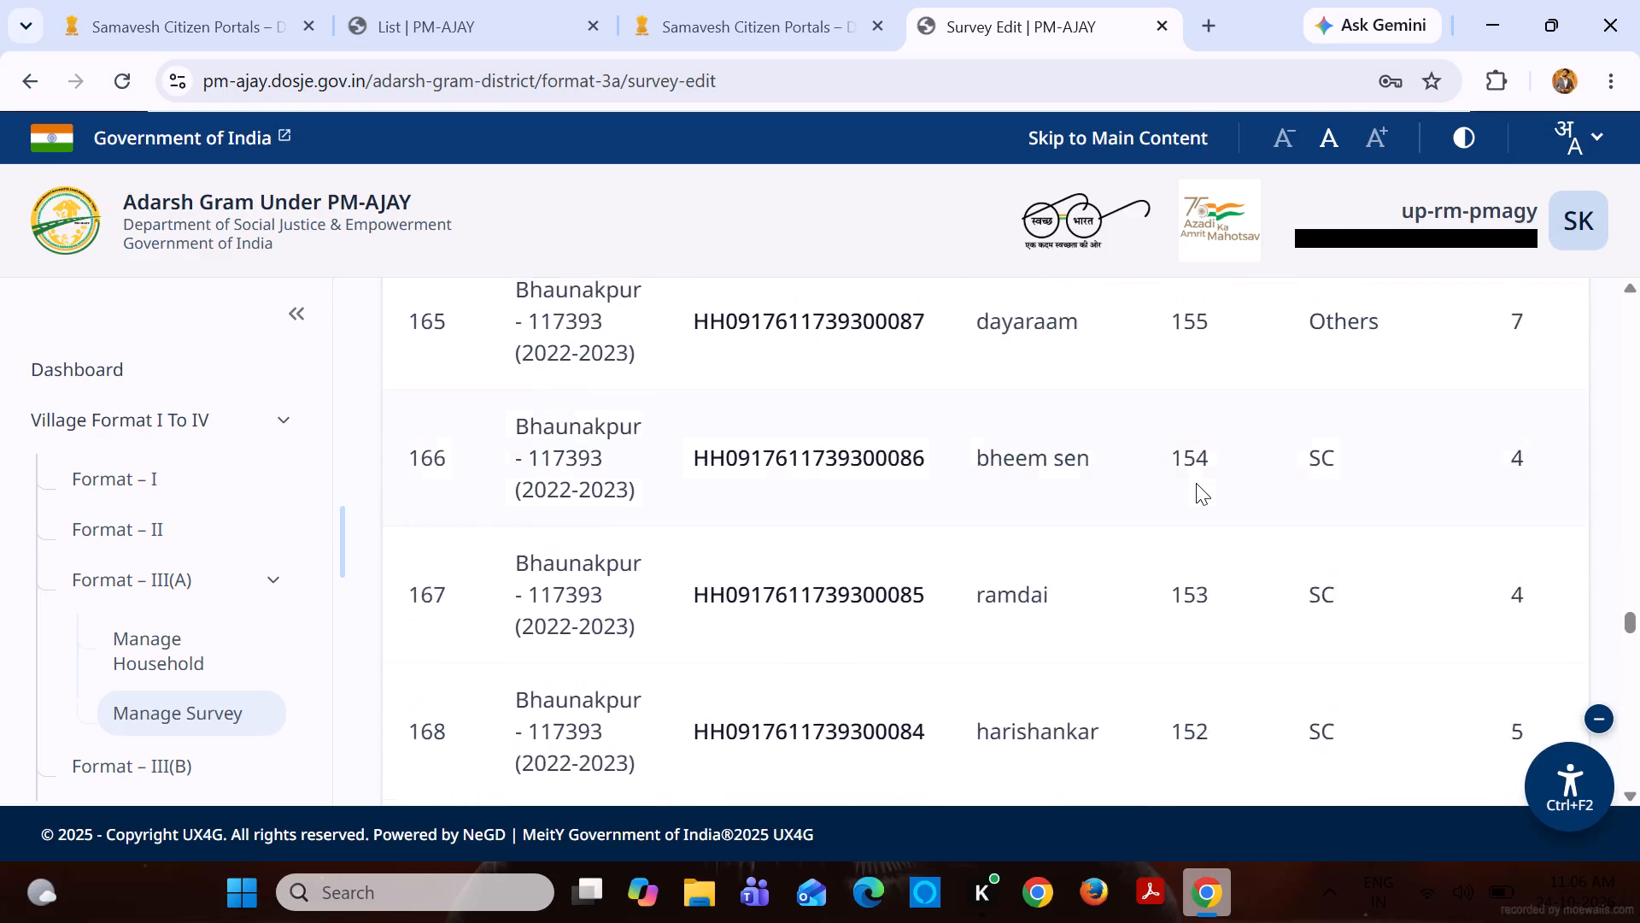
scroll(1196, 483, "up", 13)
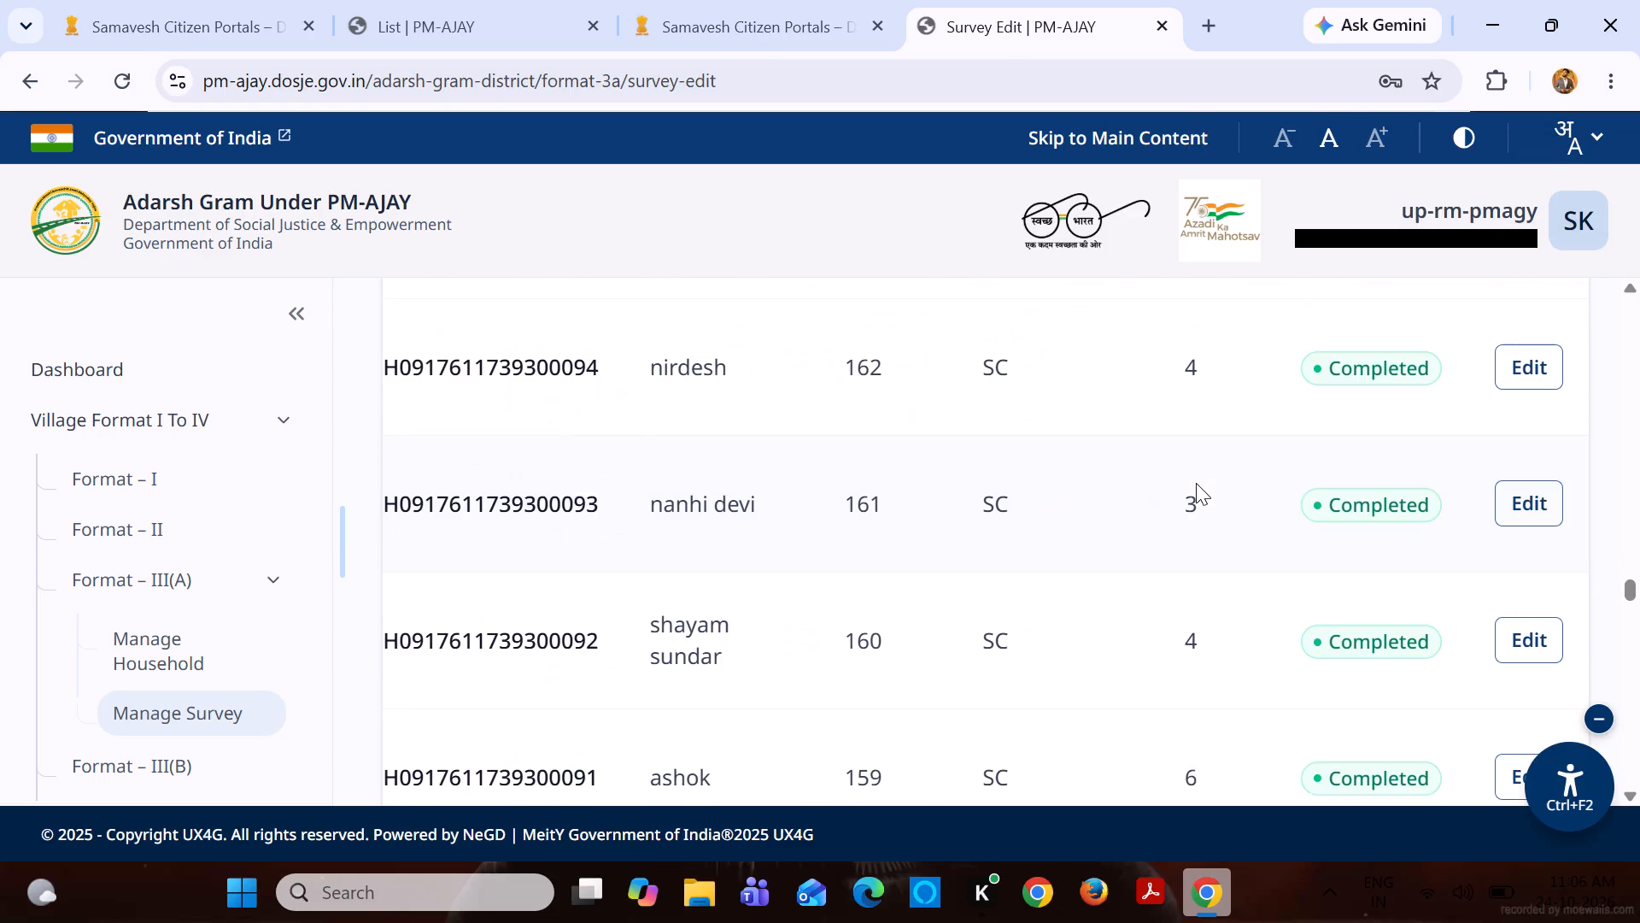
scroll(1196, 483, "up", 1)
left_click(1506, 505)
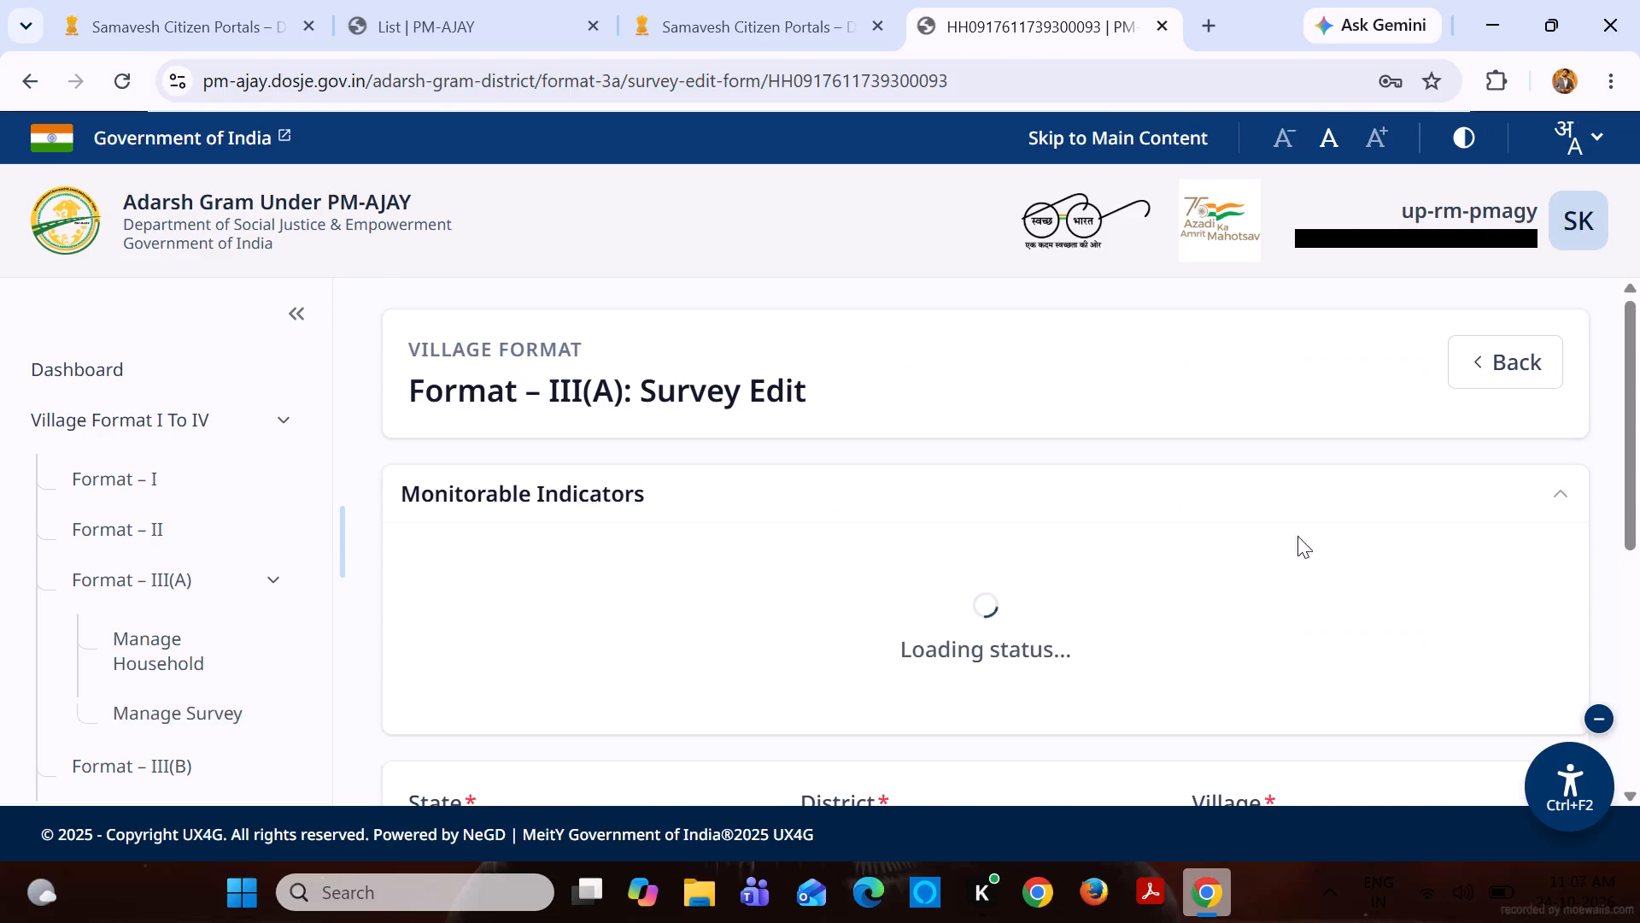
In domain 6 – Electricity and Clean Fuel, answer Yes to electricity connection and LED bulb use under indicator 6.3 for house 161.
scroll(1297, 536, "down", 8)
left_click(1105, 598)
left_click(1076, 545)
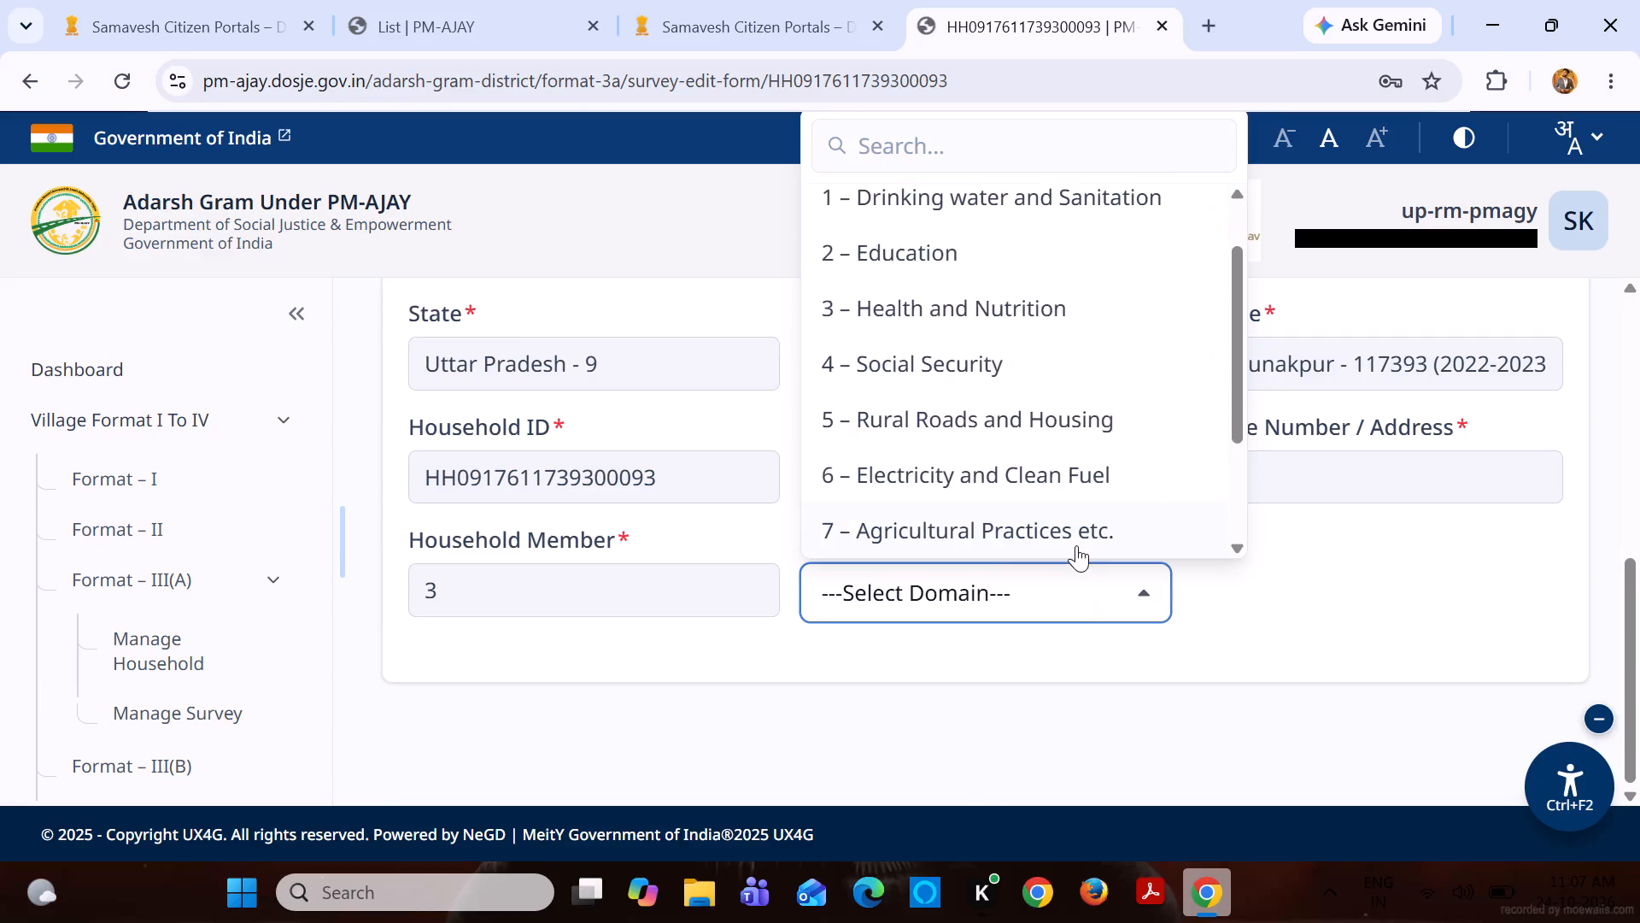
left_click_drag(1057, 602, 1008, 573)
left_click(1008, 573)
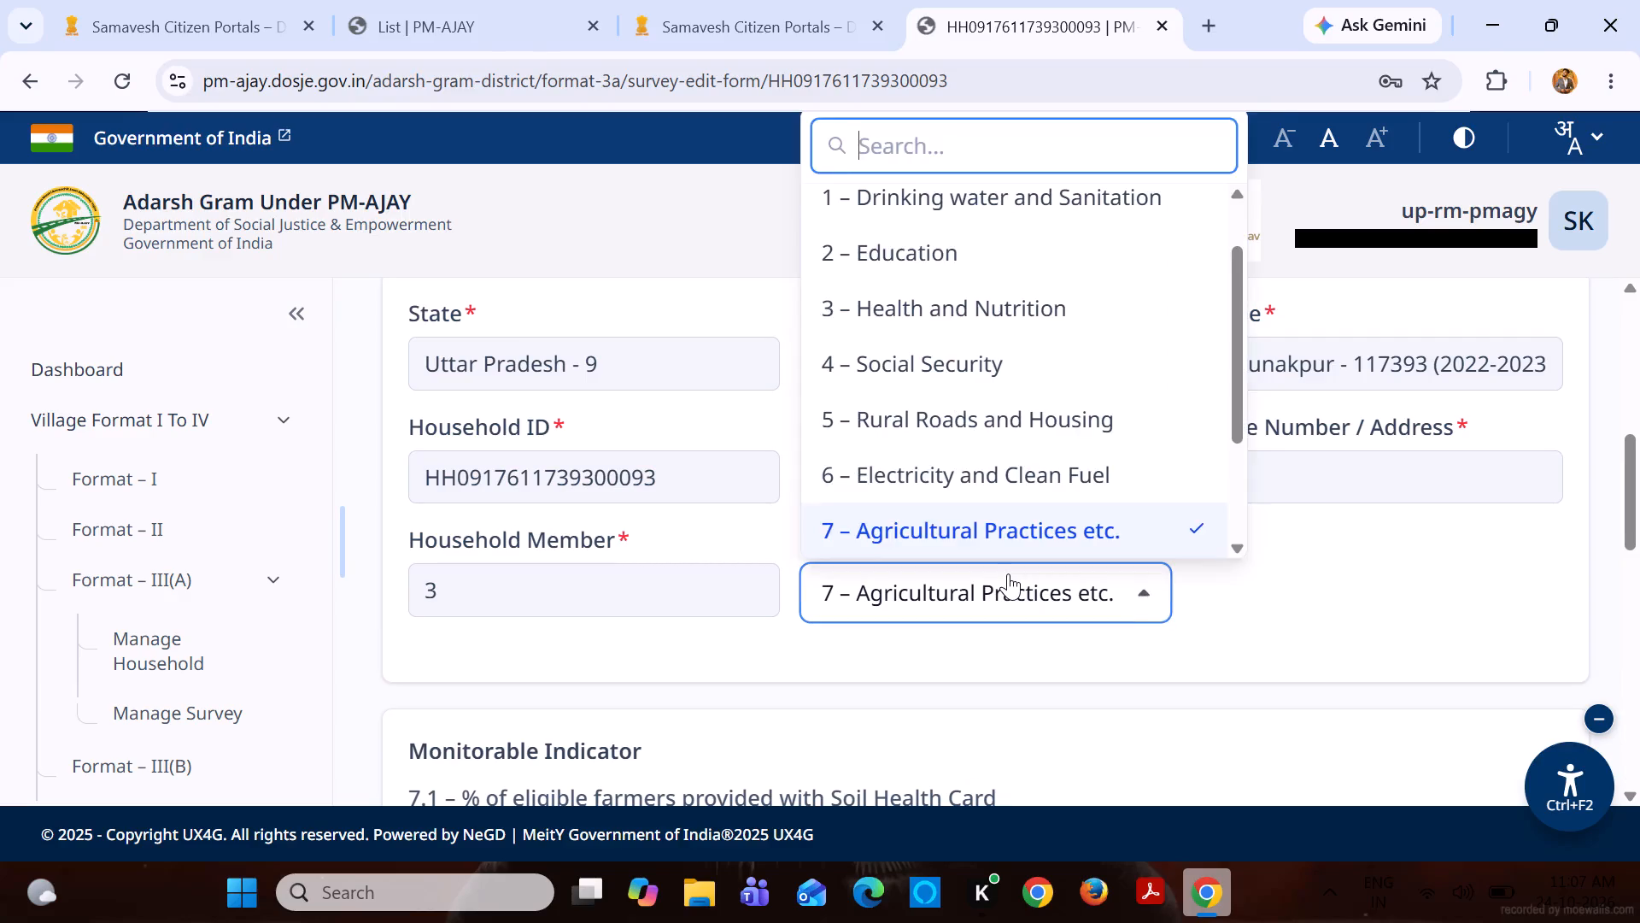
left_click(1008, 573)
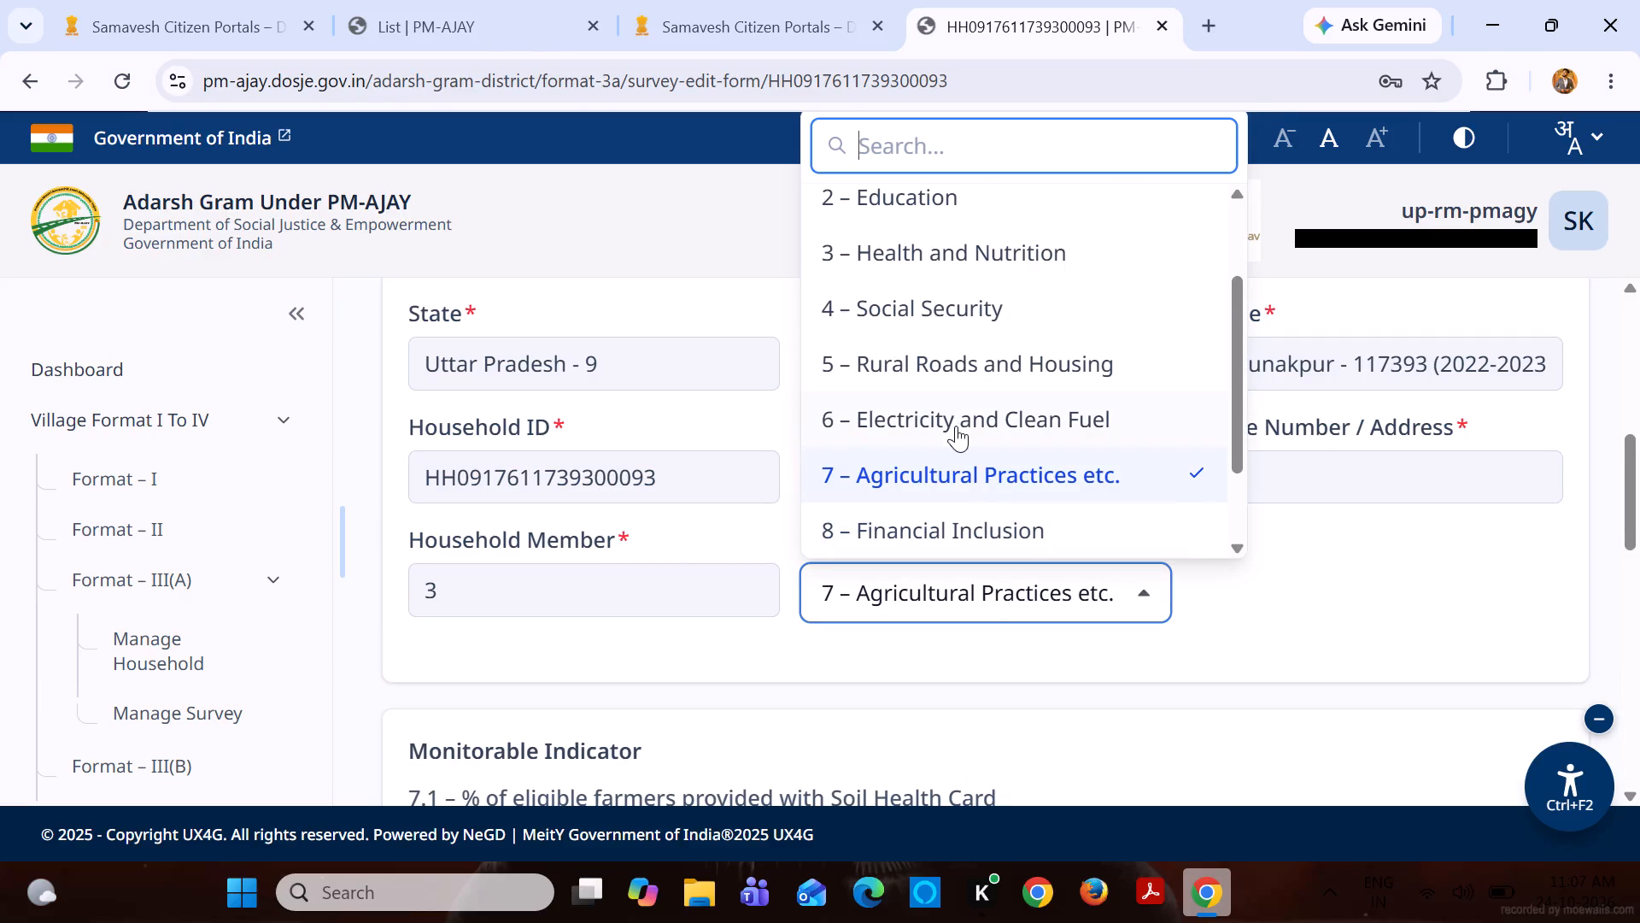
left_click(956, 426)
scroll(1245, 585, "down", 8)
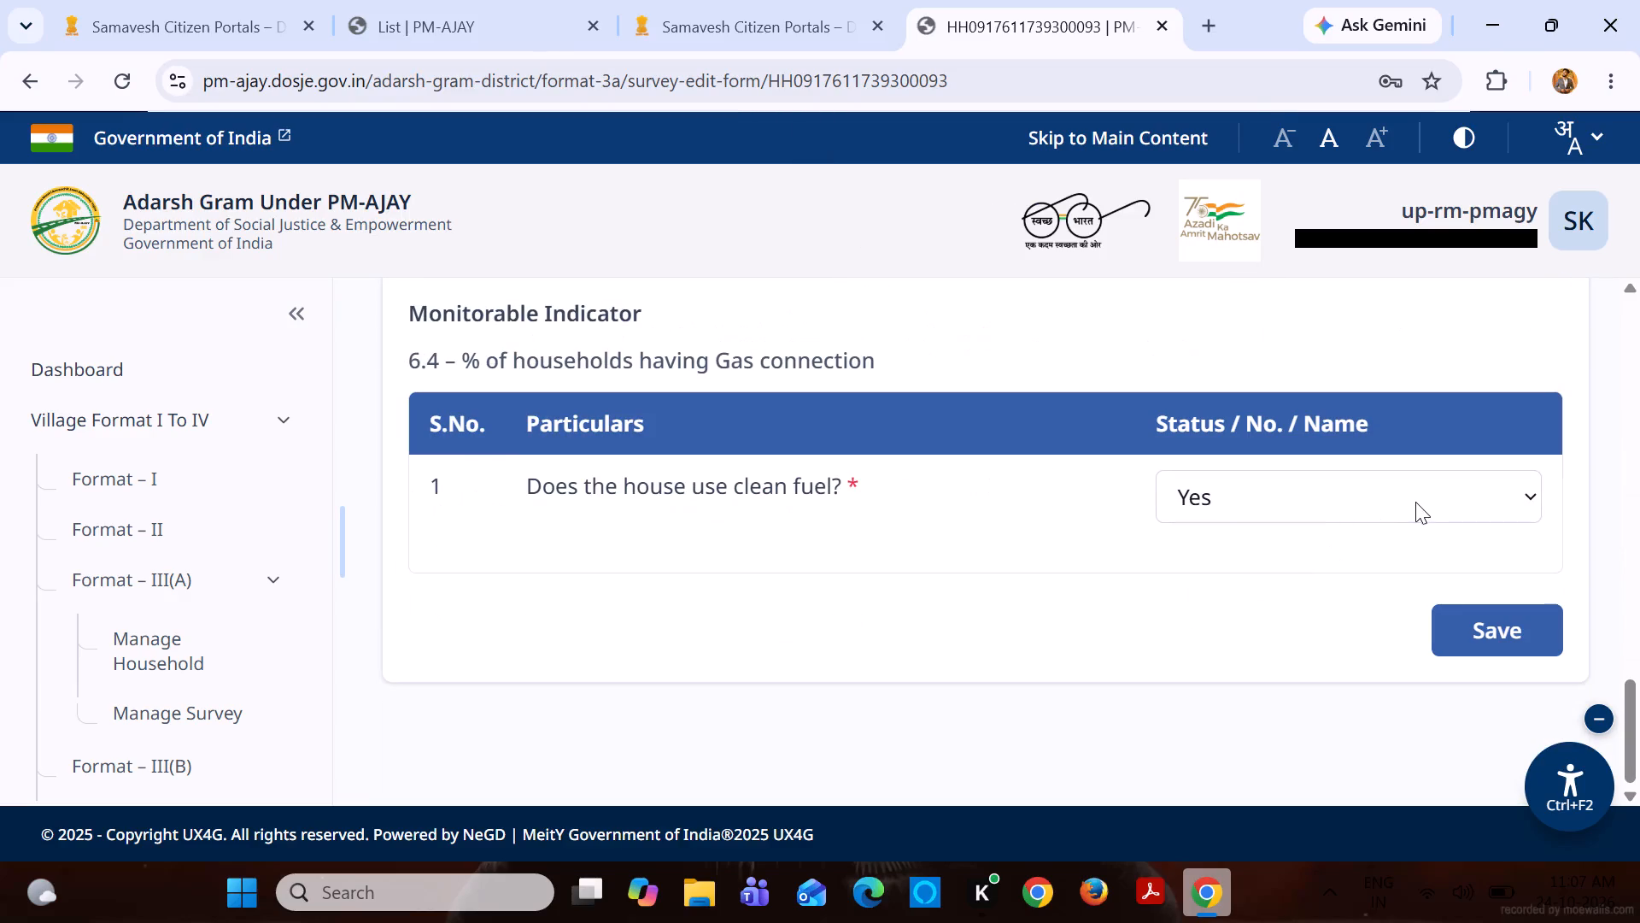
scroll(1388, 529, "up", 3)
left_click_drag(1413, 478, 1363, 520)
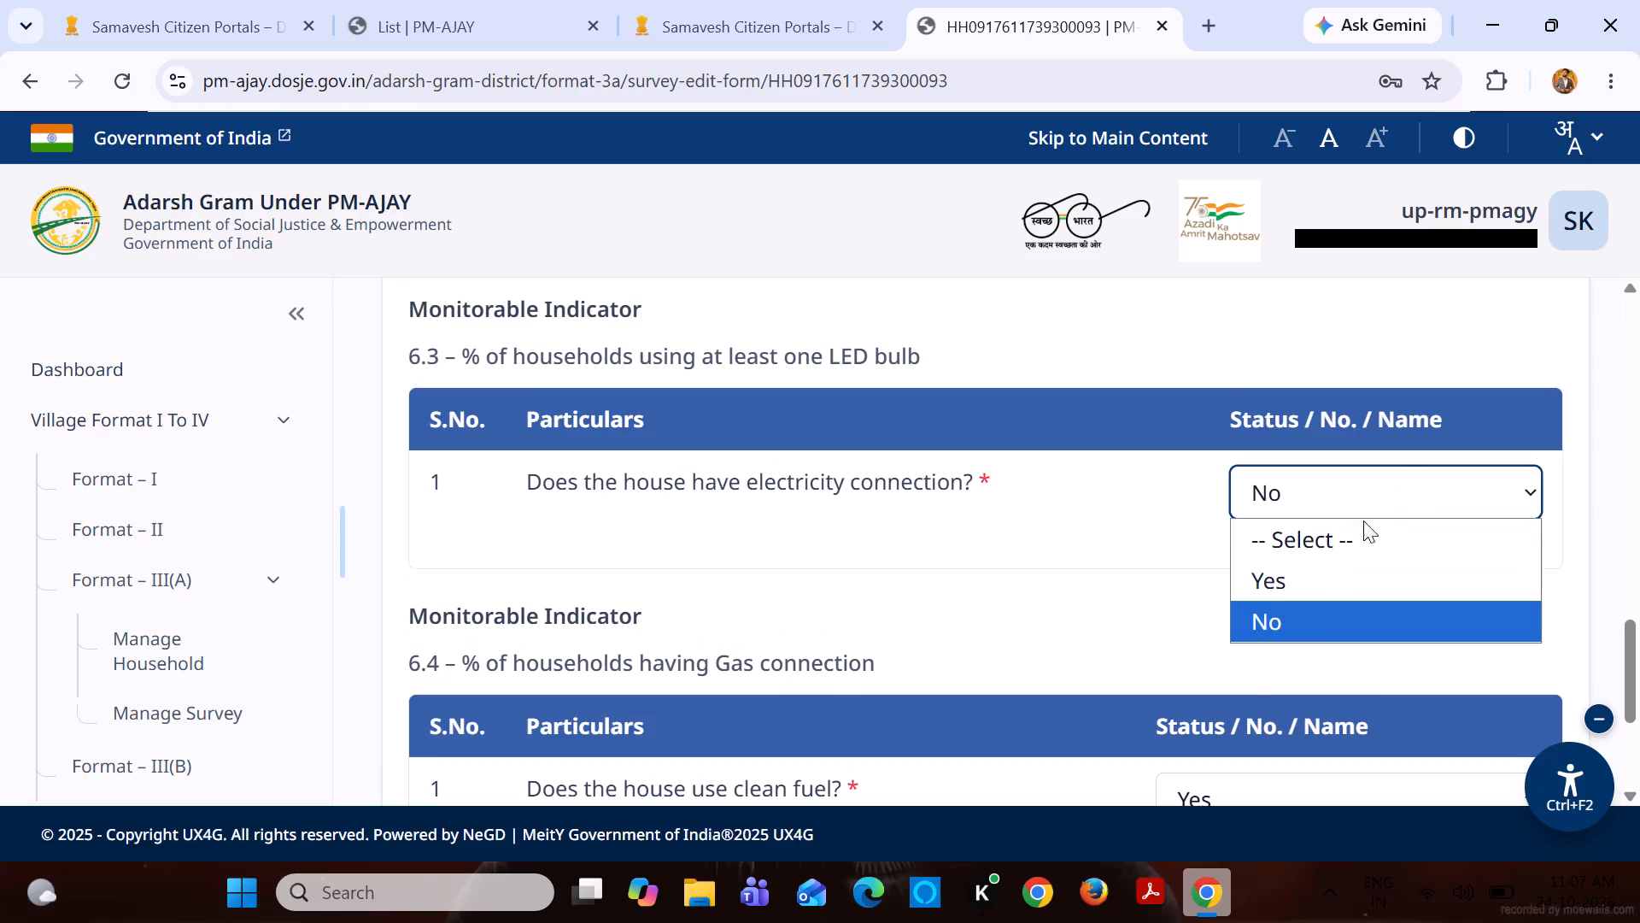
left_click_drag(1363, 520, 1313, 586)
left_click(1313, 586)
scroll(1313, 586, "down", 1)
left_click(1411, 538)
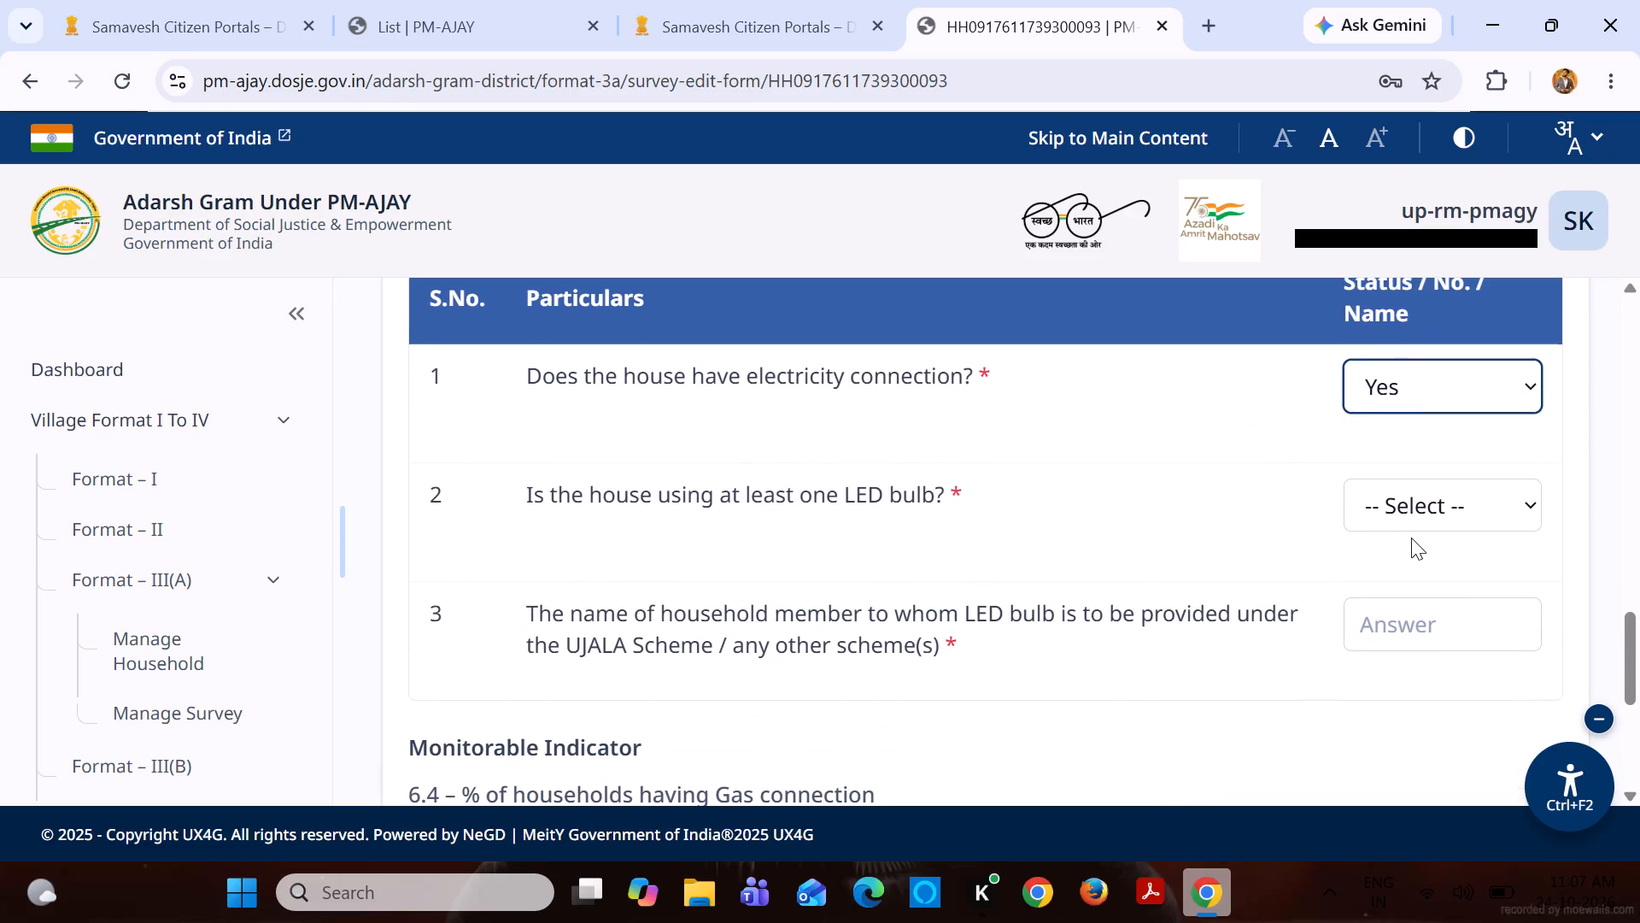
left_click_drag(1414, 514, 1385, 573)
left_click(1385, 573)
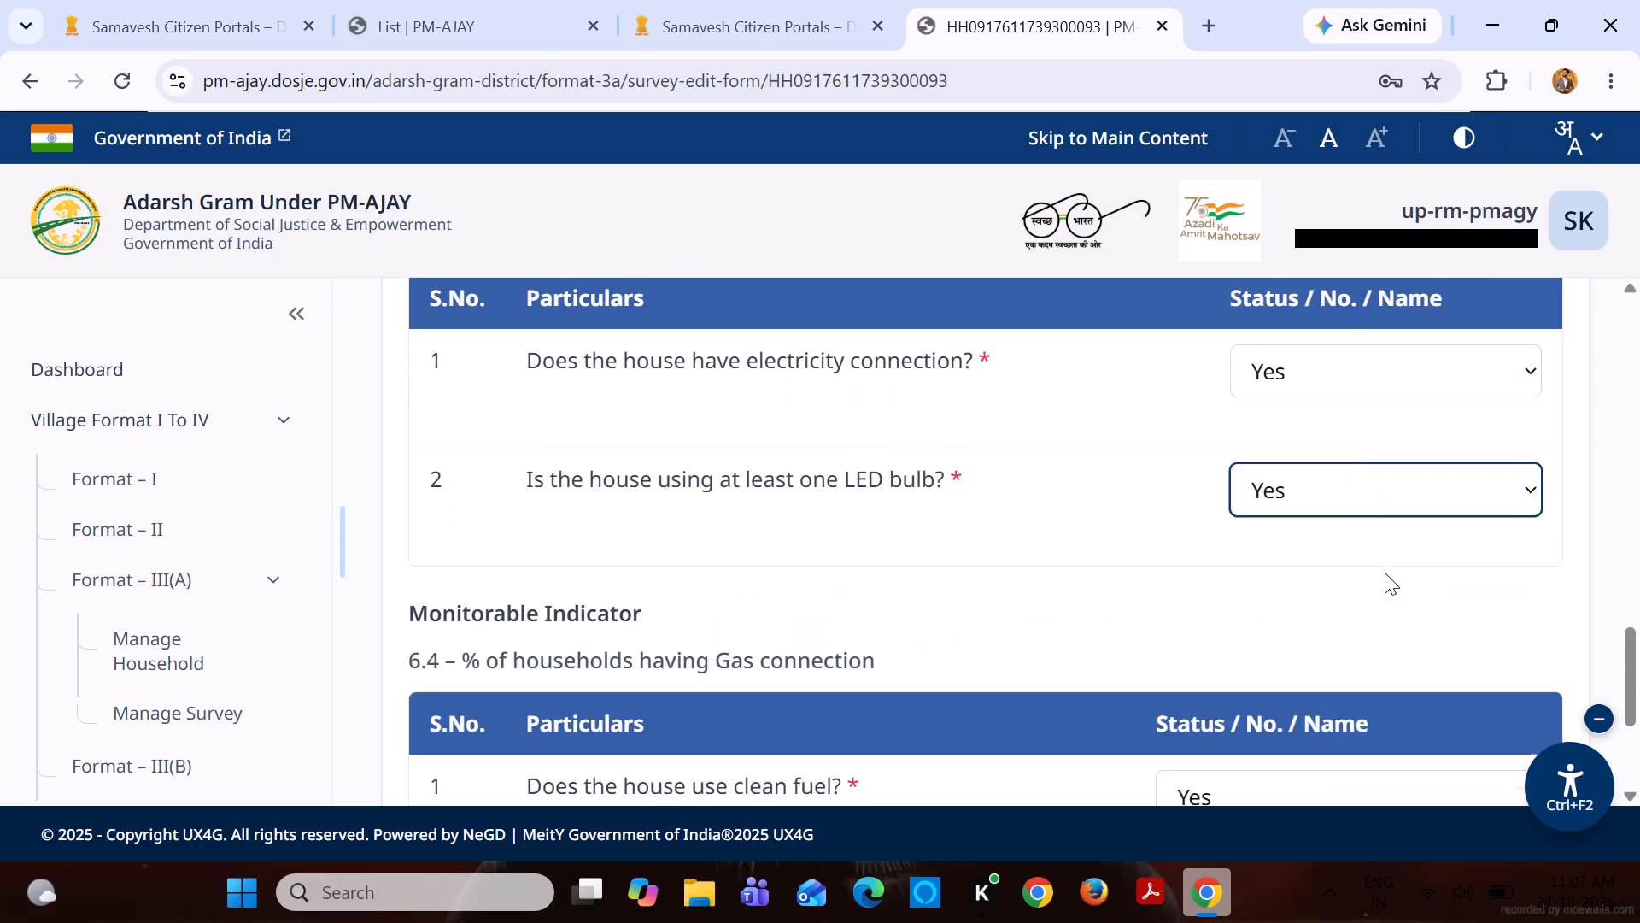
Set the electricity connection answer under indicator 6.2 to Yes for house 161, and save the survey.
scroll(1385, 573, "up", 4)
scroll(1469, 353, "up", 1)
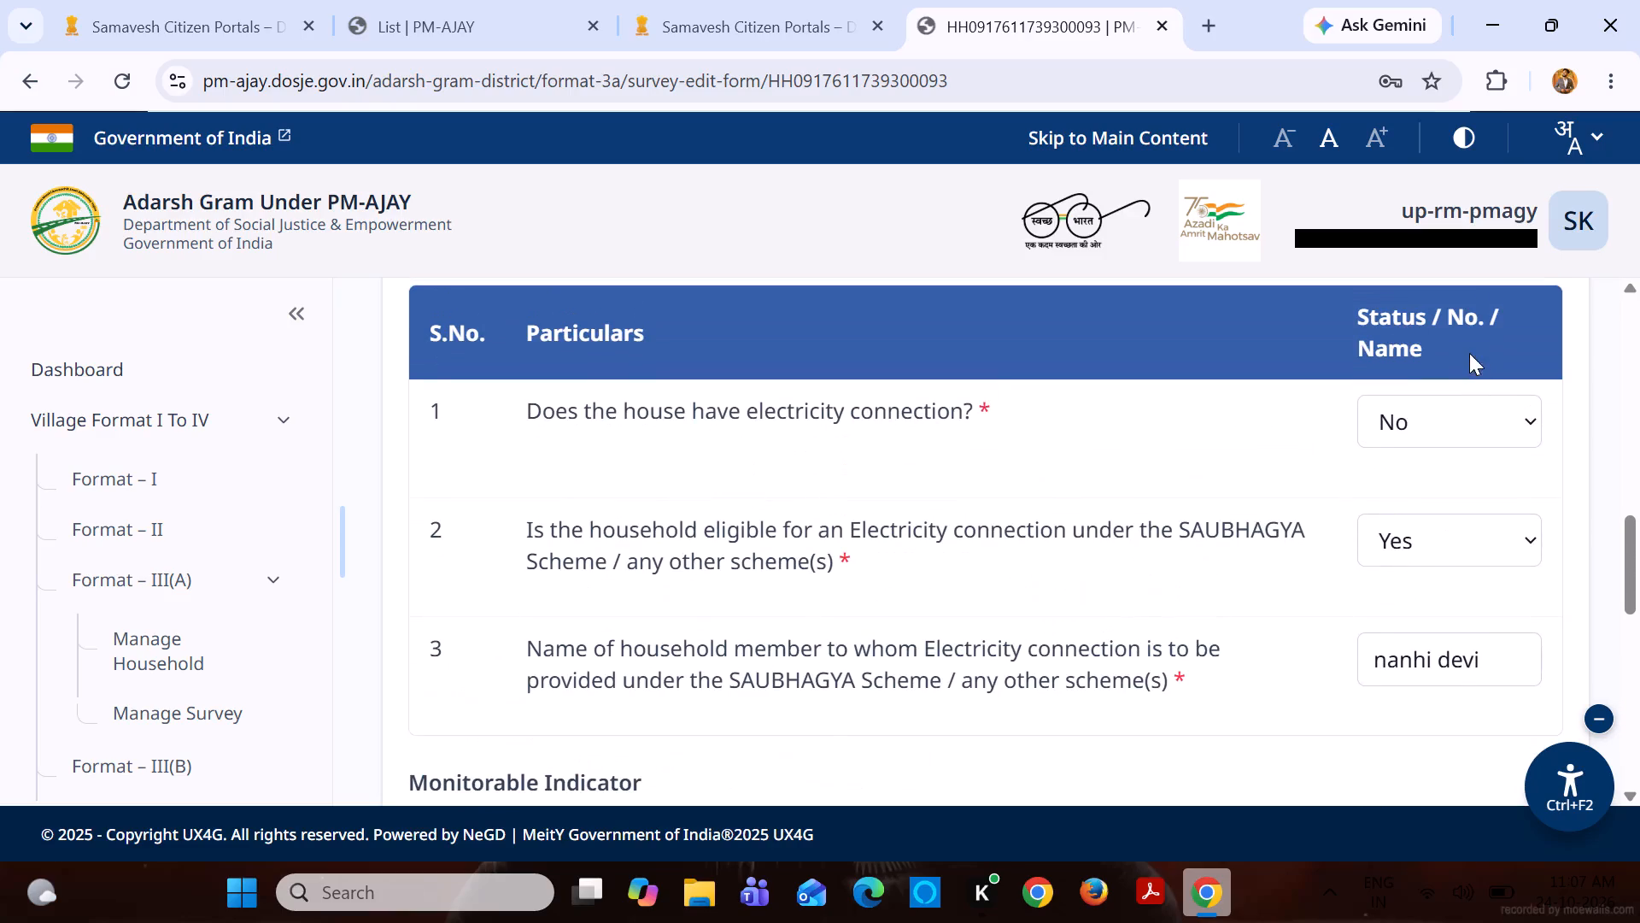
left_click(1466, 439)
left_click(1405, 528)
scroll(1405, 528, "down", 8)
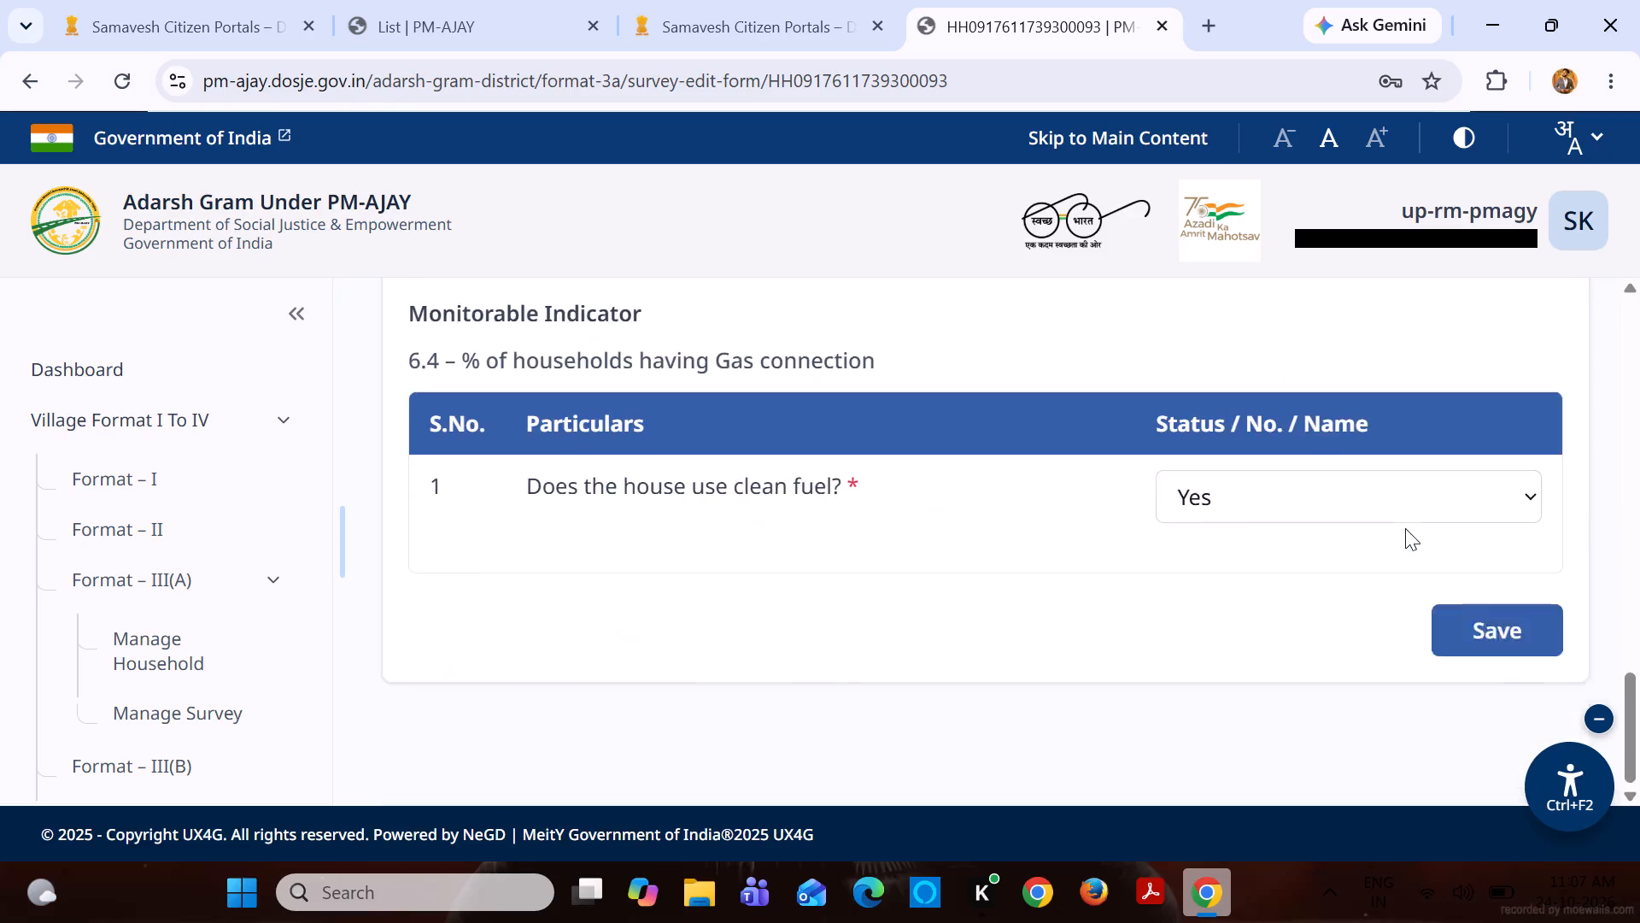
left_click(1514, 645)
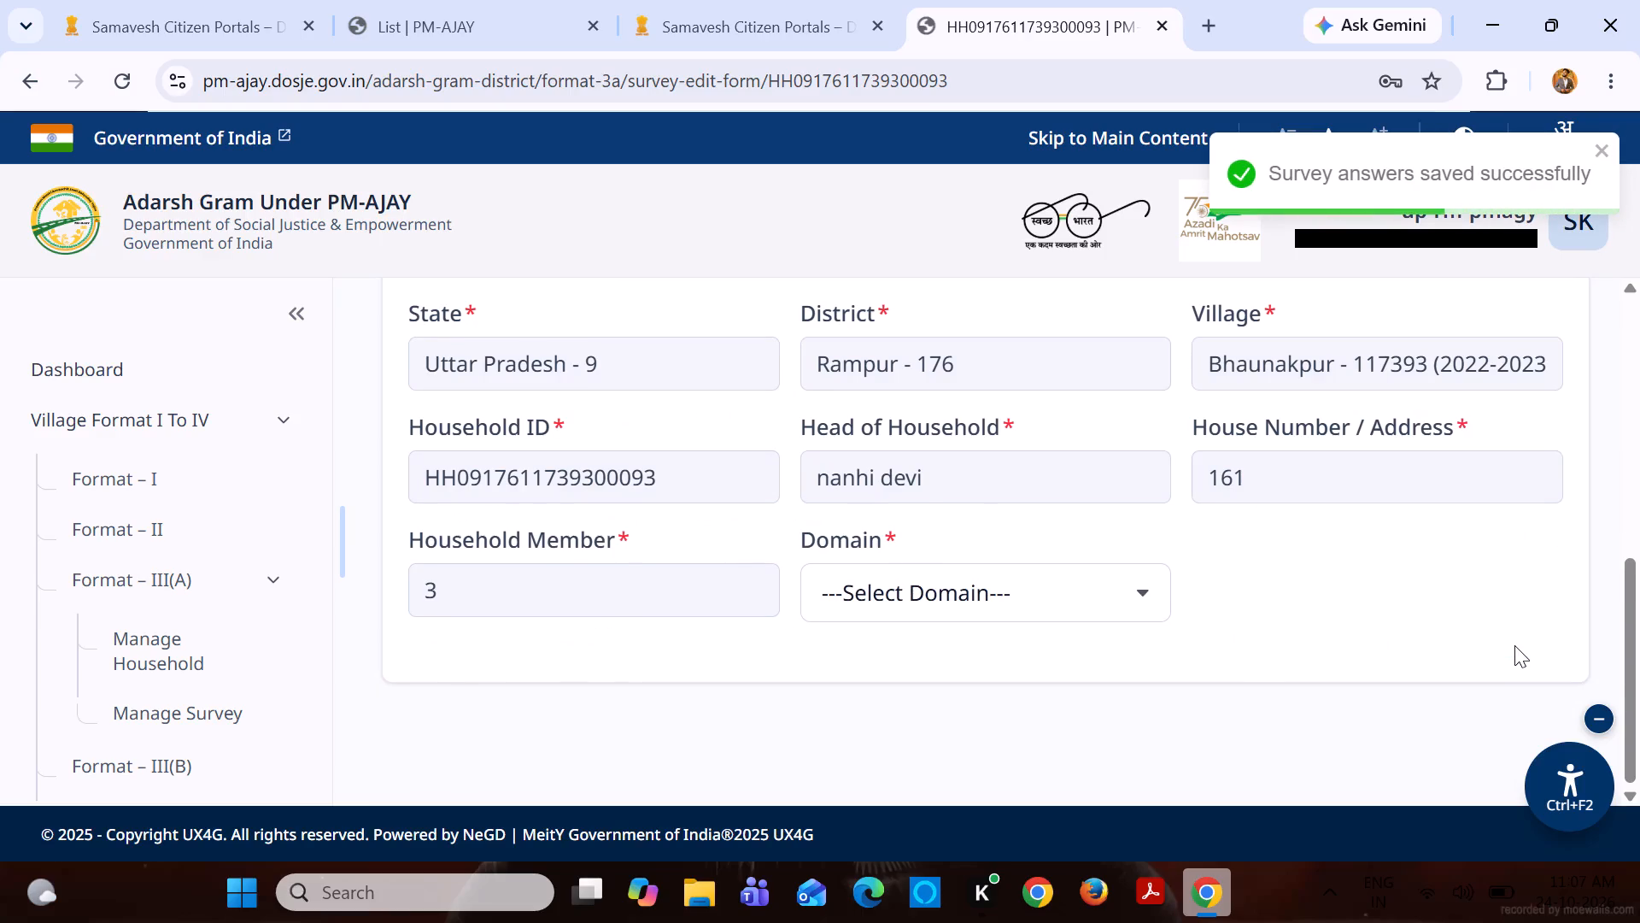
Return to the household survey list and open the survey of house 162 on page 2 for editing.
scroll(1379, 533, "up", 12)
left_click(1515, 378)
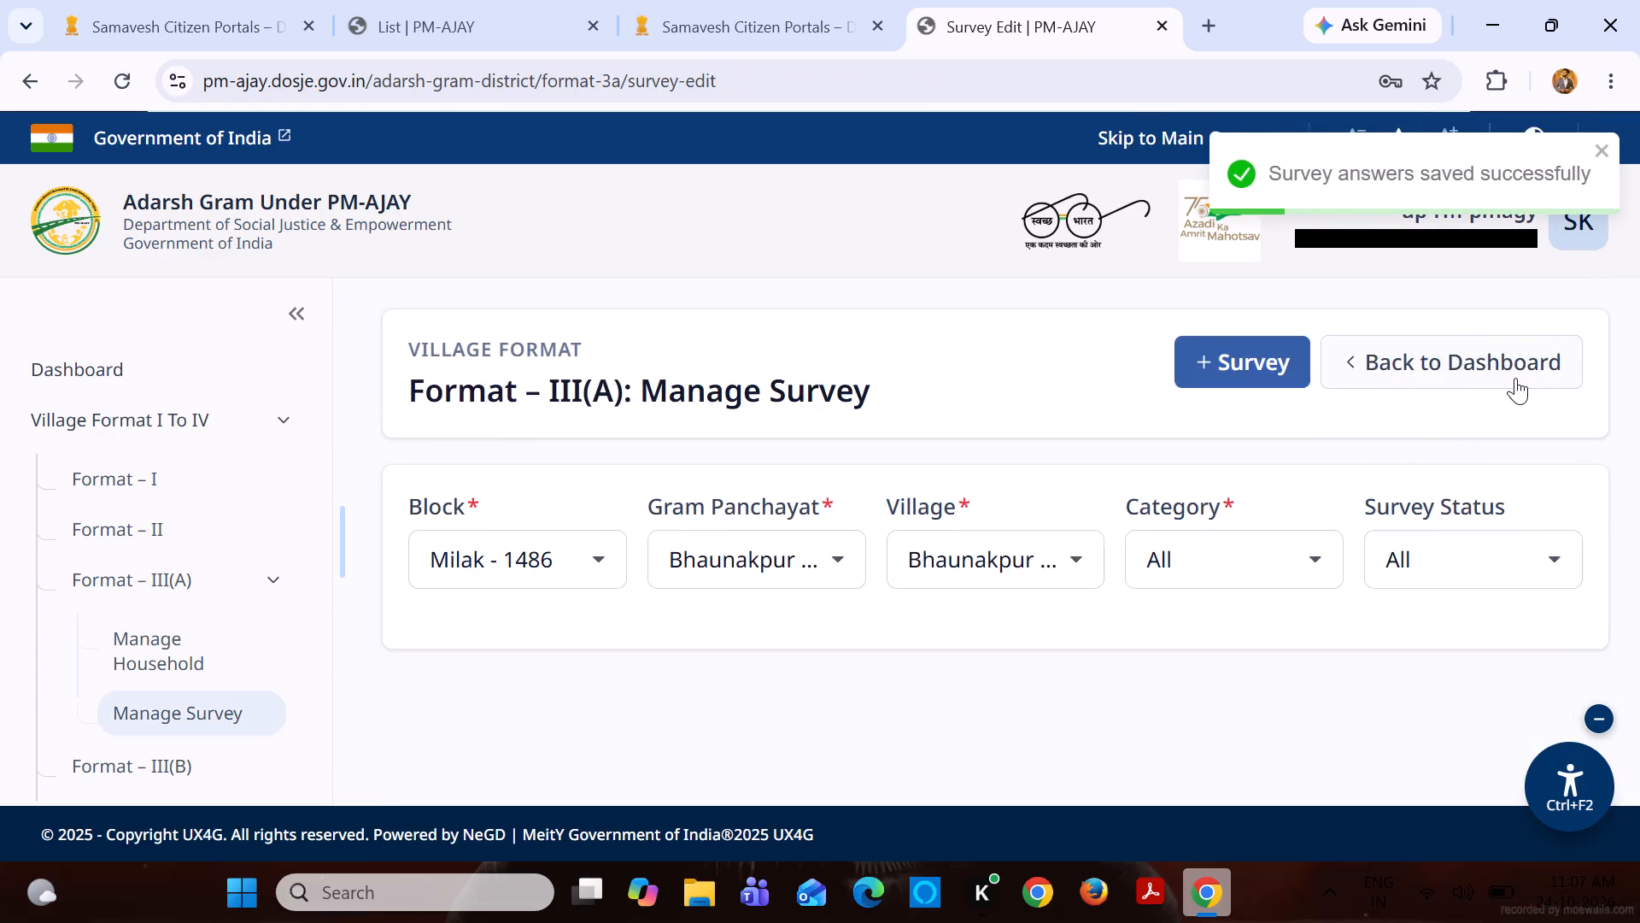
scroll(1431, 438, "down", 20)
scroll(1431, 438, "down", 20)
scroll(1431, 438, "down", 3)
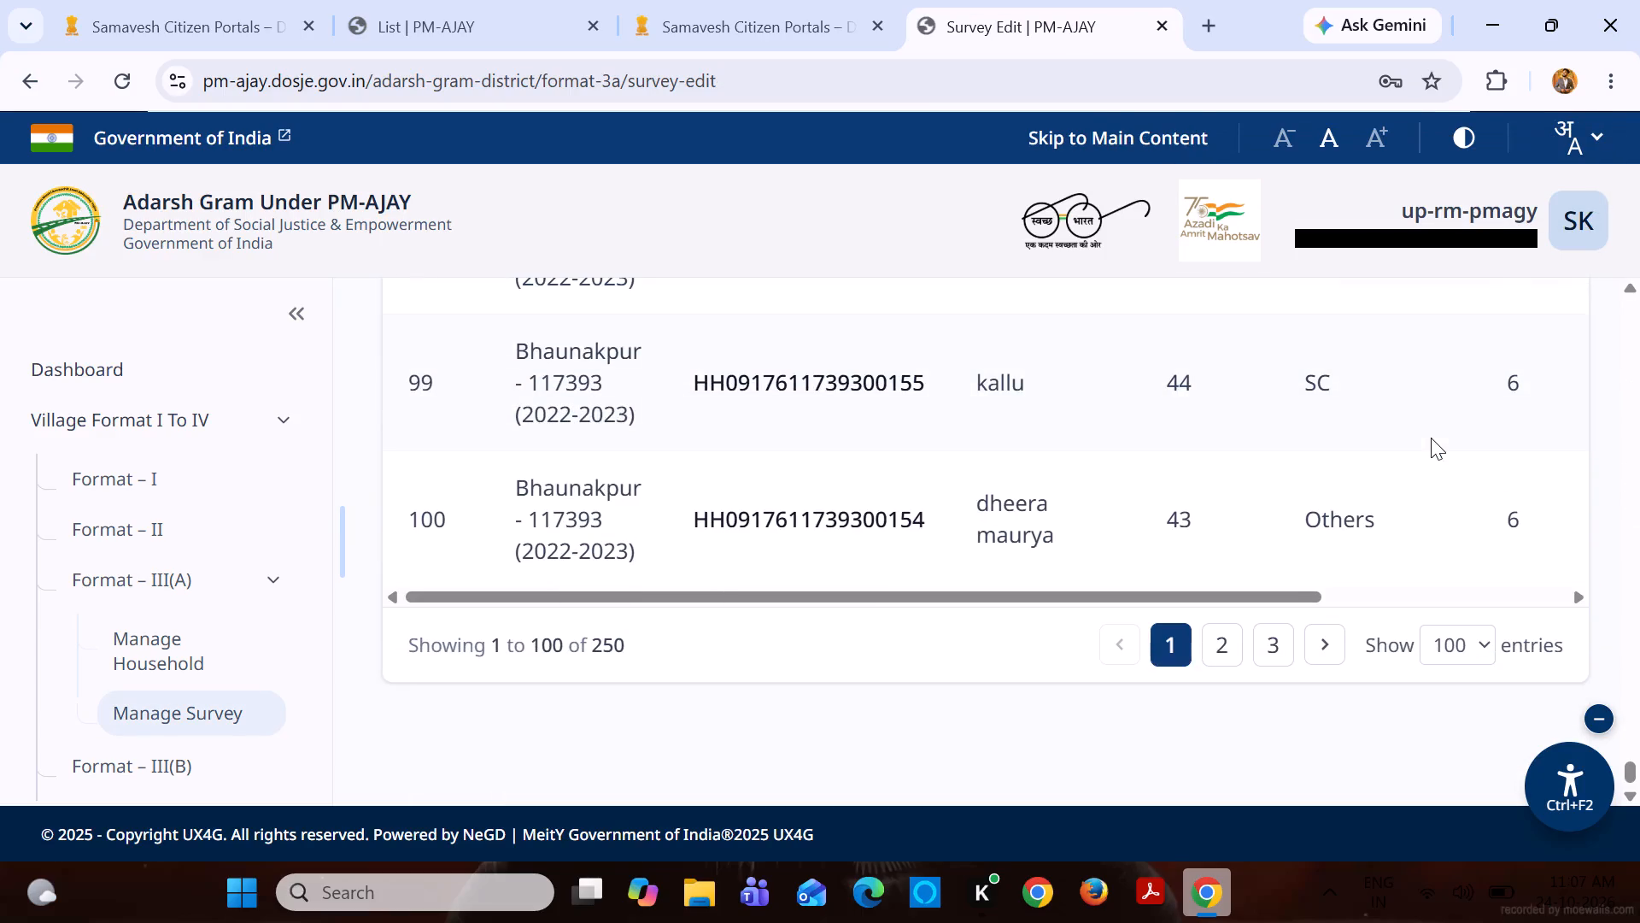
left_click(1227, 625)
scroll(1219, 382, "up", 3)
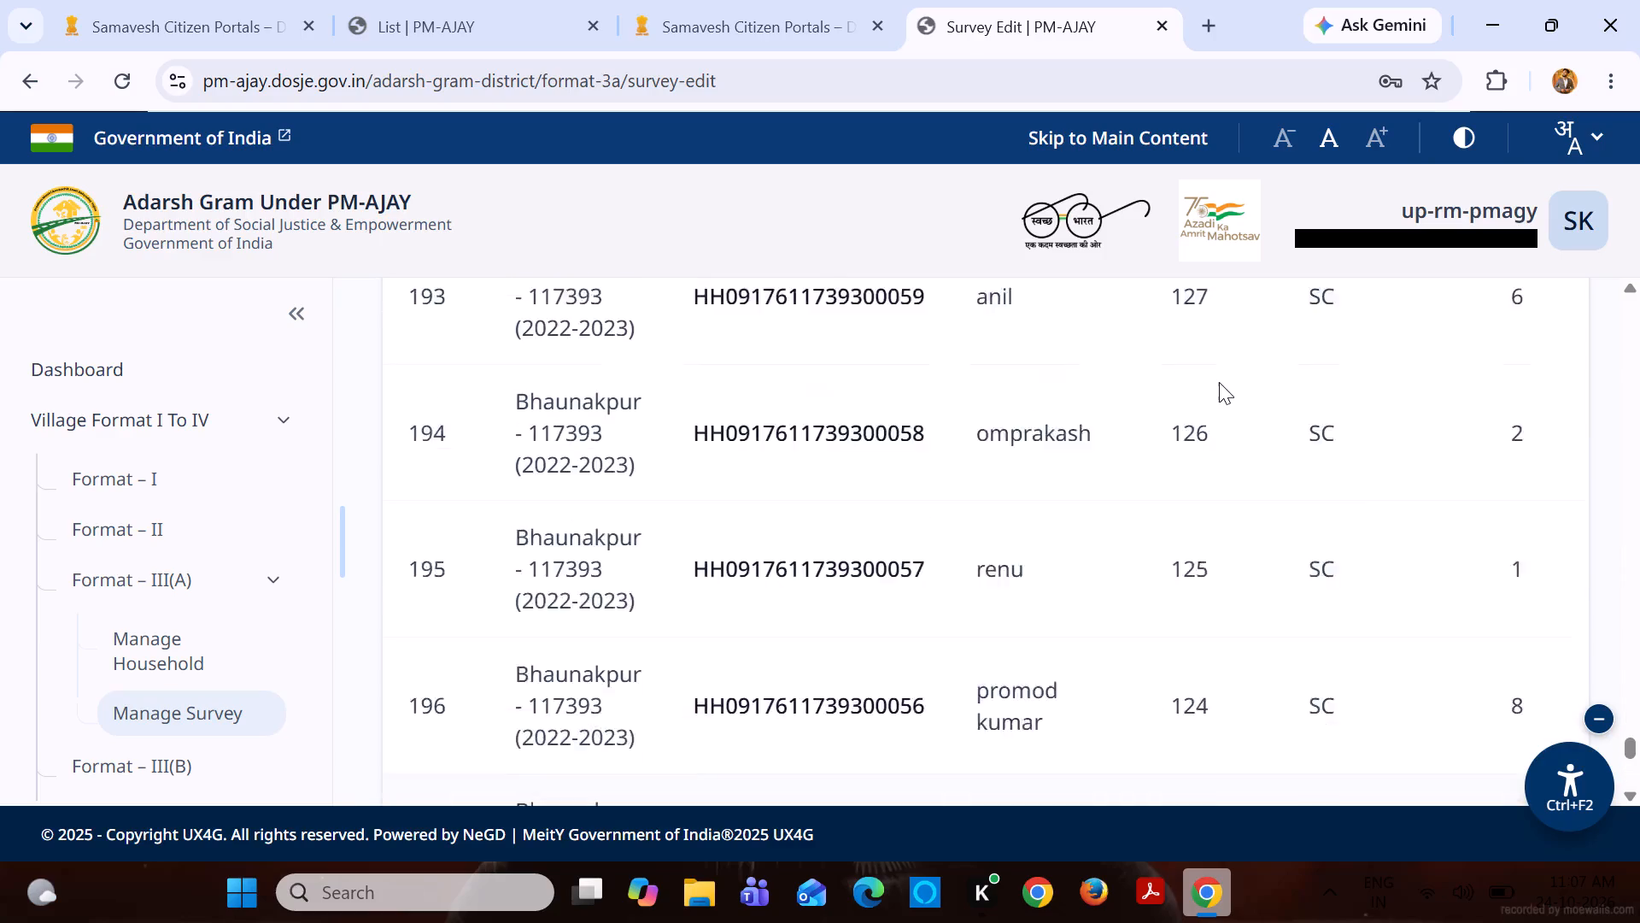
scroll(1219, 382, "up", 19)
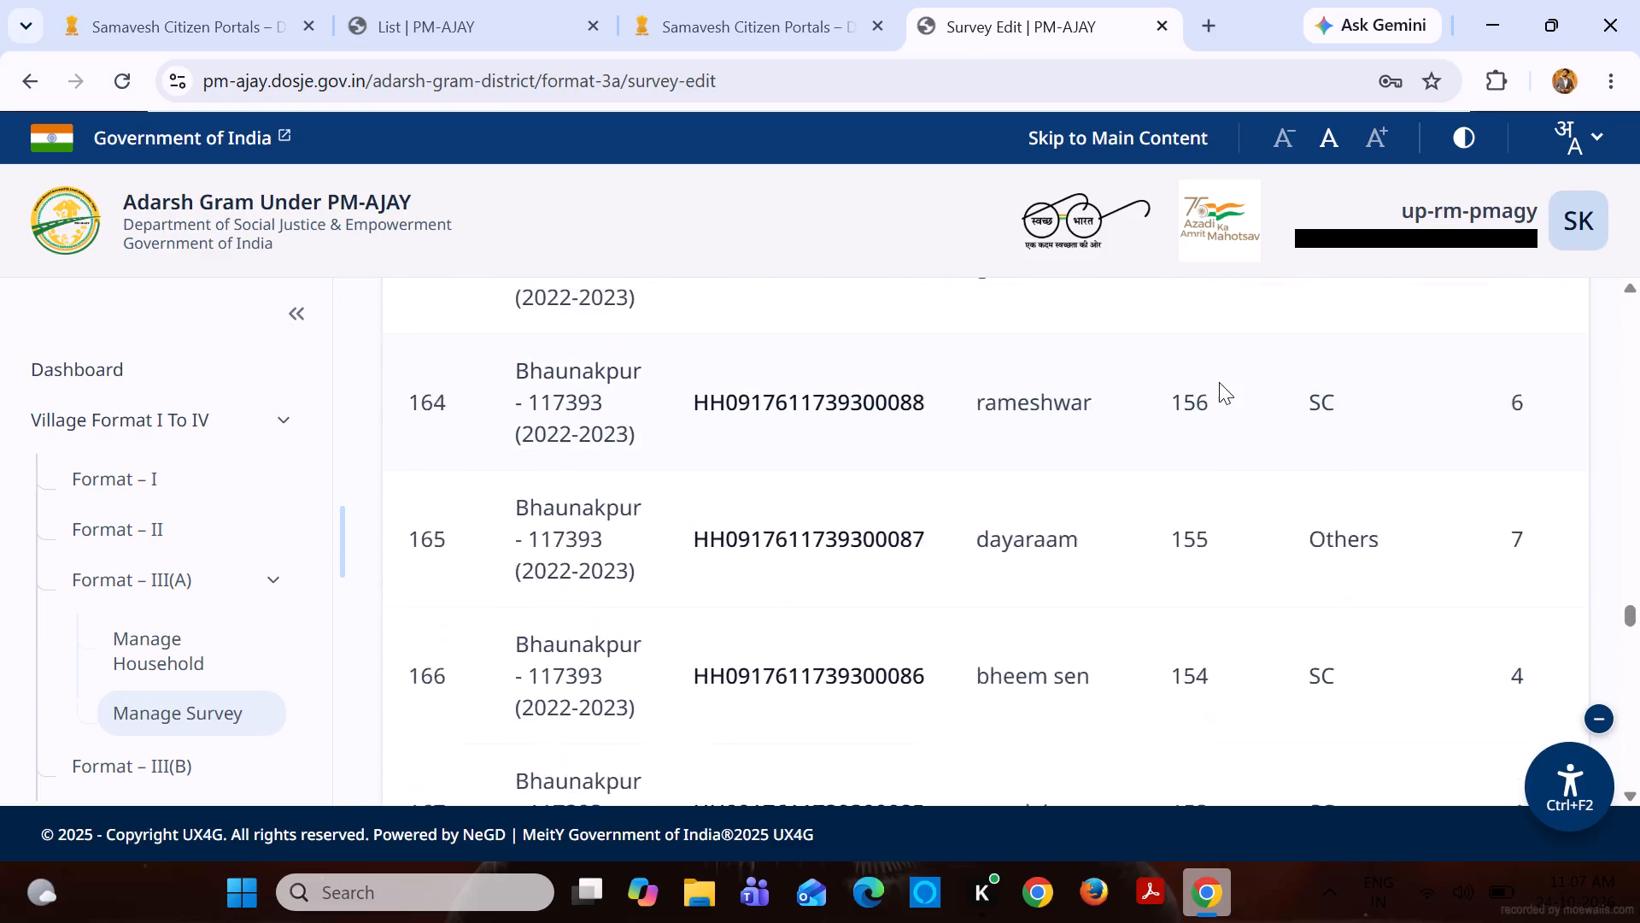
scroll(1219, 382, "up", 1)
scroll(1219, 382, "left", 9)
scroll(1219, 382, "up", 5)
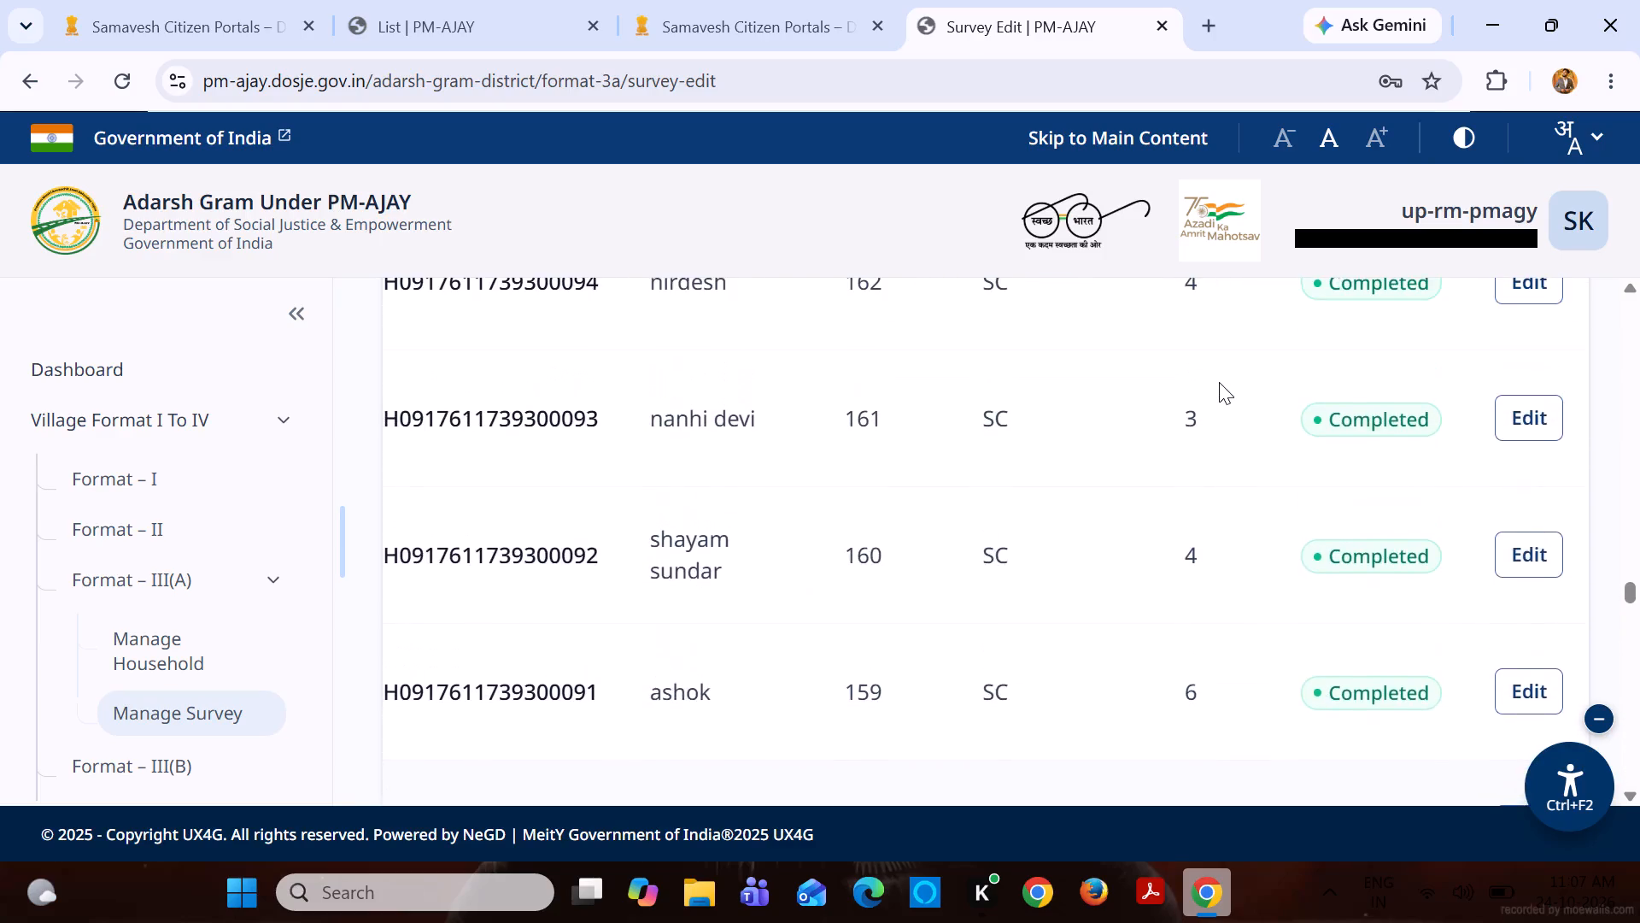
scroll(1219, 382, "up", 1)
left_click(1551, 384)
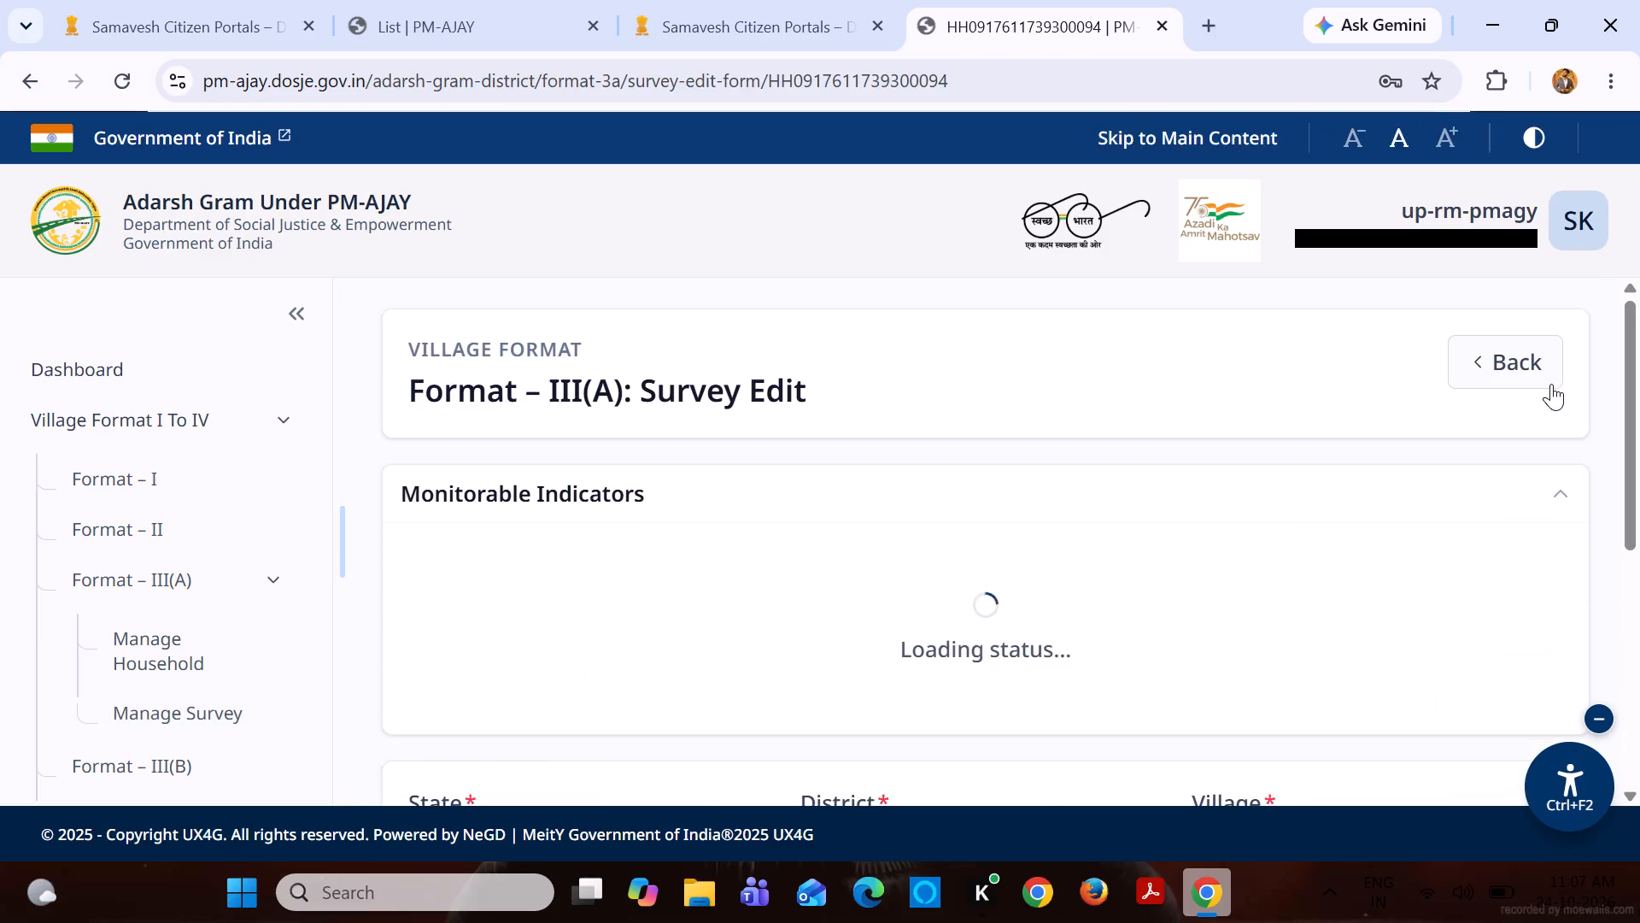
In domain 6 – Electricity and Clean Fuel, set the electricity connection answers under indicators 6.2 and 6.3 to Yes for house 162.
scroll(1301, 450, "down", 18)
left_click(1103, 619)
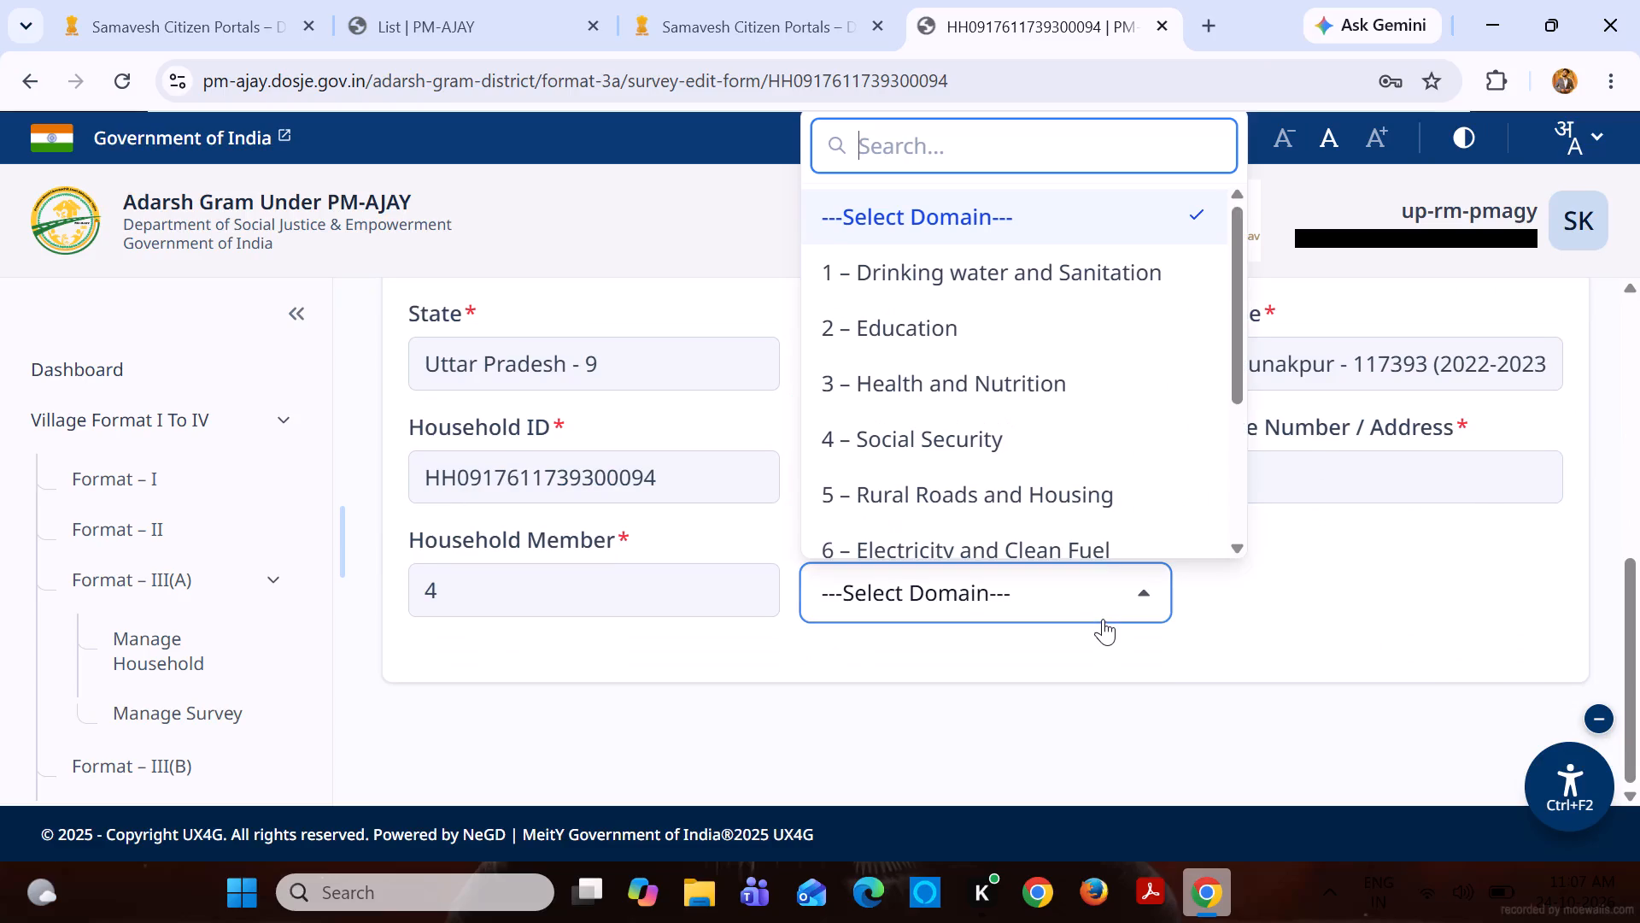
left_click(1004, 526)
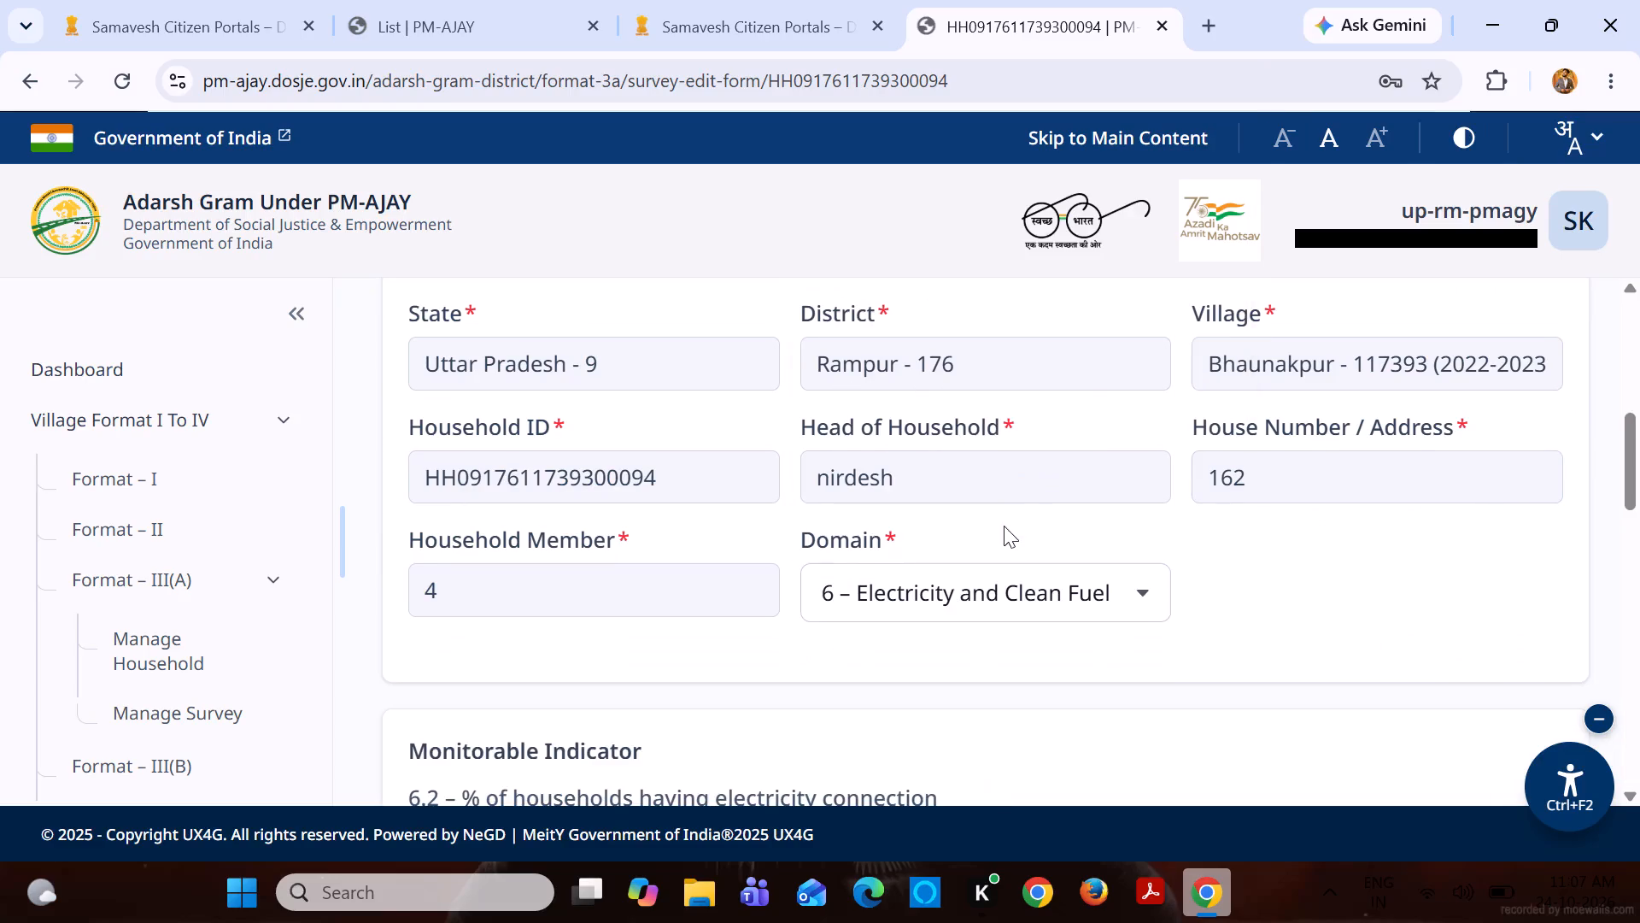
scroll(1356, 544, "down", 4)
left_click_drag(1445, 555, 1396, 634)
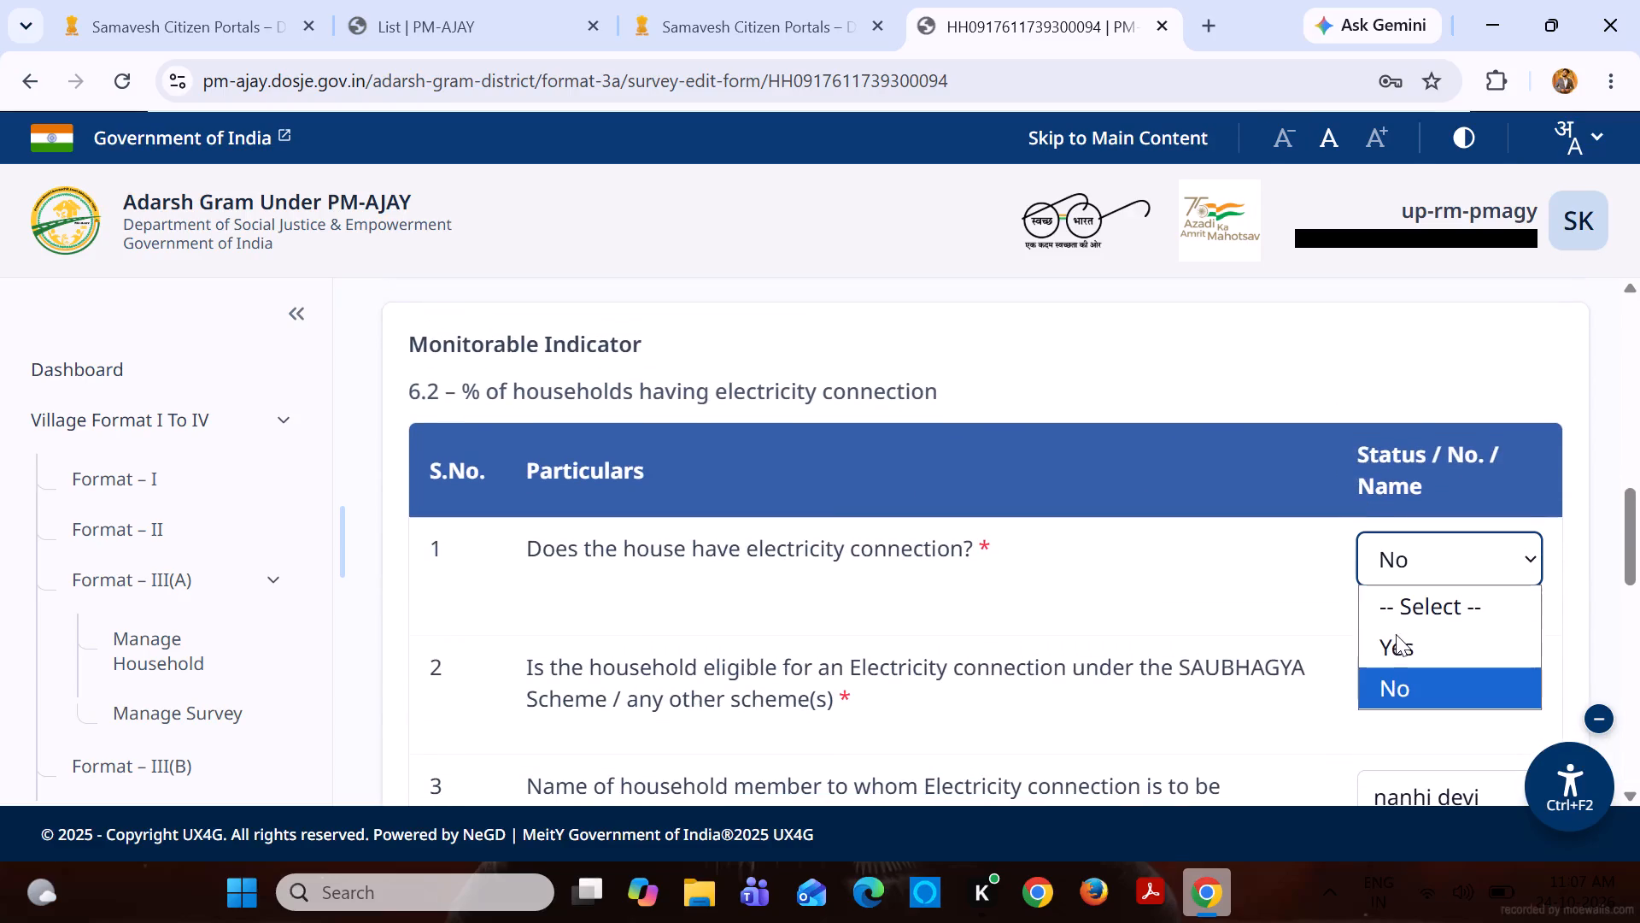
left_click(1396, 634)
scroll(1396, 634, "down", 4)
left_click_drag(1457, 490, 1344, 570)
left_click(1344, 570)
Answer Yes to LED bulb use and to clean fuel use for house 162, and save the survey.
scroll(1344, 570, "down", 3)
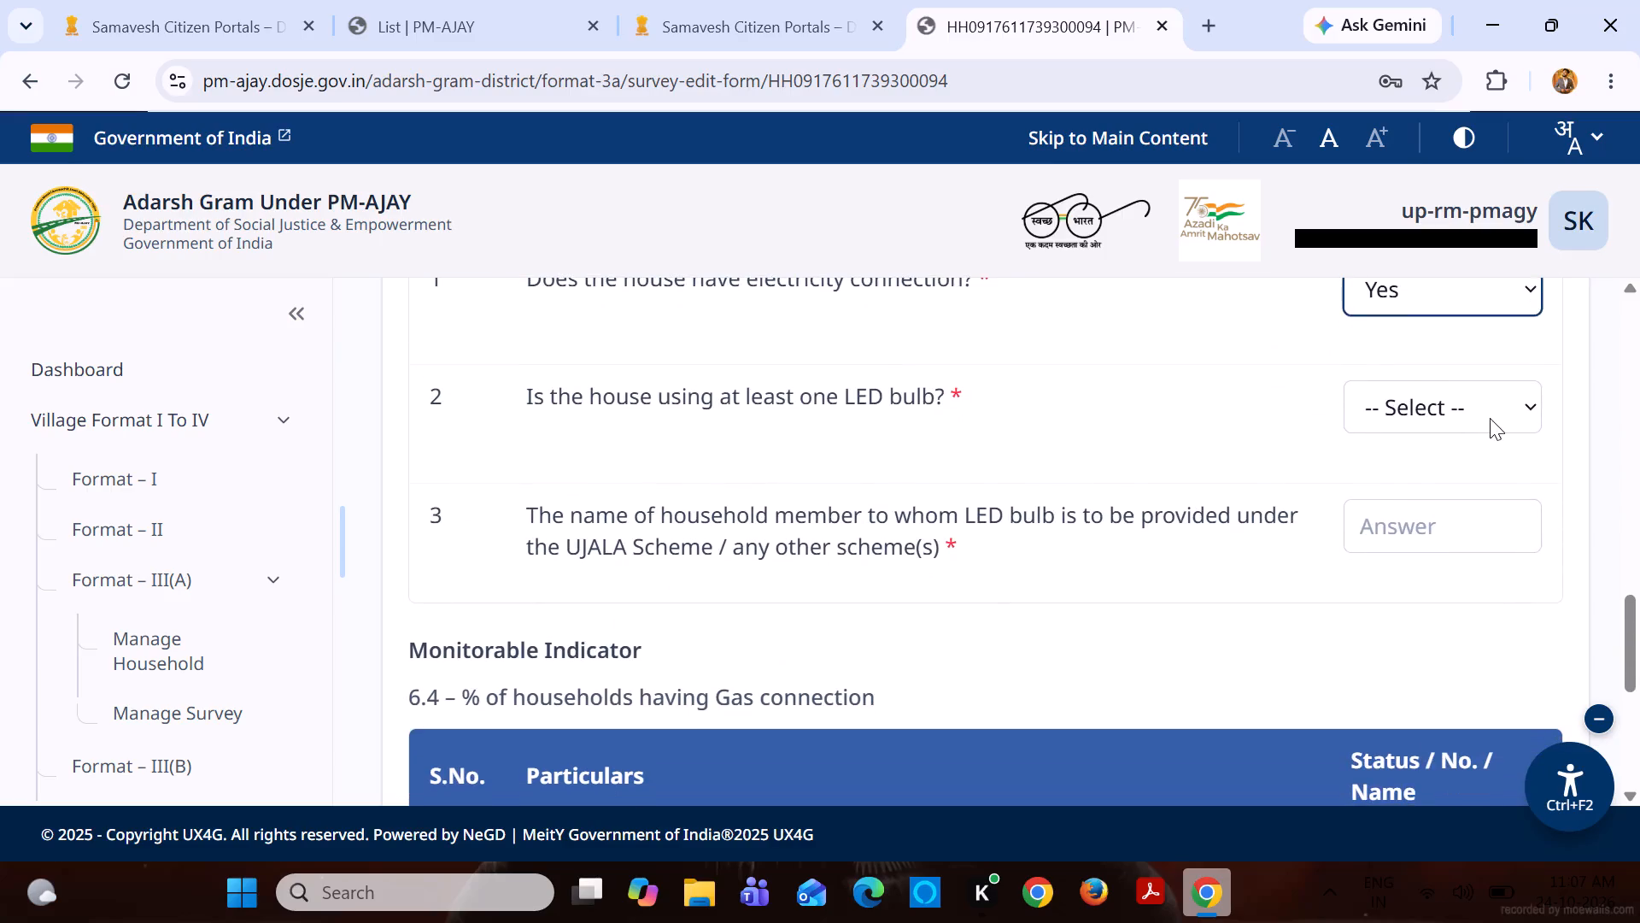
left_click_drag(1490, 418, 1404, 473)
left_click(1404, 473)
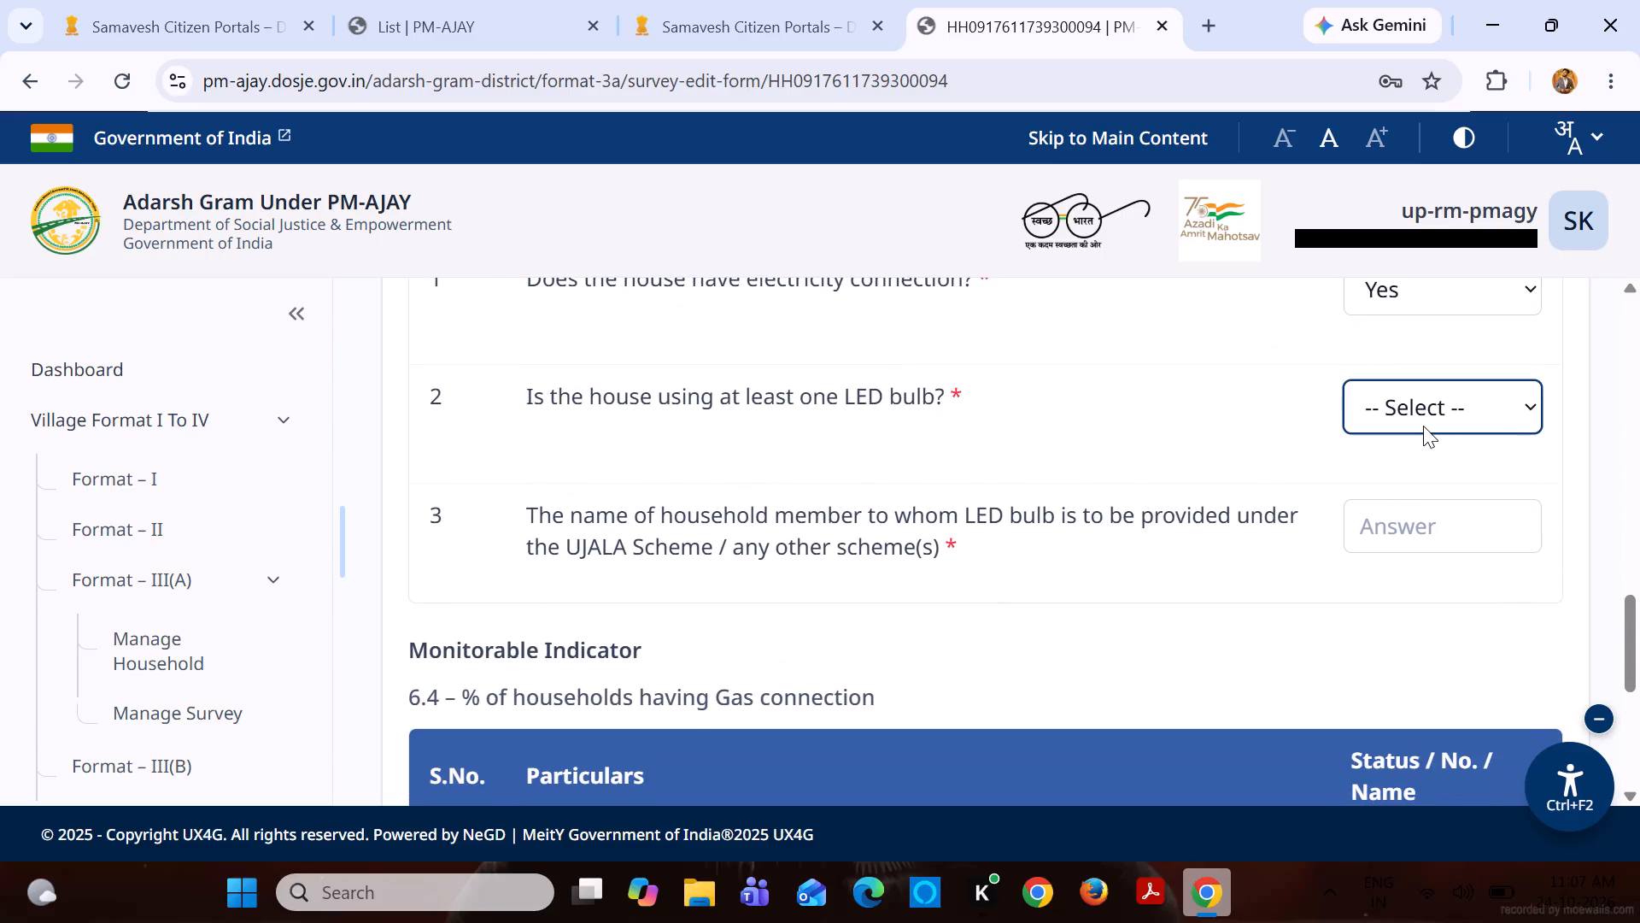
left_click_drag(1423, 426, 1383, 483)
left_click(1383, 483)
scroll(1383, 483, "down", 3)
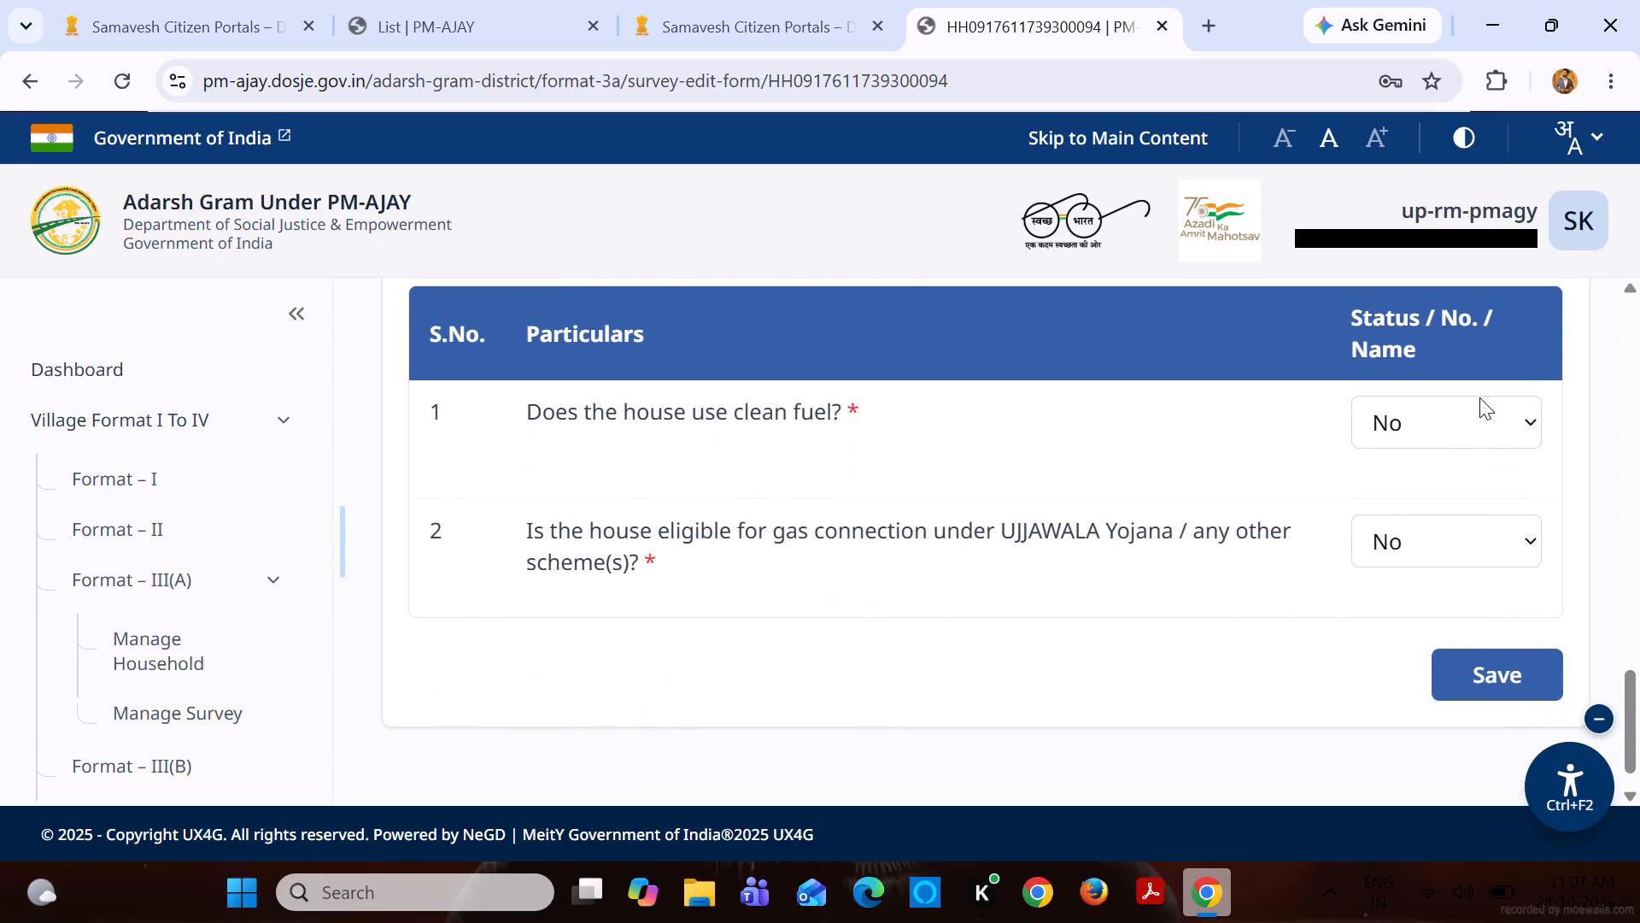
left_click(1479, 397)
left_click(1382, 515)
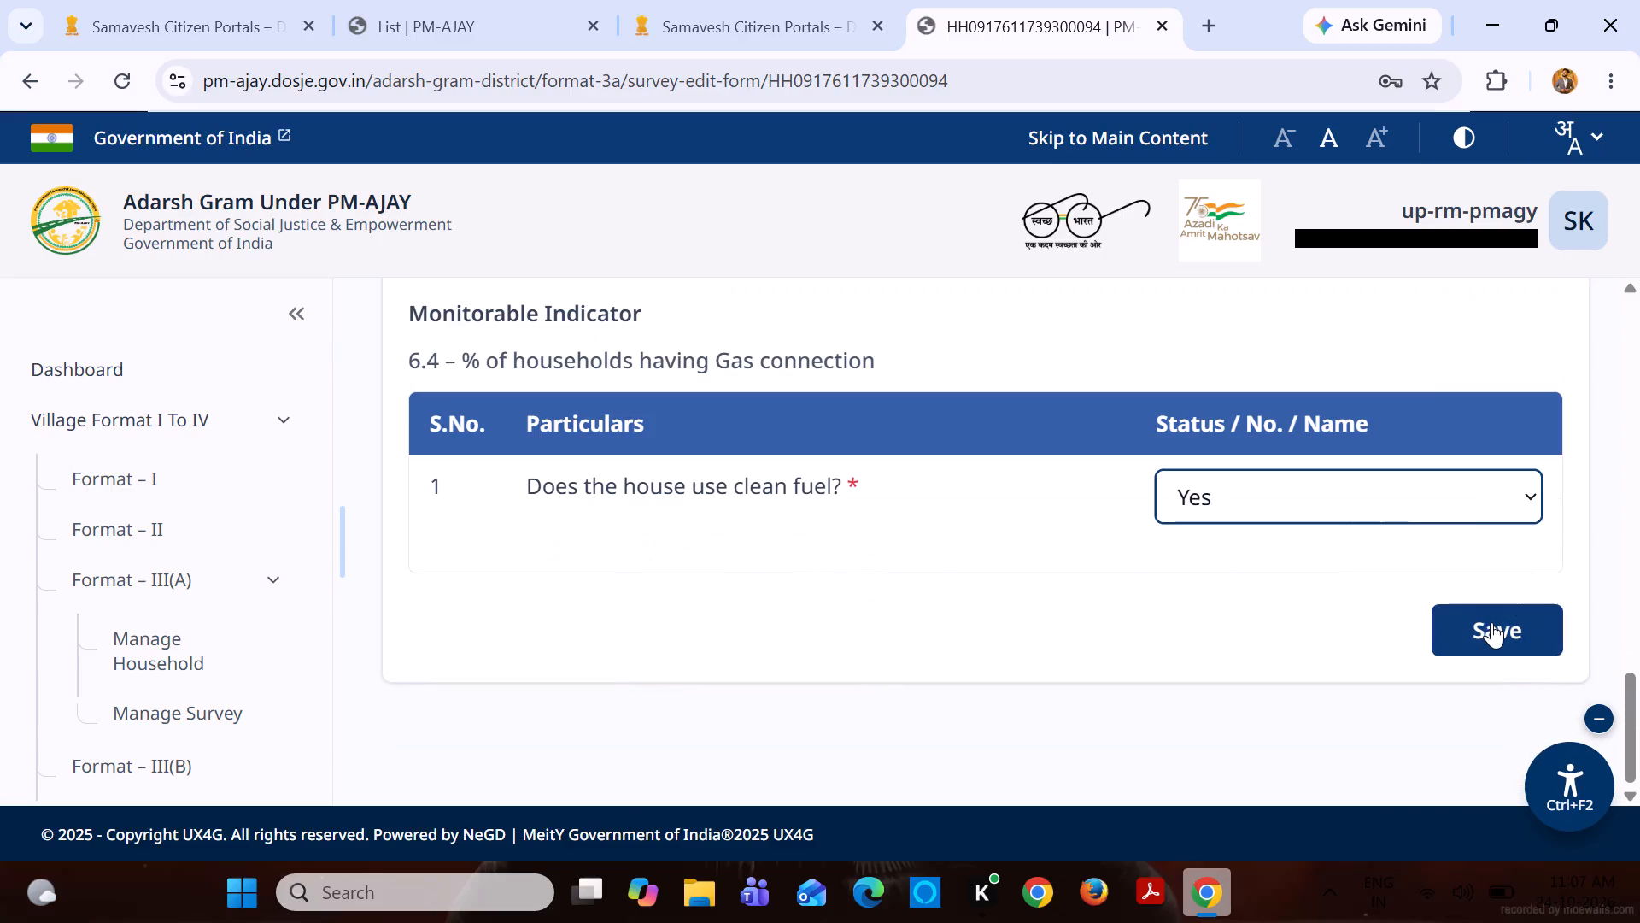
left_click(1490, 624)
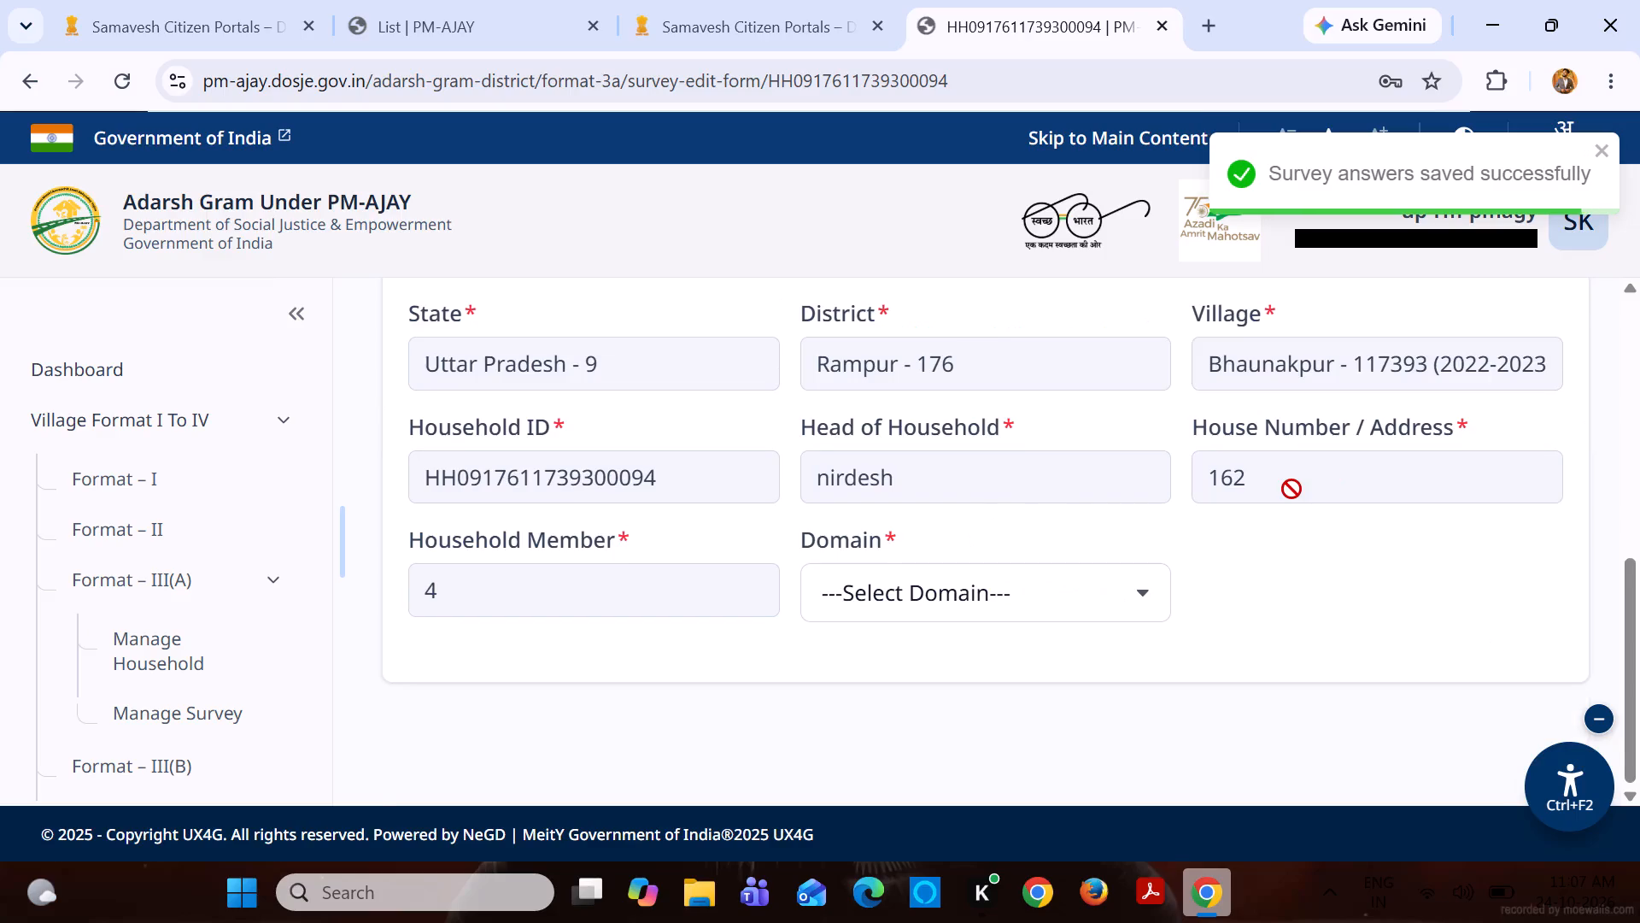
Return to the household survey list and open the survey of house 165 on page 2 for editing.
scroll(1291, 489, "up", 11)
left_click(1499, 372)
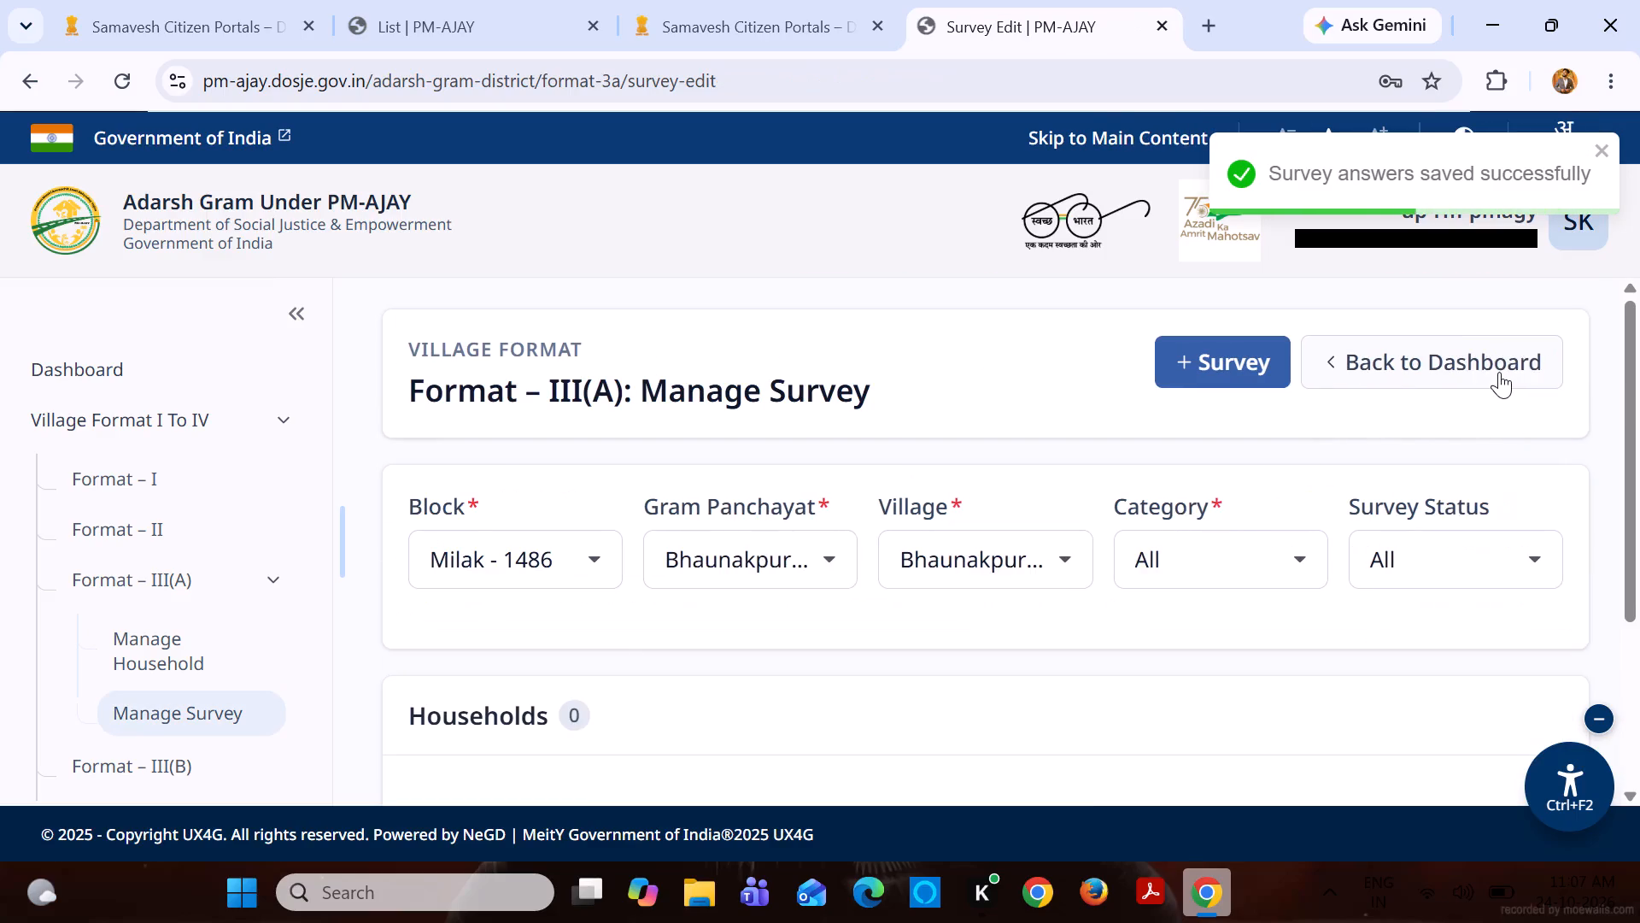
scroll(1330, 482, "down", 20)
scroll(1330, 482, "down", 19)
scroll(1330, 482, "down", 5)
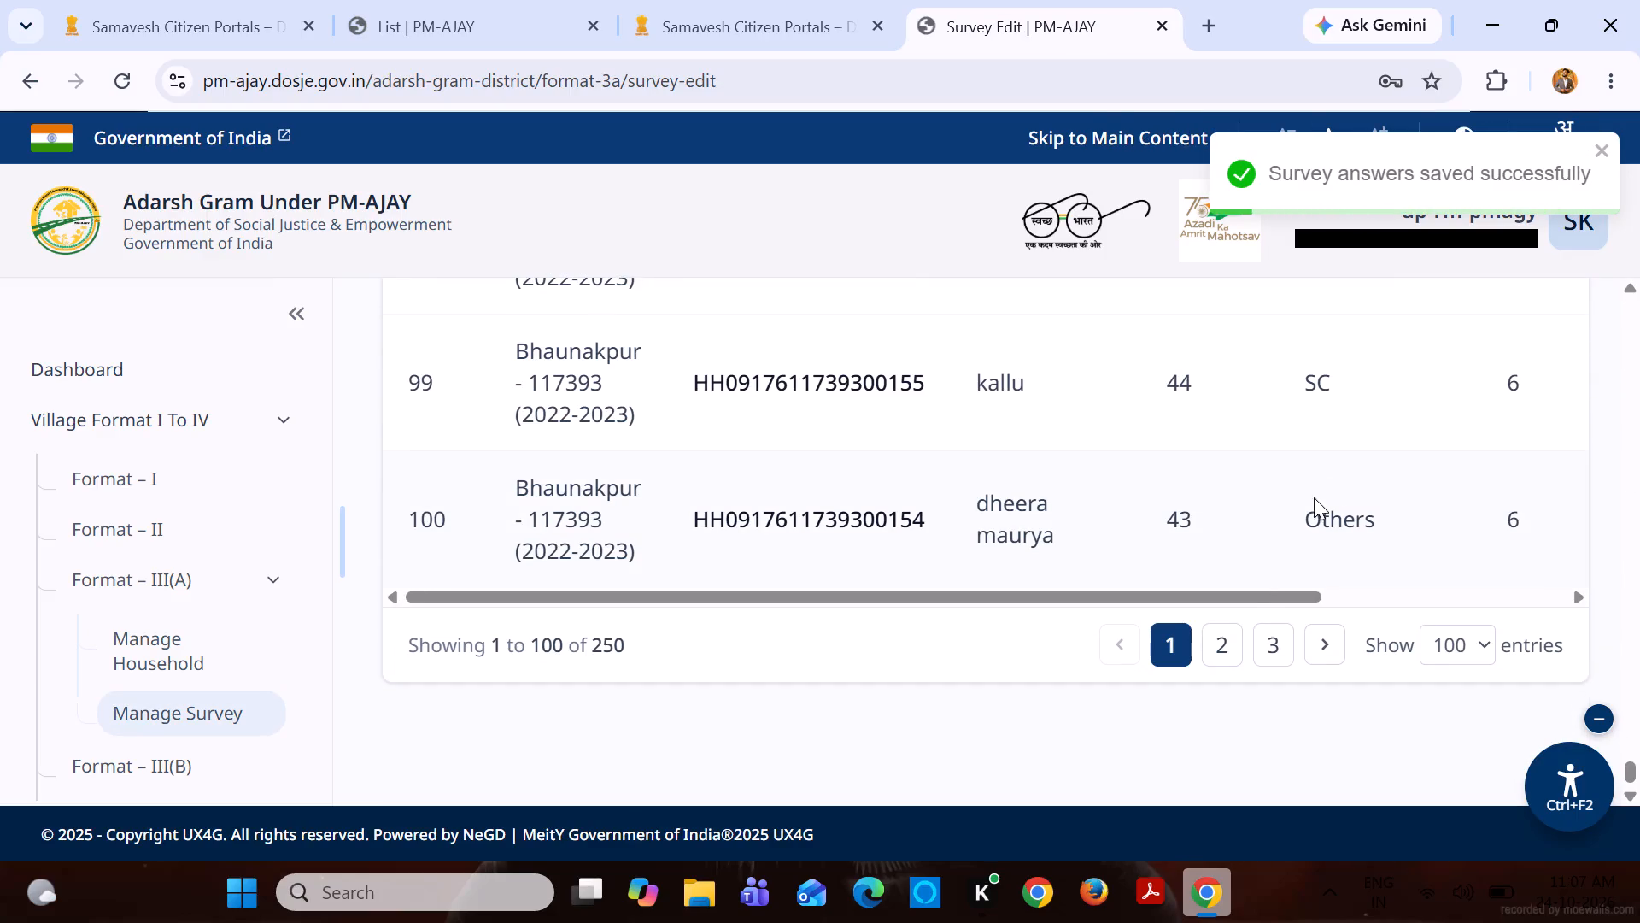
left_click(1228, 628)
scroll(1206, 514, "up", 6)
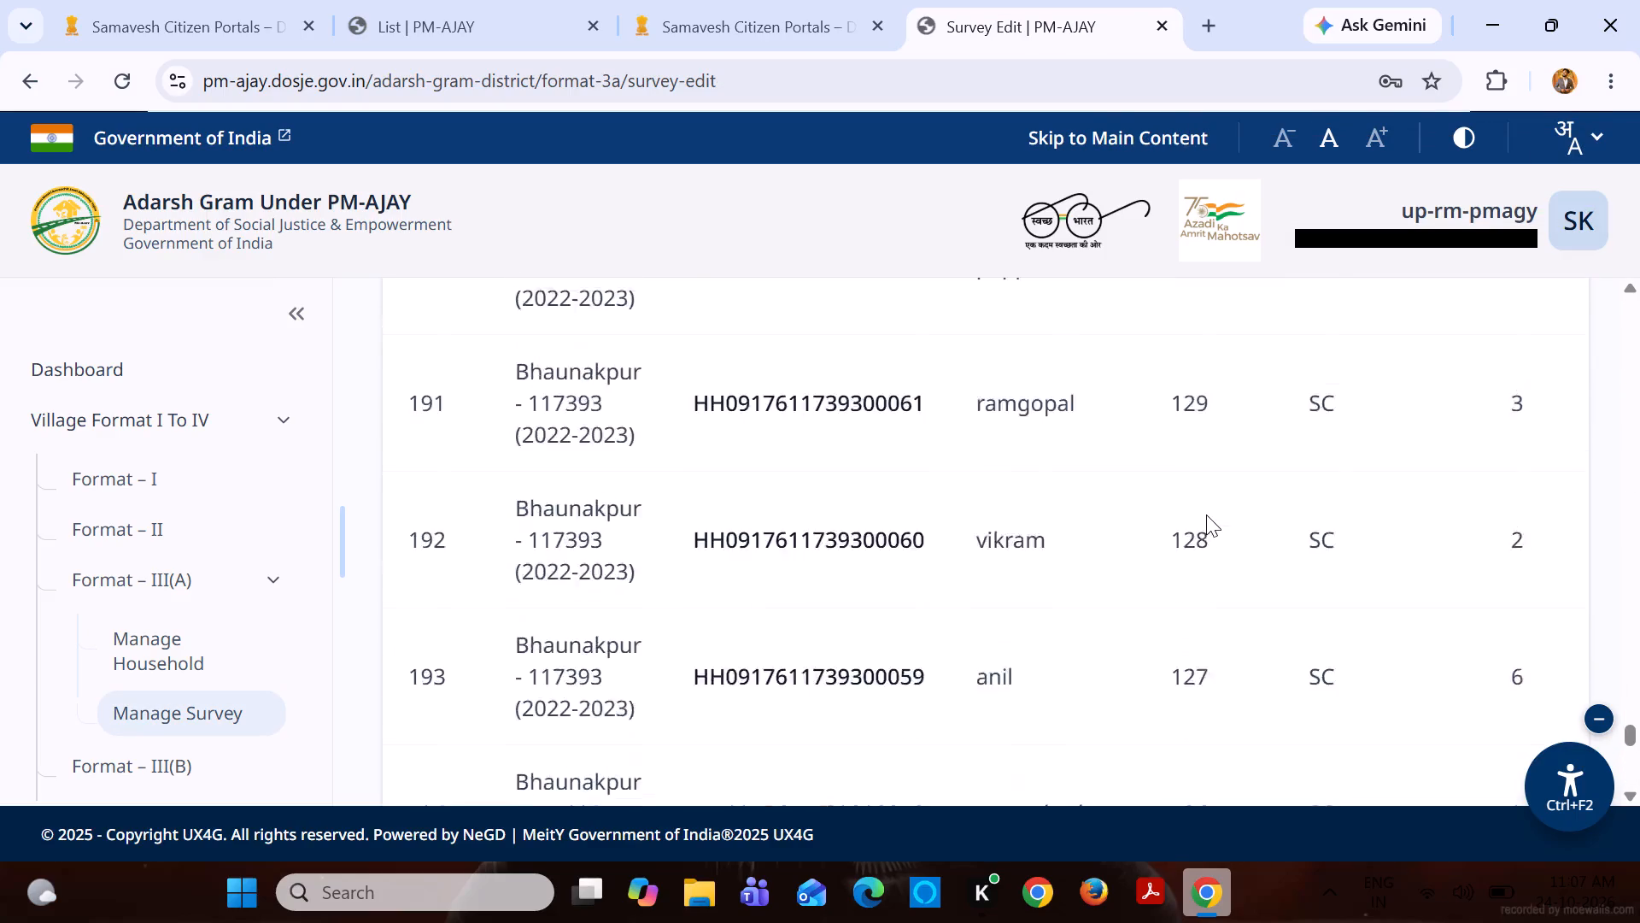
scroll(1206, 514, "up", 14)
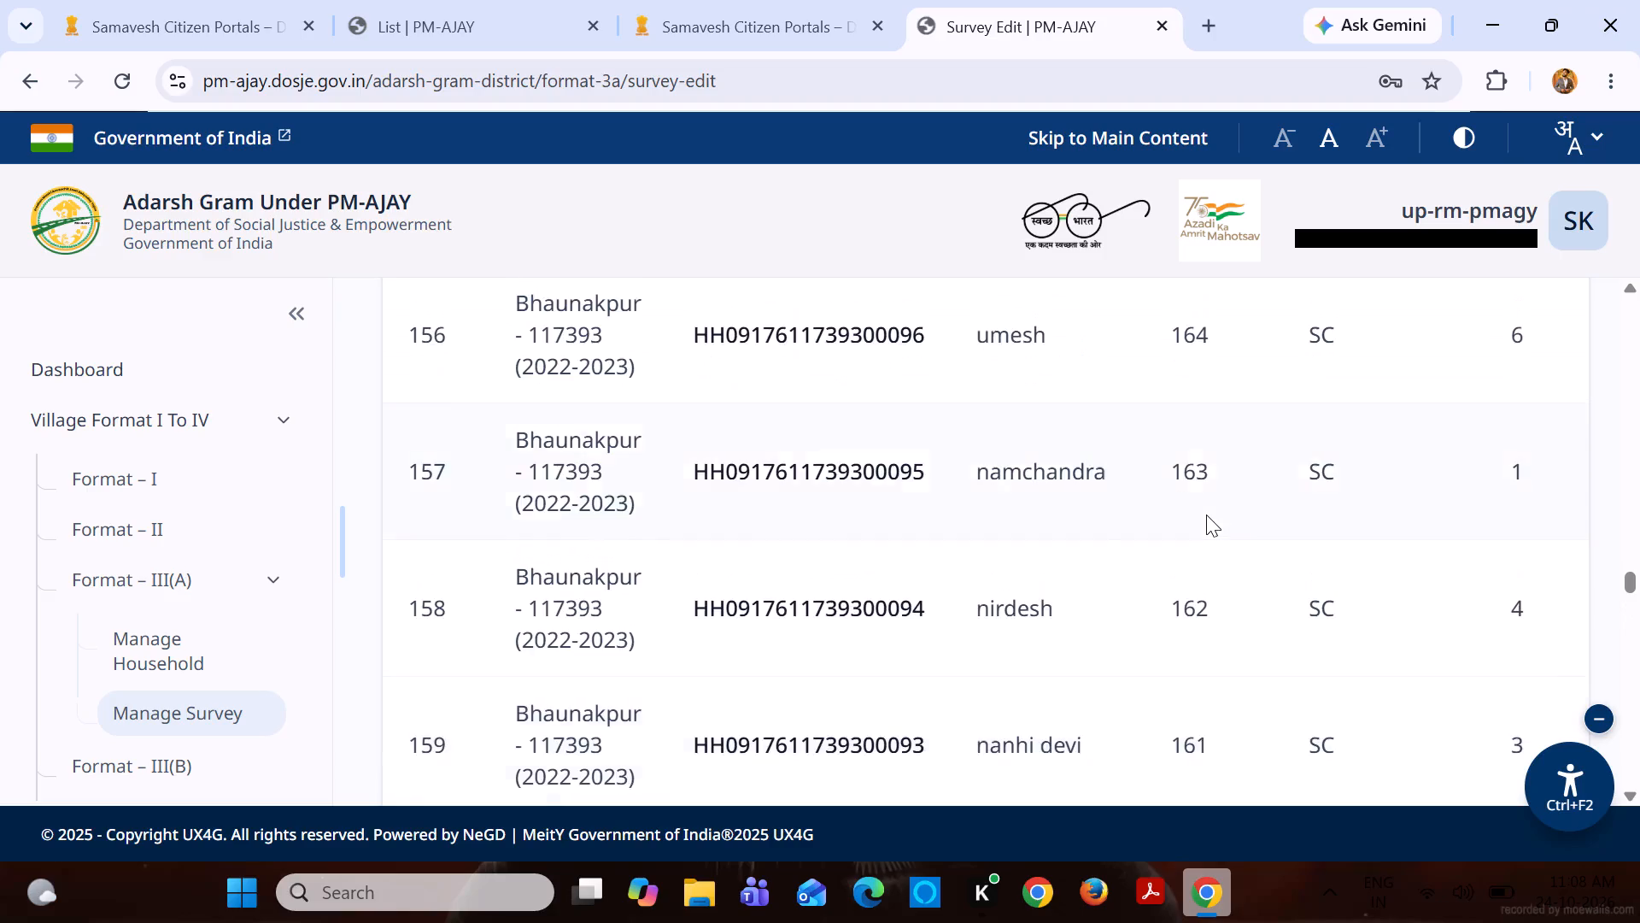
scroll(1206, 514, "up", 5)
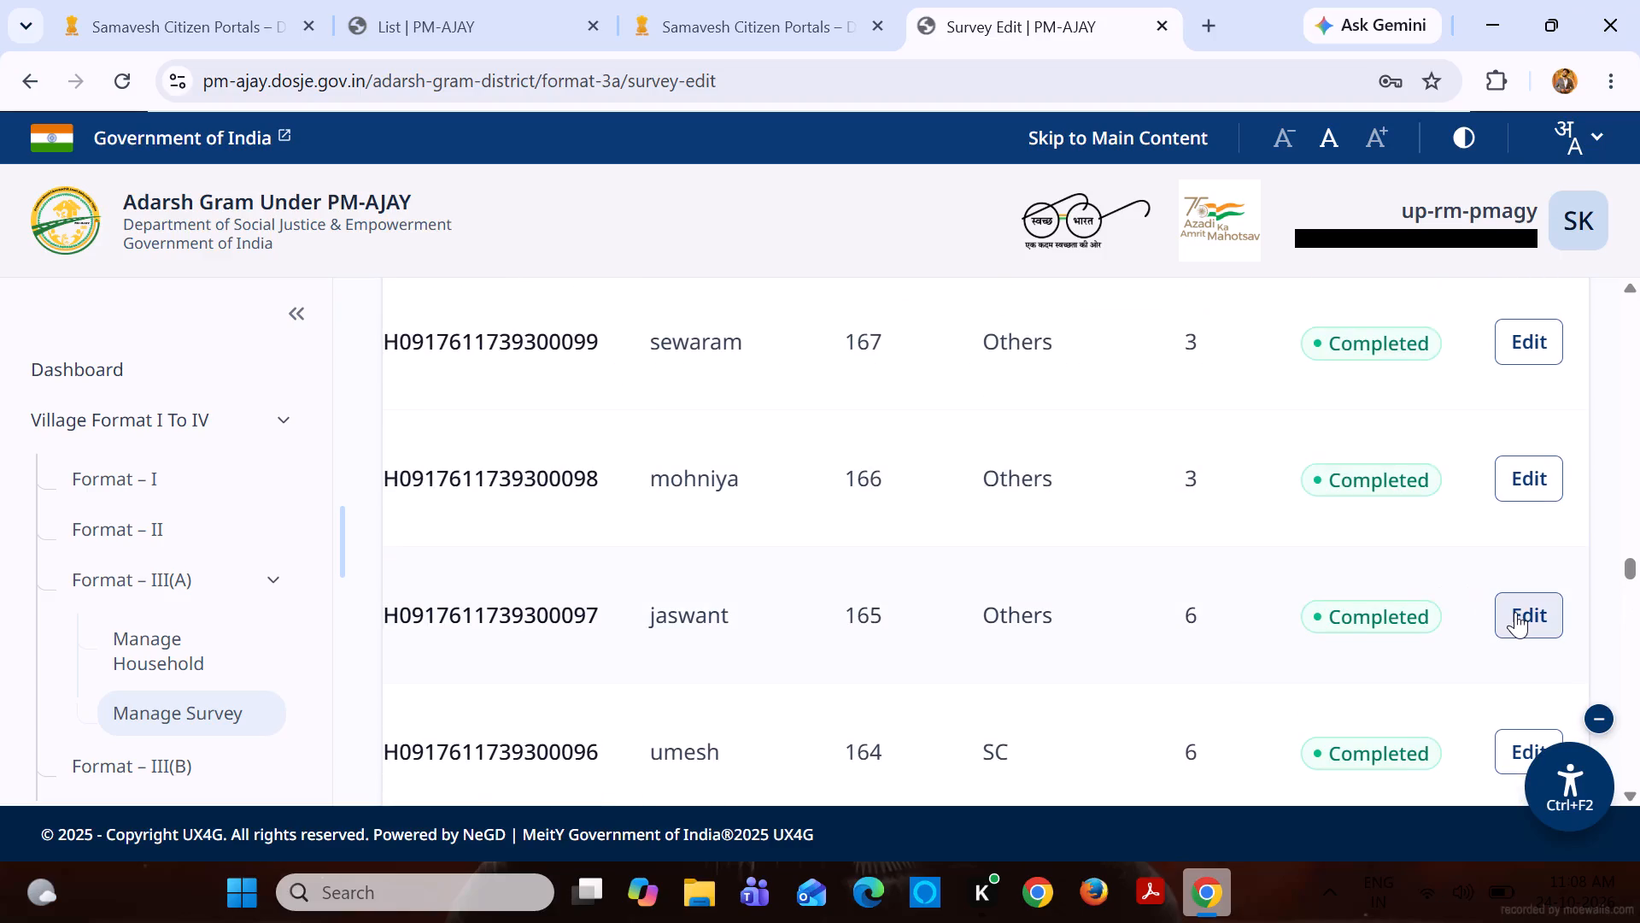
left_click(1515, 612)
In domain 6 – Electricity and Clean Fuel, set the electricity connection answers under indicators 6.2 and 6.3 to Yes for house 165.
scroll(1268, 621, "down", 11)
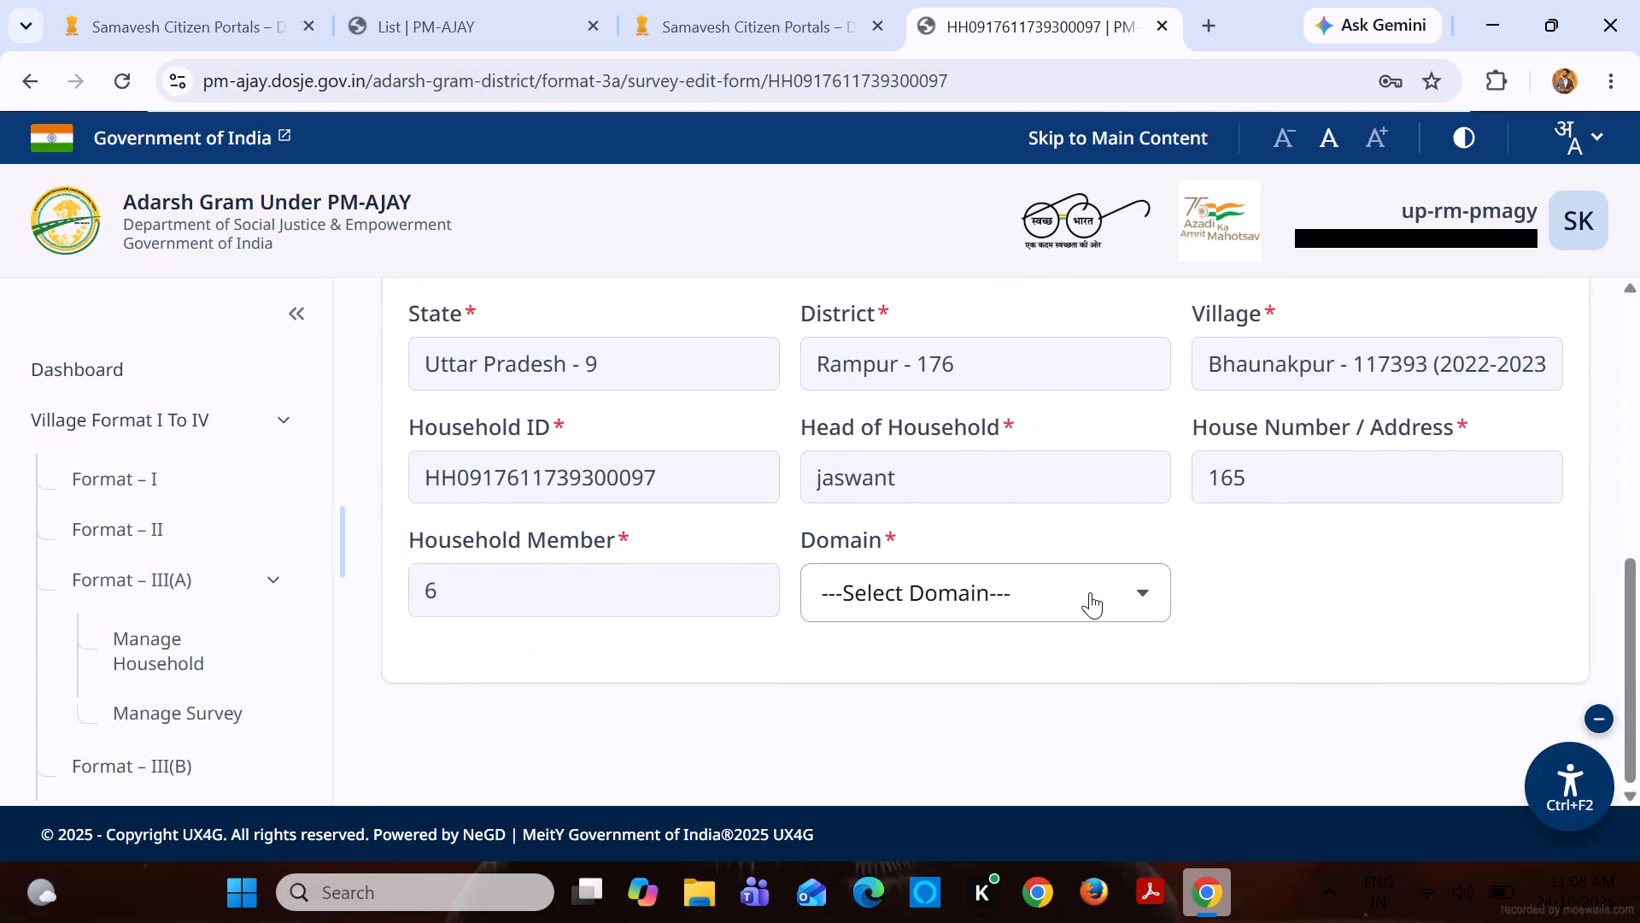
left_click(1090, 592)
left_click(1048, 528)
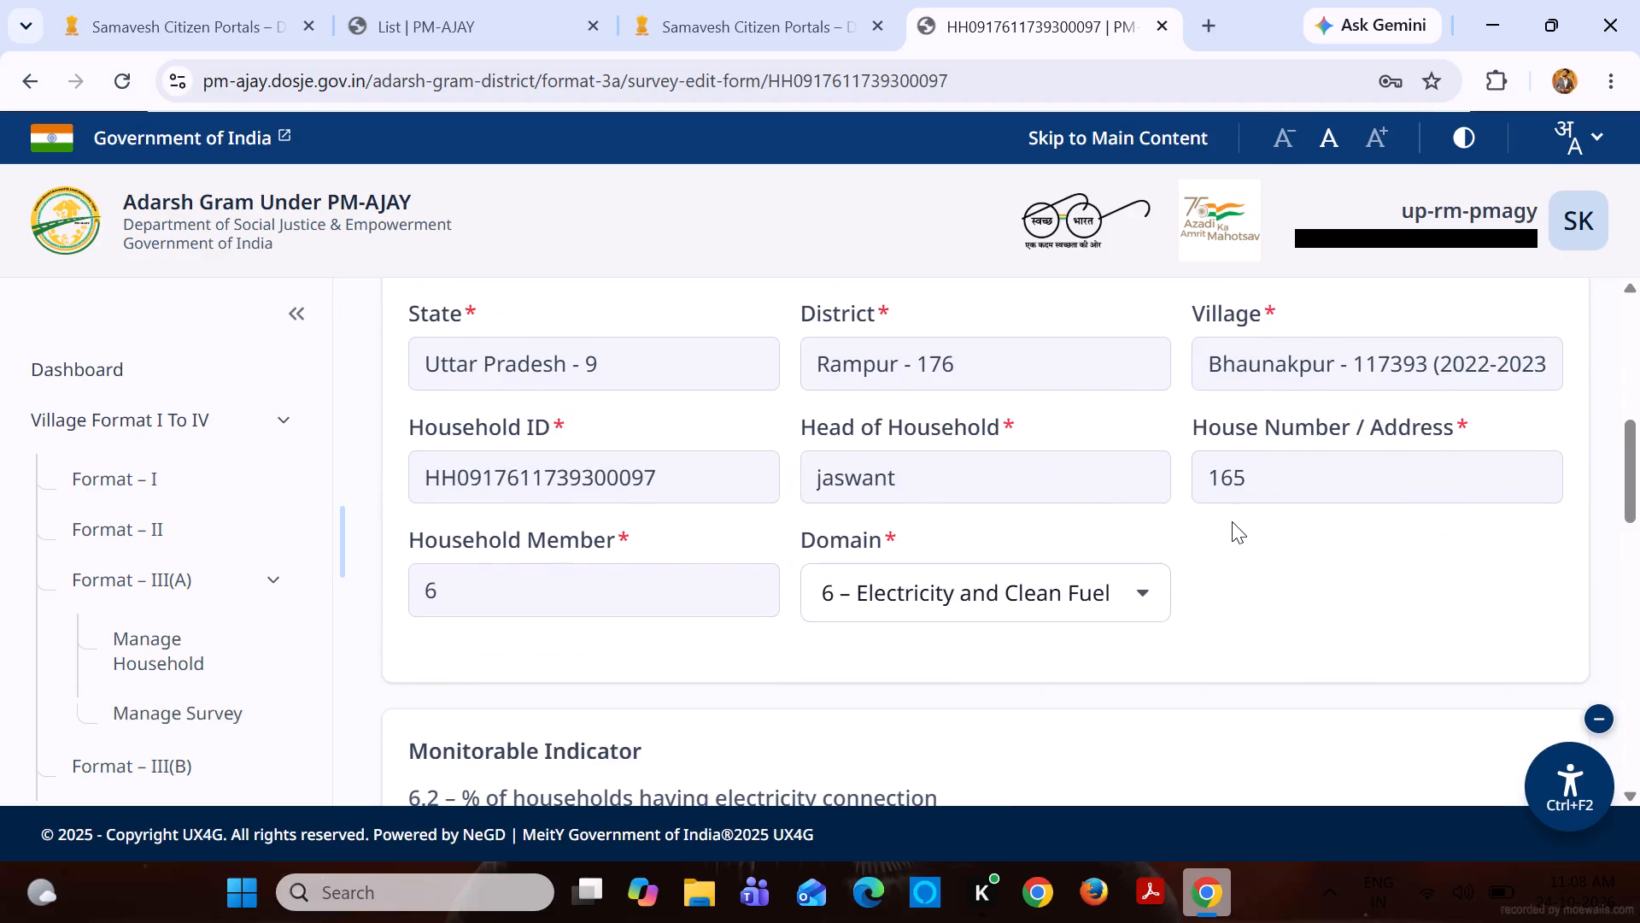
scroll(1232, 521, "down", 5)
left_click_drag(1468, 450, 1396, 532)
left_click(1396, 532)
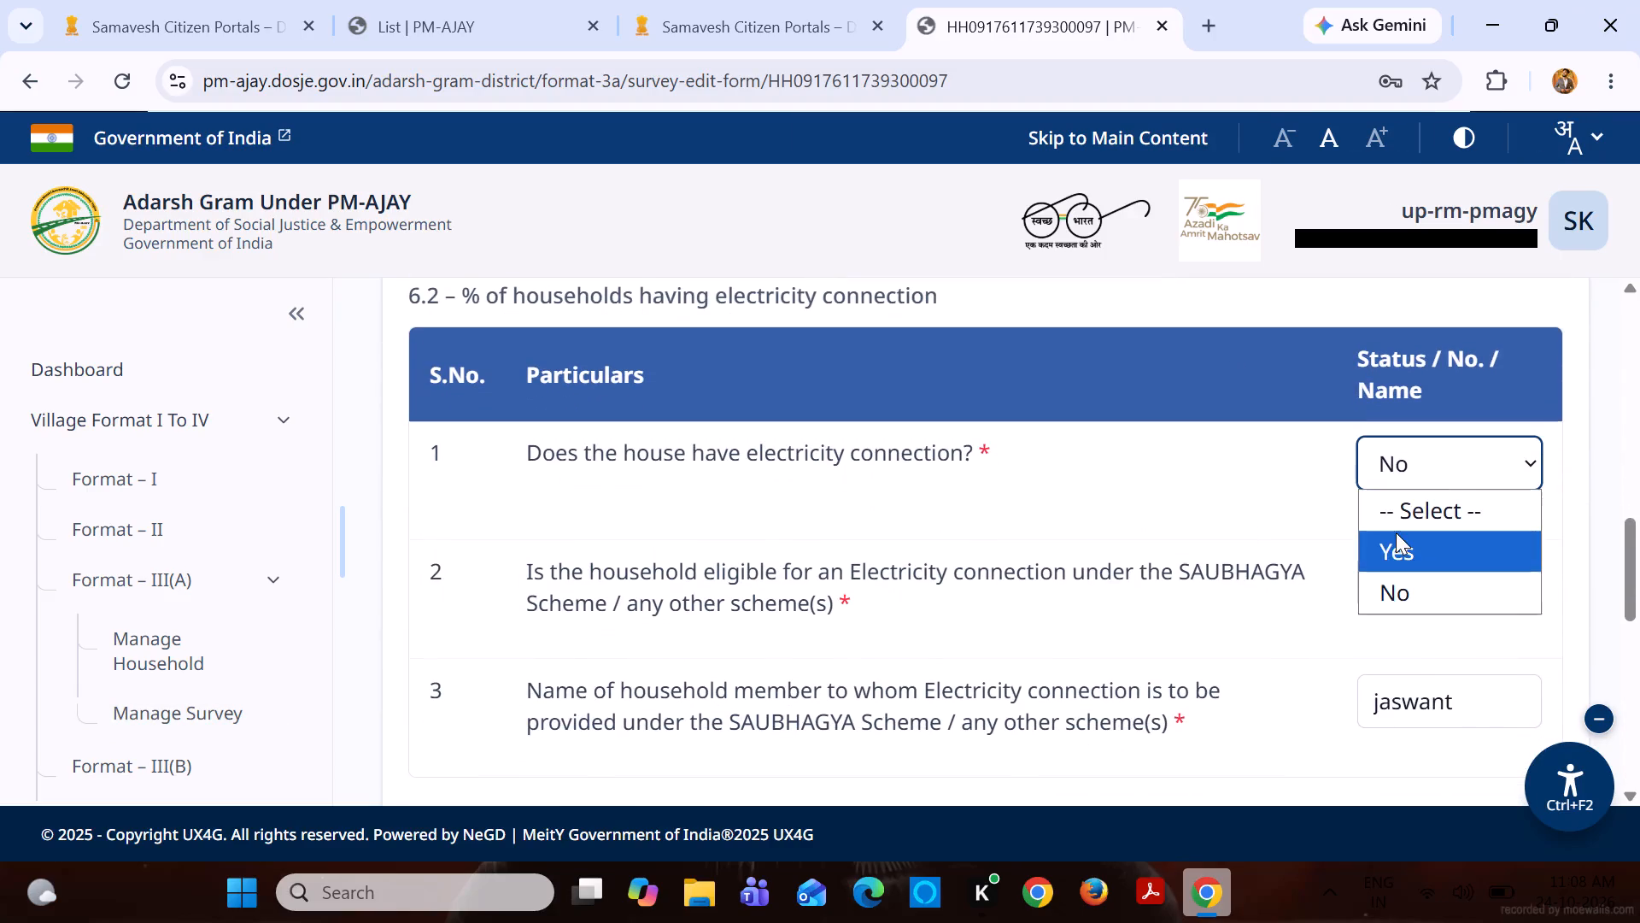
scroll(1396, 532, "down", 3)
left_click_drag(1482, 455, 1307, 551)
left_click(1307, 551)
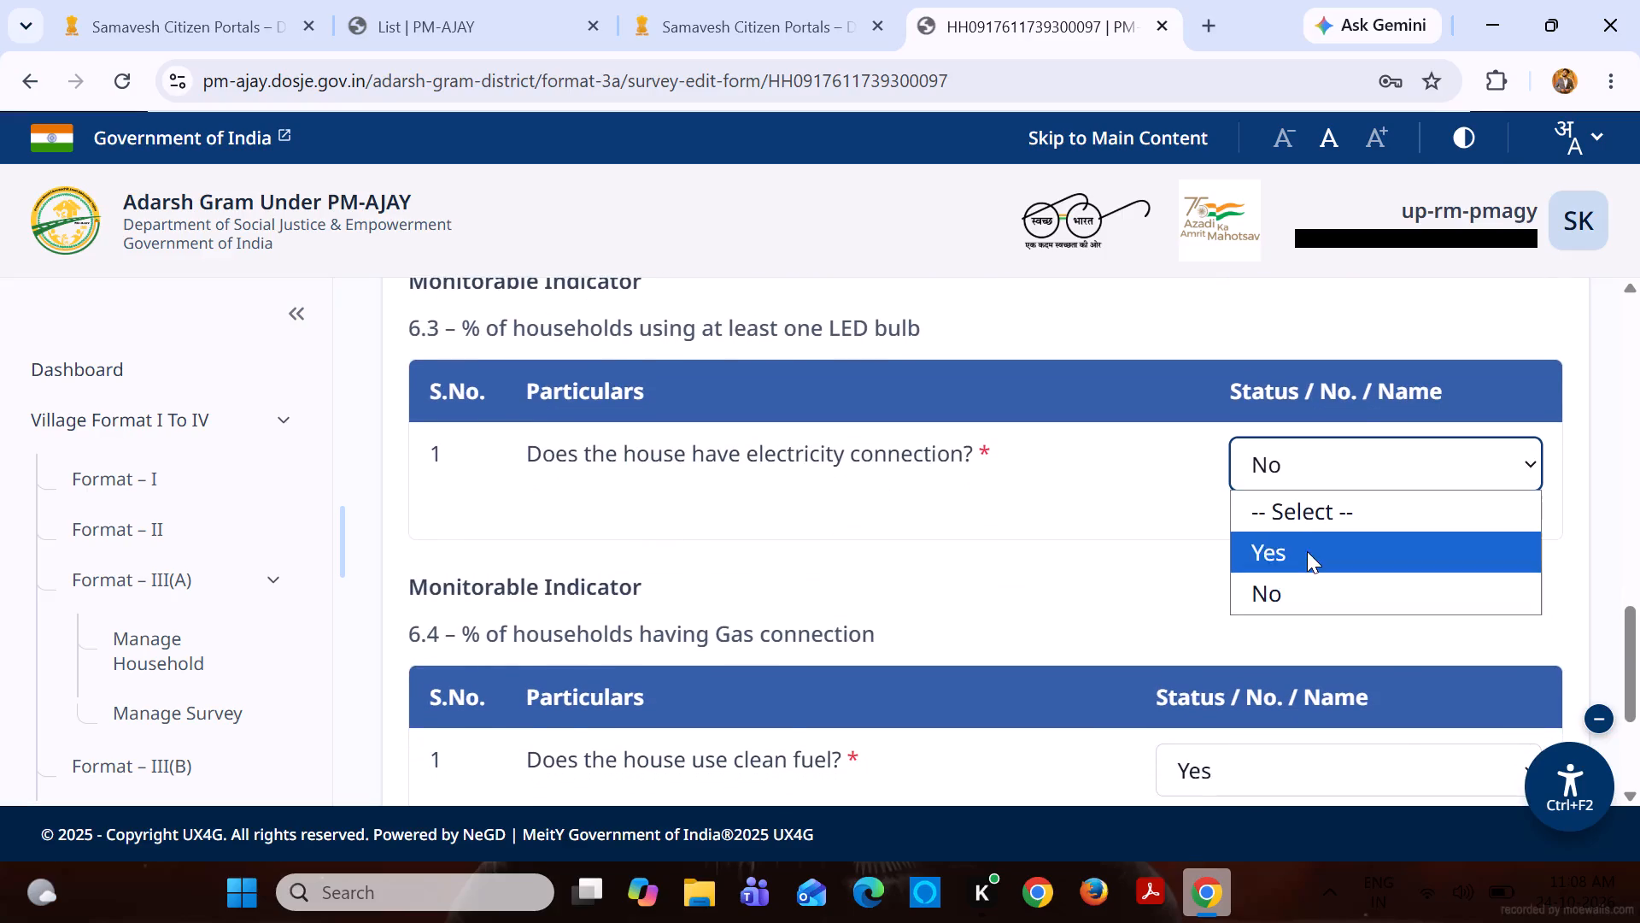
Answer Yes to the use of at least one LED bulb for house 165, and save the survey.
scroll(1307, 551, "down", 2)
left_click_drag(1465, 379, 1385, 456)
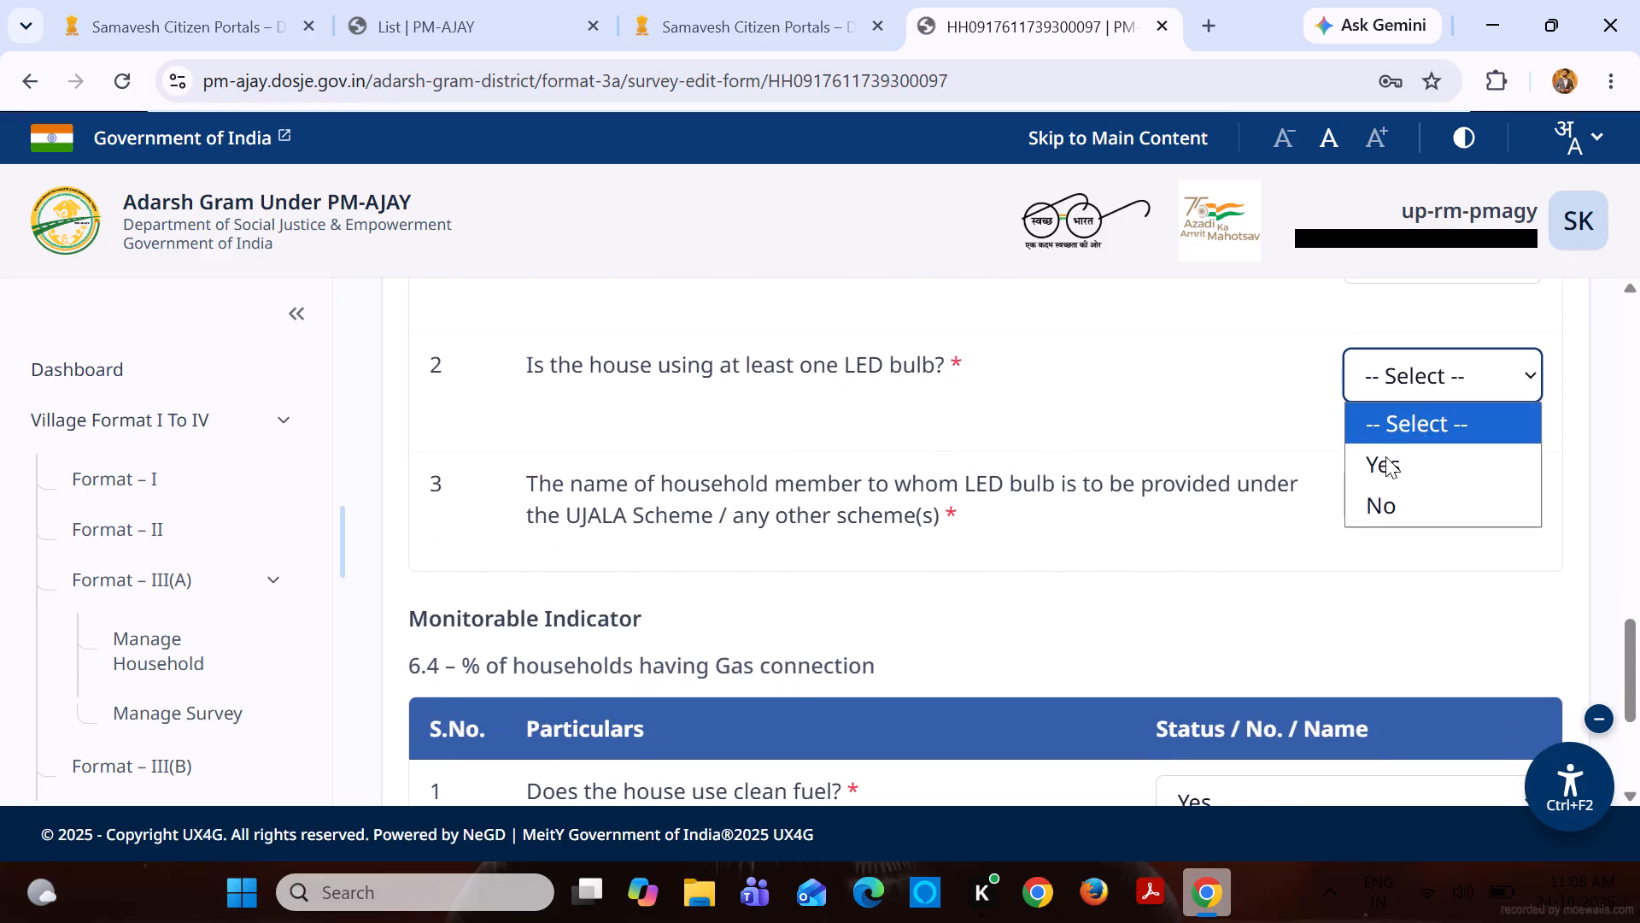
left_click(1385, 456)
scroll(1385, 456, "down", 5)
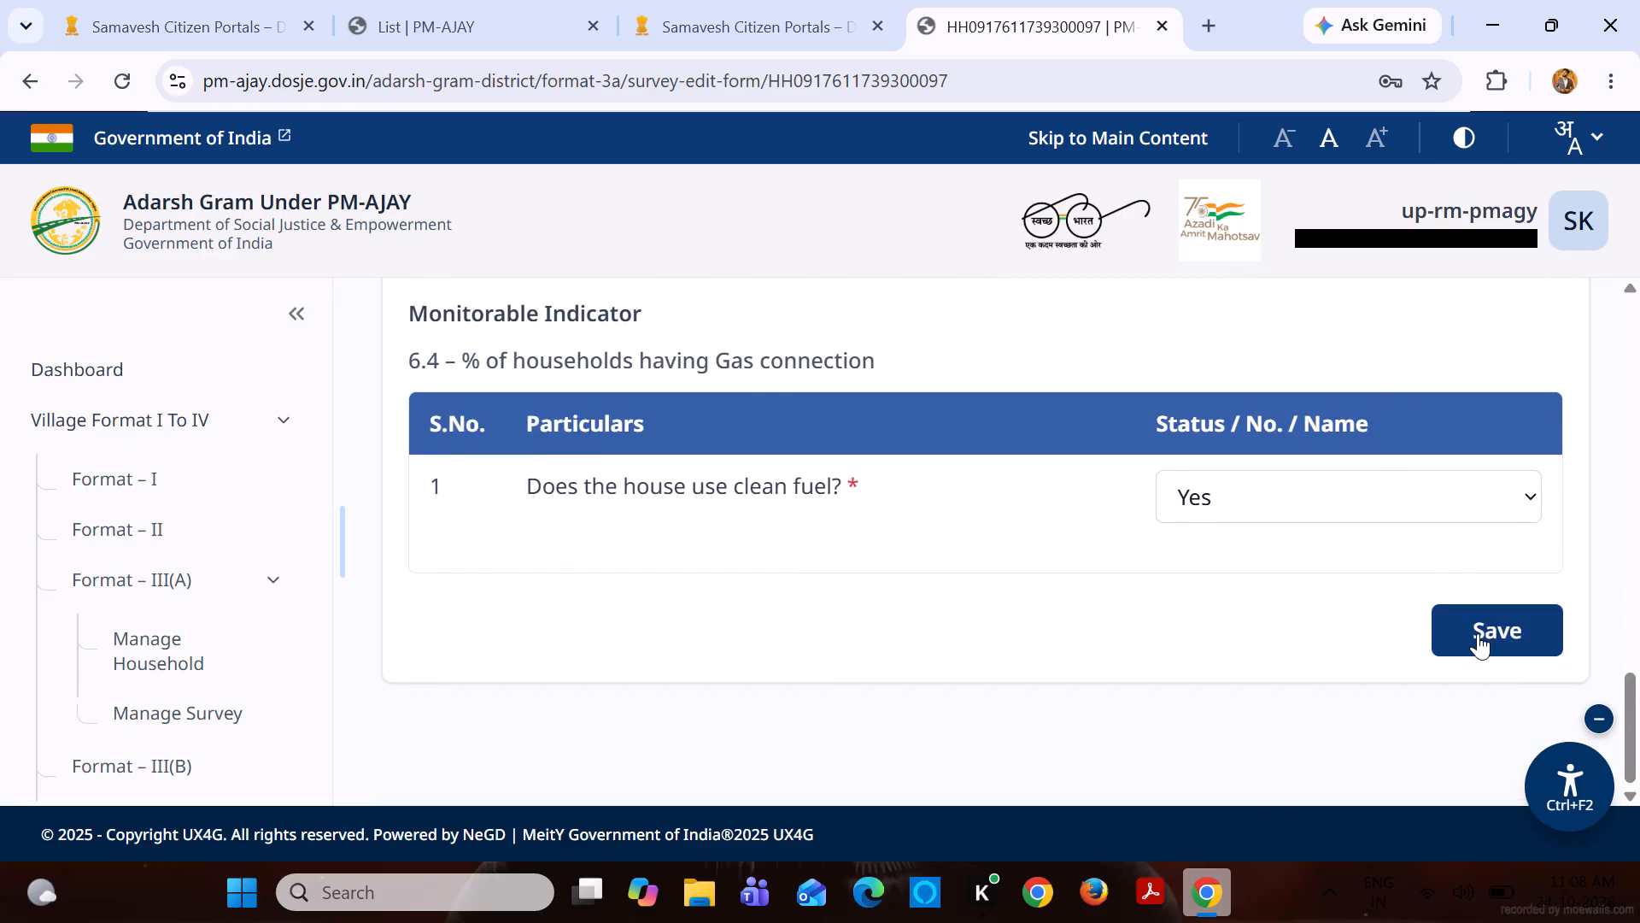
left_click(1478, 633)
Return to the household survey list and open the survey of house 170 on page 2 for editing.
scroll(1379, 461, "up", 12)
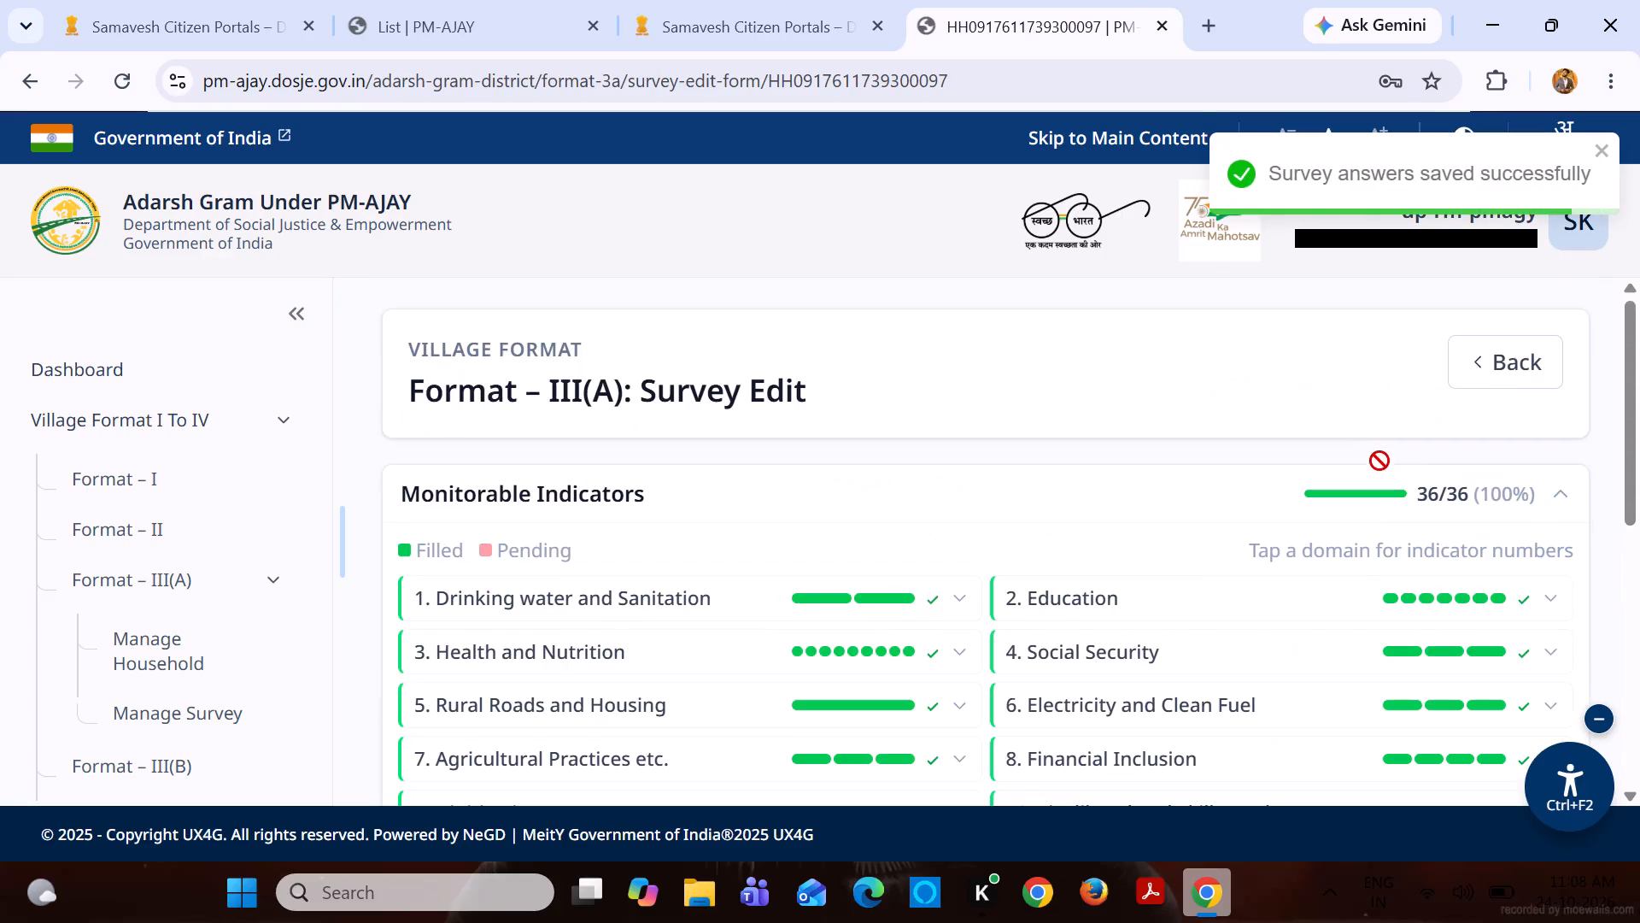
left_click(1513, 377)
scroll(1355, 494, "down", 11)
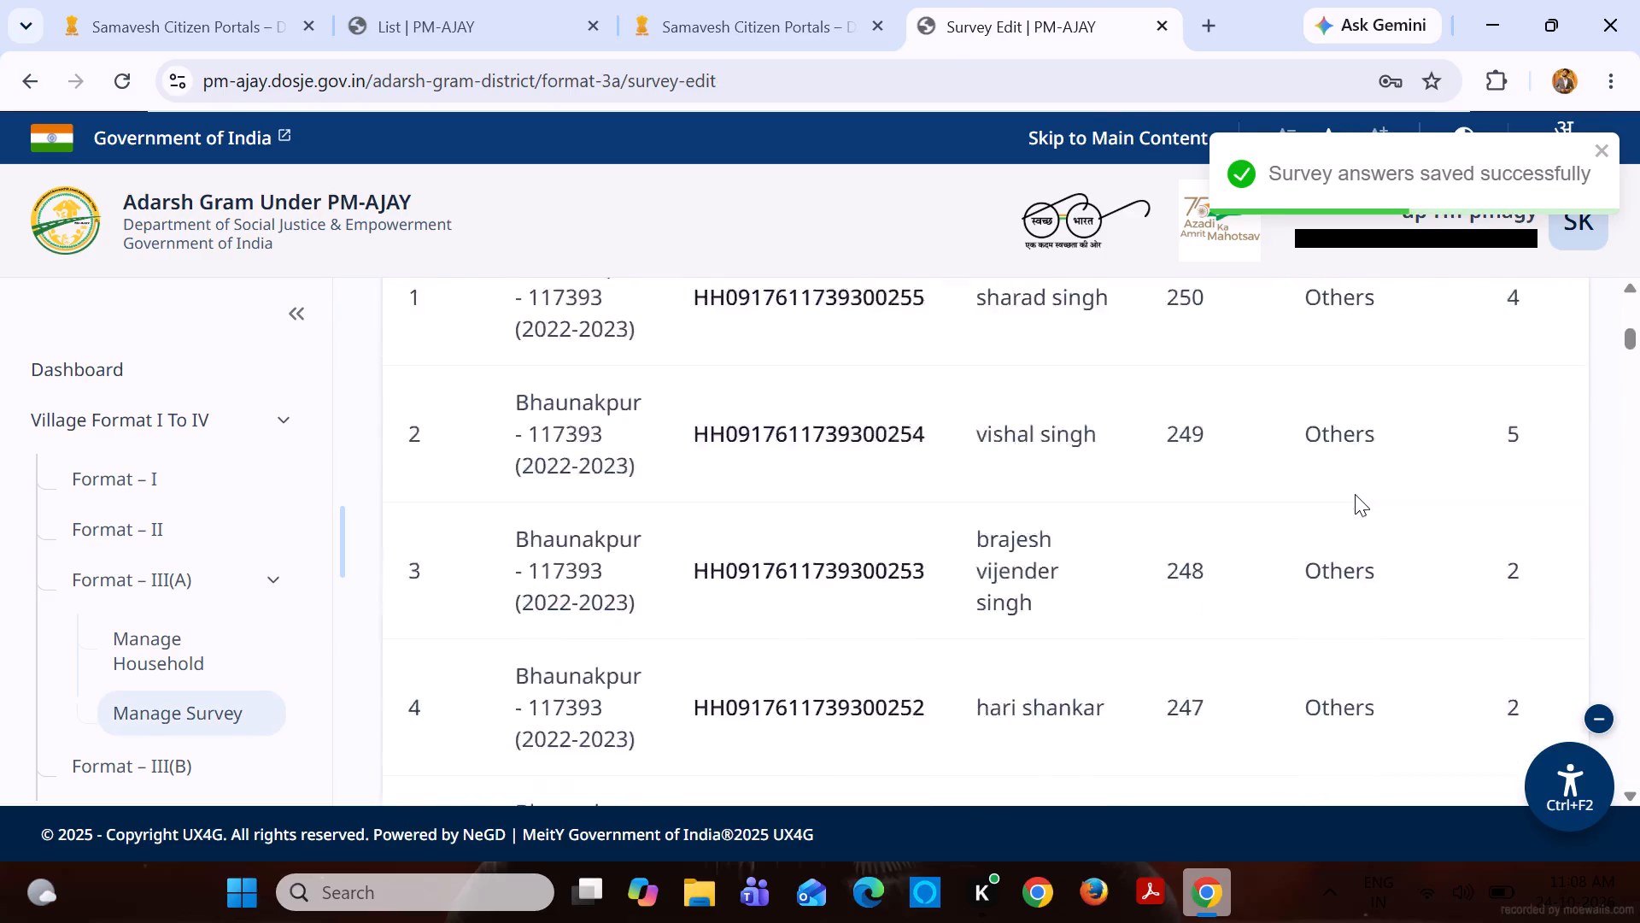
scroll(1355, 494, "down", 20)
scroll(1355, 494, "down", 10)
left_click(1231, 649)
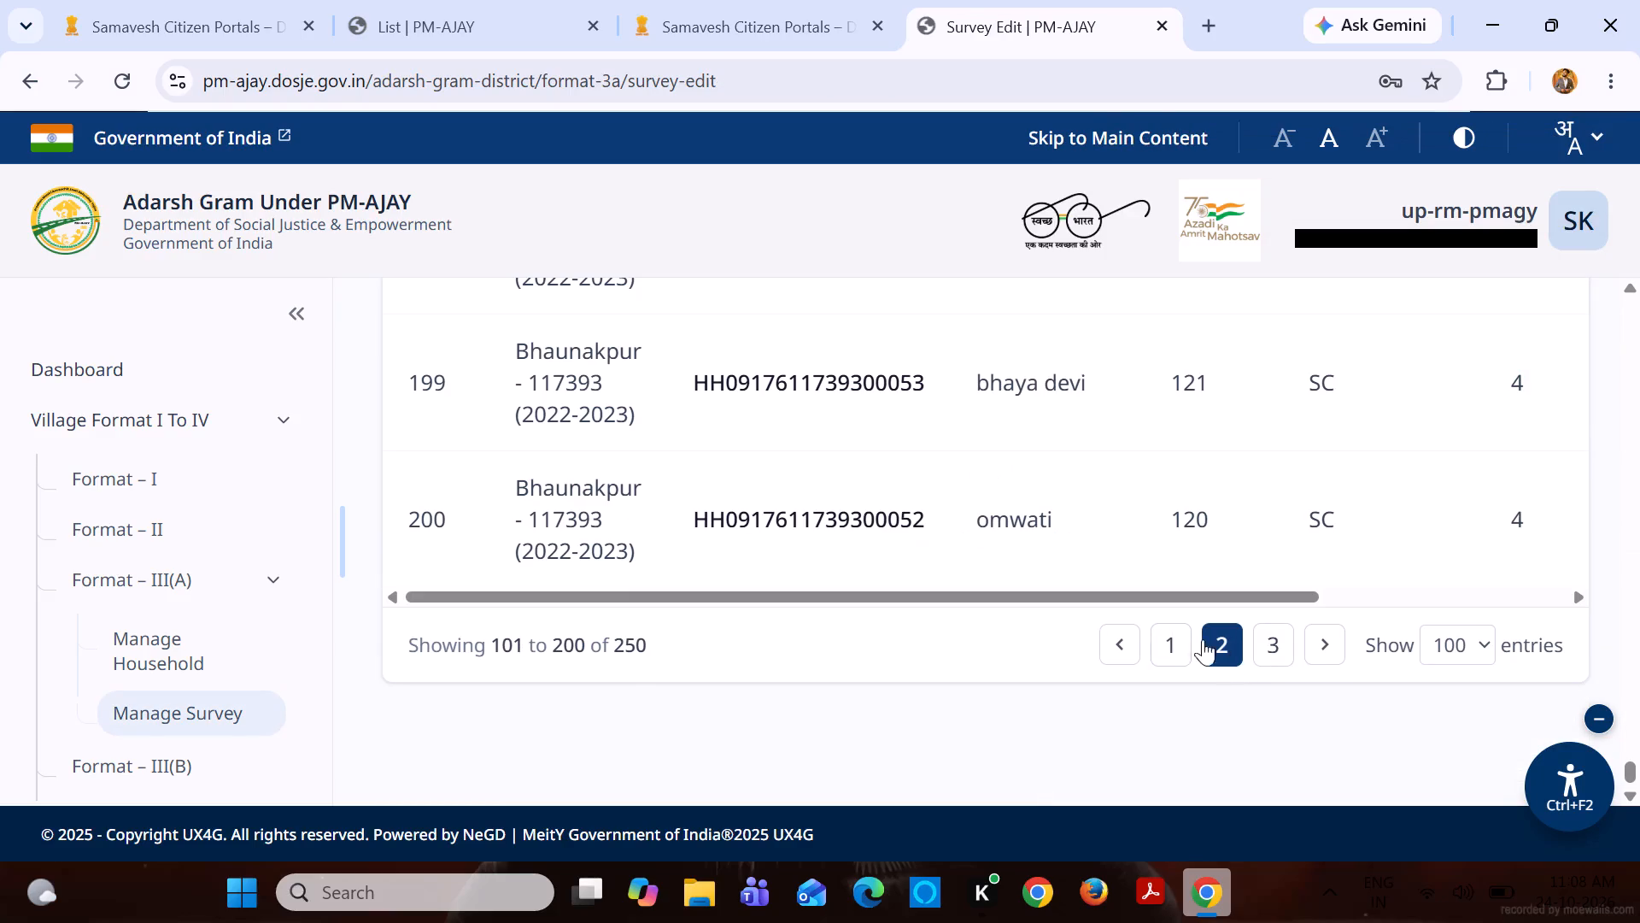
scroll(1121, 587, "up", 16)
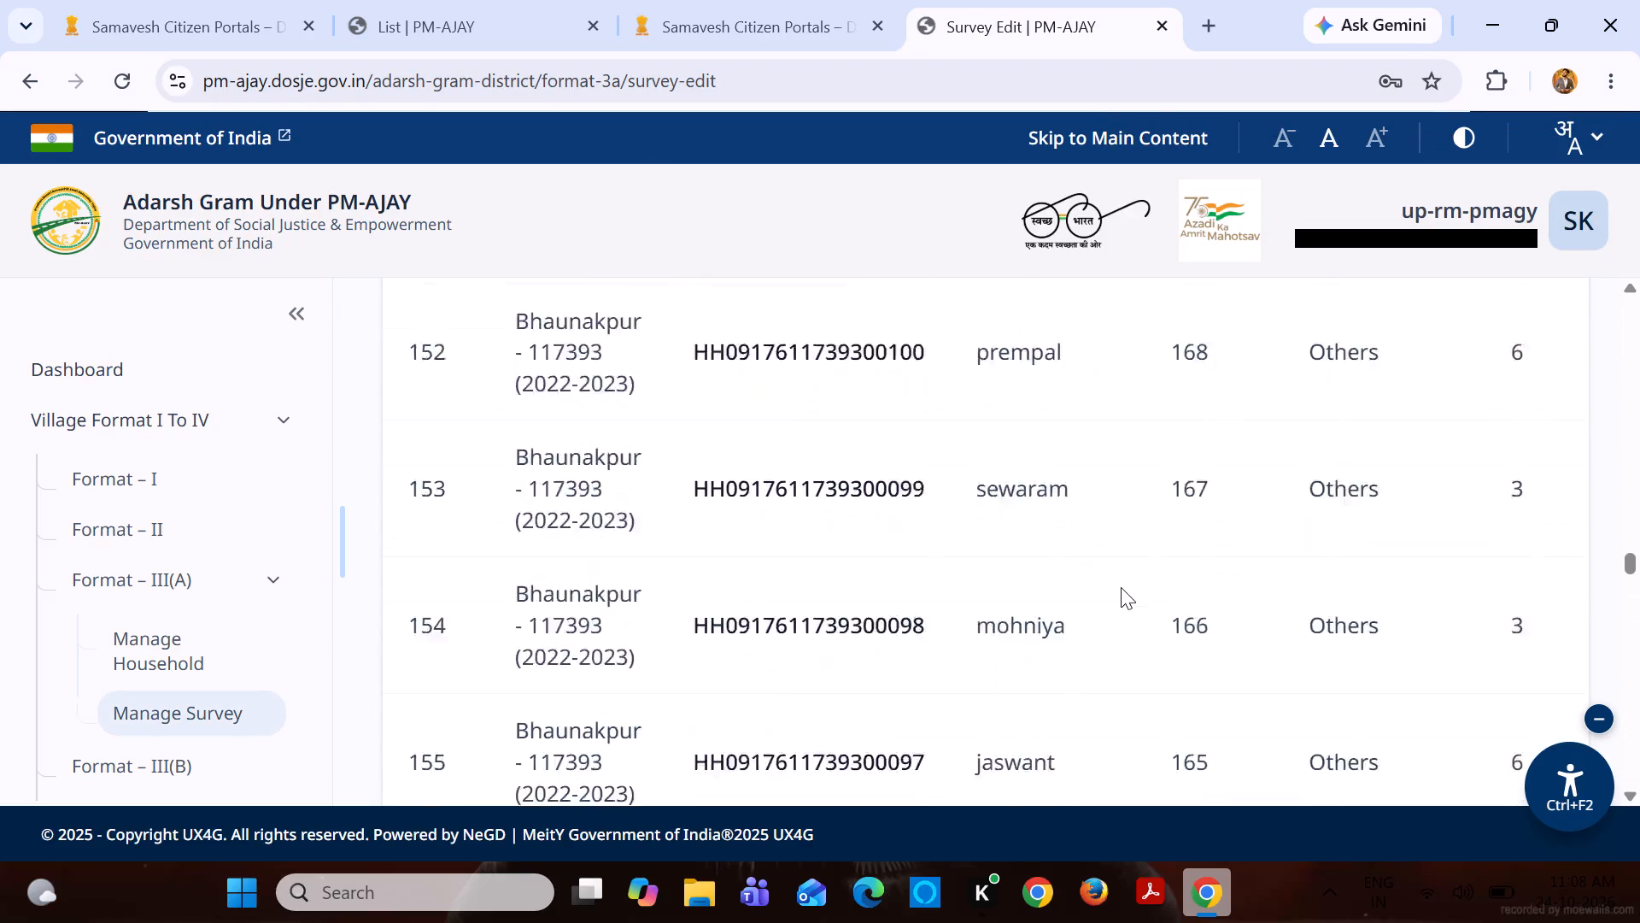
scroll(1121, 587, "up", 6)
scroll(1121, 587, "down", 10)
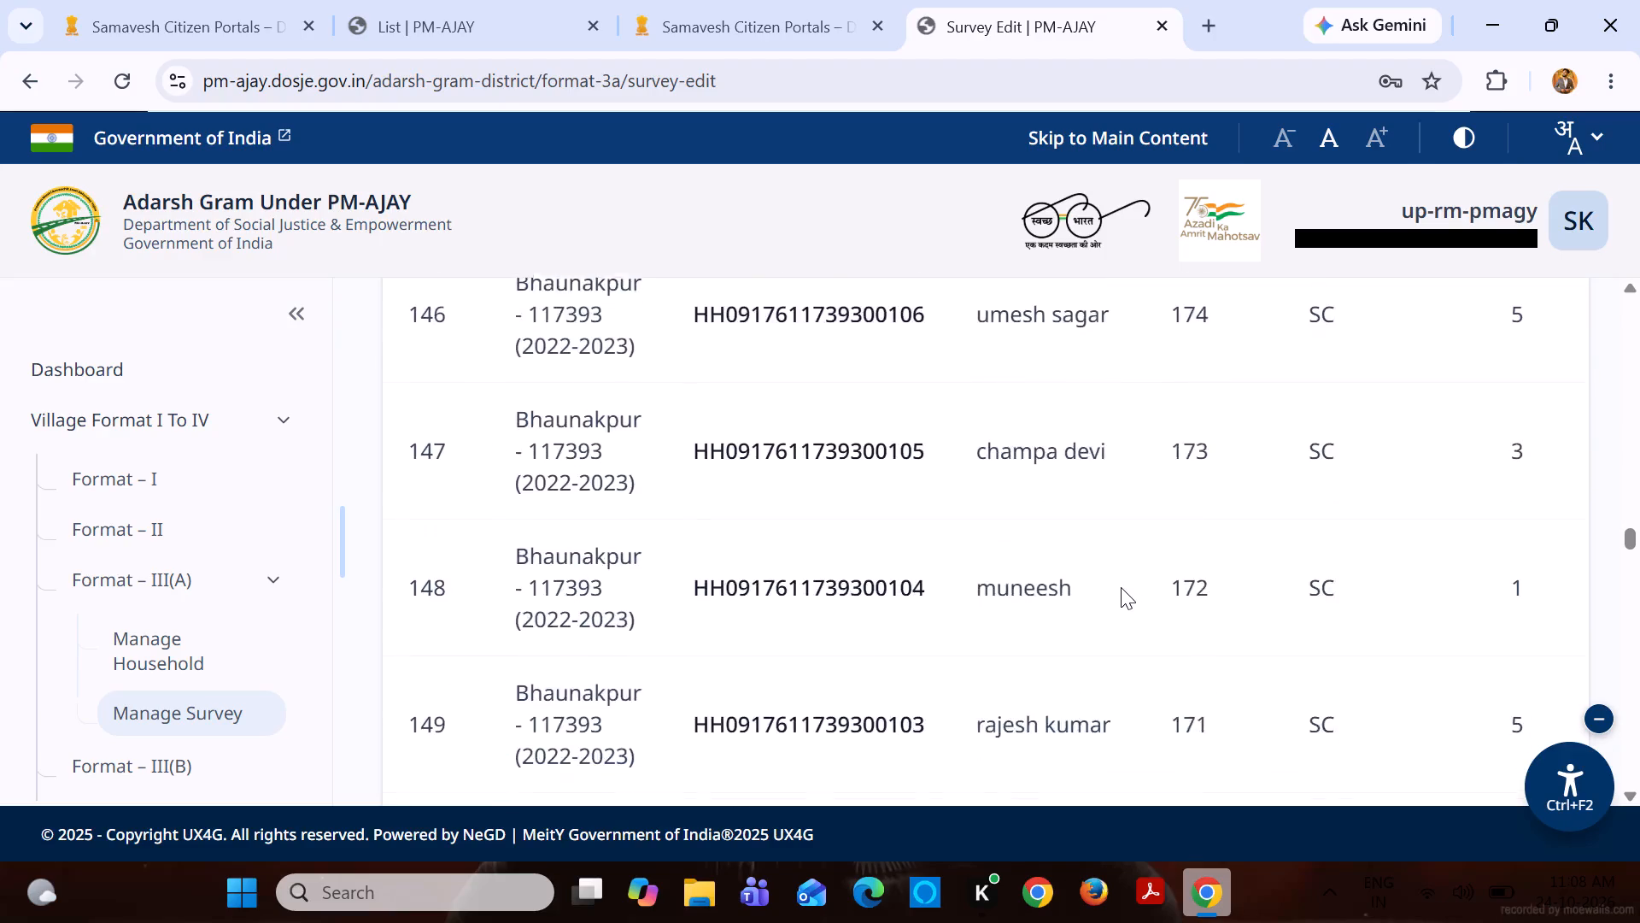
scroll(1121, 587, "left", 7)
scroll(1121, 587, "down", 5)
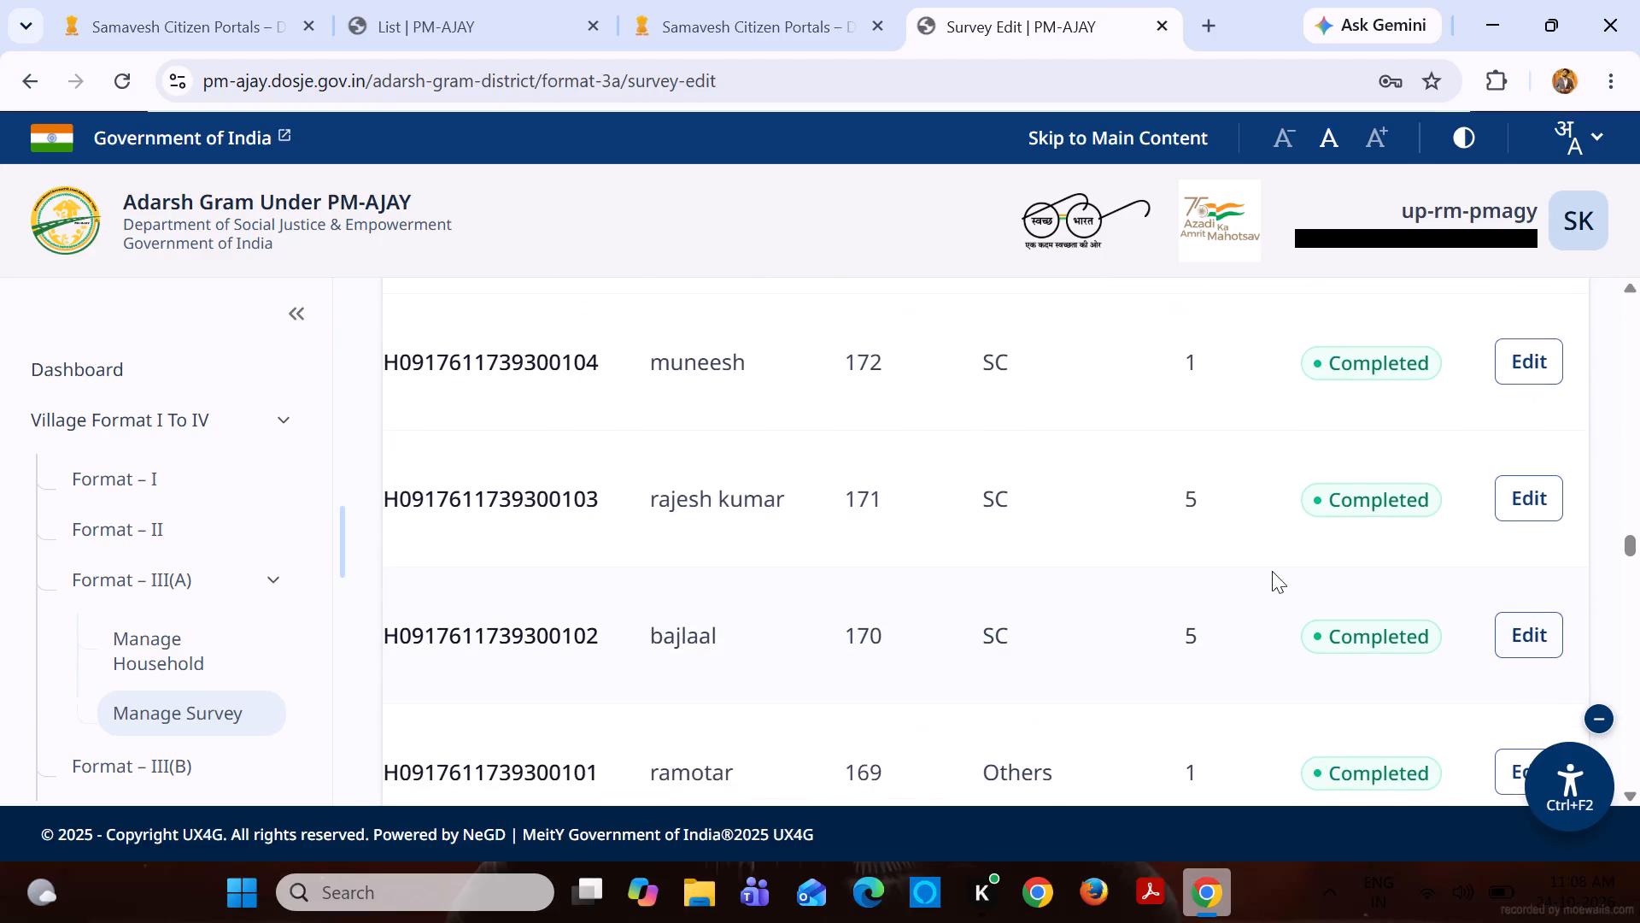
left_click(1529, 624)
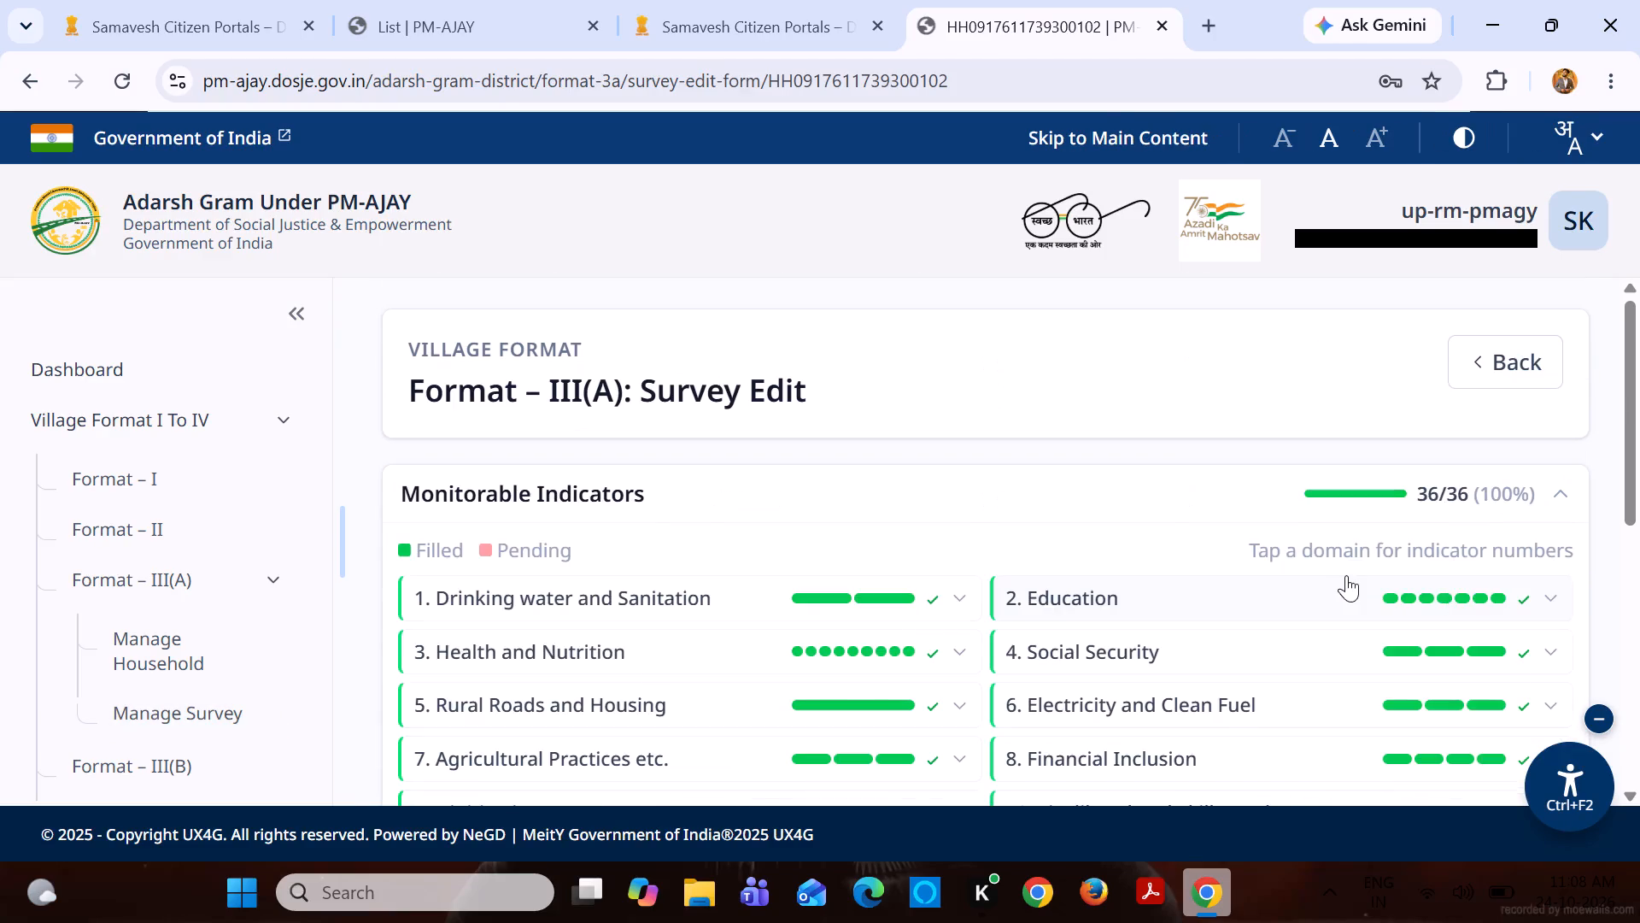
In domain 6 – Electricity and Clean Fuel, set the electricity connection answers under indicators 6.2 and 6.3 to Yes for house 170.
scroll(1346, 575, "down", 7)
left_click(1149, 584)
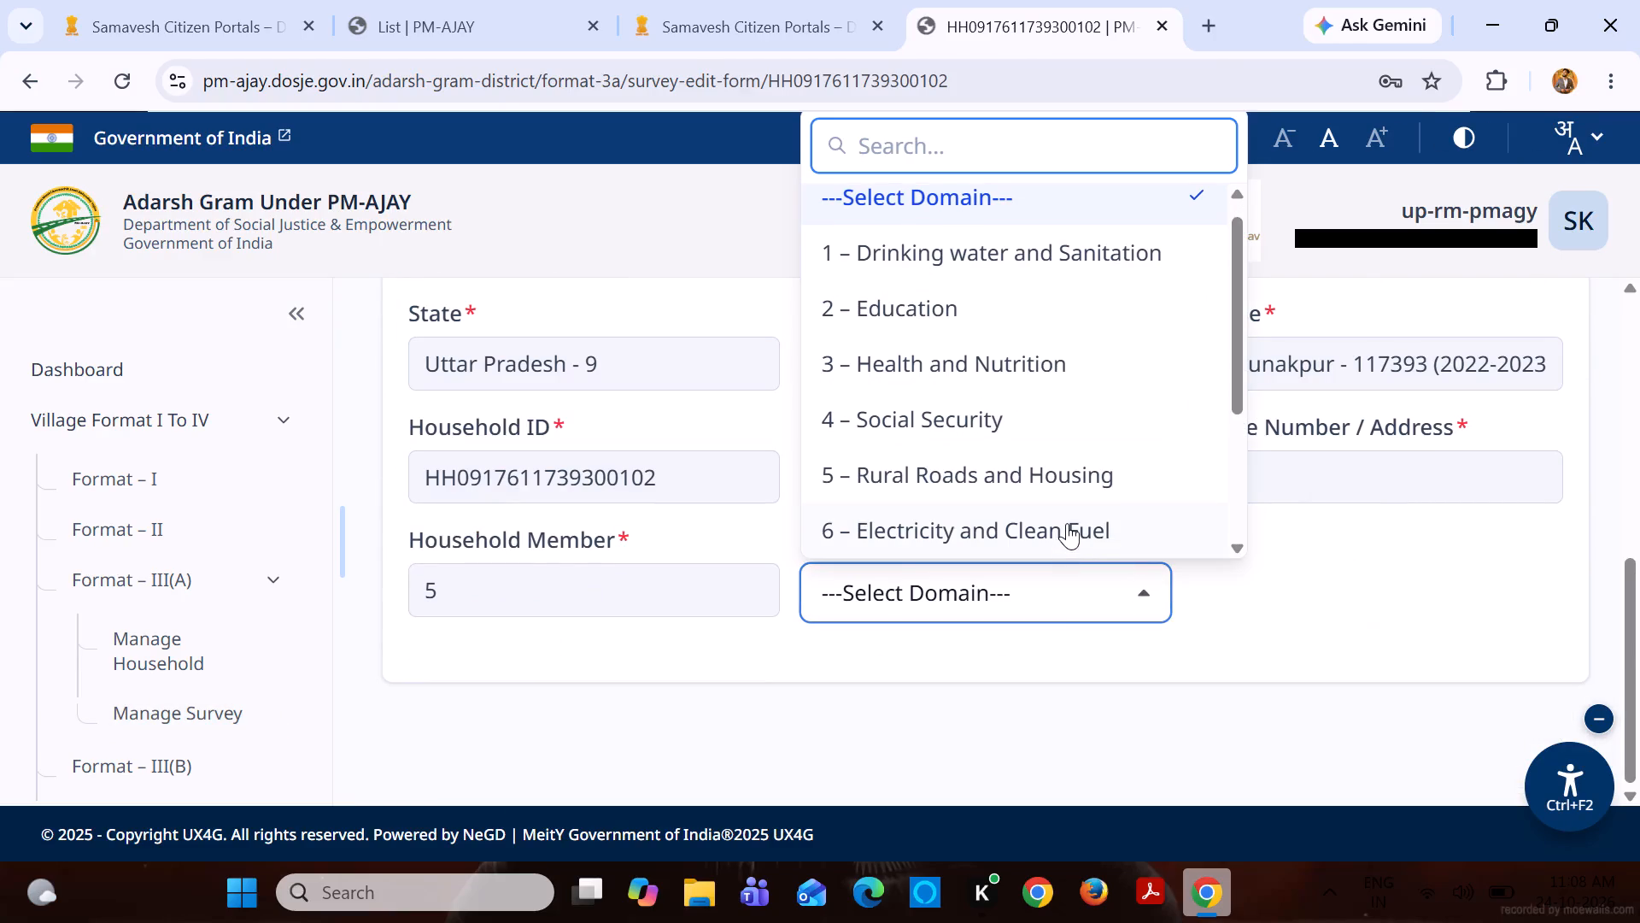
left_click(1067, 523)
scroll(1331, 584, "down", 3)
left_click_drag(1448, 545, 1401, 615)
left_click(1401, 615)
scroll(1401, 615, "down", 3)
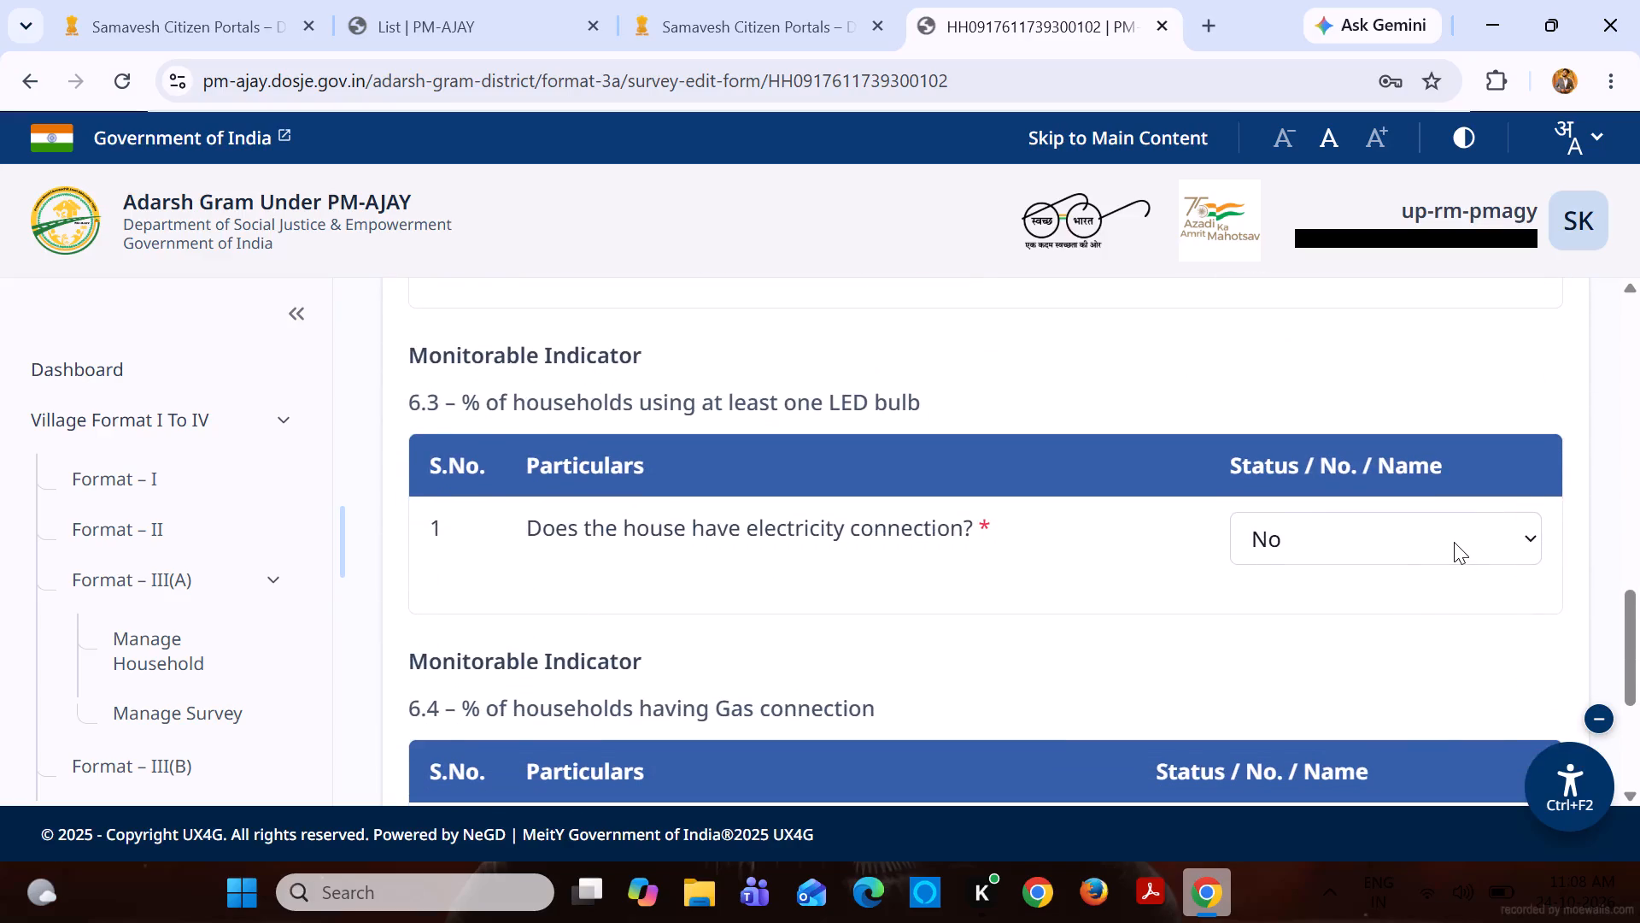
left_click_drag(1454, 542, 1296, 624)
left_click(1296, 624)
Answer Yes to the use of at least one LED bulb for house 170, and save the survey.
scroll(1296, 624, "down", 3)
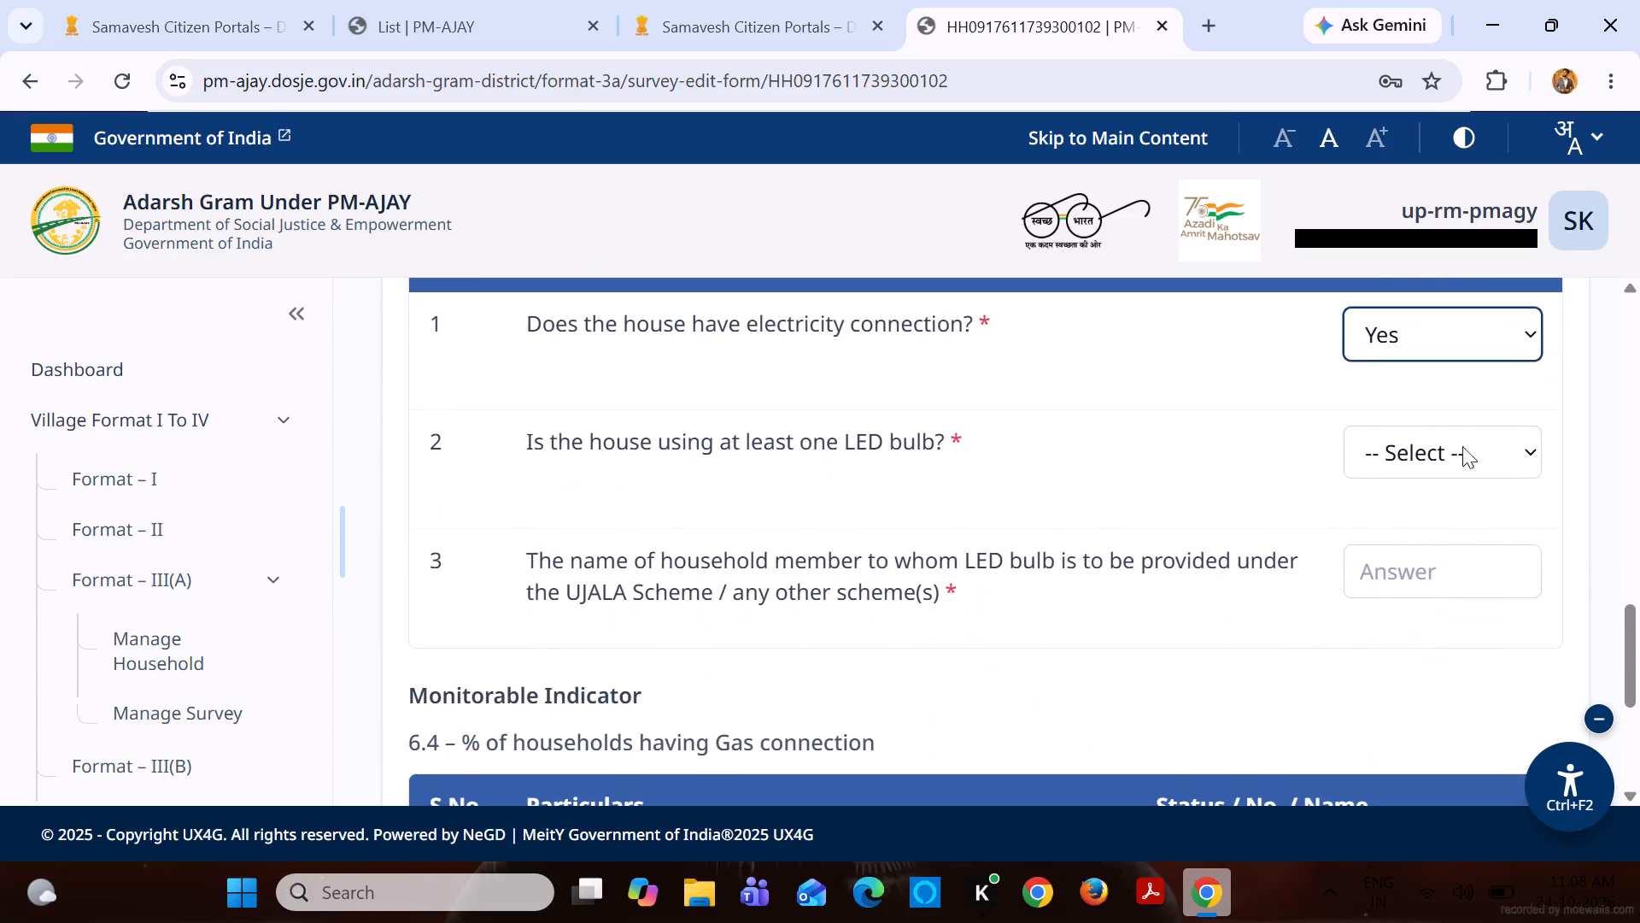
left_click_drag(1477, 441, 1404, 536)
left_click(1404, 536)
scroll(1404, 536, "down", 2)
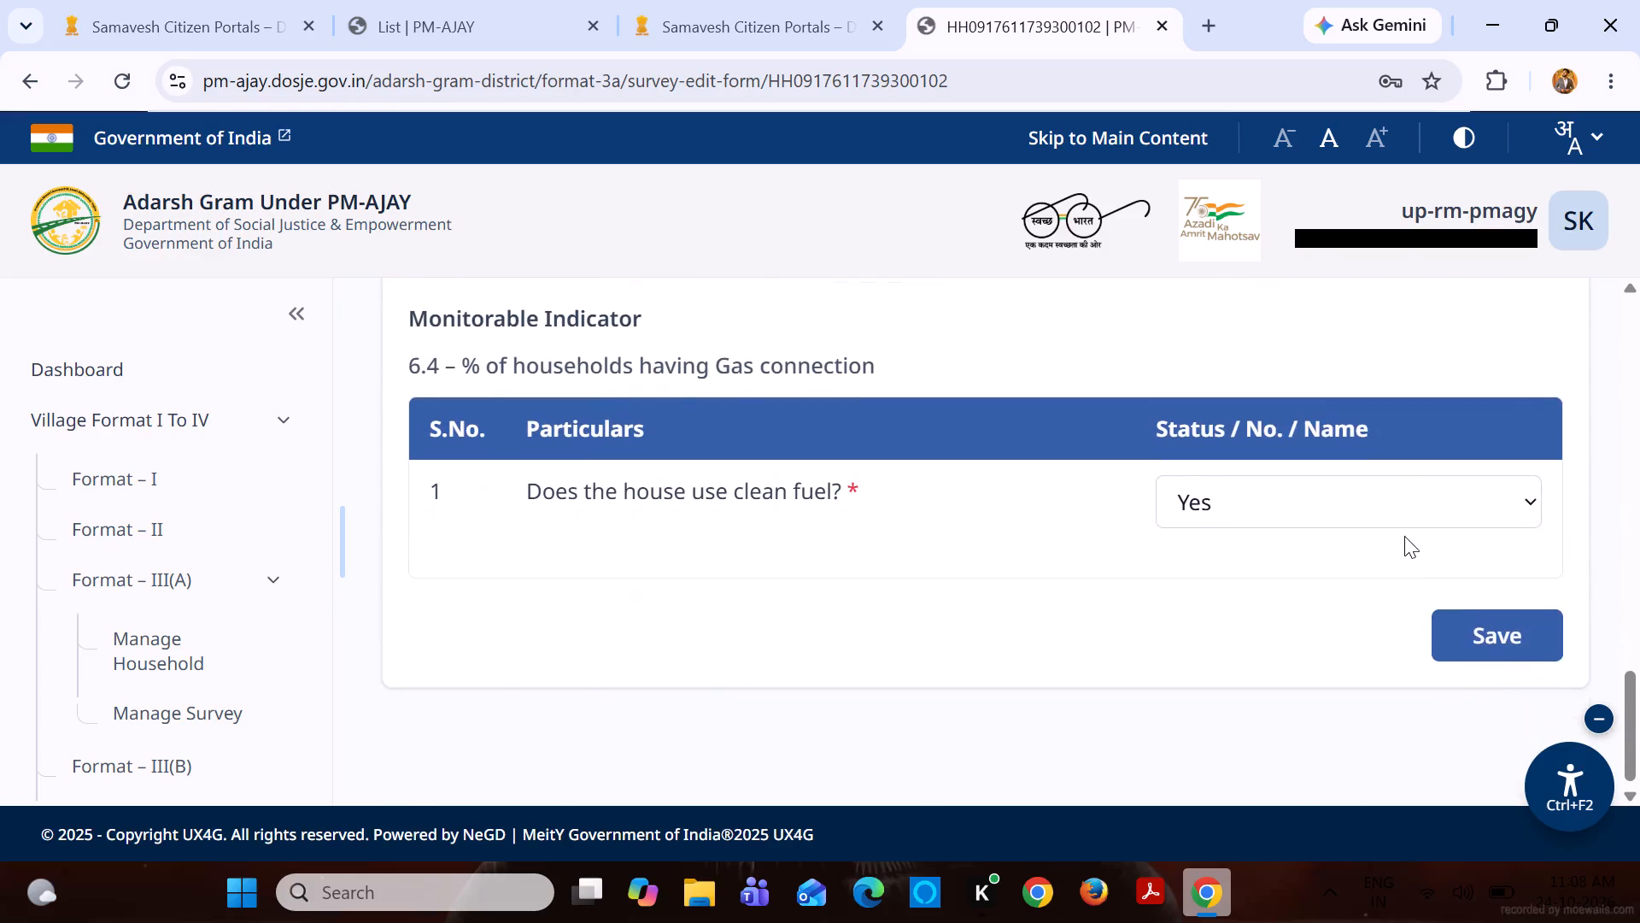
left_click(1515, 638)
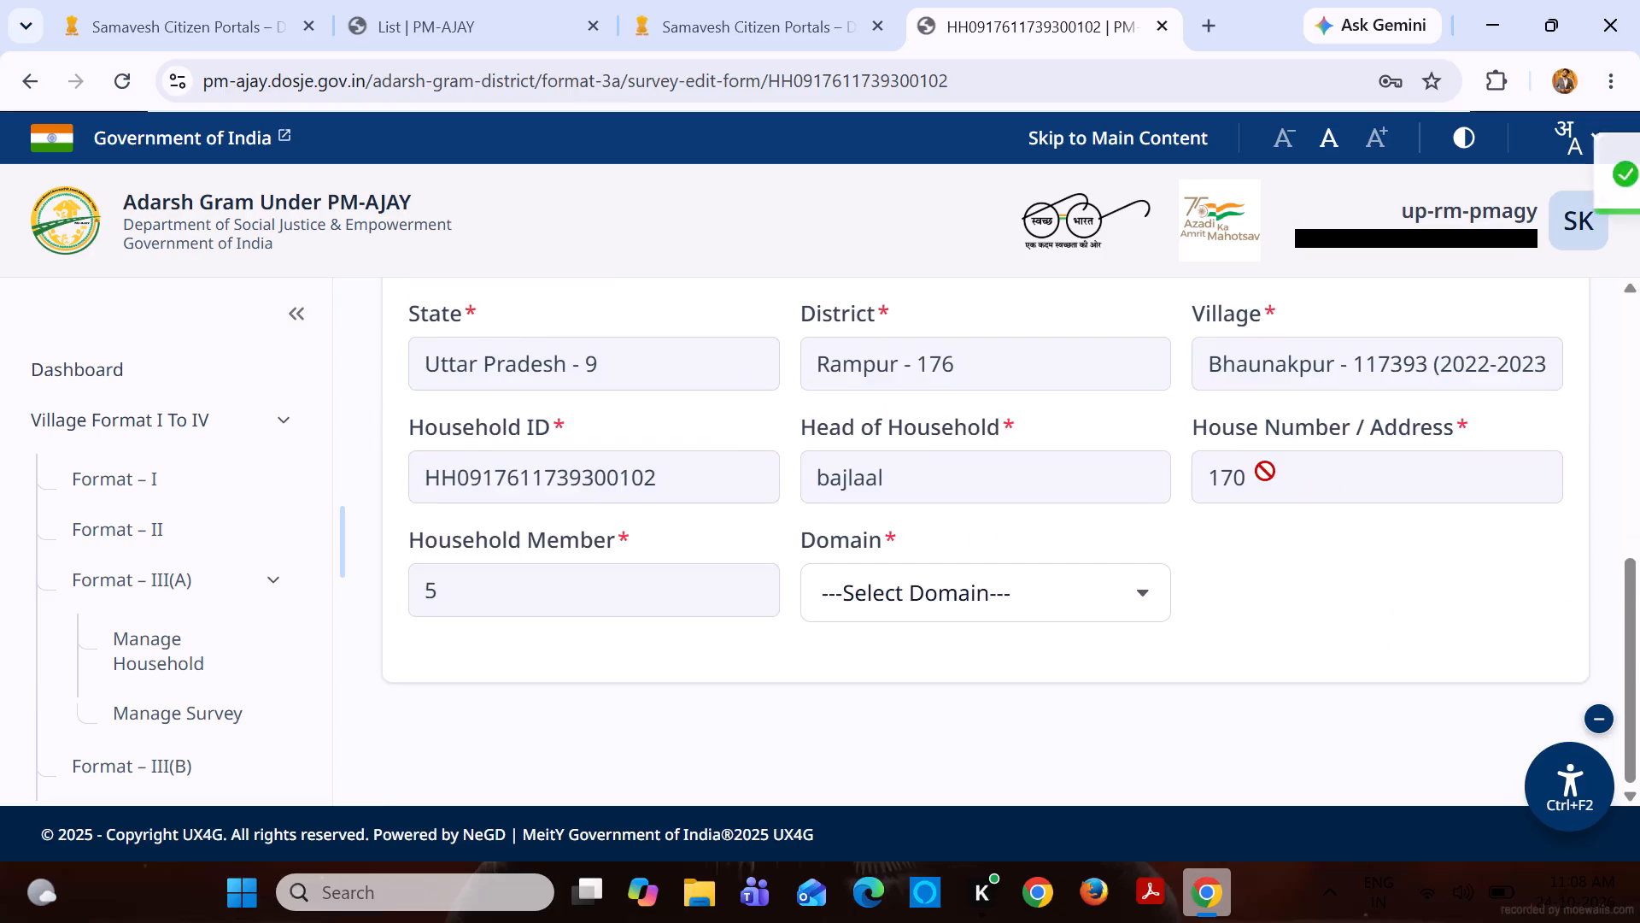
Return to the household survey list and open the survey of house 173 on page 2 for editing.
scroll(1265, 471, "up", 18)
left_click(1486, 342)
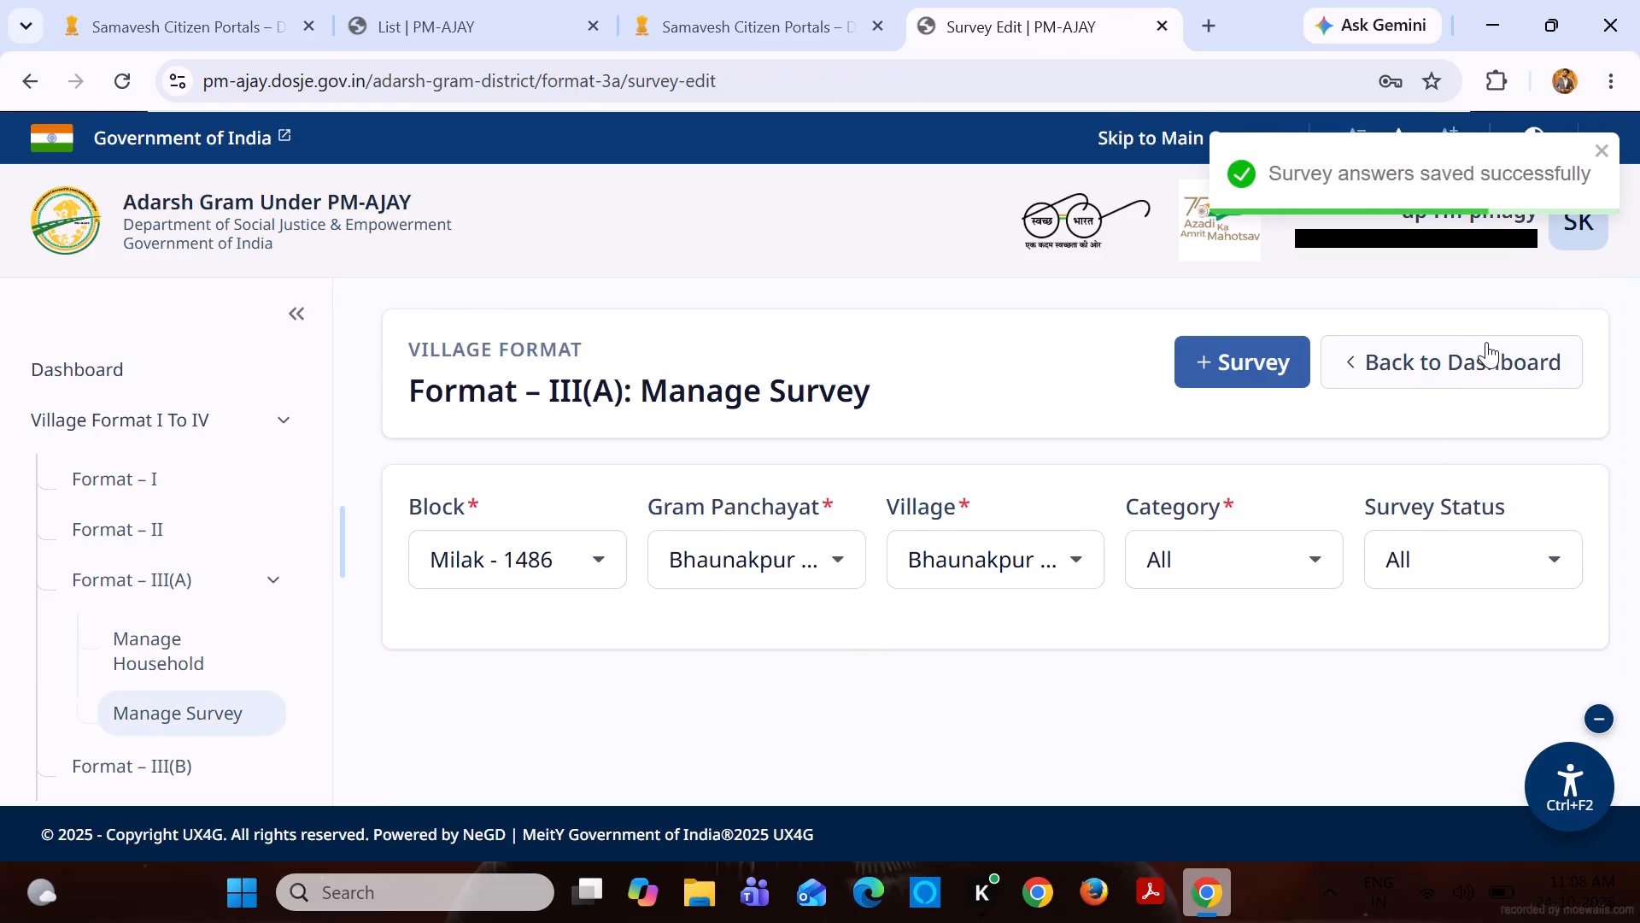
scroll(1310, 509, "down", 20)
scroll(1310, 509, "down", 8)
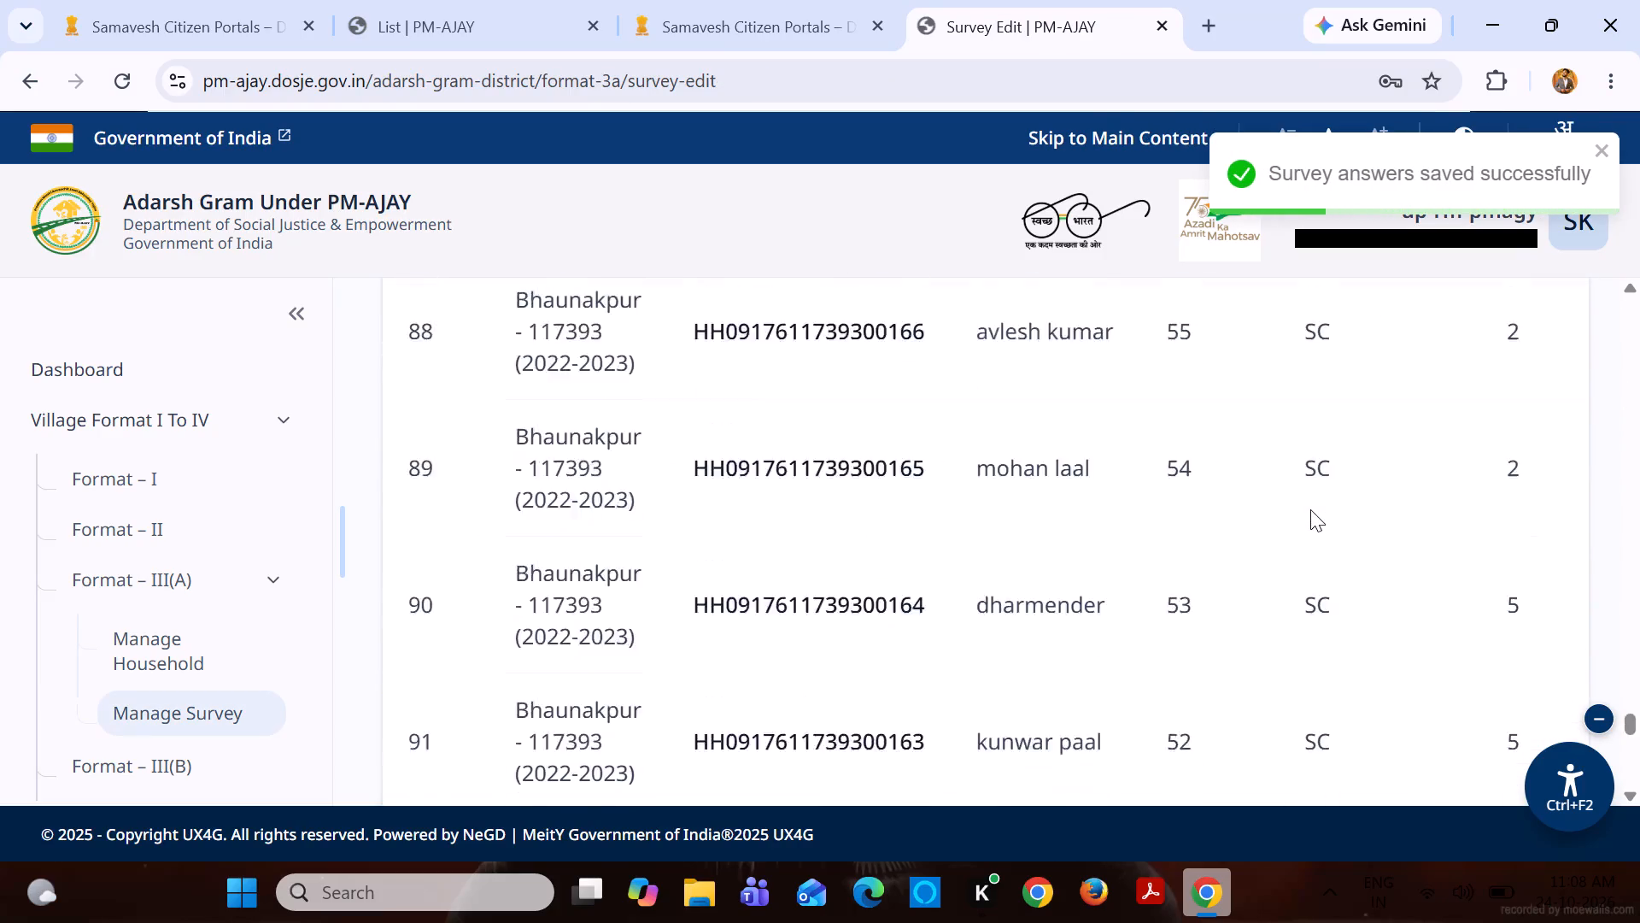
scroll(1310, 509, "down", 6)
left_click(1212, 643)
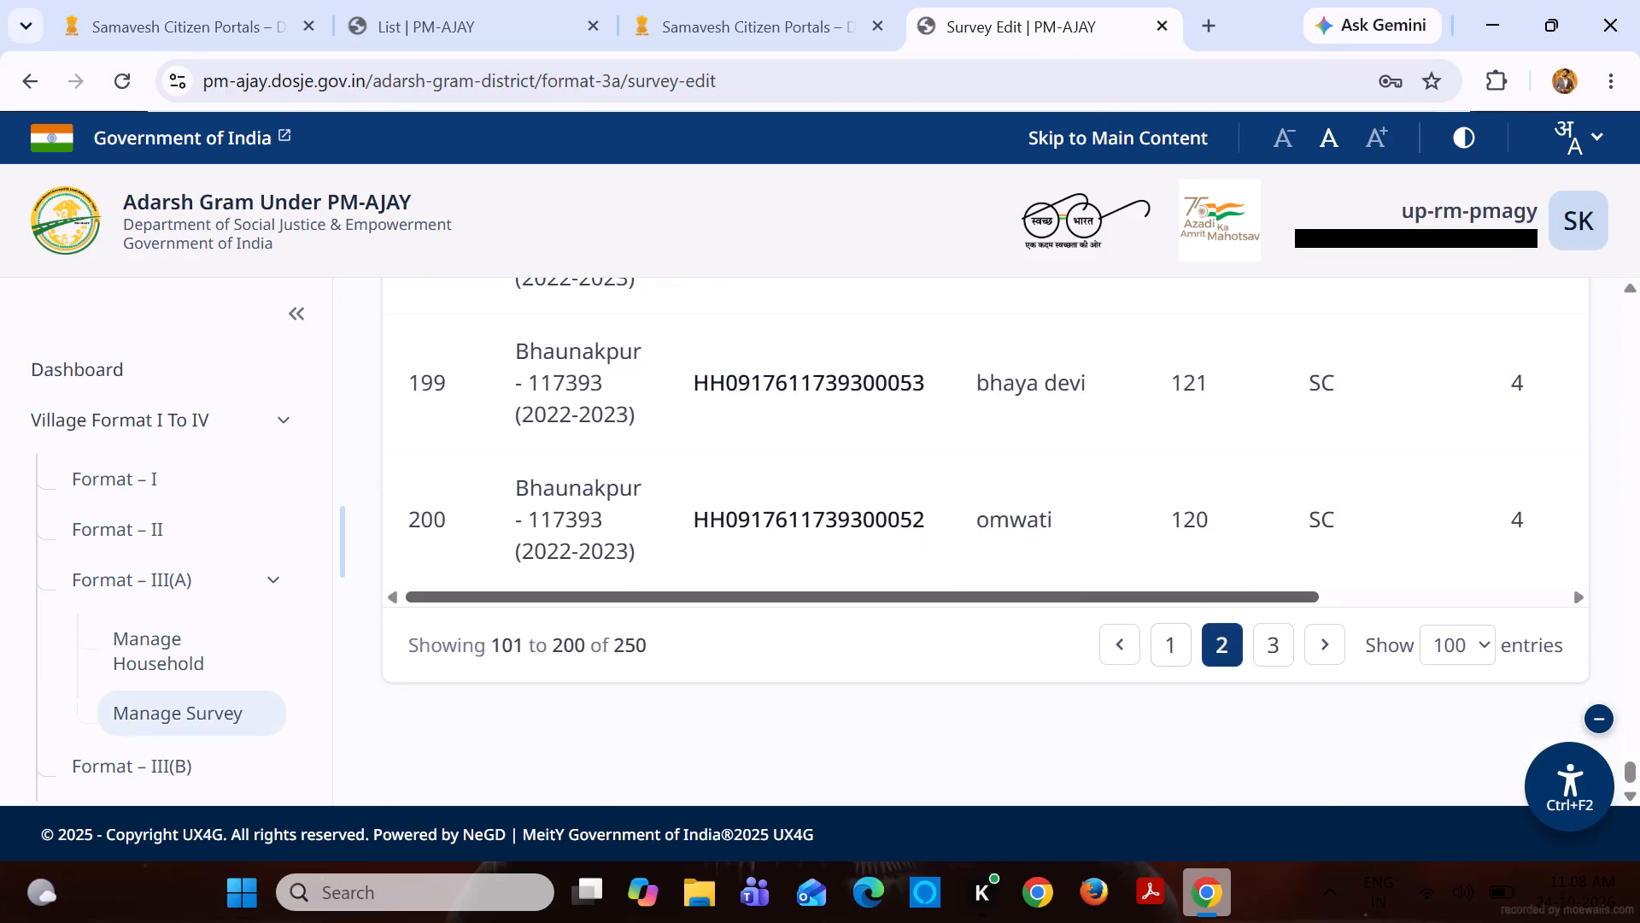
scroll(1204, 513, "up", 20)
scroll(1204, 513, "up", 1)
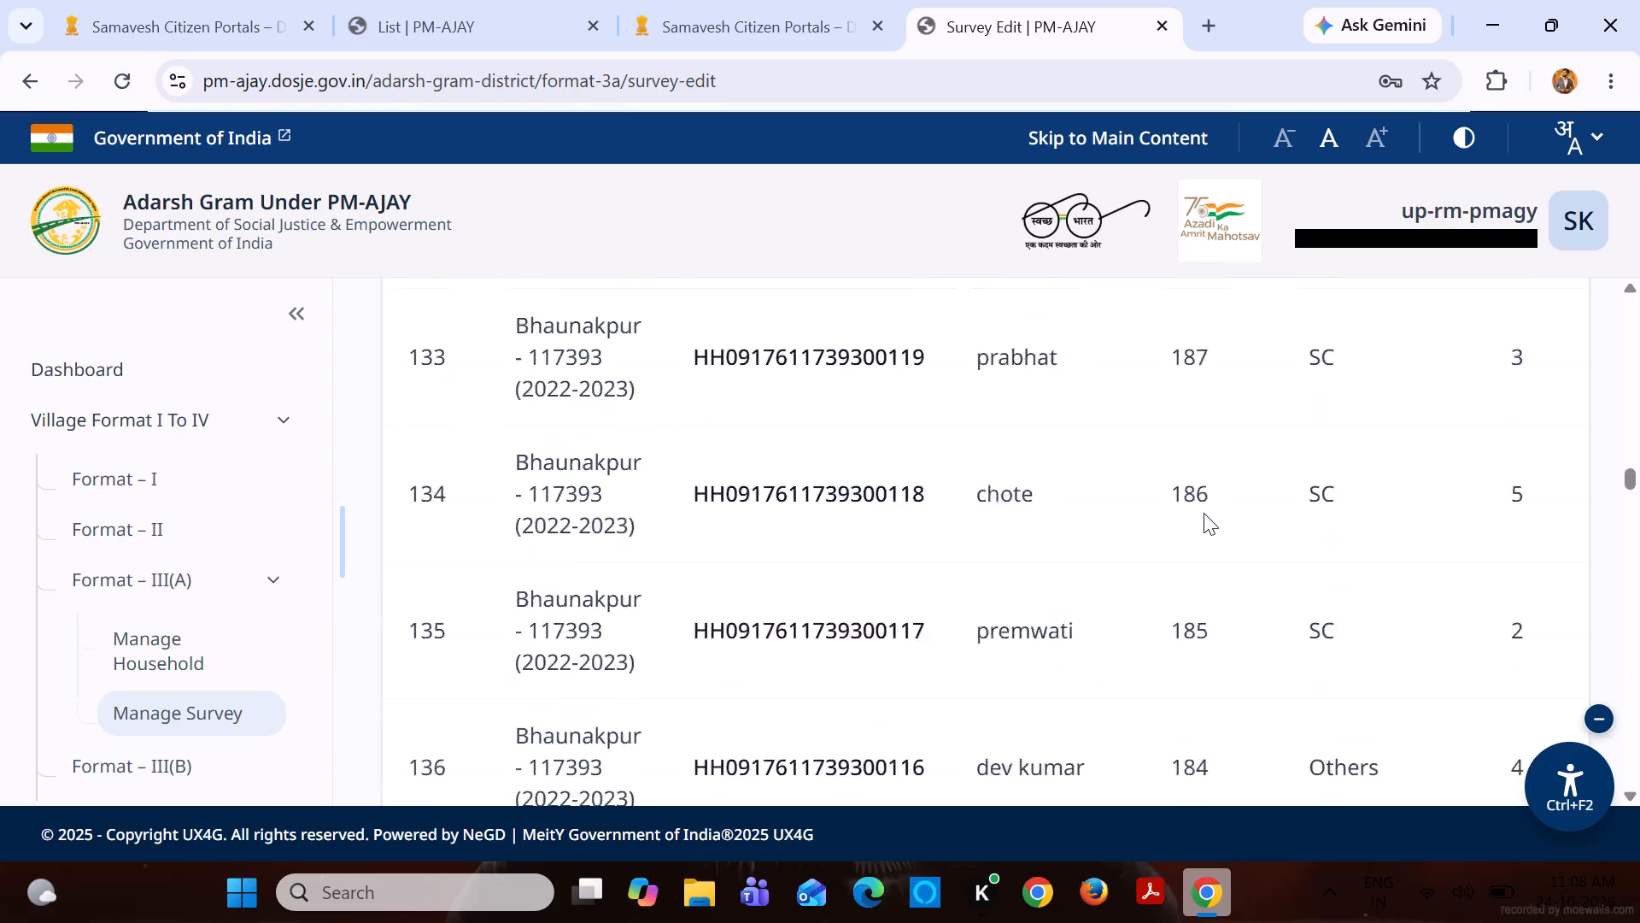
scroll(1204, 513, "up", 6)
scroll(1204, 513, "down", 16)
scroll(1204, 513, "up", 3)
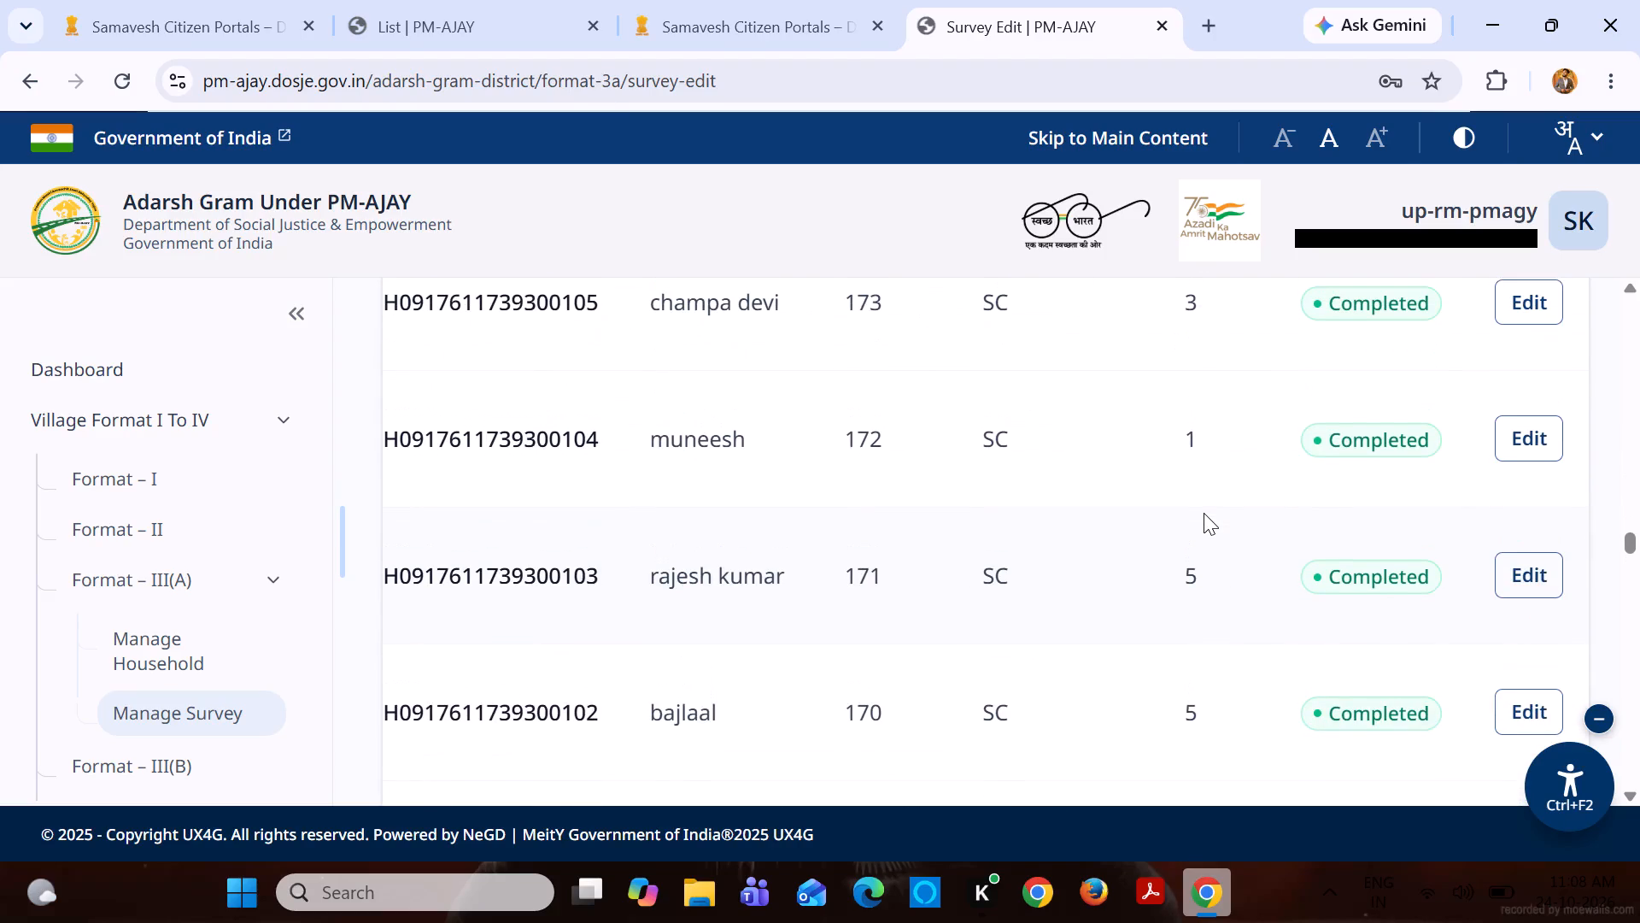
left_click(1530, 307)
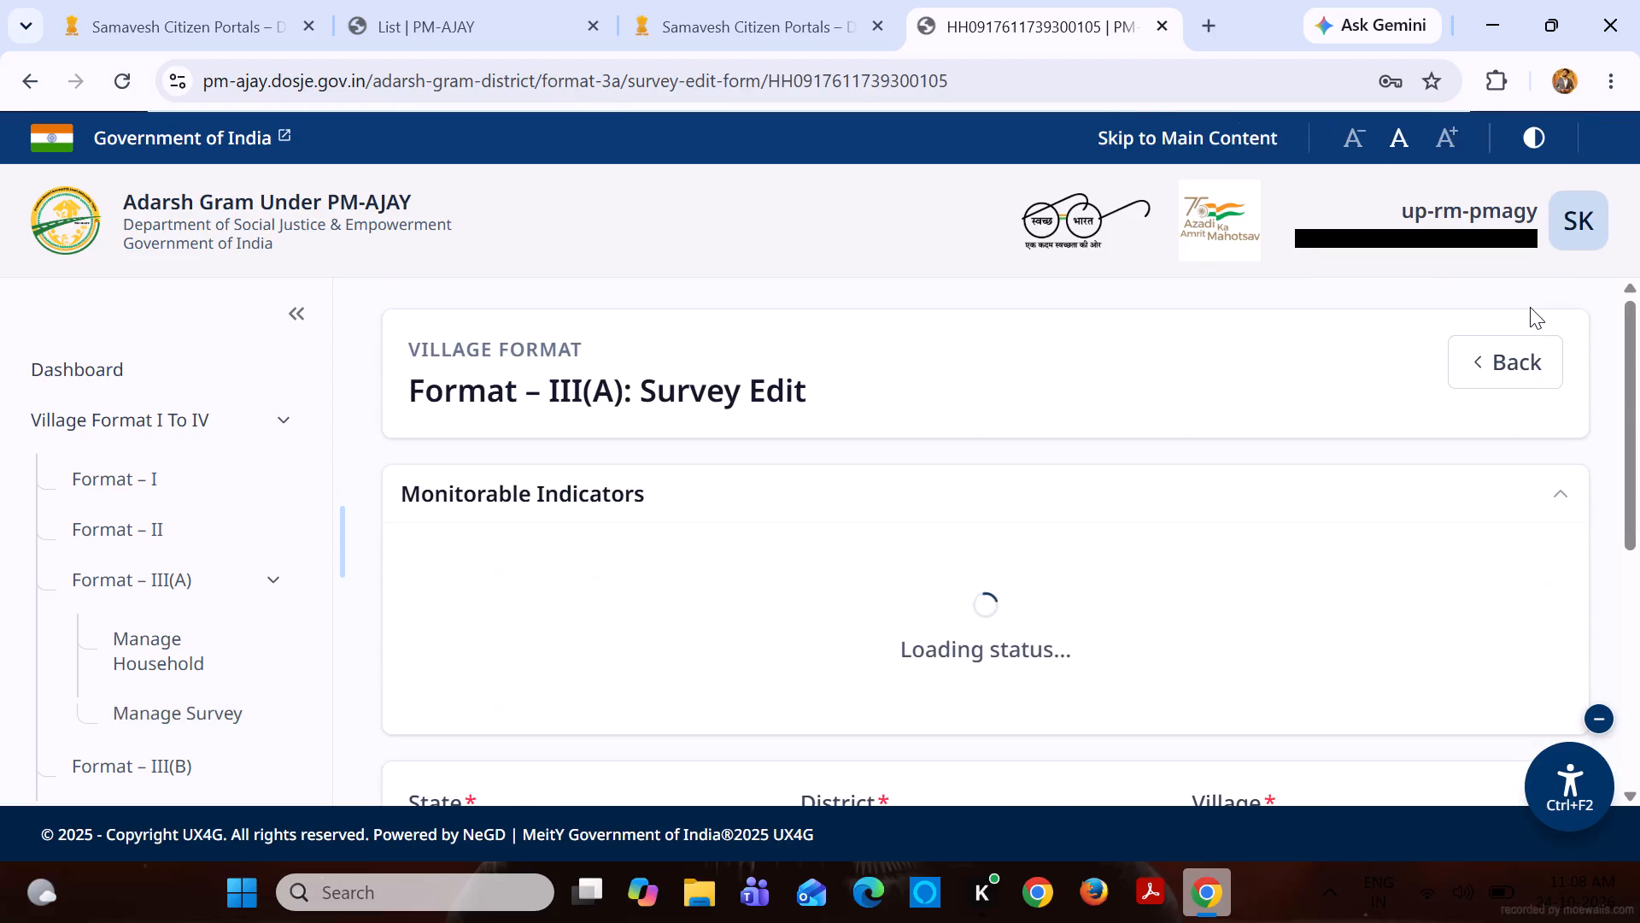
In domain 6 – Electricity and Clean Fuel, set the electricity connection answers under indicators 6.2 and 6.3 to Yes for house 173.
scroll(1335, 479, "down", 10)
left_click(1067, 611)
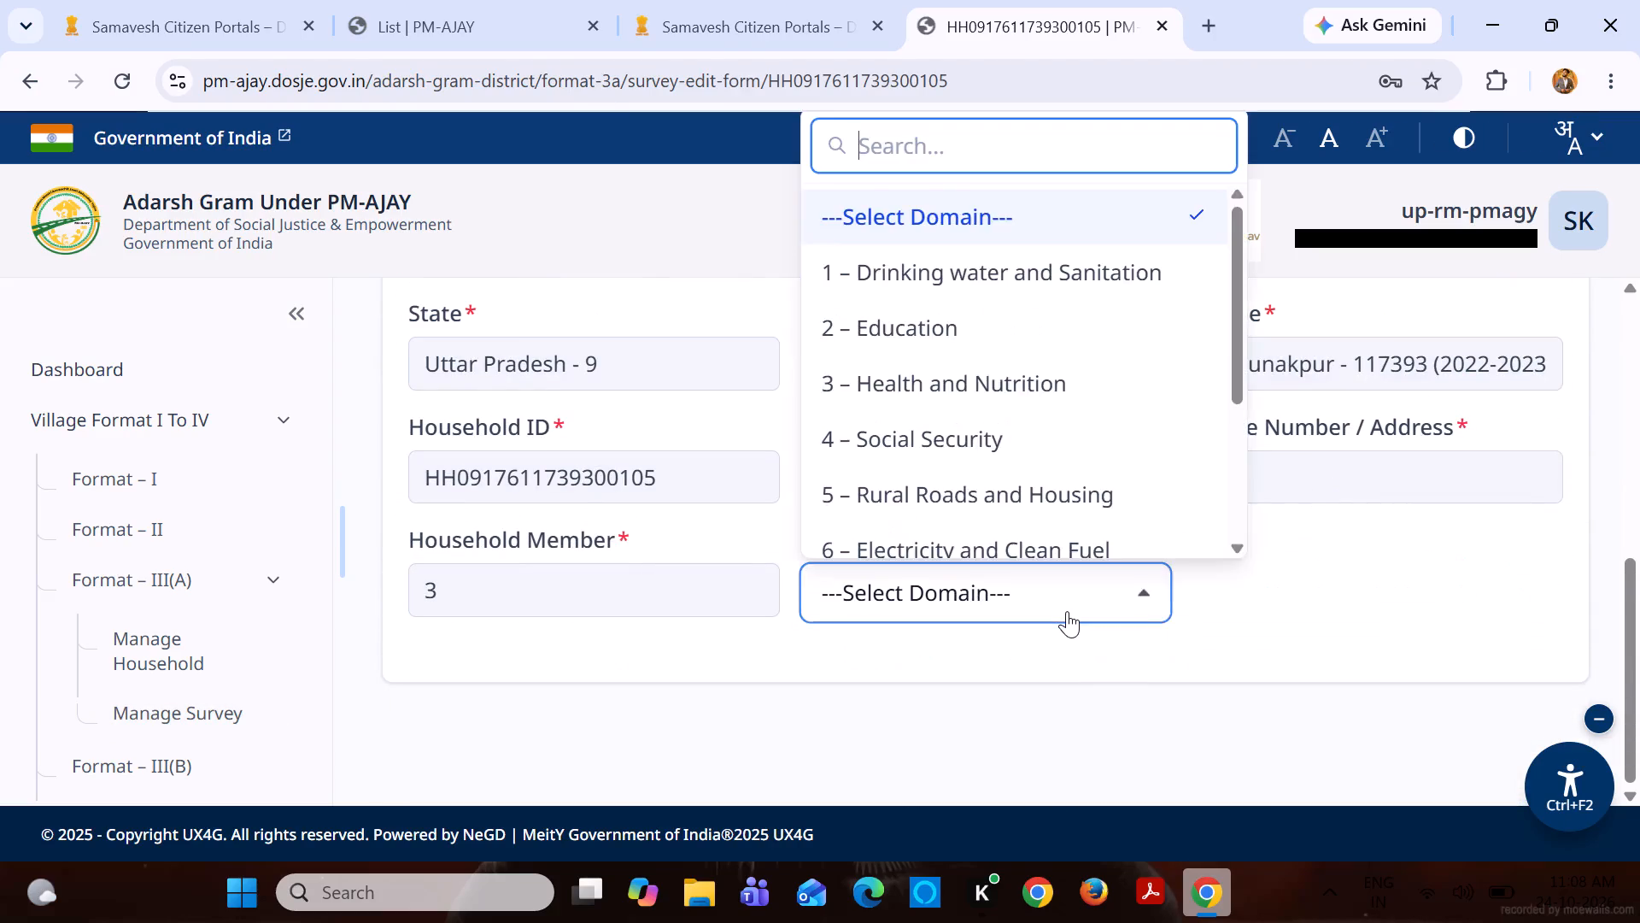
left_click(1040, 511)
scroll(1294, 562, "down", 4)
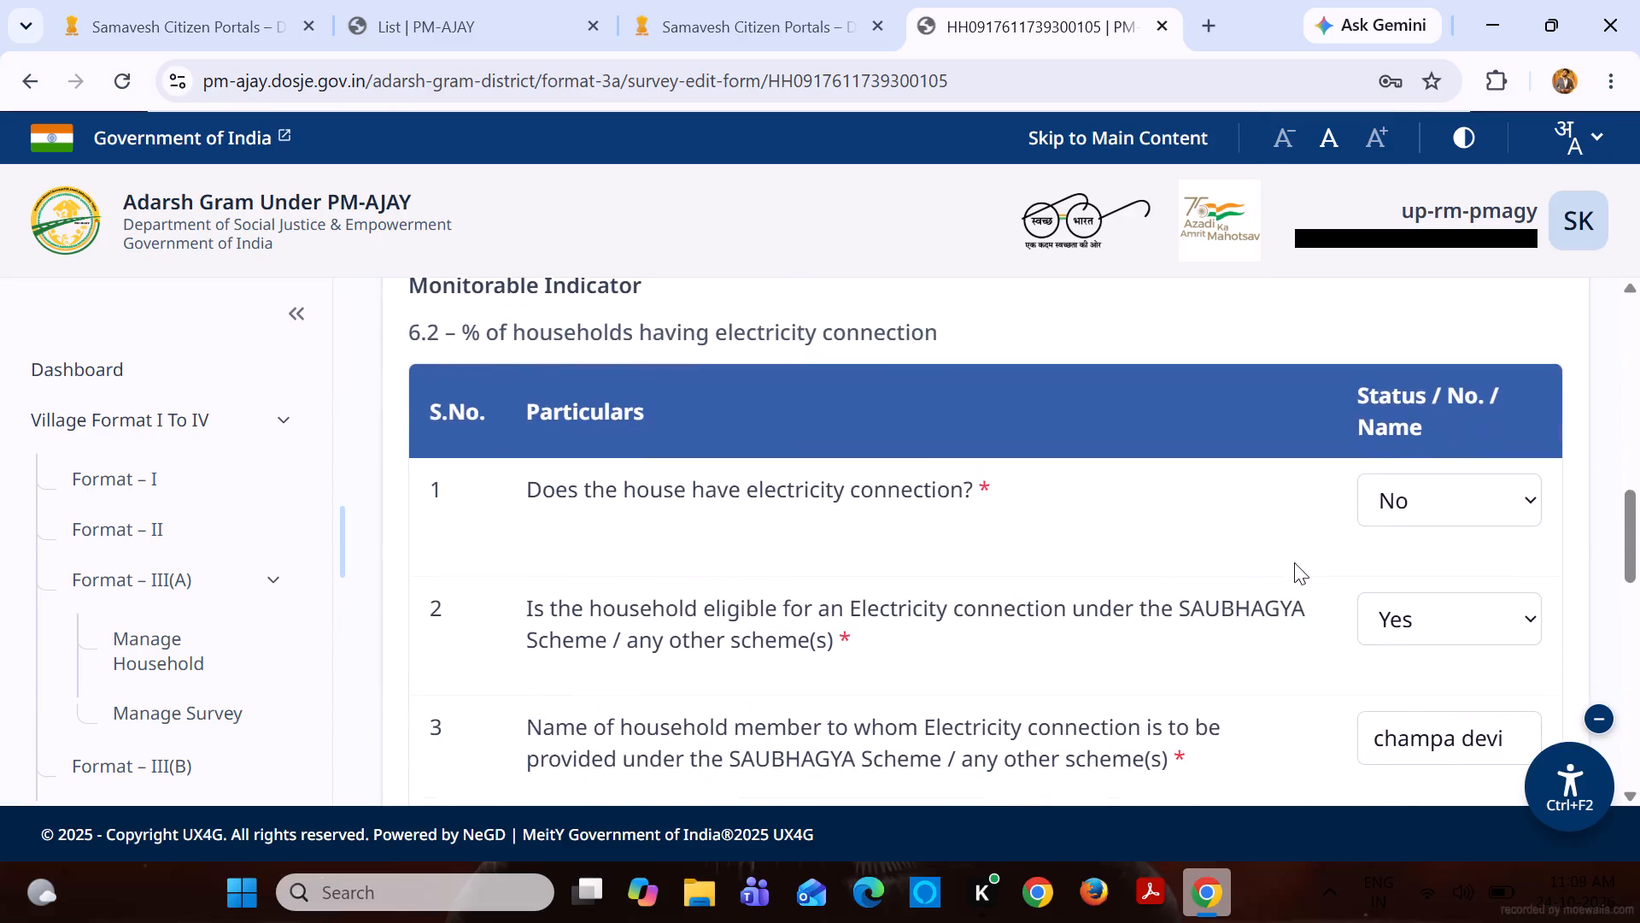
left_click(1453, 497)
left_click(1425, 585)
scroll(1425, 585, "down", 3)
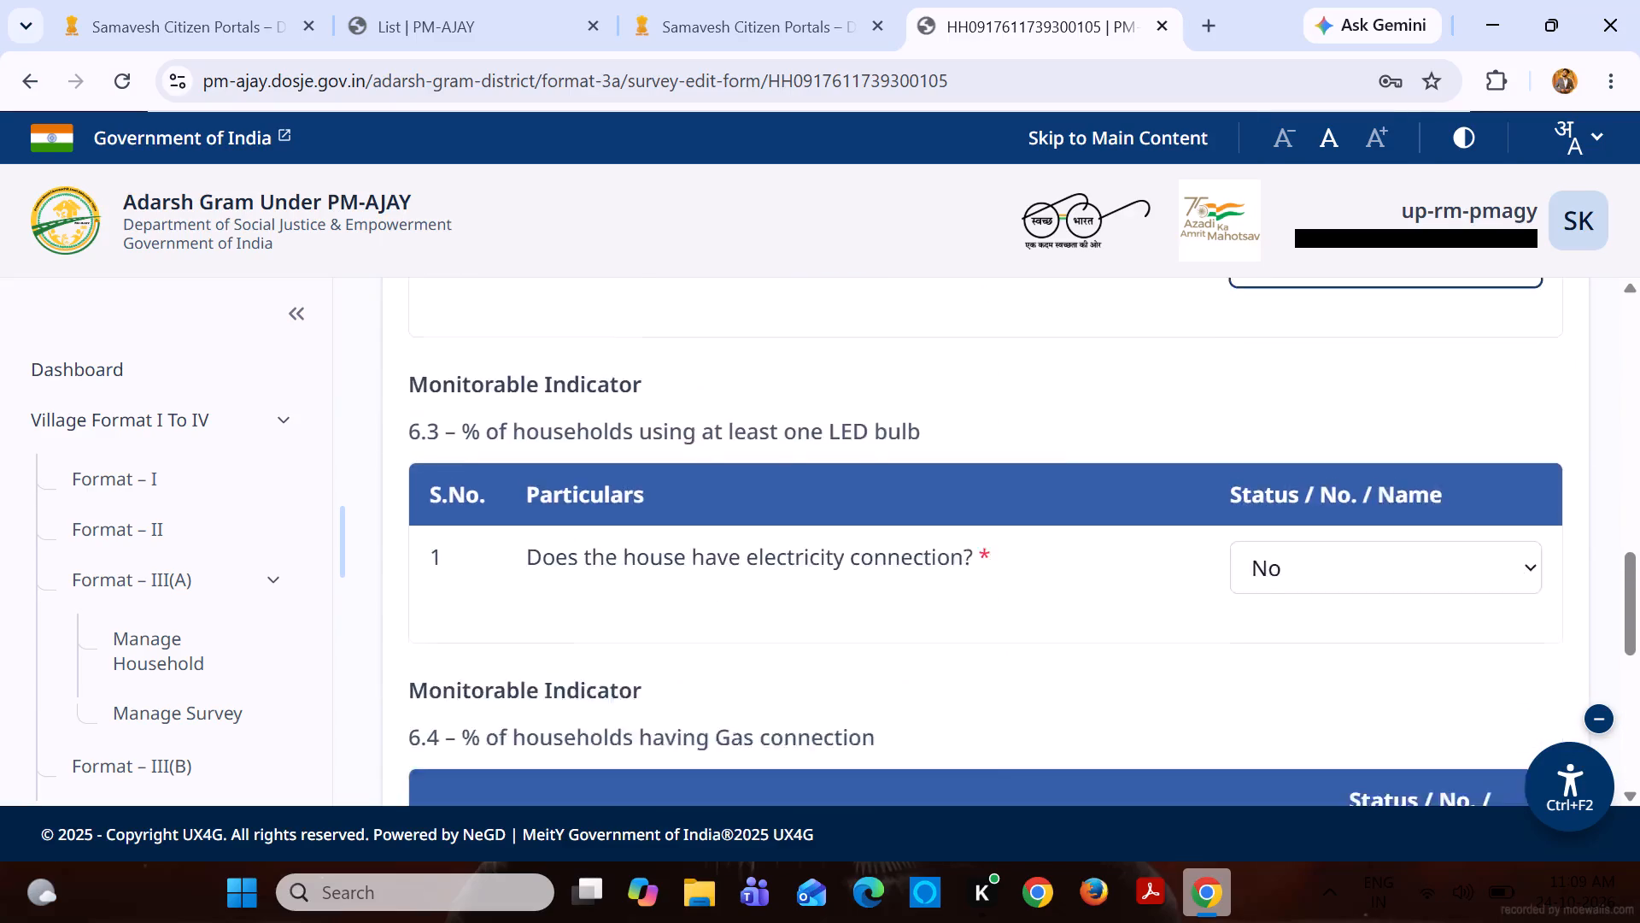
scroll(1425, 585, "down", 2)
left_click(1428, 344)
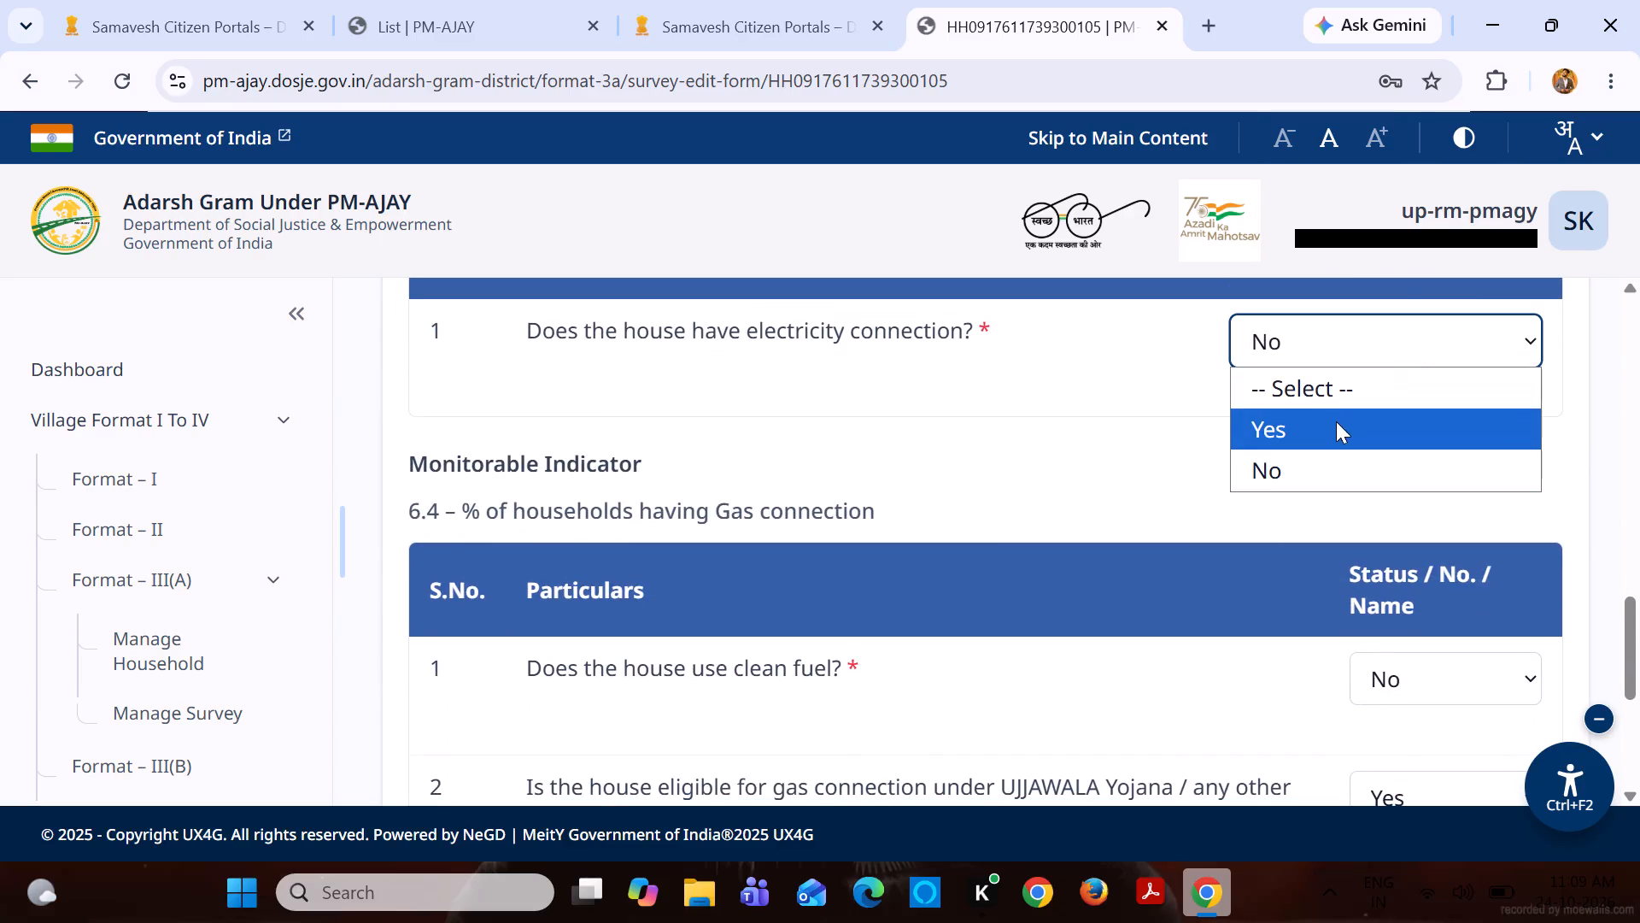
left_click(1336, 421)
Answer Yes to LED bulb use under 6.3 and clean fuel use under 6.4 for house 173, and save the survey.
scroll(1336, 421, "down", 1)
left_click(1446, 445)
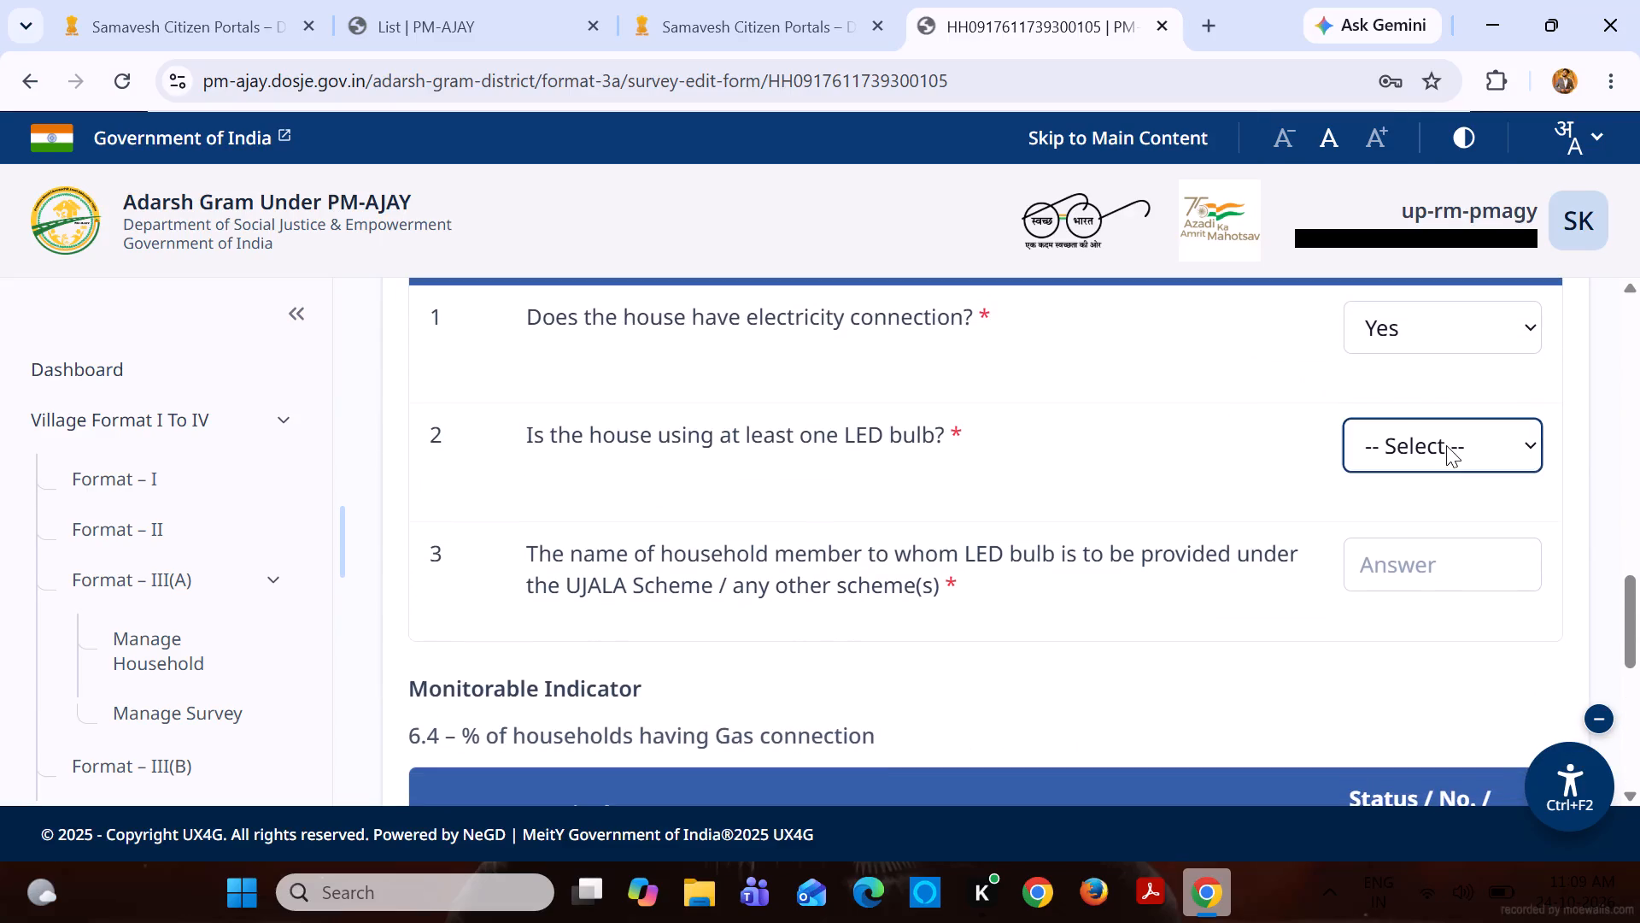
left_click(1397, 534)
scroll(1397, 534, "down", 2)
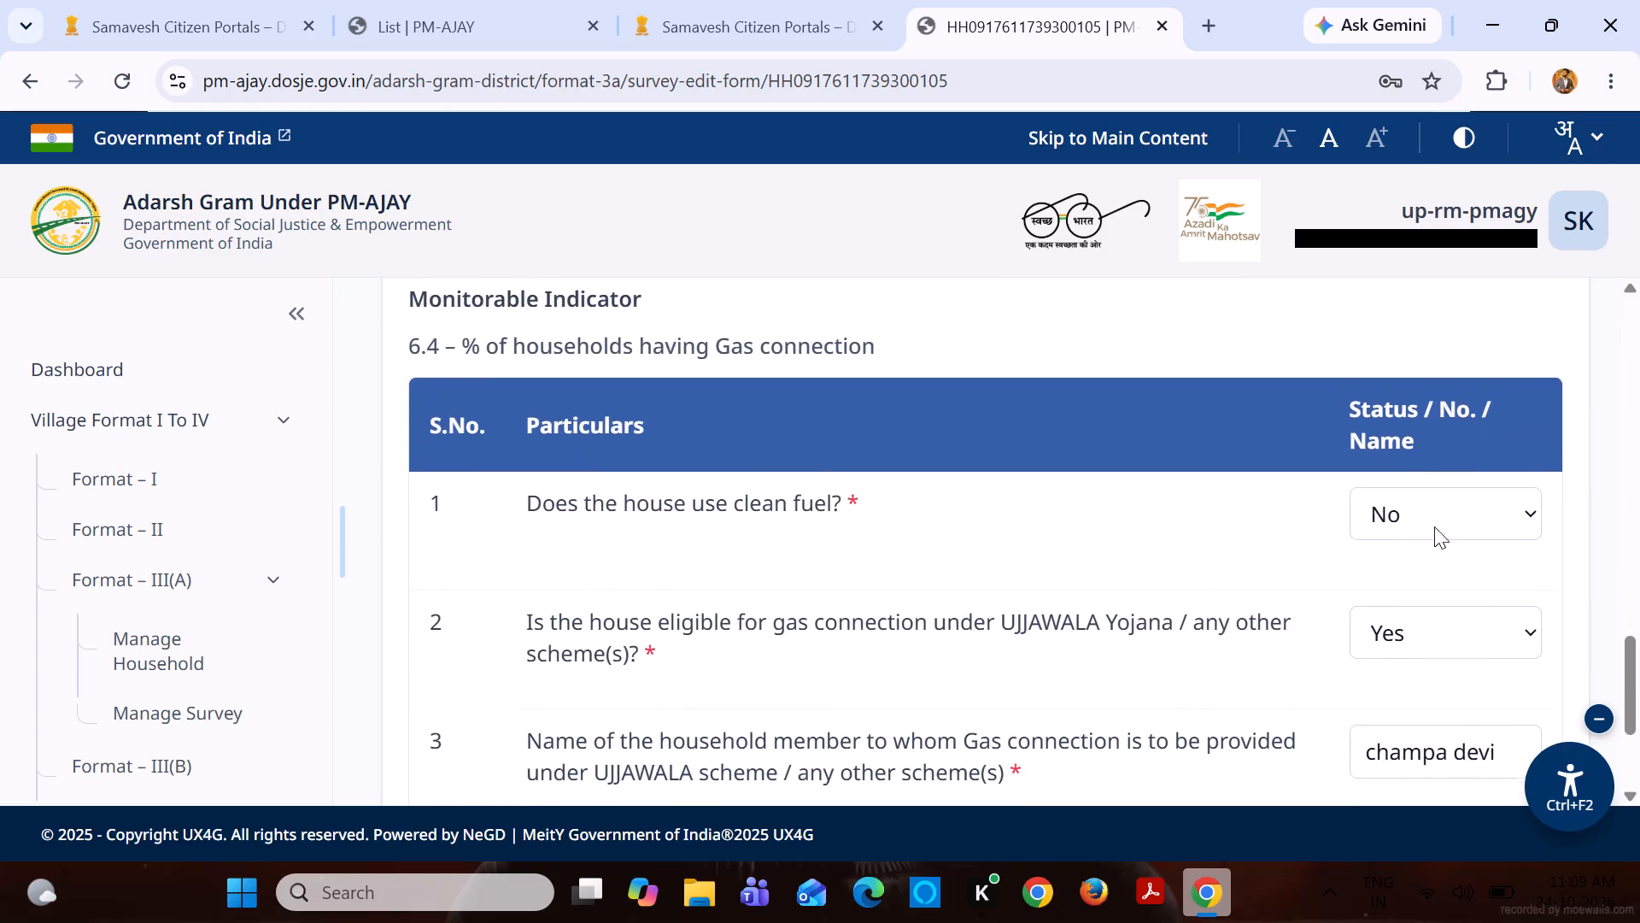
left_click_drag(1461, 517, 1409, 603)
left_click(1409, 603)
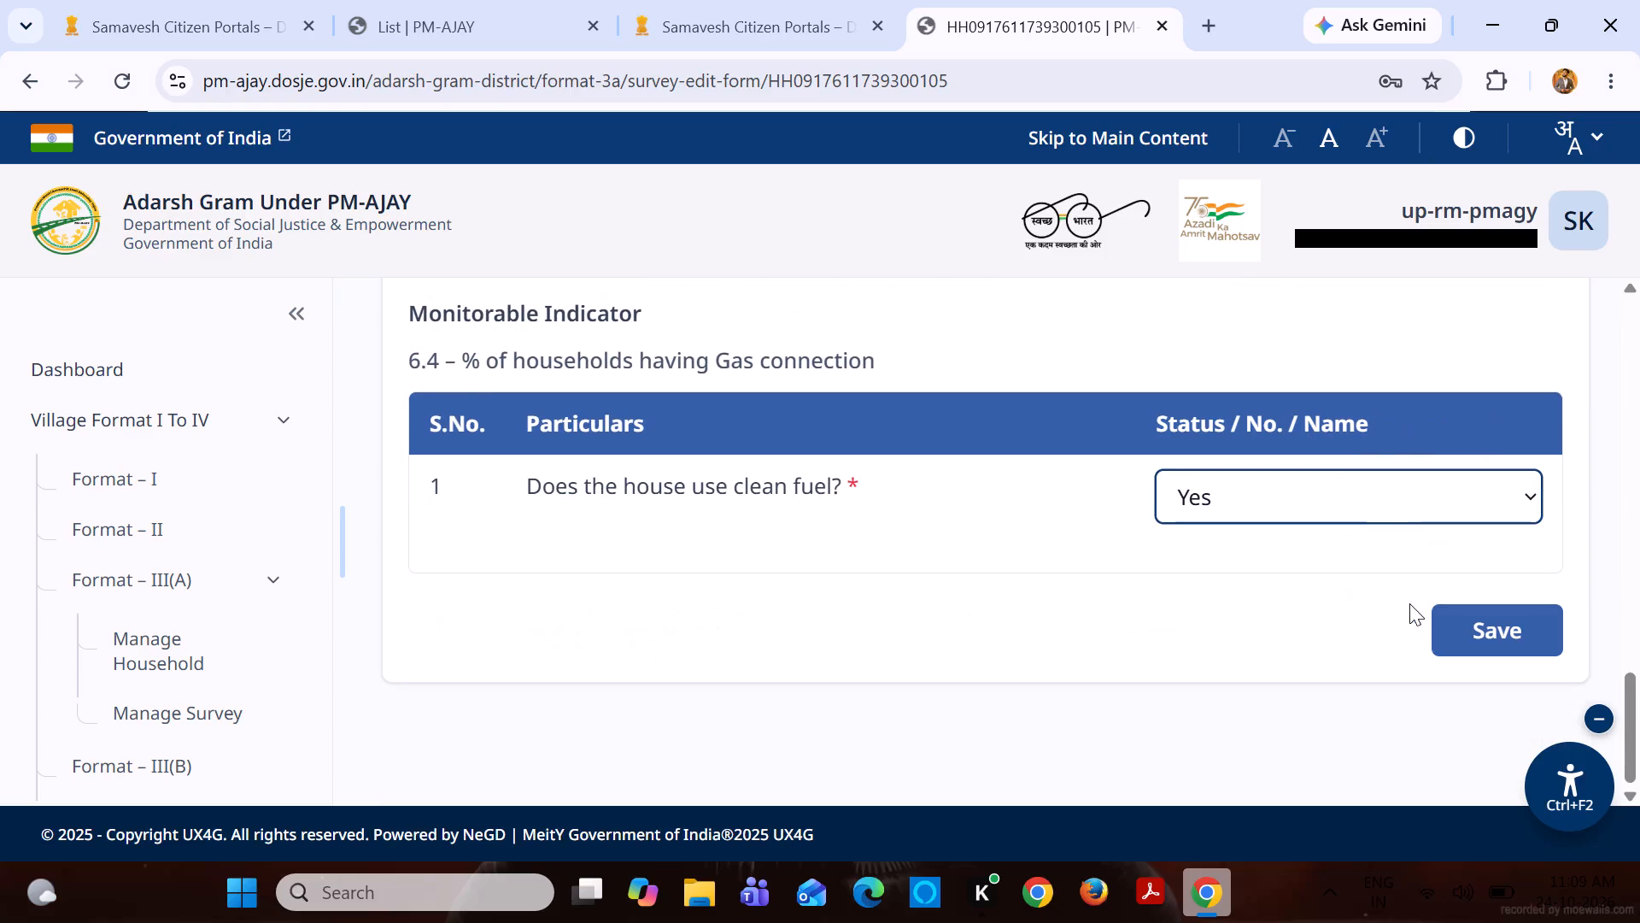
left_click(1520, 633)
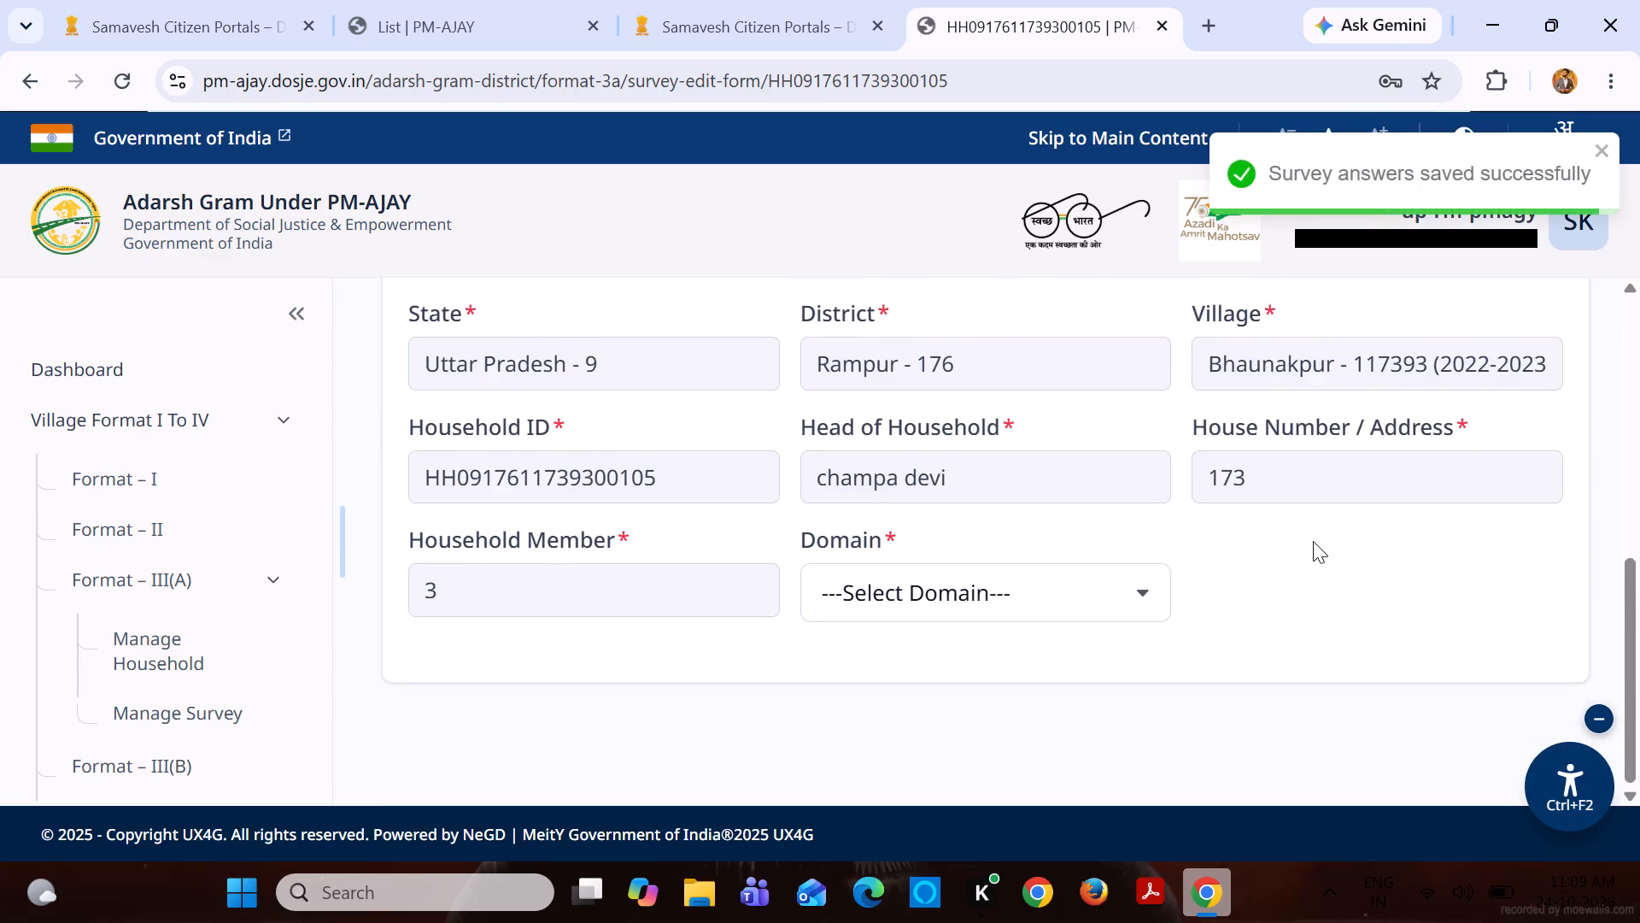
Return to the household survey list and open the survey of house 174 on page 2 for editing.
scroll(1313, 541, "up", 8)
left_click(1502, 356)
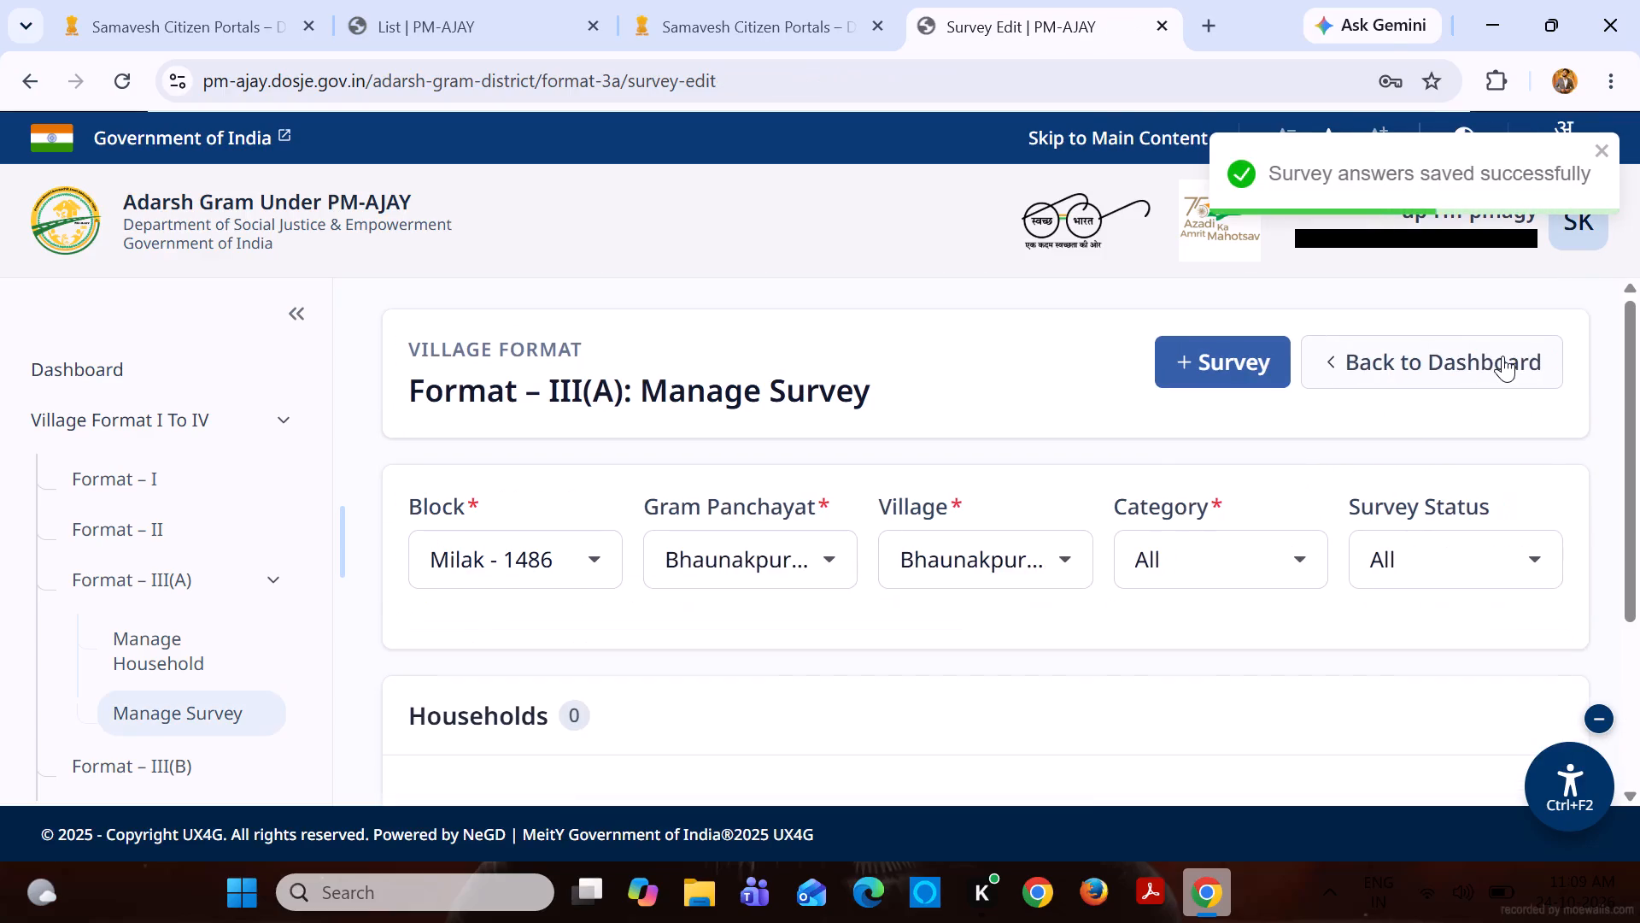
scroll(1341, 477, "down", 14)
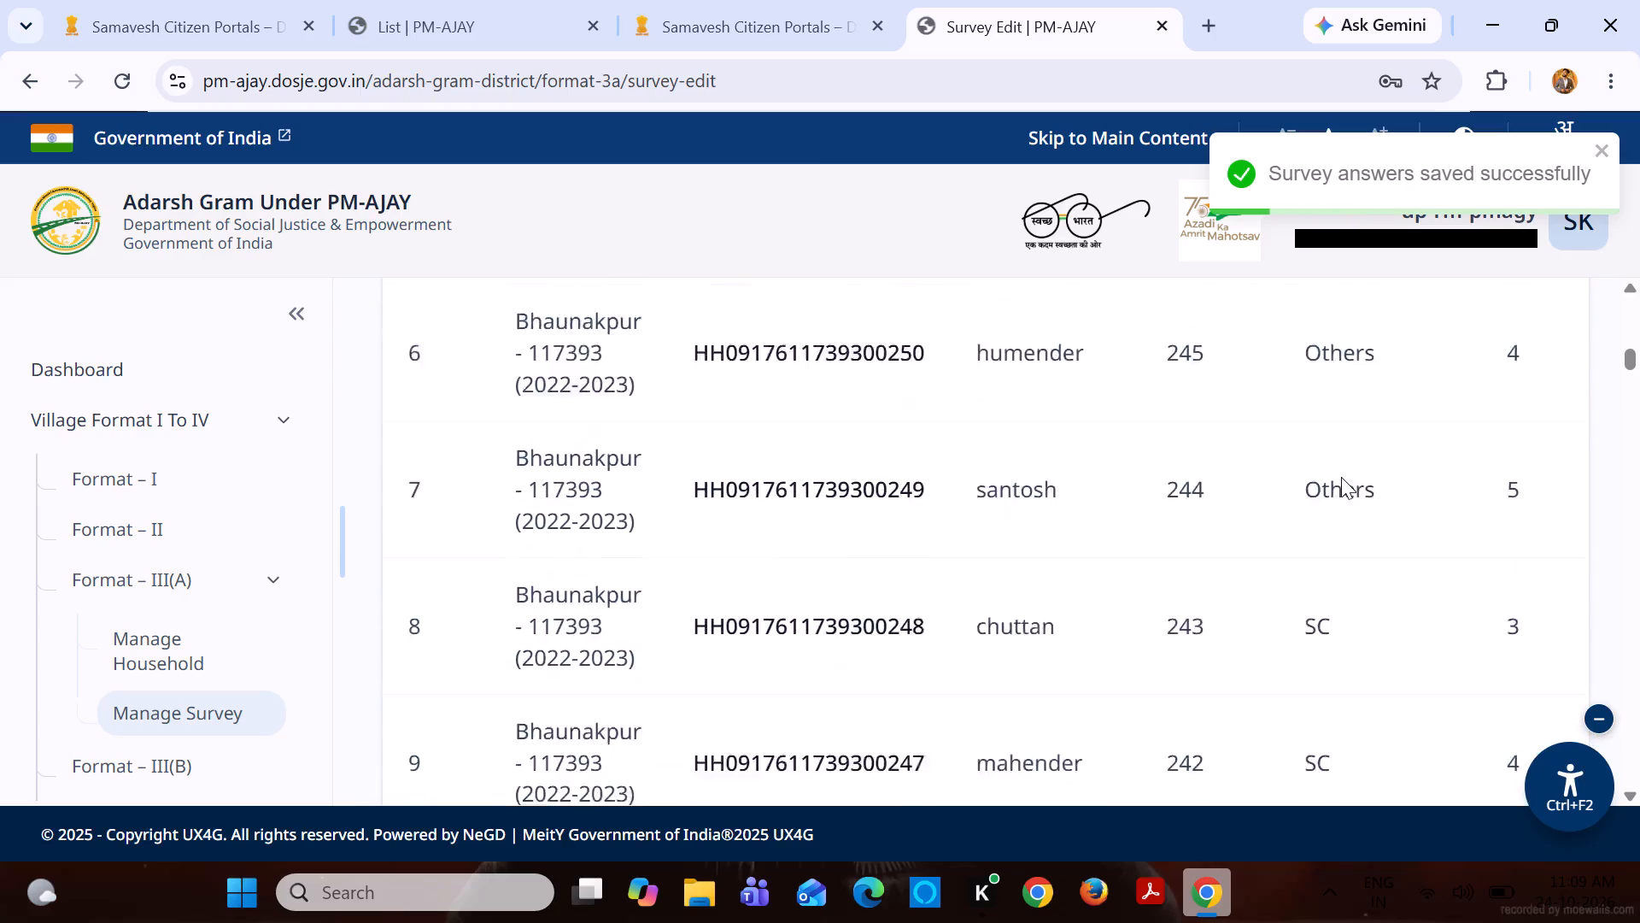
scroll(1341, 477, "down", 15)
scroll(1341, 477, "down", 7)
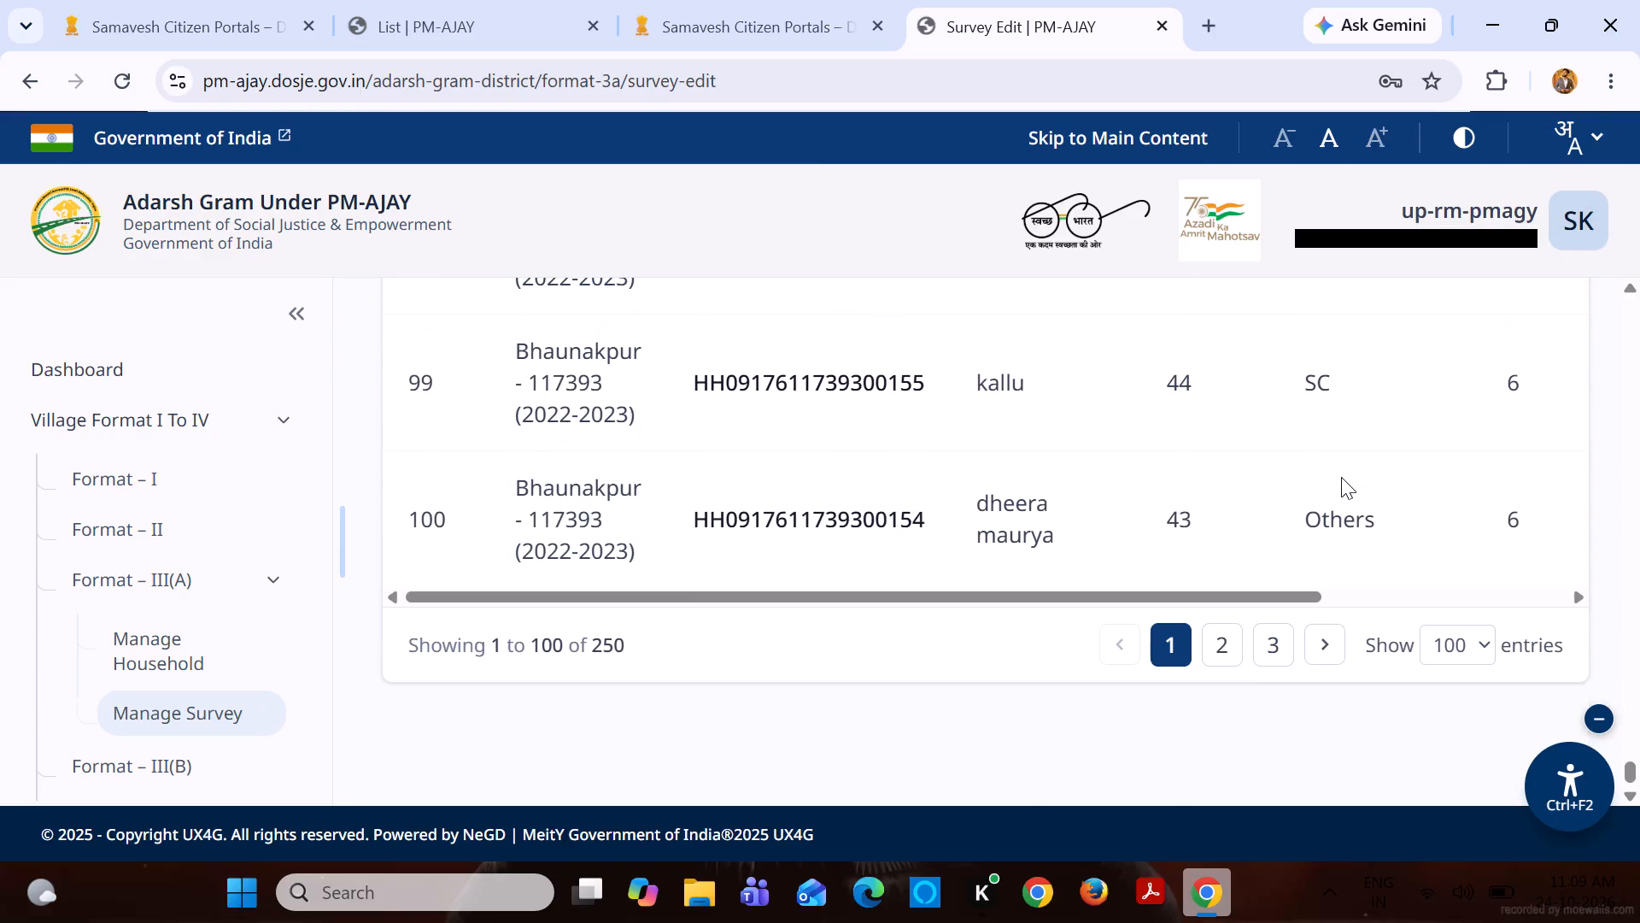
scroll(1341, 477, "down", 4)
left_click(1218, 651)
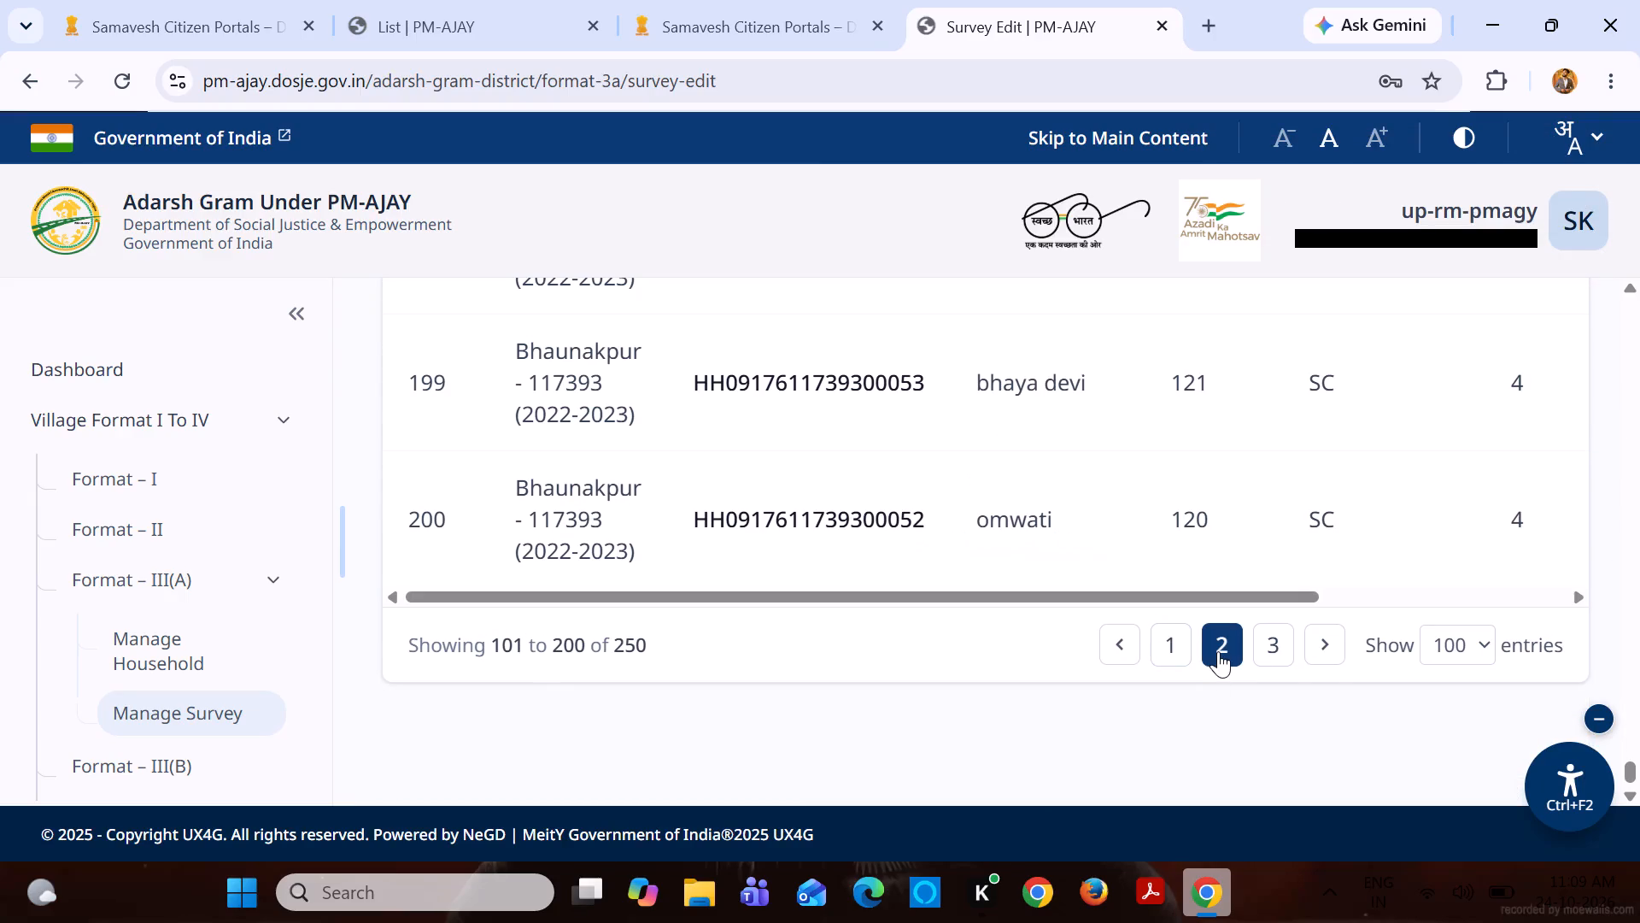
scroll(1072, 566, "up", 6)
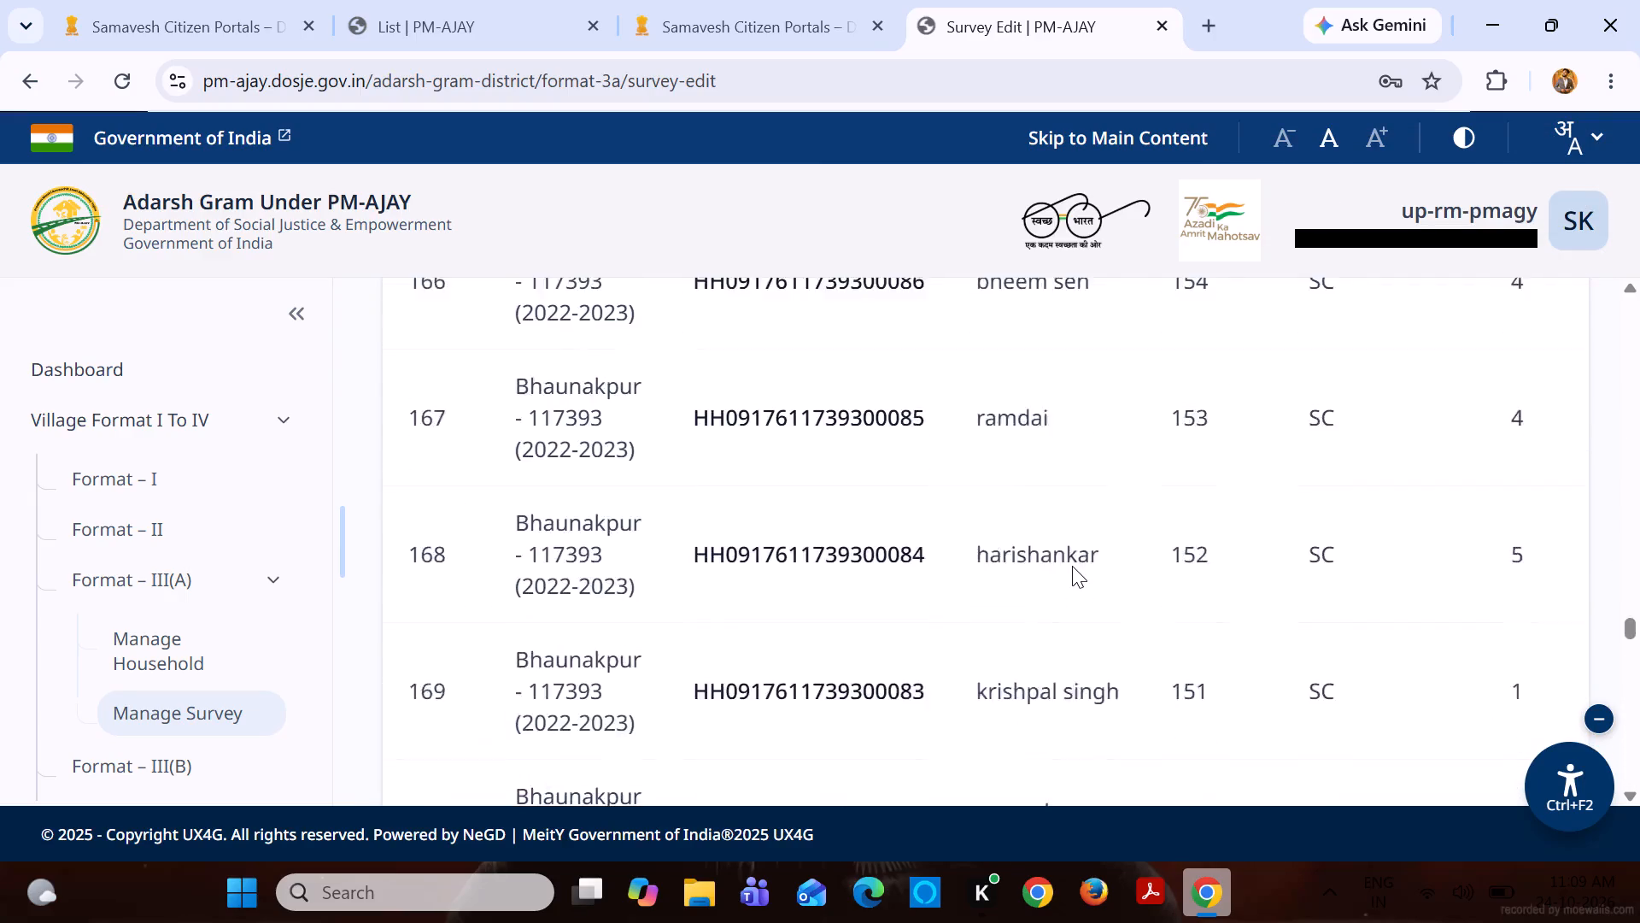
scroll(1072, 566, "up", 11)
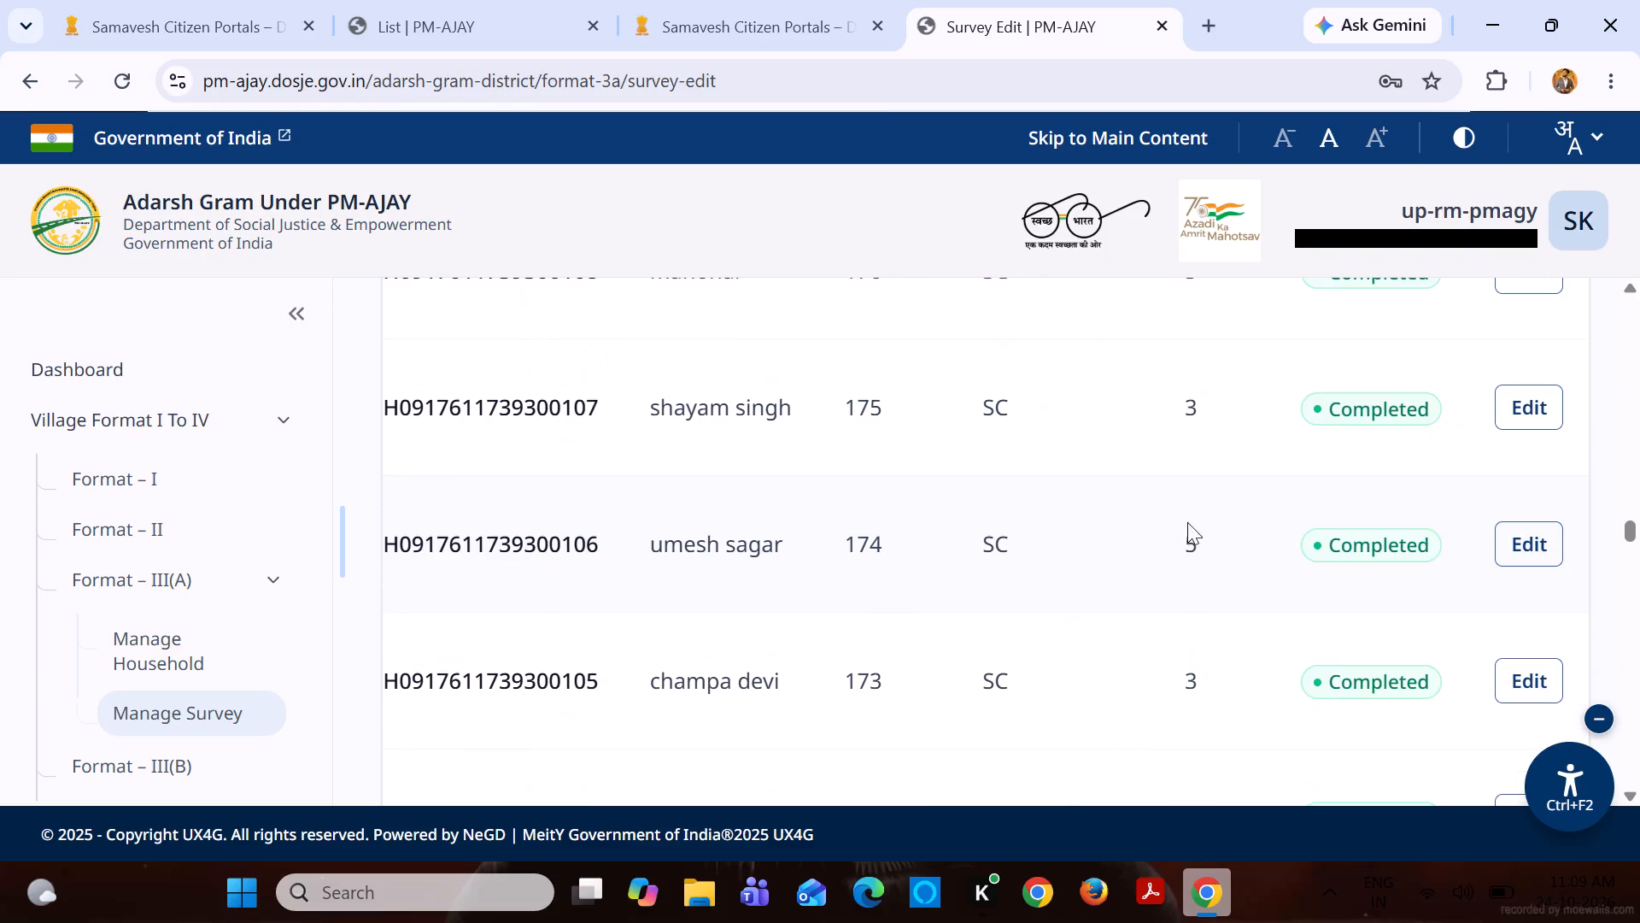
left_click(1510, 541)
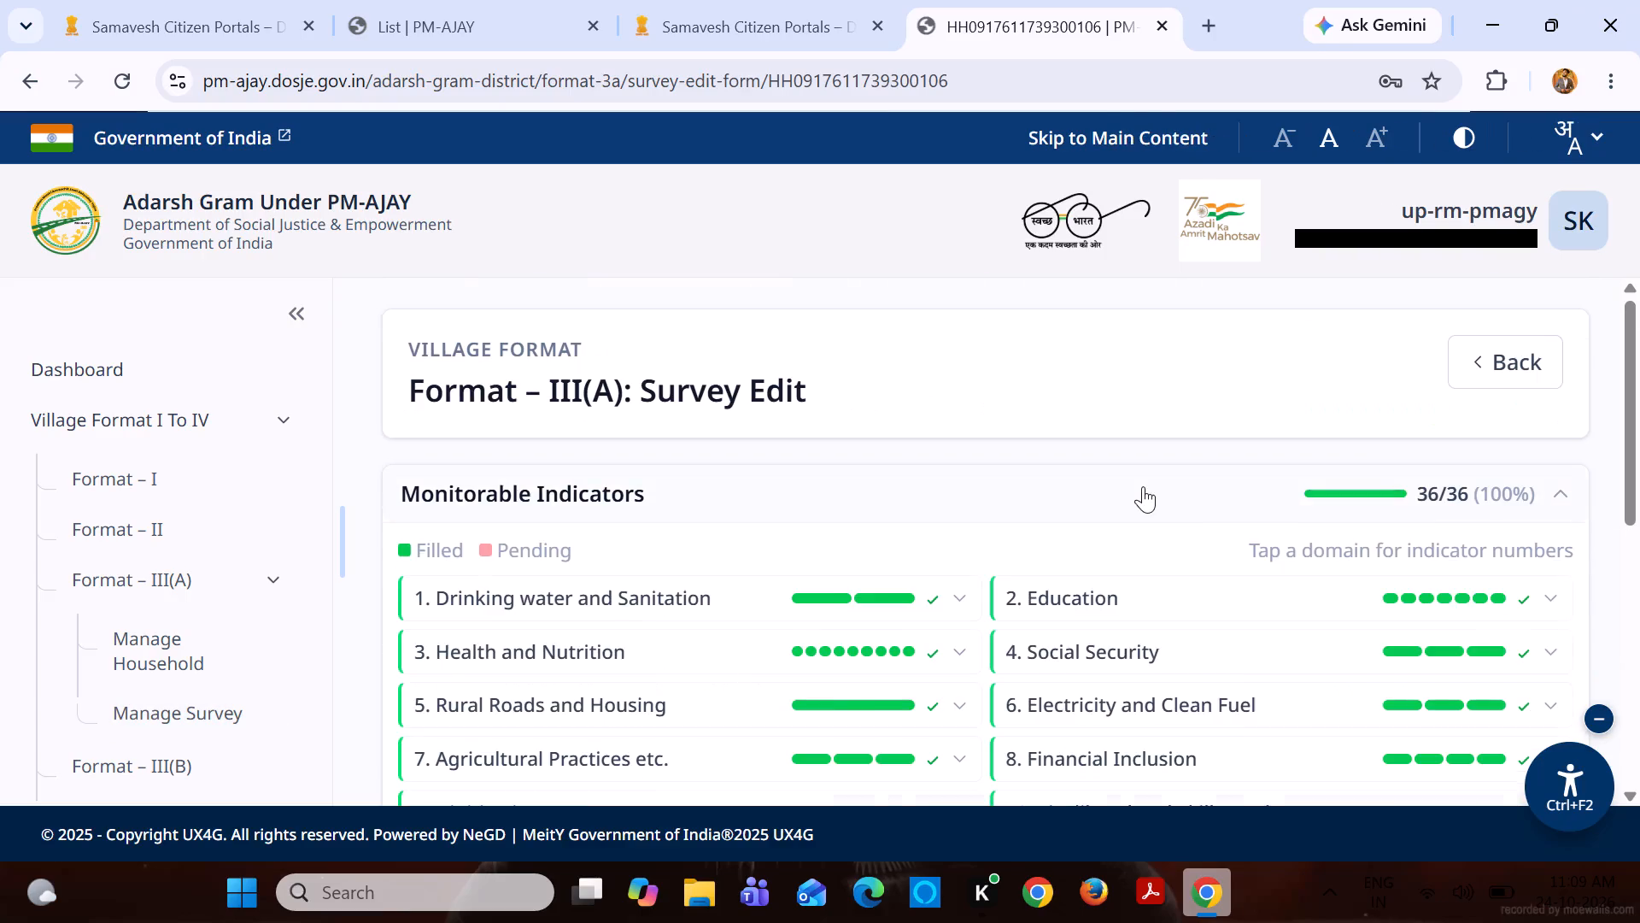
In domain 6 – Electricity and Clean Fuel, set the electricity connection answers under indicators 6.2 and 6.3 to Yes for house 174.
scroll(1143, 486, "down", 10)
left_click(1024, 600)
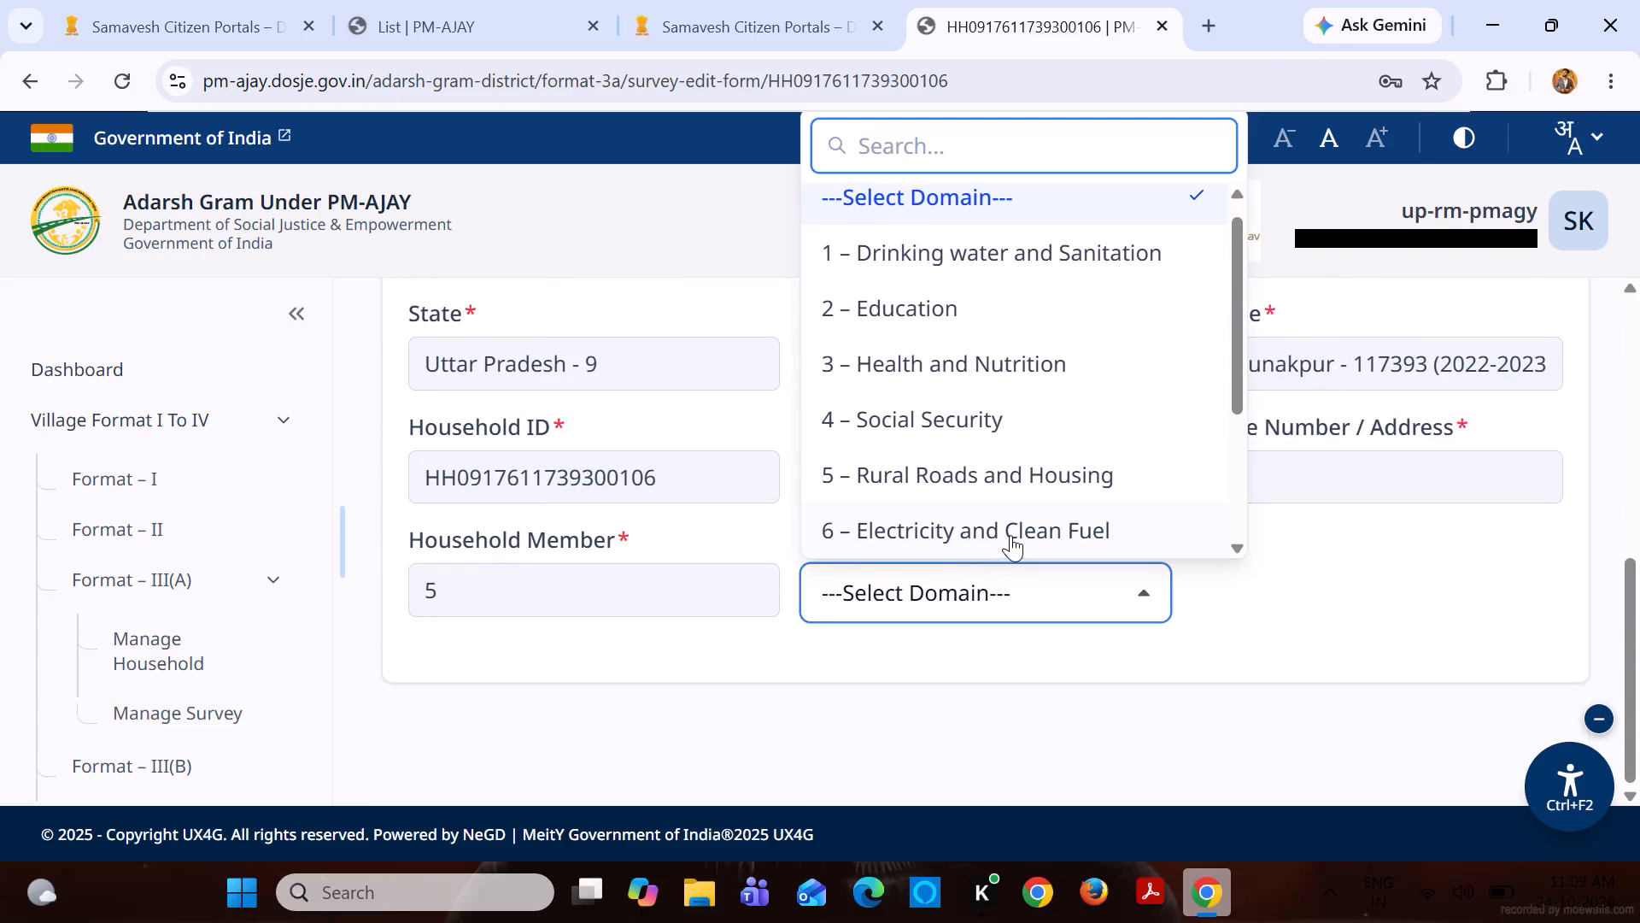
left_click(1010, 535)
scroll(1312, 600, "down", 2)
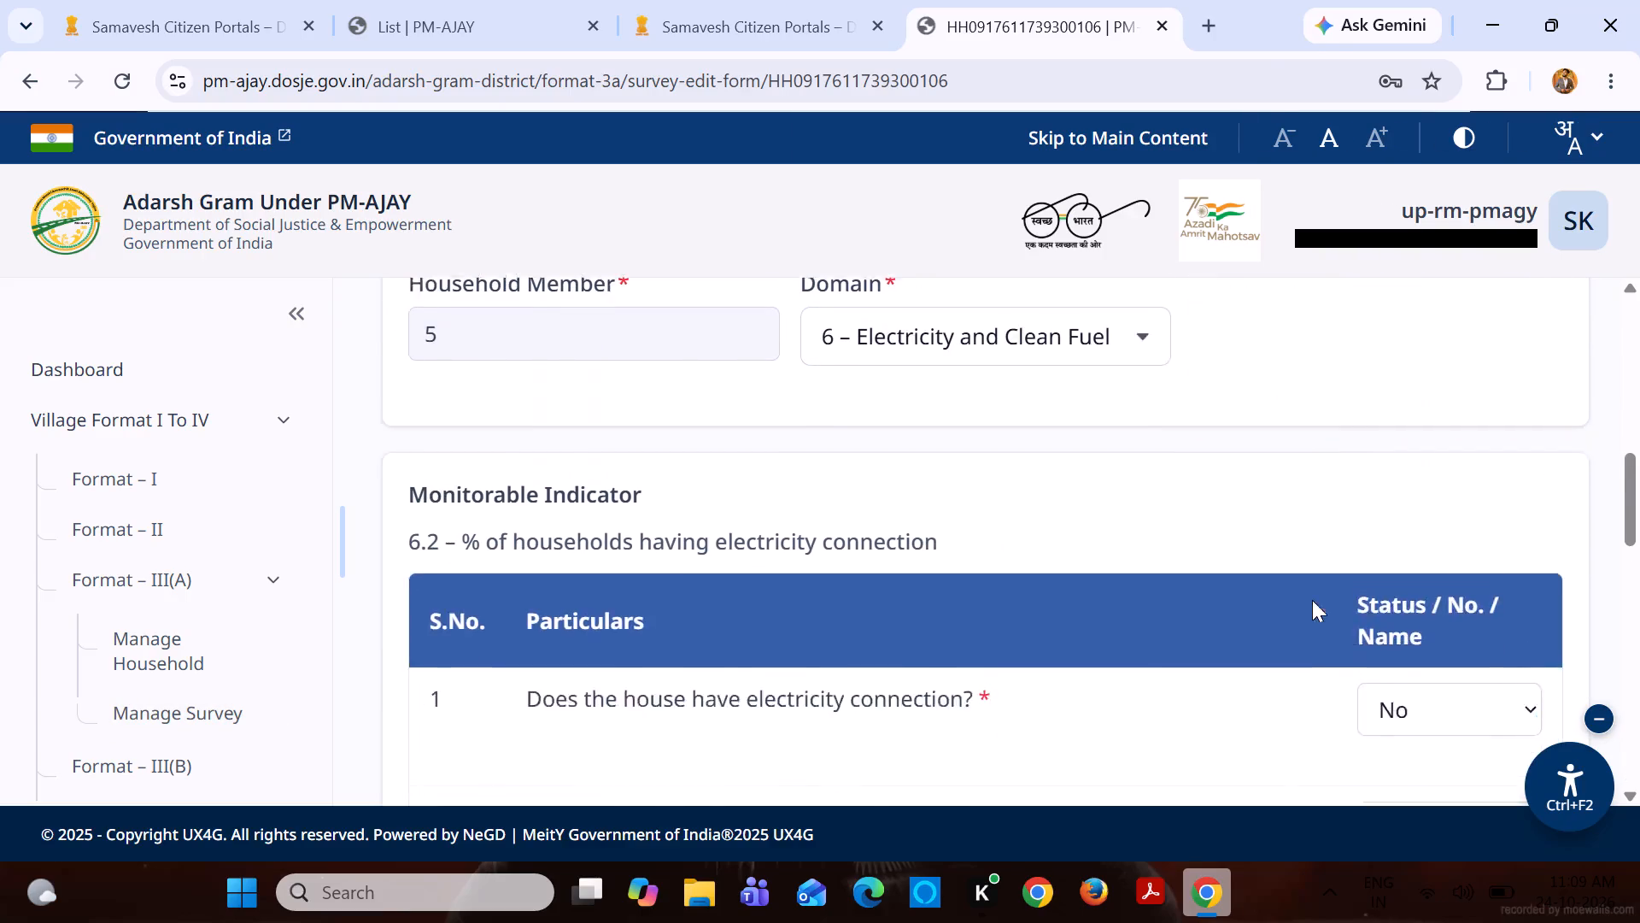
scroll(1312, 600, "down", 2)
left_click(1435, 603)
left_click(1408, 674)
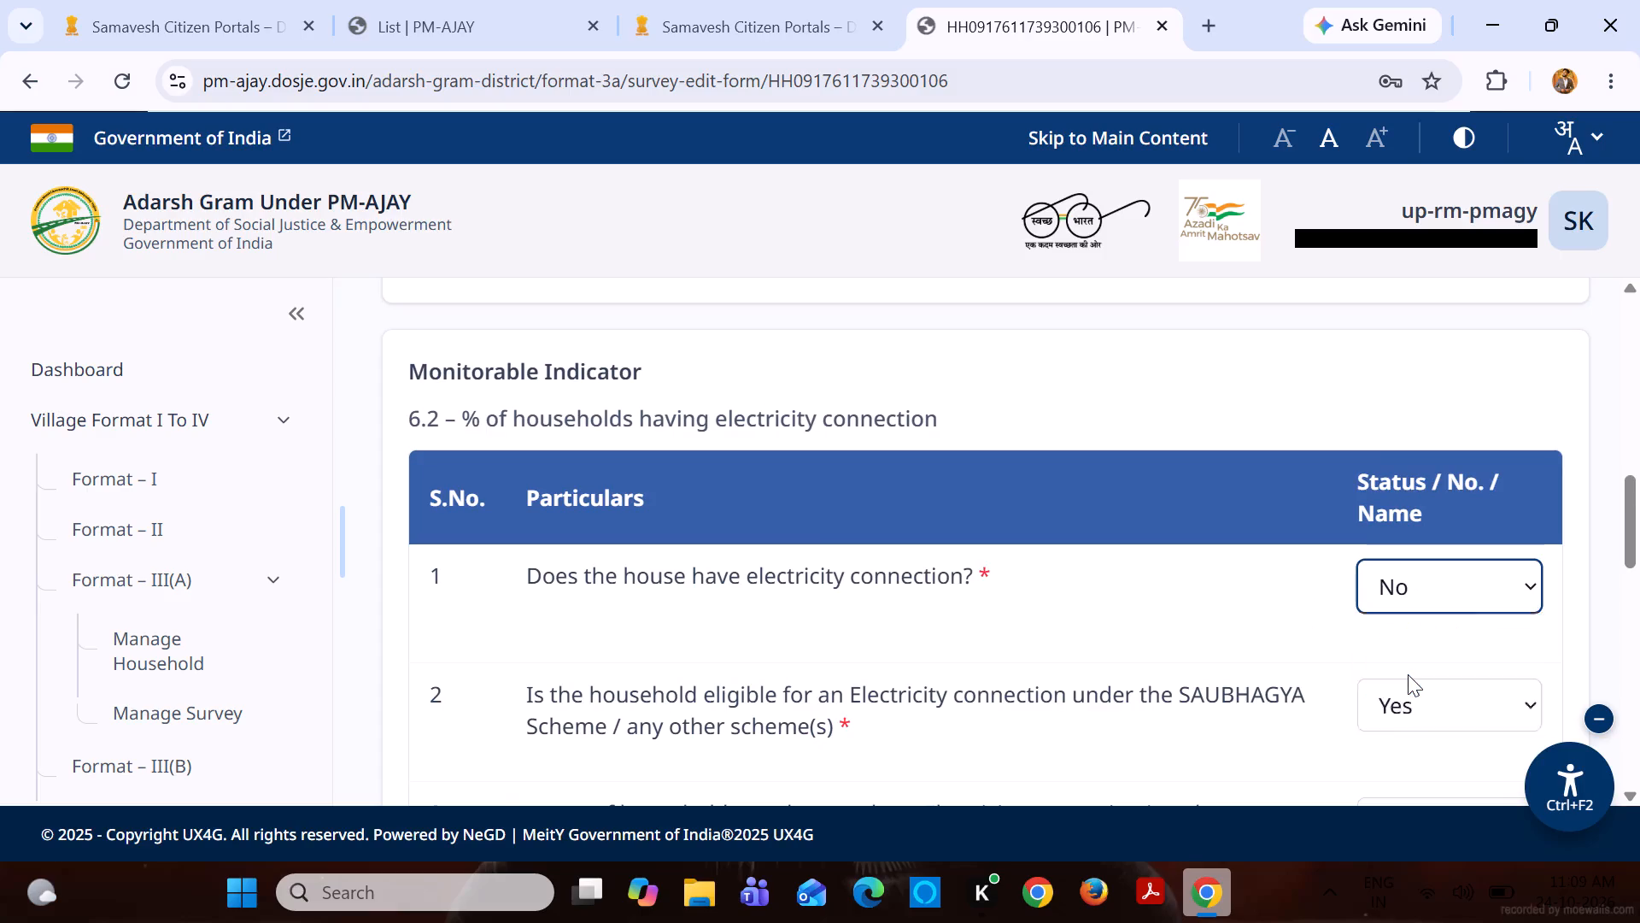
scroll(1408, 674, "down", 4)
left_click_drag(1490, 423, 1312, 520)
left_click(1312, 520)
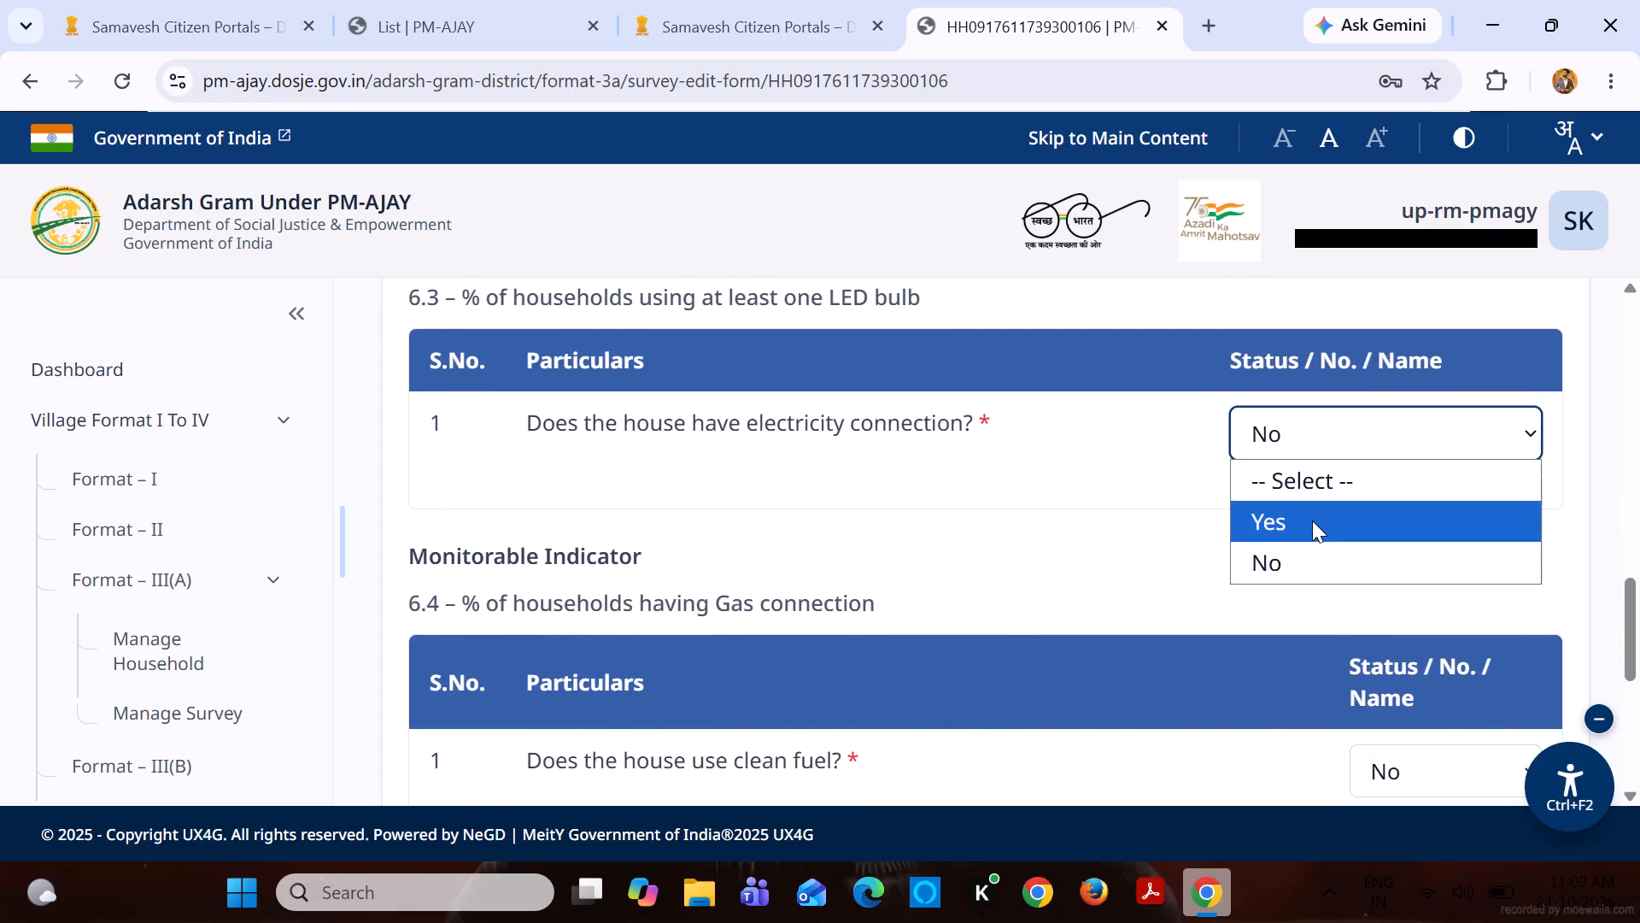
Answer Yes to LED bulb use under 6.3 and clean fuel use under 6.4 for house 174, and save the survey.
left_click(1386, 561)
left_click(1375, 655)
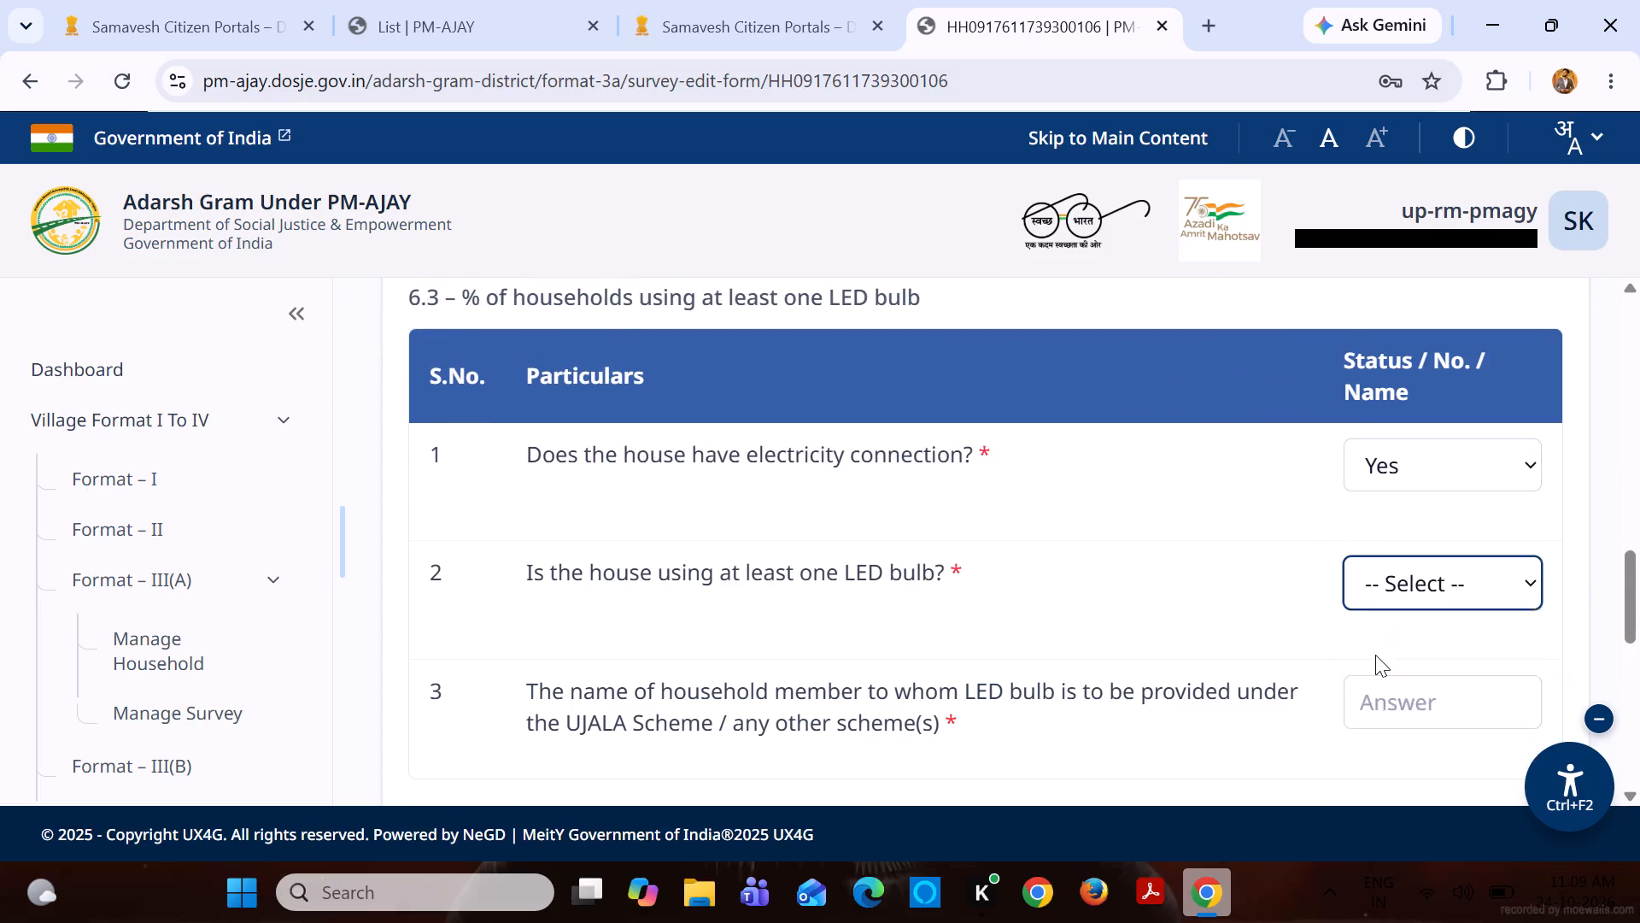
scroll(1375, 655, "down", 4)
left_click(1507, 520)
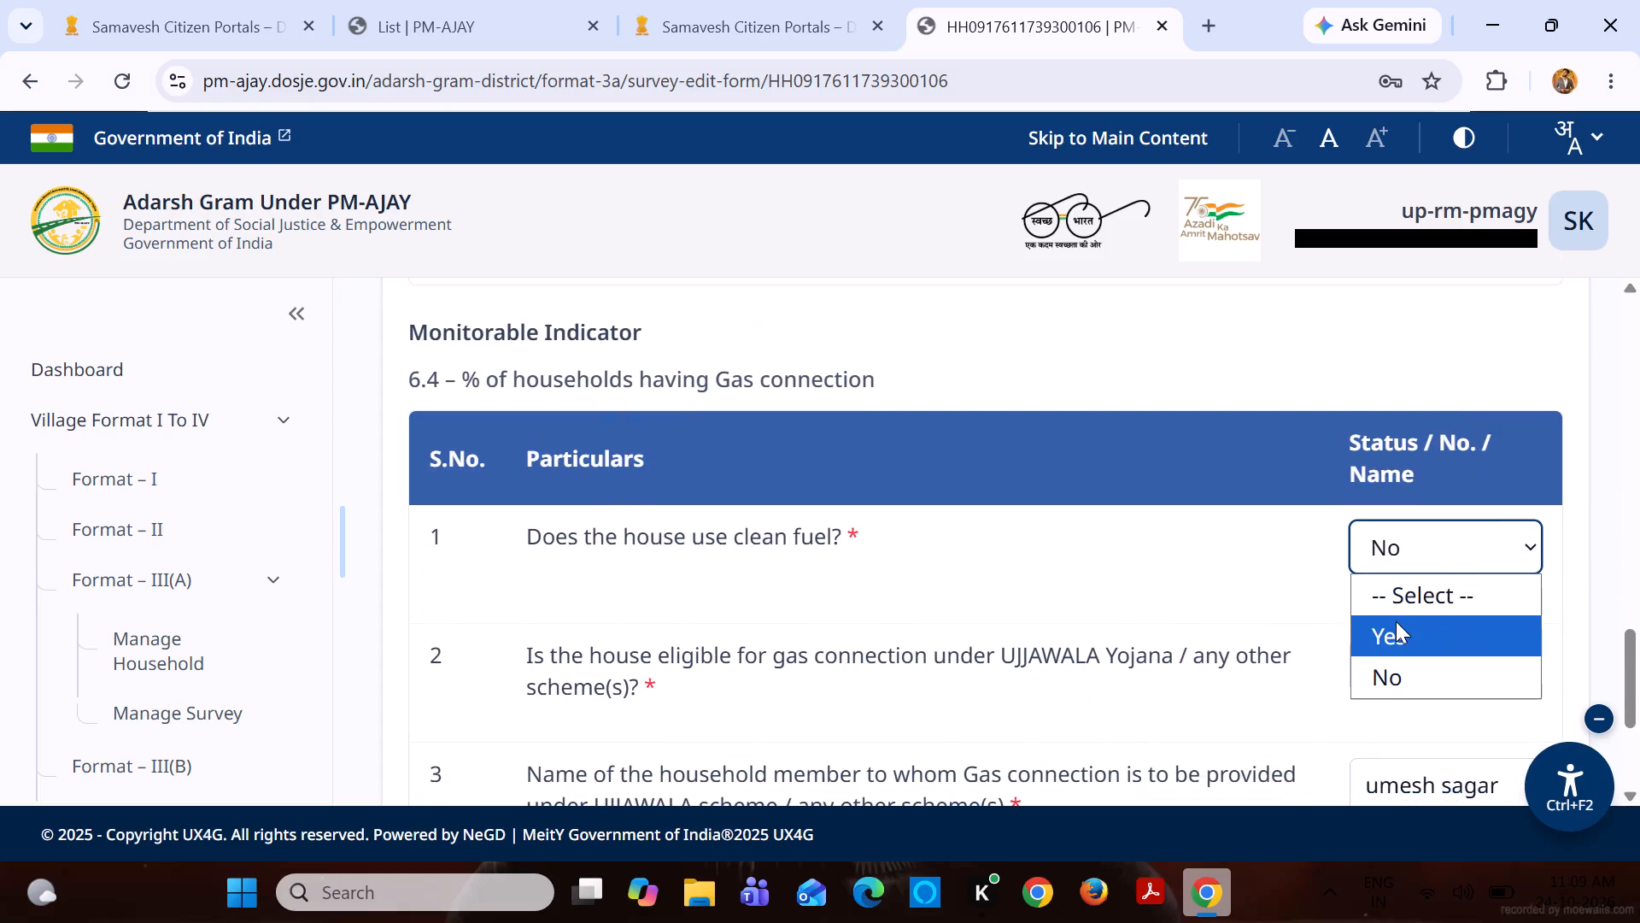
left_click(1396, 621)
scroll(1396, 621, "down", 3)
left_click(1520, 609)
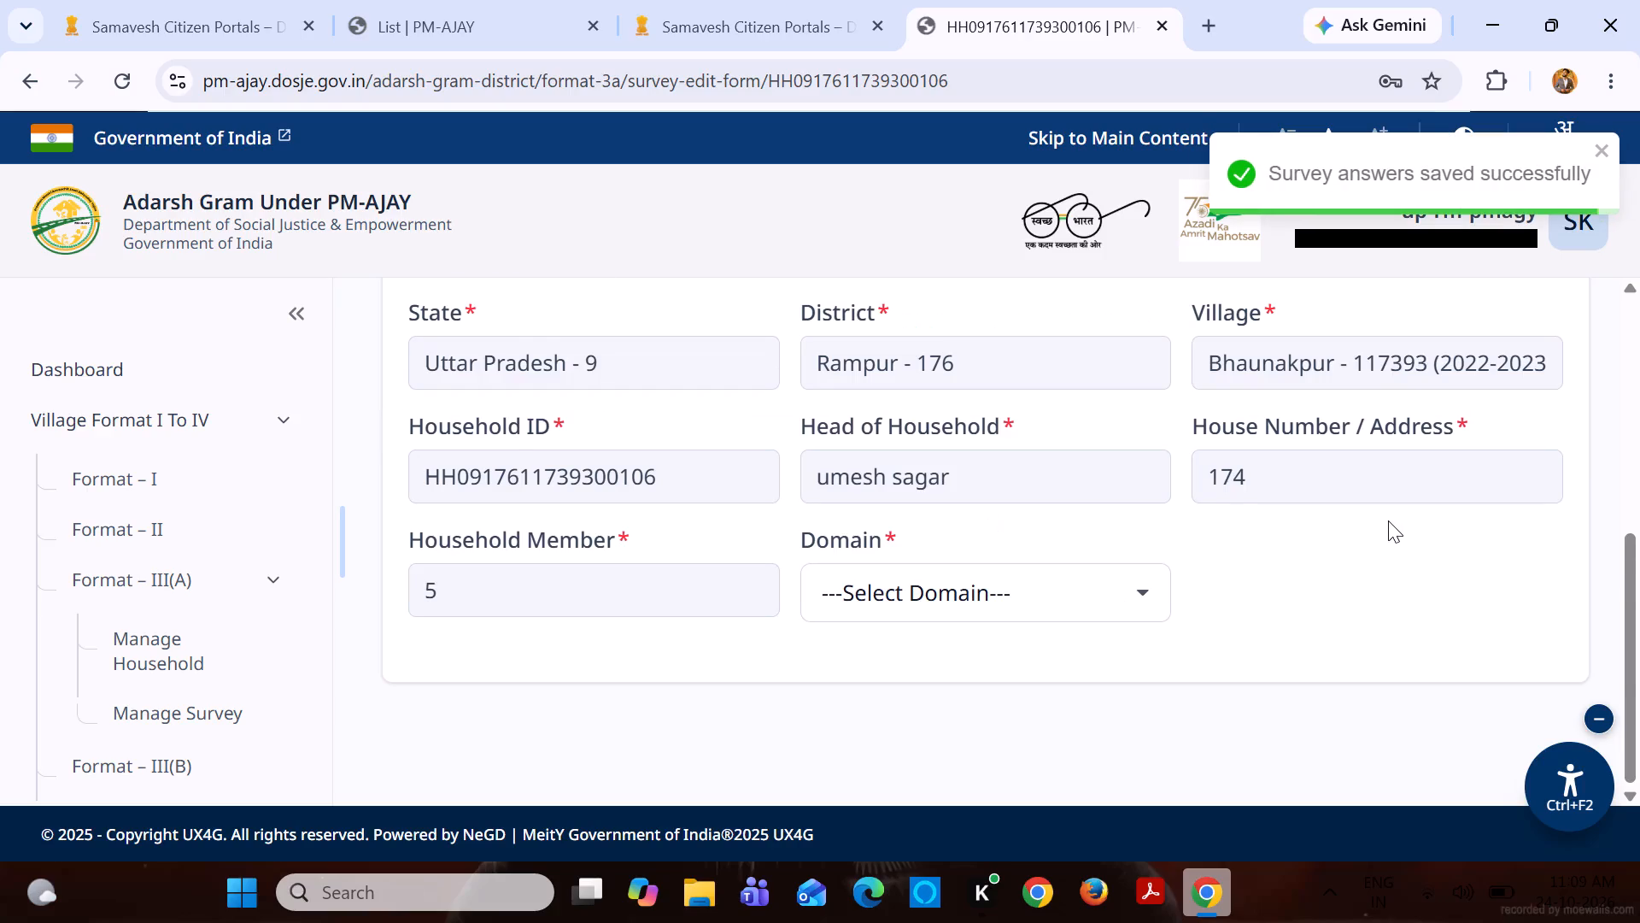
Return to the household survey list and open the survey of house 178 on page 2 for editing.
scroll(1301, 434, "up", 15)
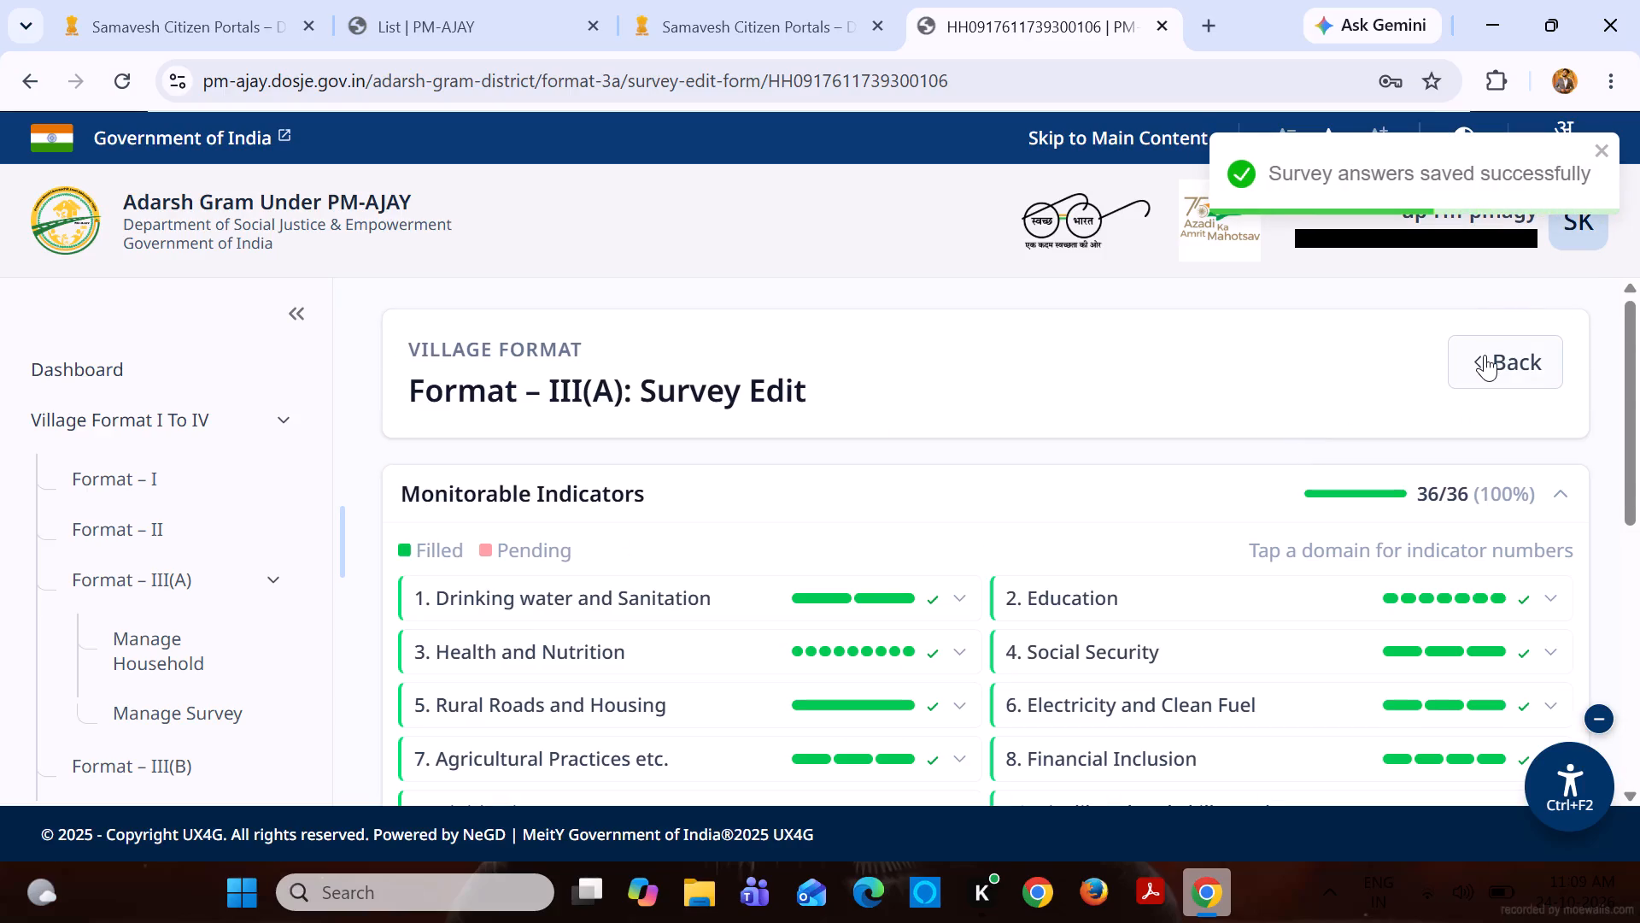
left_click(1485, 356)
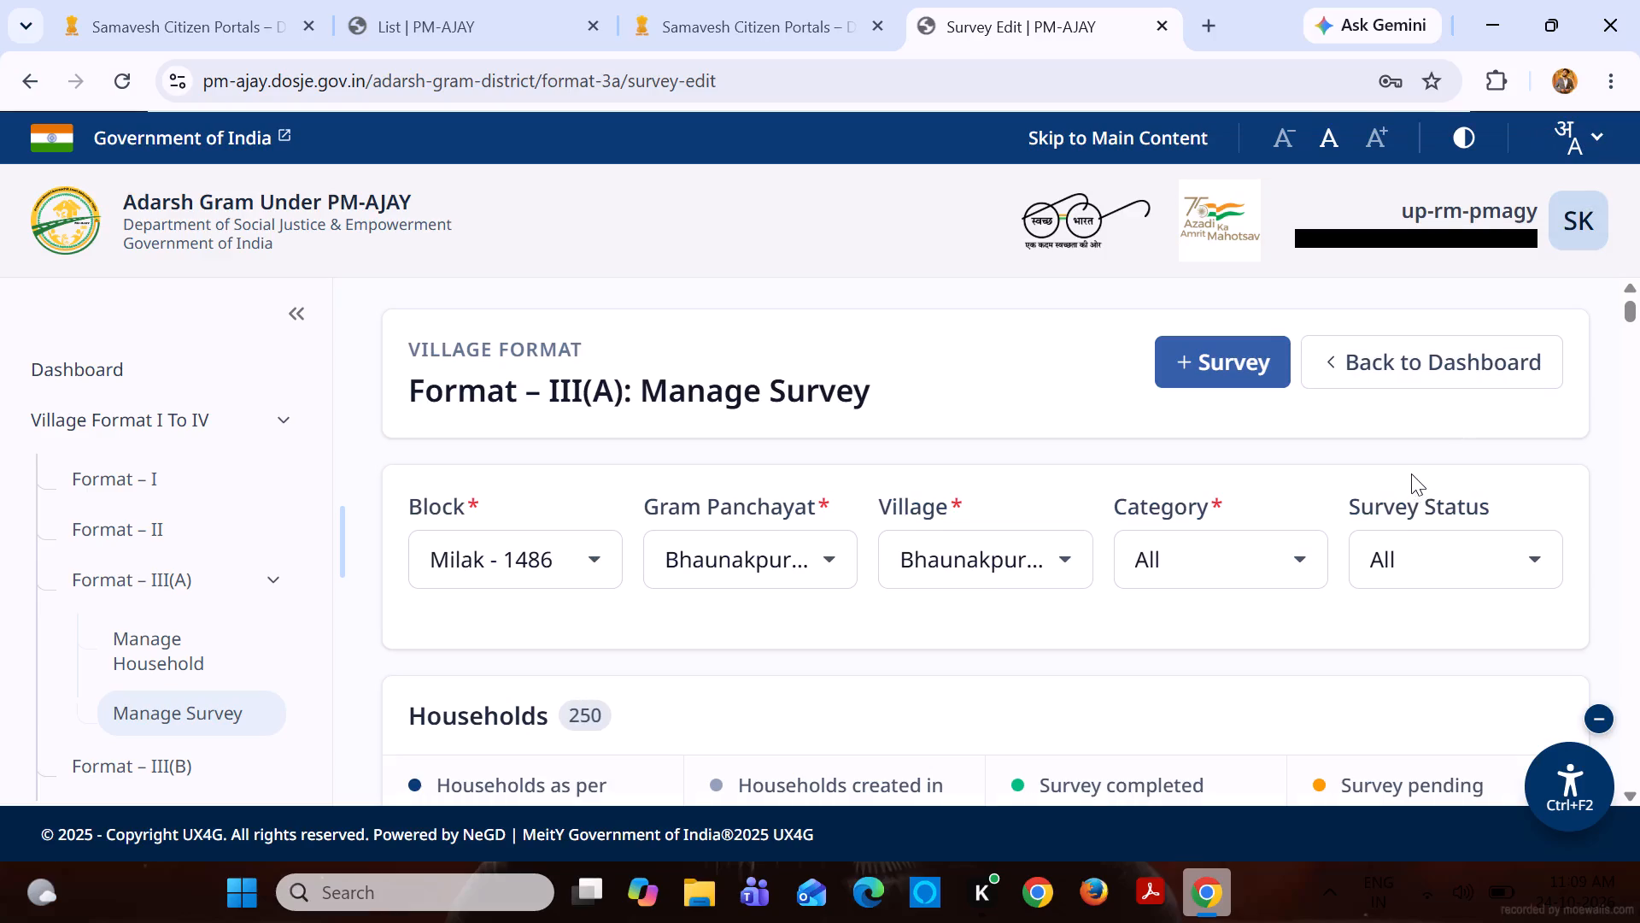
scroll(1414, 466, "down", 19)
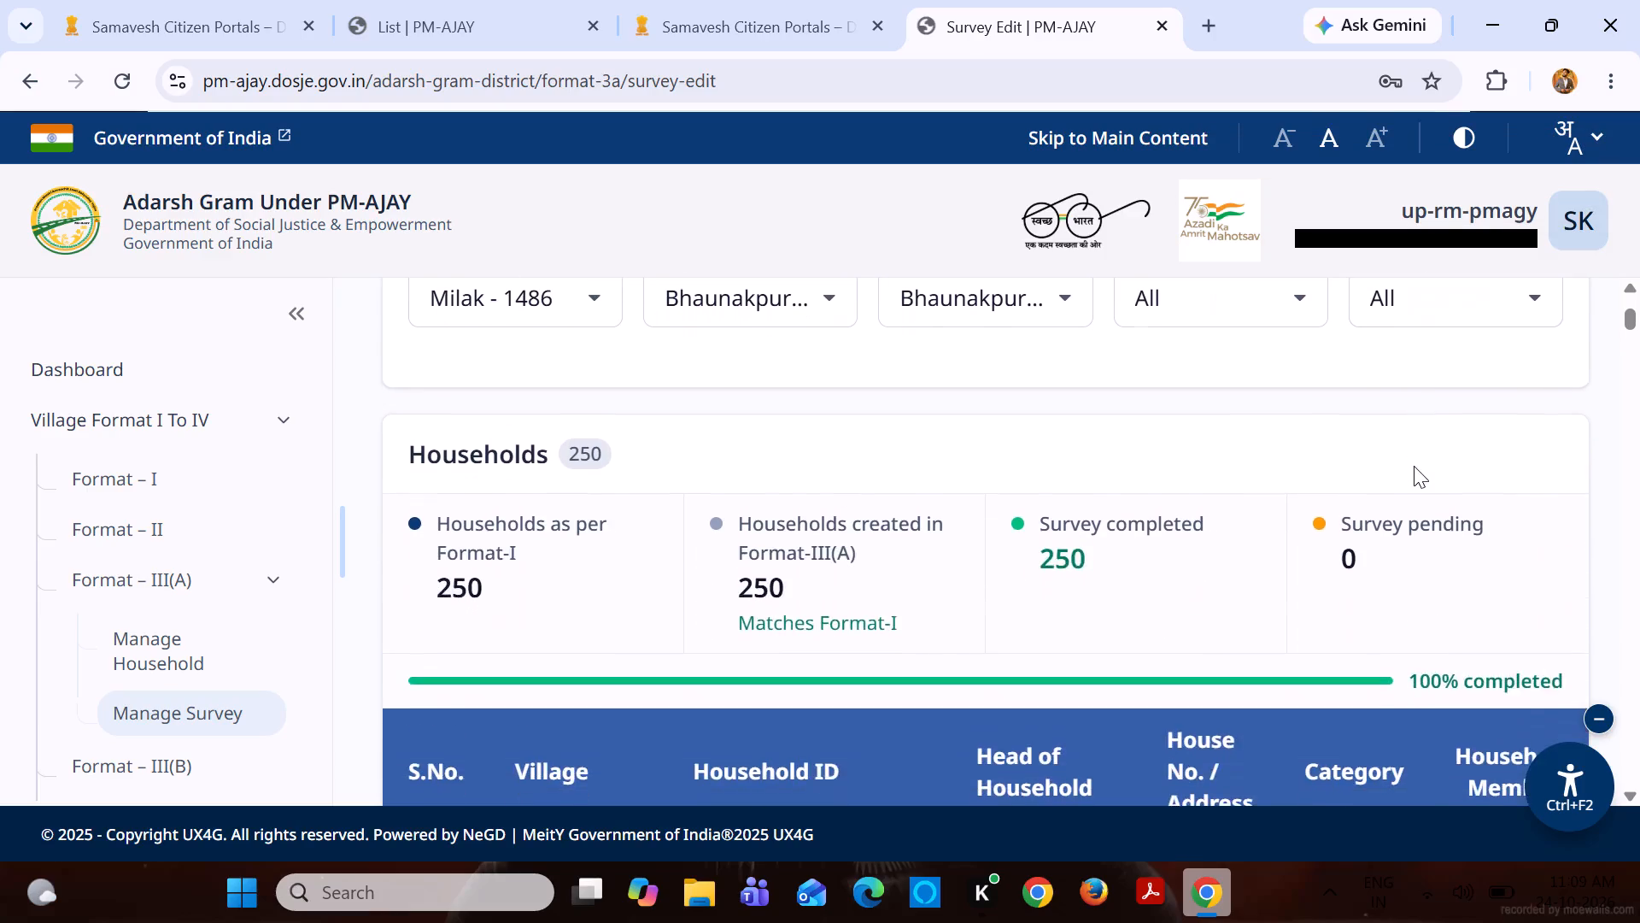
scroll(1414, 466, "down", 20)
scroll(1414, 466, "down", 1)
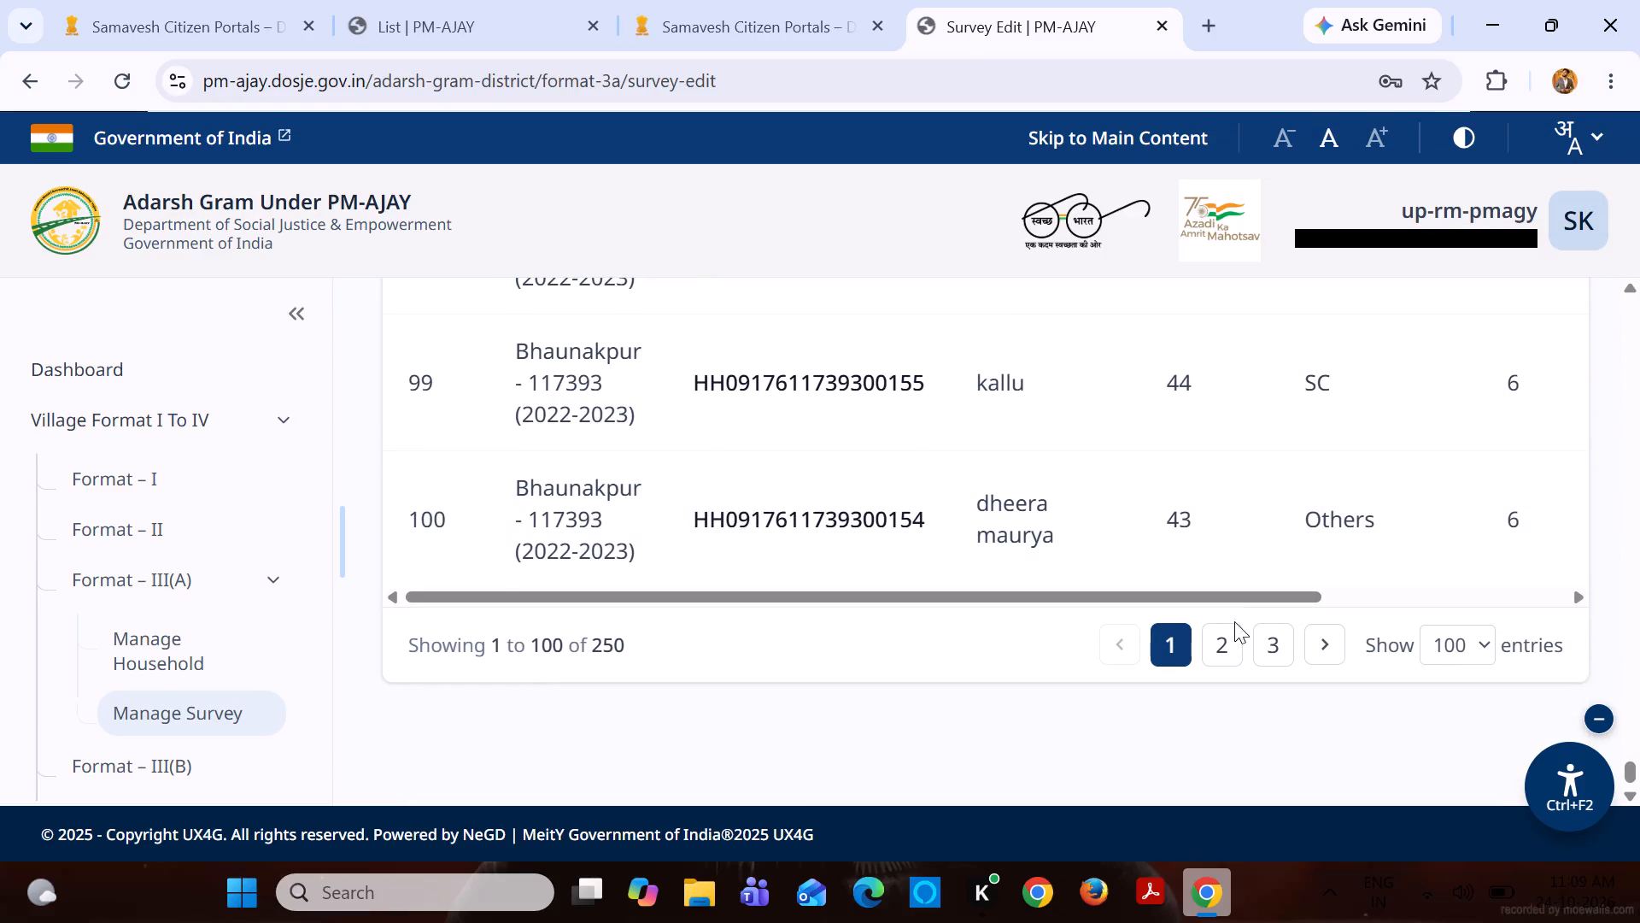
left_click(1233, 622)
scroll(1252, 523, "up", 2)
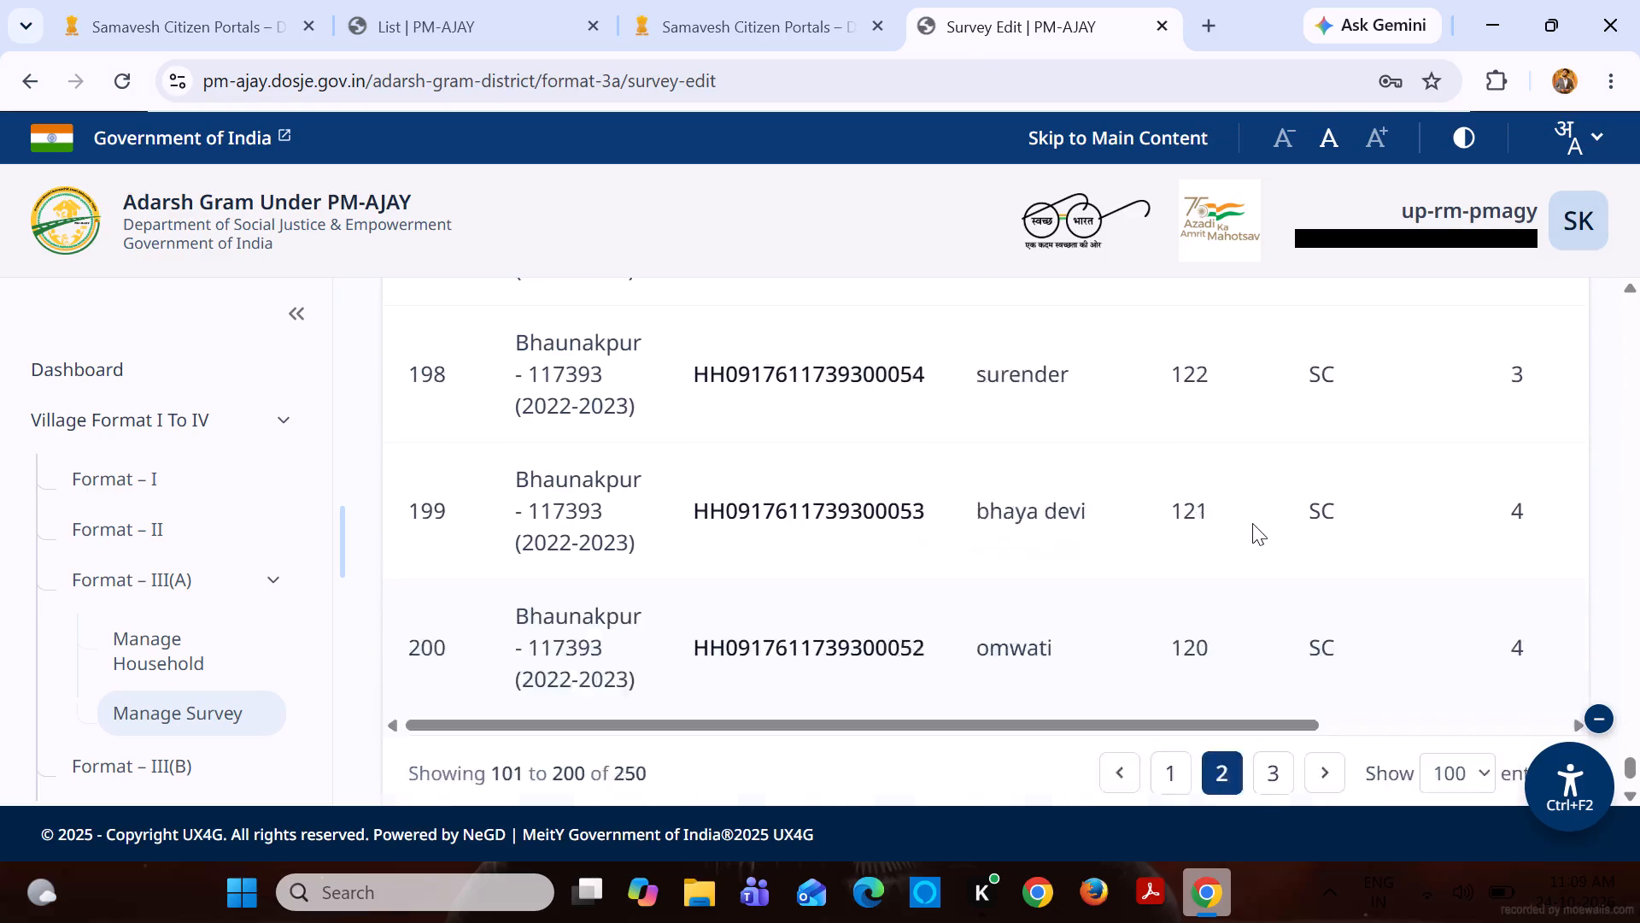
scroll(1252, 523, "up", 20)
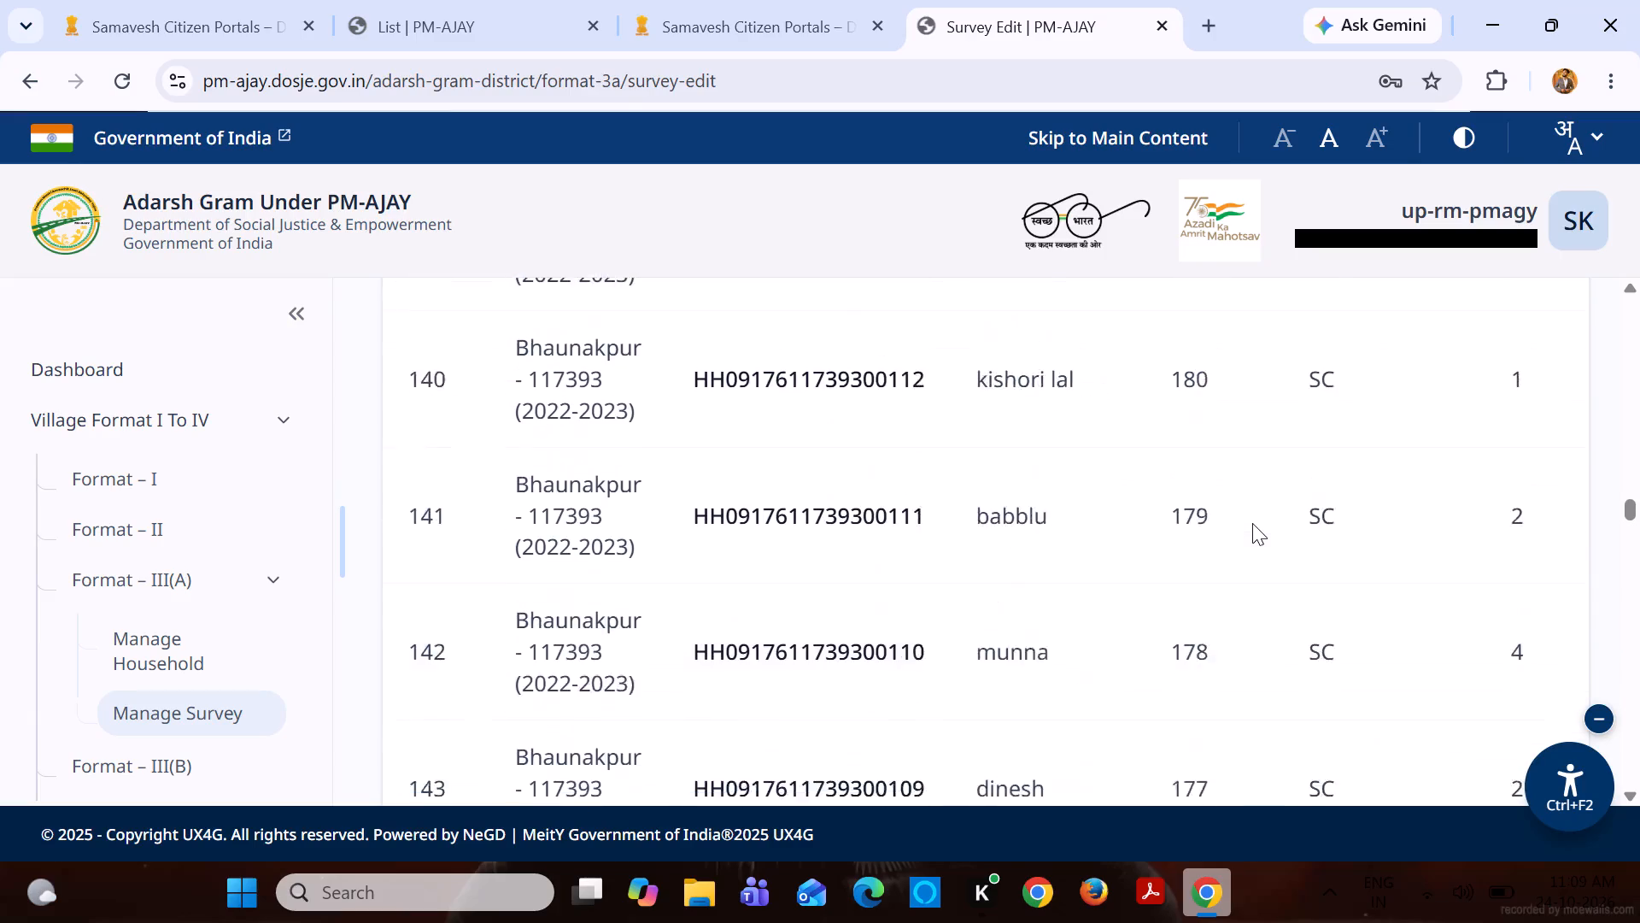
scroll(1252, 523, "up", 8)
scroll(1252, 523, "down", 3)
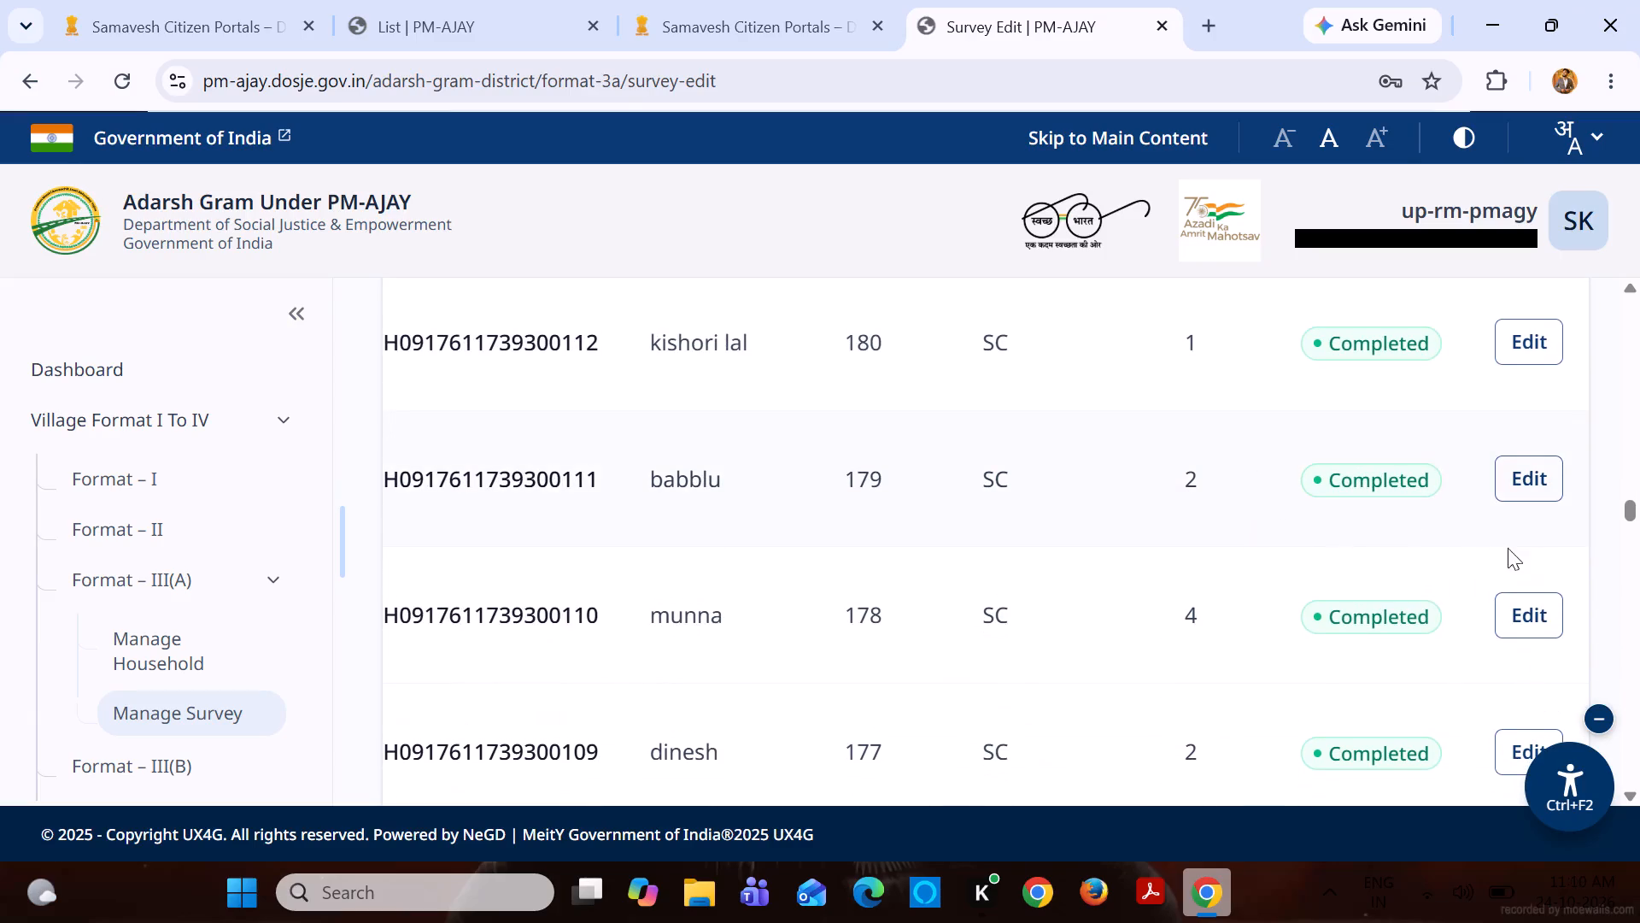
left_click(1519, 606)
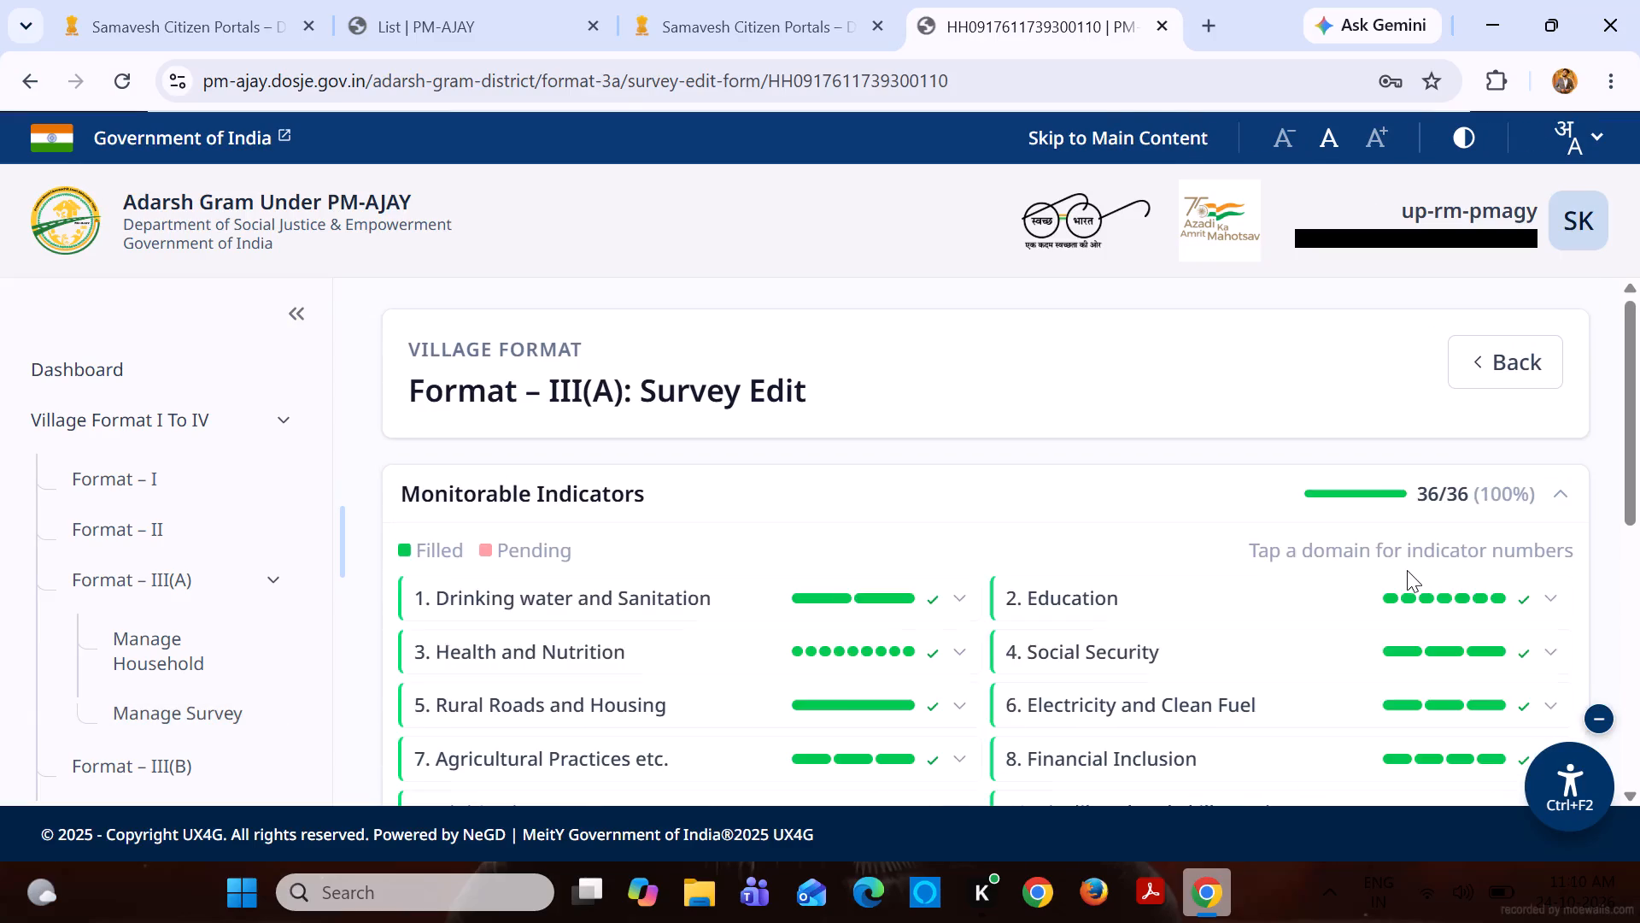
In domain 6 – Electricity and Clean Fuel, set the electricity connection answers under indicators 6.2 and 6.3 to Yes for house 178.
scroll(1407, 570, "down", 10)
left_click(1128, 599)
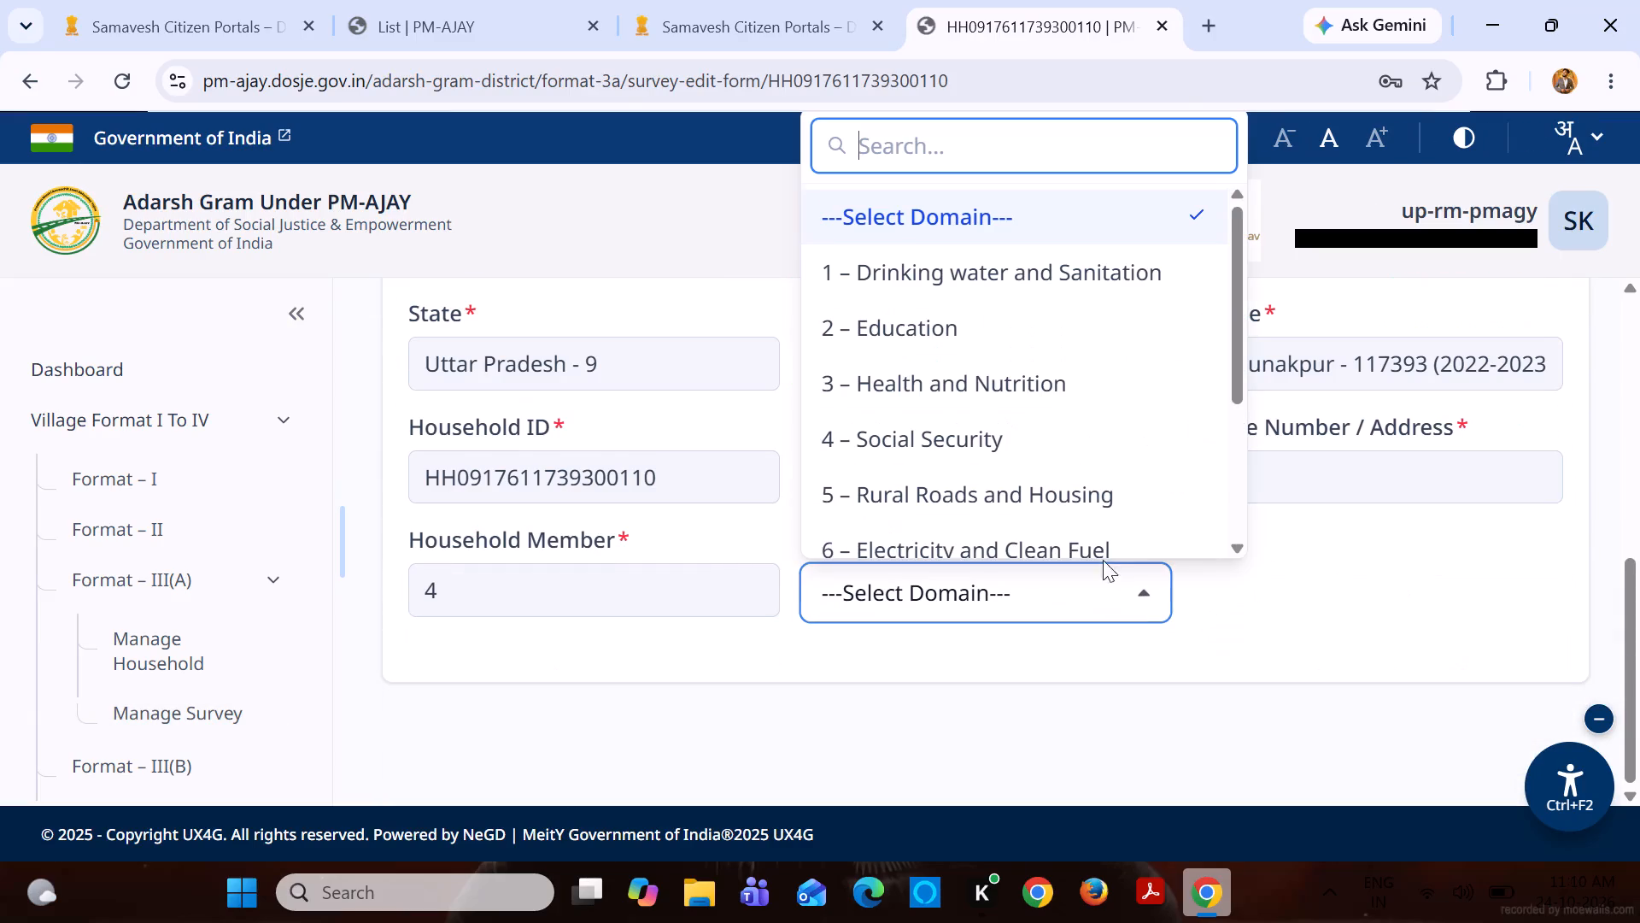
left_click(1086, 536)
scroll(1276, 531, "down", 4)
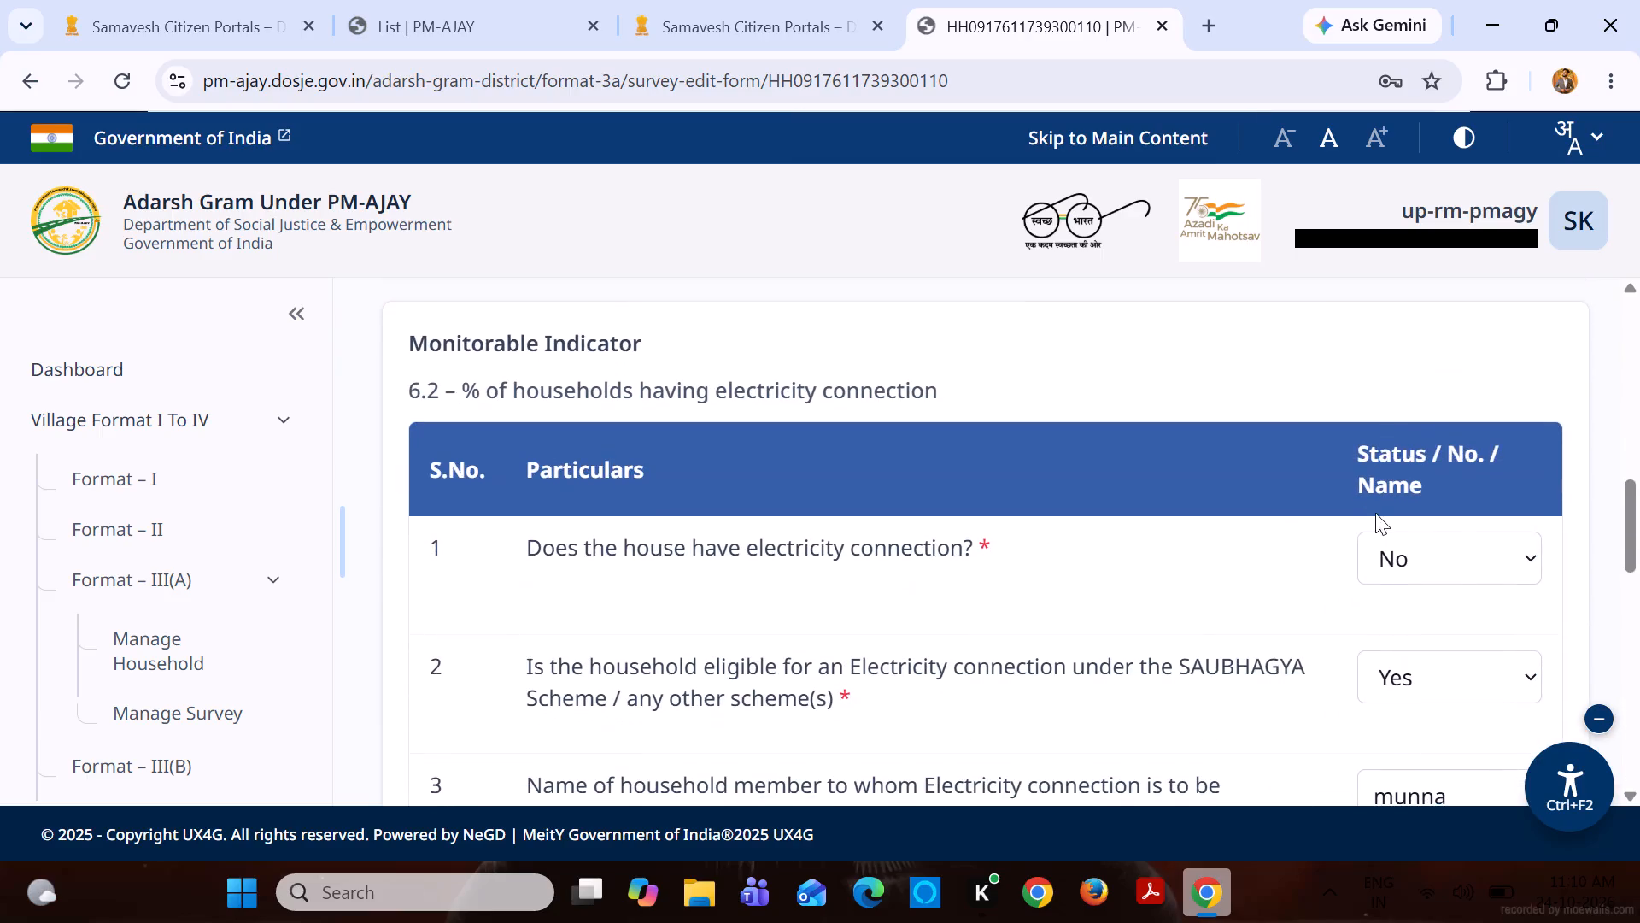
left_click_drag(1444, 567, 1417, 652)
left_click(1417, 652)
scroll(1417, 652, "down", 2)
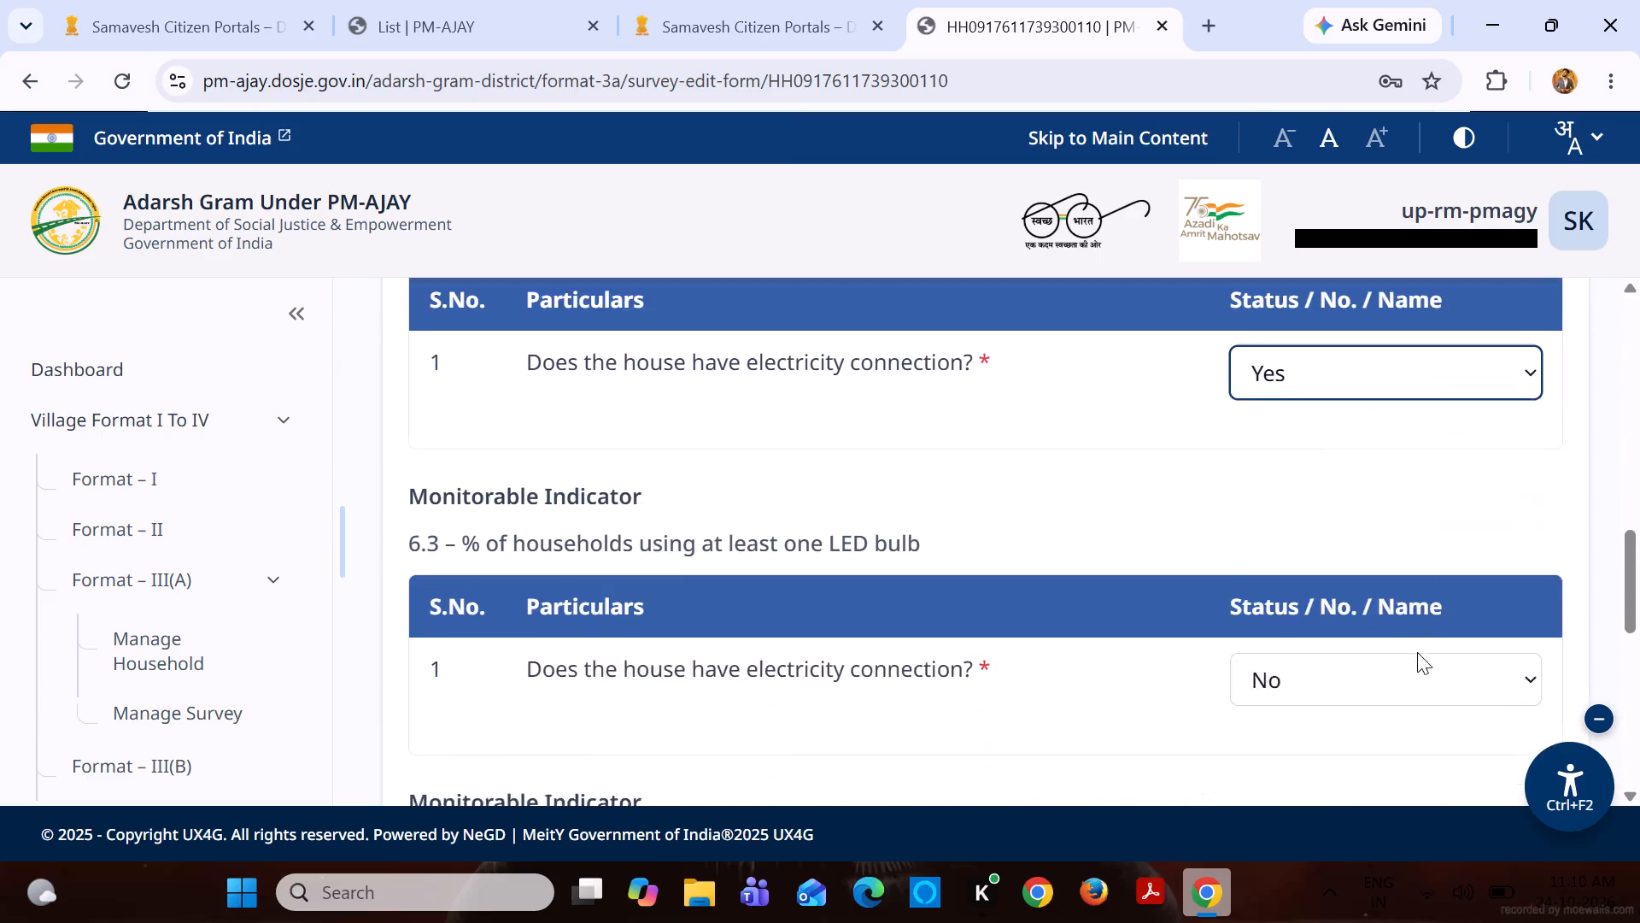
scroll(1417, 652, "down", 3)
left_click_drag(1419, 460, 1333, 546)
left_click(1333, 546)
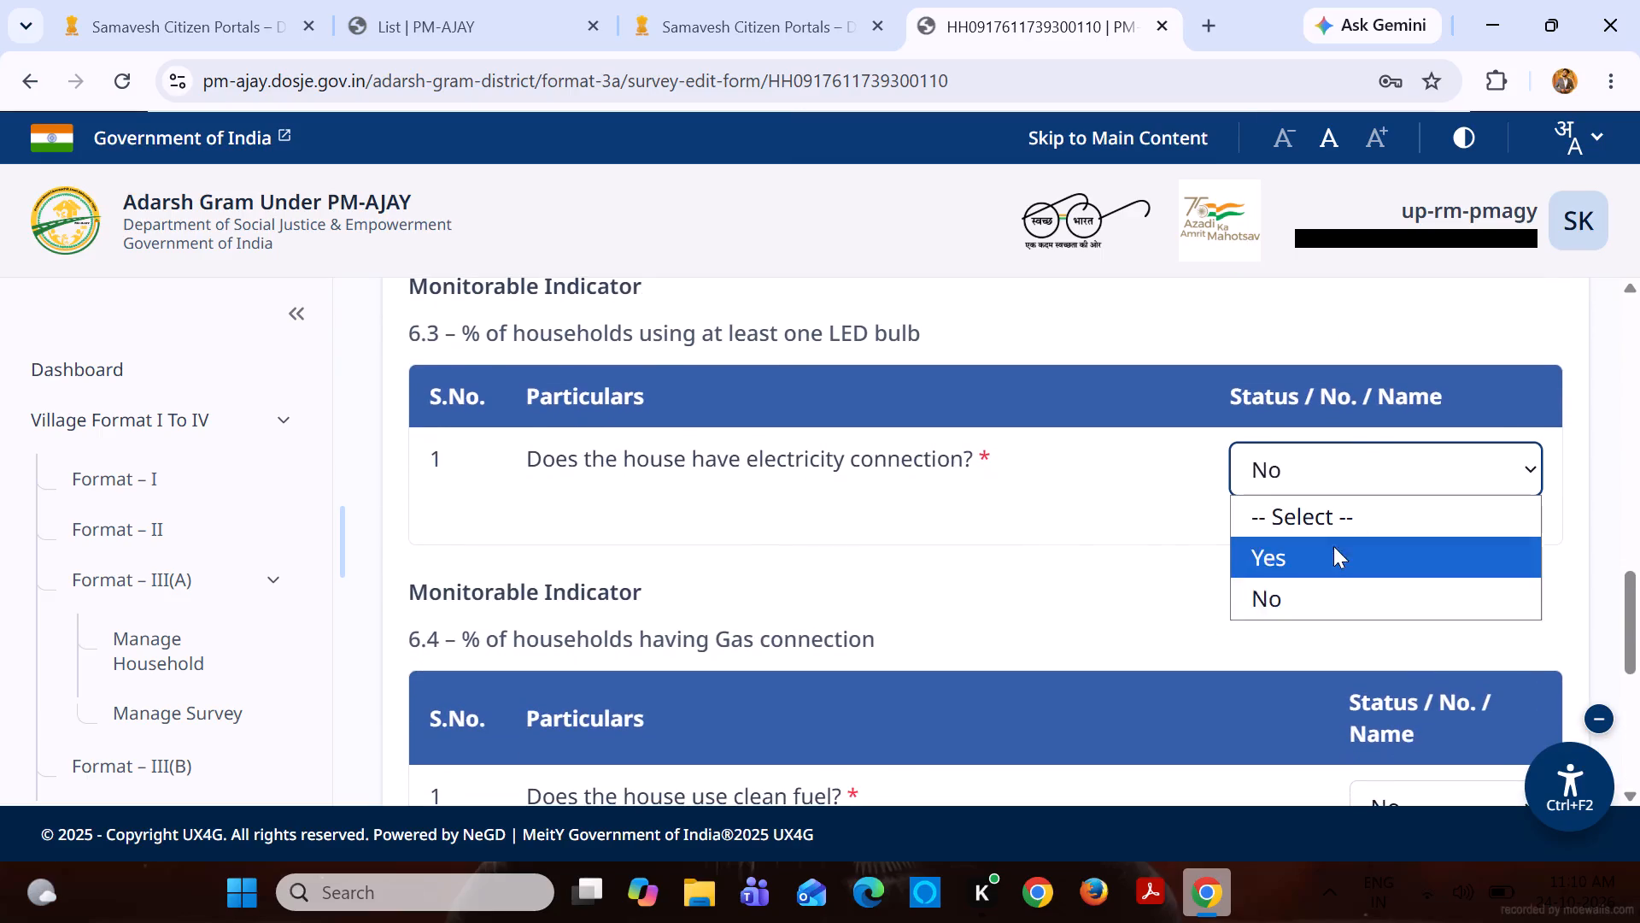
Answer Yes to LED bulb use under 6.3 and clean fuel use under 6.4 for house 178, and save the survey.
scroll(1333, 546, "down", 3)
left_click_drag(1511, 330, 1401, 411)
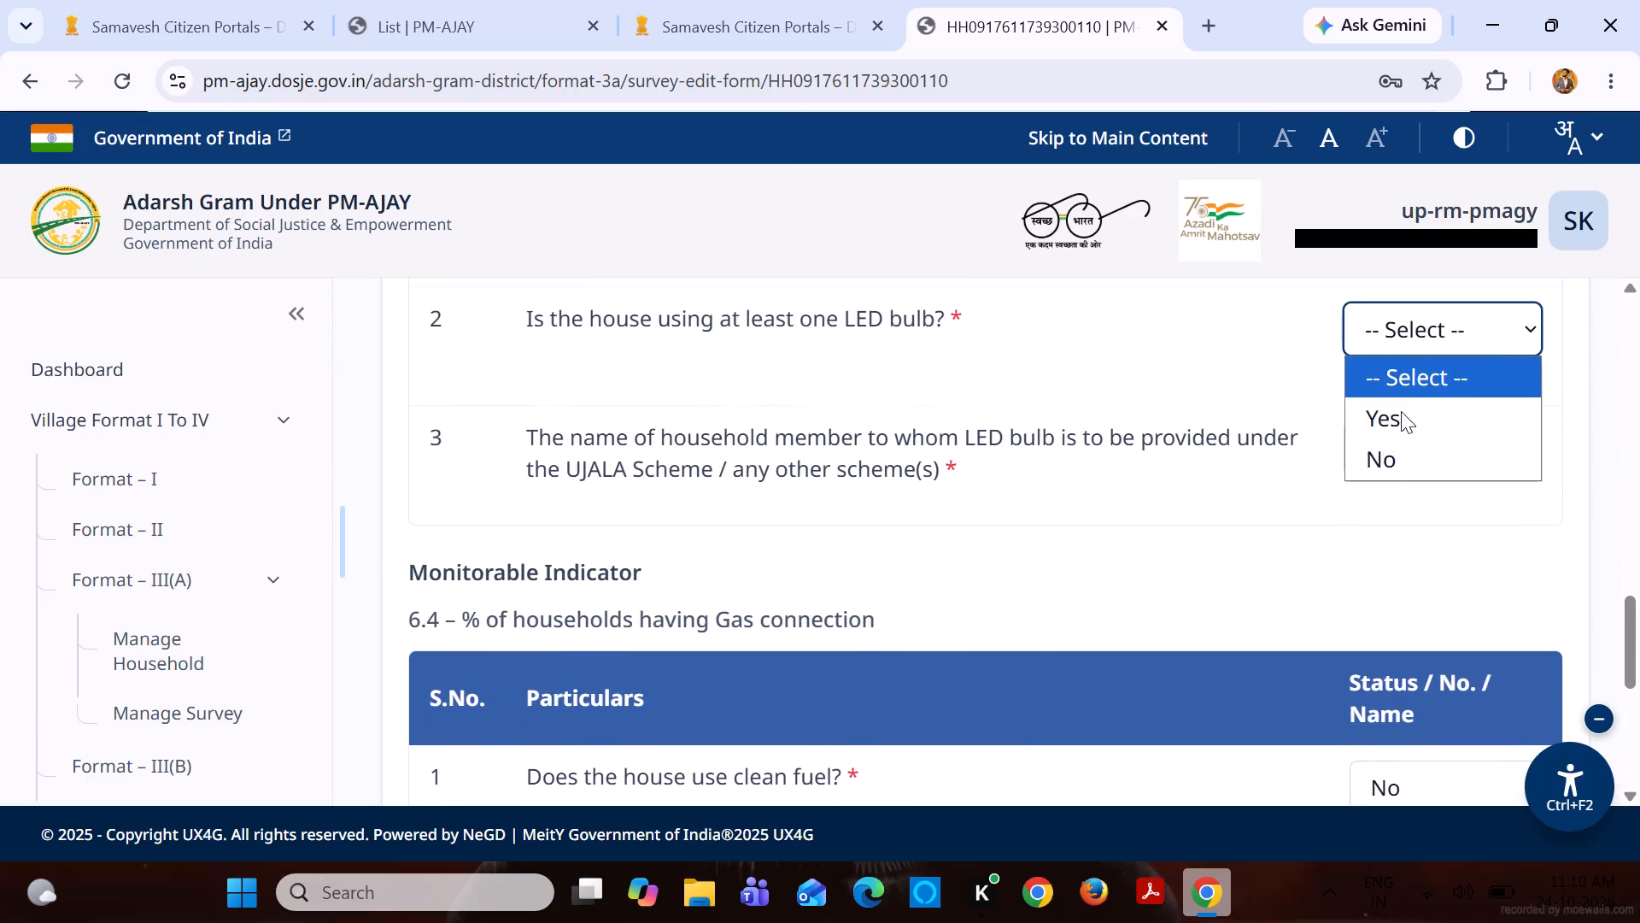
left_click(1401, 411)
left_click_drag(1465, 667, 1420, 761)
left_click(1420, 761)
scroll(1420, 761, "down", 5)
left_click(1515, 632)
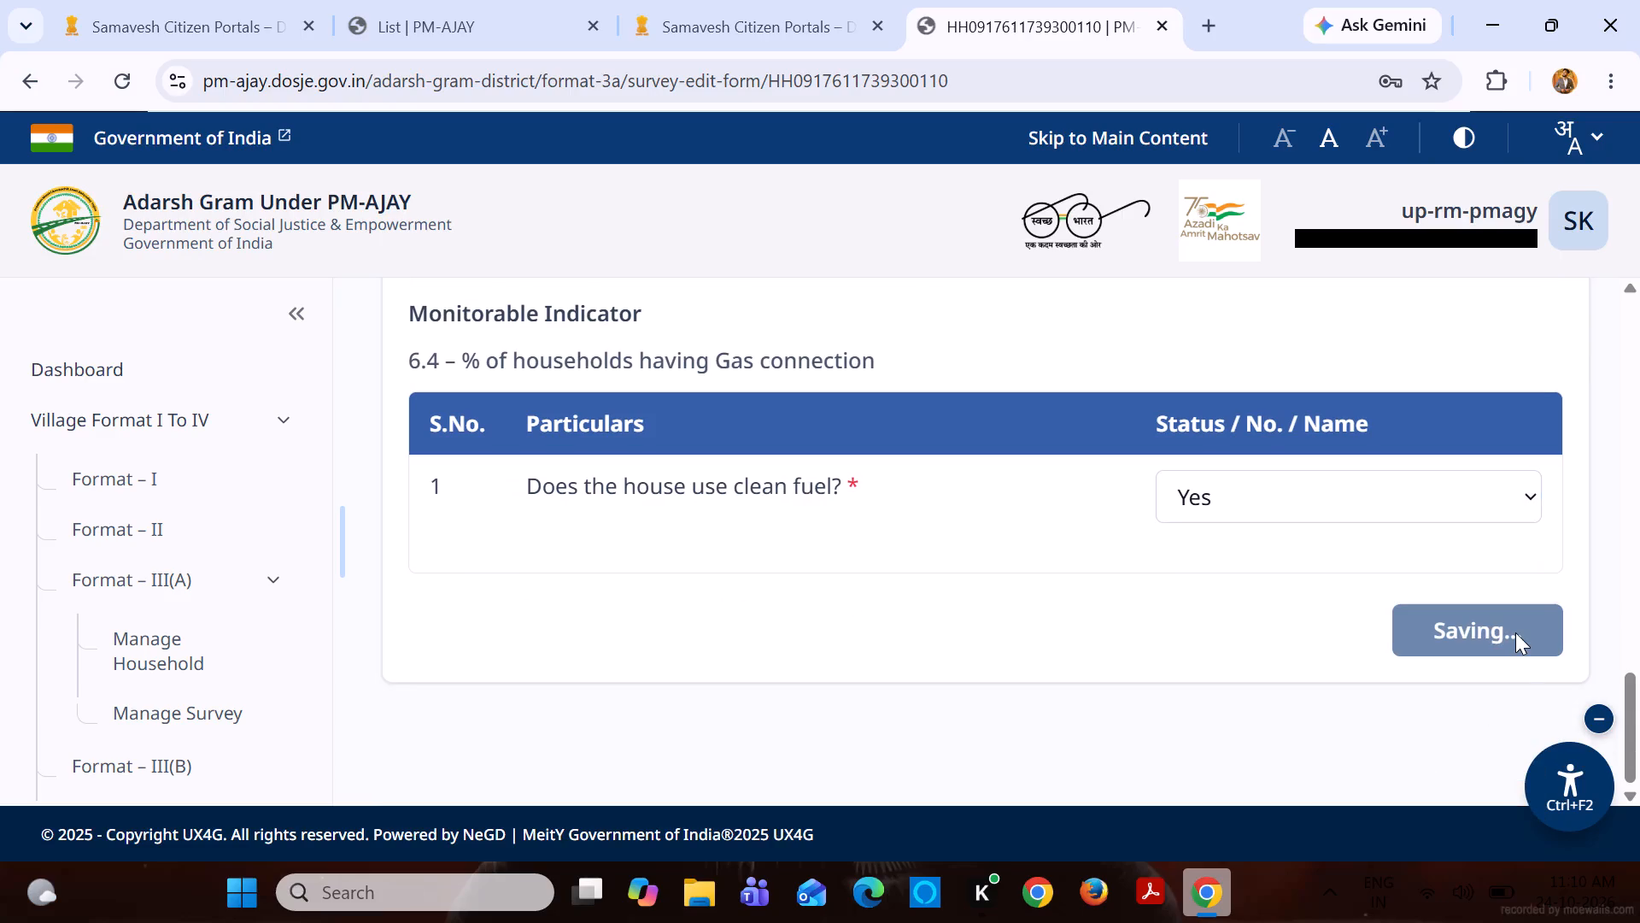
Return to the household survey list and open the survey of house 179 on page 2 for editing.
scroll(1326, 481, "up", 10)
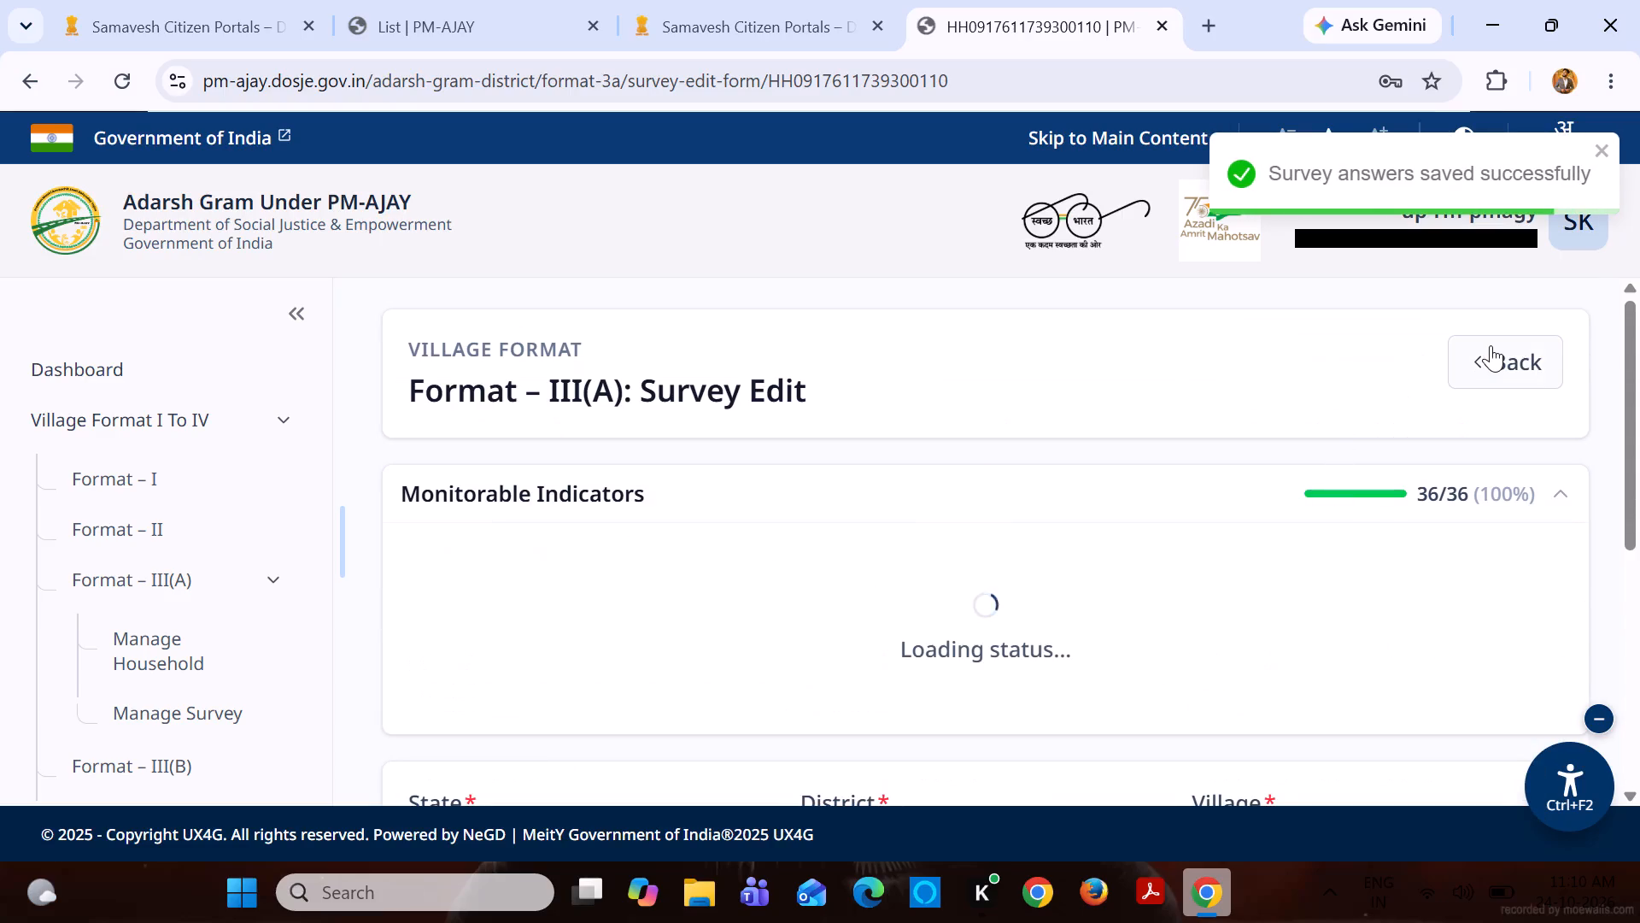
left_click(1491, 345)
scroll(1310, 476, "down", 20)
scroll(1310, 476, "down", 1)
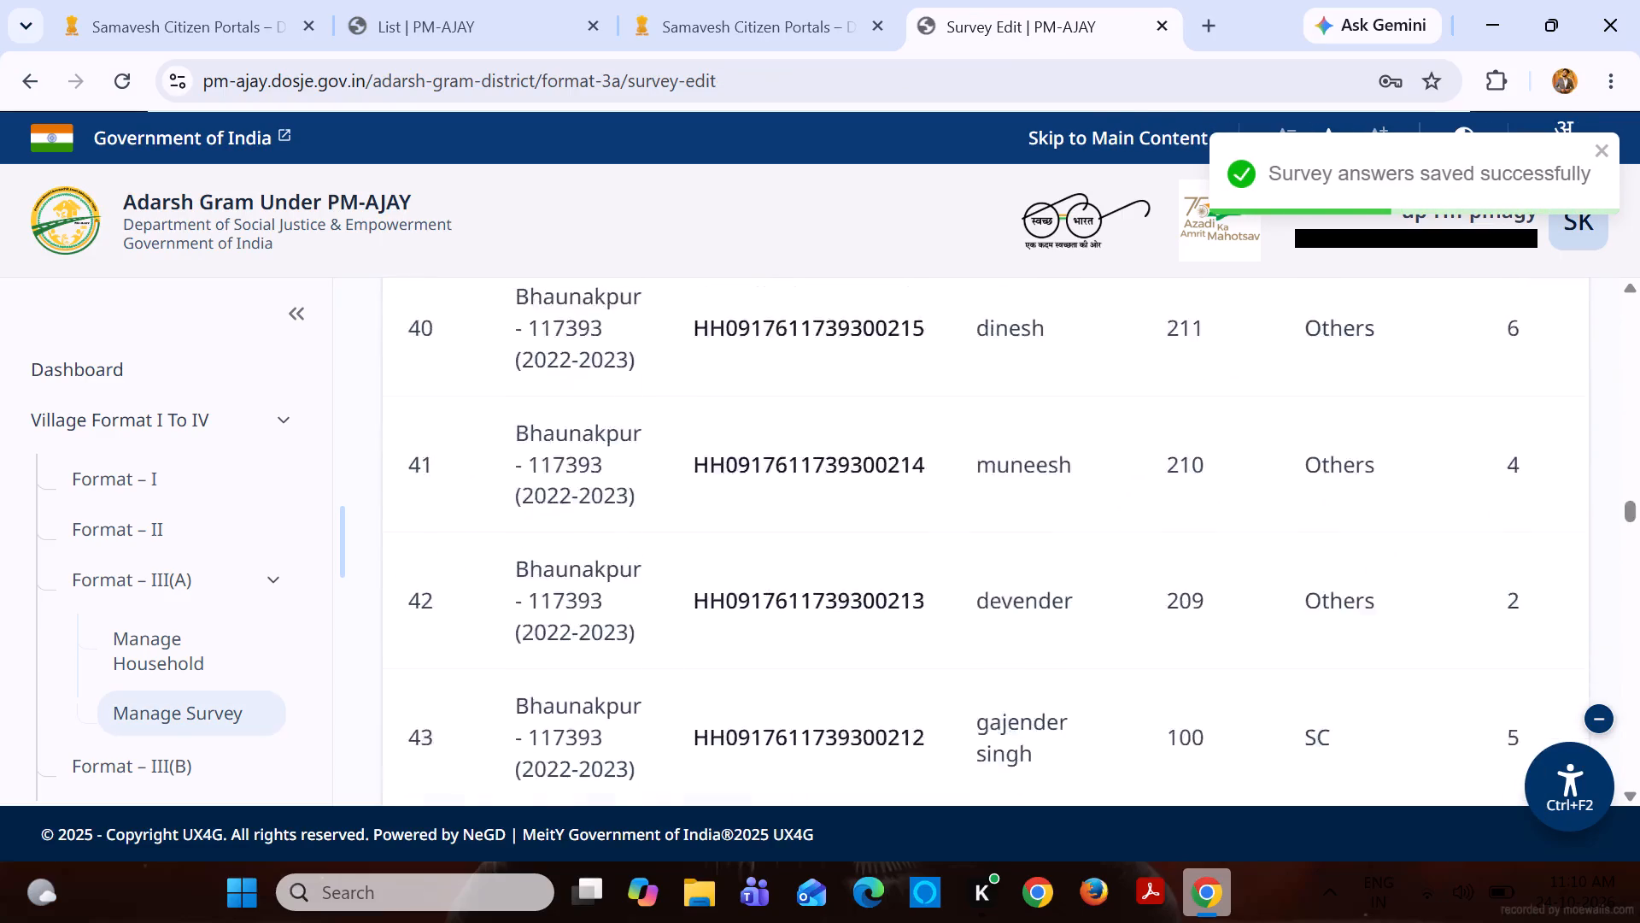
scroll(1310, 476, "down", 12)
left_click(1235, 631)
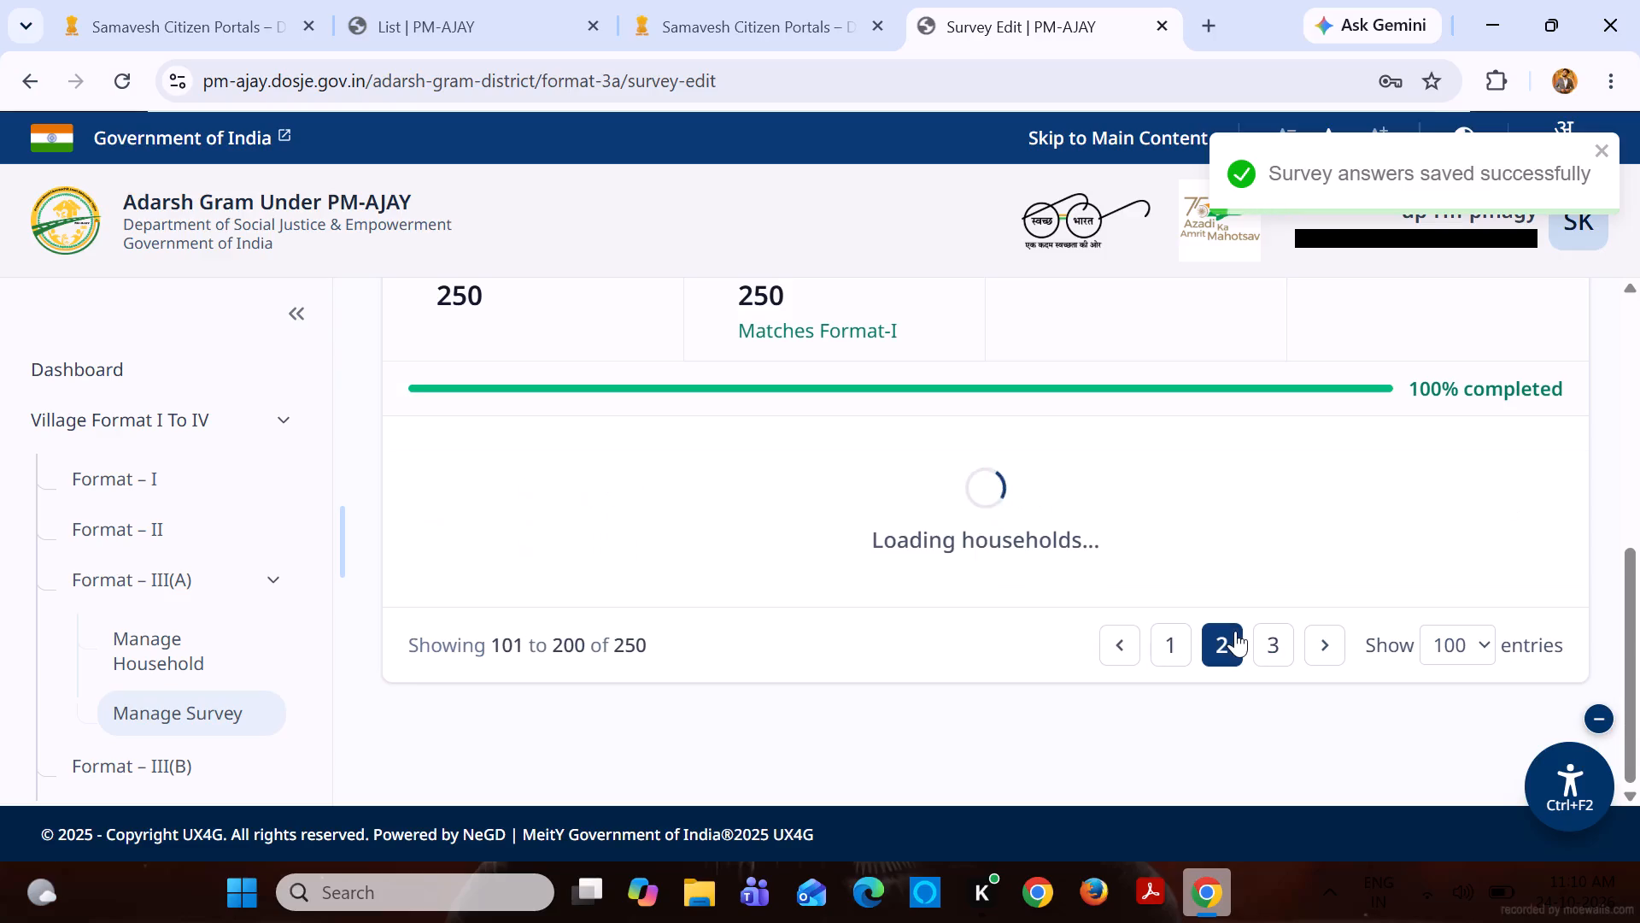
scroll(1204, 509, "up", 13)
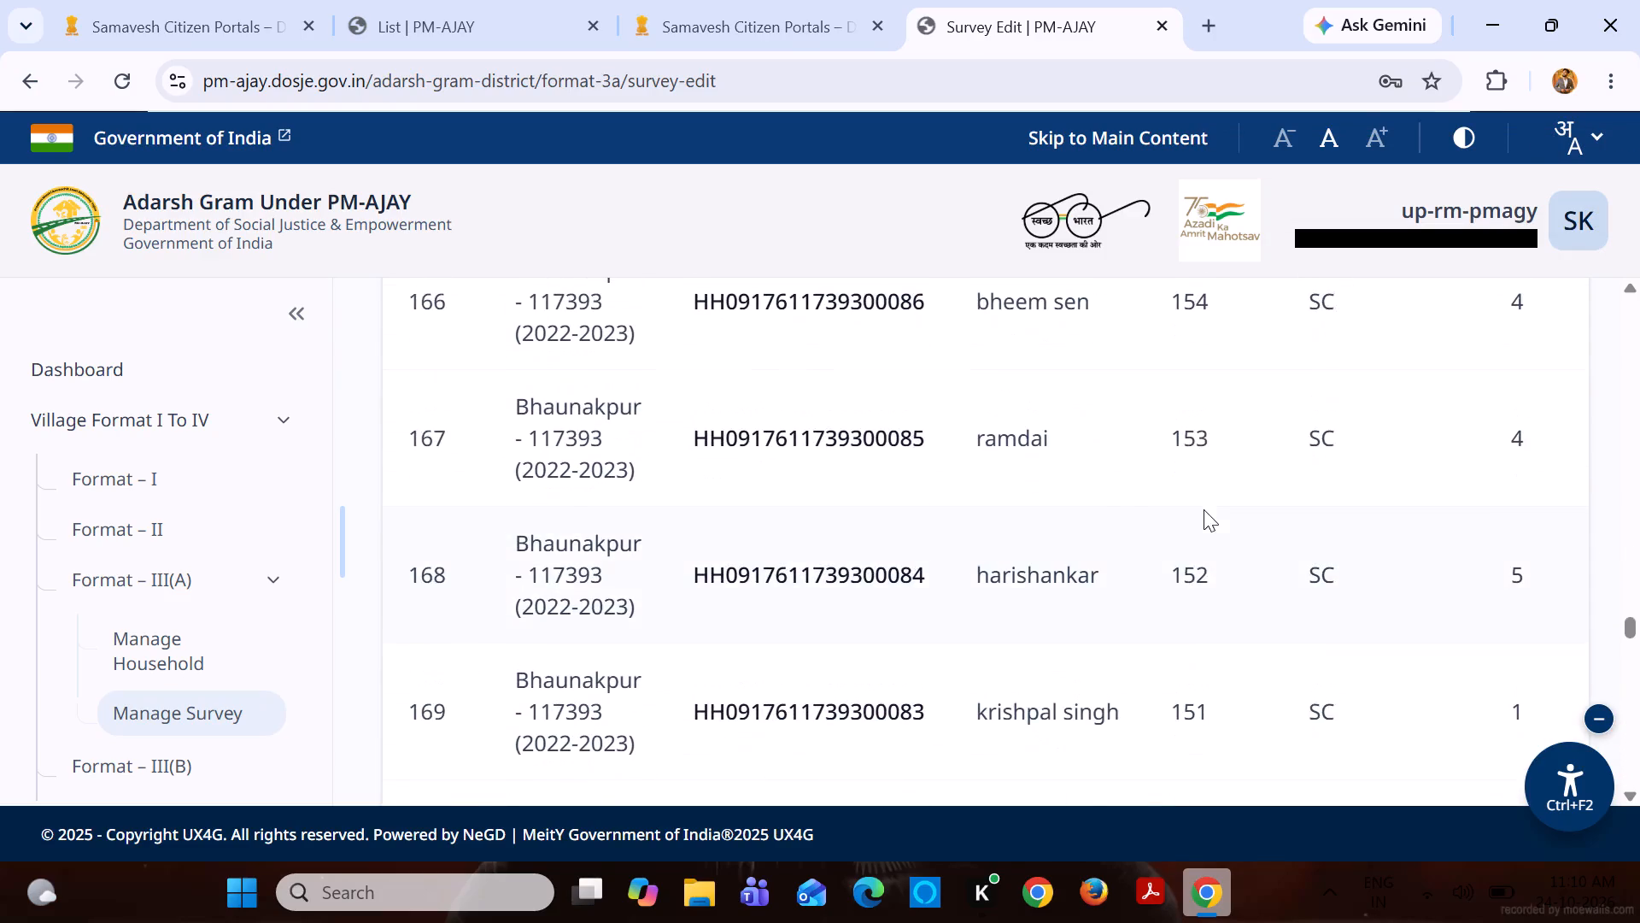
scroll(1204, 509, "up", 17)
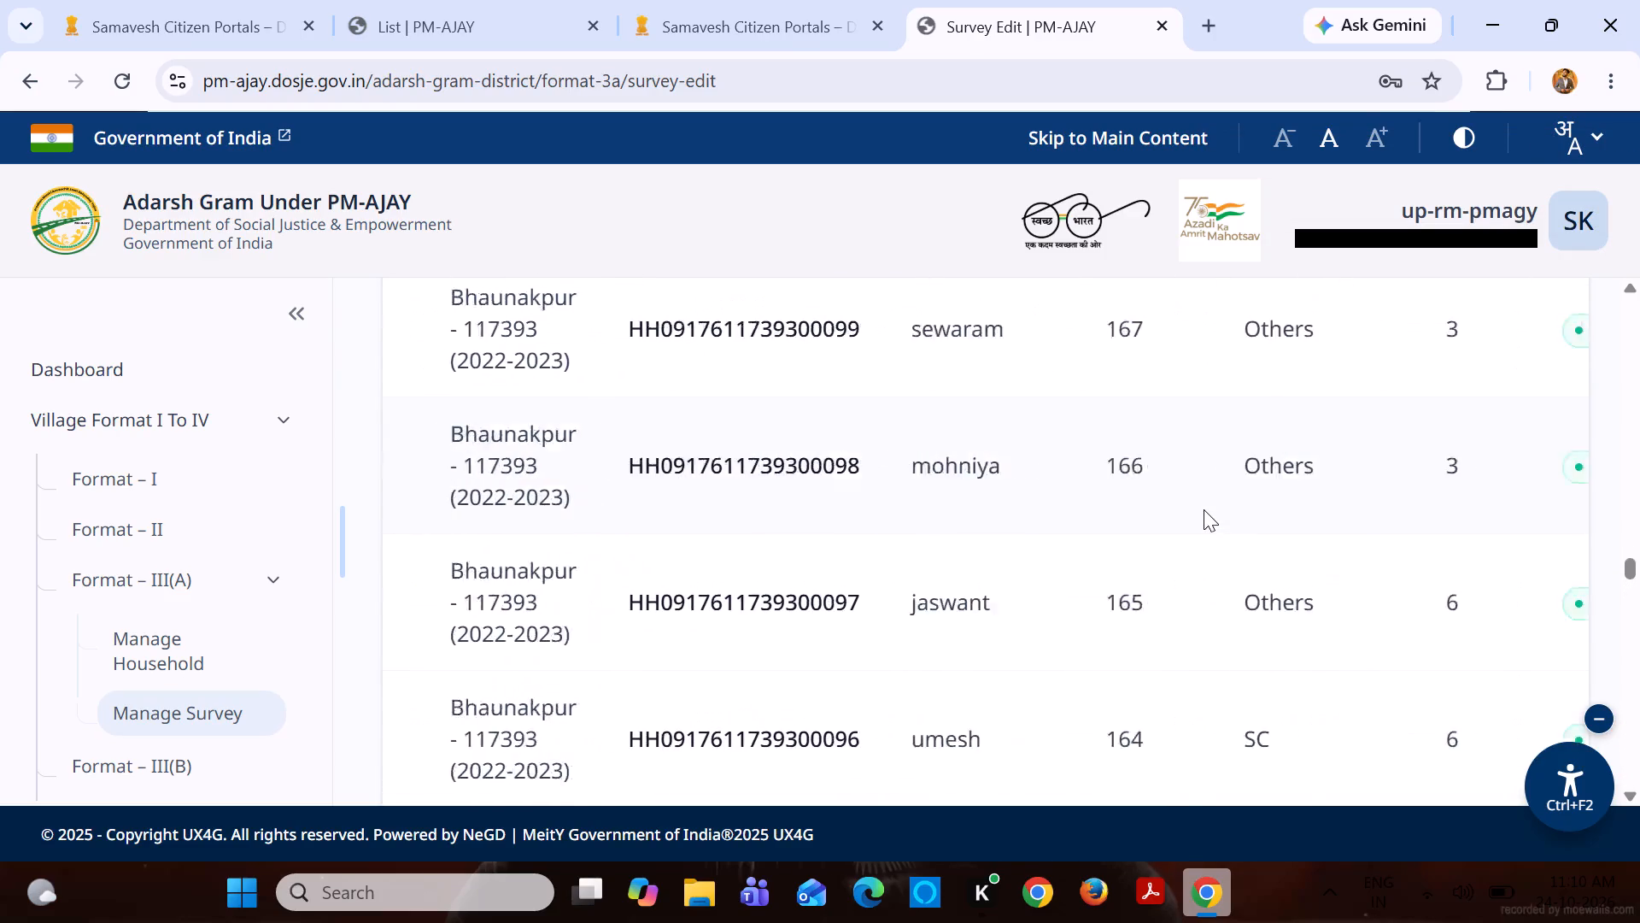
scroll(1204, 509, "up", 10)
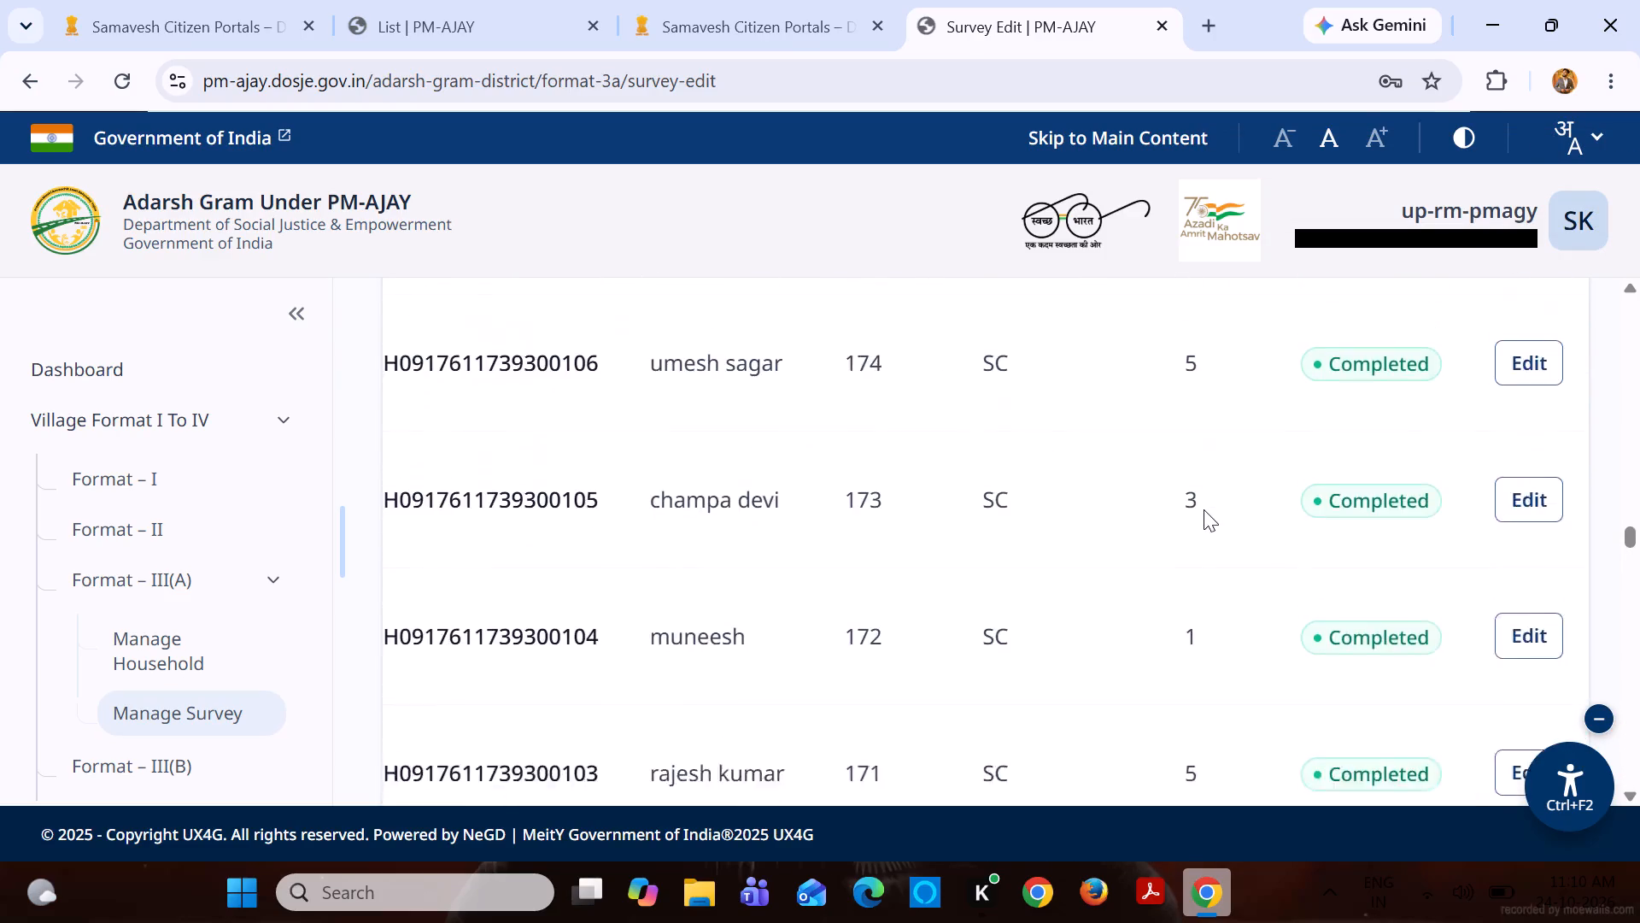
scroll(1204, 509, "left", 9)
scroll(1204, 509, "up", 1)
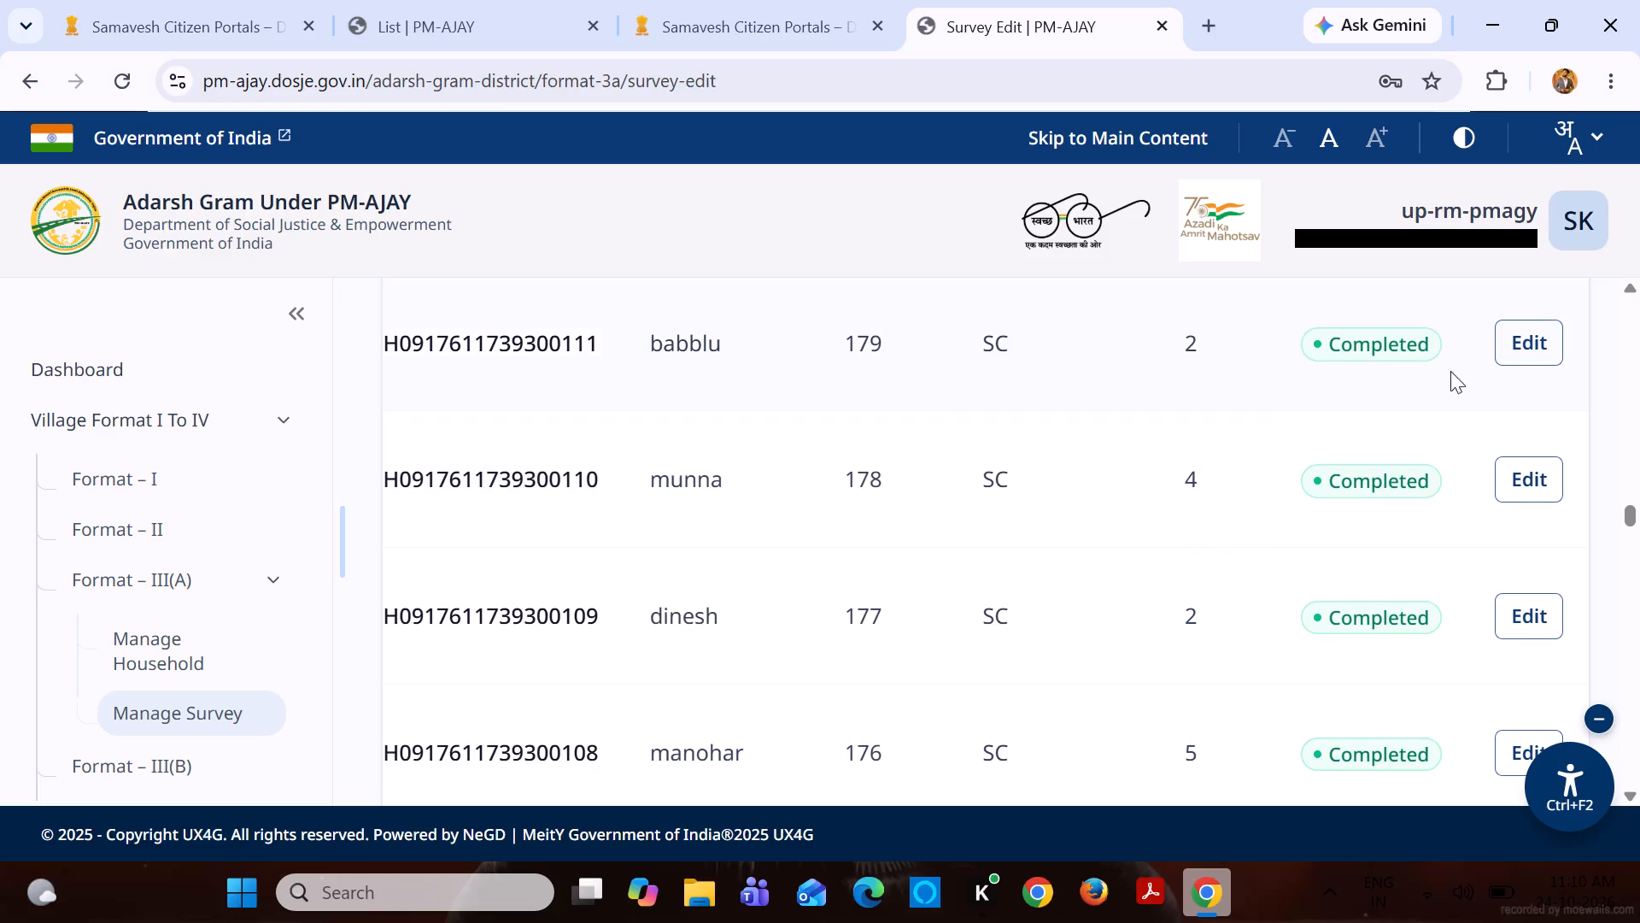
left_click(1500, 369)
left_click(1538, 346)
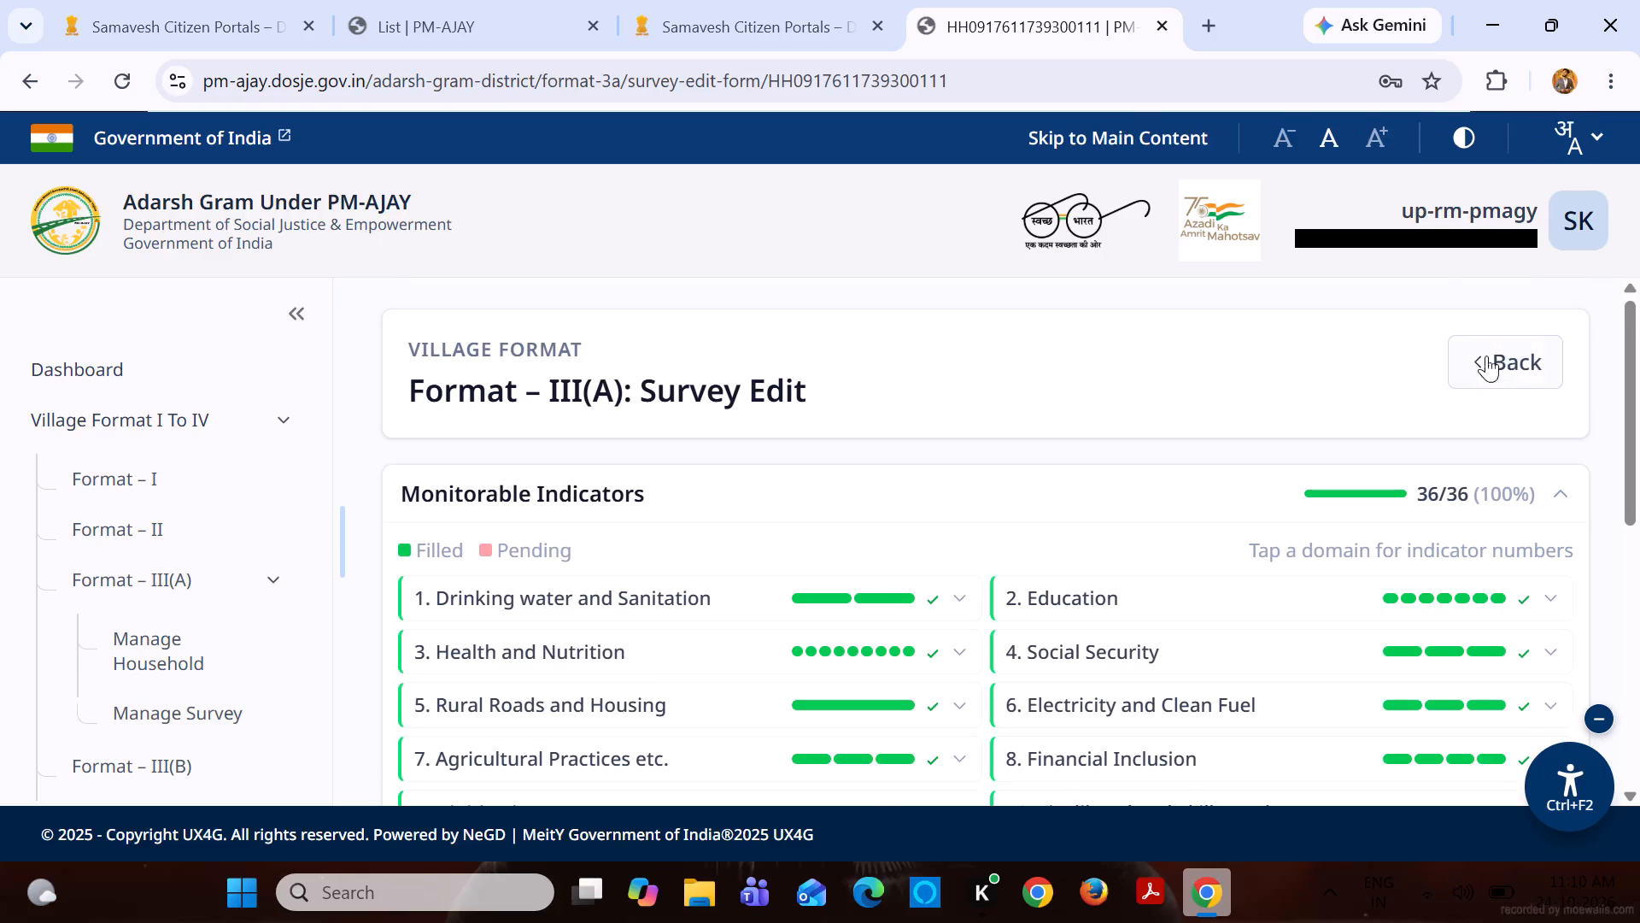
In domain 6 – Electricity and Clean Fuel, set the electricity connection answers under indicators 6.2 and 6.3 to Yes for house 179.
scroll(1287, 445, "down", 10)
left_click(1018, 615)
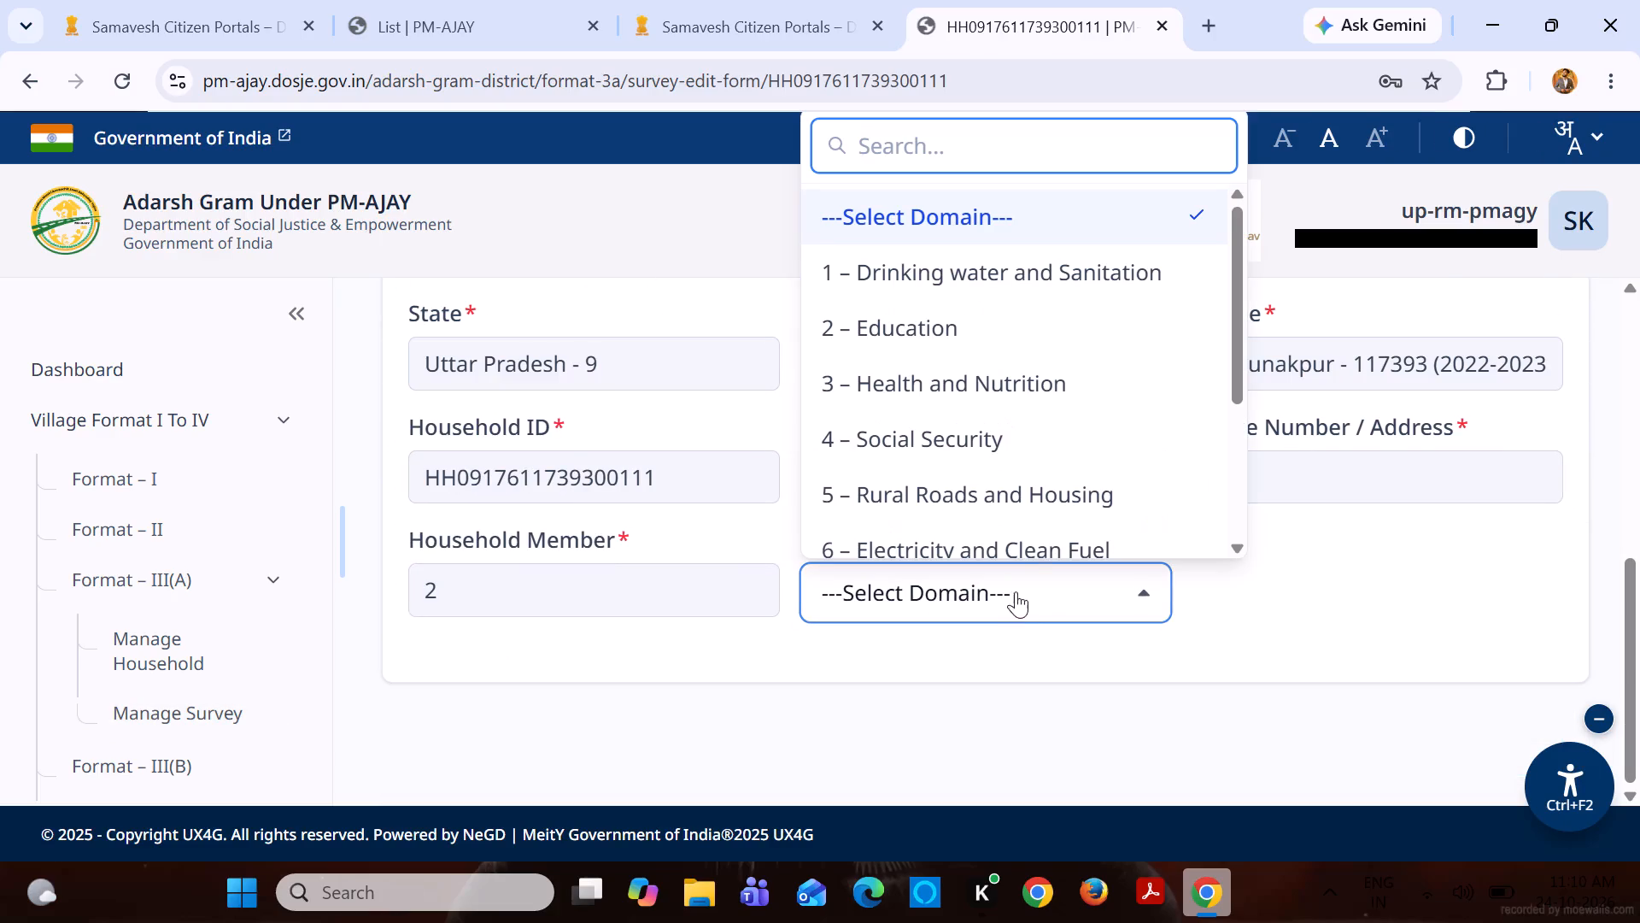
left_click(1011, 512)
scroll(1396, 648, "down", 4)
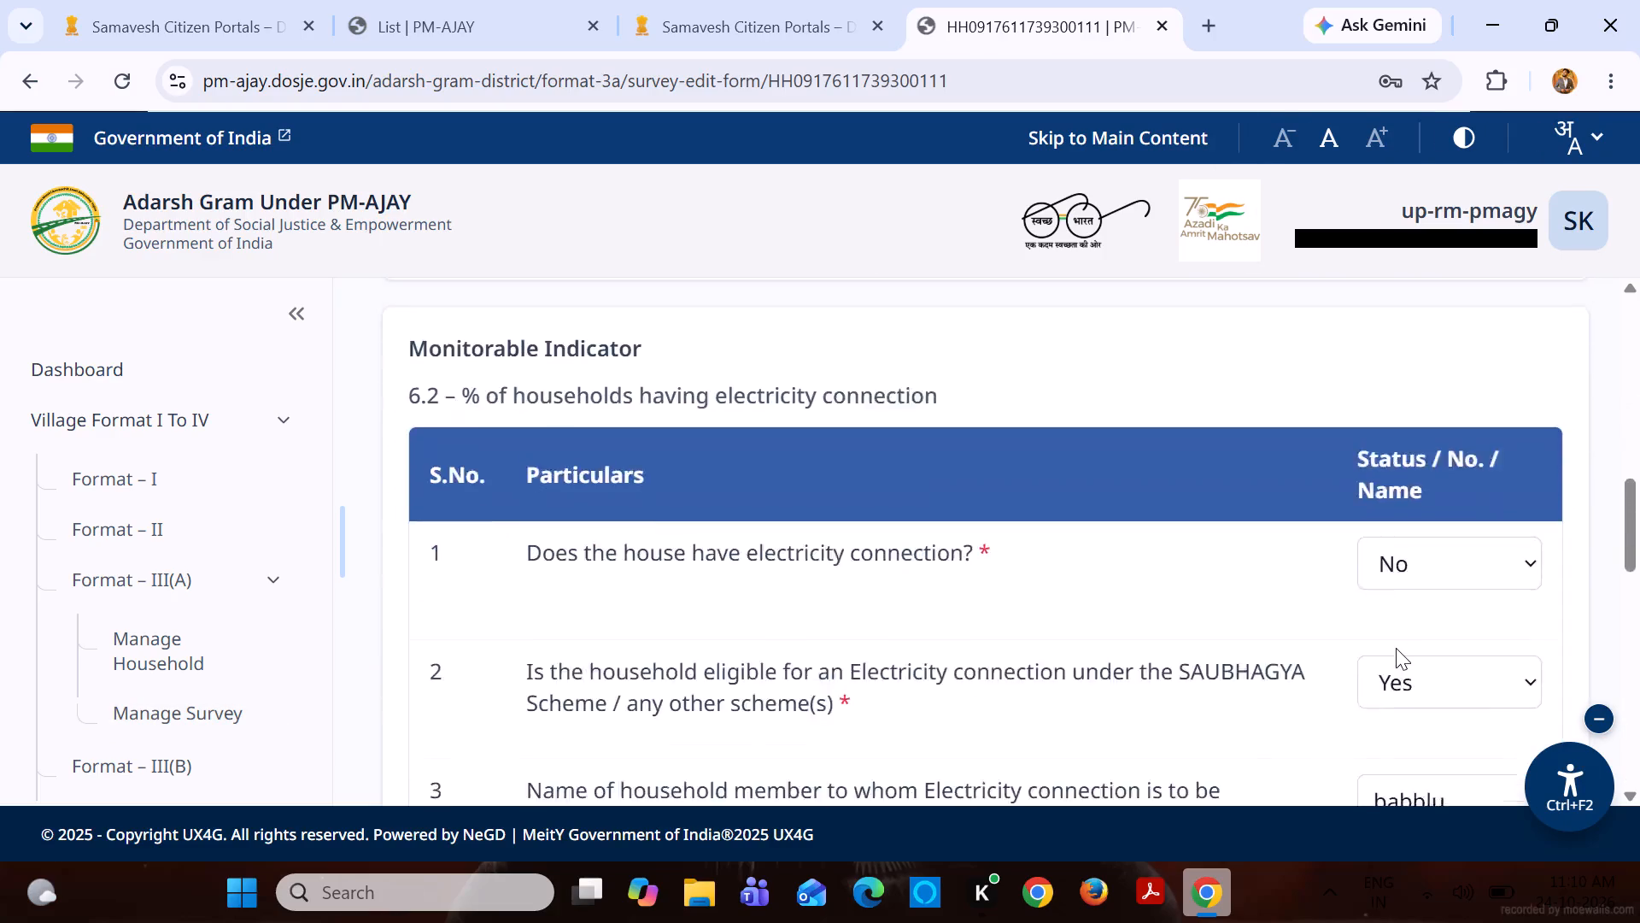
left_click(1500, 542)
left_click(1403, 620)
scroll(1403, 620, "down", 1)
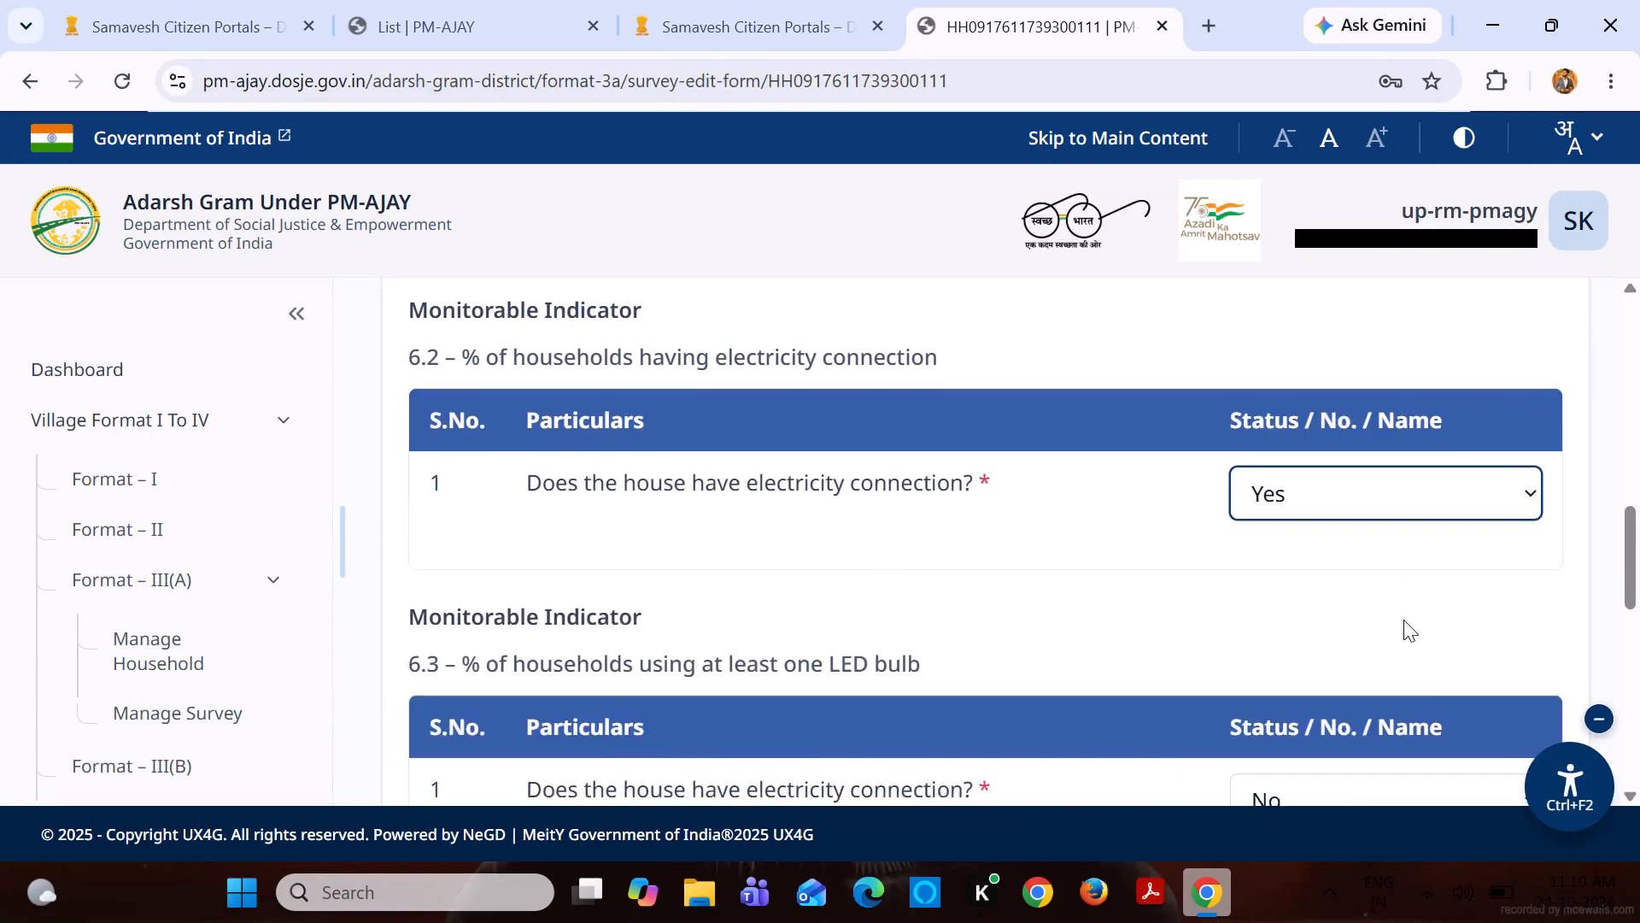
scroll(1403, 620, "down", 3)
left_click_drag(1468, 451, 1348, 532)
left_click(1348, 532)
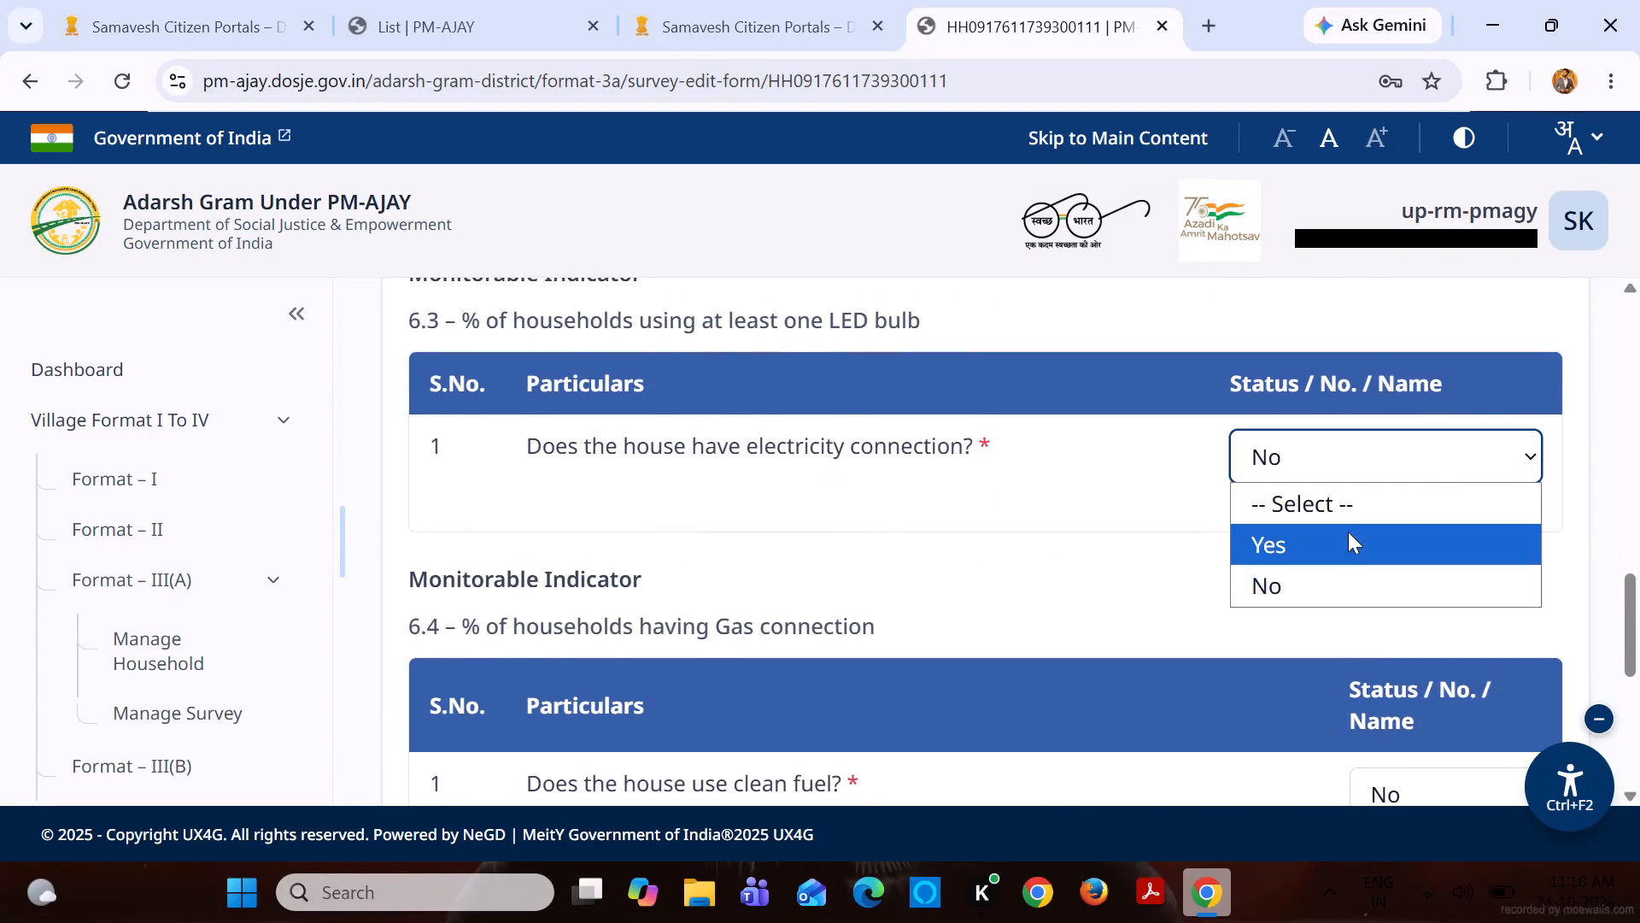
Answer Yes to LED bulb use under 6.3 and clean fuel use under 6.4 for house 179, and save the survey.
scroll(1348, 532, "down", 3)
left_click_drag(1452, 612, 1397, 683)
left_click(1397, 683)
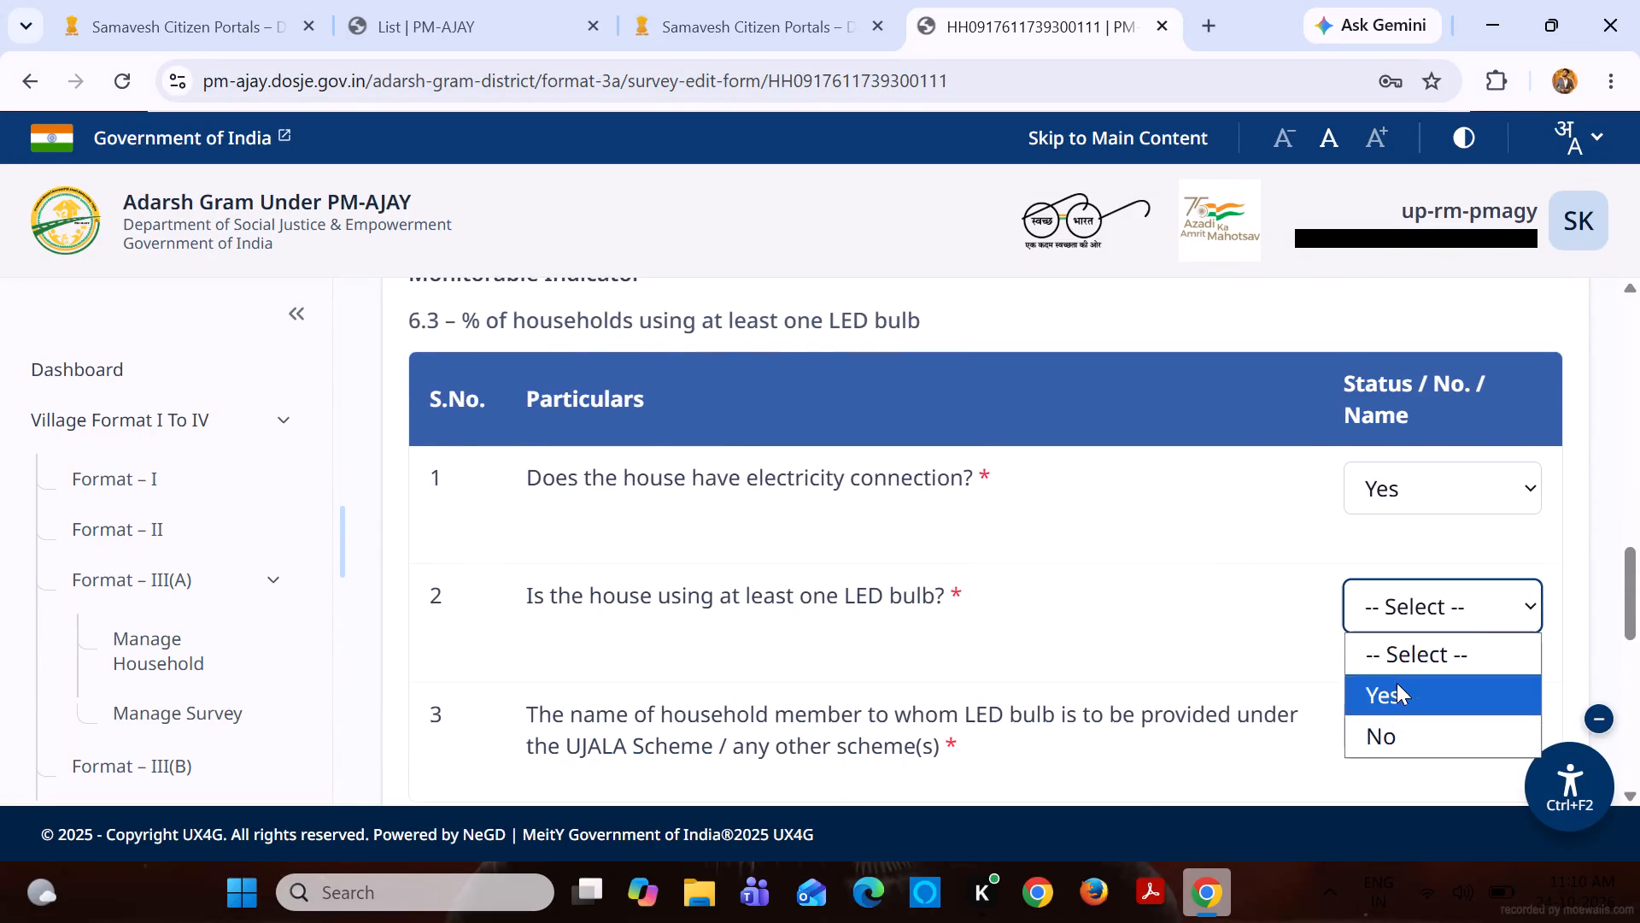
scroll(1397, 683, "down", 10)
scroll(1405, 632, "up", 1)
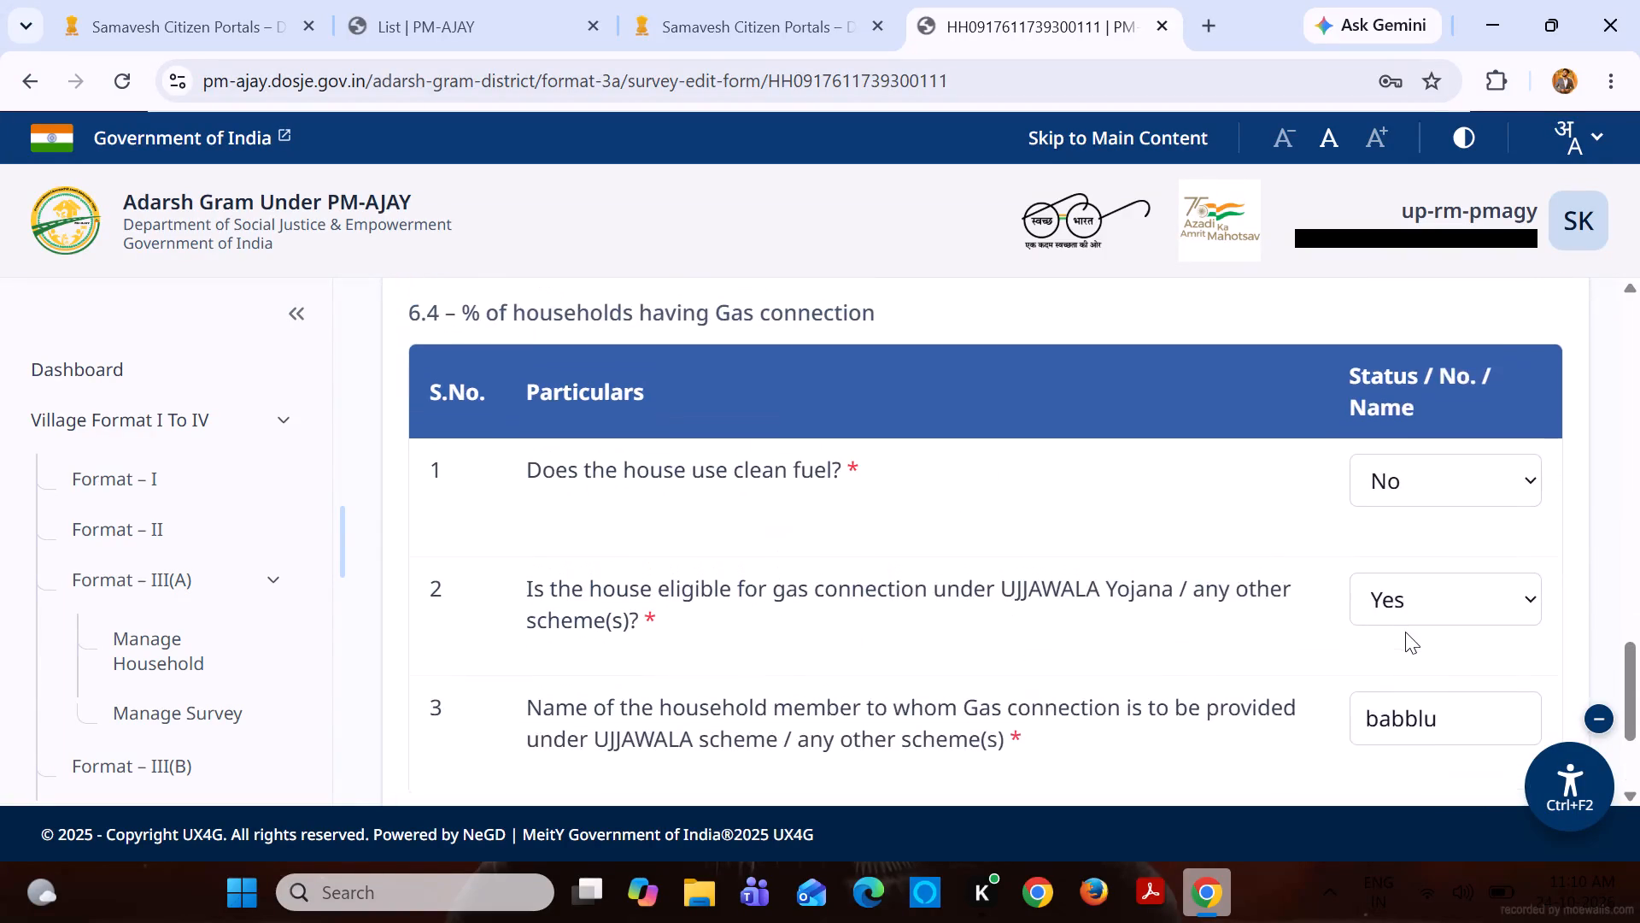
scroll(1405, 632, "up", 1)
left_click_drag(1479, 488, 1386, 570)
left_click(1386, 570)
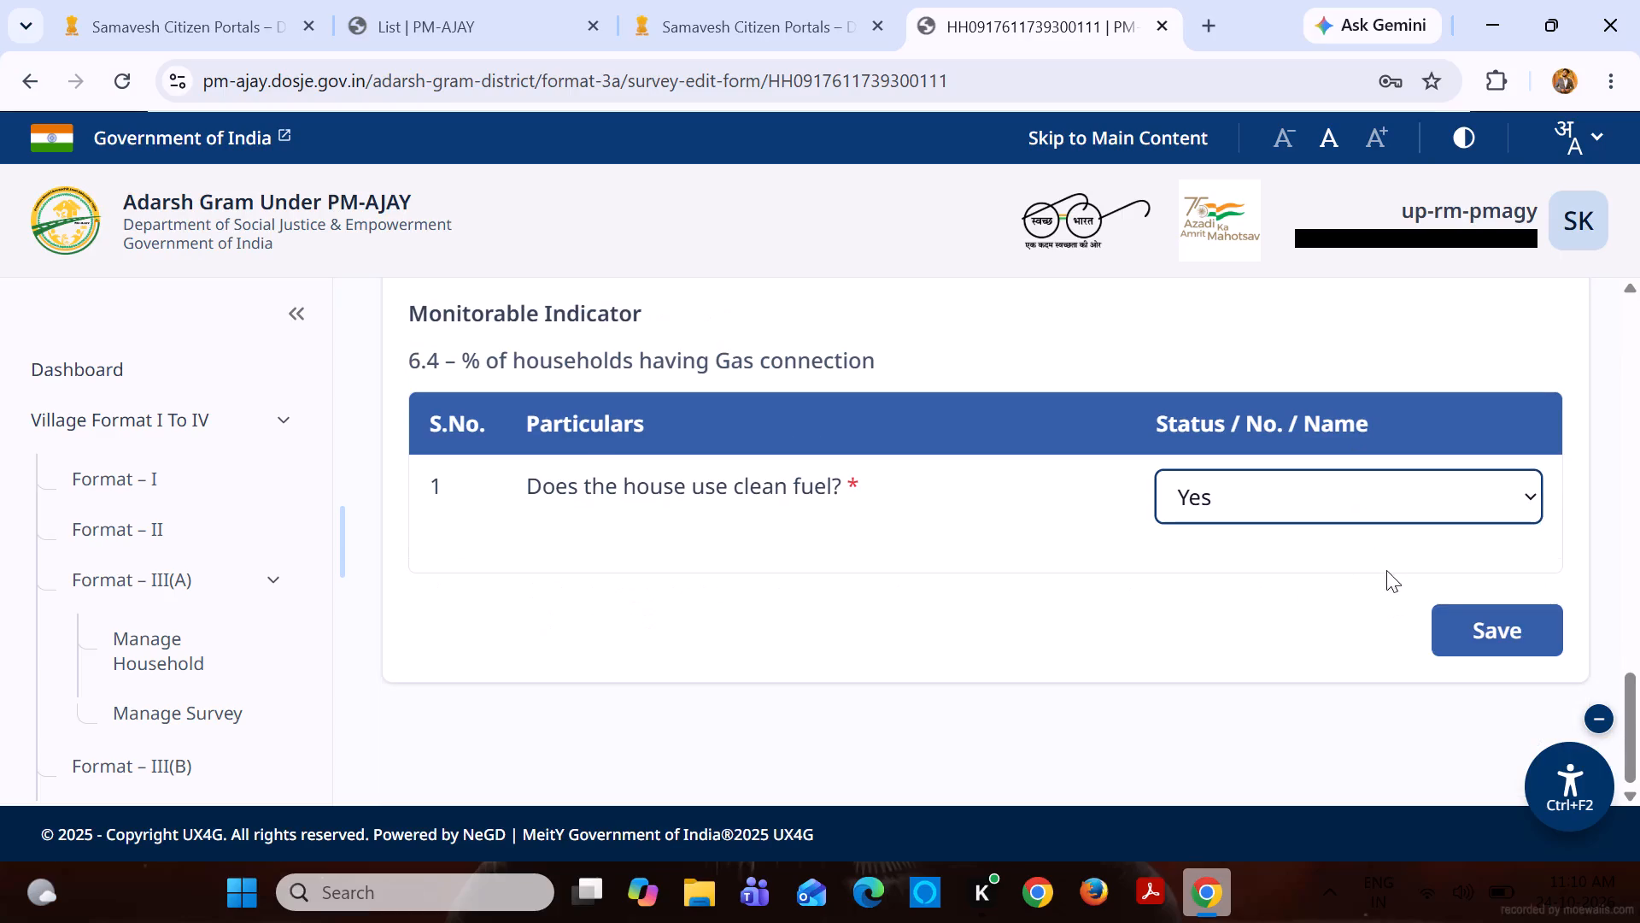
left_click(1509, 640)
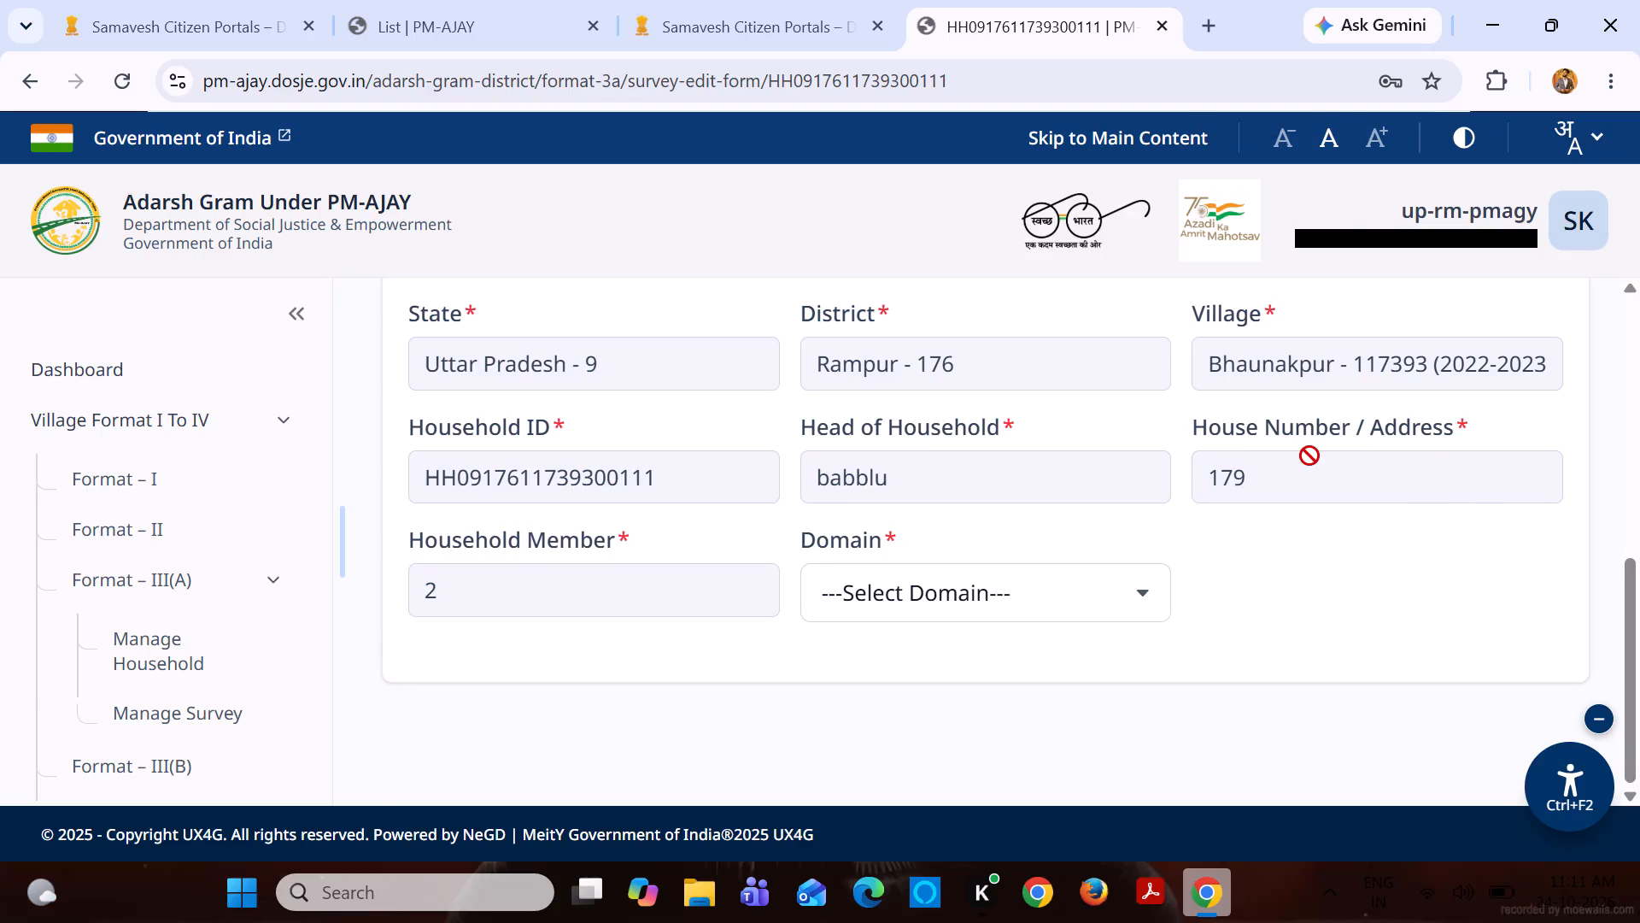
Return to the household survey list and open the survey of house 184 on page 2 for editing.
scroll(1309, 456, "up", 11)
left_click(1514, 365)
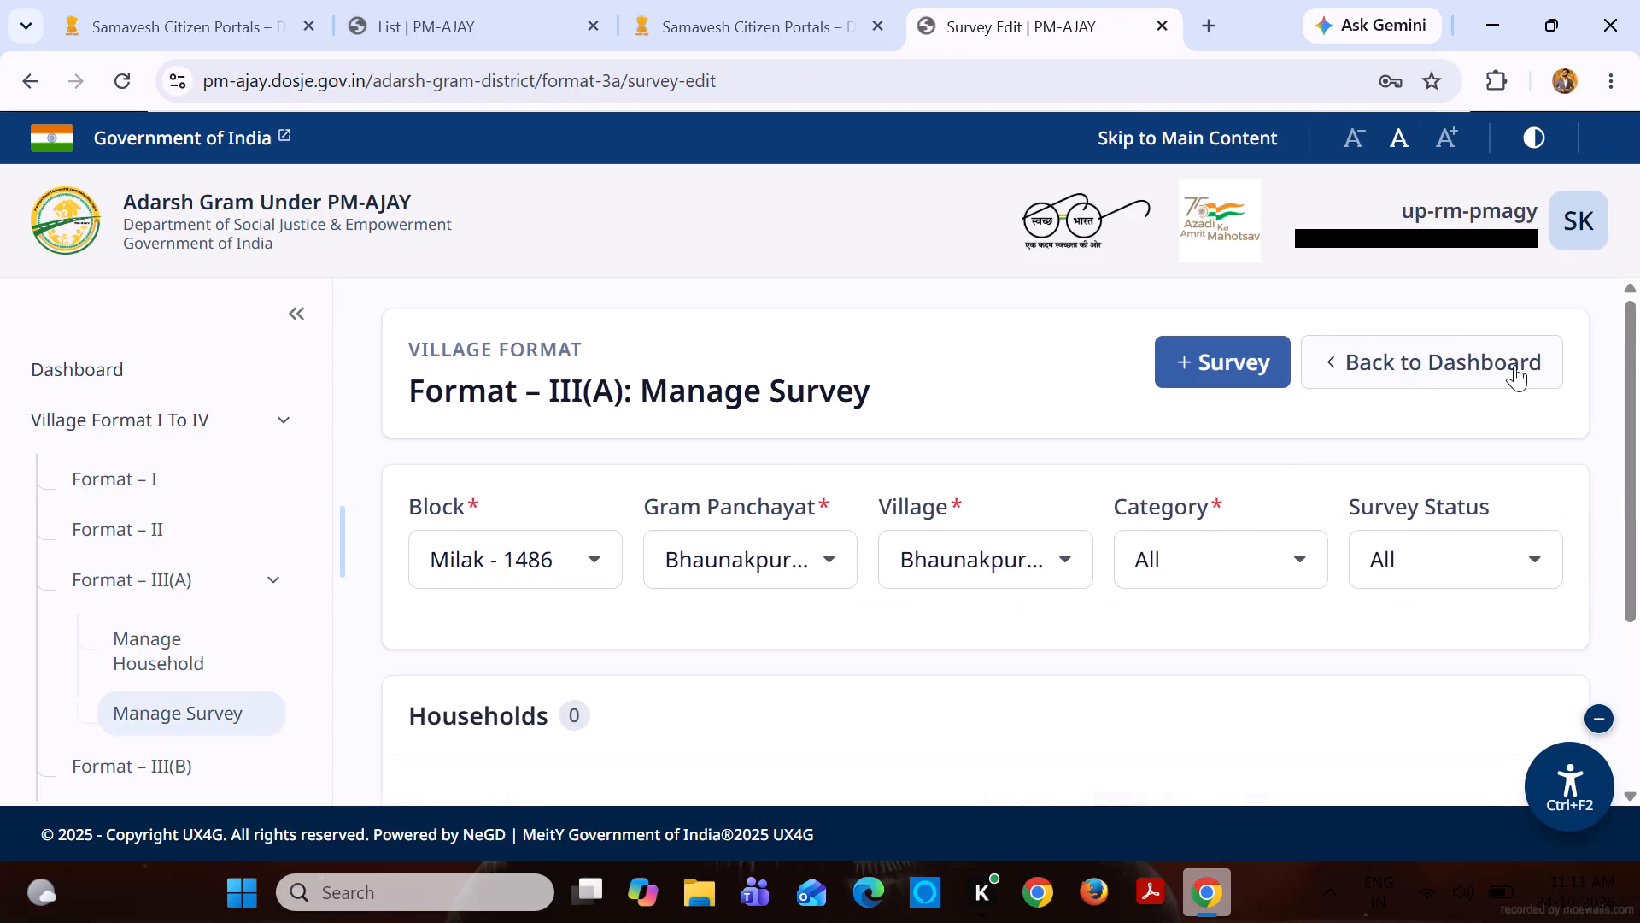
scroll(1256, 439, "down", 20)
scroll(1256, 439, "down", 15)
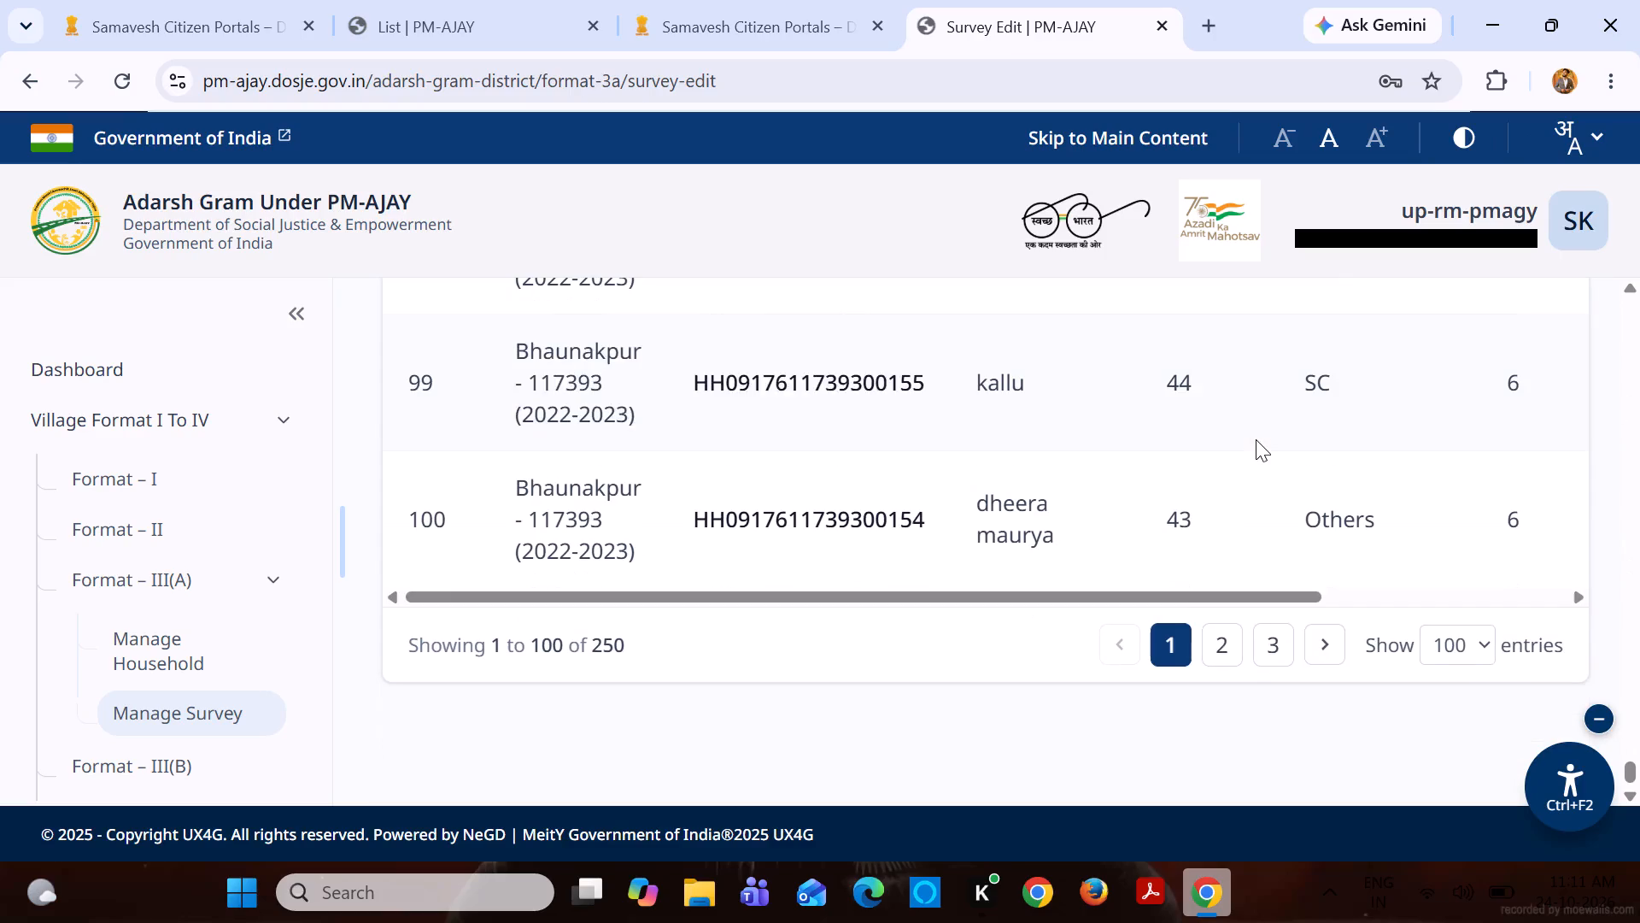
left_click(1219, 639)
scroll(1221, 503, "up", 3)
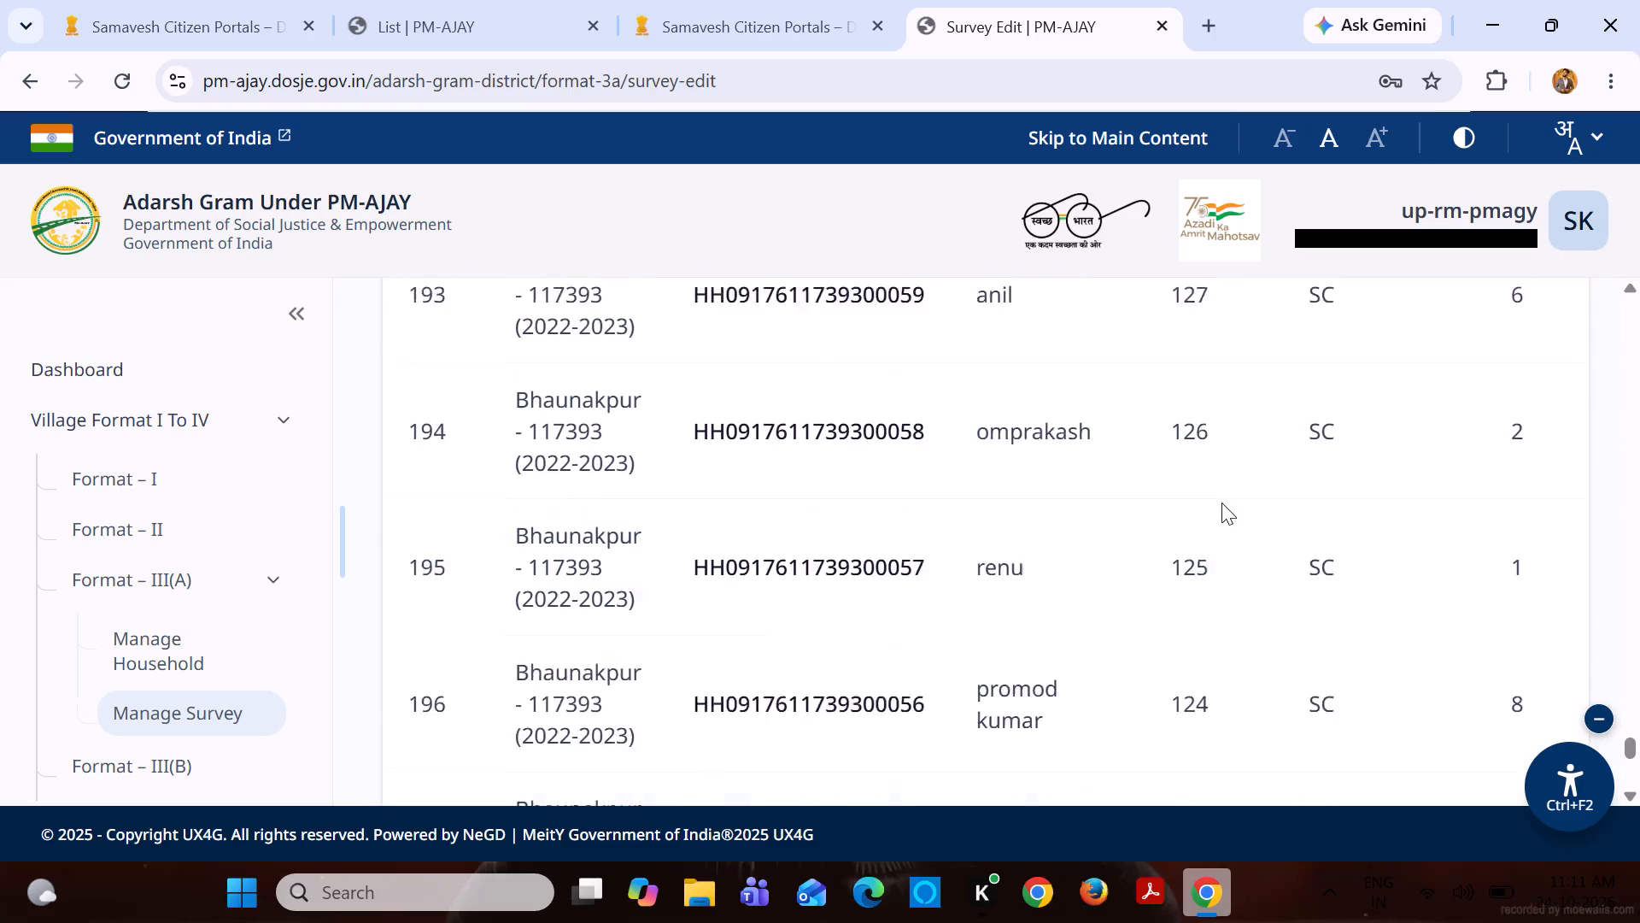
scroll(1221, 503, "up", 20)
scroll(1221, 503, "up", 4)
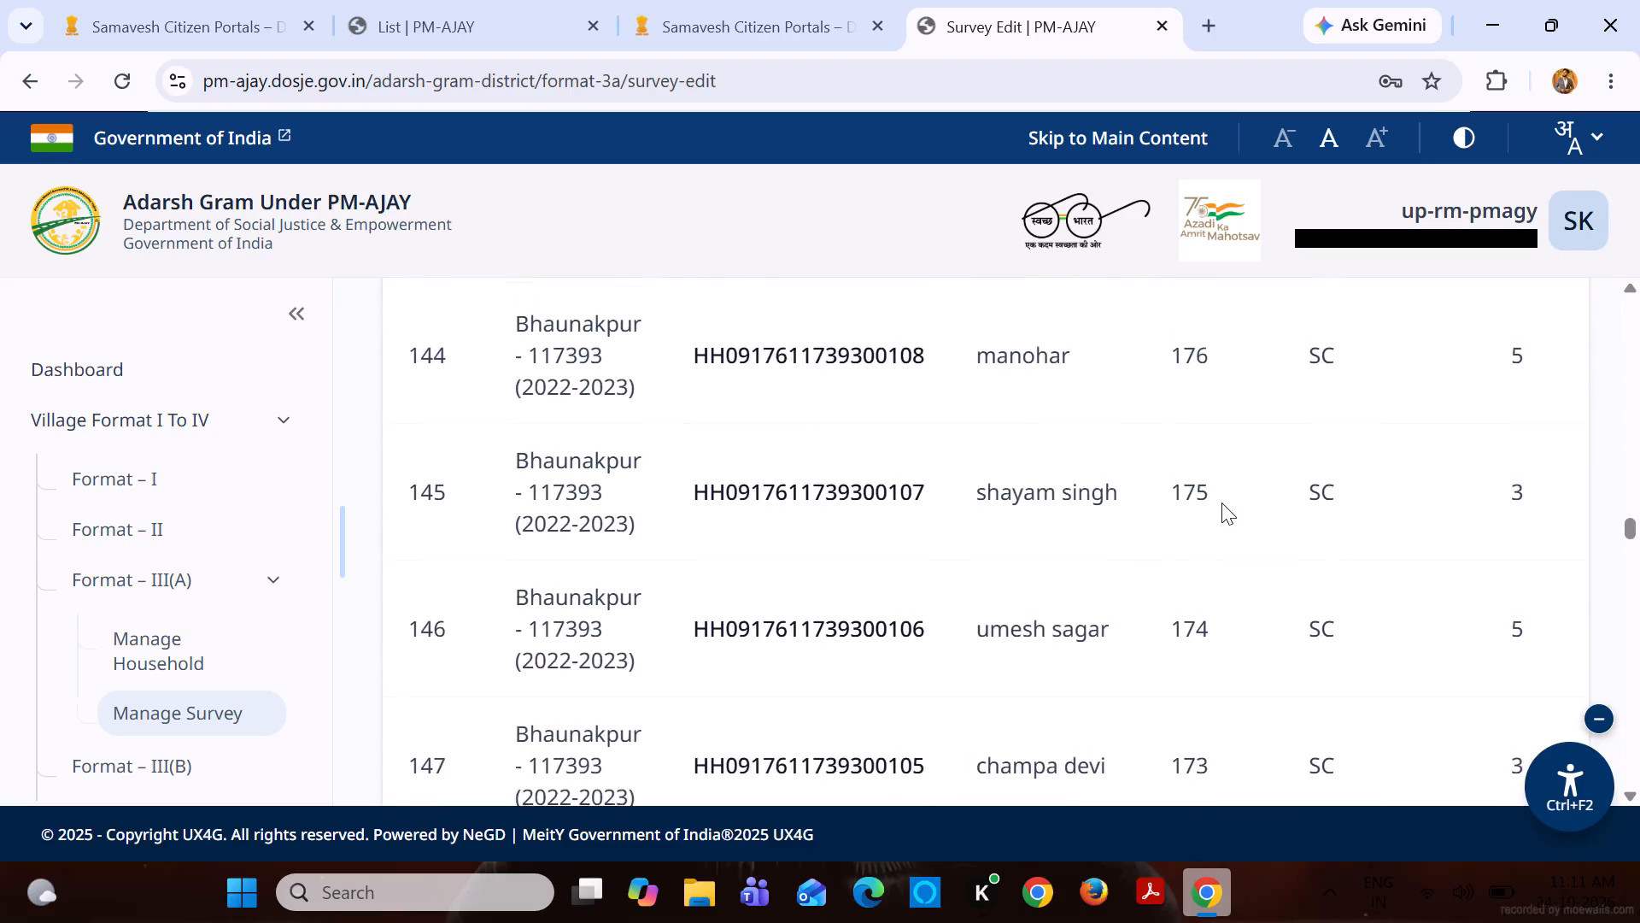
scroll(1221, 503, "up", 1)
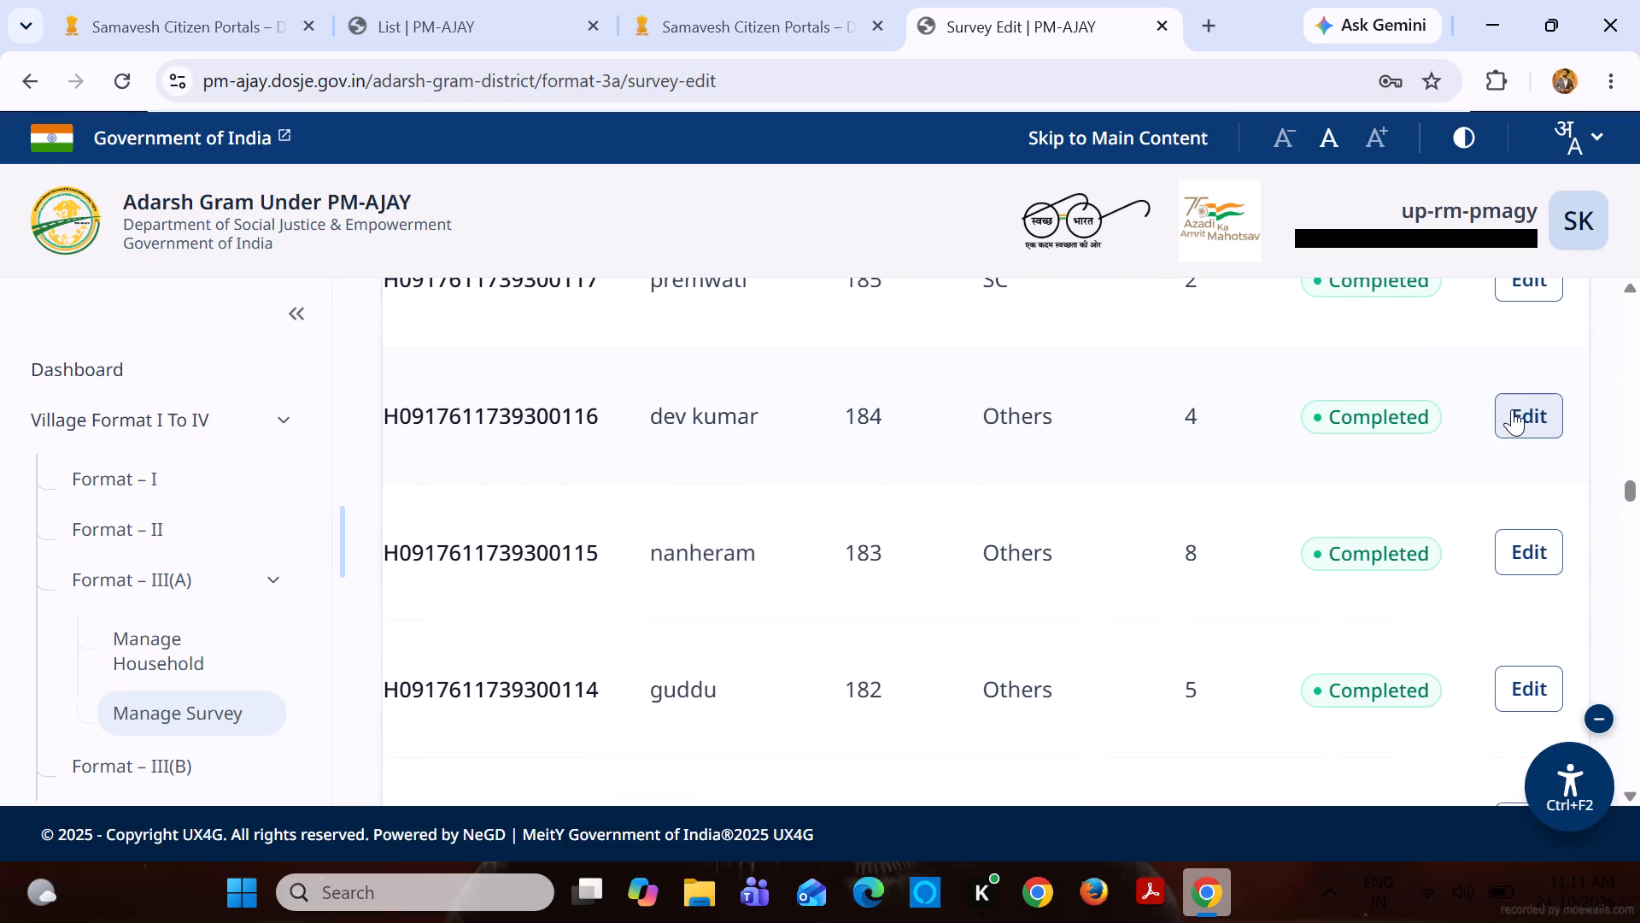
left_click(1514, 409)
In domain 6 – Electricity and Clean Fuel, set the electricity connection answers under indicators 6.2 and 6.3 to Yes for house 184.
scroll(1299, 478, "down", 9)
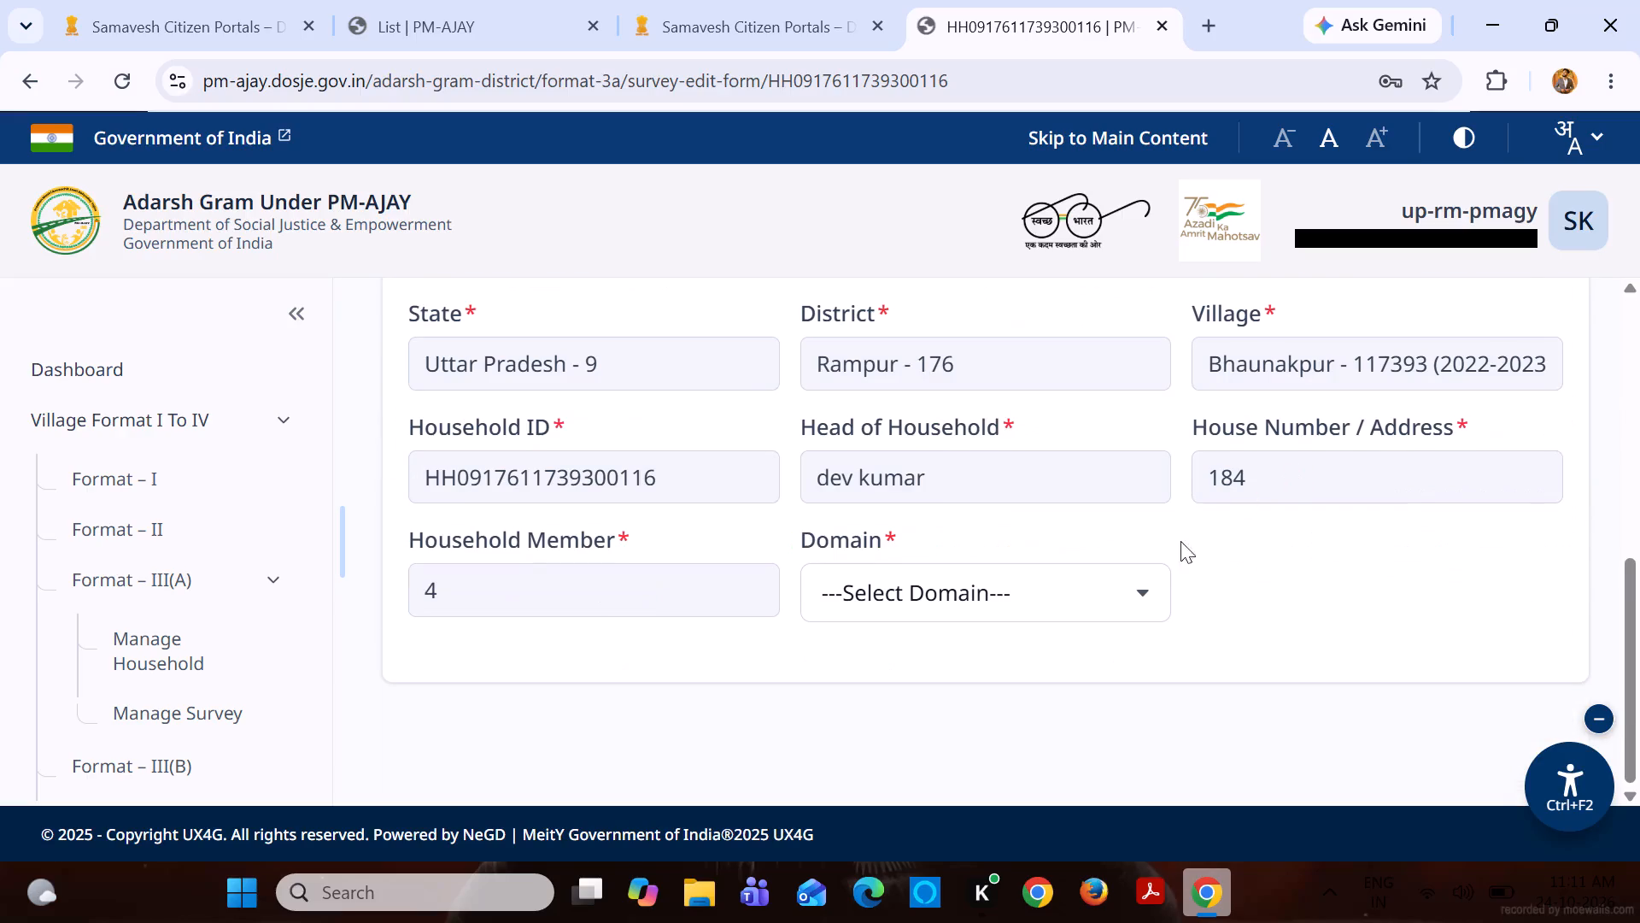
left_click(1144, 569)
left_click(1042, 528)
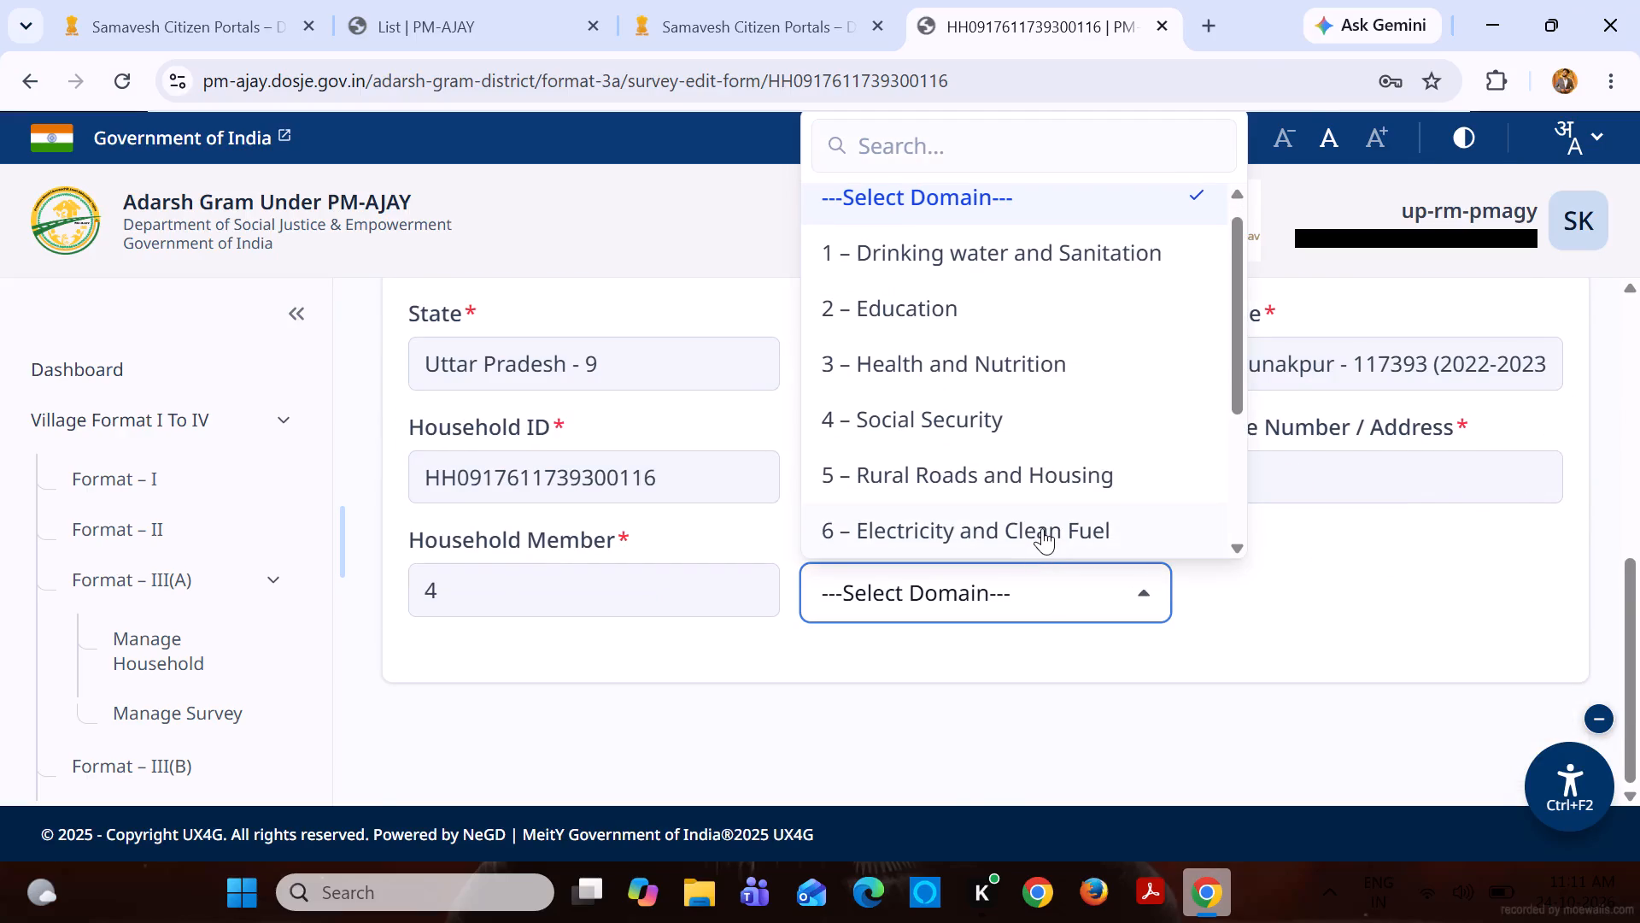
scroll(1190, 599, "down", 3)
left_click_drag(1433, 631, 1411, 675)
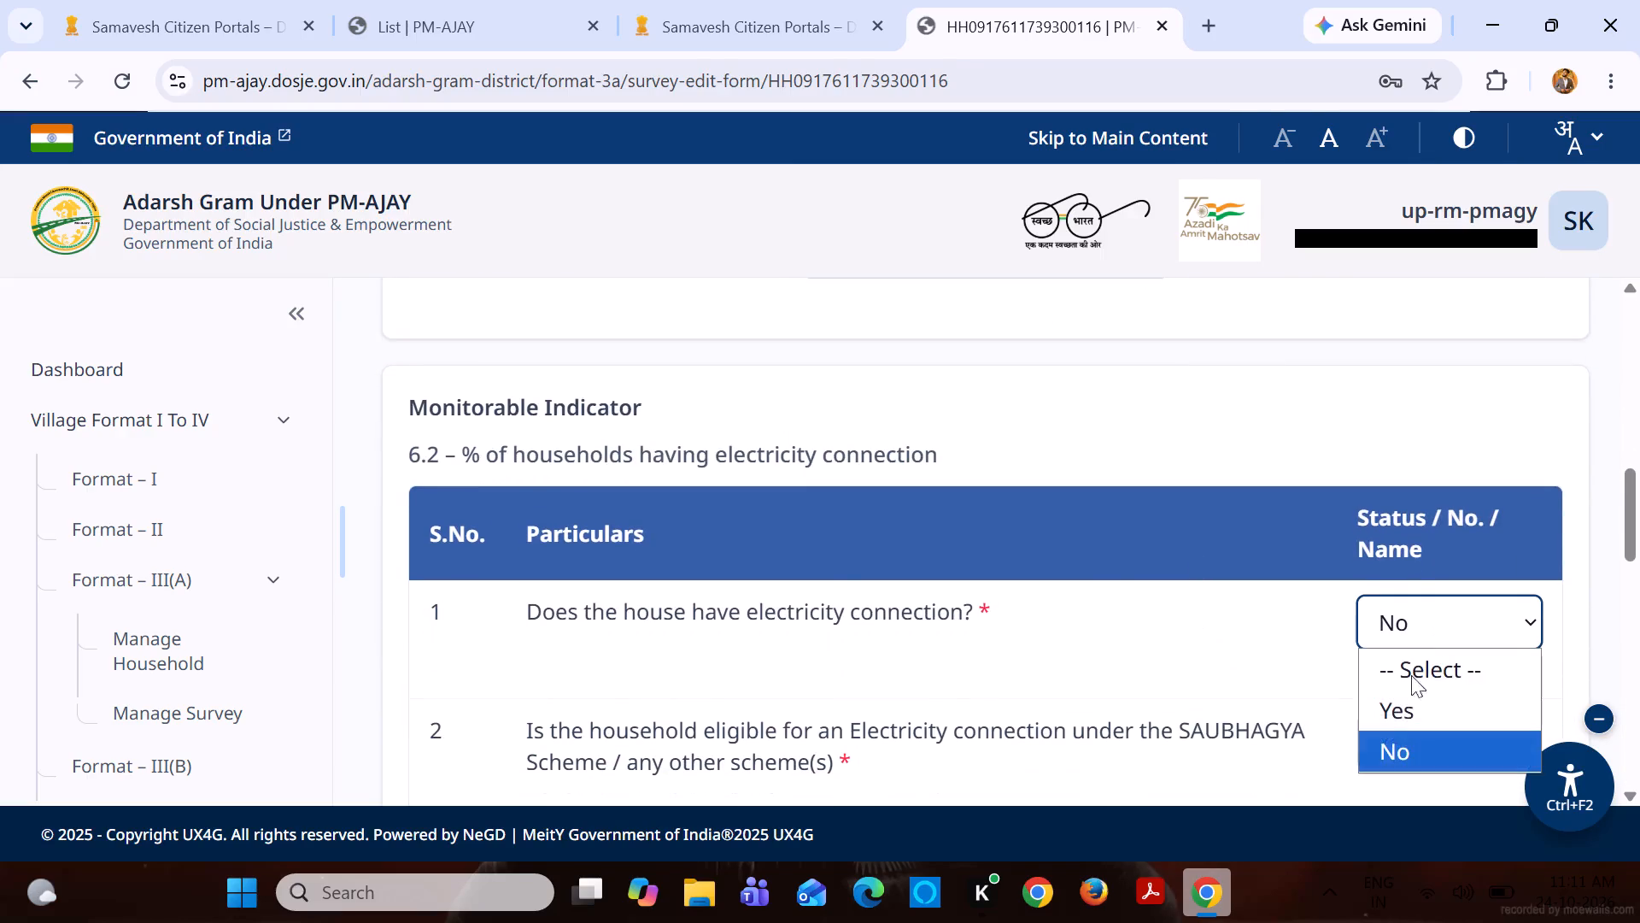
left_click_drag(1411, 675, 1401, 721)
left_click(1401, 721)
scroll(1401, 721, "down", 2)
scroll(1409, 638, "down", 4)
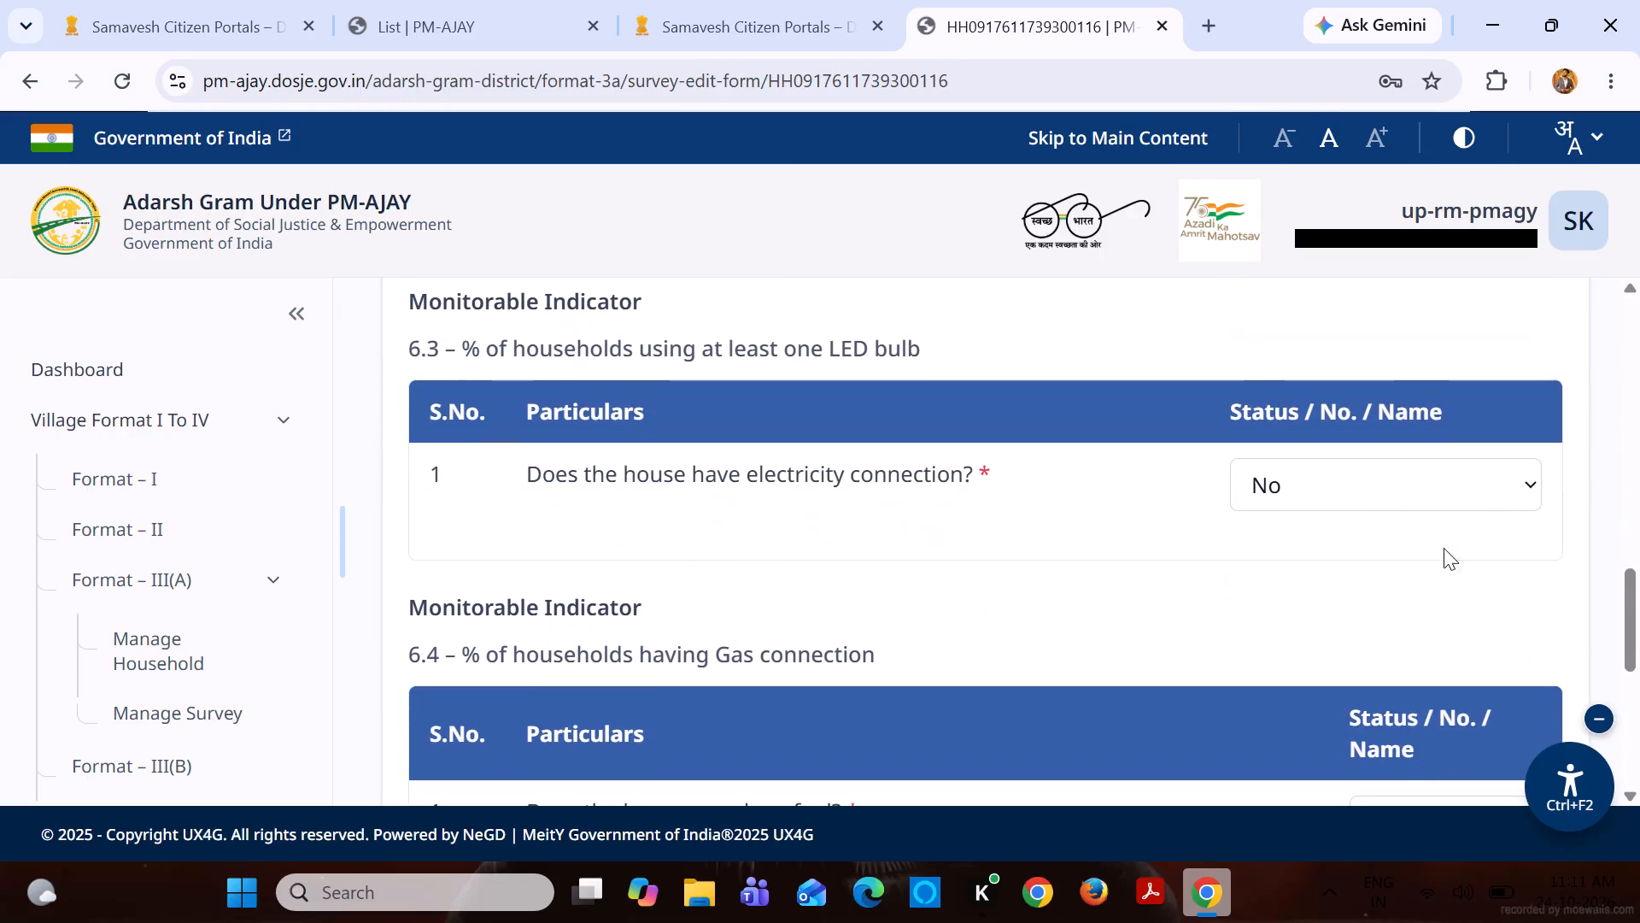
left_click(1485, 461)
left_click(1381, 569)
Answer Yes to LED bulb use under 6.3 and clean fuel use under 6.4 for house 184, and save the survey.
scroll(1381, 569, "down", 3)
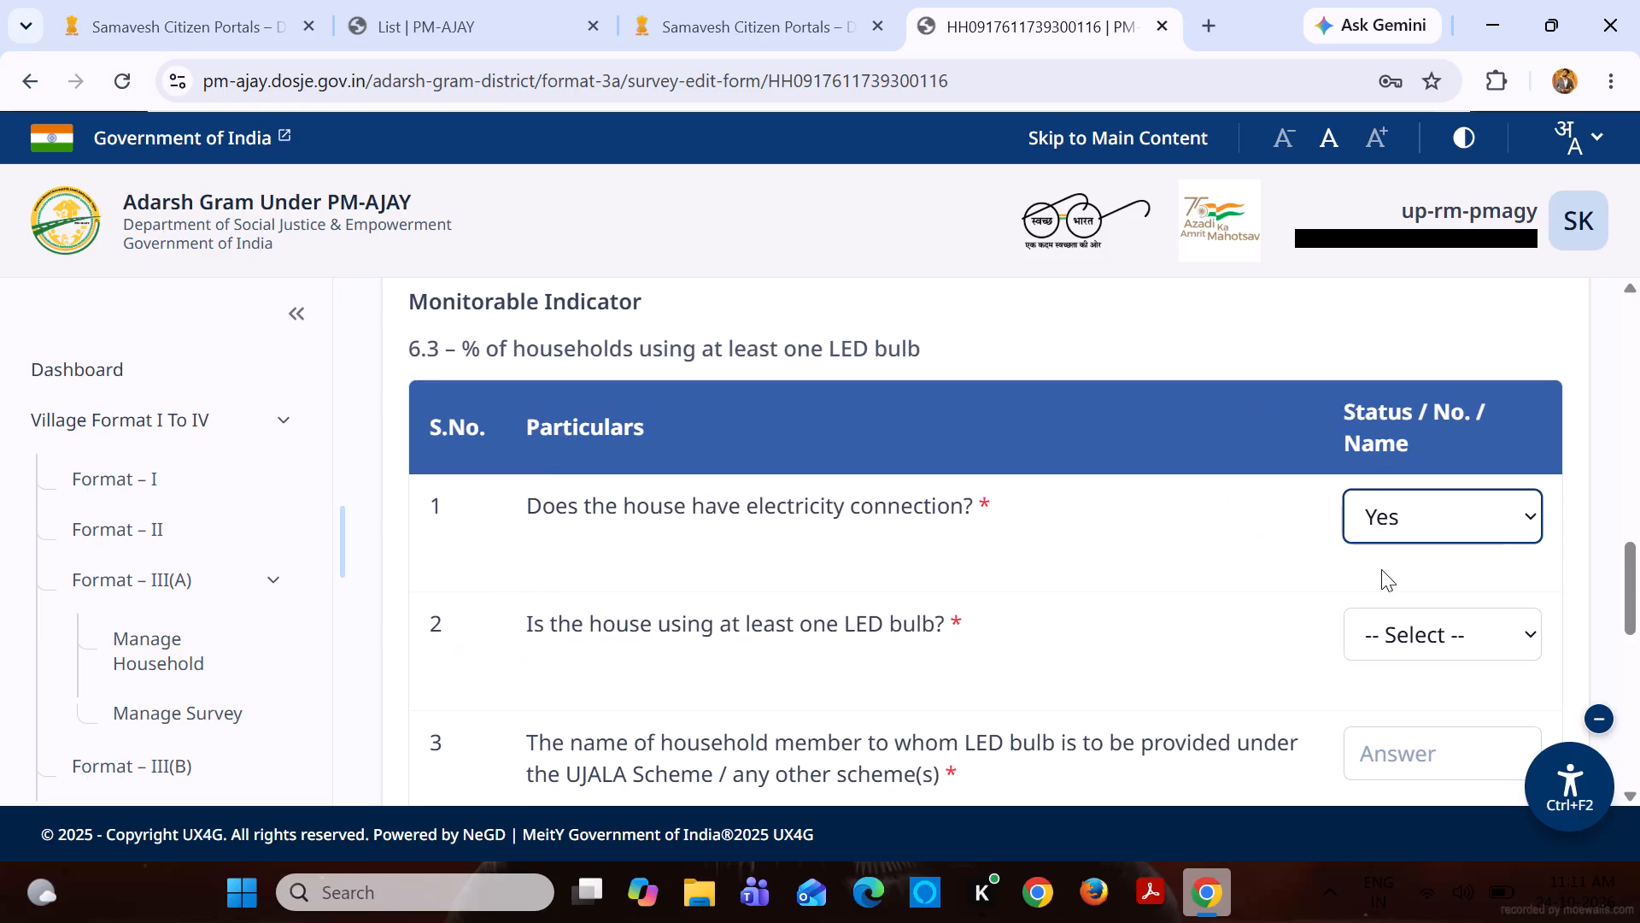
left_click_drag(1473, 628, 1411, 720)
left_click(1411, 720)
scroll(1411, 720, "down", 3)
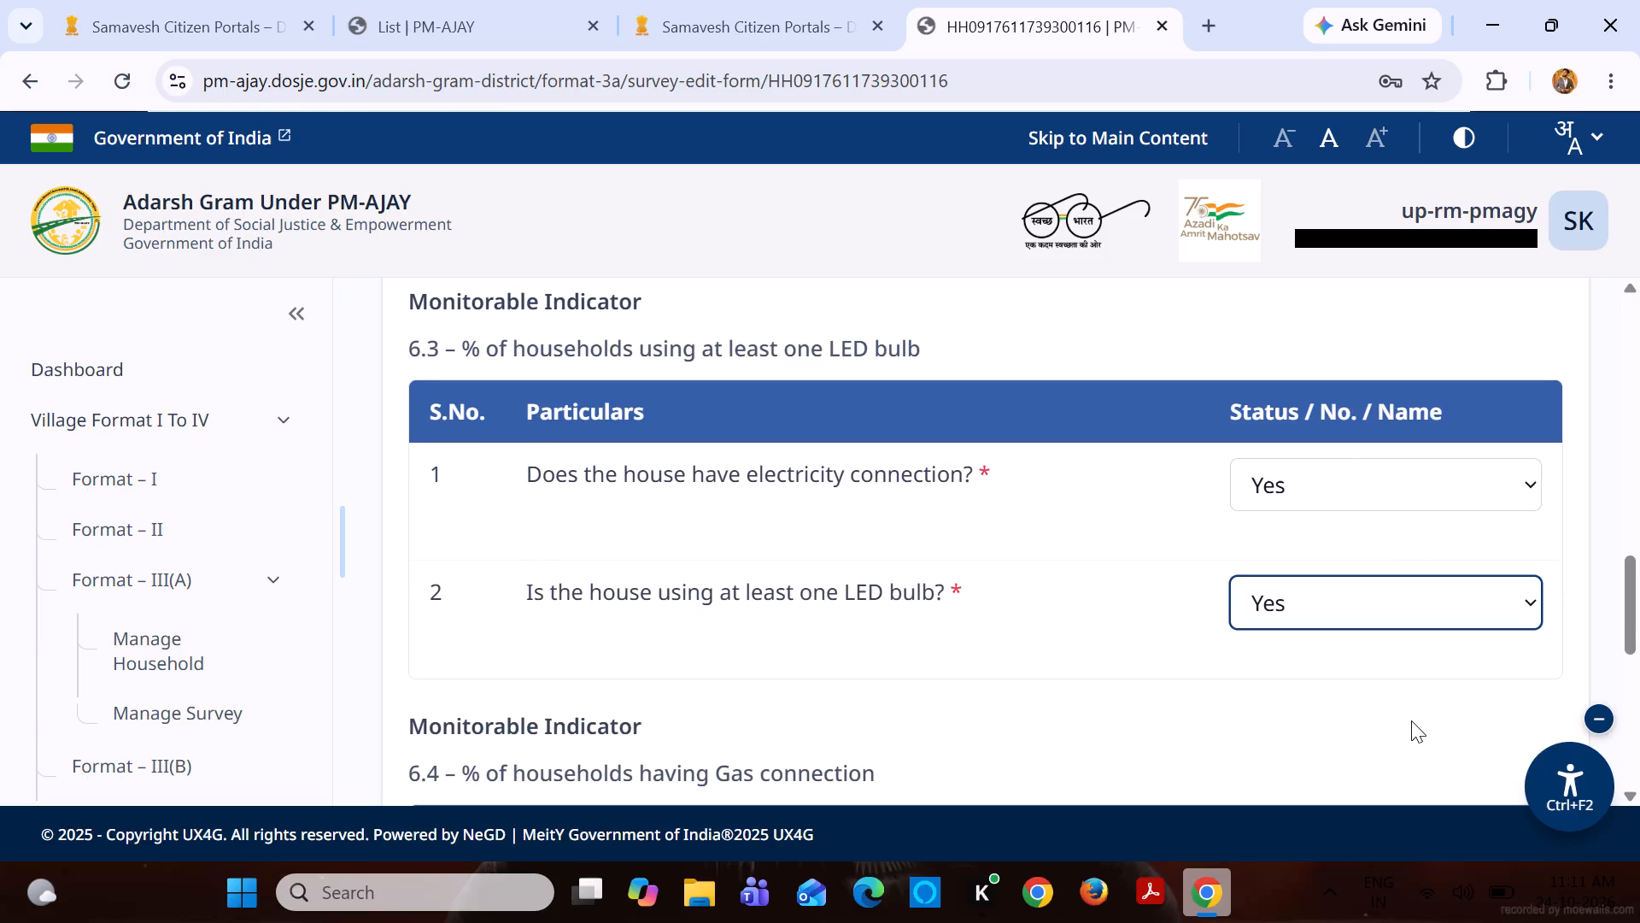
scroll(1411, 720, "down", 3)
left_click_drag(1477, 585, 1432, 644)
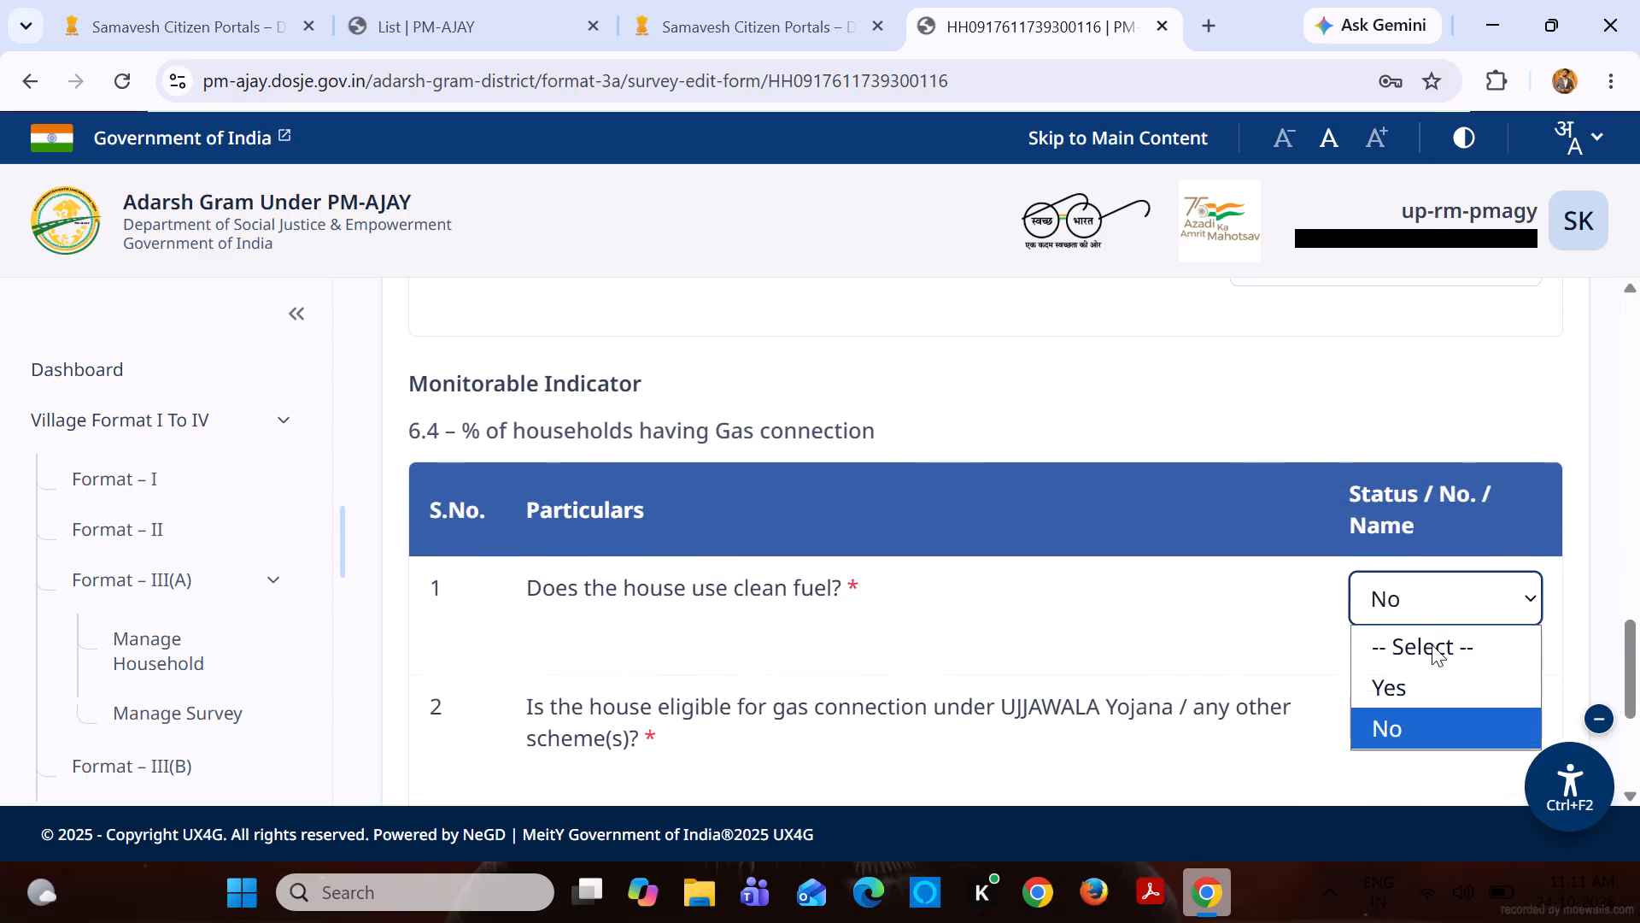
left_click_drag(1432, 644, 1414, 668)
left_click(1414, 668)
scroll(1414, 668, "down", 6)
left_click(1482, 639)
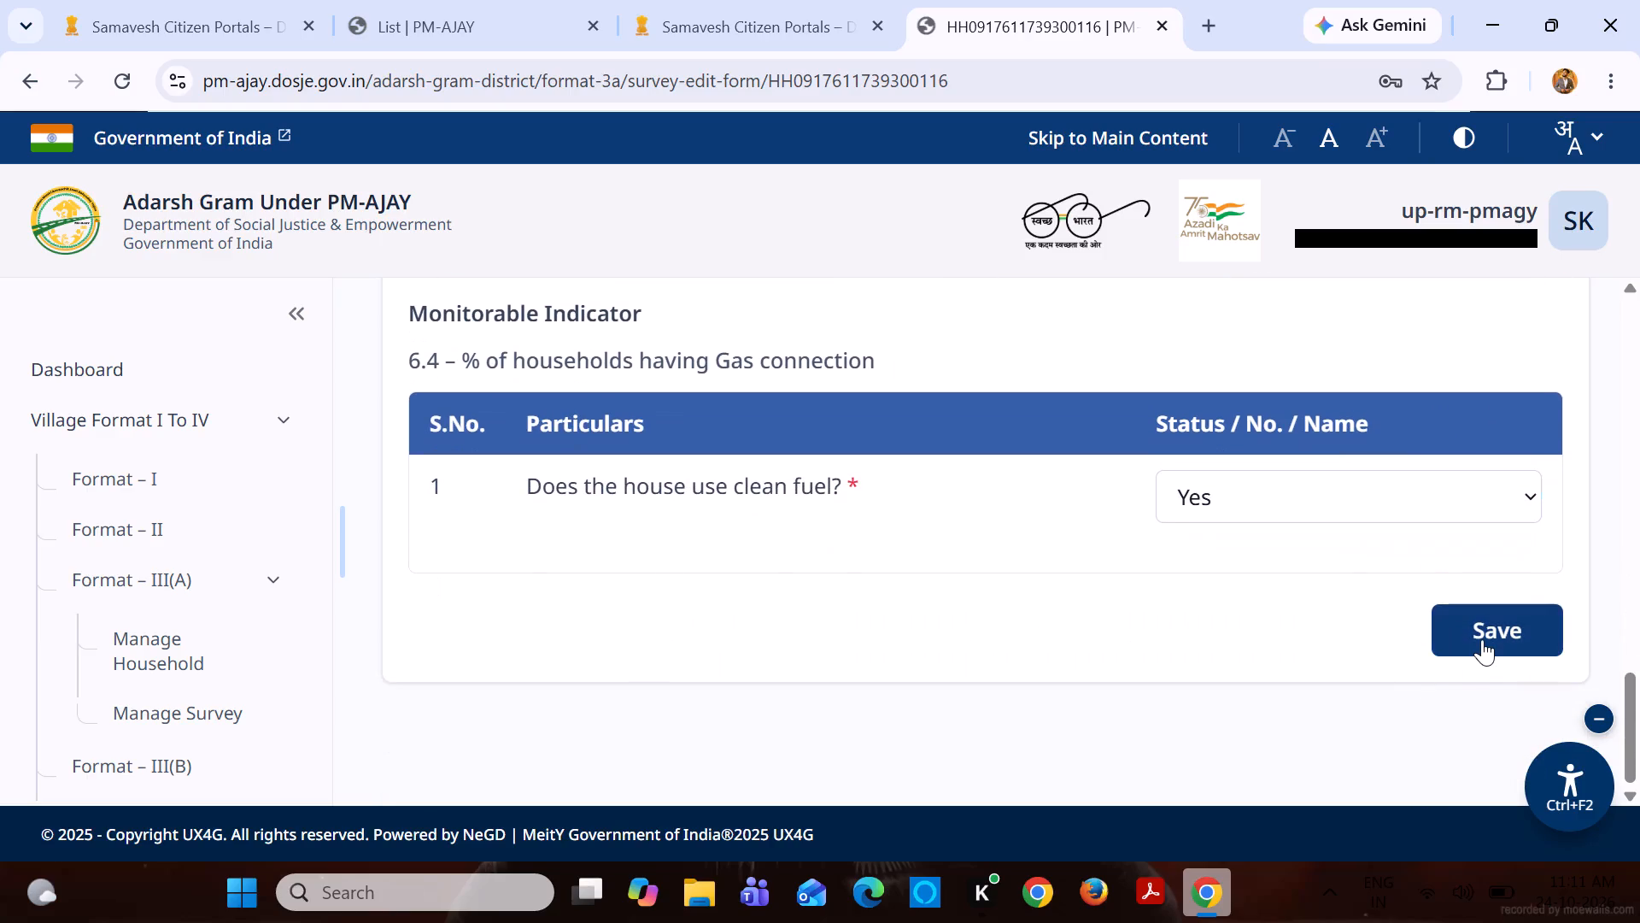
Return to the household survey list and open the survey of house 187 on page 2 for editing.
scroll(1293, 467, "up", 14)
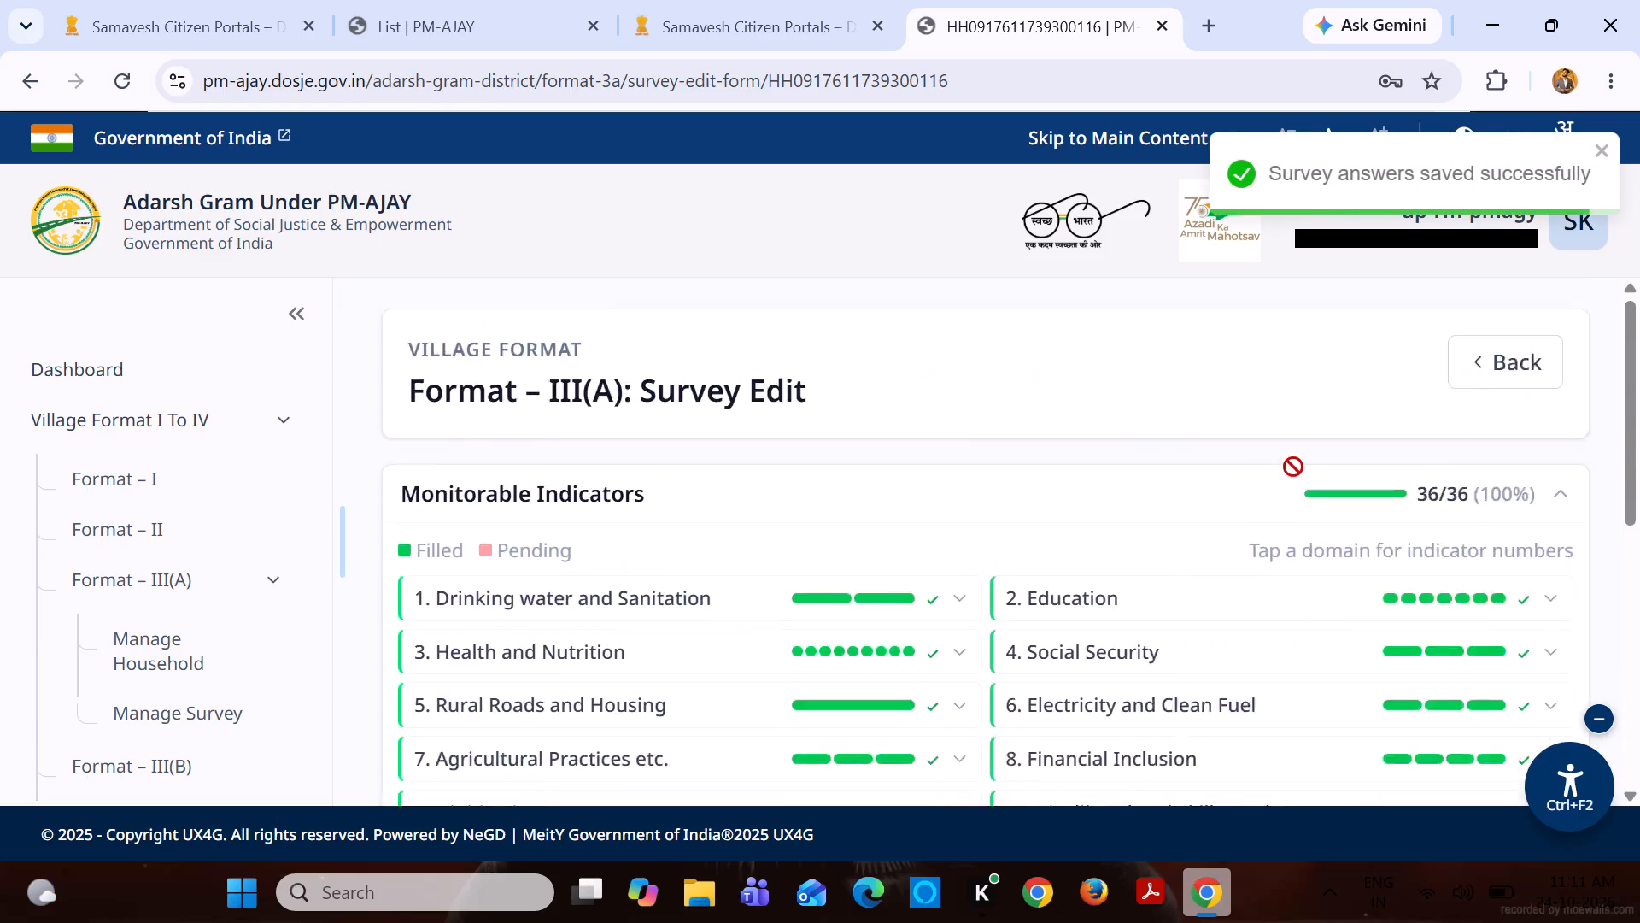
left_click(1518, 367)
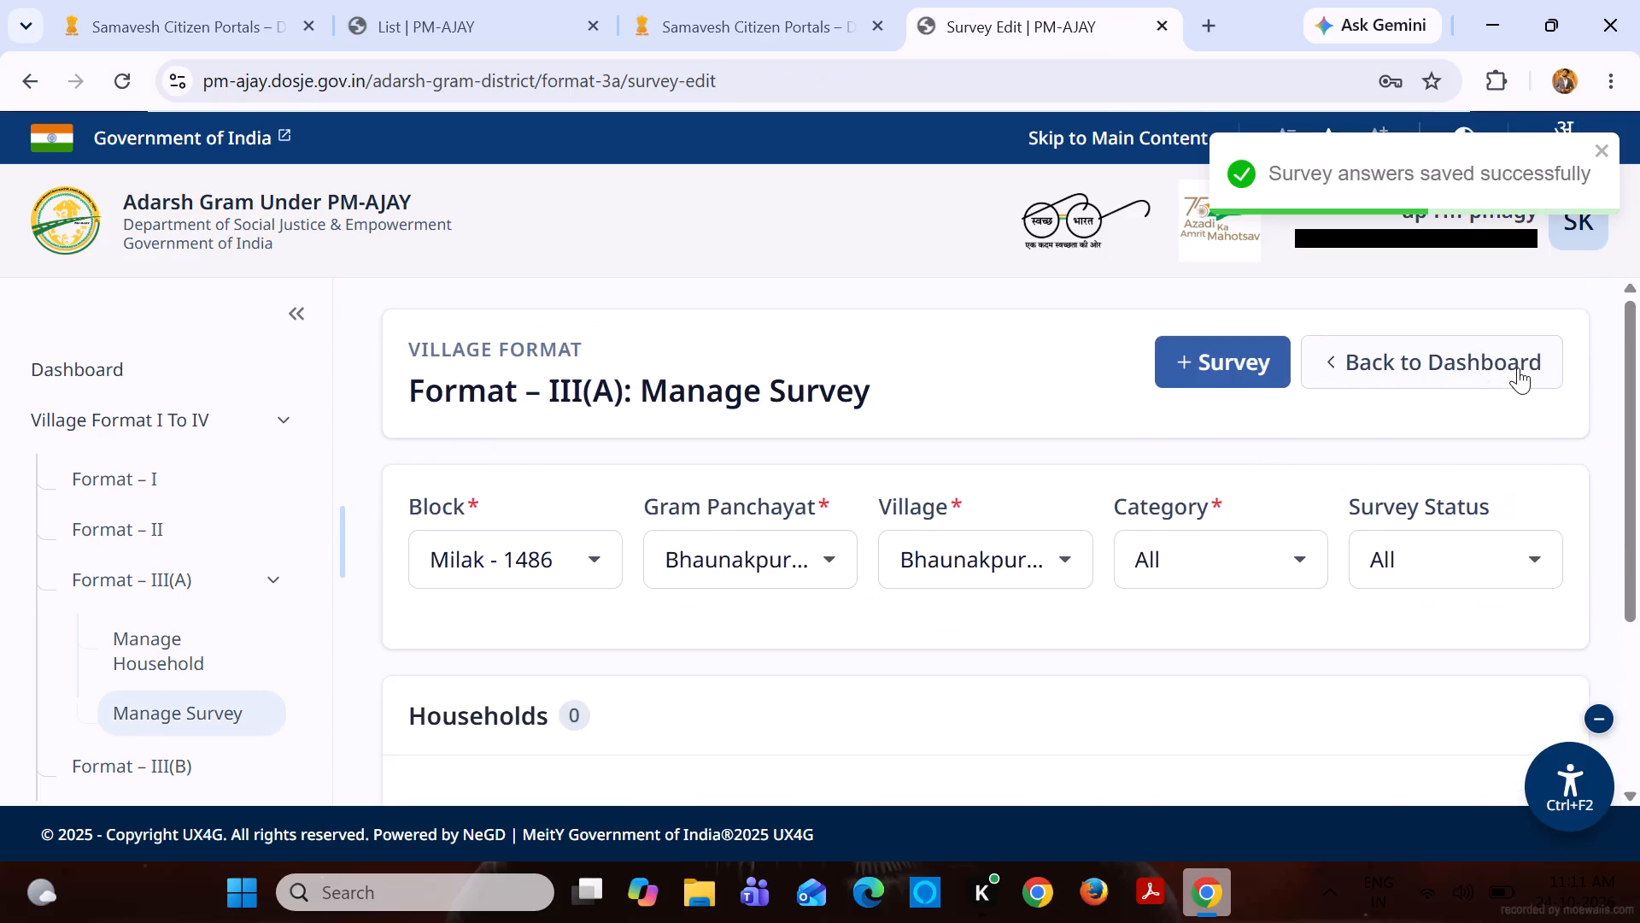
scroll(1264, 520, "down", 20)
scroll(1264, 520, "down", 20)
scroll(1264, 520, "down", 5)
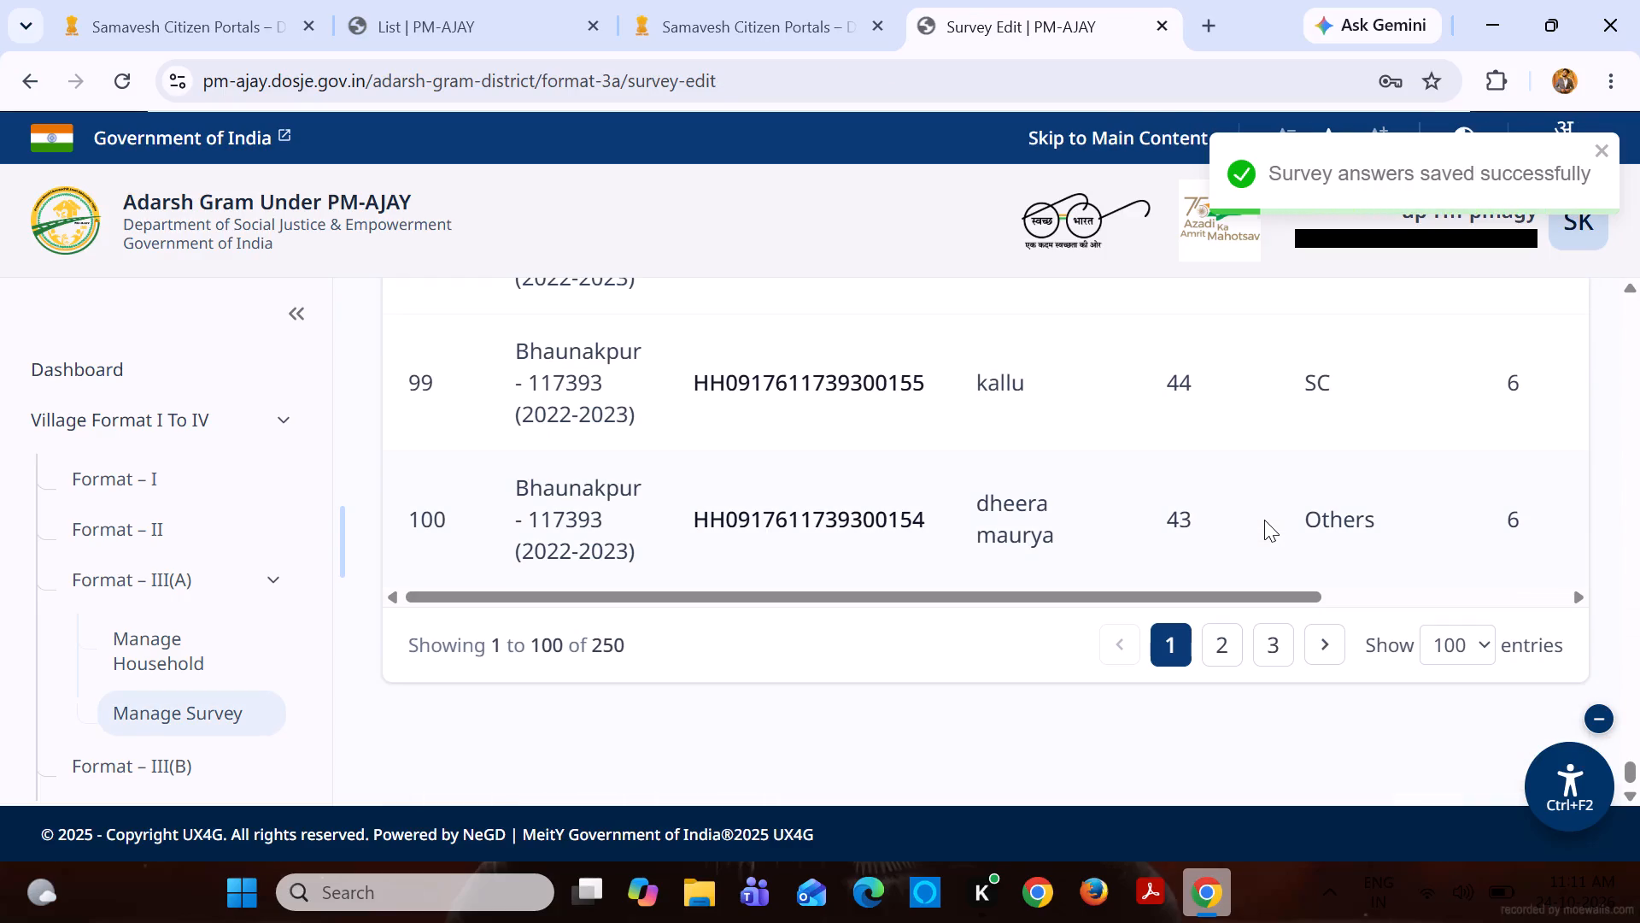
scroll(1264, 520, "down", 5)
left_click(1209, 634)
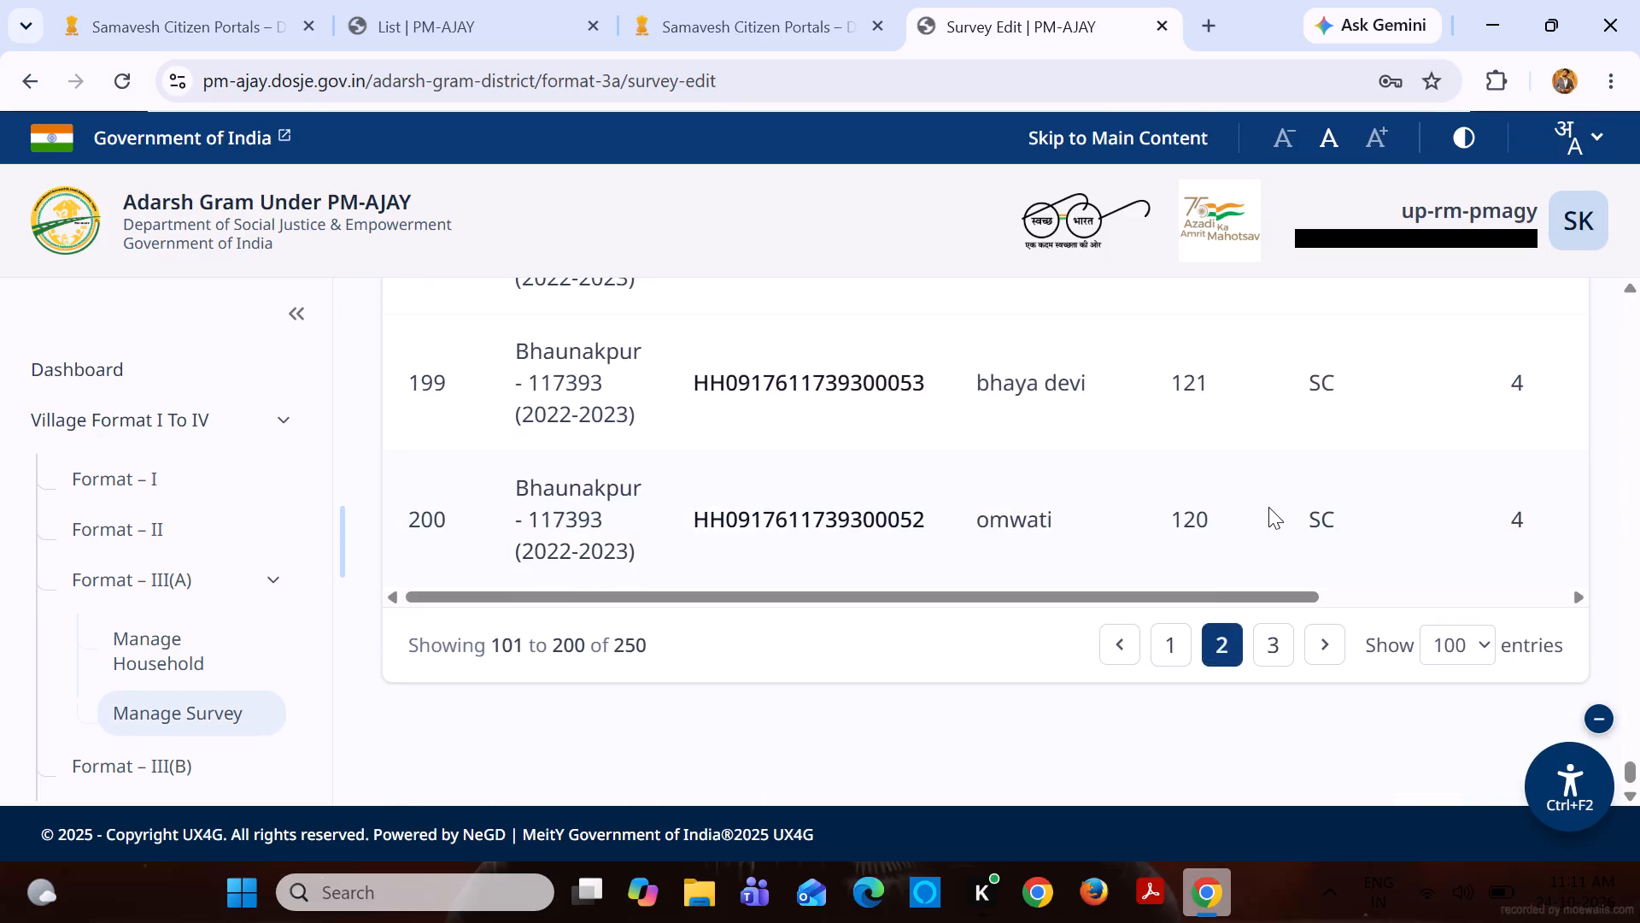
scroll(1268, 507, "up", 20)
scroll(1268, 507, "up", 9)
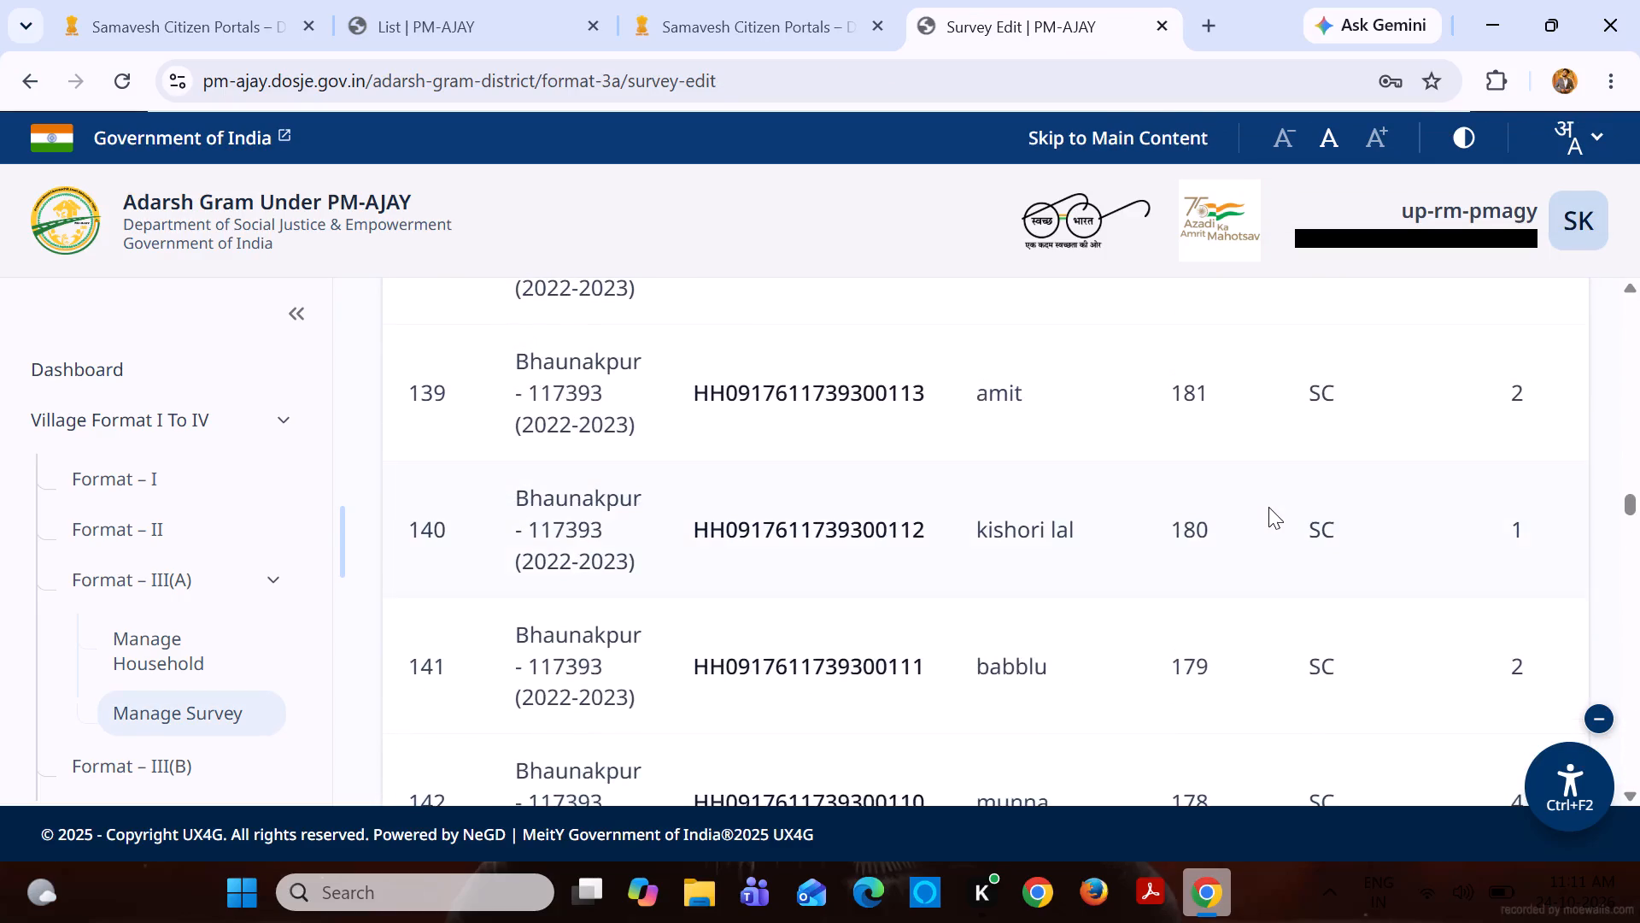
scroll(1268, 507, "up", 7)
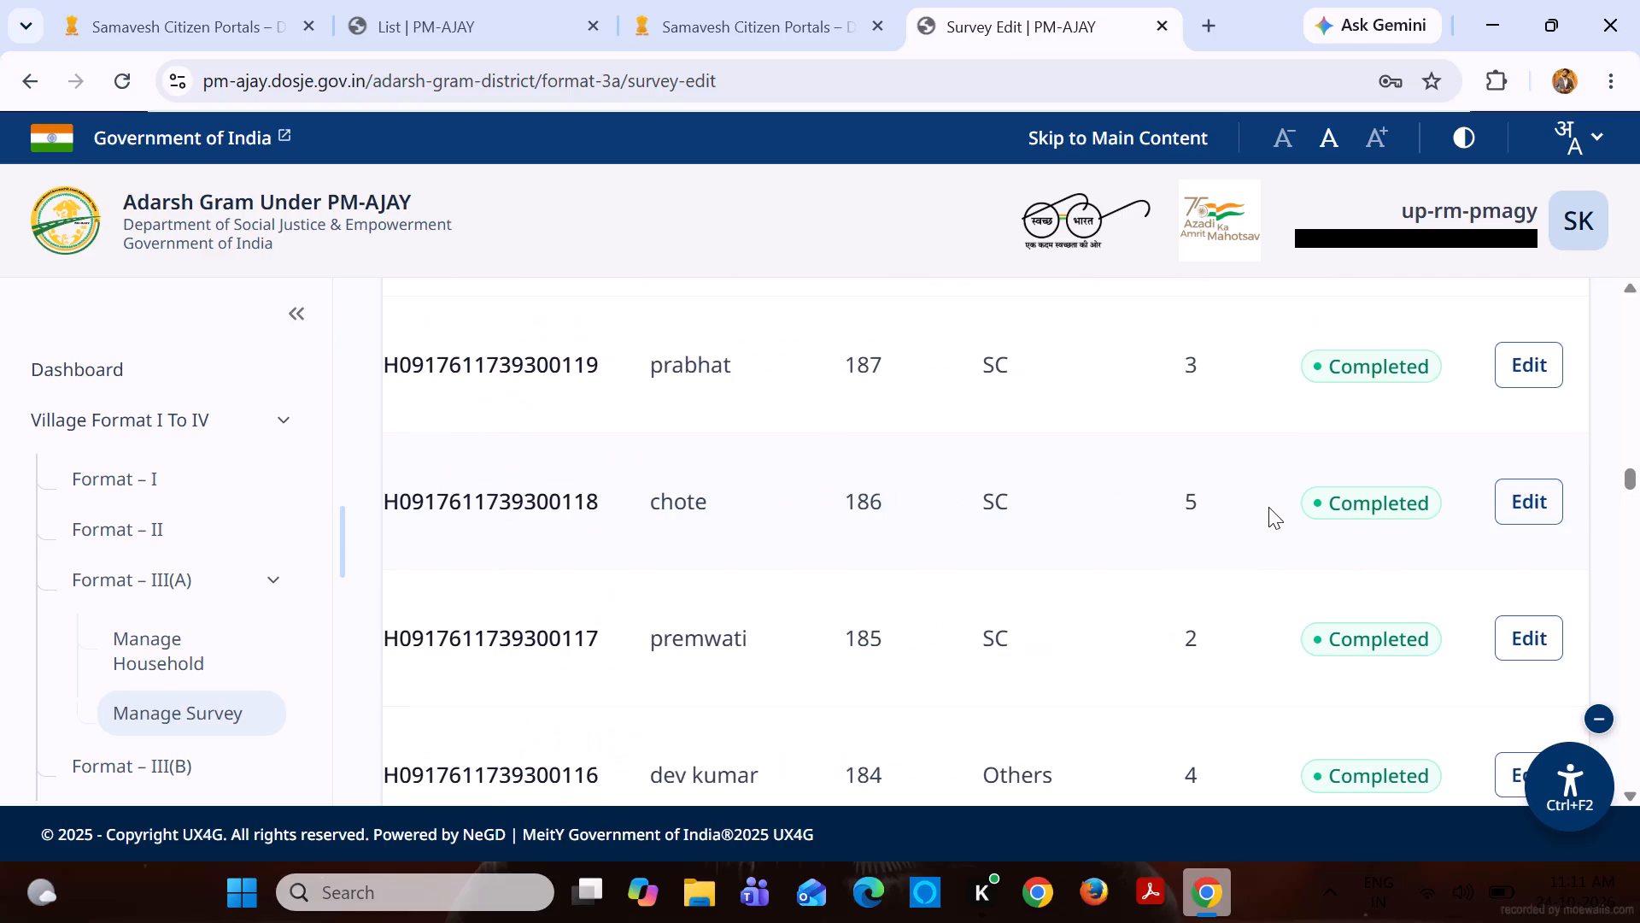
left_click(1508, 365)
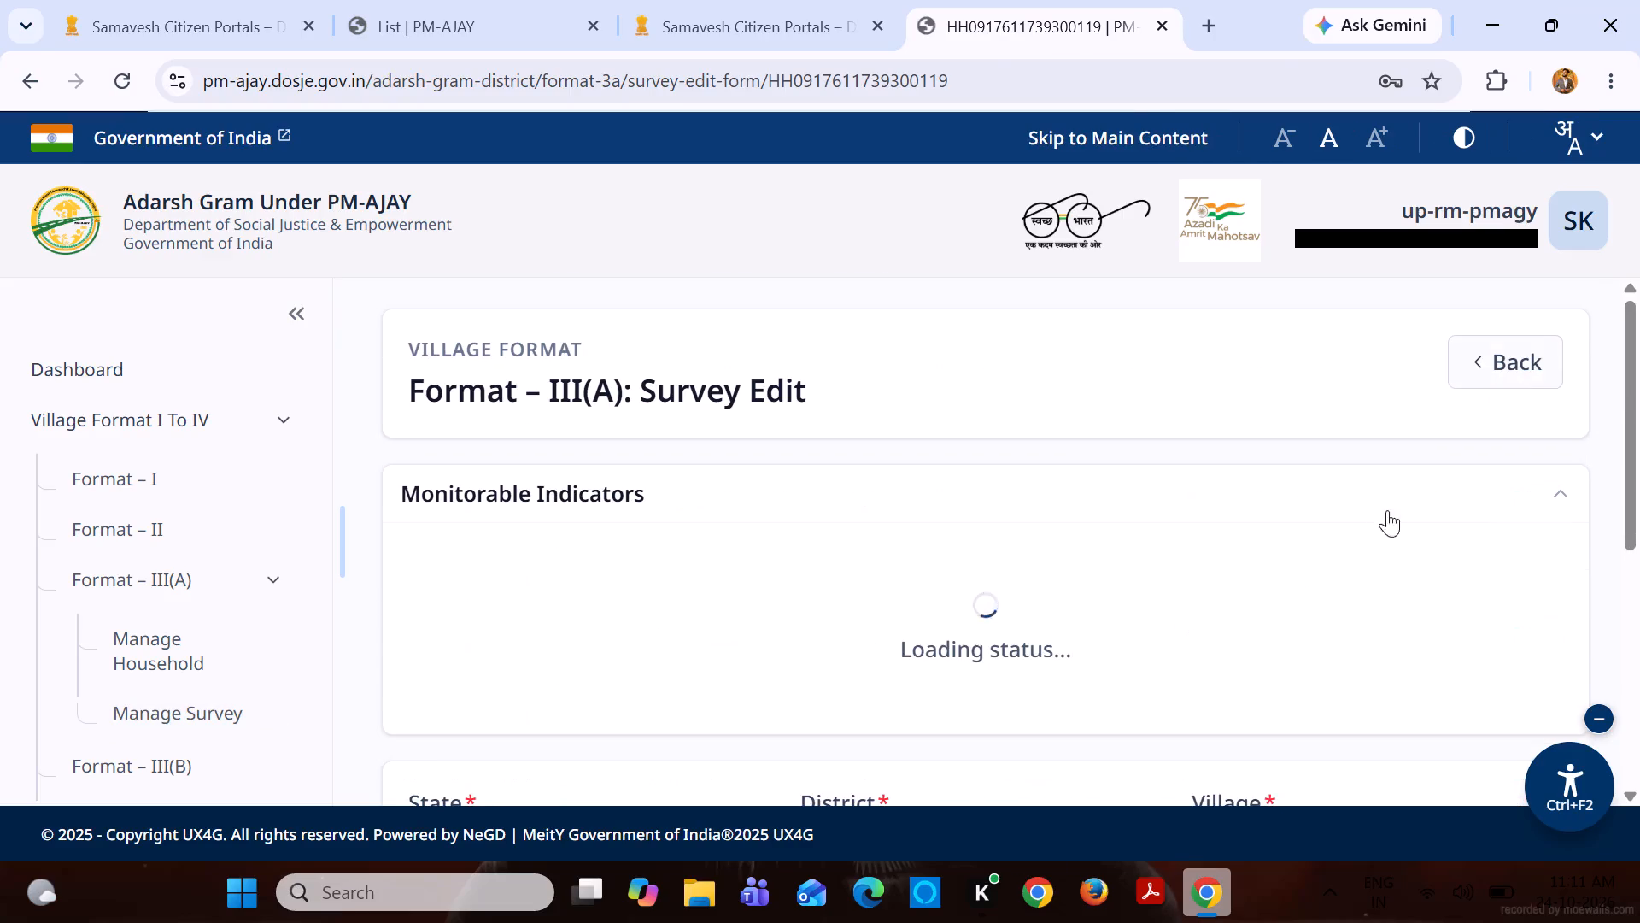
In domain 6 – Electricity and Clean Fuel, set the electricity connection answers under indicators 6.2 and 6.3 to Yes for house 187.
scroll(1379, 527, "down", 9)
left_click(1131, 603)
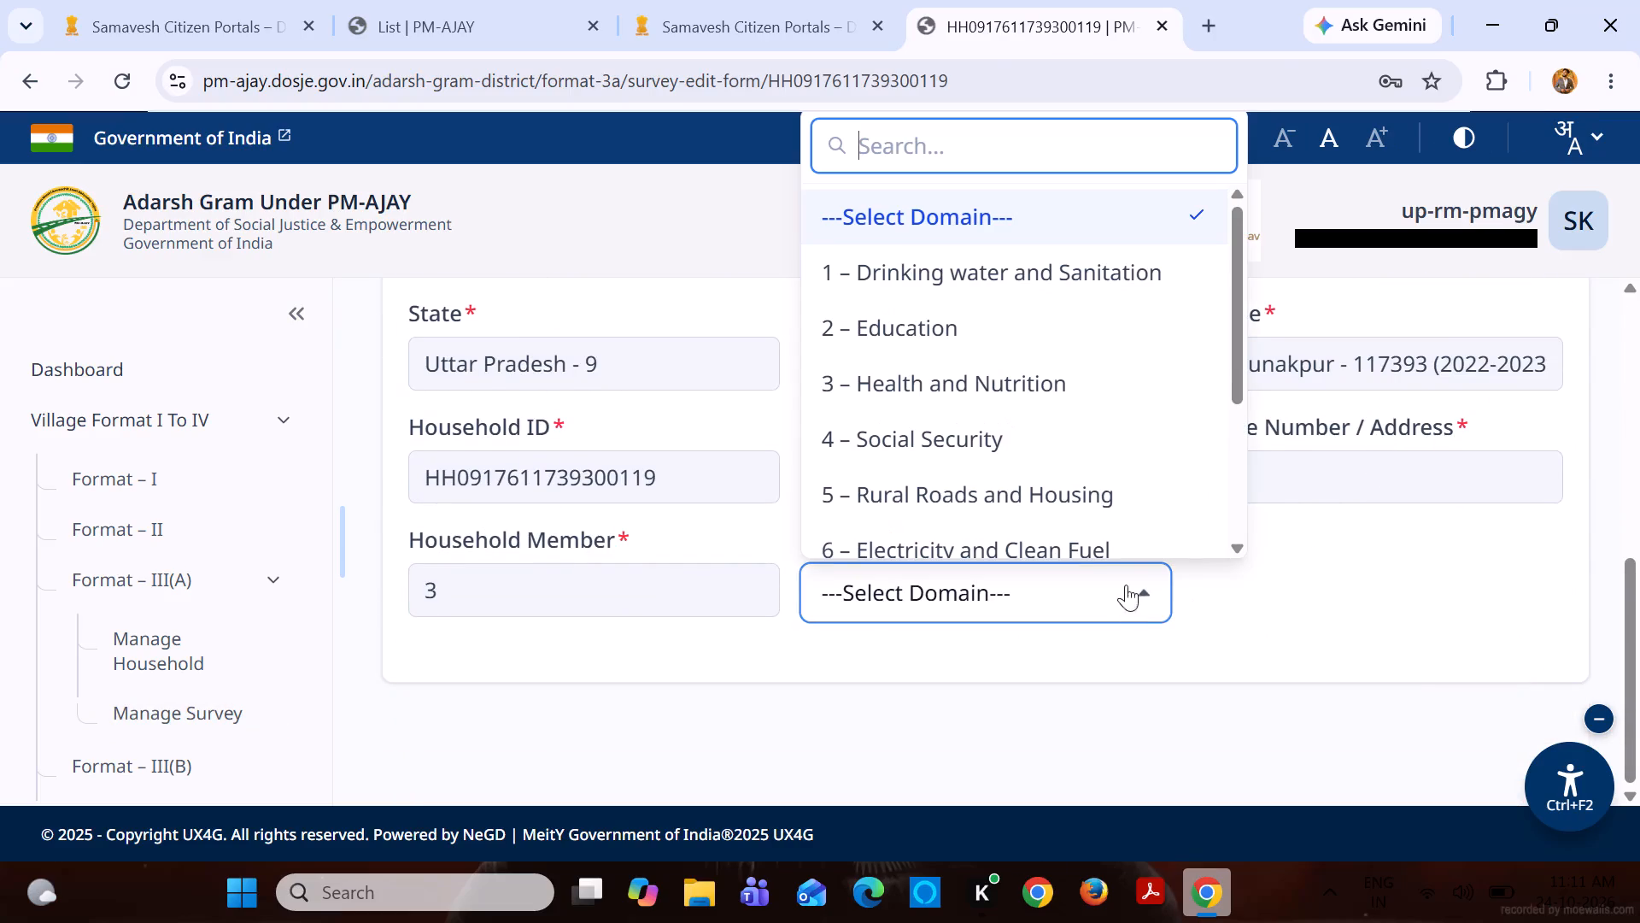
left_click(1073, 539)
scroll(1259, 584, "down", 2)
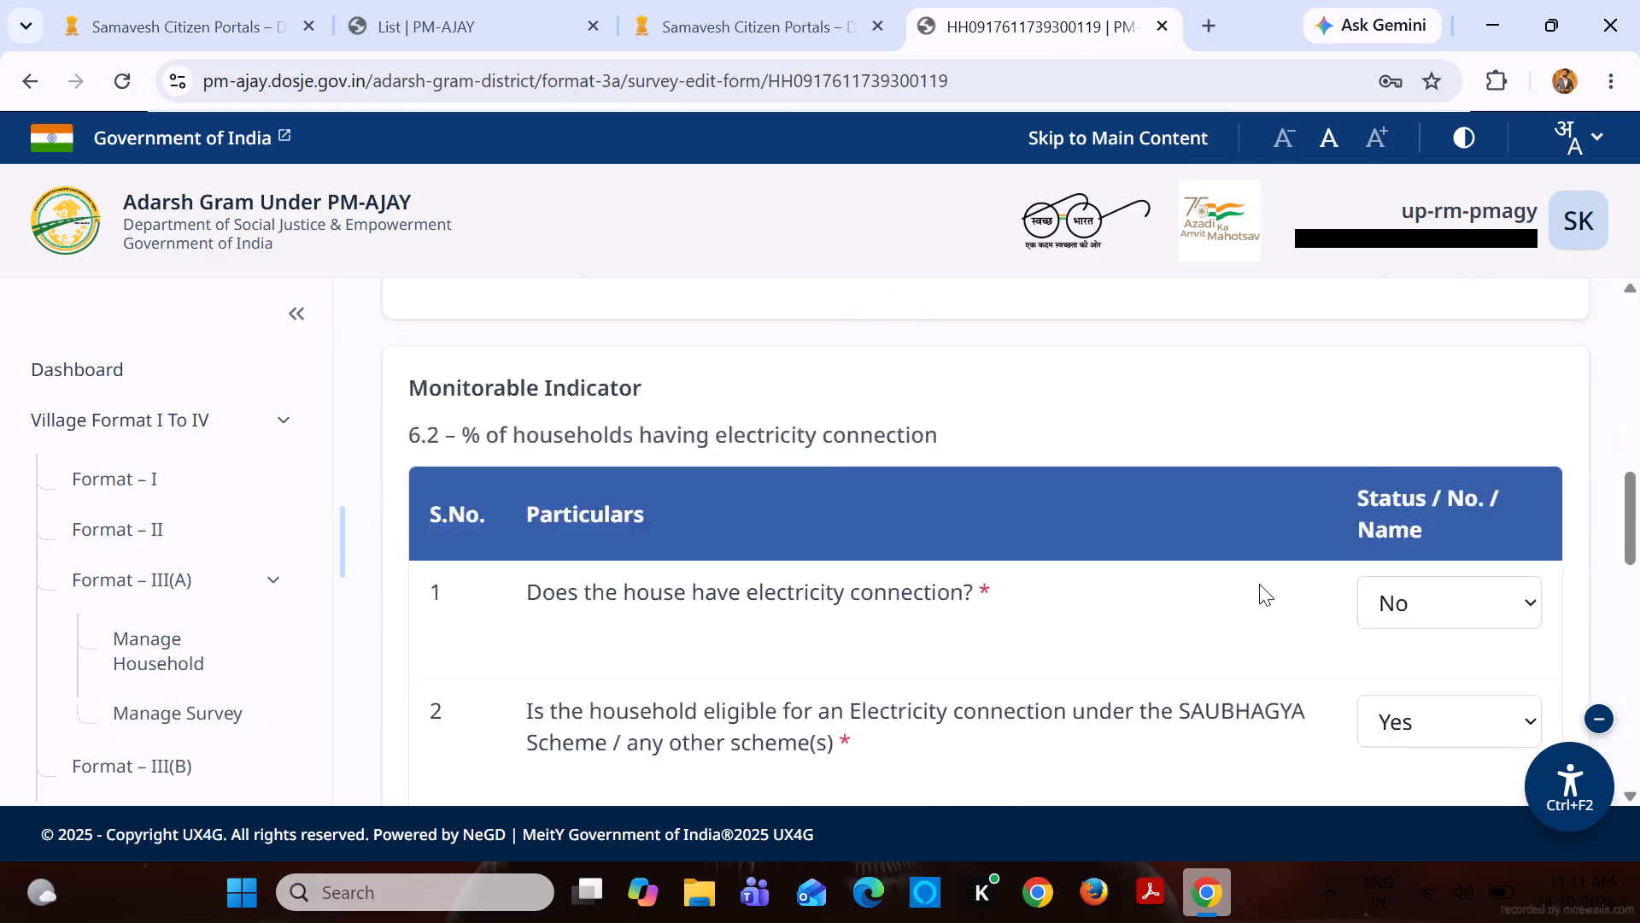
scroll(1259, 584, "down", 2)
left_click(1452, 420)
left_click(1409, 507)
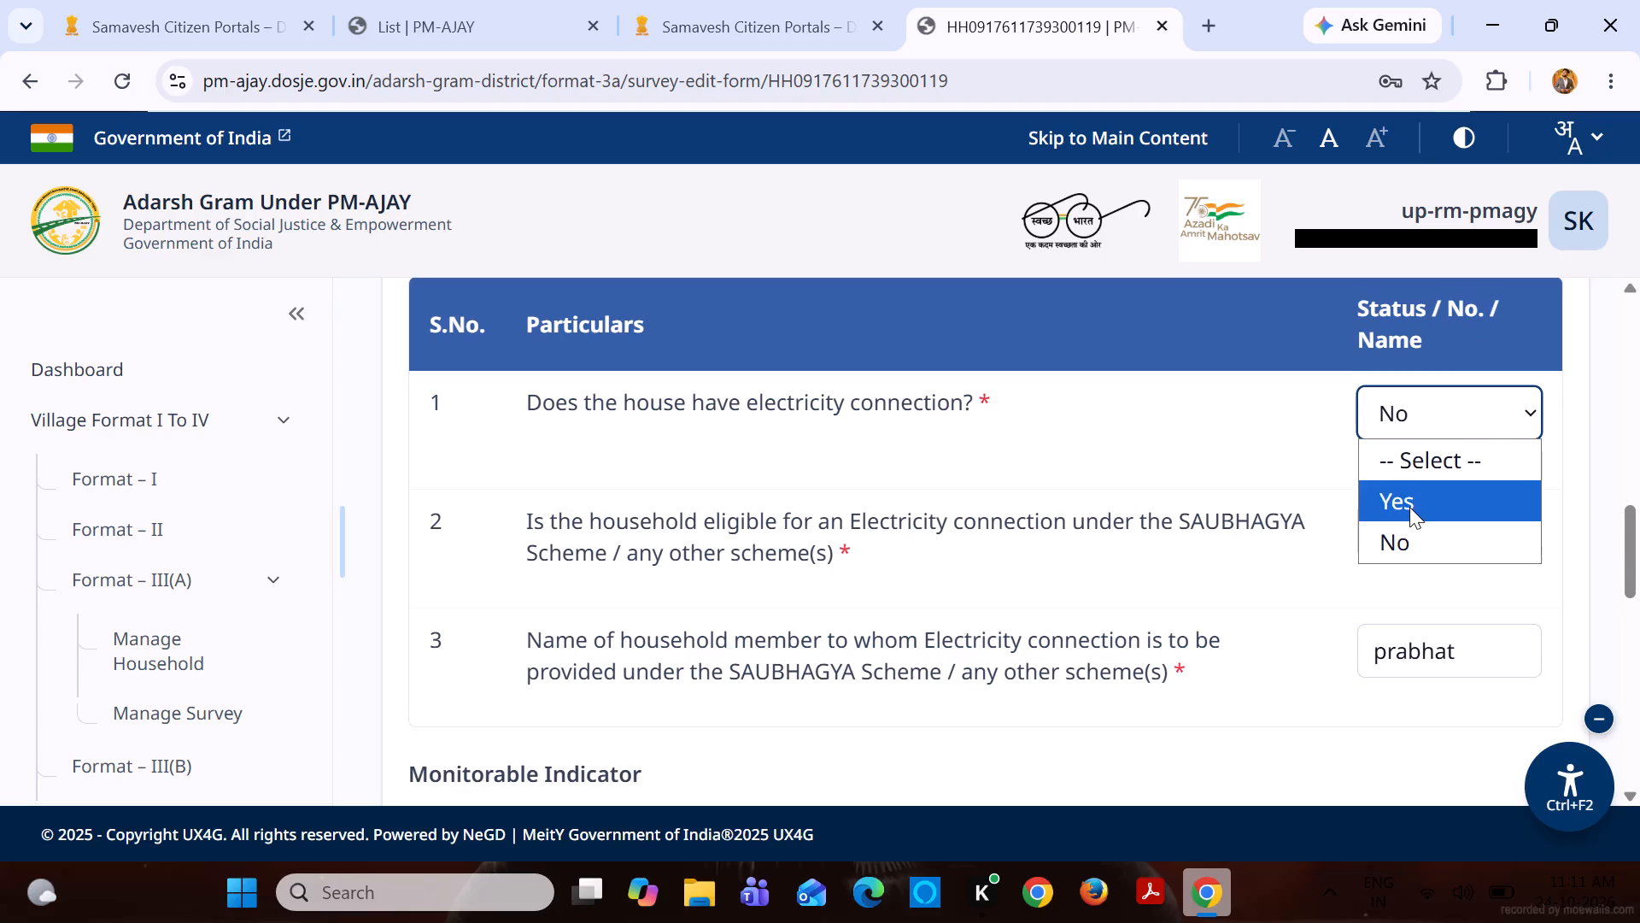
scroll(1409, 507, "down", 2)
left_click_drag(1414, 509, 1353, 603)
left_click(1353, 603)
Answer Yes to LED bulb use under 6.3 and clean fuel use under 6.4 for house 187, and save the survey.
scroll(1353, 603, "down", 3)
left_click_drag(1501, 450, 1434, 492)
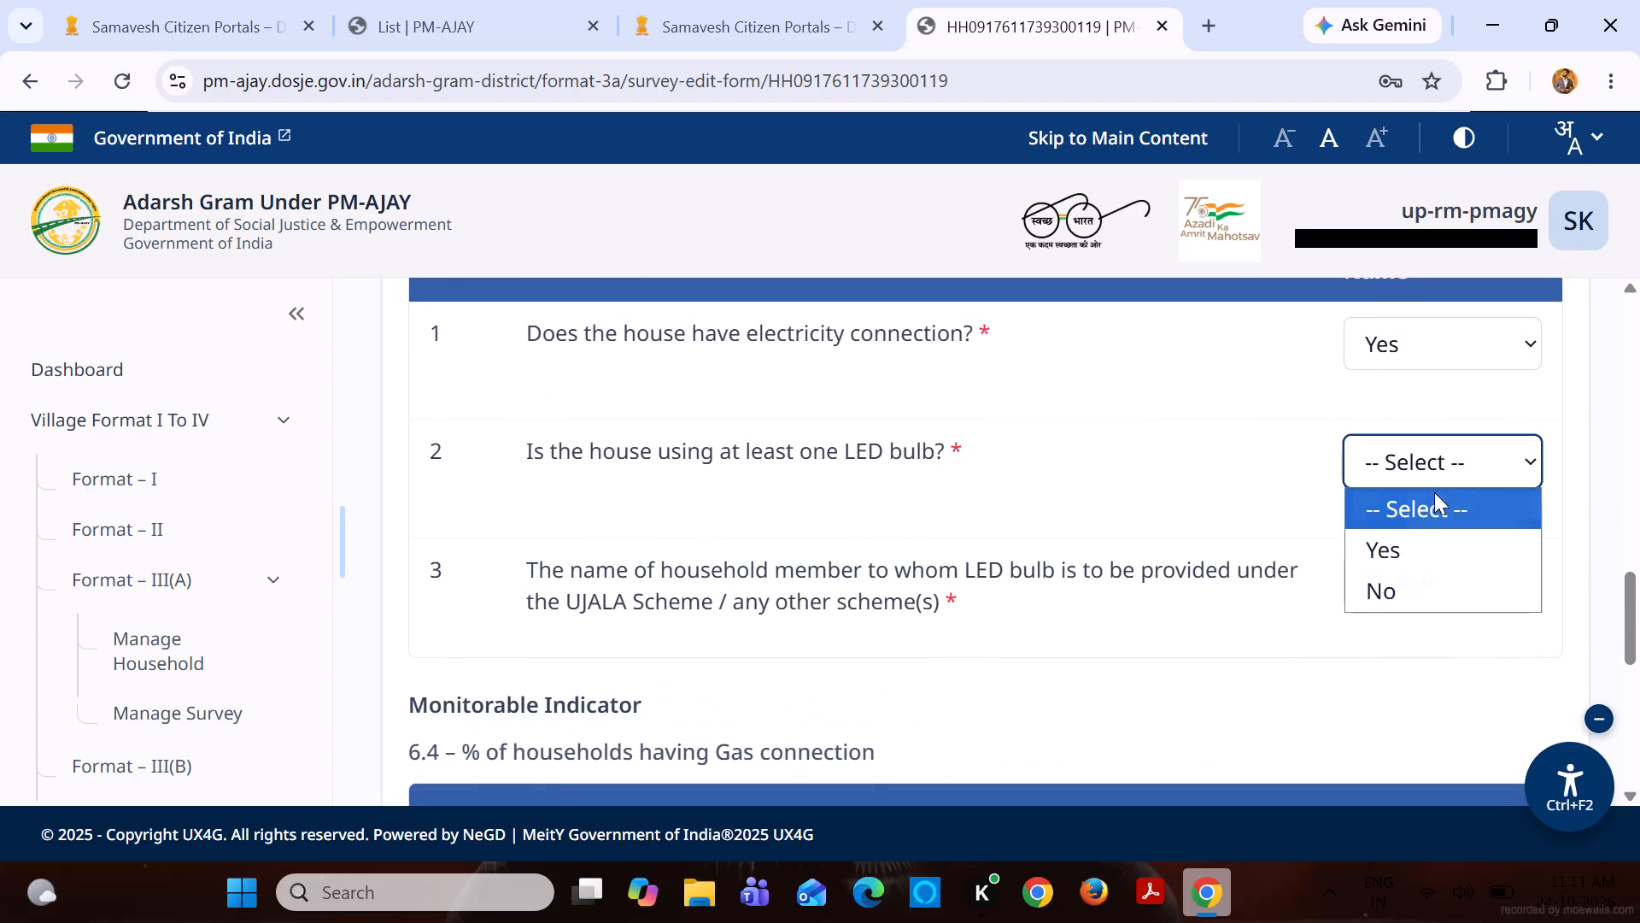
left_click_drag(1434, 492, 1380, 550)
left_click(1380, 550)
scroll(1380, 550, "down", 3)
left_click_drag(1454, 528, 1452, 531)
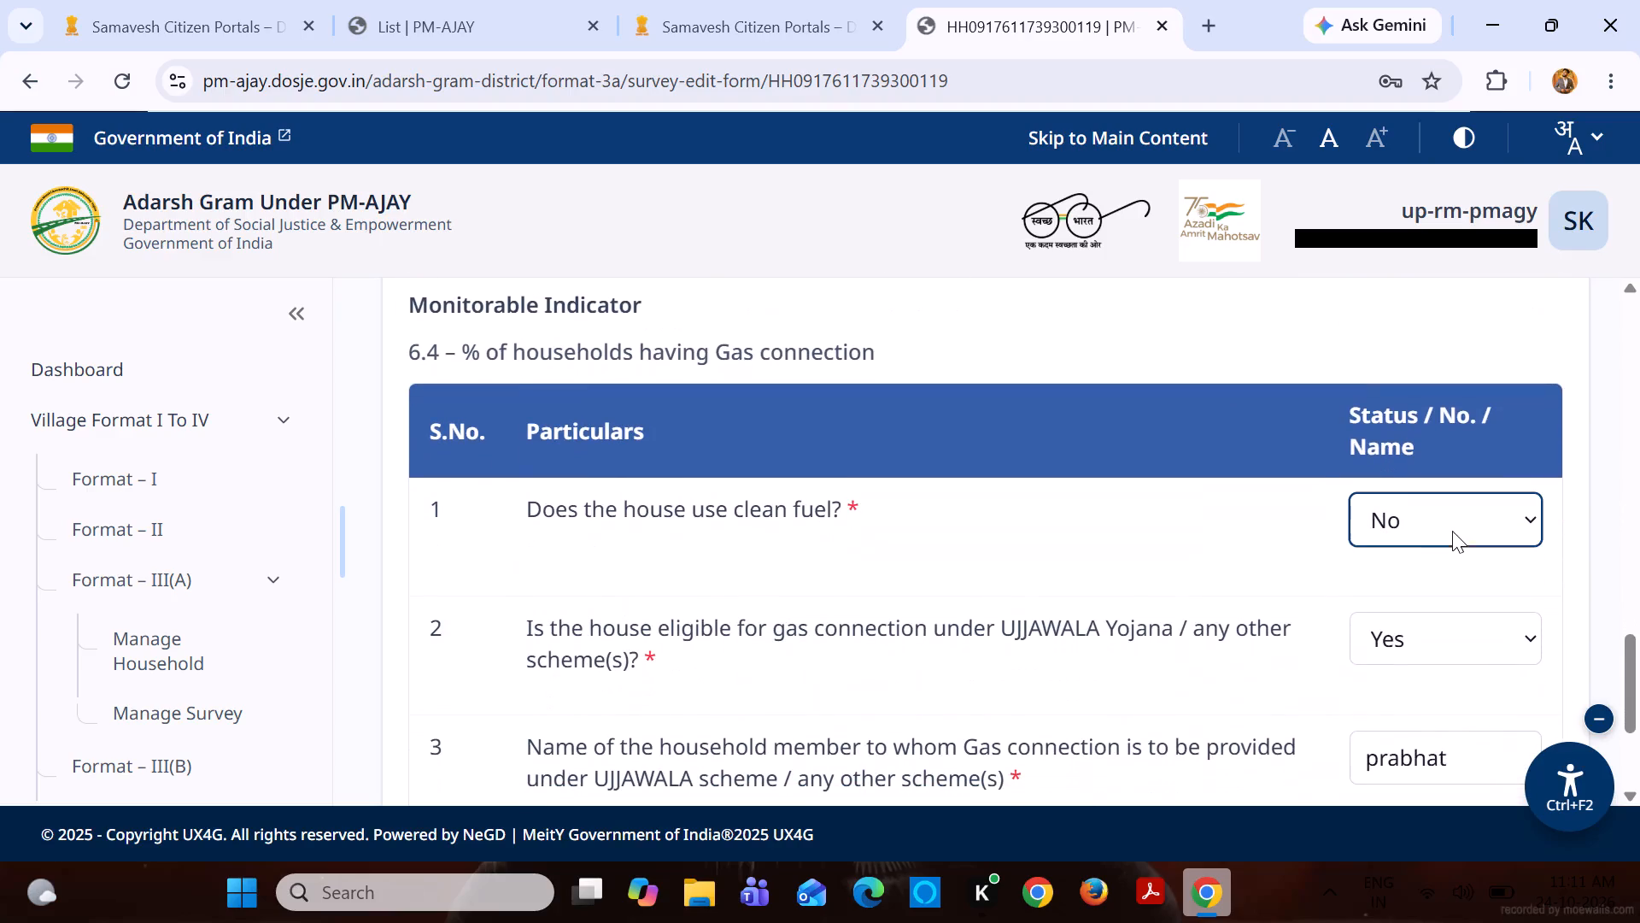
left_click_drag(1452, 531, 1391, 611)
left_click(1391, 611)
scroll(1391, 611, "down", 5)
left_click(1502, 619)
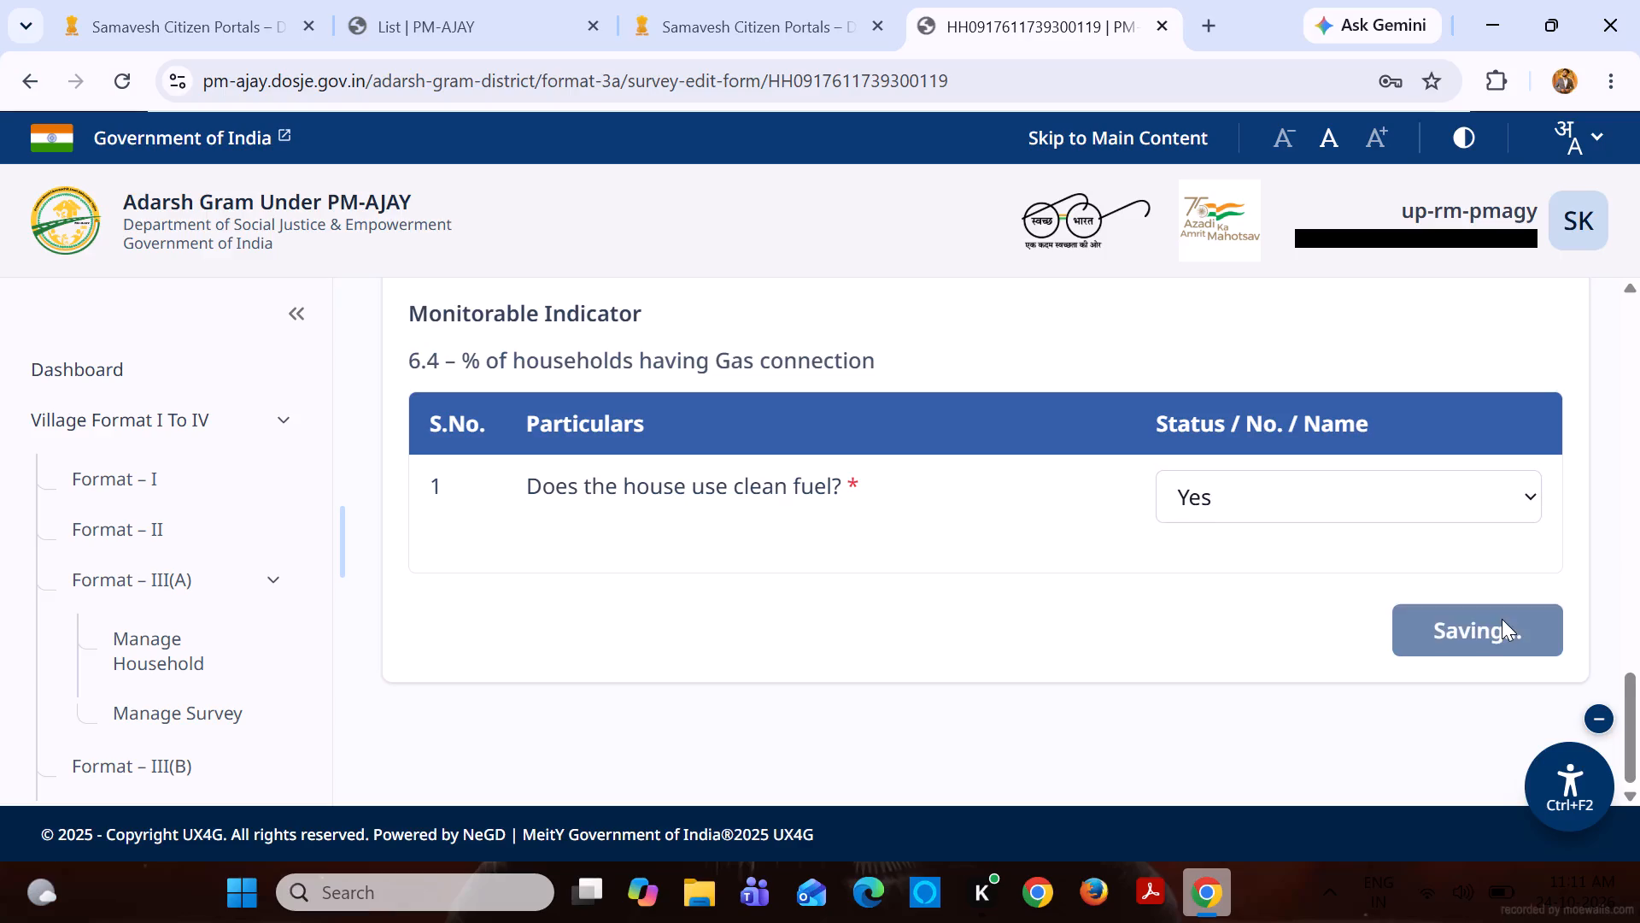
Return to the household survey list and open the survey of house 190 on page 2 for editing.
scroll(1209, 448, "up", 13)
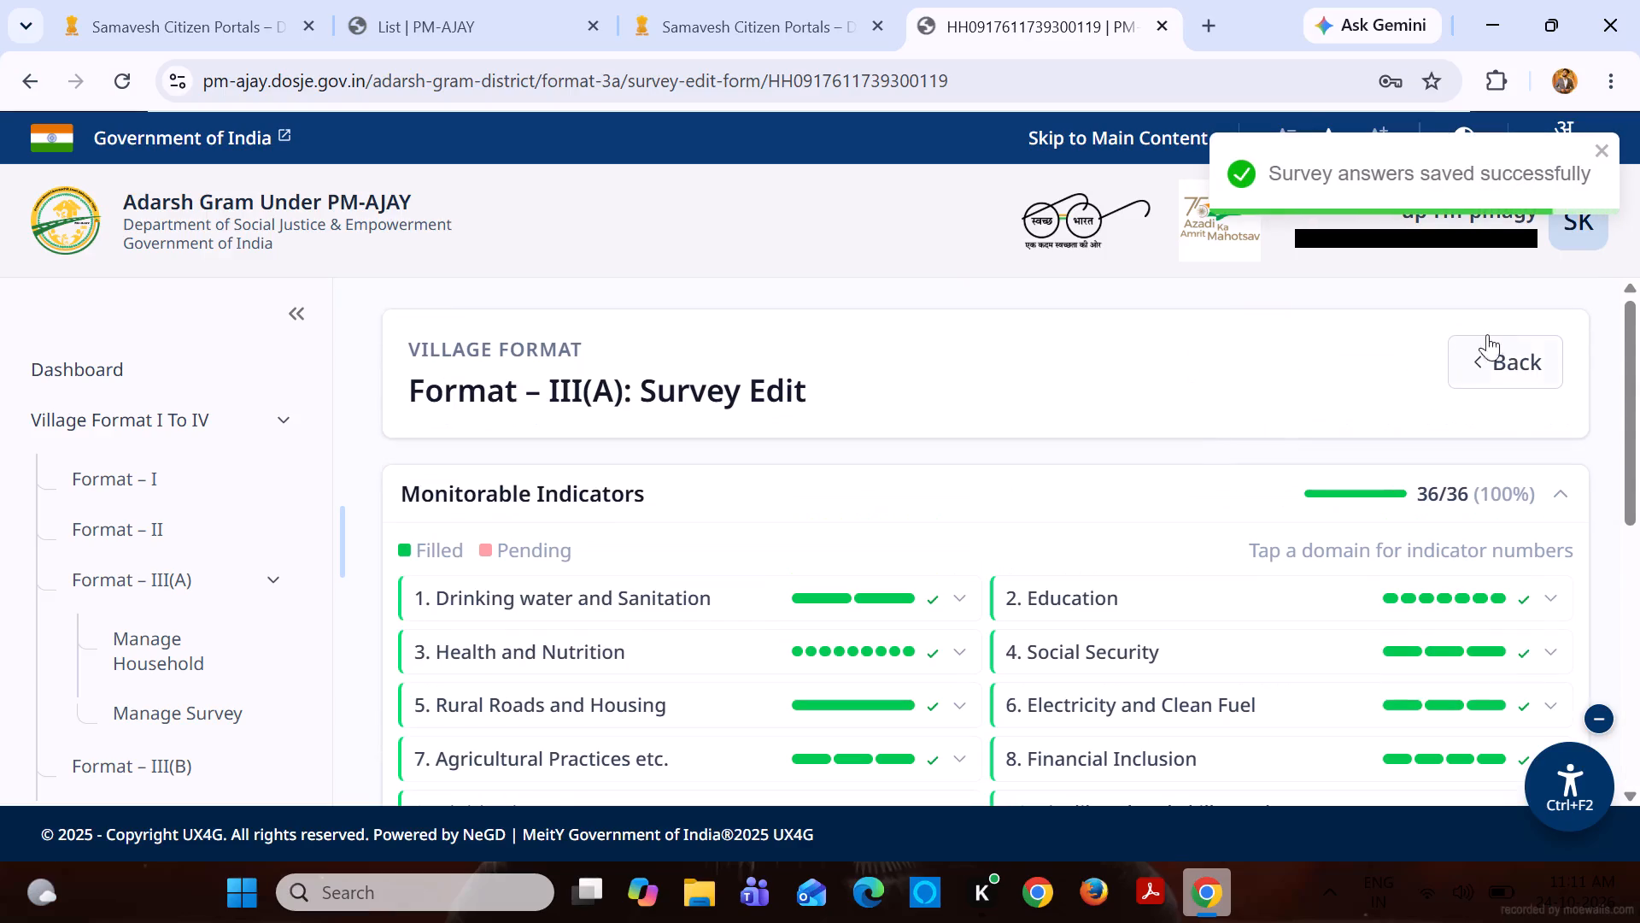
left_click(1519, 342)
scroll(1366, 506, "down", 11)
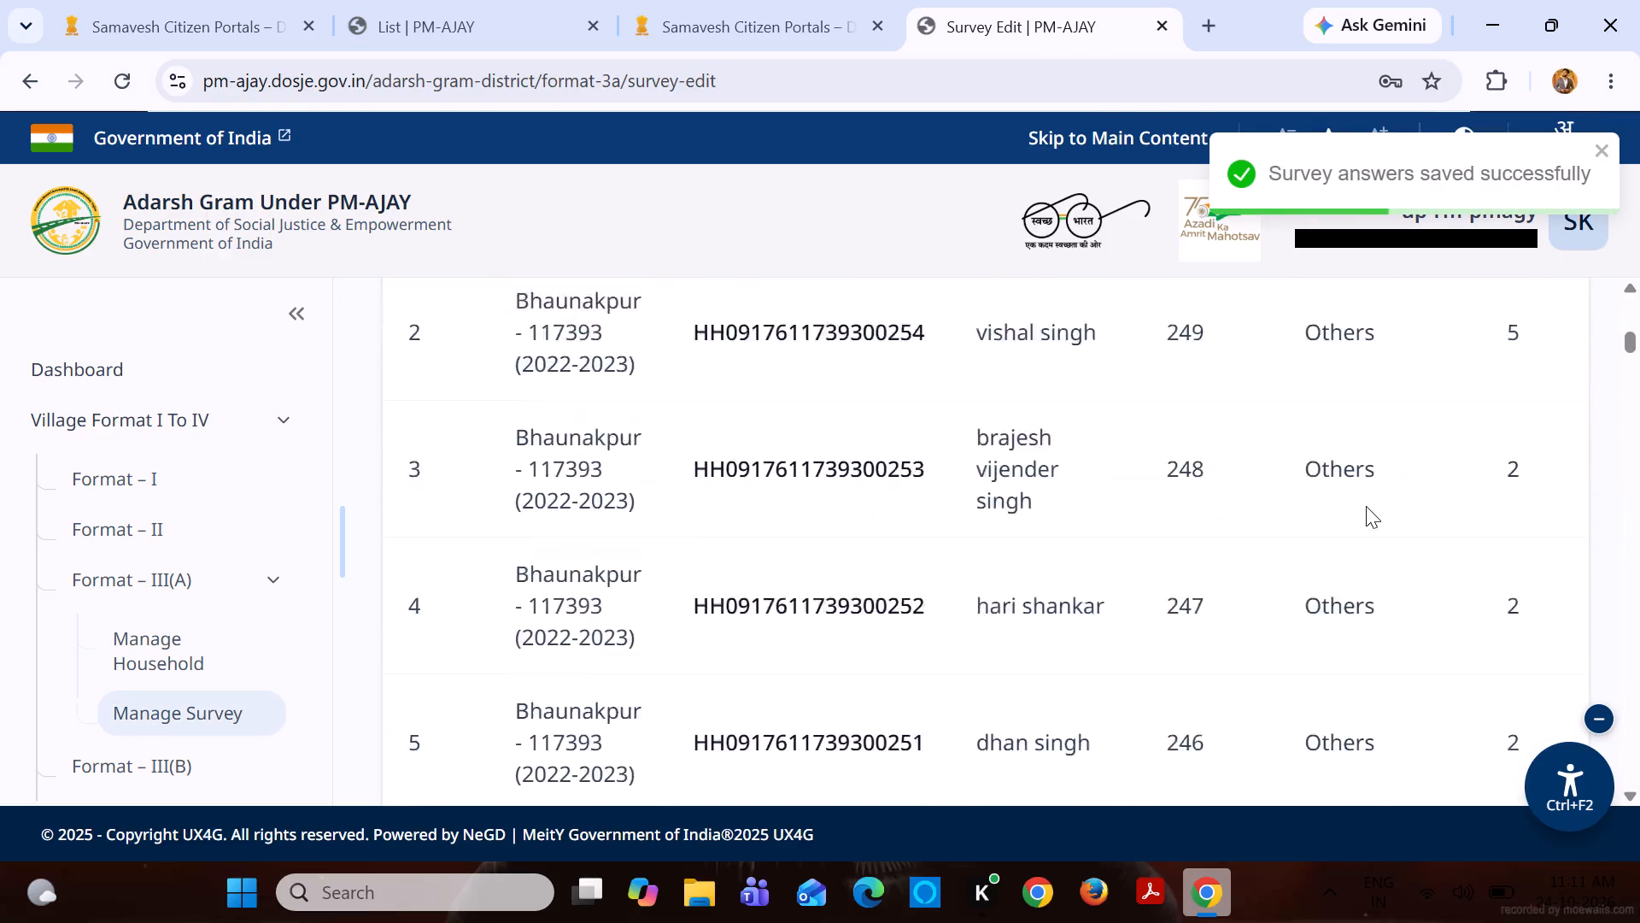
scroll(1366, 506, "down", 20)
scroll(1366, 506, "down", 14)
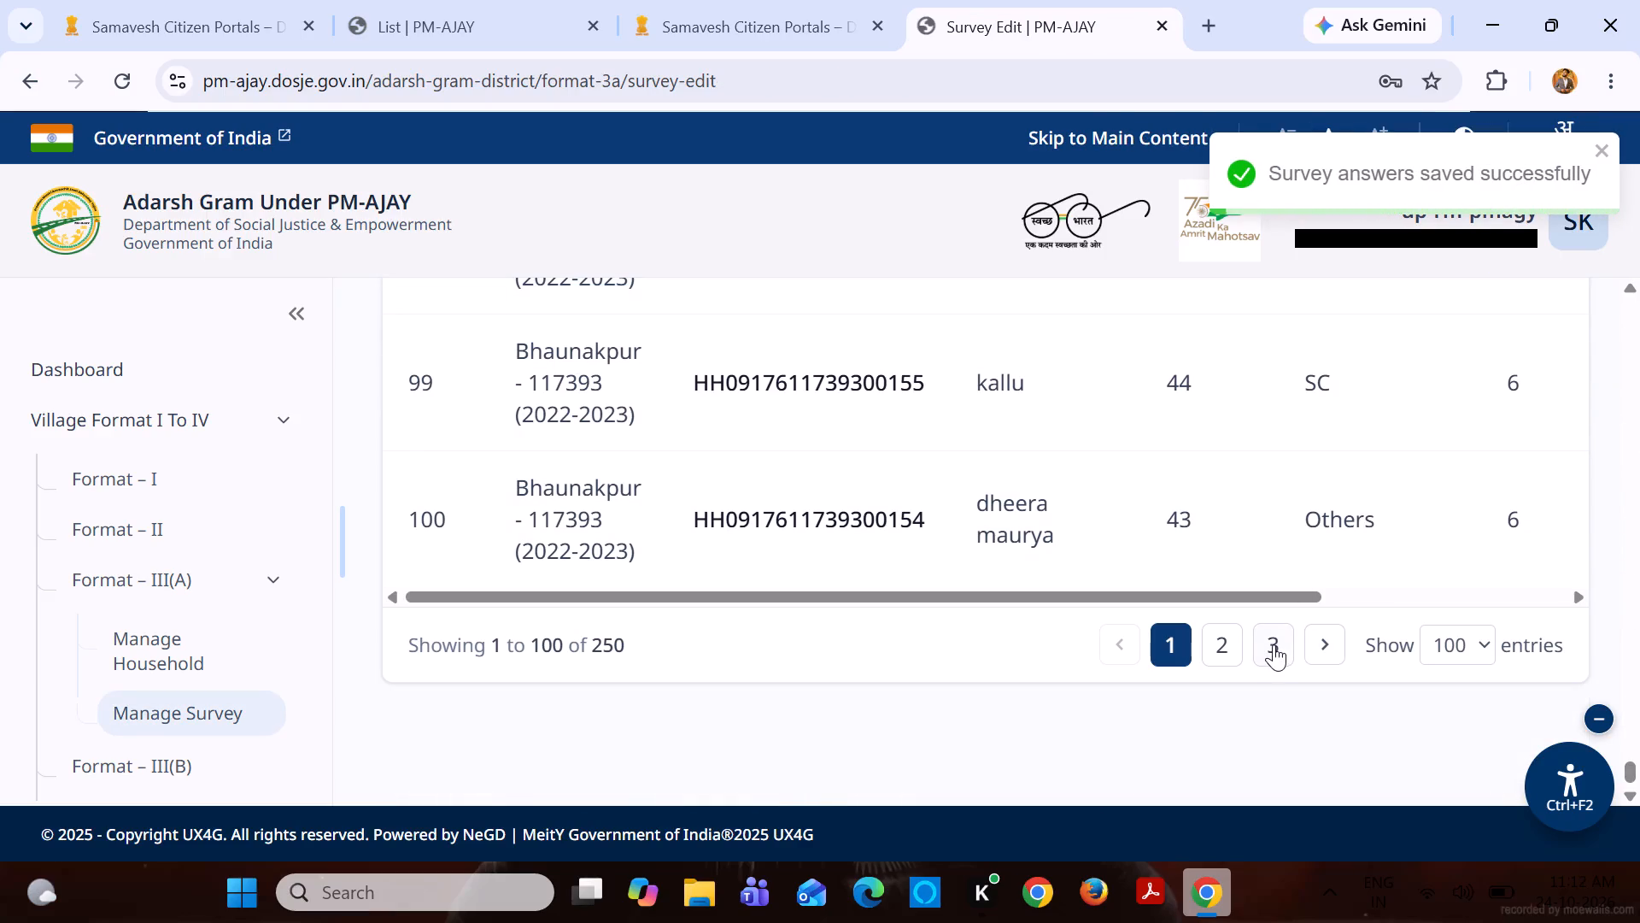
left_click(1237, 645)
scroll(1256, 536, "up", 10)
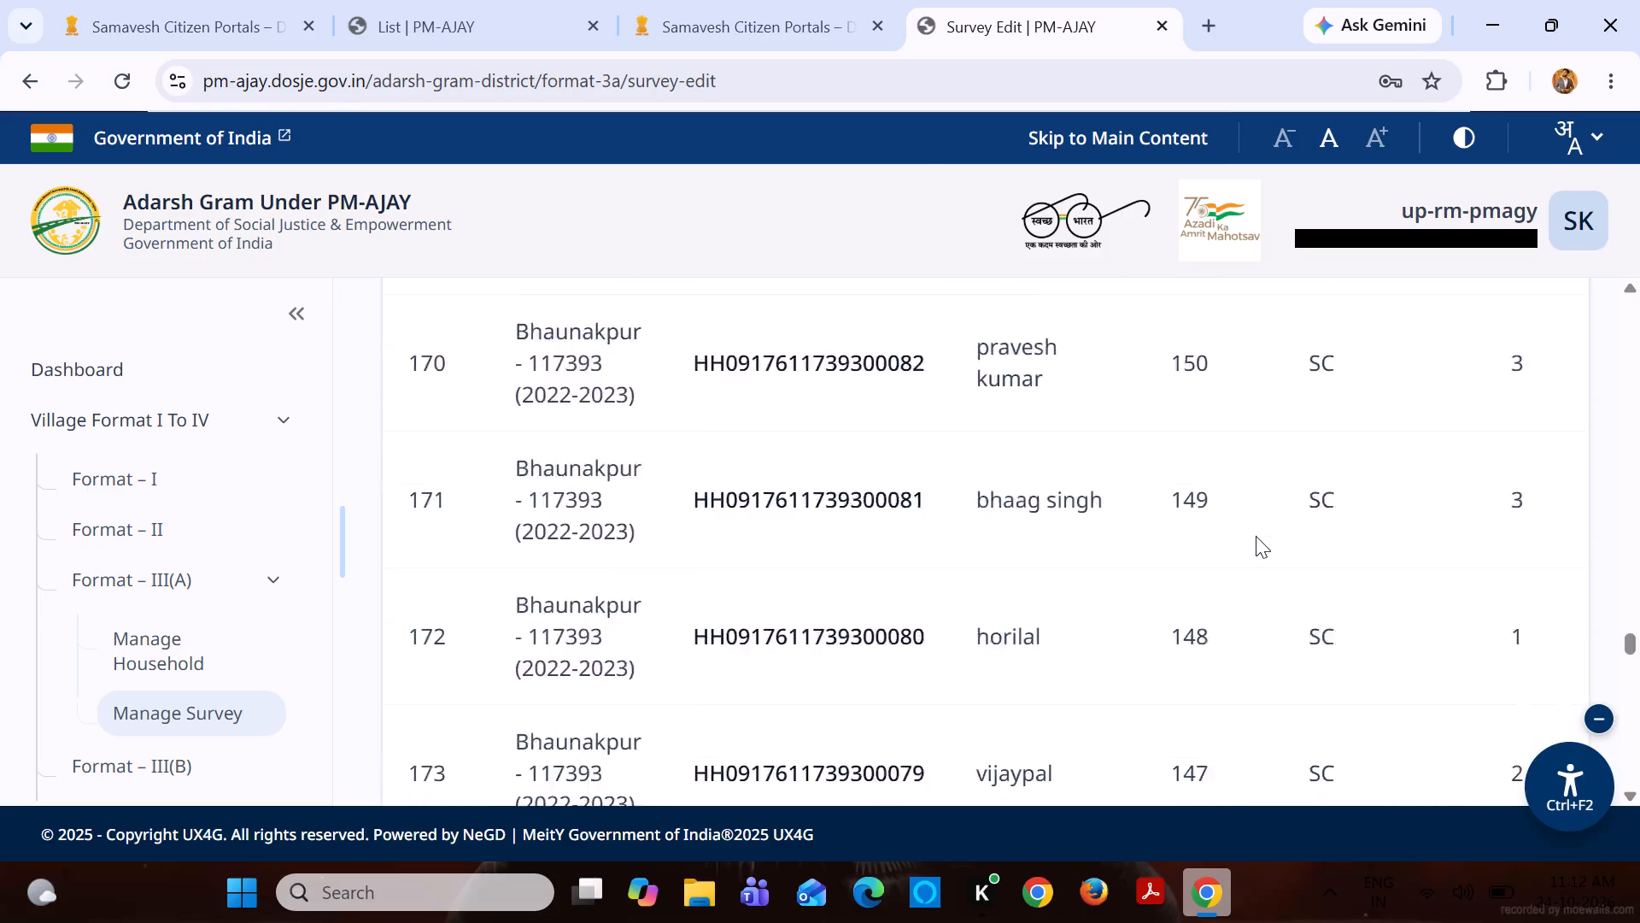
scroll(1256, 536, "up", 17)
scroll(1256, 536, "down", 1)
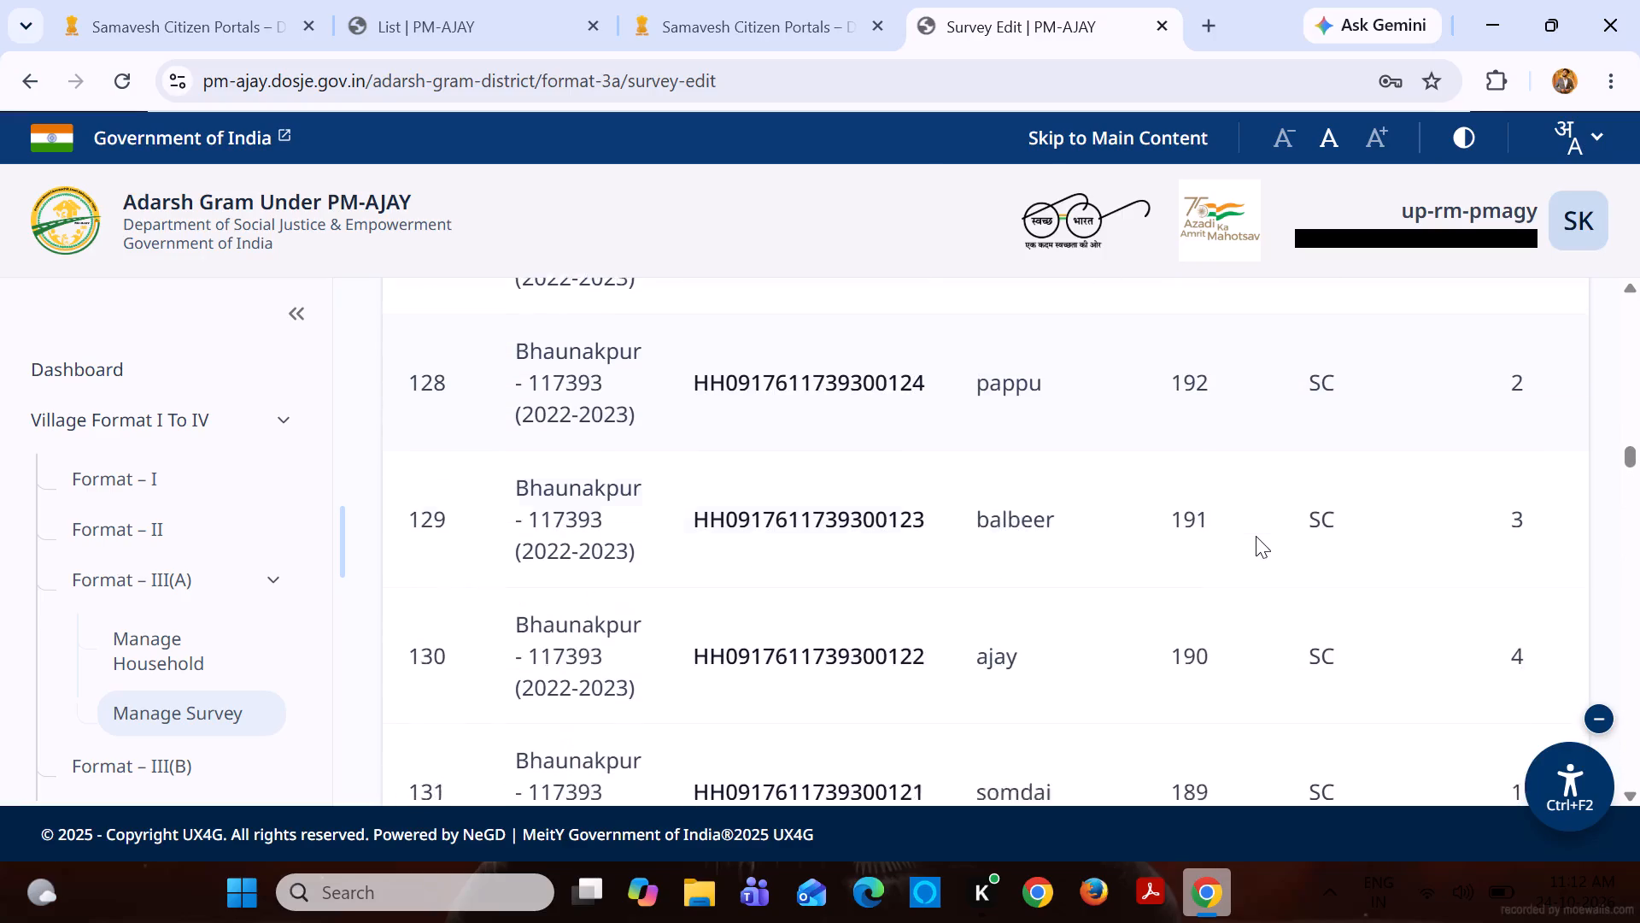
scroll(1256, 536, "down", 1)
scroll(1256, 536, "left", 5)
left_click(1537, 578)
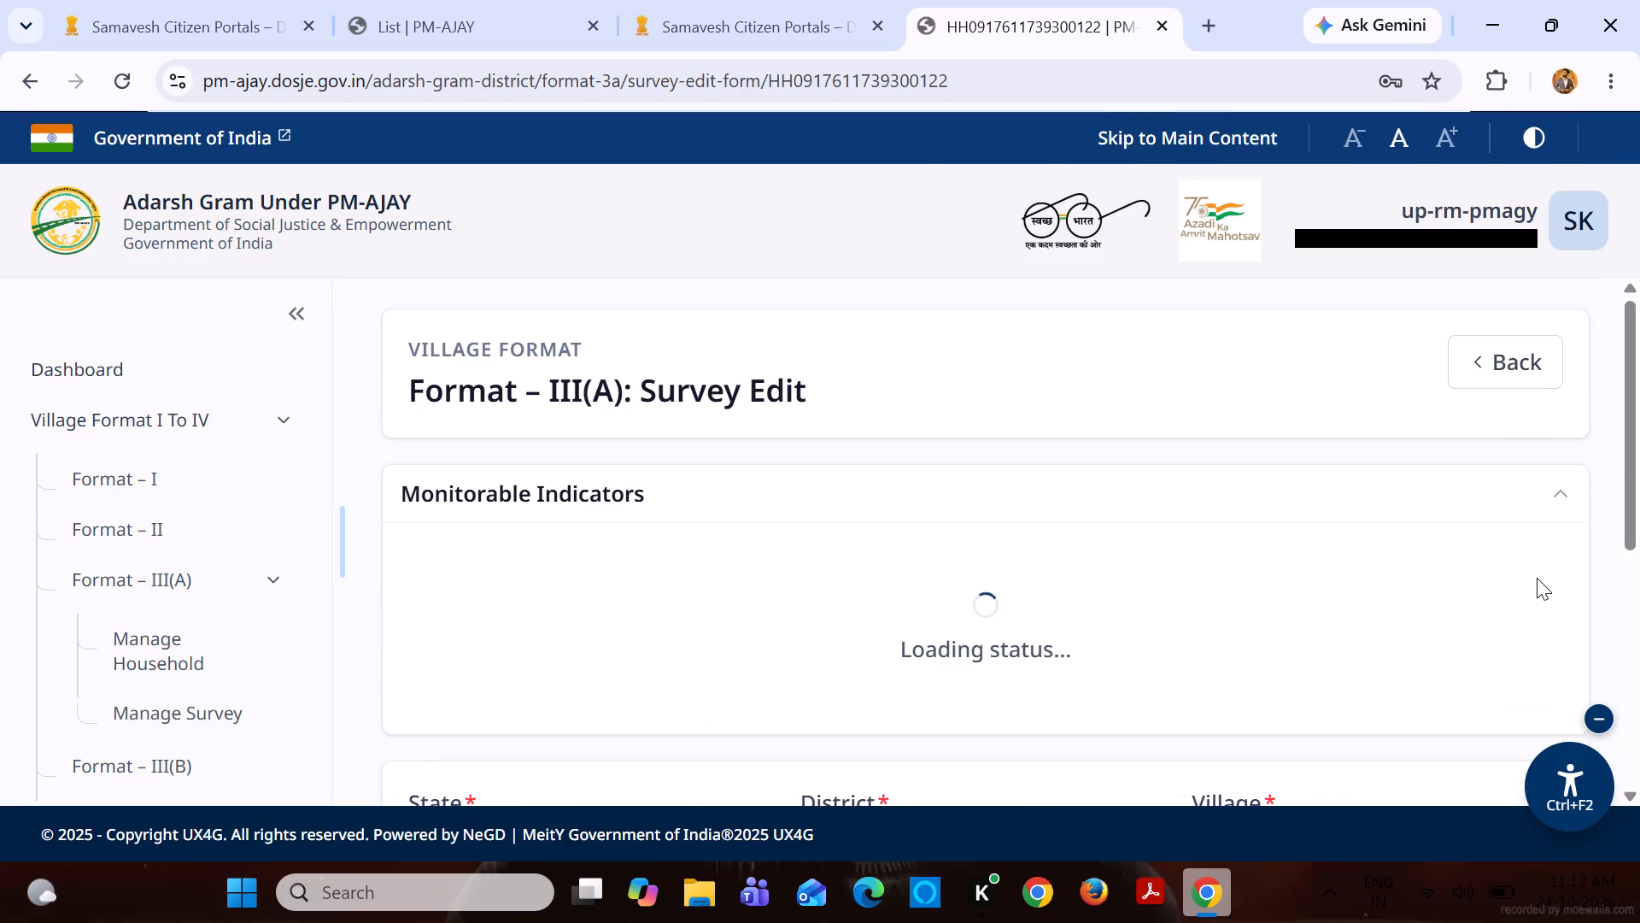
In domain 6 – Electricity and Clean Fuel, set the electricity connection answers under indicators 6.2 and 6.3 to Yes for house 190.
scroll(1360, 560, "down", 8)
left_click(1121, 605)
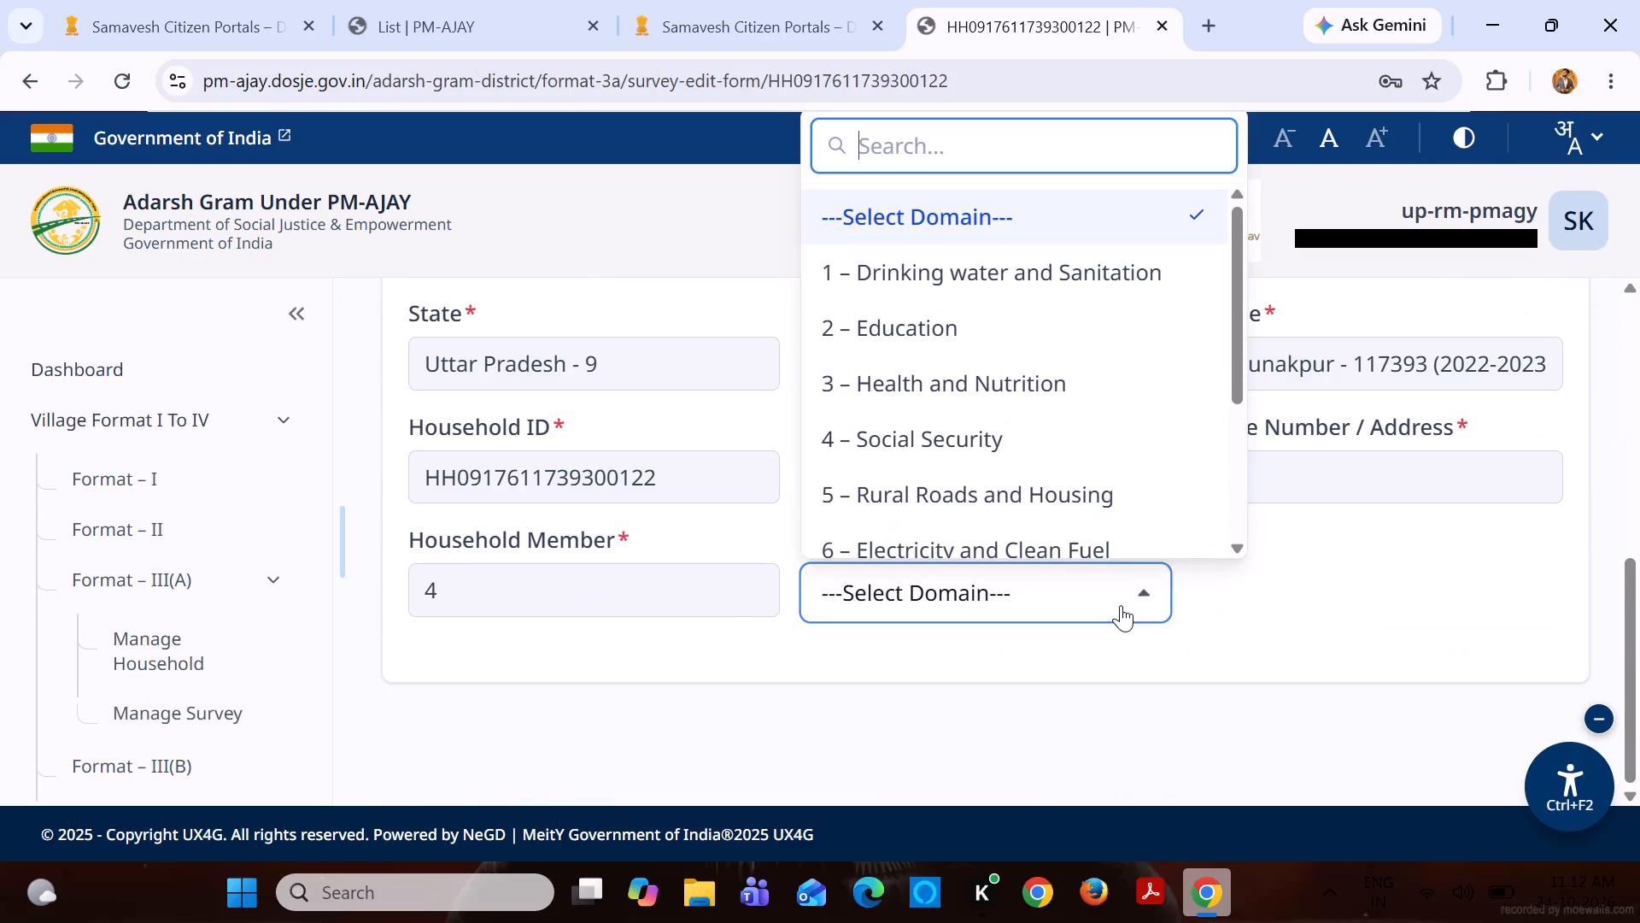
left_click(1071, 534)
scroll(1221, 575, "down", 3)
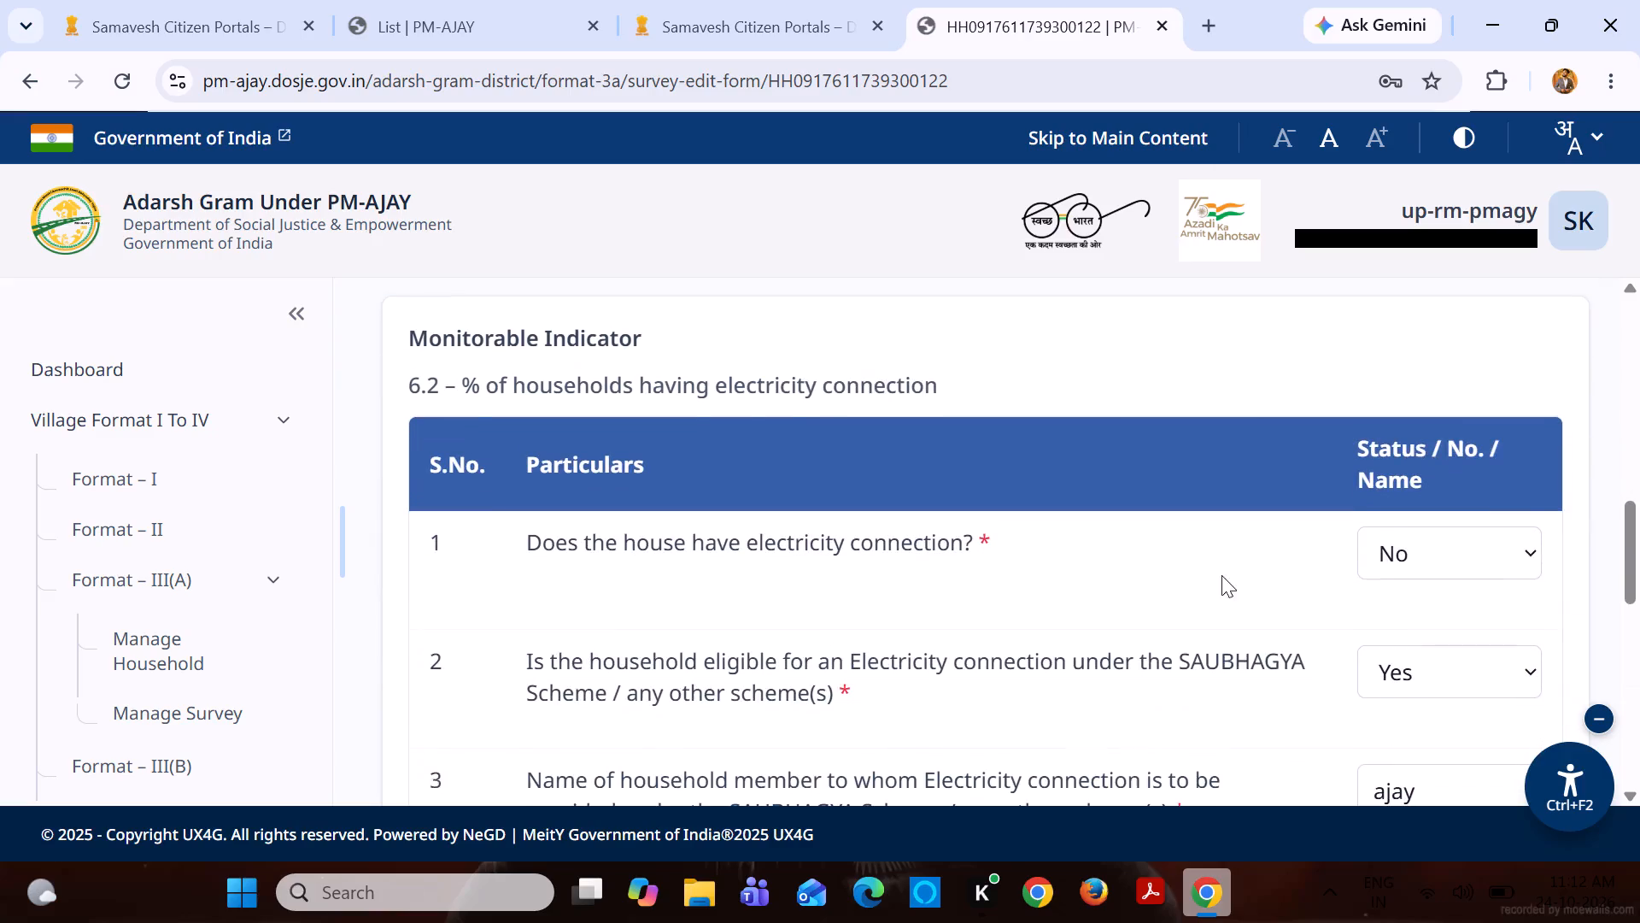
left_click_drag(1416, 558, 1398, 631)
left_click(1398, 631)
scroll(1398, 631, "down", 3)
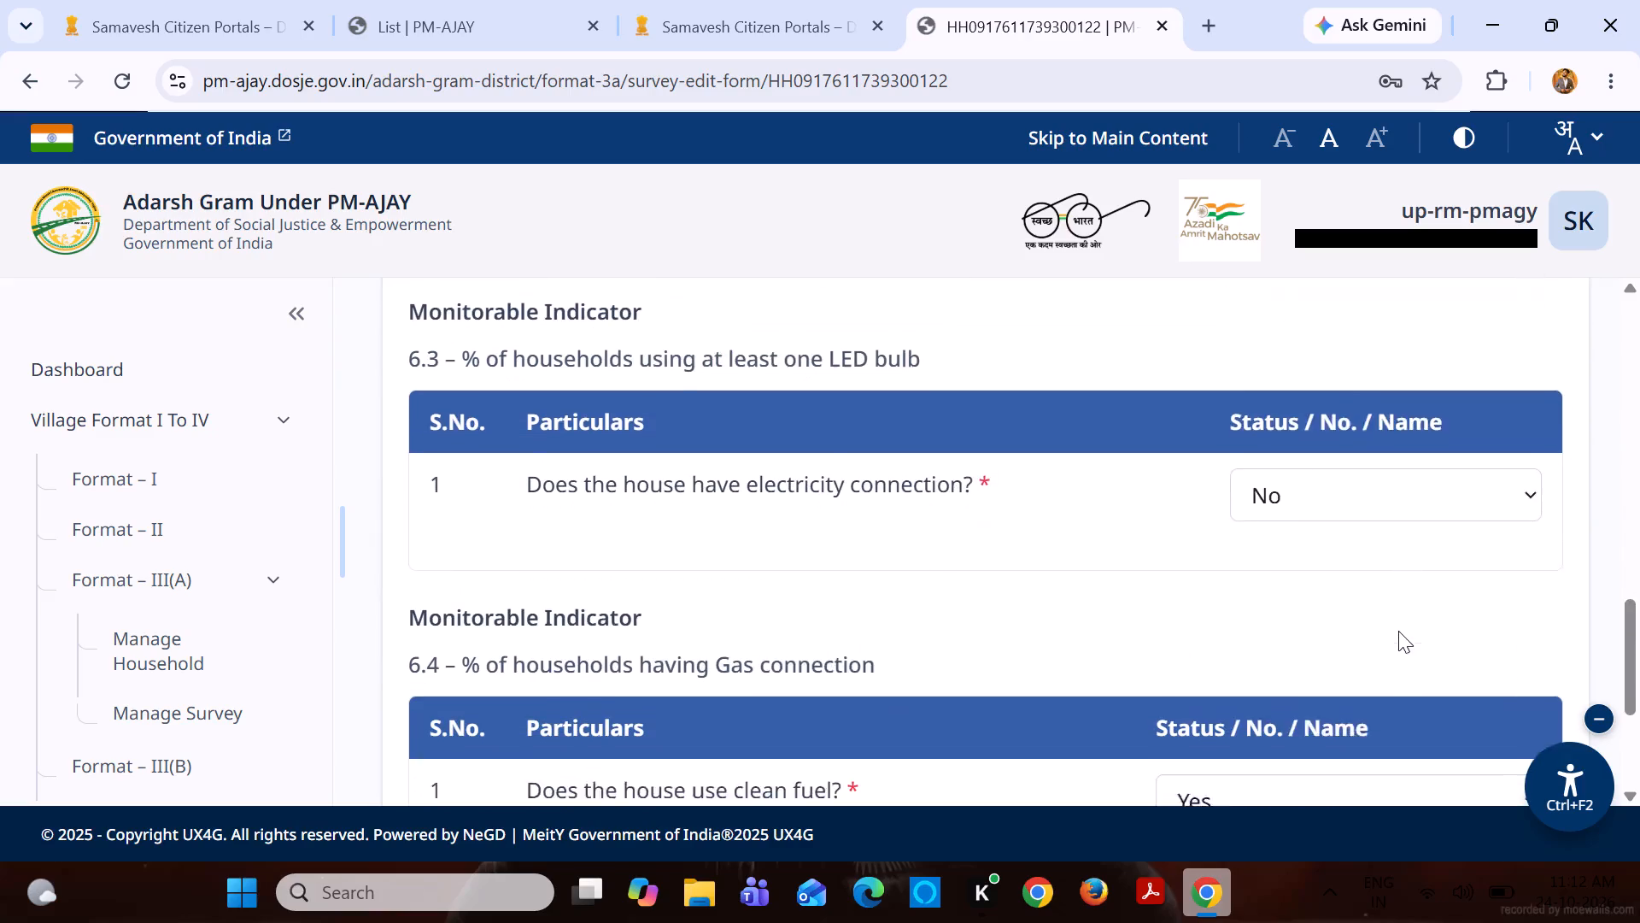
scroll(1398, 631, "down", 1)
left_click_drag(1414, 463, 1311, 538)
left_click(1311, 538)
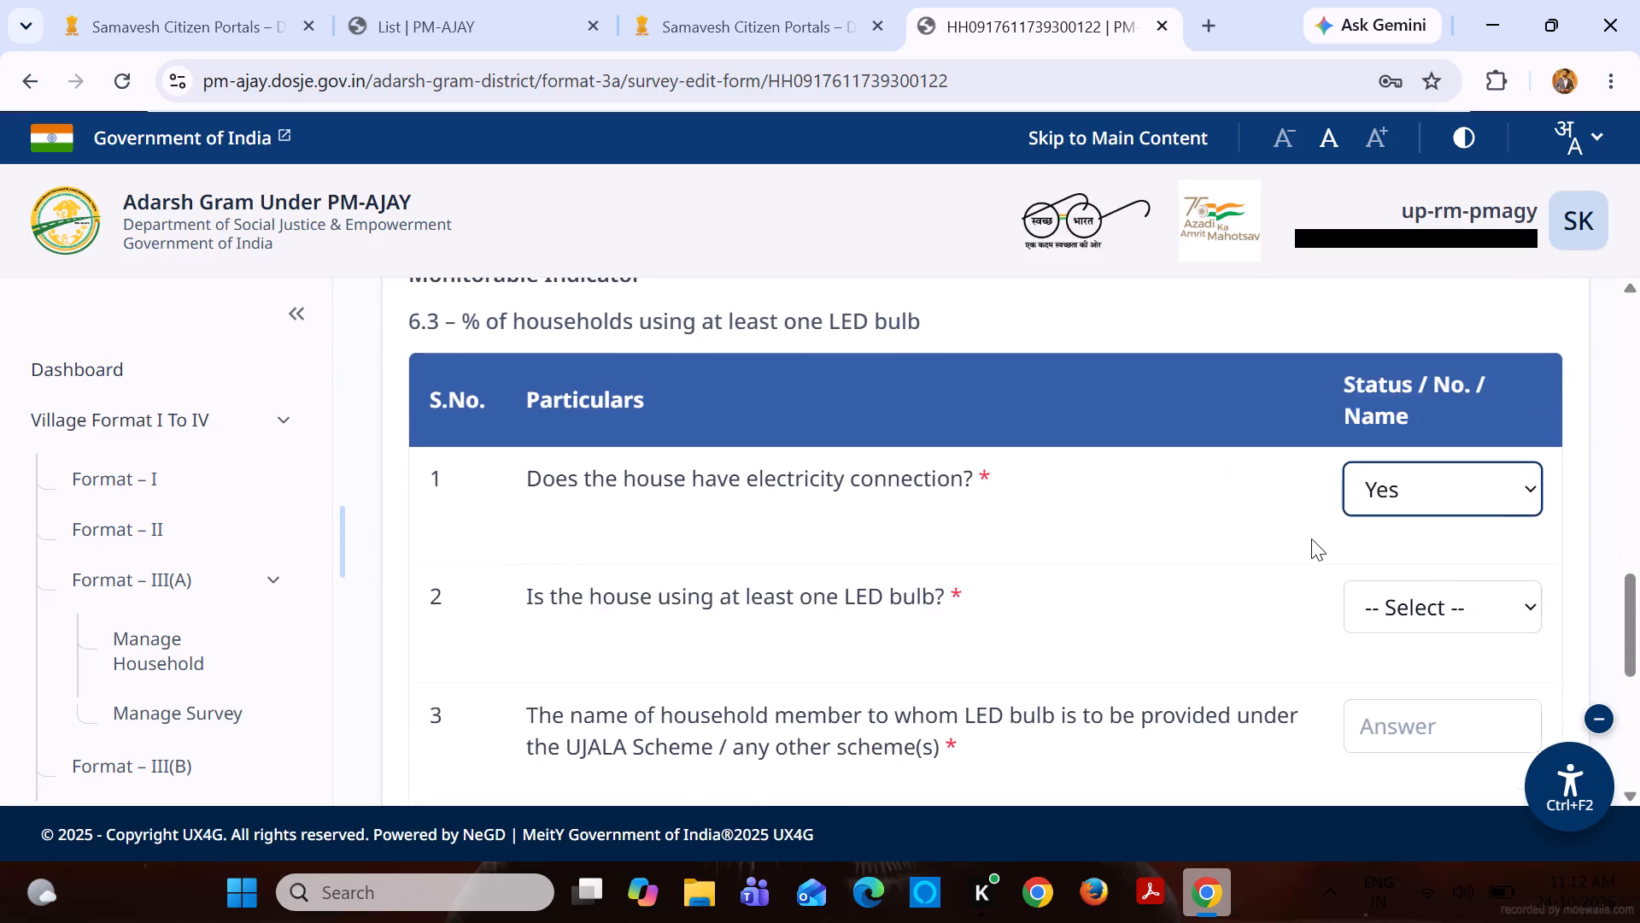
Answer Yes to LED bulb use under 6.3 for house 190 and save the survey.
scroll(1311, 538, "down", 3)
left_click_drag(1469, 351, 1399, 415)
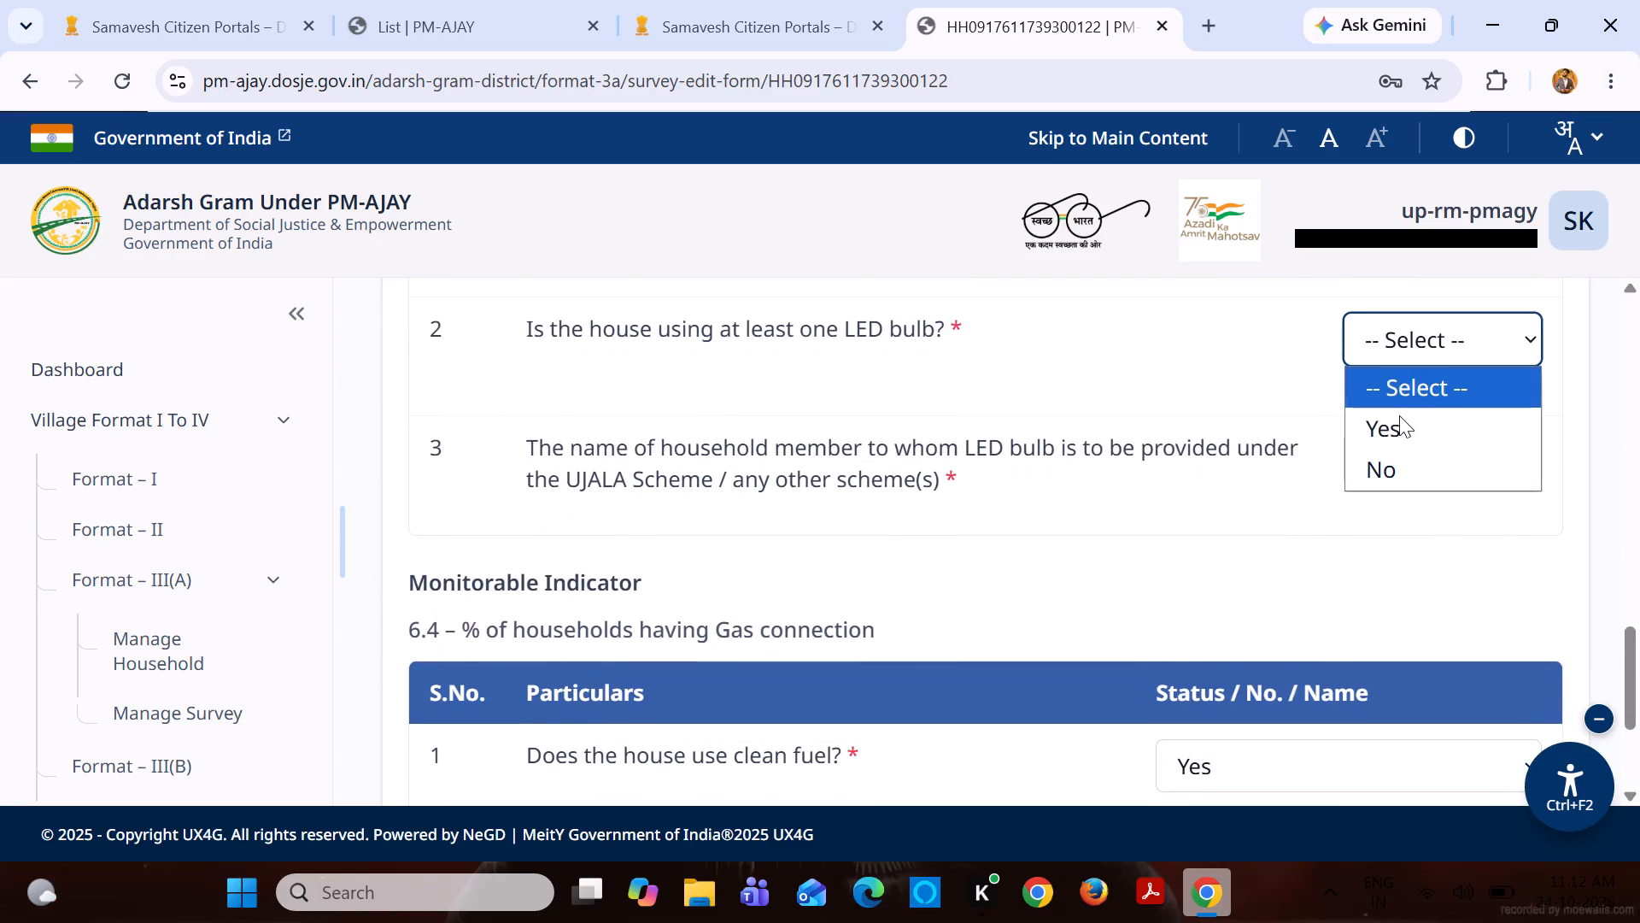
left_click(1399, 415)
scroll(1399, 415, "down", 2)
left_click_drag(1502, 596, 1498, 614)
left_click(1498, 614)
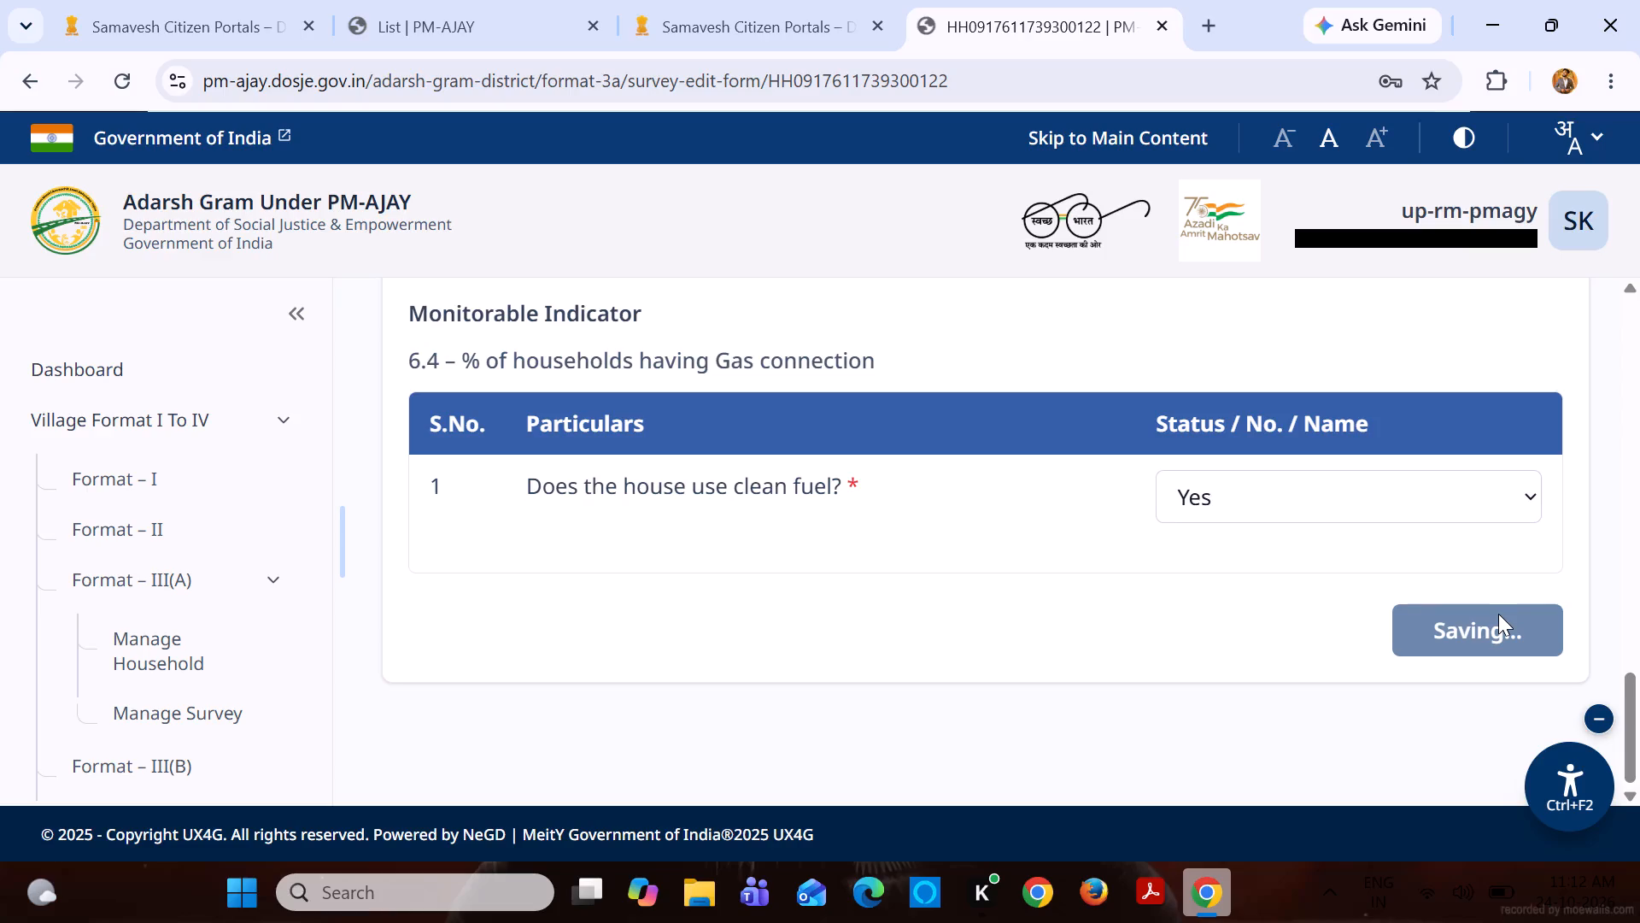
left_click(1498, 614)
Return to the household survey list and open the survey of house 196 on page 2 for editing.
scroll(1057, 441, "up", 13)
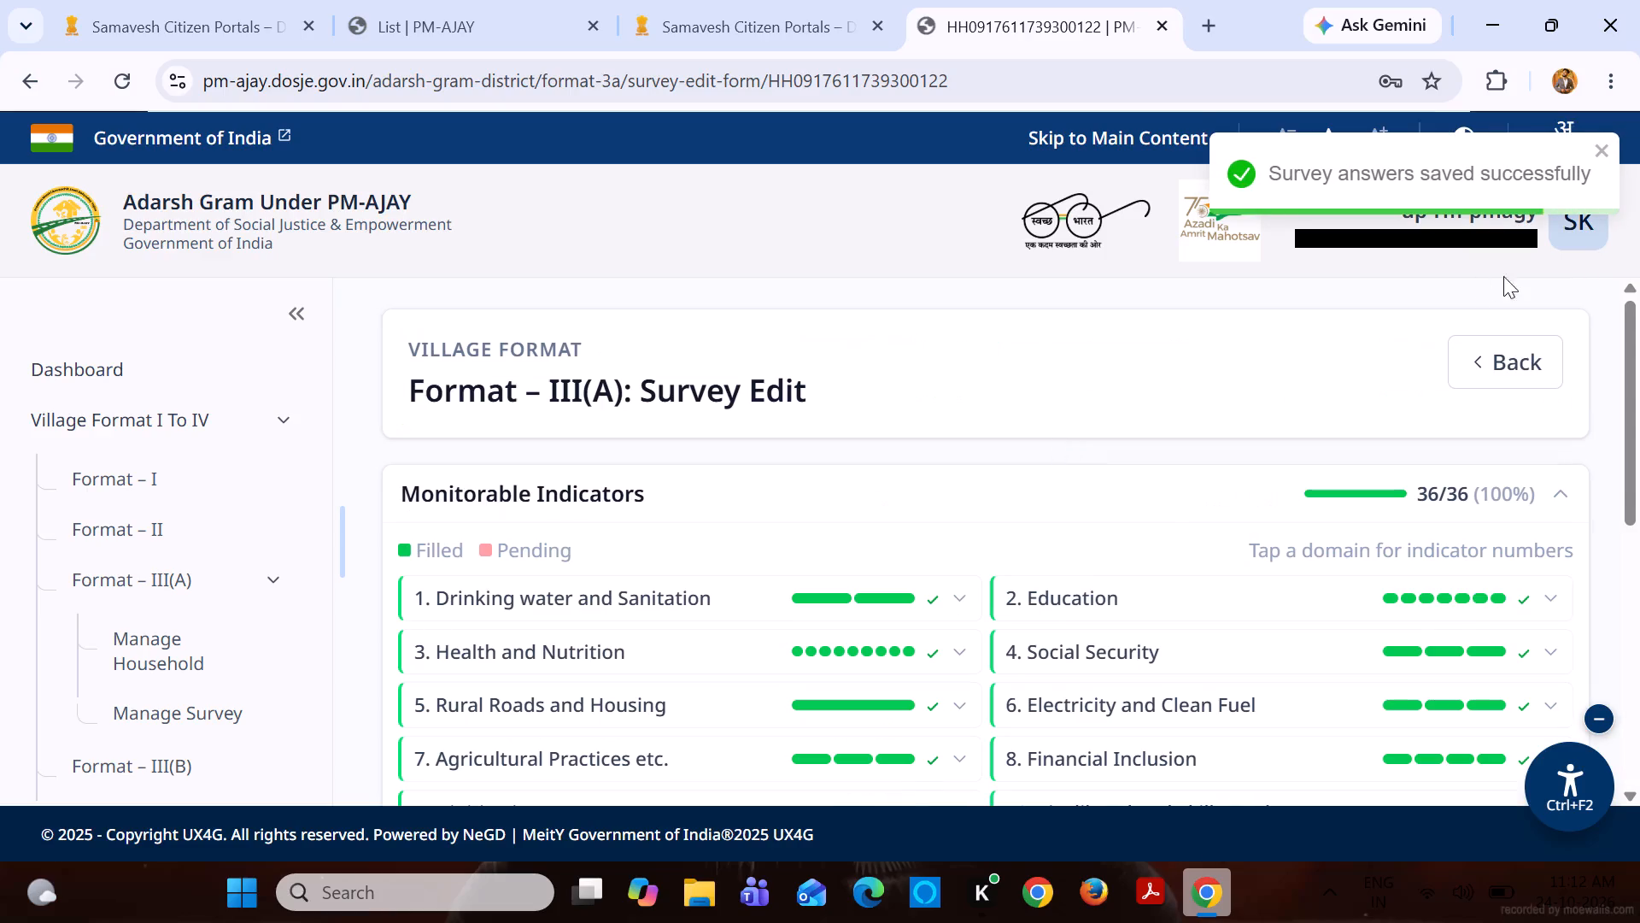
left_click(1537, 350)
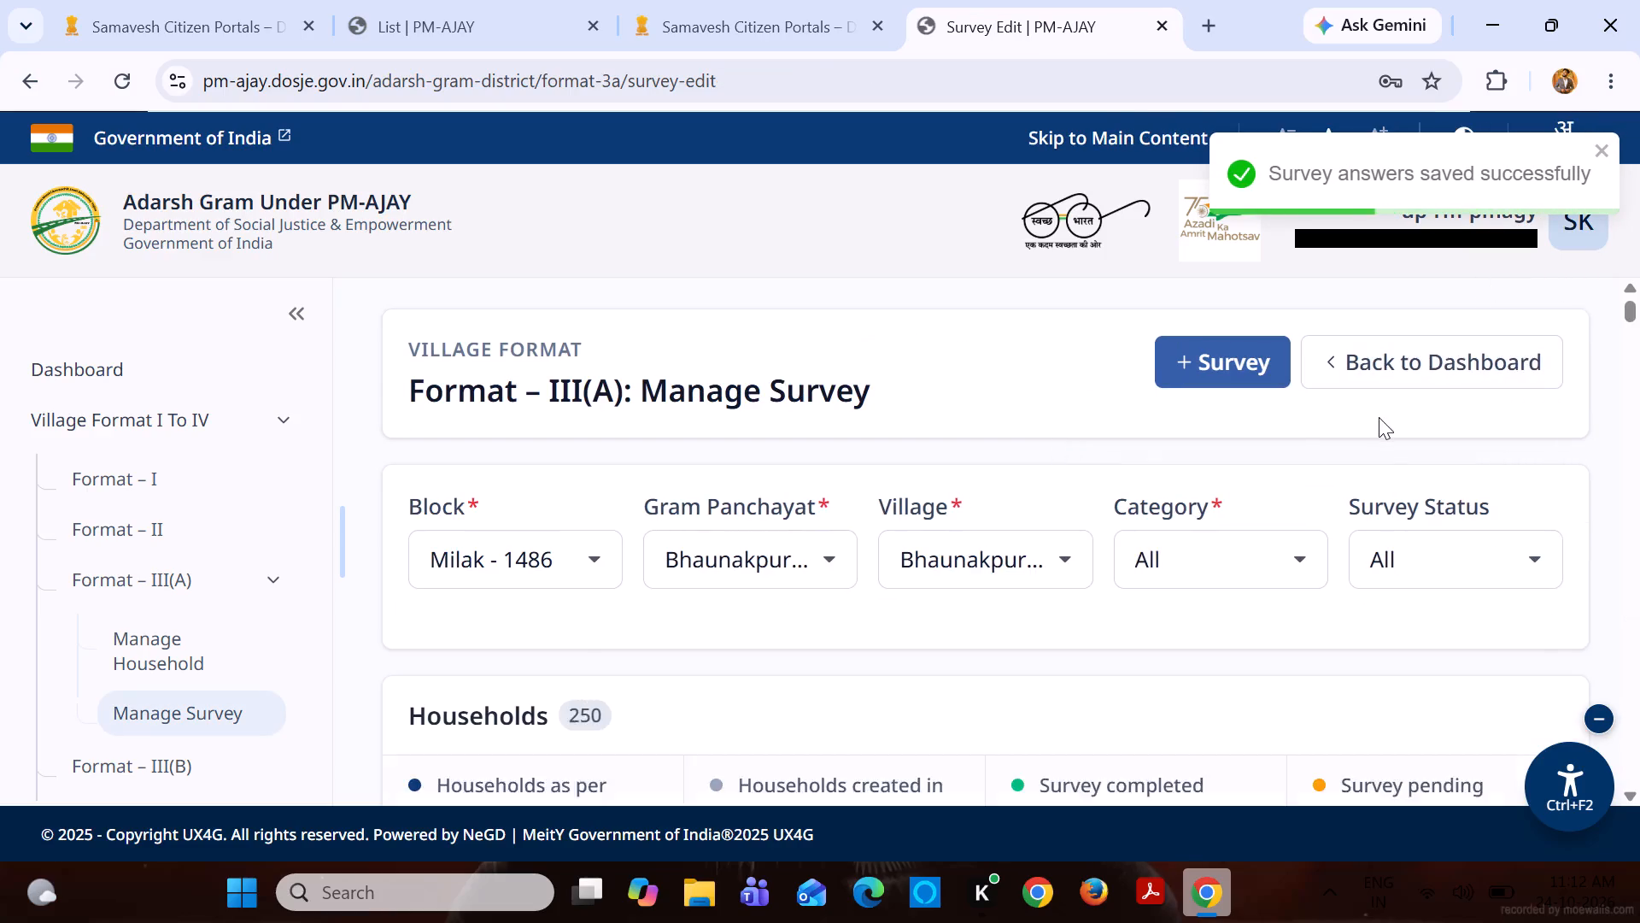
scroll(1379, 417, "down", 20)
scroll(1379, 417, "down", 8)
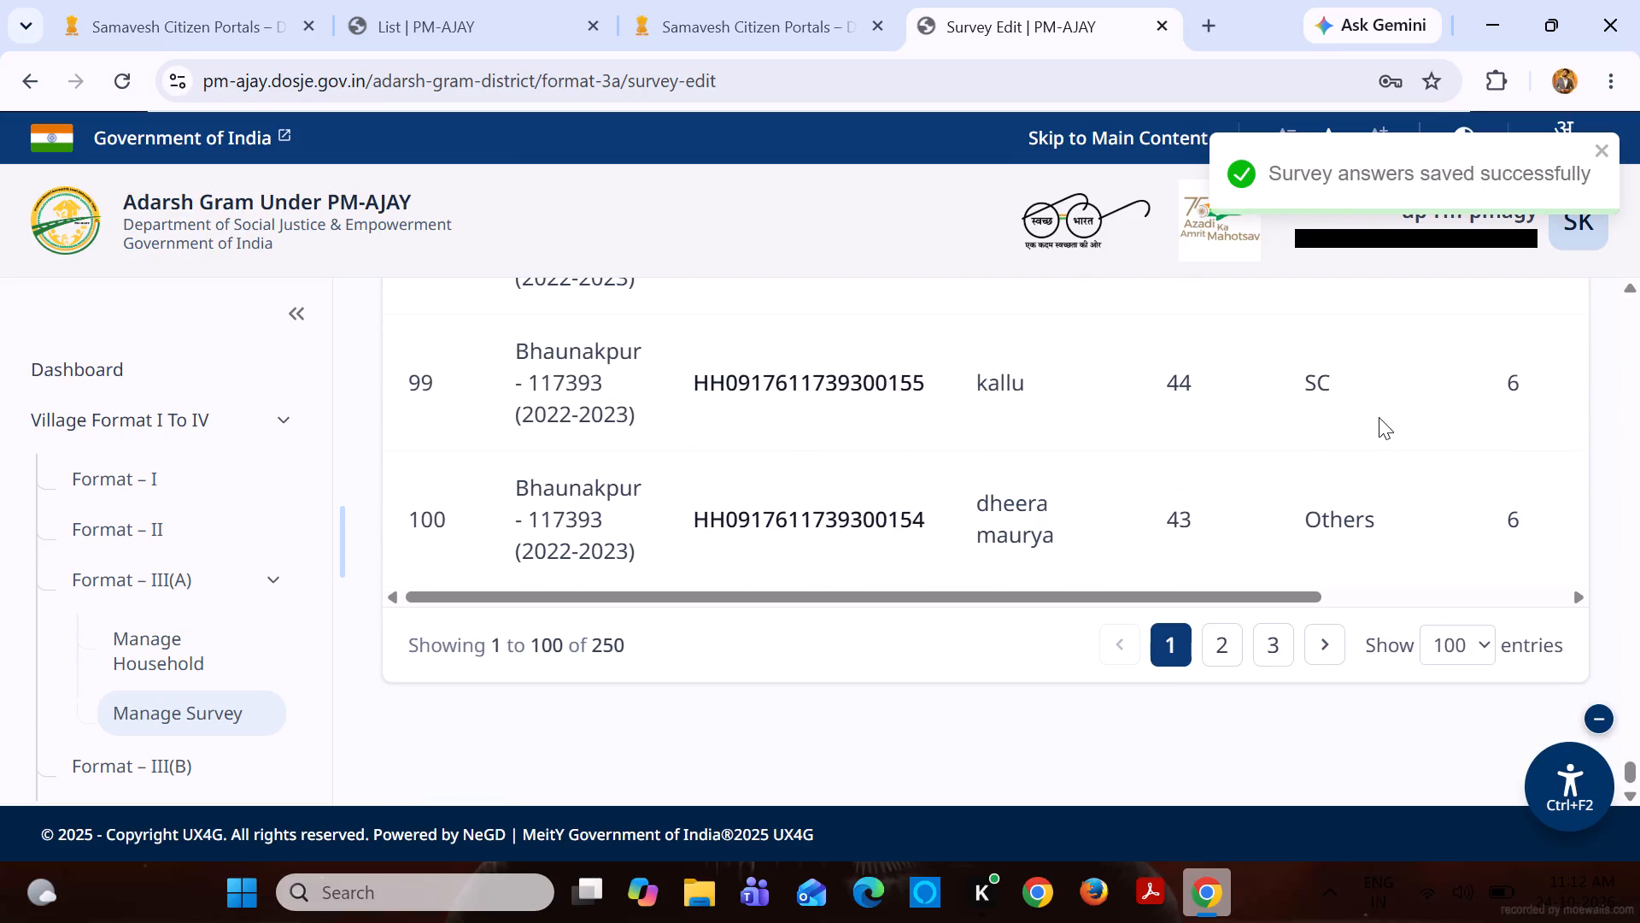
left_click(1229, 628)
scroll(1229, 504, "up", 6)
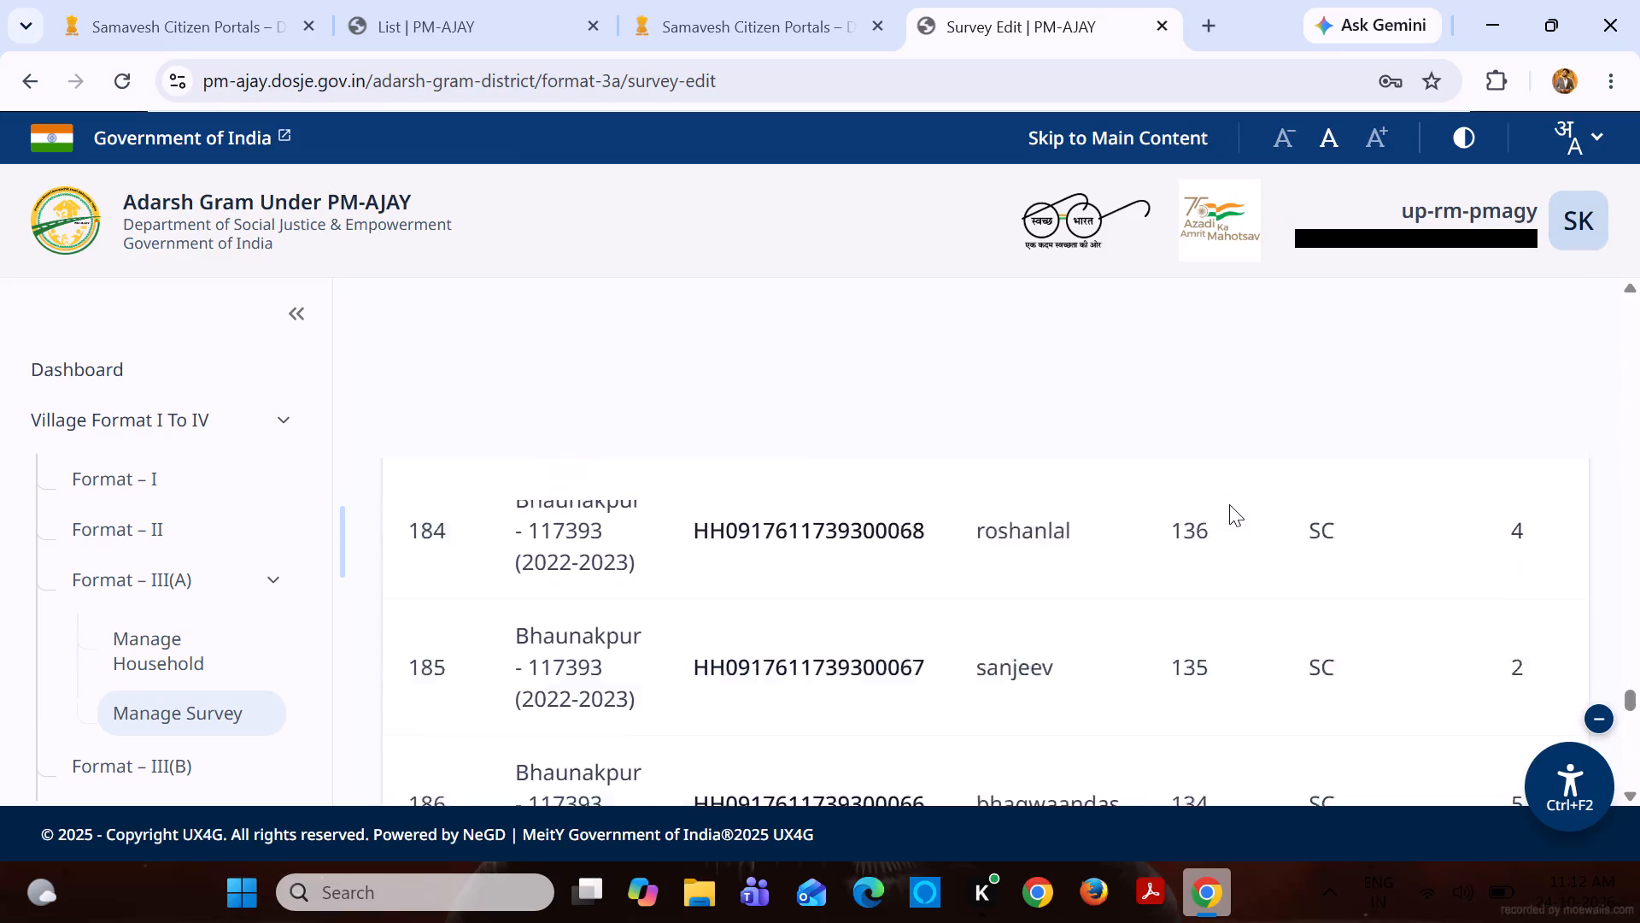
scroll(1229, 504, "up", 13)
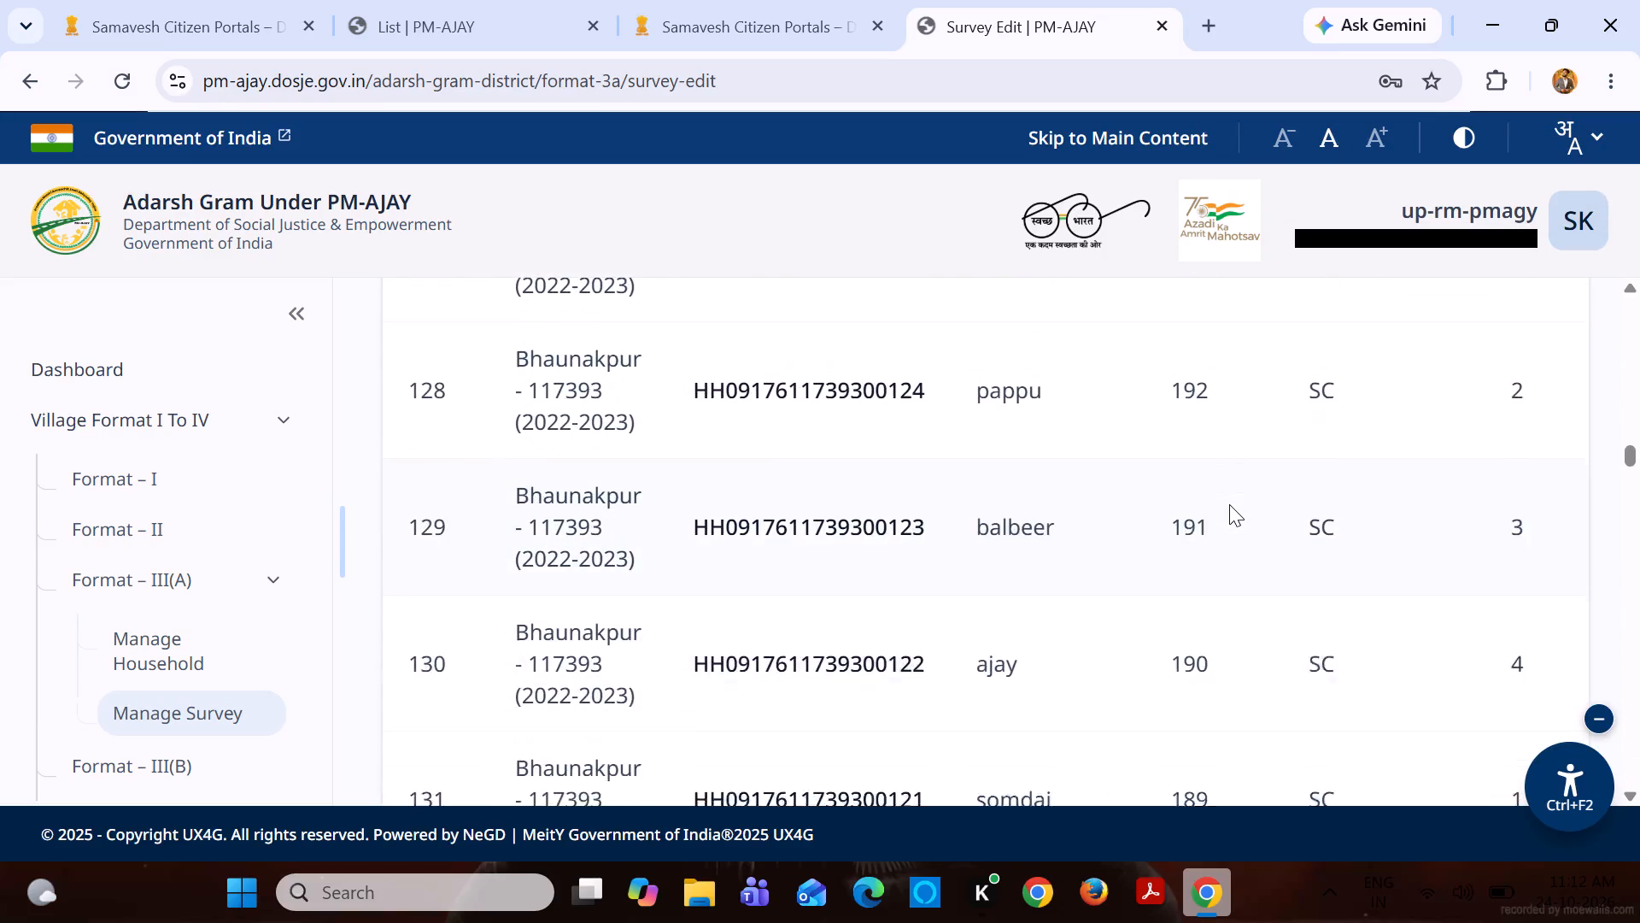
scroll(1229, 504, "up", 7)
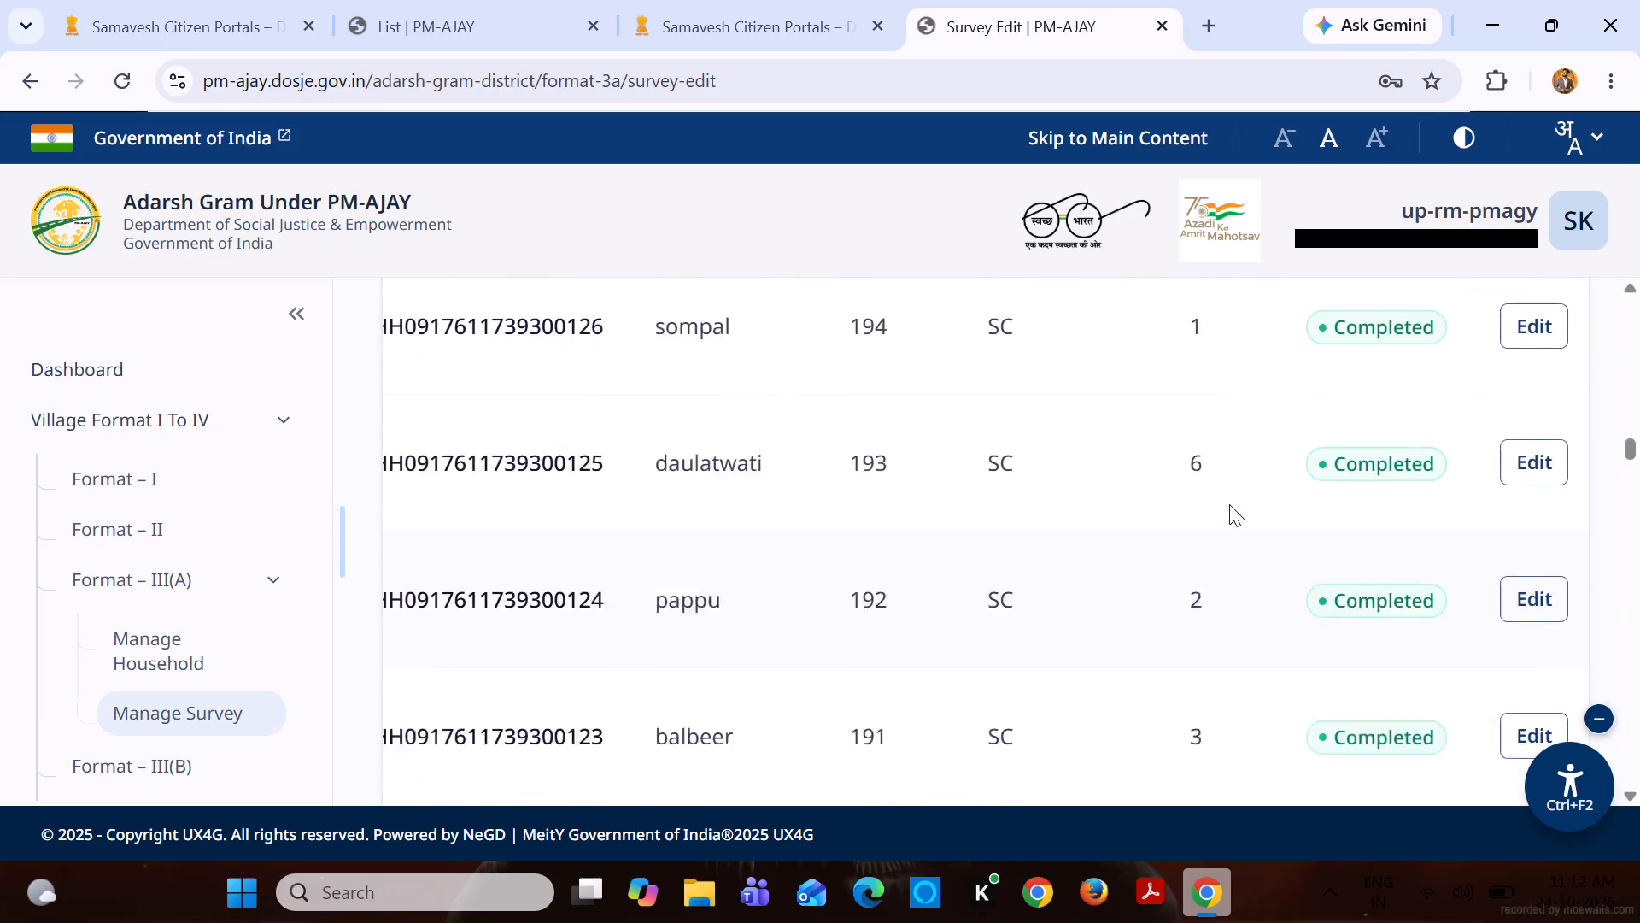
scroll(1229, 504, "up", 4)
left_click(1539, 462)
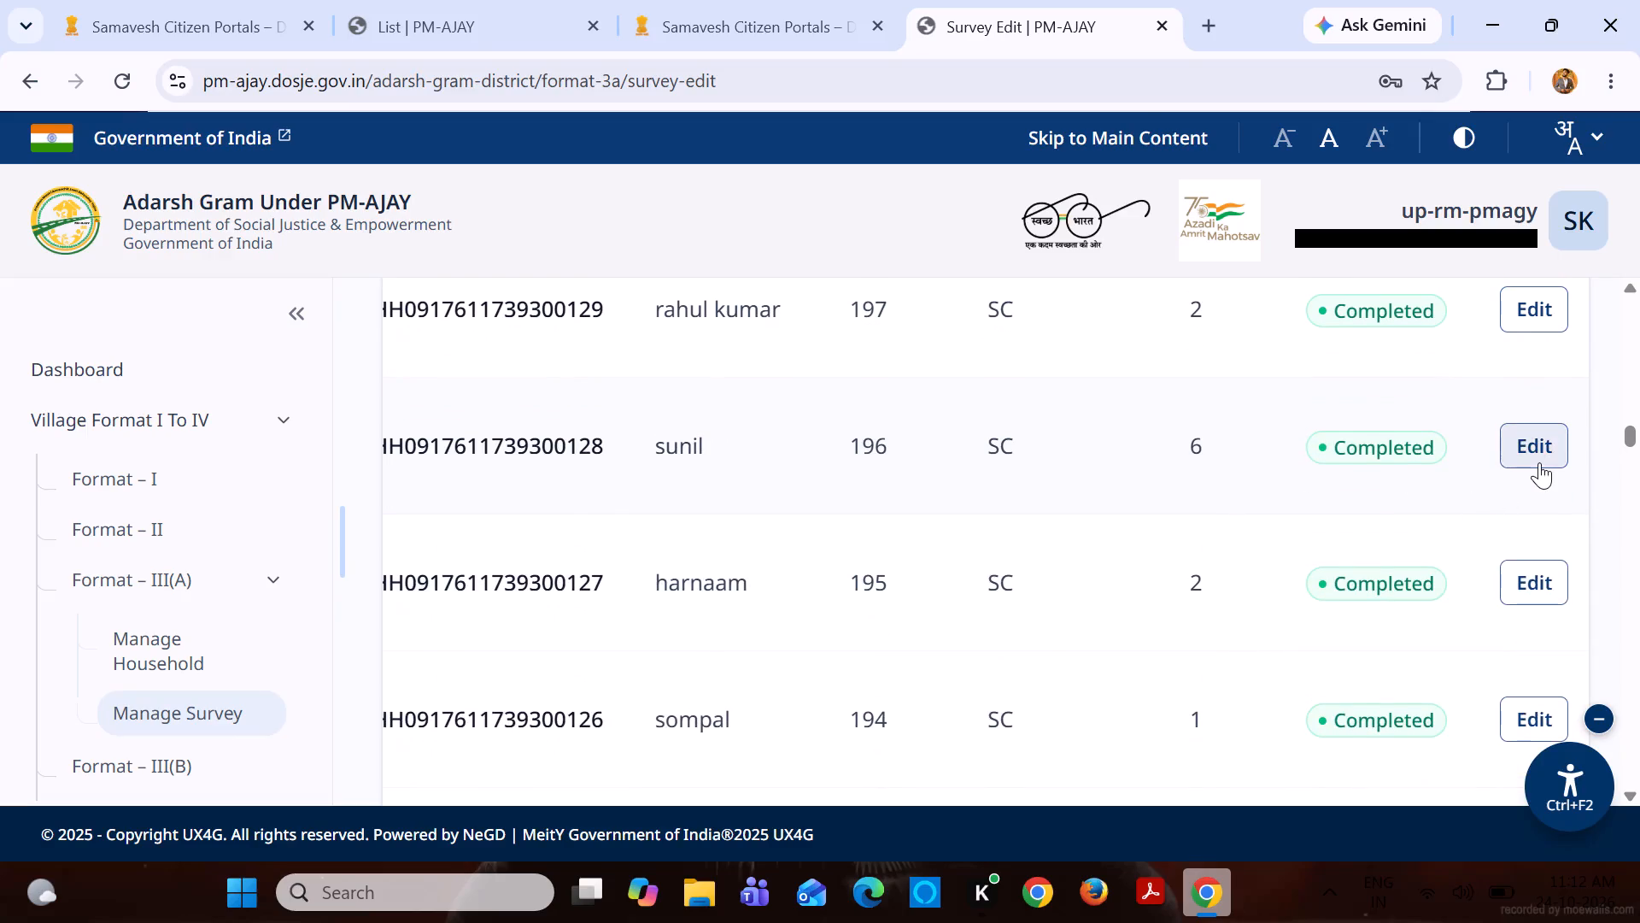
In domain 6 – Electricity and Clean Fuel, set the electricity connection answers under indicators 6.2 and 6.3 to Yes for house 196.
scroll(1376, 504, "down", 9)
left_click(1133, 567)
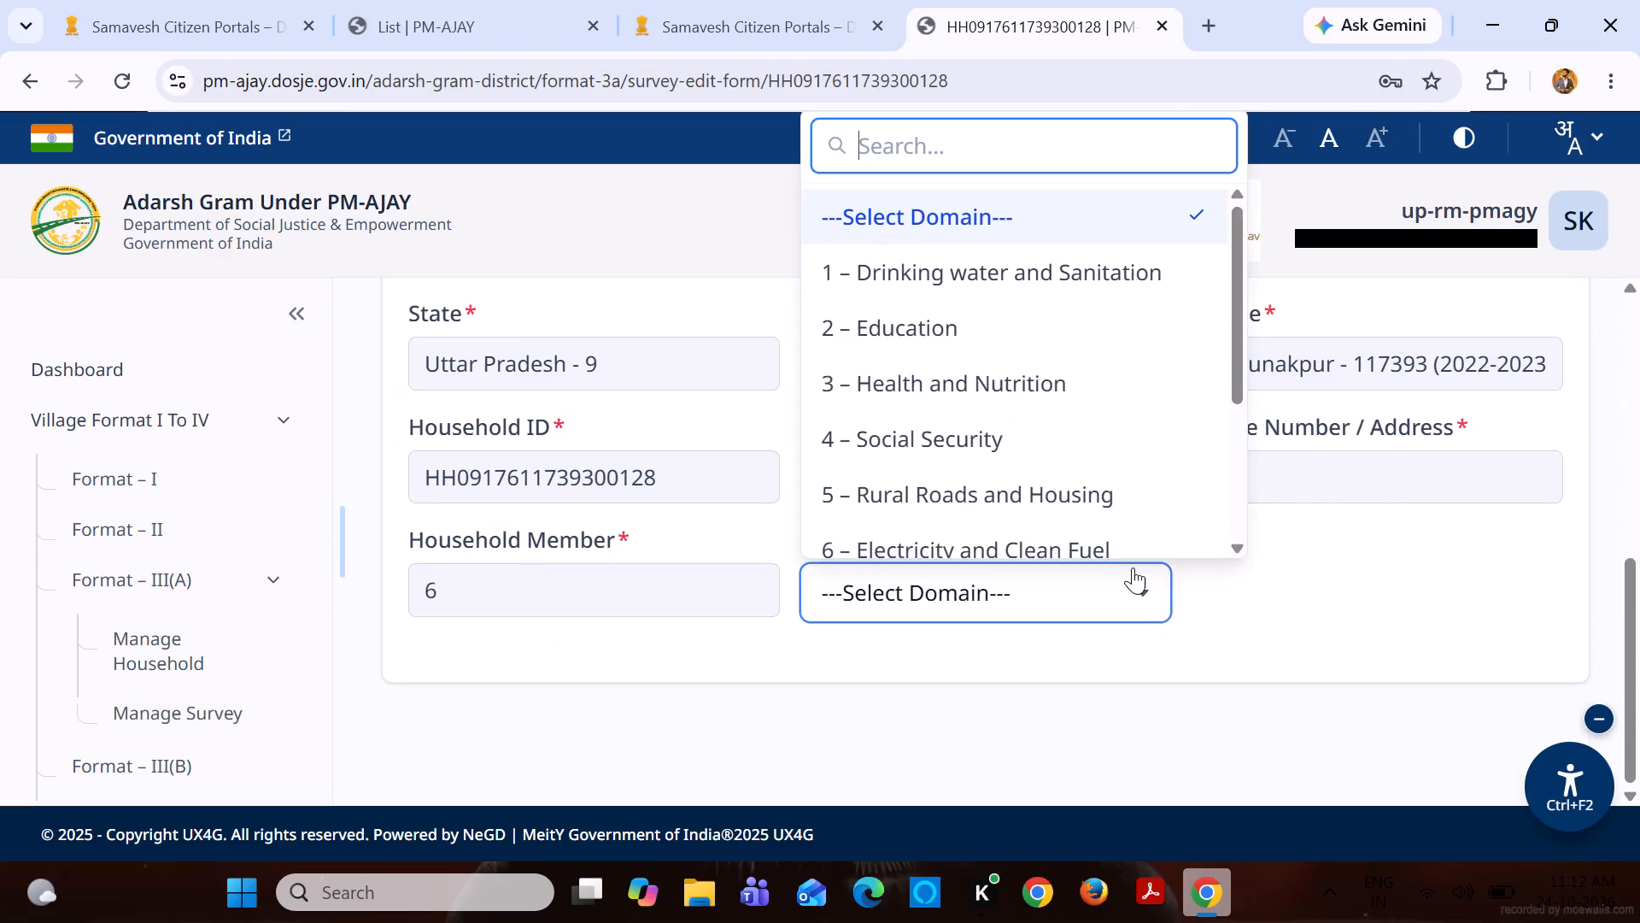
left_click(1092, 515)
scroll(1294, 564, "down", 3)
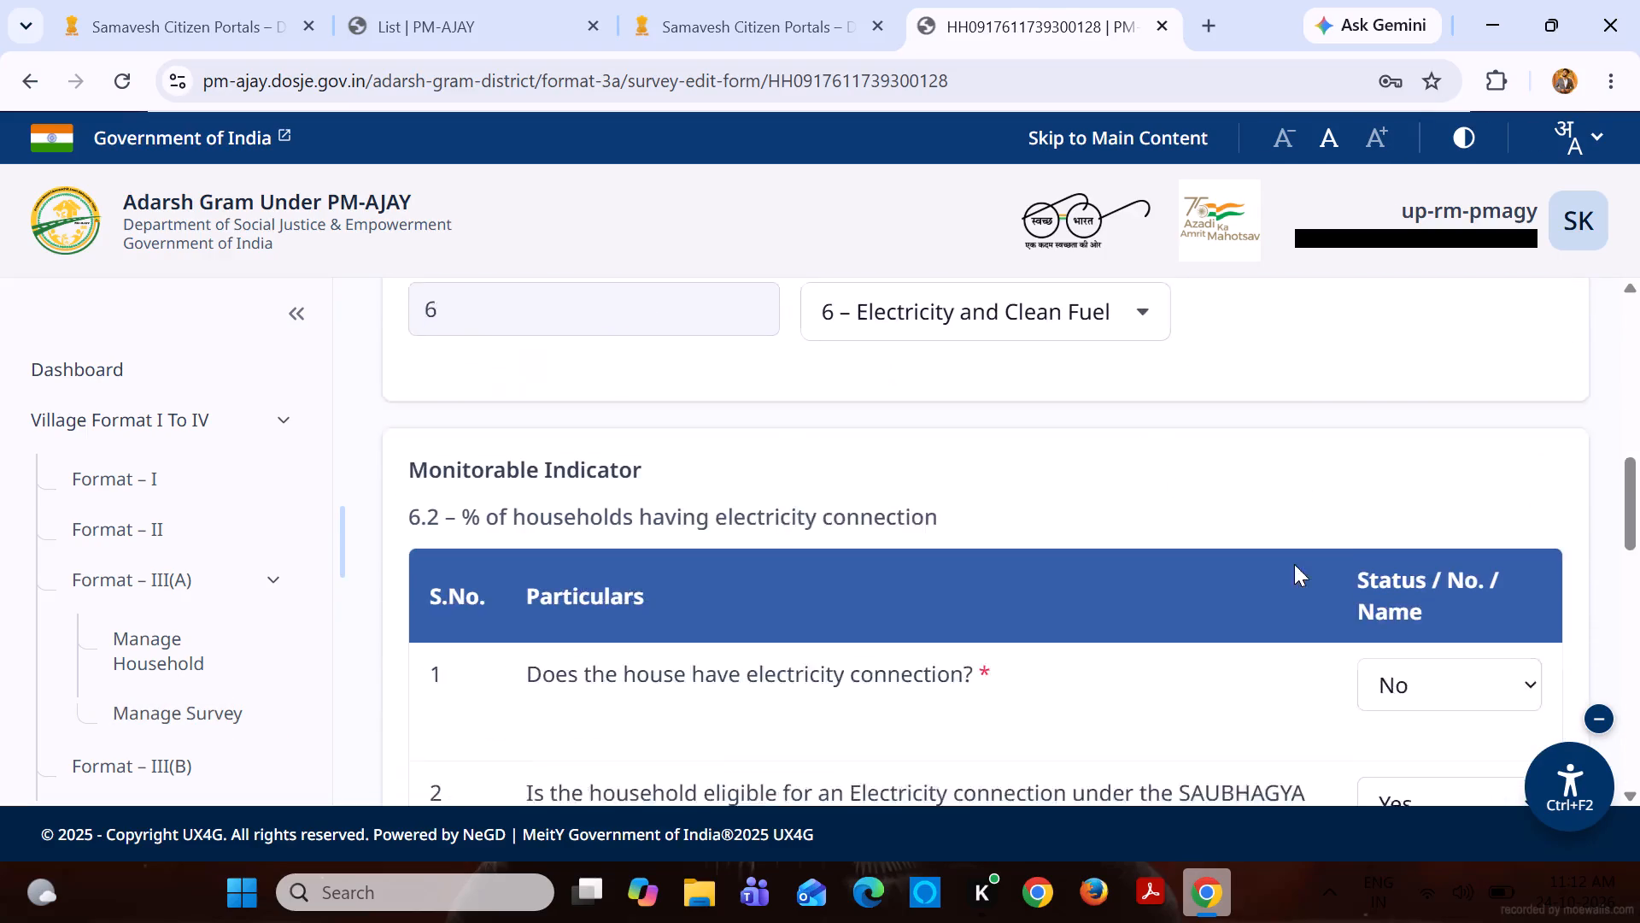
scroll(1294, 564, "down", 2)
left_click_drag(1460, 499, 1412, 584)
left_click(1412, 584)
scroll(1412, 584, "down", 1)
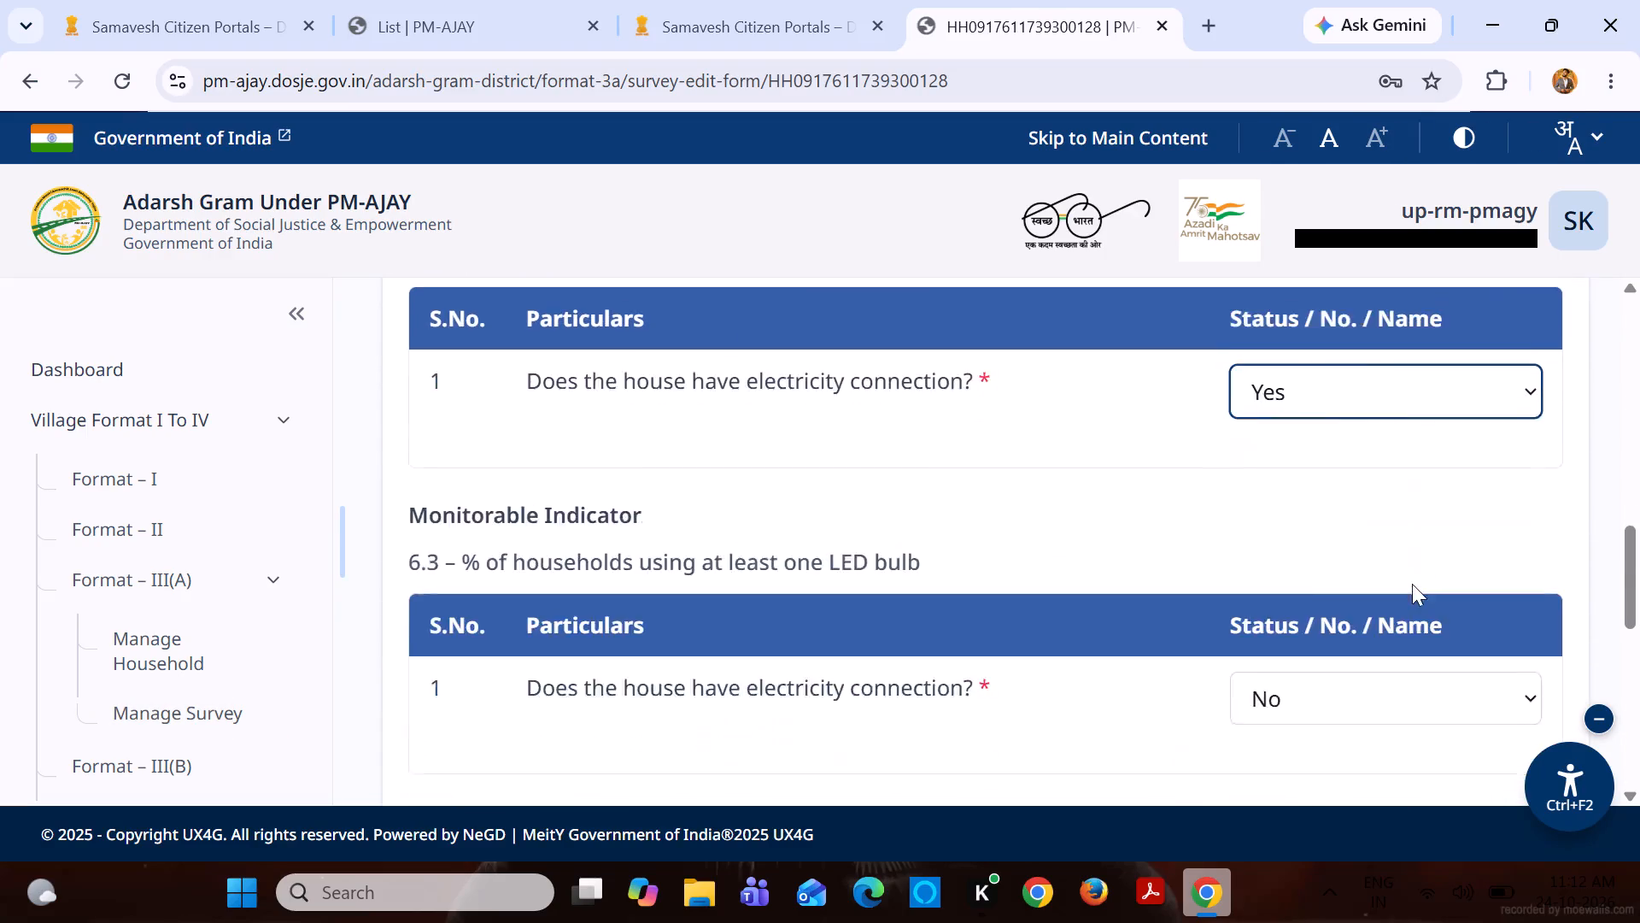
scroll(1412, 584, "down", 2)
left_click_drag(1479, 479, 1354, 553)
left_click(1354, 553)
Answer Yes to LED bulb use under 6.3 and clean fuel use under 6.4 for house 196, and save the survey.
scroll(1354, 553, "down", 1)
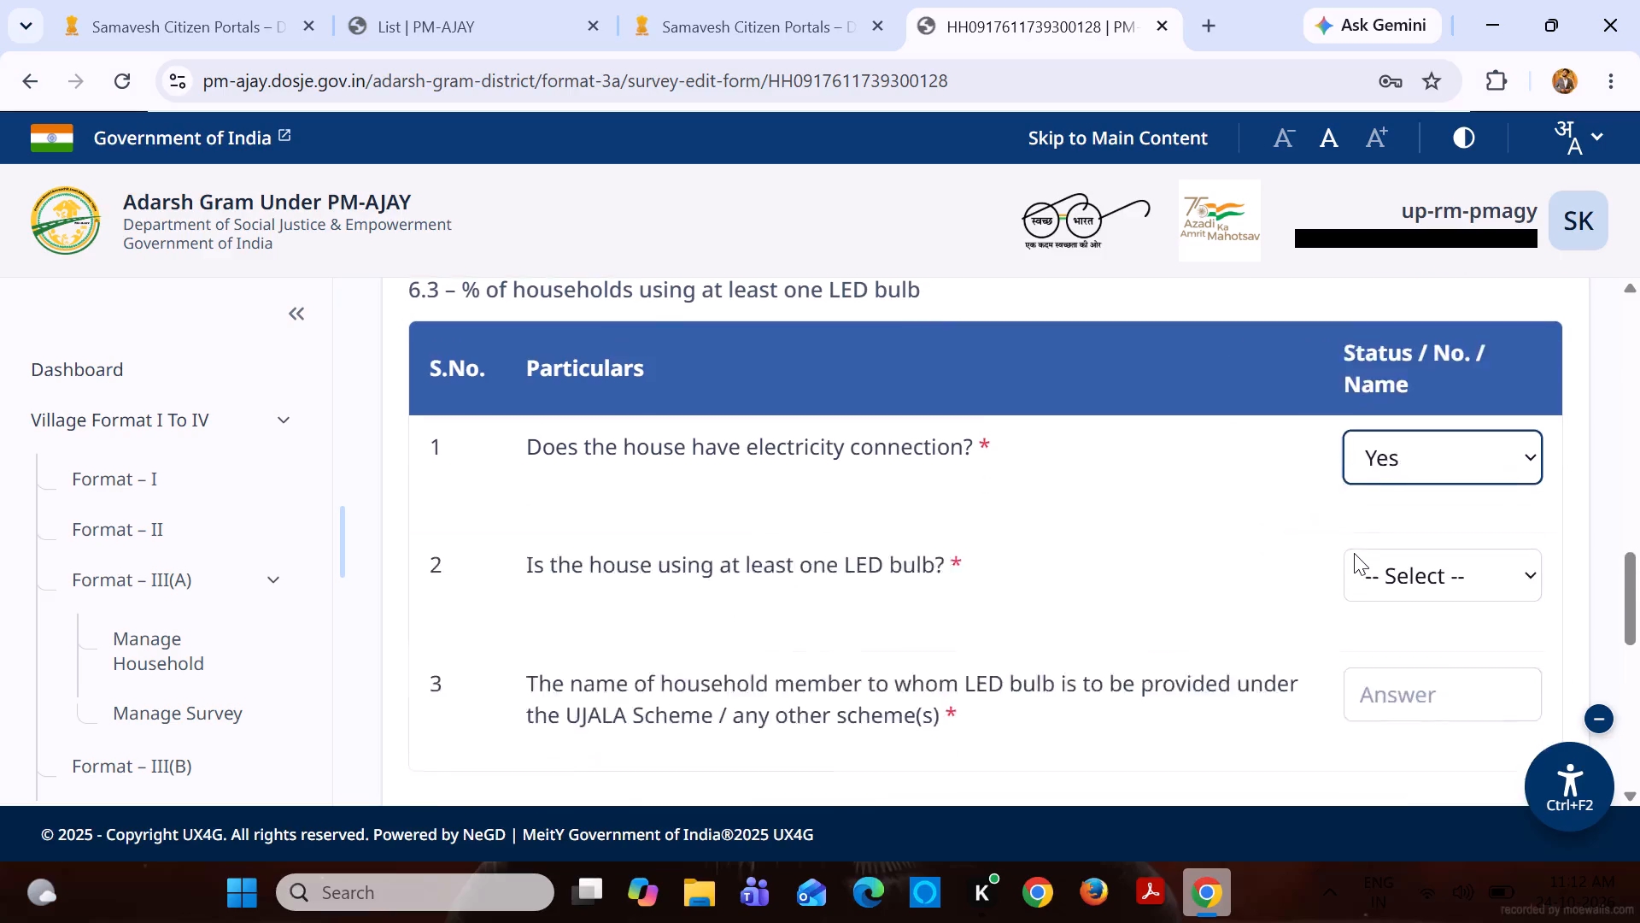
scroll(1354, 553, "down", 1)
left_click_drag(1470, 350, 1387, 456)
left_click(1387, 456)
scroll(1387, 456, "down", 1)
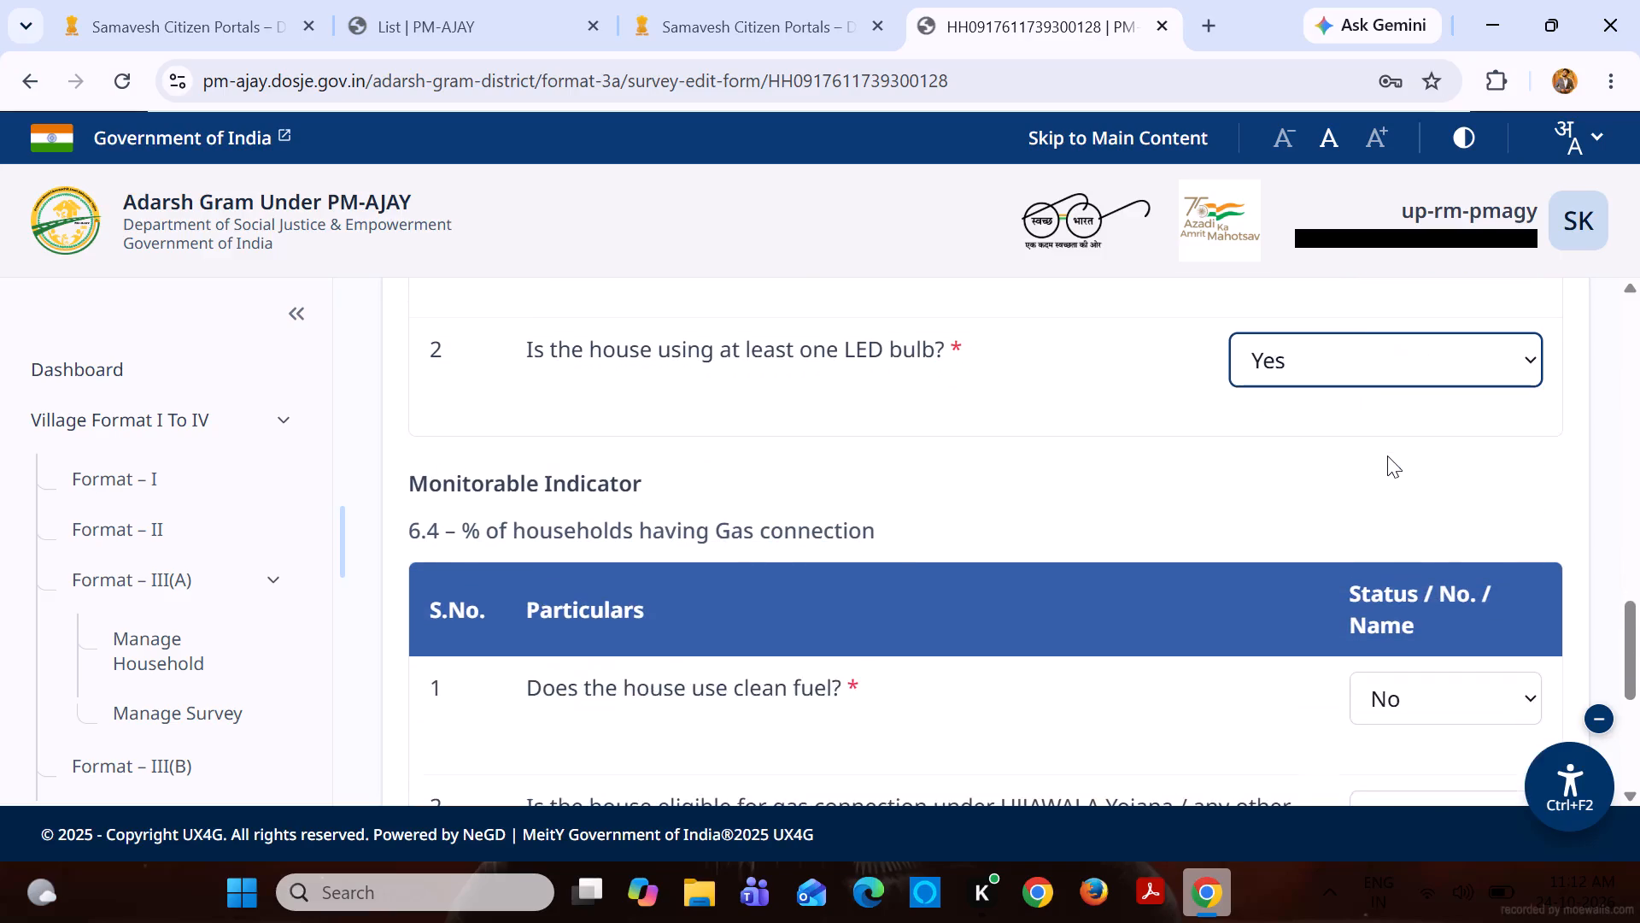
scroll(1387, 456, "down", 2)
left_click_drag(1484, 410, 1412, 485)
left_click(1412, 485)
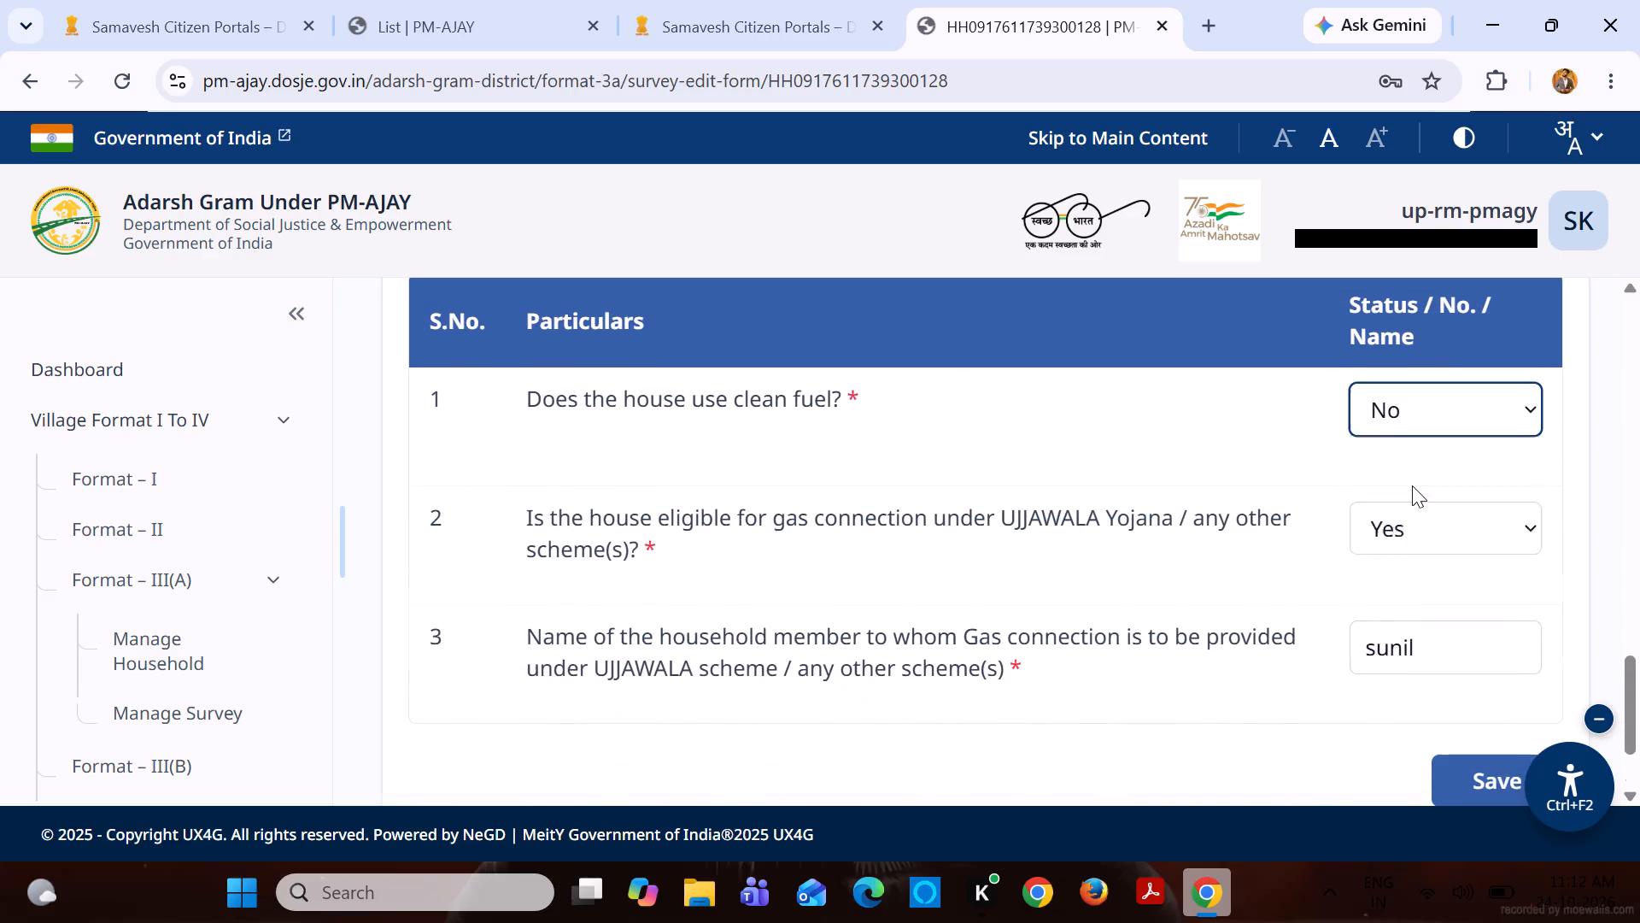
scroll(1412, 485, "down", 6)
left_click(1502, 629)
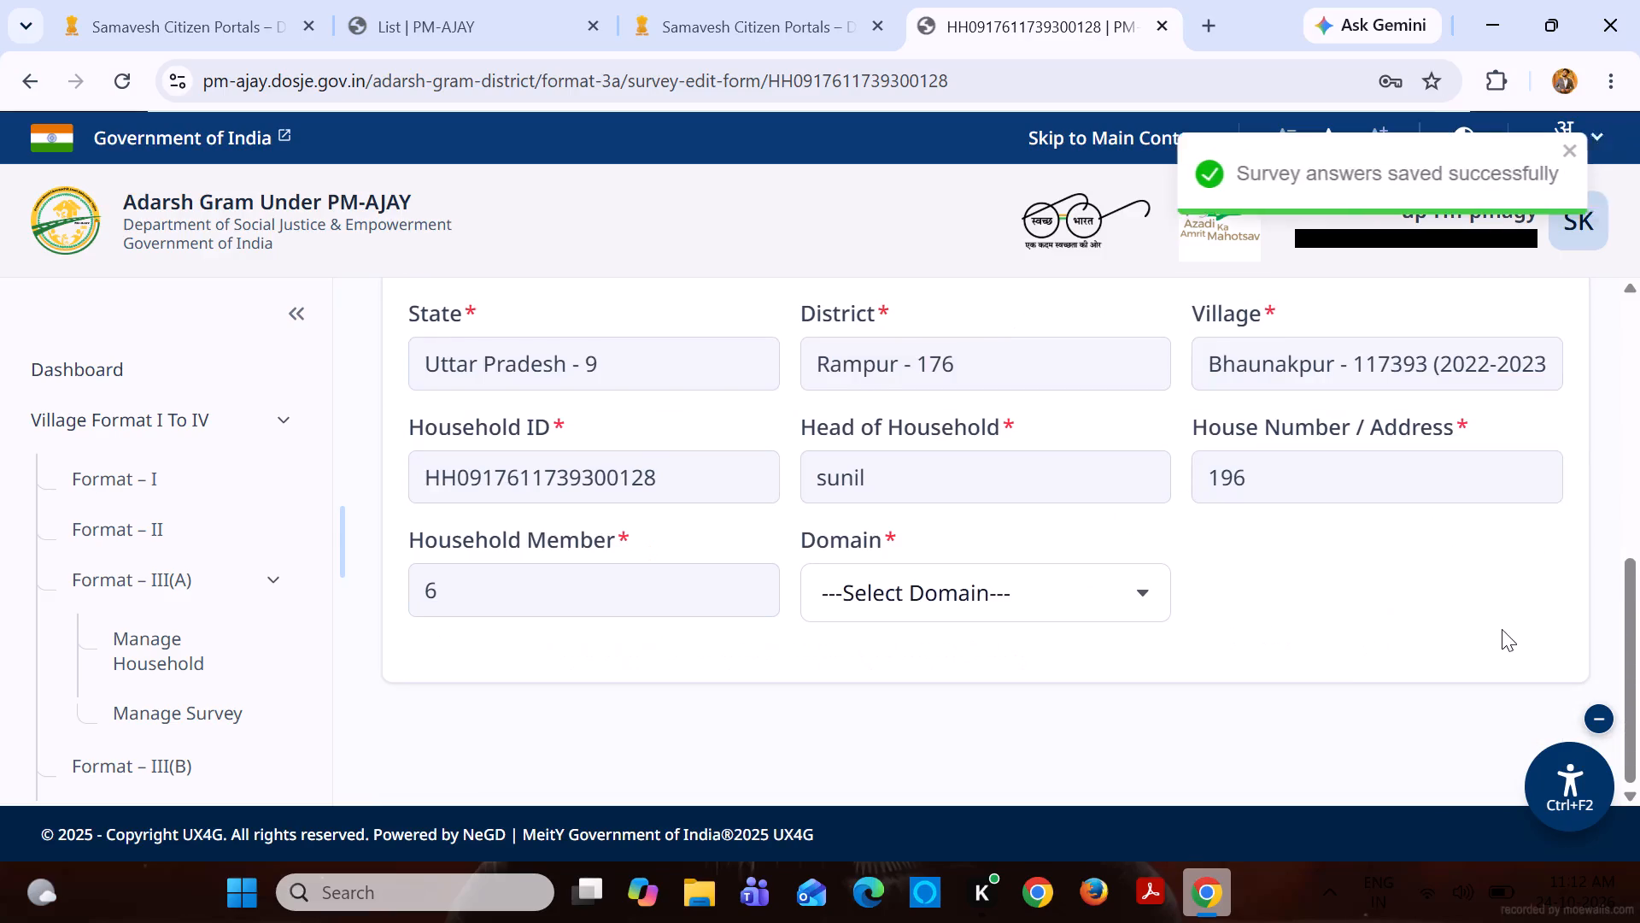
Return to the household survey list and open the survey of house 201 on page 2 for editing.
scroll(1292, 489, "up", 12)
left_click(1455, 356)
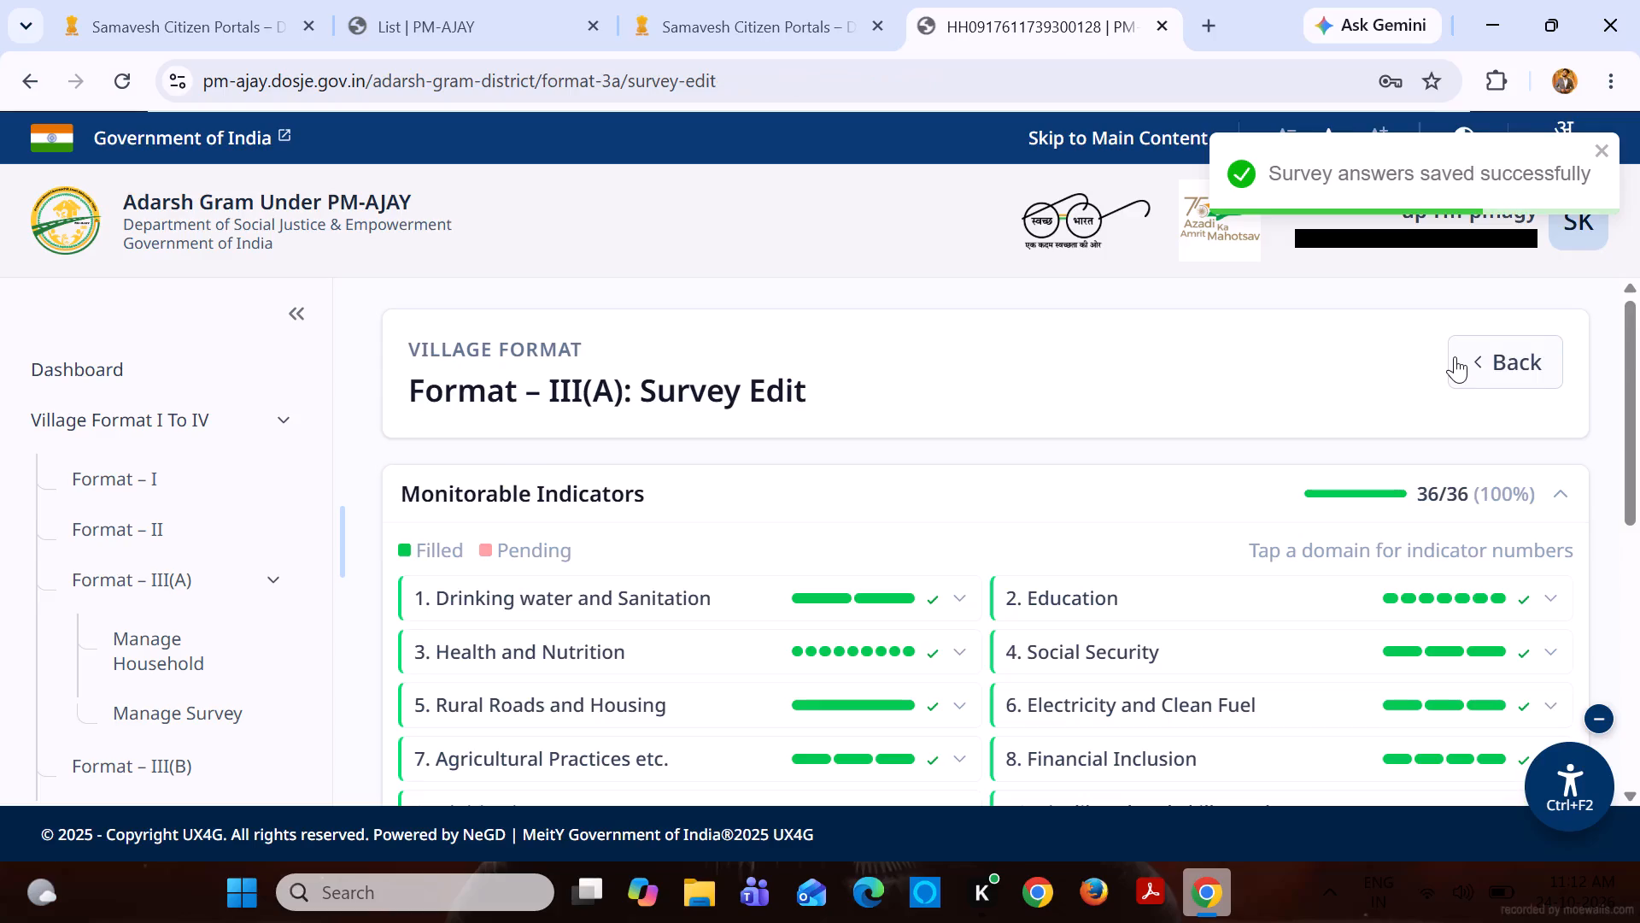
scroll(1268, 487, "down", 17)
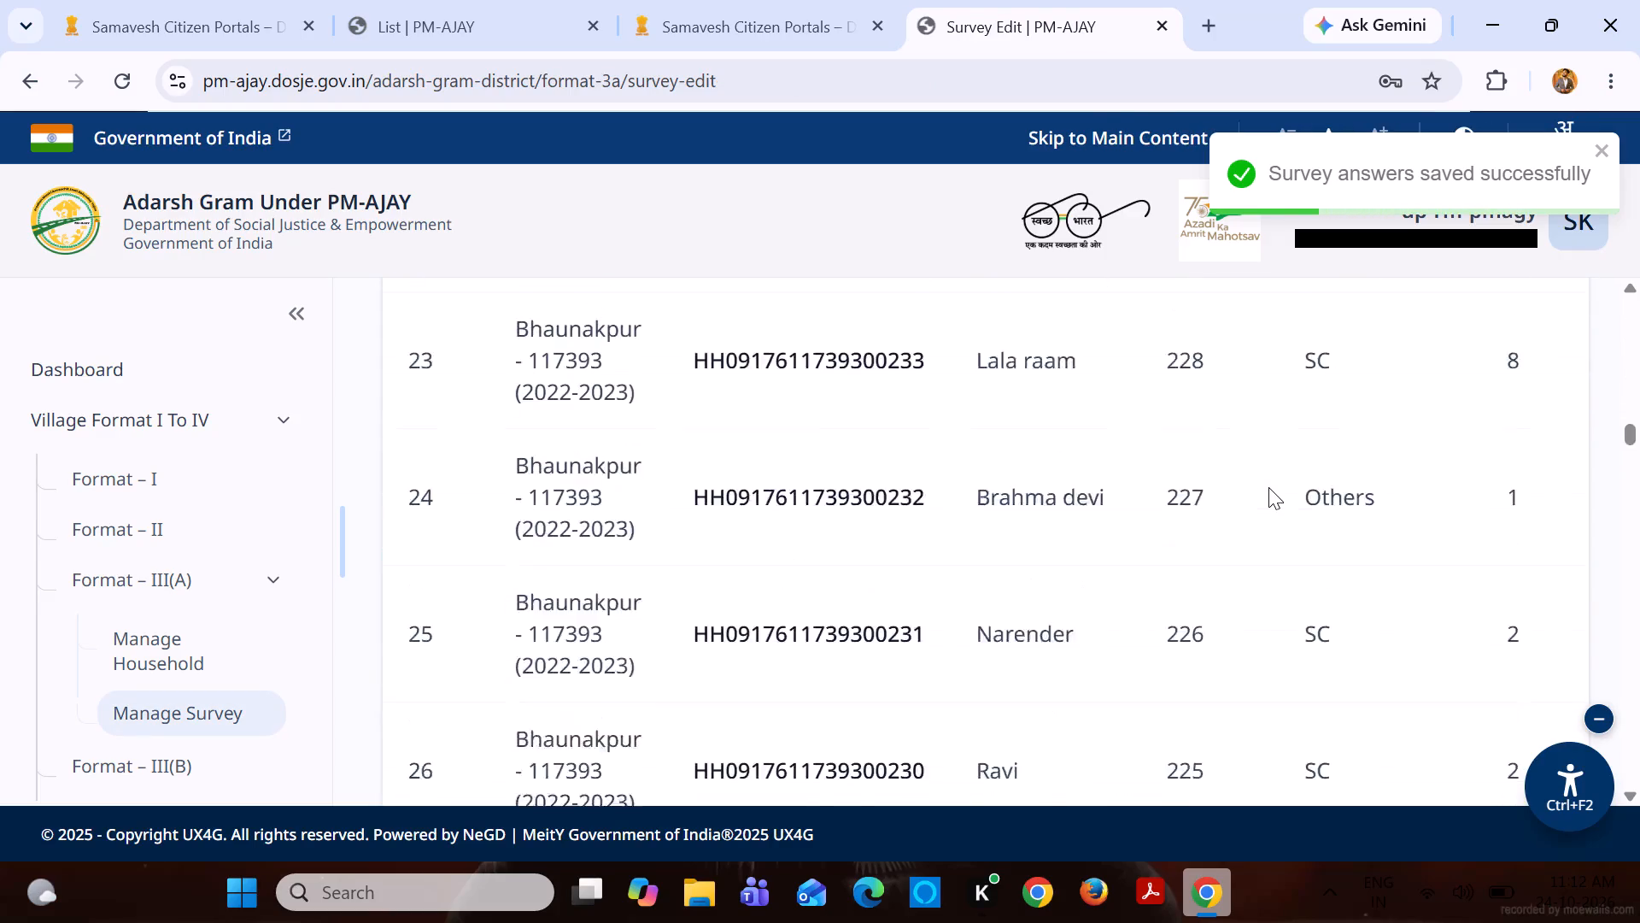
scroll(1268, 487, "down", 20)
scroll(1268, 487, "down", 1)
left_click(1209, 642)
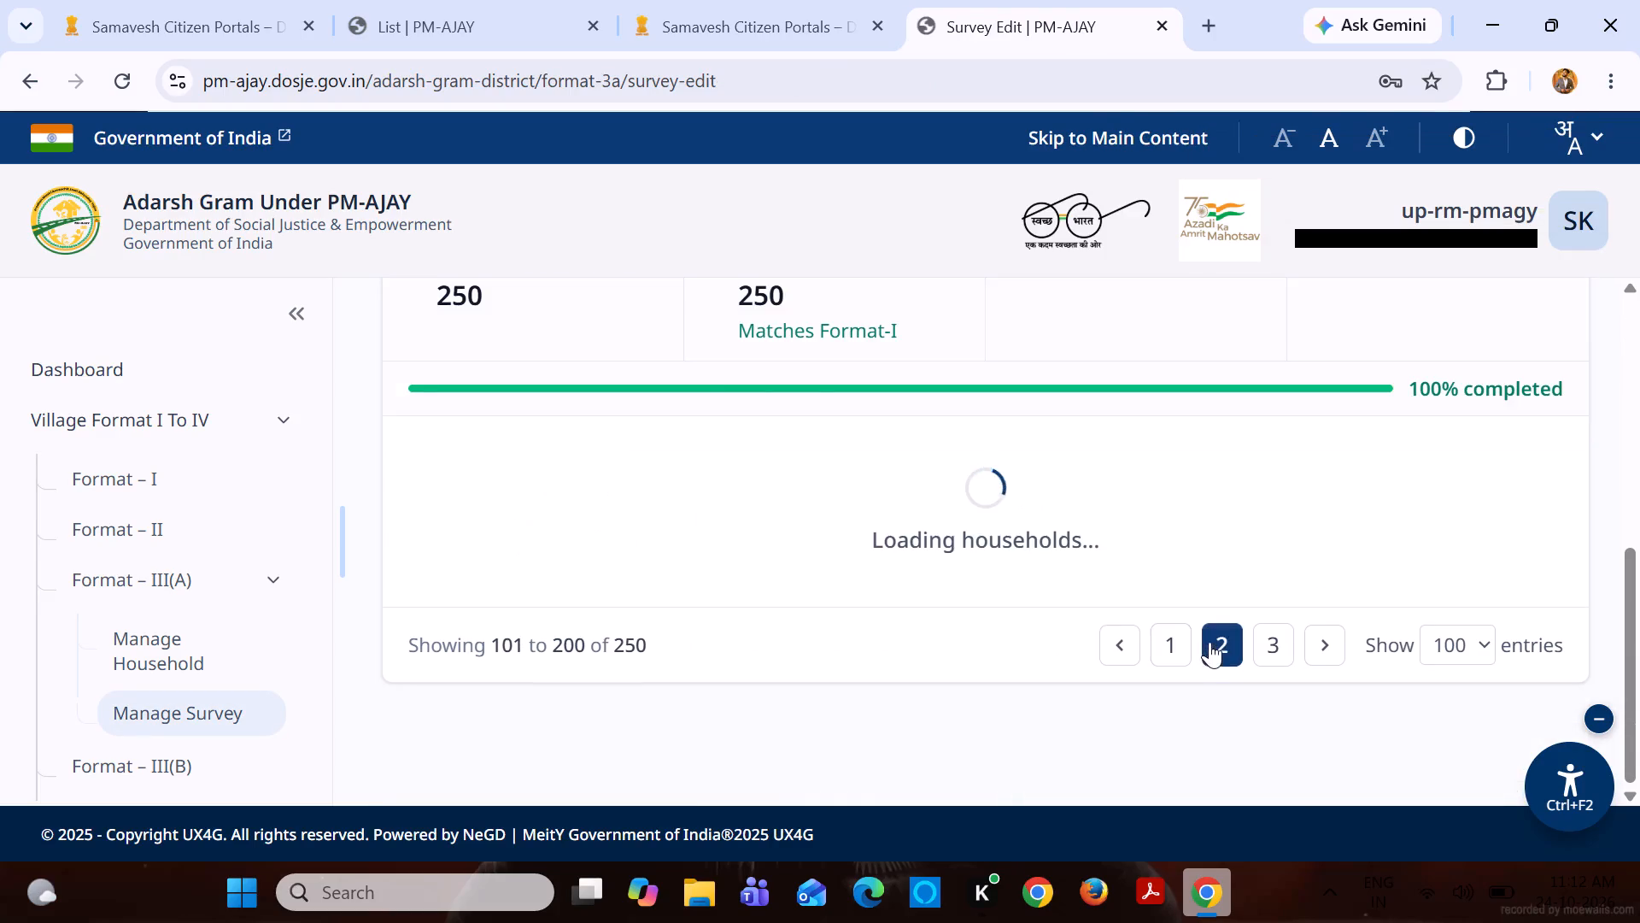
scroll(1204, 507, "up", 20)
scroll(1204, 507, "up", 11)
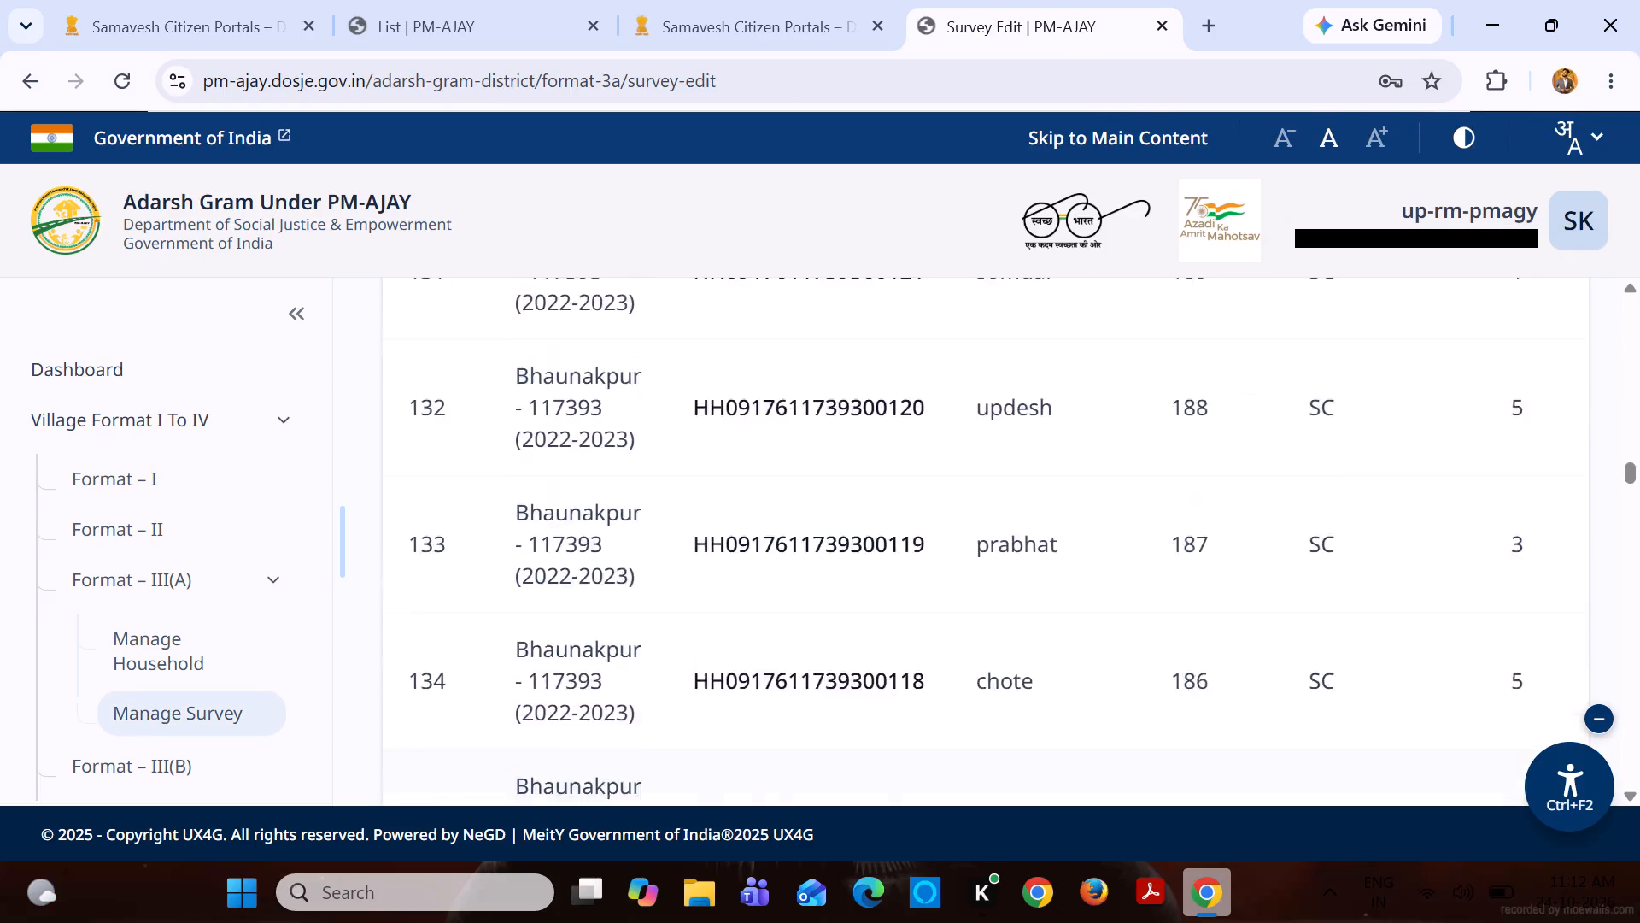
scroll(1204, 507, "up", 4)
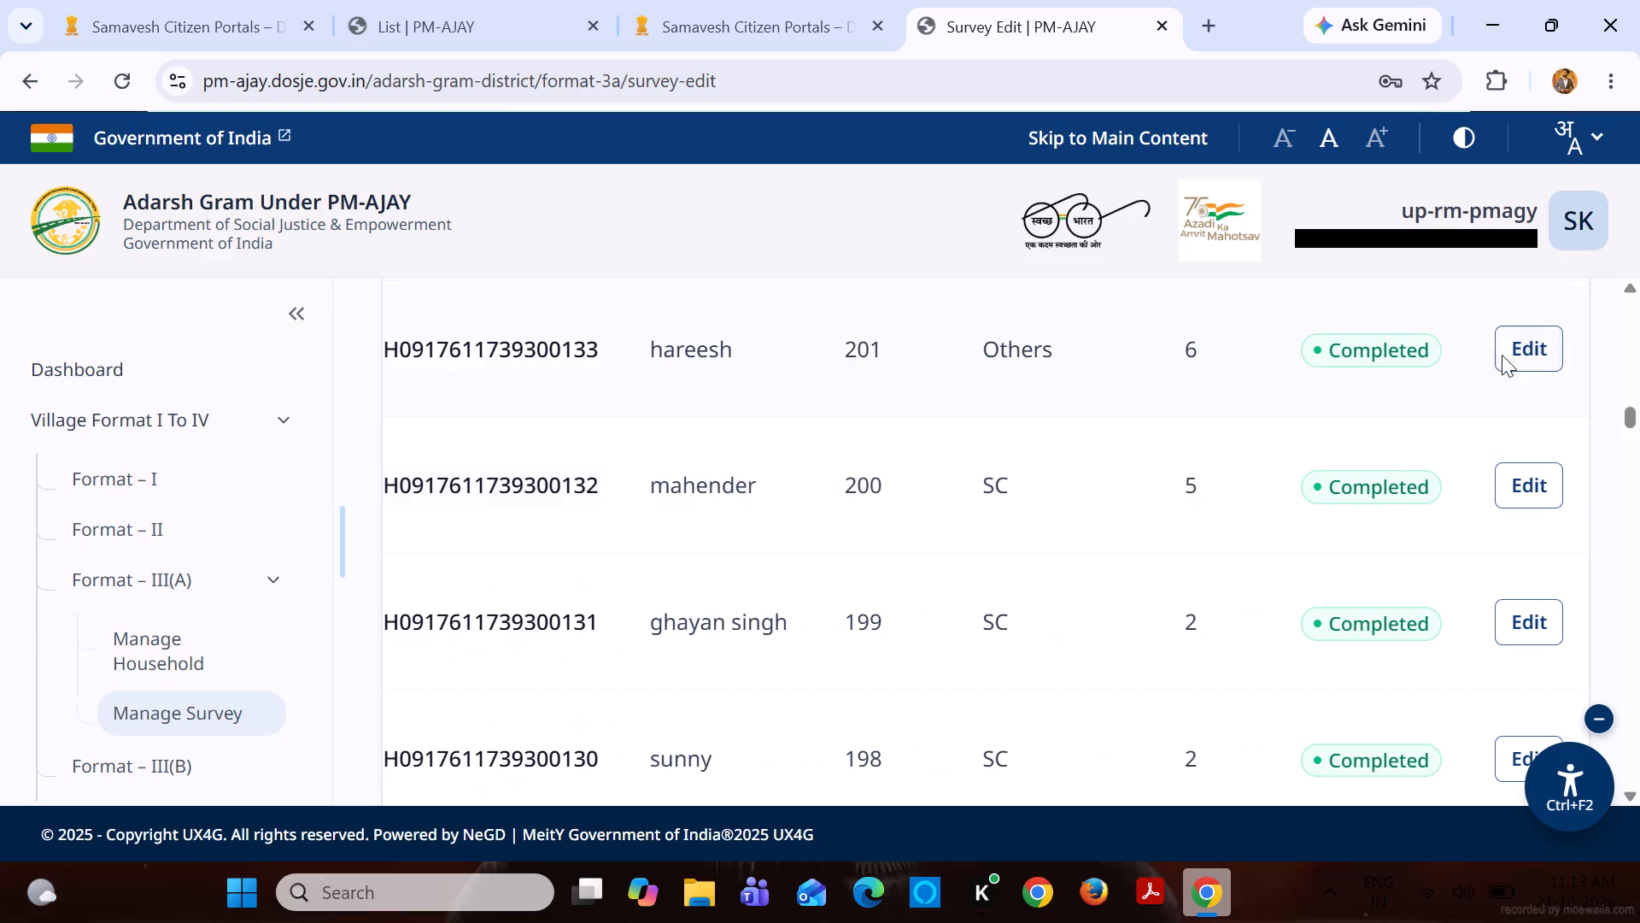
left_click(1544, 368)
In domain 6 – Electricity and Clean Fuel, set the electricity connection answers under indicators 6.2 and 6.3 to Yes for house 201.
scroll(1269, 485, "down", 8)
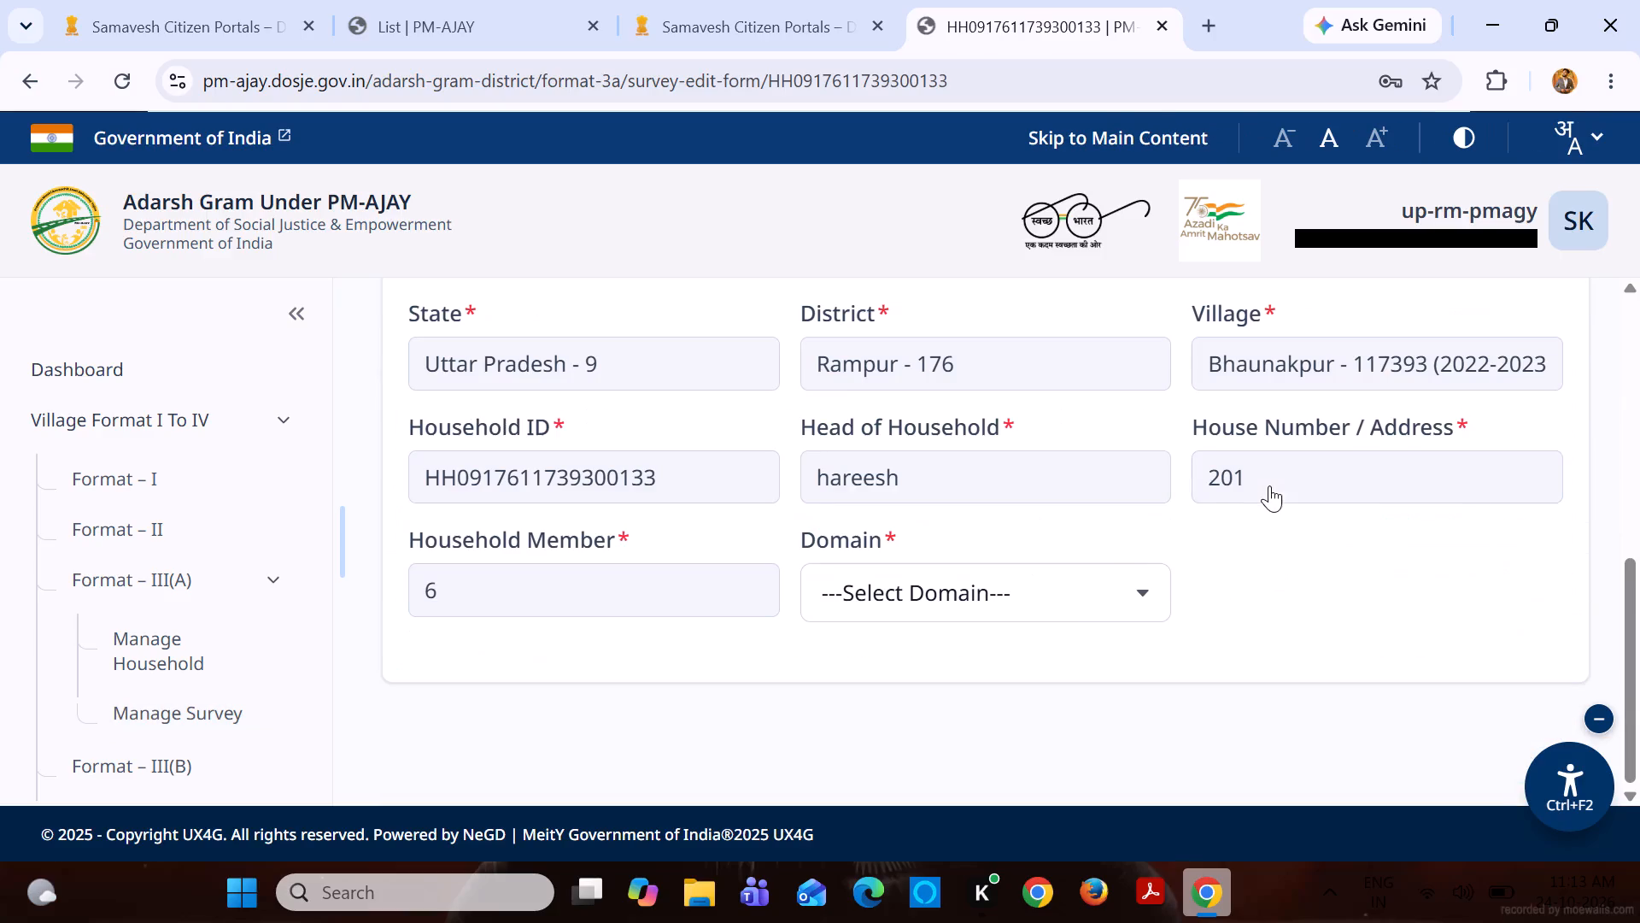
left_click(1069, 610)
left_click(1034, 524)
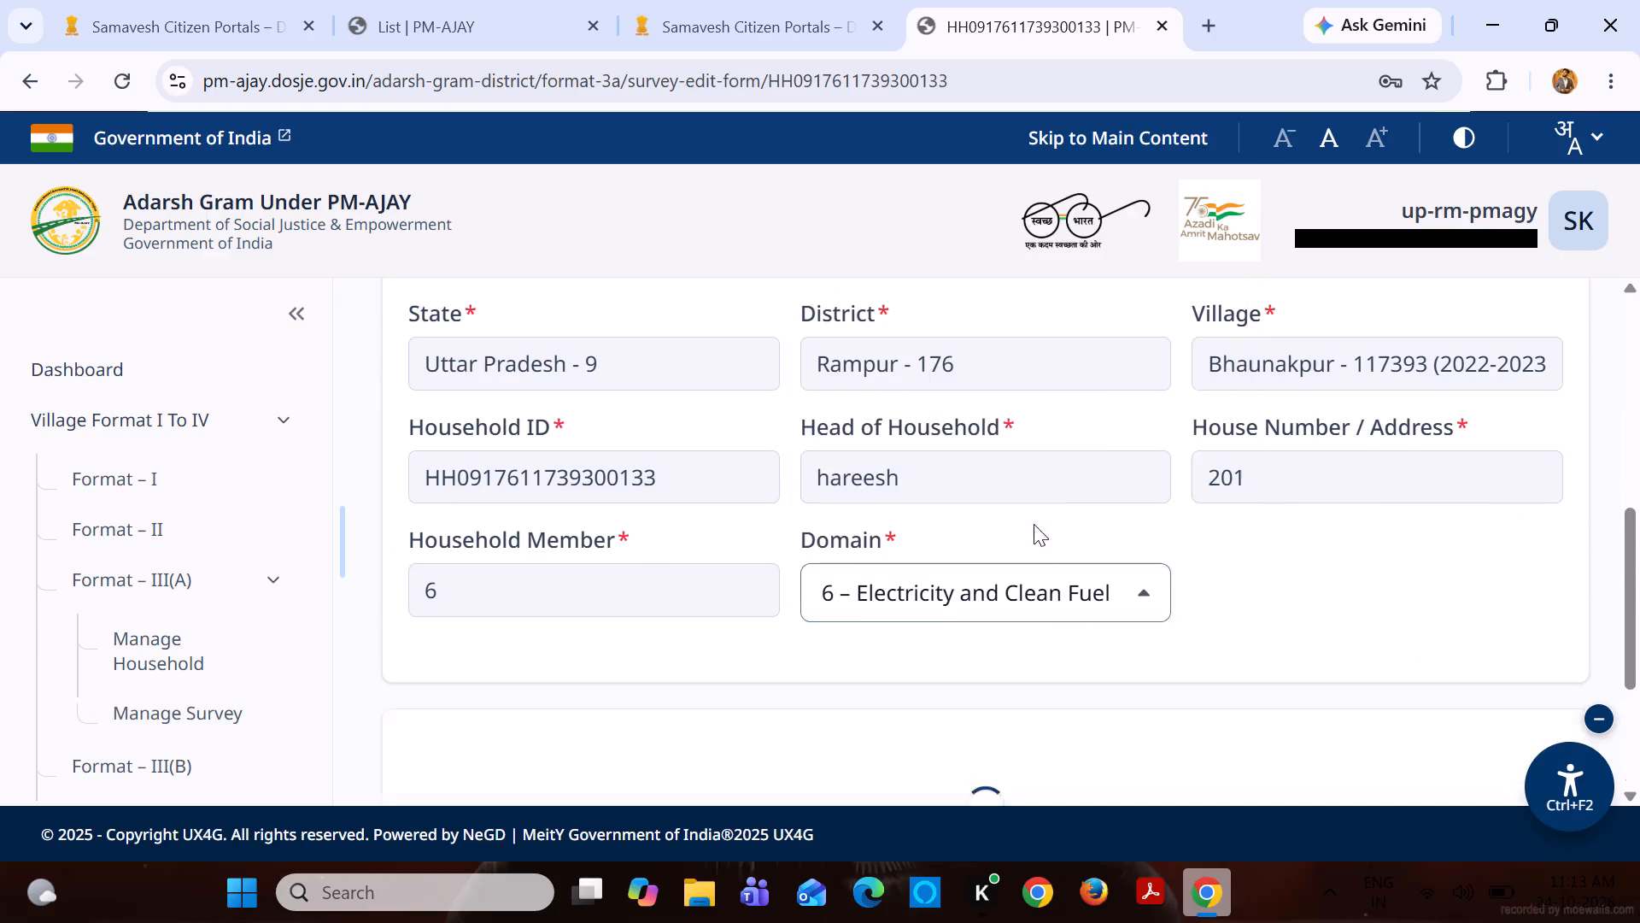
scroll(1203, 541, "down", 5)
left_click_drag(1436, 457, 1413, 526)
left_click(1413, 526)
scroll(1413, 526, "down", 3)
left_click_drag(1522, 467, 1304, 572)
left_click(1304, 572)
Answer Yes to LED bulb use under 6.3 and clean fuel use under 6.4 for house 201, and save the survey.
scroll(1304, 572, "down", 2)
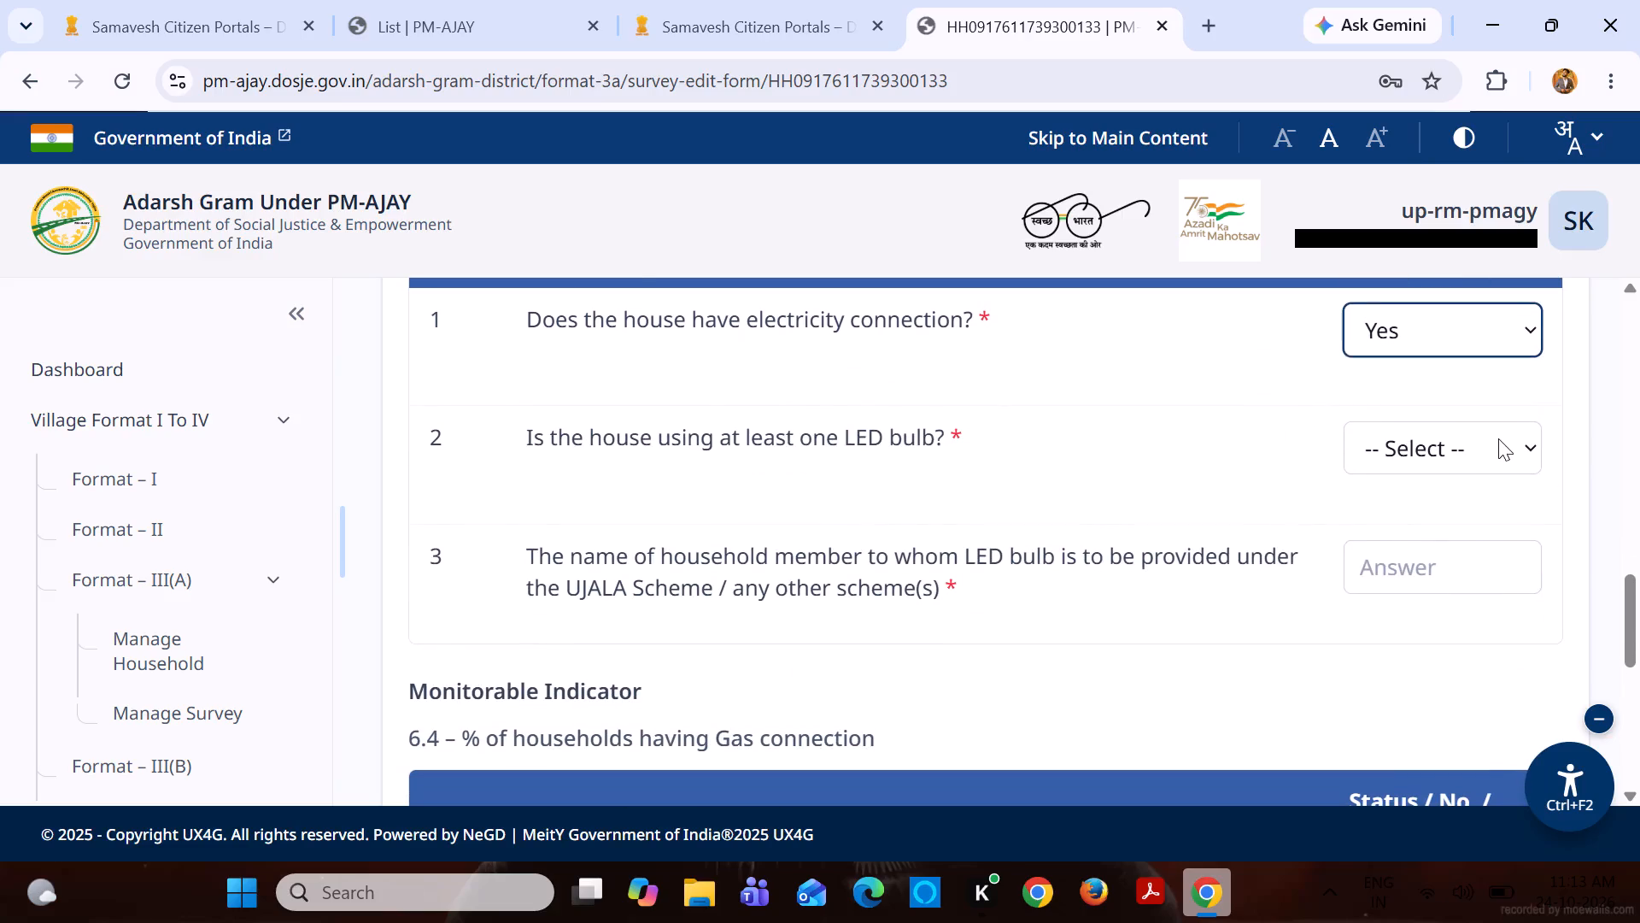
left_click_drag(1498, 438, 1395, 529)
left_click(1395, 529)
scroll(1395, 529, "down", 2)
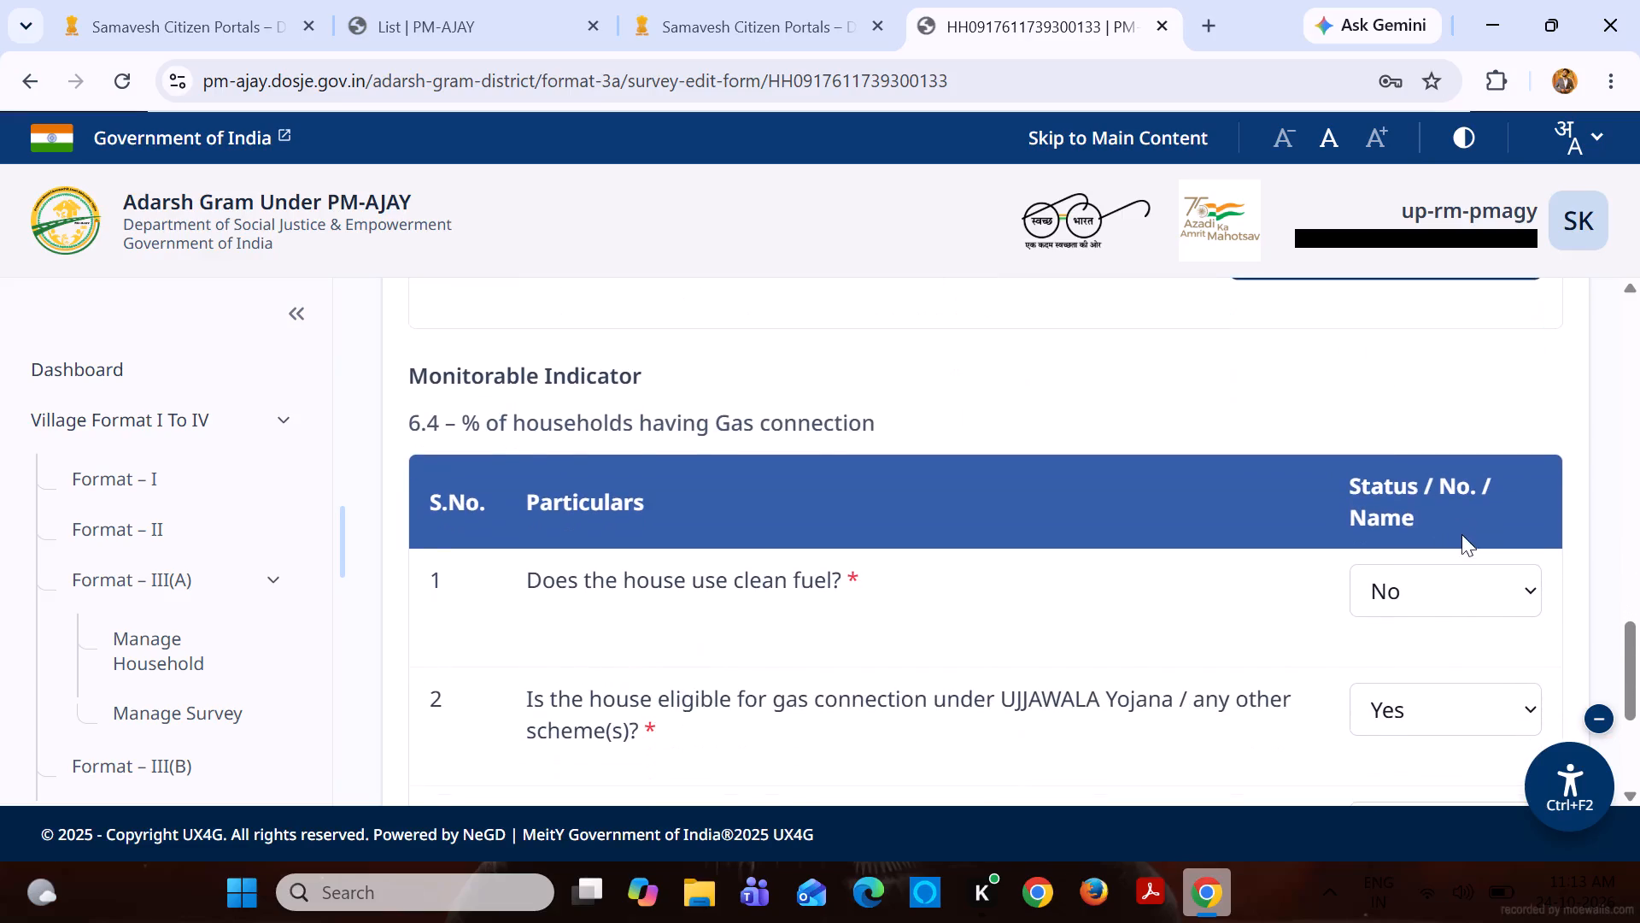
left_click_drag(1450, 590, 1400, 669)
left_click(1400, 669)
scroll(1400, 669, "down", 4)
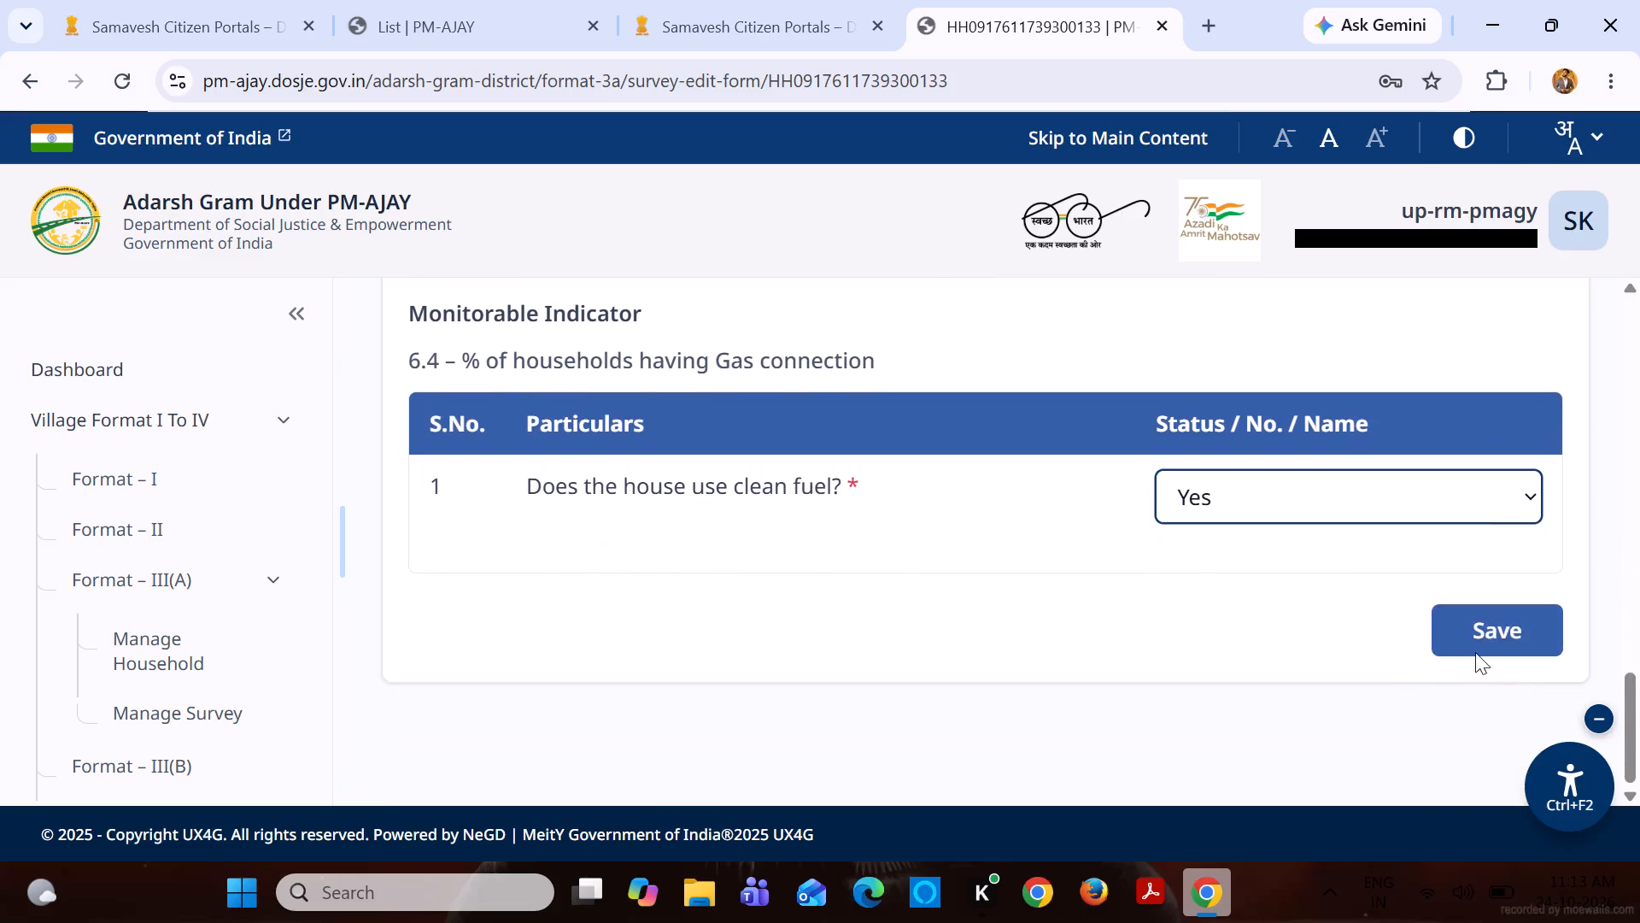
left_click(1508, 645)
Return to the household survey list and open the survey of house 202 on page 2 for editing.
scroll(1327, 509, "up", 15)
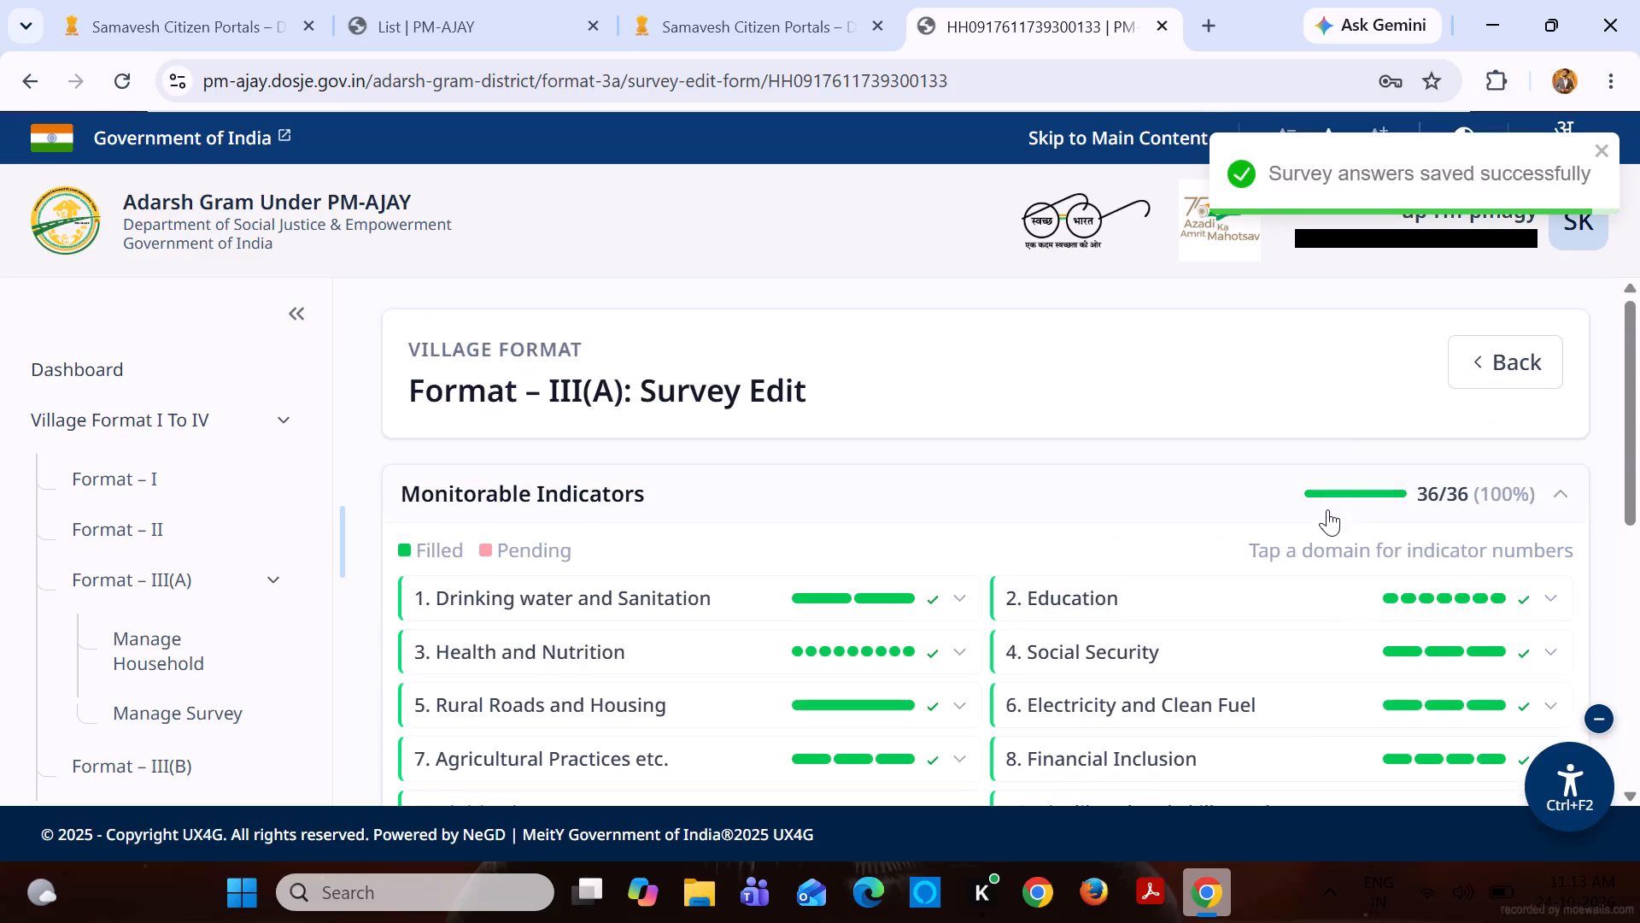
left_click(1489, 349)
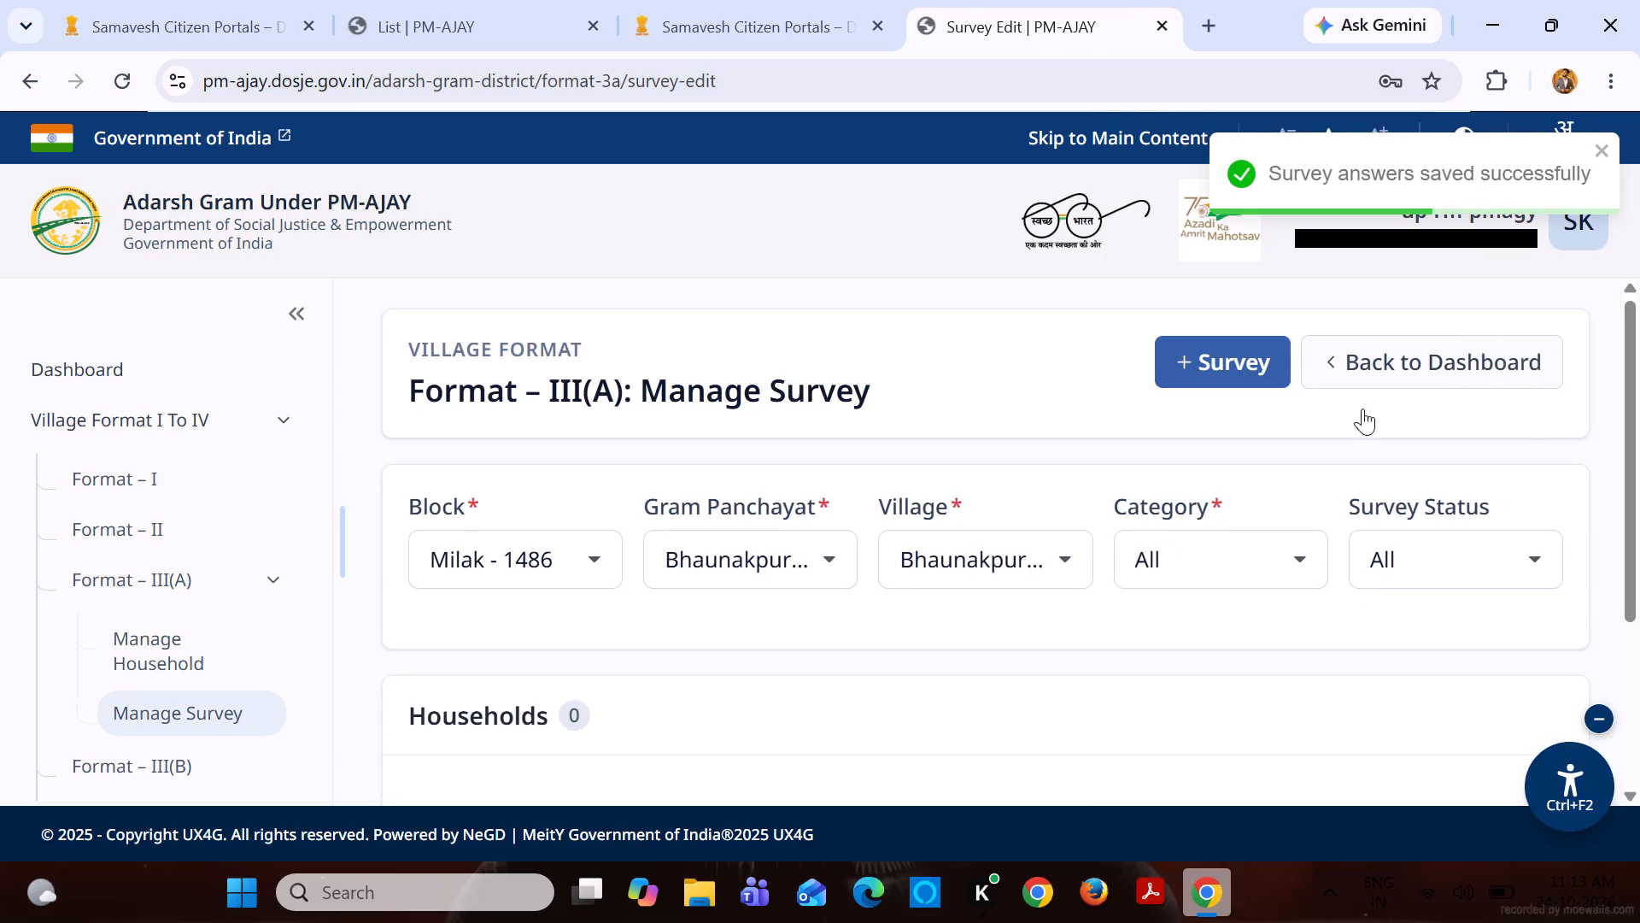
scroll(1361, 416, "down", 20)
scroll(1361, 416, "down", 18)
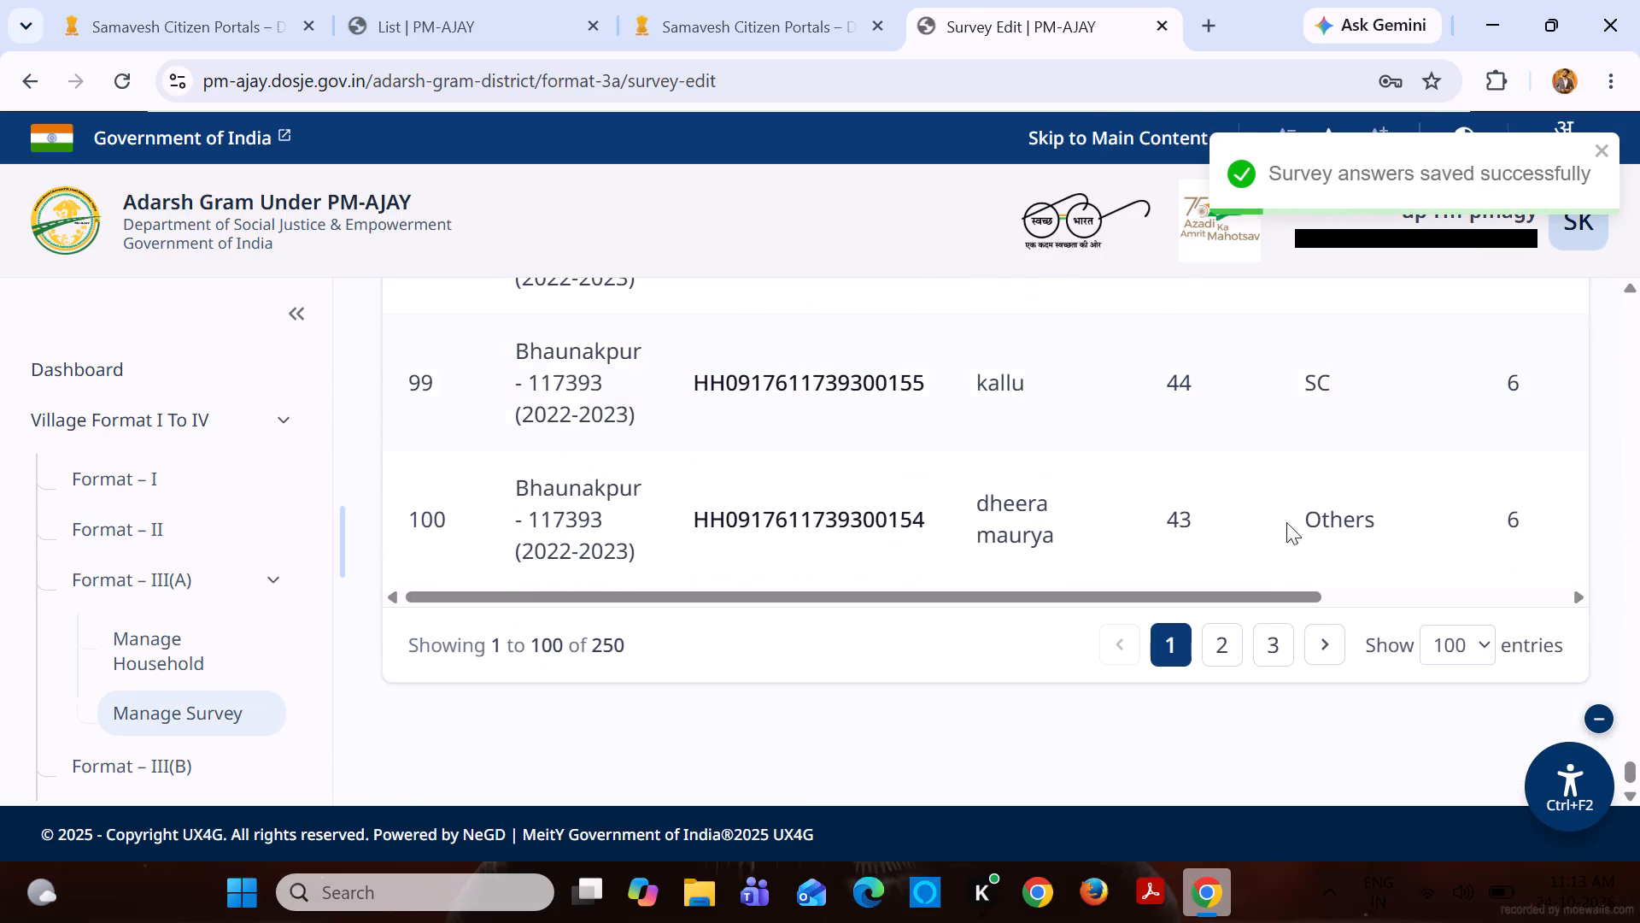
left_click(1234, 638)
scroll(1240, 578, "up", 6)
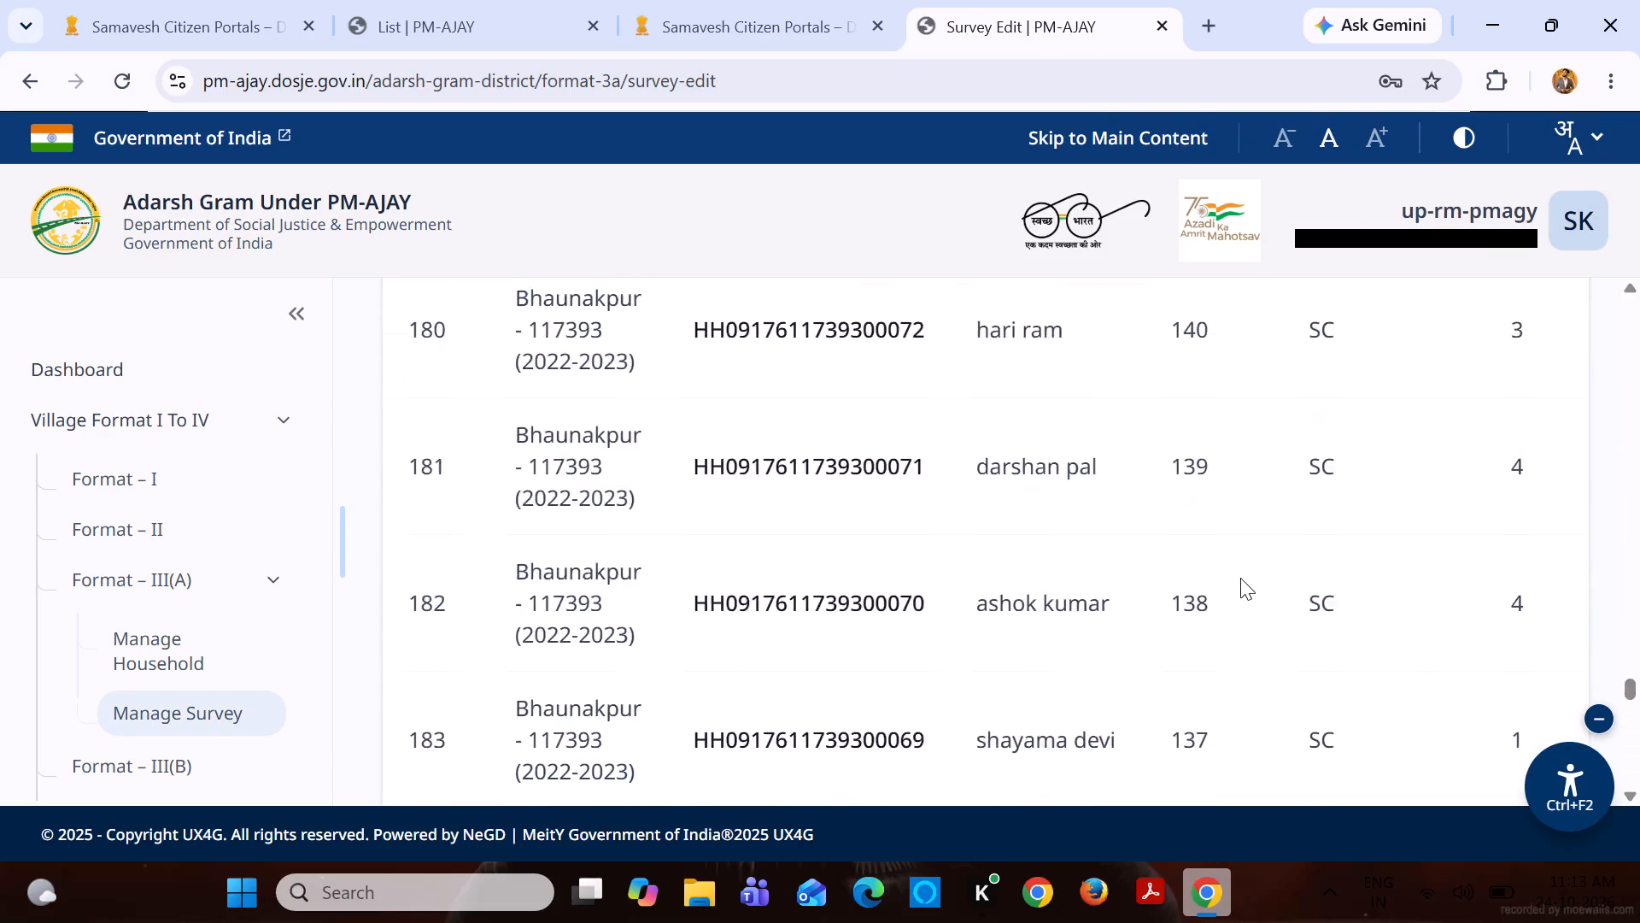
scroll(1240, 578, "up", 20)
scroll(1240, 578, "up", 3)
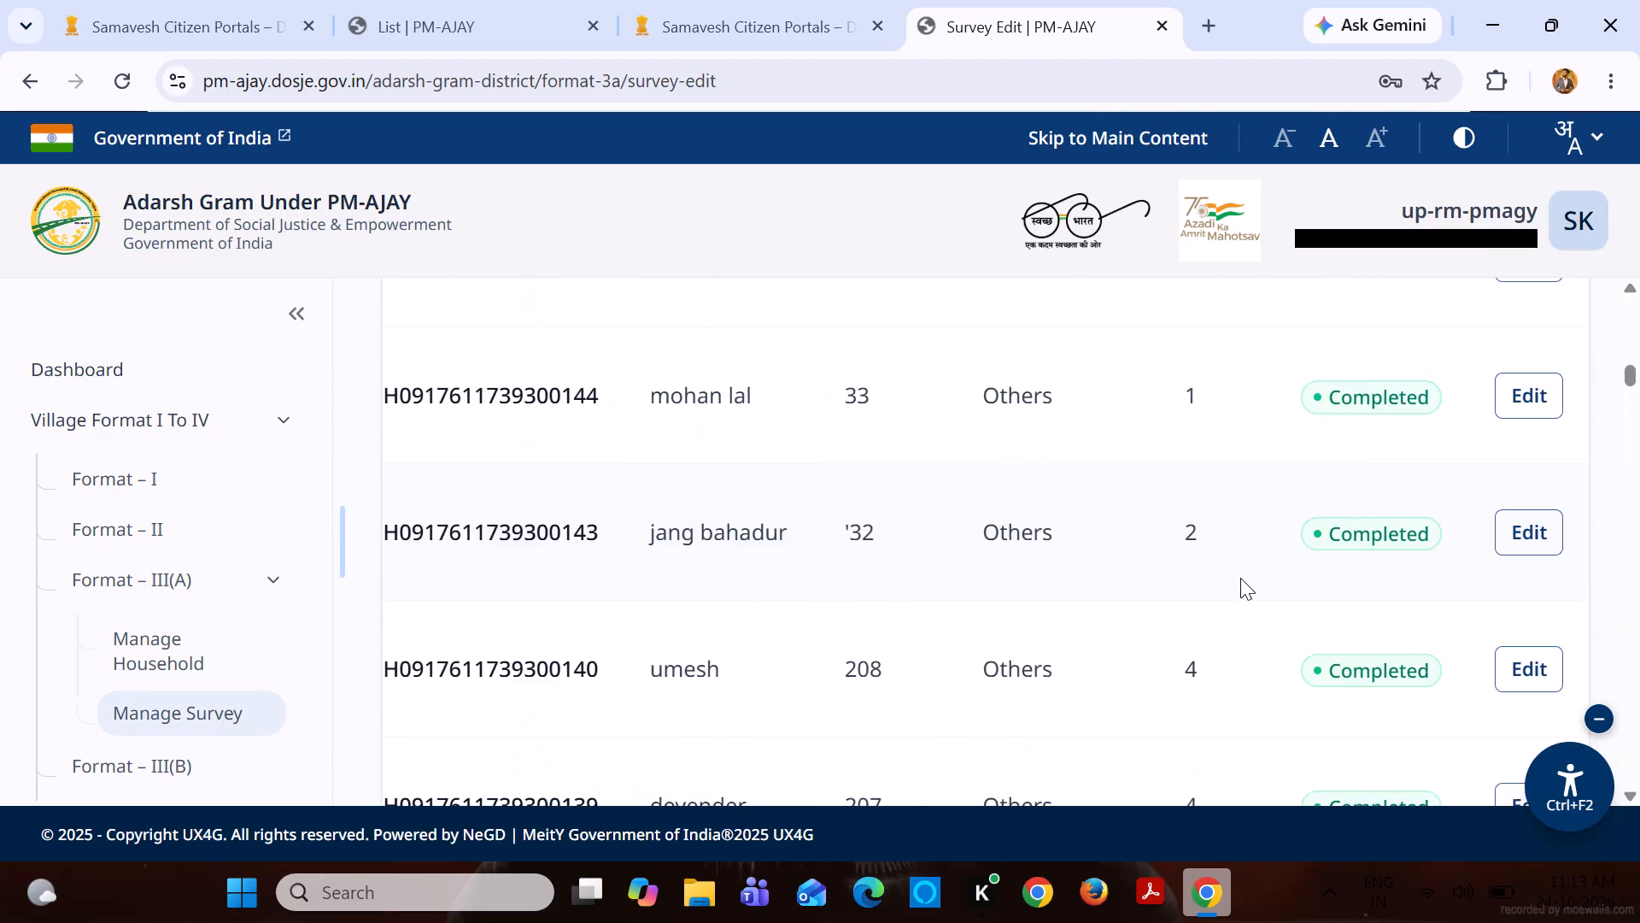
scroll(1240, 578, "up", 2)
scroll(1240, 578, "down", 7)
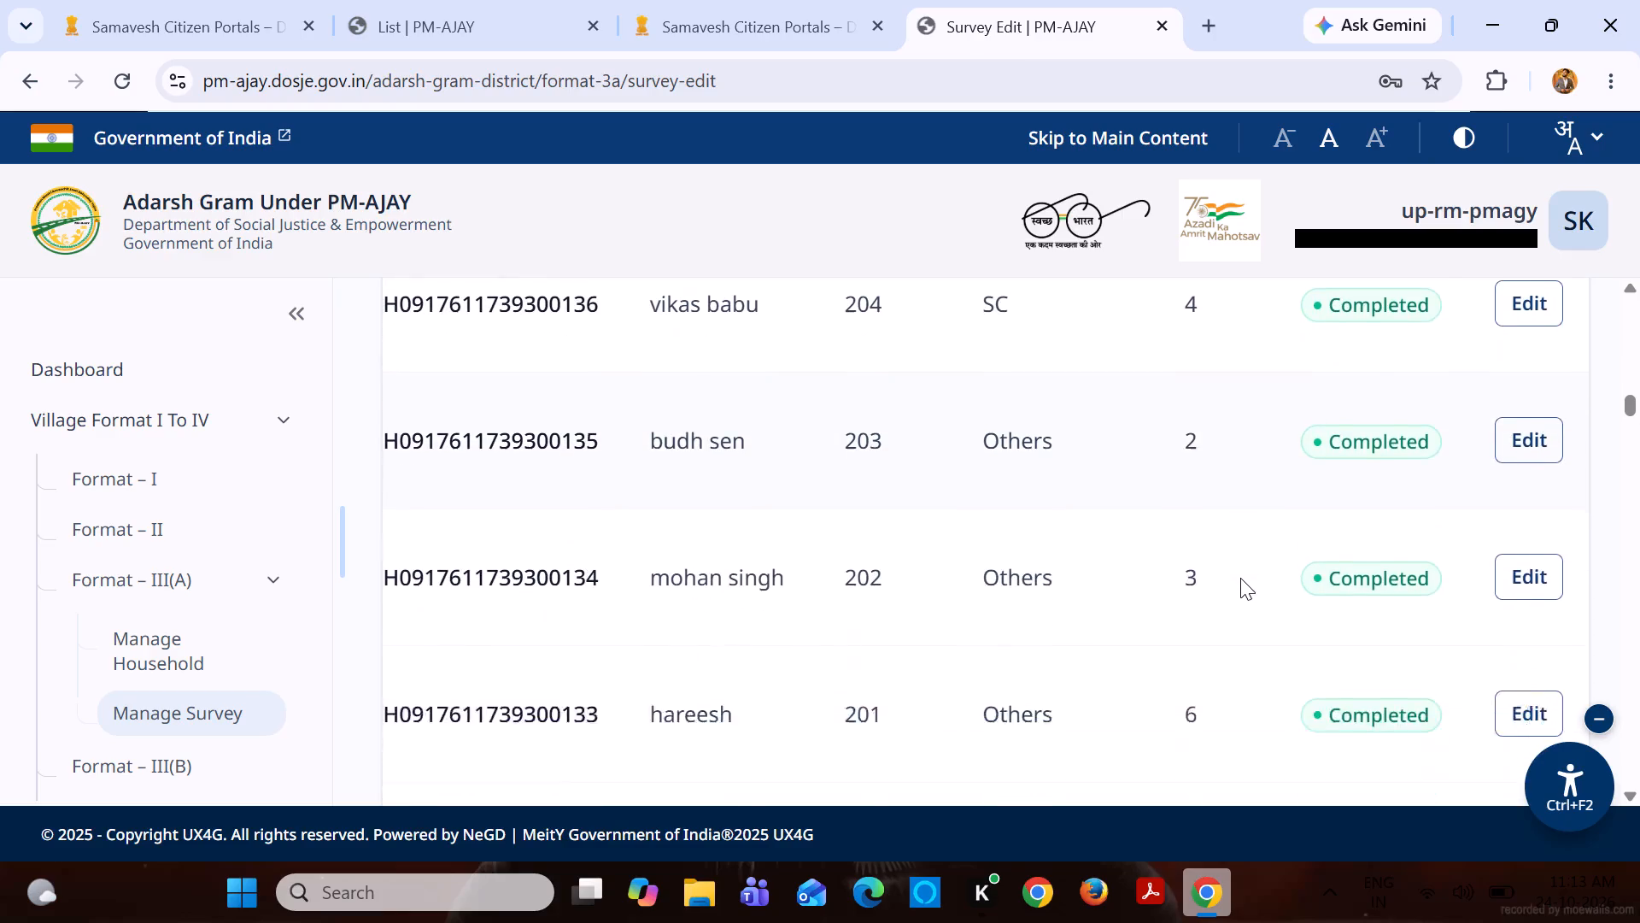
scroll(1240, 578, "down", 1)
left_click(1514, 524)
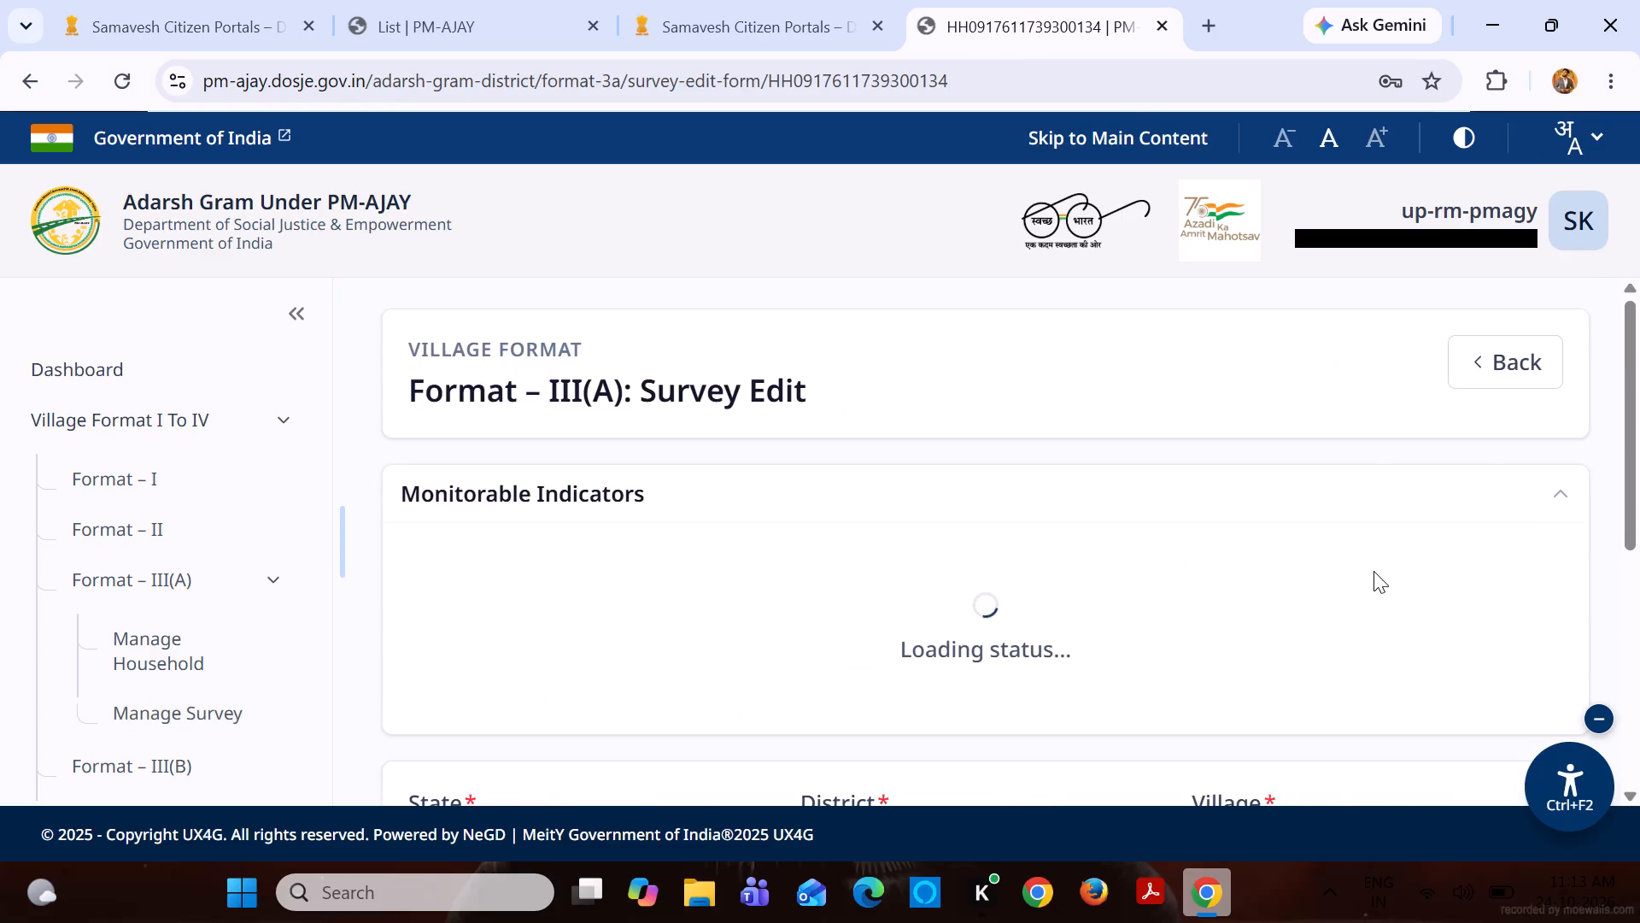
In domain 6 – Electricity and Clean Fuel, set the electricity connection answers under indicators 6.2 and 6.3 to Yes for house 202.
scroll(1373, 571, "down", 6)
left_click(1122, 597)
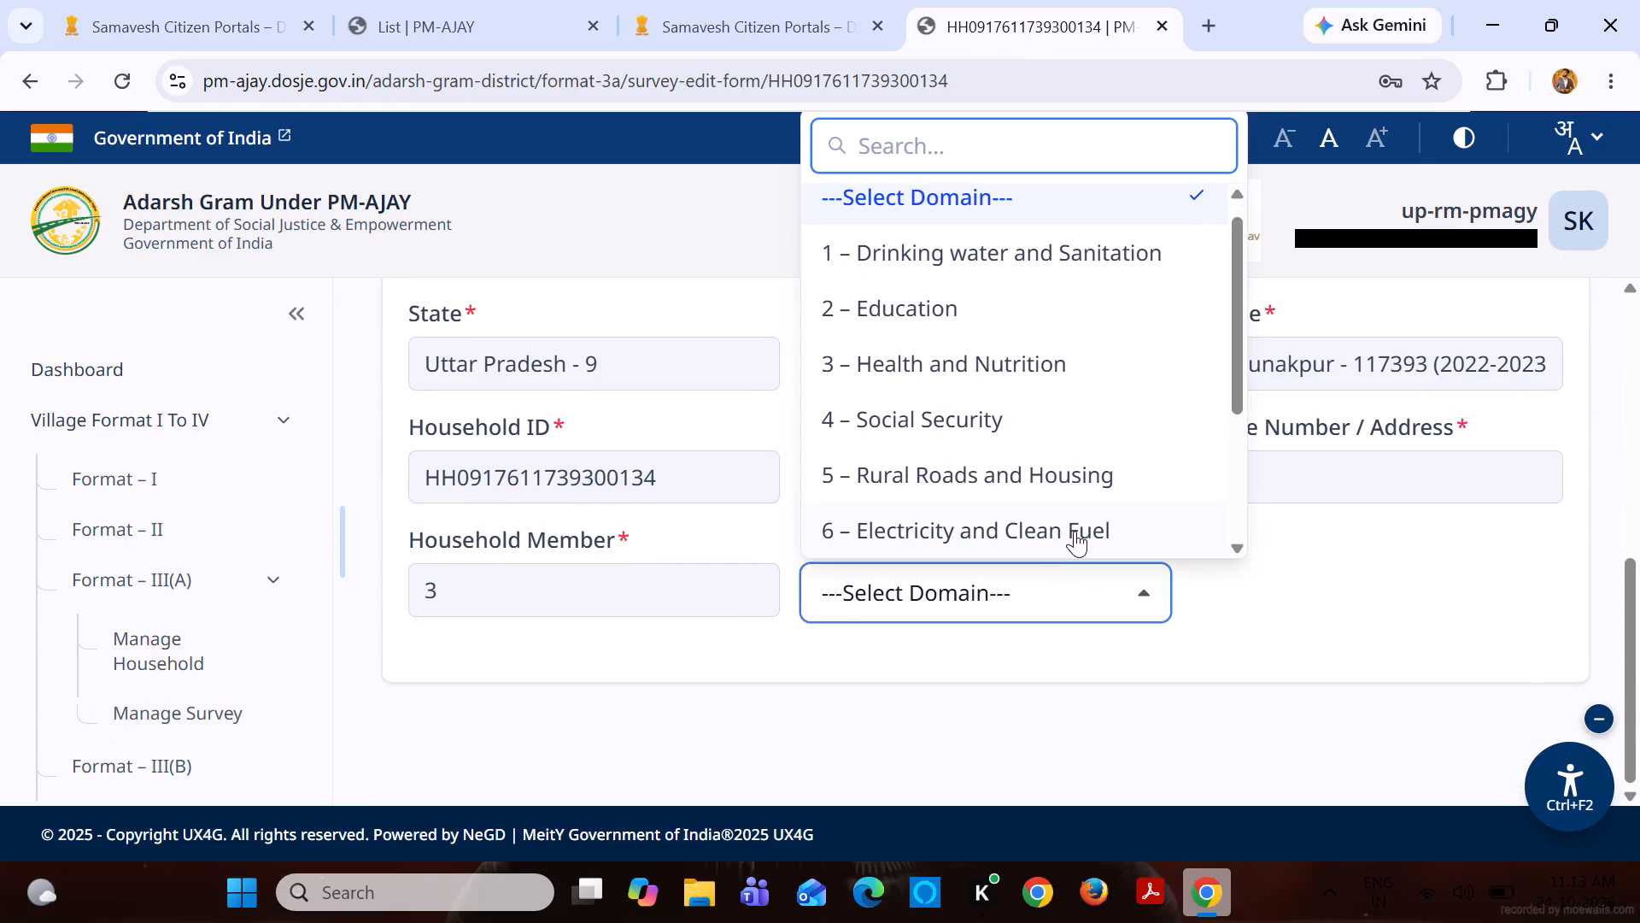
left_click(1075, 531)
scroll(1265, 592, "down", 3)
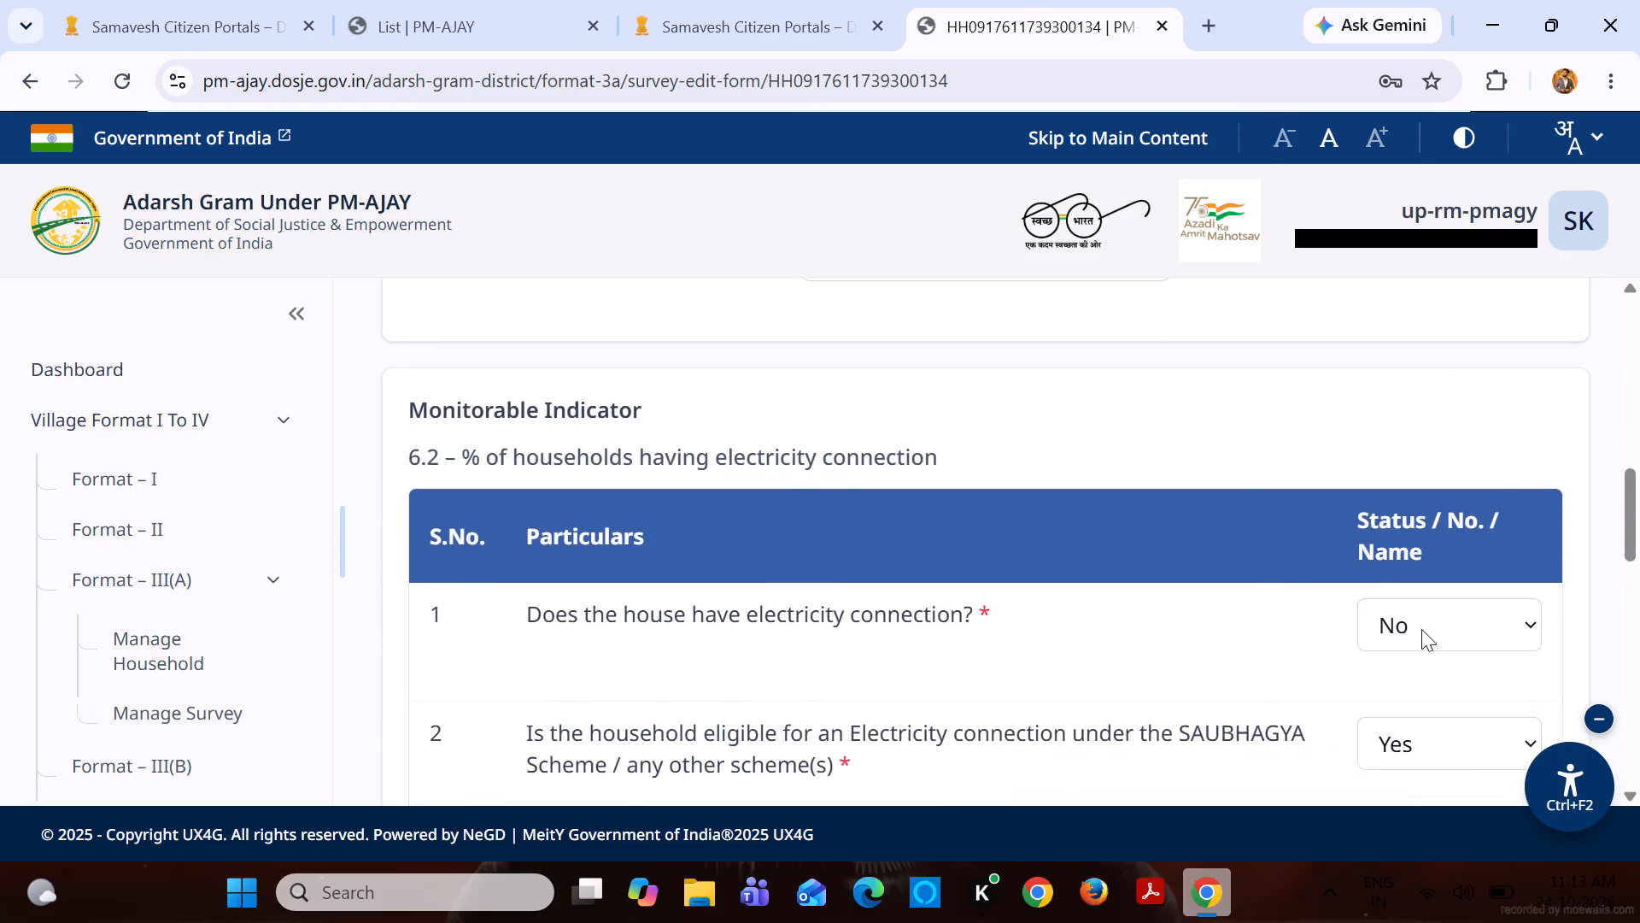
left_click_drag(1426, 629, 1402, 703)
left_click(1402, 703)
scroll(1402, 703, "down", 6)
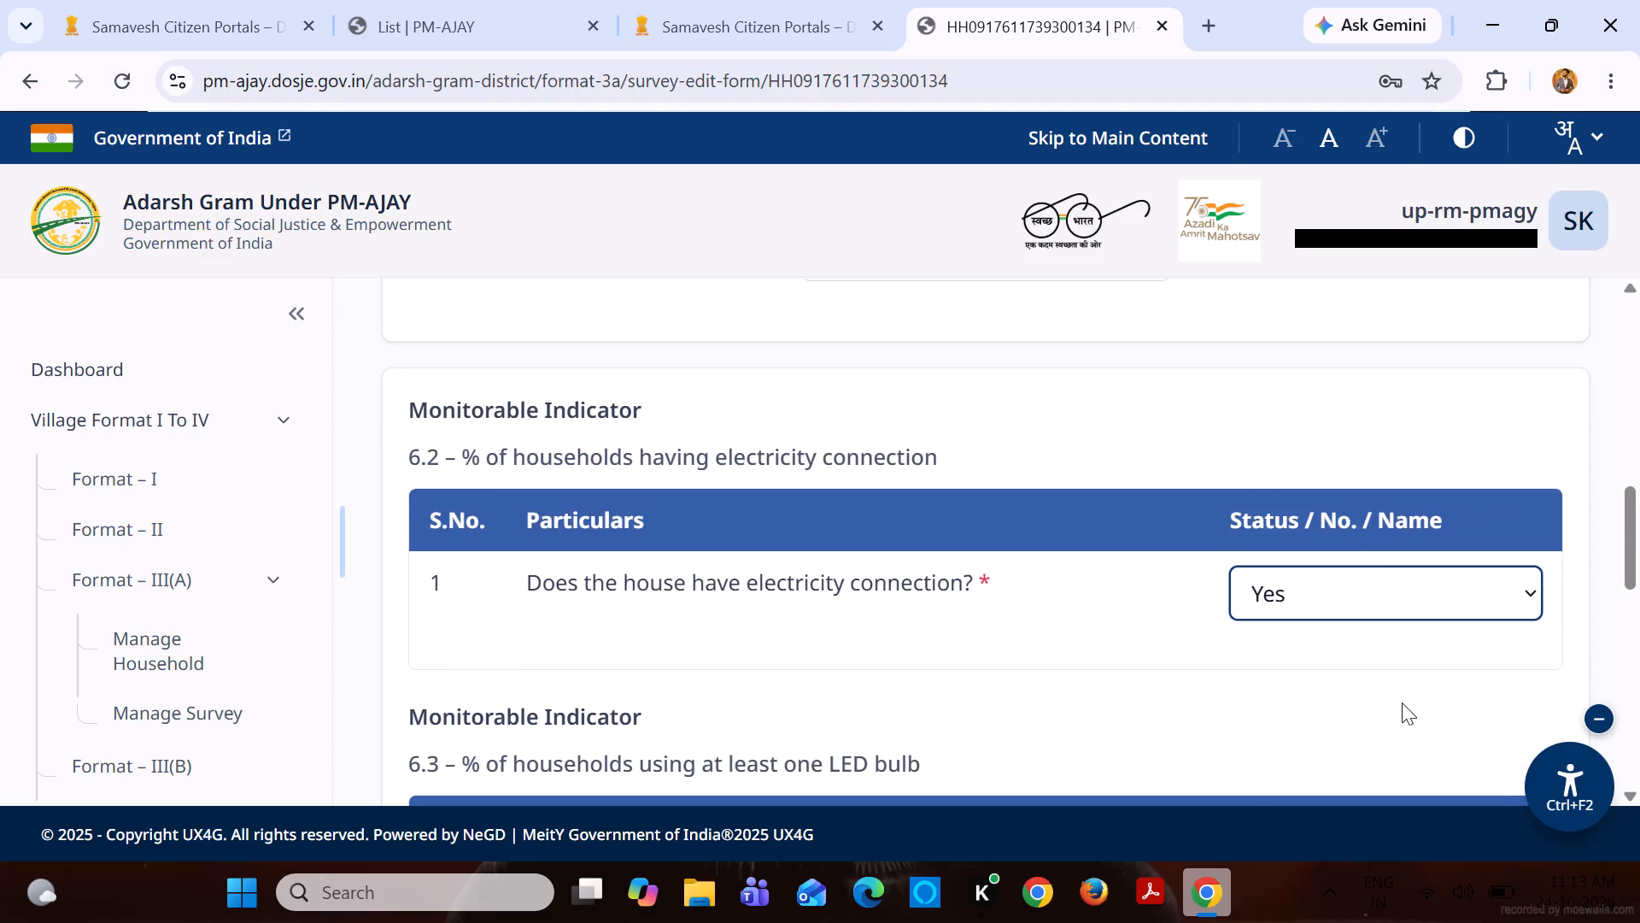
scroll(1402, 703, "down", 3)
left_click_drag(1475, 581, 1357, 657)
left_click(1357, 657)
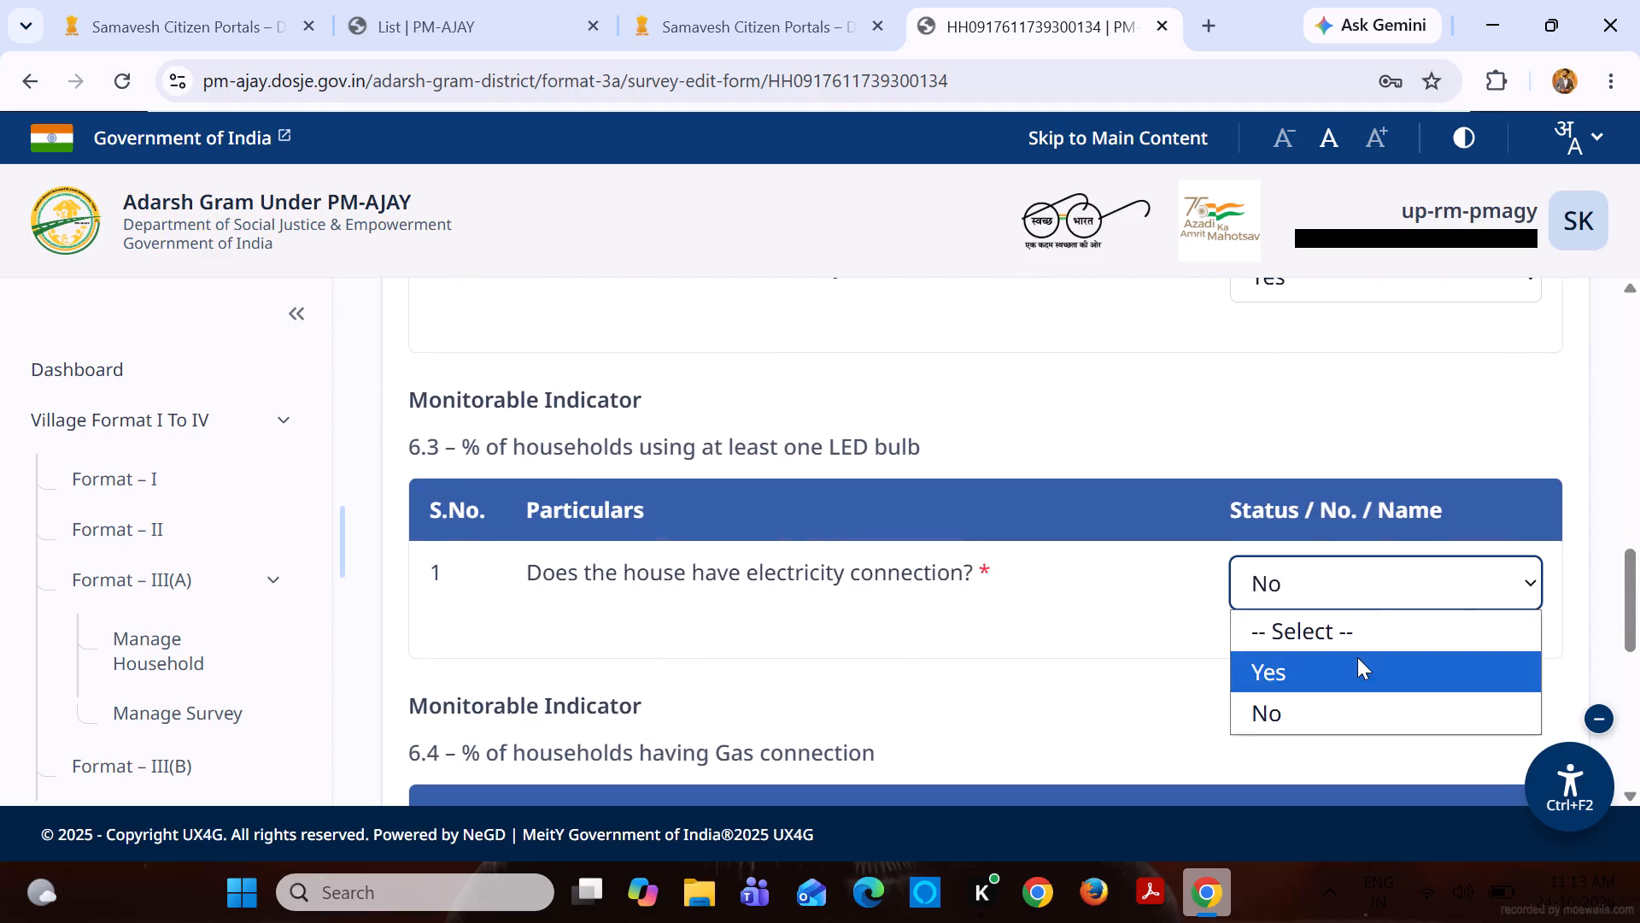
Answer Yes to LED bulb use under 6.3 and clean fuel use under 6.4 for house 202, and save the survey.
scroll(1357, 657, "down", 4)
left_click_drag(1498, 360, 1407, 420)
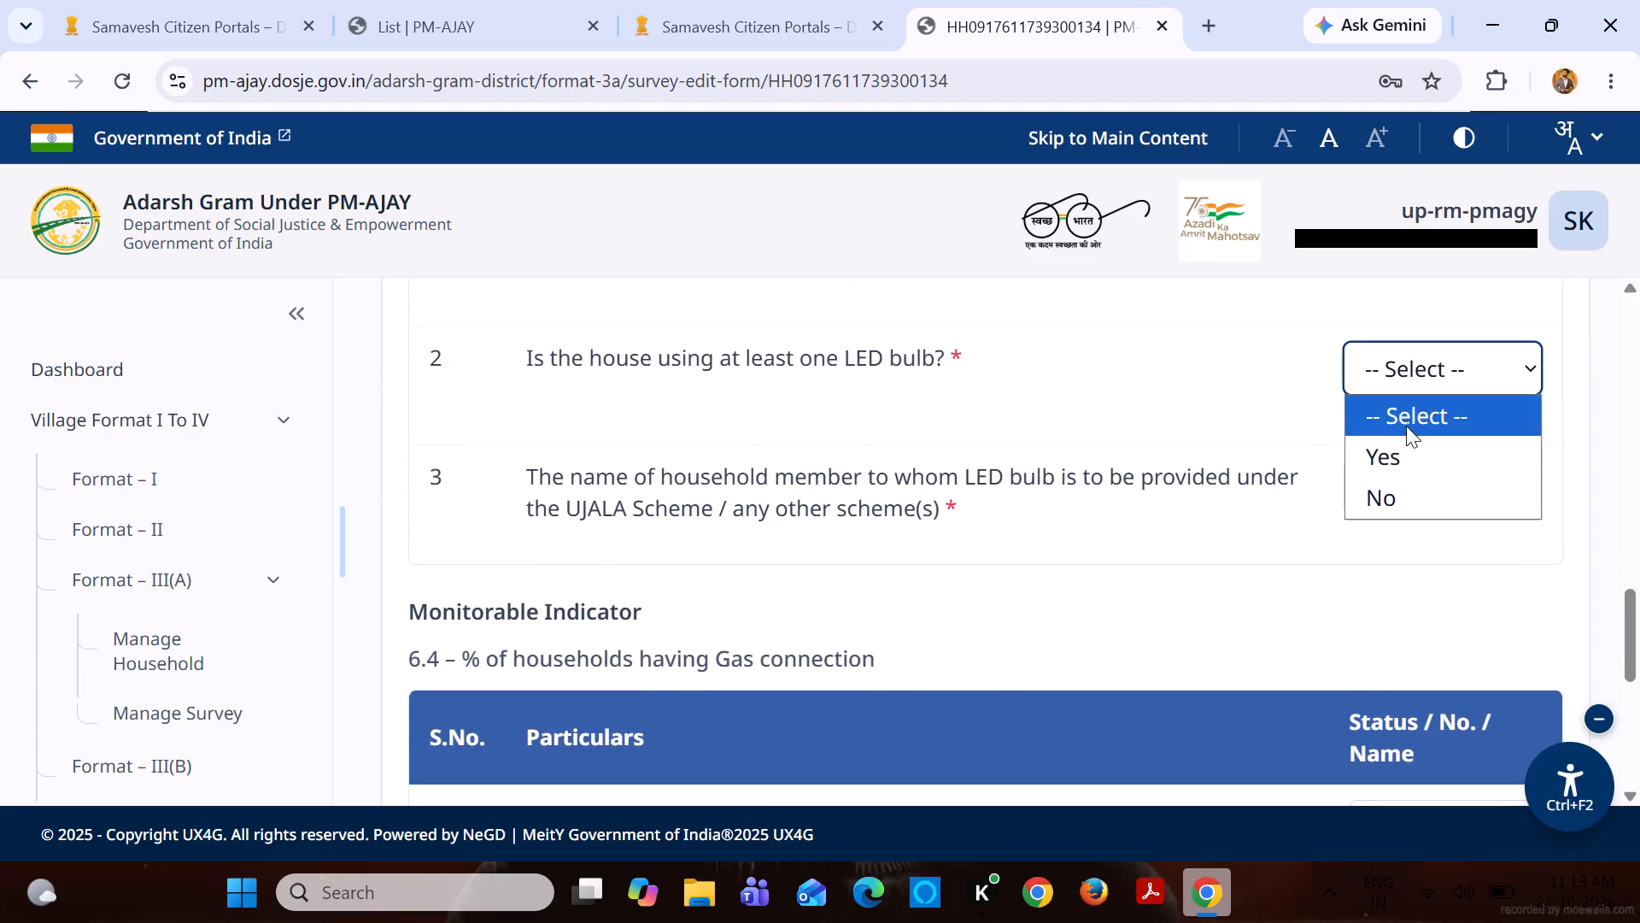
left_click(1404, 437)
scroll(1404, 437, "down", 2)
left_click_drag(1478, 495, 1420, 573)
left_click(1420, 573)
scroll(1420, 573, "down", 3)
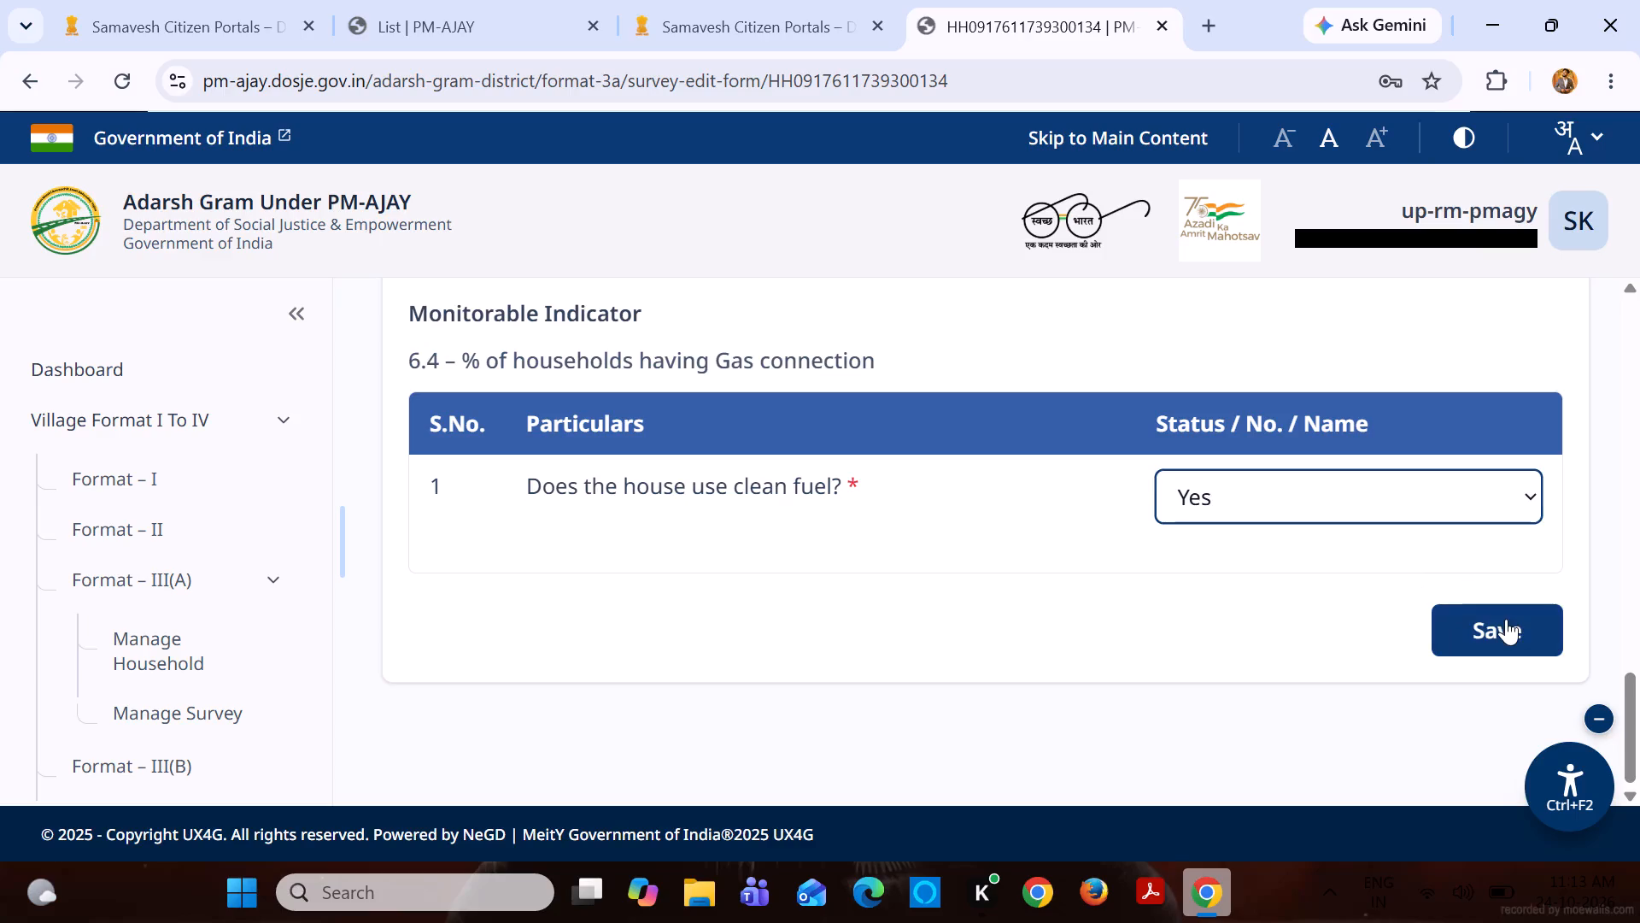
left_click(1506, 619)
Return to the household survey list and open the survey of house 203 on page 2 for editing.
scroll(1229, 432, "up", 13)
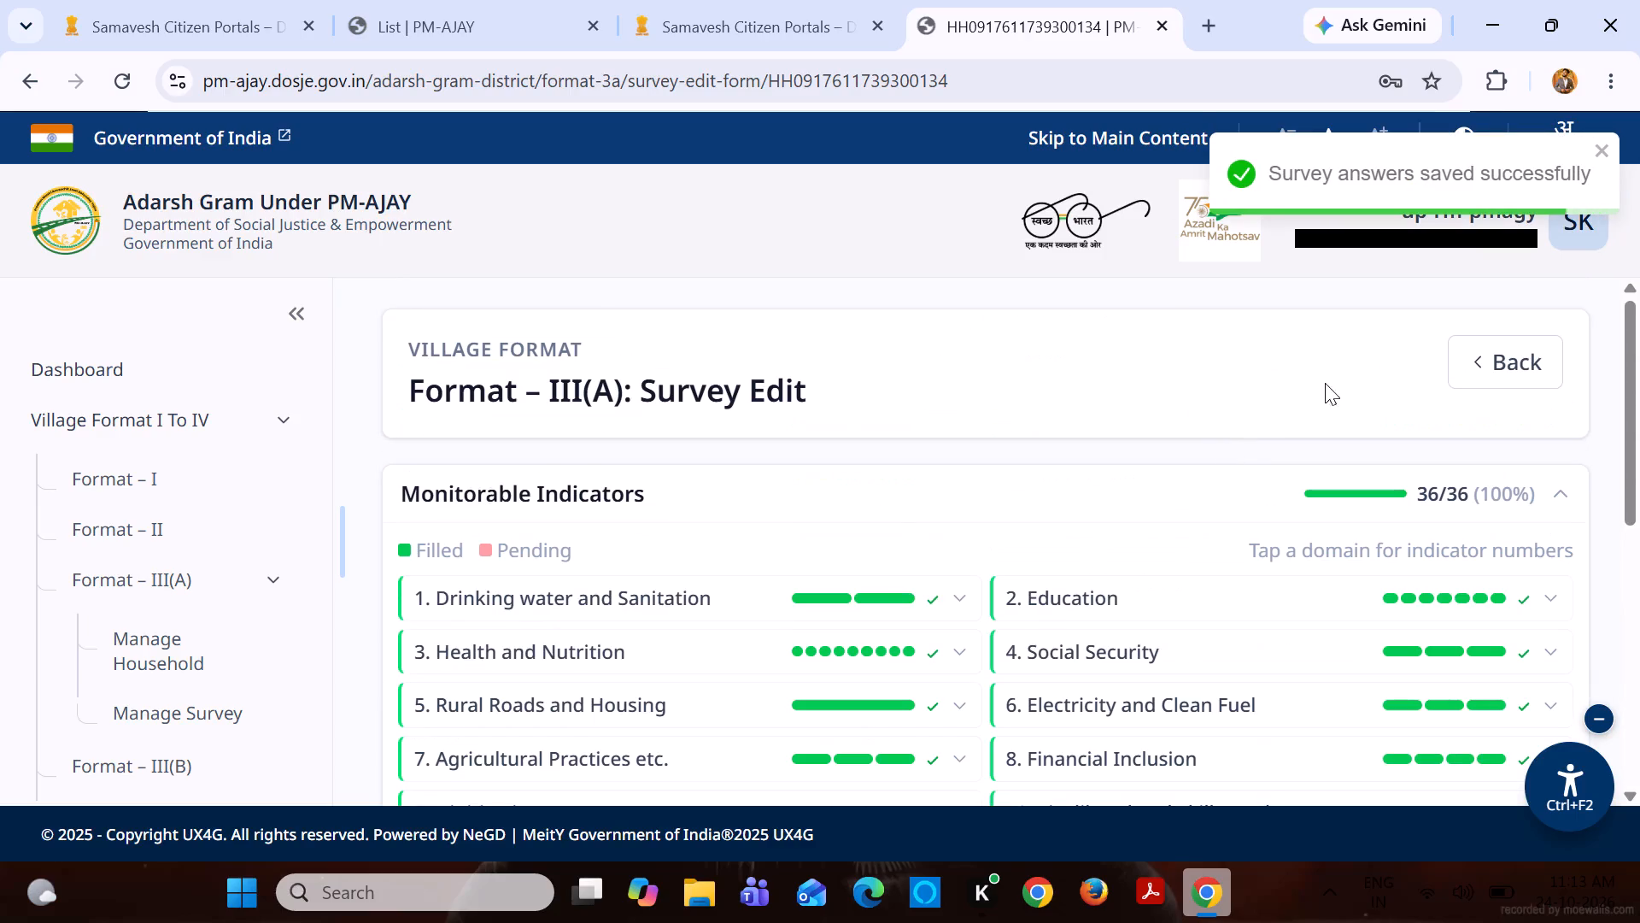
left_click(1509, 350)
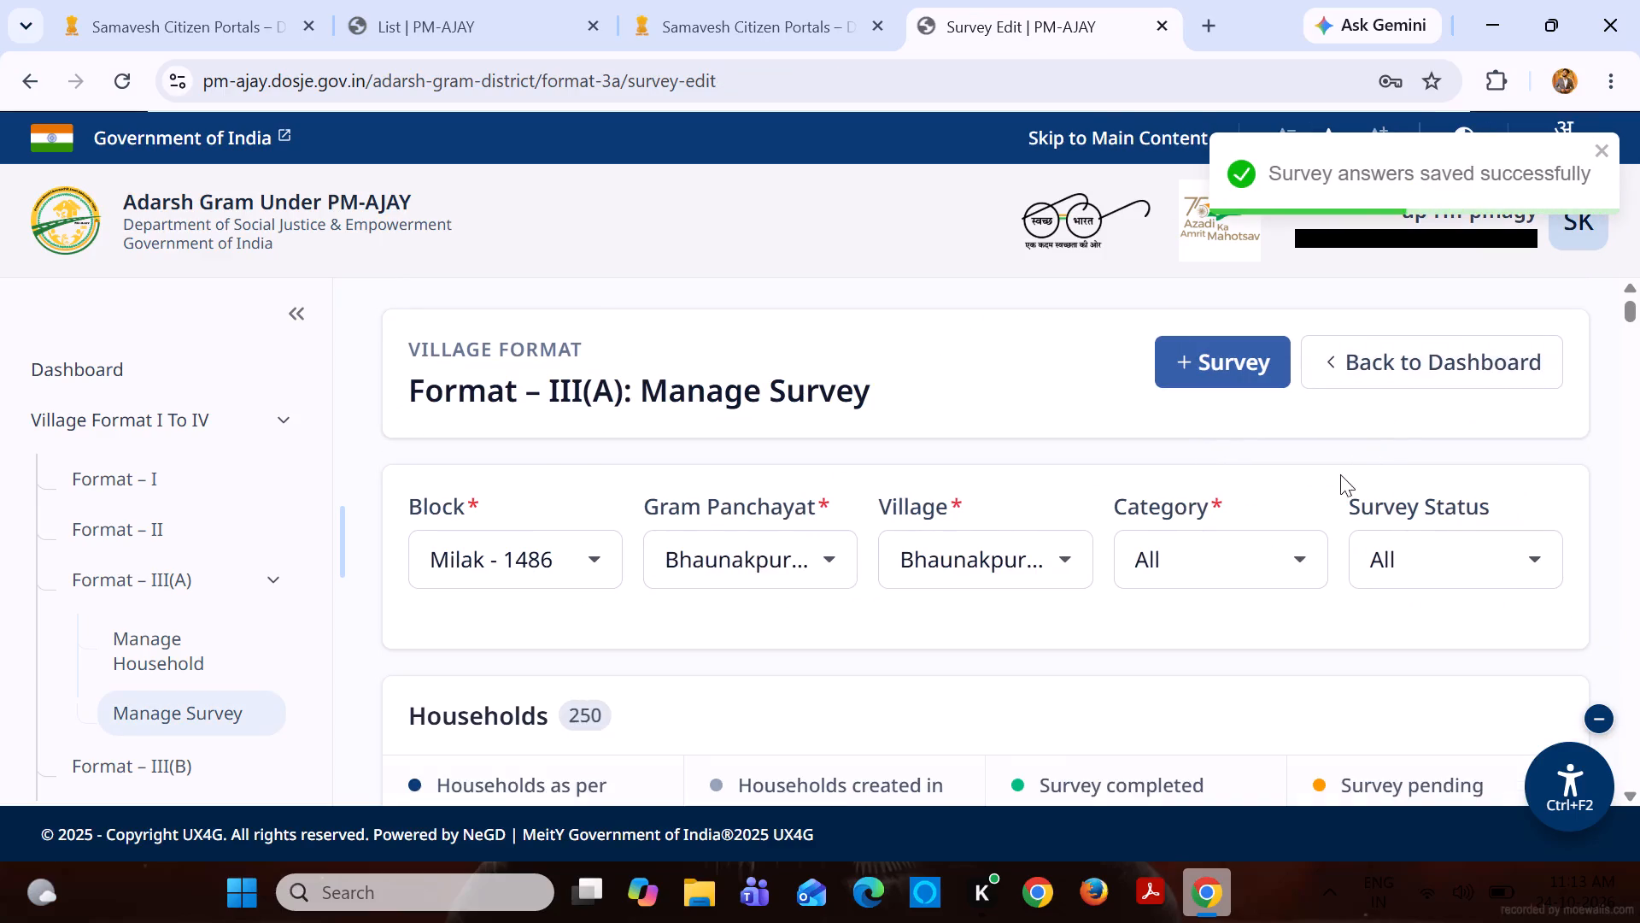
scroll(1260, 586, "down", 20)
scroll(1260, 586, "down", 20)
scroll(1260, 586, "down", 16)
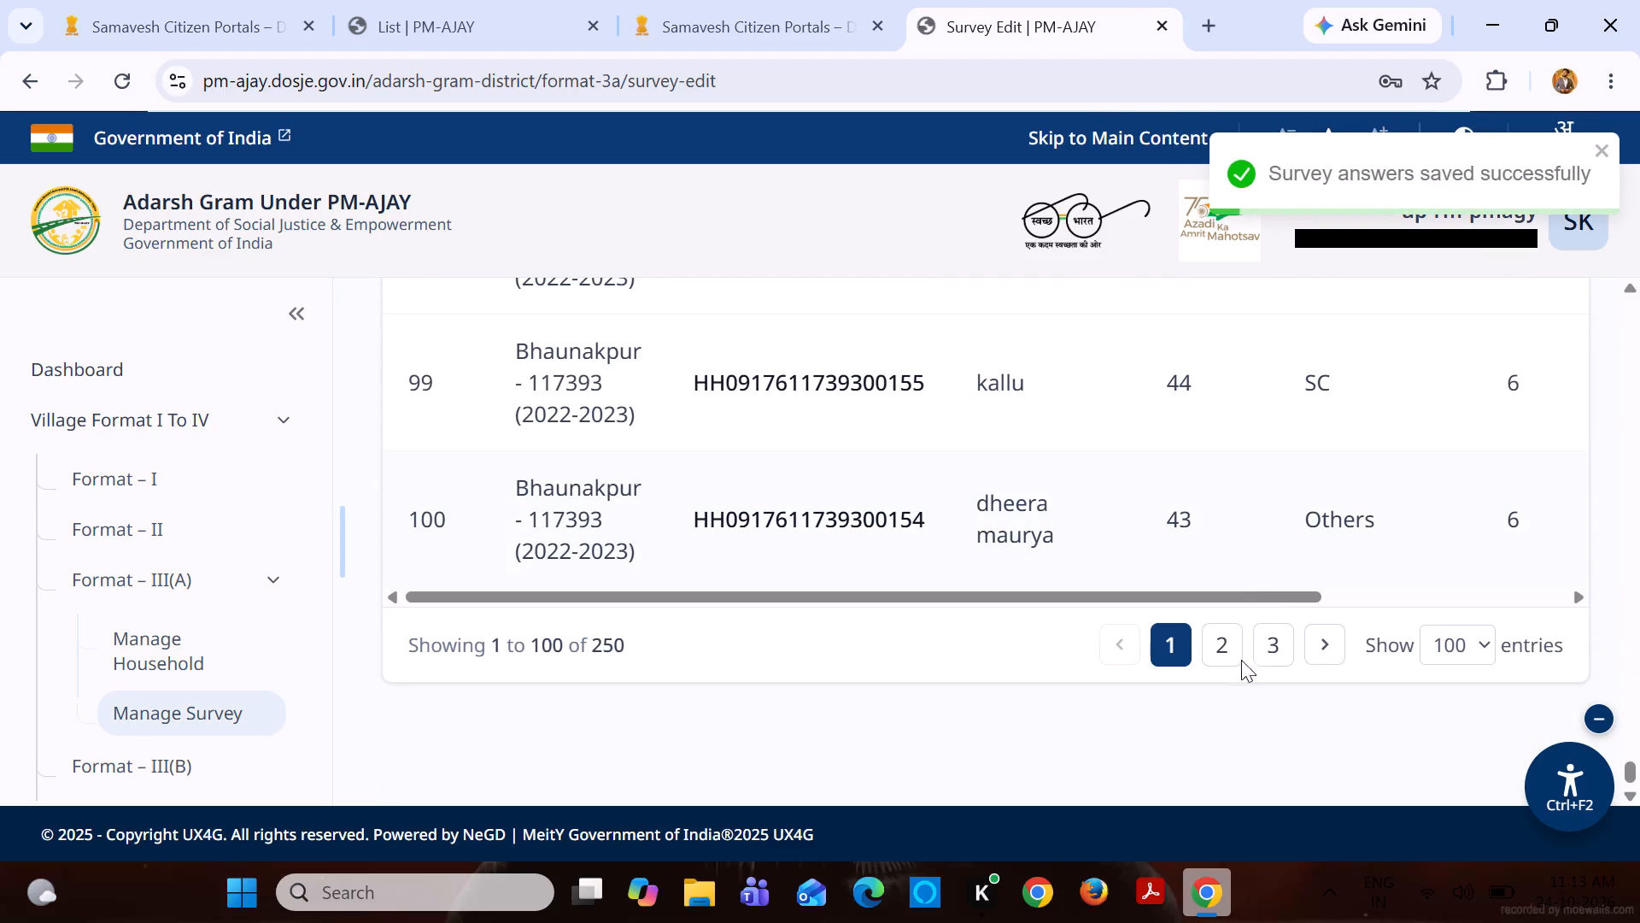
left_click(1220, 668)
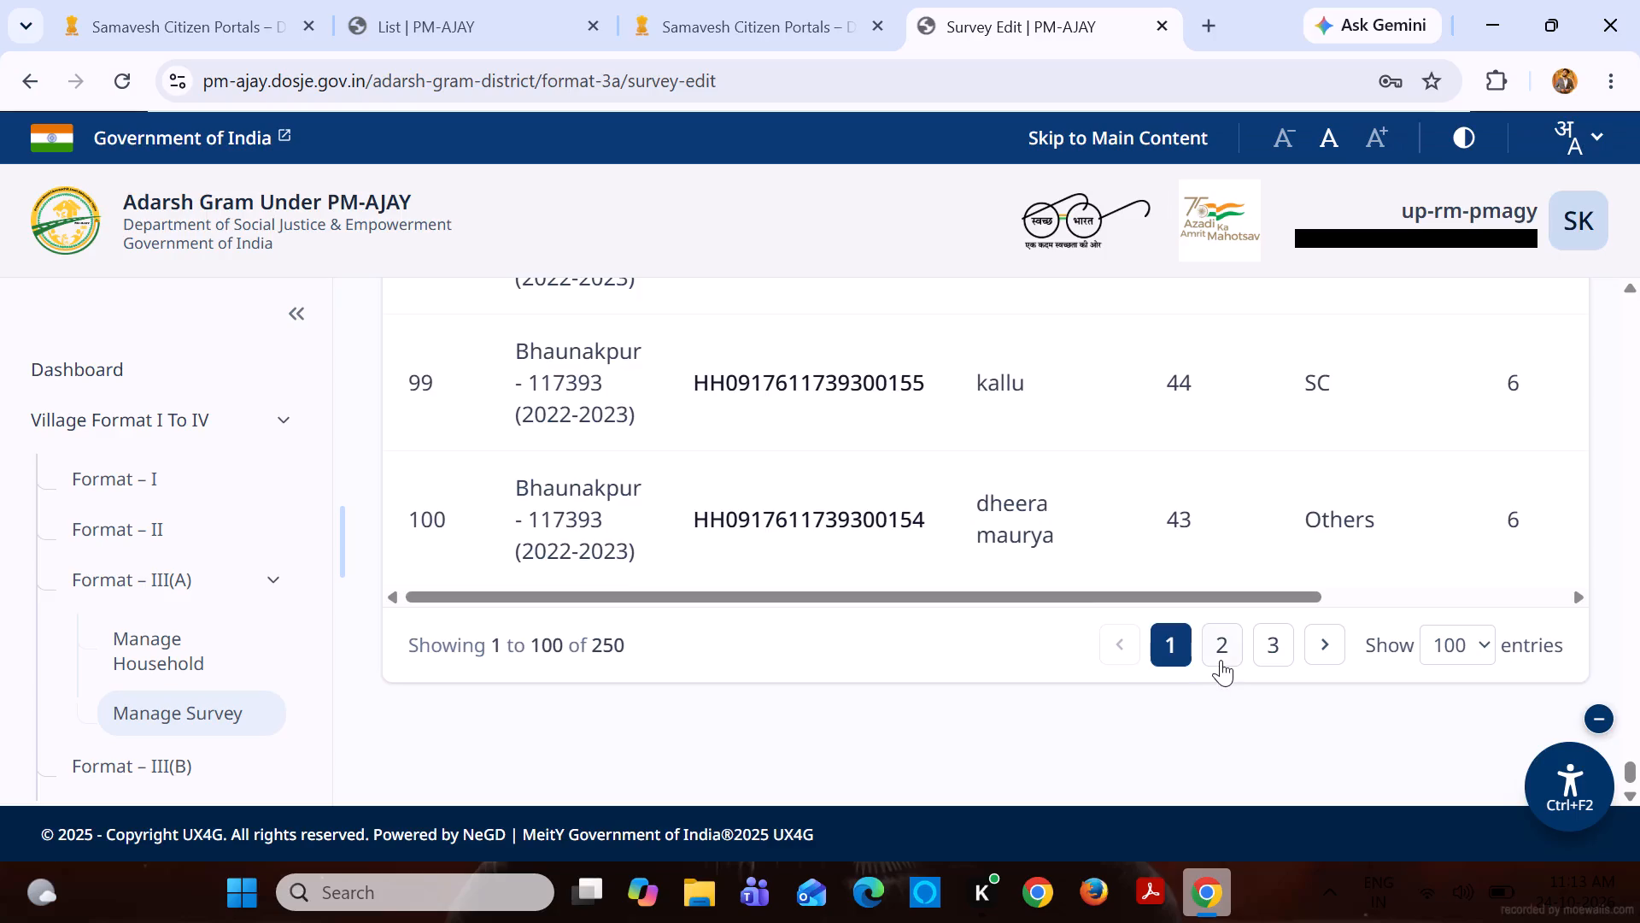
left_click(1221, 660)
scroll(1264, 528, "up", 6)
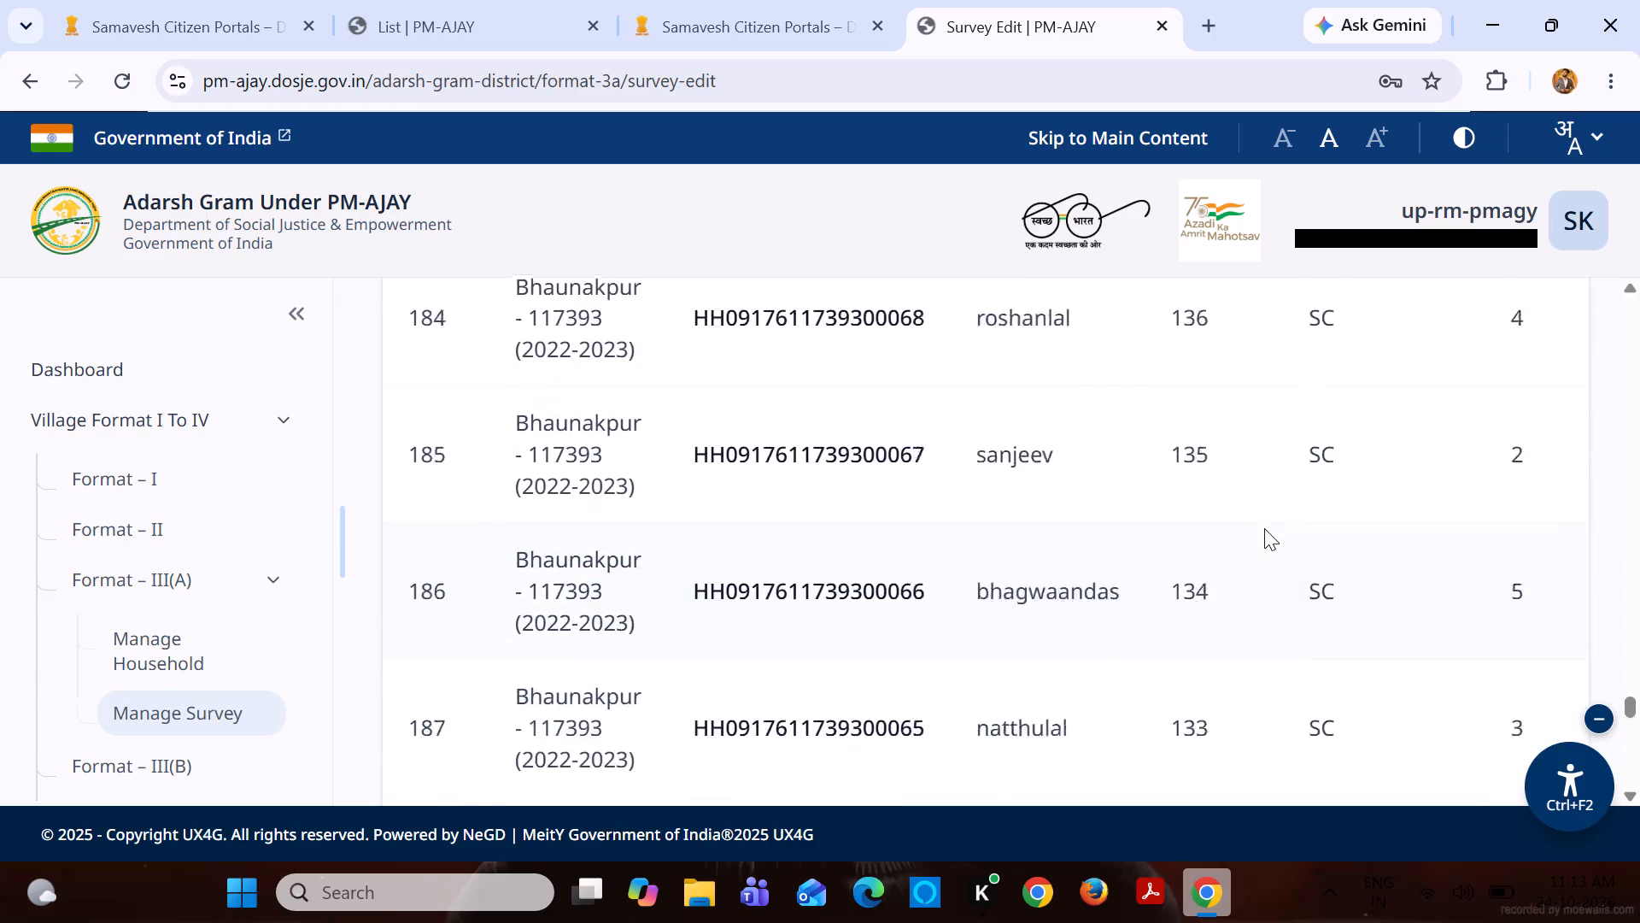
scroll(1264, 528, "up", 20)
scroll(1264, 528, "up", 6)
scroll(1264, 528, "down", 1)
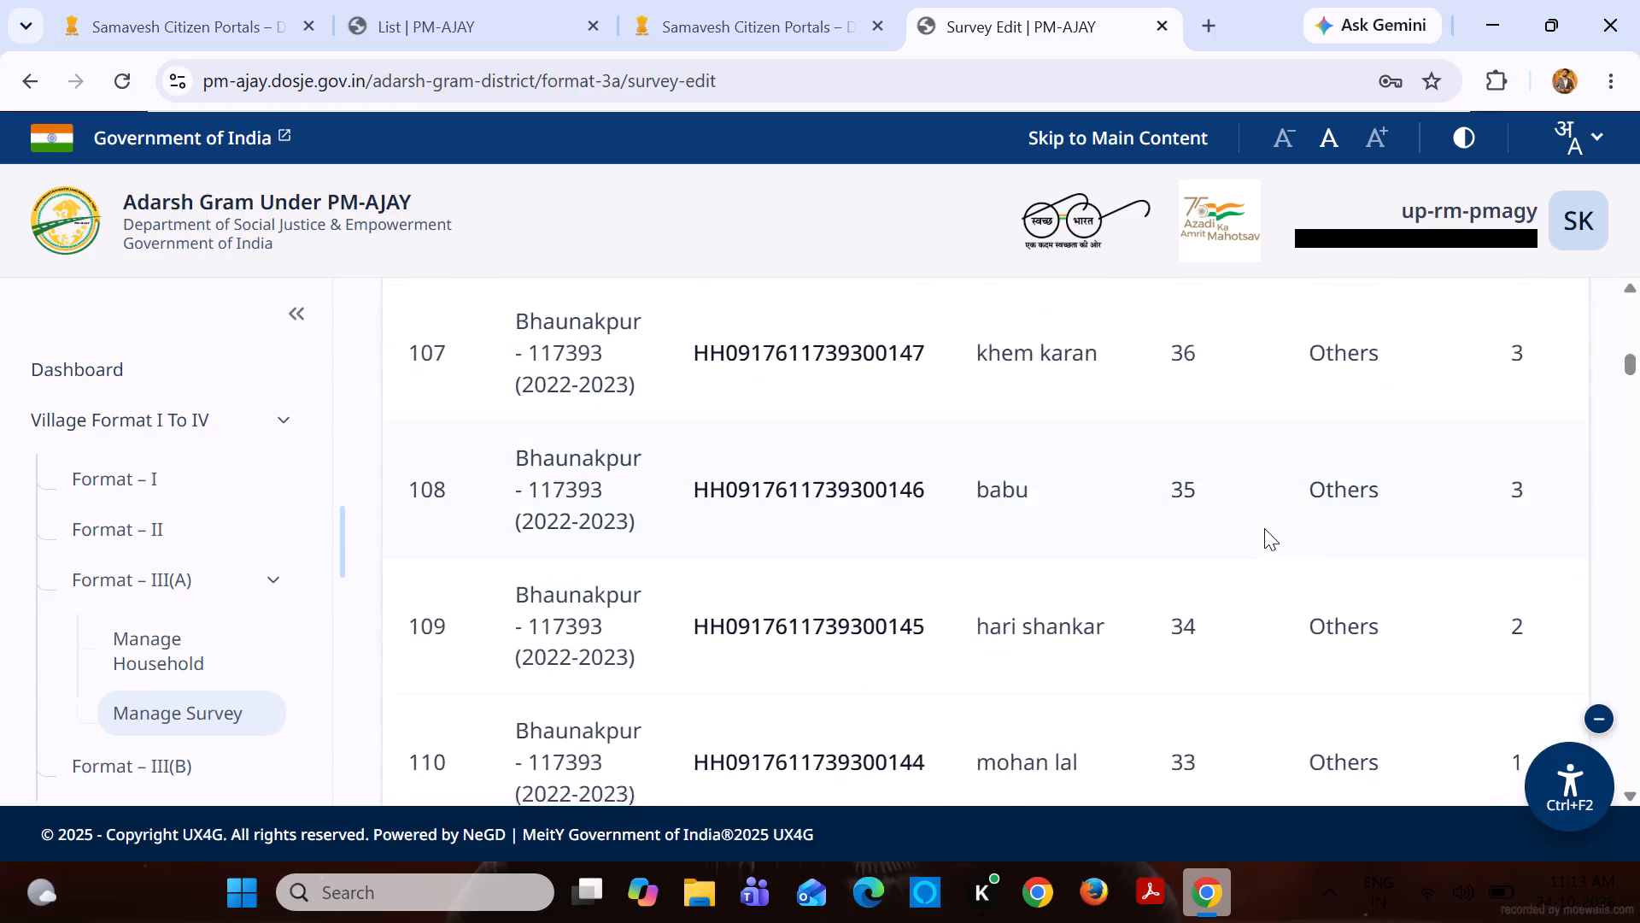
scroll(1264, 528, "down", 5)
scroll(1264, 528, "left", 9)
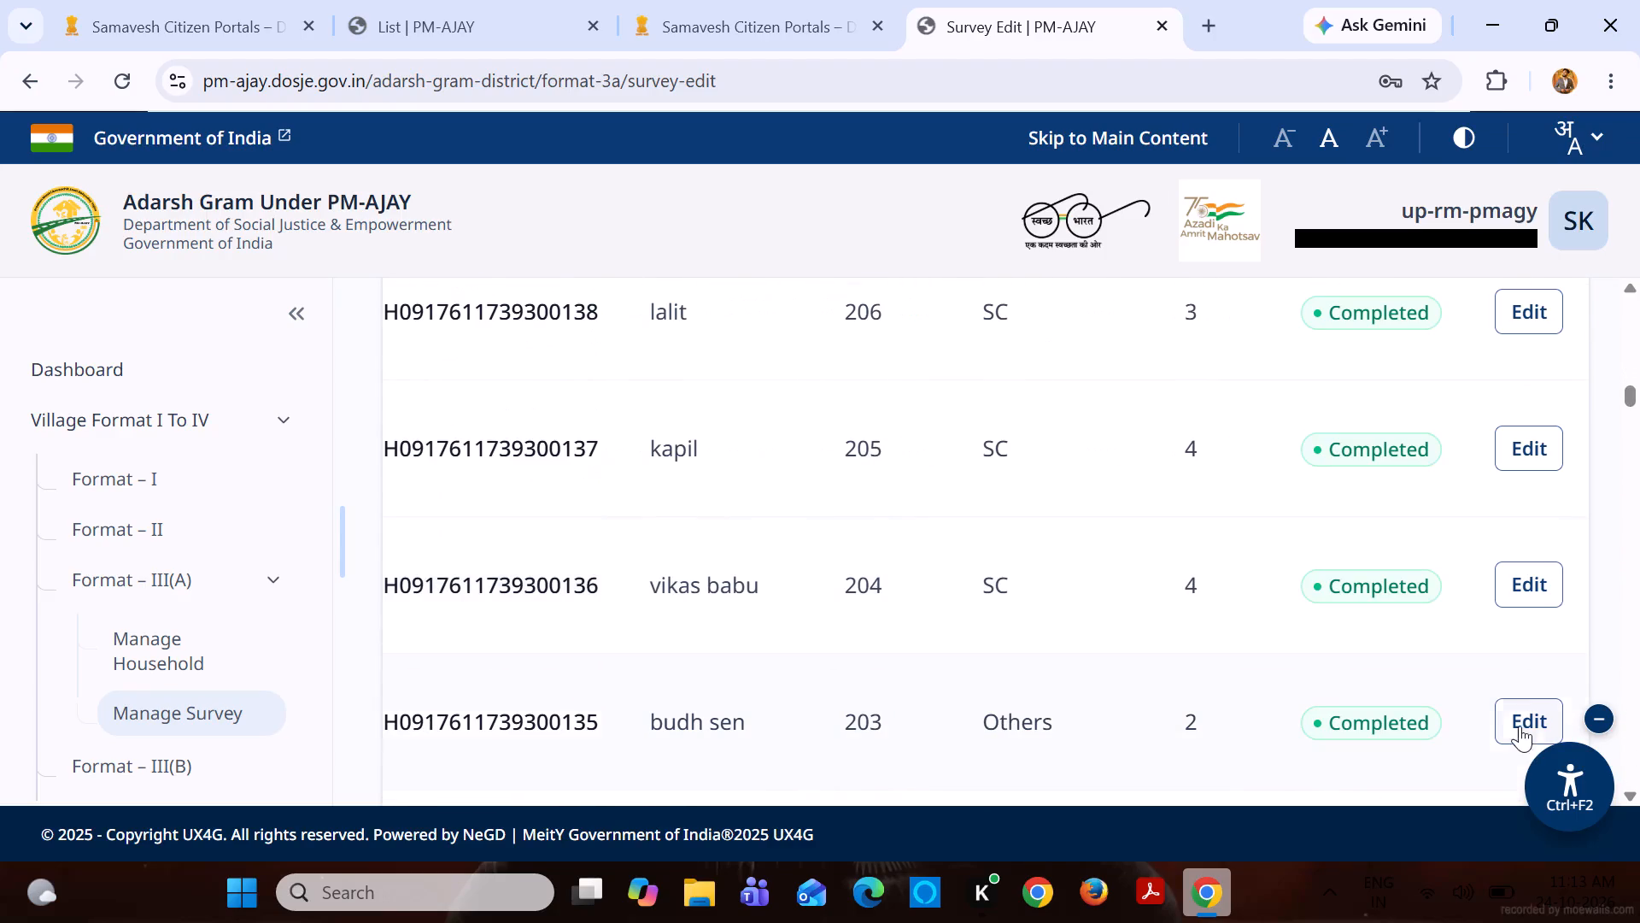
left_click(1526, 730)
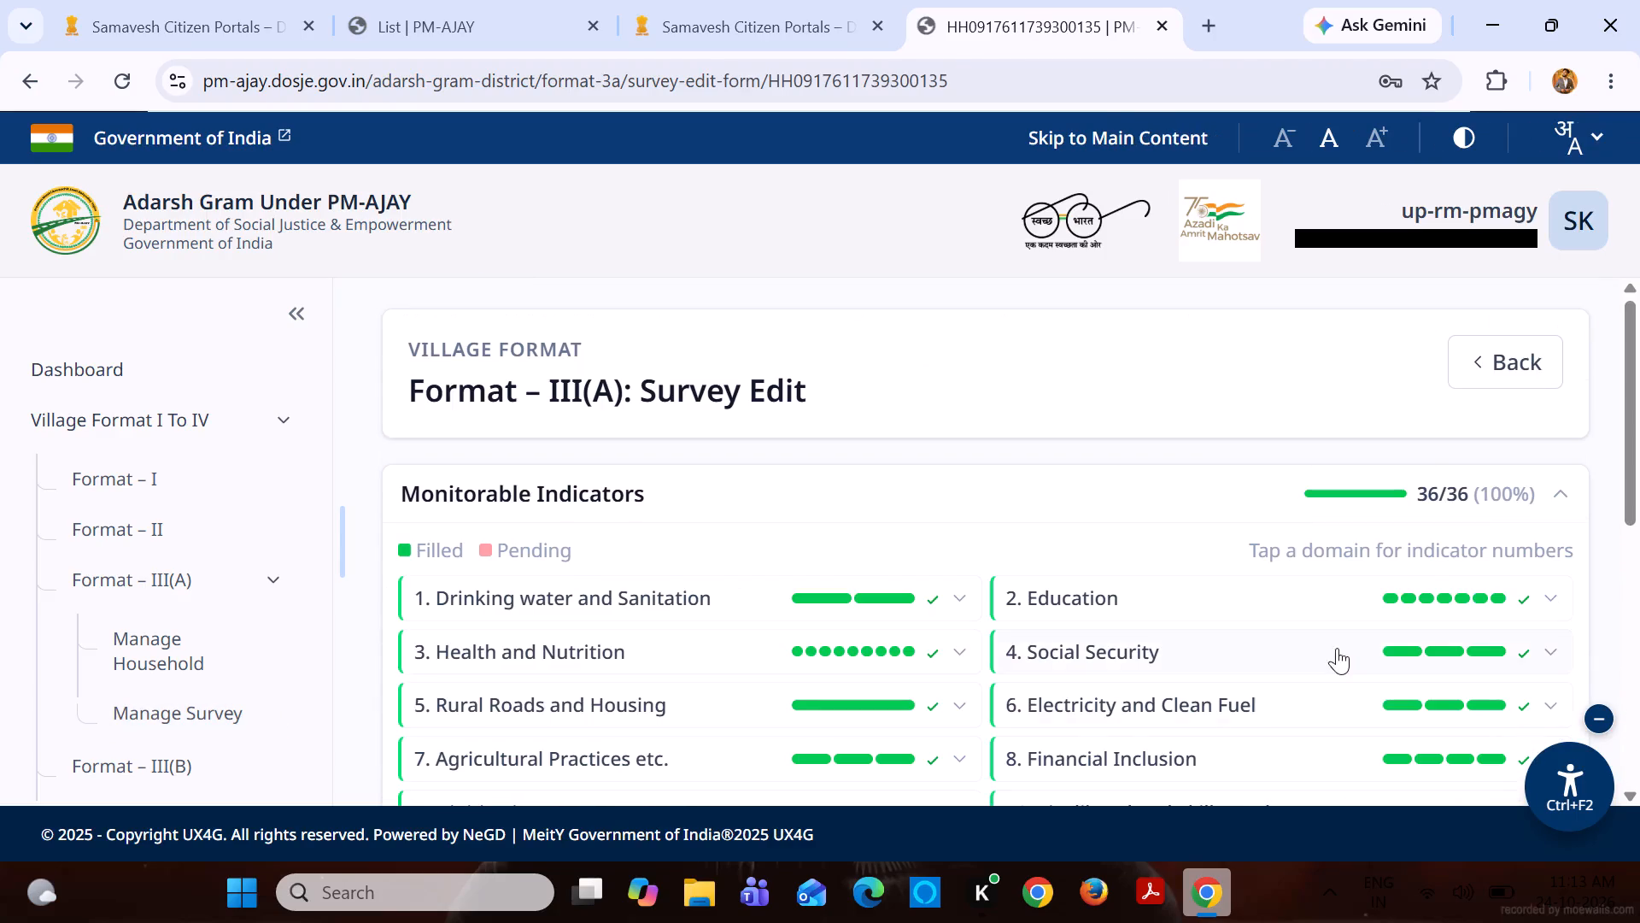
In domain 6 – Electricity and Clean Fuel, set the electricity connection answers under indicators 6.2 and 6.3 to Yes for house 203.
scroll(1337, 648, "down", 7)
left_click(1128, 592)
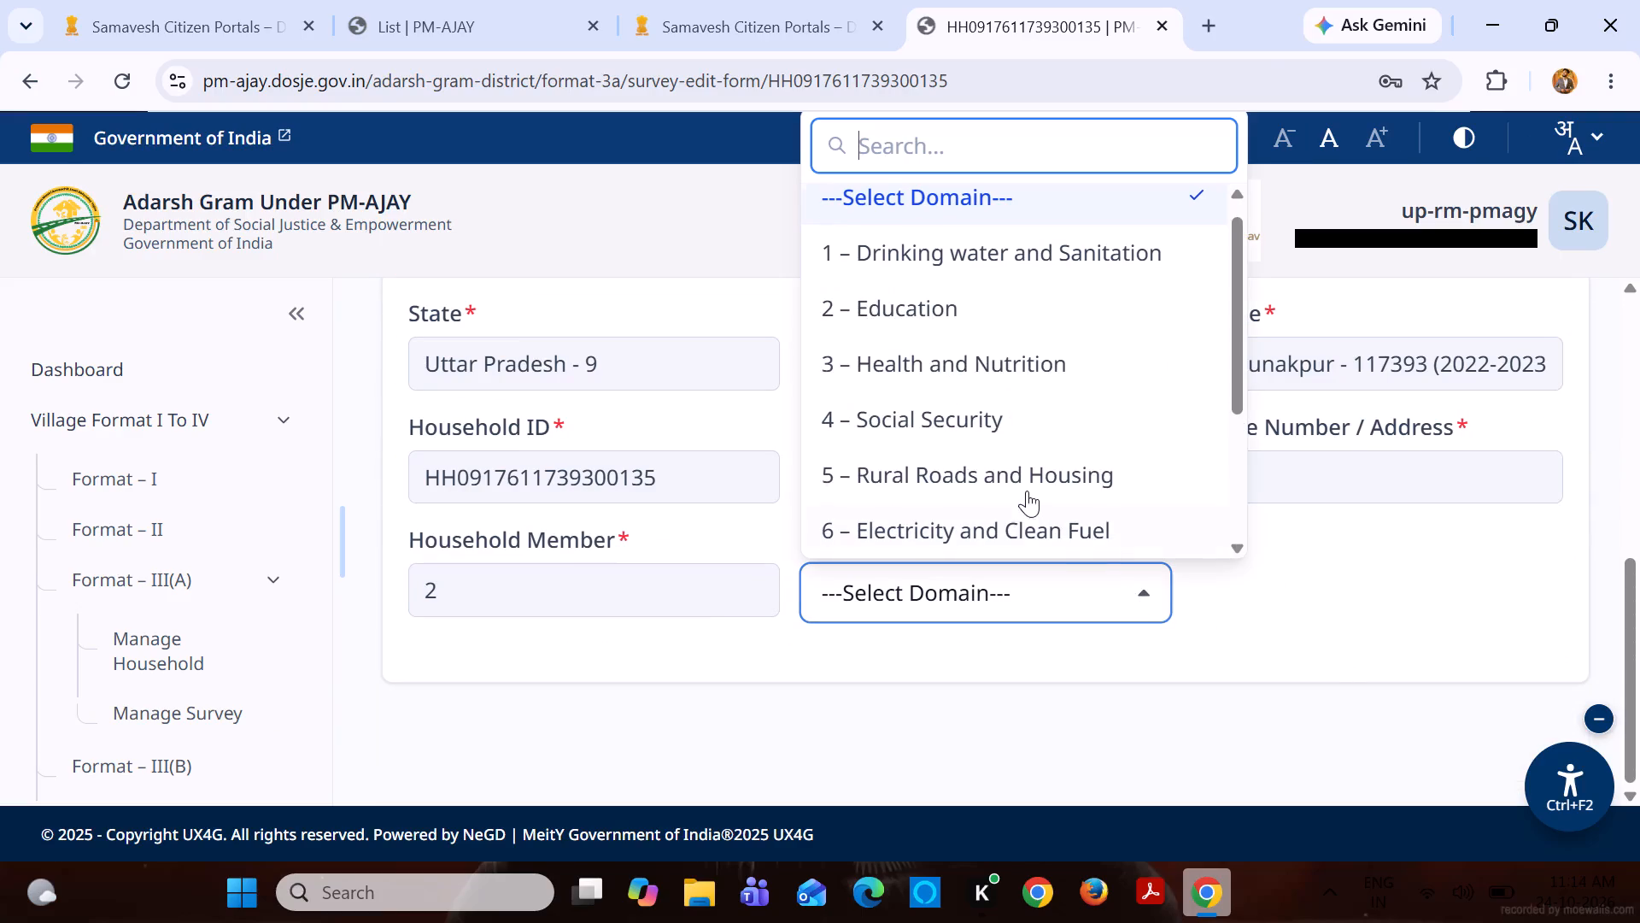
left_click(1011, 532)
scroll(1299, 611, "down", 2)
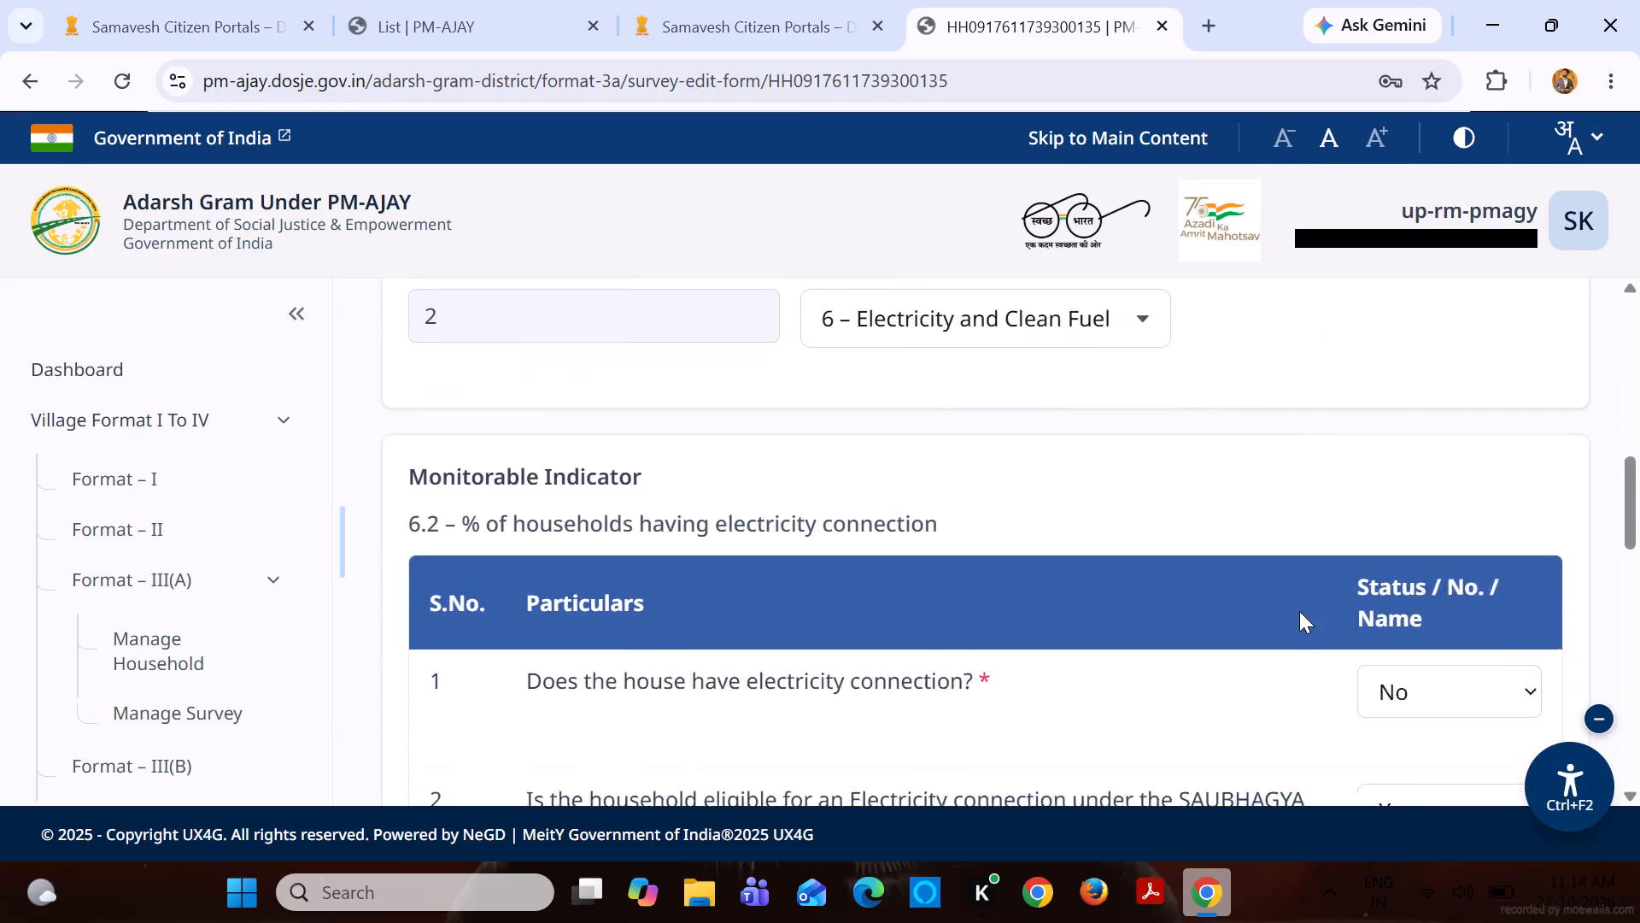
scroll(1299, 611, "down", 1)
left_click(1462, 661)
left_click(1409, 733)
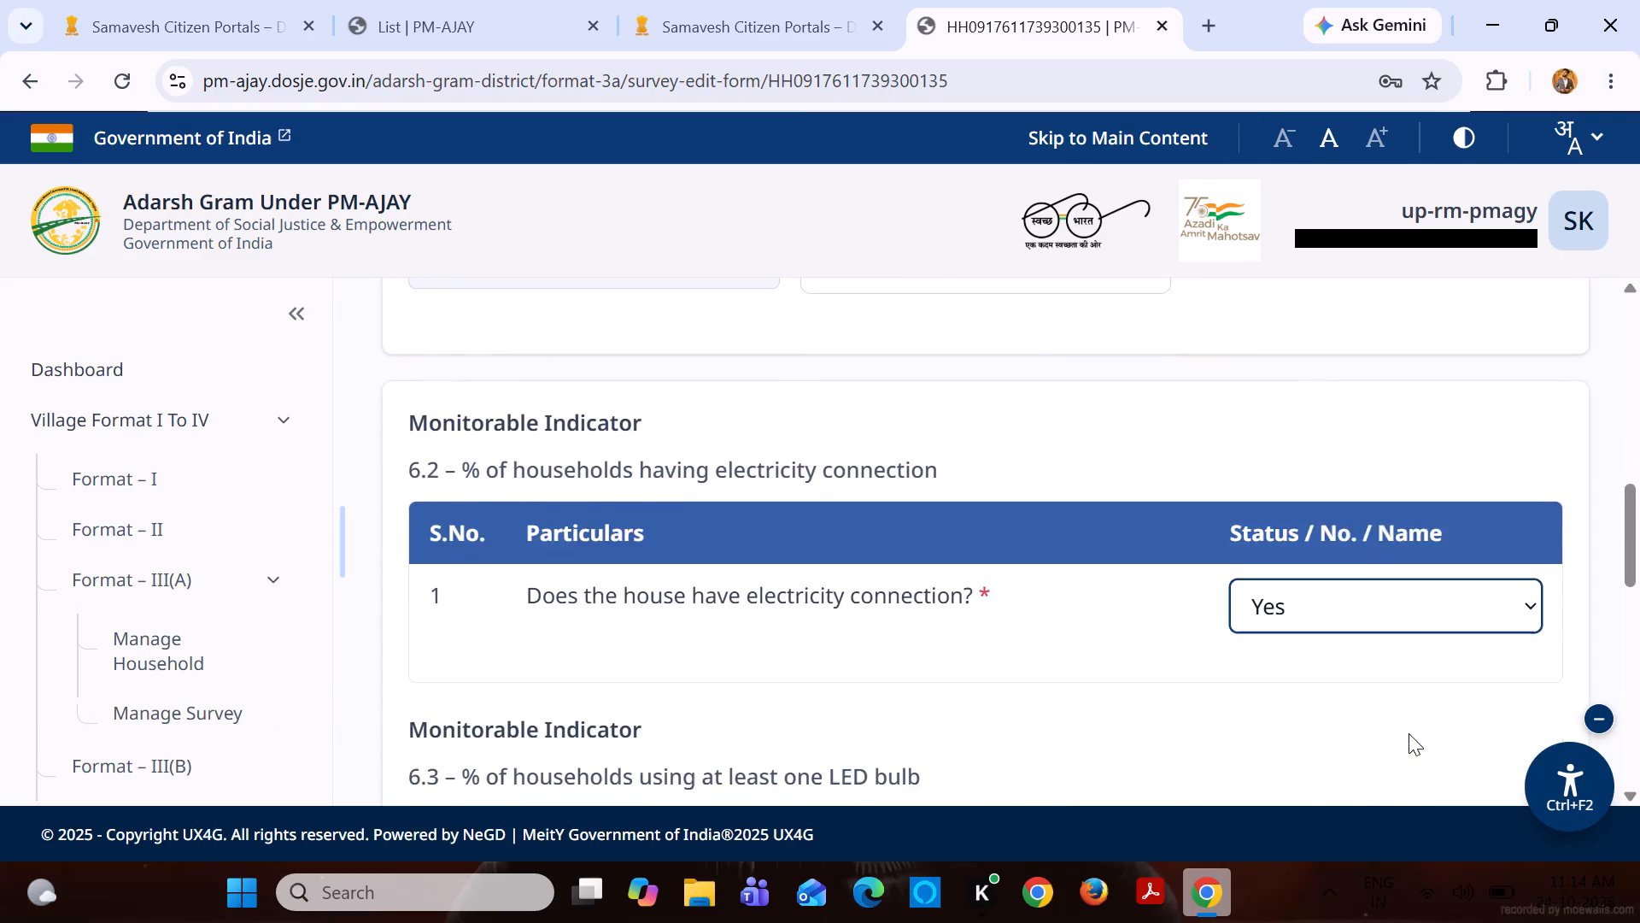
scroll(1409, 733, "down", 5)
left_click(1474, 416)
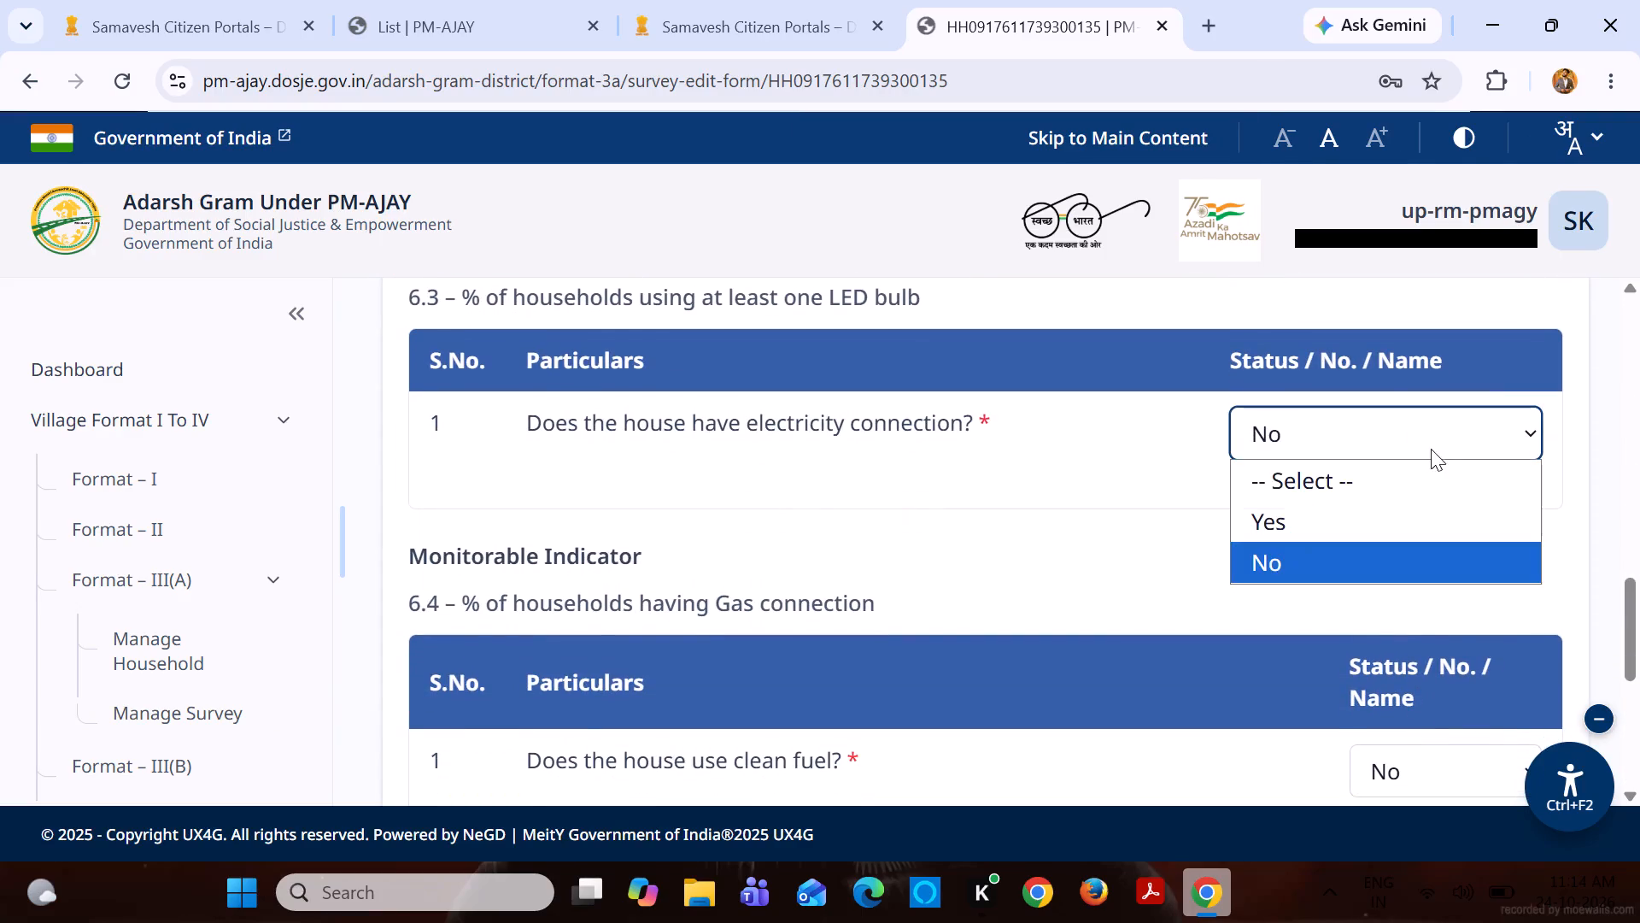
left_click(1342, 514)
Answer Yes to LED bulb use under 6.3 and clean fuel use under 6.4 for house 203, and save the survey.
scroll(1342, 514, "down", 3)
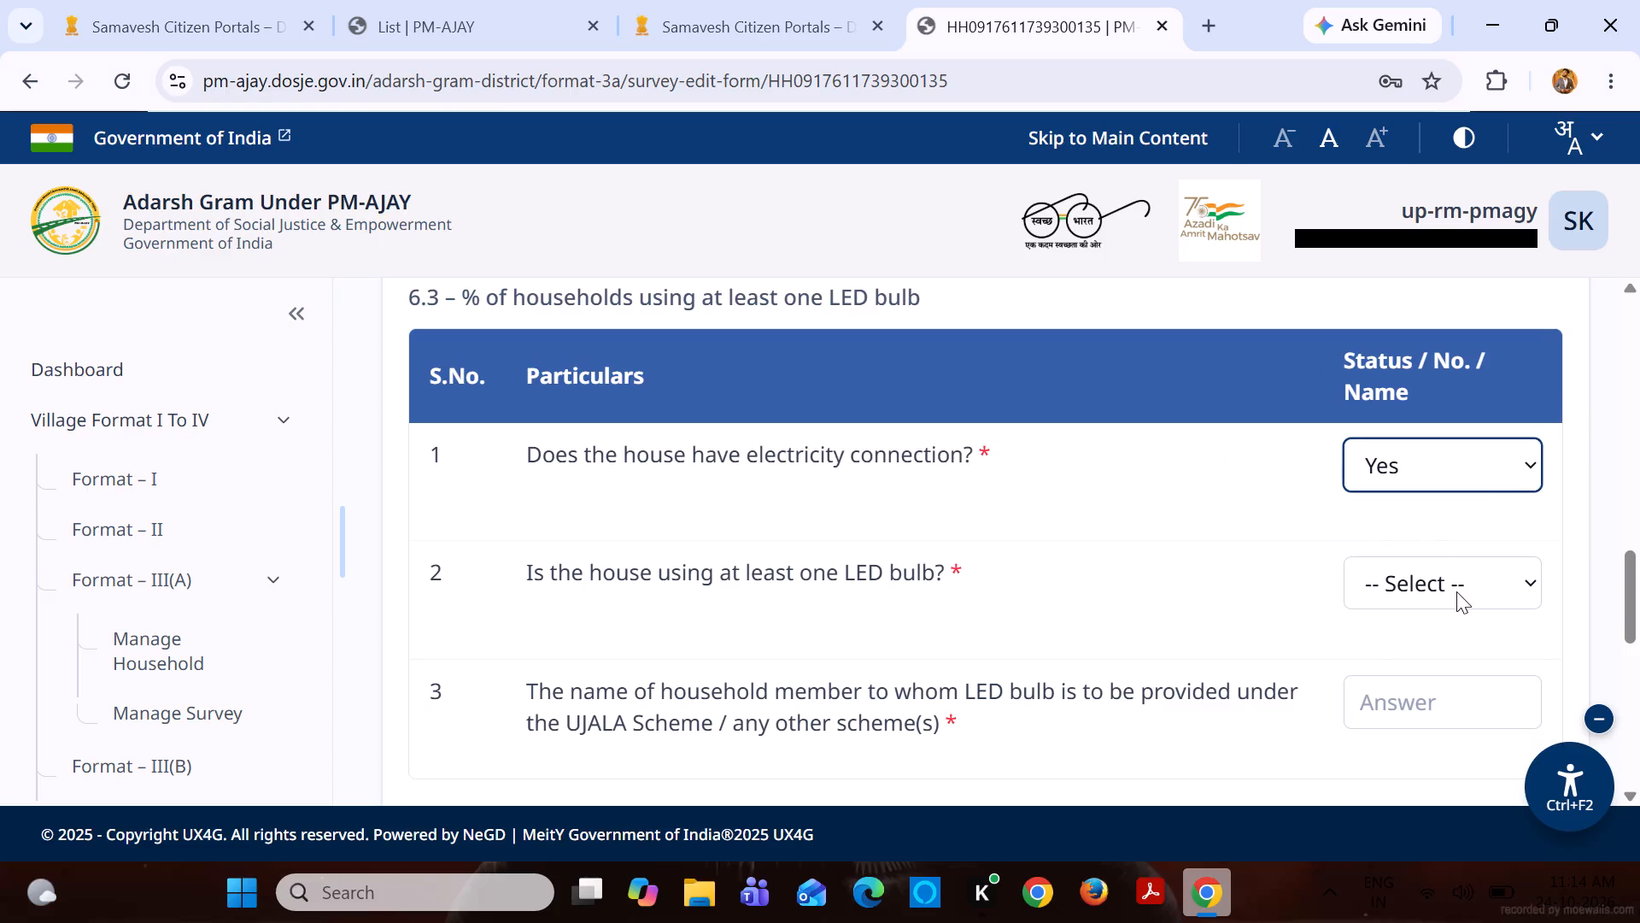
left_click_drag(1456, 591, 1409, 661)
left_click(1409, 661)
scroll(1409, 661, "down", 5)
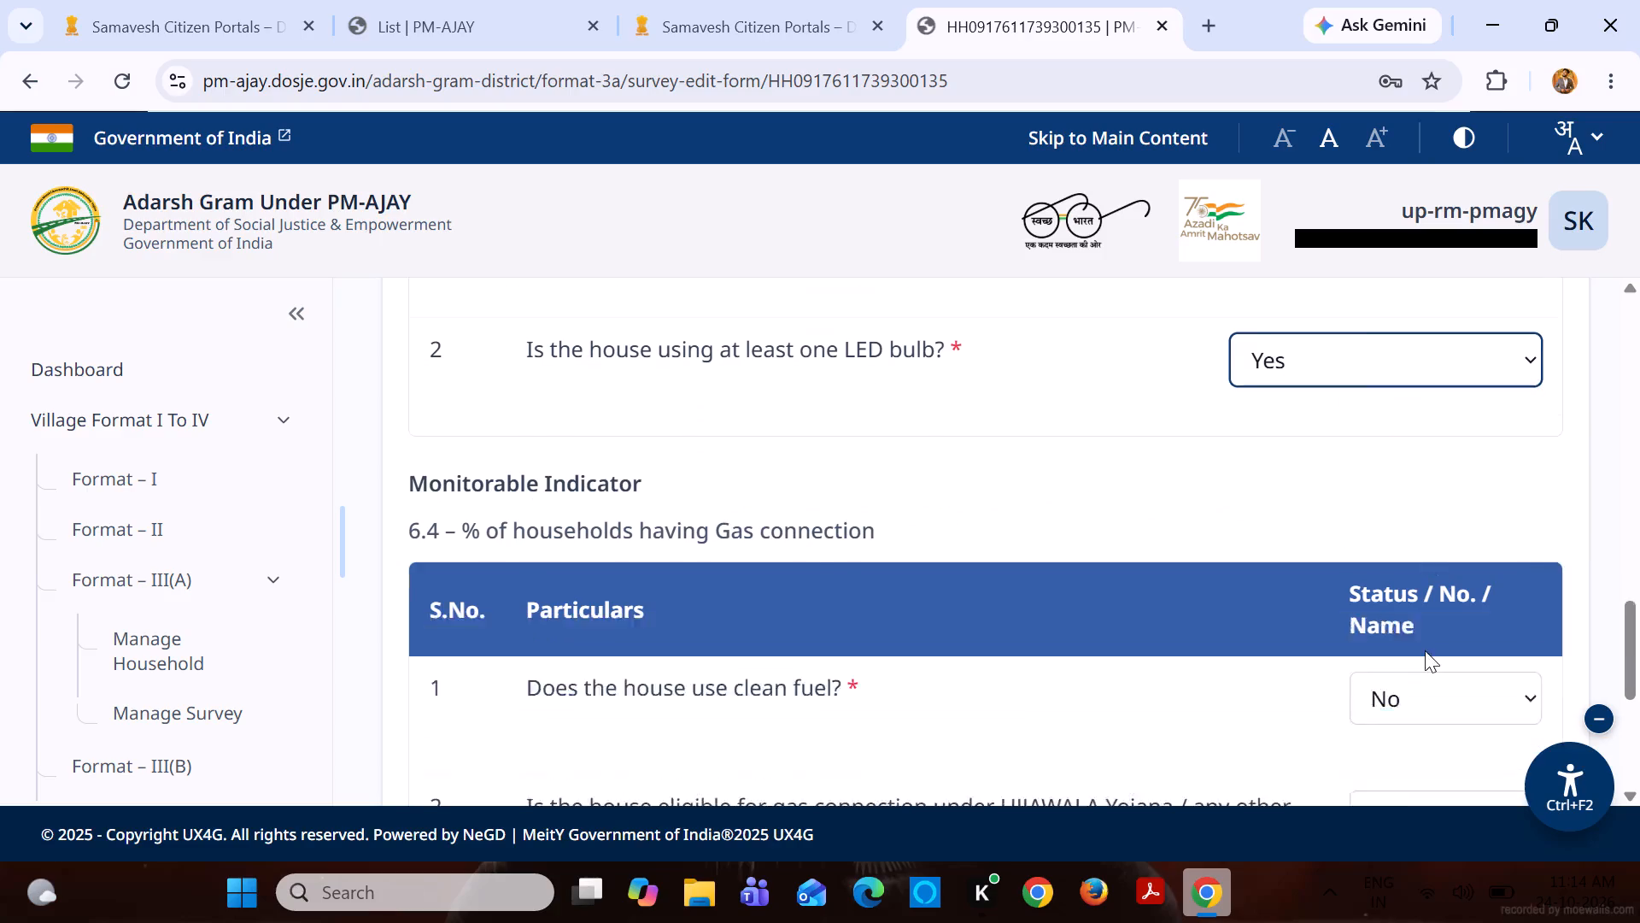
scroll(1425, 650, "down", 2)
left_click_drag(1452, 459, 1405, 525)
left_click(1405, 525)
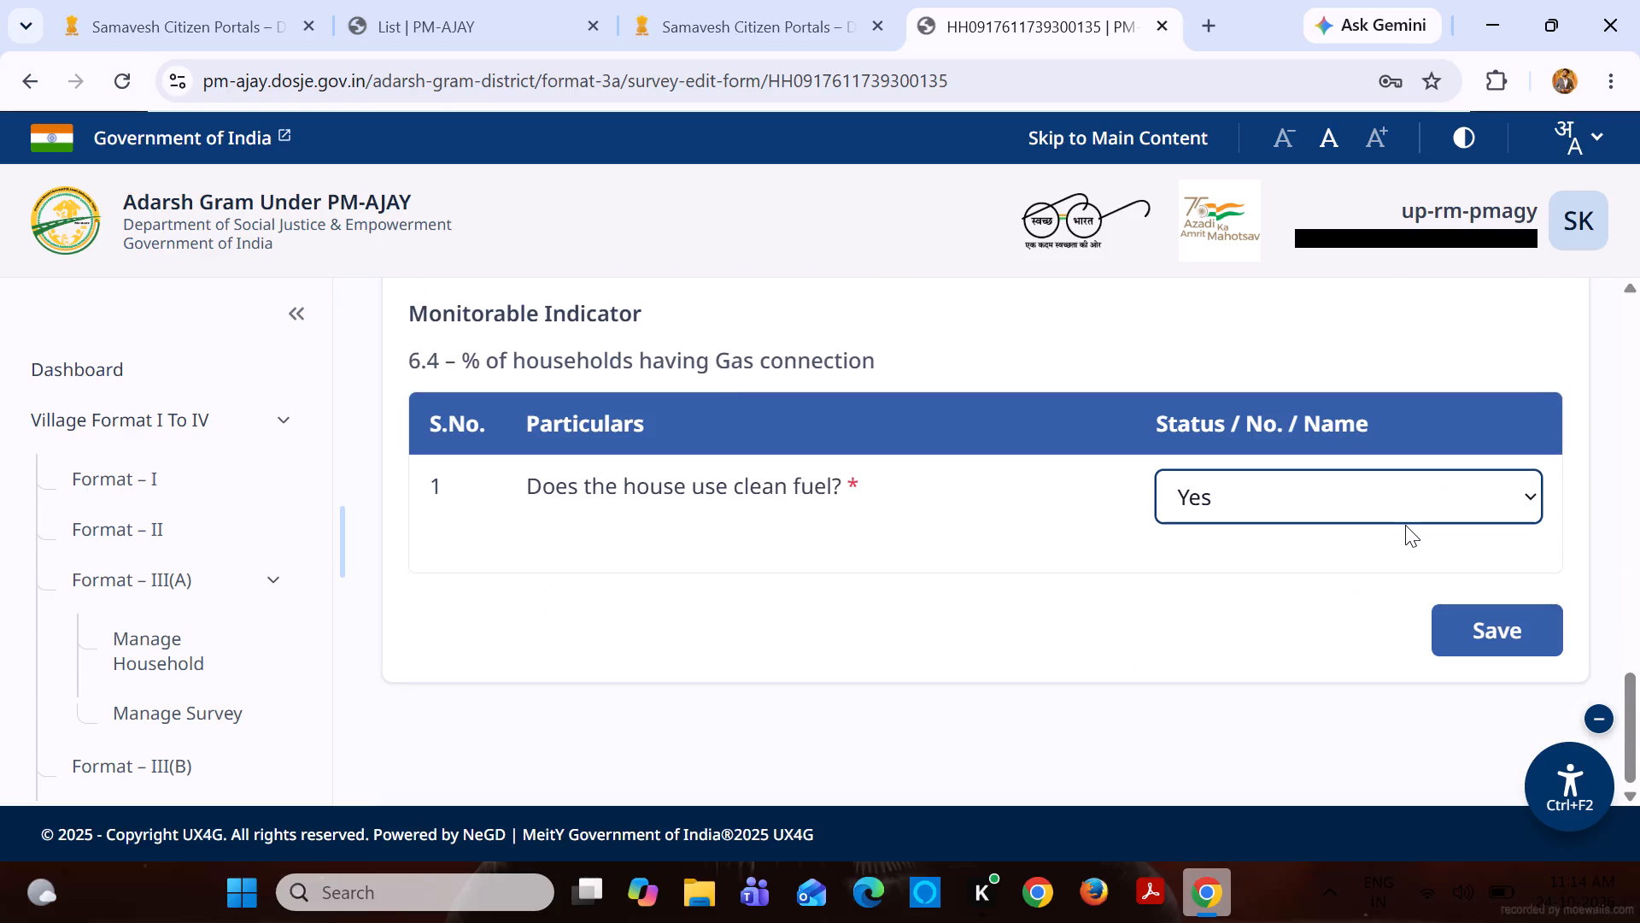
scroll(1405, 525, "down", 3)
left_click(1487, 610)
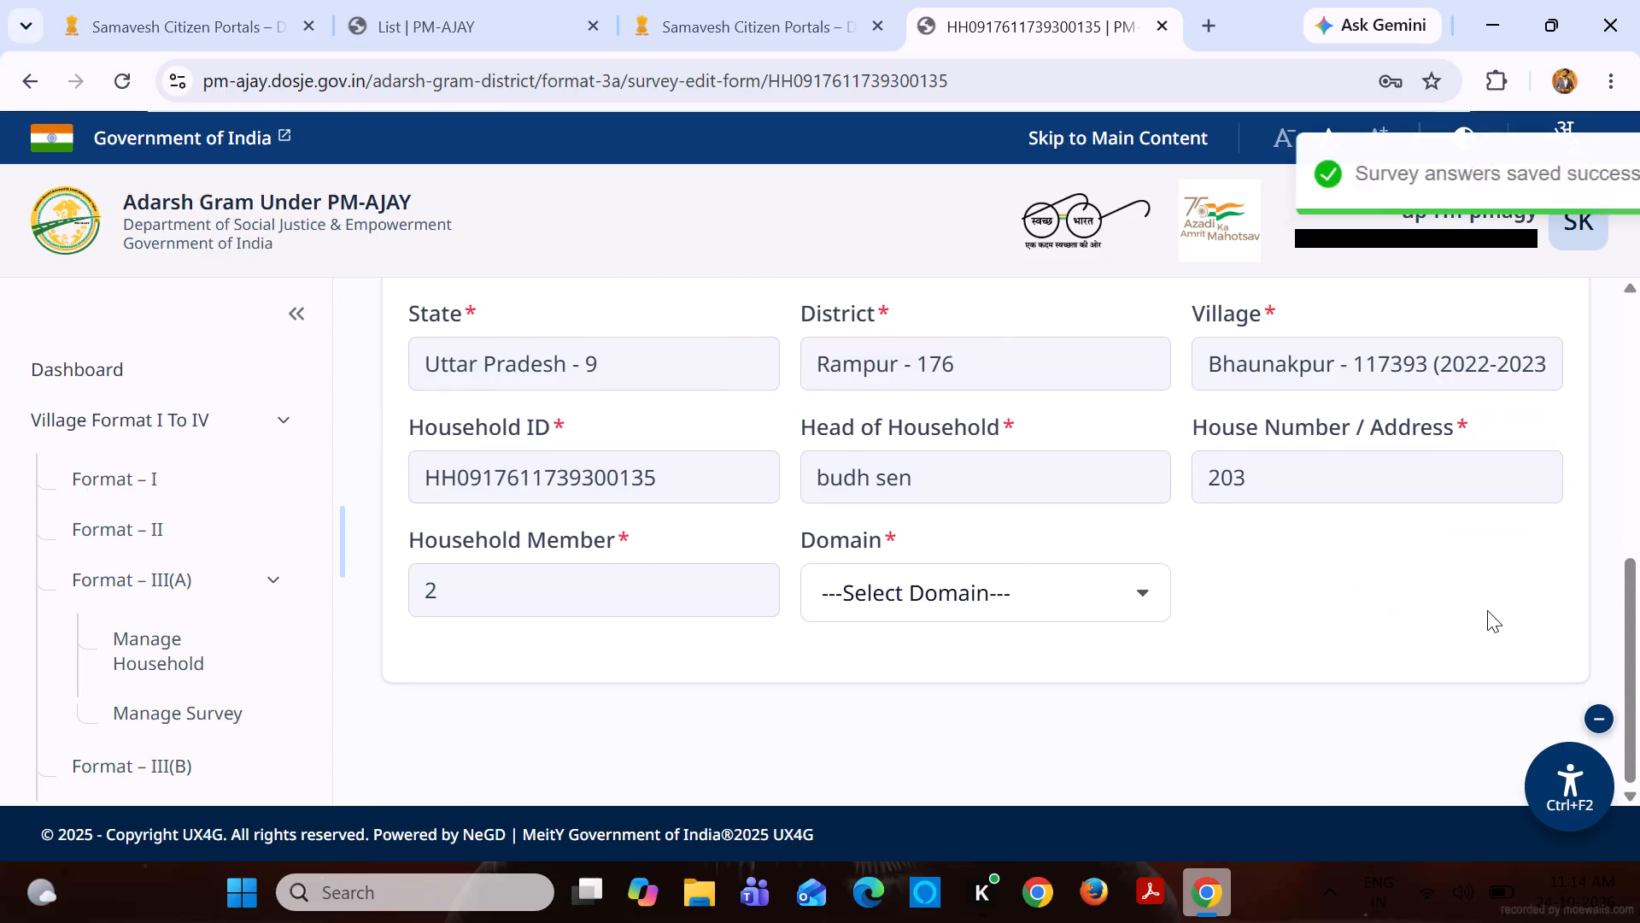
Return to the household survey list and open the survey of house 33 on page 2 for editing.
scroll(1219, 491, "up", 14)
left_click(1502, 357)
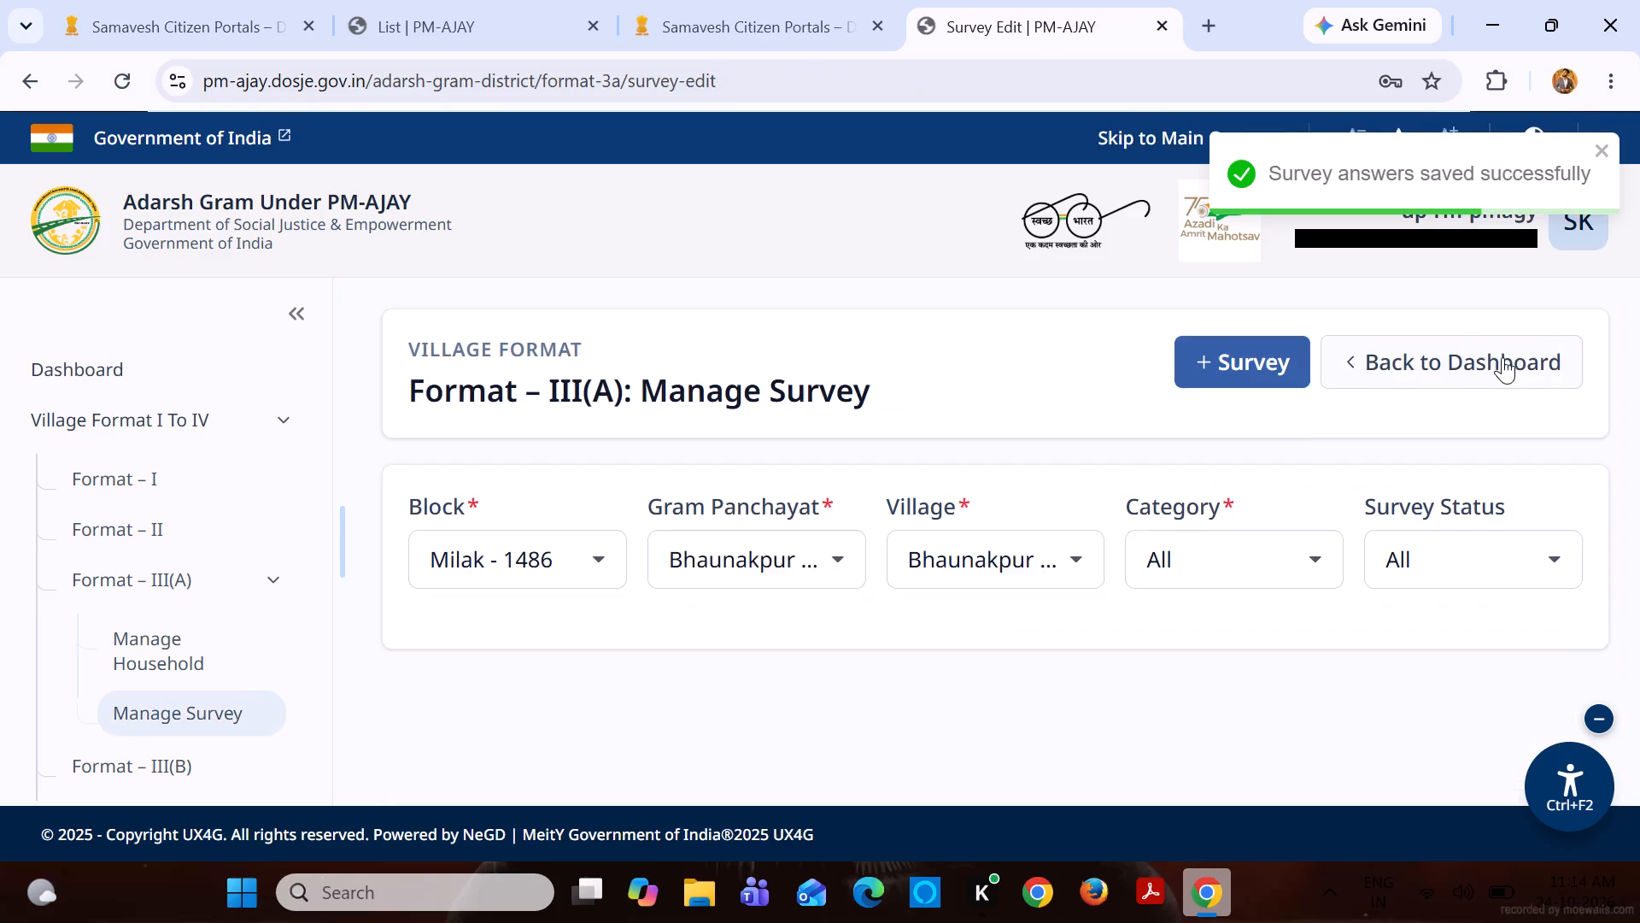
scroll(1330, 449, "down", 20)
scroll(1330, 449, "down", 20)
scroll(1330, 449, "down", 5)
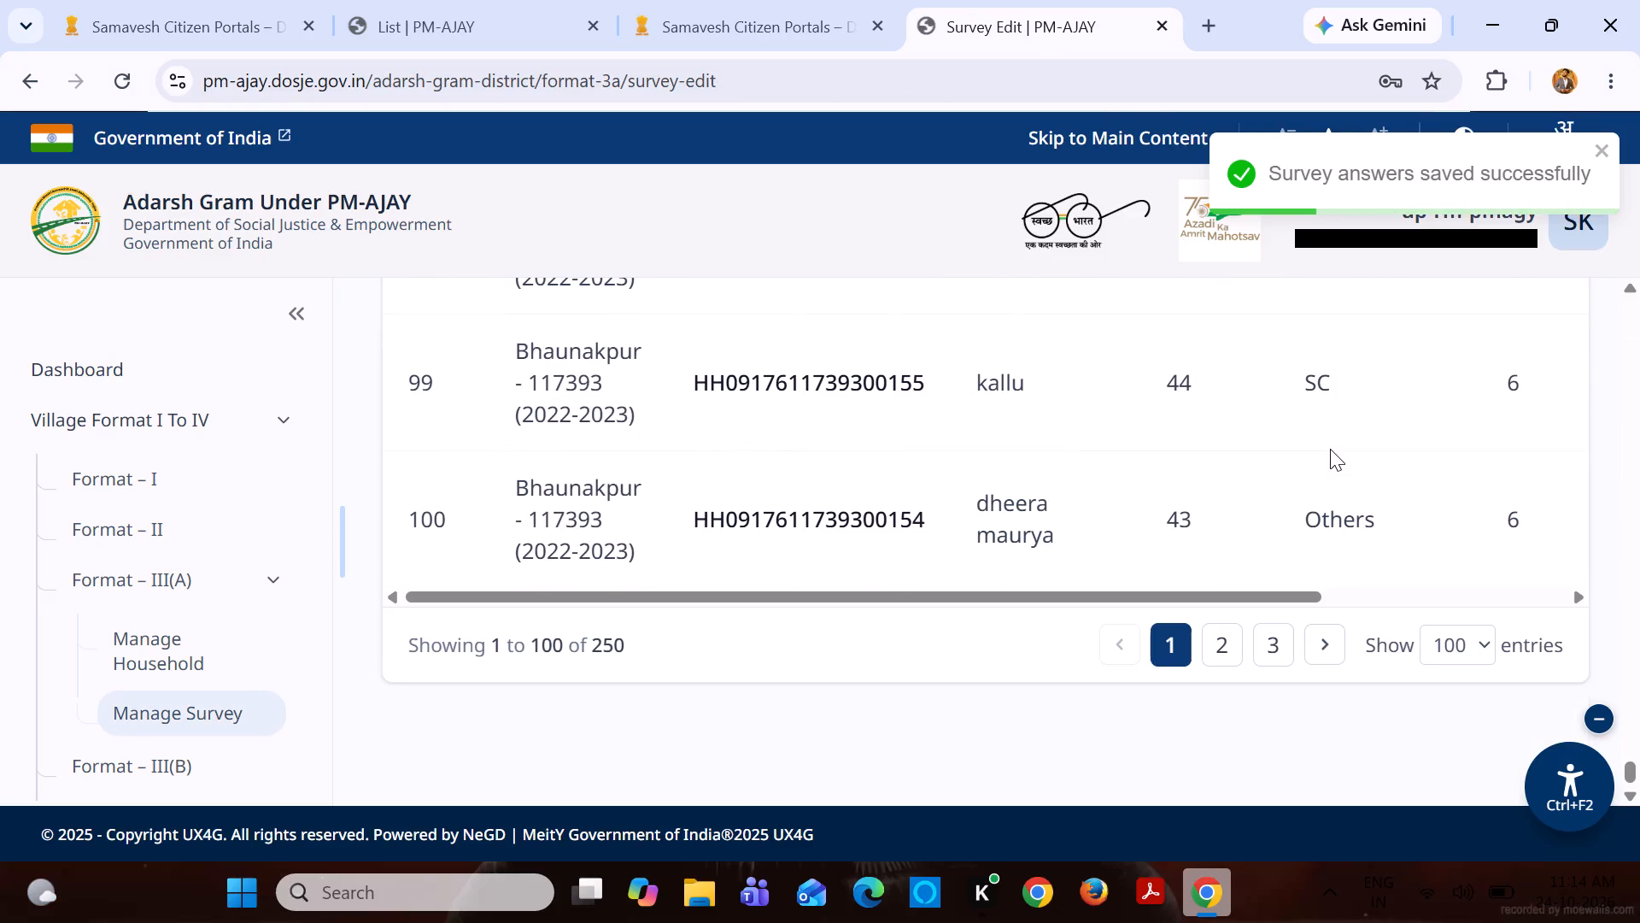
scroll(1330, 449, "down", 7)
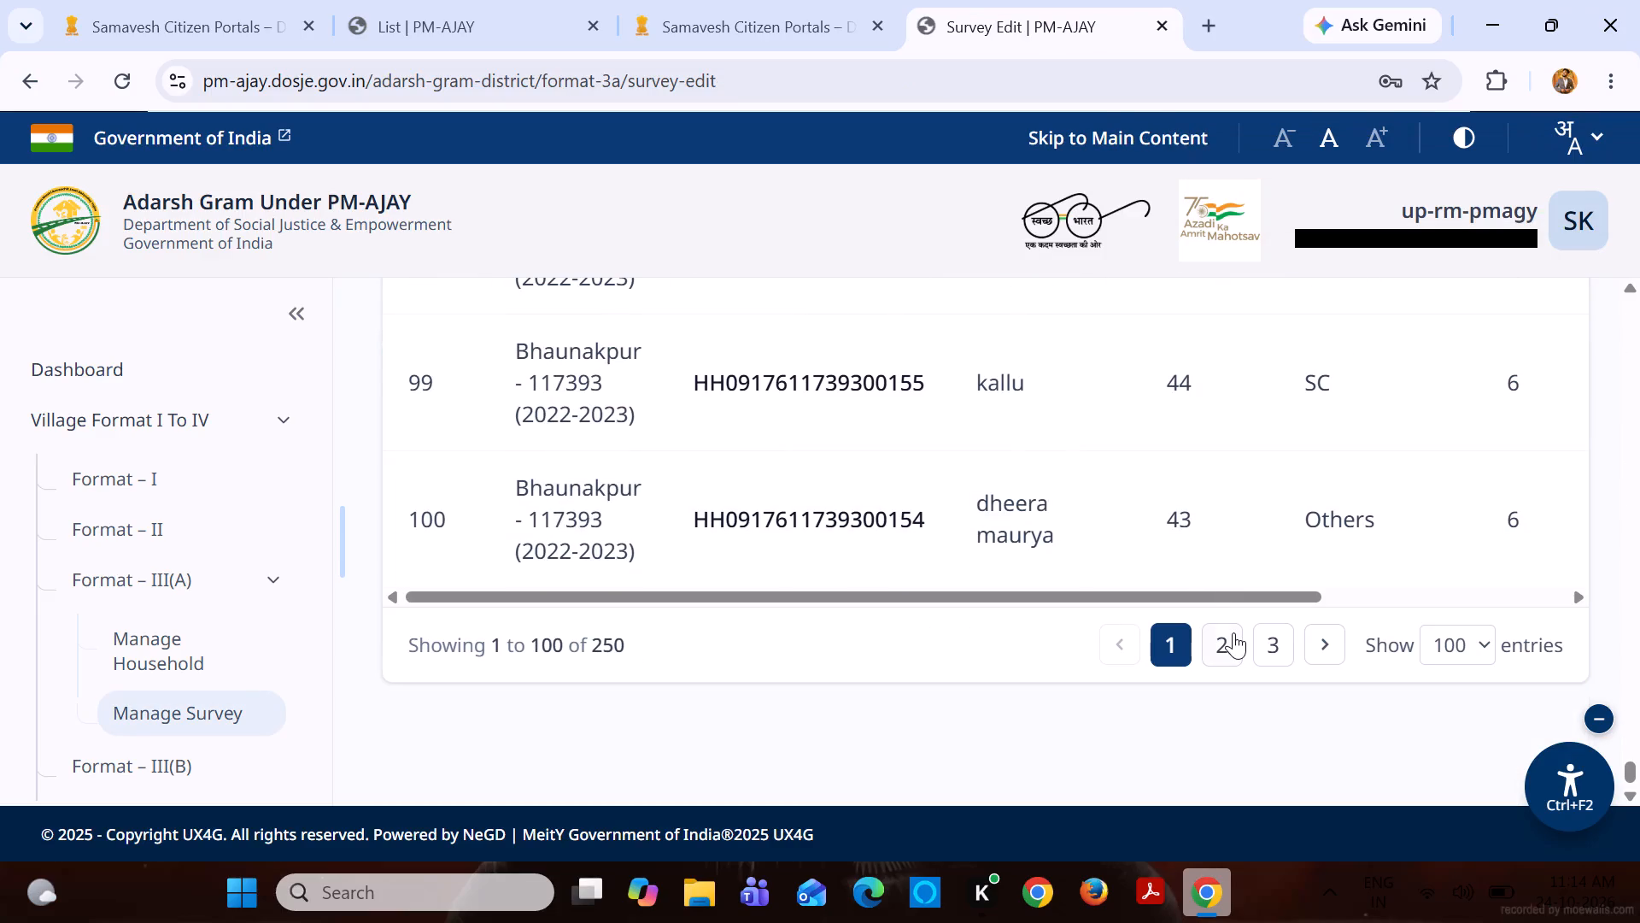
left_click(1233, 632)
scroll(1239, 420, "up", 14)
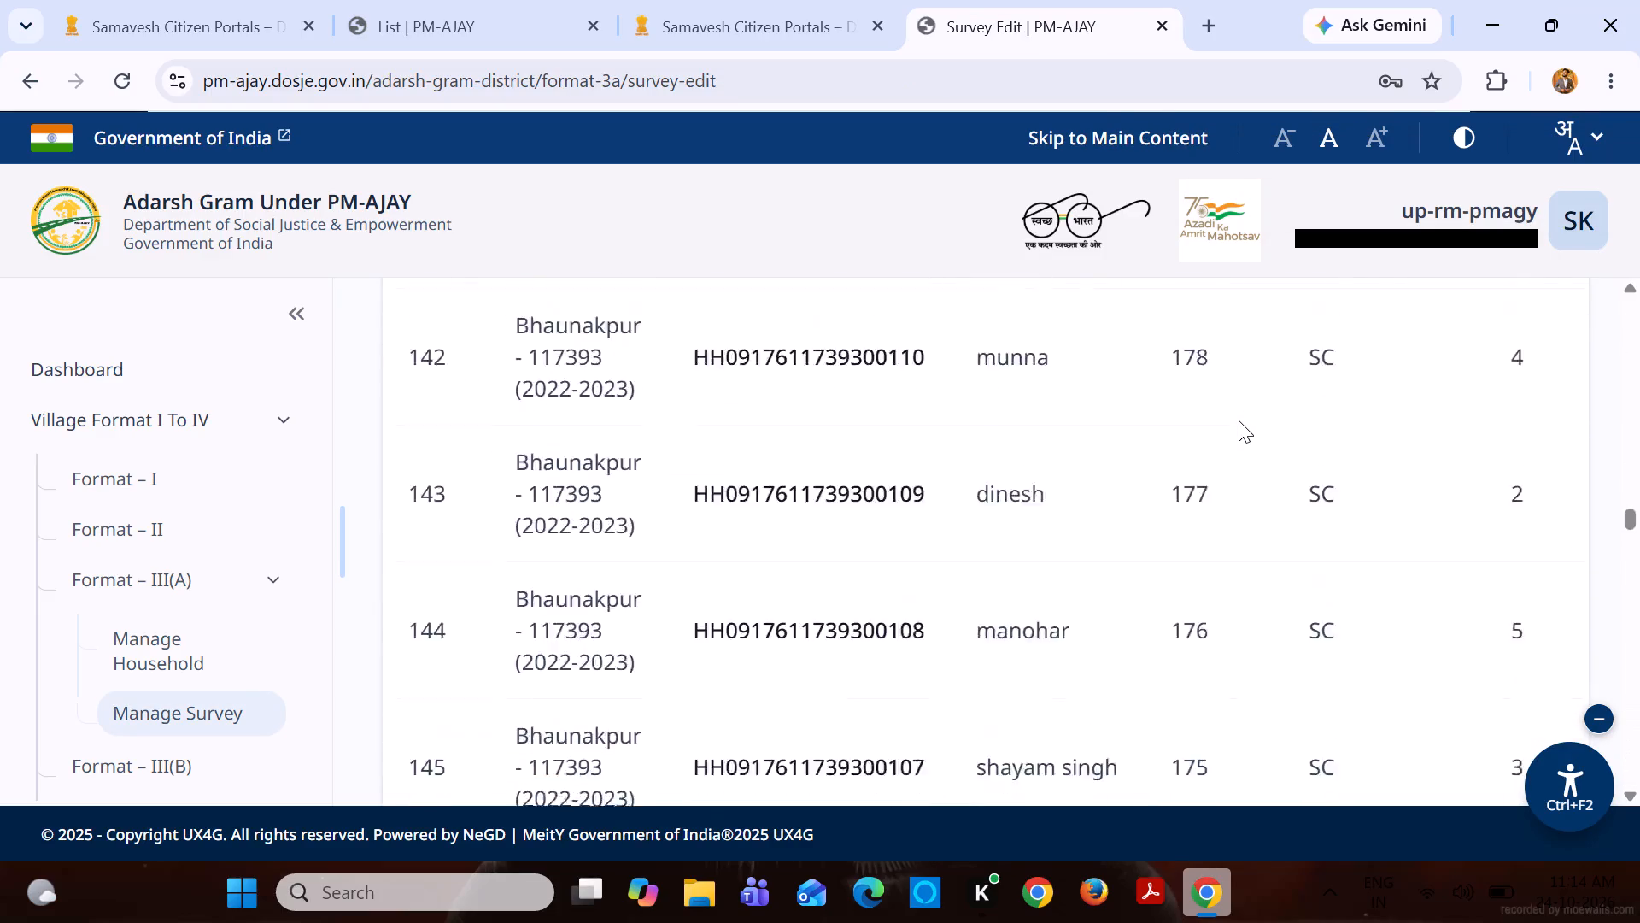
scroll(1239, 420, "up", 20)
scroll(1239, 420, "up", 4)
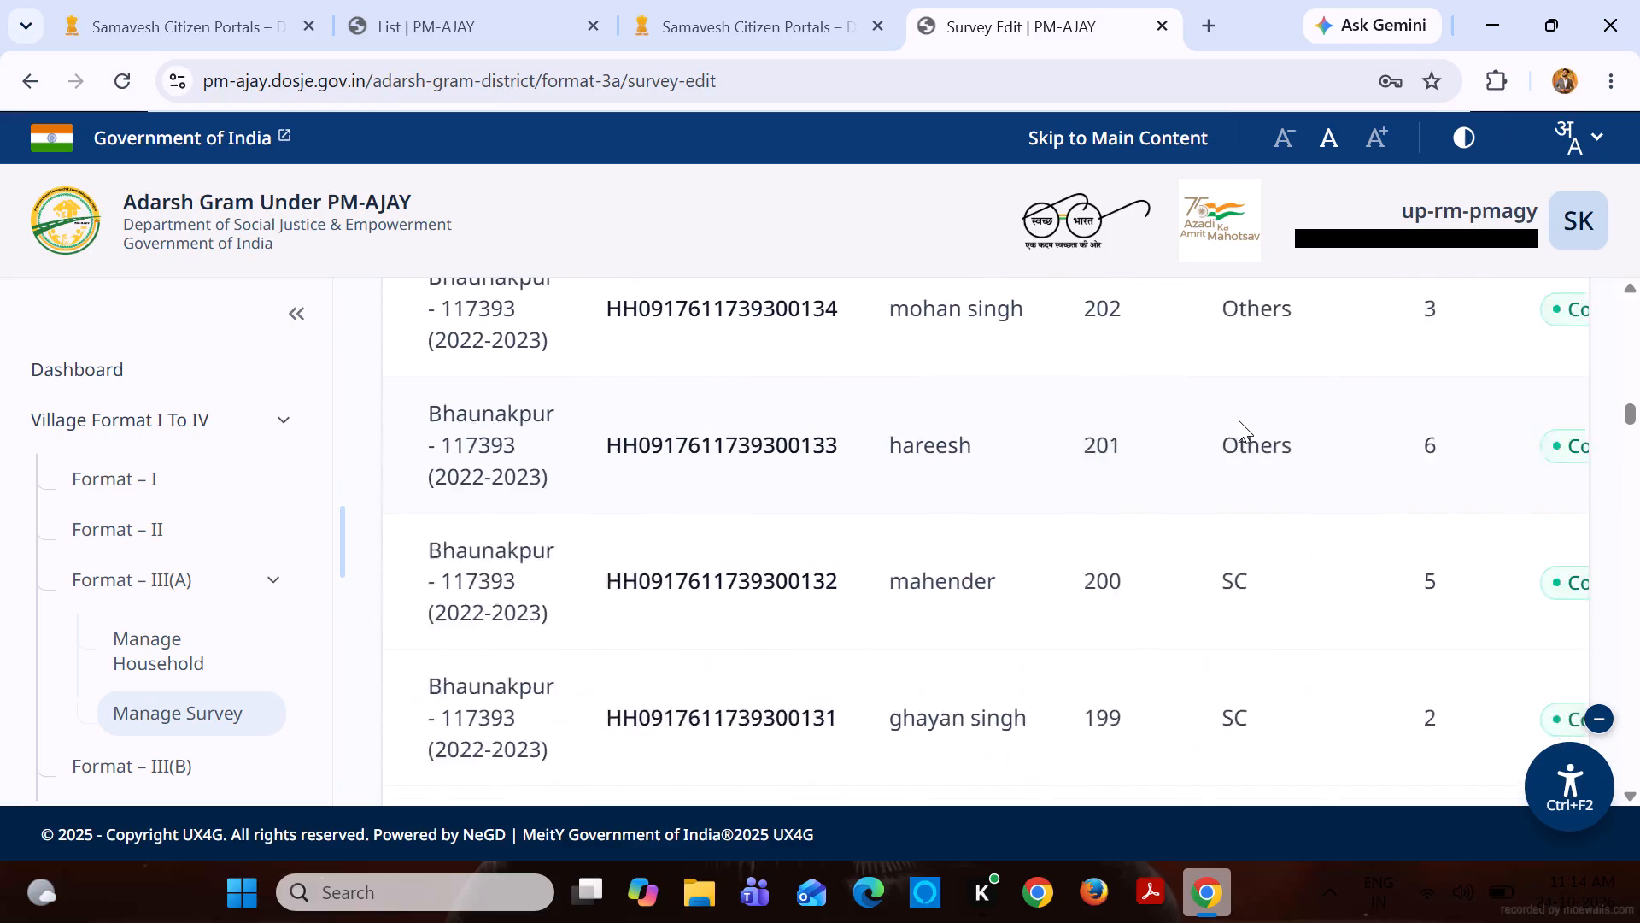
scroll(1239, 420, "up", 8)
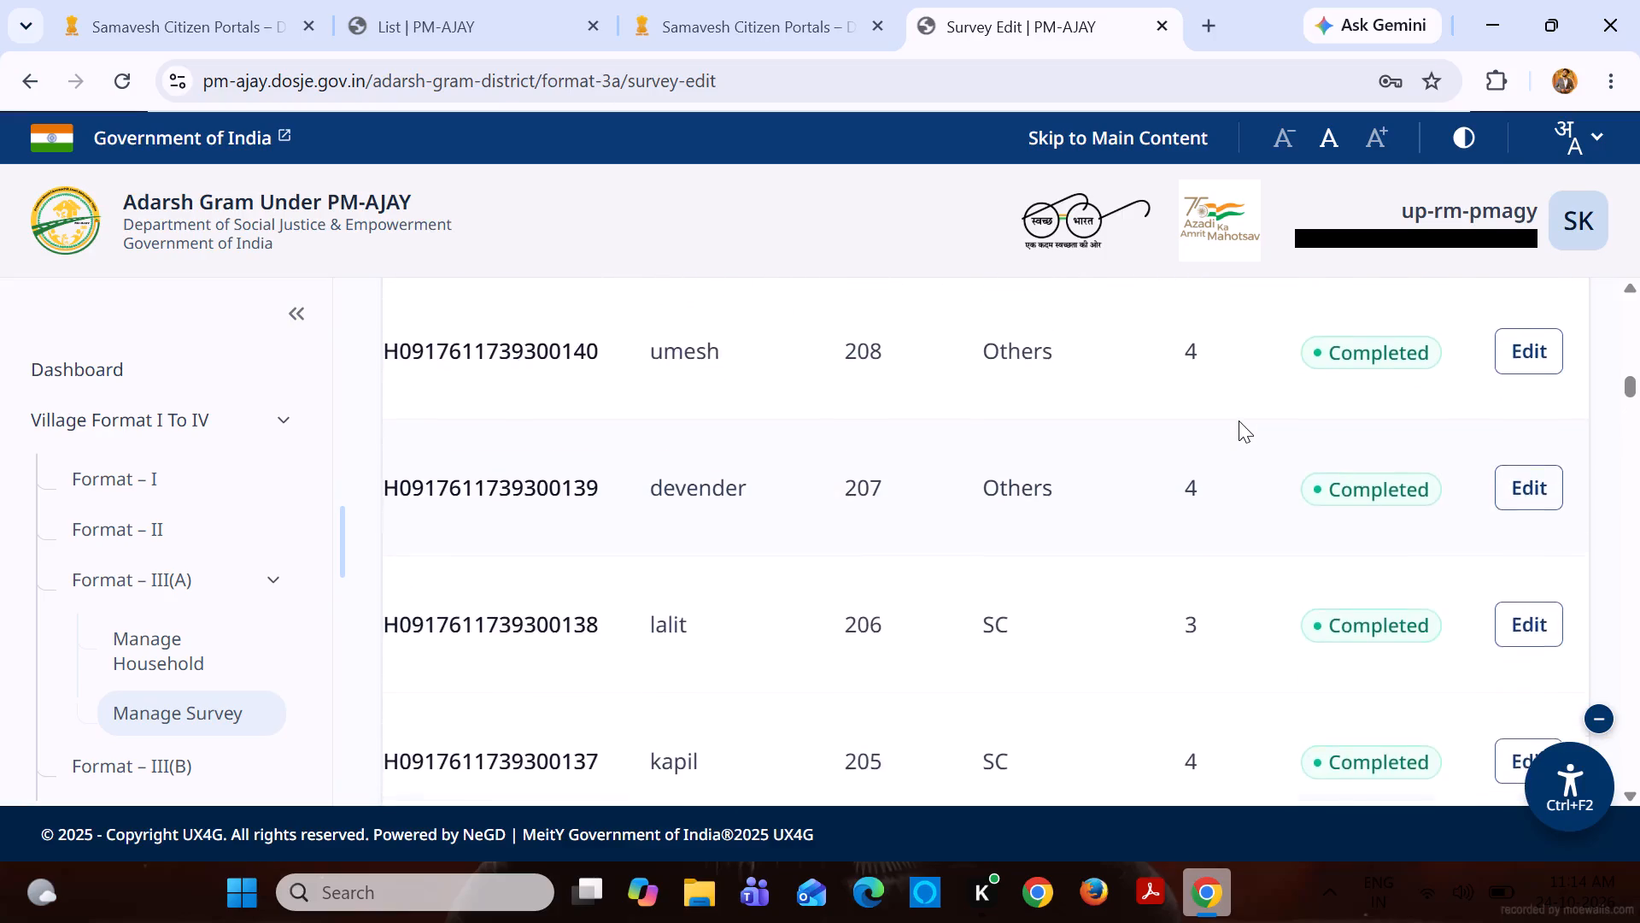
scroll(1239, 420, "up", 3)
left_click(1513, 410)
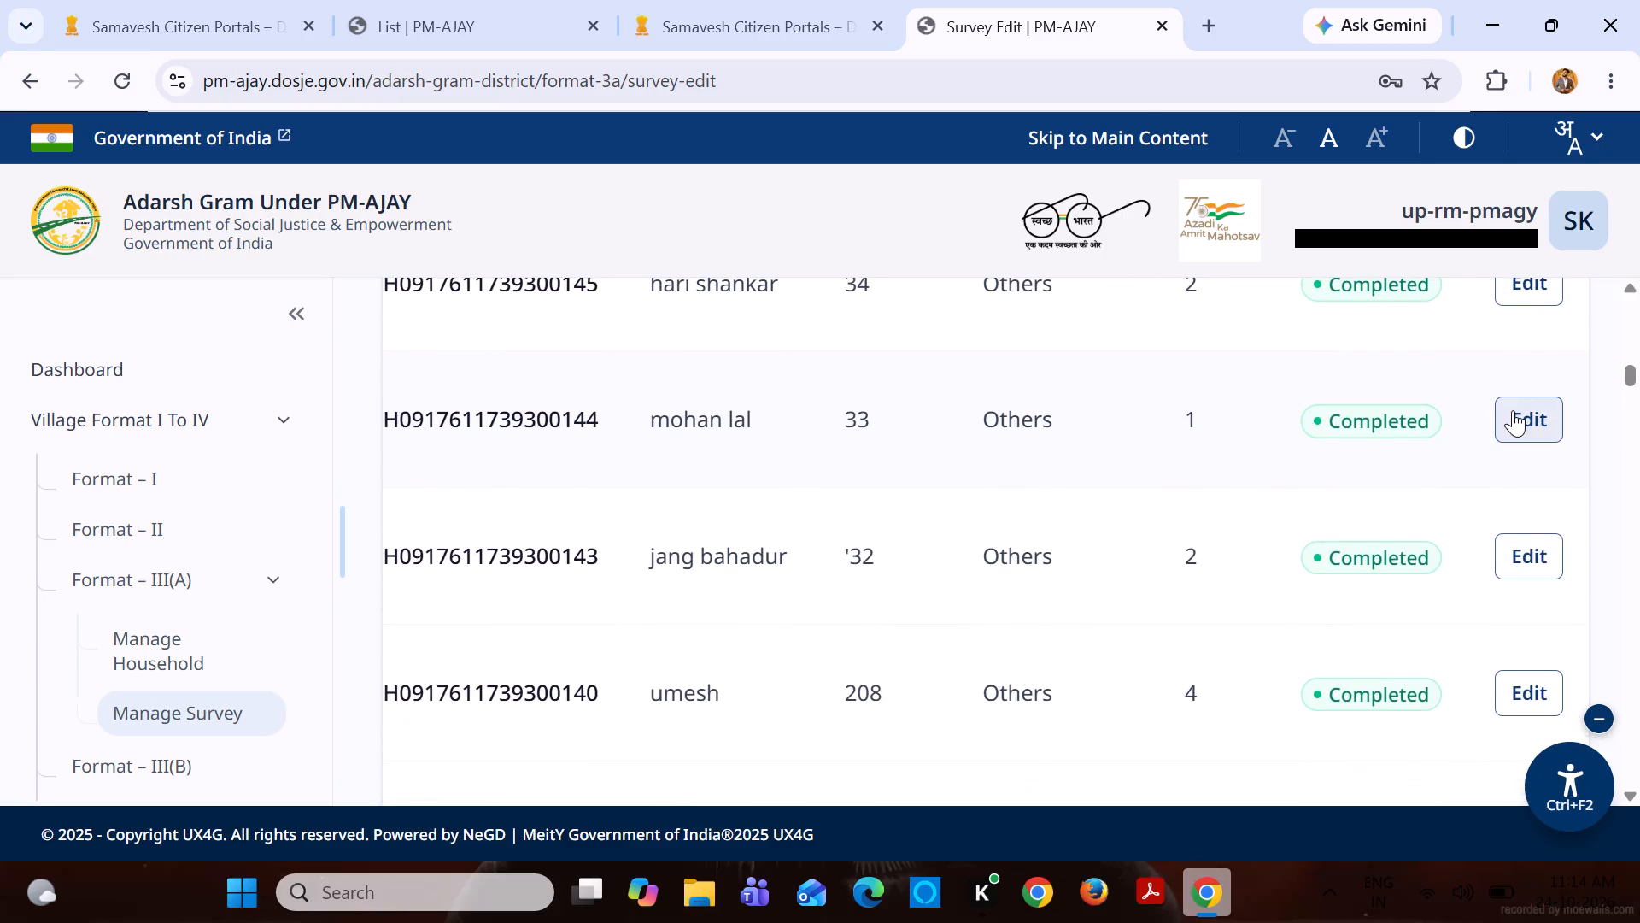
In domain 6 – Electricity and Clean Fuel, set the electricity connection answers under indicators 6.2 and 6.3 to Yes for house 33.
scroll(1247, 432, "down", 11)
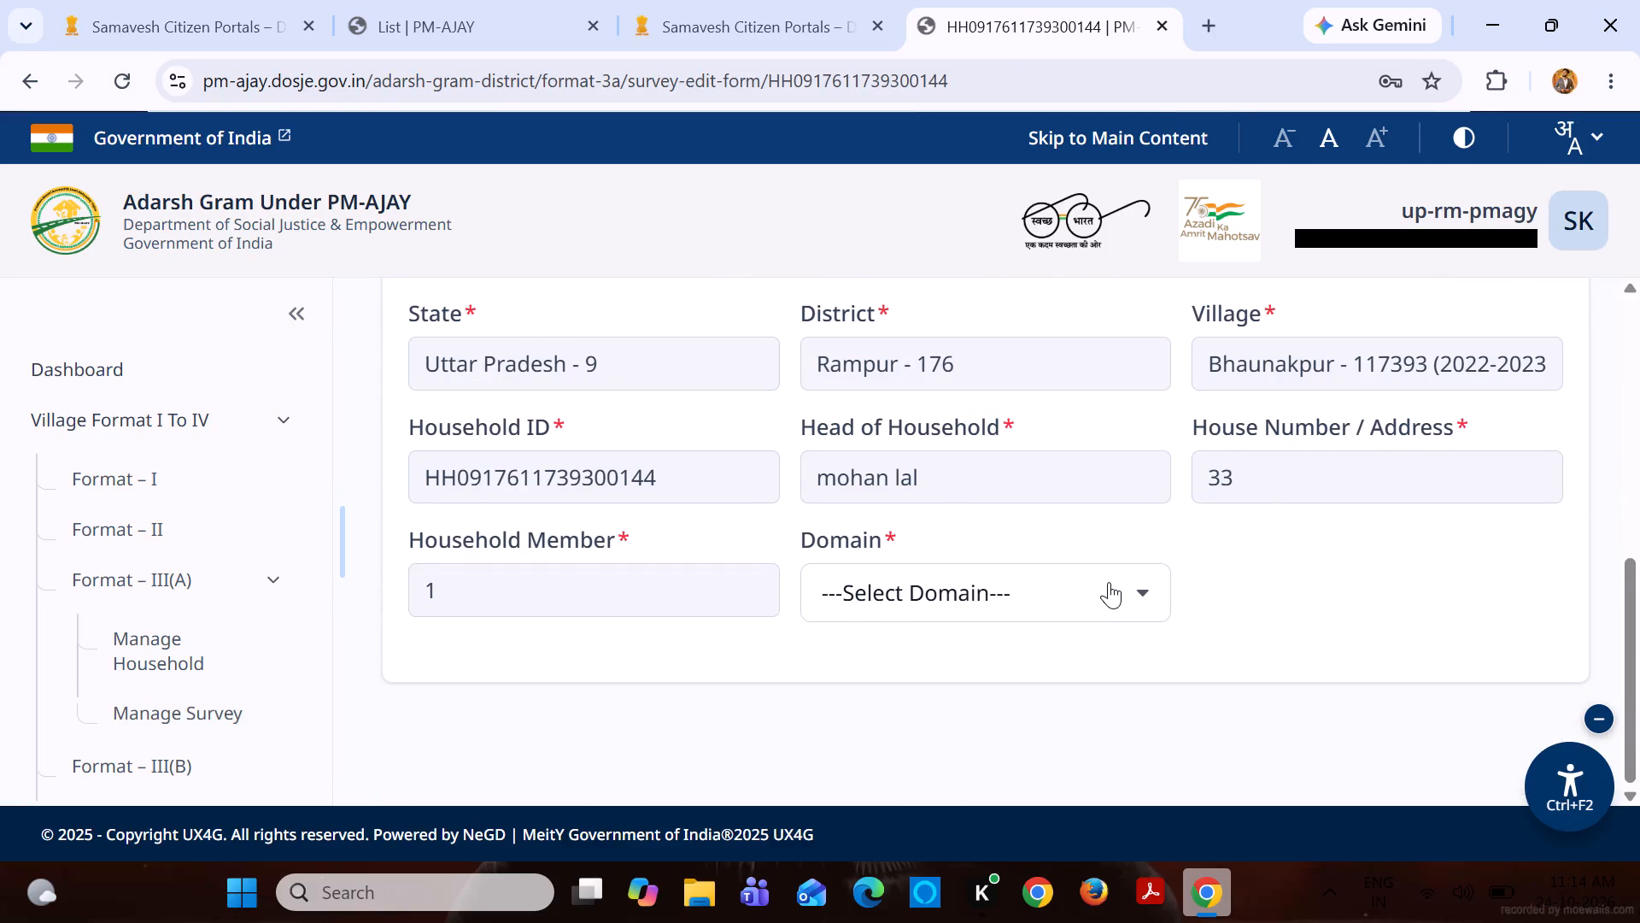
left_click(1109, 582)
left_click(1075, 525)
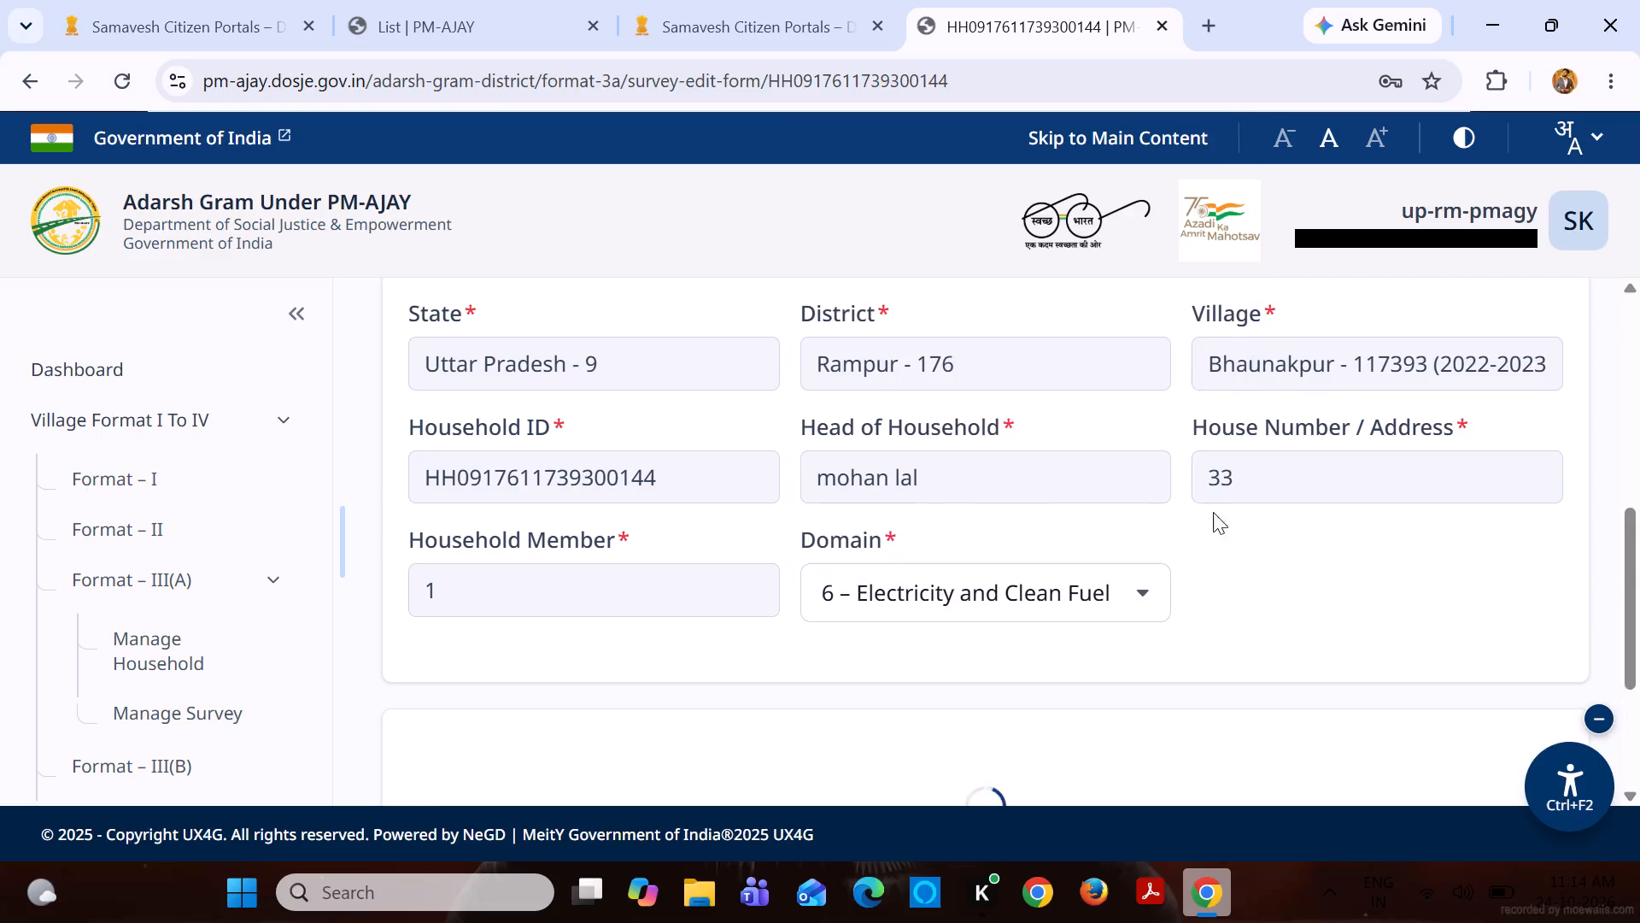
scroll(1276, 573, "down", 4)
left_click_drag(1439, 492, 1413, 580)
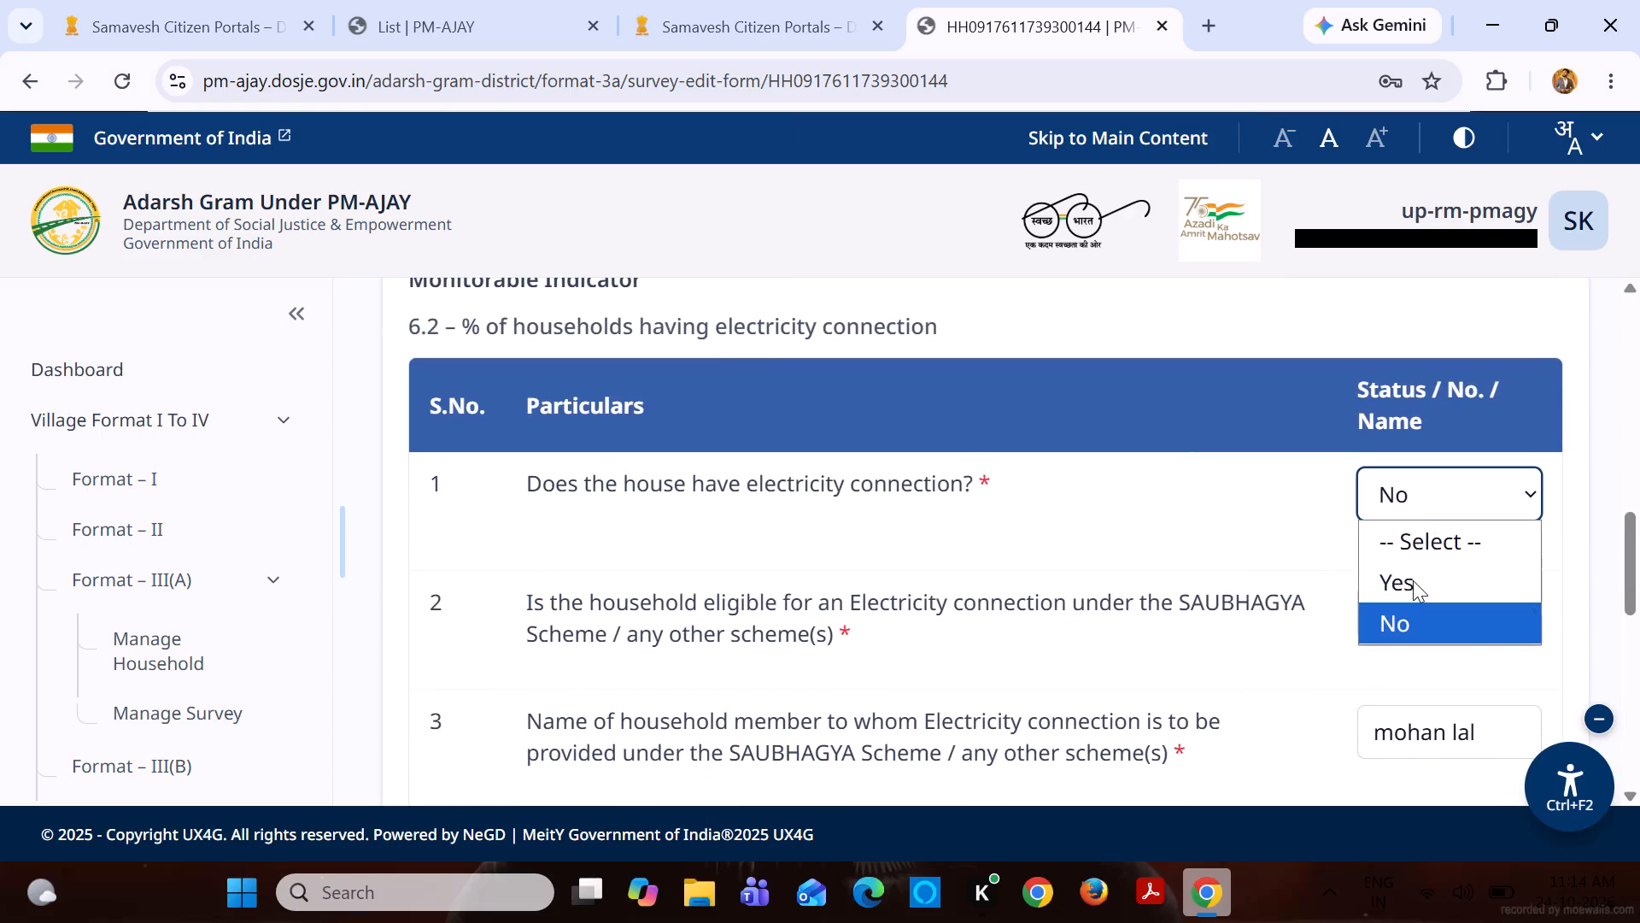
left_click(1413, 580)
scroll(1413, 580, "down", 3)
left_click_drag(1510, 485, 1302, 597)
left_click_drag(1302, 597, 1310, 561)
left_click(1310, 561)
Answer Yes to LED bulb use under indicator 6.3 for house 33, and save the survey.
scroll(1310, 561, "down", 1)
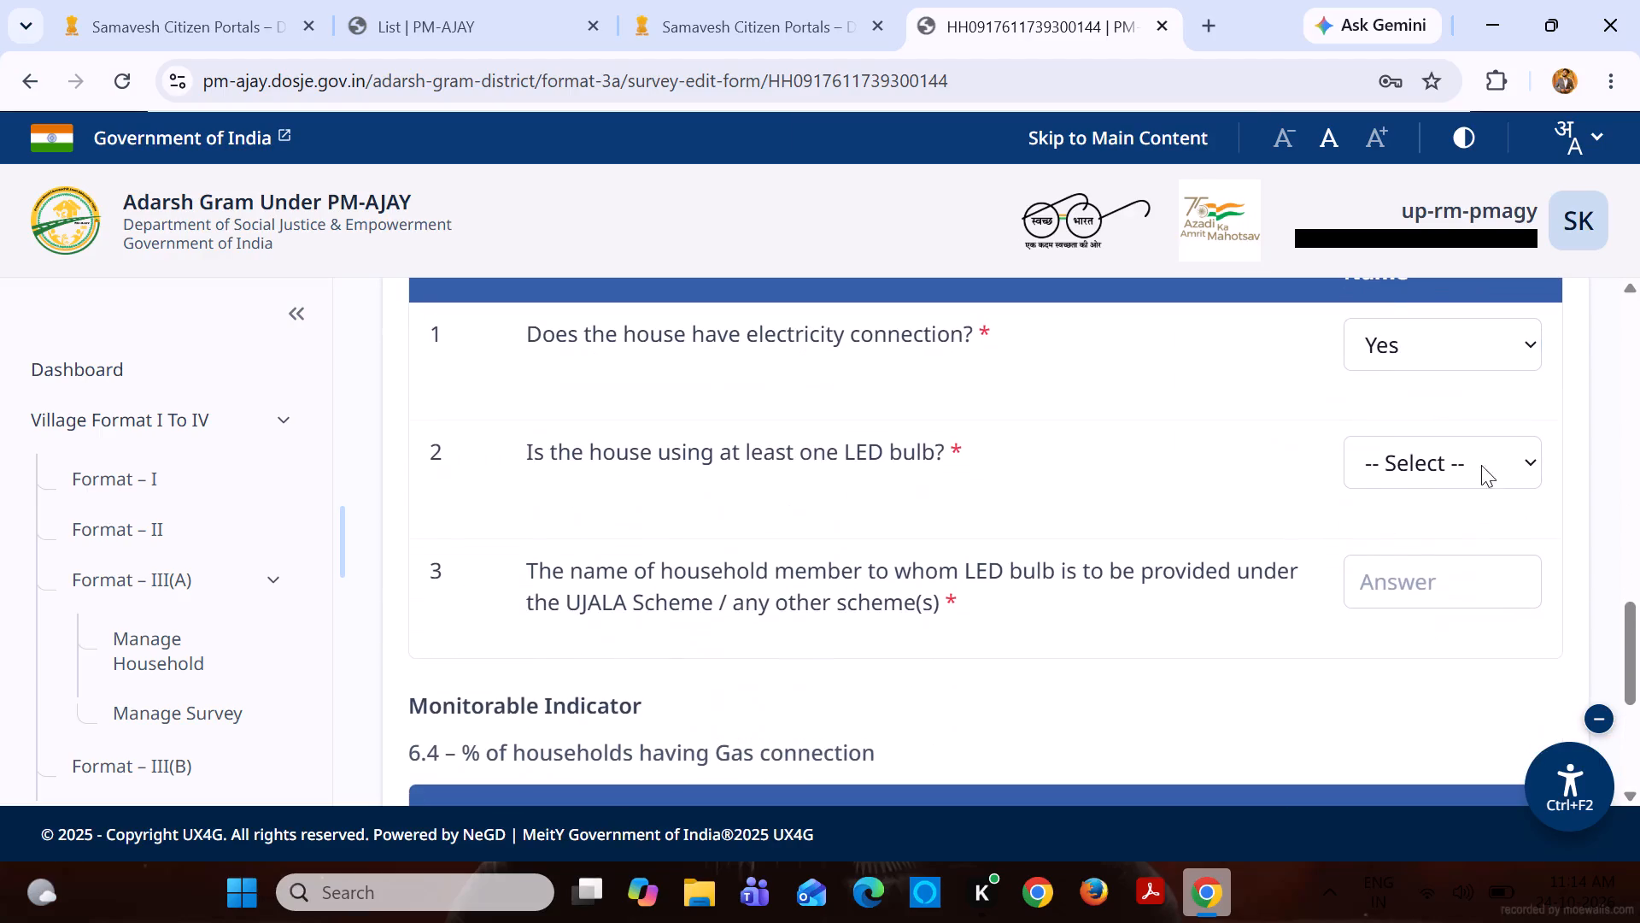
left_click_drag(1520, 442, 1382, 544)
left_click(1382, 544)
scroll(1382, 544, "down", 3)
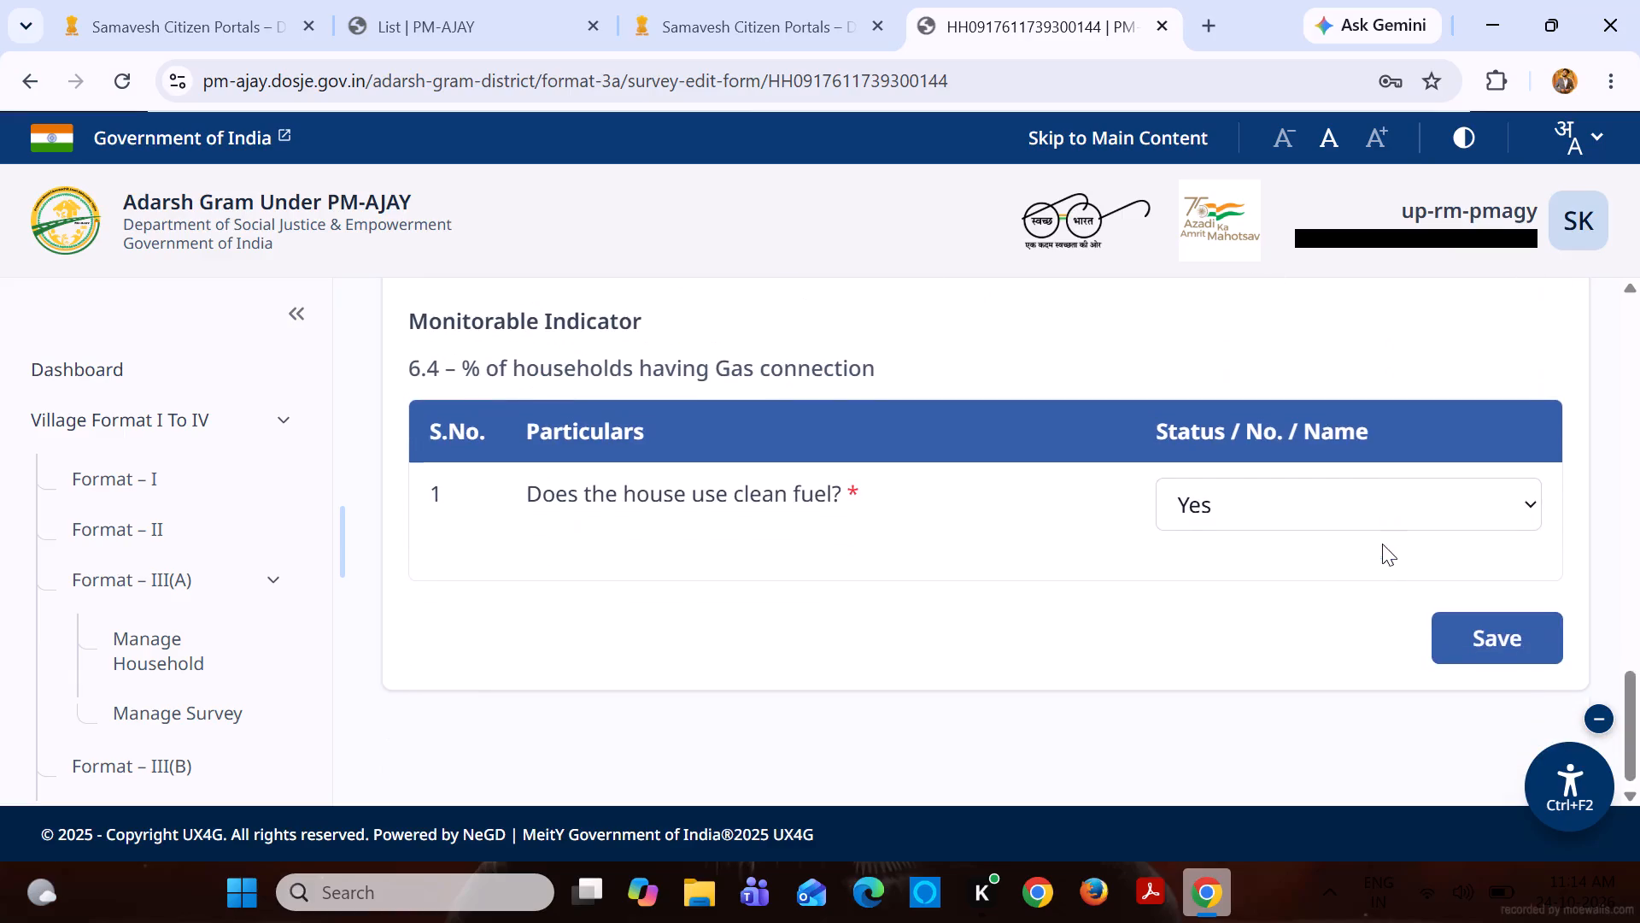
left_click(1497, 626)
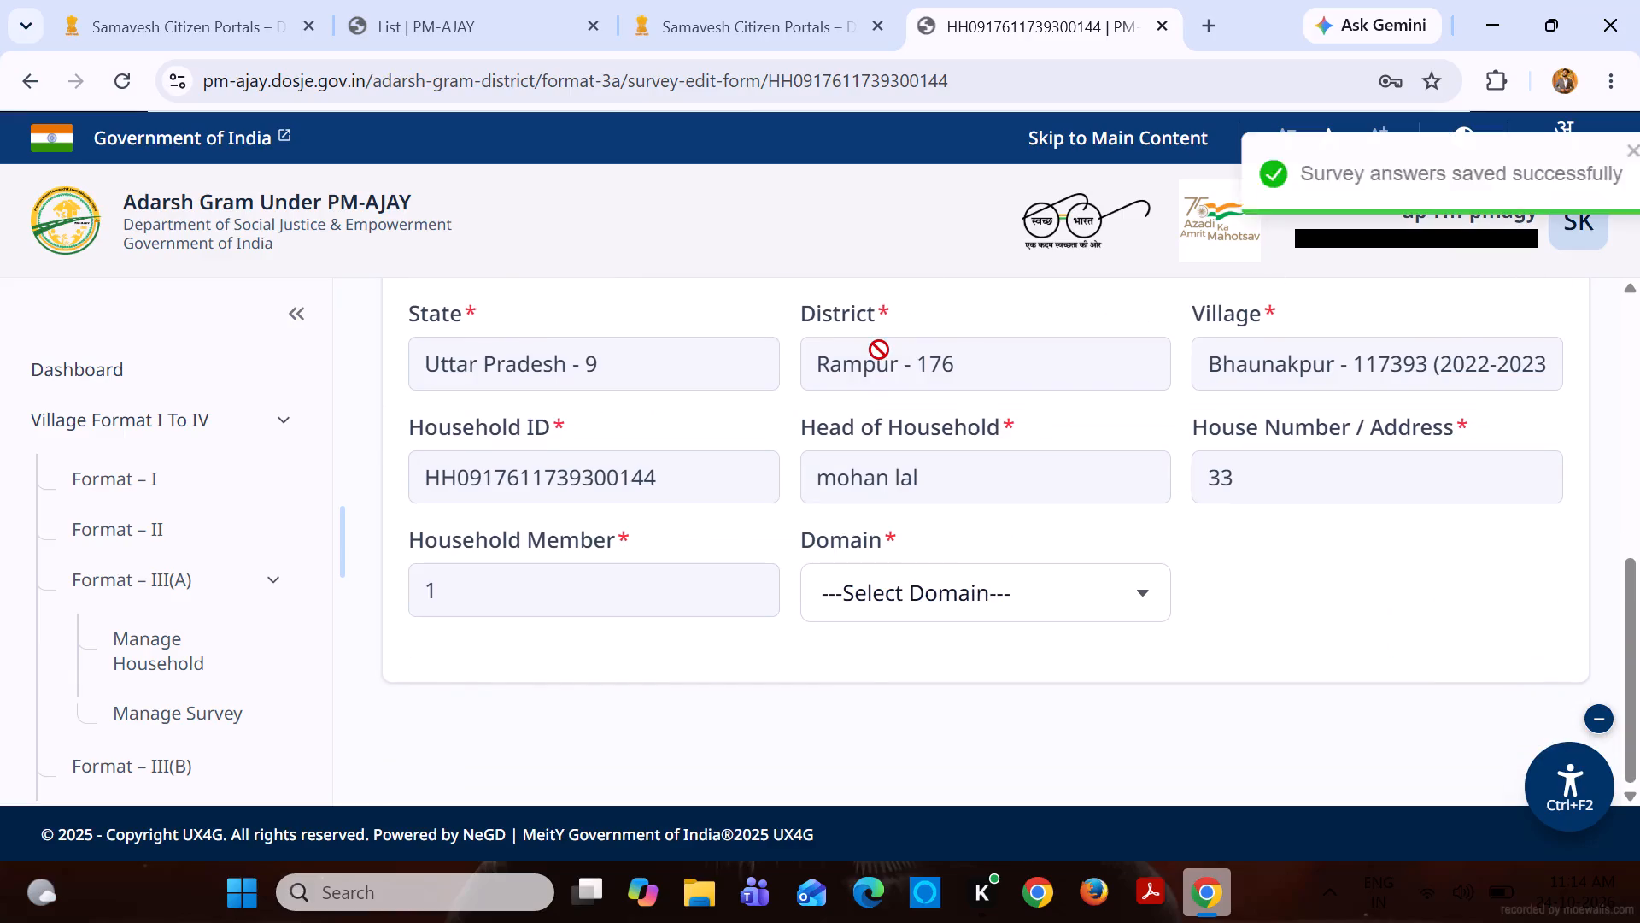
Switch to the already open Format – III(B) list and reload it.
left_click(483, 0)
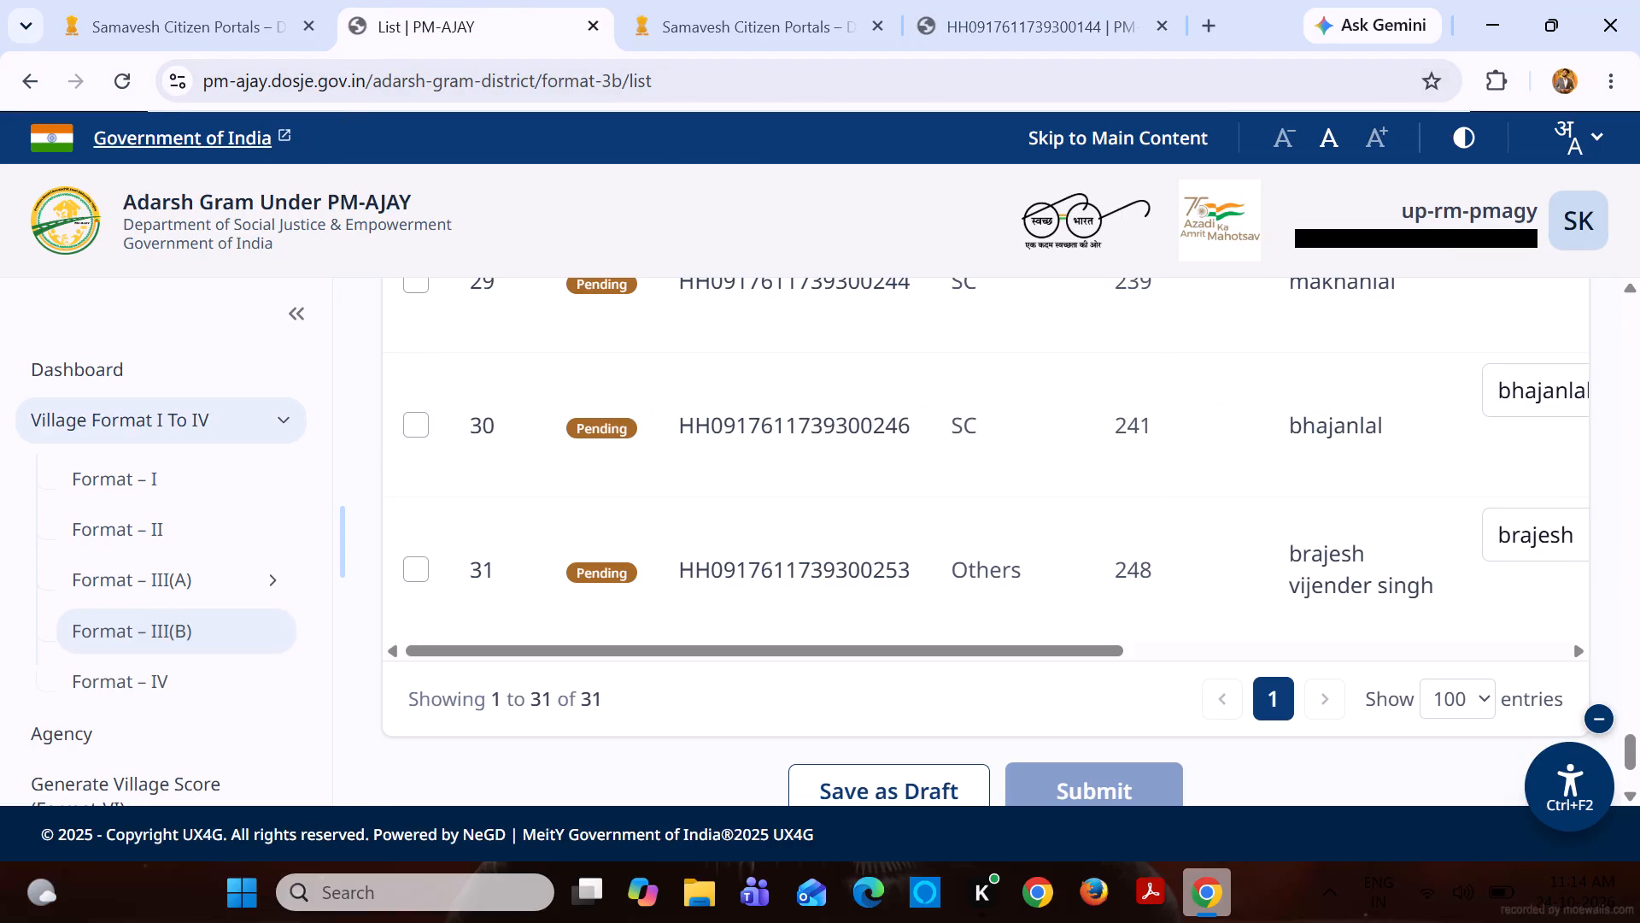
left_click(128, 90)
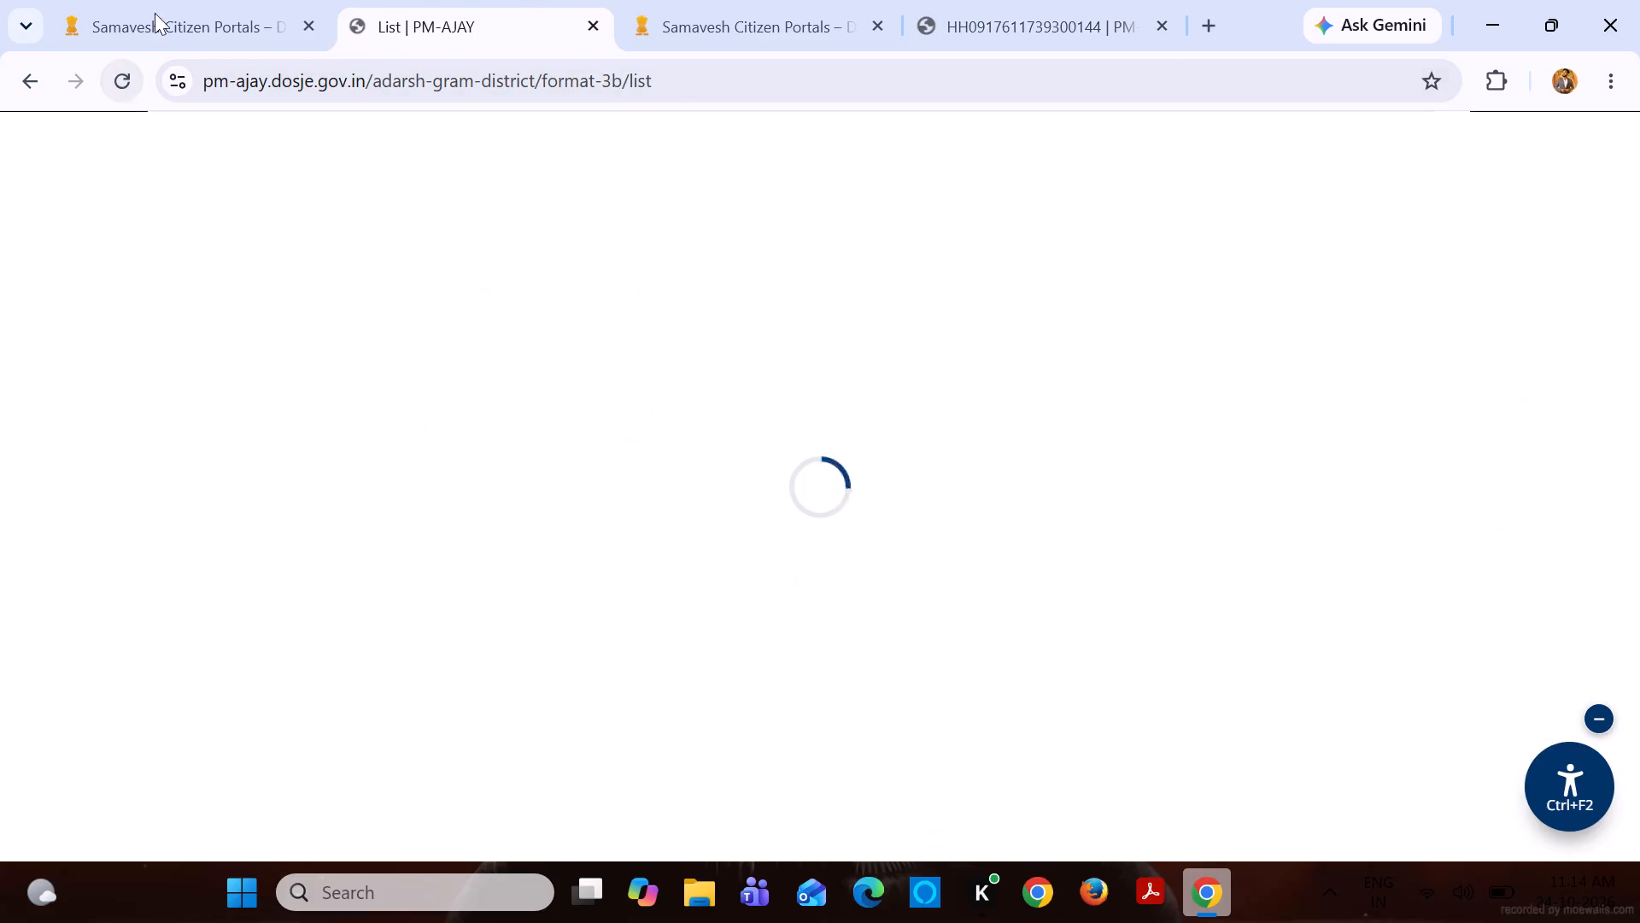
scroll(845, 500, "down", 3)
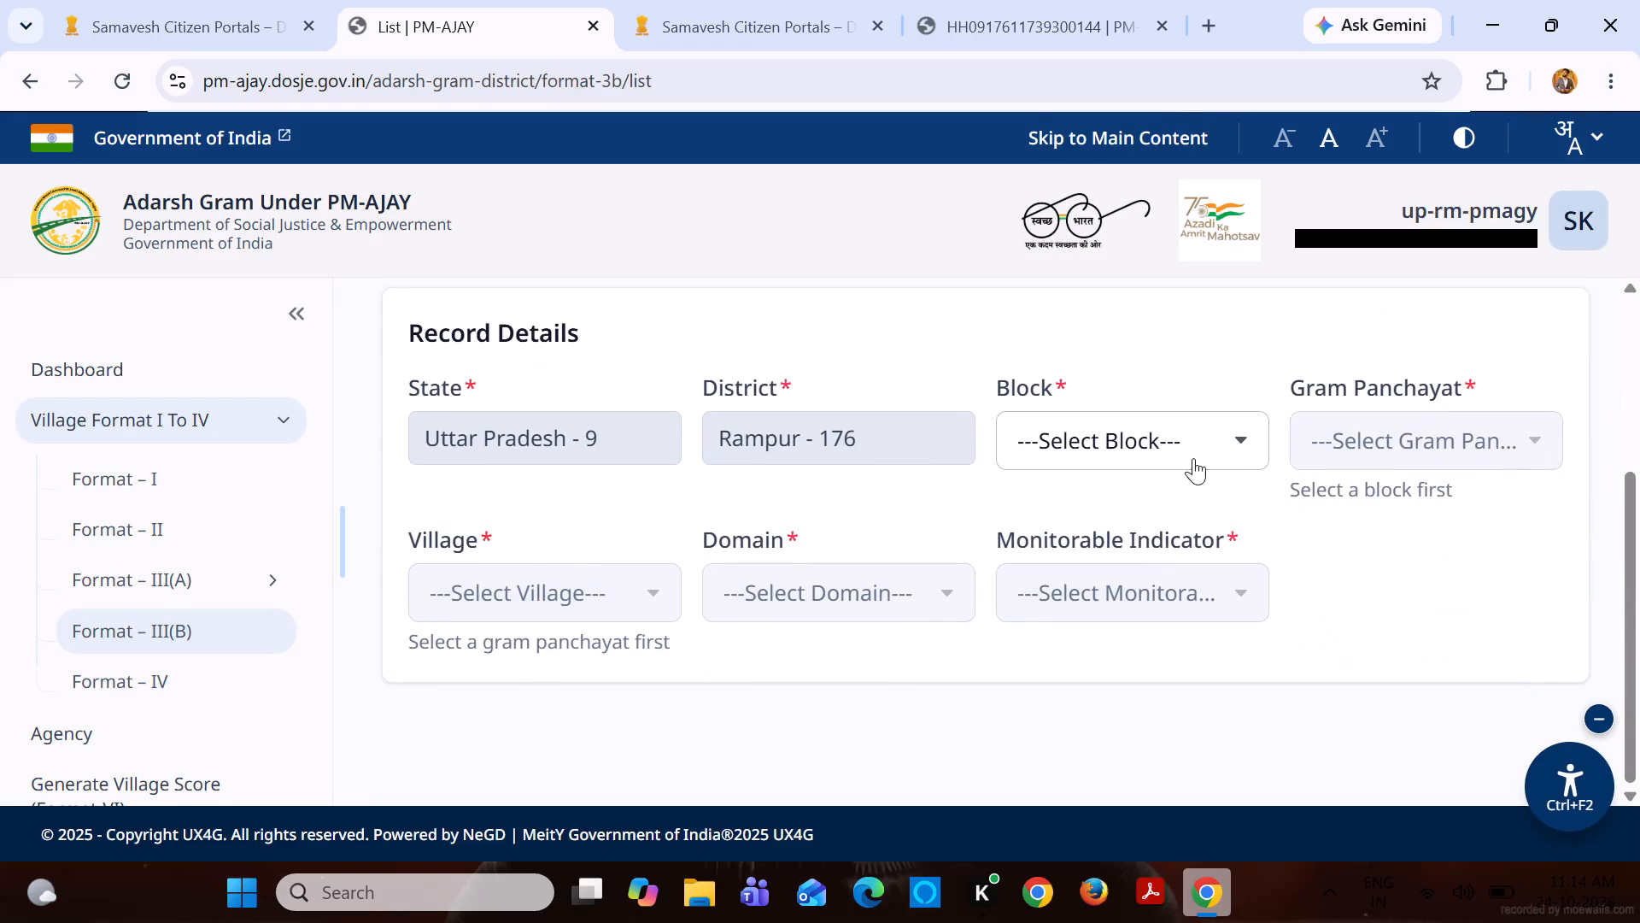
left_click(1193, 458)
left_click(1029, 719)
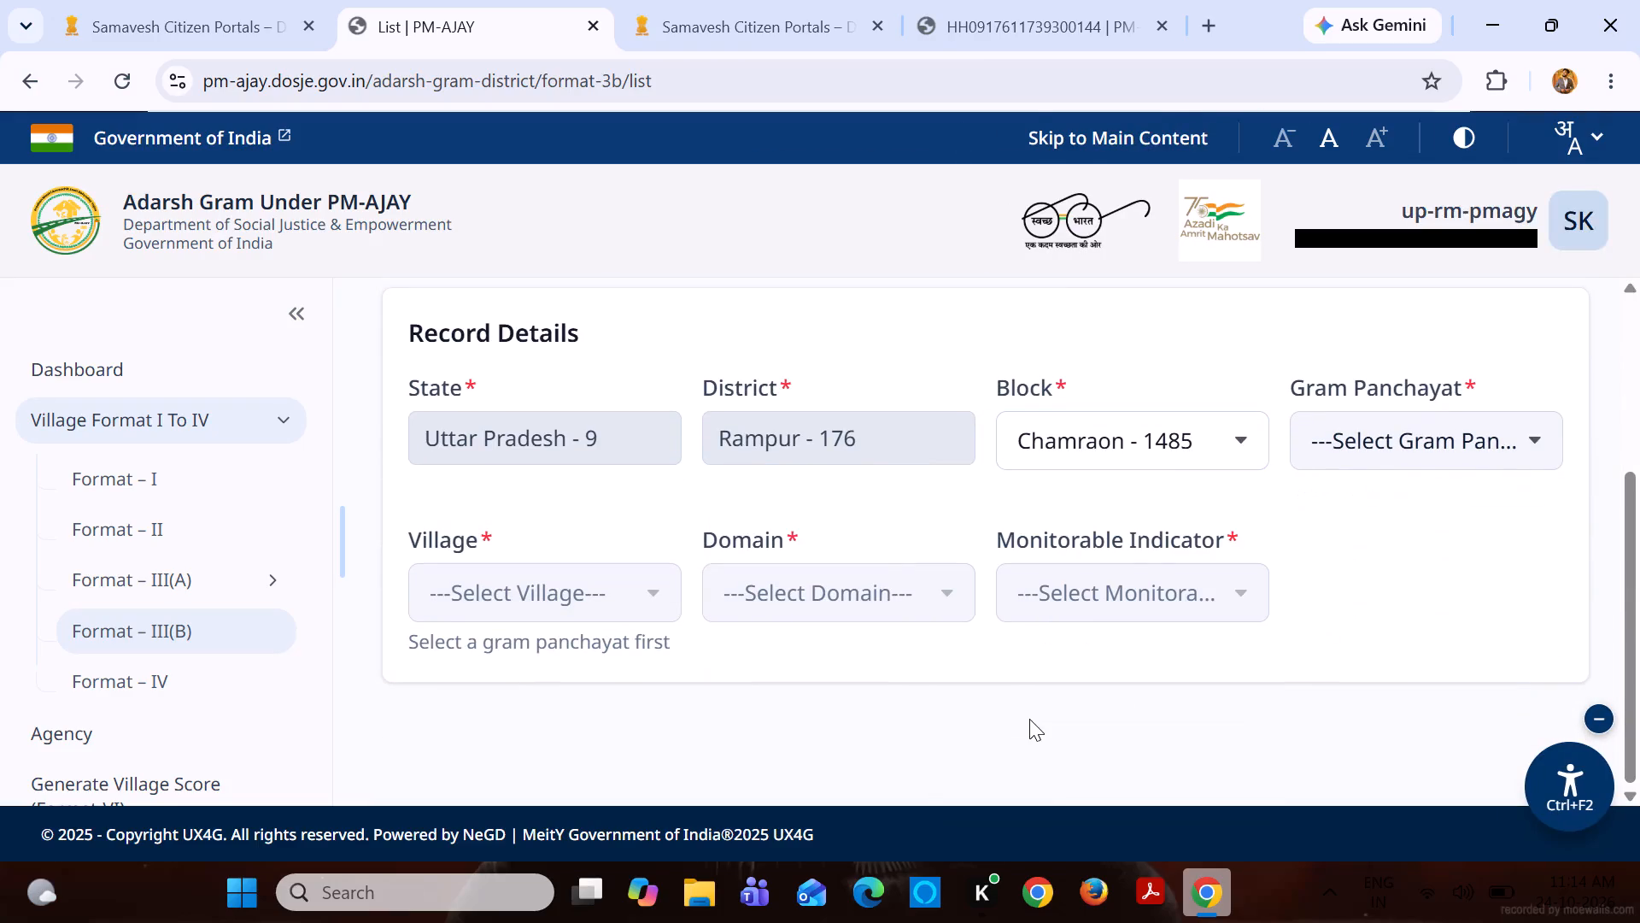
left_click(1186, 427)
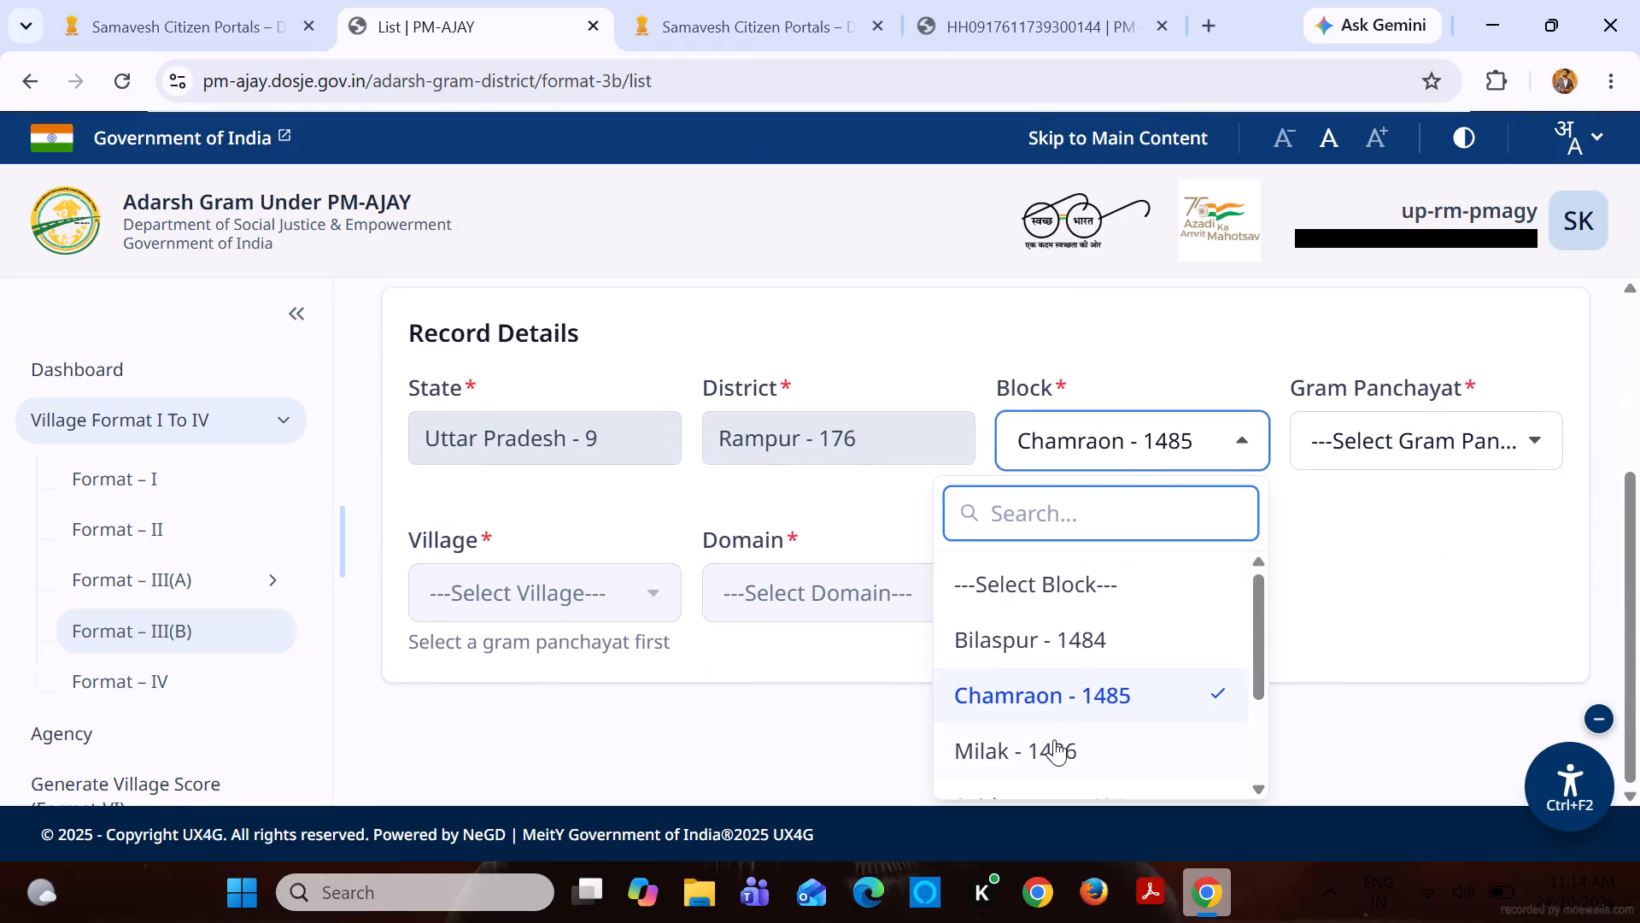
left_click(1054, 739)
left_click(1506, 431)
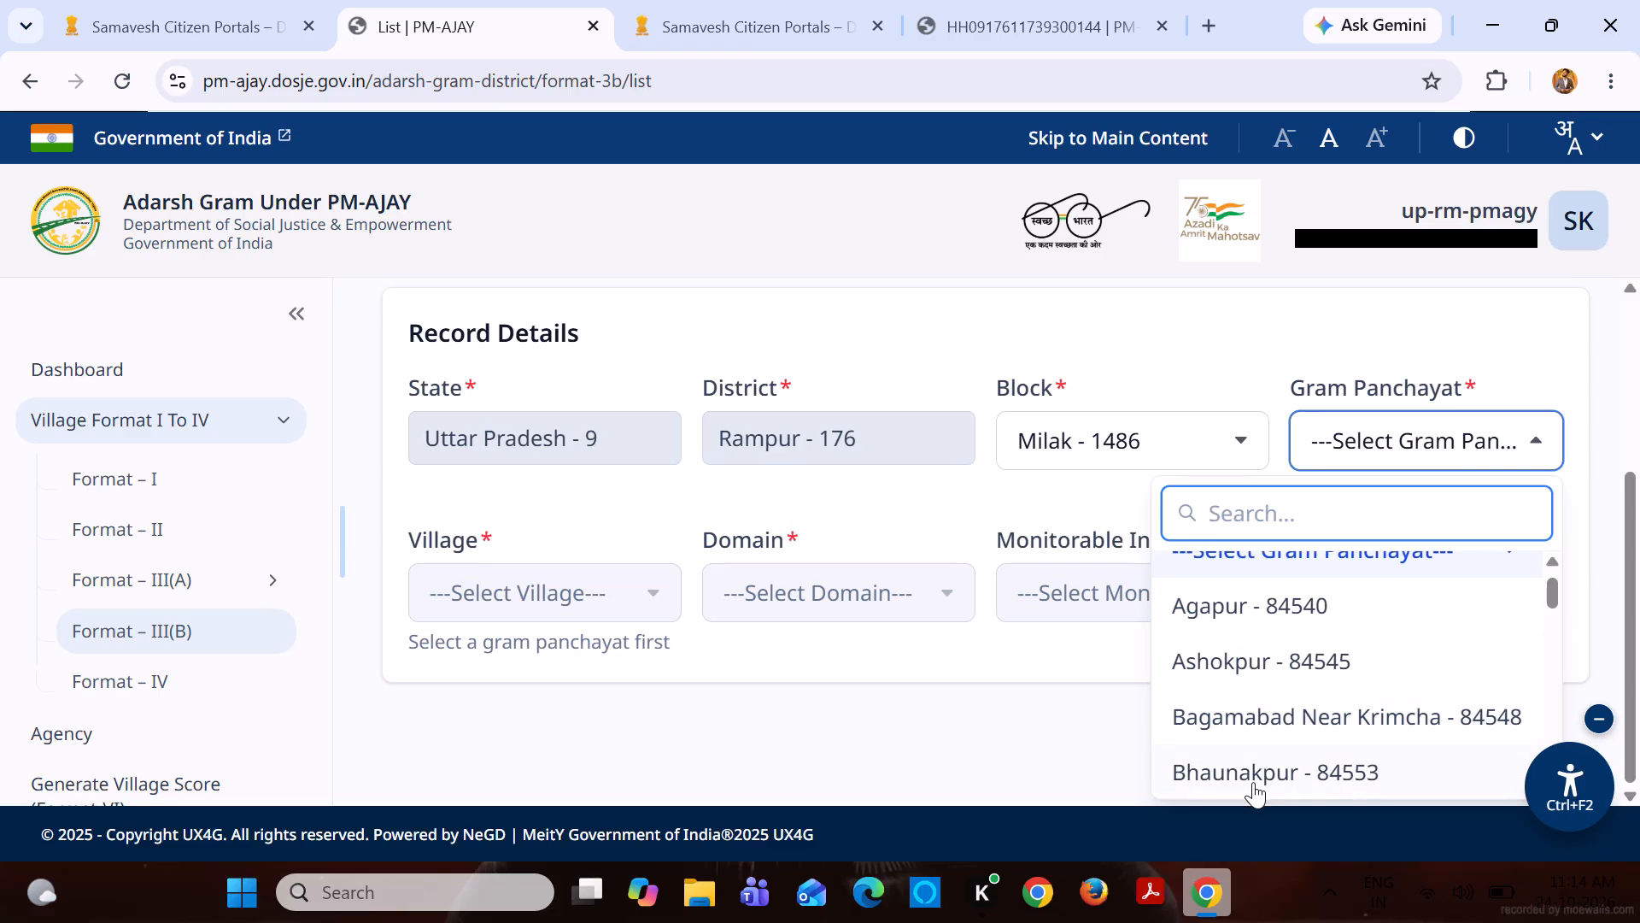
left_click(1253, 782)
left_click(649, 603)
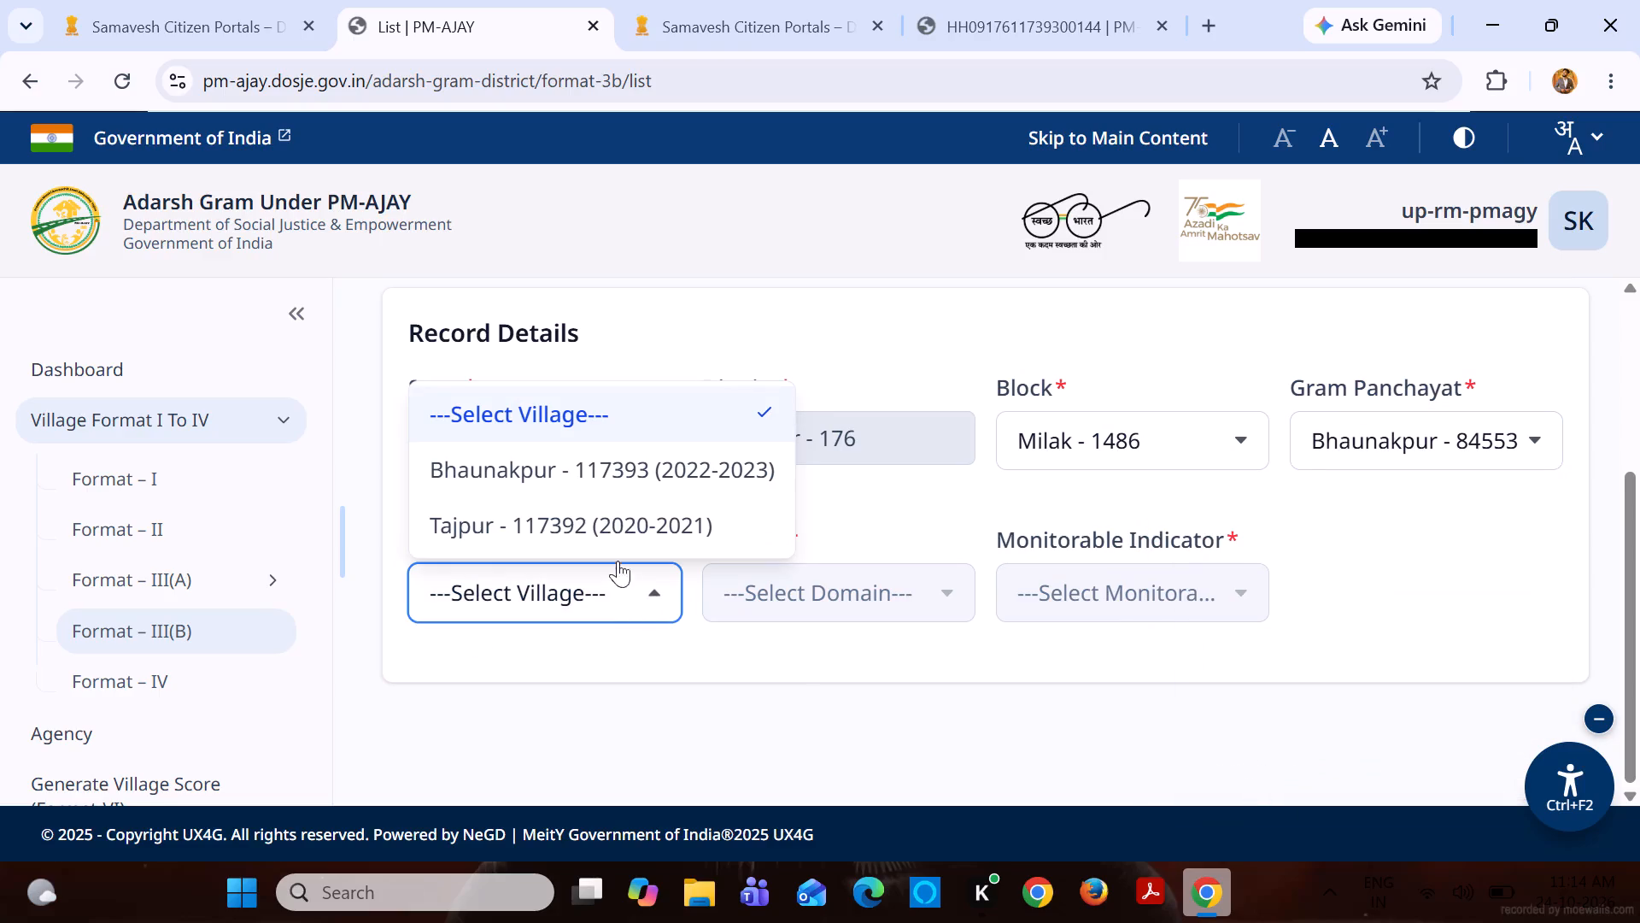
left_click(587, 469)
Review Bhaunakpur's household survey status and the mapping progress of its pending indicators across domains 7 to 10.
scroll(982, 553, "down", 2)
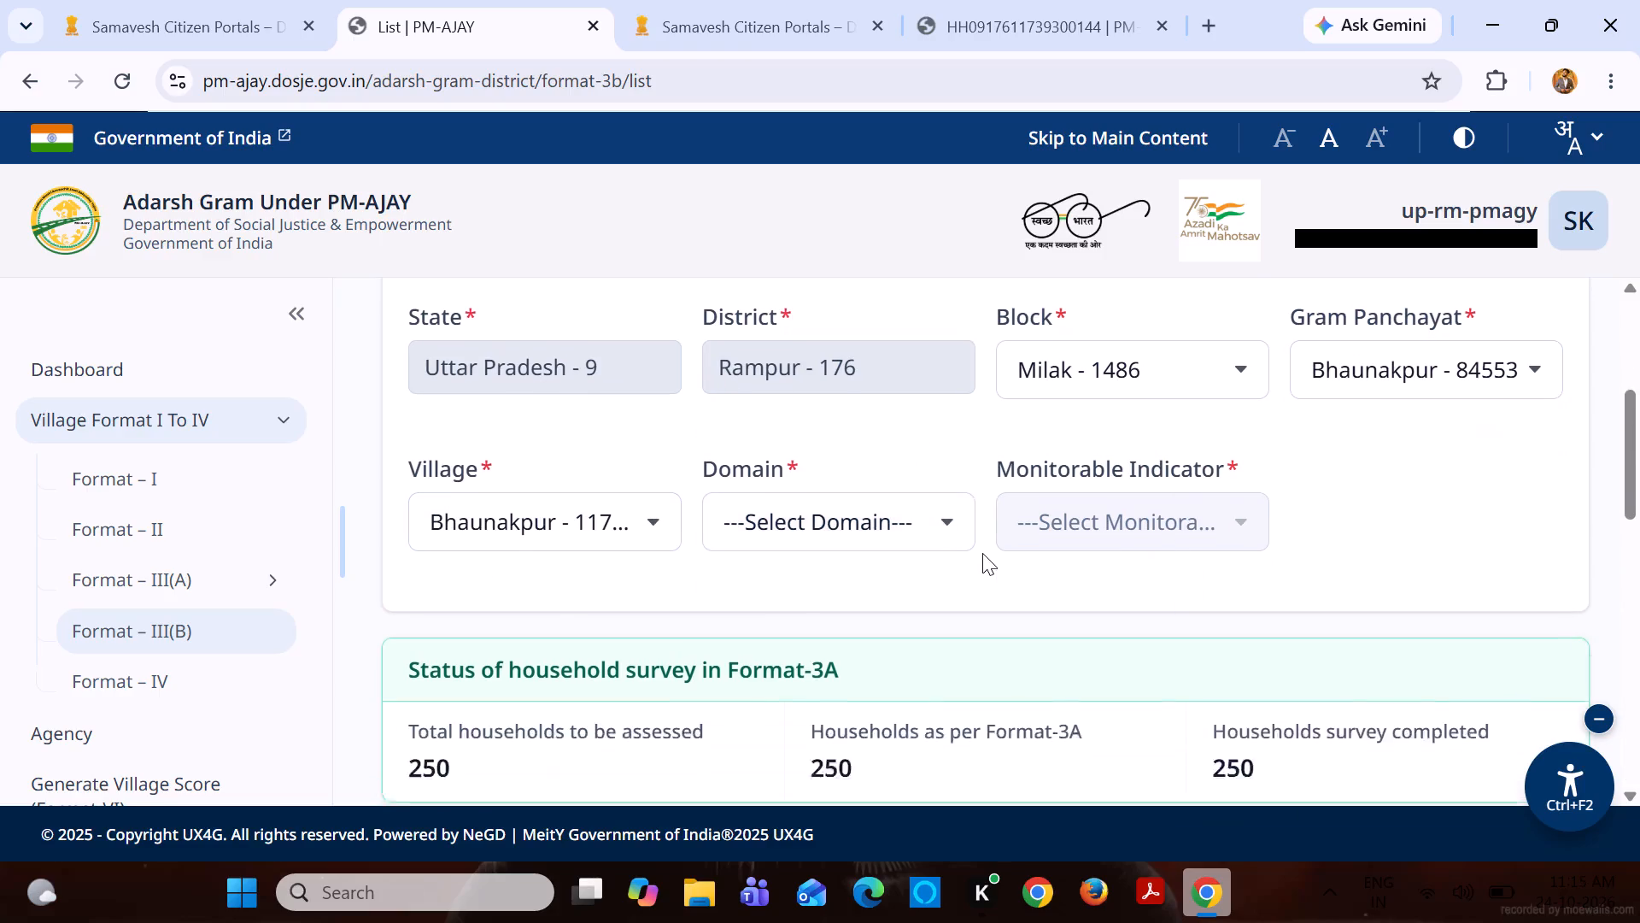
scroll(982, 553, "down", 5)
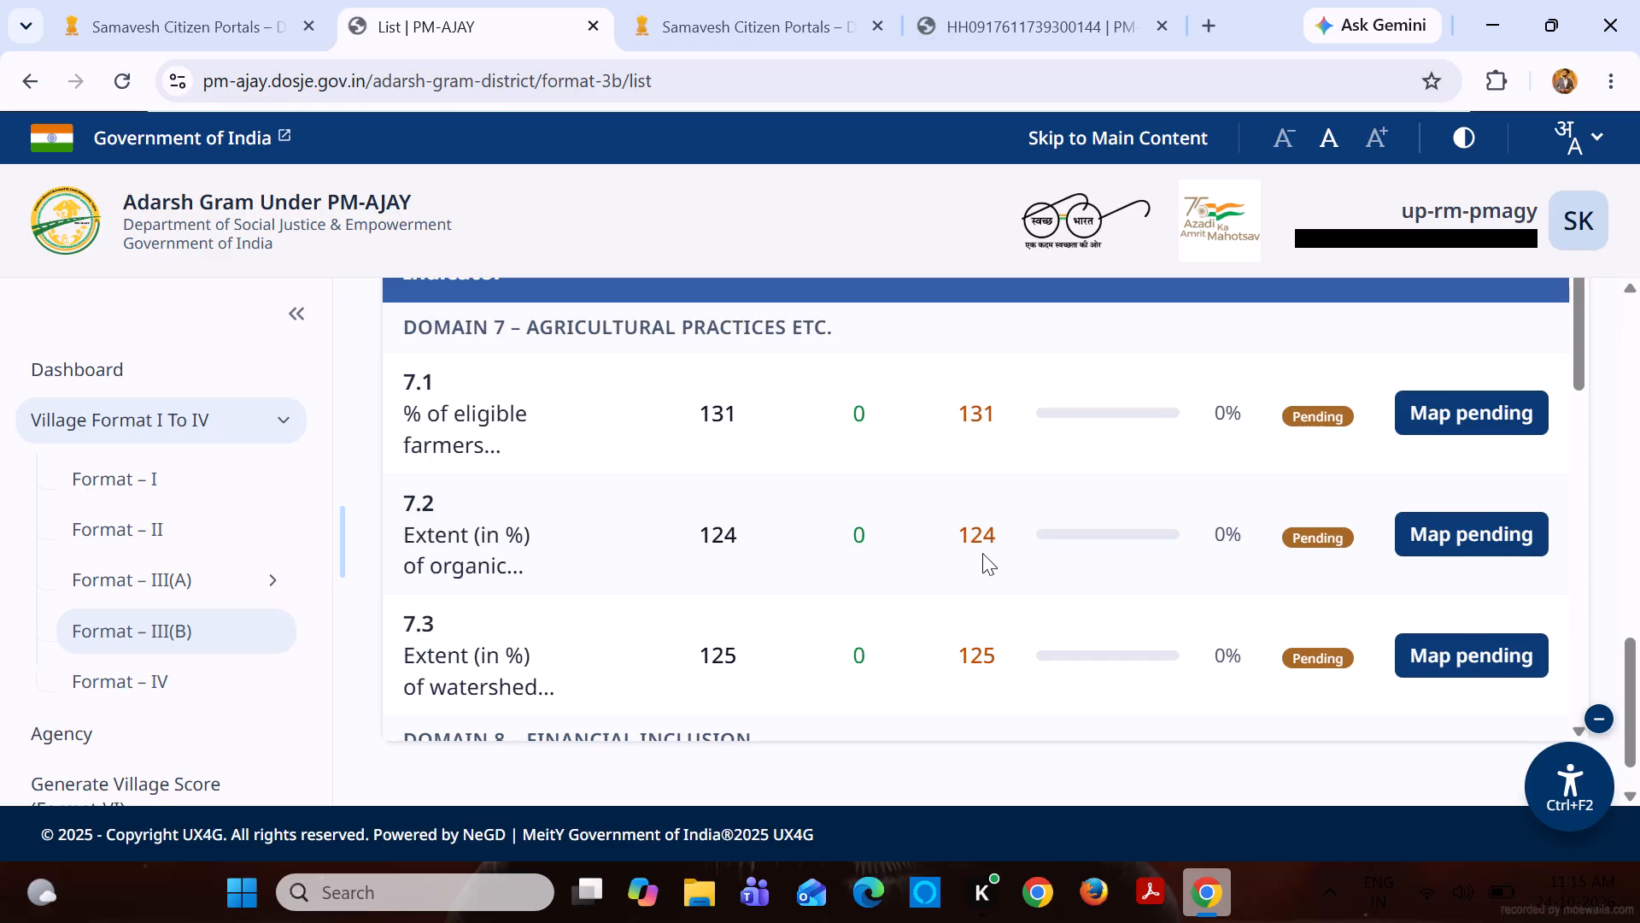
scroll(982, 553, "down", 1)
scroll(982, 553, "up", 2)
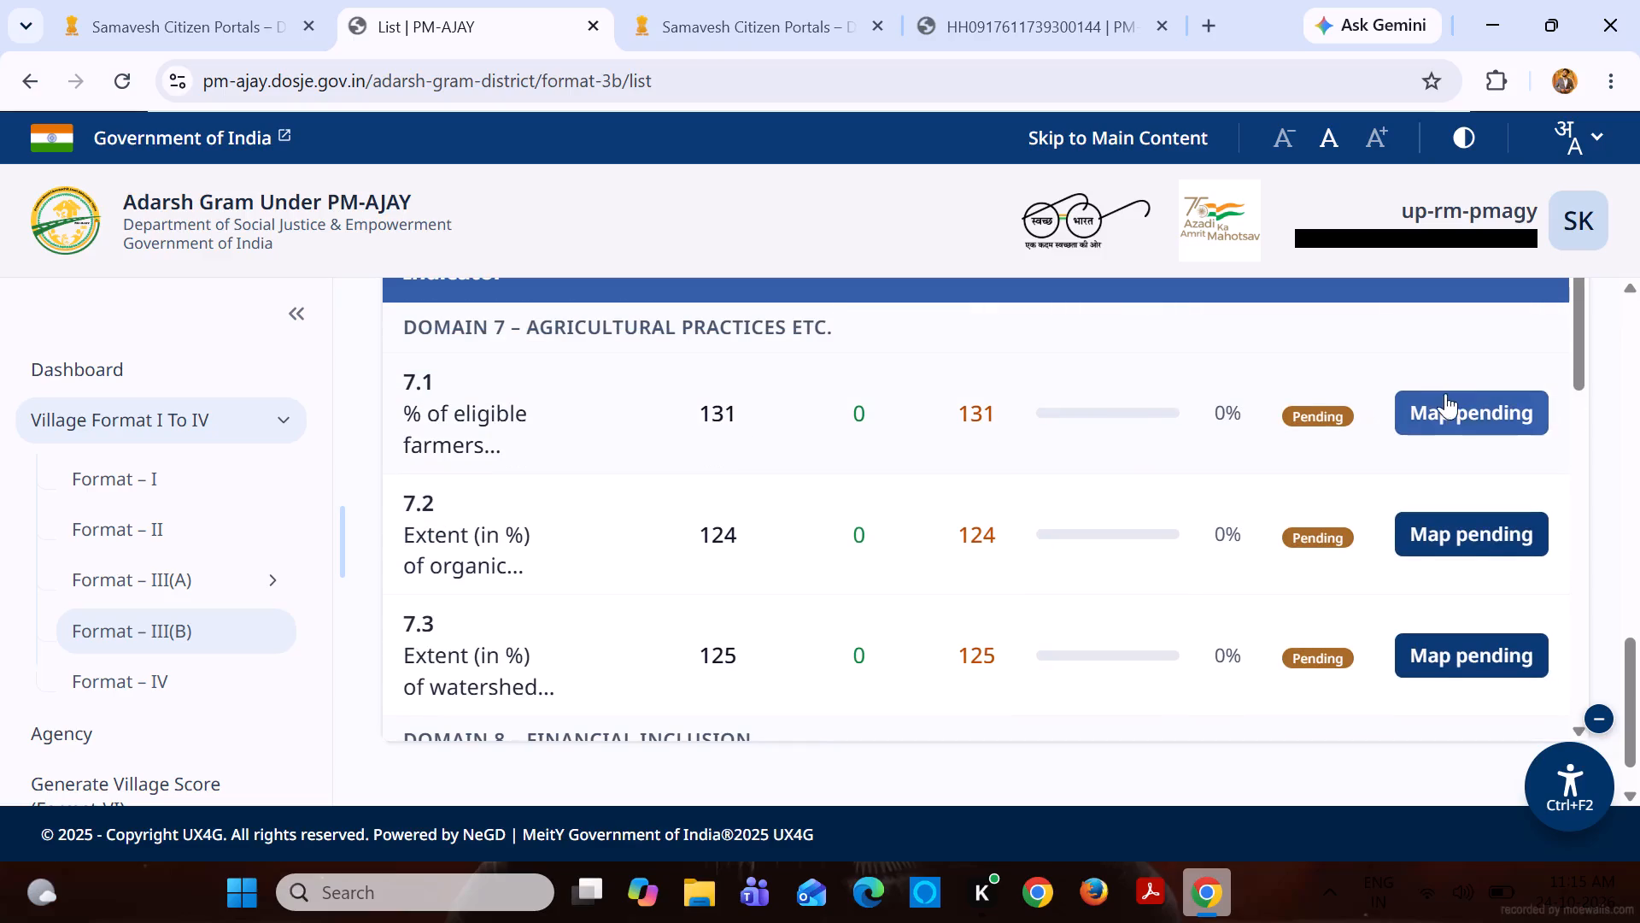
scroll(1251, 457, "down", 3)
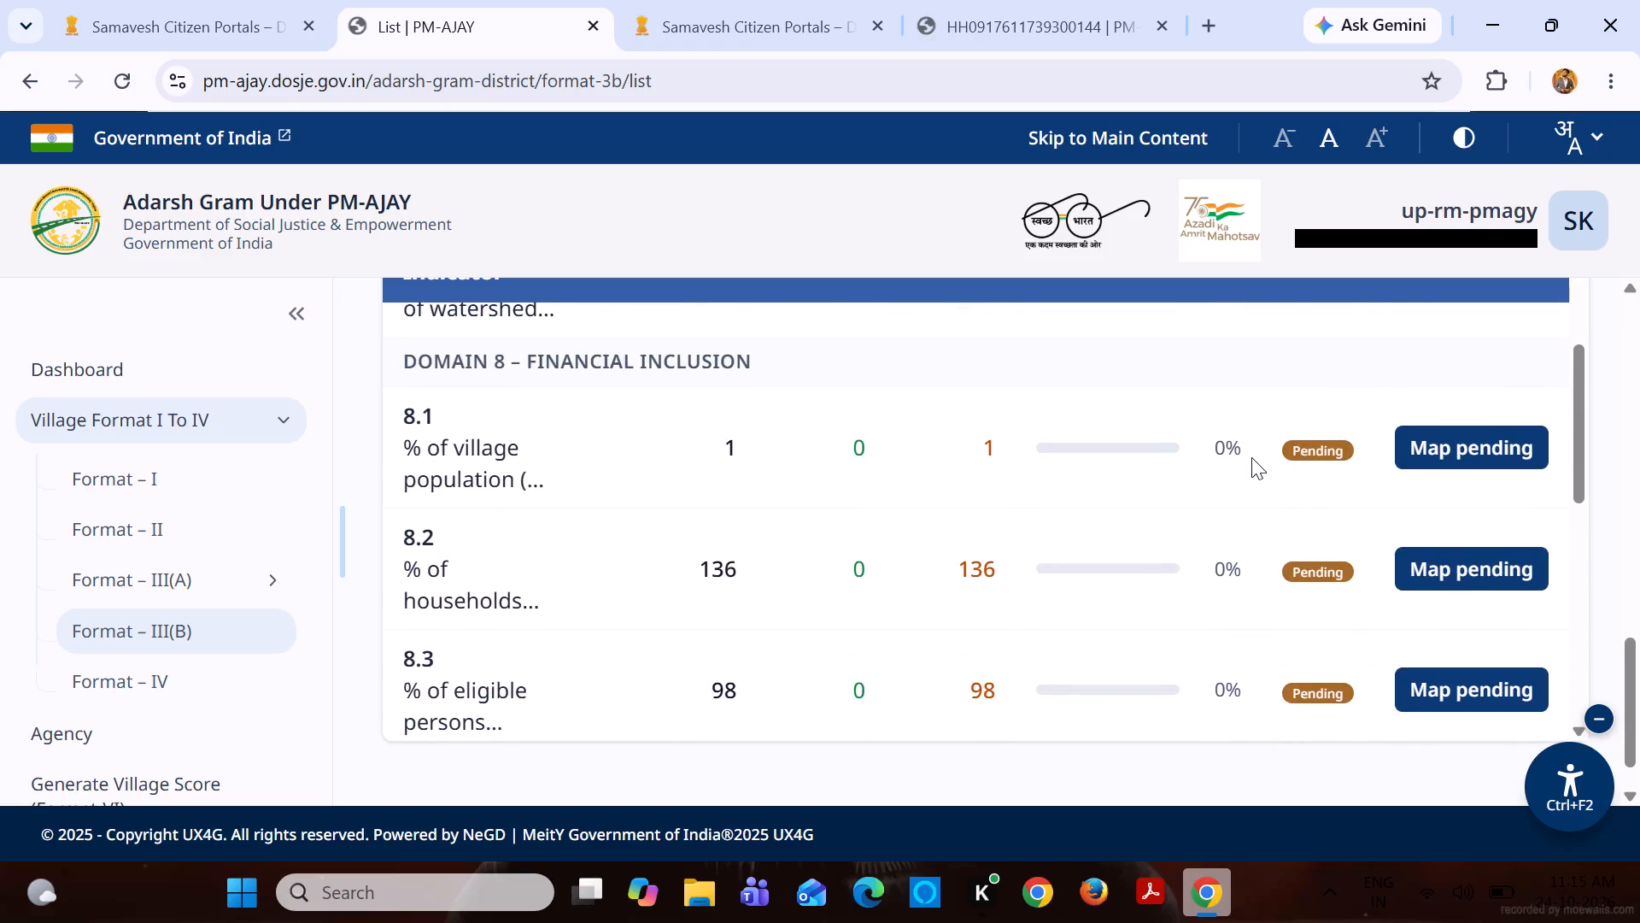
scroll(1251, 457, "down", 7)
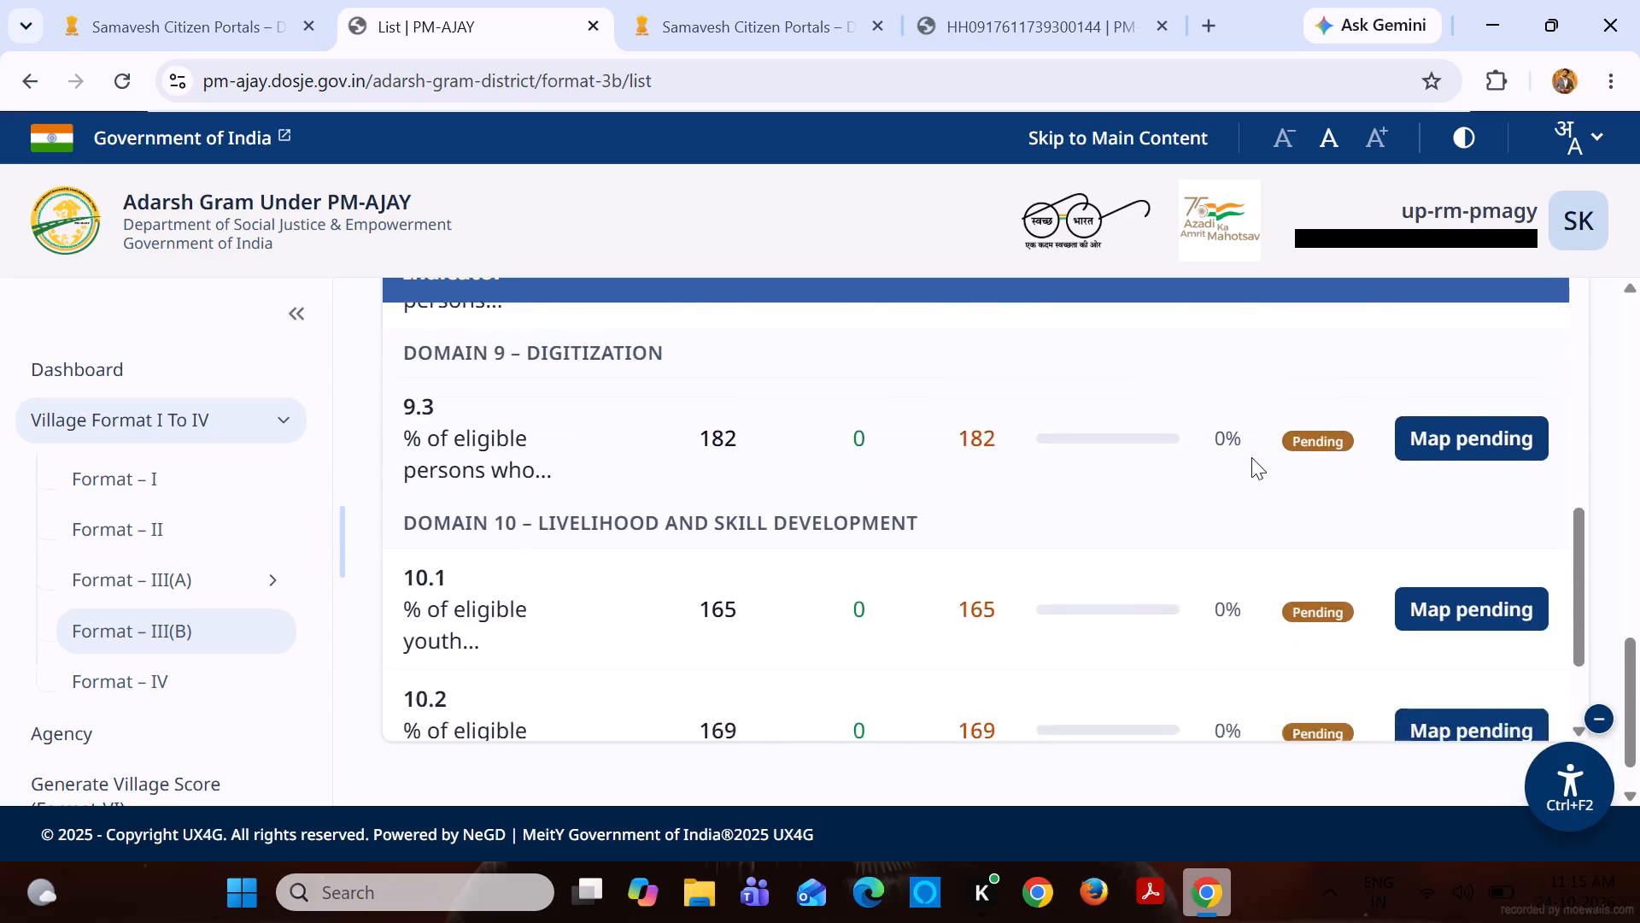
scroll(1251, 457, "down", 3)
scroll(1251, 457, "up", 10)
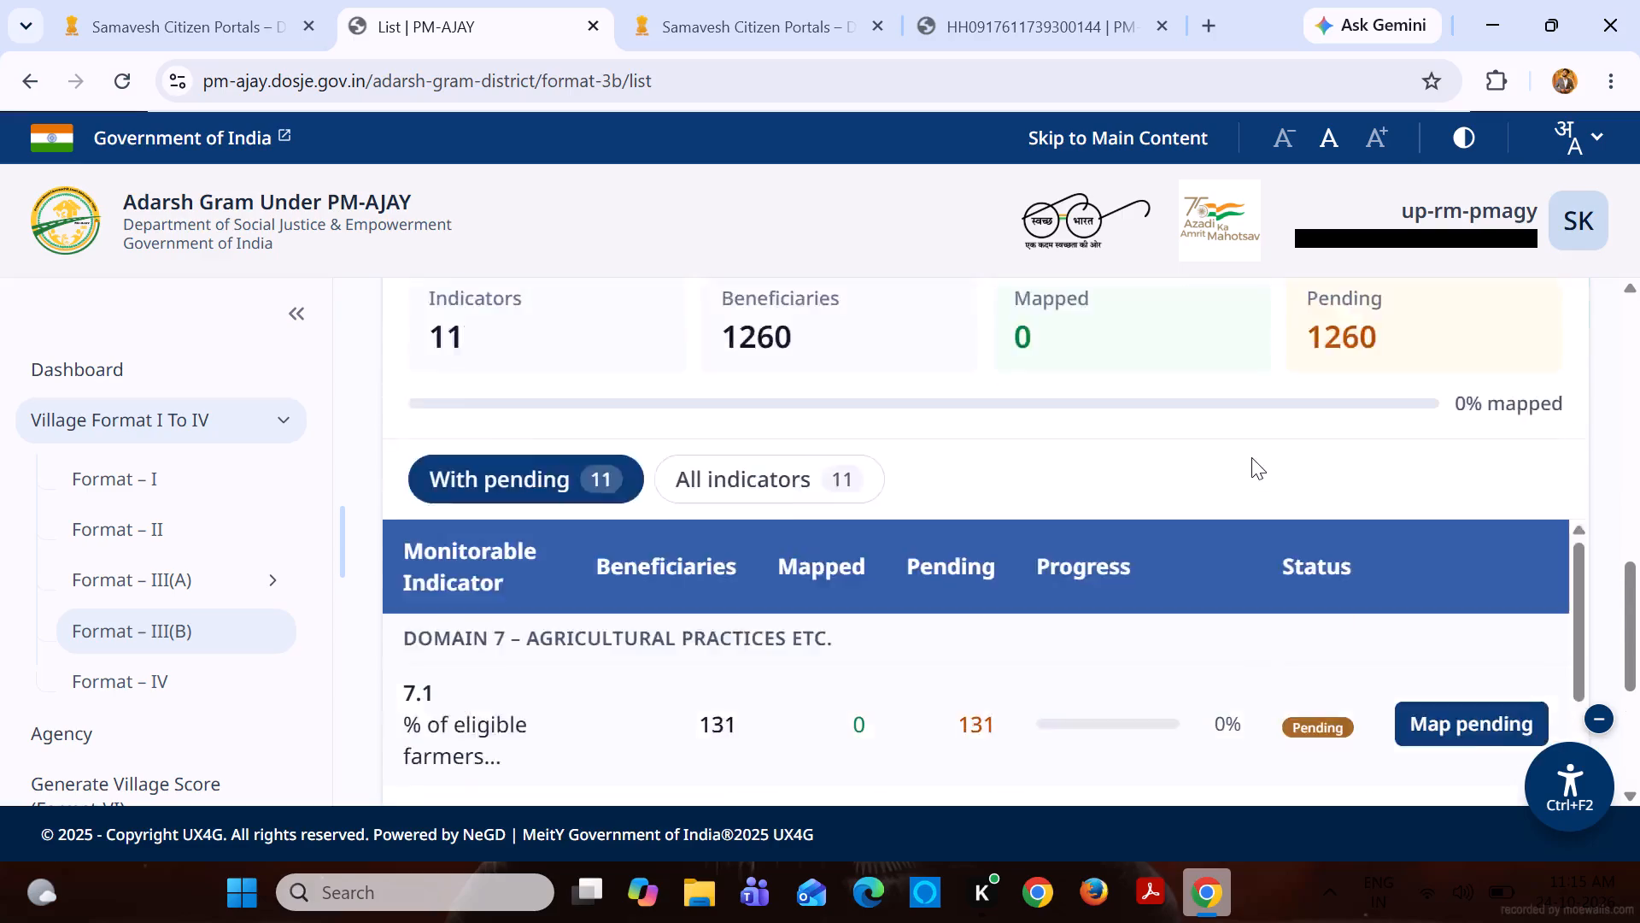
scroll(1251, 457, "up", 2)
Open the pending beneficiary mapping for indicator 7.1 under Domain 7 – Agricultural Practices.
scroll(1251, 457, "down", 4)
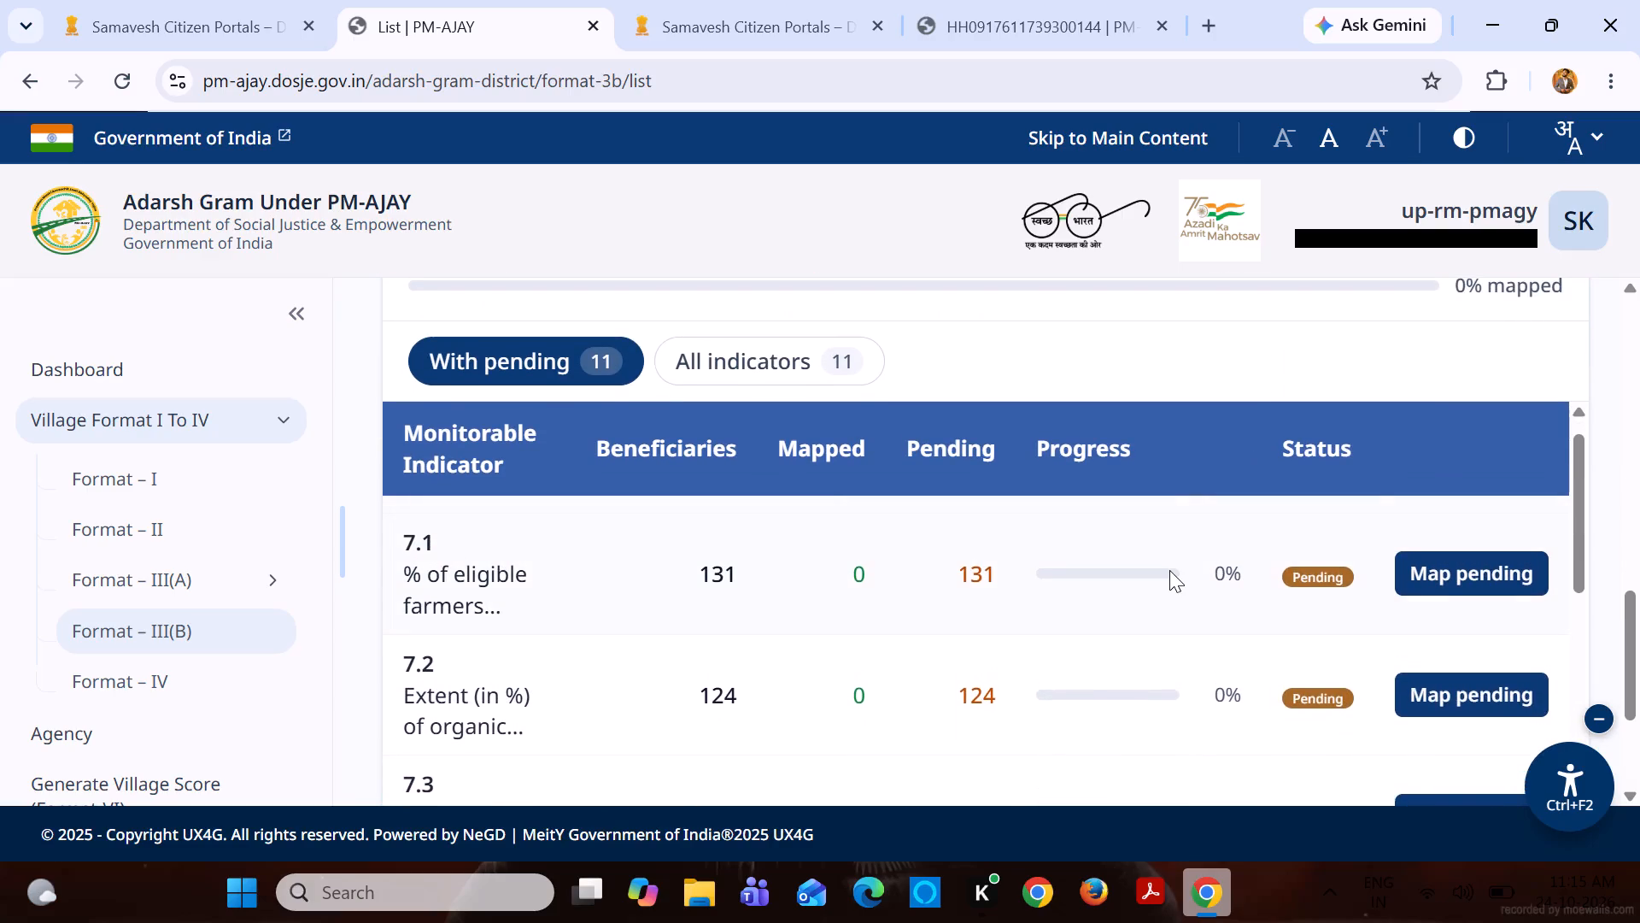
scroll(1169, 570, "up", 1)
left_click(1454, 607)
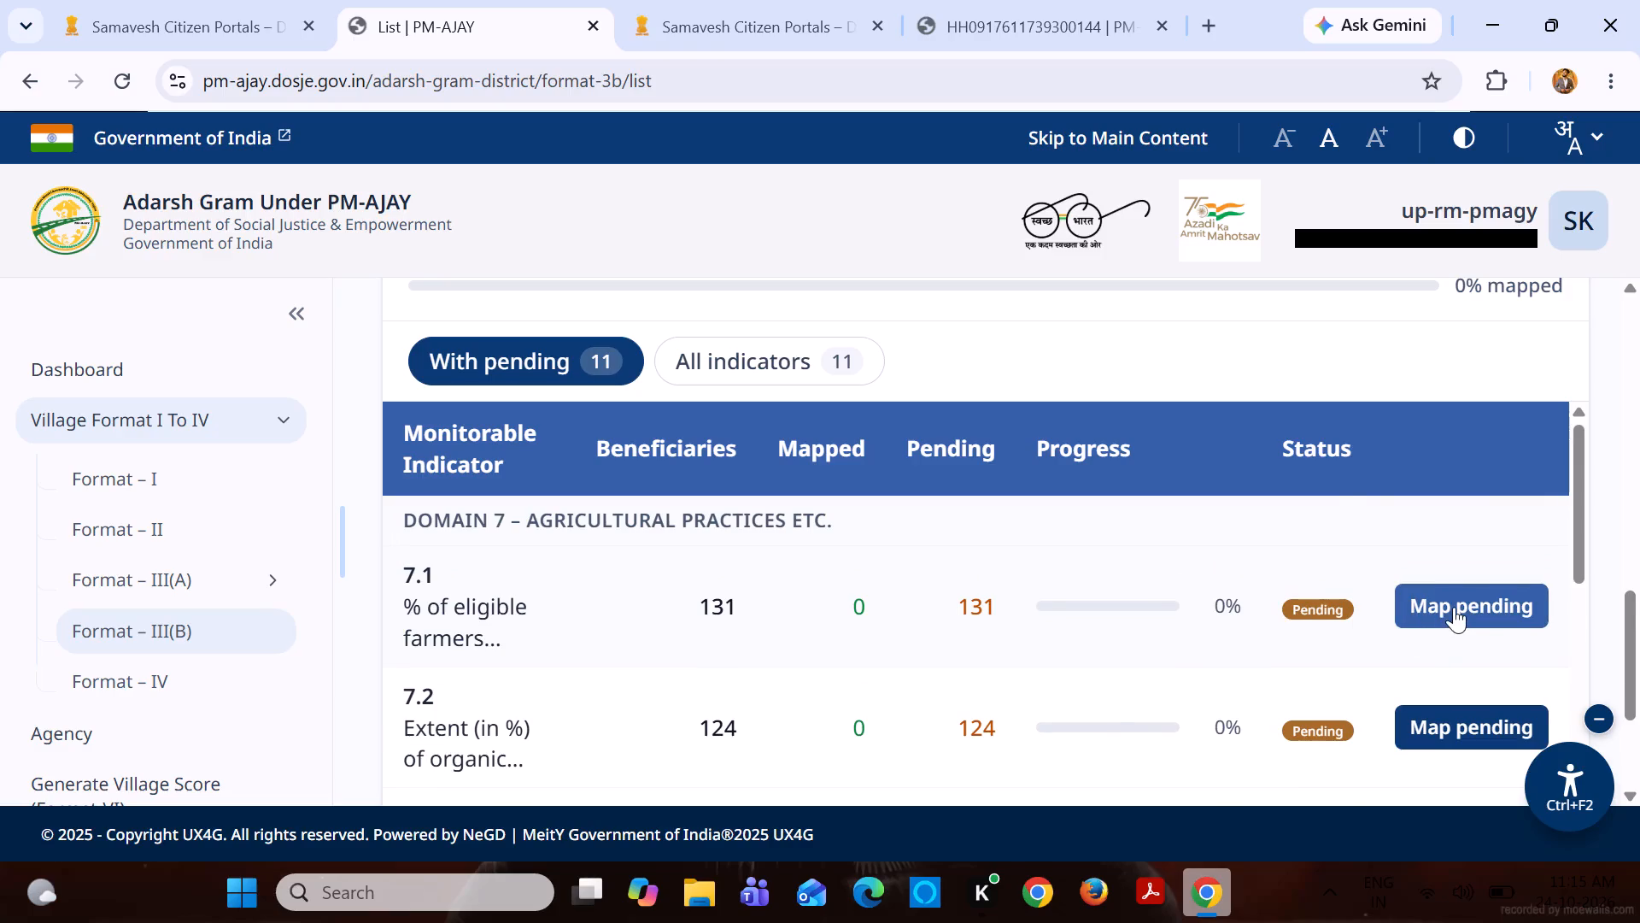
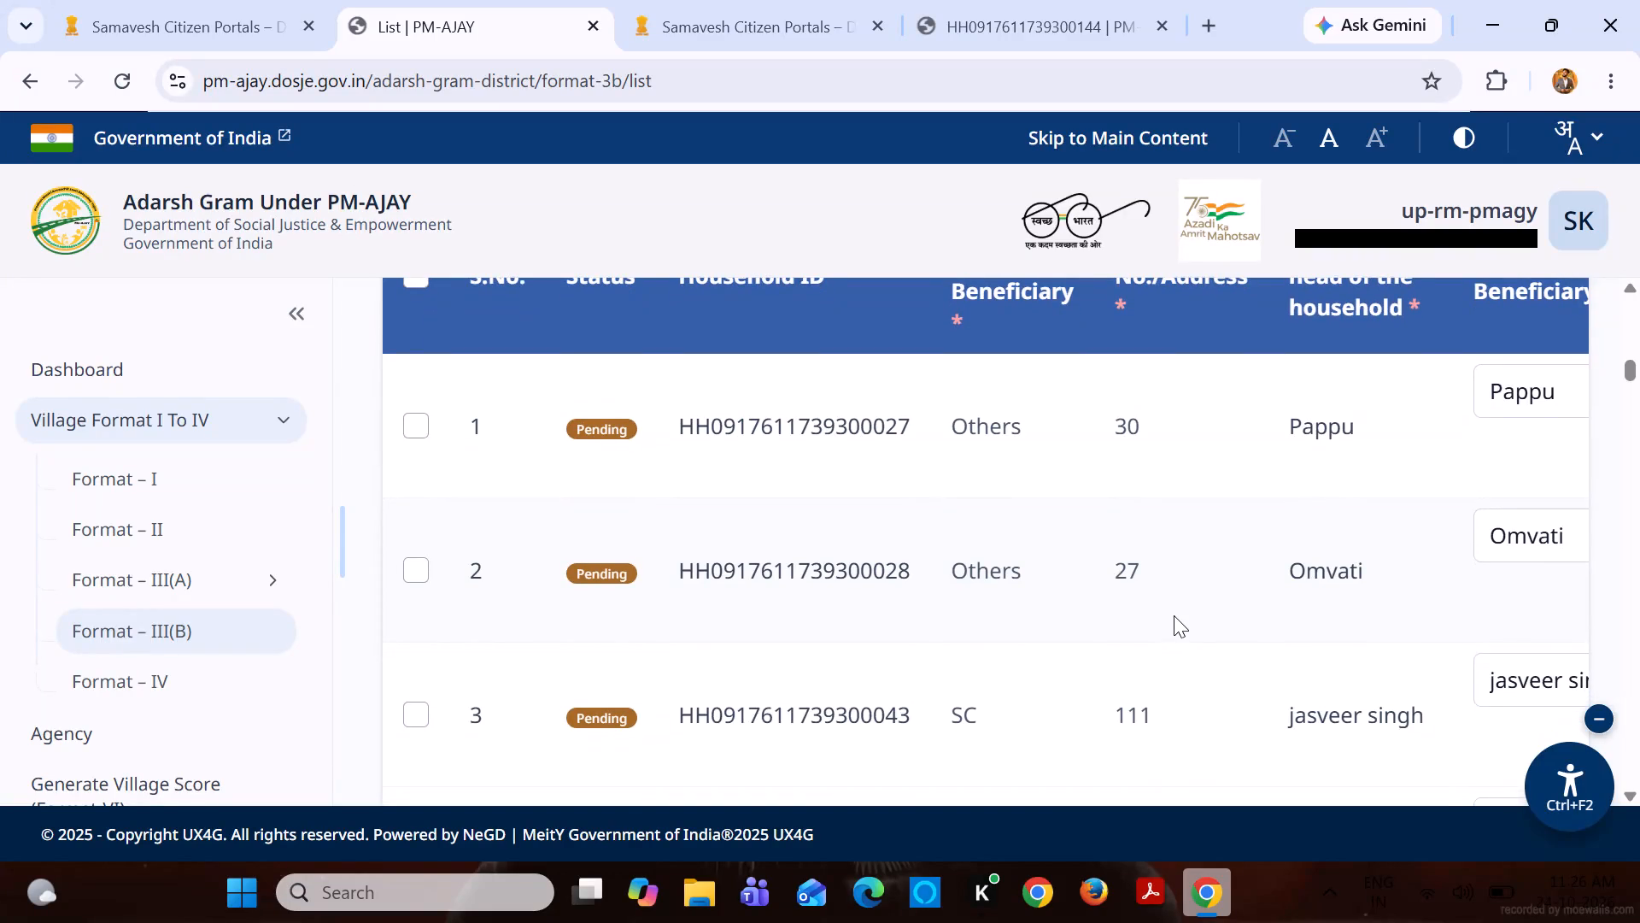
Review the pending households listed for indicator 7.1, checking each row's household ID, beneficiary category, house number and head of household.
scroll(1174, 615, "down", 1)
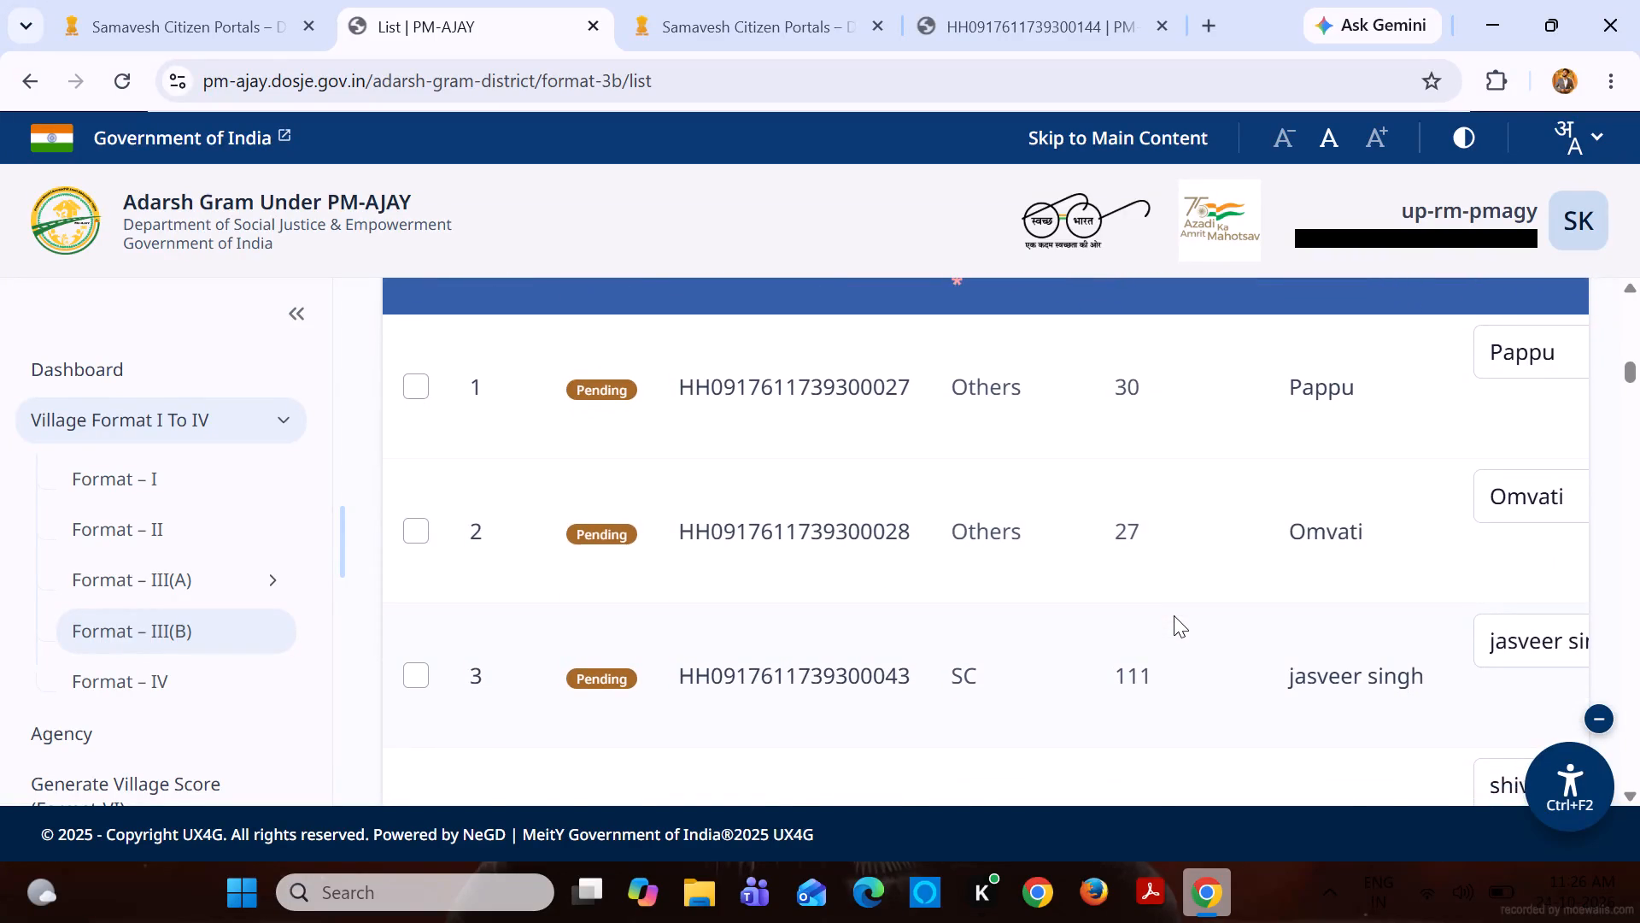
scroll(1174, 615, "down", 3)
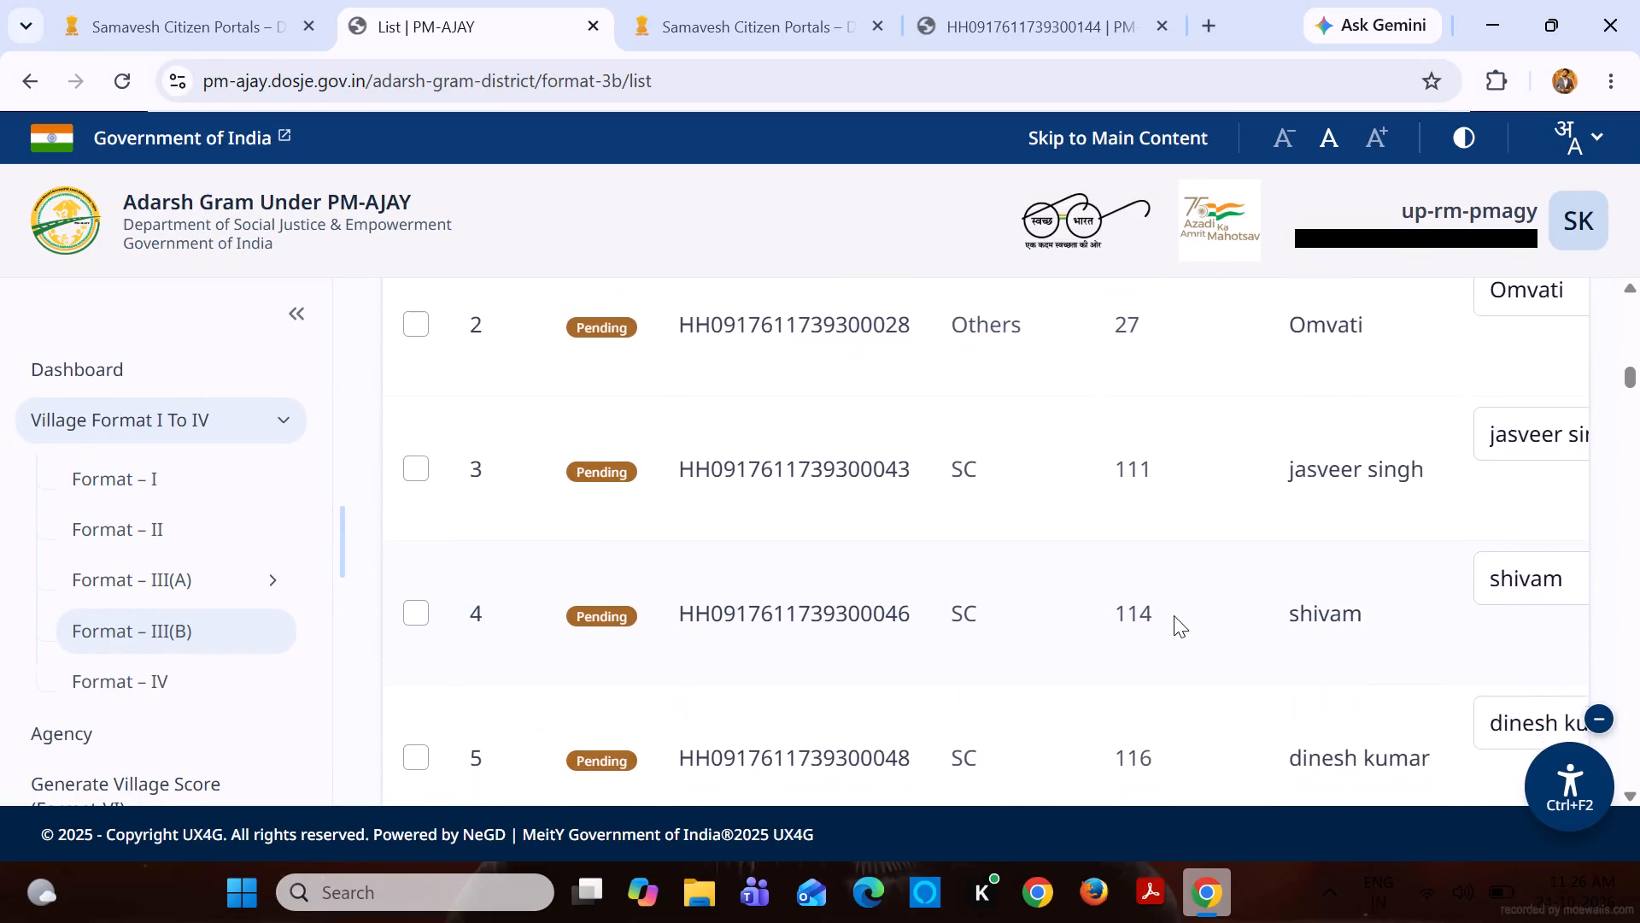
scroll(1174, 615, "down", 3)
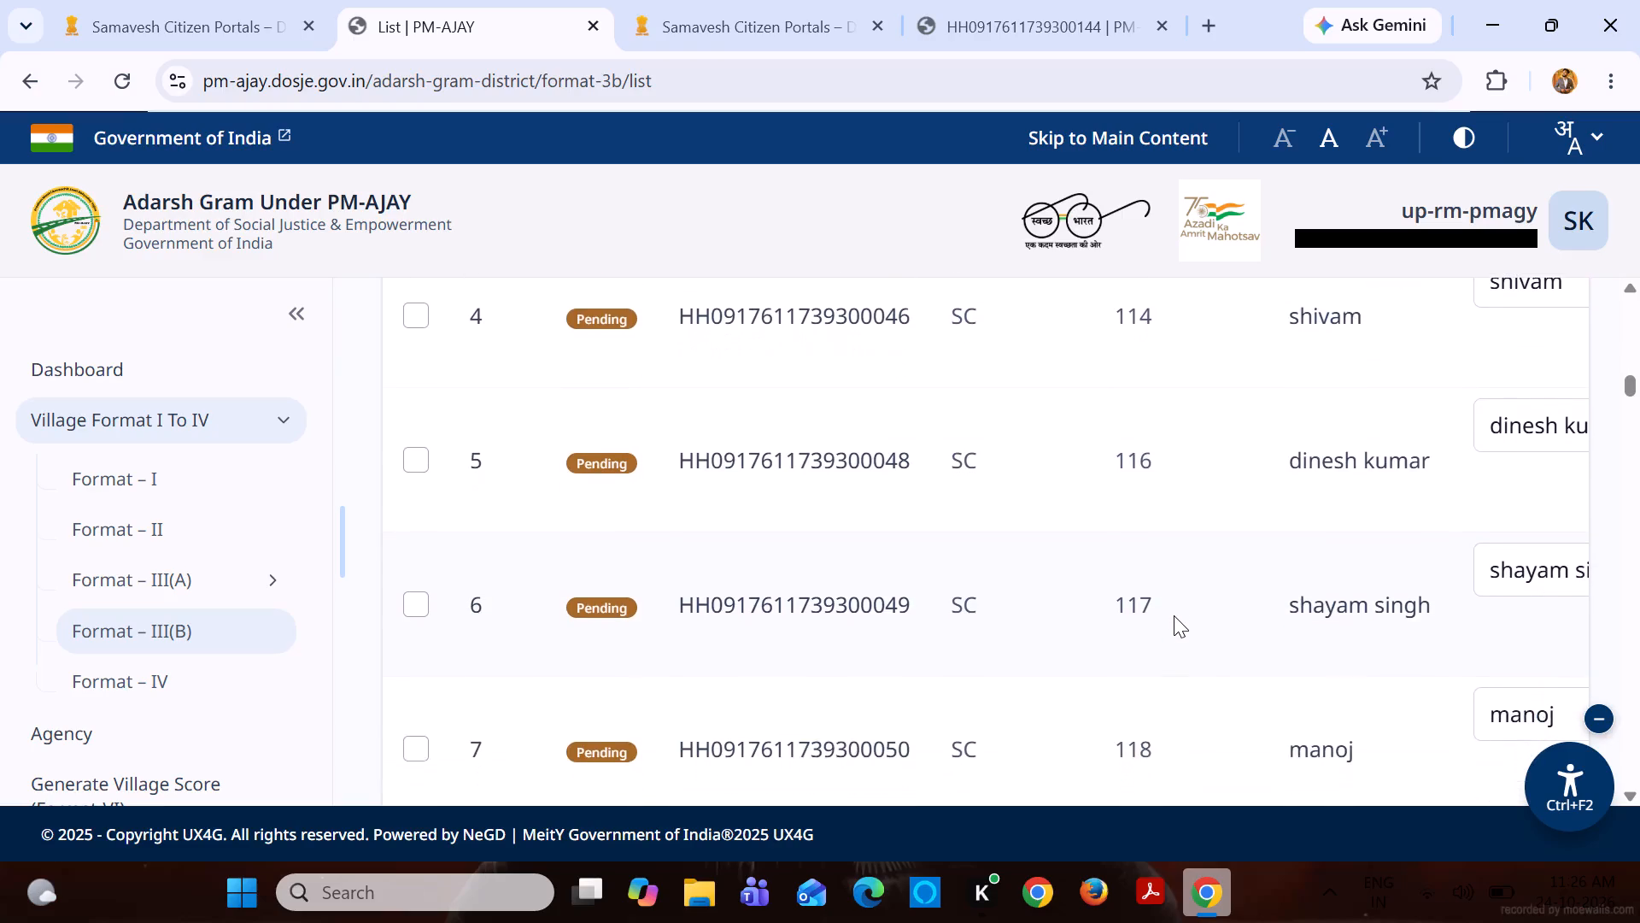
scroll(1174, 615, "down", 4)
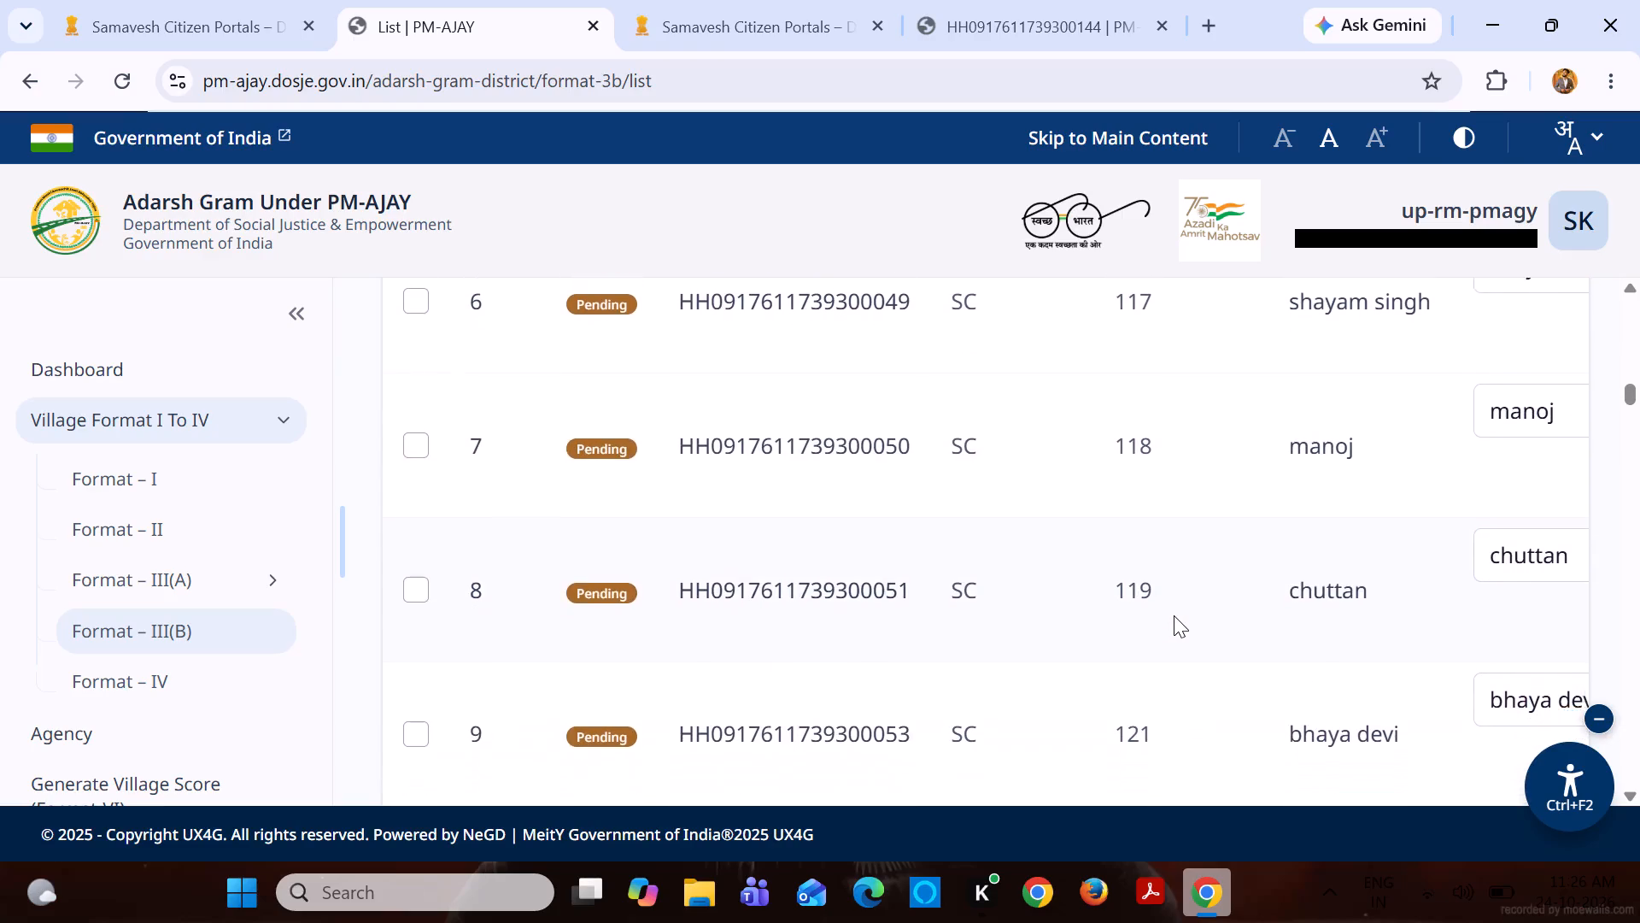
scroll(1174, 615, "down", 4)
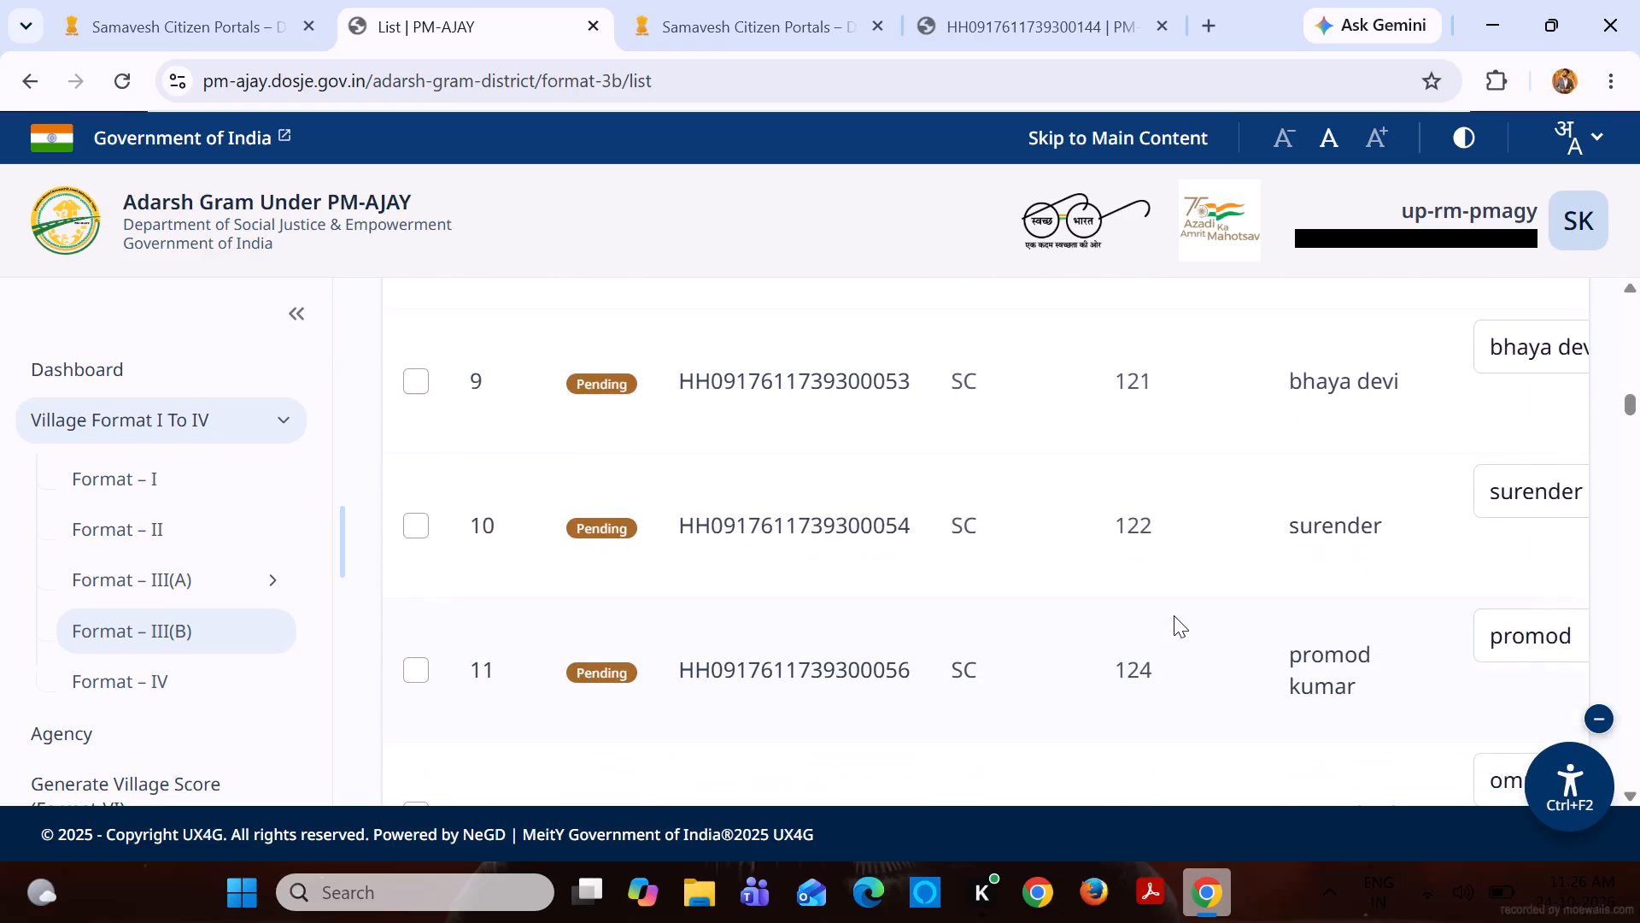
scroll(1174, 615, "down", 3)
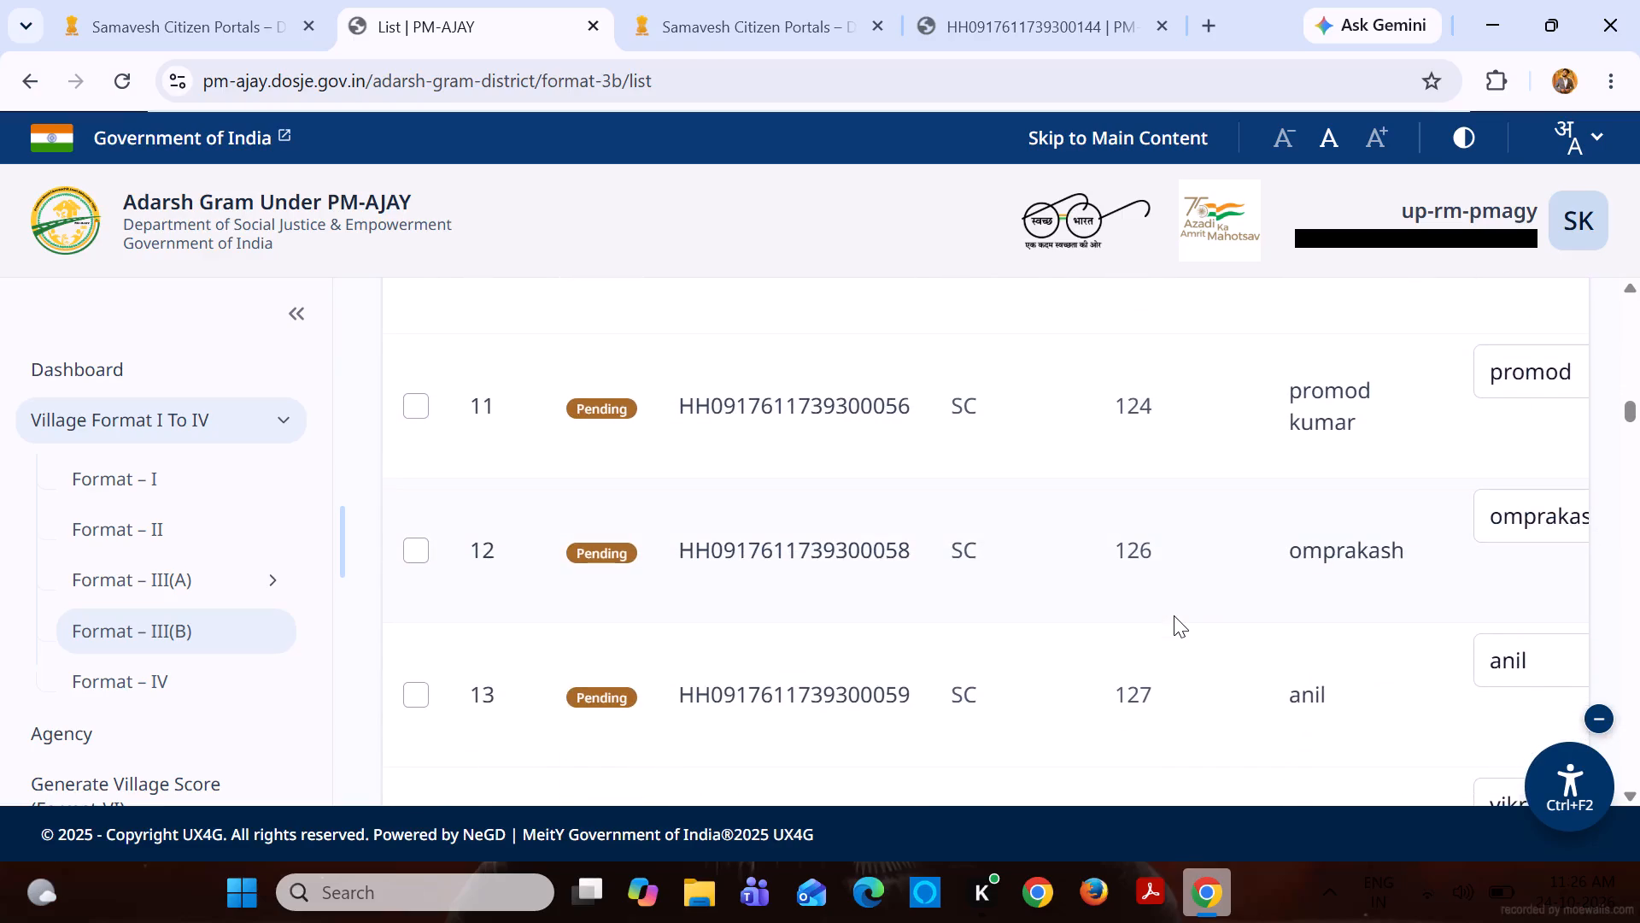
scroll(1174, 615, "down", 3)
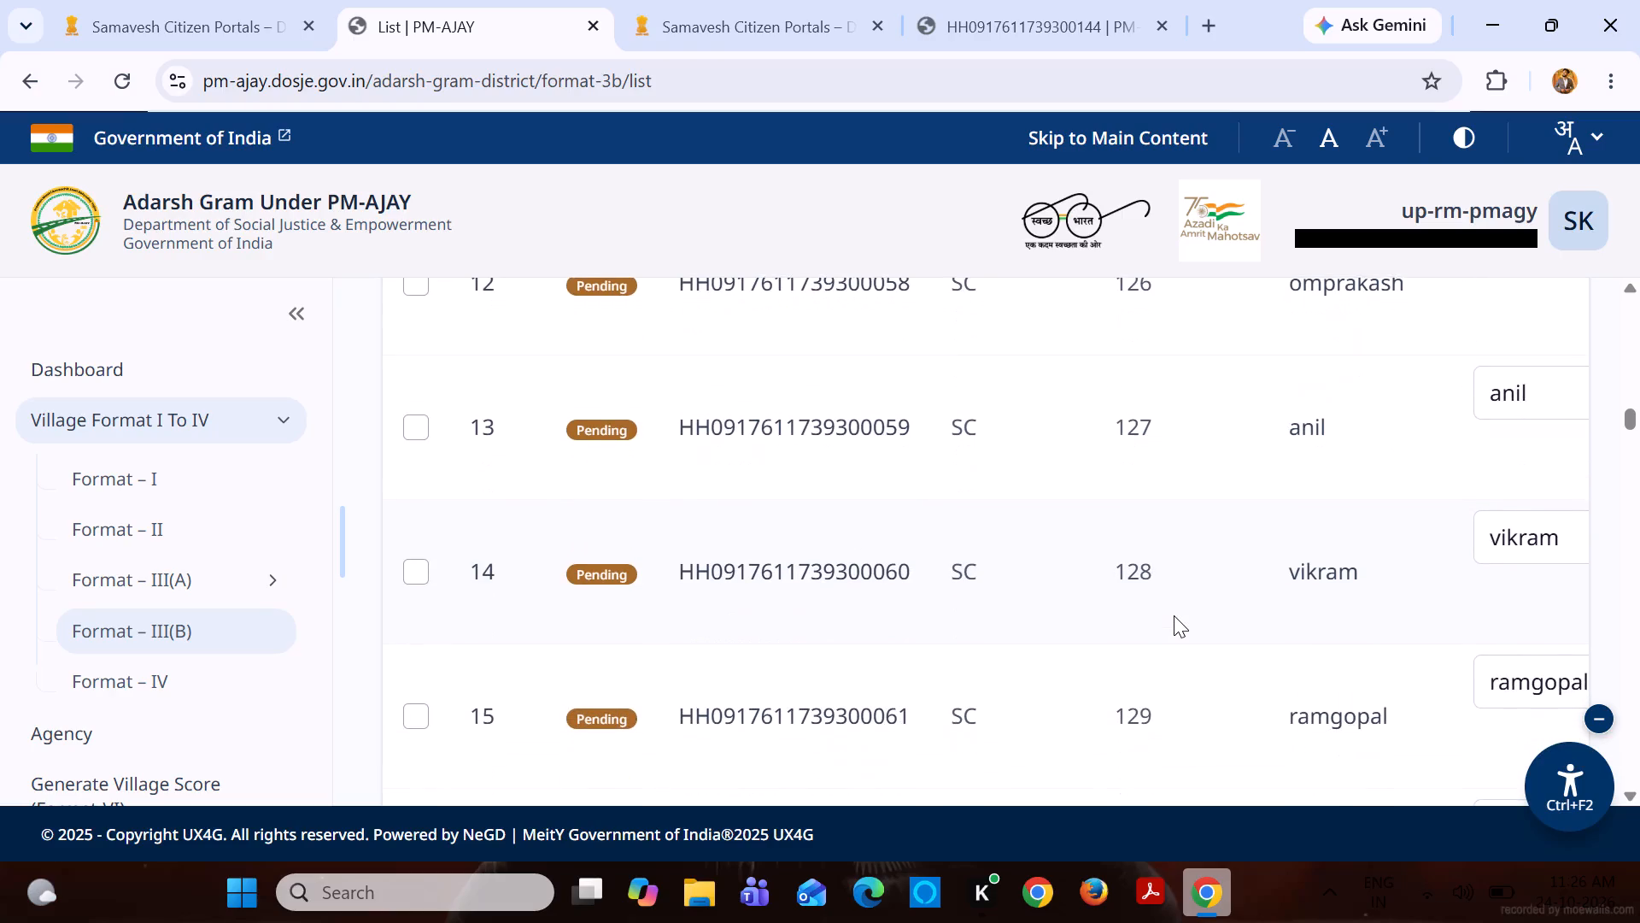
scroll(1174, 615, "down", 3)
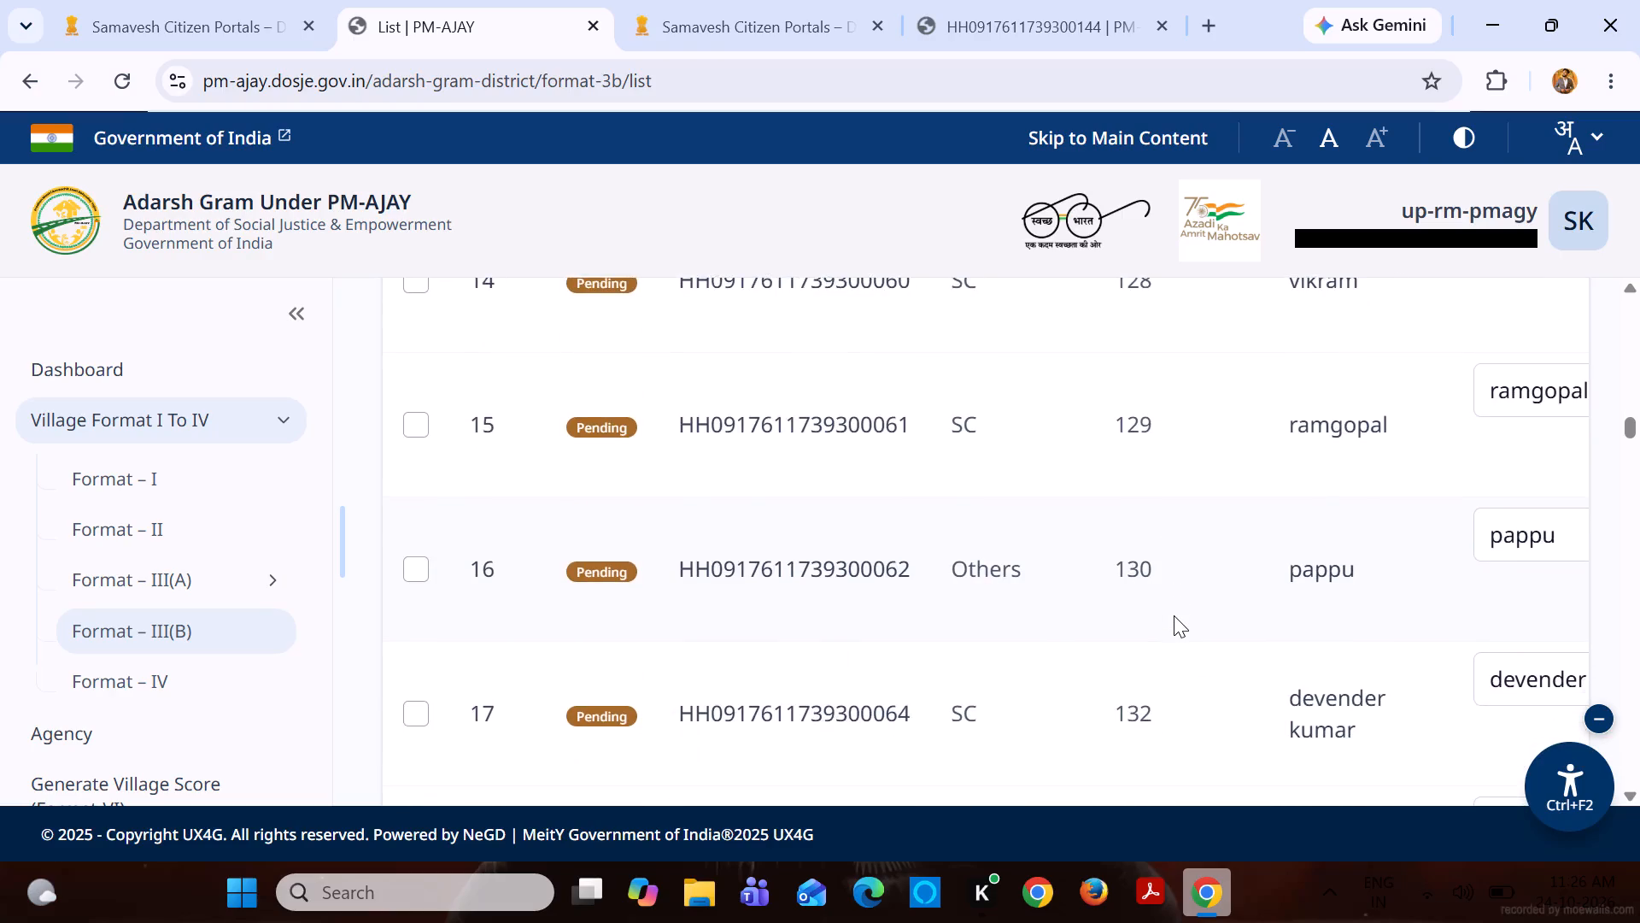
scroll(1174, 615, "down", 4)
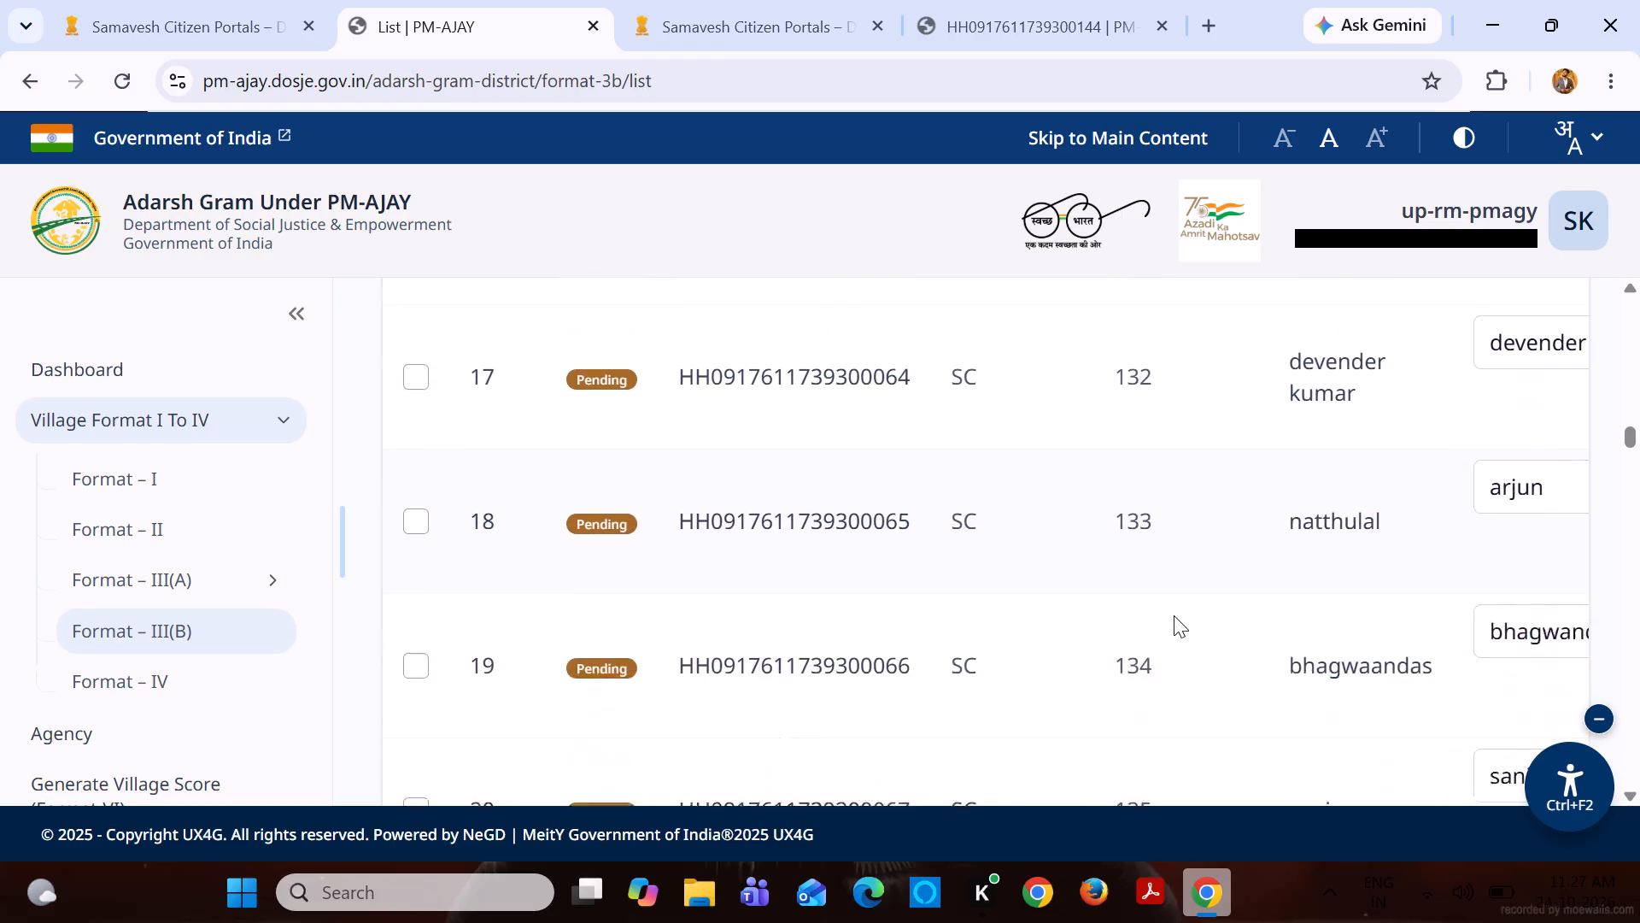
scroll(1174, 615, "down", 5)
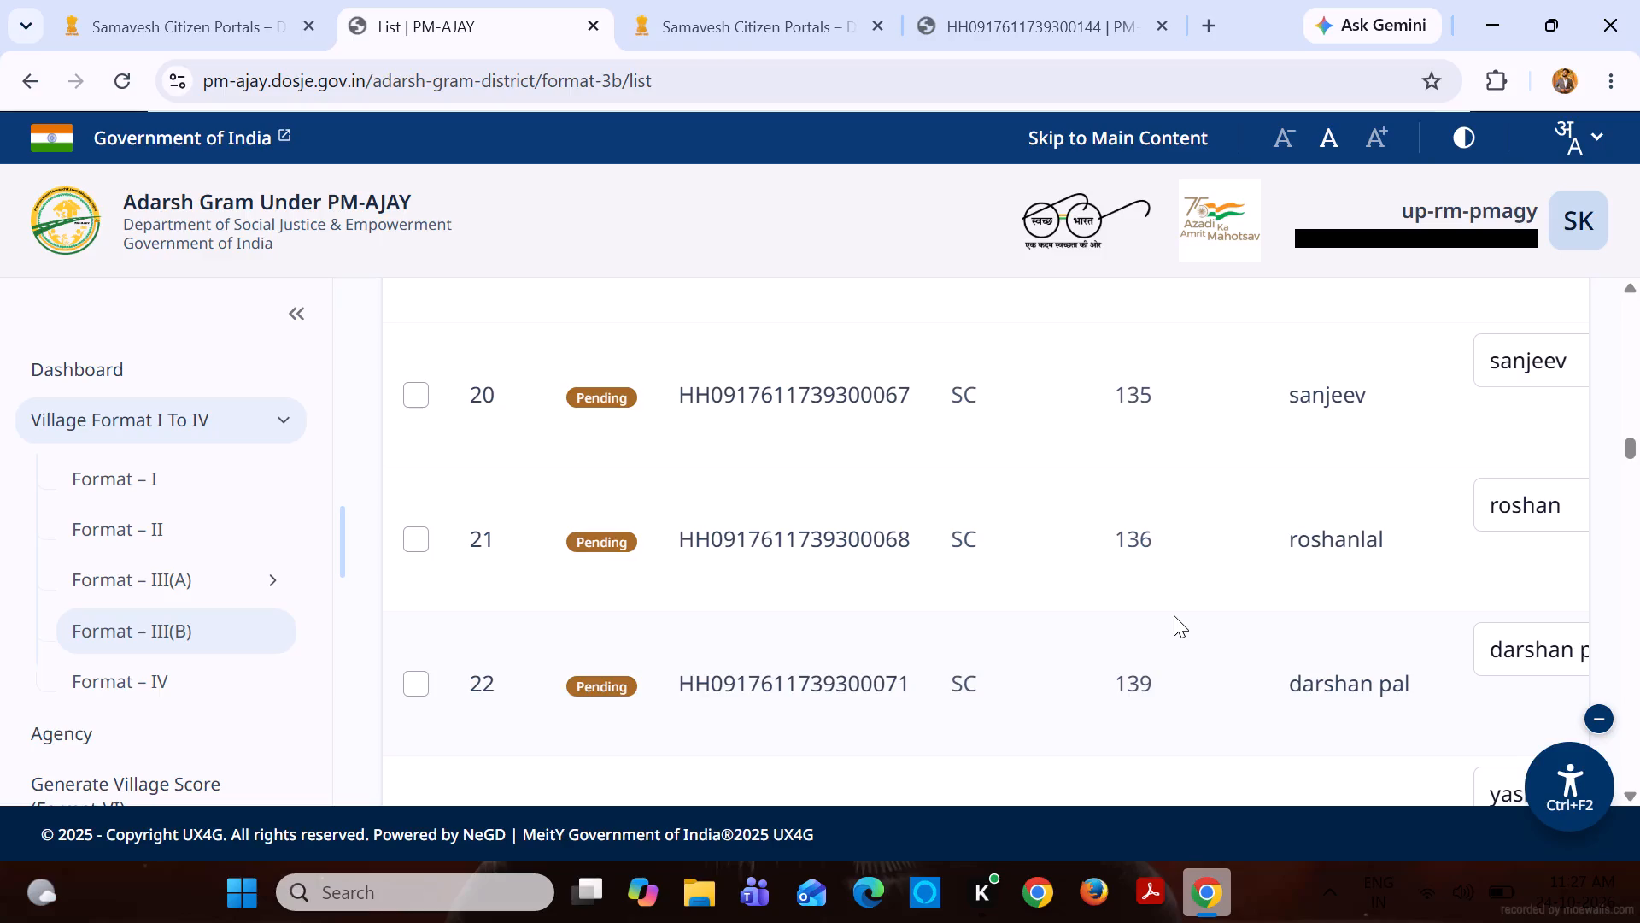
scroll(1174, 615, "down", 1)
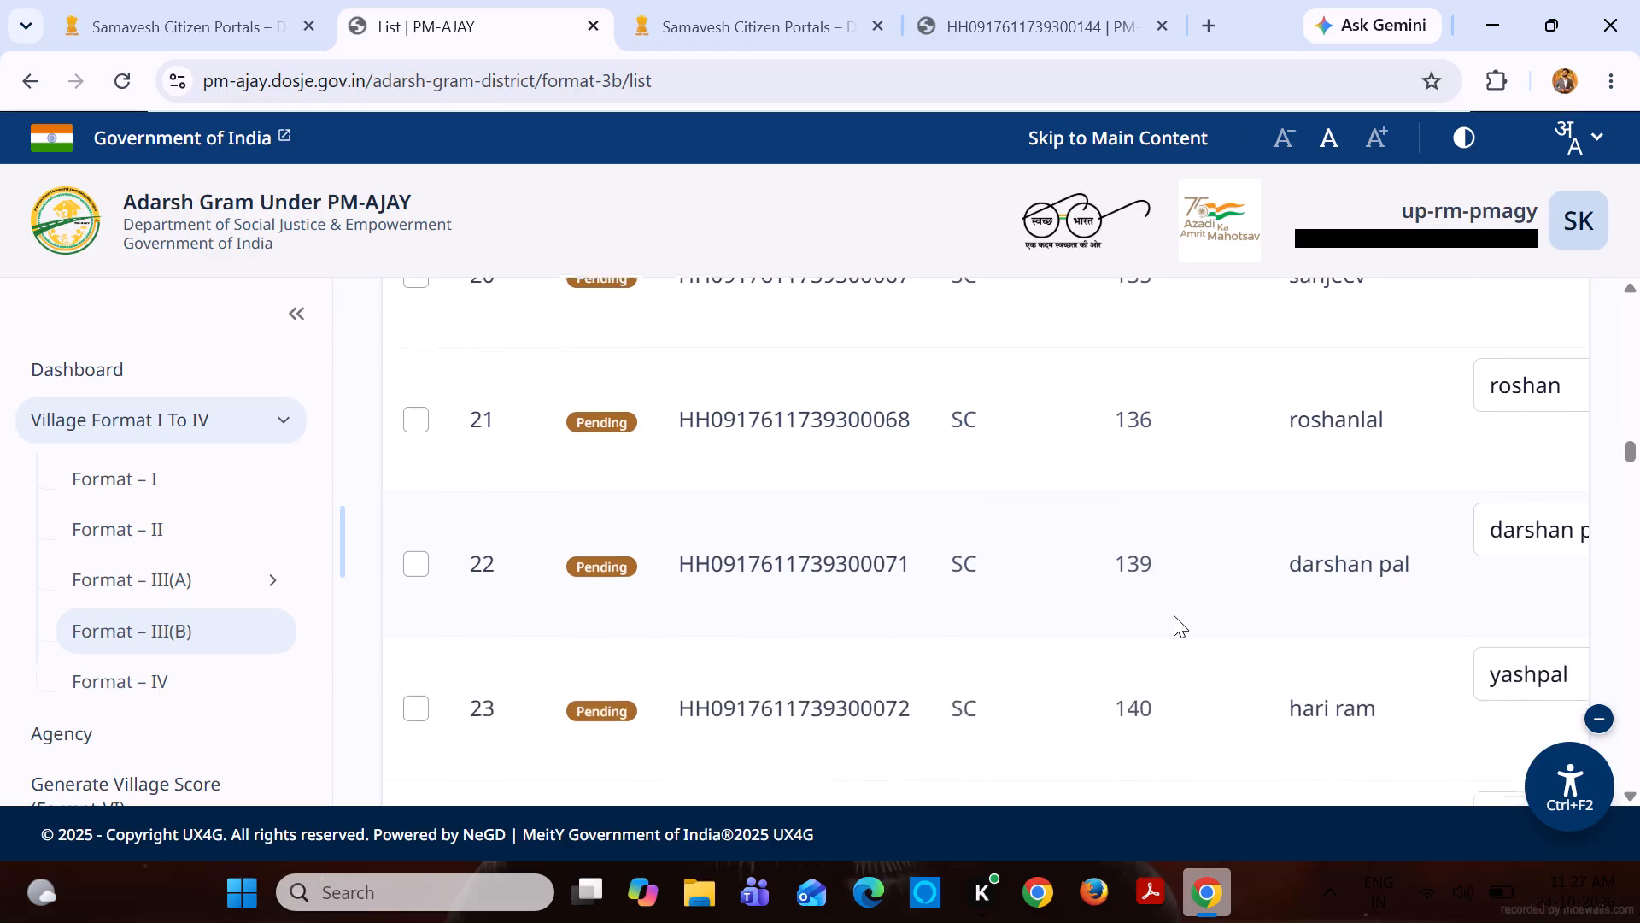
scroll(1174, 615, "down", 3)
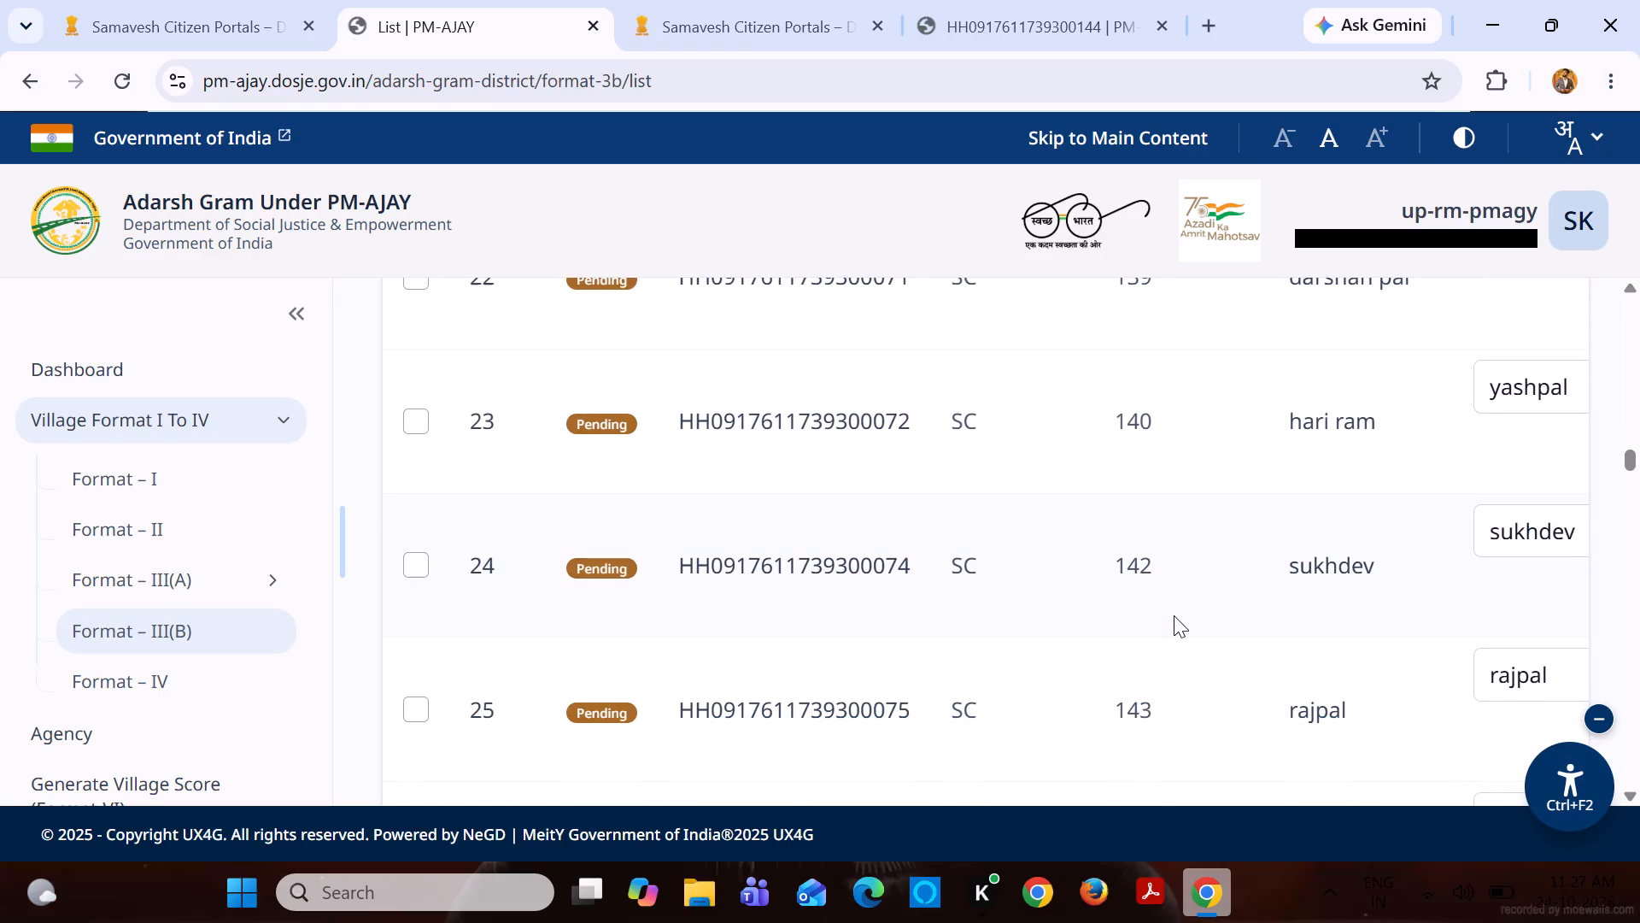
scroll(1174, 615, "down", 1)
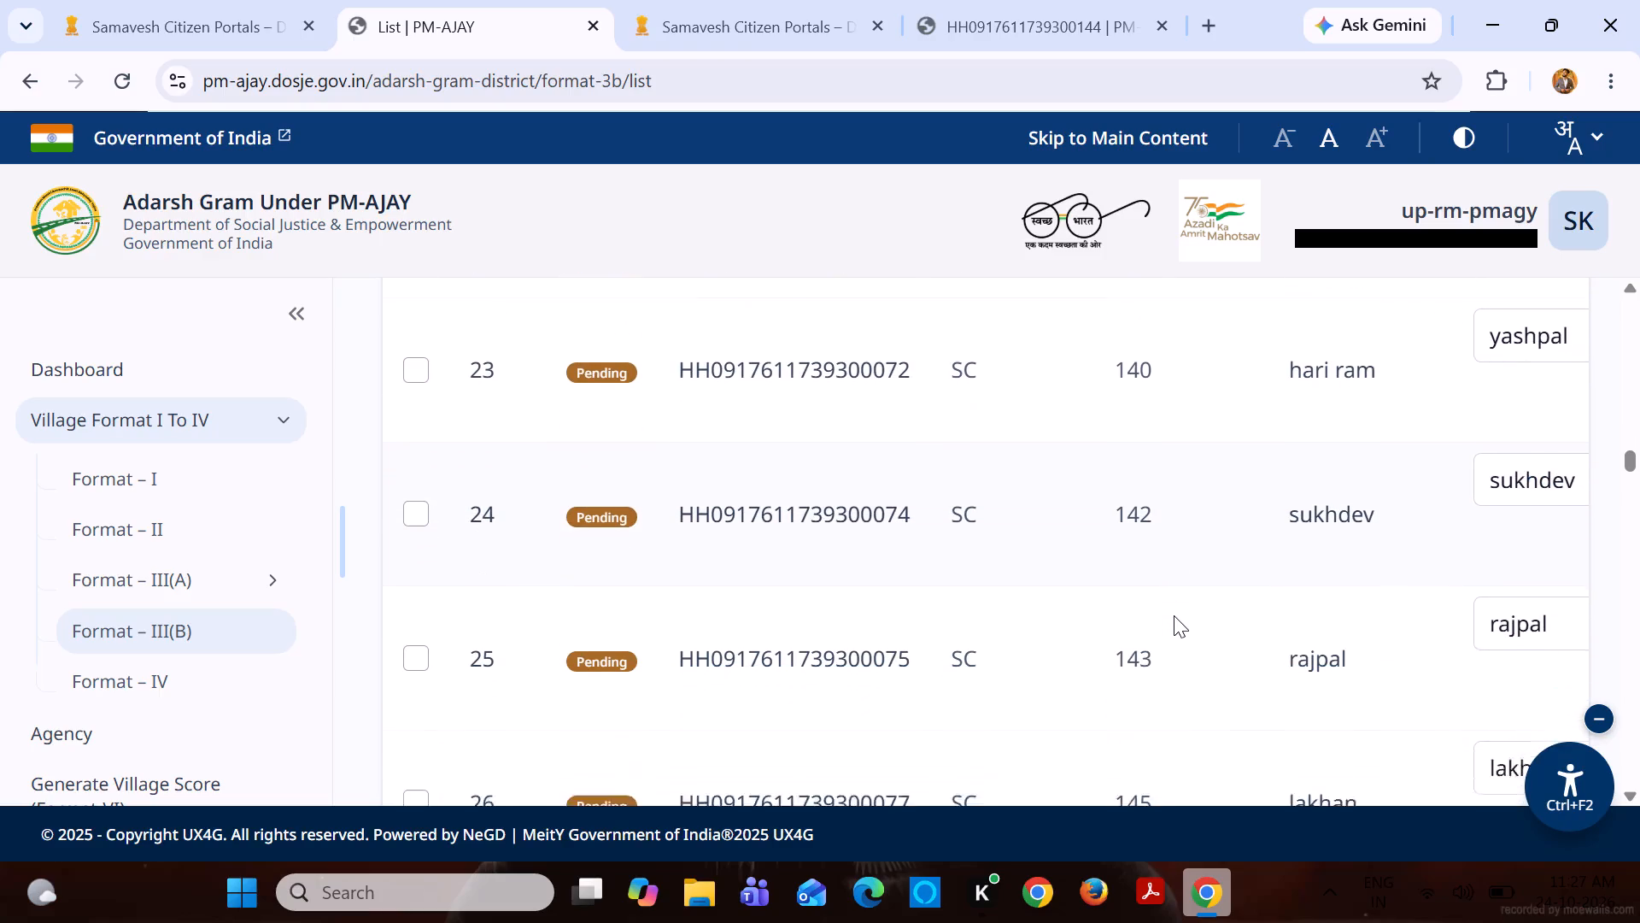
scroll(1174, 615, "down", 3)
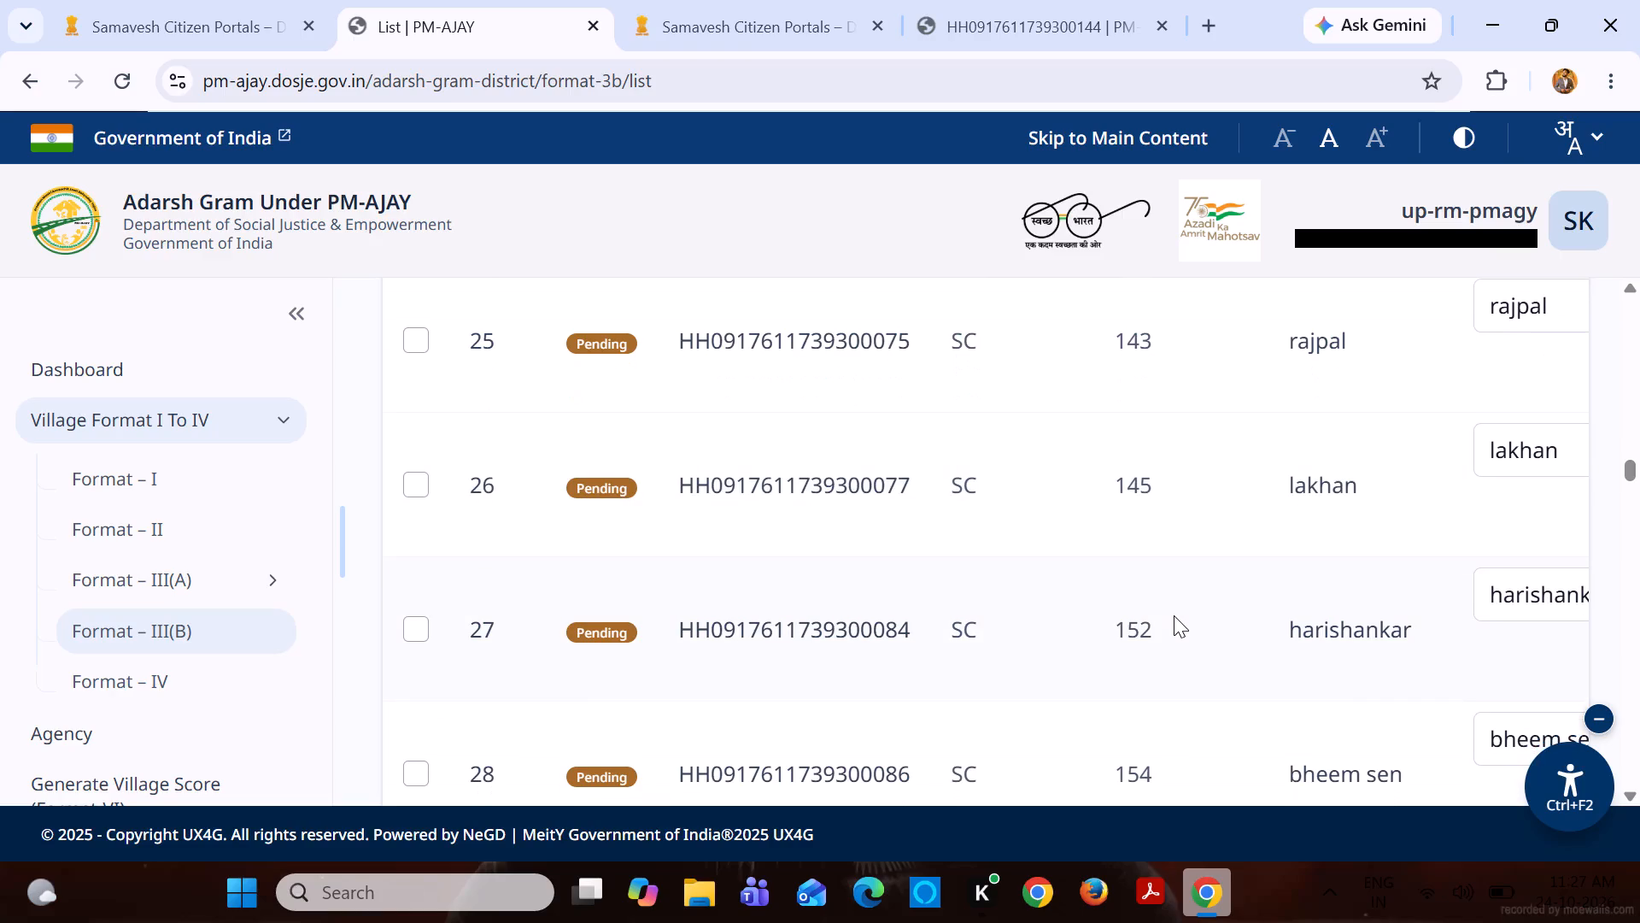
scroll(1174, 615, "down", 3)
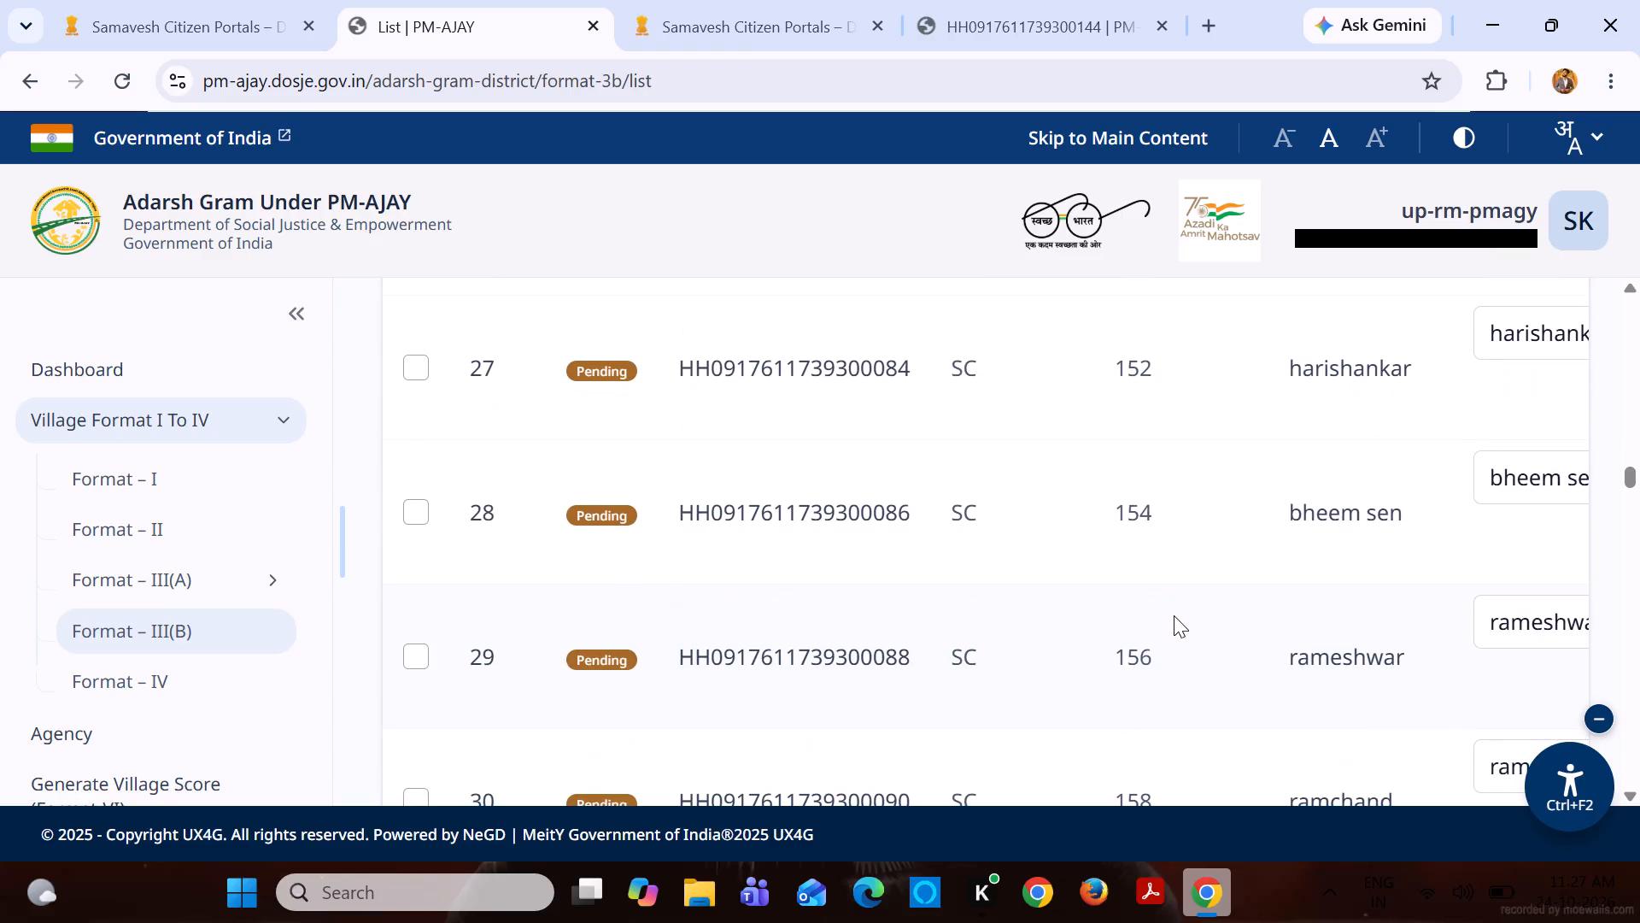
scroll(1174, 615, "down", 3)
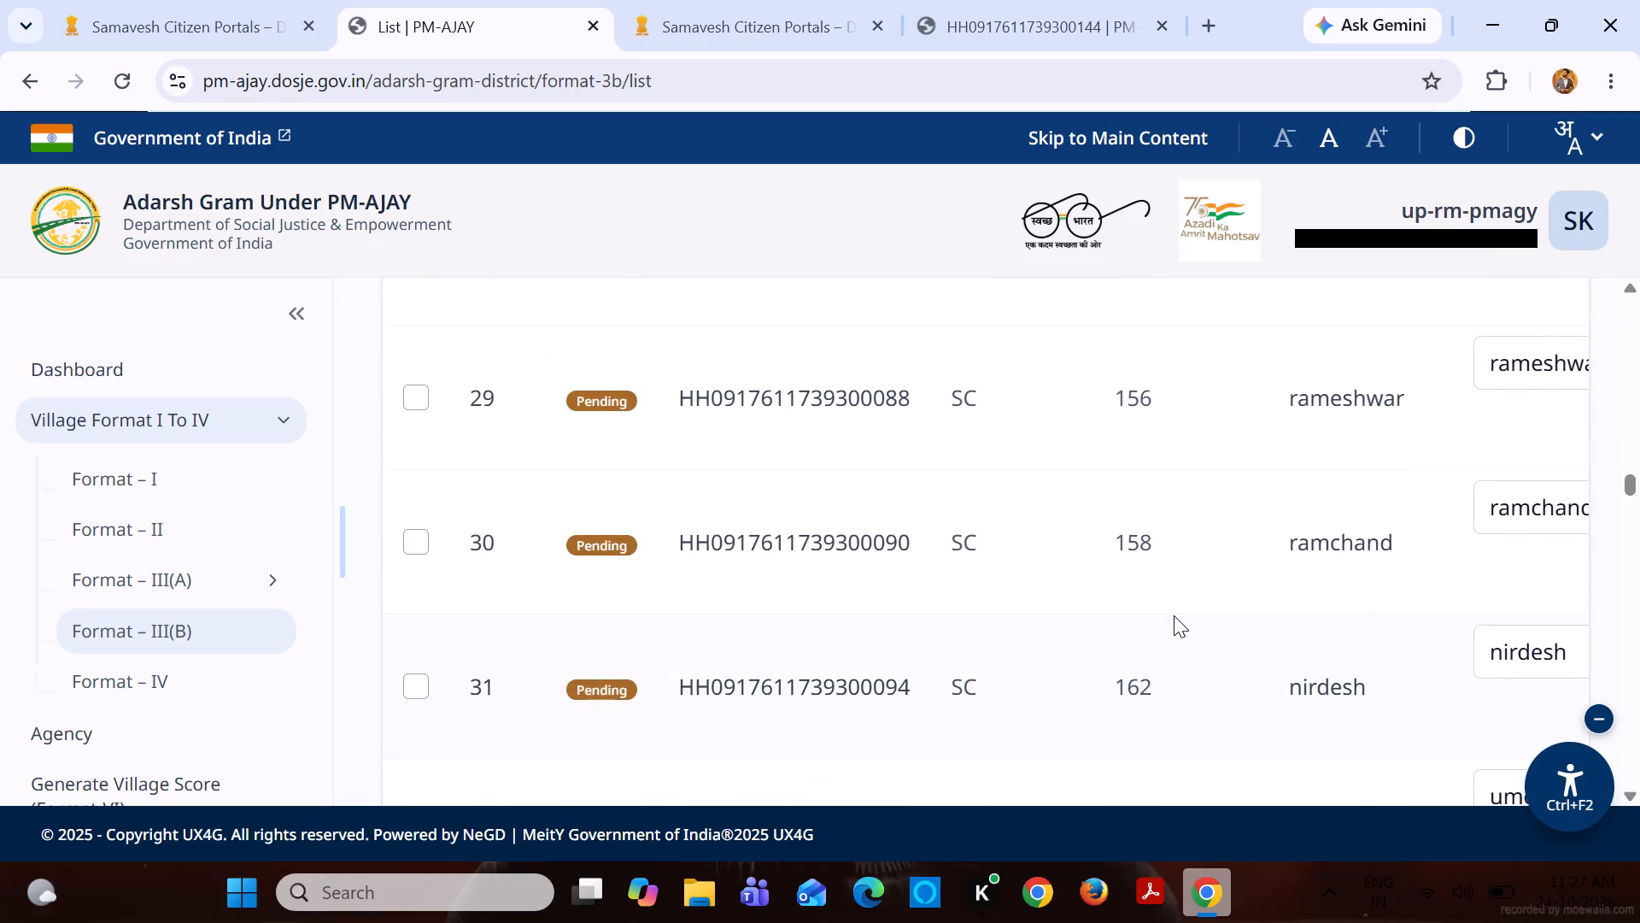
scroll(1174, 615, "down", 3)
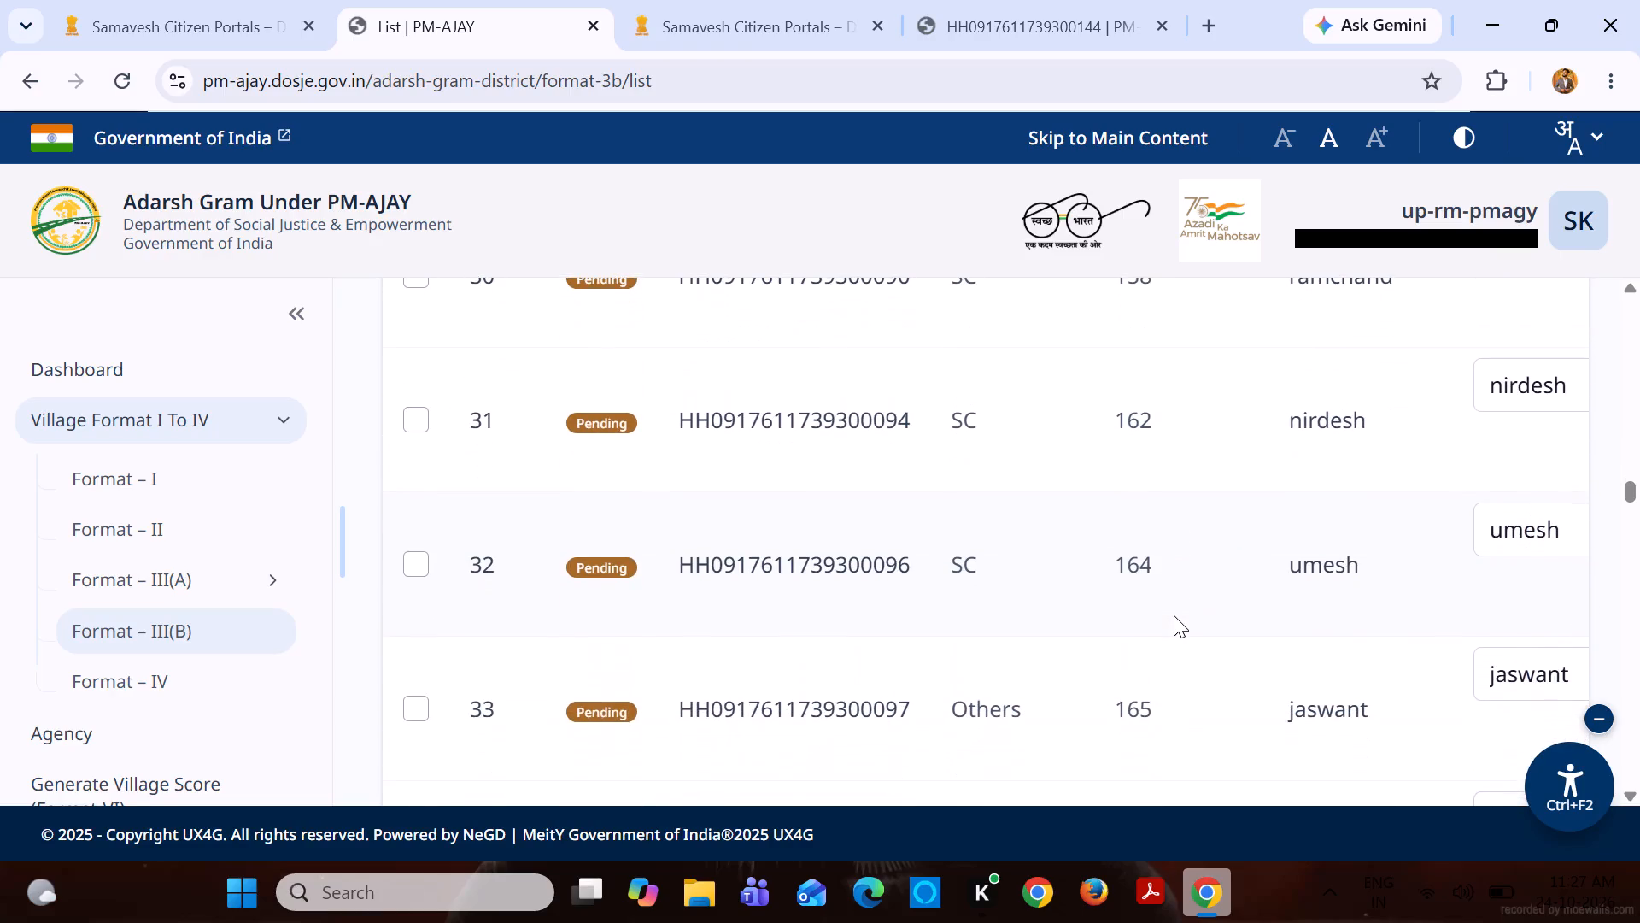
scroll(1174, 615, "down", 1)
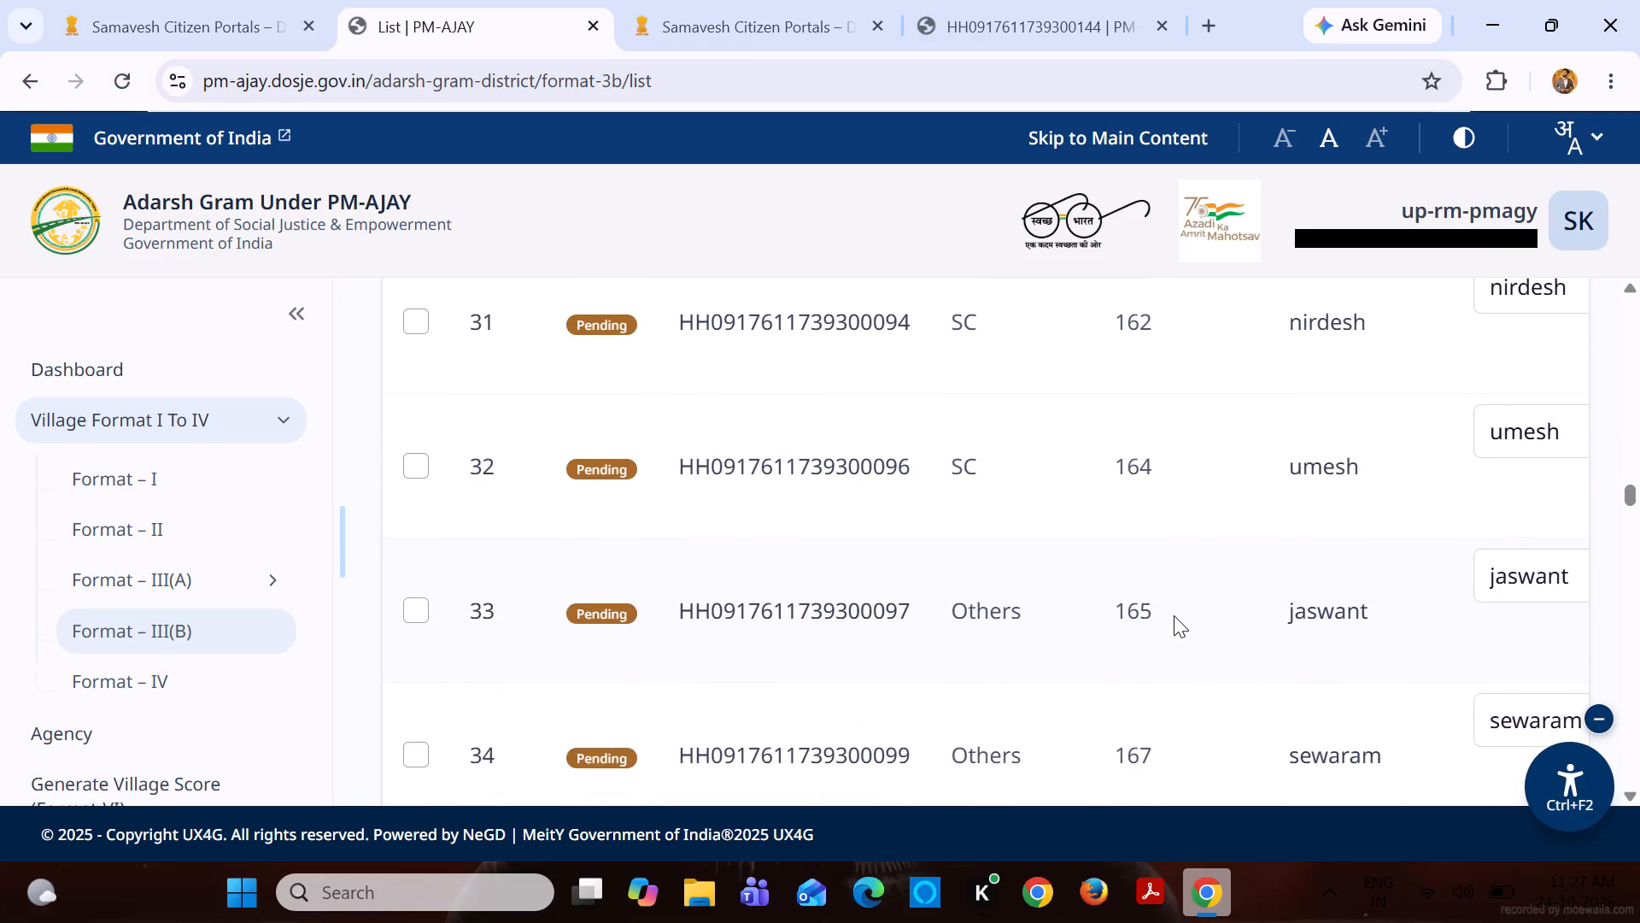
scroll(1174, 615, "down", 3)
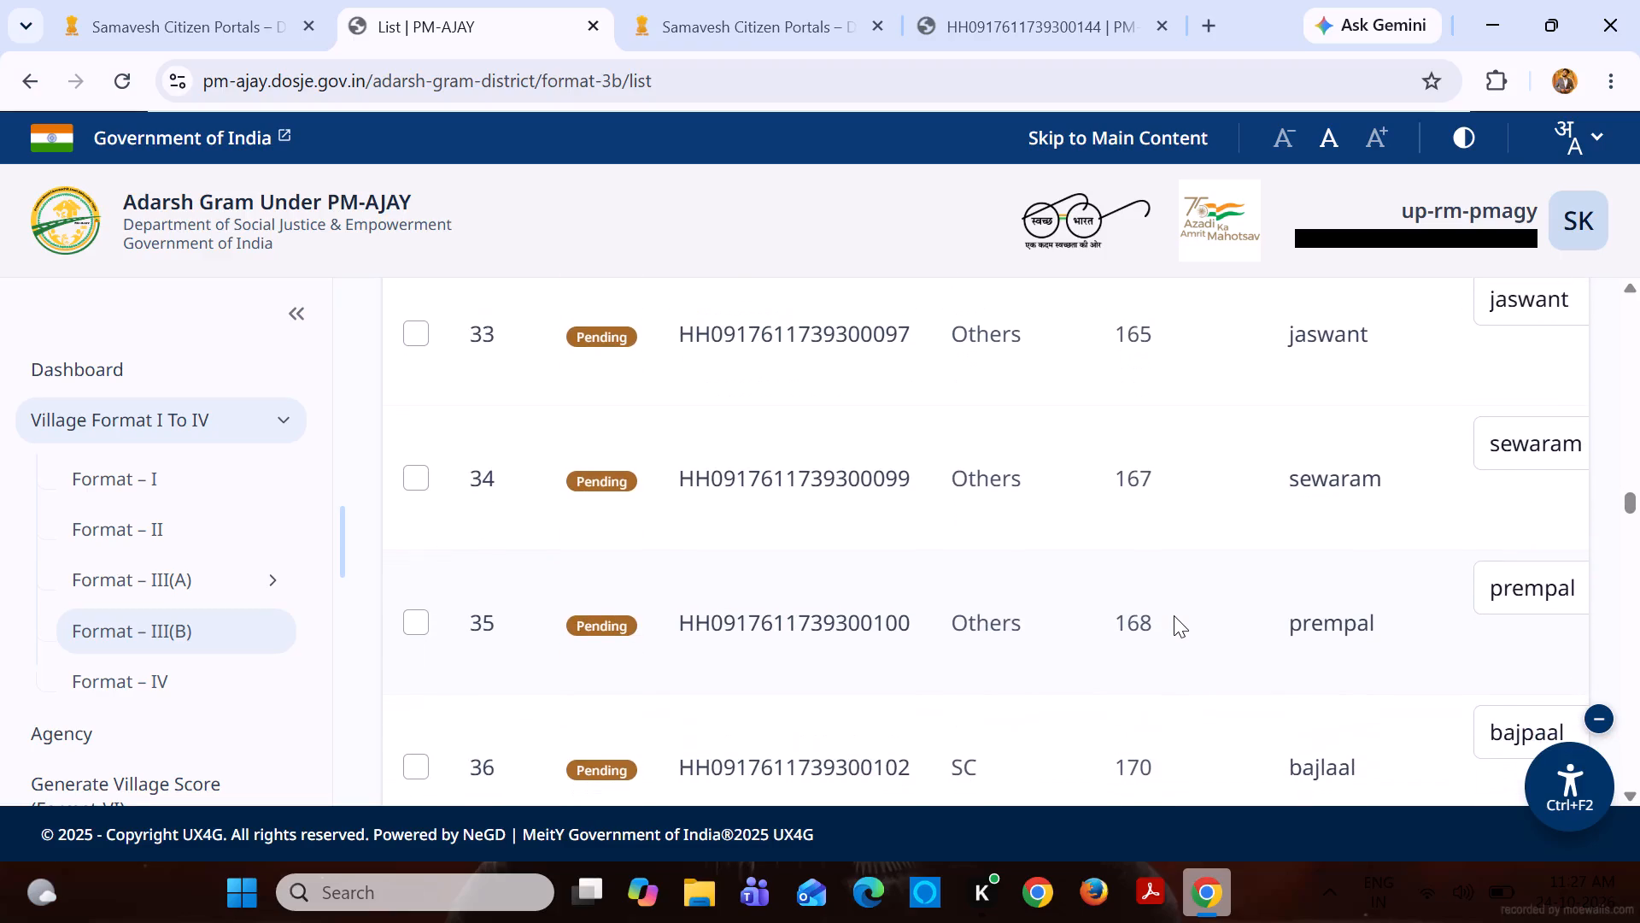
scroll(1174, 615, "down", 2)
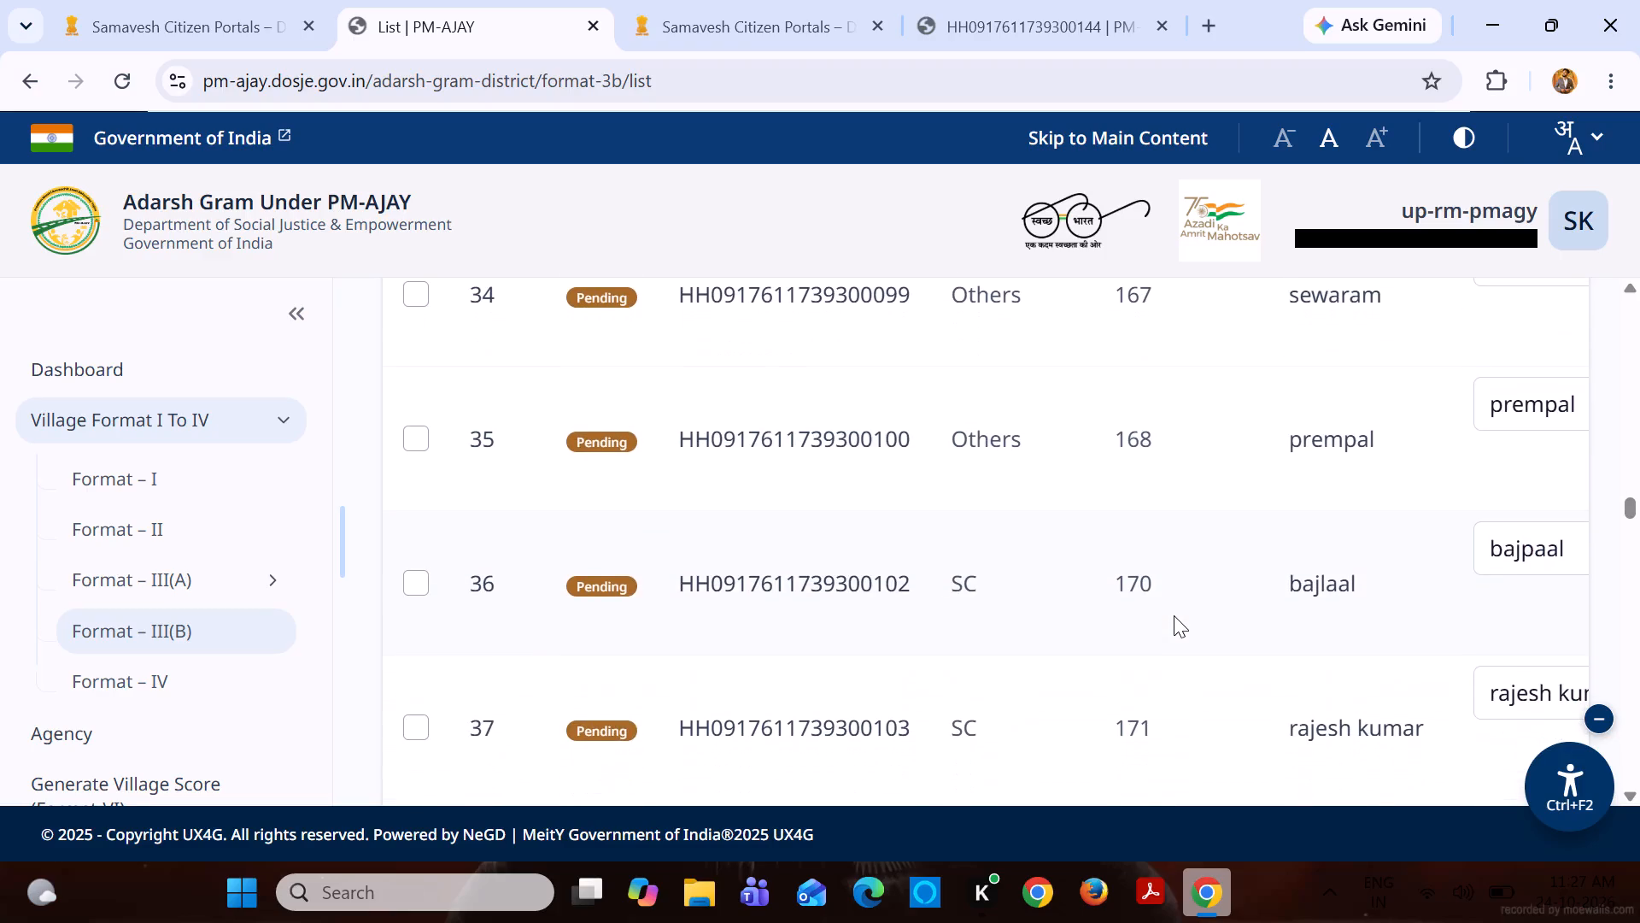
scroll(1174, 615, "down", 5)
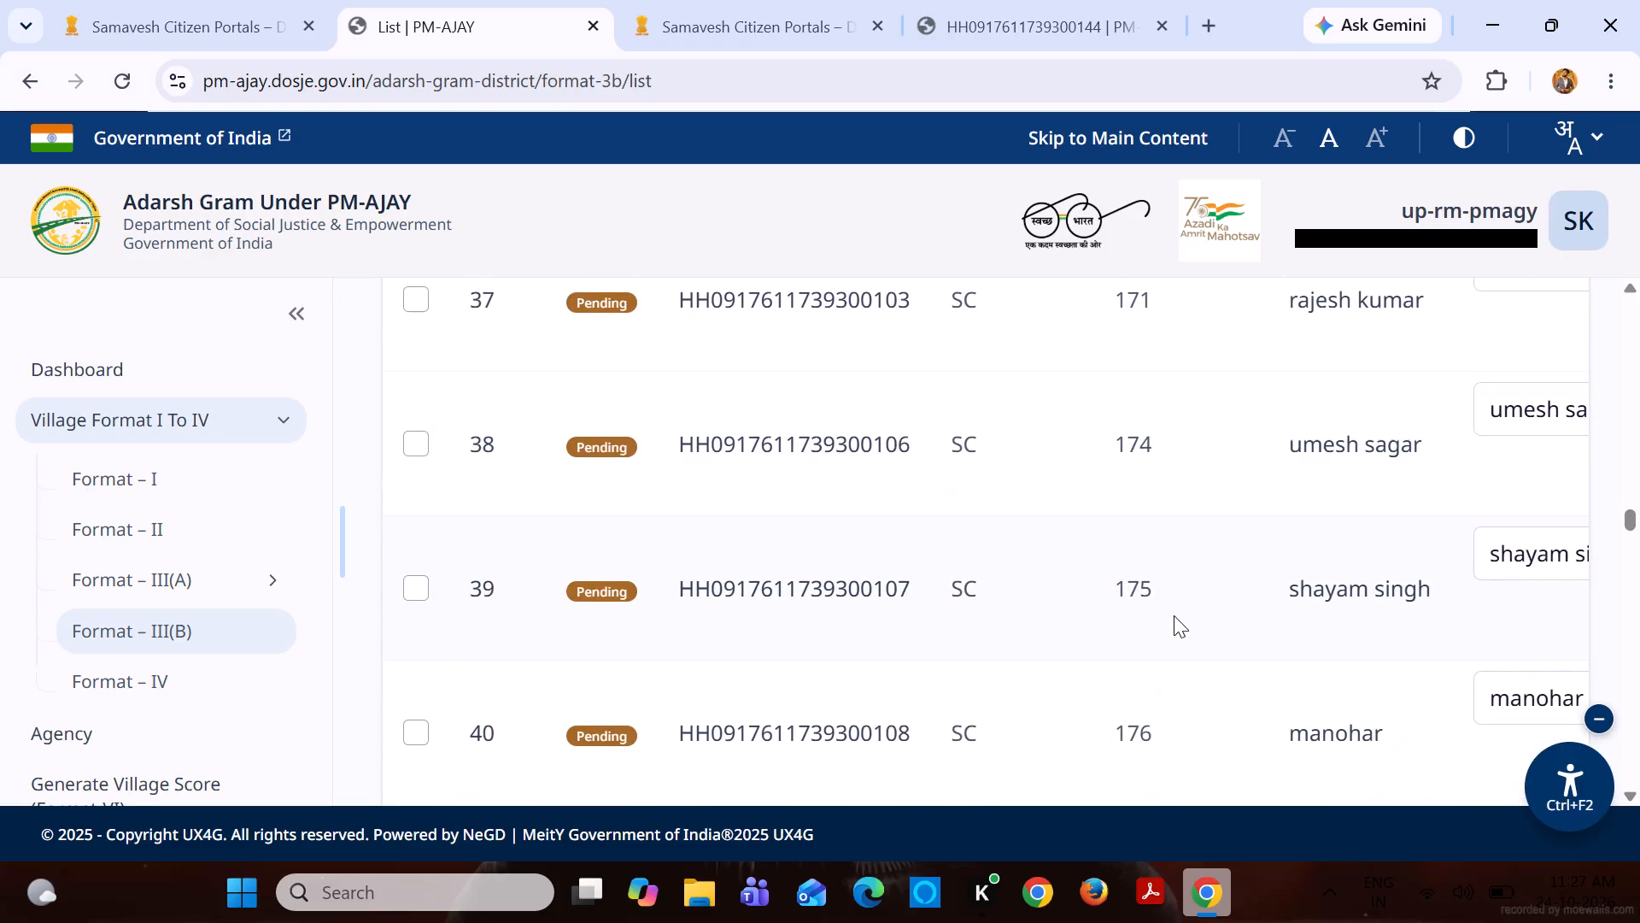
scroll(1174, 615, "down", 4)
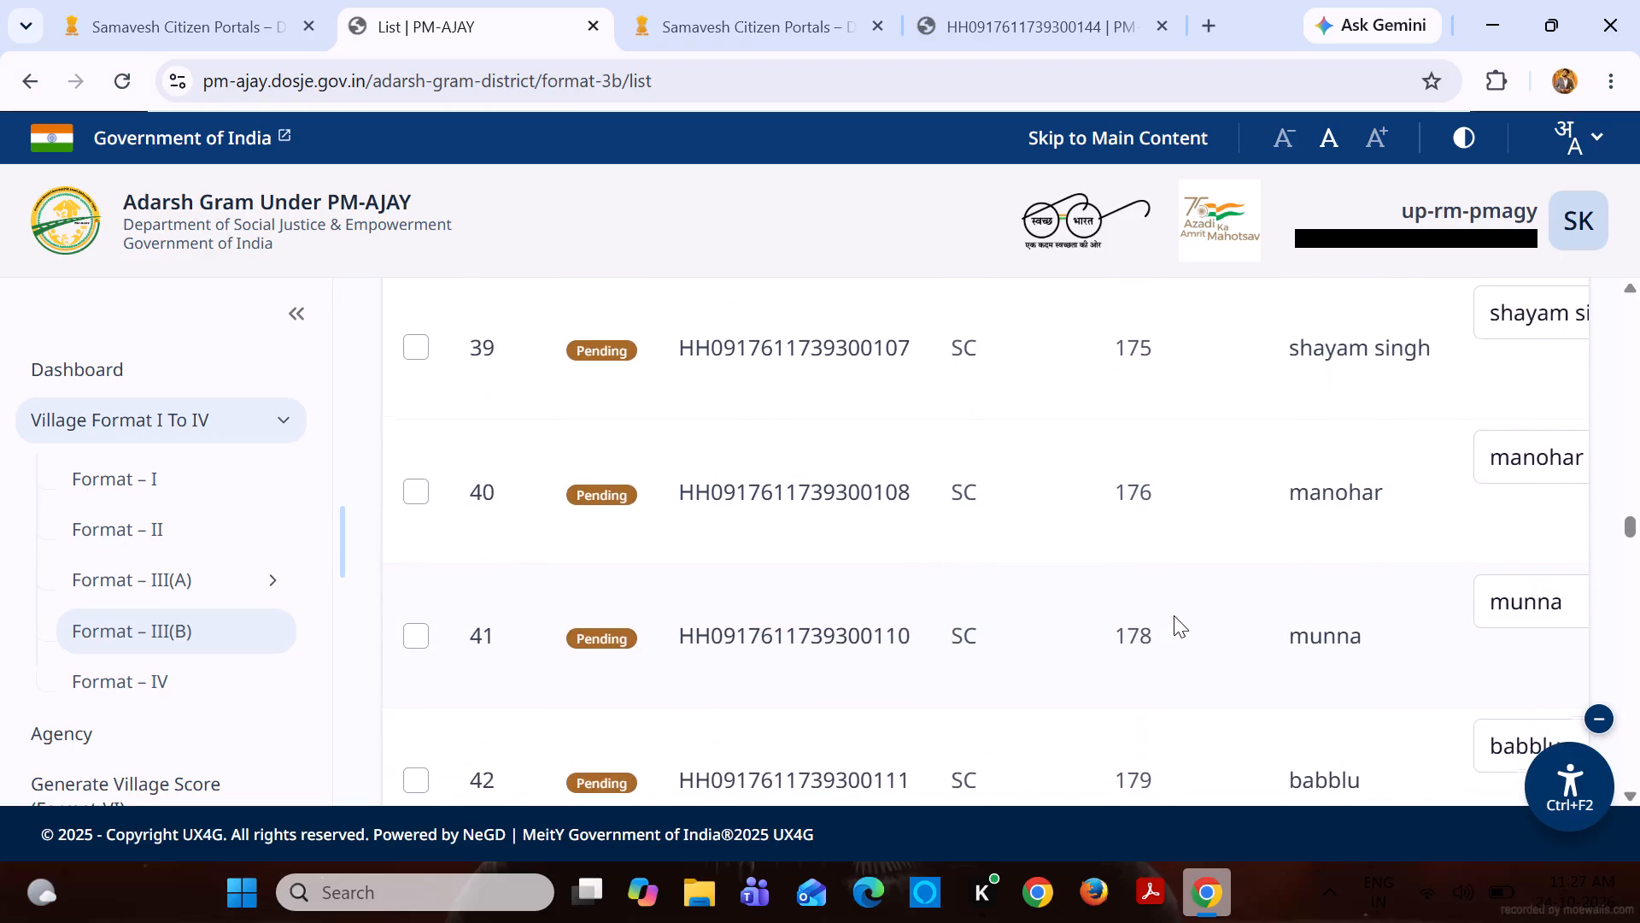
scroll(1174, 615, "down", 4)
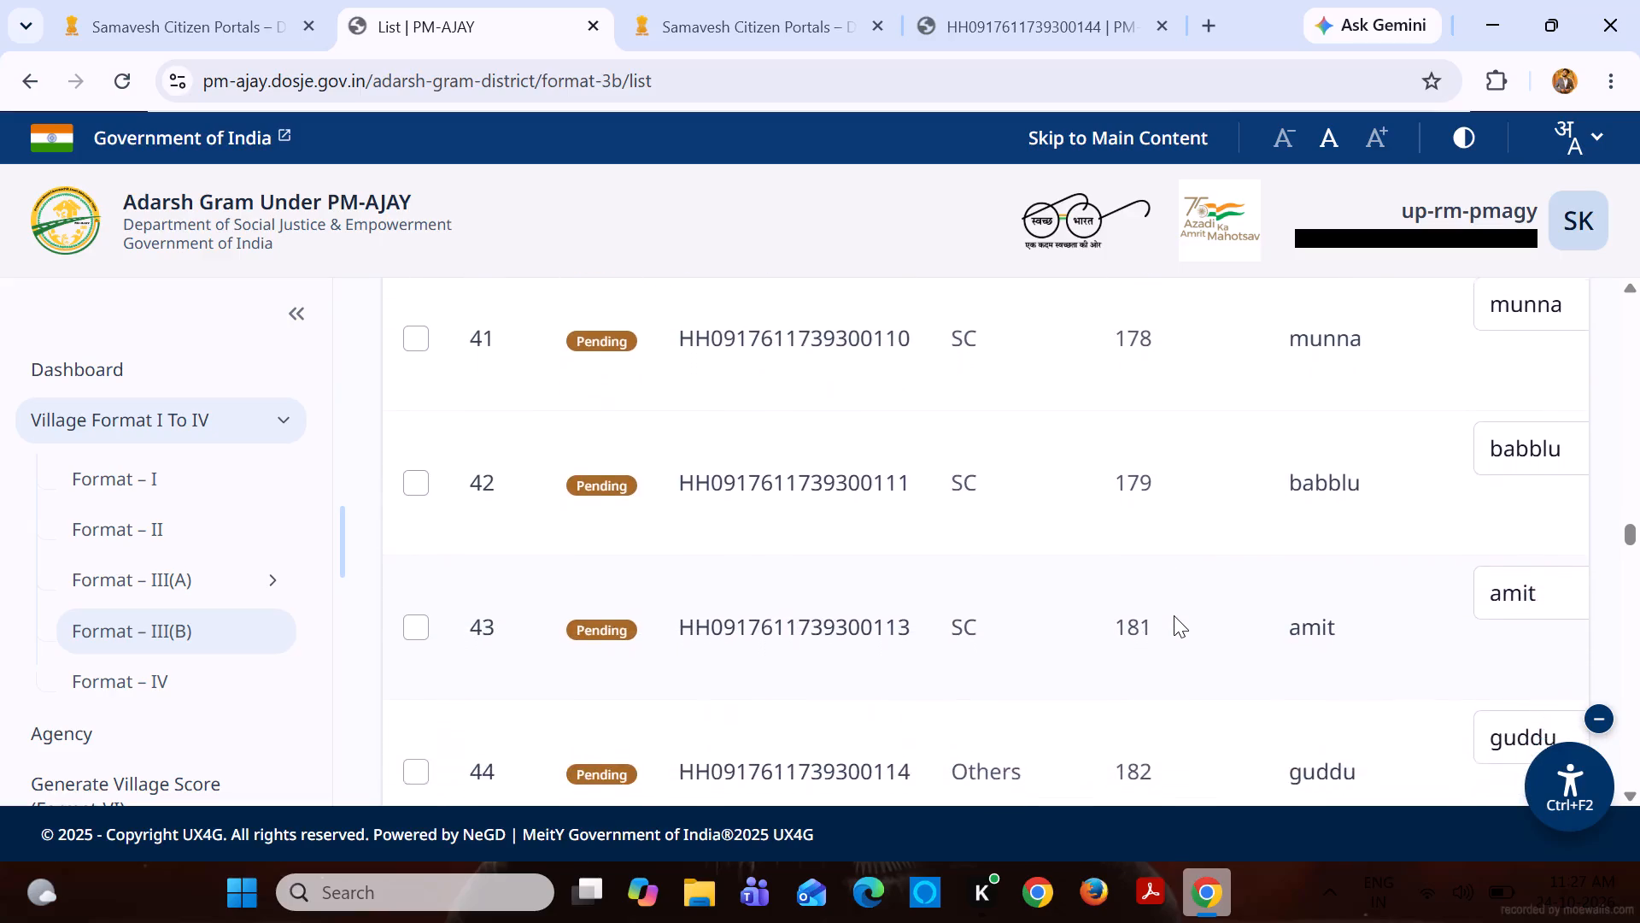
scroll(1174, 615, "down", 4)
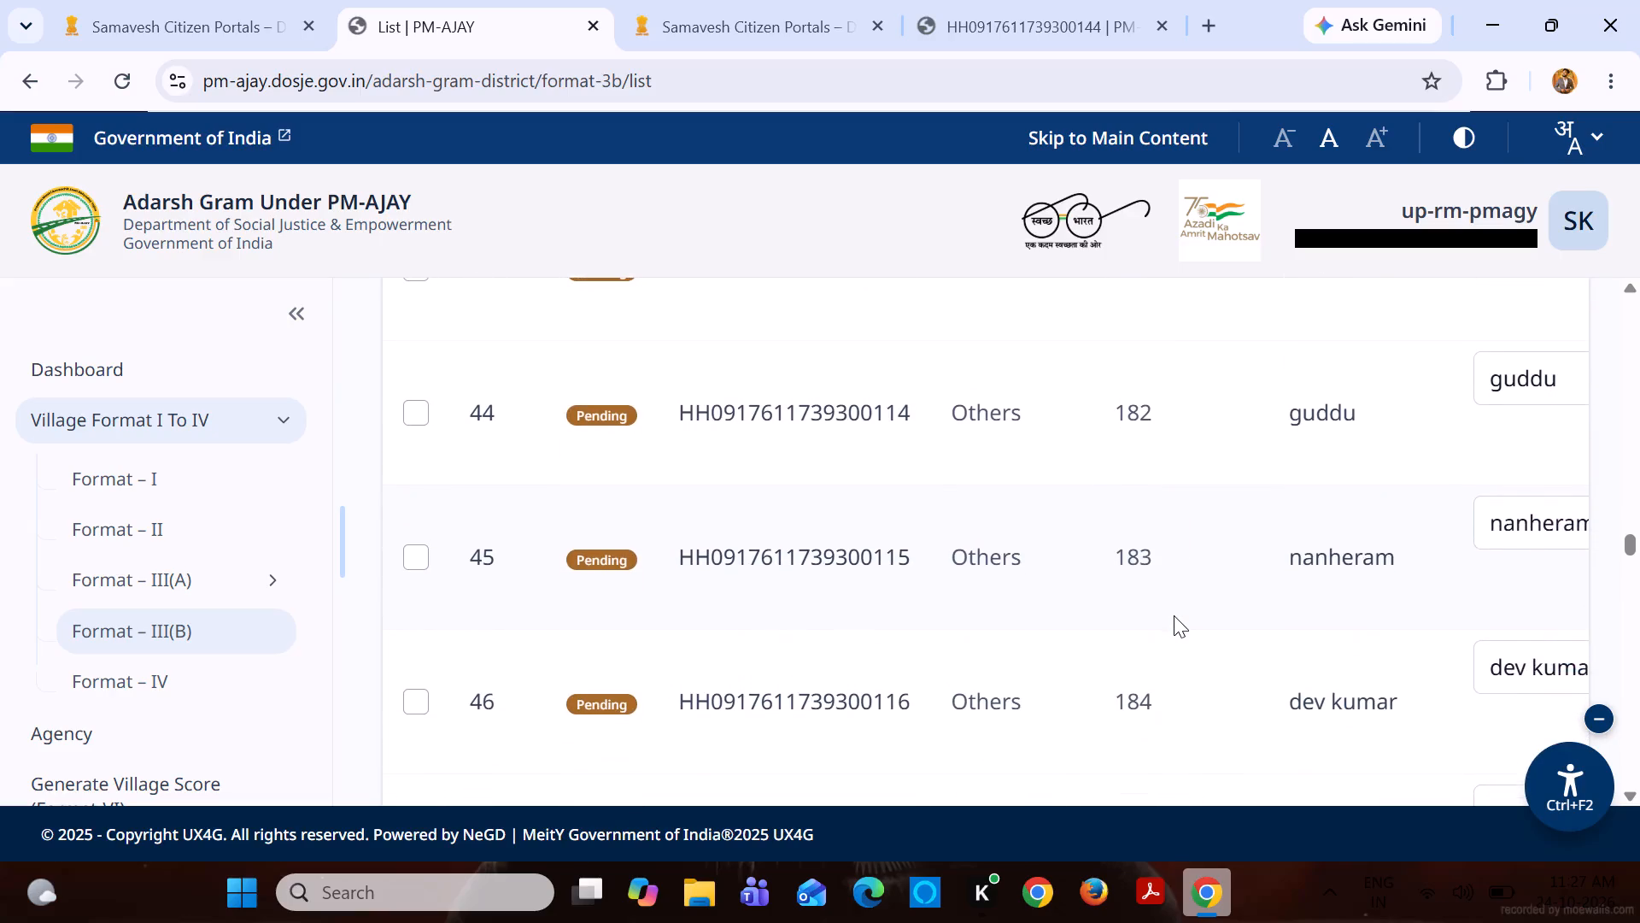
scroll(1174, 615, "down", 9)
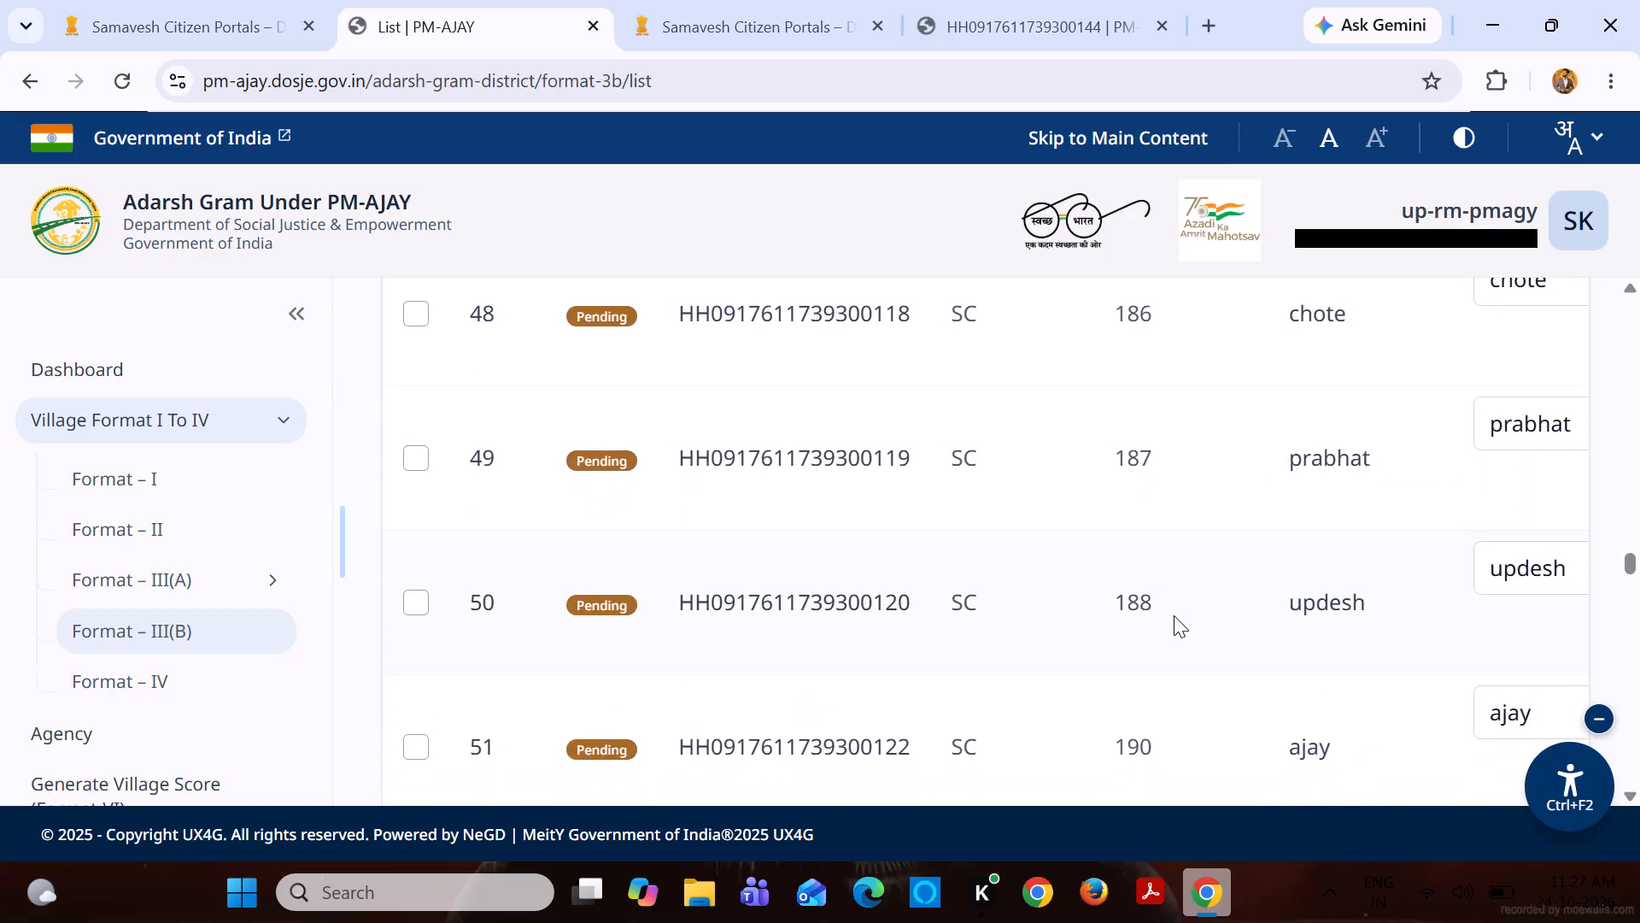
scroll(1174, 615, "down", 3)
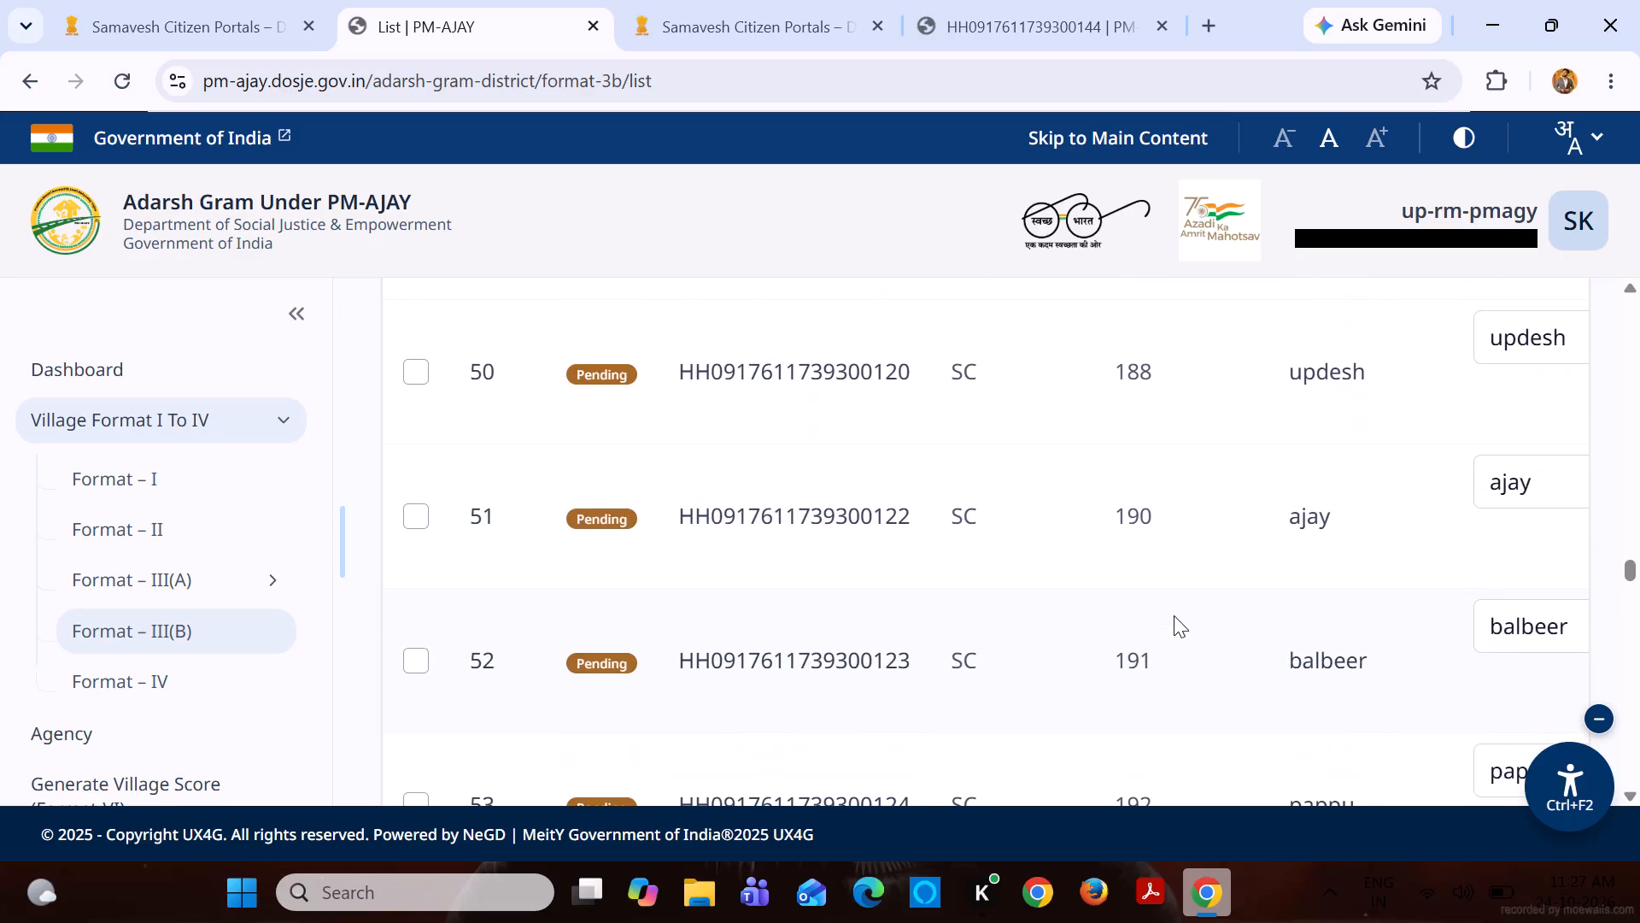
scroll(1174, 615, "down", 3)
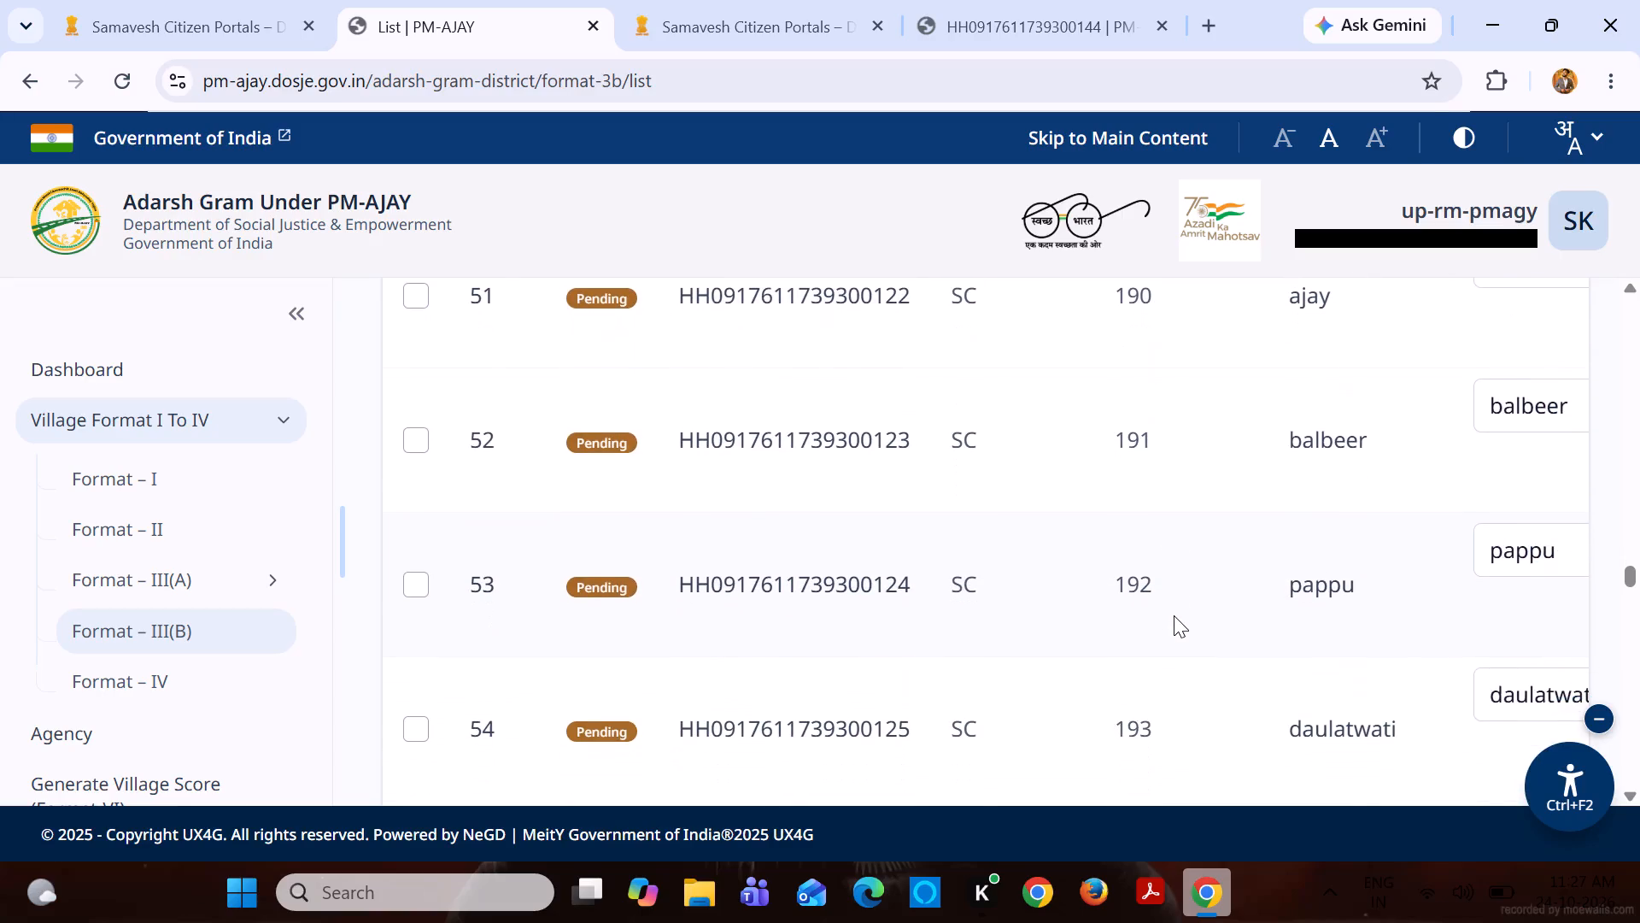
scroll(1174, 615, "down", 3)
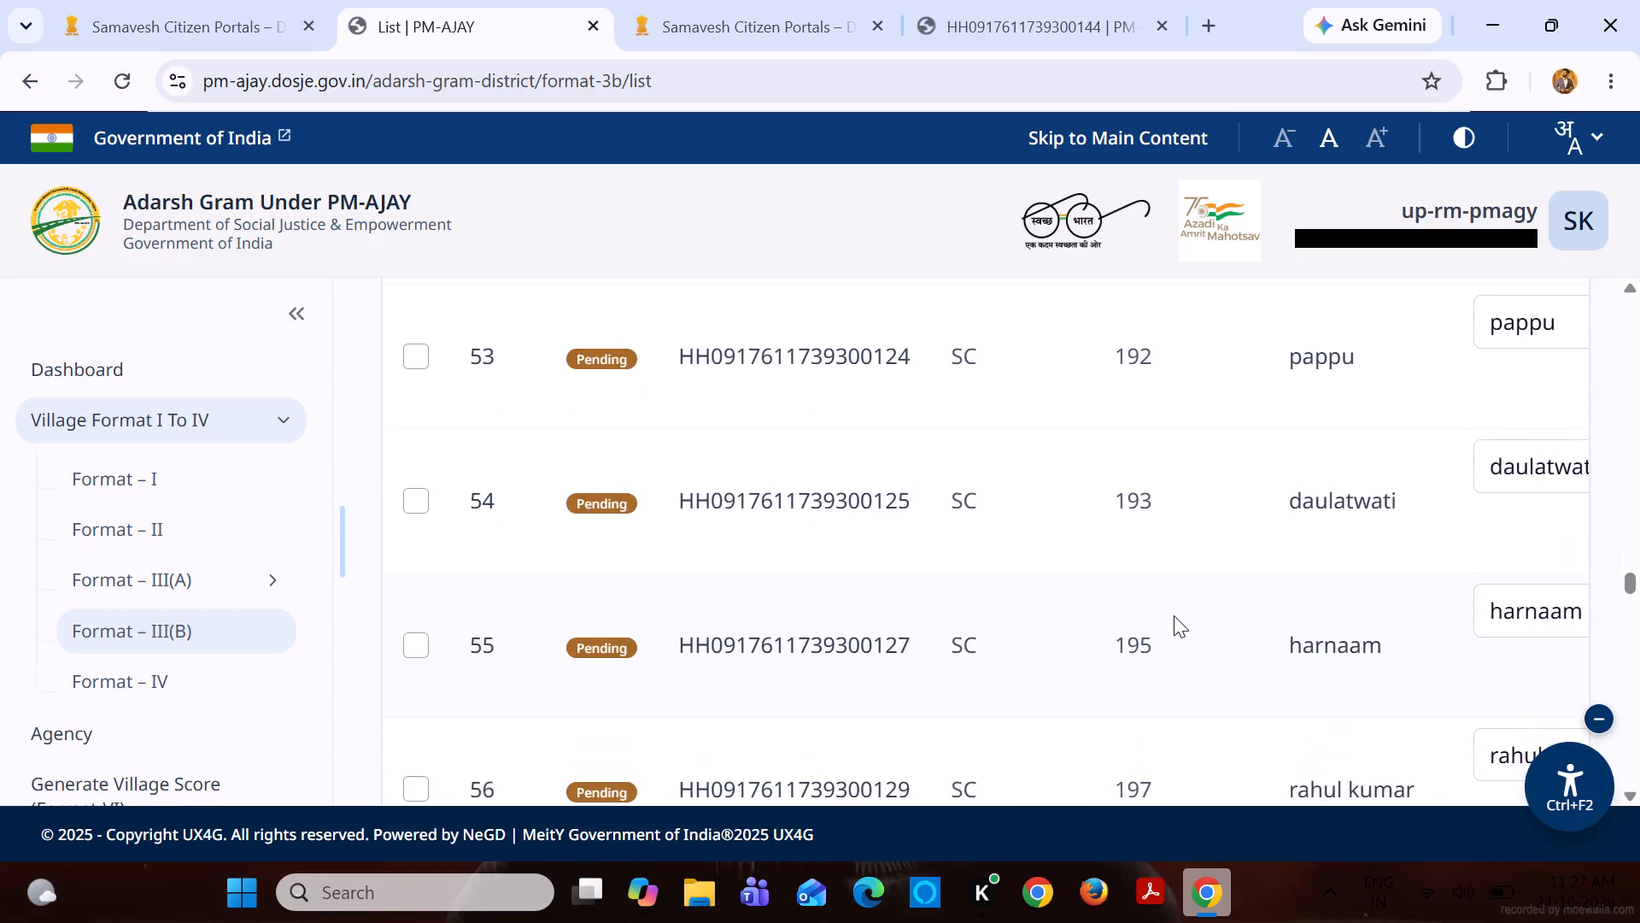
scroll(1174, 615, "down", 4)
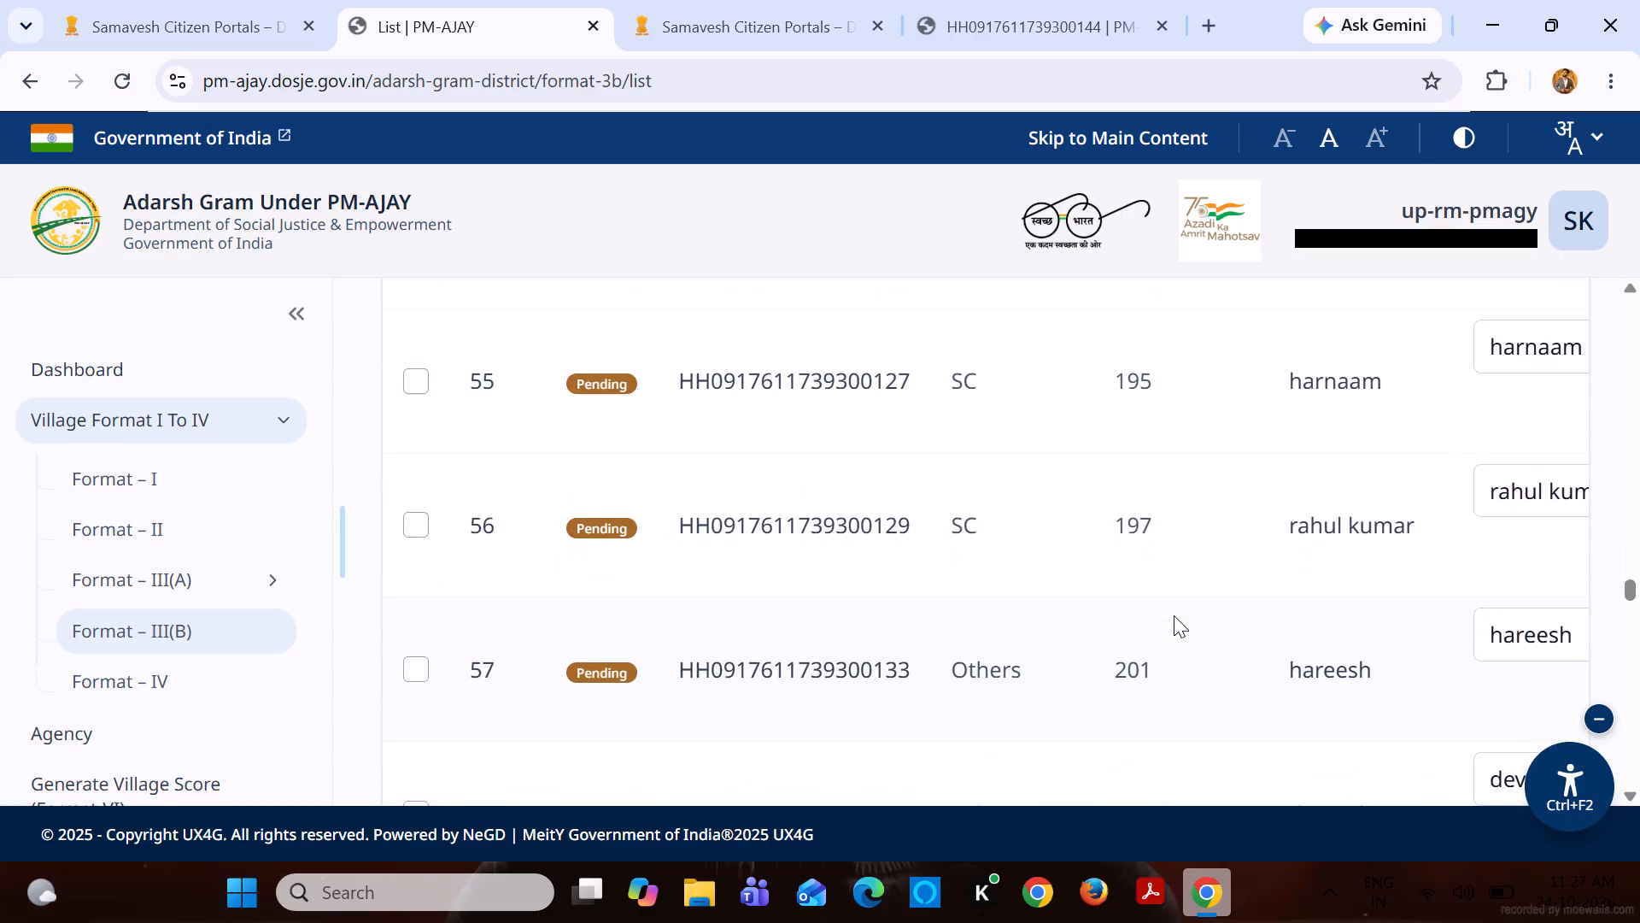
scroll(1174, 615, "down", 5)
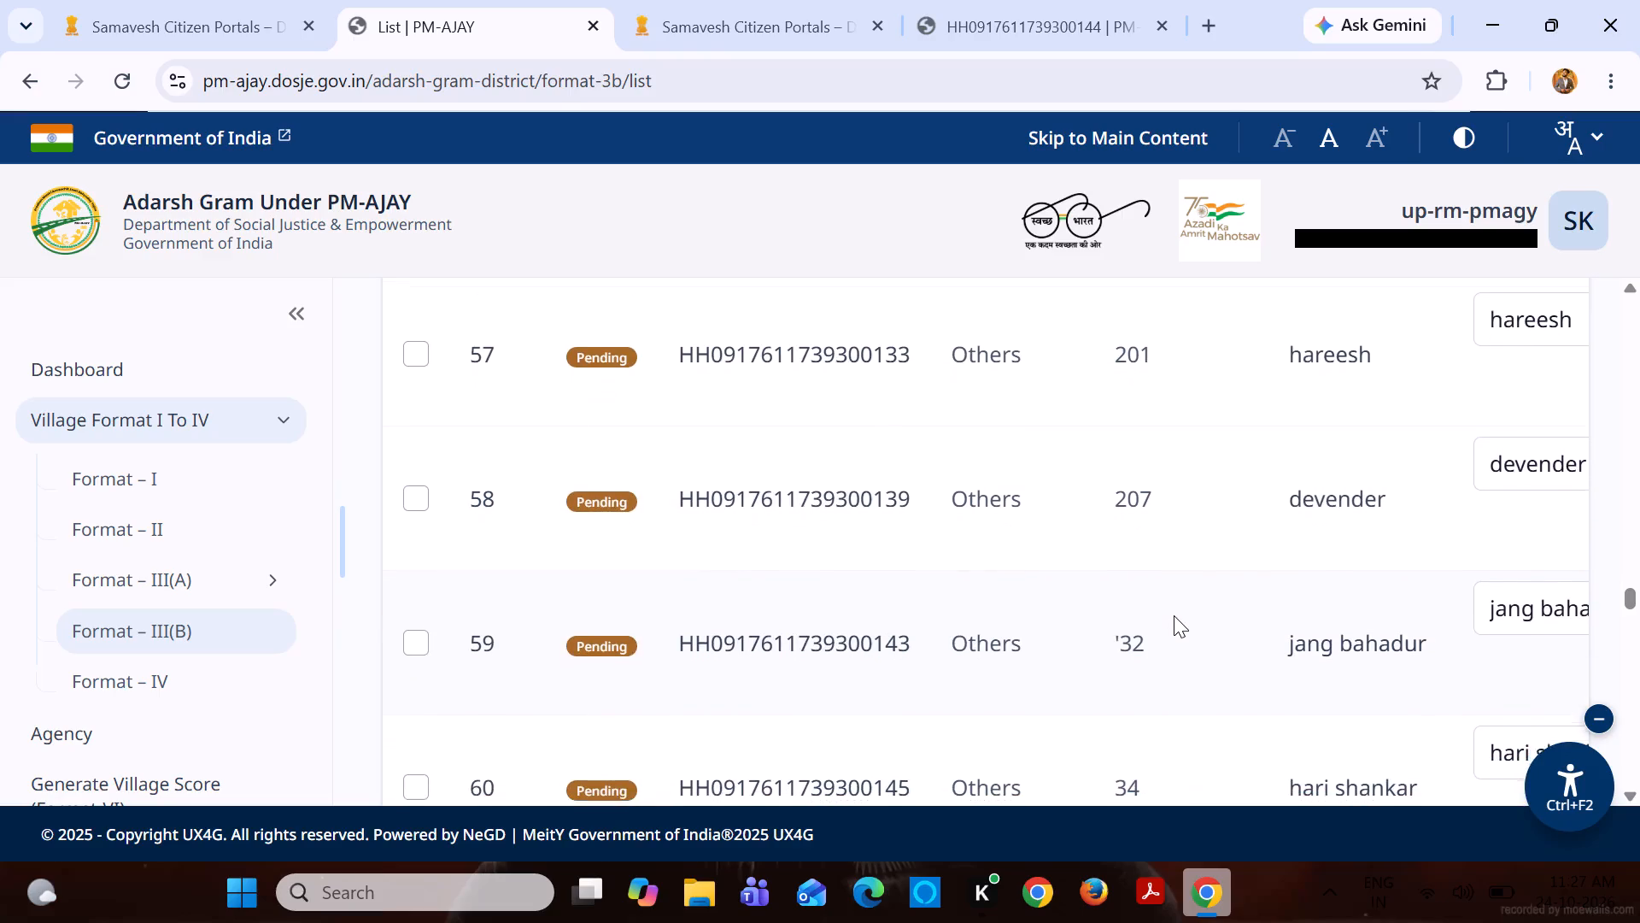
scroll(1174, 615, "down", 4)
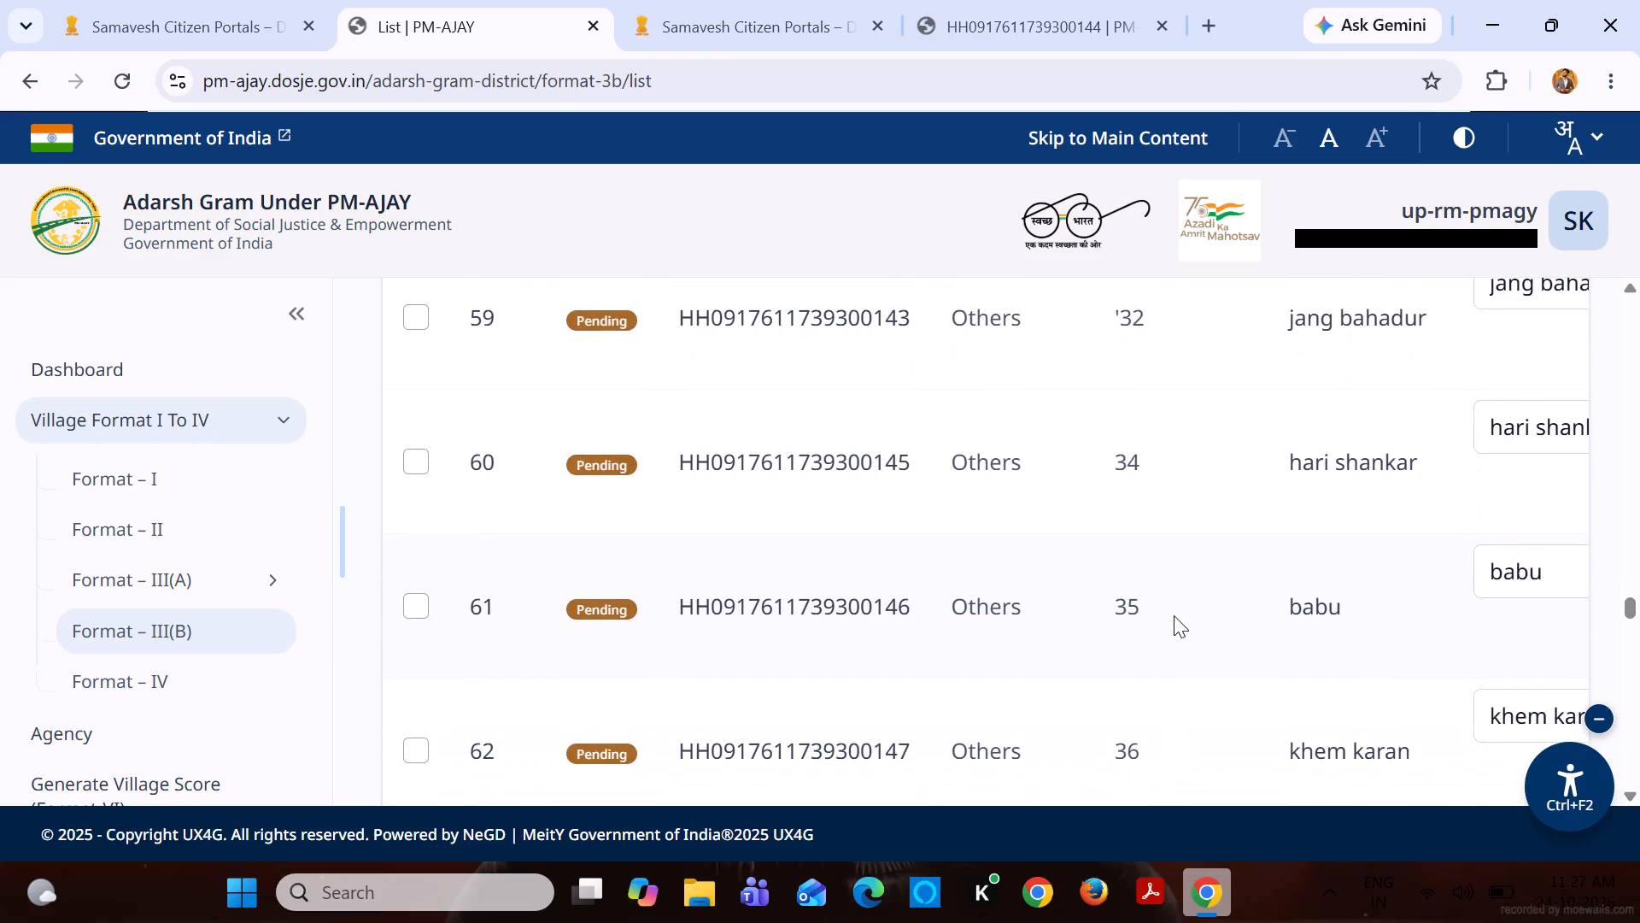
scroll(1174, 615, "down", 3)
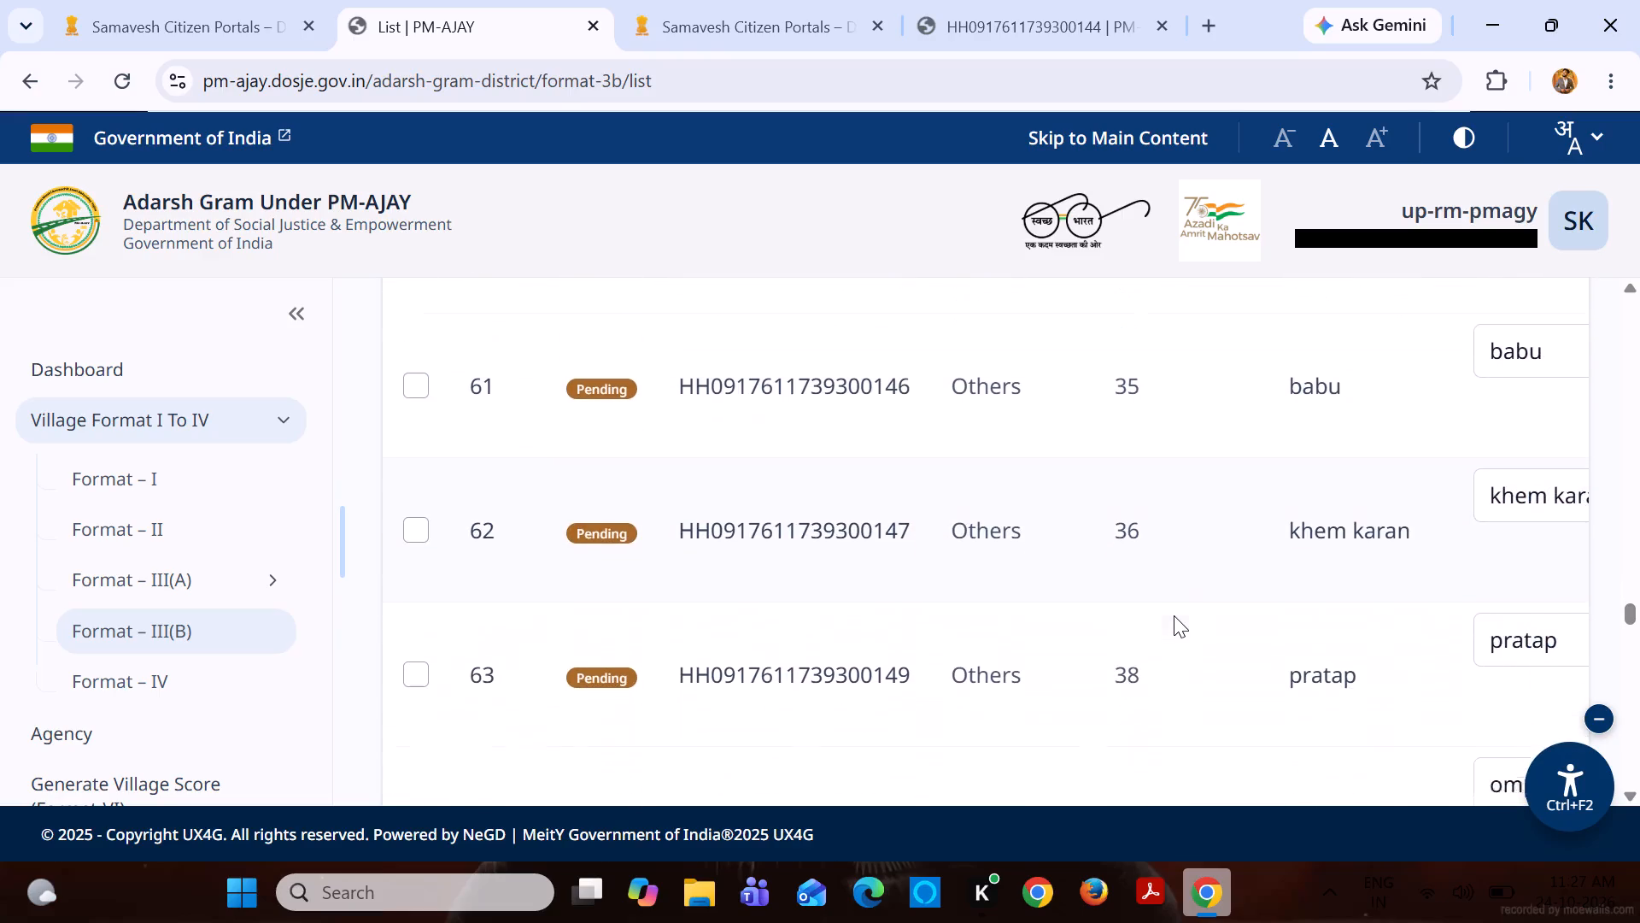
scroll(1174, 615, "down", 5)
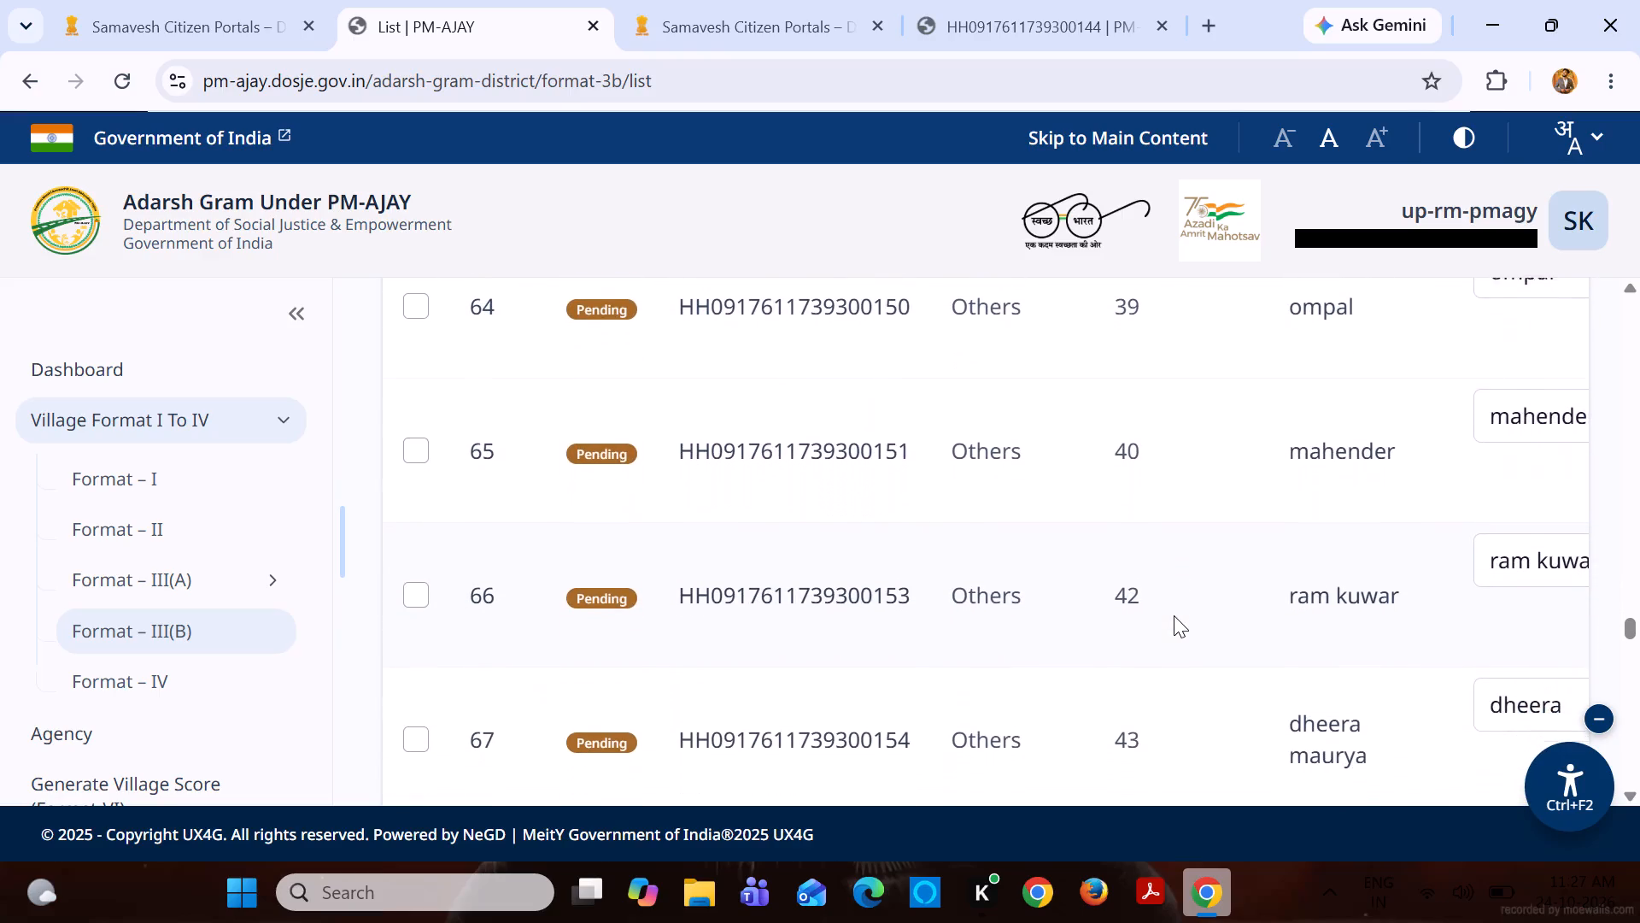
scroll(1174, 615, "down", 3)
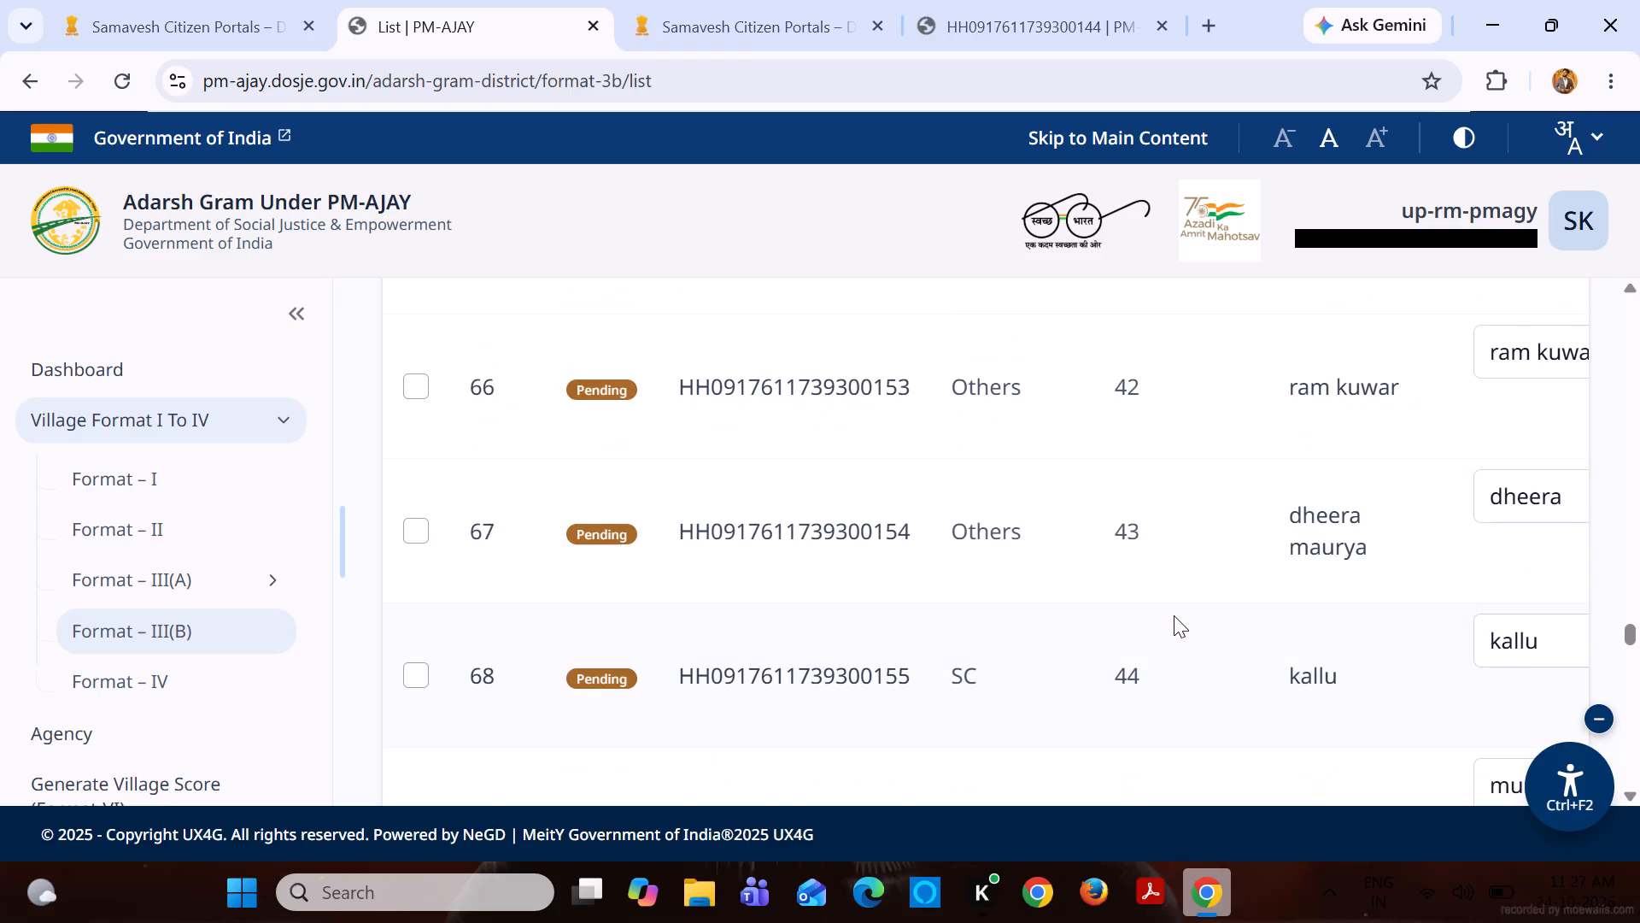
scroll(1174, 615, "down", 6)
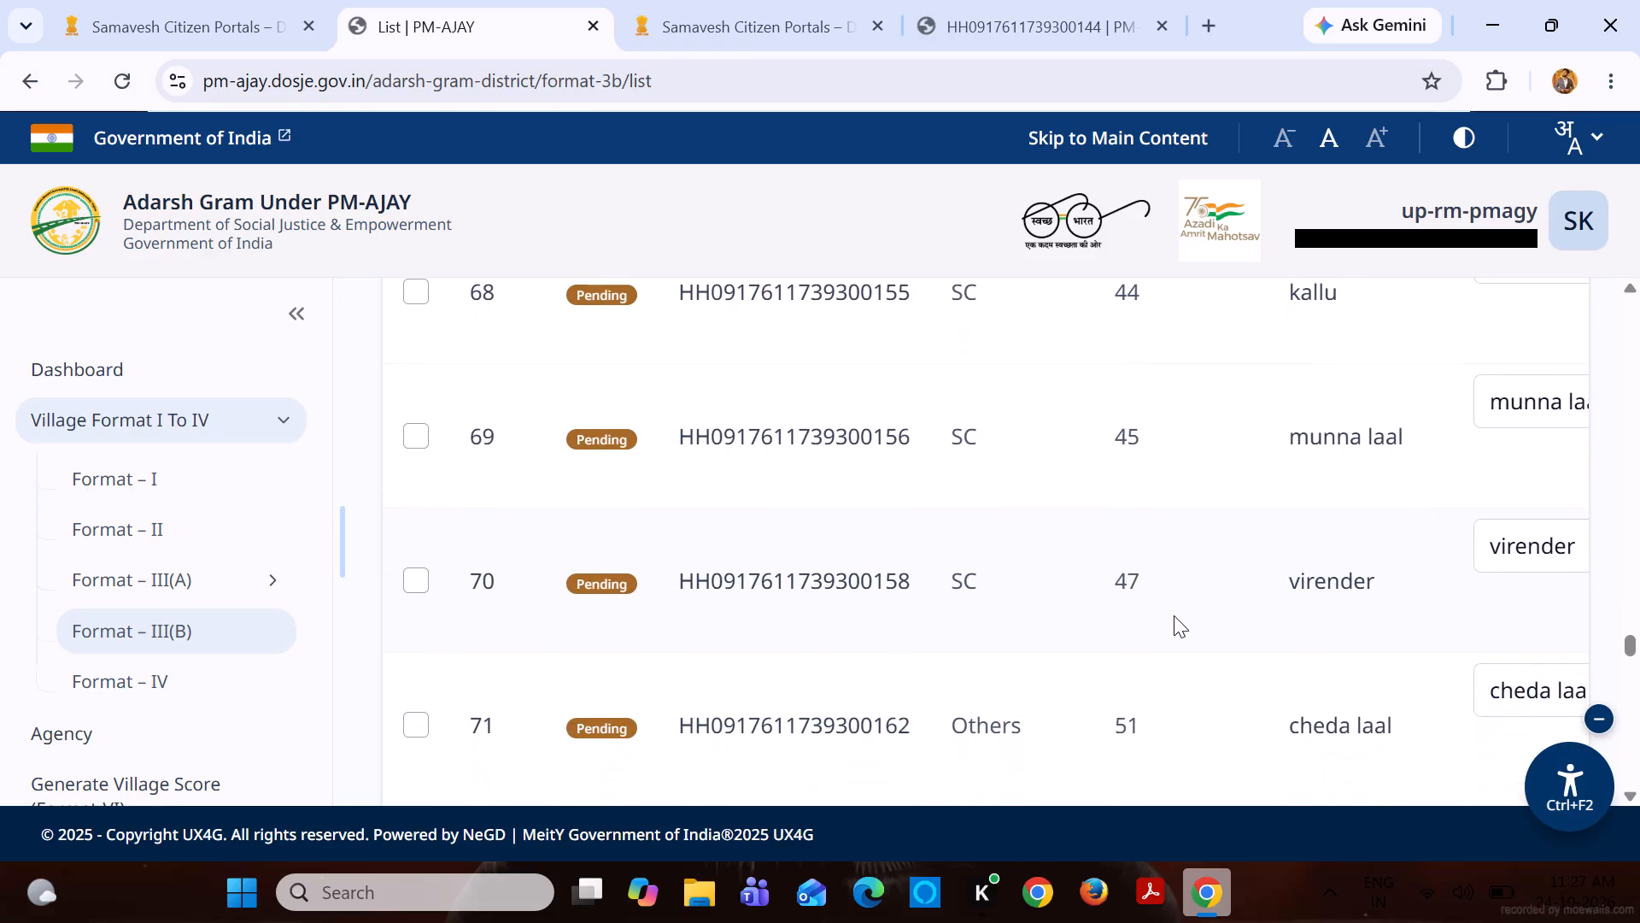
Review the remaining pending households on the first page of indicator 7.1, checking beneficiary category, house number and head of household.
scroll(1174, 615, "down", 3)
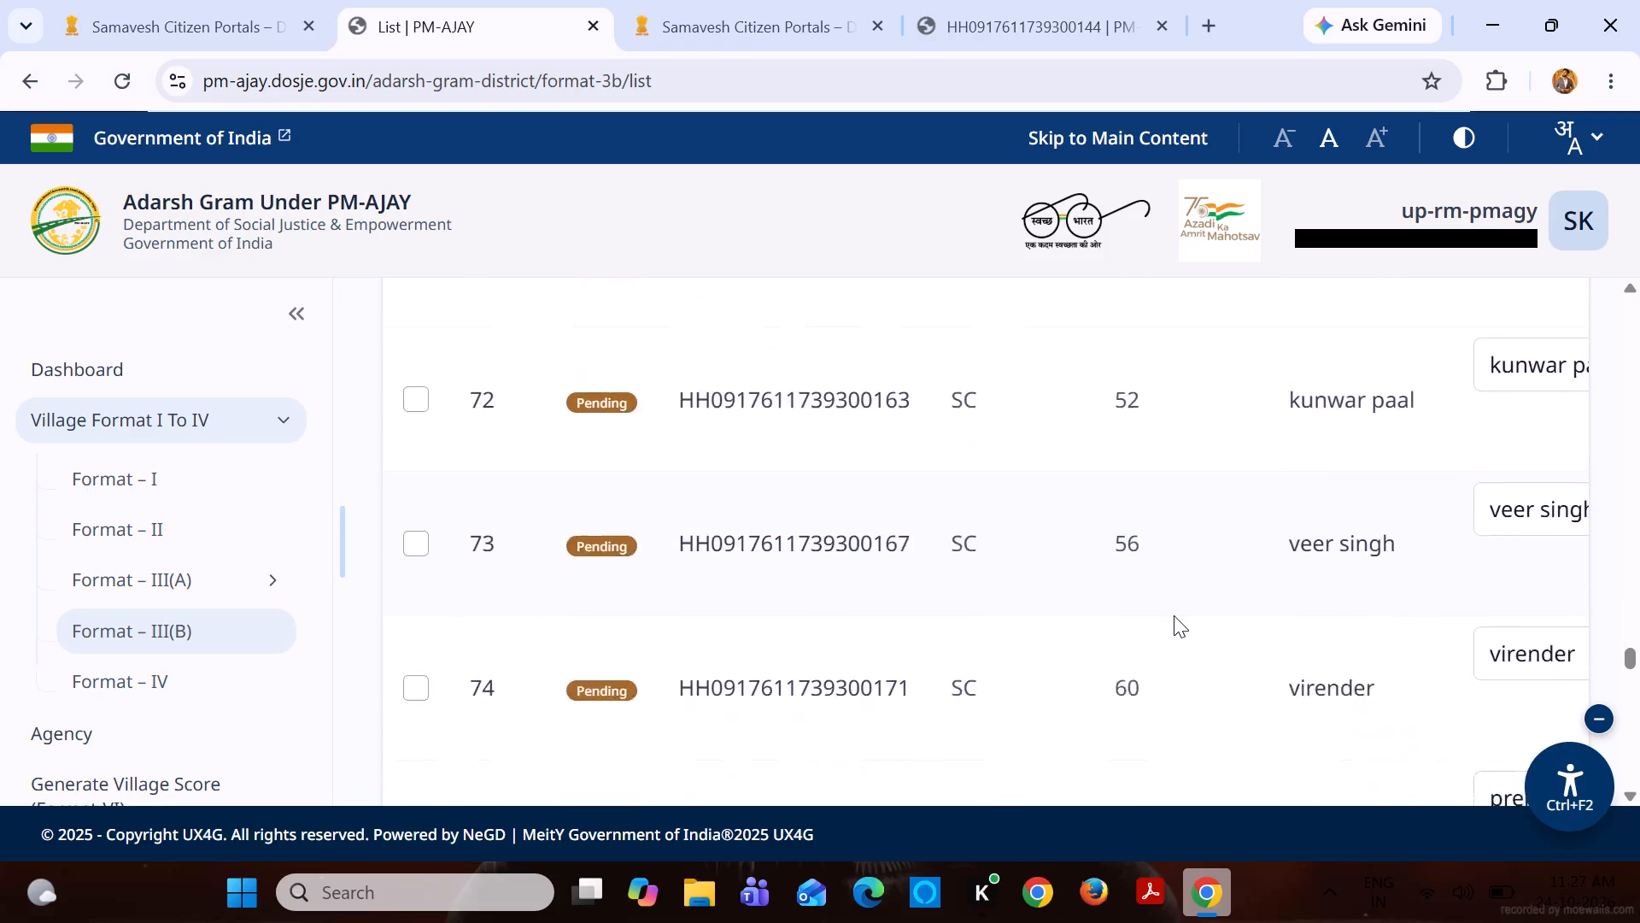
scroll(1174, 615, "down", 2)
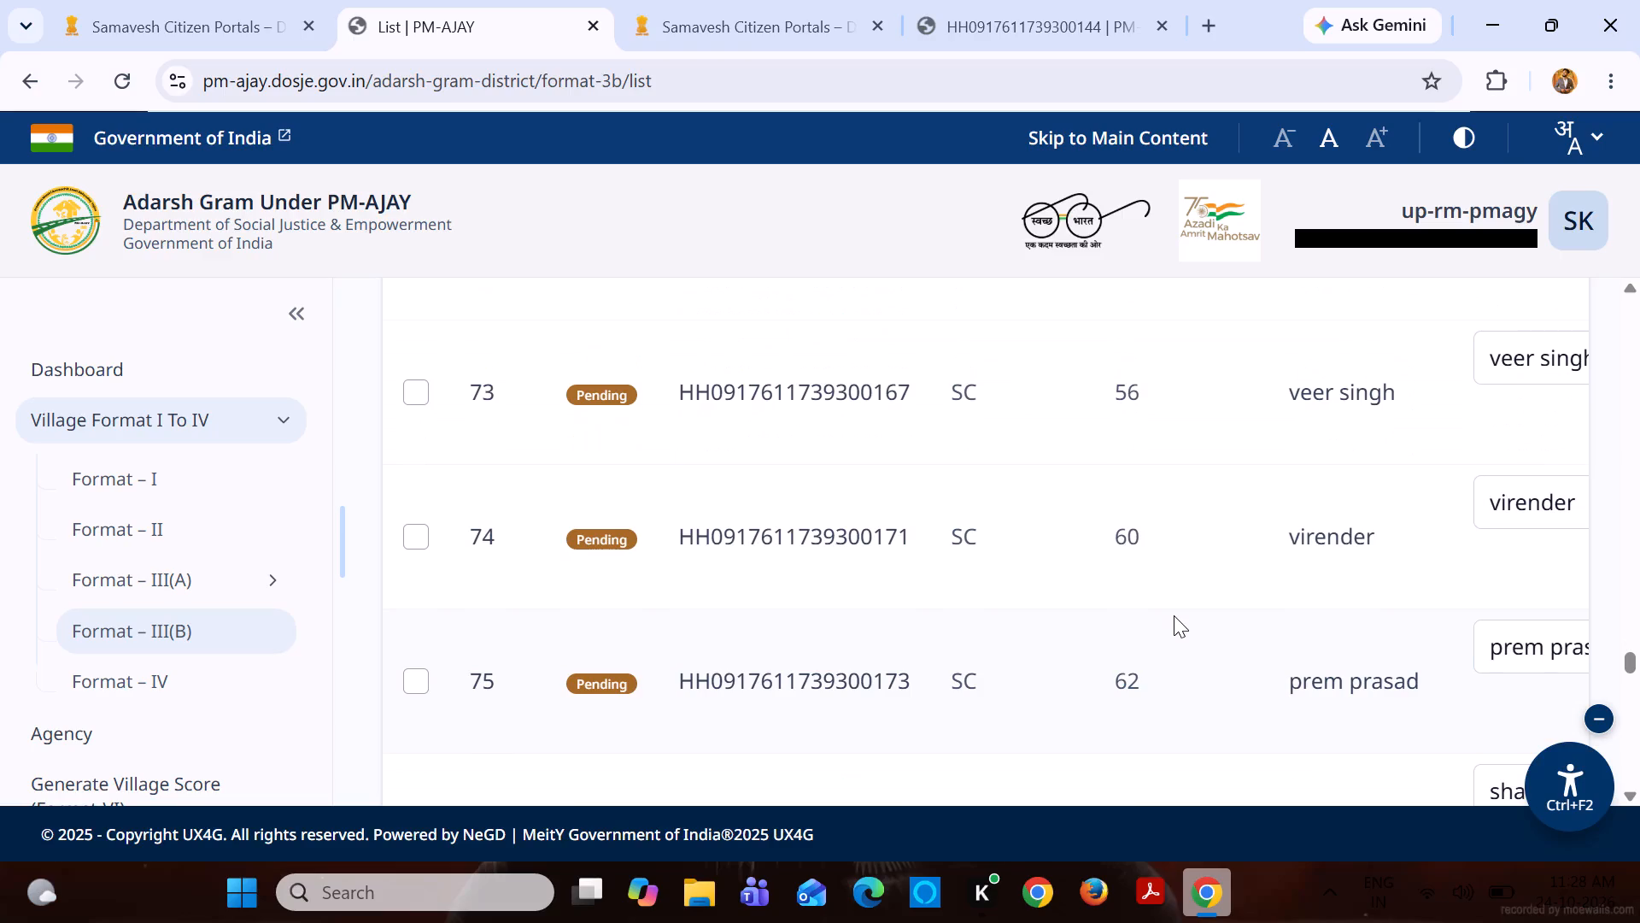
scroll(1174, 615, "down", 3)
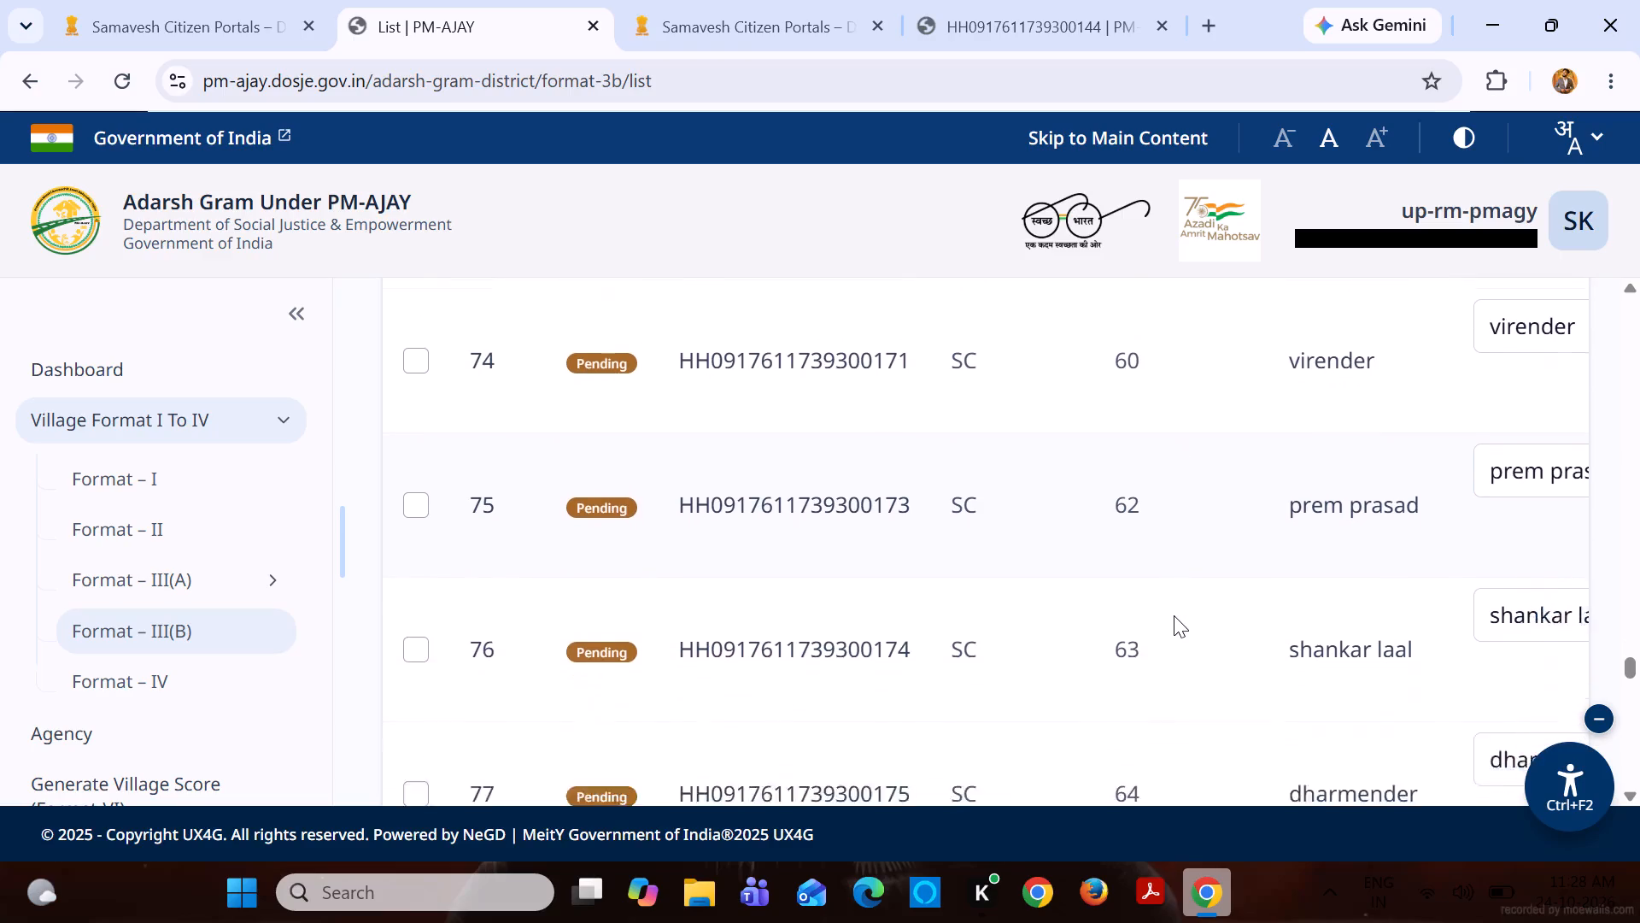
scroll(1174, 615, "down", 4)
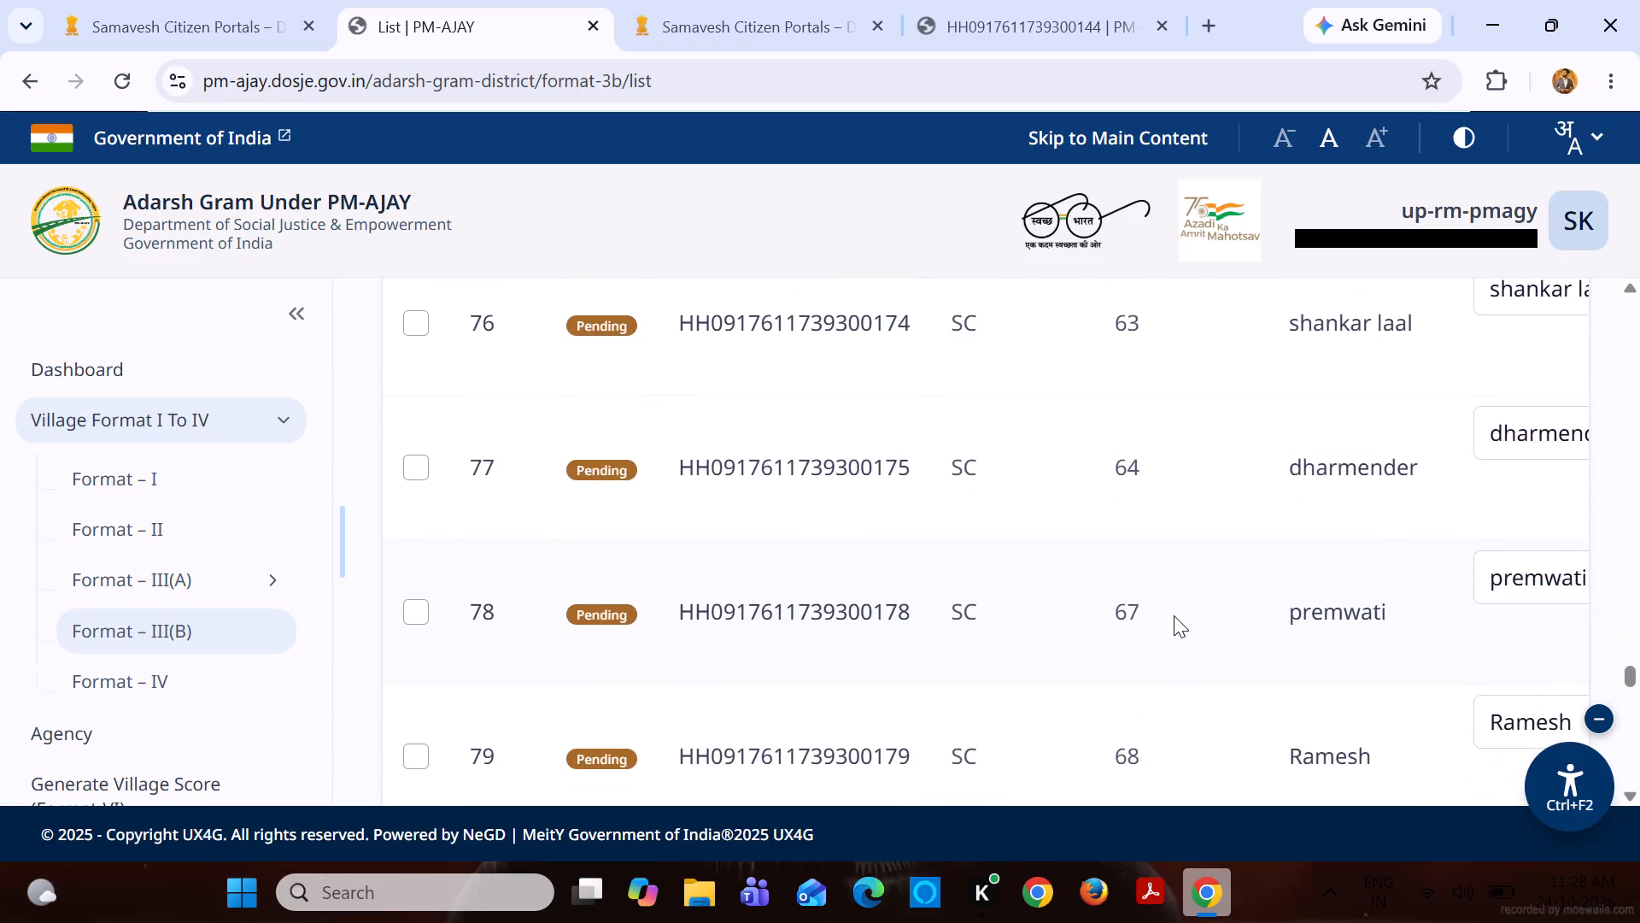
scroll(1174, 615, "down", 5)
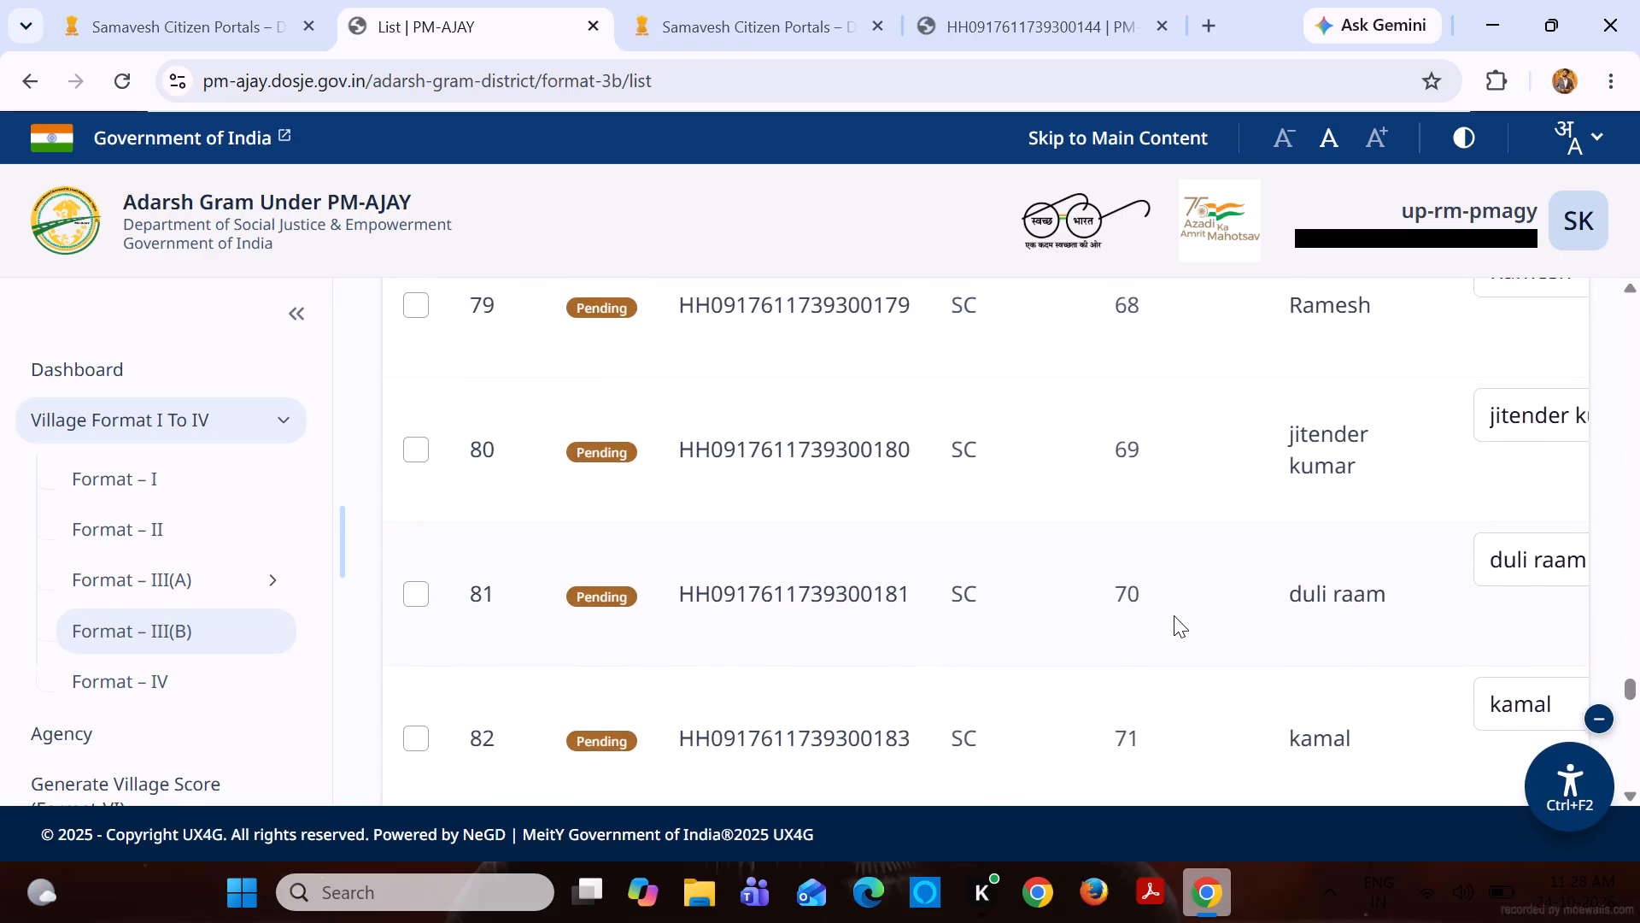
scroll(1174, 615, "down", 4)
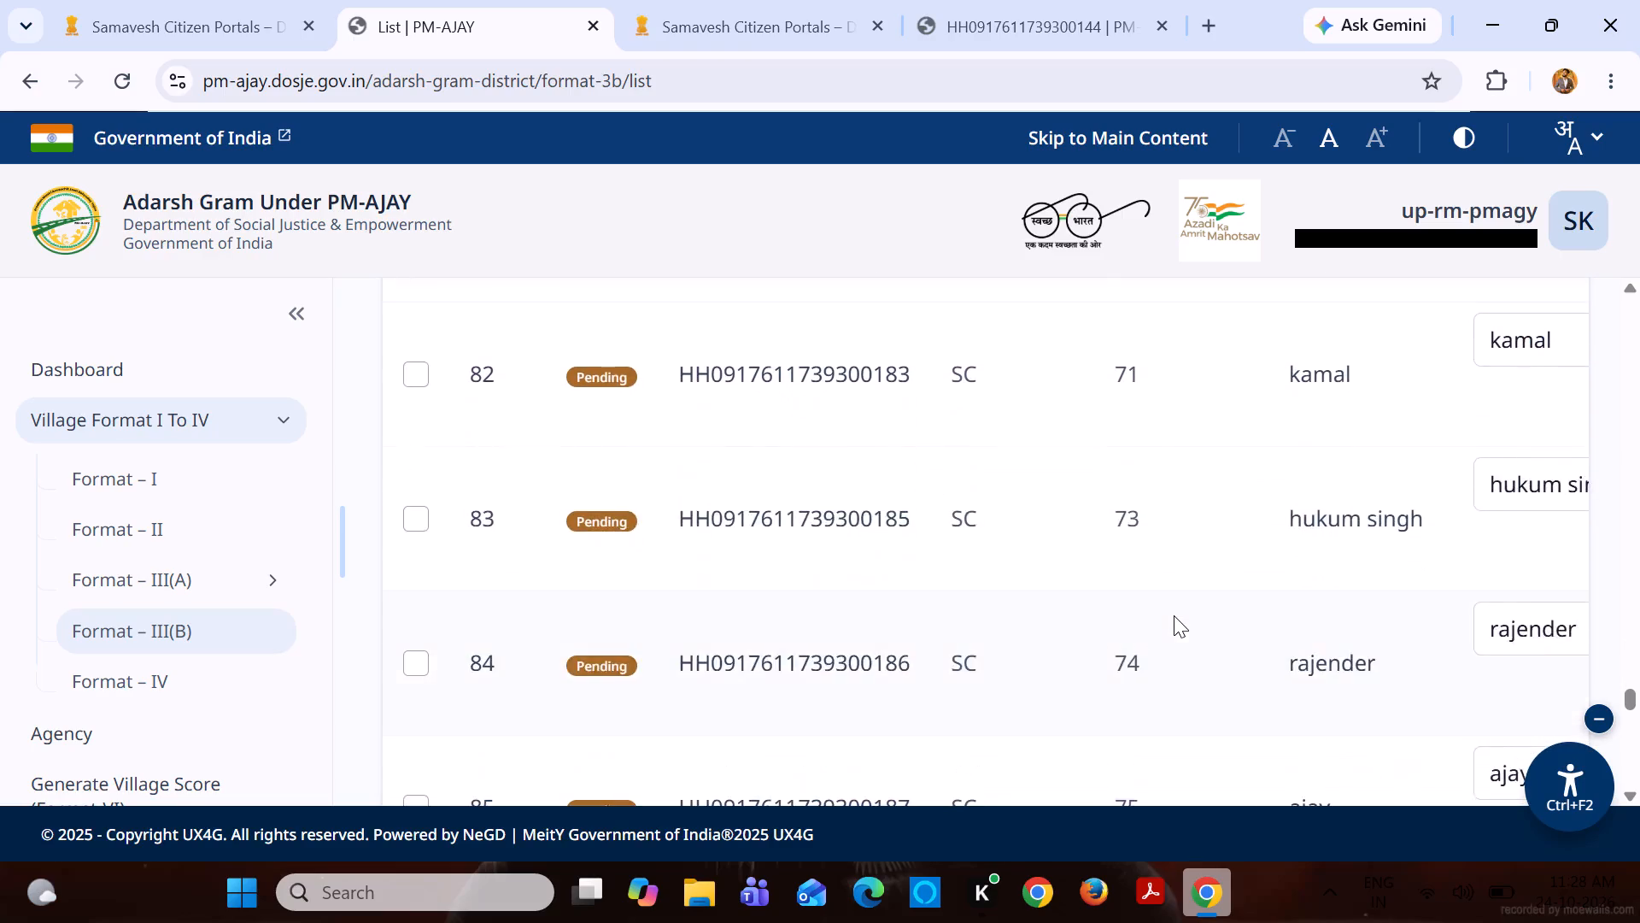
scroll(1174, 615, "down", 9)
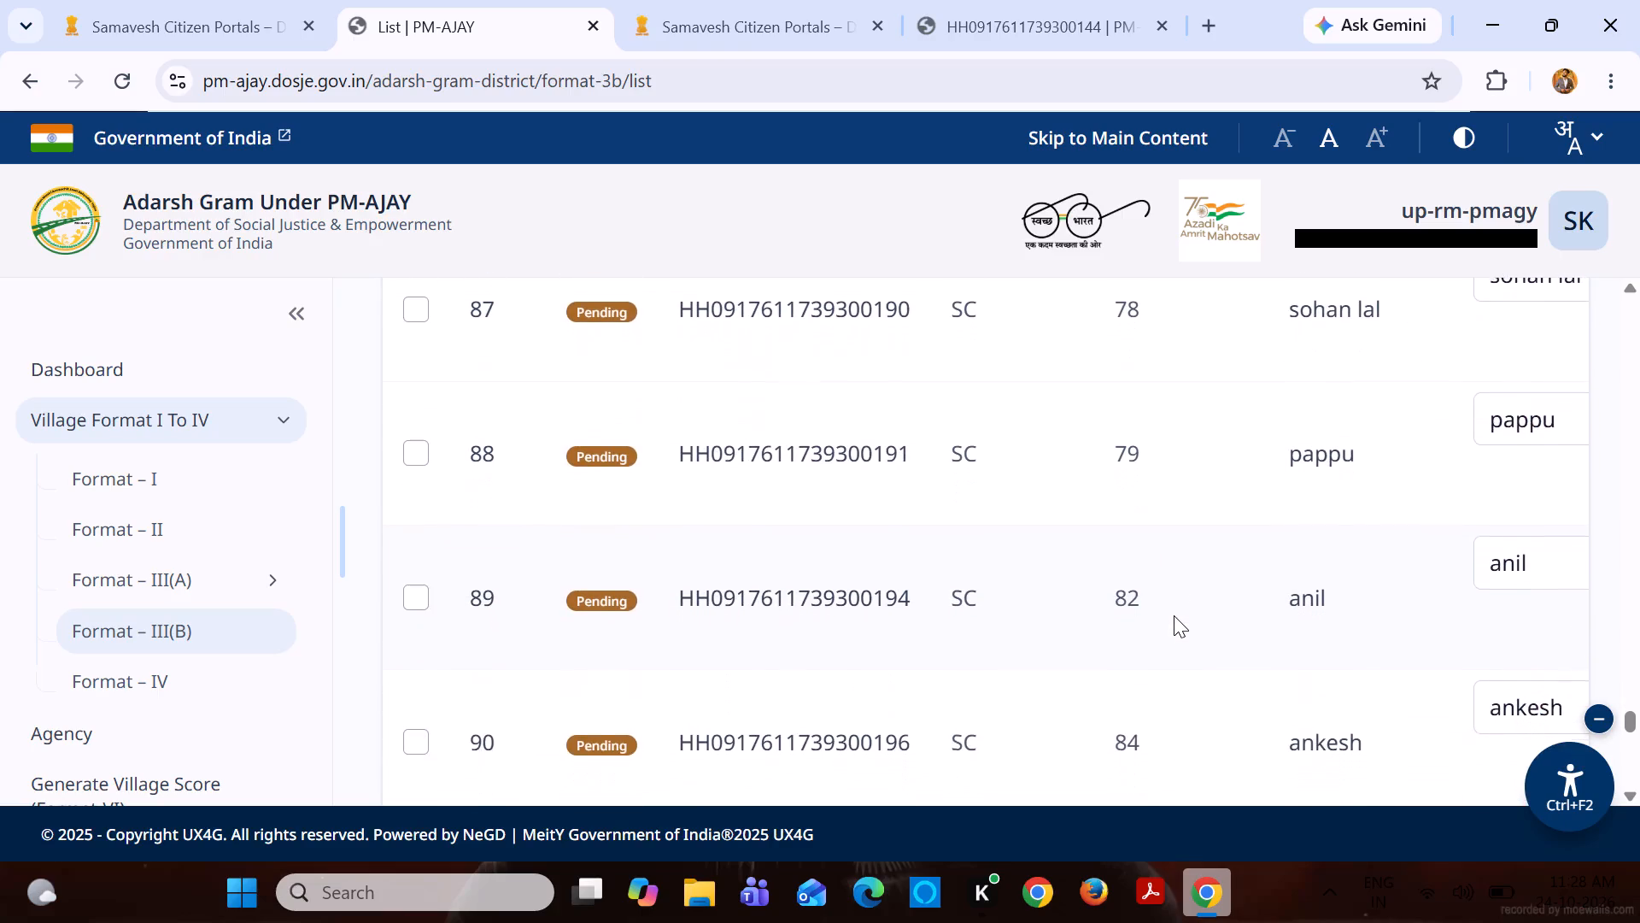
scroll(1174, 615, "down", 4)
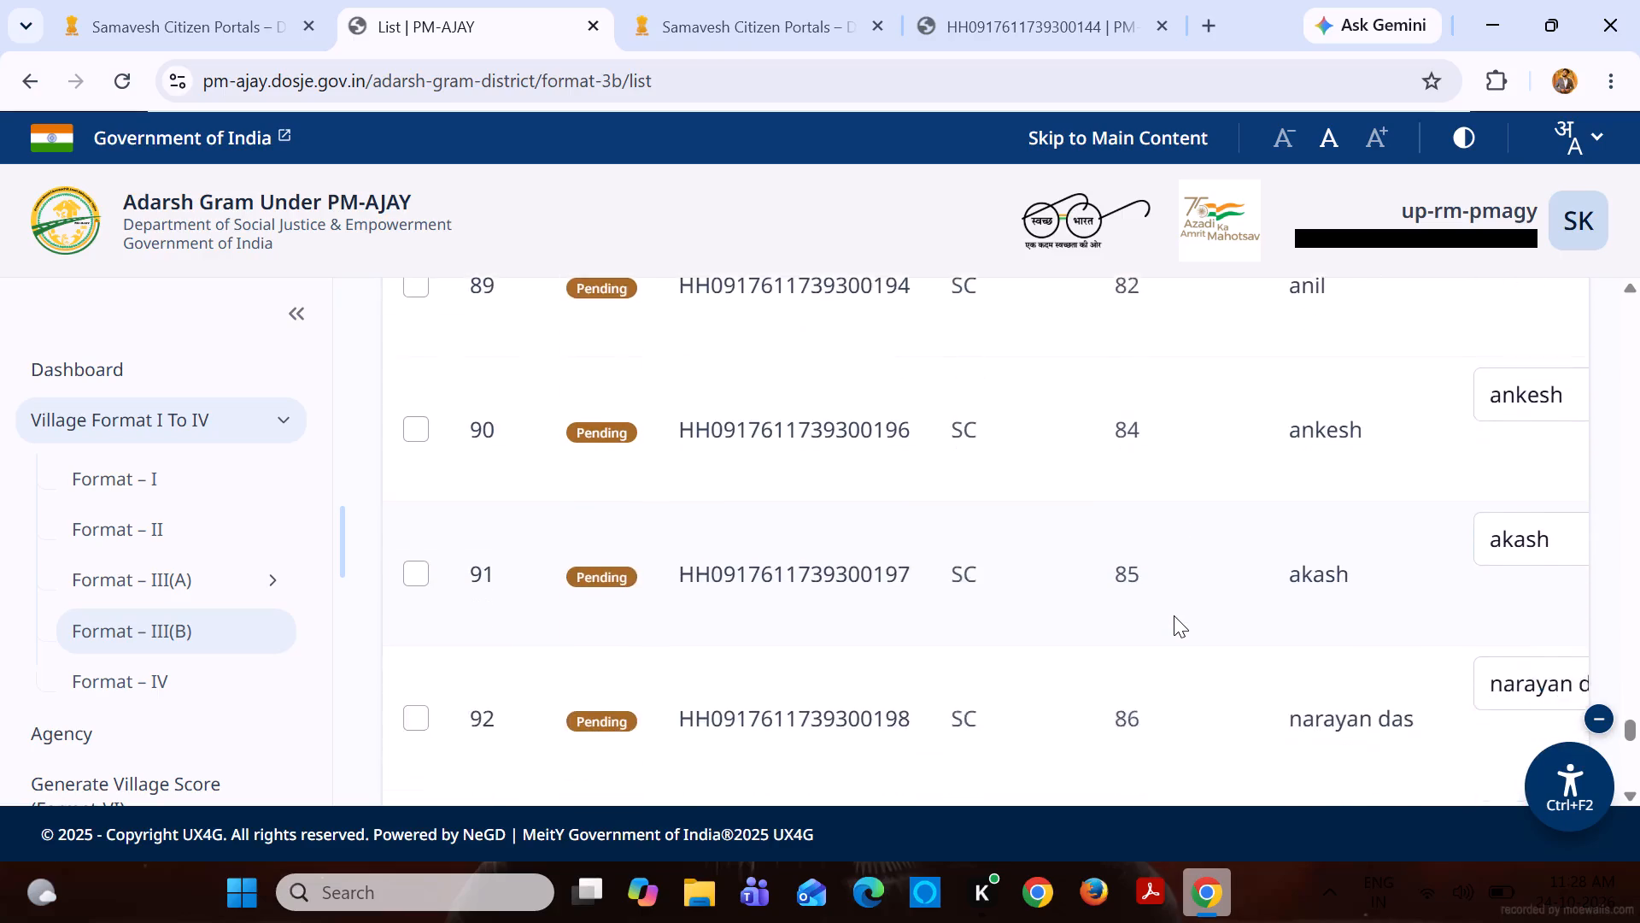
scroll(1174, 615, "down", 4)
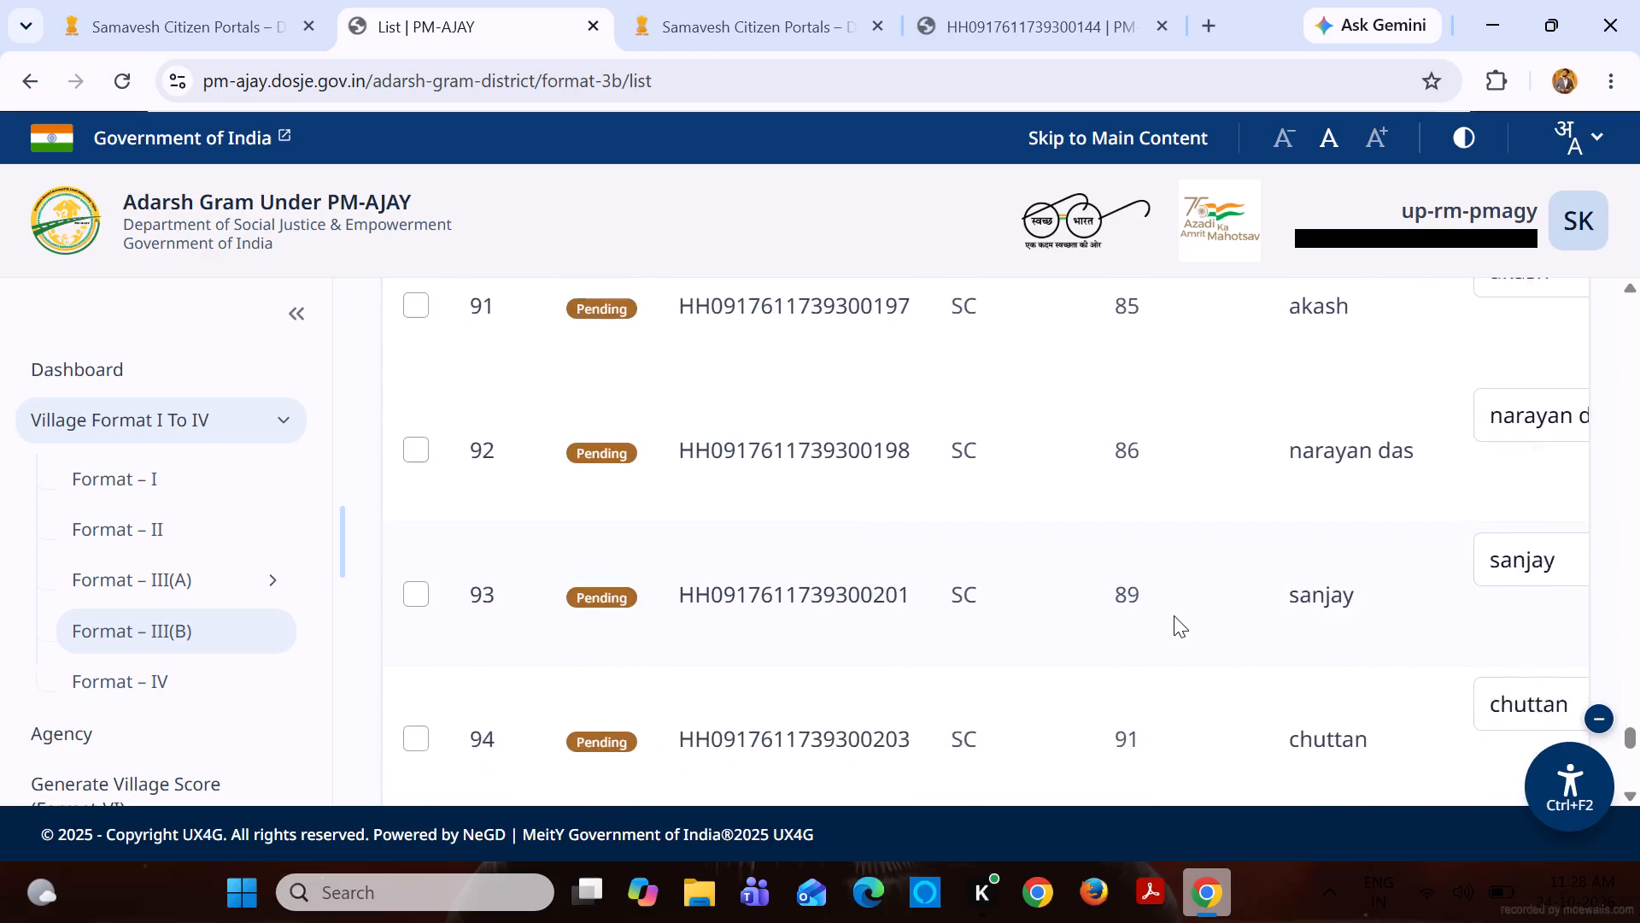
scroll(1174, 615, "down", 1)
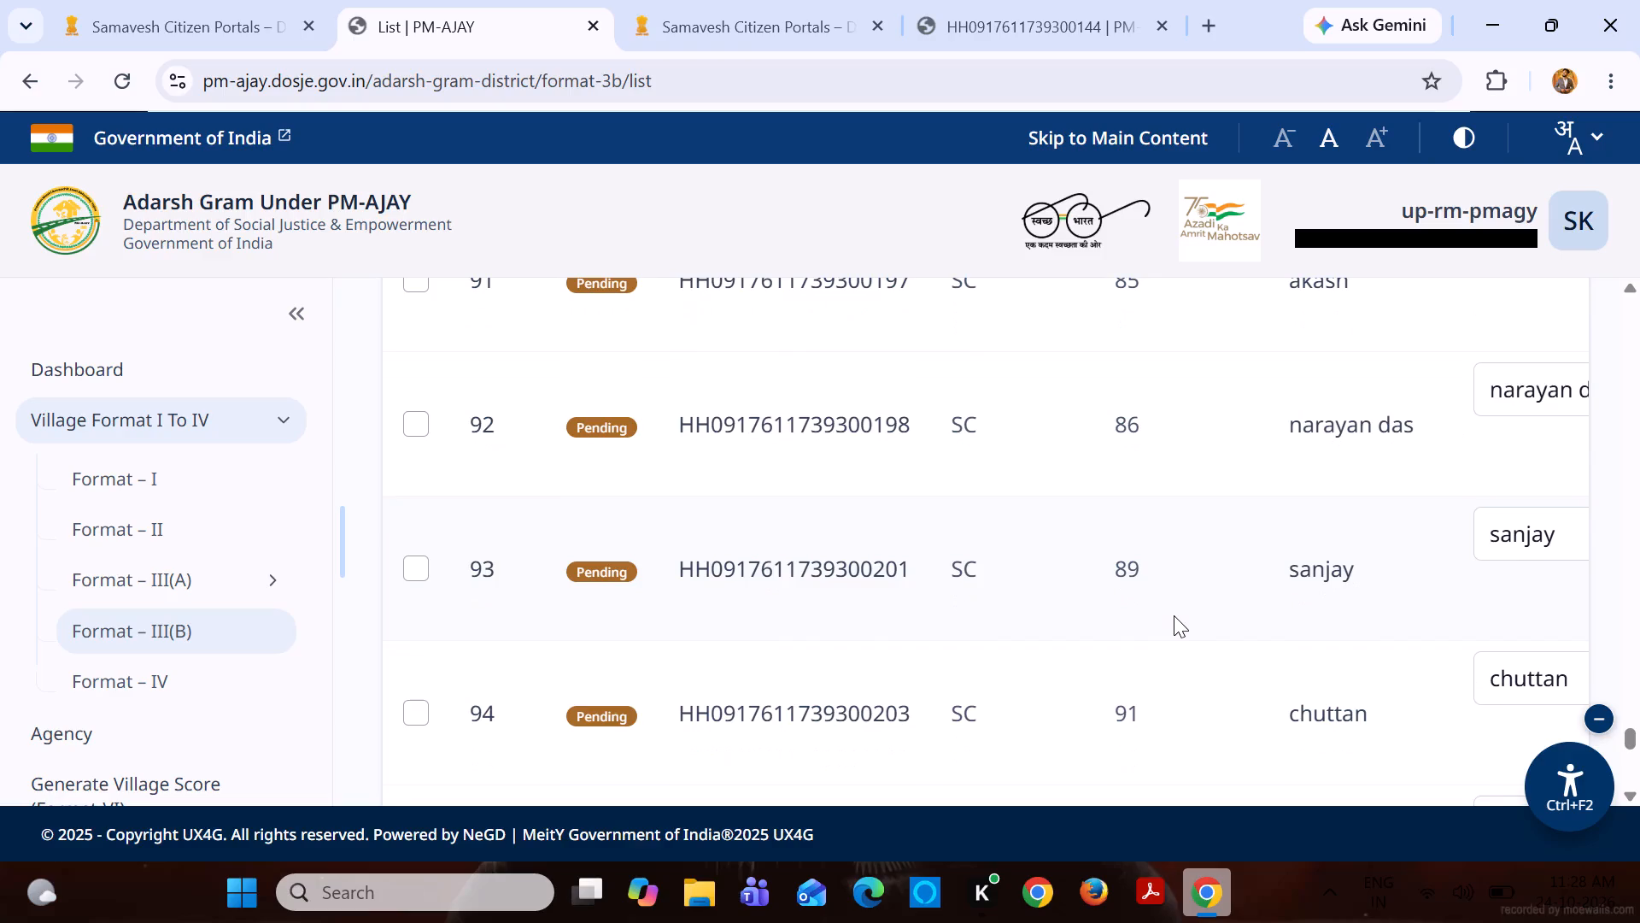
scroll(1174, 615, "down", 2)
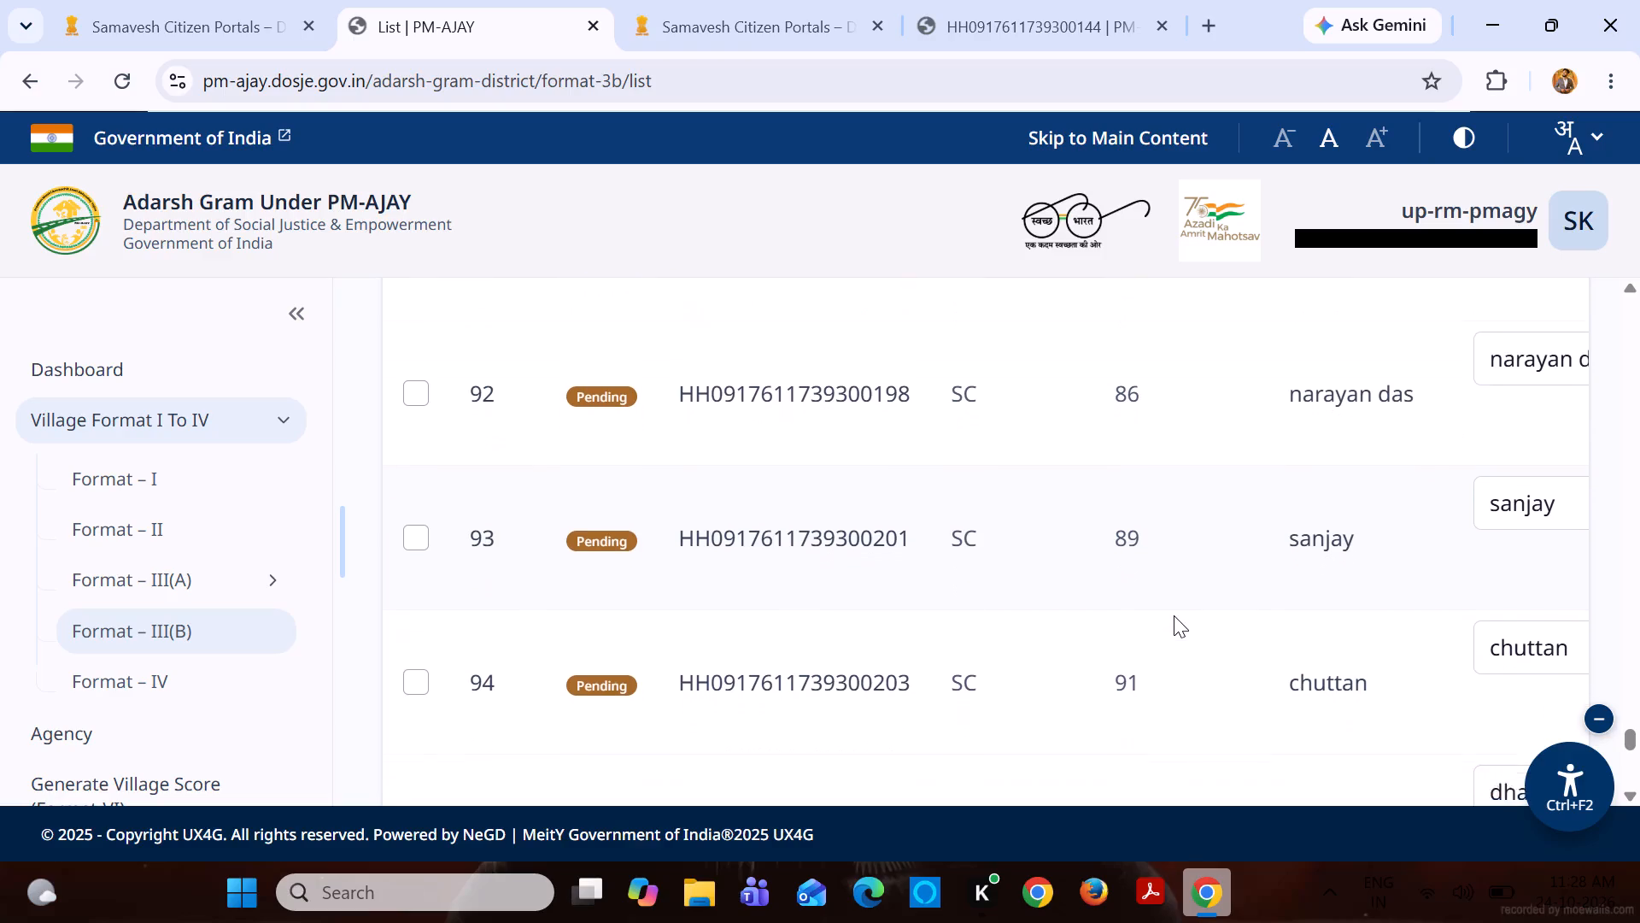
scroll(1174, 615, "down", 3)
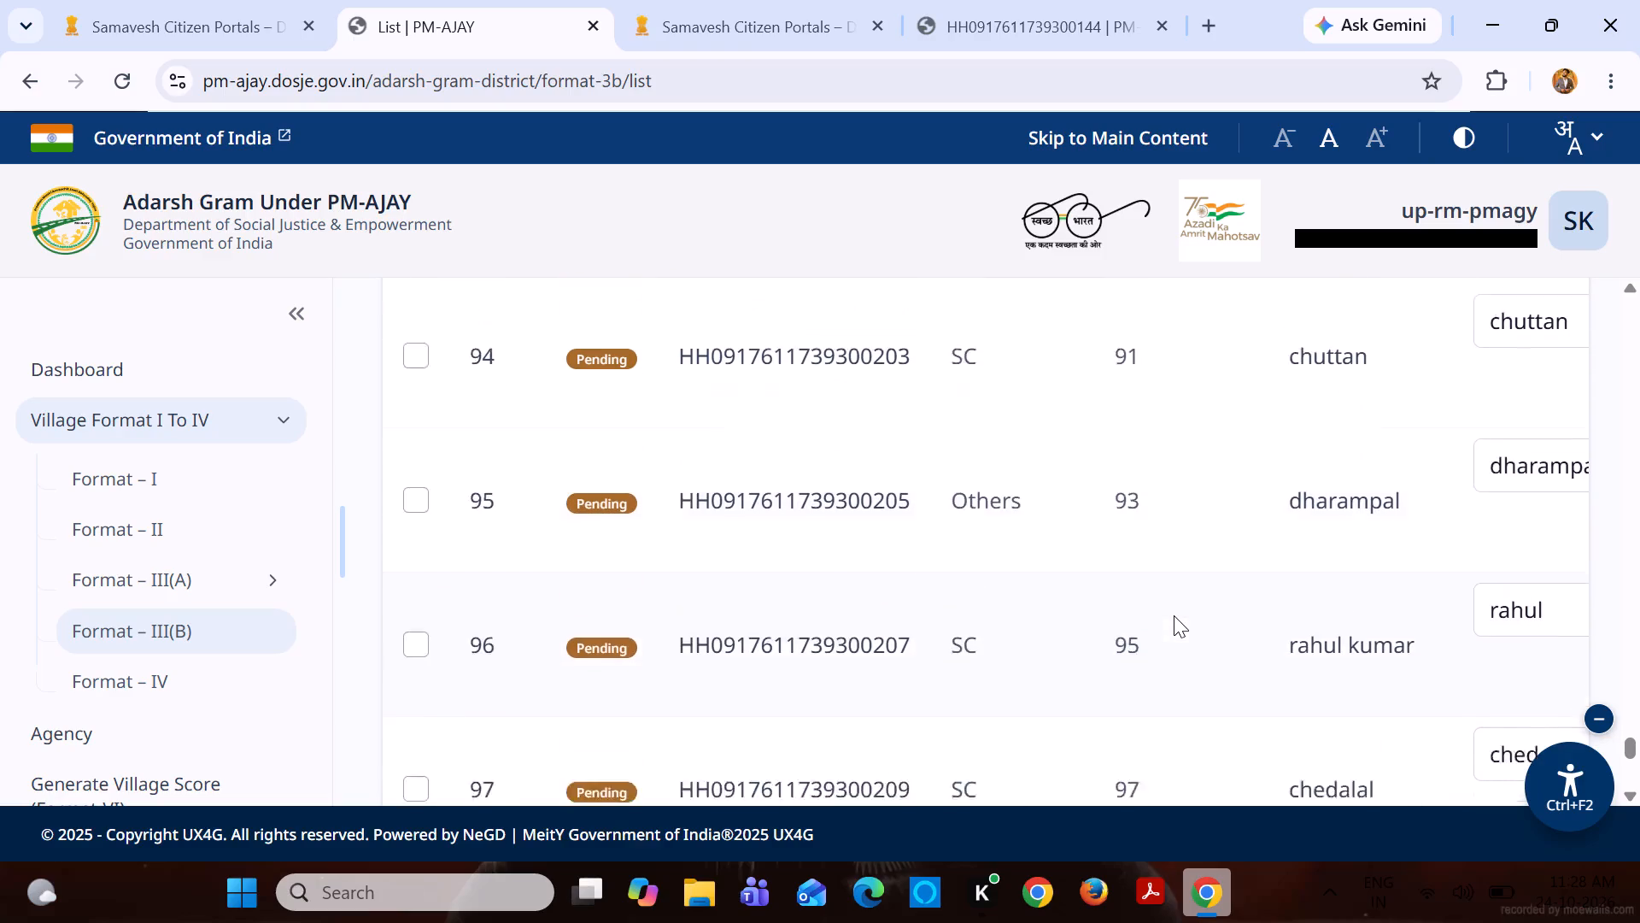
scroll(1174, 615, "down", 3)
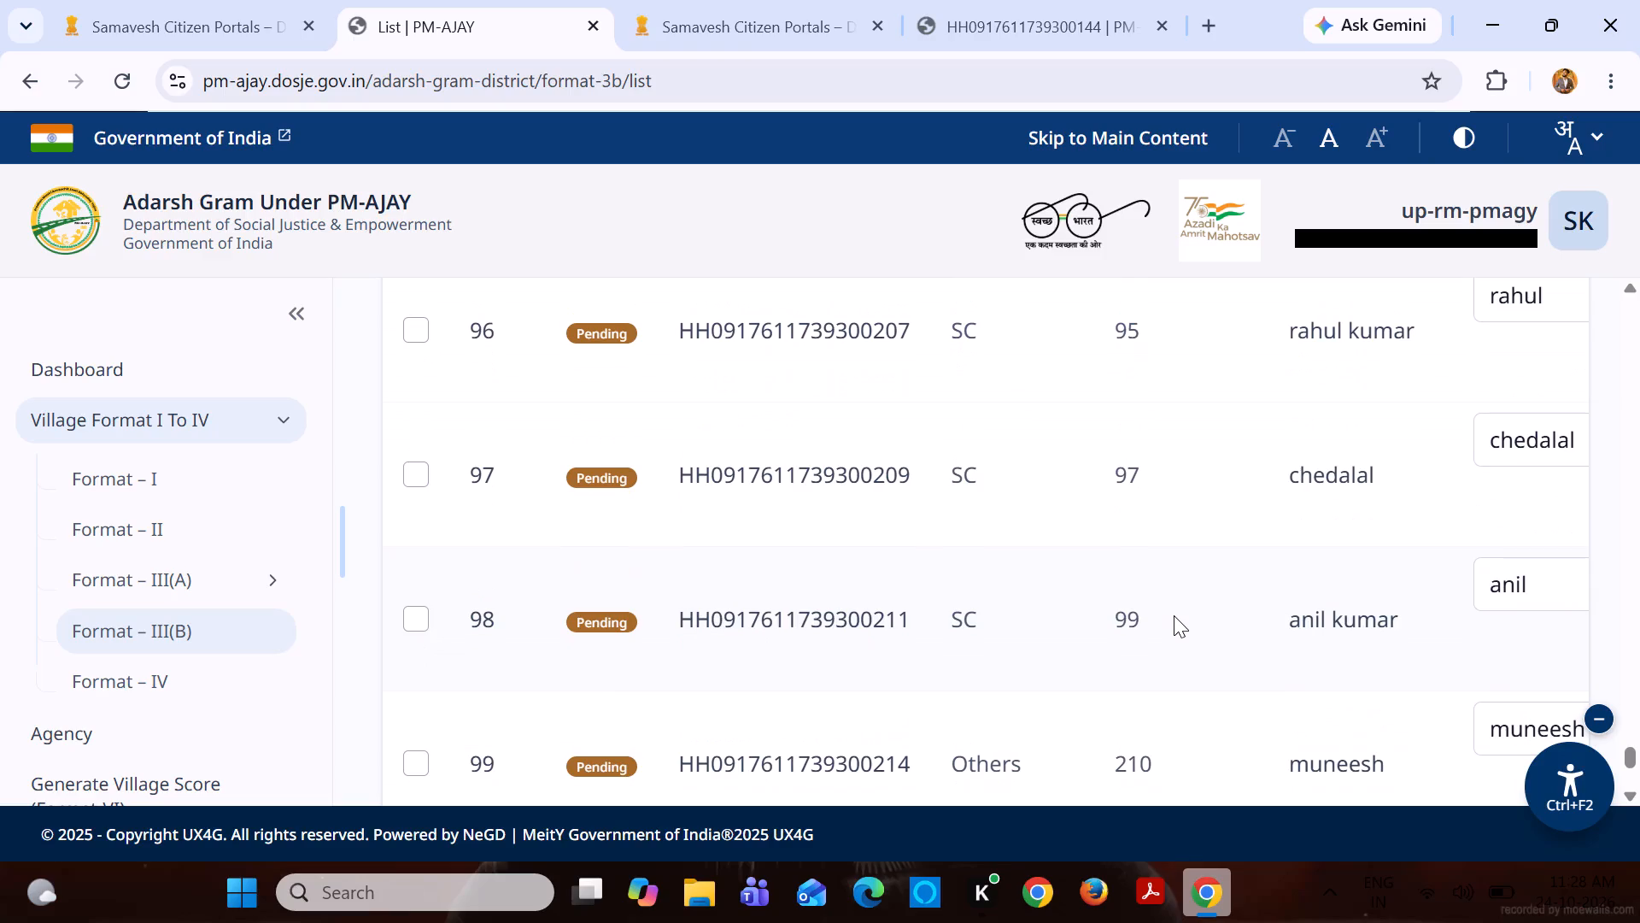
scroll(1174, 615, "down", 4)
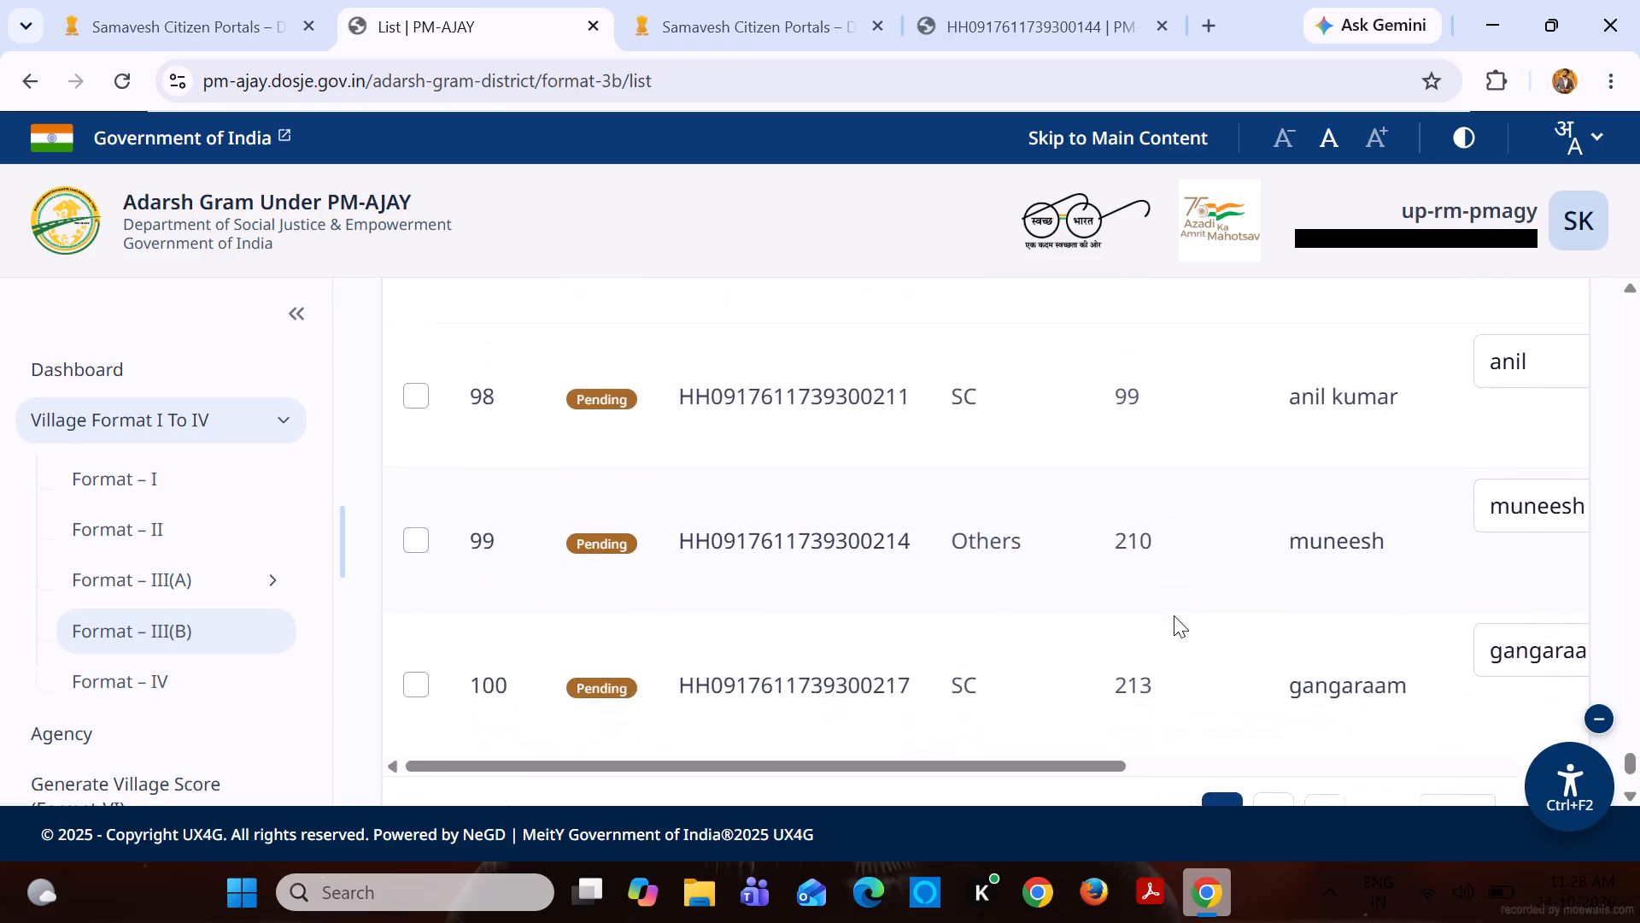
scroll(1174, 615, "down", 1)
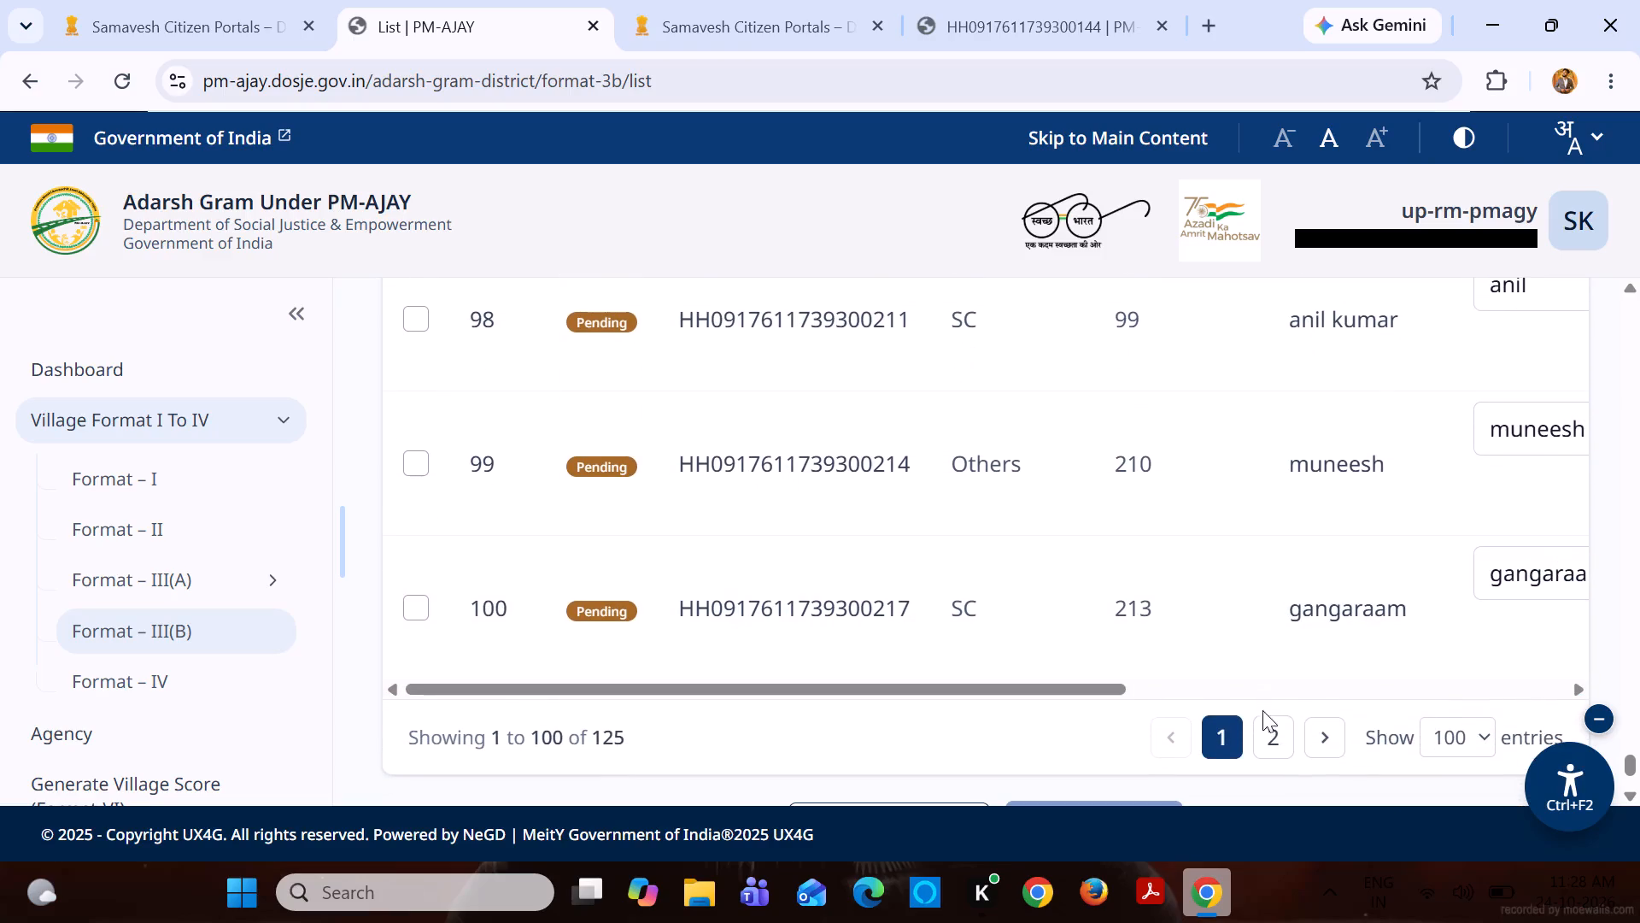
Review the second page of pending households for indicator 7.1, checking beneficiary category, house number and head of household.
left_click(1275, 734)
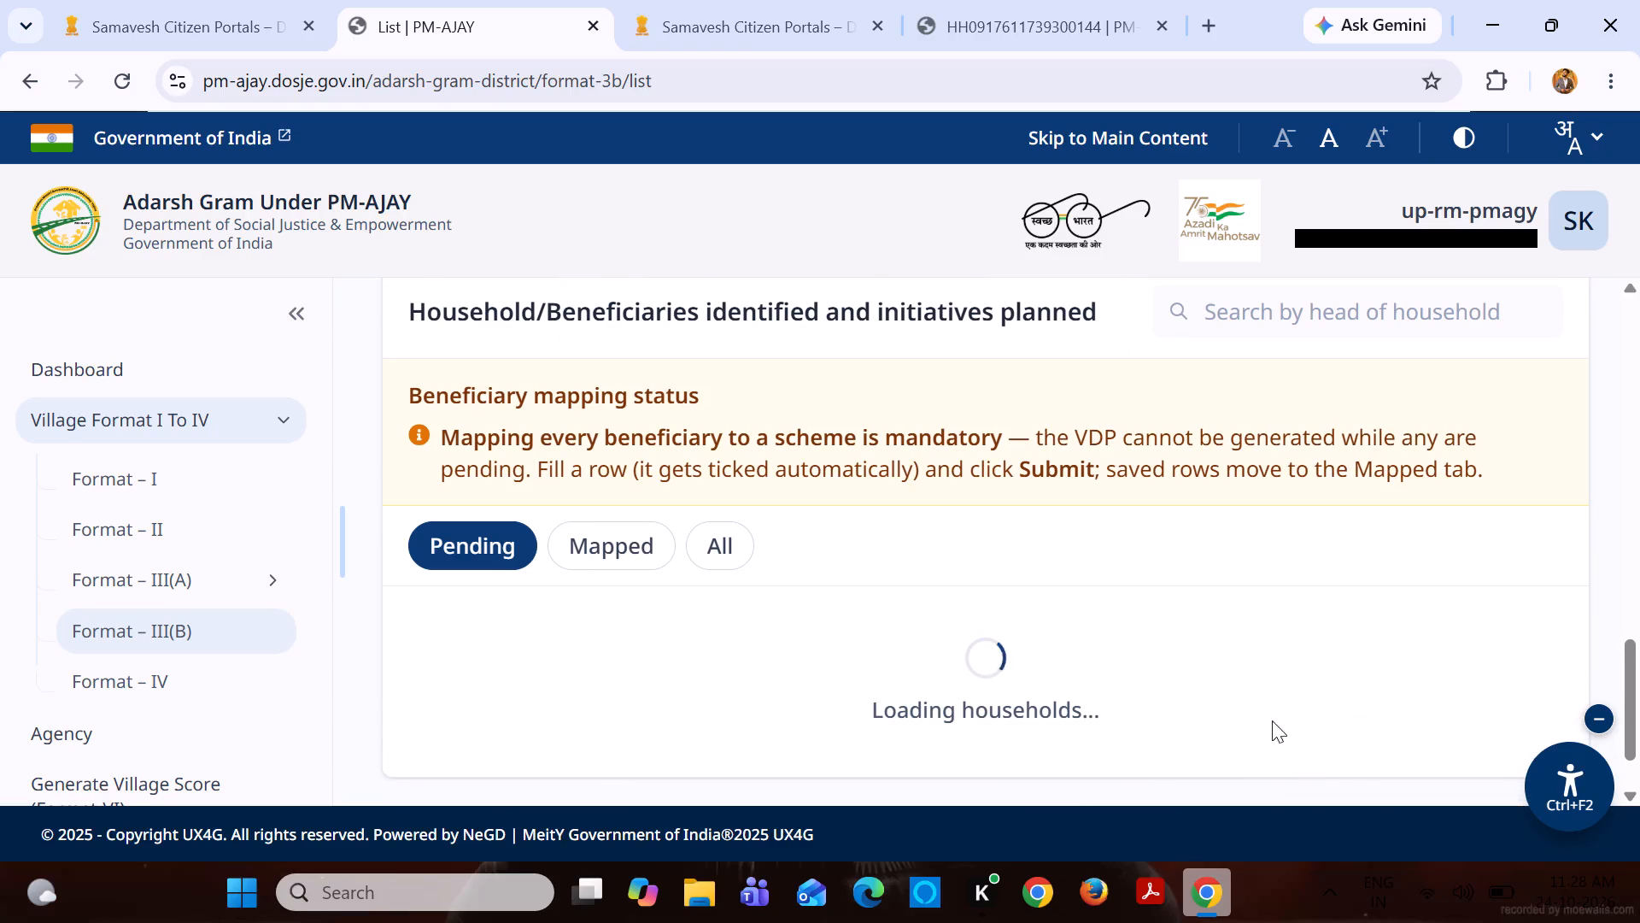
scroll(1236, 579, "down", 6)
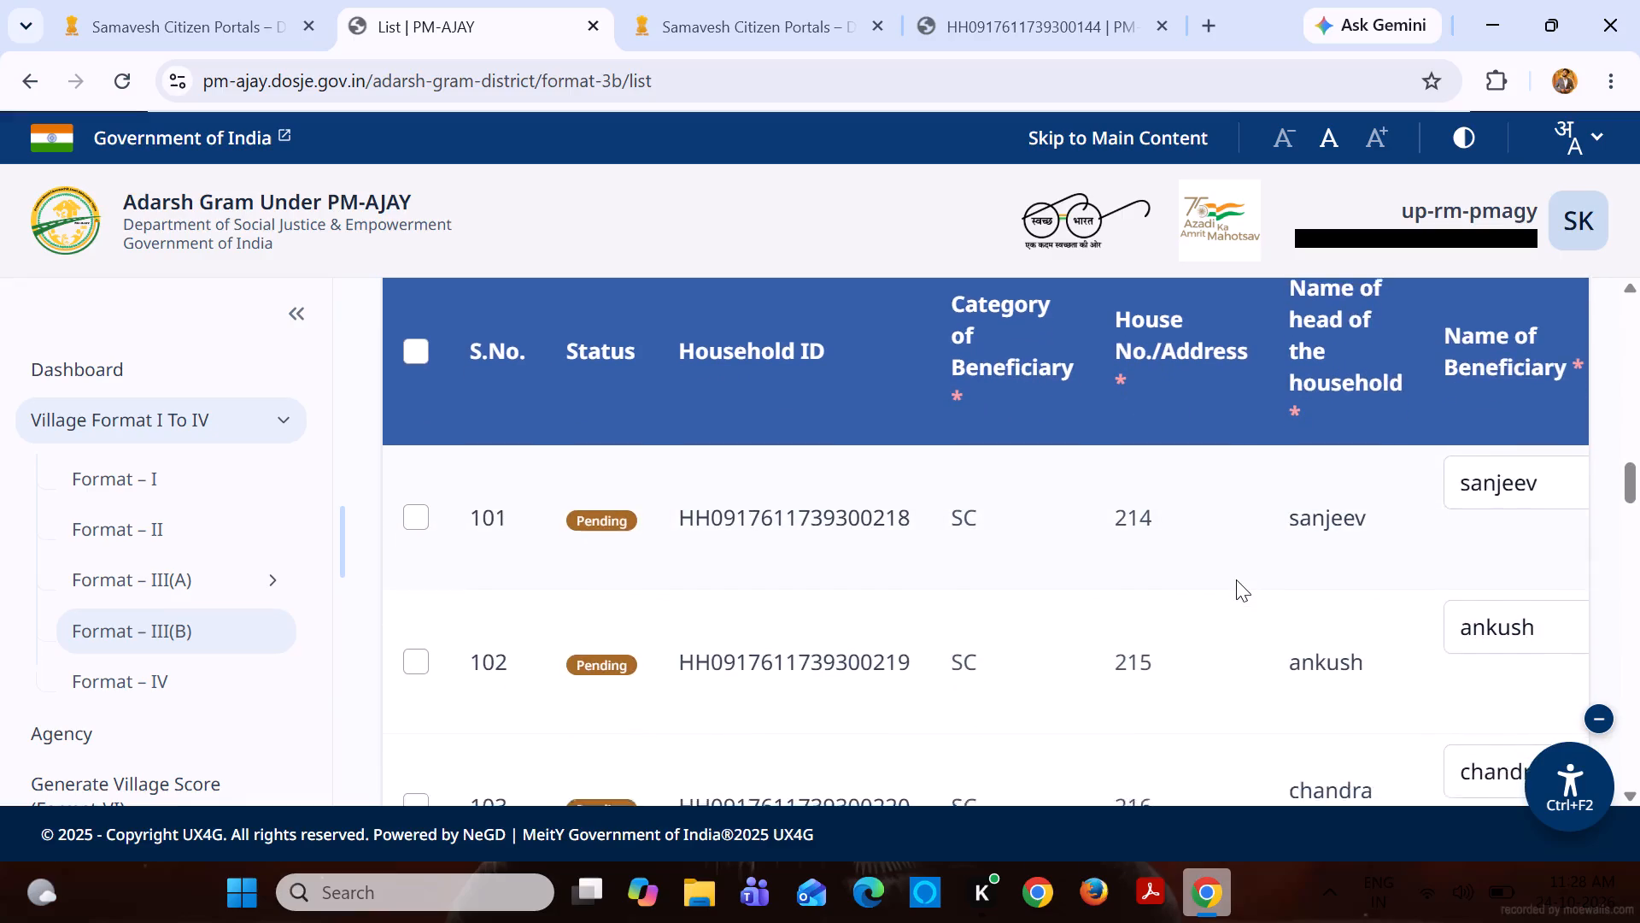
scroll(1236, 579, "down", 2)
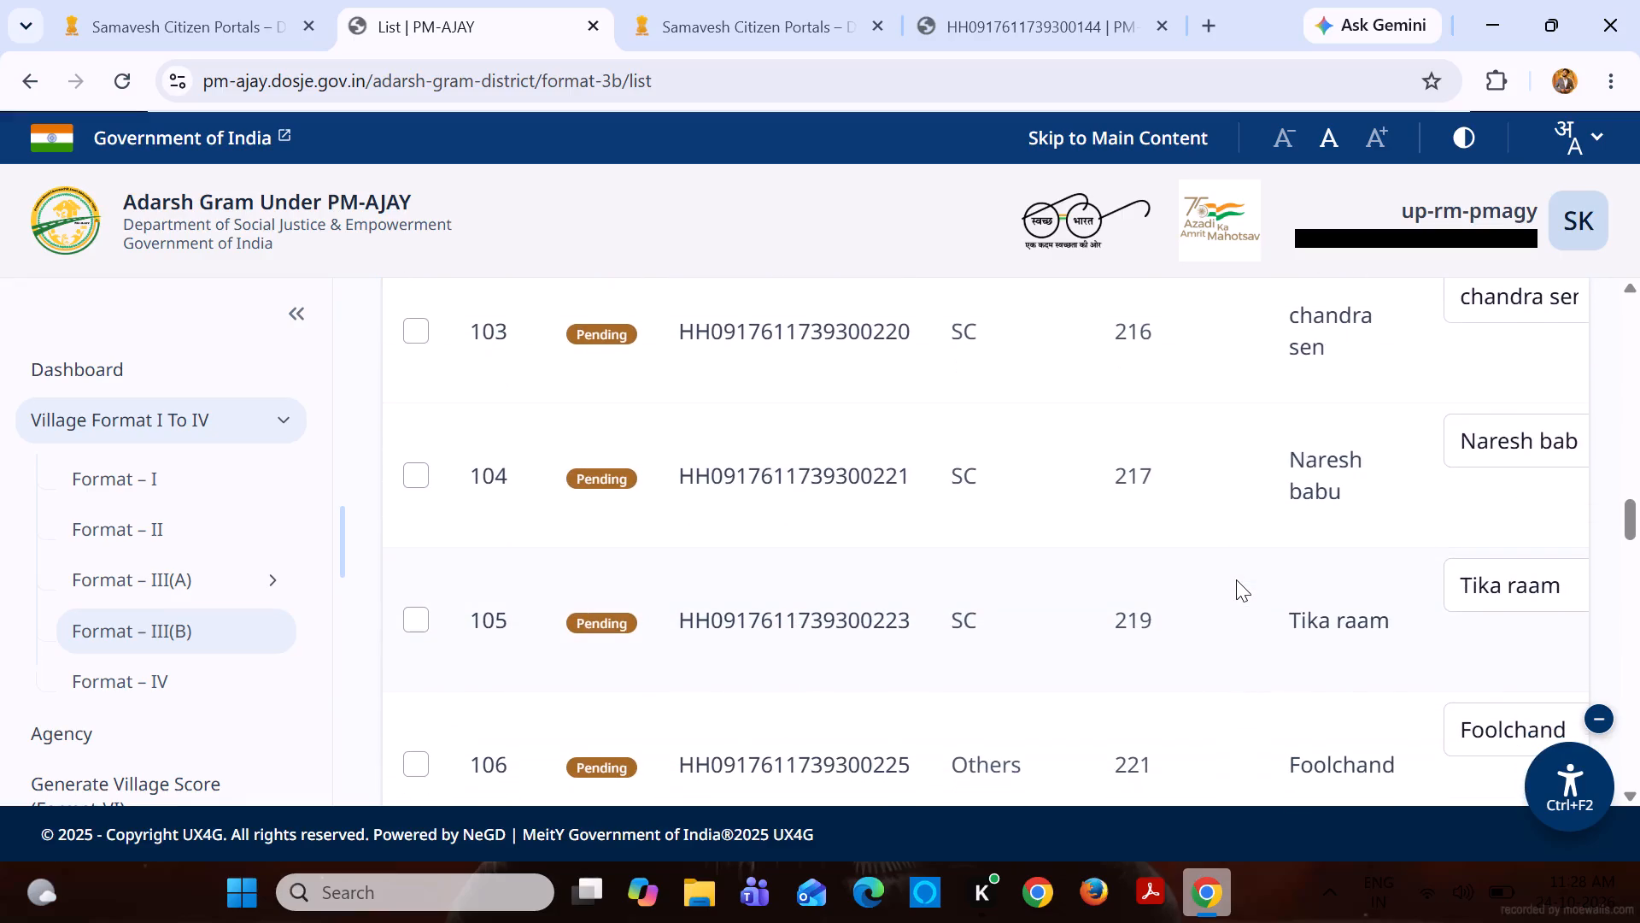
scroll(1236, 579, "down", 3)
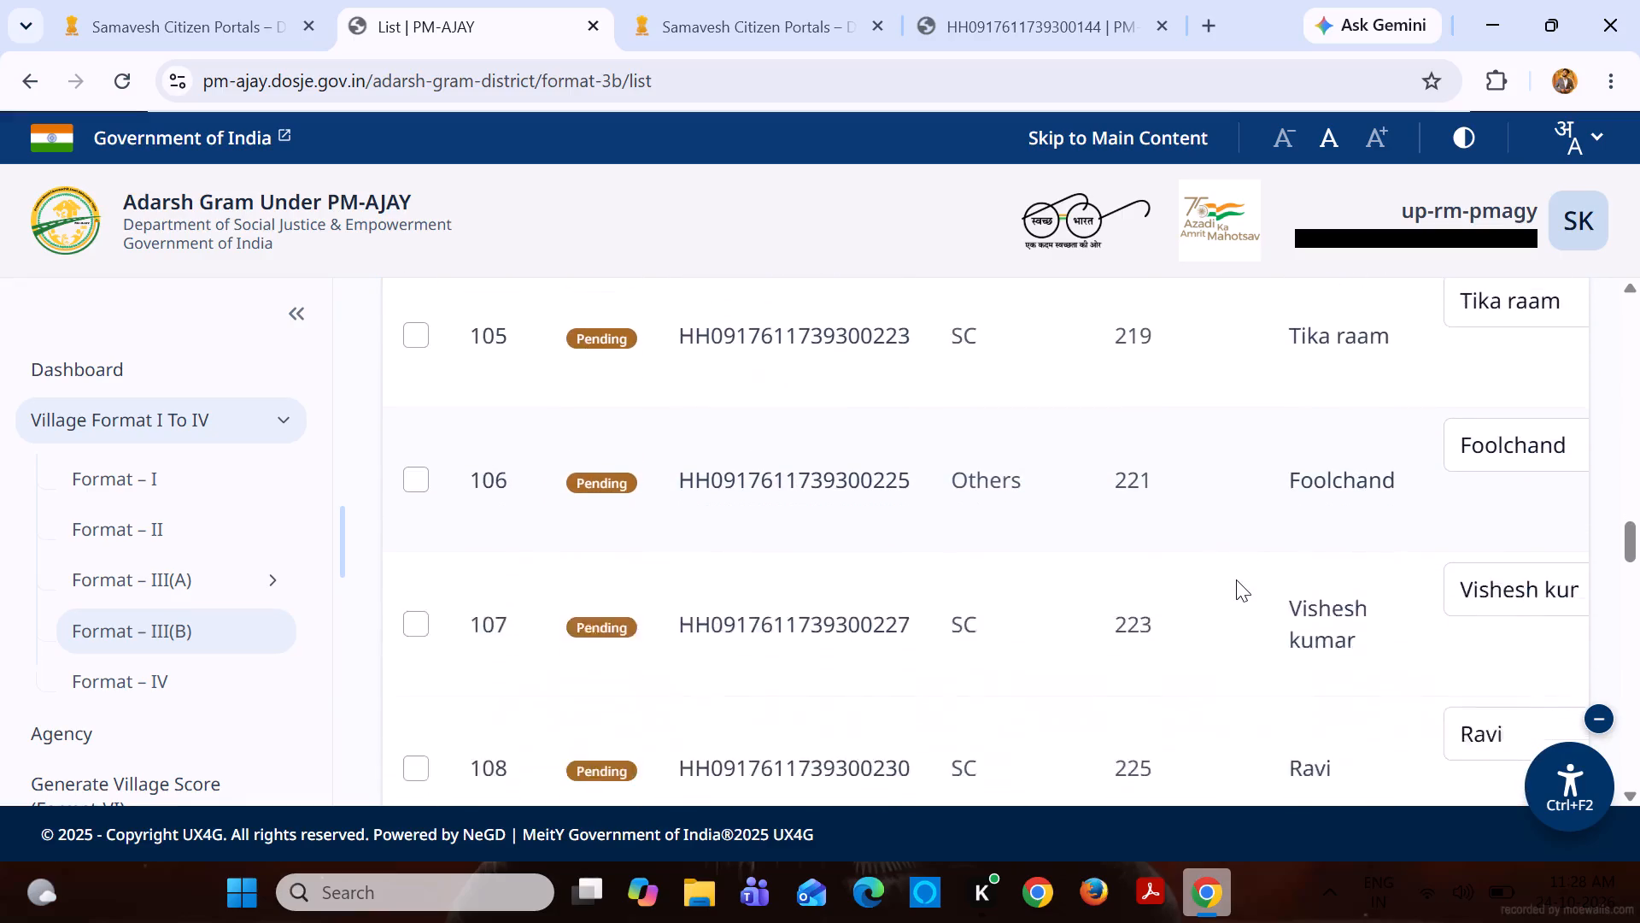
scroll(1236, 579, "down", 4)
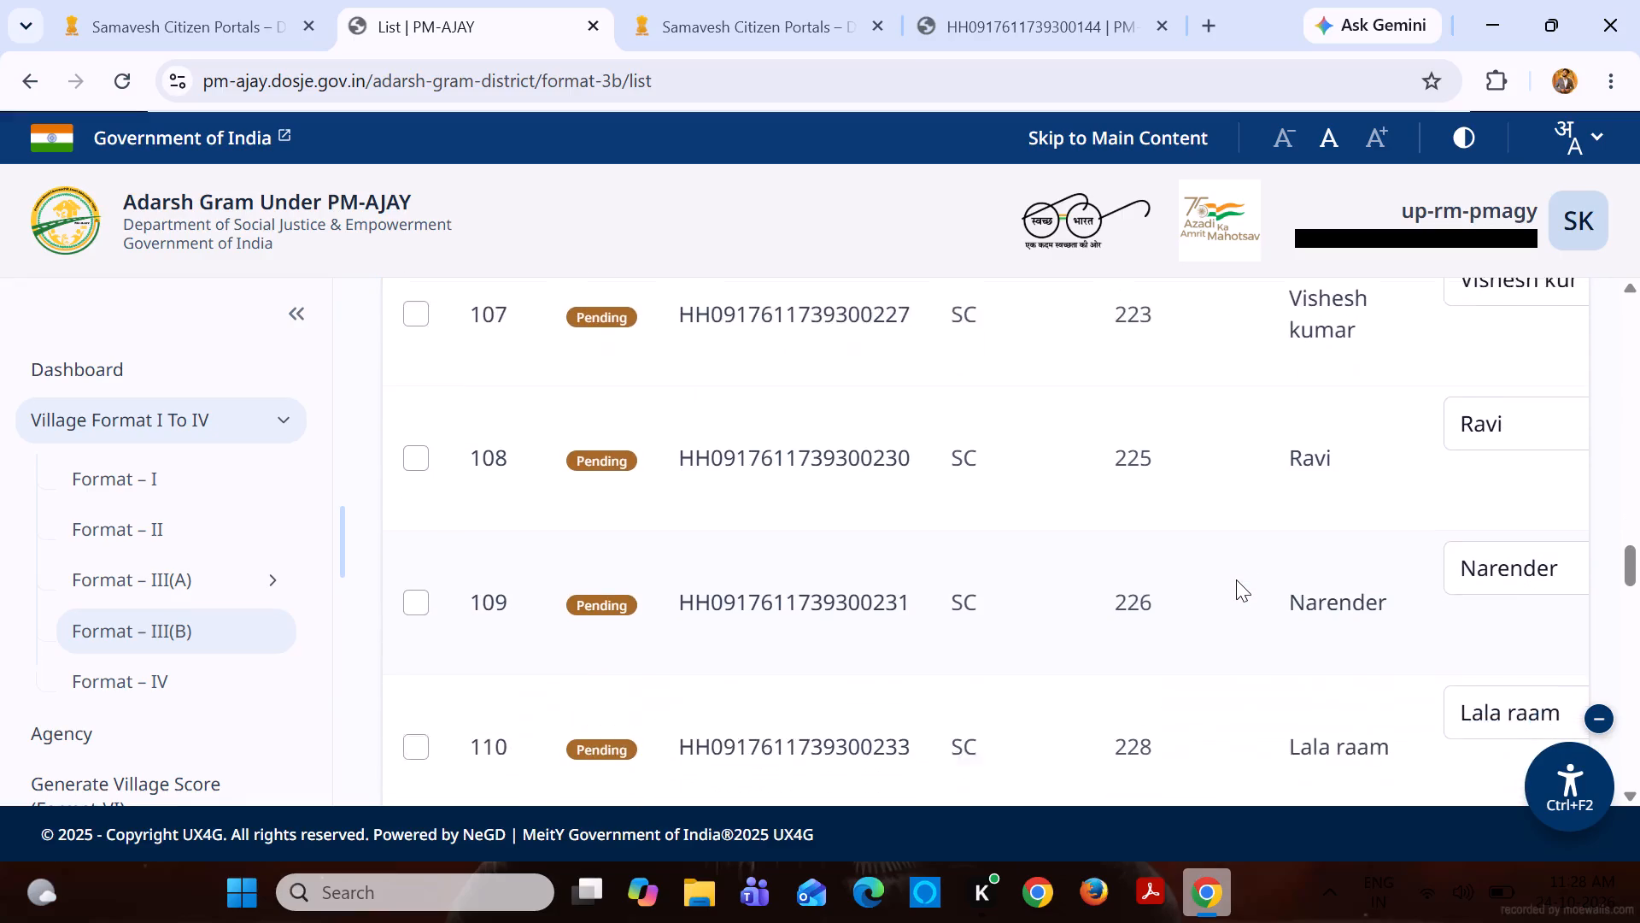
scroll(1236, 579, "down", 4)
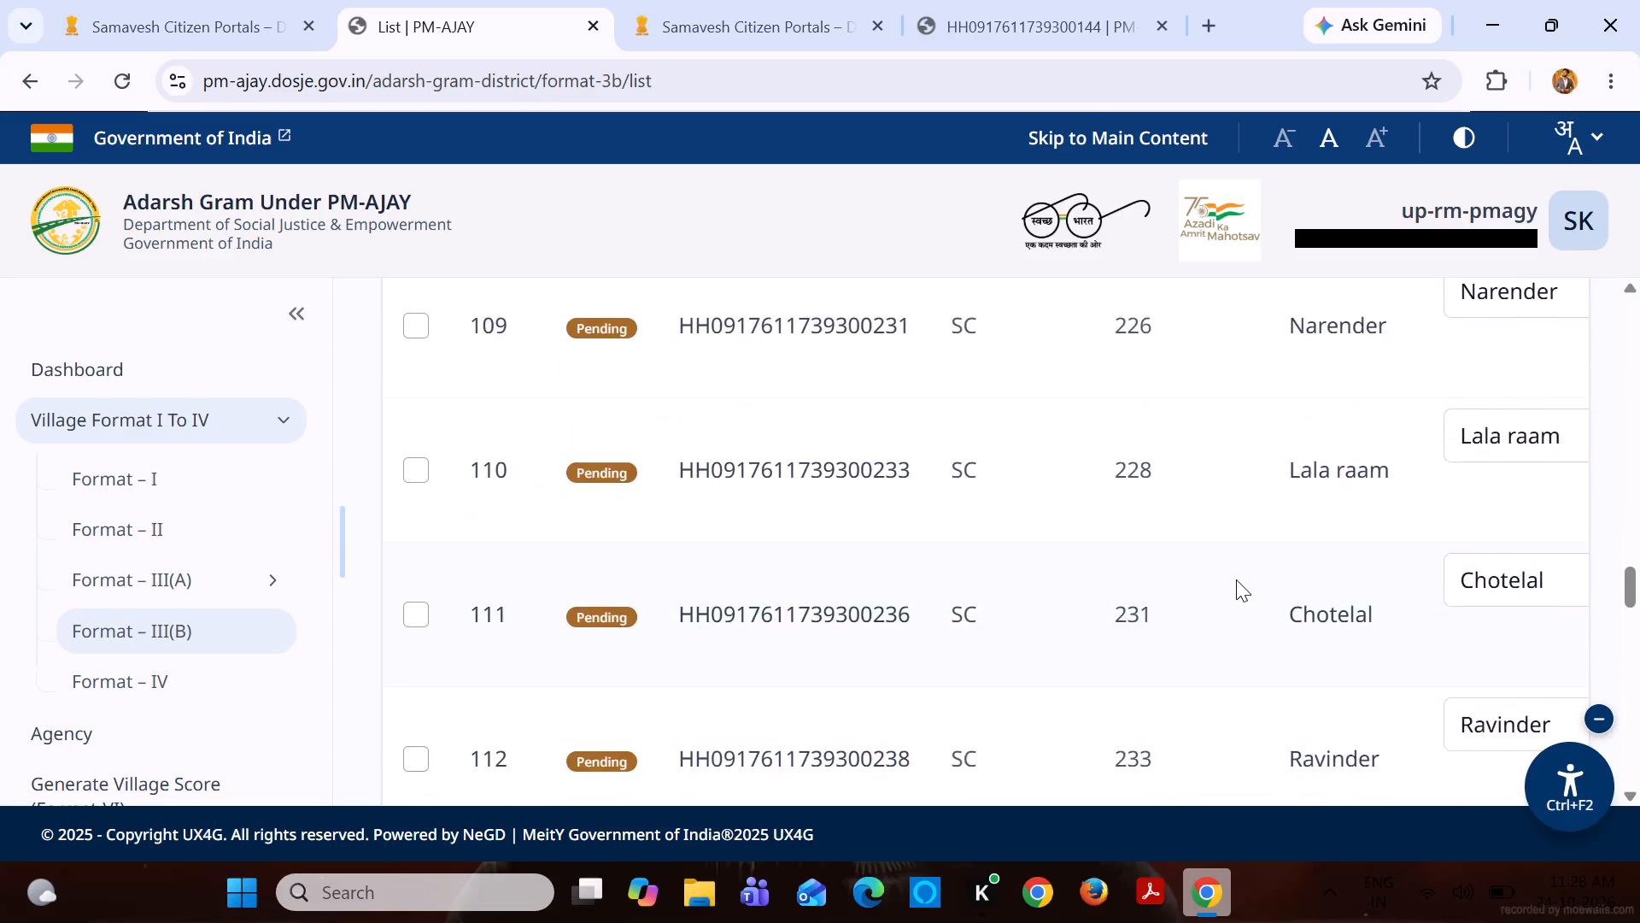
scroll(1236, 579, "down", 3)
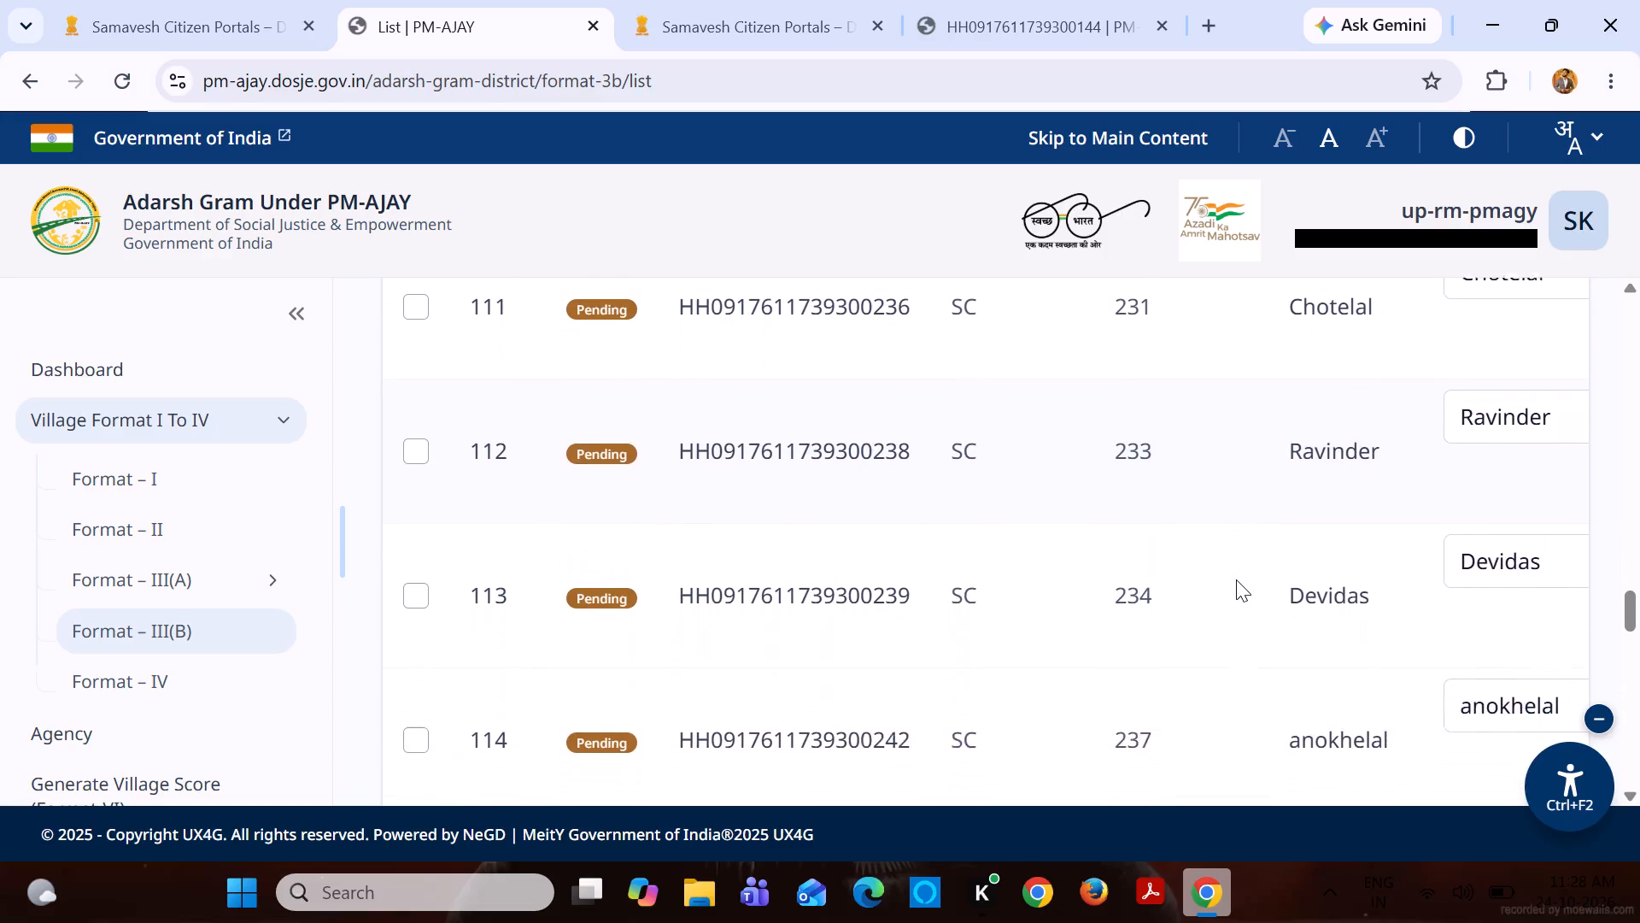
scroll(1236, 579, "down", 1)
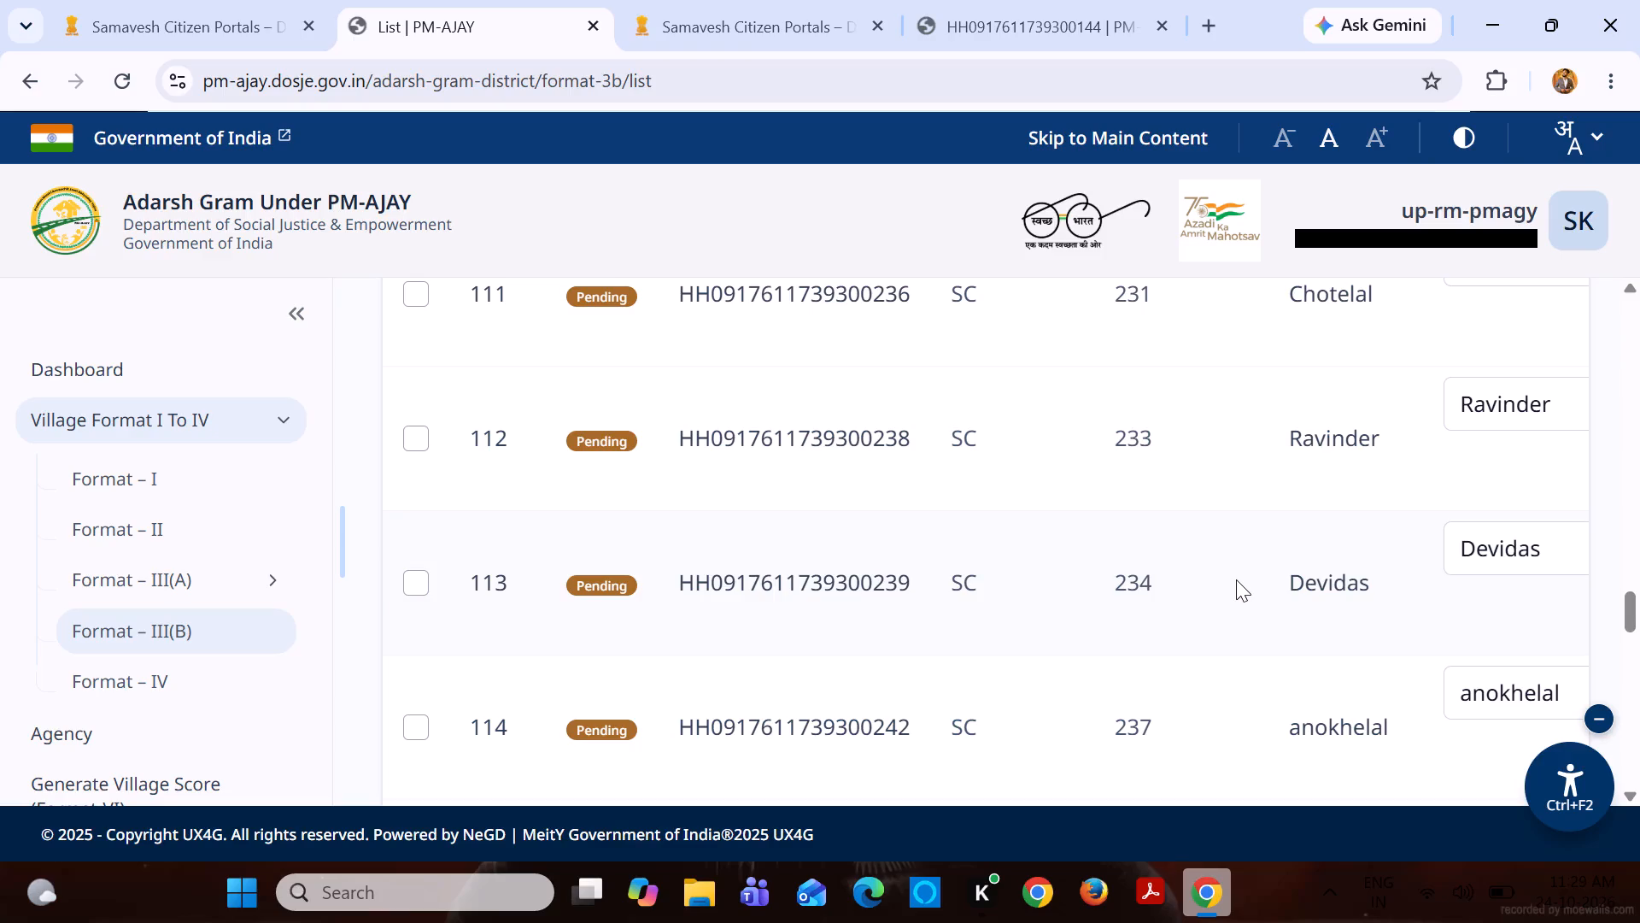
scroll(1246, 574, "down", 3)
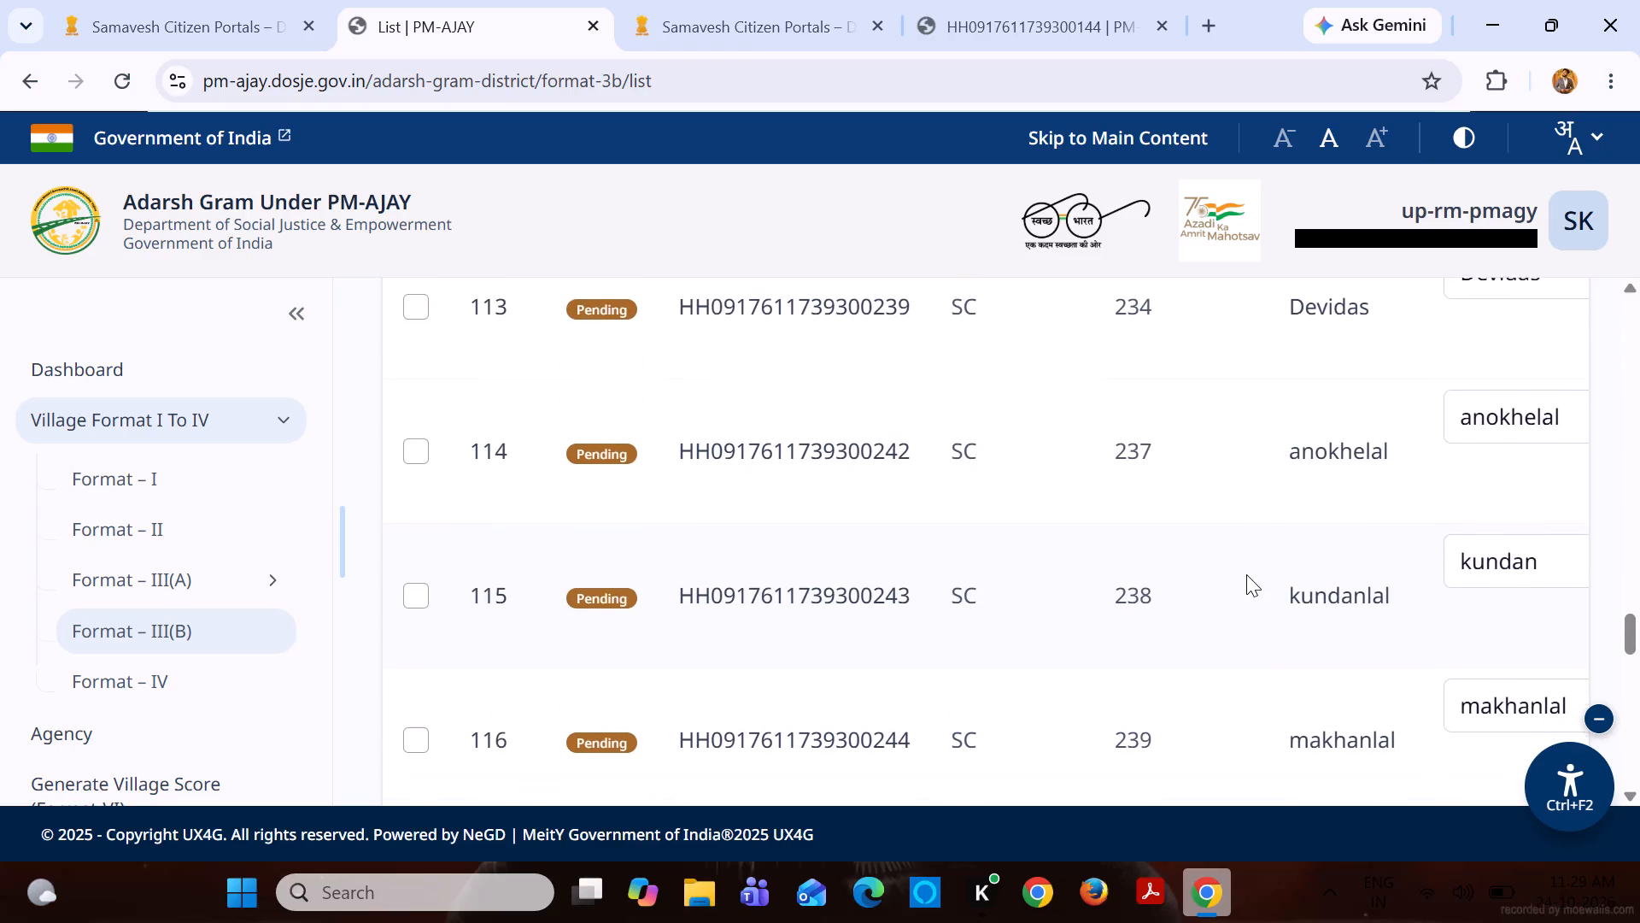
scroll(1246, 574, "down", 1)
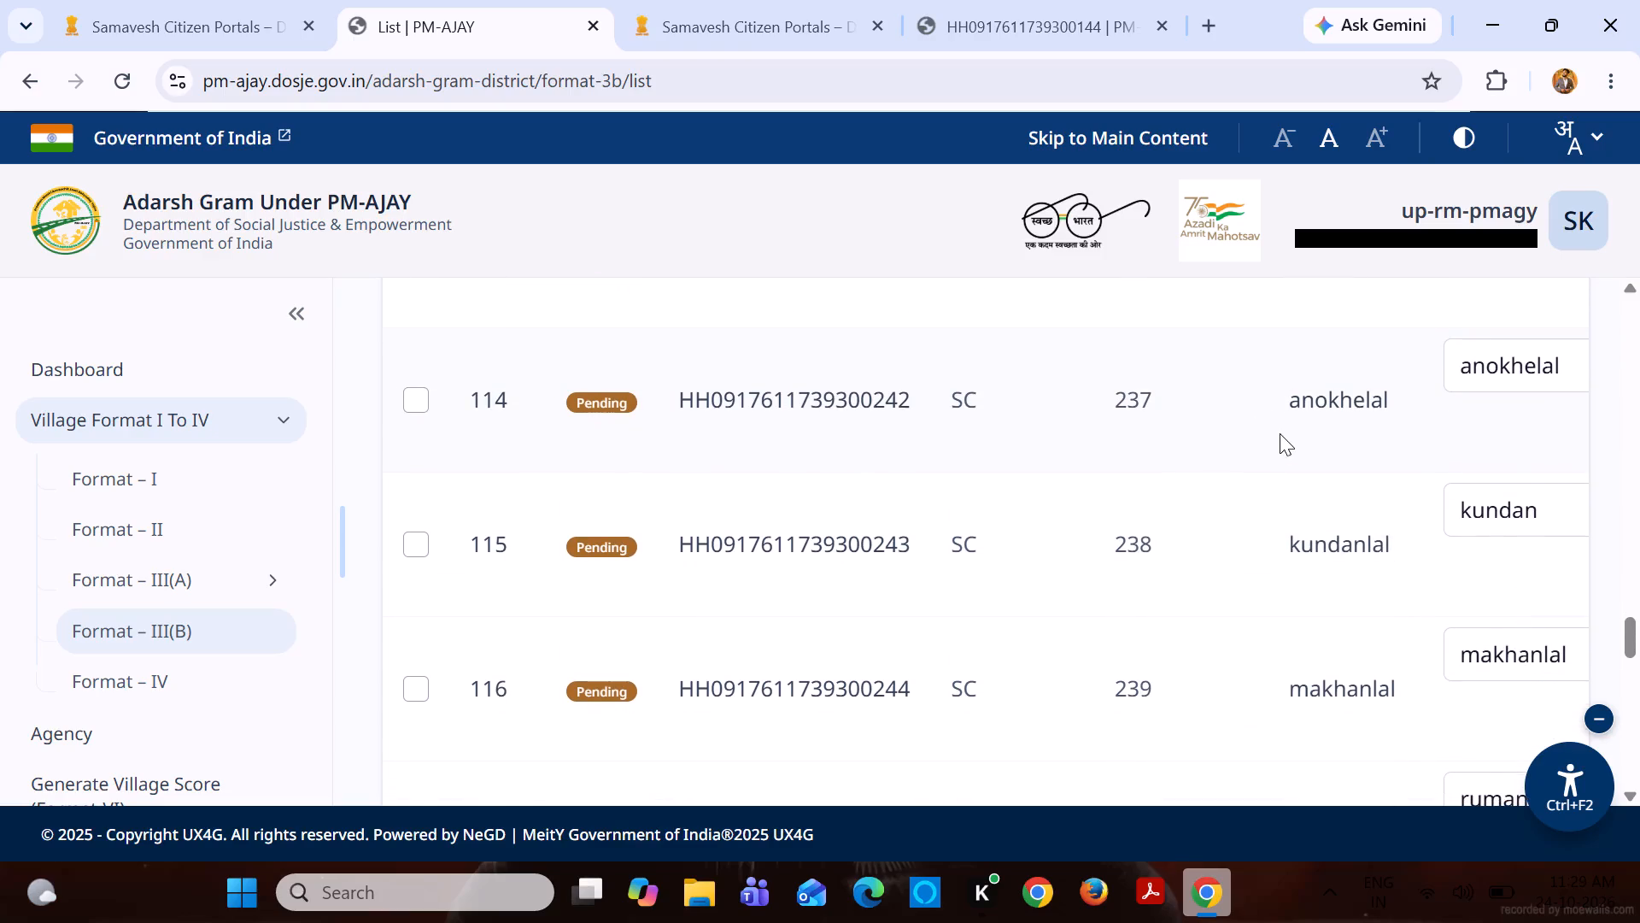
scroll(1154, 615, "down", 4)
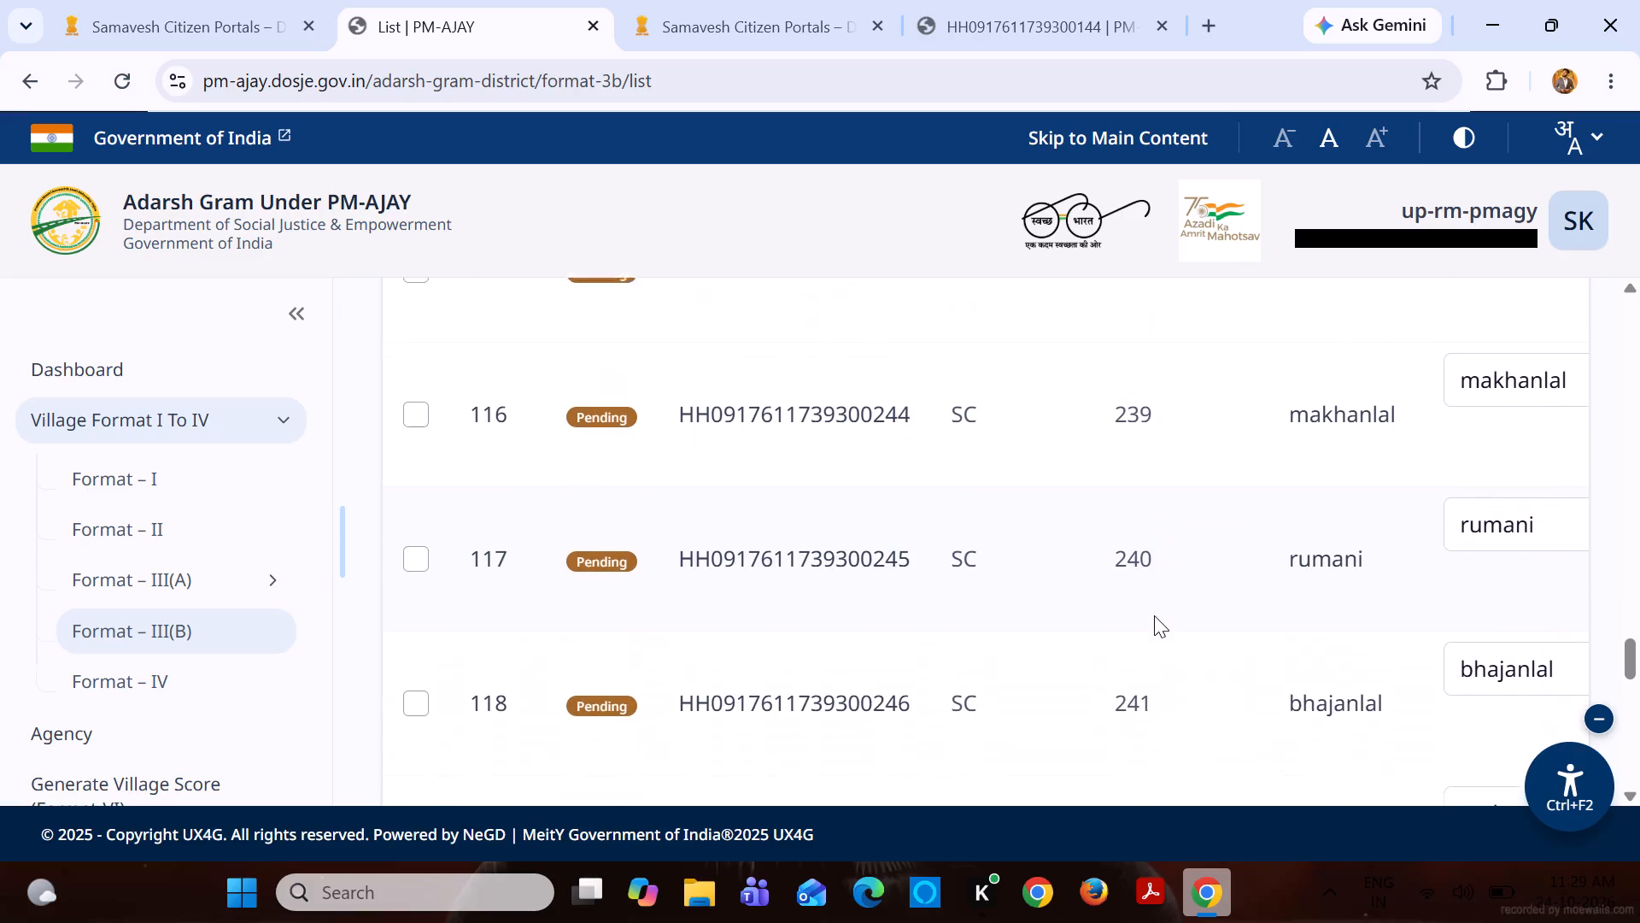
scroll(1154, 615, "down", 2)
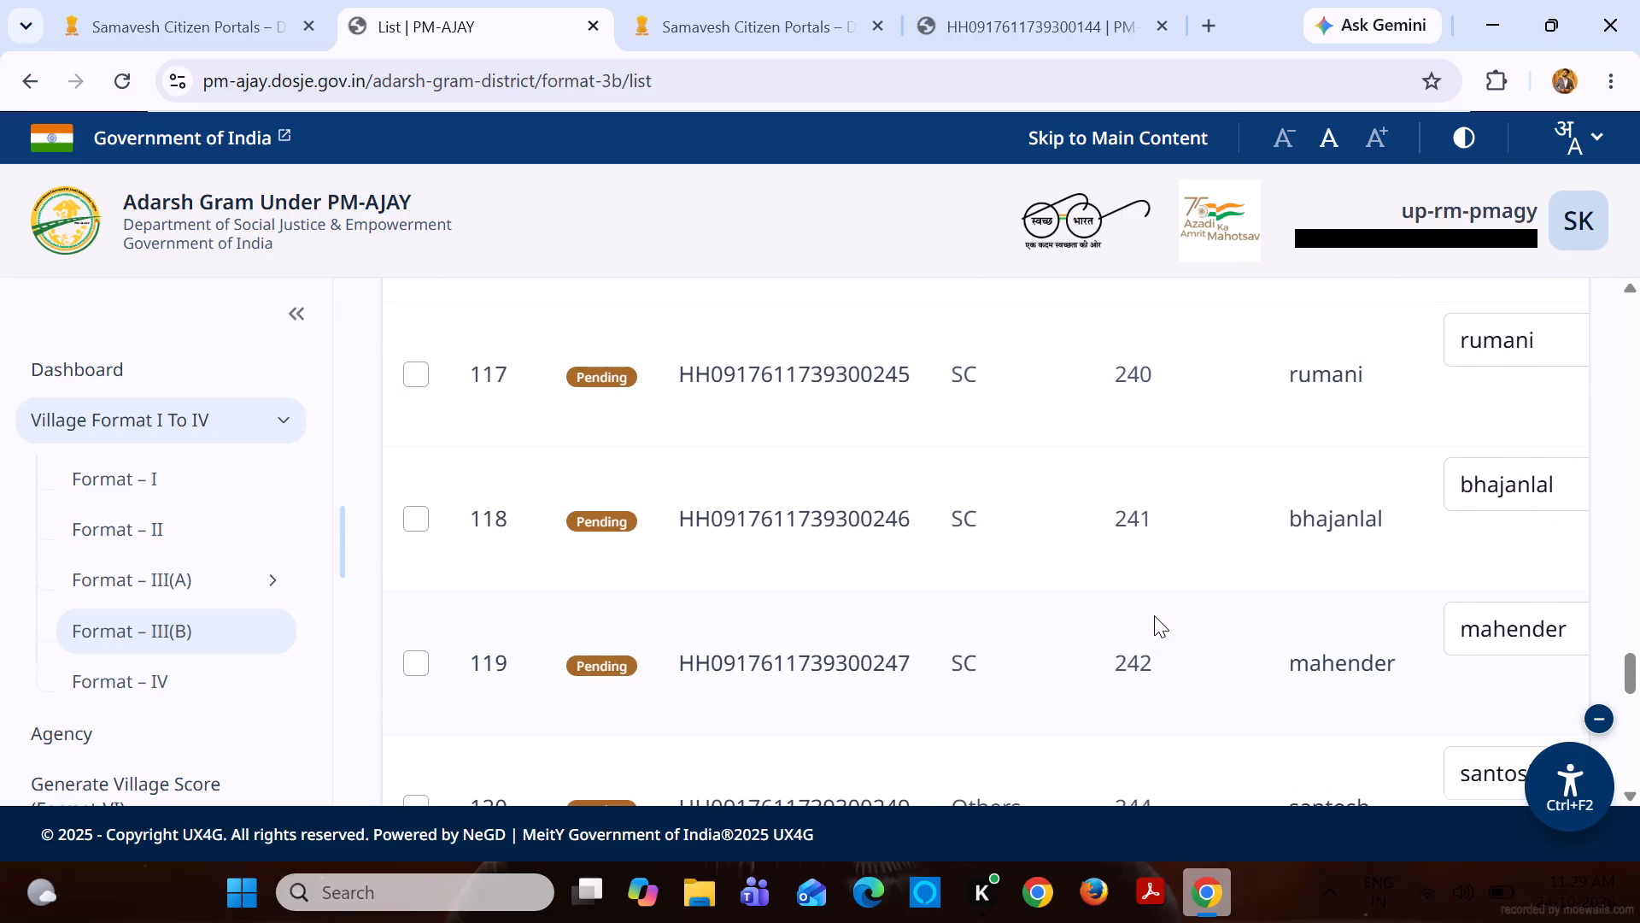
scroll(1154, 615, "down", 4)
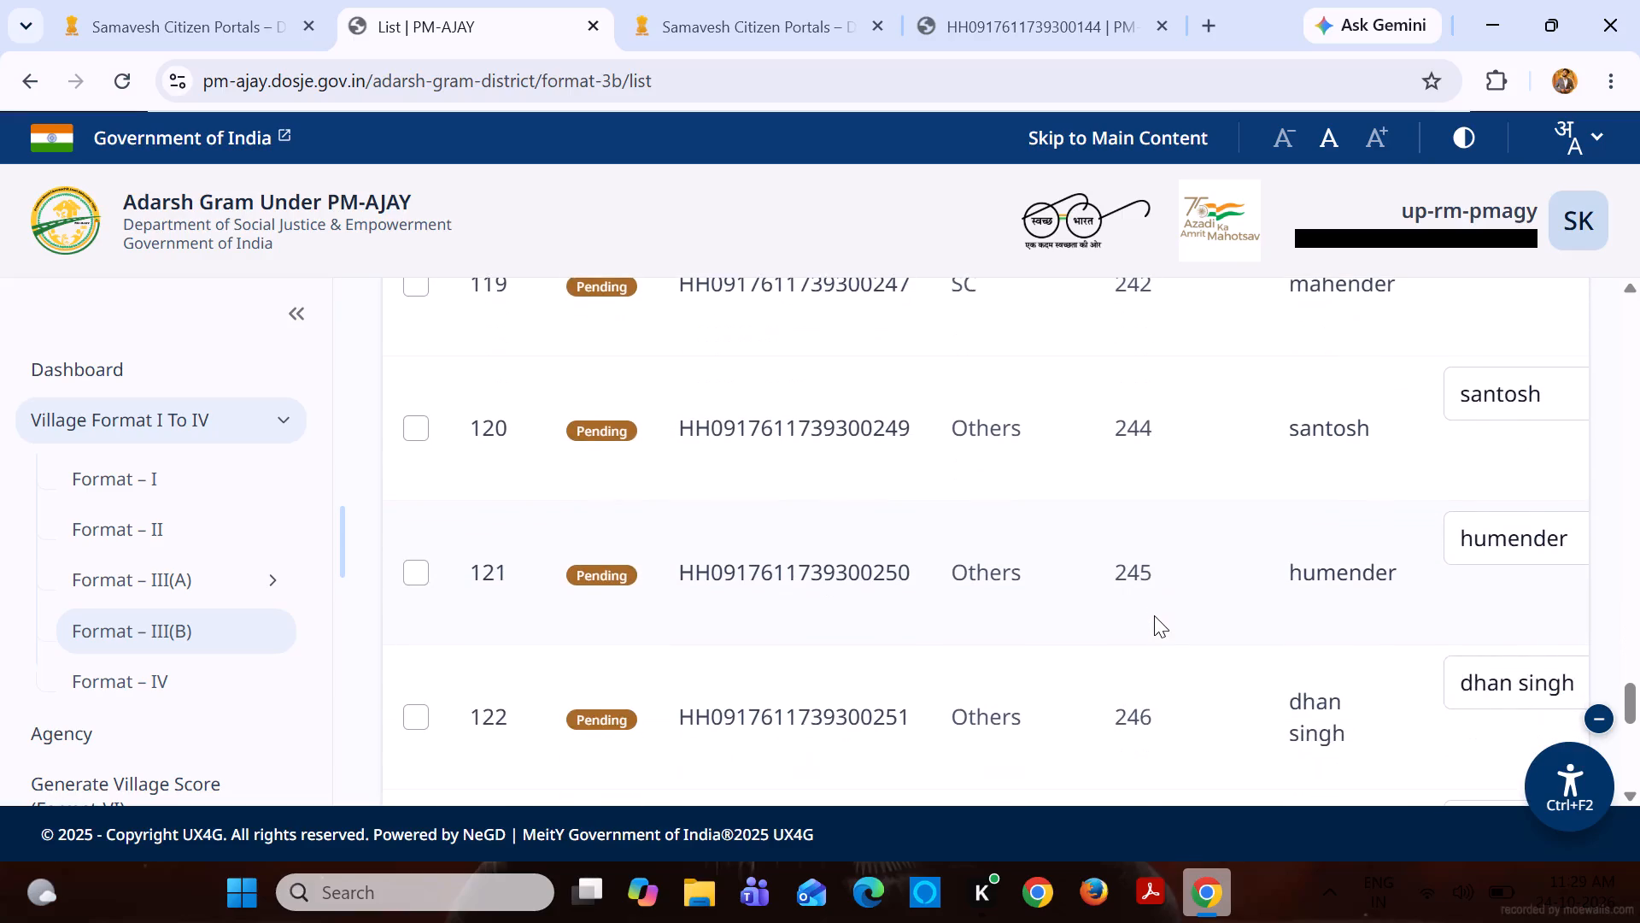
scroll(1154, 615, "down", 6)
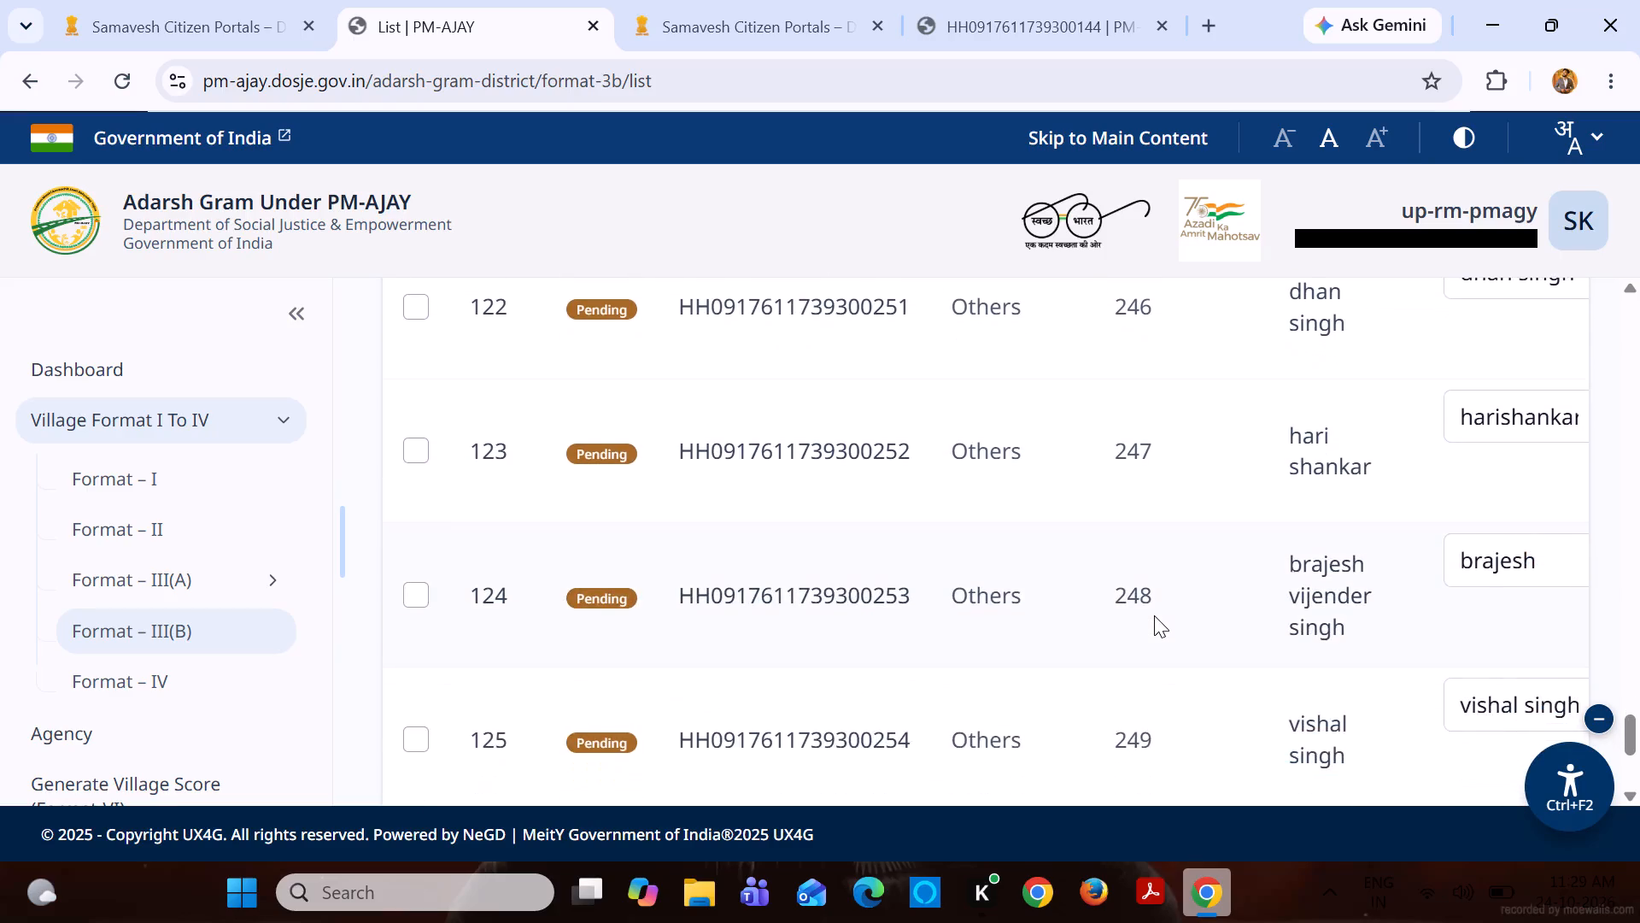
scroll(1154, 615, "down", 2)
scroll(1154, 615, "up", 12)
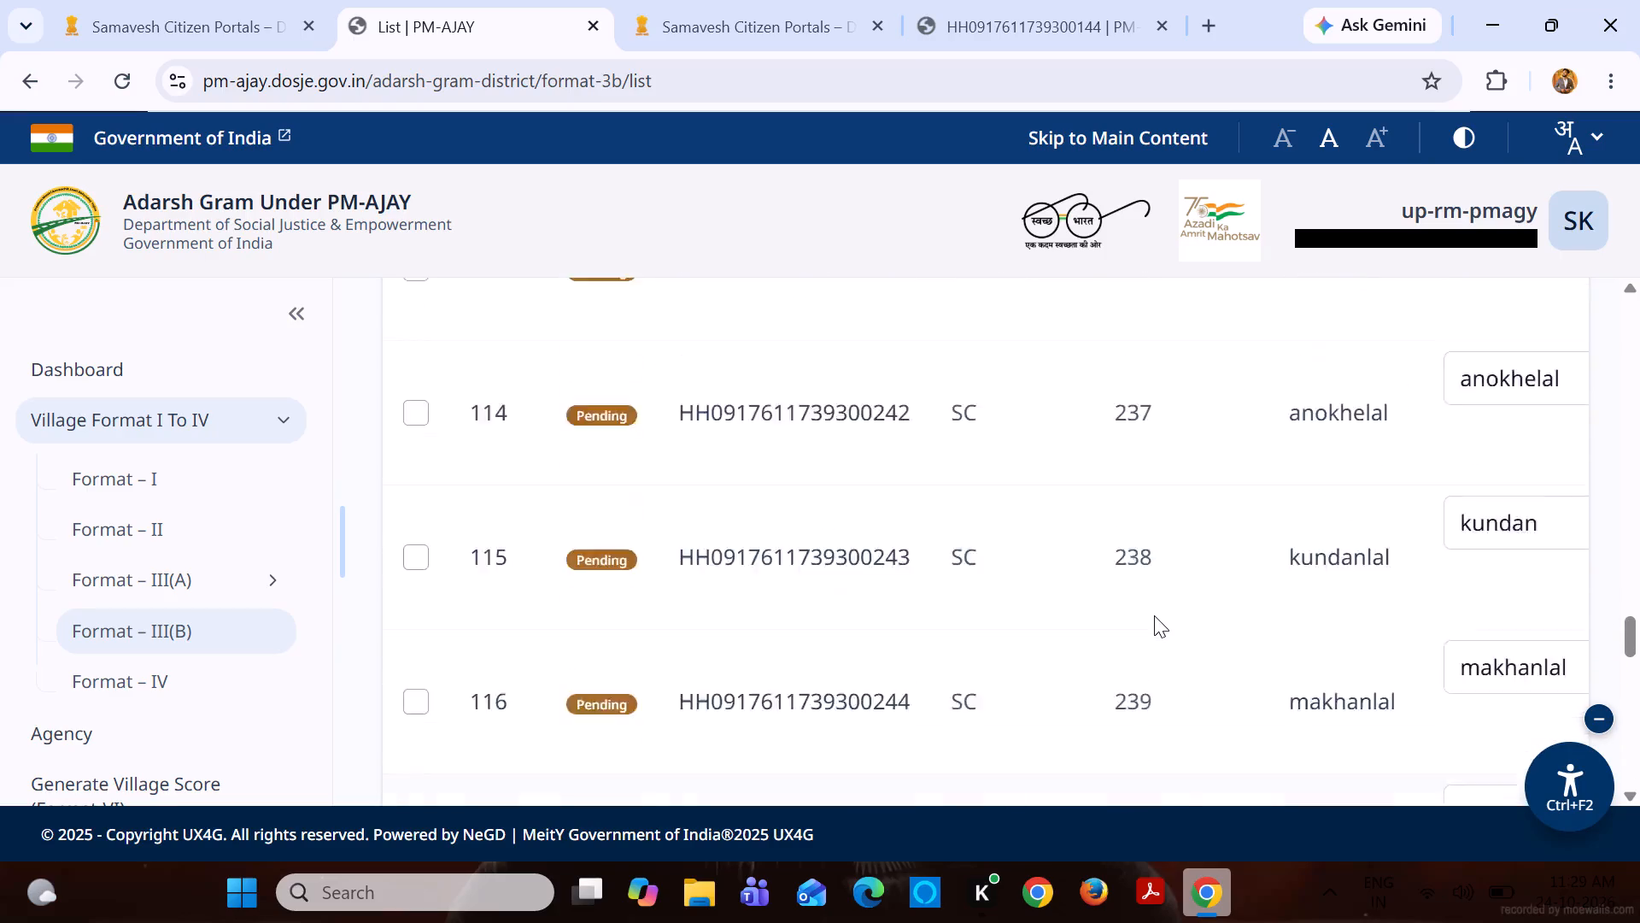
scroll(1154, 615, "up", 12)
Switch to the open Format – III(A) household survey edit form and exit it back to the district dashboard.
left_click(1064, 0)
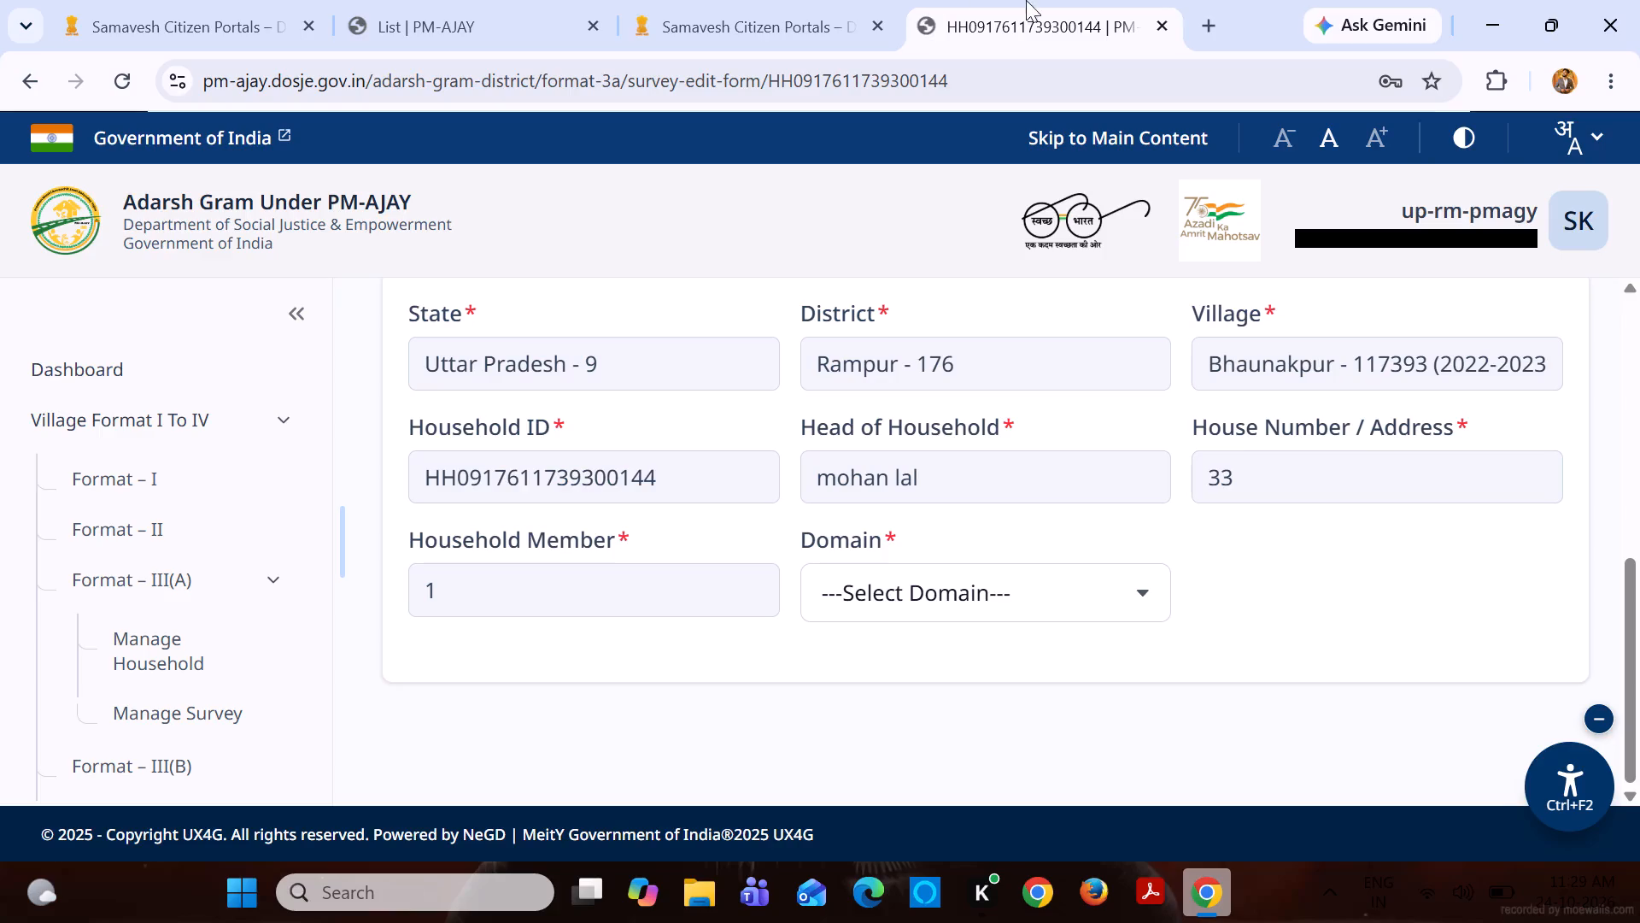
scroll(1490, 297, "up", 7)
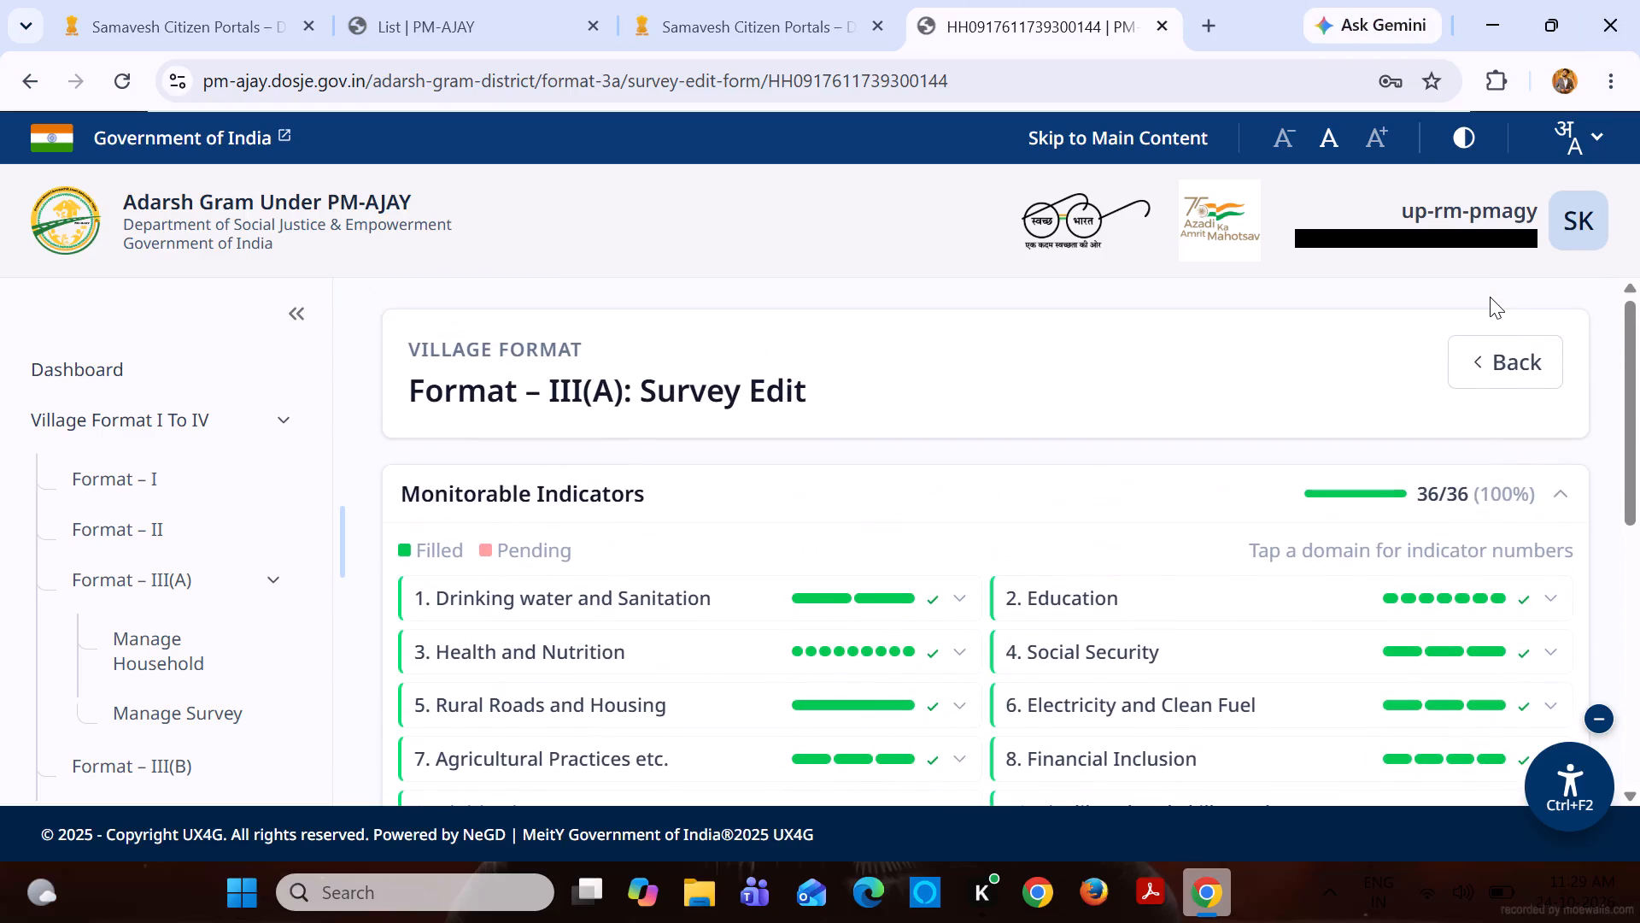
scroll(1490, 297, "up", 2)
left_click(1524, 358)
left_click(1524, 358)
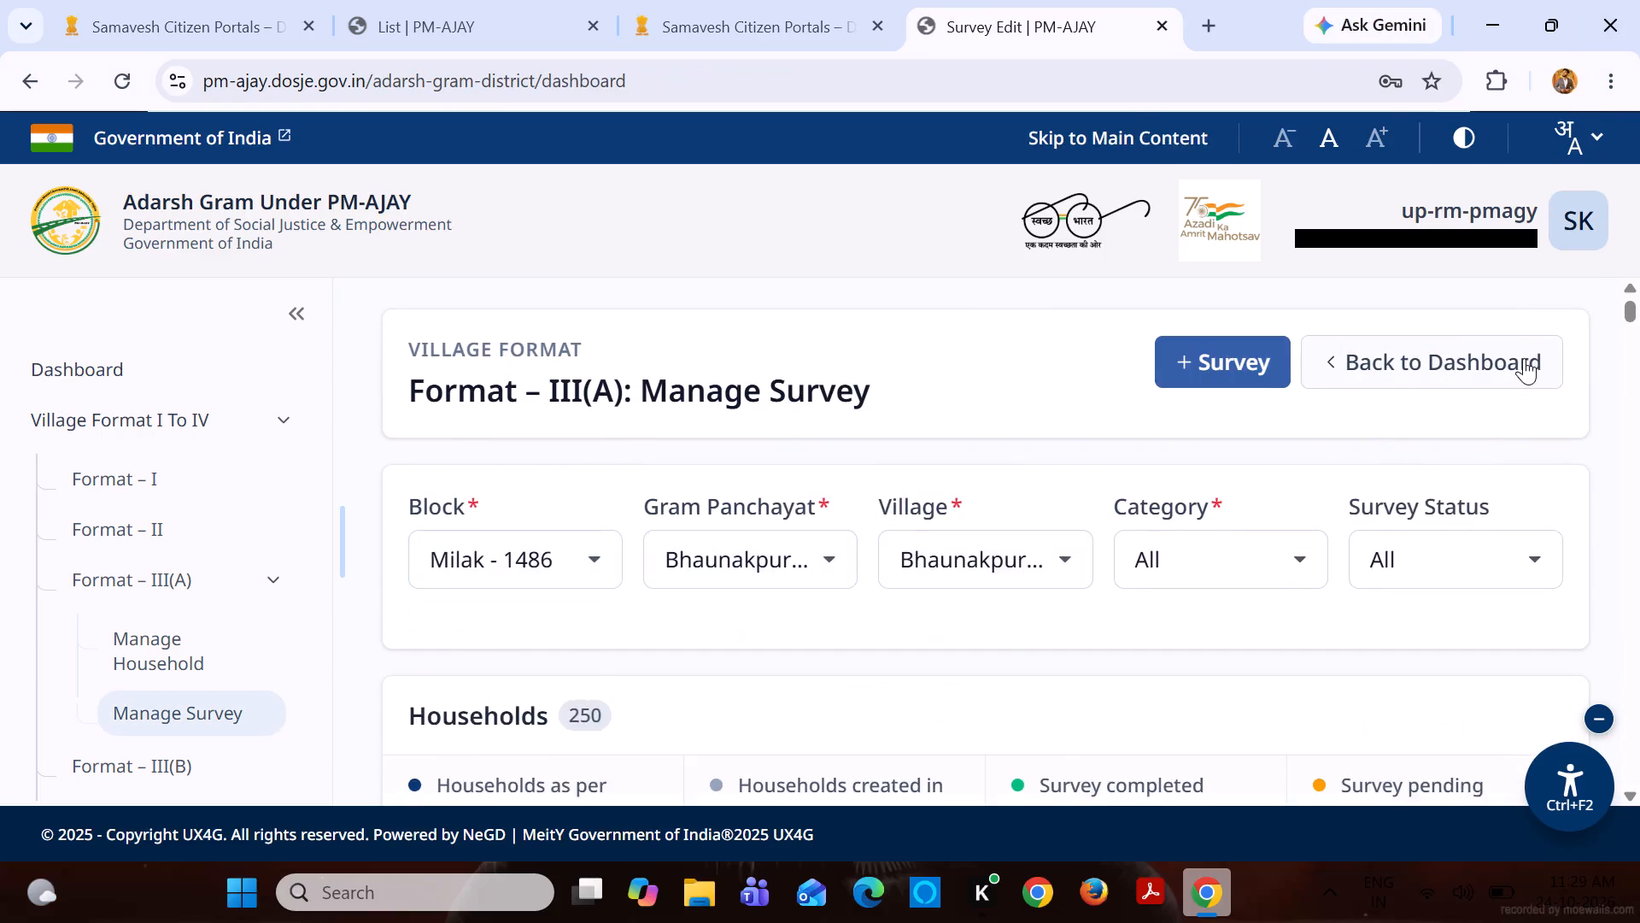
scroll(1408, 456, "down", 5)
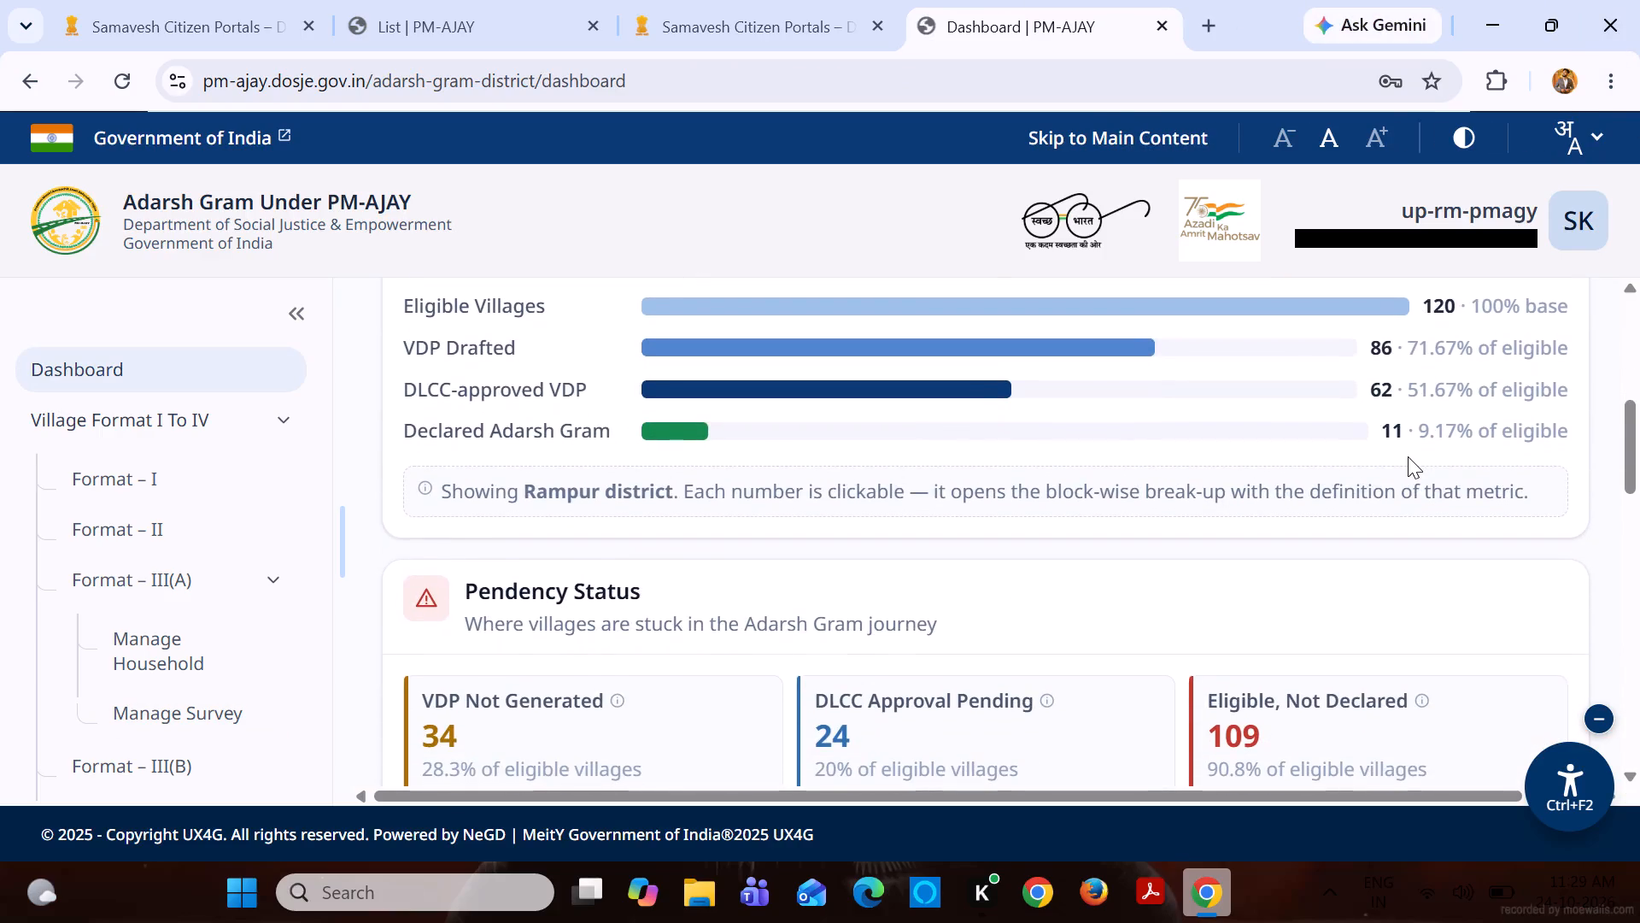
scroll(1408, 456, "up", 4)
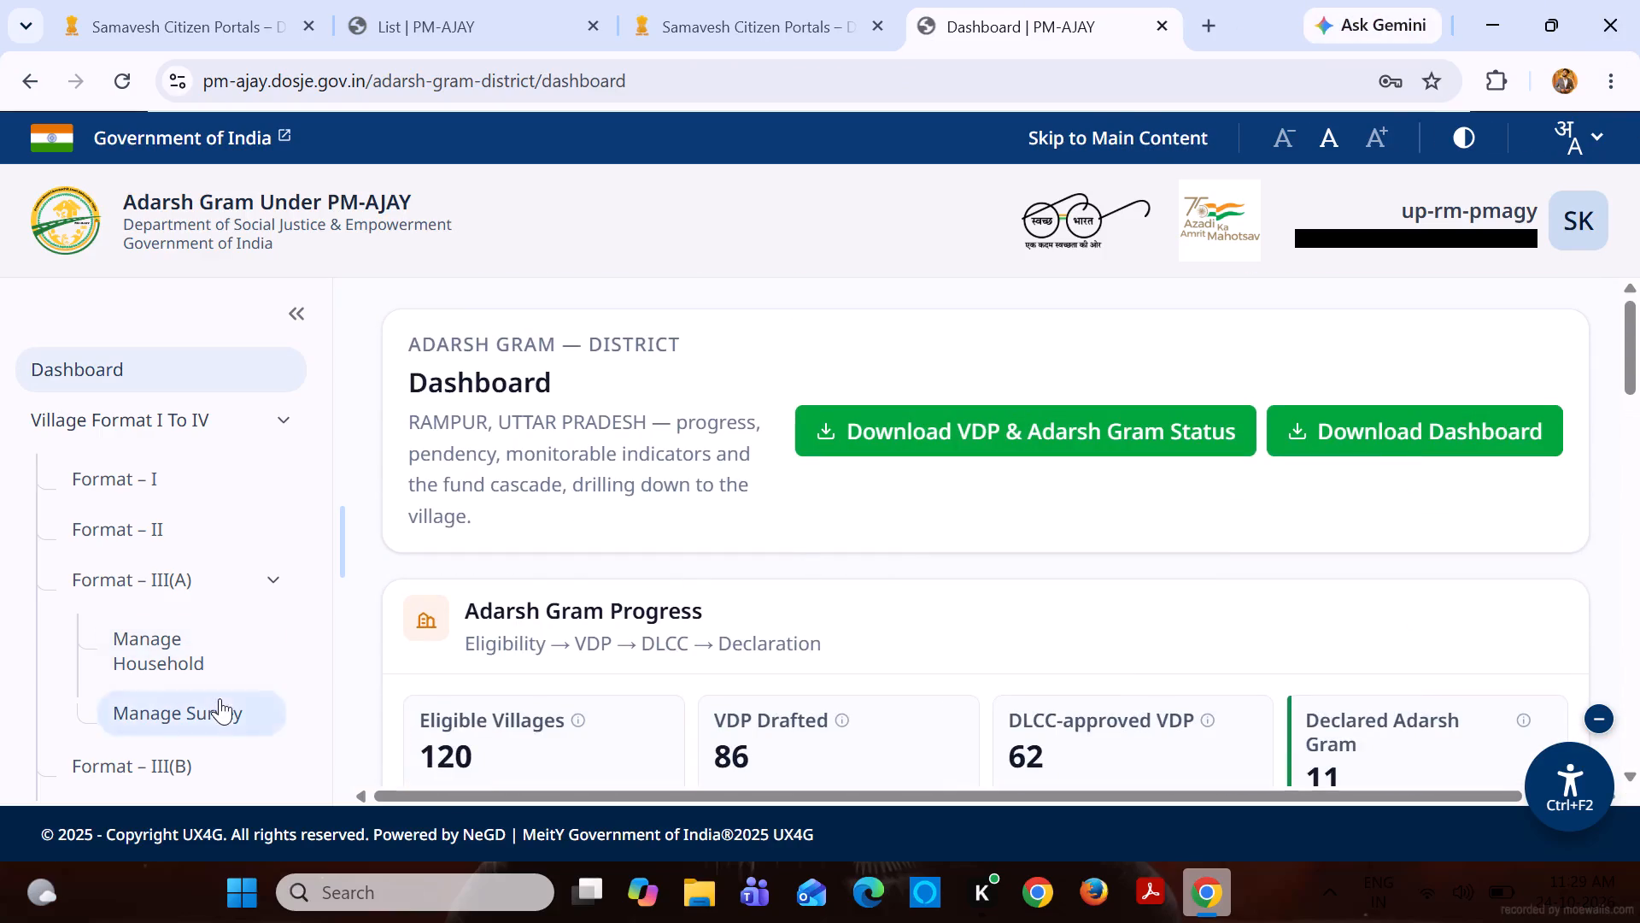
List the Format – III(A) household surveys for block Milak - 1486, gram panchayat Bhaunakpur and village Bhaunakpur.
left_click(220, 698)
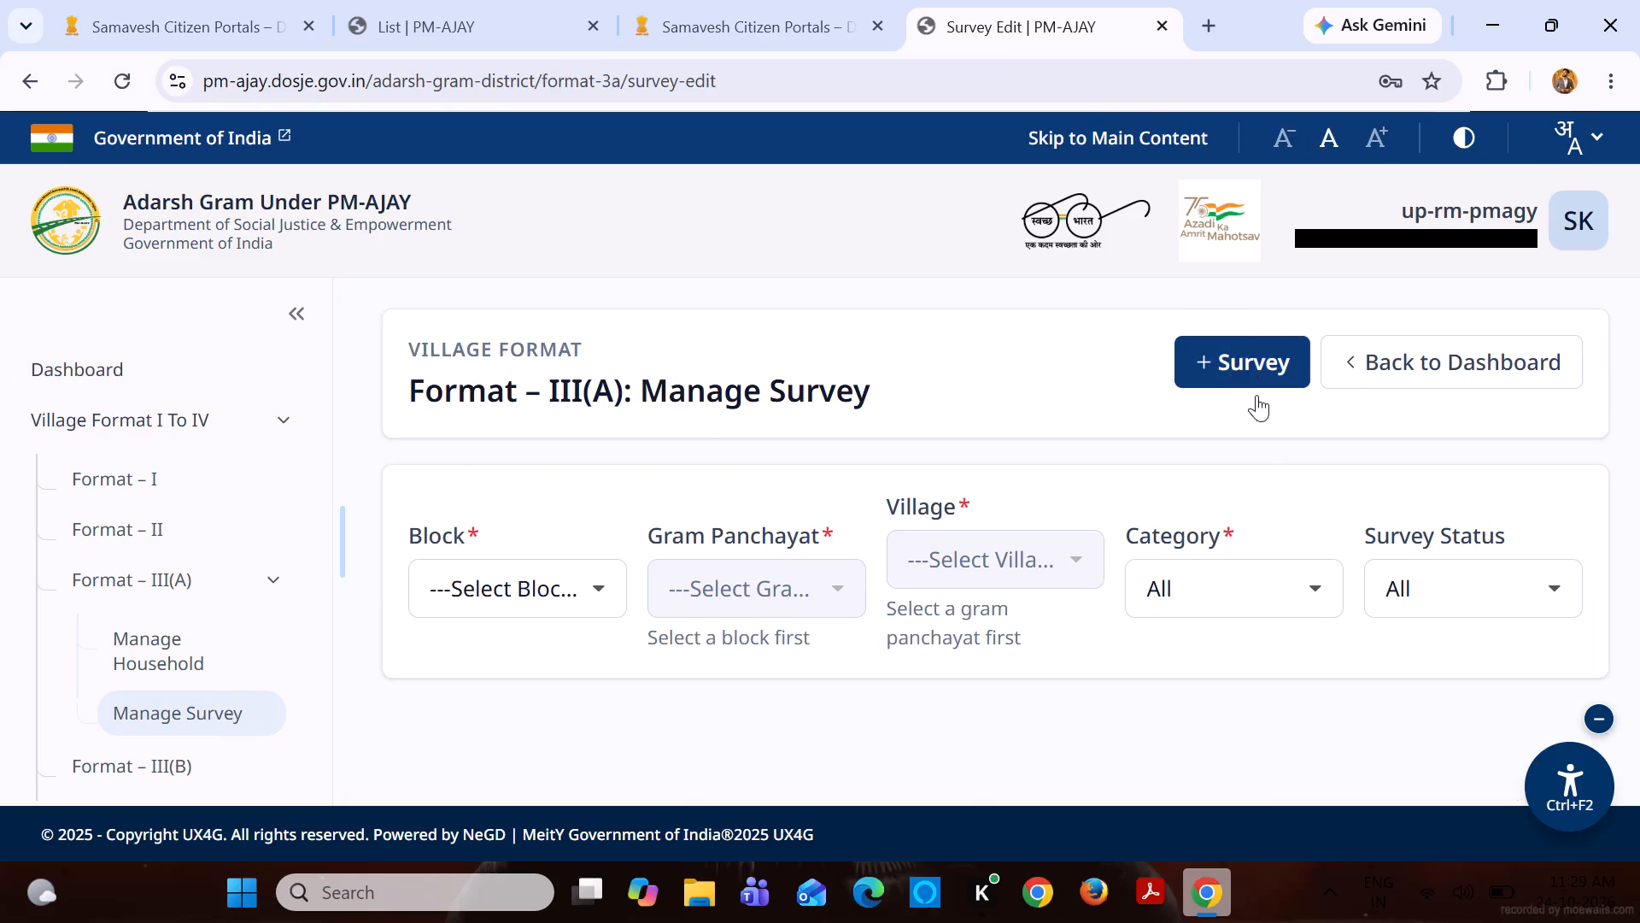
left_click(613, 578)
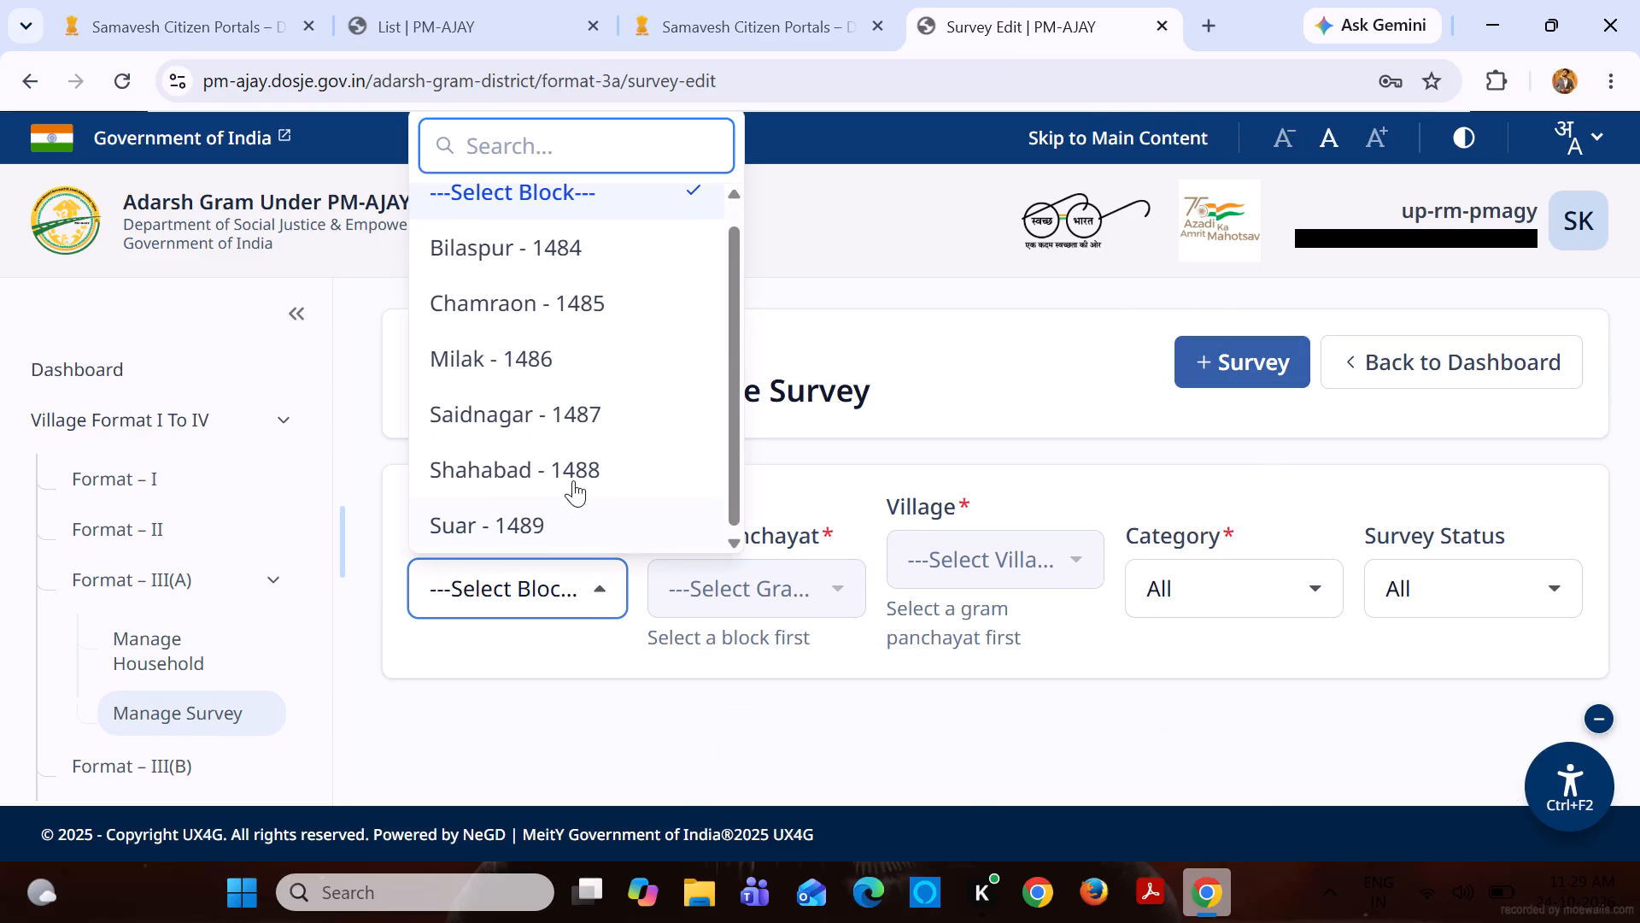
left_click(544, 361)
left_click(760, 603)
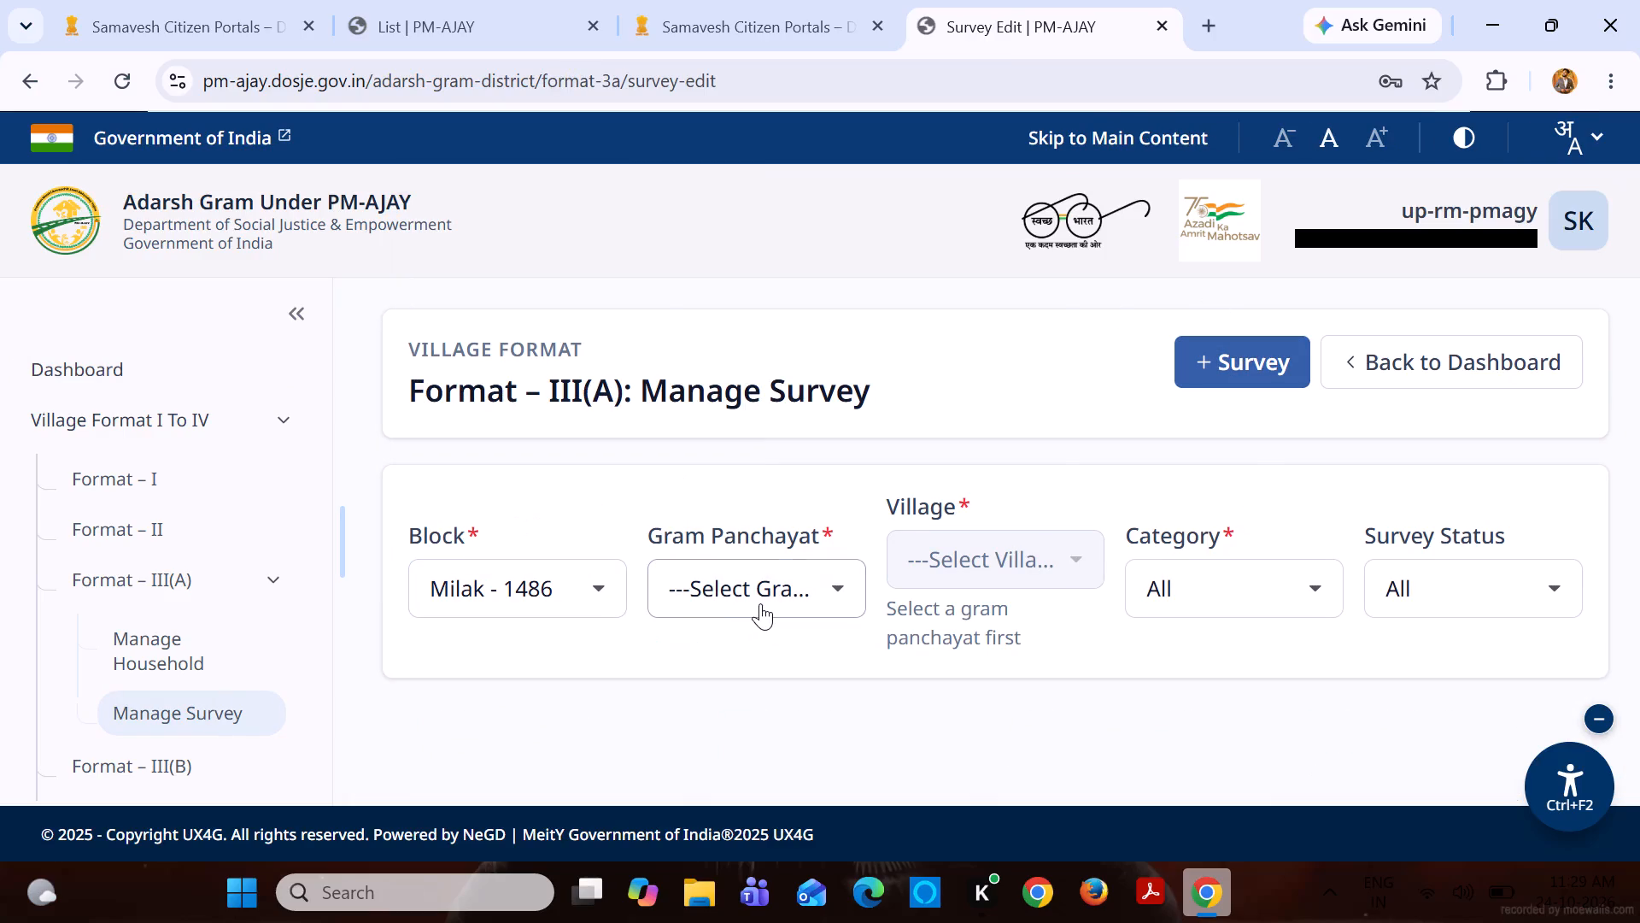
left_click(774, 414)
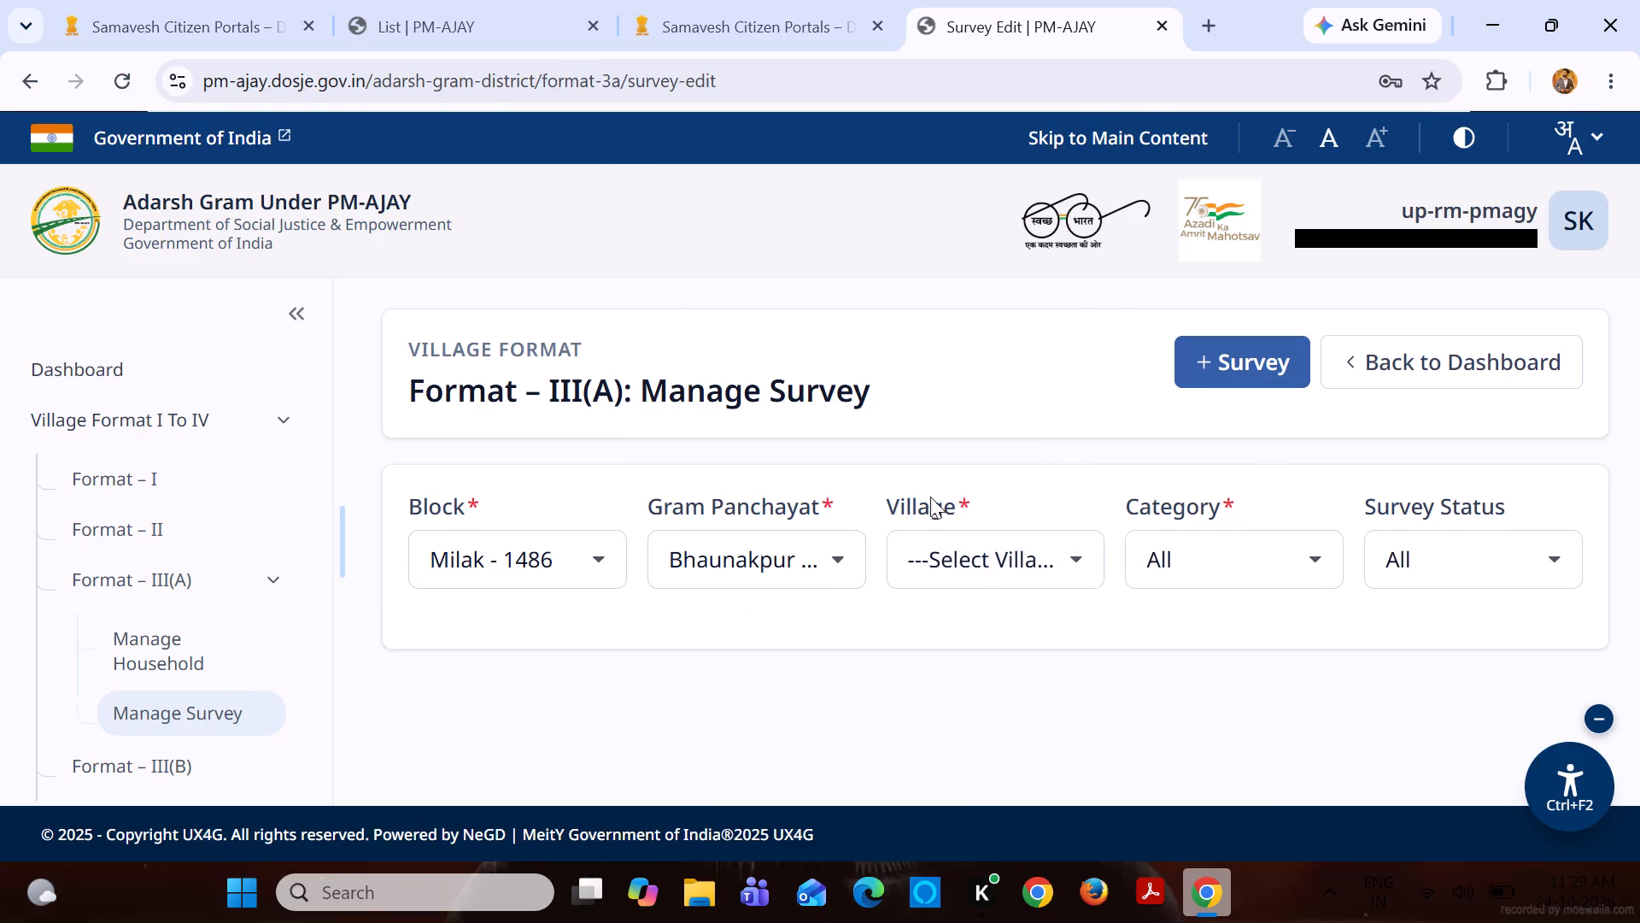
left_click(994, 551)
left_click(983, 432)
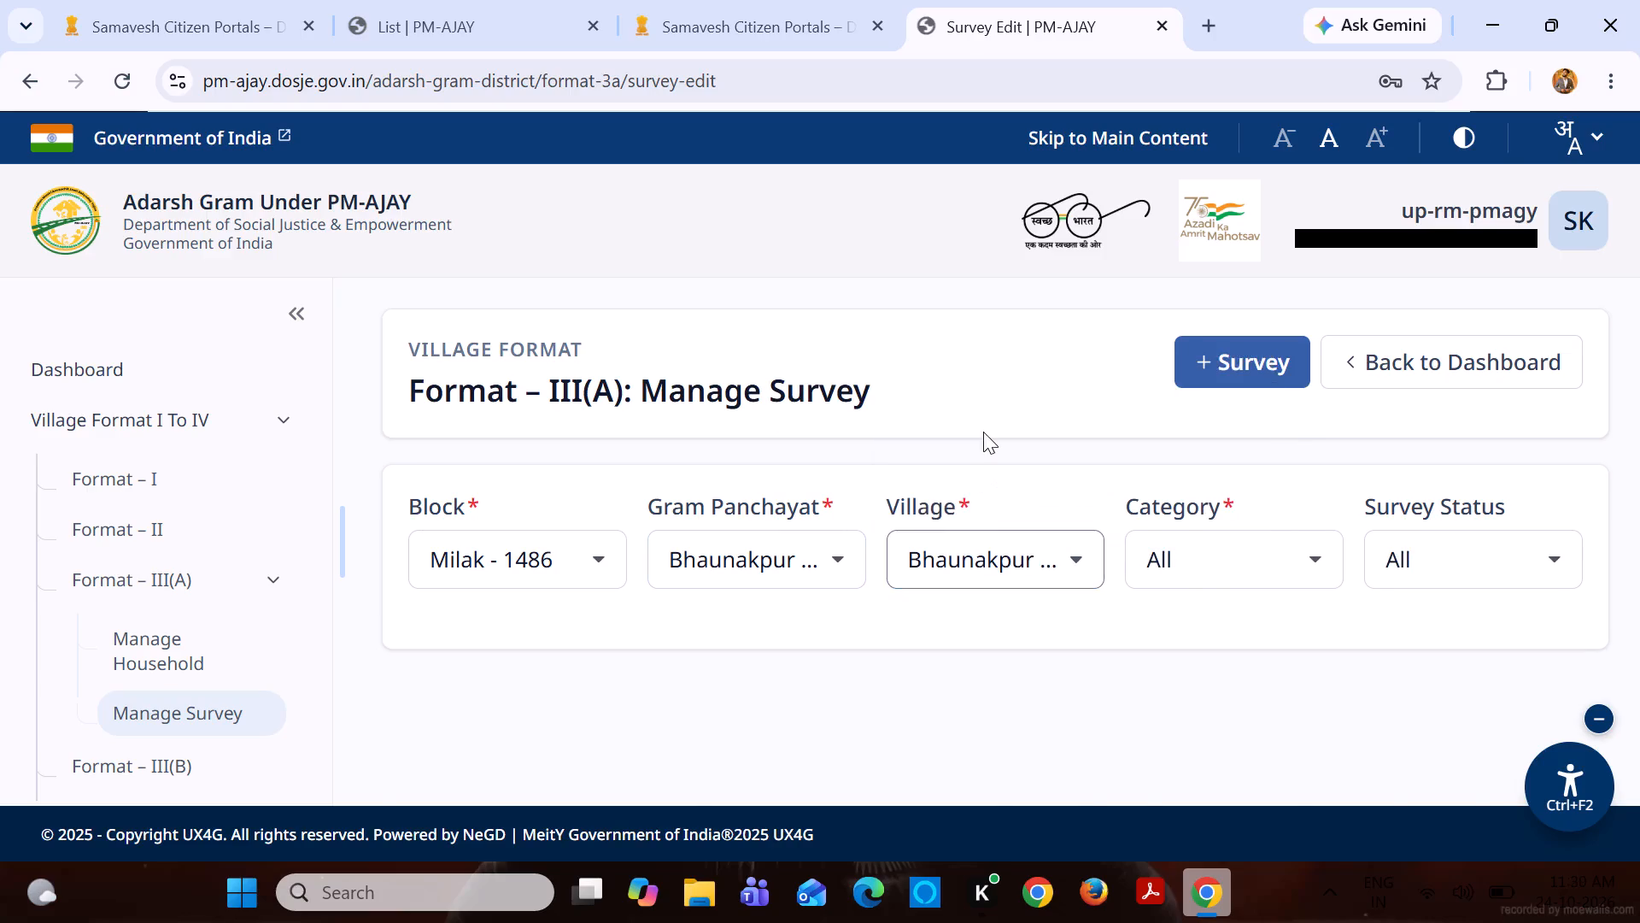
In house 249's survey, answer No to household involvement in farming under domain 7 – Agricultural Practices etc., indicator 7.1, save and return to the list.
scroll(1187, 531, "down", 1)
scroll(1184, 426, "down", 4)
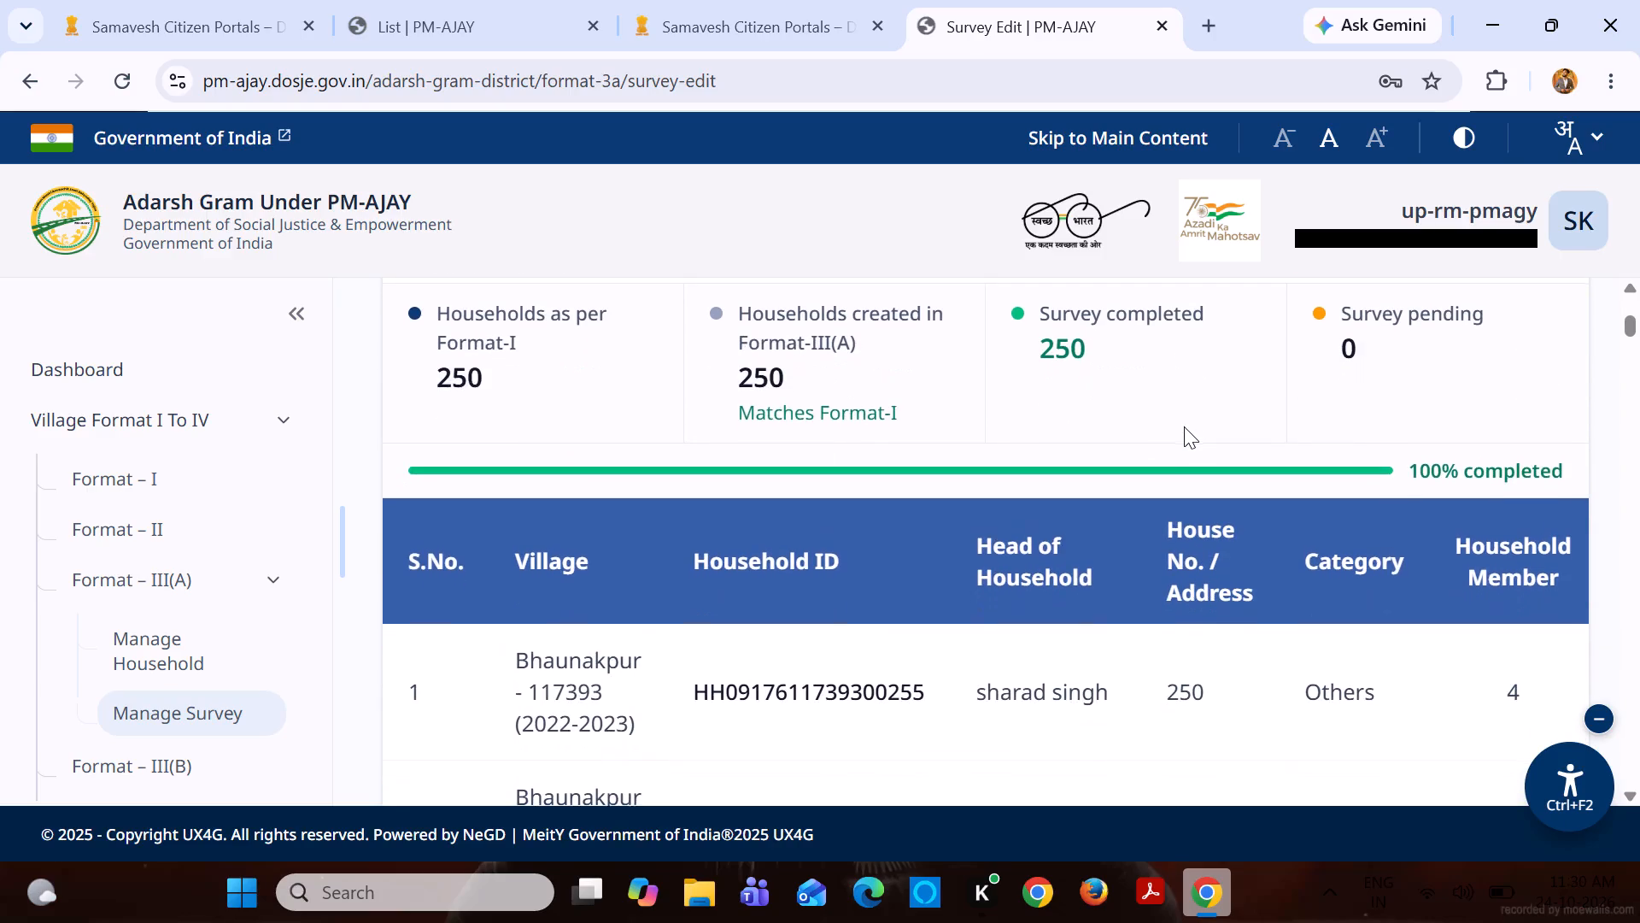
scroll(1184, 426, "down", 3)
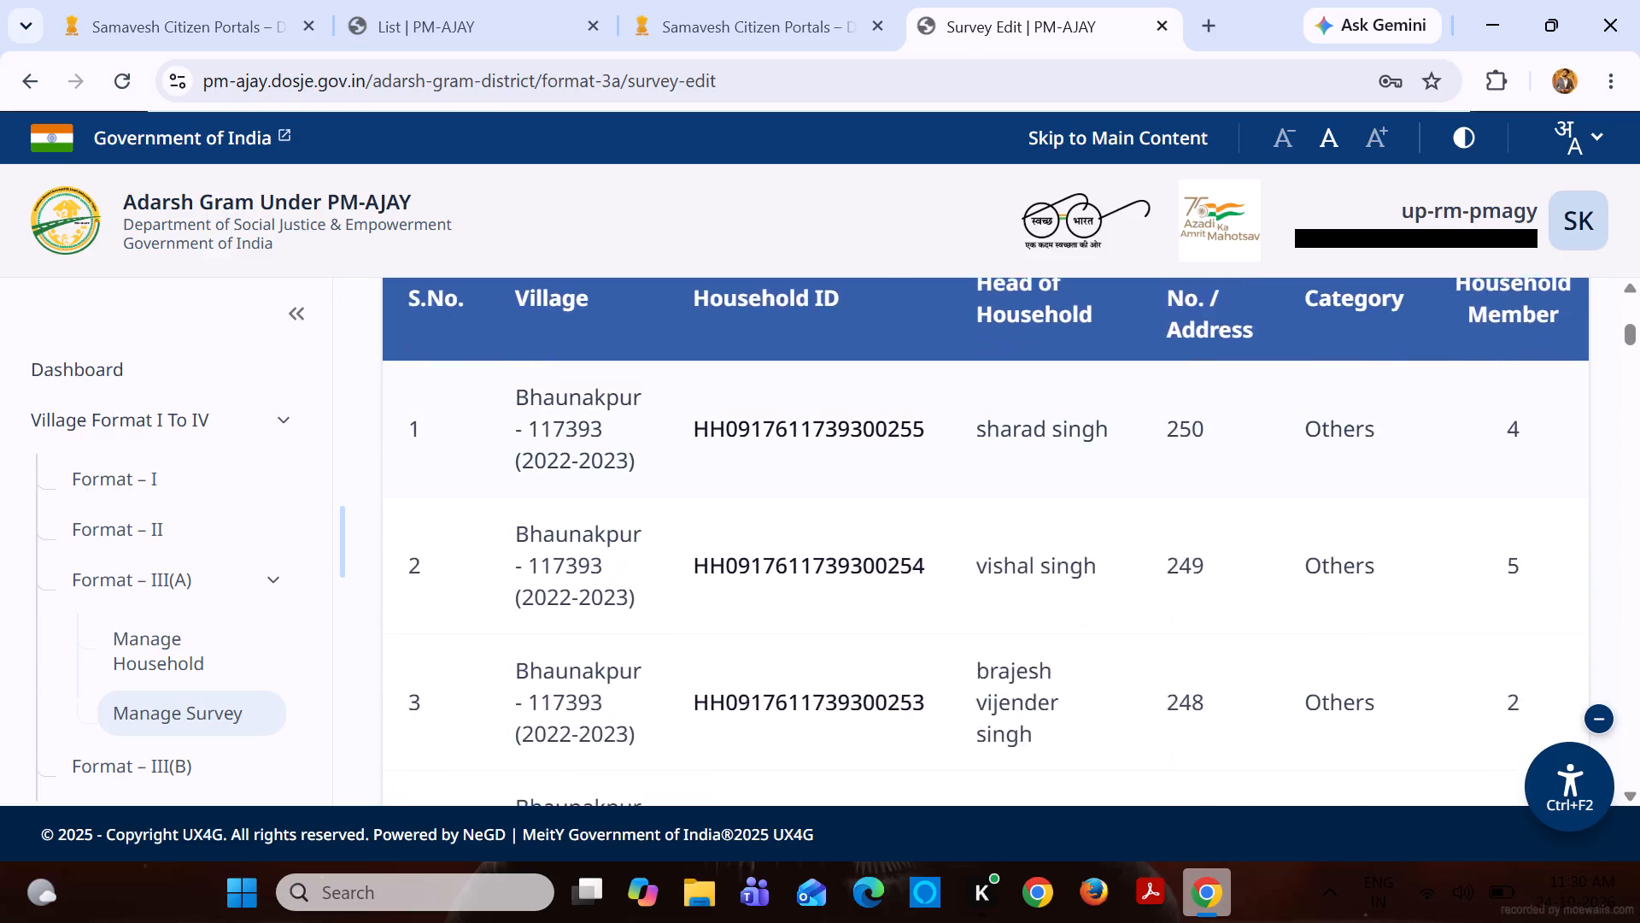
scroll(1184, 426, "left", 6)
left_click(1540, 556)
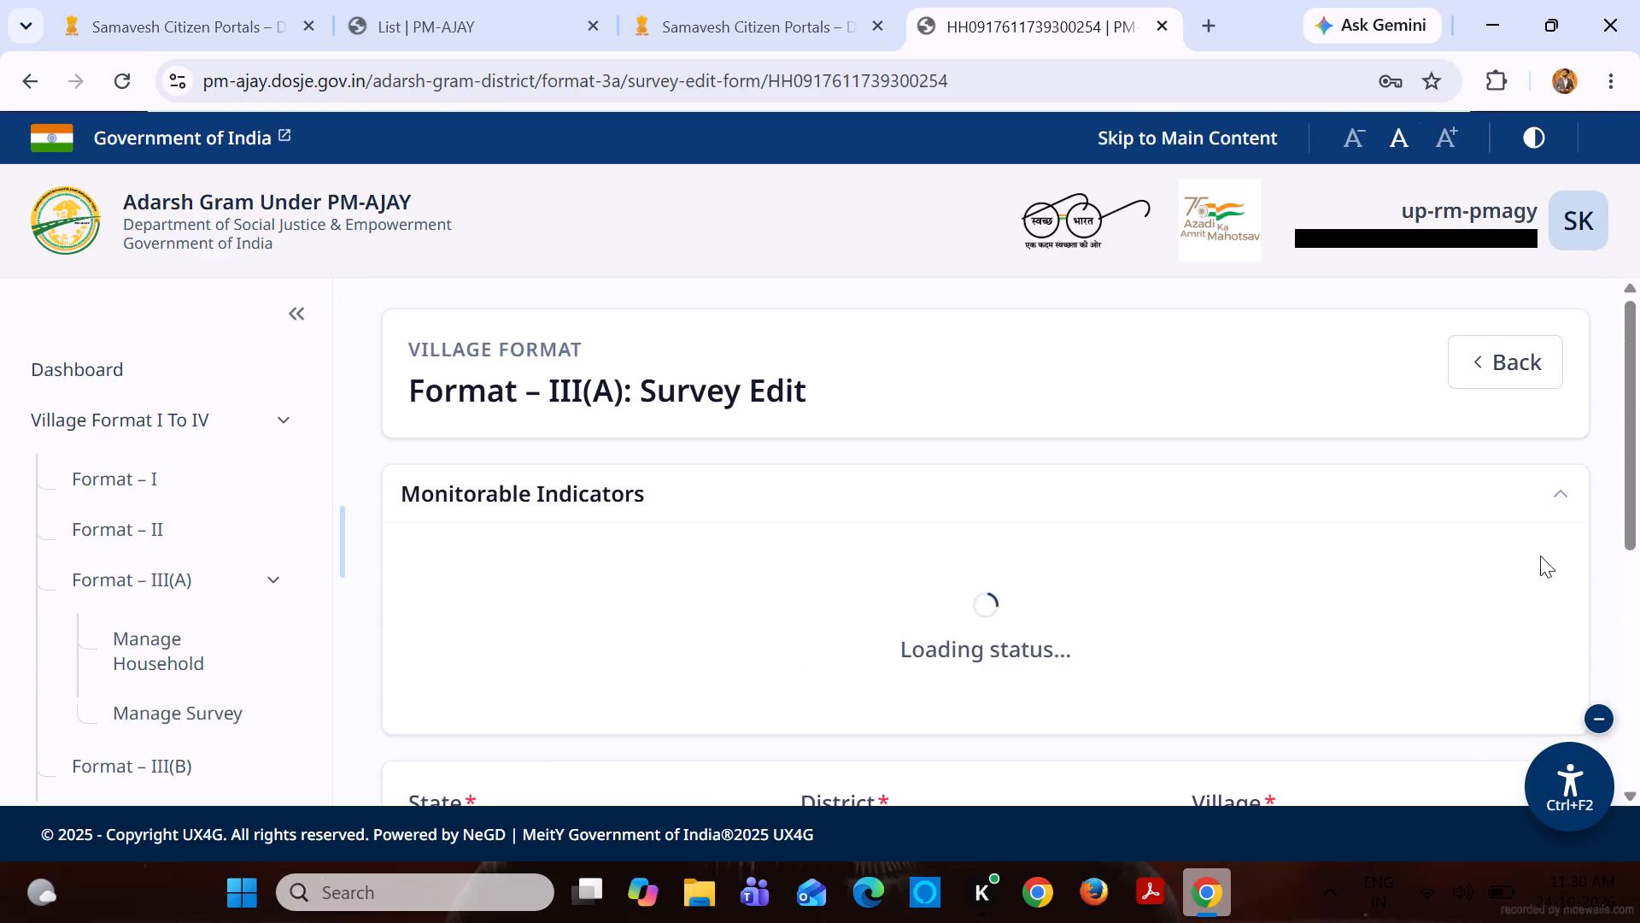
scroll(1281, 561, "down", 7)
left_click(1148, 586)
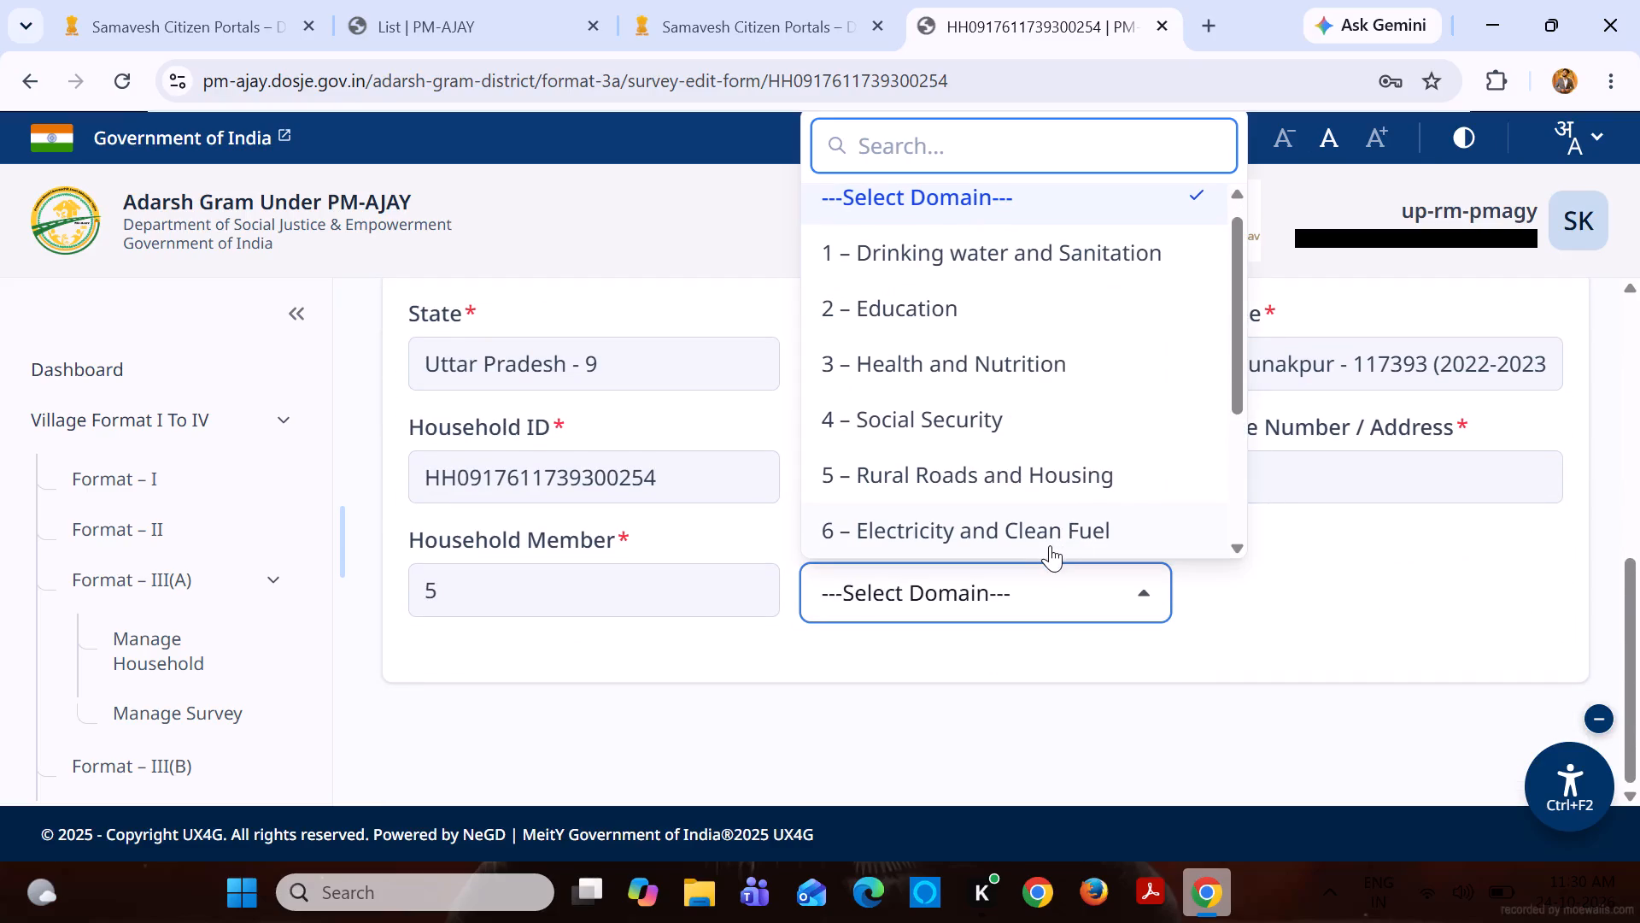
scroll(1057, 508, "down", 1)
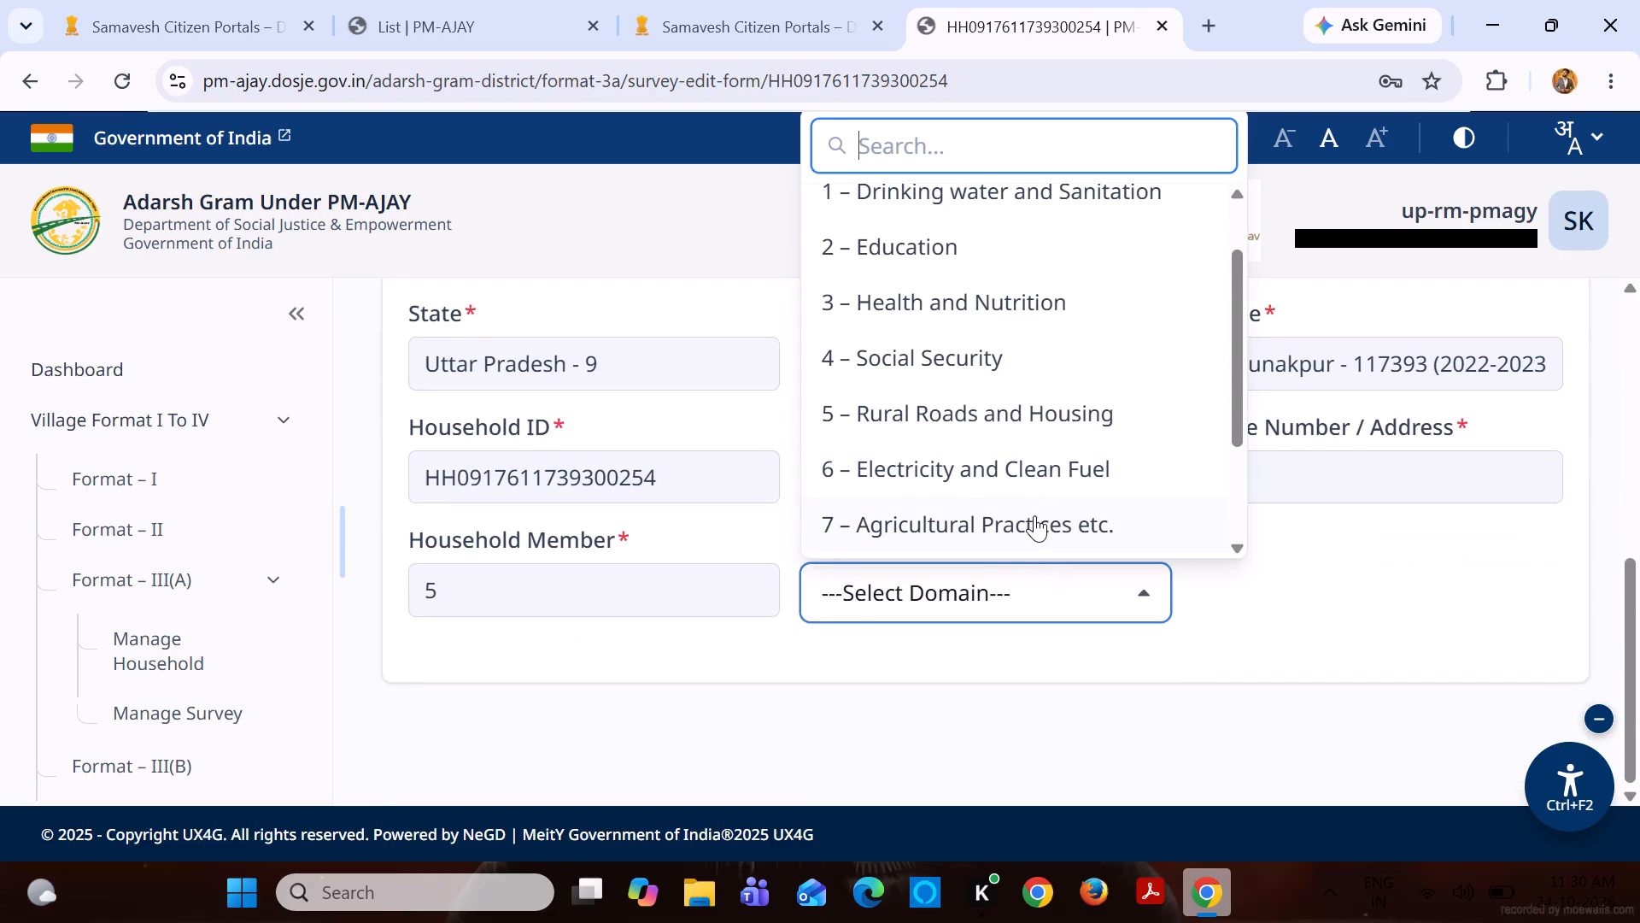
left_click(1034, 515)
scroll(1347, 629, "down", 2)
left_click_drag(1475, 580, 1338, 690)
left_click(1338, 690)
scroll(1338, 690, "down", 7)
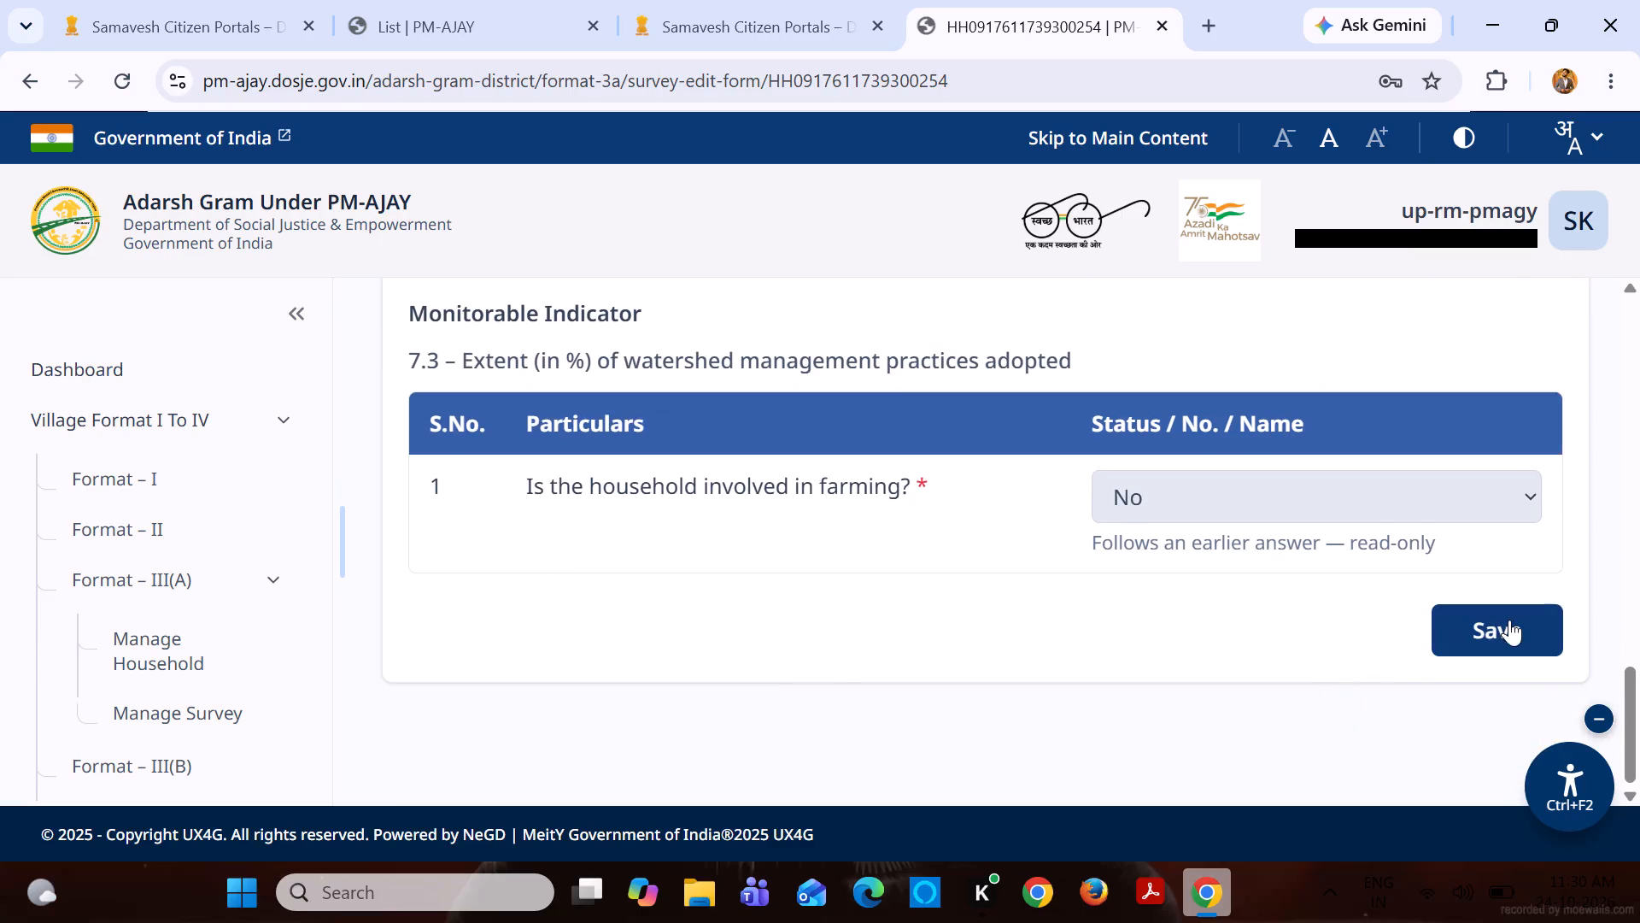
left_click(1509, 620)
scroll(1450, 525, "up", 5)
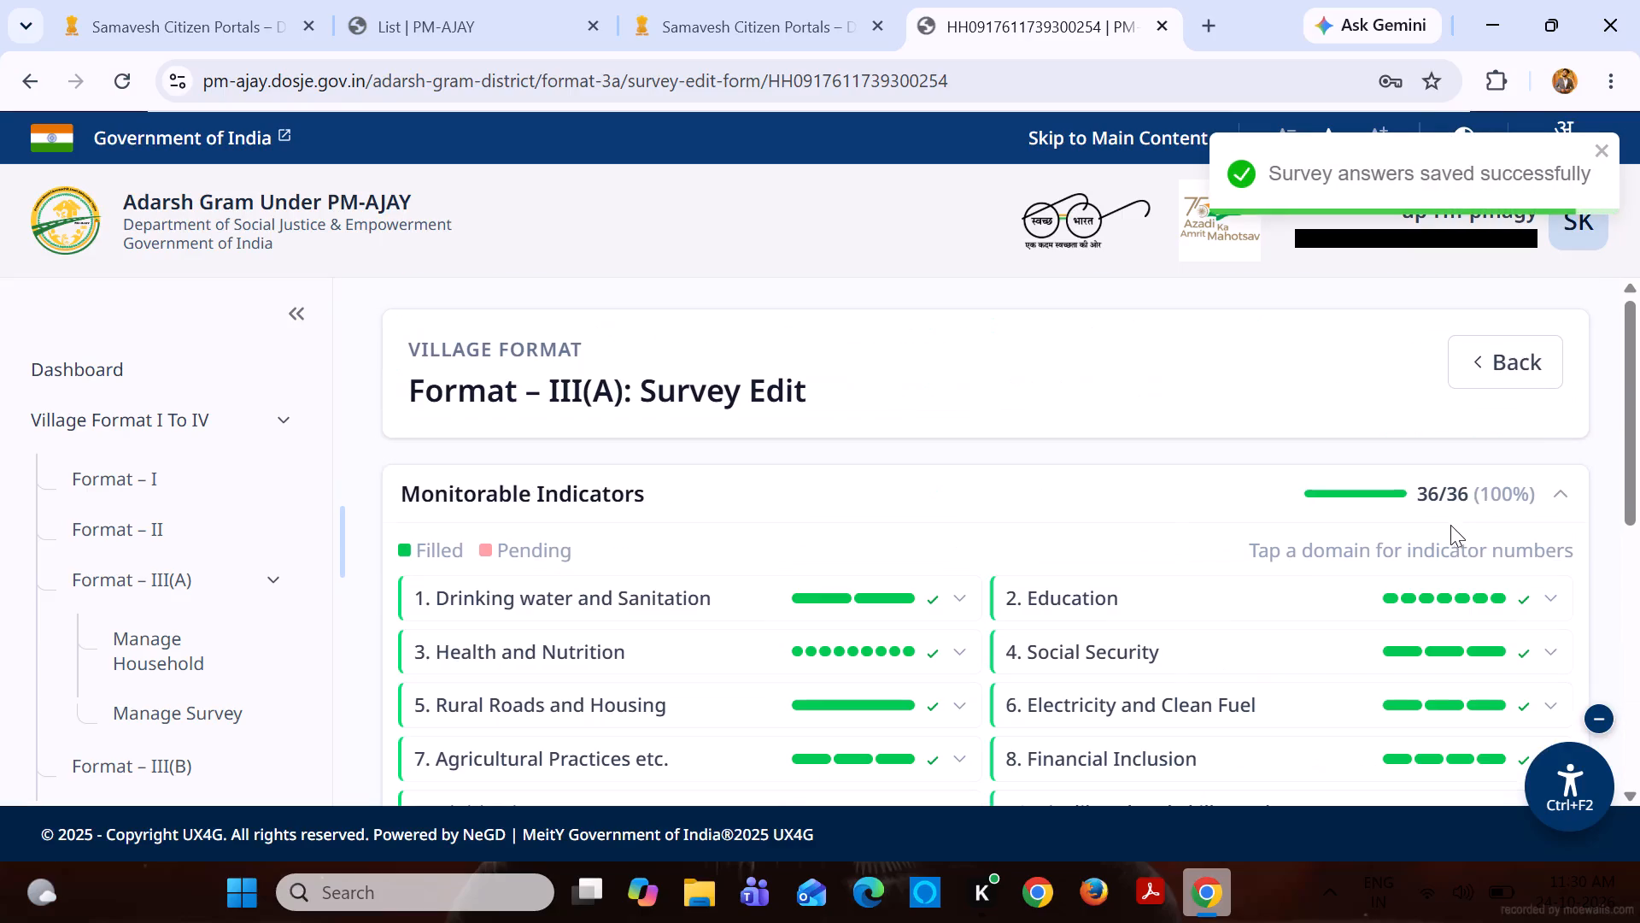
left_click(1497, 357)
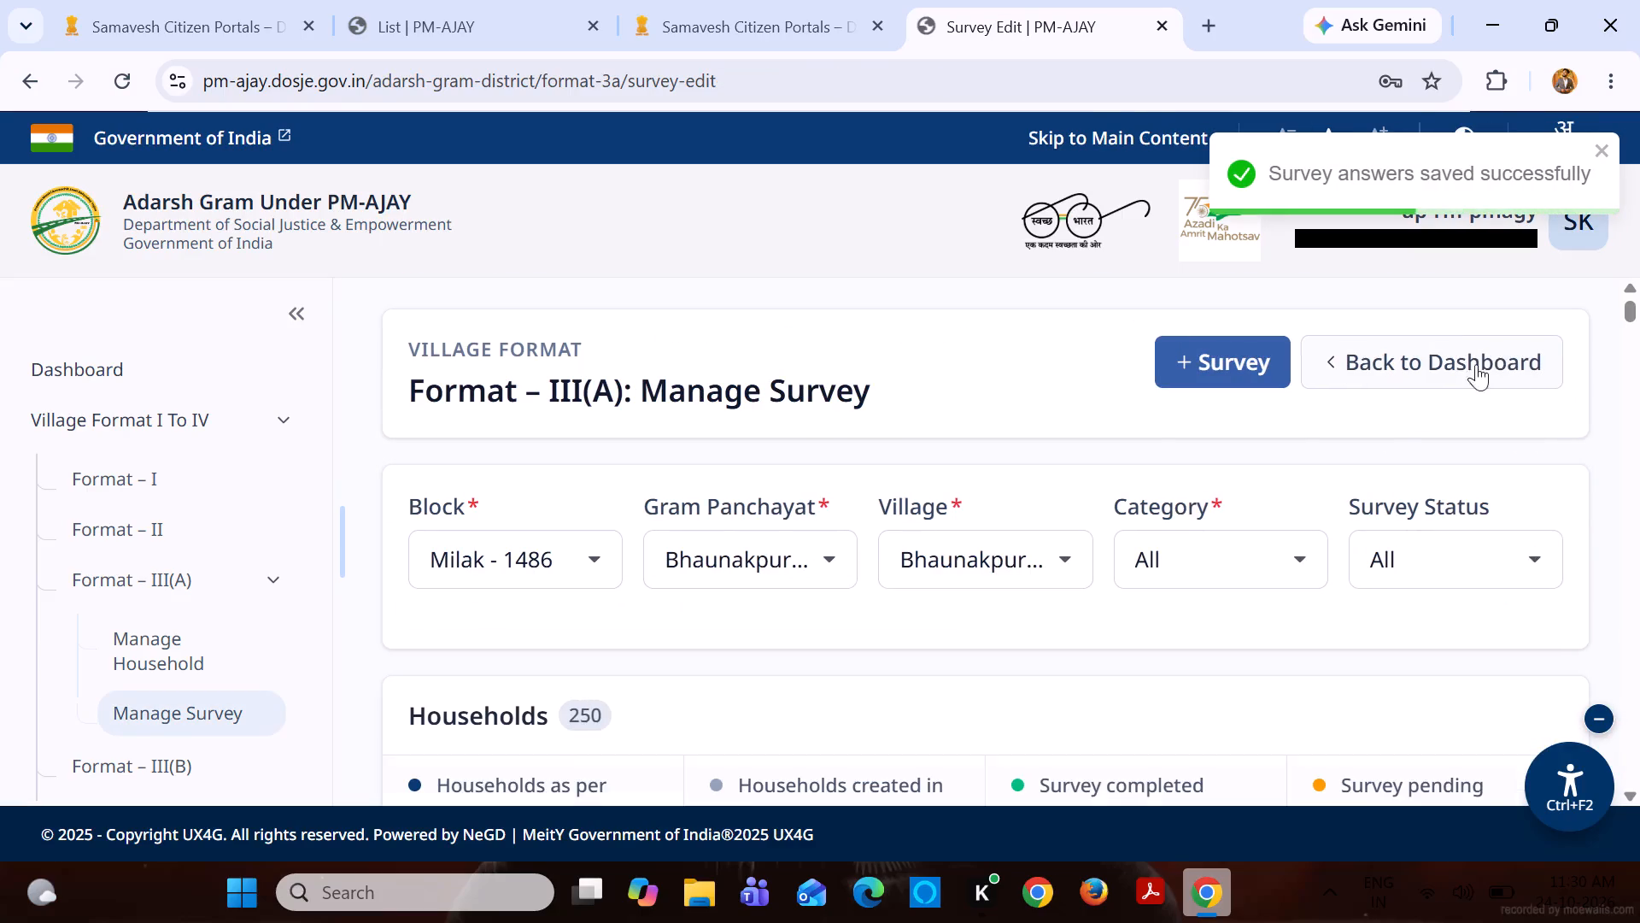
In house 248's survey, answer No to household involvement in farming under domain 7, indicator 7.1, save and return to the list.
scroll(1355, 490, "down", 6)
scroll(1355, 490, "up", 2)
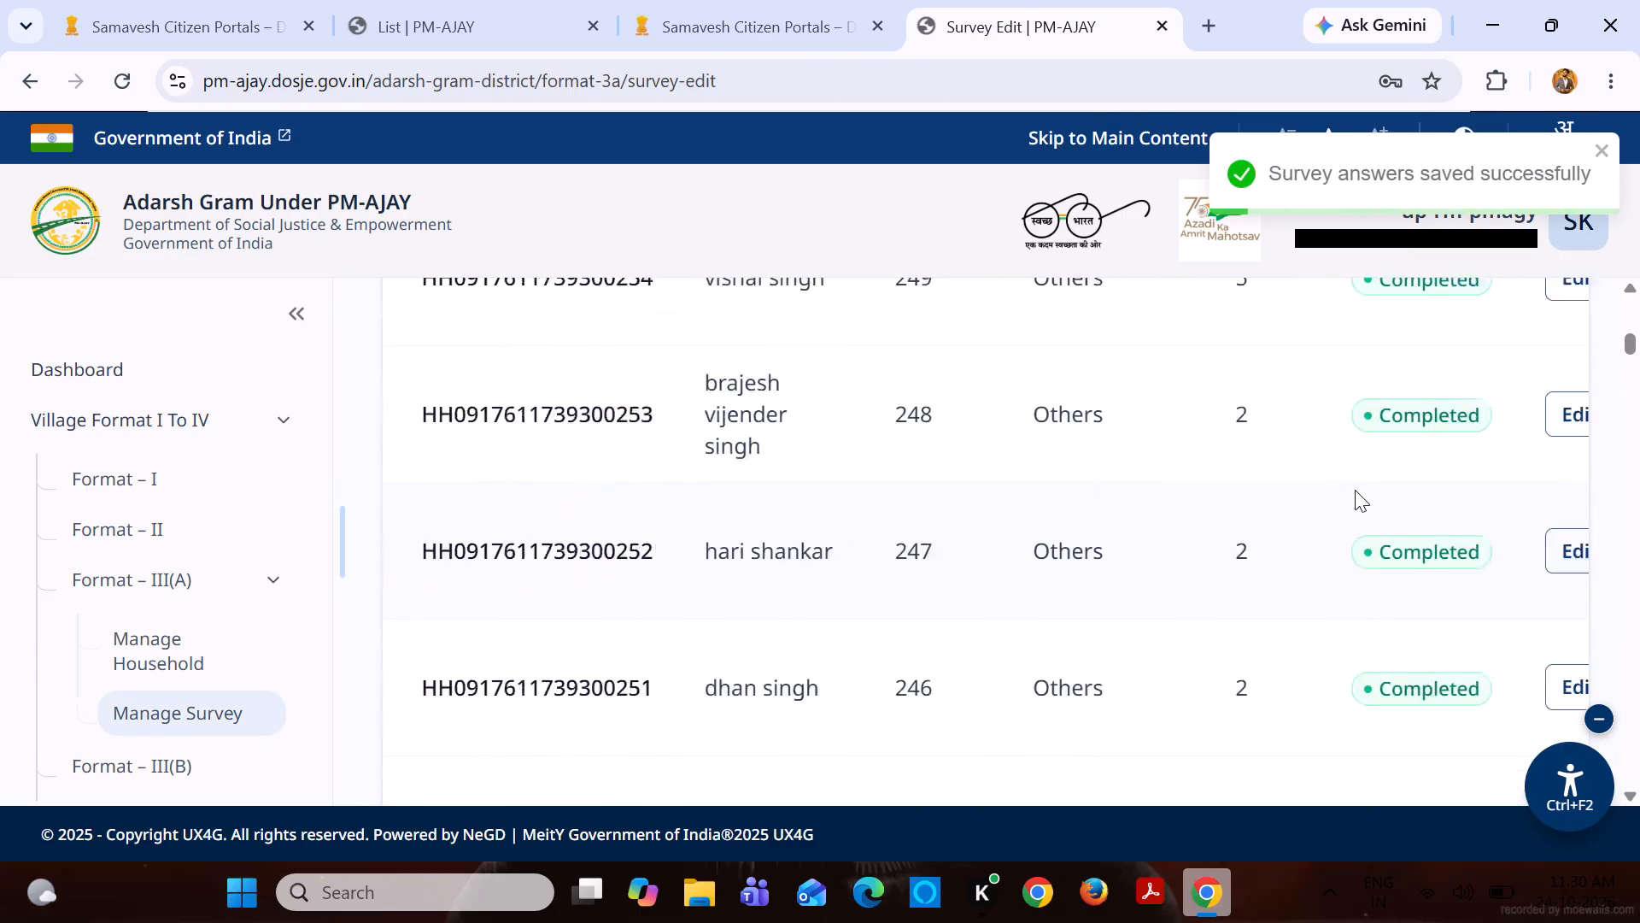
scroll(1355, 490, "up", 1)
left_click(1530, 417)
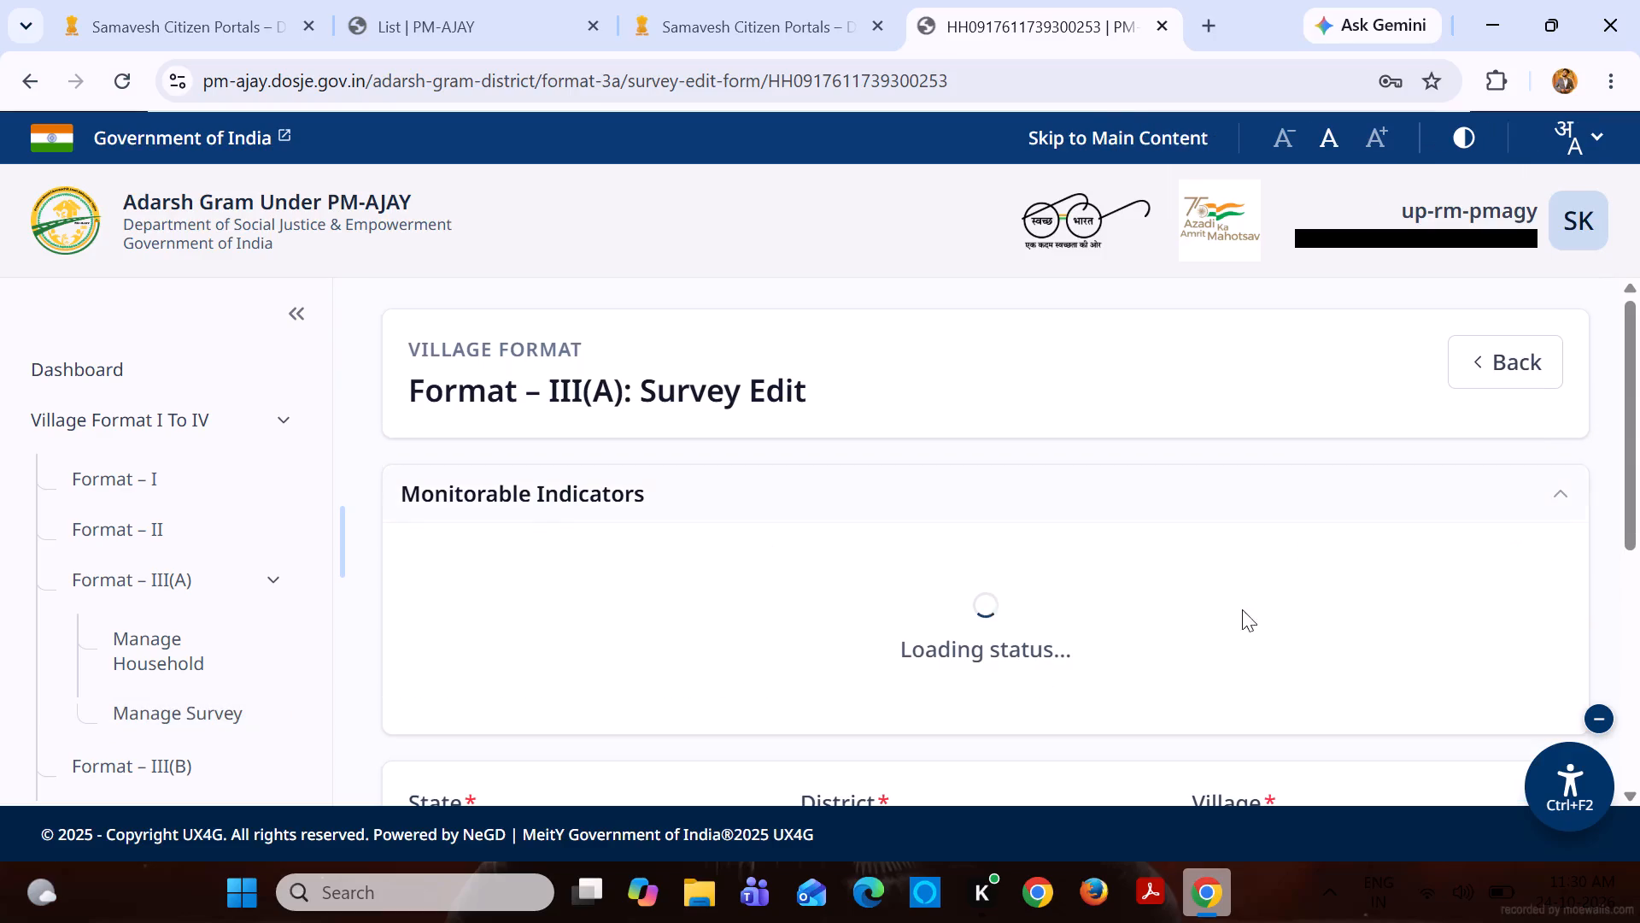
scroll(1242, 609, "down", 7)
left_click(1098, 599)
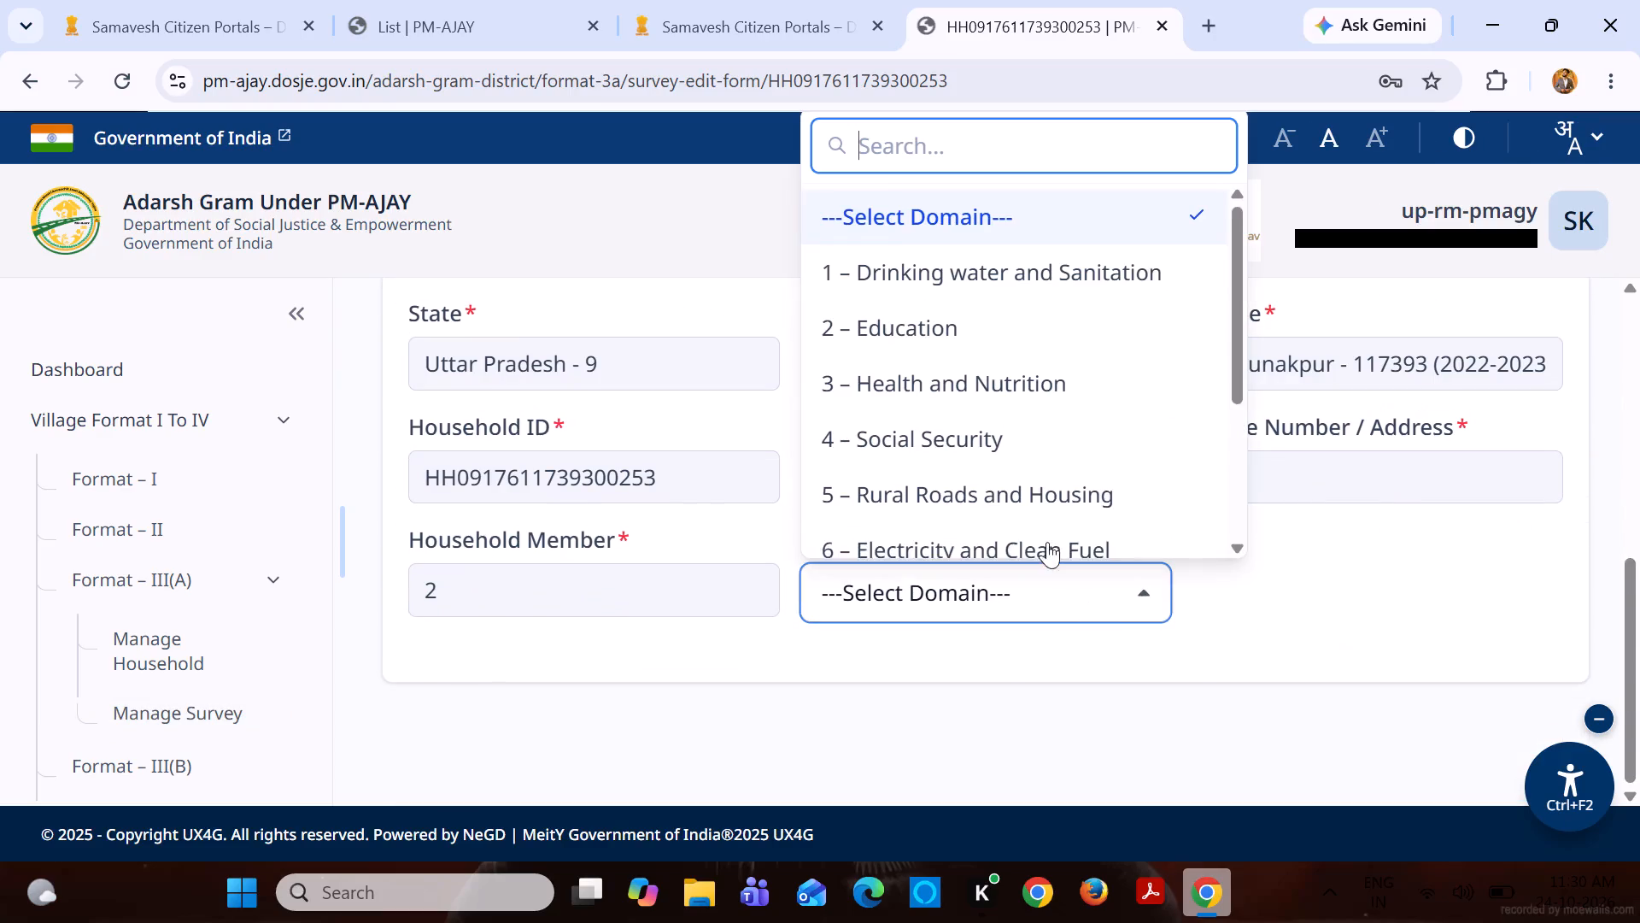
scroll(1040, 452, "down", 1)
left_click(1018, 455)
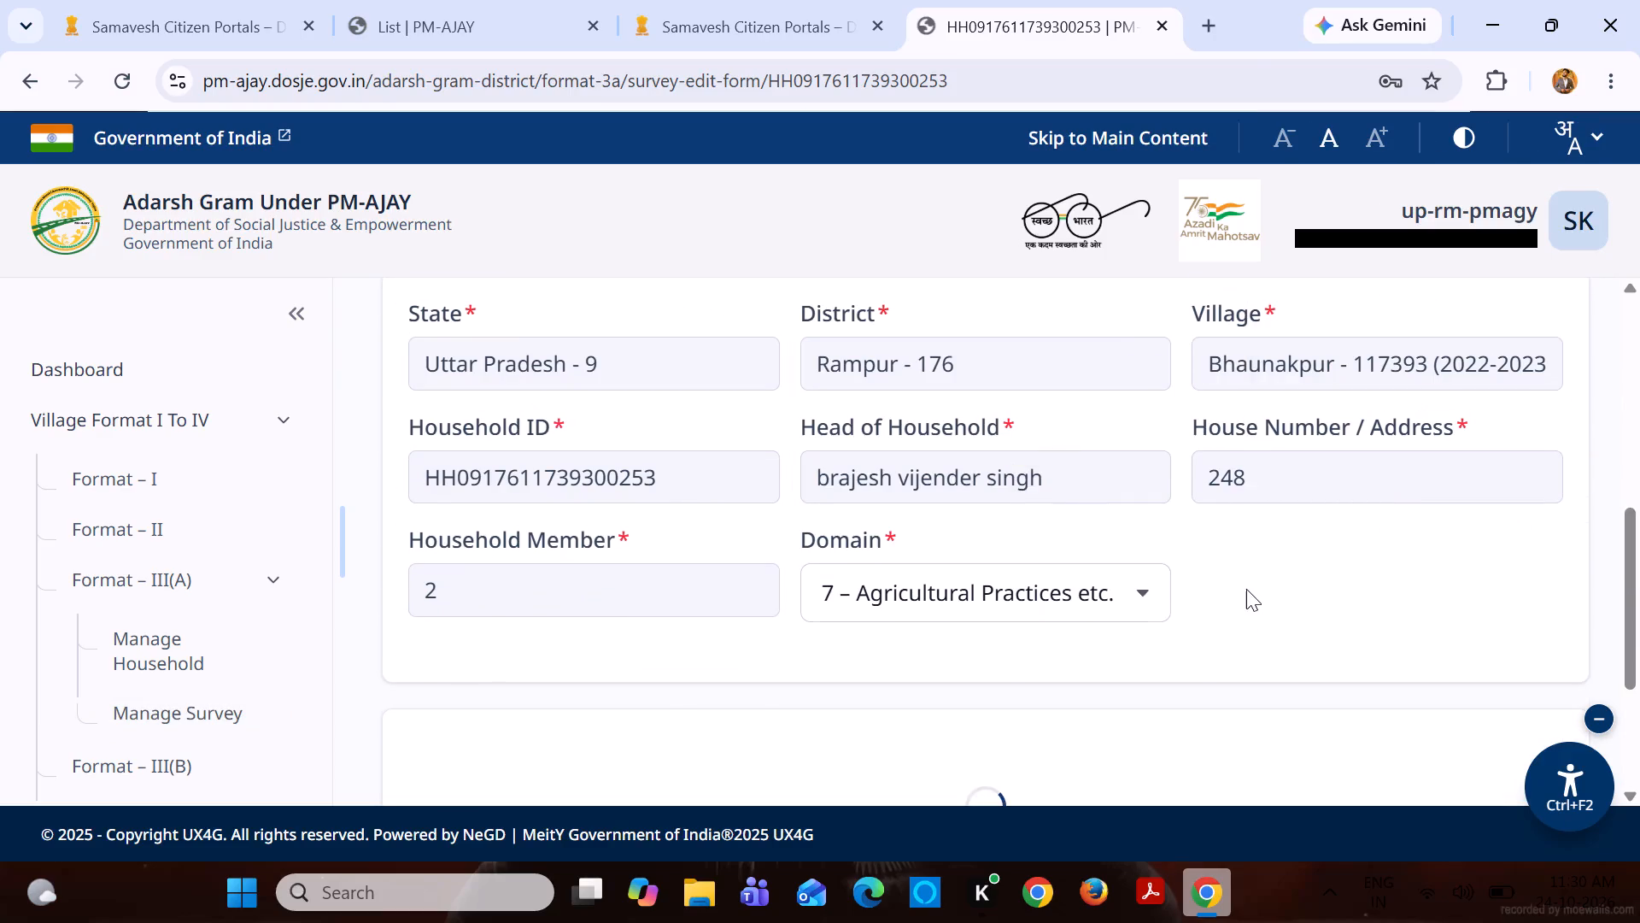
scroll(1246, 589, "down", 3)
left_click(1368, 589)
left_click(1339, 690)
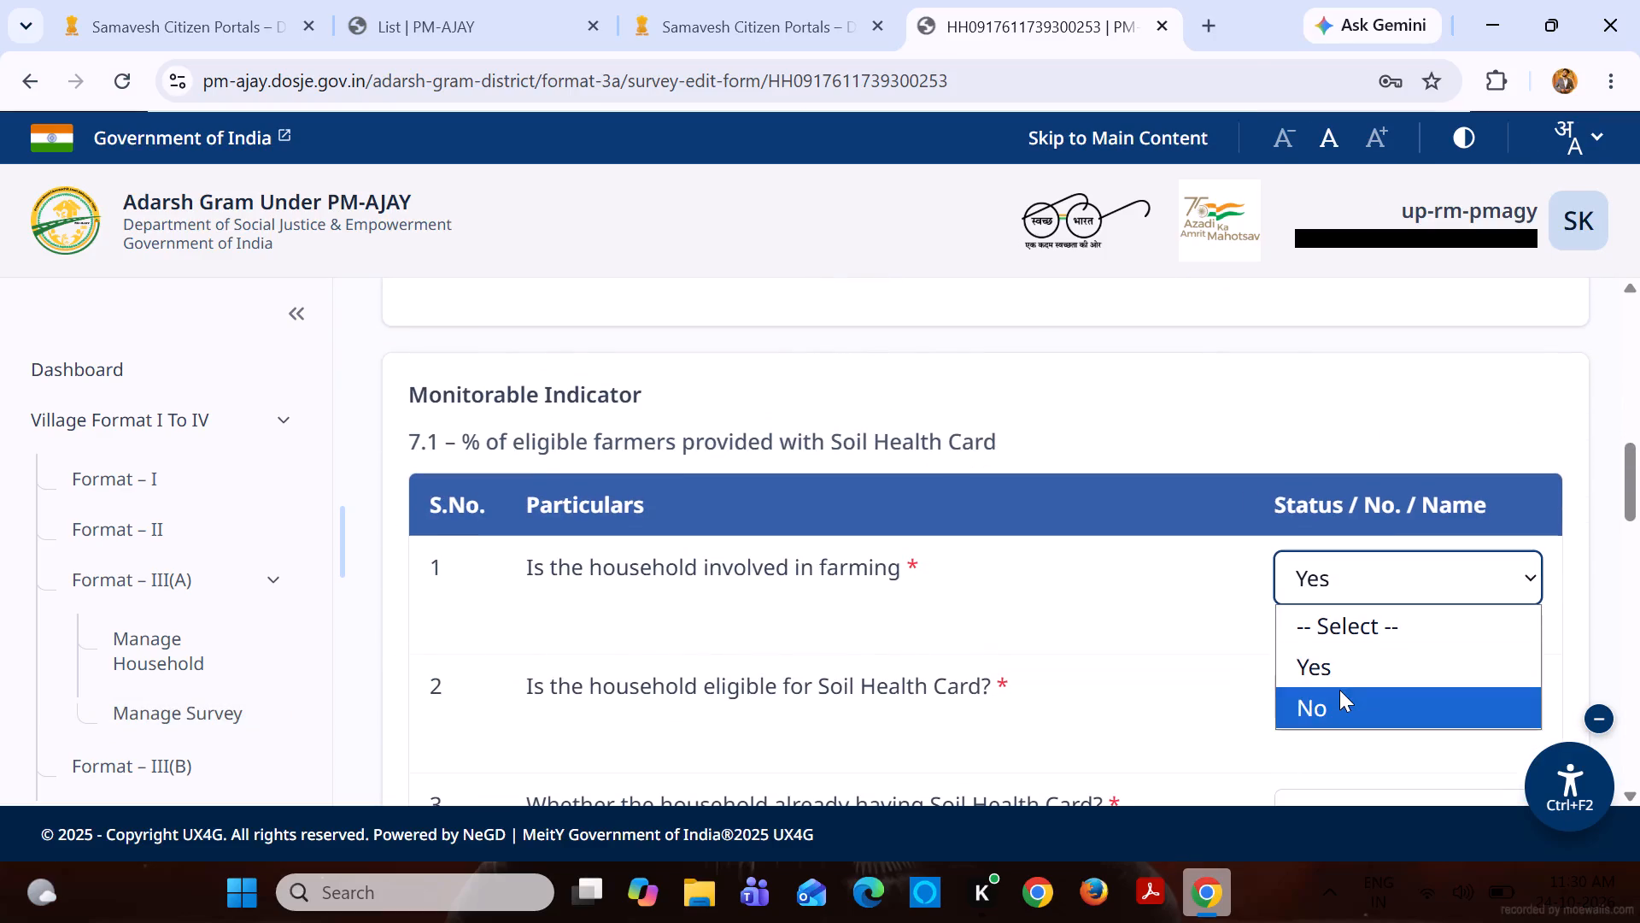
scroll(1339, 690, "down", 4)
left_click(1516, 612)
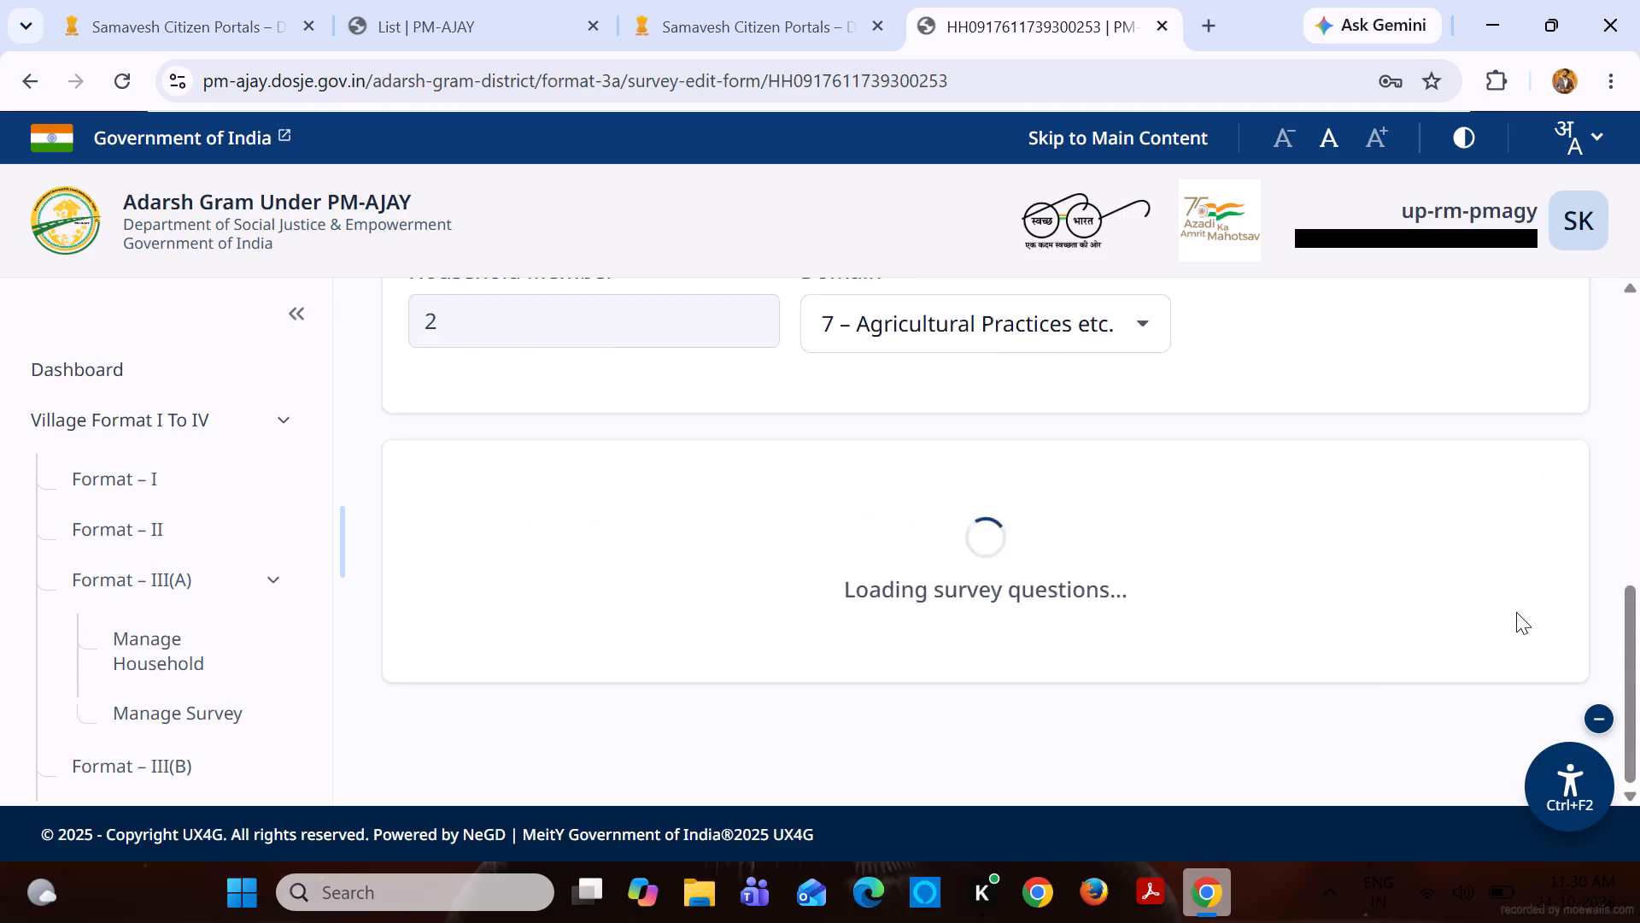
scroll(1370, 524, "up", 5)
left_click(1500, 348)
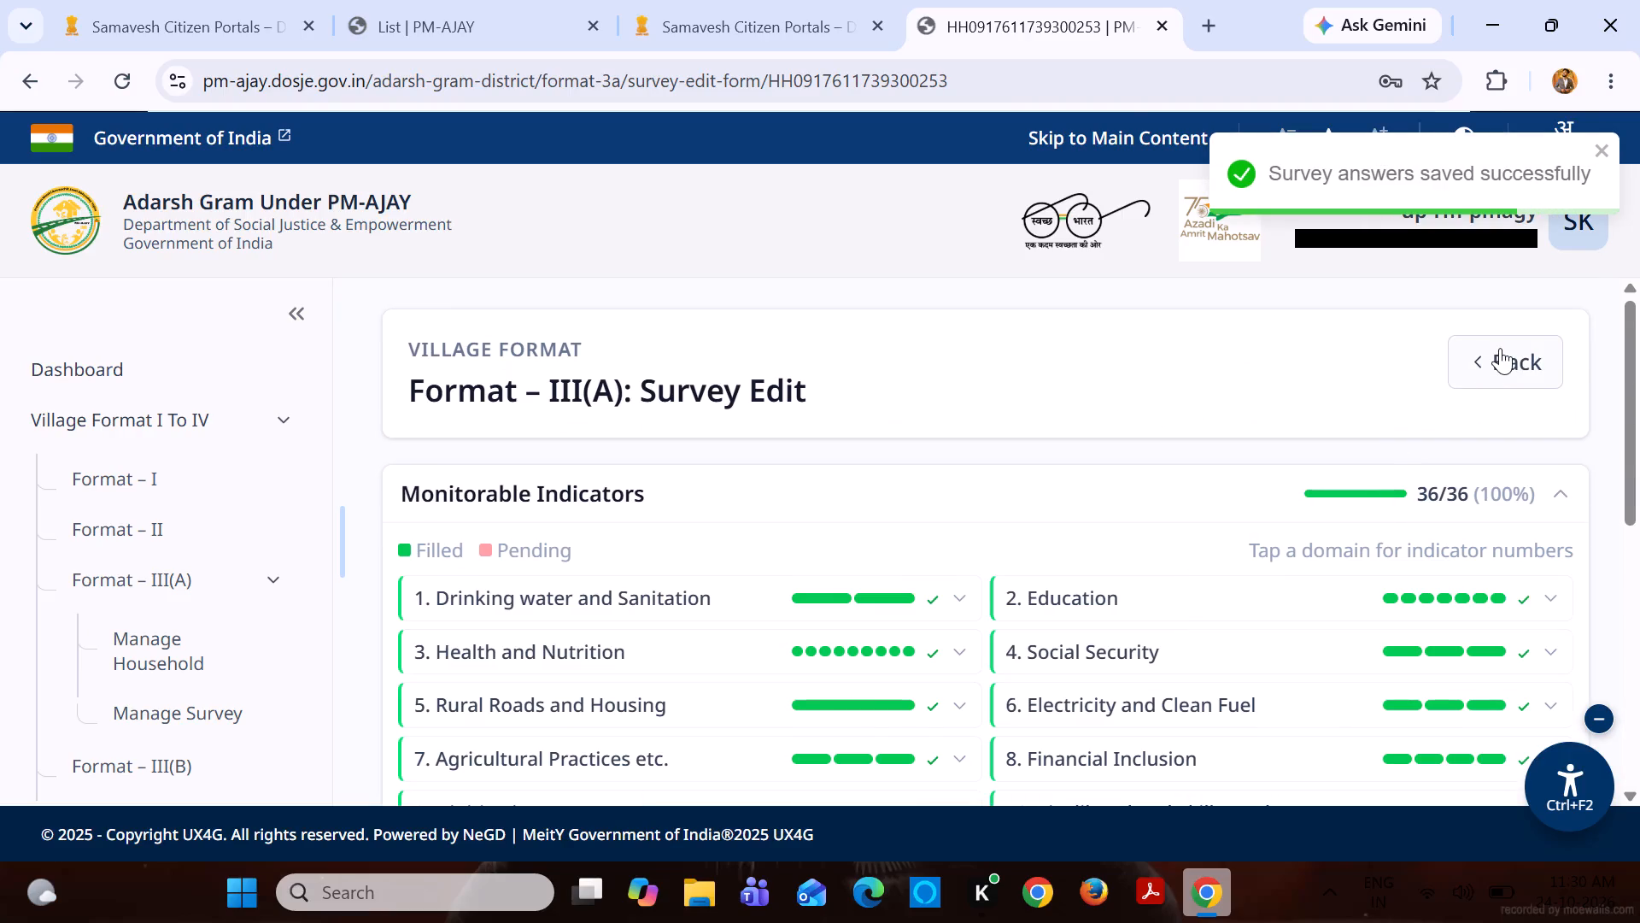
In house 242's survey, answer No to household involvement in farming under domain 7, indicator 7.1, save and return to the list.
scroll(1431, 509, "down", 6)
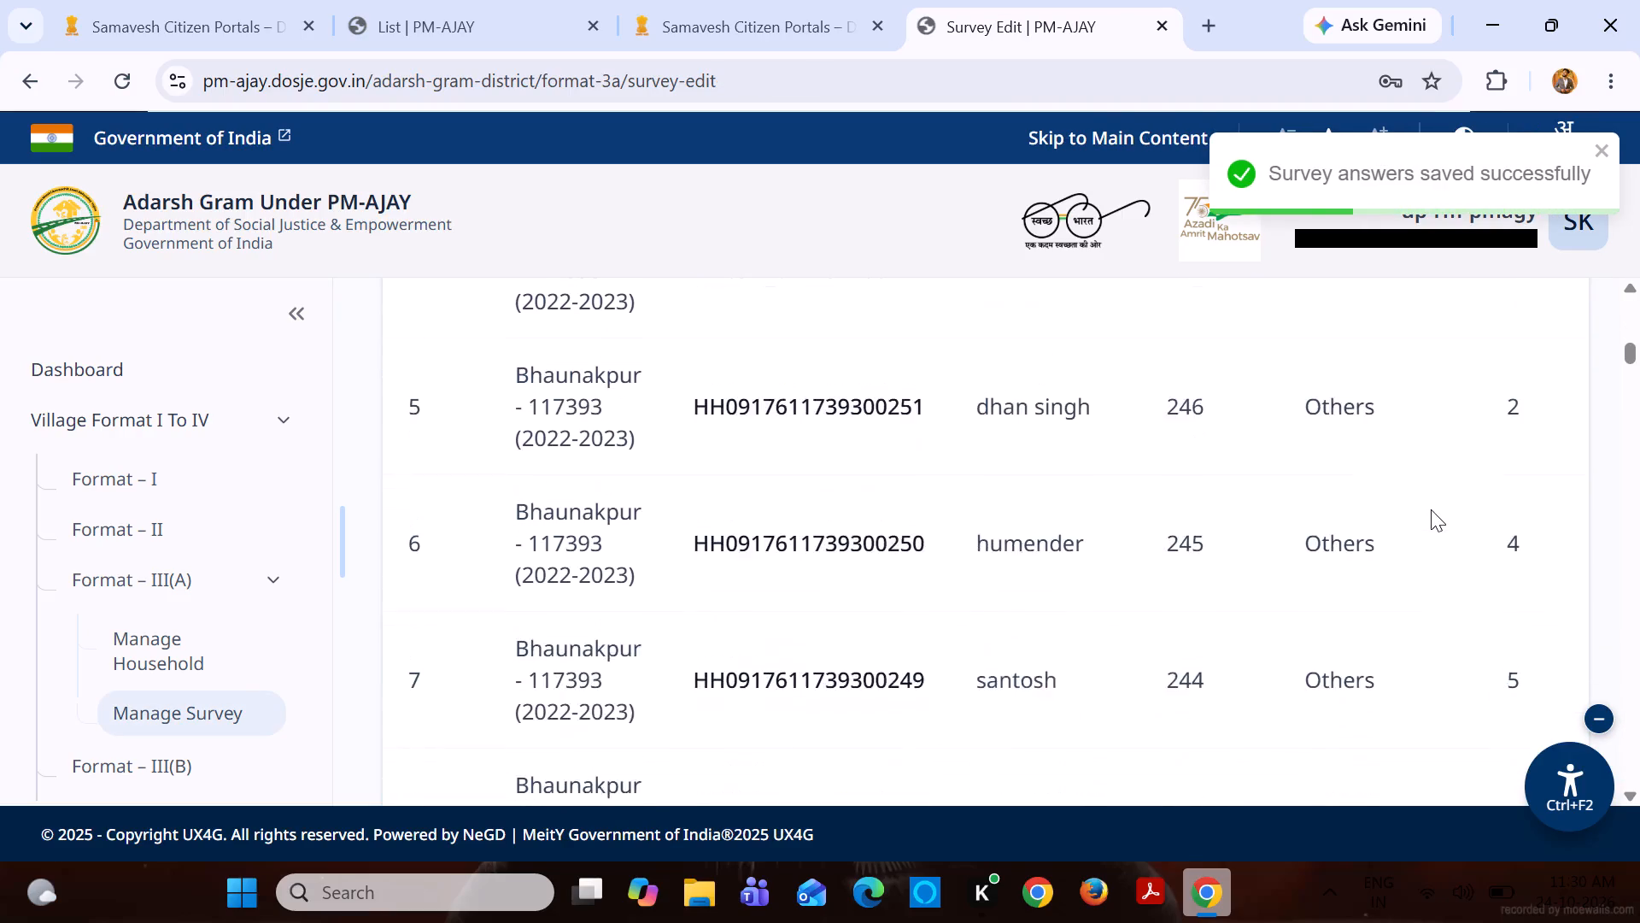
scroll(1431, 509, "down", 3)
scroll(1431, 509, "left", 5)
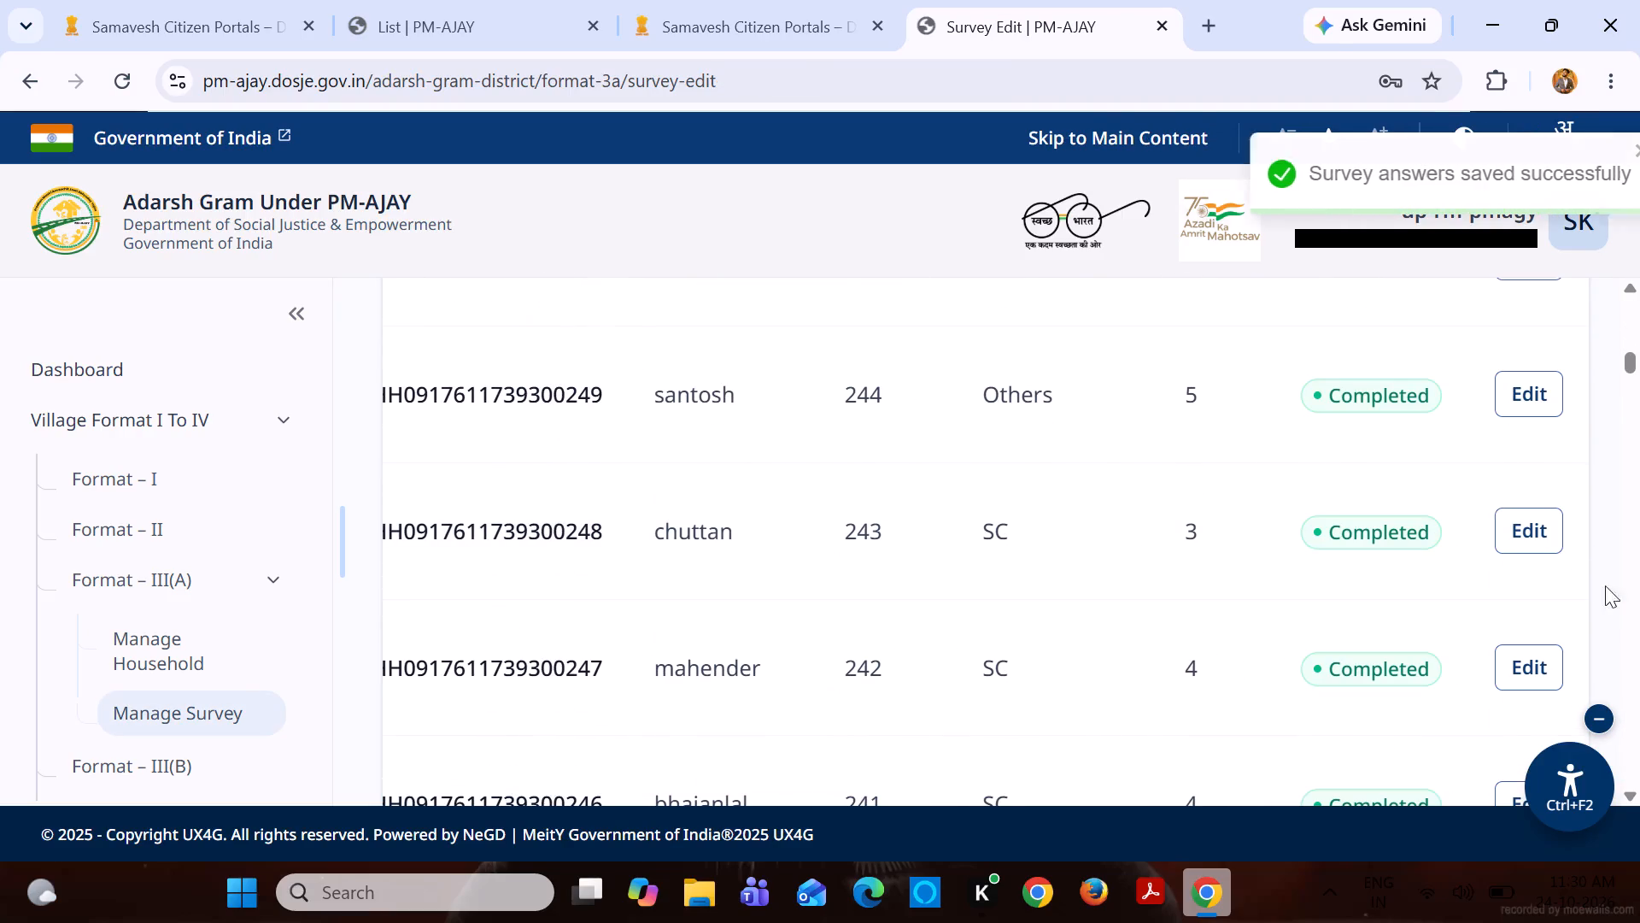
left_click(1521, 650)
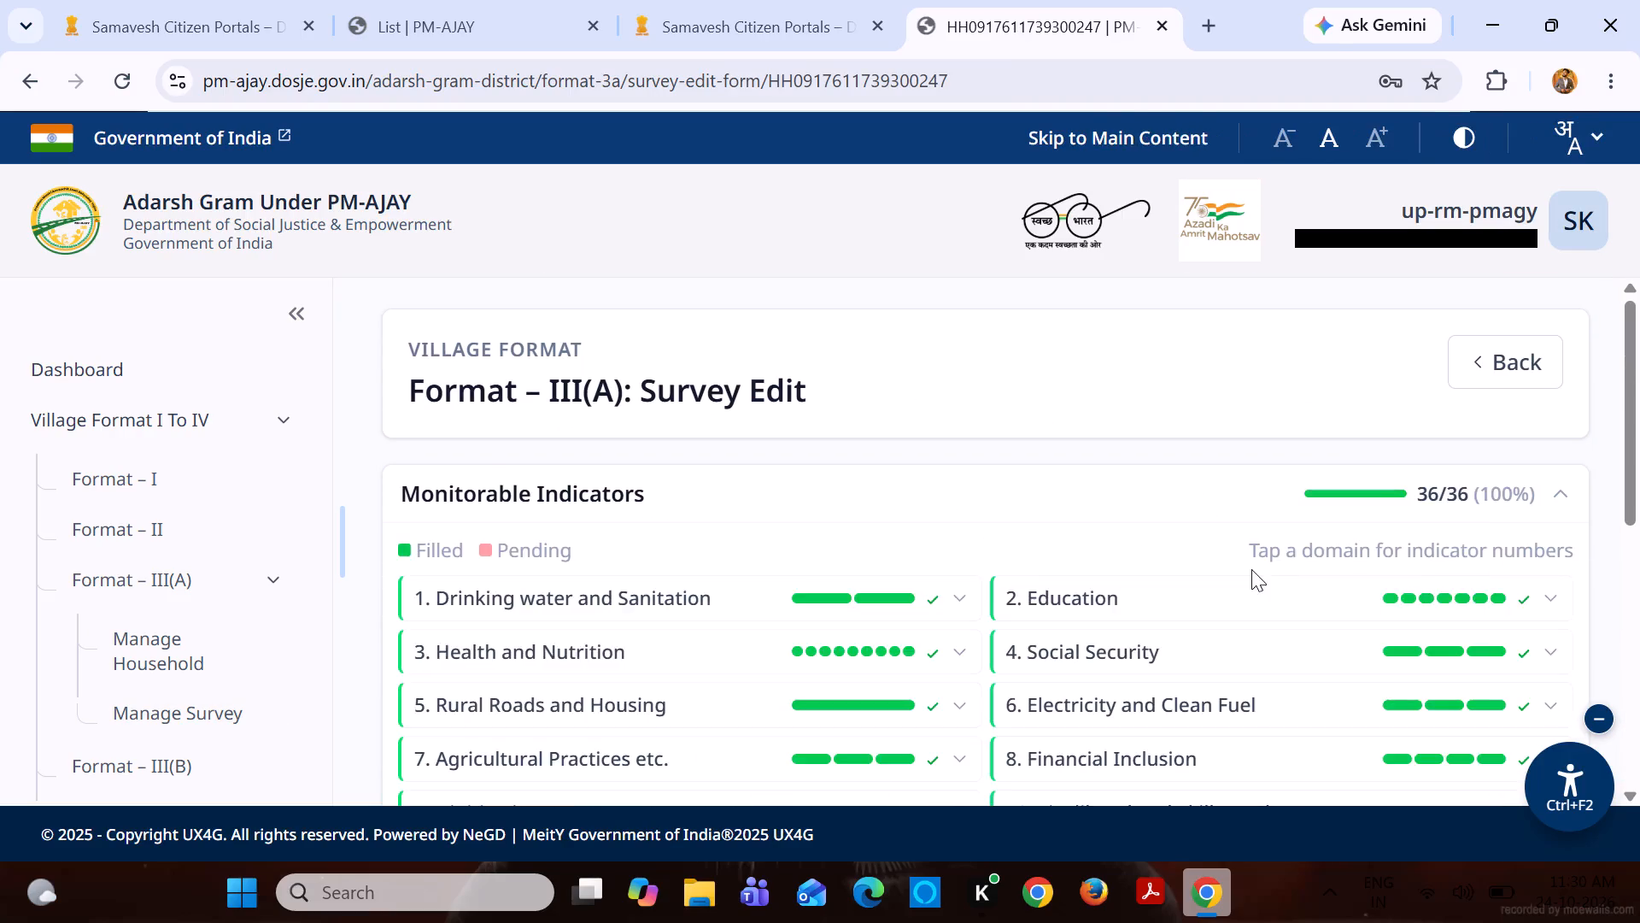
scroll(1251, 569, "down", 5)
left_click(1082, 558)
left_click(1082, 581)
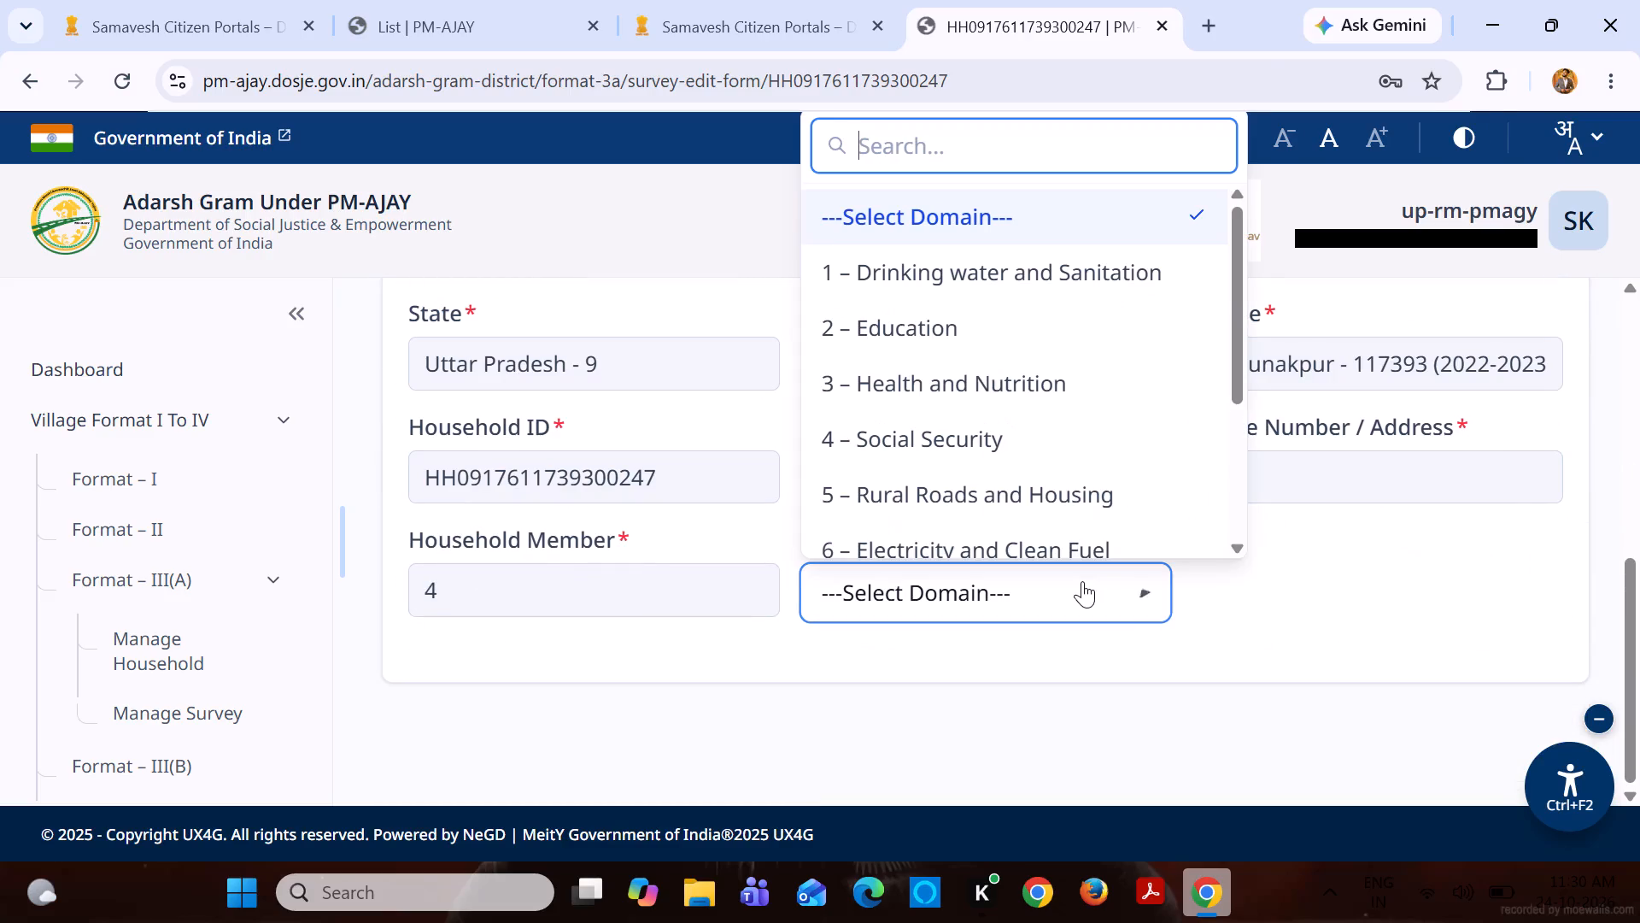
scroll(1036, 513, "down", 1)
left_click(1018, 481)
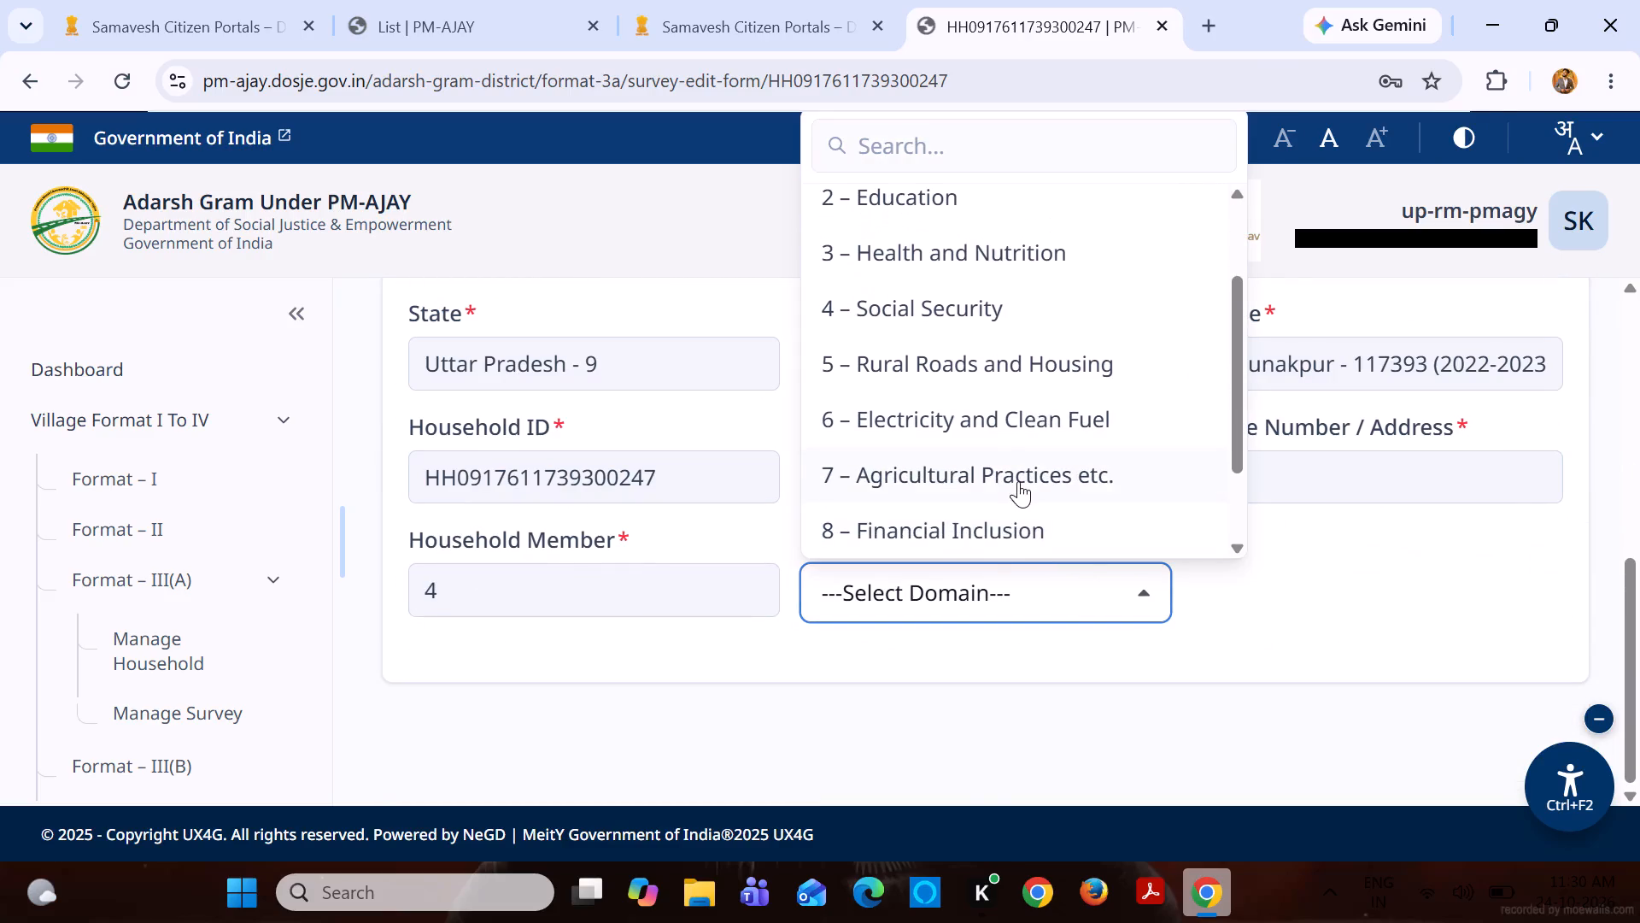
scroll(1208, 546, "down", 3)
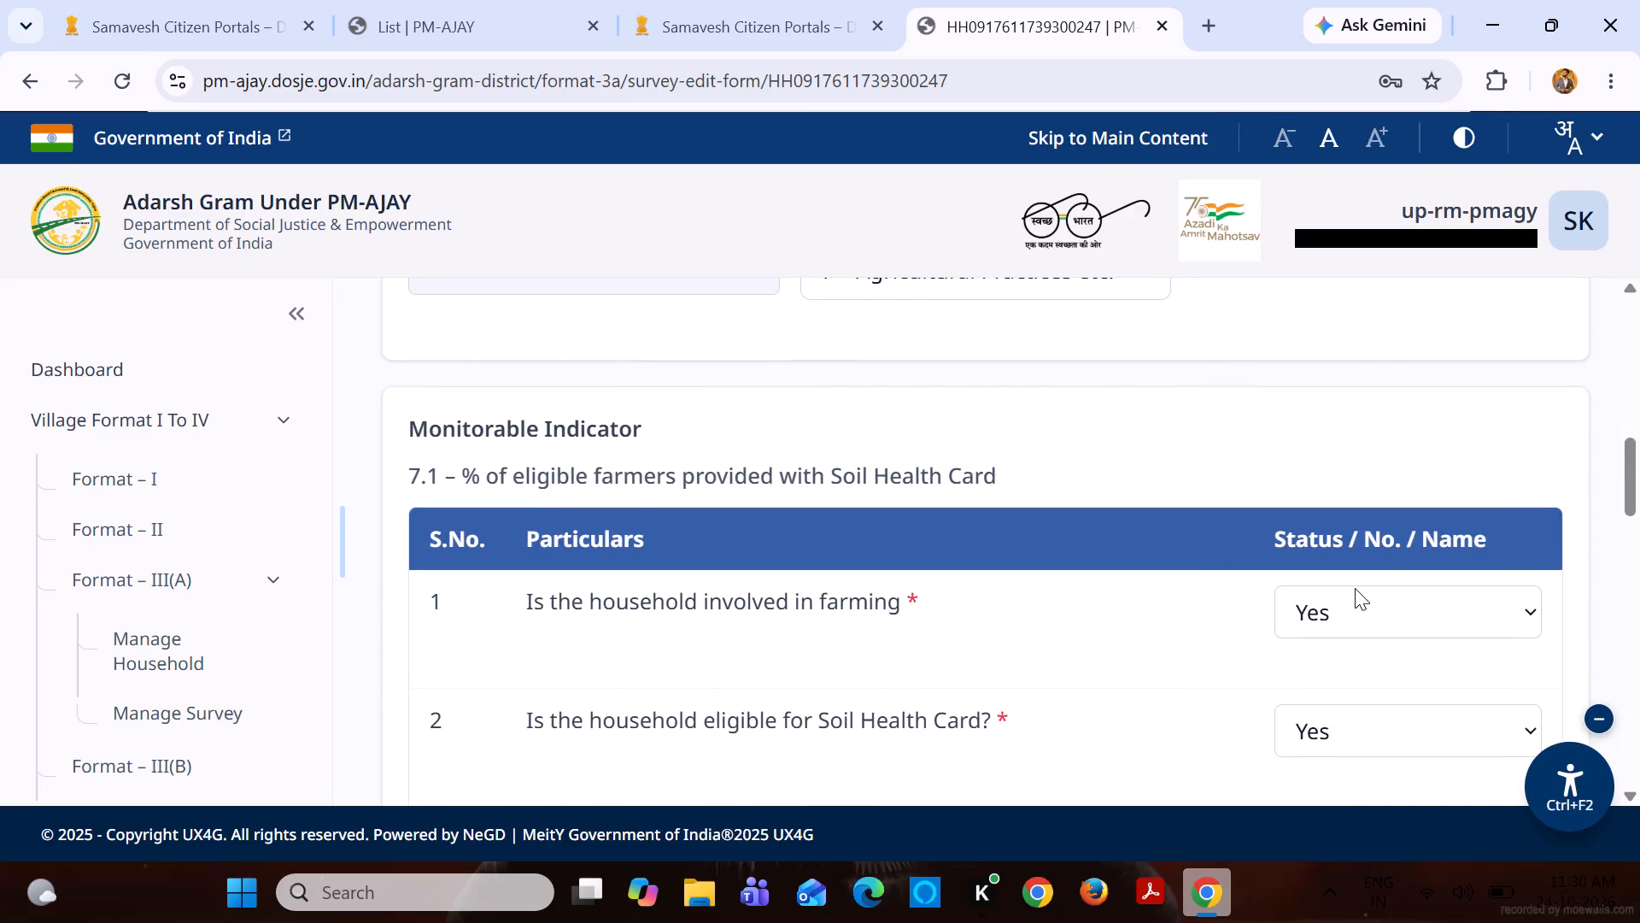
left_click(1355, 588)
left_click(1331, 726)
scroll(1331, 726, "down", 1)
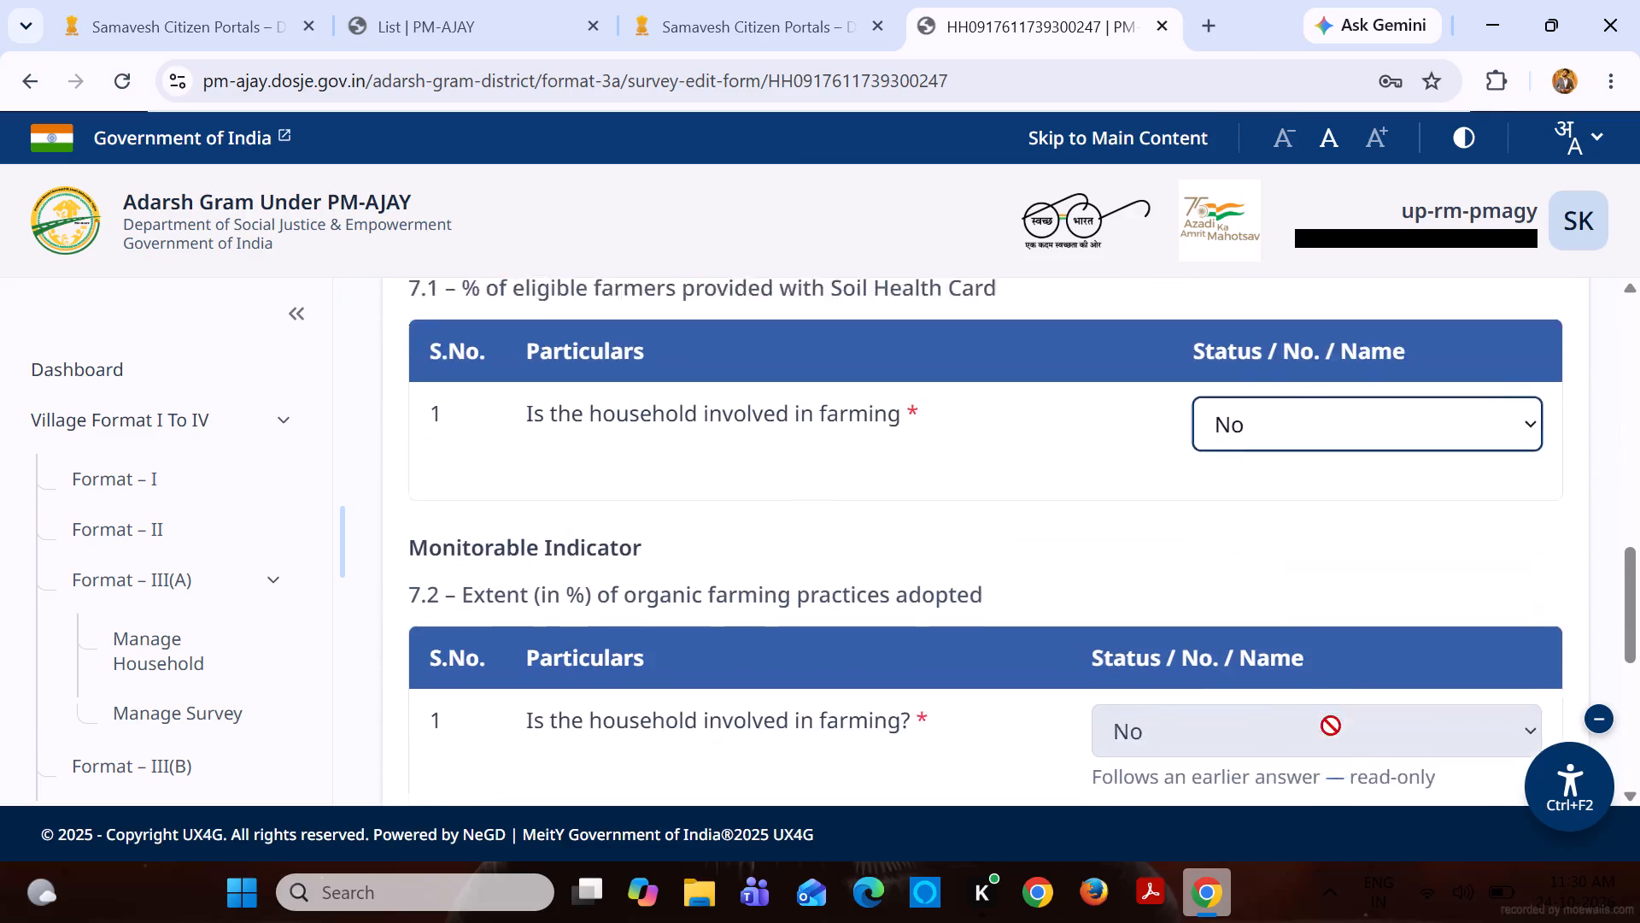
scroll(1331, 726, "down", 8)
left_click(1507, 634)
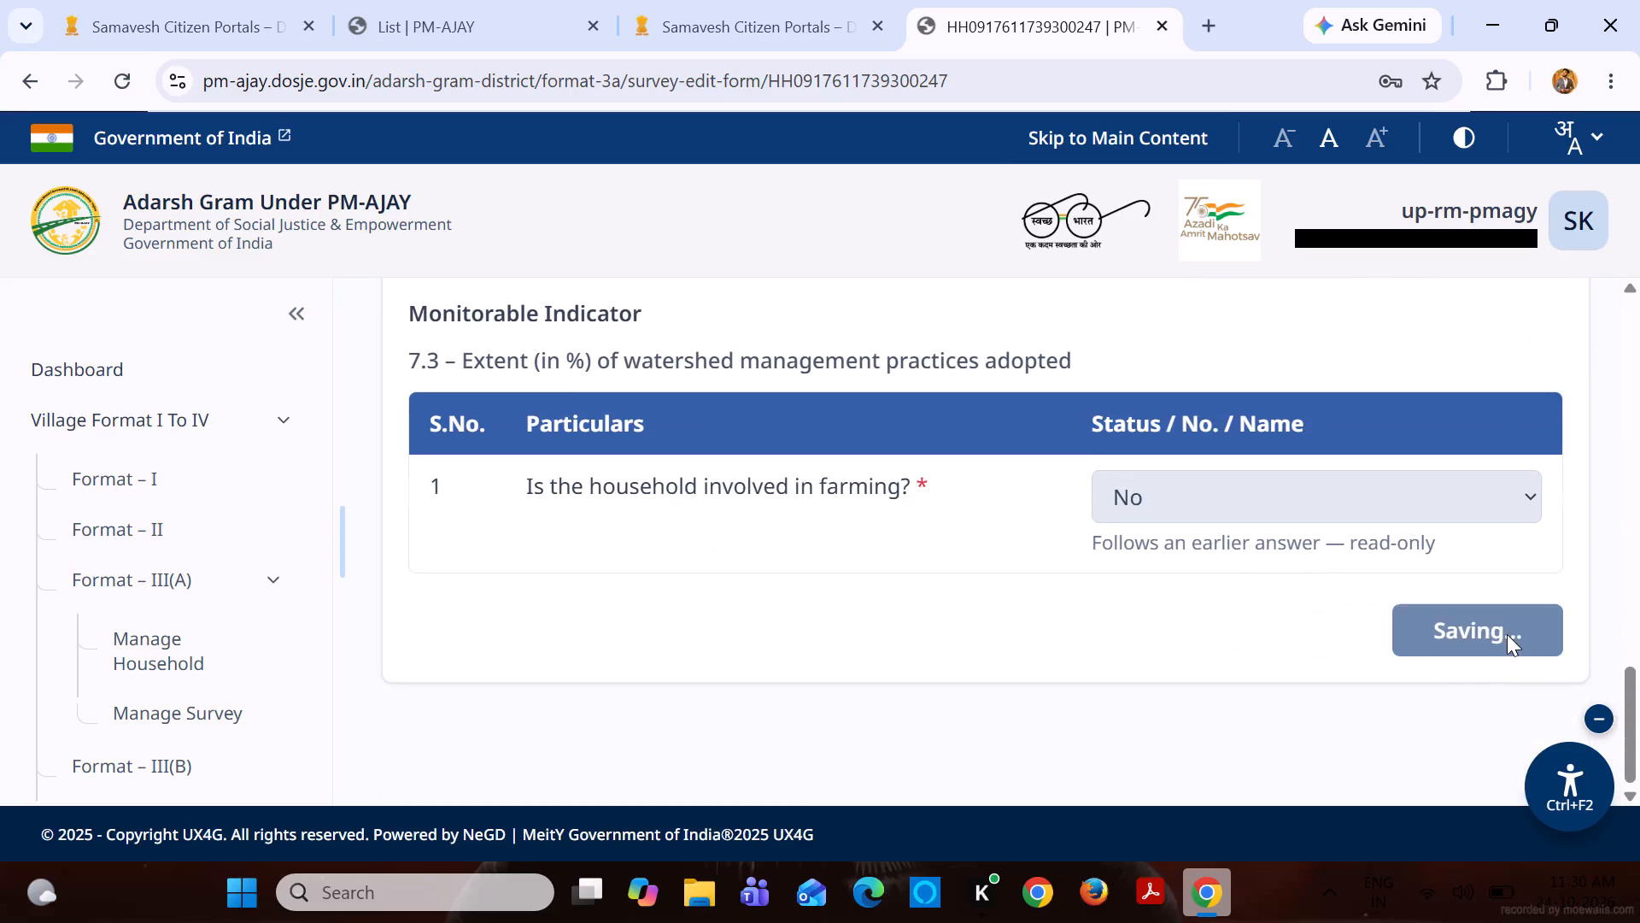
scroll(1371, 507, "up", 9)
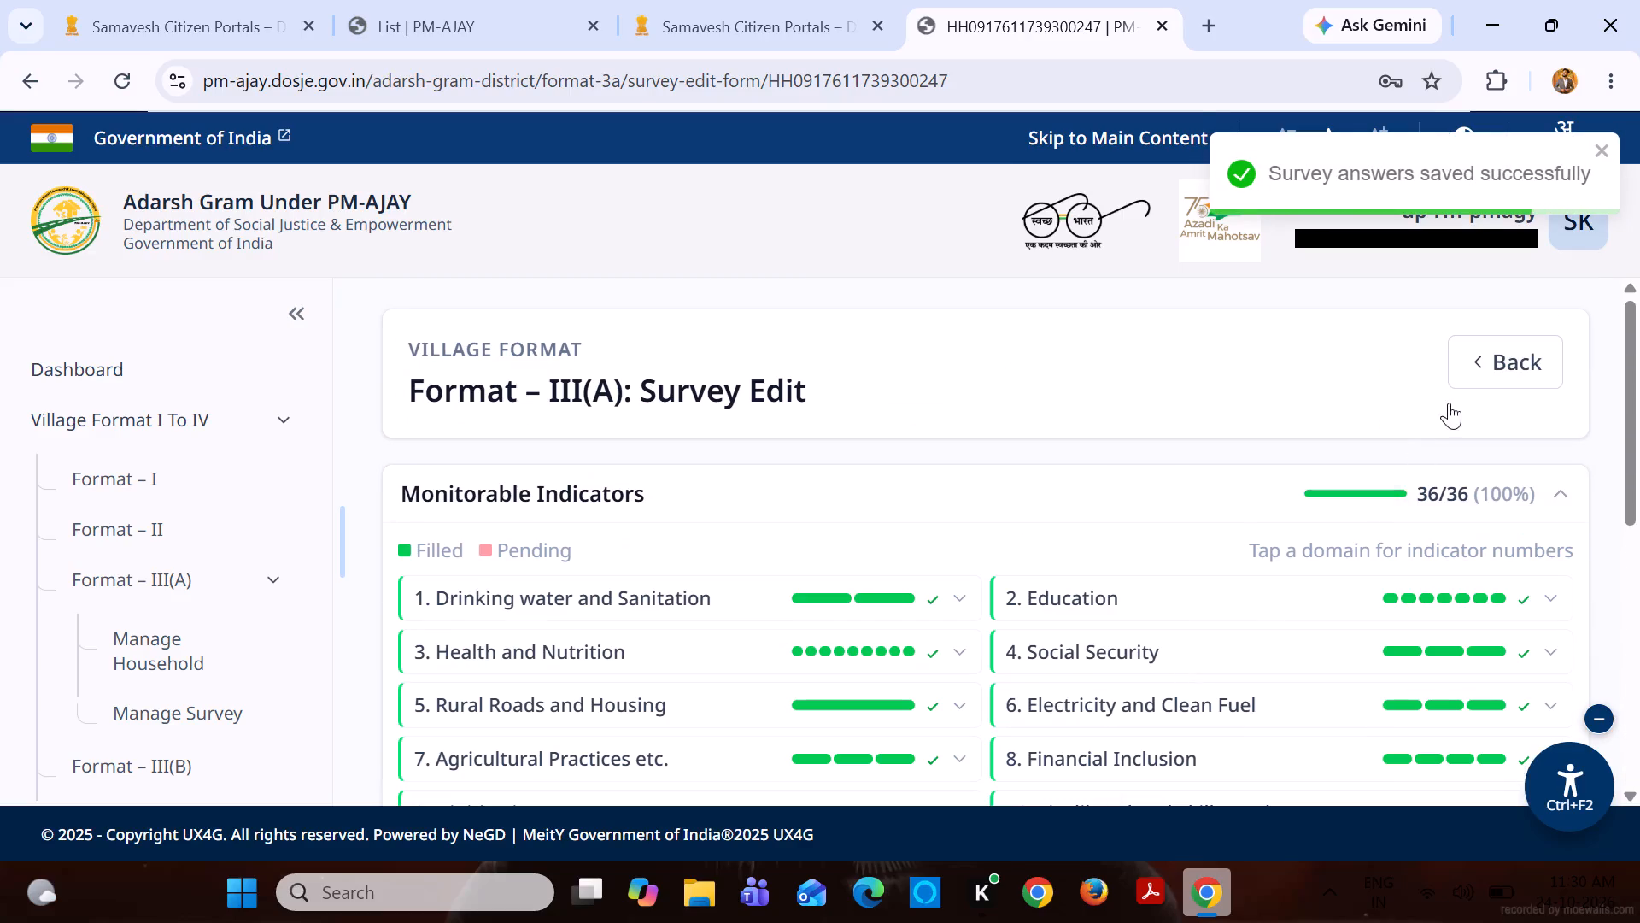
left_click(1505, 356)
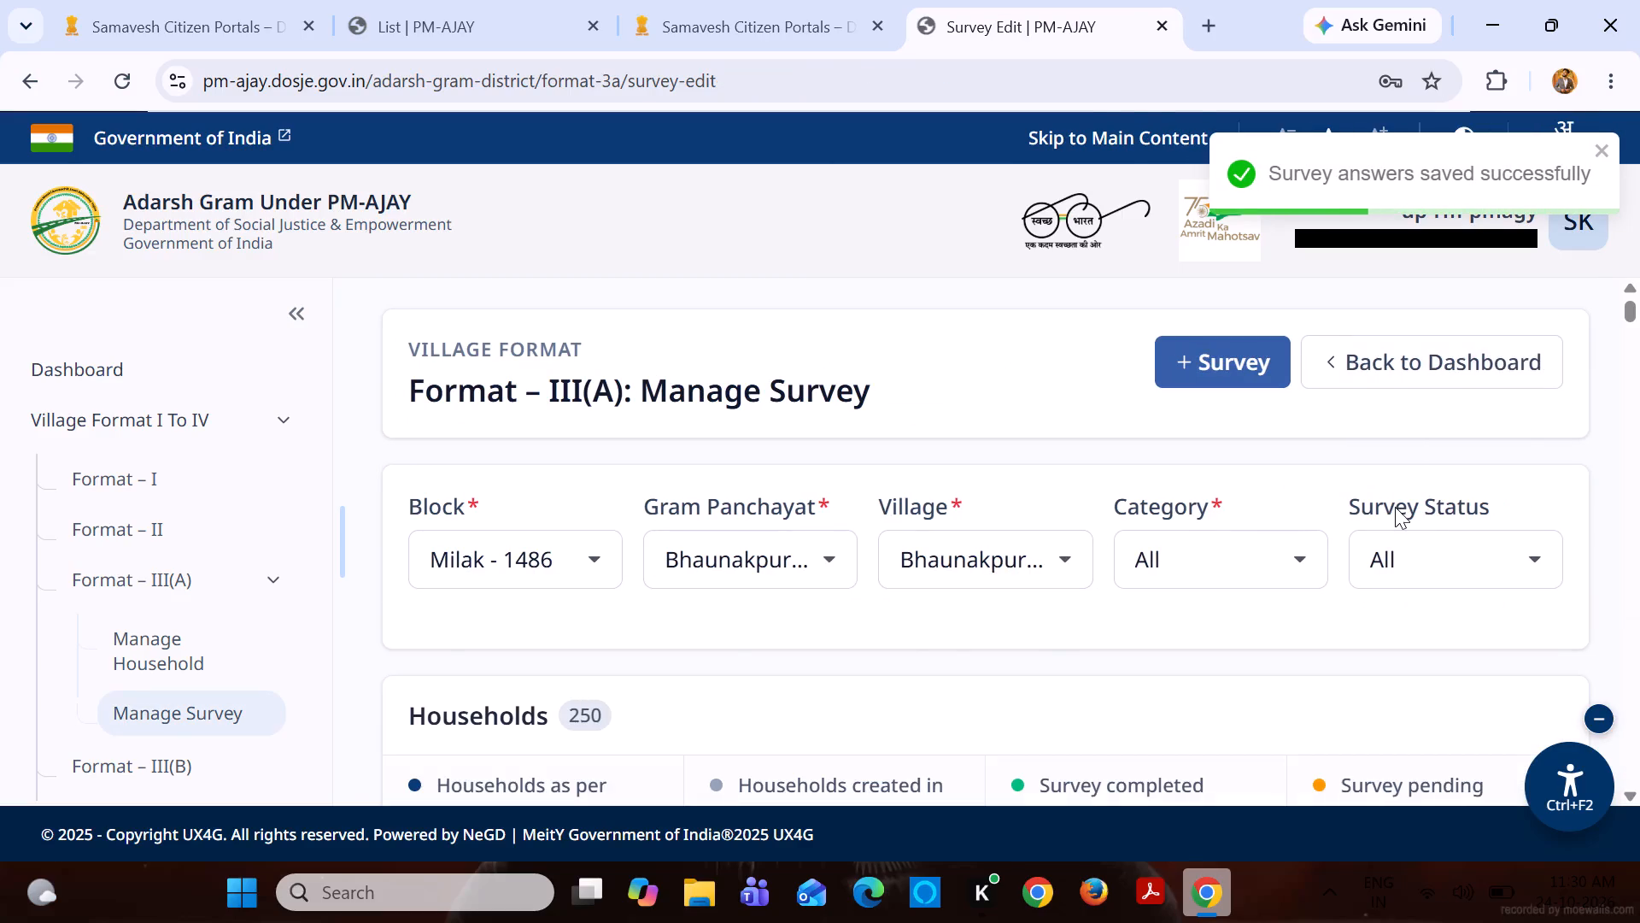
scroll(1395, 507, "down", 8)
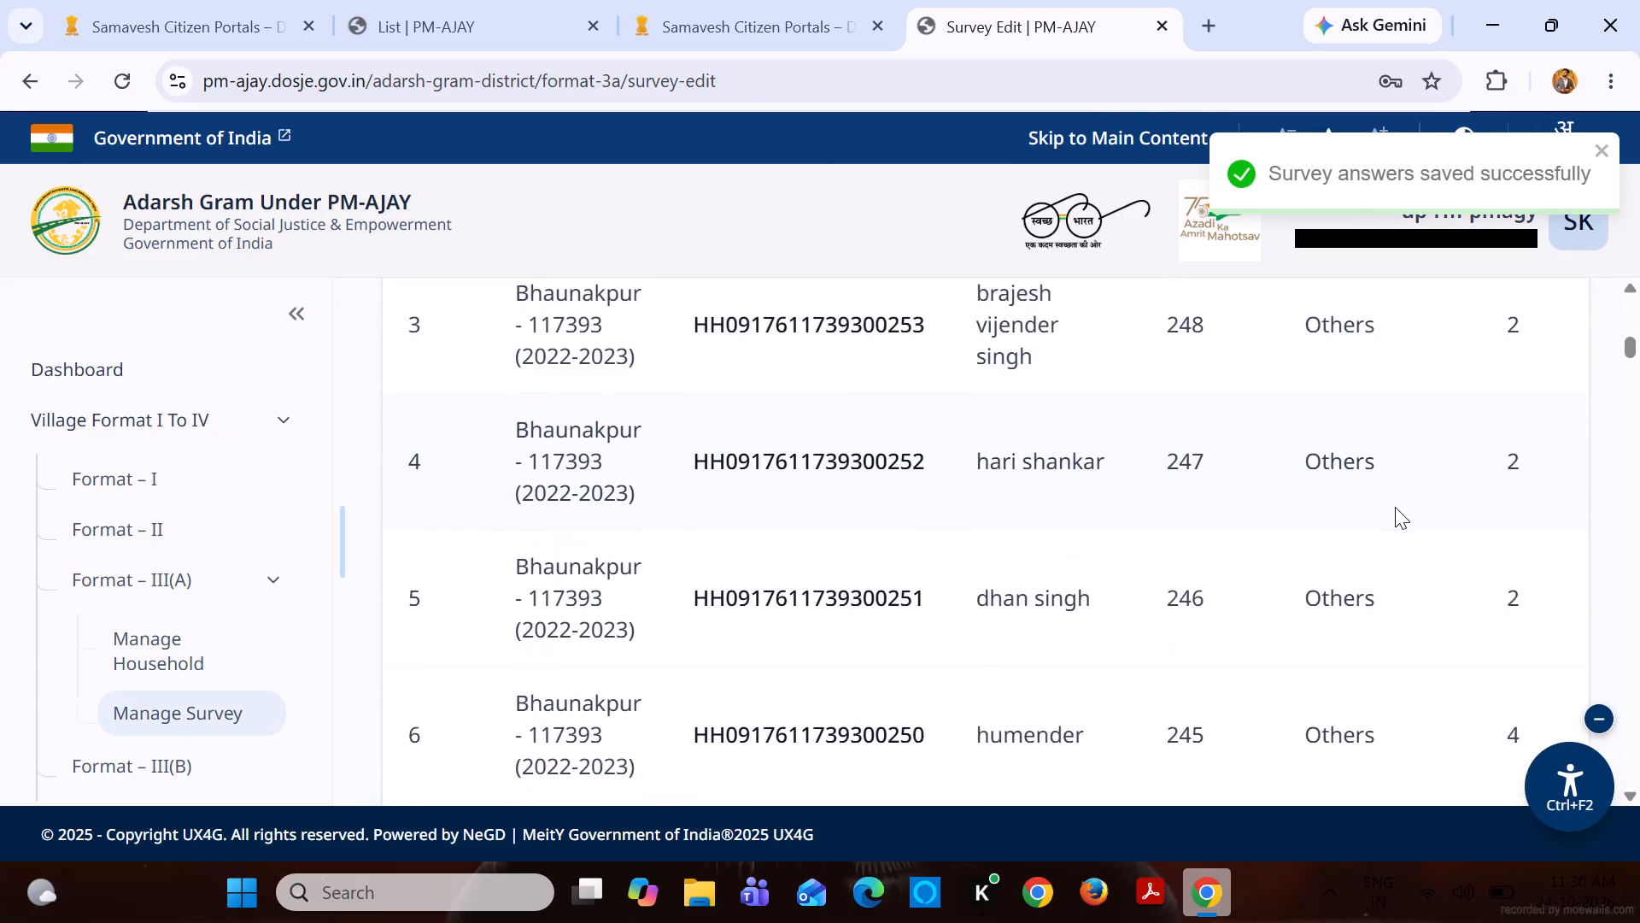
scroll(1395, 507, "down", 1)
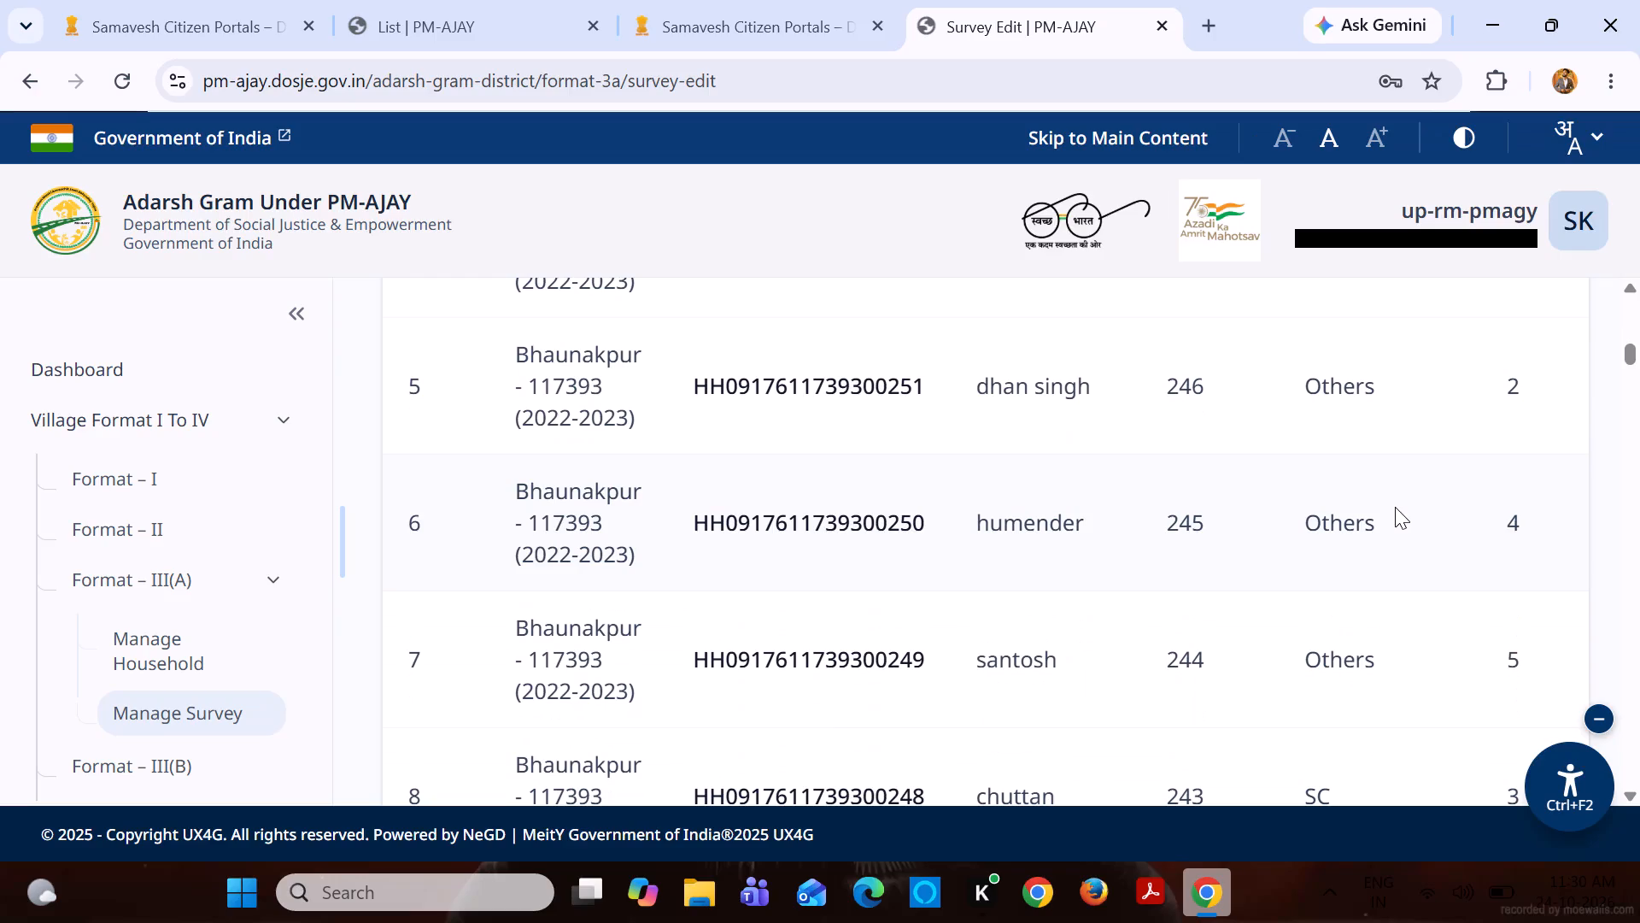
scroll(1395, 507, "left", 6)
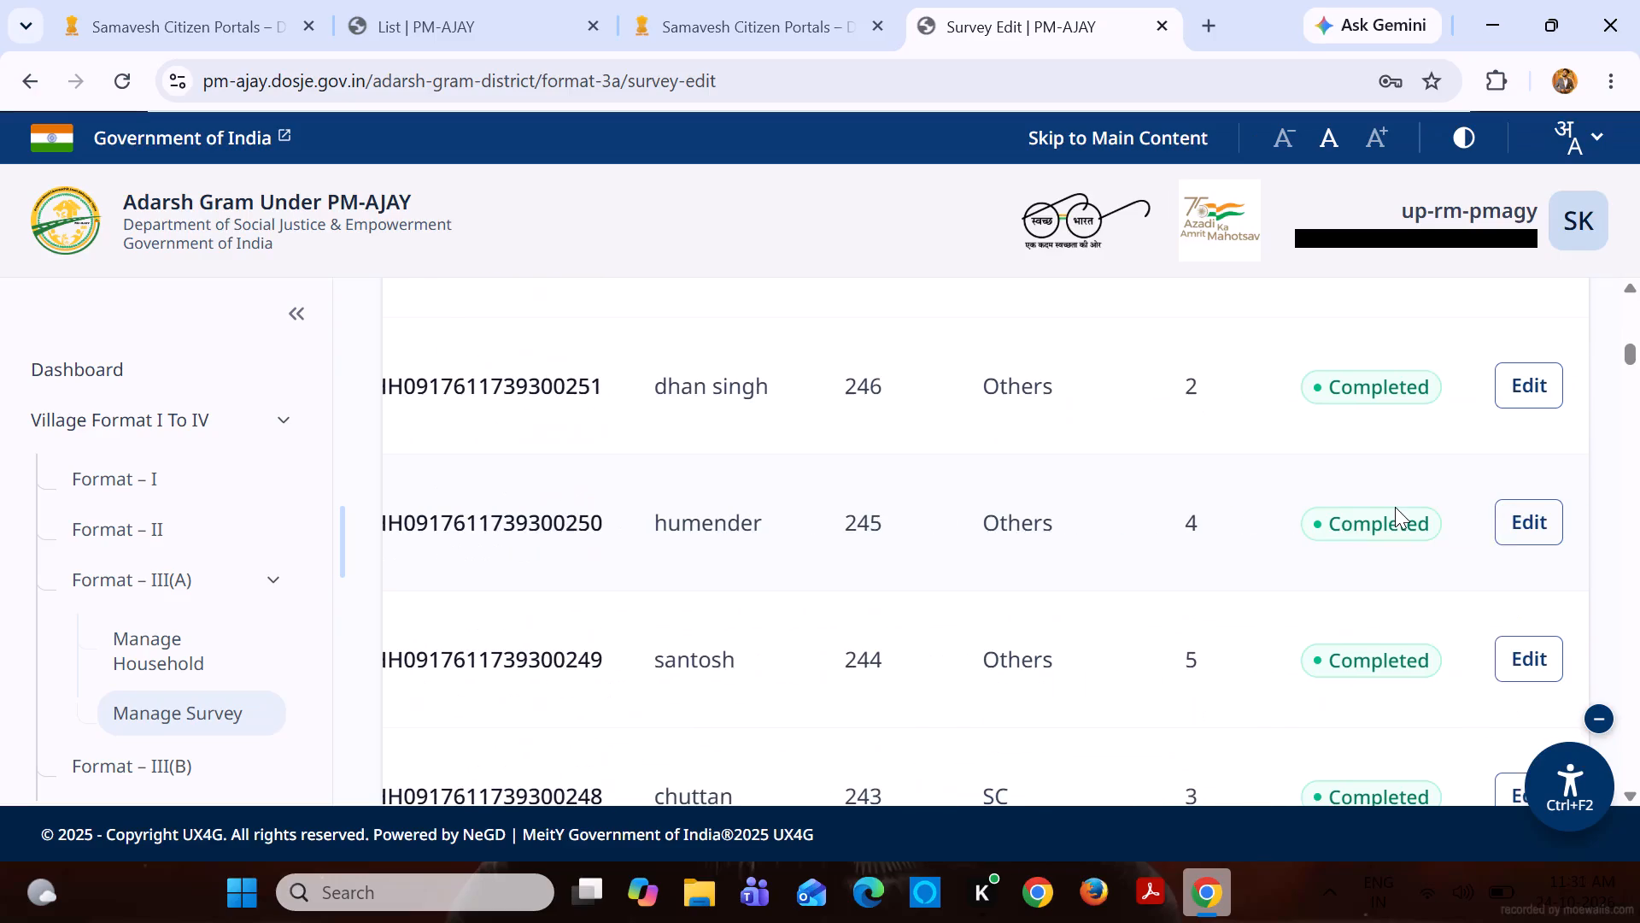
scroll(1395, 507, "left", 2)
left_click(1533, 508)
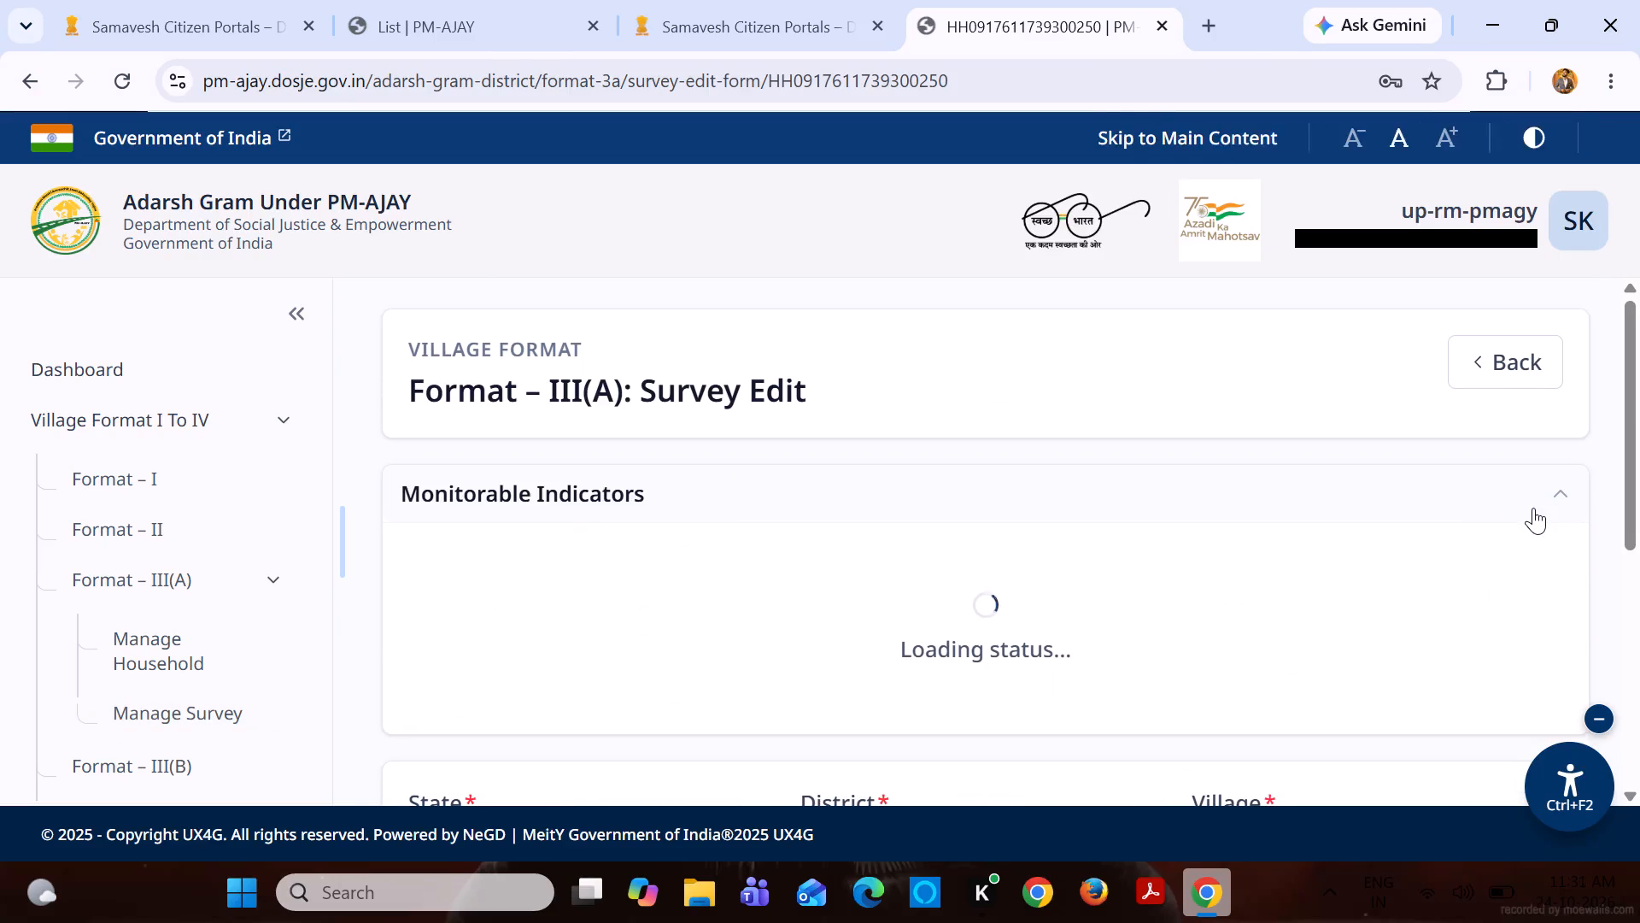
scroll(1357, 579, "down", 4)
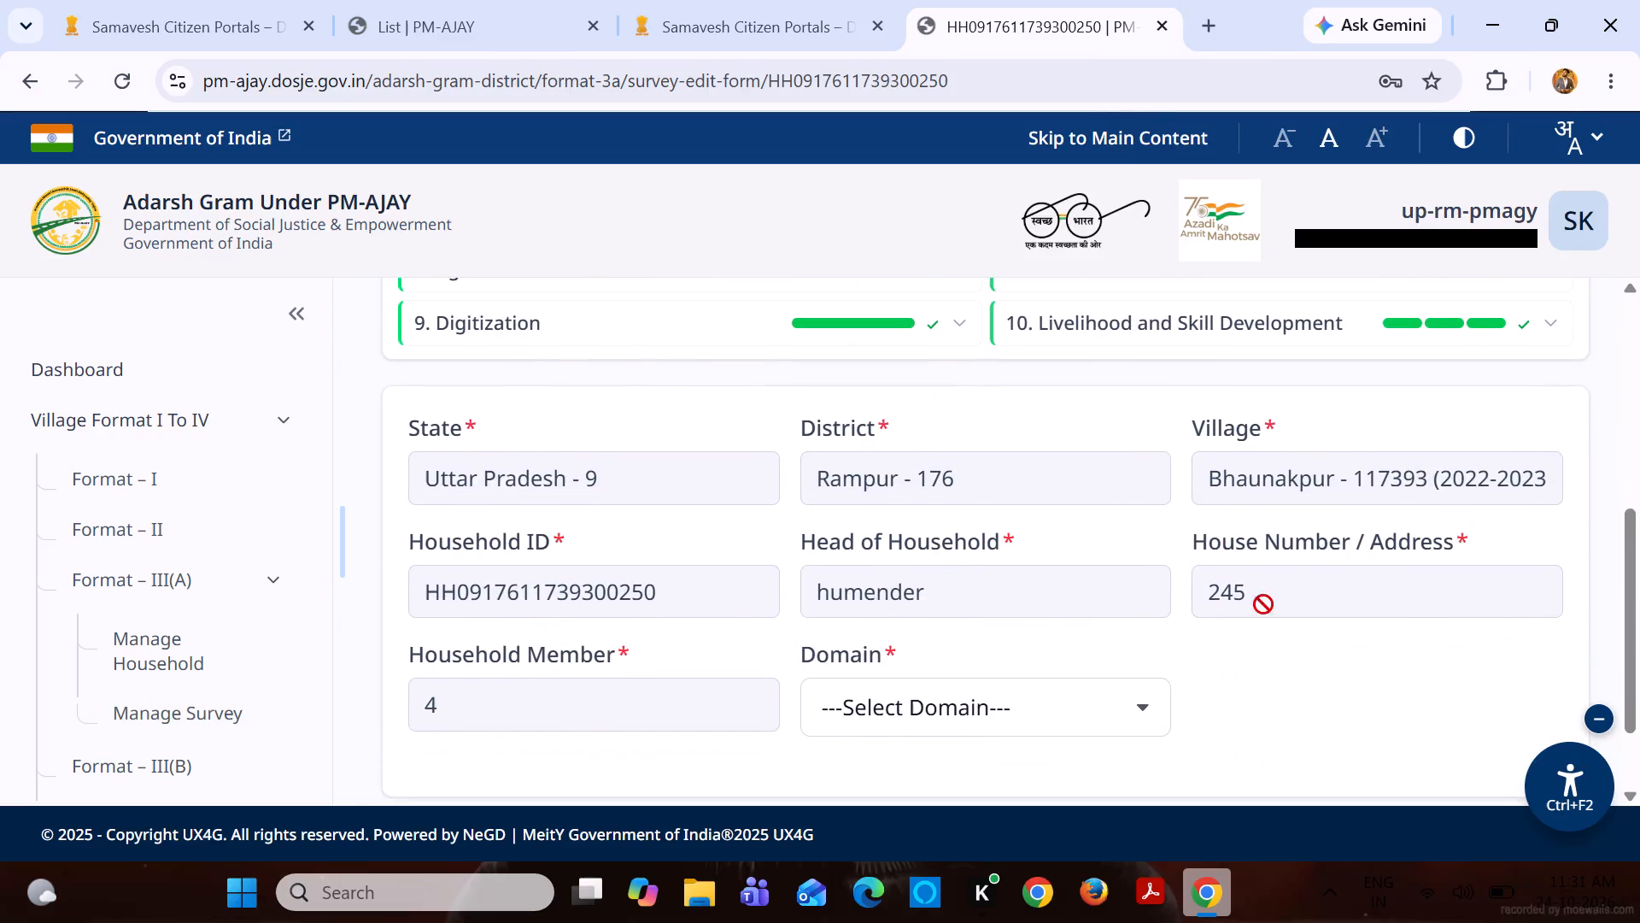
left_click(1113, 697)
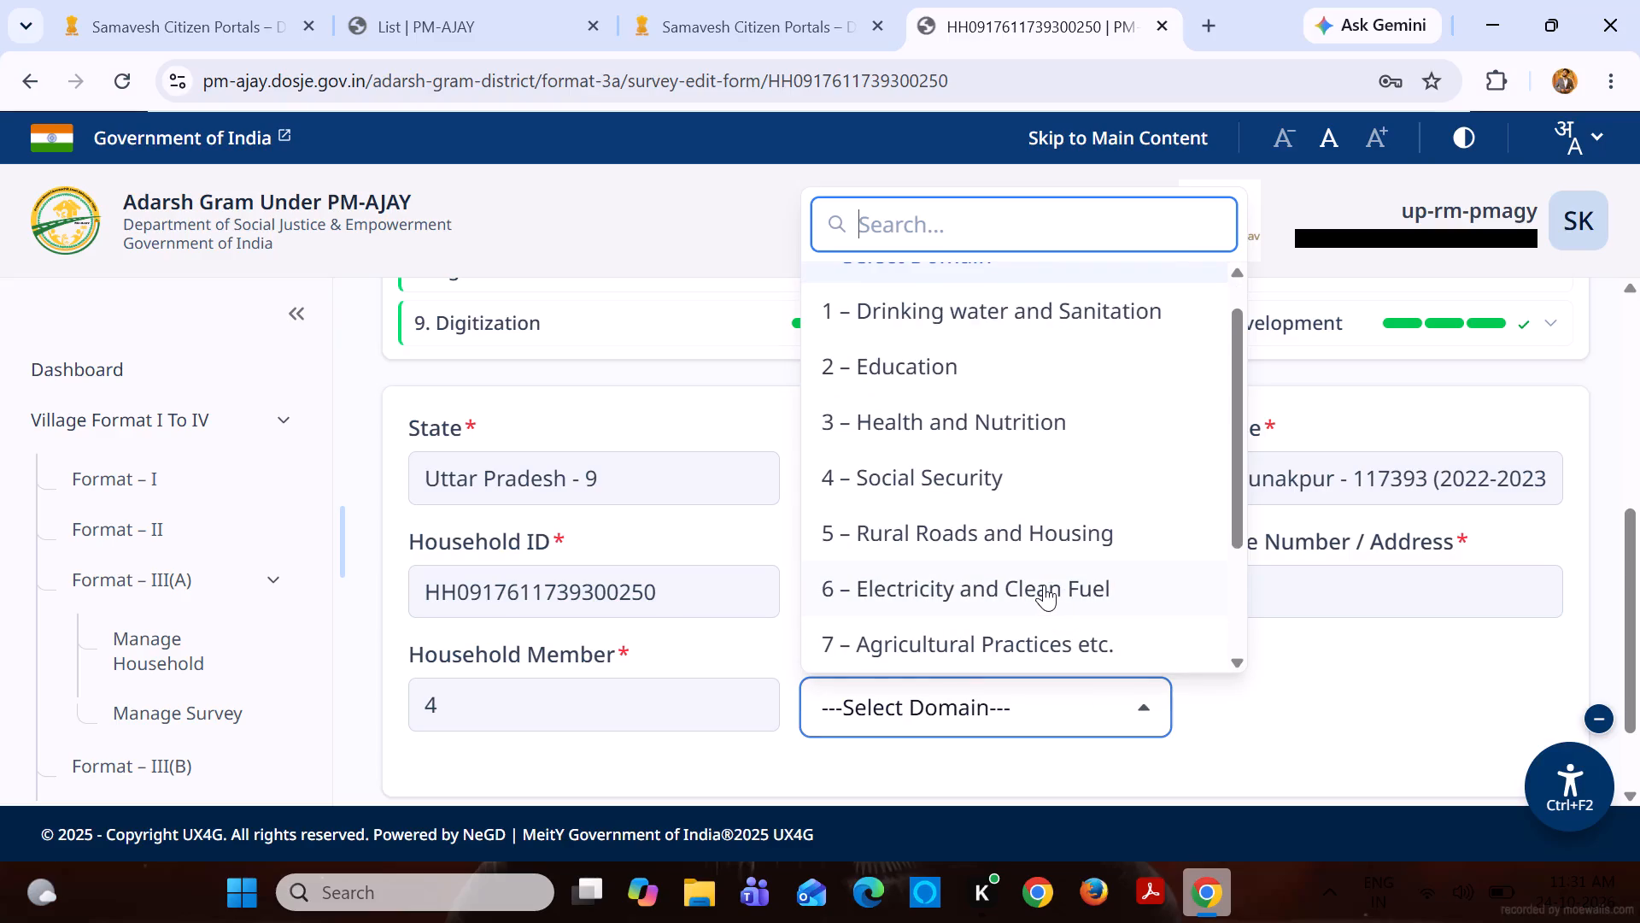
scroll(1044, 585, "down", 1)
left_click(1002, 567)
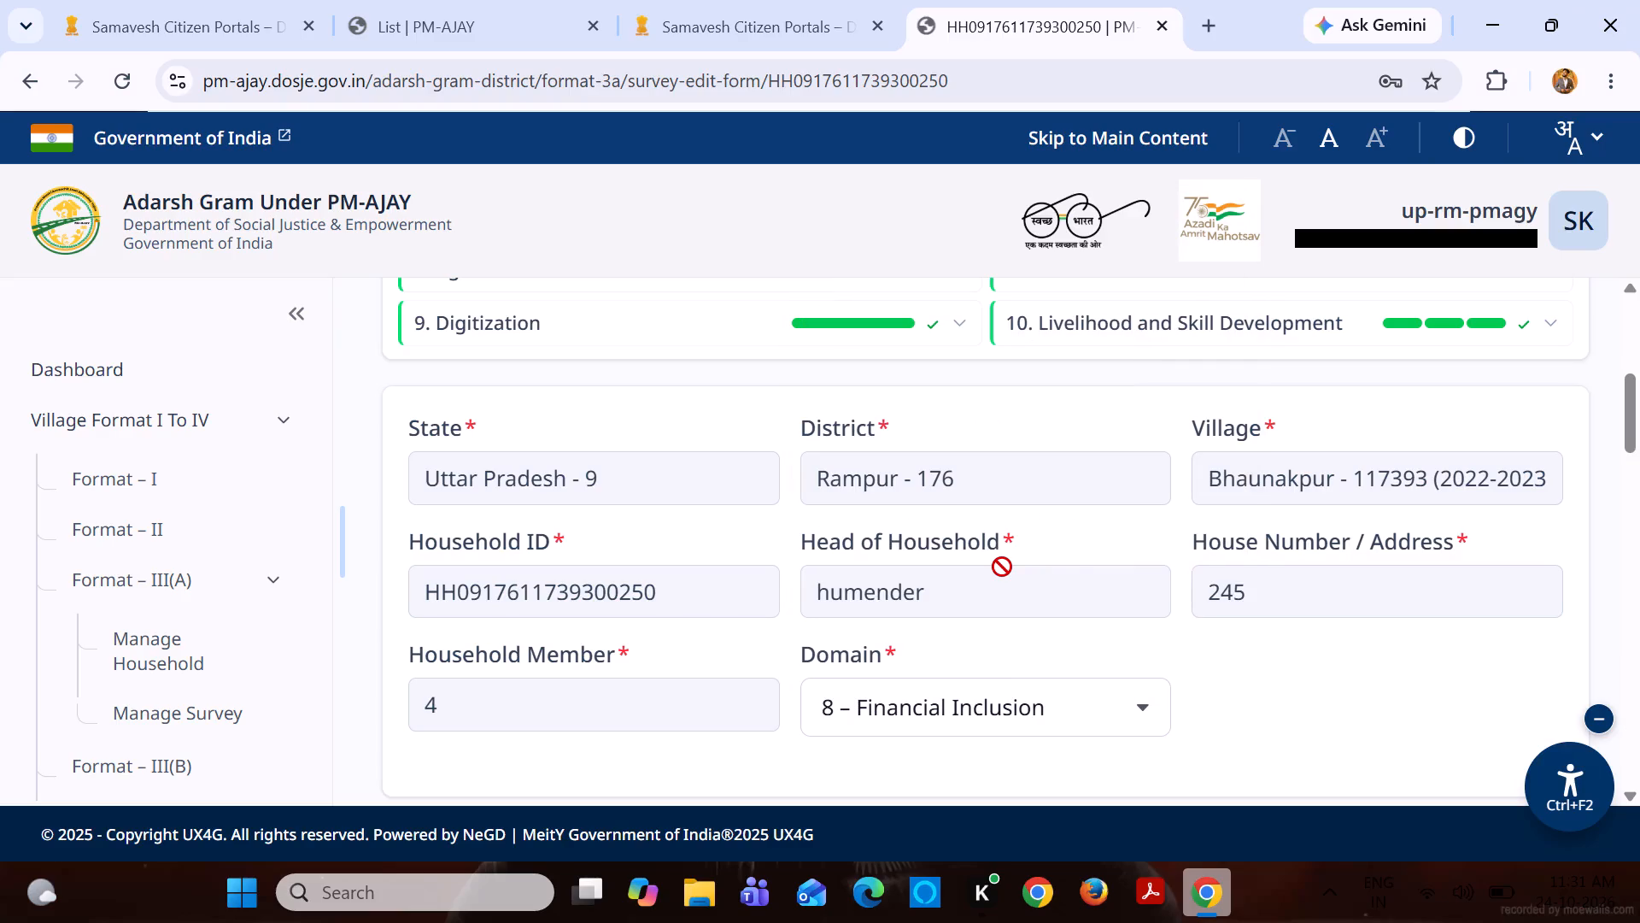
left_click(1025, 702)
left_click(994, 588)
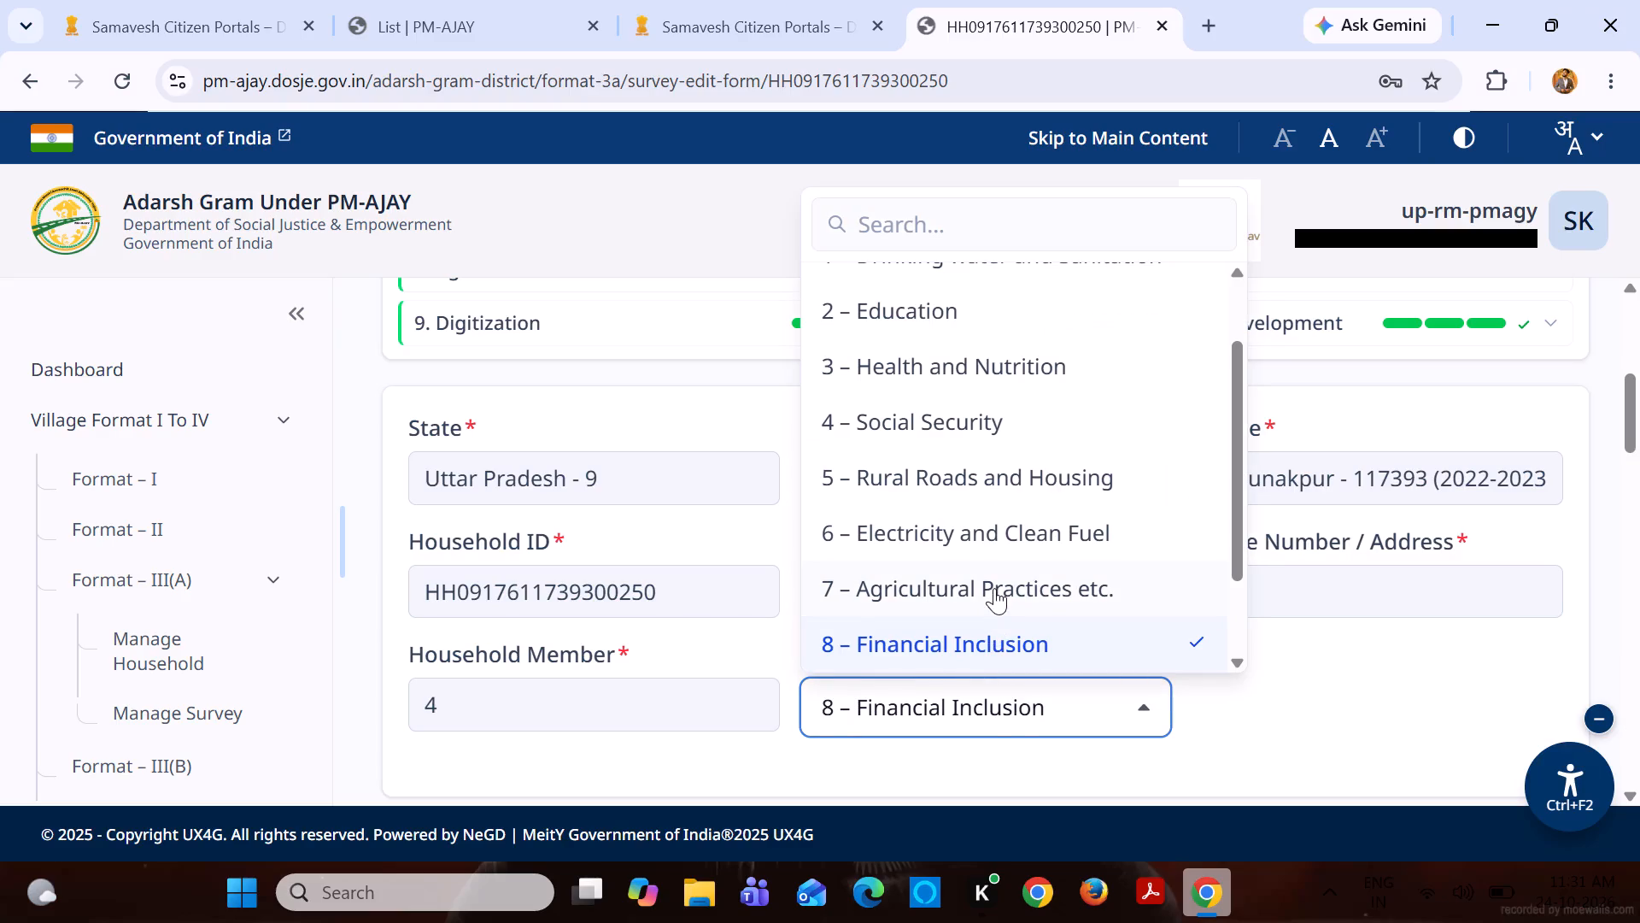
scroll(1241, 655, "down", 3)
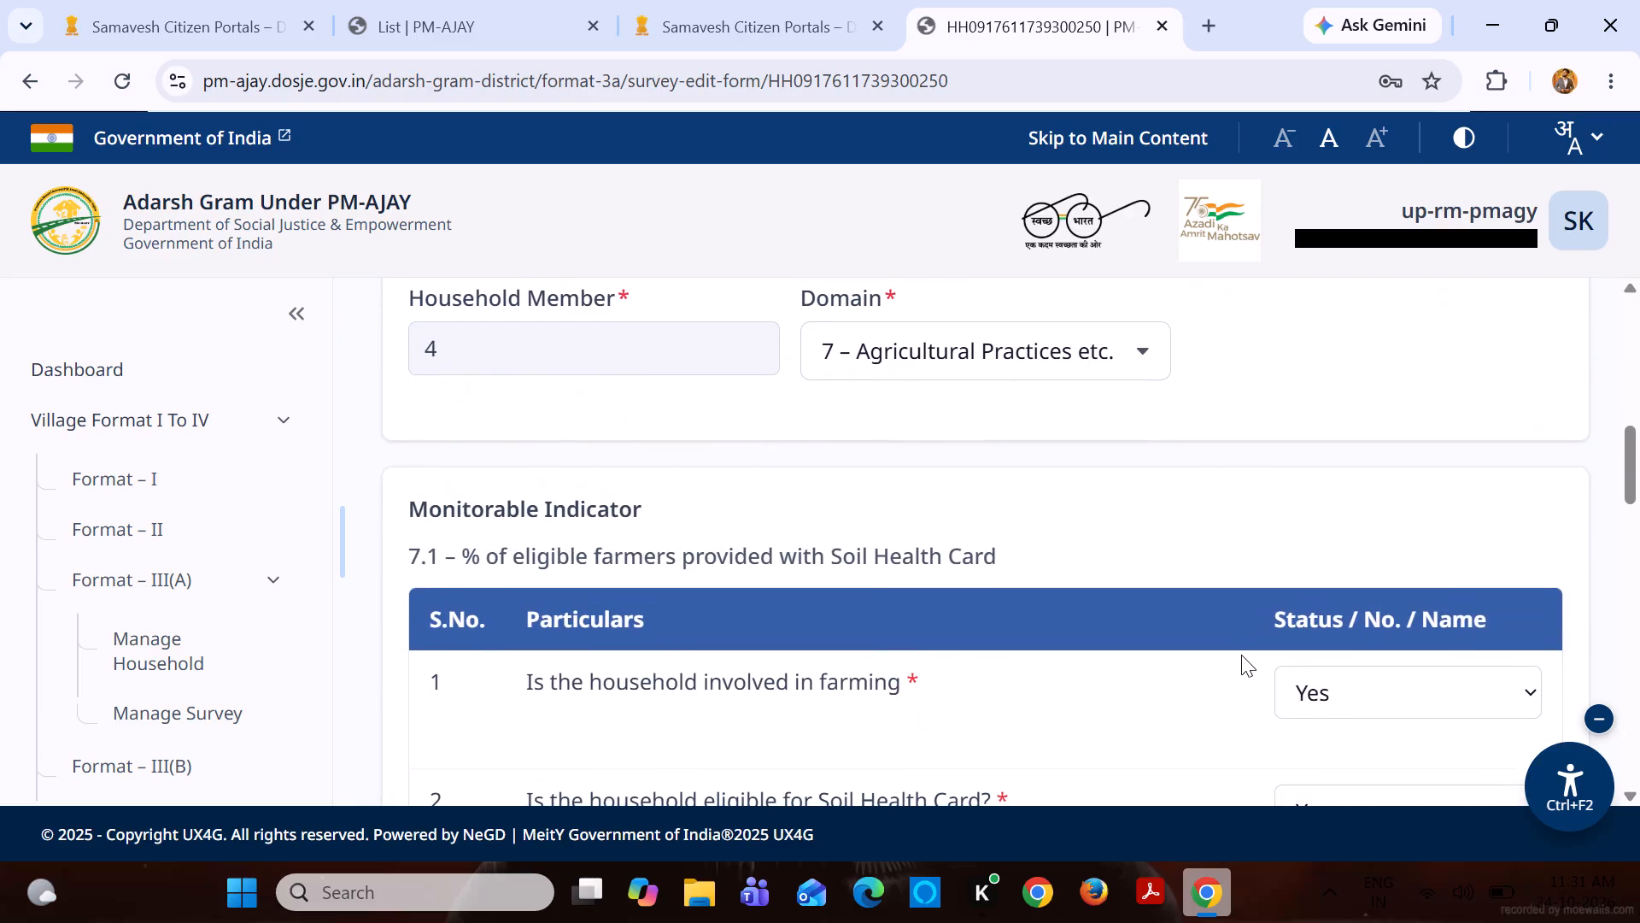
scroll(1241, 655, "down", 3)
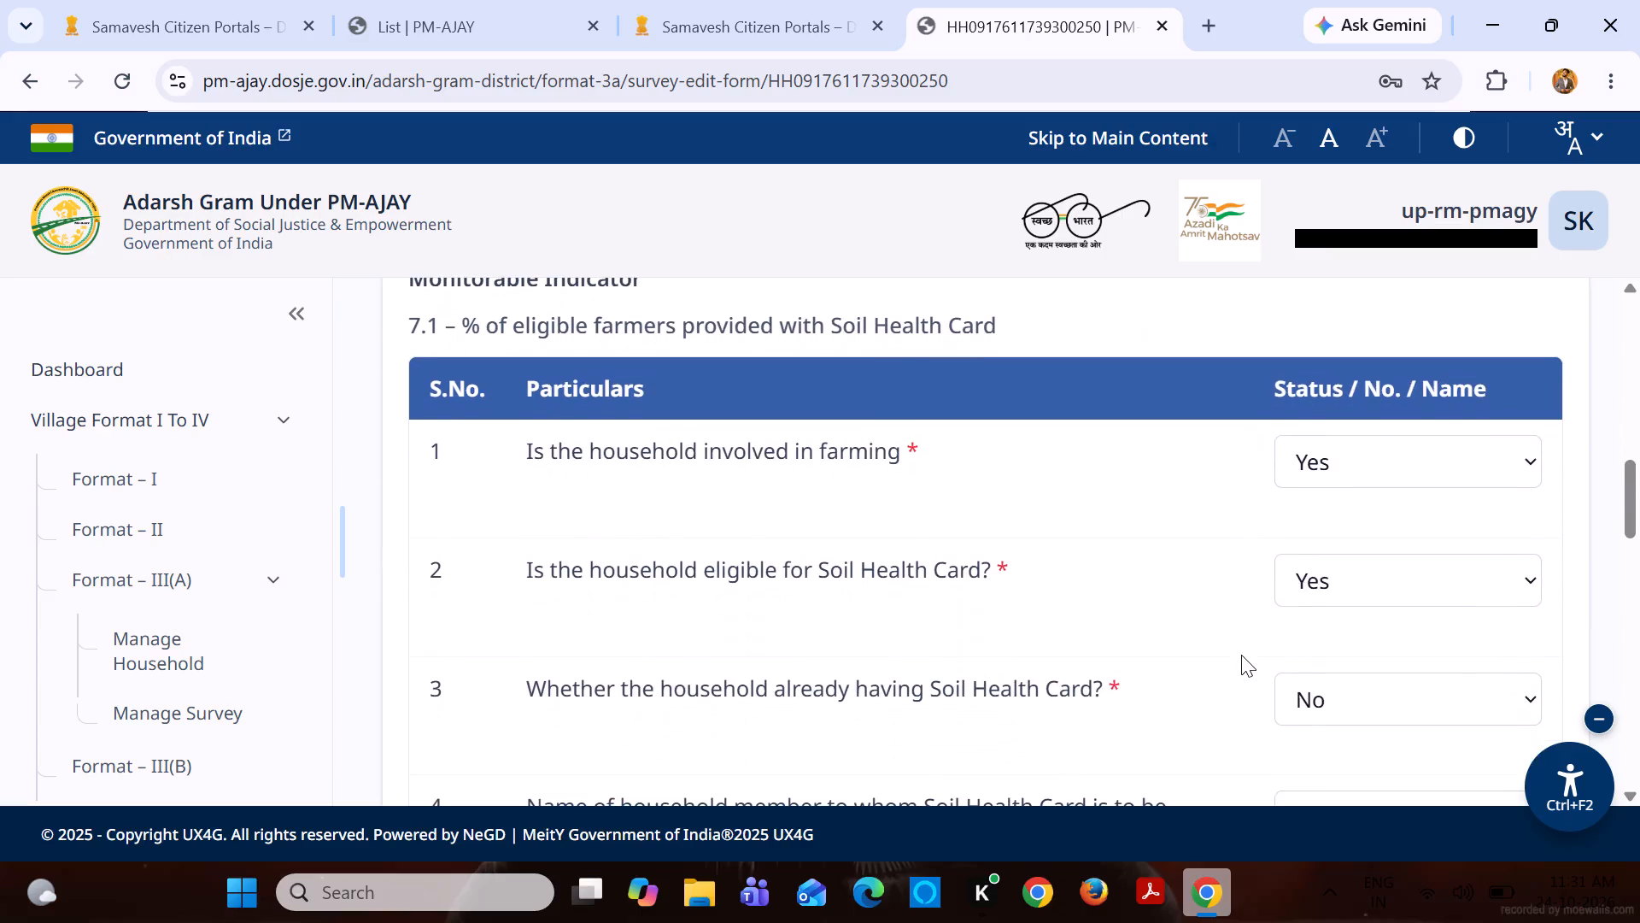
left_click(1459, 454)
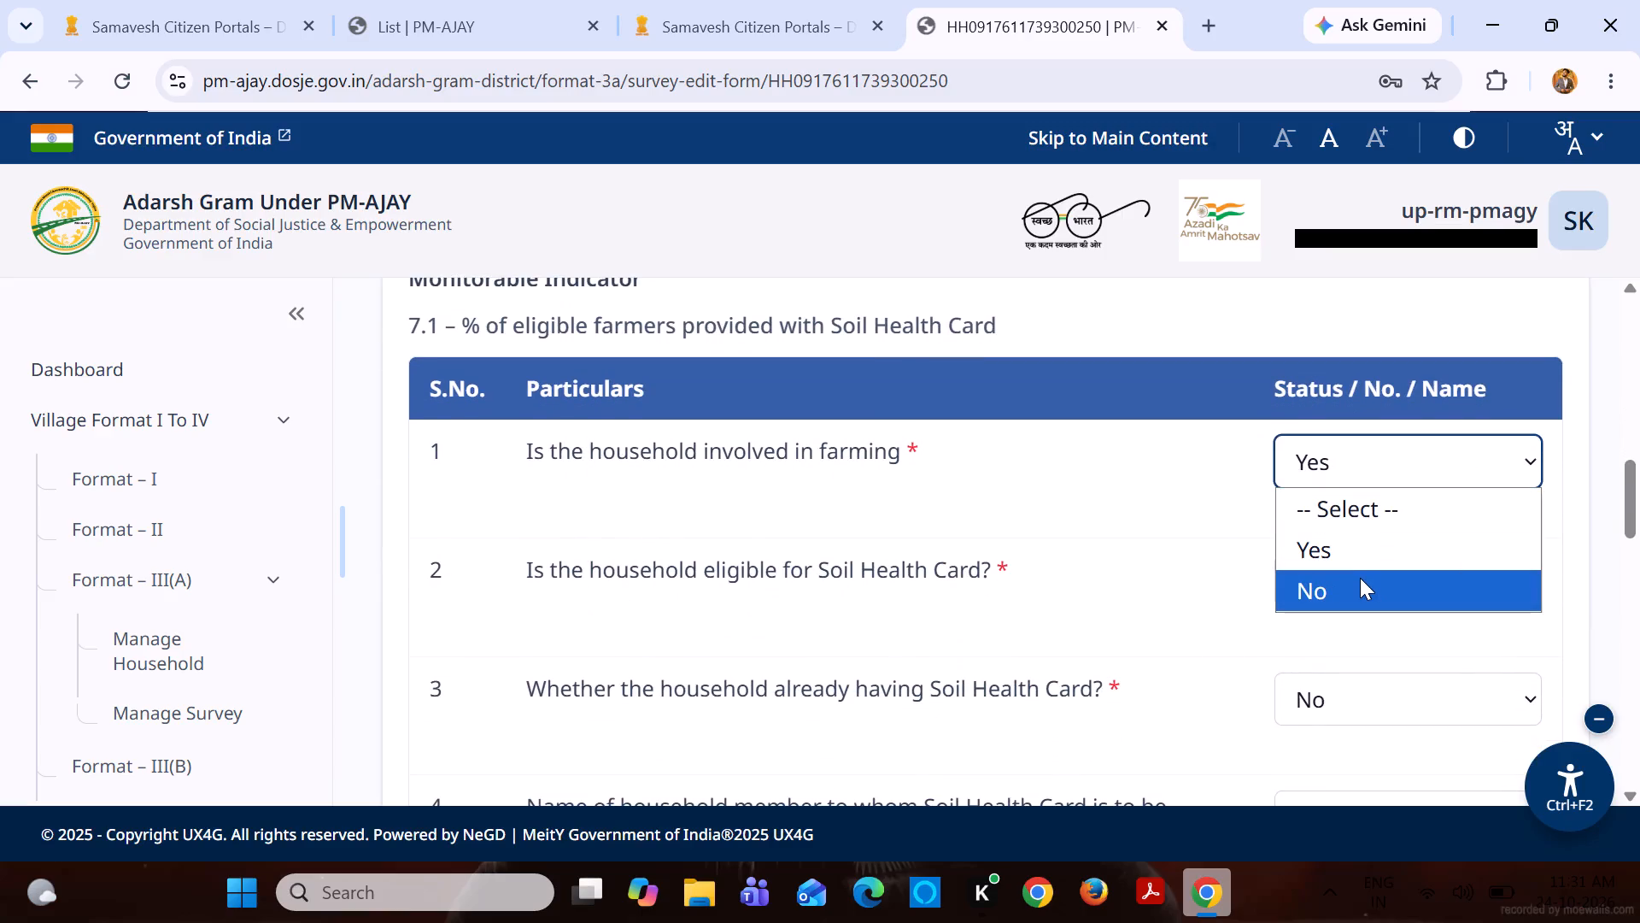
left_click(1360, 578)
scroll(1360, 578, "down", 6)
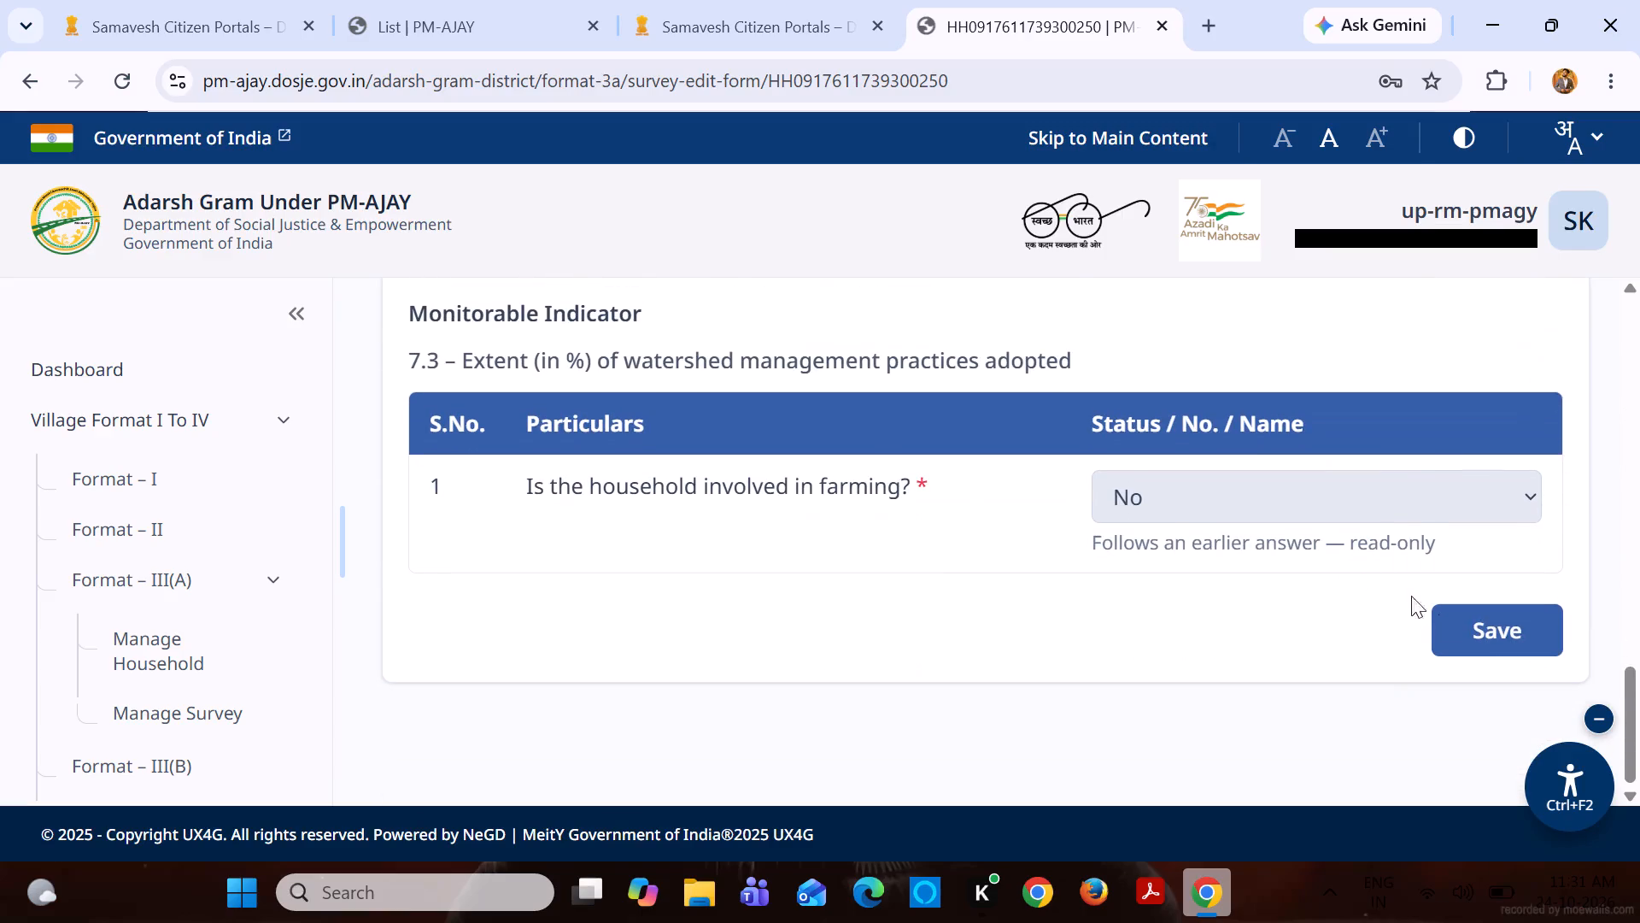
left_click(1475, 634)
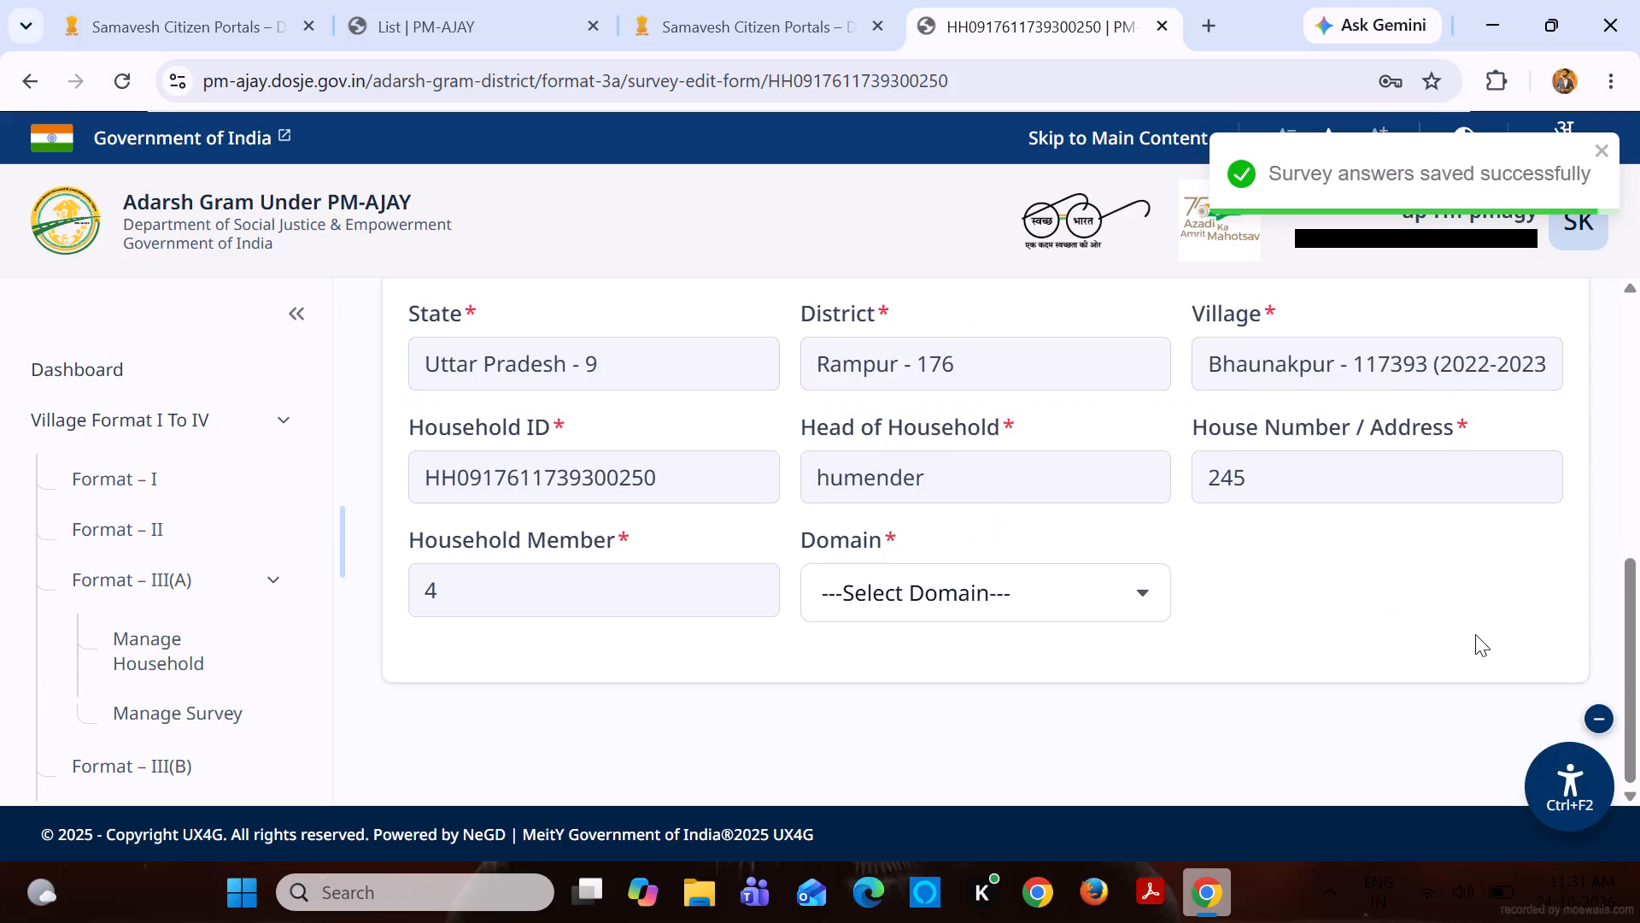
scroll(1393, 473, "up", 9)
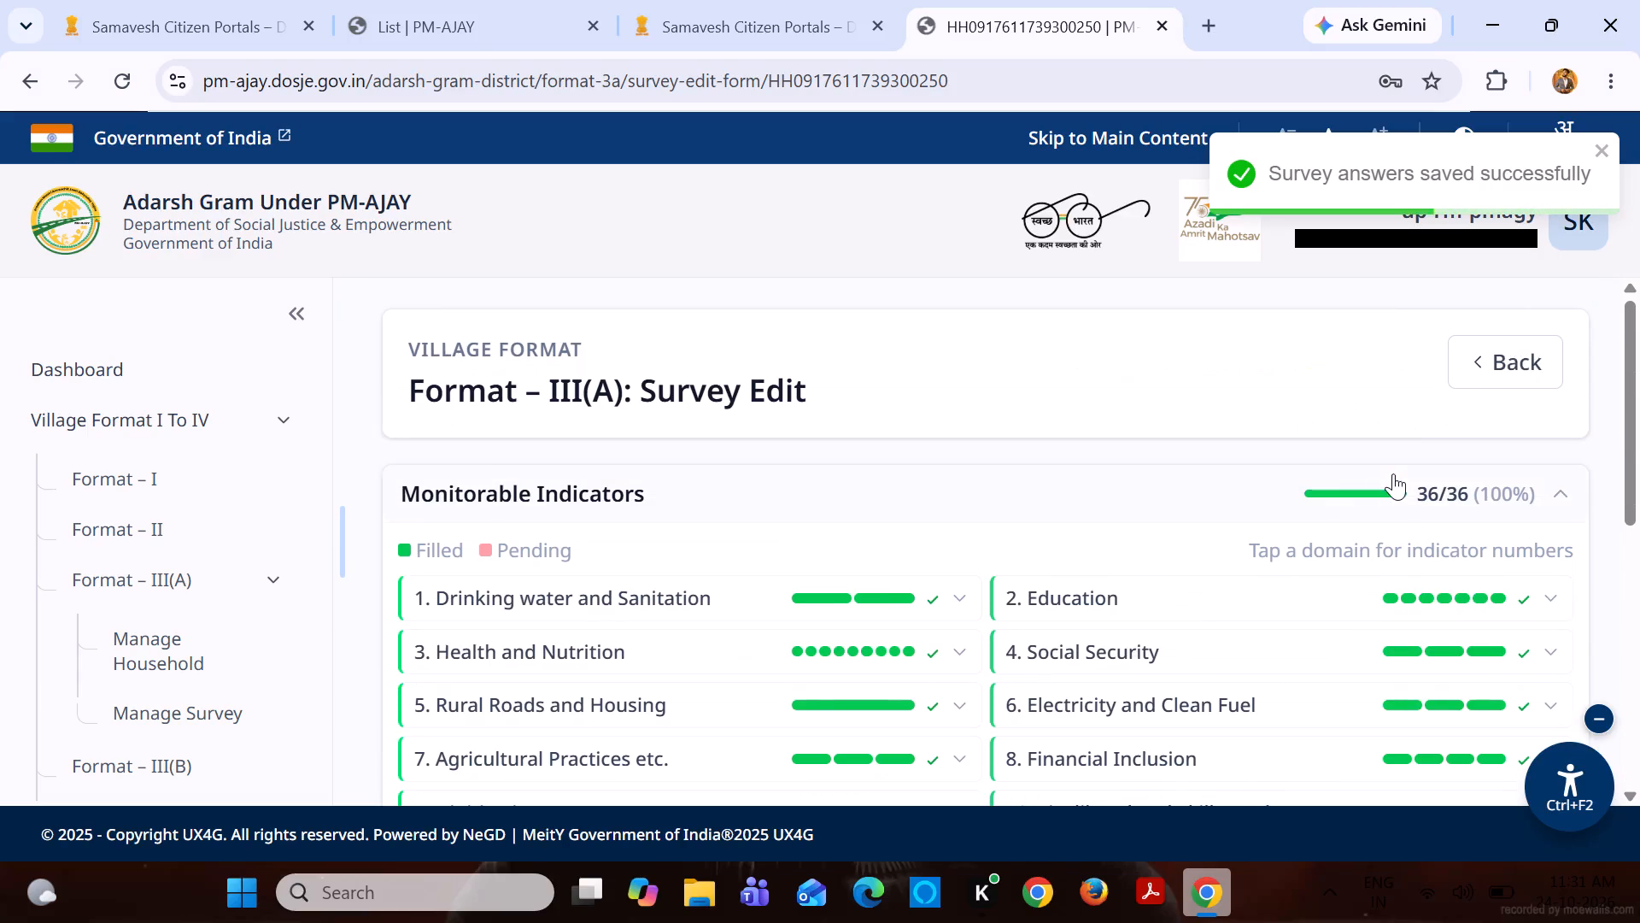
left_click(1529, 342)
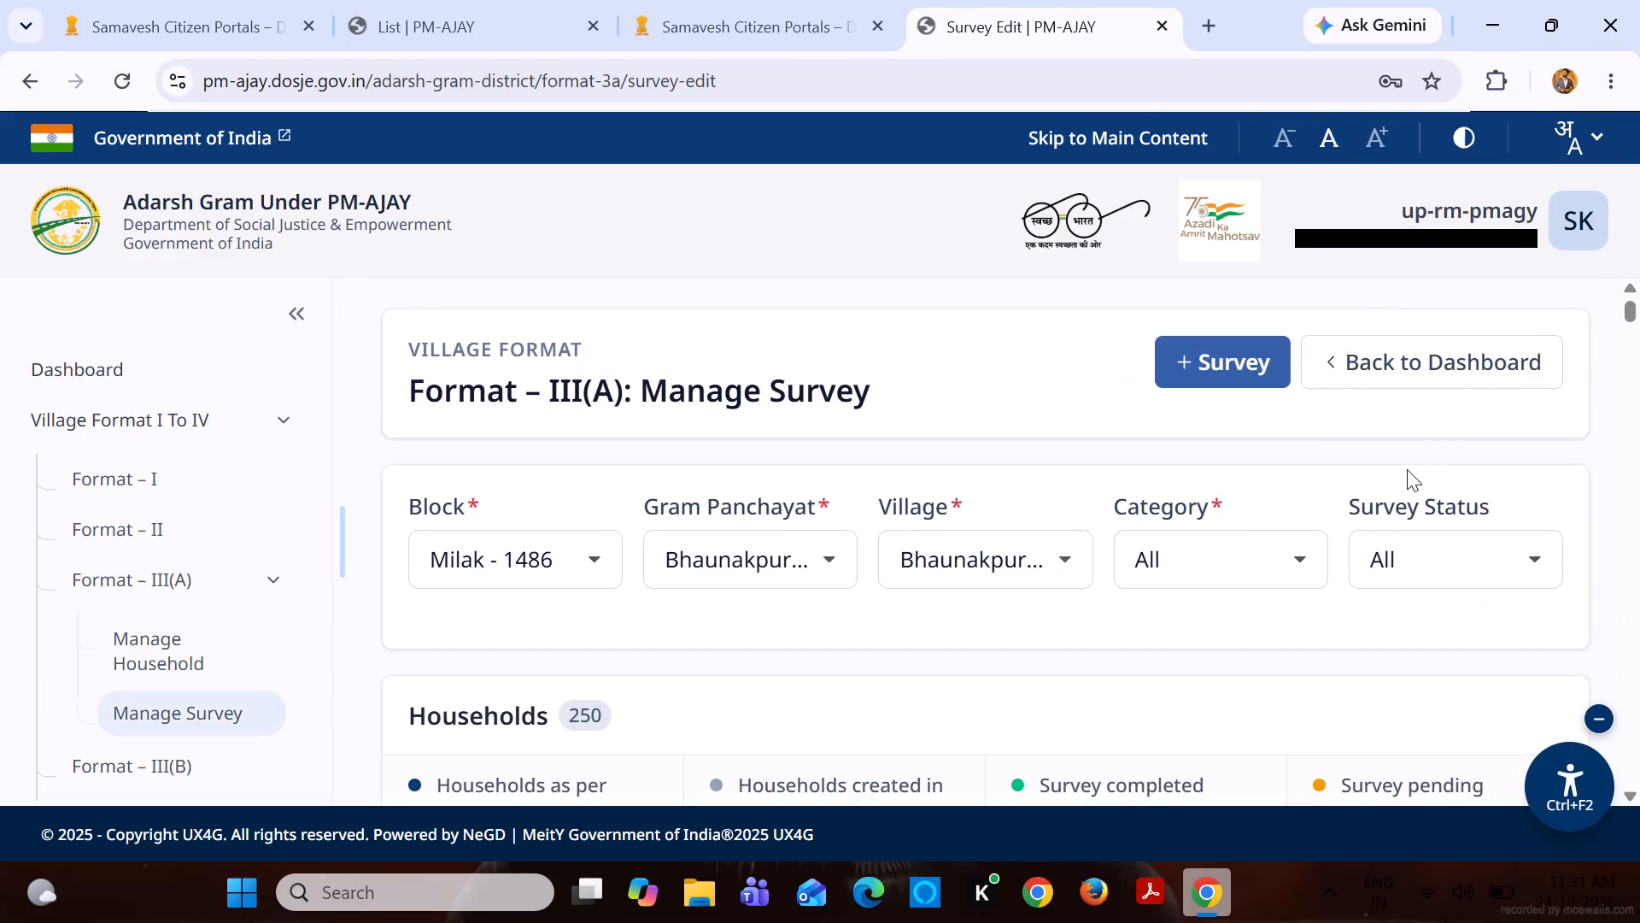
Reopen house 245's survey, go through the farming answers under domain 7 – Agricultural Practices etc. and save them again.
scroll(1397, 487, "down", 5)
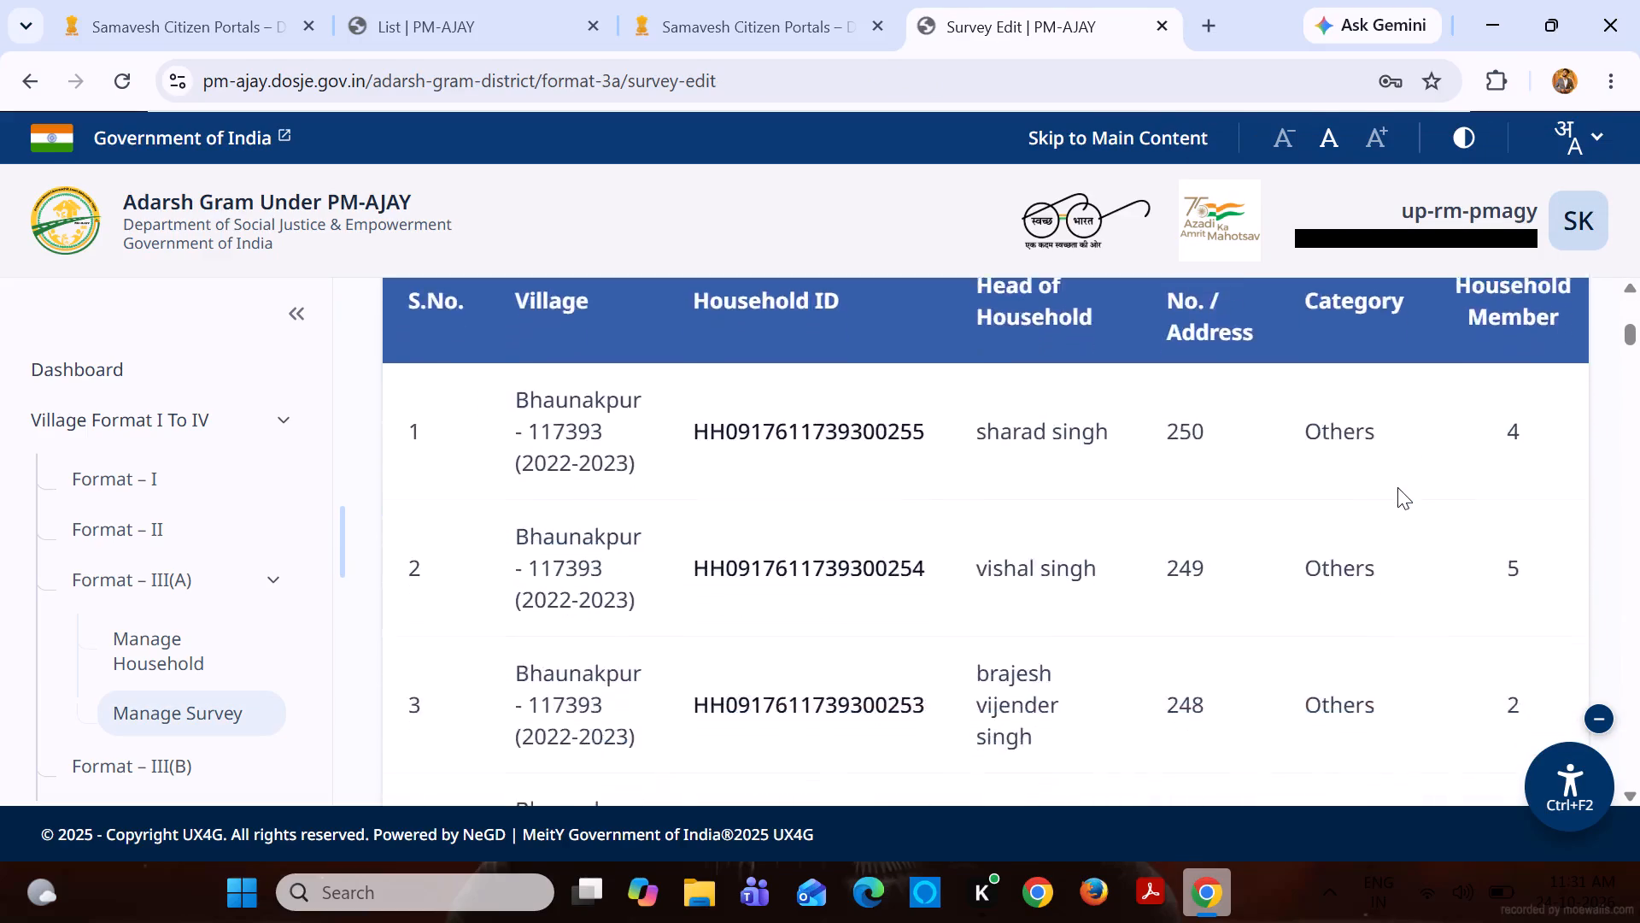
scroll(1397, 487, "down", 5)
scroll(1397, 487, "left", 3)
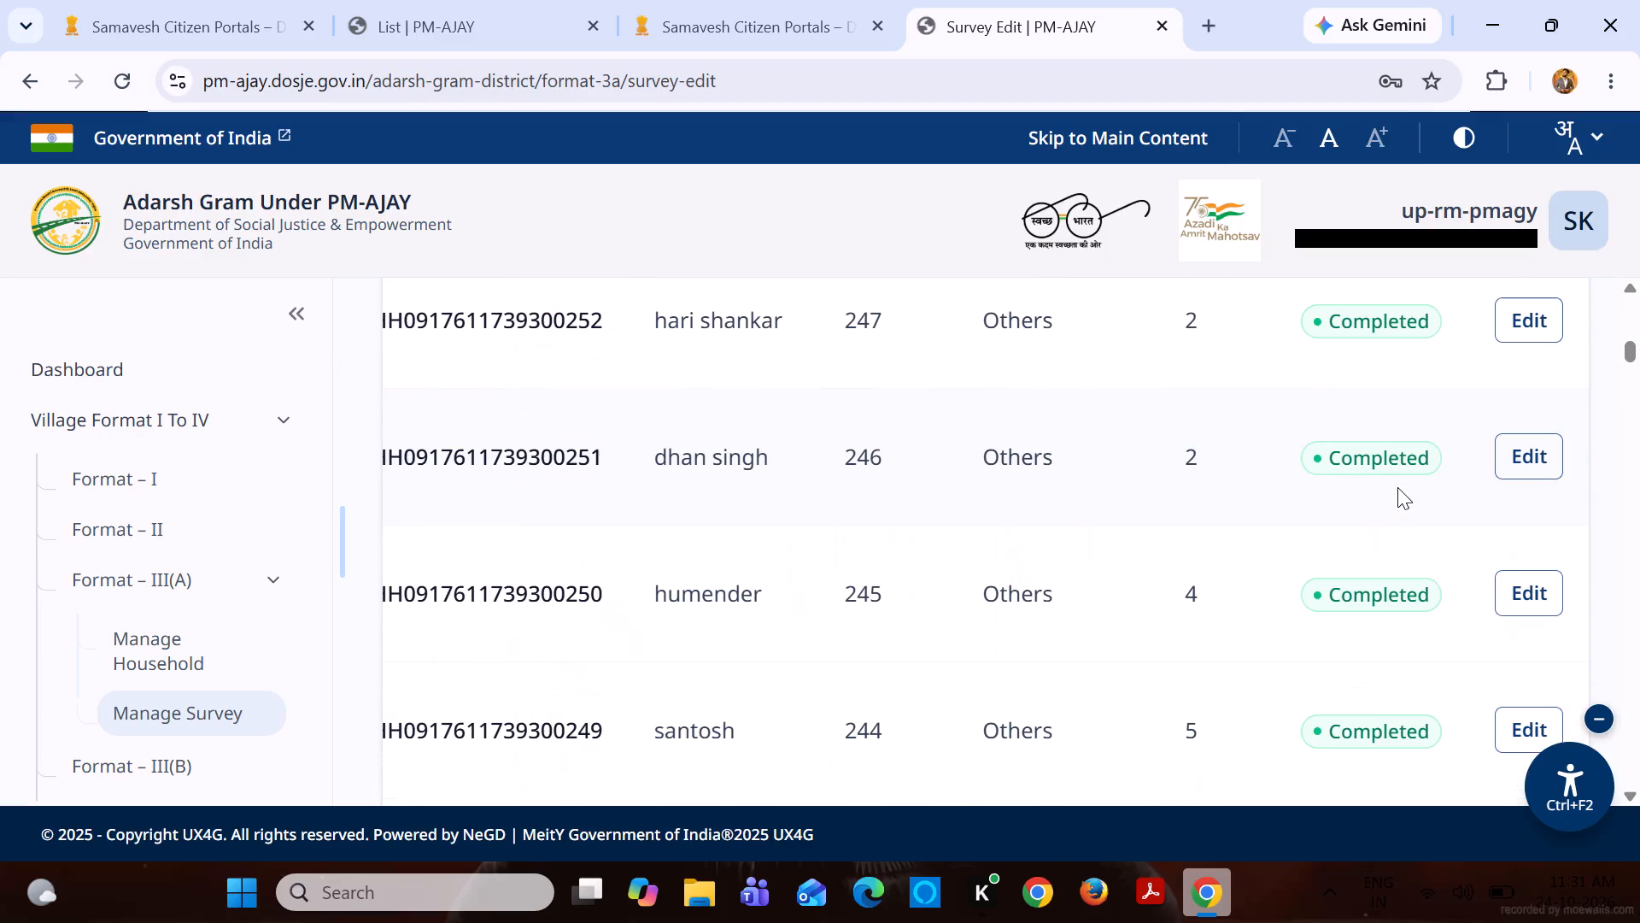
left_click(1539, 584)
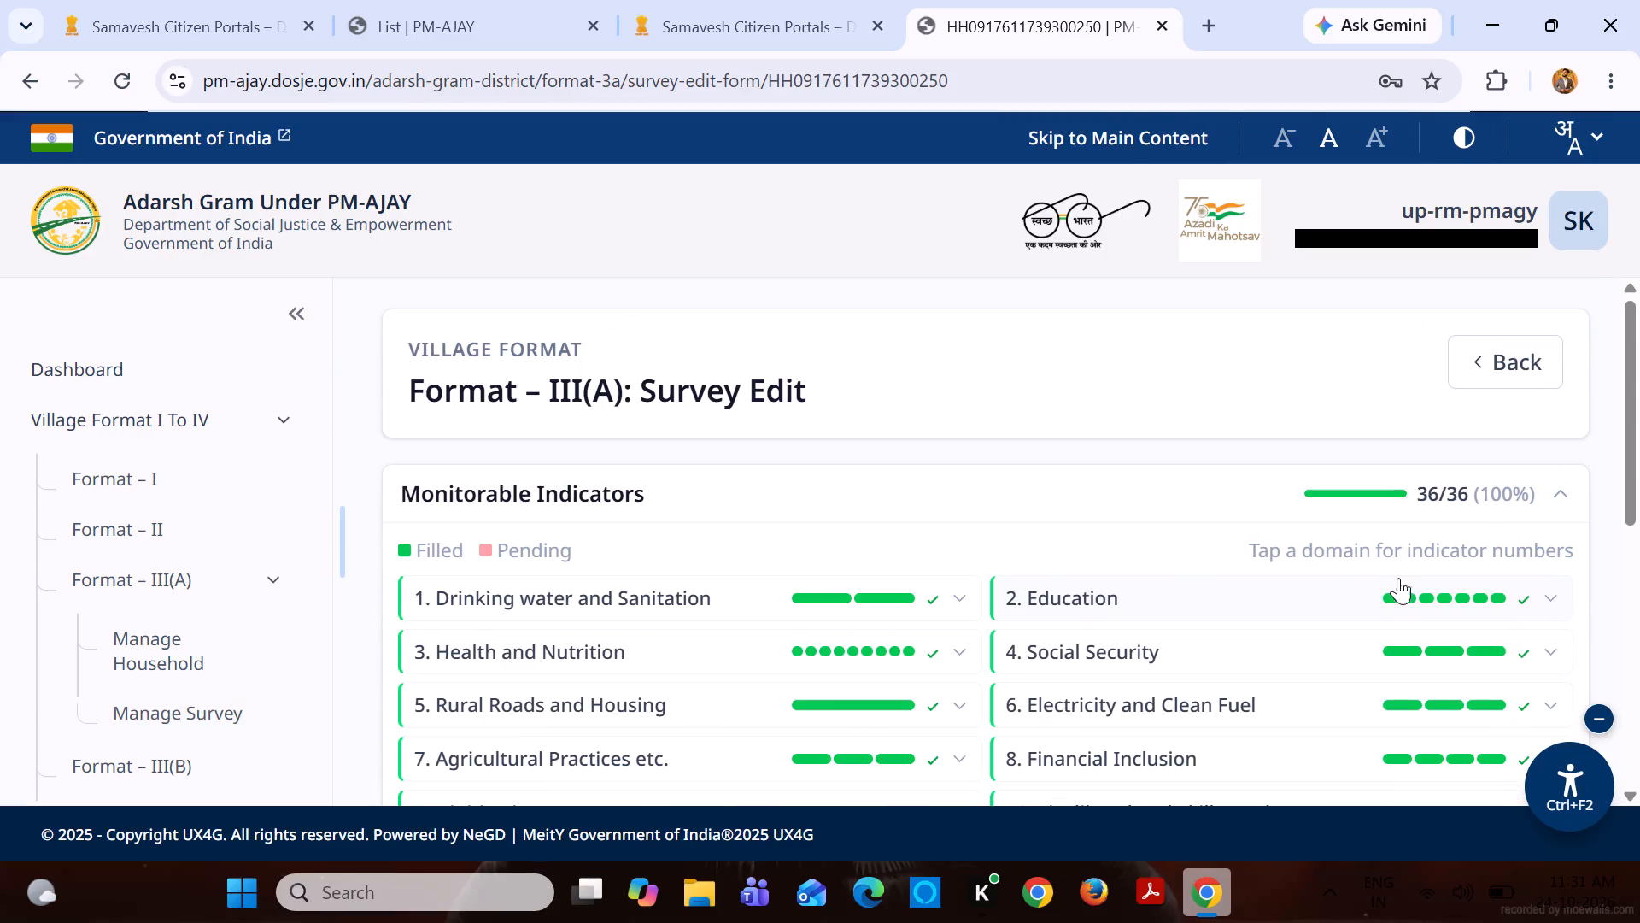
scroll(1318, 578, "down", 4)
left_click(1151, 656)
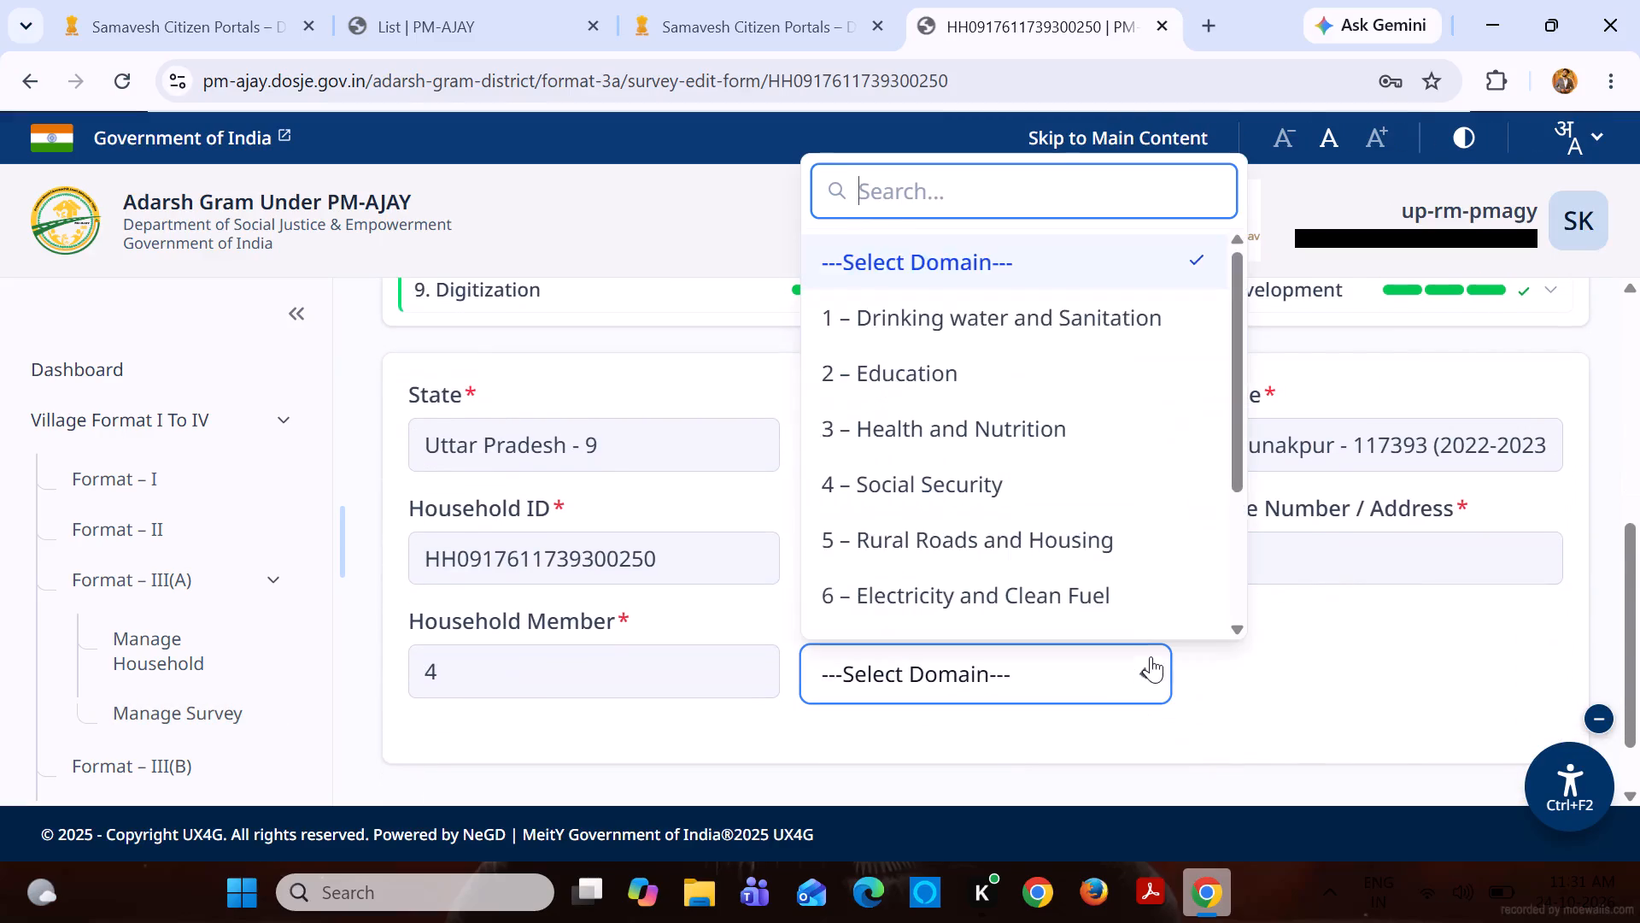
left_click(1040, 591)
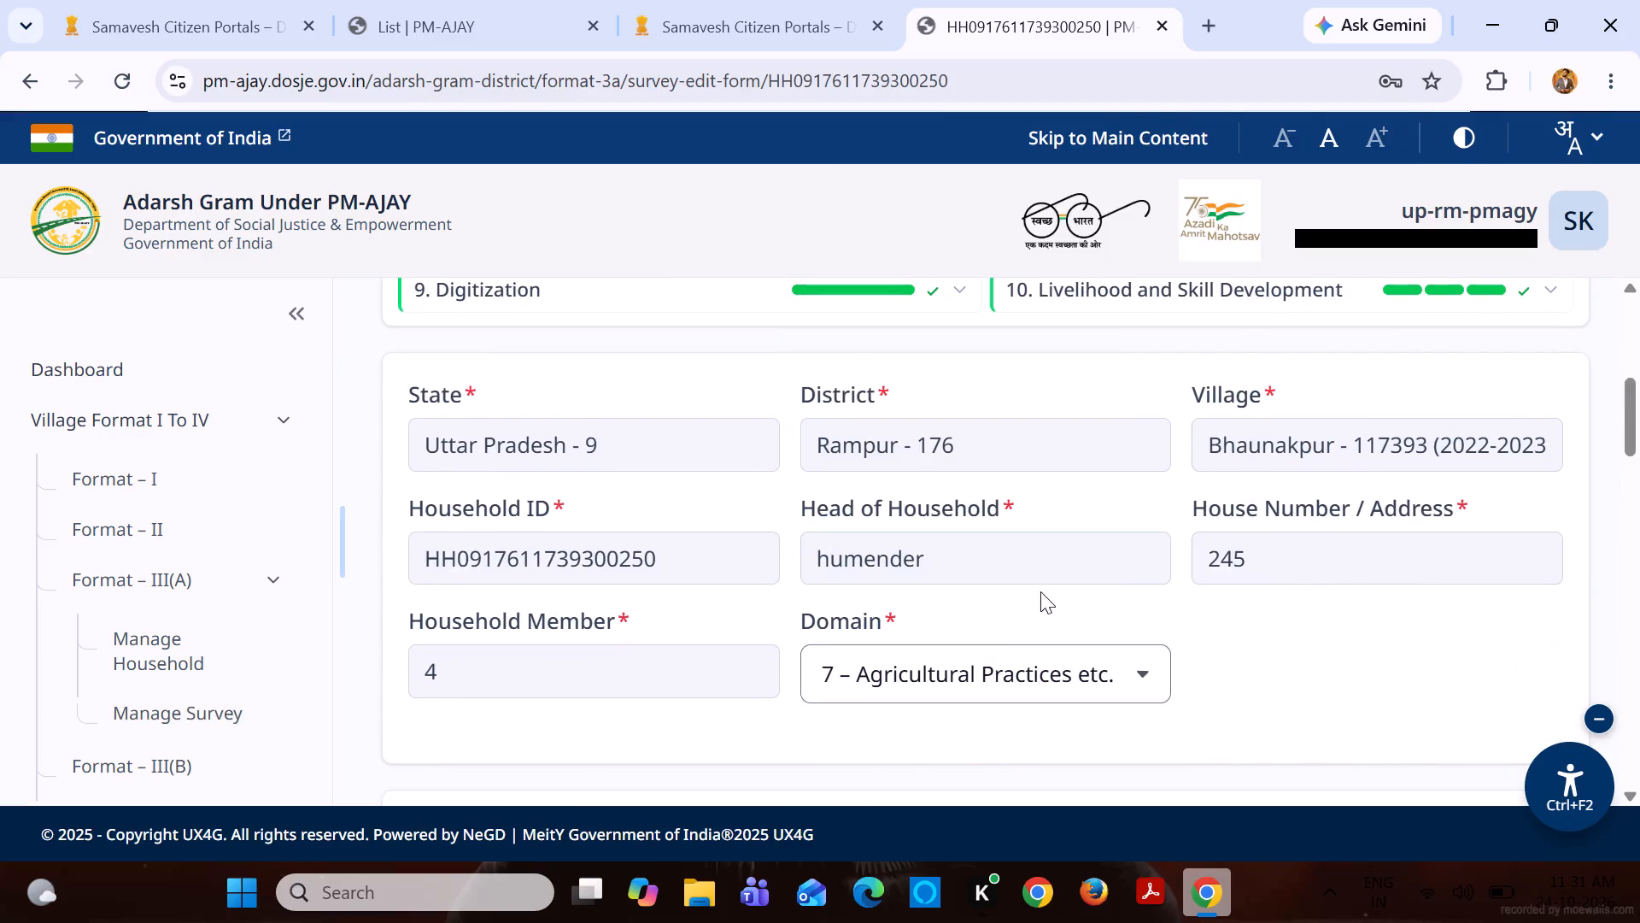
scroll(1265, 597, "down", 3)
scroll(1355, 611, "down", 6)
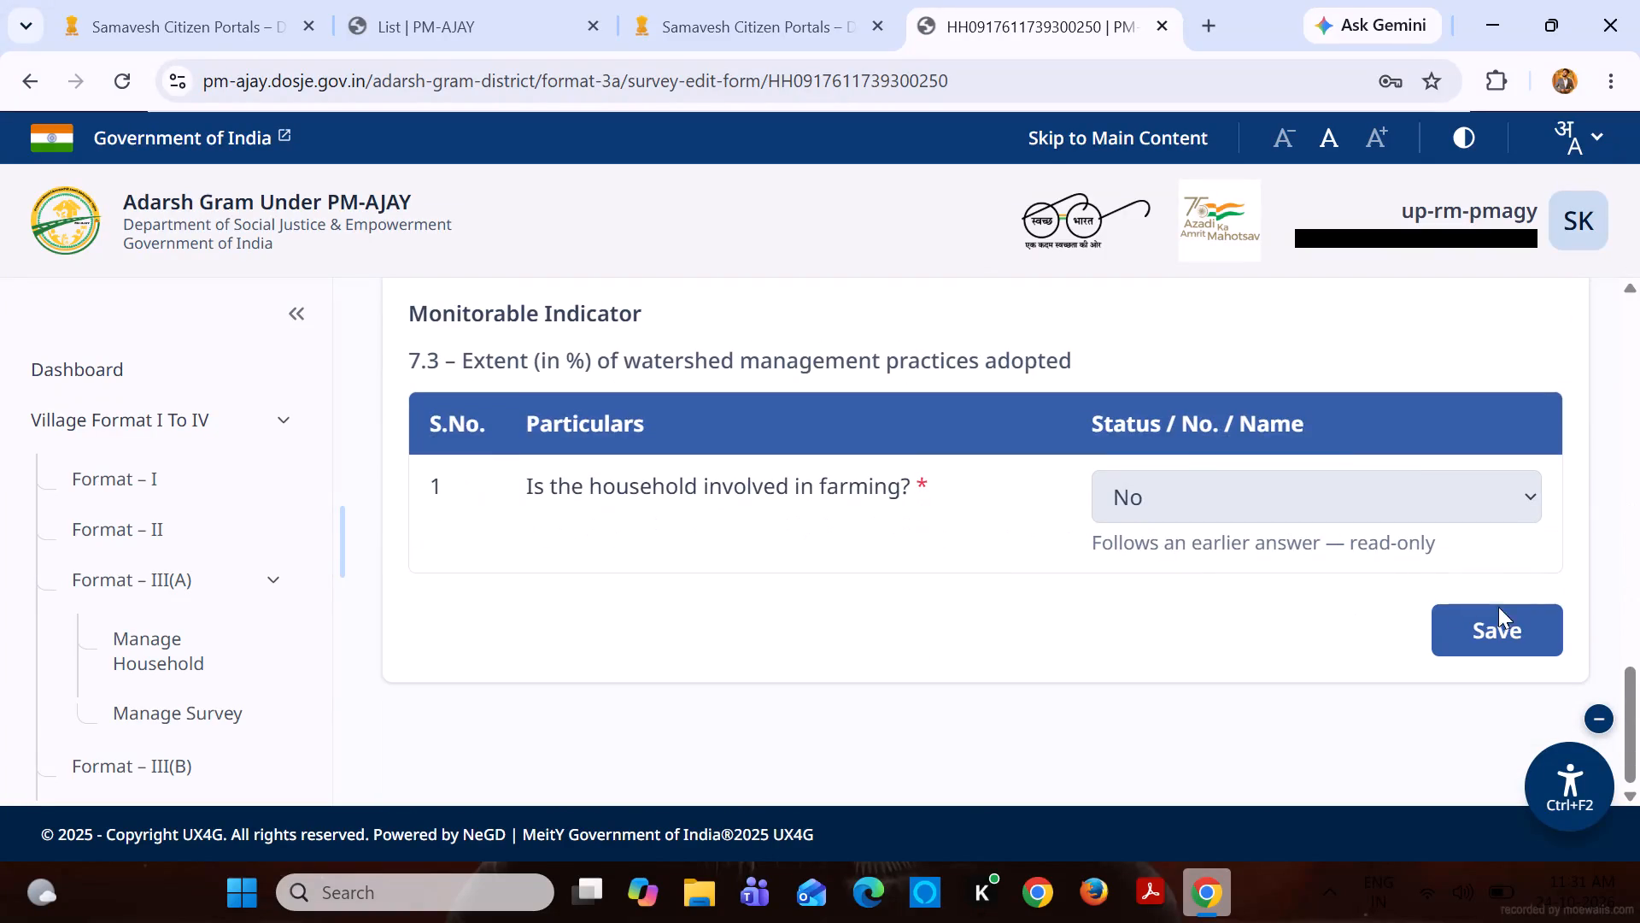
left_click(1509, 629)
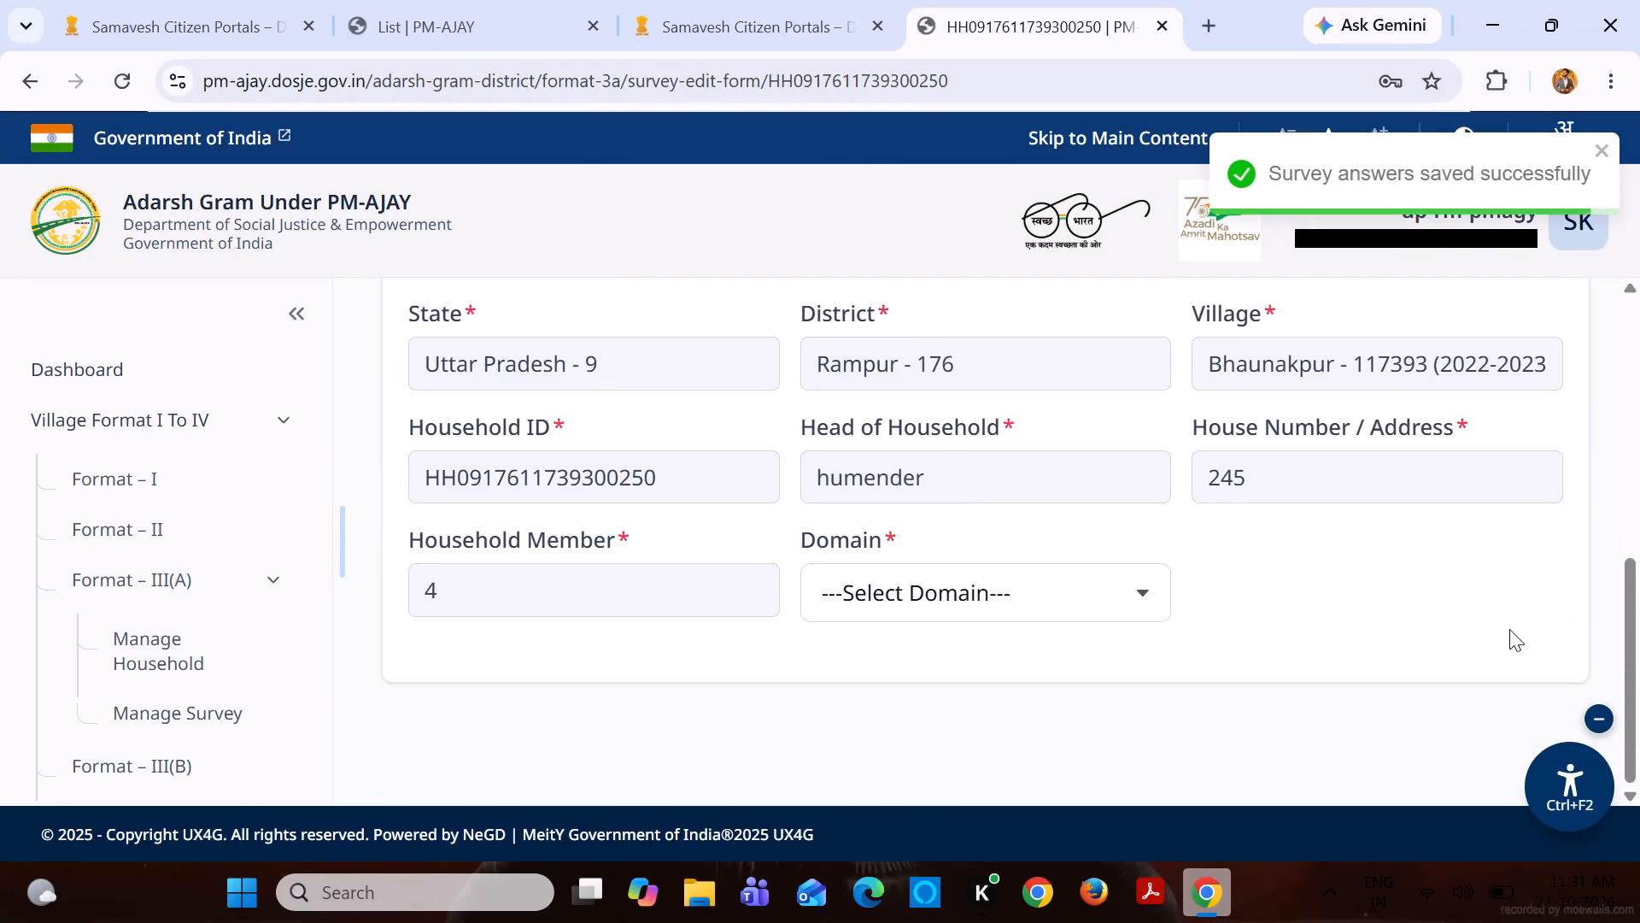
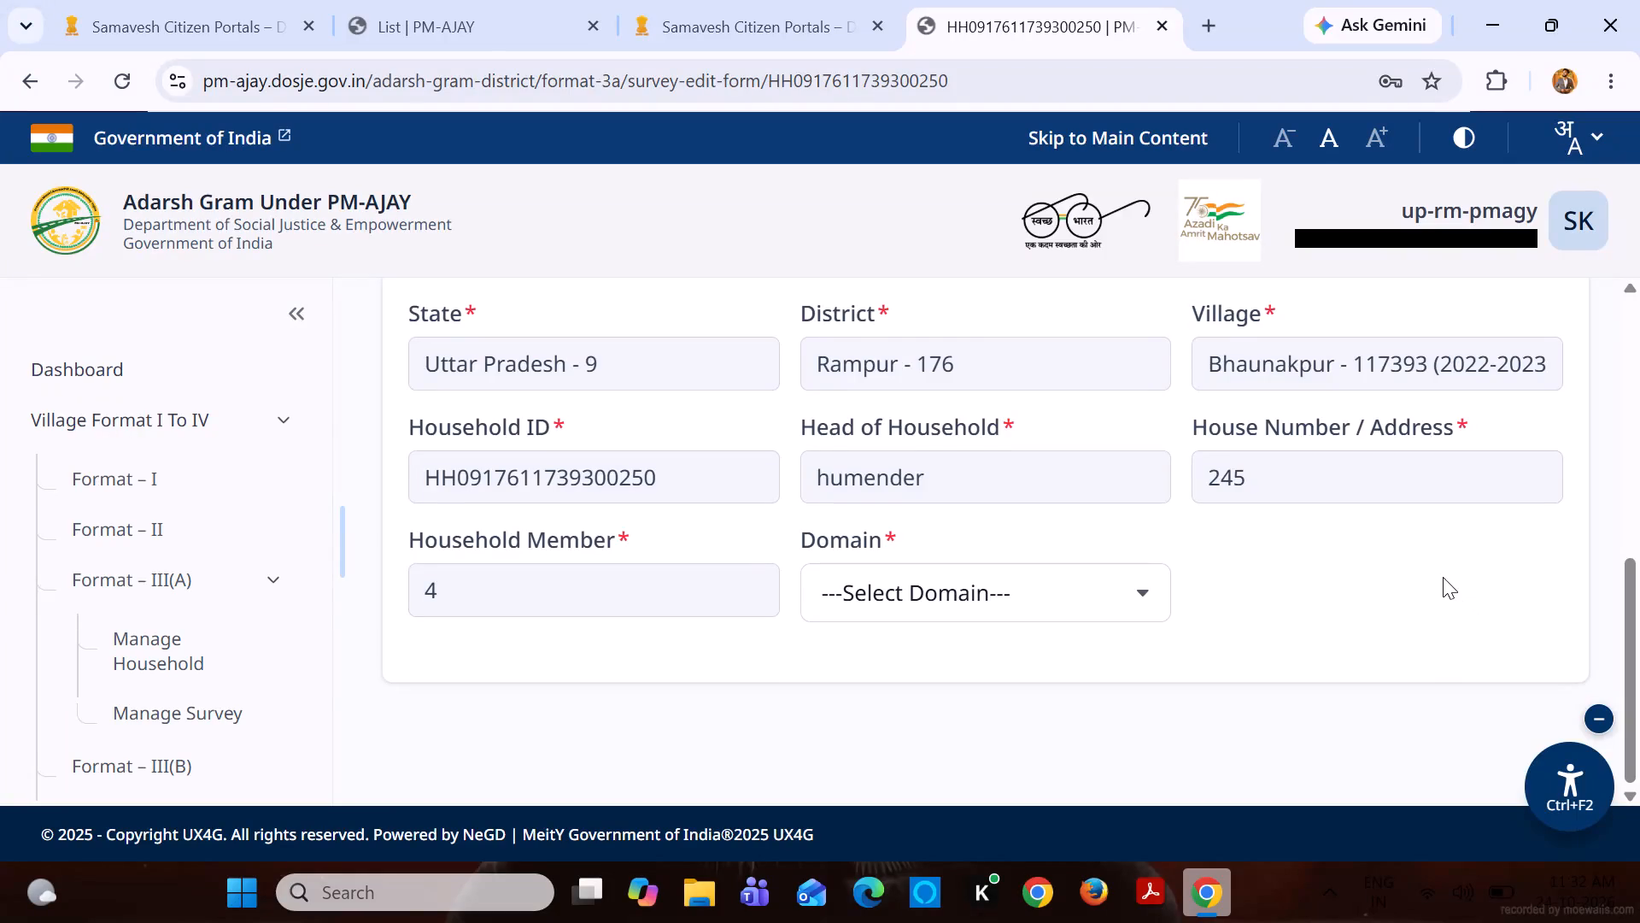
Leave house 245's survey and return to the household survey list.
scroll(1458, 597, "up", 5)
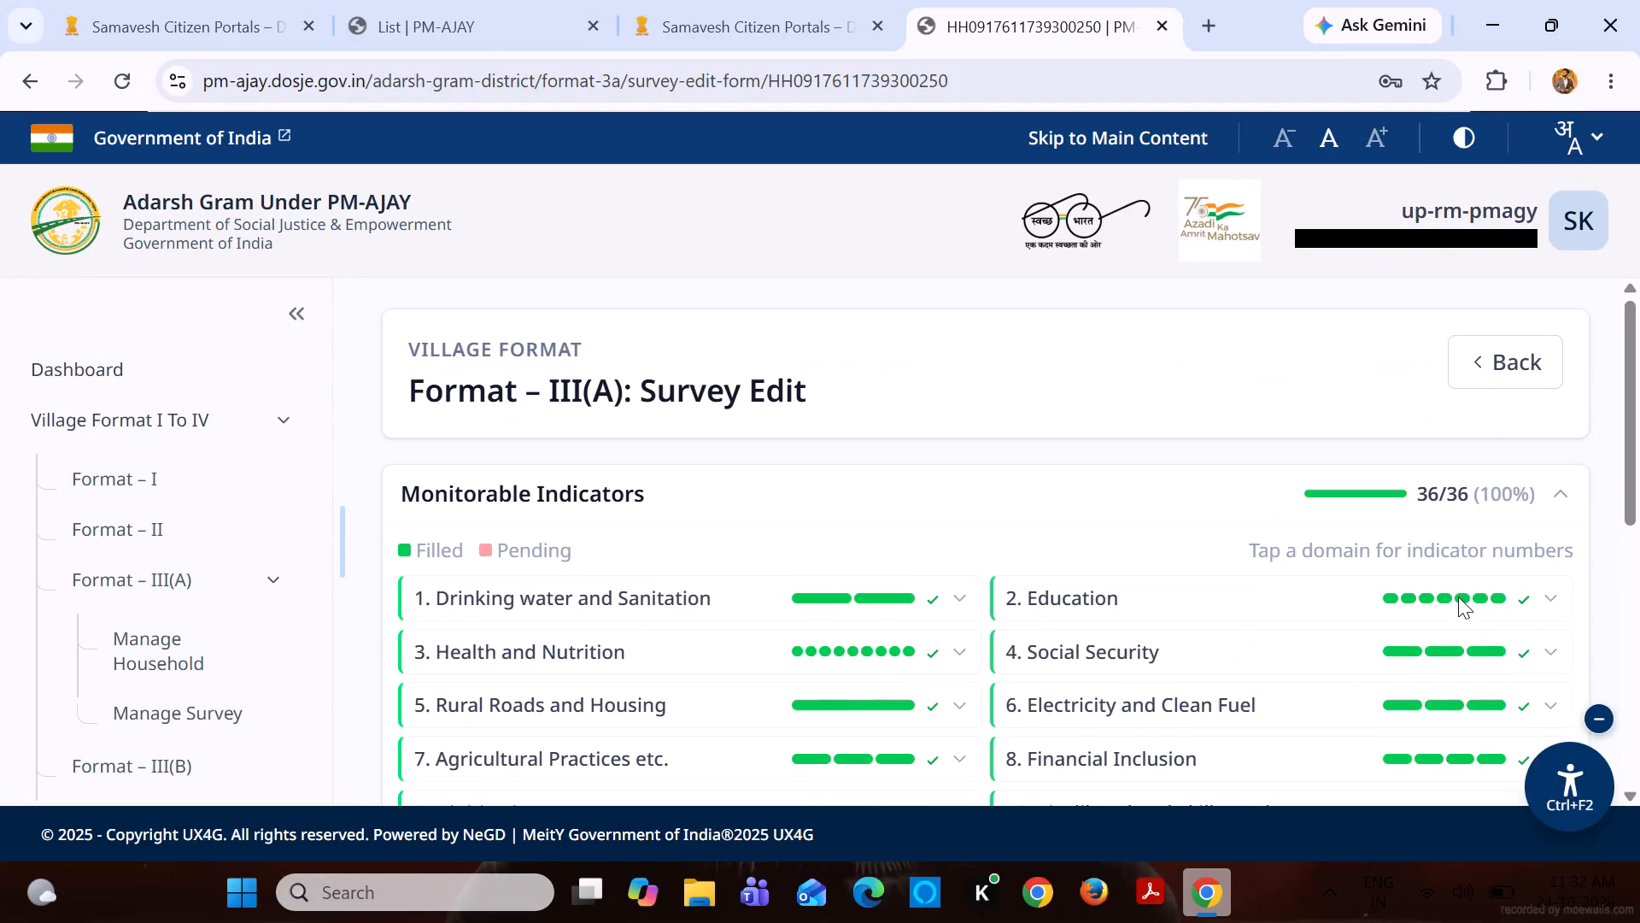
left_click_drag(1526, 331, 1498, 363)
left_click(1498, 363)
In house 244's survey, answer No to household involvement in farming under domain 7, indicator 7.1, save and return to the list.
scroll(1446, 444, "down", 10)
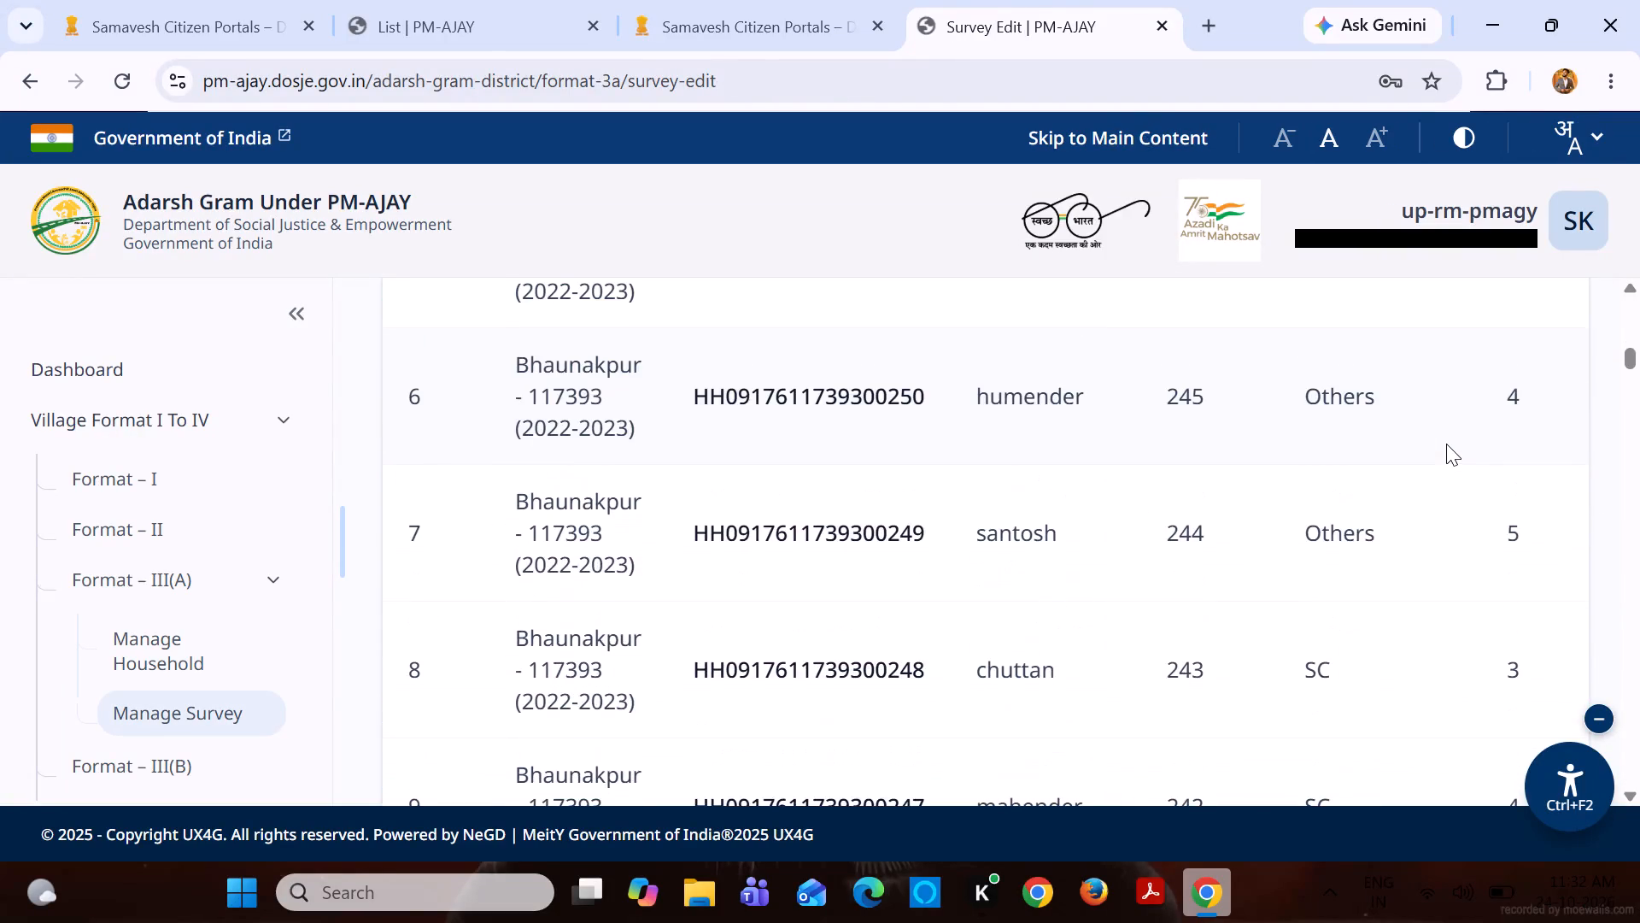
scroll(1446, 444, "down", 2)
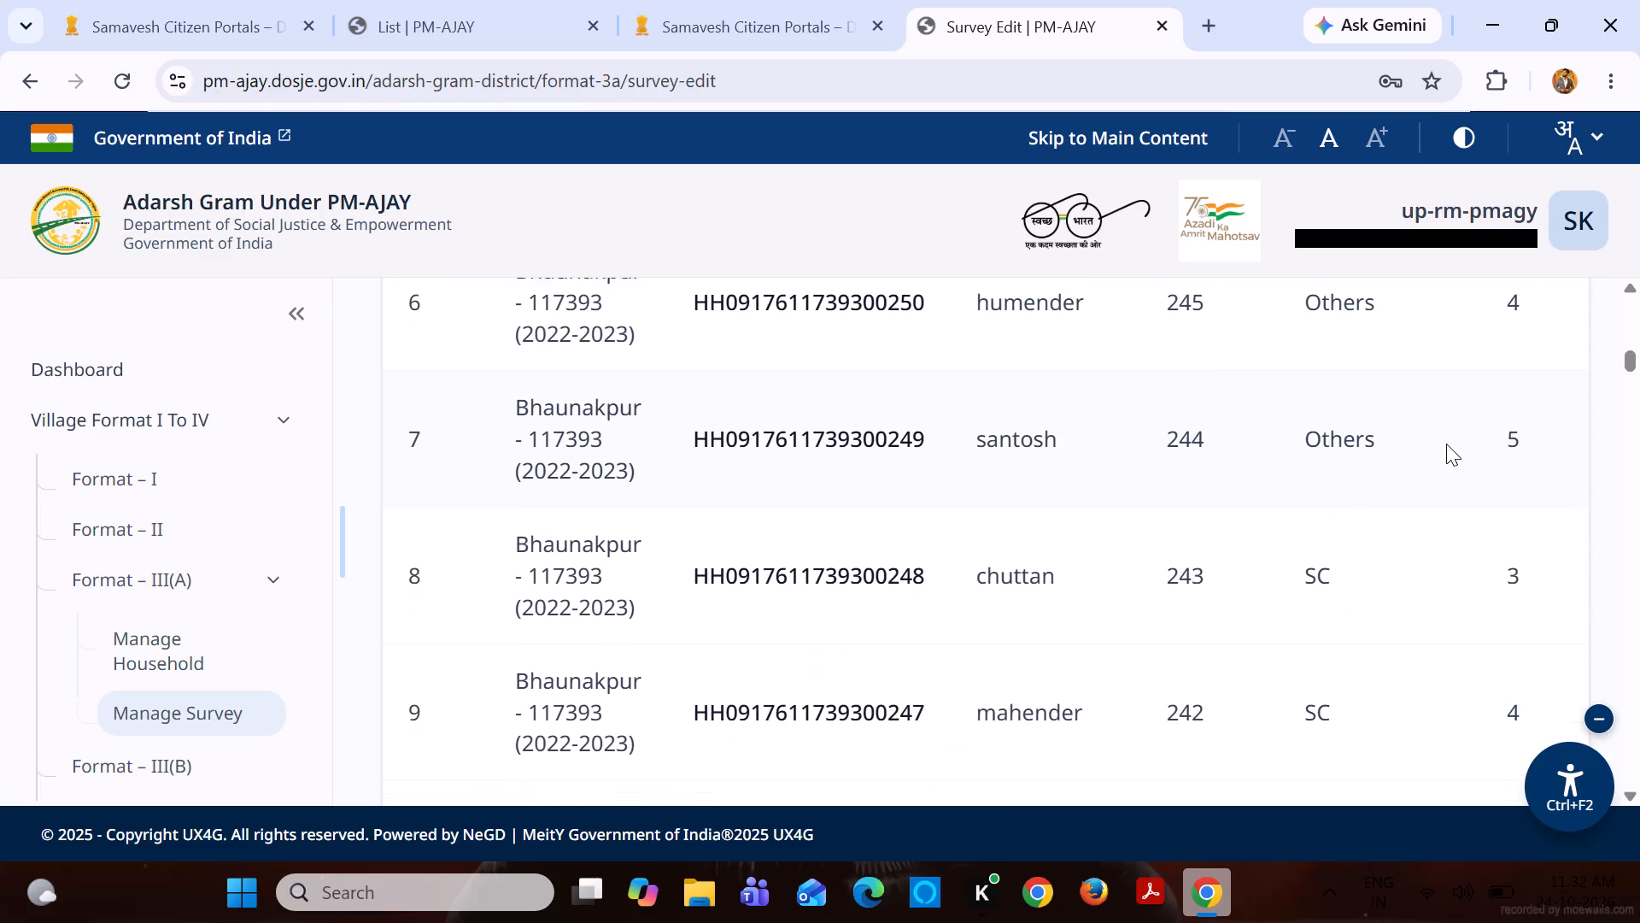
scroll(1446, 444, "down", 2)
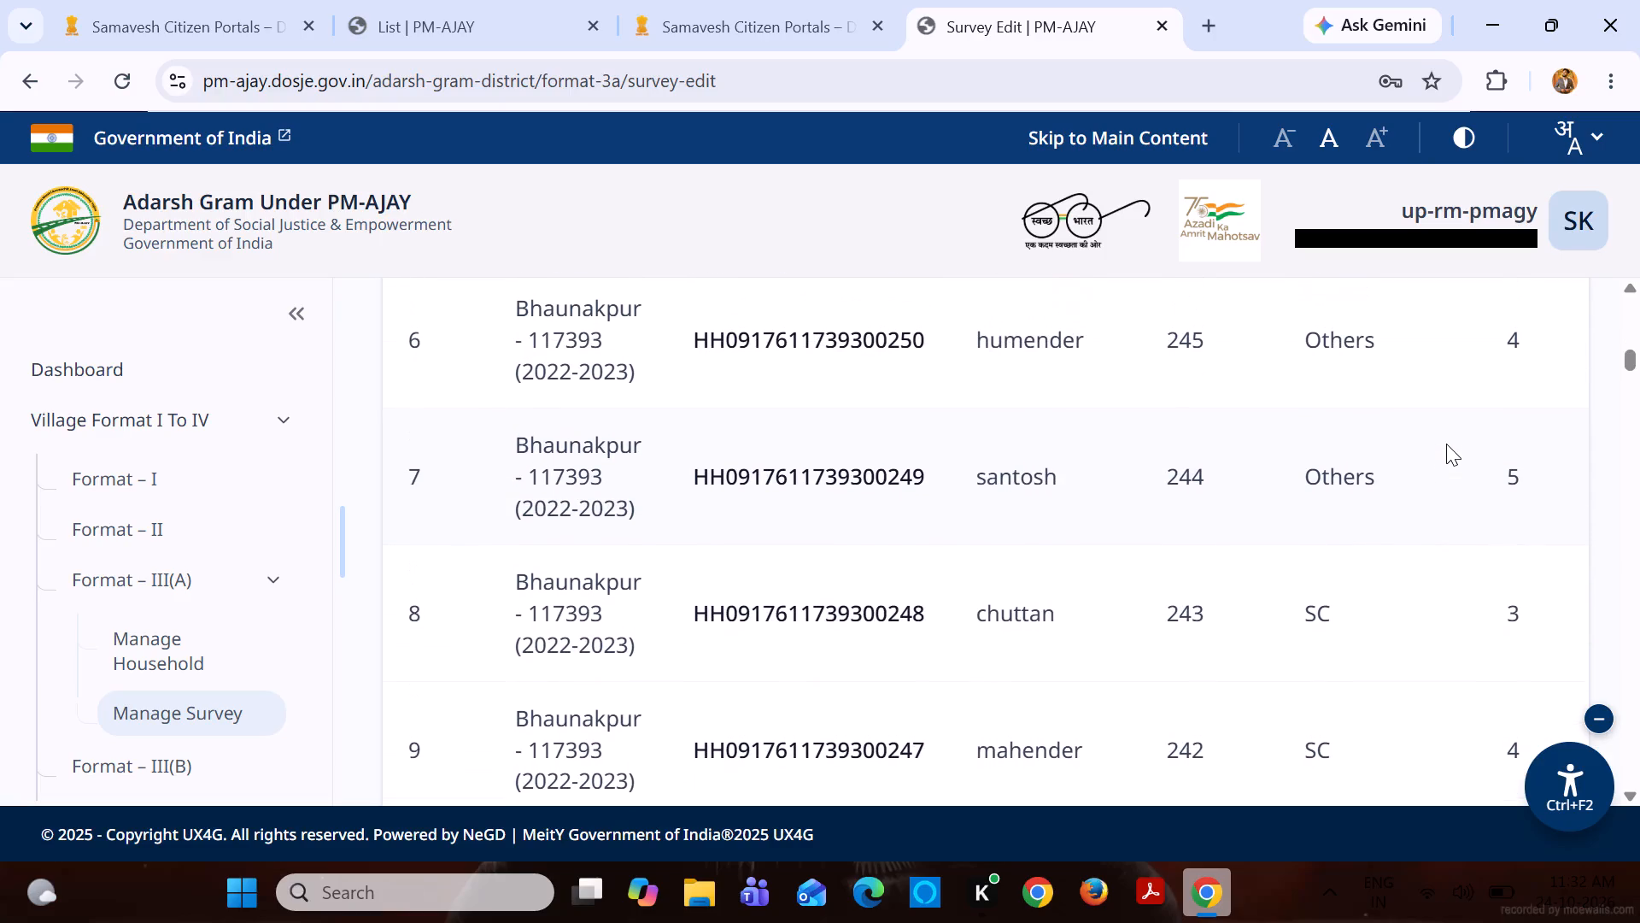
scroll(1446, 444, "down", 1)
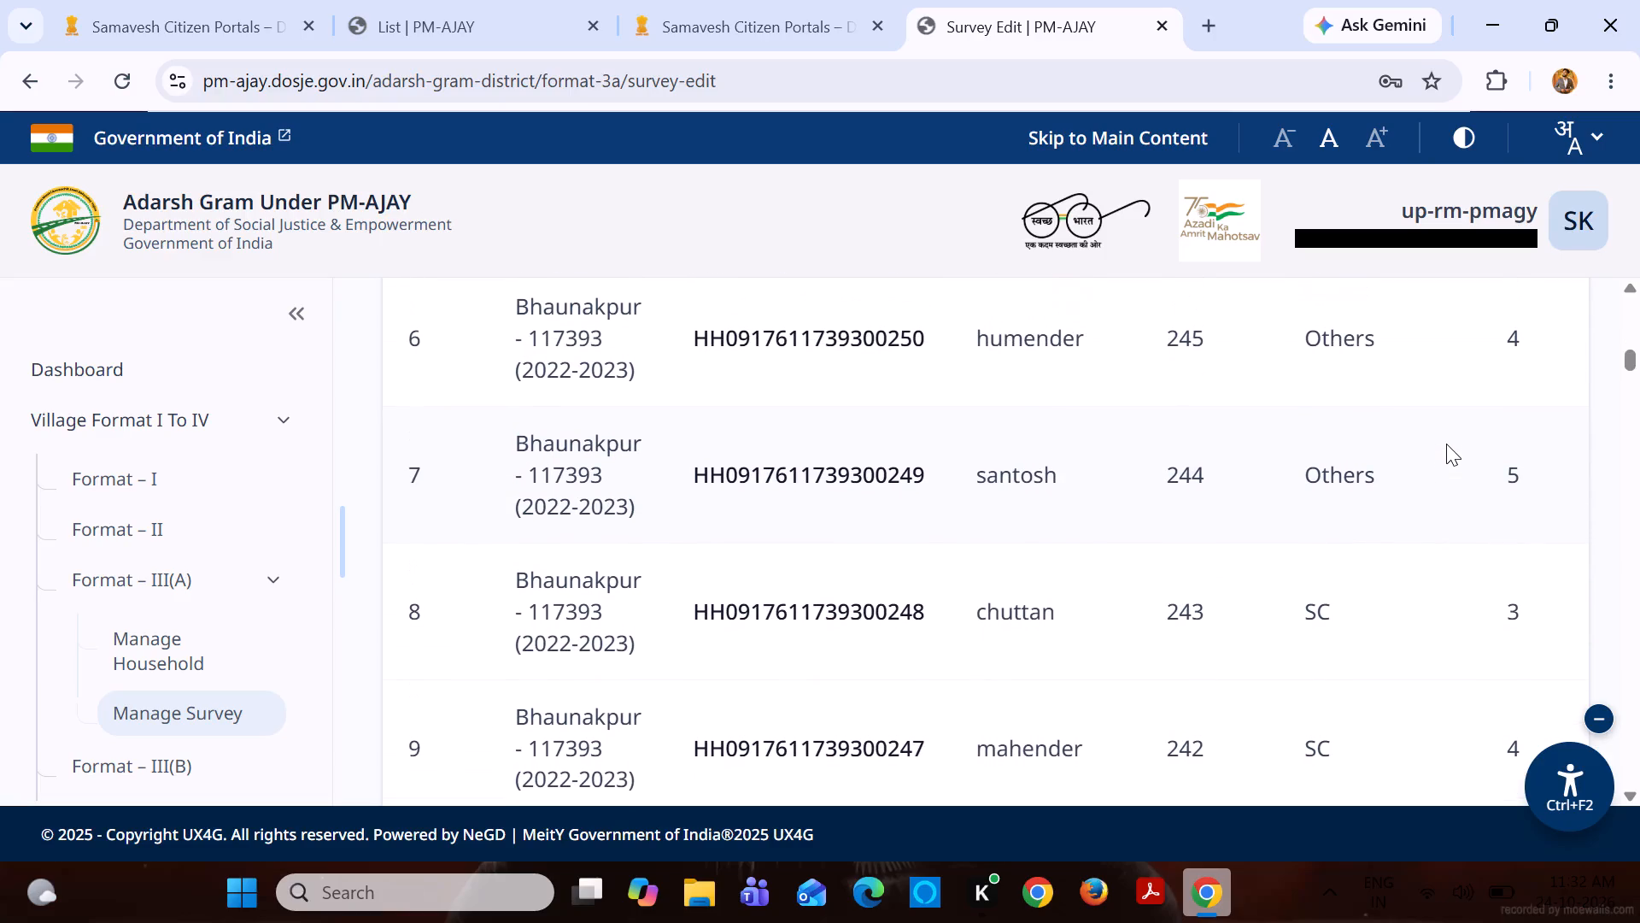
scroll(1446, 444, "left", 7)
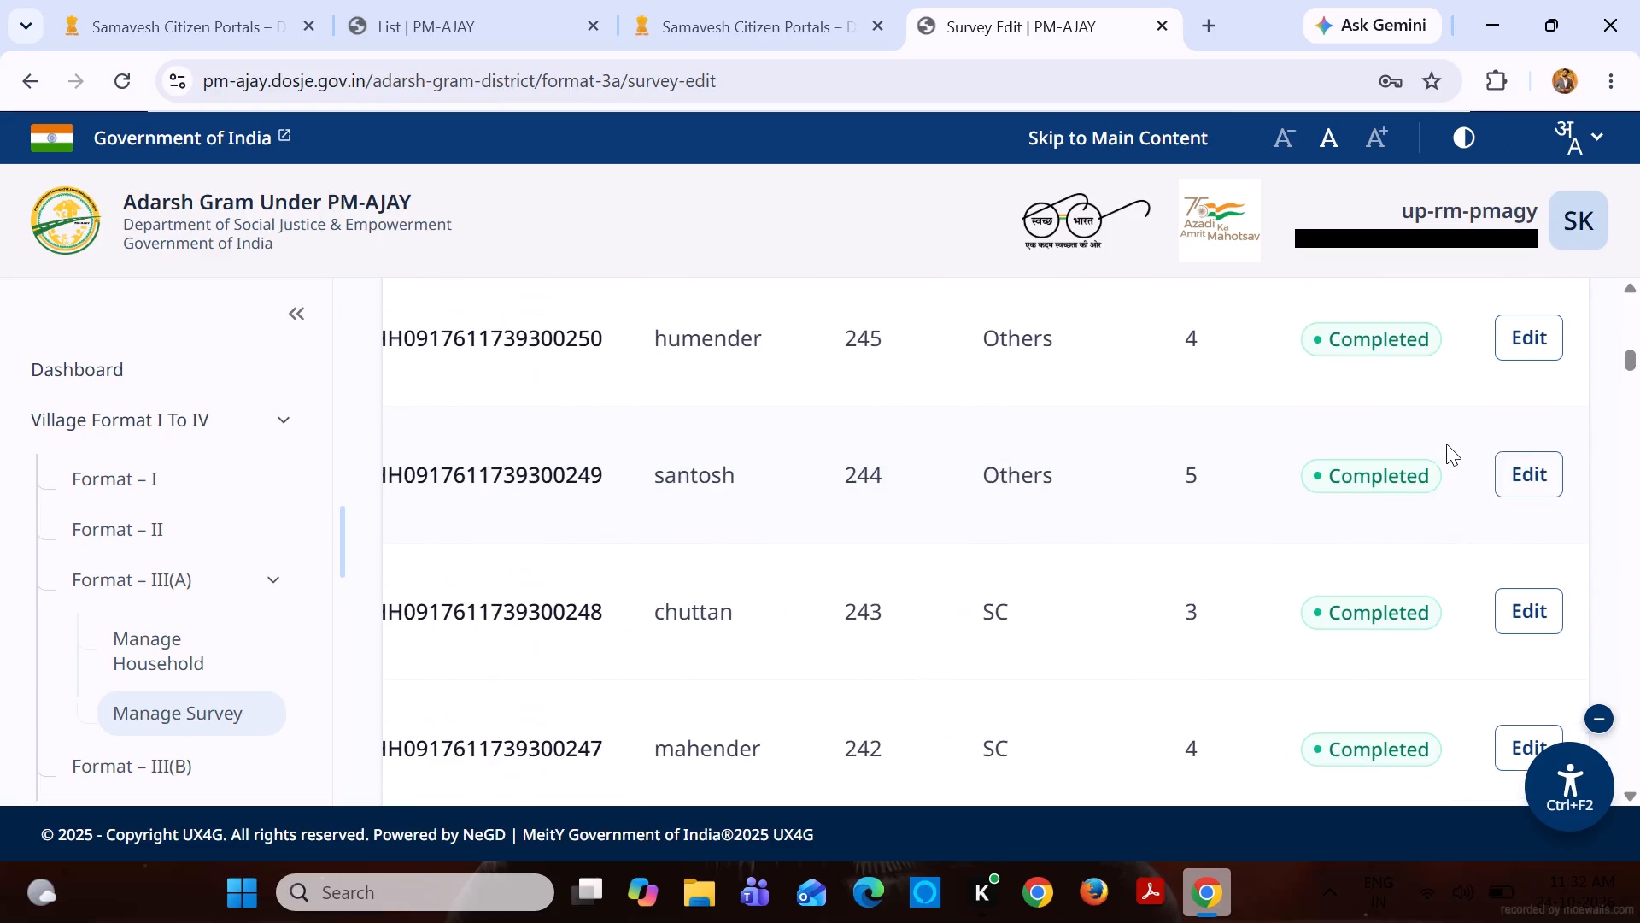
left_click(1530, 455)
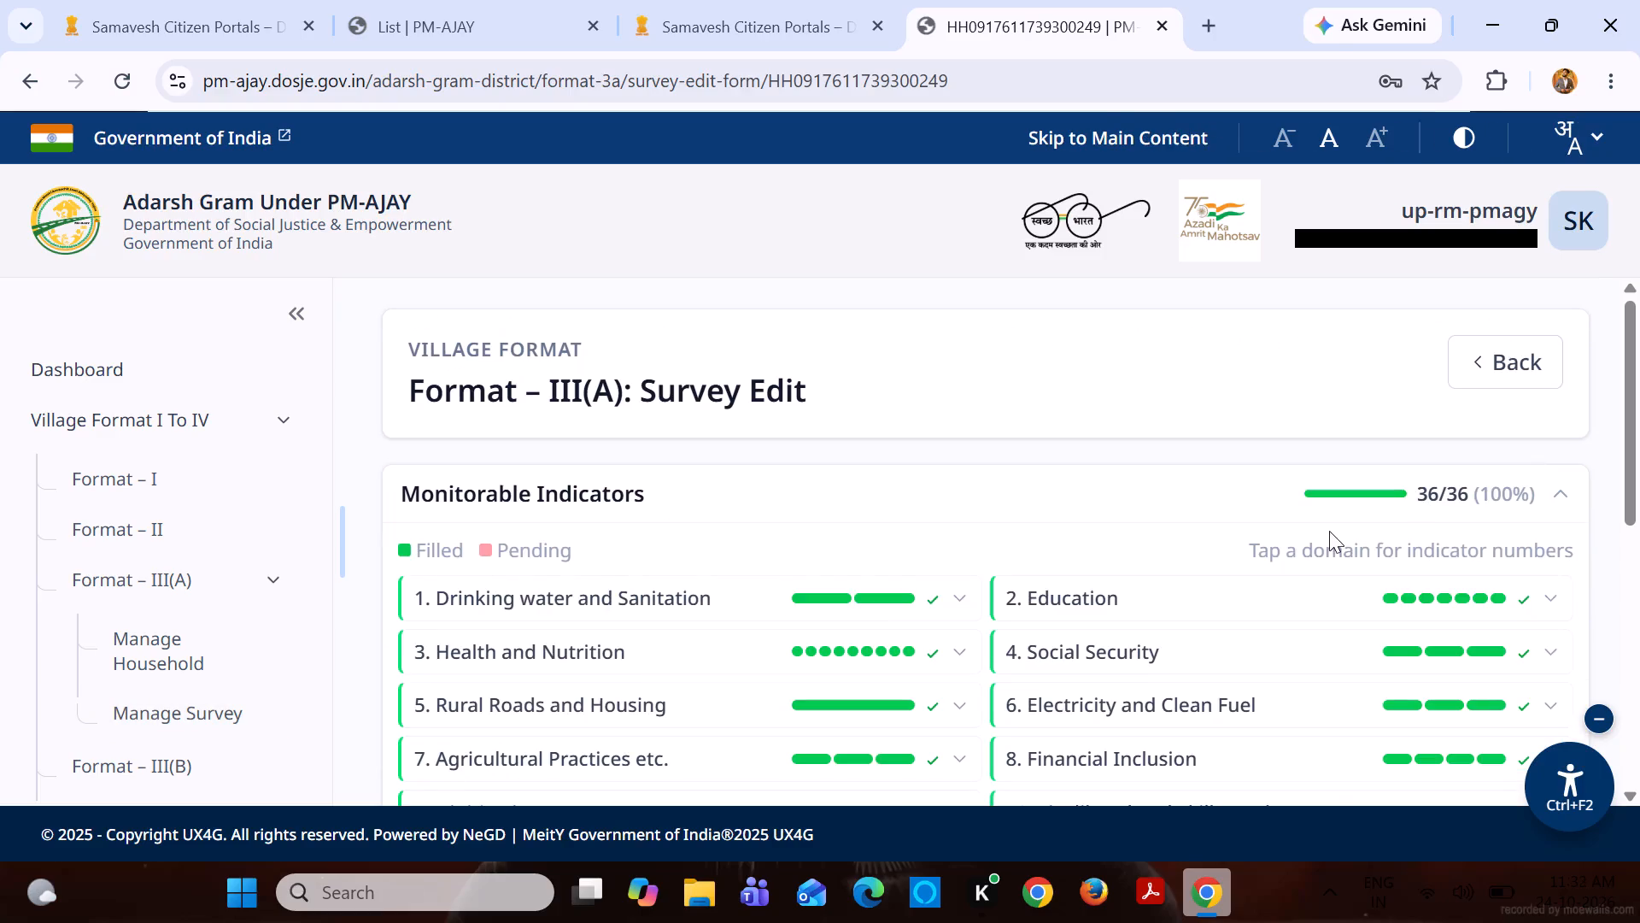
scroll(1329, 531, "down", 7)
left_click(1141, 574)
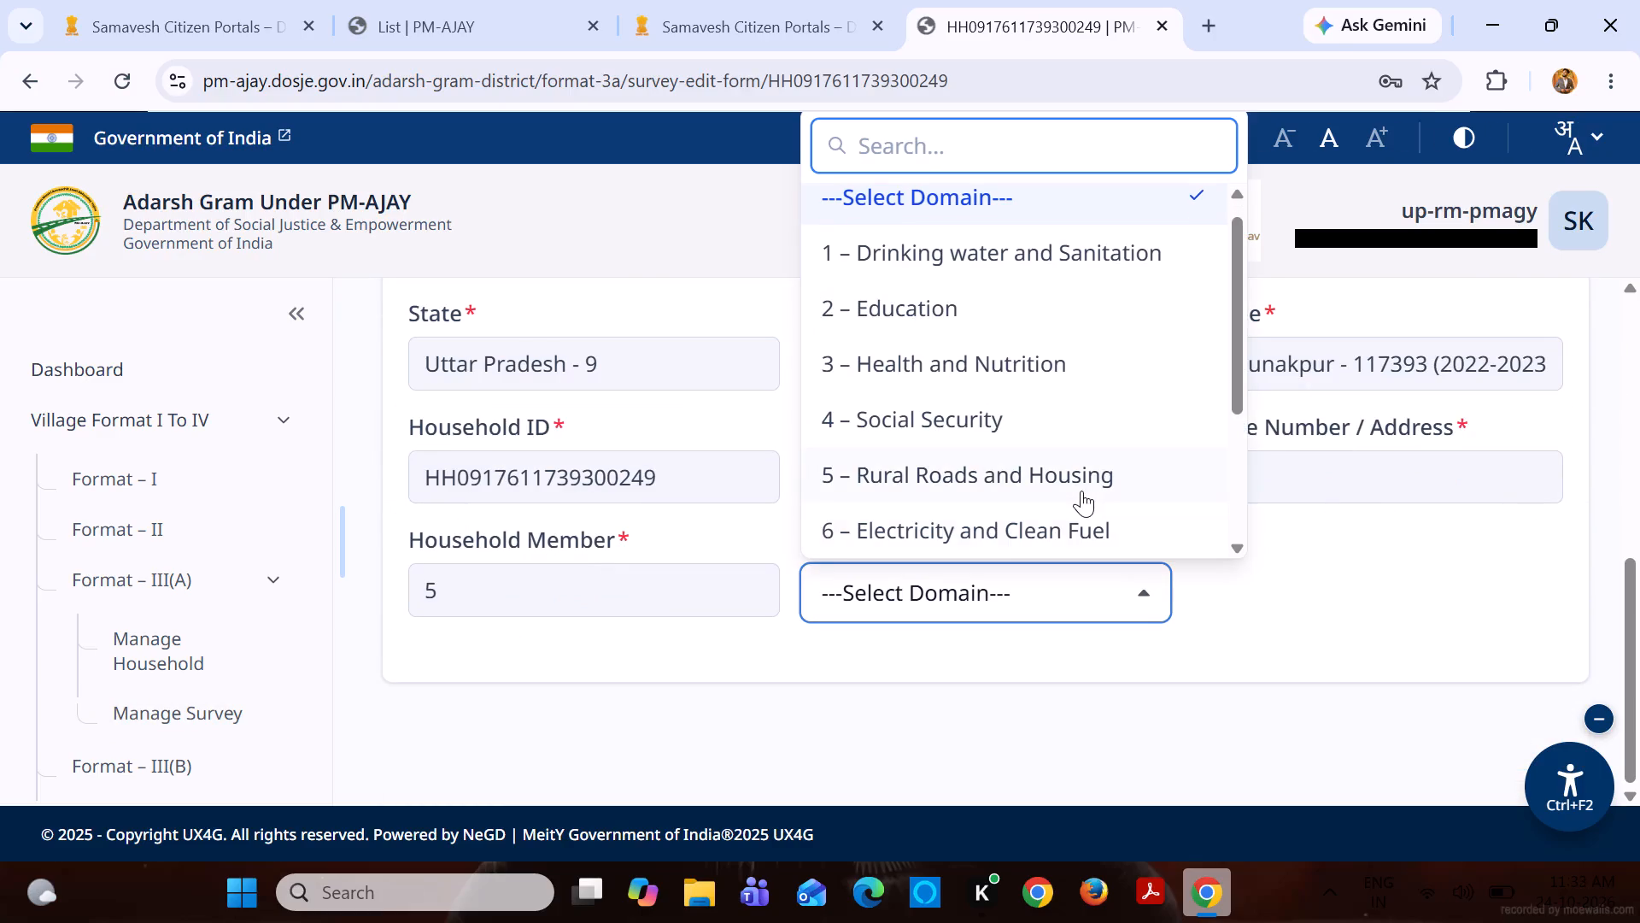
scroll(1081, 491, "down", 1)
left_click(1061, 477)
scroll(1257, 567, "down", 1)
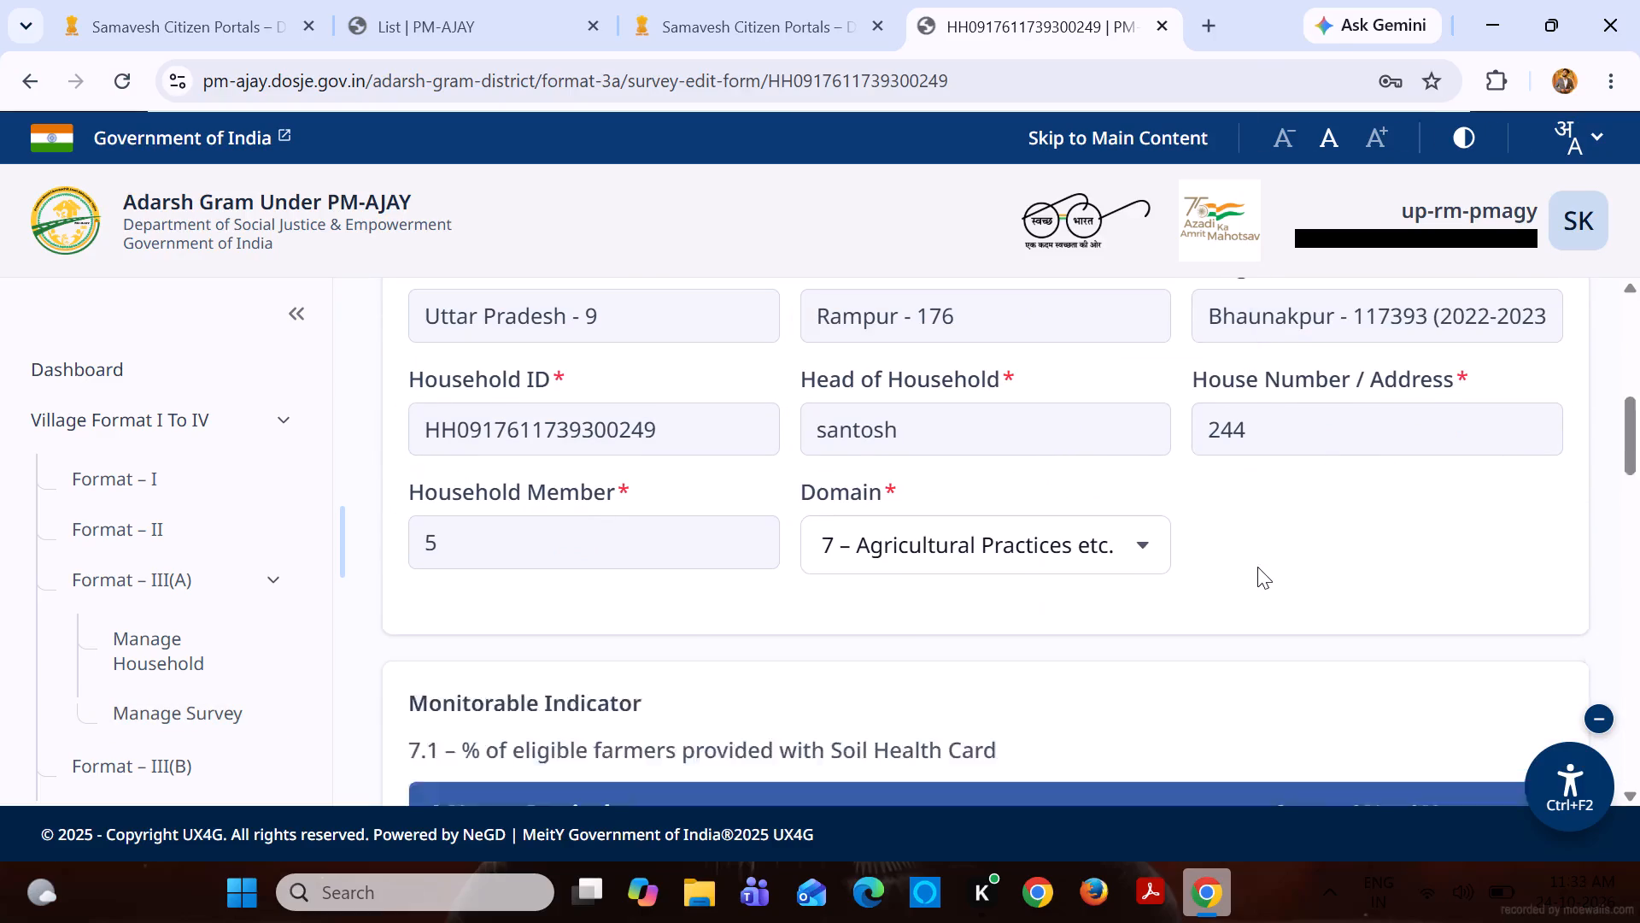
scroll(1257, 567, "down", 2)
left_click_drag(1444, 493, 1423, 532)
left_click(1423, 532)
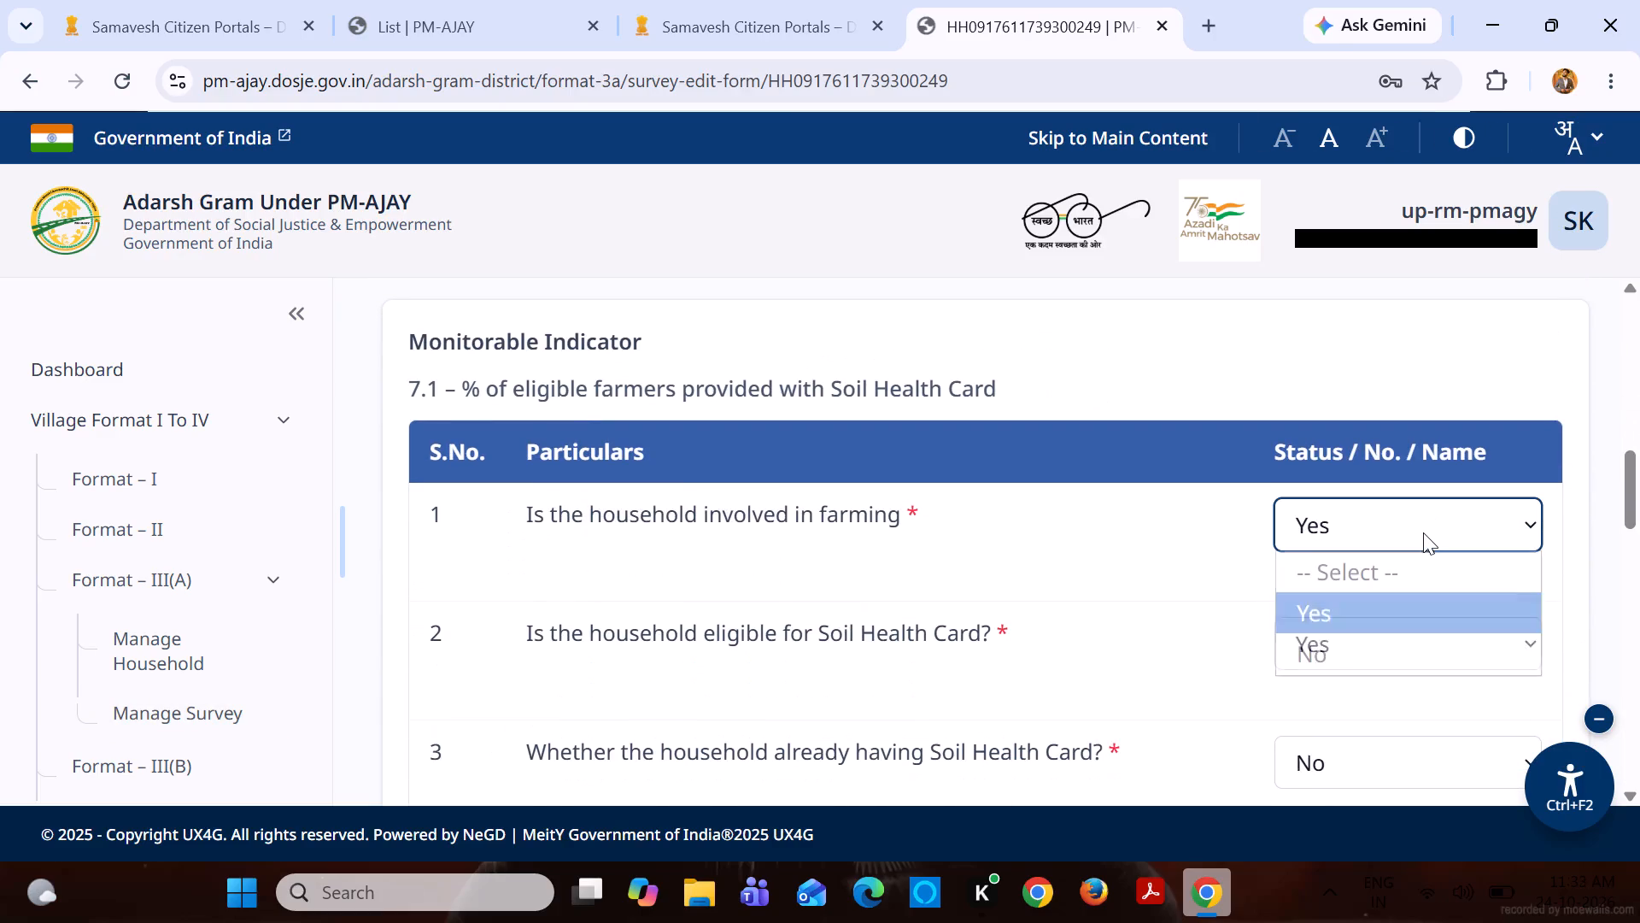
left_click(1368, 635)
scroll(1368, 635, "down", 3)
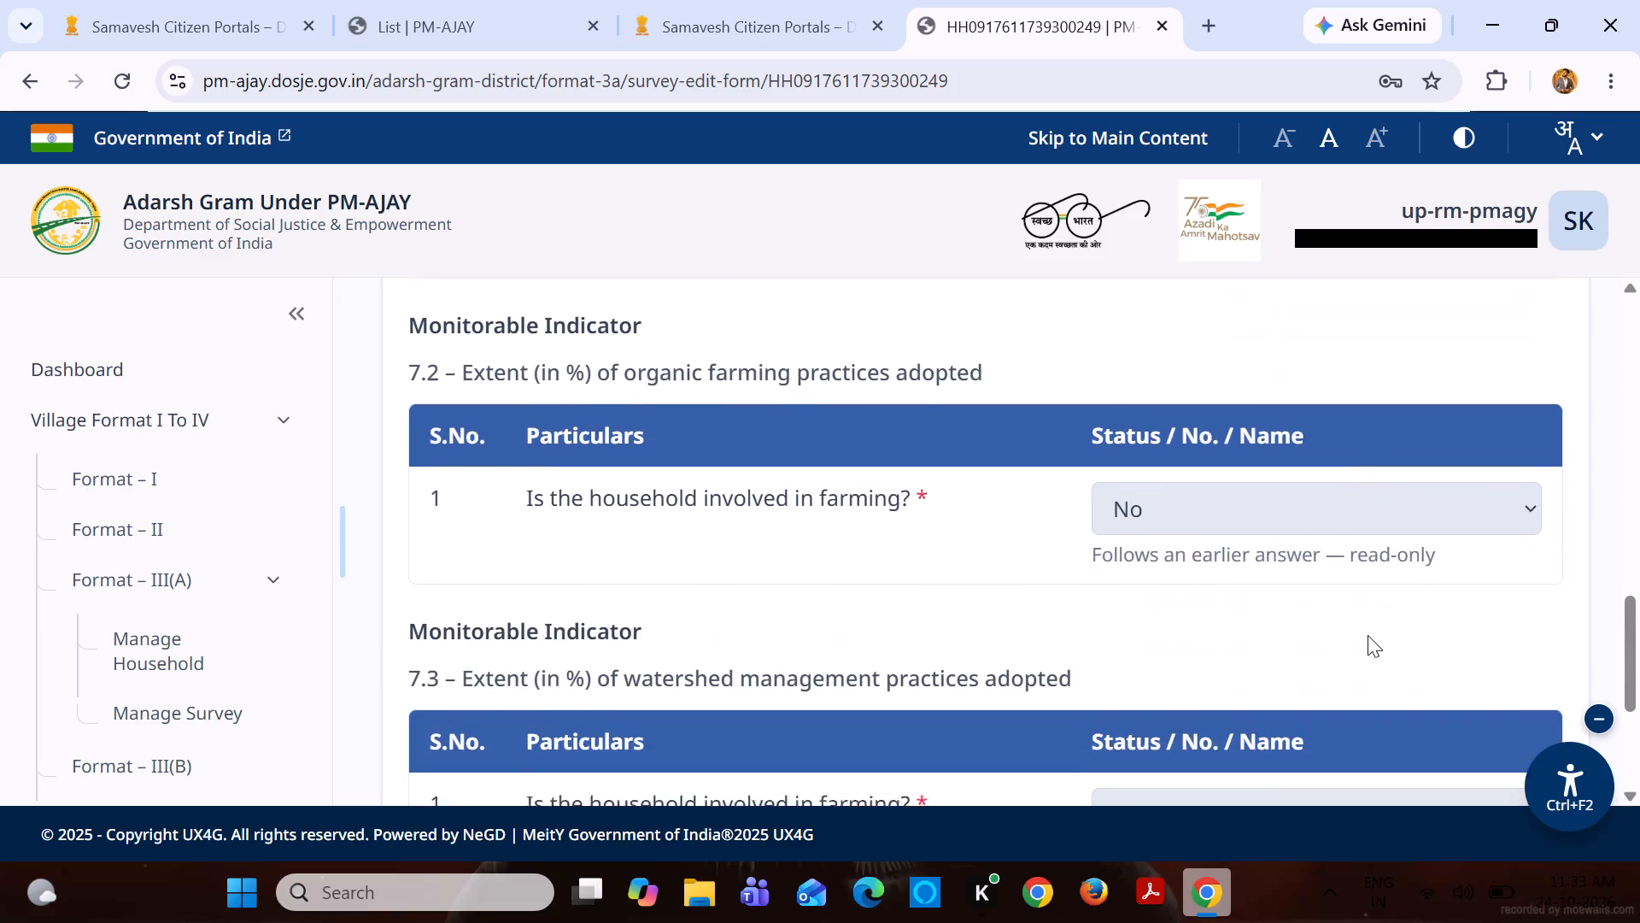
scroll(1368, 635, "down", 1)
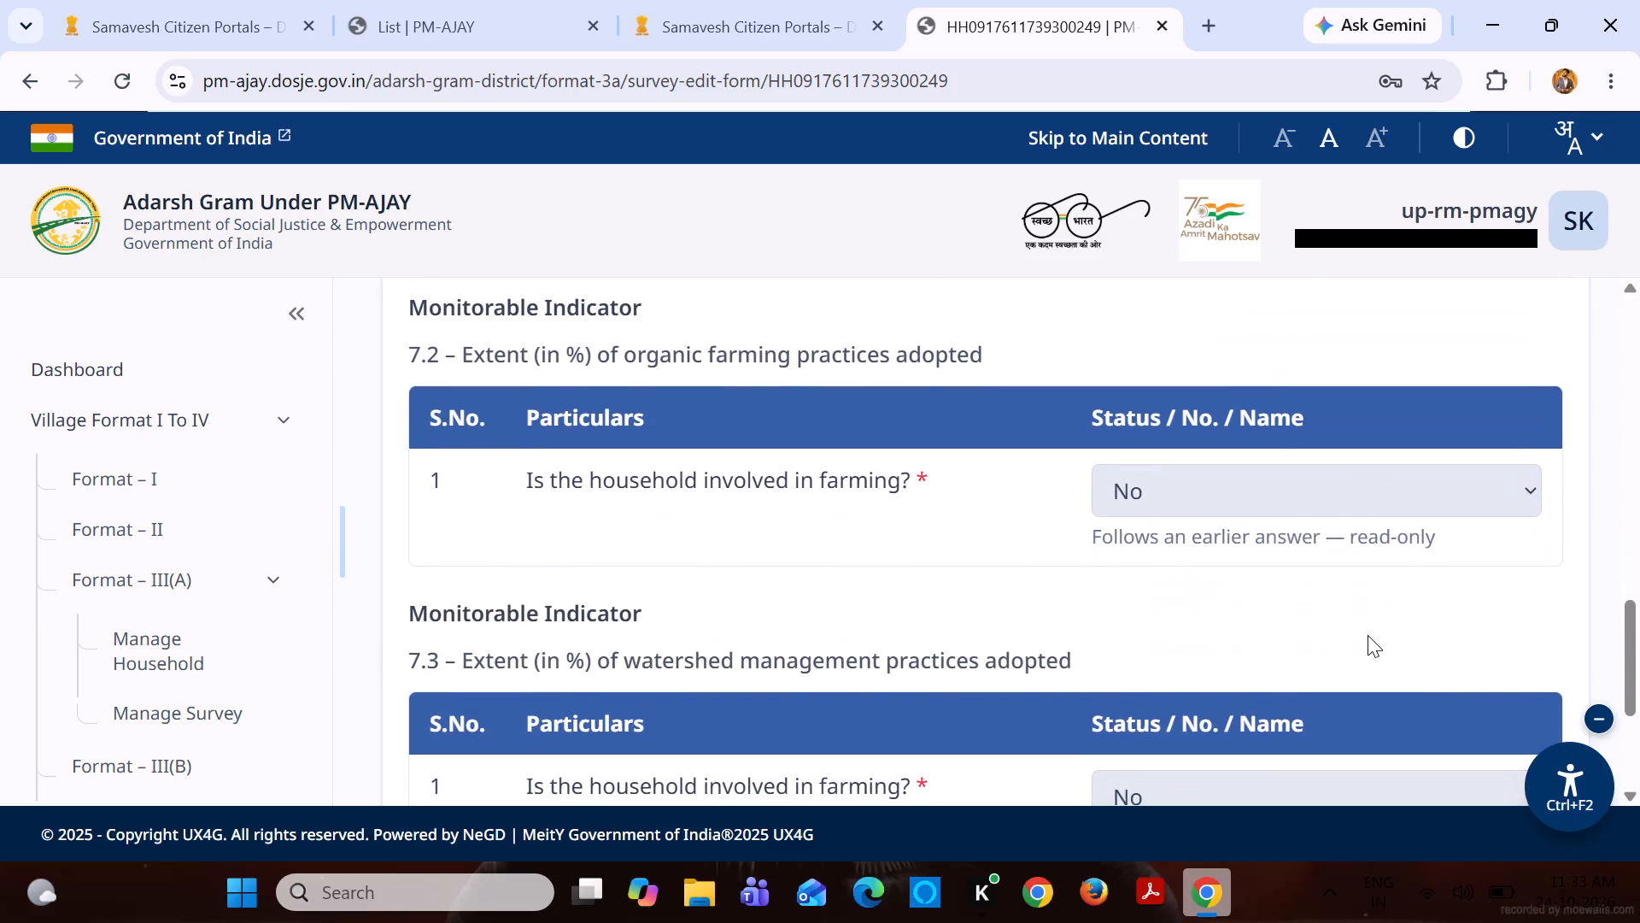
scroll(1368, 635, "down", 5)
left_click(1477, 628)
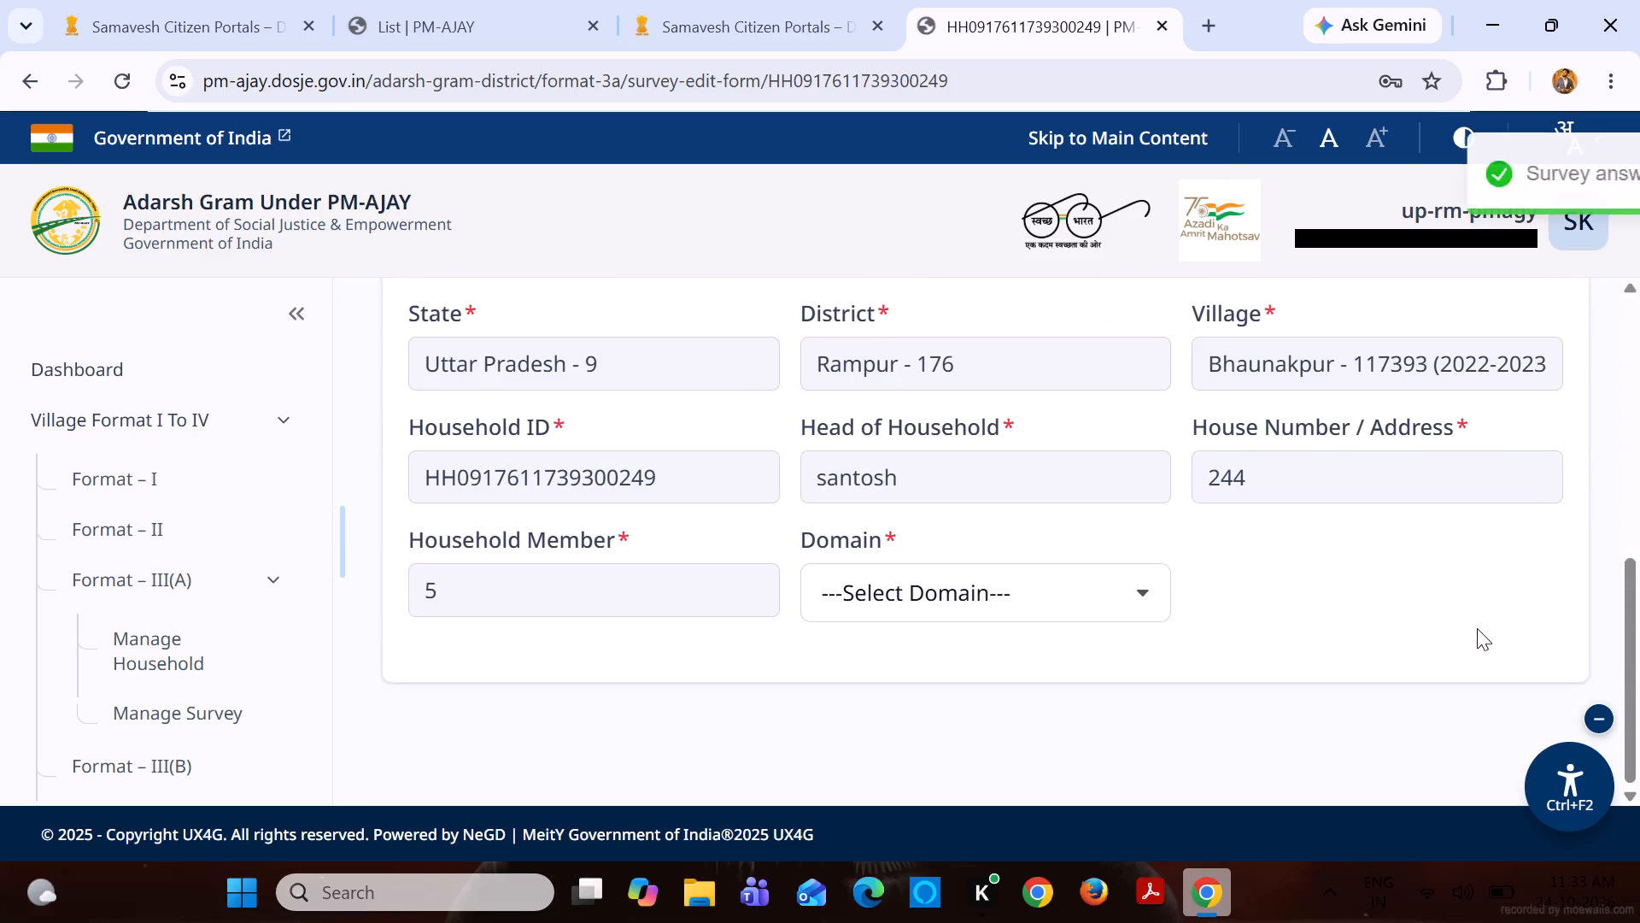
scroll(1463, 520, "up", 7)
left_click(1491, 367)
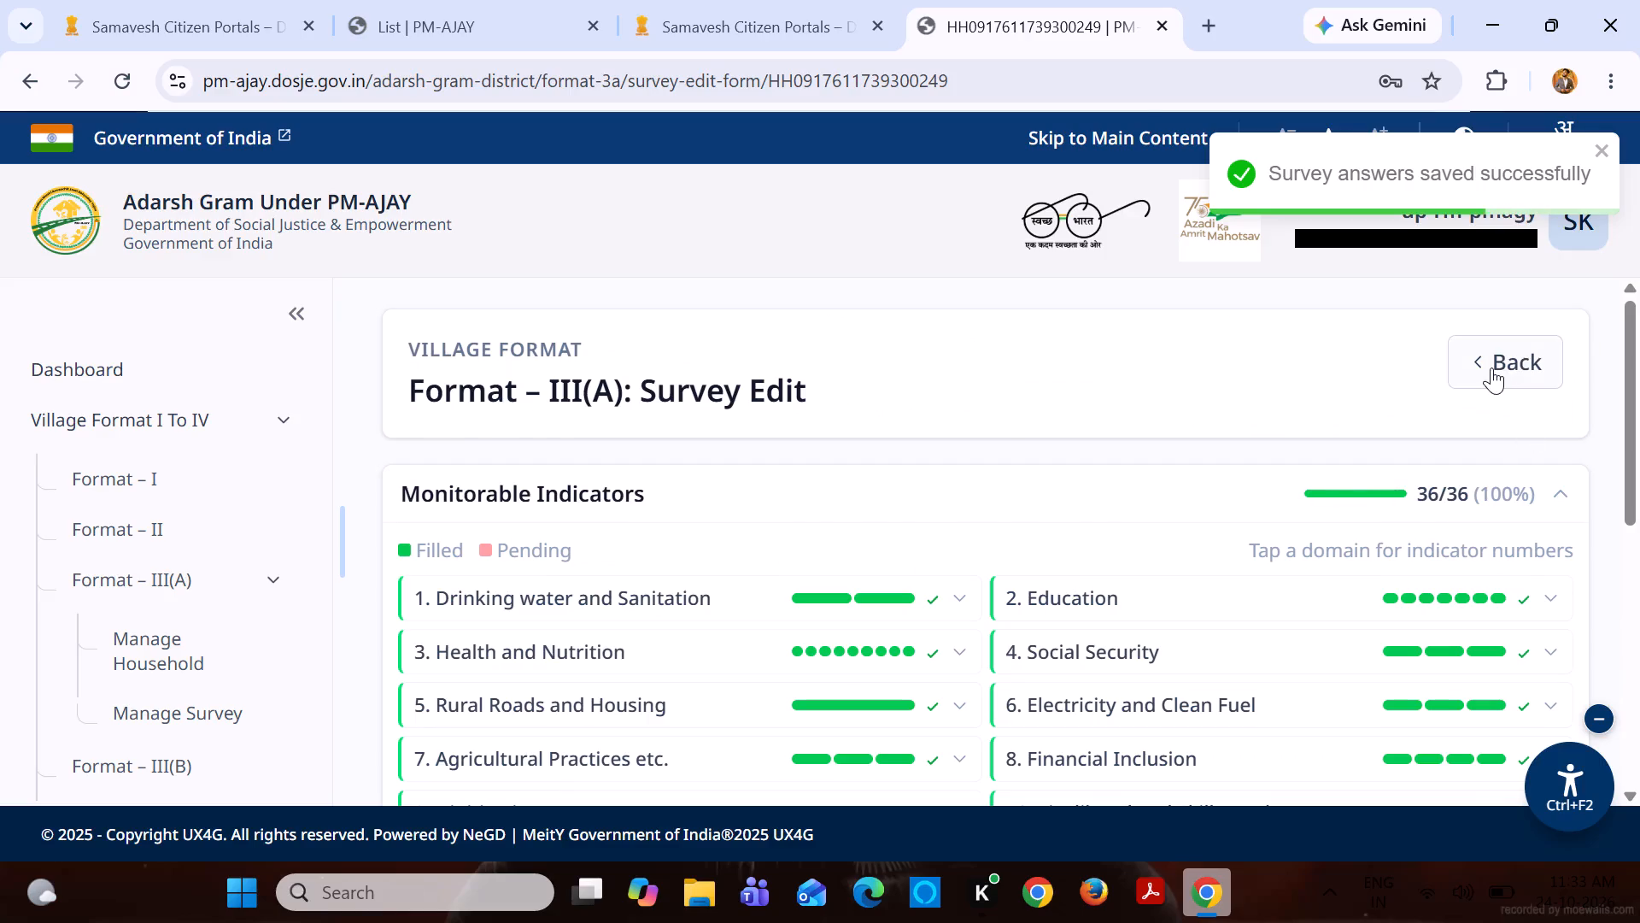
Reopen house 242's survey, go through the farming answers under domain 7 – Agricultural Practices etc., save them again and return to the list.
scroll(1407, 586, "down", 1)
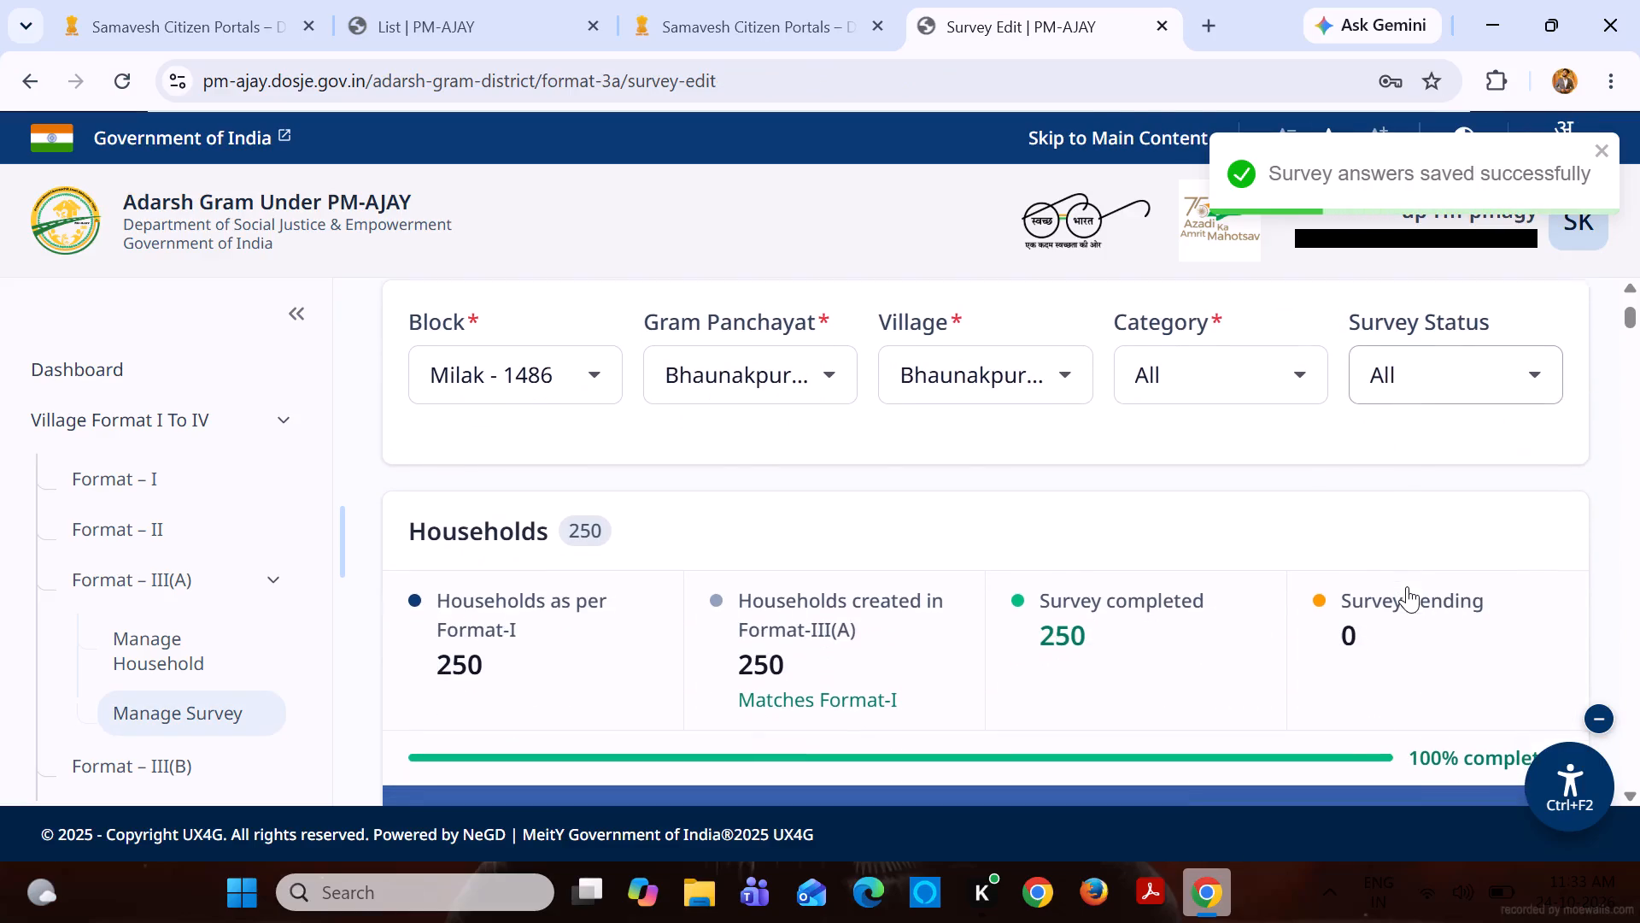
scroll(1407, 586, "down", 4)
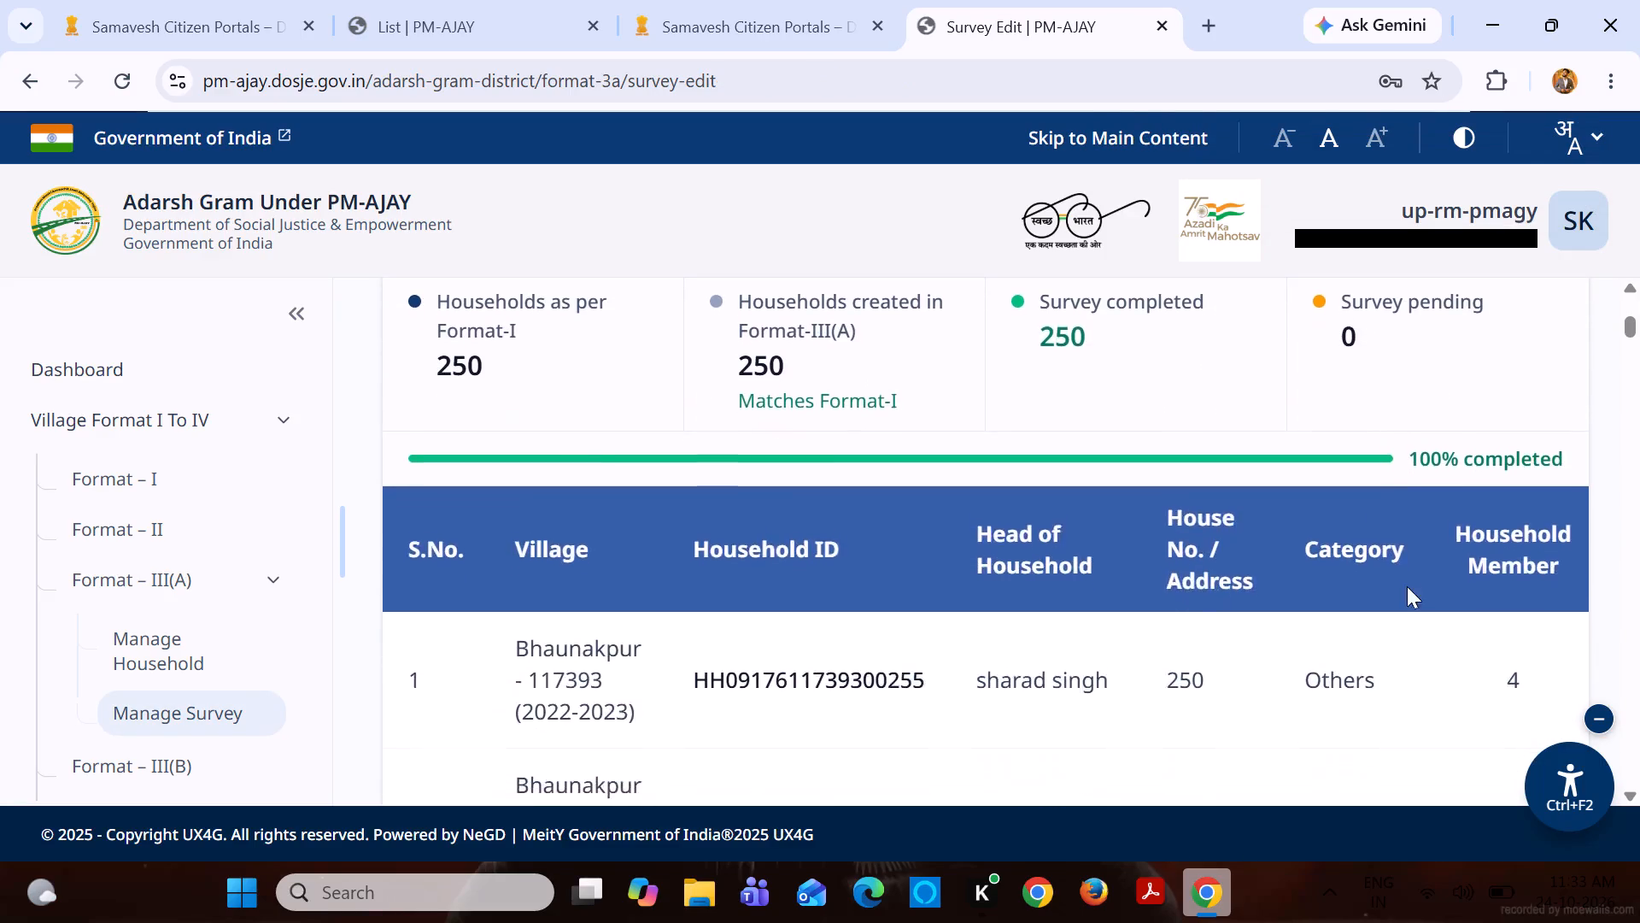
scroll(1407, 586, "down", 5)
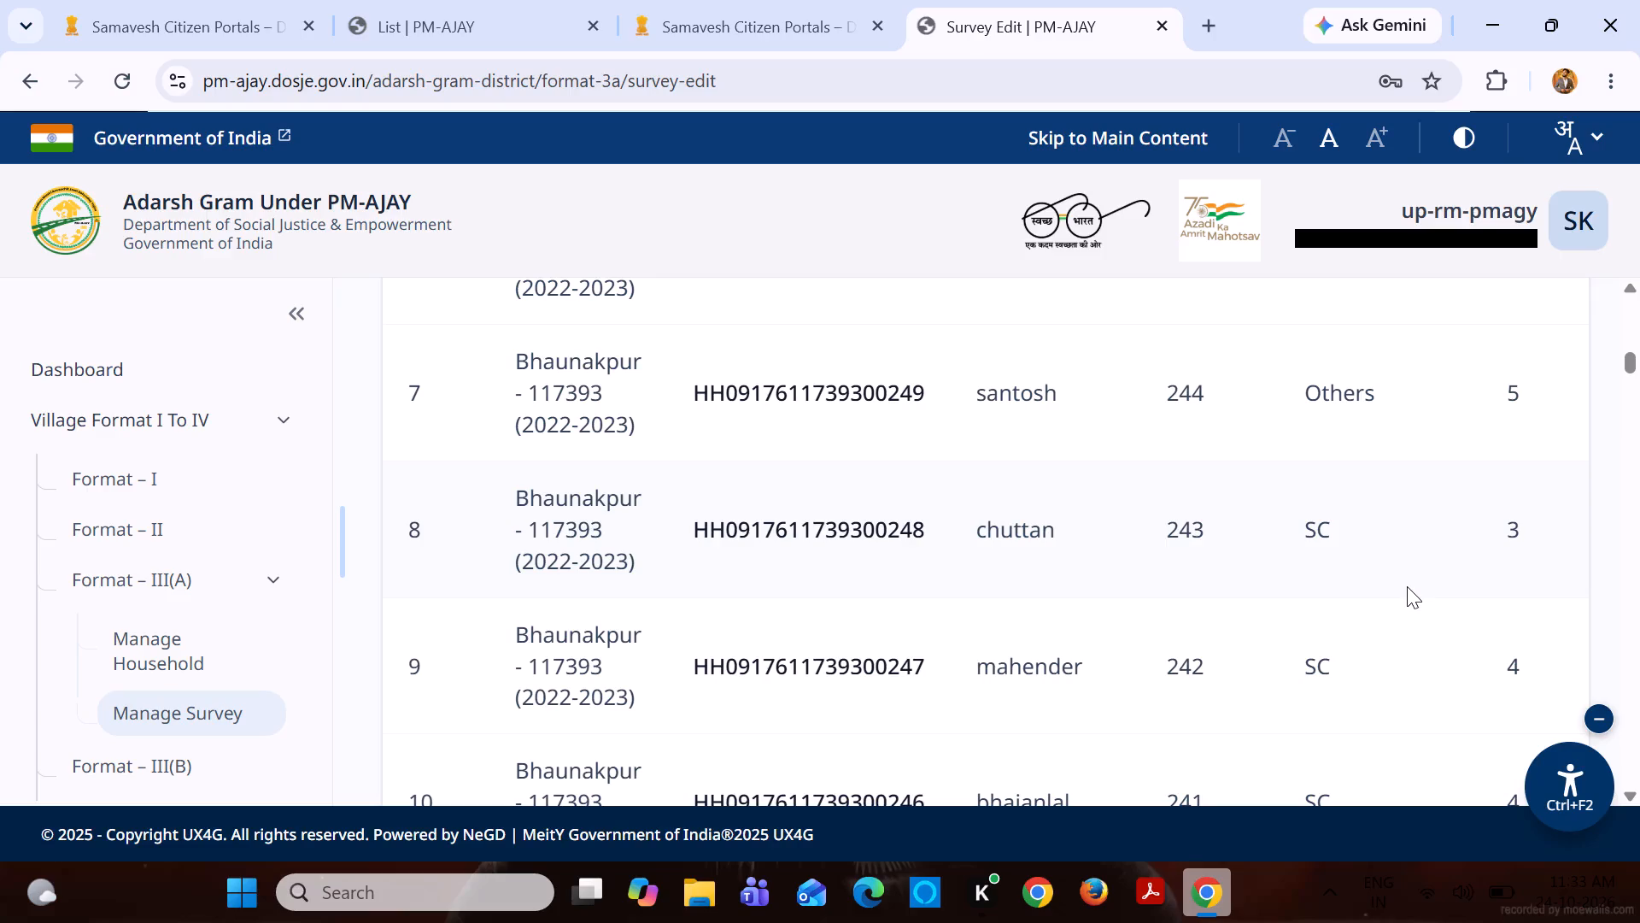
scroll(1407, 586, "down", 1)
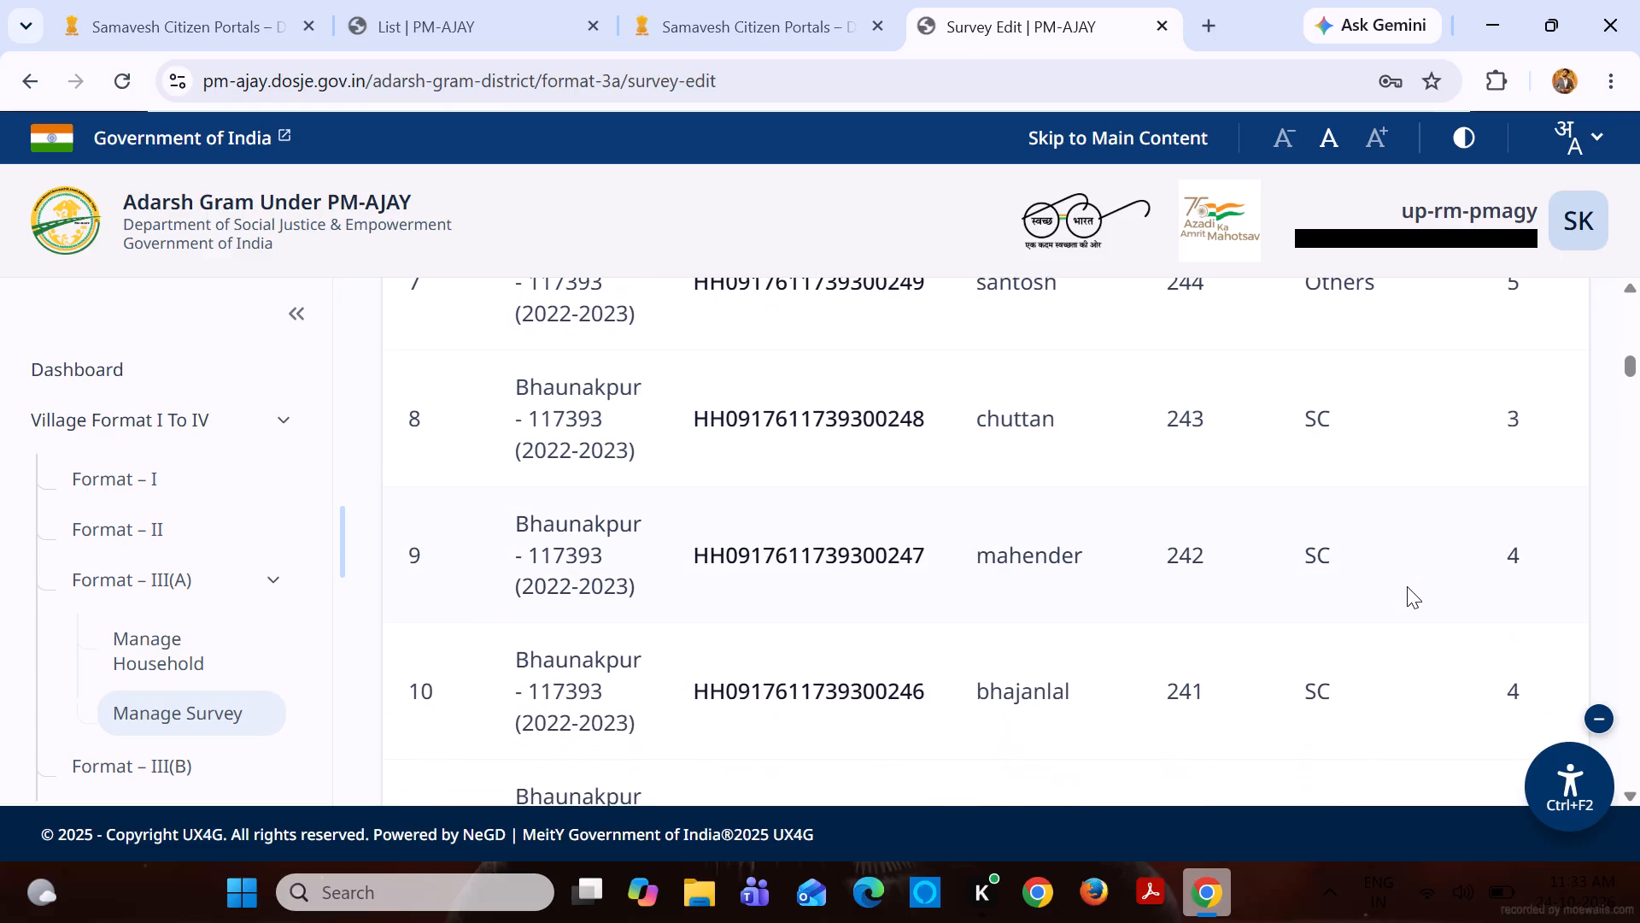
scroll(1407, 586, "left", 3)
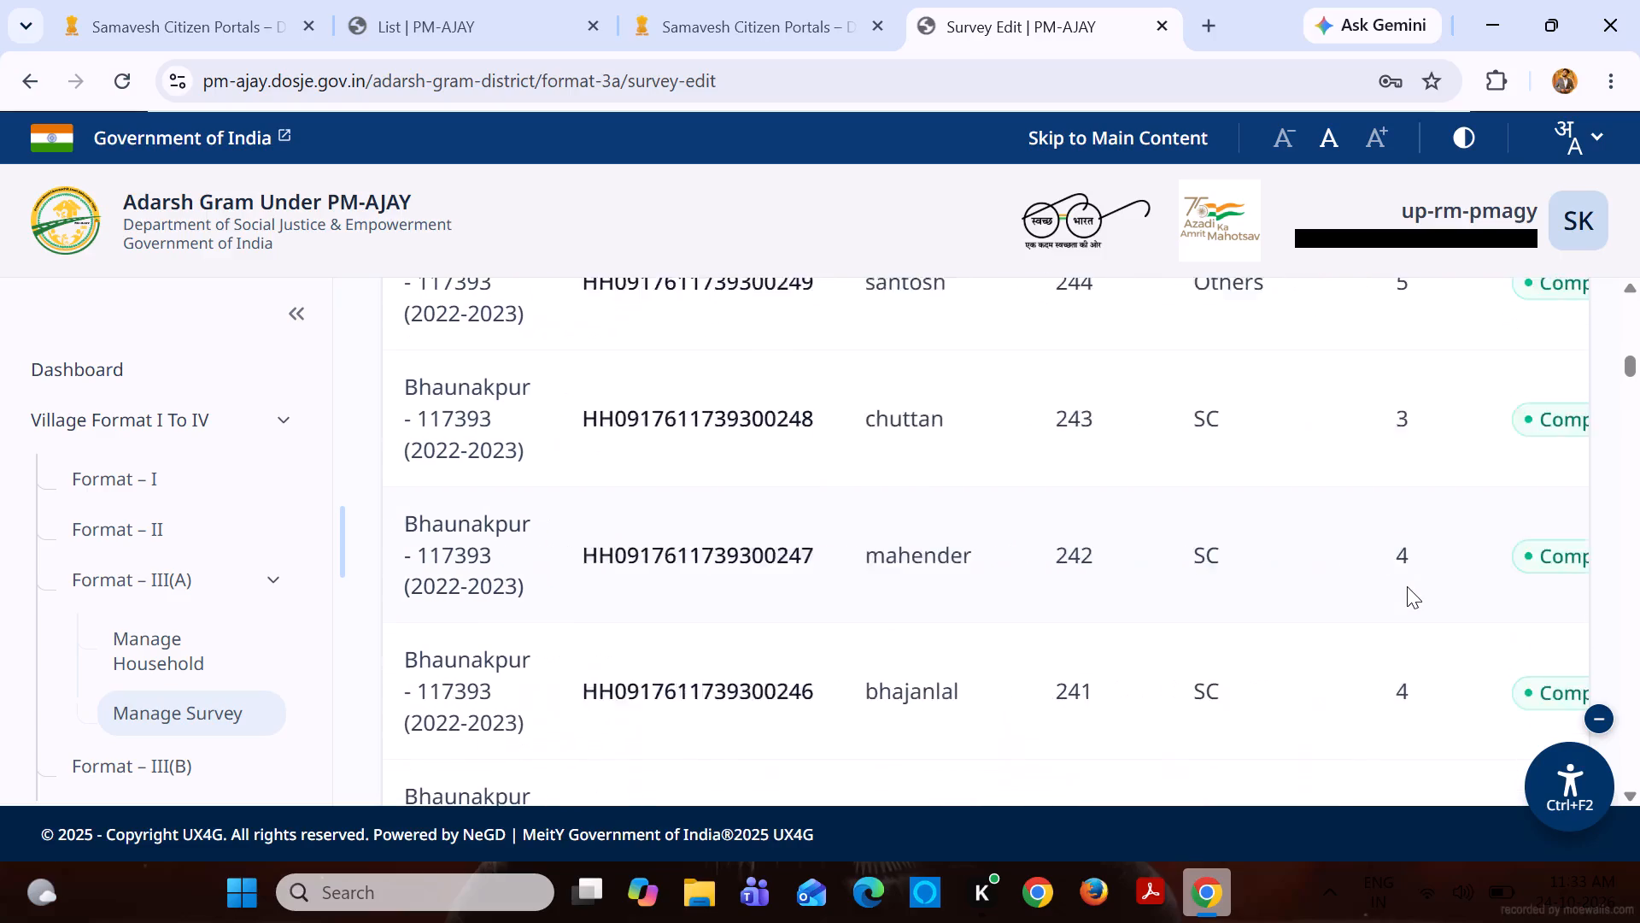
scroll(1407, 586, "left", 5)
left_click(1508, 565)
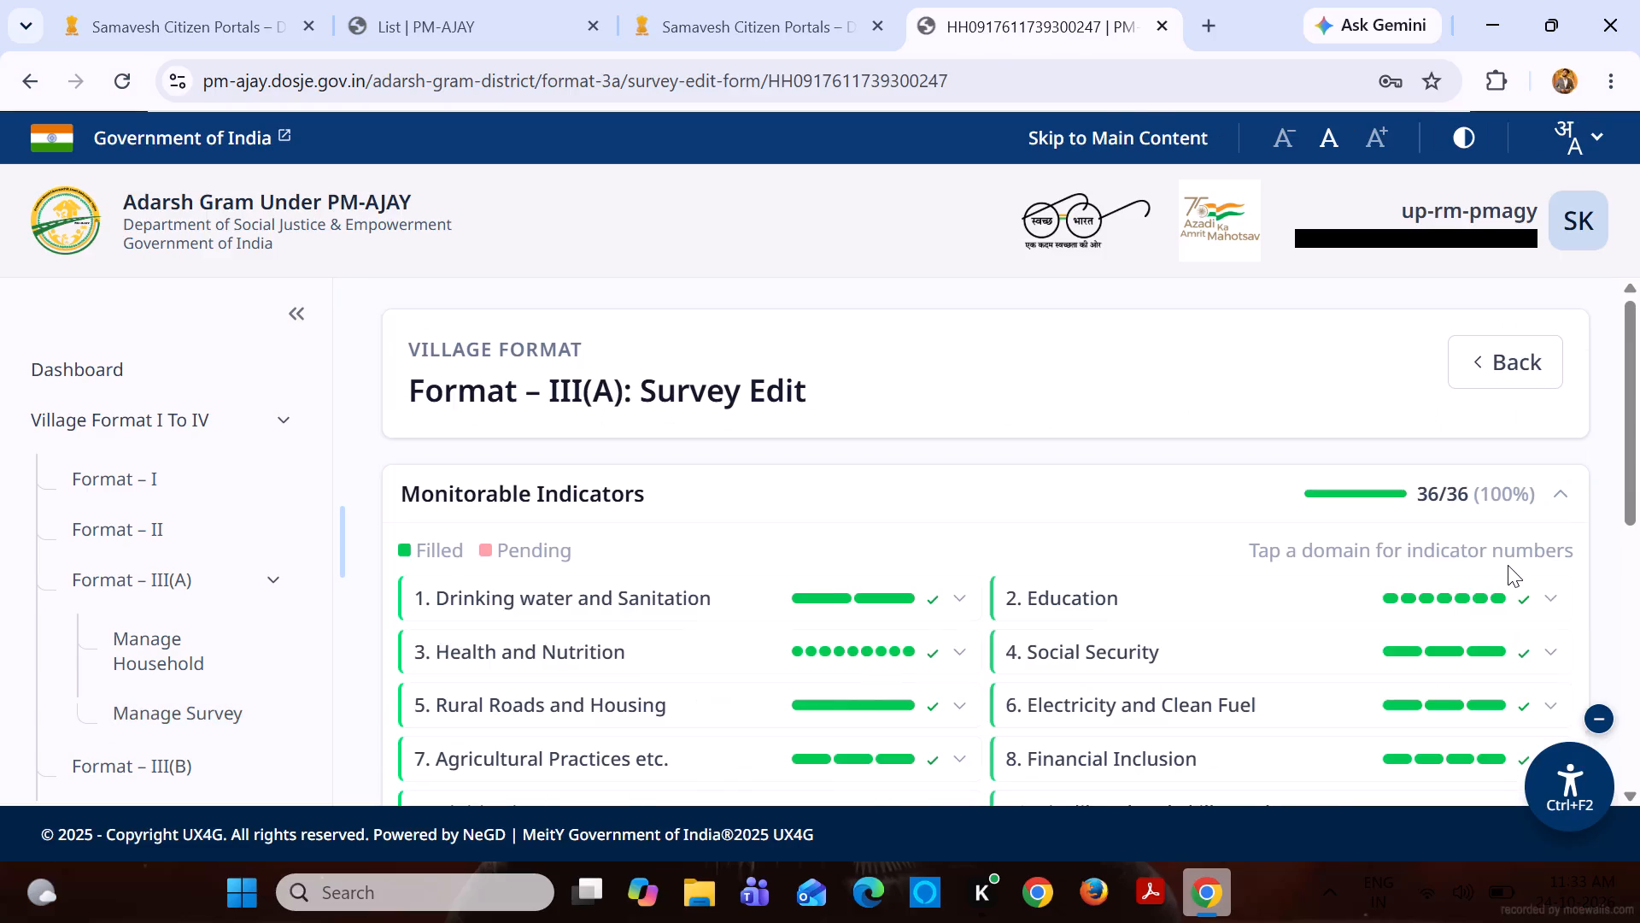
scroll(1379, 609, "down", 4)
left_click(1124, 603)
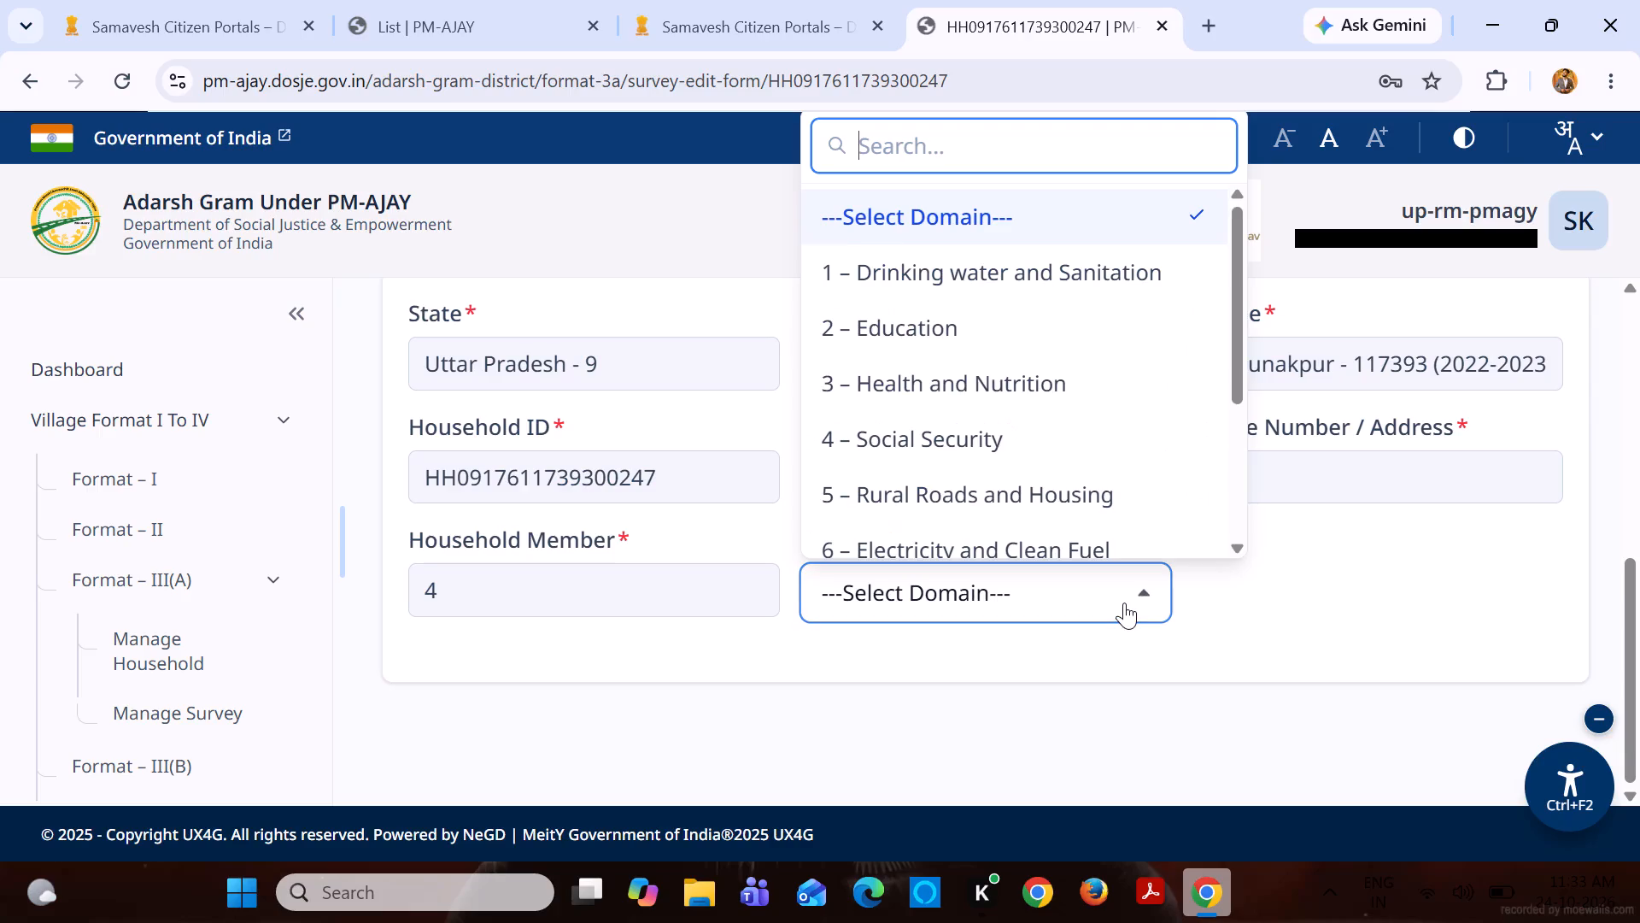
scroll(1061, 412, "down", 1)
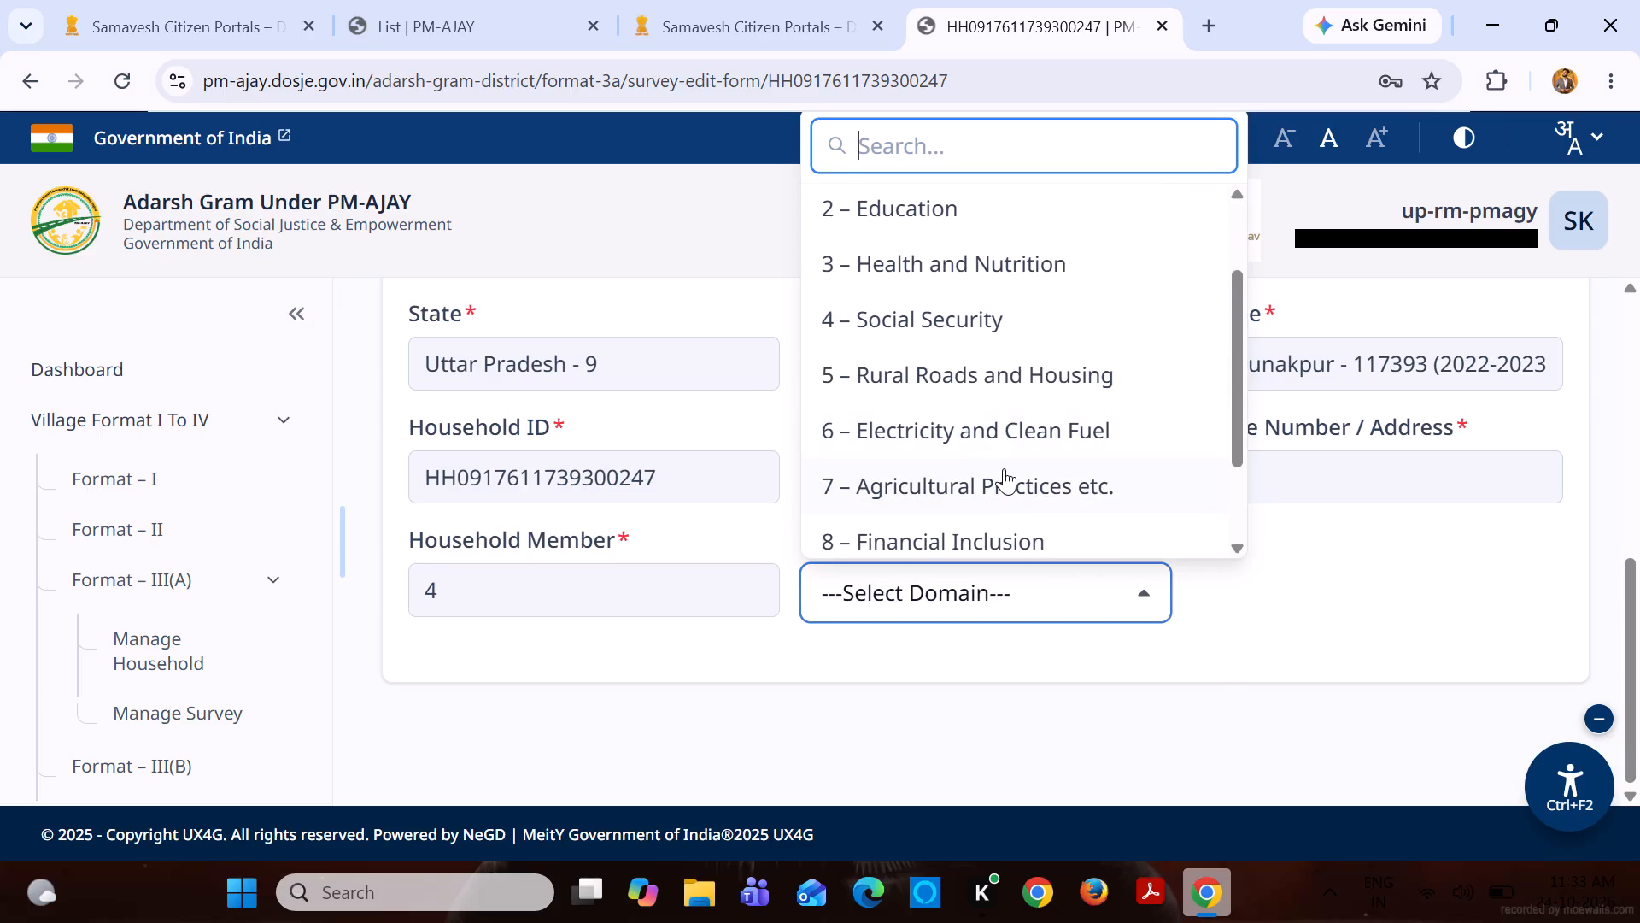
left_click(1004, 467)
scroll(1311, 572, "down", 3)
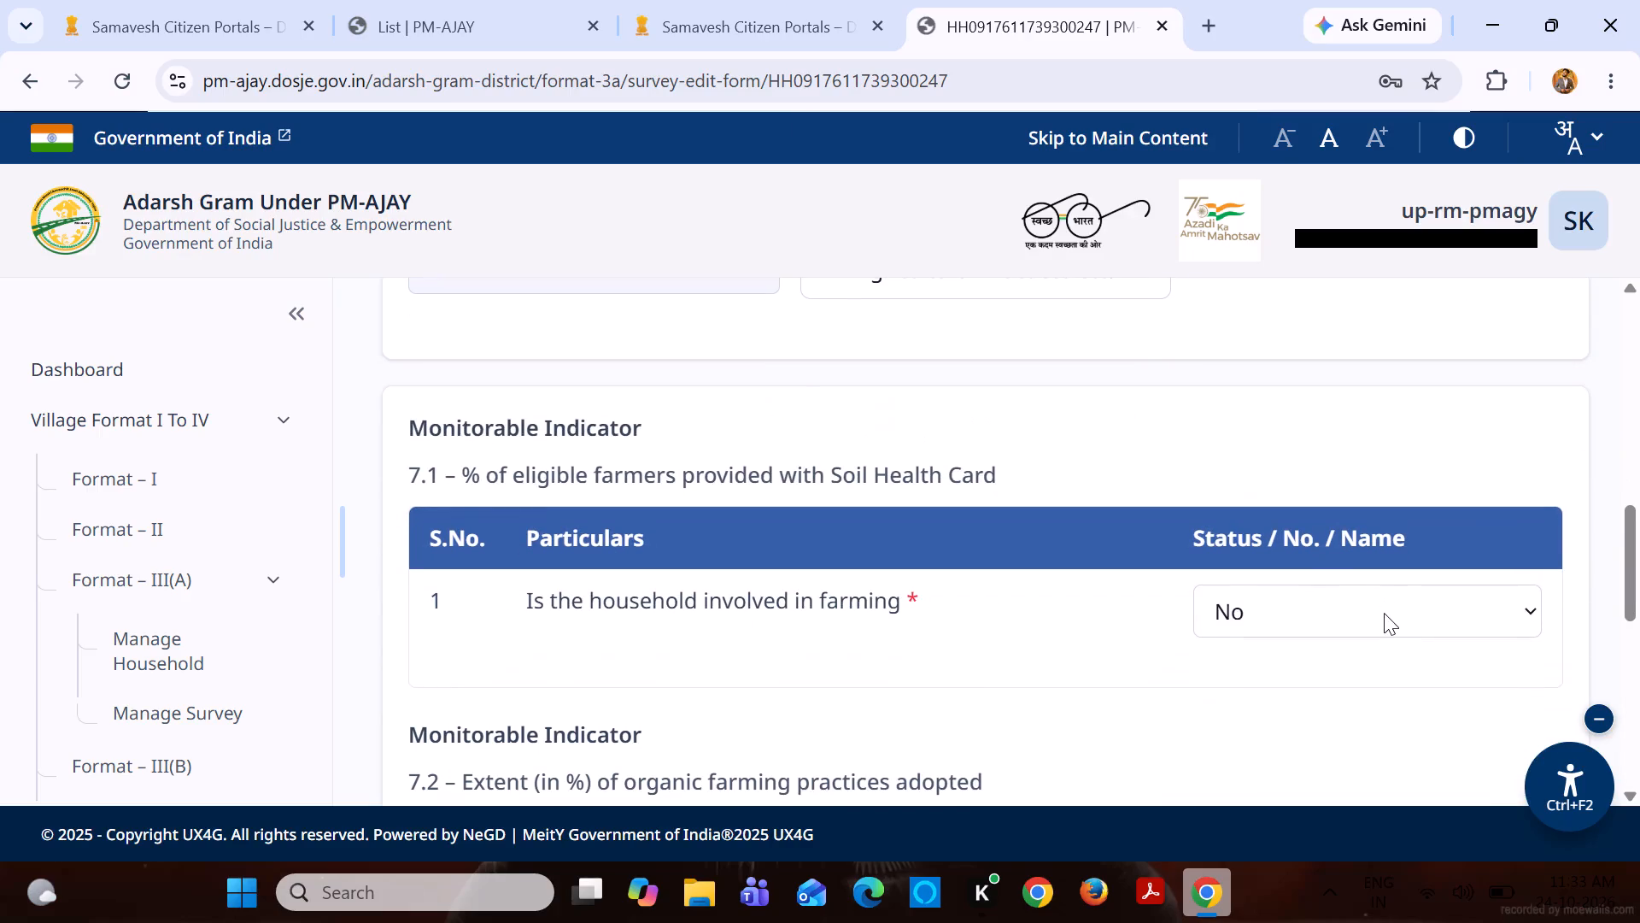
left_click(1384, 613)
scroll(1386, 523, "down", 2)
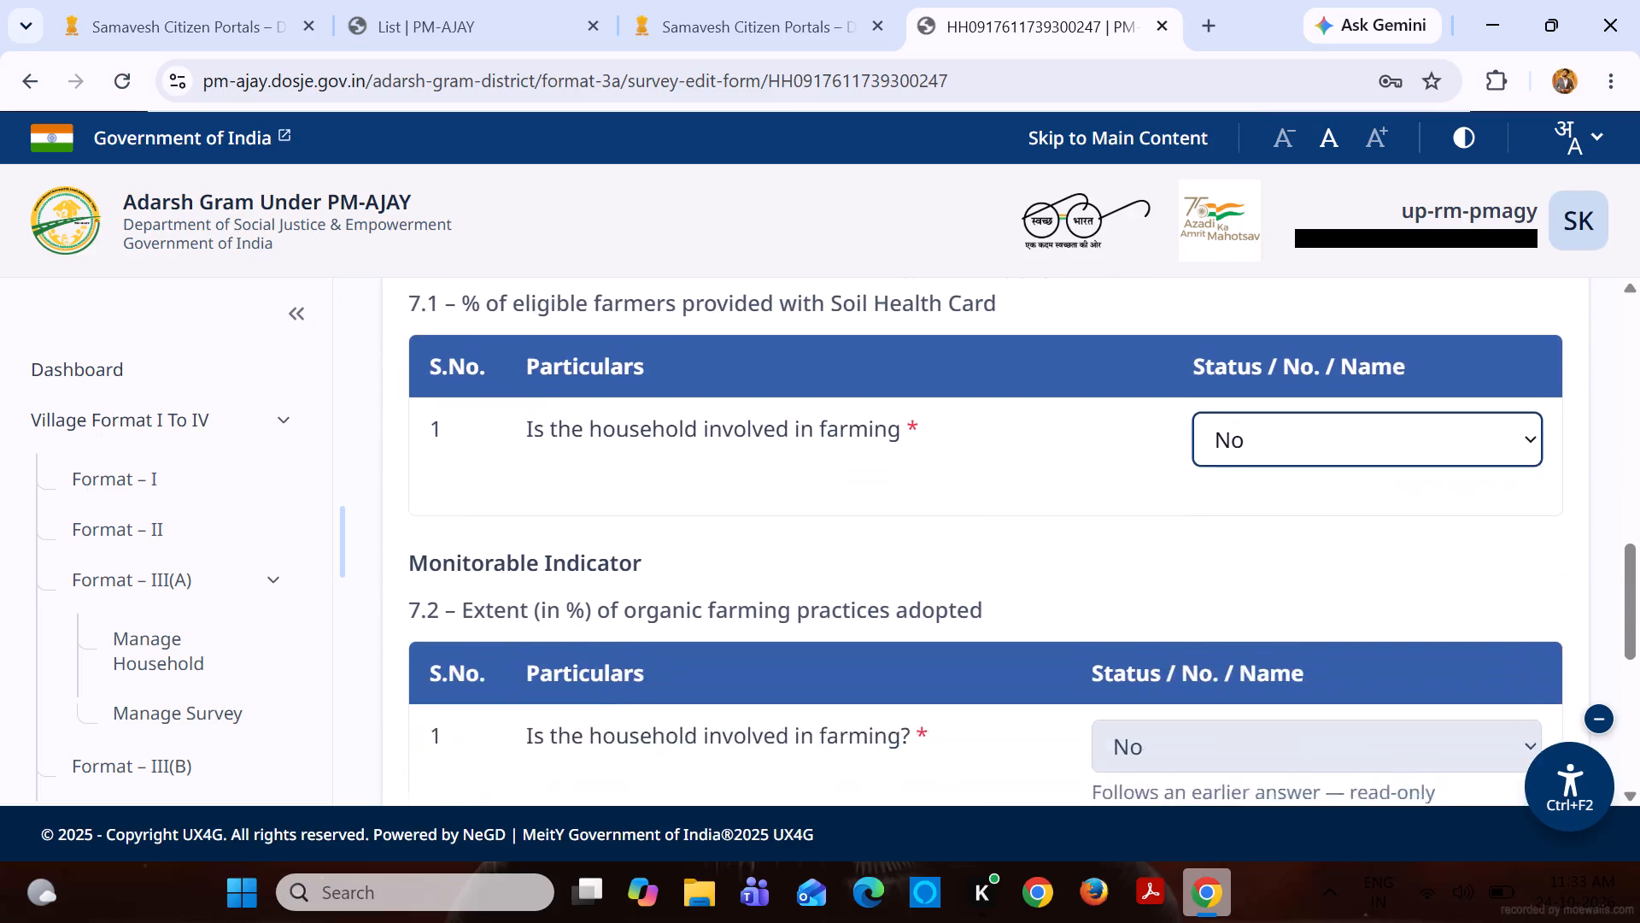
scroll(1386, 523, "down", 5)
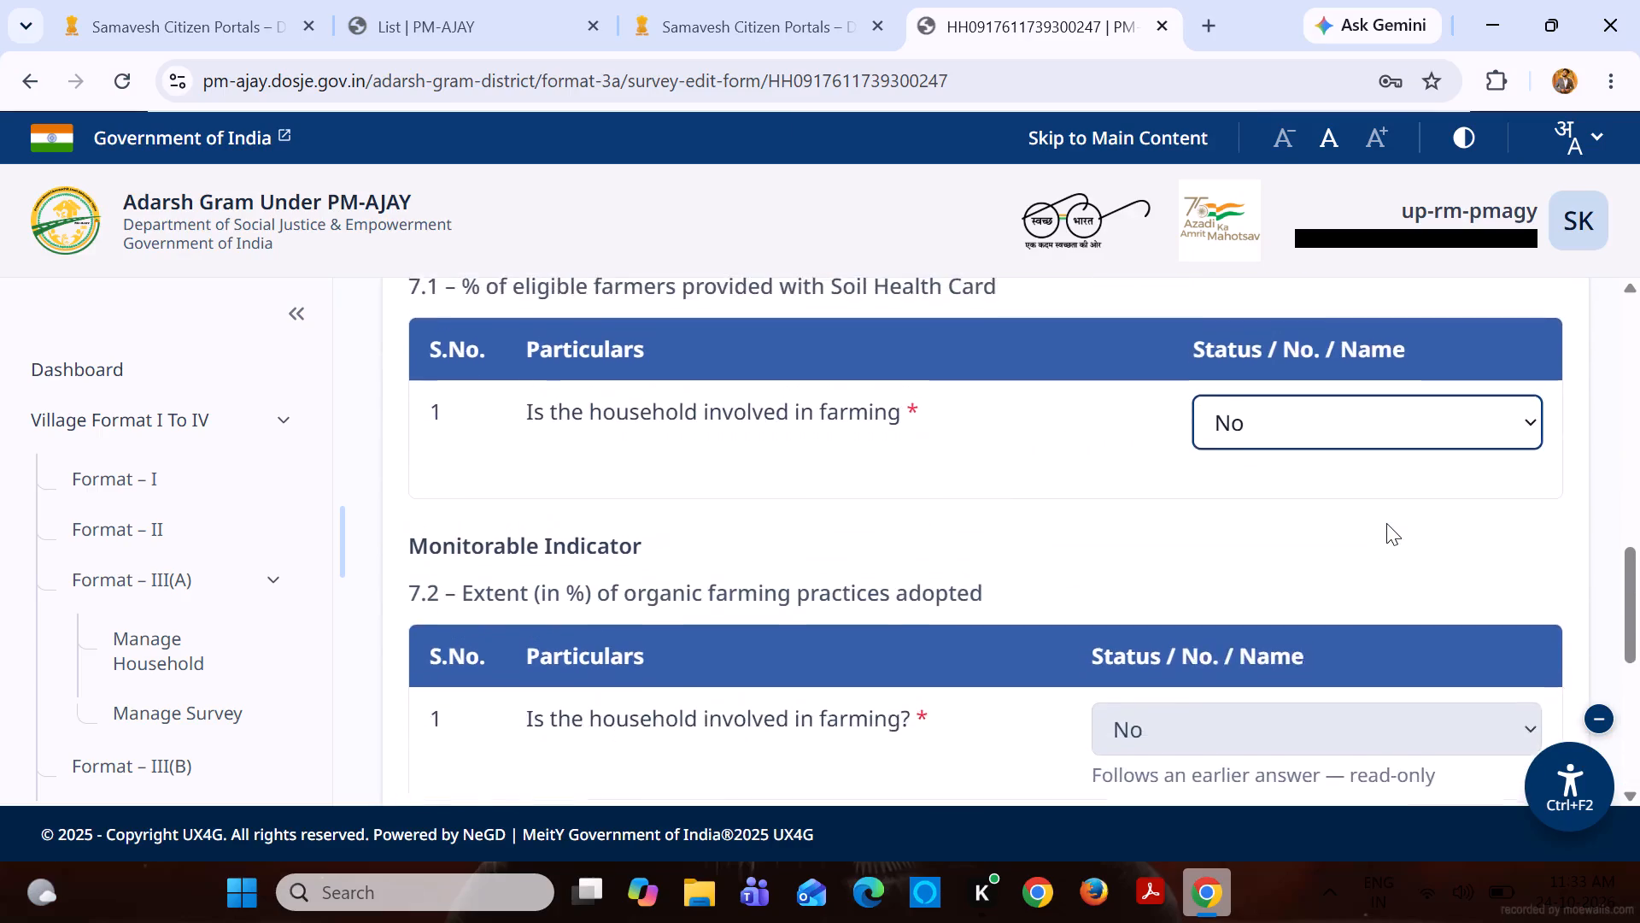
scroll(1386, 523, "up", 1)
scroll(1386, 523, "down", 2)
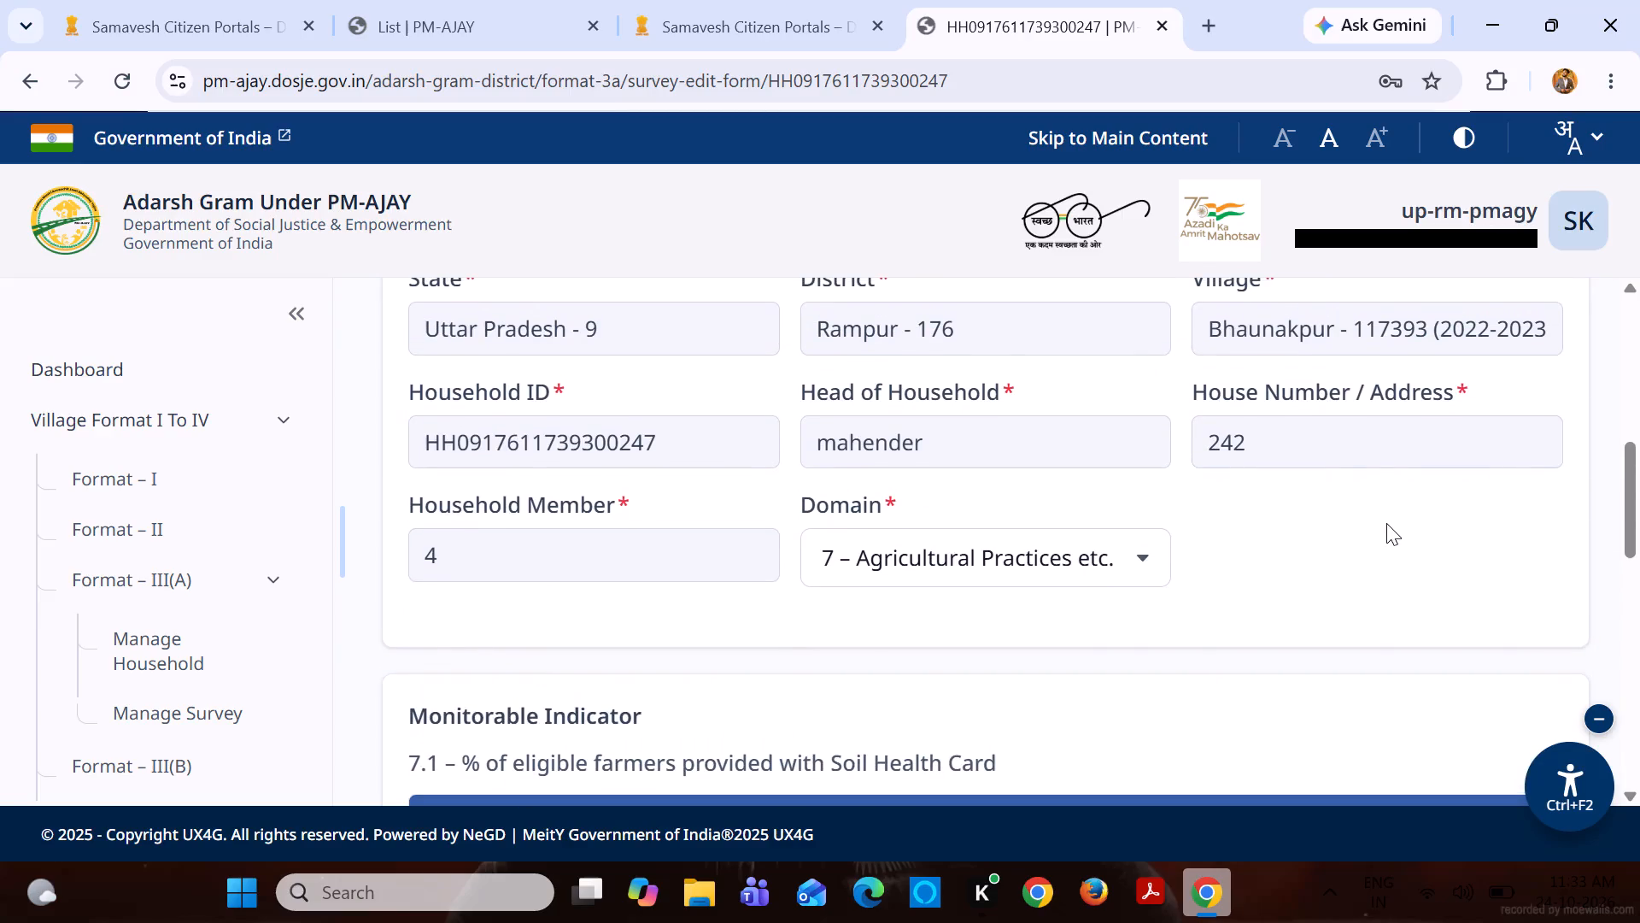
scroll(1386, 523, "down", 5)
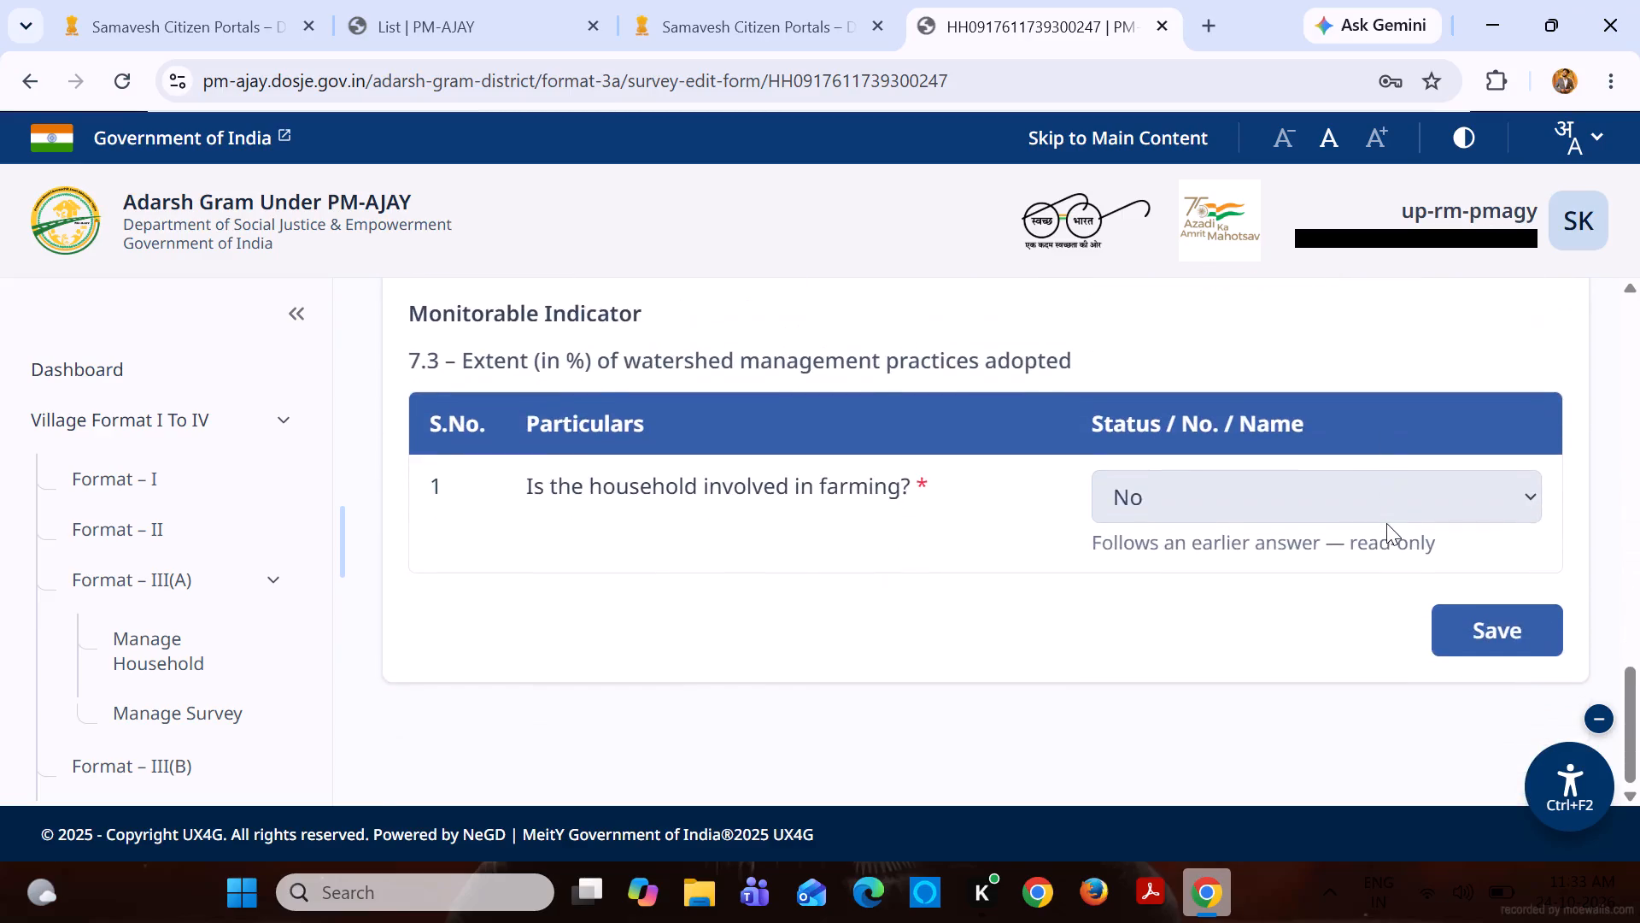
scroll(1386, 523, "up", 4)
scroll(1386, 523, "down", 2)
left_click(1480, 643)
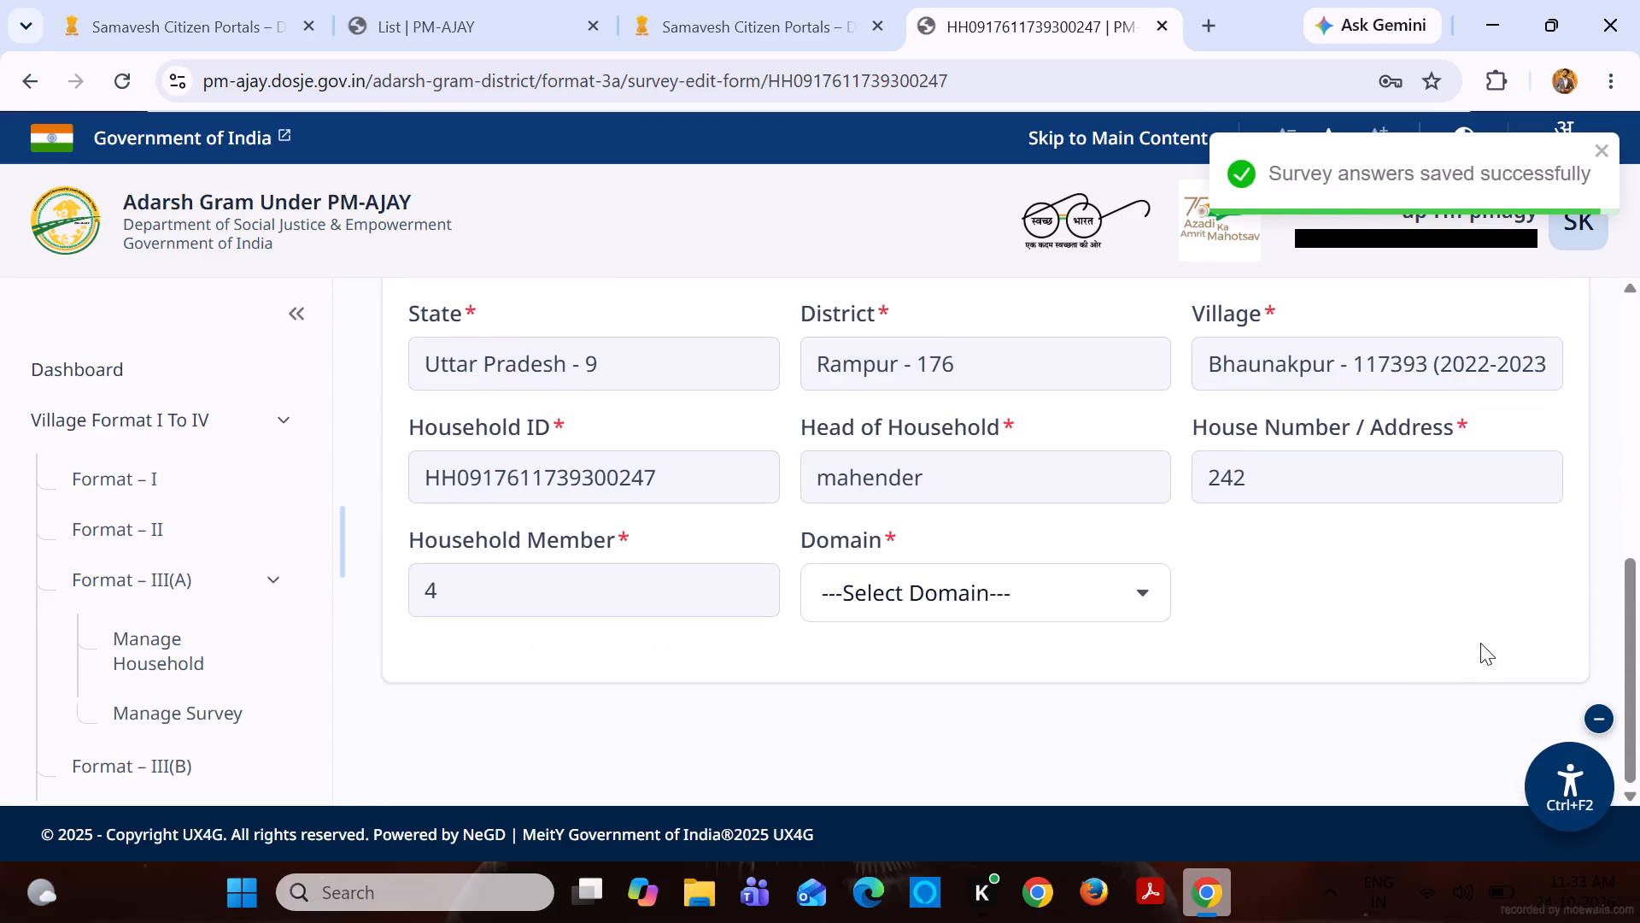
scroll(1236, 509, "up", 7)
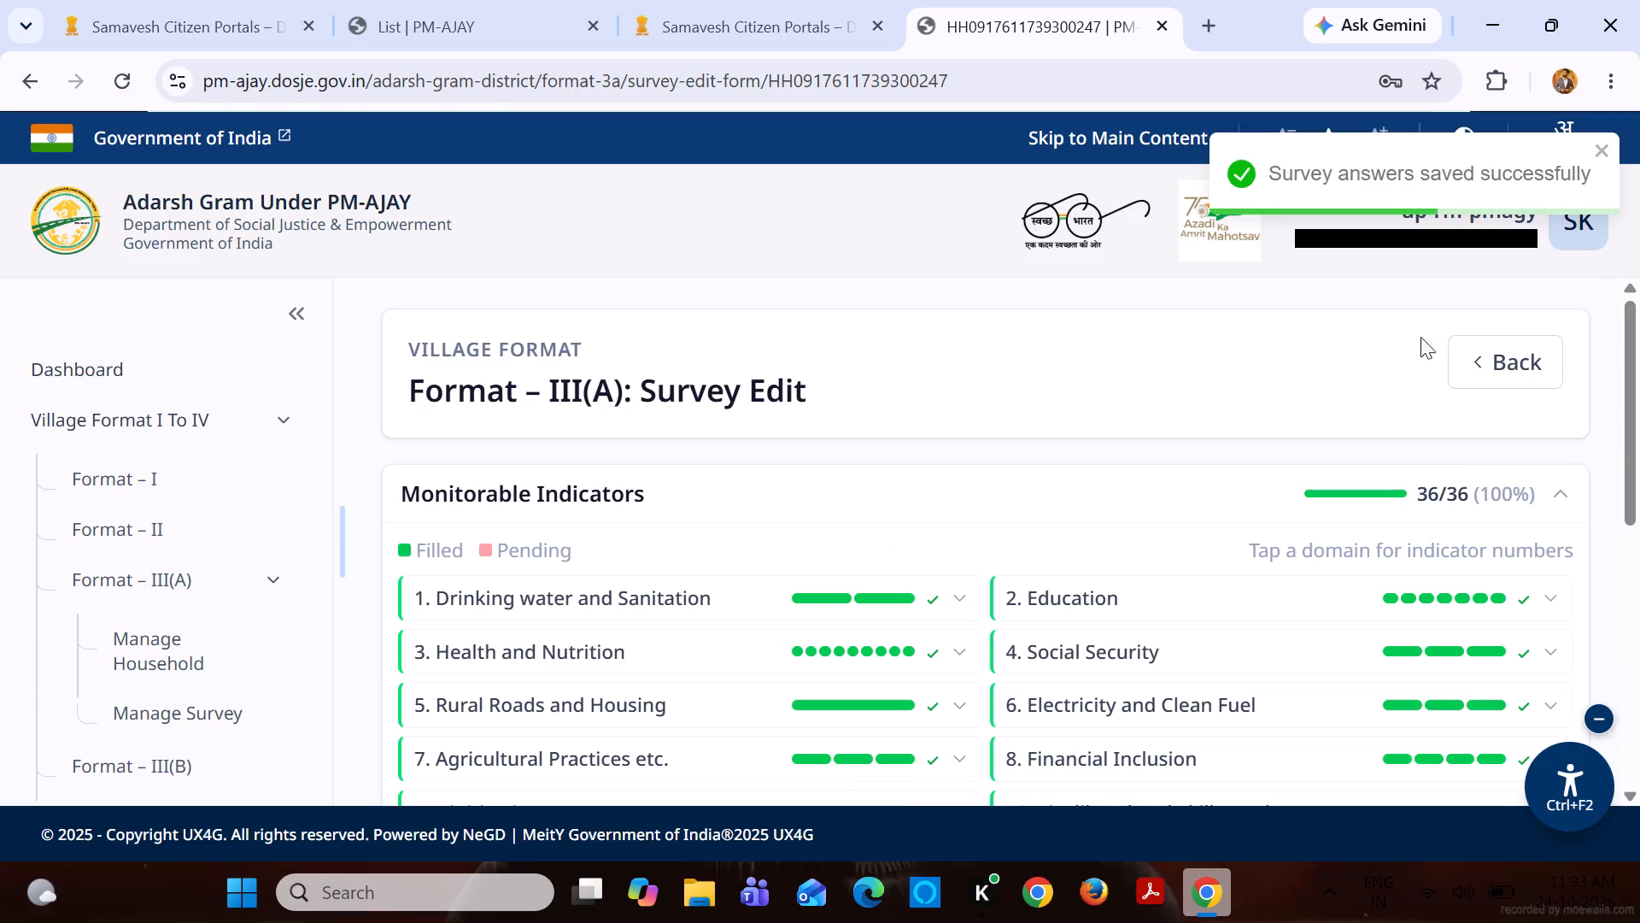
left_click(1473, 345)
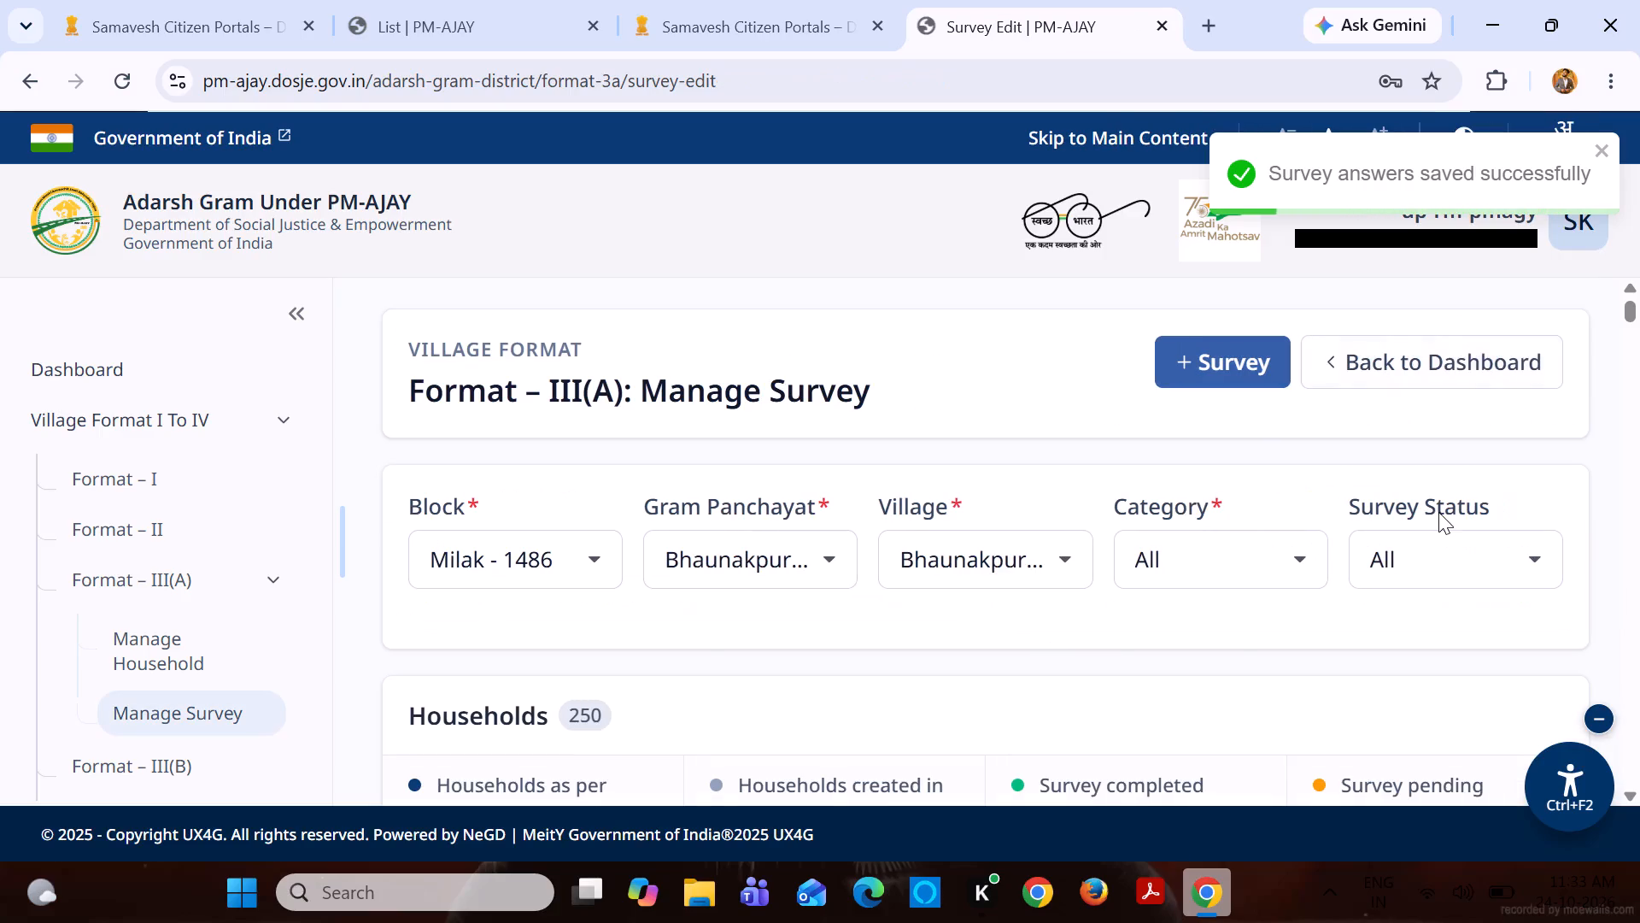
In house 241's survey, answer No to household involvement in farming under domain 7, indicator 7.1, save and return to the list.
scroll(1438, 512, "down", 3)
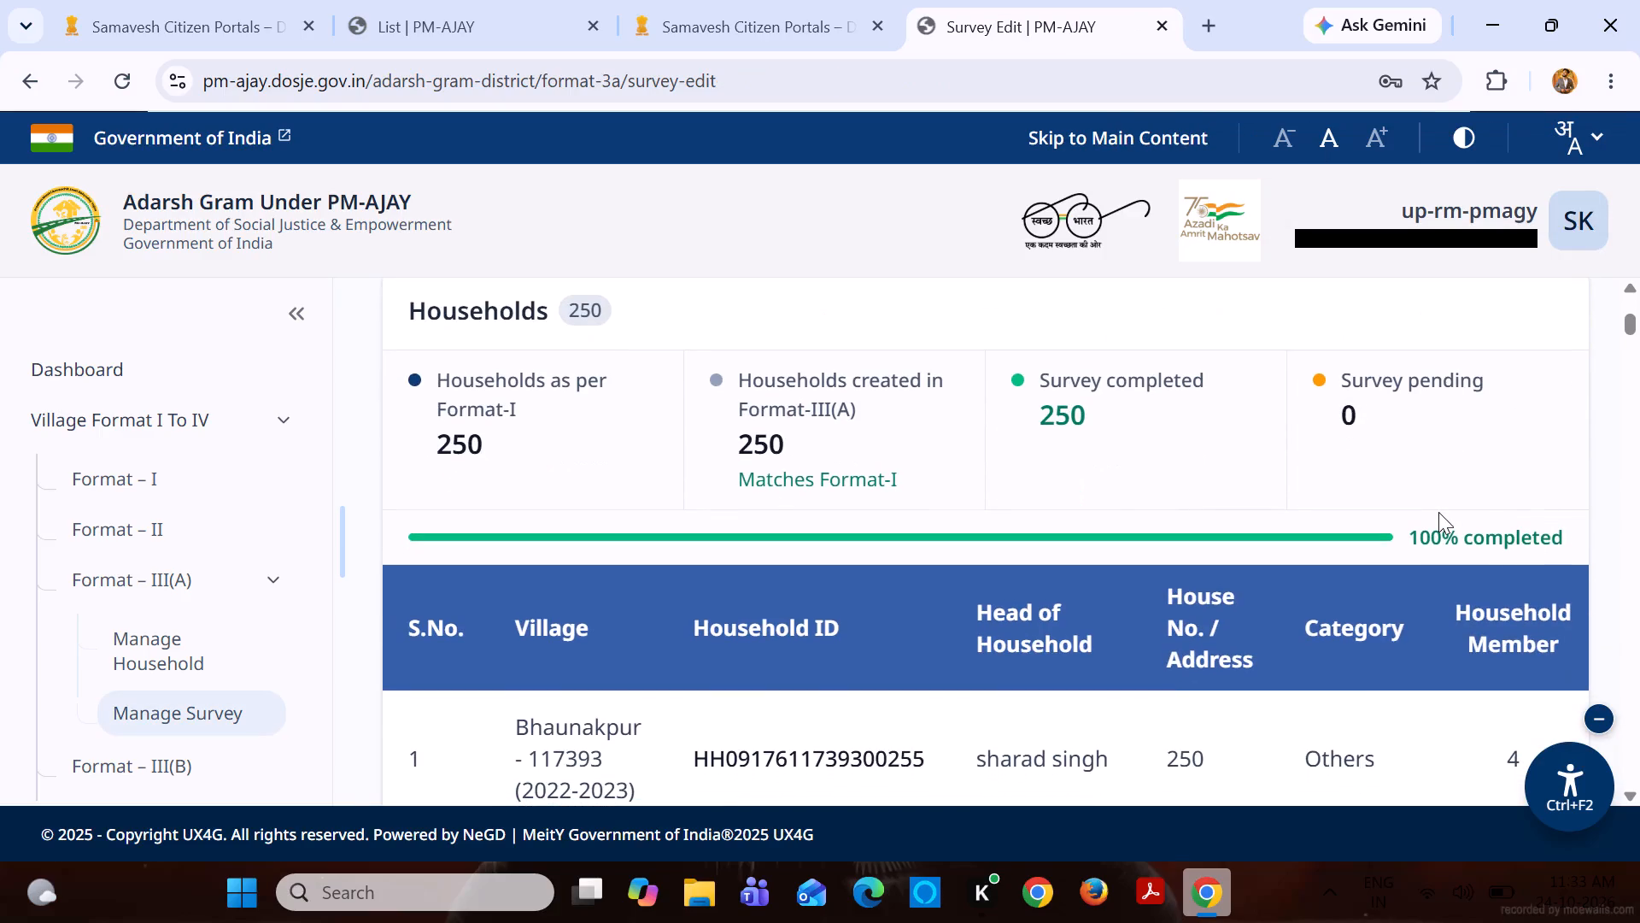
scroll(1438, 512, "down", 6)
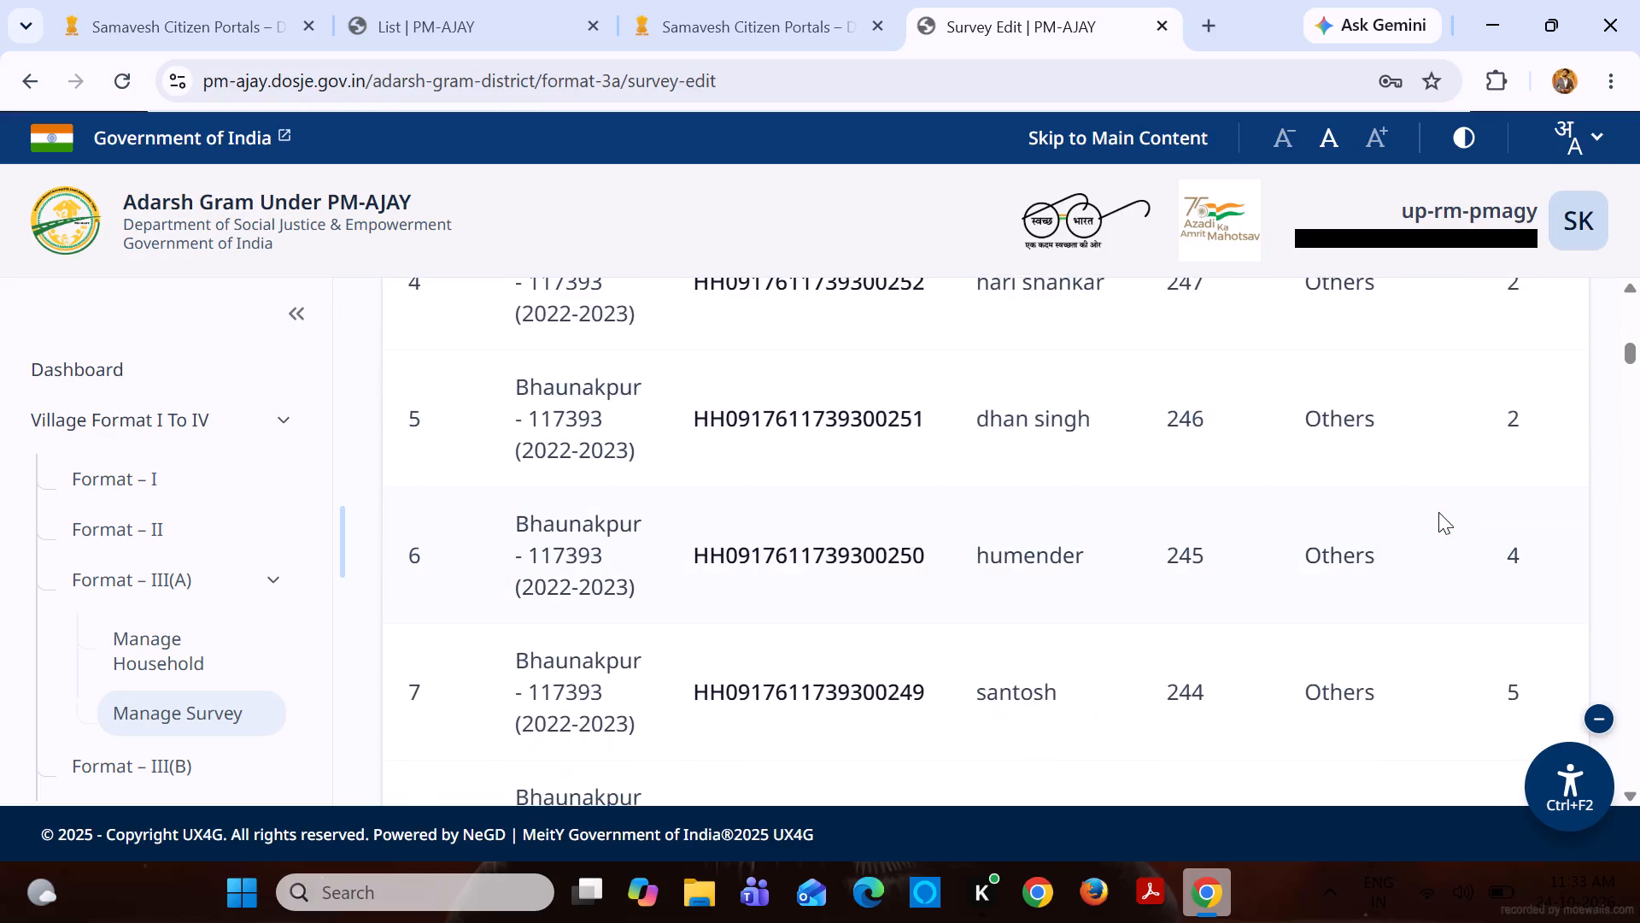
scroll(1438, 512, "down", 4)
scroll(1438, 512, "left", 5)
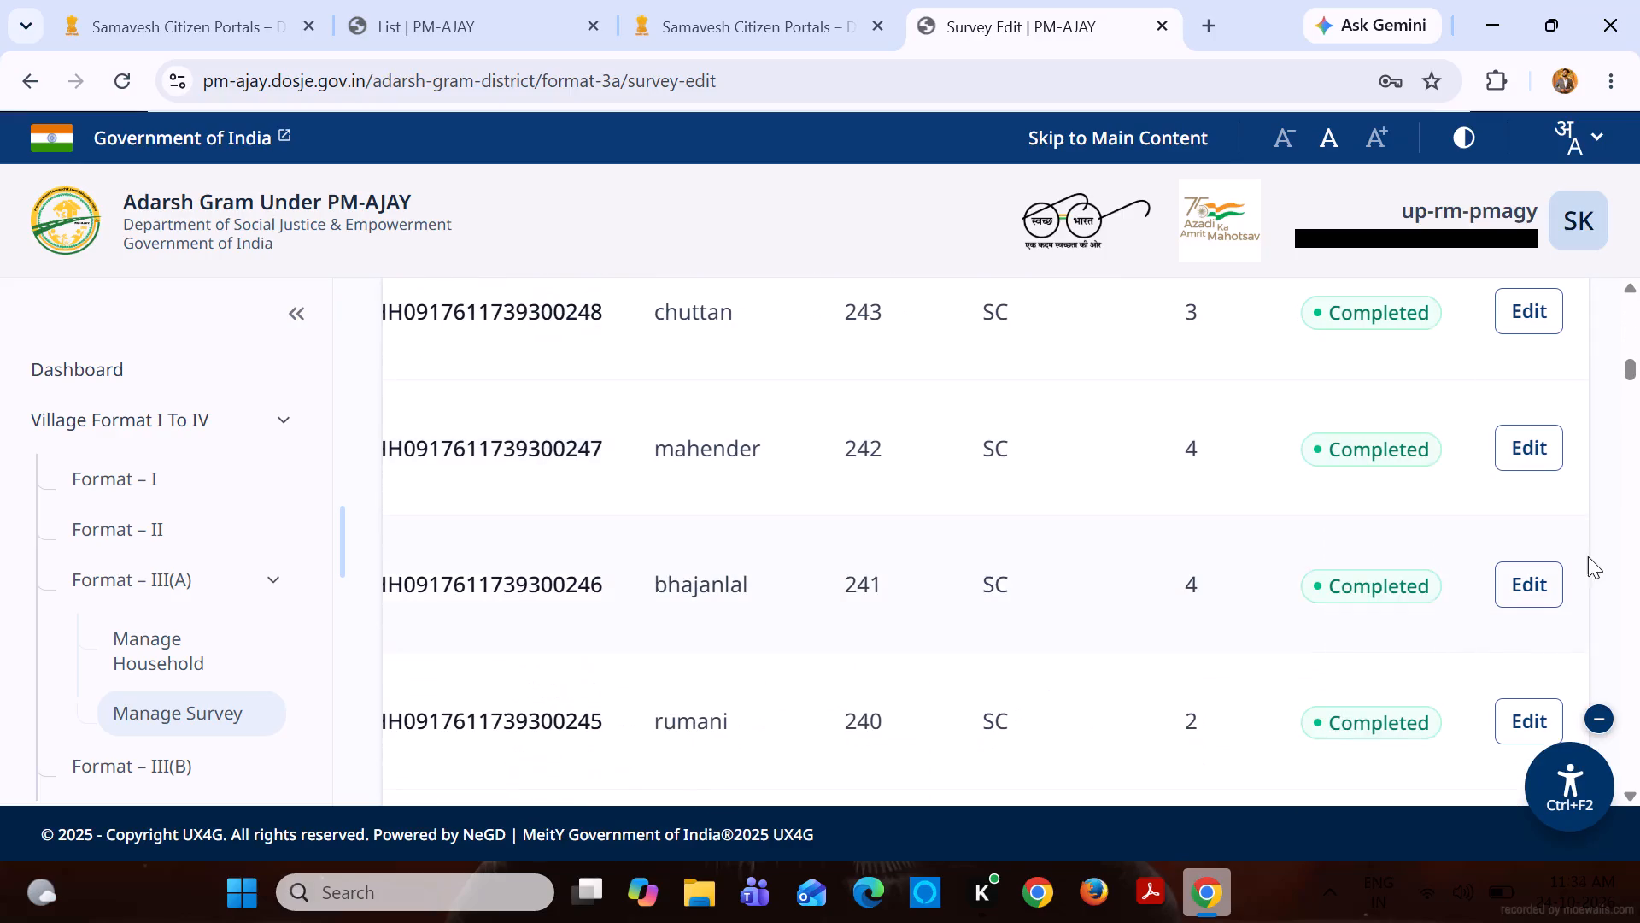
left_click(1527, 575)
scroll(1348, 542, "down", 2)
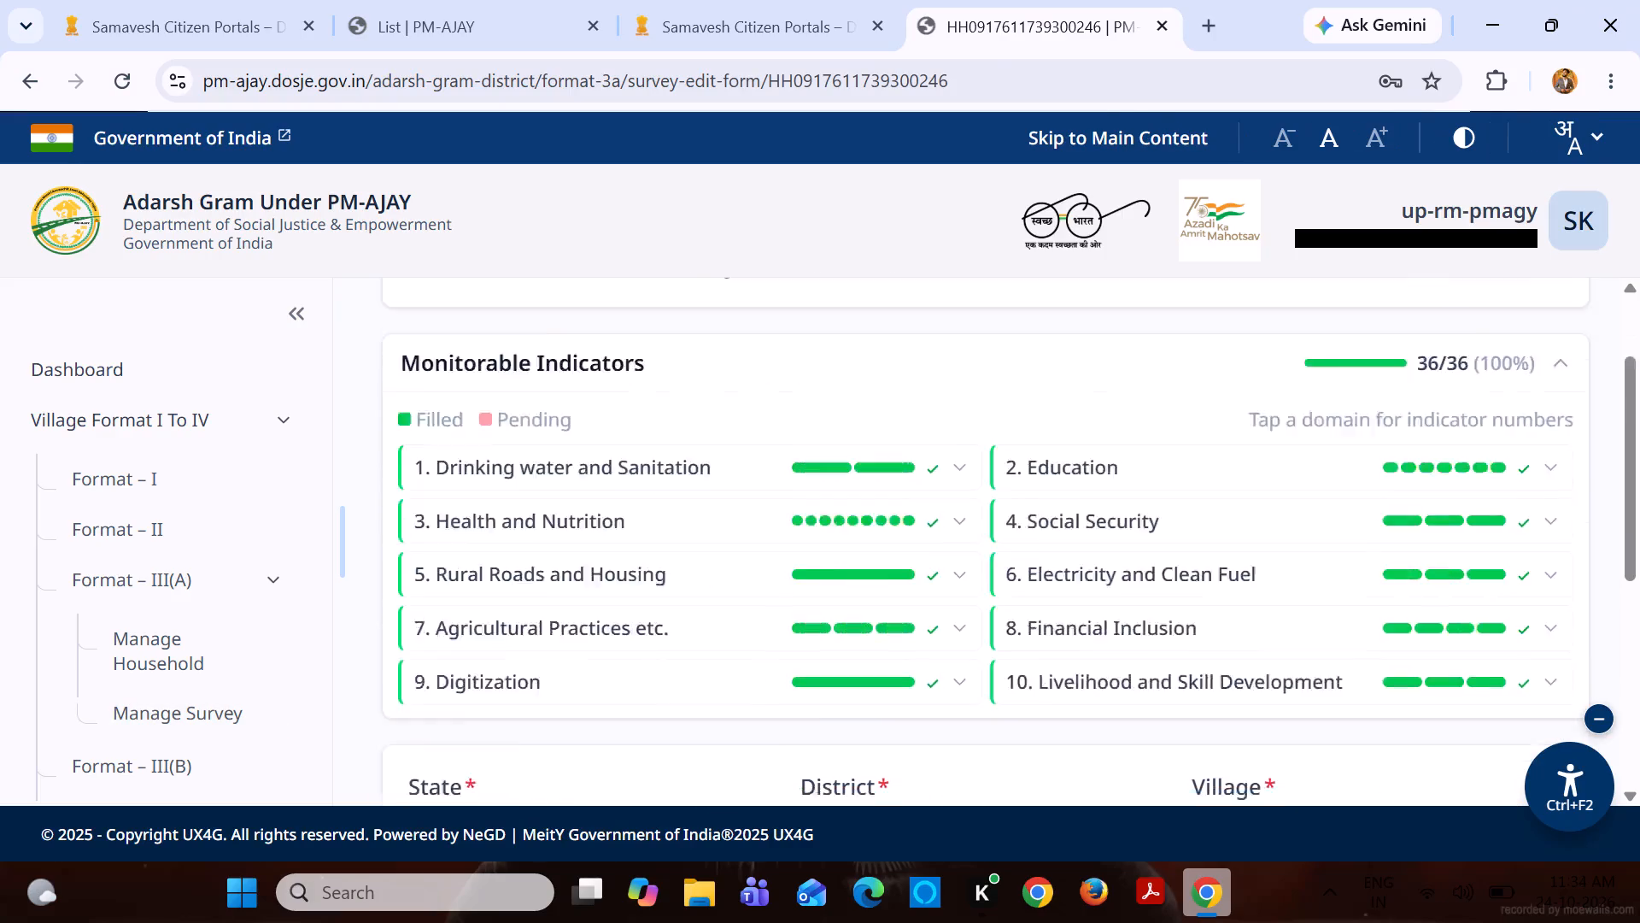
scroll(1348, 542, "down", 5)
left_click(1119, 586)
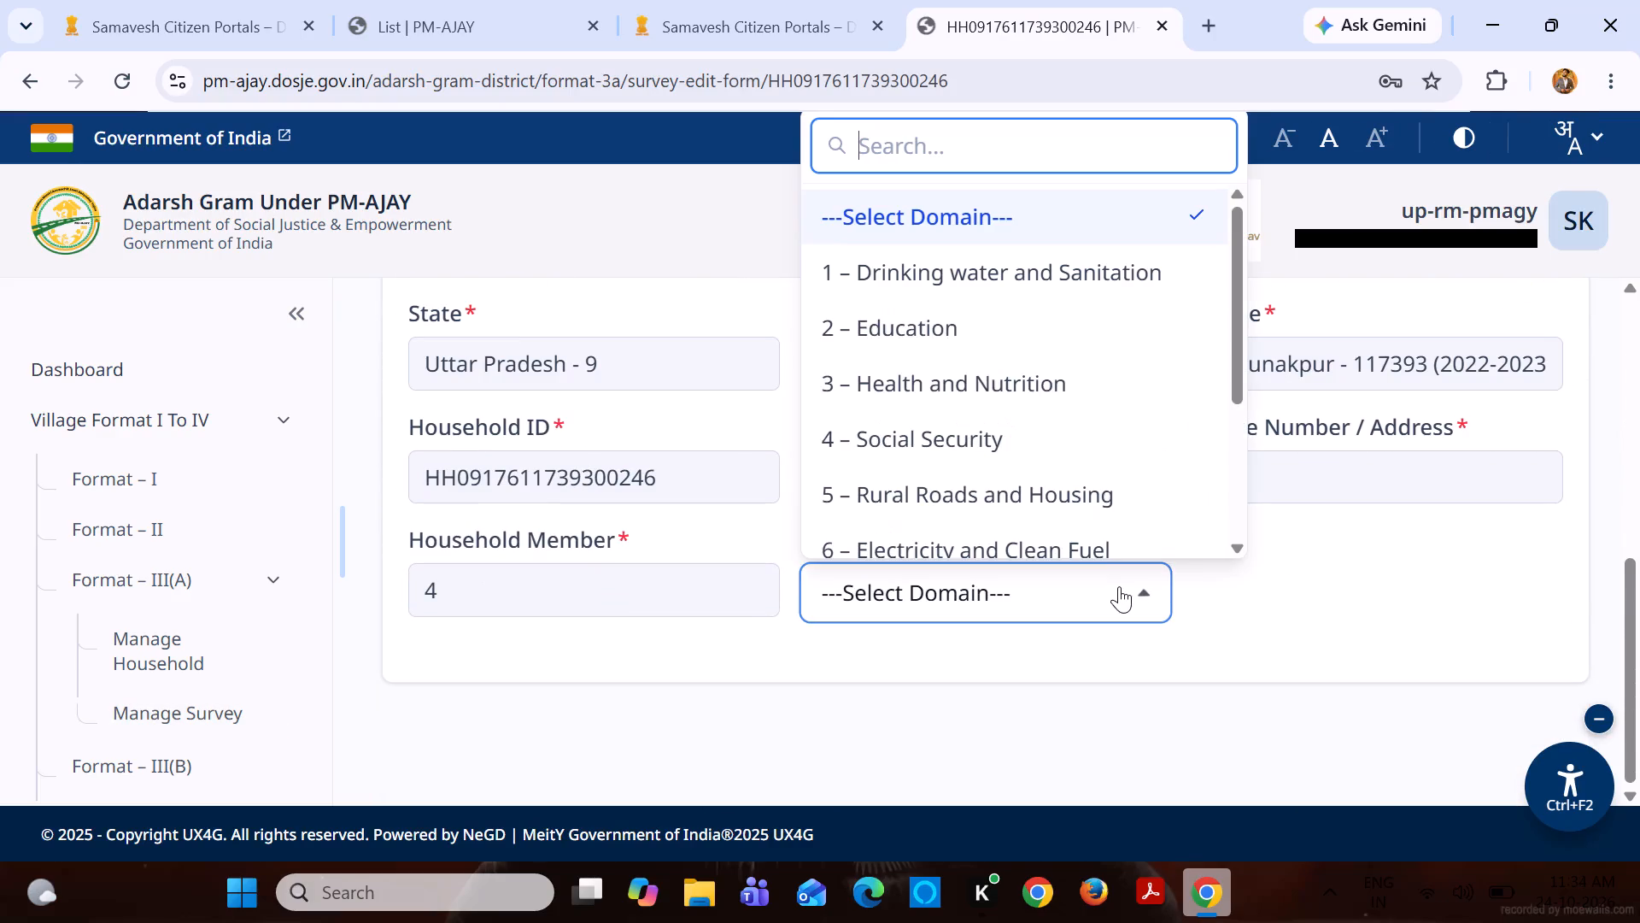
scroll(1086, 460, "down", 2)
left_click(1039, 362)
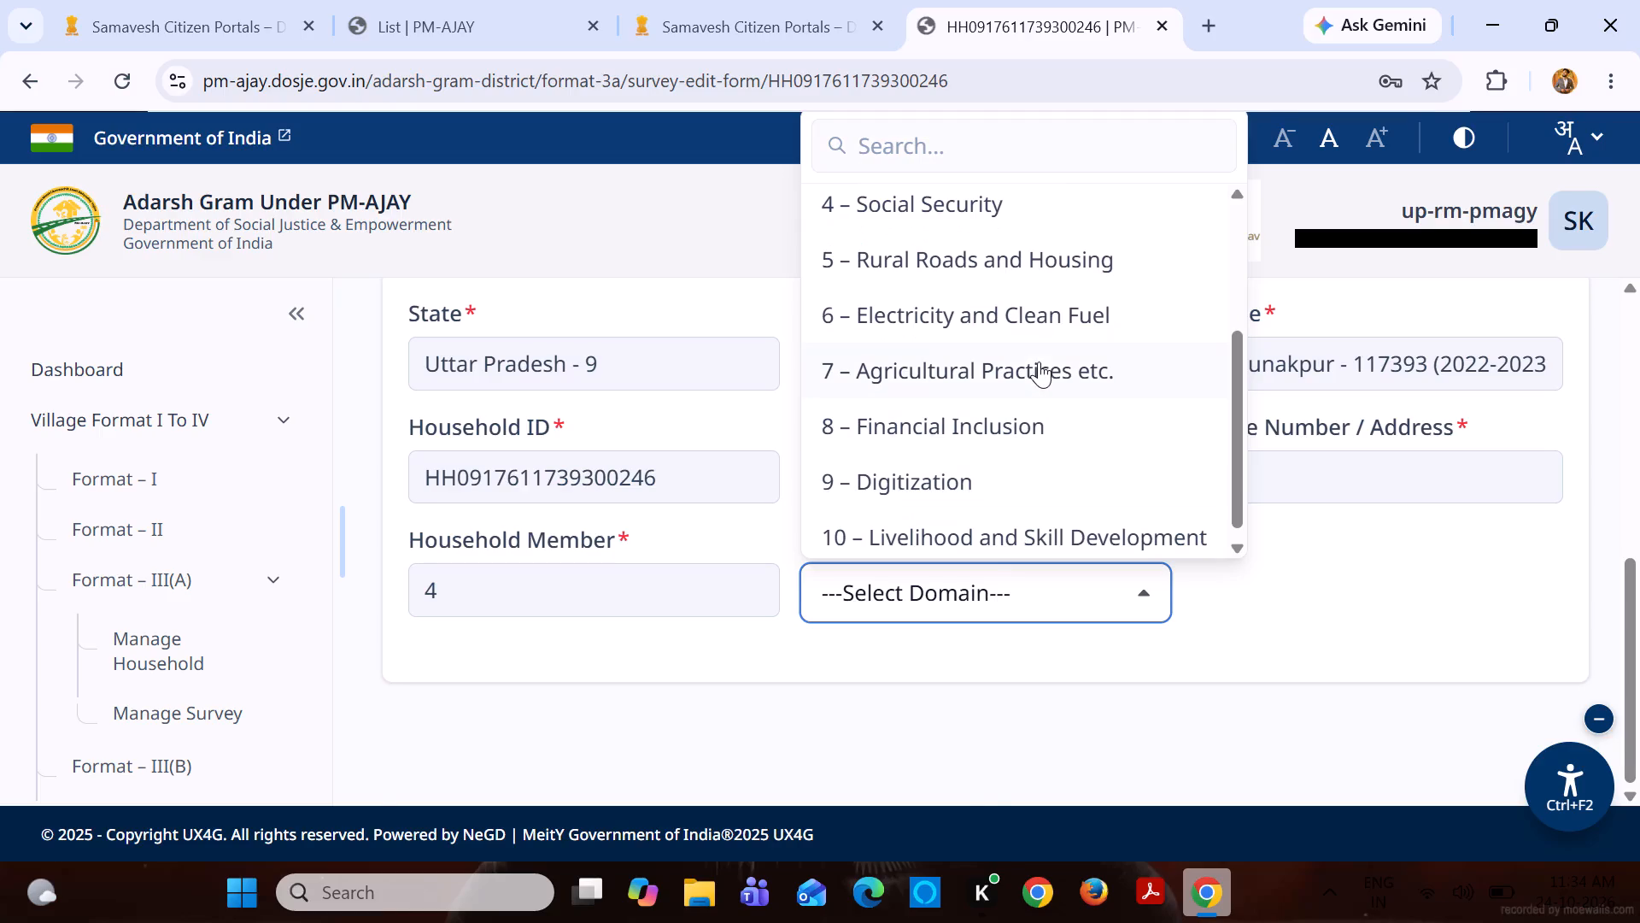
scroll(1295, 597, "down", 3)
left_click_drag(1391, 591, 1349, 740)
left_click(1349, 740)
scroll(1297, 544, "down", 7)
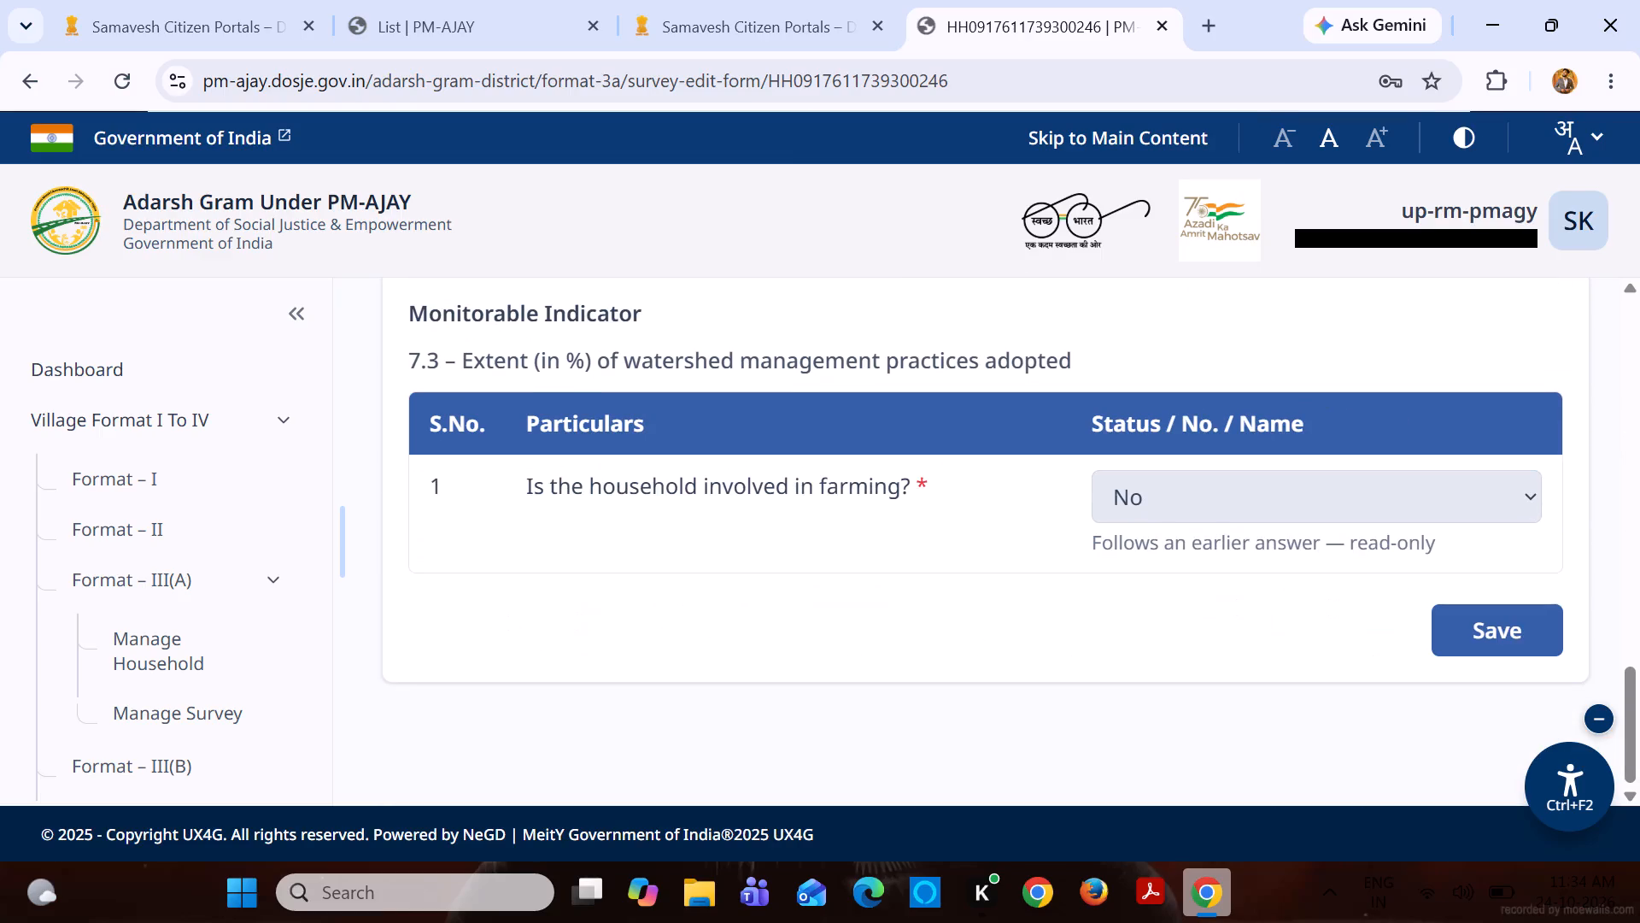
left_click(1470, 633)
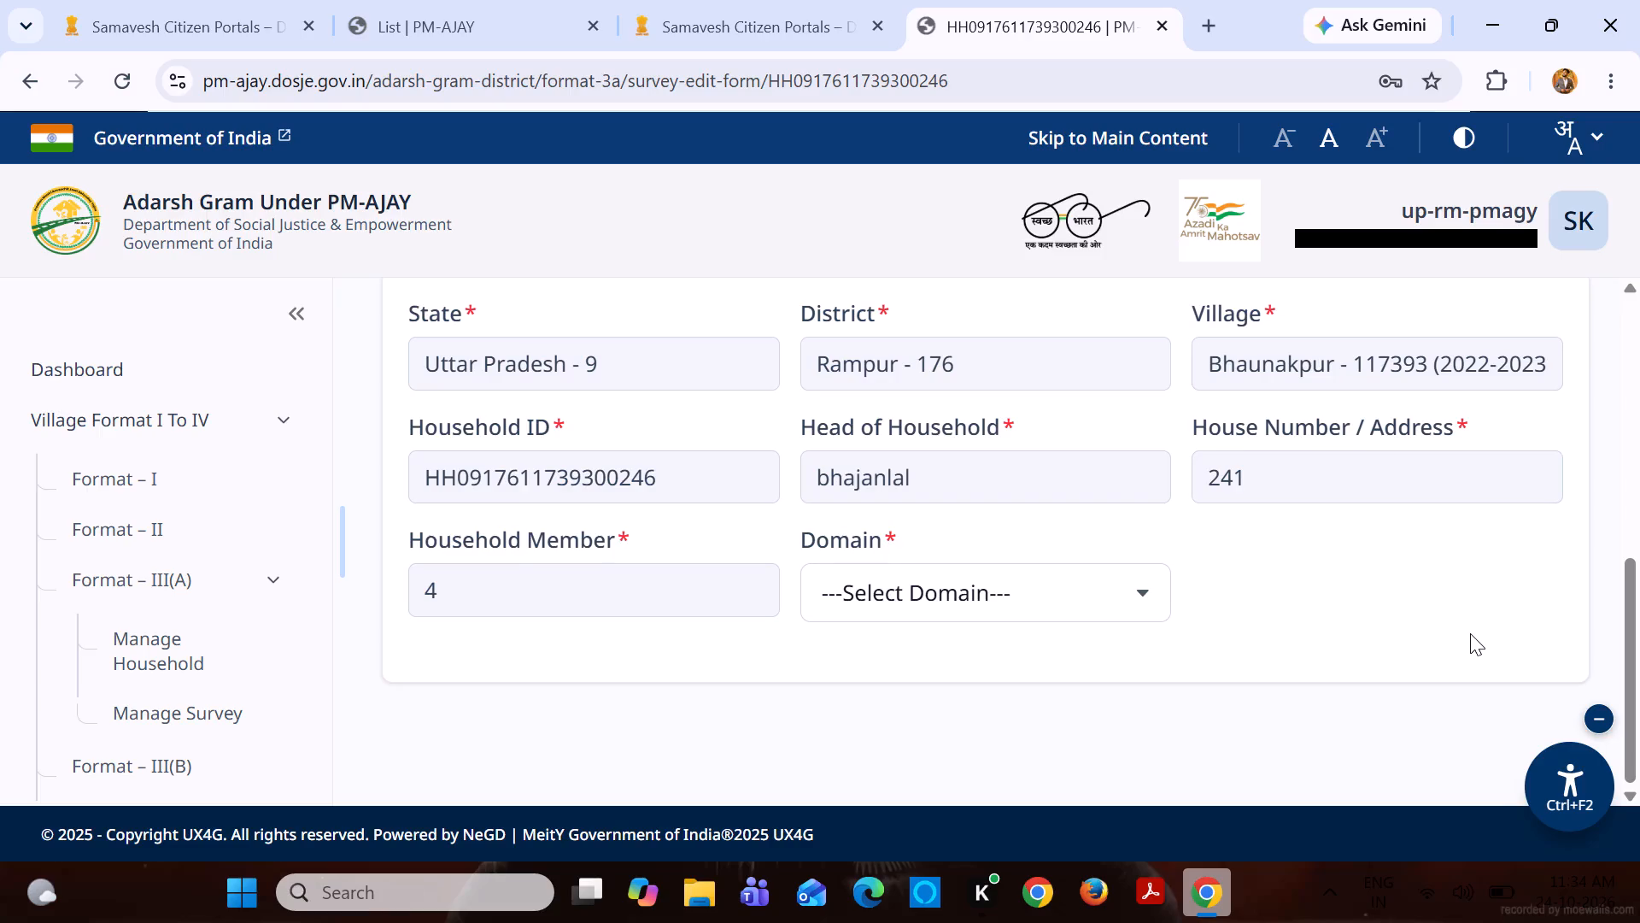
scroll(1468, 491, "up", 6)
left_click(1540, 351)
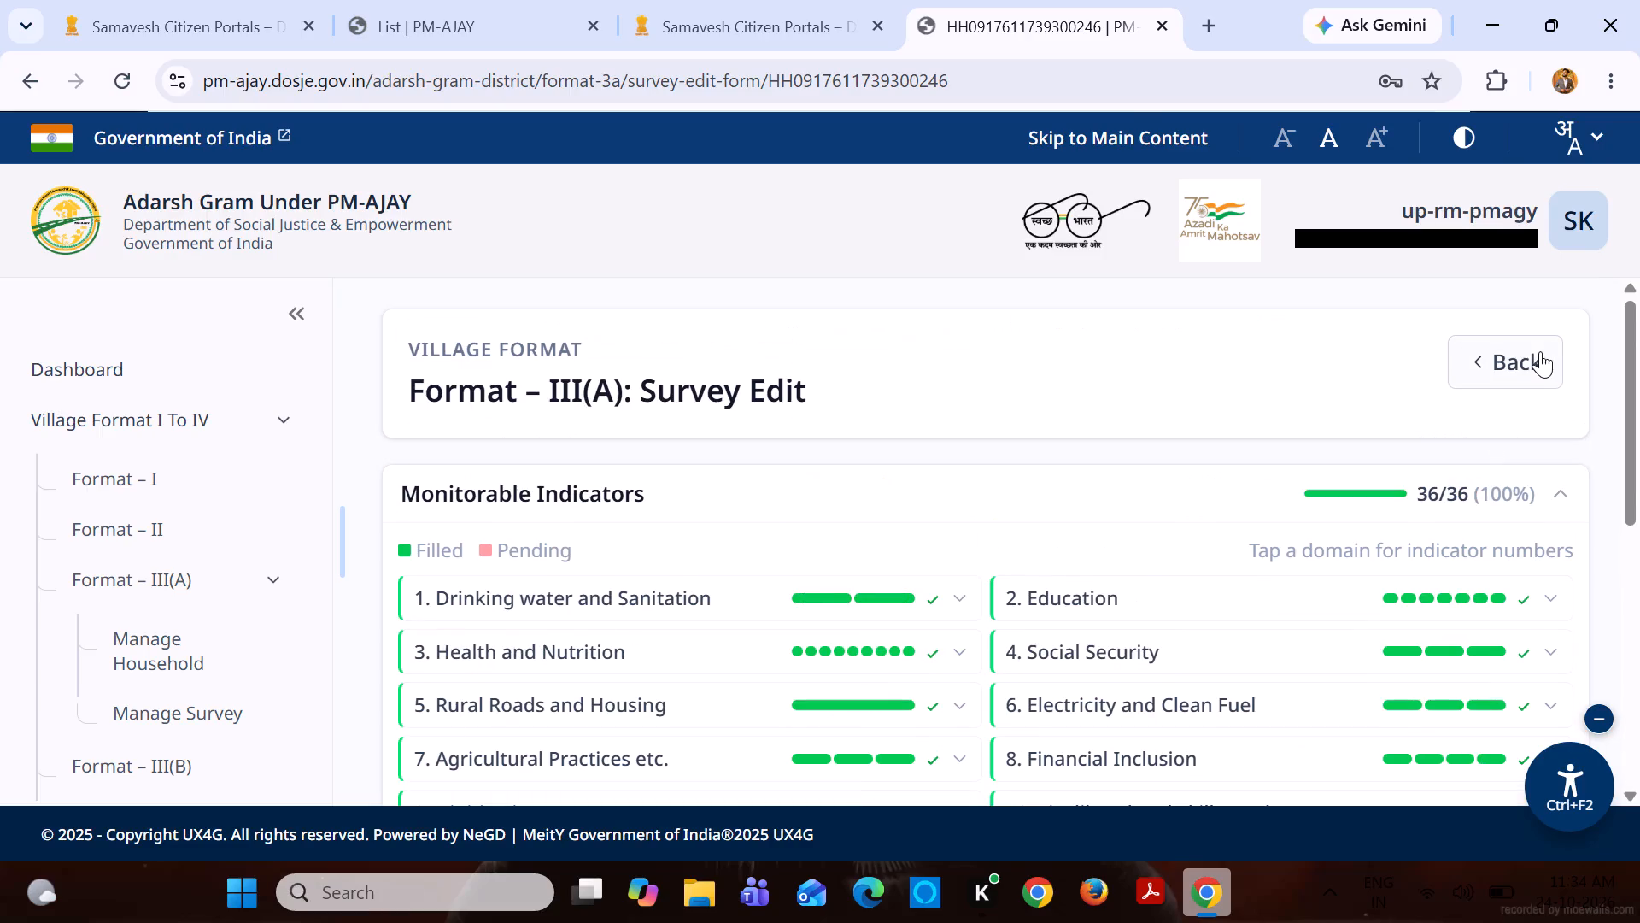
In house 240's survey, answer No to household involvement in farming under domain 7, indicator 7.1, save and return to the list.
scroll(1433, 472, "down", 7)
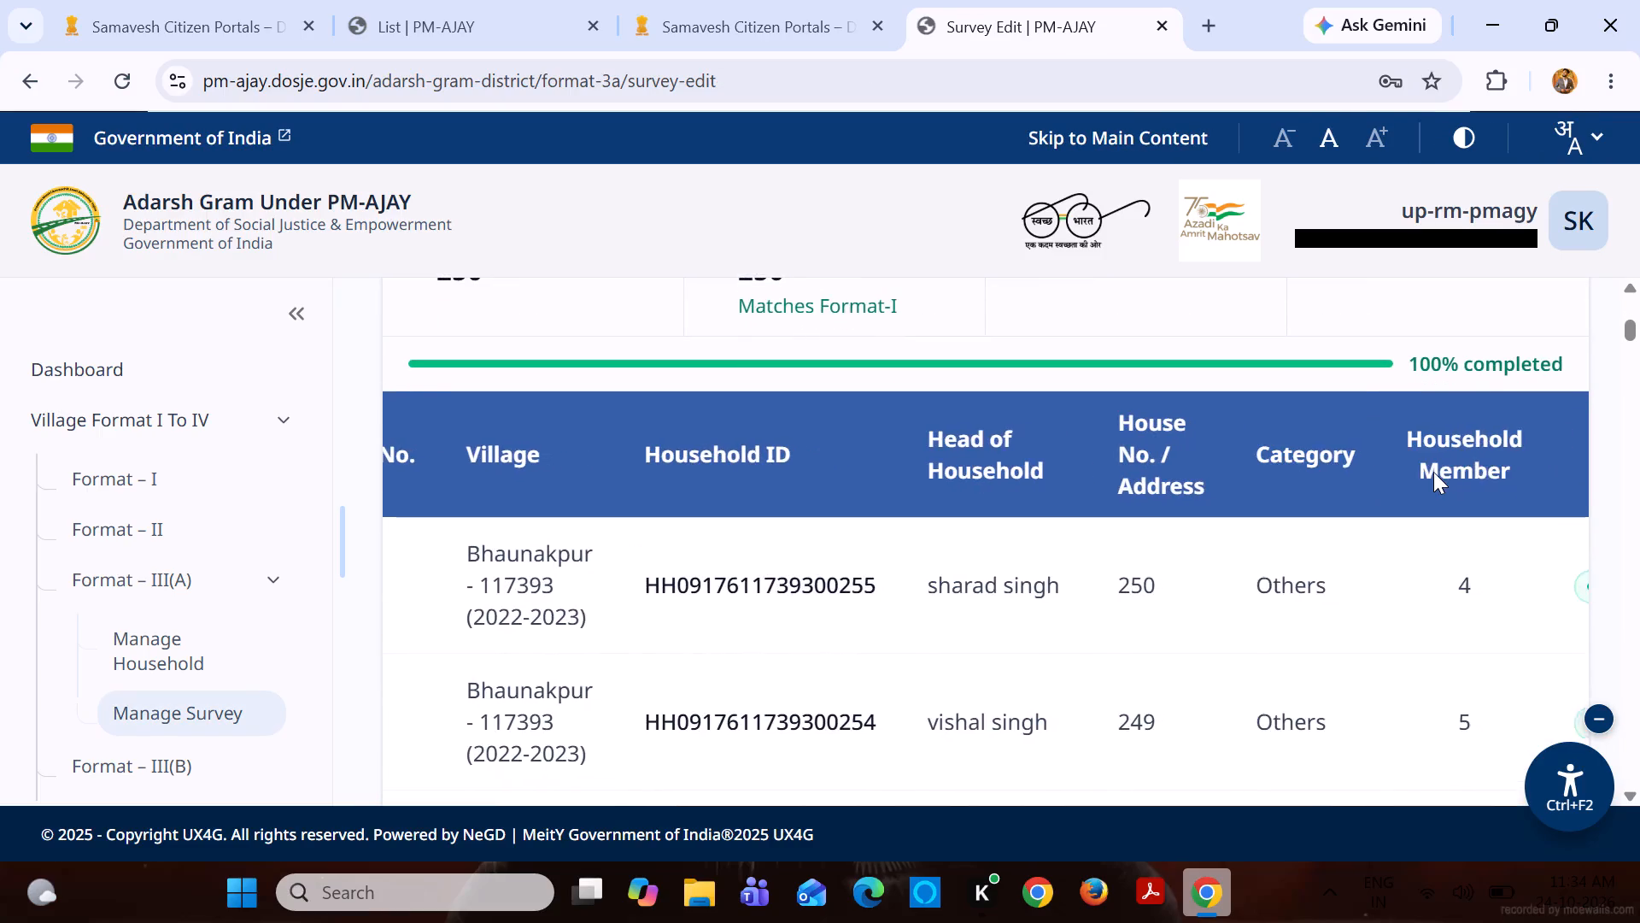
scroll(1433, 472, "down", 5)
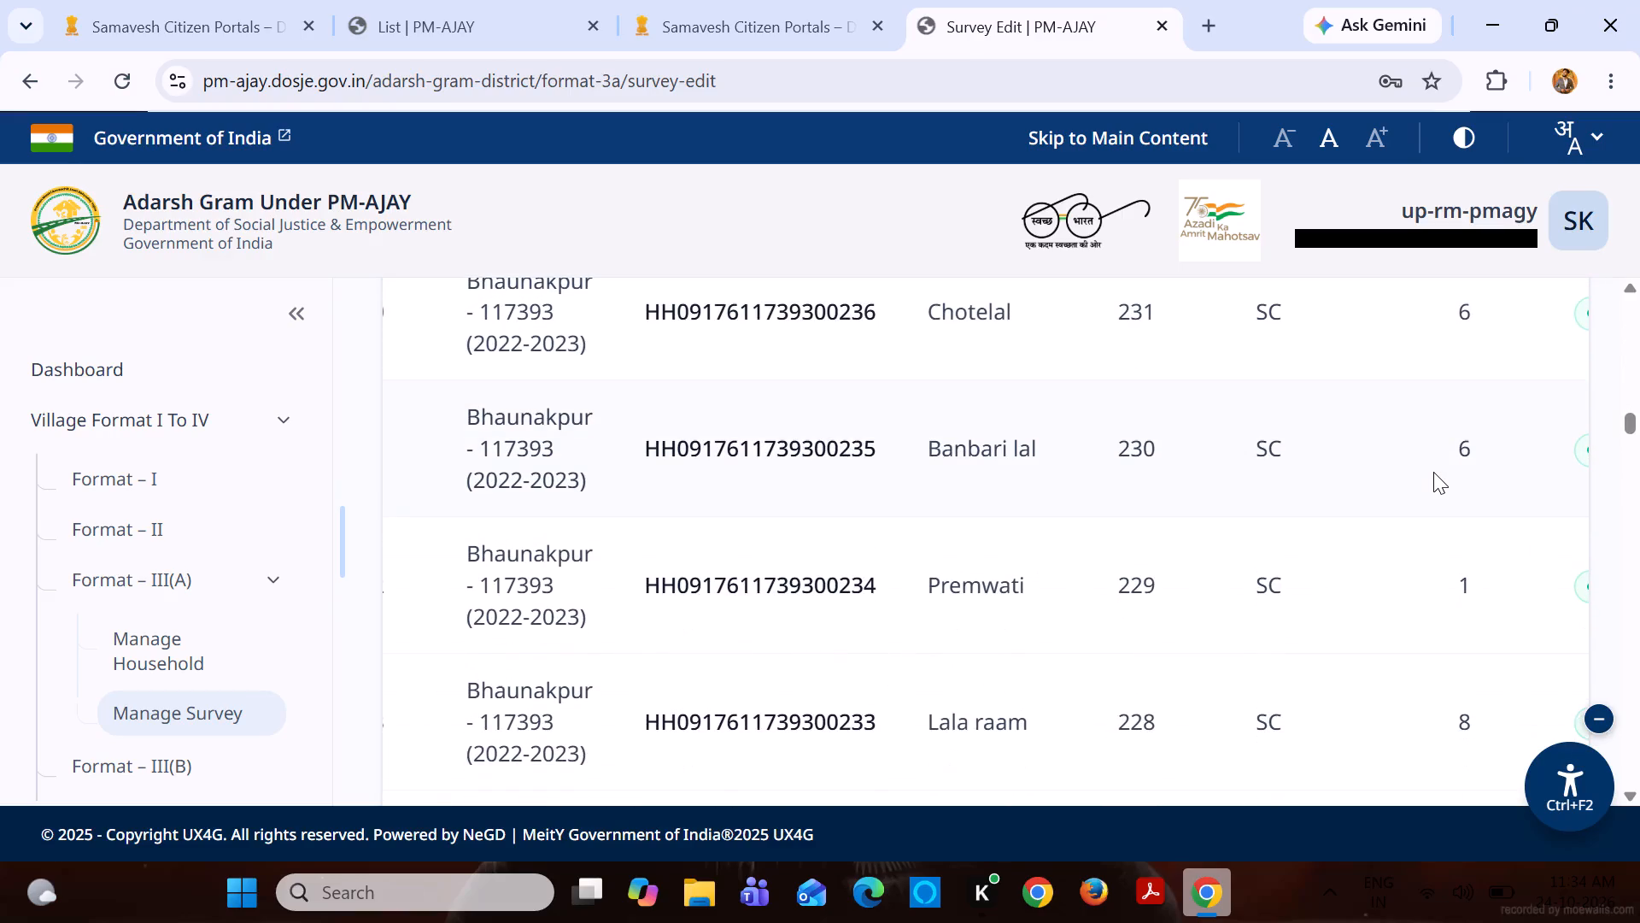
scroll(1433, 472, "up", 3)
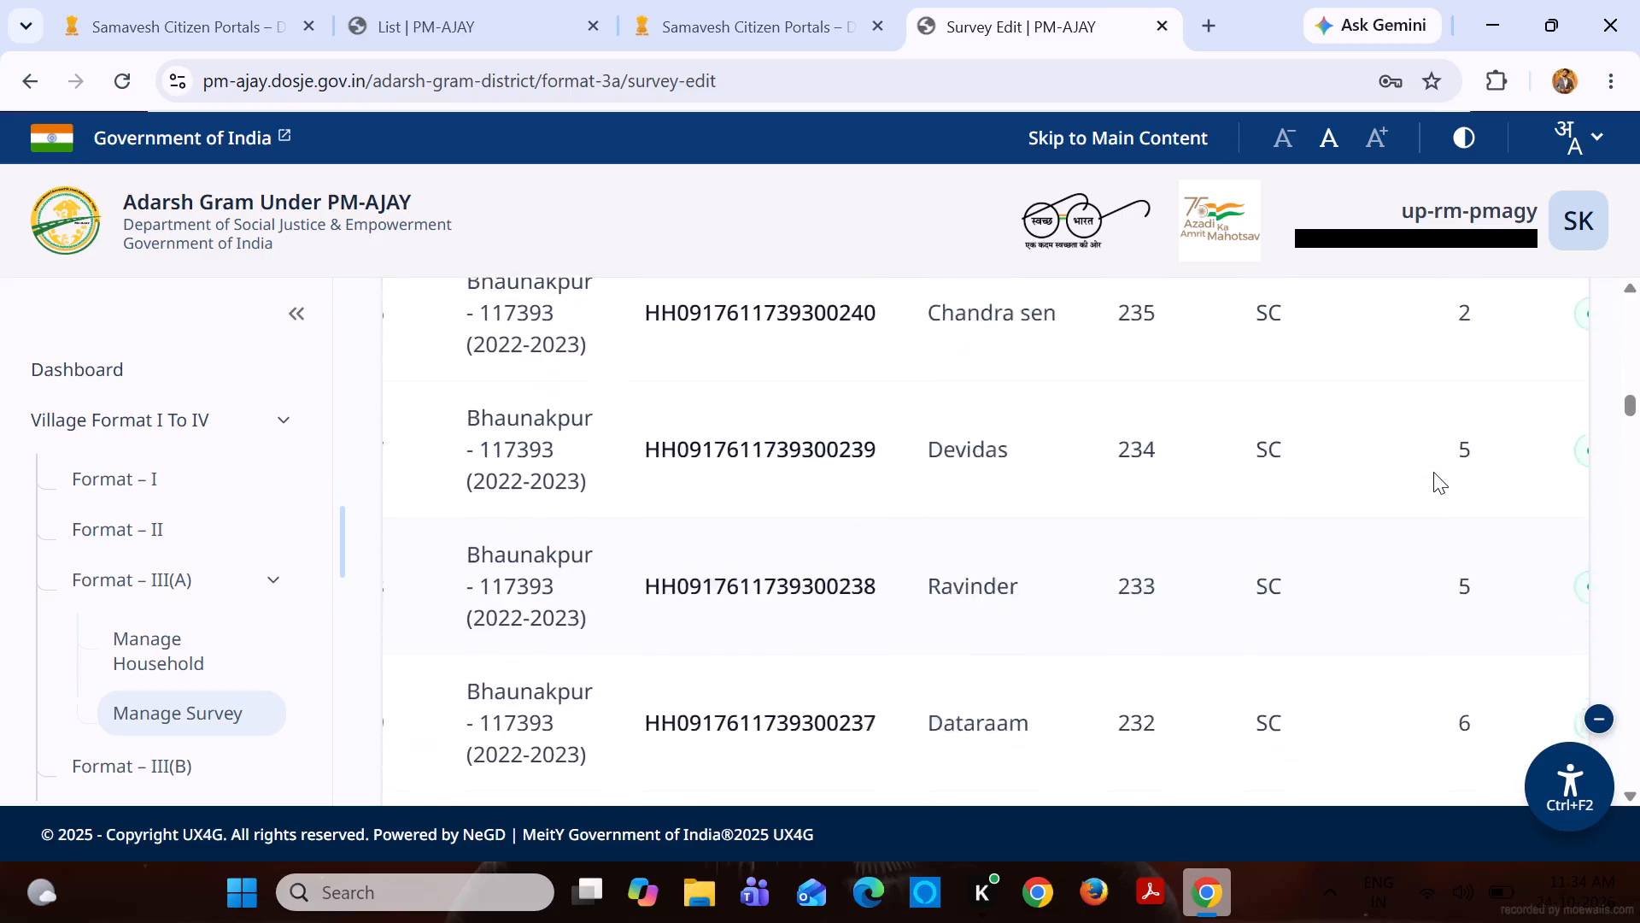
scroll(1433, 472, "up", 3)
scroll(1433, 472, "left", 8)
left_click(1538, 441)
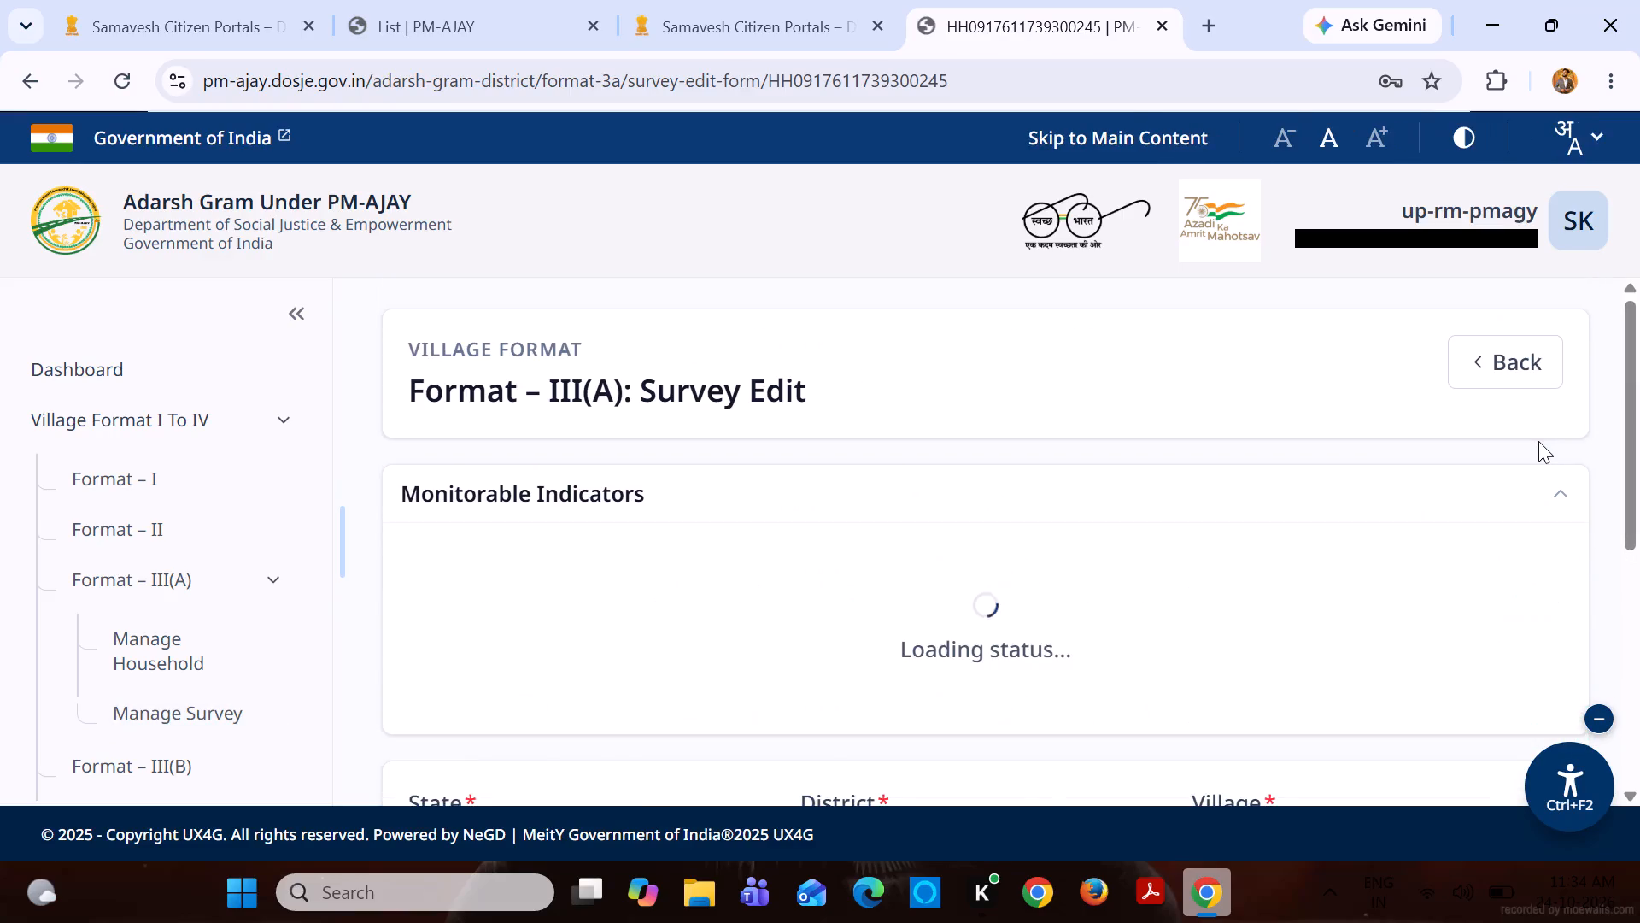
scroll(1357, 546, "down", 5)
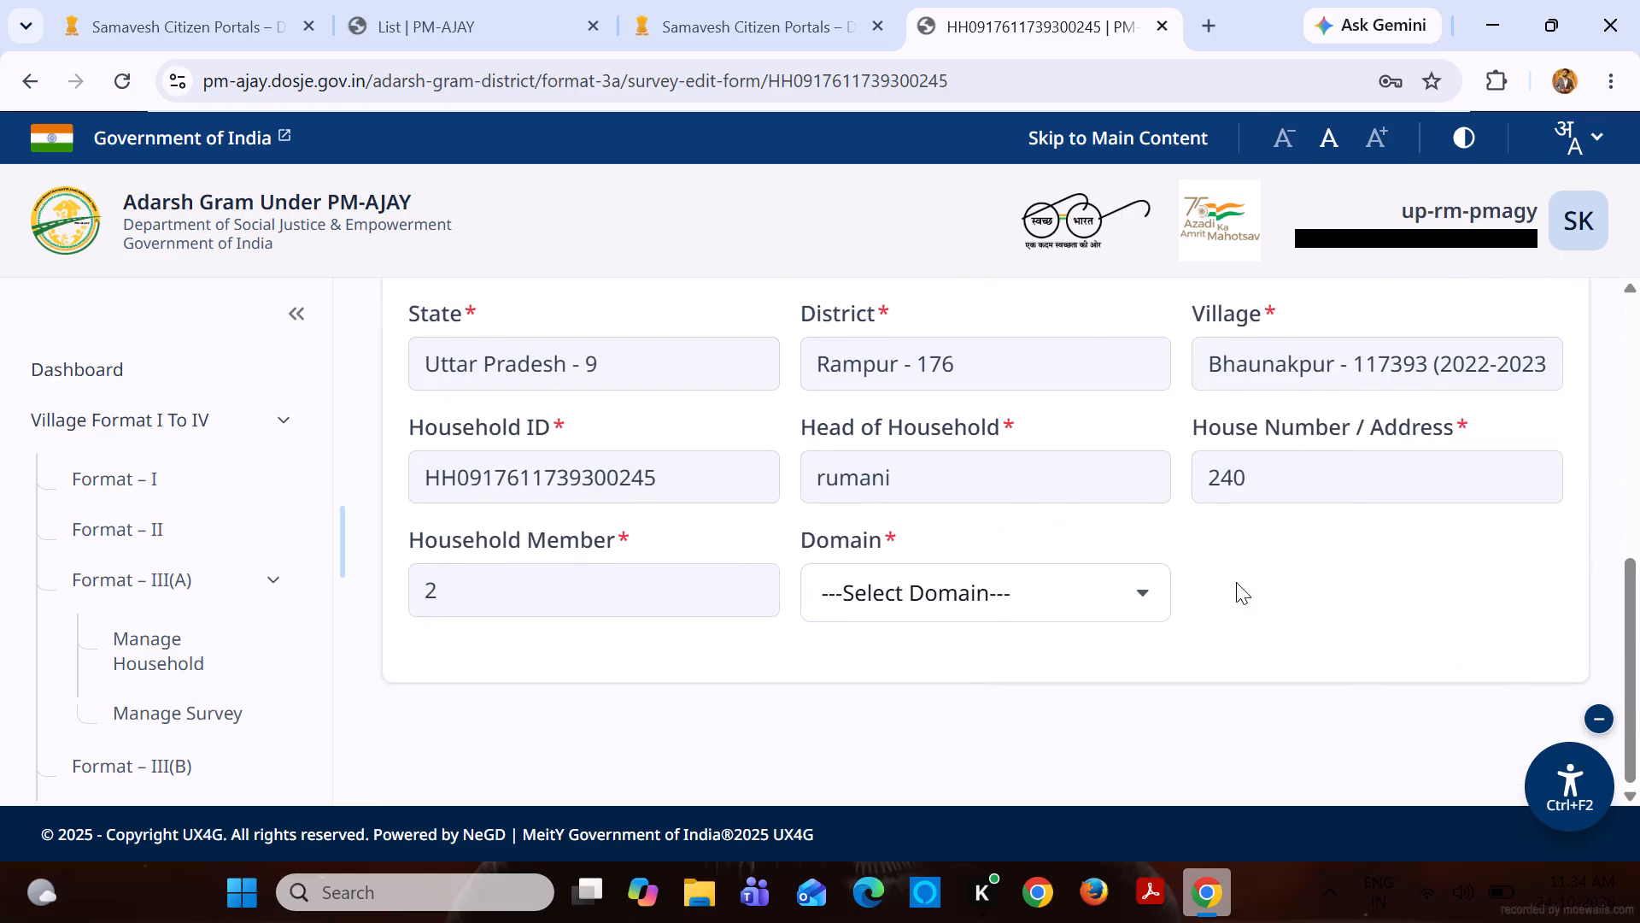
left_click(1163, 591)
scroll(1079, 473, "down", 1)
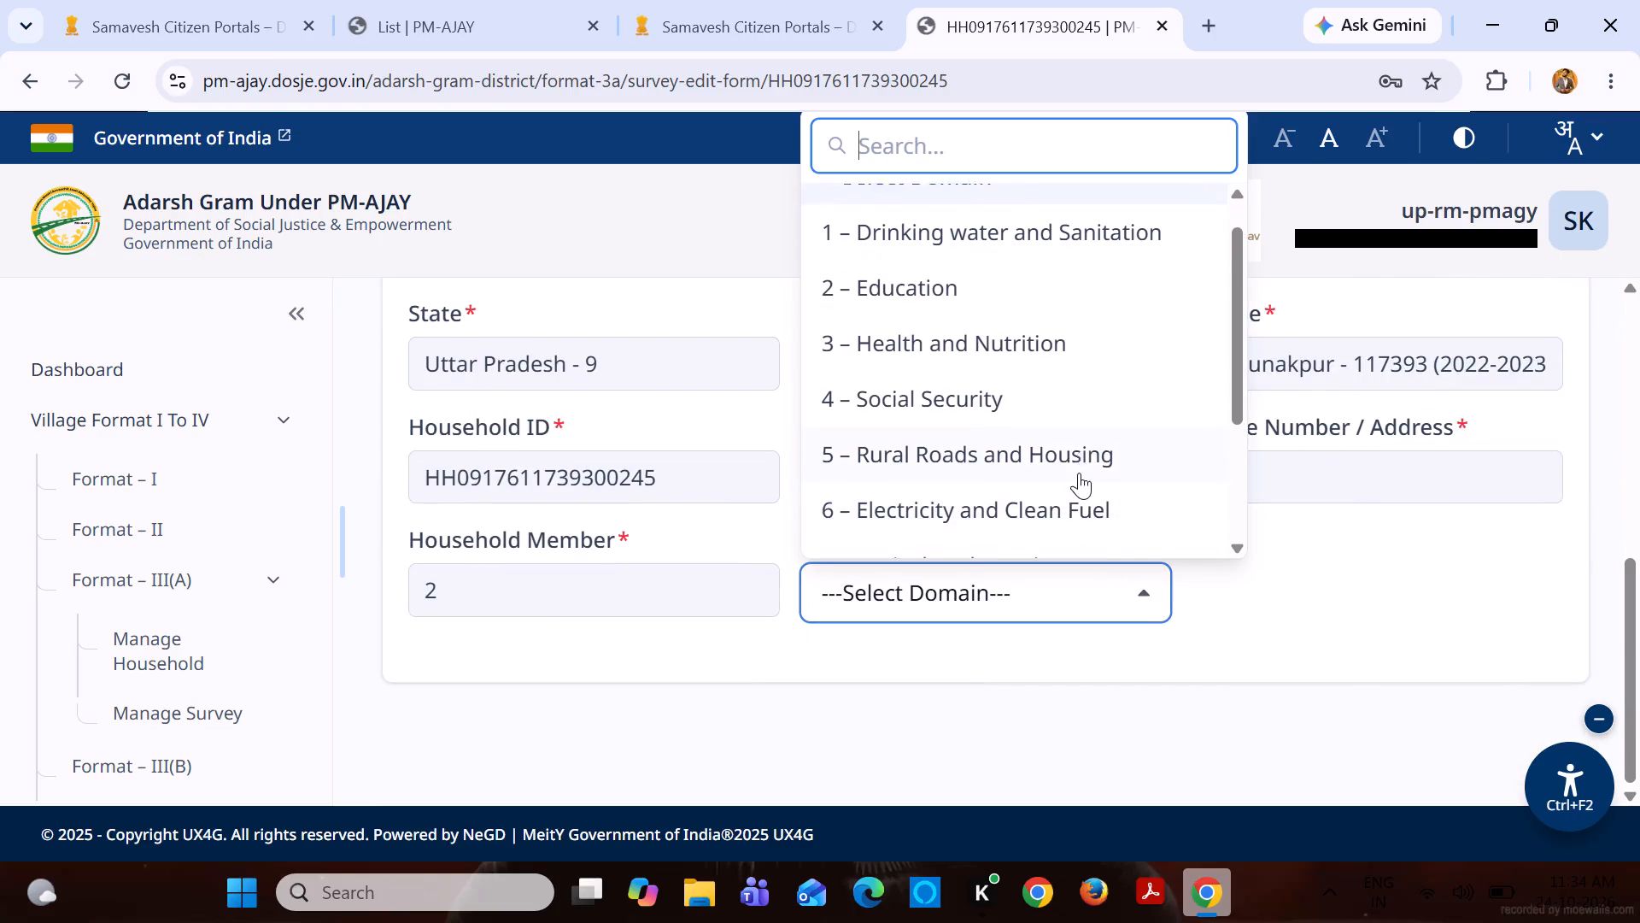
scroll(1079, 473, "down", 1)
left_click(1057, 478)
scroll(1352, 573, "down", 3)
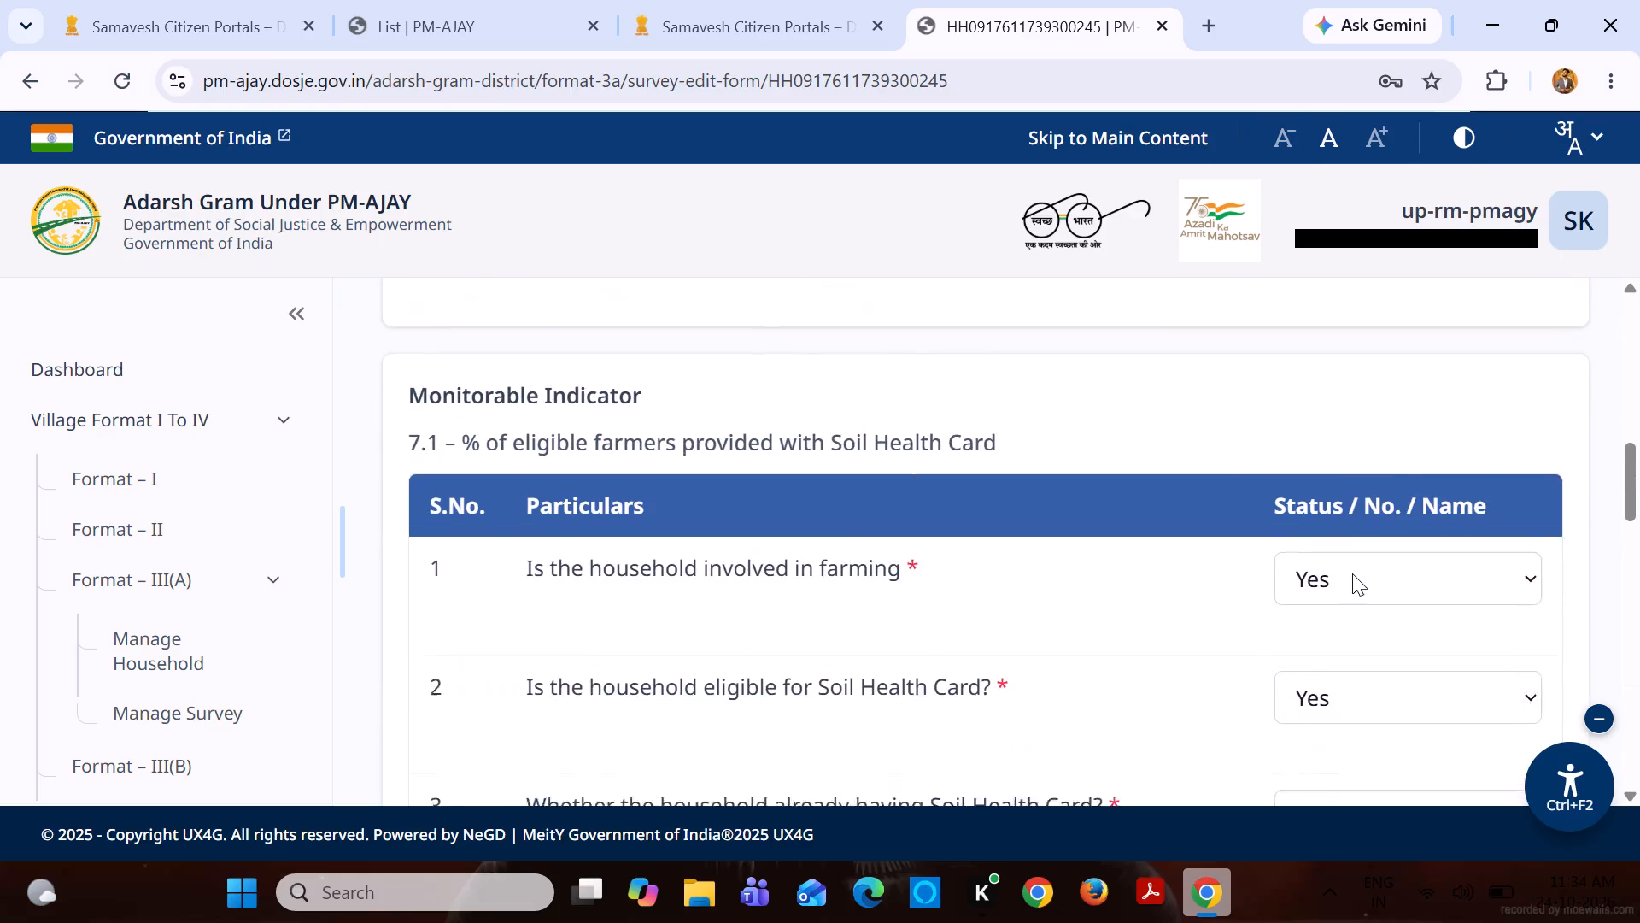
left_click_drag(1432, 559, 1351, 670)
left_click(1351, 670)
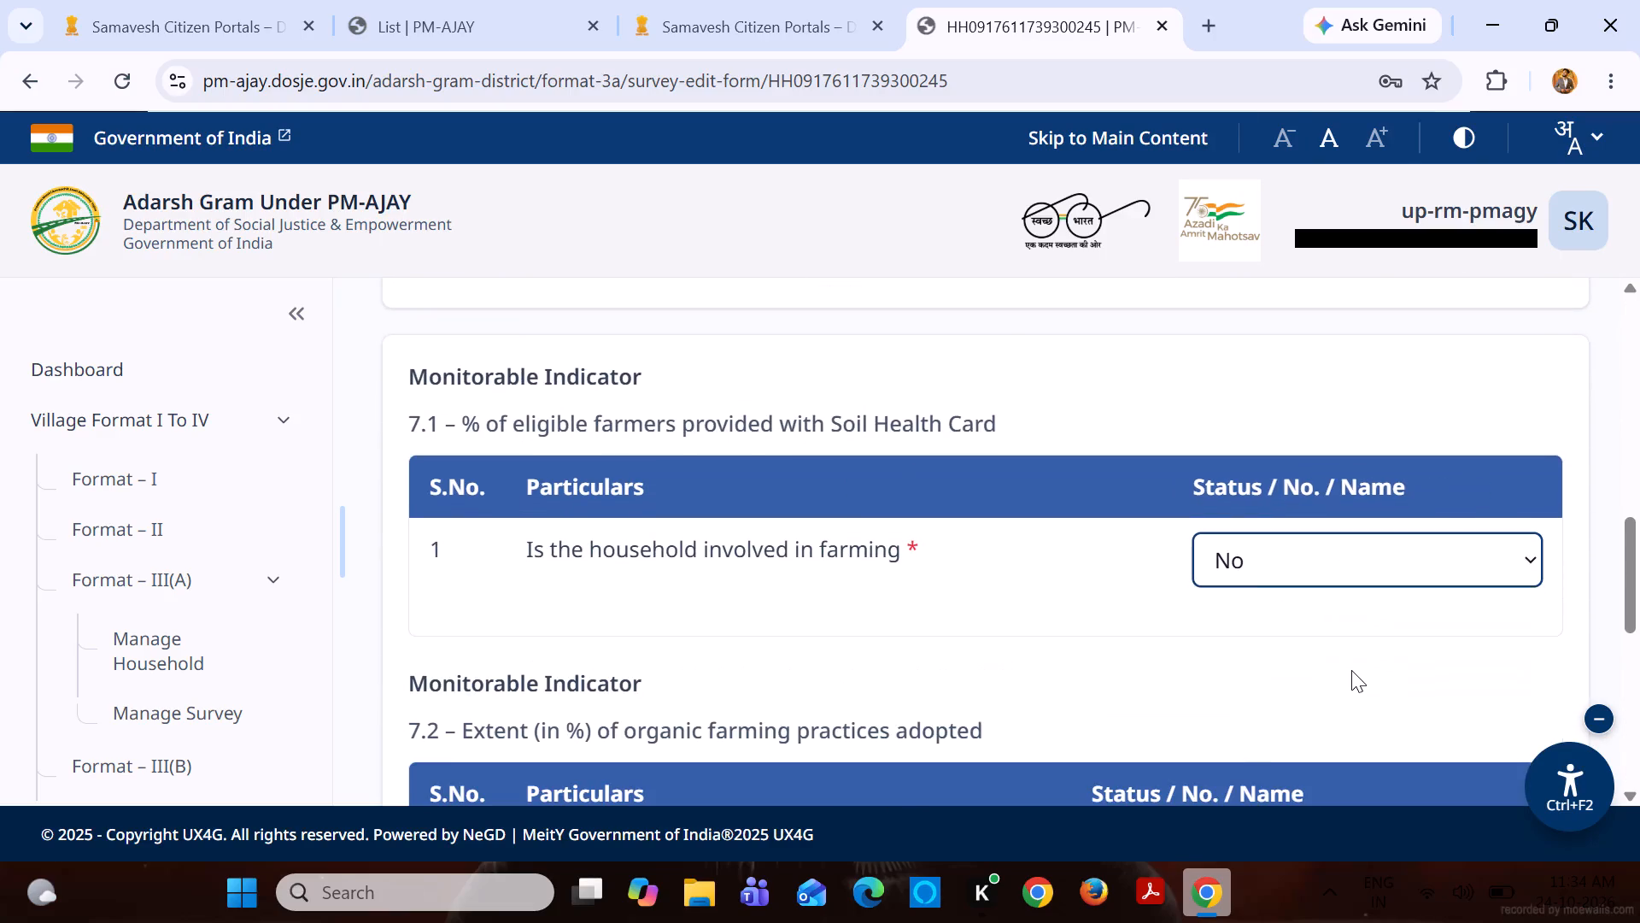
scroll(1351, 670, "down", 6)
left_click(1460, 650)
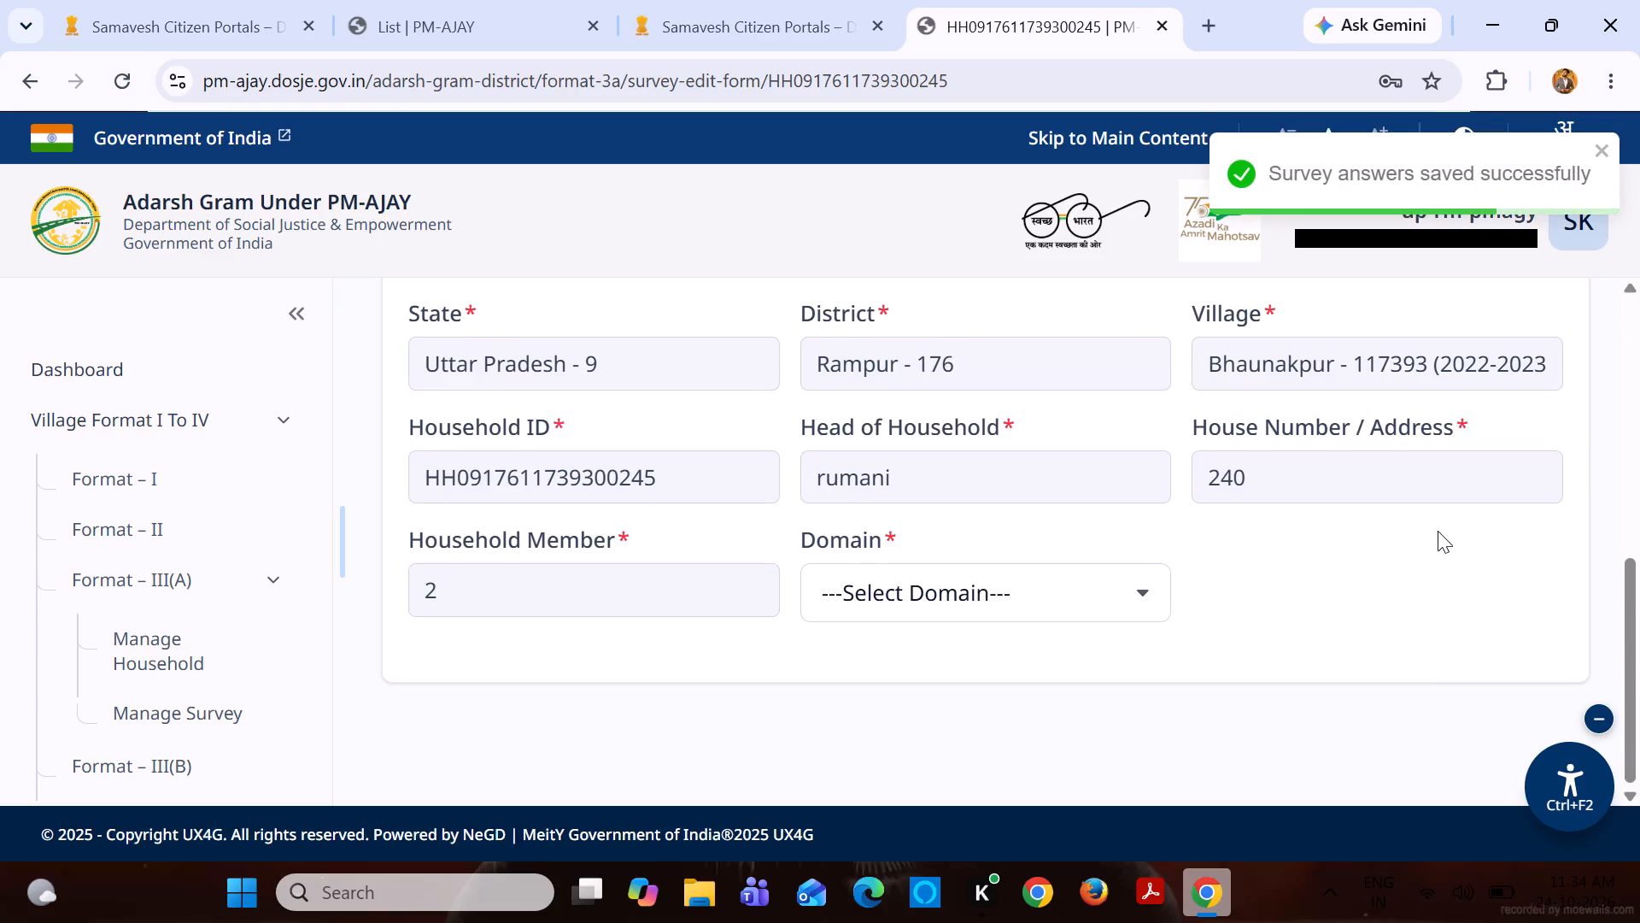
scroll(1438, 531, "up", 6)
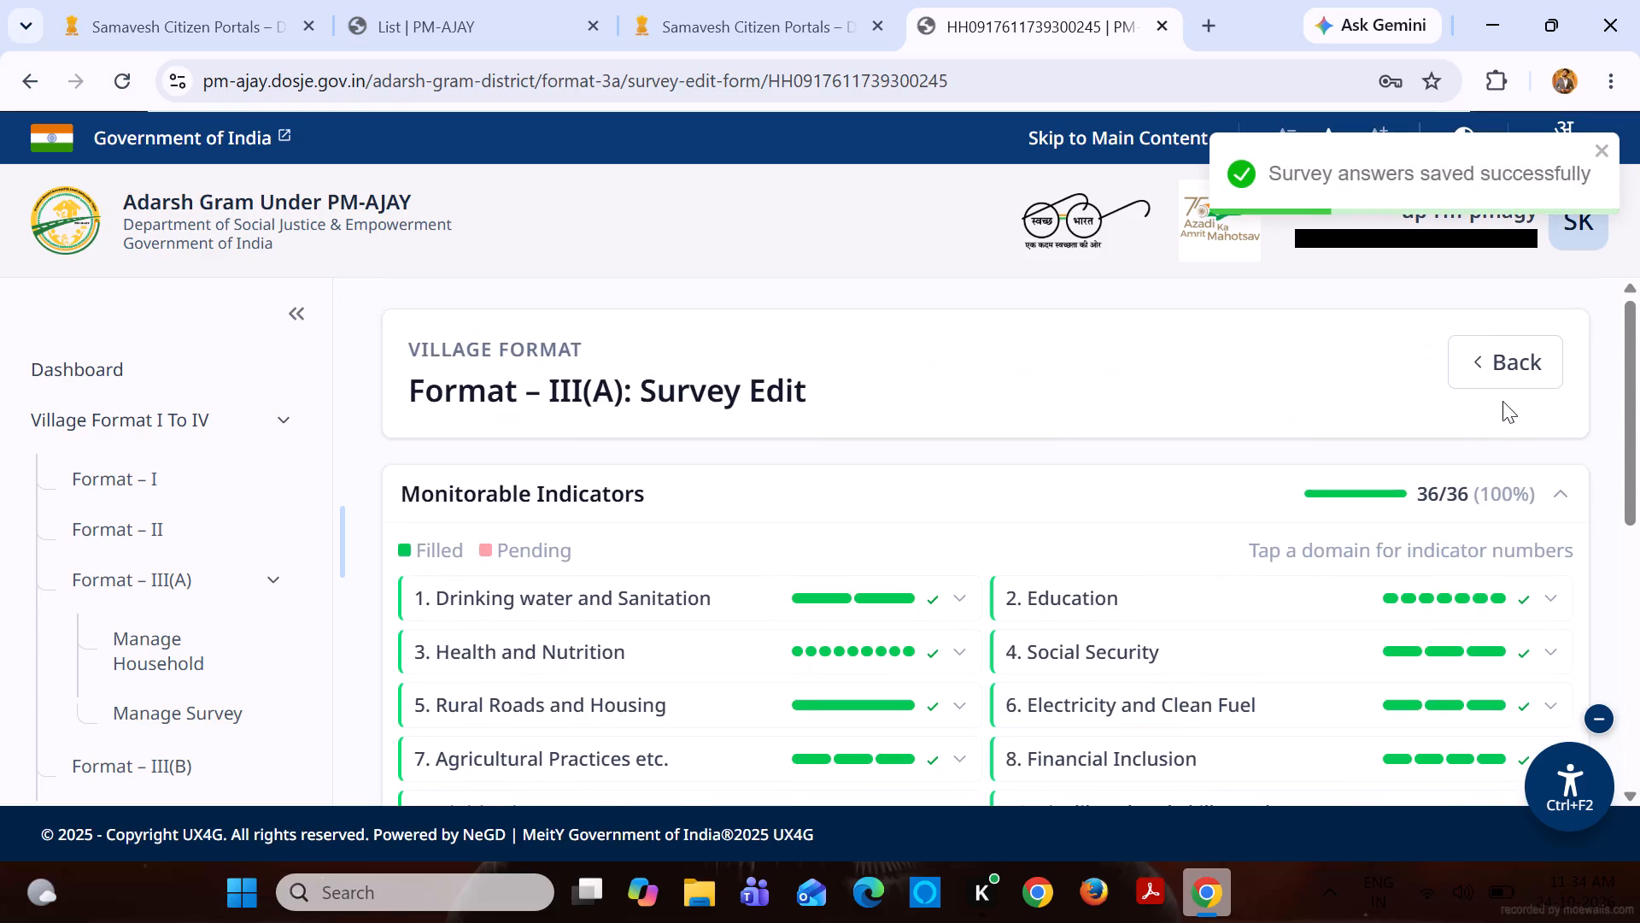
left_click(1518, 379)
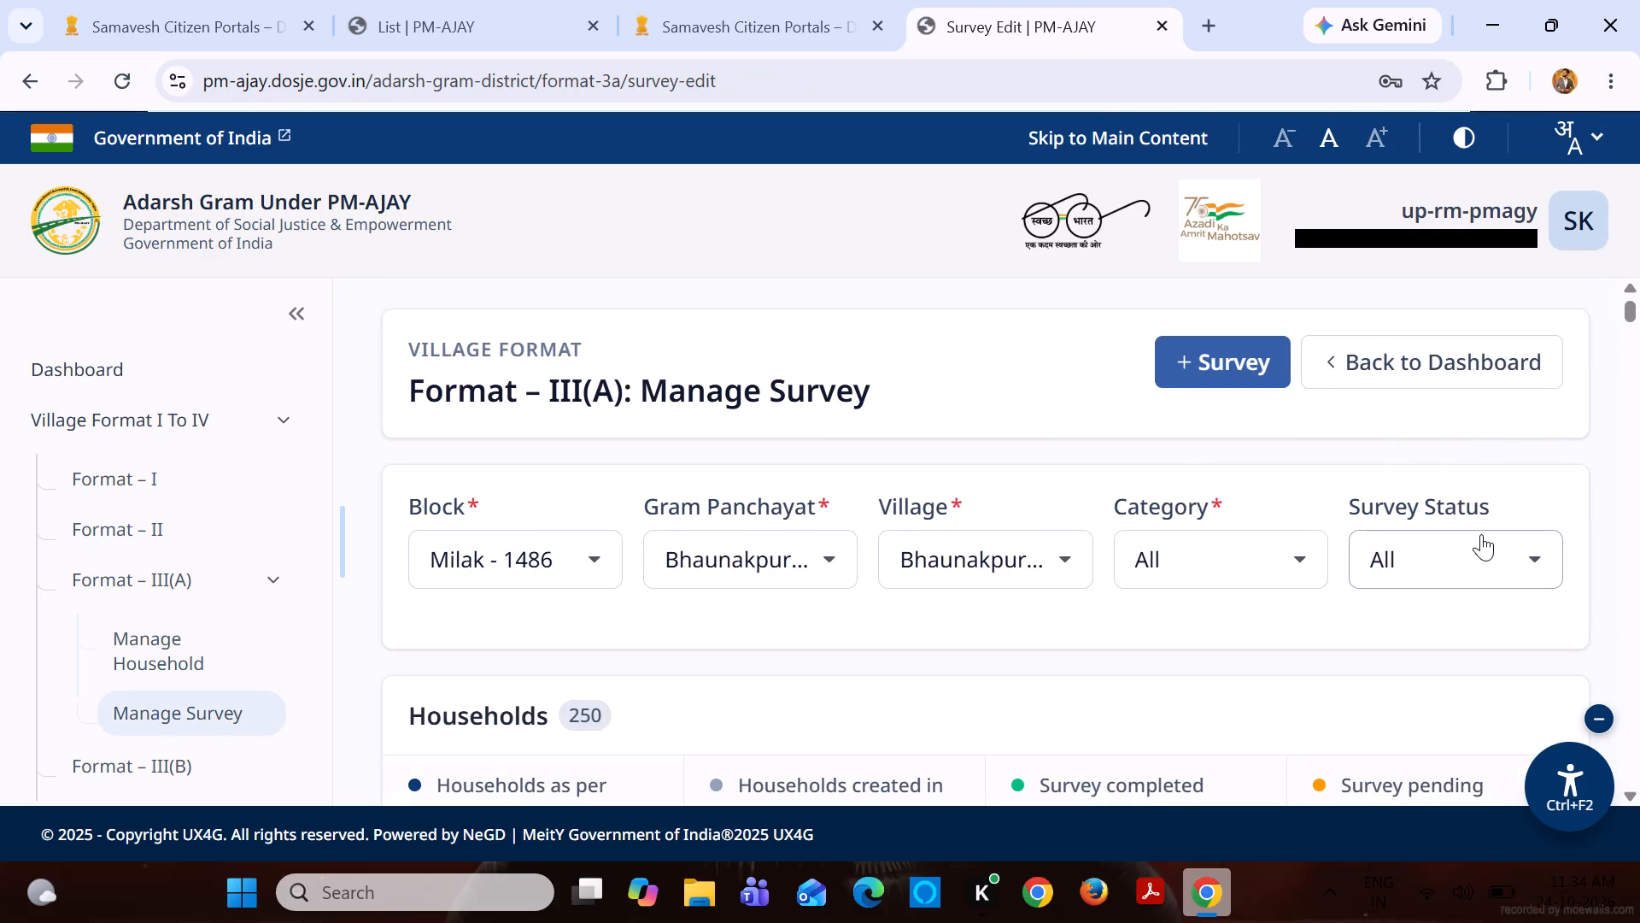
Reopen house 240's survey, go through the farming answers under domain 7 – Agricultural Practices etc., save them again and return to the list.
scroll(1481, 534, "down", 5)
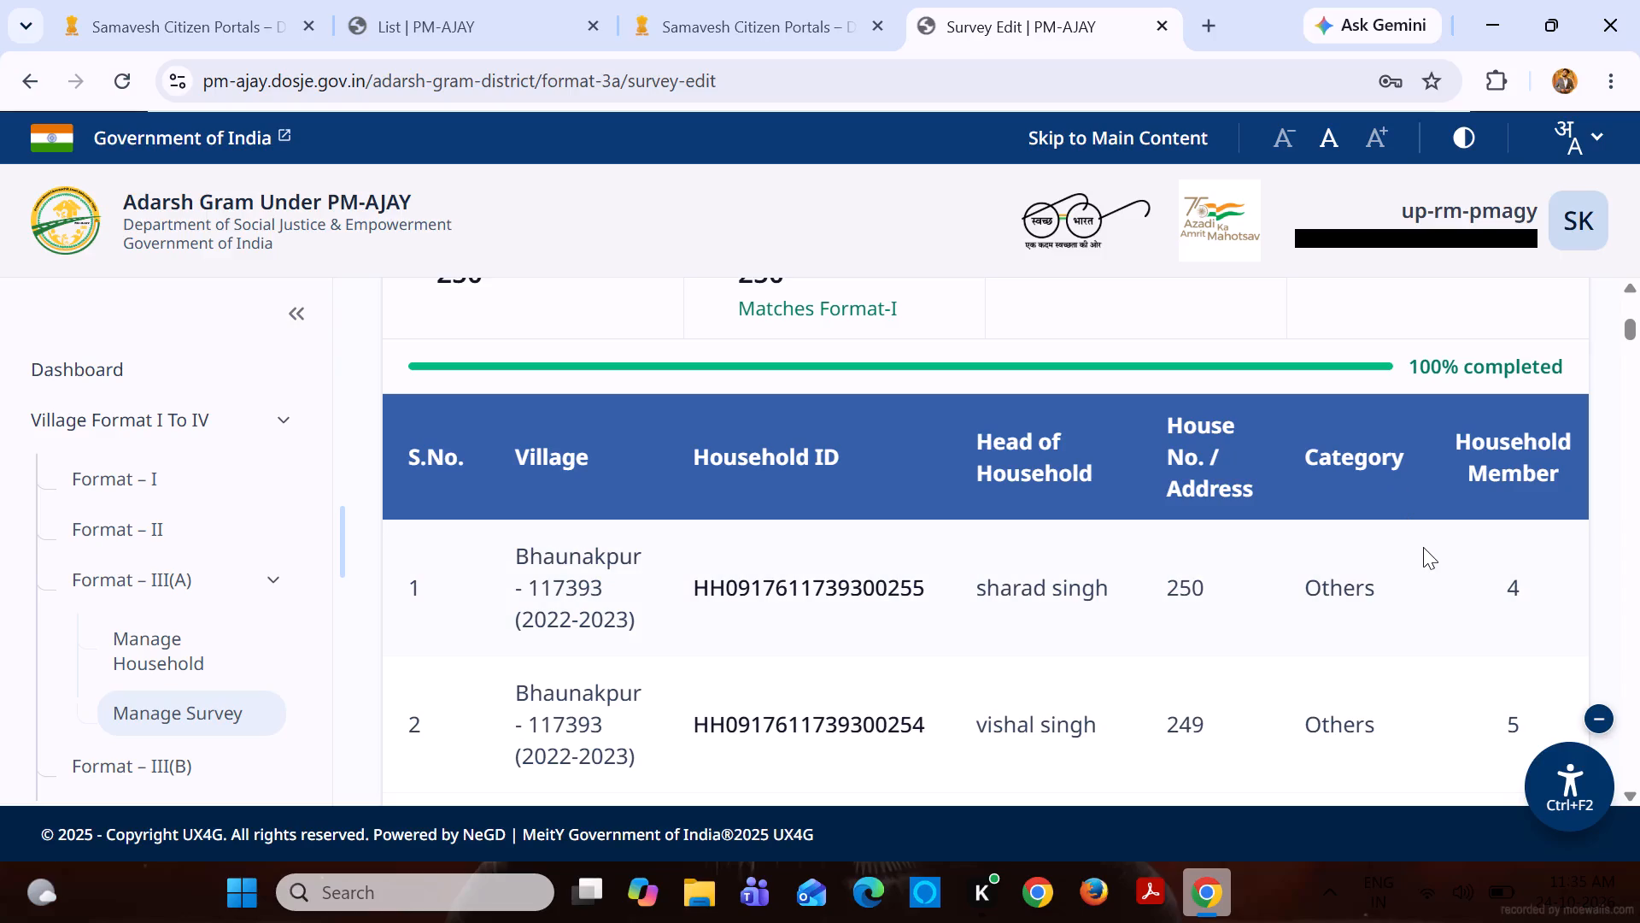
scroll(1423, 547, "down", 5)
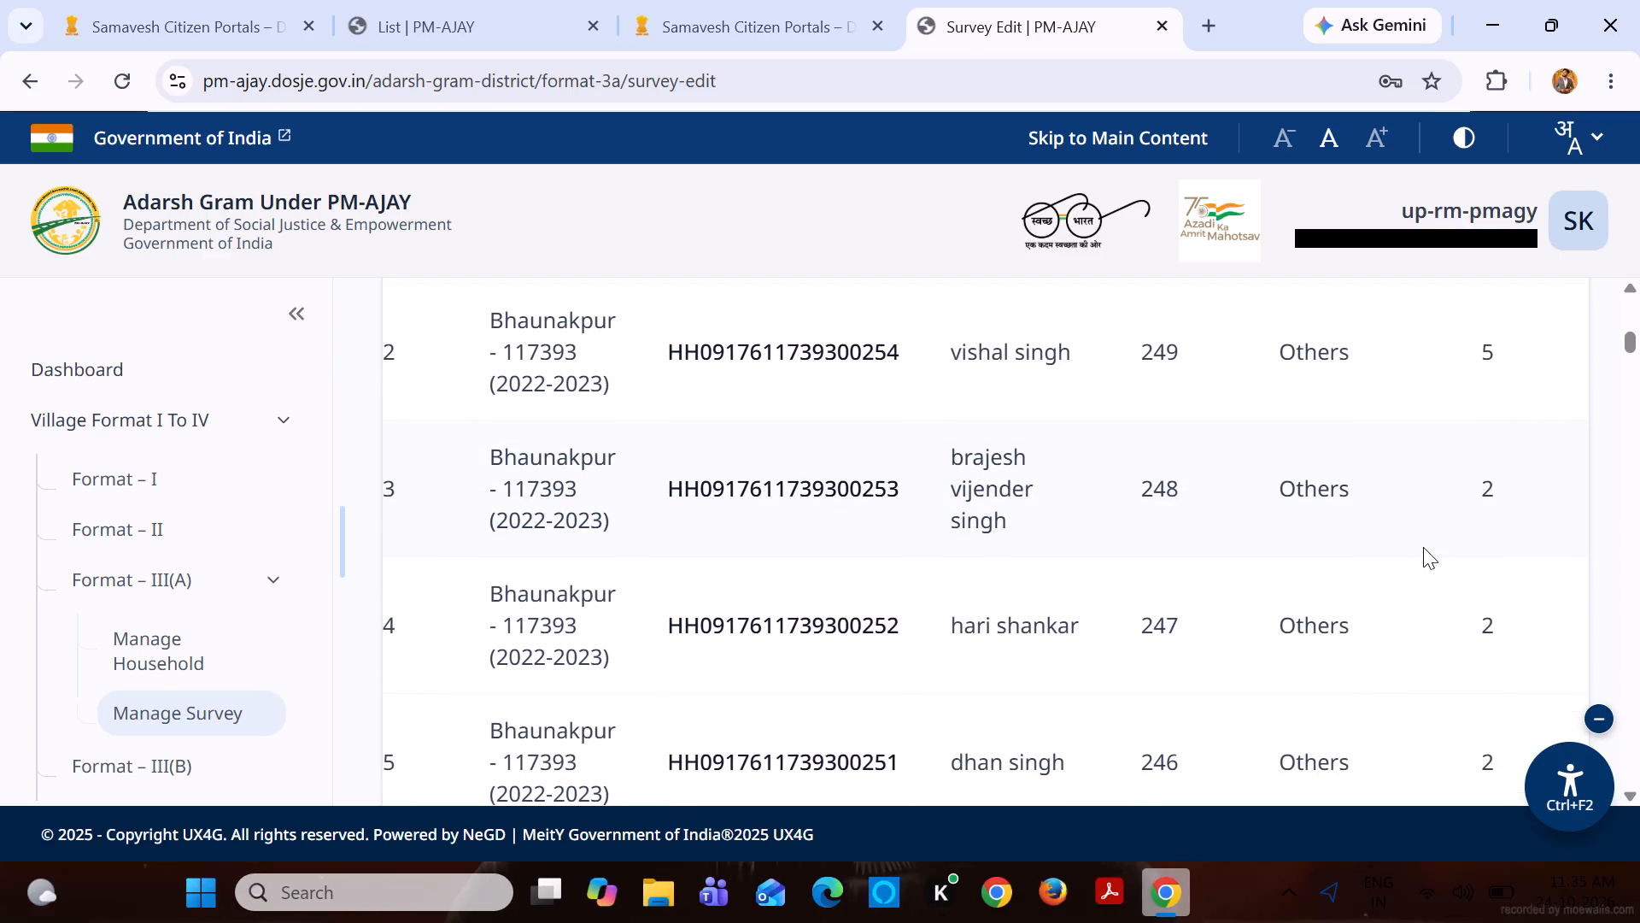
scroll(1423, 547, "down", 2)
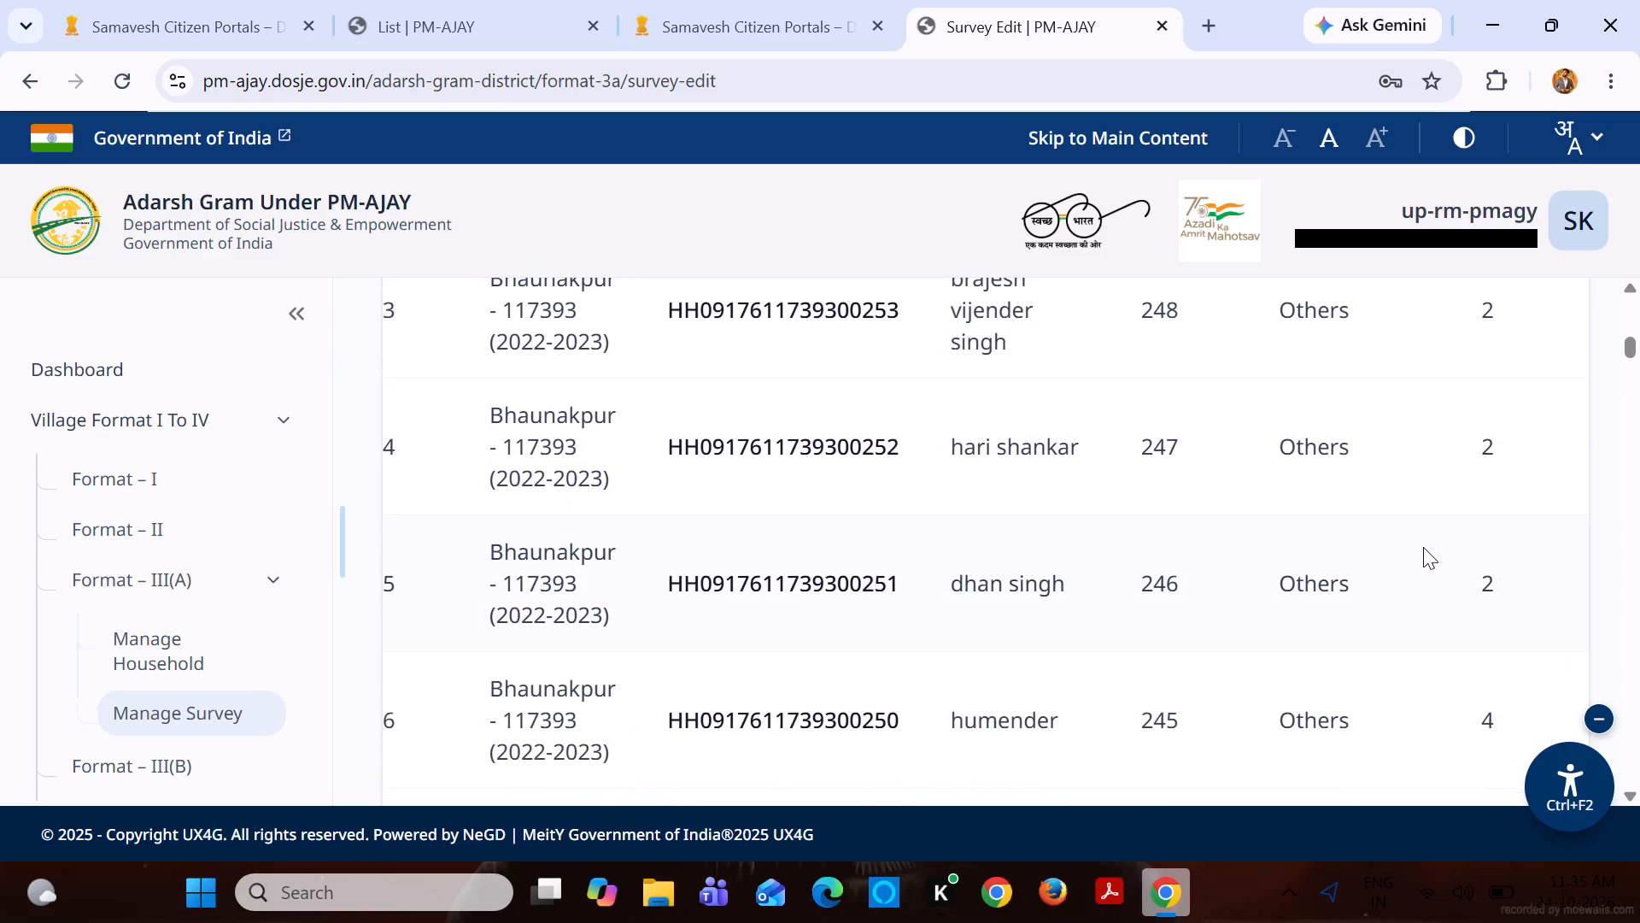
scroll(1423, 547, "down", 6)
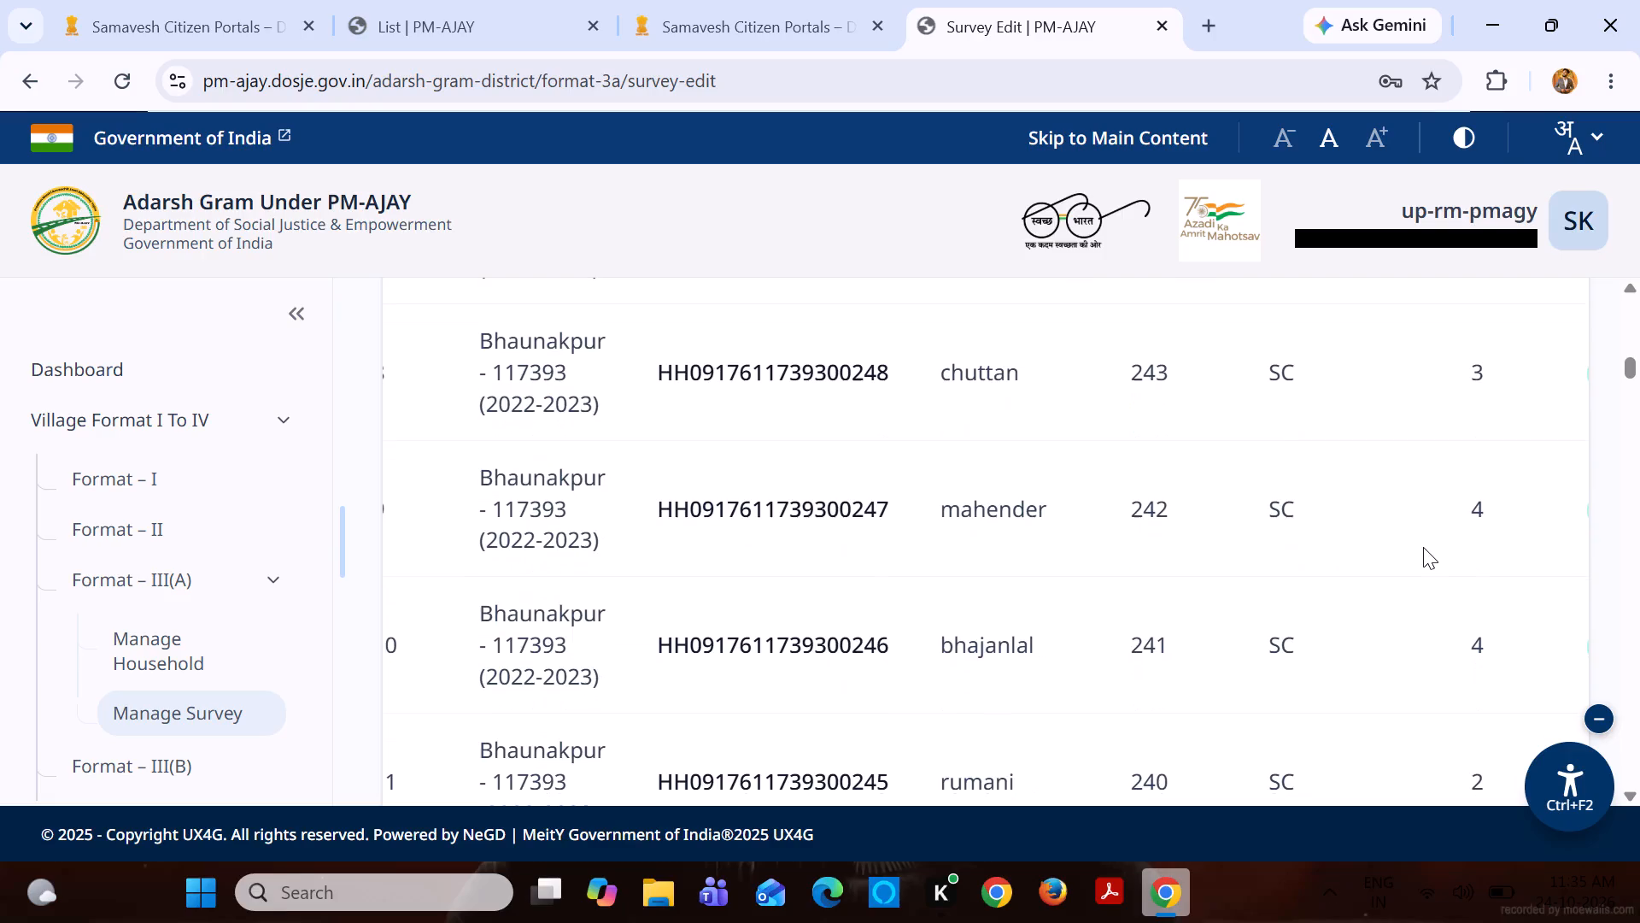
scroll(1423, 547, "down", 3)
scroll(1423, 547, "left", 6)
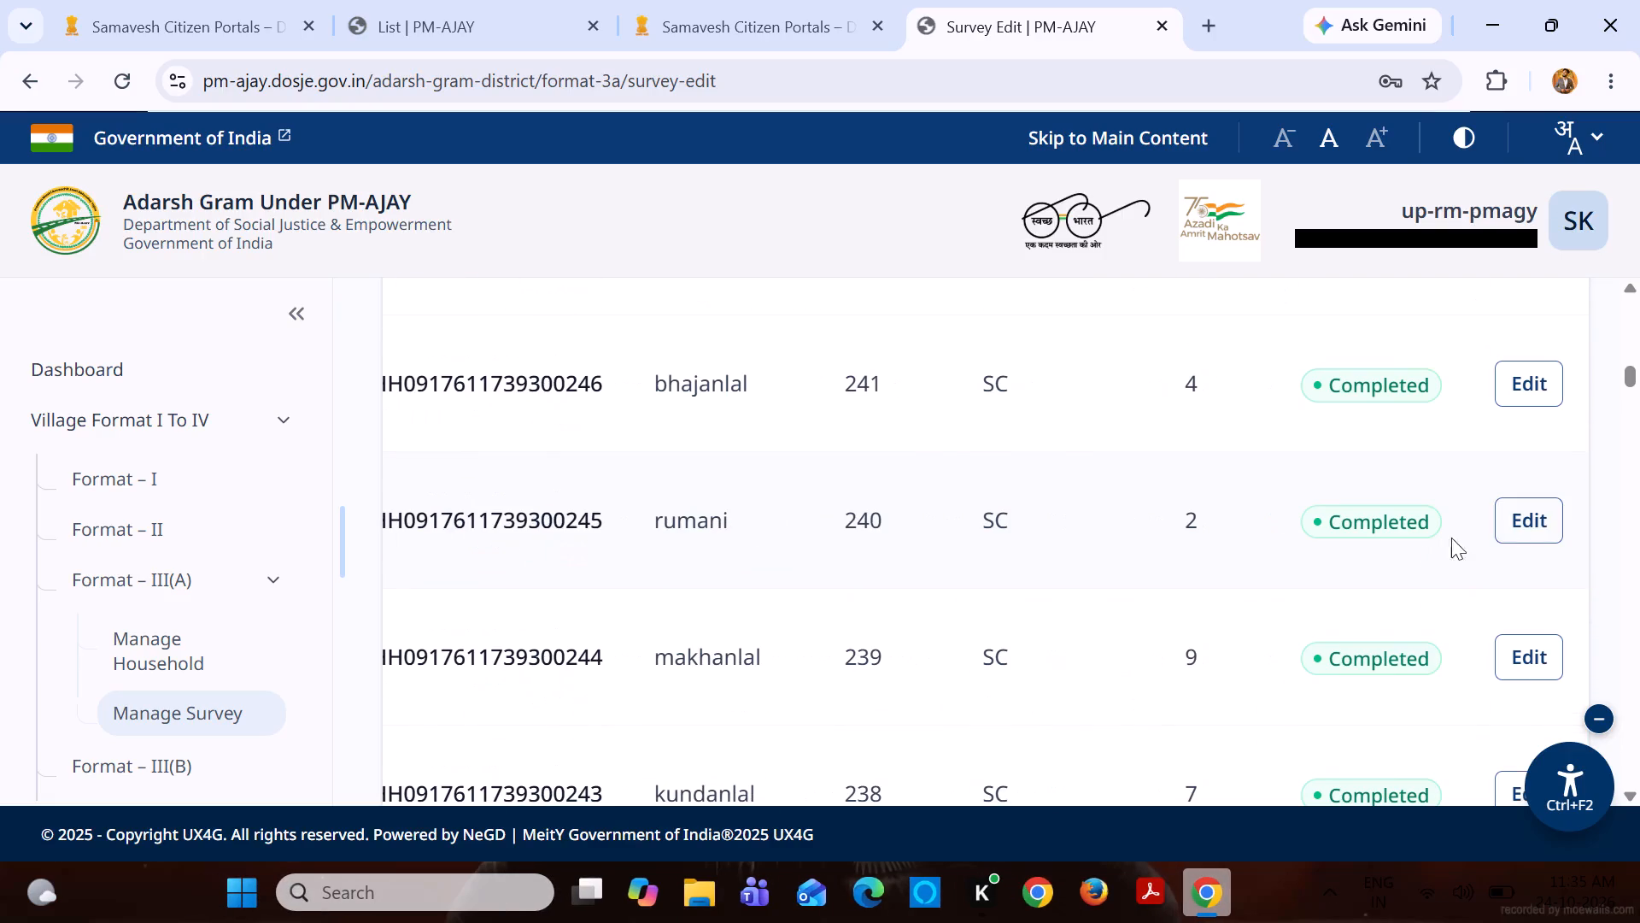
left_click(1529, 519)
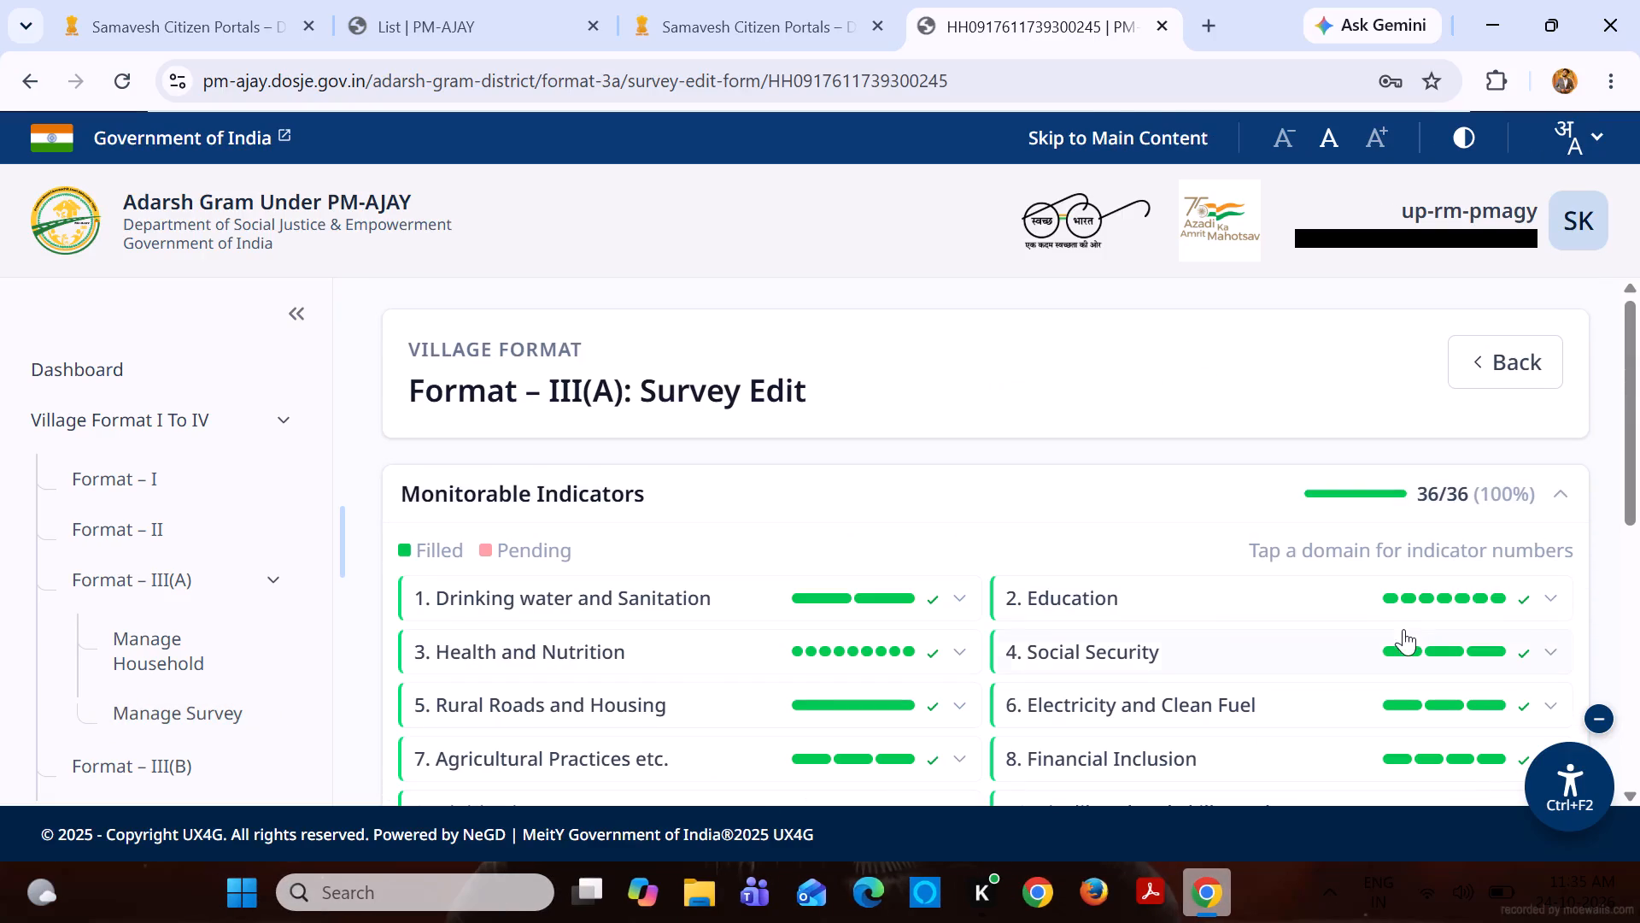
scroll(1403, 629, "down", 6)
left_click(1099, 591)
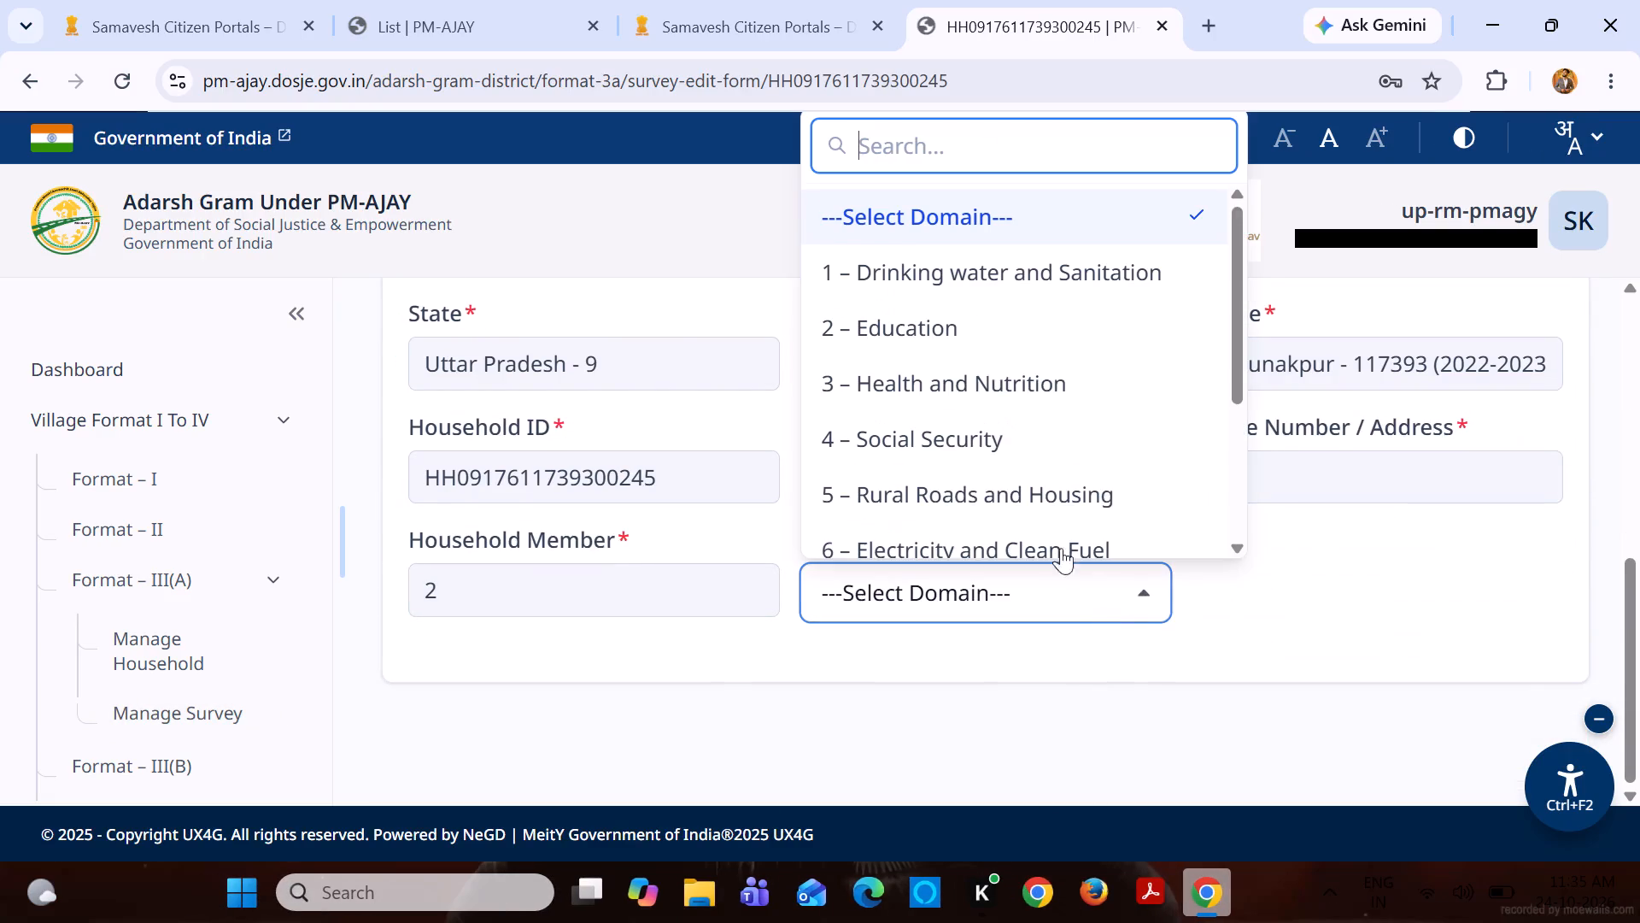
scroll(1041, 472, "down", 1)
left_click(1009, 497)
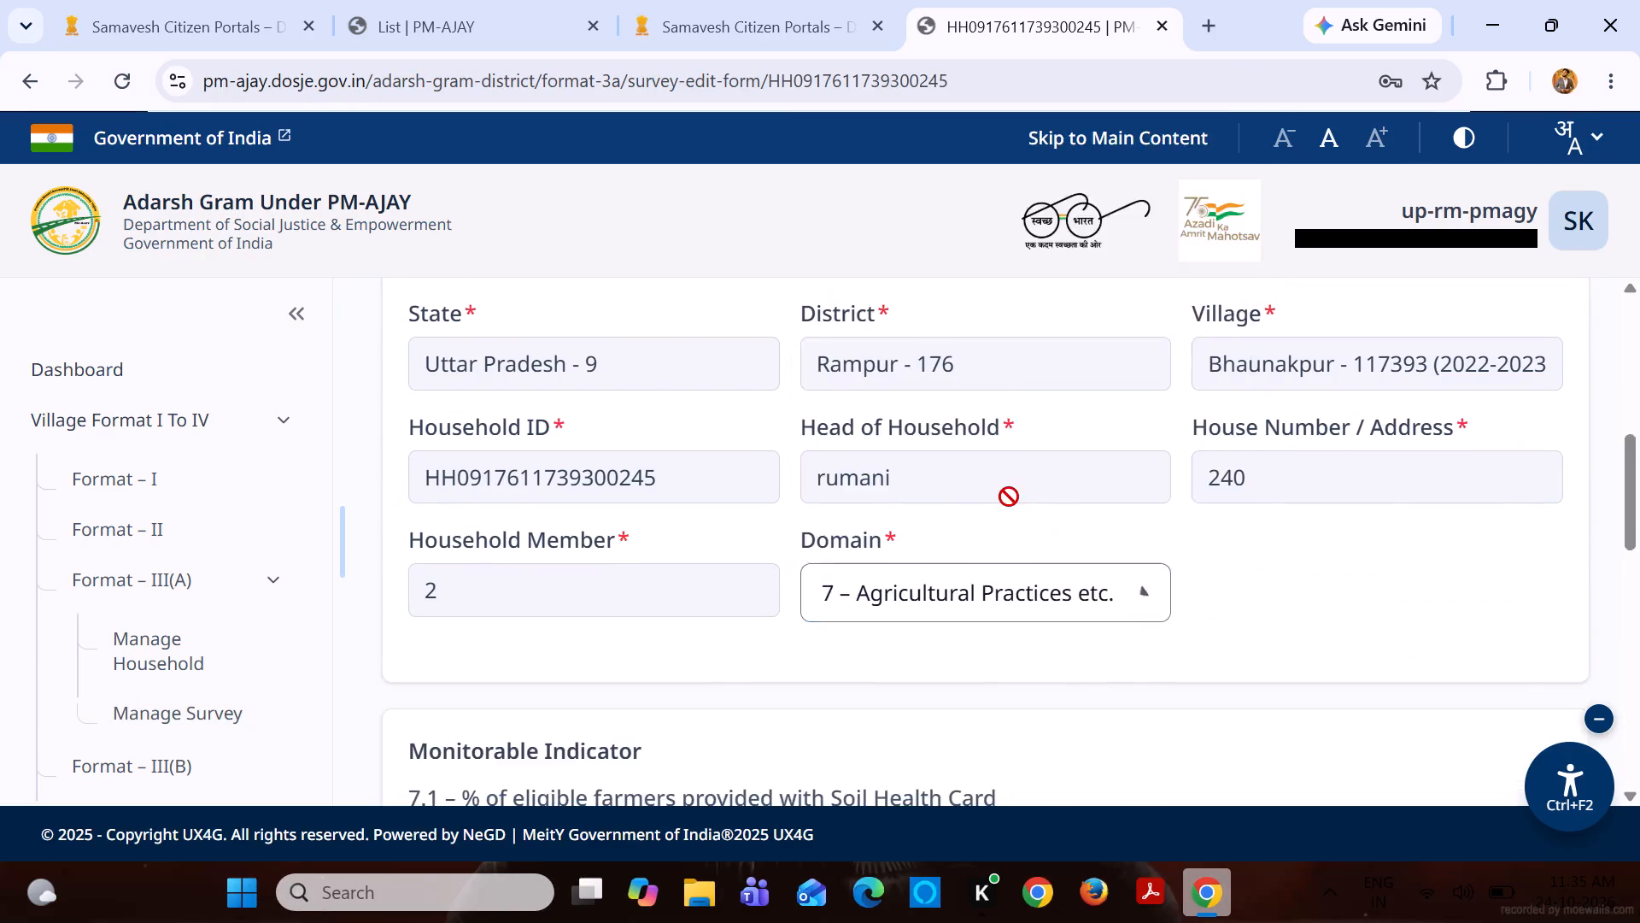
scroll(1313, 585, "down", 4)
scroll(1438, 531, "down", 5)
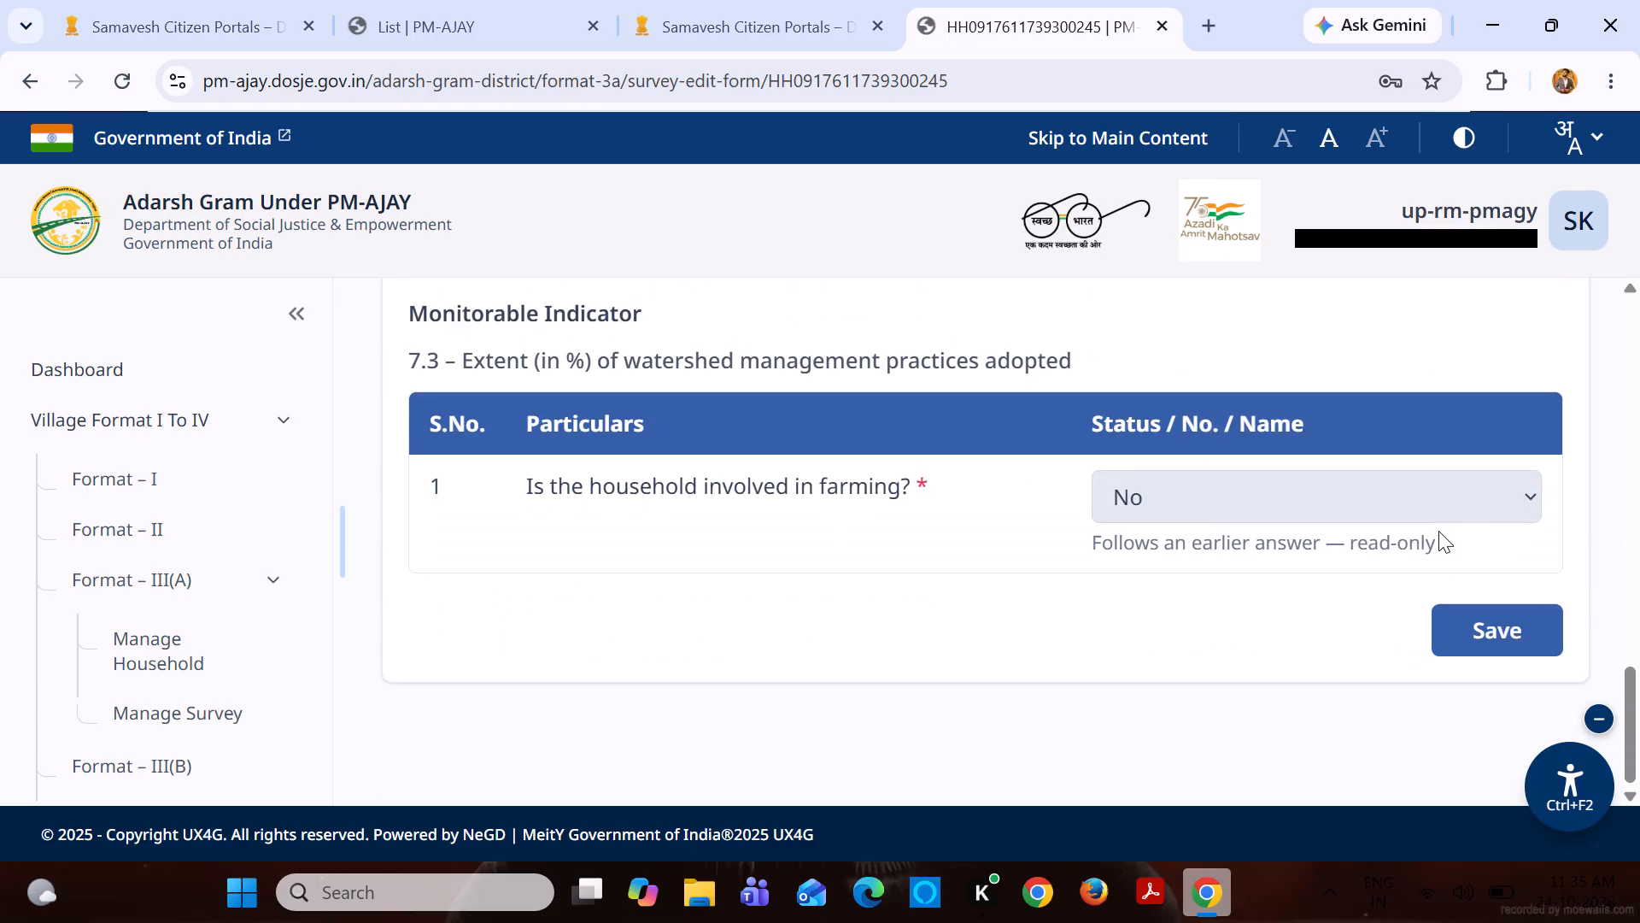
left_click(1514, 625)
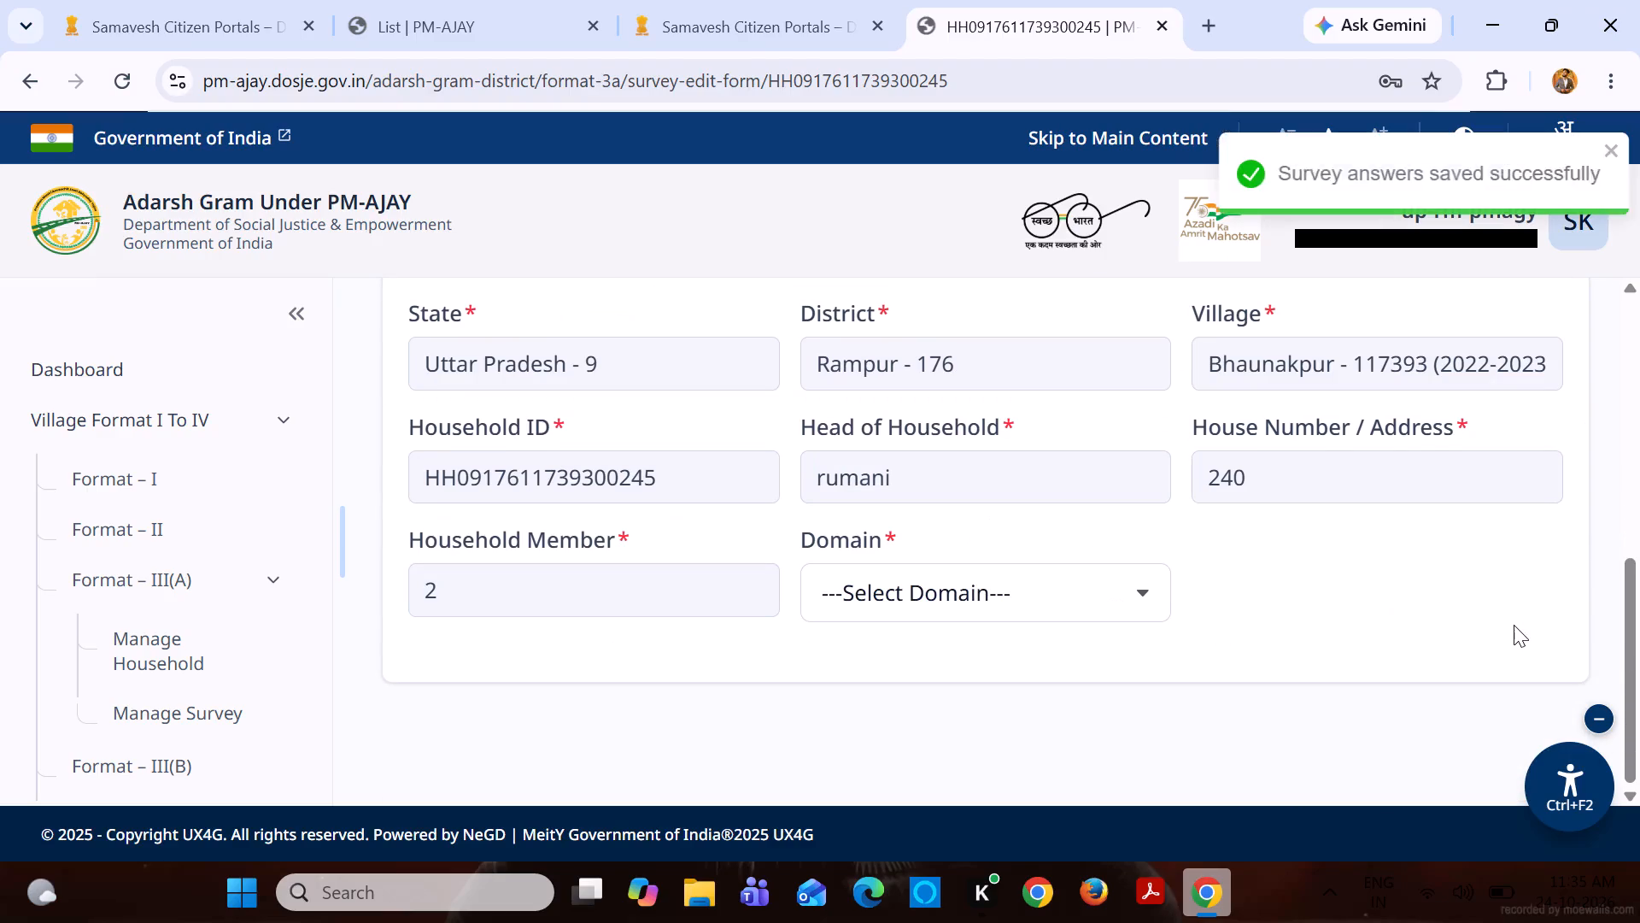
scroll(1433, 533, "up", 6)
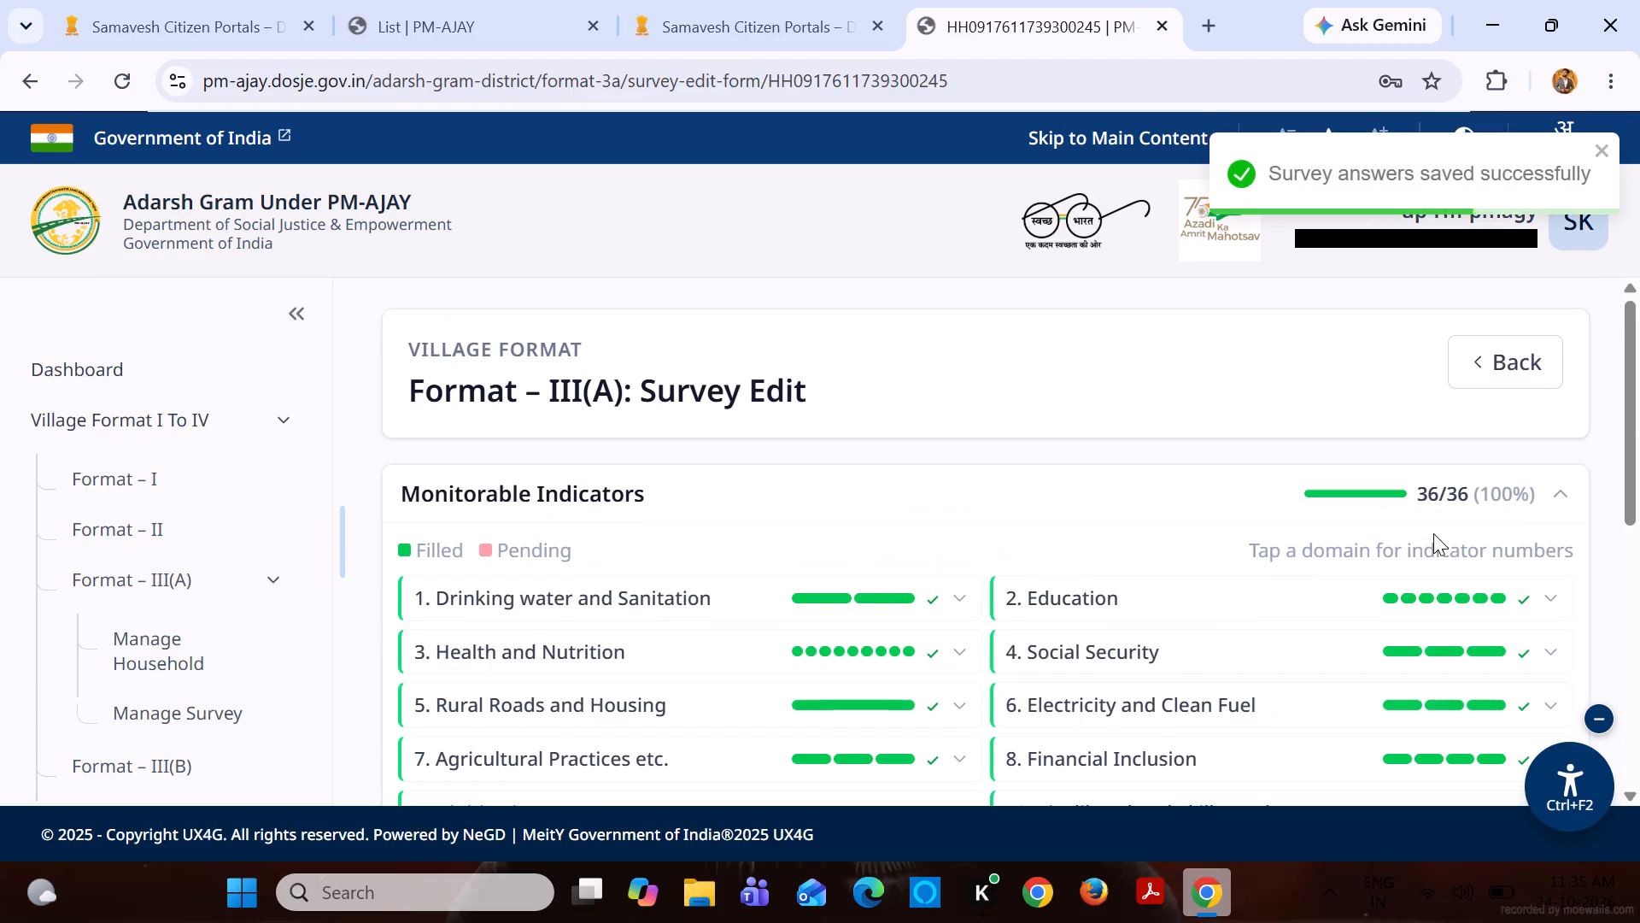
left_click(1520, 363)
In house 239's survey, answer No to household involvement in farming under domain 7, indicator 7.1, save and return to the list.
scroll(1421, 504, "down", 3)
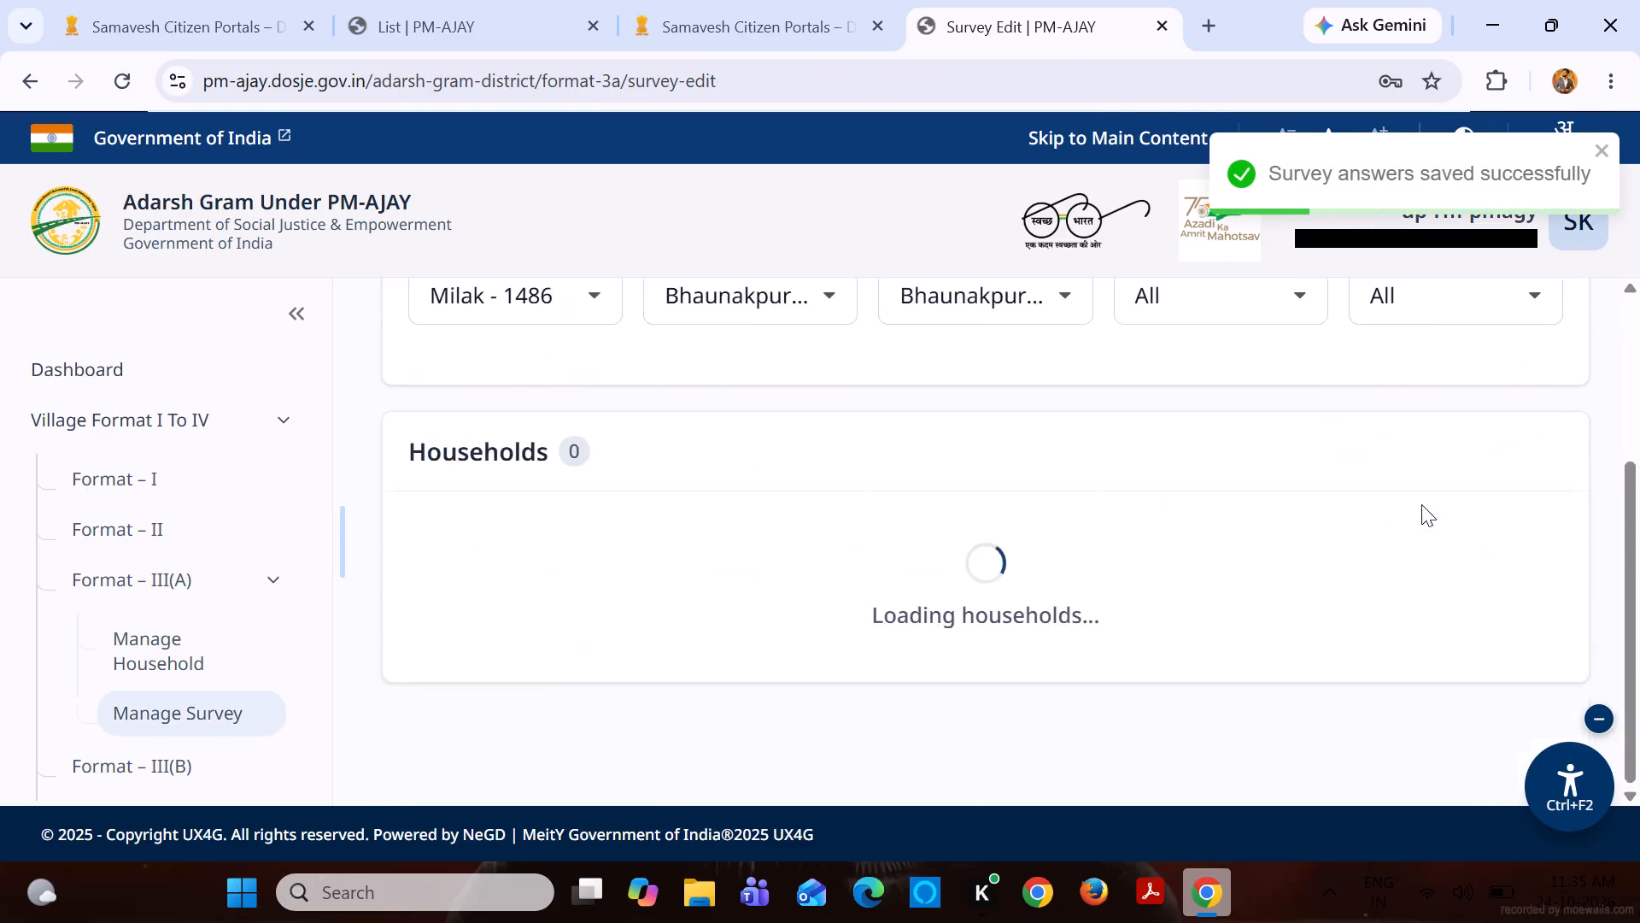
scroll(1421, 504, "down", 6)
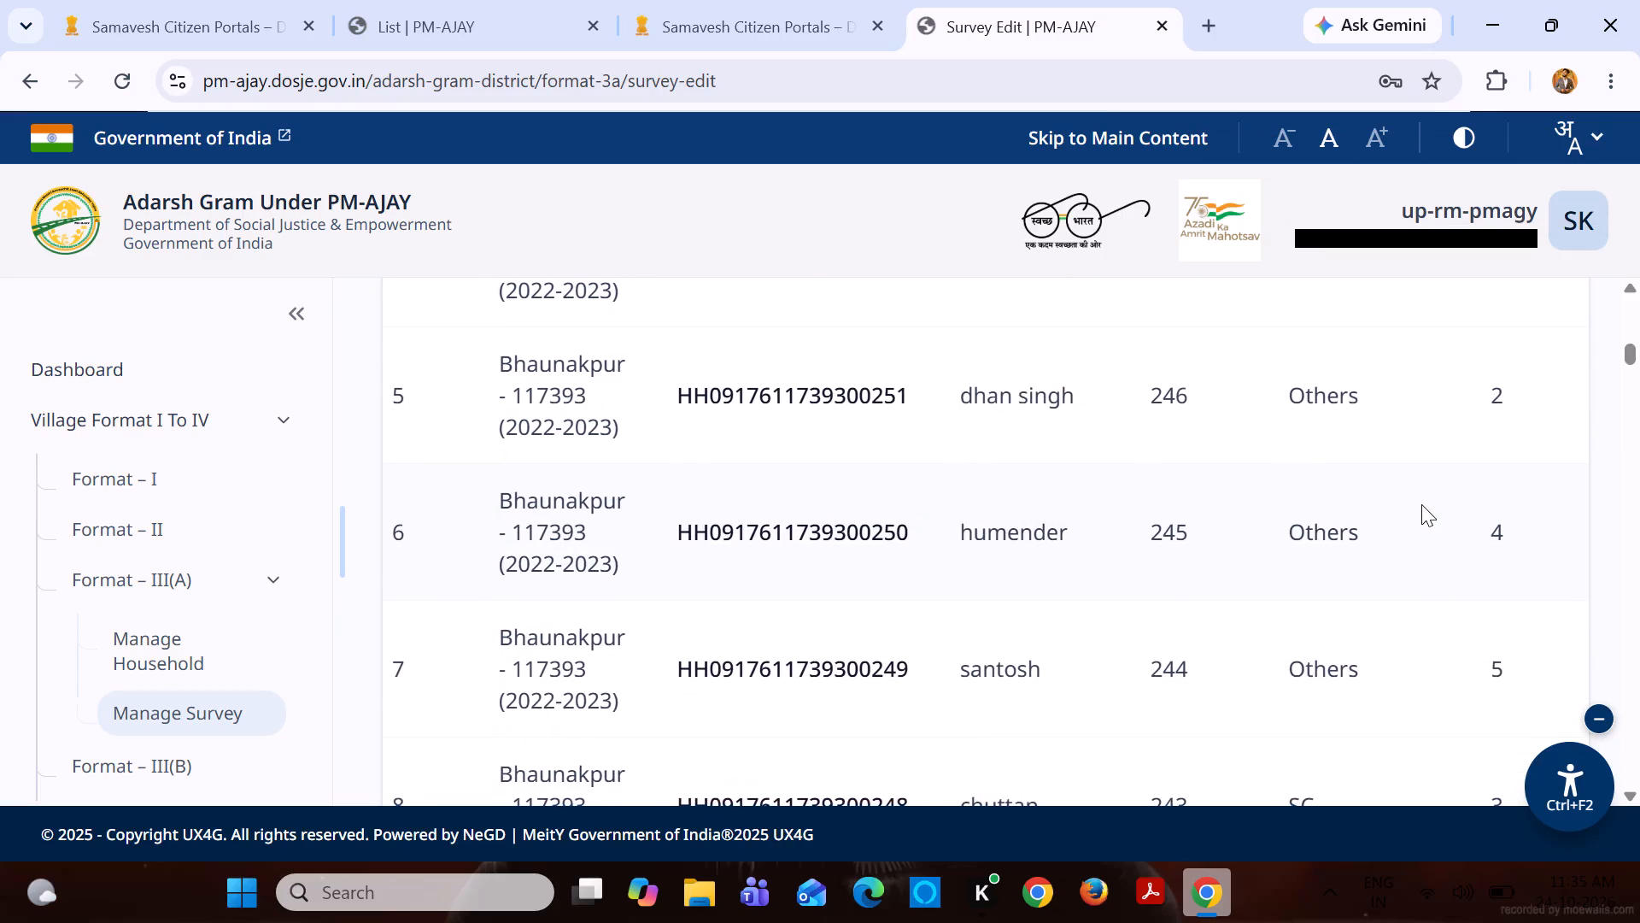
scroll(1421, 504, "down", 7)
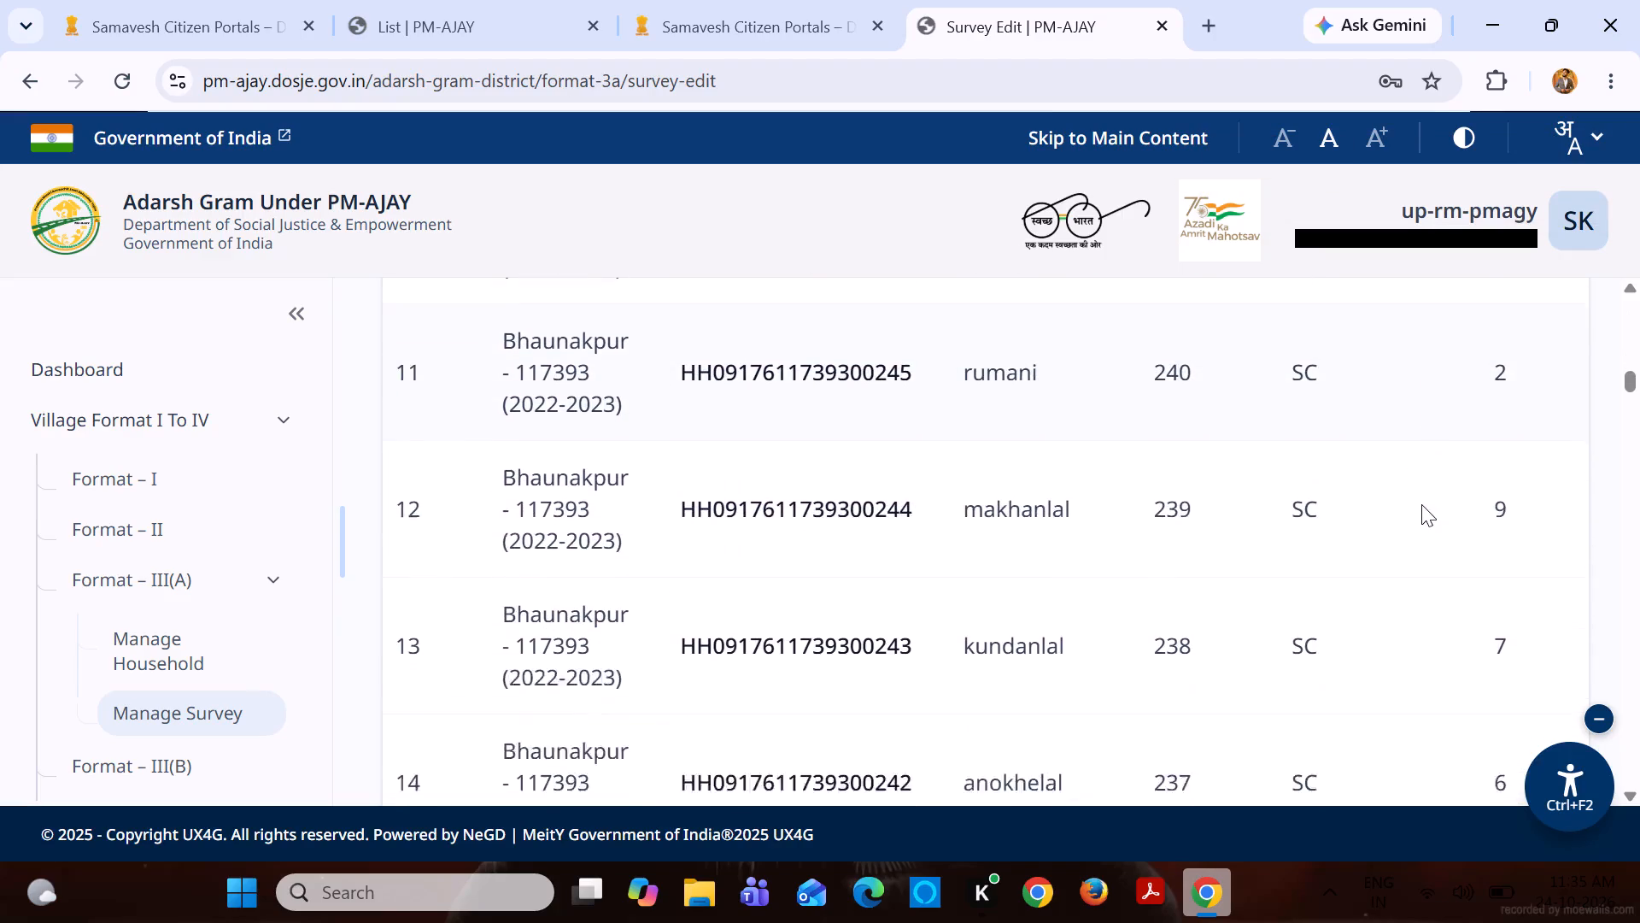
scroll(1421, 504, "down", 1)
scroll(1421, 504, "left", 6)
left_click(1553, 461)
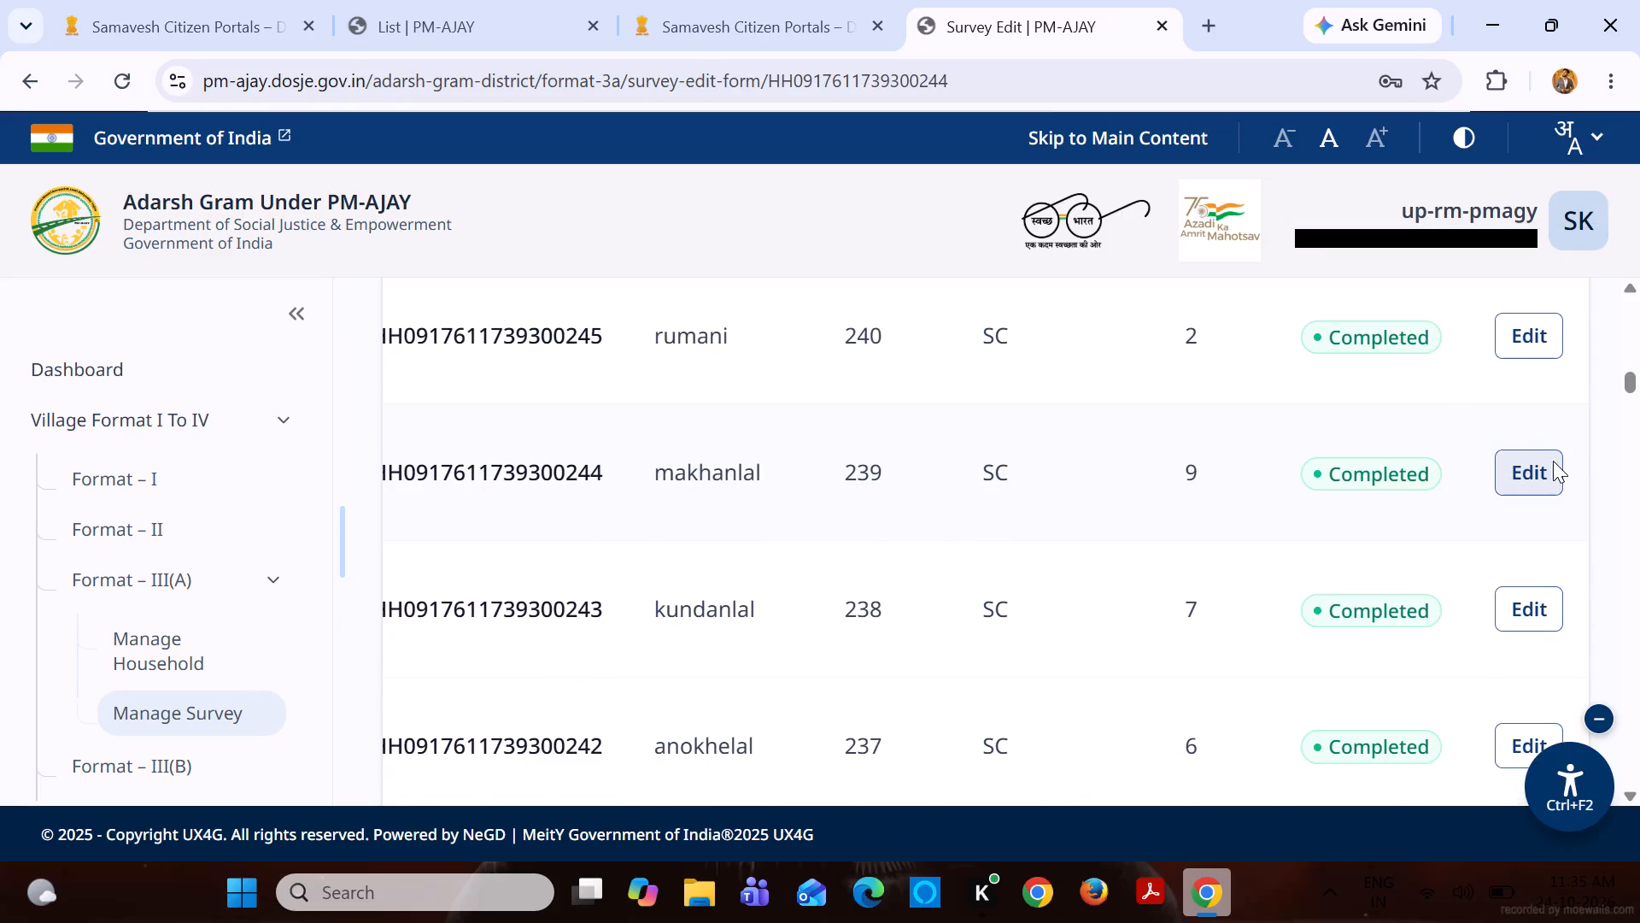
scroll(1419, 527, "down", 5)
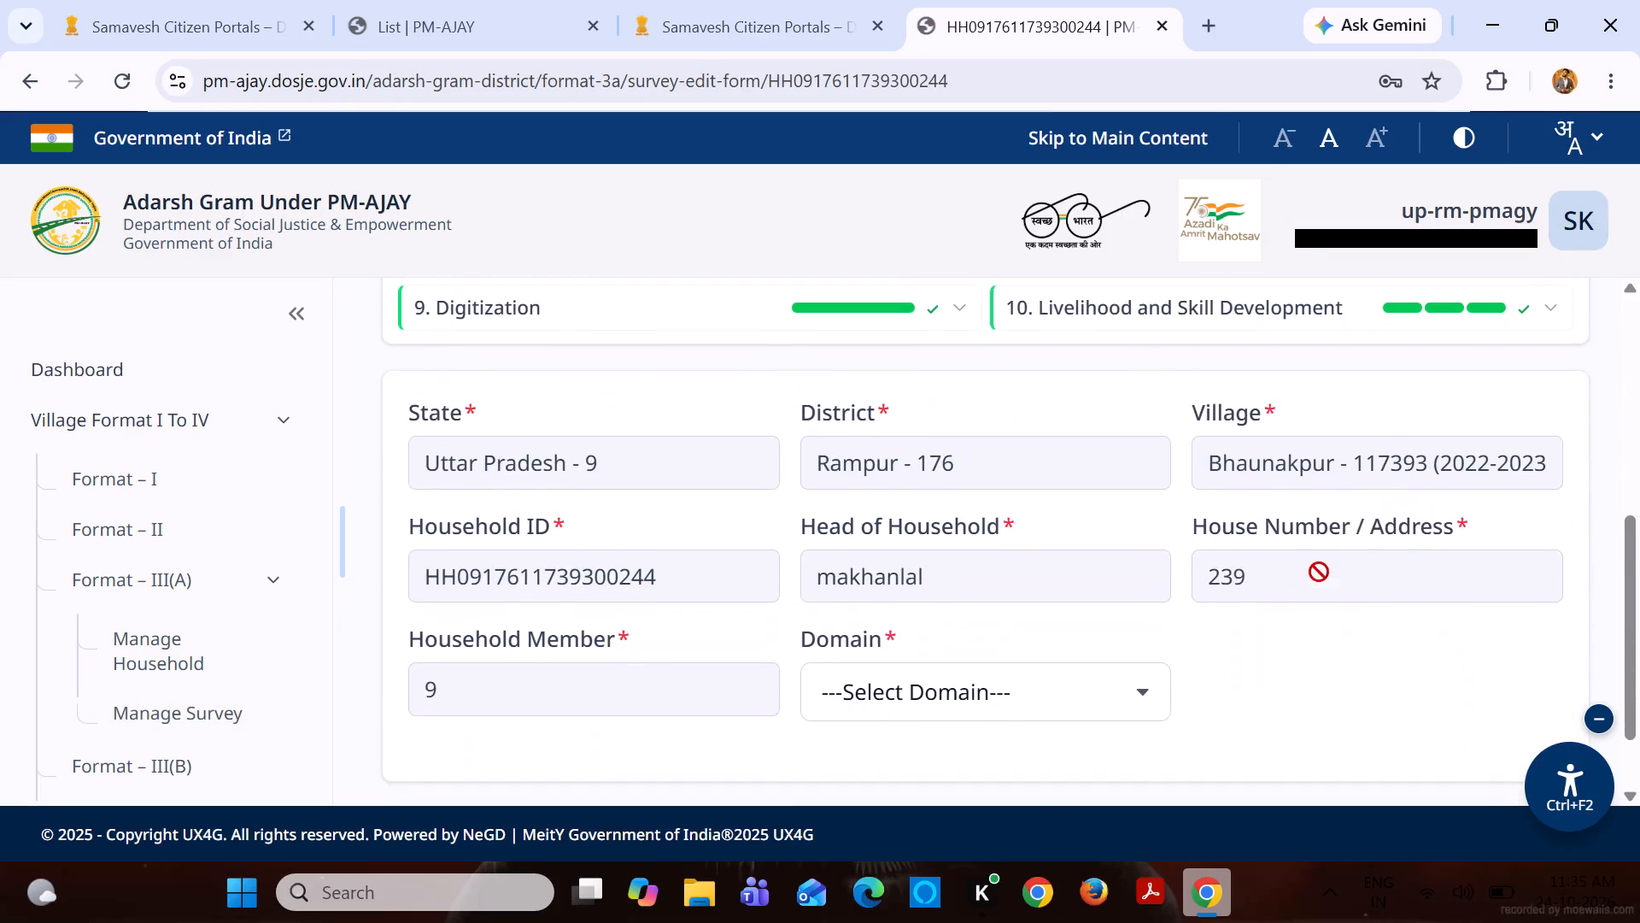
scroll(1319, 572, "down", 2)
left_click(1161, 567)
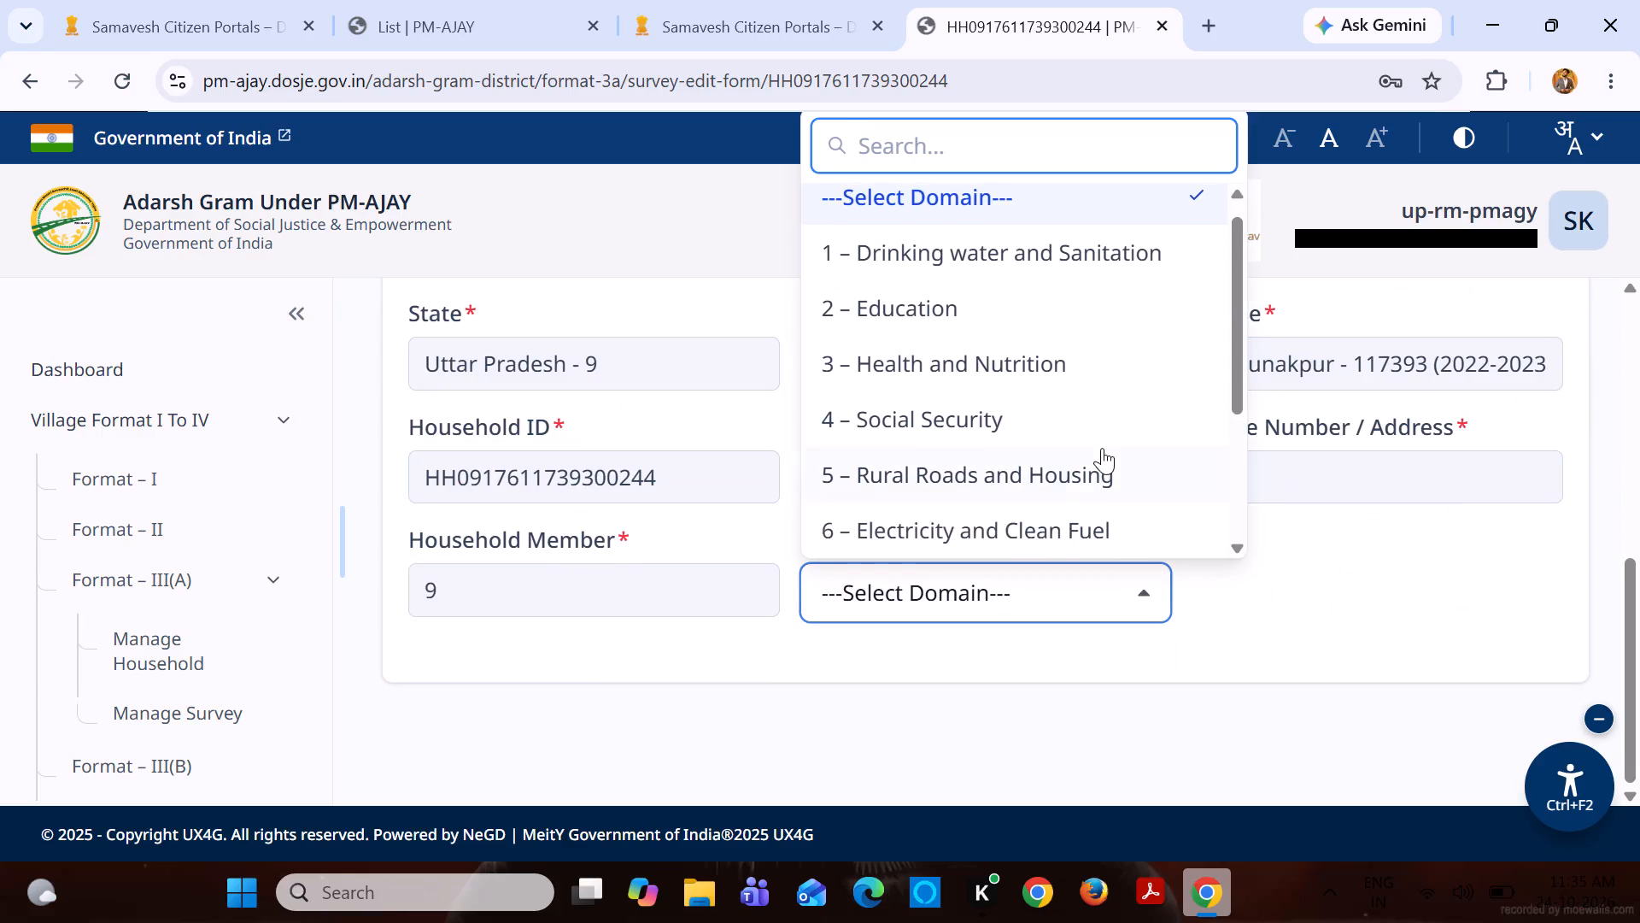
scroll(1102, 448, "down", 1)
left_click(1077, 446)
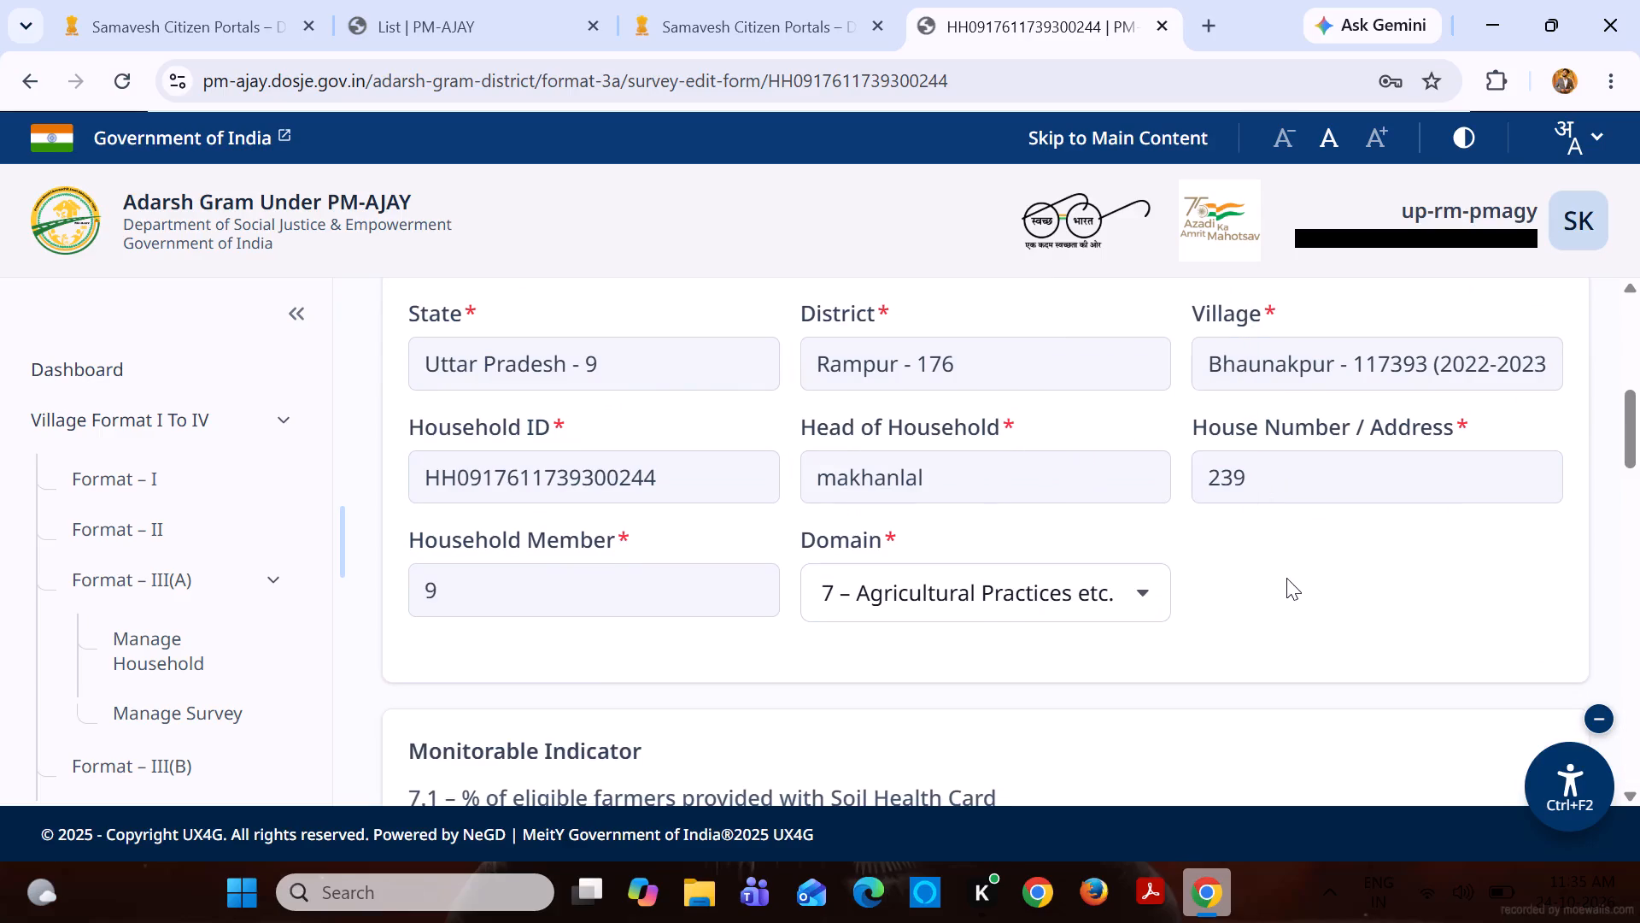
scroll(1286, 578, "down", 3)
left_click(1373, 607)
left_click(1348, 714)
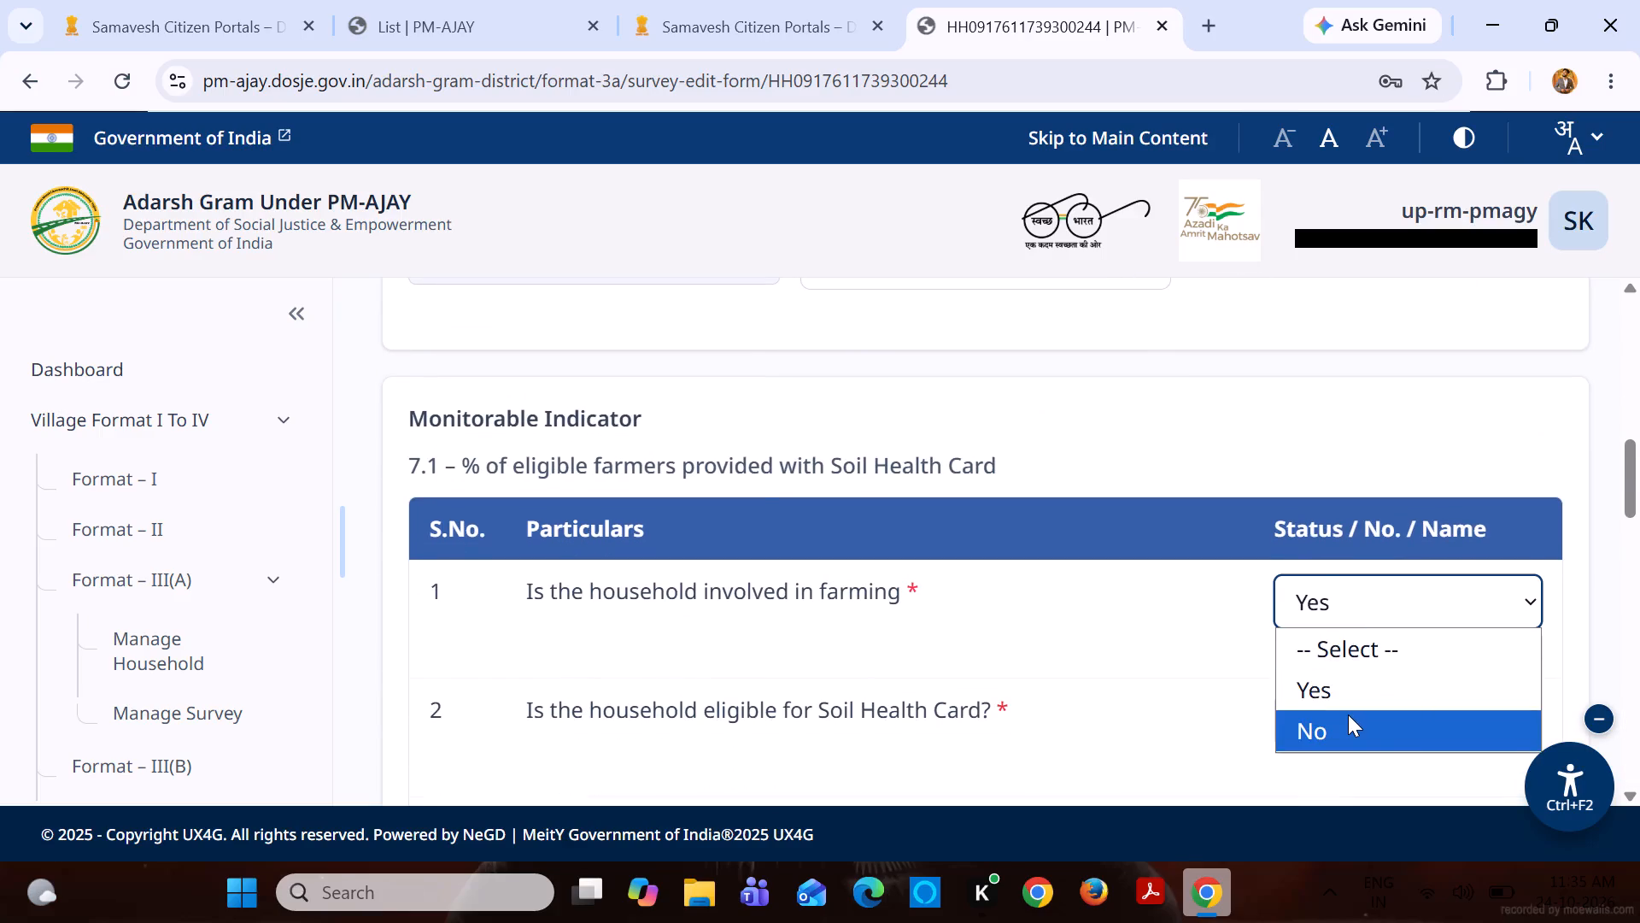
scroll(1321, 582, "down", 8)
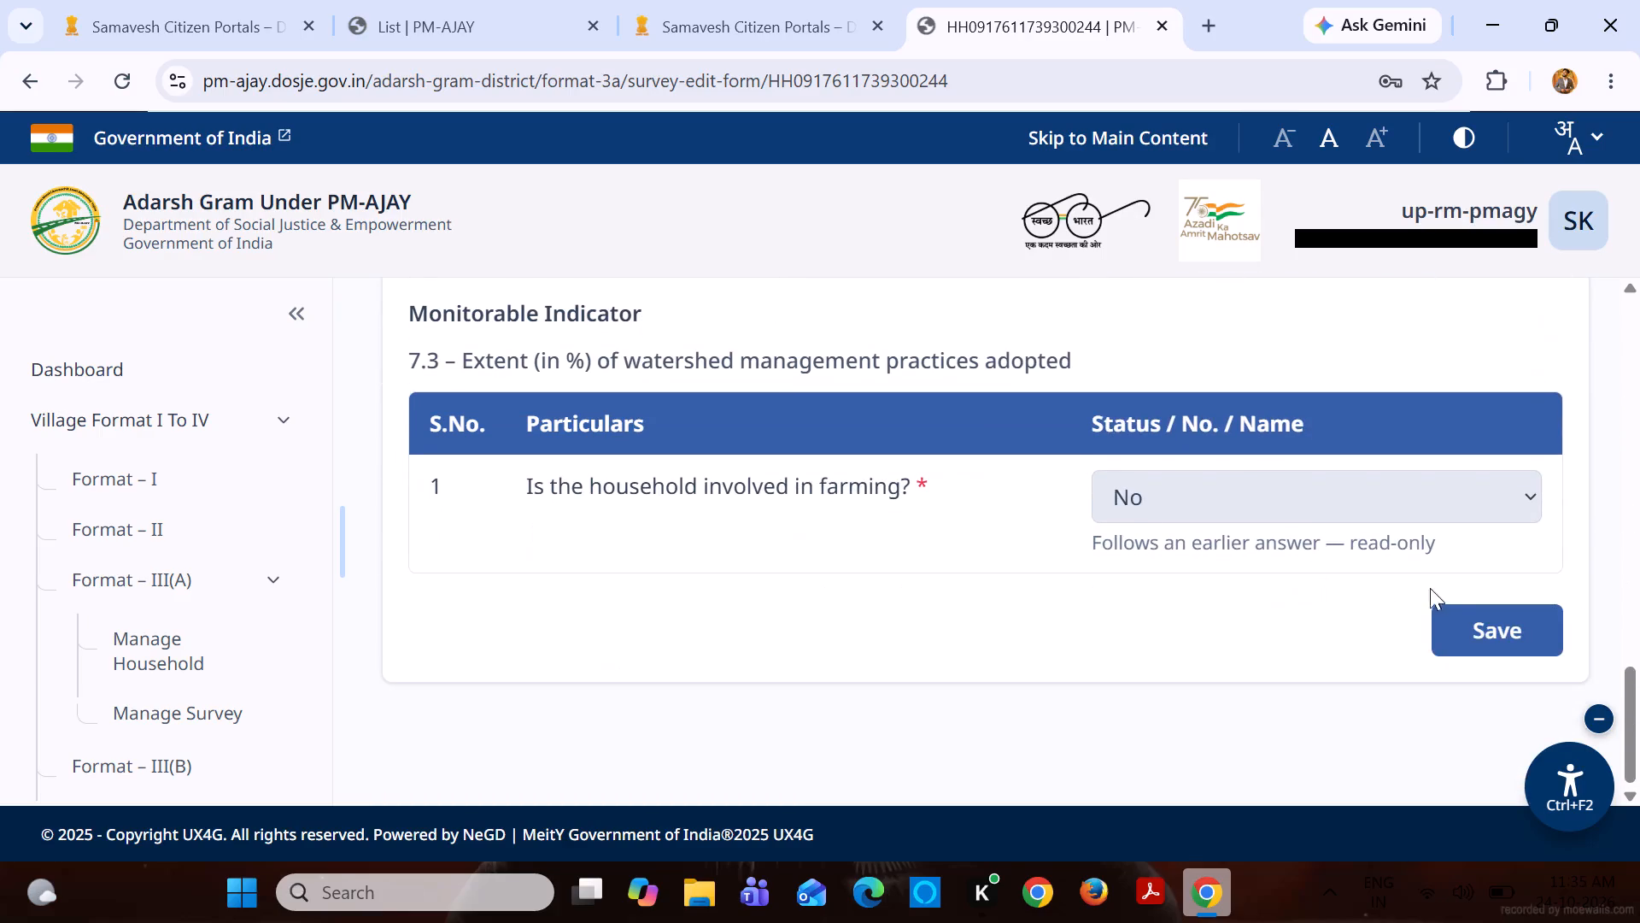
left_click(1482, 617)
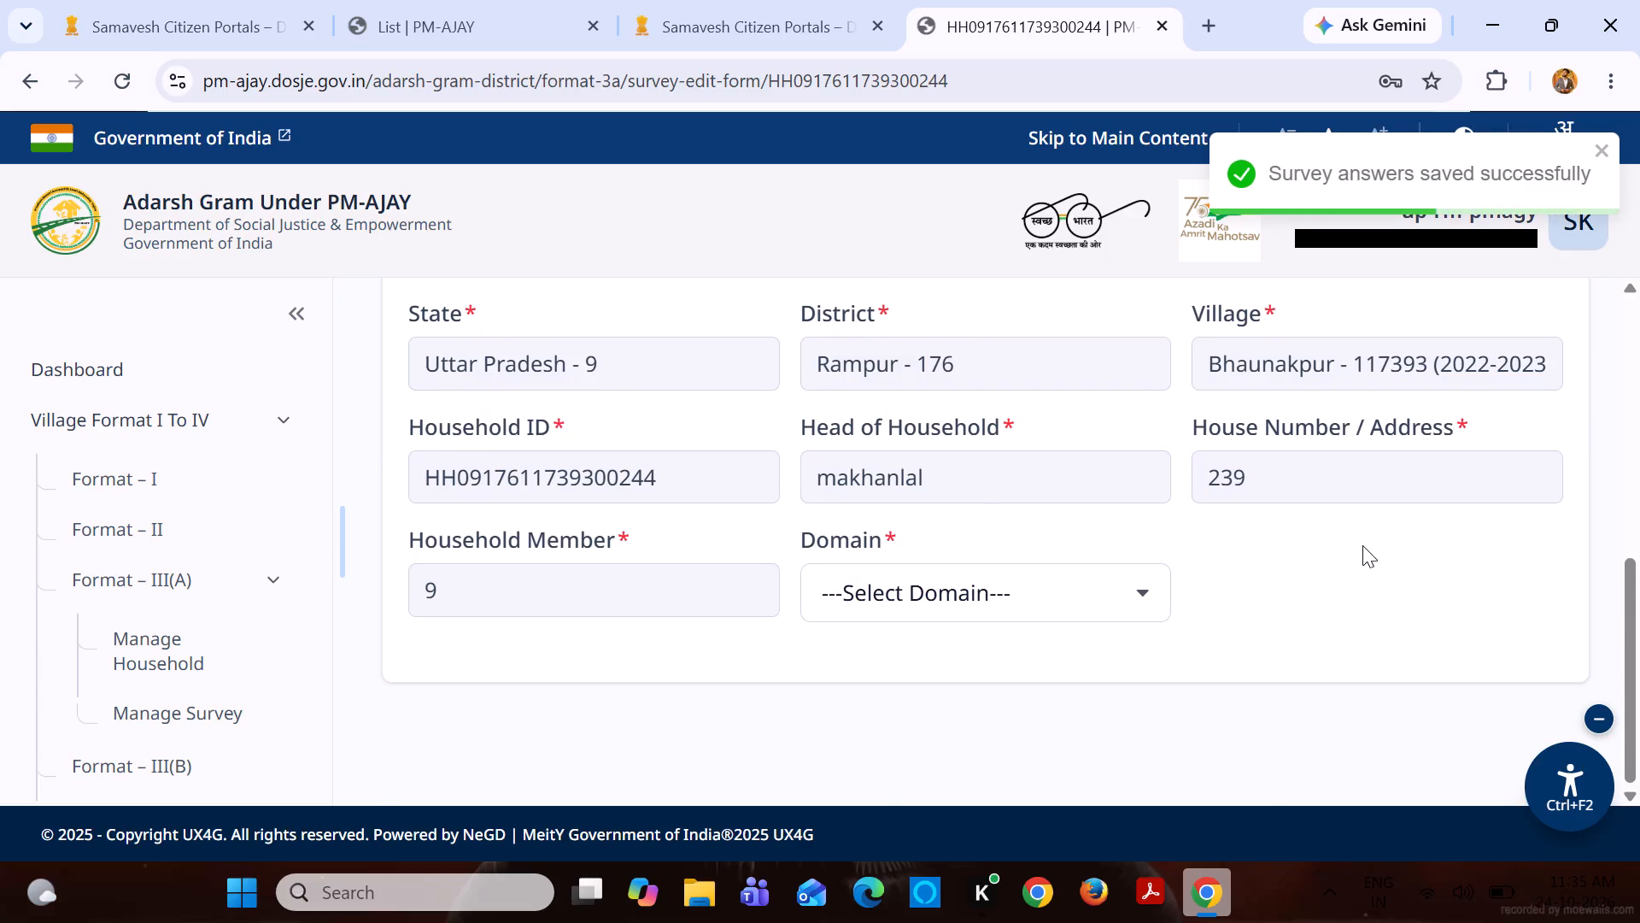
scroll(1362, 545, "up", 9)
left_click(1483, 354)
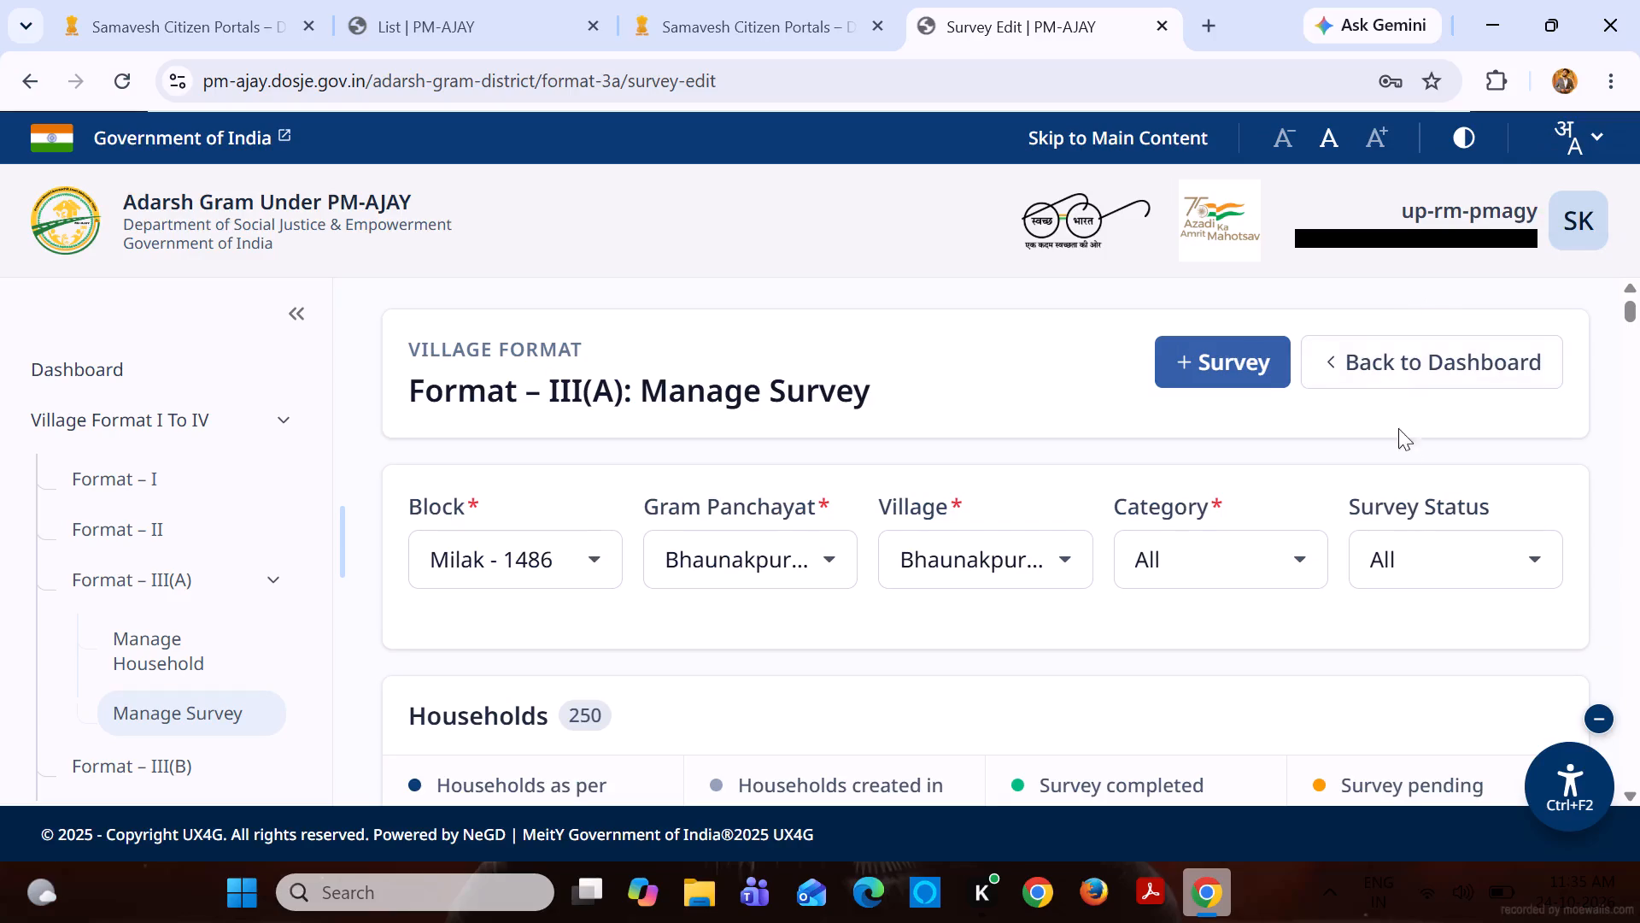
In house 238's survey, answer No to household involvement in farming under domain 7, indicator 7.1, save and return to the list.
scroll(1427, 526, "down", 4)
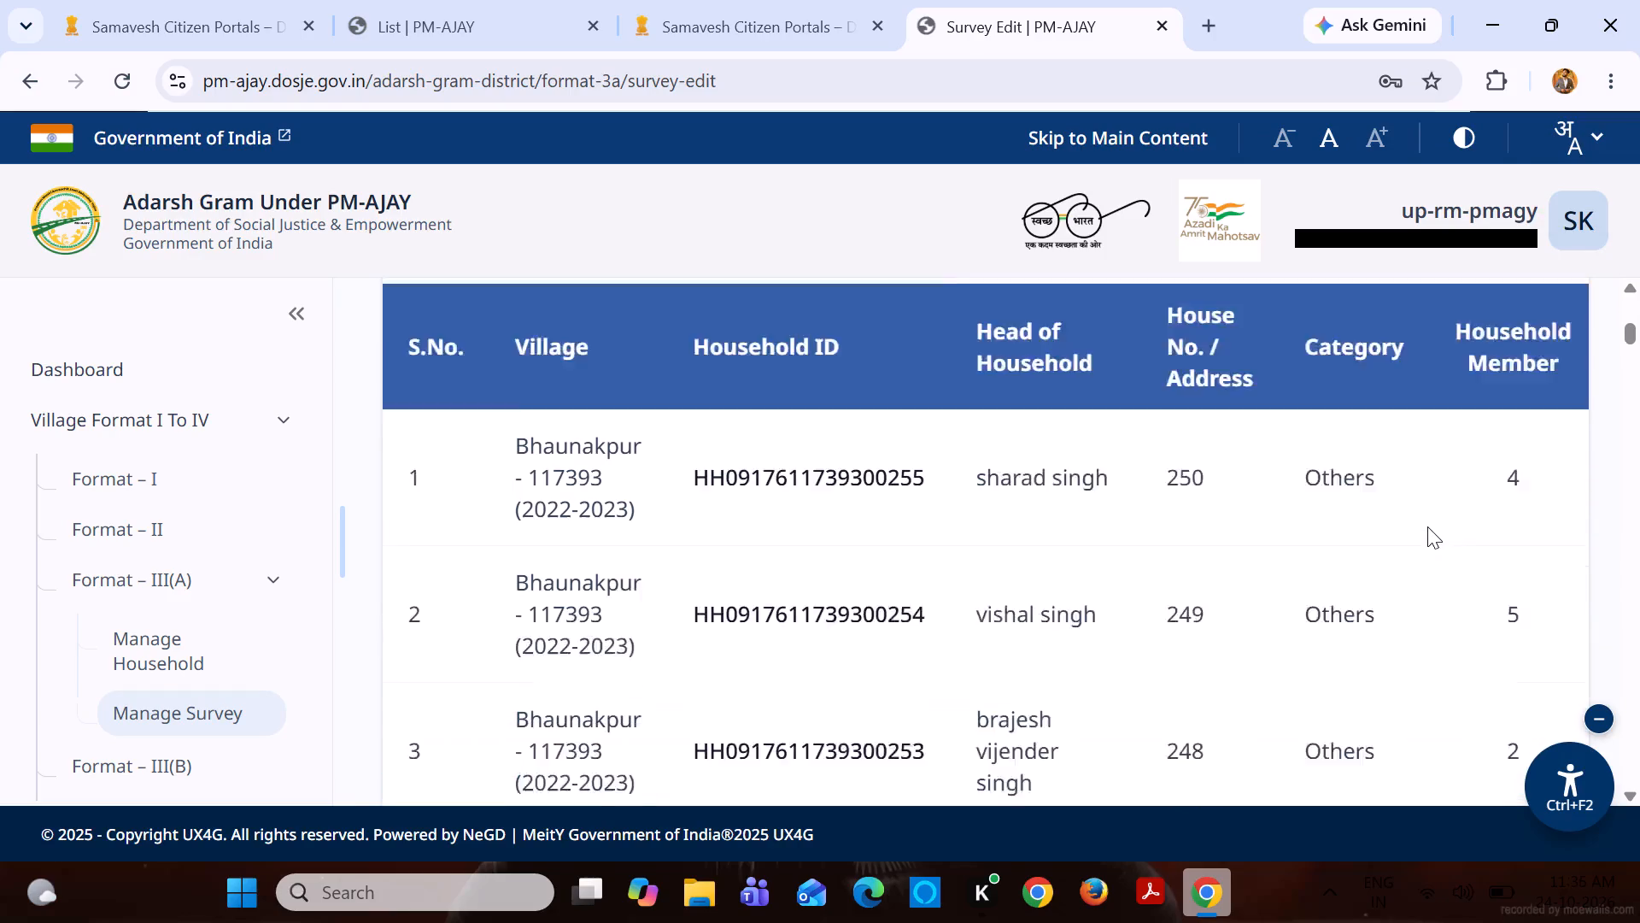
scroll(1427, 526, "down", 1)
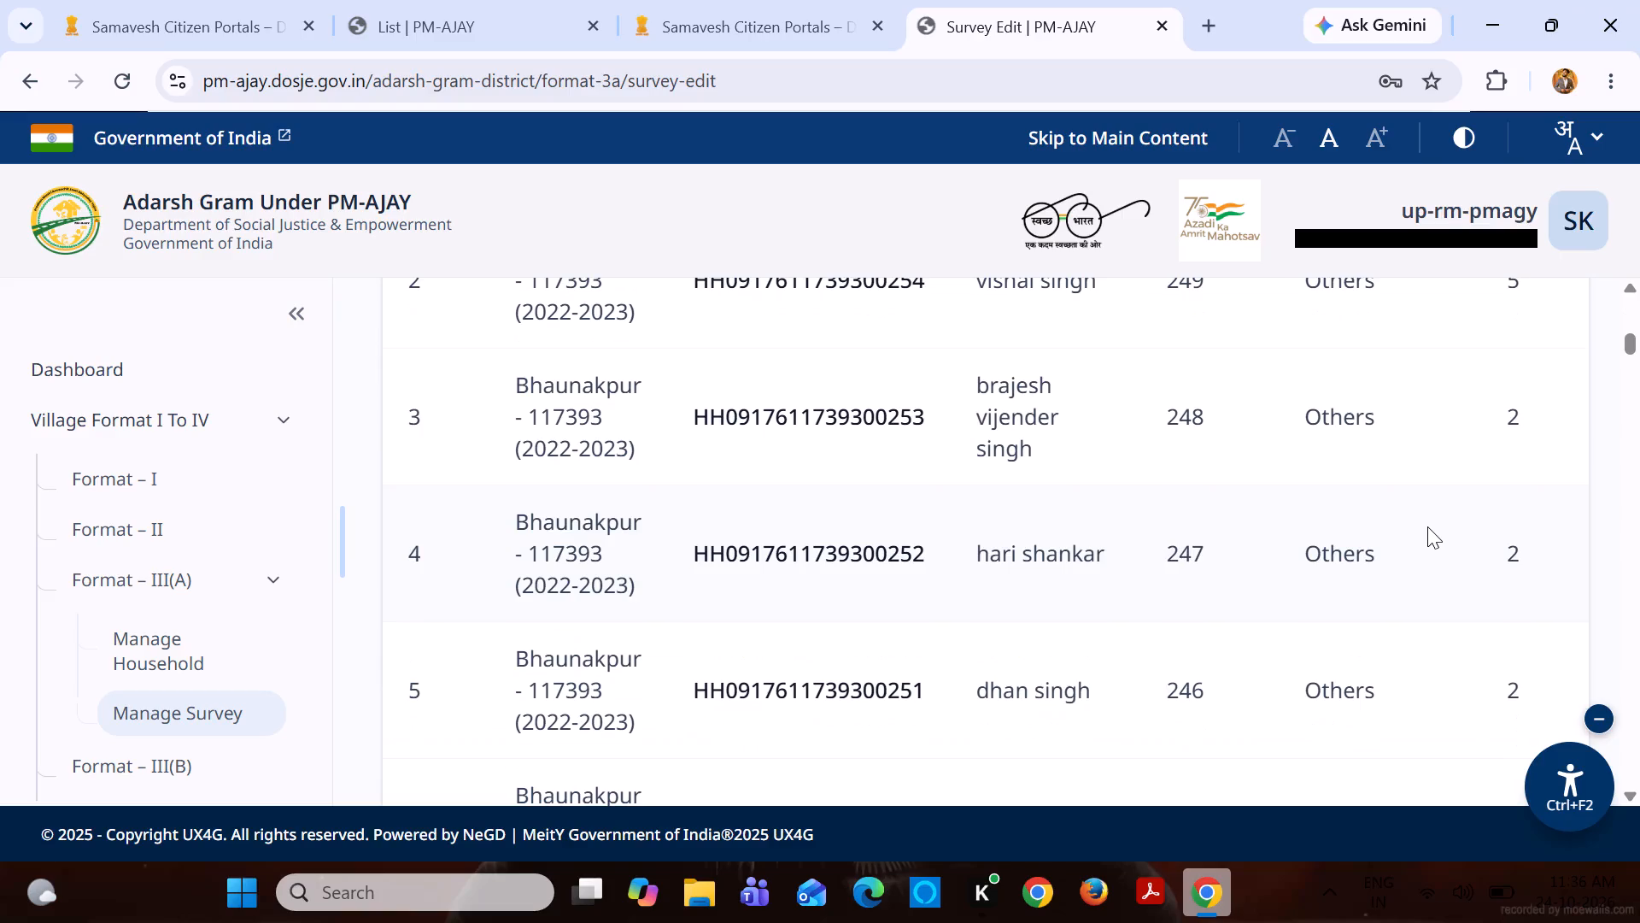
scroll(1427, 526, "down", 6)
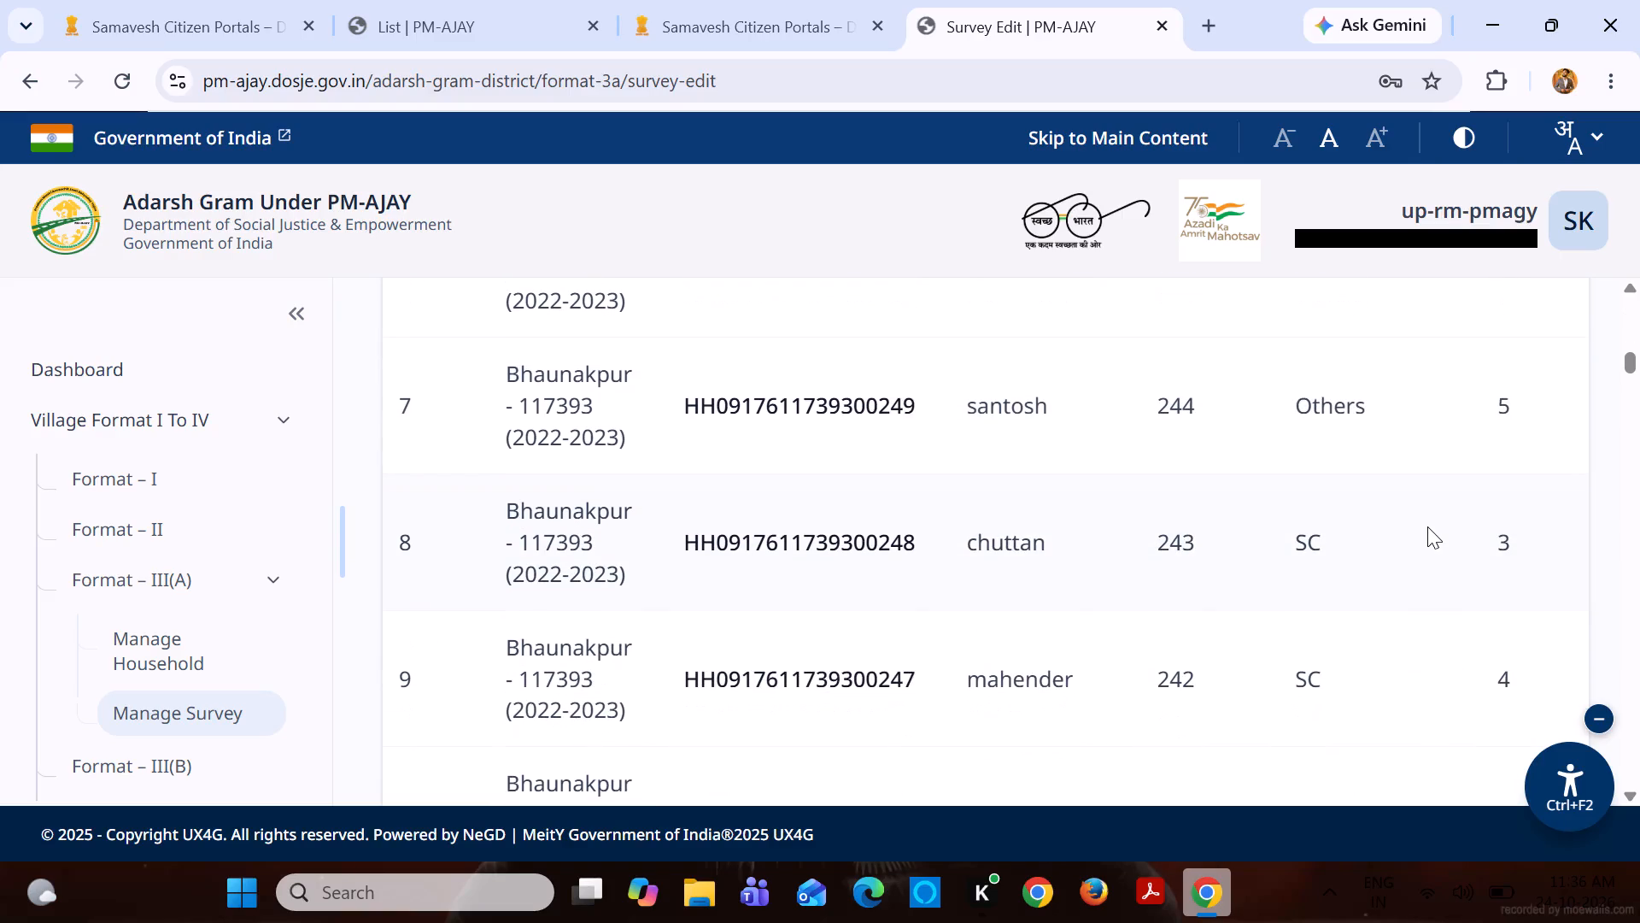
scroll(1427, 526, "down", 5)
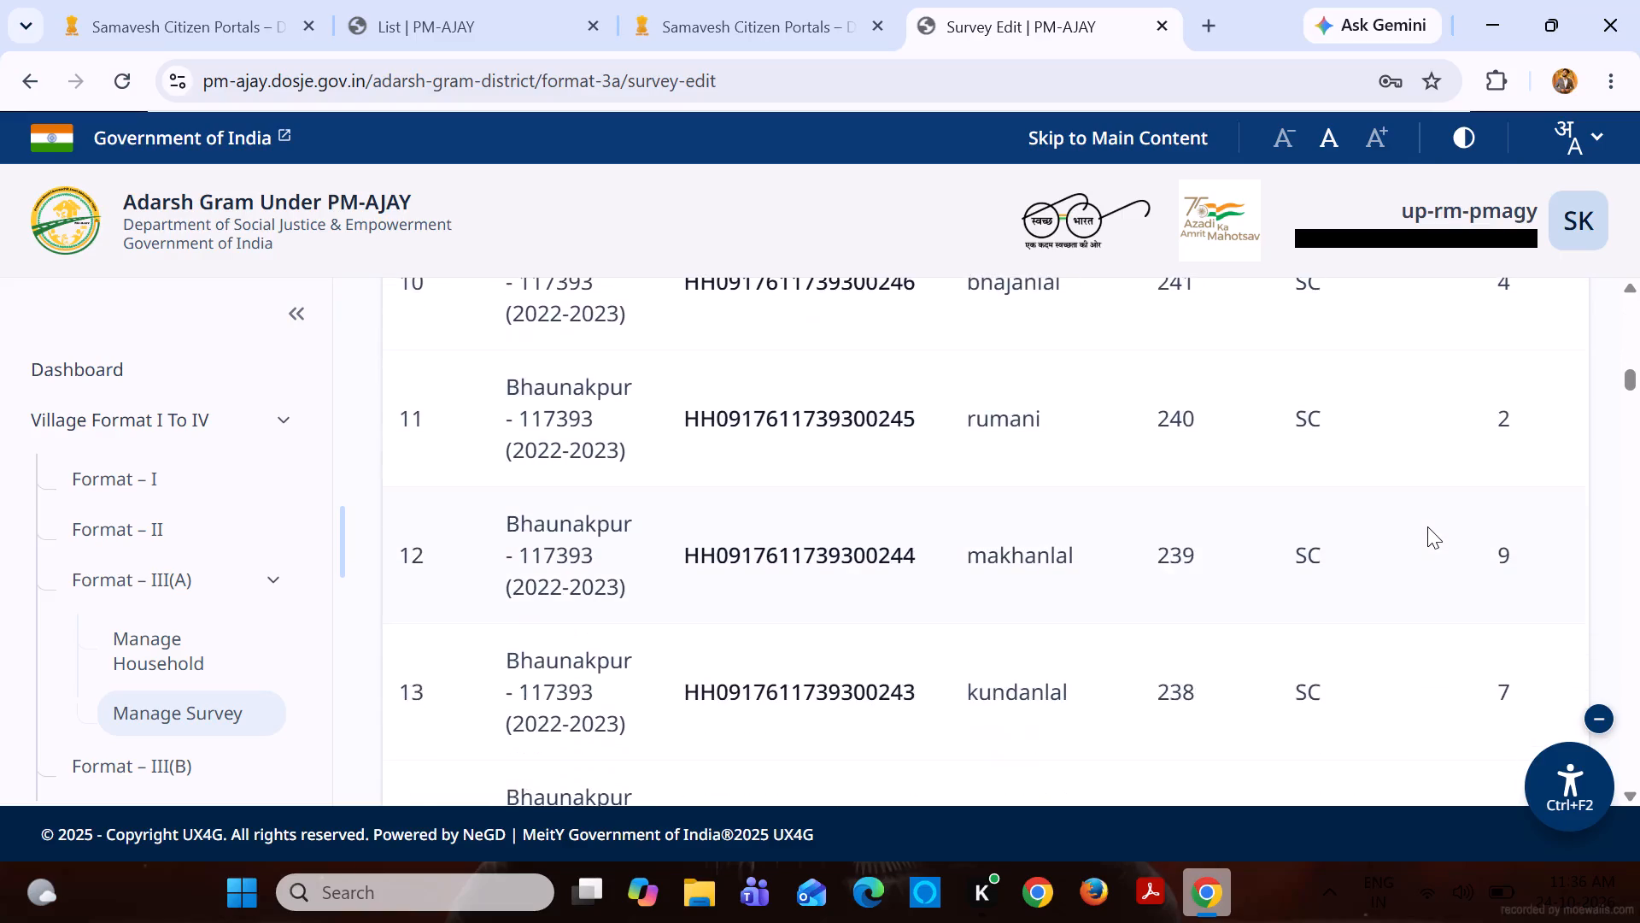
scroll(1427, 526, "down", 2)
scroll(1427, 526, "left", 7)
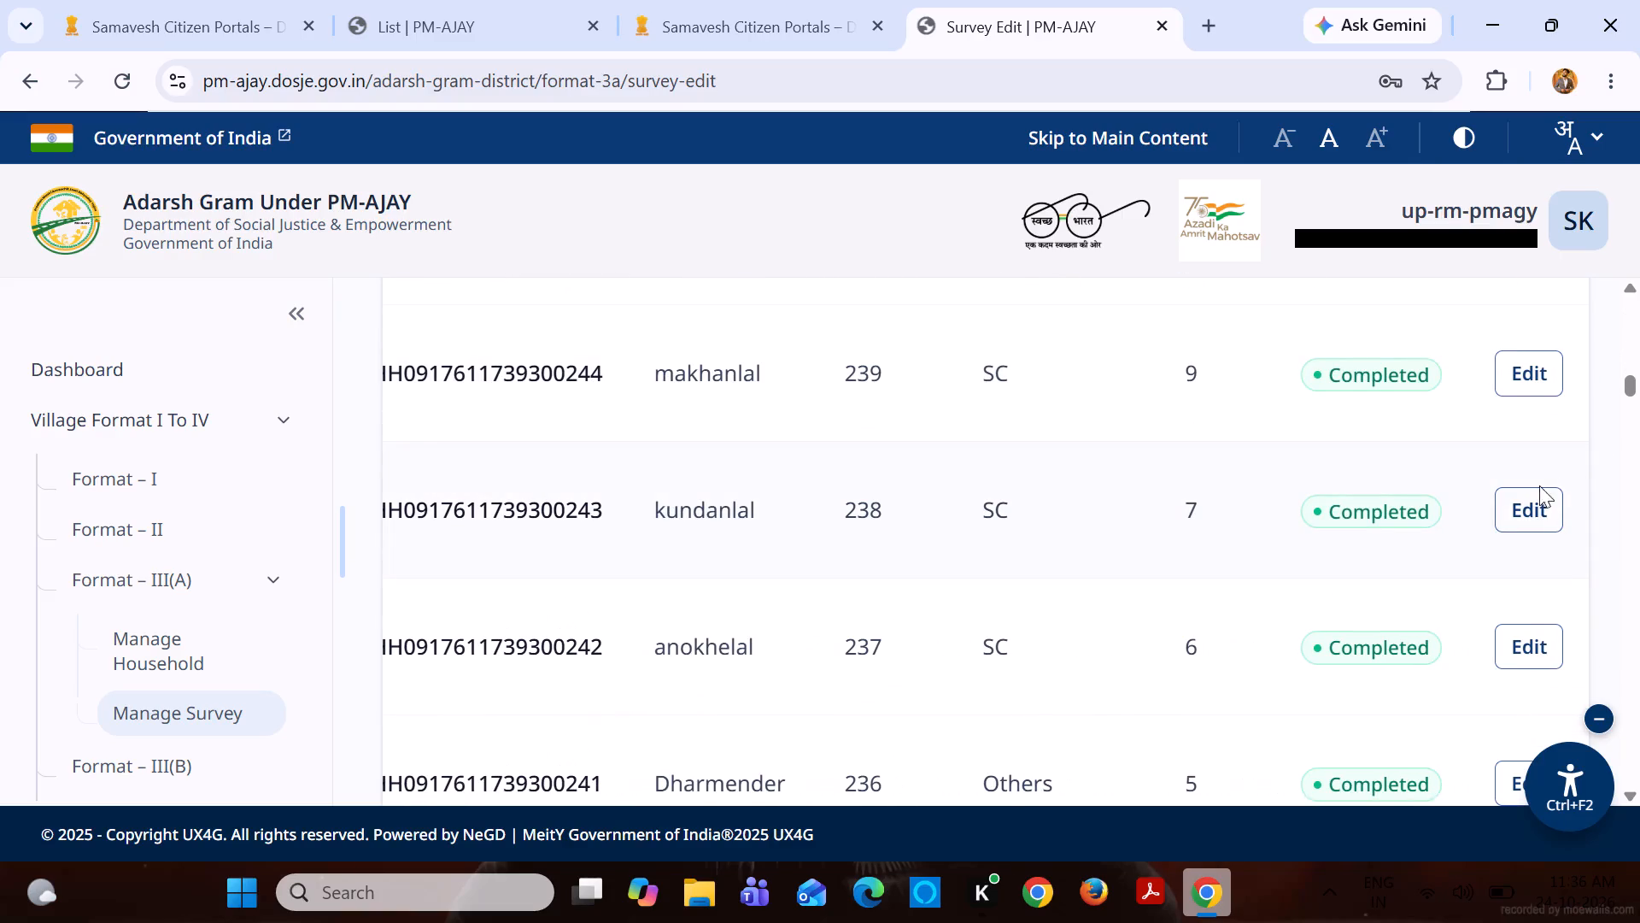
left_click(1536, 492)
scroll(1332, 517, "down", 6)
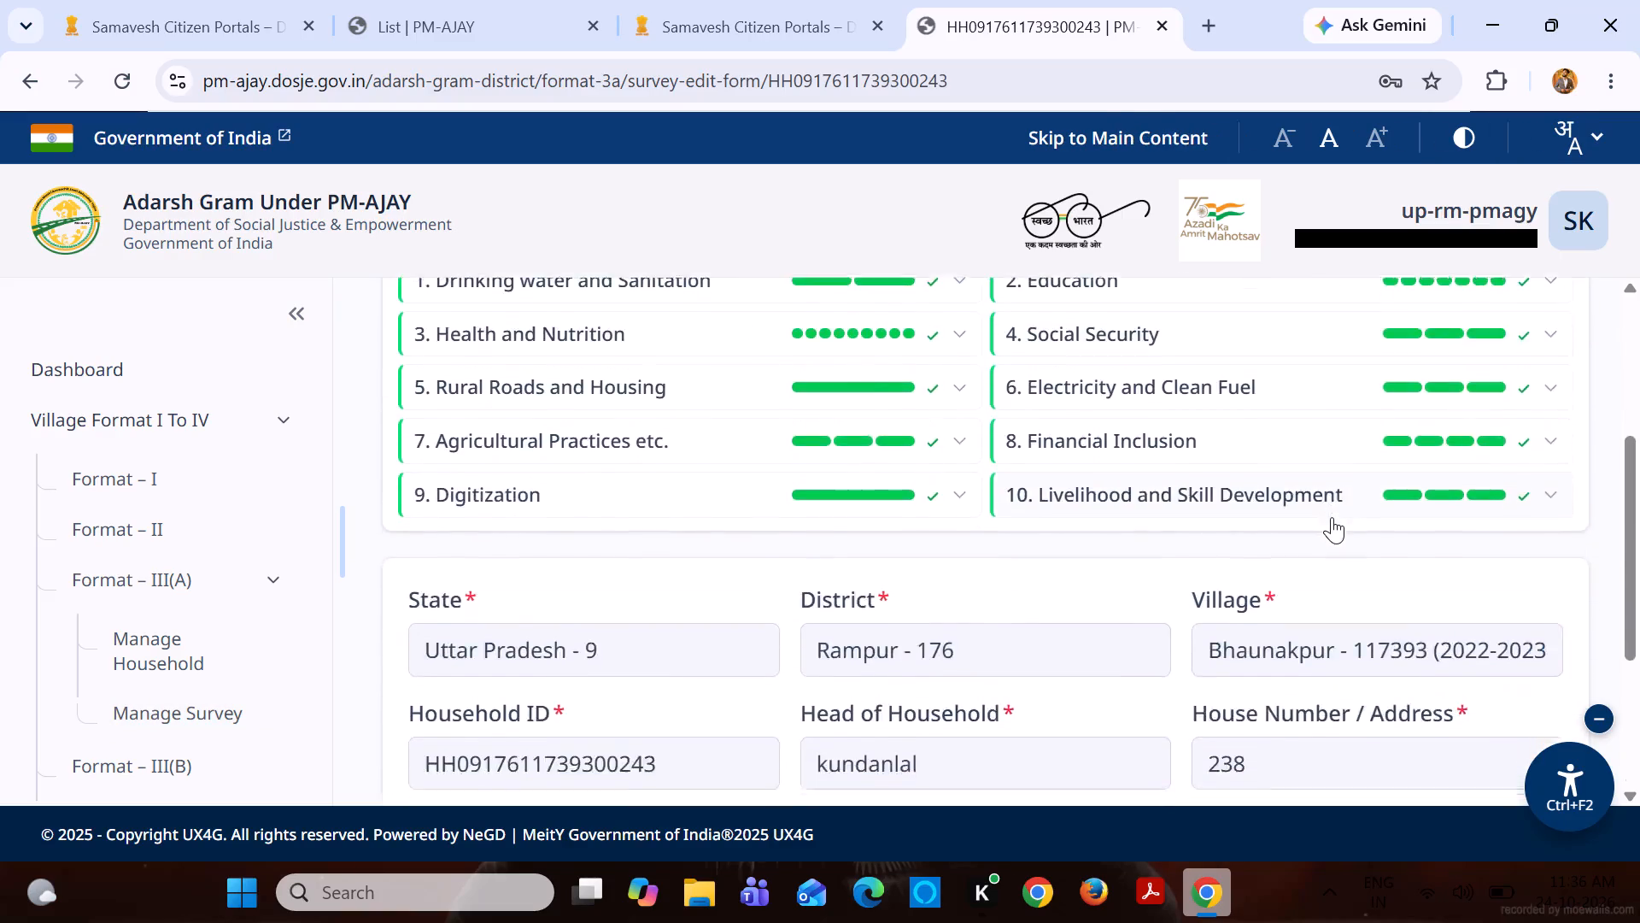
scroll(1332, 517, "down", 2)
left_click(1136, 582)
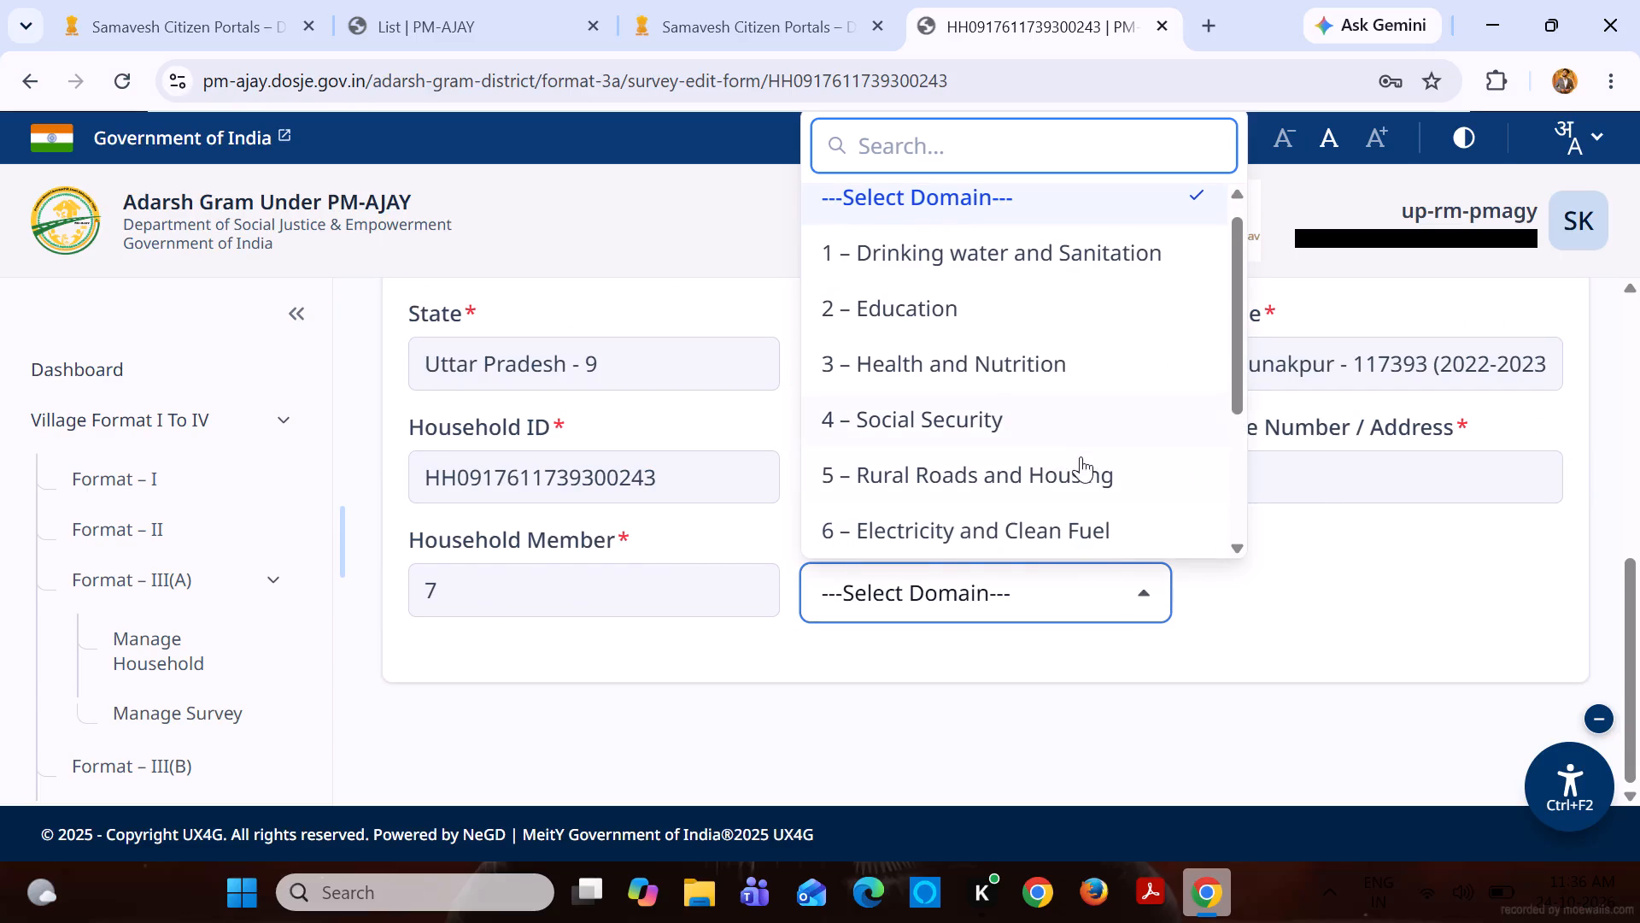
scroll(1069, 471, "down", 1)
left_click(1027, 489)
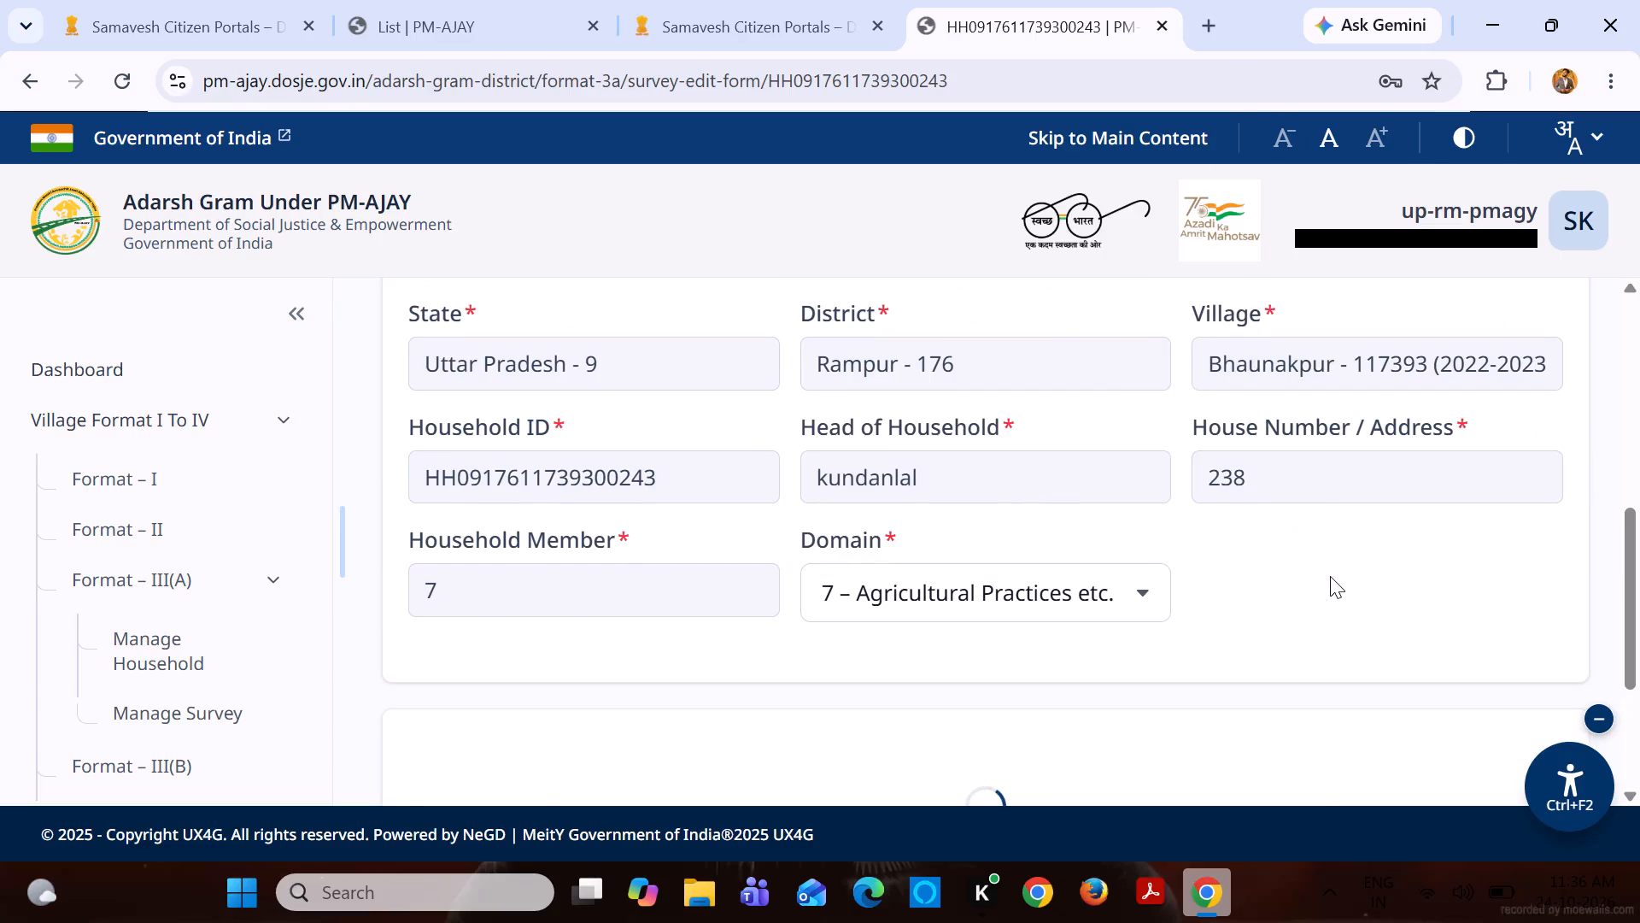
scroll(1330, 576, "down", 3)
left_click_drag(1491, 580, 1454, 553)
left_click(1454, 553)
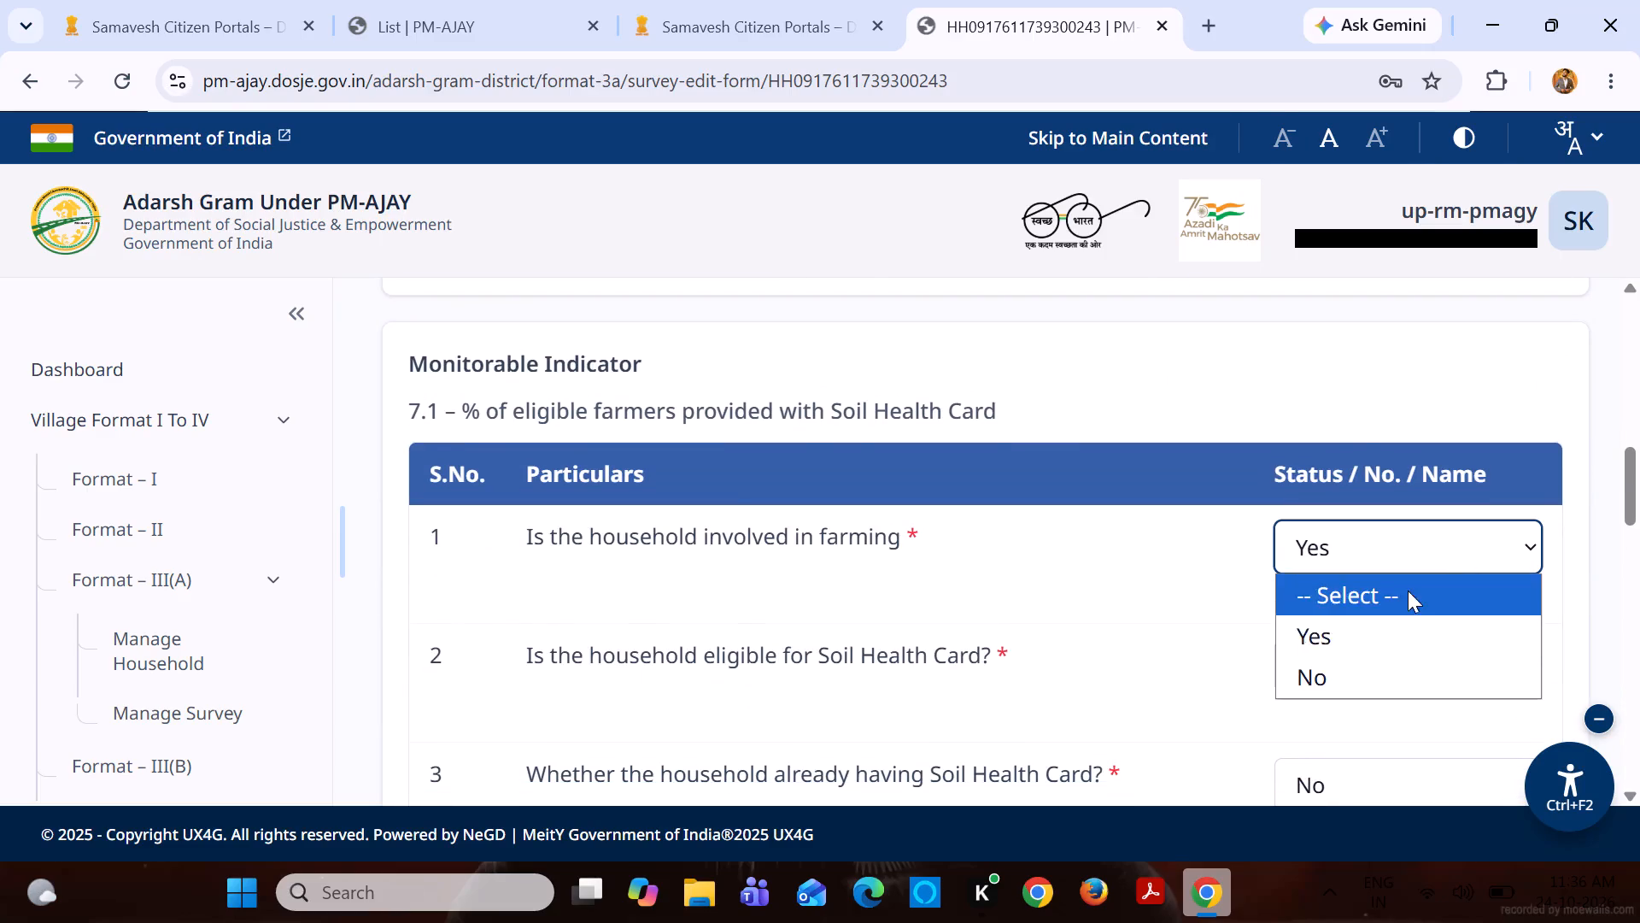
left_click(1362, 668)
scroll(1362, 668, "down", 6)
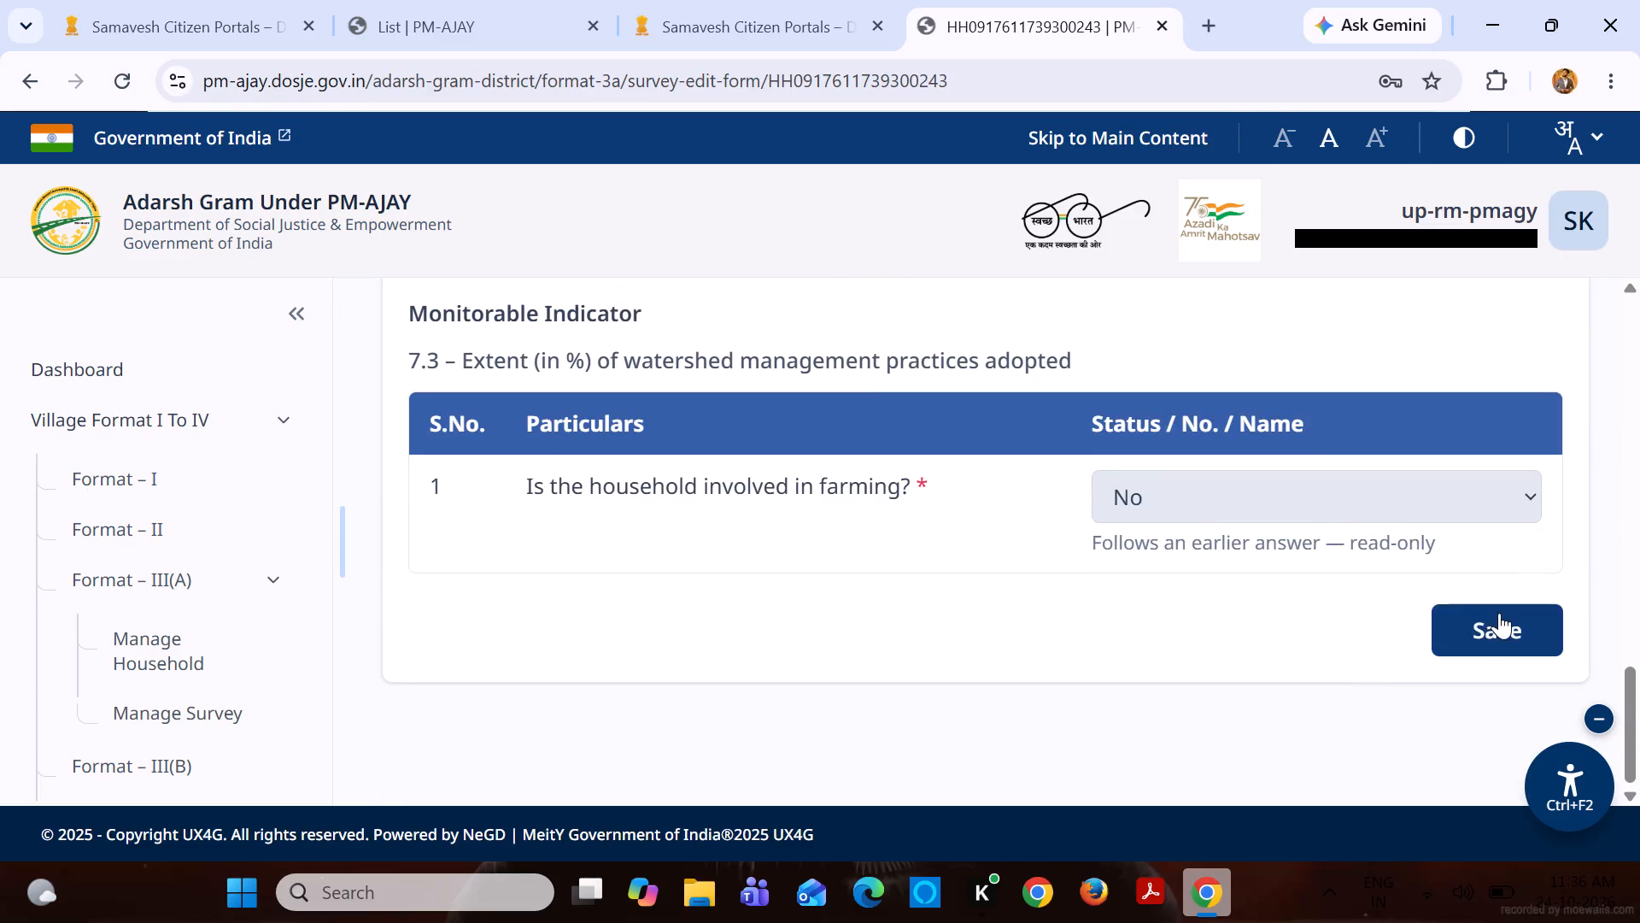
left_click(1499, 613)
scroll(1338, 502, "up", 8)
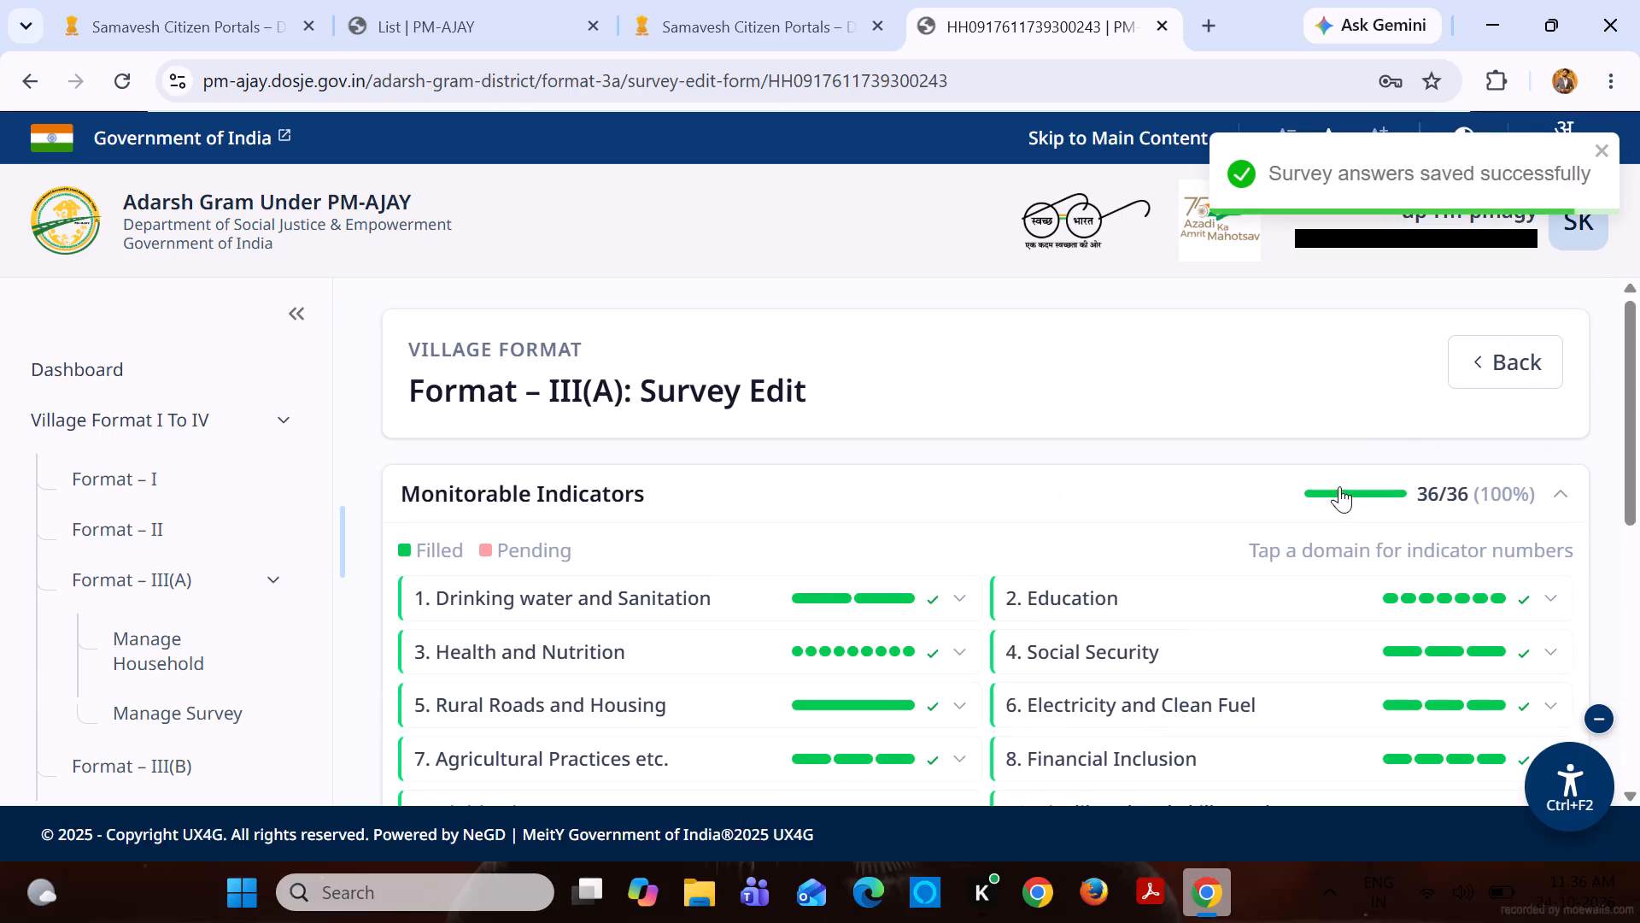
left_click(1485, 353)
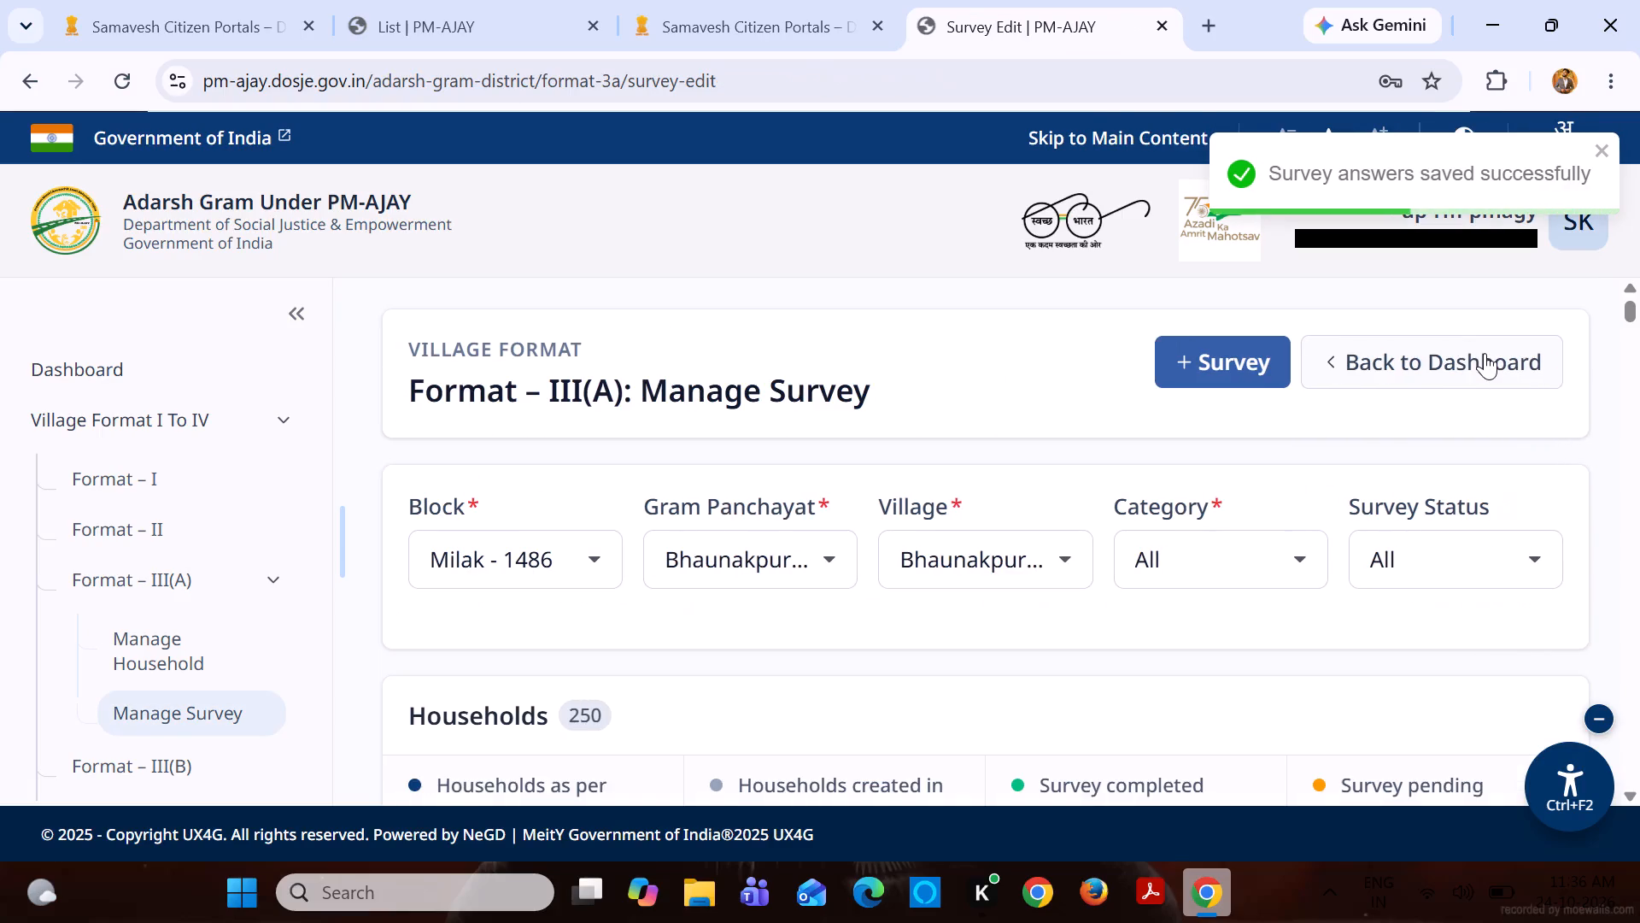
In house 237's survey, answer No to household involvement in farming under domain 7, indicator 7.1, save and return to the list.
scroll(1398, 548, "down", 9)
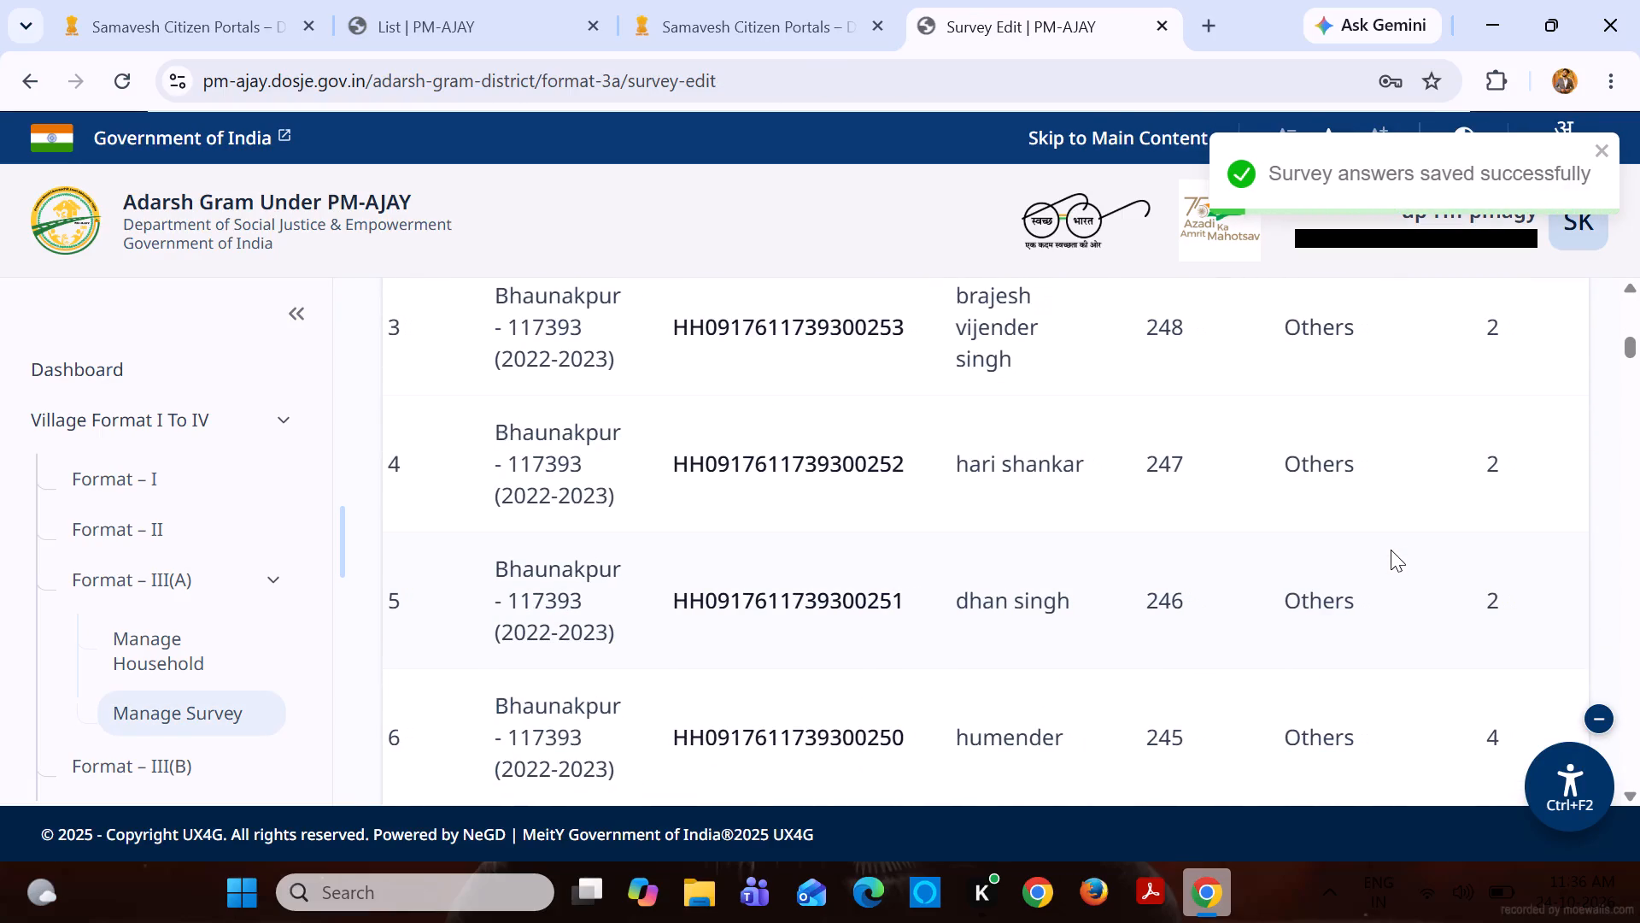
scroll(1391, 550, "down", 4)
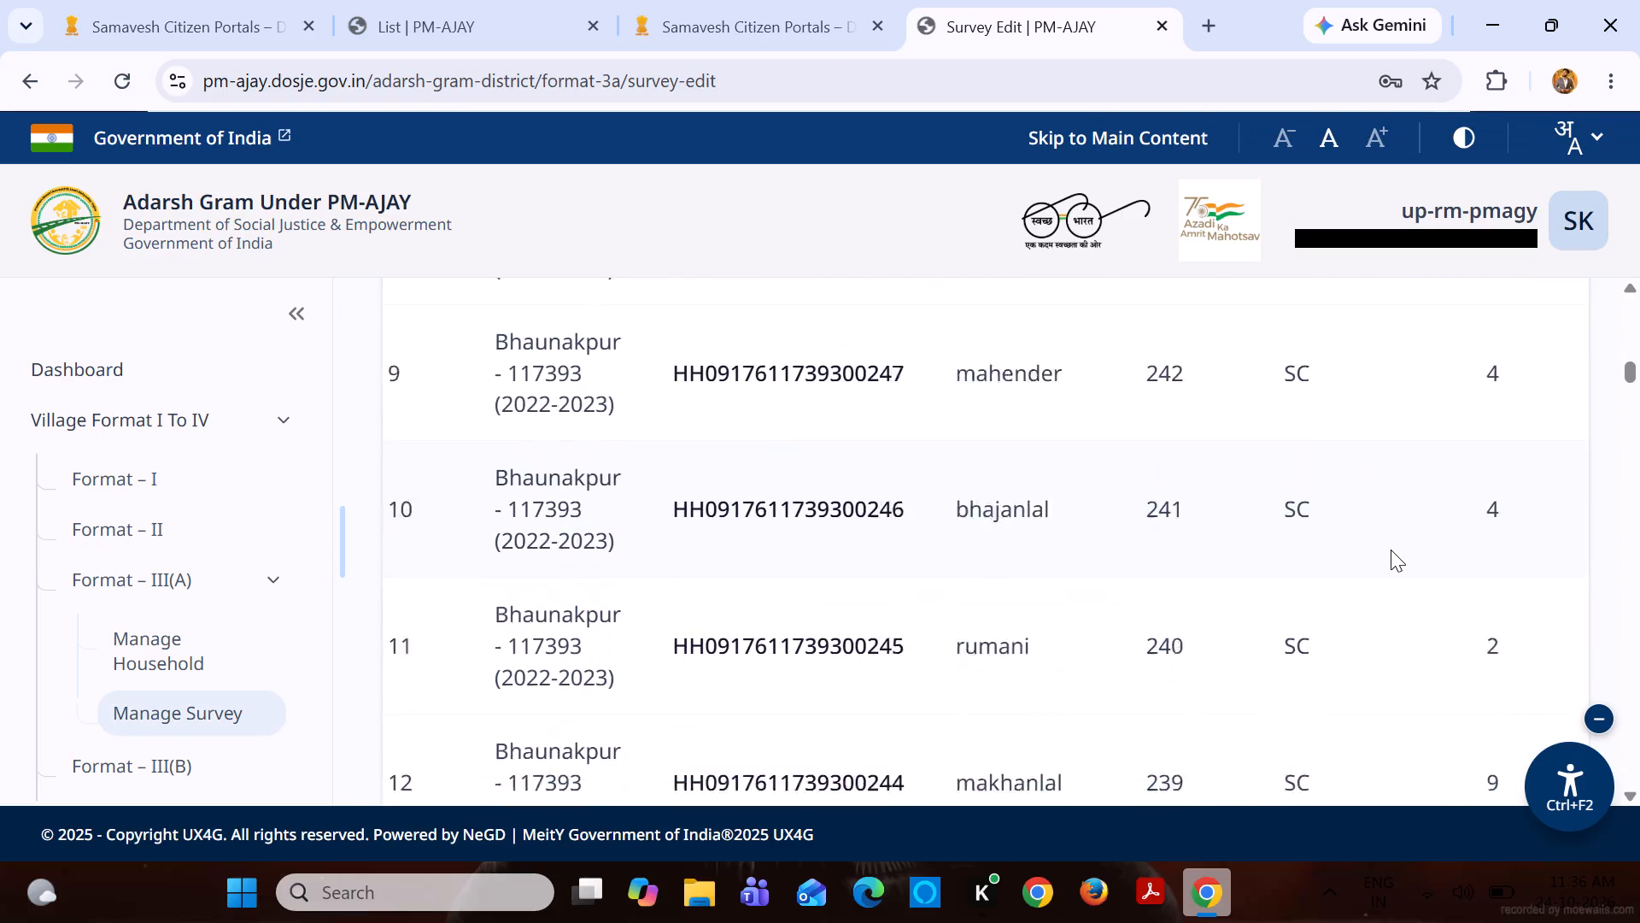
scroll(1391, 550, "down", 5)
scroll(1391, 550, "left", 4)
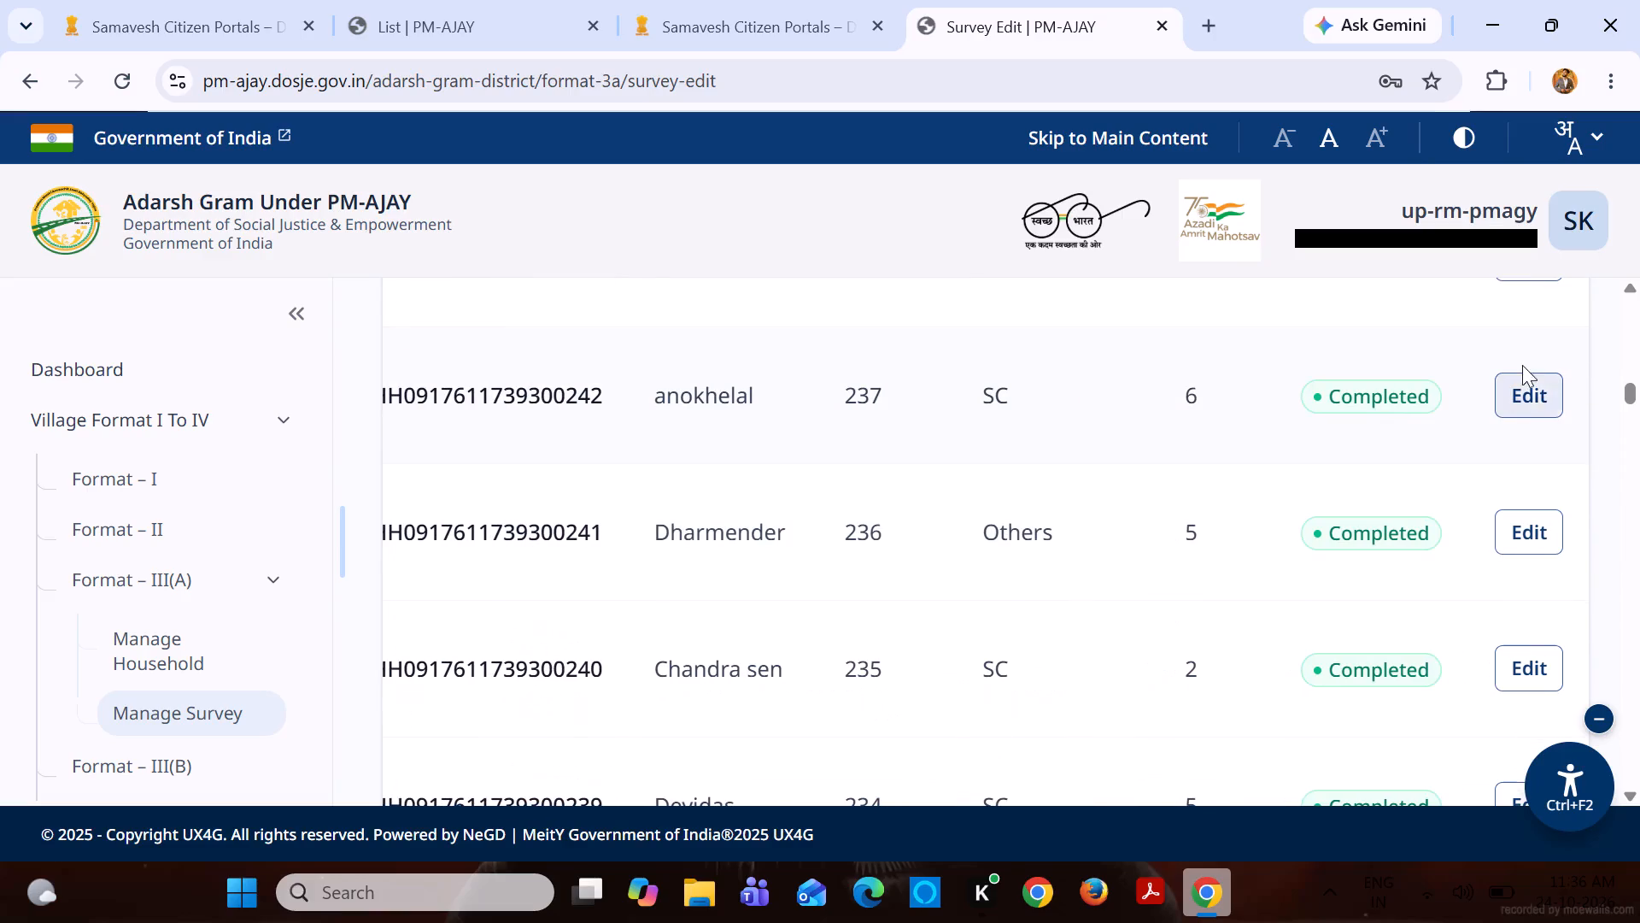
left_click(1535, 382)
scroll(1426, 548, "down", 3)
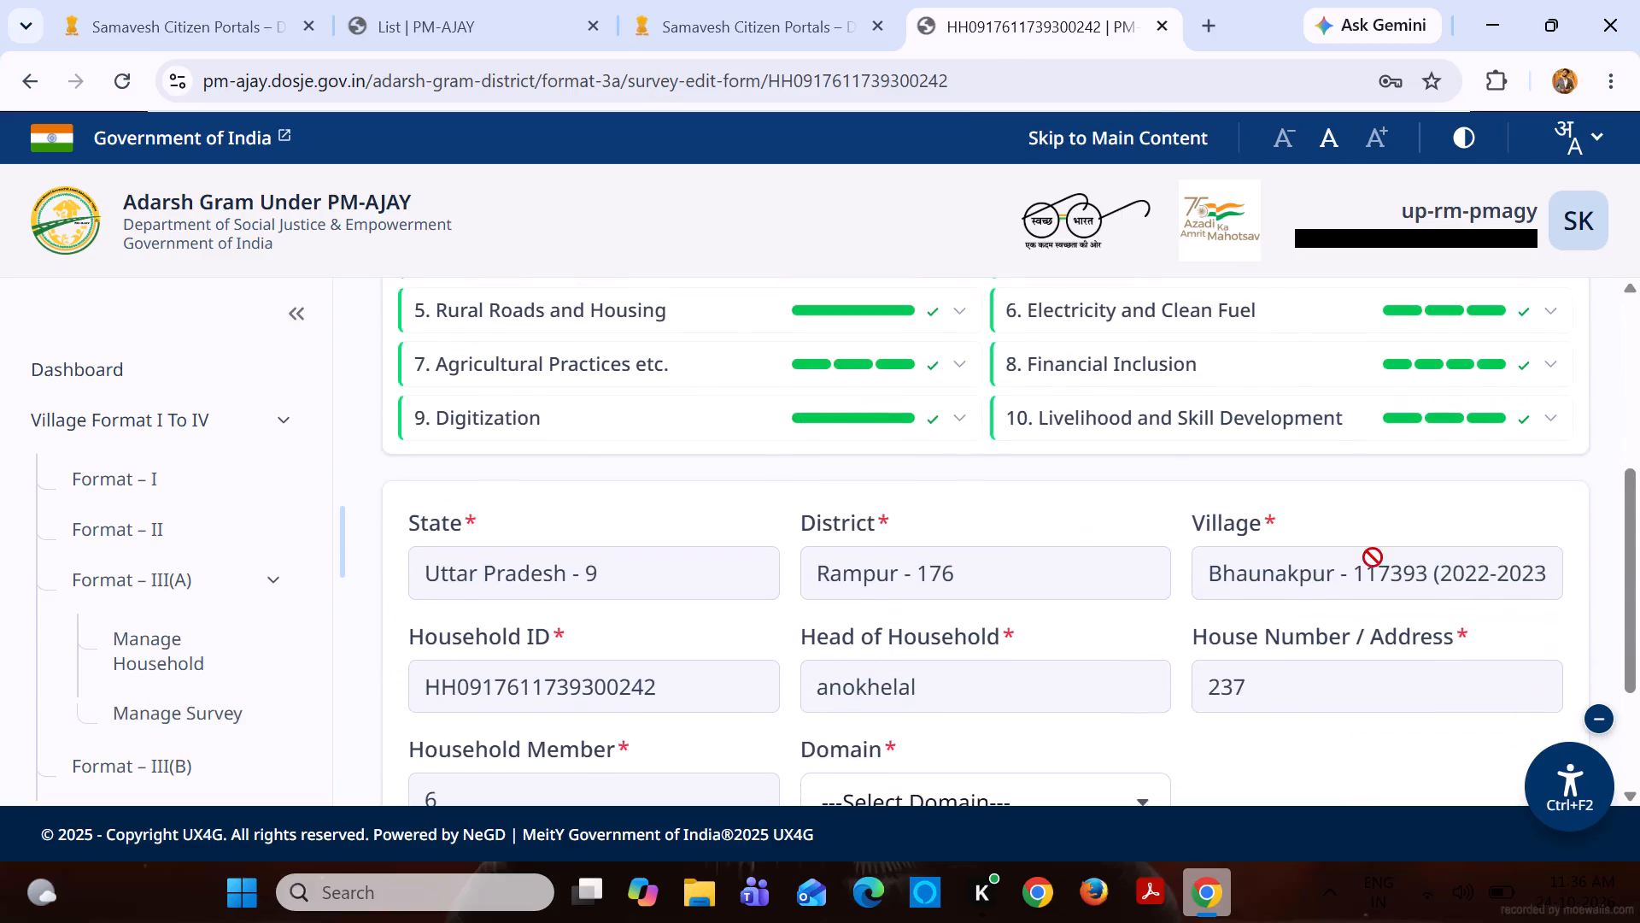
scroll(1178, 716, "down", 1)
left_click(1140, 696)
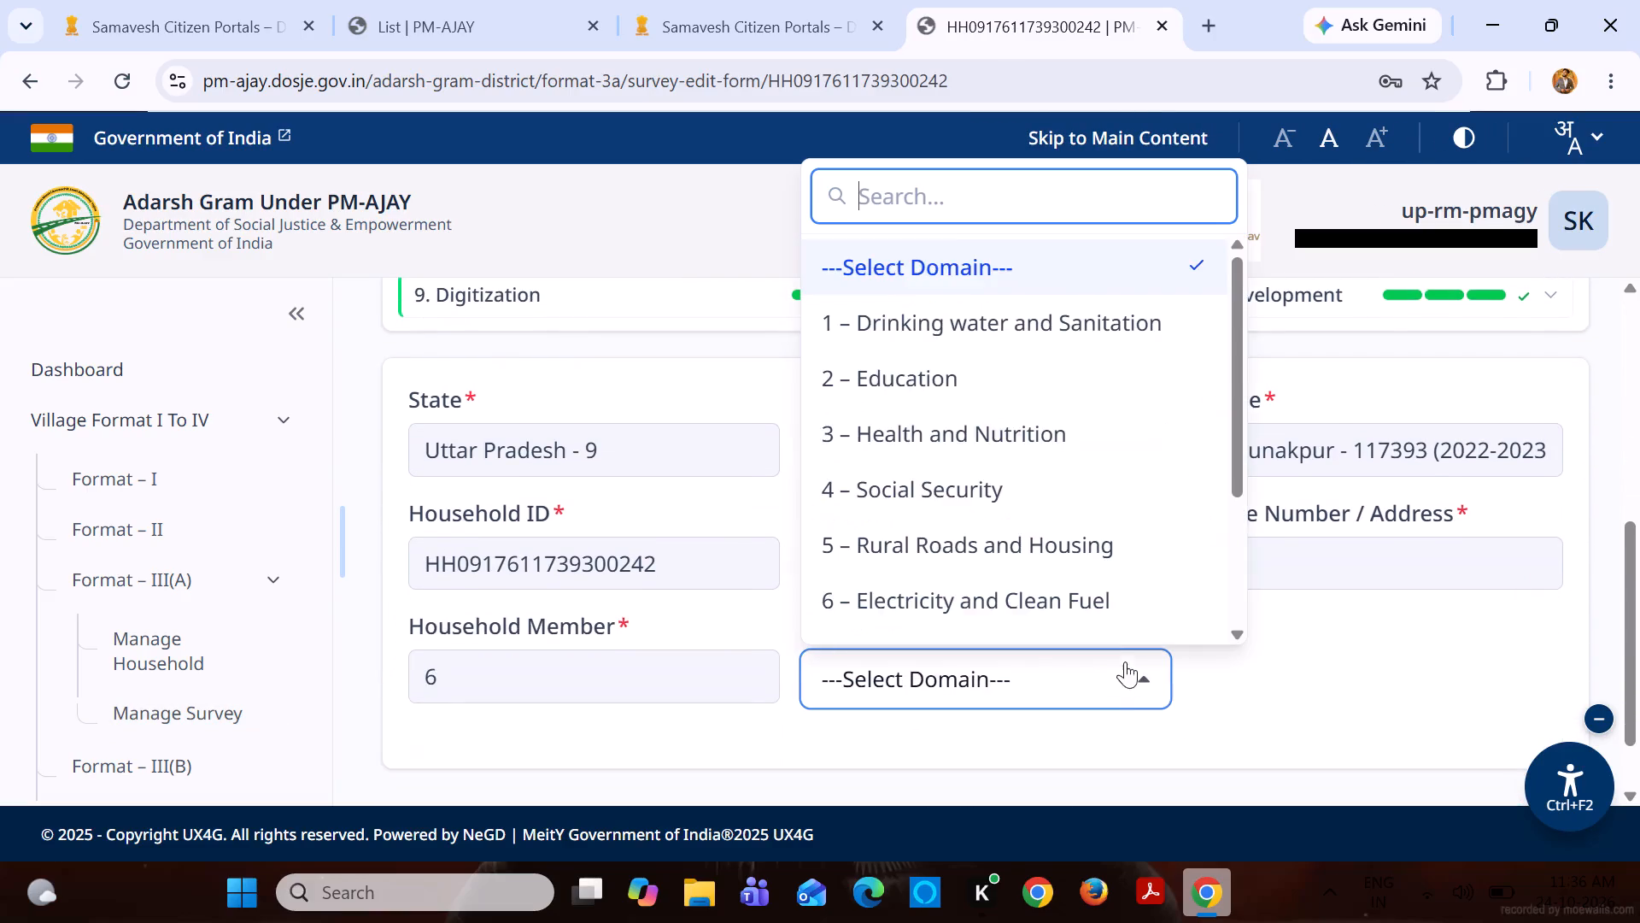
scroll(1087, 570, "down", 1)
left_click(1057, 566)
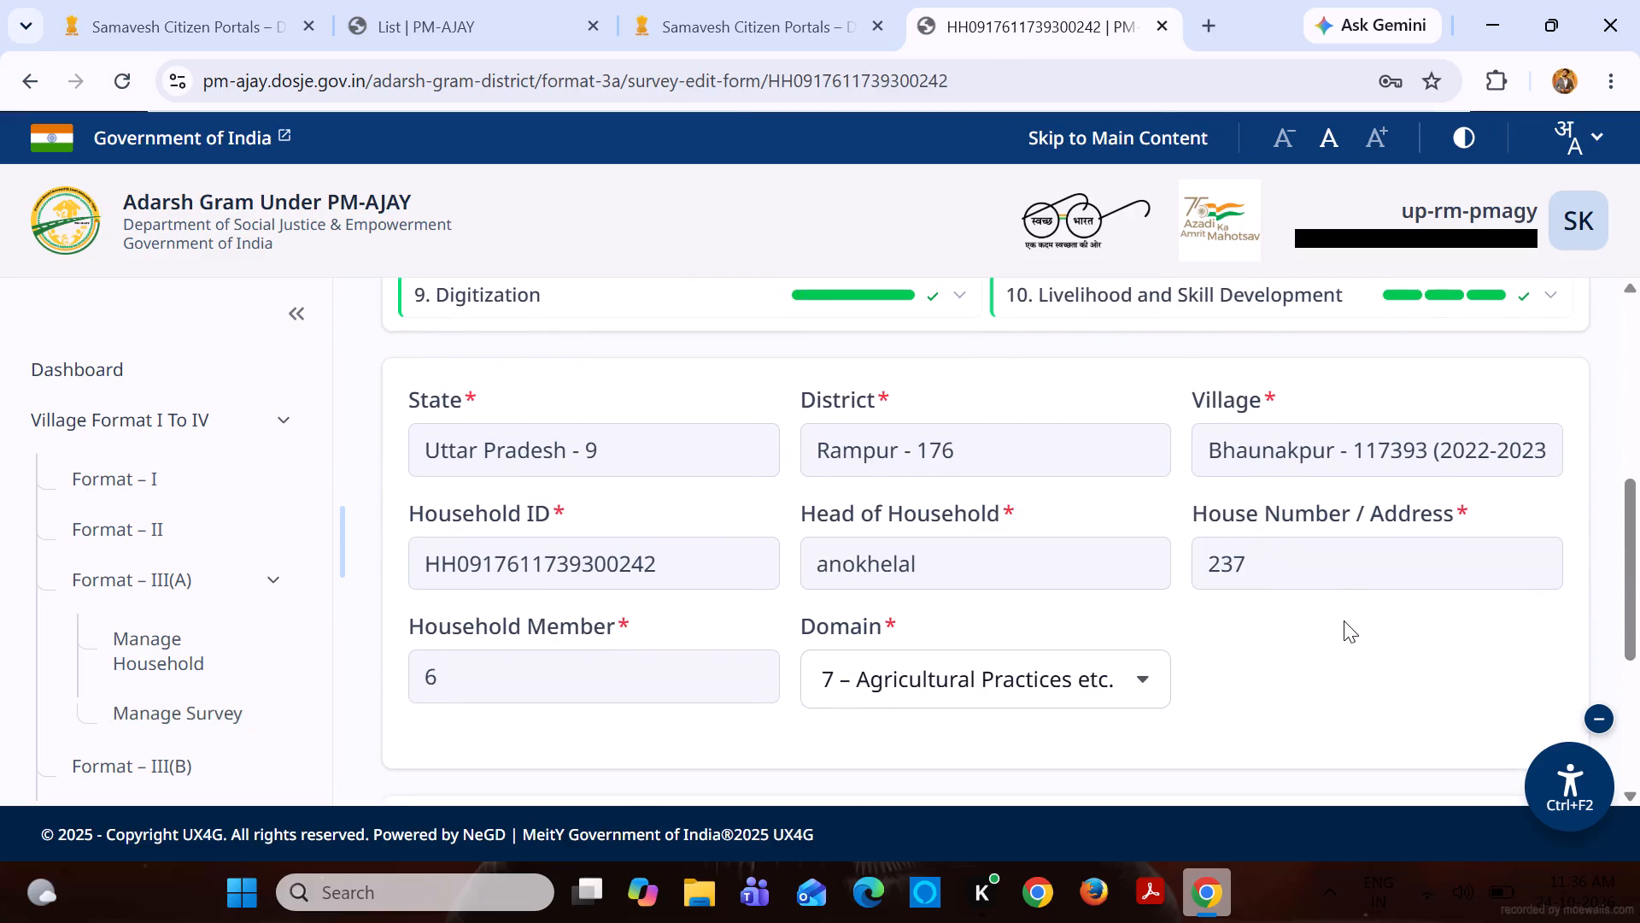
scroll(1344, 620, "down", 2)
scroll(1464, 620, "down", 2)
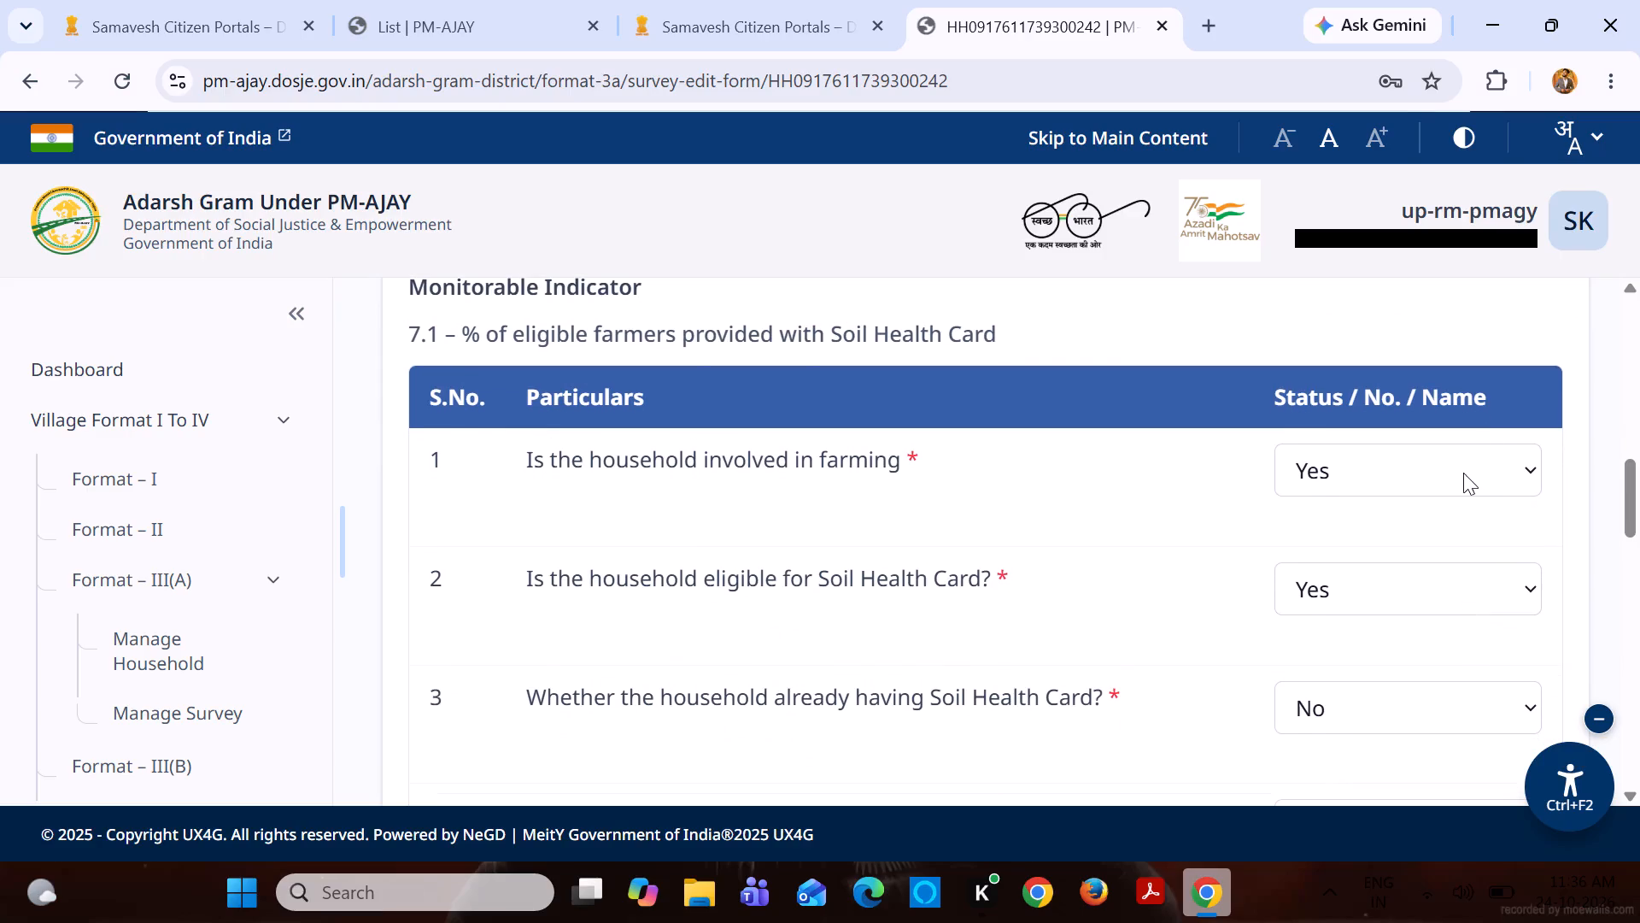
left_click_drag(1463, 473, 1356, 607)
left_click(1356, 607)
scroll(1356, 607, "down", 5)
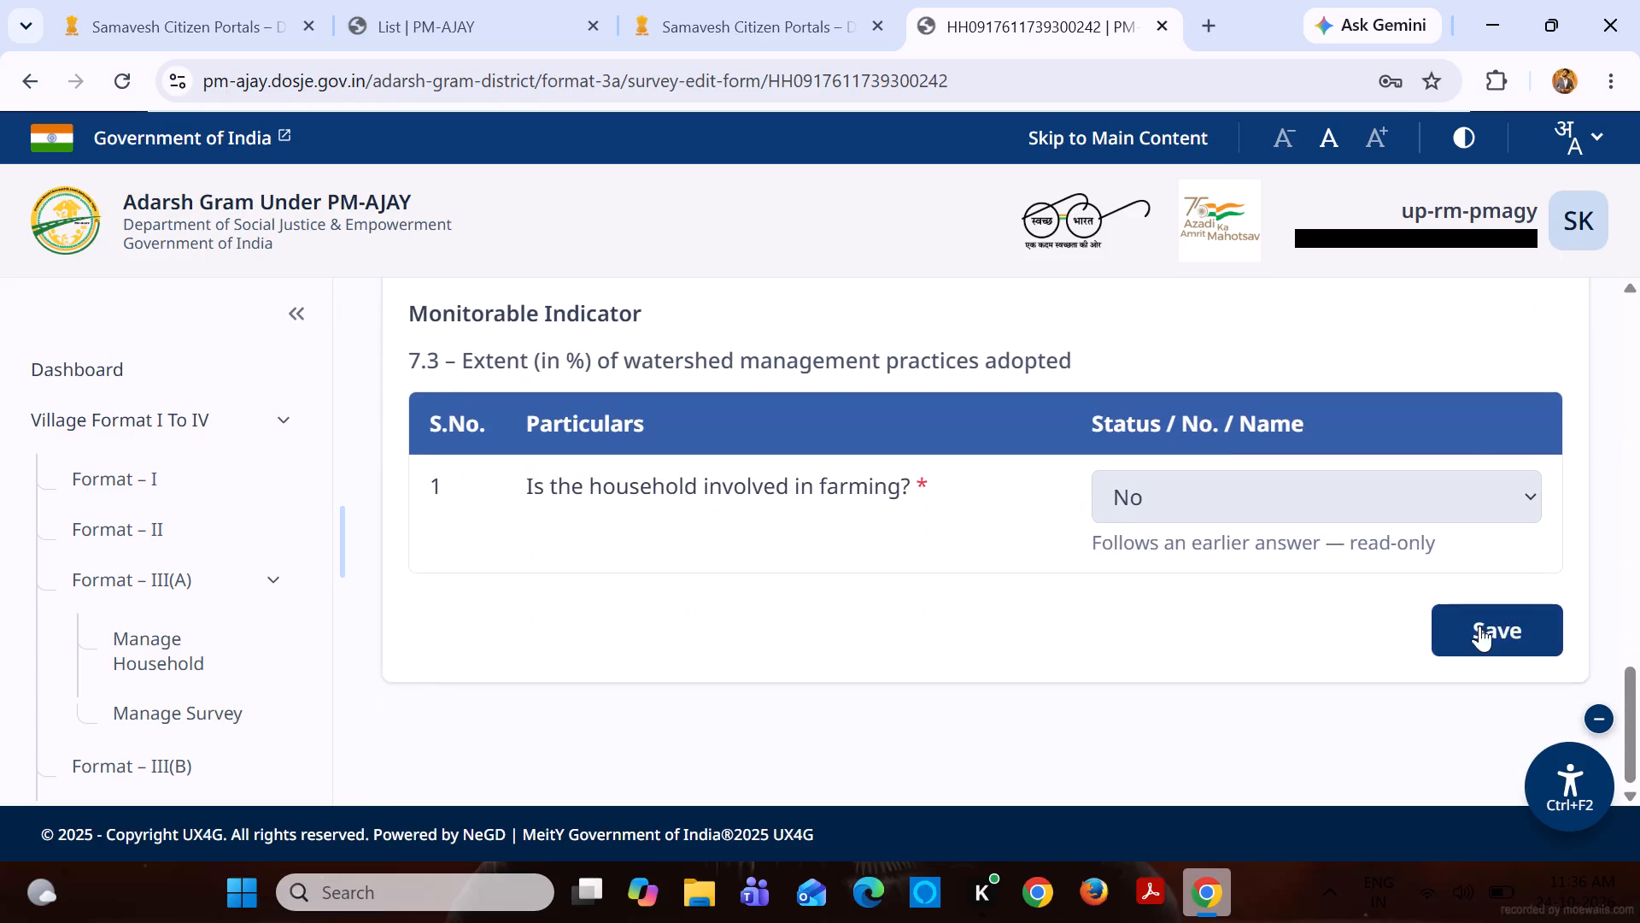
left_click(1491, 640)
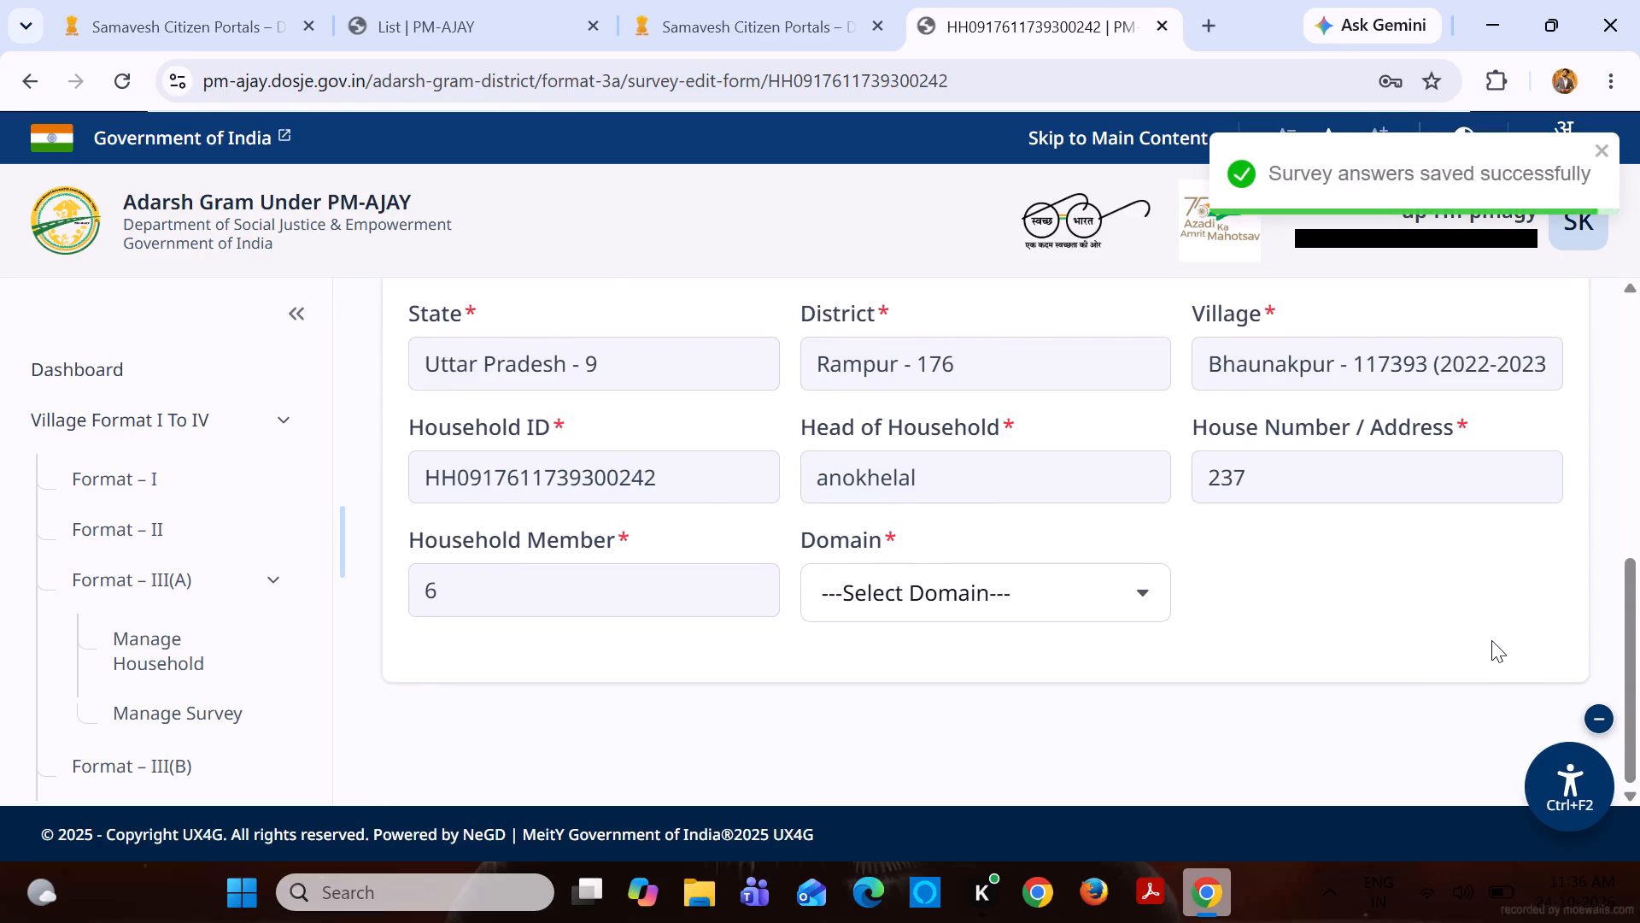
scroll(1381, 540, "up", 6)
left_click(1492, 381)
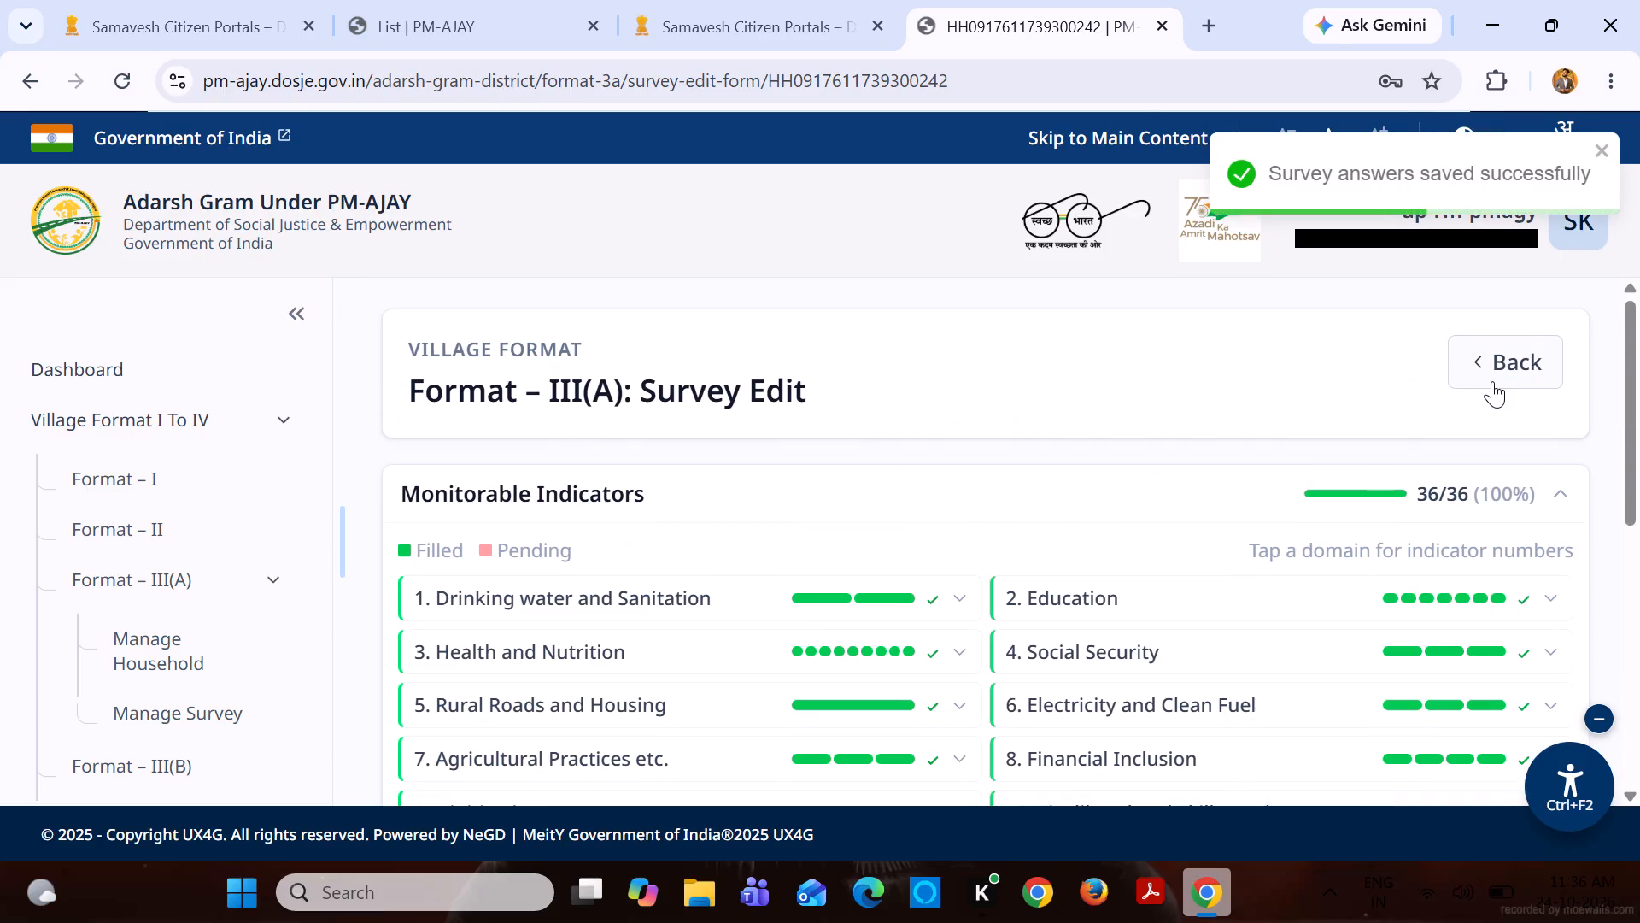
In house 234's survey, answer No to household involvement in farming under domain 7, indicator 7.1, save and return to the list.
scroll(1425, 489, "down", 6)
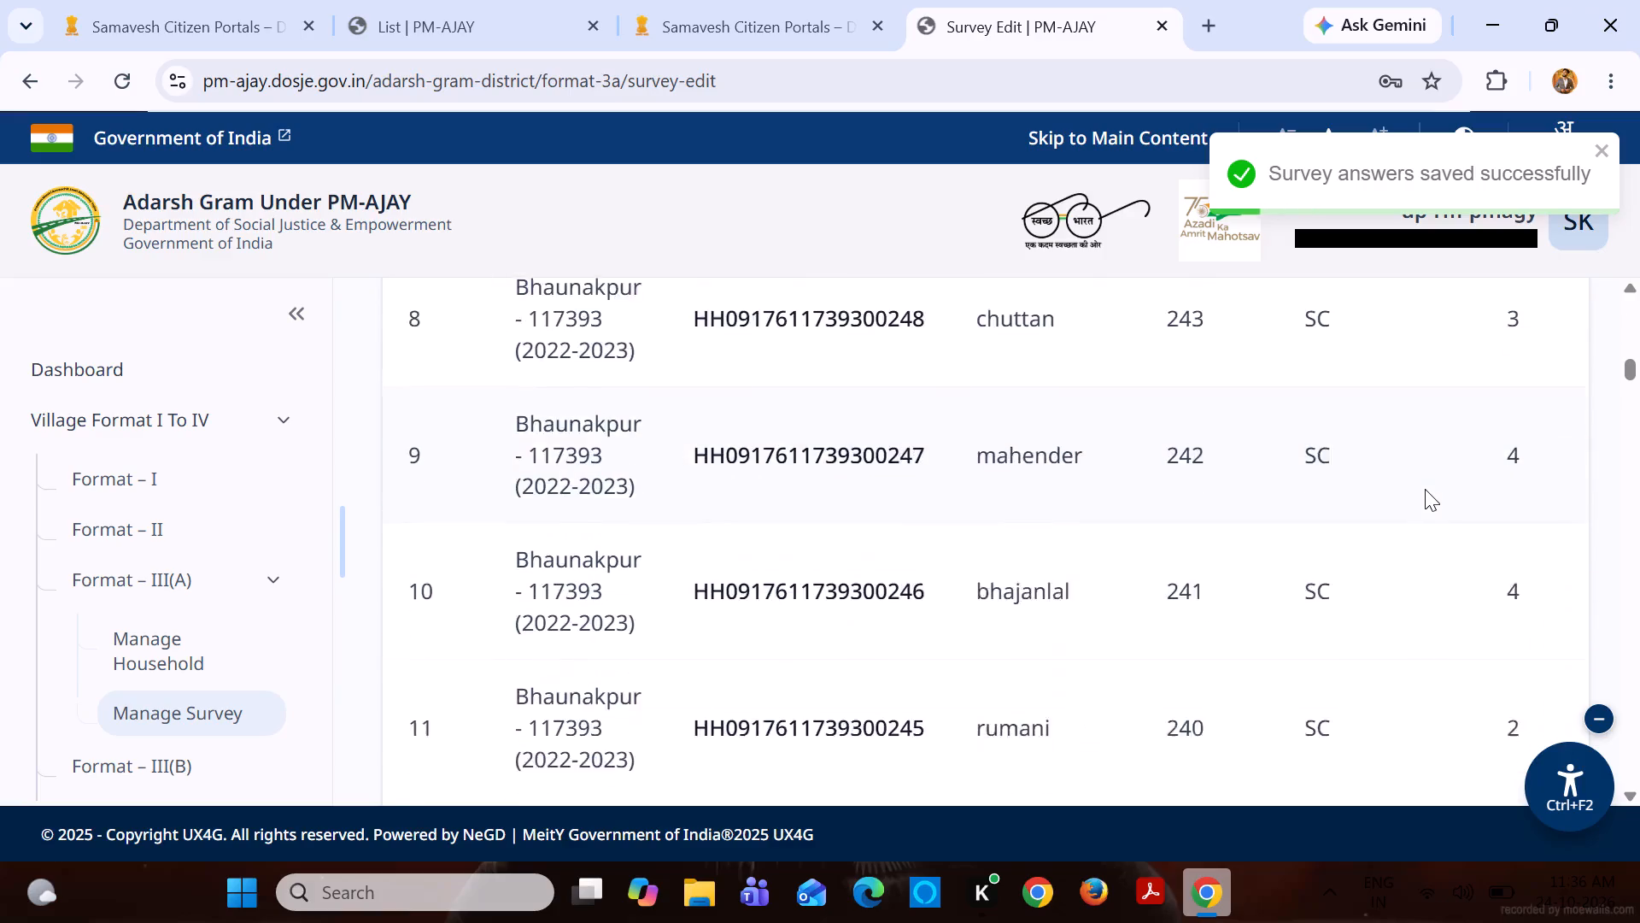
scroll(1425, 489, "down", 6)
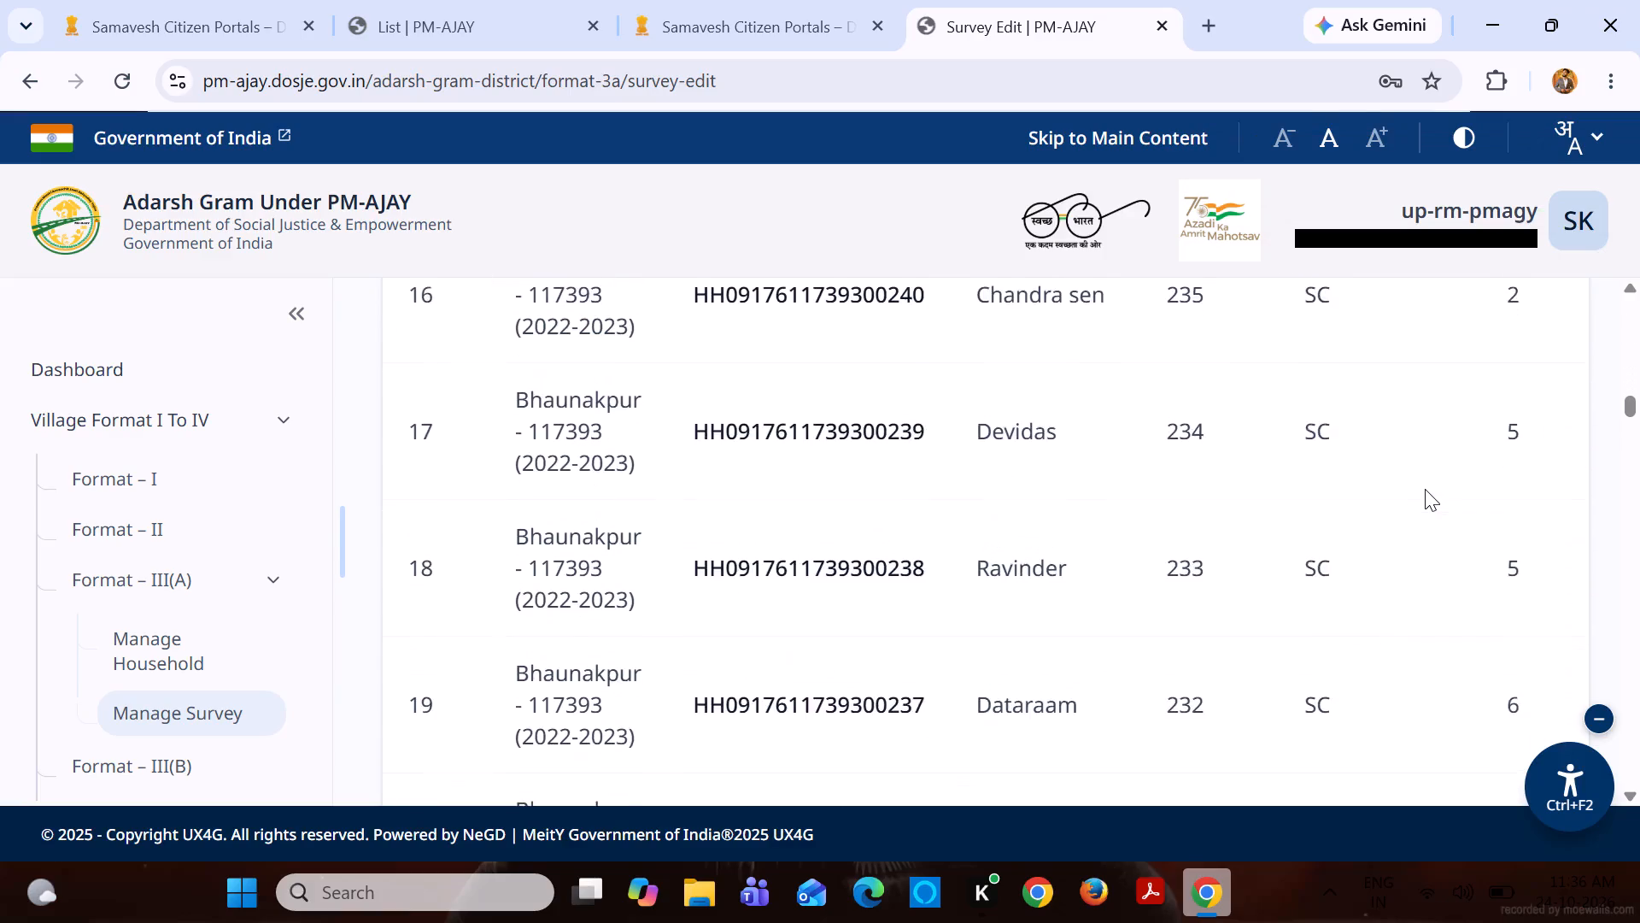
scroll(1425, 489, "left", 7)
left_click(1531, 392)
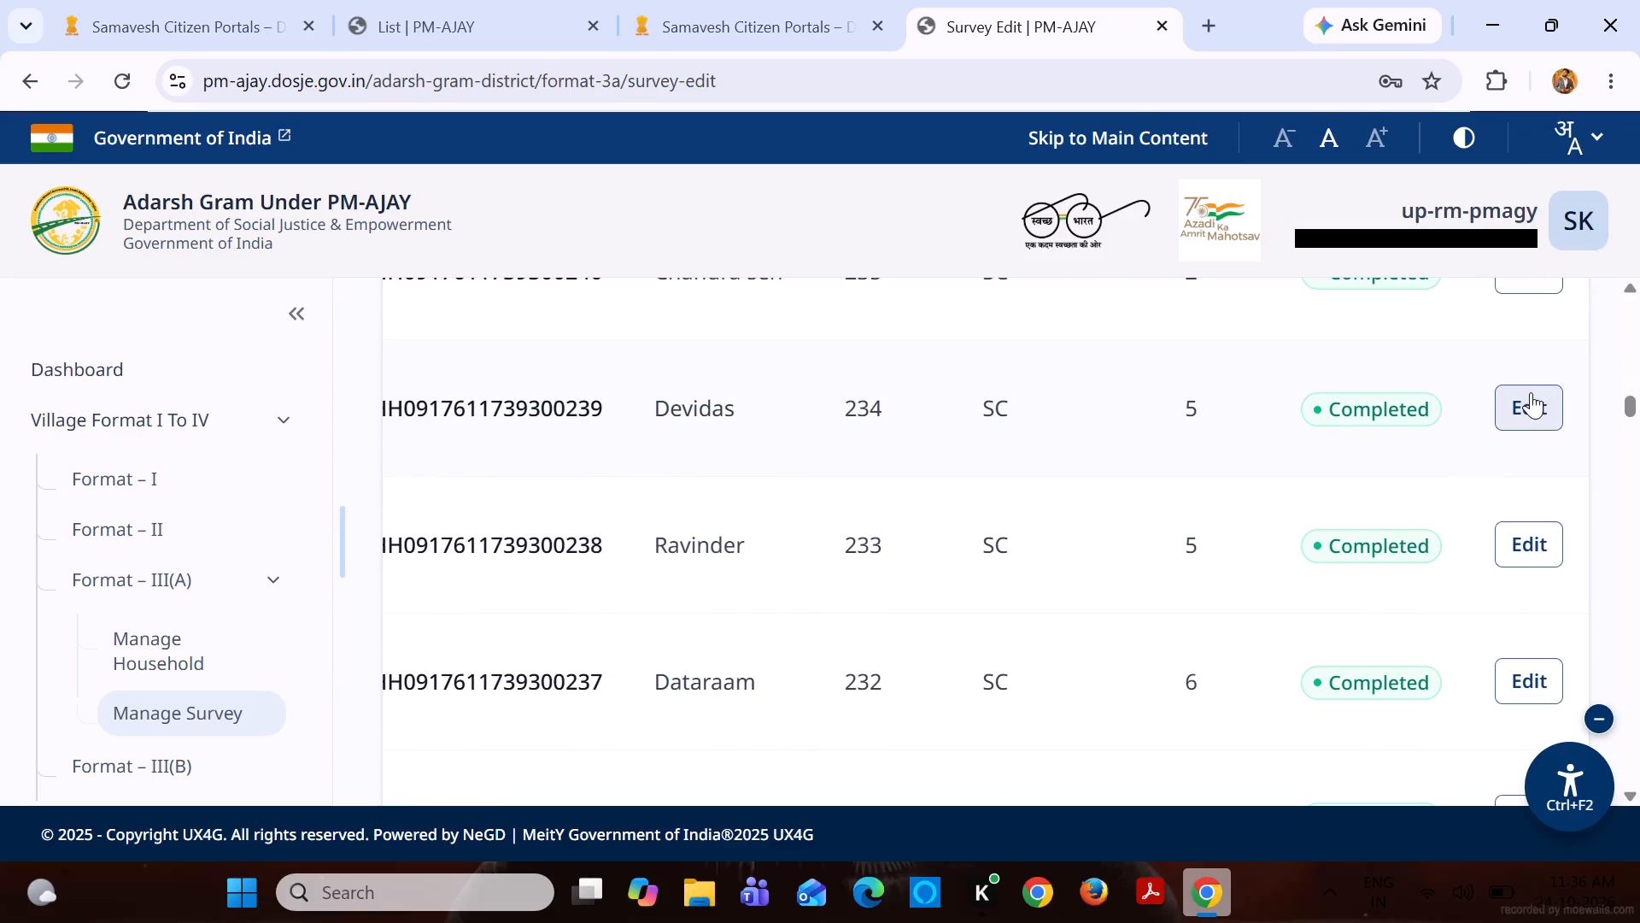
scroll(1398, 506, "down", 6)
left_click(1167, 604)
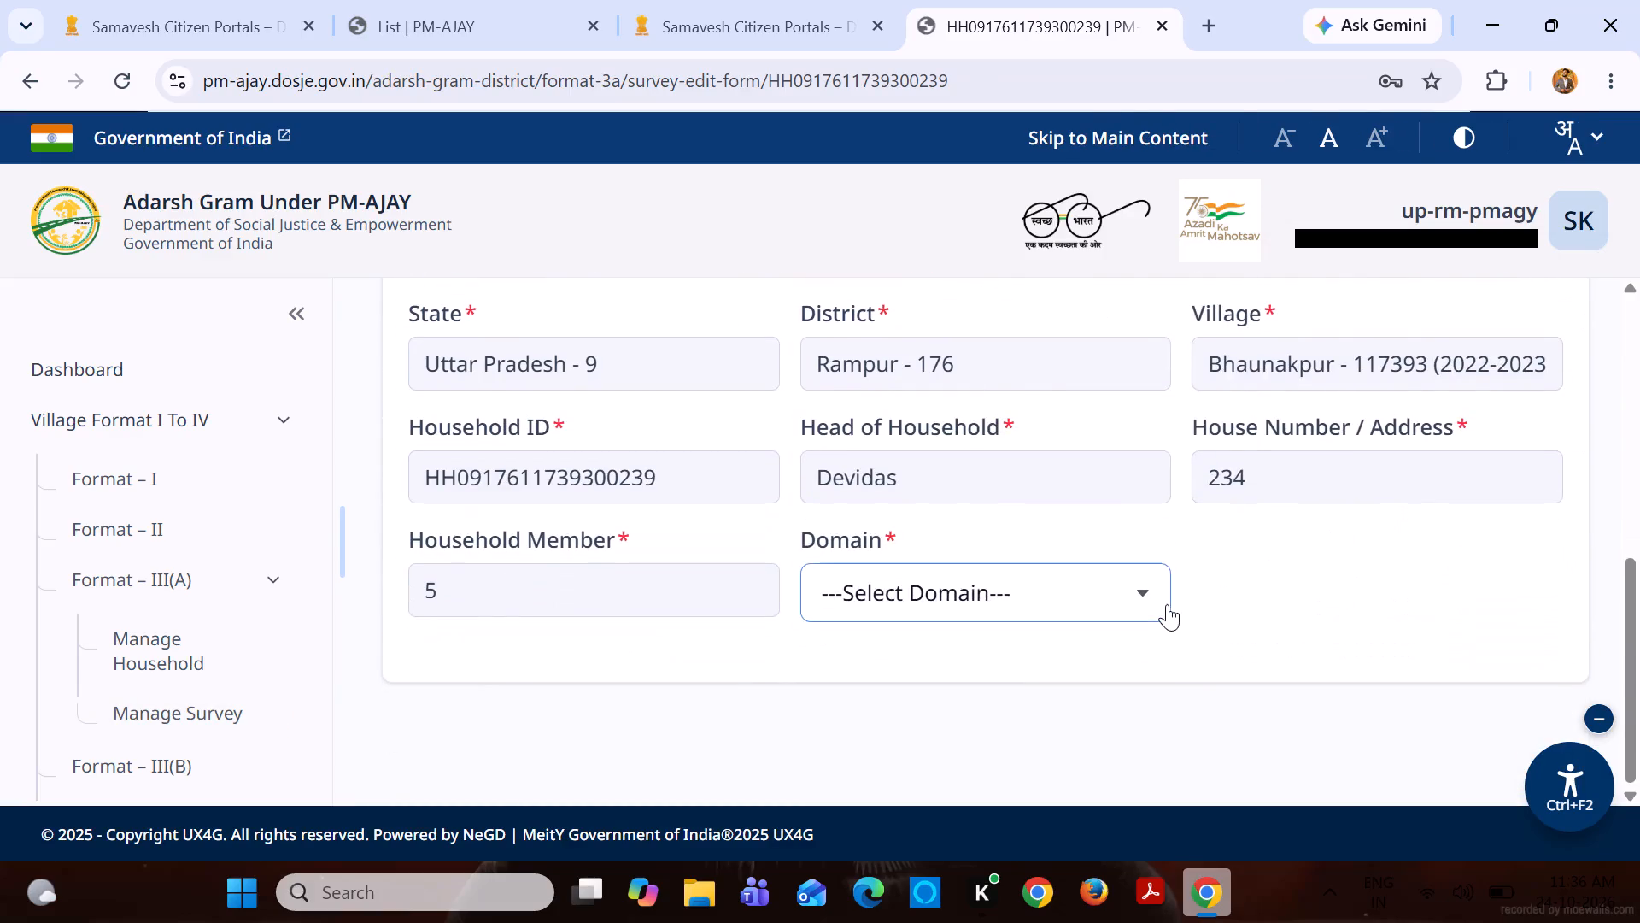
scroll(1068, 509, "down", 1)
left_click(1046, 503)
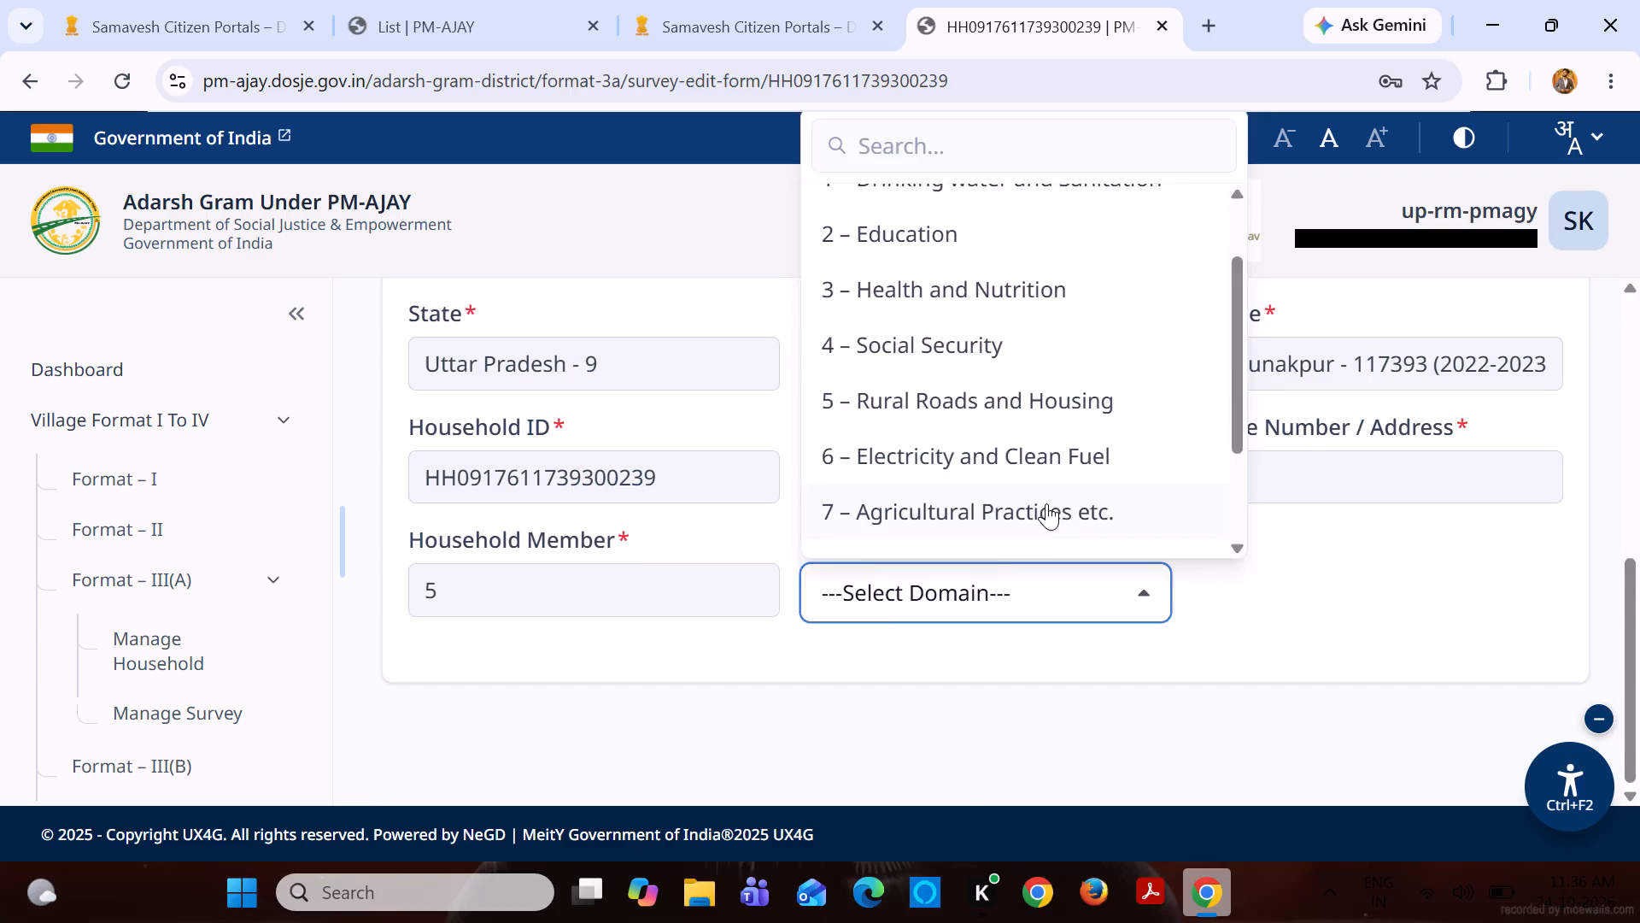
scroll(1258, 565, "down", 4)
left_click(1388, 482)
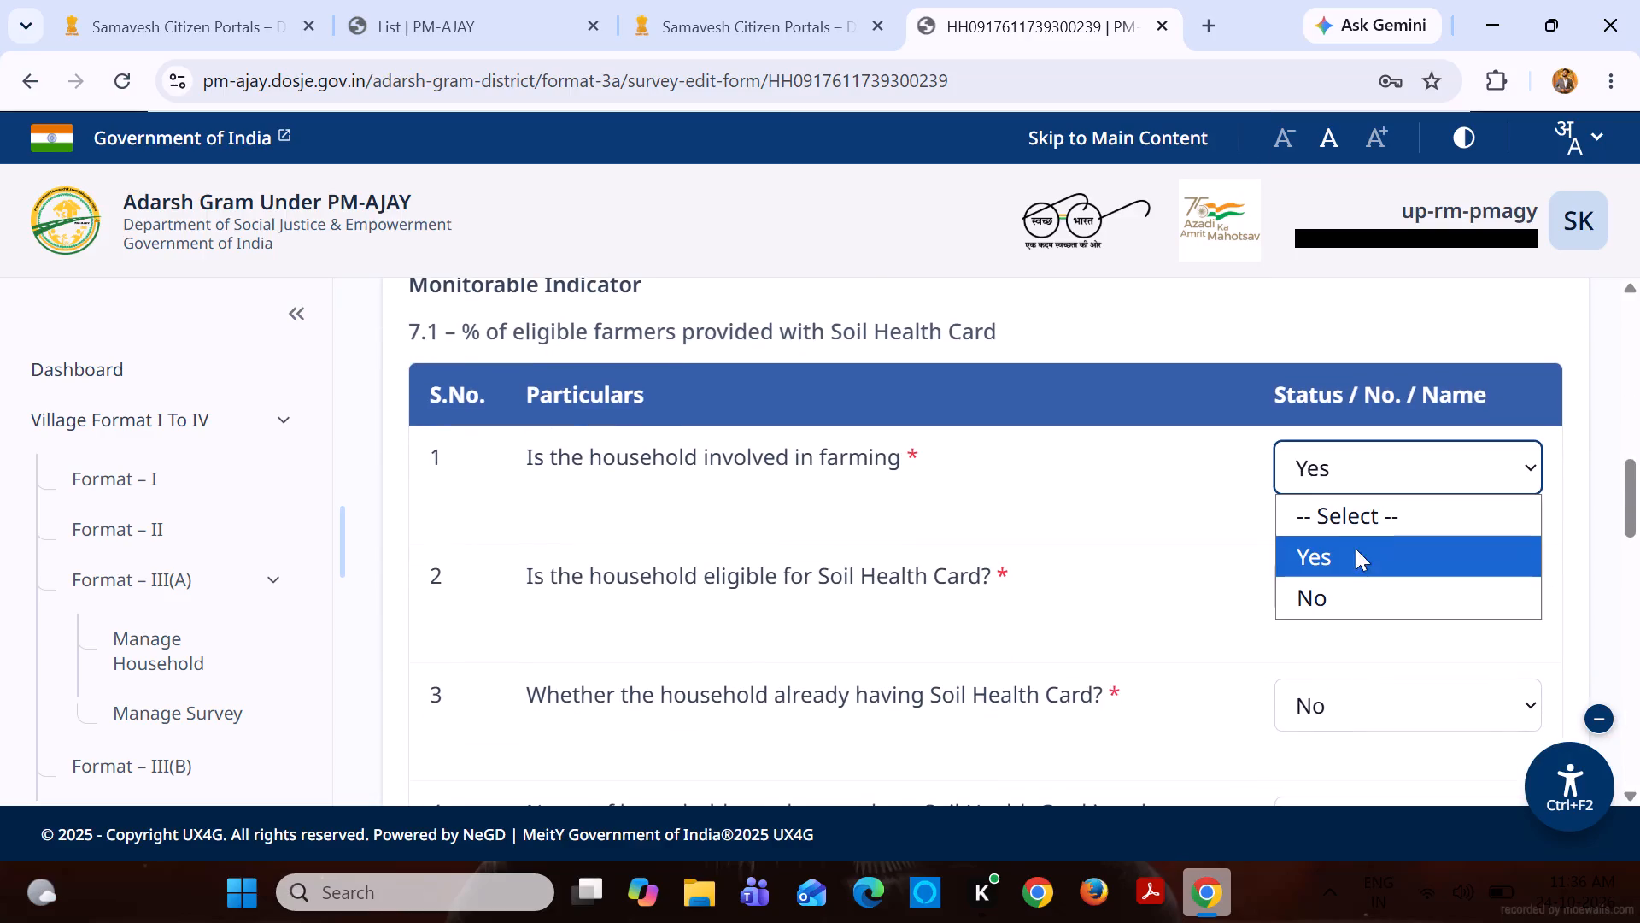
left_click(1344, 575)
left_click(1348, 581)
scroll(1348, 581, "down", 10)
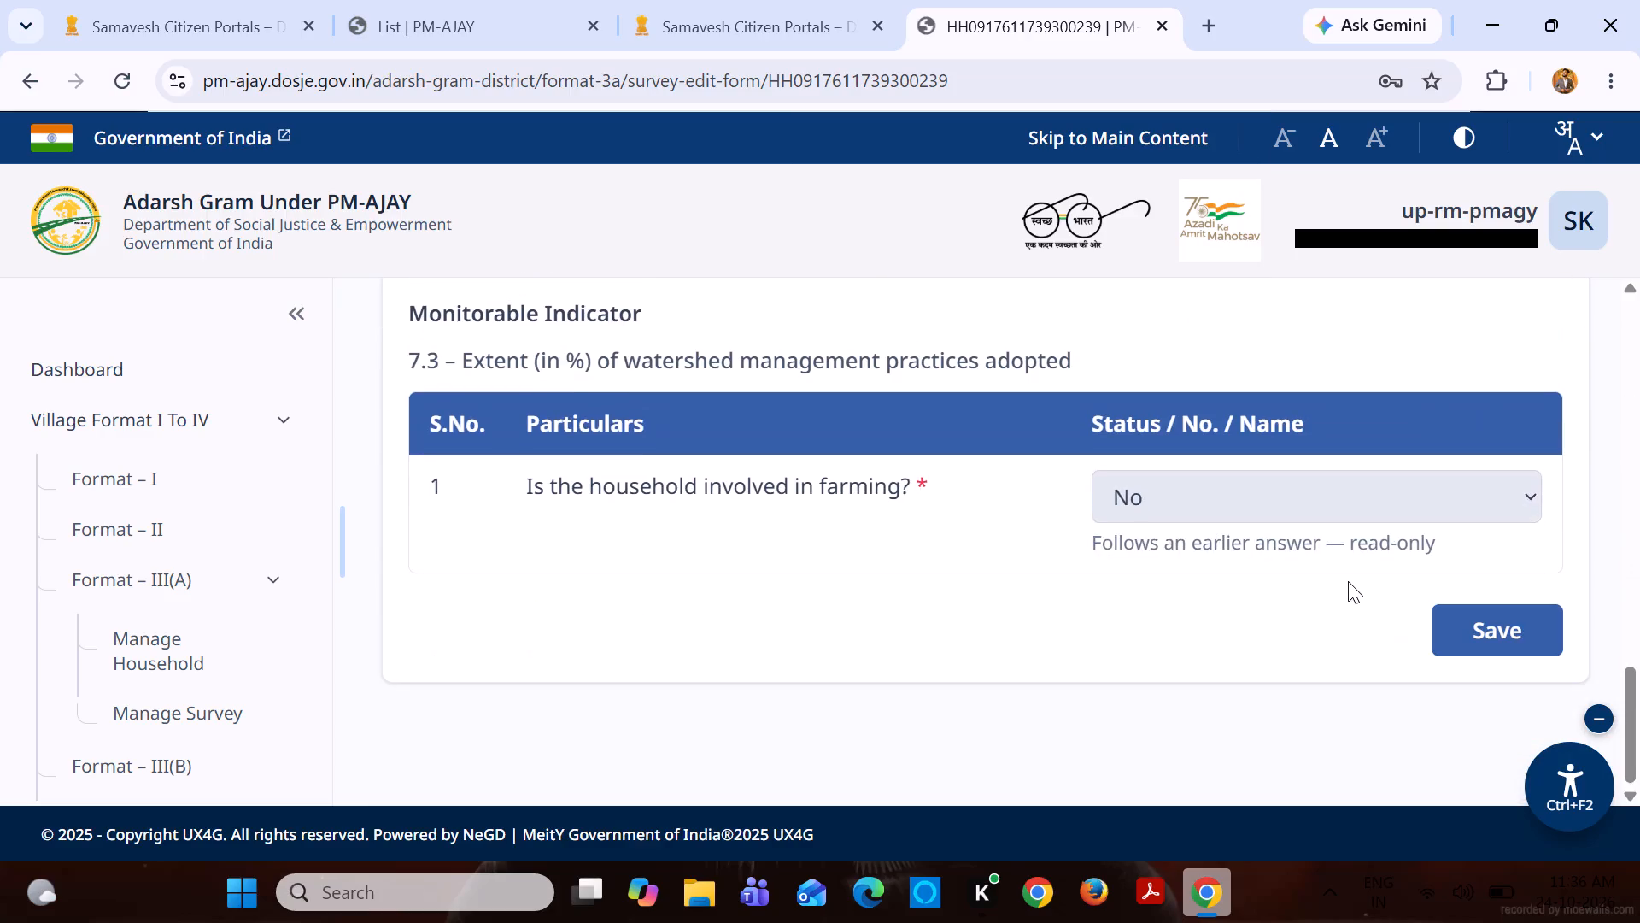
left_click(1485, 626)
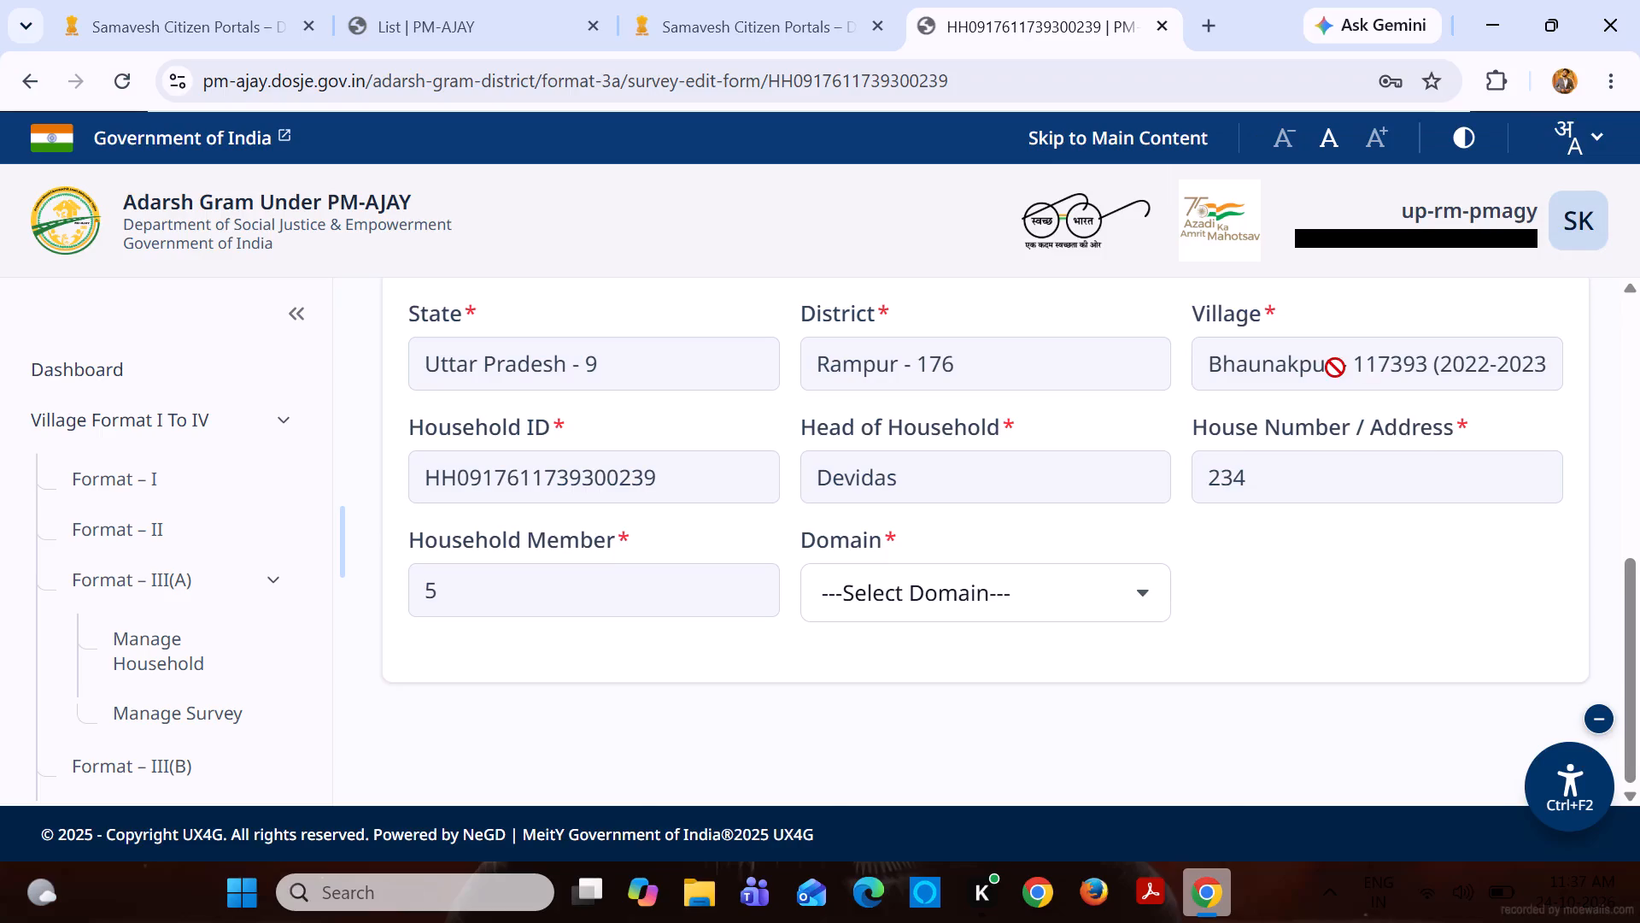
scroll(1335, 367, "up", 5)
left_click(1493, 371)
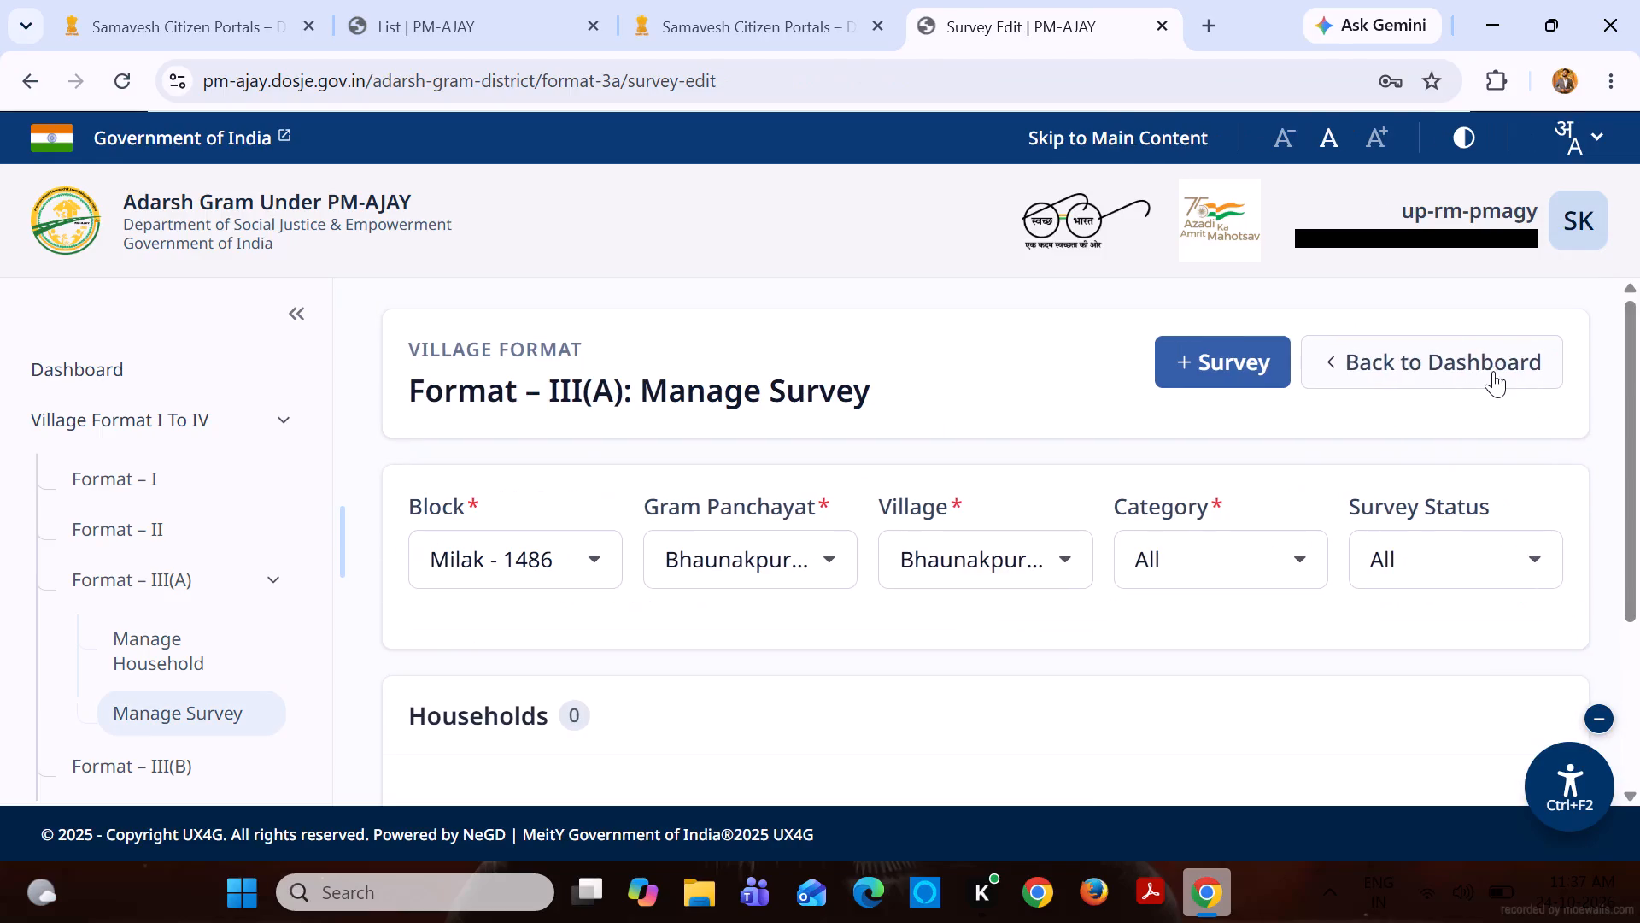
In house 233's survey, answer No to household involvement in farming under domain 7, indicator 7.1, save and return to the list.
scroll(1365, 479, "down", 12)
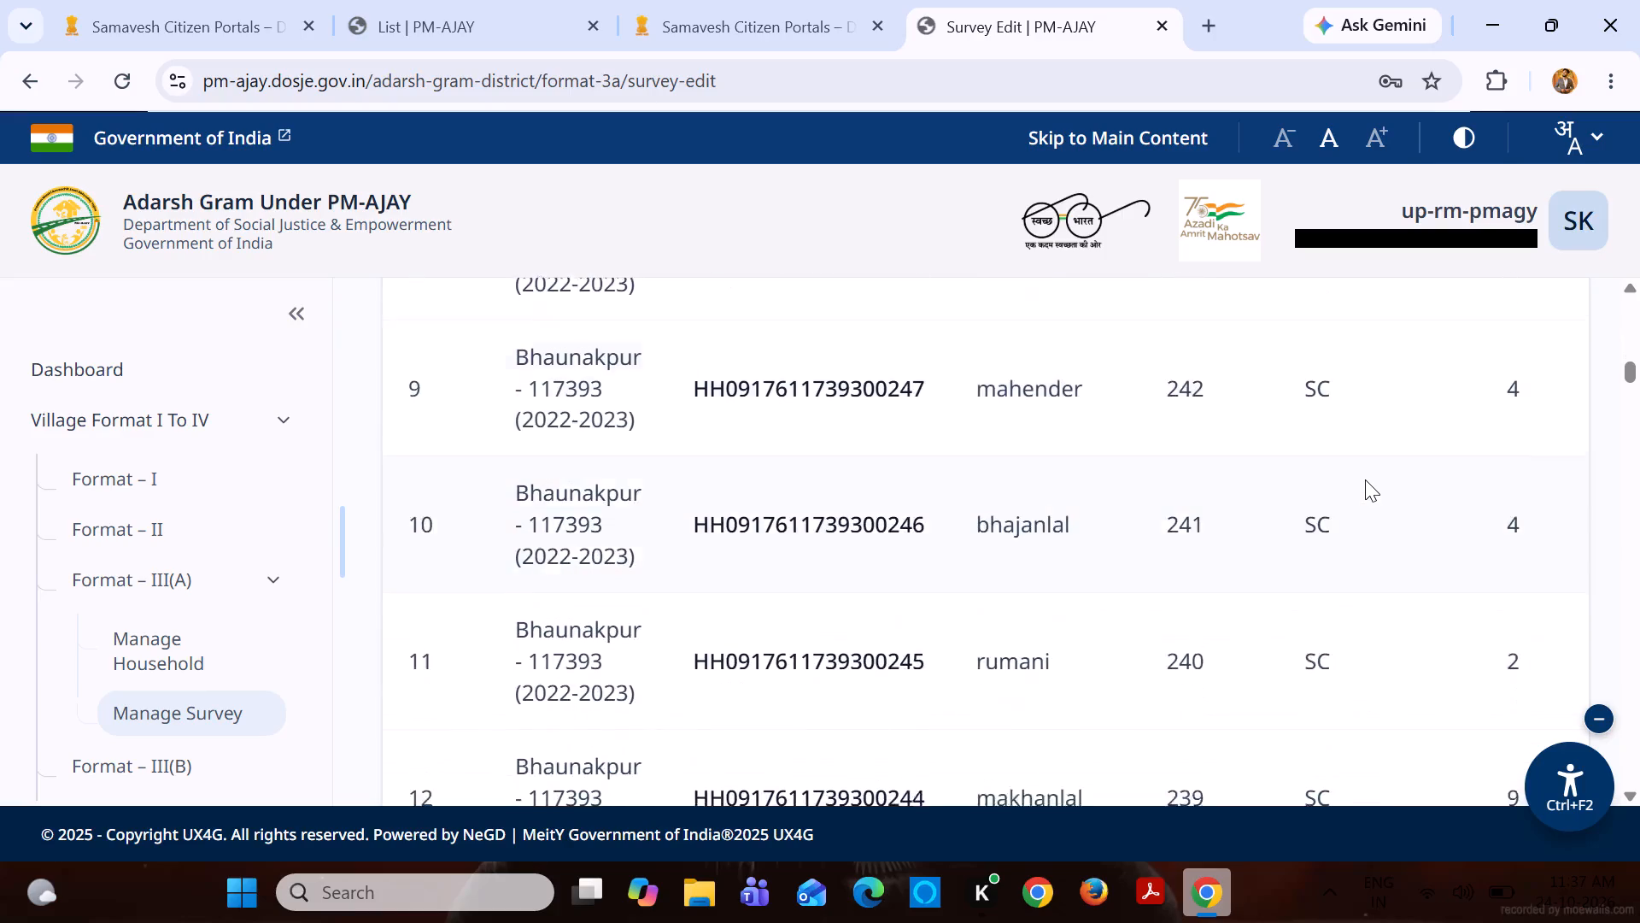
scroll(1365, 479, "down", 2)
scroll(1365, 479, "left", 3)
scroll(1365, 479, "down", 4)
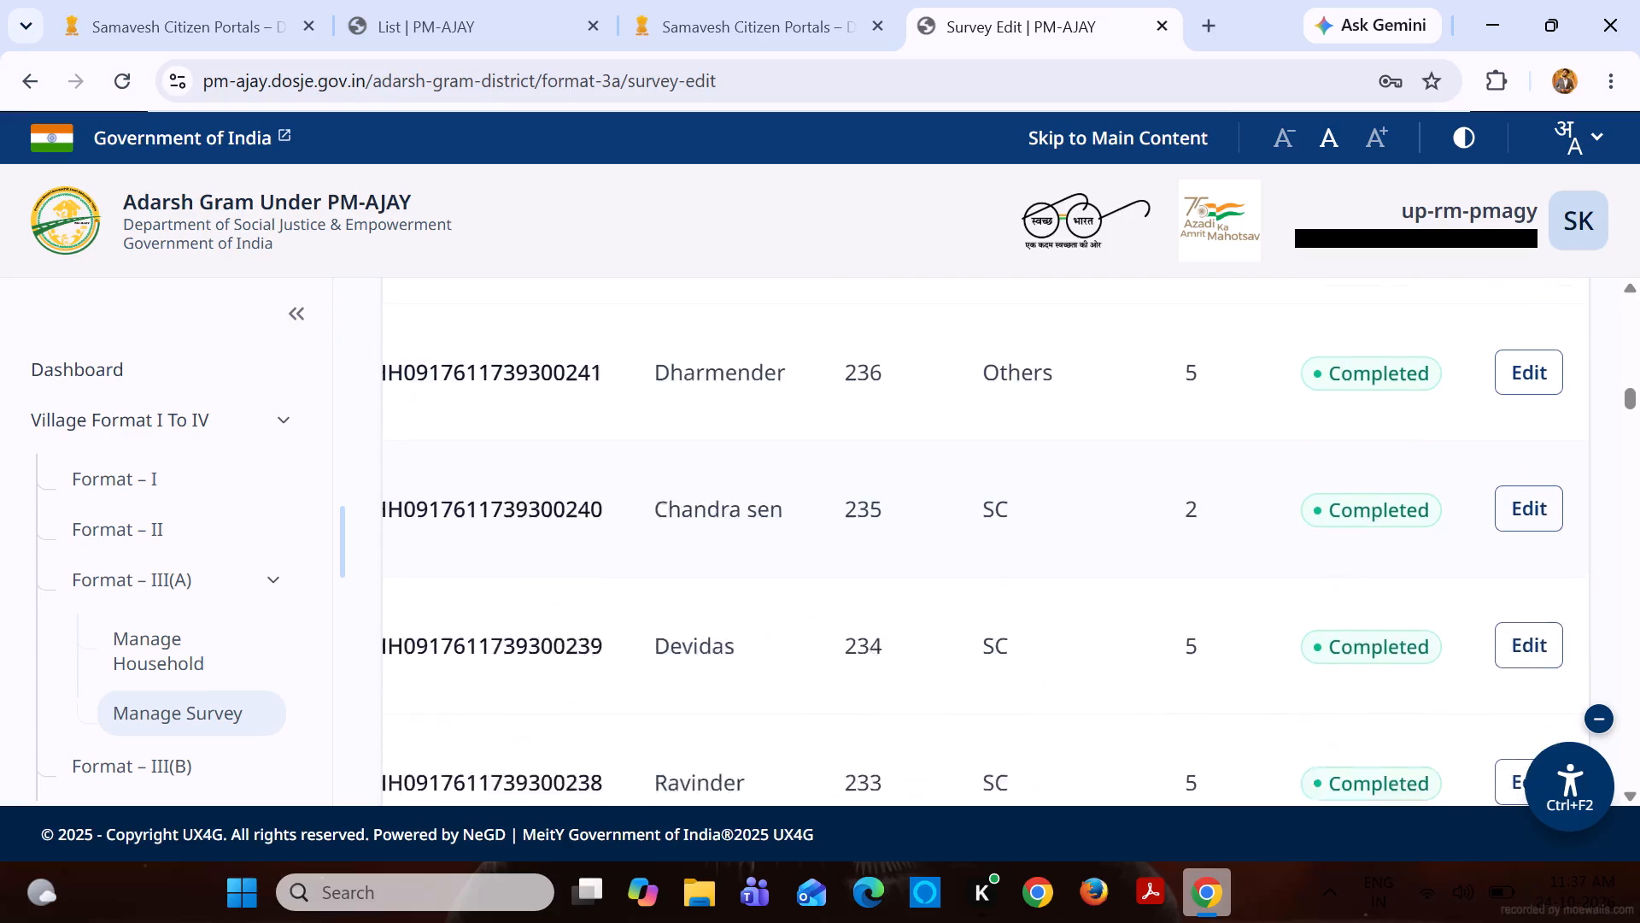
scroll(1365, 479, "down", 2)
left_click(1509, 553)
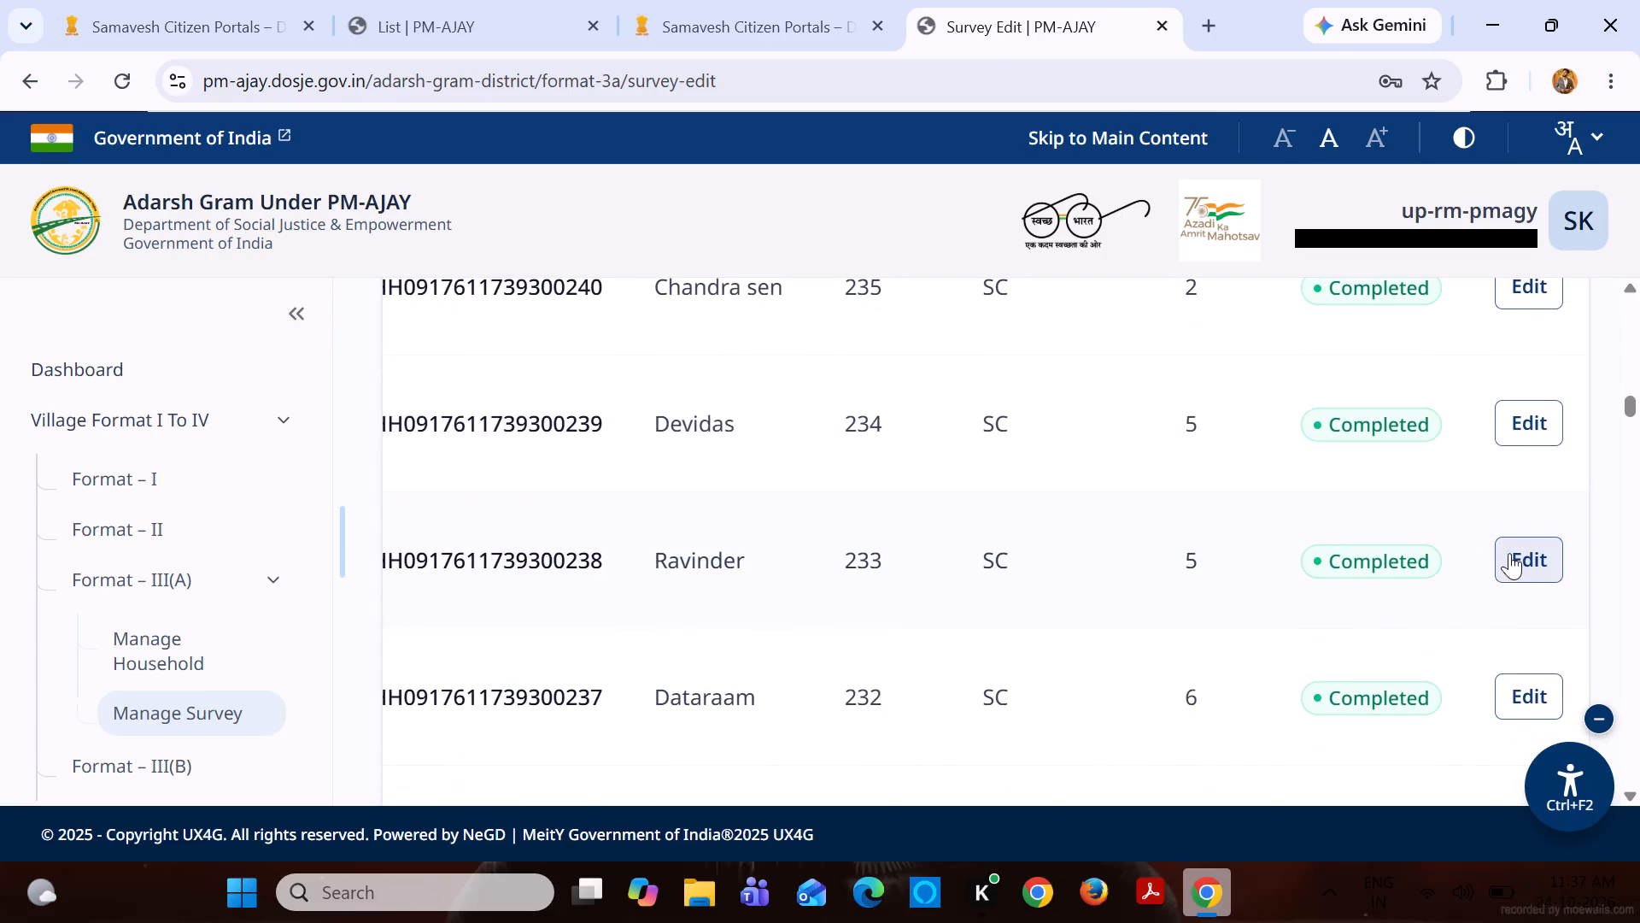
scroll(1367, 562, "down", 5)
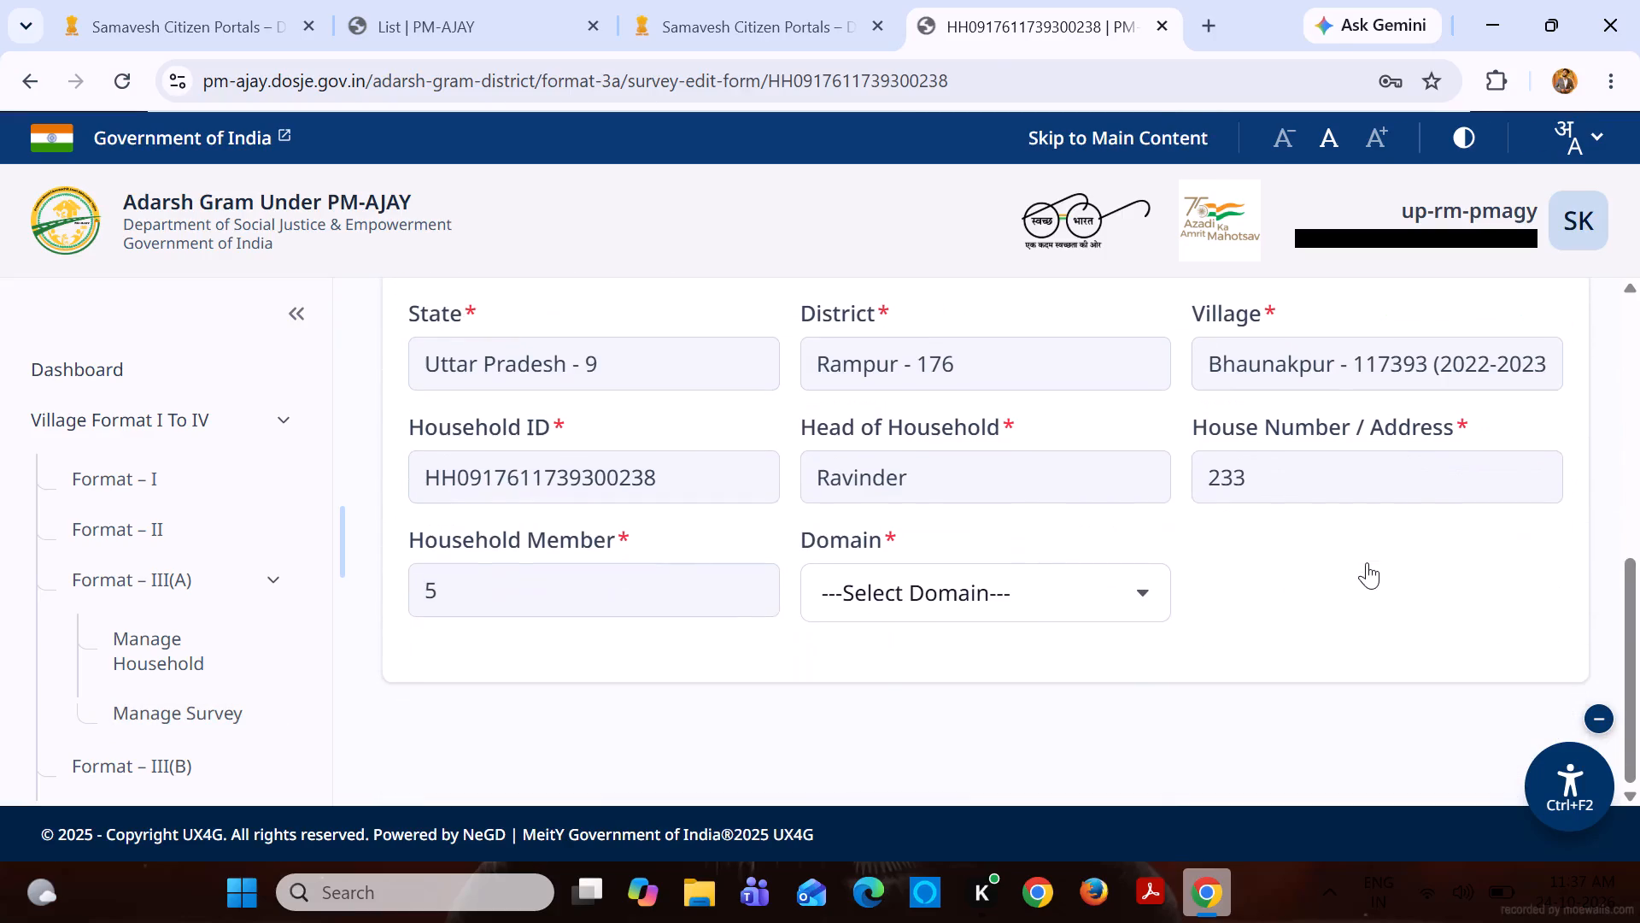
left_click(1151, 591)
scroll(1086, 479, "down", 1)
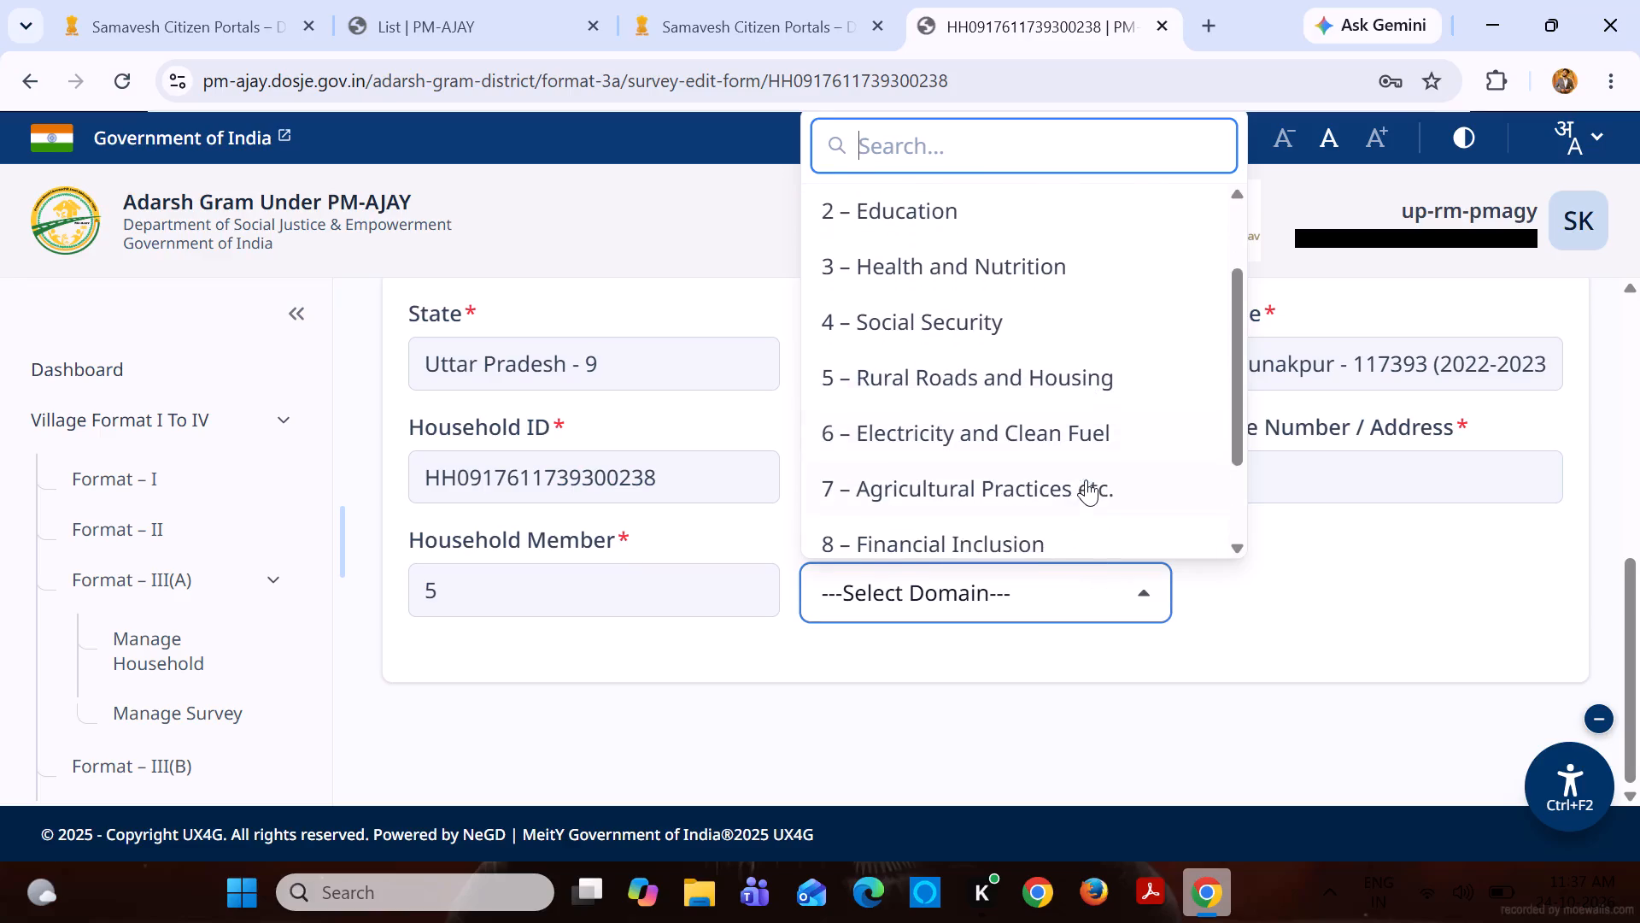
left_click(1067, 483)
scroll(1280, 495, "down", 3)
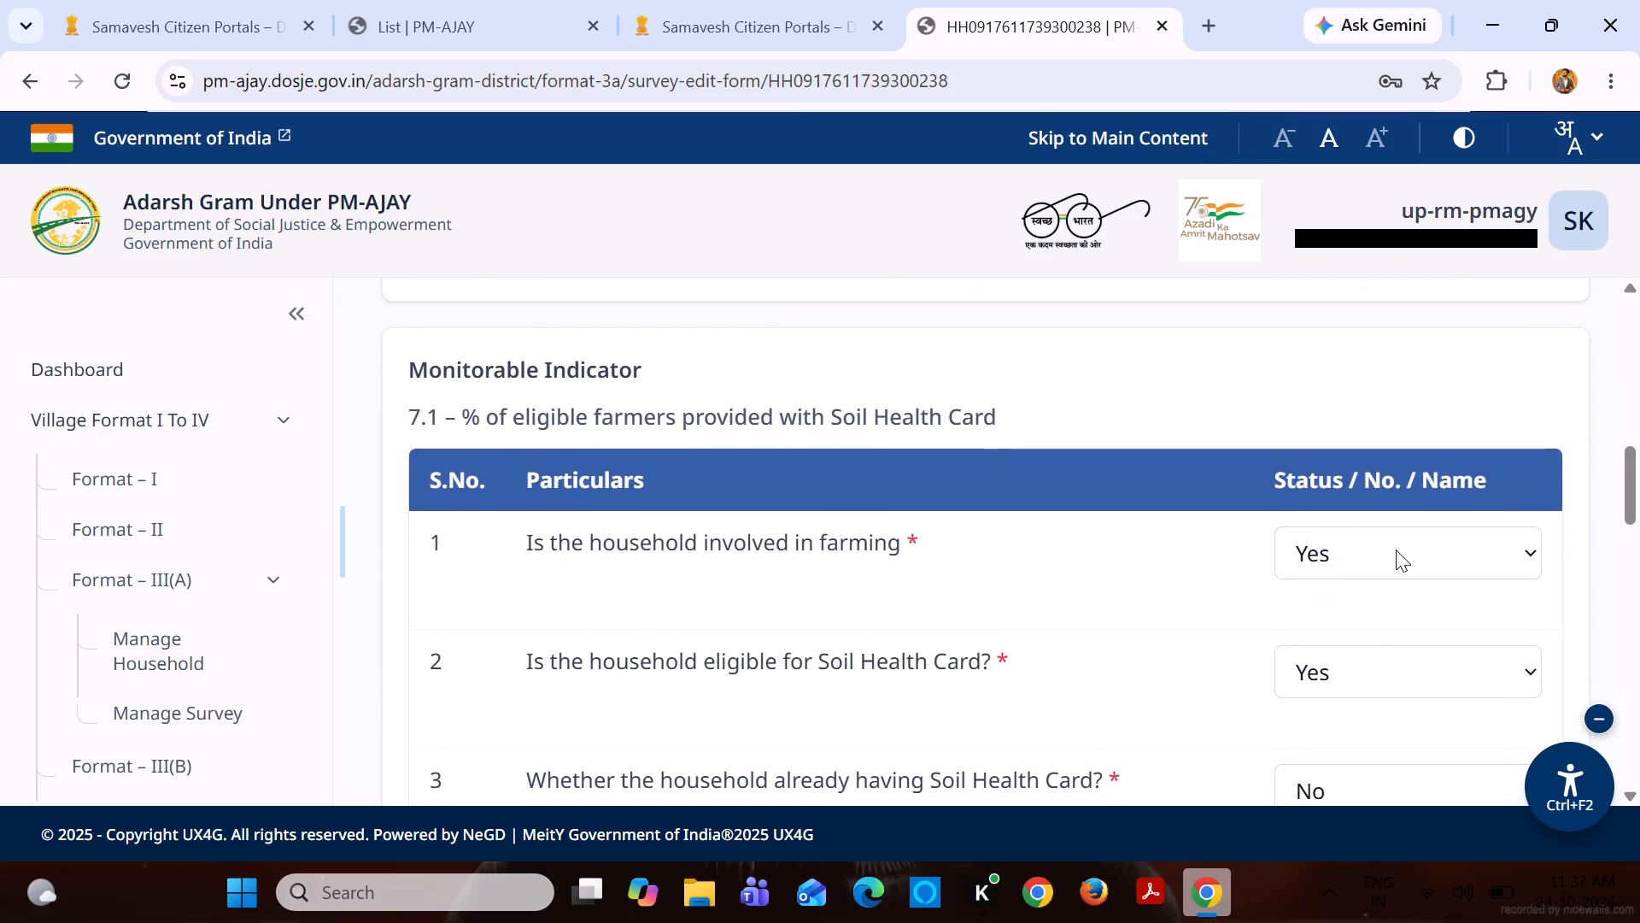
left_click_drag(1397, 550, 1364, 672)
left_click(1364, 672)
scroll(1364, 672, "down", 4)
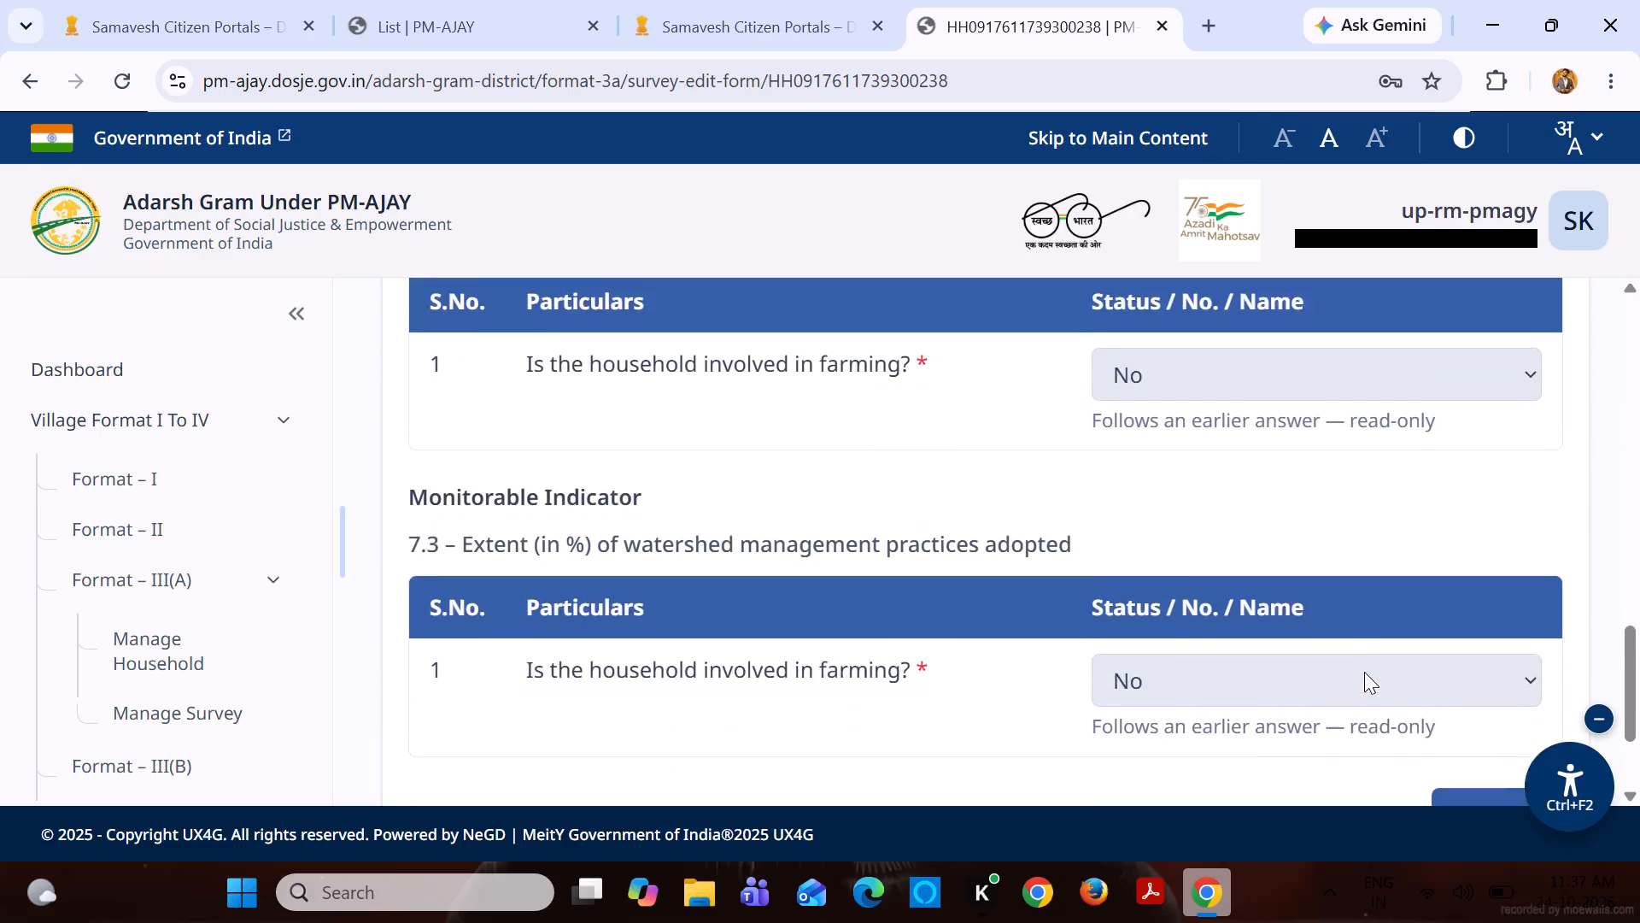
scroll(1364, 672, "down", 3)
left_click(1482, 647)
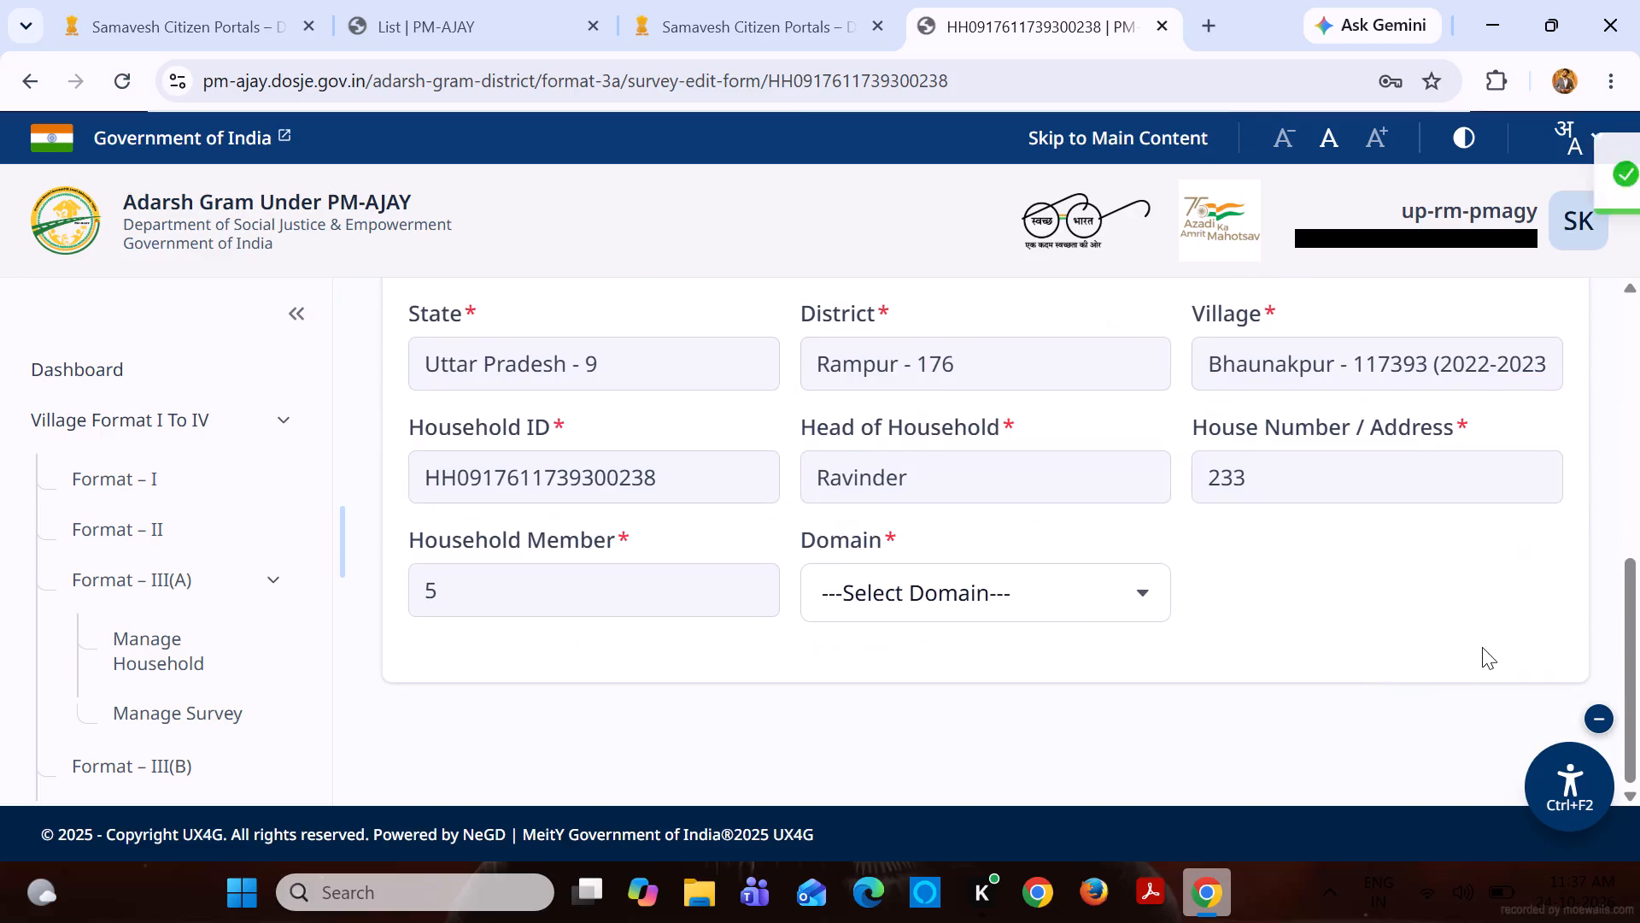
scroll(1396, 485, "up", 7)
left_click(1515, 356)
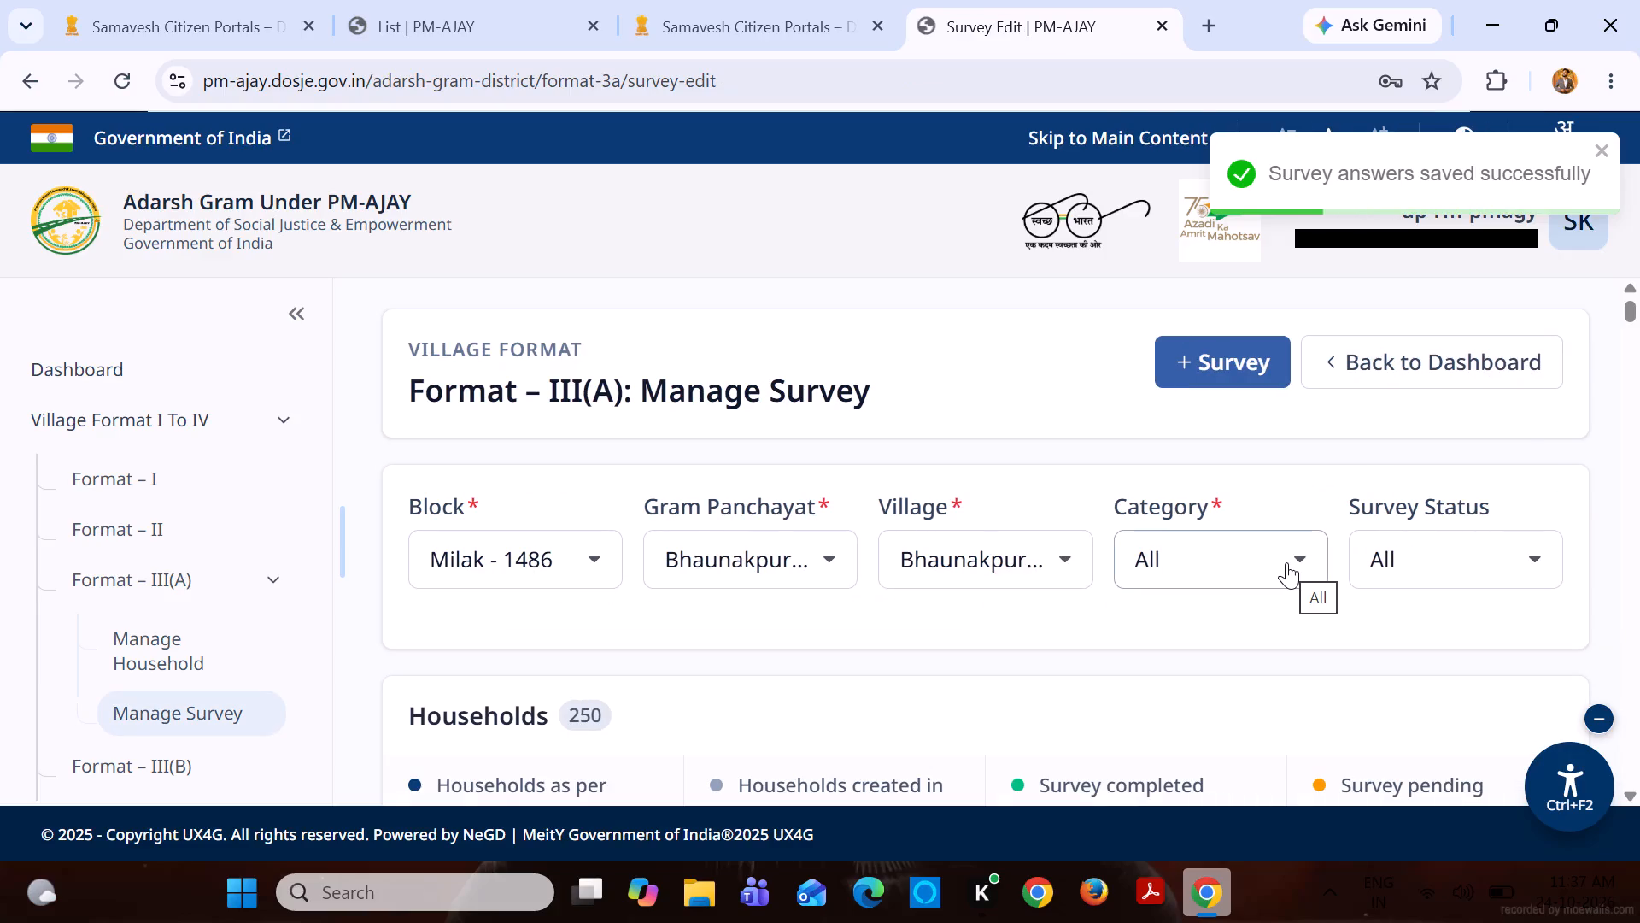
Locate the next household survey to correct in Bhaunakpur's Format – III(A) list.
scroll(1286, 562, "down", 10)
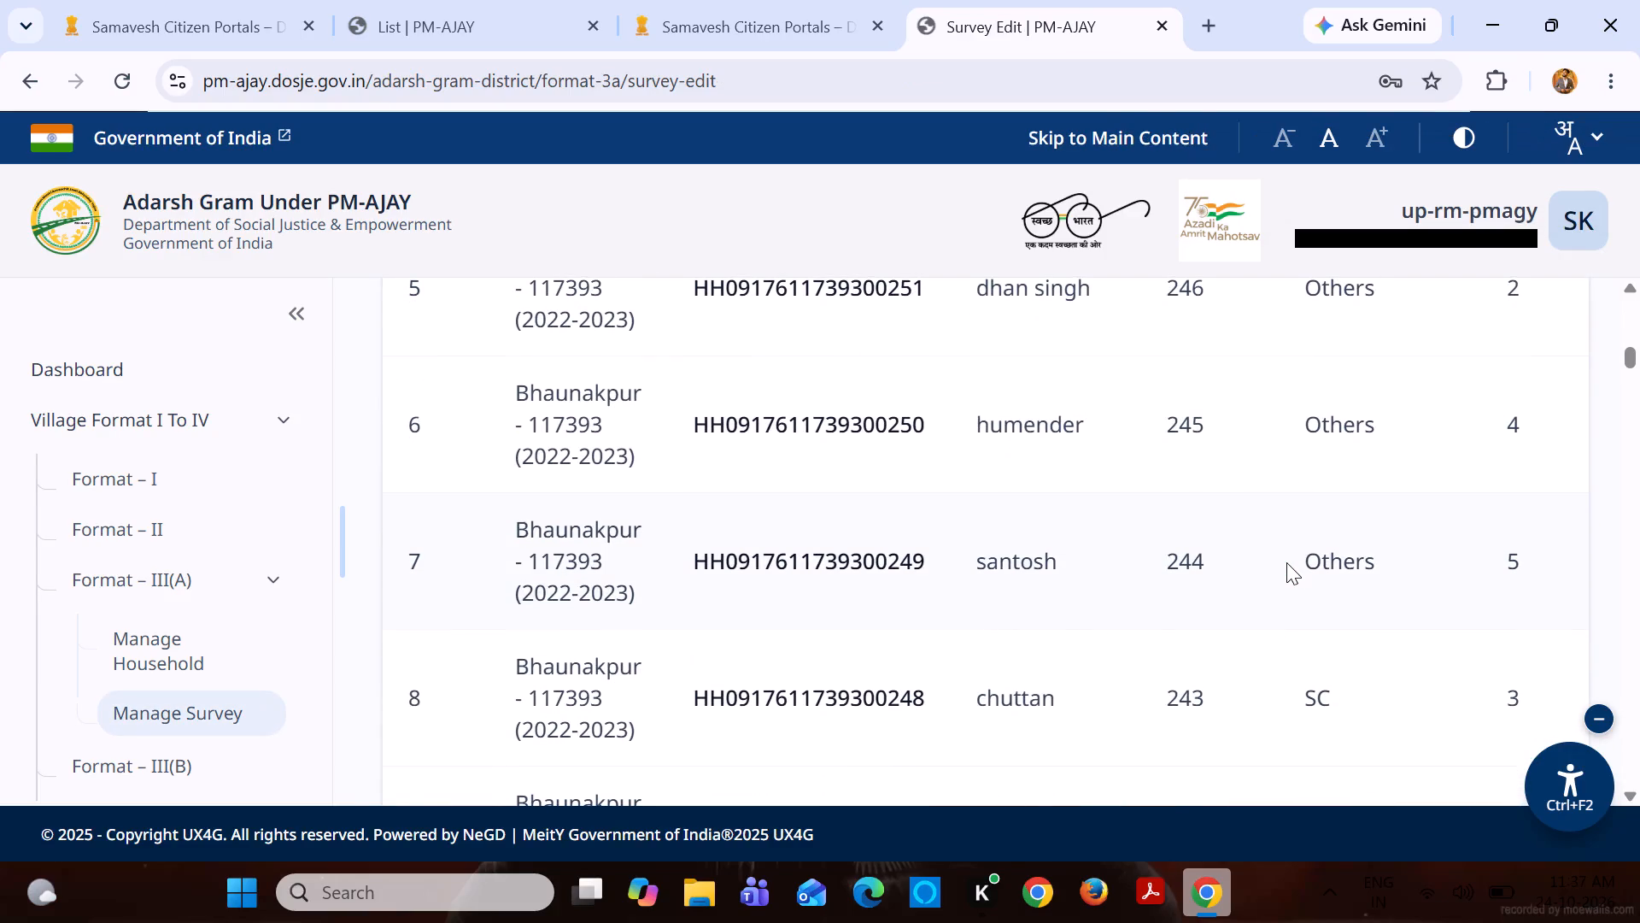
scroll(1286, 562, "down", 7)
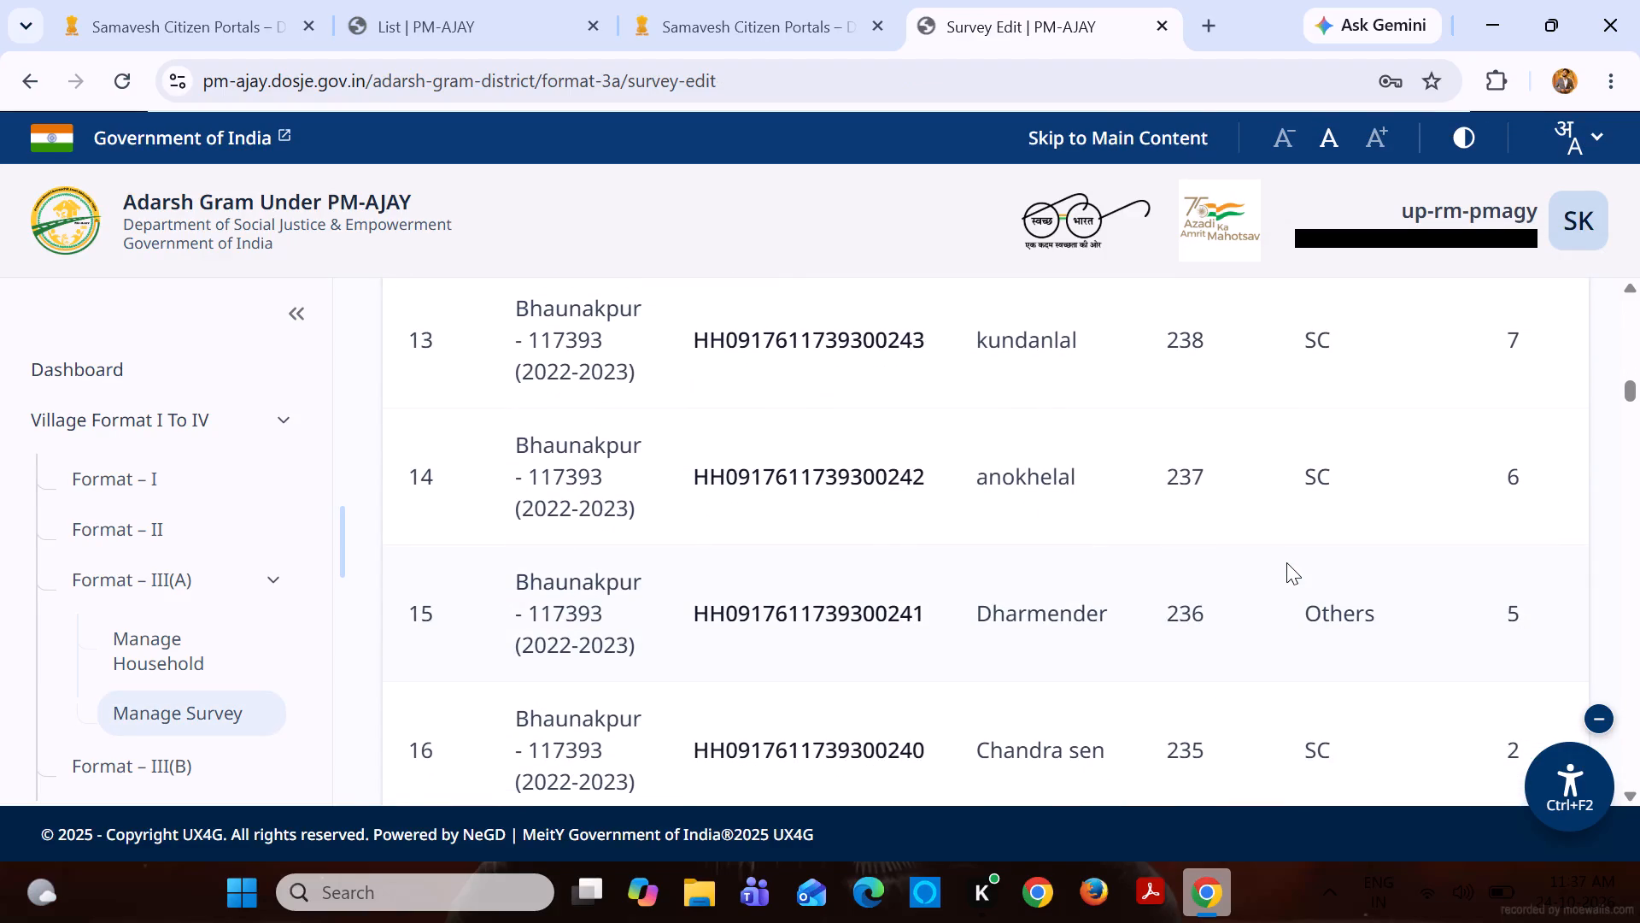
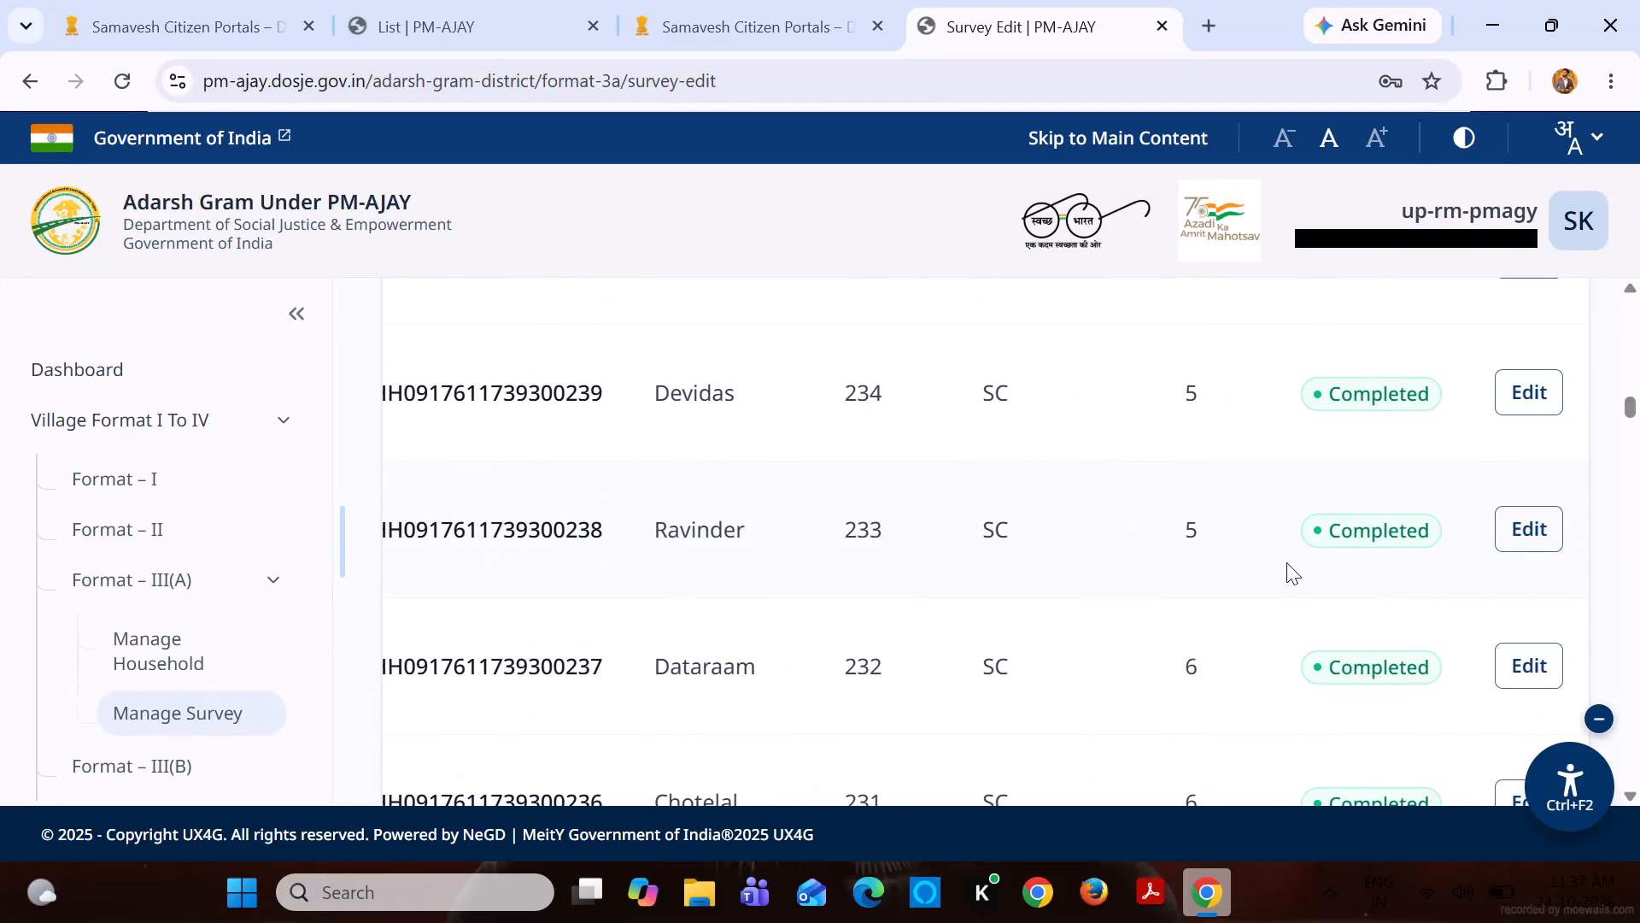
In house 231's survey, answer No to household involvement in farming under domain 7, indicator 7.1, save and return to the list.
scroll(1286, 562, "down", 3)
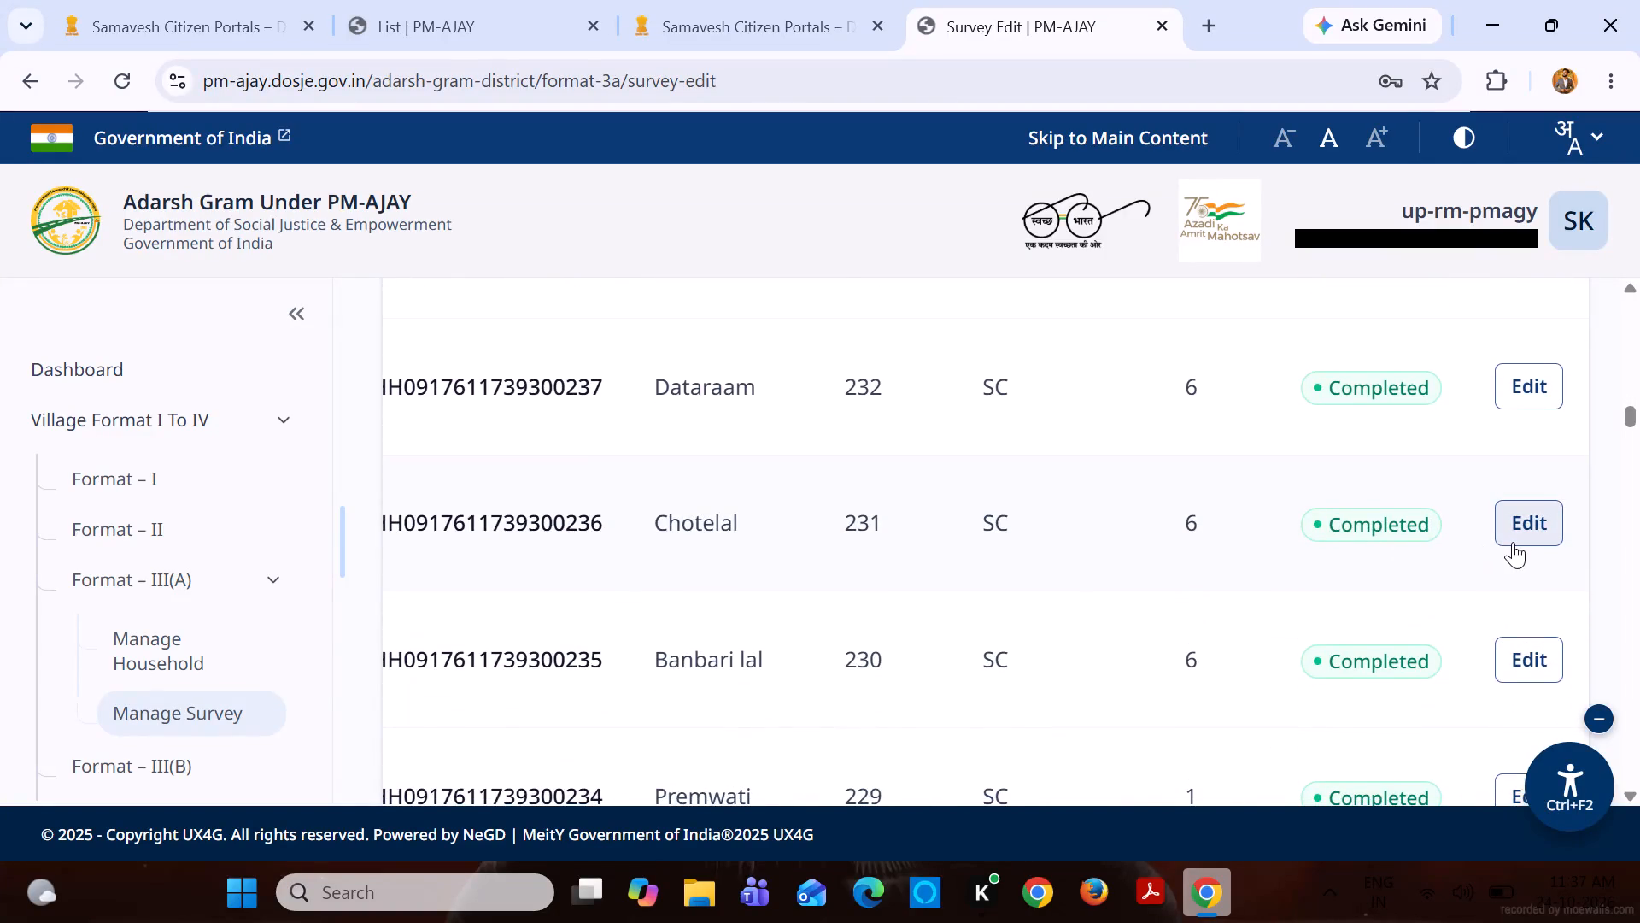
left_click(1515, 542)
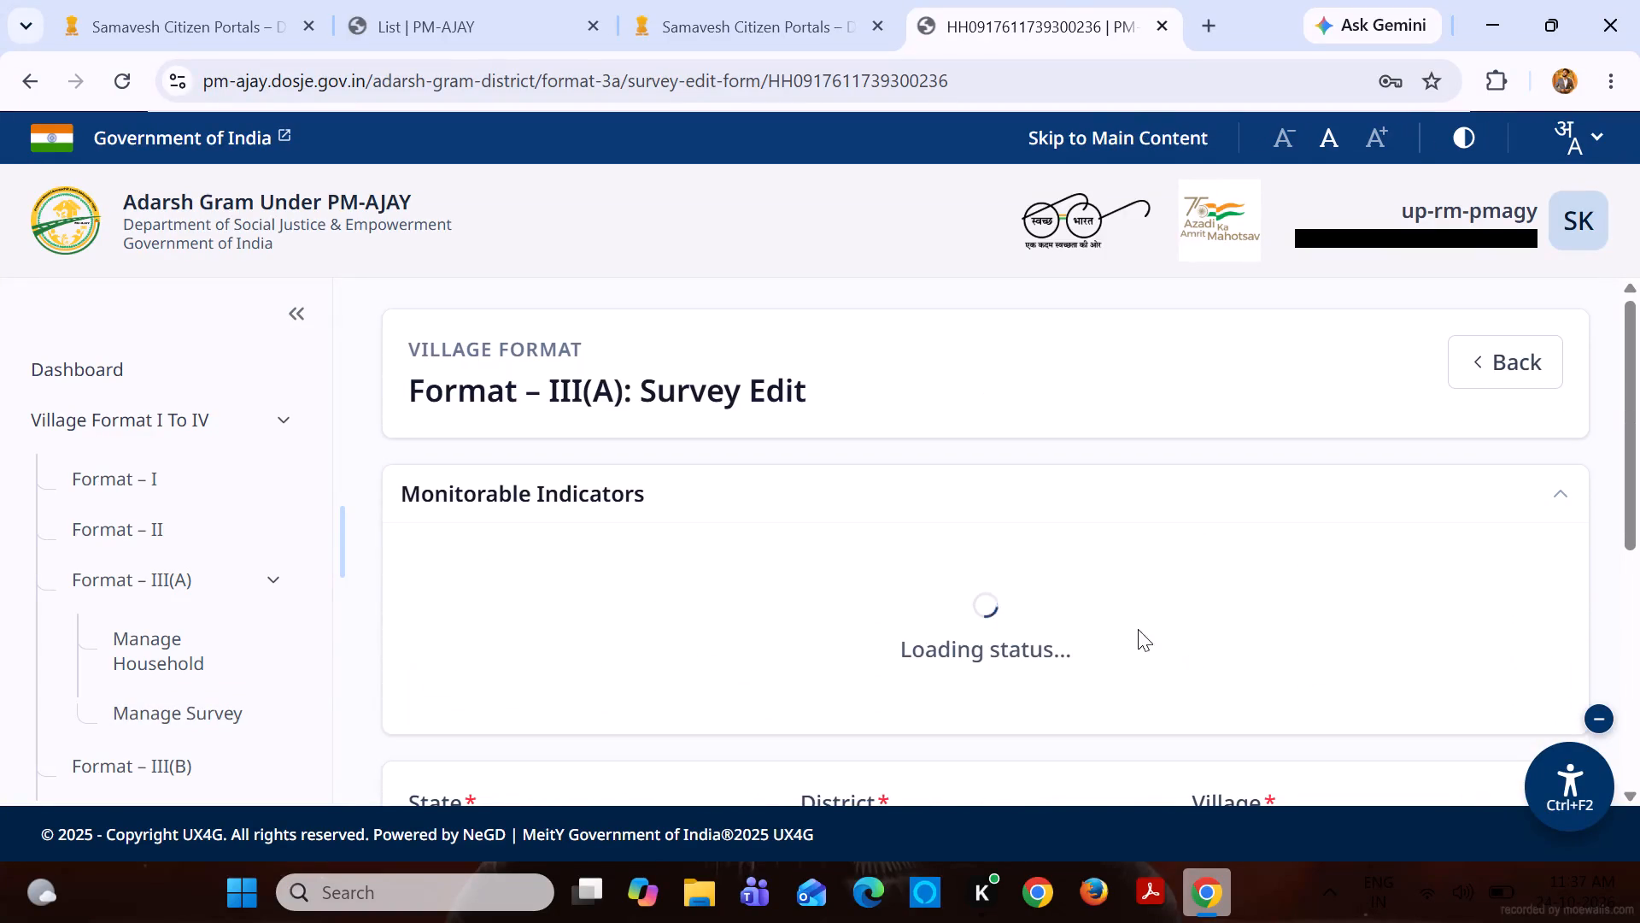
scroll(1085, 644, "down", 8)
left_click(1071, 587)
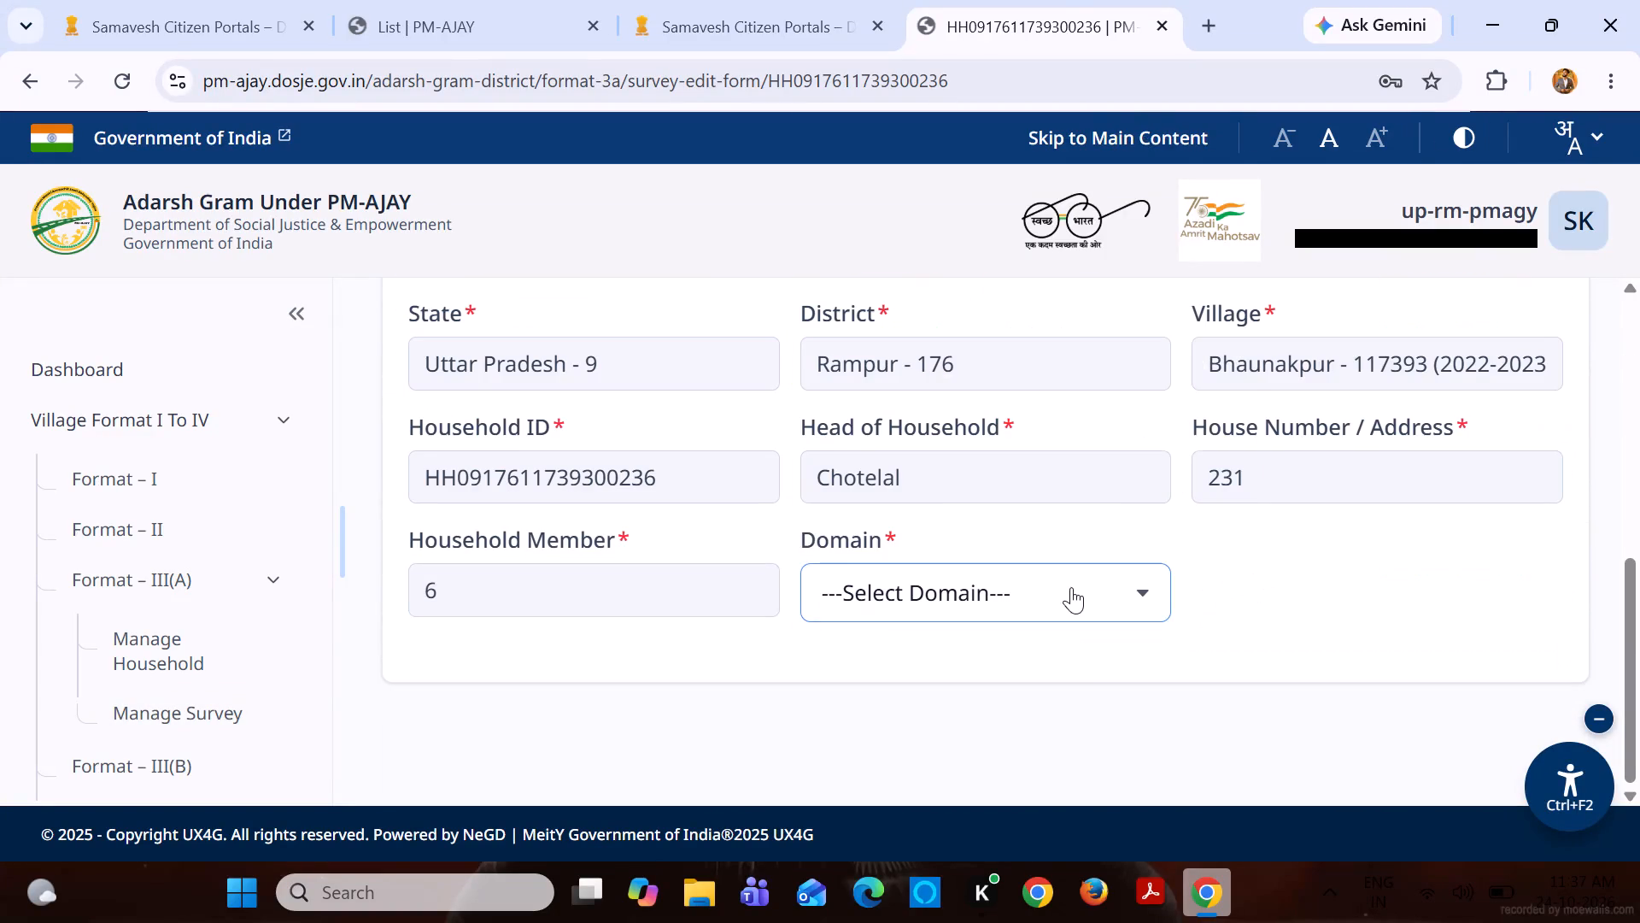
scroll(1081, 474, "down", 1)
left_click(1059, 474)
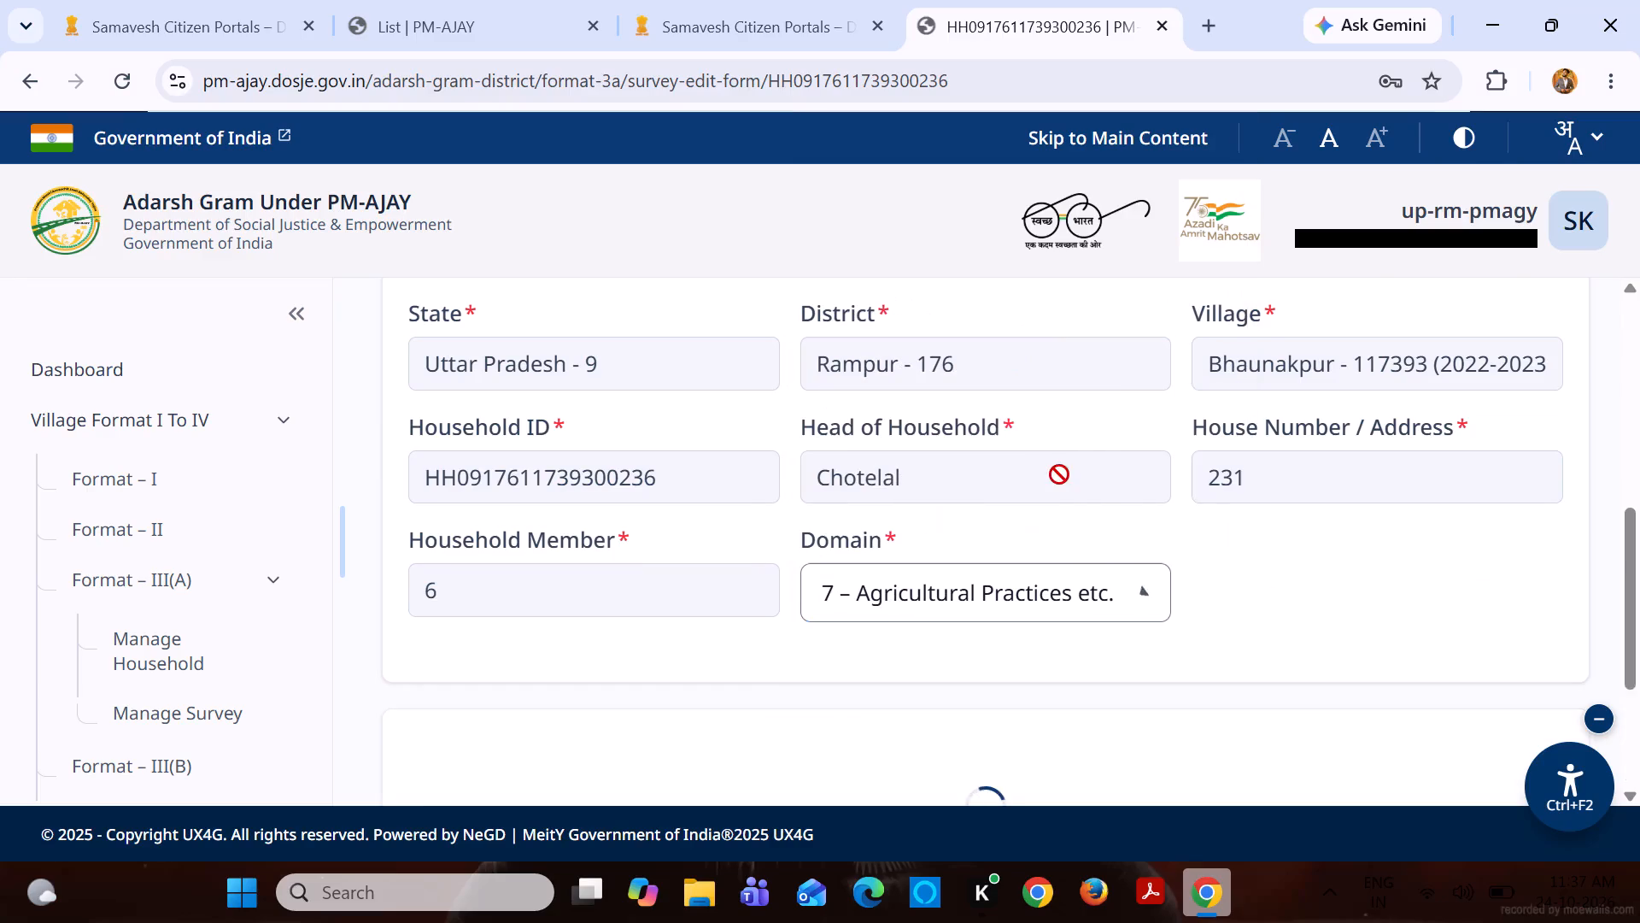
scroll(1235, 597, "down", 3)
left_click(1415, 508)
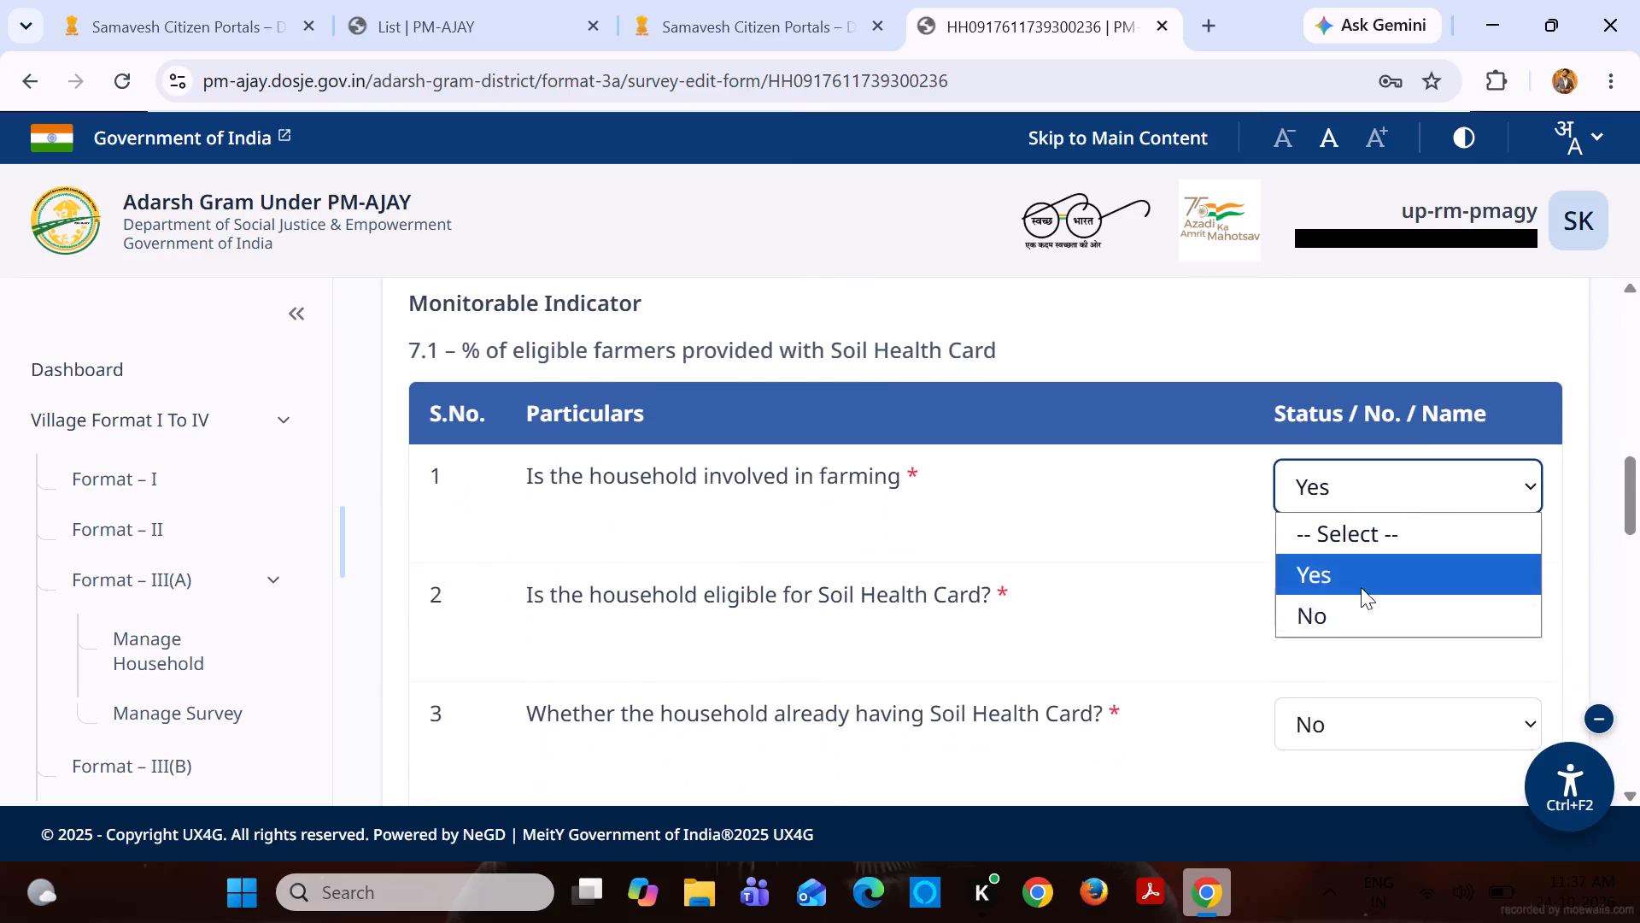
left_click(1352, 601)
scroll(1352, 601, "down", 4)
left_click(1510, 605)
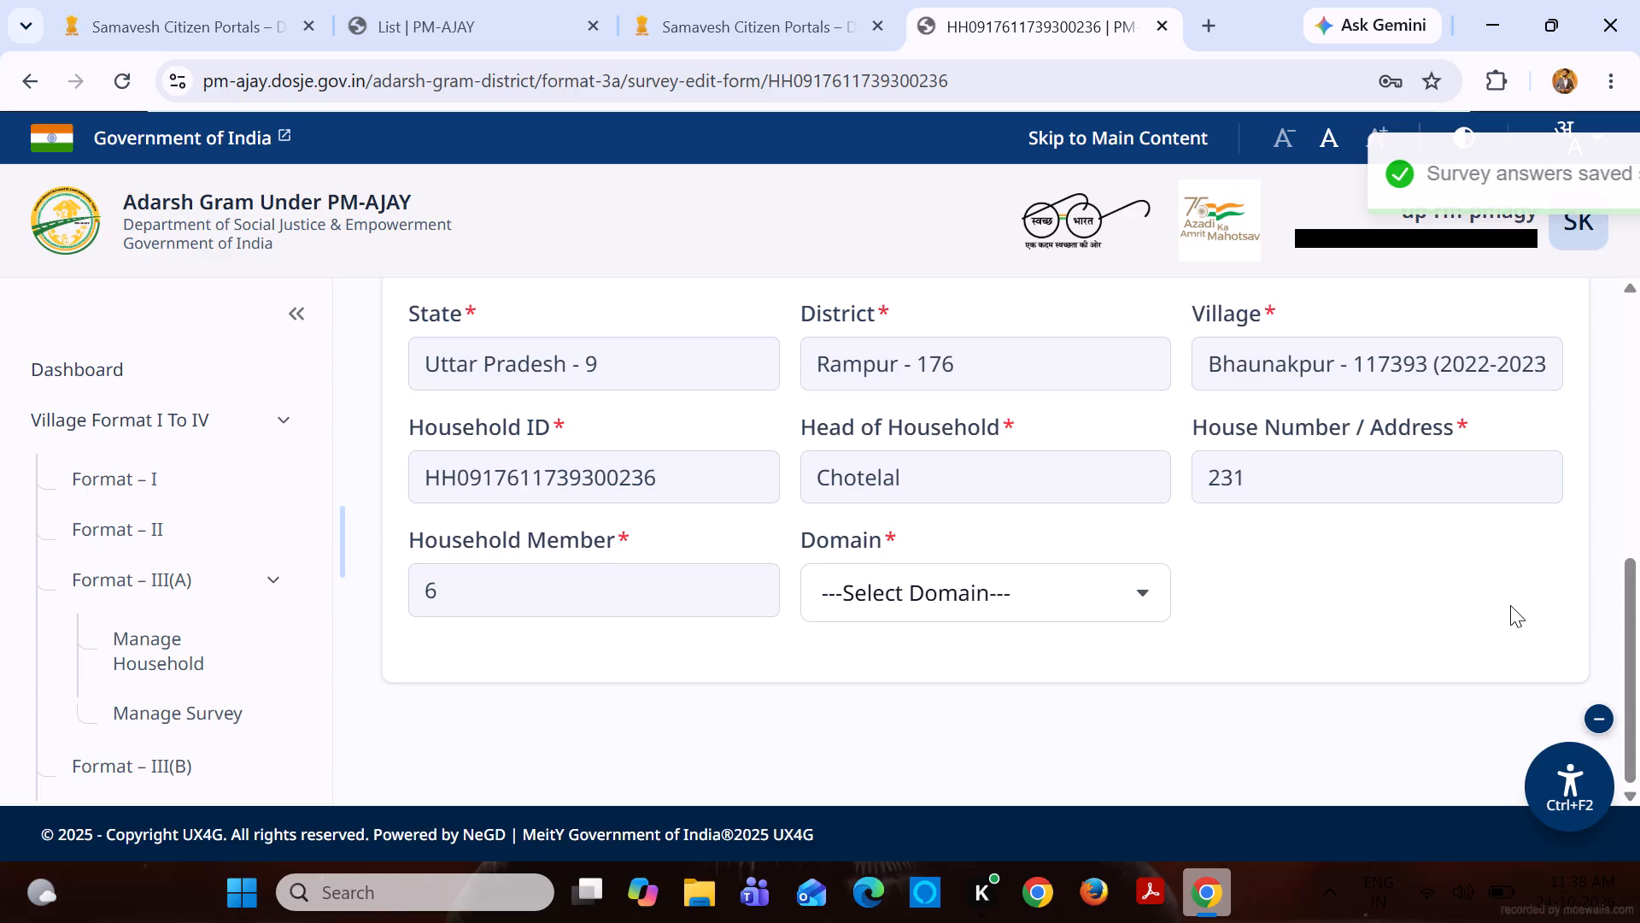
scroll(1374, 483, "up", 6)
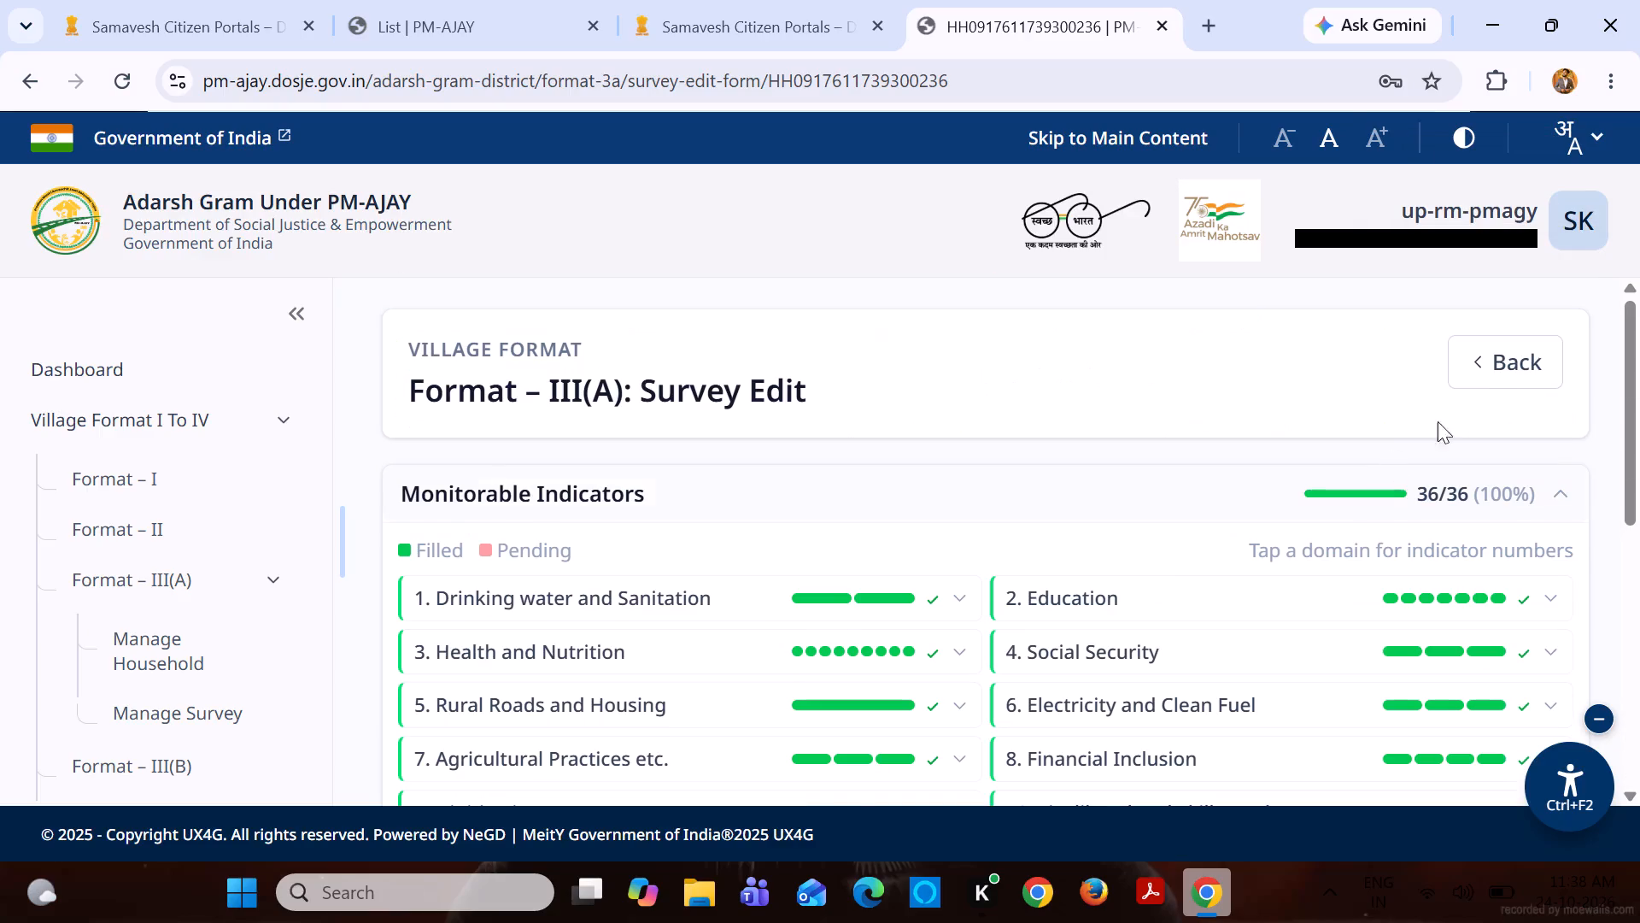
left_click(1535, 363)
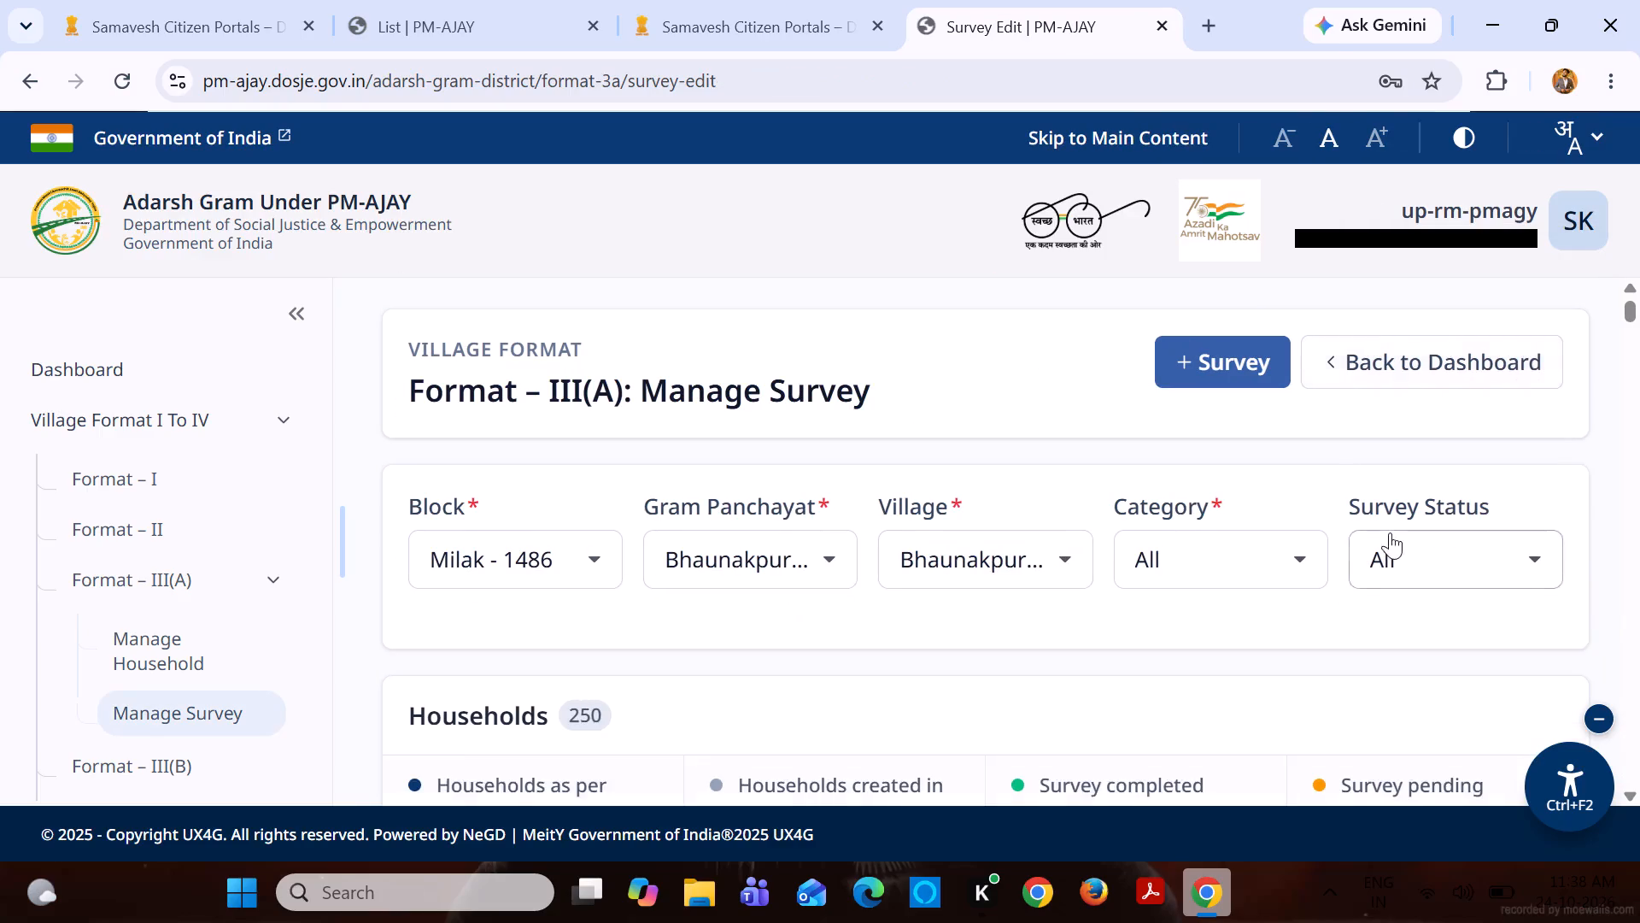
In house 228's survey, answer No to household involvement in farming under domain 7, indicator 7.1, save and return to the list.
scroll(1390, 532, "down", 19)
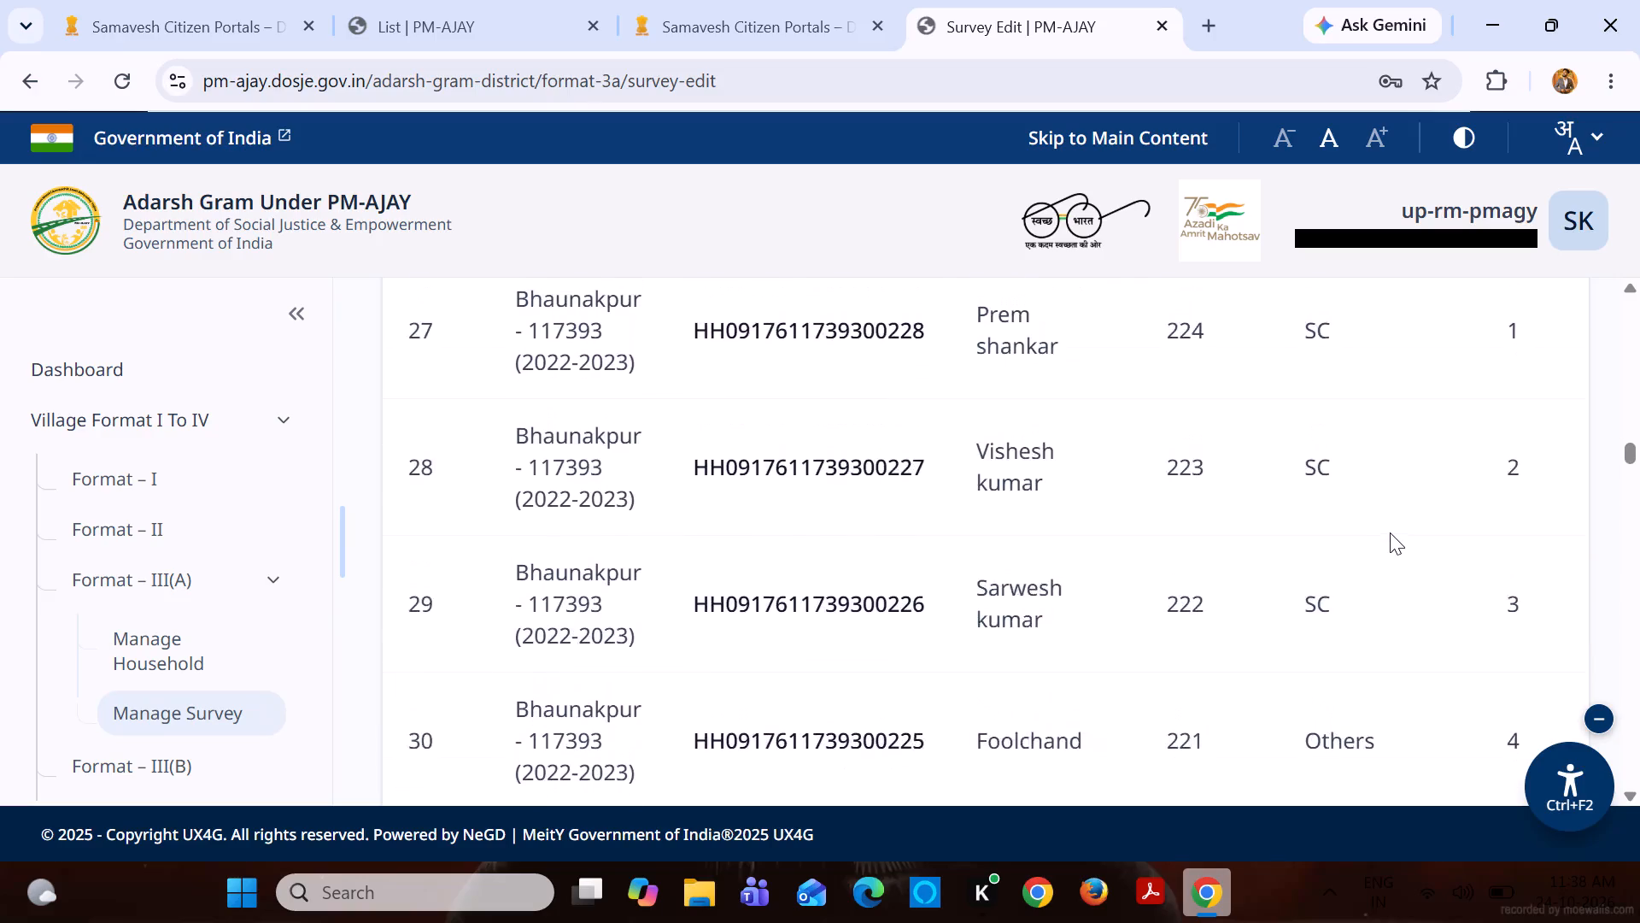
scroll(1390, 532, "up", 1)
scroll(1390, 532, "down", 3)
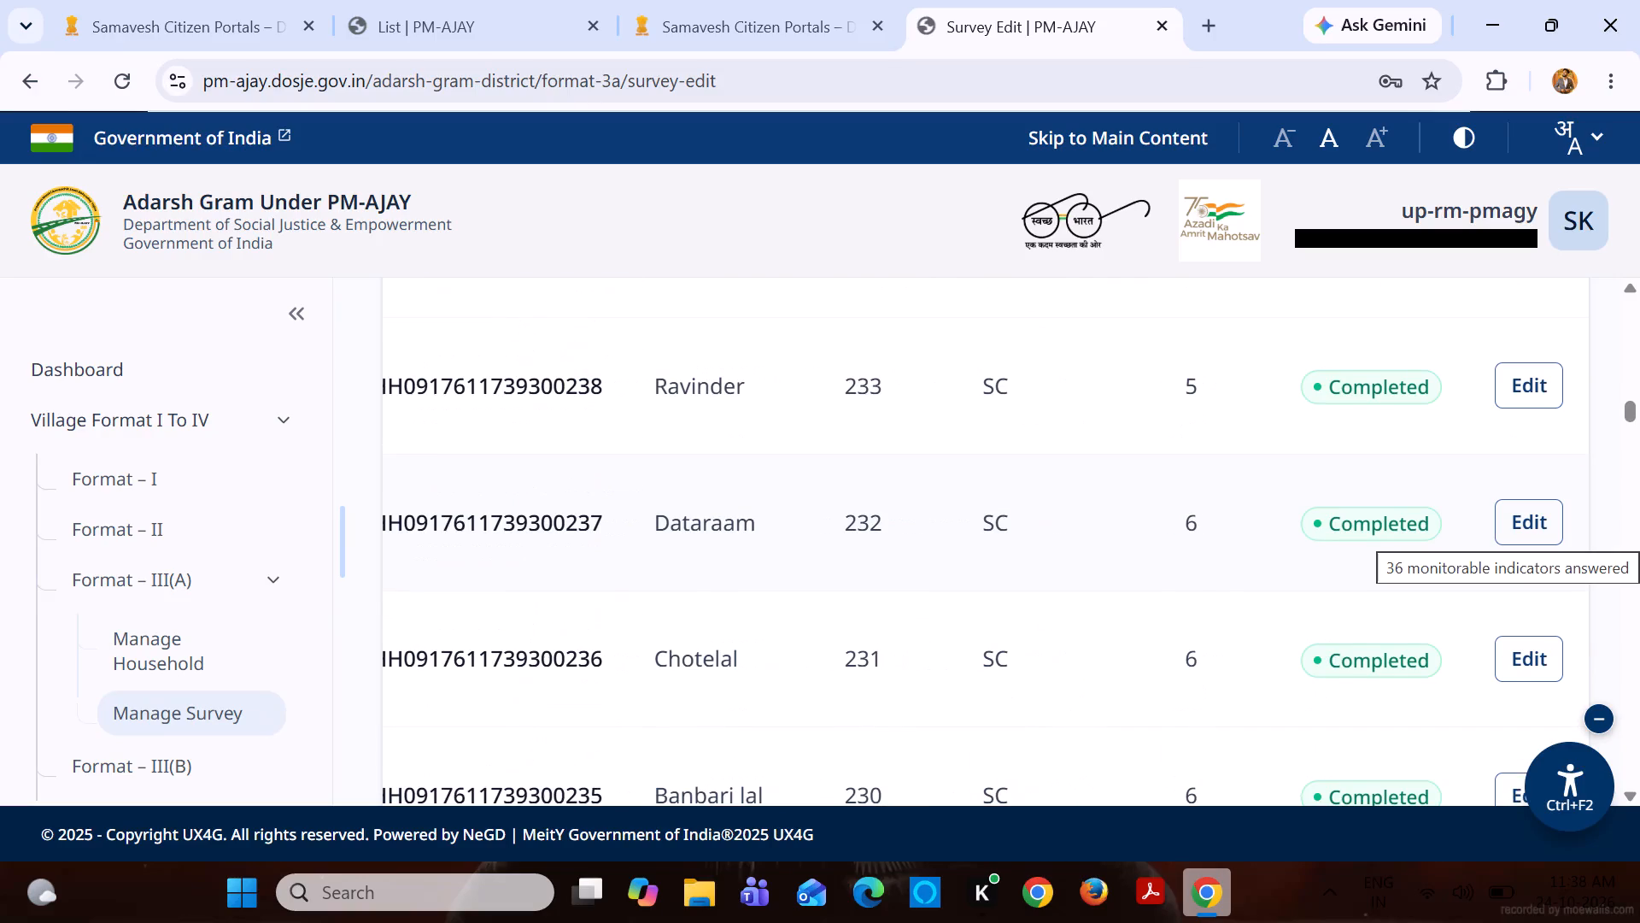
scroll(1390, 532, "down", 6)
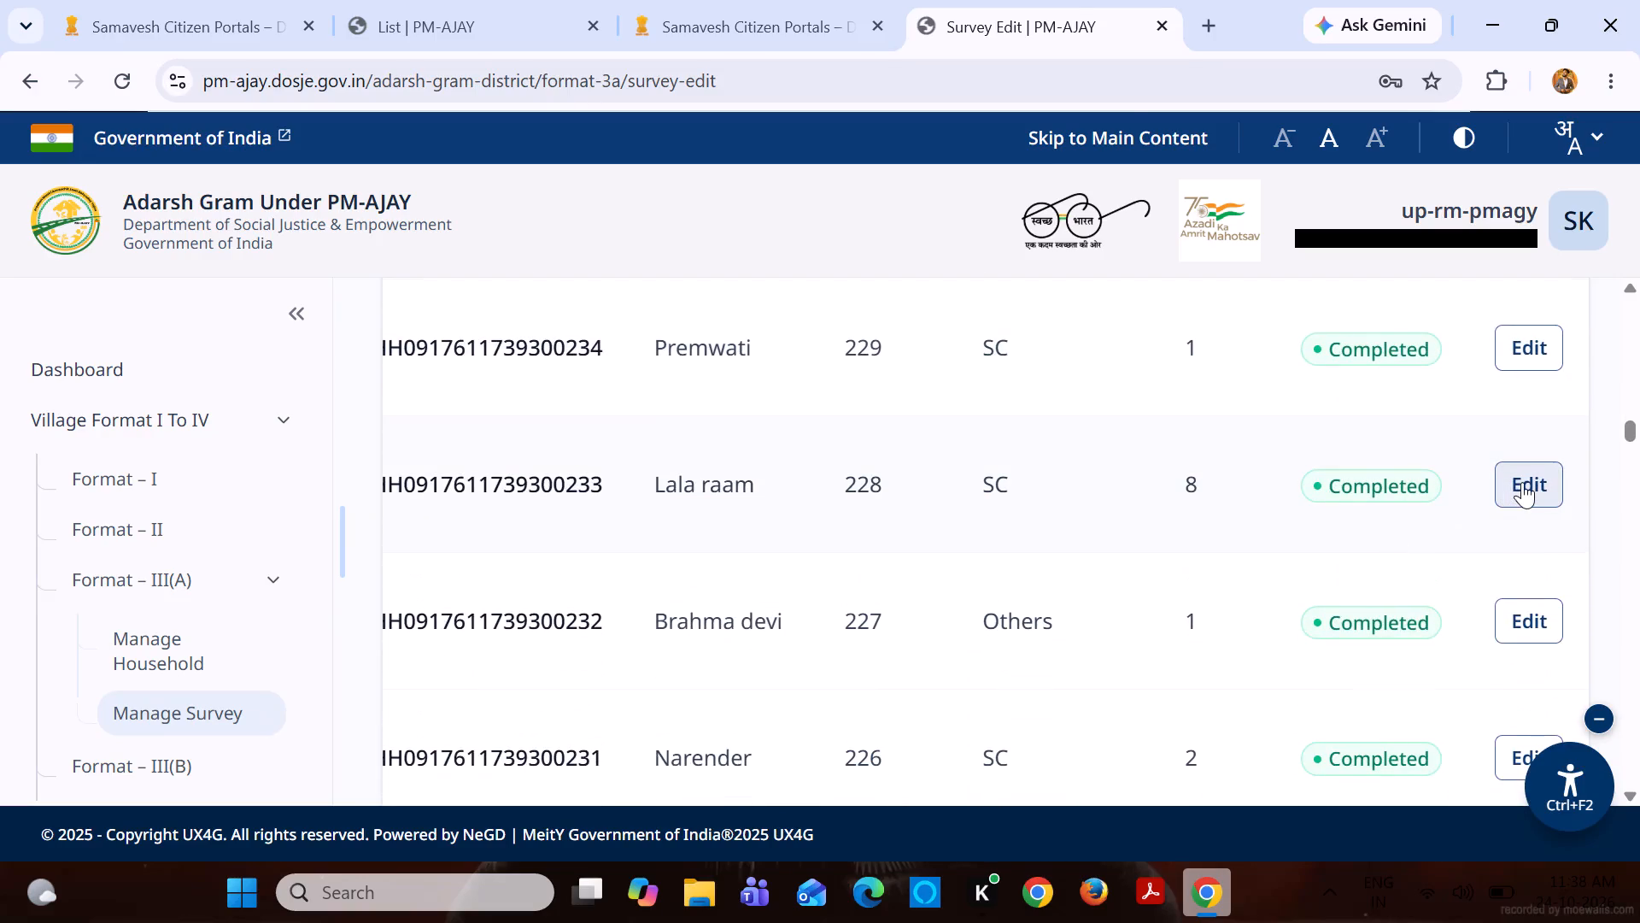
left_click(1522, 482)
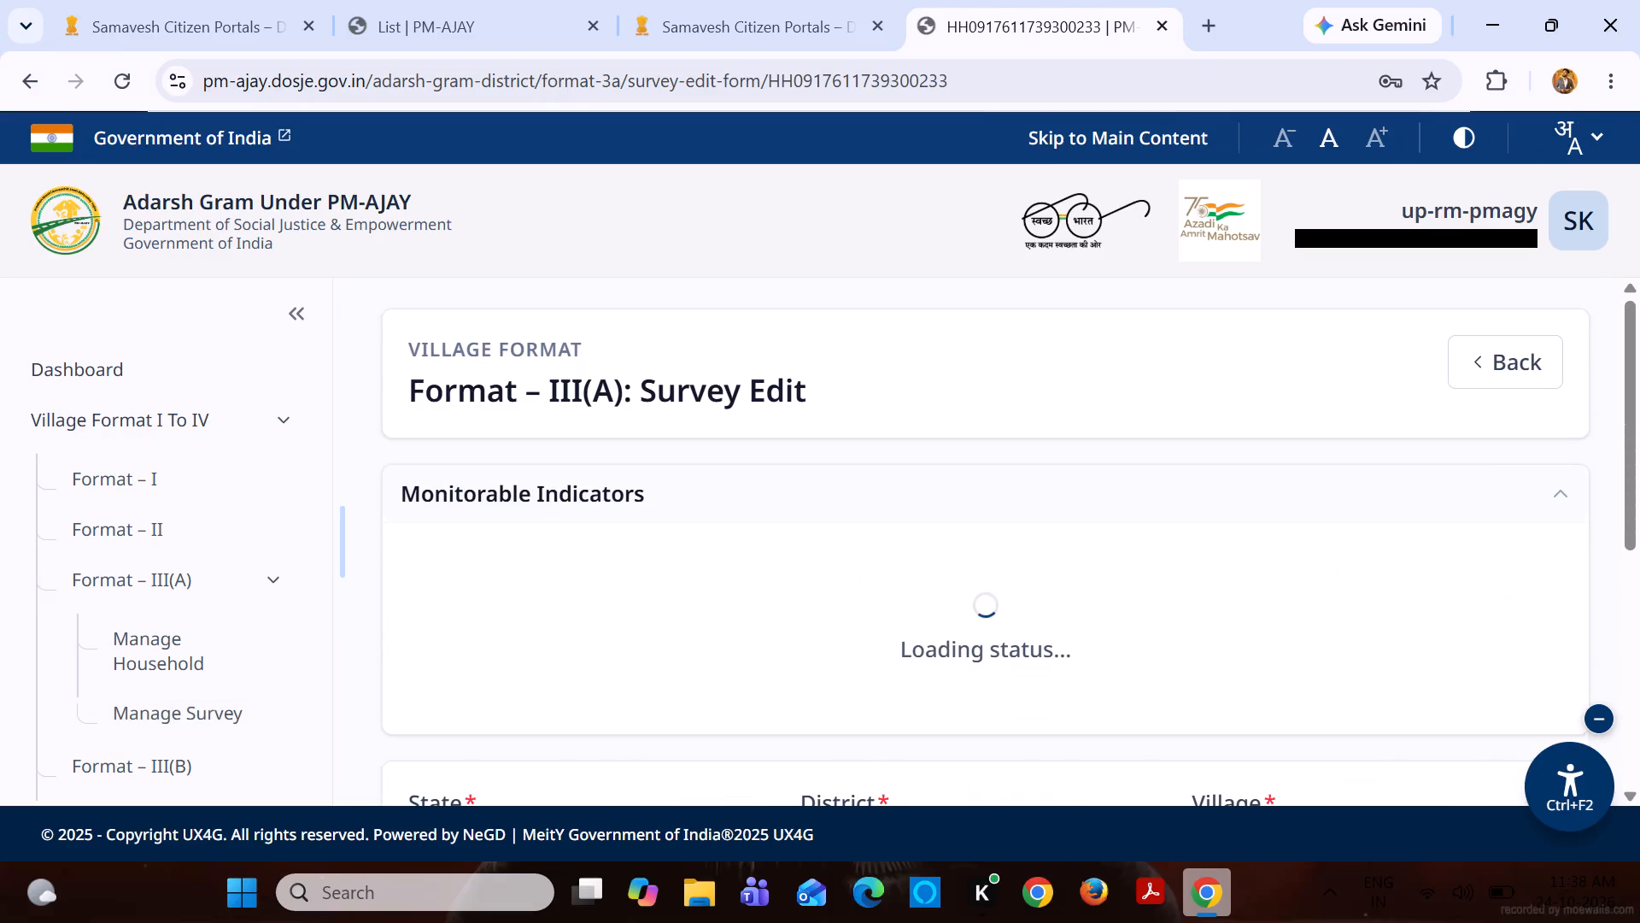
scroll(1337, 548, "down", 4)
left_click(1157, 587)
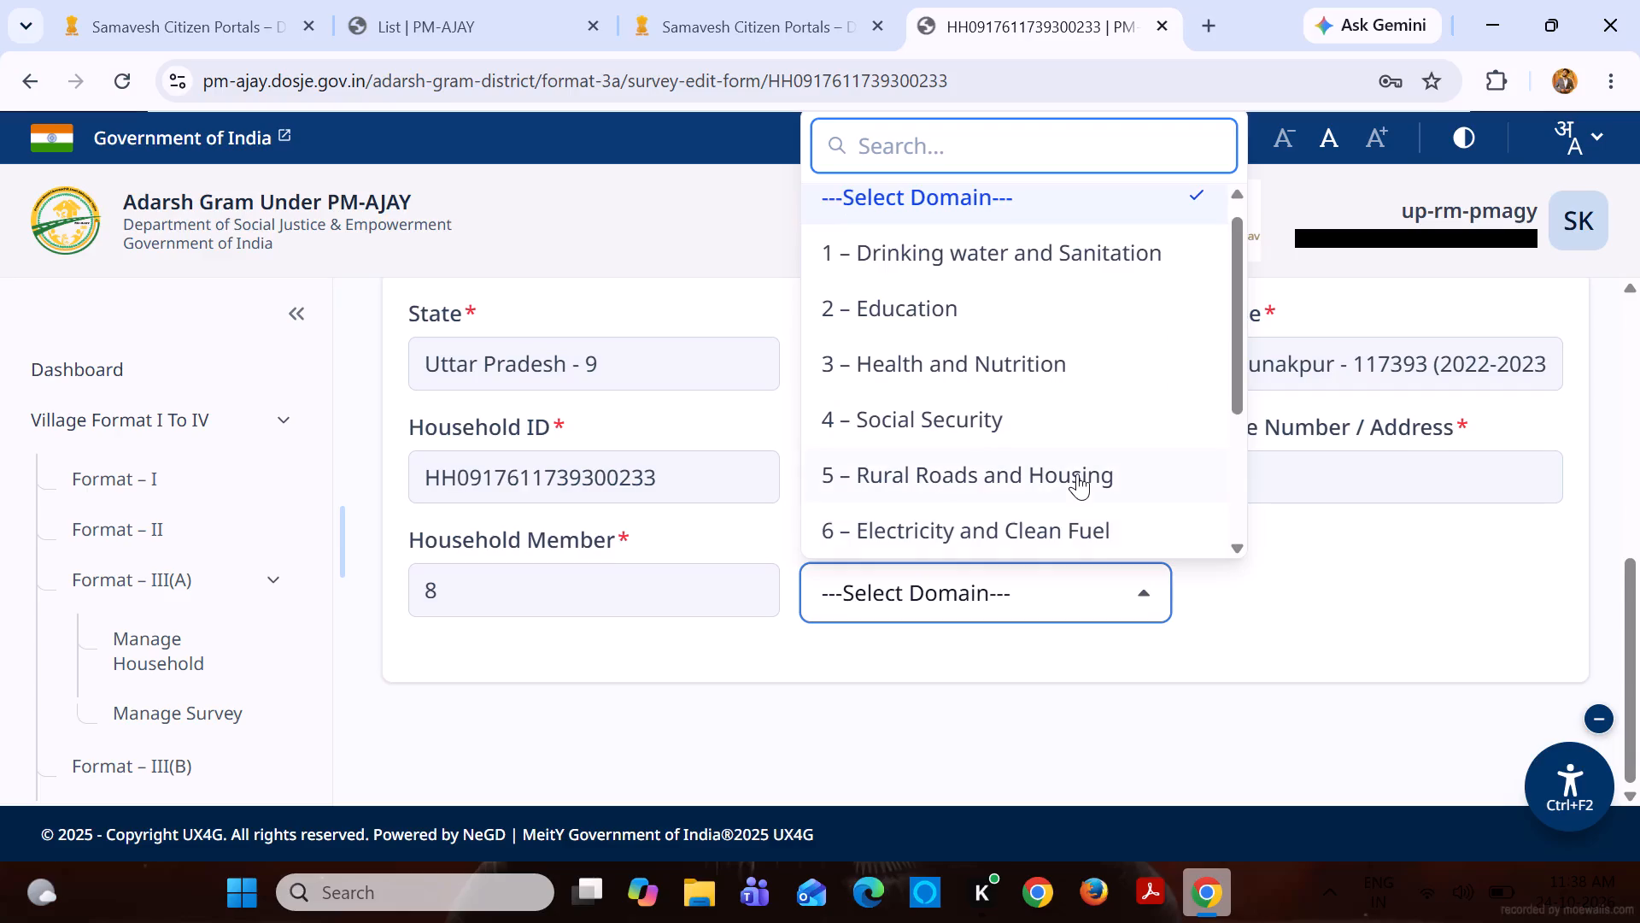
scroll(1077, 473, "down", 1)
left_click(1052, 479)
scroll(1267, 476, "down", 2)
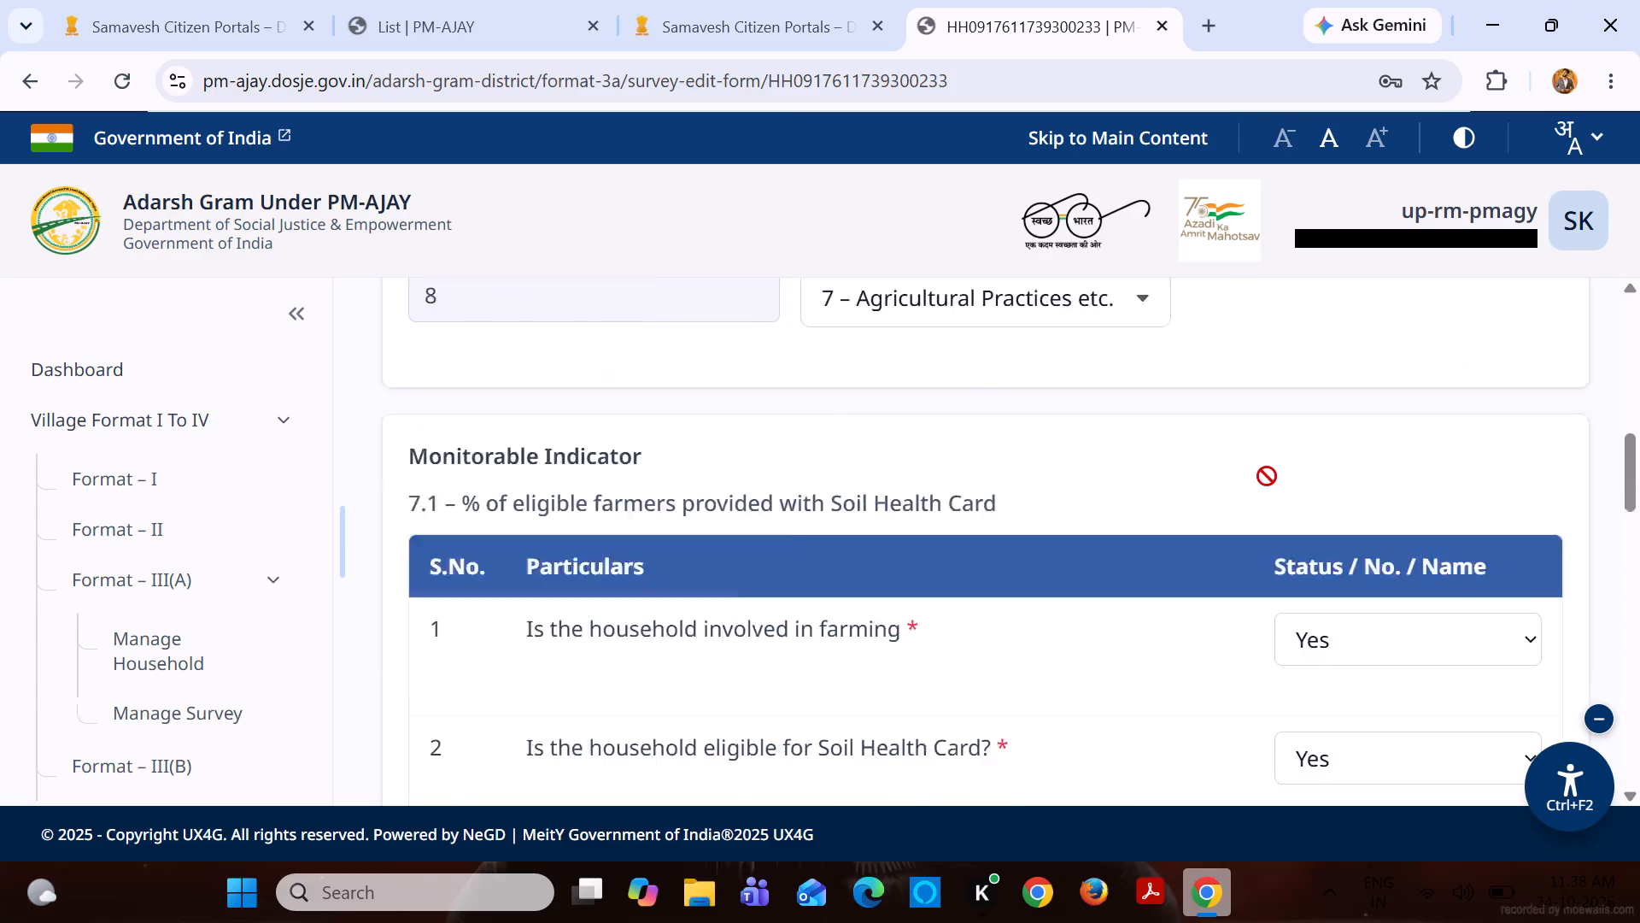
scroll(1267, 476, "down", 2)
left_click_drag(1422, 403, 1427, 415)
left_click(1427, 415)
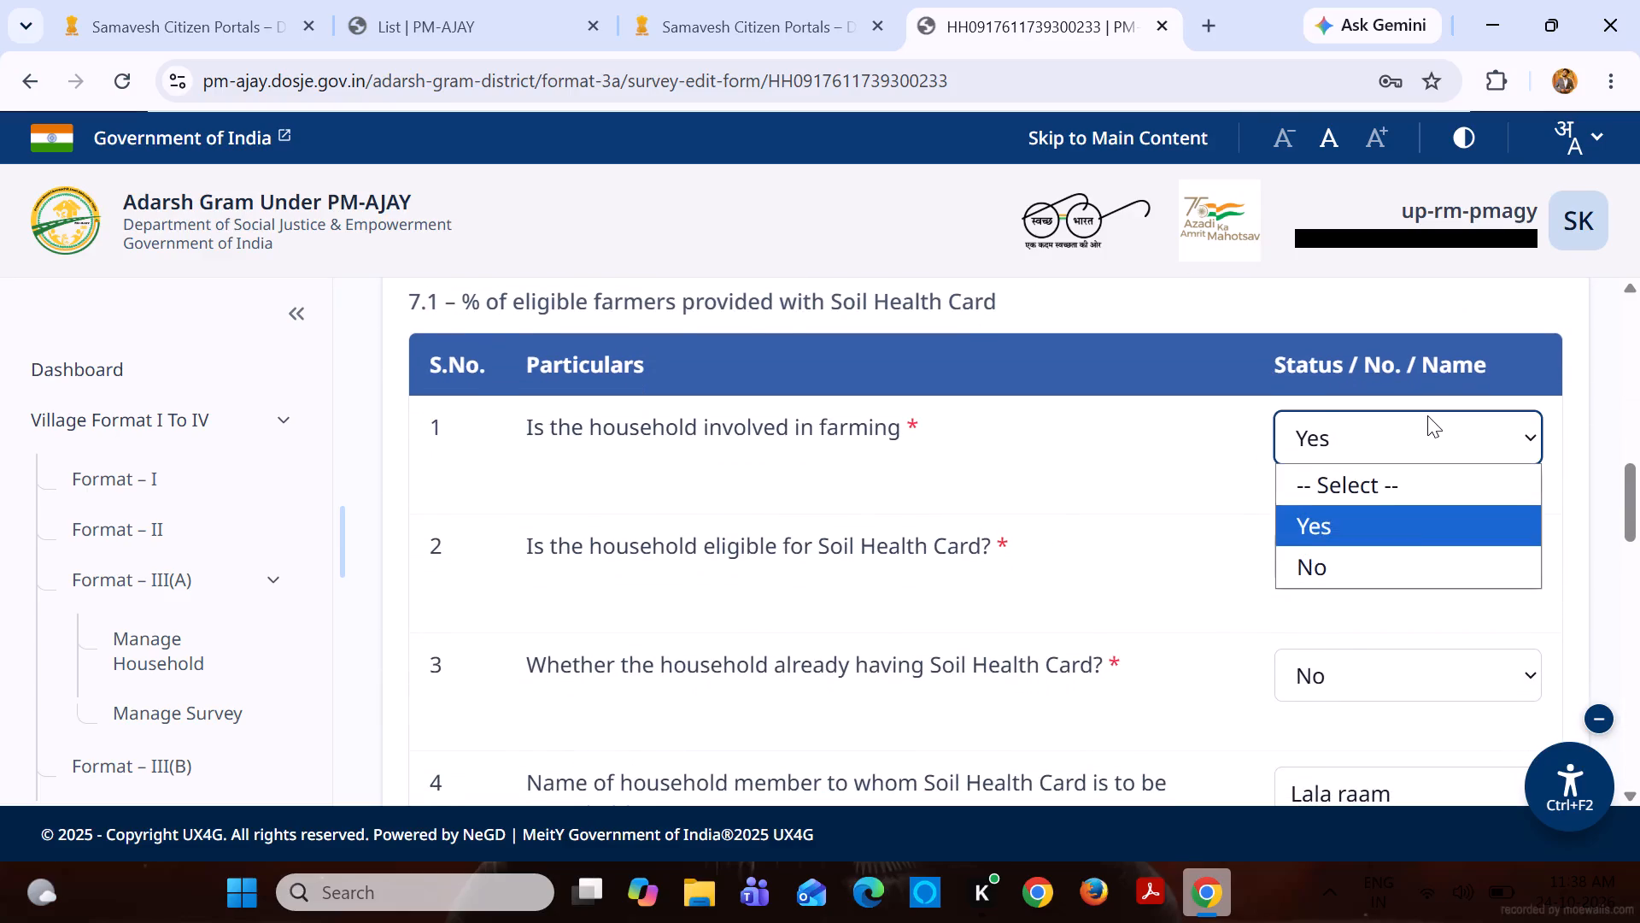
left_click(1397, 550)
scroll(1397, 550, "down", 4)
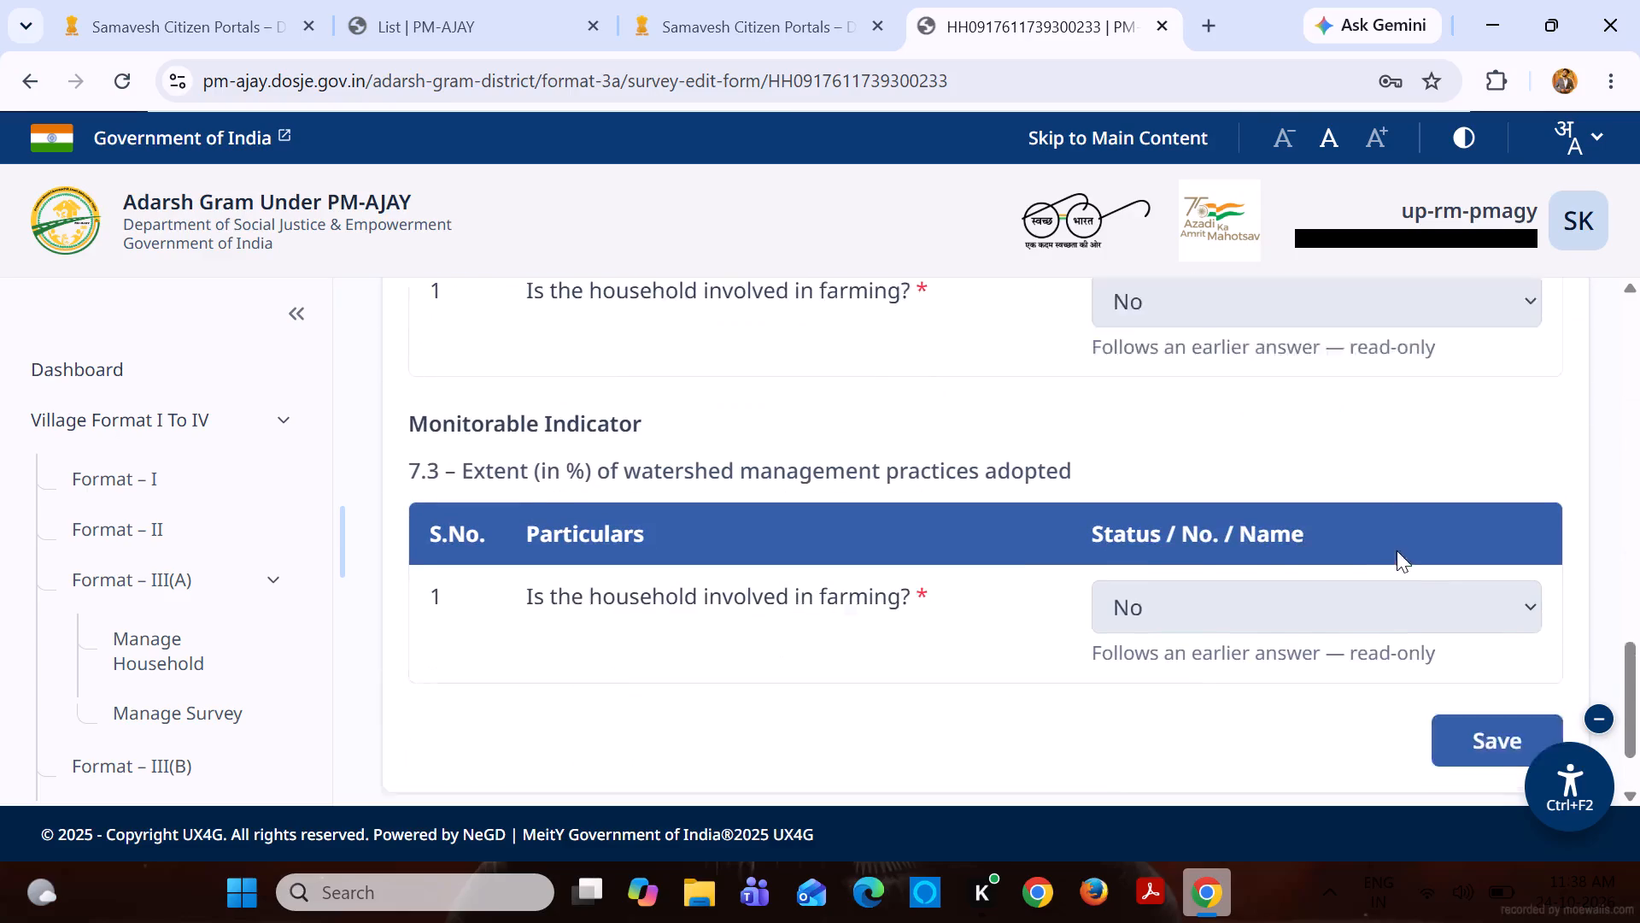
left_click(1480, 628)
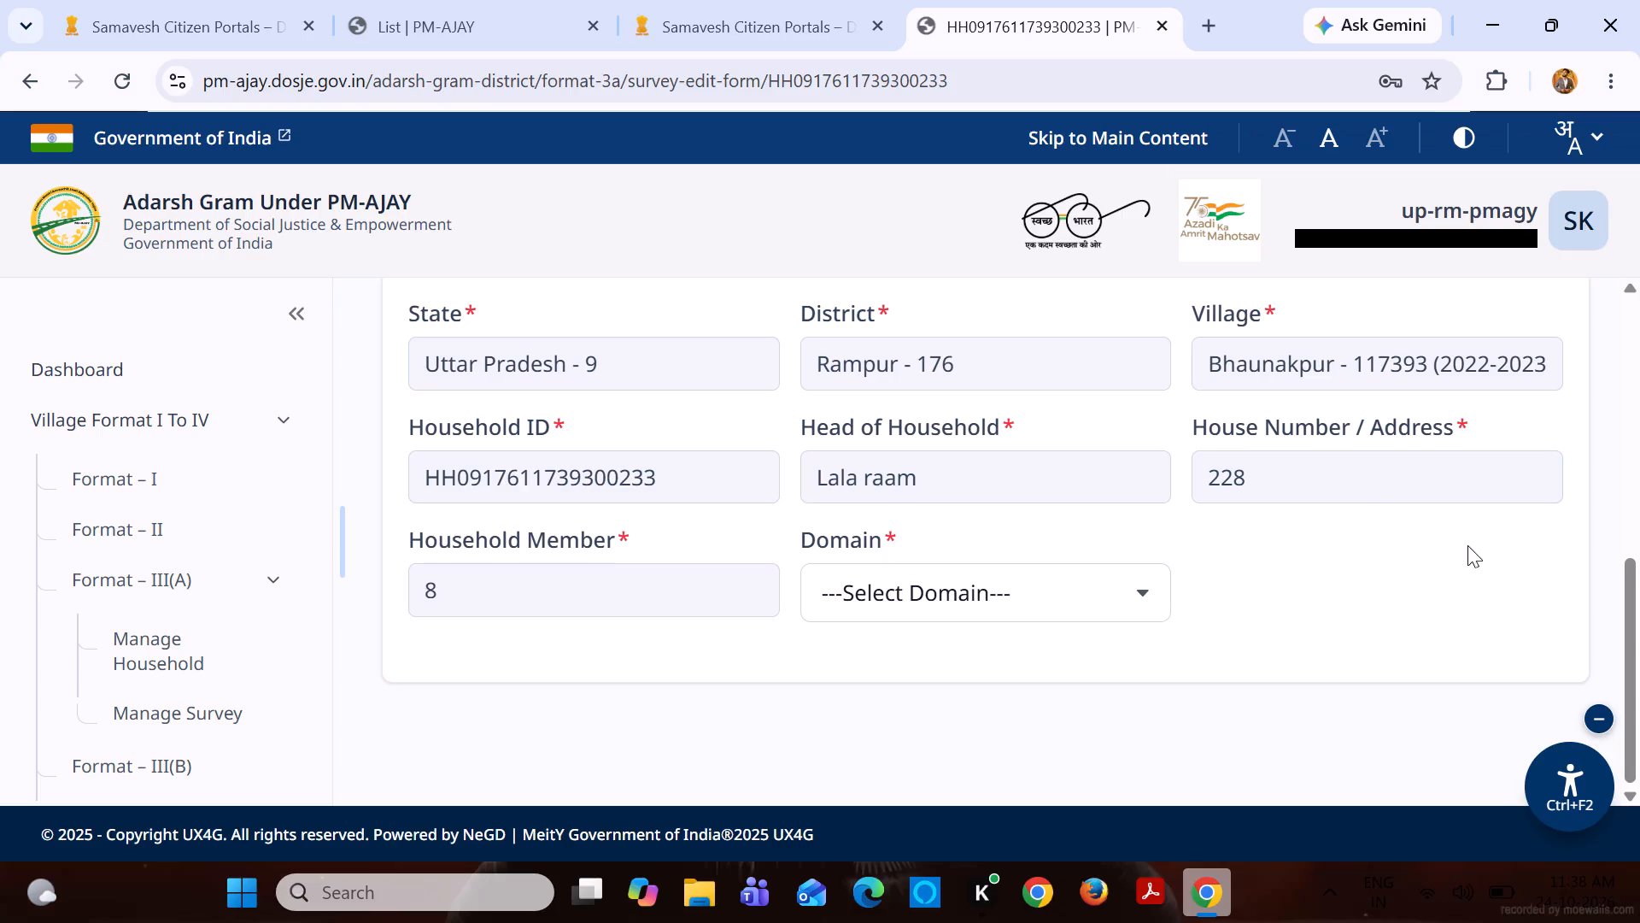
scroll(1368, 512, "up", 7)
left_click(1502, 381)
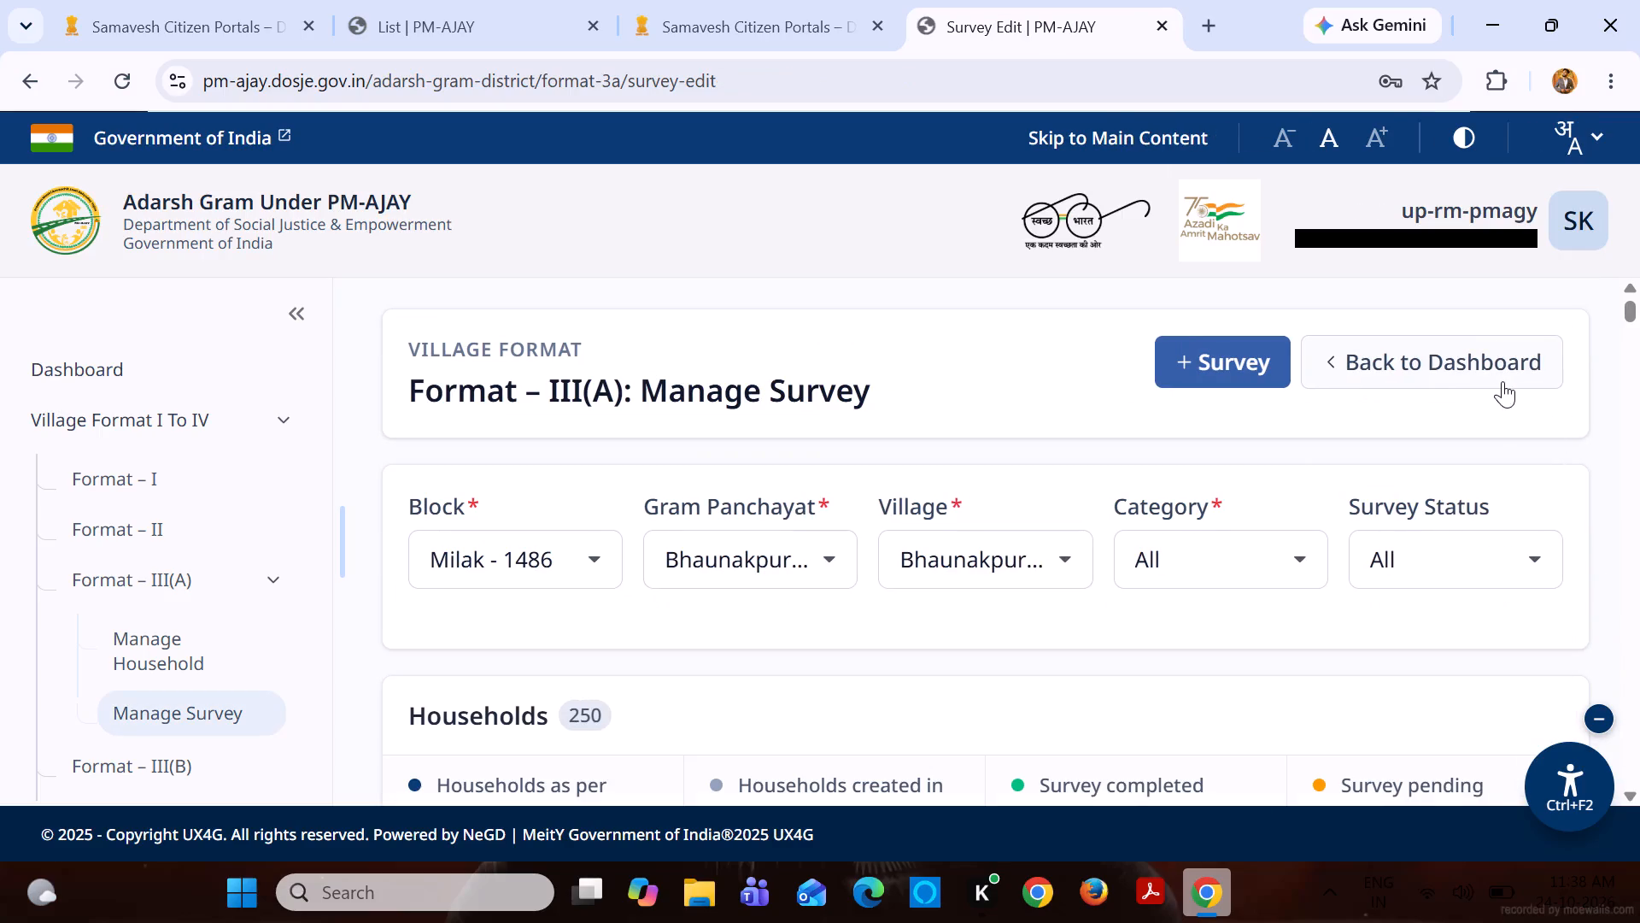
In house 226's survey, answer No to household involvement in farming under domain 7, indicator 7.1, and save the answers.
scroll(1356, 535, "down", 5)
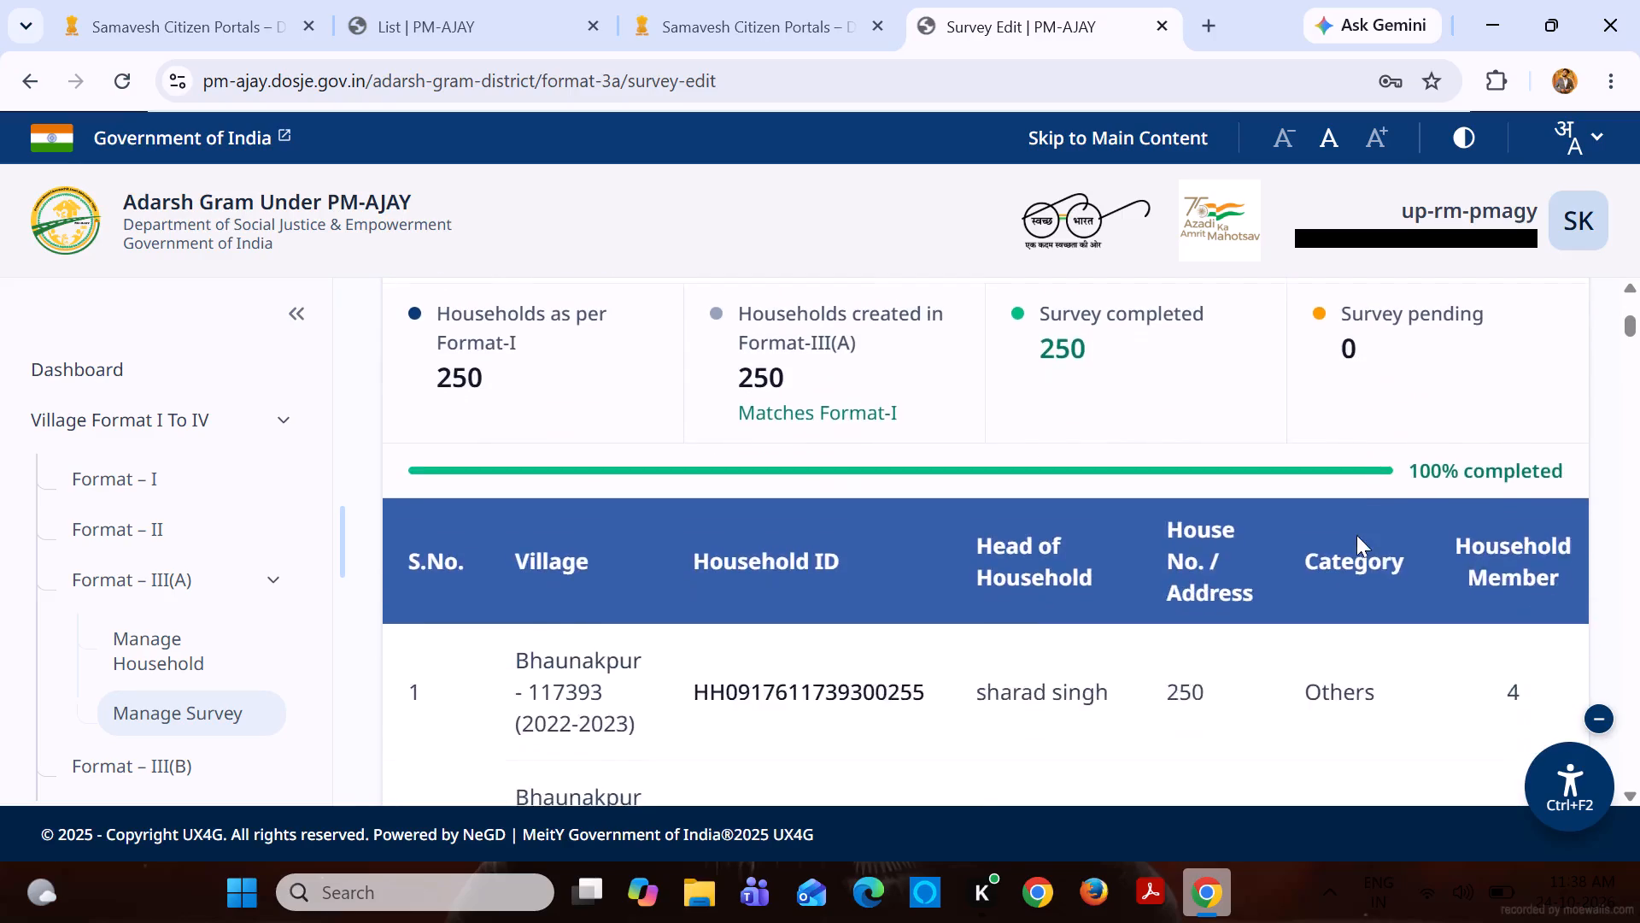
scroll(1356, 535, "down", 2)
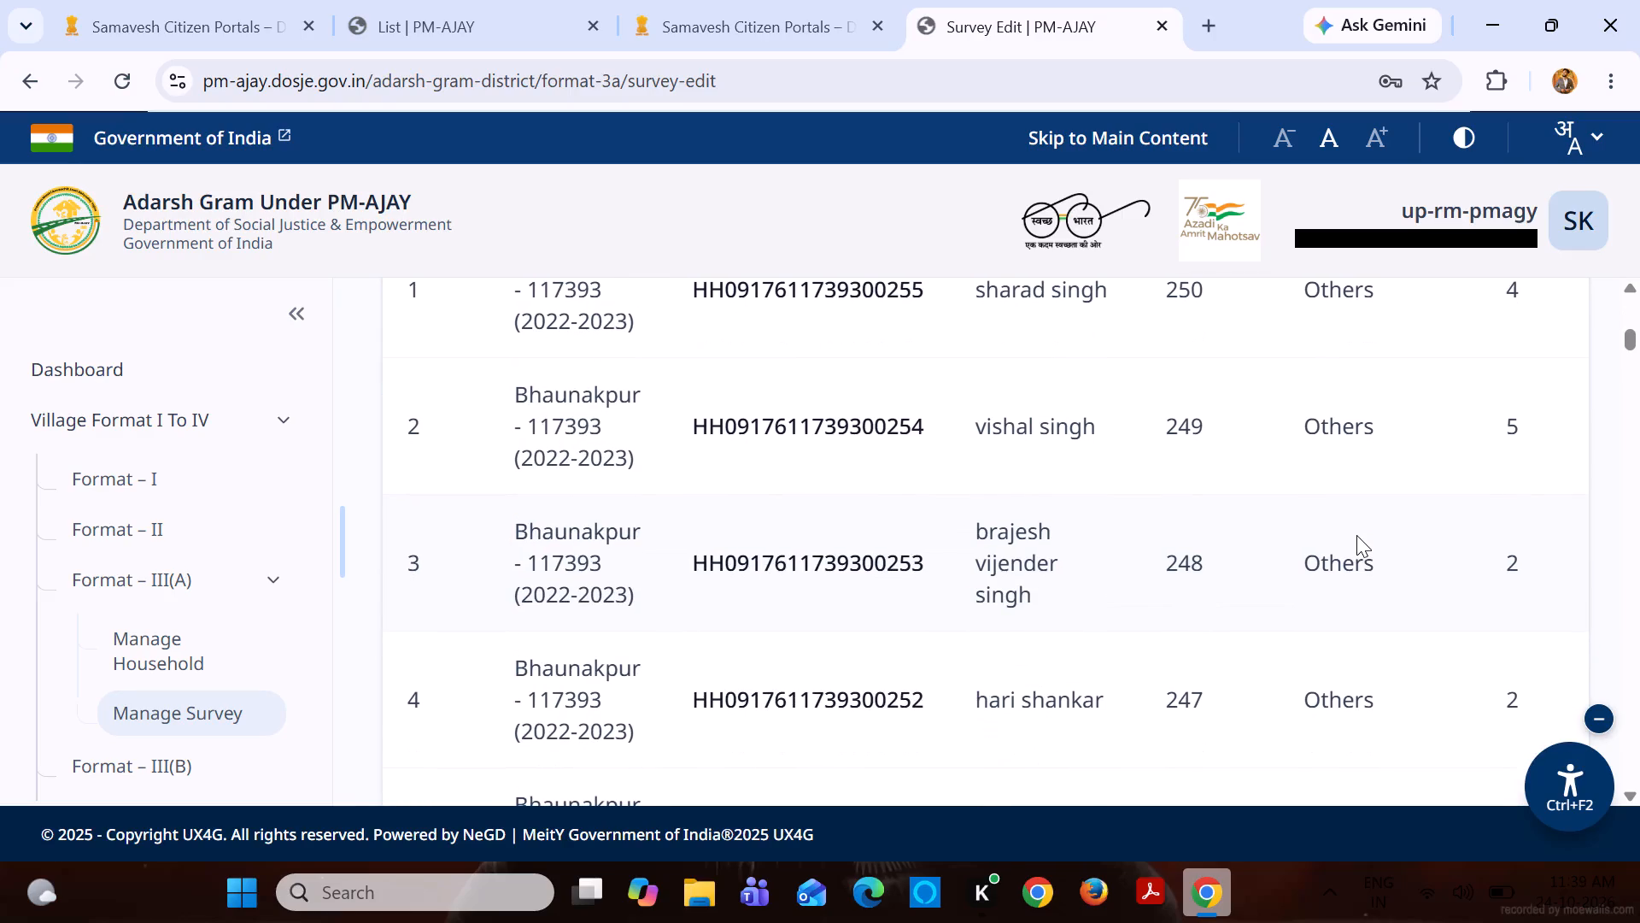
scroll(1356, 535, "down", 5)
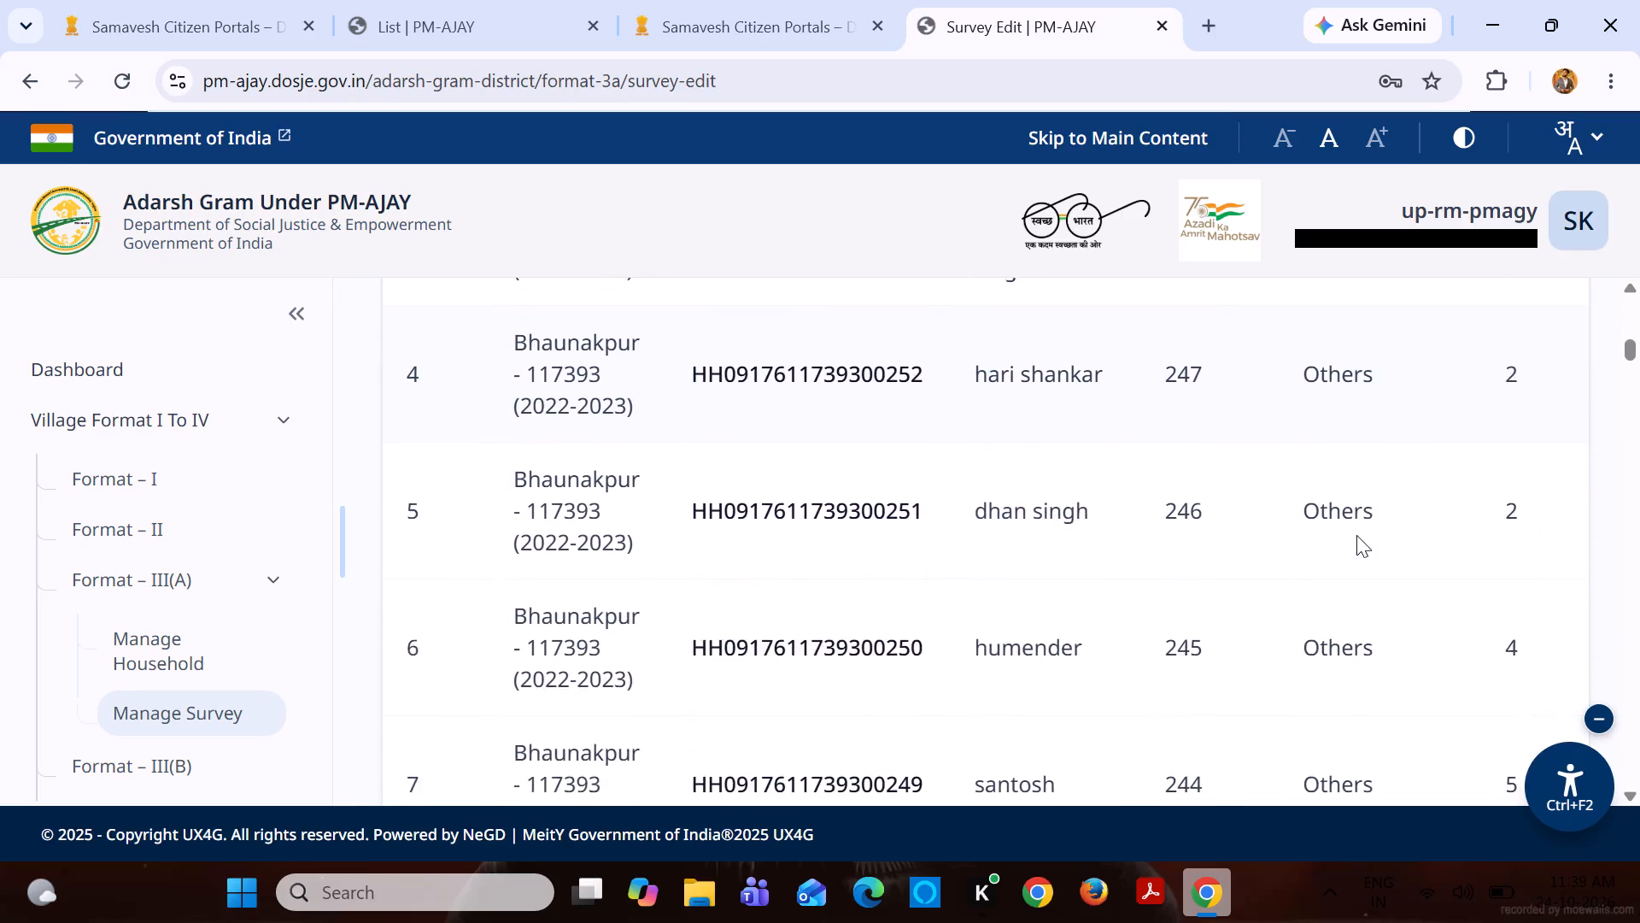
scroll(1356, 535, "down", 7)
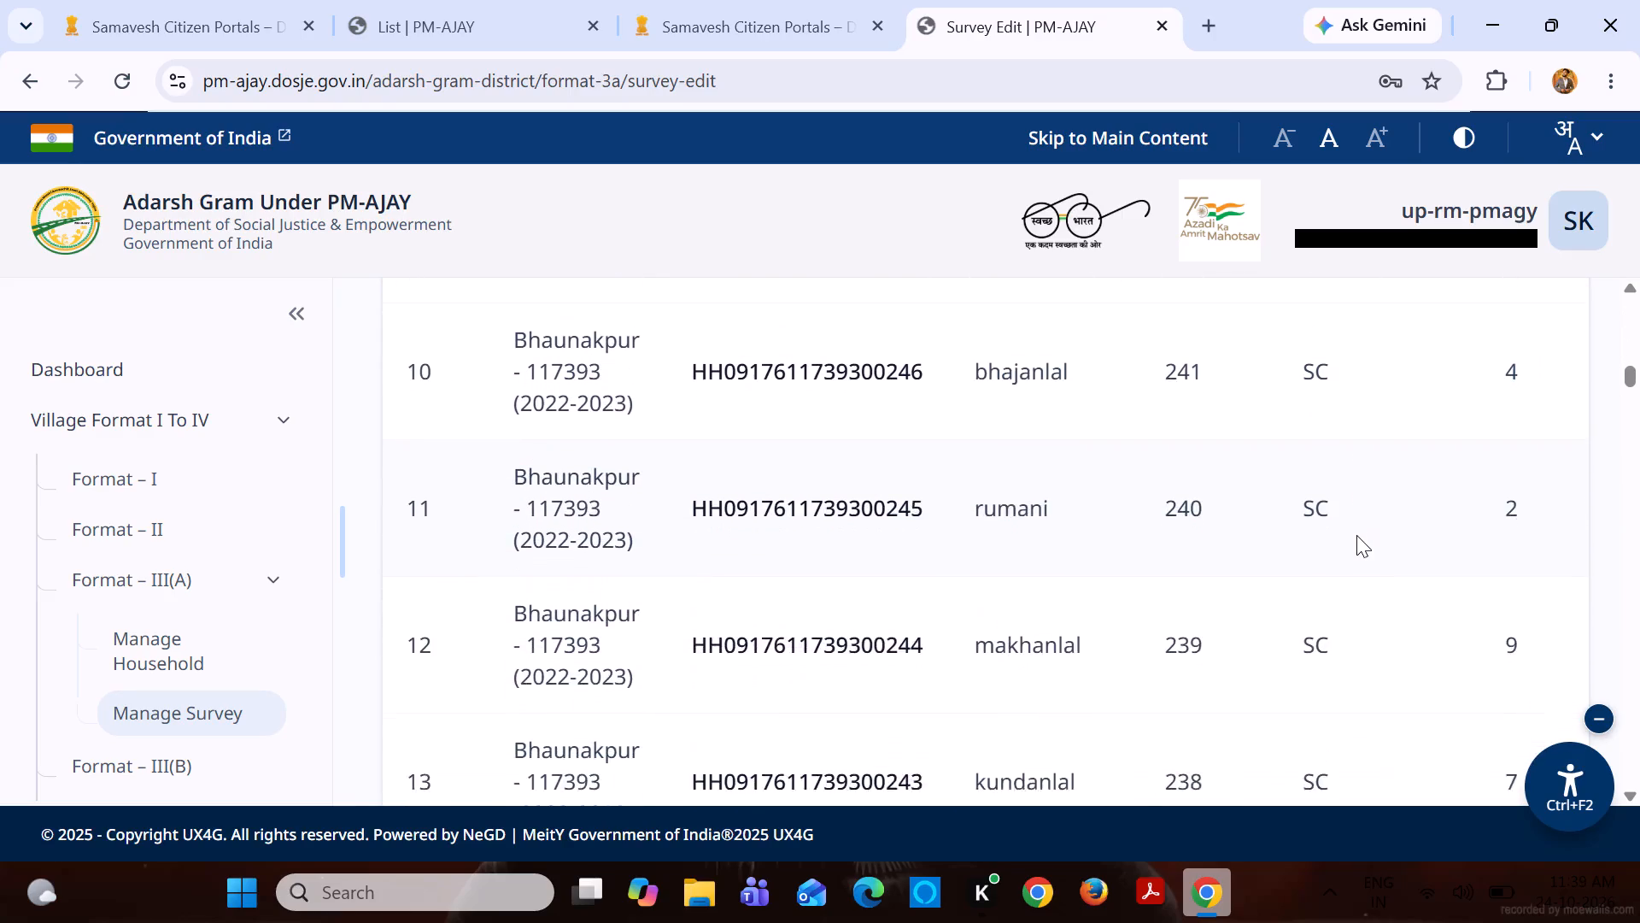
scroll(1356, 535, "down", 11)
scroll(1356, 535, "left", 5)
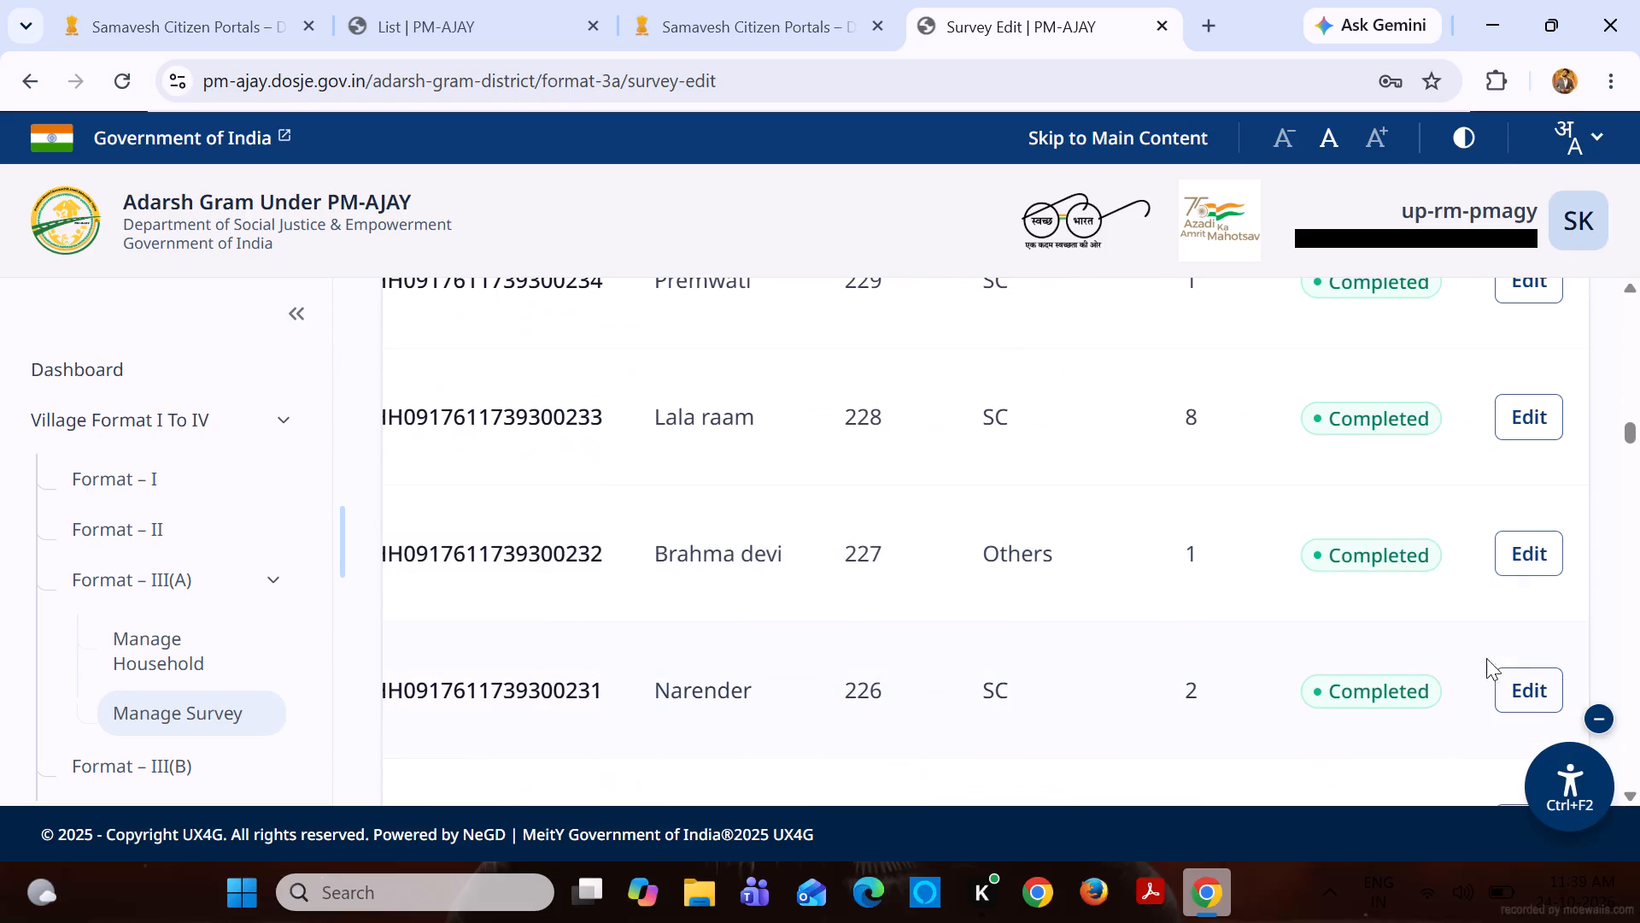
left_click(1519, 673)
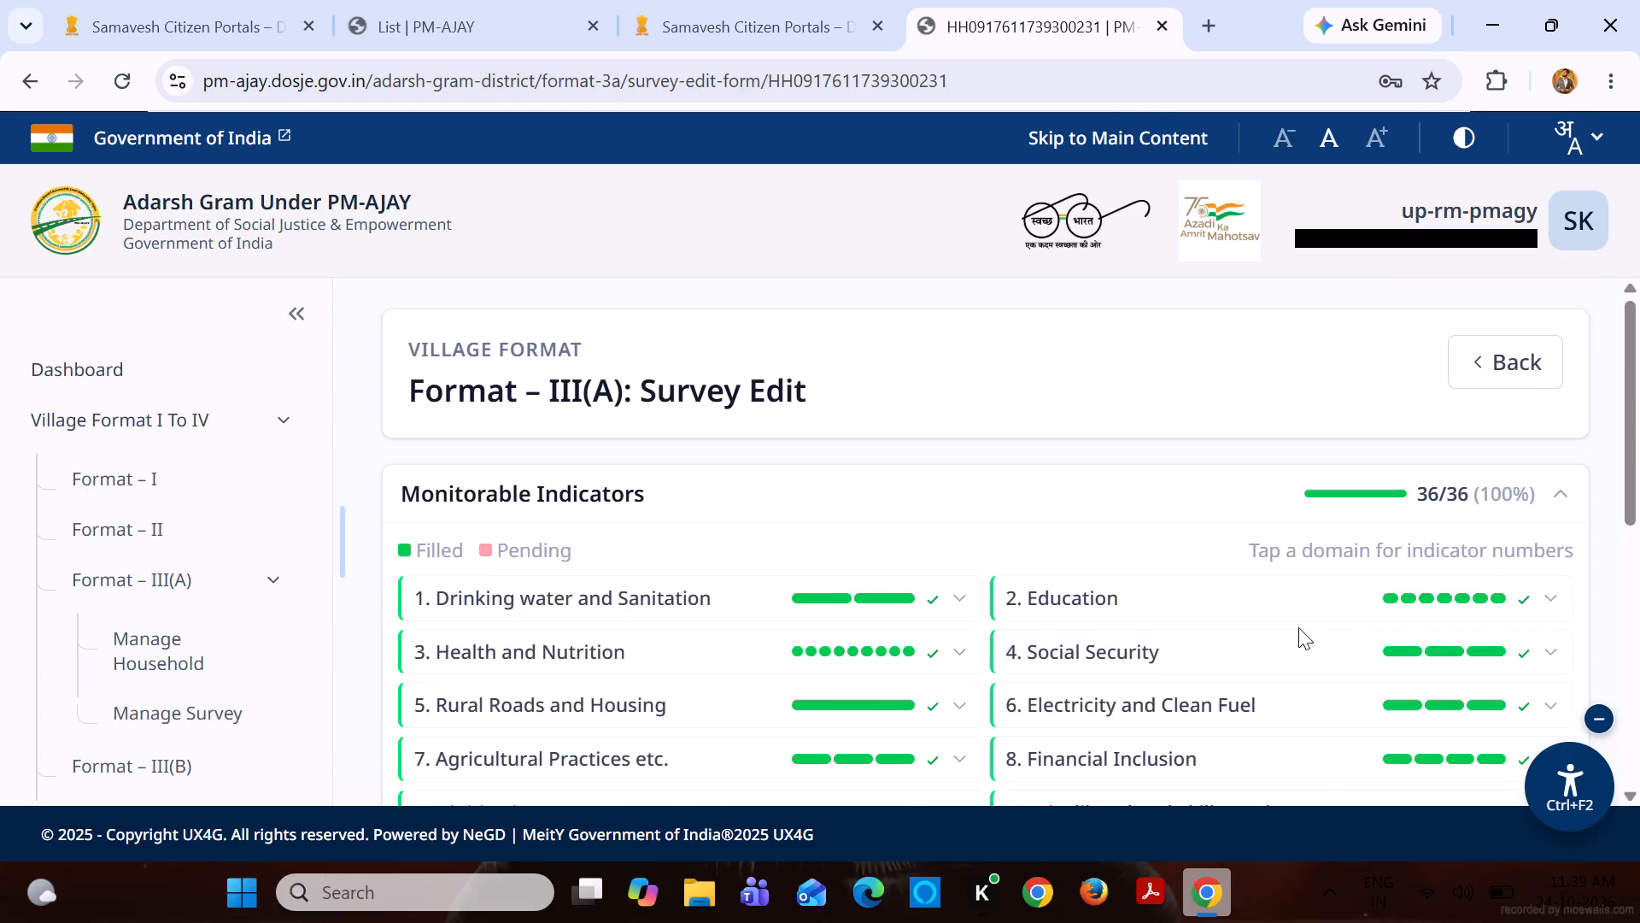
scroll(1290, 627, "down", 6)
left_click(1118, 585)
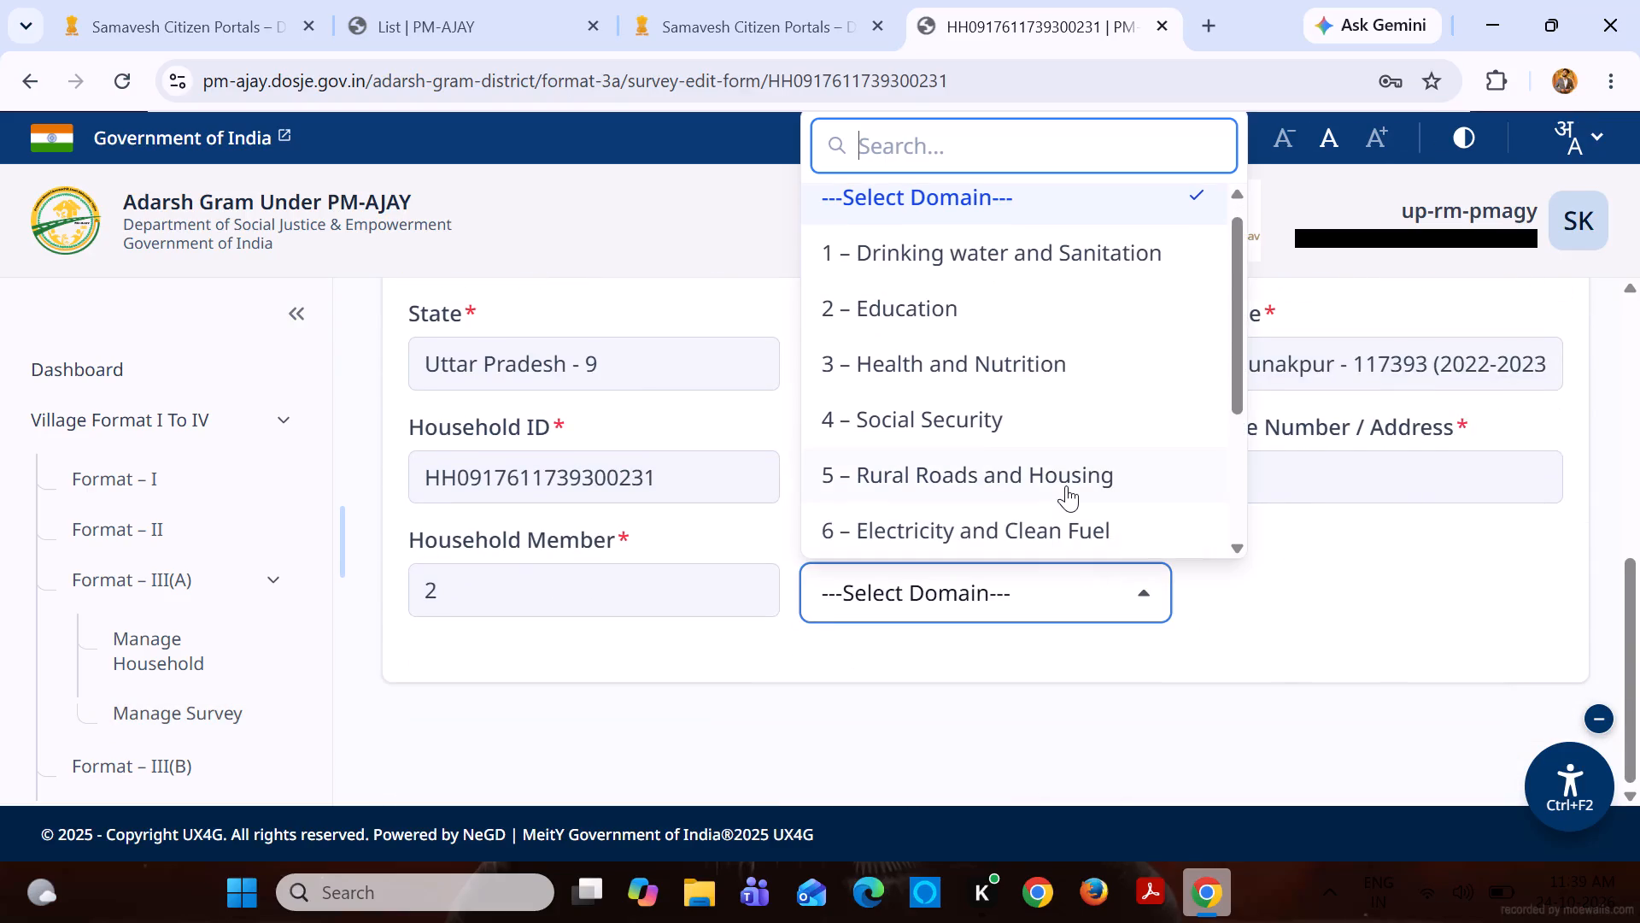
scroll(1066, 485, "down", 1)
left_click(1052, 488)
scroll(1249, 559, "down", 3)
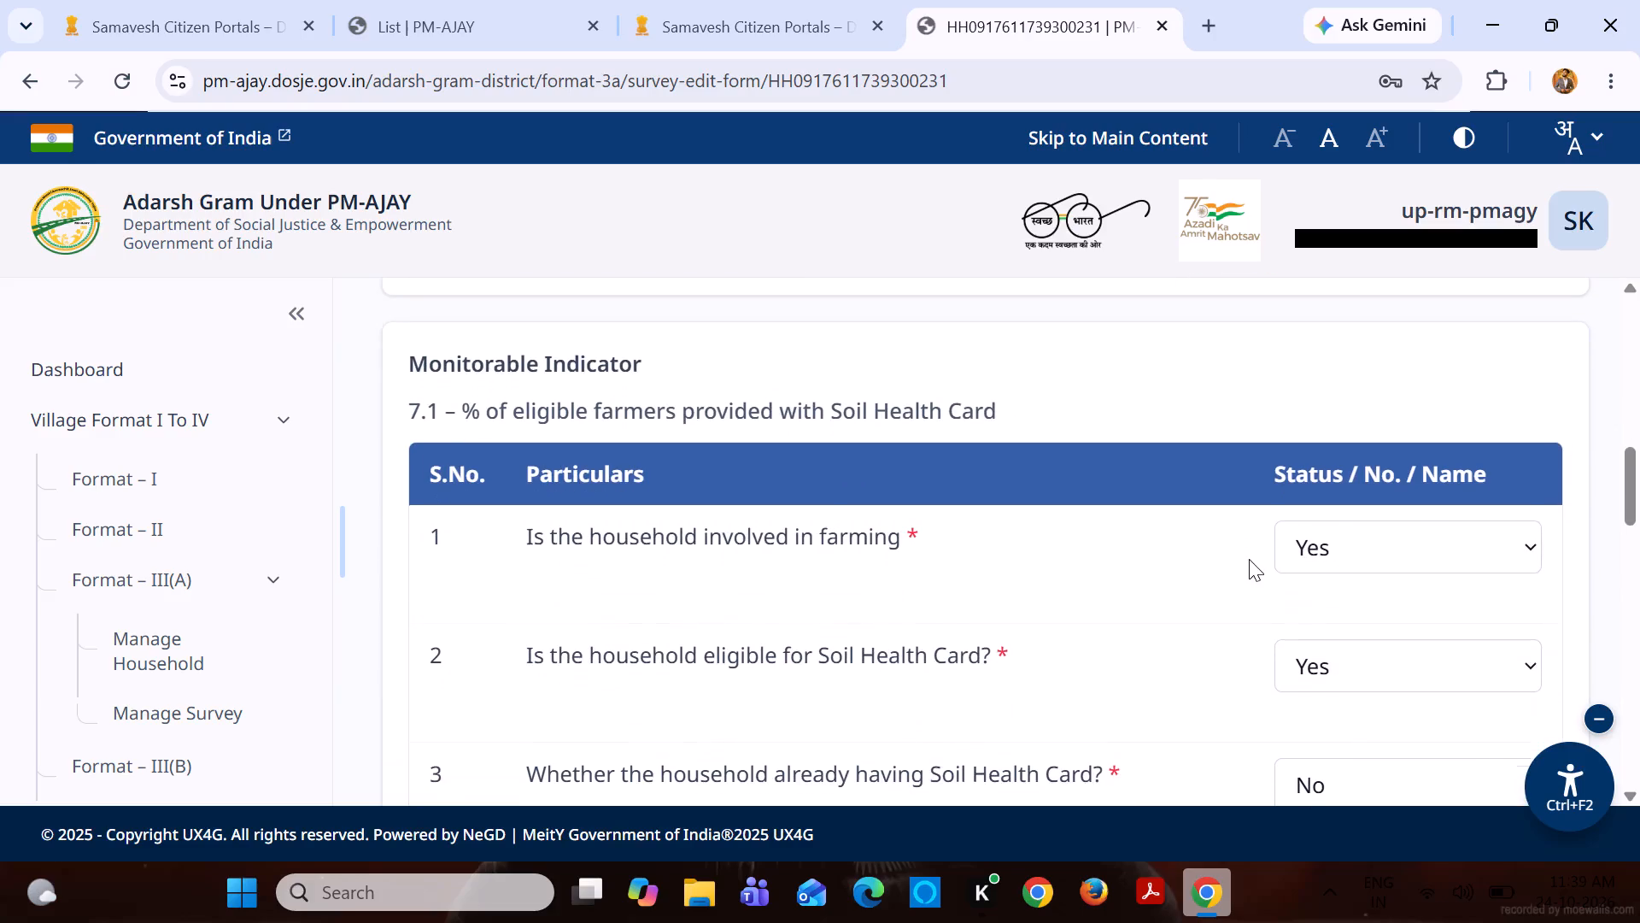
left_click_drag(1422, 537, 1343, 686)
left_click(1343, 686)
scroll(1343, 686, "down", 6)
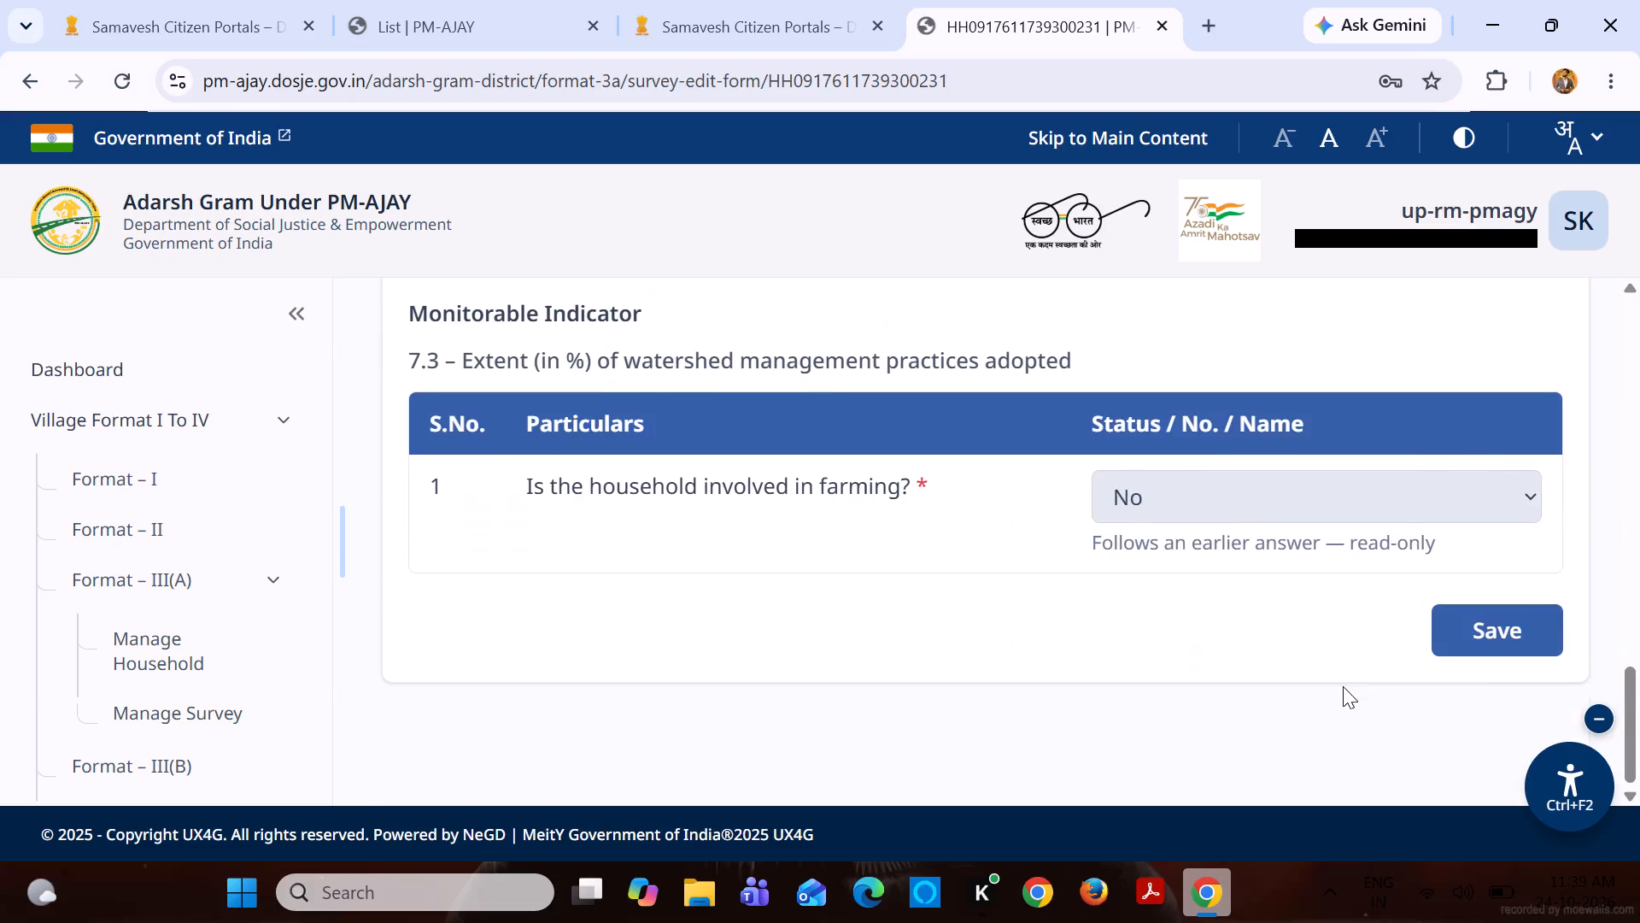
left_click(1479, 645)
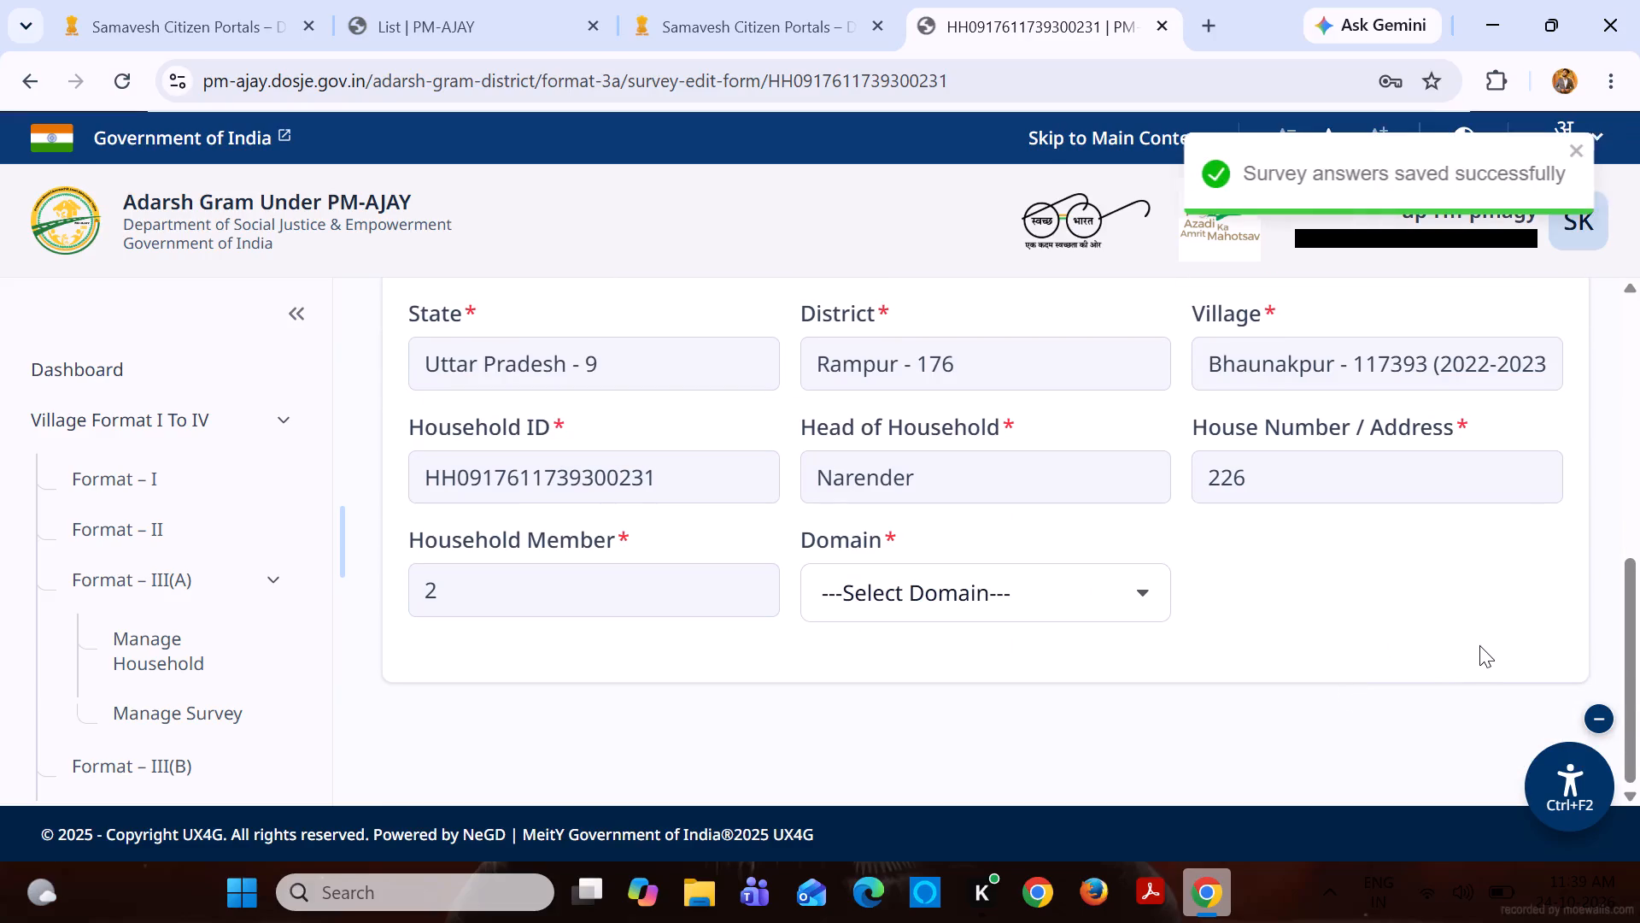
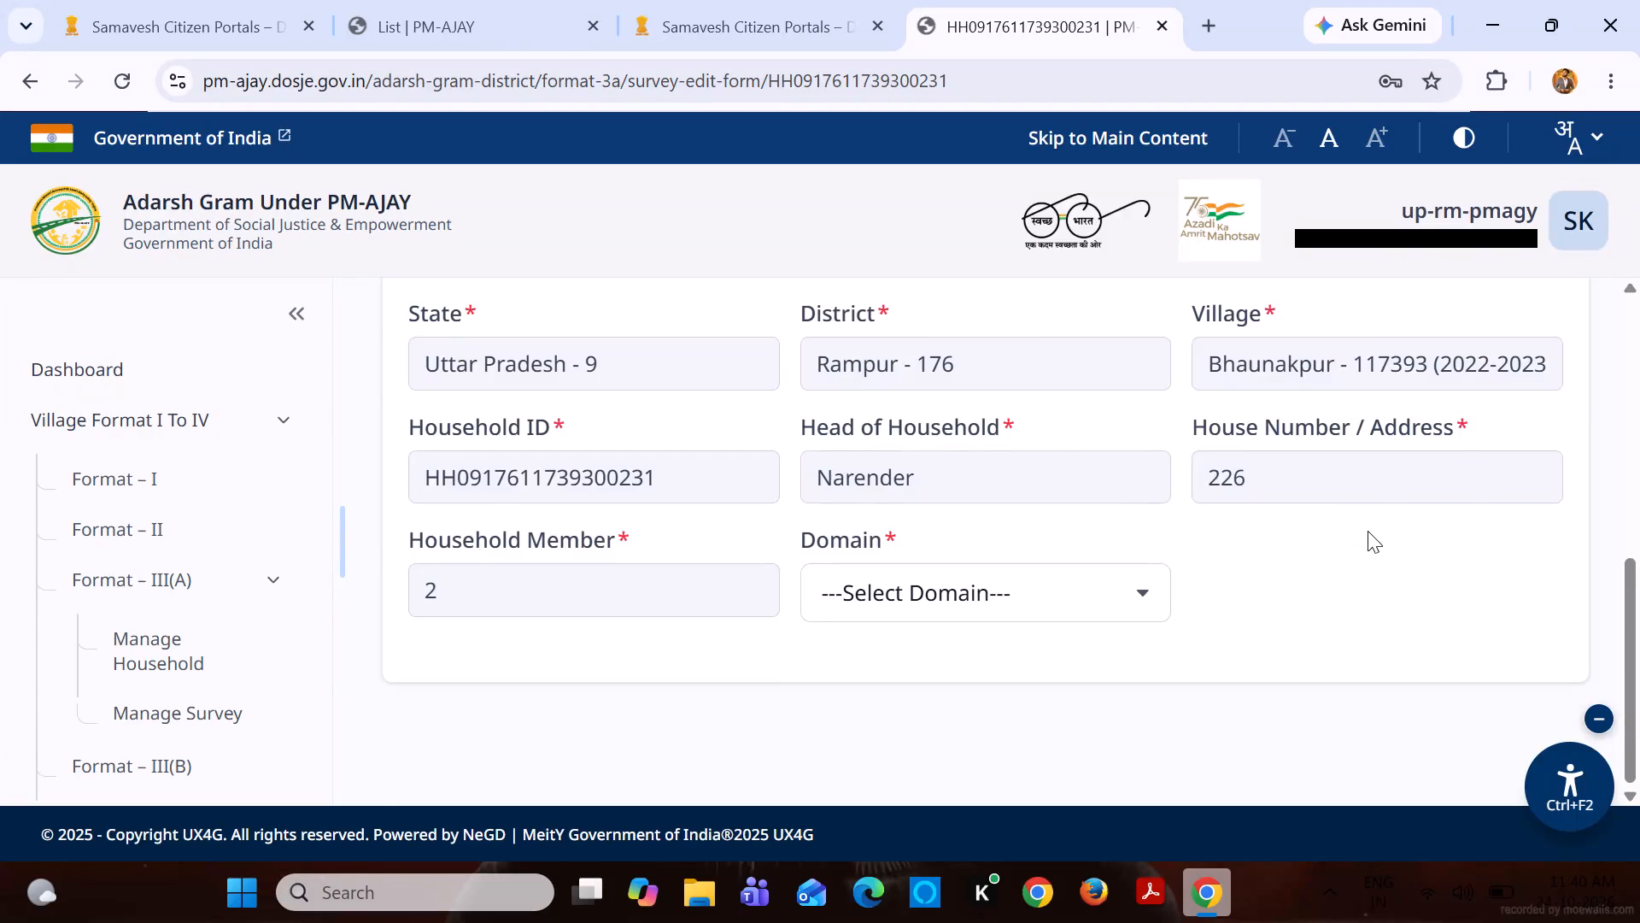
Return from house 226's survey to the Manage Survey household list.
scroll(1368, 531, "up", 6)
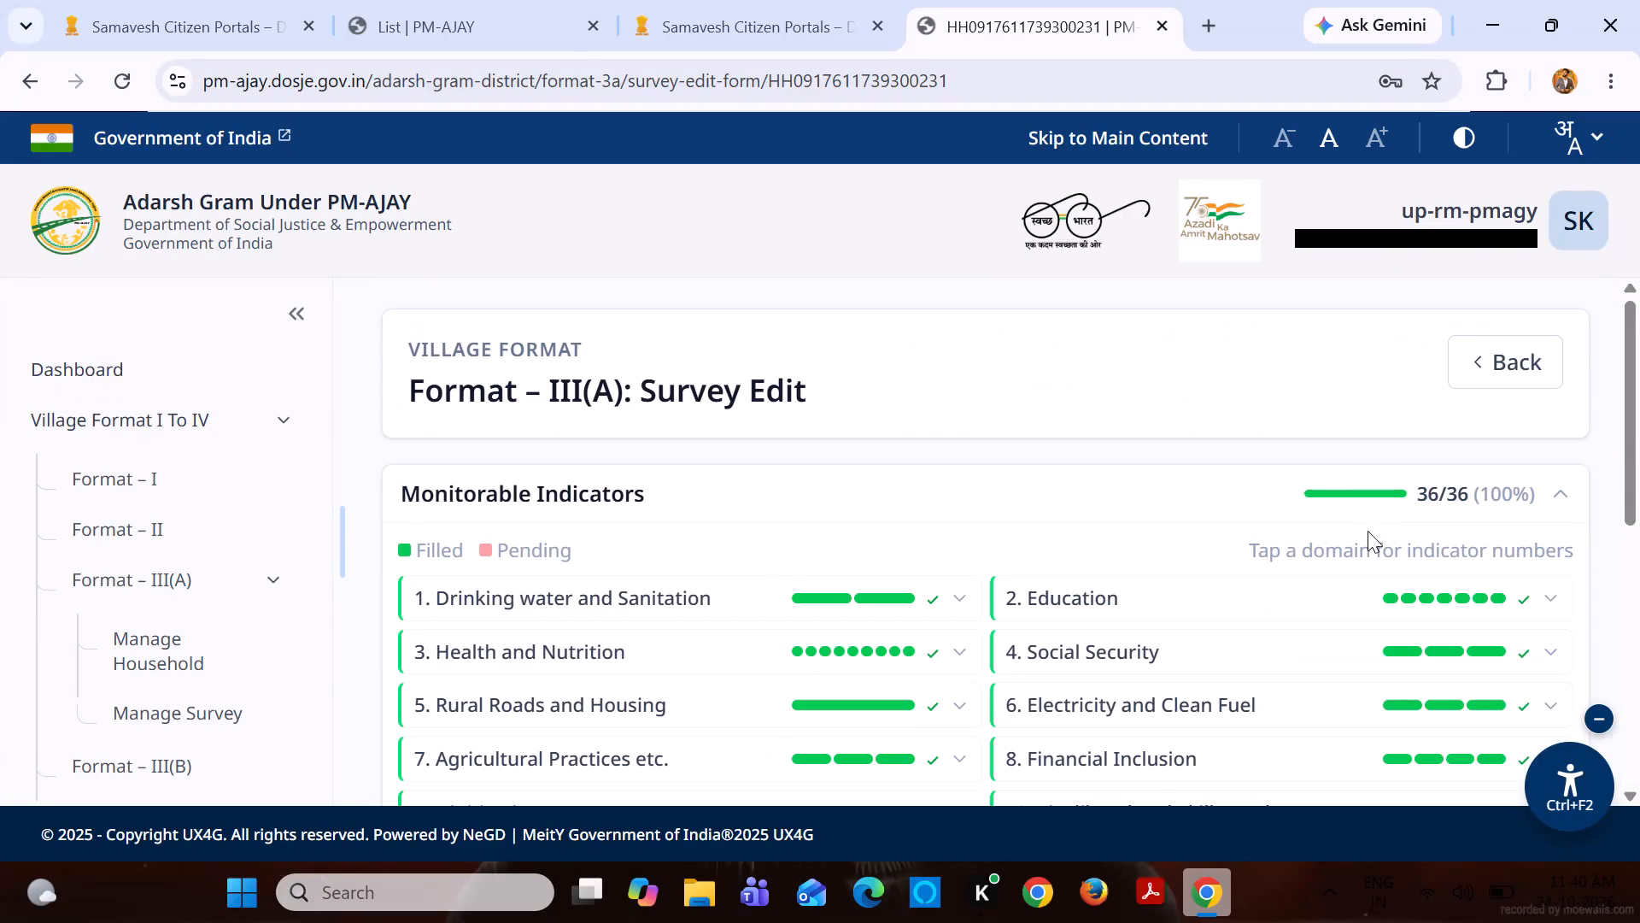
left_click(1494, 350)
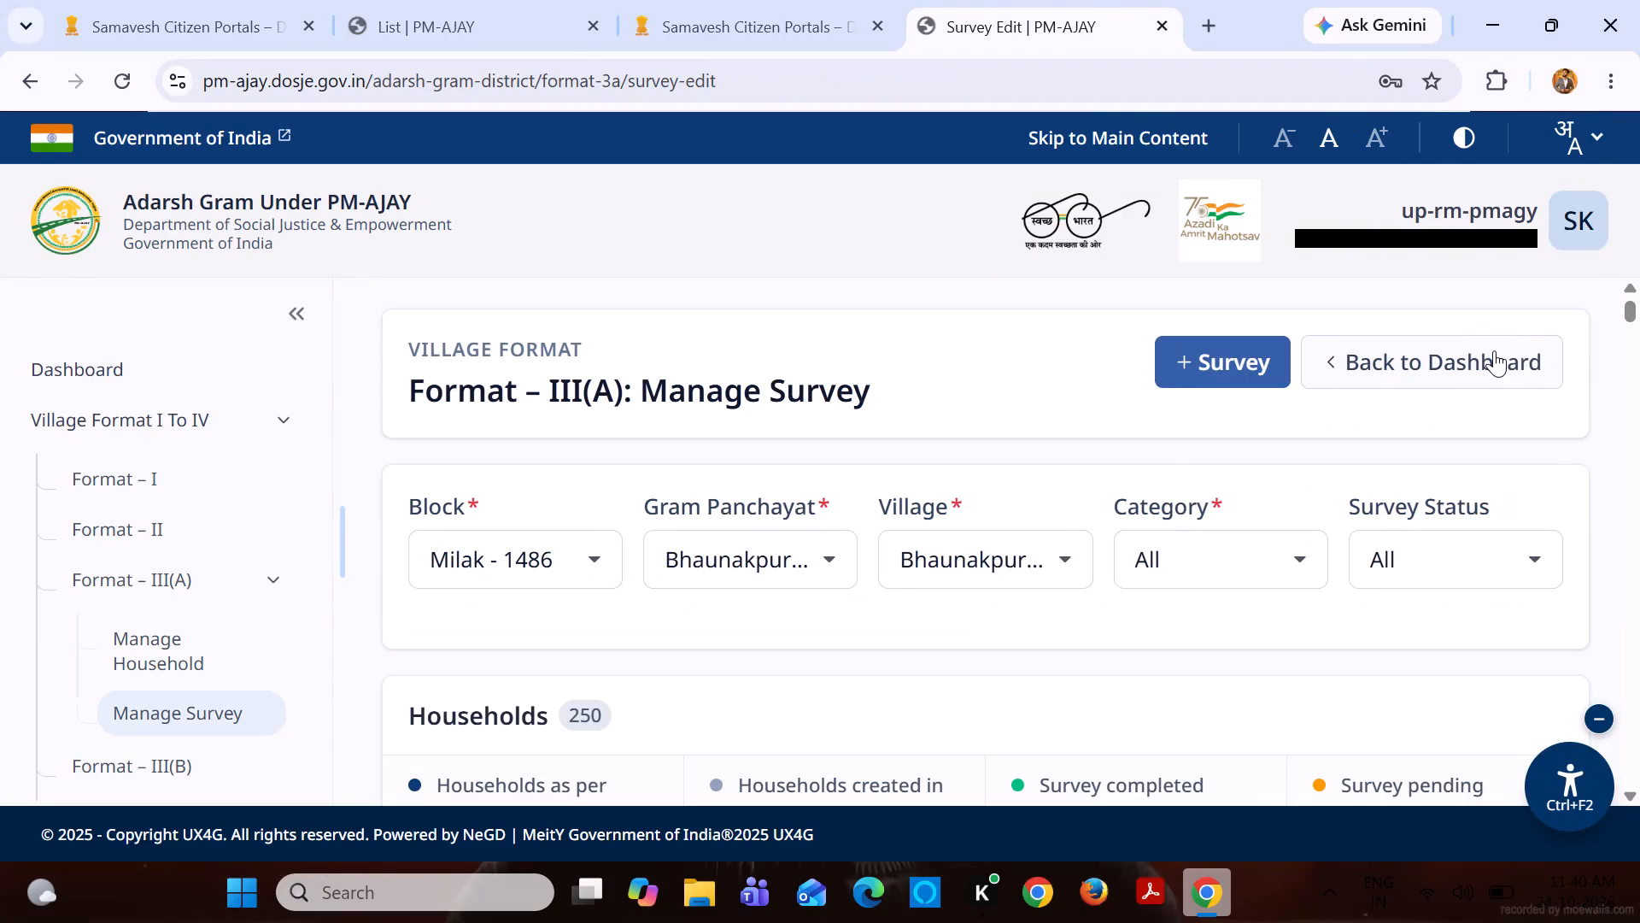
In house 225's survey, answer No to household involvement in farming under domain 7, indicator 7.1, save and return to the list.
scroll(1444, 494, "down", 12)
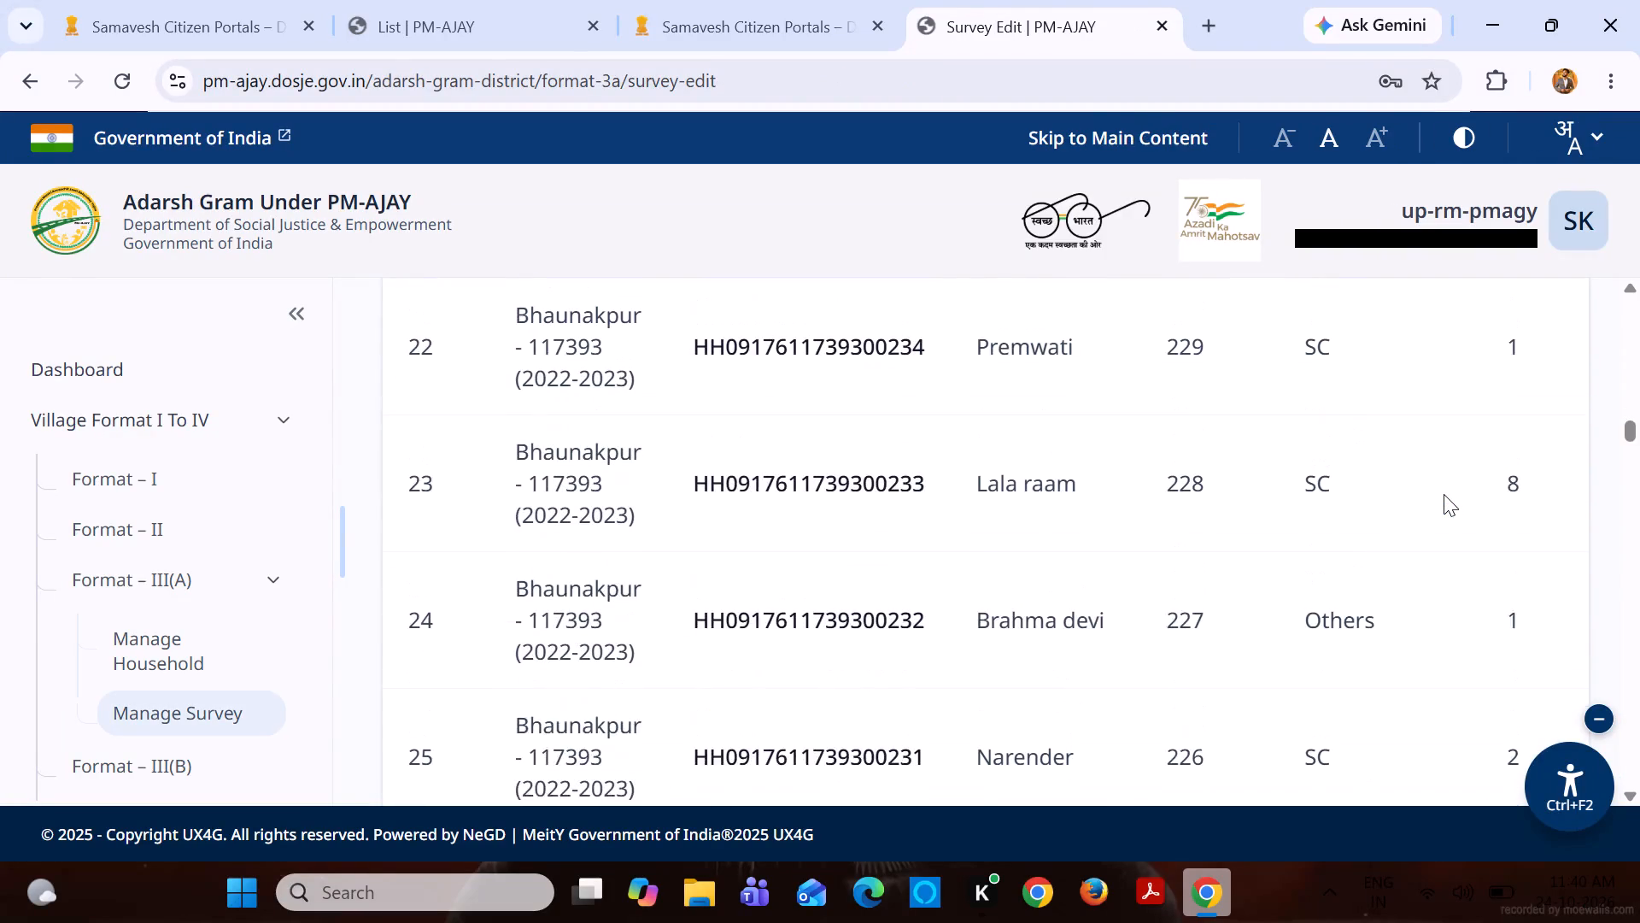
scroll(1444, 494, "down", 3)
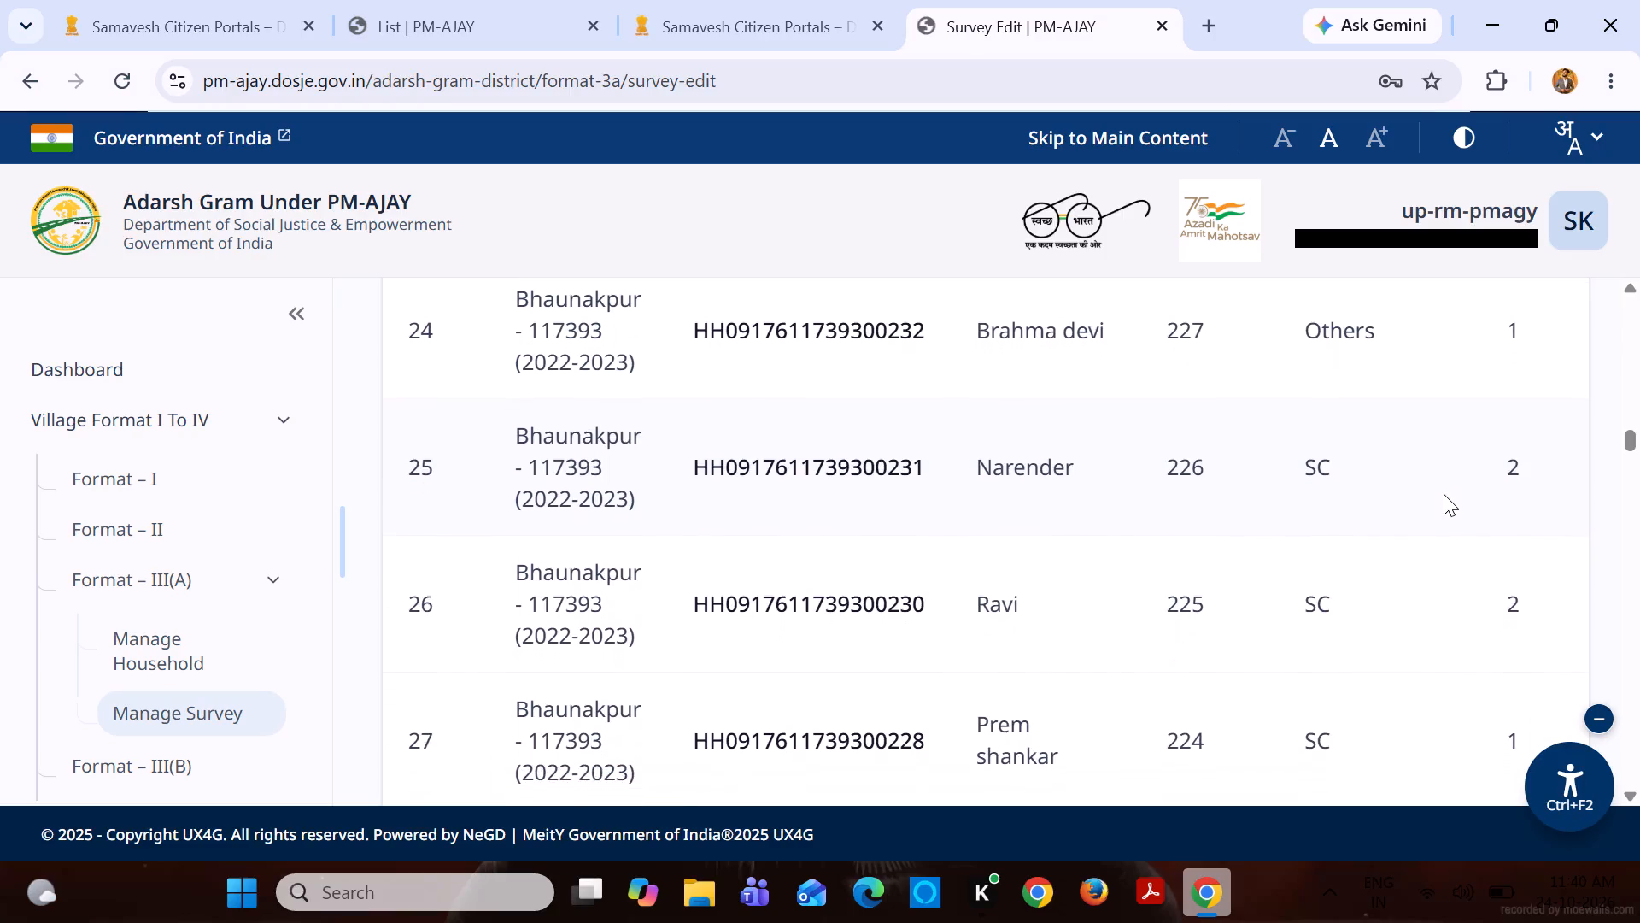
scroll(1444, 494, "left", 5)
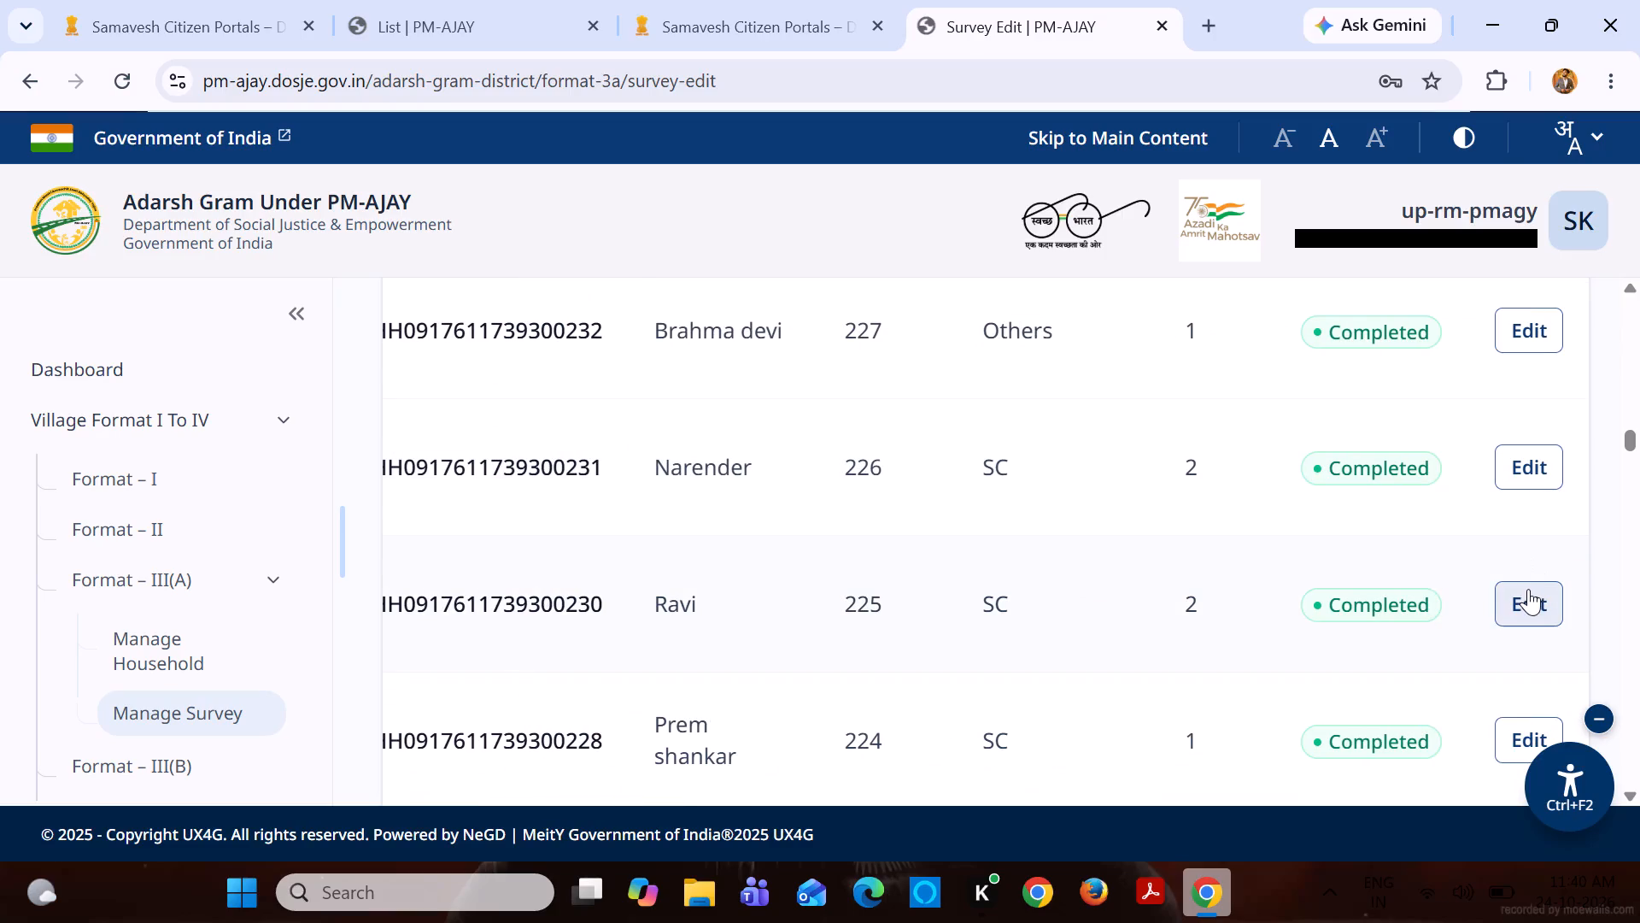
left_click(1528, 589)
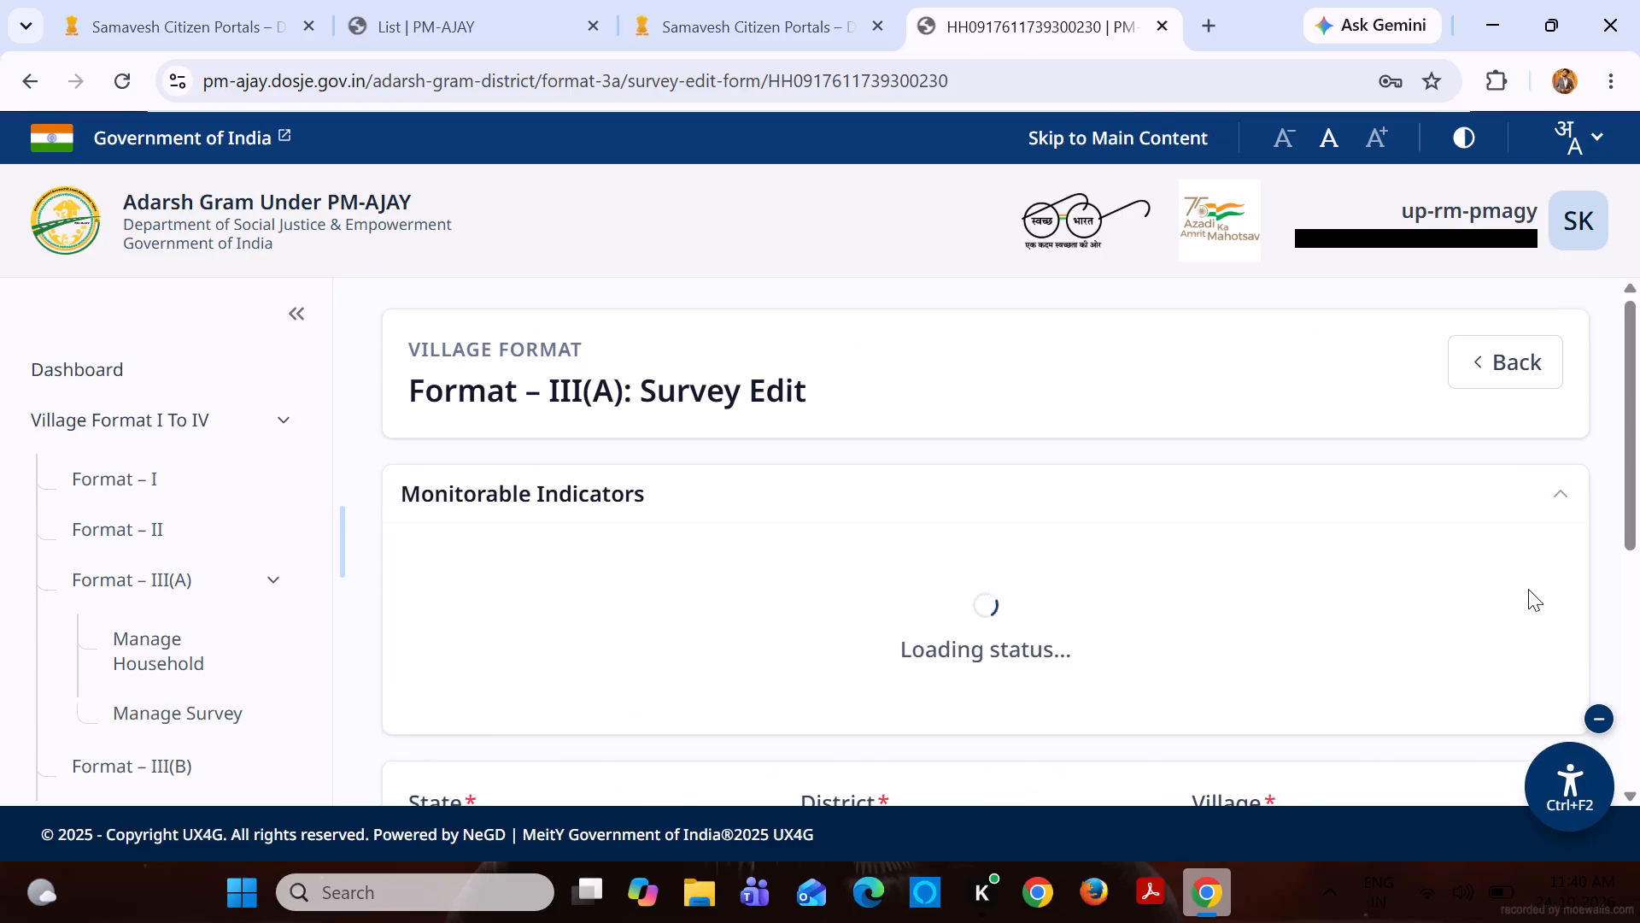
scroll(1315, 594, "down", 5)
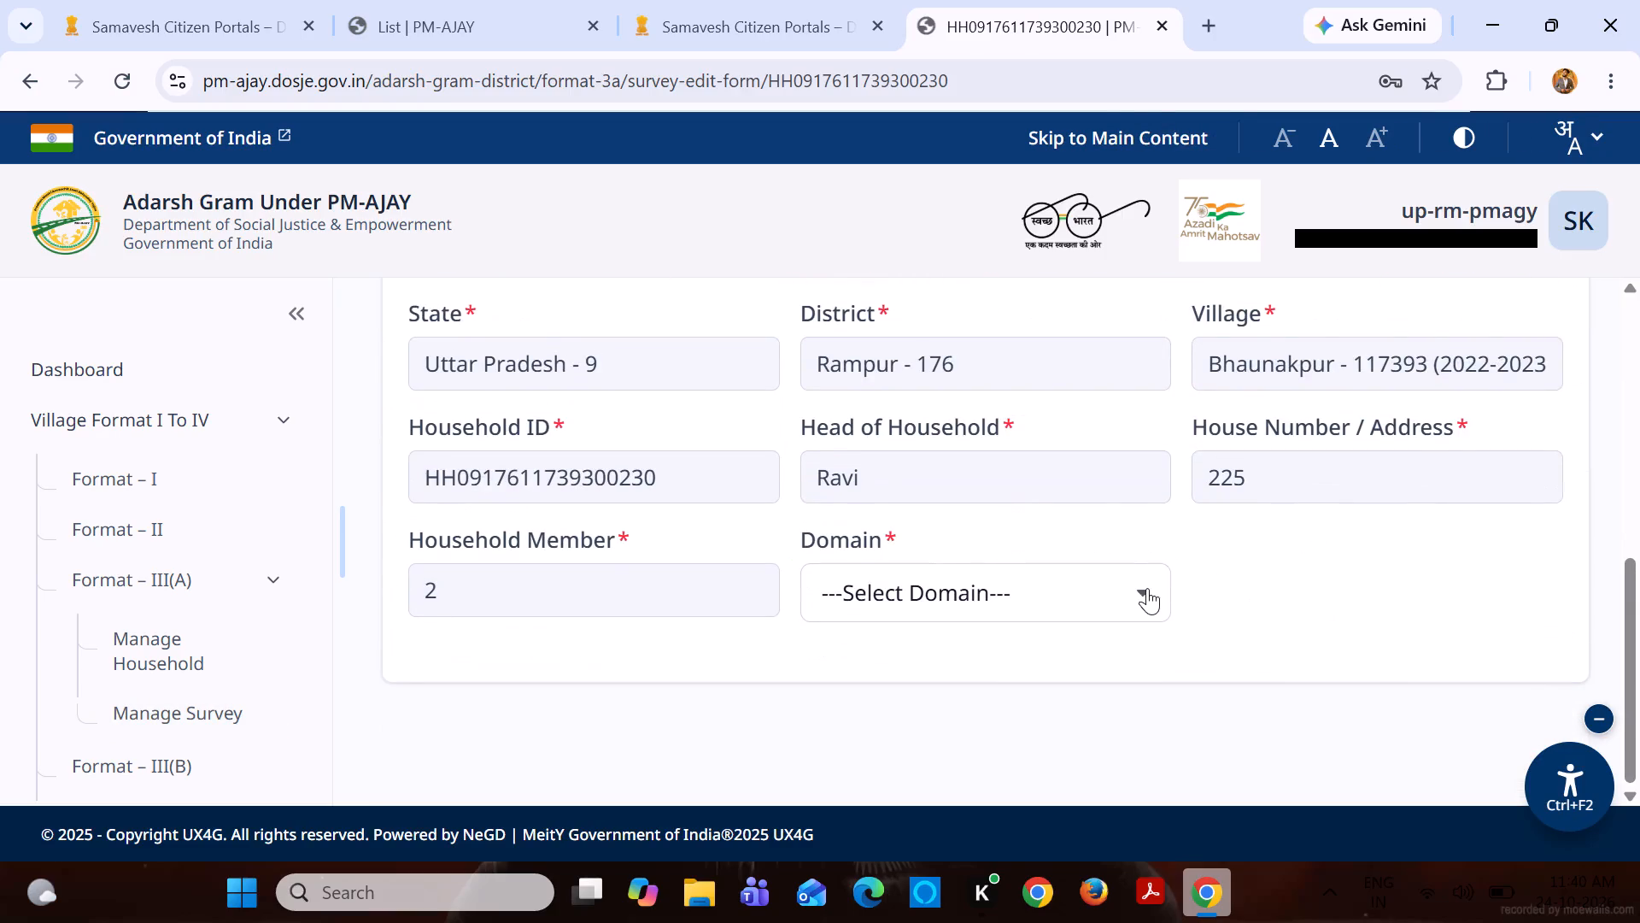
left_click(1146, 588)
scroll(1071, 399, "down", 1)
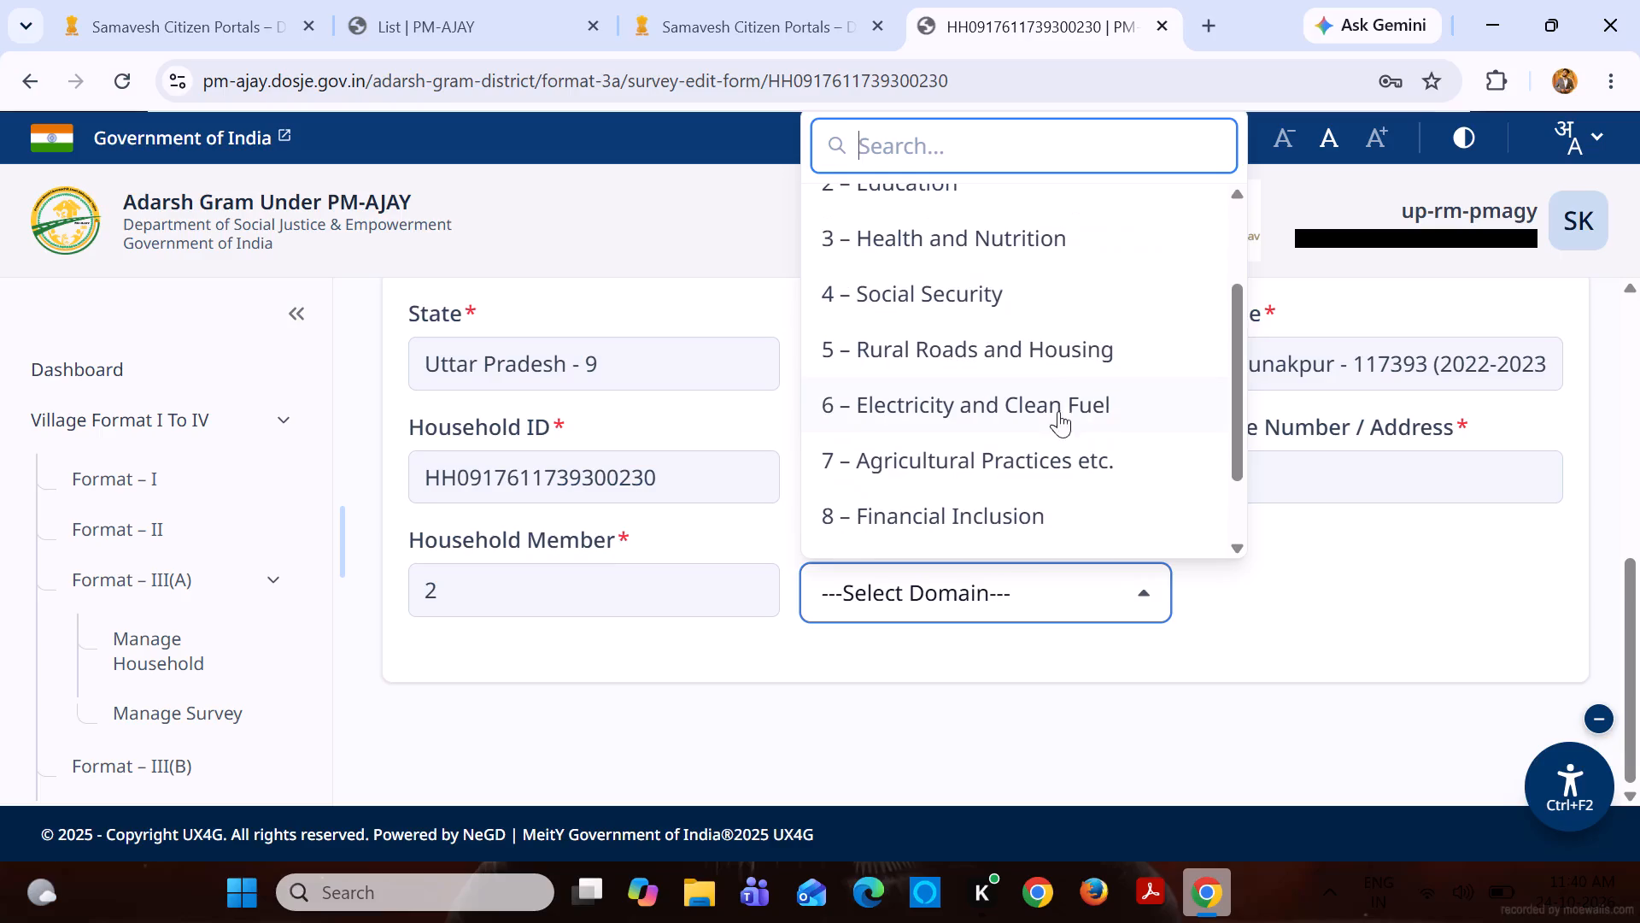
left_click(1038, 431)
left_click_drag(1033, 556, 1038, 561)
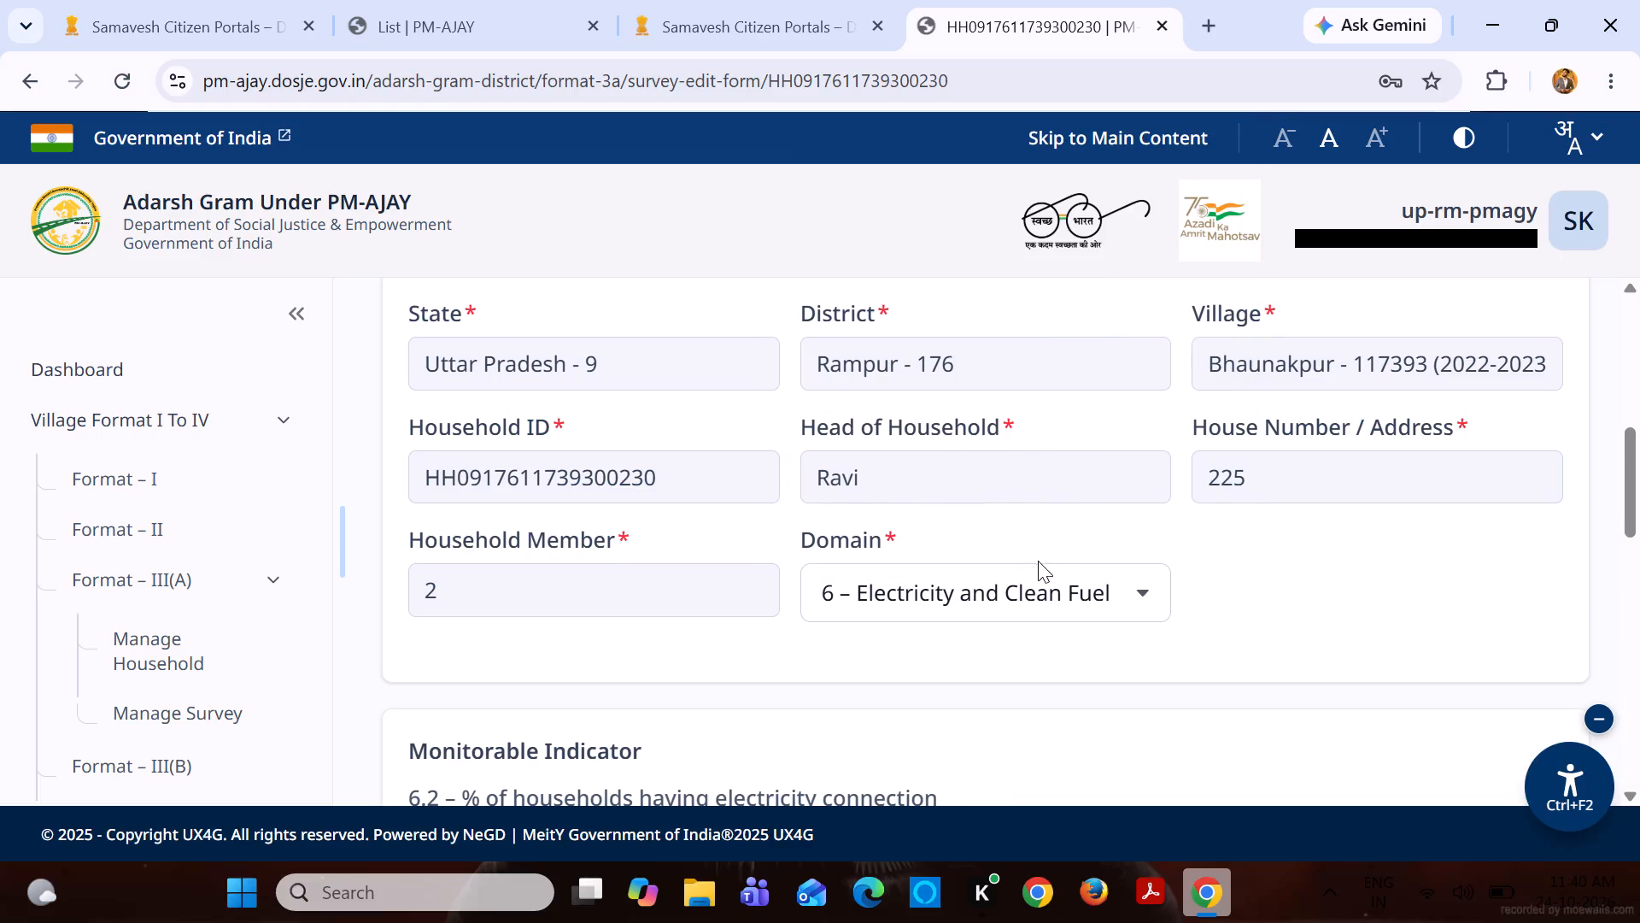
left_click_drag(1038, 561, 1059, 575)
left_click(1059, 575)
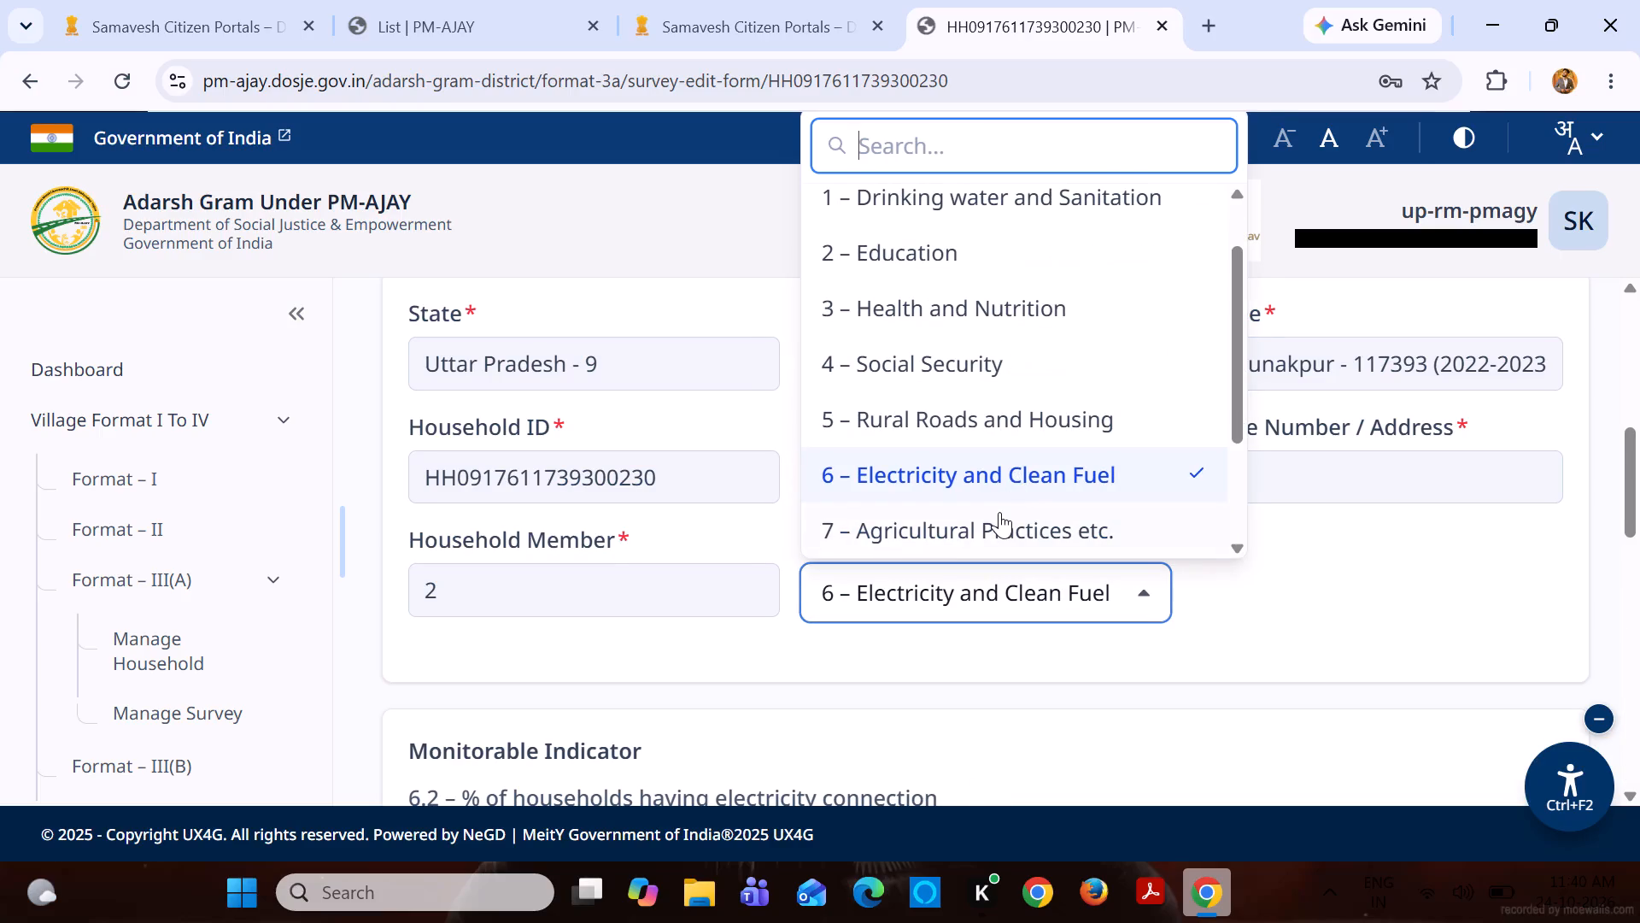
left_click(999, 512)
scroll(1198, 576, "down", 3)
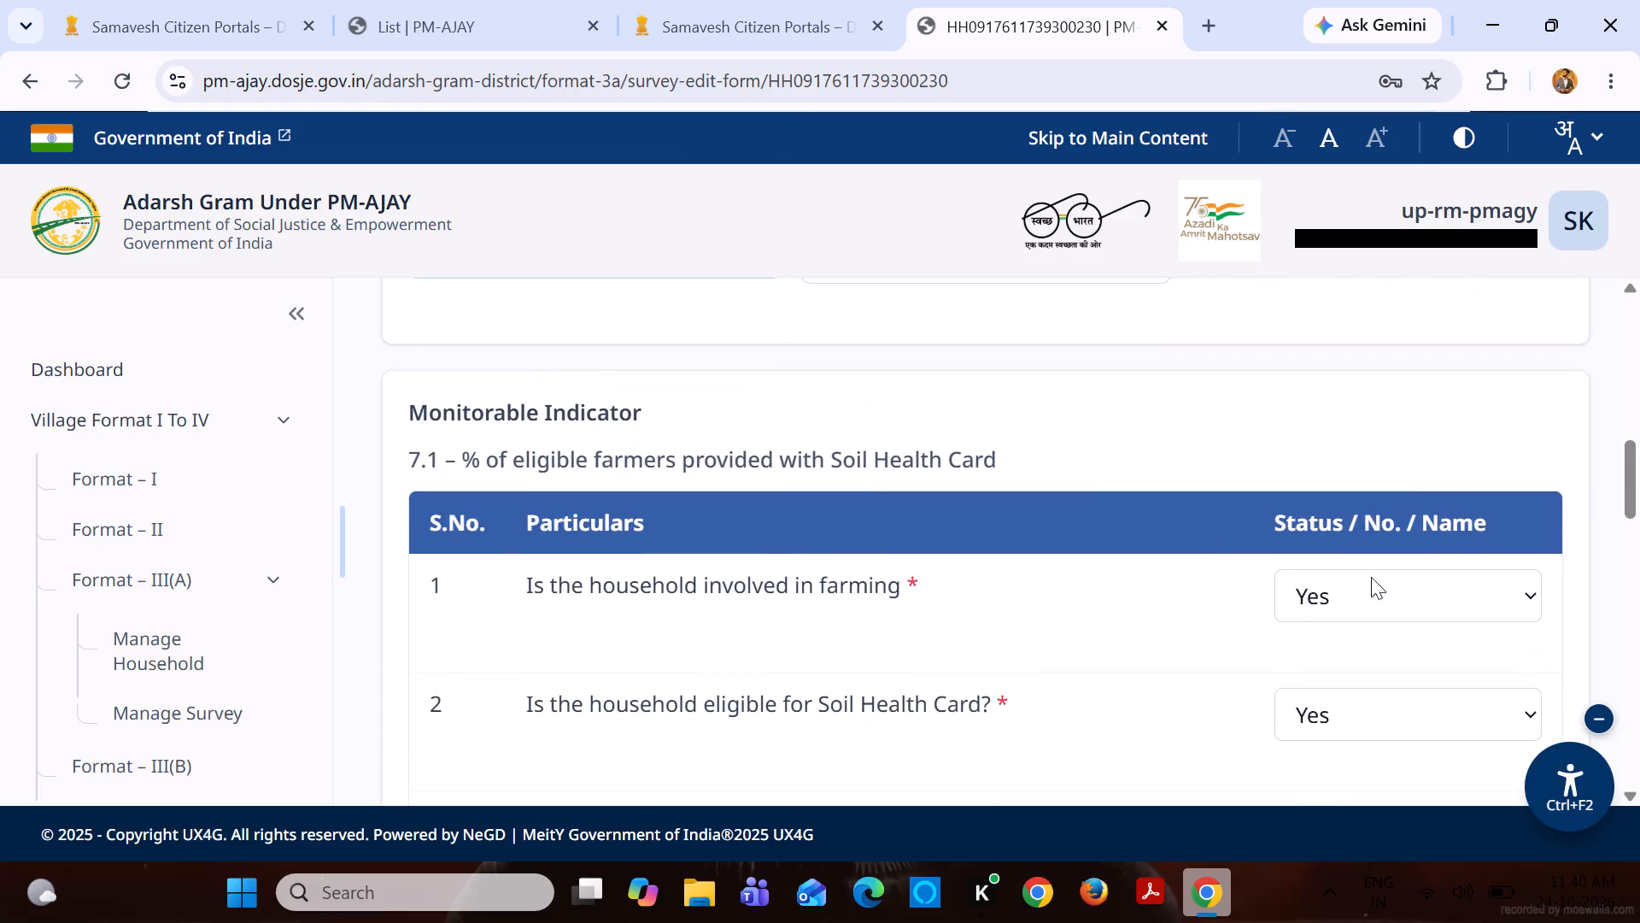
left_click(1381, 578)
left_click(1327, 714)
scroll(1327, 714, "down", 7)
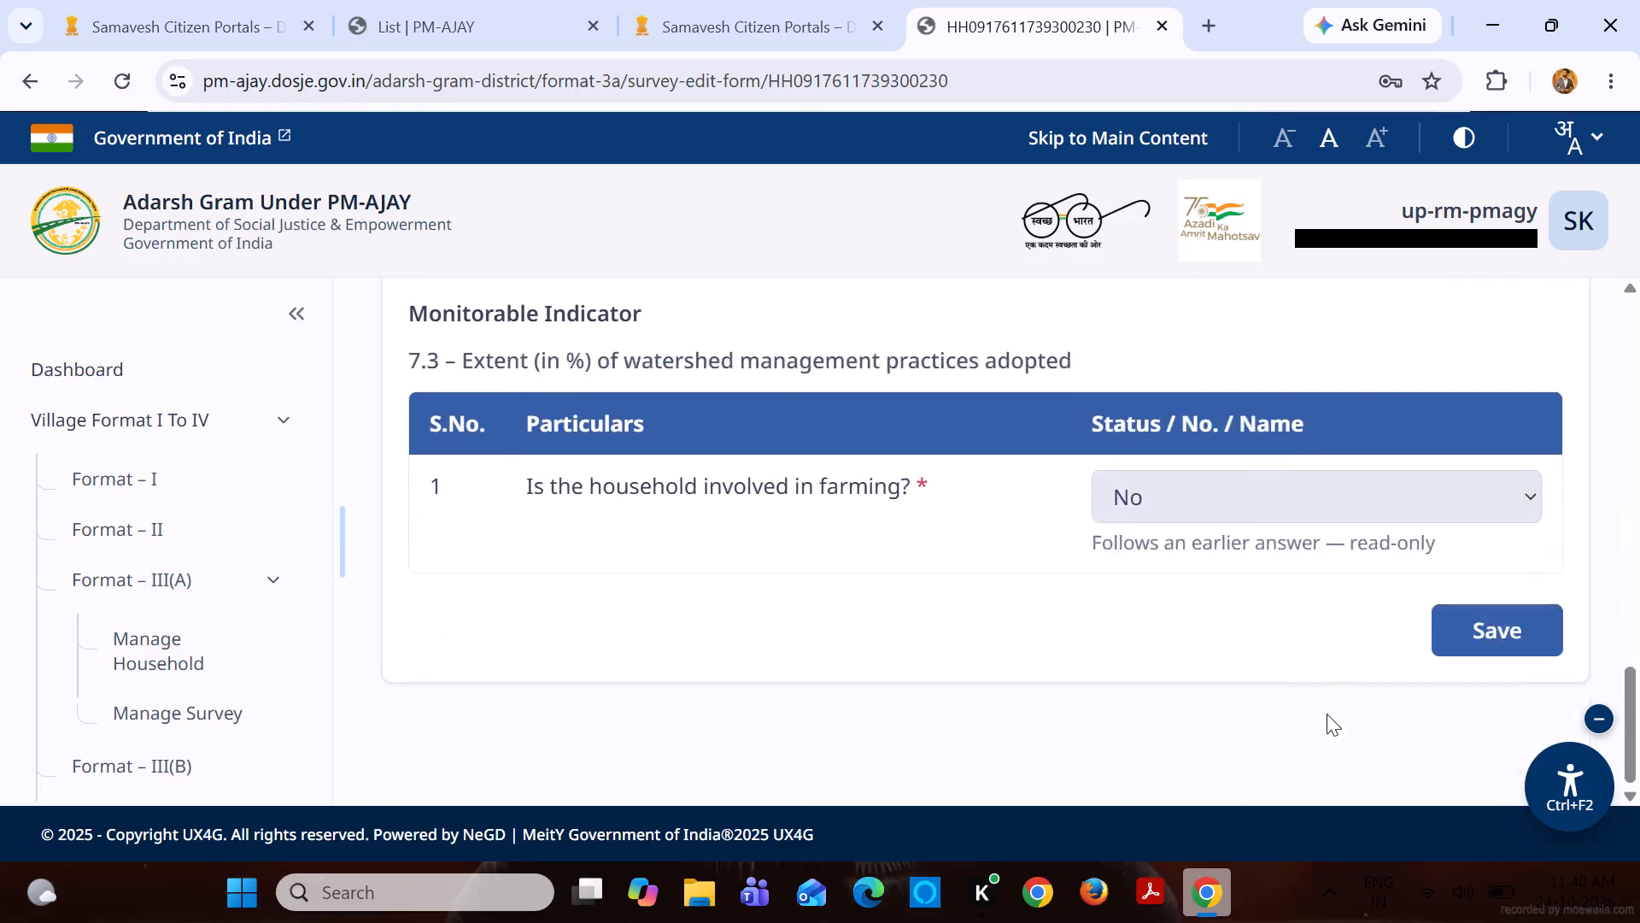
left_click(1507, 644)
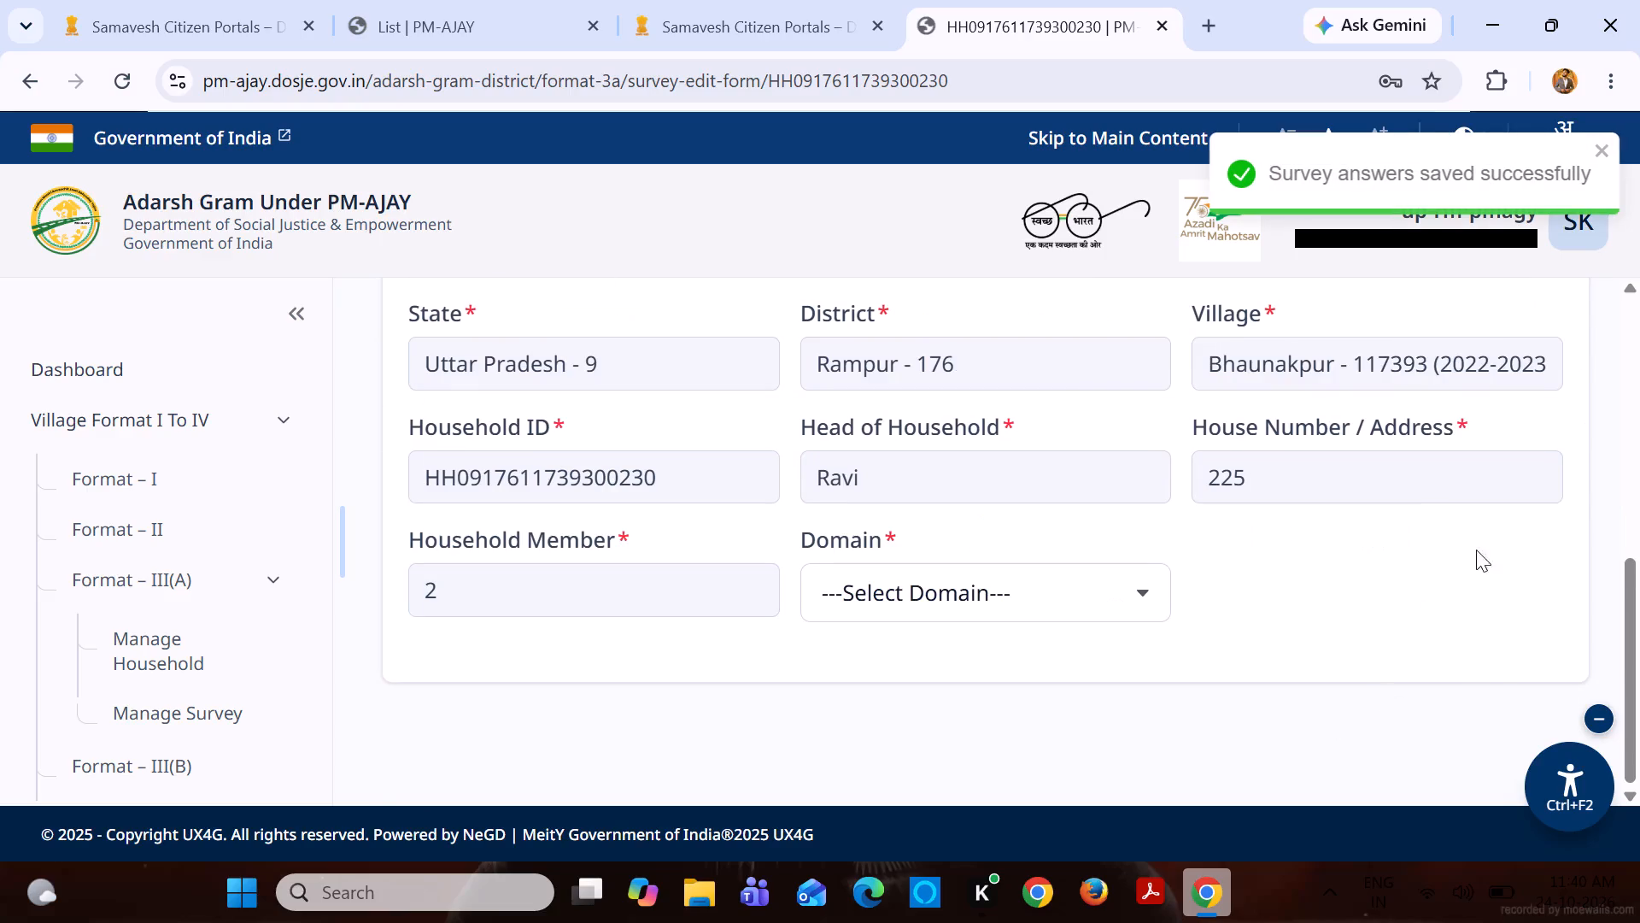
scroll(1443, 484, "up", 7)
left_click(1501, 367)
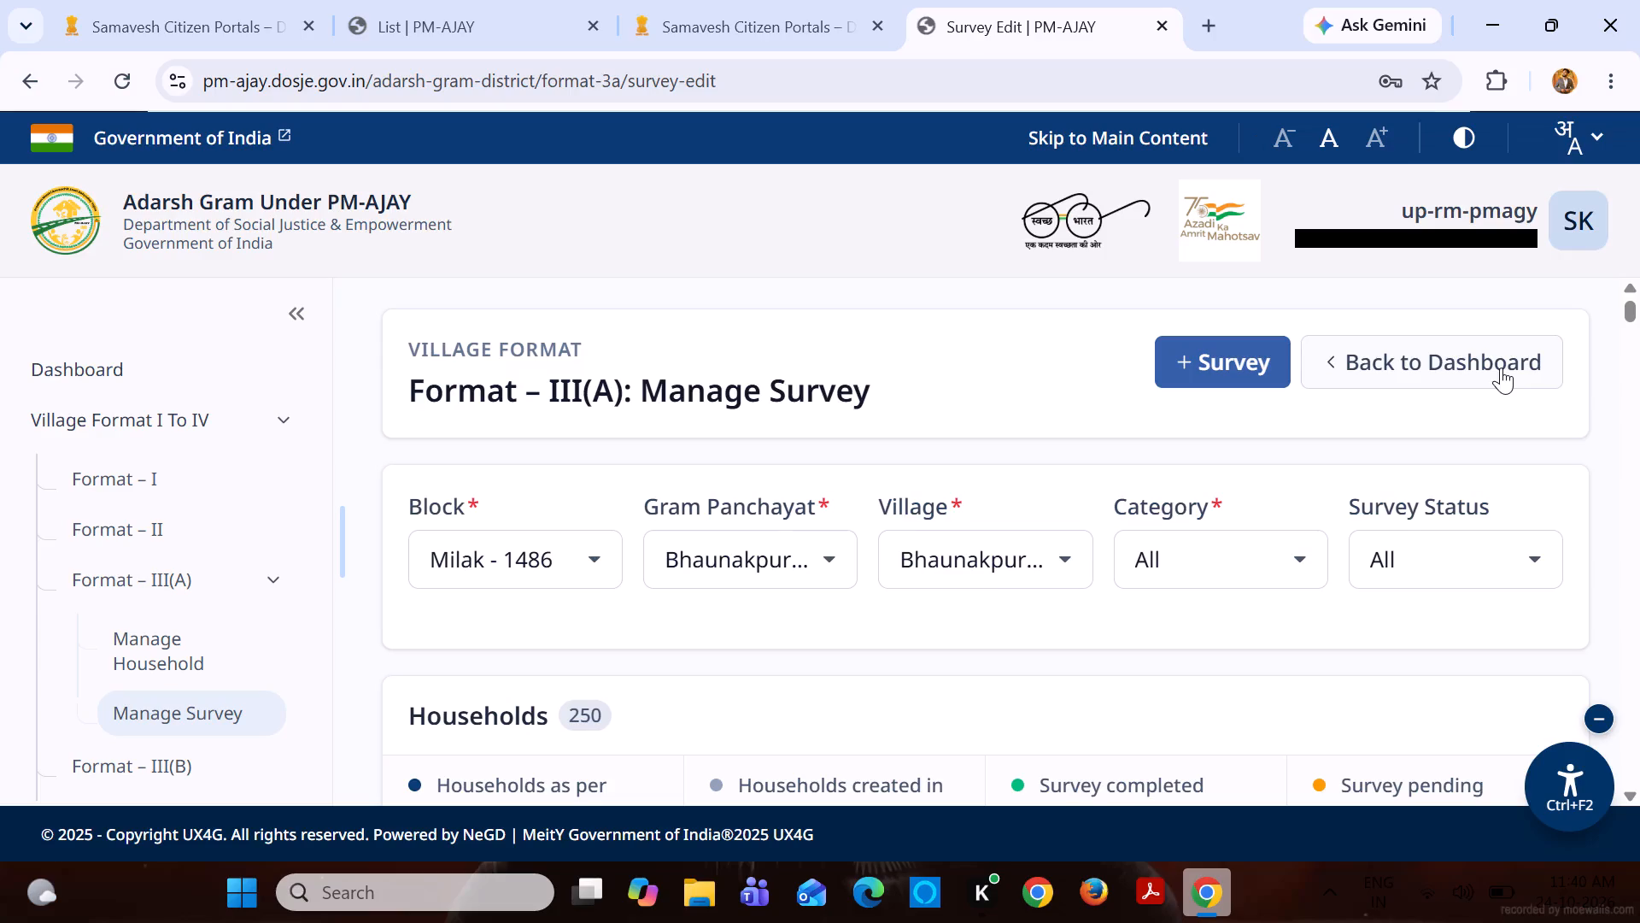
In house 223's survey, answer No to household involvement in farming under domain 7, indicator 7.1, save and return to the list.
scroll(1355, 547, "down", 8)
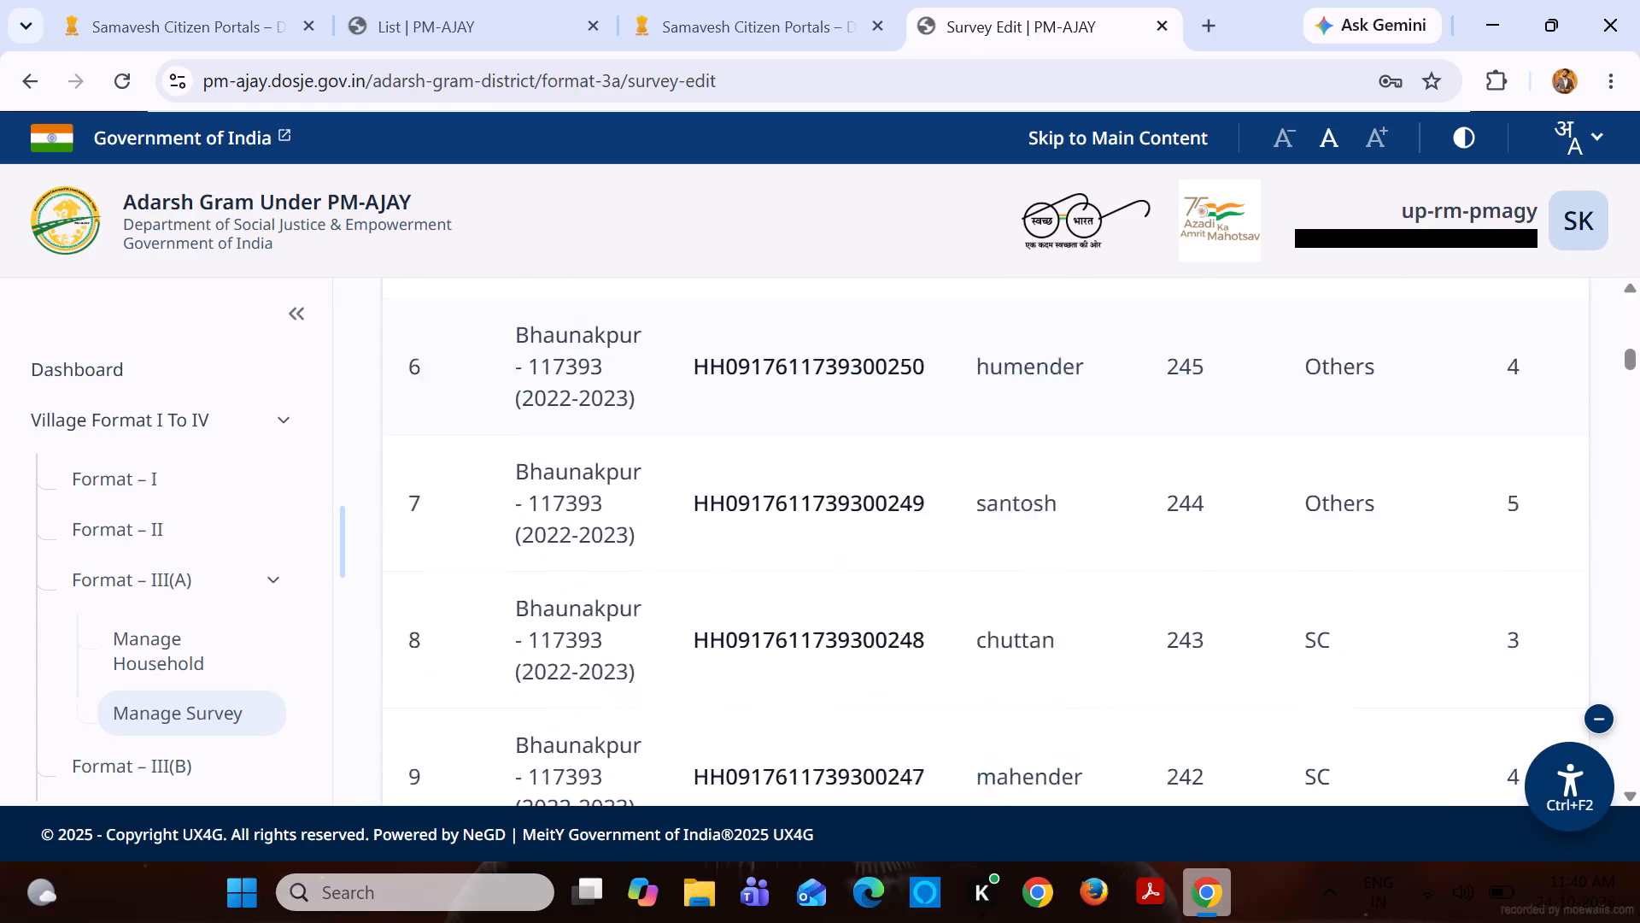
scroll(1355, 547, "down", 9)
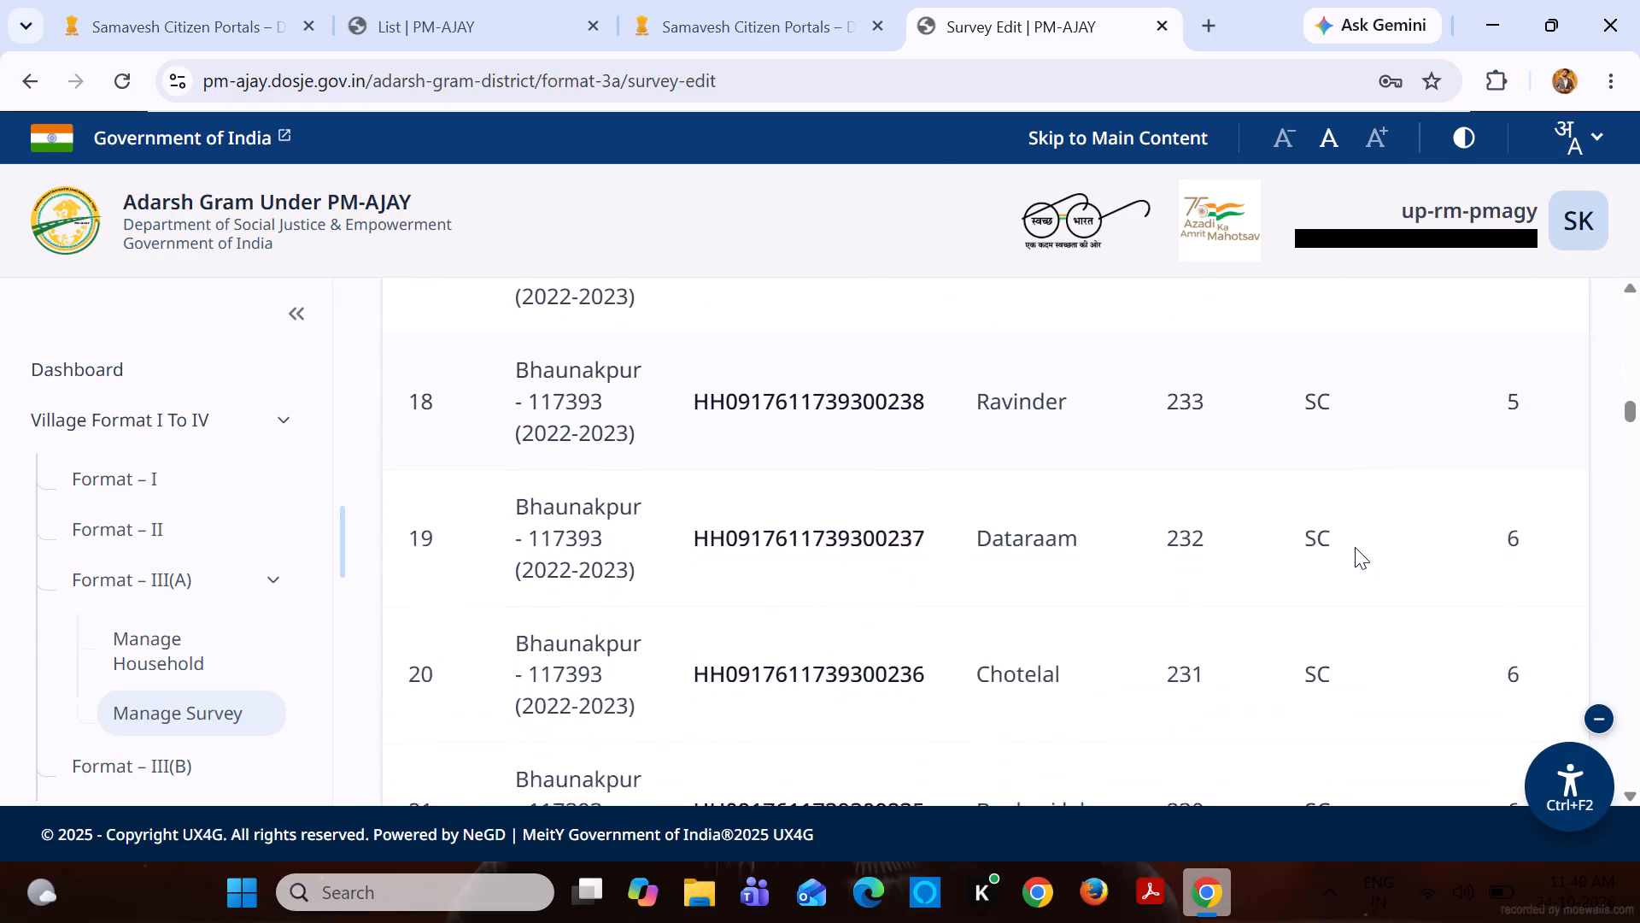
scroll(1355, 547, "down", 5)
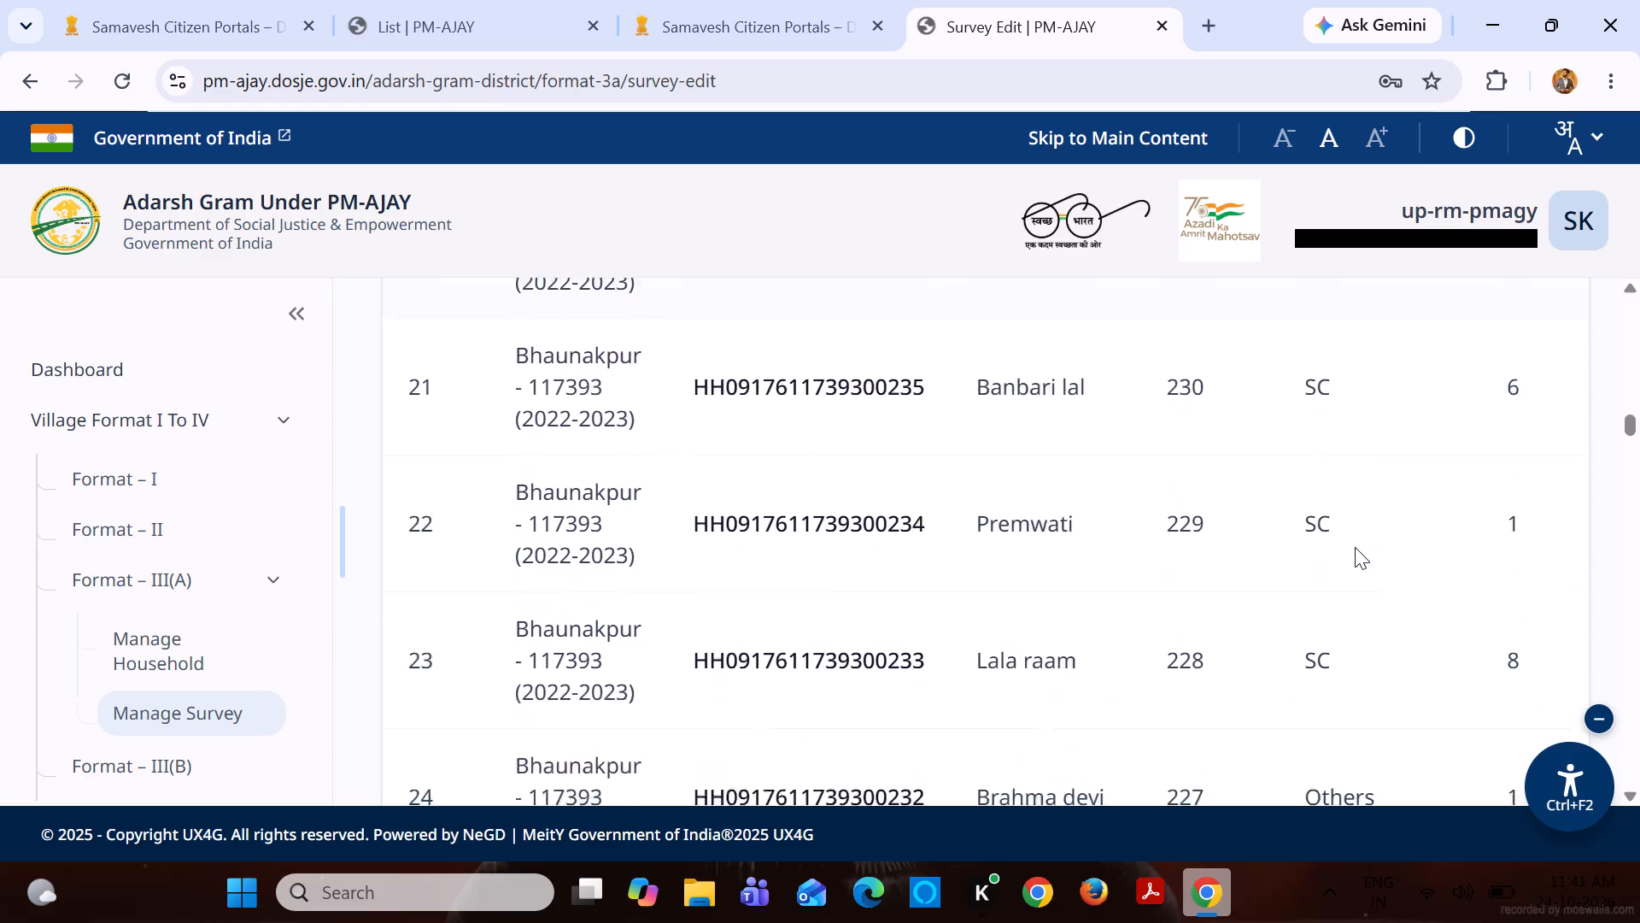
scroll(1355, 547, "down", 5)
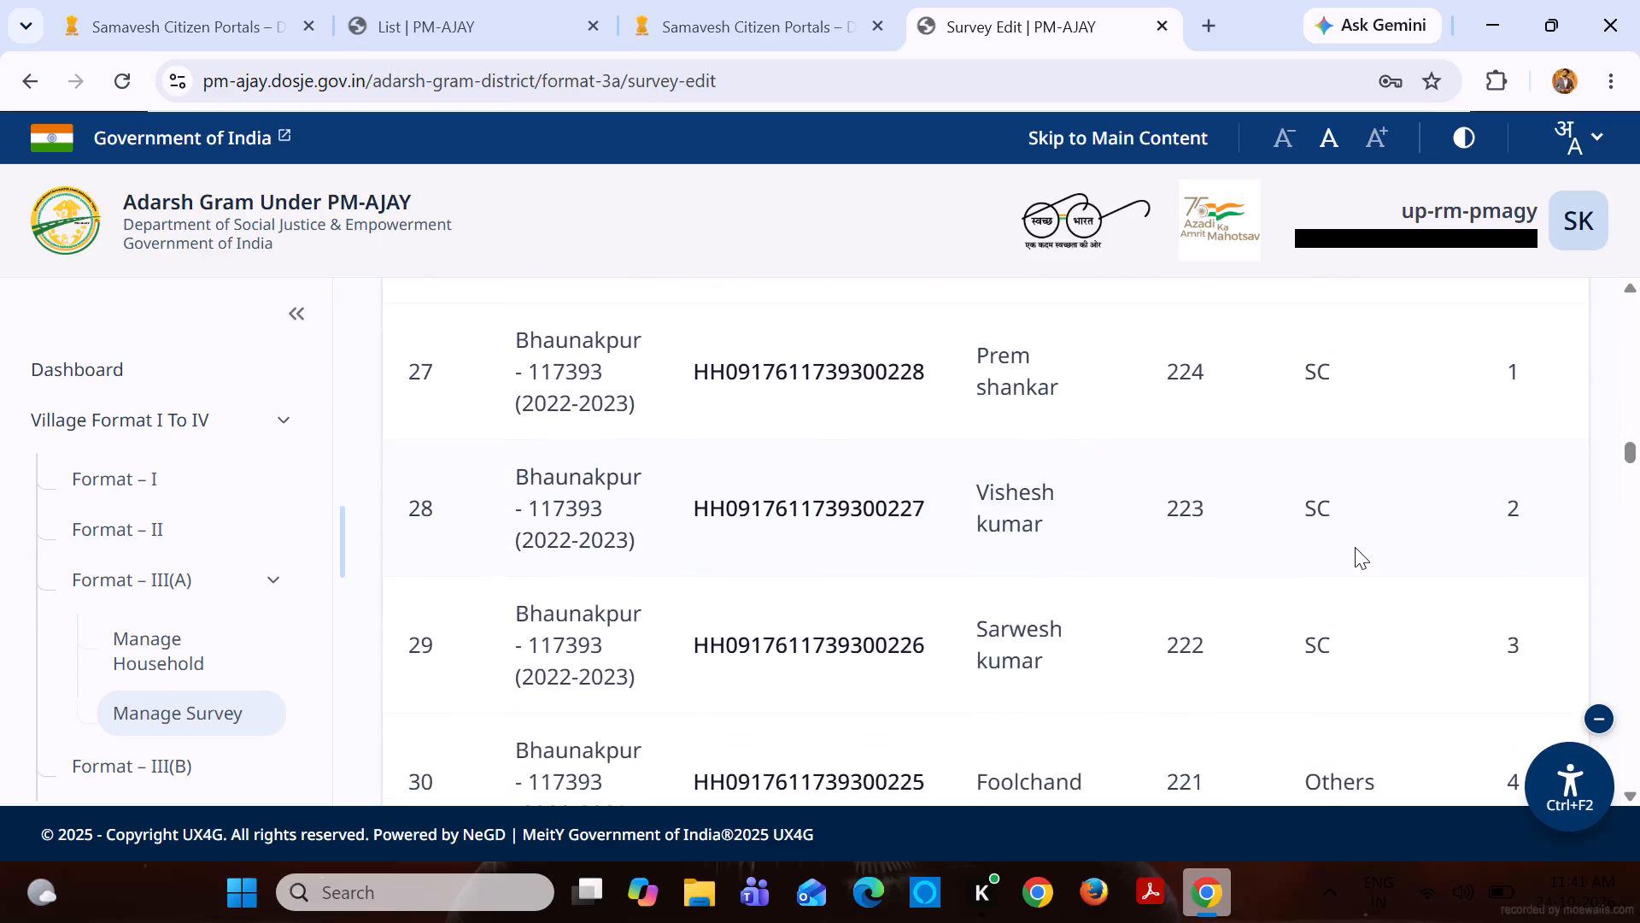
scroll(1355, 547, "down", 1)
scroll(1355, 547, "left", 4)
left_click(1549, 497)
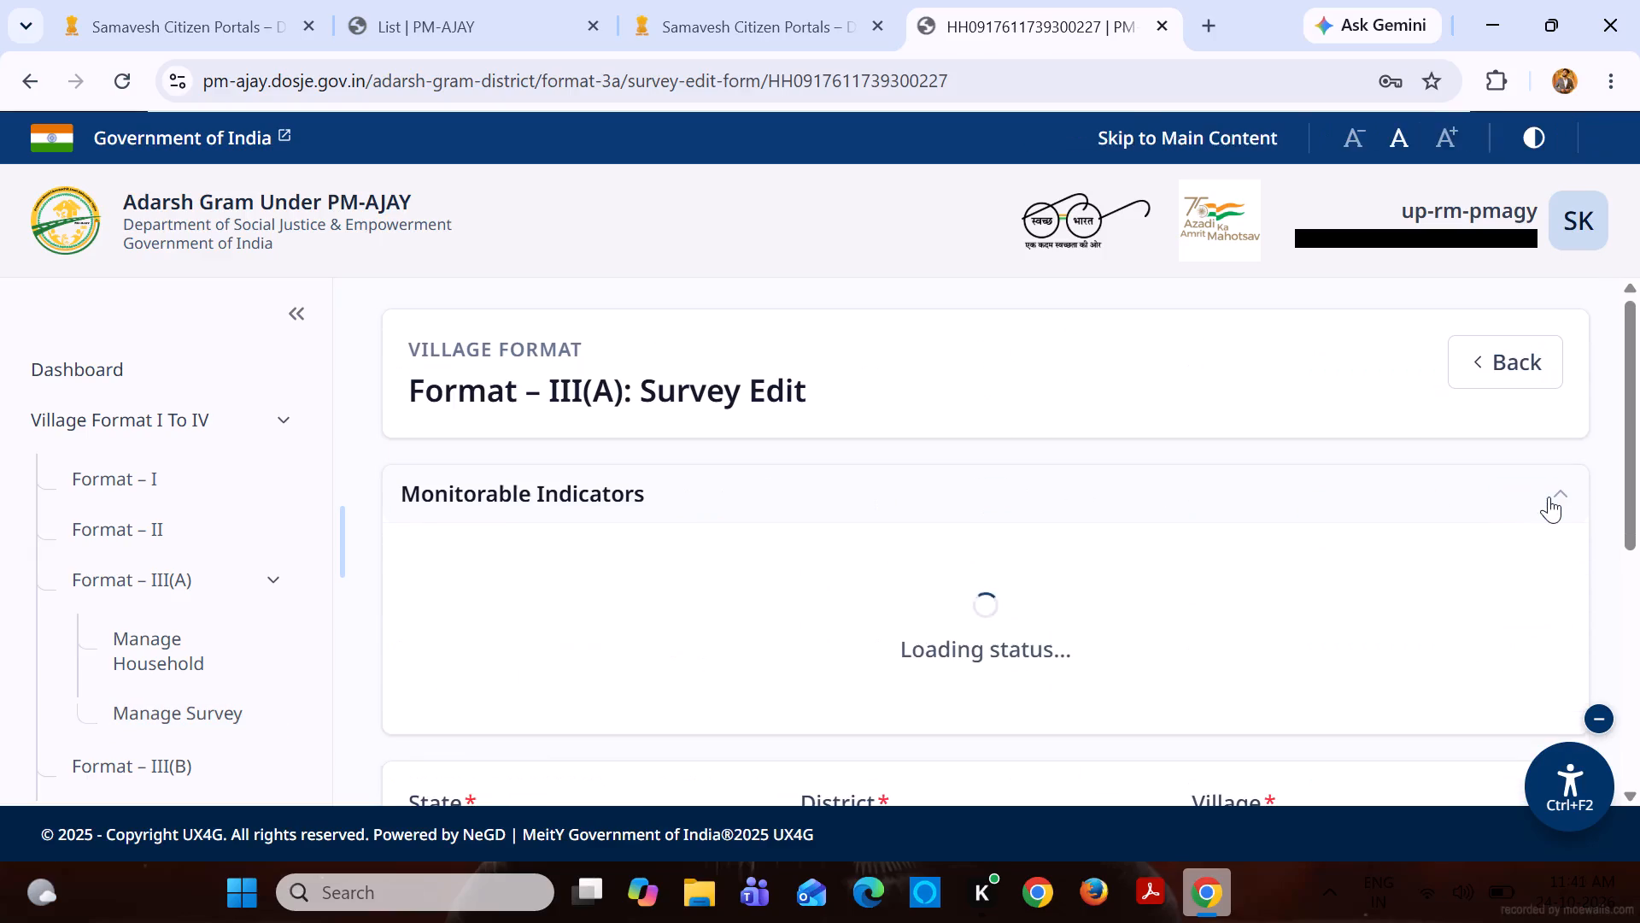
scroll(1391, 514, "down", 6)
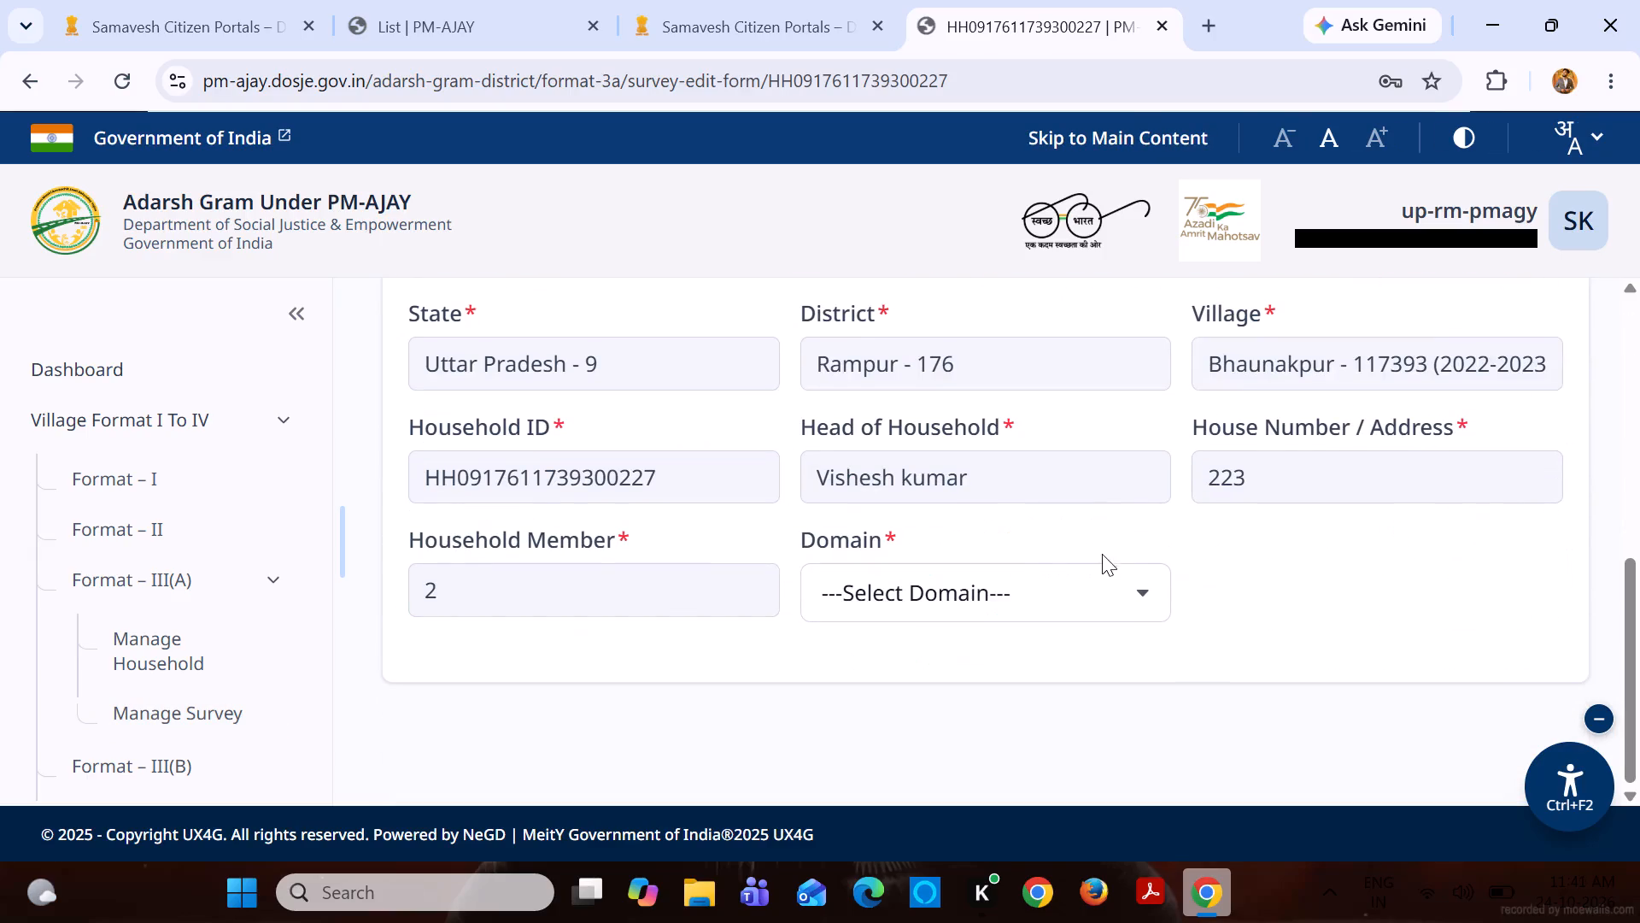
left_click(1104, 573)
scroll(1081, 453, "down", 2)
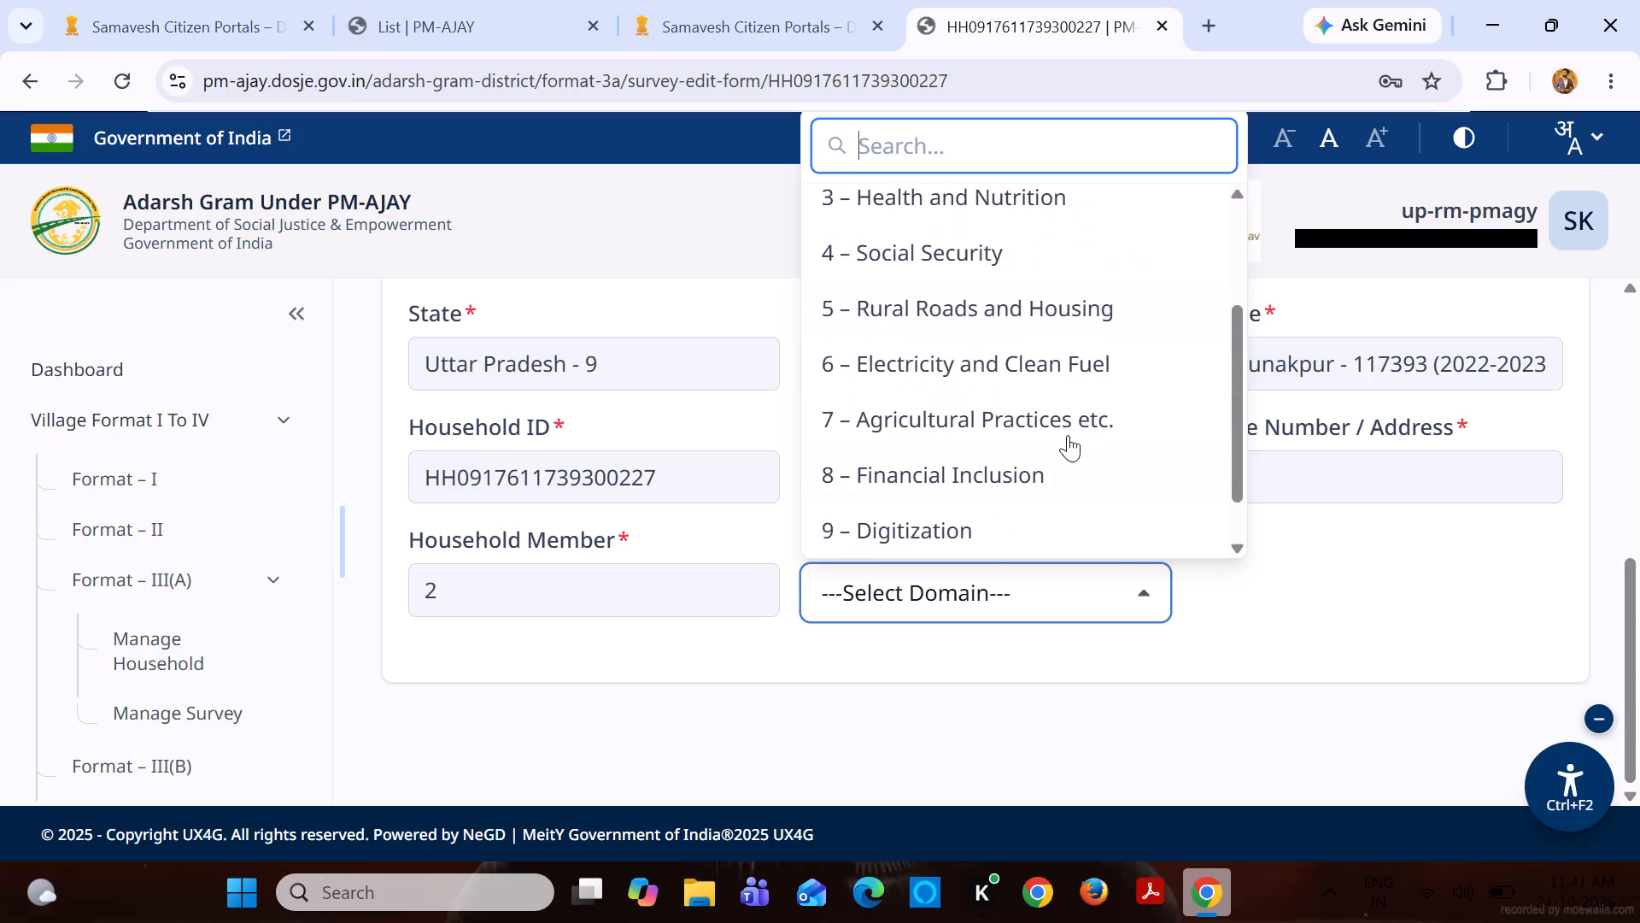
left_click(1068, 434)
scroll(1276, 550, "down", 4)
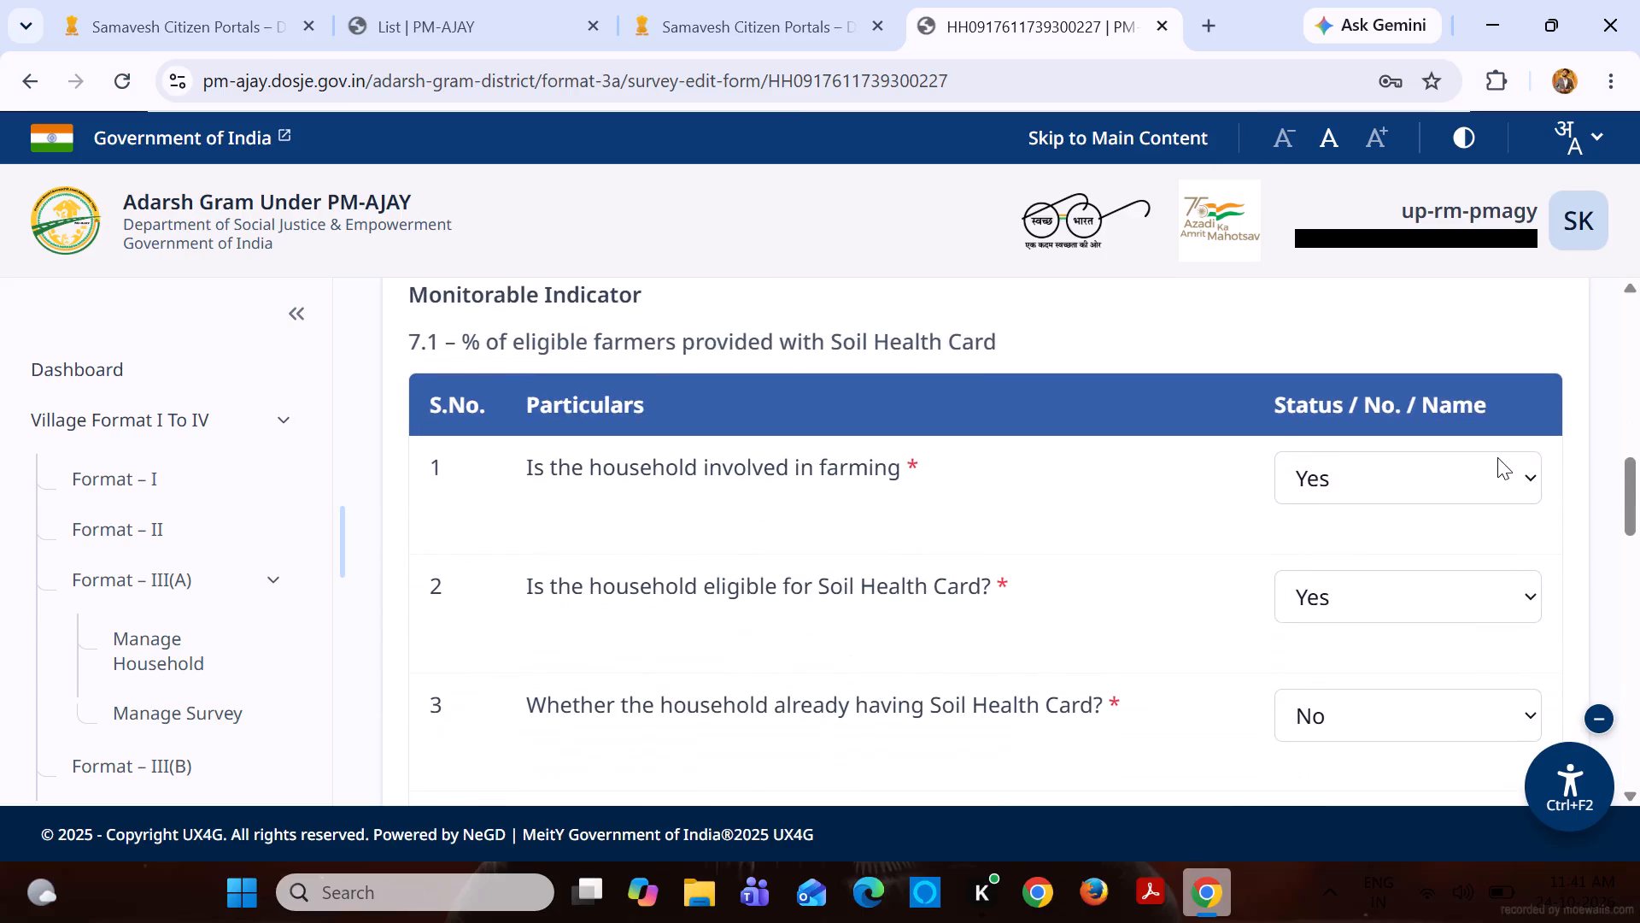
left_click_drag(1497, 457, 1304, 615)
left_click(1304, 615)
scroll(1304, 615, "down", 7)
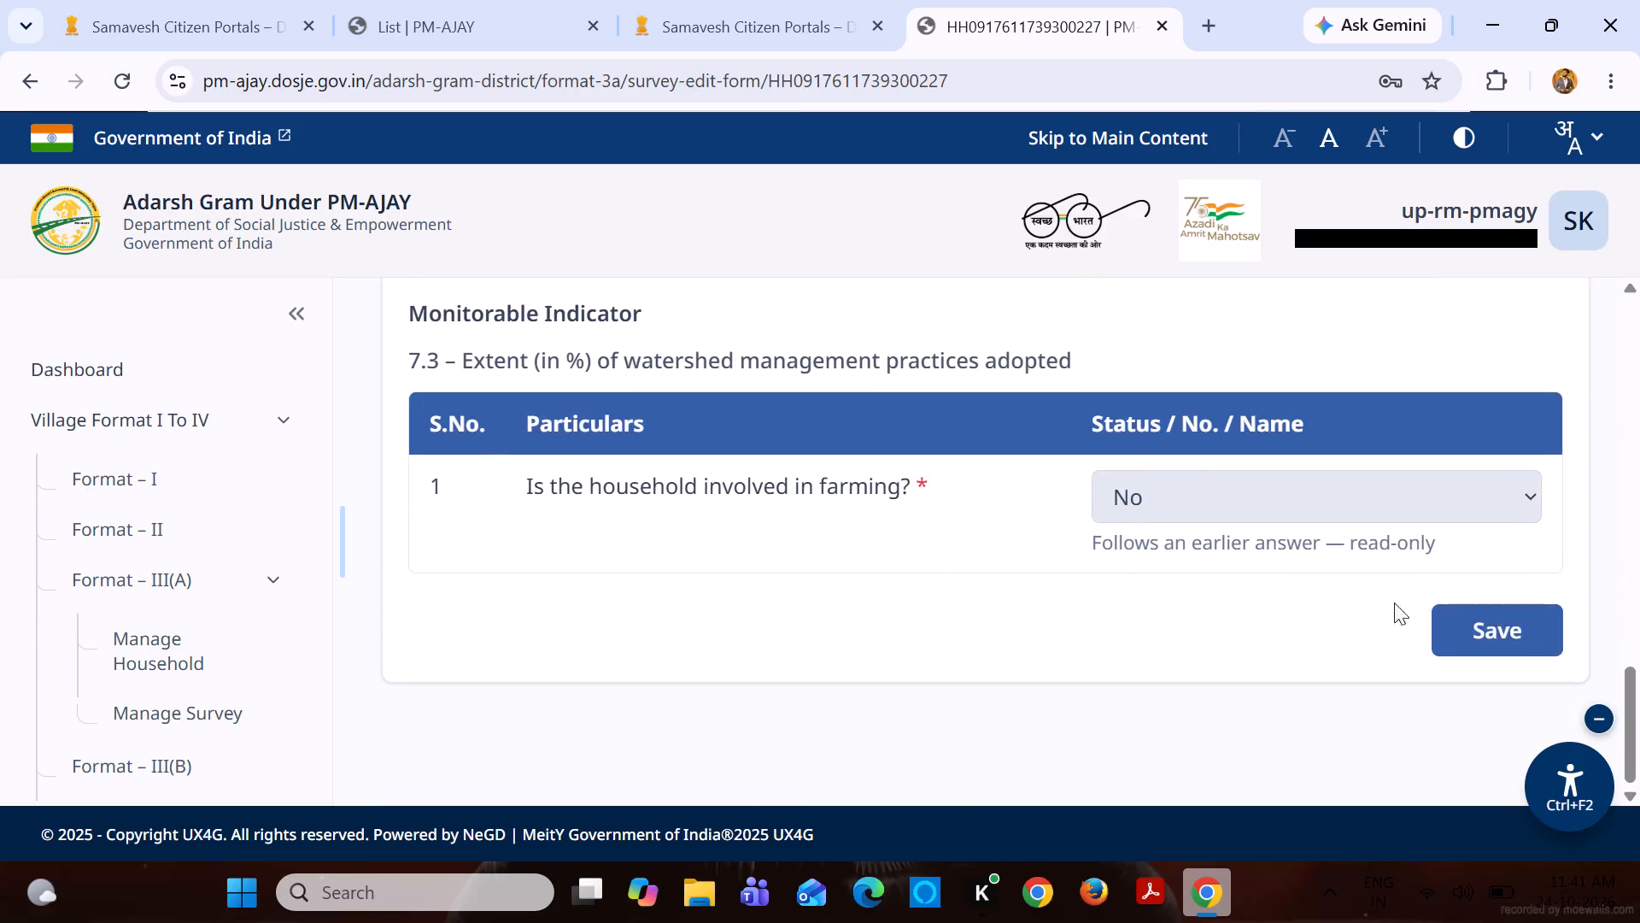
left_click(1491, 626)
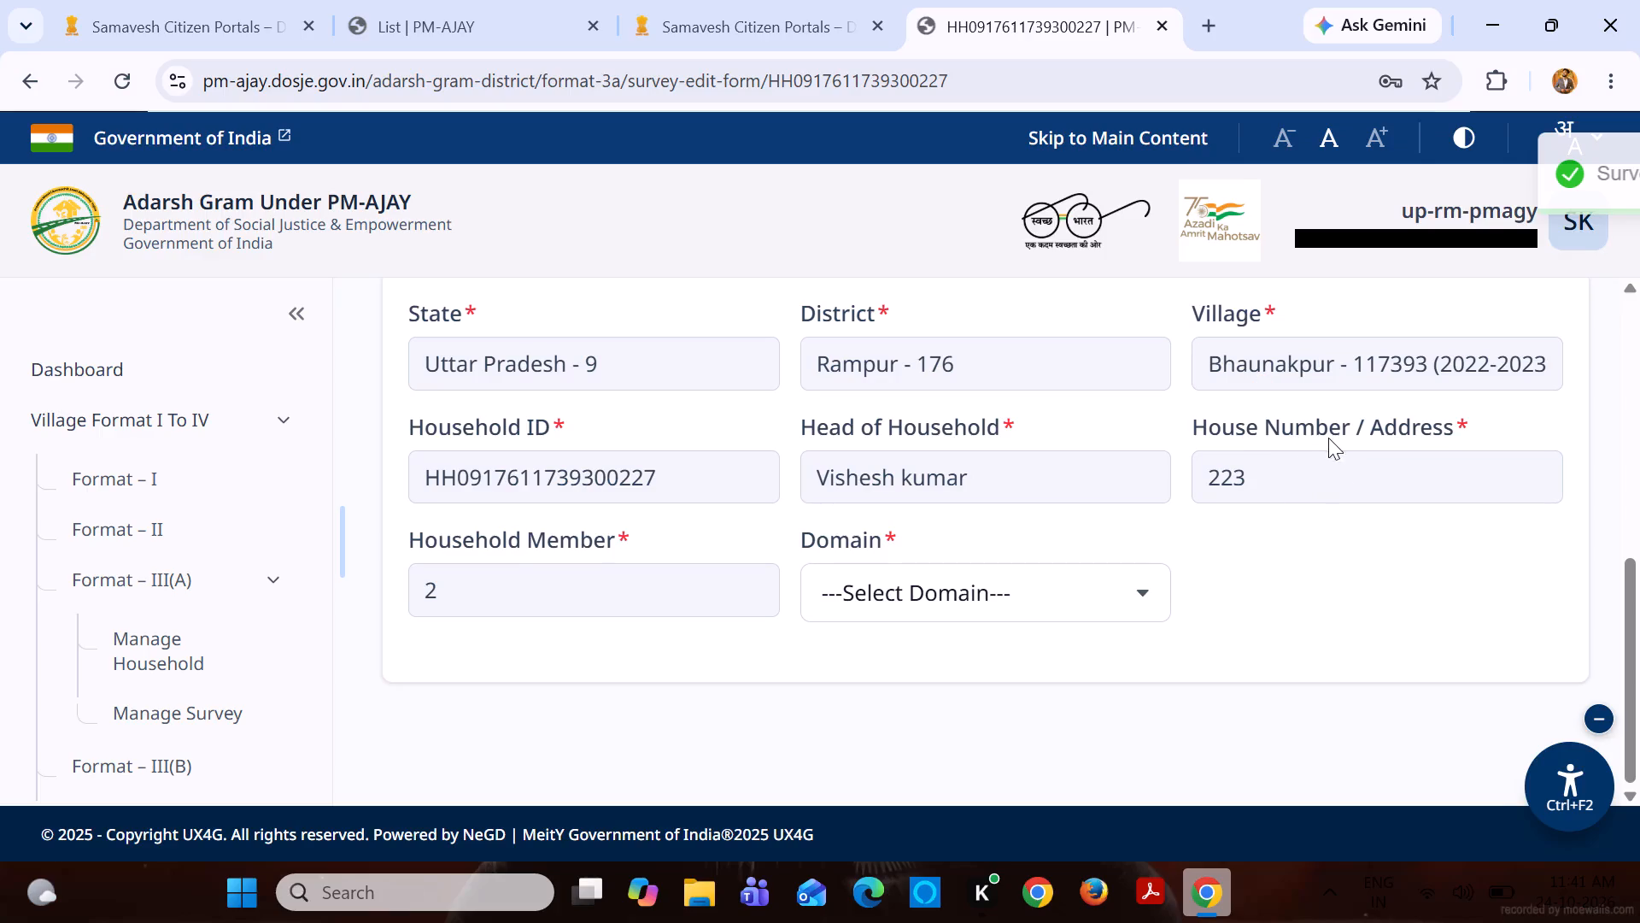
scroll(1338, 441, "up", 3)
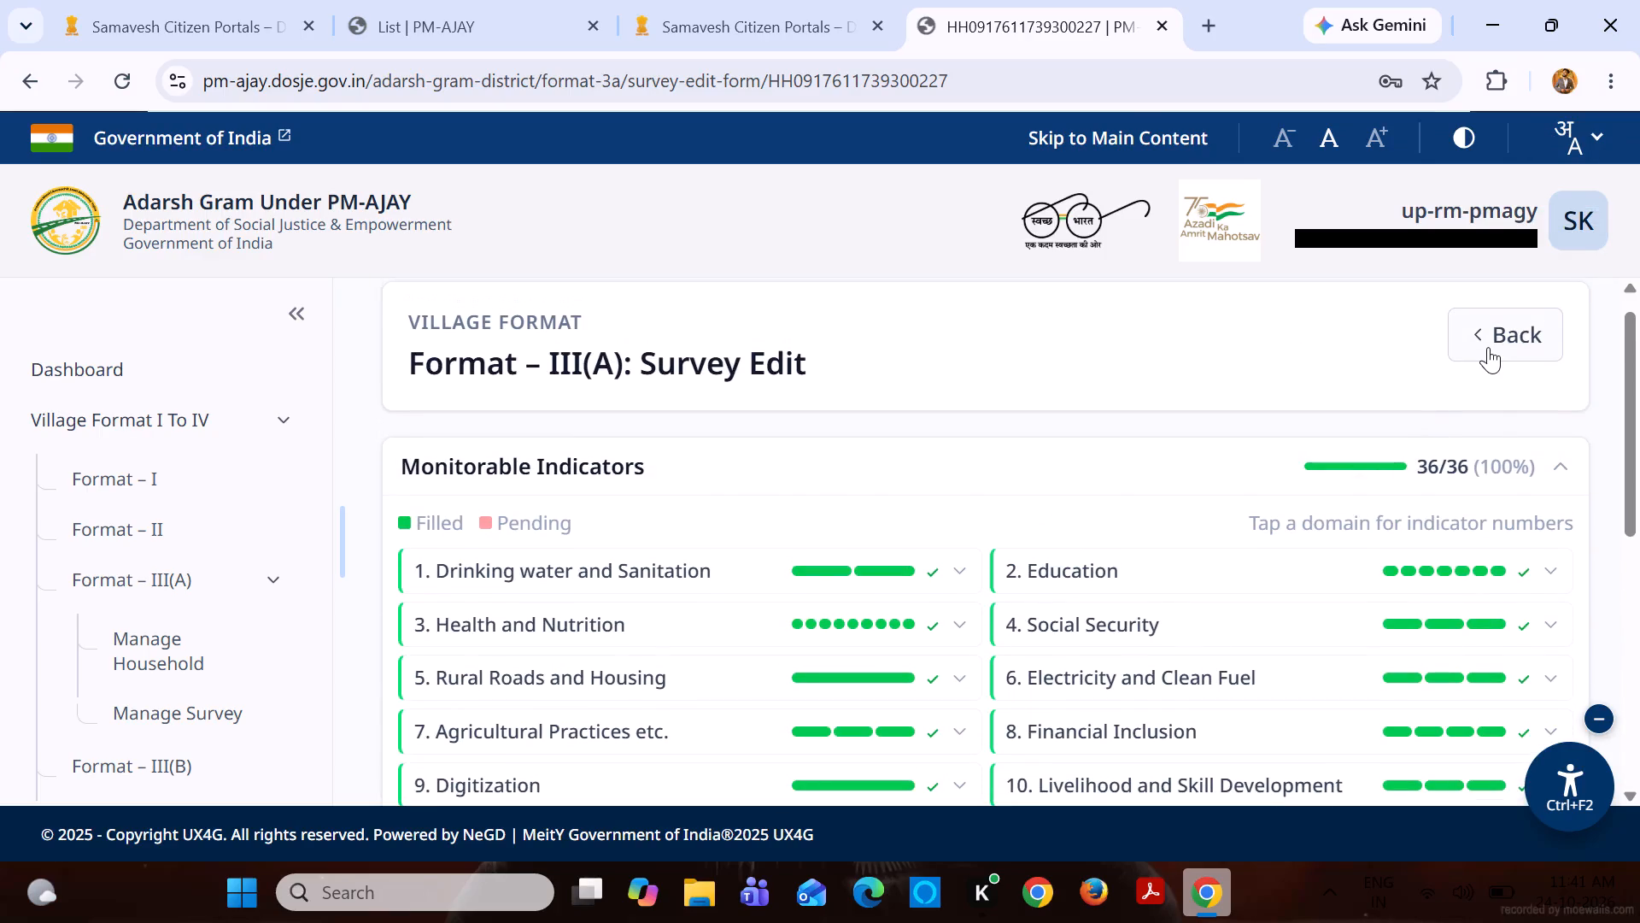
left_click(1488, 347)
scroll(1410, 586, "down", 3)
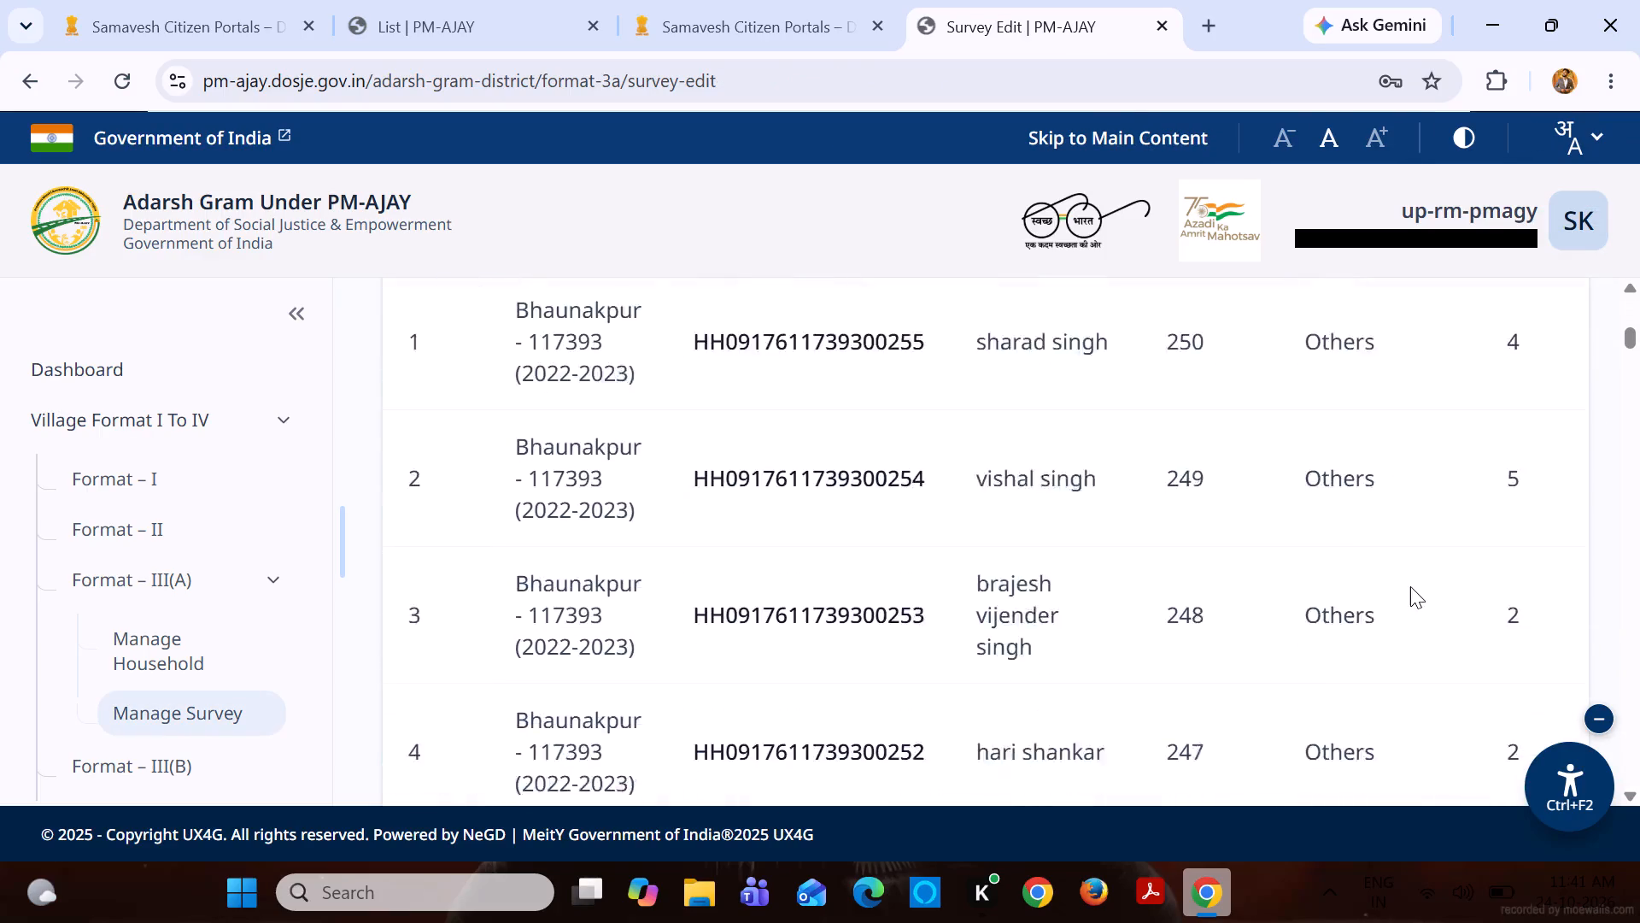
scroll(1410, 586, "down", 8)
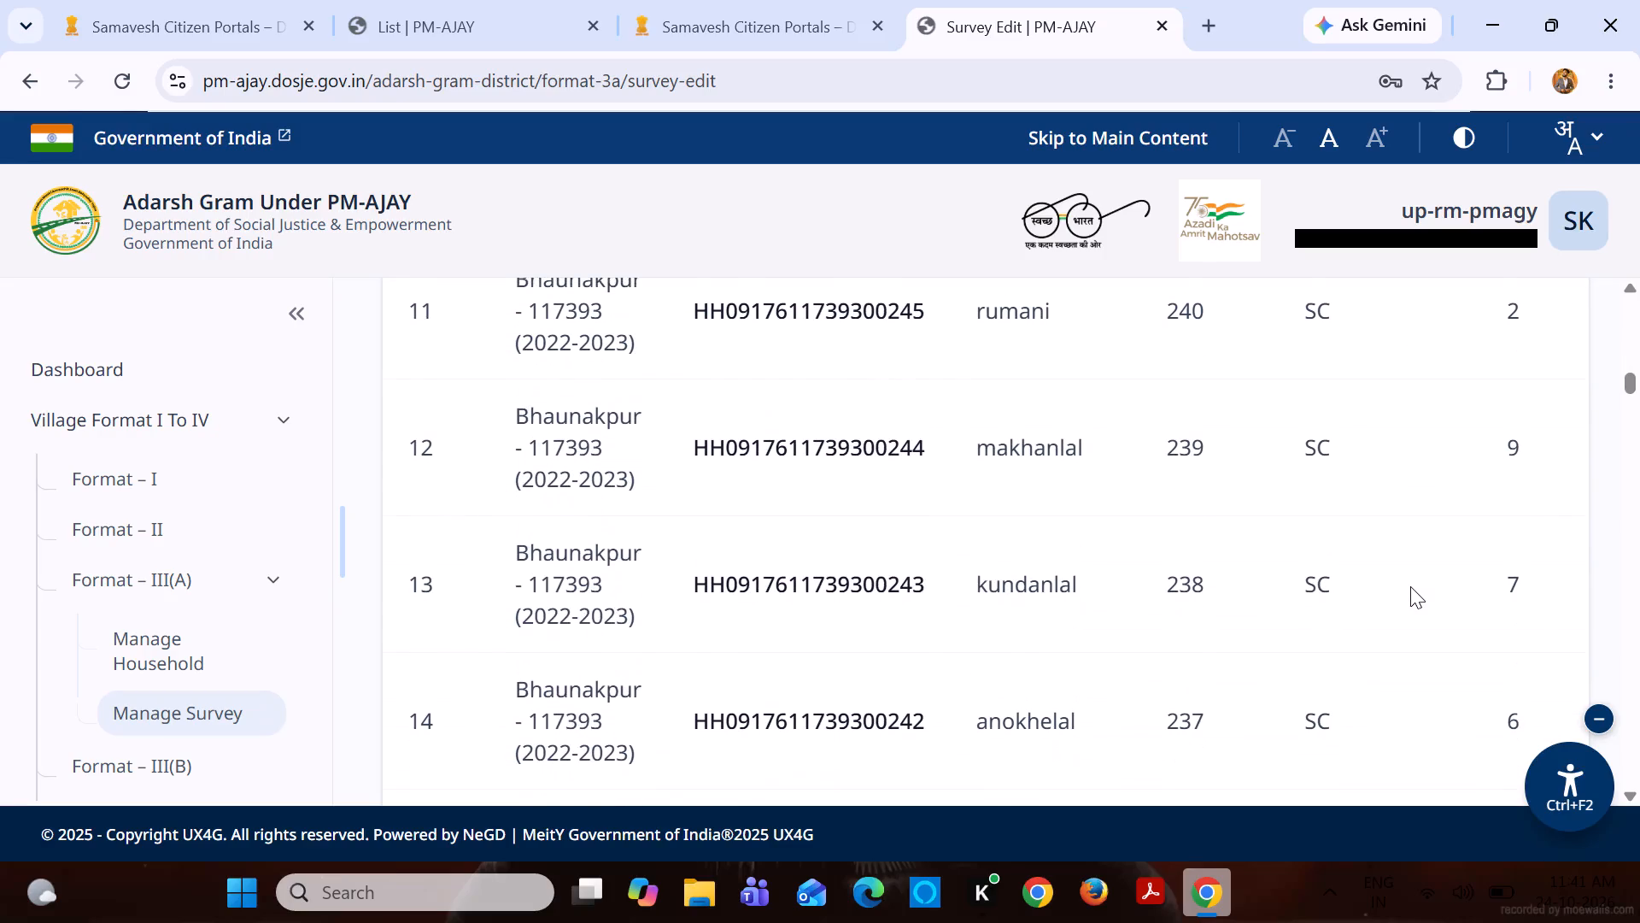
scroll(1410, 586, "down", 7)
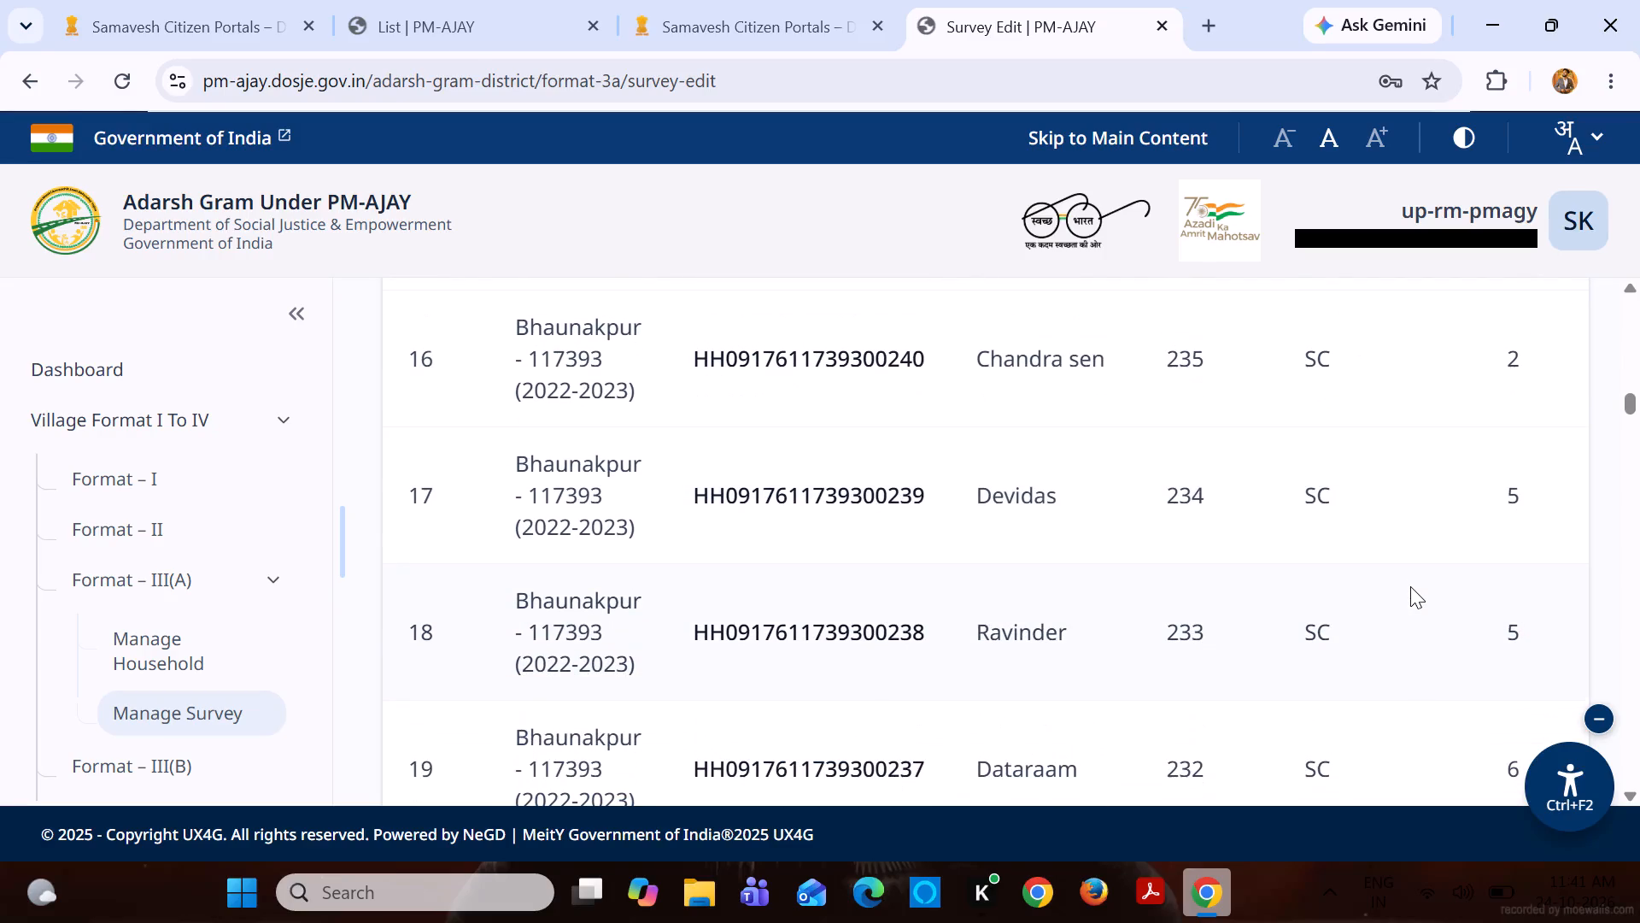
scroll(1410, 586, "down", 6)
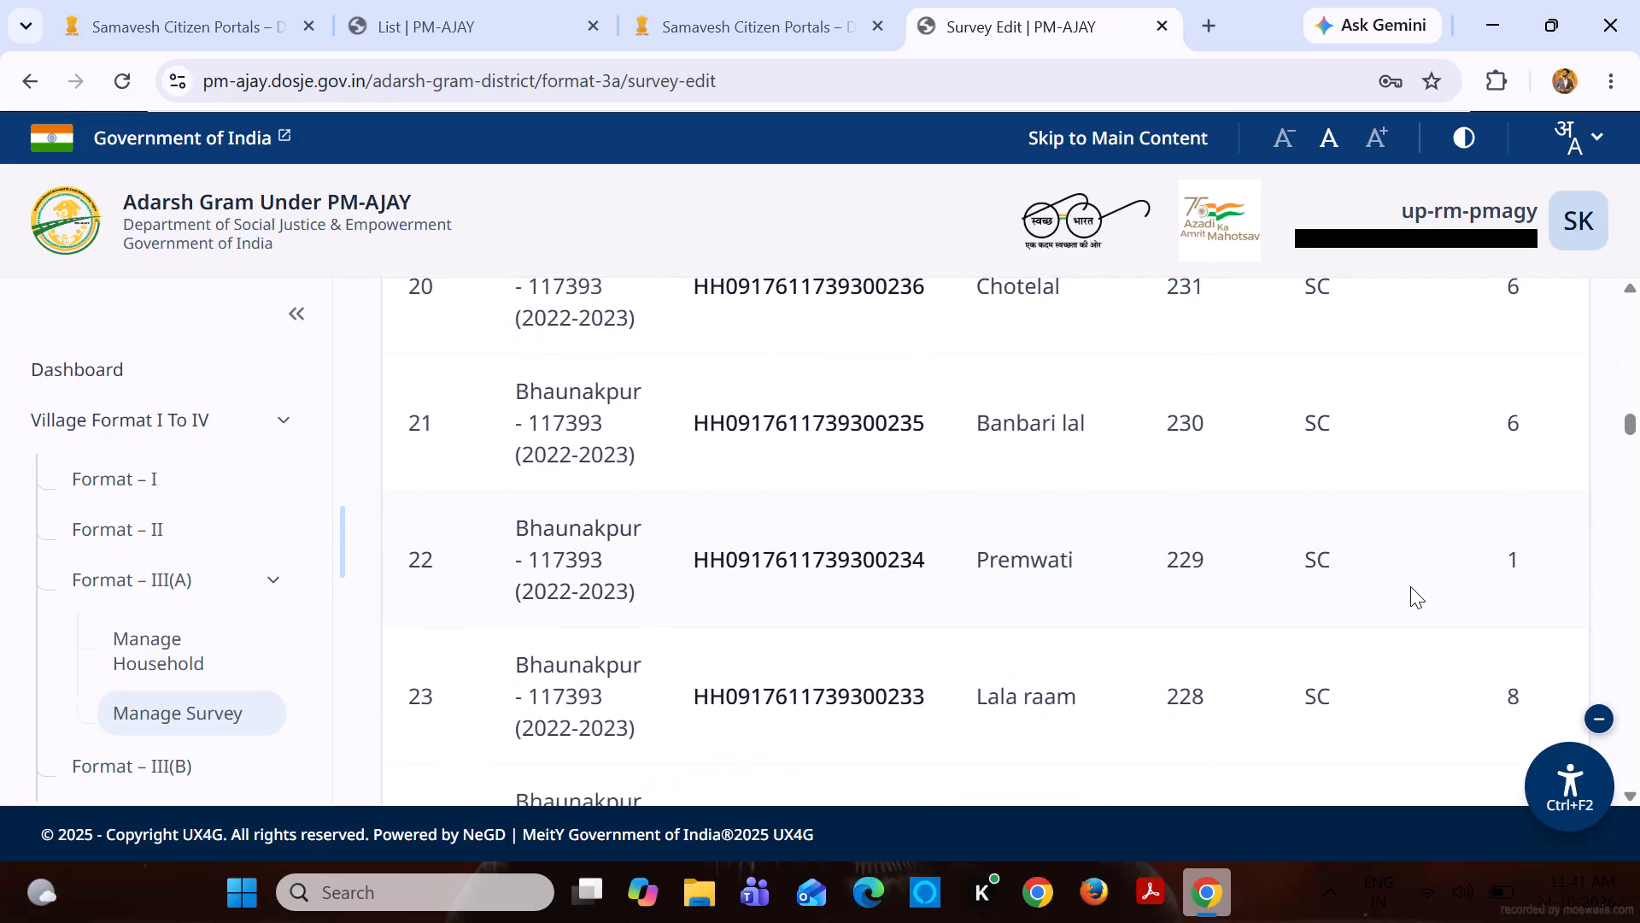
scroll(1410, 586, "down", 5)
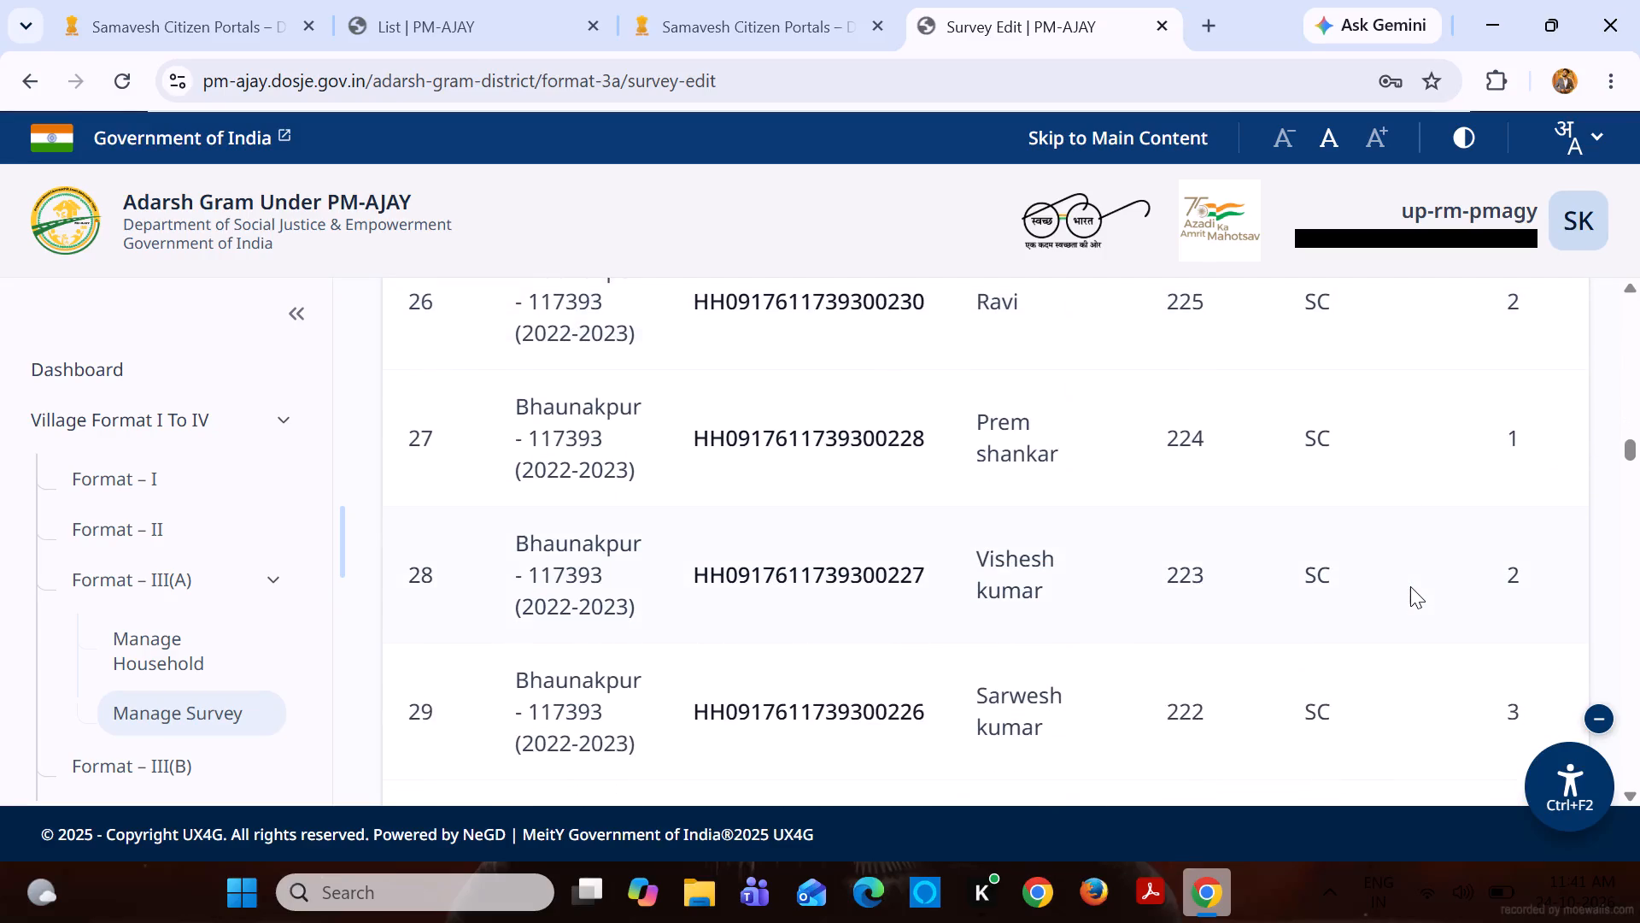
scroll(1410, 586, "down", 2)
scroll(1410, 586, "left", 6)
left_click(1531, 578)
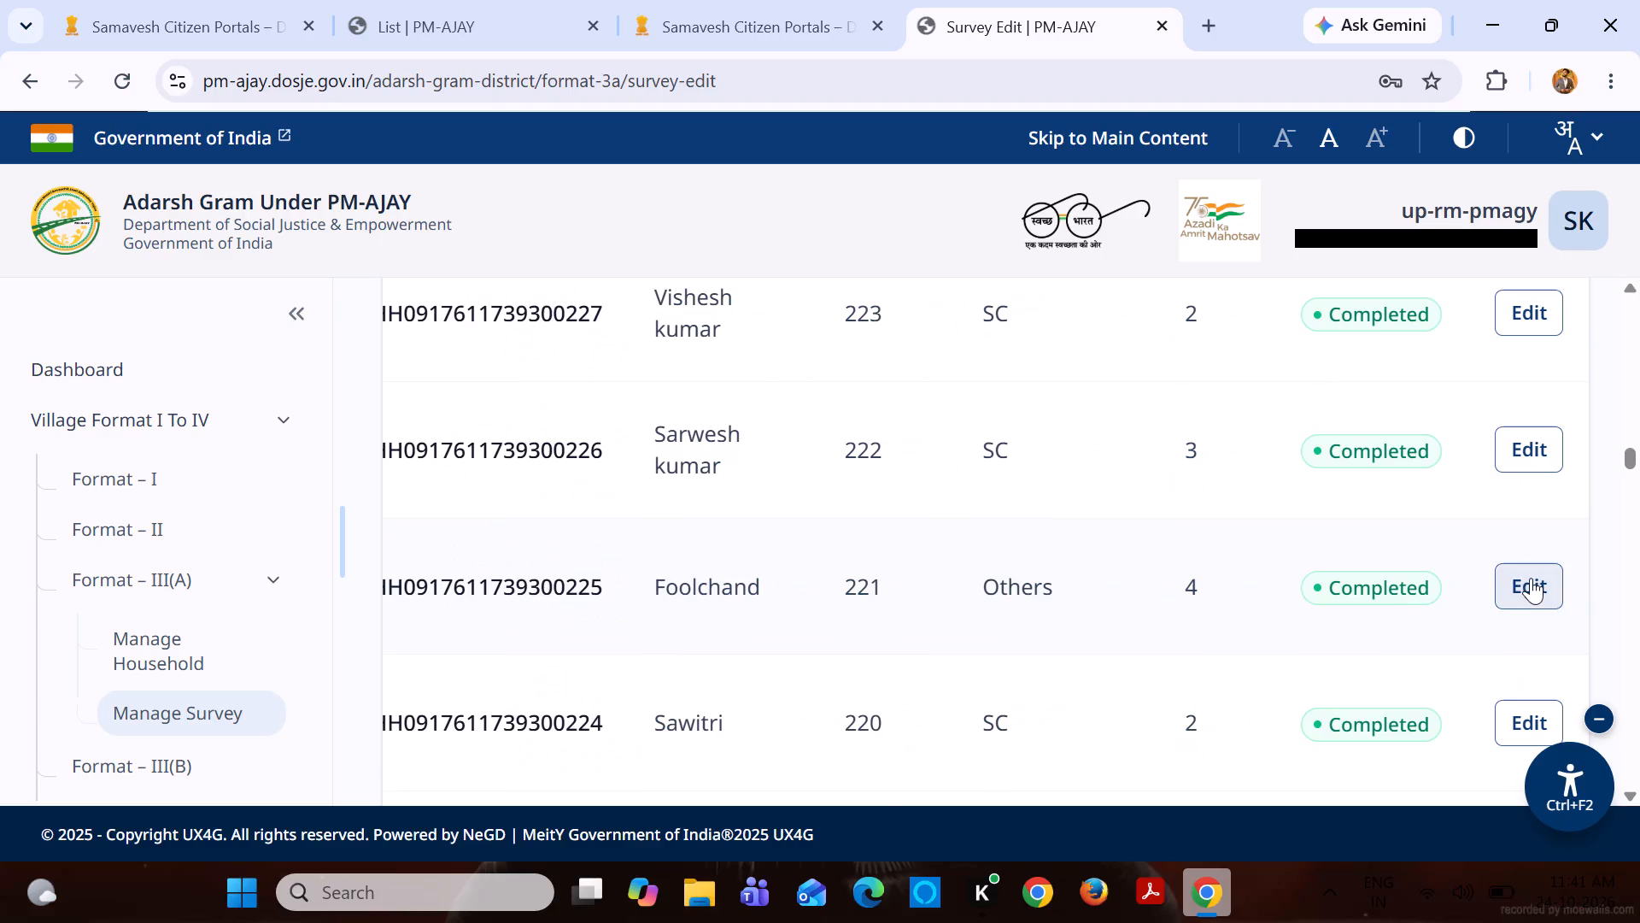
In house 221's survey, answer No to household involvement in farming under domain 7, indicator 7.1, save and return to the list.
scroll(1358, 627, "down", 4)
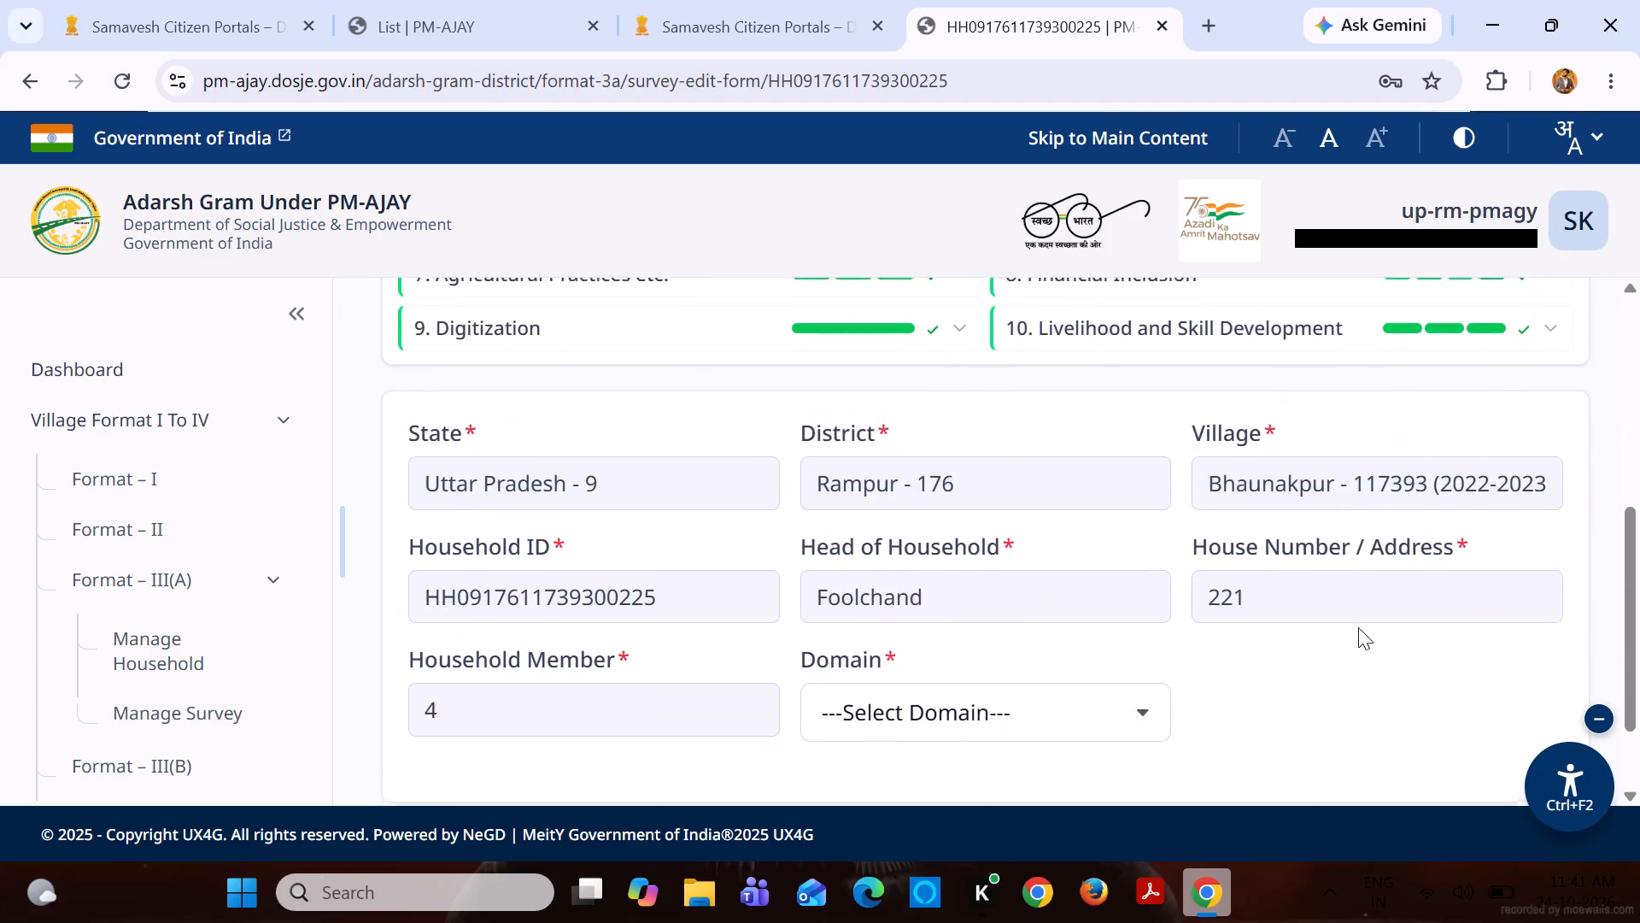
scroll(1358, 627, "down", 5)
left_click(1148, 591)
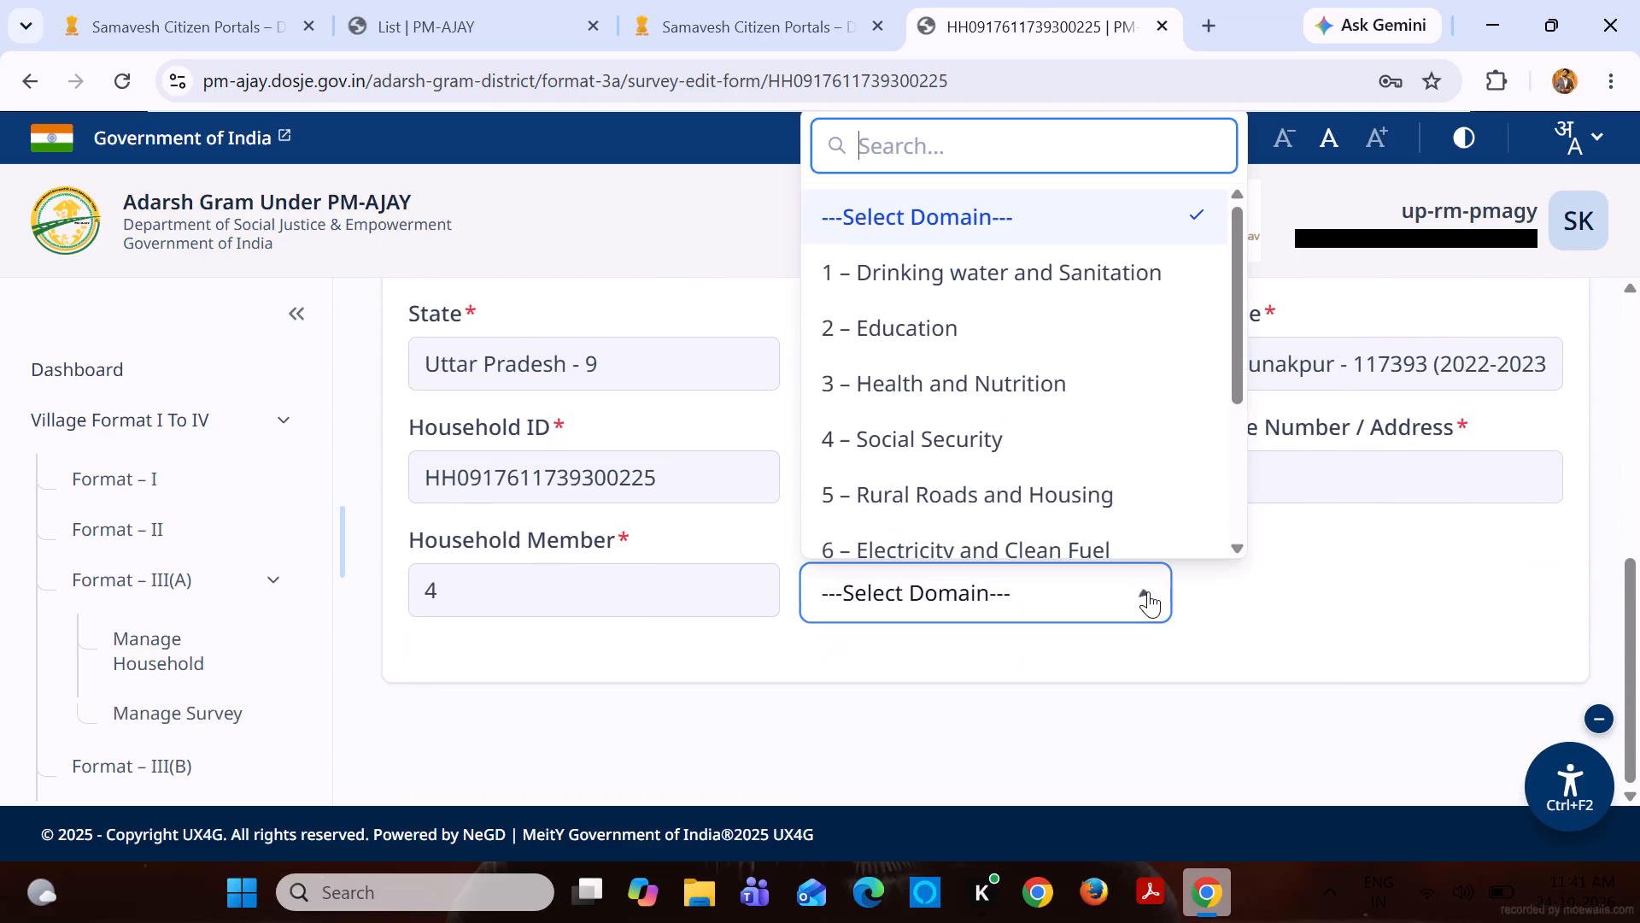
scroll(1107, 469, "down", 1)
left_click(1068, 493)
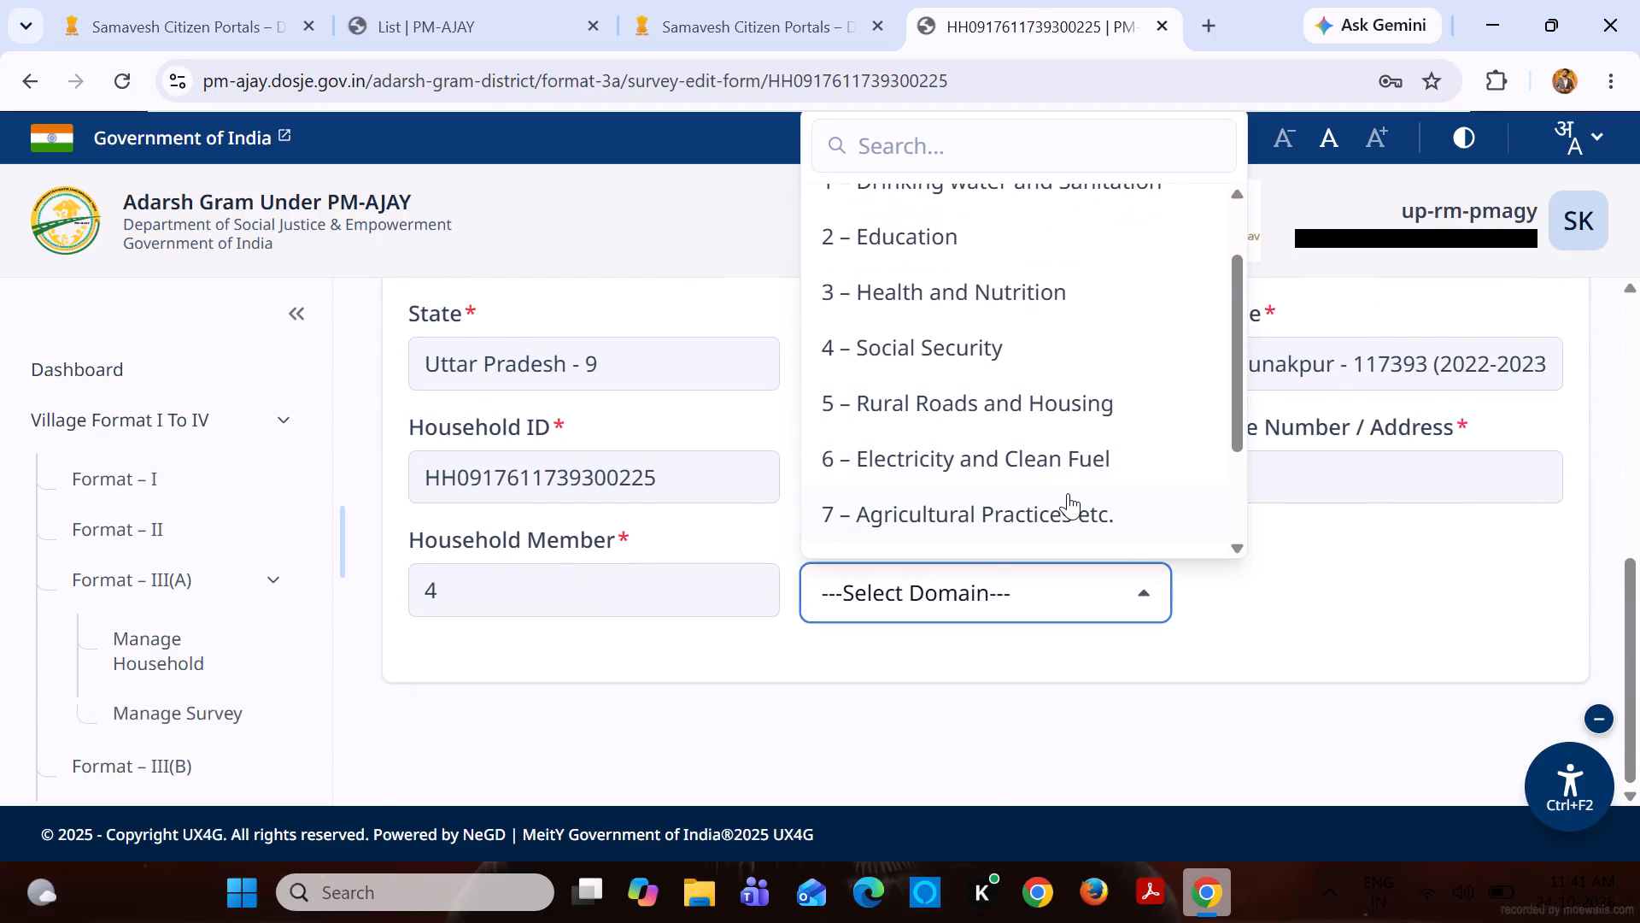
scroll(1350, 588, "down", 2)
left_click_drag(1432, 552, 1331, 695)
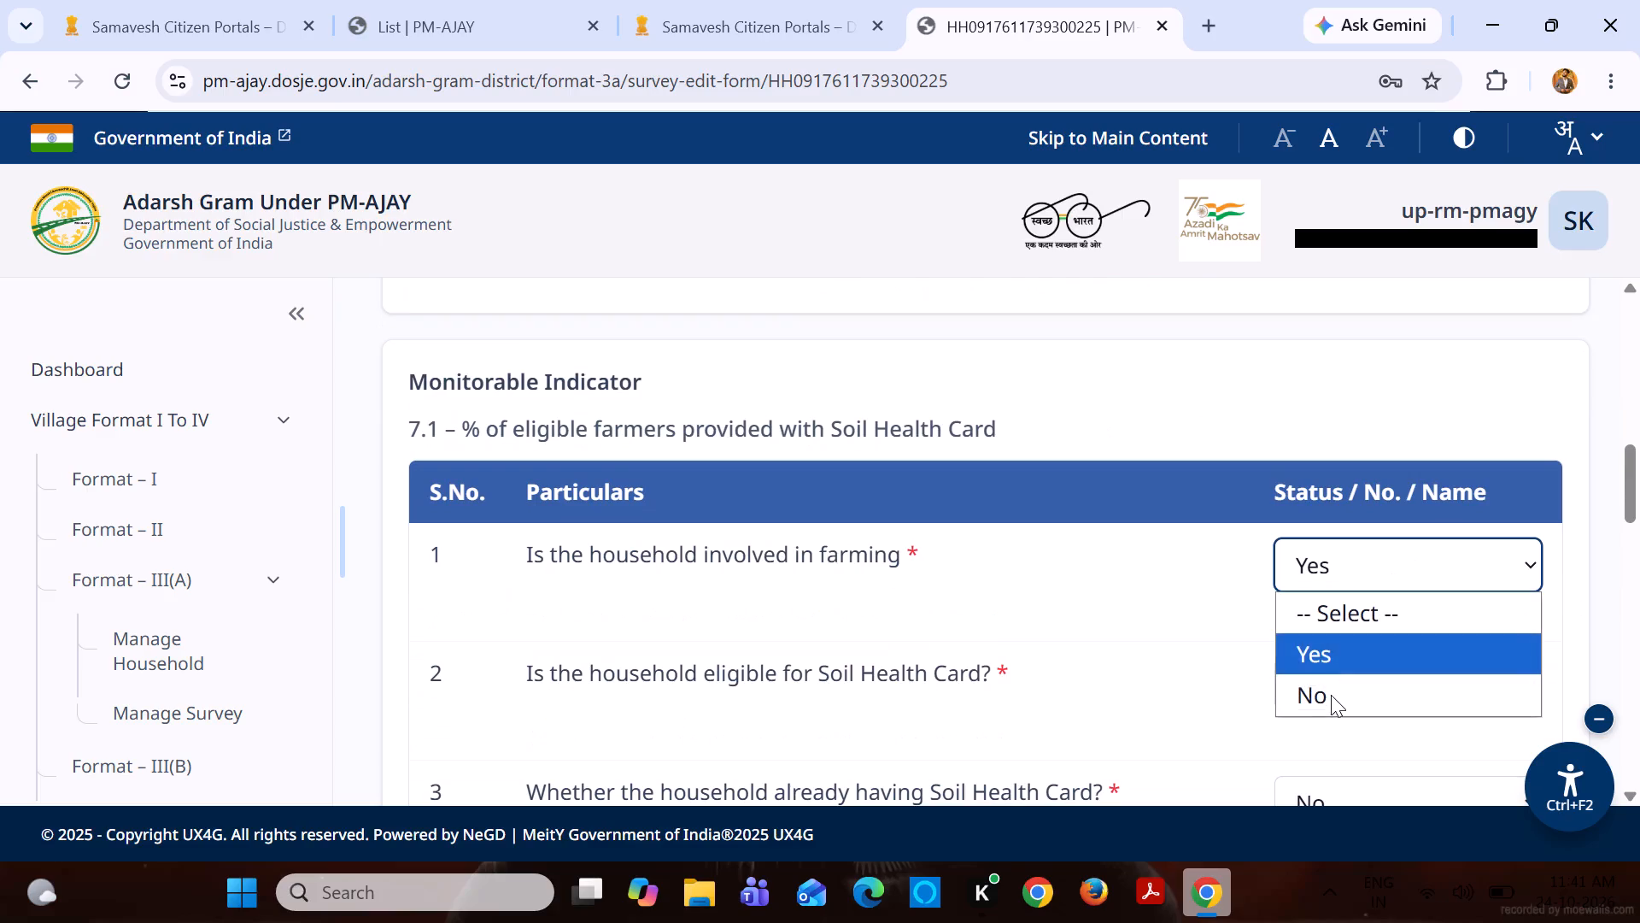
left_click_drag(1331, 695, 1329, 697)
left_click(1329, 697)
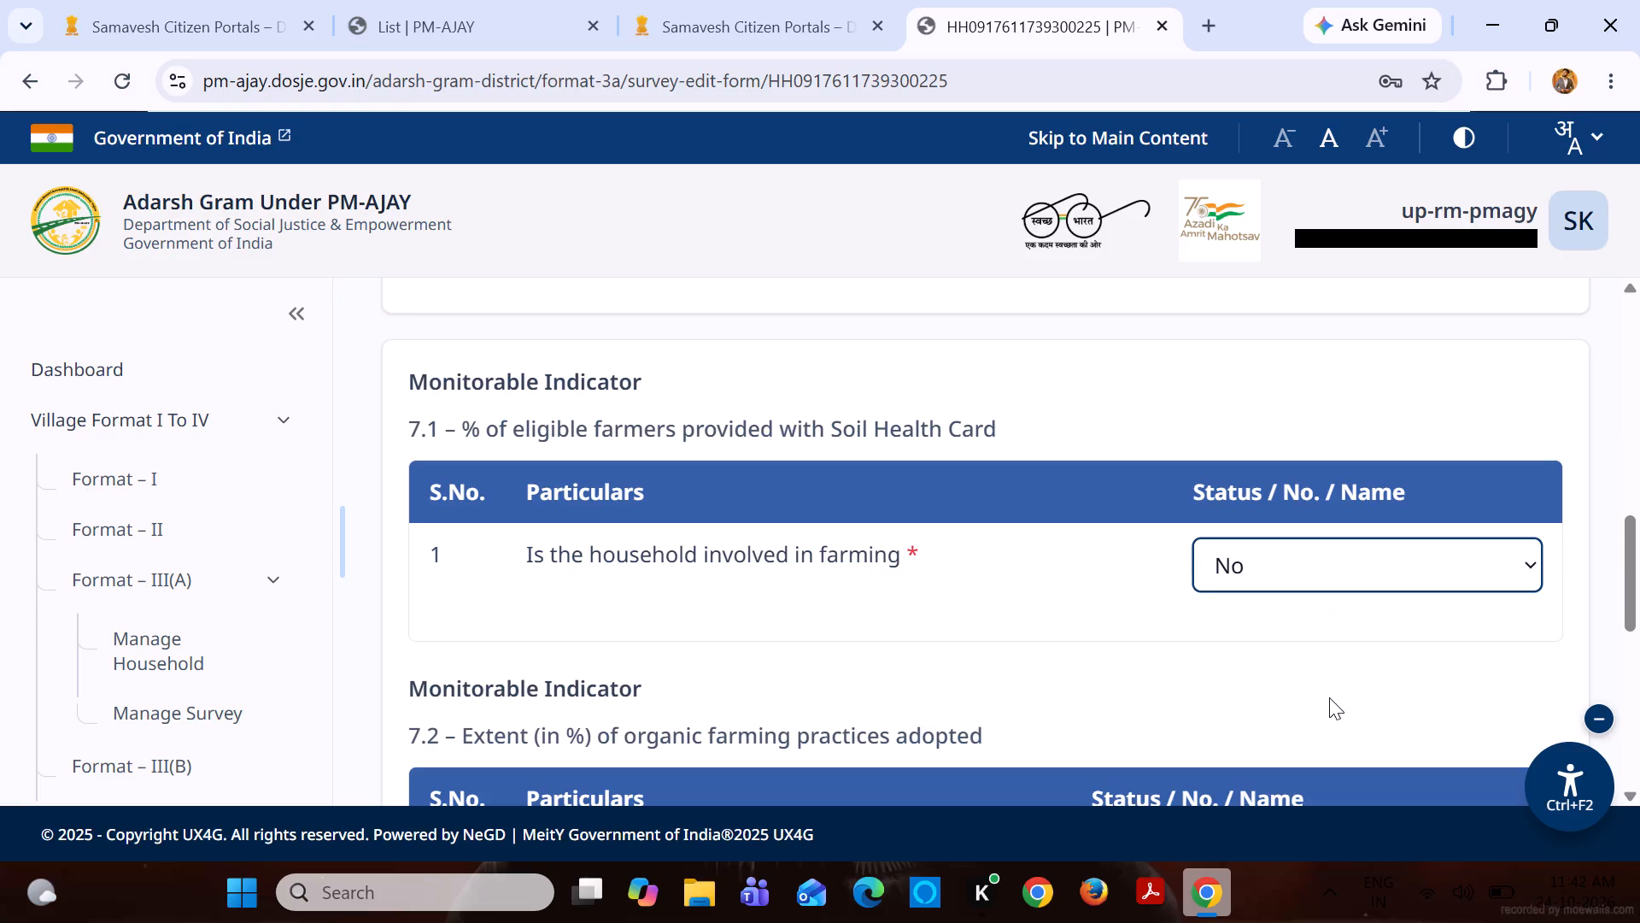
scroll(1329, 697, "down", 5)
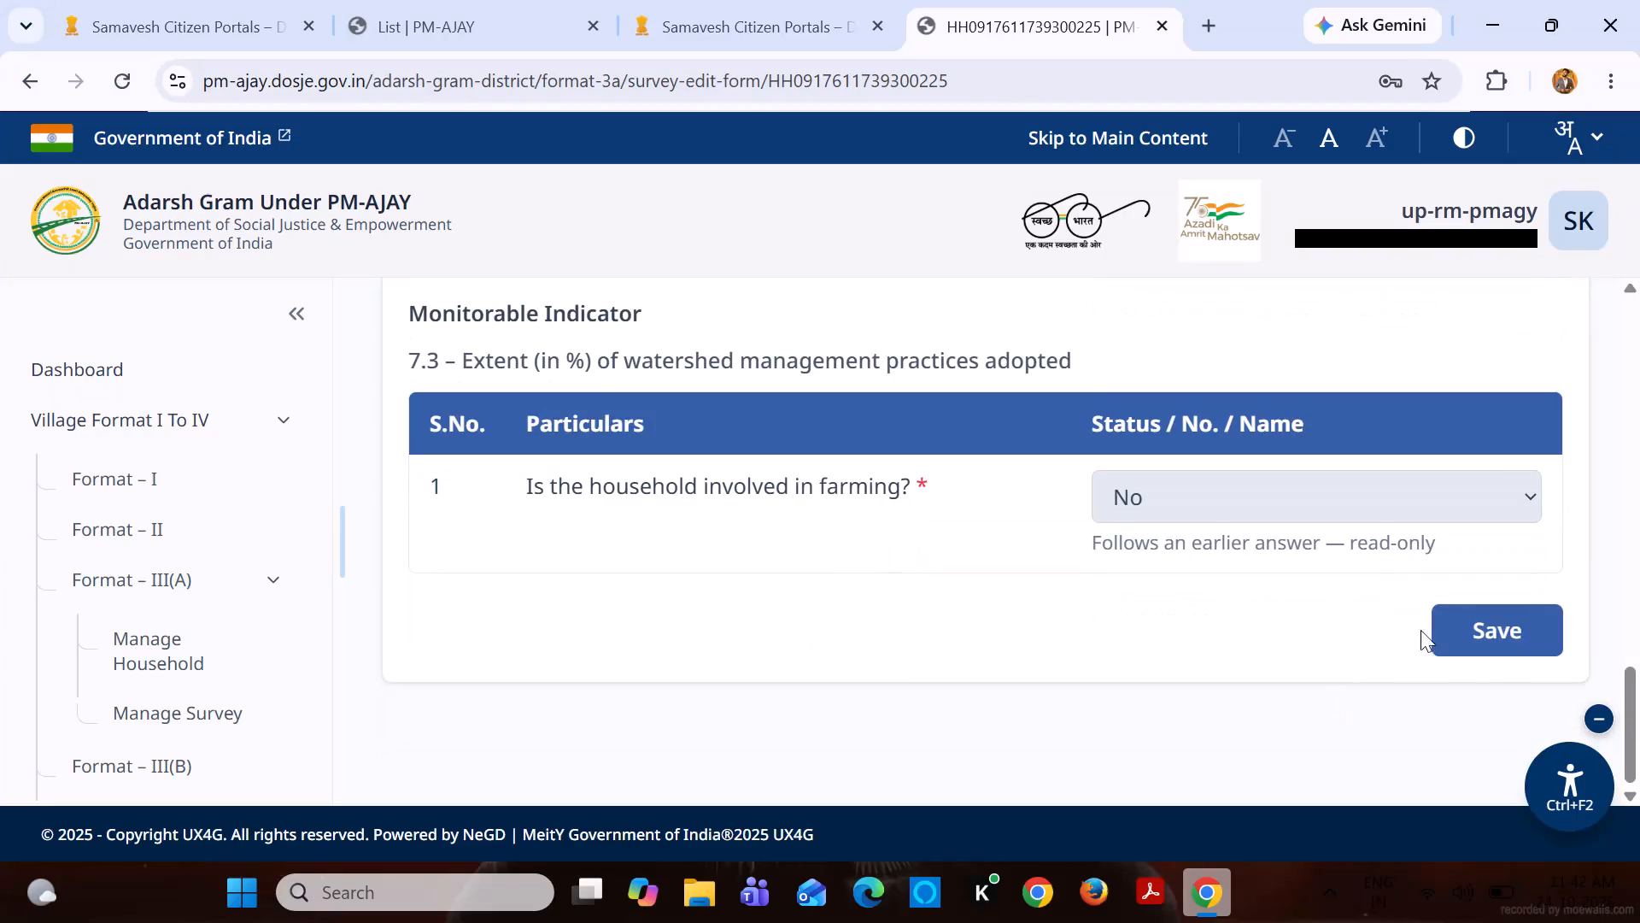
left_click(1487, 665)
left_click(1499, 654)
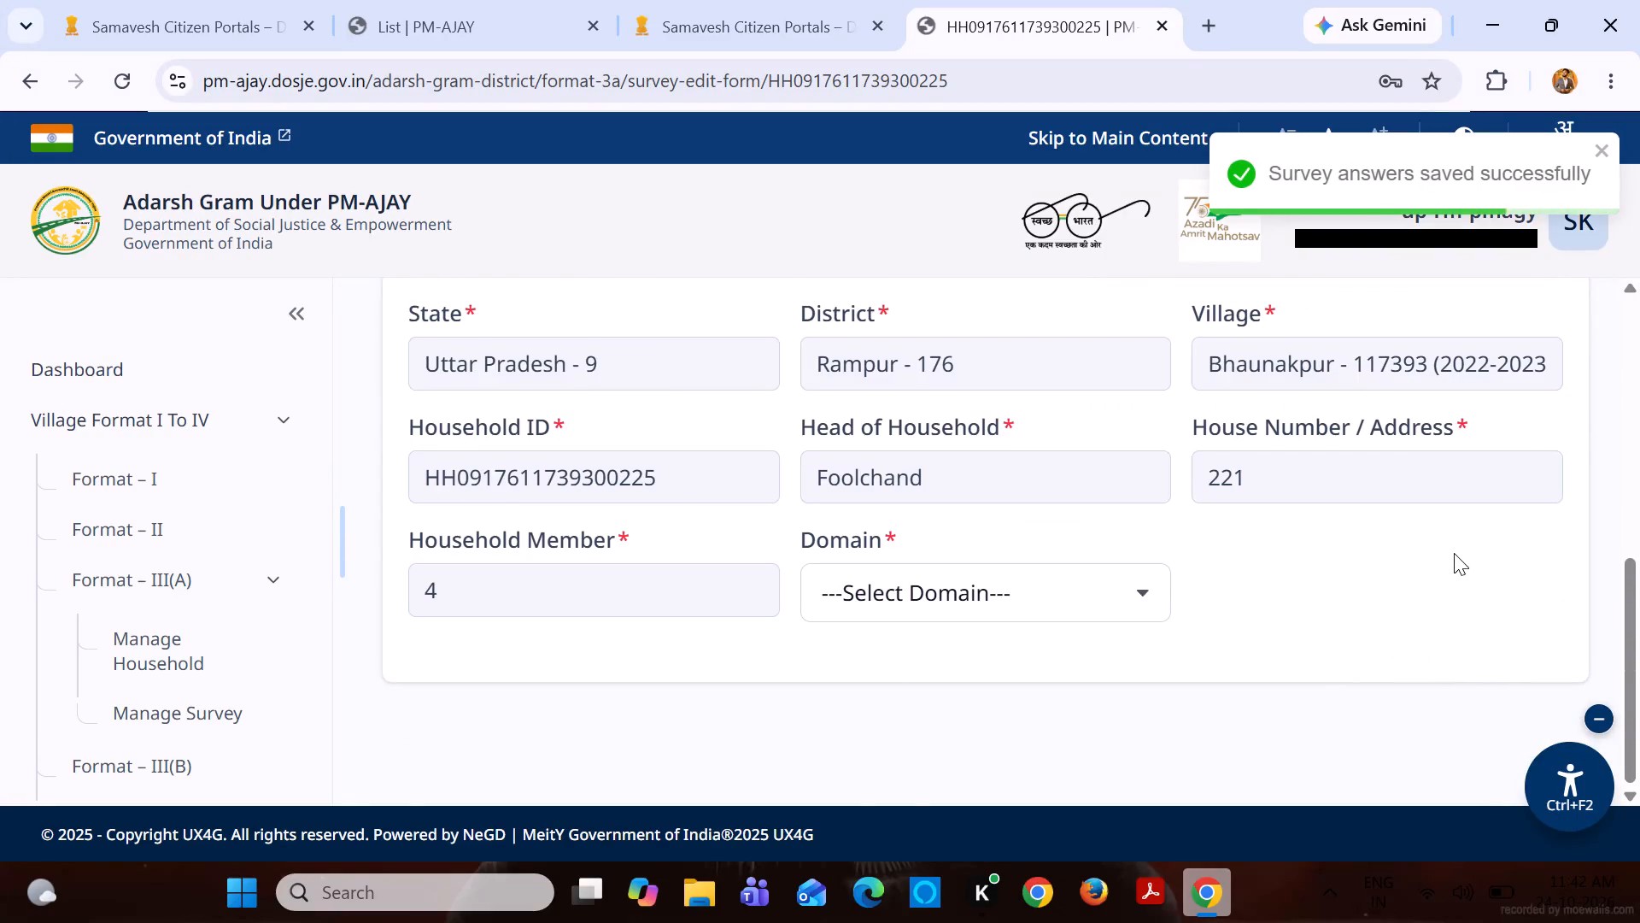
scroll(1454, 553, "up", 5)
left_click(1512, 364)
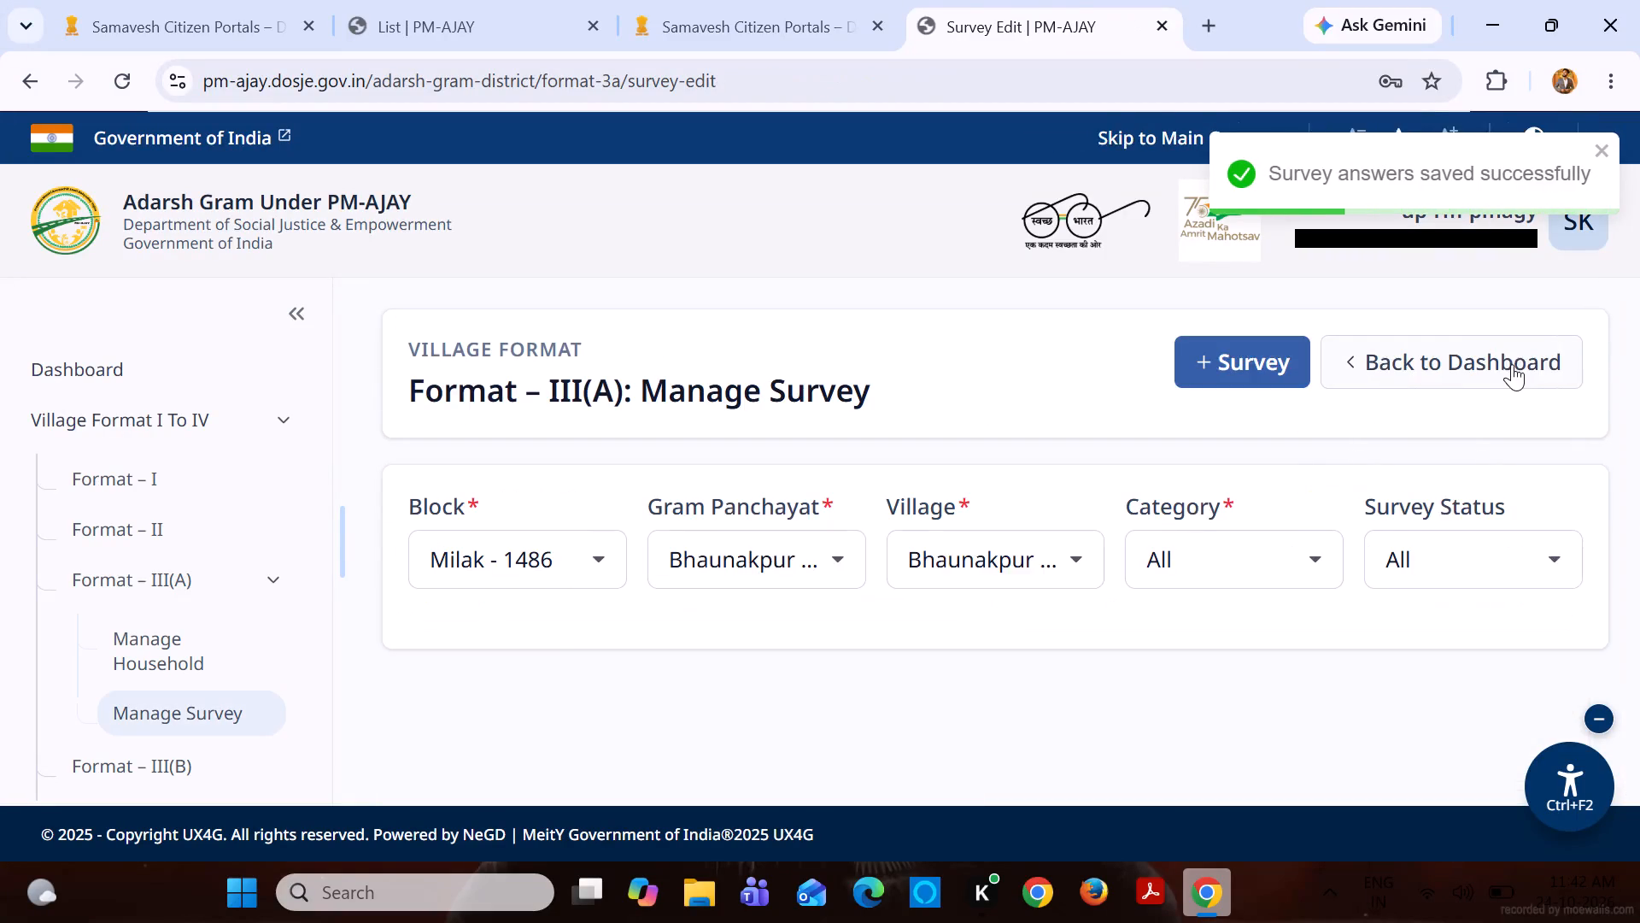
Find house 219 in Bhaunakpur's Manage Survey household list and open its survey for editing.
scroll(1461, 468, "down", 13)
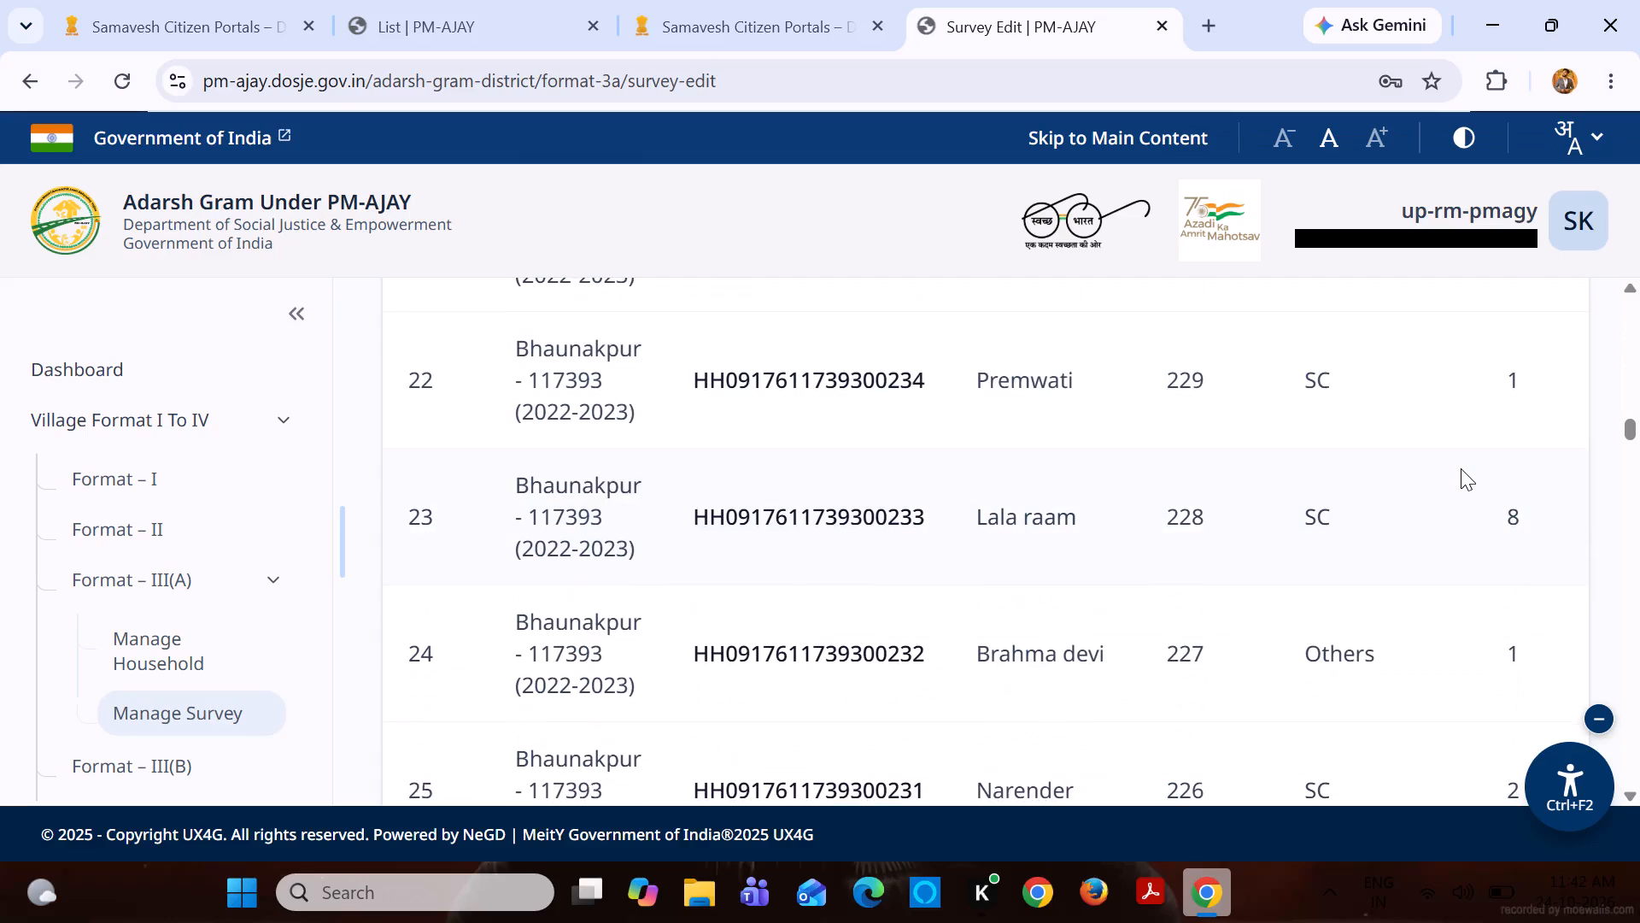
scroll(1461, 468, "down", 9)
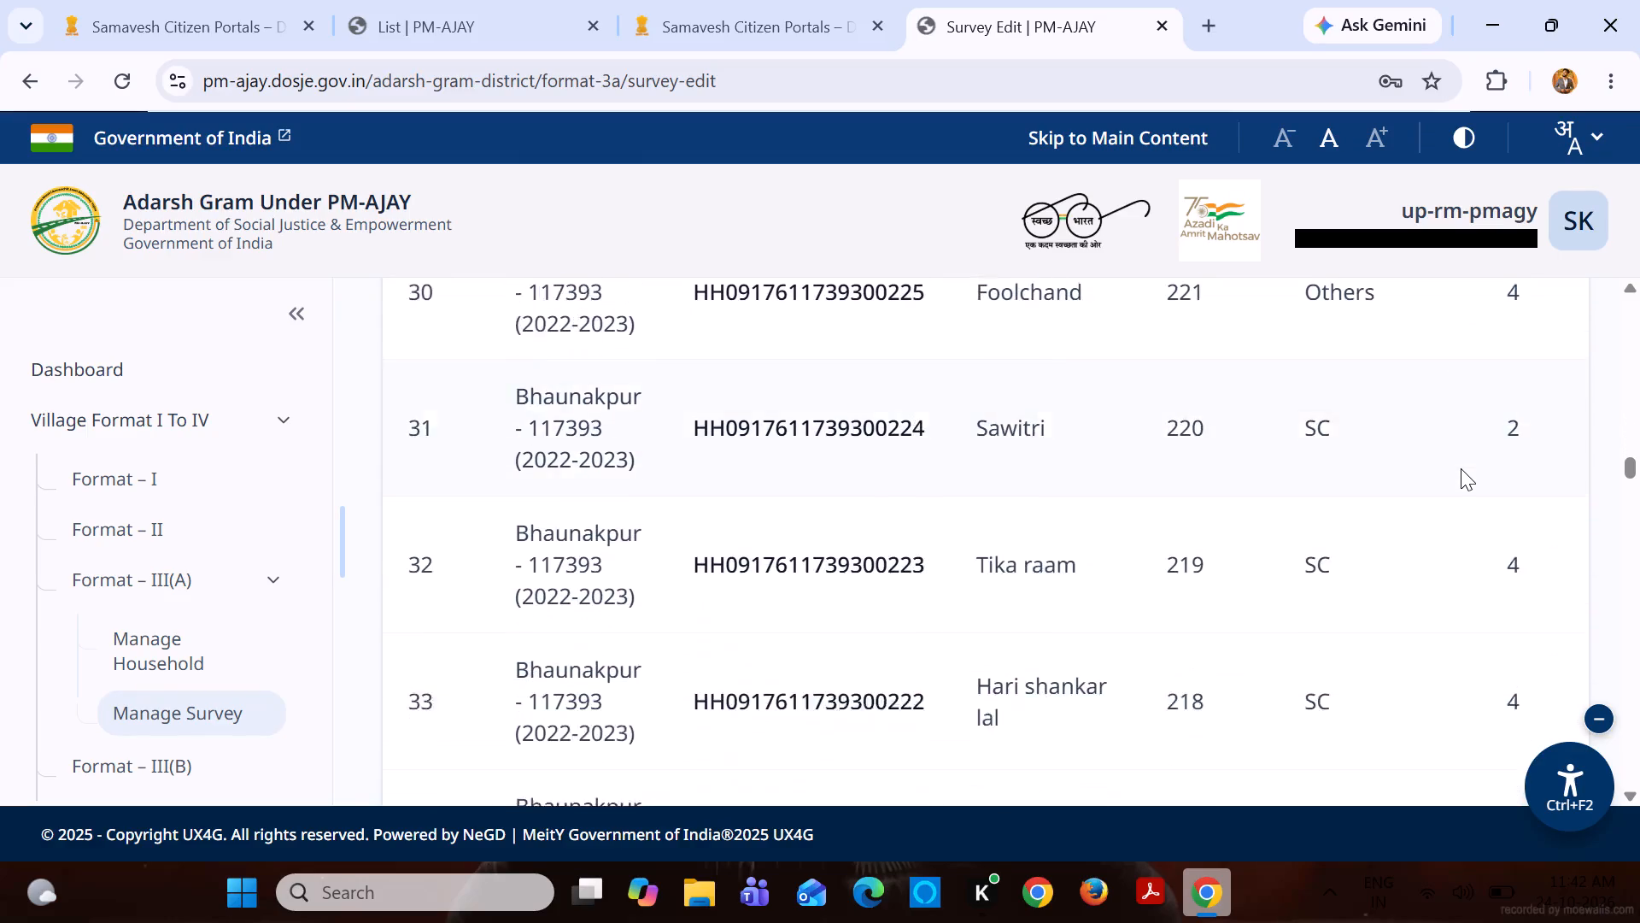
scroll(1461, 468, "down", 1)
scroll(1461, 468, "up", 2)
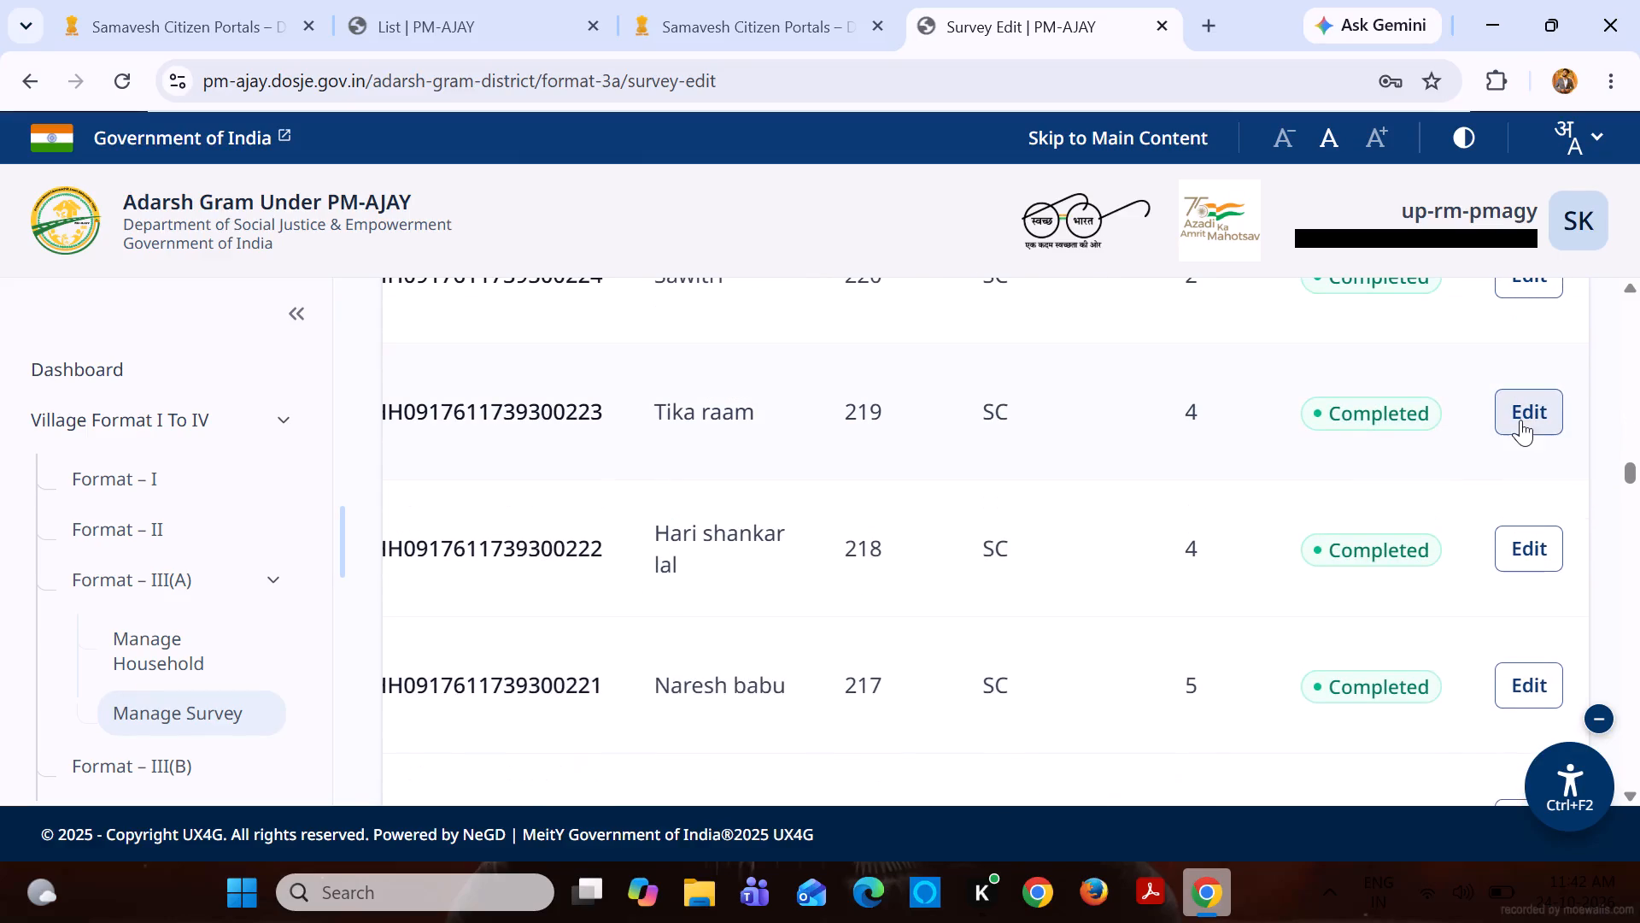
left_click(1520, 420)
In house 219's survey, answer No to household involvement in farming under domain 7, indicator 7.1, save and return to the list.
scroll(1373, 534, "down", 7)
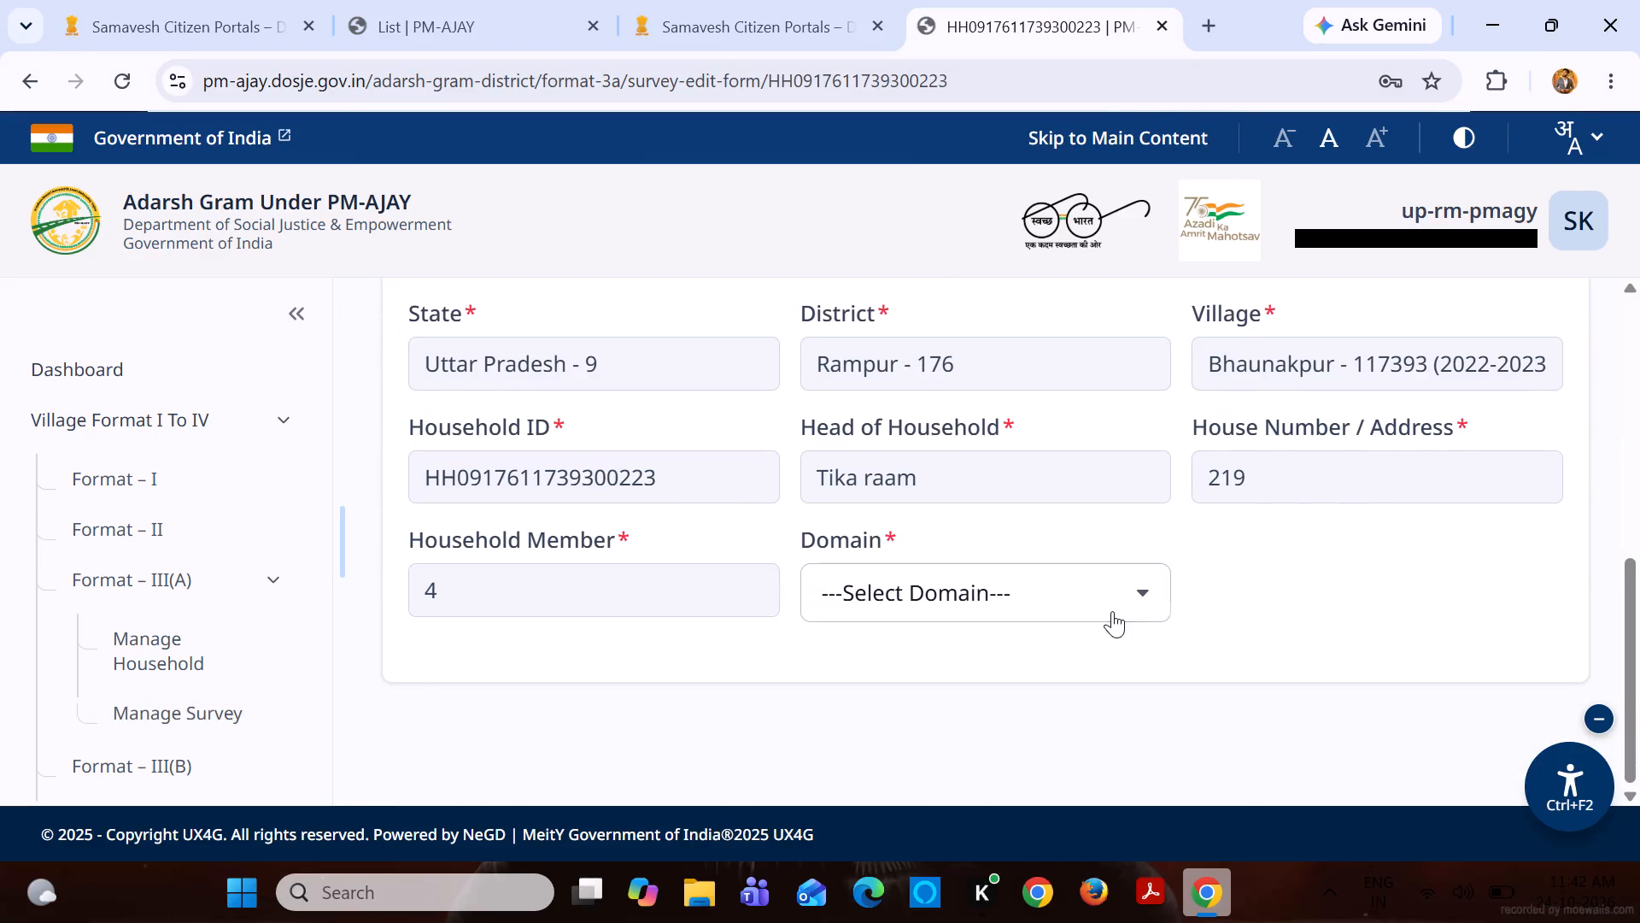
left_click(1112, 611)
scroll(1092, 462, "down", 1)
left_click(1068, 463)
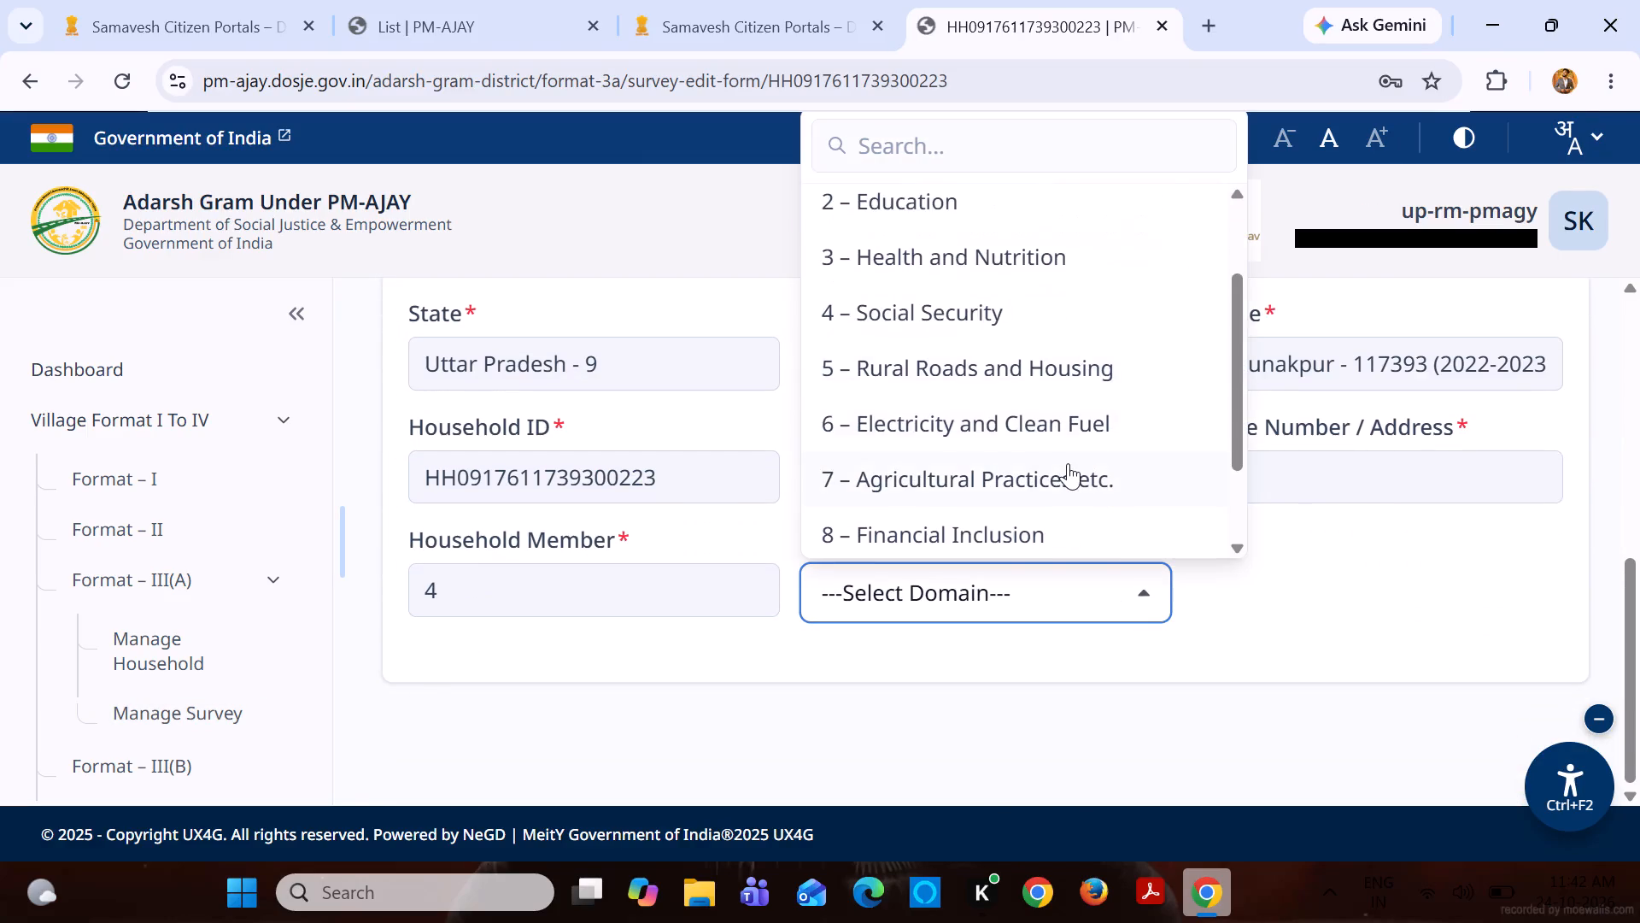
scroll(1291, 576, "down", 3)
left_click_drag(1414, 538, 1363, 663)
left_click(1363, 663)
scroll(1363, 663, "down", 7)
left_click(1472, 634)
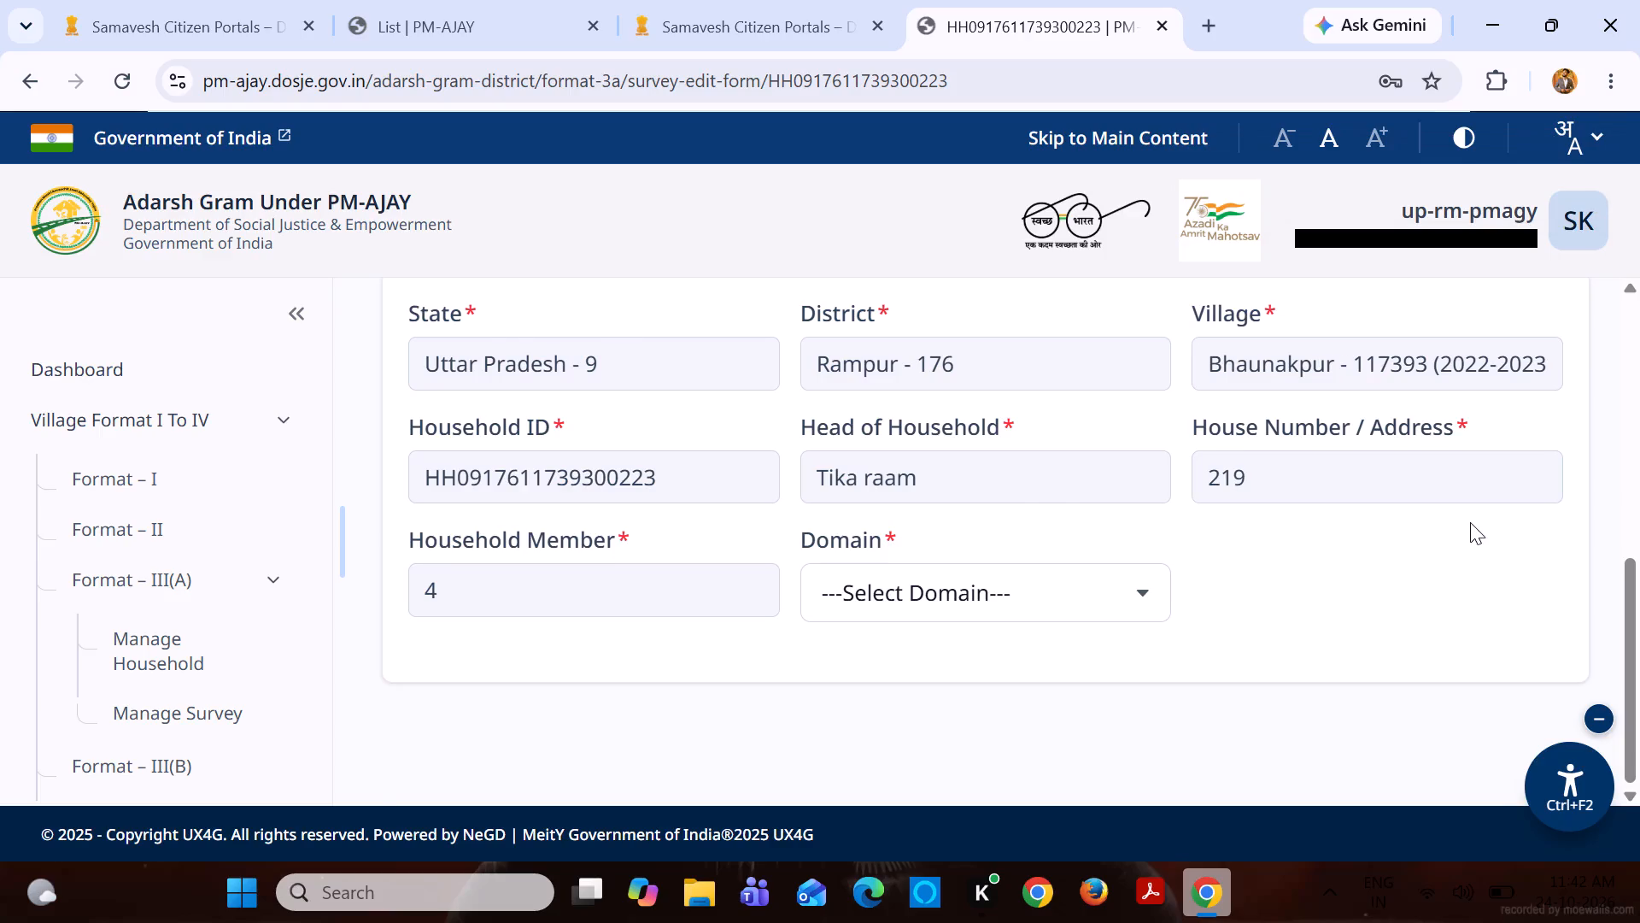
scroll(1470, 522, "up", 7)
left_click(1518, 379)
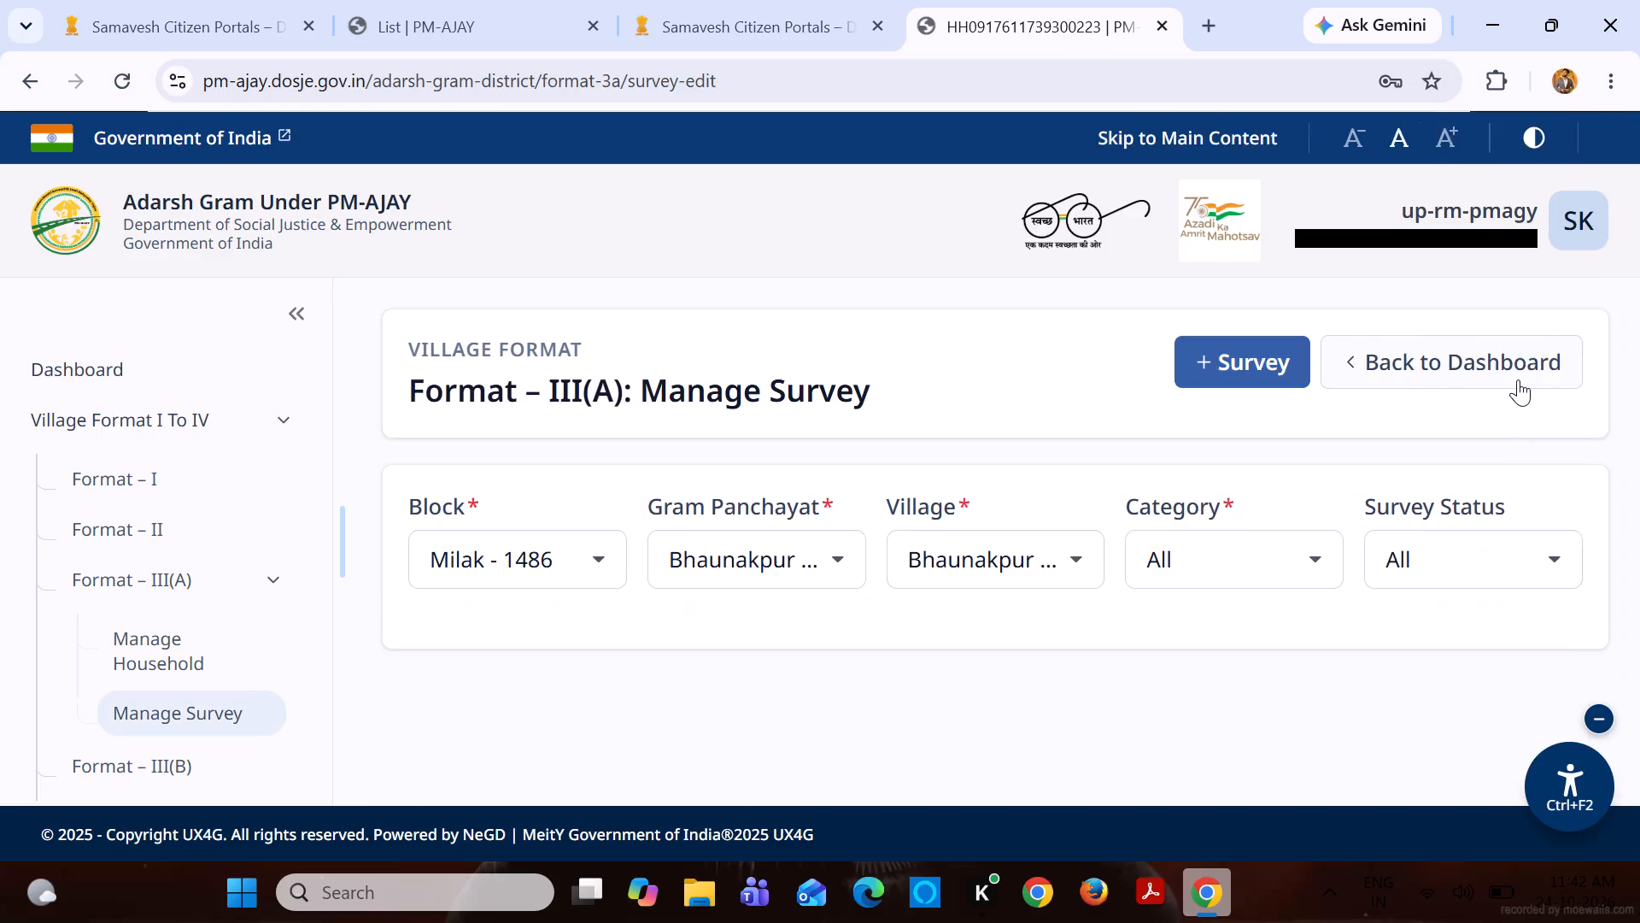
Find house 217 in Bhaunakpur's Manage Survey household list and open its survey for editing.
scroll(1365, 557, "down", 6)
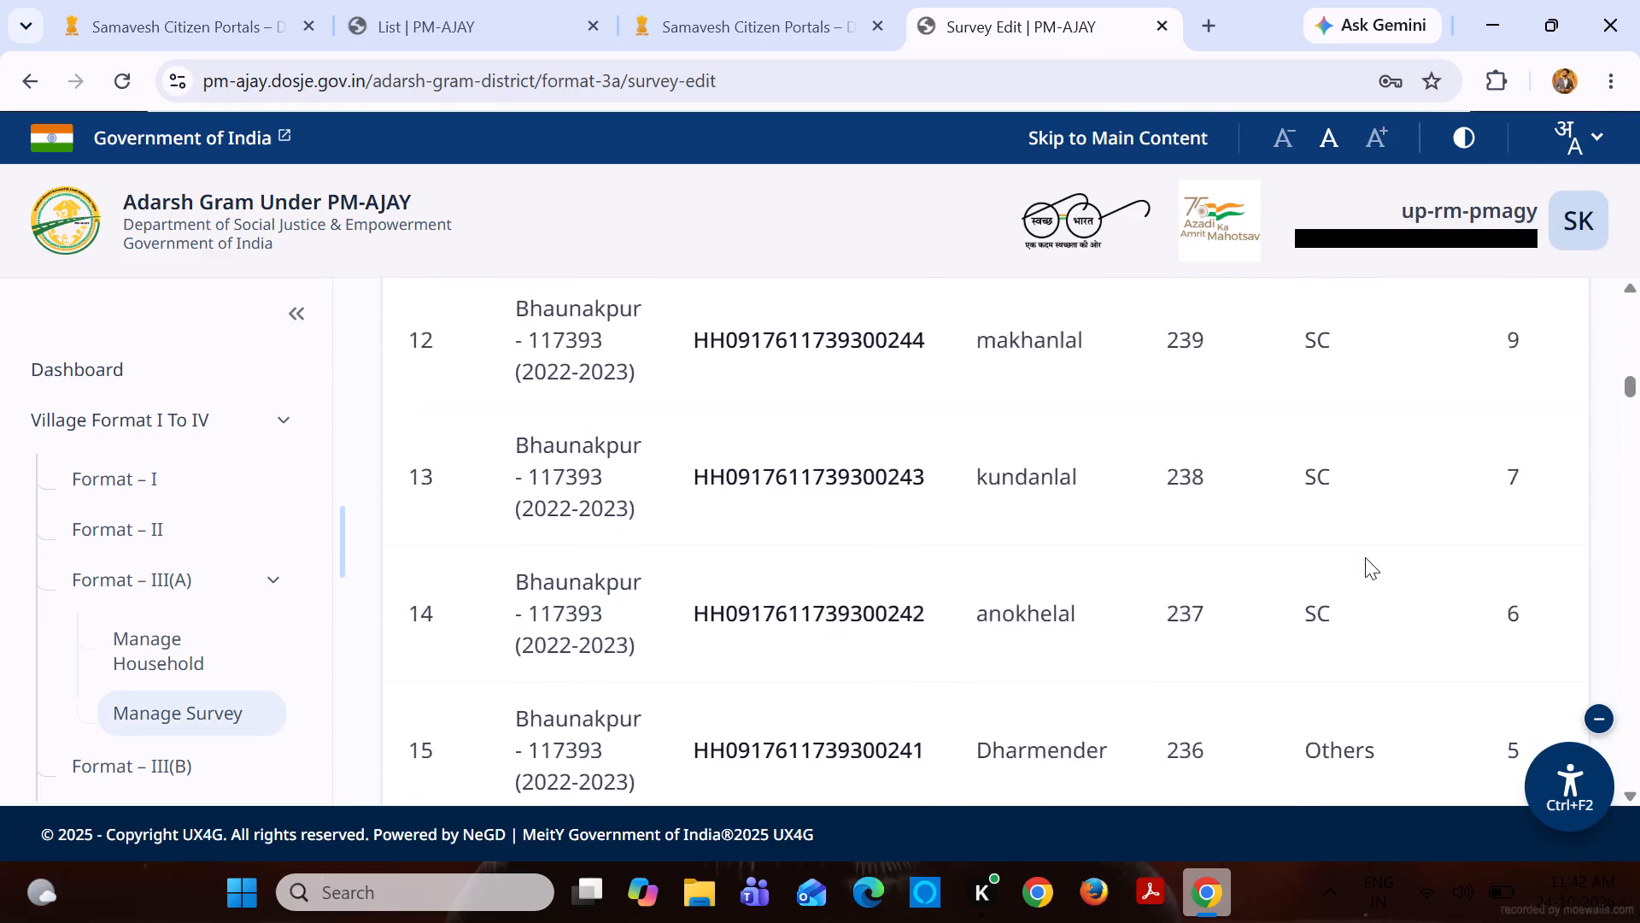
scroll(1365, 557, "down", 5)
scroll(1365, 557, "left", 5)
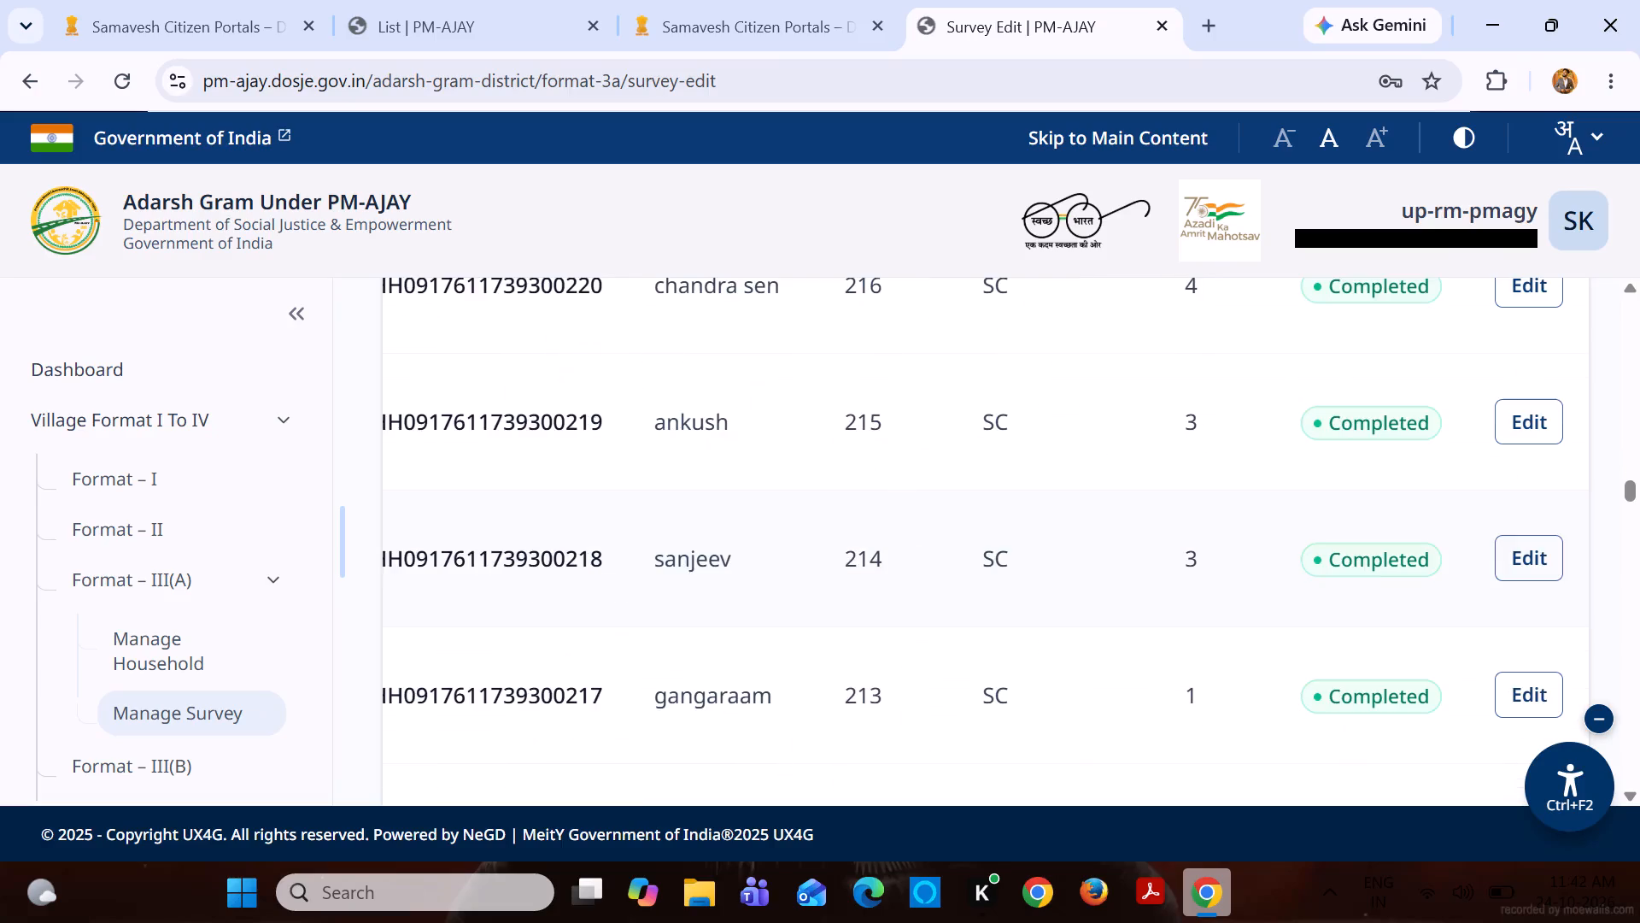
scroll(1365, 557, "up", 3)
left_click(1540, 480)
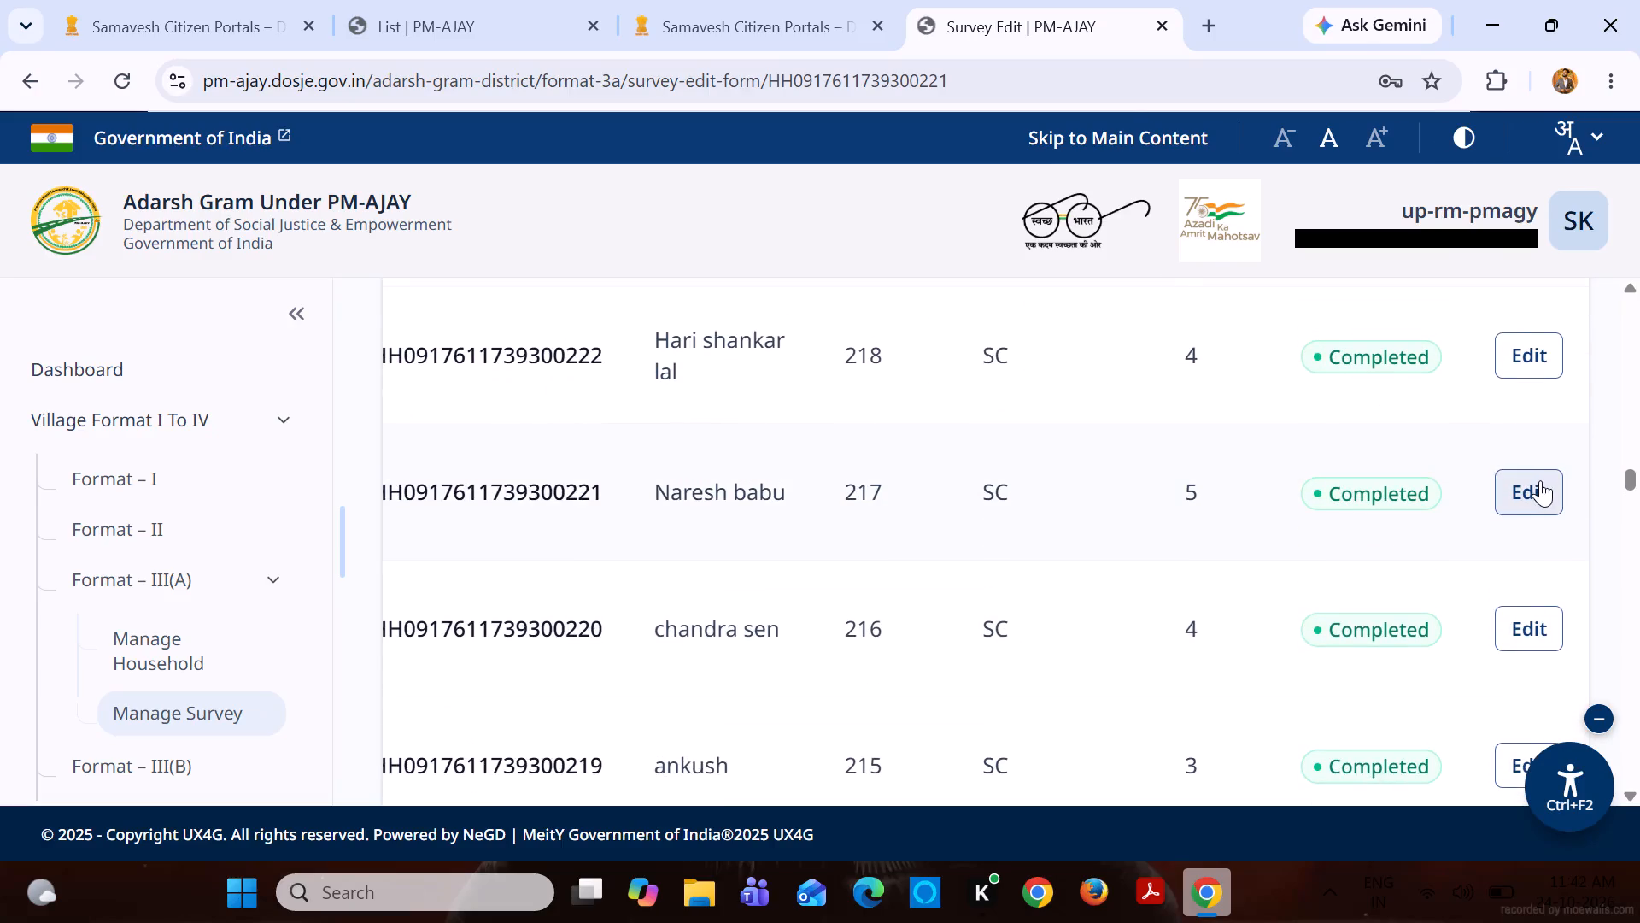
In house 217's survey, answer No to household involvement in farming under domain 7, indicator 7.1, save and return to the list.
scroll(1413, 564, "down", 6)
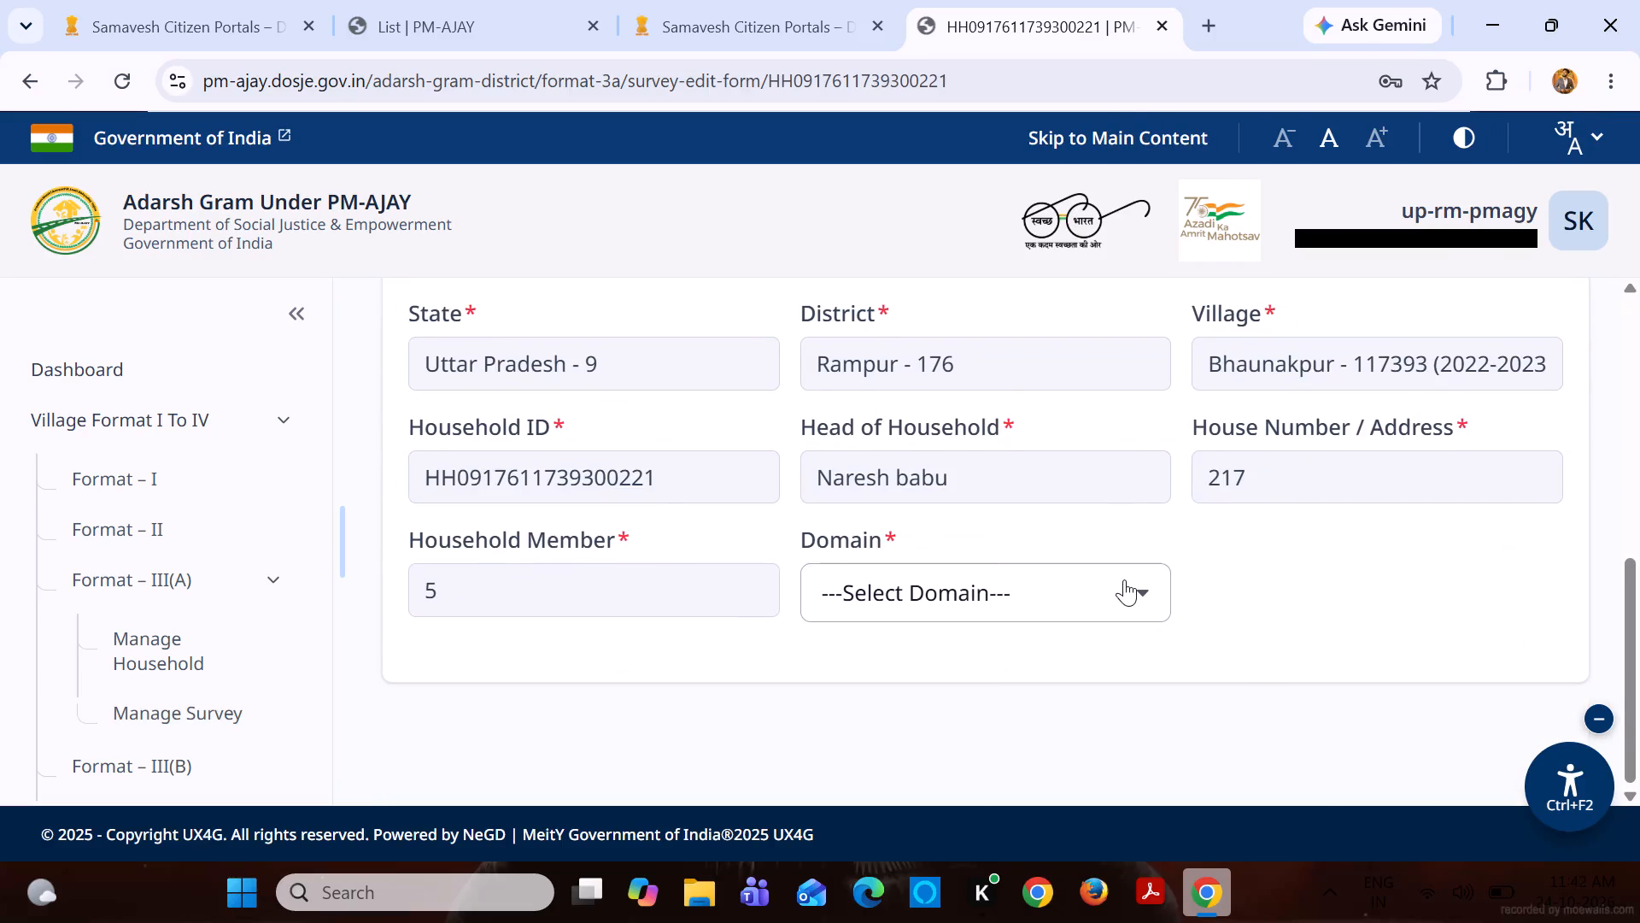
left_click(1124, 579)
scroll(1110, 451, "down", 1)
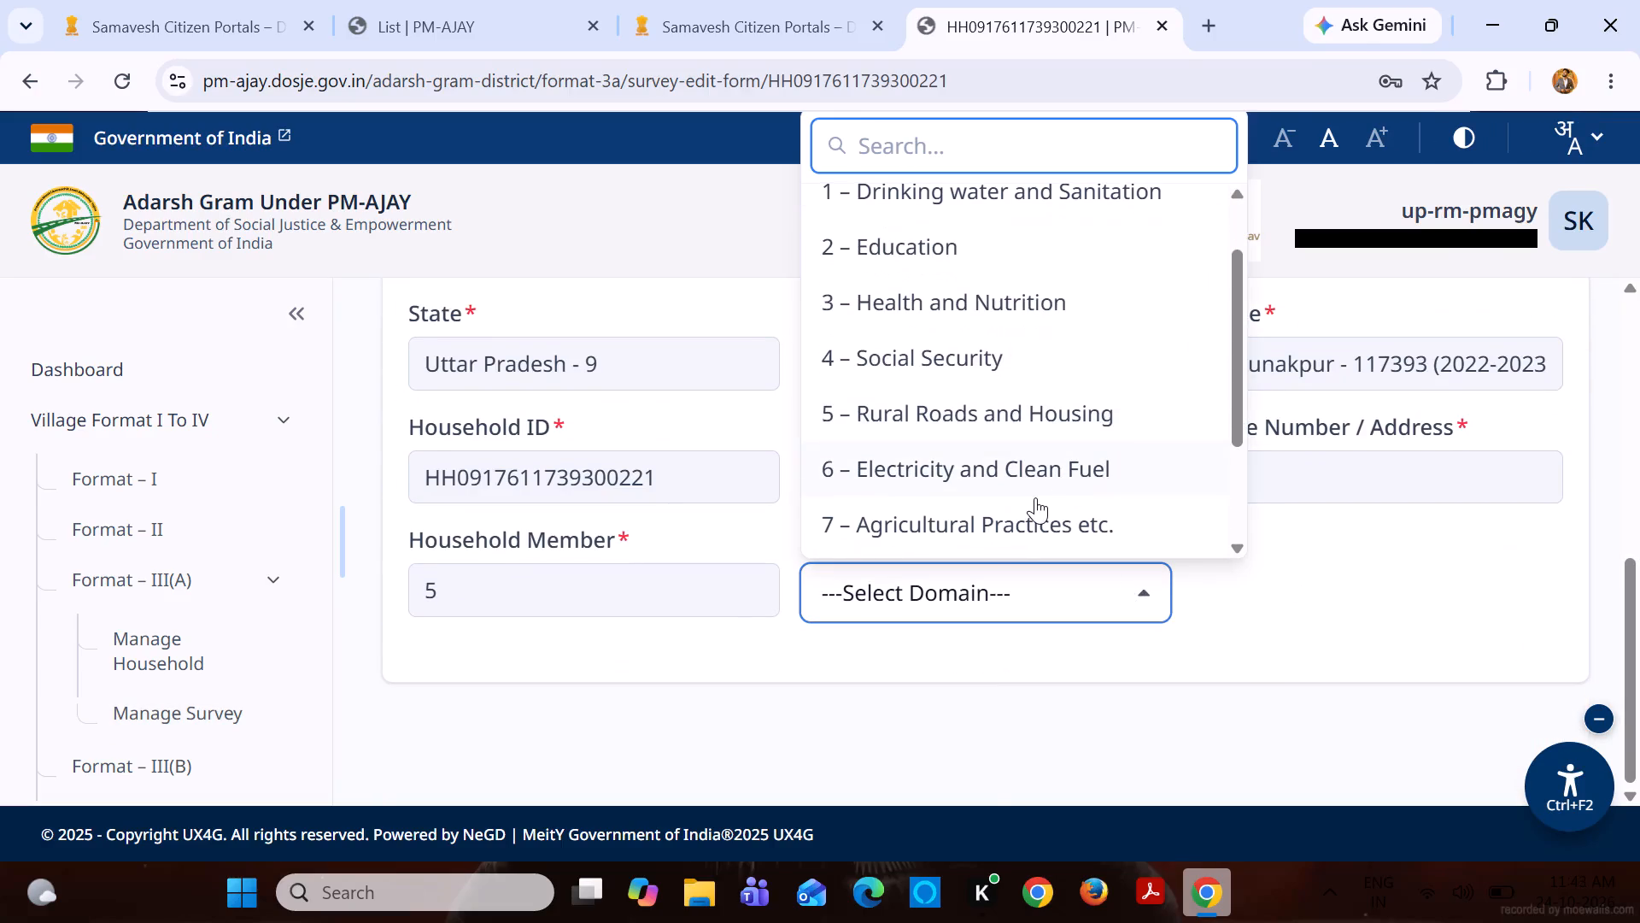
left_click(1035, 497)
scroll(1241, 526, "down", 2)
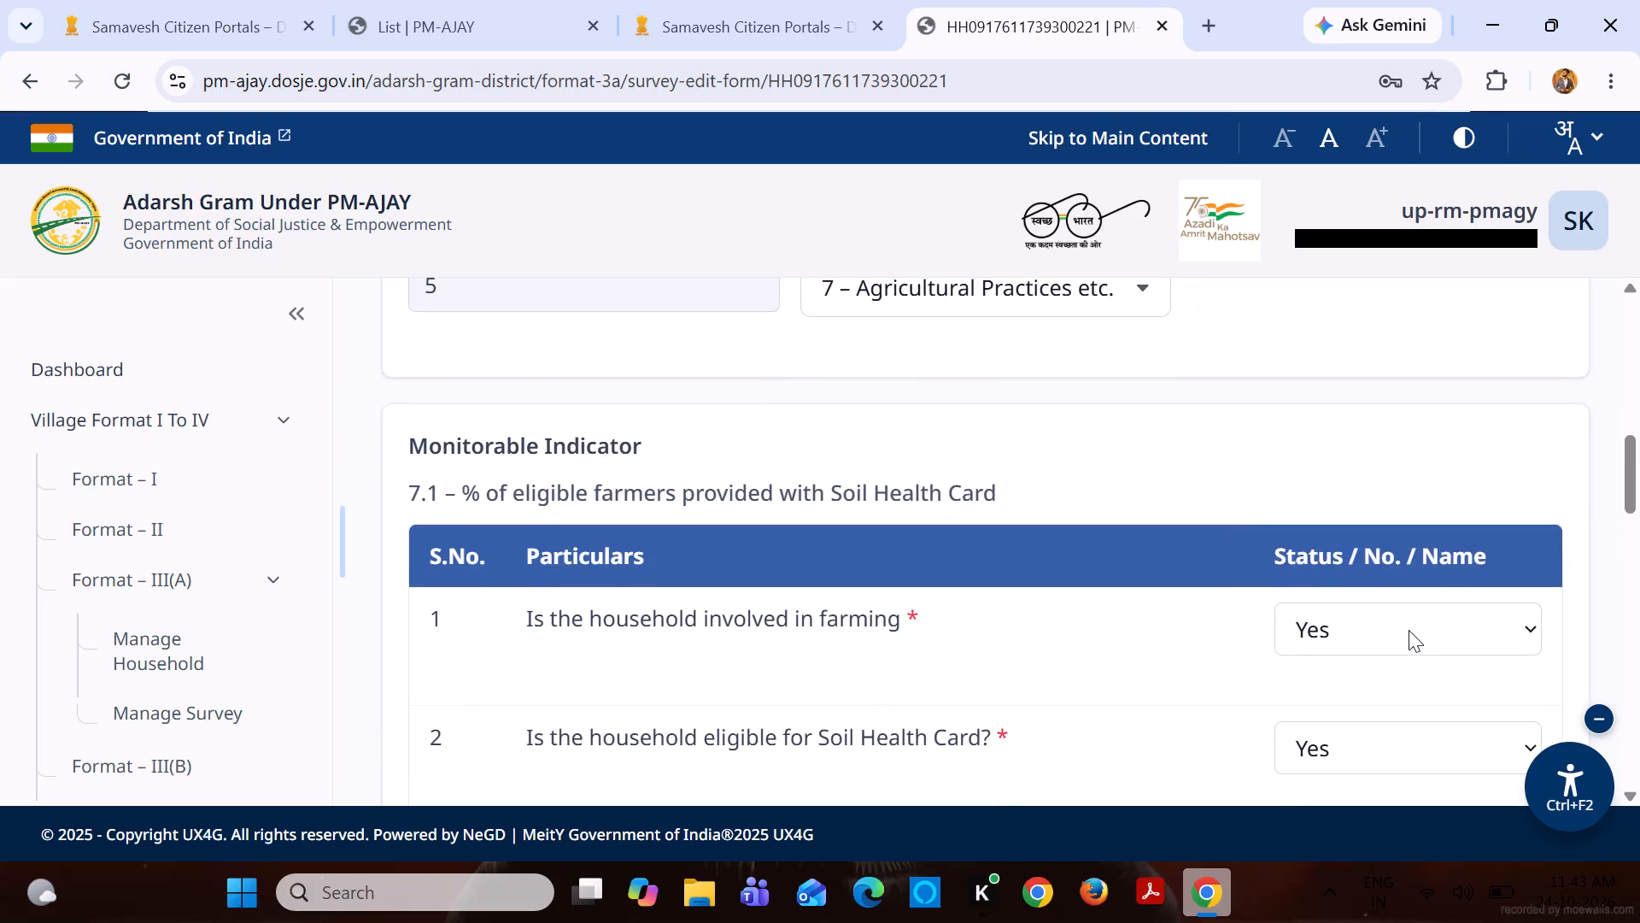
left_click_drag(1409, 630, 1356, 744)
left_click(1356, 744)
scroll(1314, 567, "down", 3)
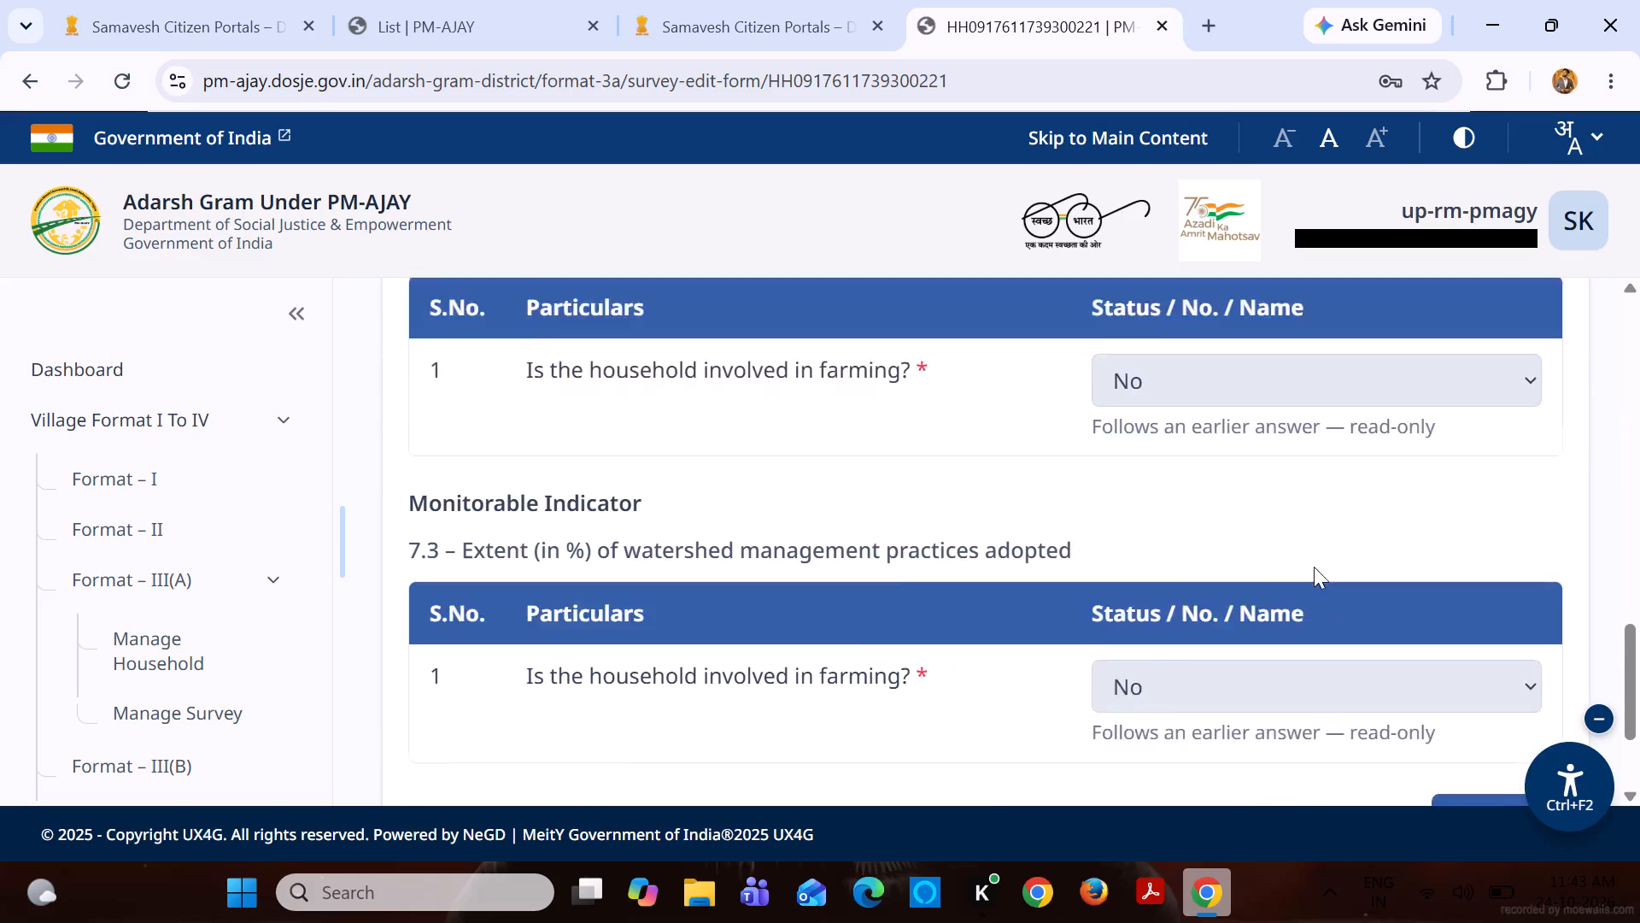
scroll(1314, 567, "down", 2)
left_click(1494, 627)
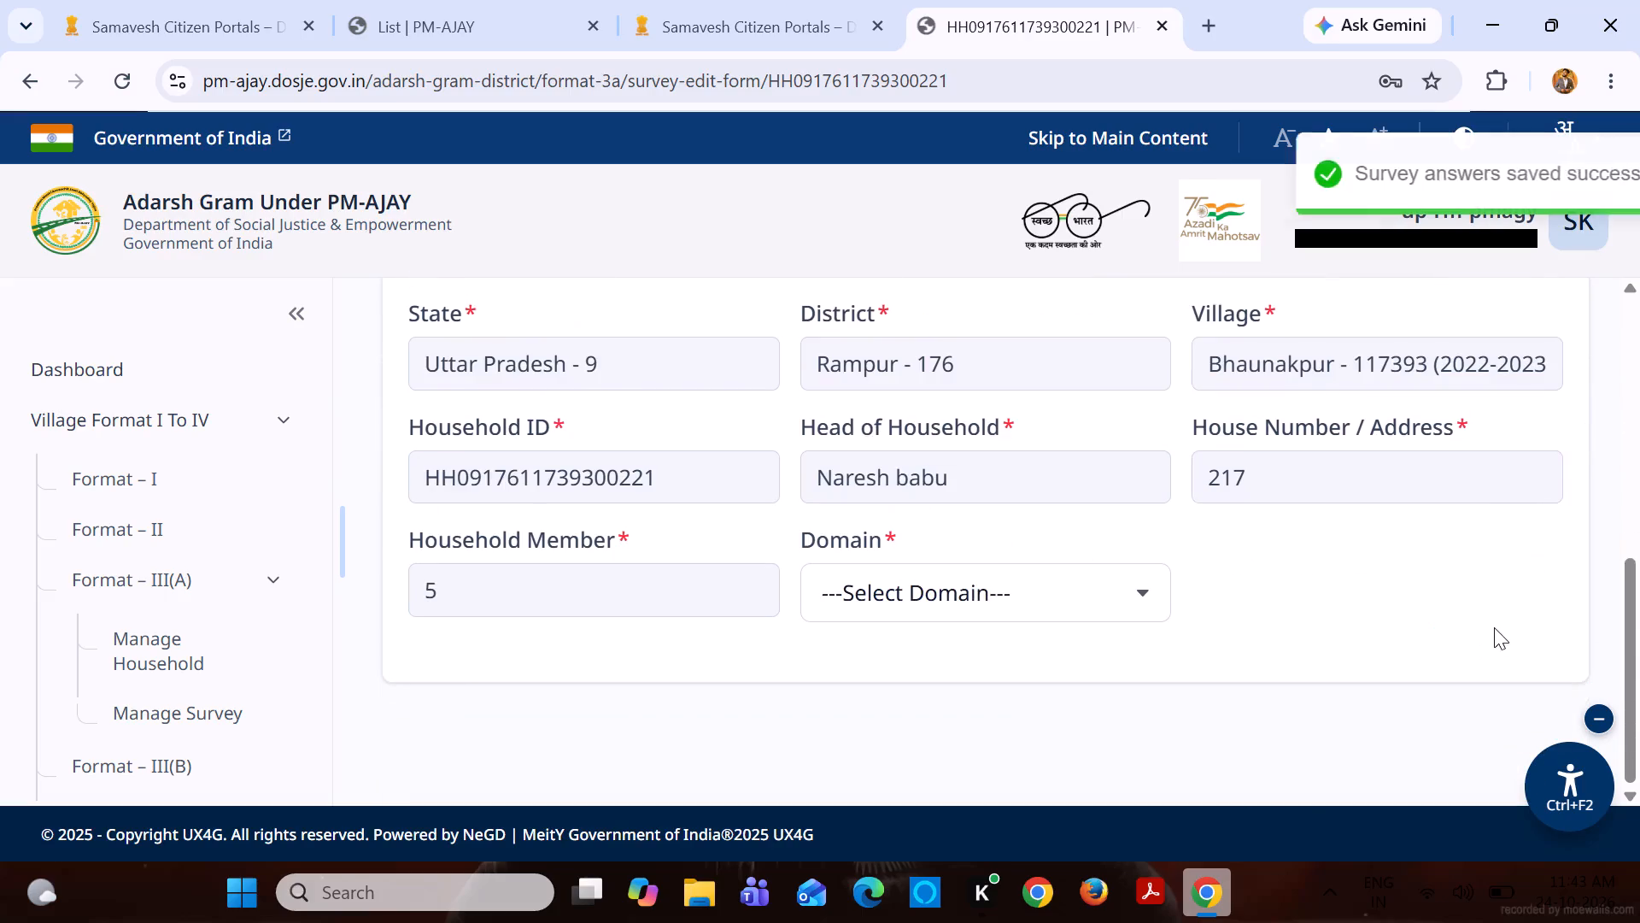
scroll(1362, 520, "up", 6)
left_click(1467, 379)
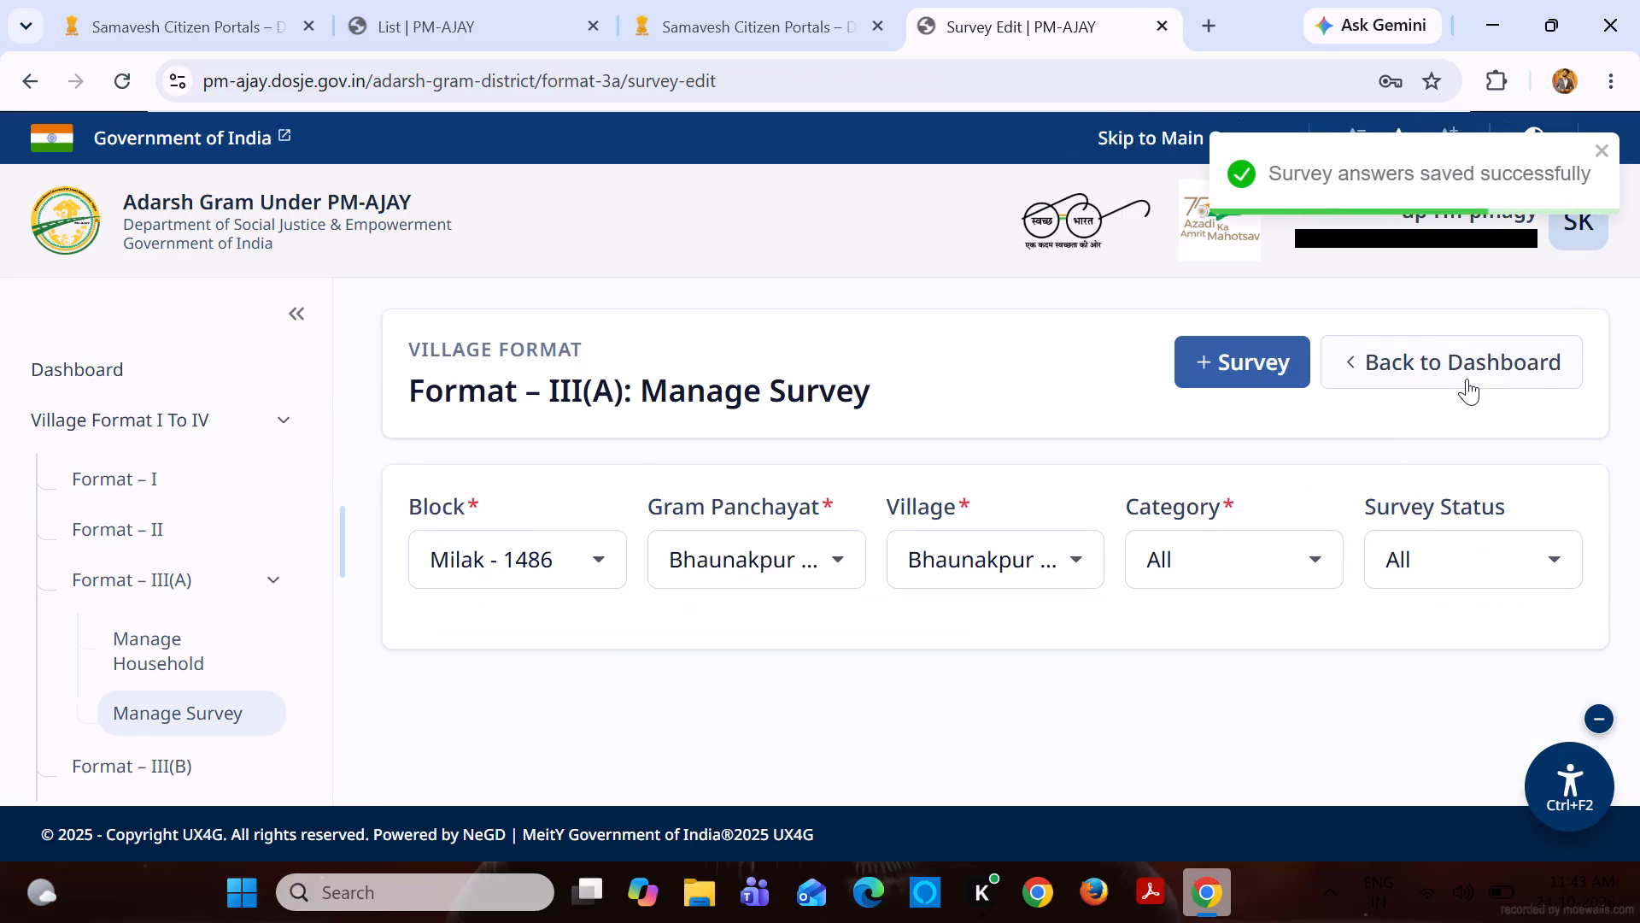
Find house 216 in Bhaunakpur's Manage Survey household list and open its survey for editing.
scroll(1345, 560, "down", 9)
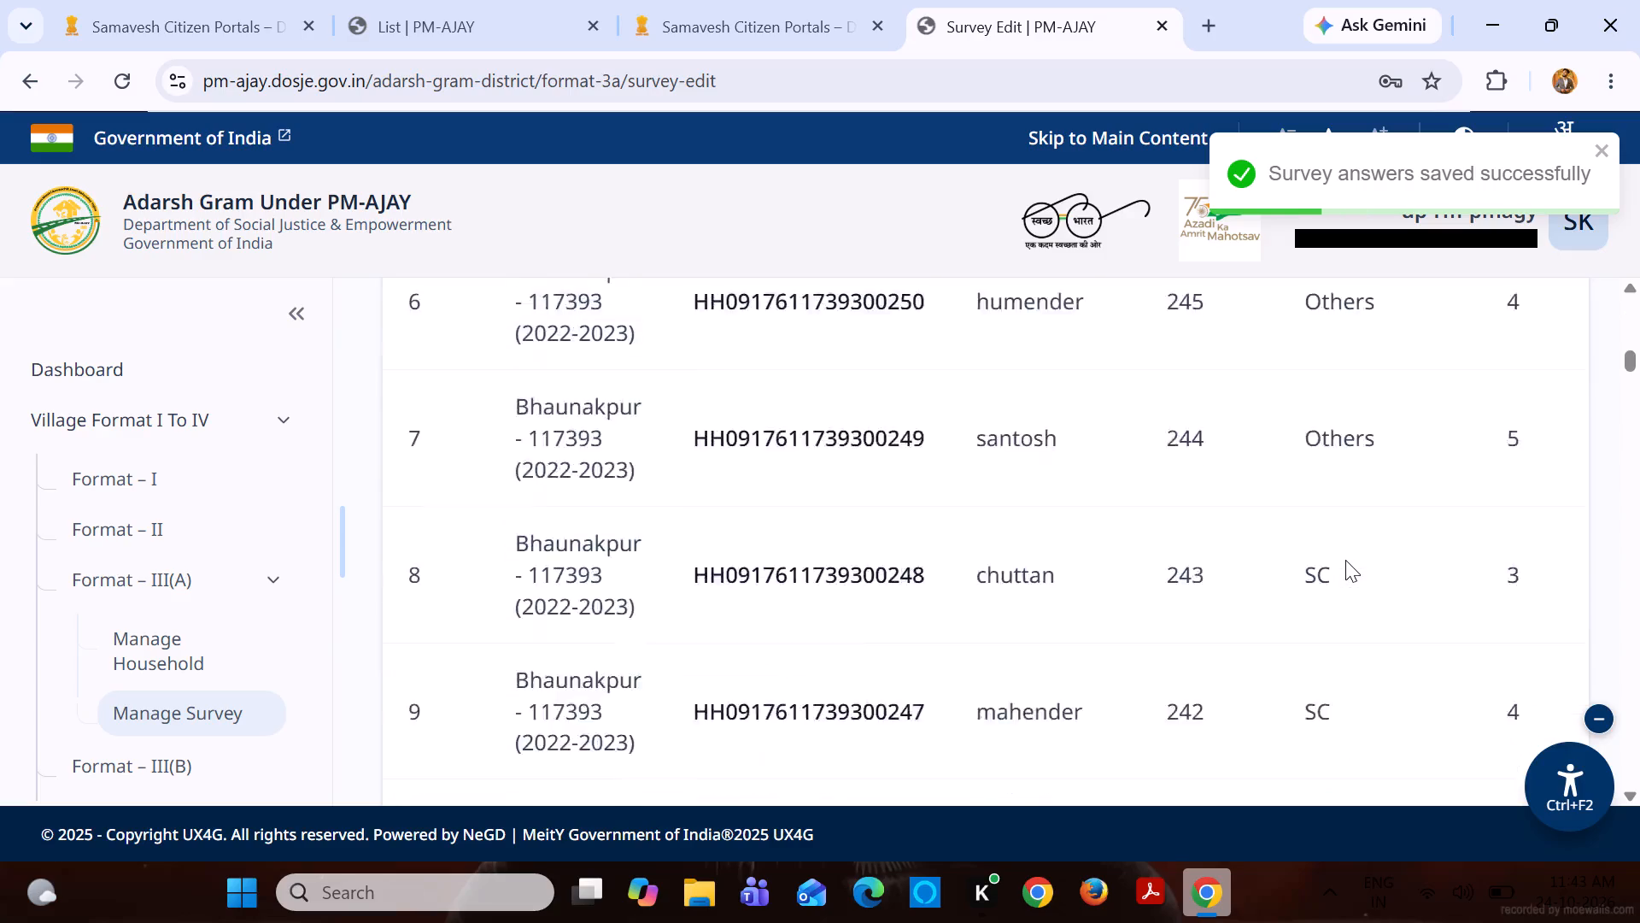
scroll(1345, 560, "down", 8)
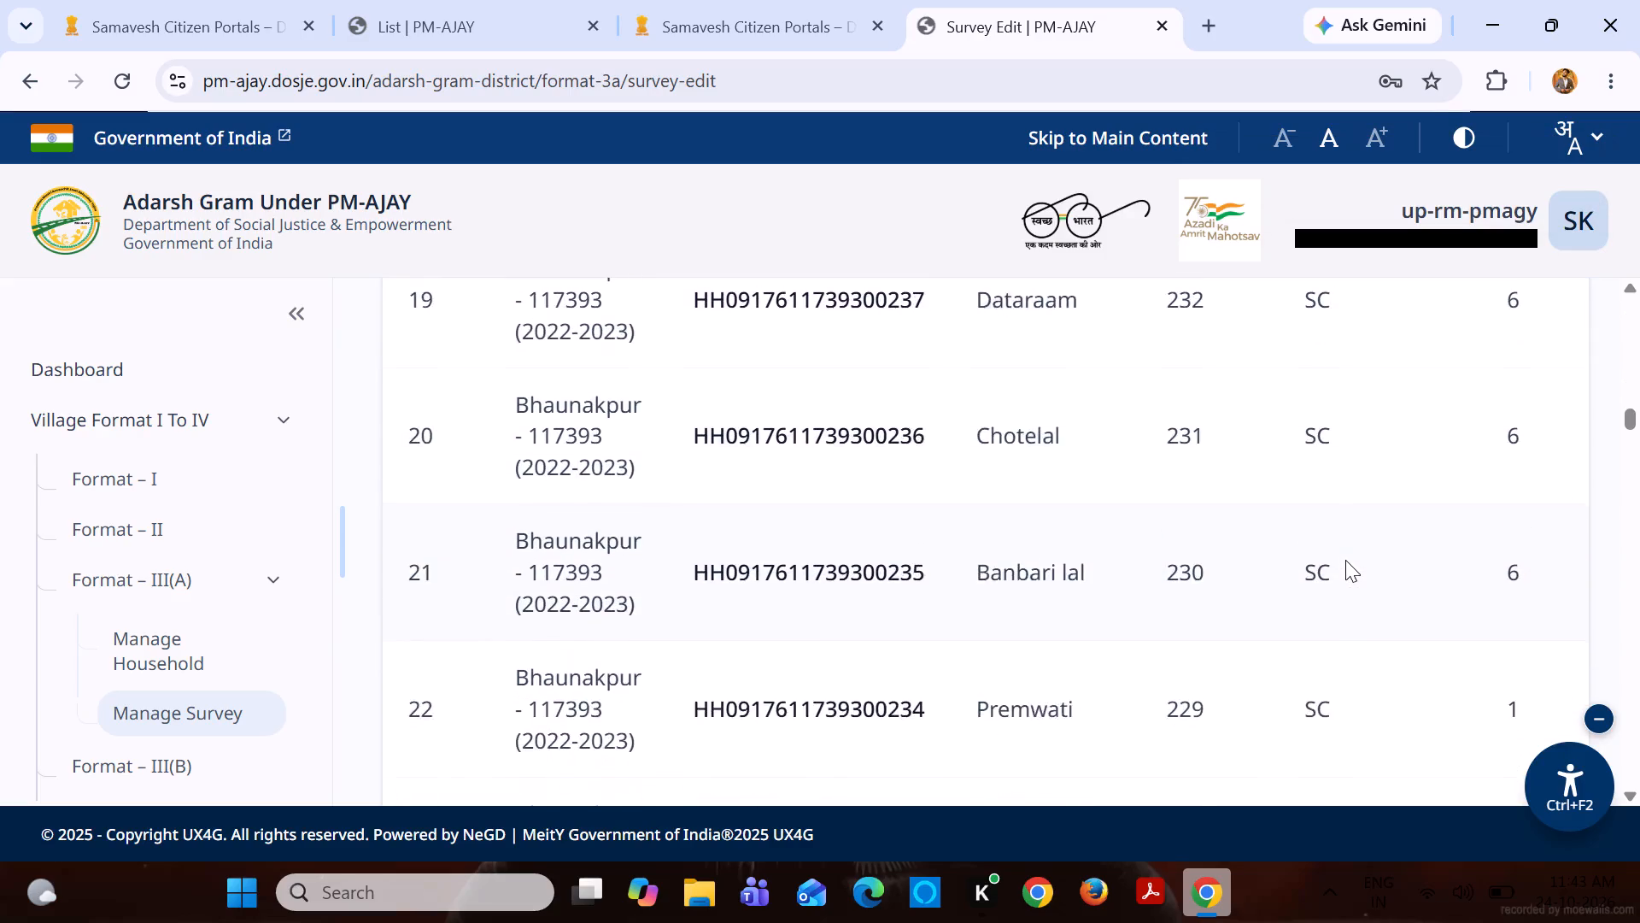
scroll(1345, 560, "down", 4)
scroll(1345, 560, "left", 5)
scroll(1345, 560, "down", 1)
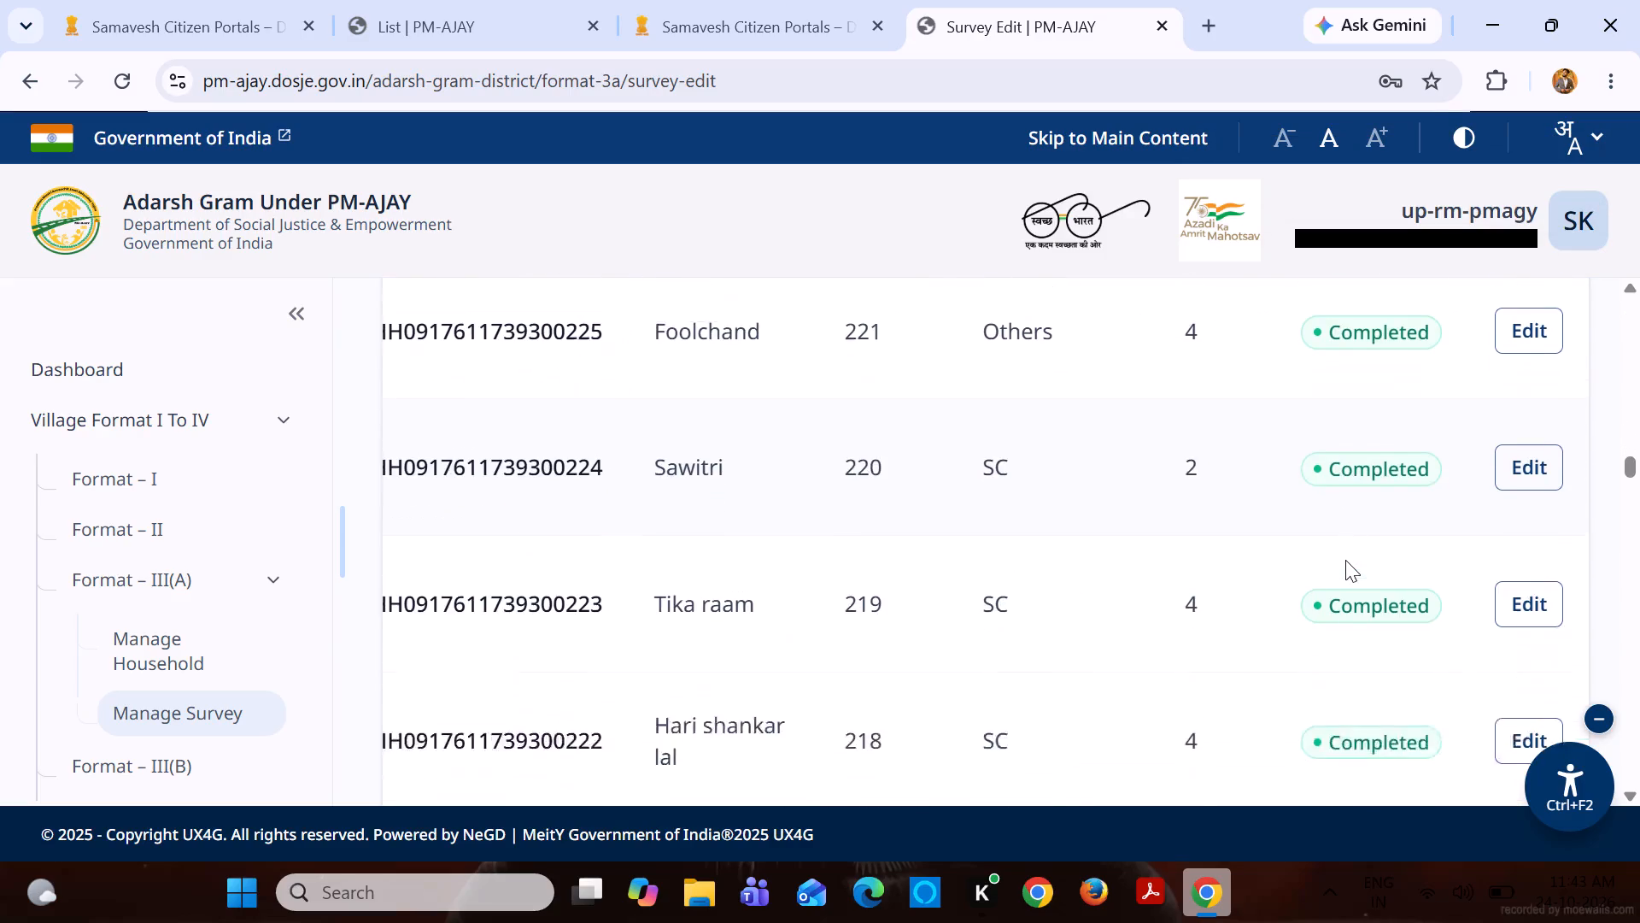
scroll(1345, 560, "down", 6)
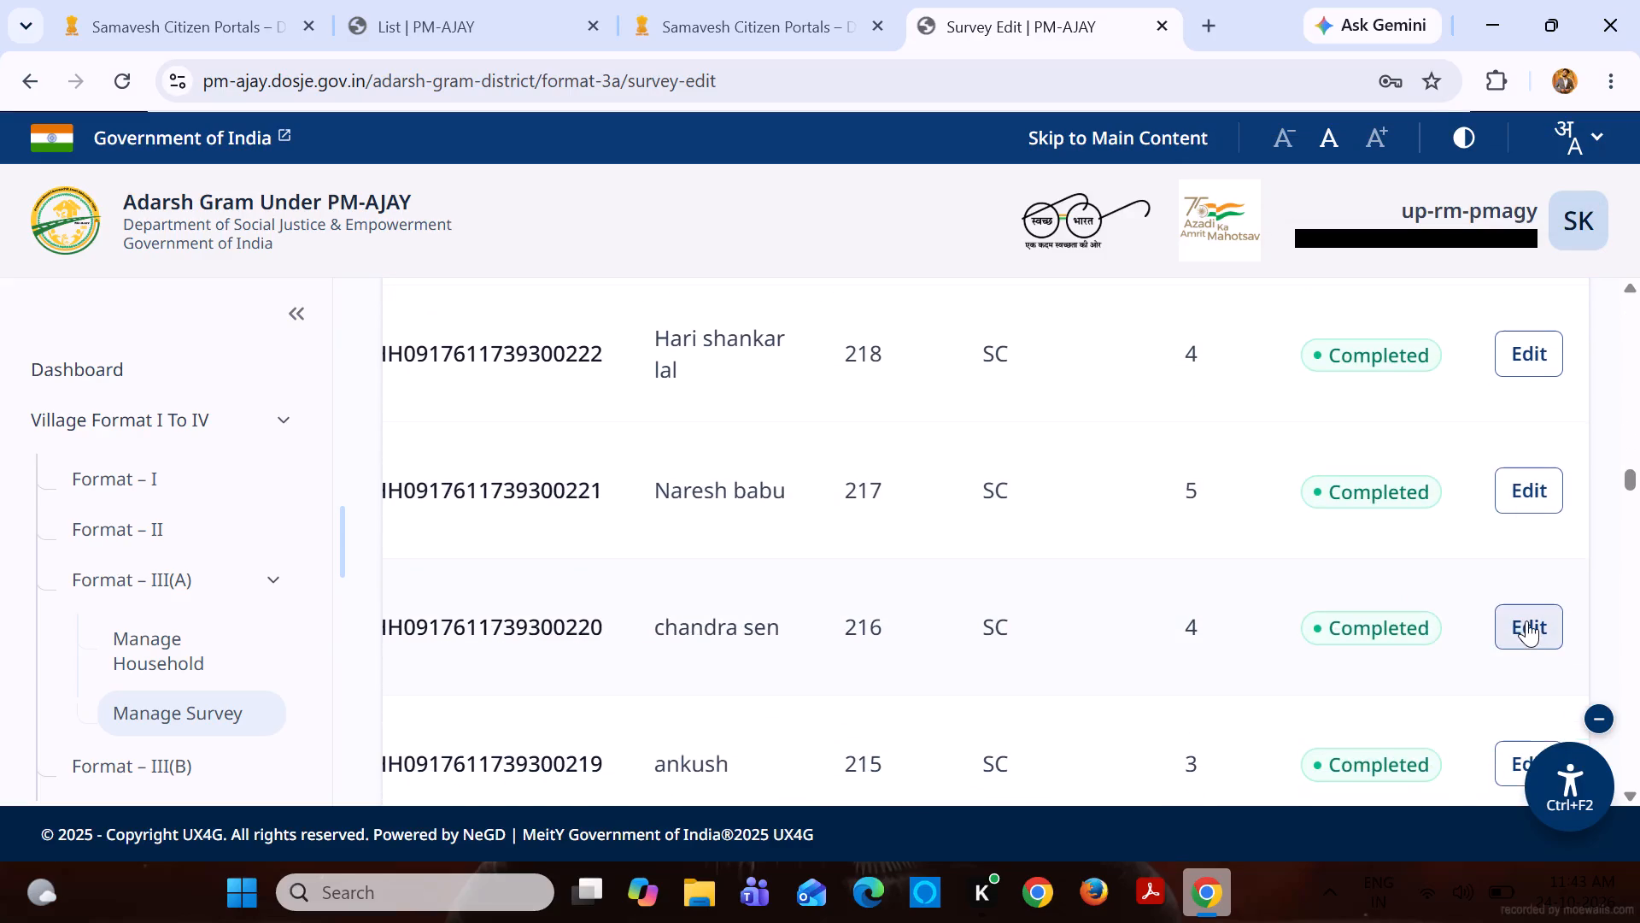
left_click(1526, 620)
scroll(1363, 608, "down", 7)
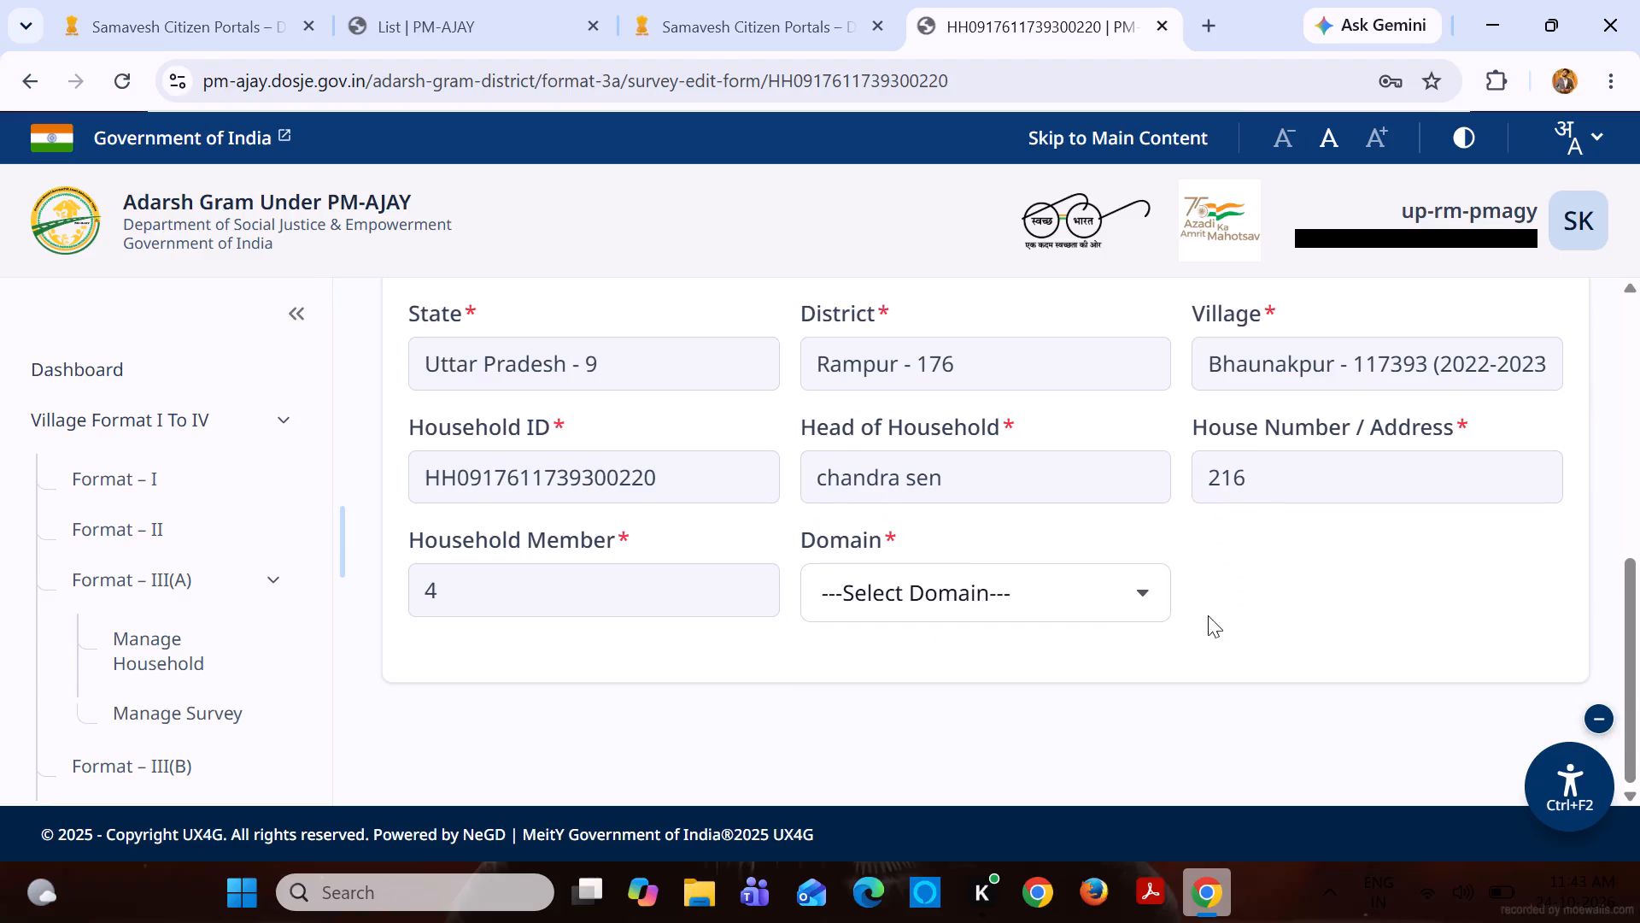
In house 216's survey, answer No to household involvement in farming under domain 7, indicator 7.1, and save.
left_click(1112, 608)
scroll(1106, 491, "down", 1)
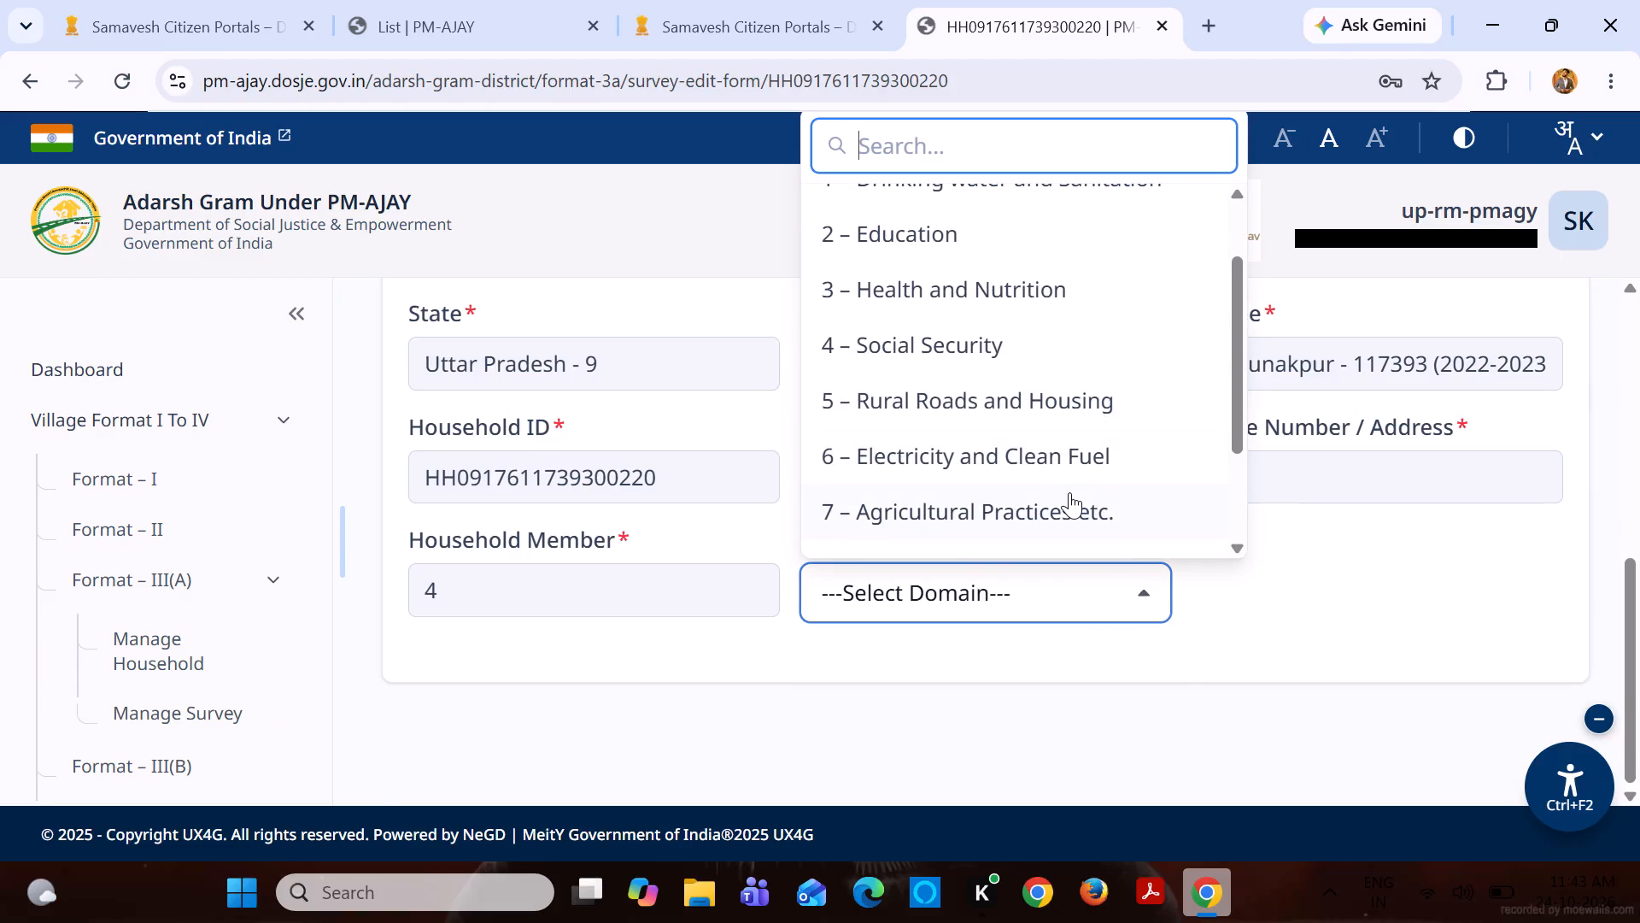
left_click(1069, 492)
scroll(1322, 587, "down", 3)
left_click_drag(1442, 496, 1343, 629)
left_click(1343, 629)
scroll(1343, 629, "down", 7)
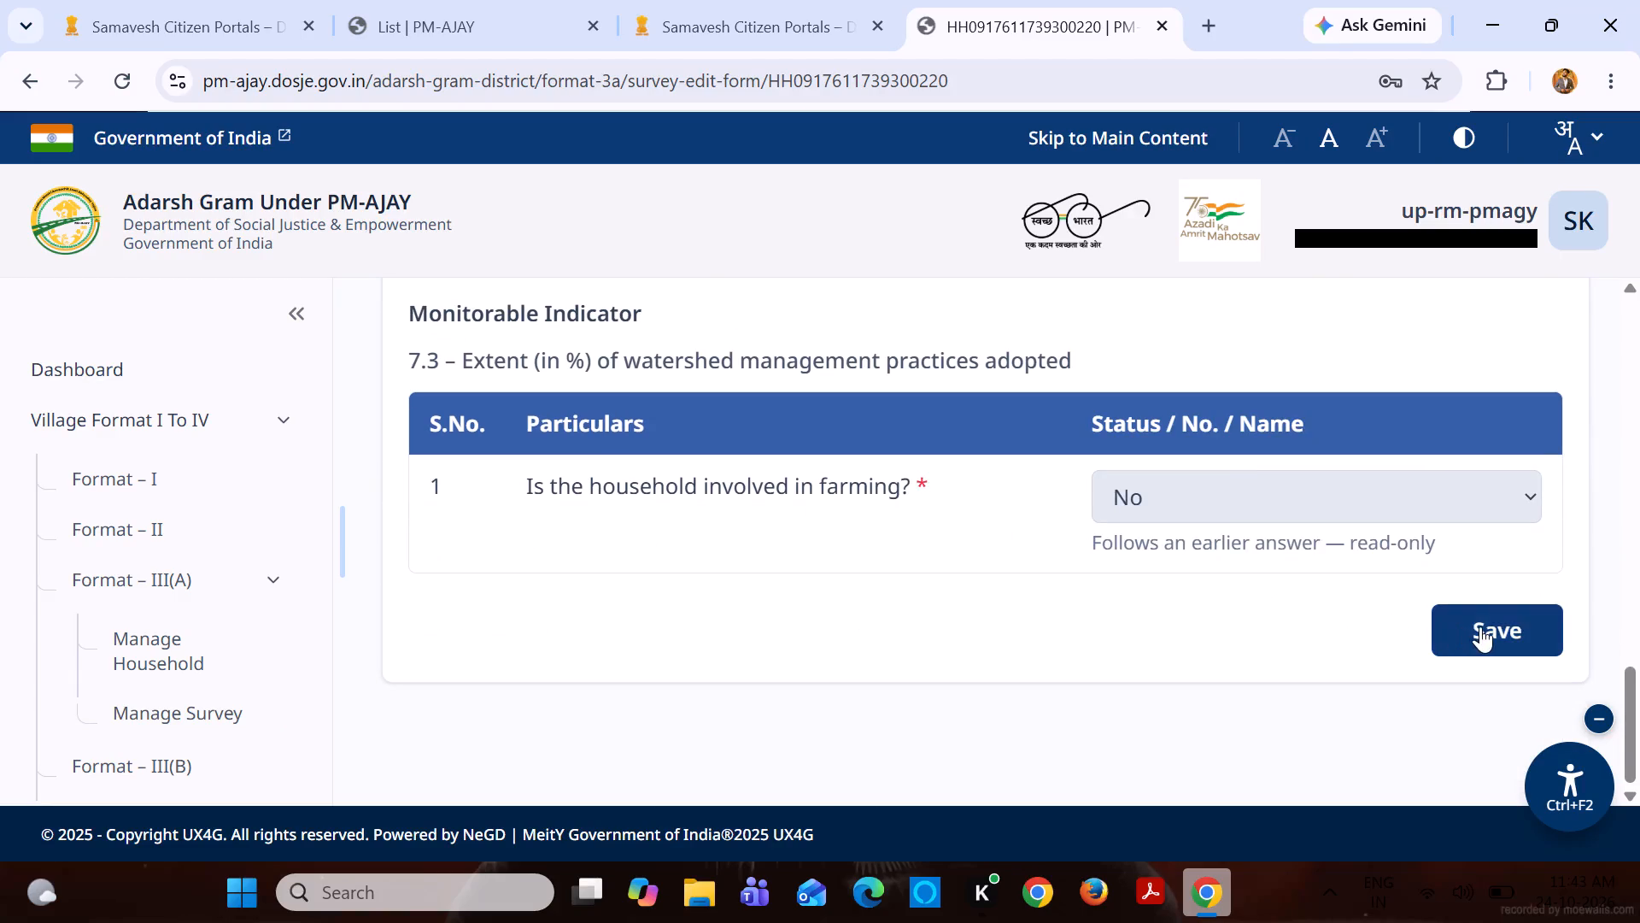
left_click(1480, 626)
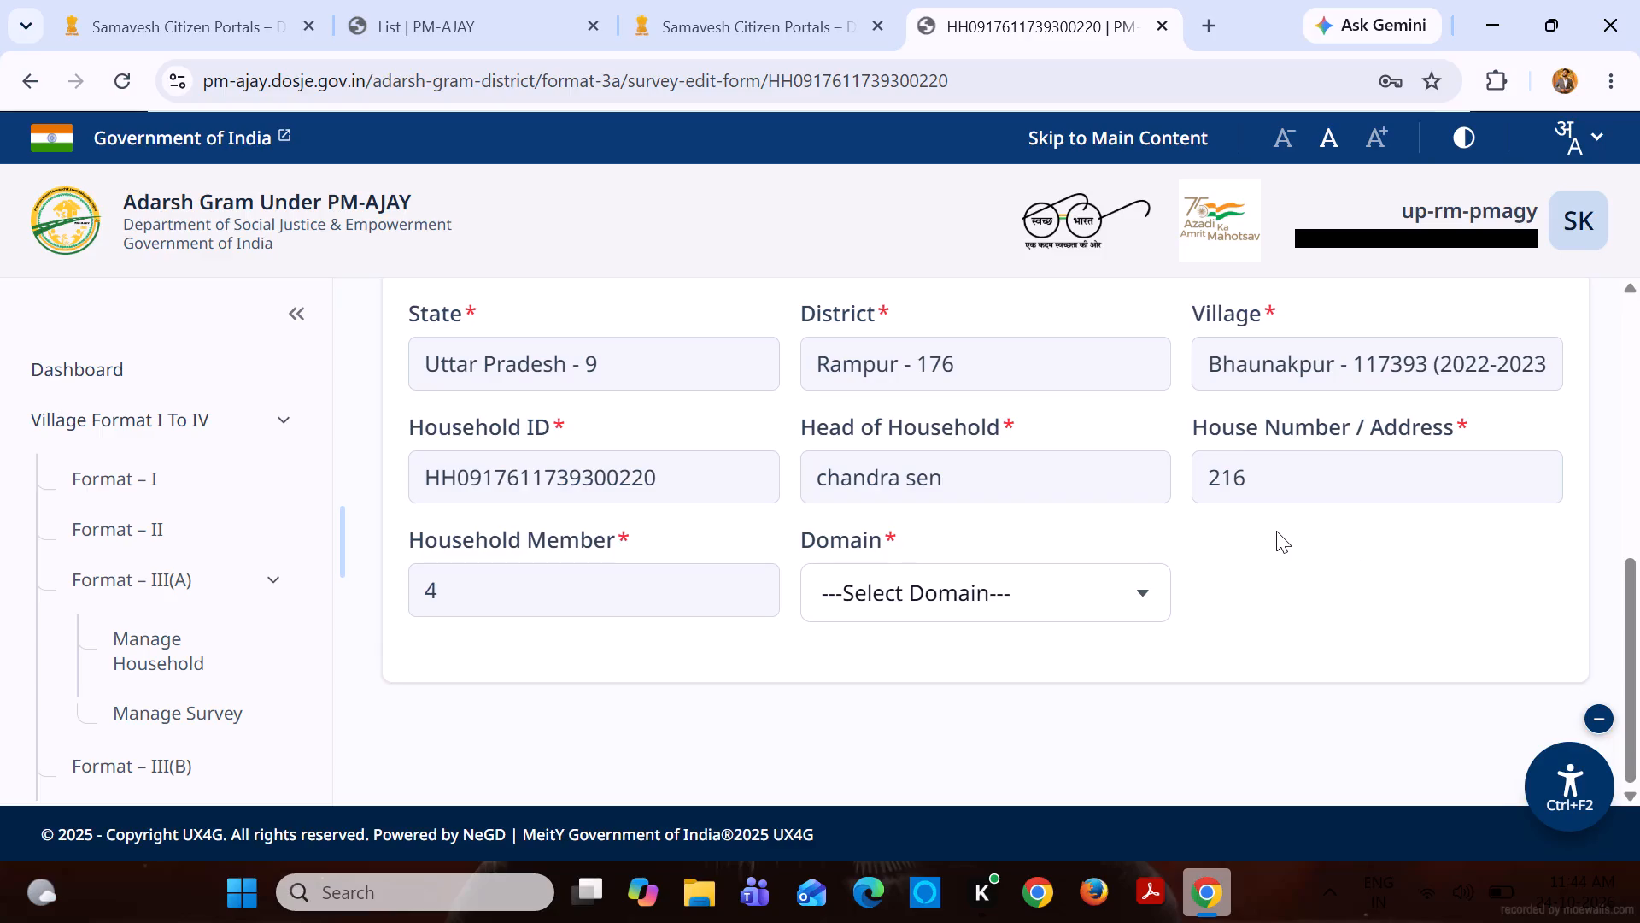
Reopen domain 7 in house 216's survey to check the saved farming answers, and return to the household list.
left_click(1096, 586)
scroll(1078, 434, "down", 2)
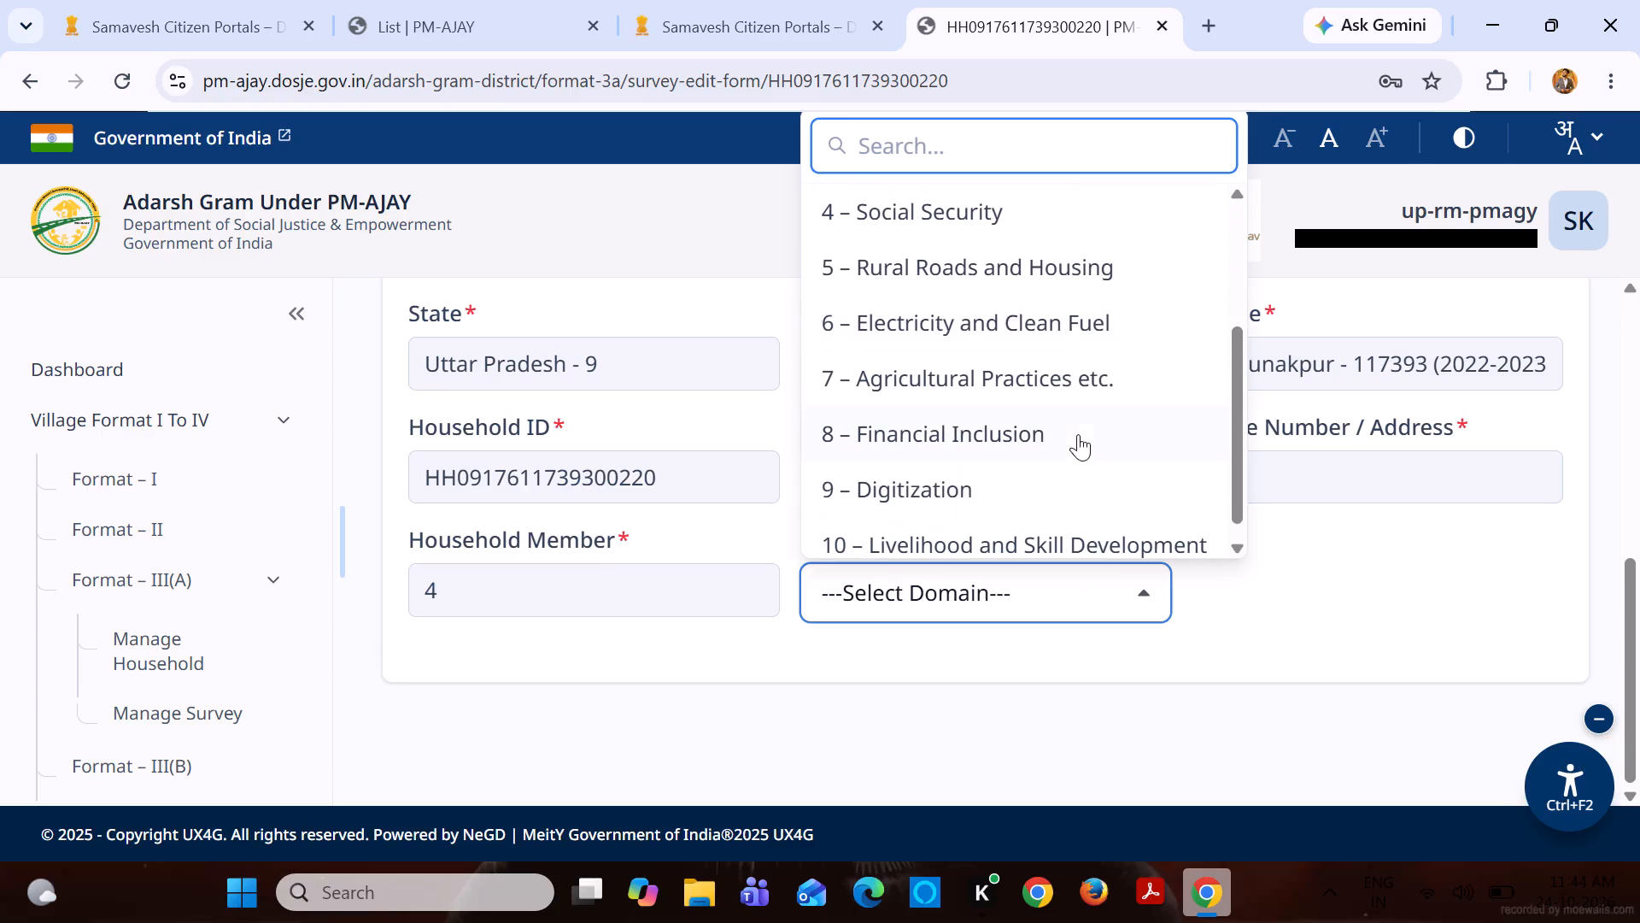
left_click(1063, 363)
scroll(1370, 566, "down", 4)
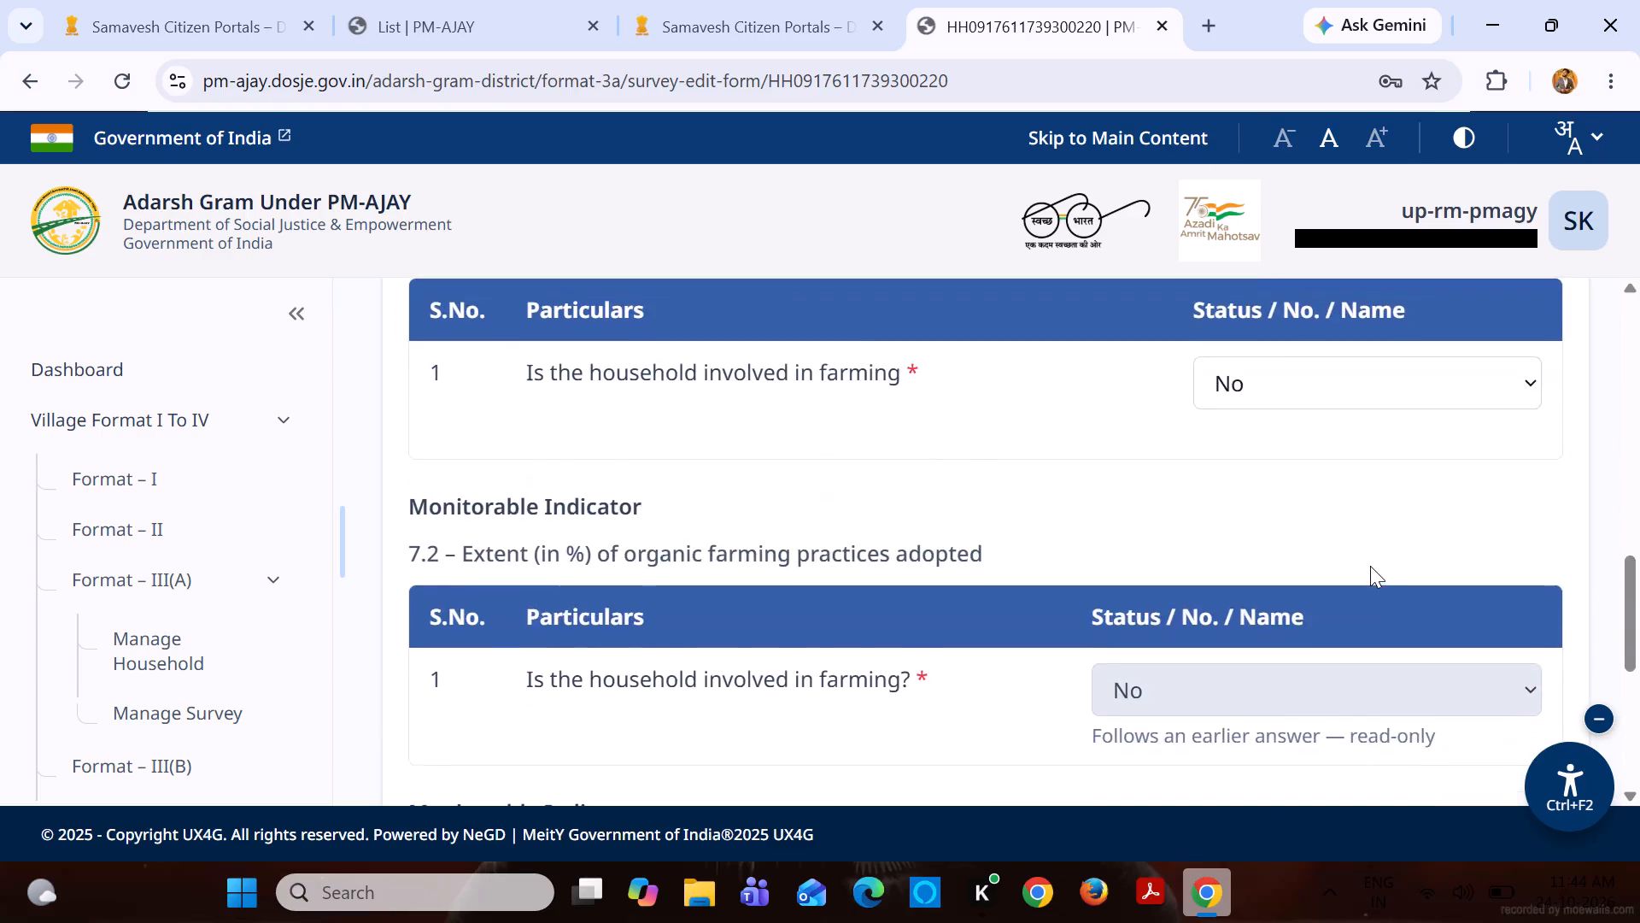
scroll(1370, 566, "up", 10)
left_click(1510, 372)
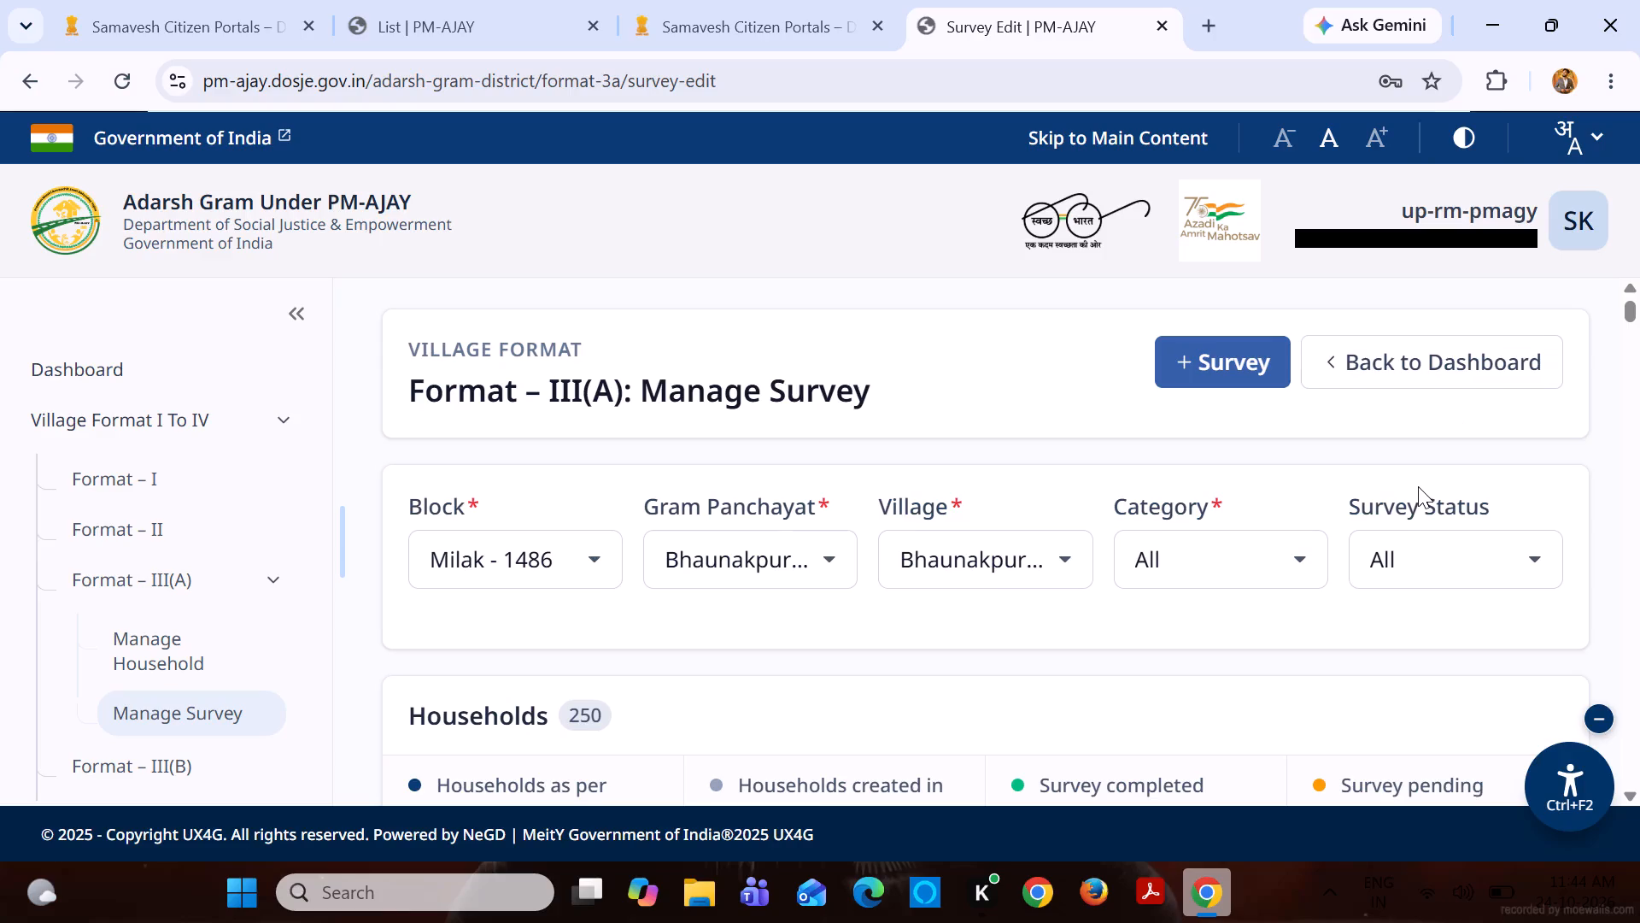
Find house 215 in Bhaunakpur's Manage Survey household list and open its survey for editing.
scroll(1417, 497, "down", 7)
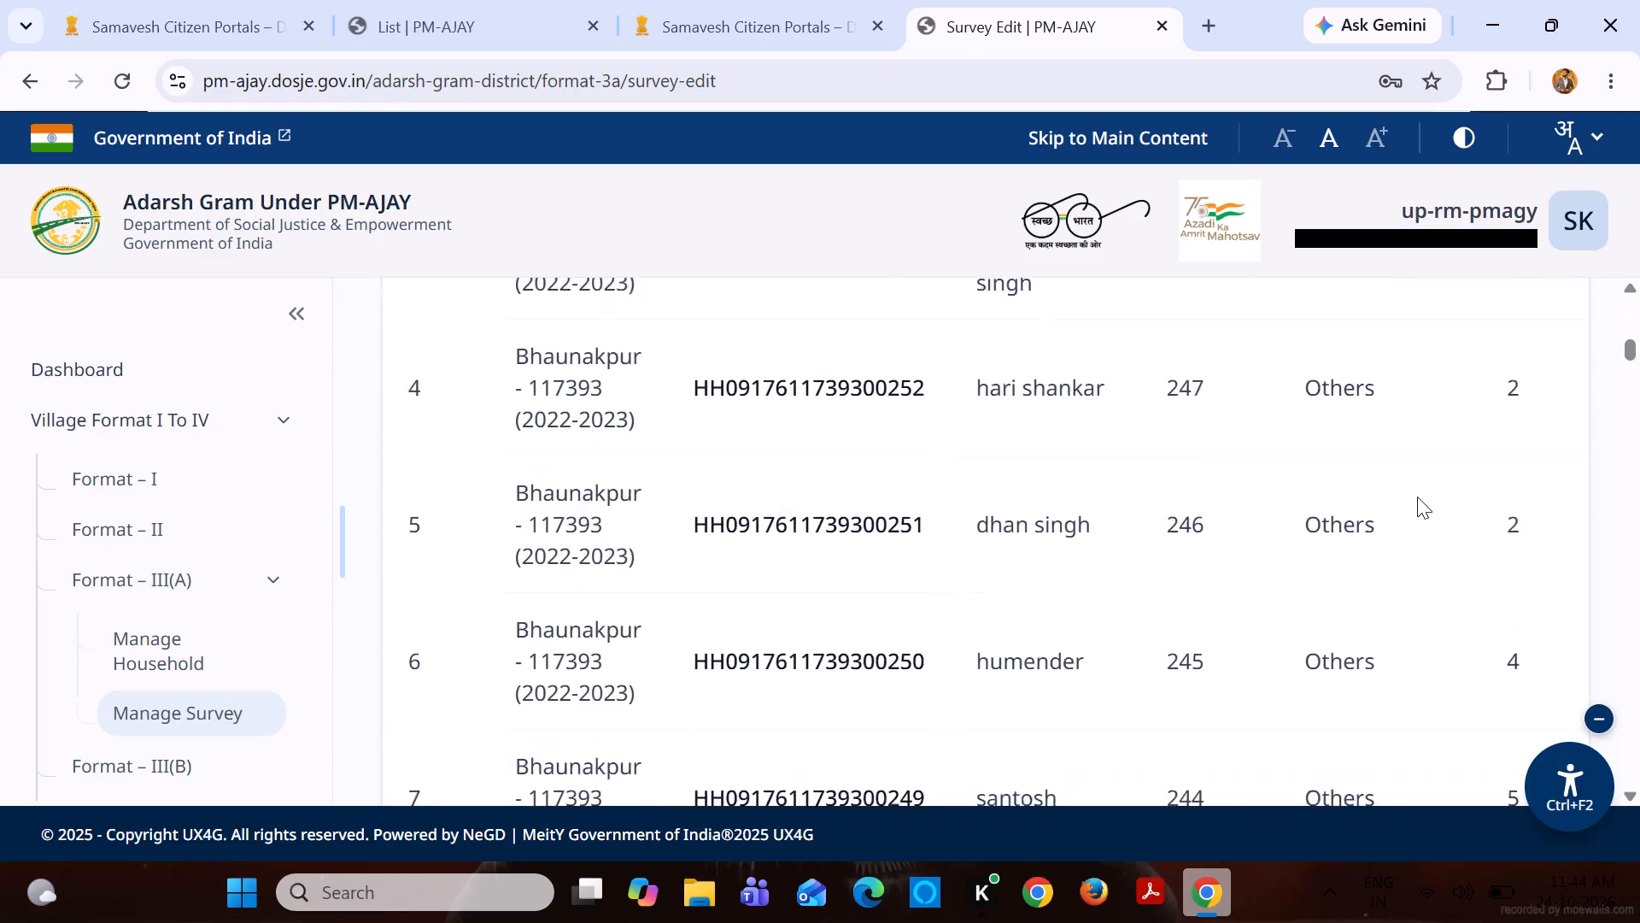
scroll(1417, 497, "down", 8)
scroll(1417, 497, "left", 8)
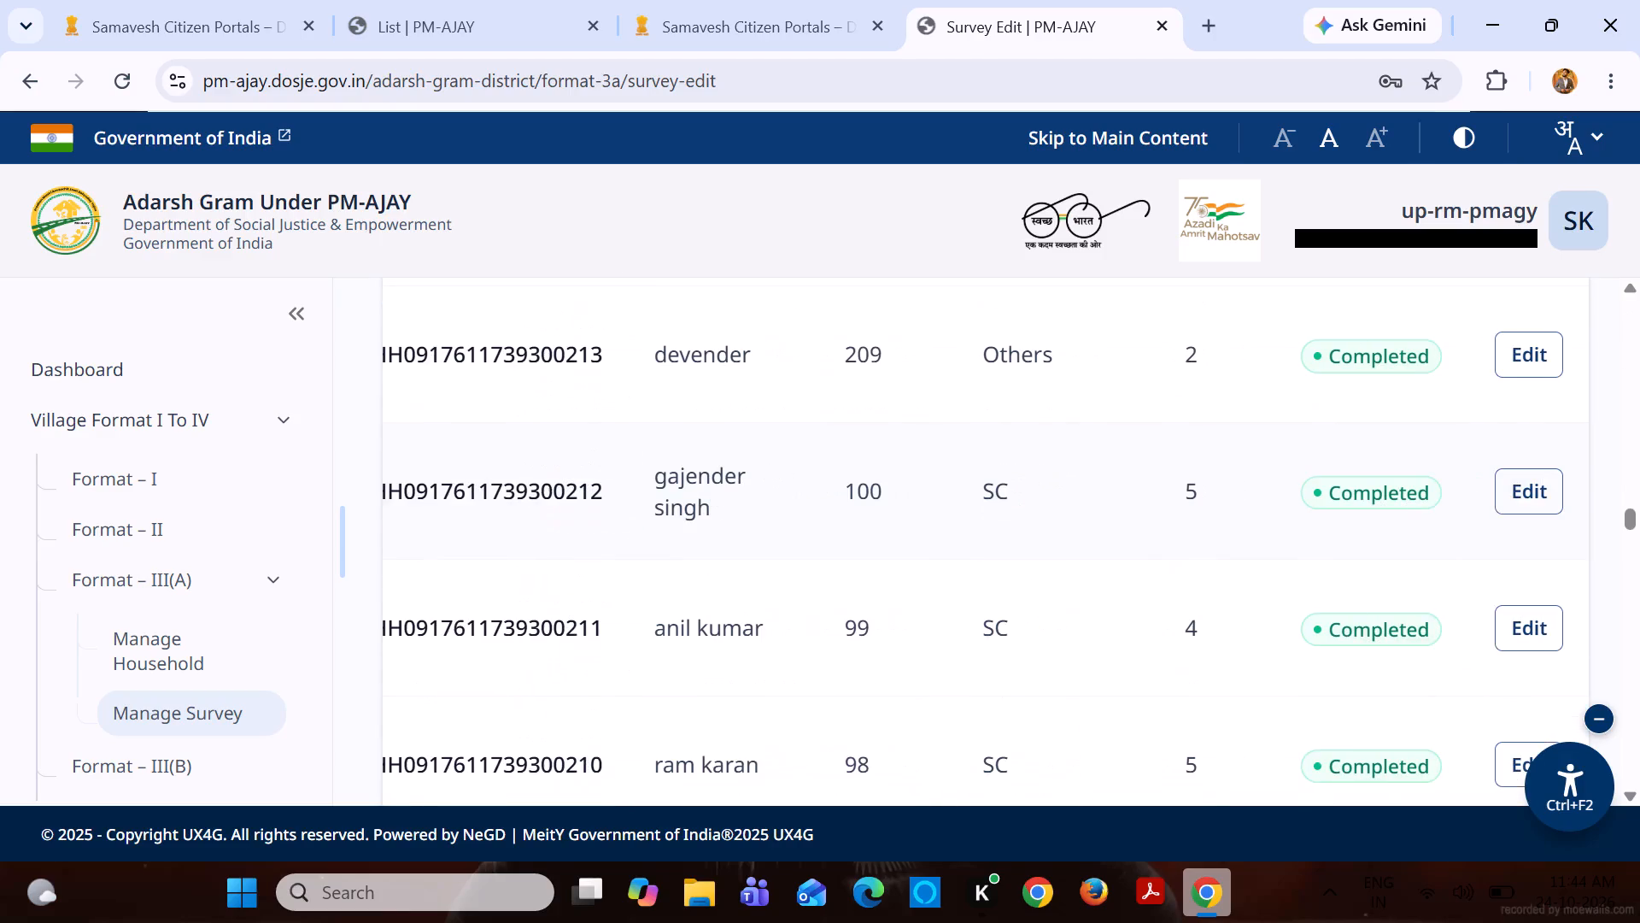
scroll(1417, 497, "up", 8)
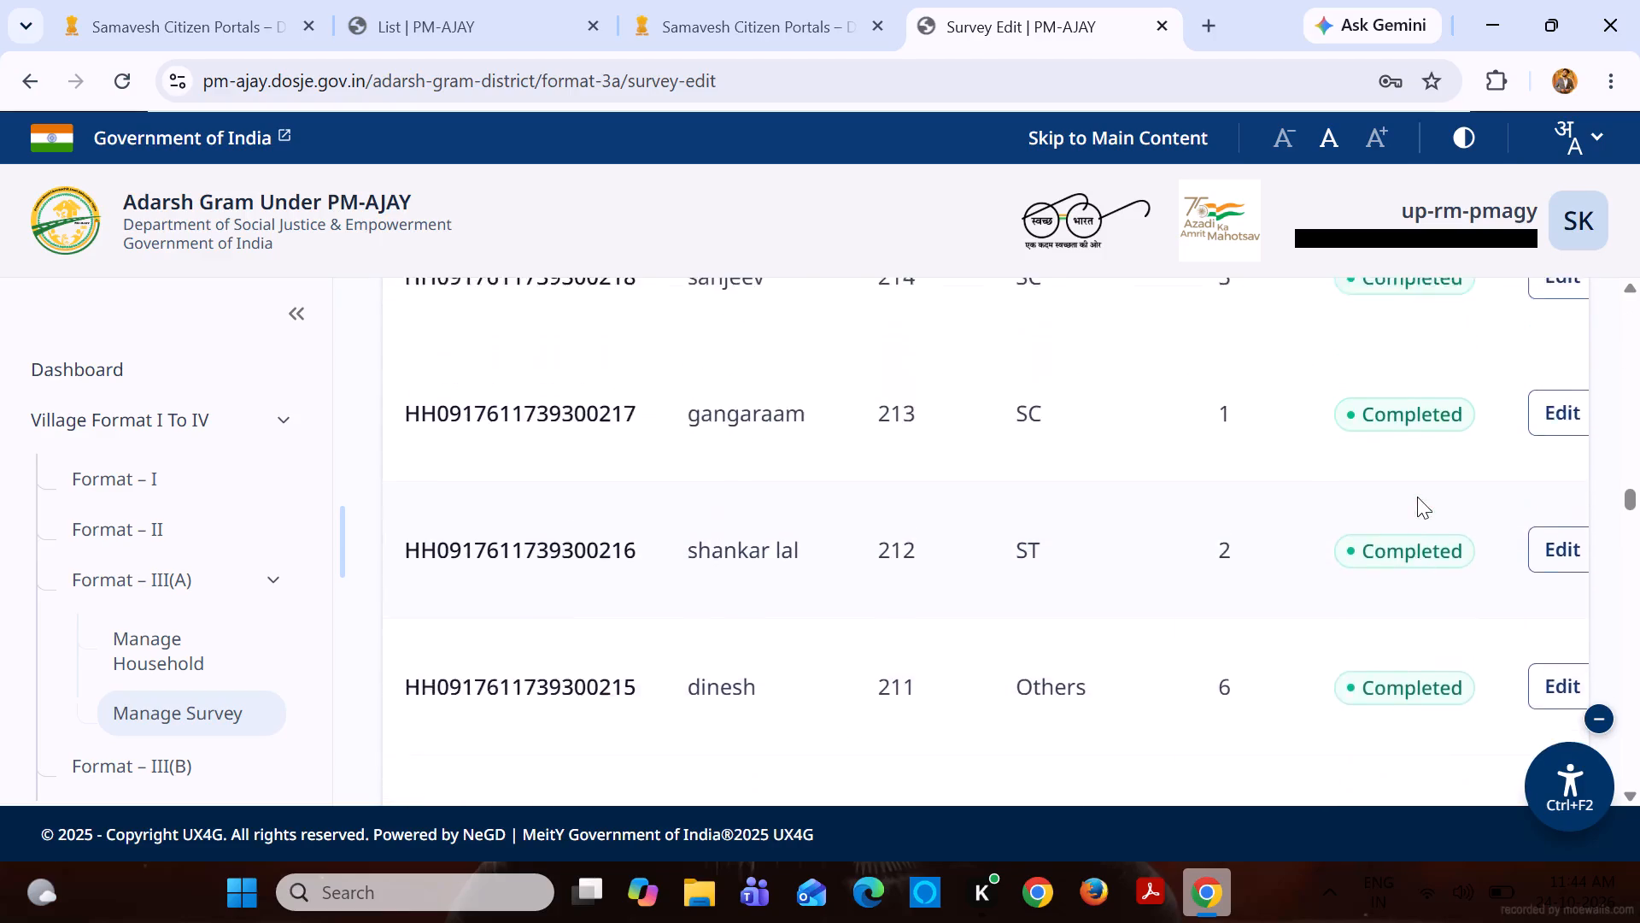
scroll(1417, 497, "up", 5)
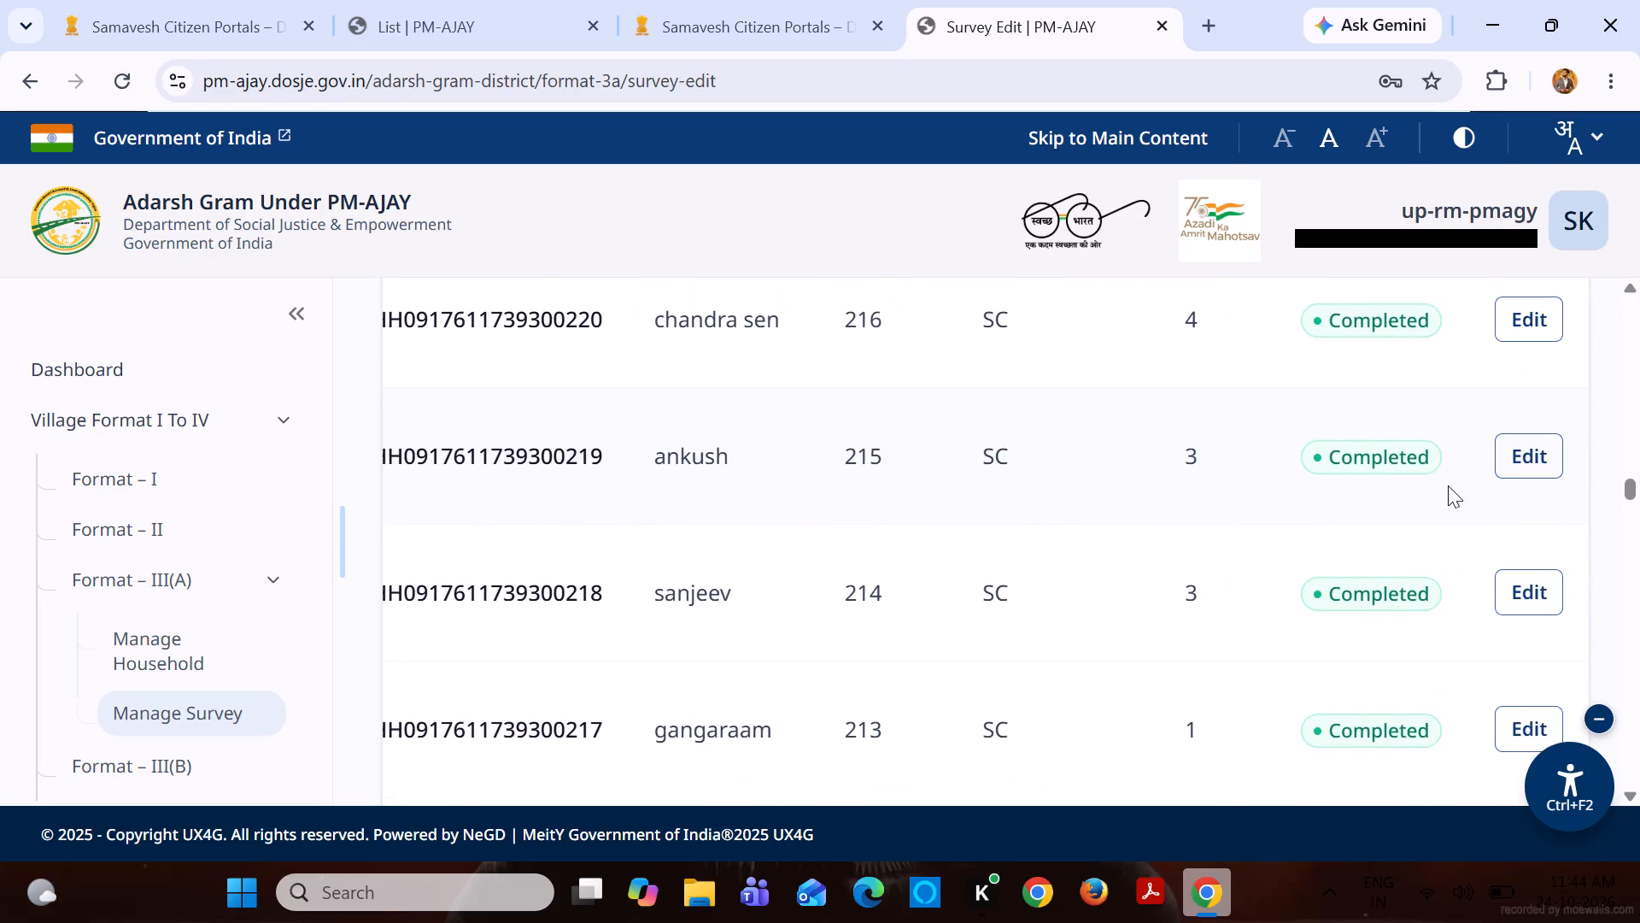
left_click(1520, 473)
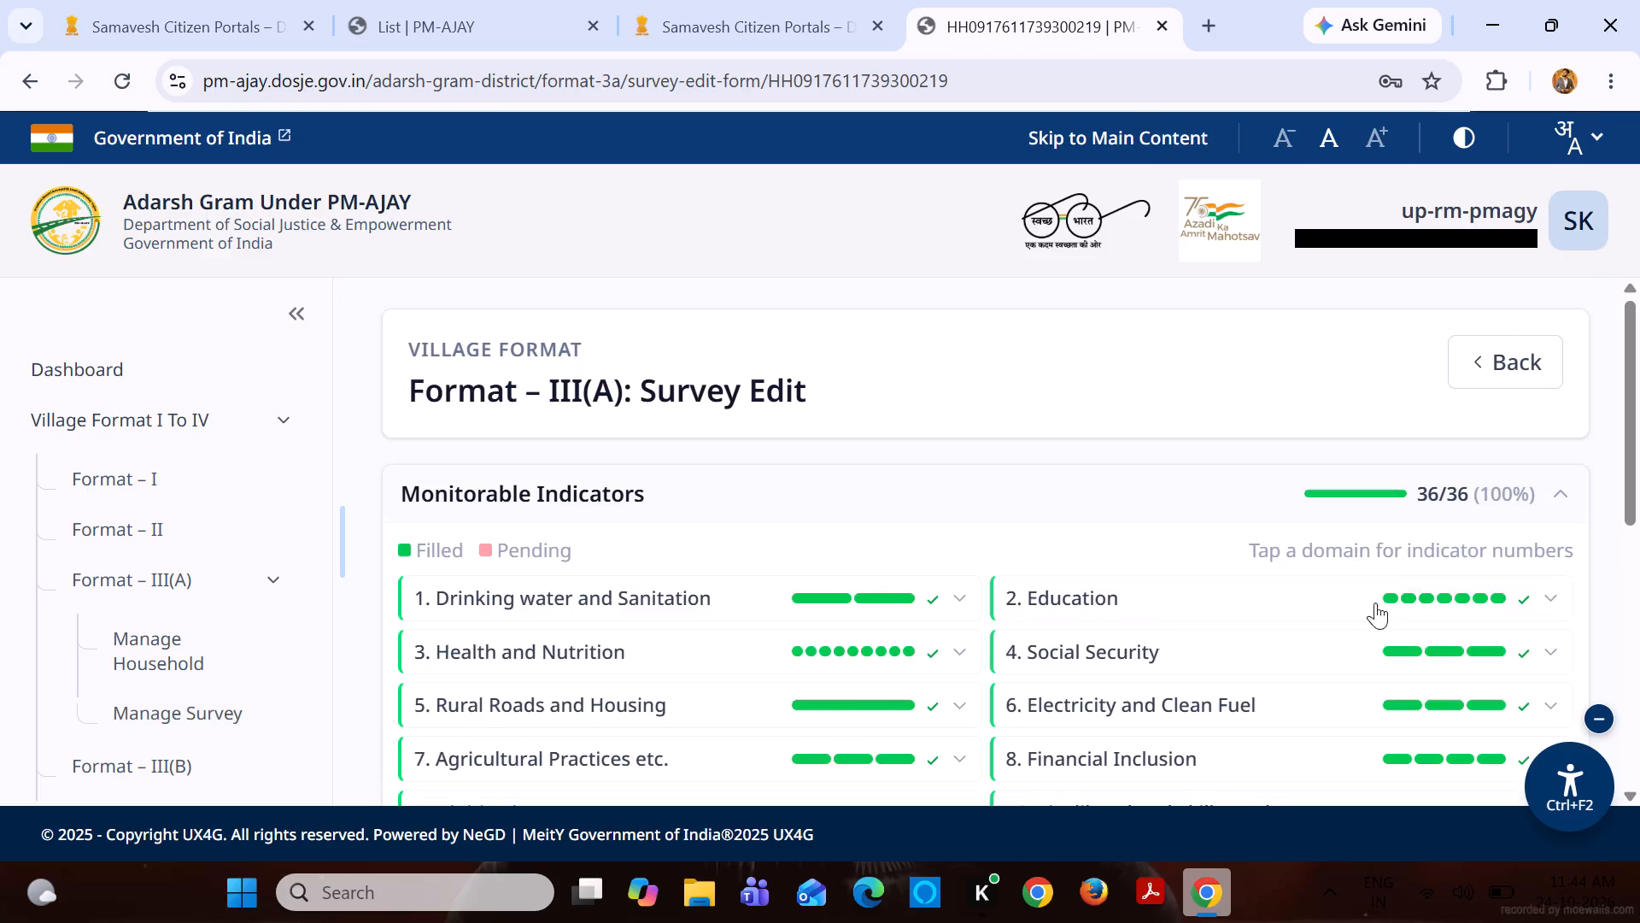
In house 215's survey, answer No to household involvement in farming under domain 7, indicator 7.1, save and return to the list.
scroll(1368, 609, "down", 7)
left_click(1129, 587)
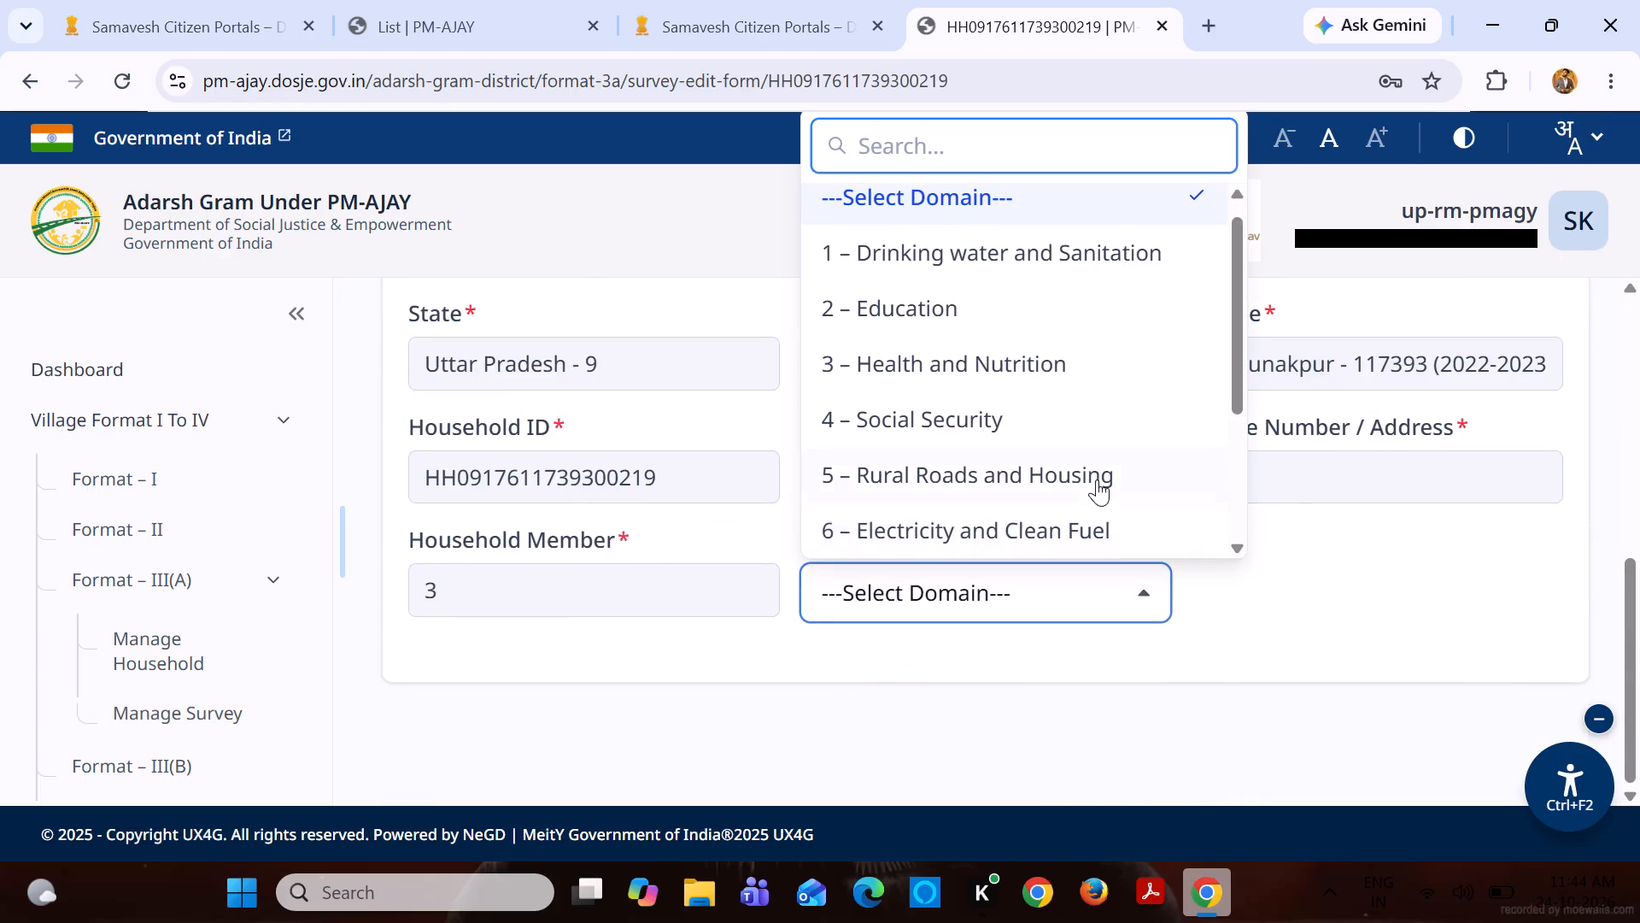
scroll(1097, 479, "down", 1)
left_click(1080, 473)
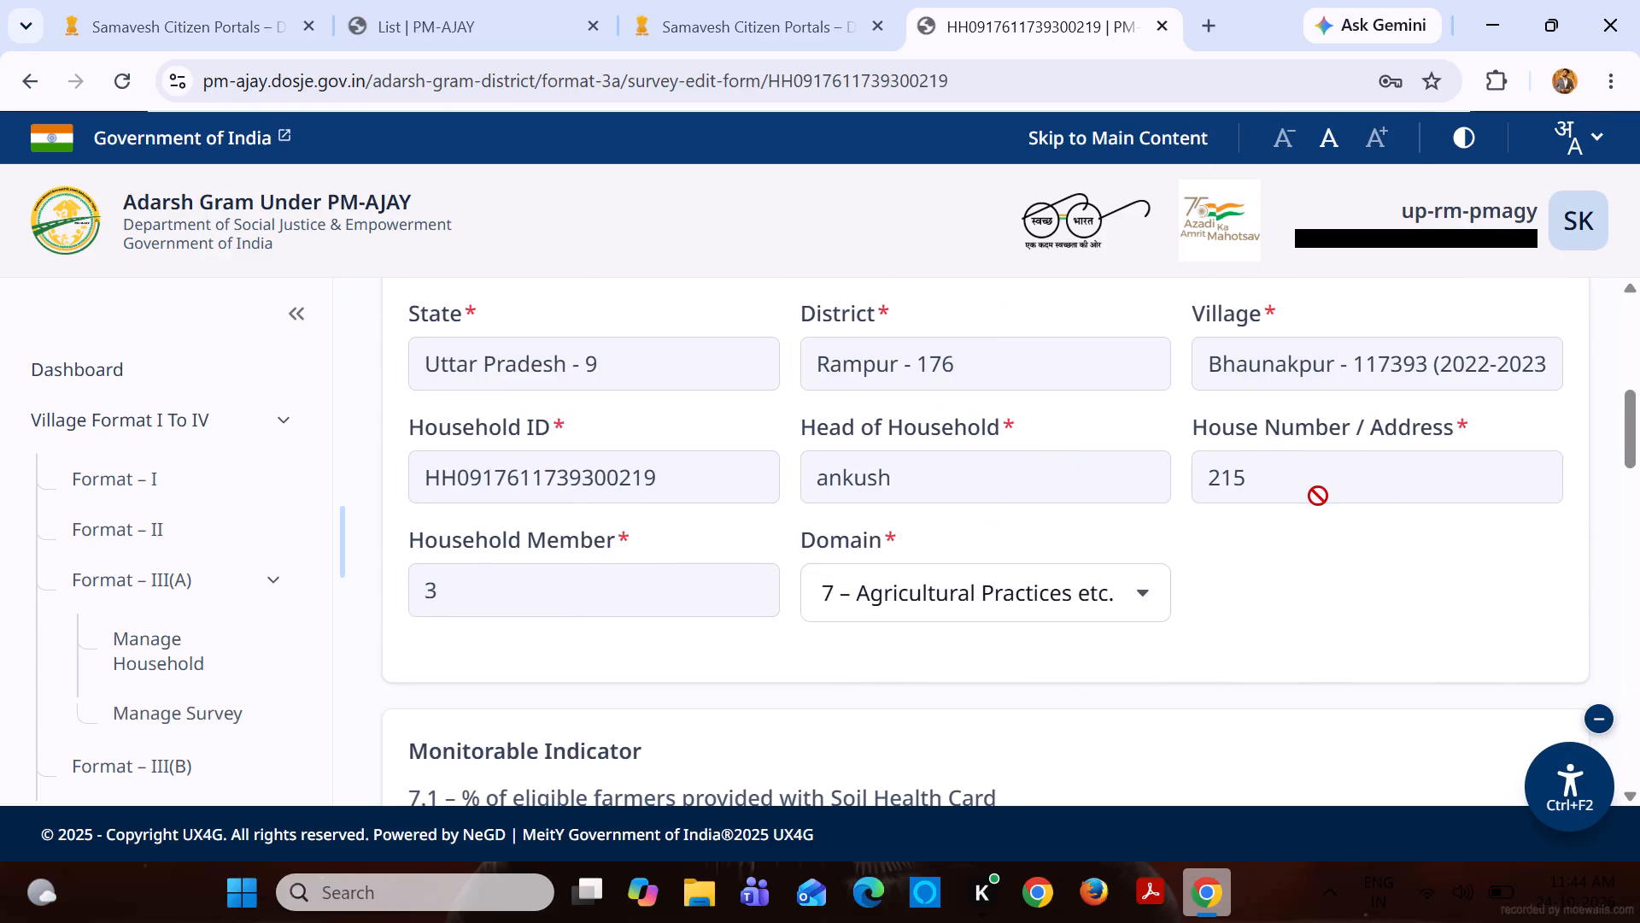
scroll(1318, 496, "down", 4)
left_click_drag(1438, 470, 1365, 612)
left_click(1365, 612)
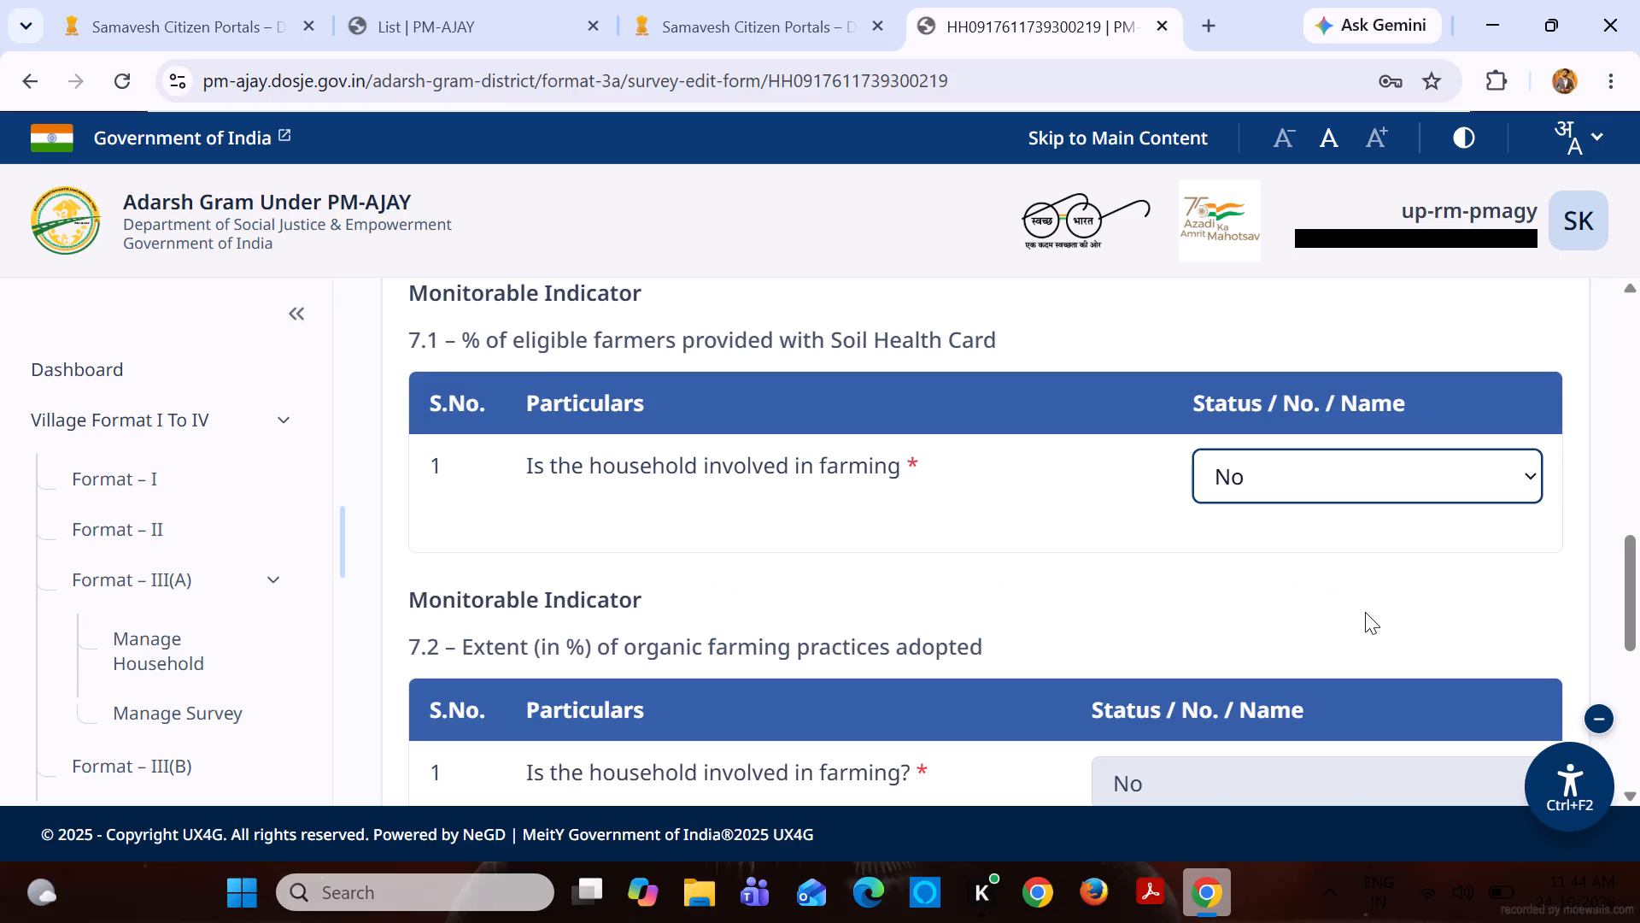
scroll(1365, 612, "down", 7)
left_click(1495, 635)
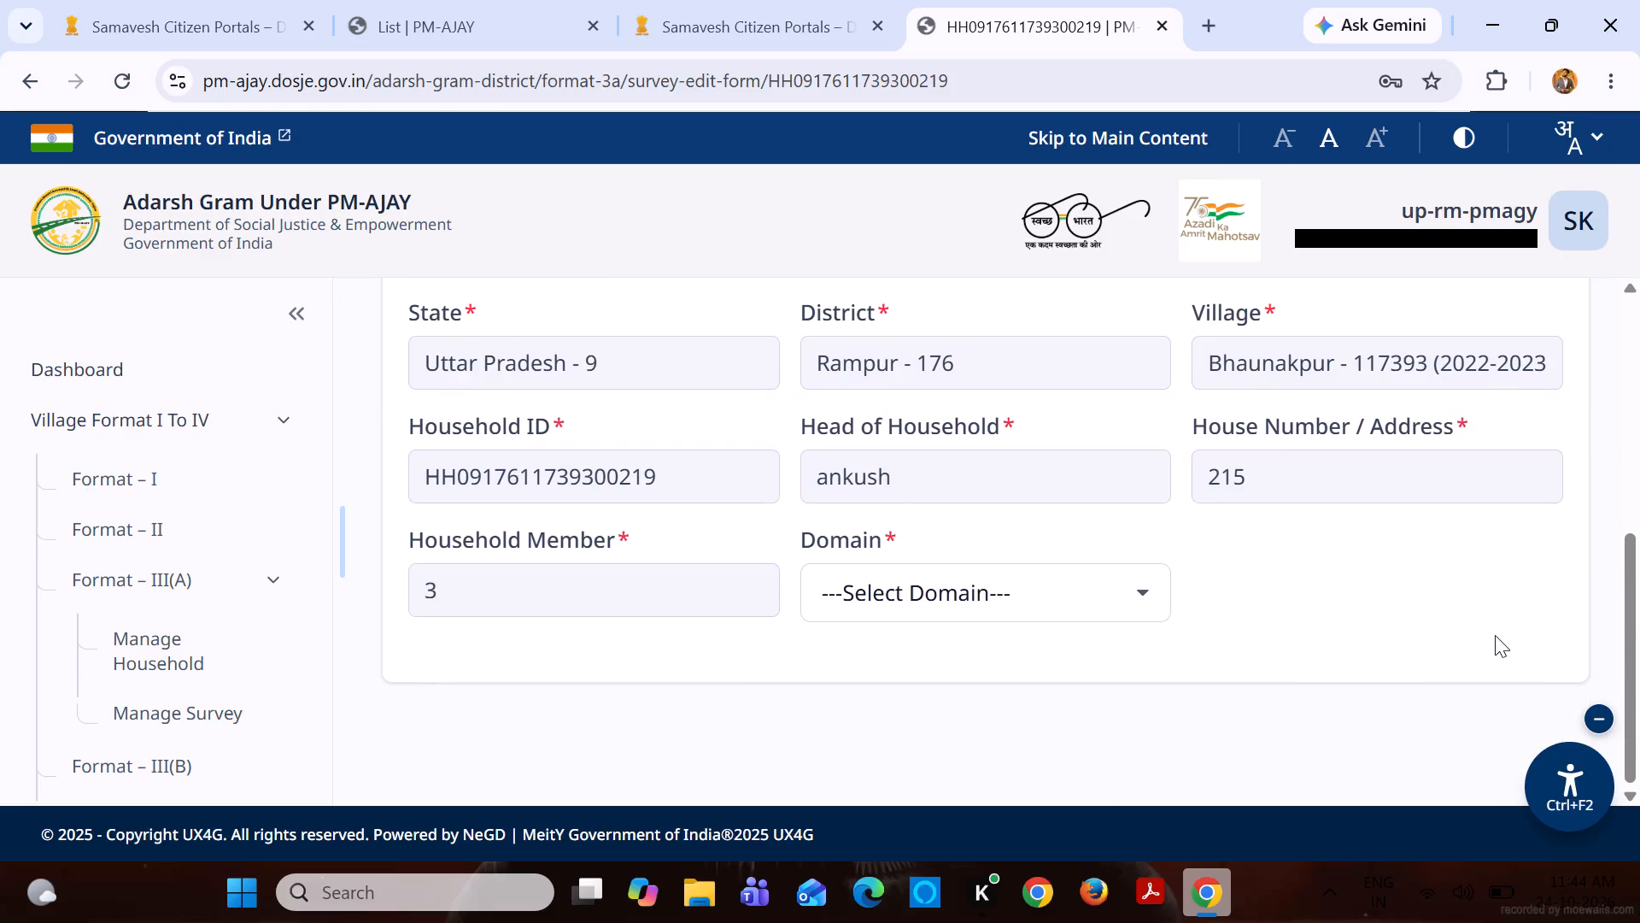
scroll(1526, 514, "up", 8)
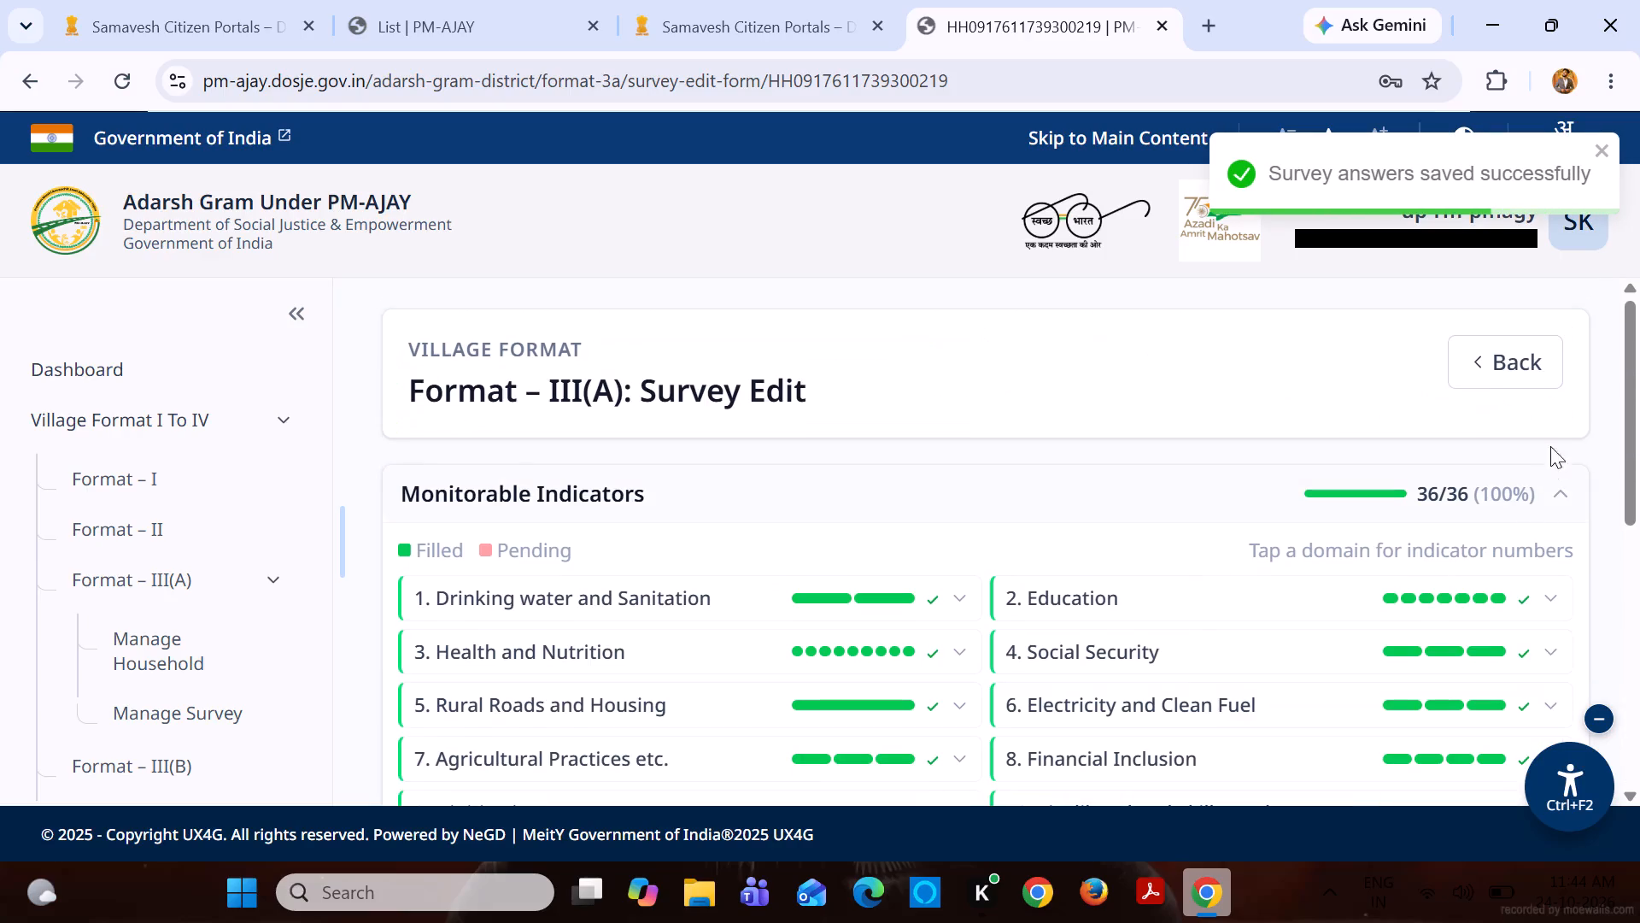
left_click(1518, 356)
scroll(1367, 523, "down", 4)
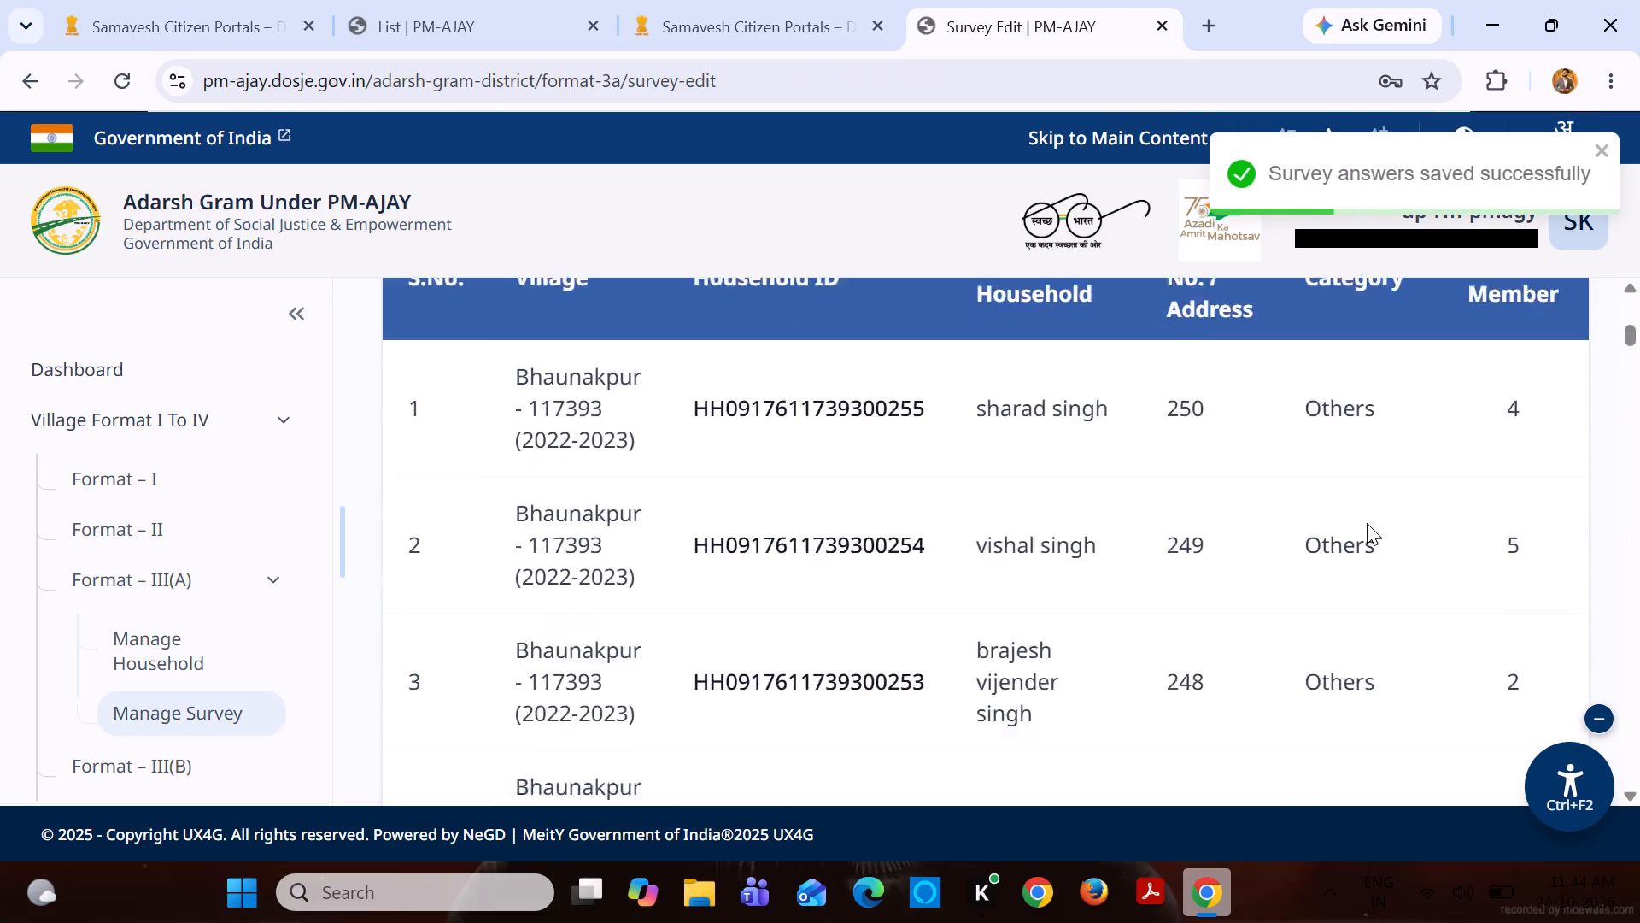
scroll(1367, 523, "down", 12)
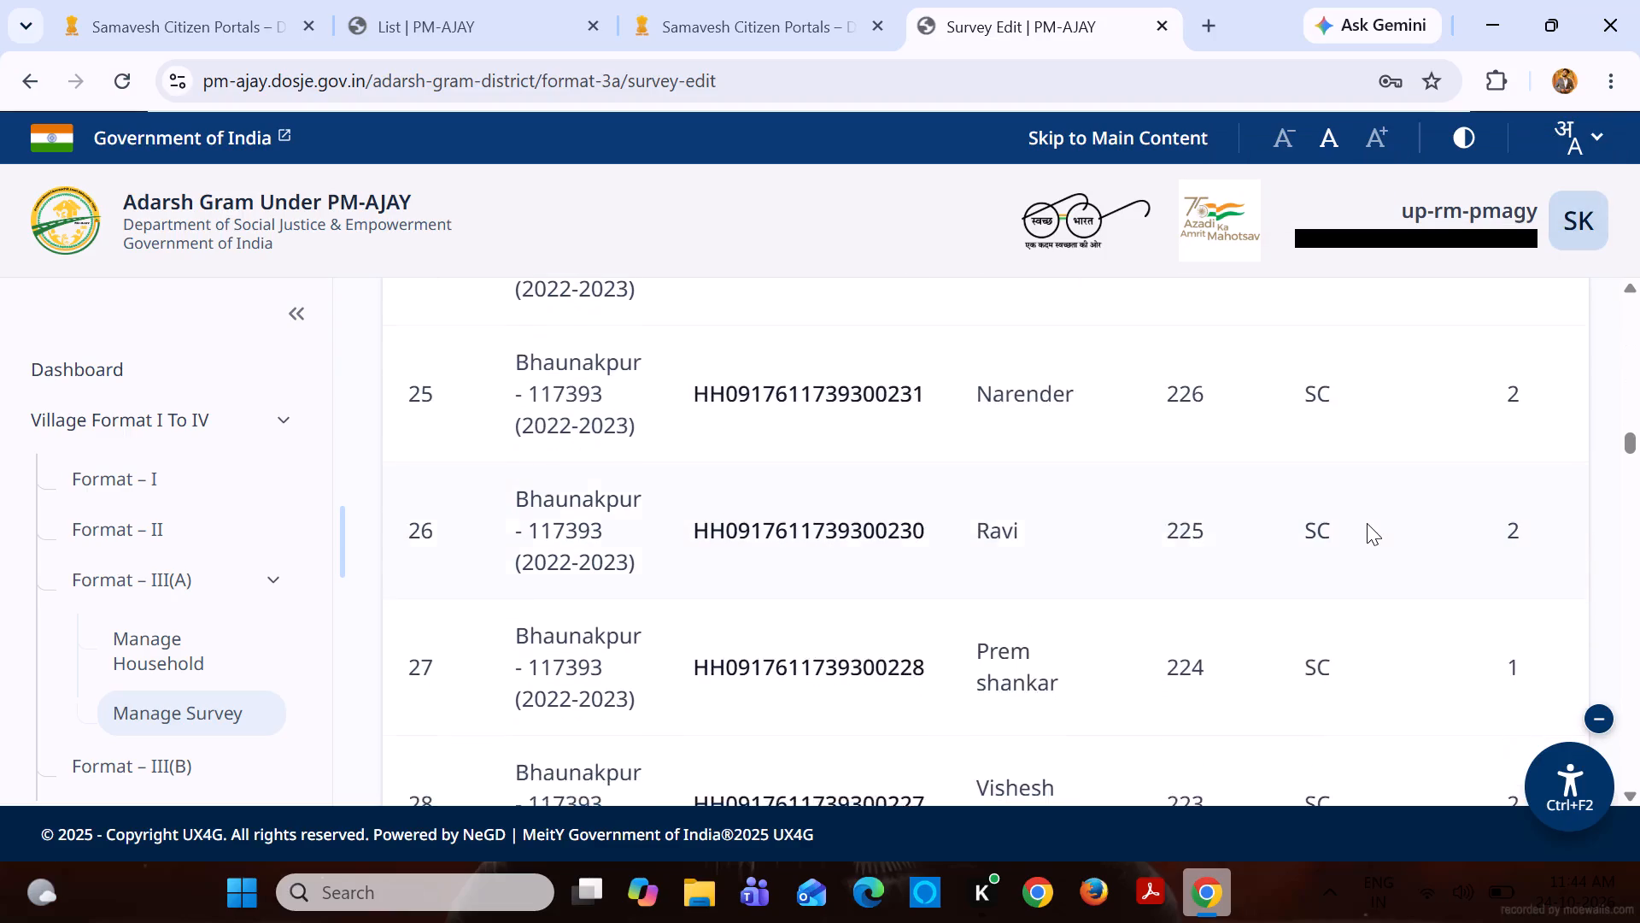
scroll(1367, 523, "down", 11)
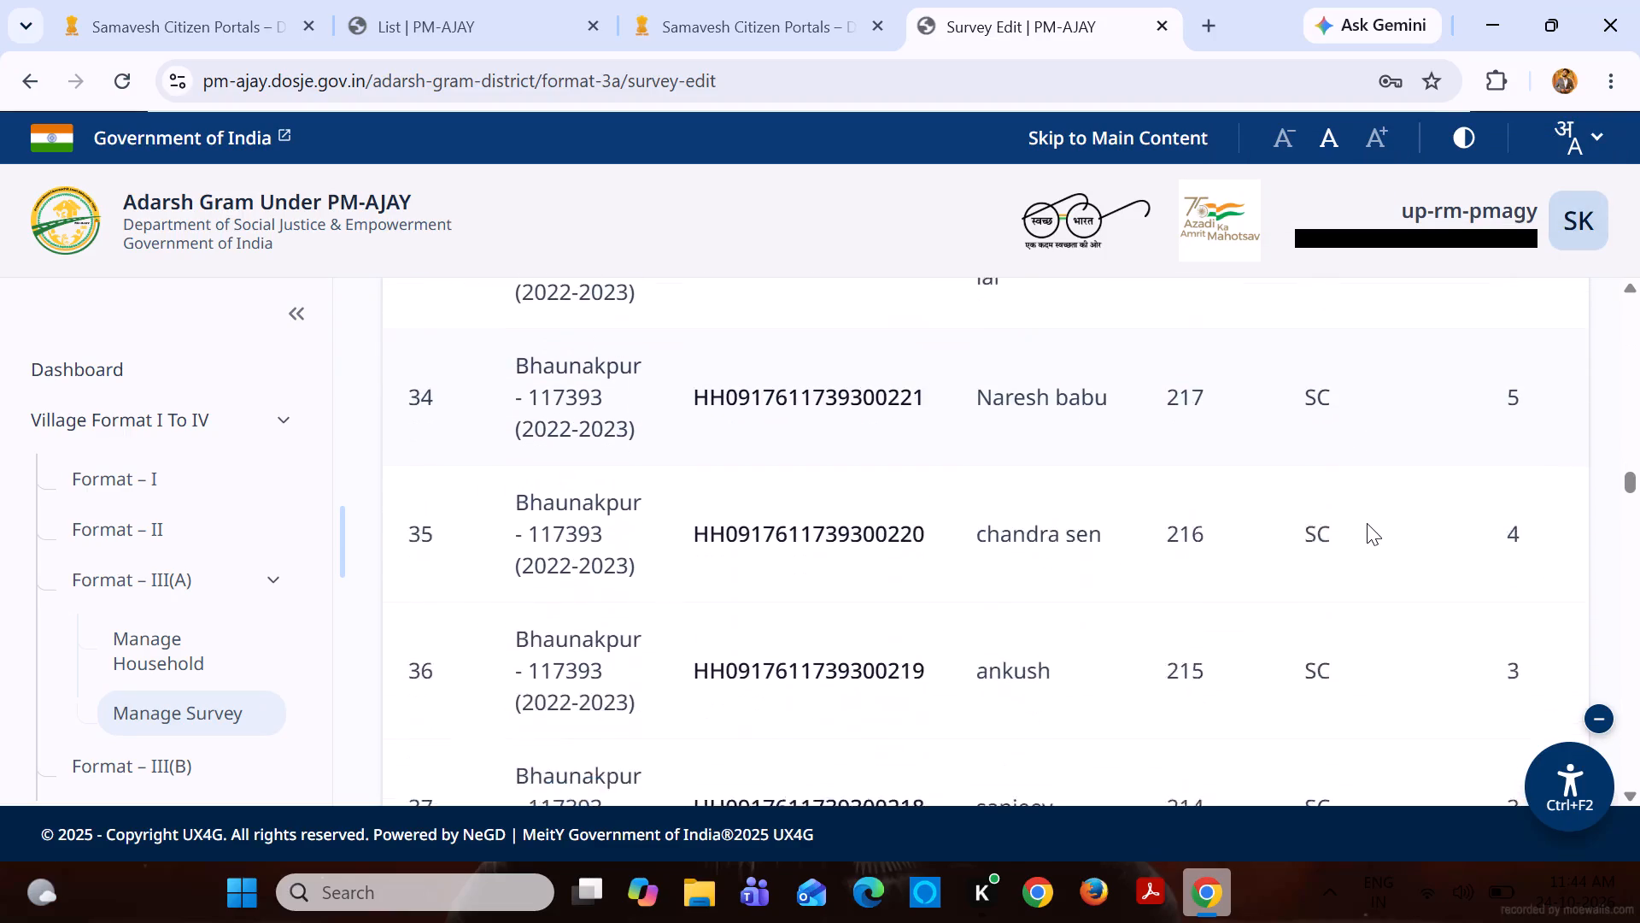
scroll(1367, 523, "left", 6)
scroll(1367, 523, "down", 2)
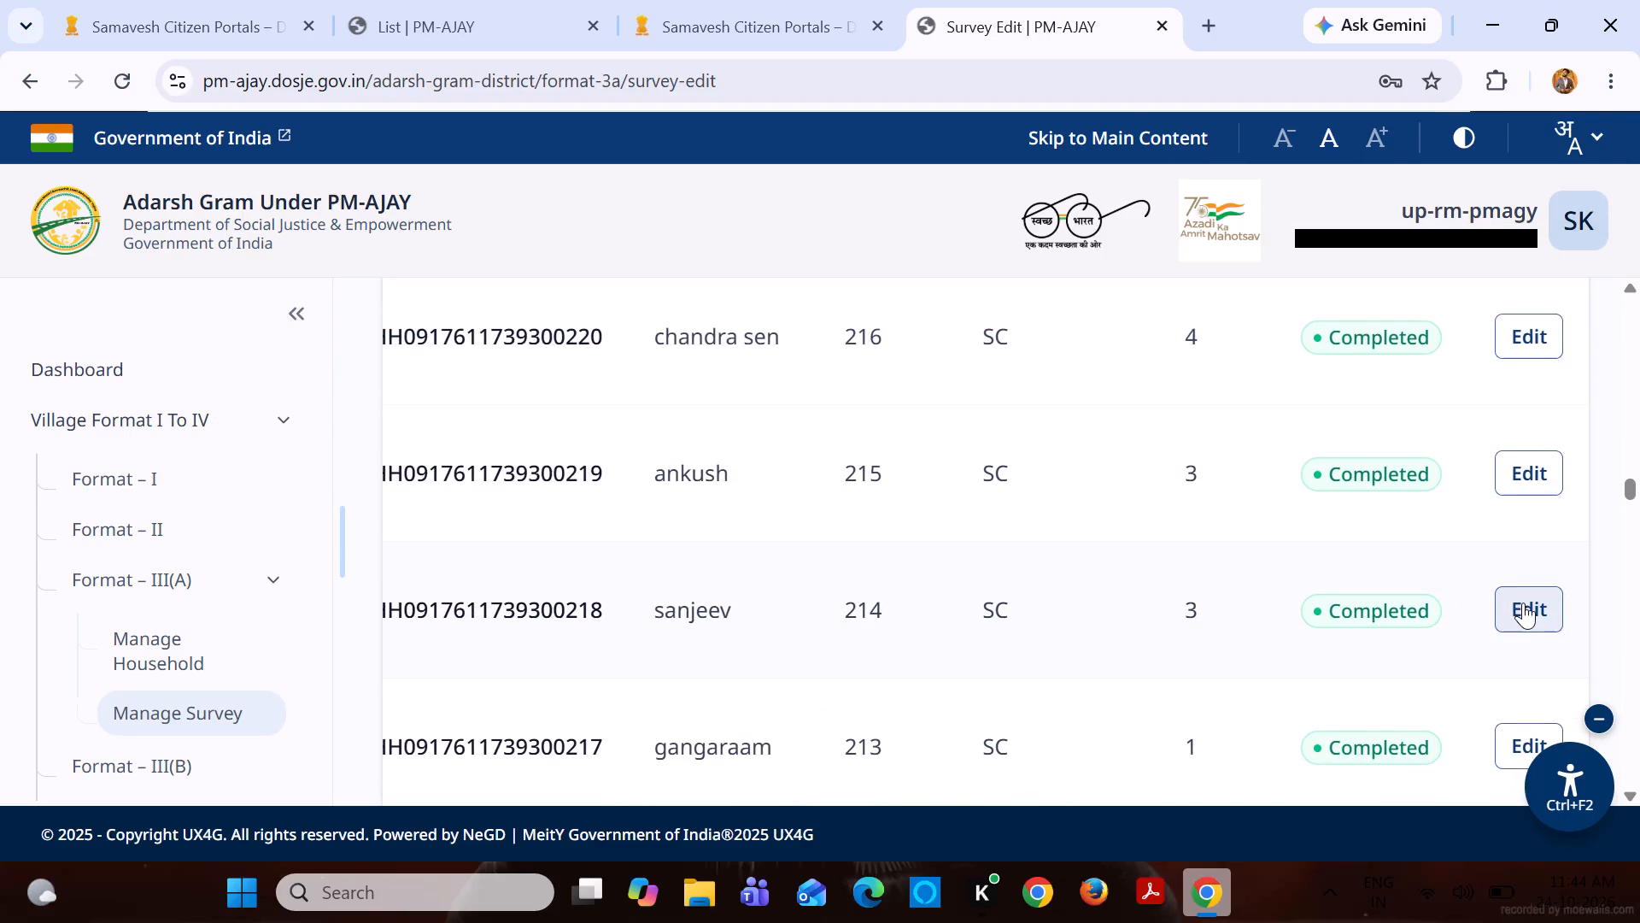
left_click(1523, 603)
In house 214's survey, answer No to household involvement in farming under domain 7, indicator 7.1, save and return to the list.
scroll(1385, 593, "down", 6)
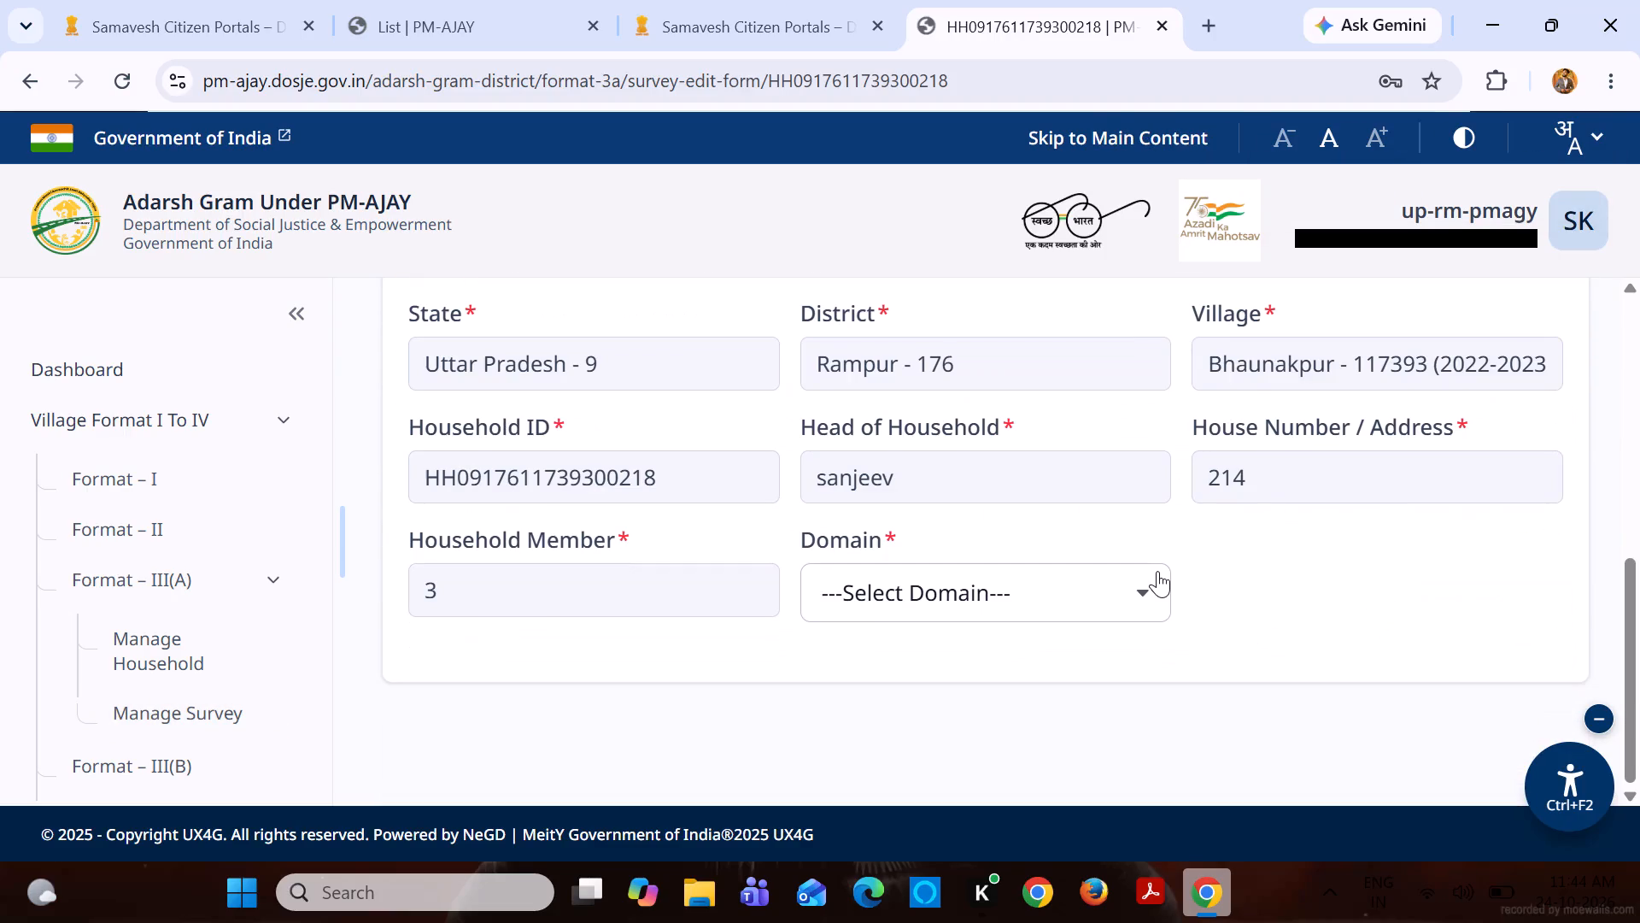
left_click(1157, 571)
scroll(1075, 445, "down", 1)
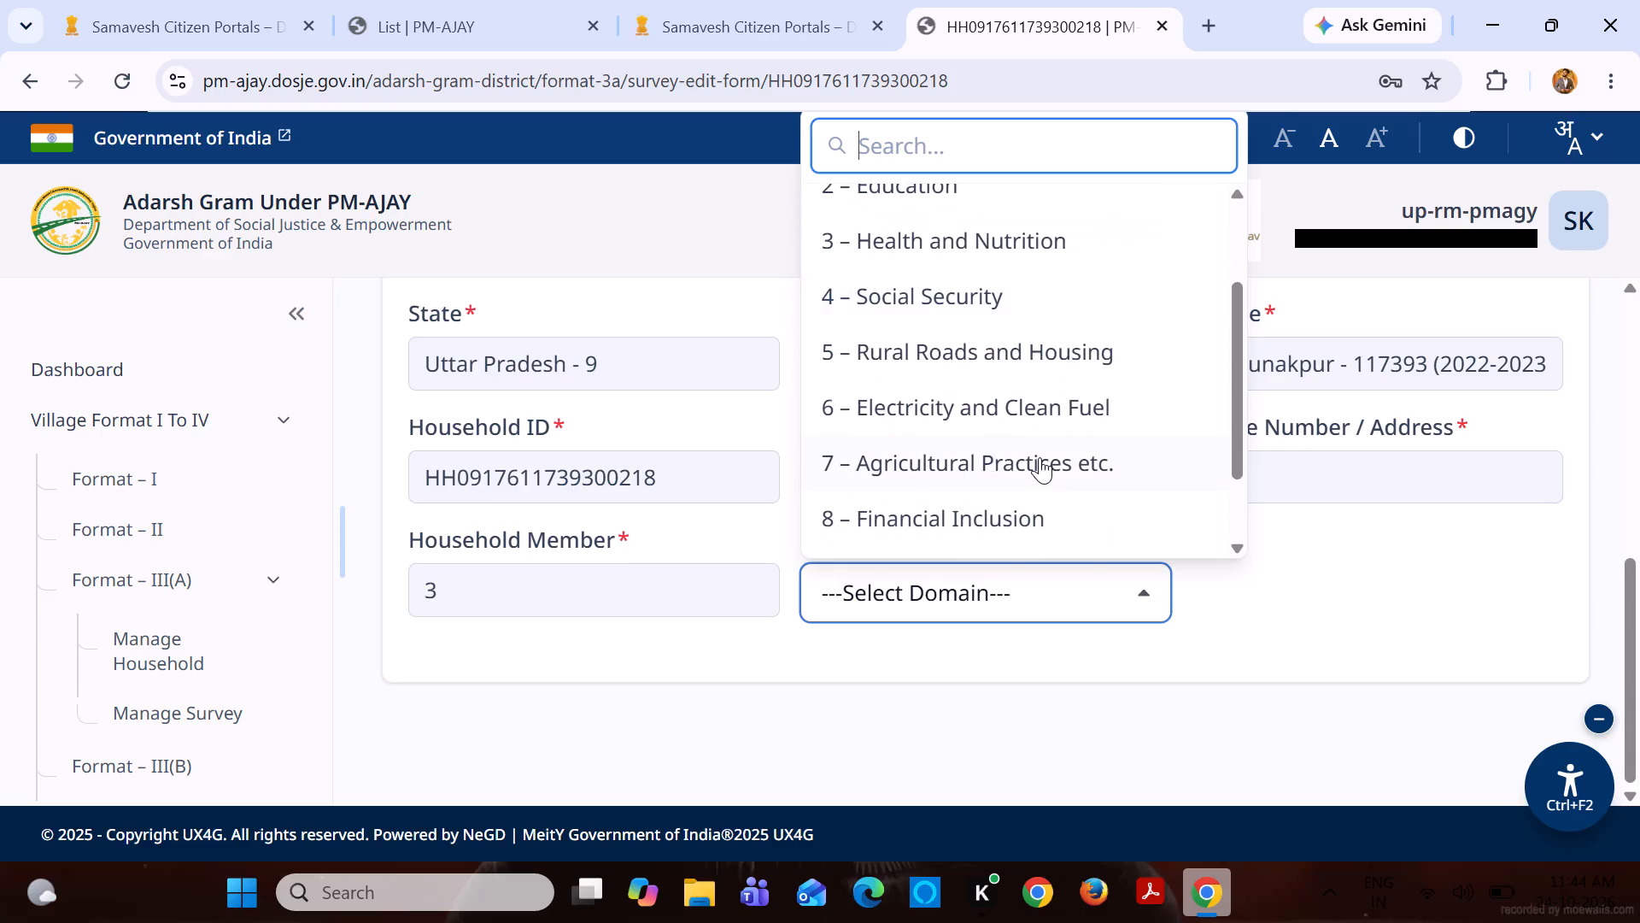
left_click(1040, 457)
scroll(1259, 498, "down", 3)
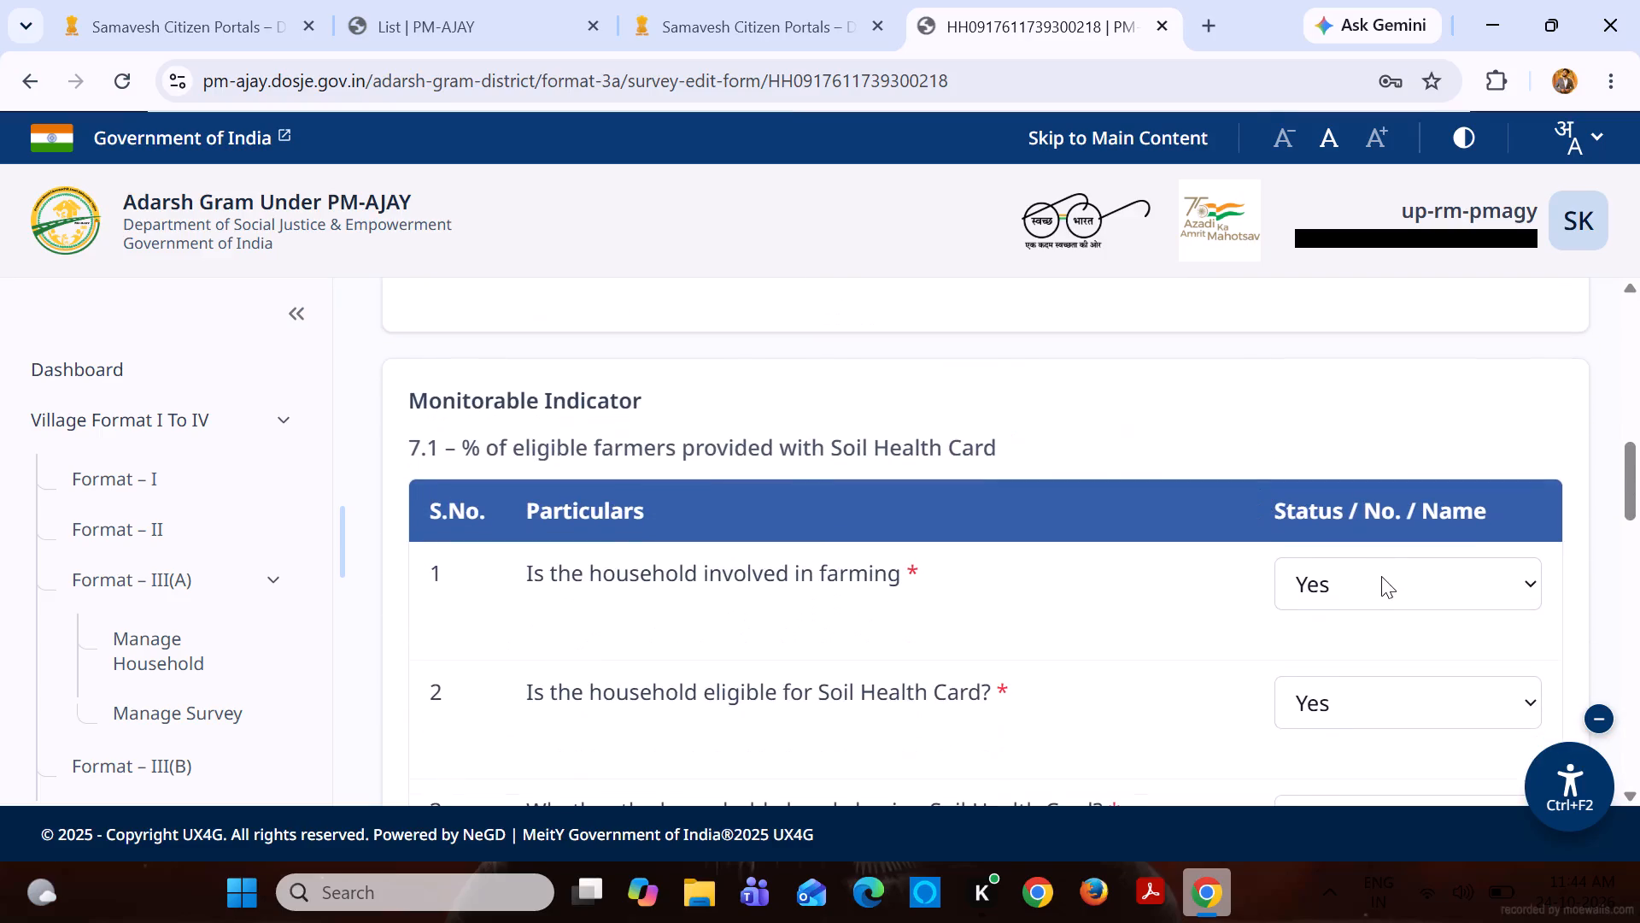
left_click_drag(1381, 576, 1332, 710)
left_click(1332, 710)
scroll(1332, 710, "down", 5)
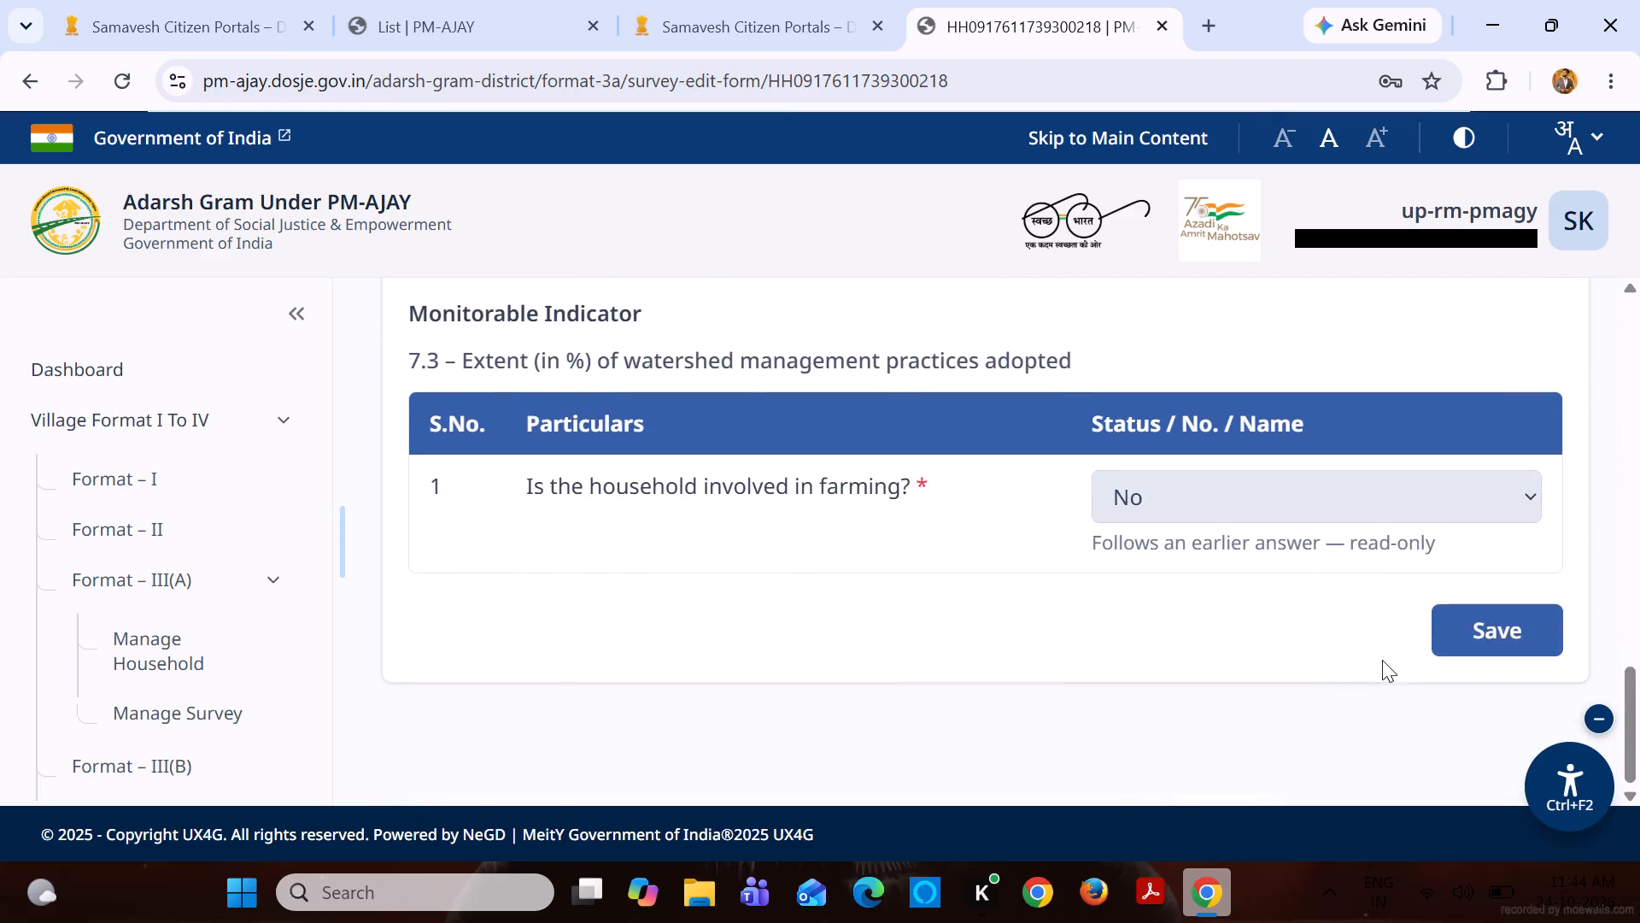
left_click(1487, 629)
scroll(1300, 455, "up", 3)
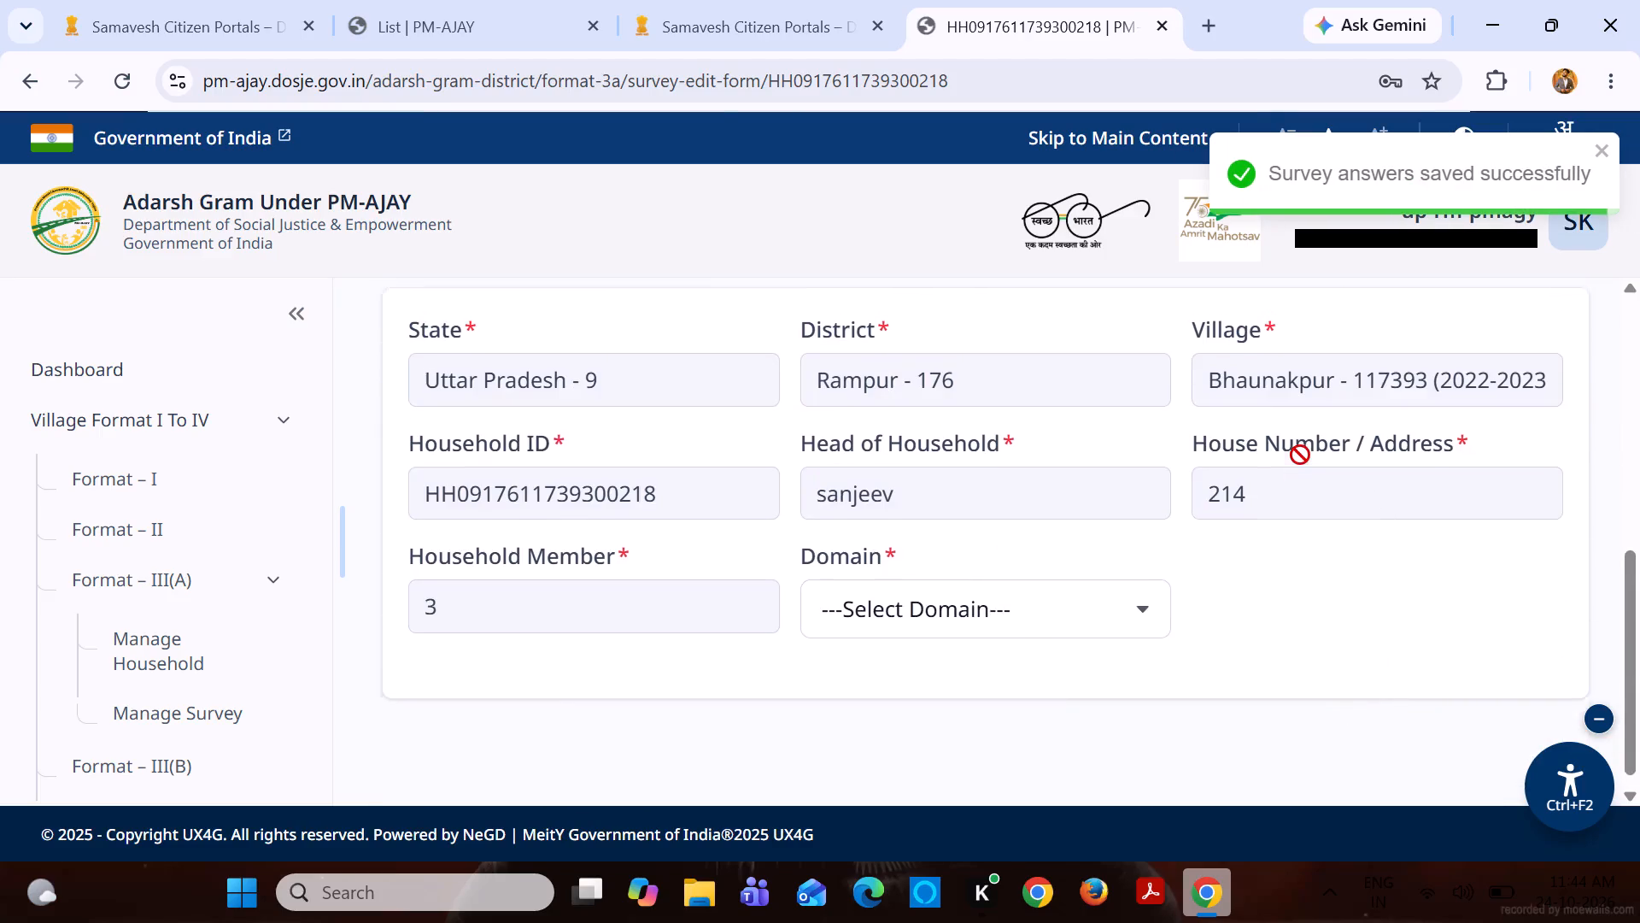
scroll(1300, 455, "up", 4)
left_click(1487, 340)
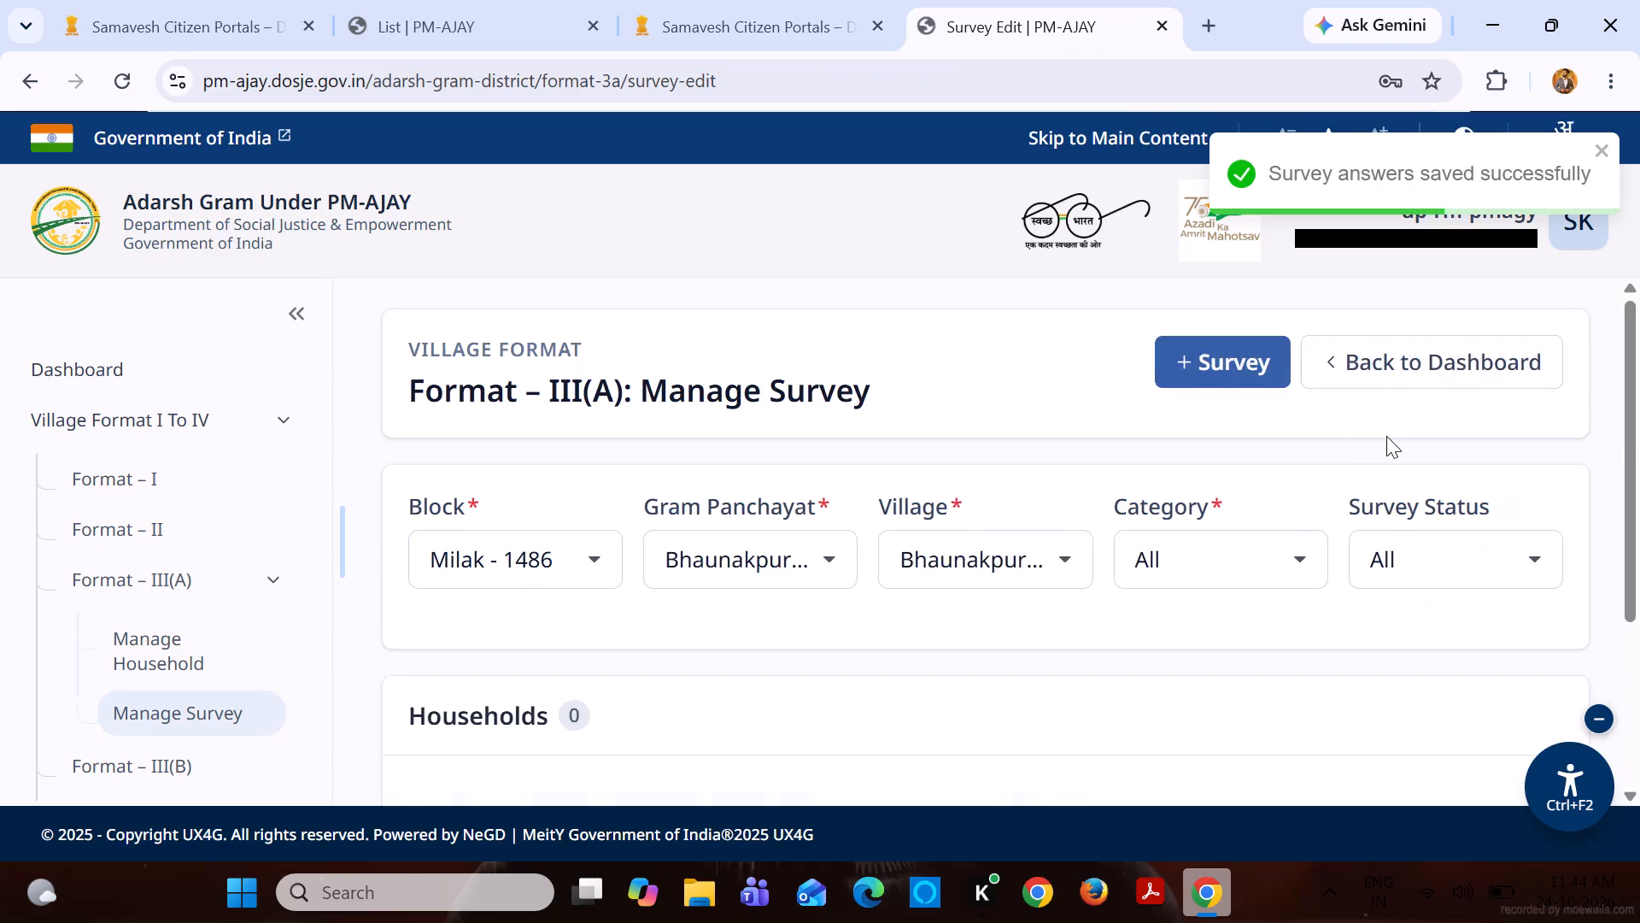
Find house 213 in Bhaunakpur's Manage Survey household list and open its survey for editing.
scroll(1386, 436, "down", 16)
scroll(1386, 436, "left", 8)
scroll(1386, 436, "up", 3)
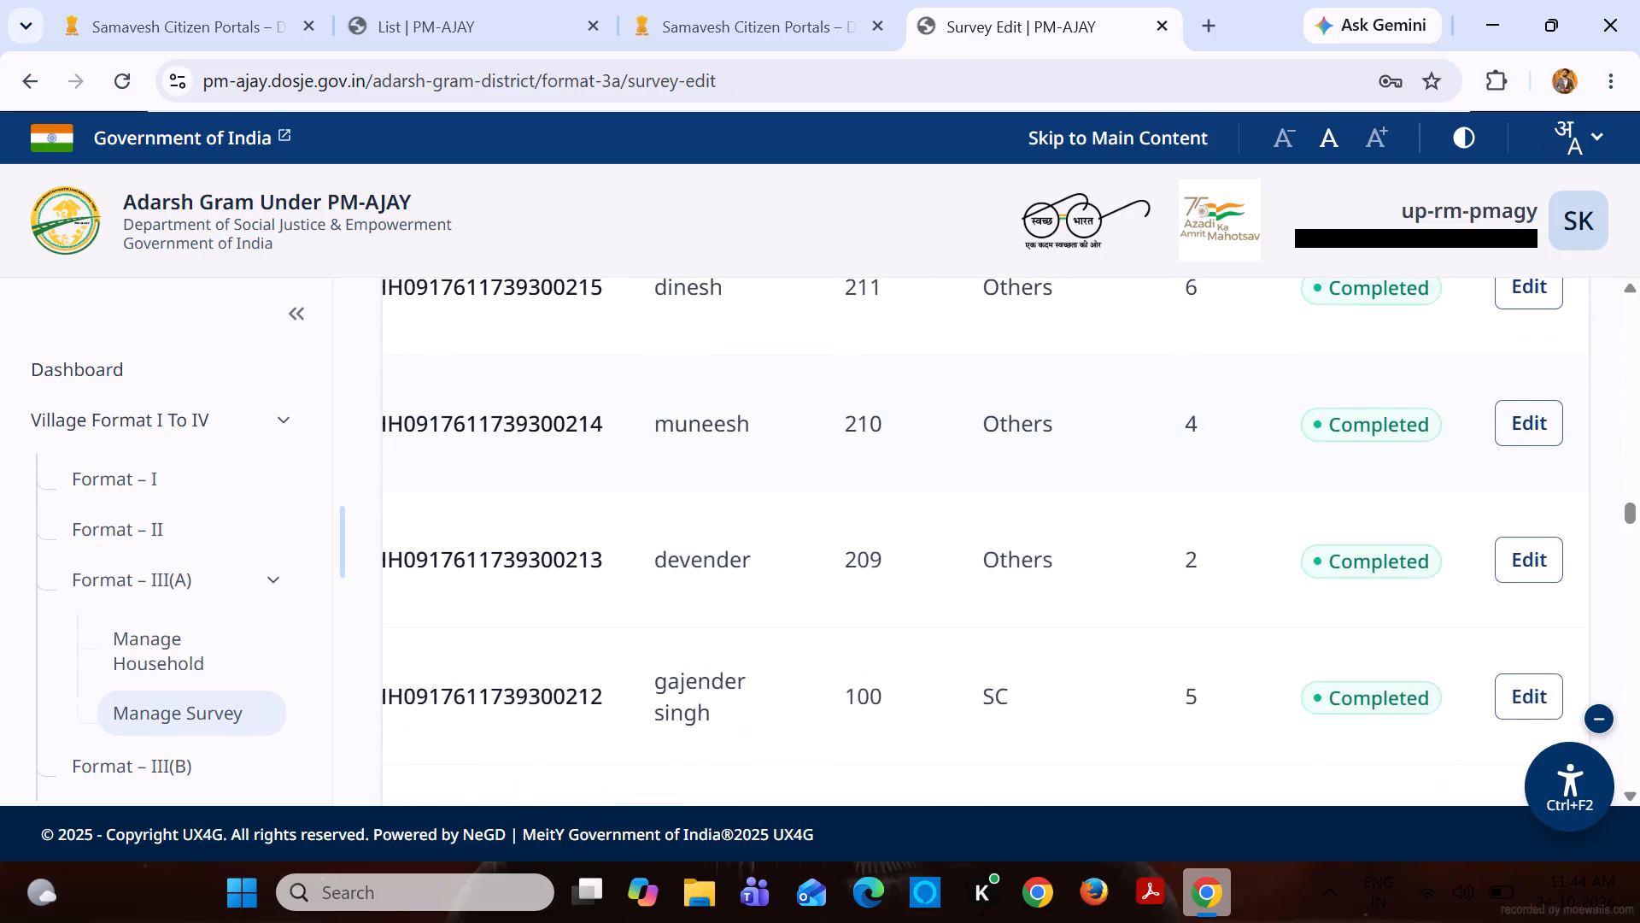
scroll(1386, 436, "up", 5)
left_click(1549, 420)
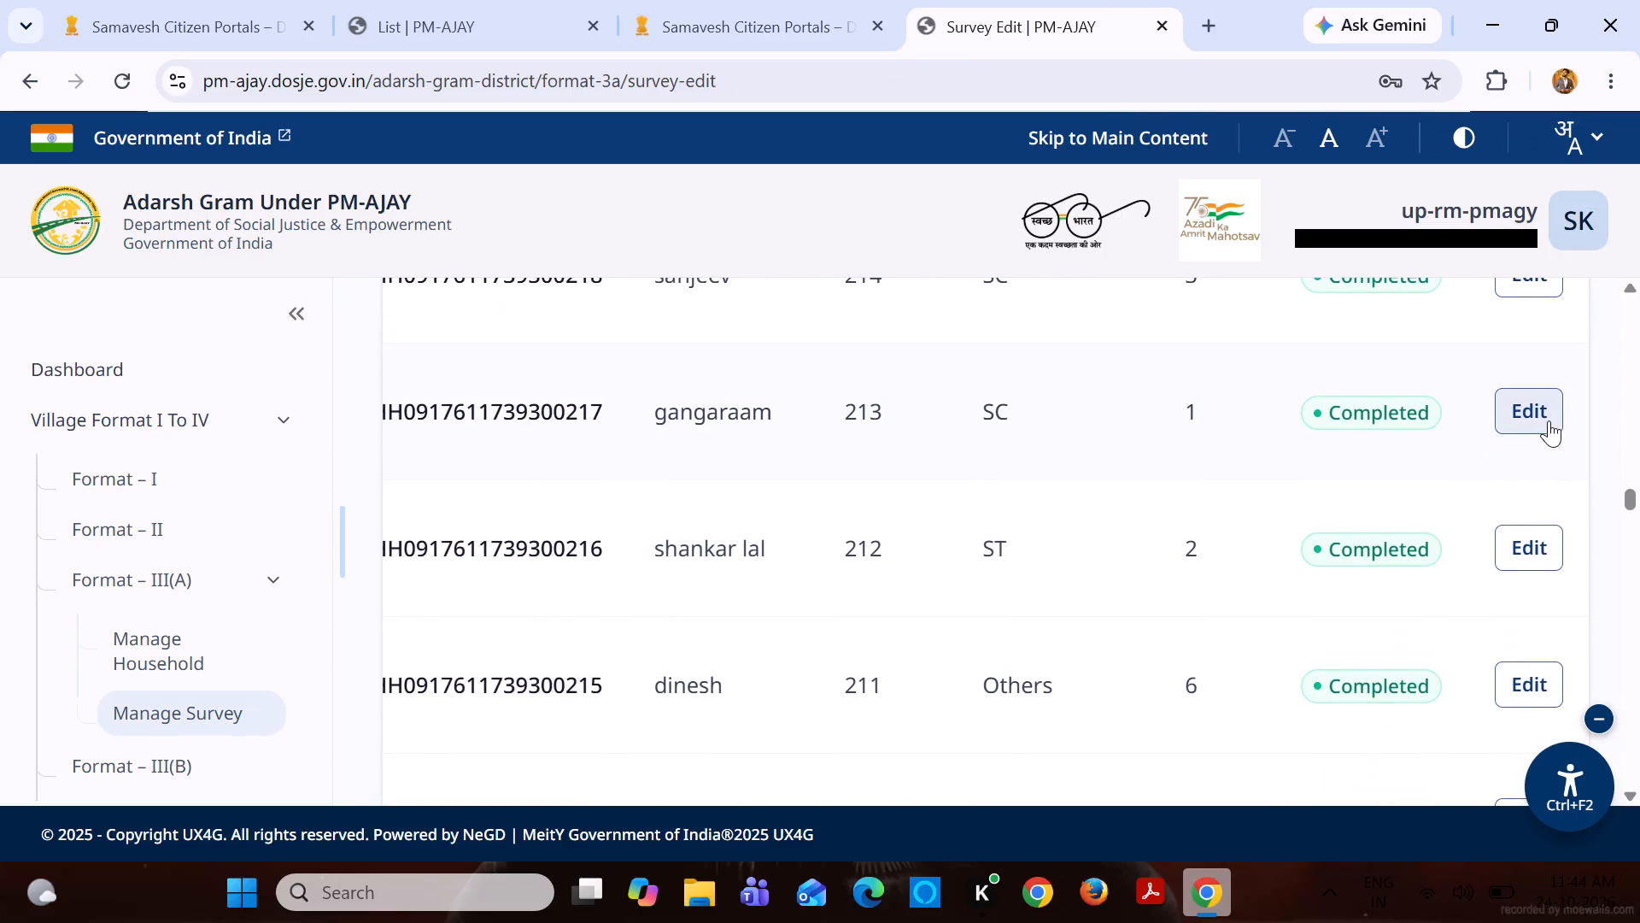
In house 213's survey, answer No to household involvement in farming under domain 7, indicator 7.1, save and return to the list.
scroll(1438, 470, "down", 6)
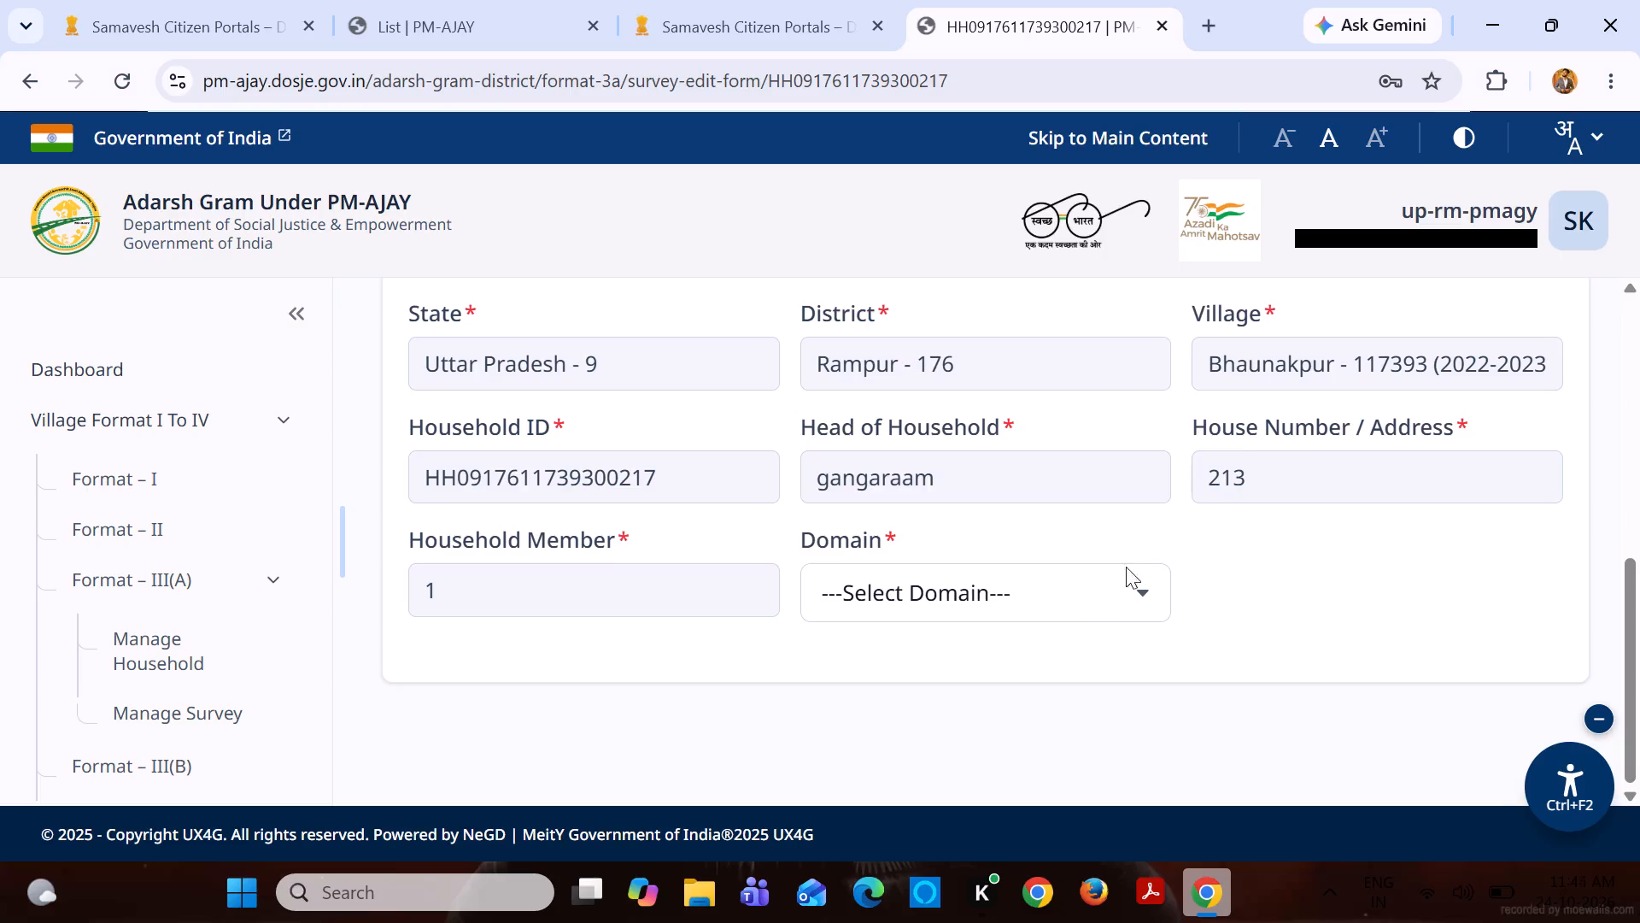
left_click(1097, 603)
scroll(1066, 411, "down", 1)
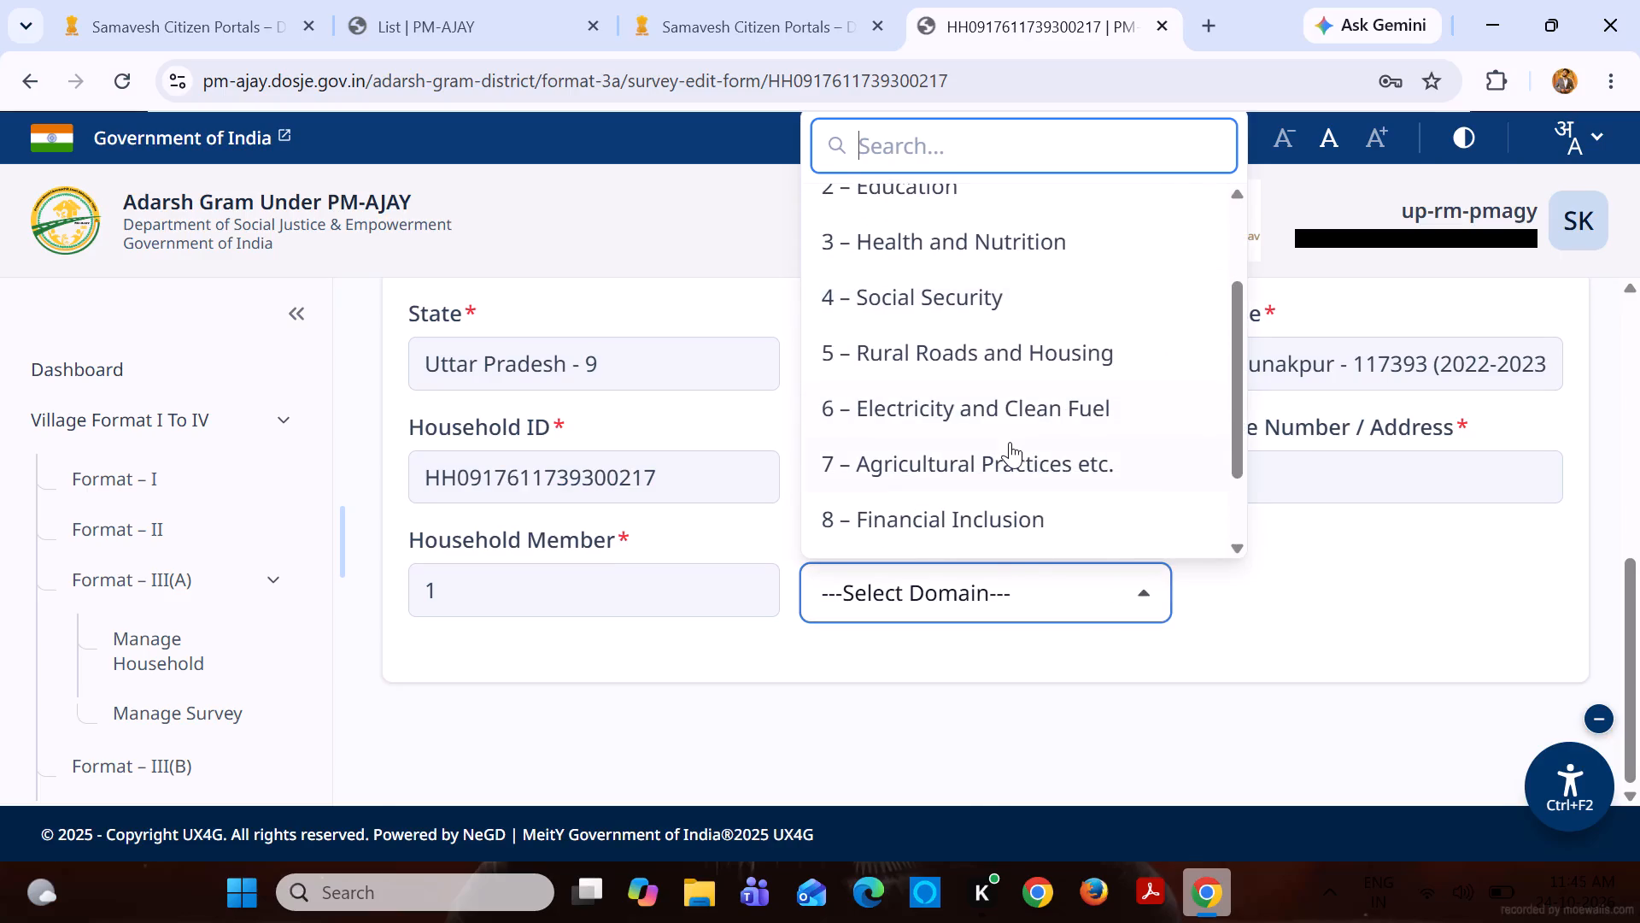
left_click(1010, 442)
scroll(1202, 498, "down", 5)
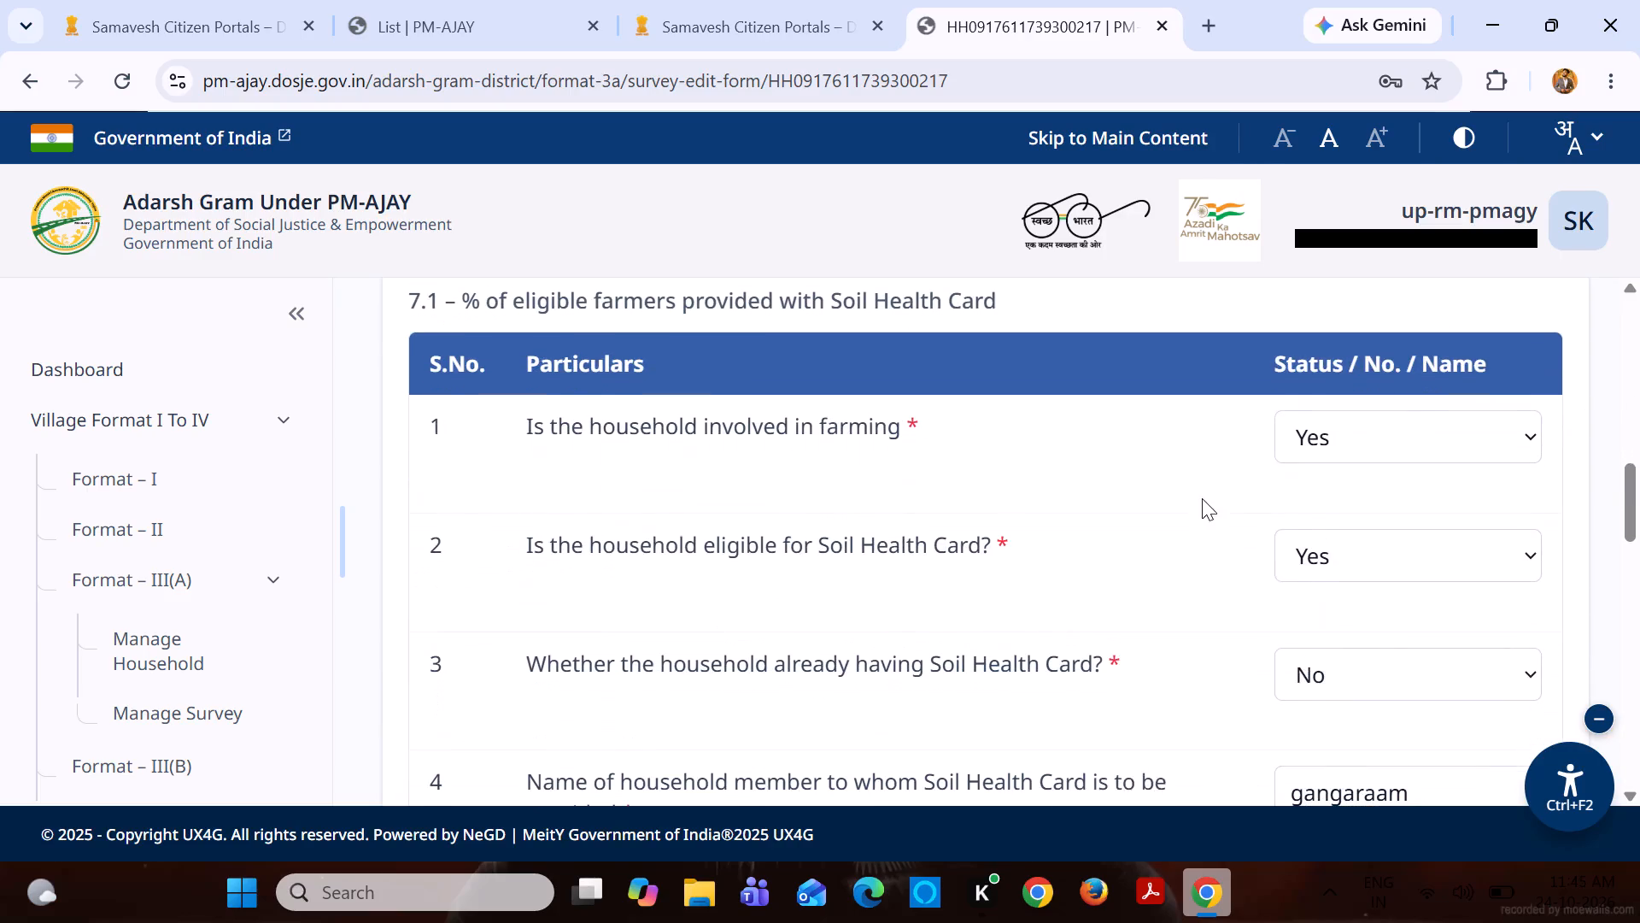
left_click(1411, 413)
left_click(1332, 546)
scroll(1332, 546, "down", 3)
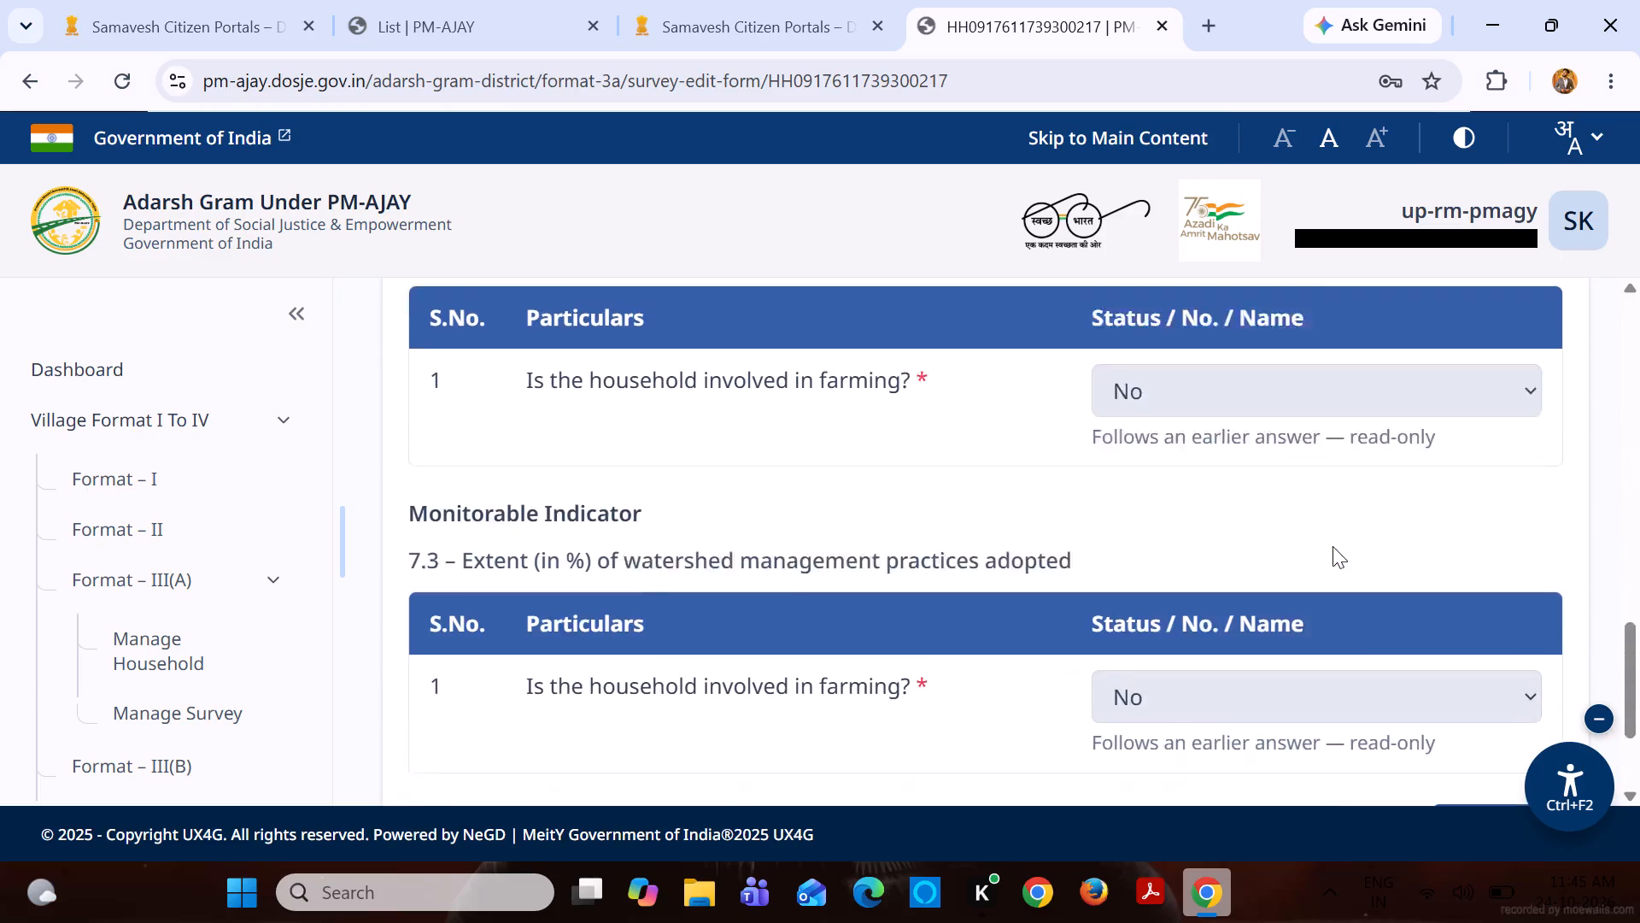
scroll(1332, 546, "down", 2)
left_click(1501, 626)
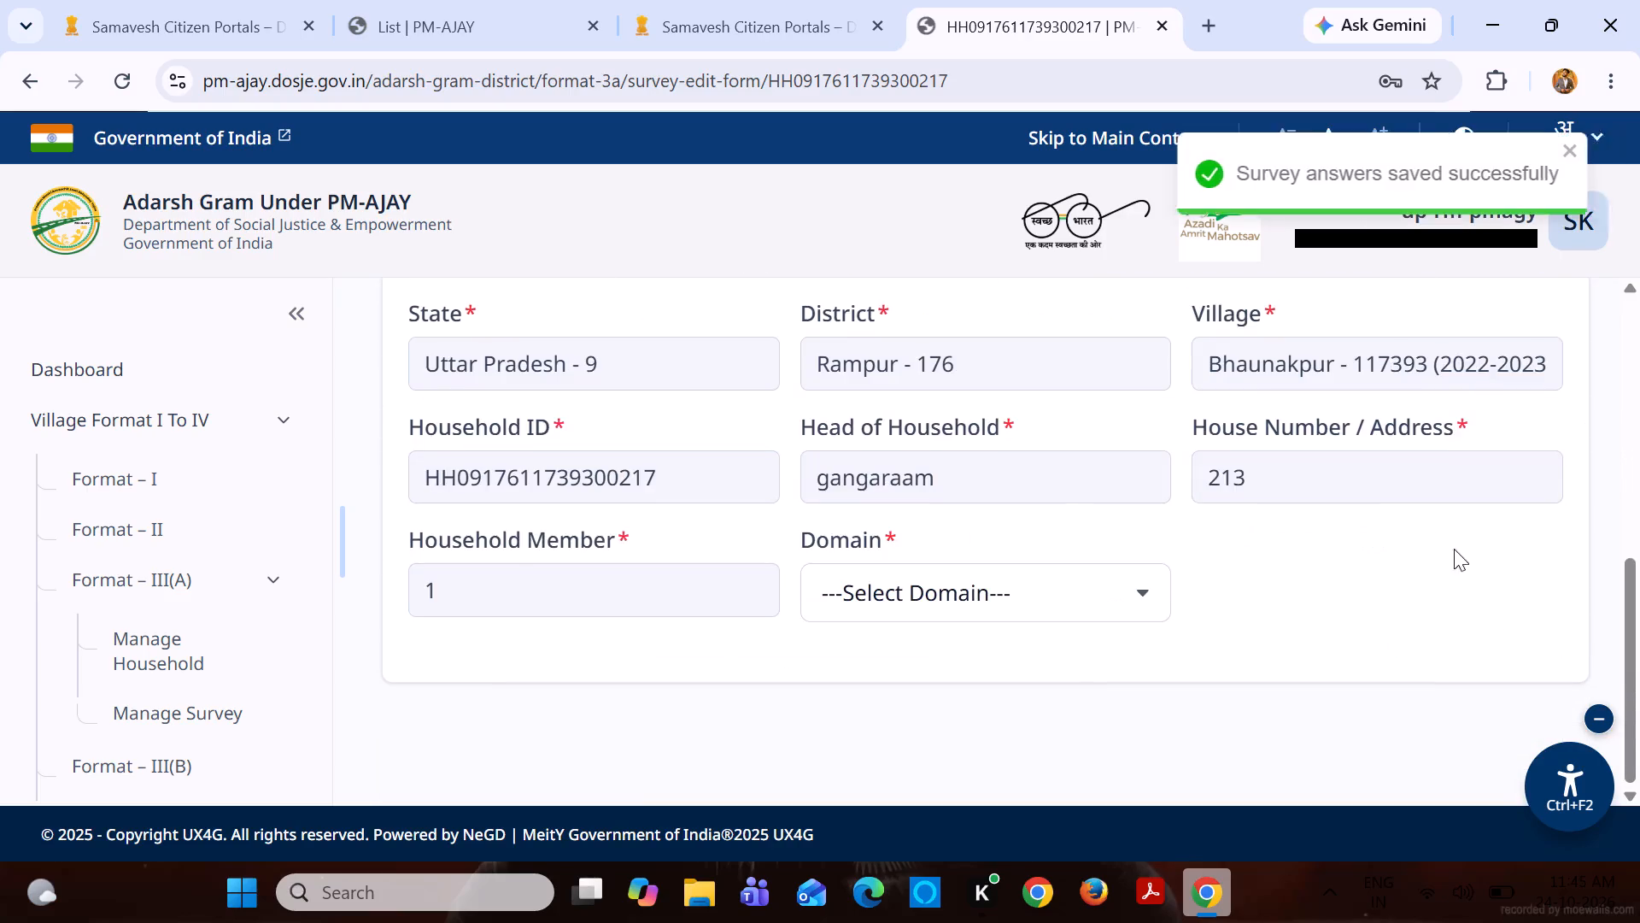
scroll(1391, 517, "up", 11)
left_click(1484, 342)
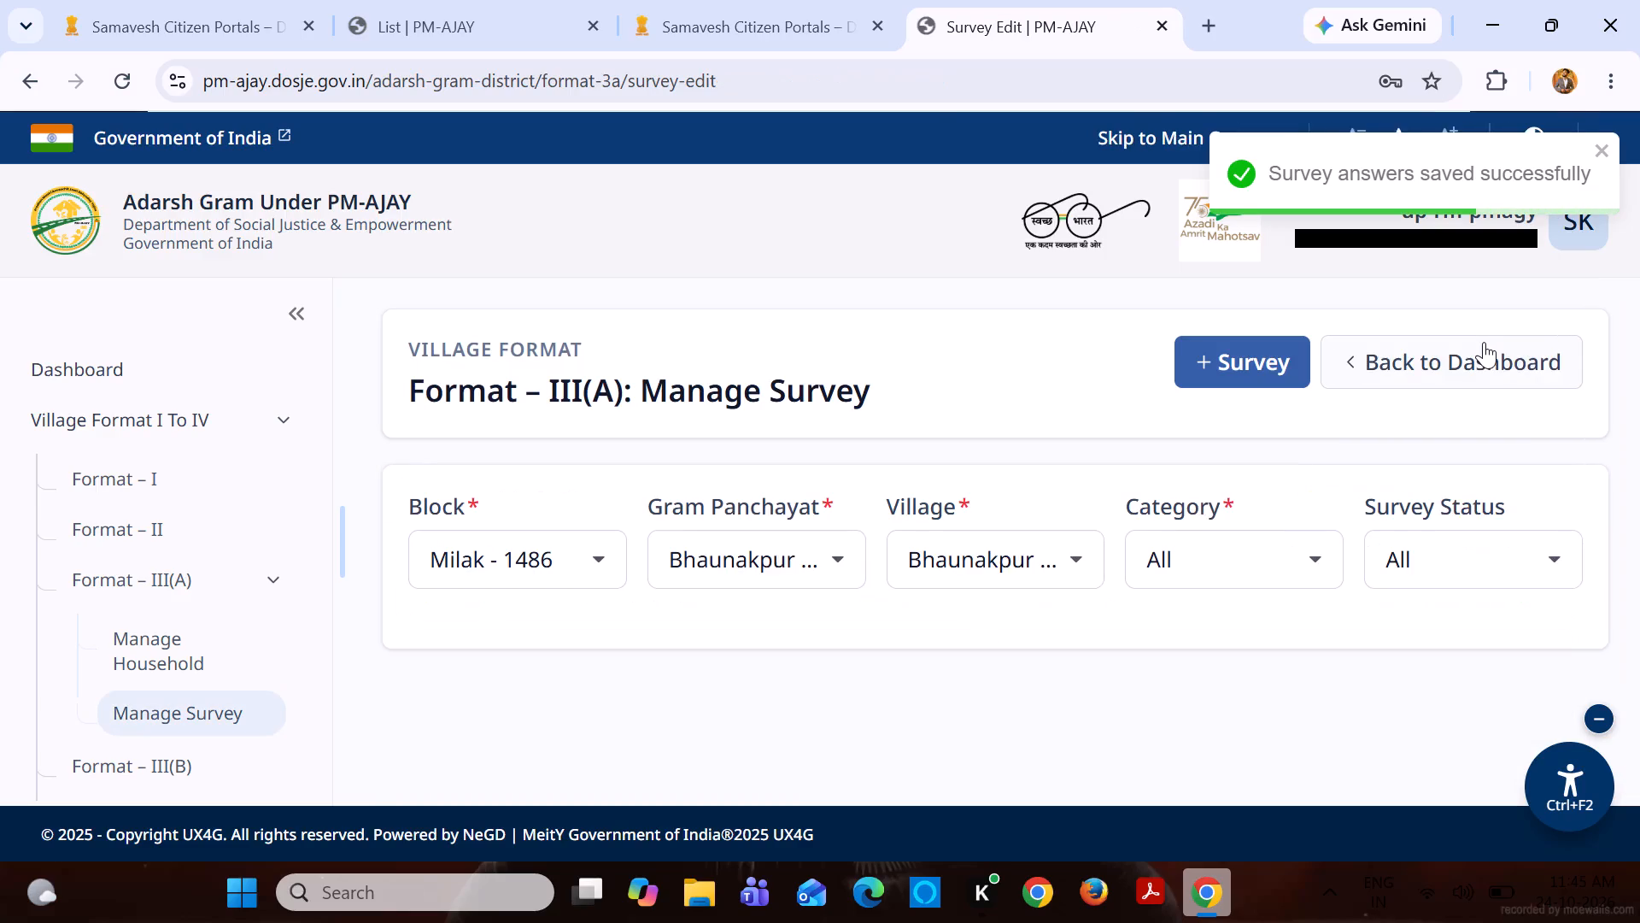
Find house 210 in Bhaunakpur's Manage Survey household list and open its survey for editing.
scroll(1326, 526, "down", 9)
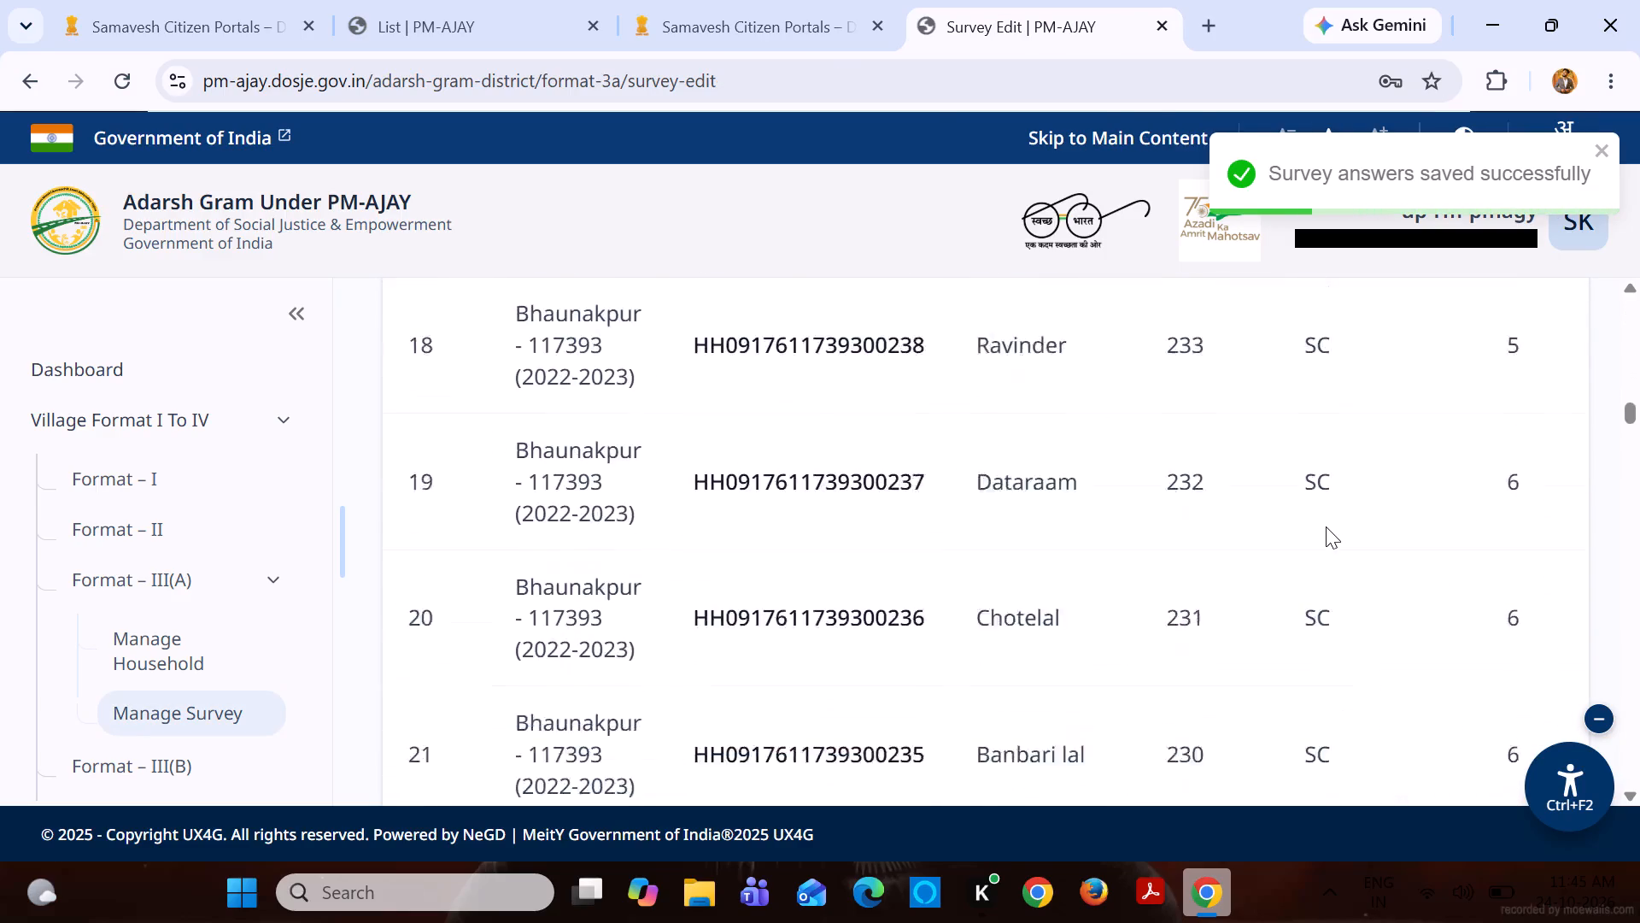
scroll(1326, 526, "down", 9)
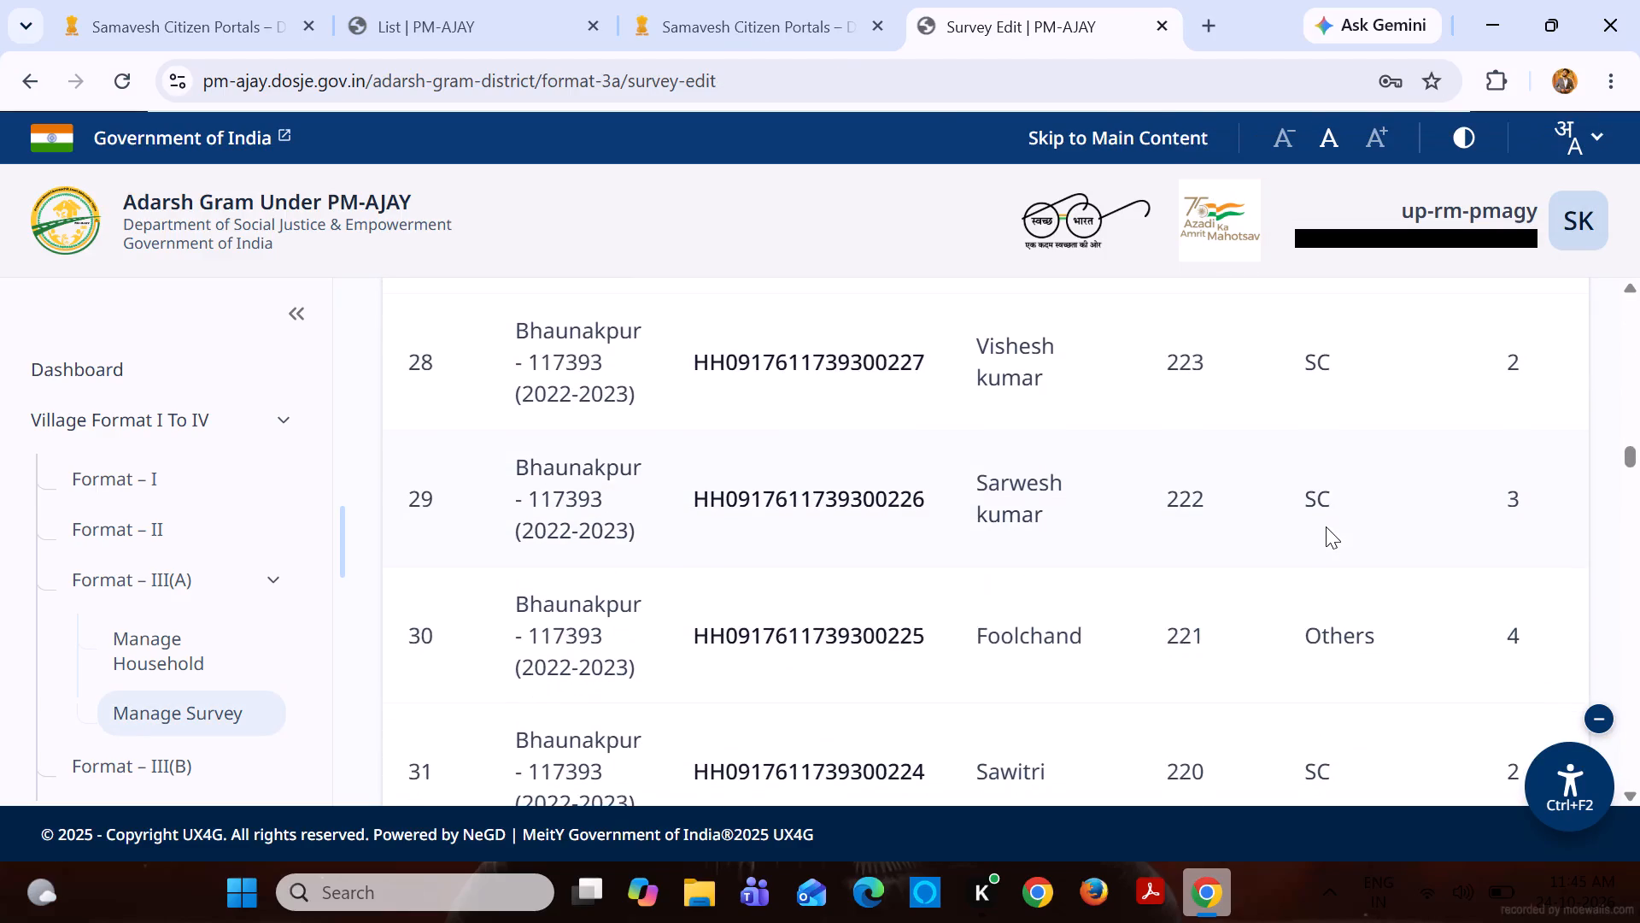
scroll(1326, 526, "down", 5)
scroll(1326, 526, "left", 7)
scroll(1326, 526, "down", 2)
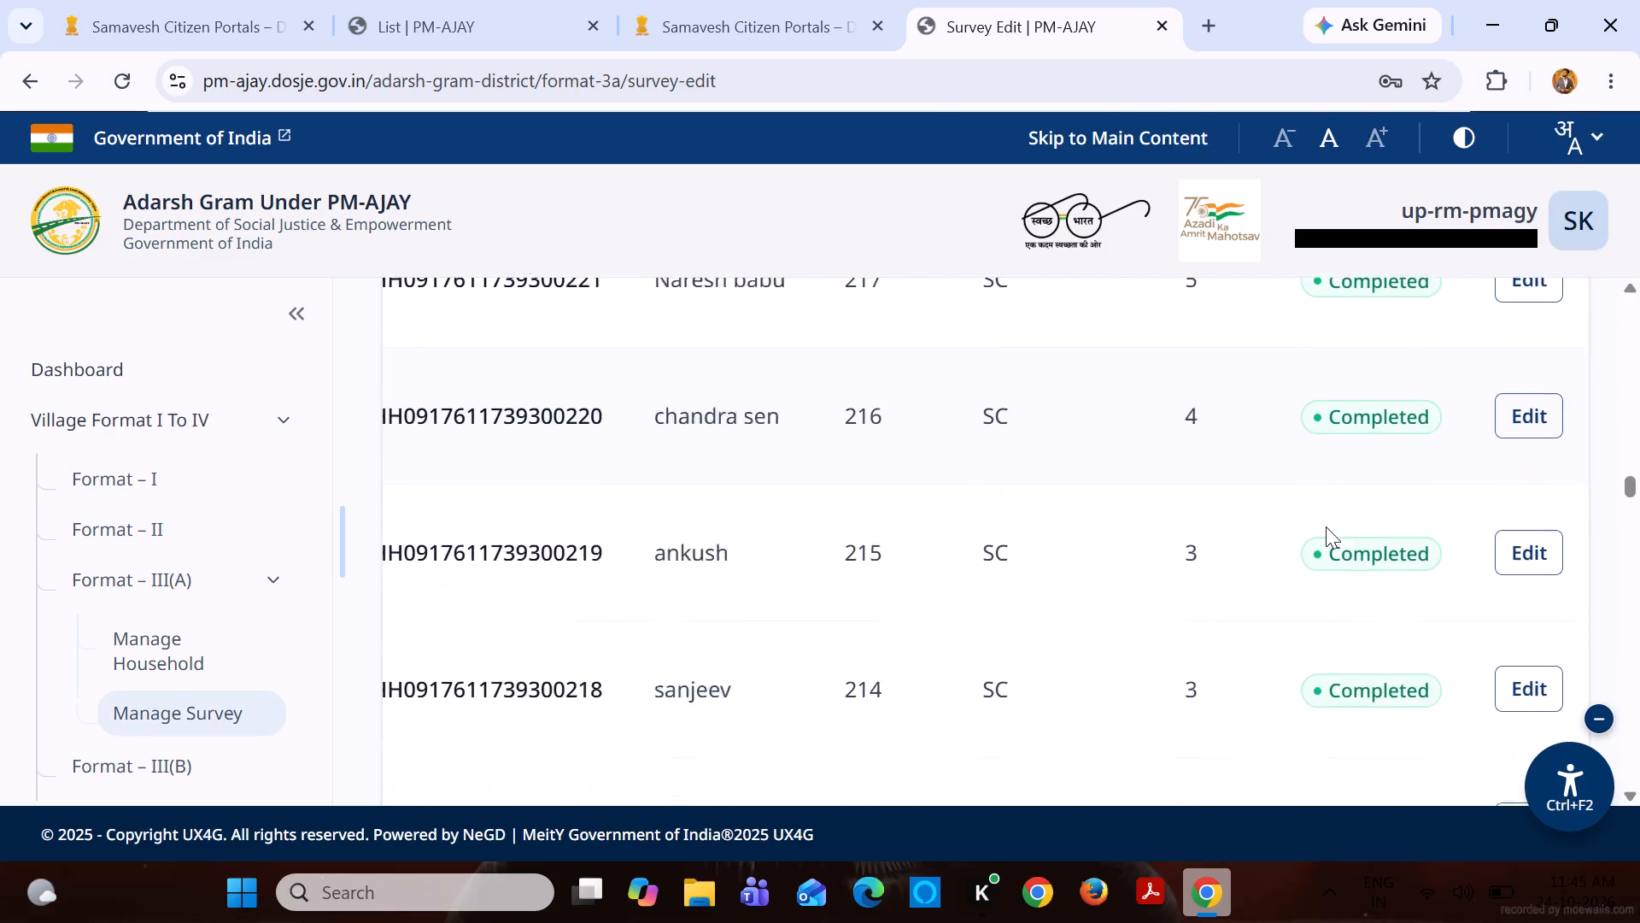
scroll(1326, 526, "down", 4)
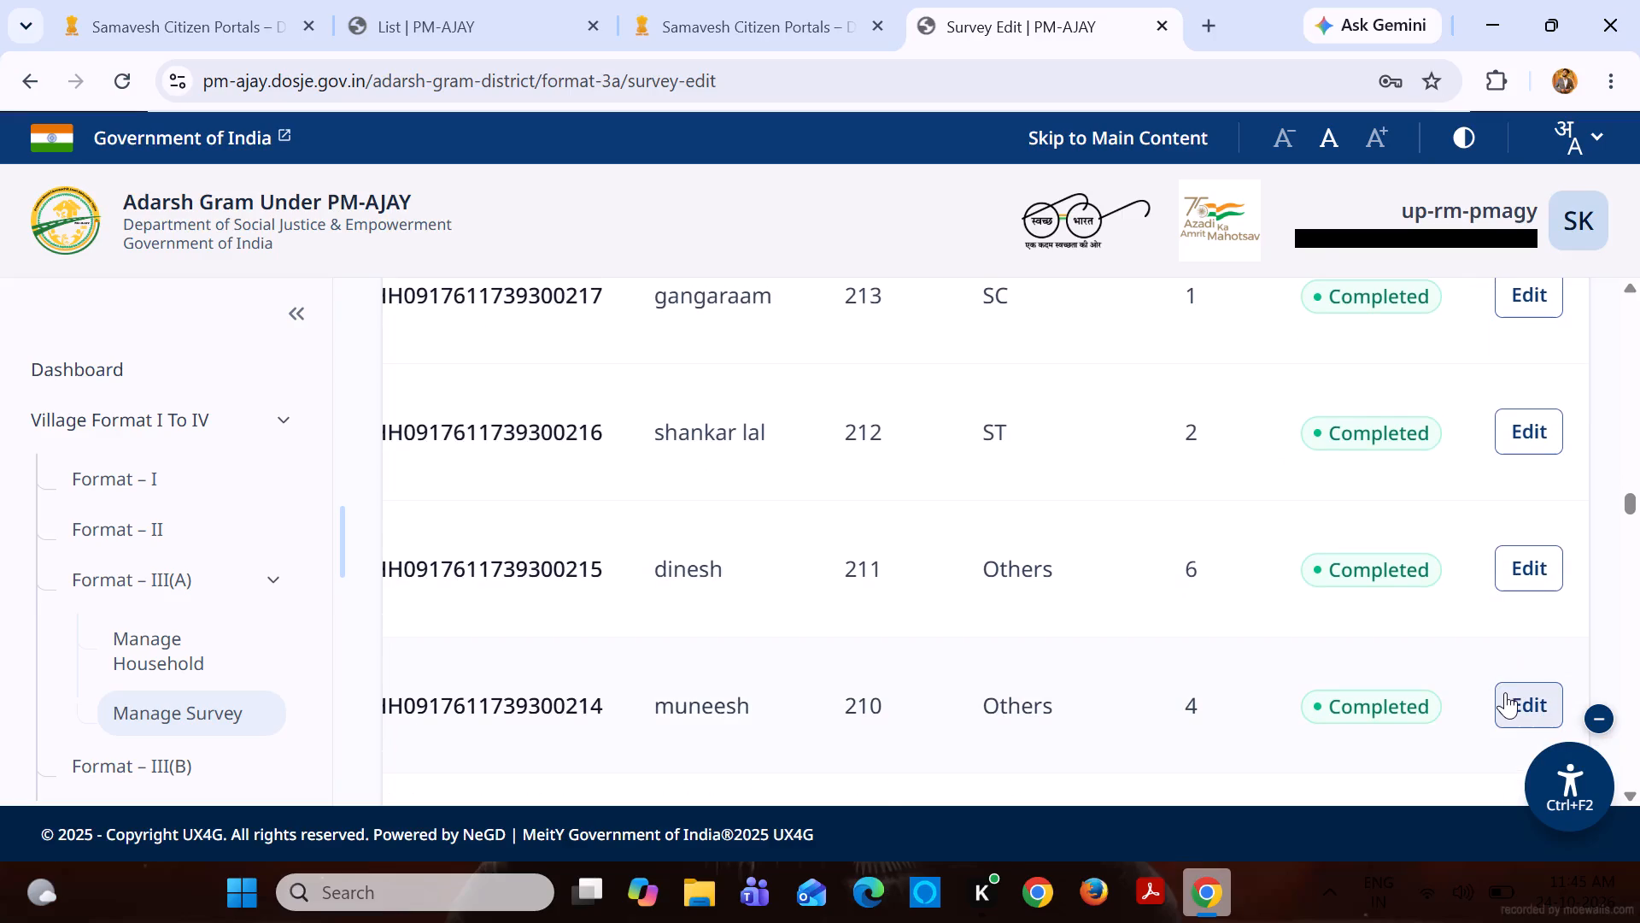
left_click(1505, 692)
In house 210's survey, answer No to household involvement in farming under domain 7, indicator 7.1, and save.
scroll(1368, 660, "down", 3)
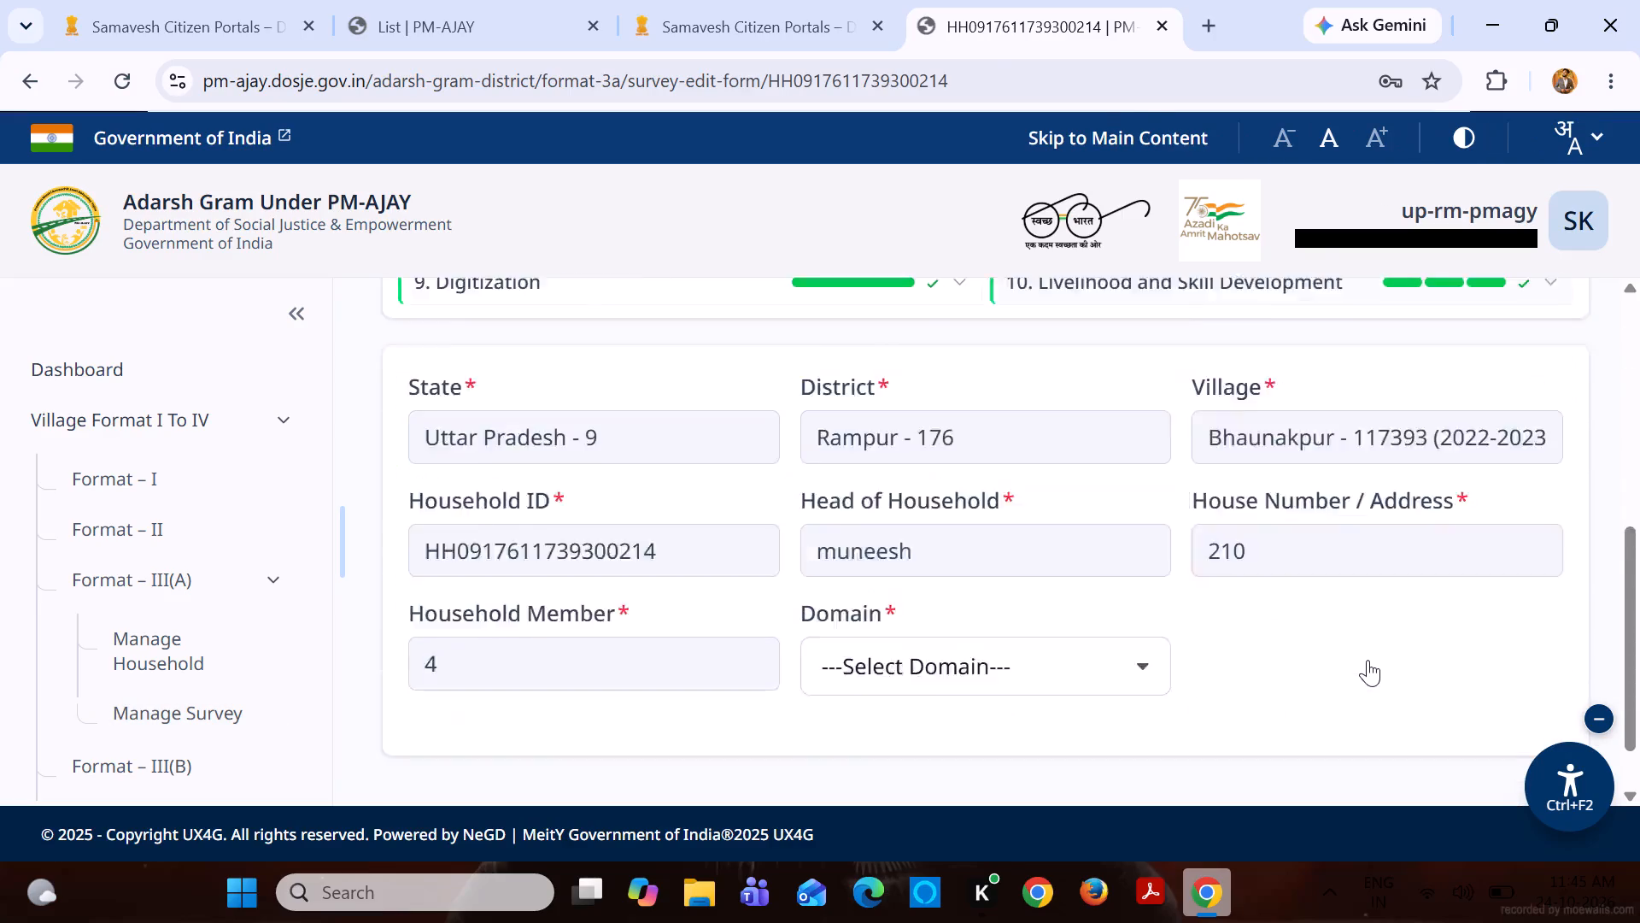
scroll(1368, 660, "down", 2)
left_click(1131, 608)
scroll(1084, 426, "down", 1)
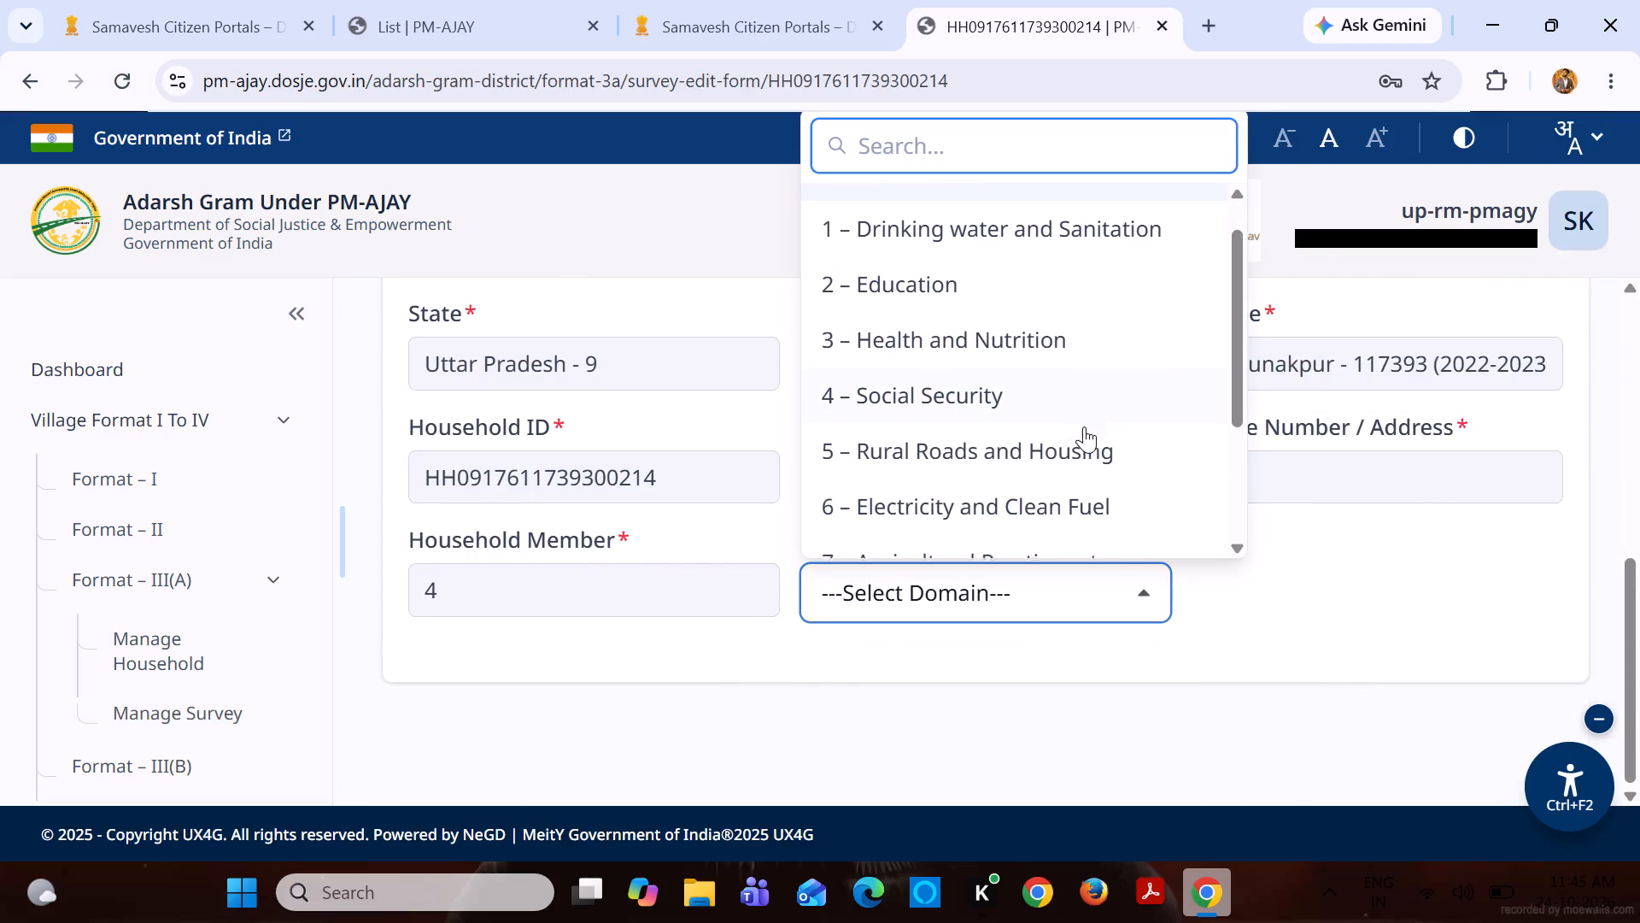
scroll(1084, 426, "down", 2)
left_click(1072, 374)
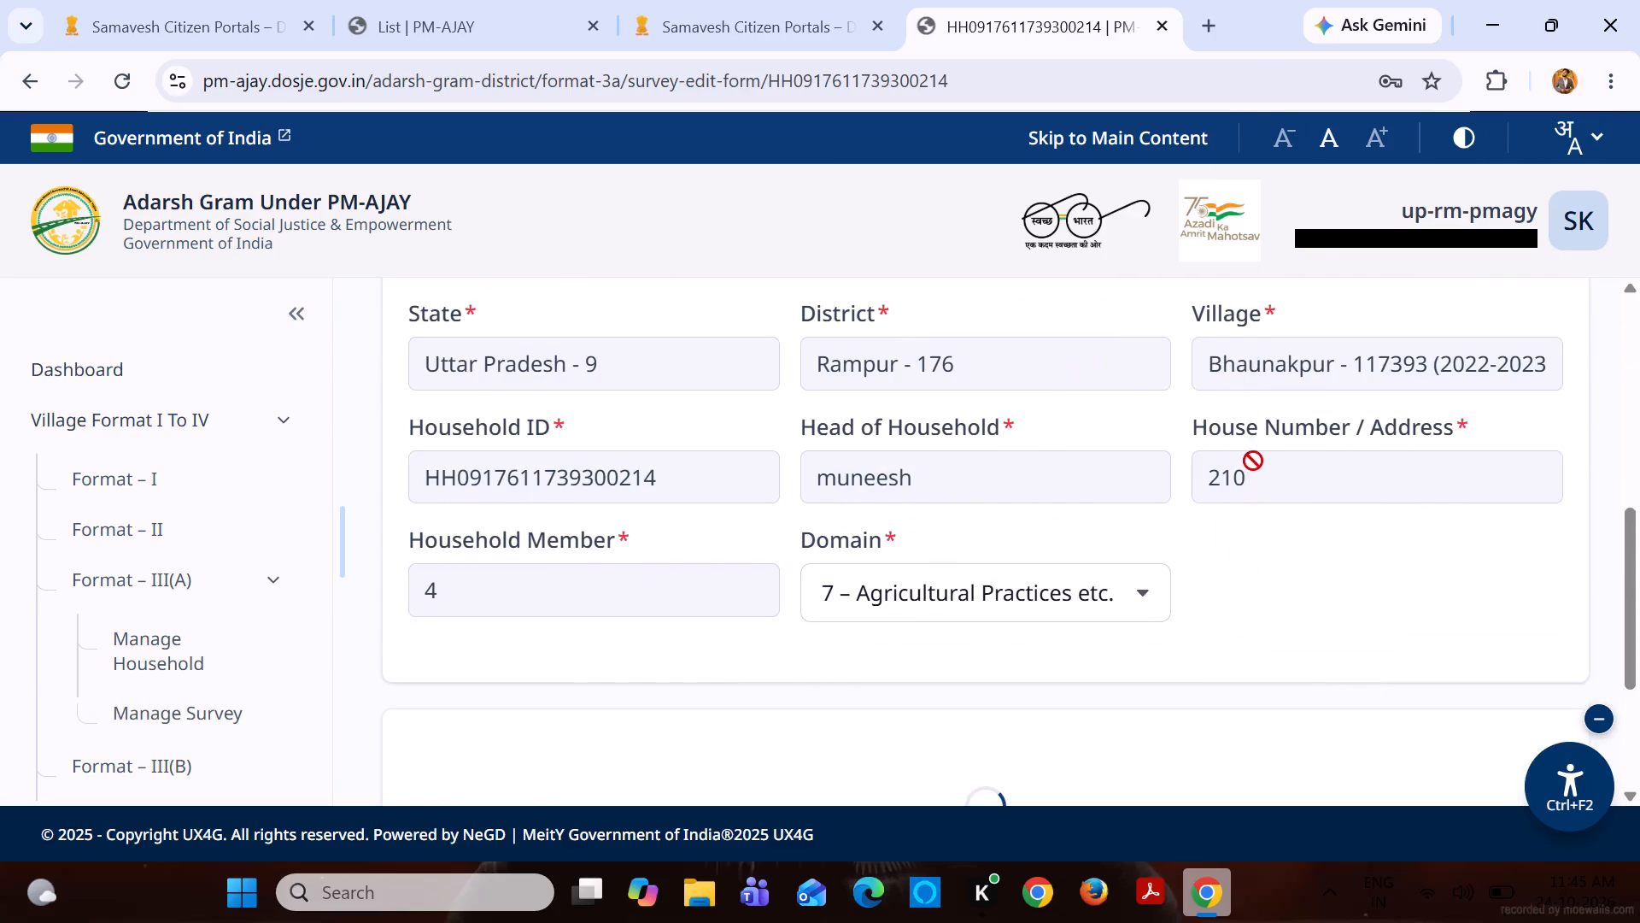
scroll(1256, 467, "down", 4)
left_click(1391, 522)
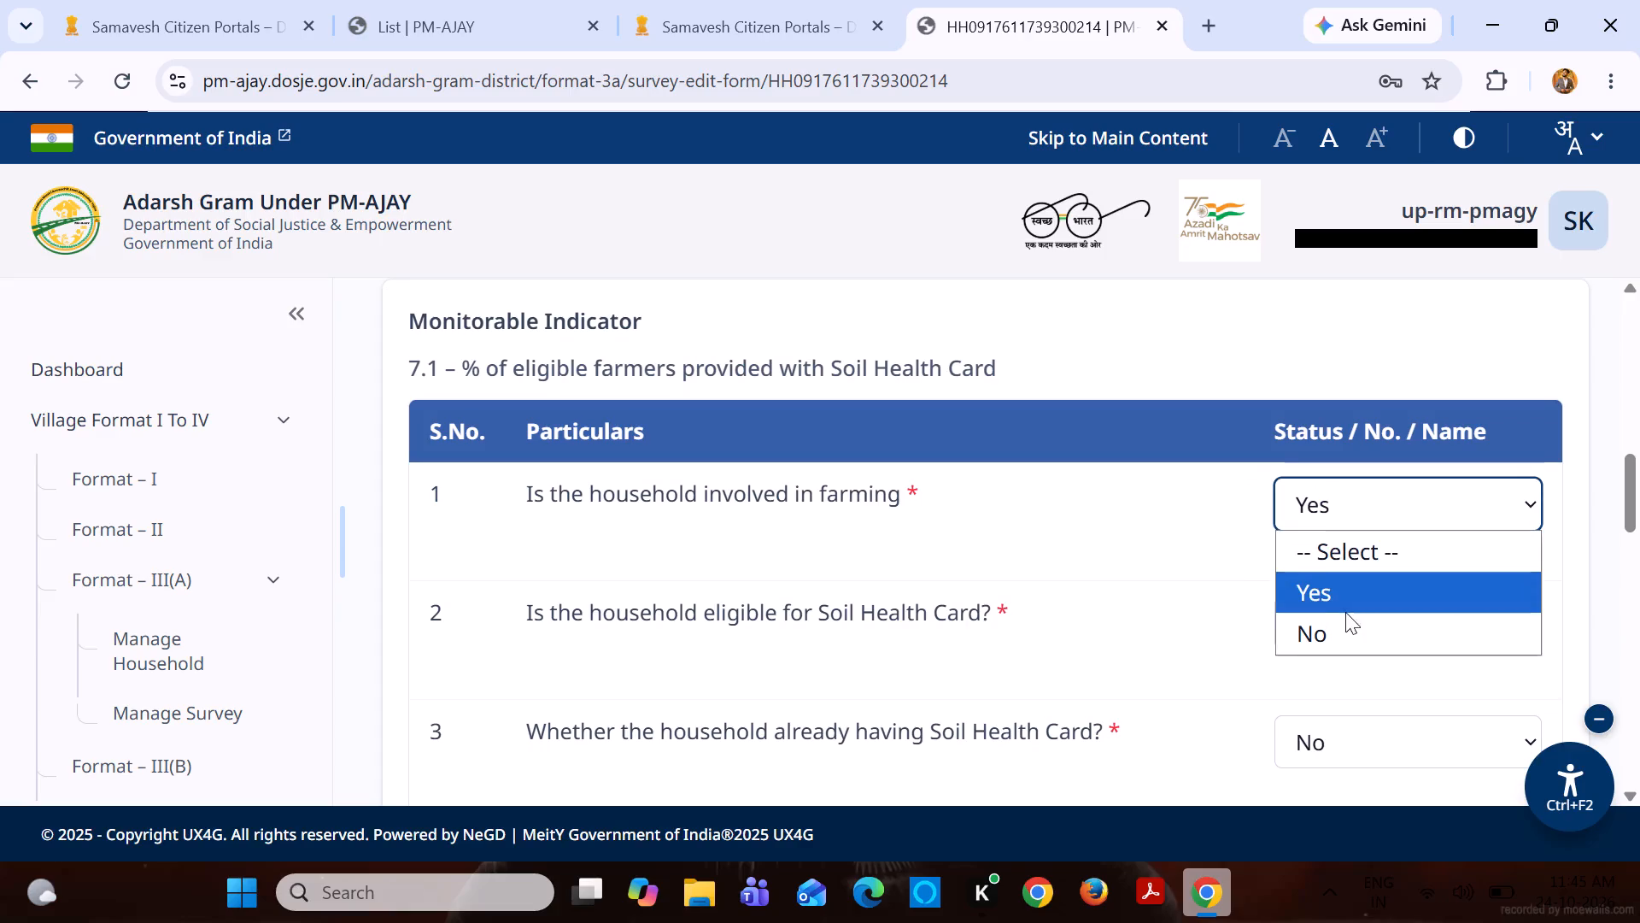
left_click(1344, 624)
scroll(1344, 624, "down", 6)
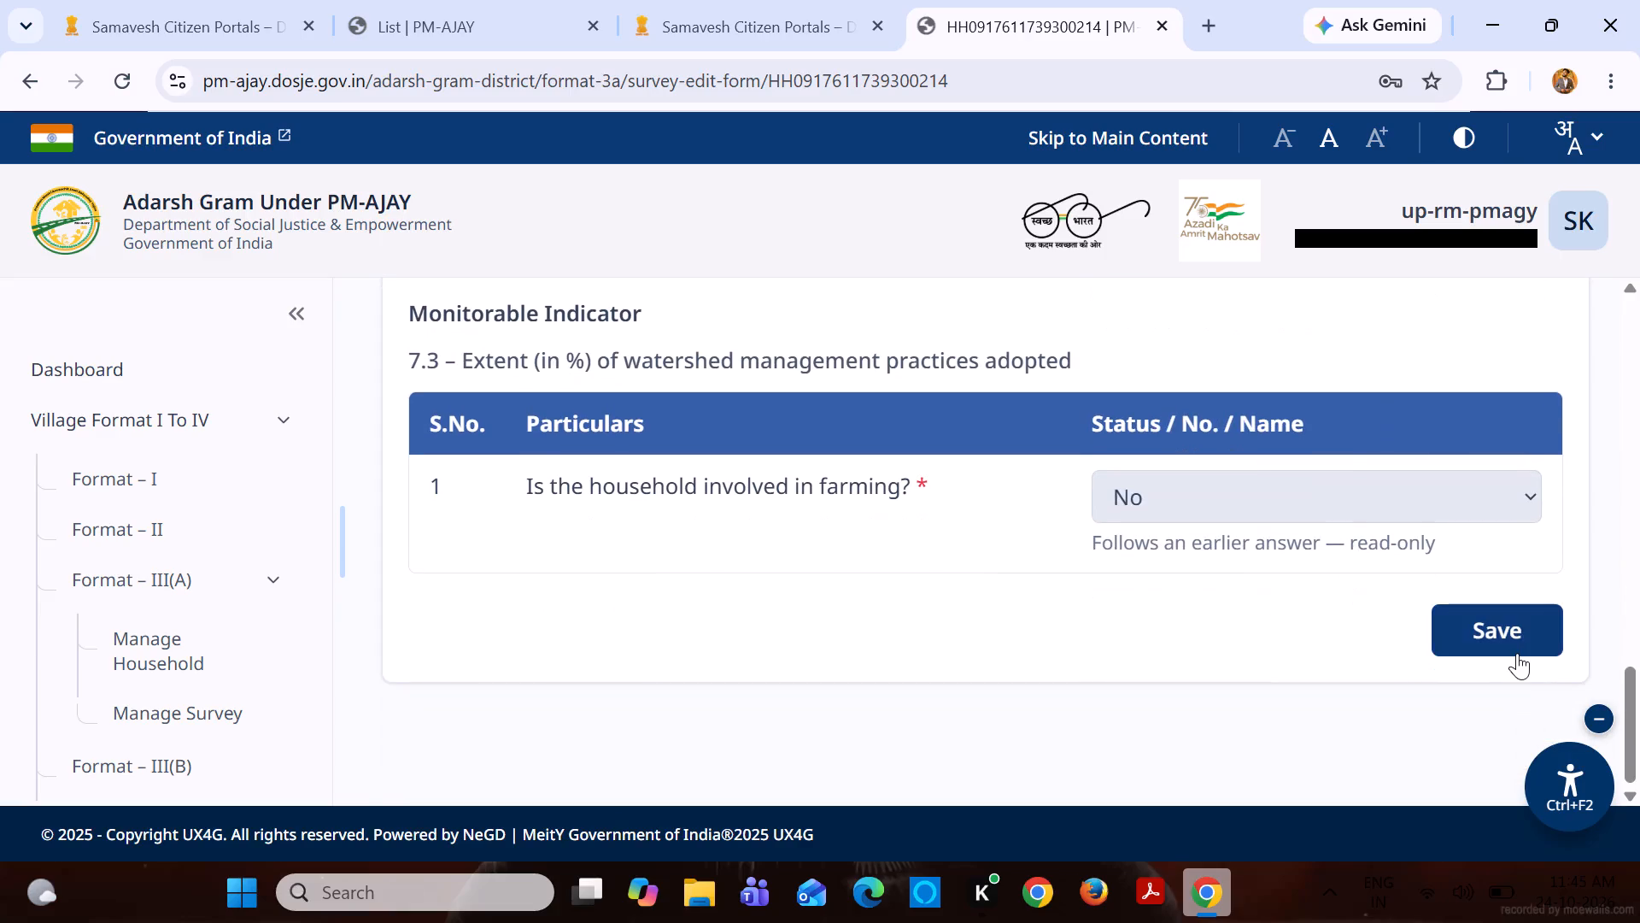
left_click(1518, 653)
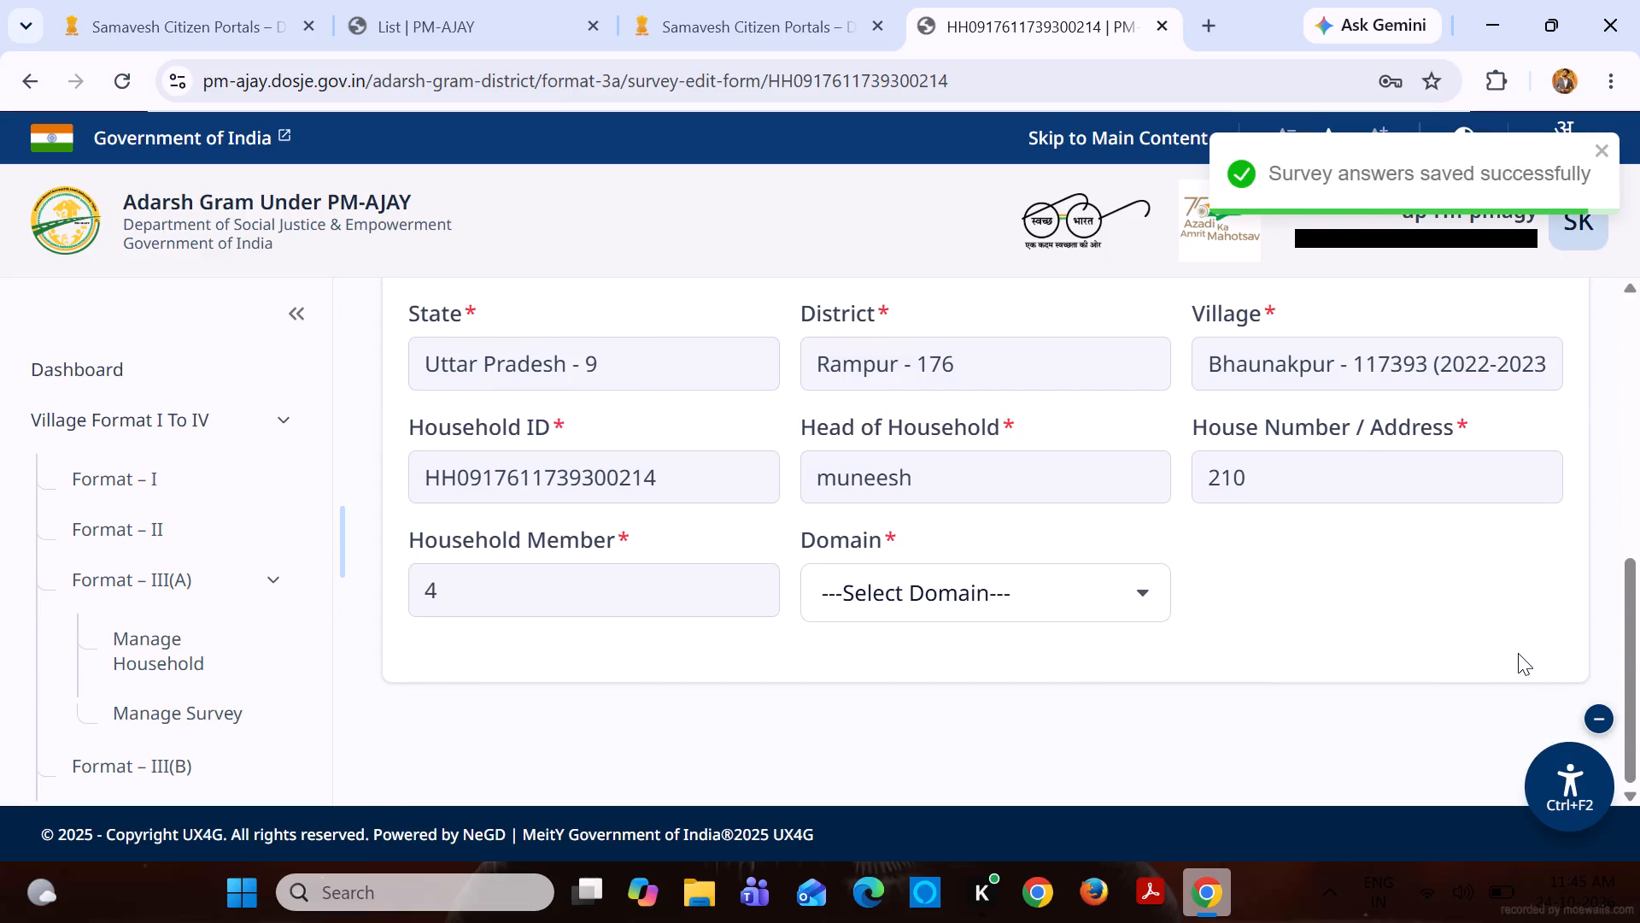
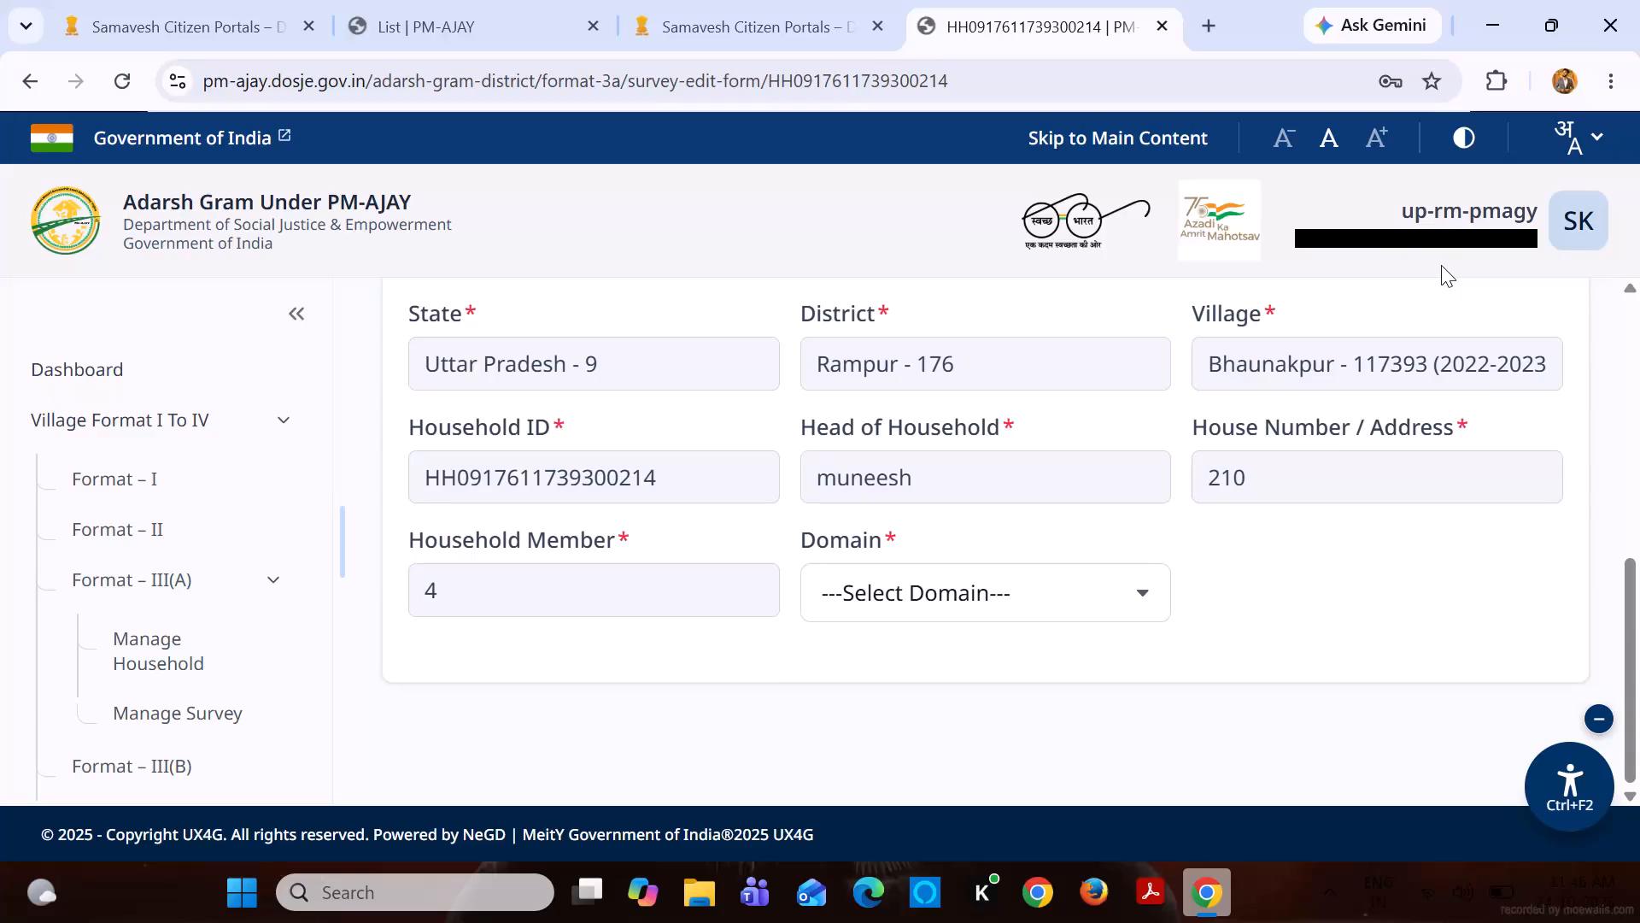
Return to Bhaunakpur's Manage Survey household list, find house 99 and open its survey for editing.
scroll(1473, 471, "up", 4)
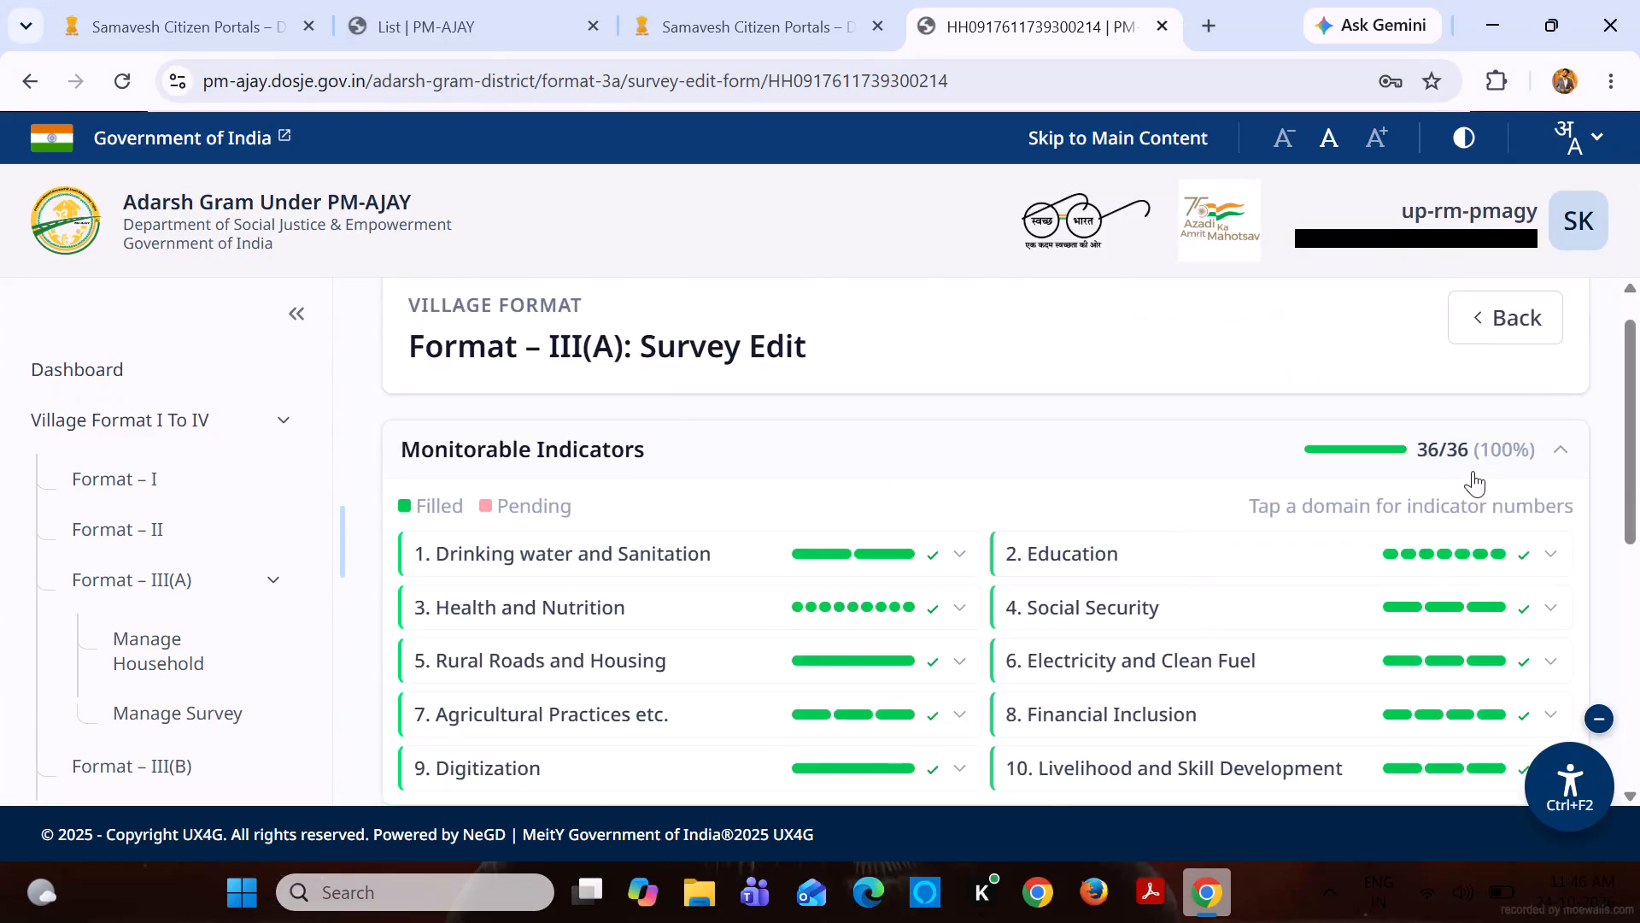
left_click(1522, 363)
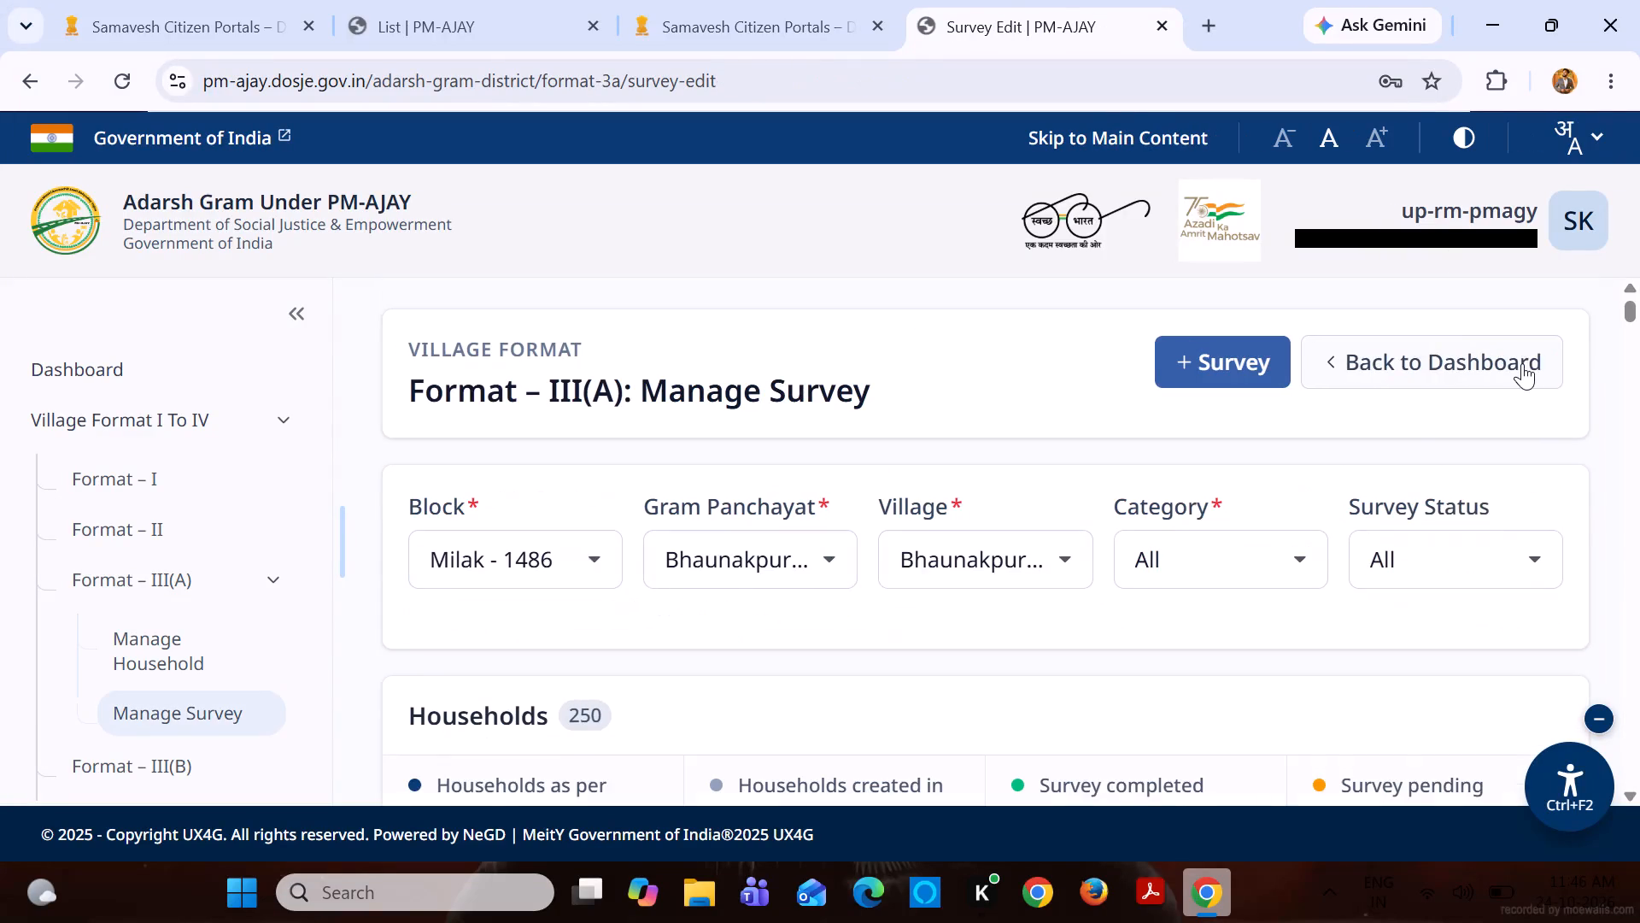
scroll(1398, 464, "down", 10)
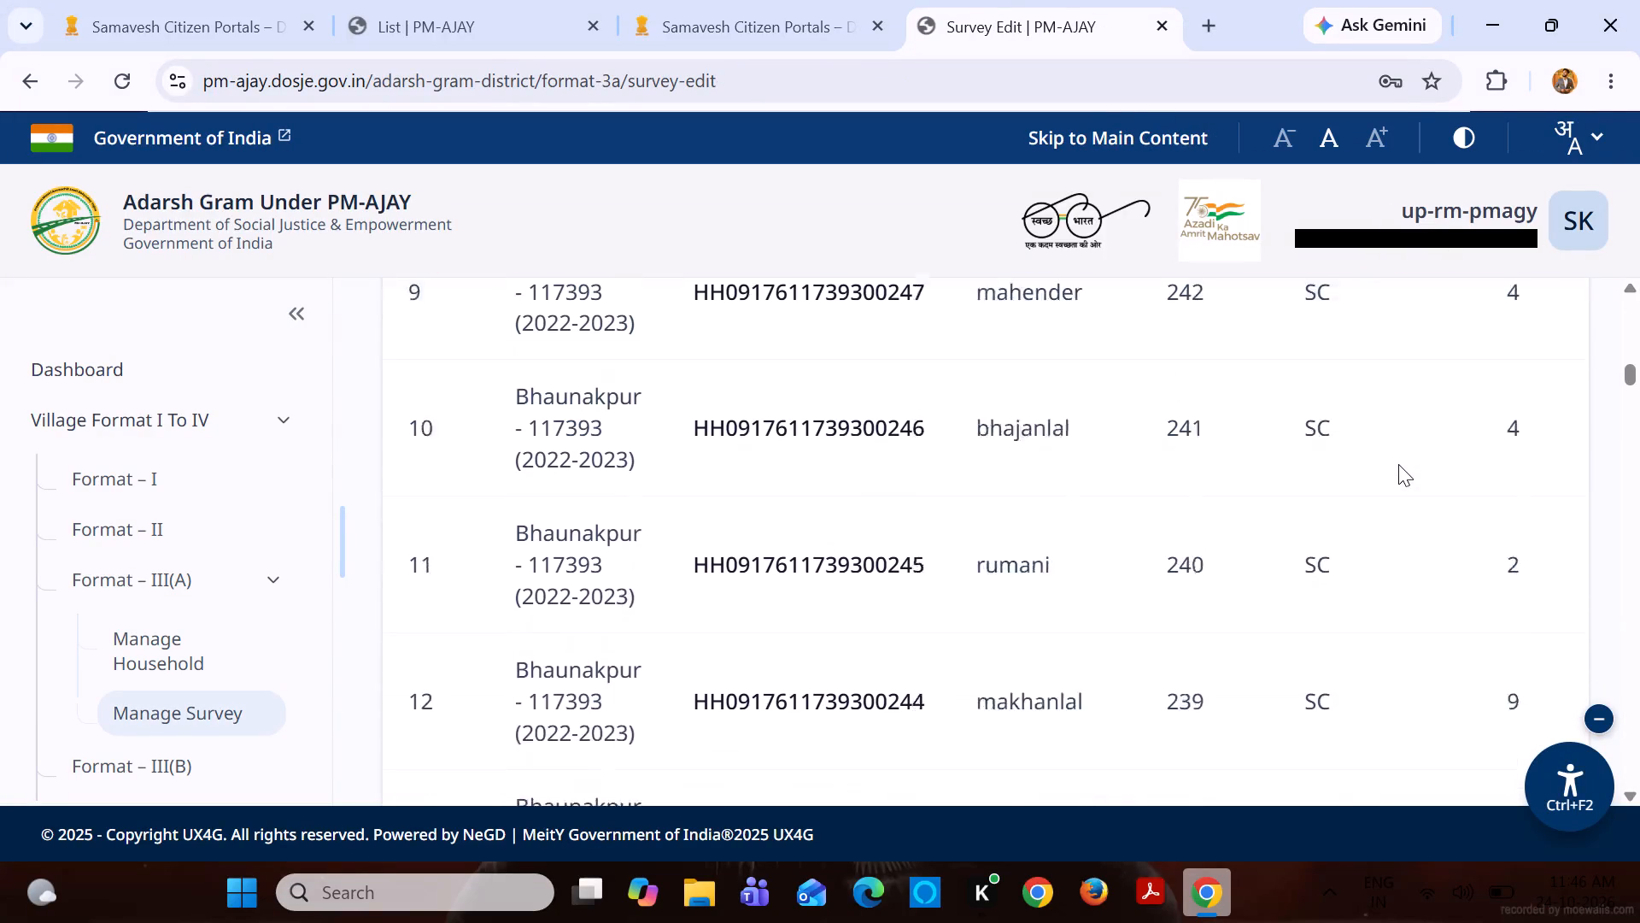
scroll(1398, 464, "down", 1)
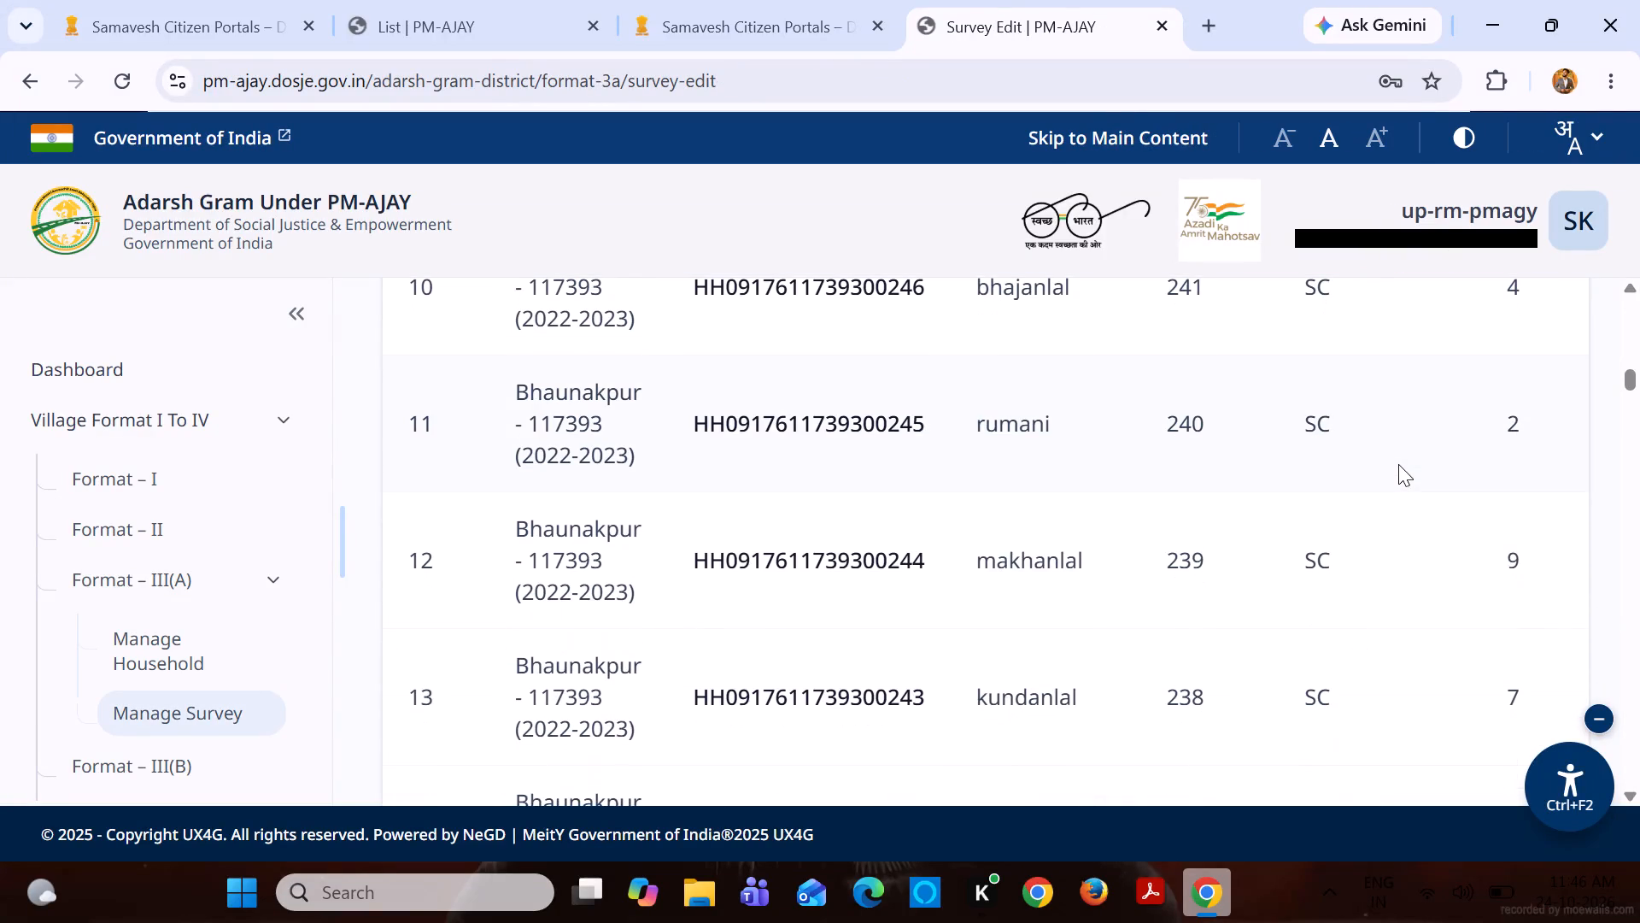
scroll(1398, 464, "down", 20)
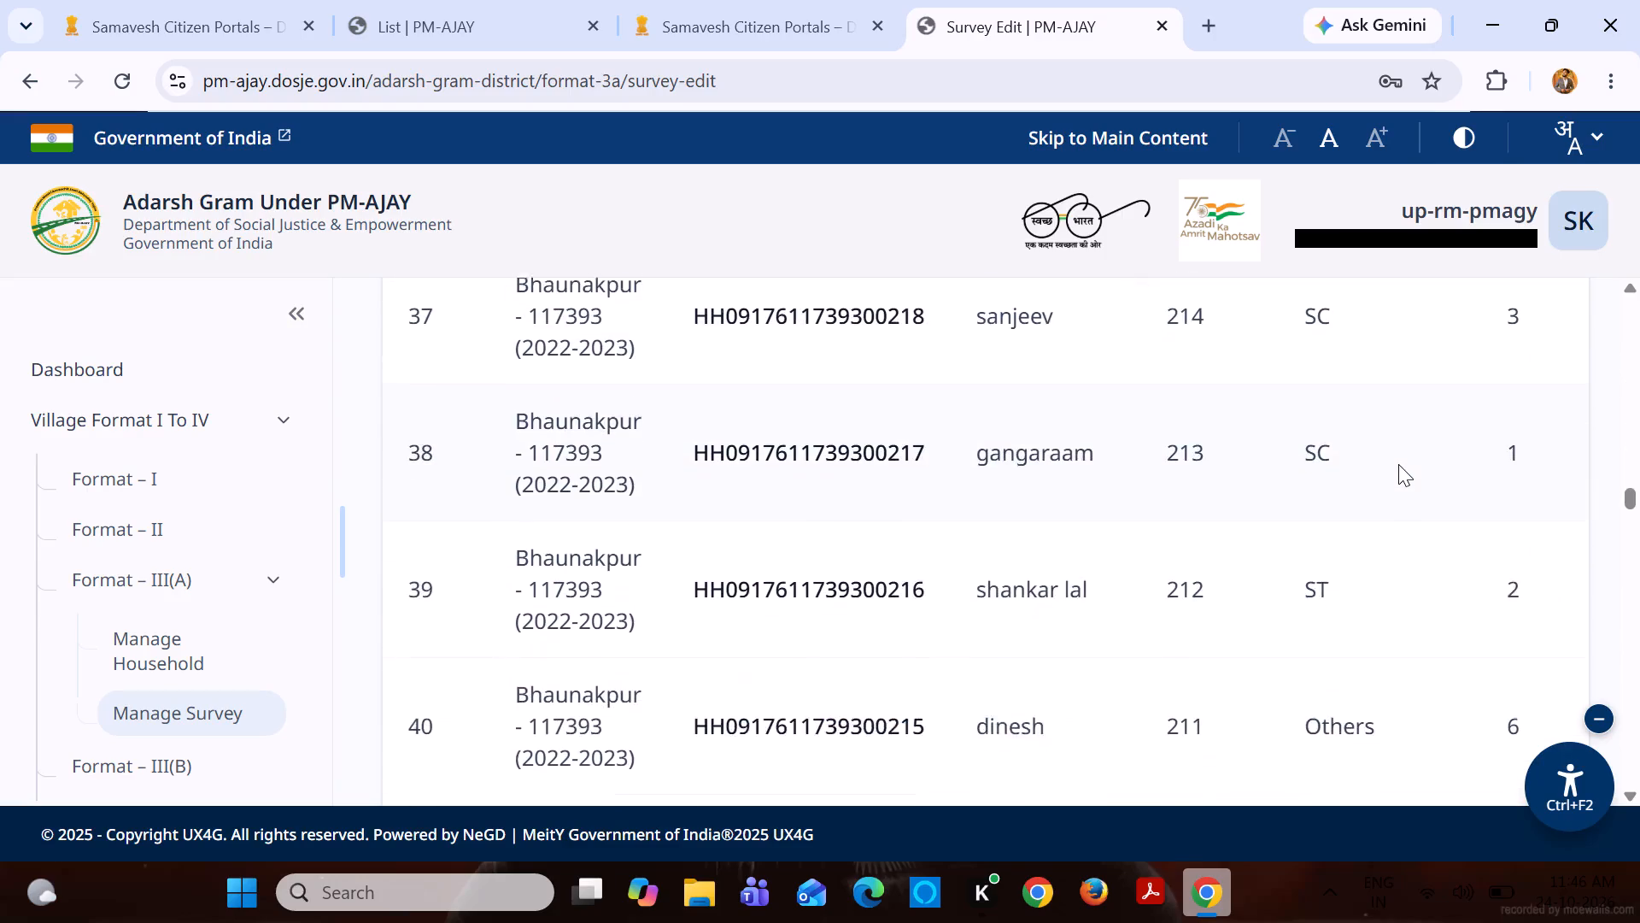
scroll(1398, 464, "down", 4)
scroll(1398, 464, "left", 4)
scroll(1398, 464, "down", 2)
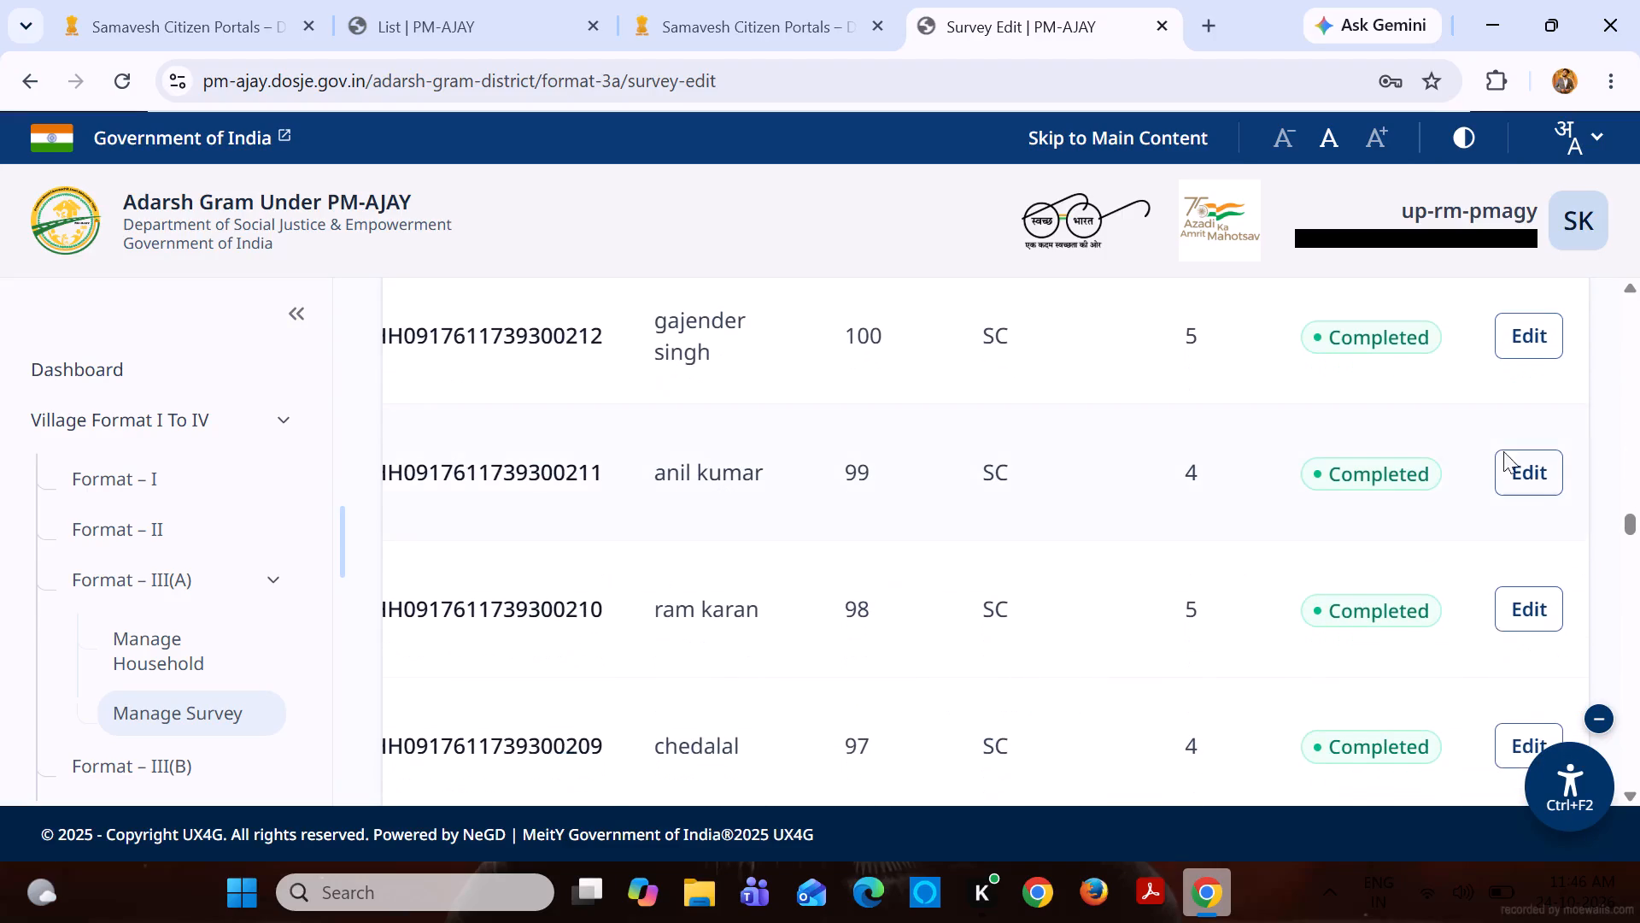
left_click(1542, 460)
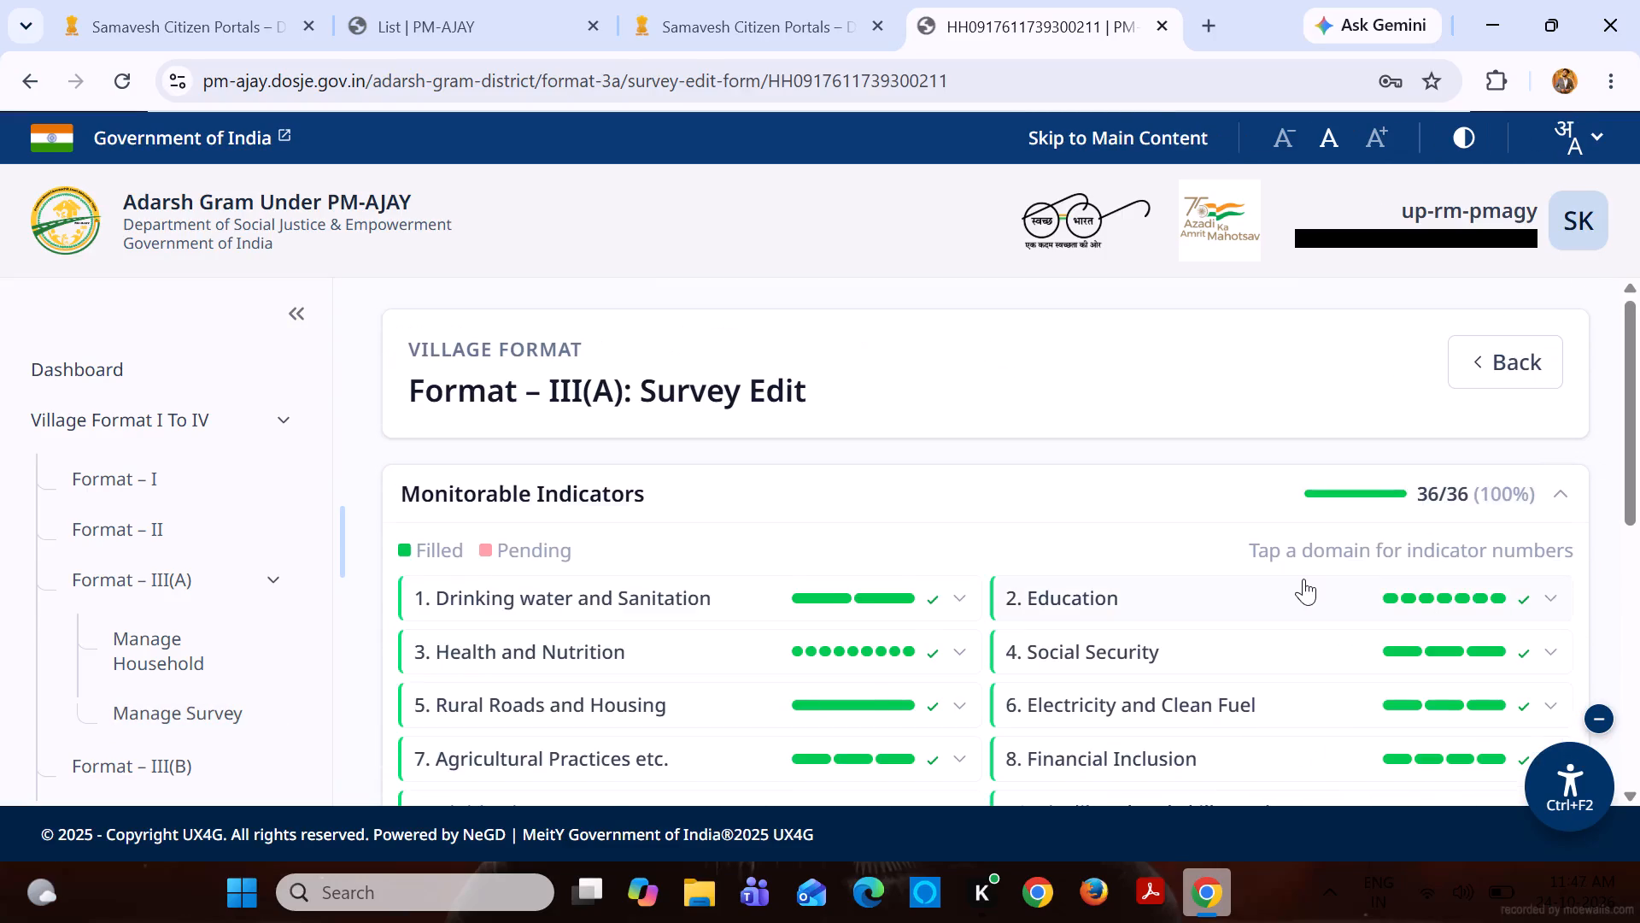
In house 99's survey, answer No to household involvement in farming under domain 7, indicator 7.1, save and return to the list.
scroll(1303, 579, "down", 7)
left_click(1150, 584)
scroll(1045, 469, "down", 1)
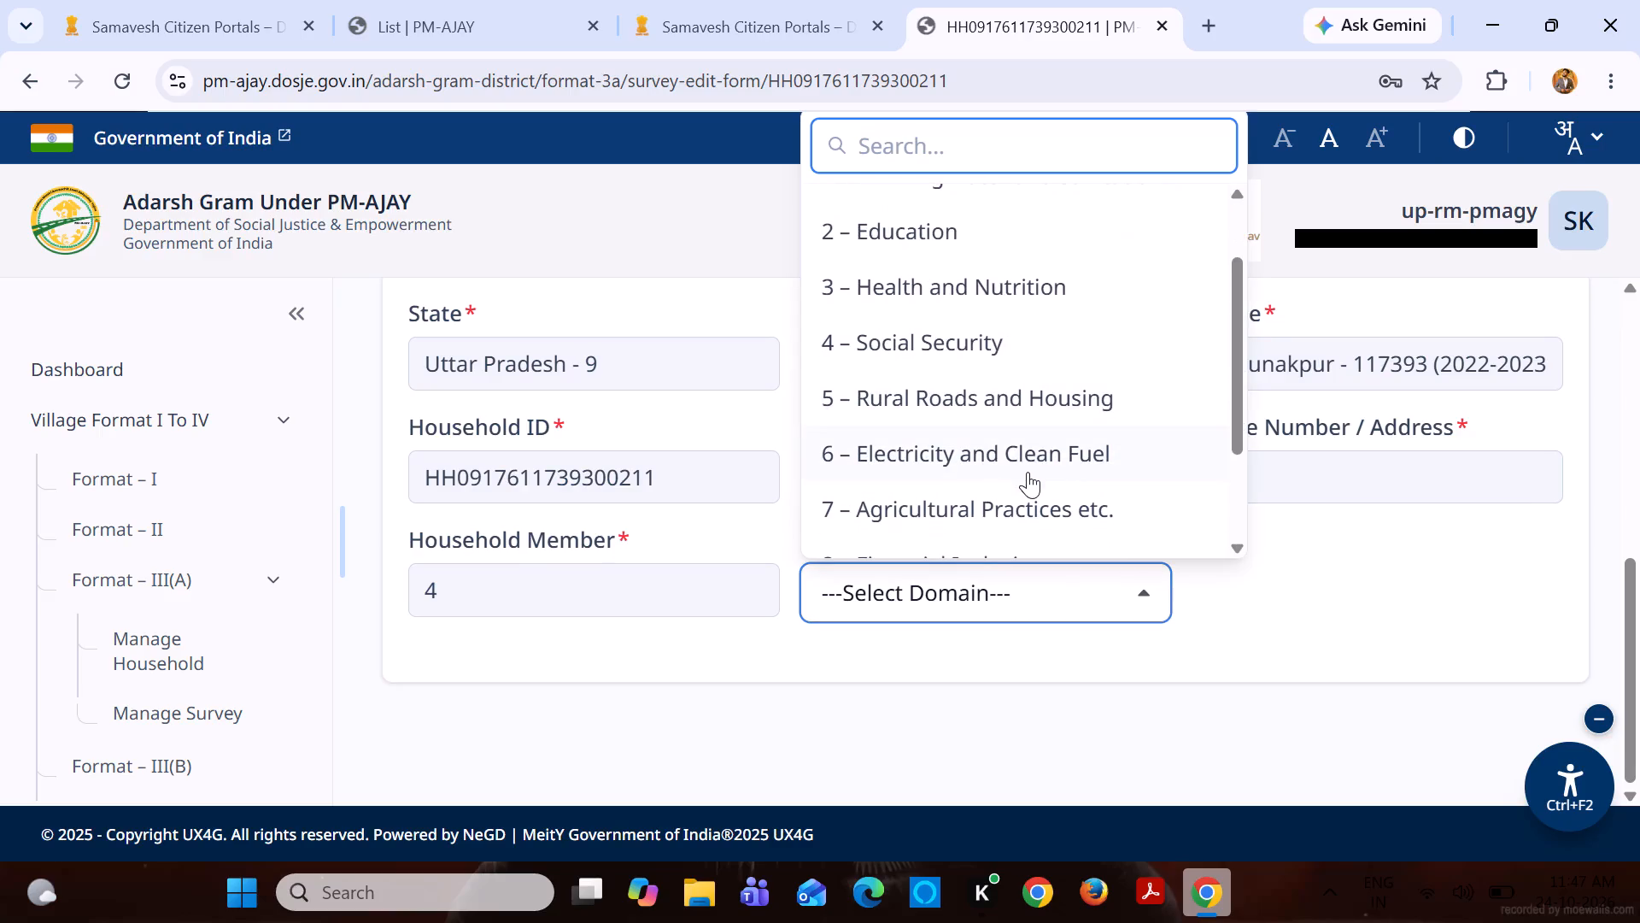
left_click(996, 489)
scroll(1142, 534, "down", 3)
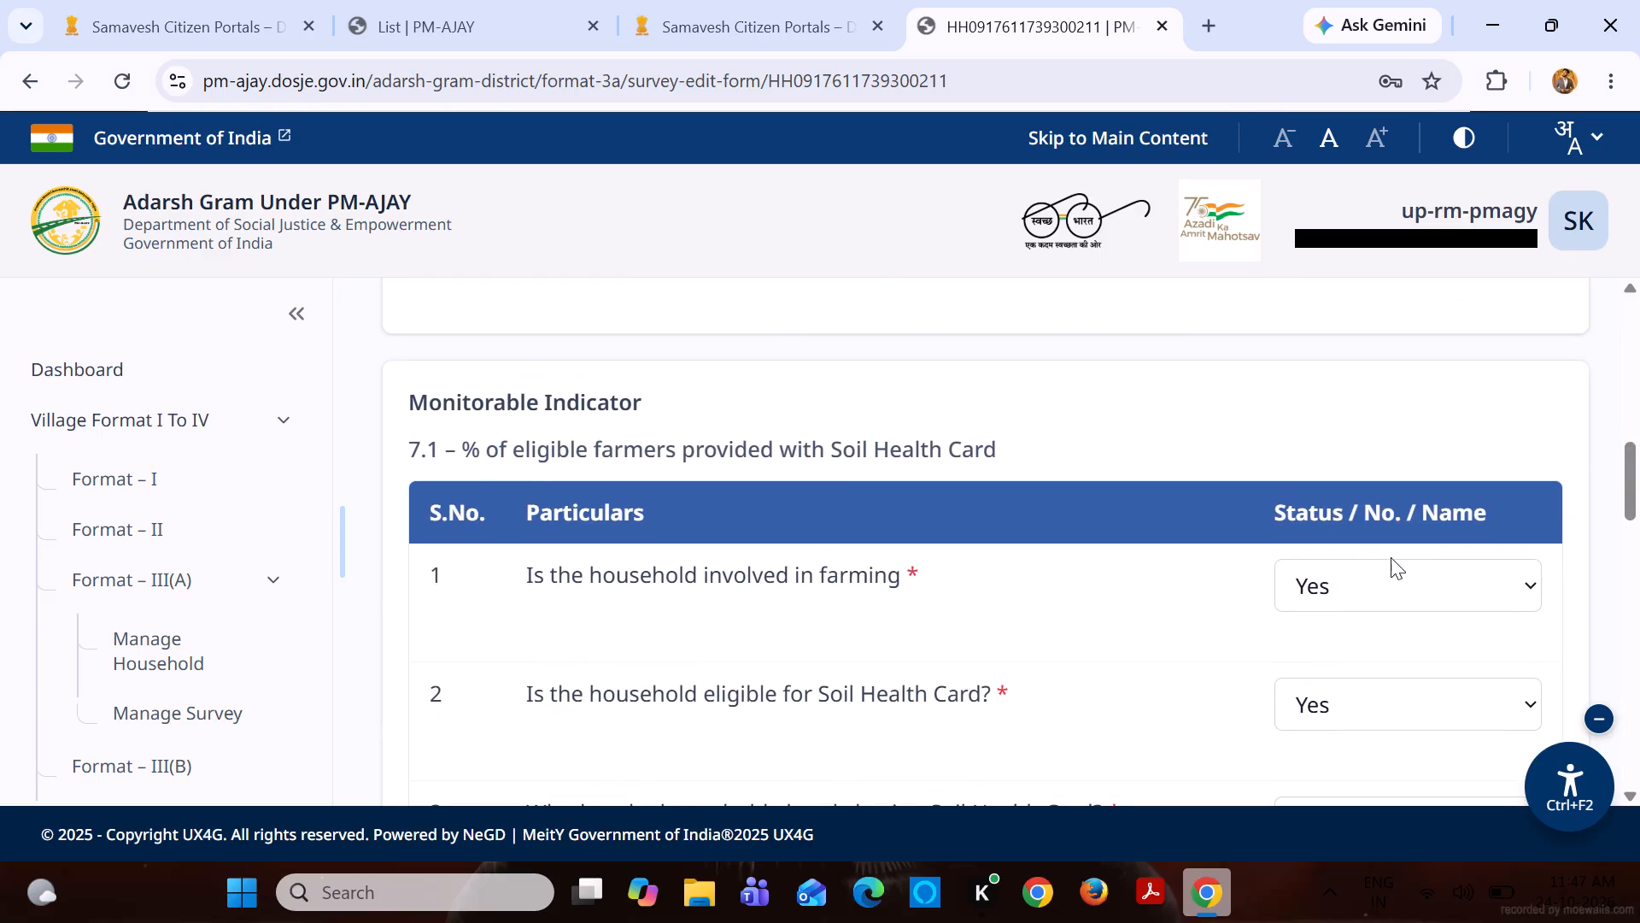
left_click(1391, 558)
left_click(1323, 714)
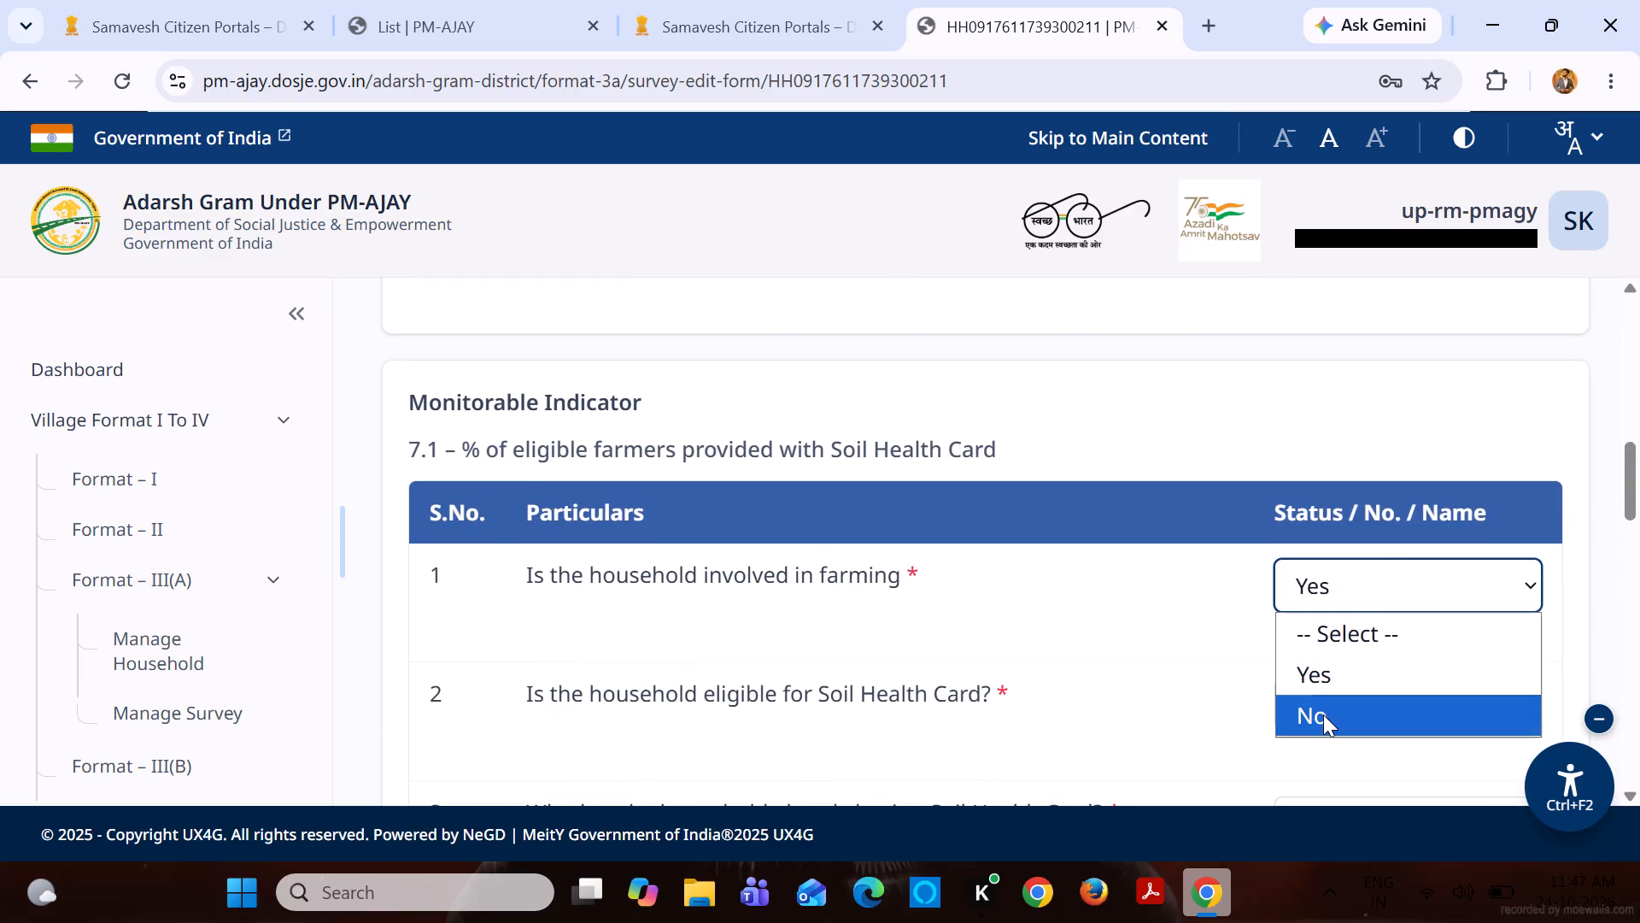
scroll(1276, 560, "down", 6)
left_click(1495, 631)
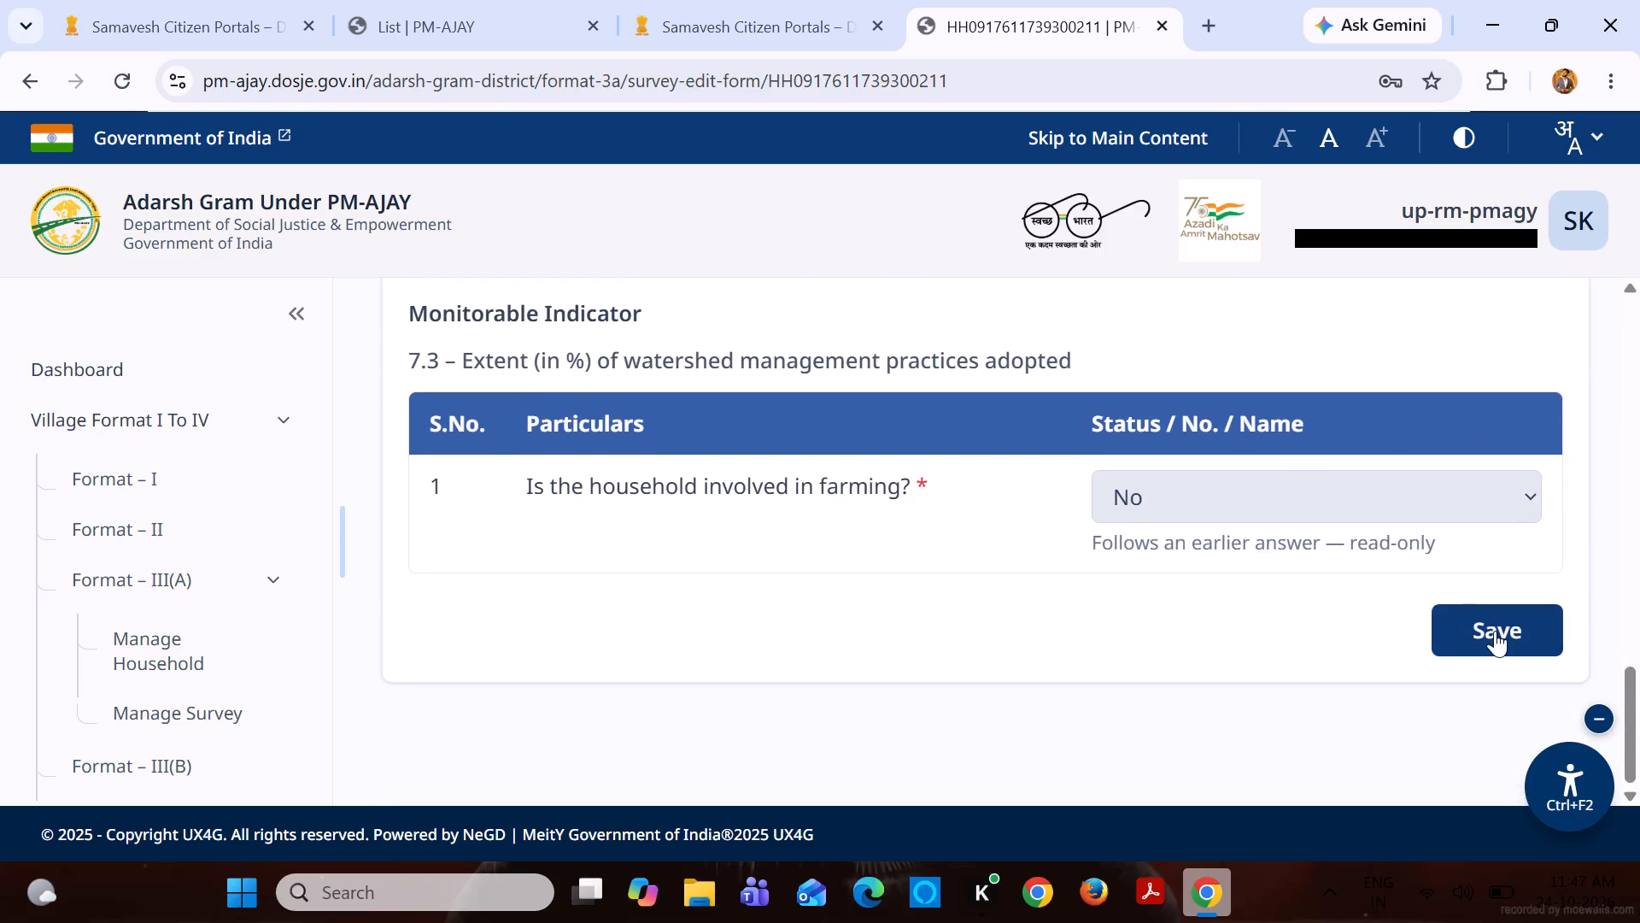
scroll(1301, 512, "up", 7)
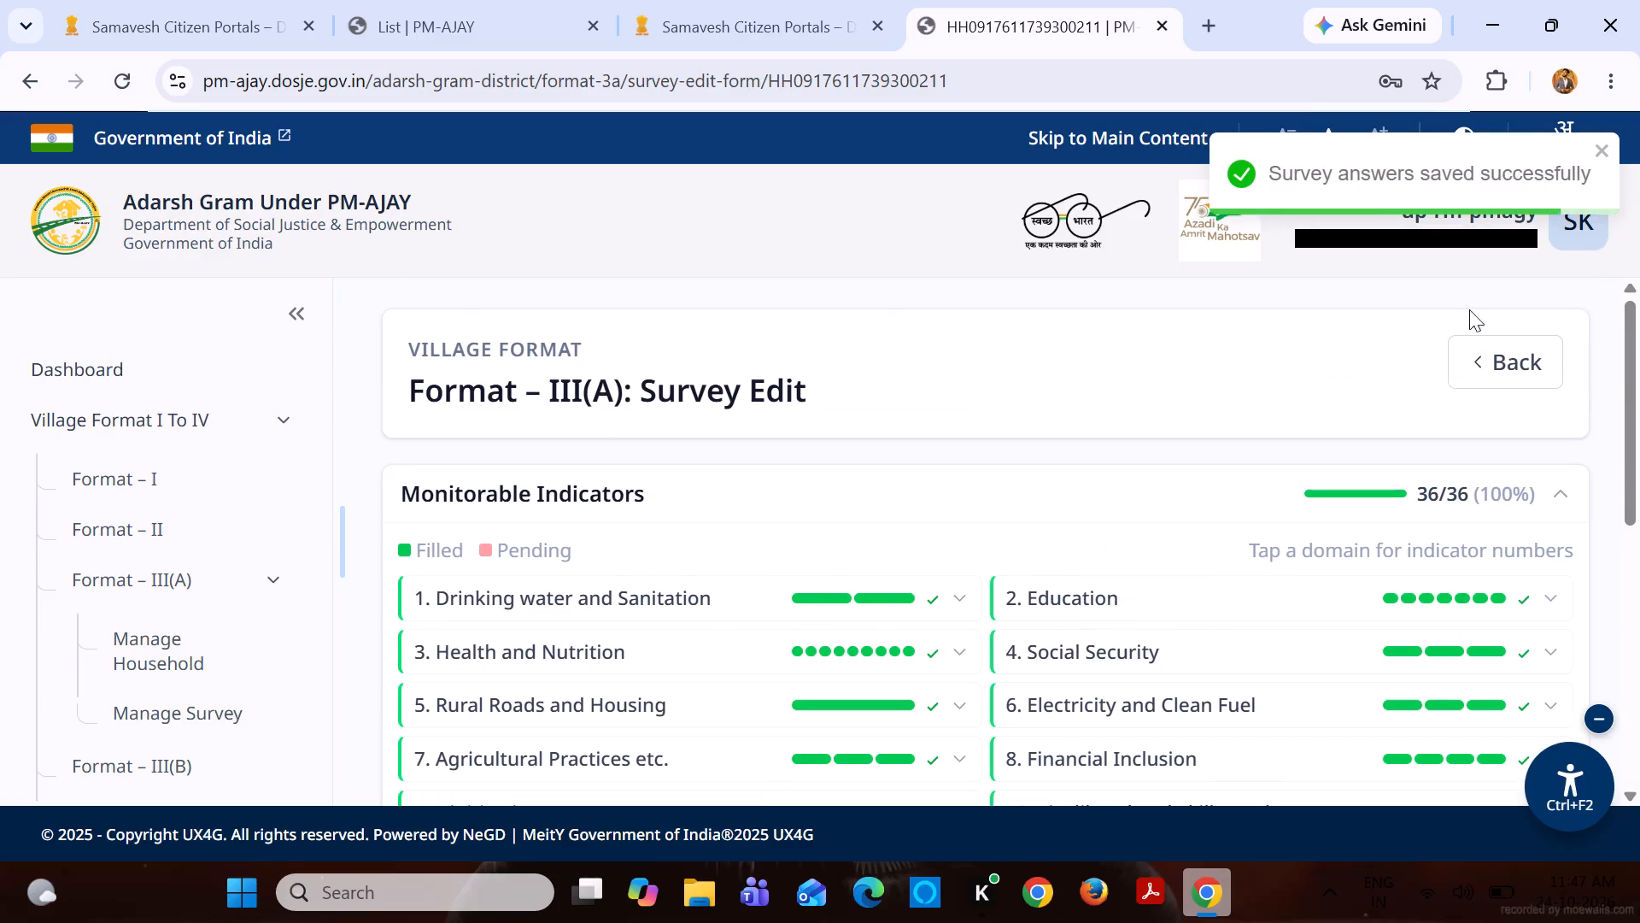
left_click(1501, 339)
scroll(1317, 389, "down", 5)
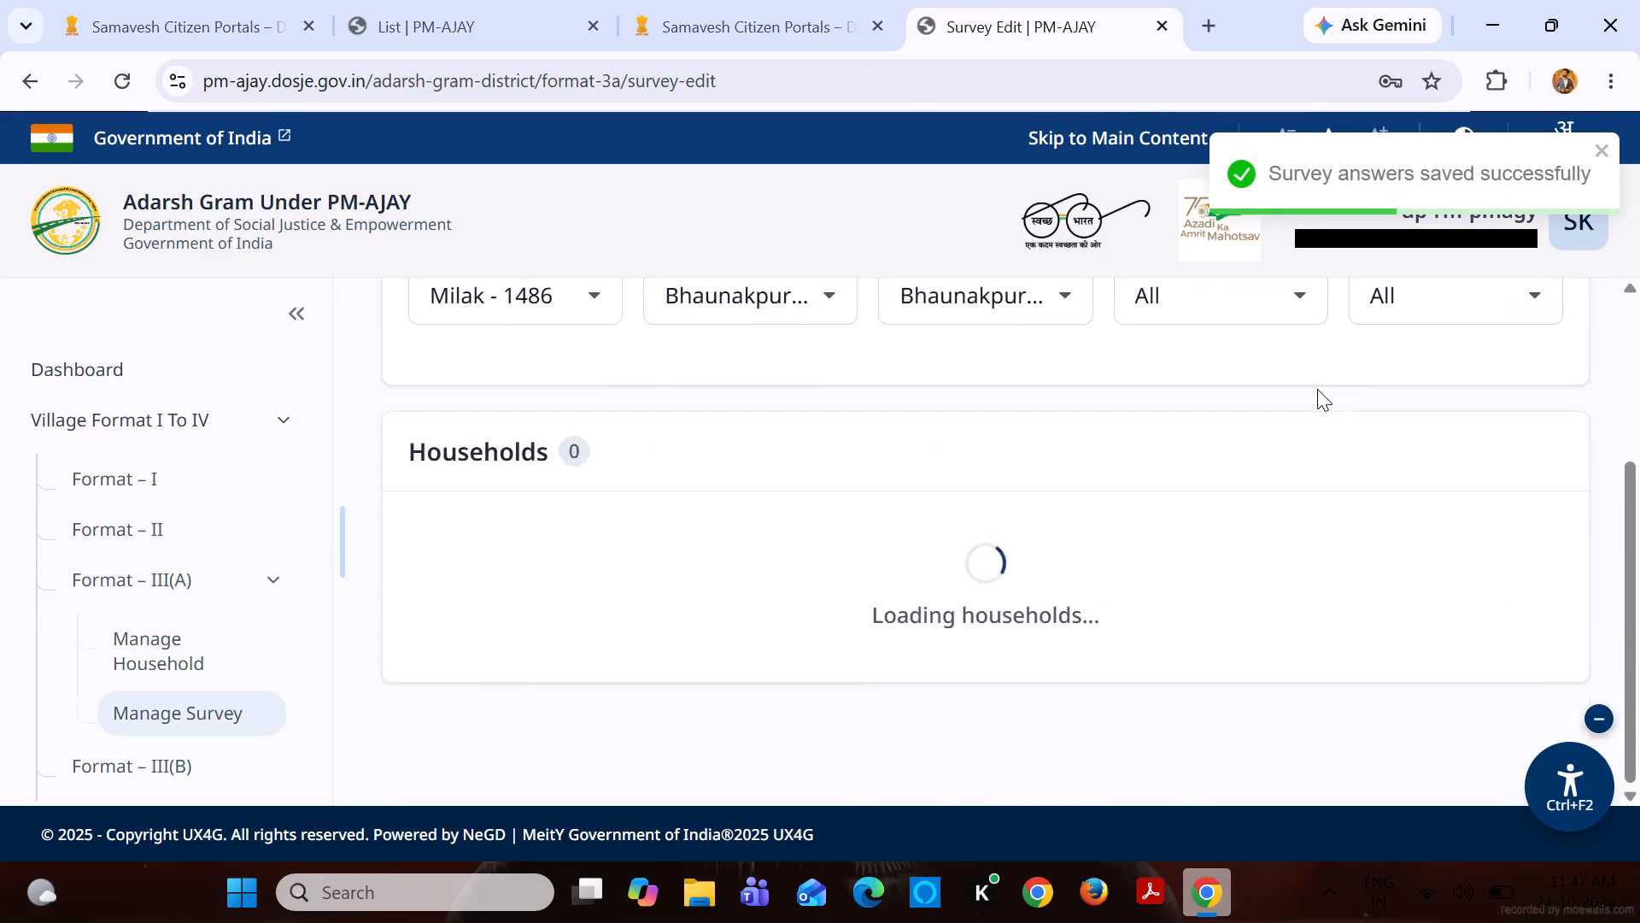
scroll(1317, 389, "down", 11)
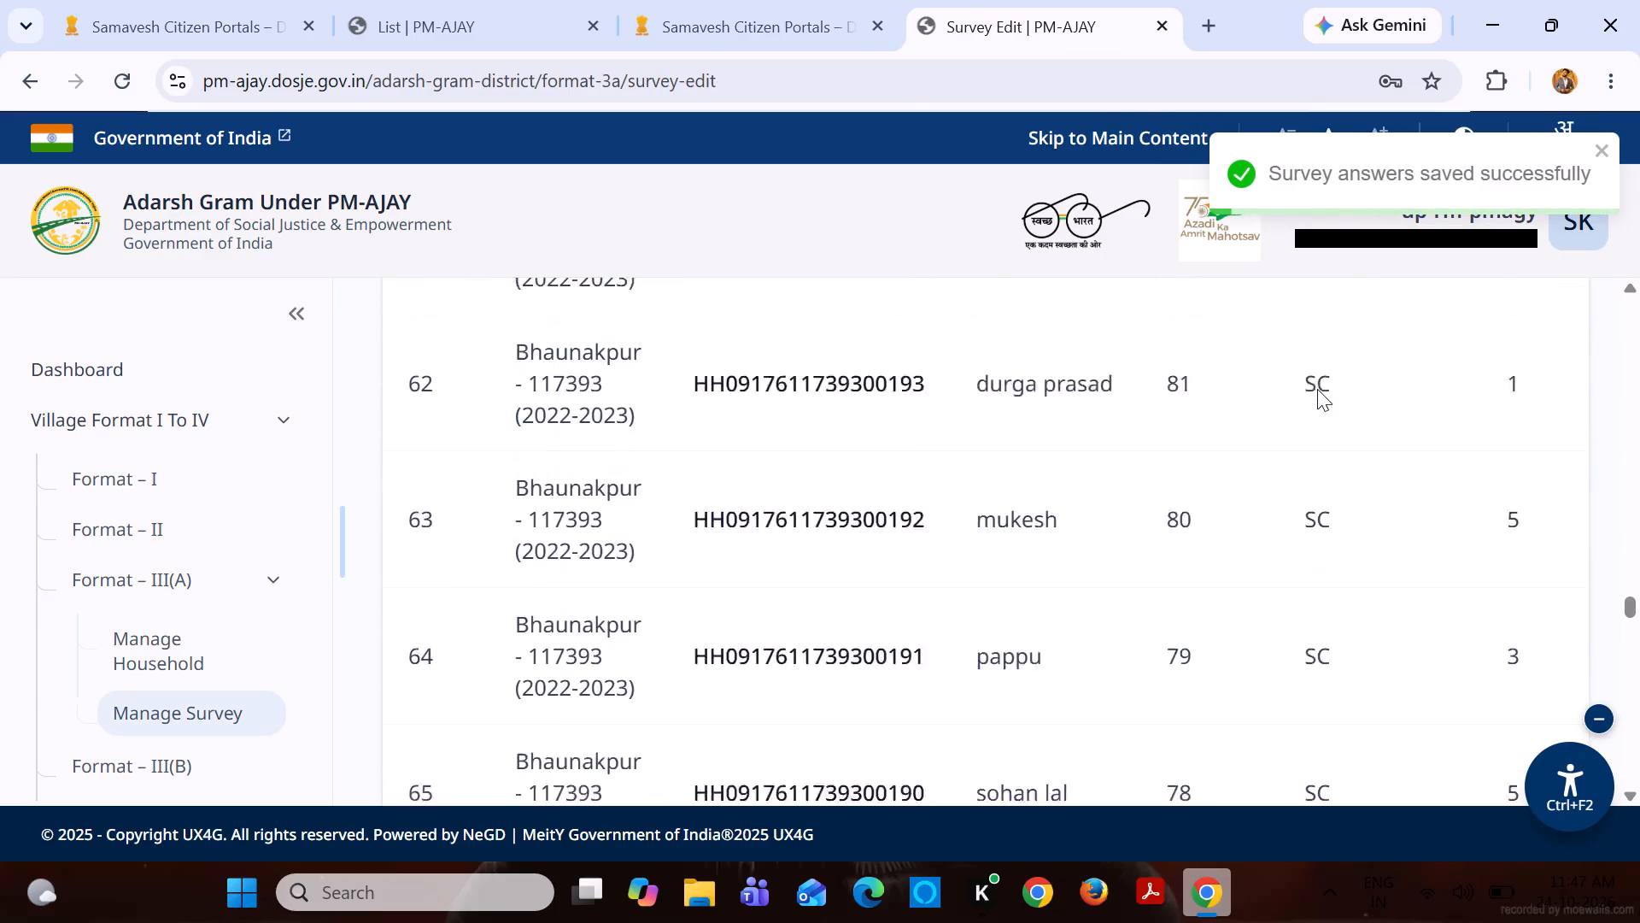
scroll(1317, 389, "up", 6)
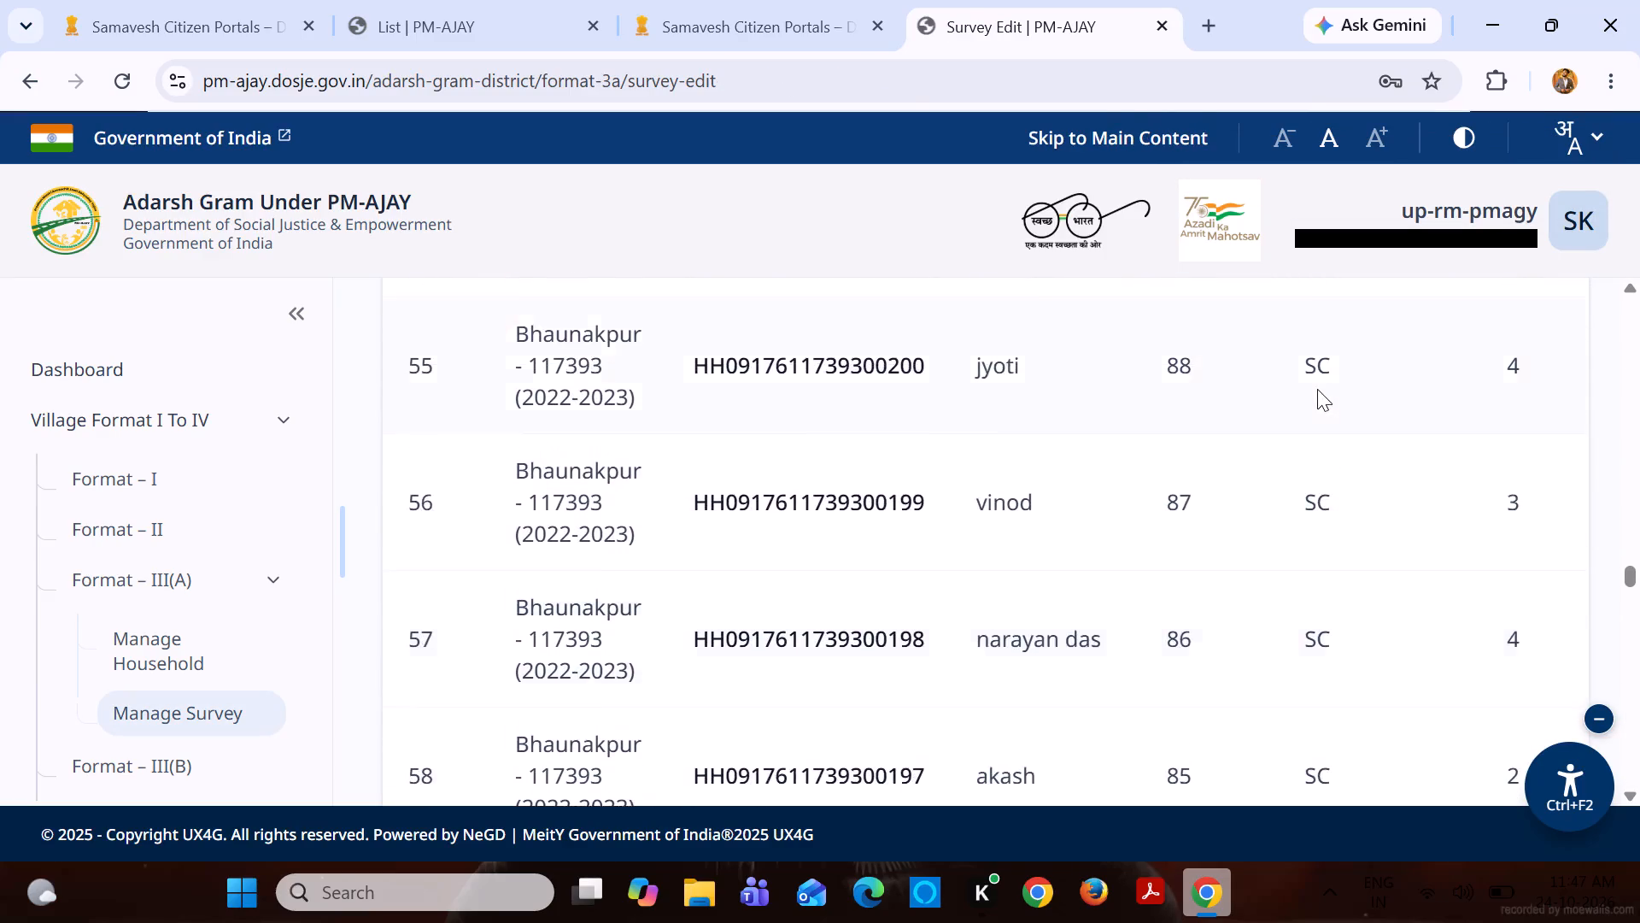
scroll(1317, 389, "up", 7)
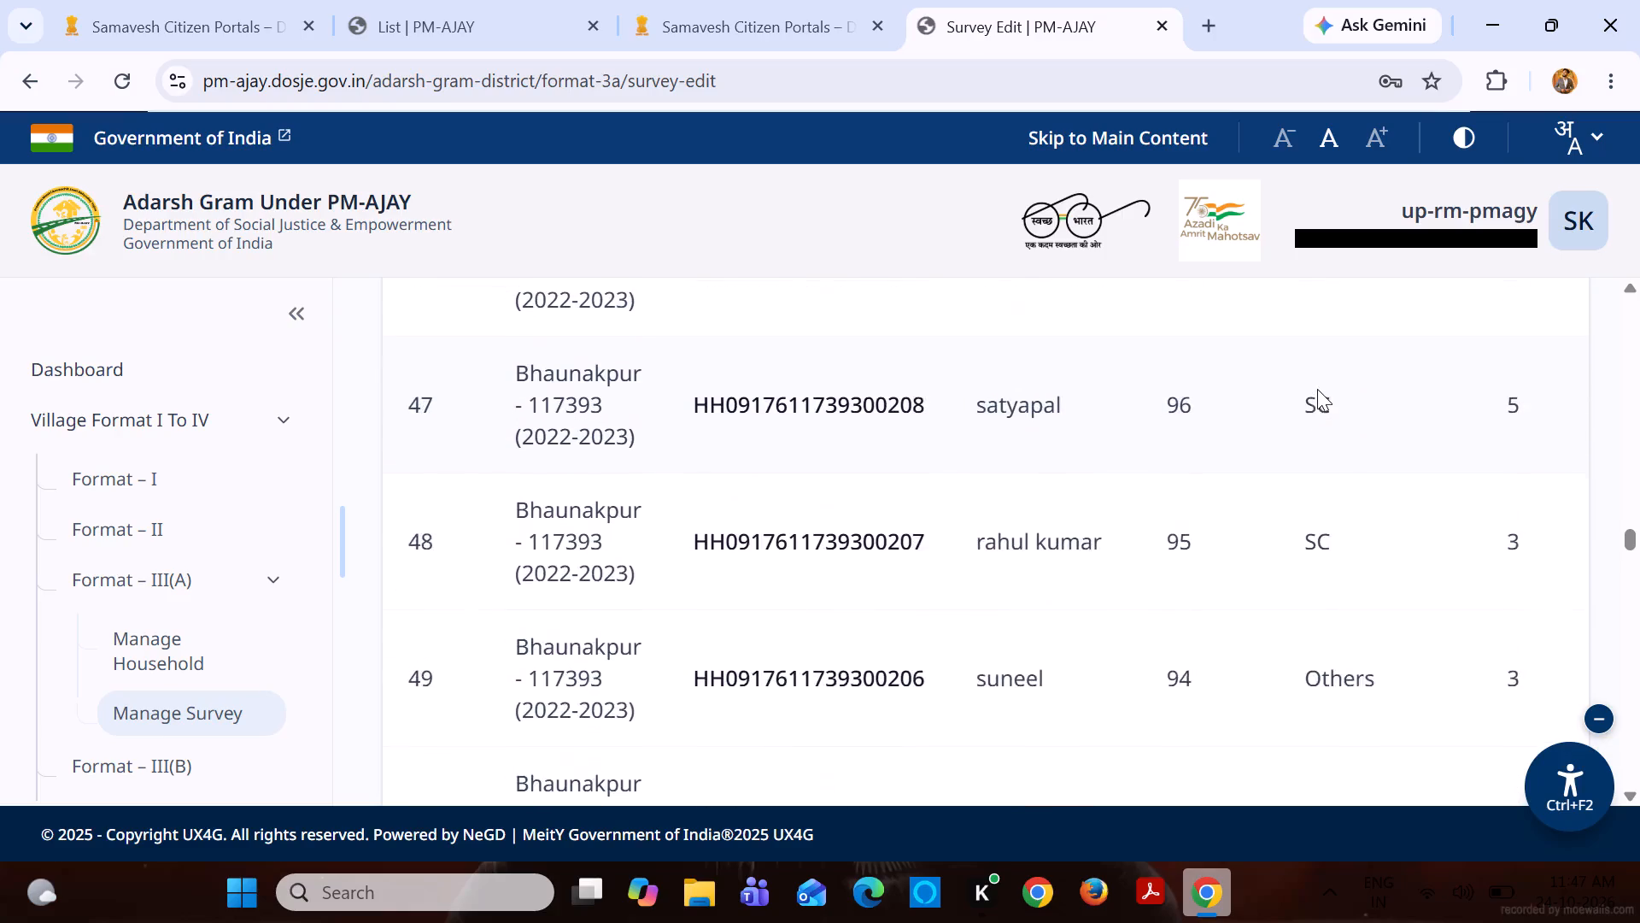
scroll(1317, 389, "up", 4)
left_click(1522, 357)
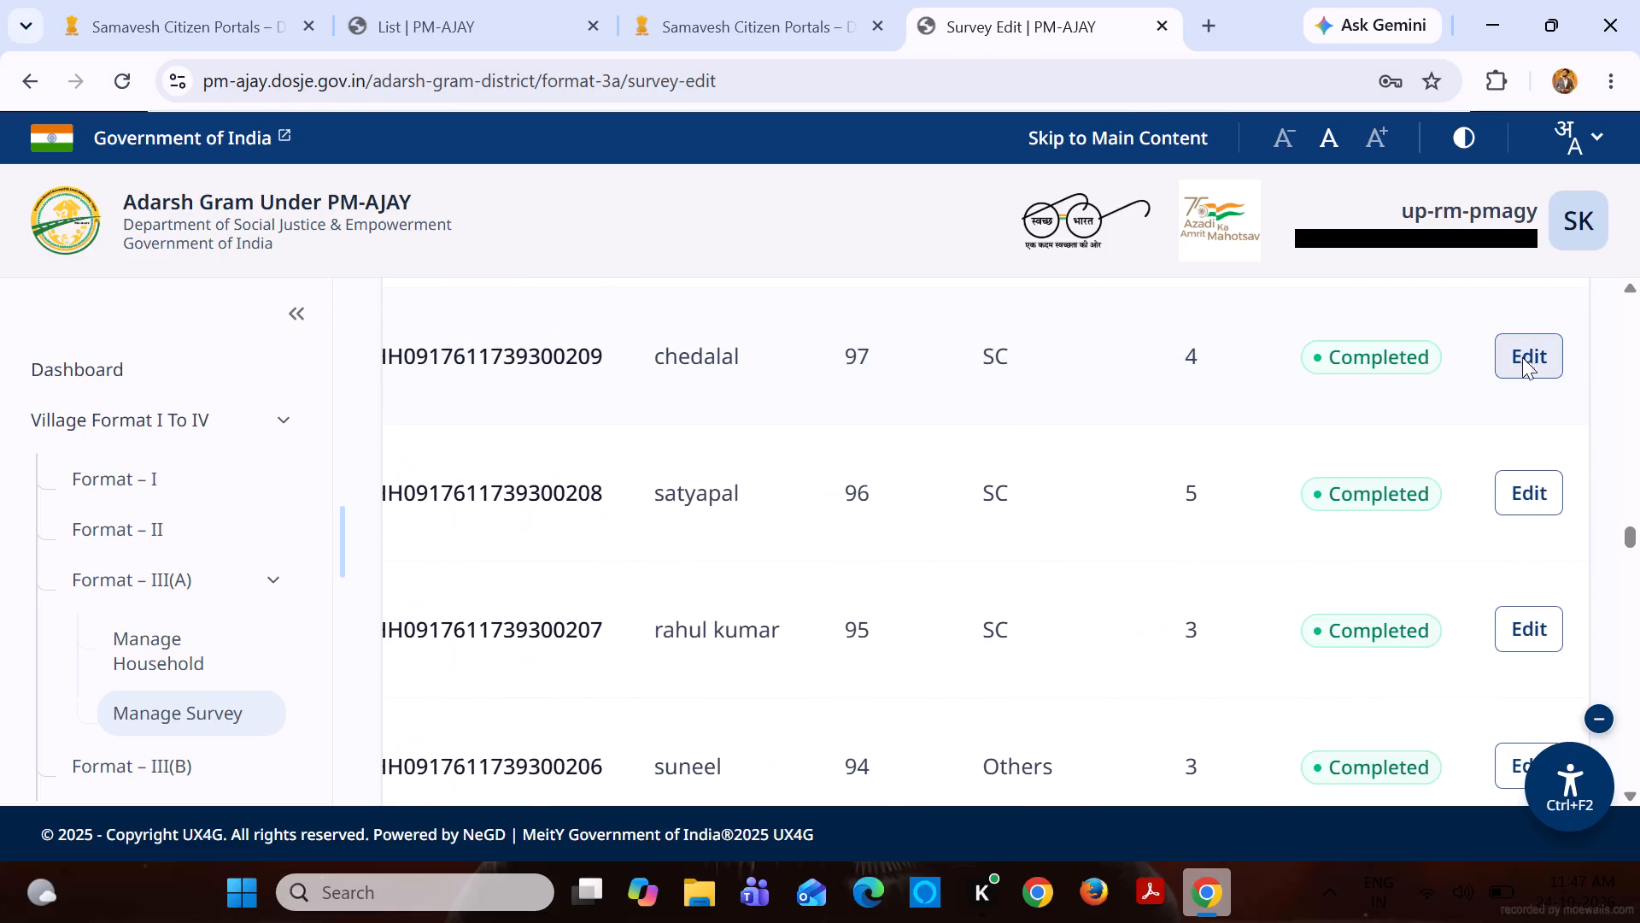
In house 97's survey, answer No to household involvement in farming under domain 7, indicator 7.1, save and return to the list.
scroll(1314, 547, "down", 8)
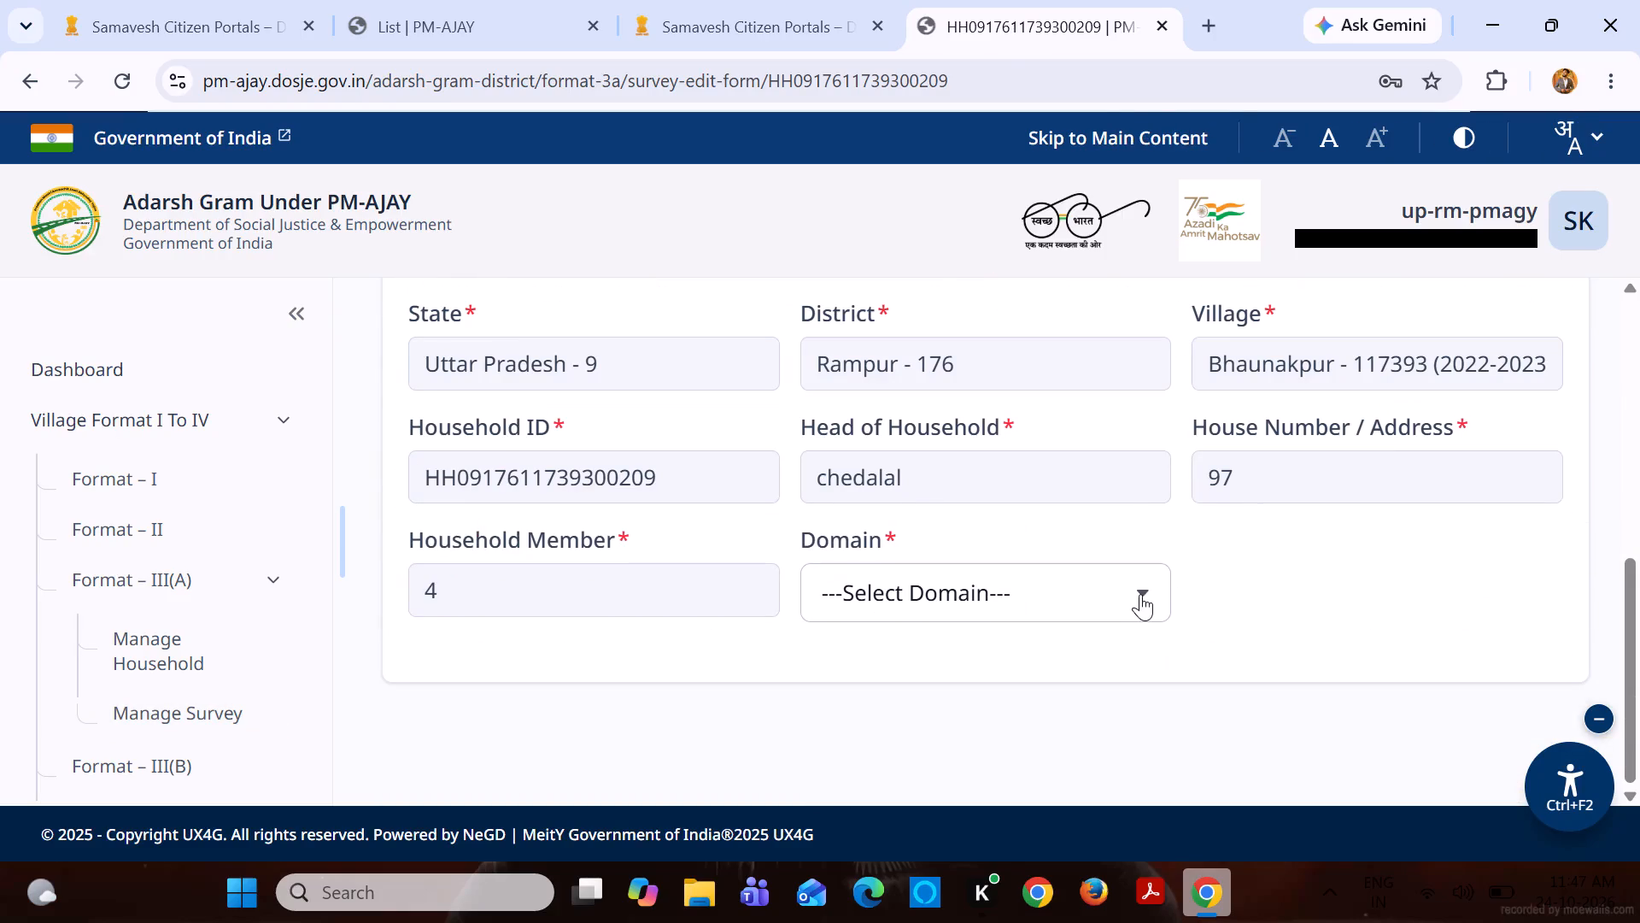
left_click(1137, 592)
scroll(1072, 427, "down", 1)
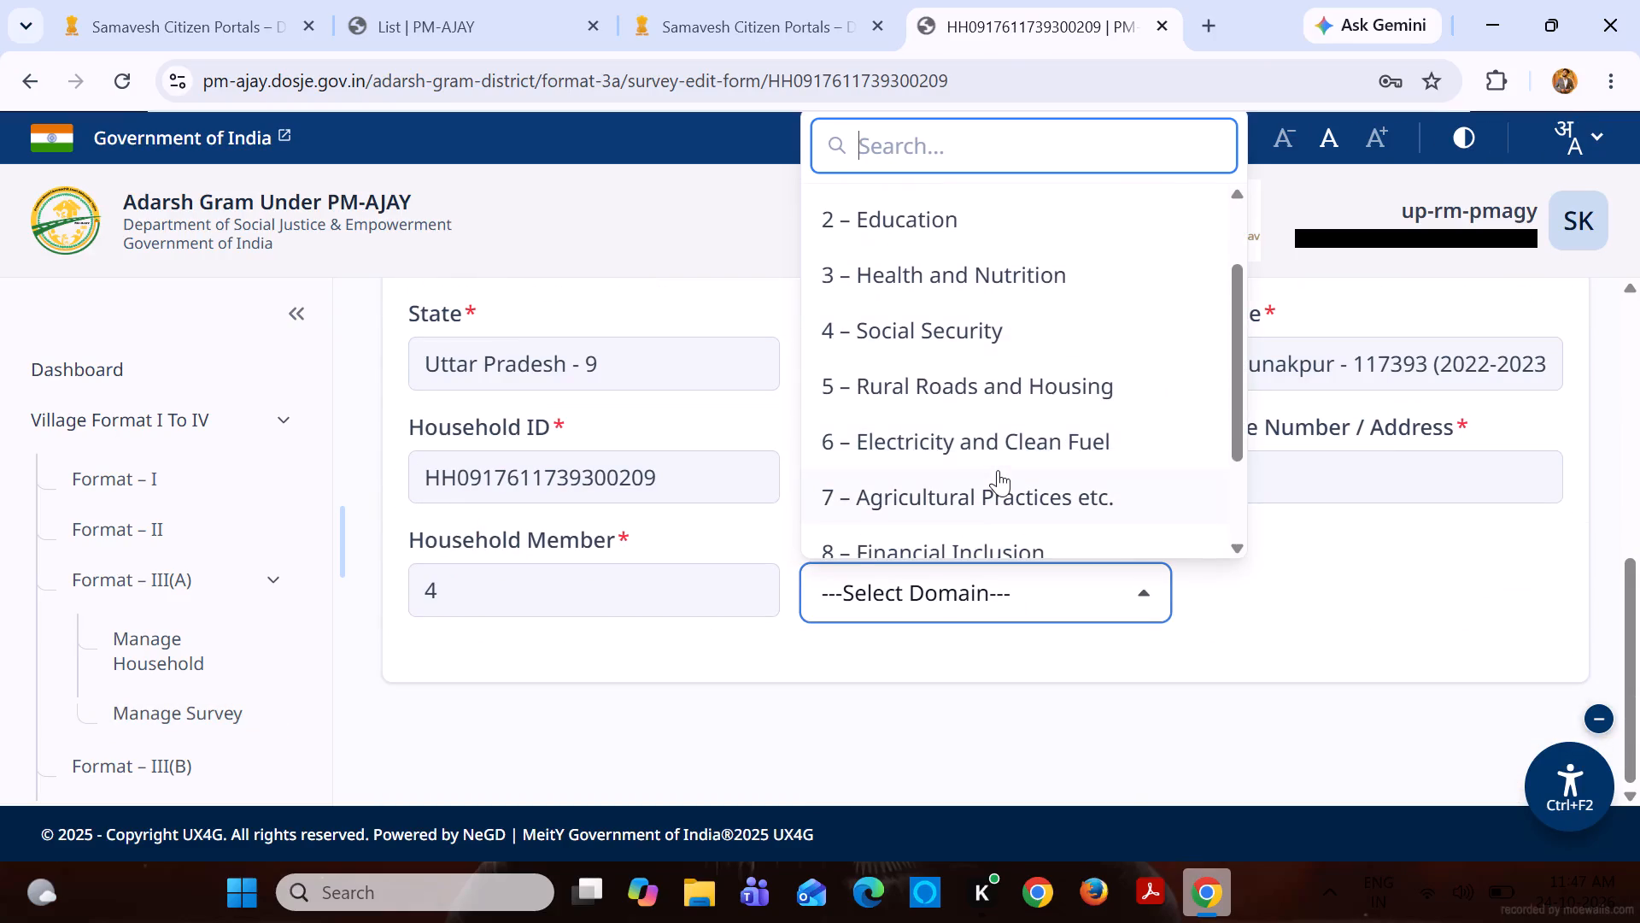
left_click(998, 470)
scroll(1151, 538, "down", 3)
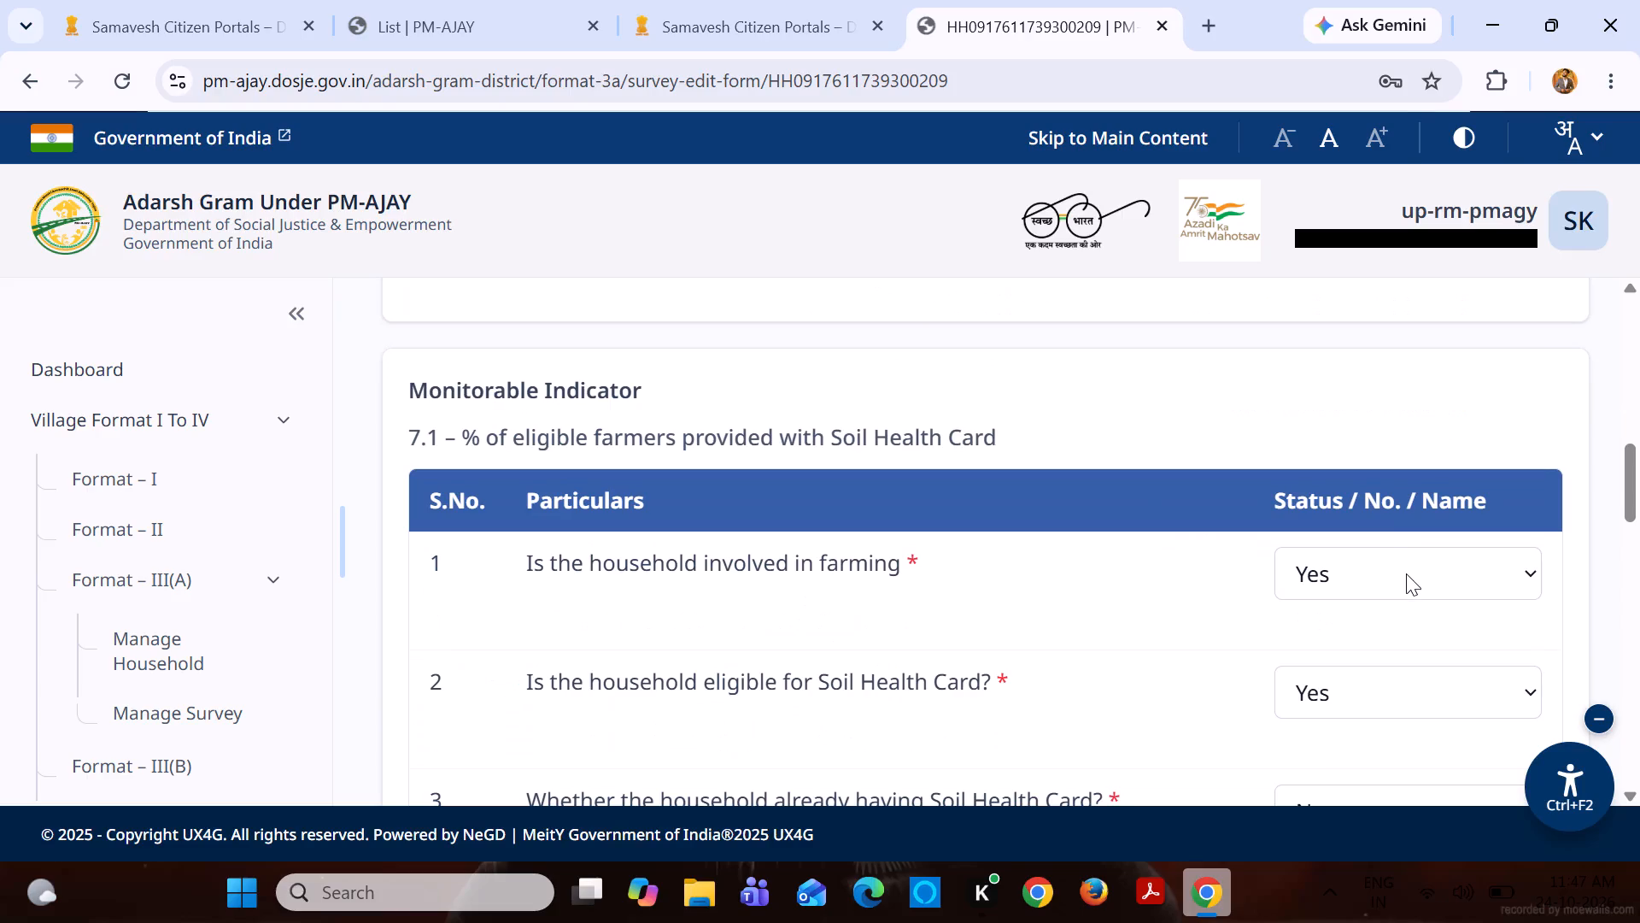
left_click_drag(1406, 573, 1331, 703)
left_click(1331, 703)
scroll(1284, 564, "down", 5)
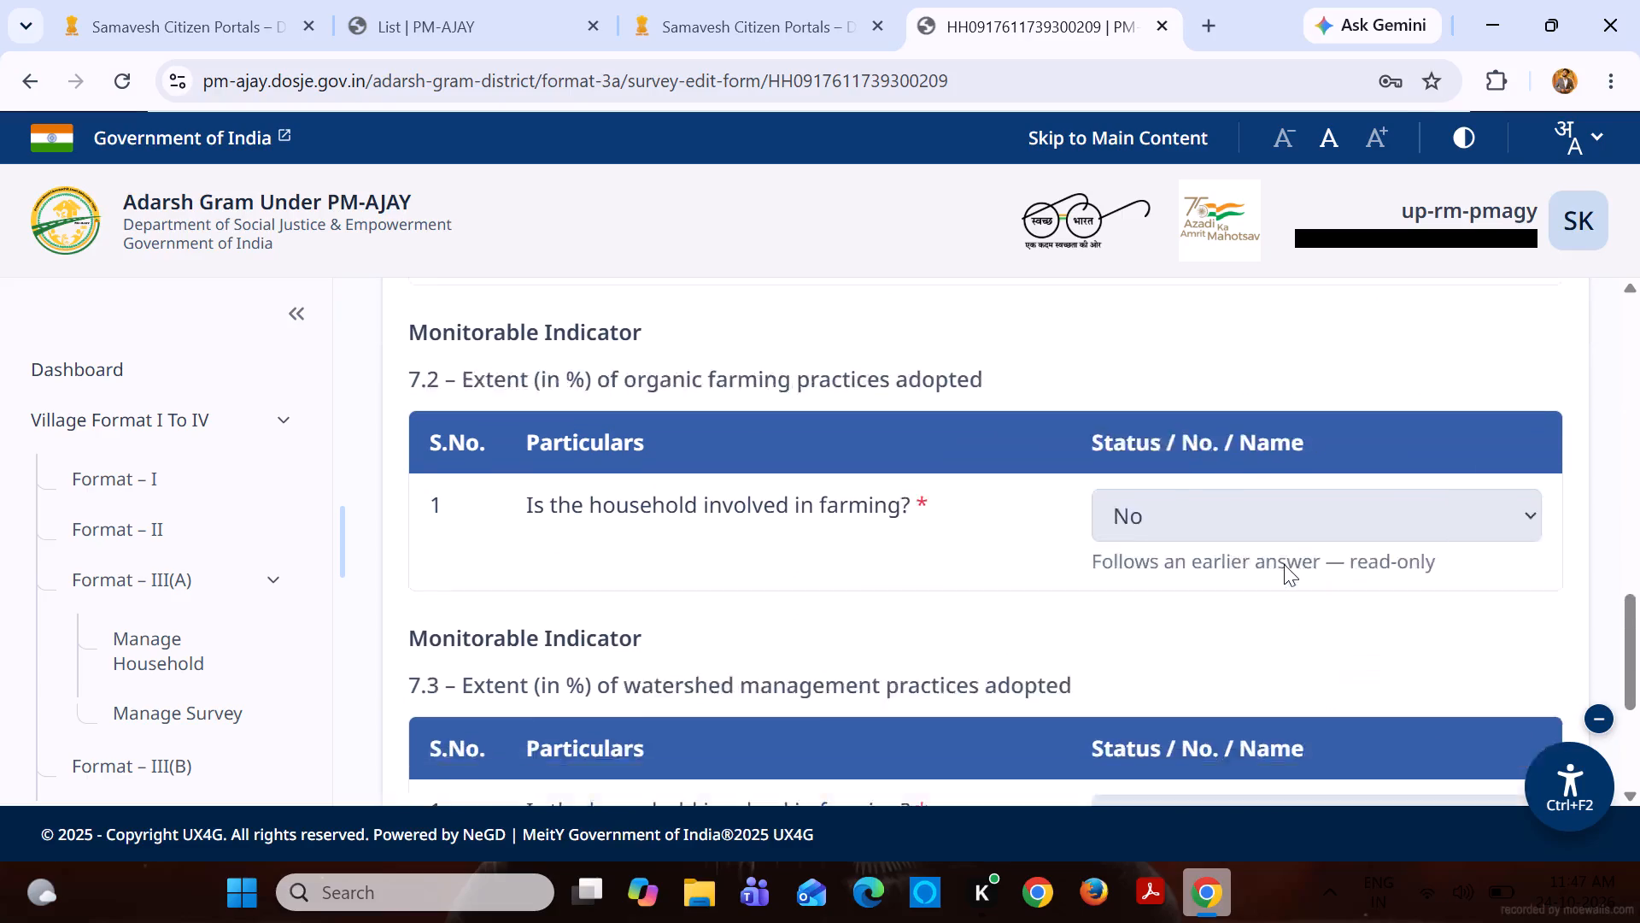
scroll(1284, 564, "down", 2)
left_click(1474, 634)
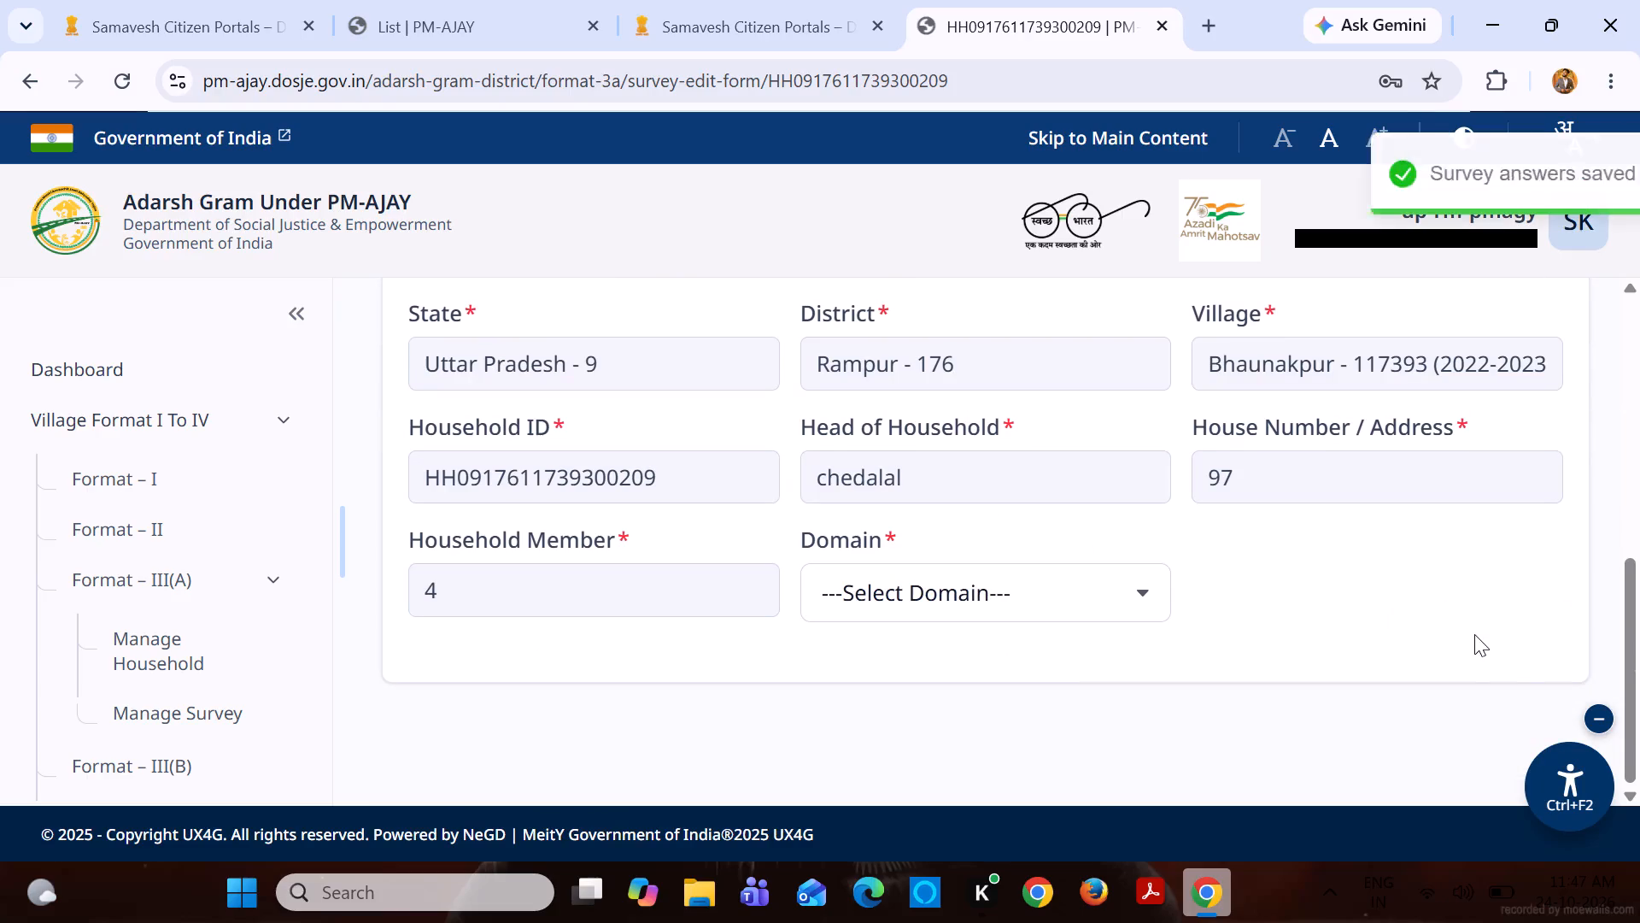
scroll(1327, 668, "up", 5)
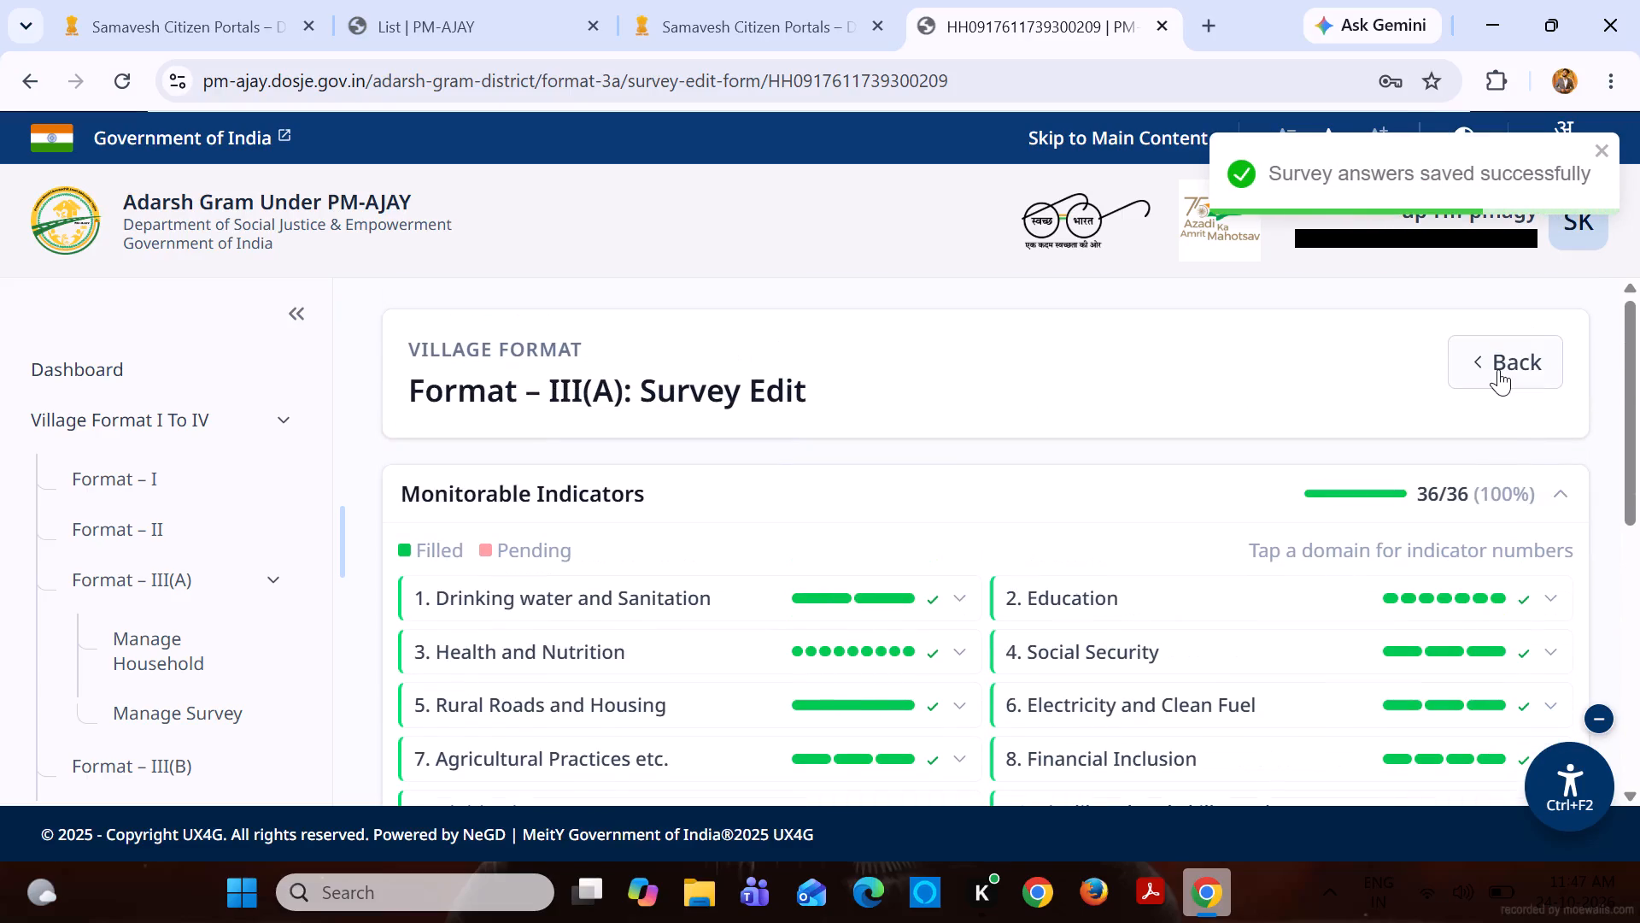
left_click(1498, 369)
Find house 95 in Bhaunakpur's Manage Survey household list and open its survey for editing.
scroll(1405, 488, "down", 8)
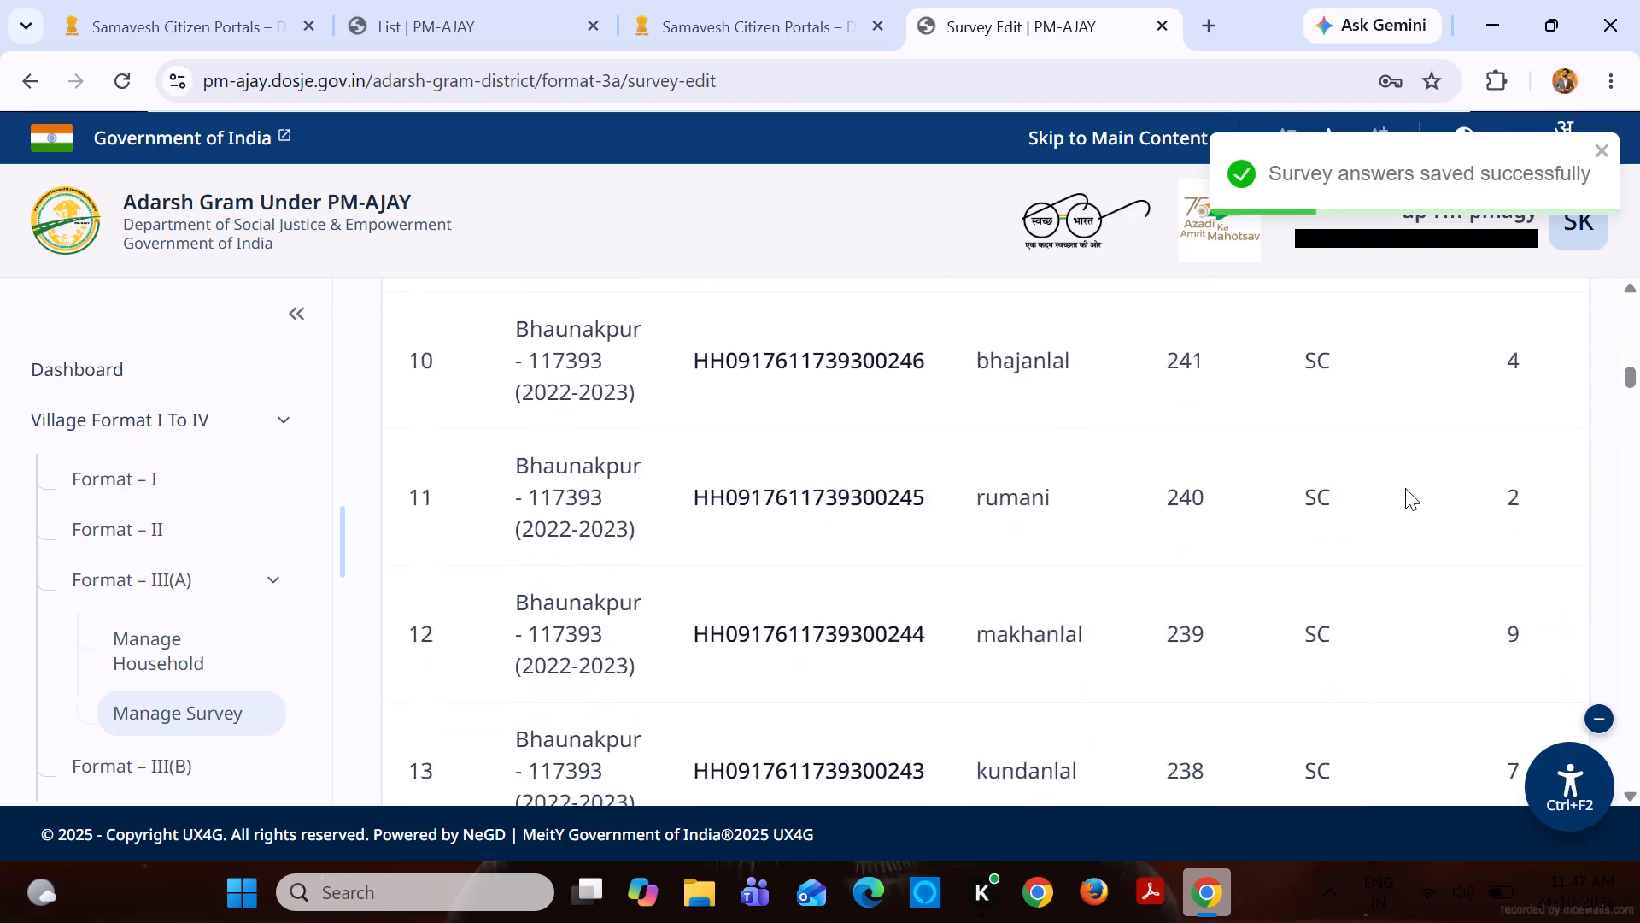
scroll(1405, 488, "down", 11)
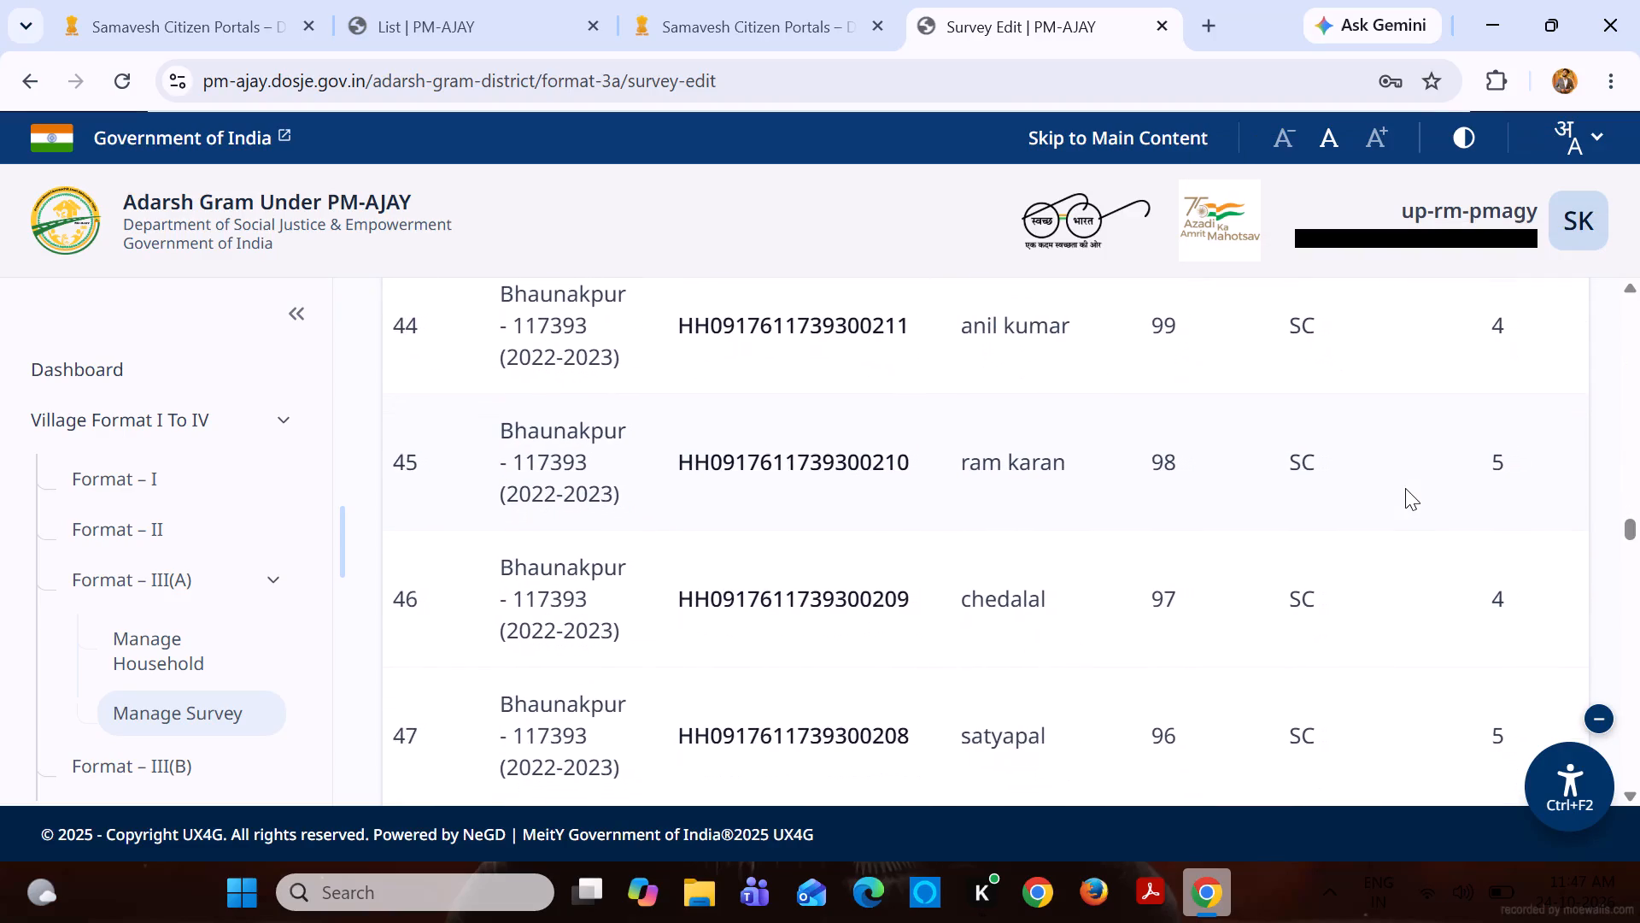
scroll(1405, 488, "down", 1)
scroll(1405, 488, "left", 5)
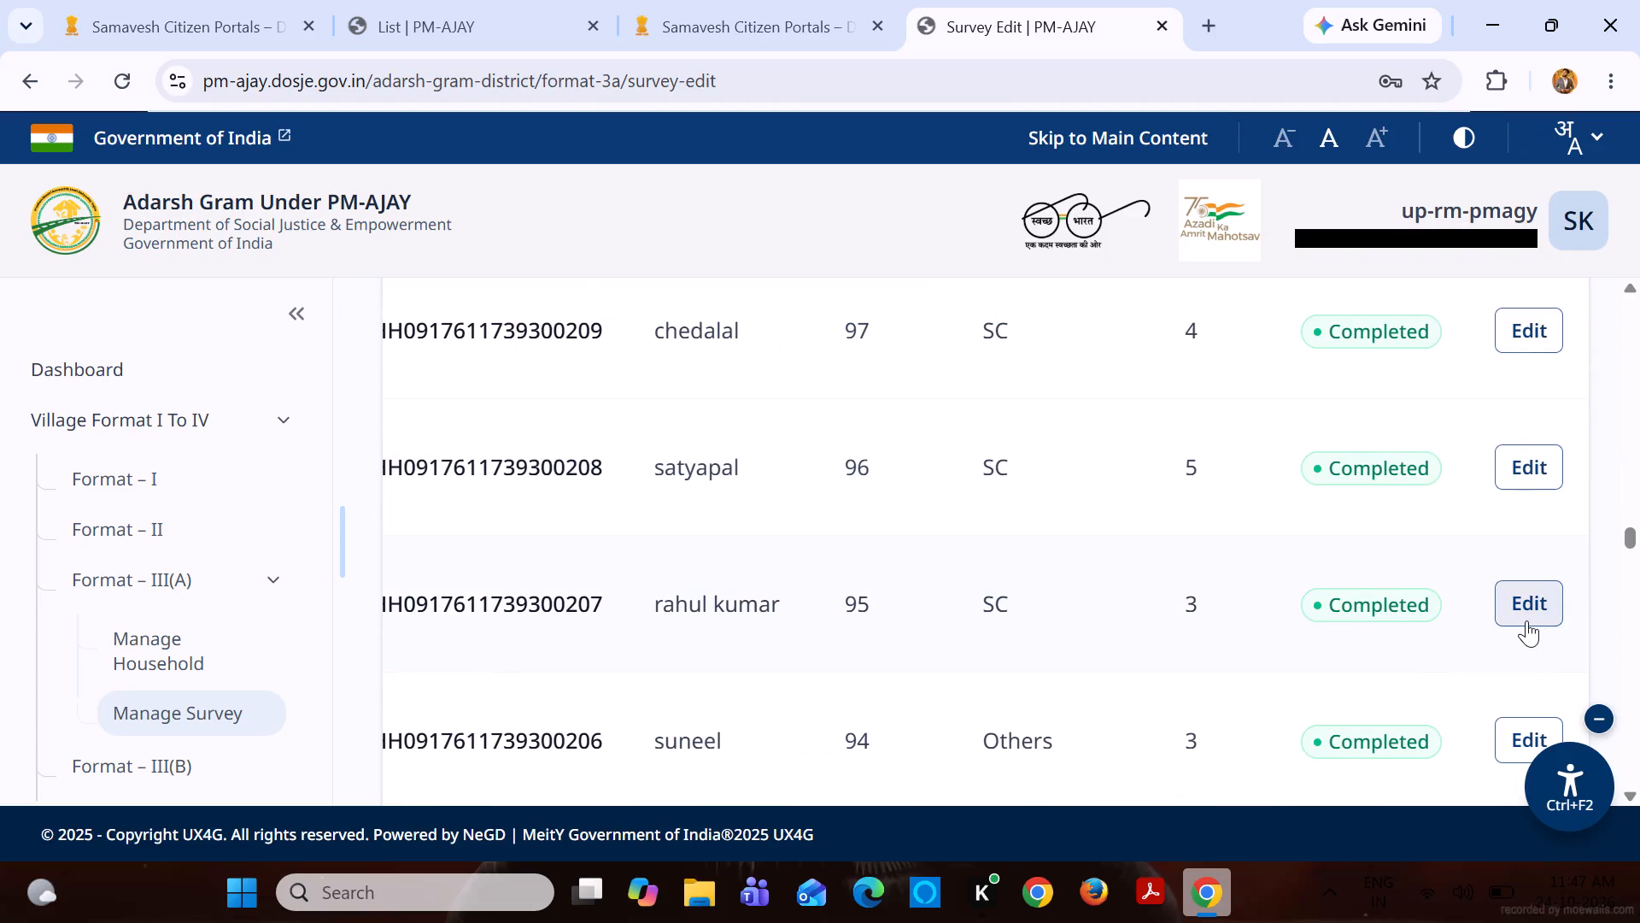
left_click(1526, 620)
In house 95's survey, answer No to household involvement in farming under domain 7, indicator 7.1, save and return to the list.
scroll(1310, 649, "down", 6)
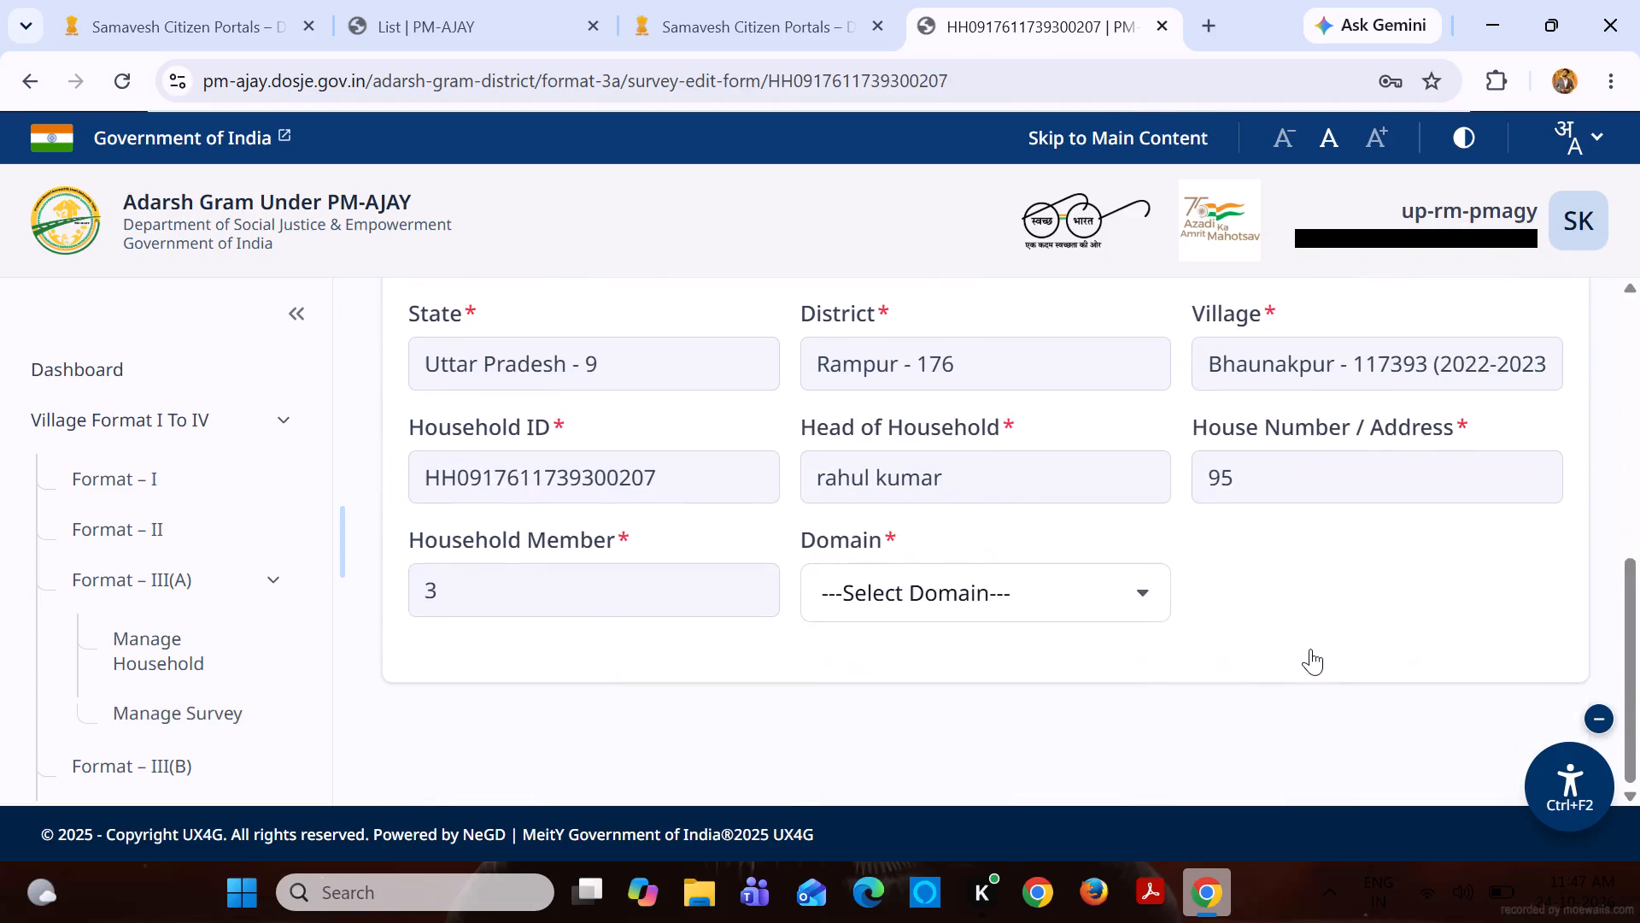
left_click(1140, 569)
scroll(1051, 474, "down", 1)
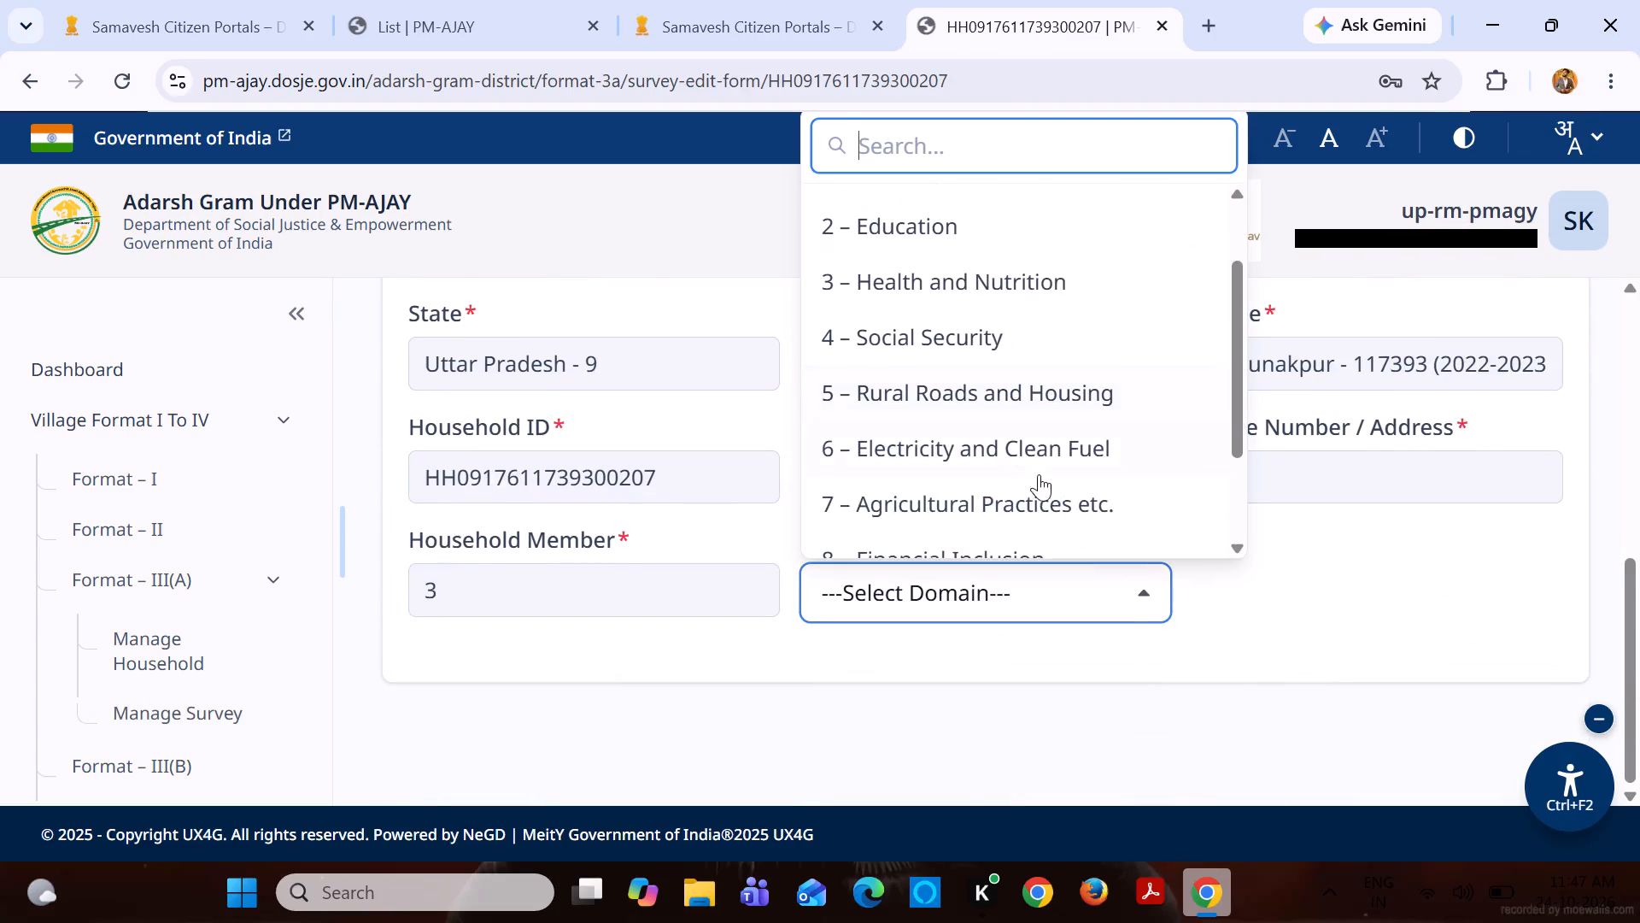
left_click(987, 487)
scroll(1194, 559, "down", 3)
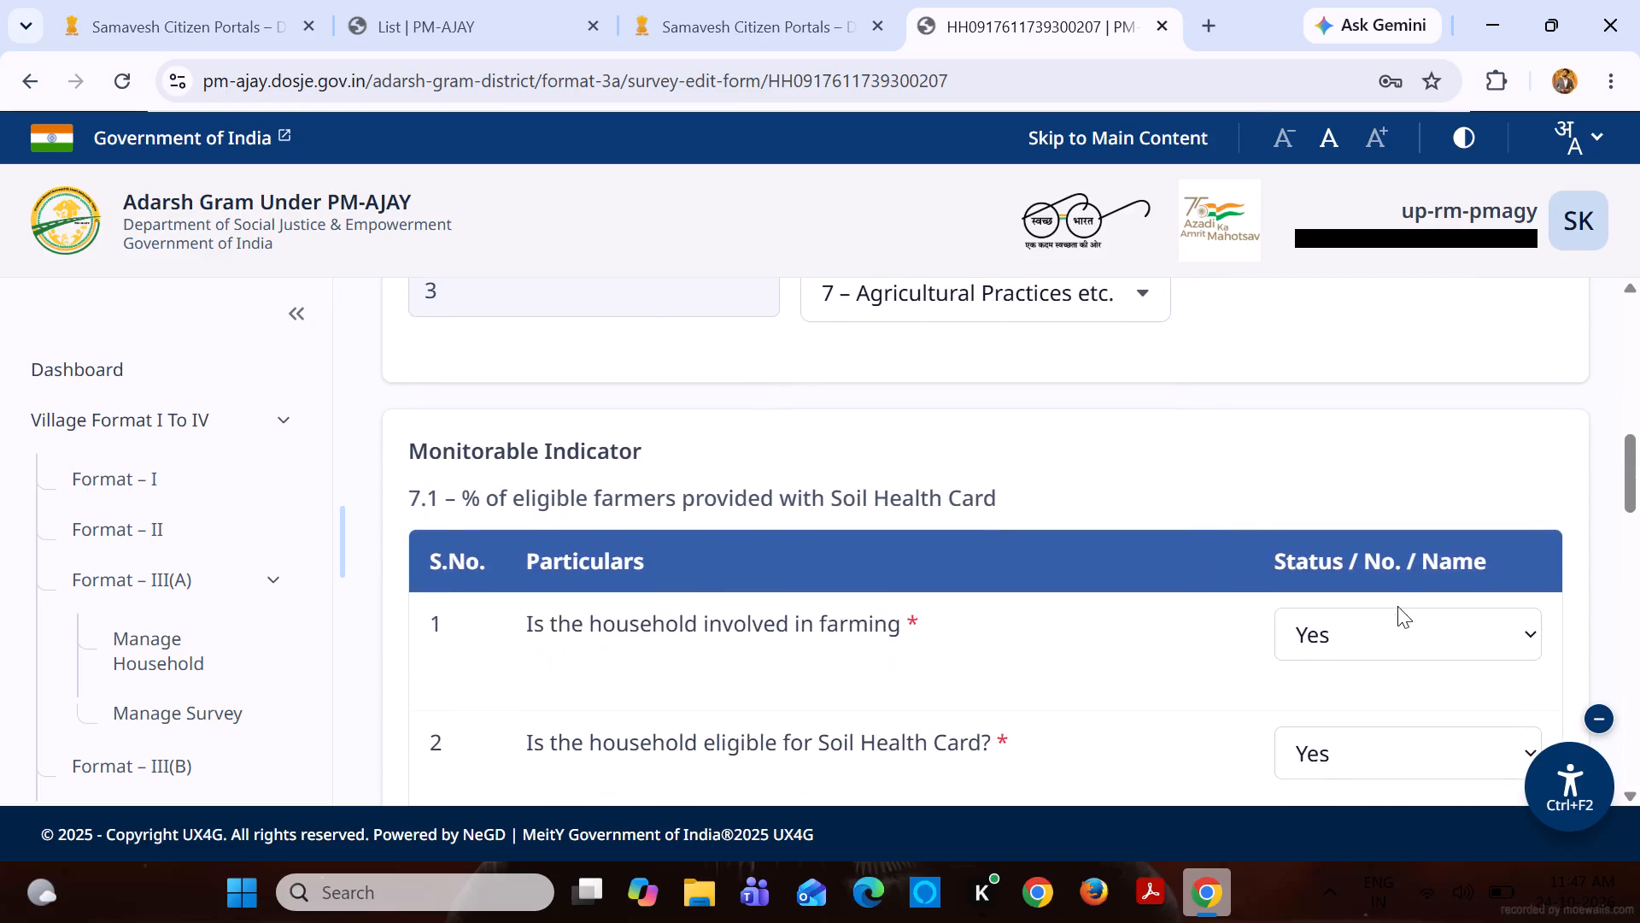
left_click_drag(1400, 618, 1331, 755)
left_click(1331, 755)
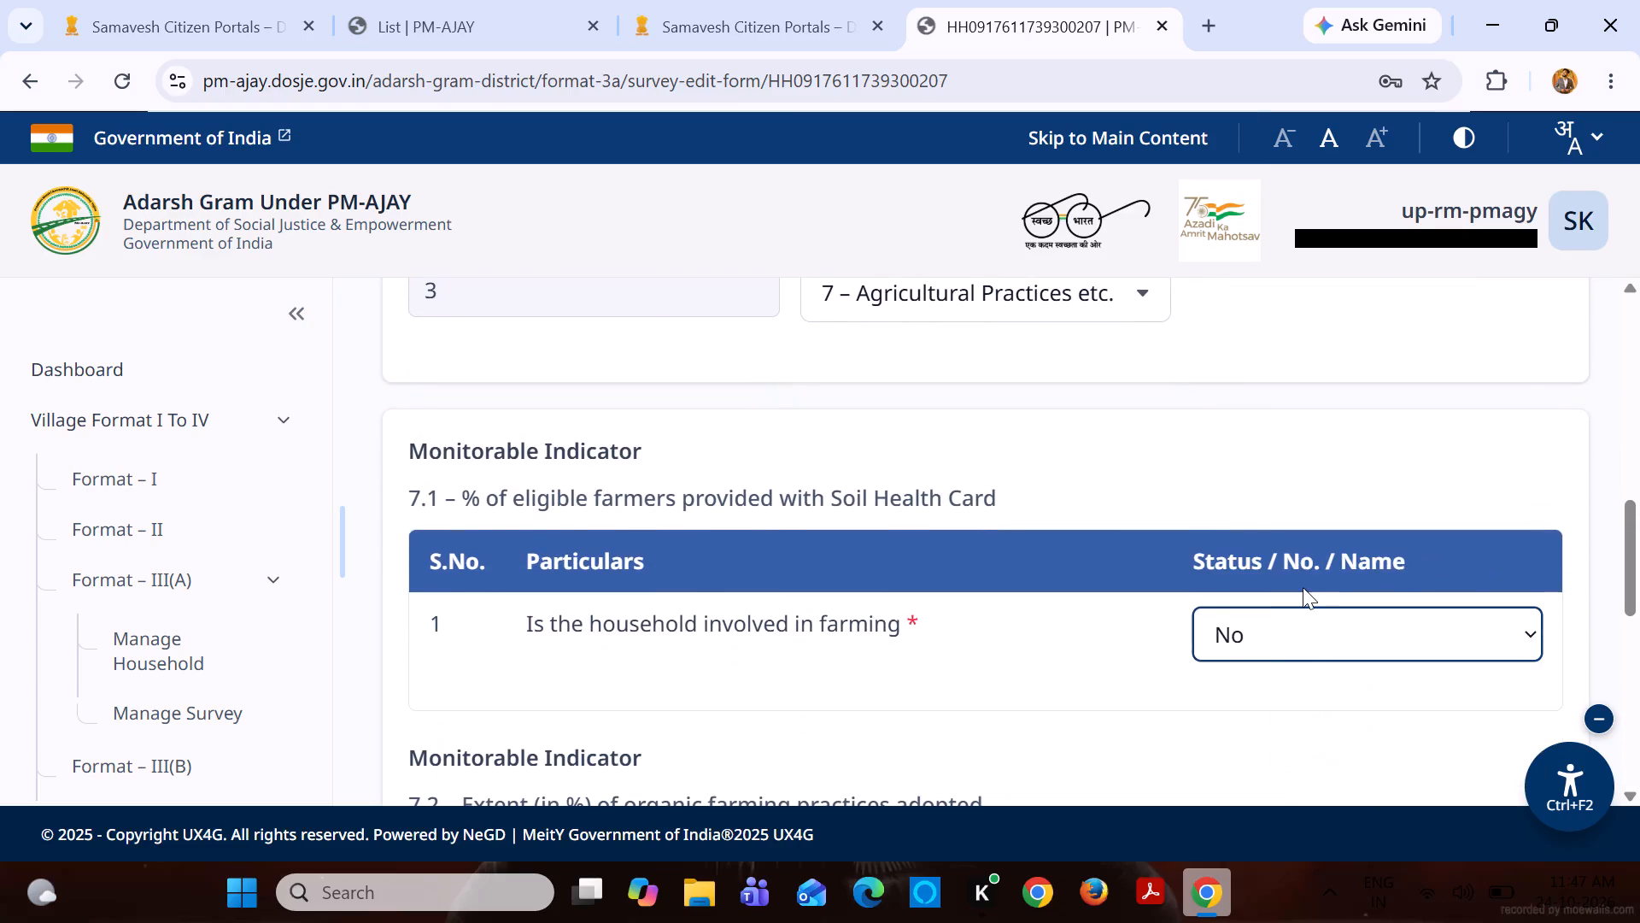
scroll(1303, 587, "down", 8)
left_click(1474, 636)
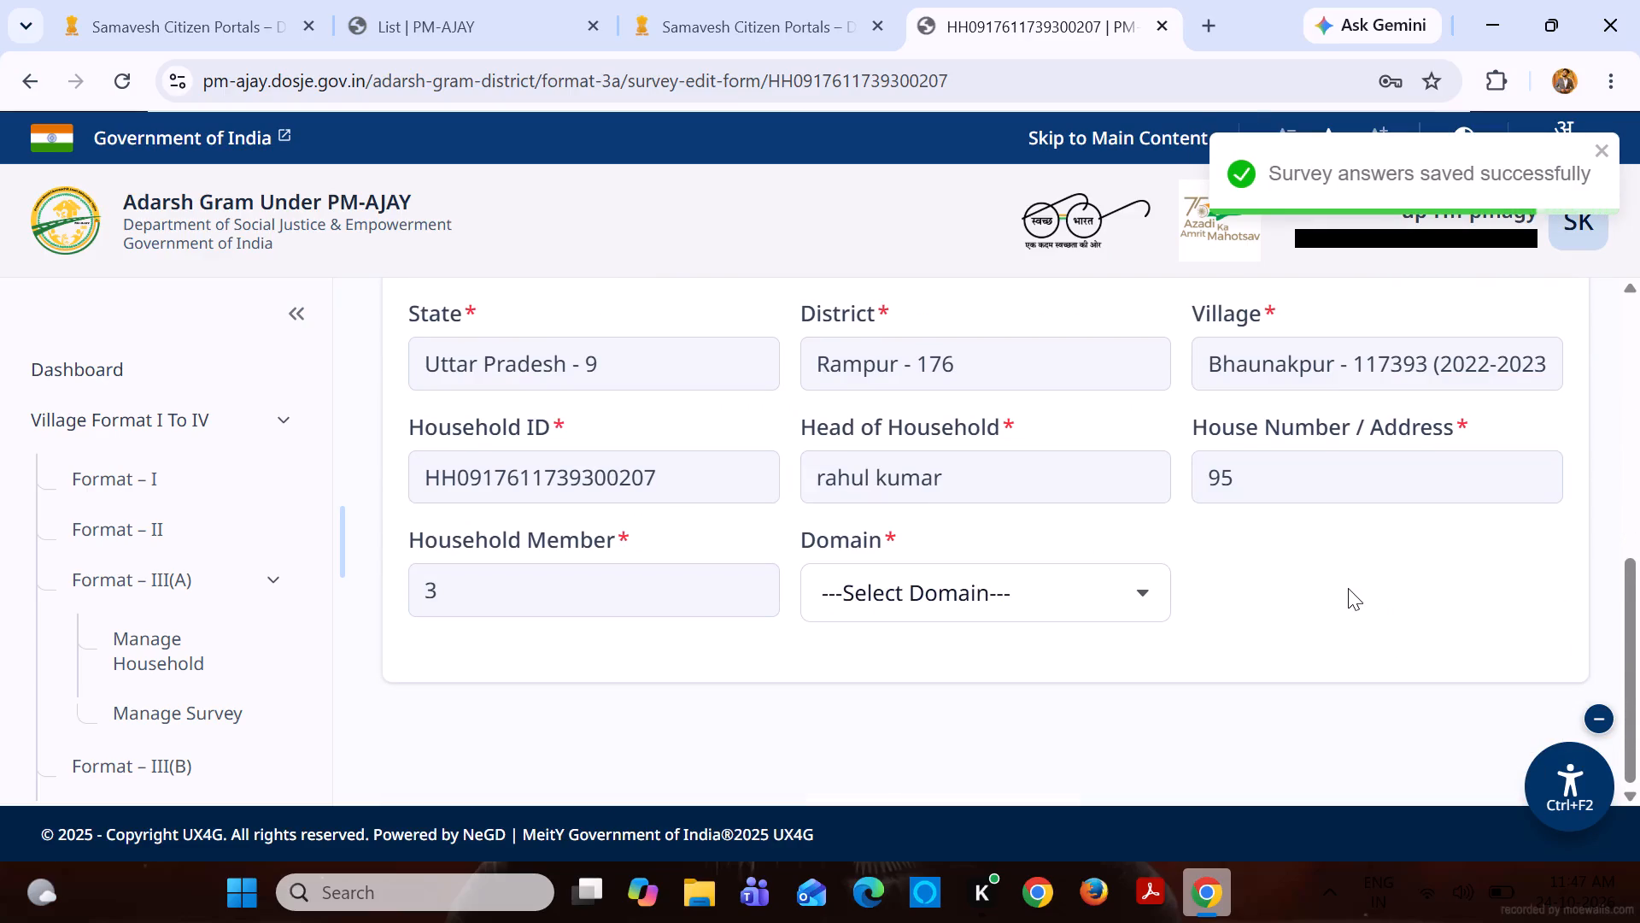
scroll(1321, 534, "up", 11)
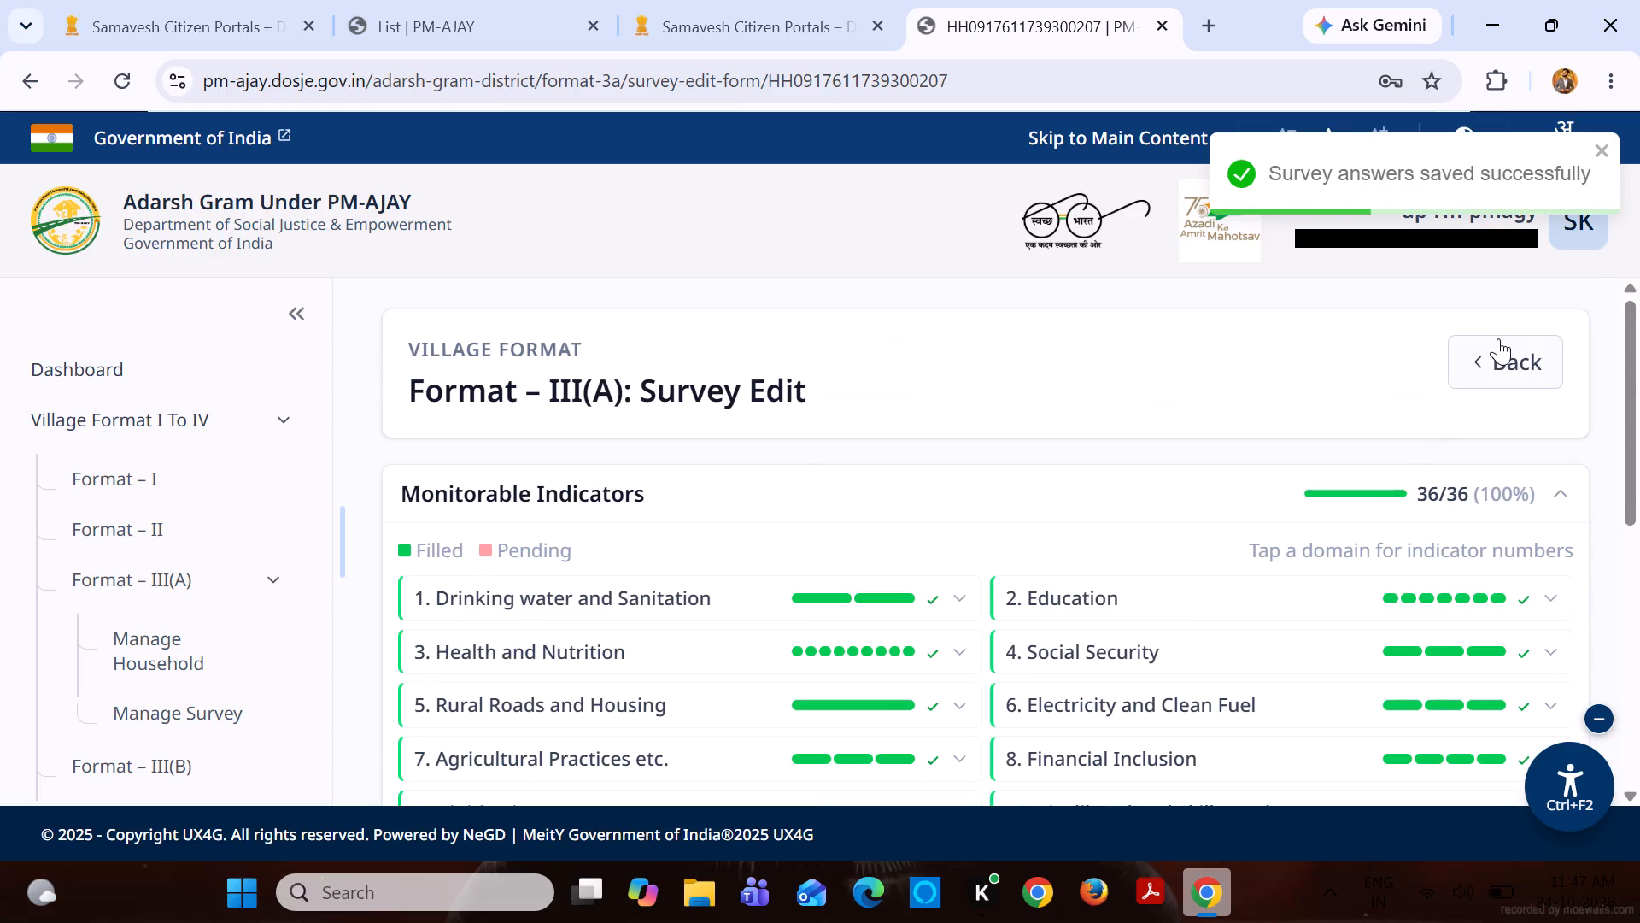
left_click(1498, 338)
Find house 93 in Bhaunakpur's Manage Survey household list and open its survey for editing.
scroll(1291, 533, "down", 11)
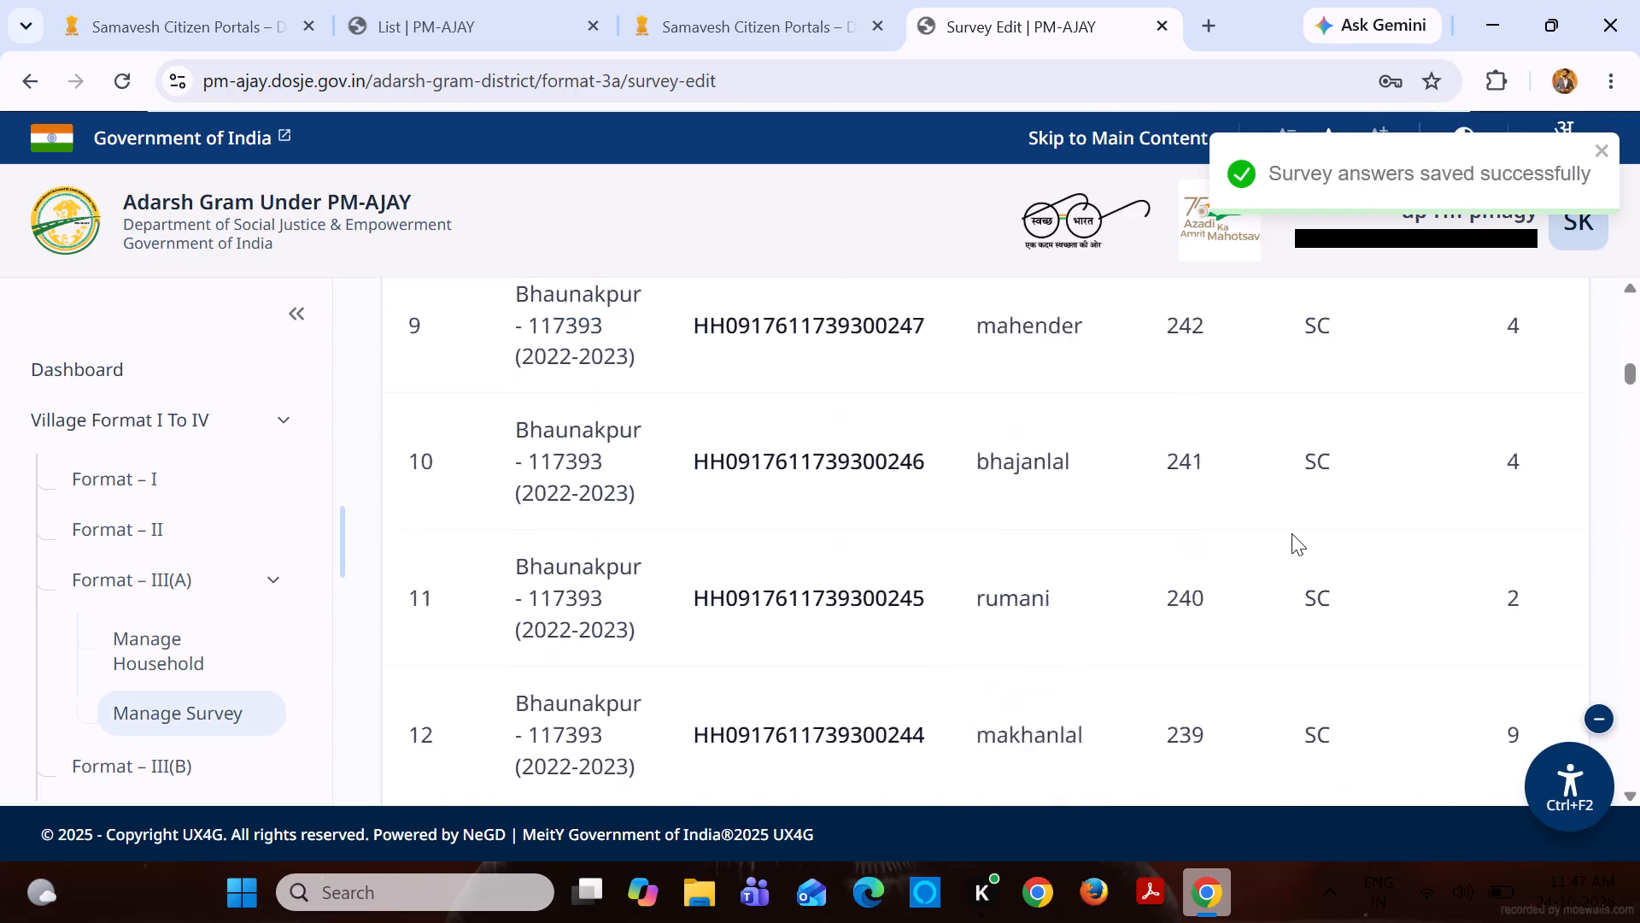
scroll(1291, 533, "down", 8)
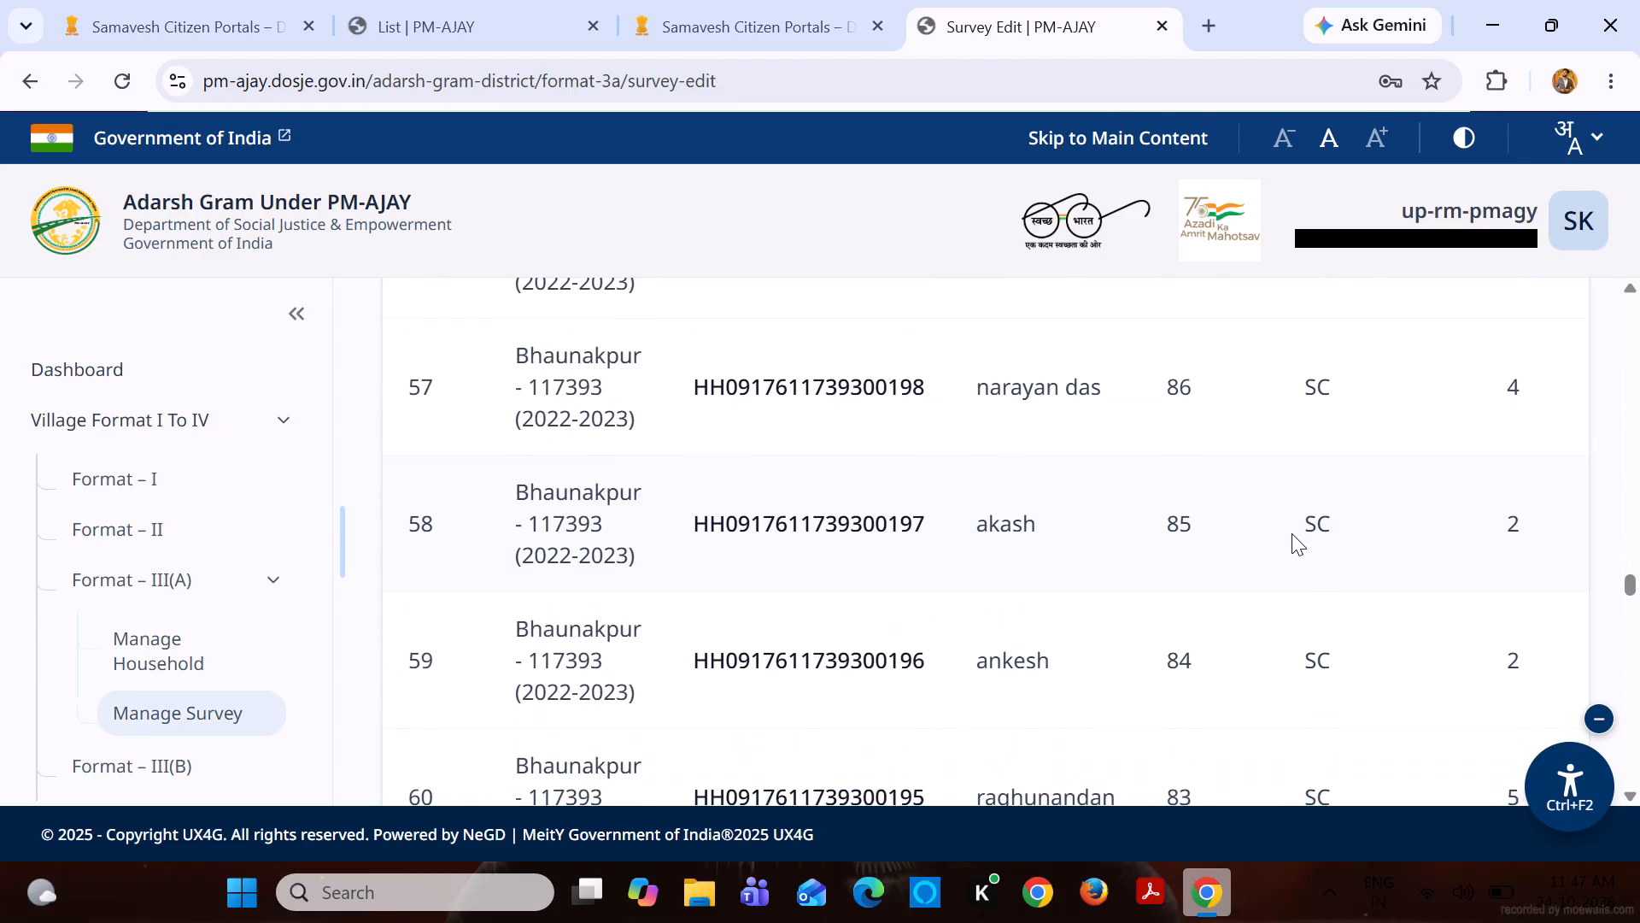
scroll(1291, 533, "down", 1)
scroll(1291, 533, "left", 6)
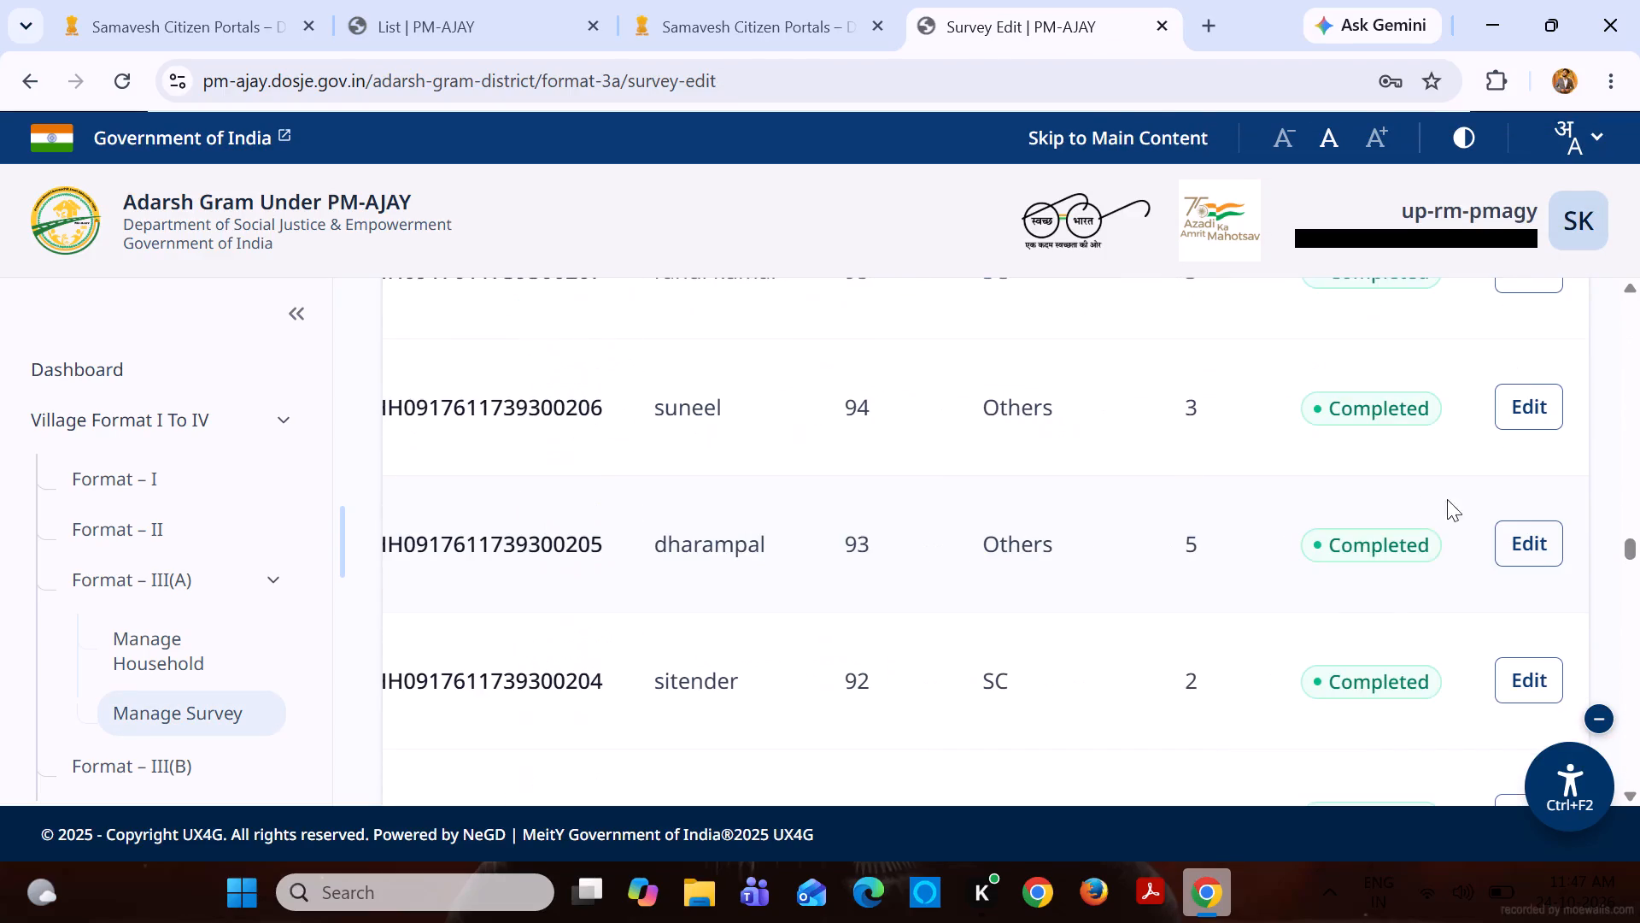
left_click(1525, 540)
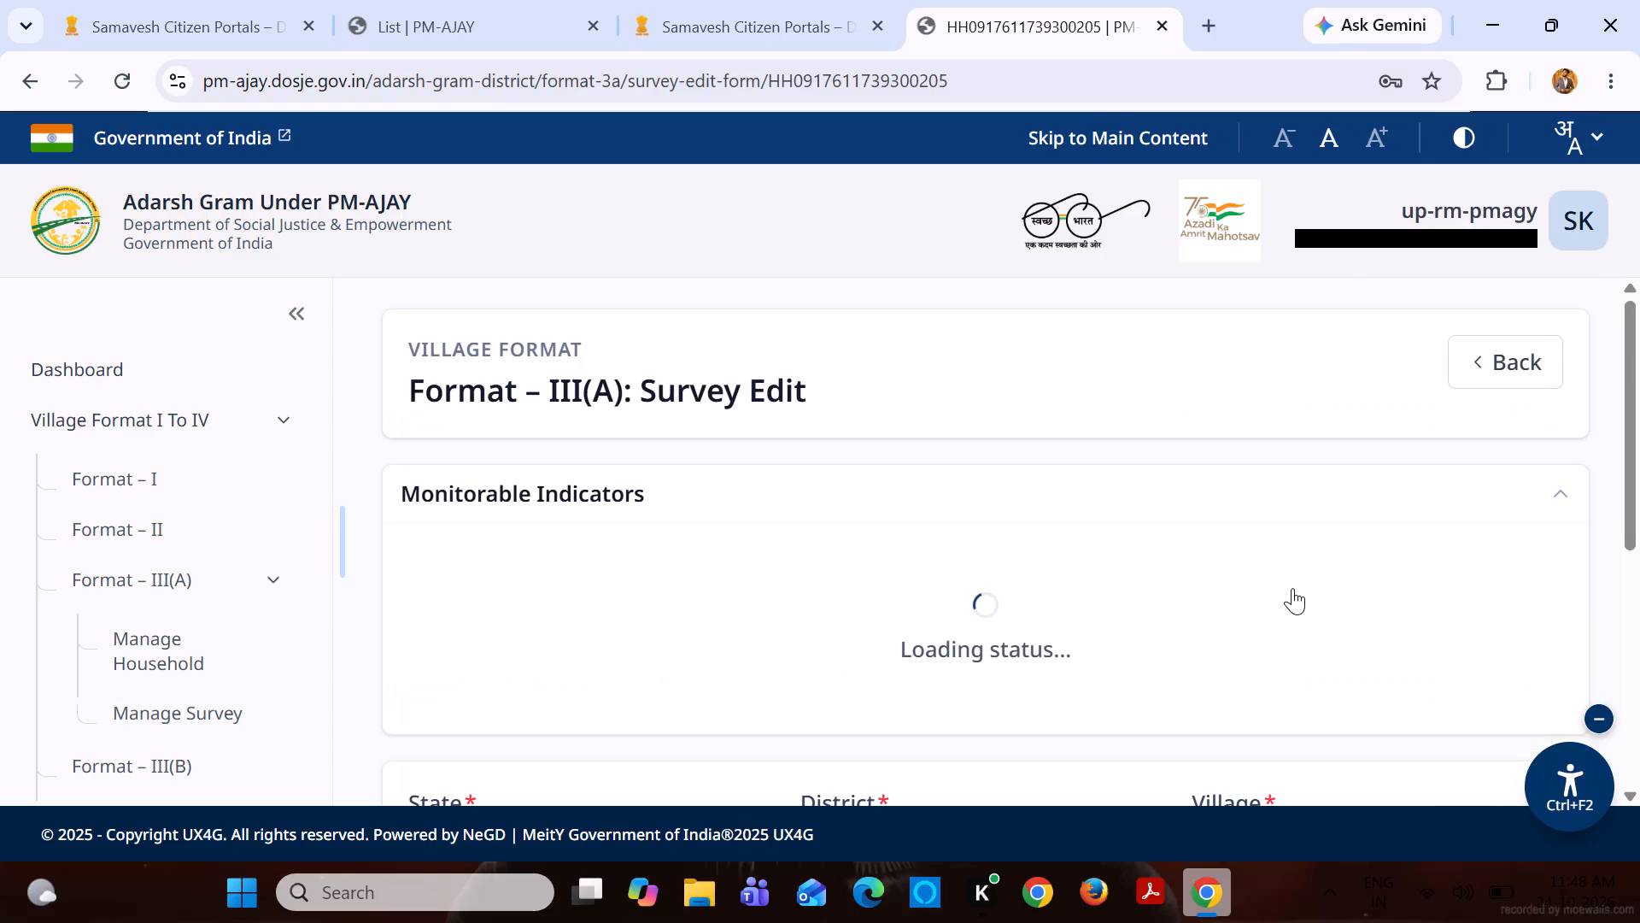
In house 93's survey, answer No to household involvement in farming under domain 7, indicator 7.1, save and return to the list.
scroll(1292, 588, "down", 6)
left_click(1151, 592)
scroll(1065, 429, "down", 1)
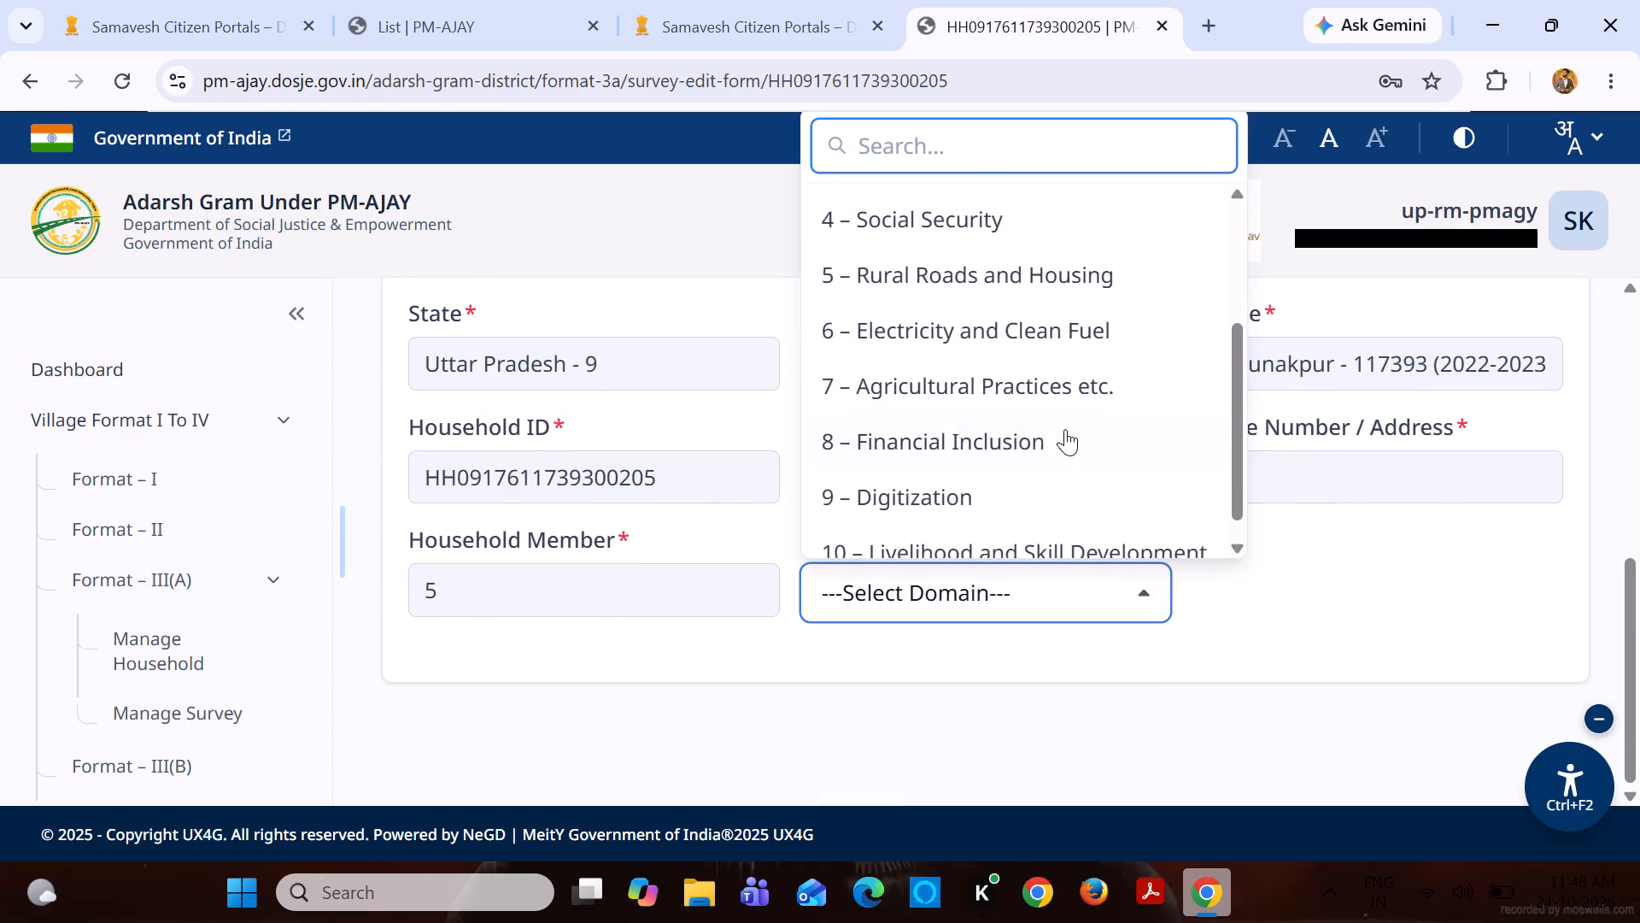
left_click(1001, 373)
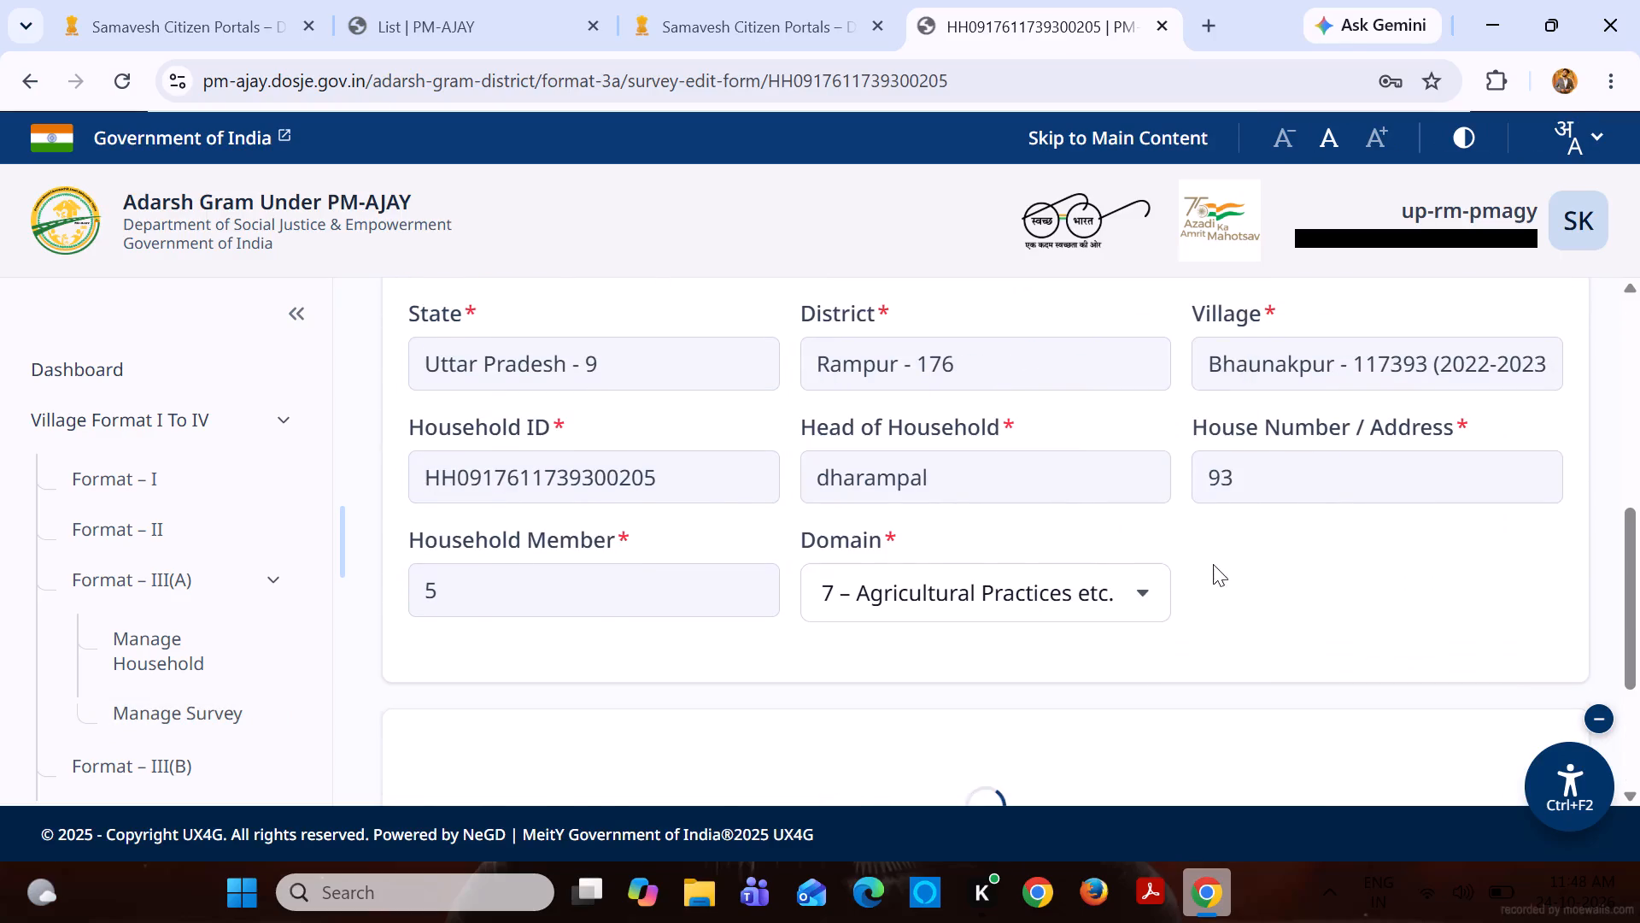
scroll(1213, 564, "down", 4)
left_click_drag(1425, 450, 1367, 560)
left_click(1367, 560)
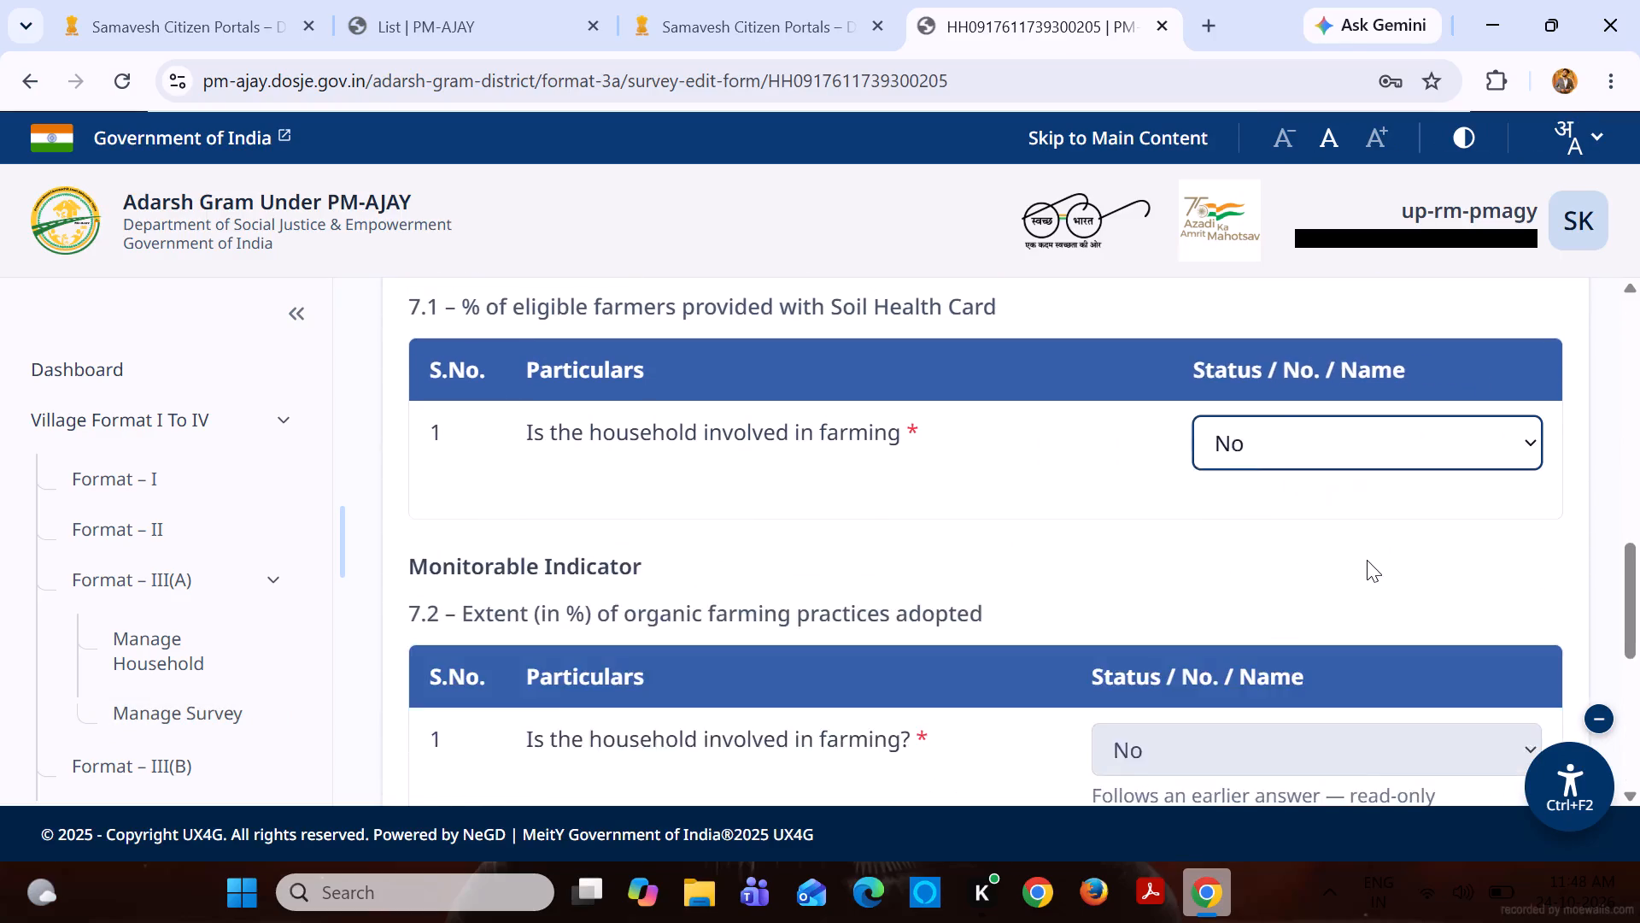
scroll(1367, 560, "down", 7)
left_click(1512, 632)
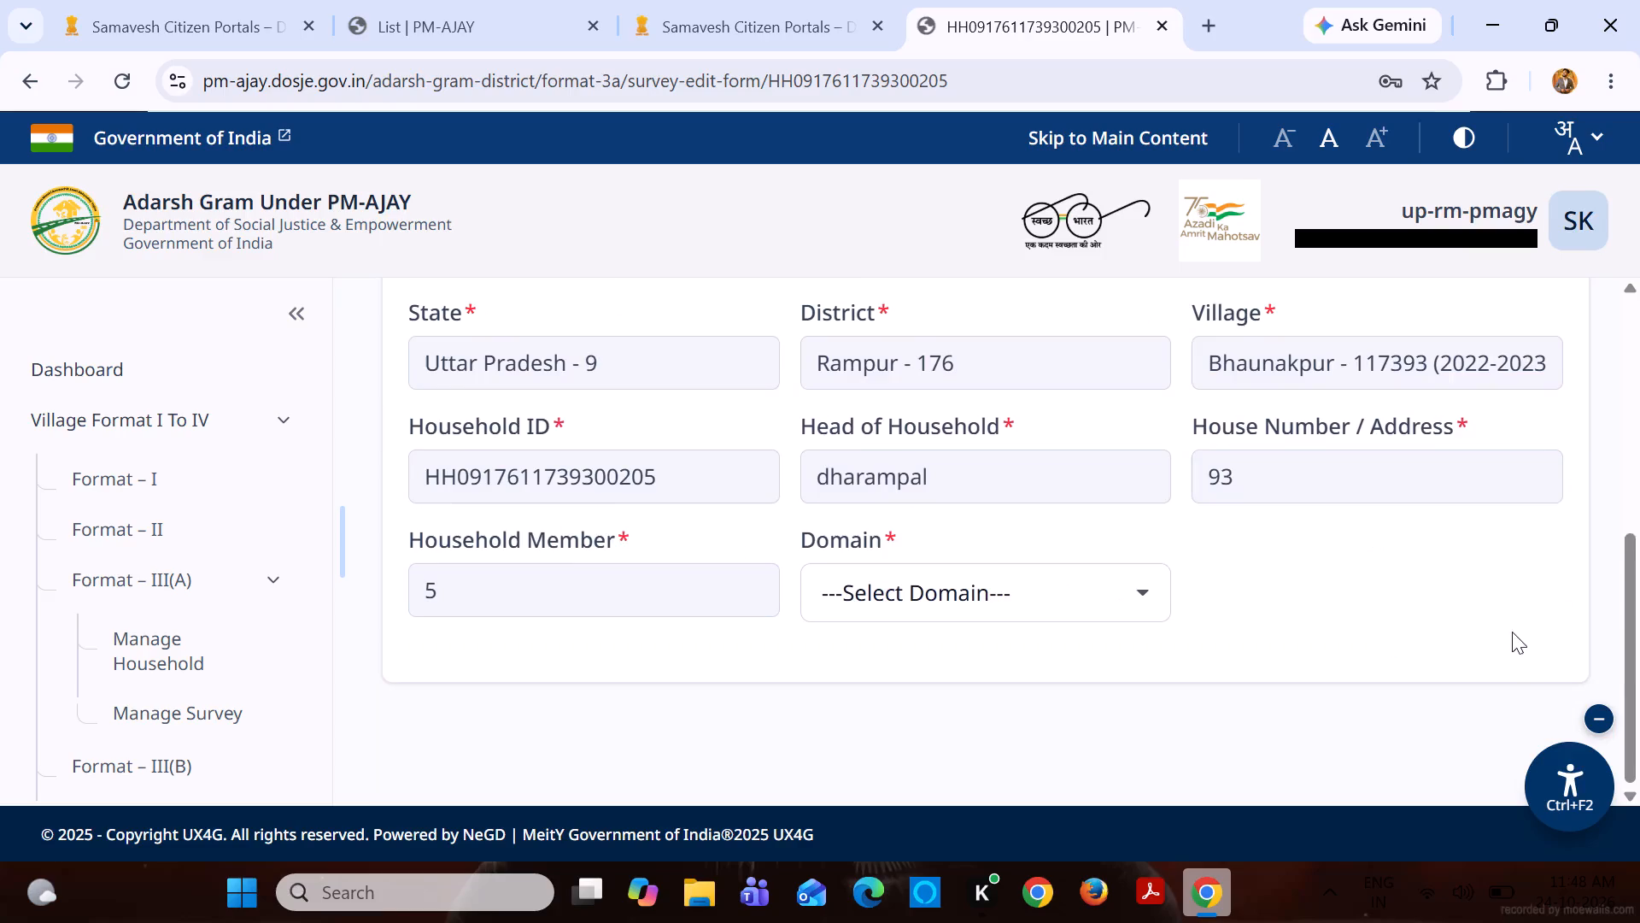
scroll(1252, 479, "up", 7)
left_click(1481, 379)
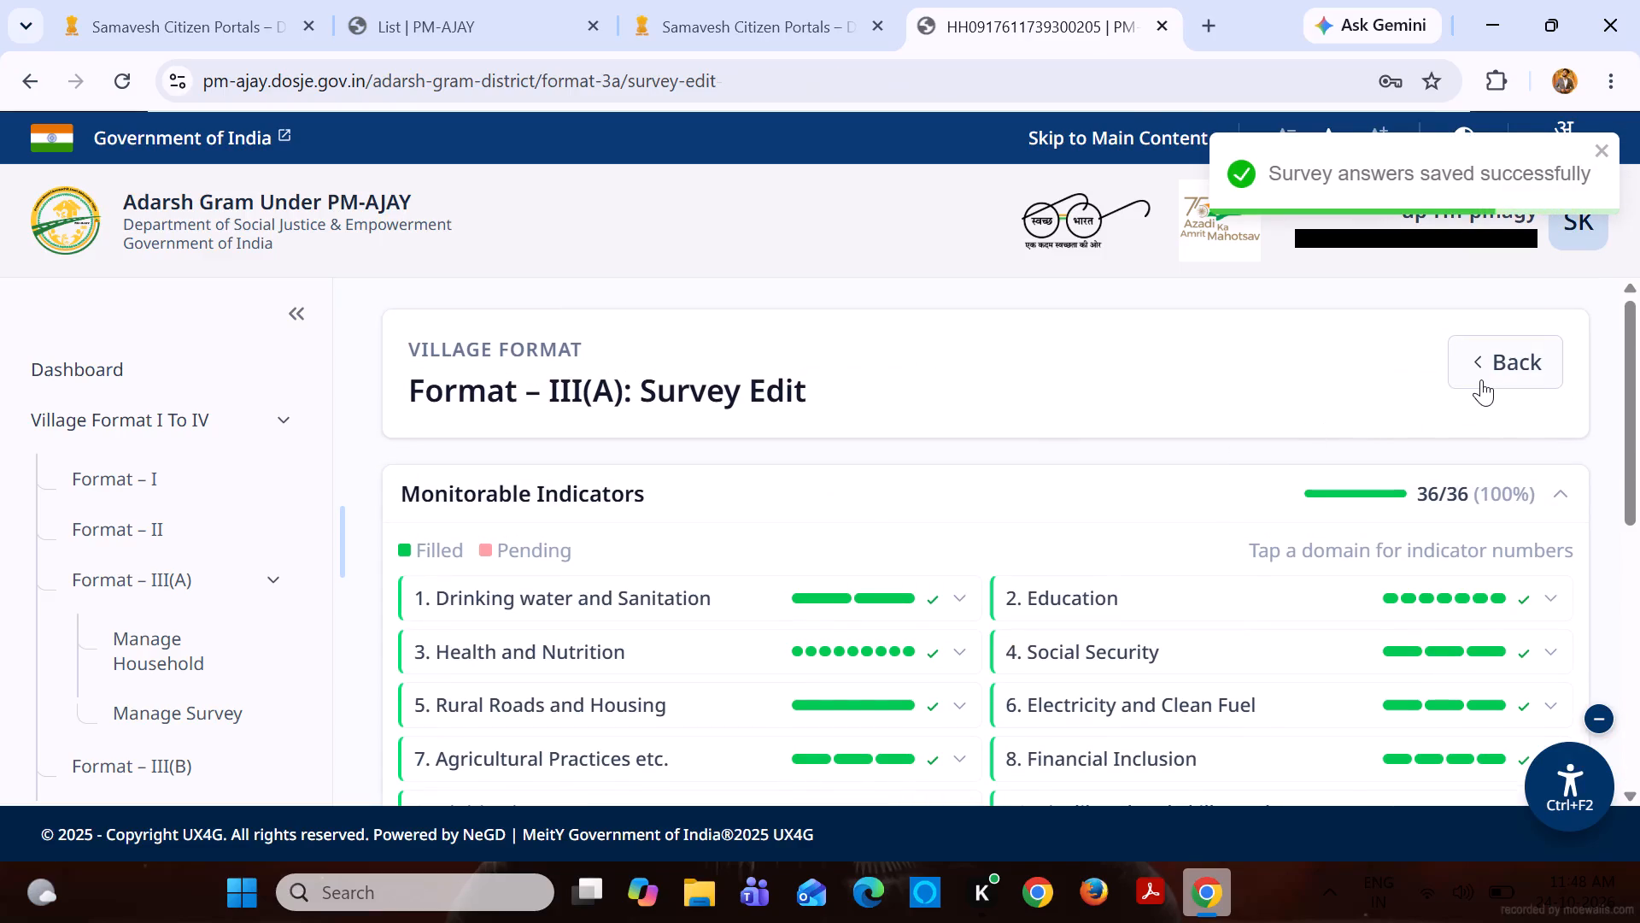
Find house 91 in Bhaunakpur's Manage Survey household list and open its survey for editing.
scroll(1273, 537, "down", 7)
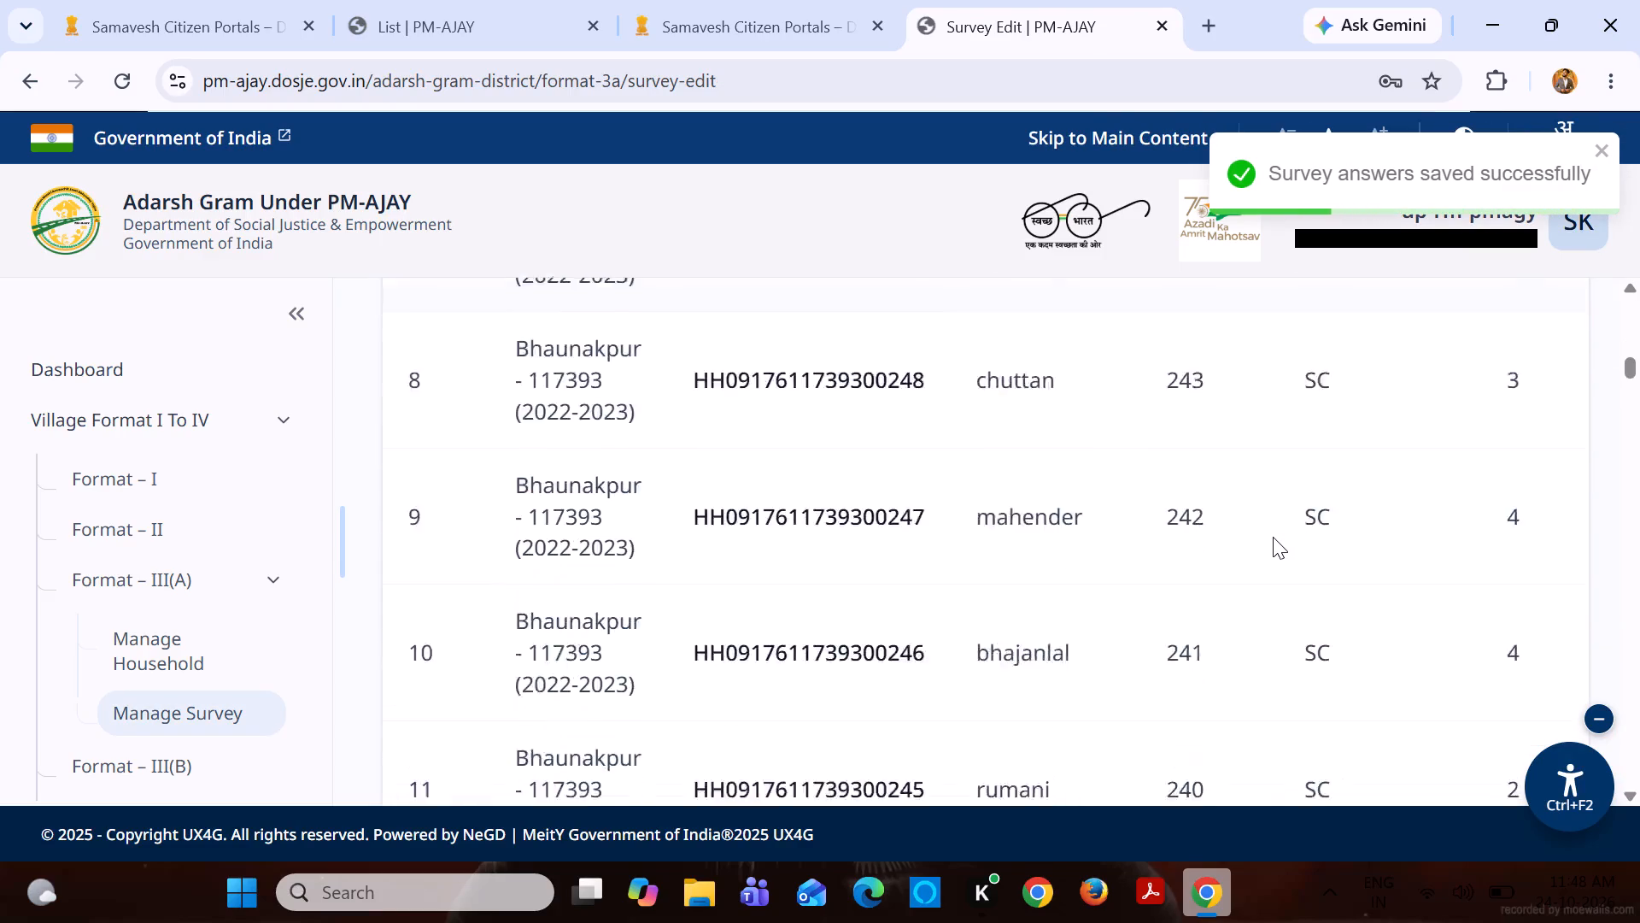
scroll(1273, 537, "down", 8)
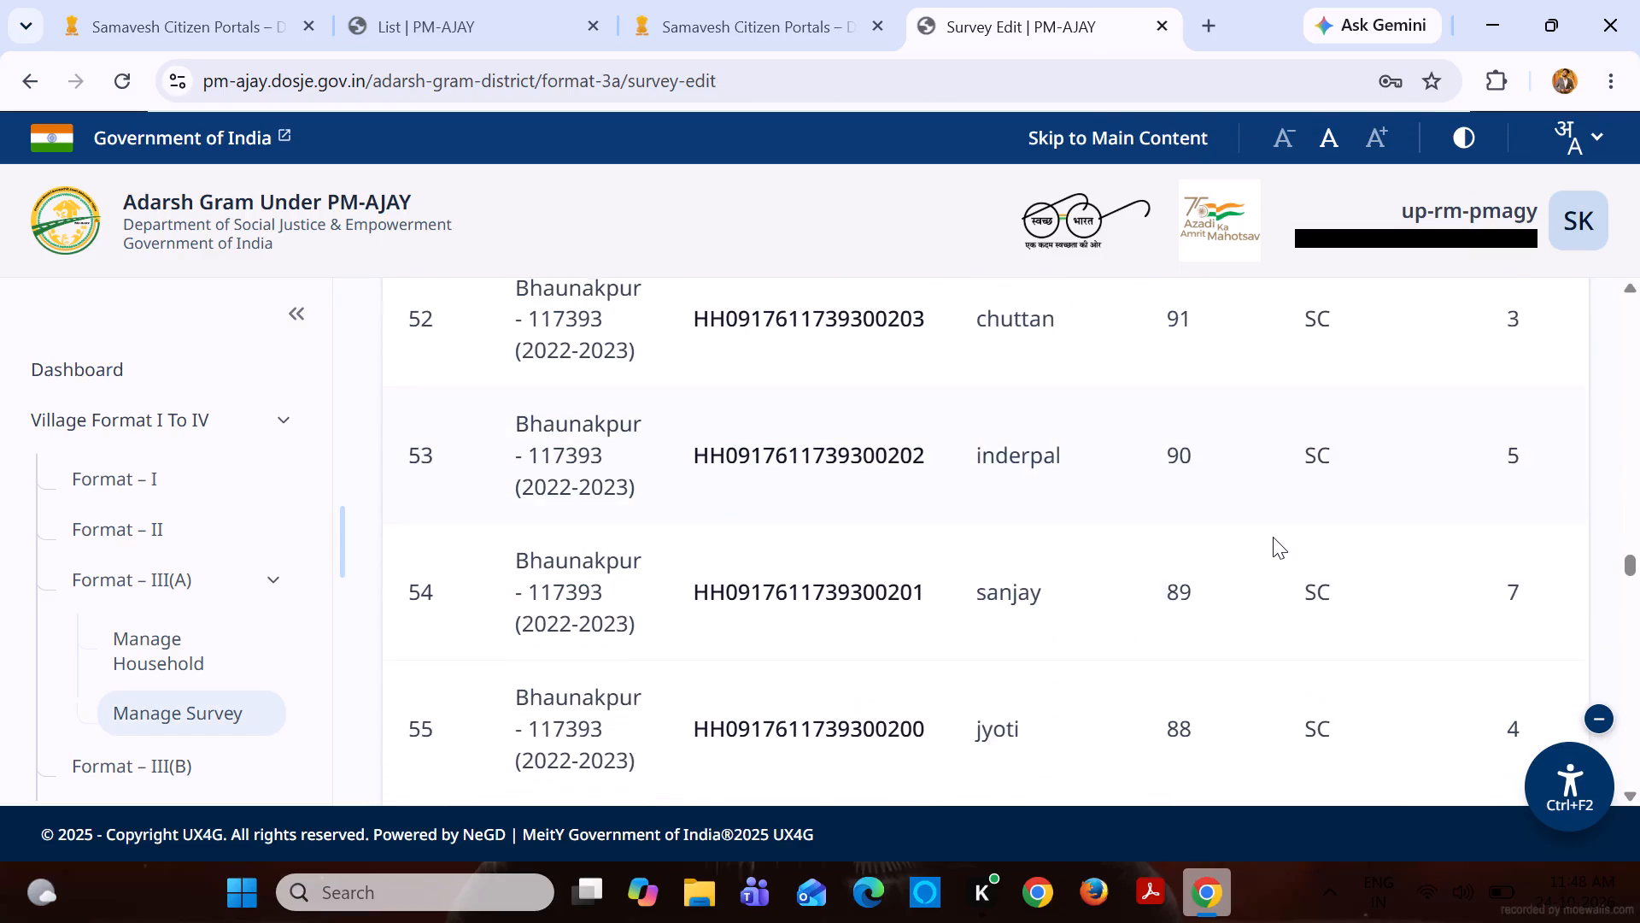
scroll(1273, 537, "down", 1)
scroll(1273, 537, "left", 4)
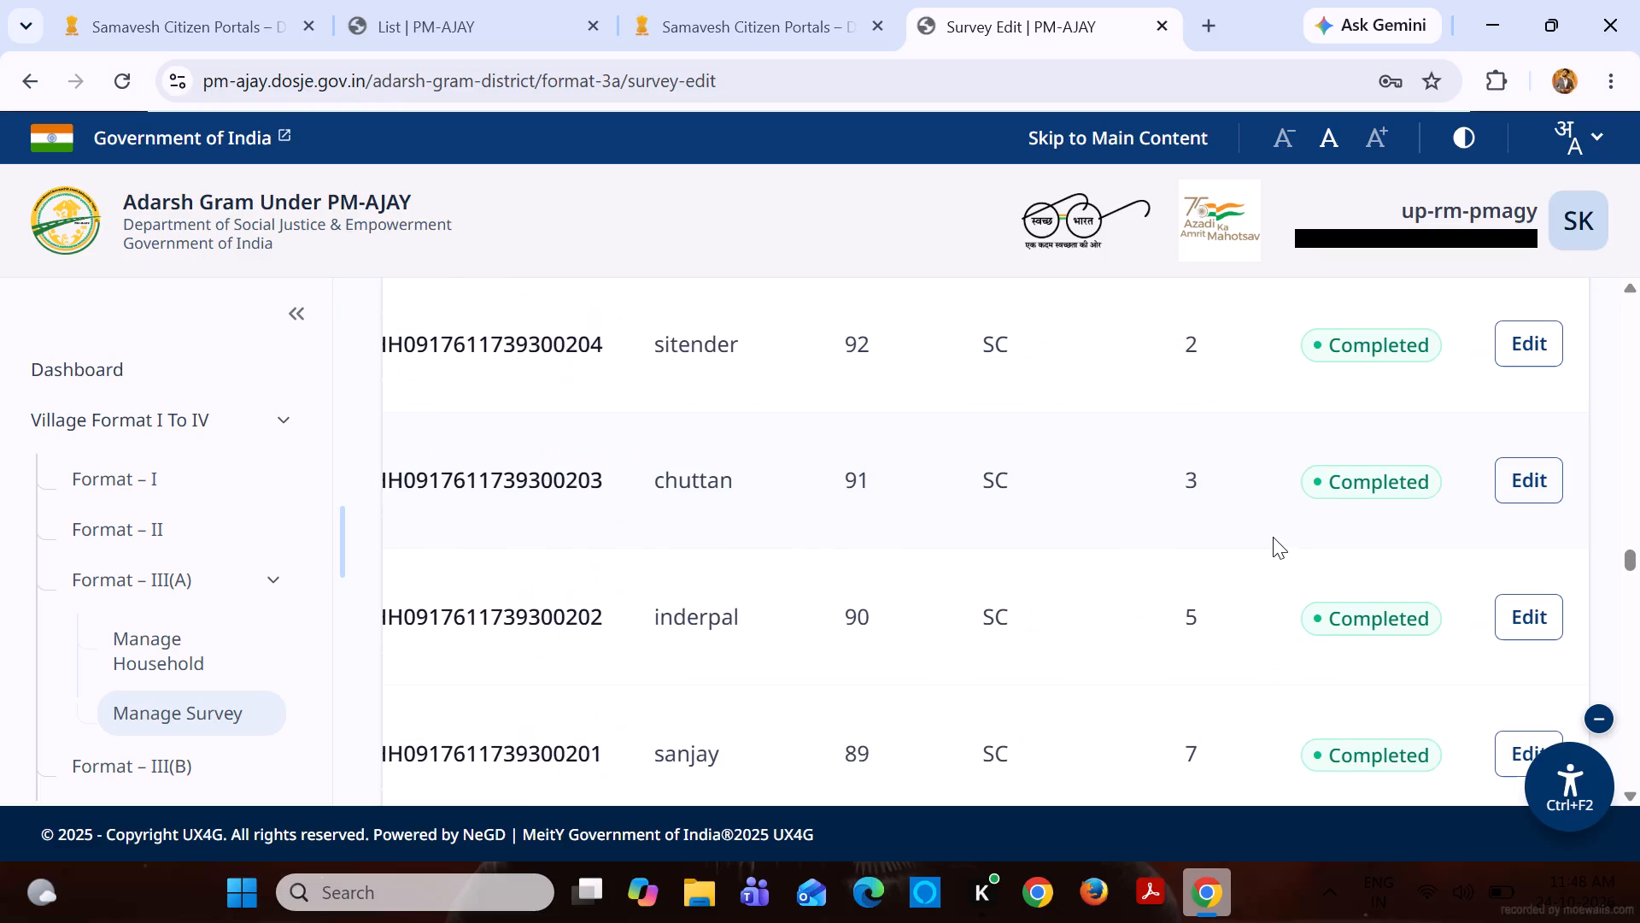
scroll(1273, 537, "left", 1)
left_click(1513, 480)
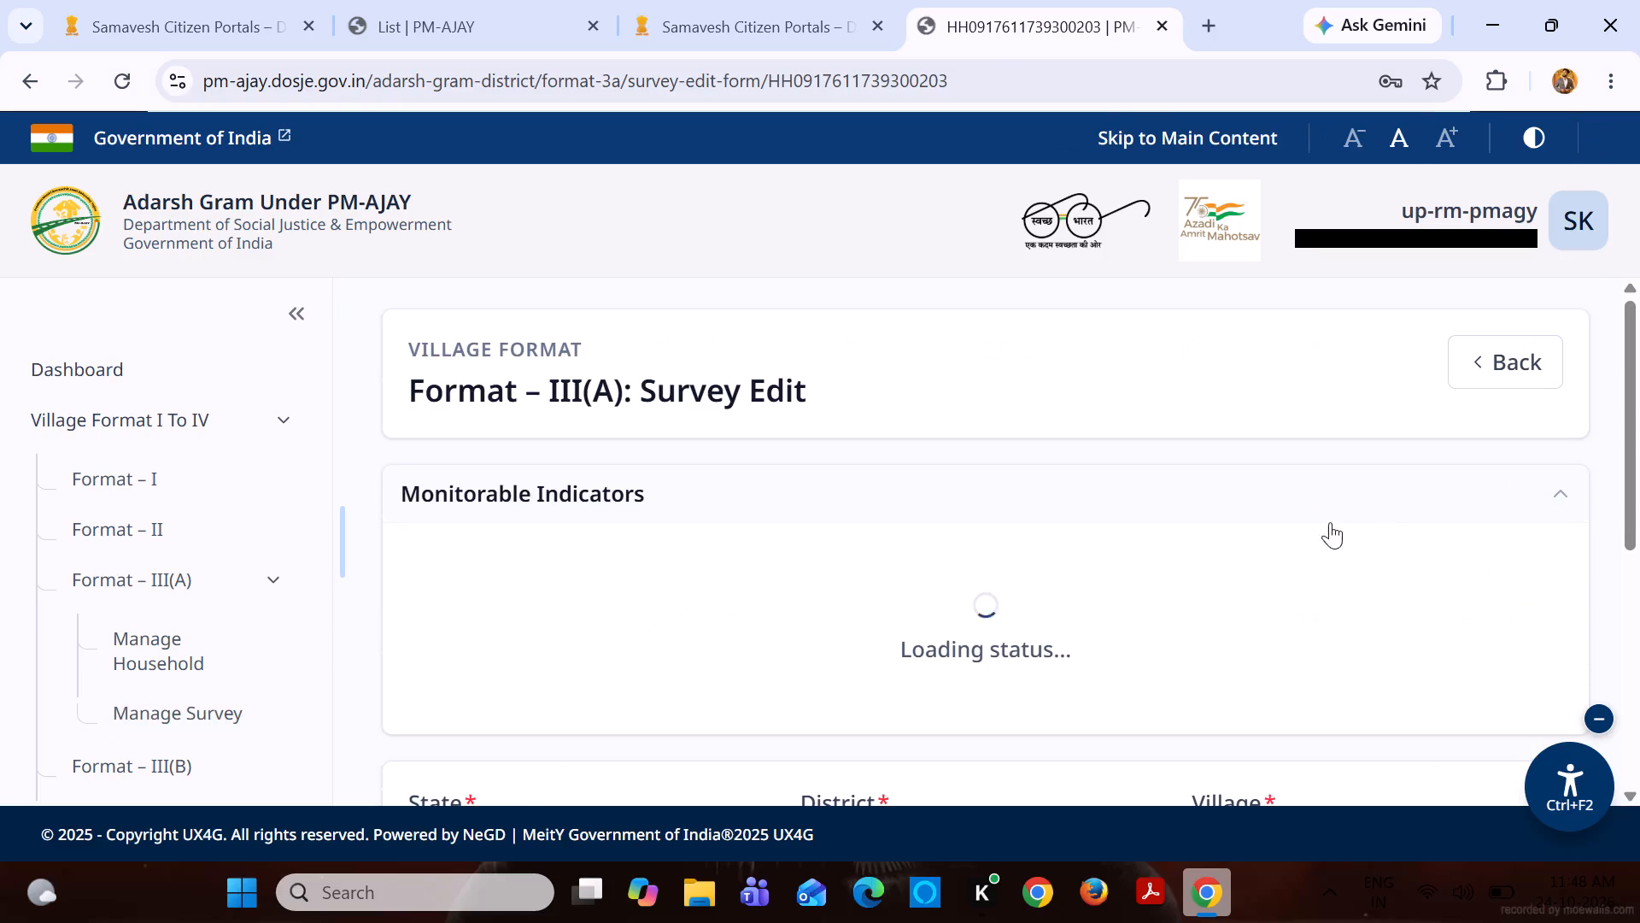
In house 91's survey, answer No to household involvement in farming under domain 7, indicator 7.1, save and return to the list.
scroll(1330, 522, "down", 6)
left_click(1116, 575)
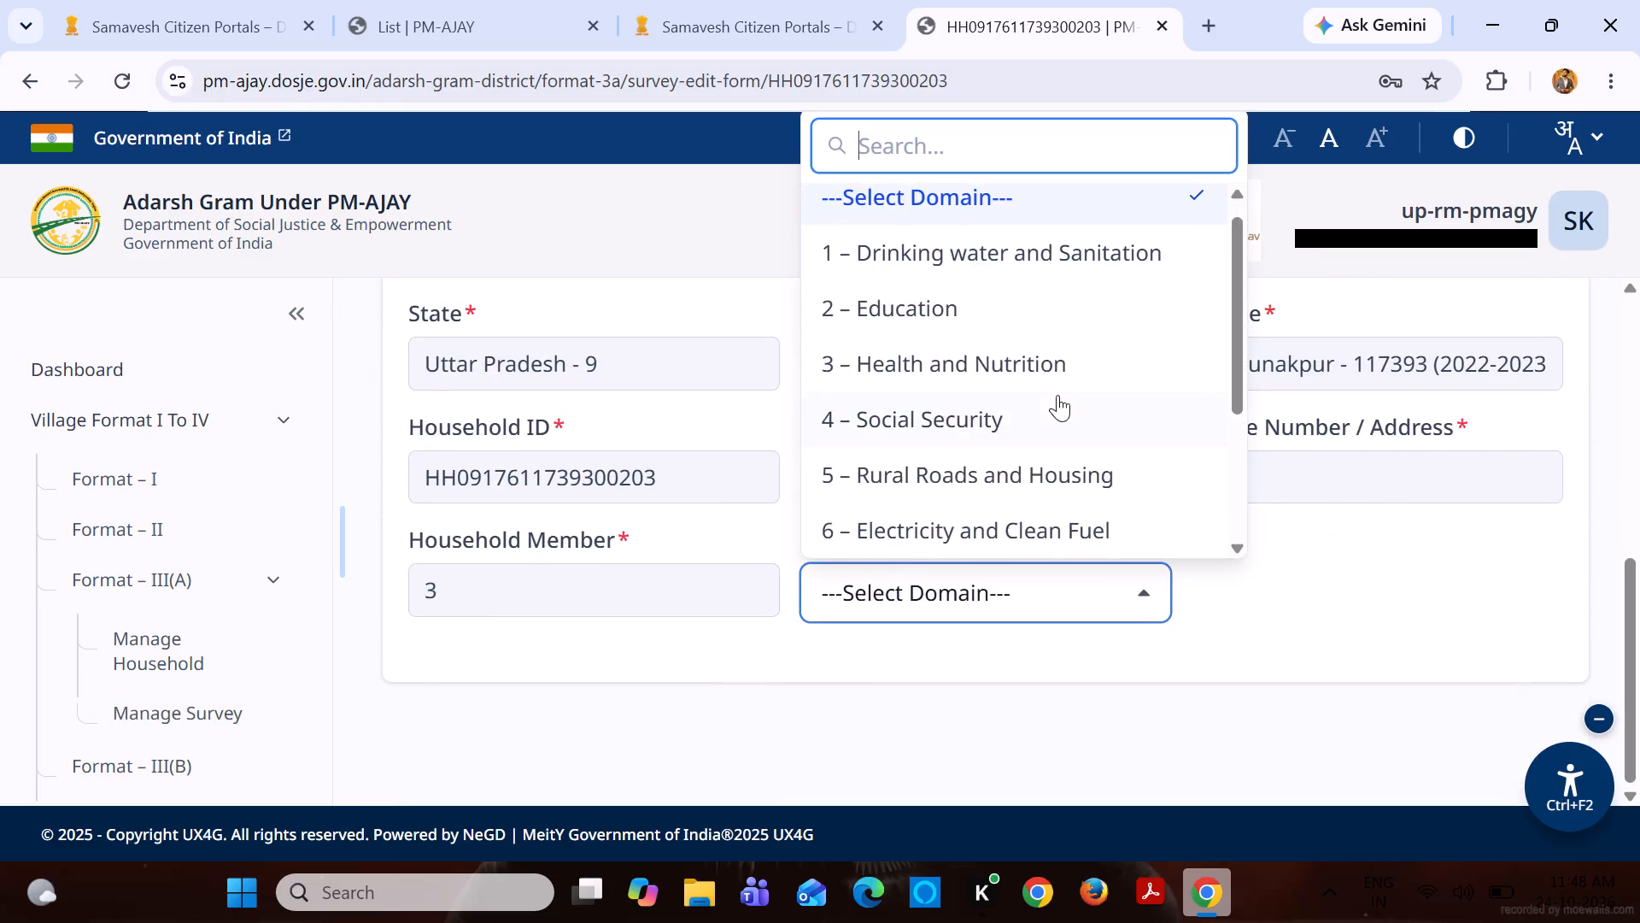
scroll(1057, 395, "down", 1)
left_click_drag(991, 451, 974, 462)
left_click(974, 462)
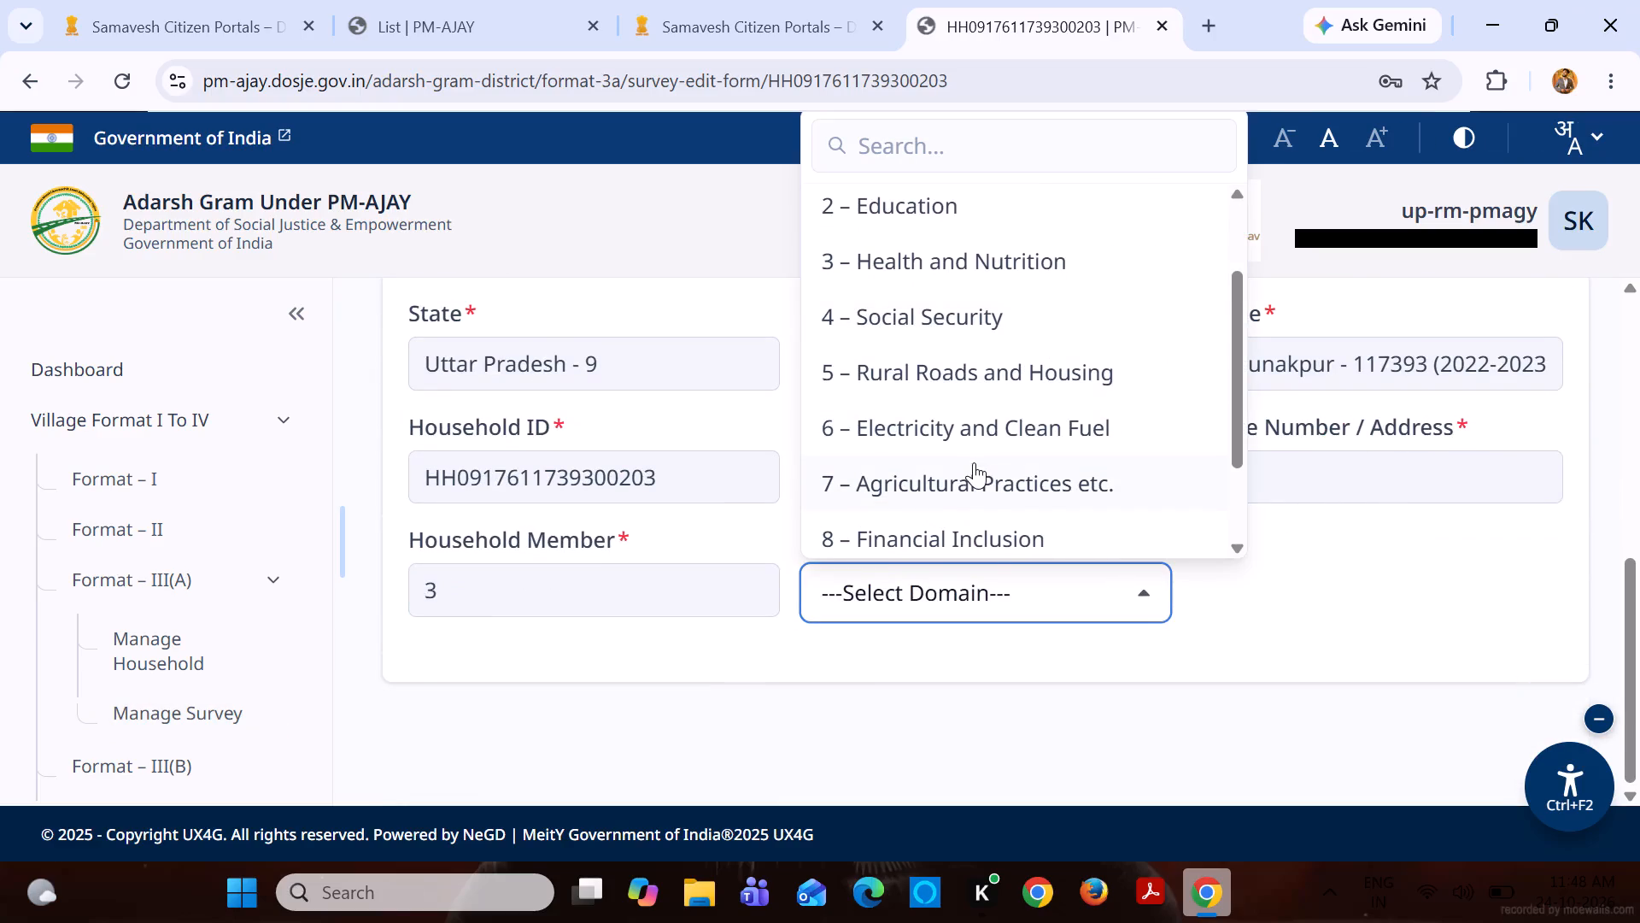
scroll(1180, 540, "down", 4)
left_click(1408, 429)
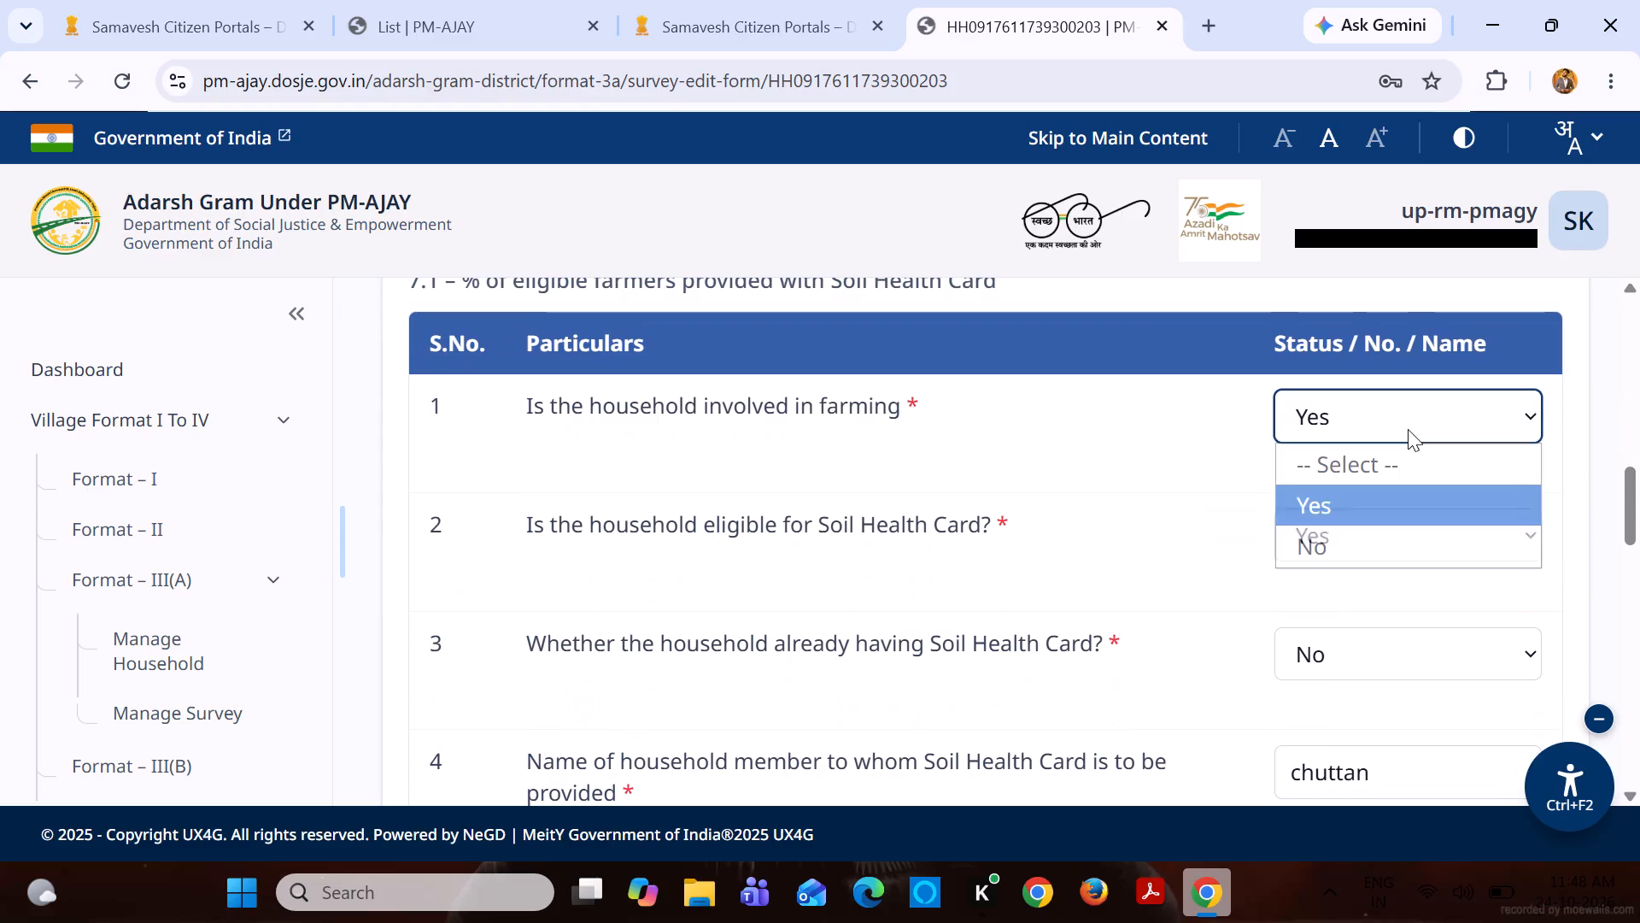
left_click(1344, 538)
scroll(1344, 538, "down", 6)
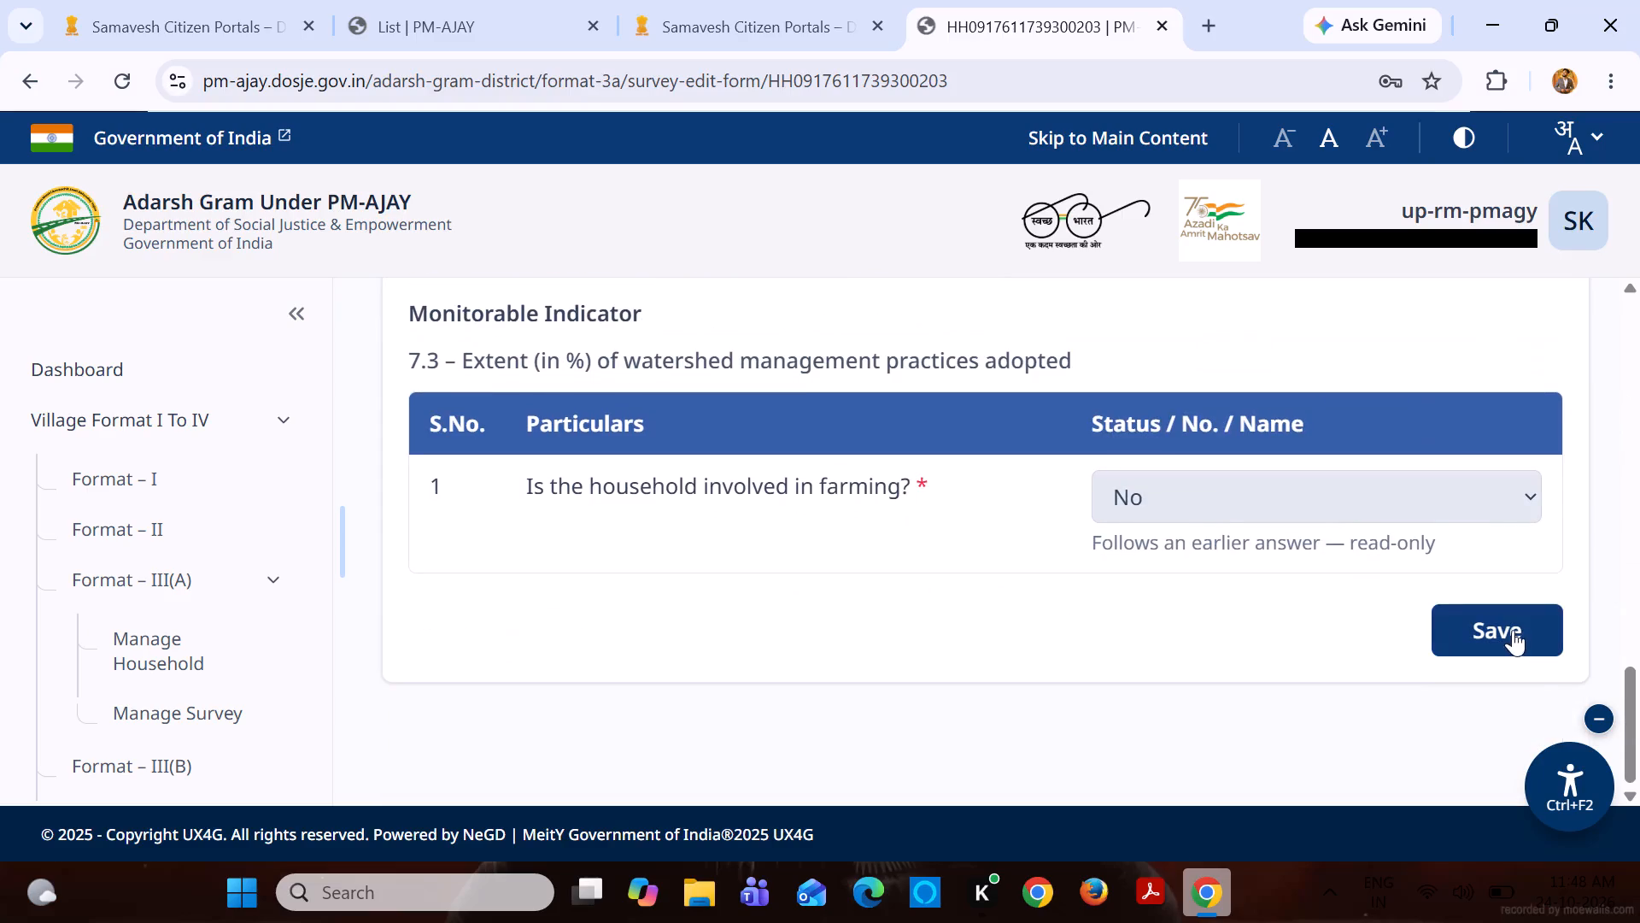
left_click(1513, 632)
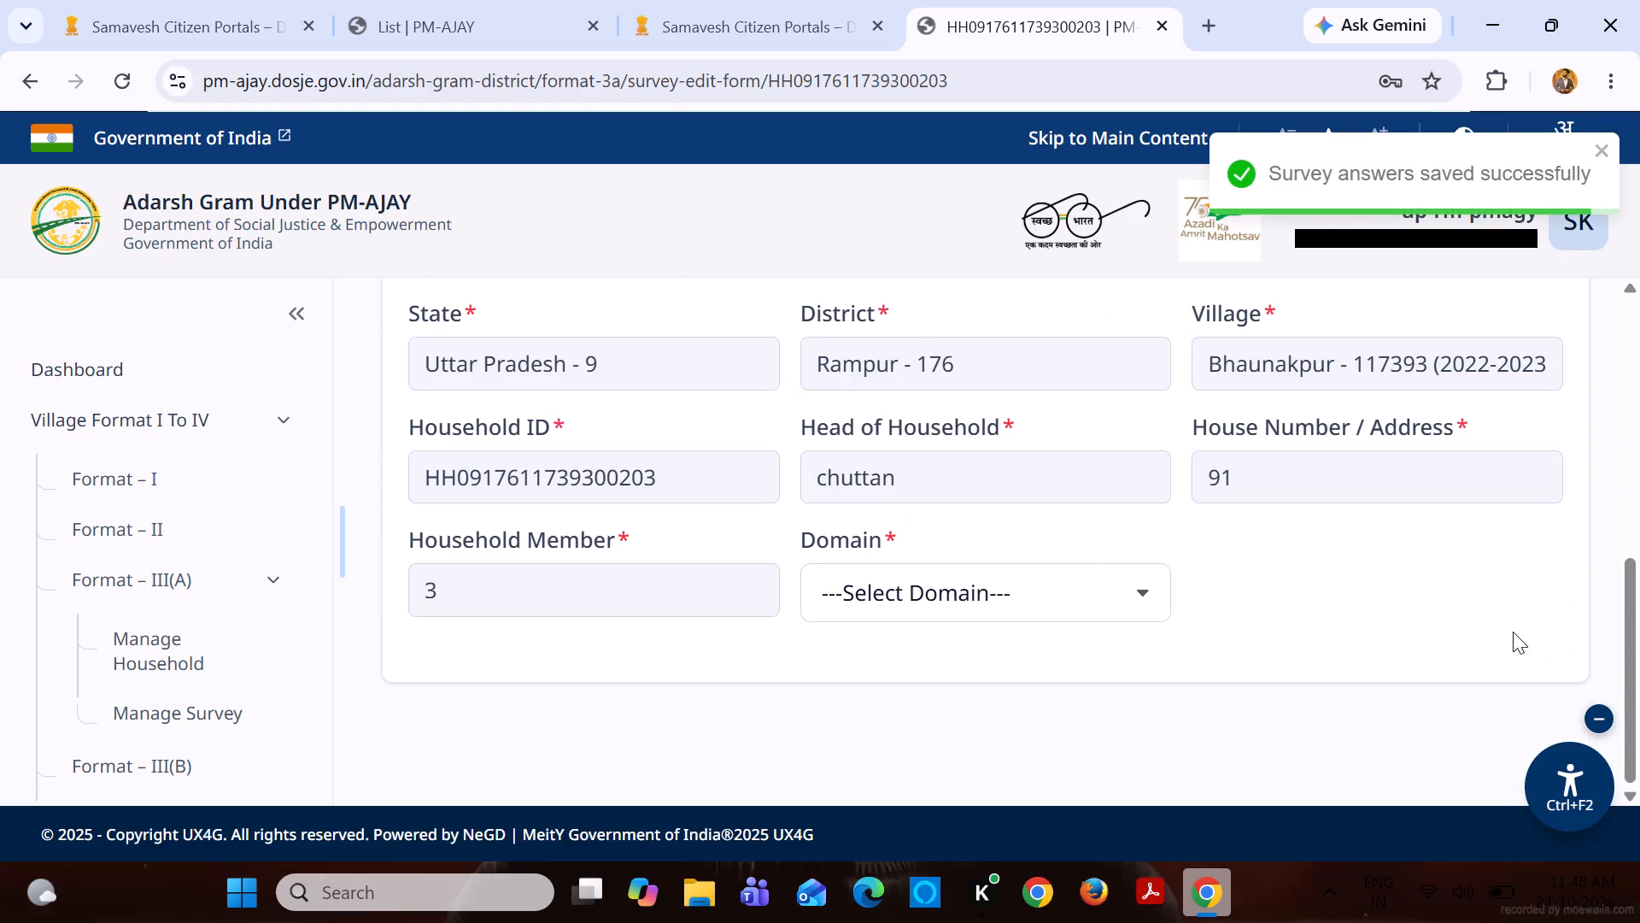
scroll(1333, 661, "down", 1)
scroll(1333, 661, "up", 8)
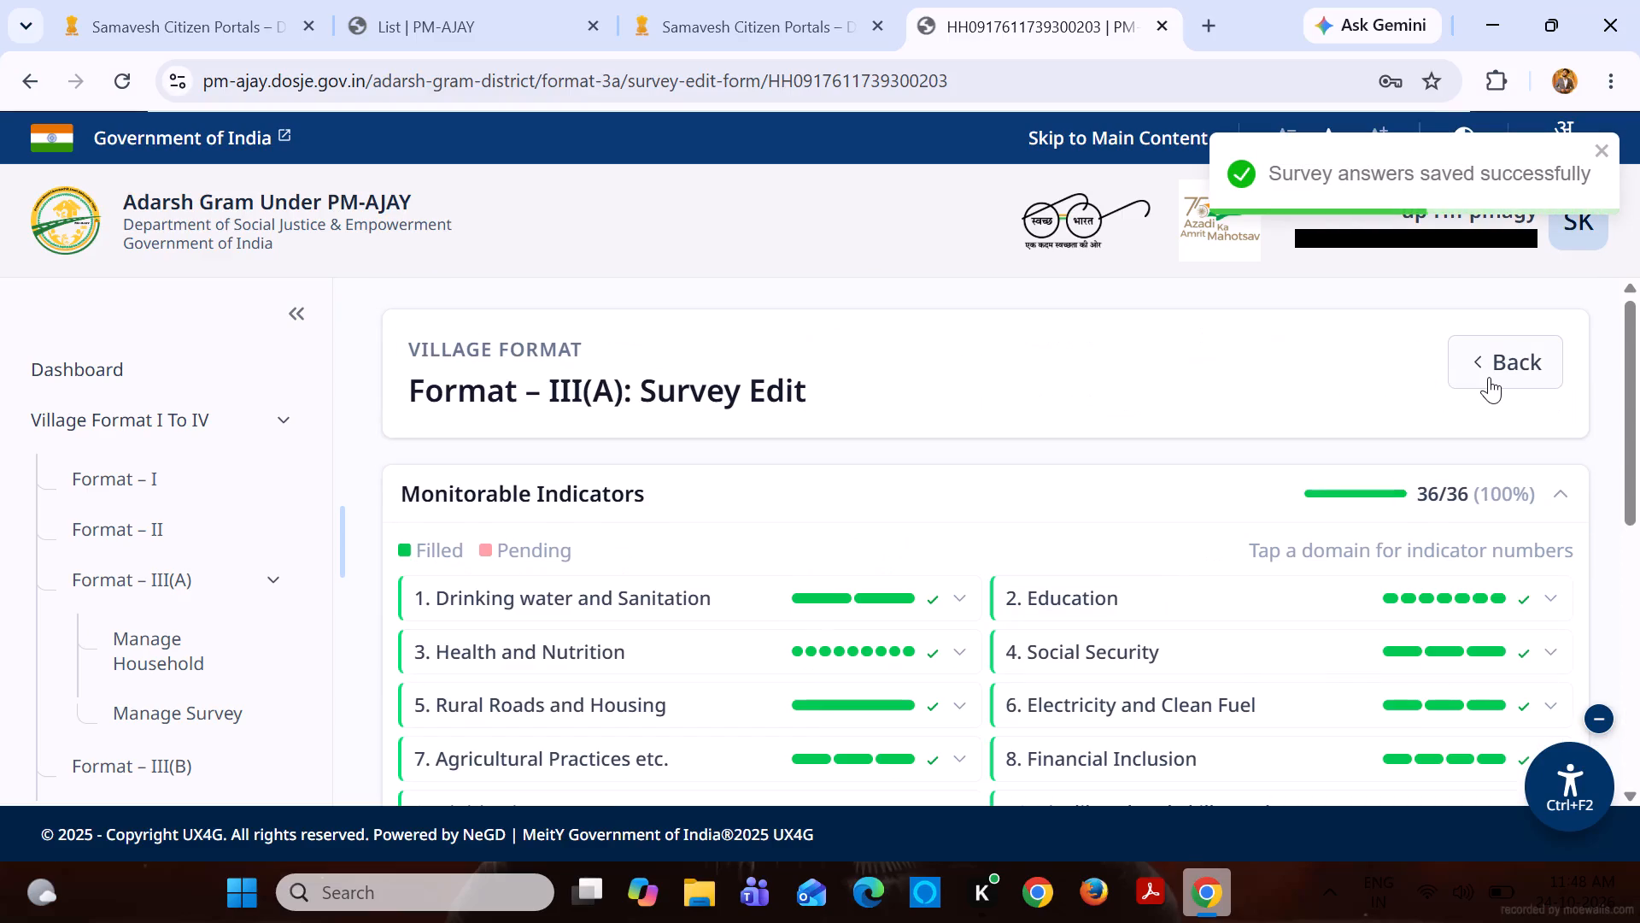
left_click(1490, 377)
Find house 89 in Bhaunakpur's Manage Survey household list and open its survey for editing.
scroll(1400, 461, "down", 11)
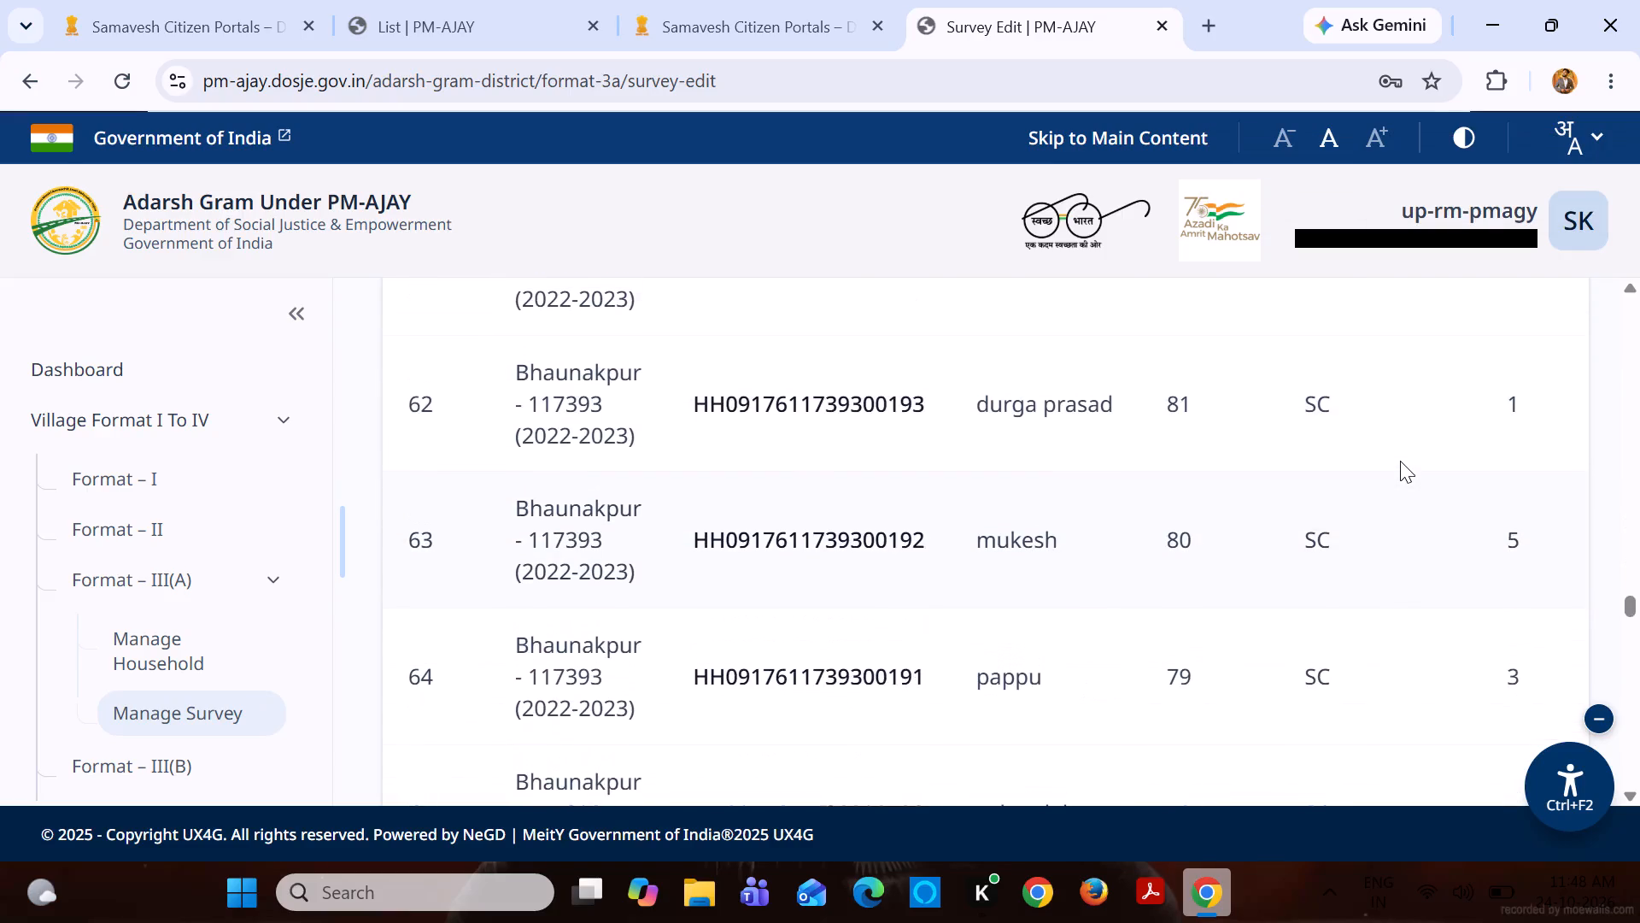
scroll(1400, 461, "left", 3)
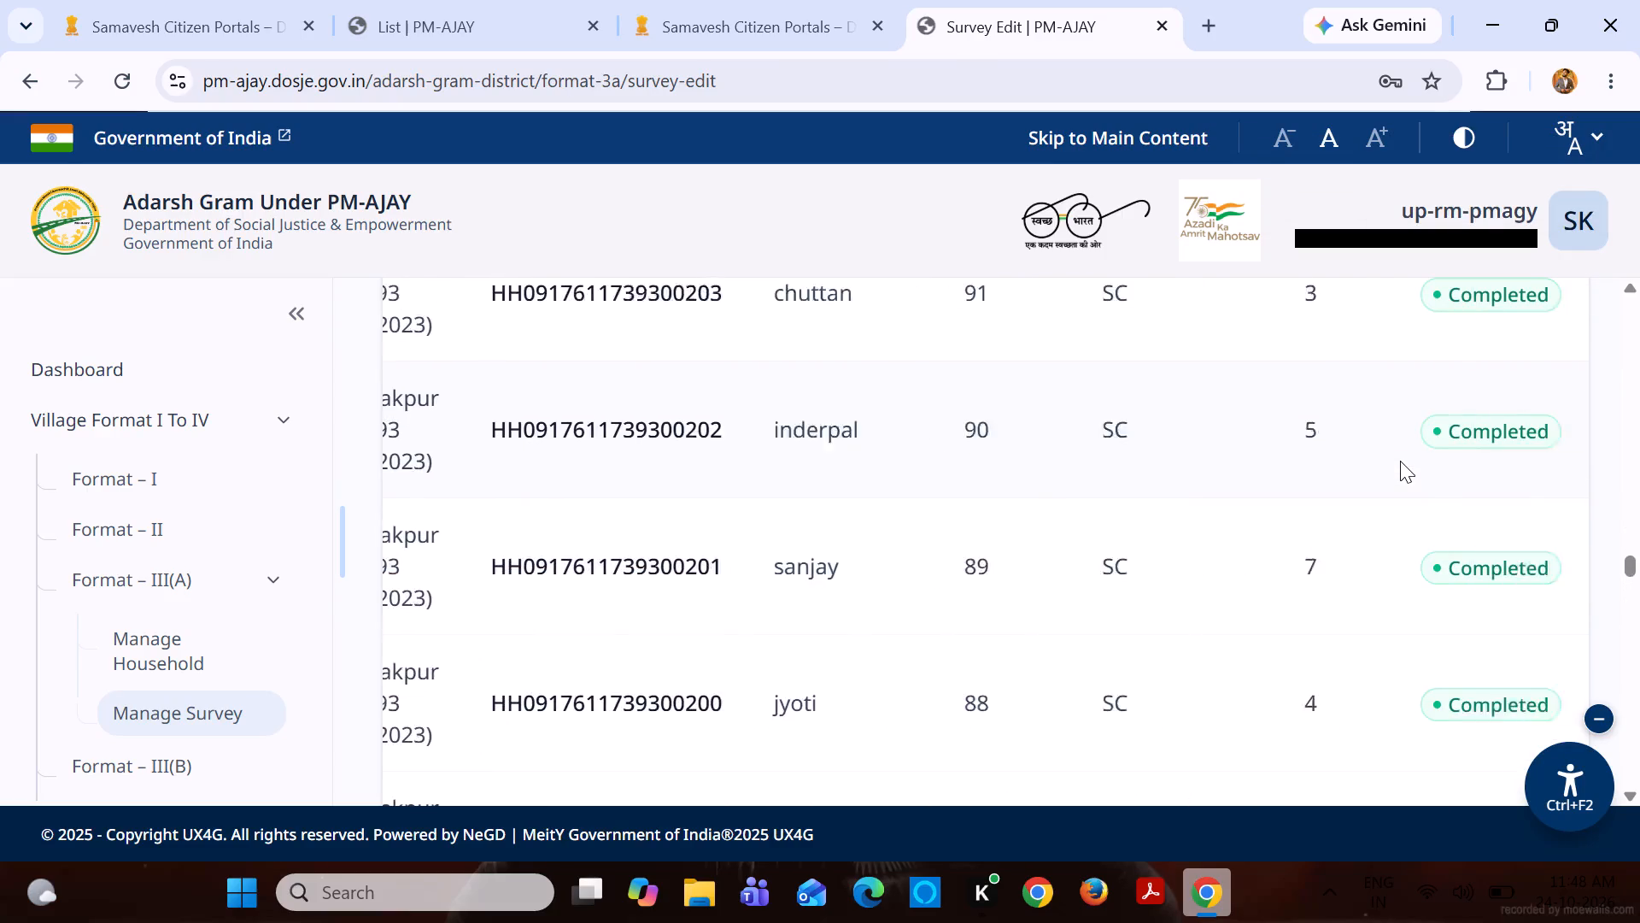
scroll(1400, 461, "left", 3)
left_click(1526, 567)
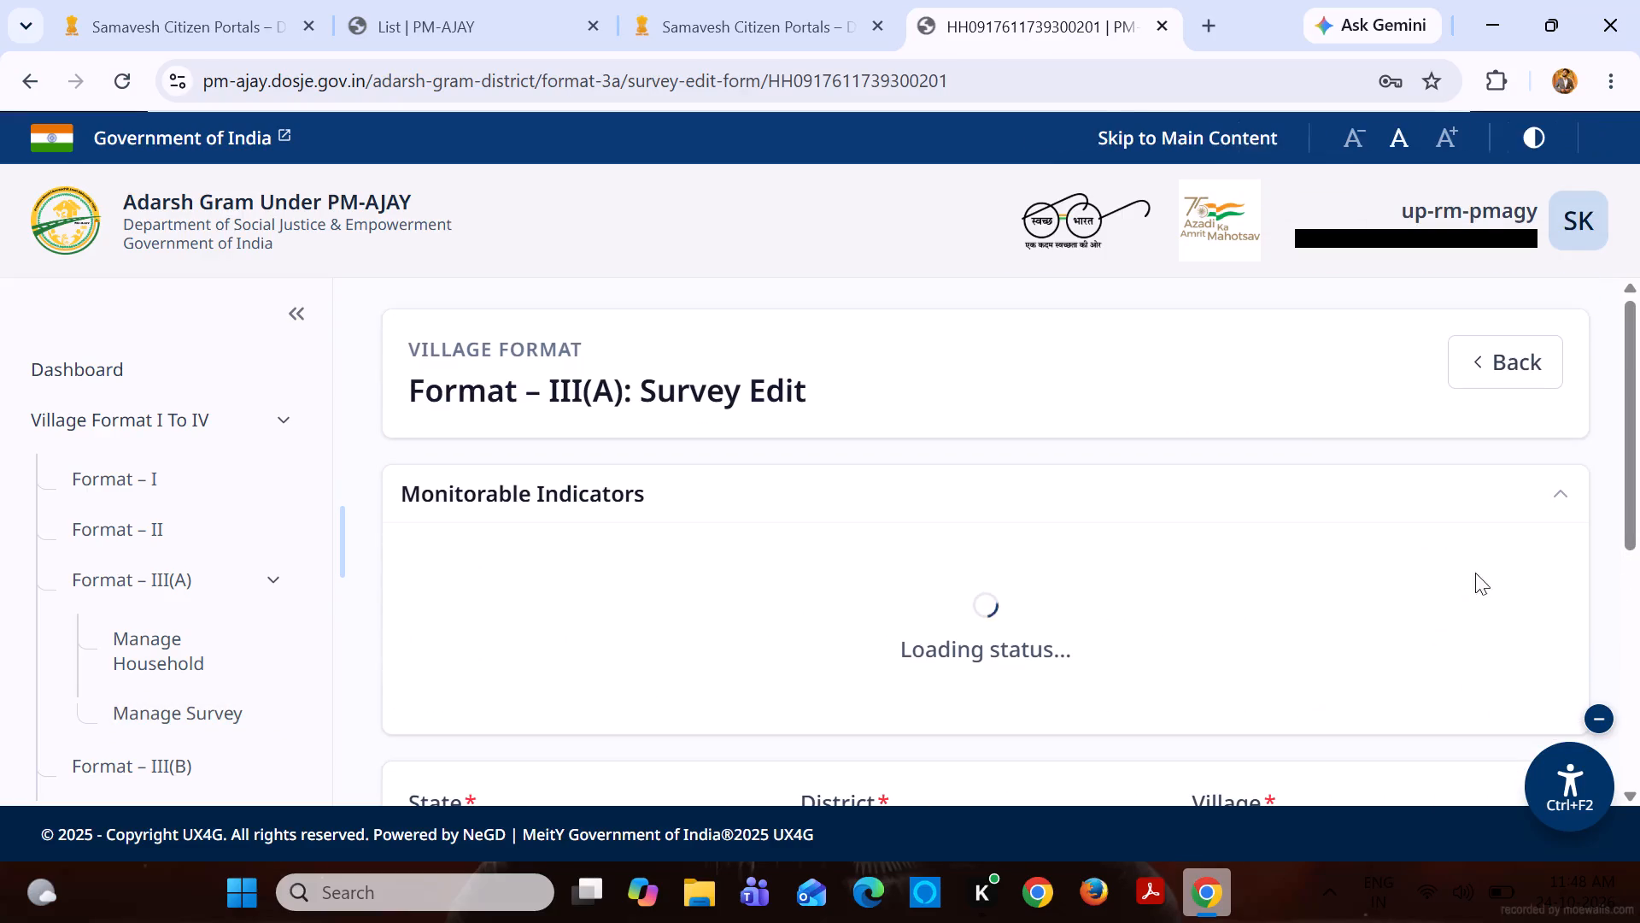
In house 89's survey, answer No to household involvement in farming under domain 7, indicator 7.1, save and return to the list.
scroll(1351, 597, "down", 7)
left_click(1110, 599)
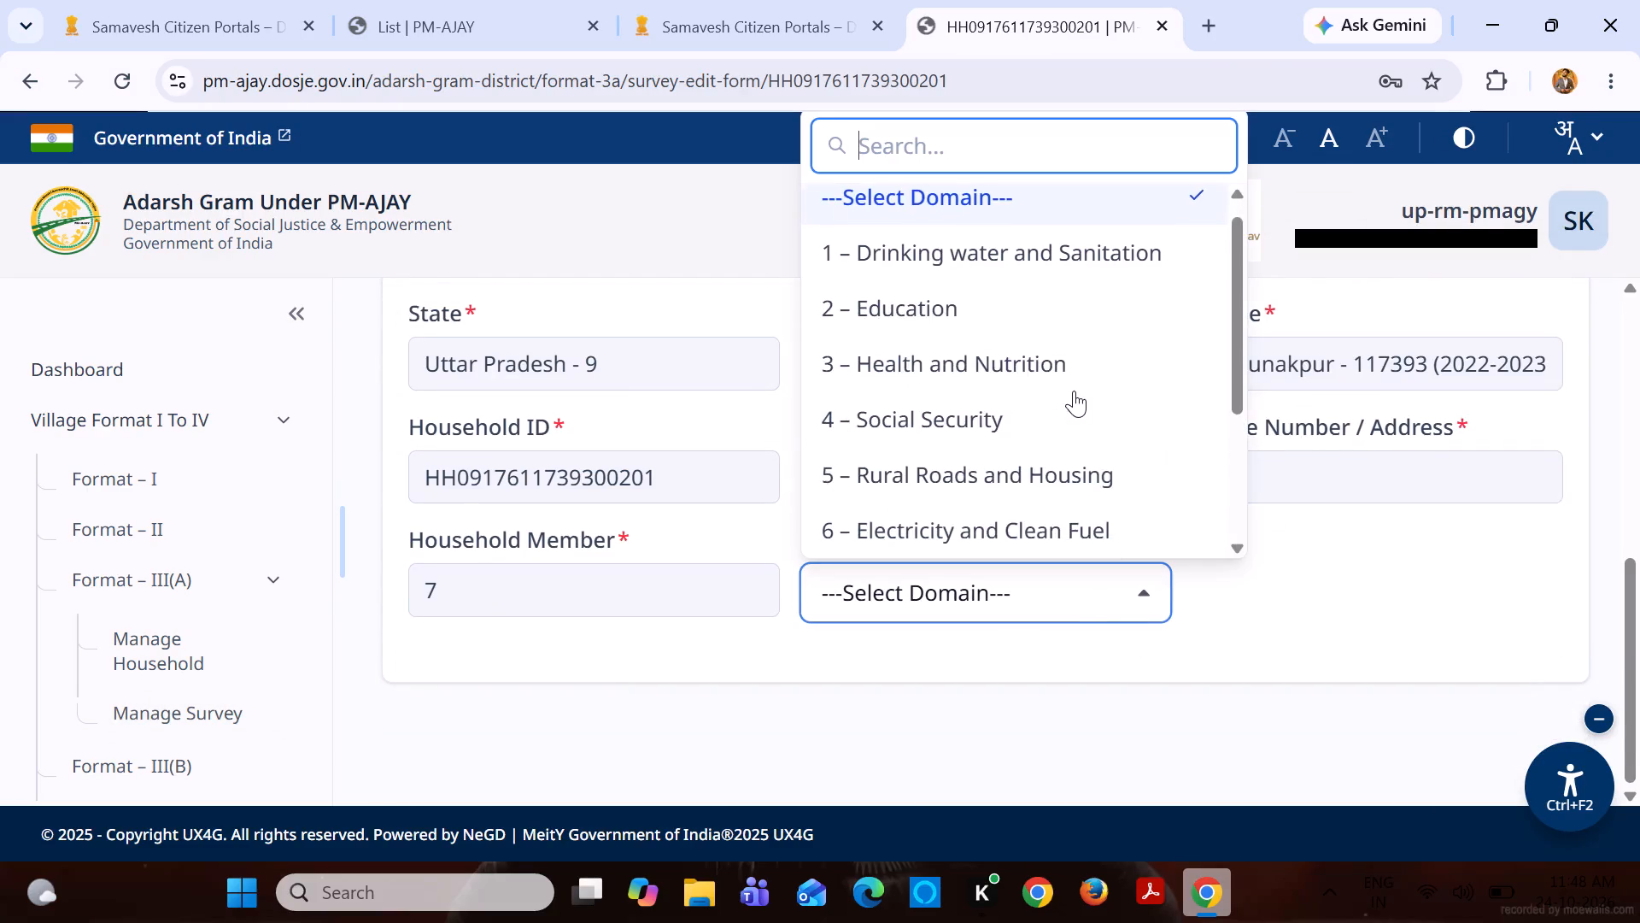
scroll(1074, 391, "down", 1)
left_click(988, 456)
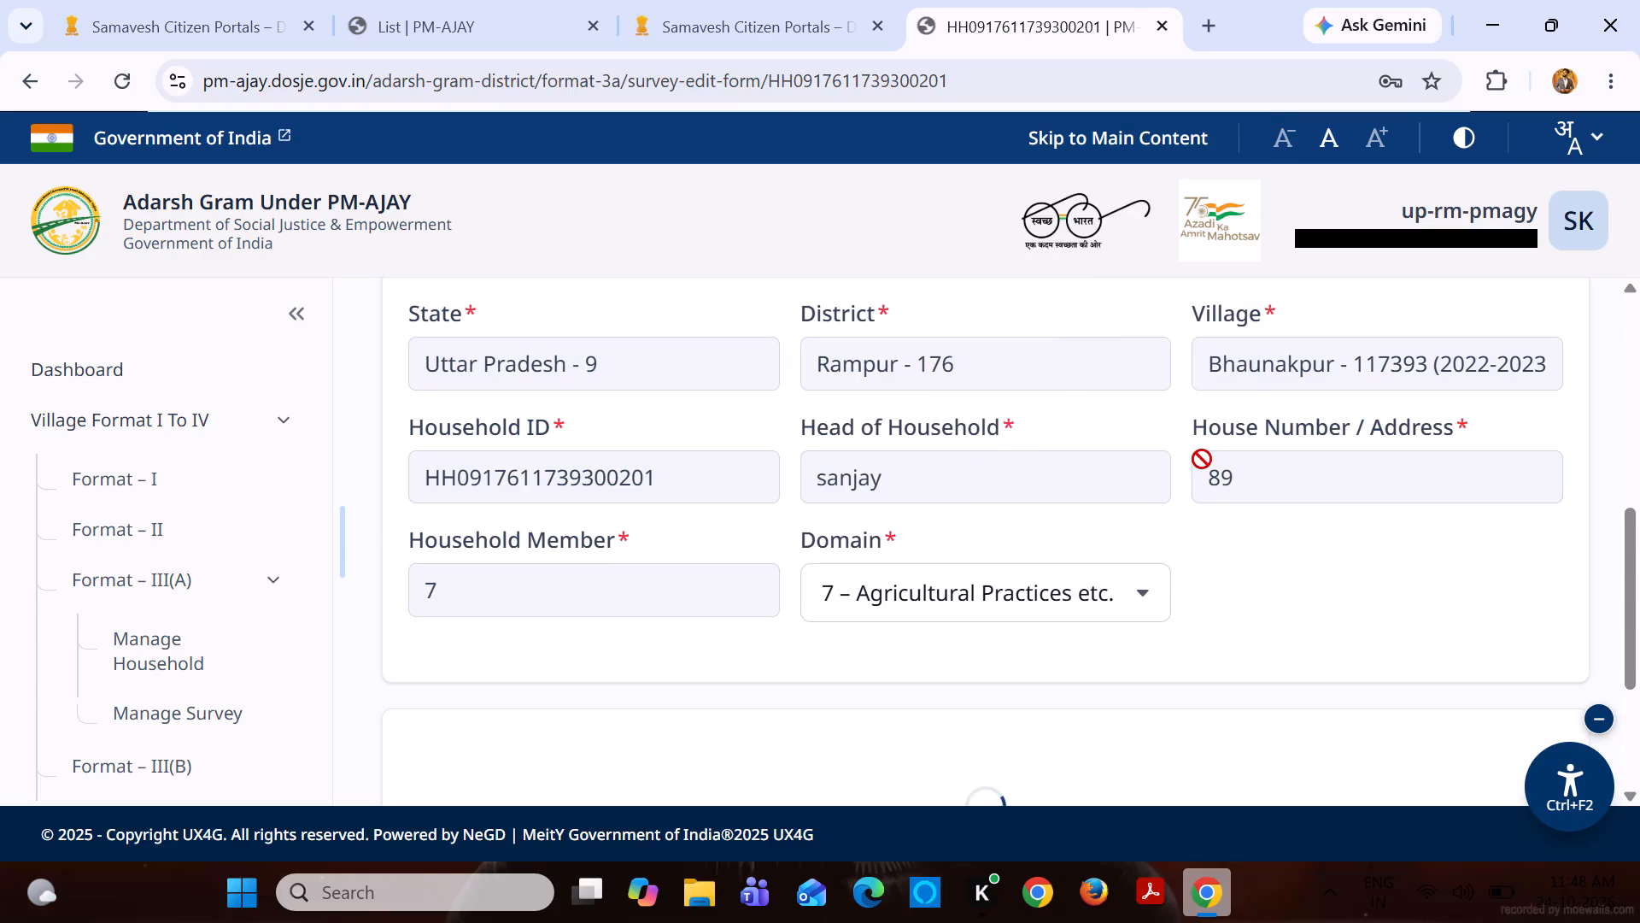
scroll(1202, 459, "down", 5)
left_click_drag(1436, 400, 1328, 523)
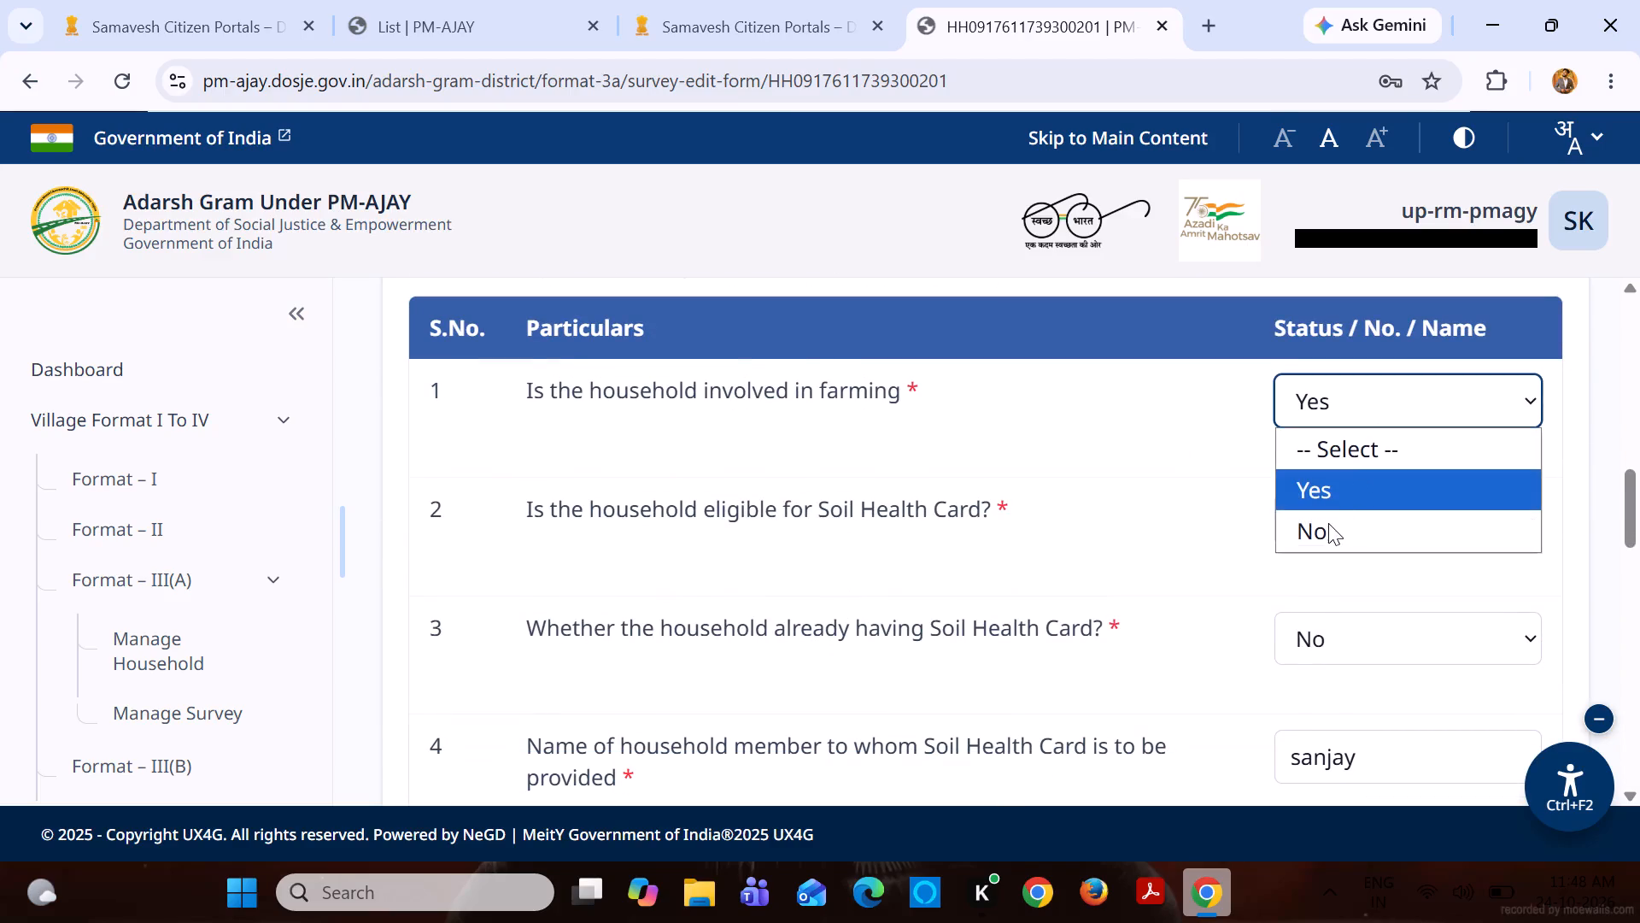
left_click(1328, 523)
scroll(1328, 523, "down", 6)
left_click(1491, 606)
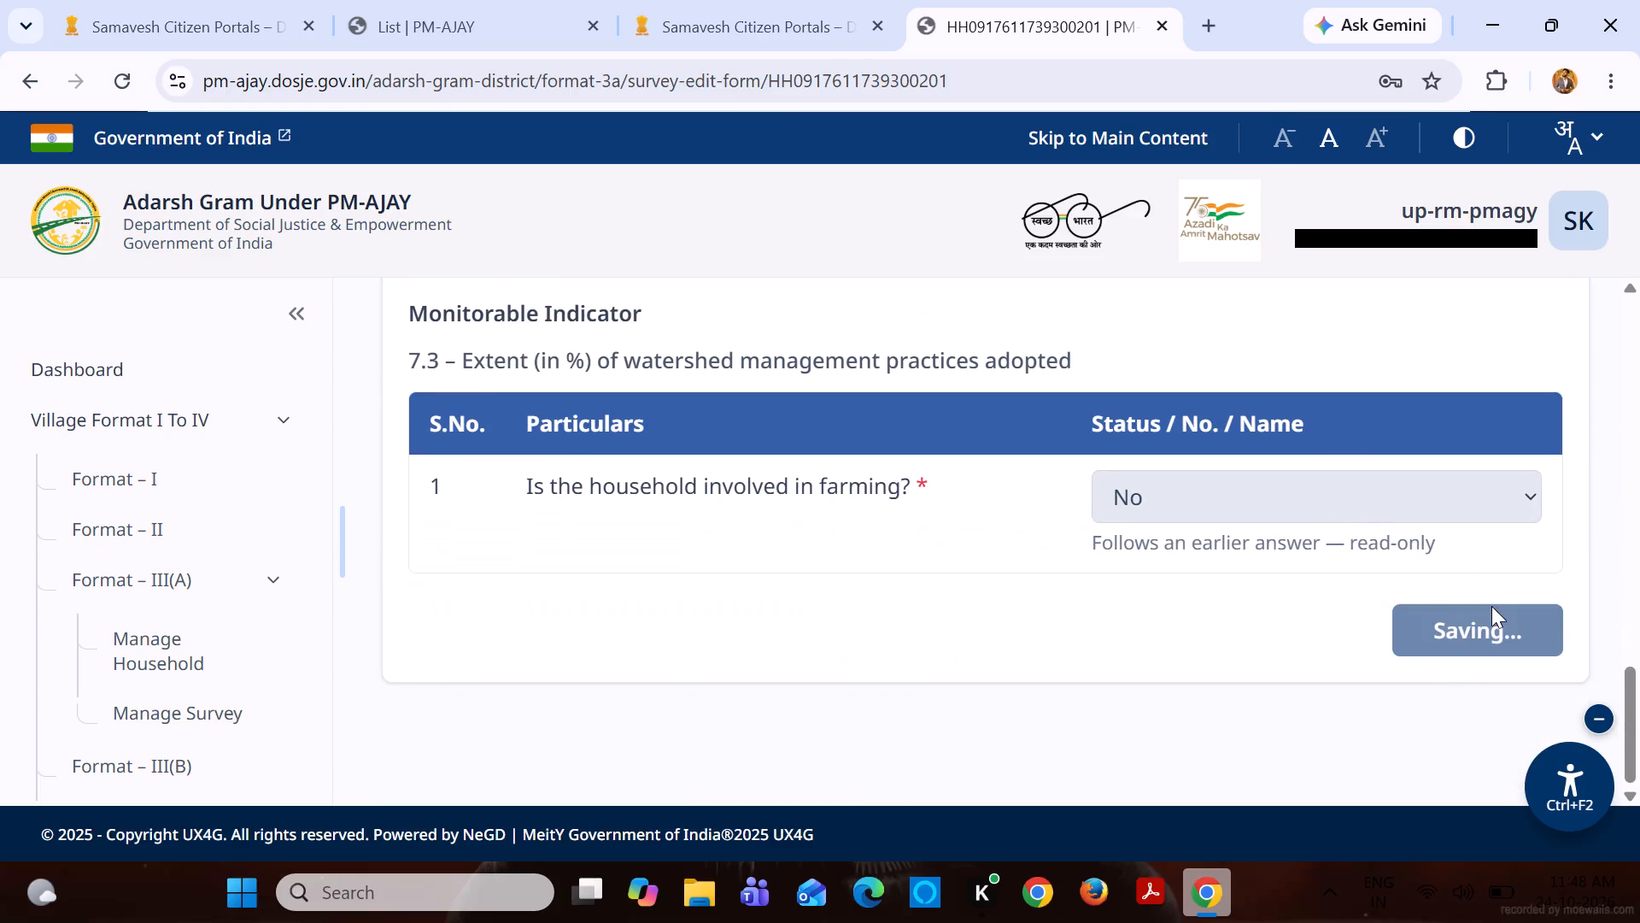
scroll(1214, 467, "up", 7)
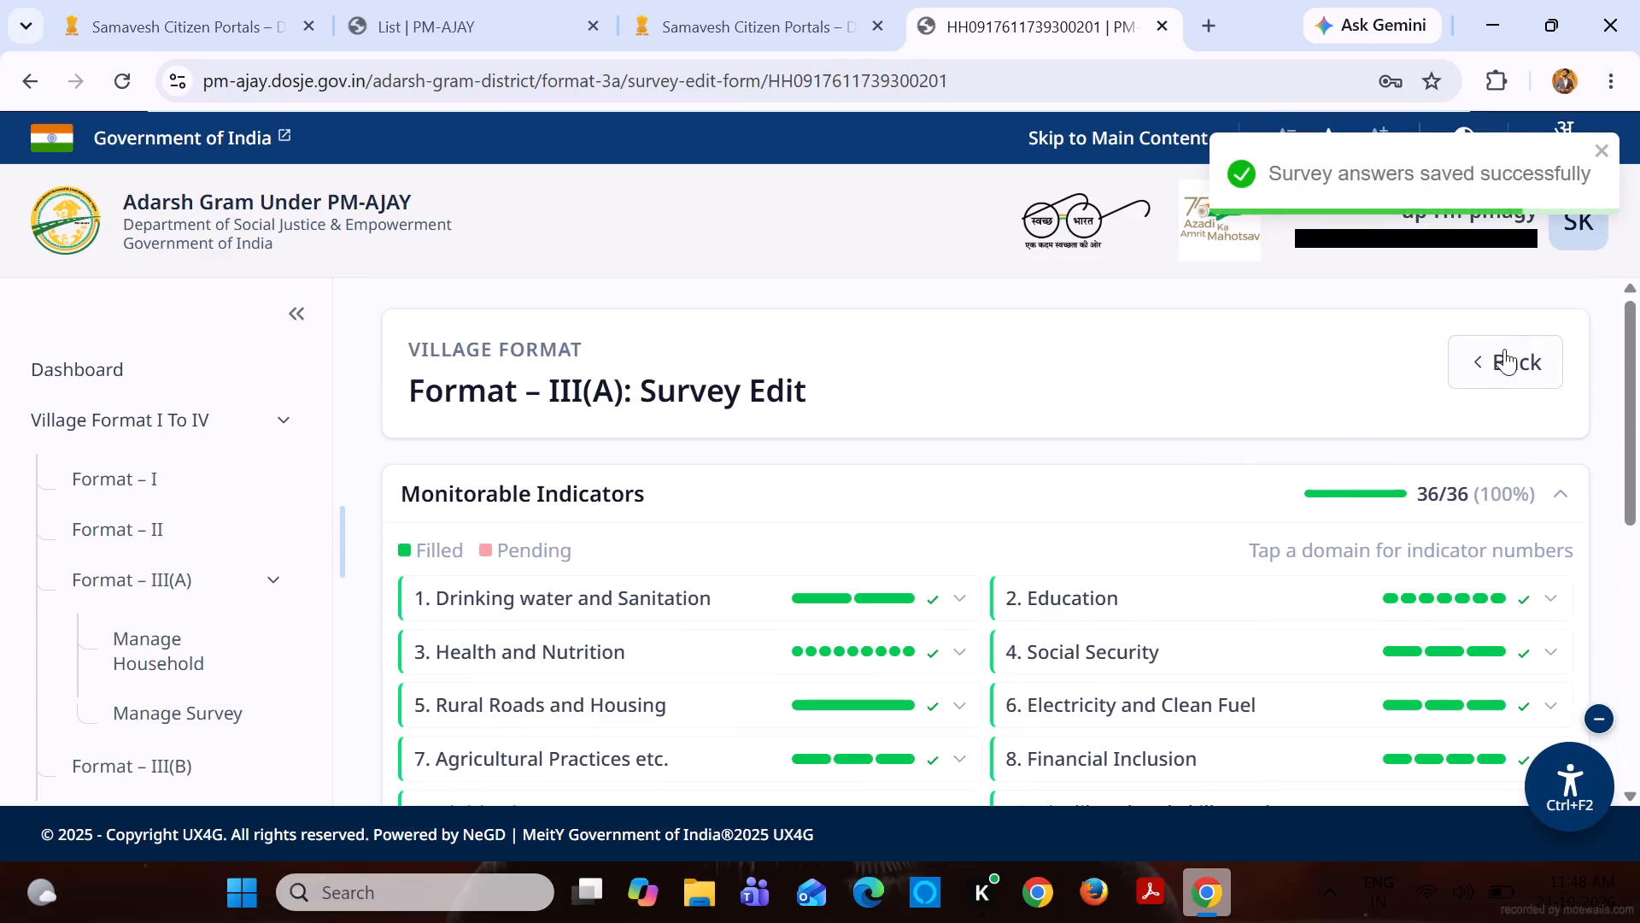
left_click(1499, 356)
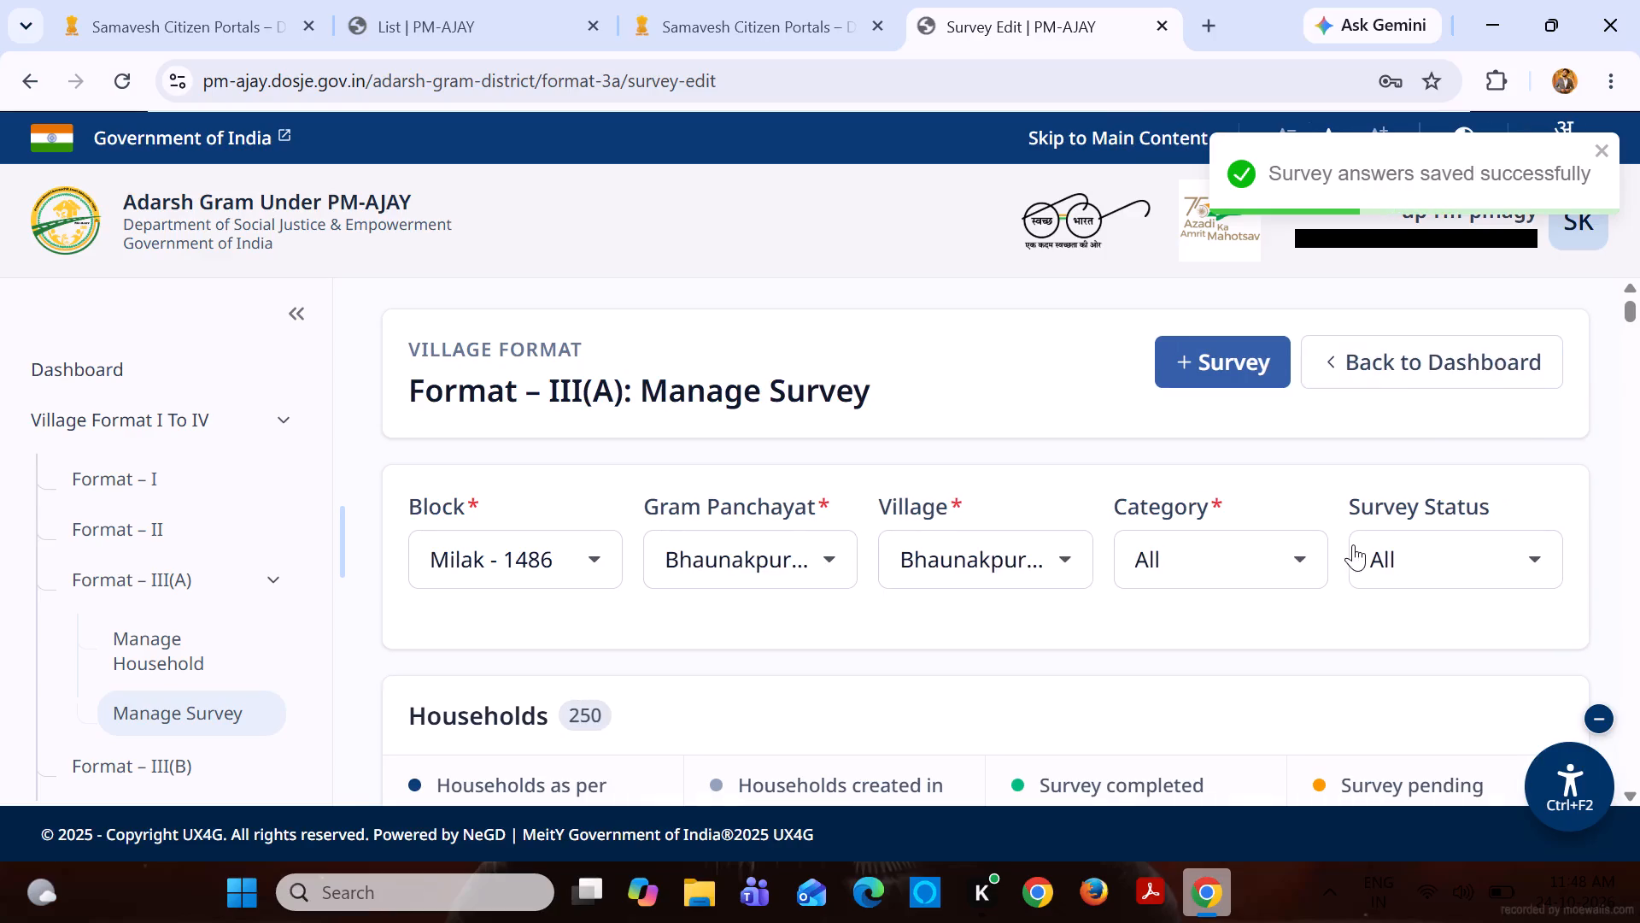
scroll(1353, 544, "down", 11)
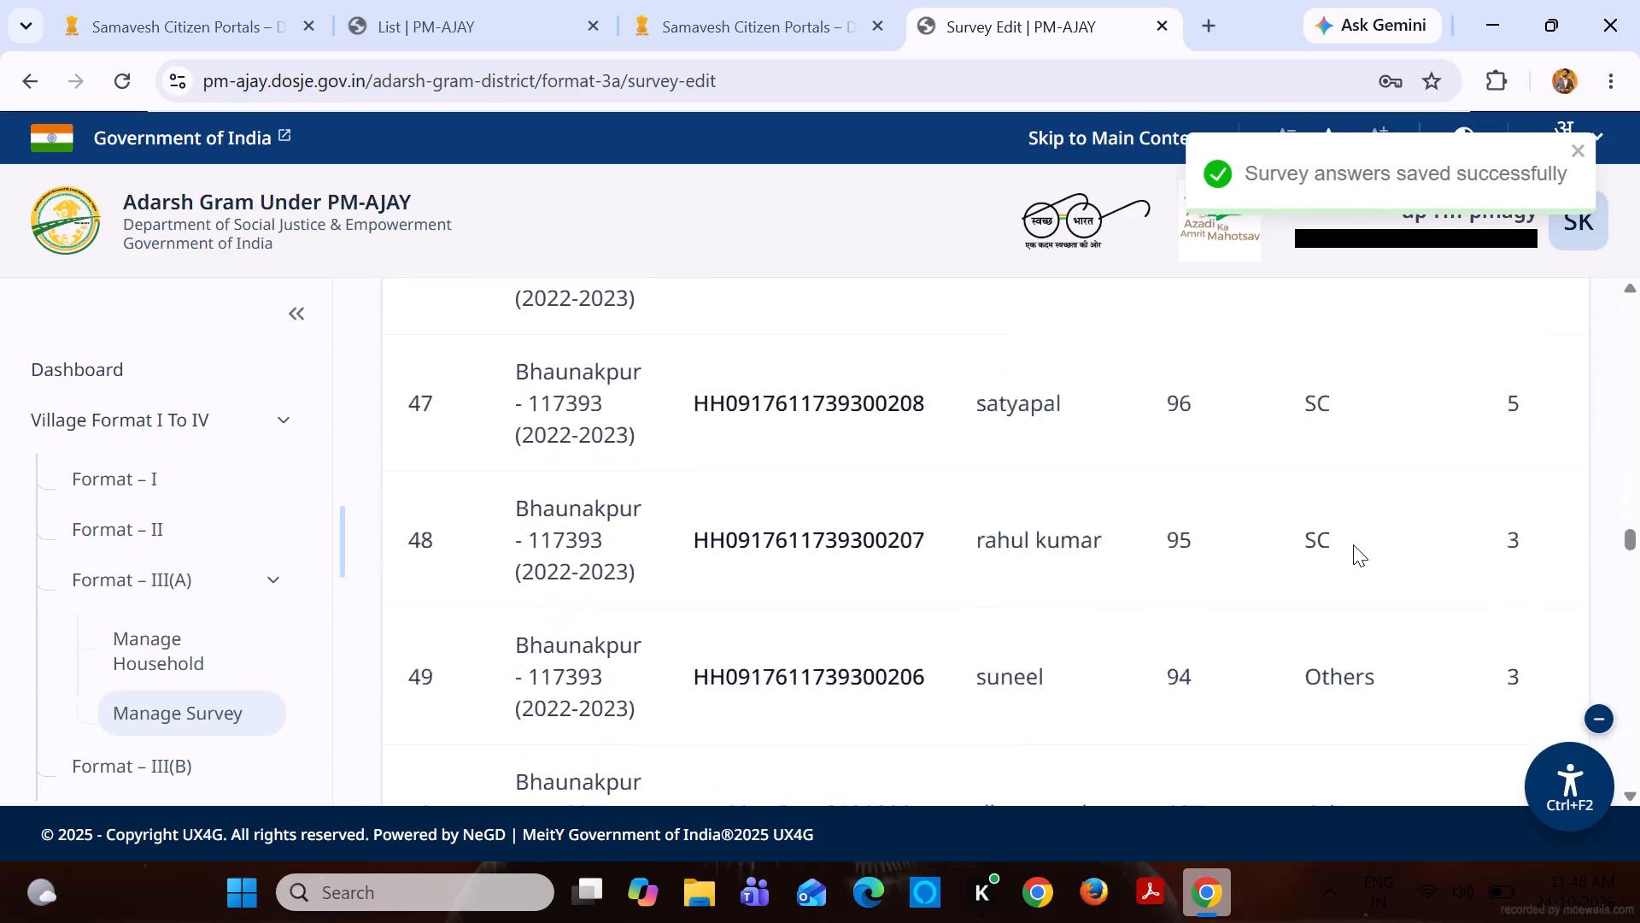
scroll(1353, 544, "down", 9)
scroll(1353, 544, "left", 6)
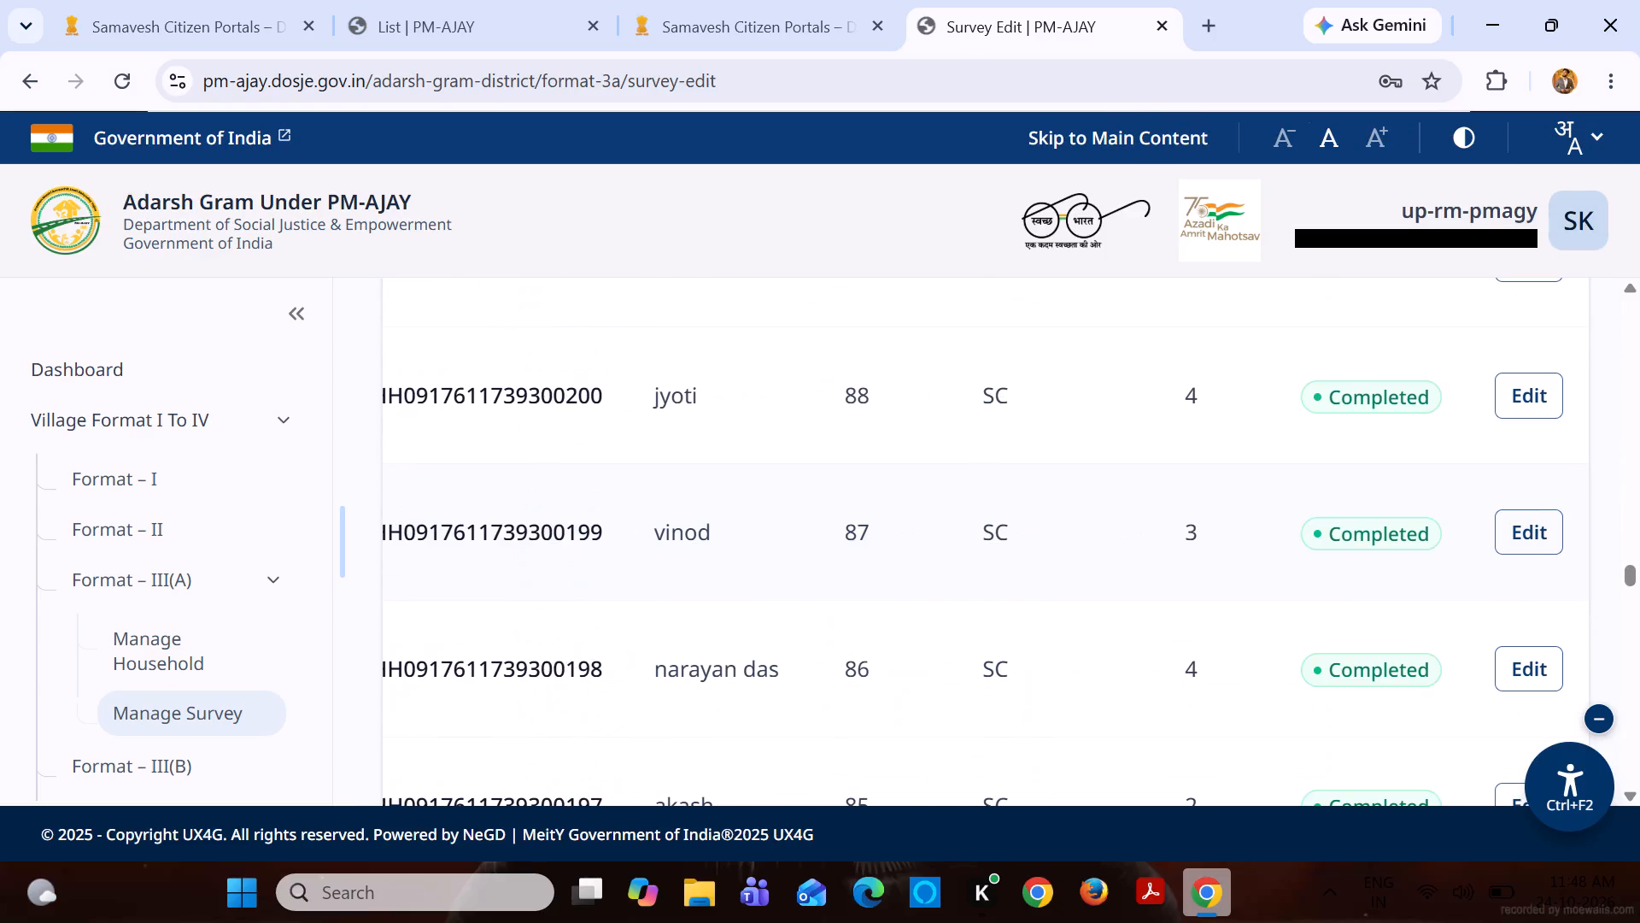
left_click(1526, 653)
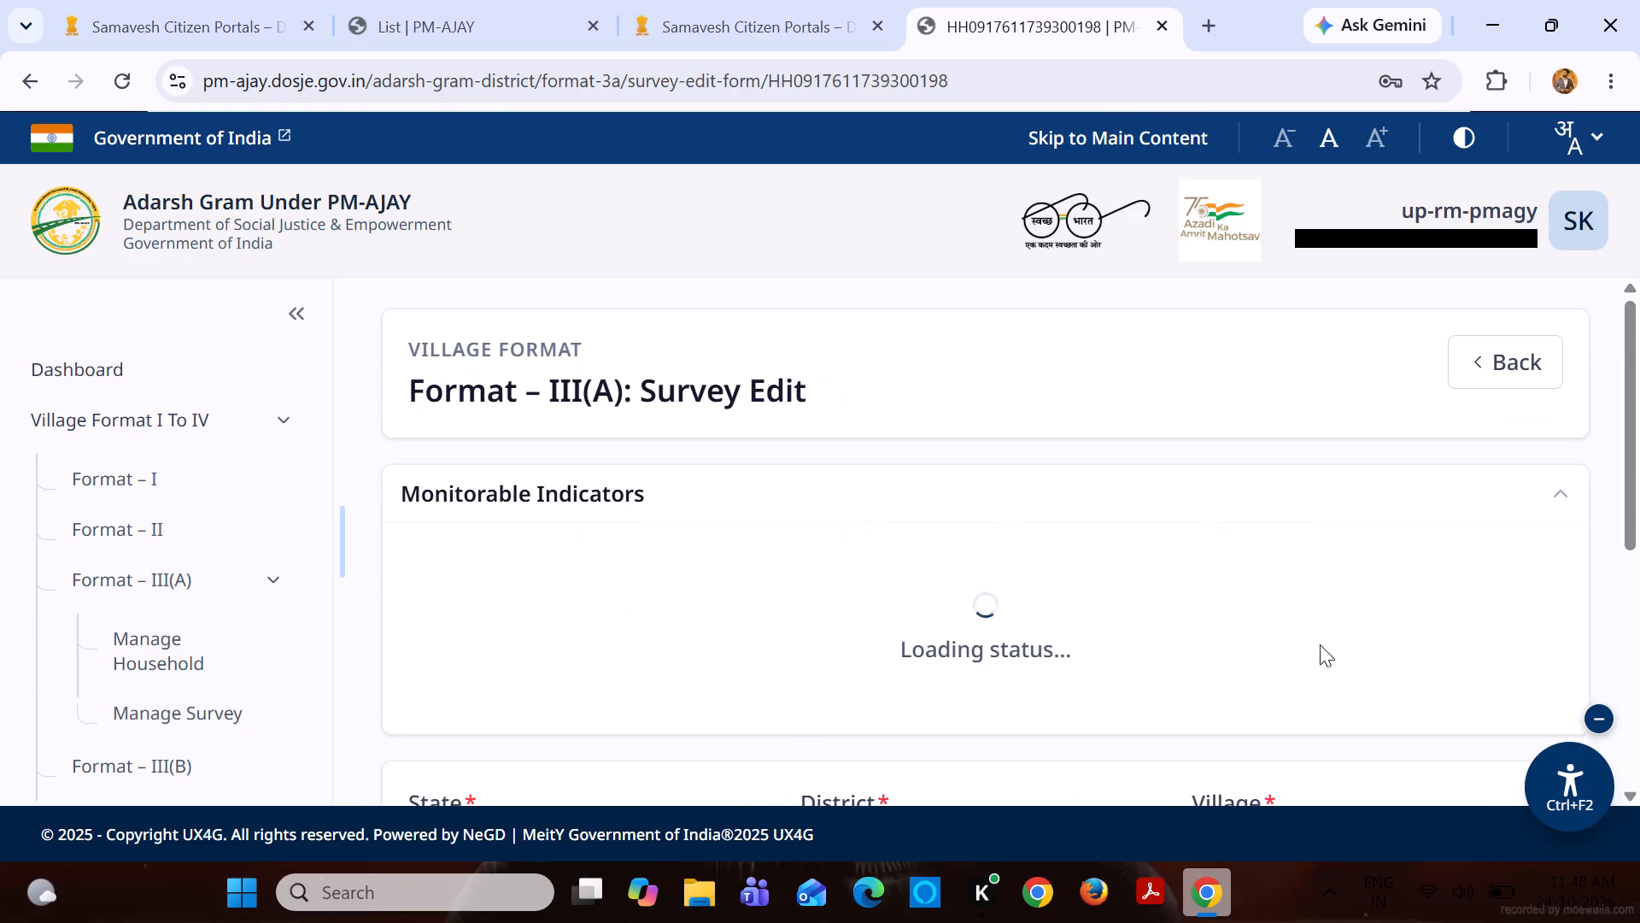
In house 86's survey, answer No to household involvement in farming under domain 7, indicator 7.1, save and return to the list.
scroll(1305, 647, "down", 3)
left_click(1100, 600)
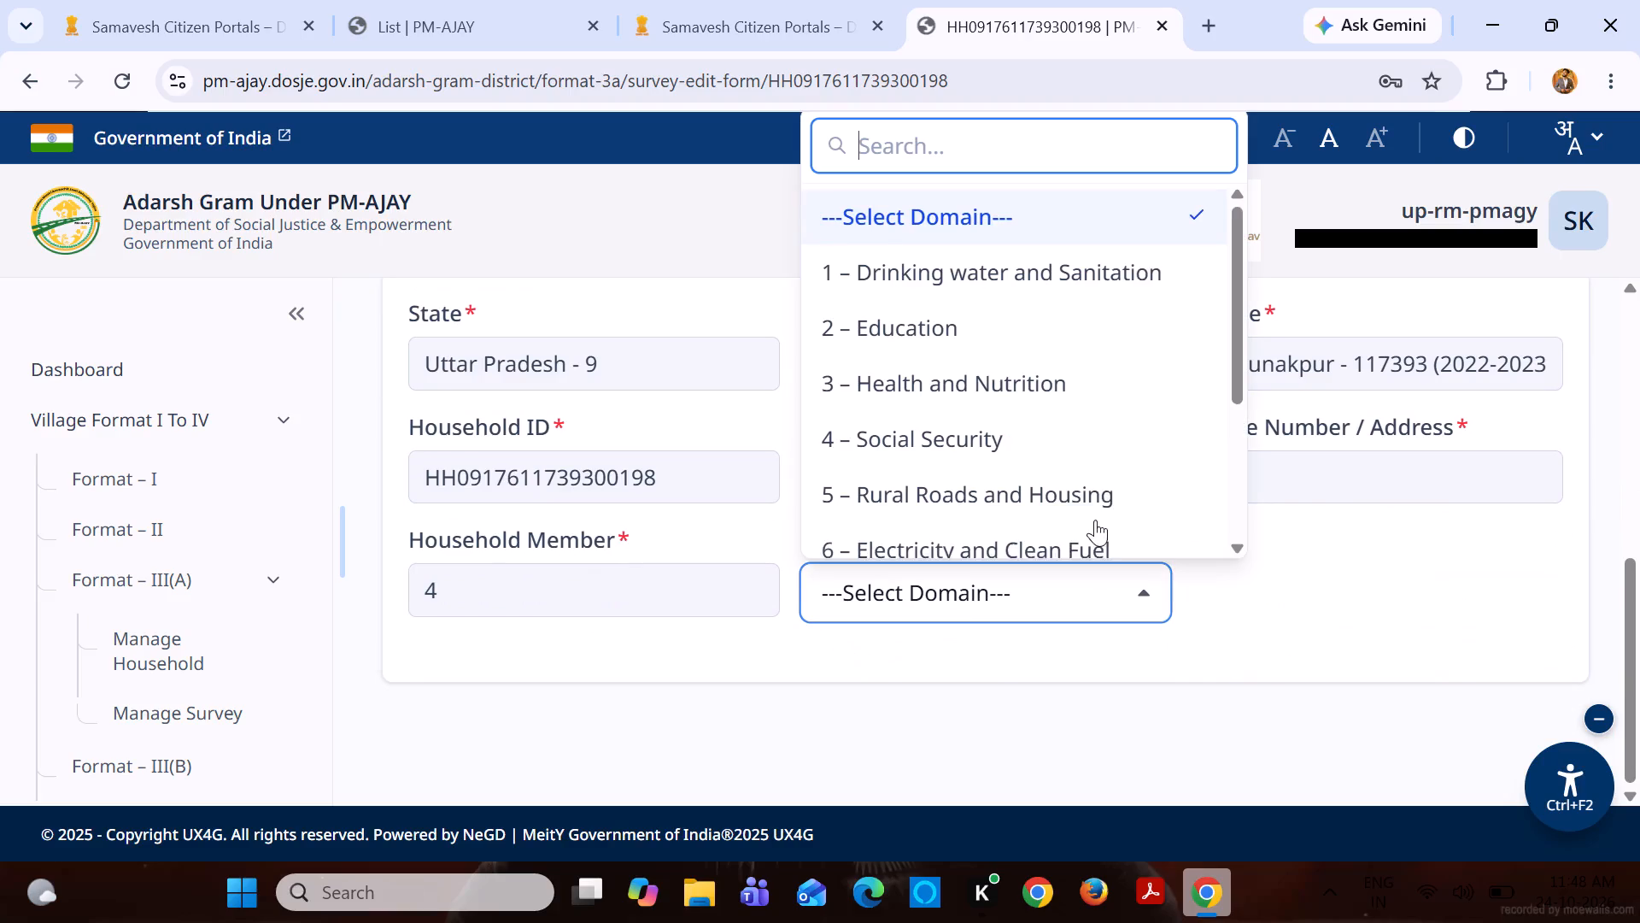
scroll(1083, 478, "down", 1)
left_click(1031, 467)
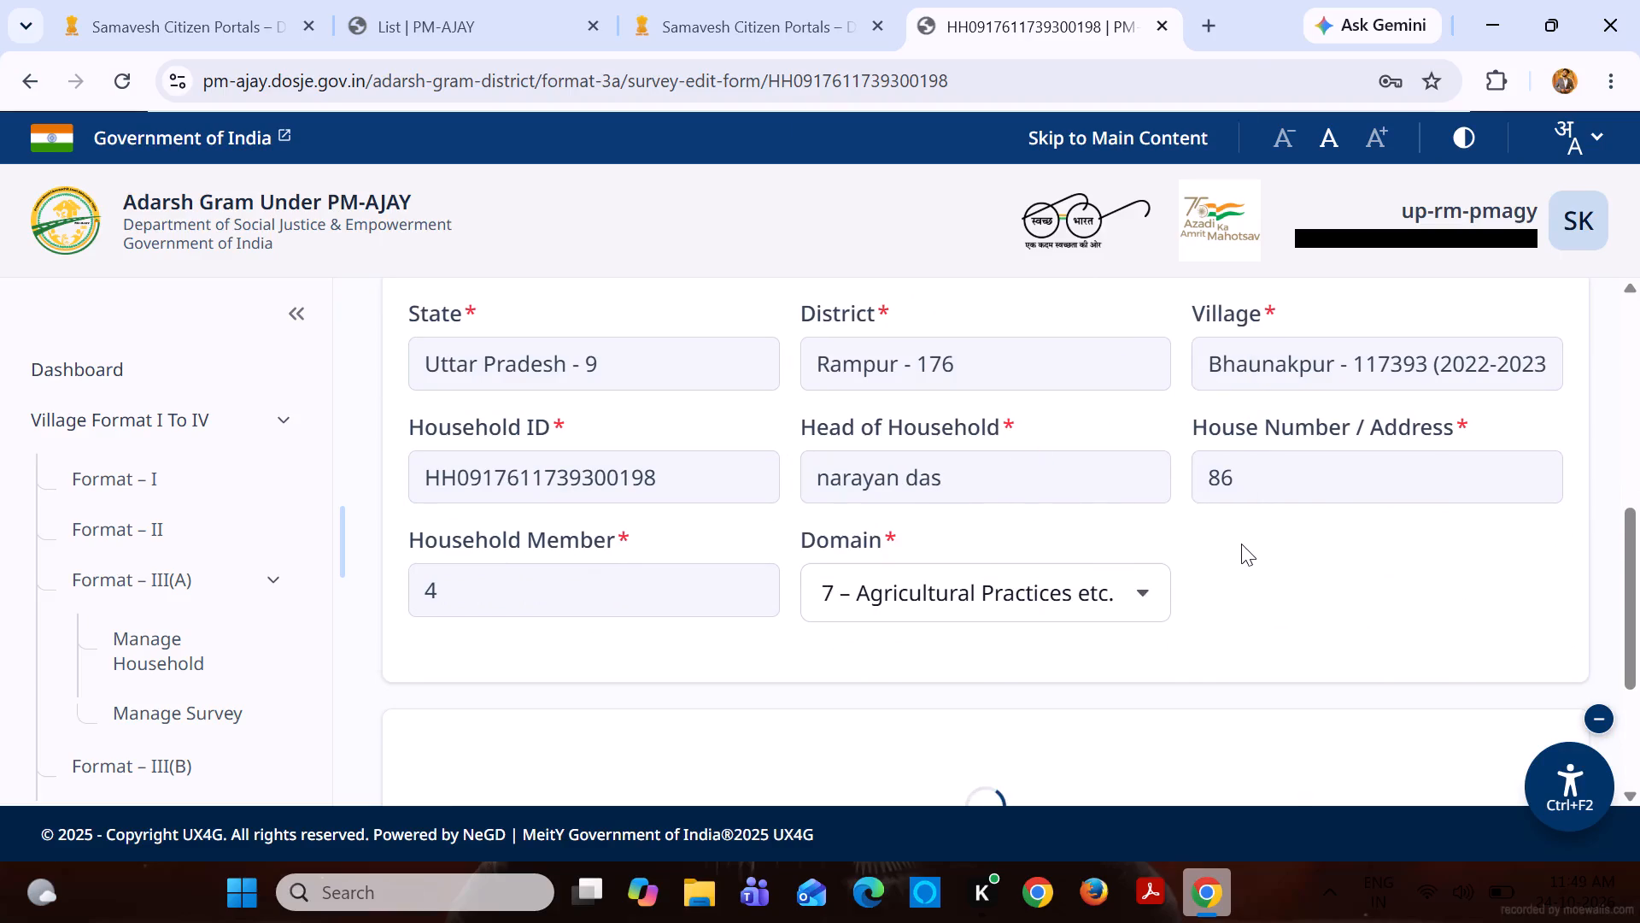
scroll(1241, 544, "down", 4)
left_click(1425, 511)
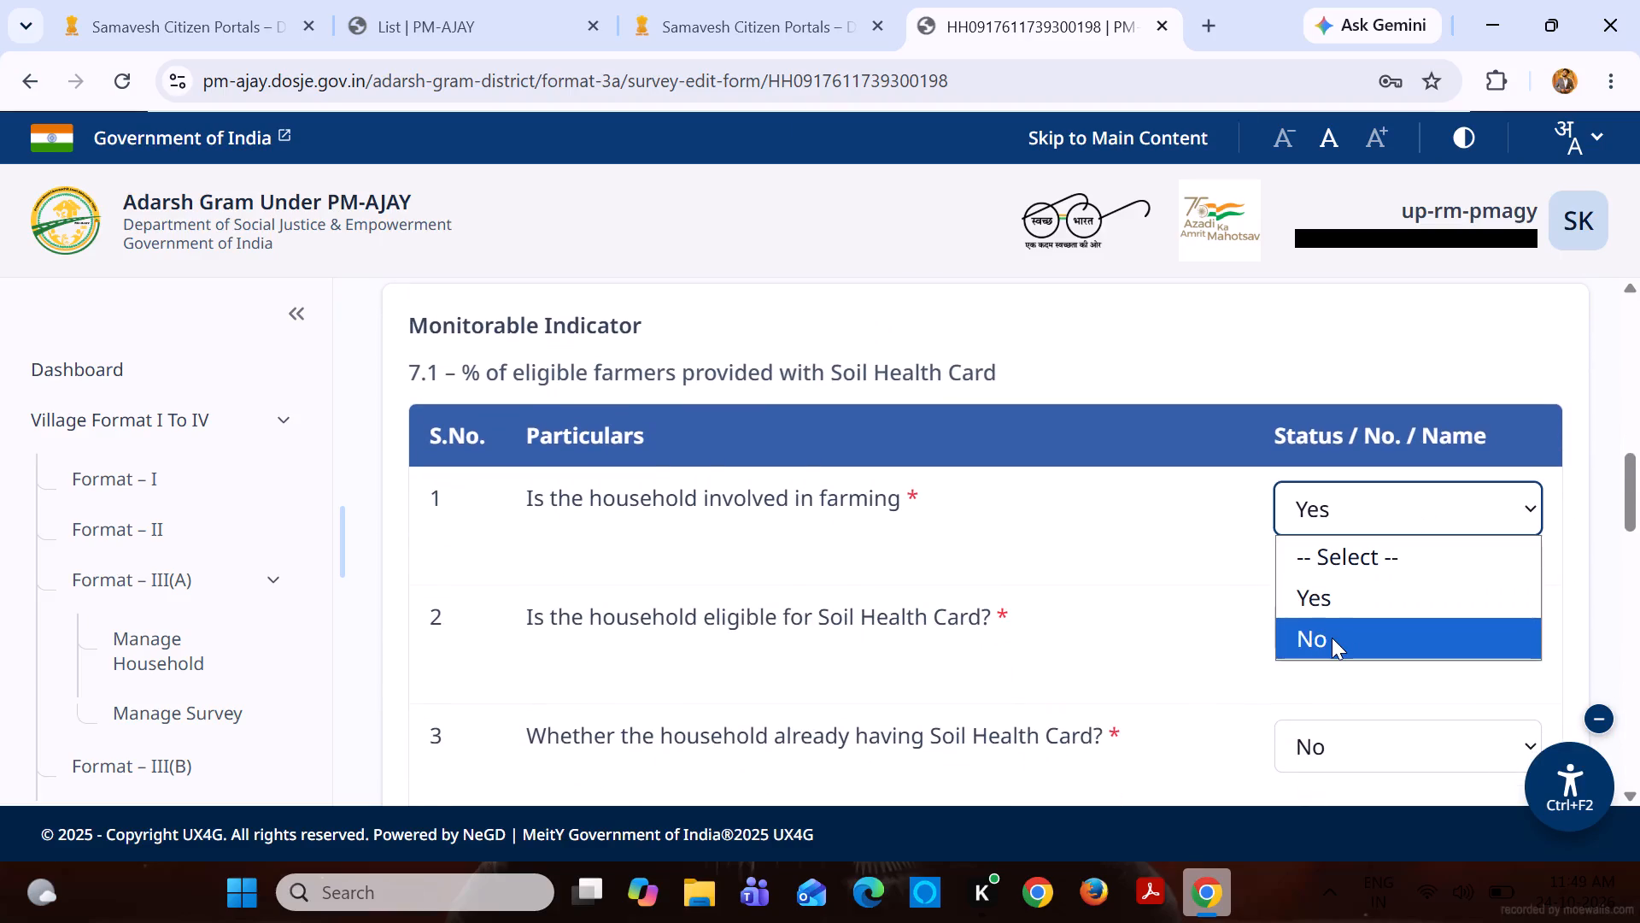
left_click(1332, 638)
scroll(1332, 638, "down", 3)
scroll(1521, 635, "down", 4)
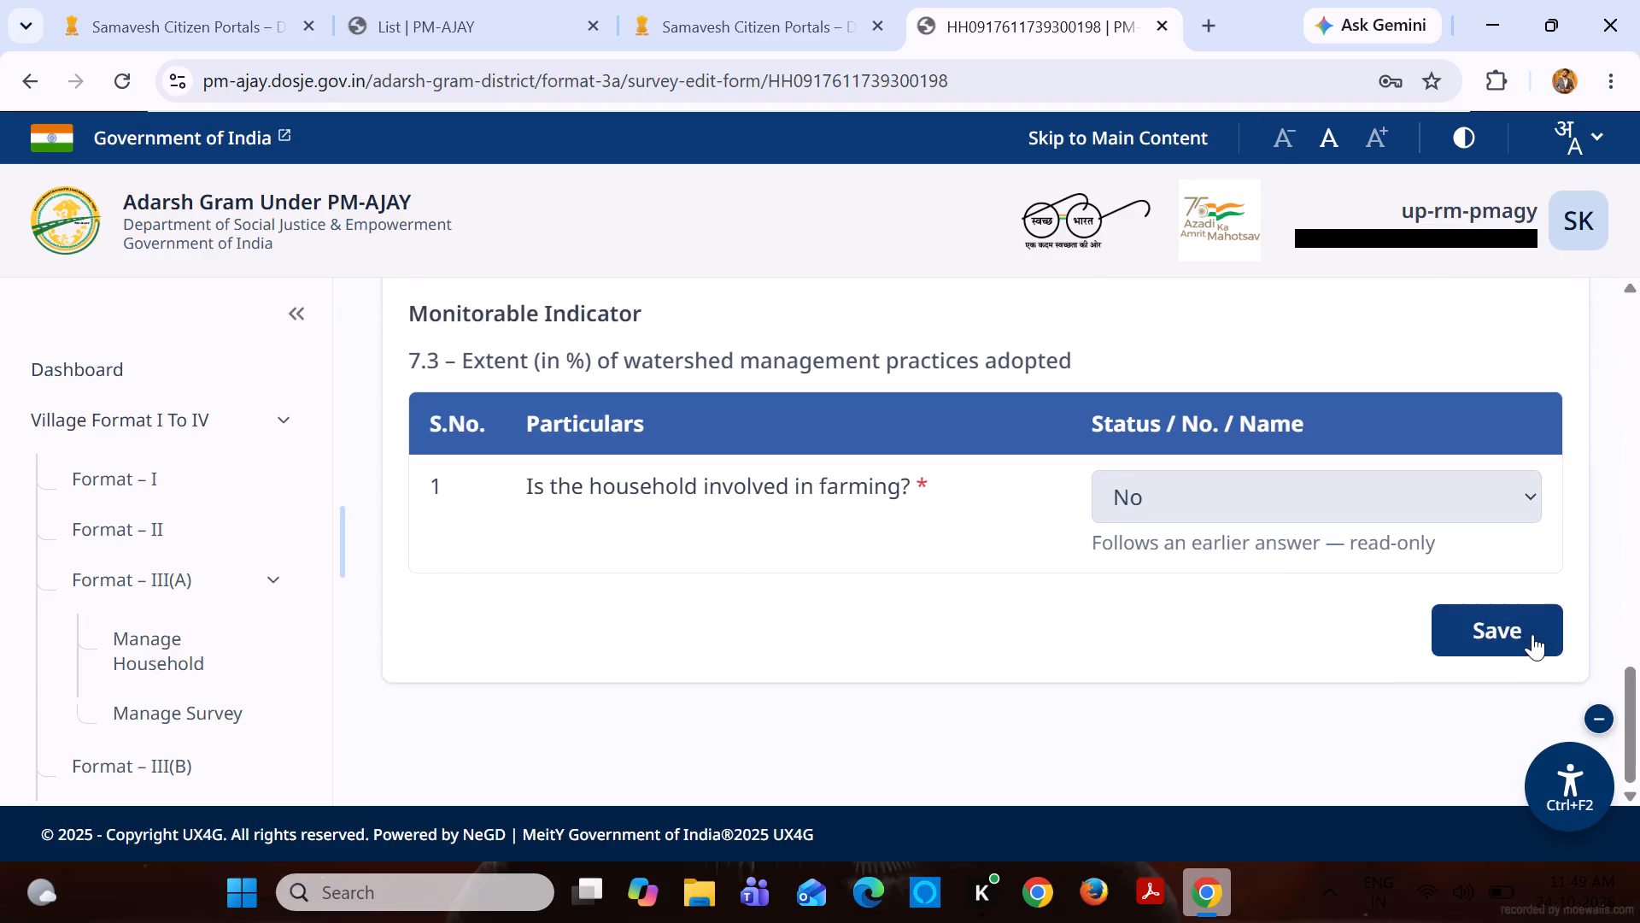
left_click(1510, 638)
scroll(1146, 500, "up", 2)
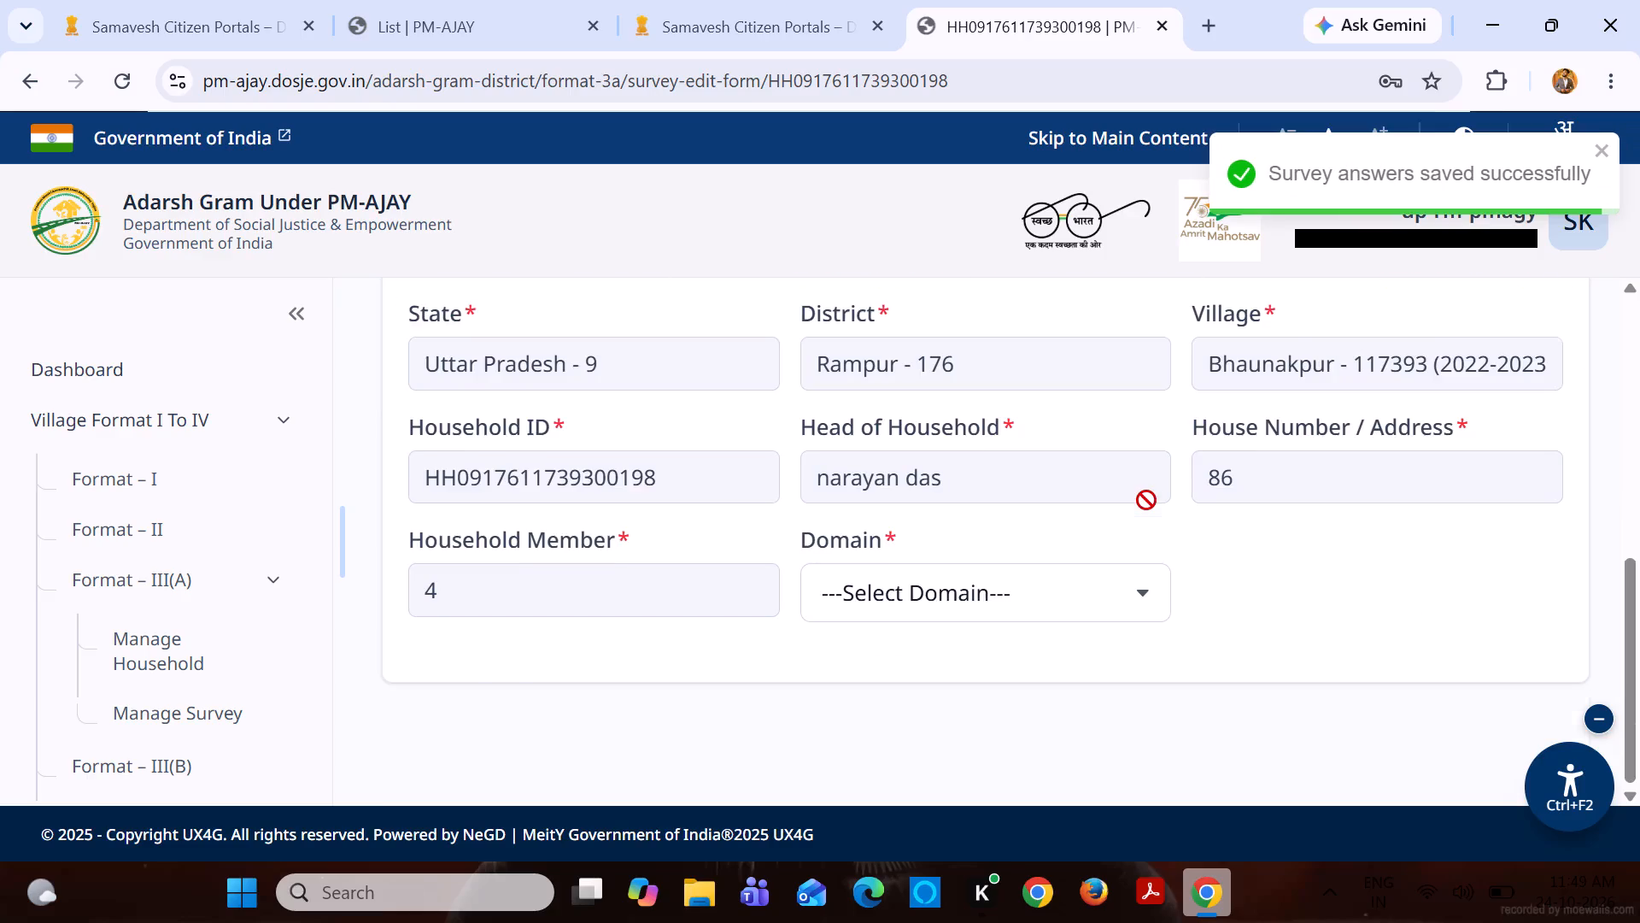
scroll(1146, 500, "up", 6)
left_click(1439, 355)
left_click(1460, 356)
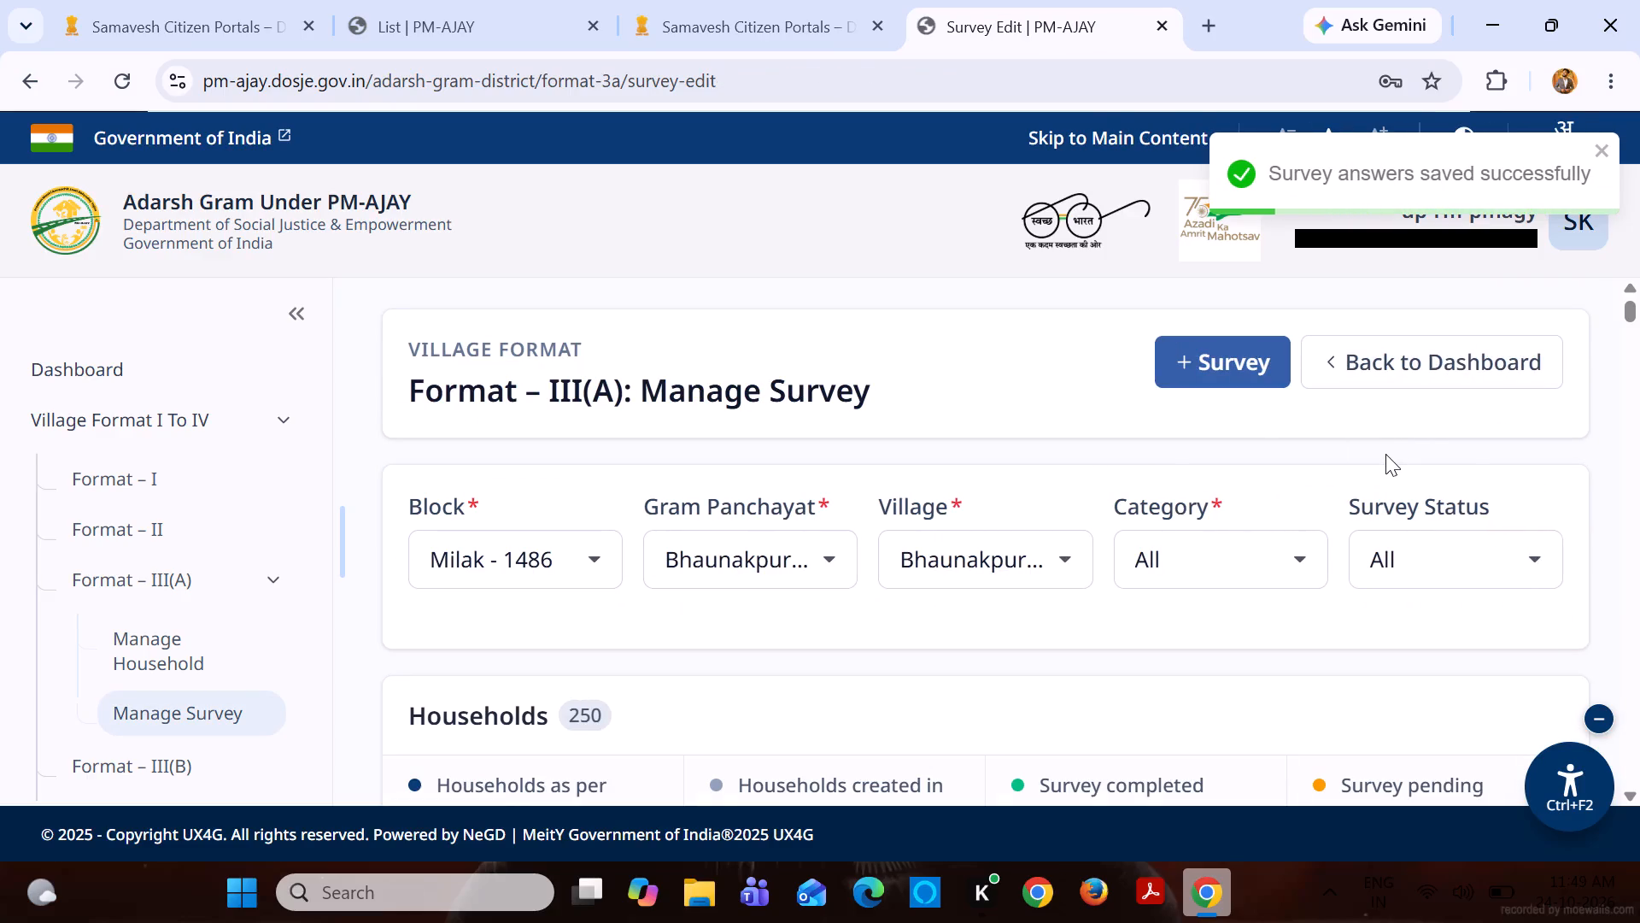
Find house 85 in Bhaunakpur's Manage Survey household list and open its survey for editing.
scroll(1385, 454, "down", 6)
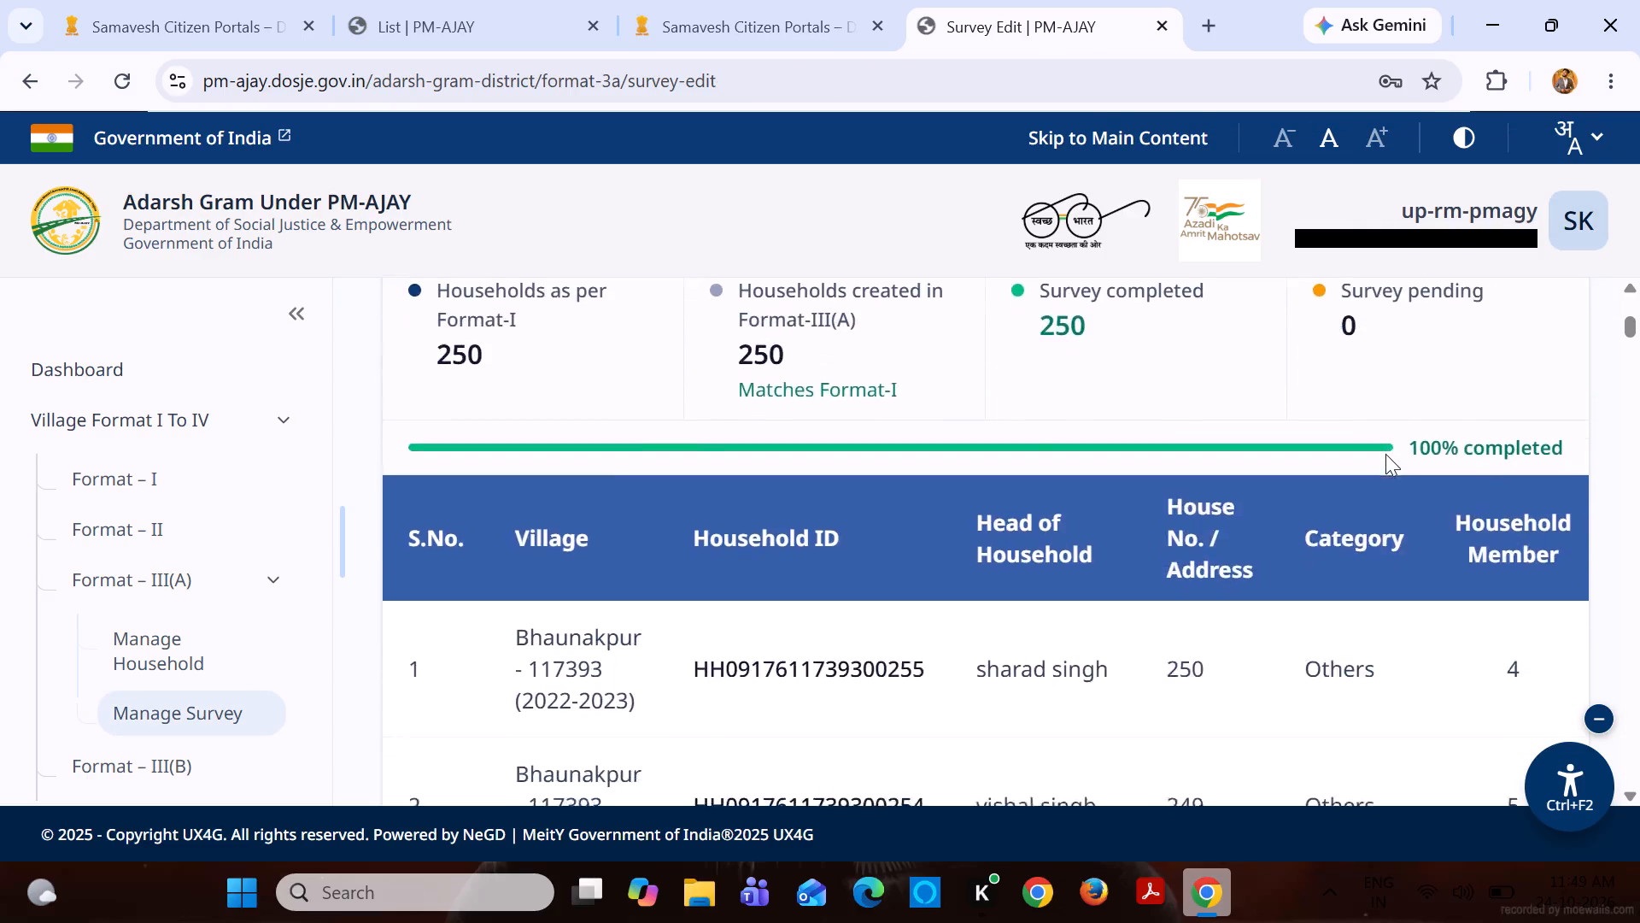
scroll(1385, 454, "down", 10)
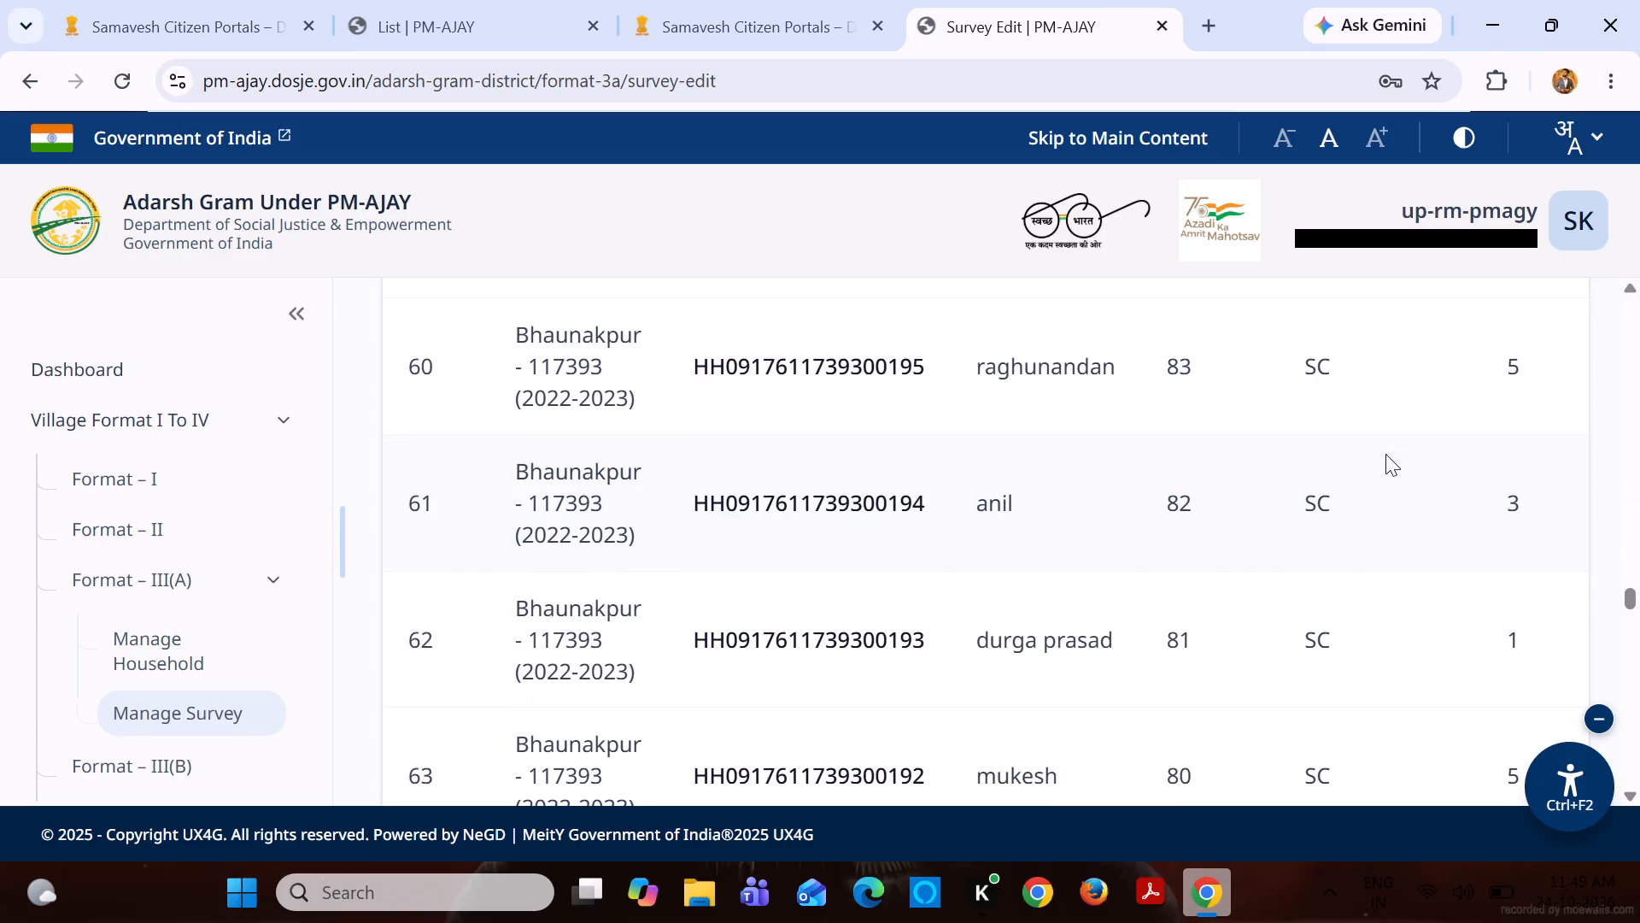
scroll(1385, 454, "up", 3)
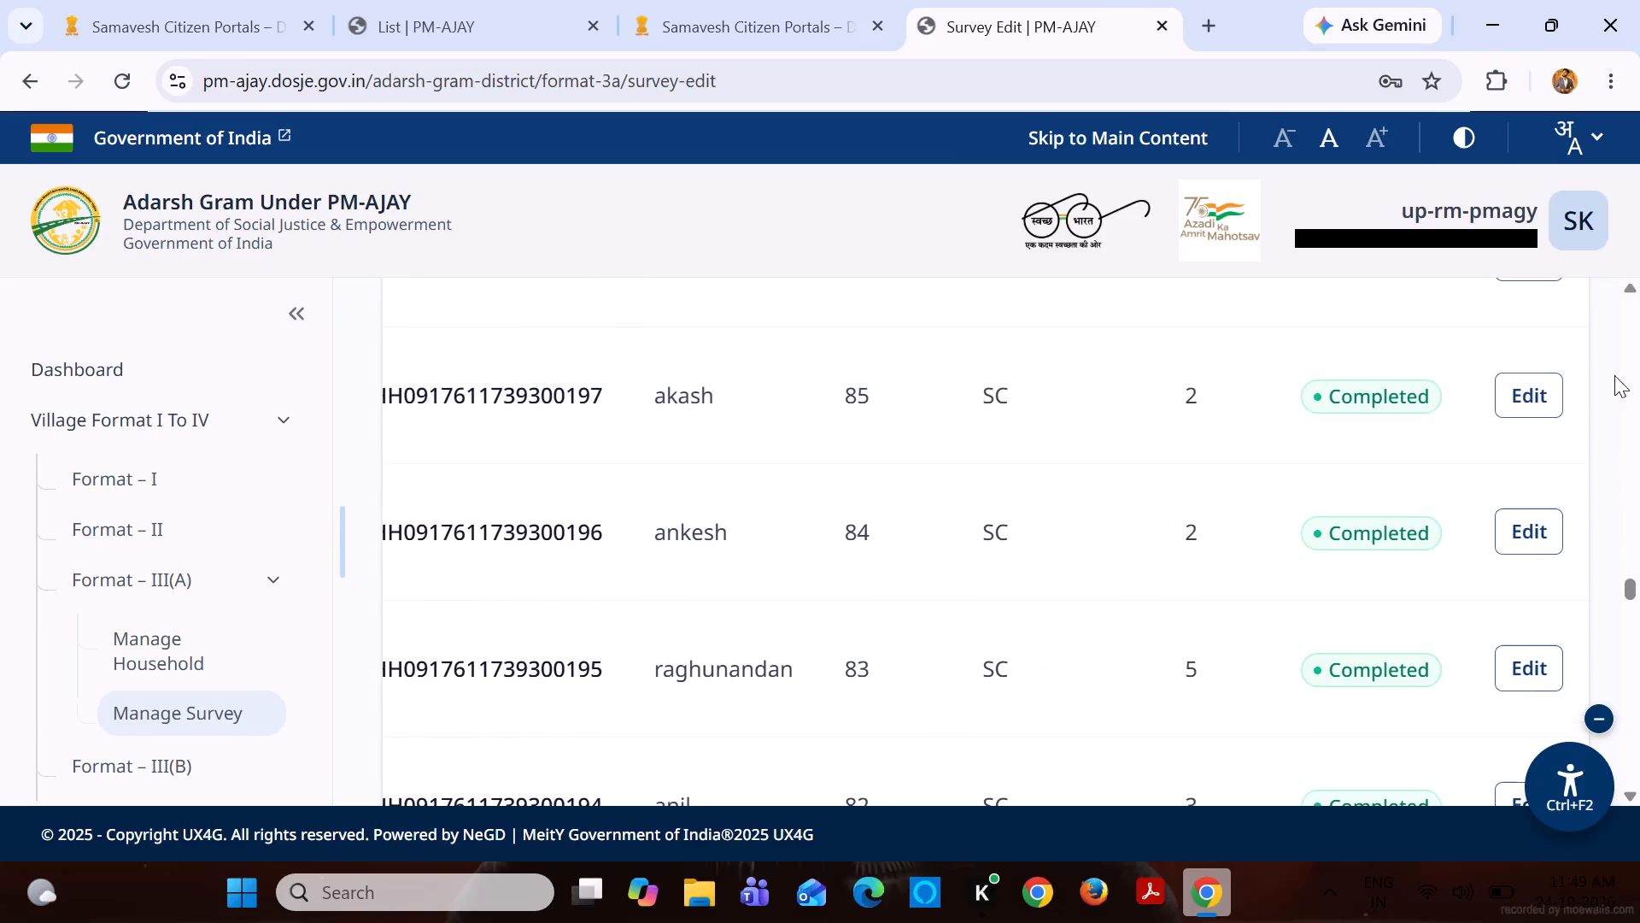
left_click(1541, 385)
In house 85's survey, answer No to household involvement in farming under domain 7, indicator 7.1, save and return to the list.
scroll(1339, 473, "down", 6)
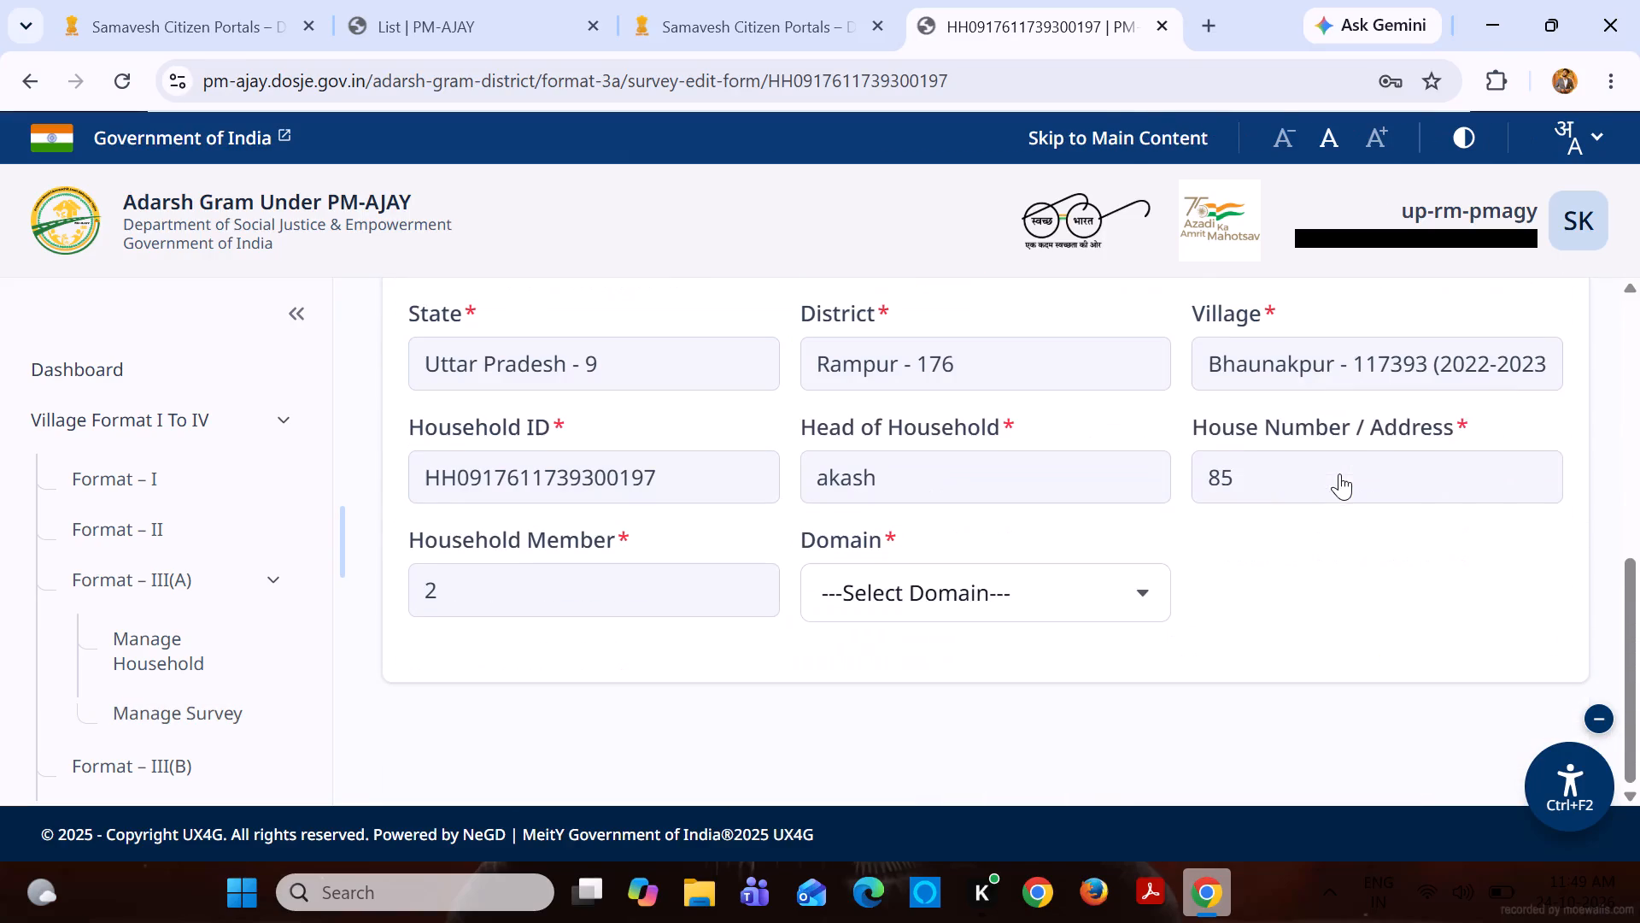
left_click(1131, 596)
scroll(1075, 385, "down", 2)
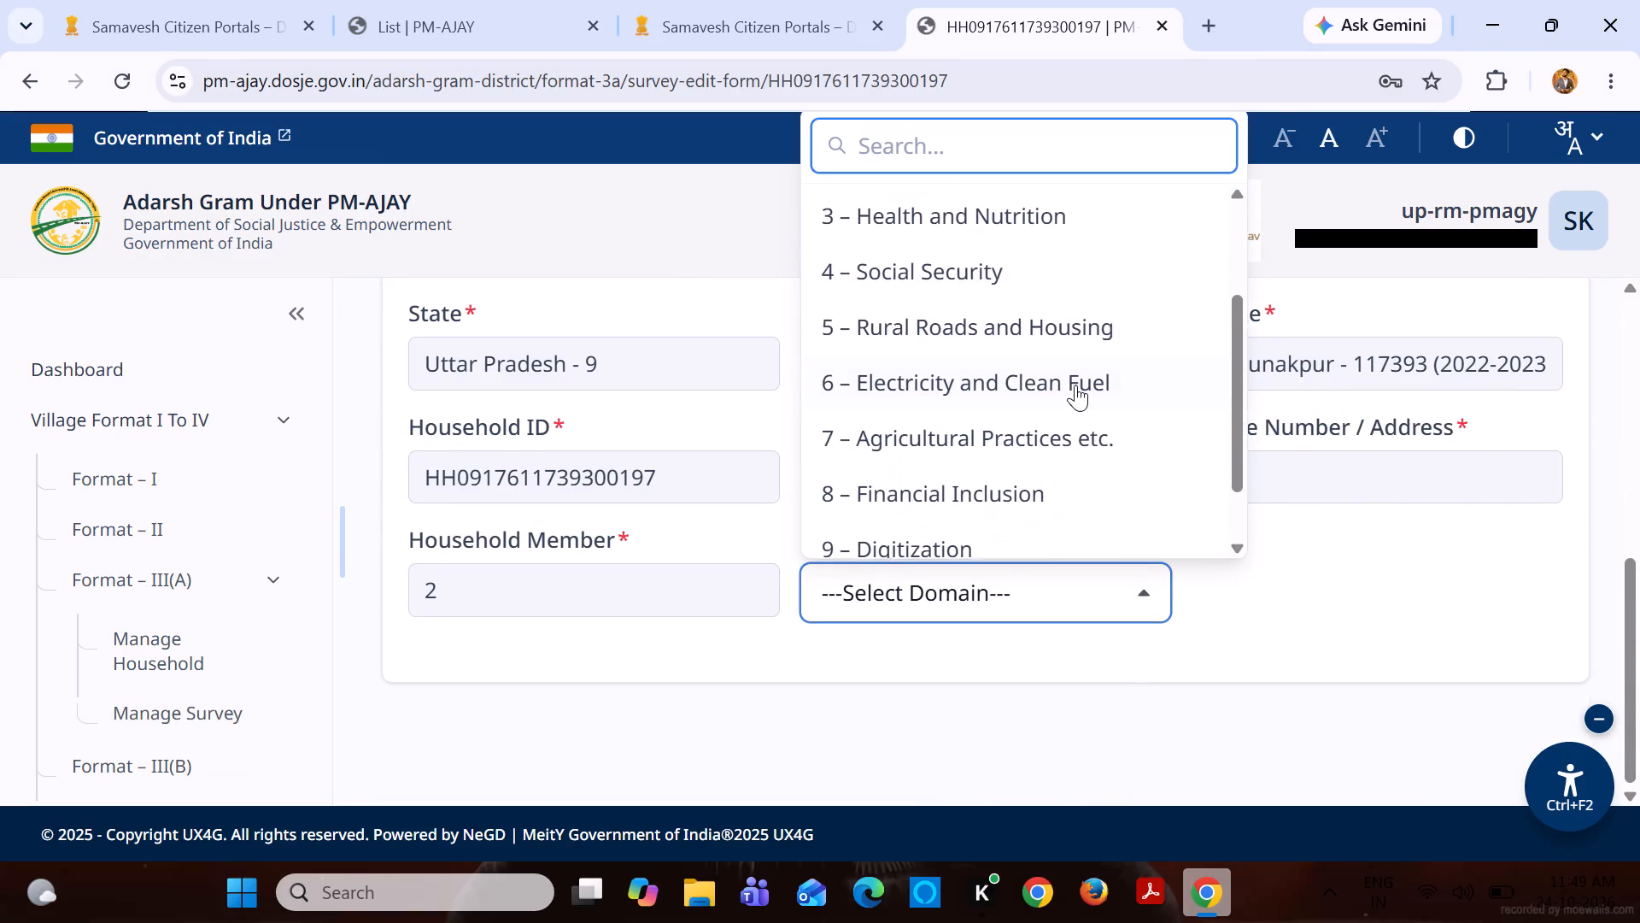
left_click(985, 432)
scroll(1233, 524, "down", 3)
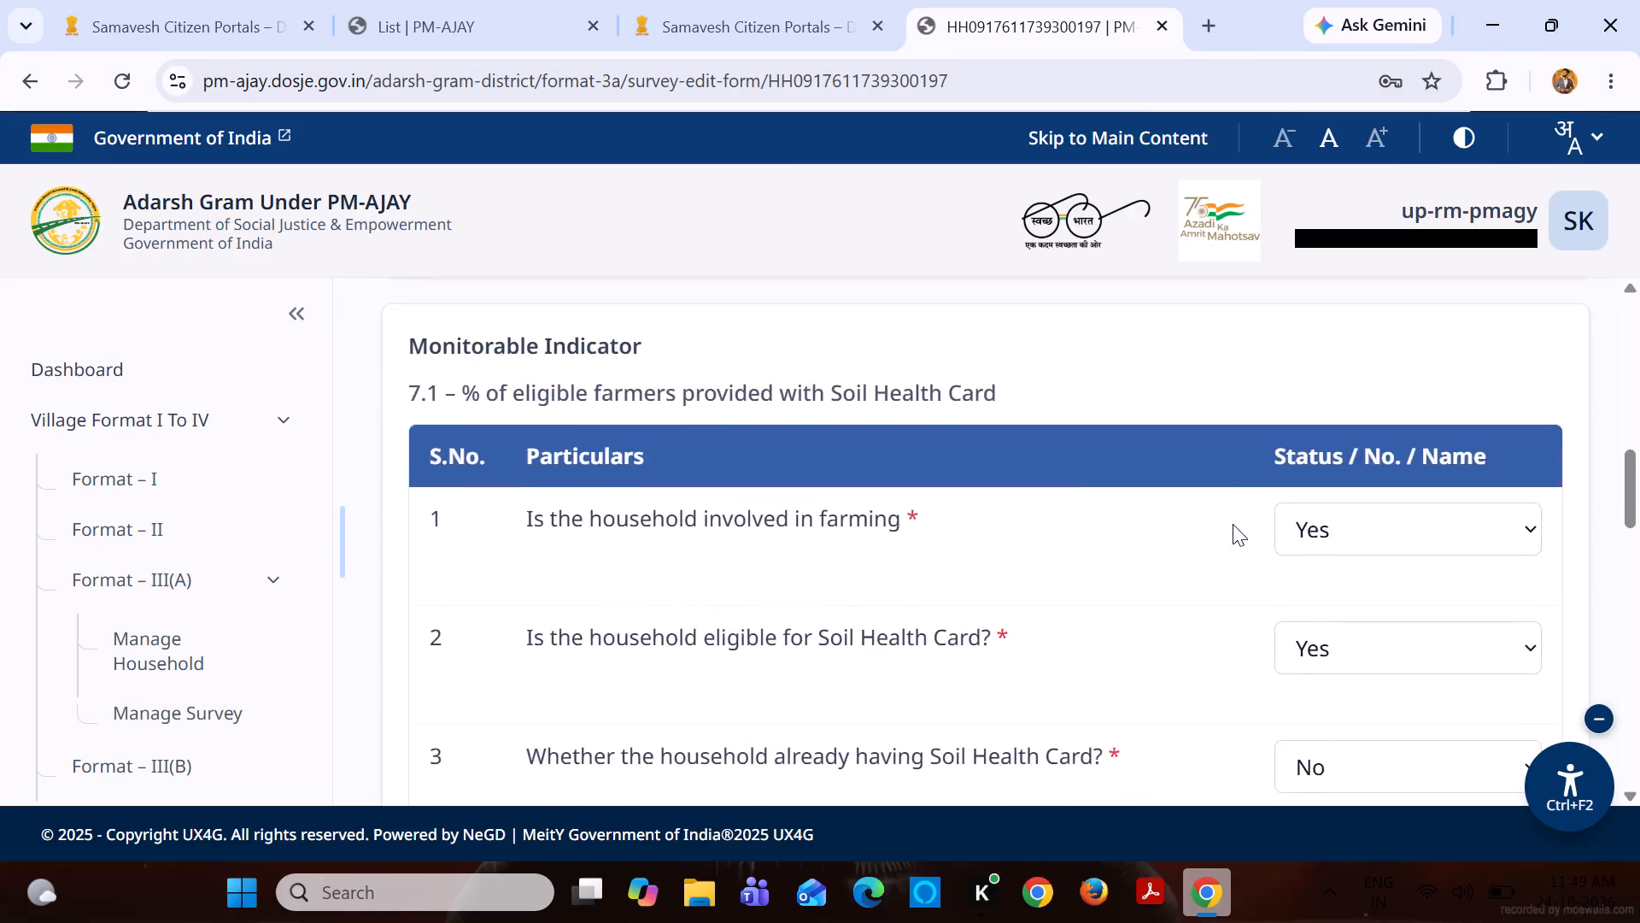
left_click_drag(1360, 518, 1333, 656)
left_click(1333, 656)
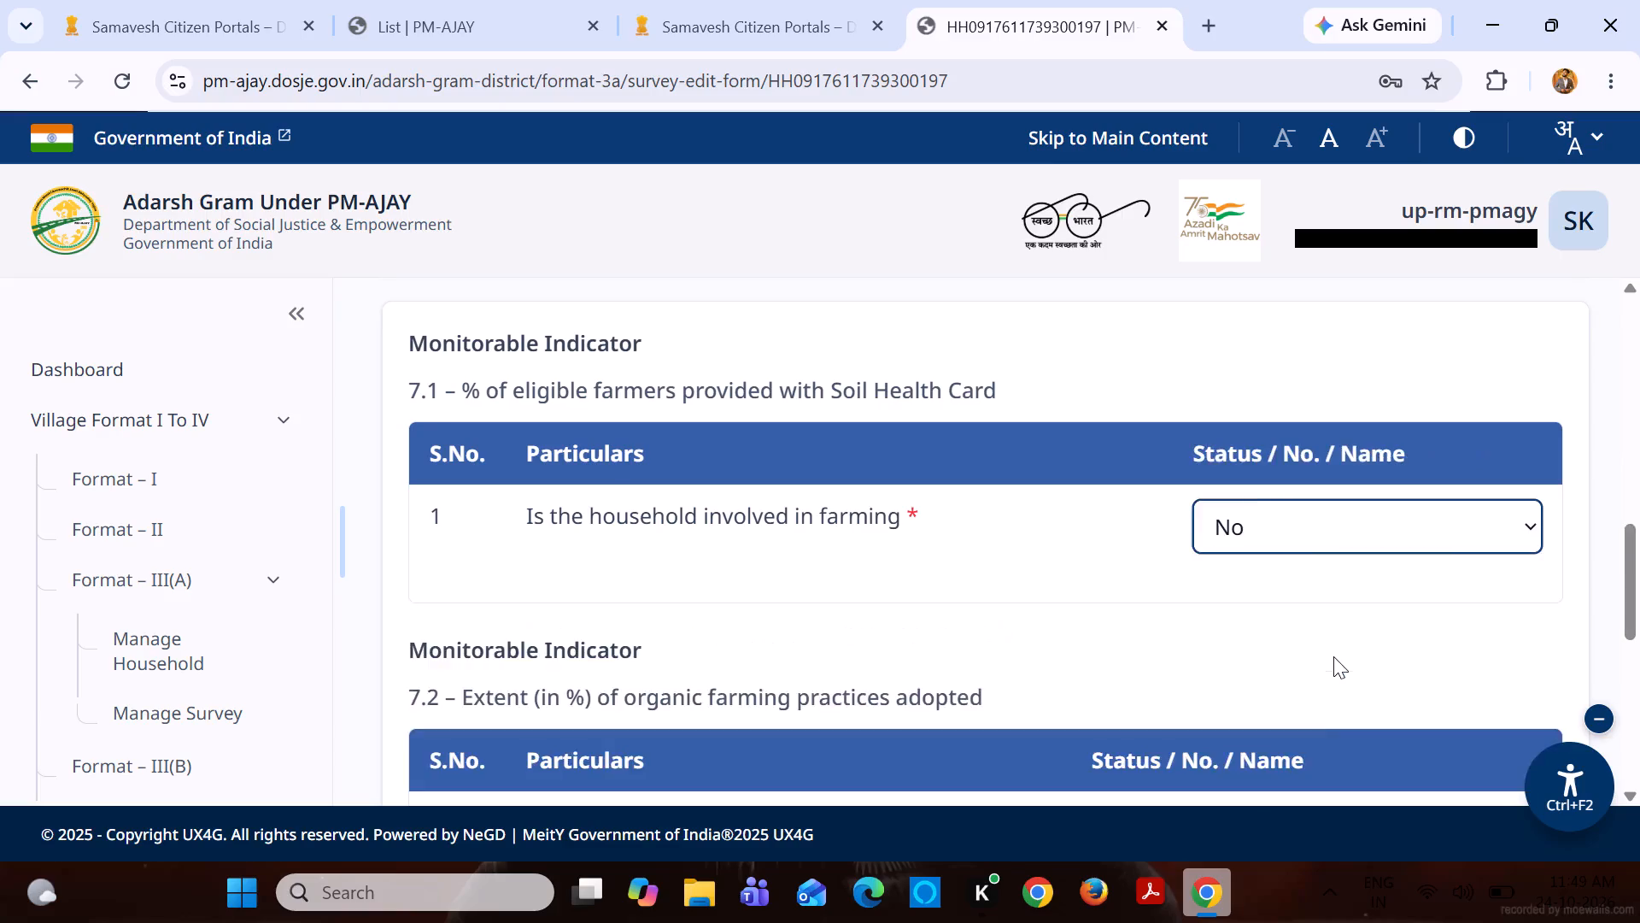
scroll(1333, 656, "down", 8)
left_click(1489, 627)
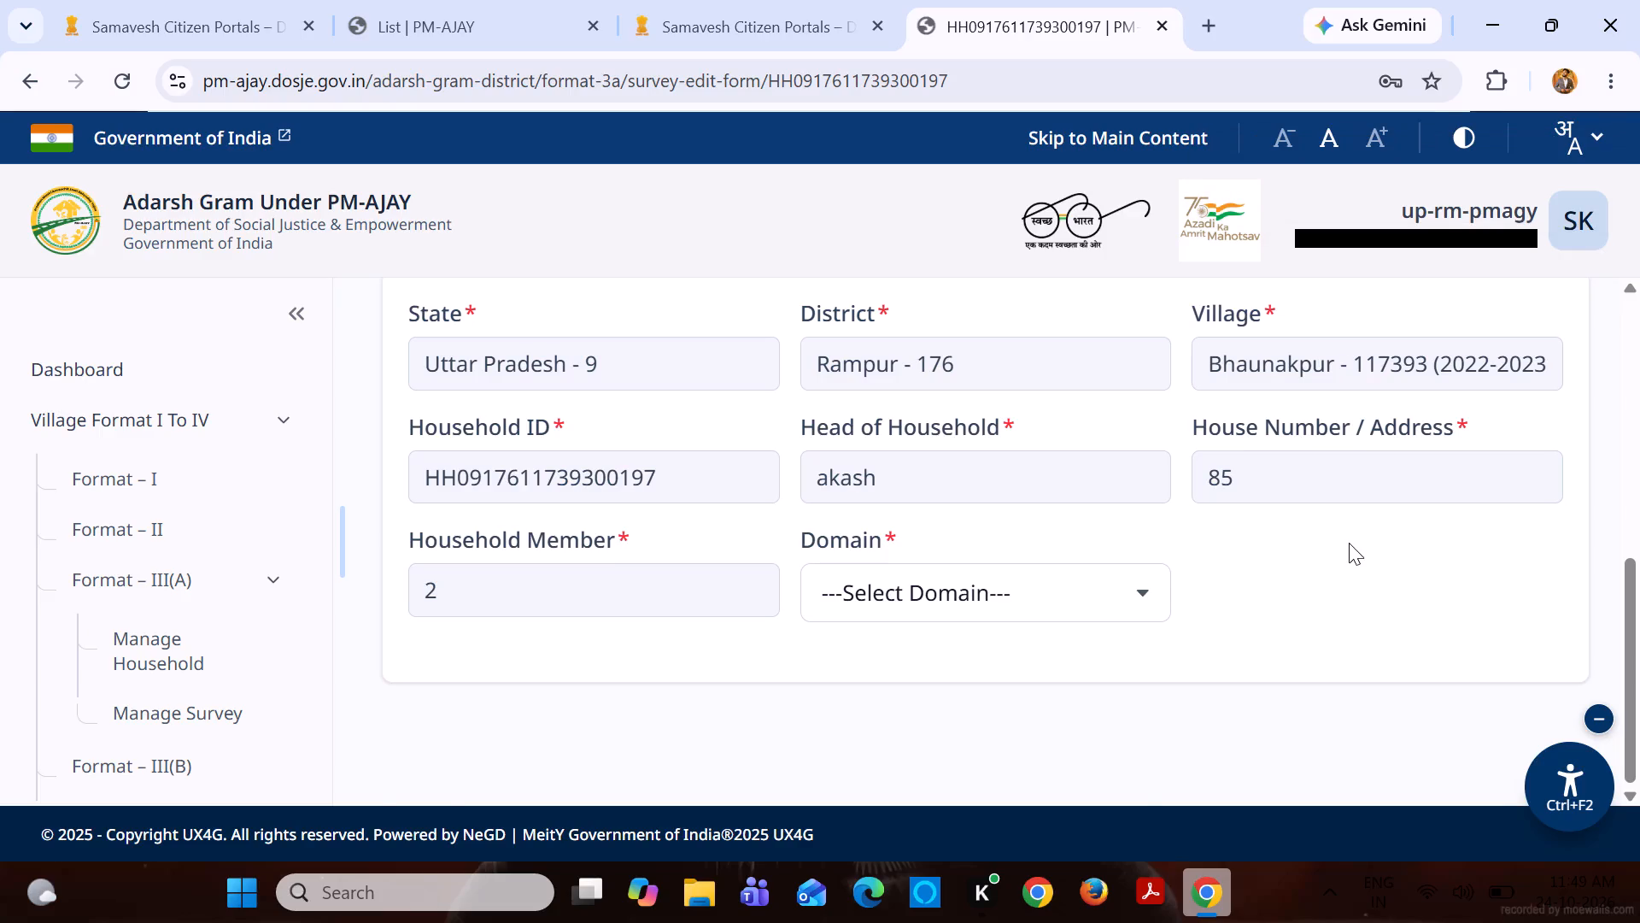
scroll(1349, 543, "up", 5)
left_click(1499, 367)
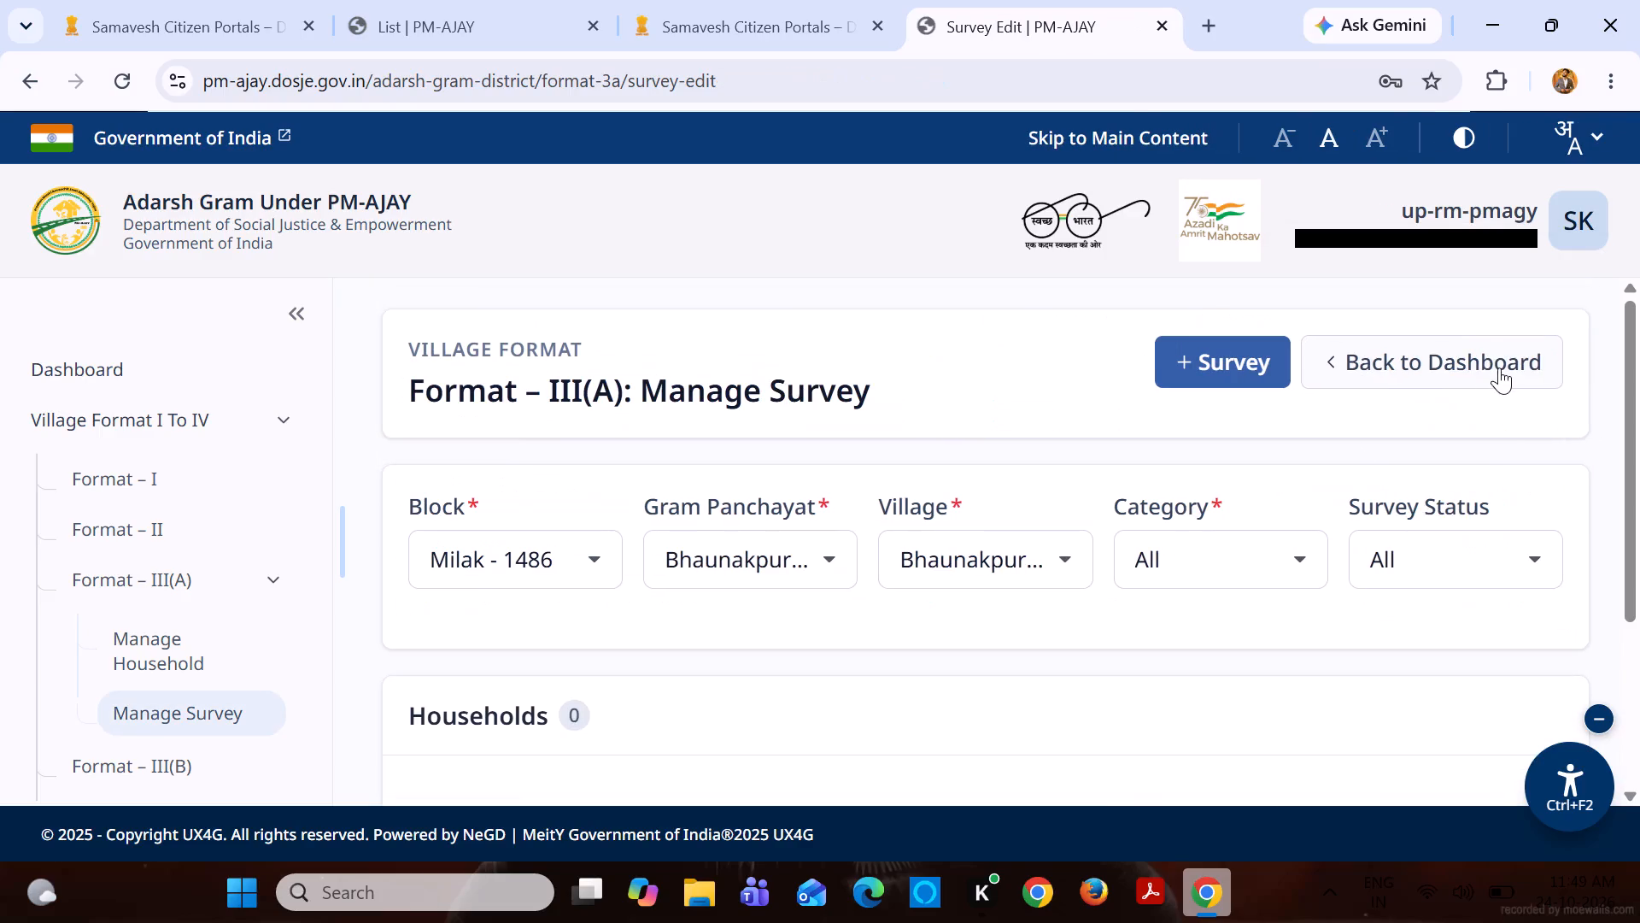
scroll(1328, 463, "down", 14)
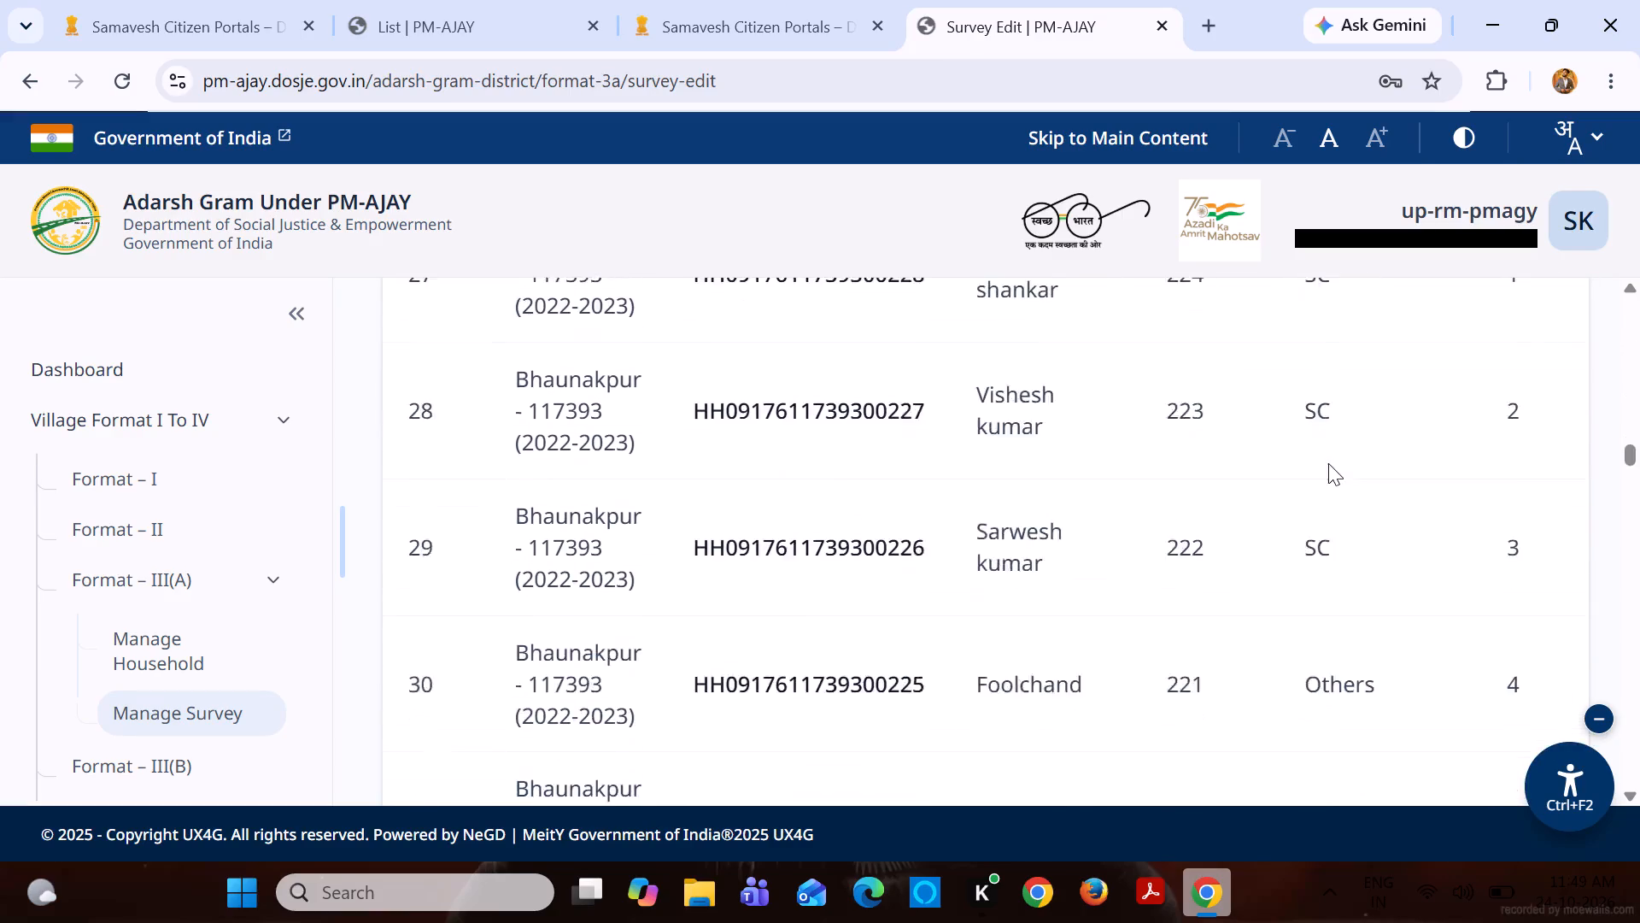
scroll(1328, 463, "down", 3)
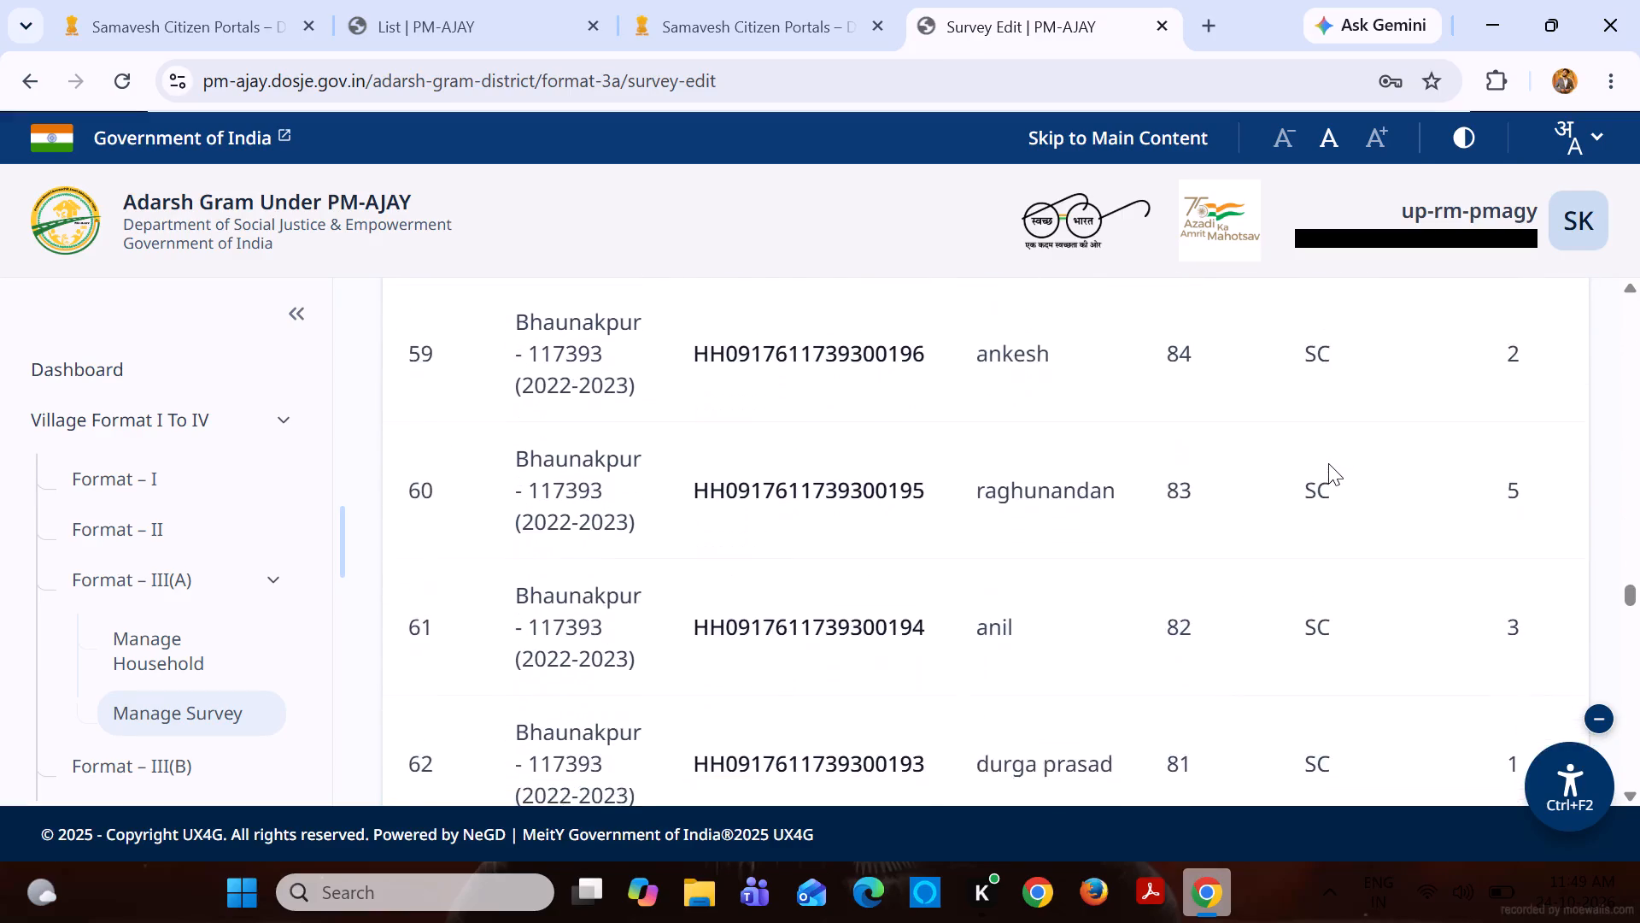
scroll(1328, 463, "down", 1)
scroll(1328, 463, "left", 5)
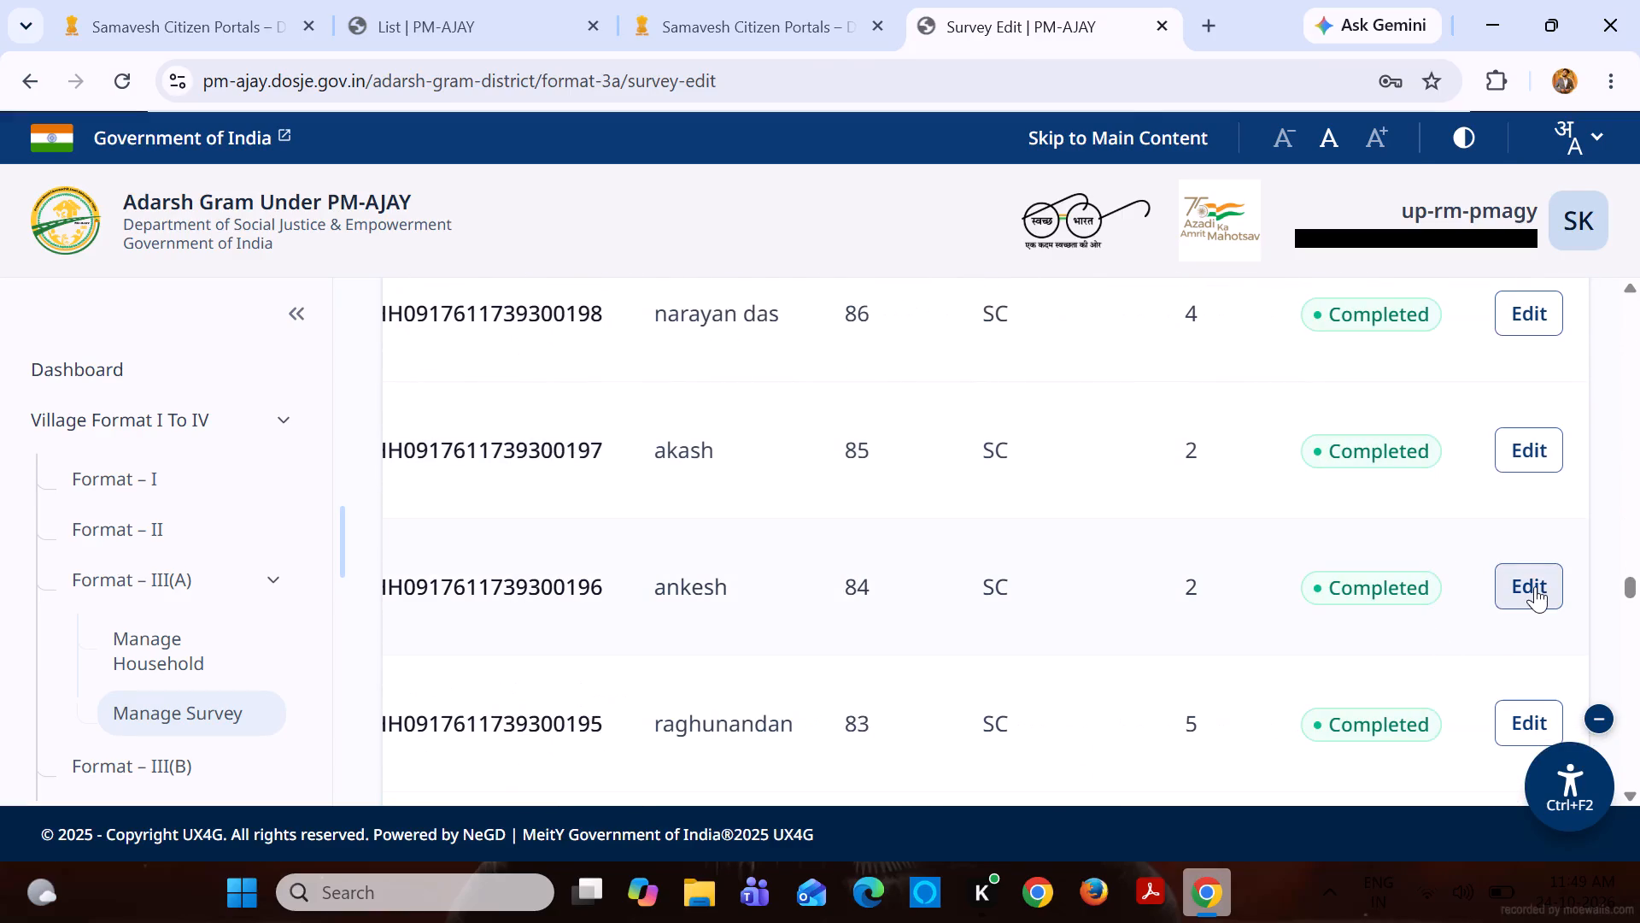
left_click(1535, 586)
In house 84's survey, answer No to household involvement in farming under domain 7, indicator 7.1, save and return to the list.
scroll(1309, 585, "down", 6)
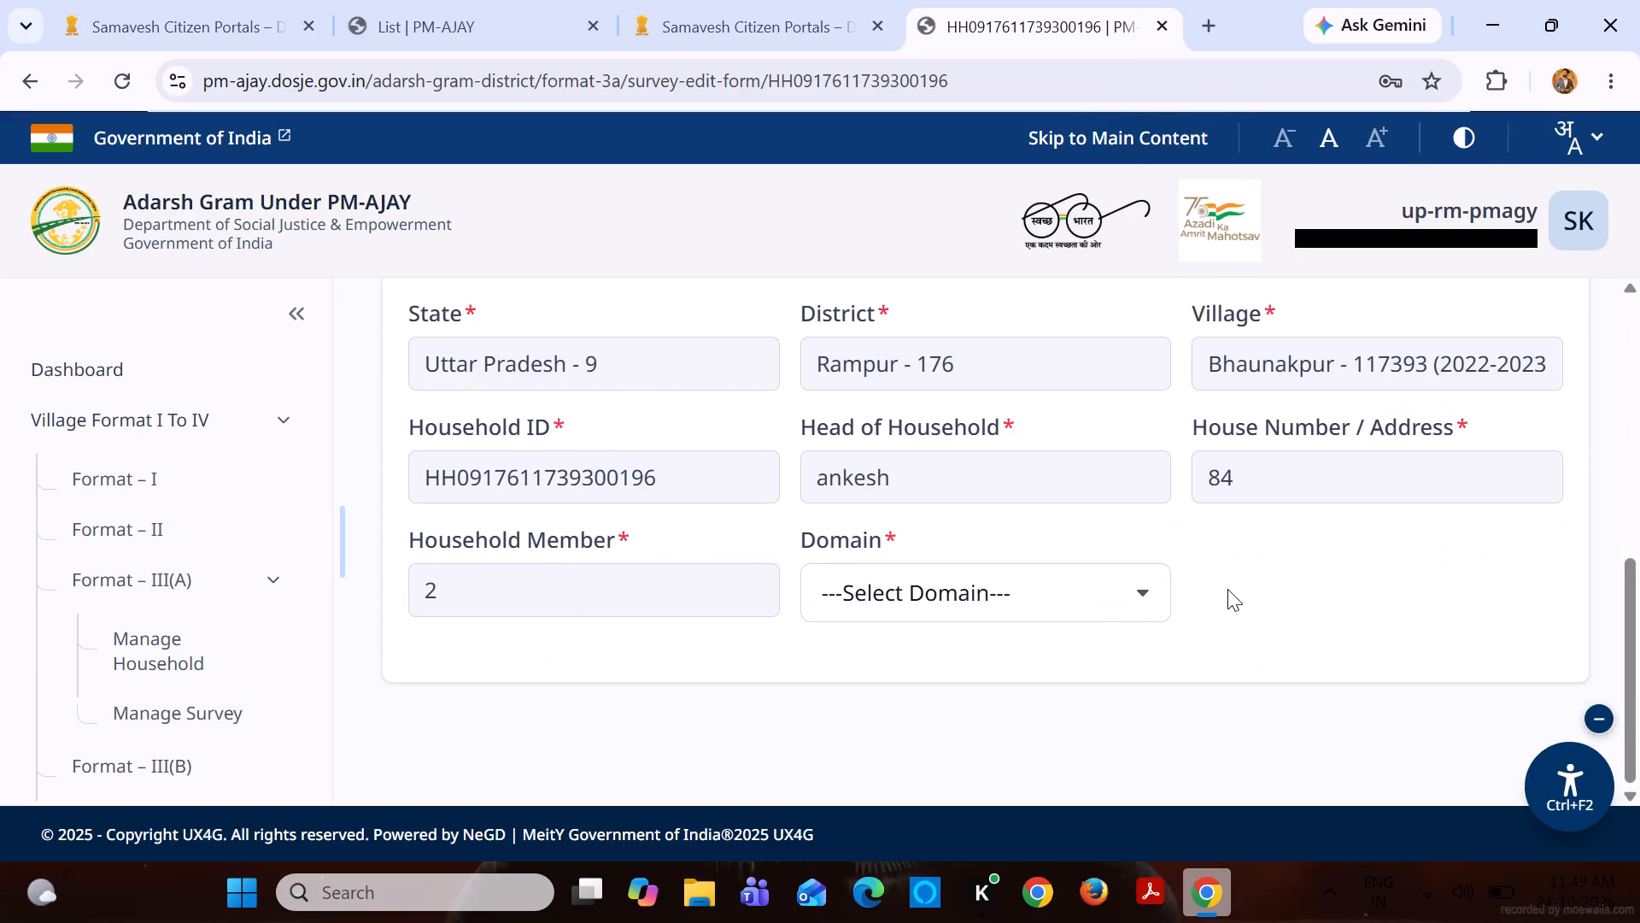
left_click(1099, 598)
scroll(1081, 452, "down", 1)
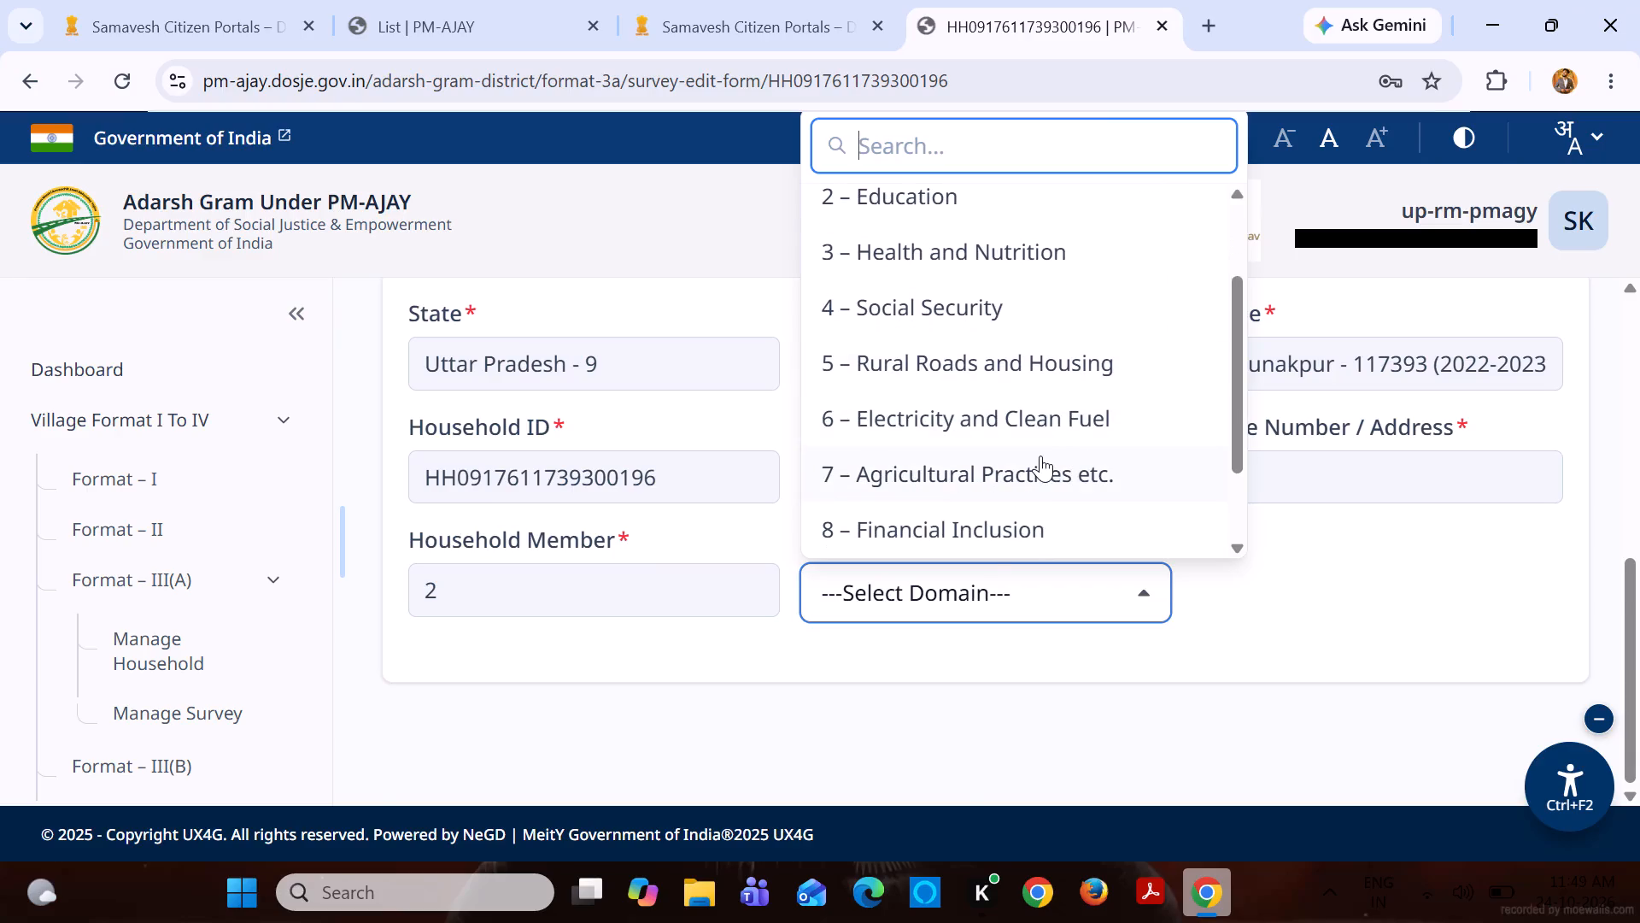
left_click(1040, 456)
scroll(1237, 538, "down", 4)
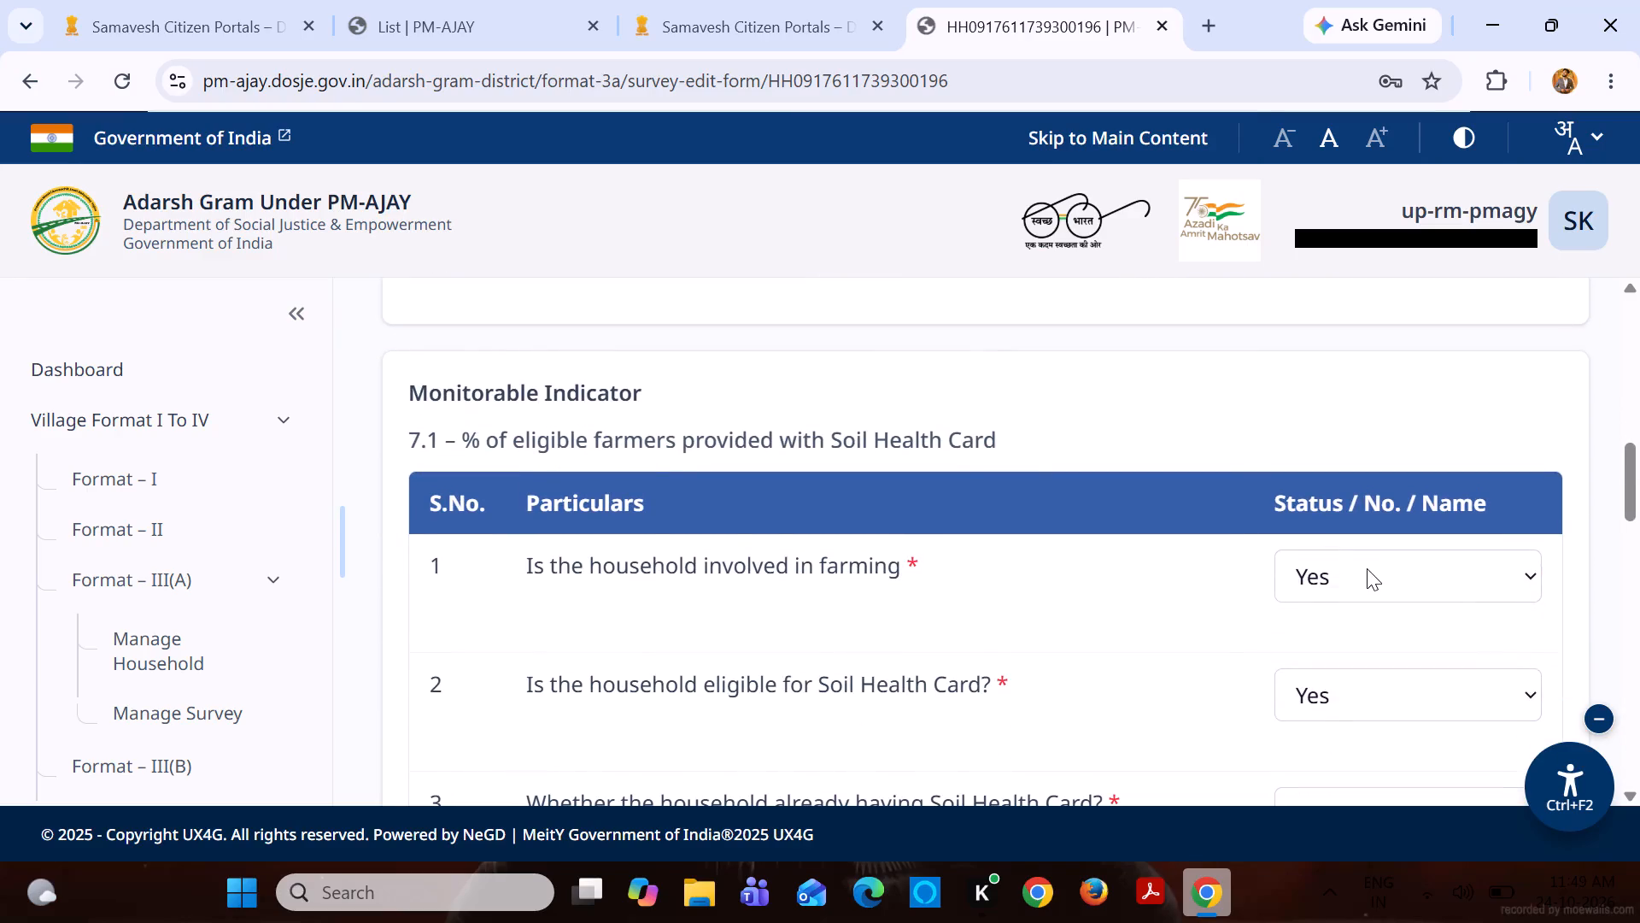
left_click(1369, 568)
left_click(1321, 710)
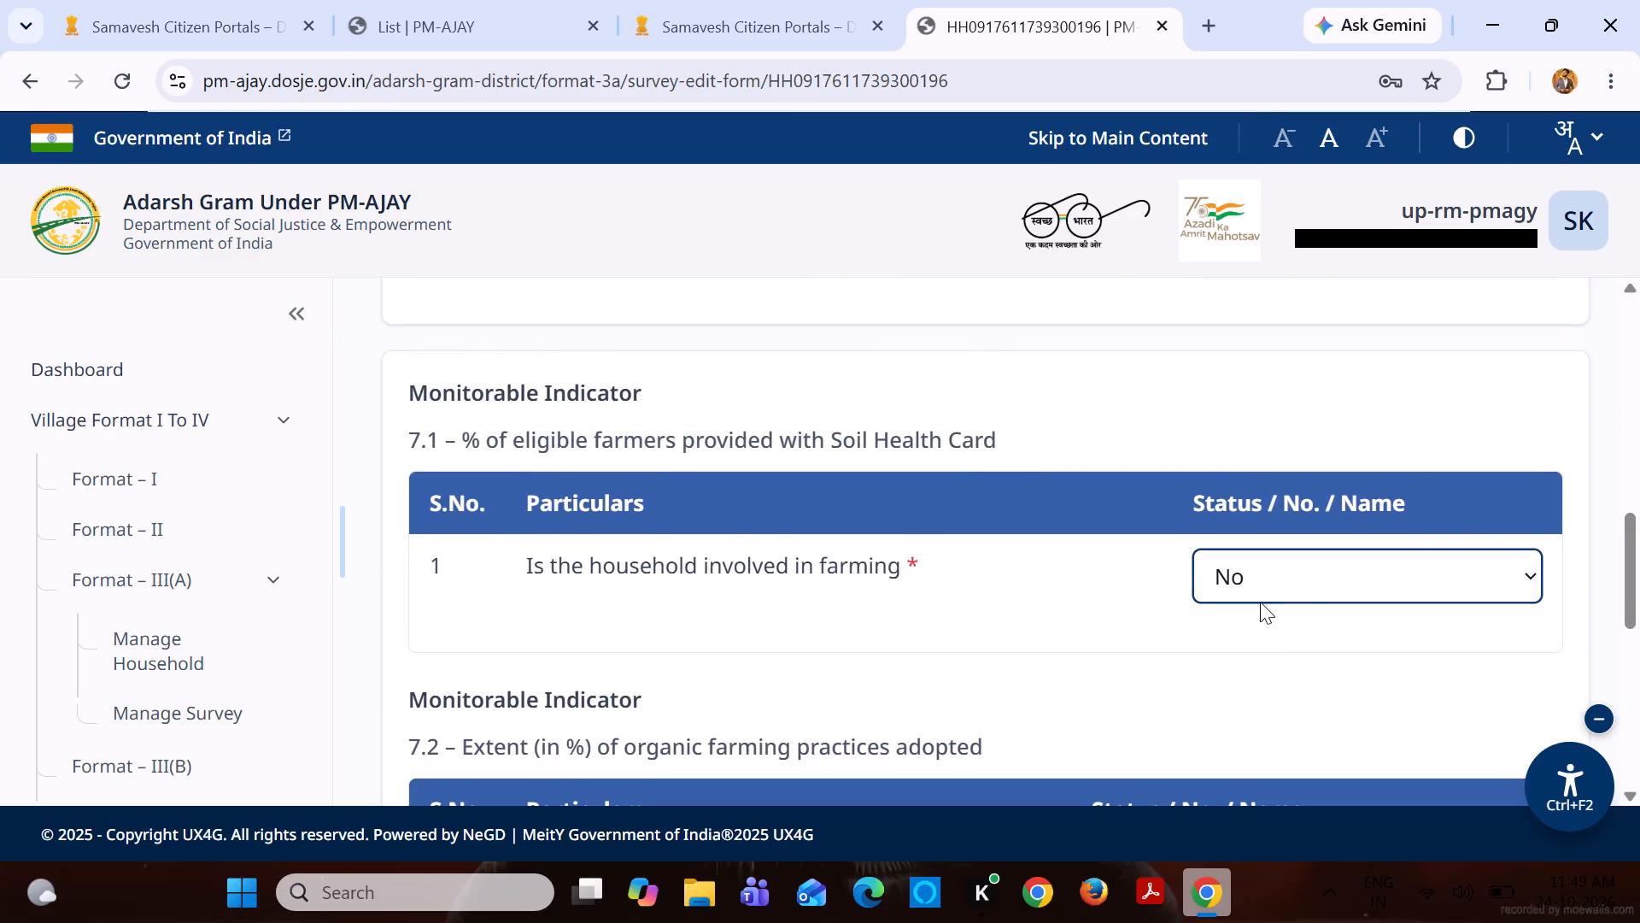
scroll(1260, 602, "down", 7)
left_click(1481, 609)
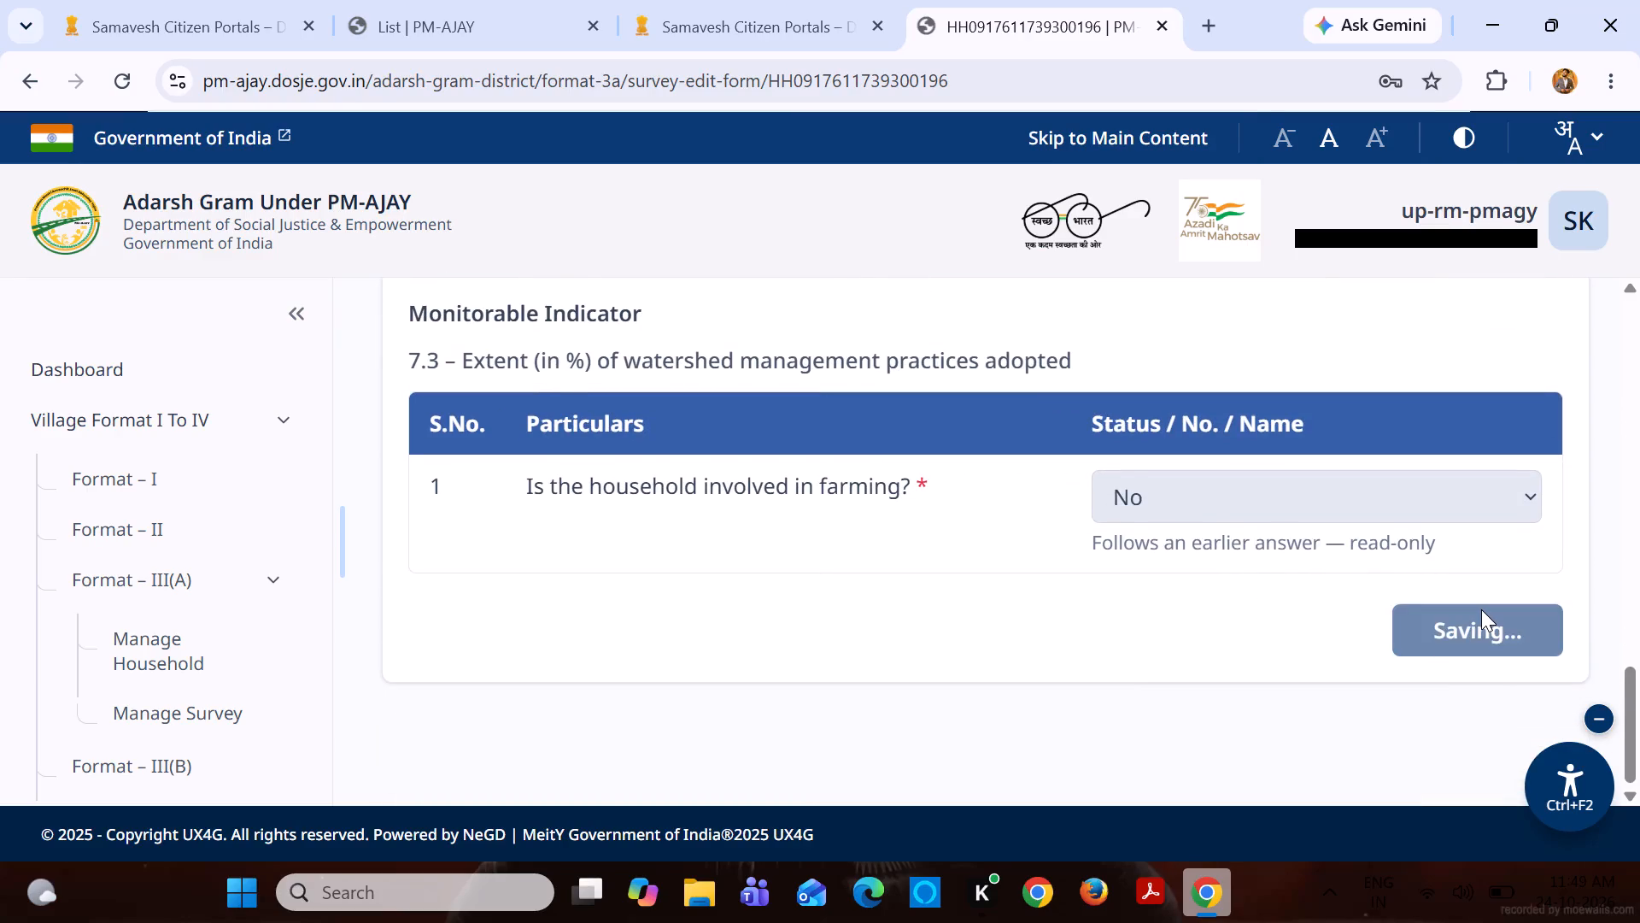
scroll(1327, 488, "up", 7)
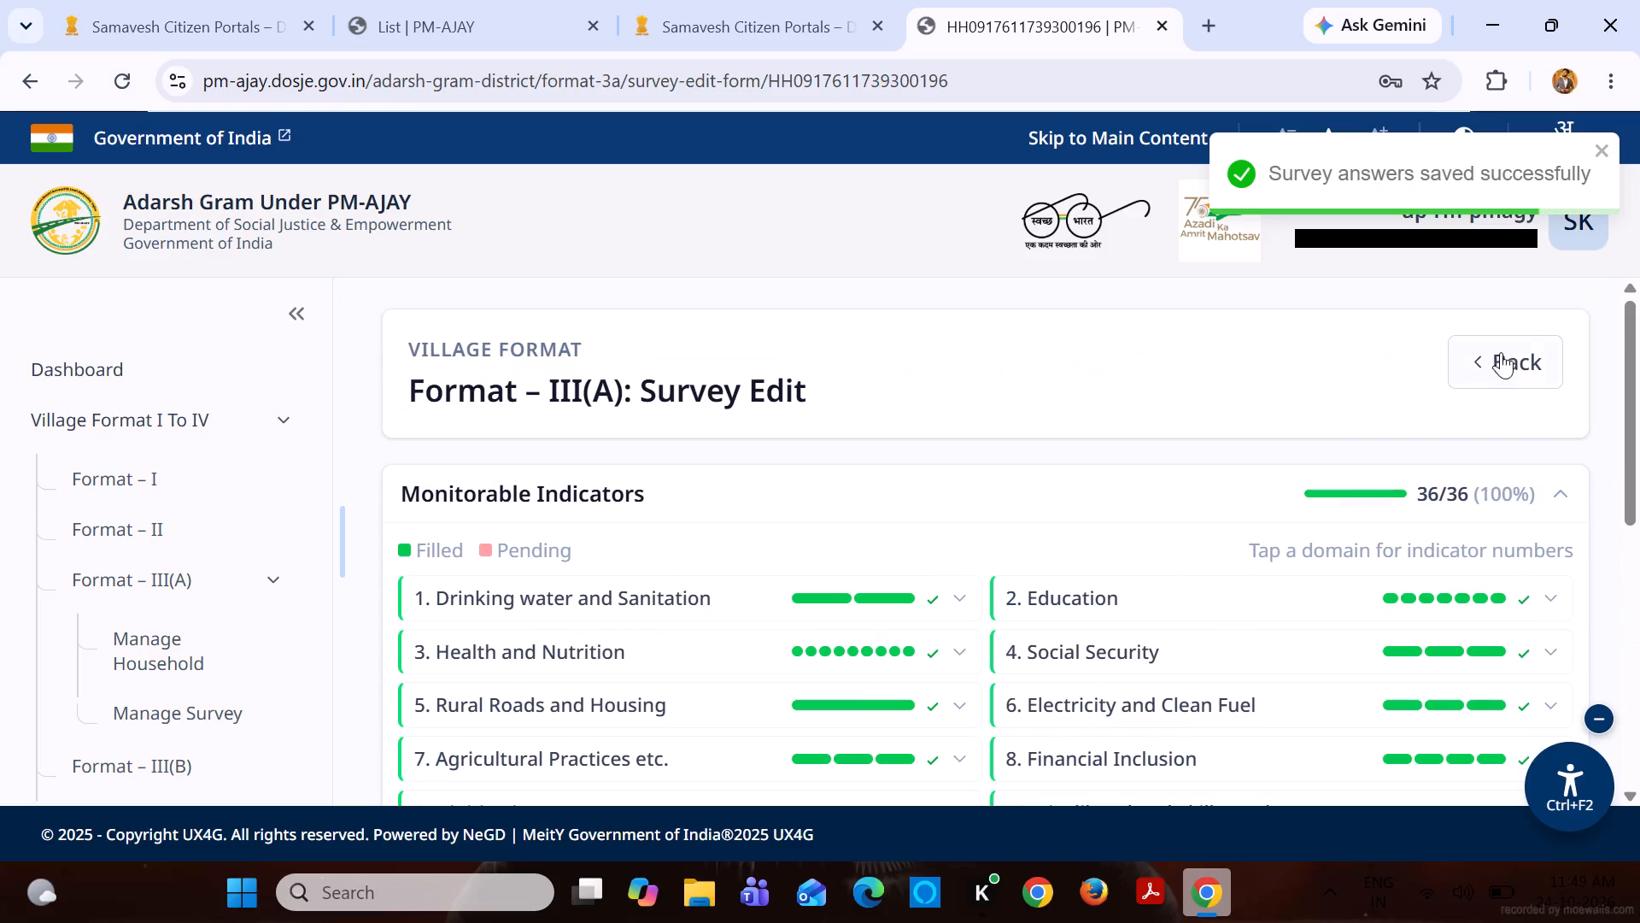
left_click(1503, 363)
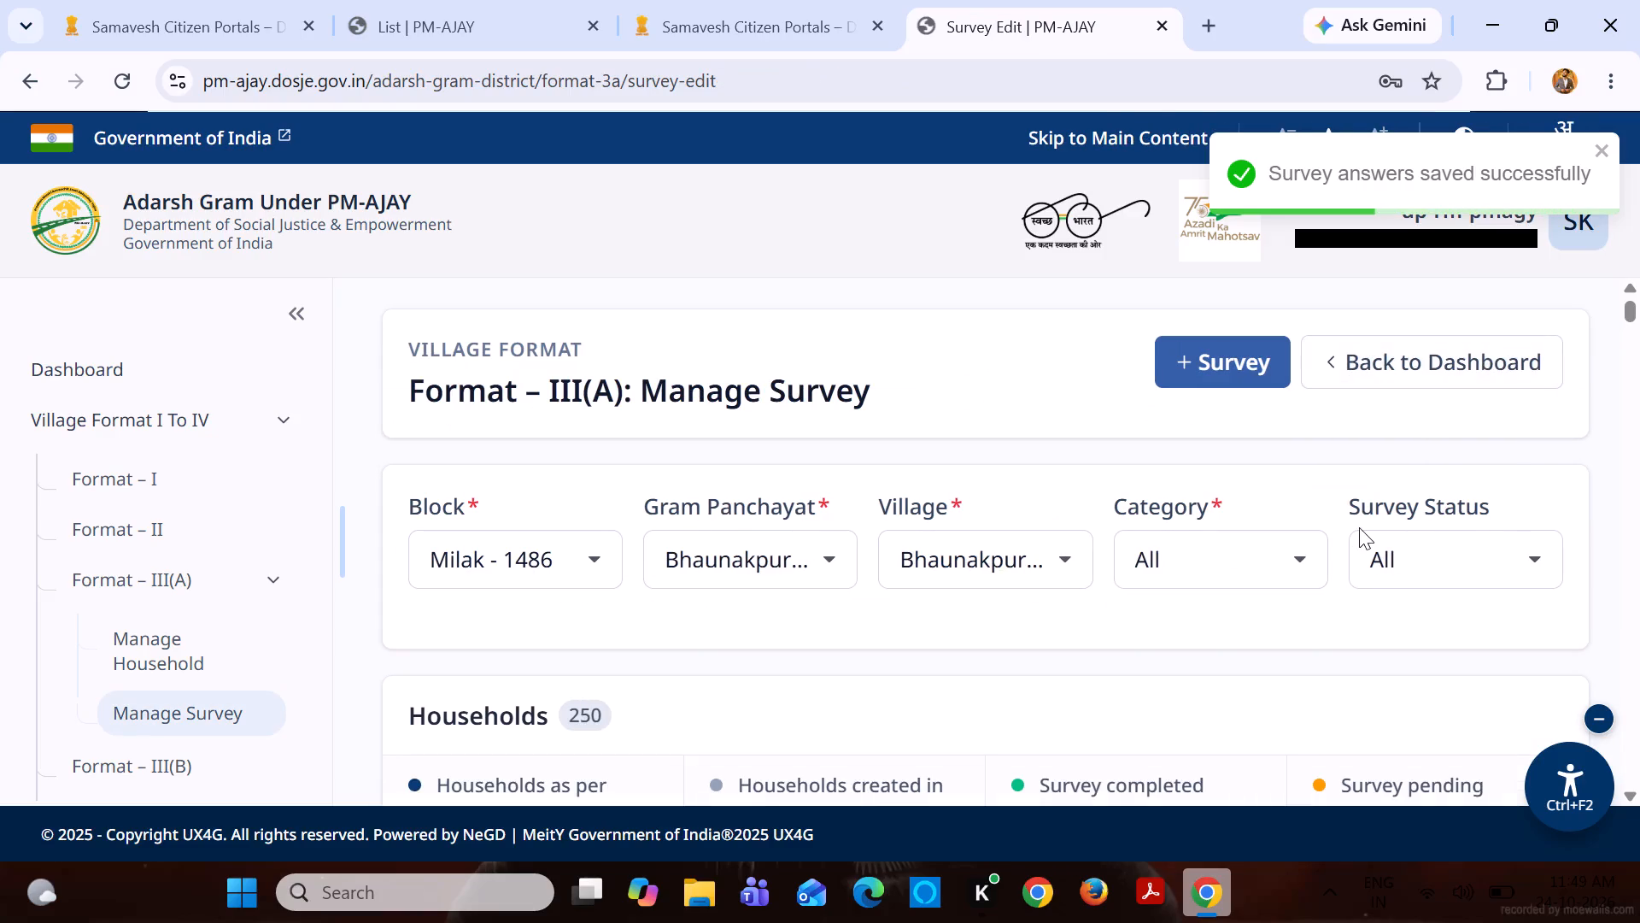
scroll(1359, 527, "down", 18)
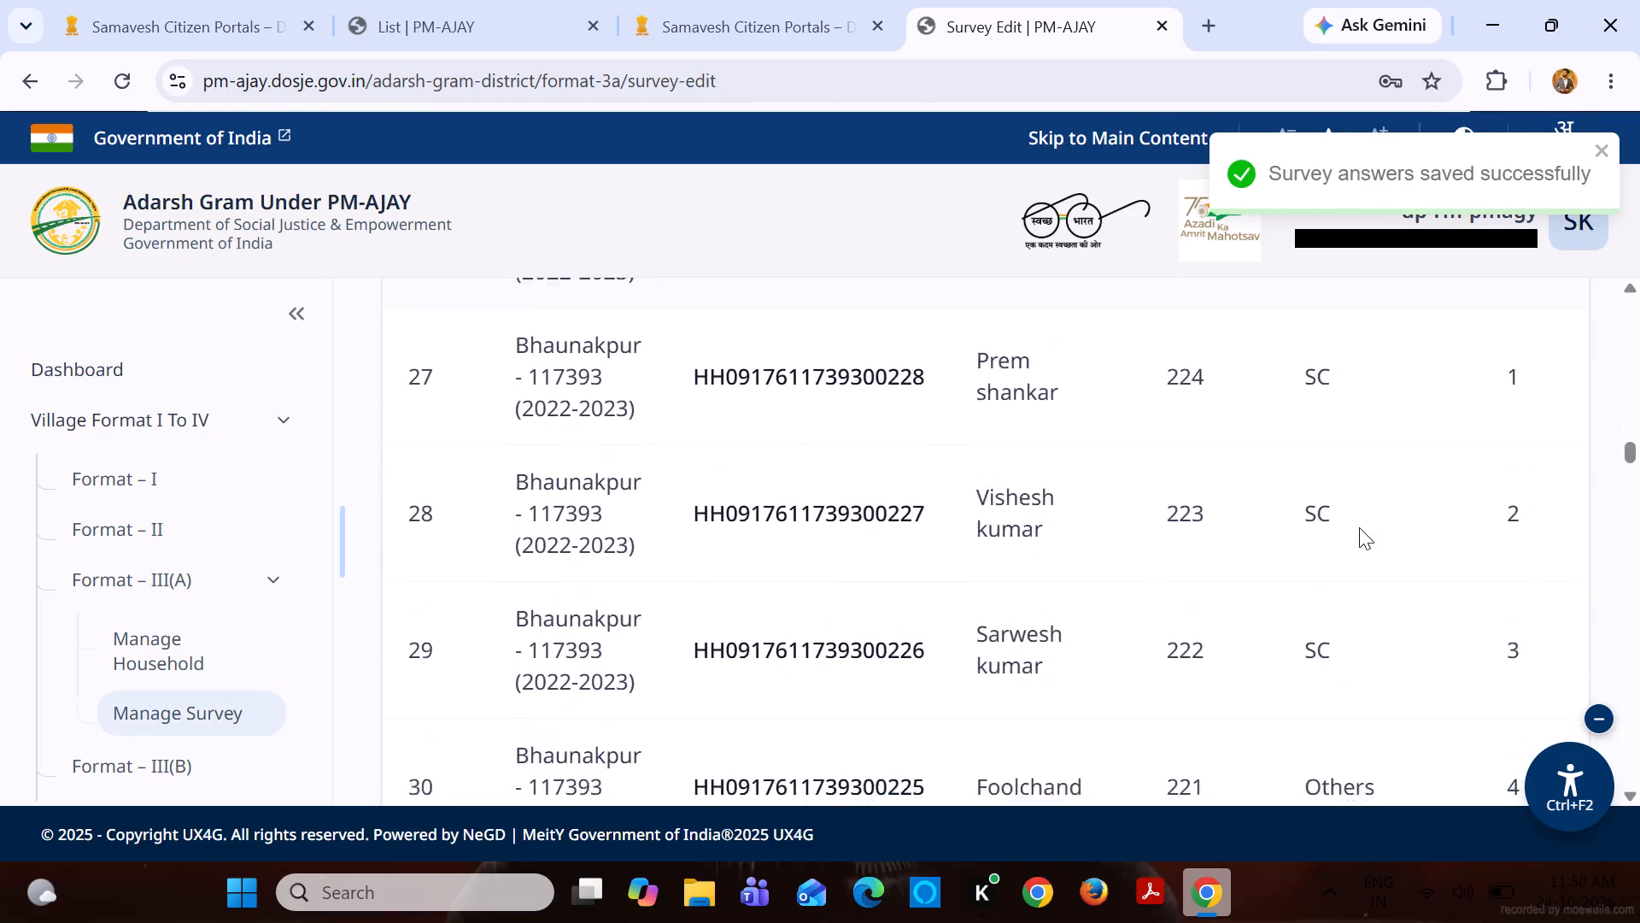
scroll(1359, 527, "down", 11)
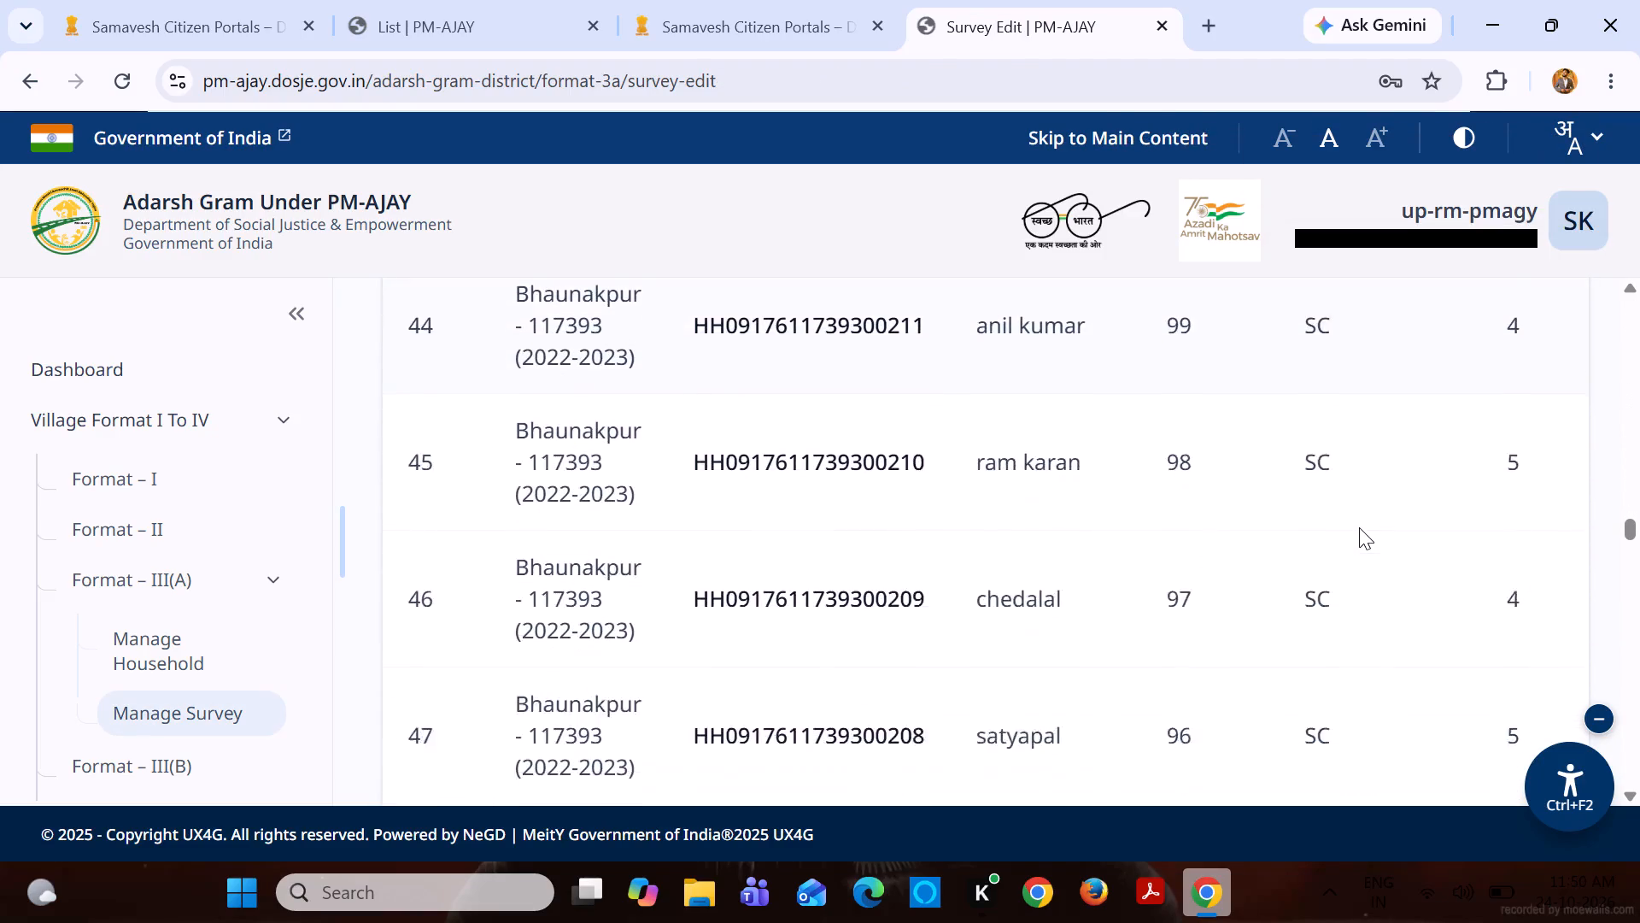
scroll(1359, 527, "down", 9)
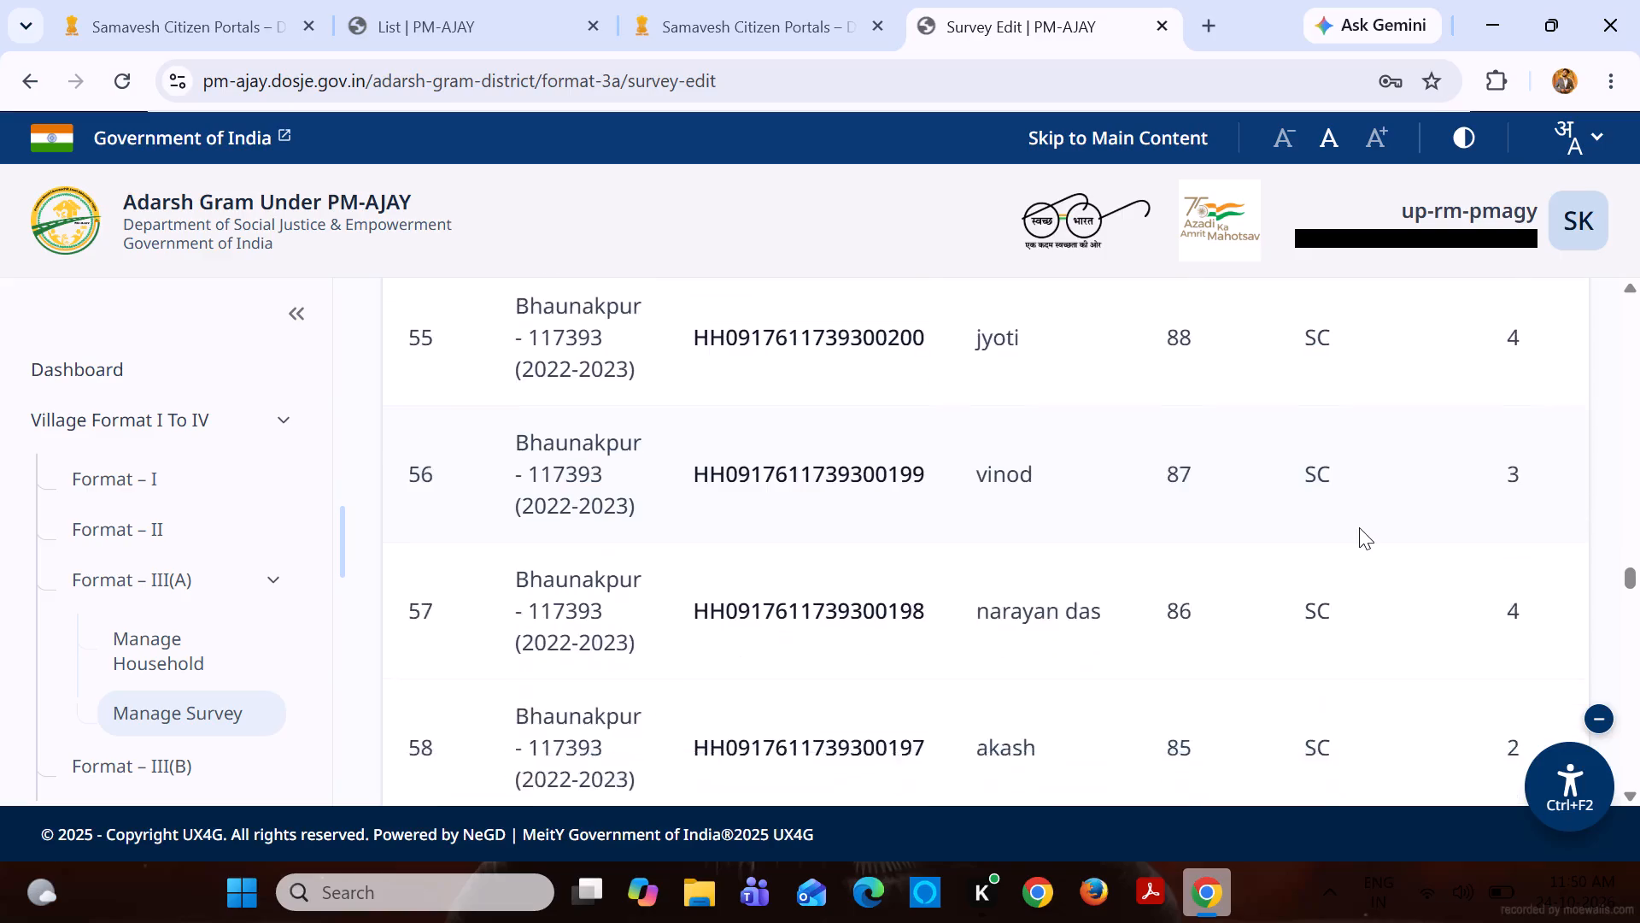
scroll(1359, 527, "down", 3)
scroll(1359, 527, "left", 6)
scroll(1359, 527, "down", 3)
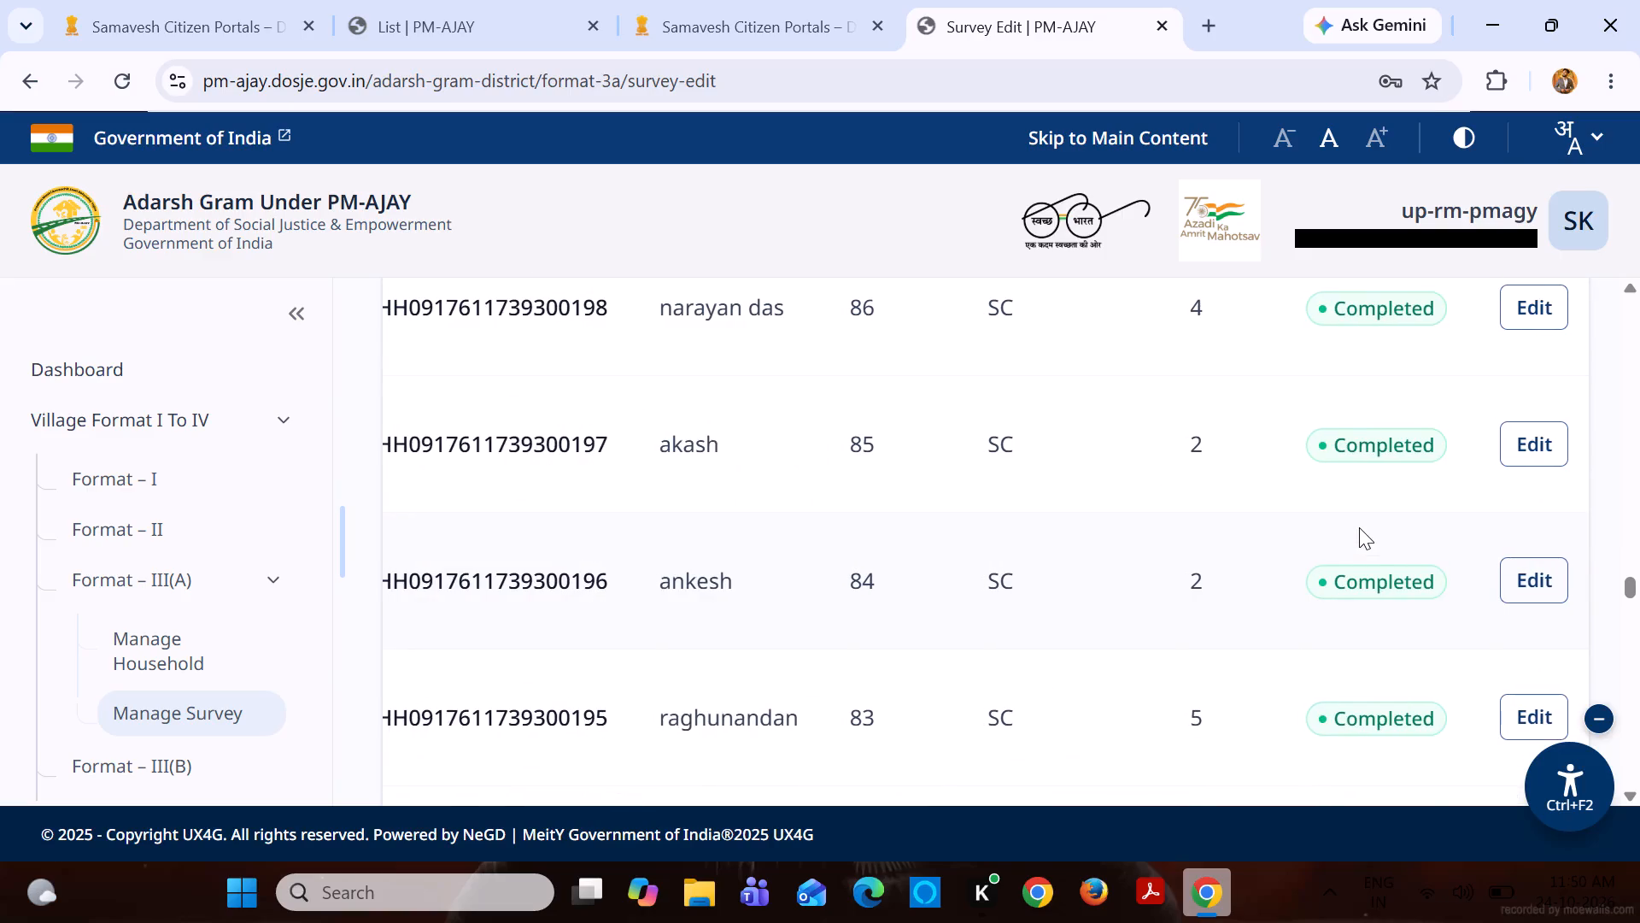
scroll(1359, 527, "down", 3)
left_click(1528, 549)
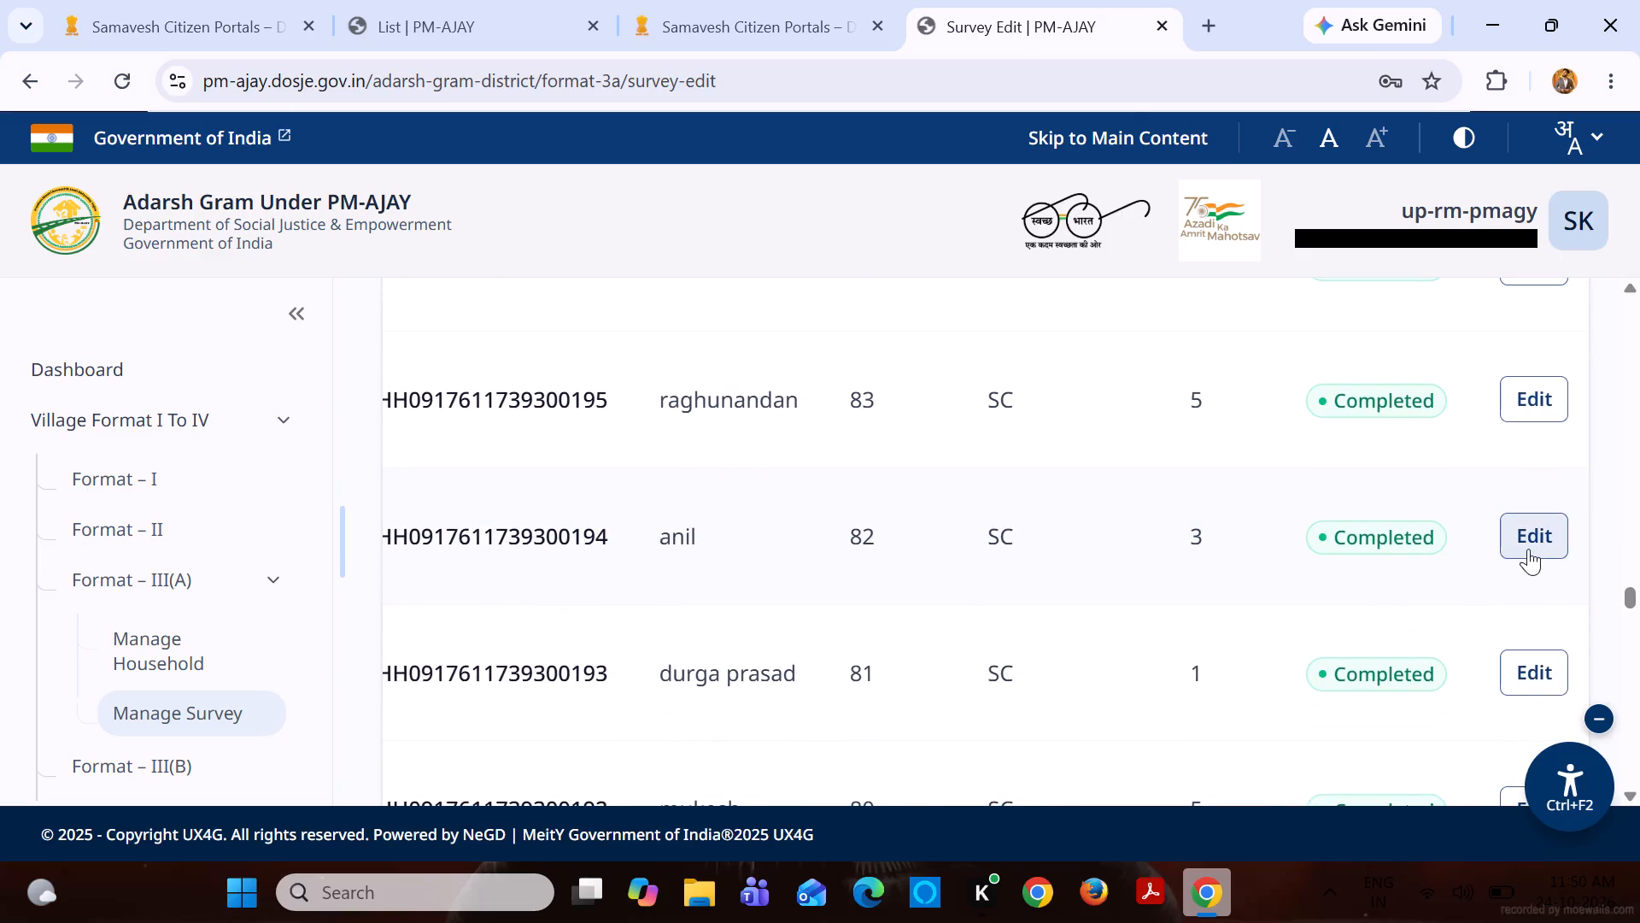
In house 82's survey, answer No to household involvement in farming under domain 7, indicator 7.1, and save the answers.
scroll(1332, 527, "down", 8)
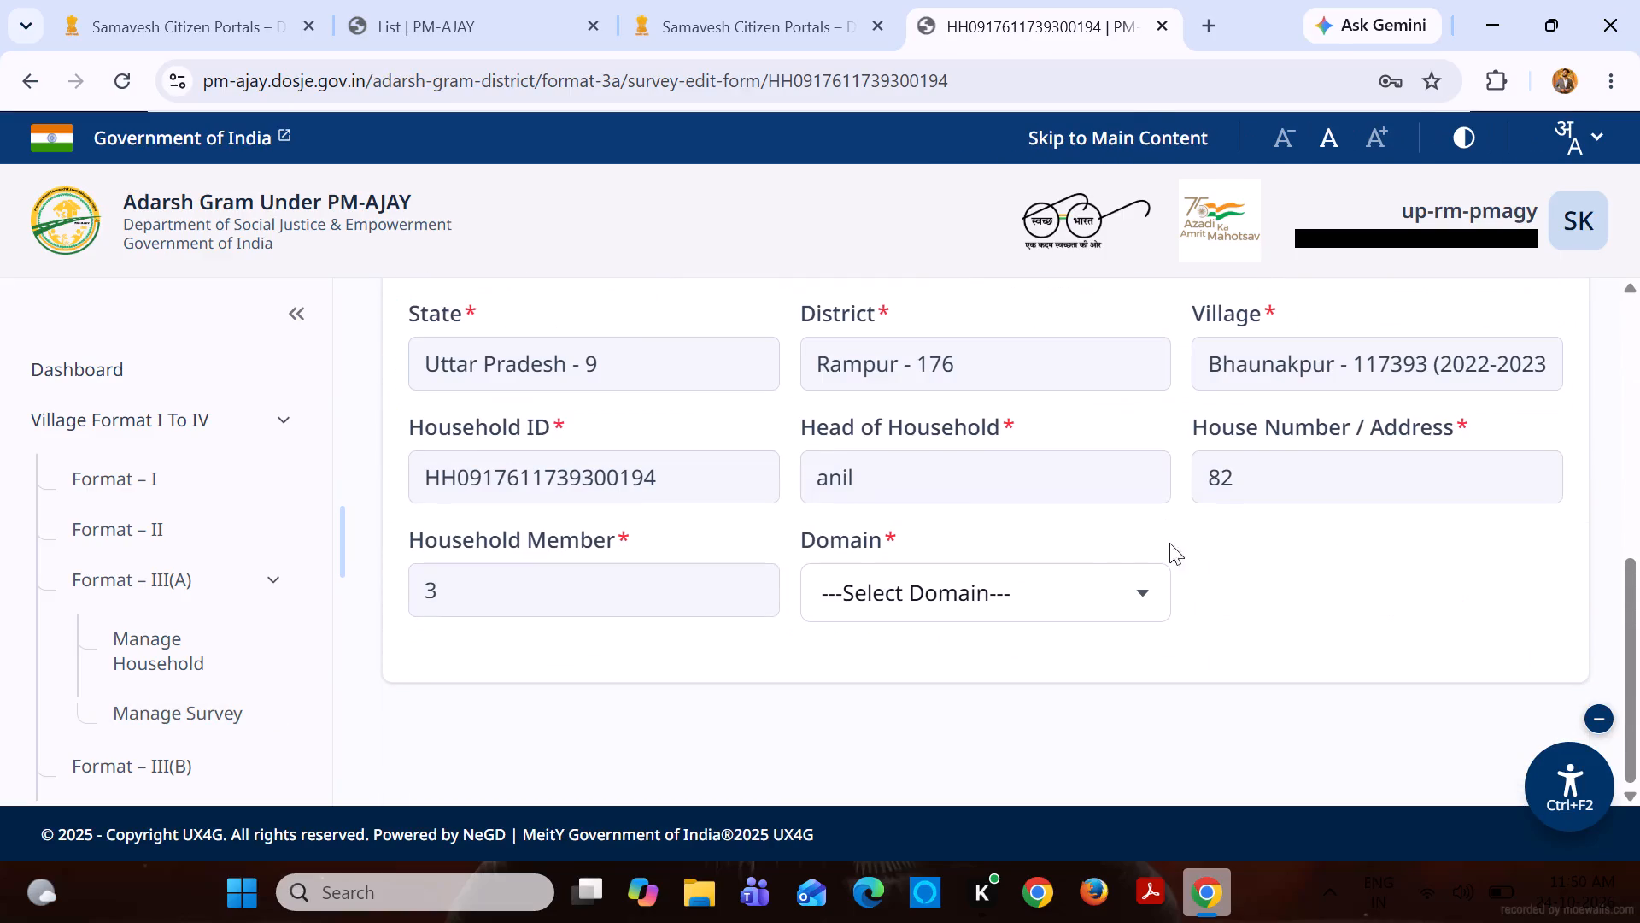
left_click(1094, 593)
scroll(1060, 451, "down", 2)
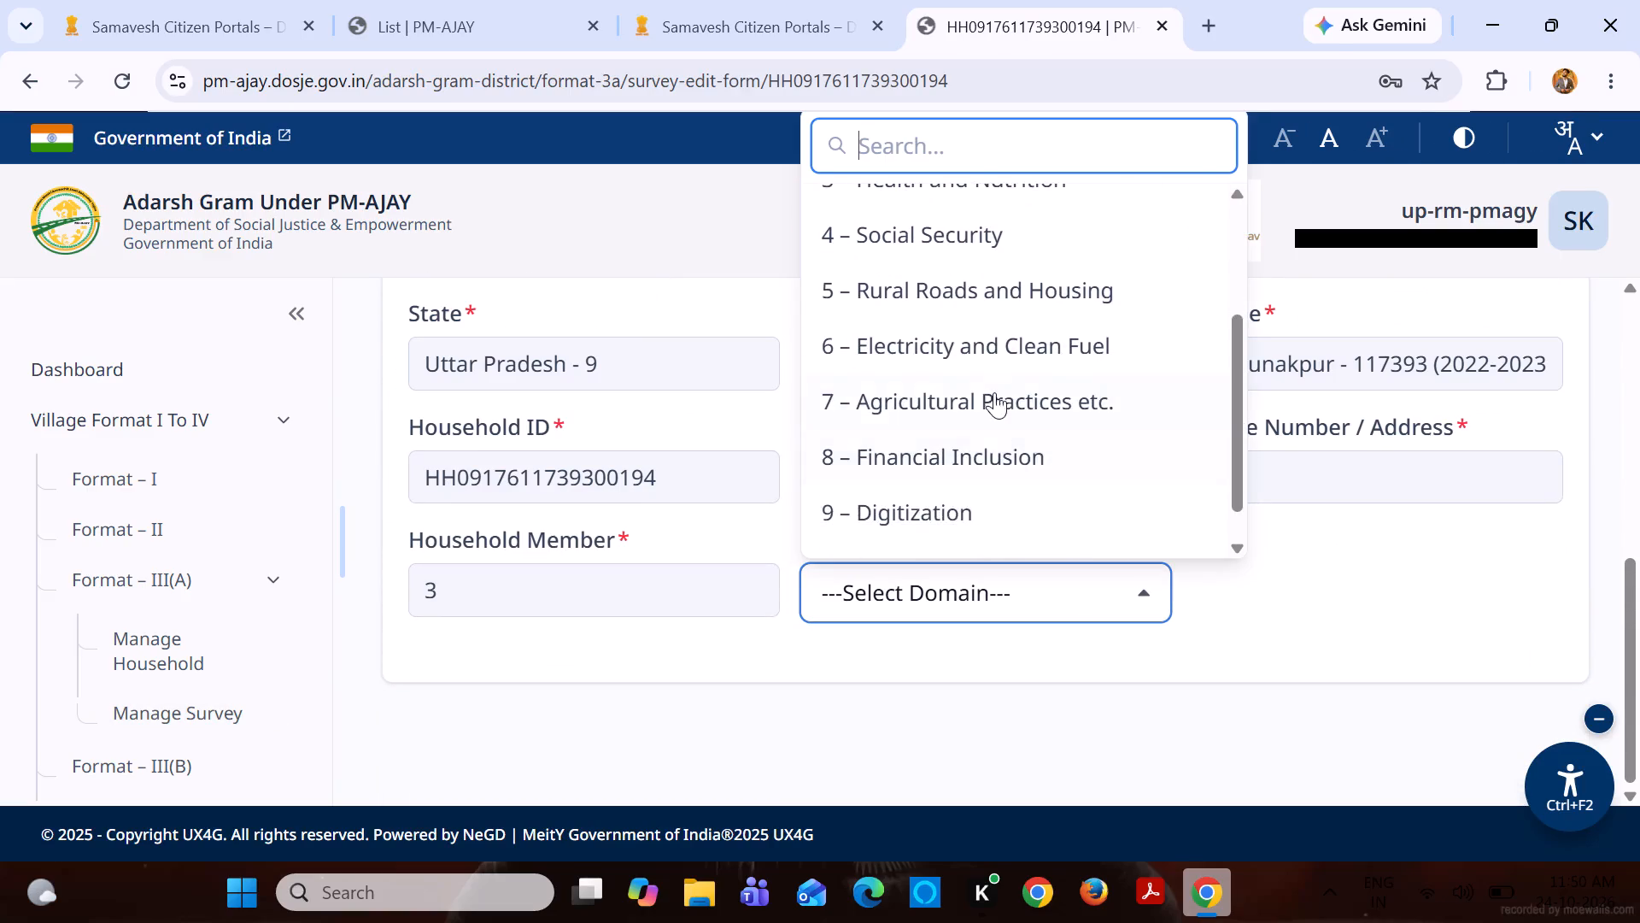
left_click(994, 390)
scroll(1229, 456, "down", 4)
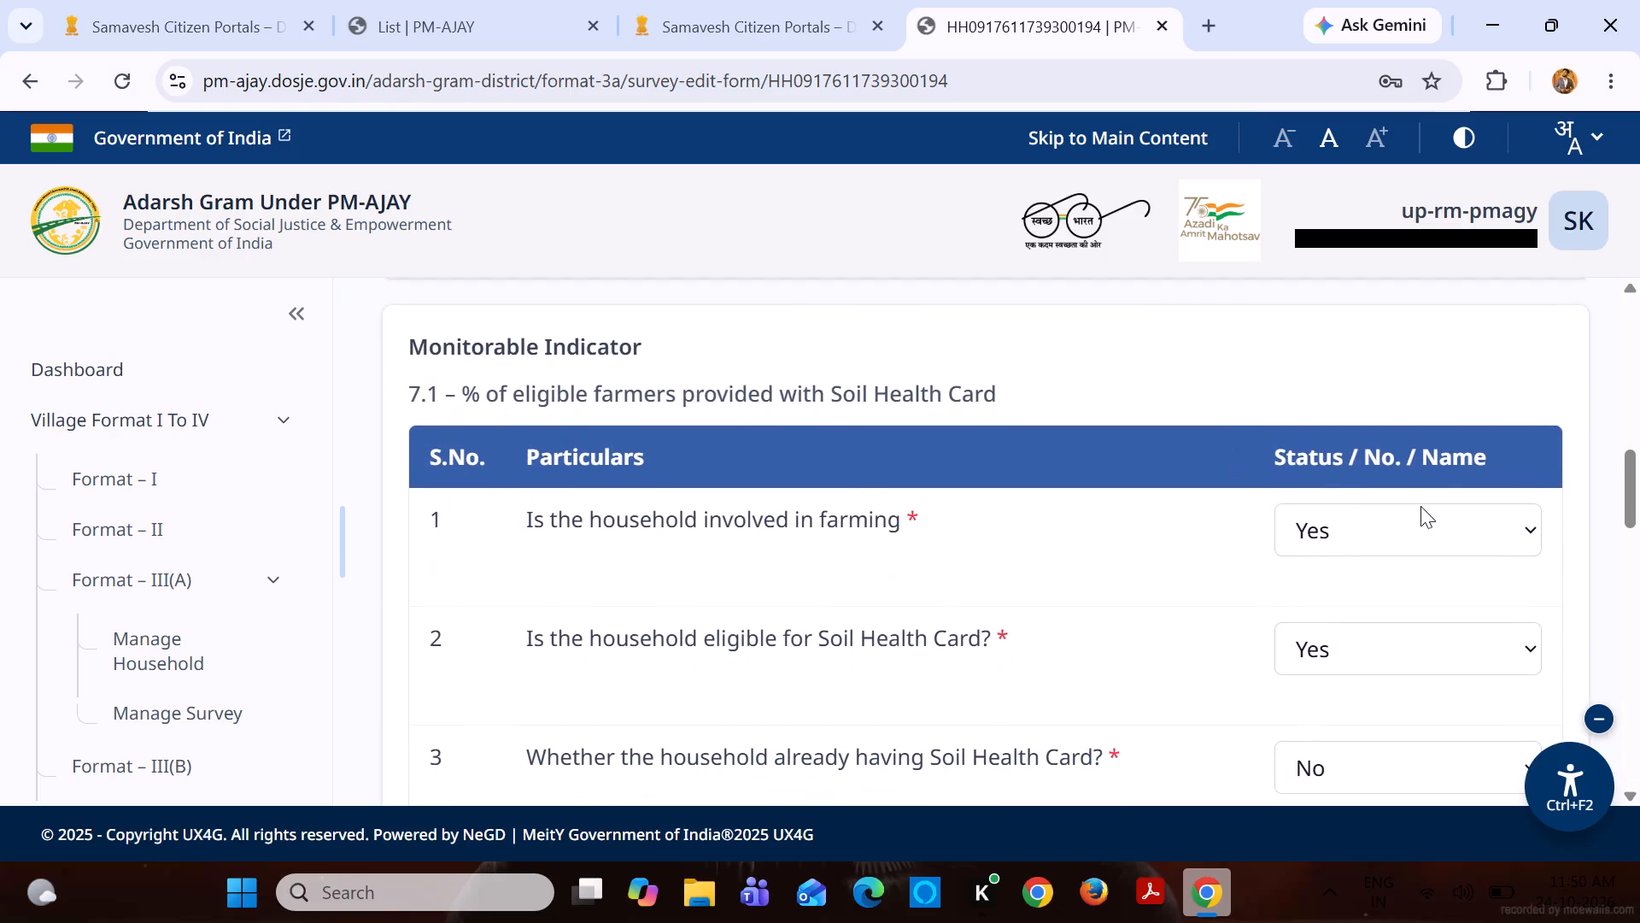
left_click_drag(1428, 520, 1343, 650)
left_click(1343, 650)
scroll(1343, 650, "down", 6)
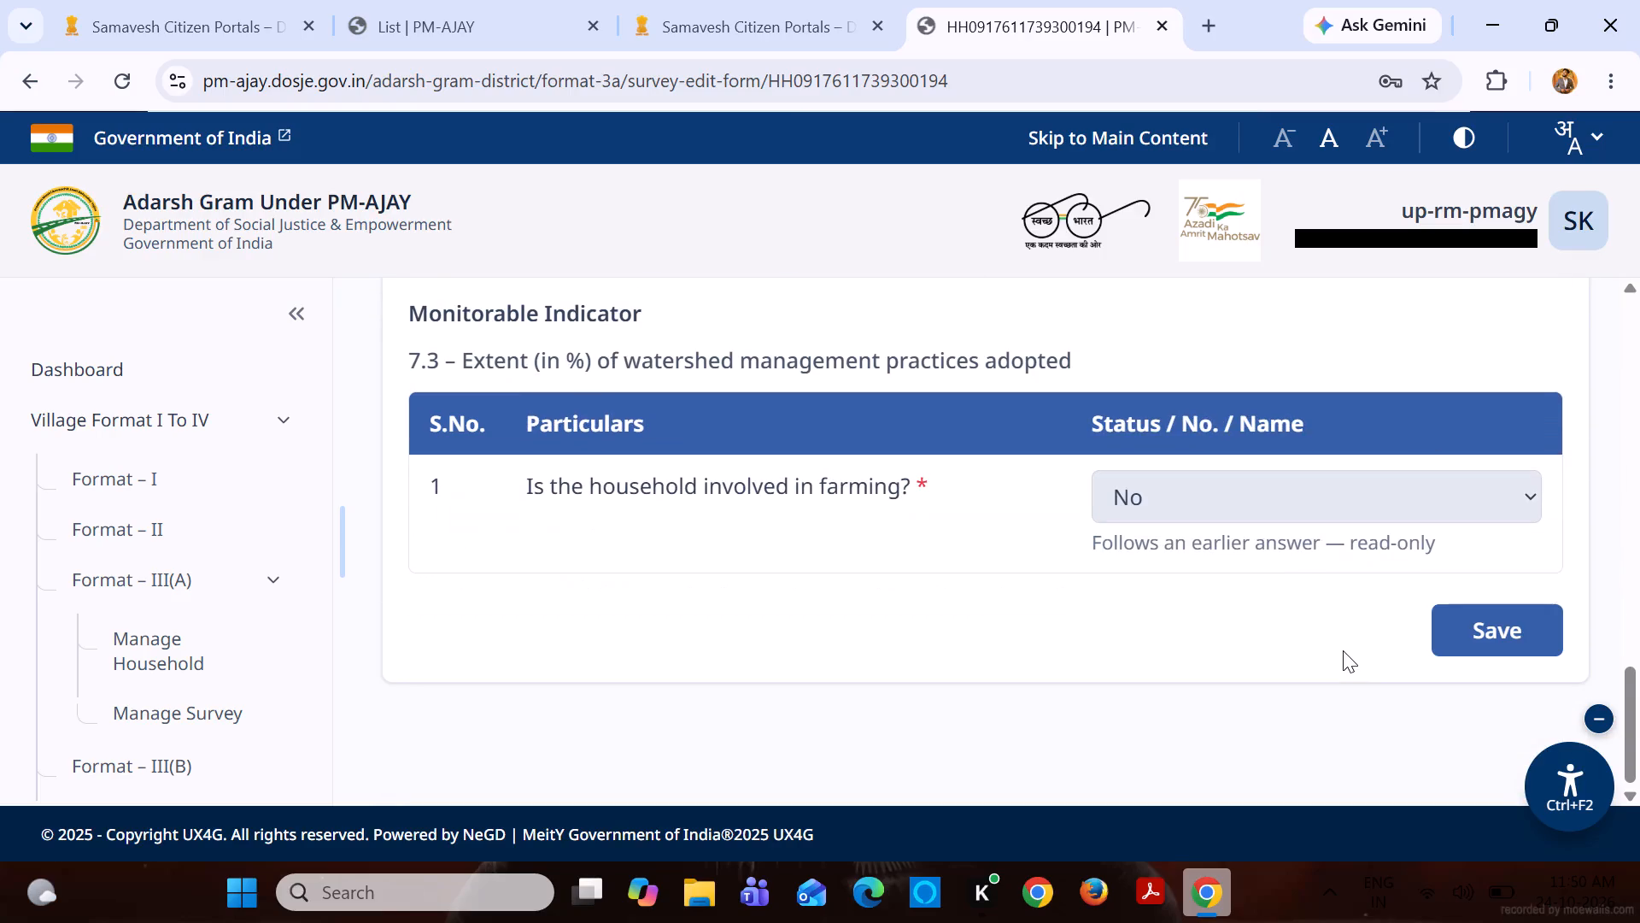
left_click(1497, 638)
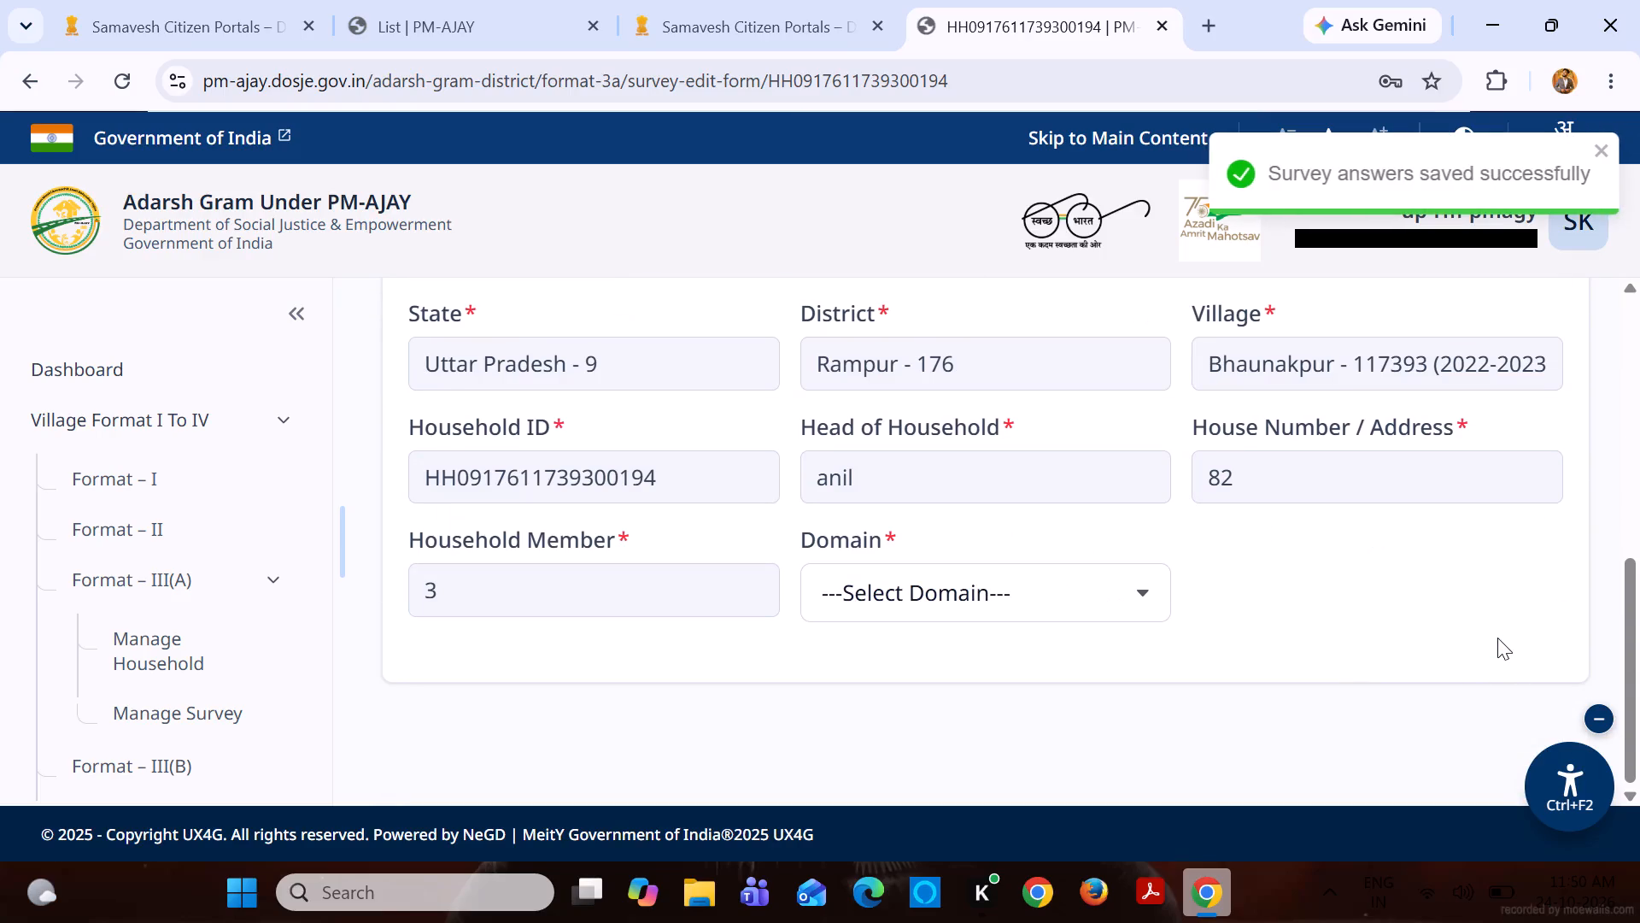
Return to Bhaunakpur's Manage Survey household list, find house 79 and open its survey for editing.
scroll(1274, 540, "up", 11)
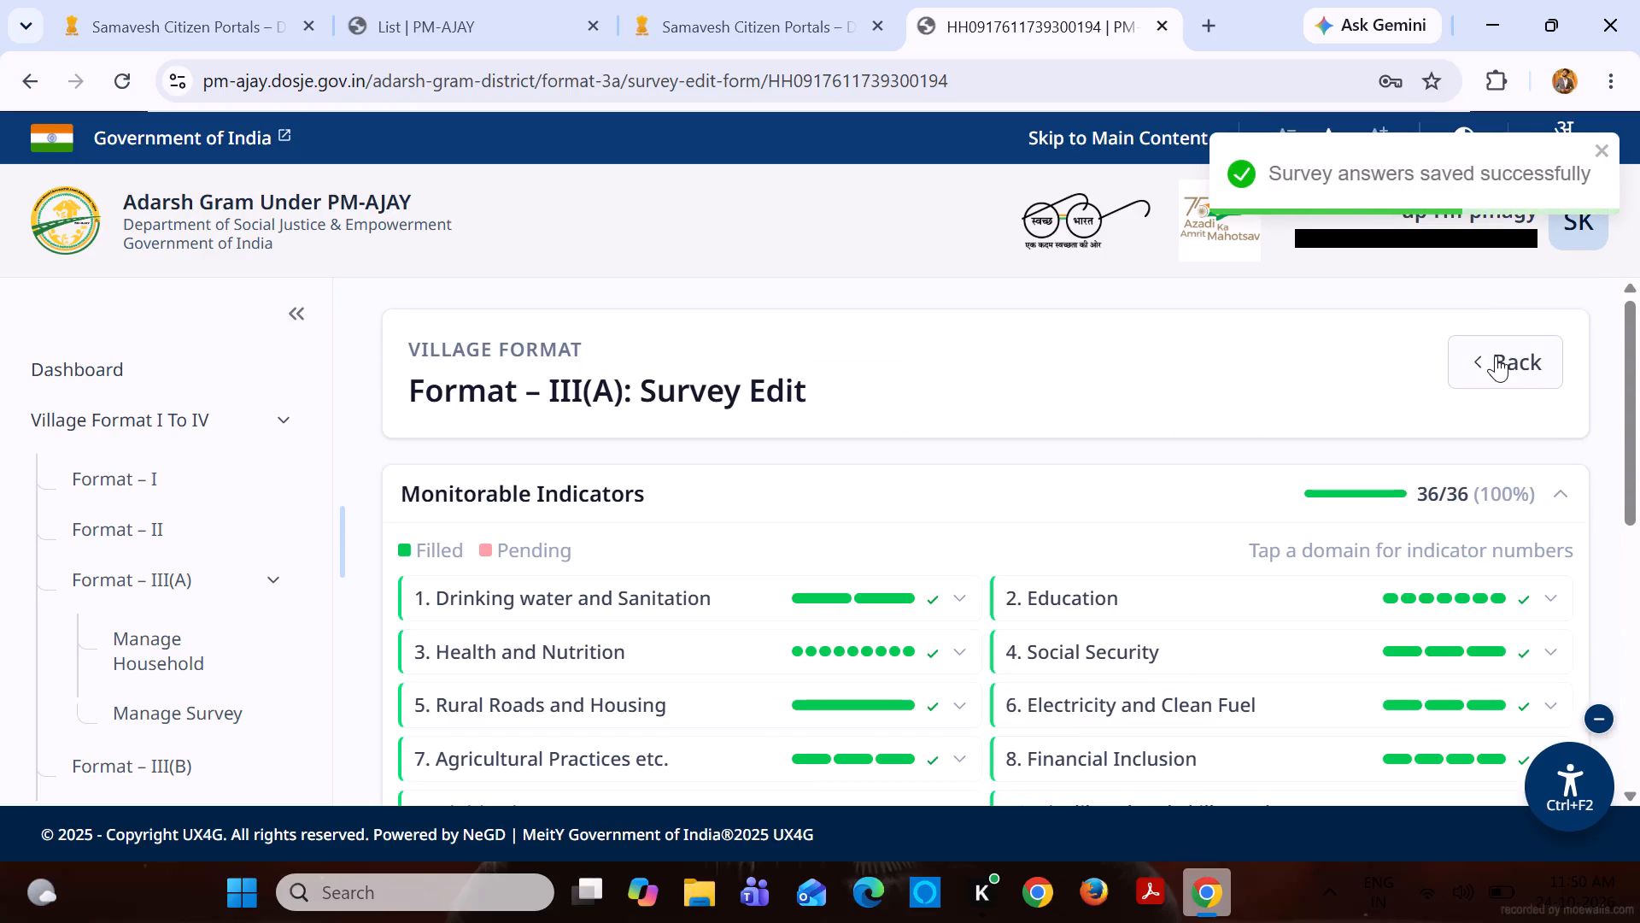
left_click(1496, 356)
scroll(1301, 488, "down", 20)
scroll(1301, 488, "down", 1)
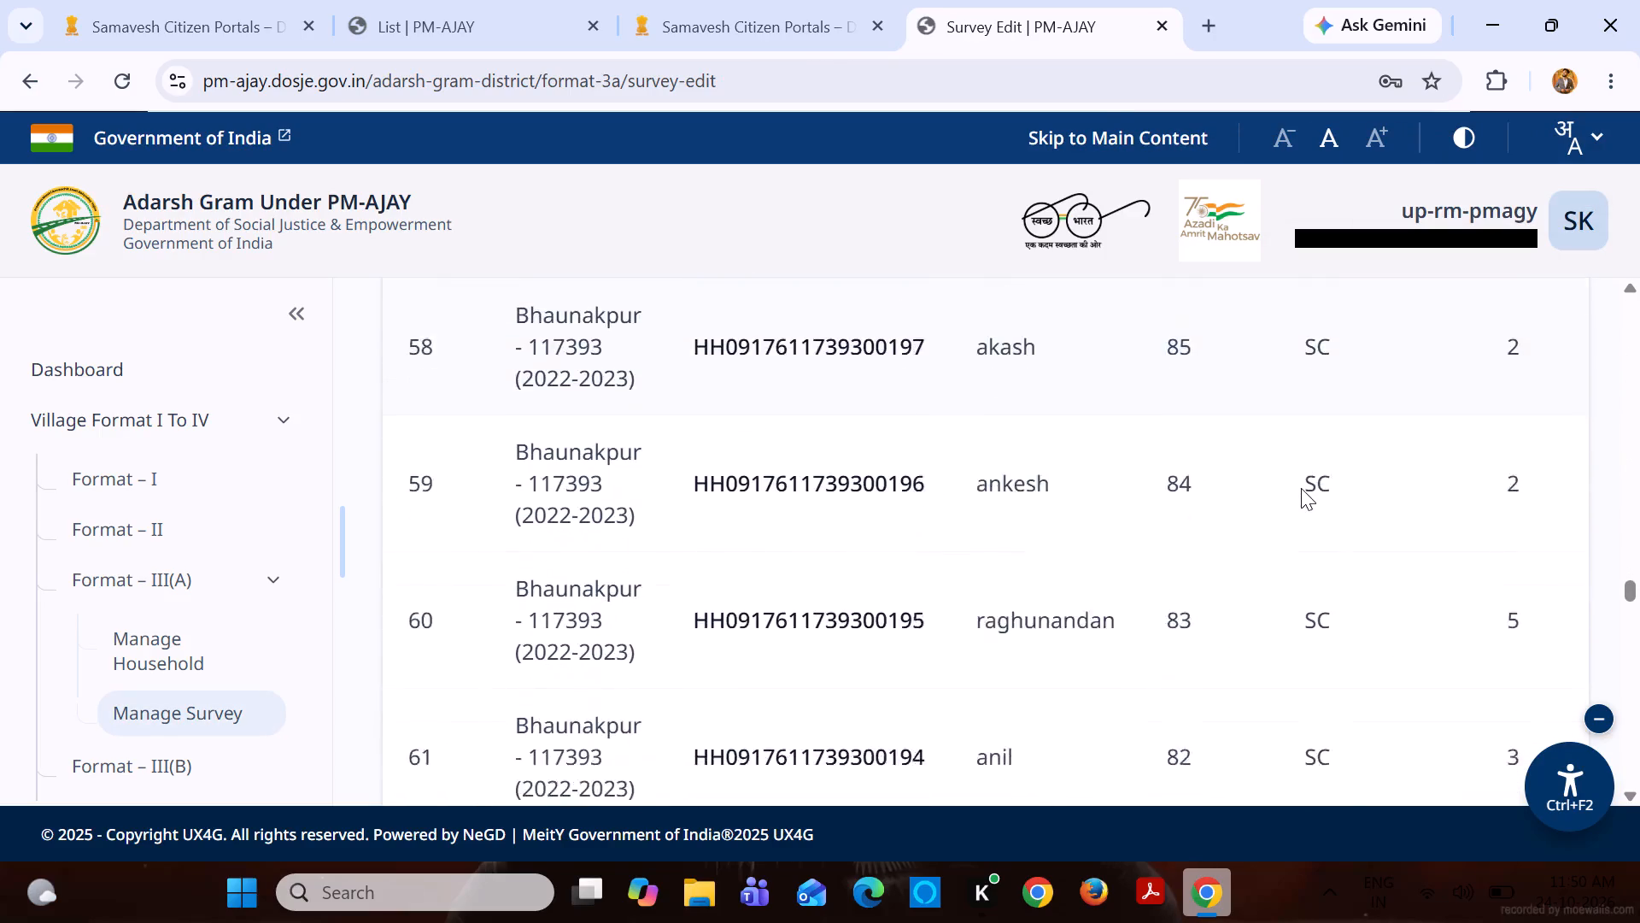
scroll(1301, 488, "down", 1)
scroll(1301, 488, "left", 4)
scroll(1301, 488, "down", 4)
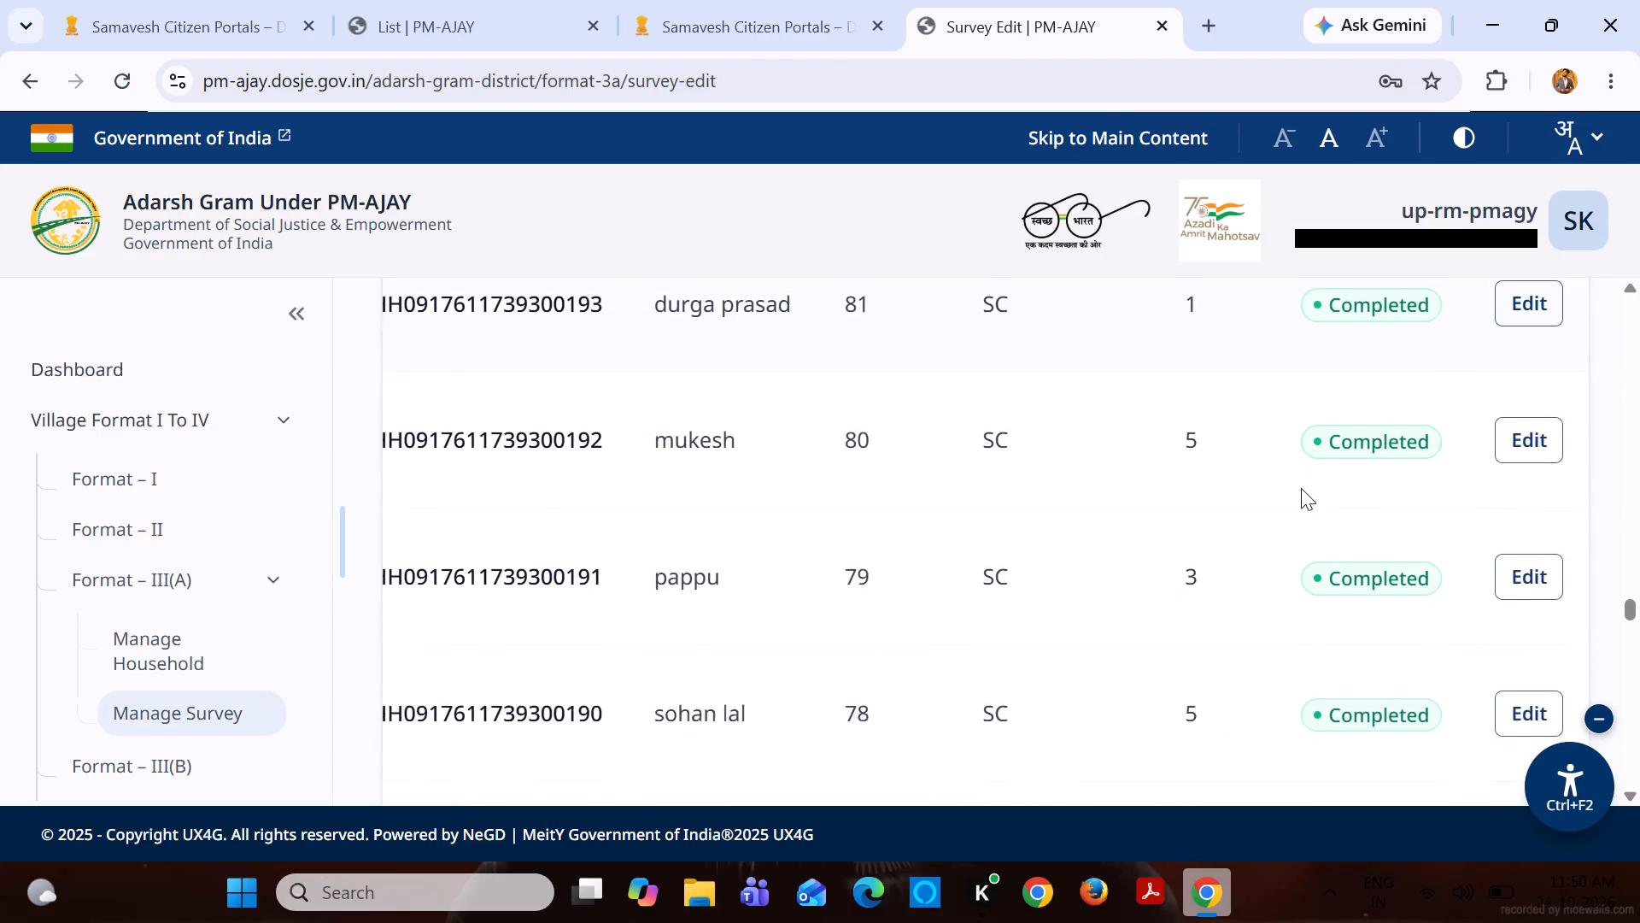
scroll(1301, 488, "down", 1)
left_click(1517, 442)
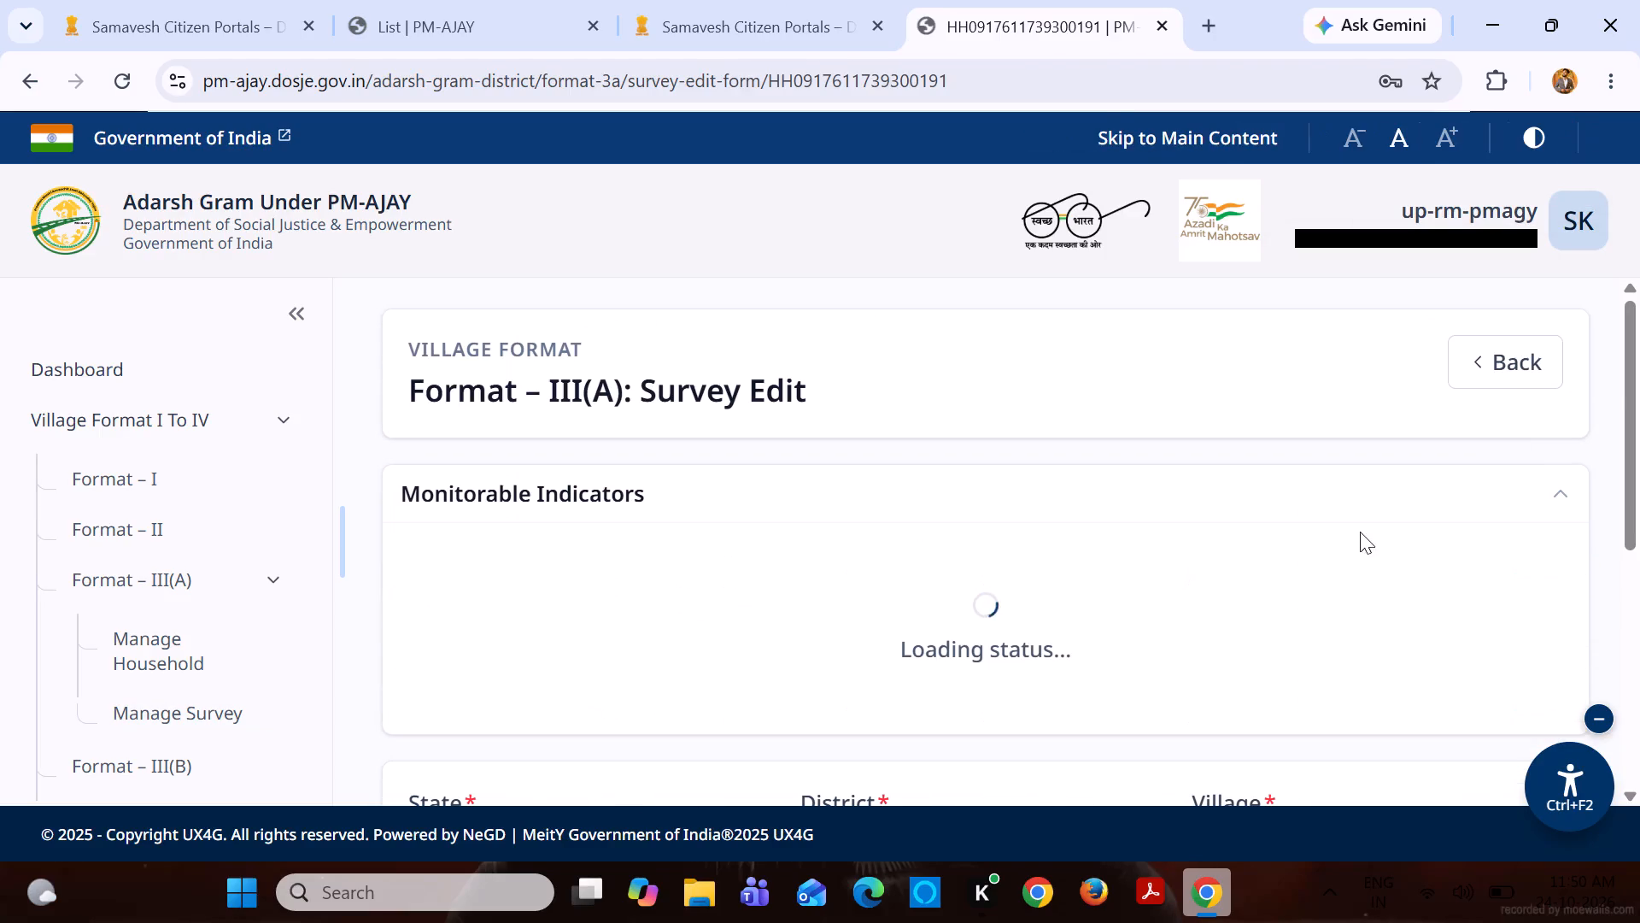
In house 79's survey, answer No to household involvement in farming under domain 7, indicator 7.1, save and return to the list.
scroll(1335, 551, "down", 8)
left_click(1104, 585)
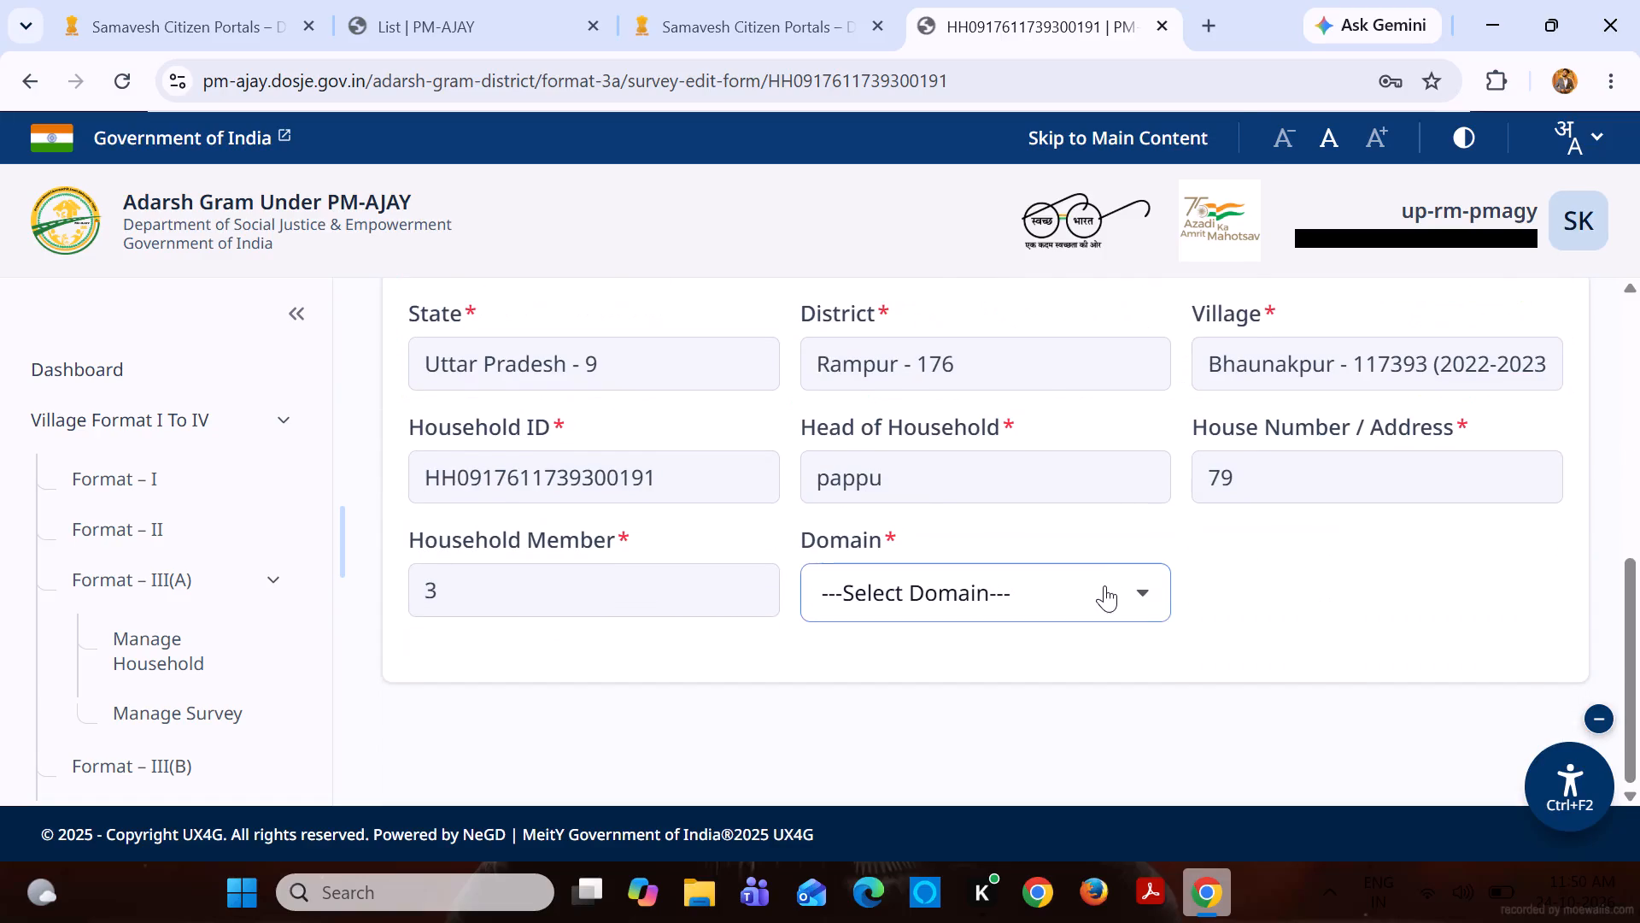
scroll(1095, 420, "down", 2)
left_click(1013, 399)
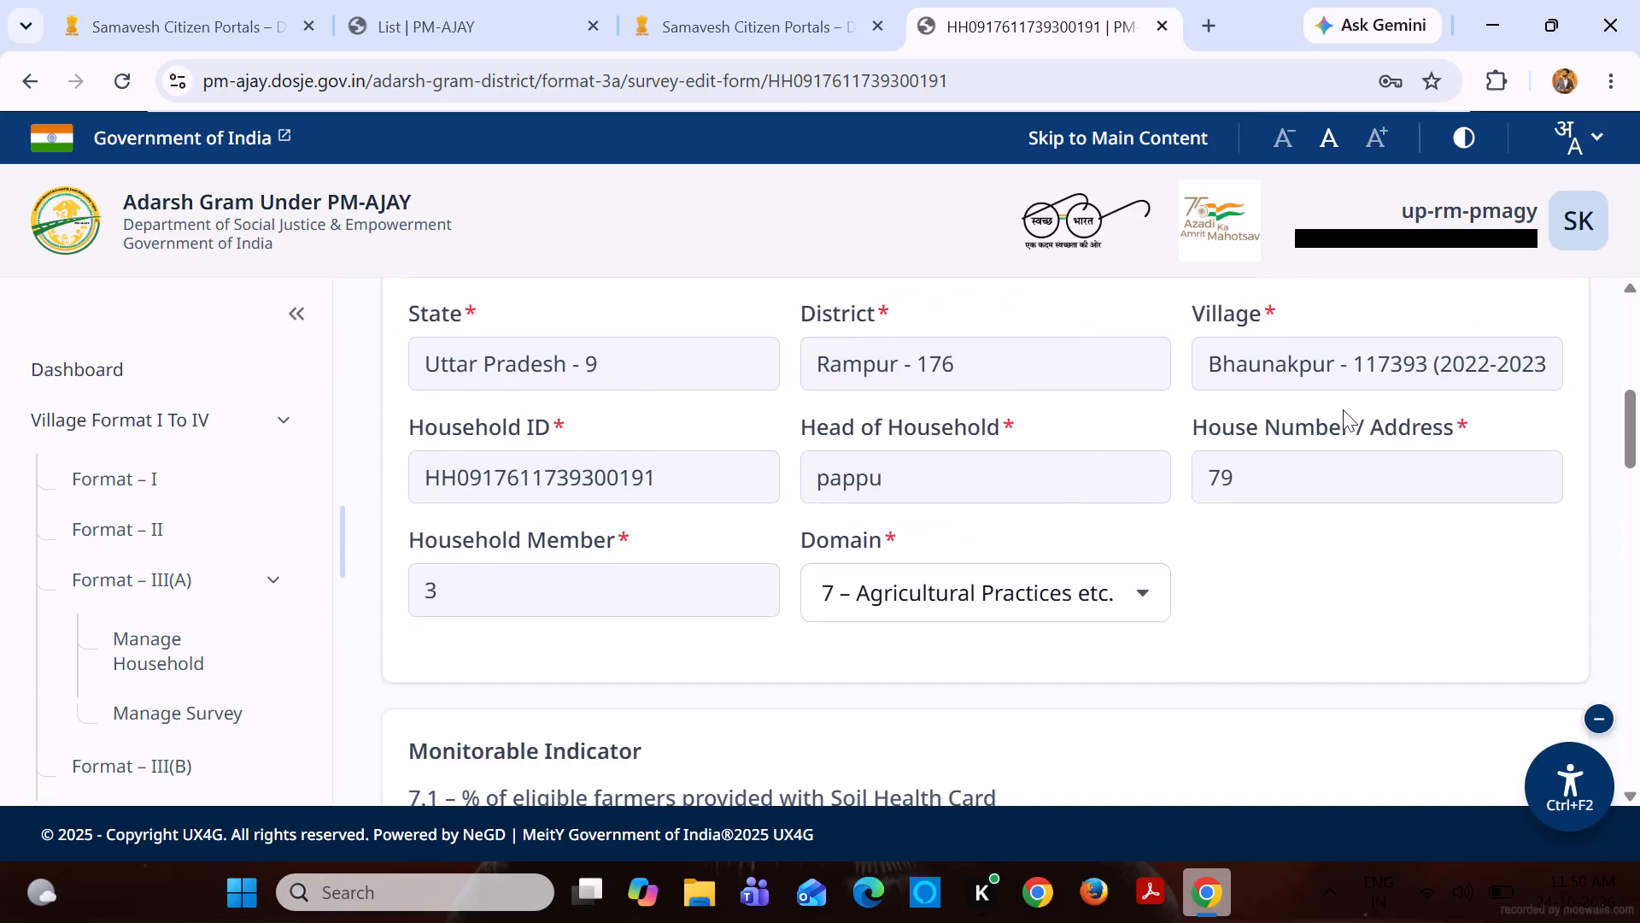
scroll(1354, 465, "down", 3)
left_click_drag(1451, 556, 1347, 663)
left_click(1347, 663)
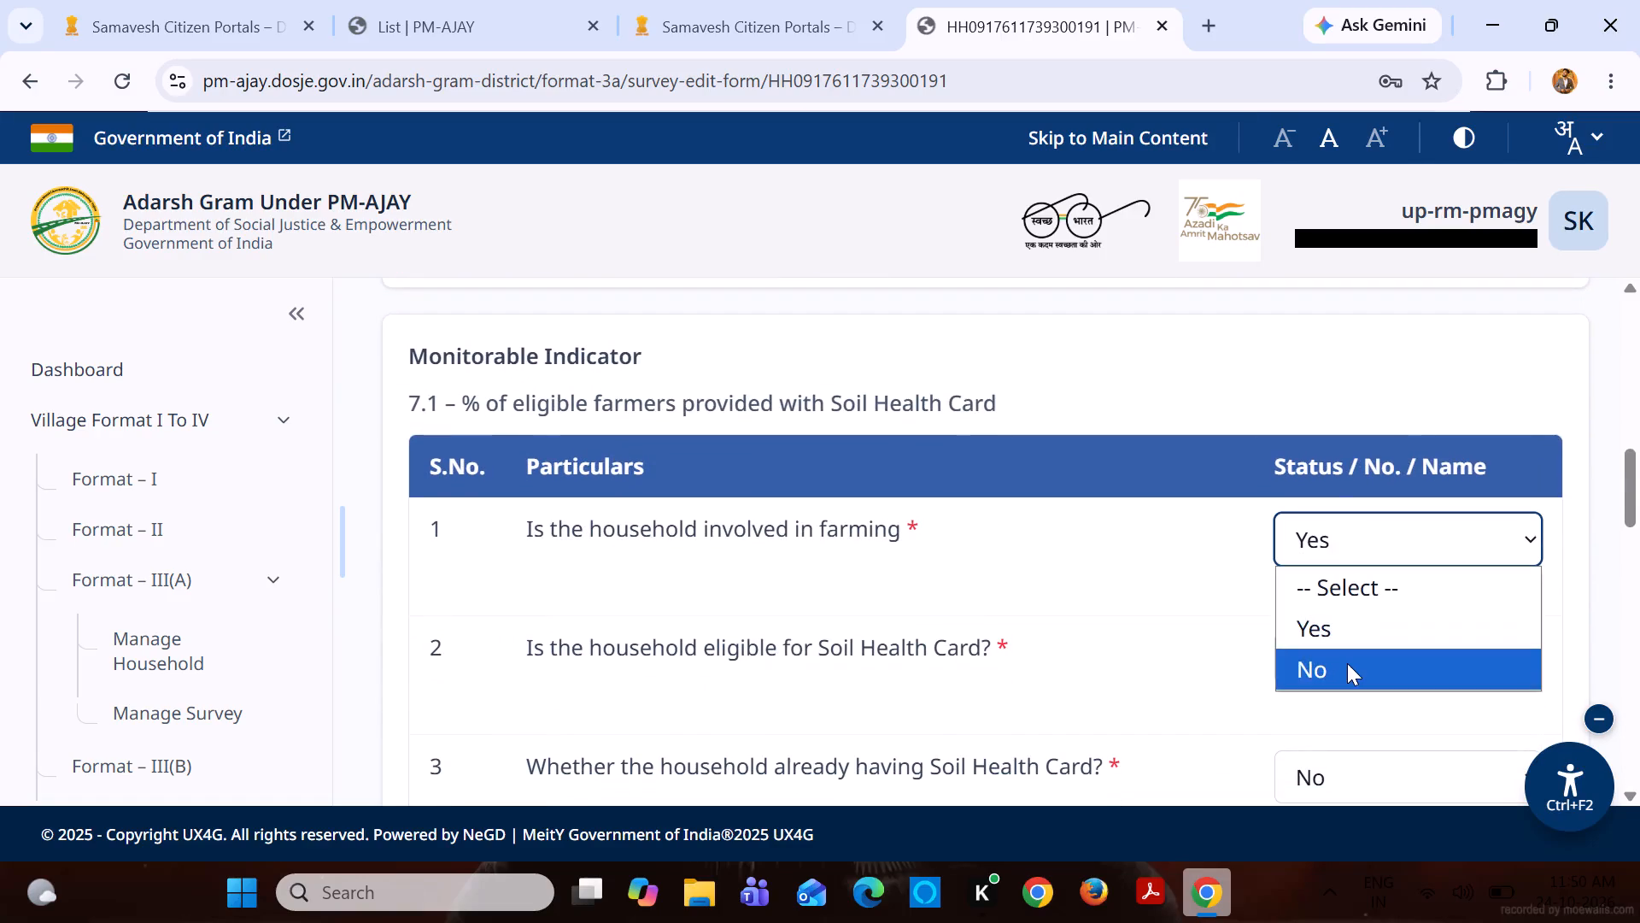
scroll(1347, 663, "down", 8)
left_click(1502, 638)
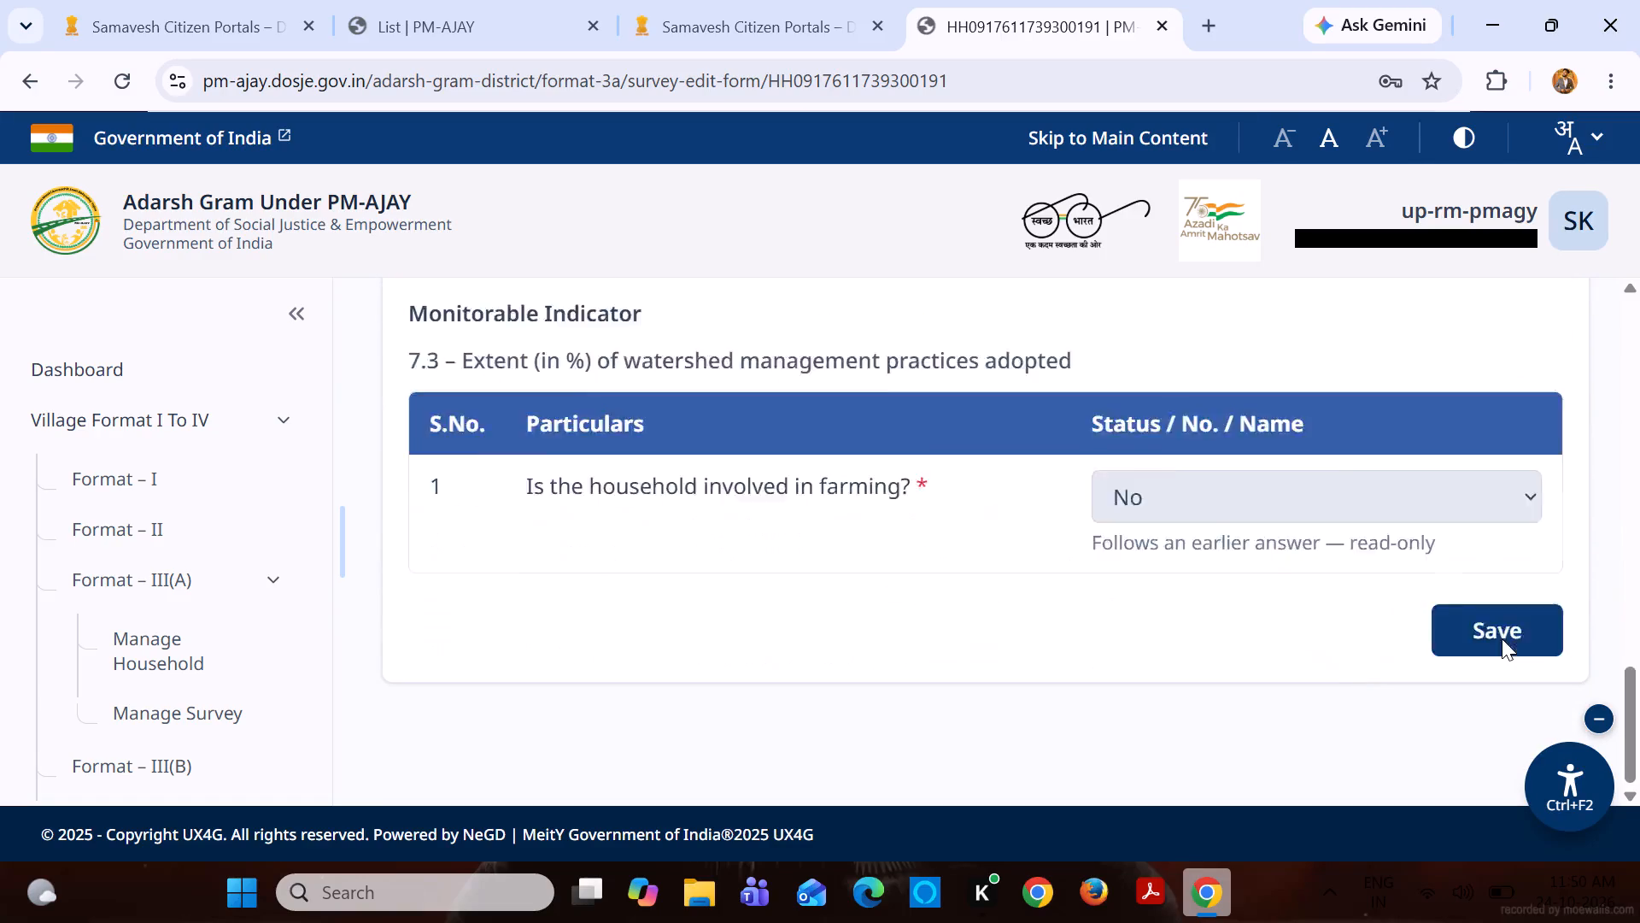
scroll(1336, 502, "up", 10)
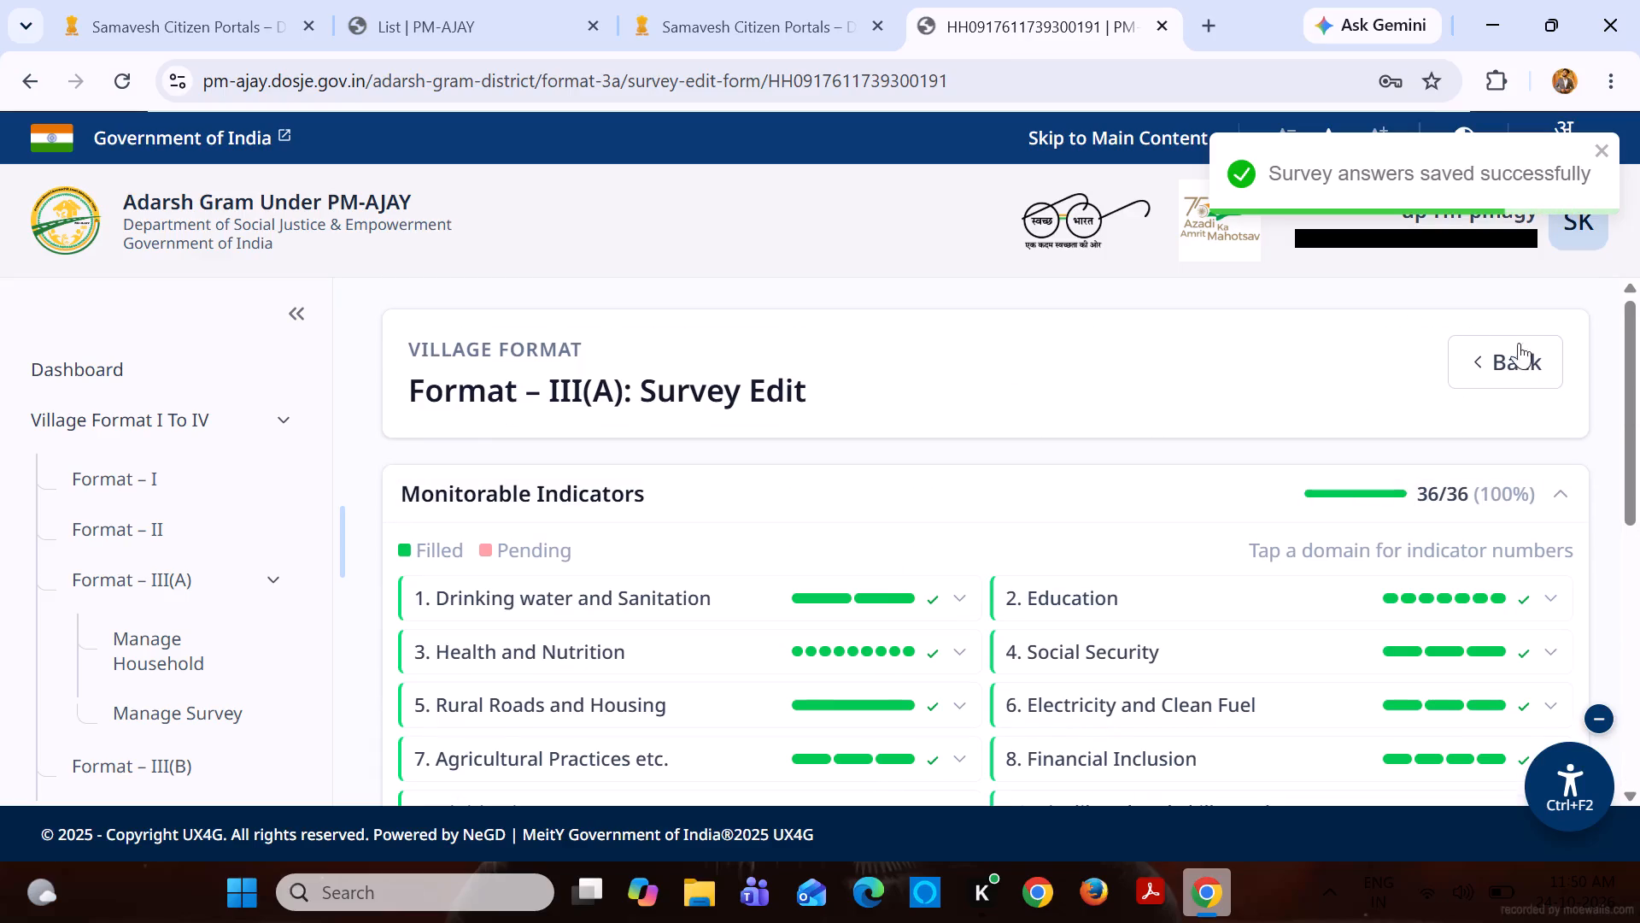
left_click(1511, 350)
Find house 78 in Bhaunakpur's Manage Survey household list and open its survey for editing.
scroll(1367, 497, "down", 6)
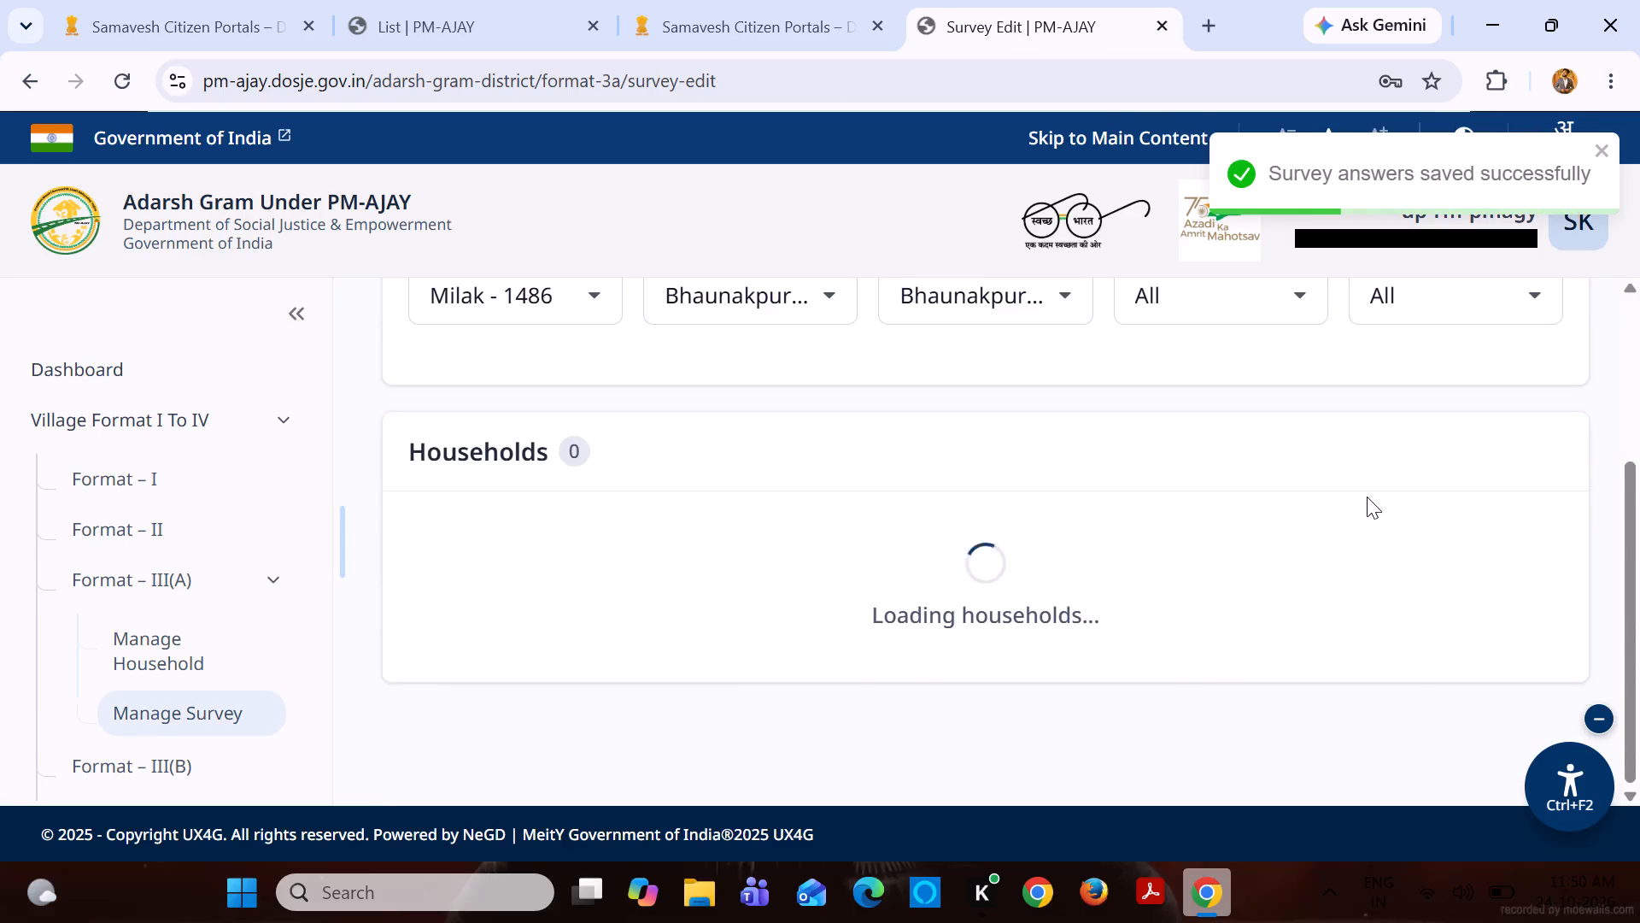
scroll(1367, 497, "down", 7)
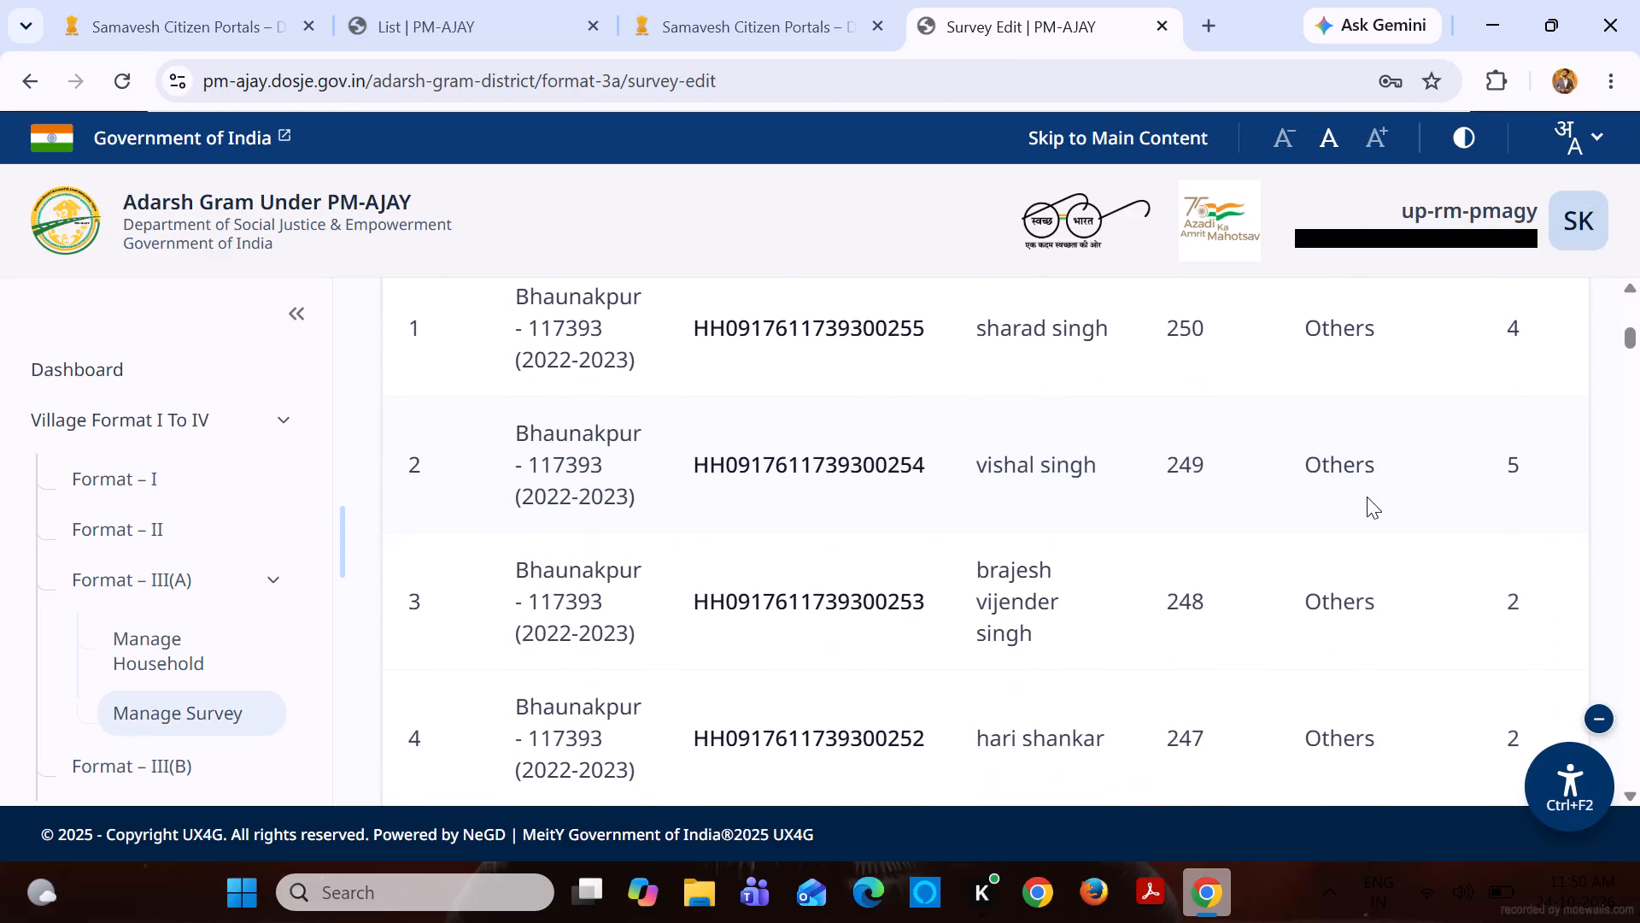
scroll(1367, 497, "down", 6)
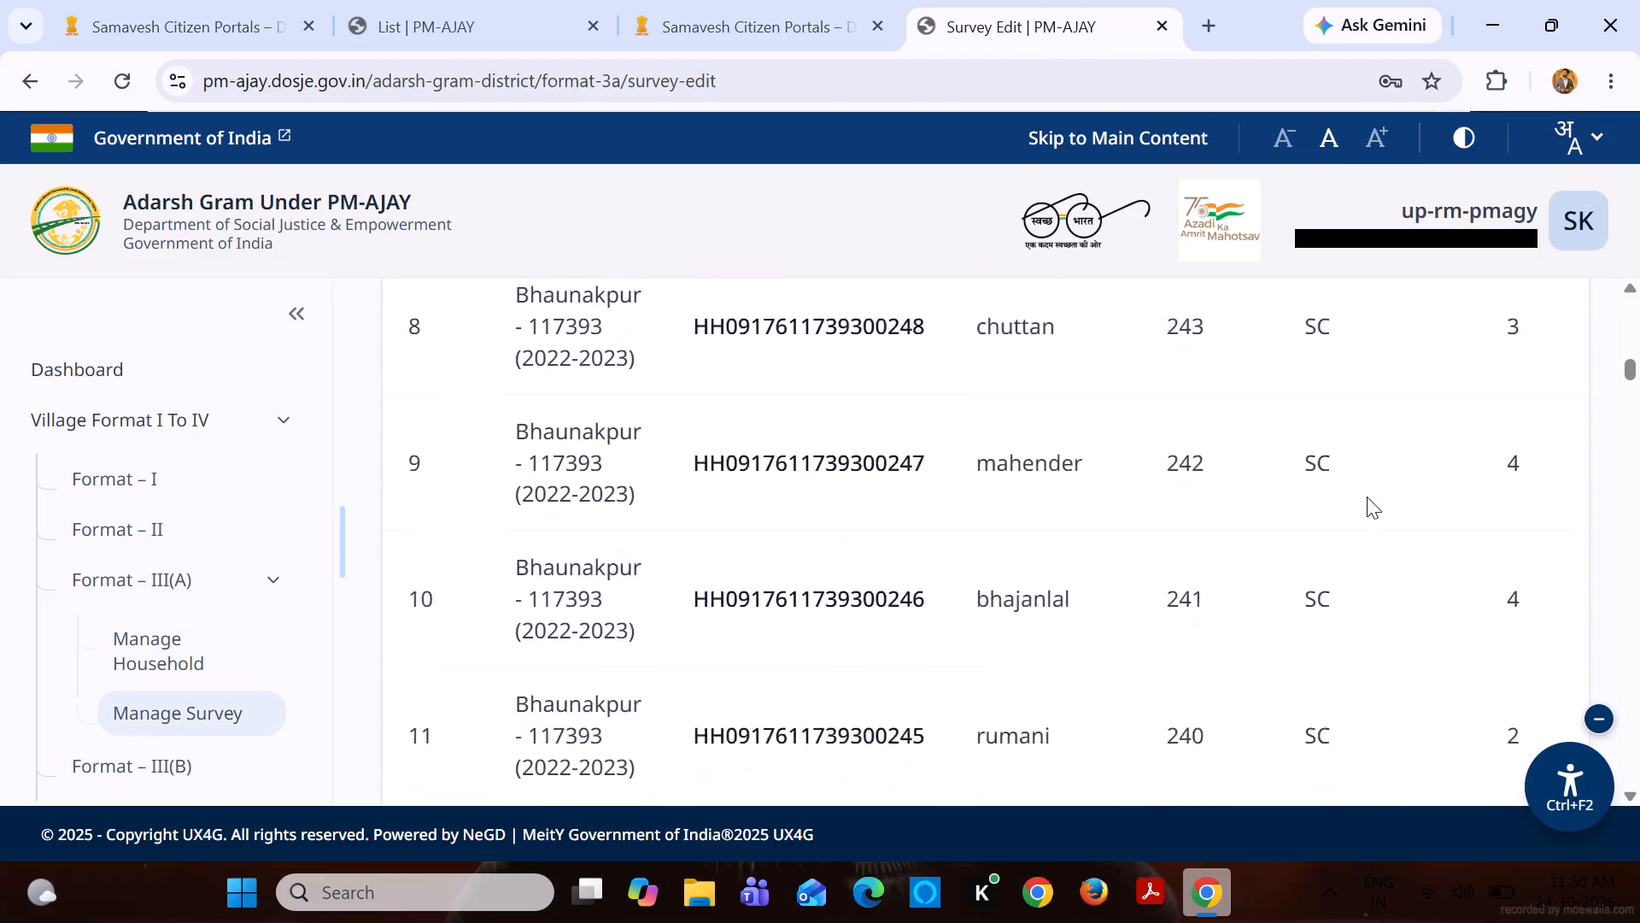
scroll(1367, 497, "down", 8)
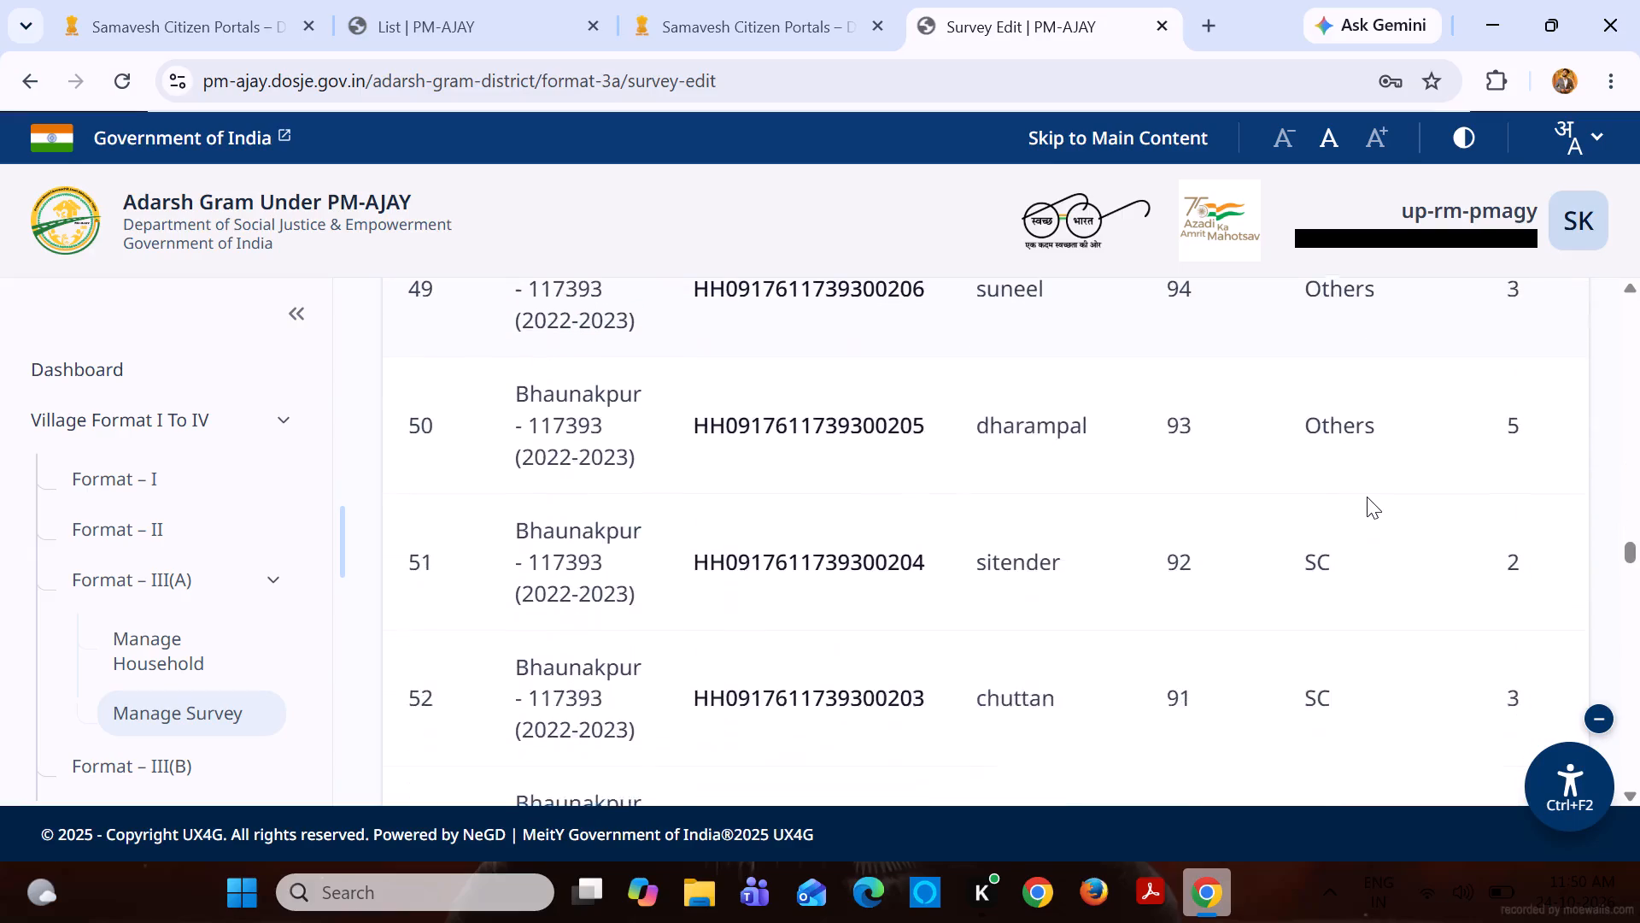
scroll(1367, 497, "down", 6)
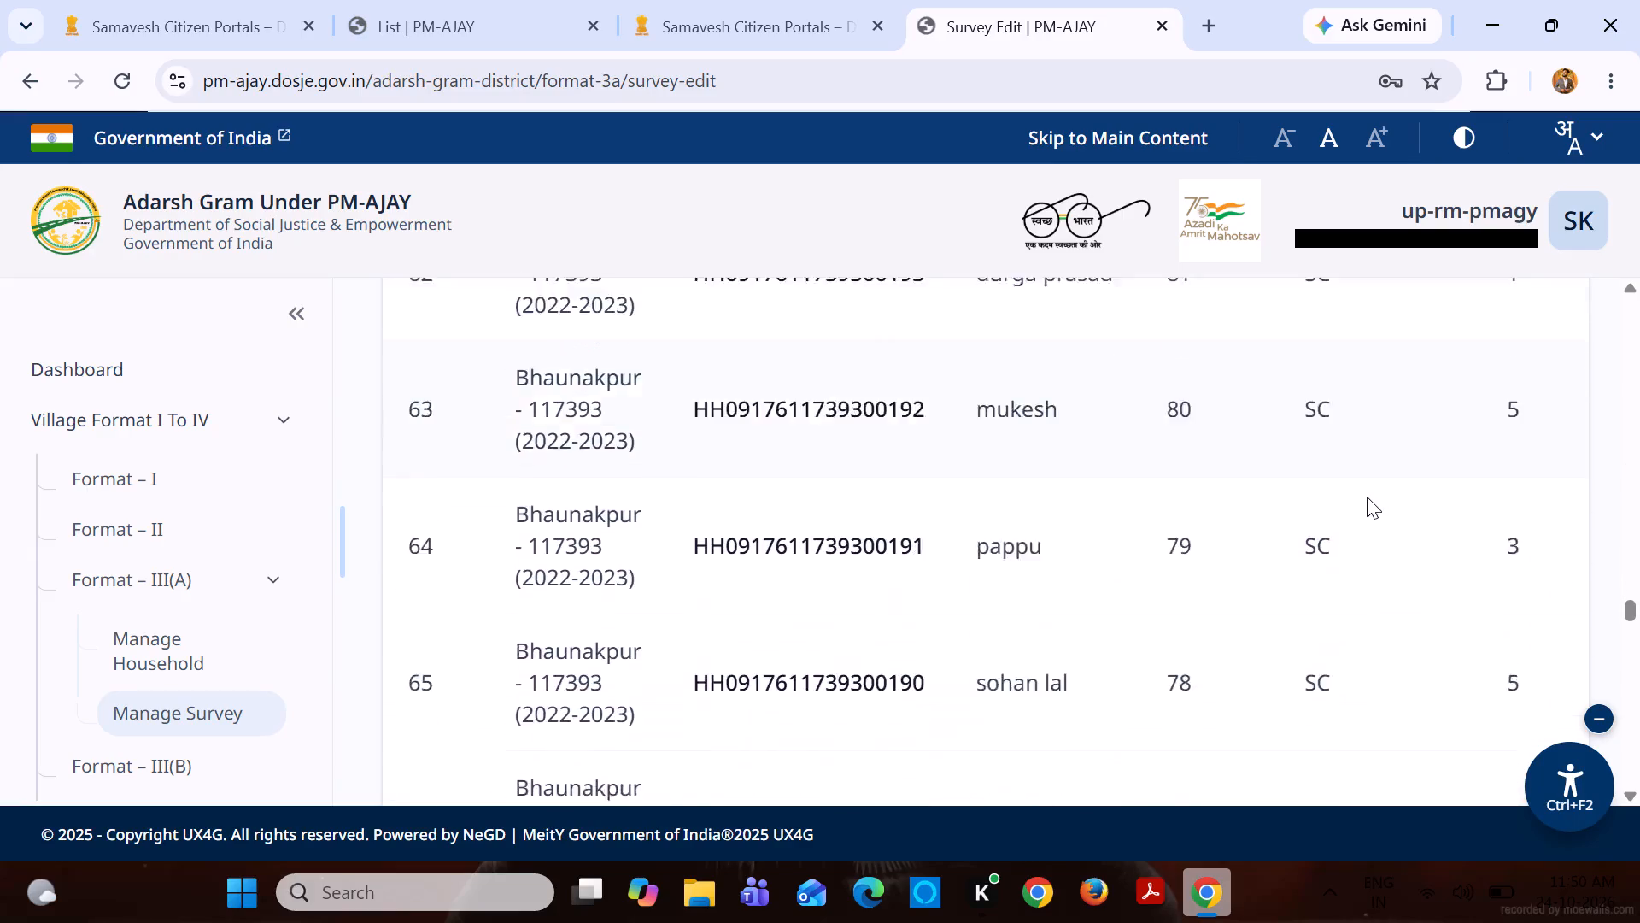
scroll(1367, 497, "down", 2)
scroll(1367, 497, "left", 5)
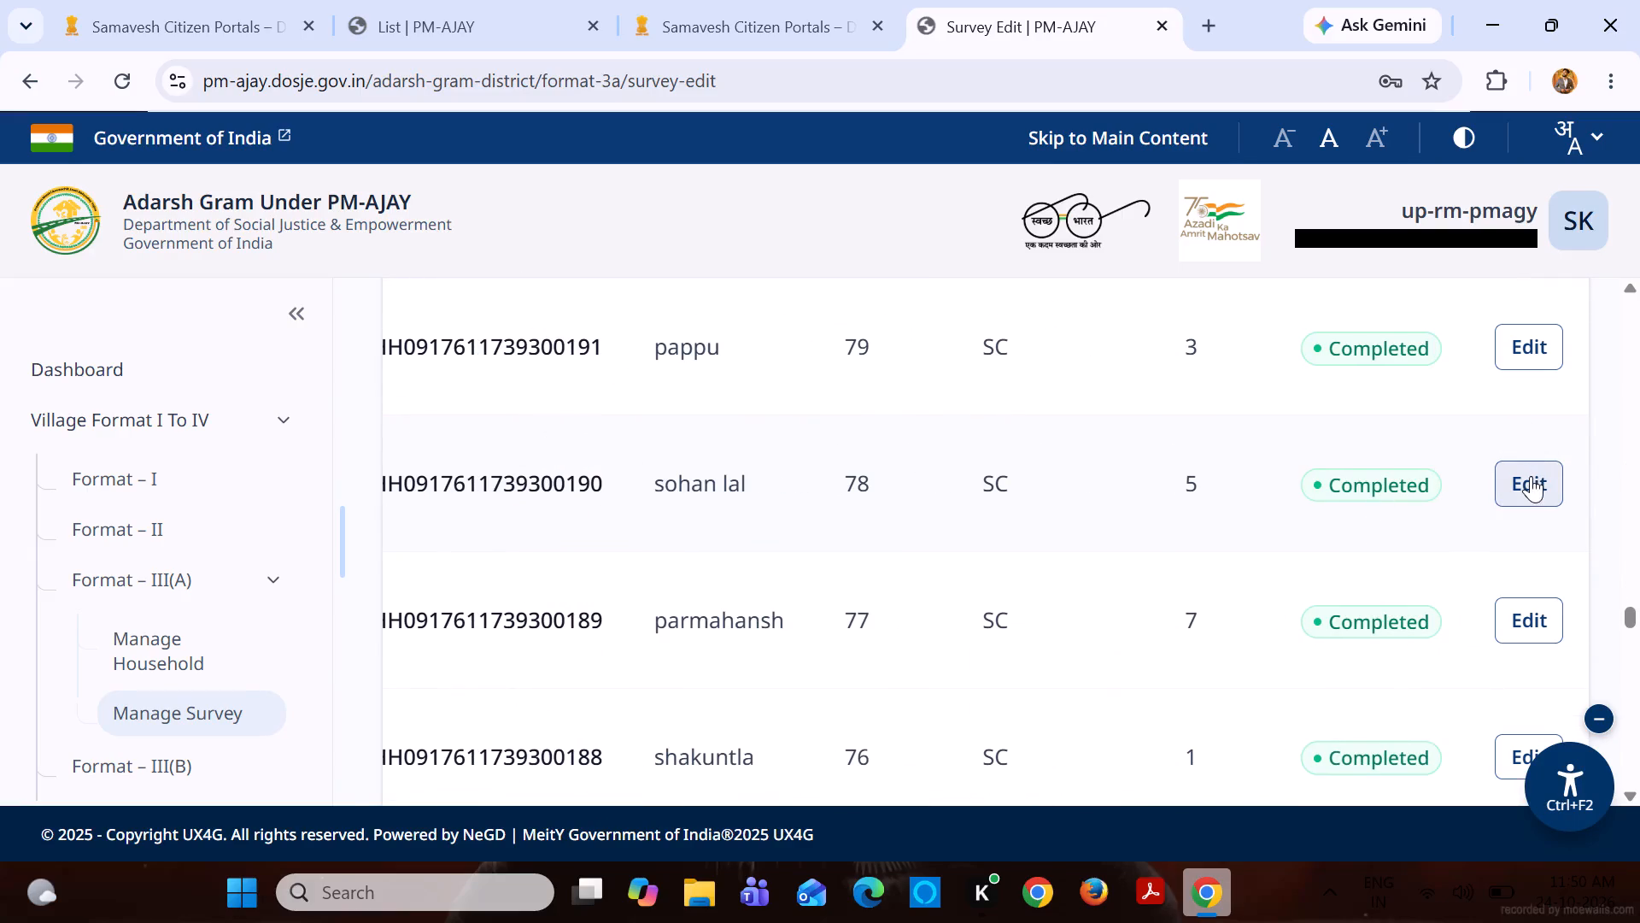
left_click(1531, 476)
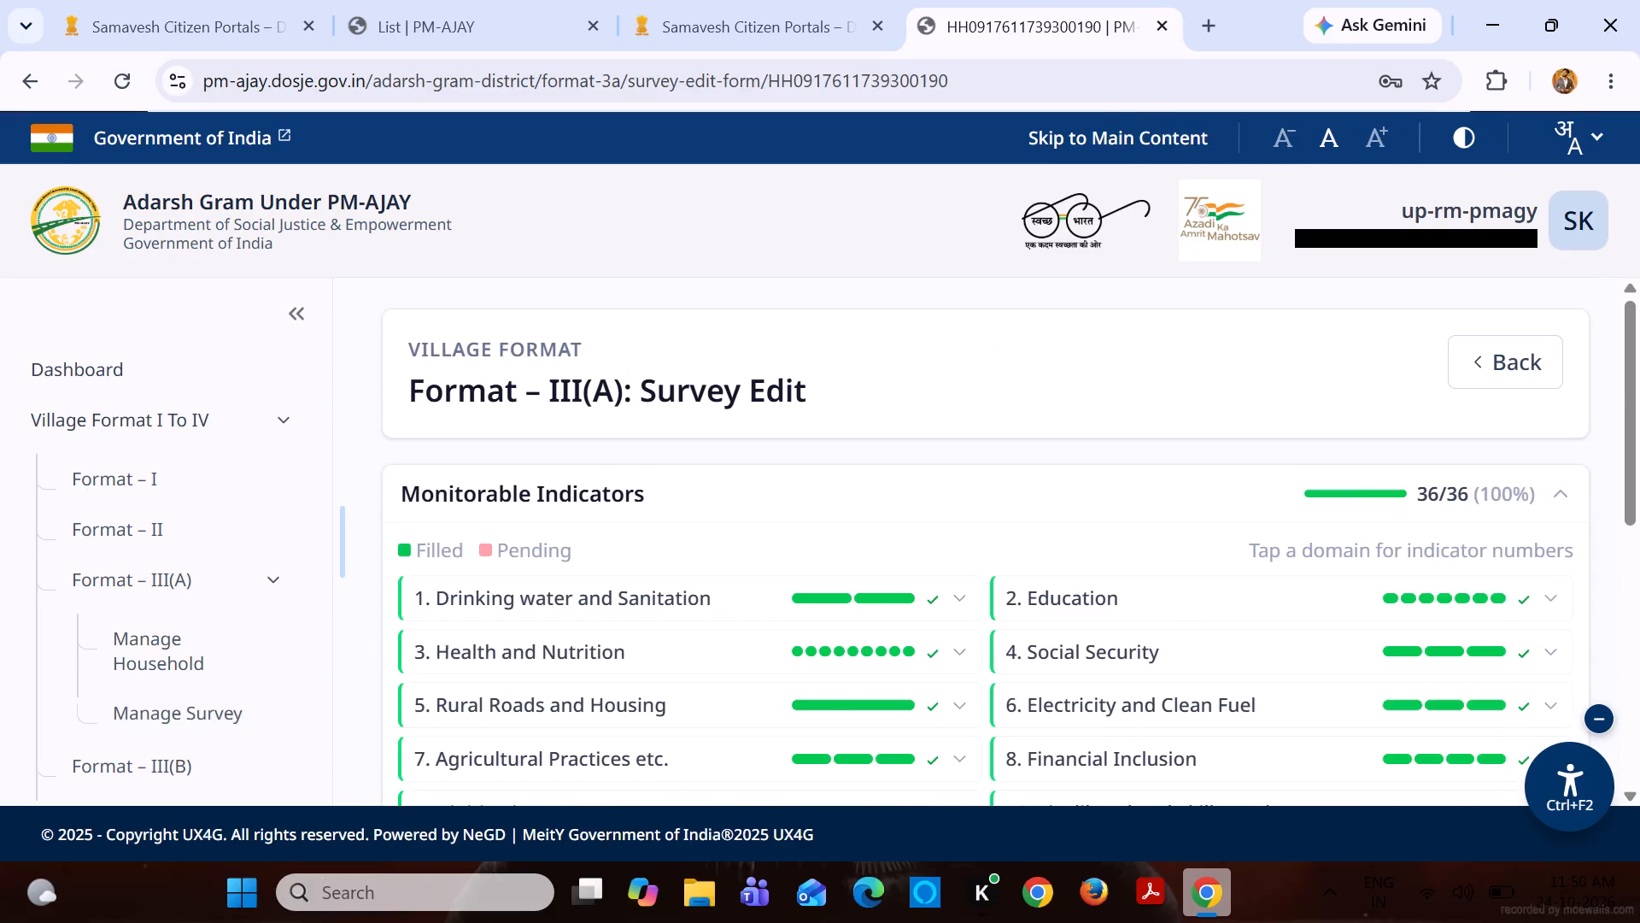
In house 78's survey, answer No to household involvement in farming under domain 7, indicator 7.1, save and return to the list.
scroll(1358, 523, "down", 5)
left_click(1116, 578)
scroll(1089, 425, "down", 1)
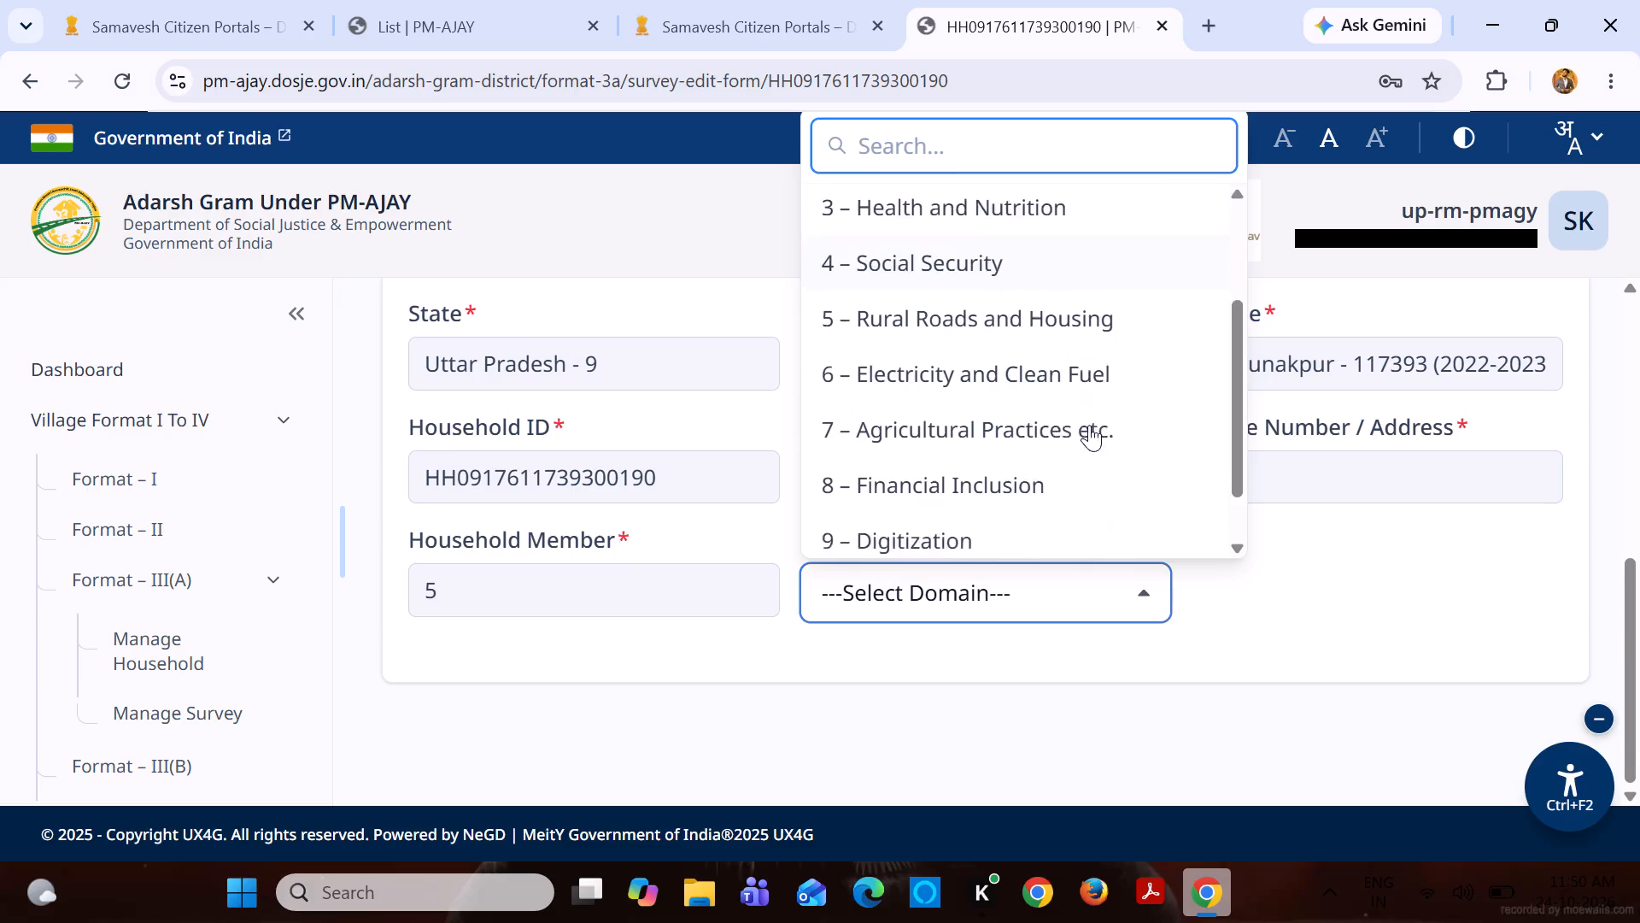
scroll(1089, 425, "down", 1)
left_click(1029, 404)
scroll(1235, 567, "down", 3)
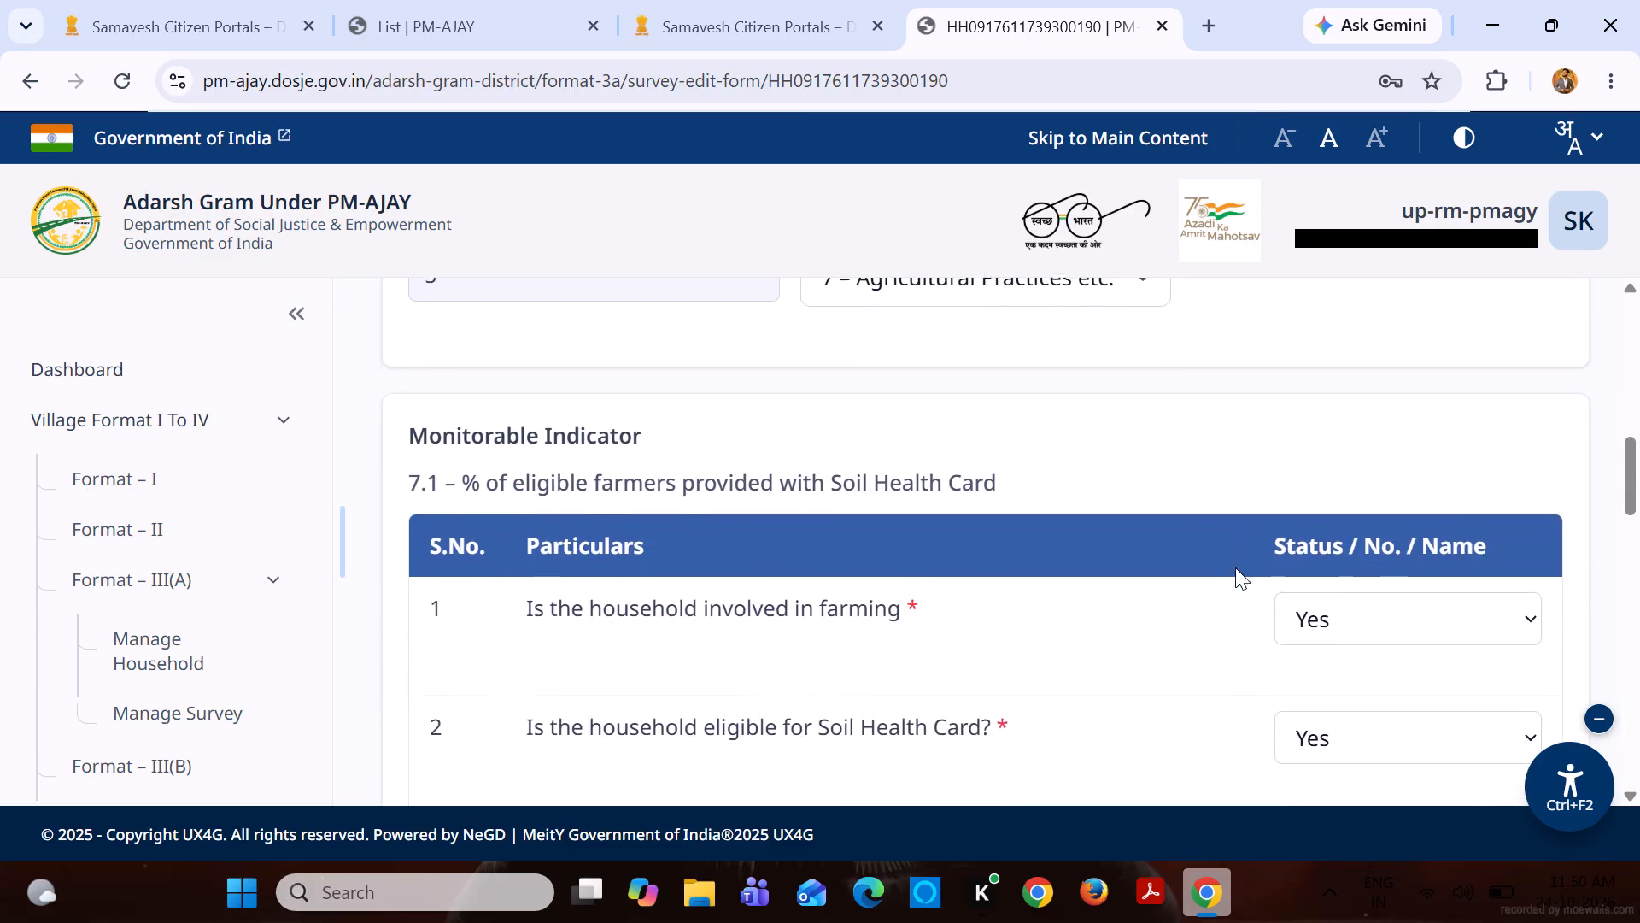
left_click_drag(1417, 622, 1334, 735)
left_click(1334, 735)
scroll(1334, 735, "down", 2)
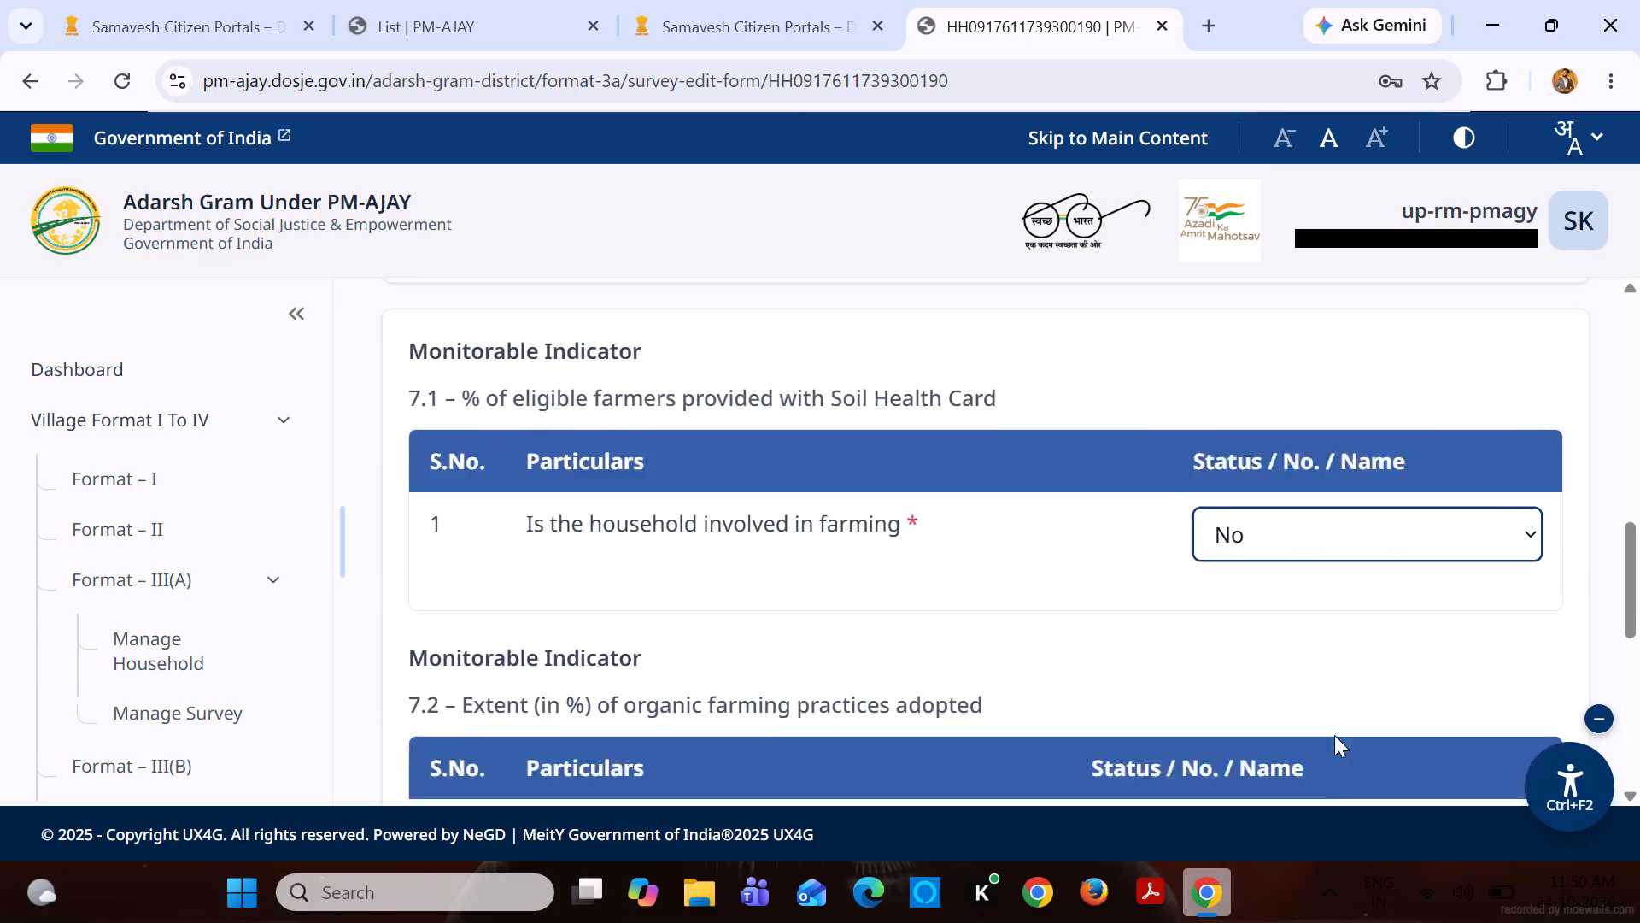
scroll(1334, 735, "down", 4)
left_click(1499, 631)
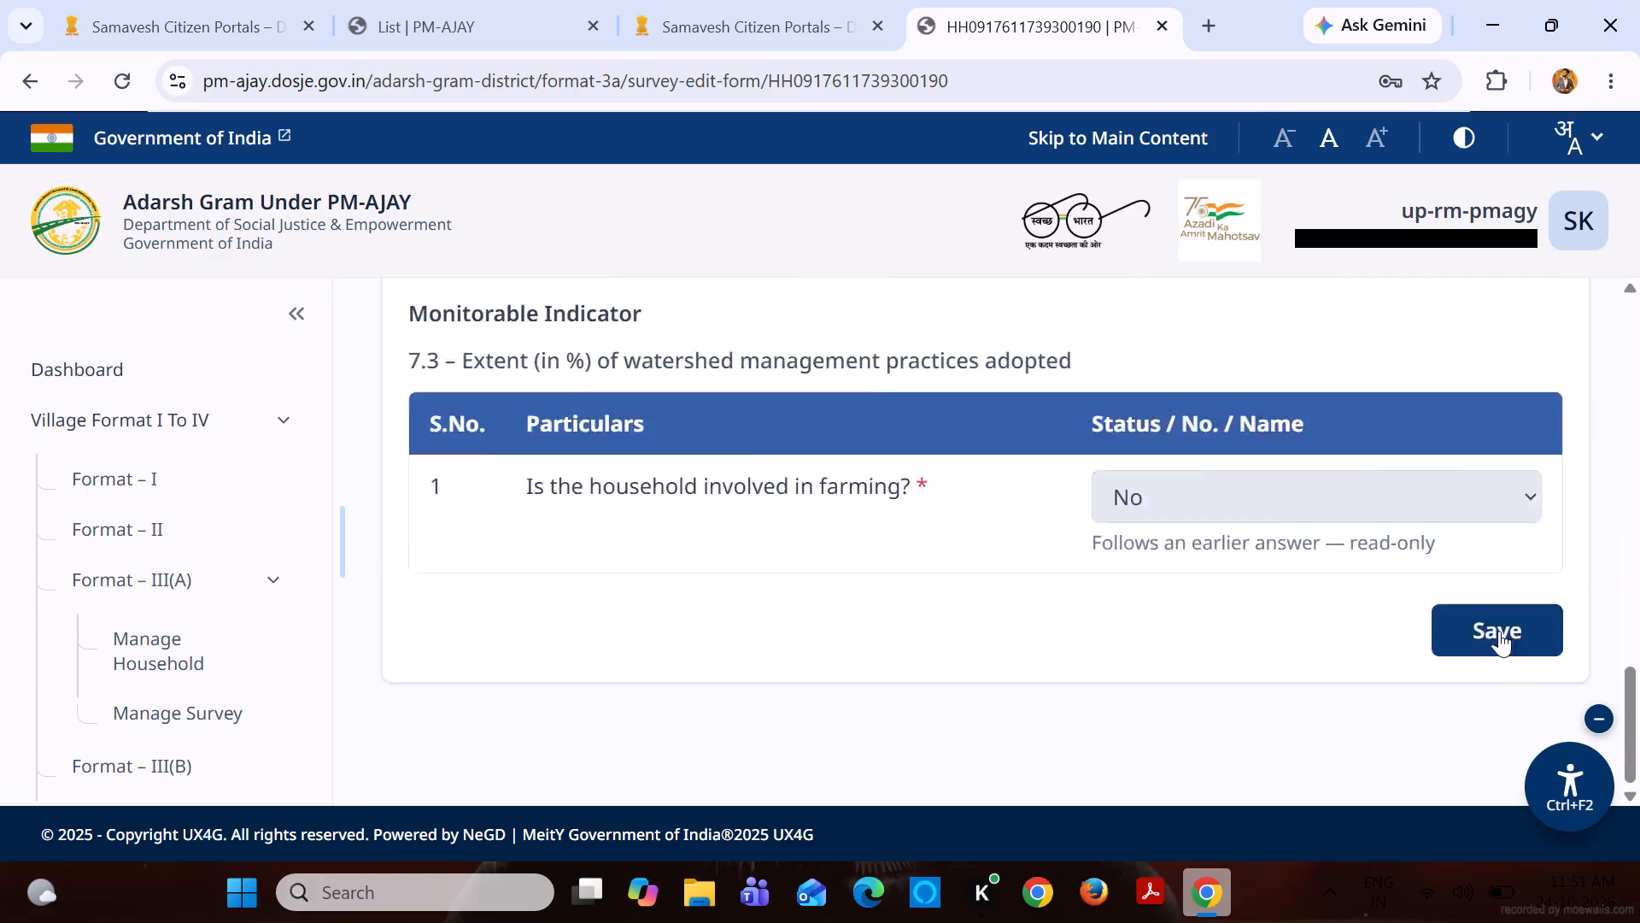
scroll(1287, 517, "up", 8)
left_click(1467, 364)
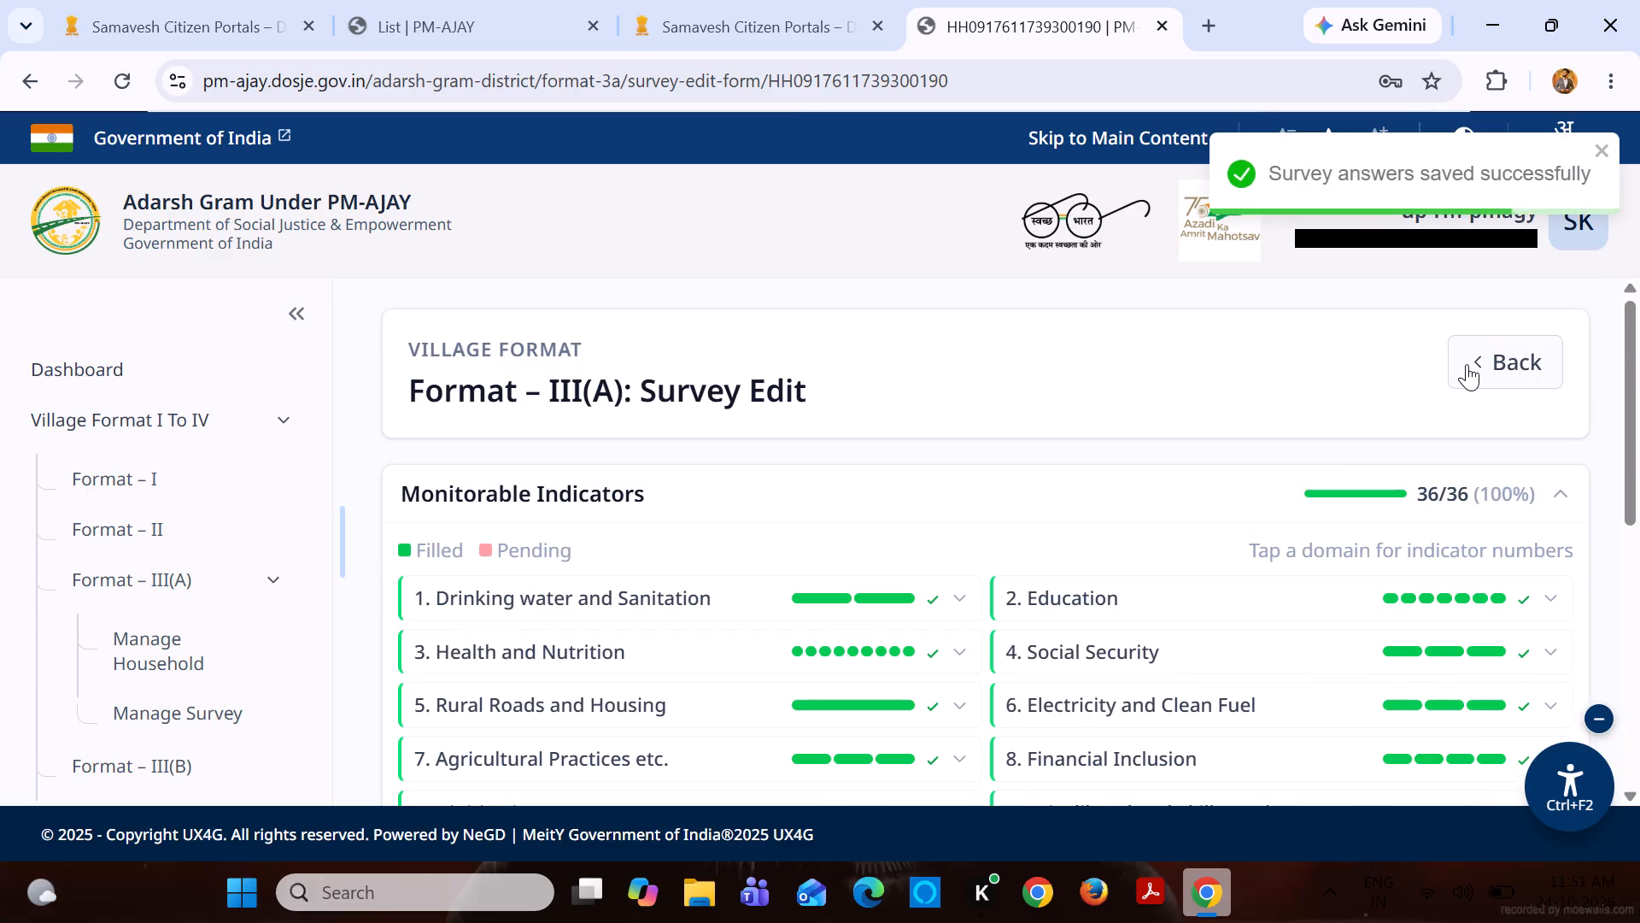
Find house 77 in Bhaunakpur's Manage Survey household list and open its survey for editing.
scroll(1341, 547, "down", 6)
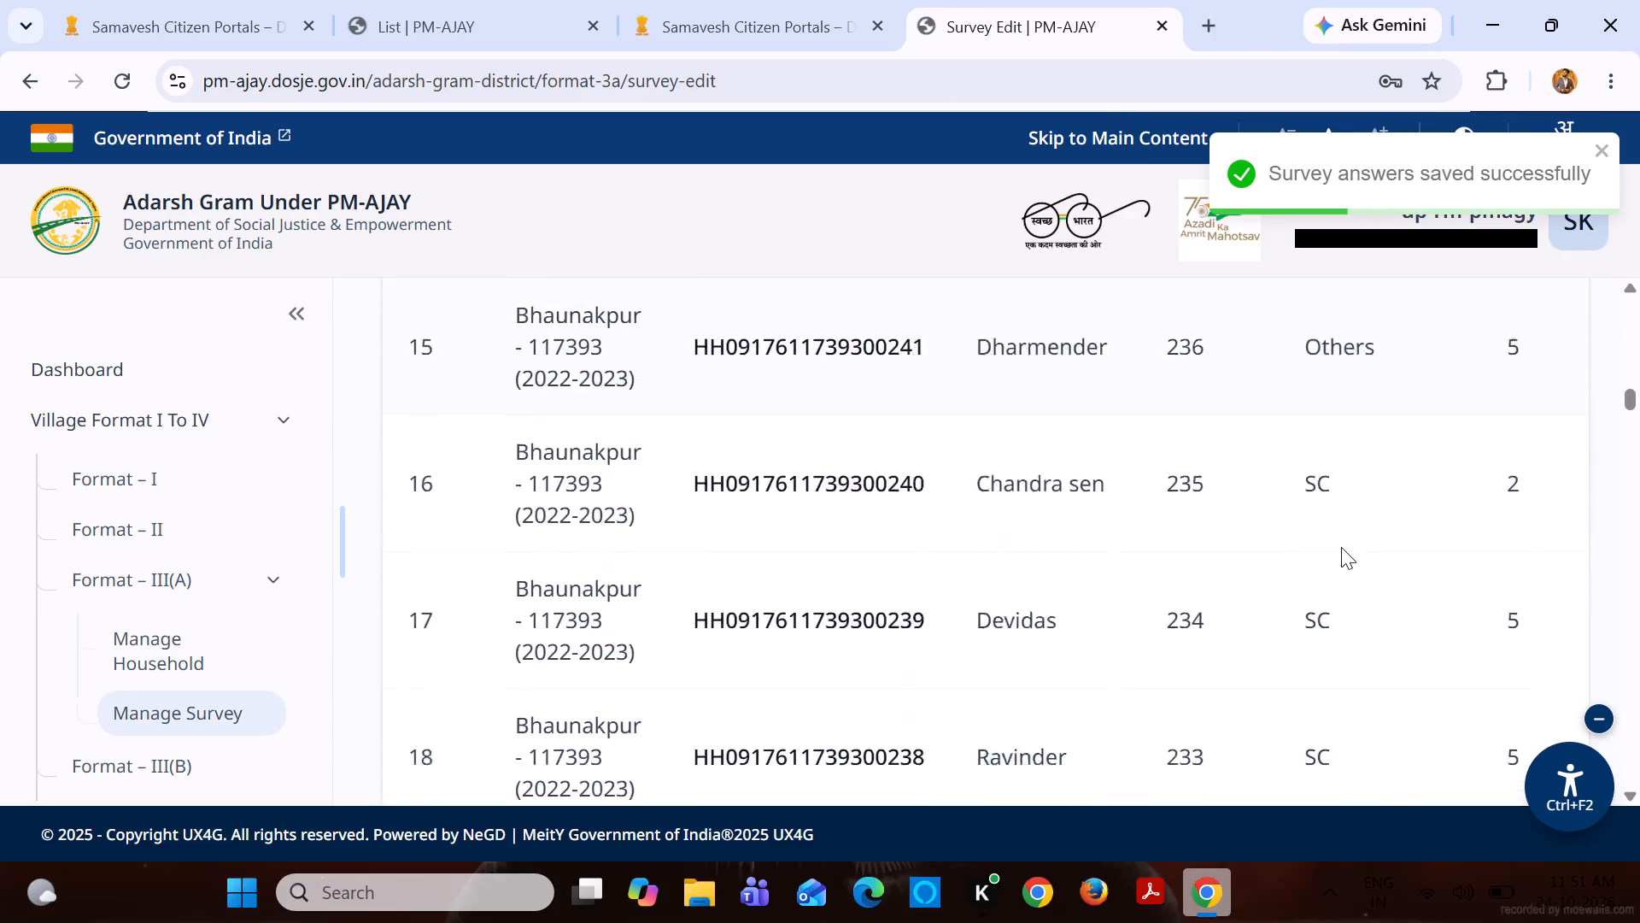
scroll(1341, 547, "down", 12)
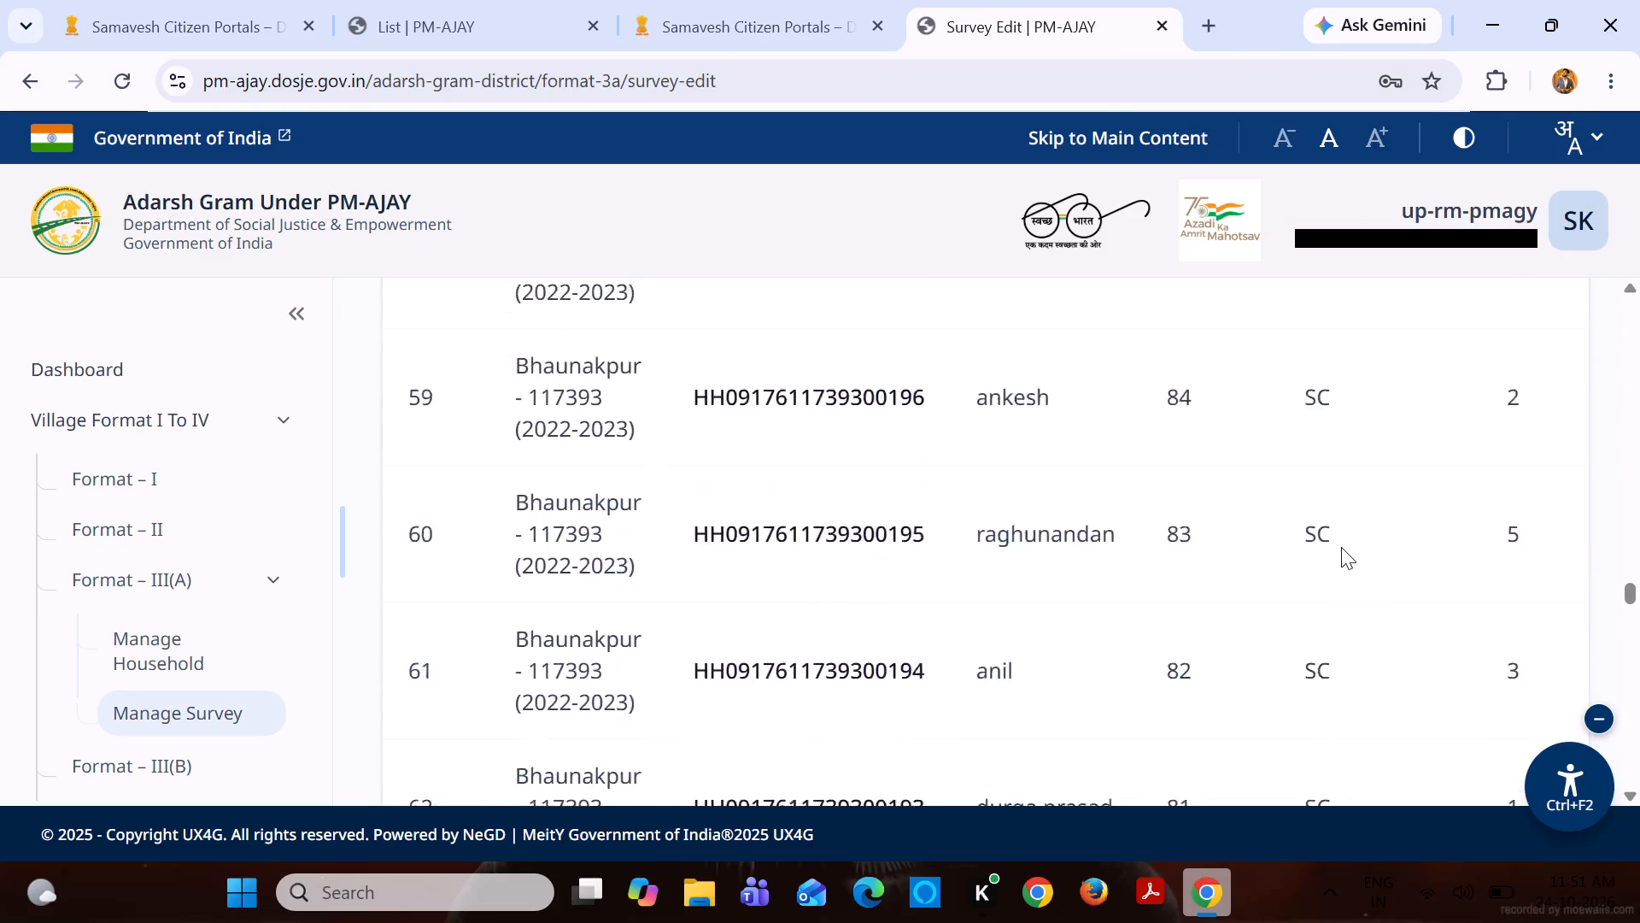
scroll(1341, 547, "down", 7)
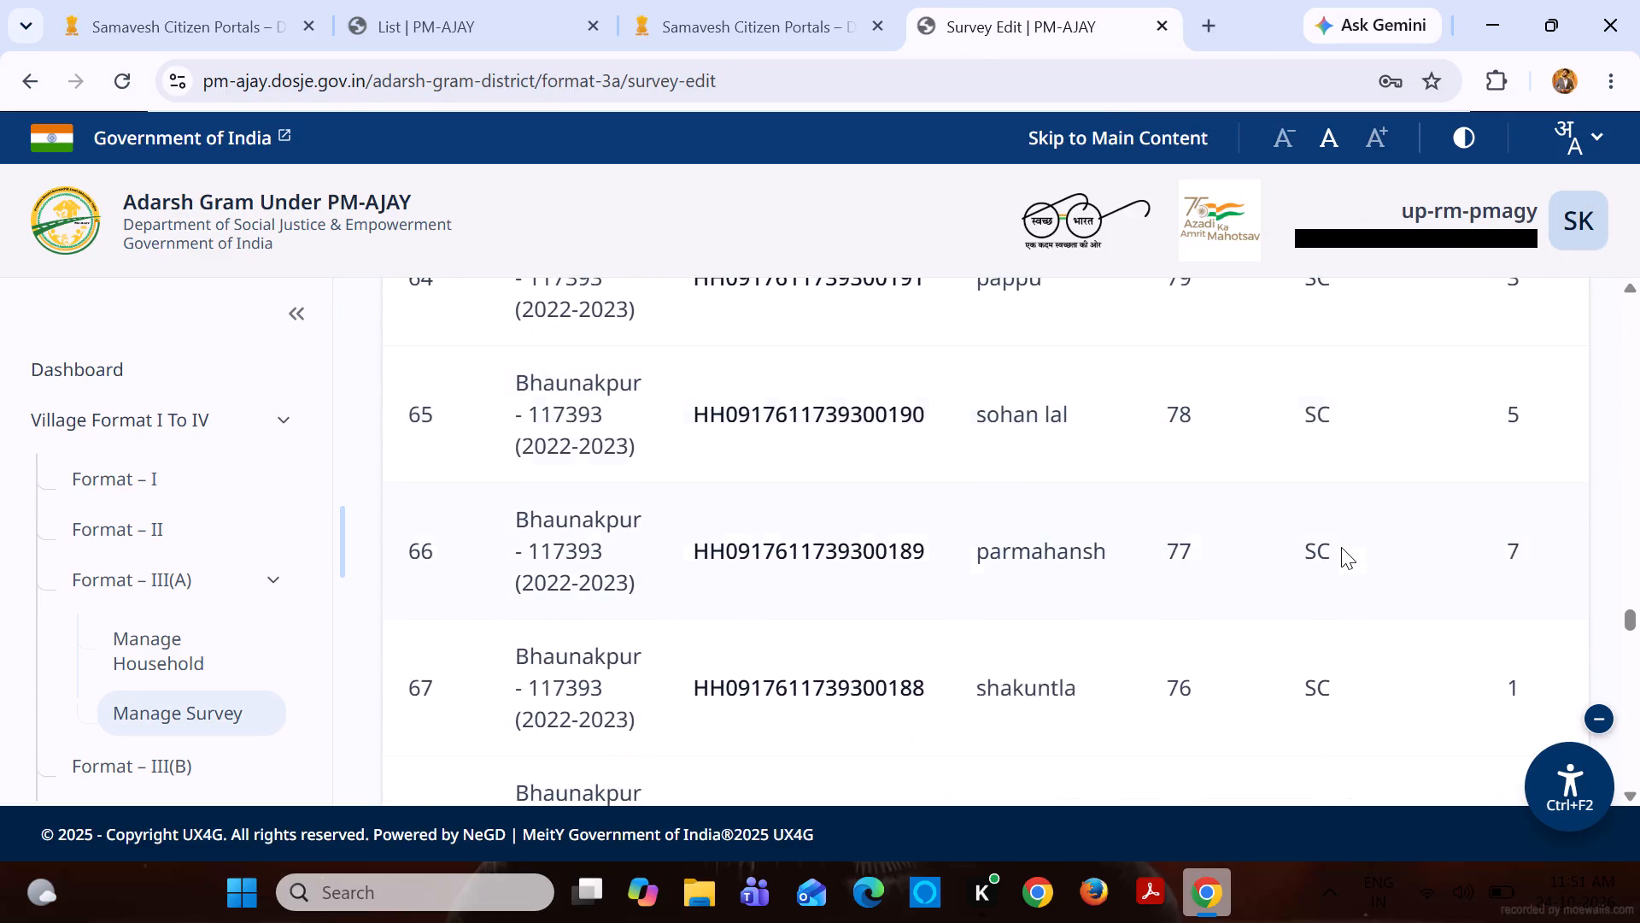
scroll(1341, 547, "left", 6)
left_click(1526, 547)
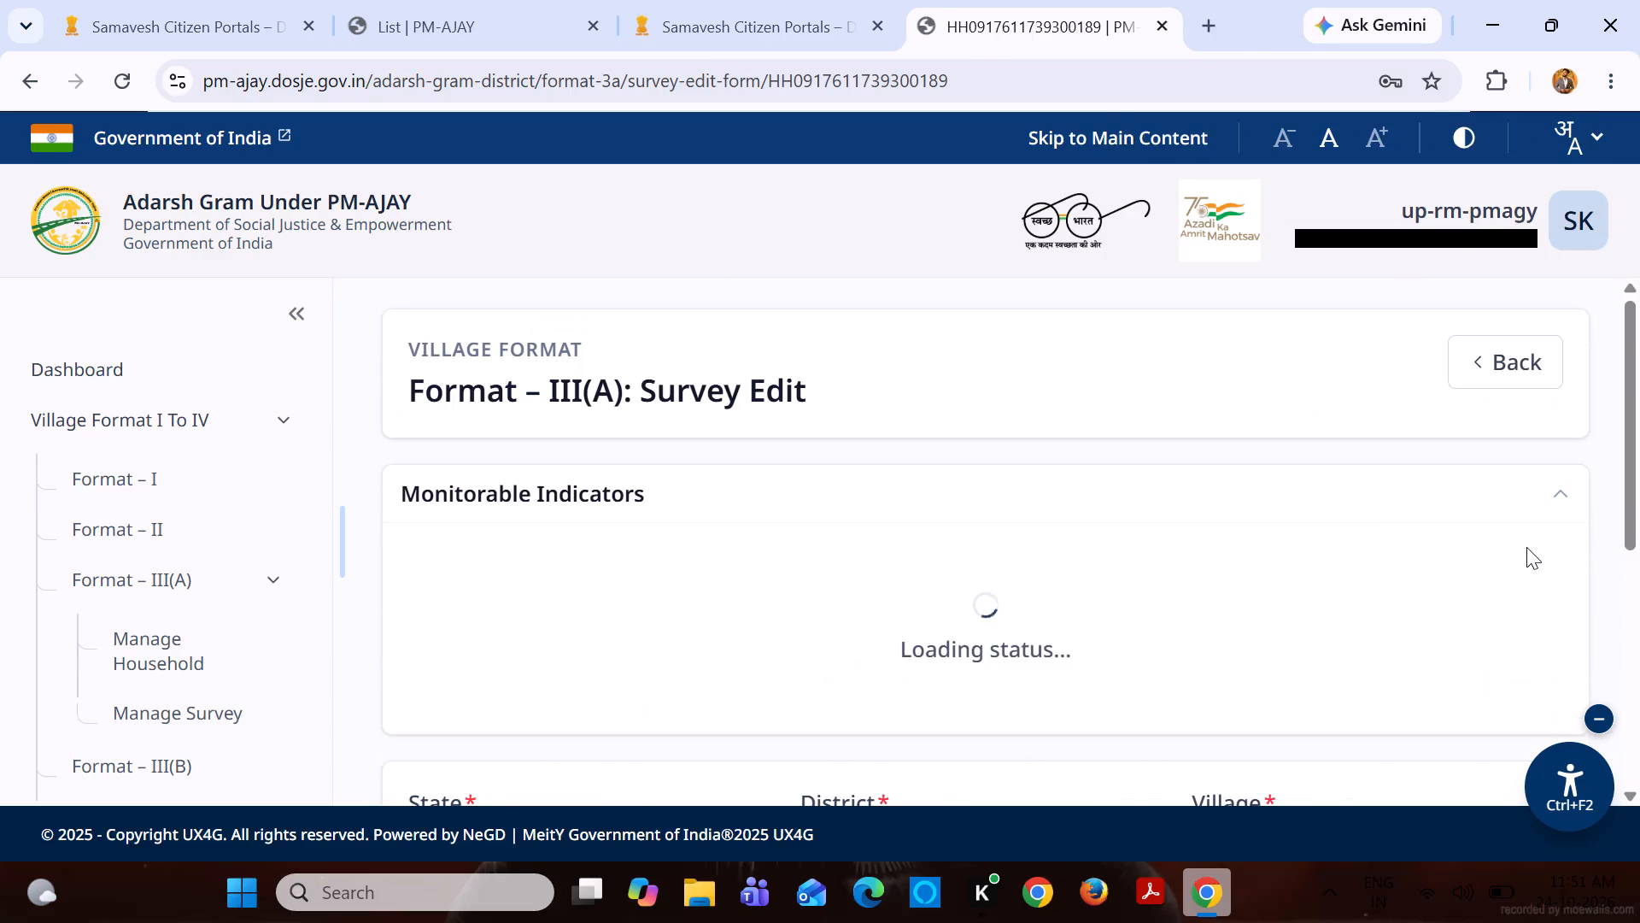
In house 77's survey, answer No to household involvement in farming under domain 7, indicator 7.1, save and return to the list.
scroll(1321, 560, "down", 7)
left_click(1174, 599)
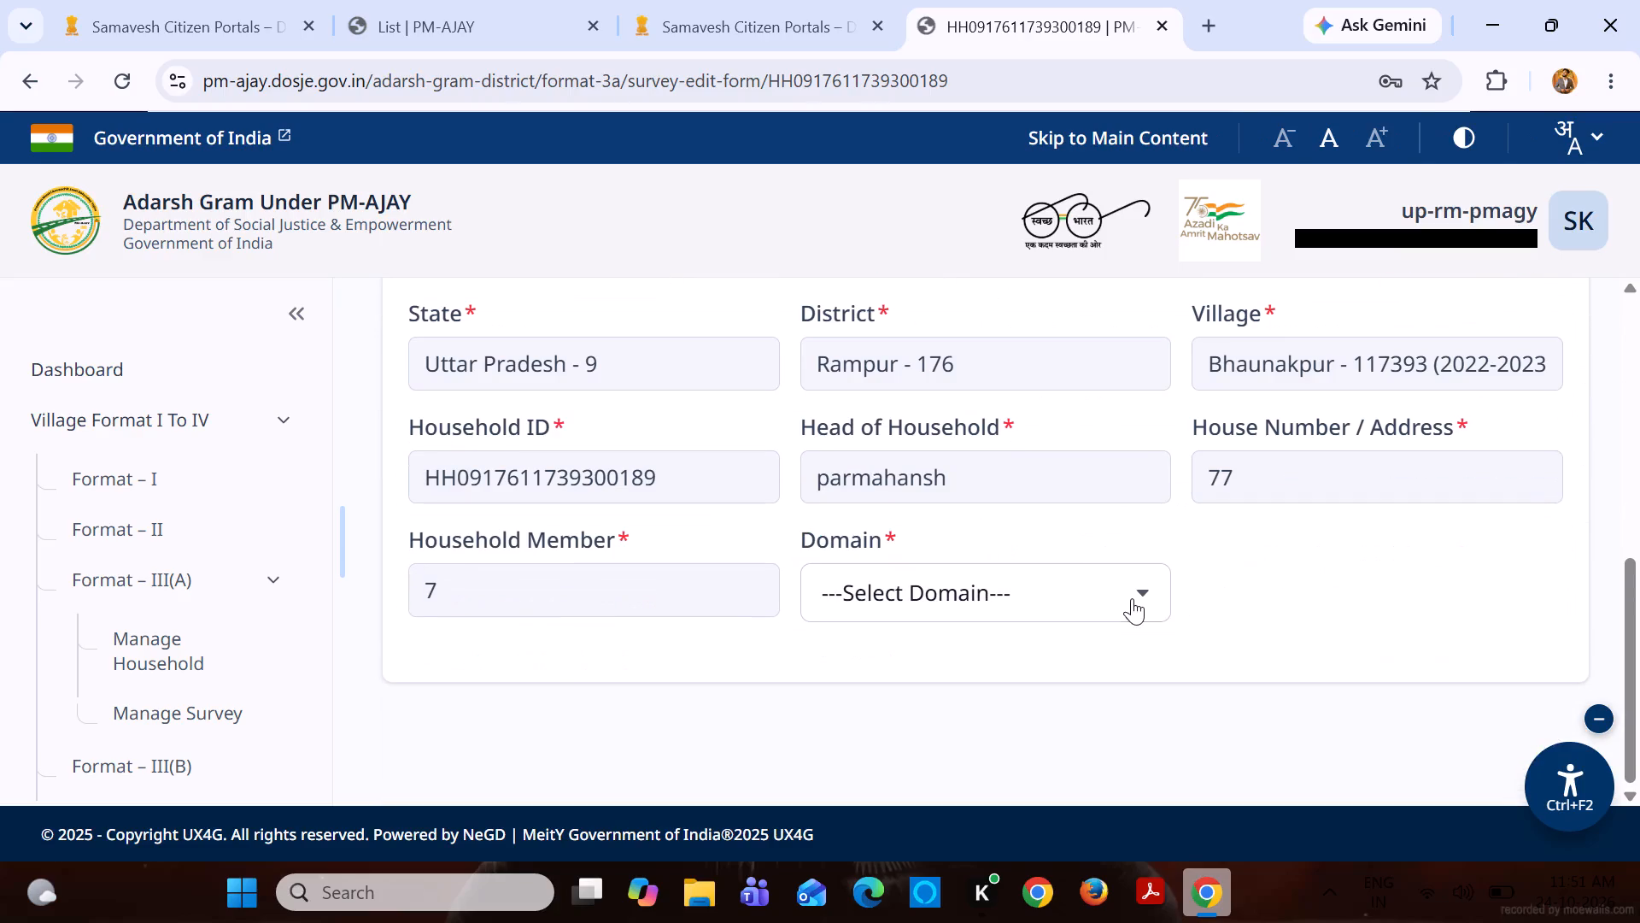
left_click(1128, 598)
scroll(1086, 431, "down", 1)
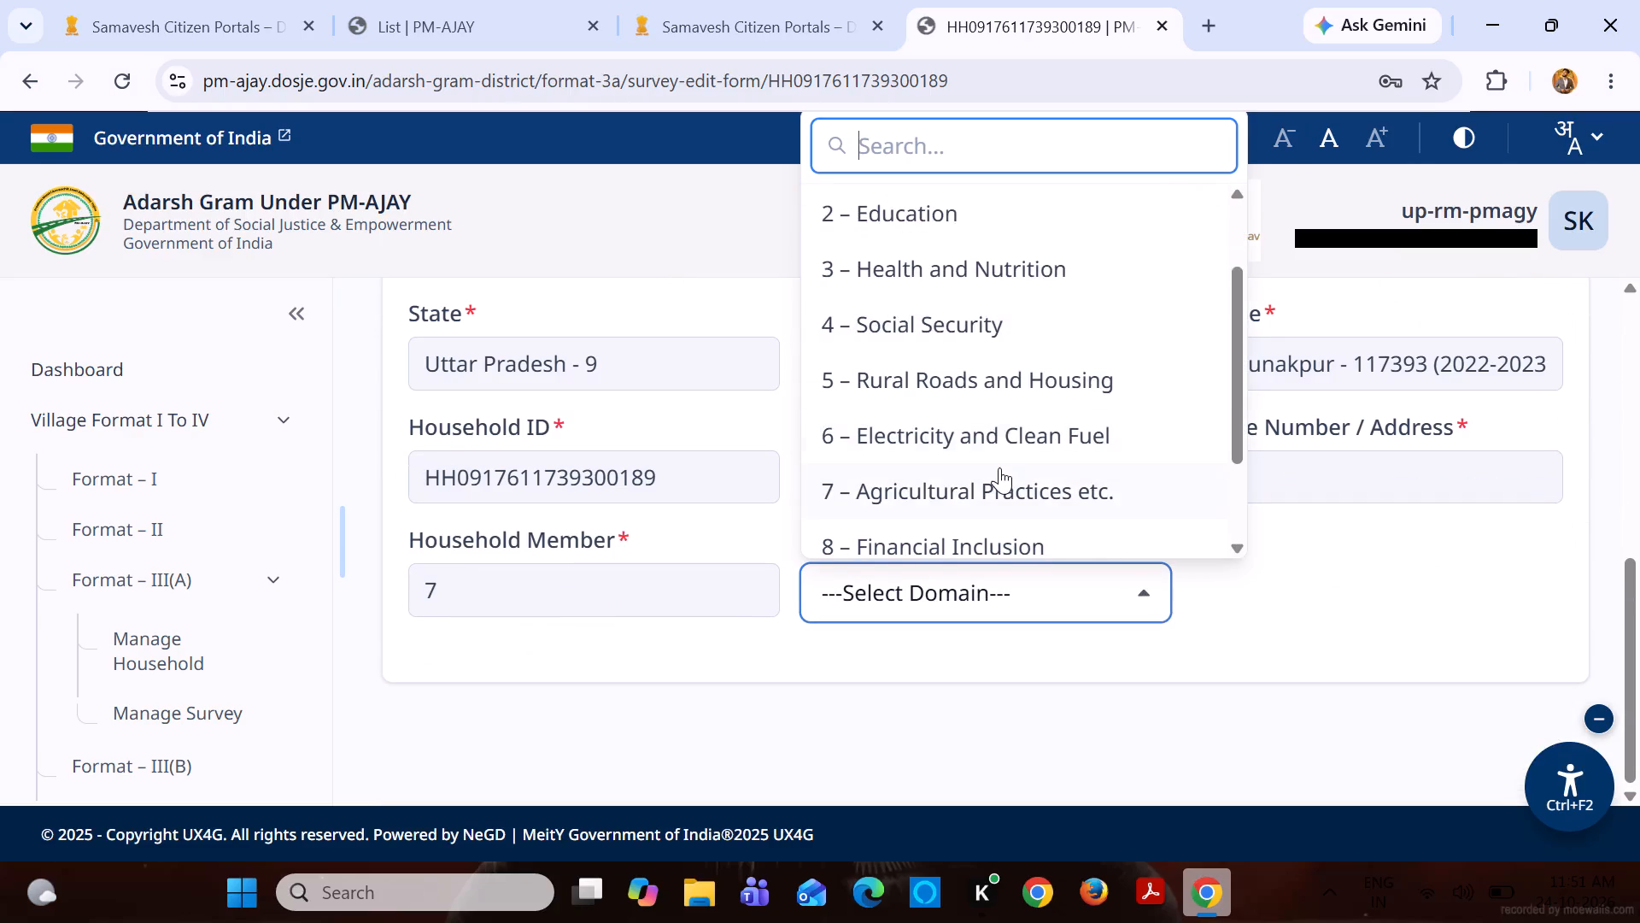
left_click(999, 467)
scroll(1239, 560, "down", 3)
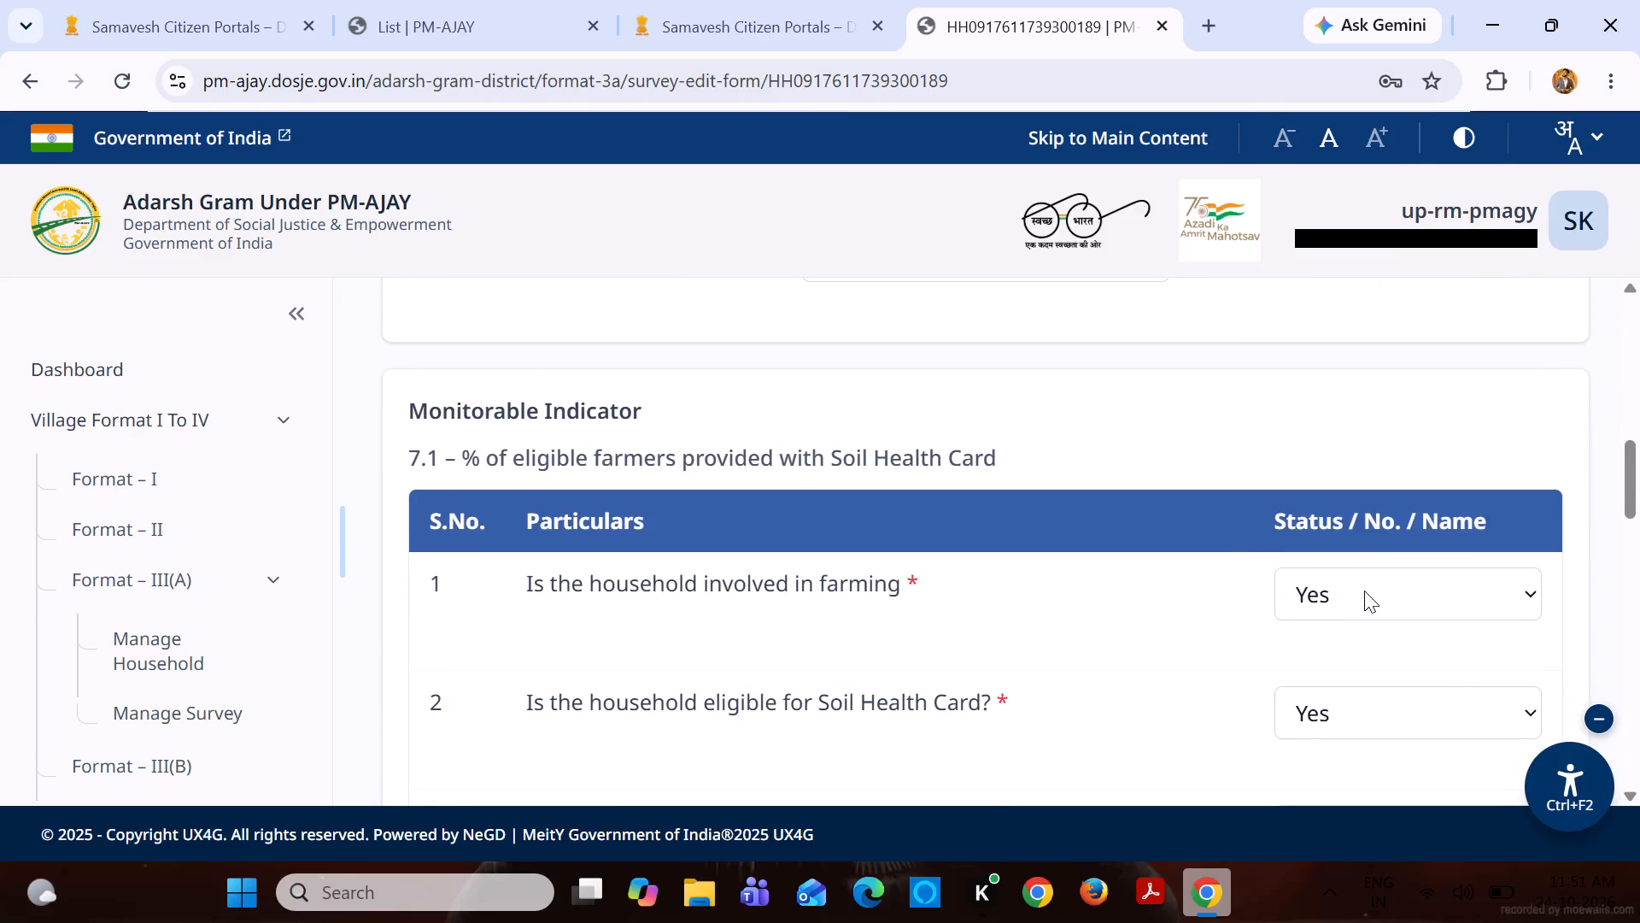
left_click_drag(1364, 591, 1319, 709)
left_click(1319, 709)
scroll(1319, 709, "down", 5)
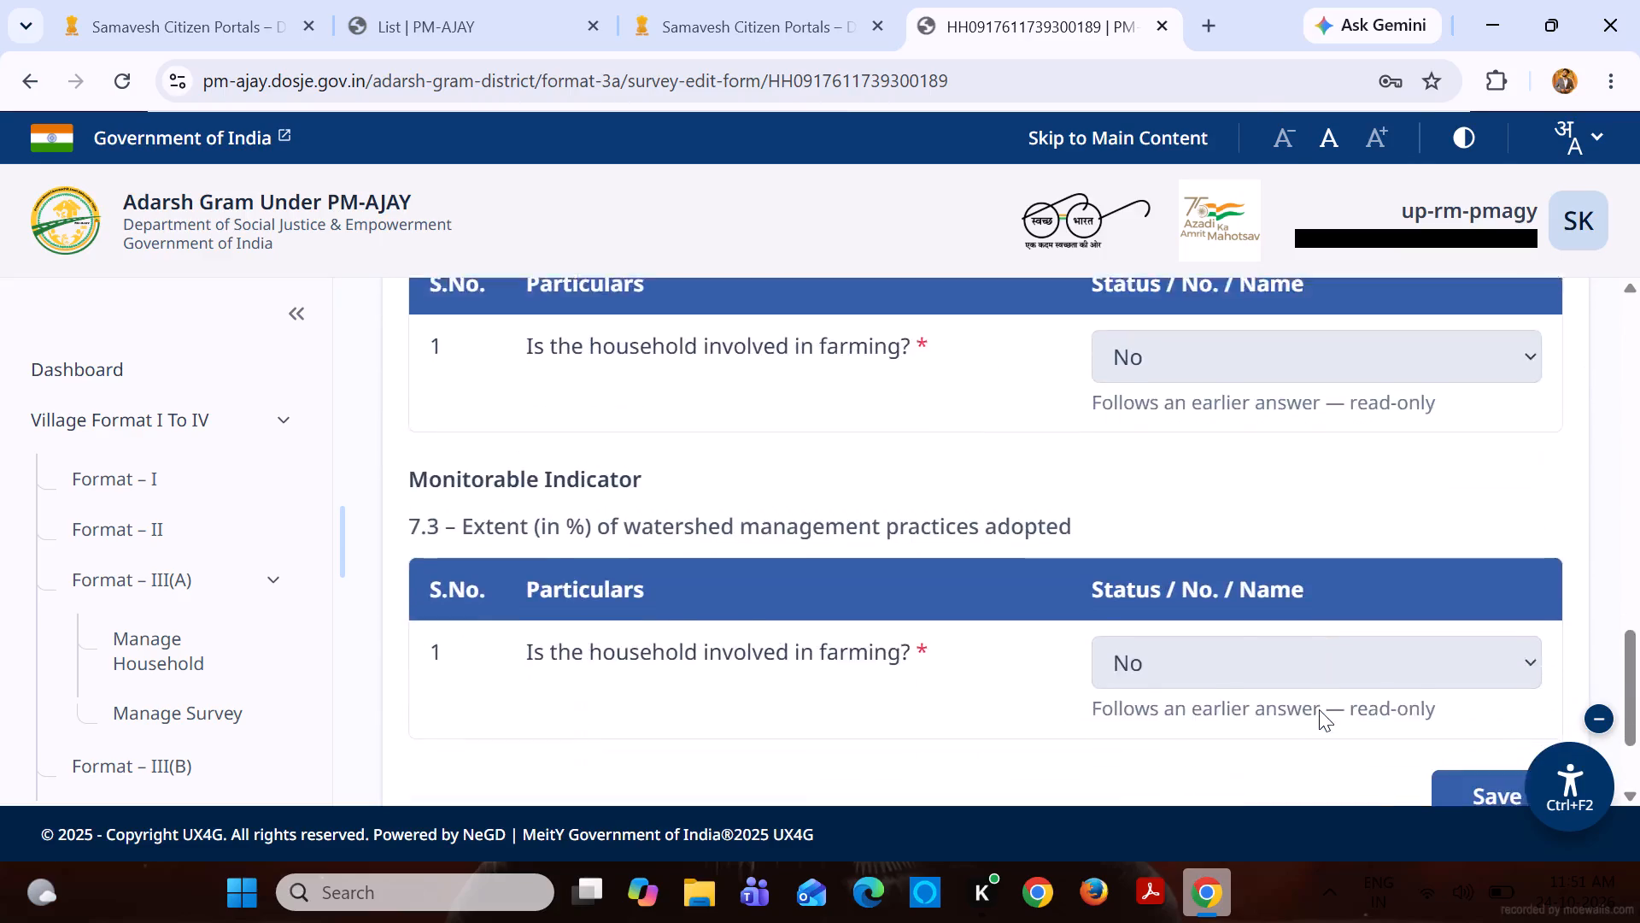
scroll(1319, 709, "down", 3)
left_click(1501, 642)
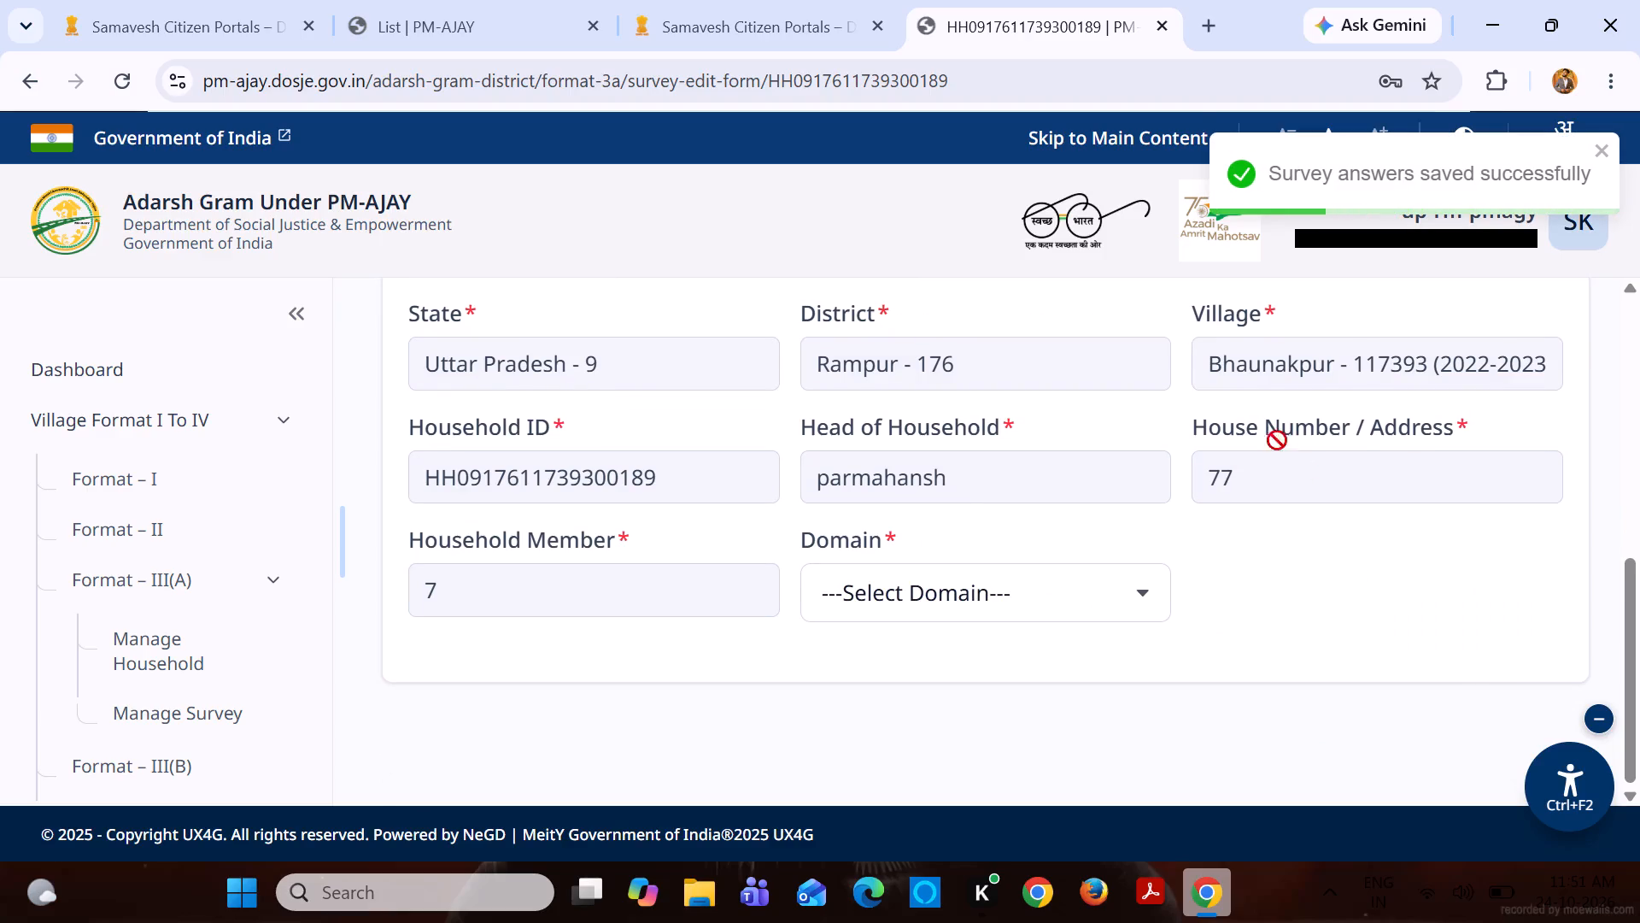
scroll(1247, 414, "up", 6)
left_click(1507, 350)
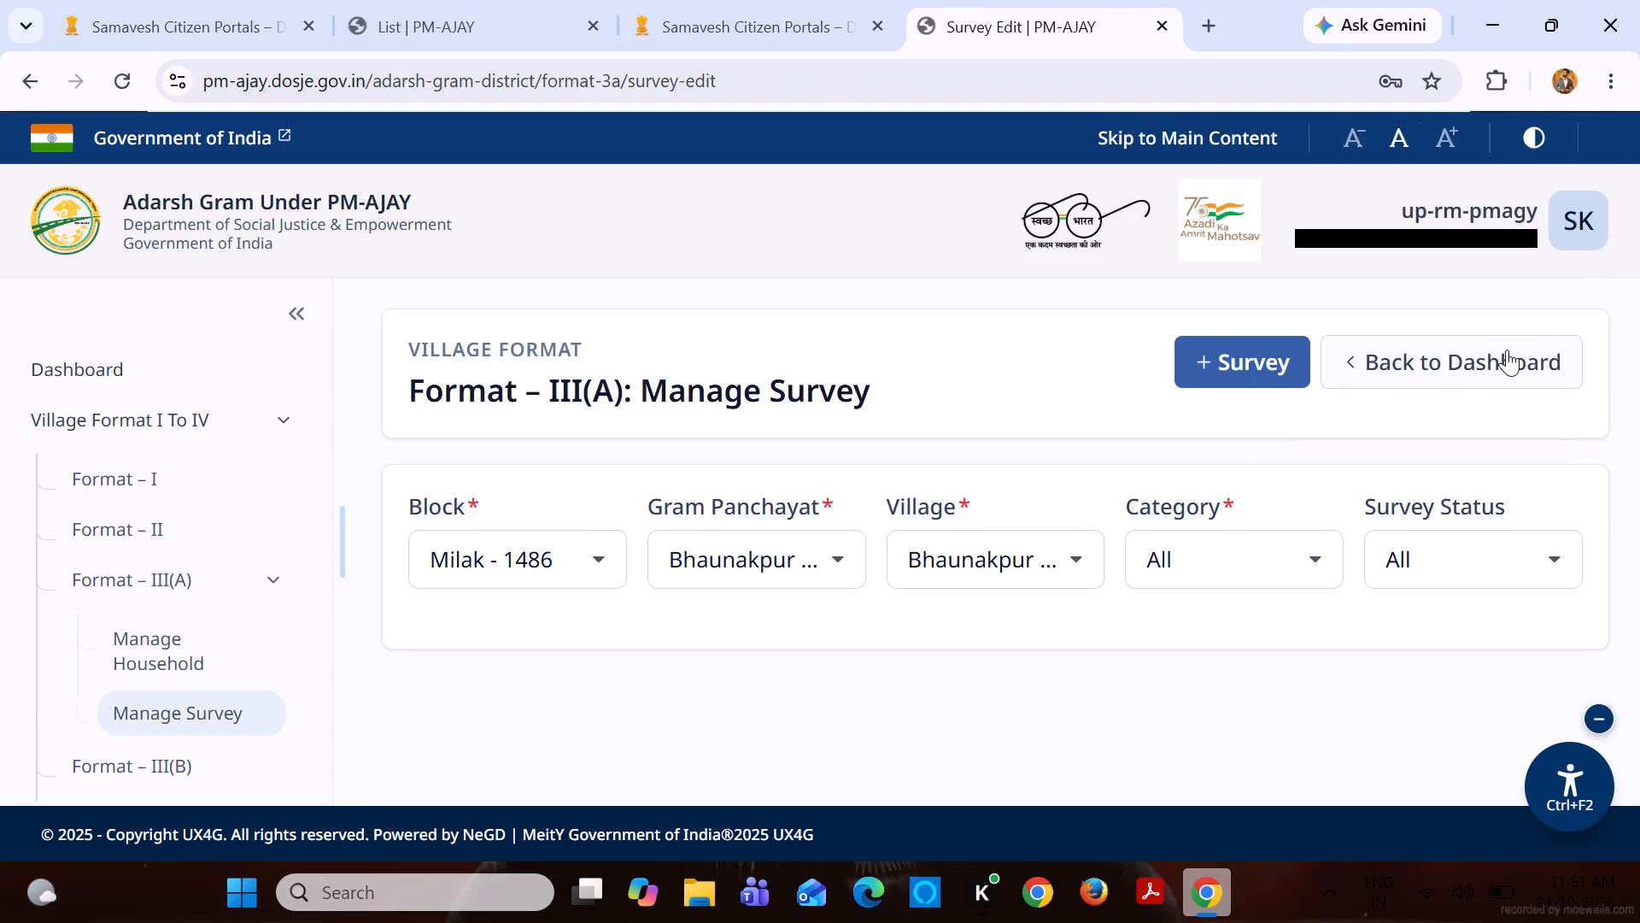
Find house 75 in Bhaunakpur's Manage Survey household list and open its survey for editing.
scroll(1383, 497, "down", 6)
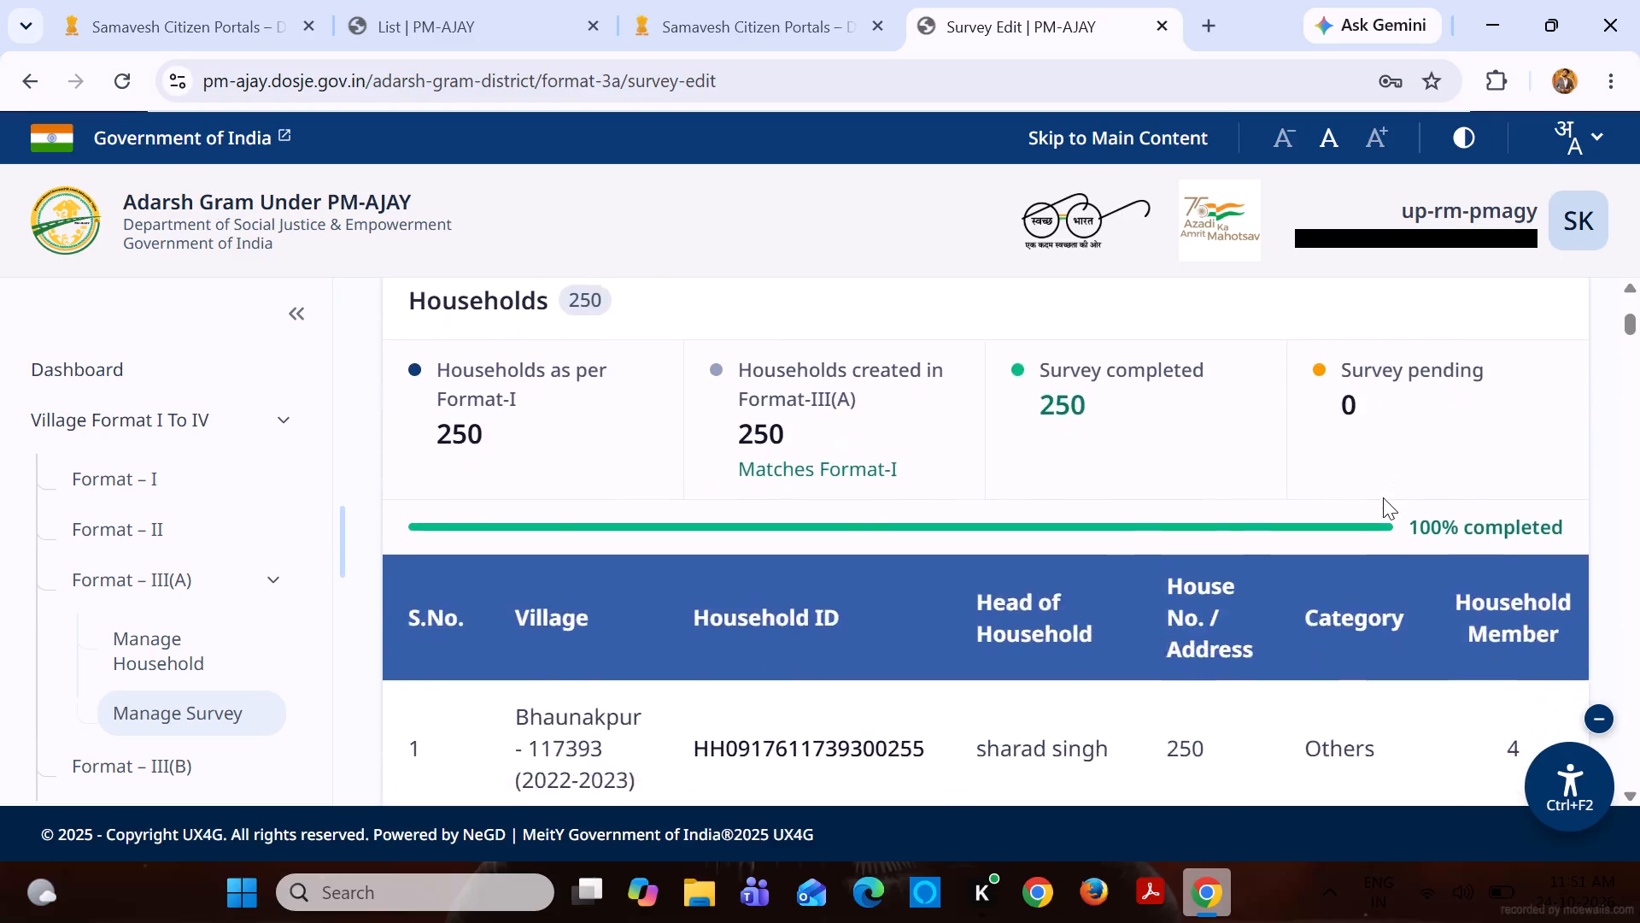
scroll(1383, 497, "down", 11)
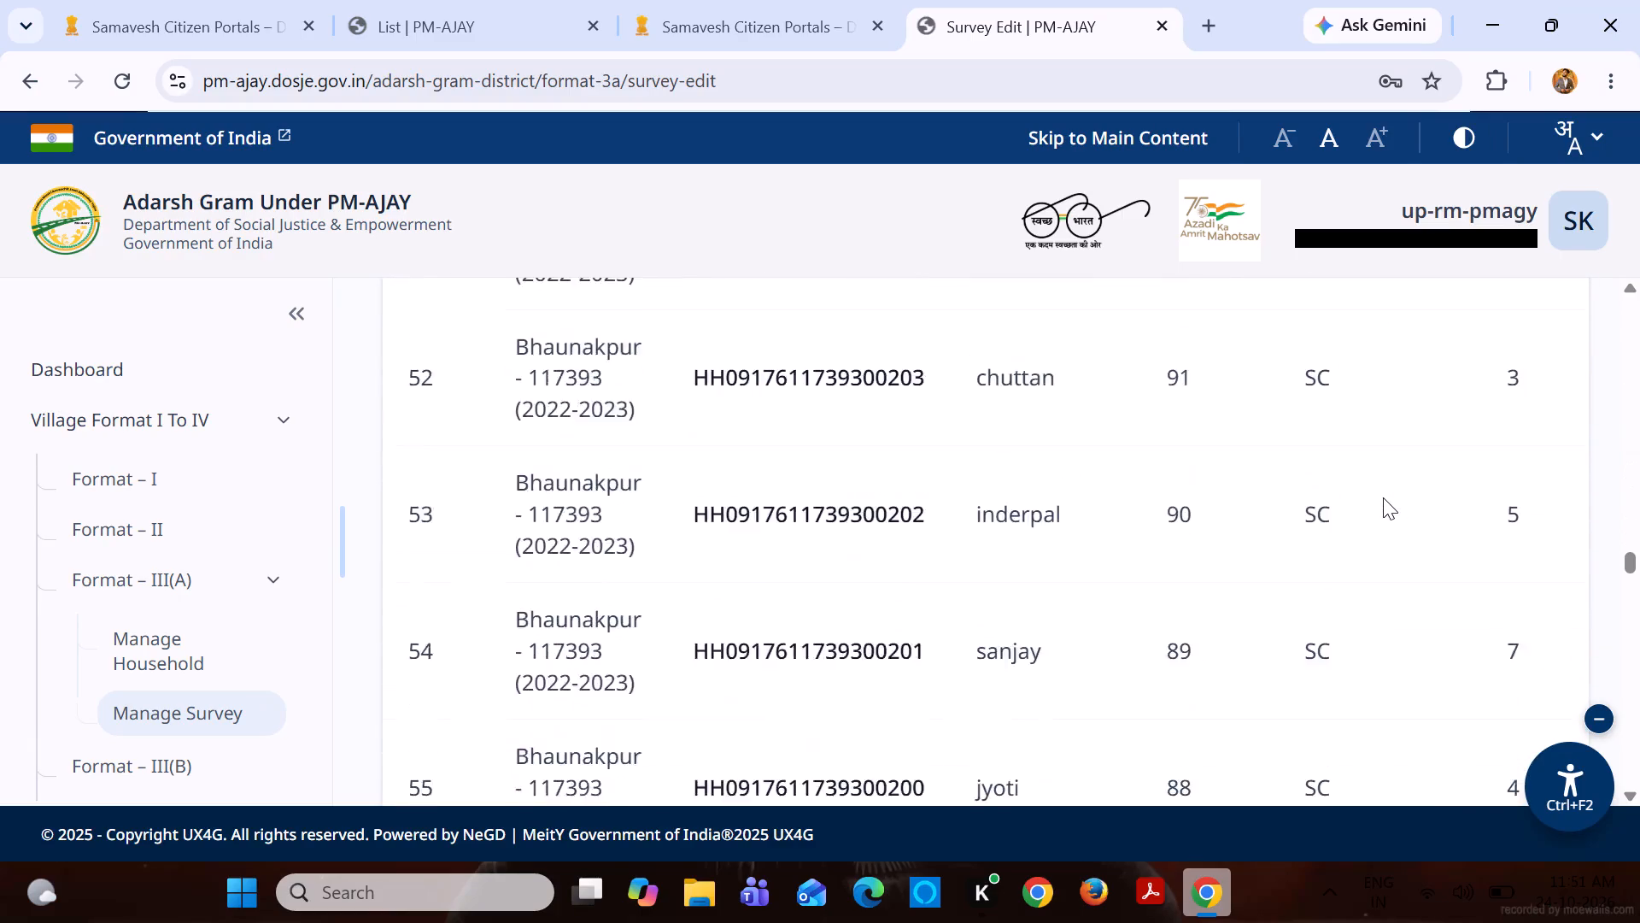
scroll(1383, 497, "down", 9)
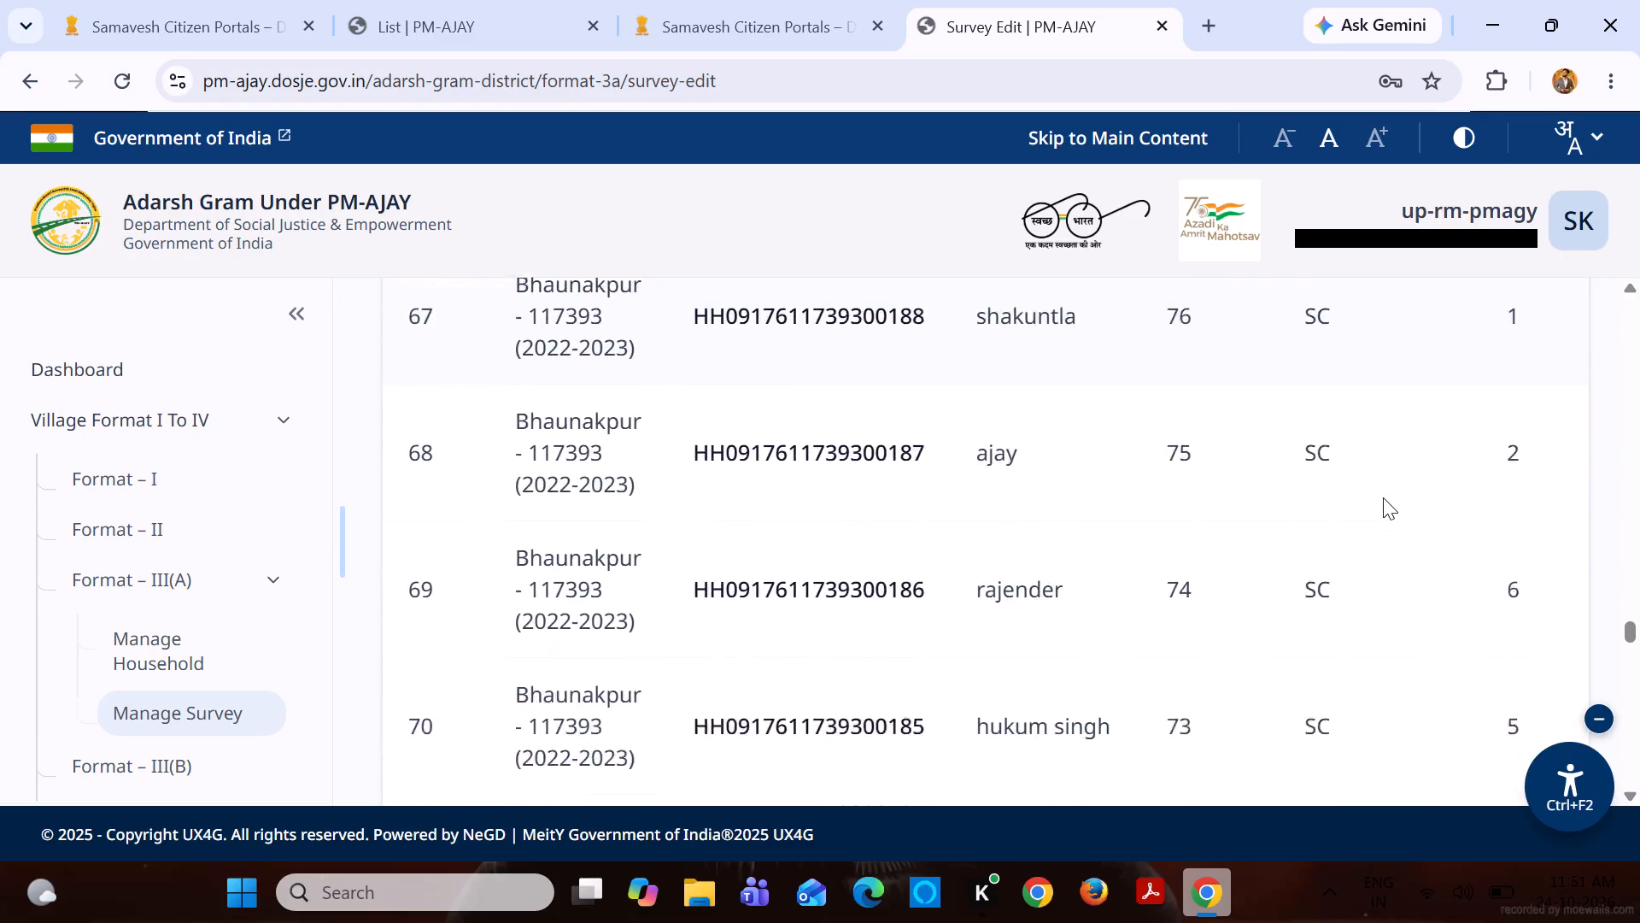
scroll(1383, 497, "down", 1)
scroll(1383, 497, "left", 6)
left_click(1523, 418)
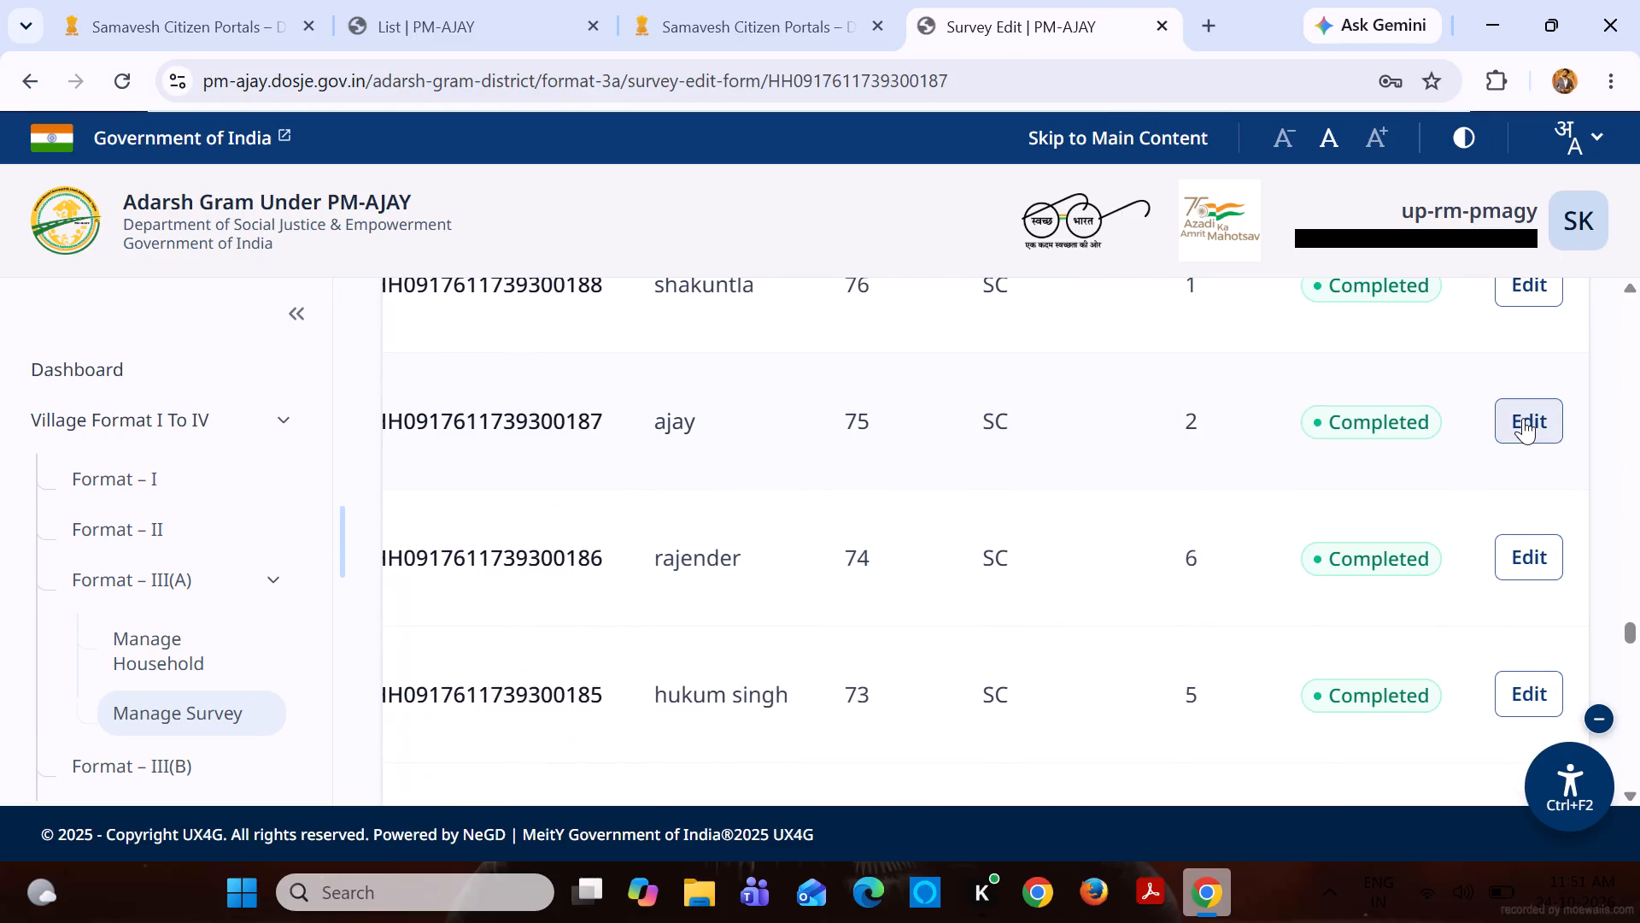
In house 75's survey, answer No to household involvement in farming under domain 7, indicator 7.1, save and return to the list.
scroll(1418, 526, "down", 9)
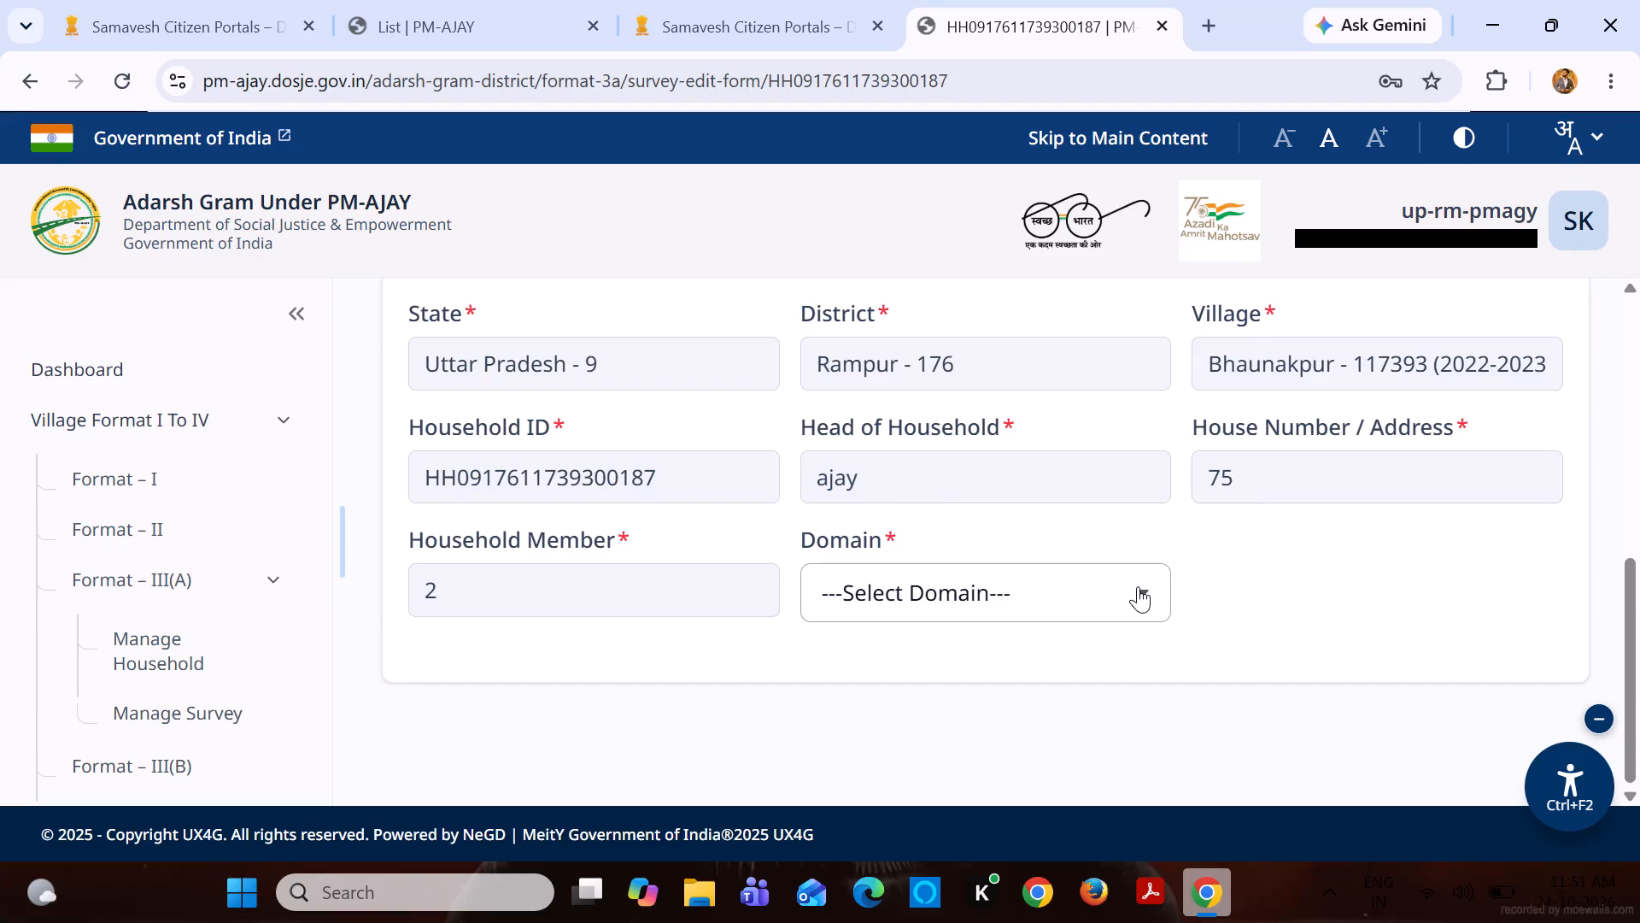
left_click(1138, 586)
scroll(1107, 423, "down", 1)
left_click(1009, 452)
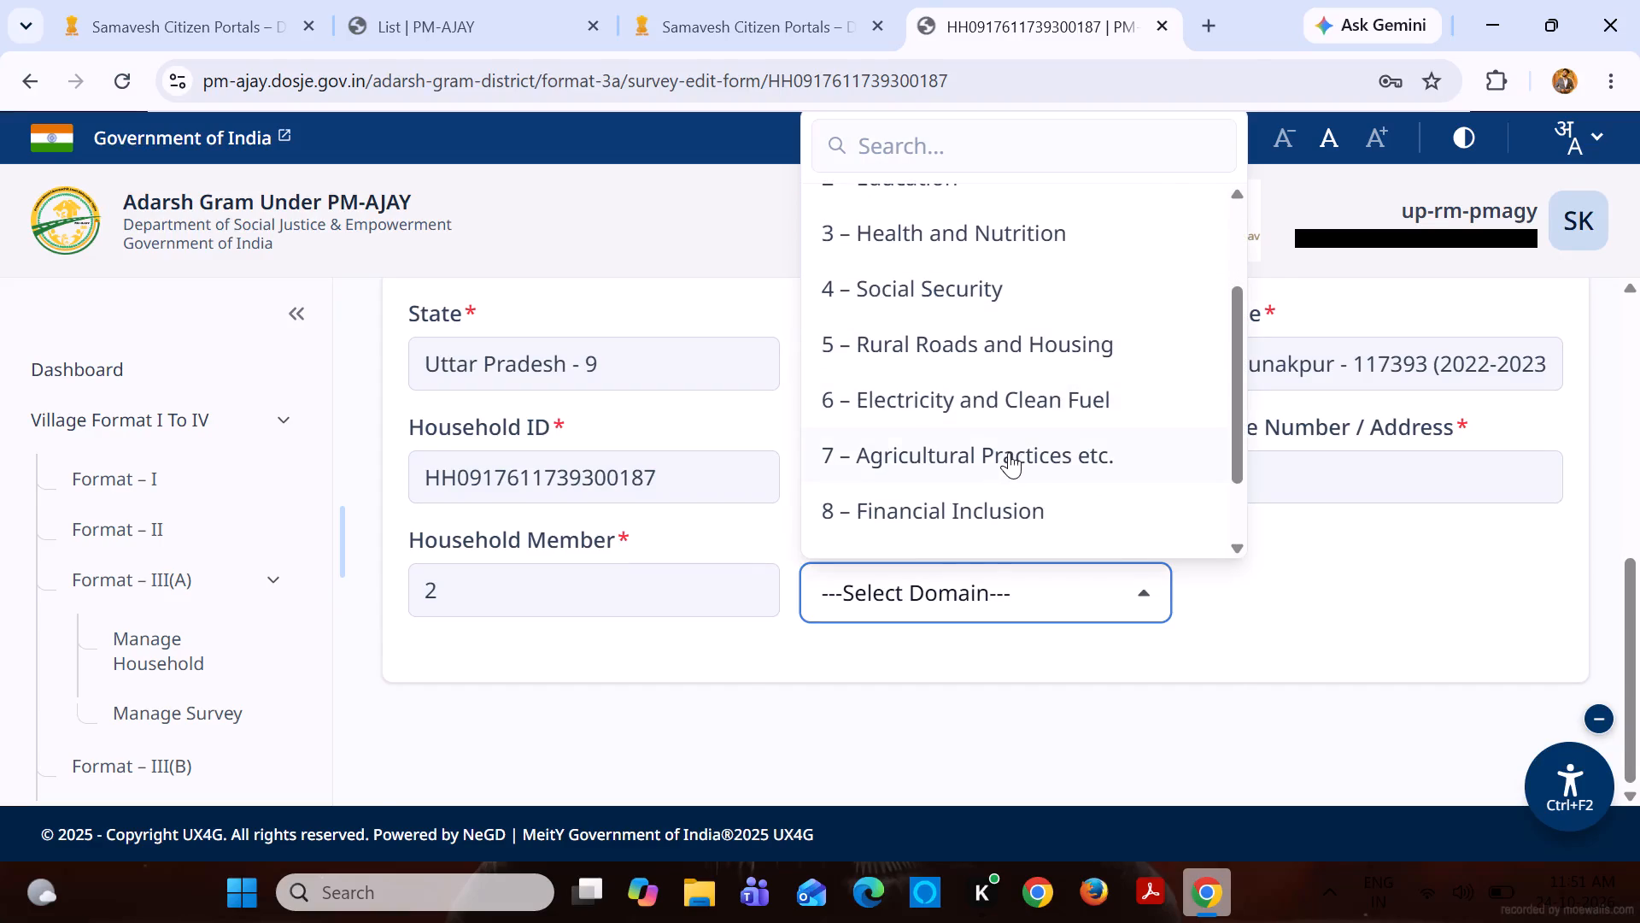
scroll(1260, 544, "down", 3)
left_click_drag(1423, 478, 1412, 490)
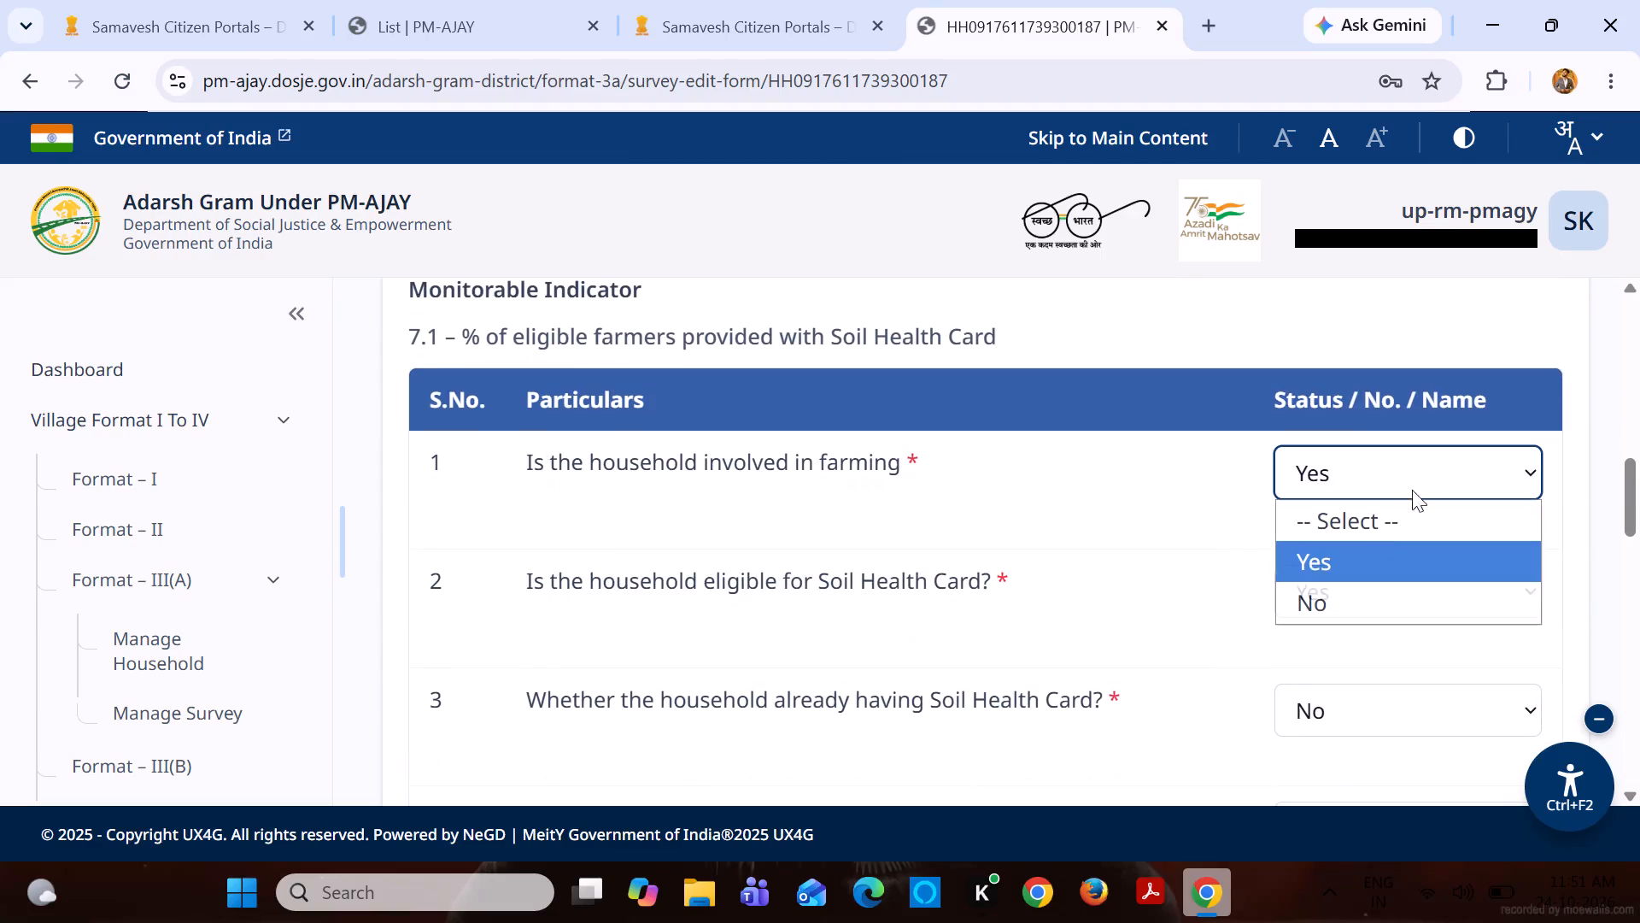
left_click_drag(1412, 490, 1320, 620)
left_click(1320, 620)
scroll(1320, 620, "down", 6)
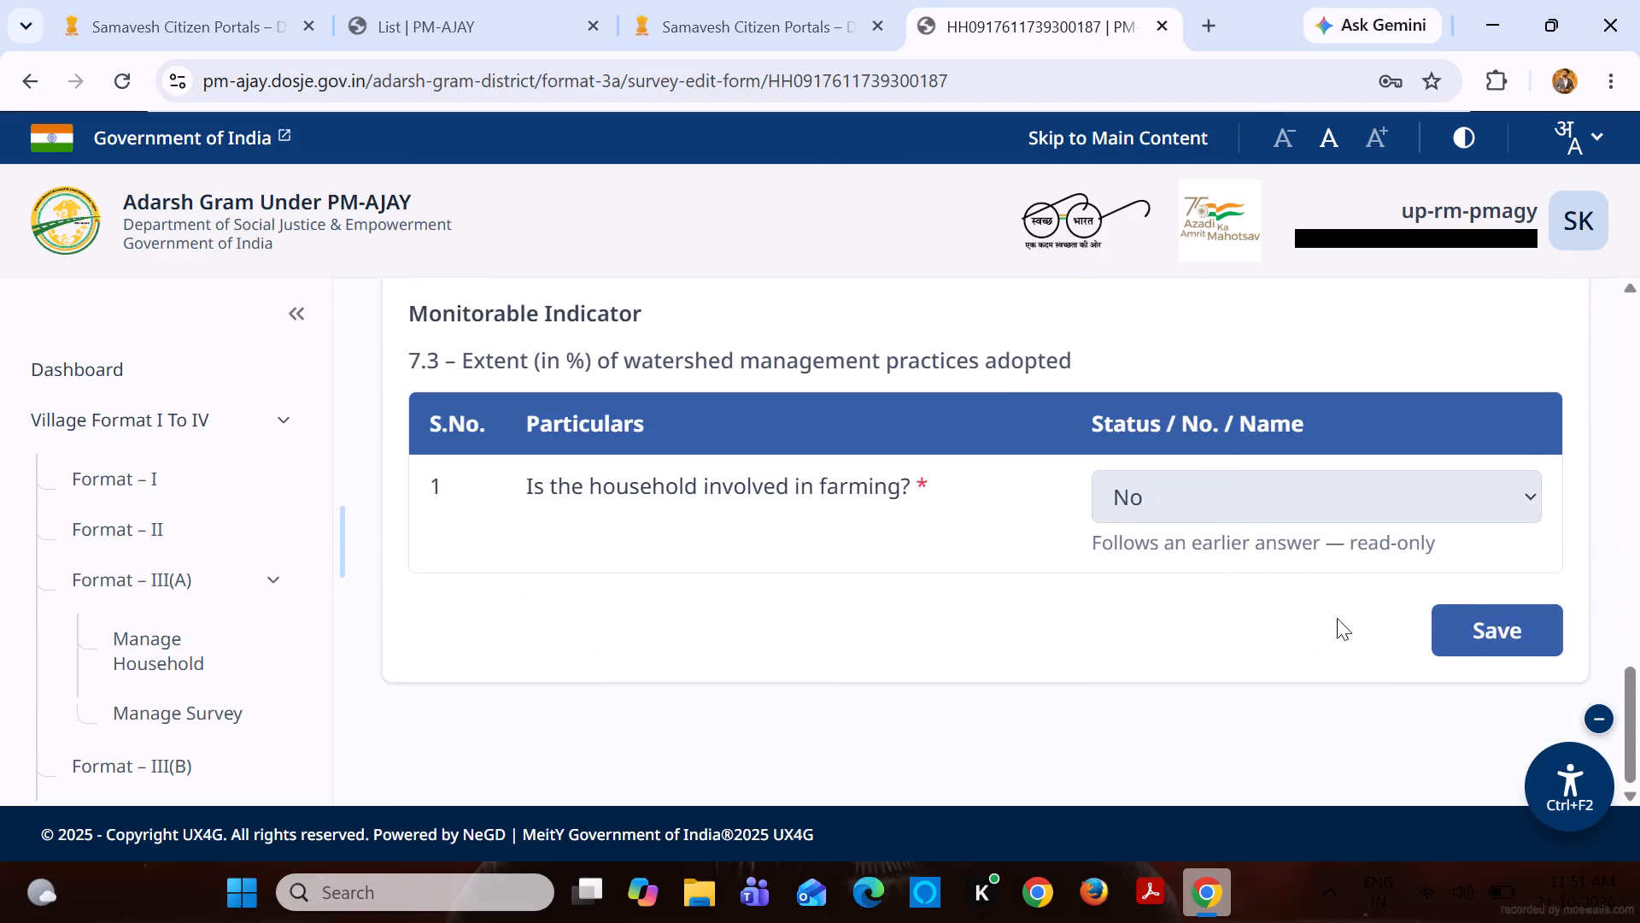
left_click(1488, 633)
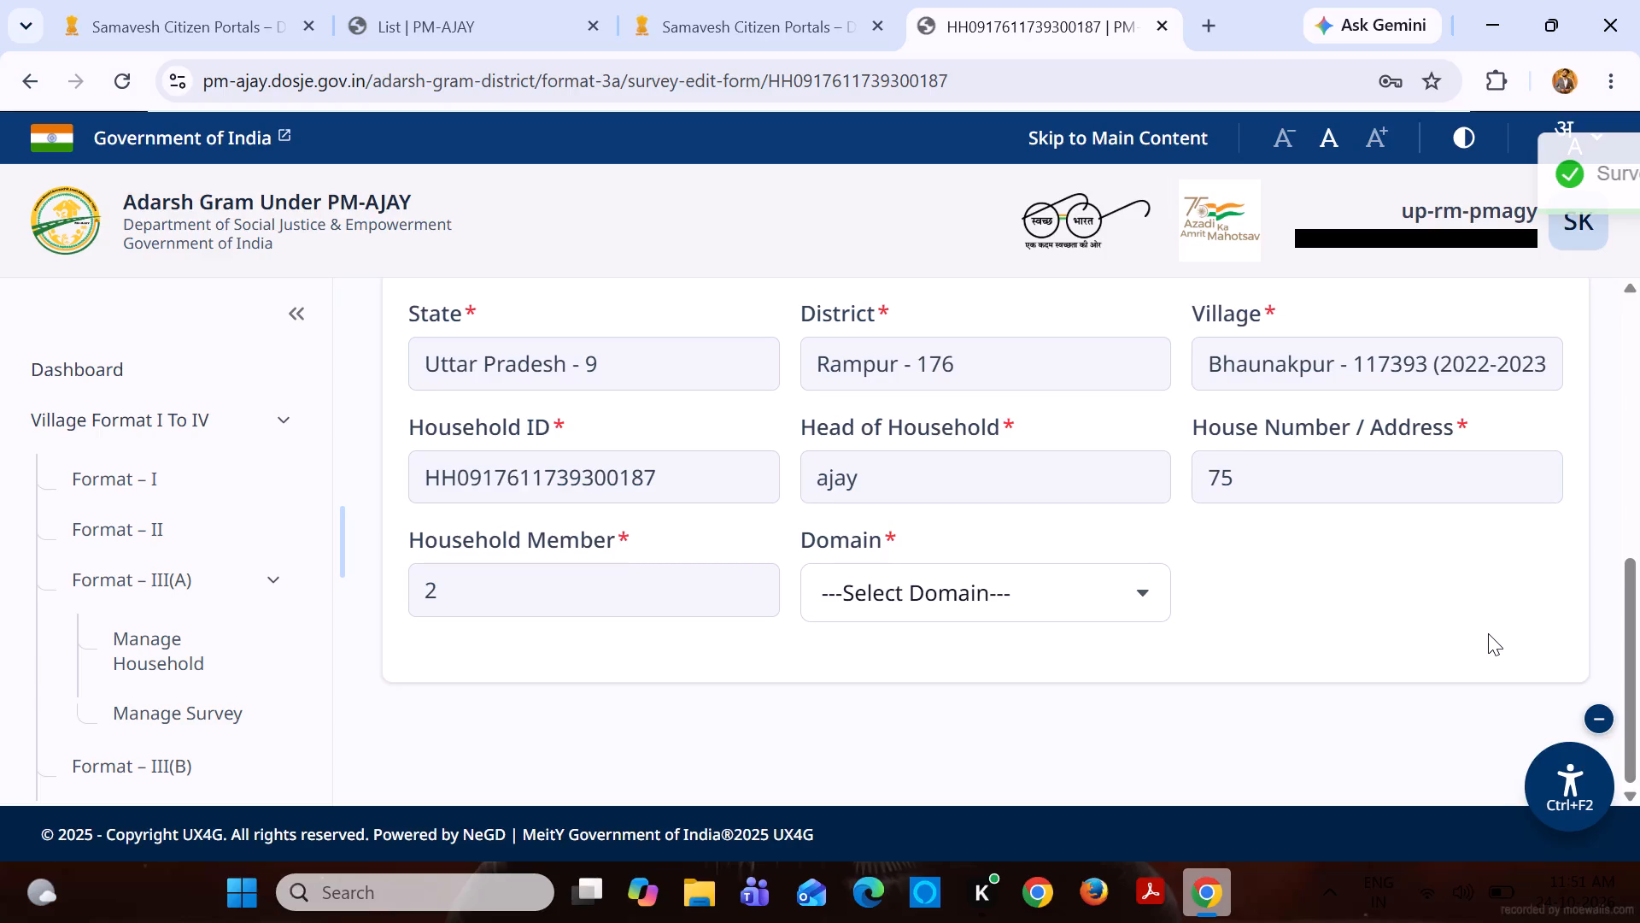
scroll(1488, 633, "up", 7)
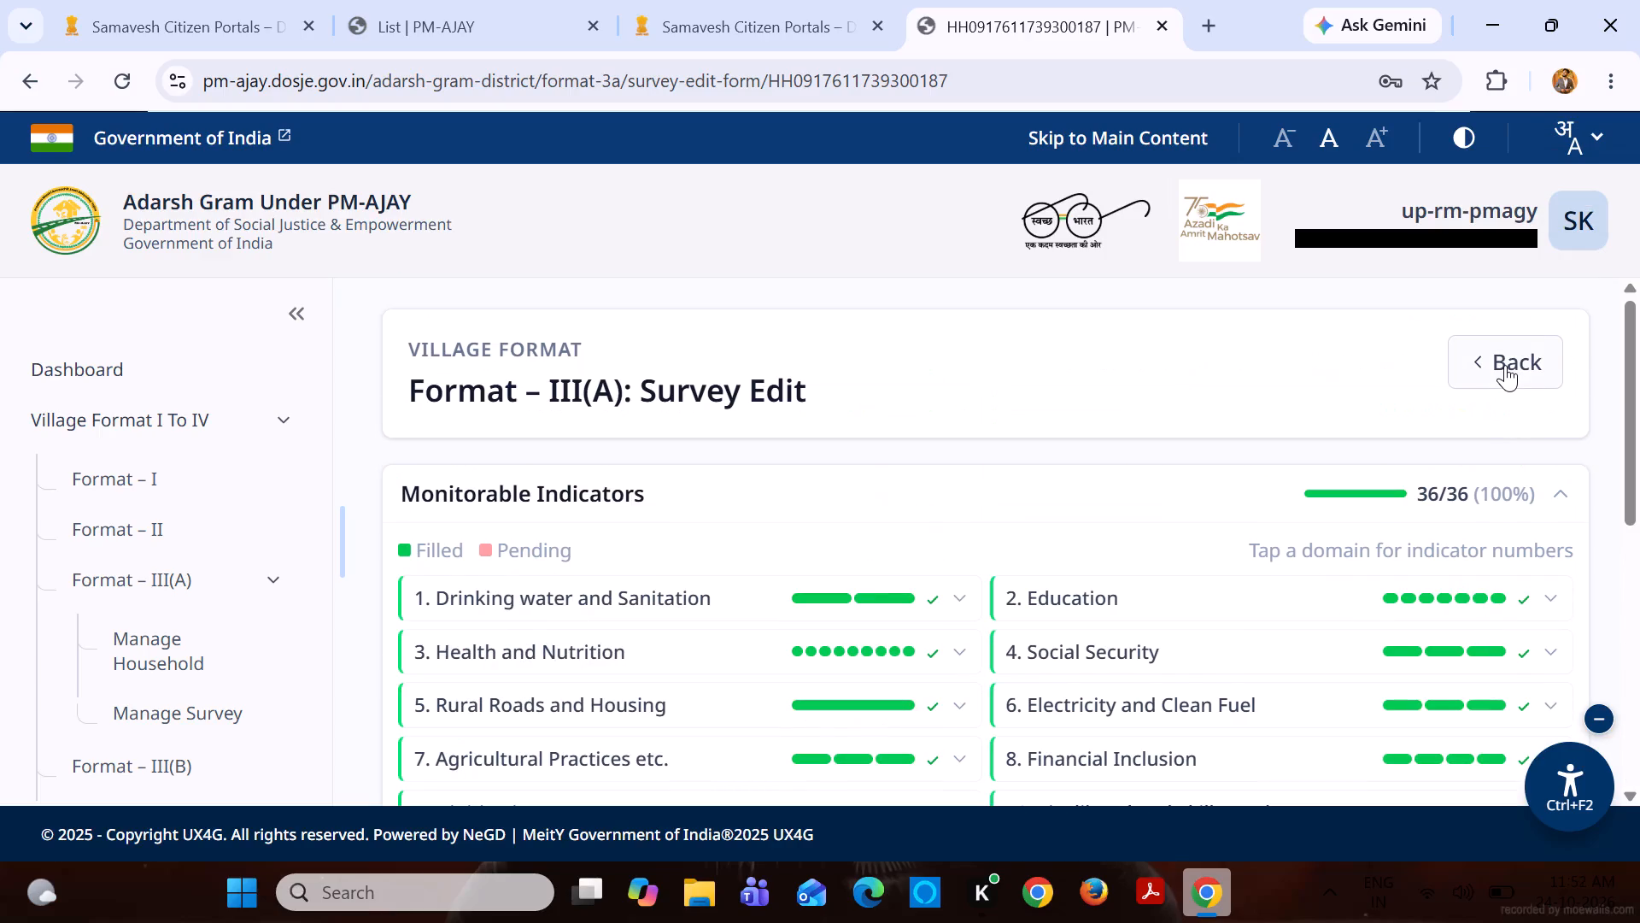
left_click(1505, 365)
scroll(1315, 601, "down", 10)
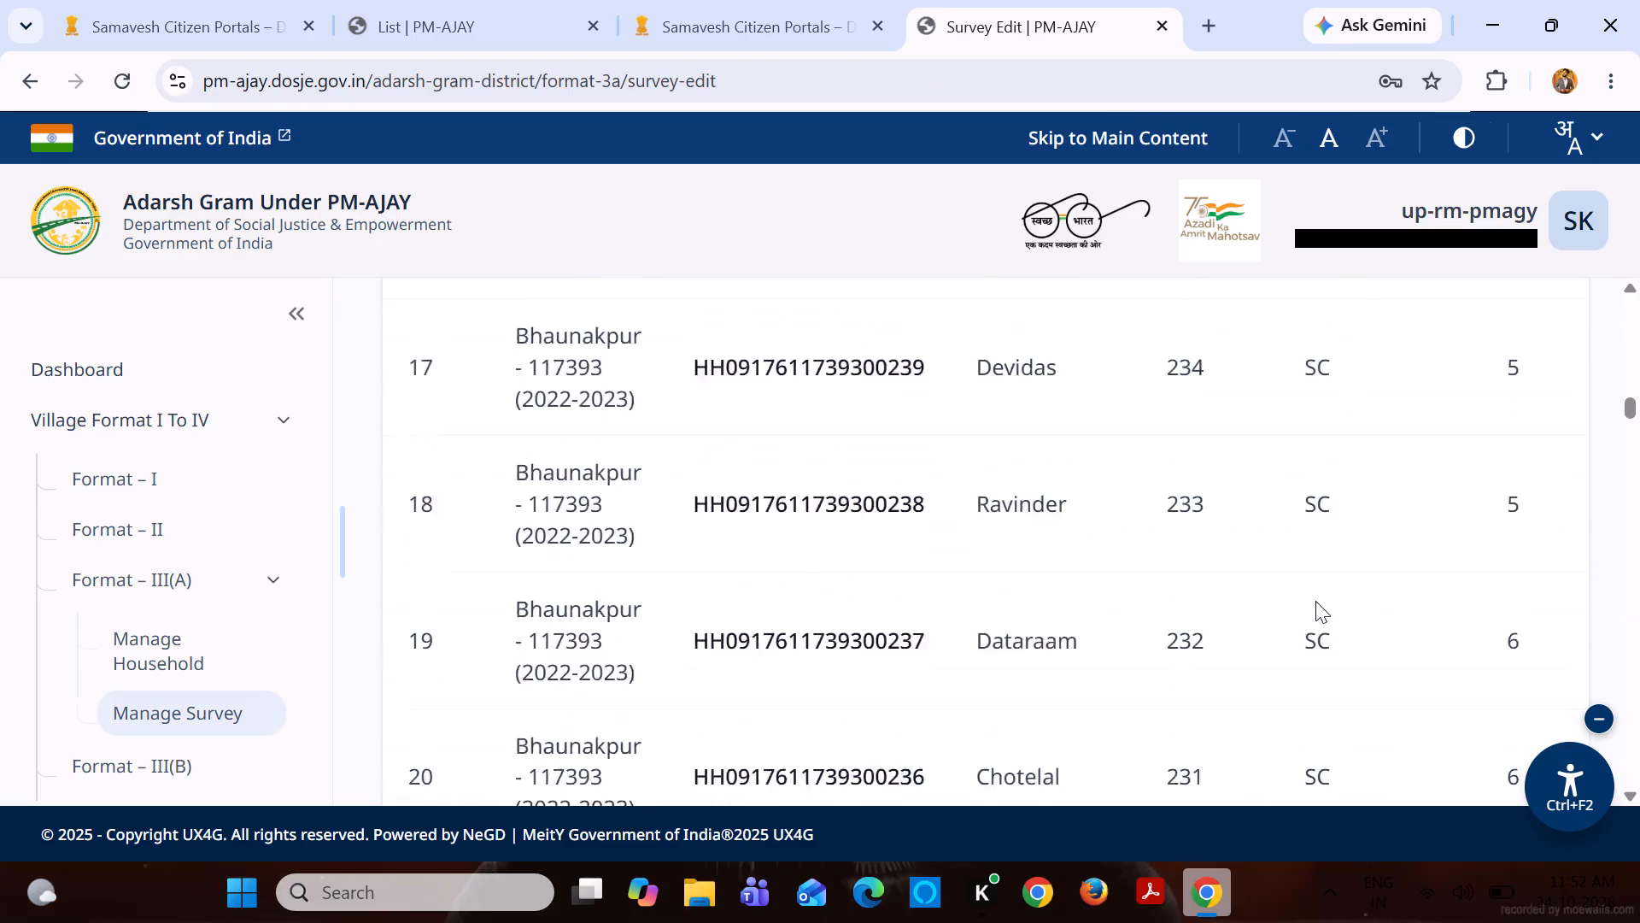
scroll(1315, 601, "down", 13)
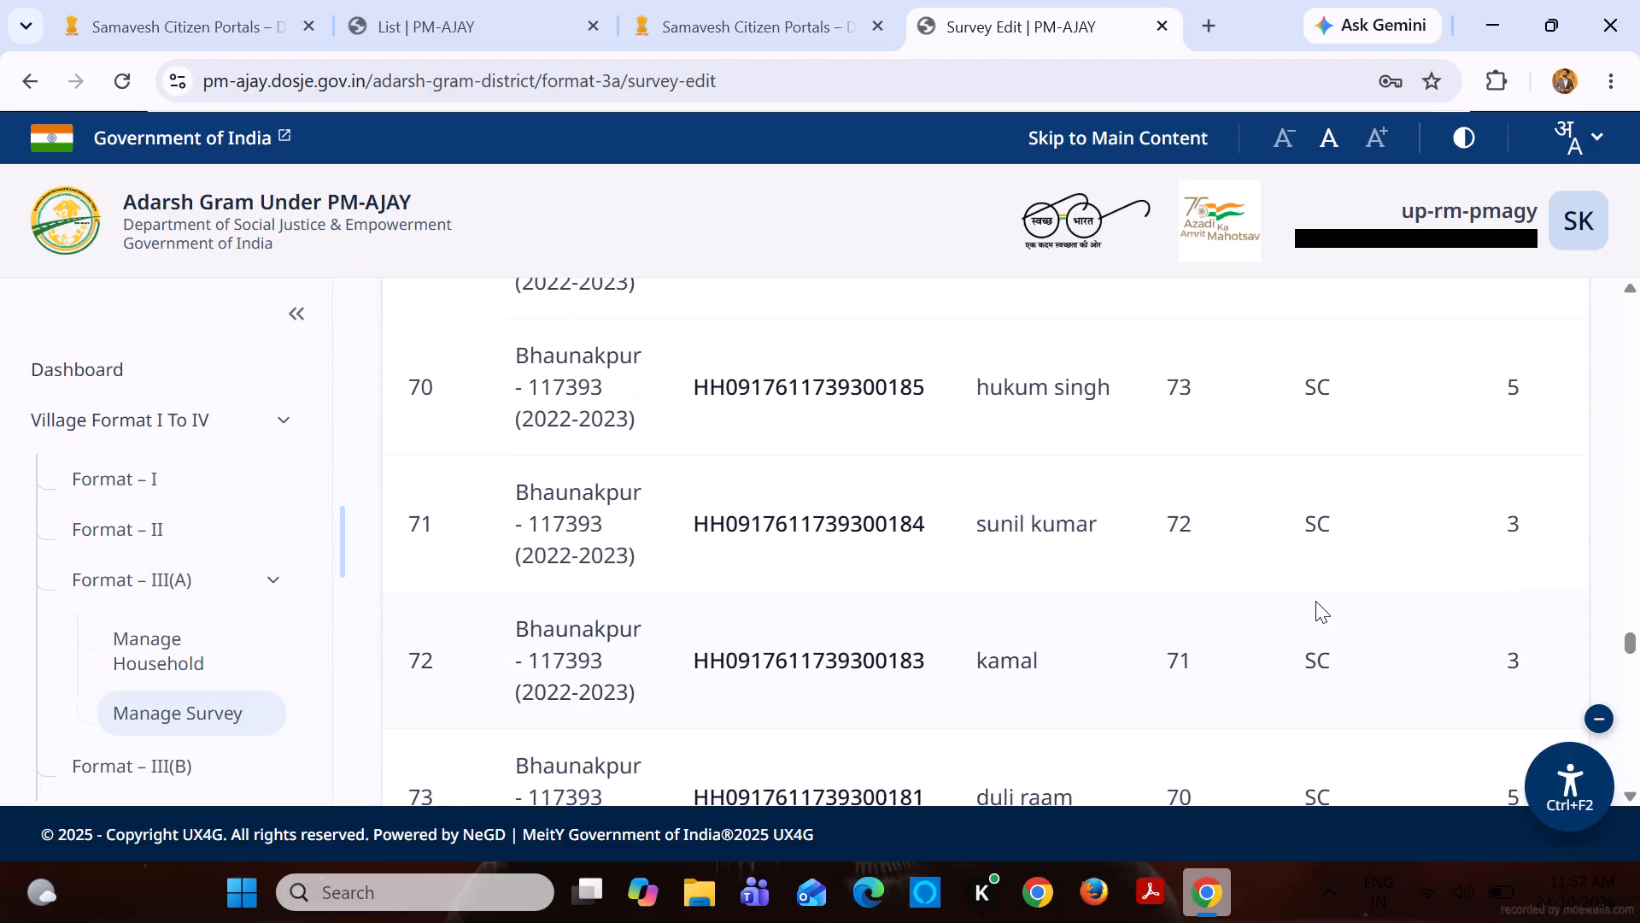
scroll(1315, 601, "up", 2)
left_click(1539, 490)
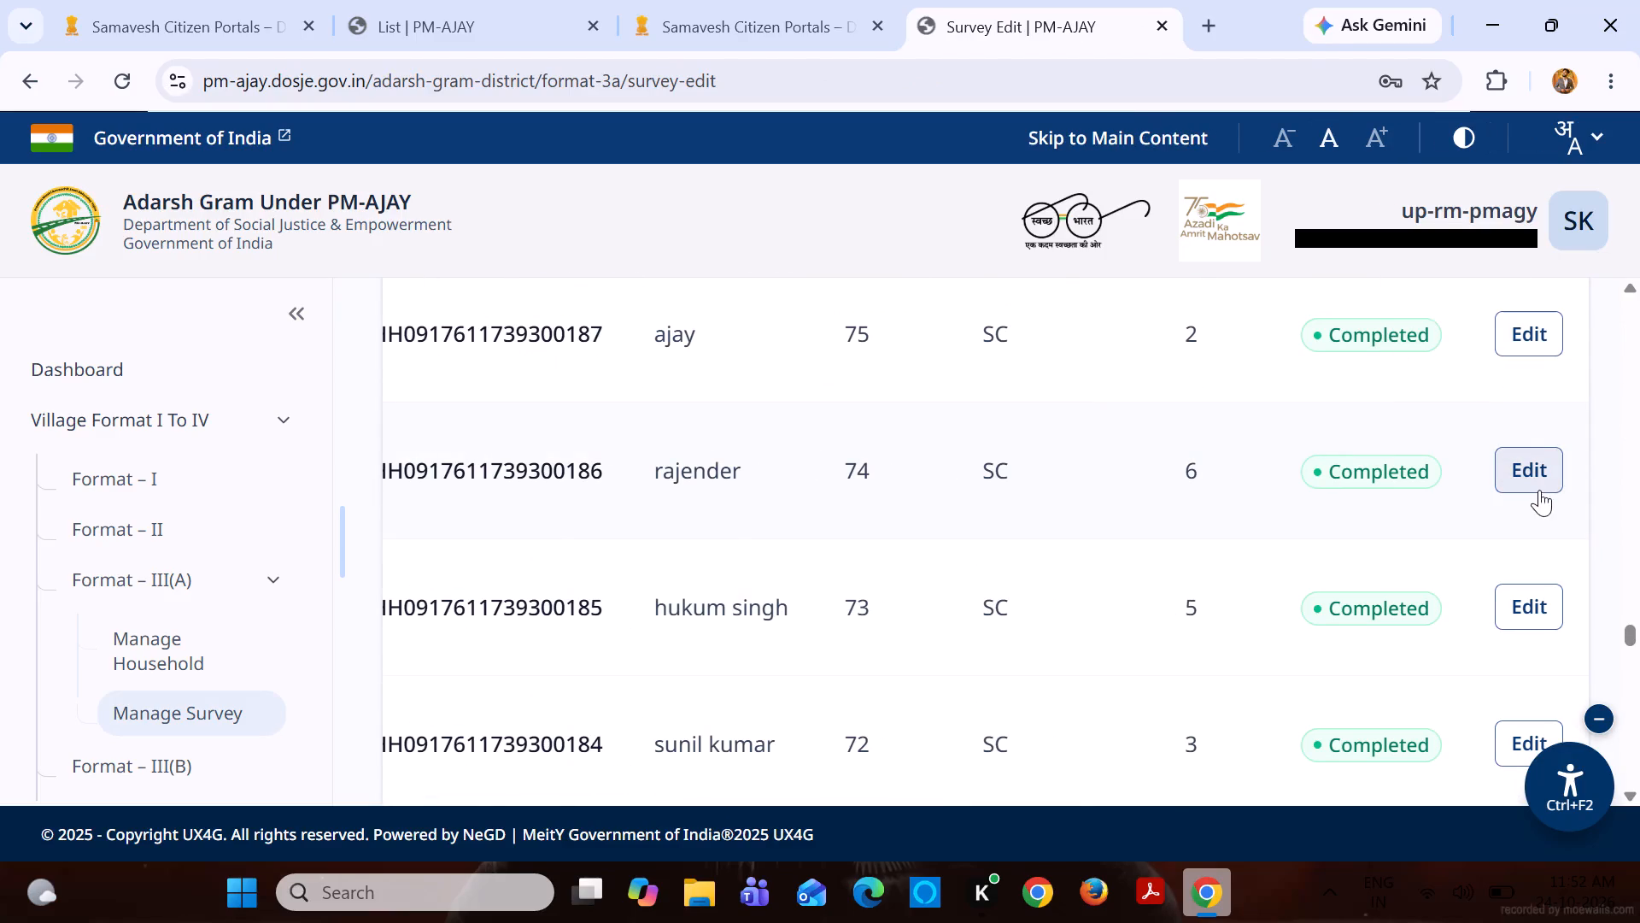
In house 74's survey, answer No to household involvement in farming under domain 7, indicator 7.1, save and return to the list.
scroll(1296, 562, "down", 8)
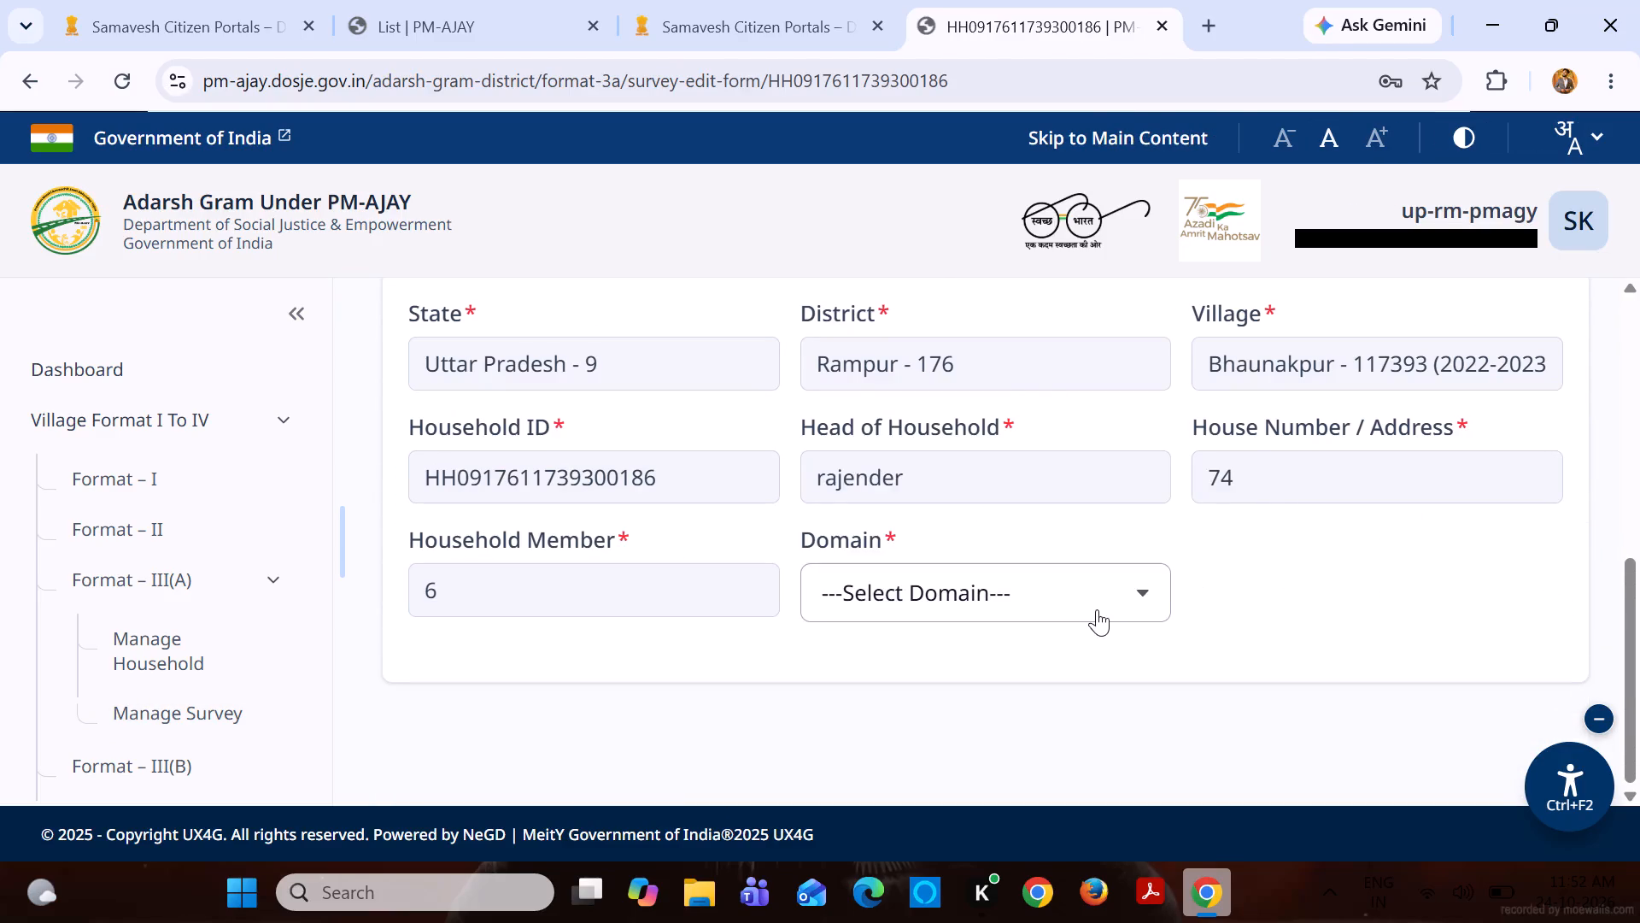
left_click(1097, 609)
scroll(1049, 414, "down", 1)
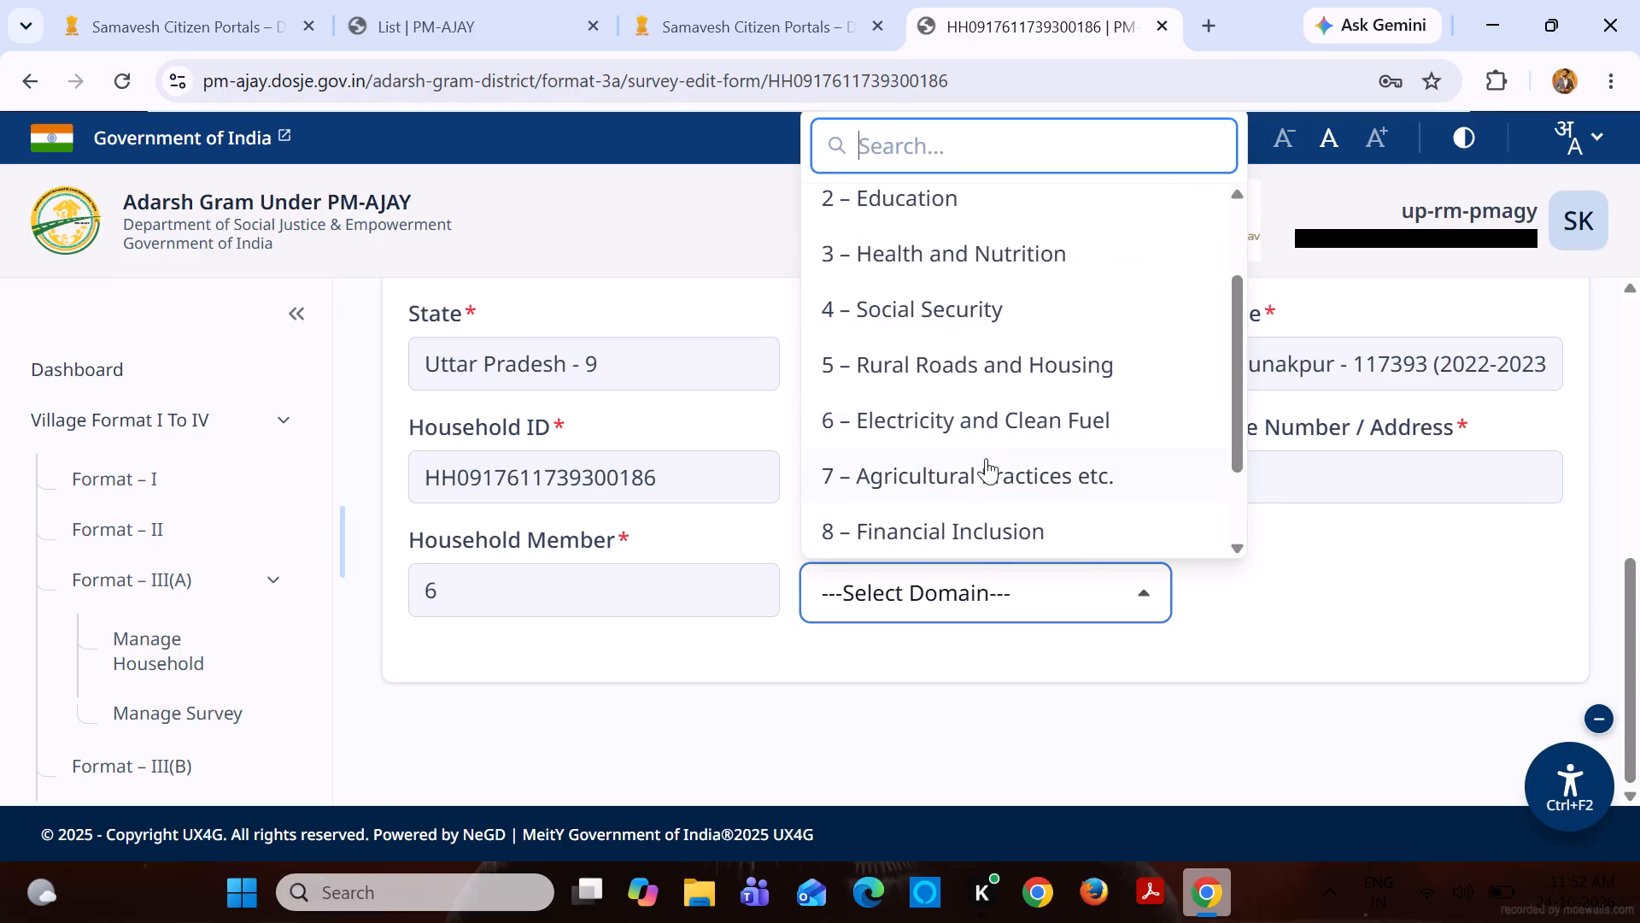
left_click(986, 458)
scroll(1240, 497, "down", 2)
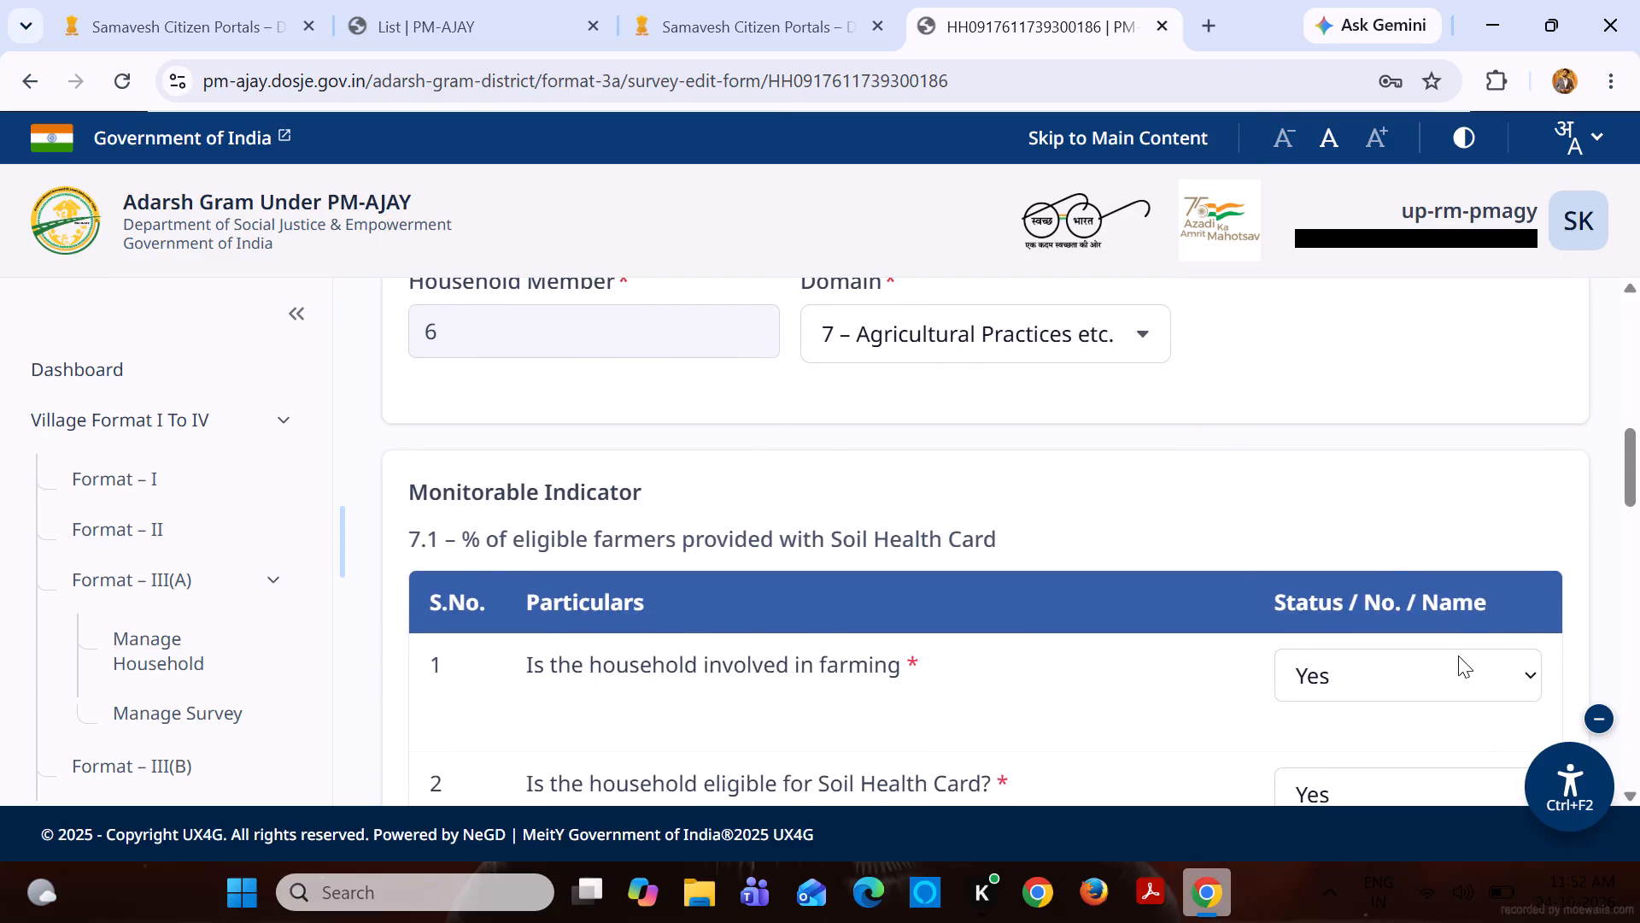
left_click_drag(1458, 656, 1341, 792)
left_click(1341, 792)
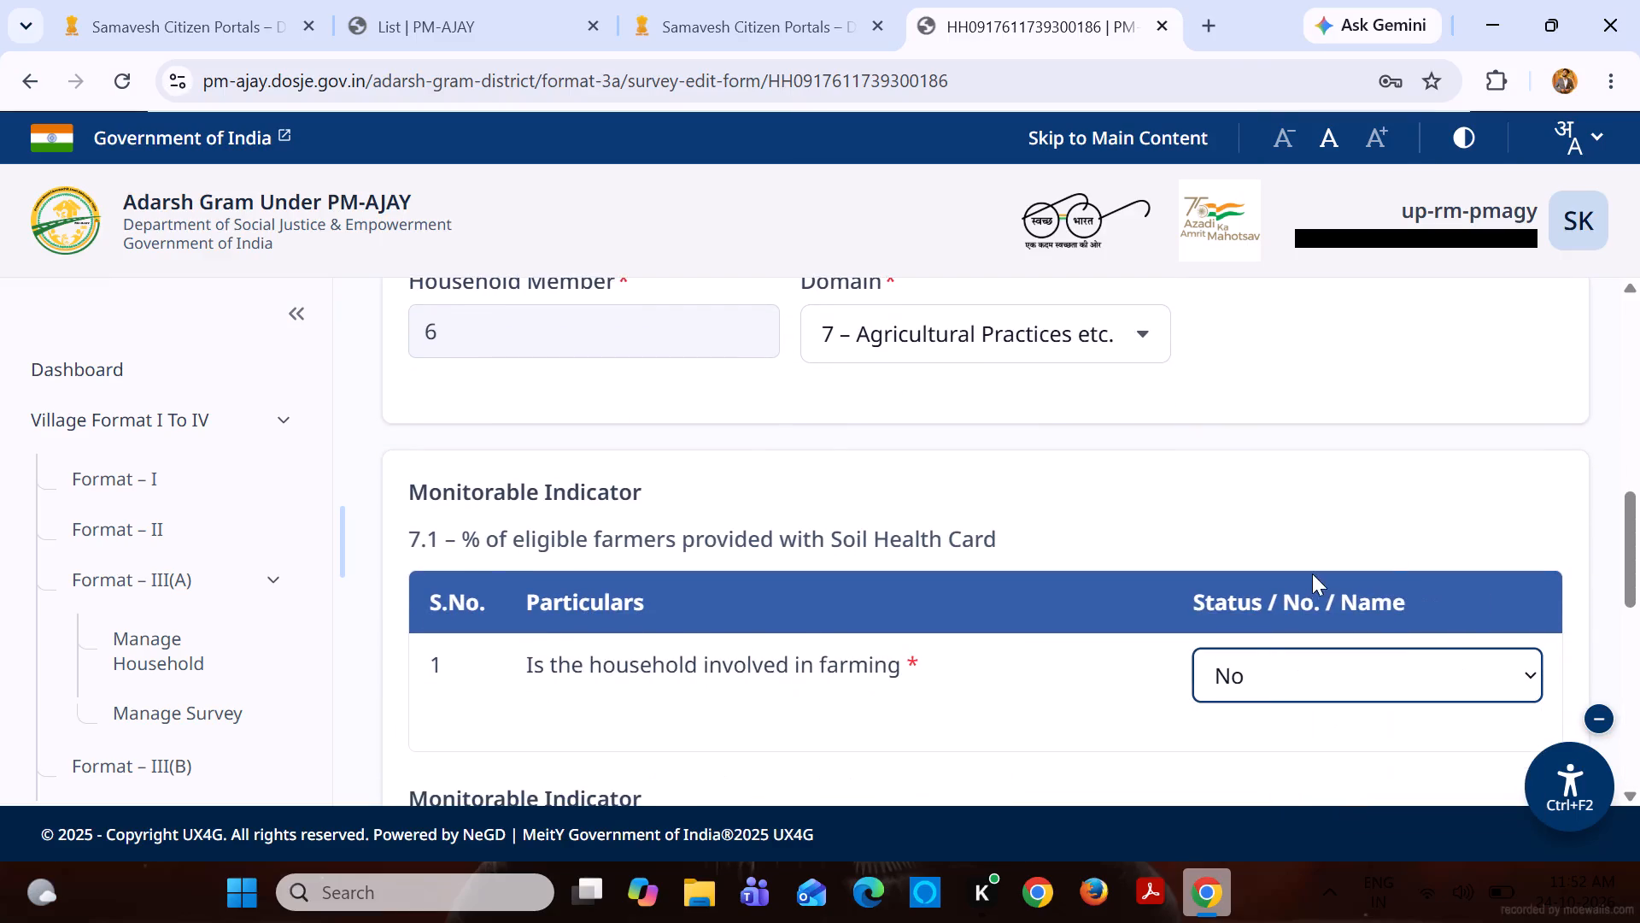
scroll(1312, 573, "down", 6)
left_click(1516, 628)
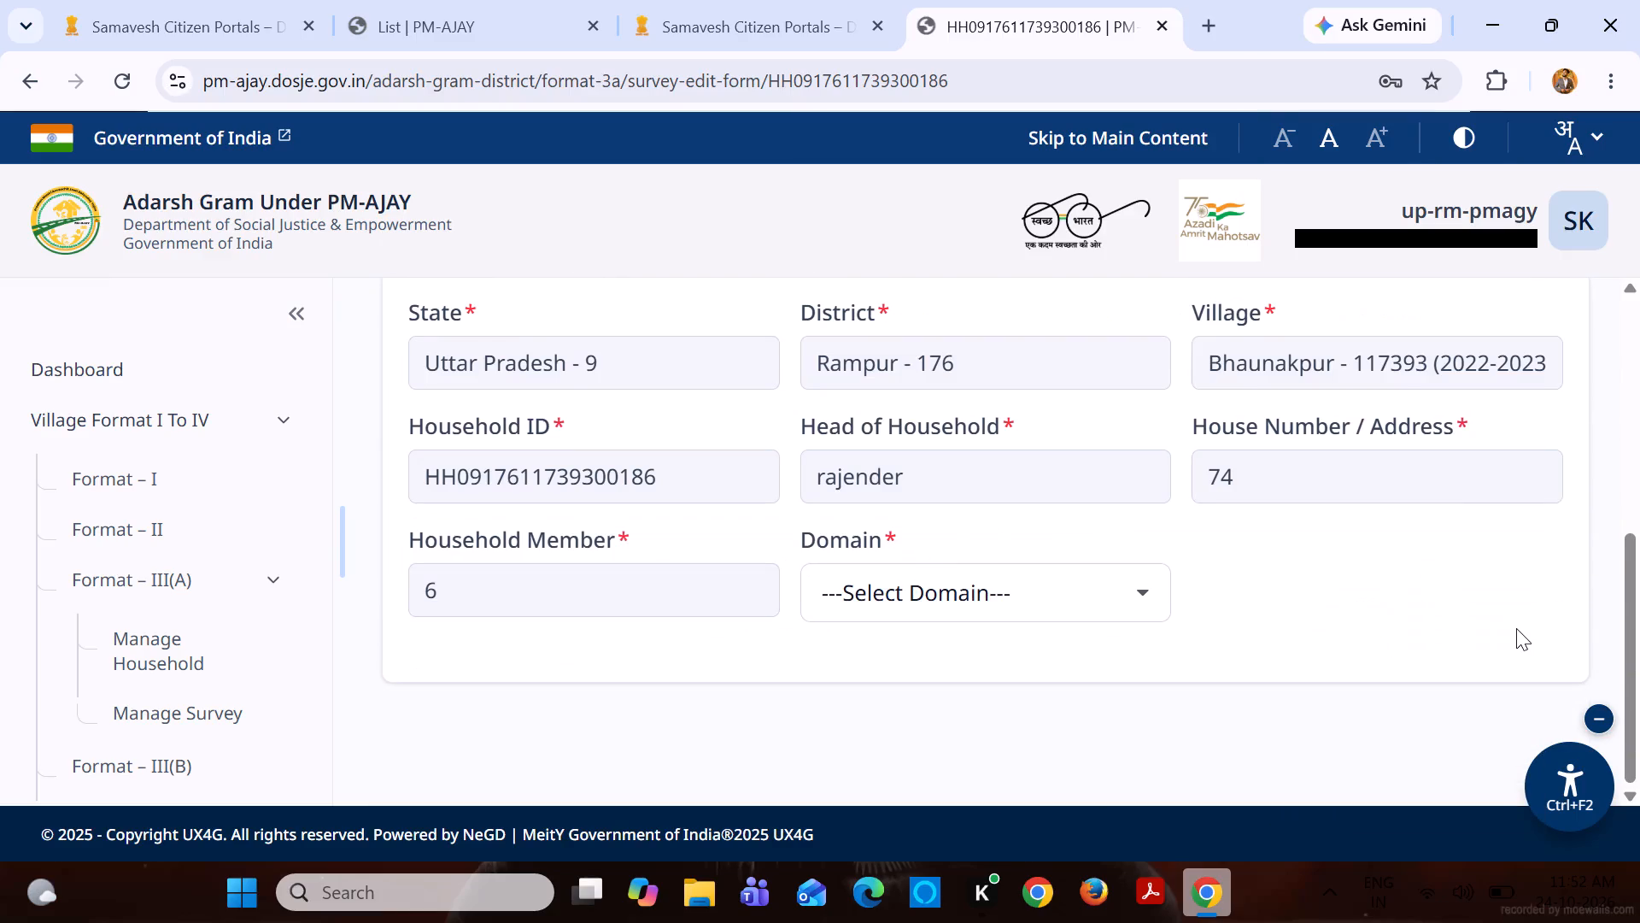
scroll(1368, 458, "up", 7)
left_click(1477, 387)
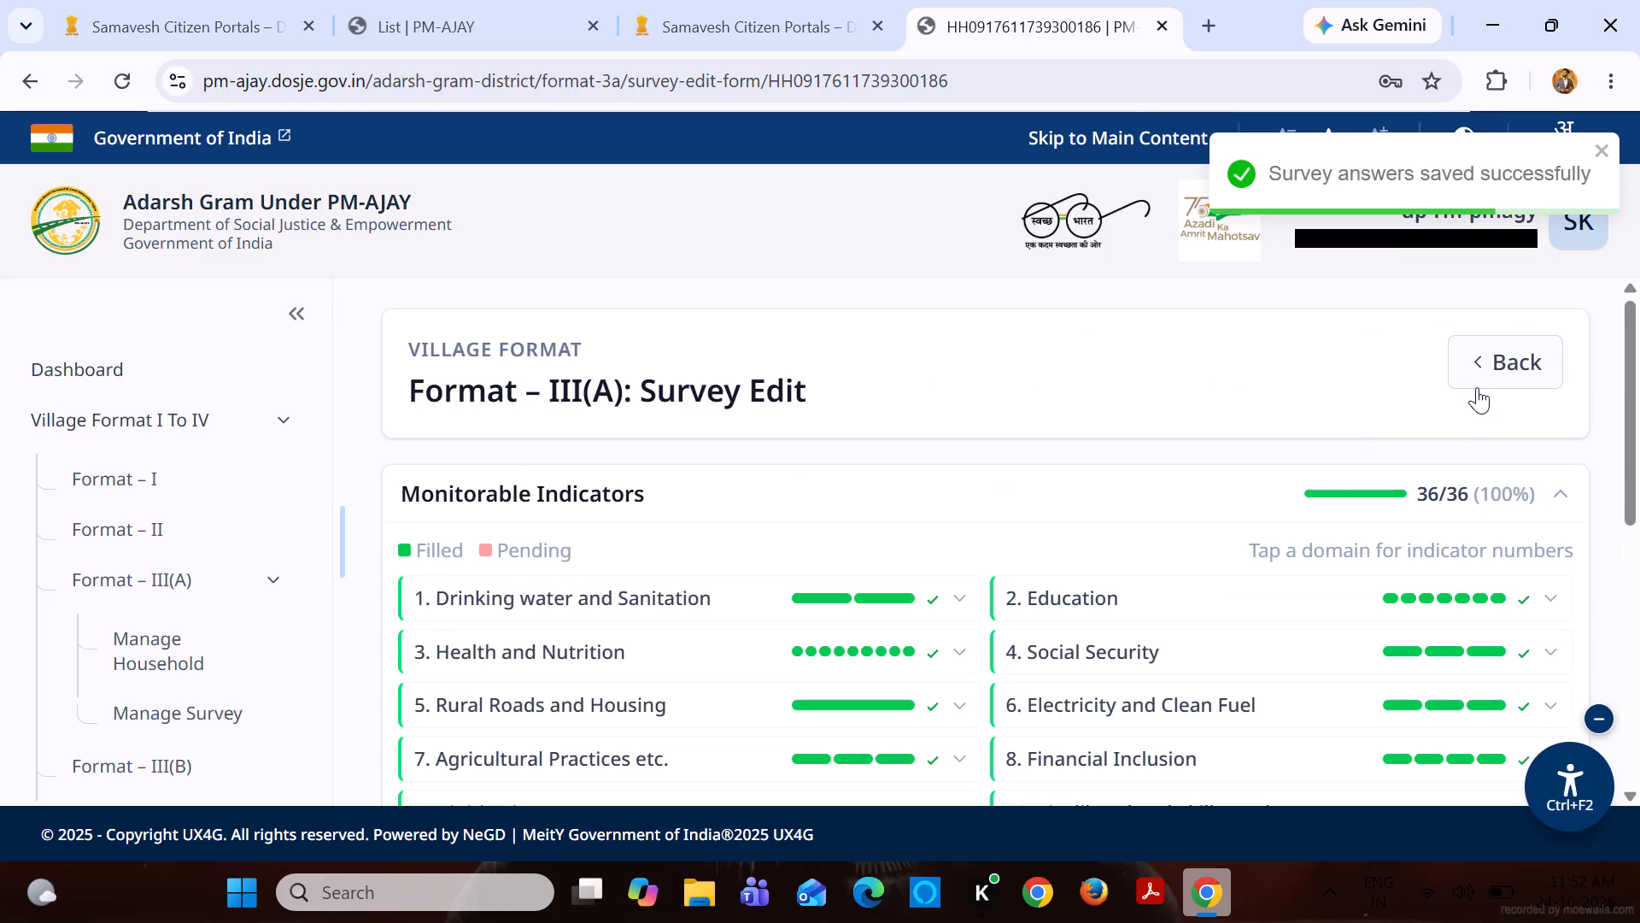
Find house 73 in Bhaunakpur's Manage Survey household list and open its survey for editing.
scroll(1397, 488, "down", 7)
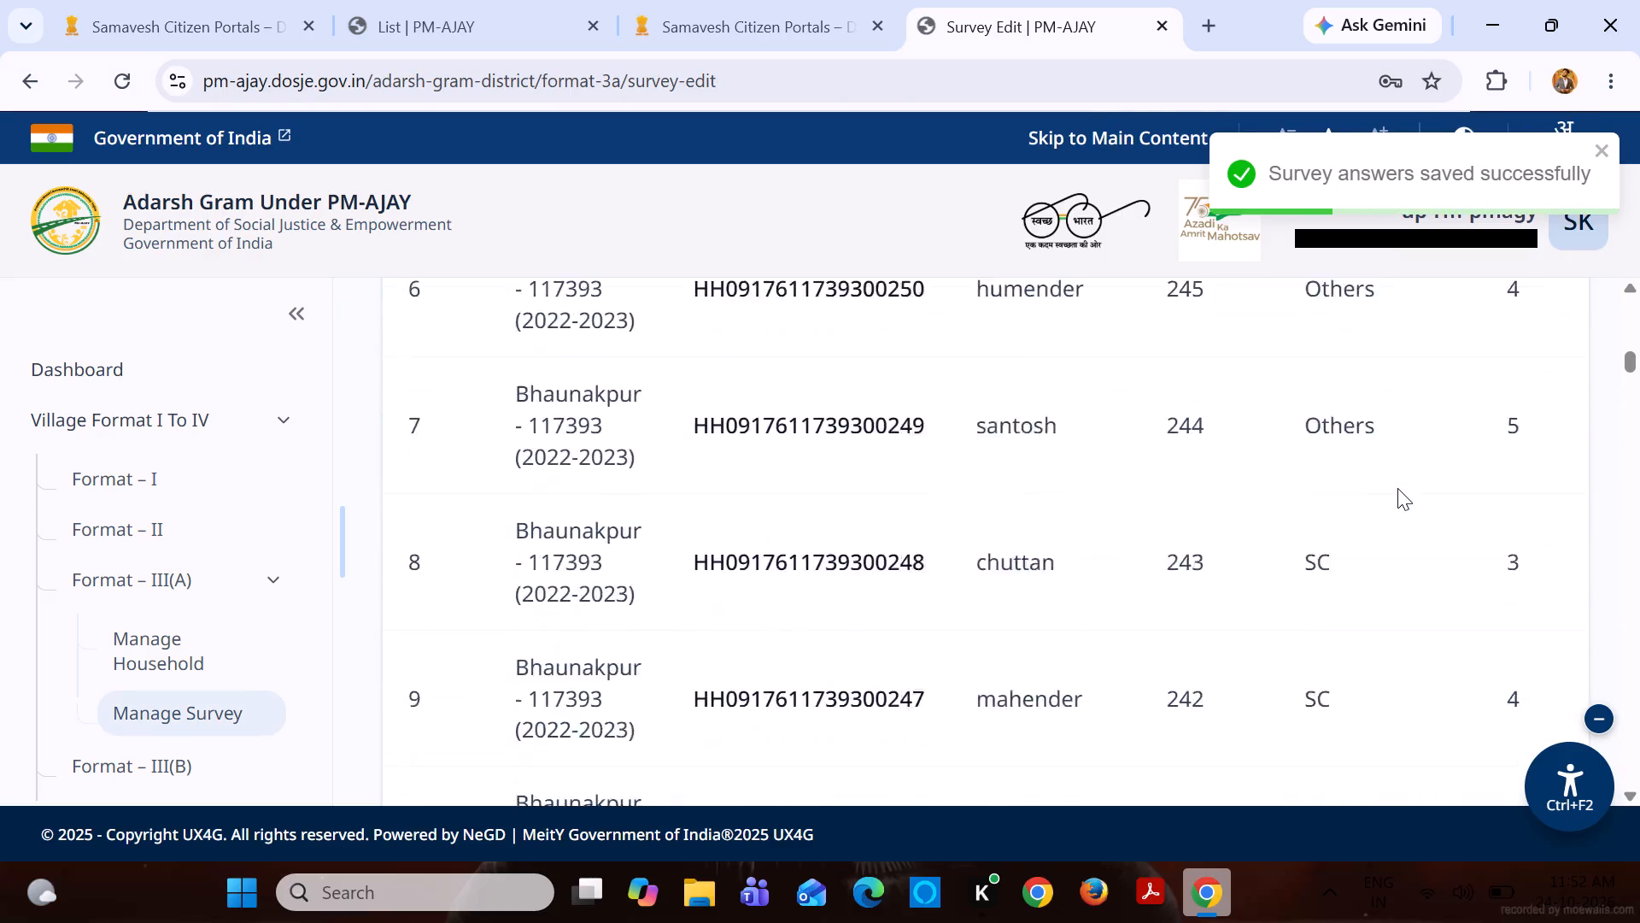
scroll(1397, 488, "down", 14)
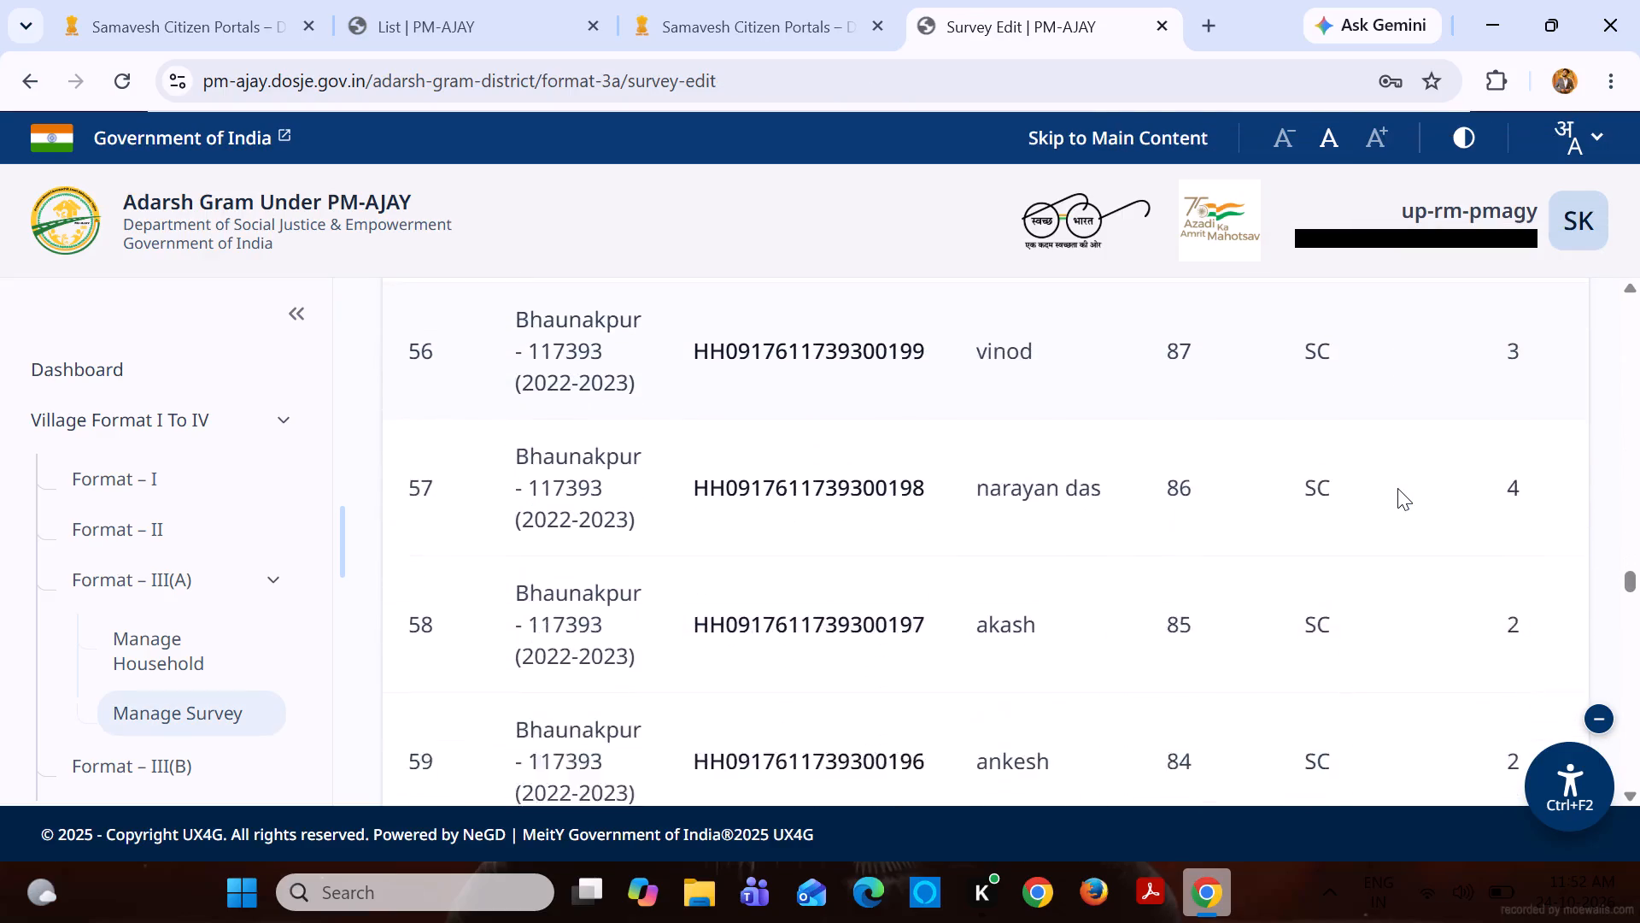
scroll(1397, 488, "down", 10)
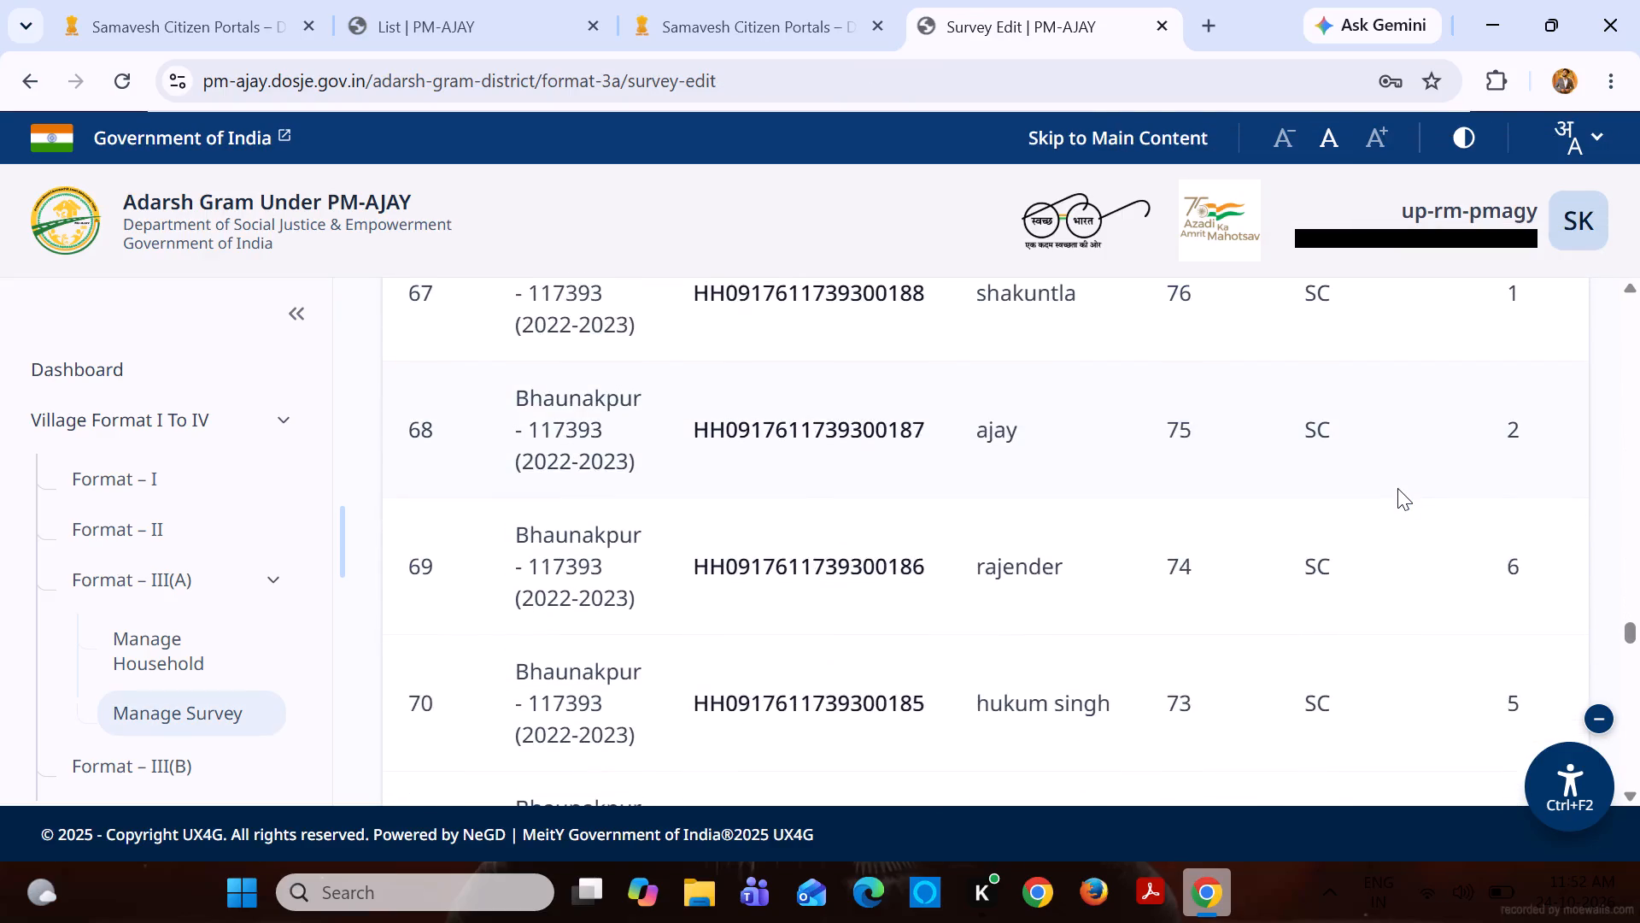
scroll(1397, 488, "left", 6)
left_click(1528, 699)
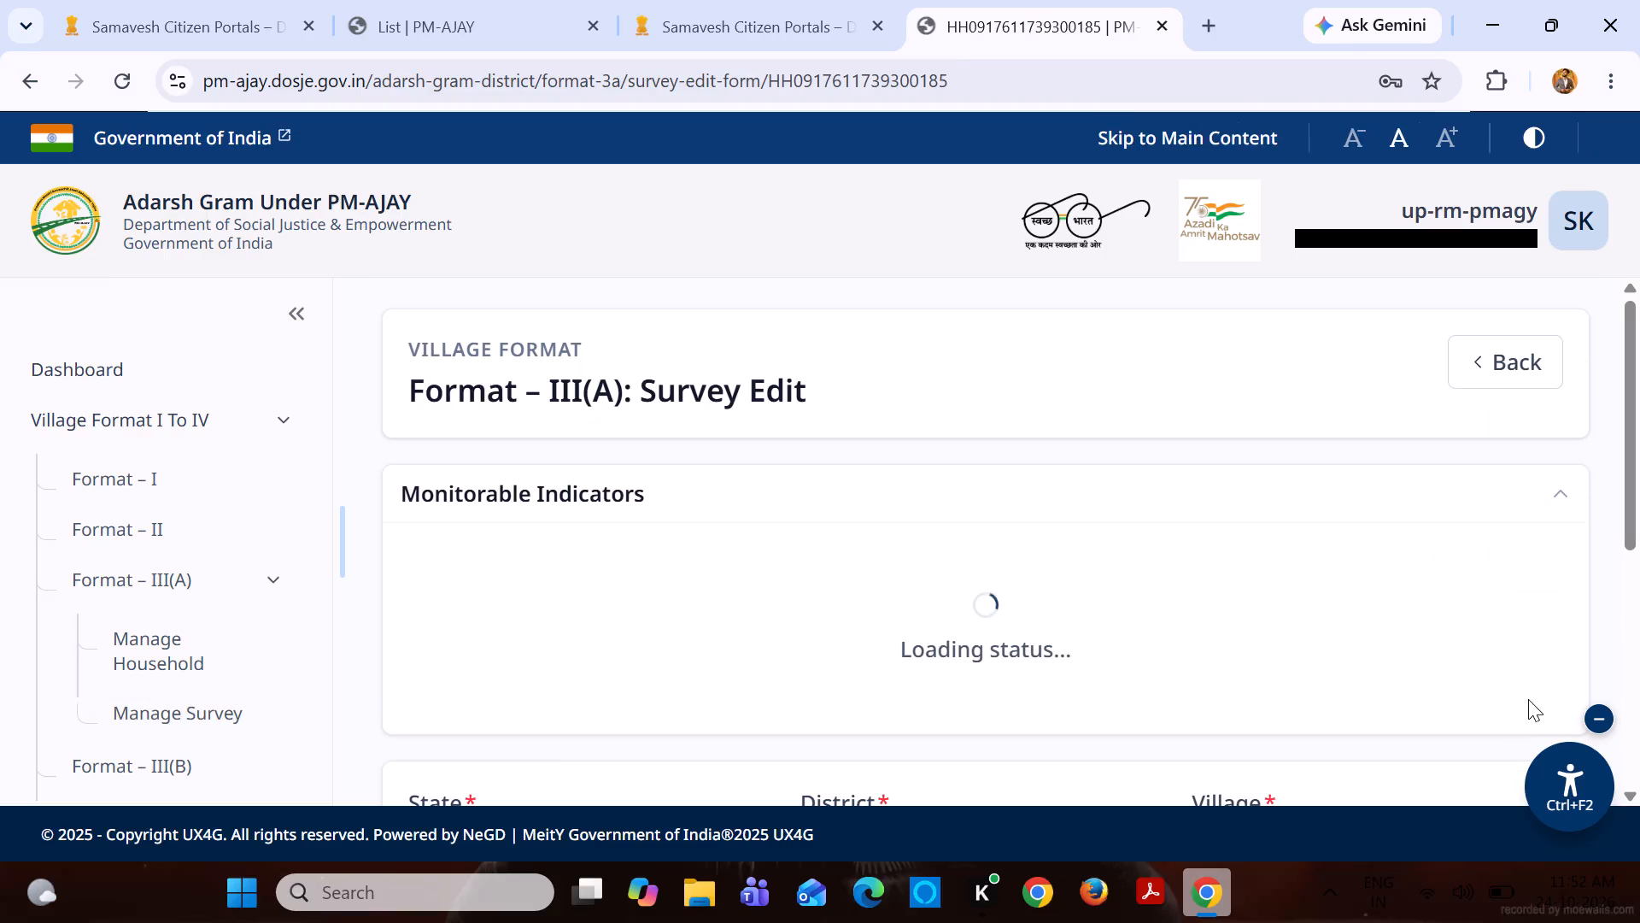
In house 73's survey, answer No to household involvement in farming under domain 7, indicator 7.1, save and return to the list.
scroll(1395, 322, "down", 3)
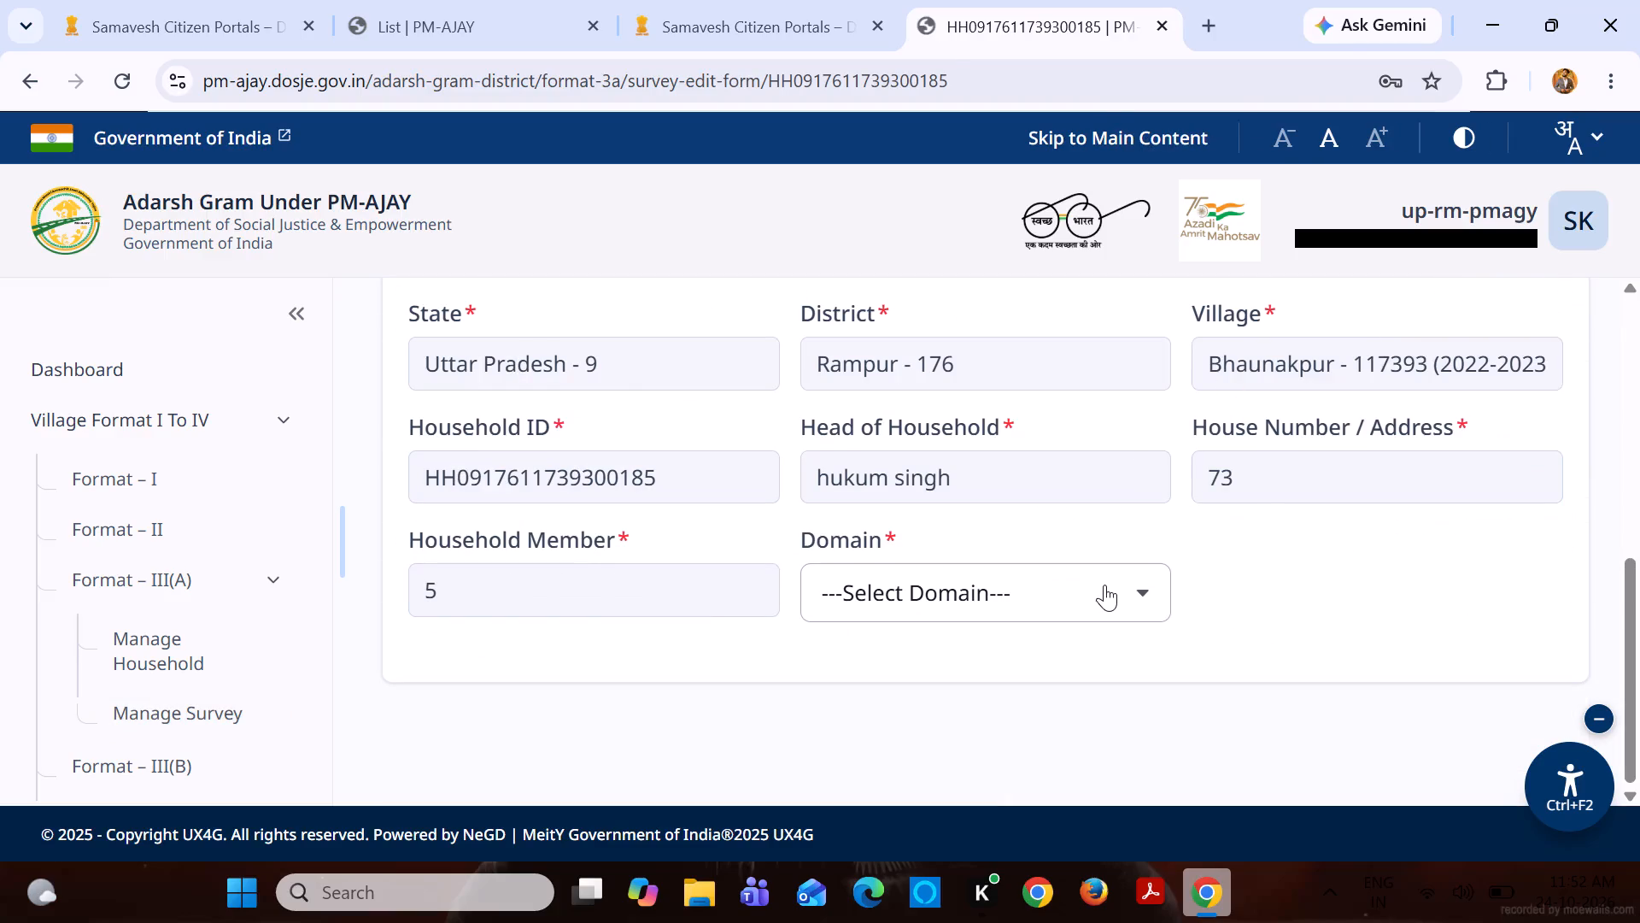
left_click(1104, 585)
scroll(1040, 334, "down", 2)
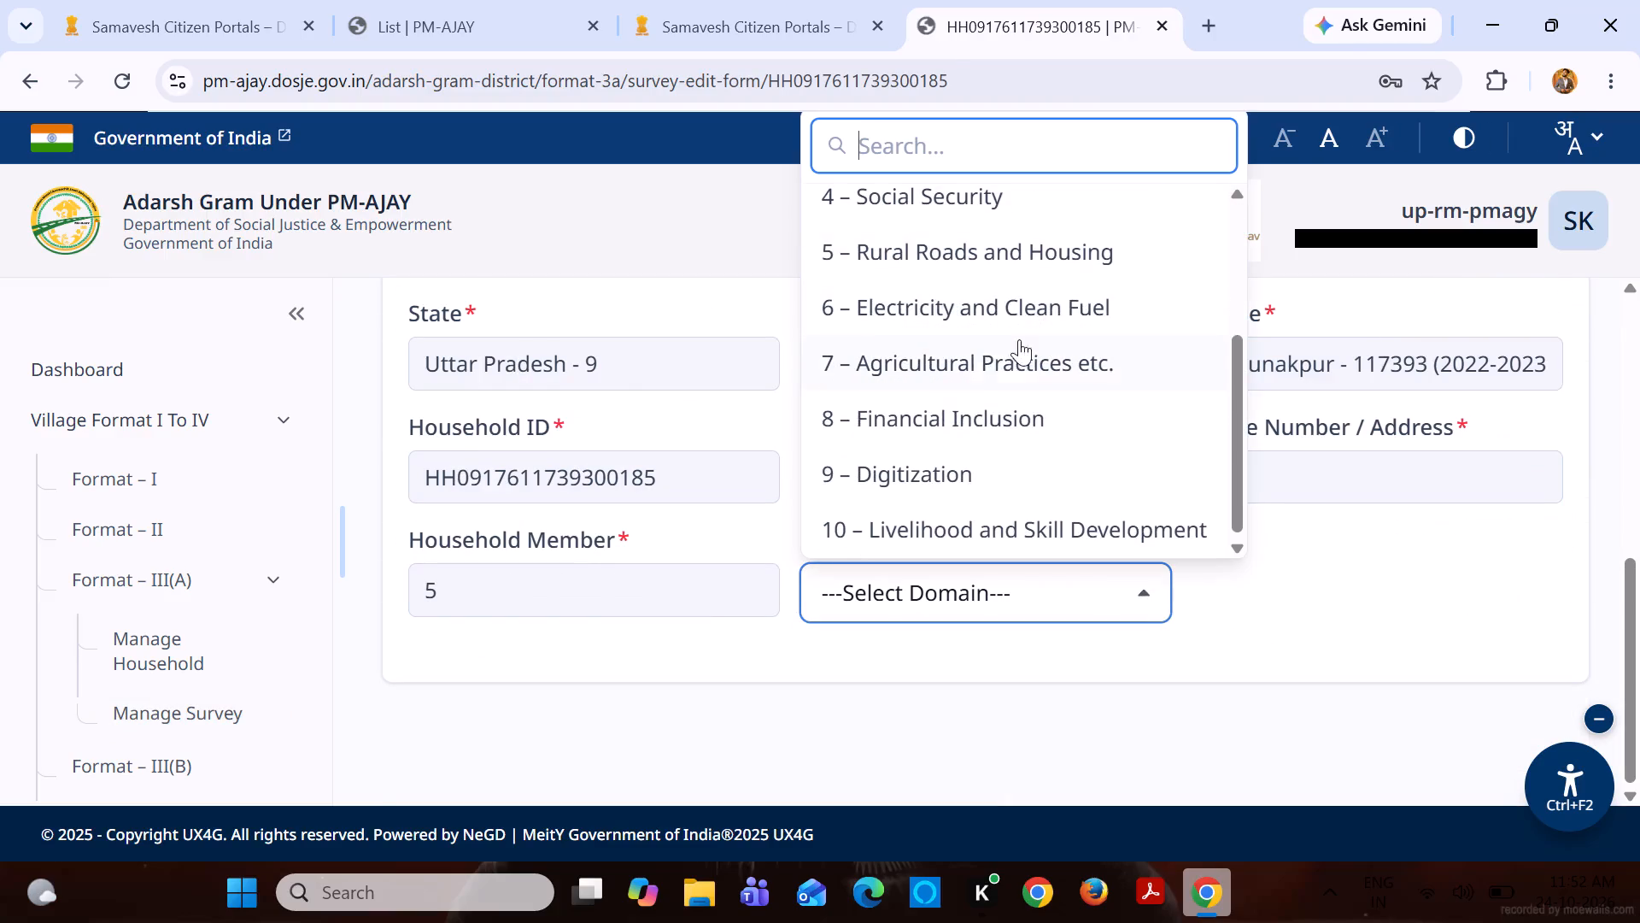
left_click(975, 357)
scroll(1152, 542, "down", 4)
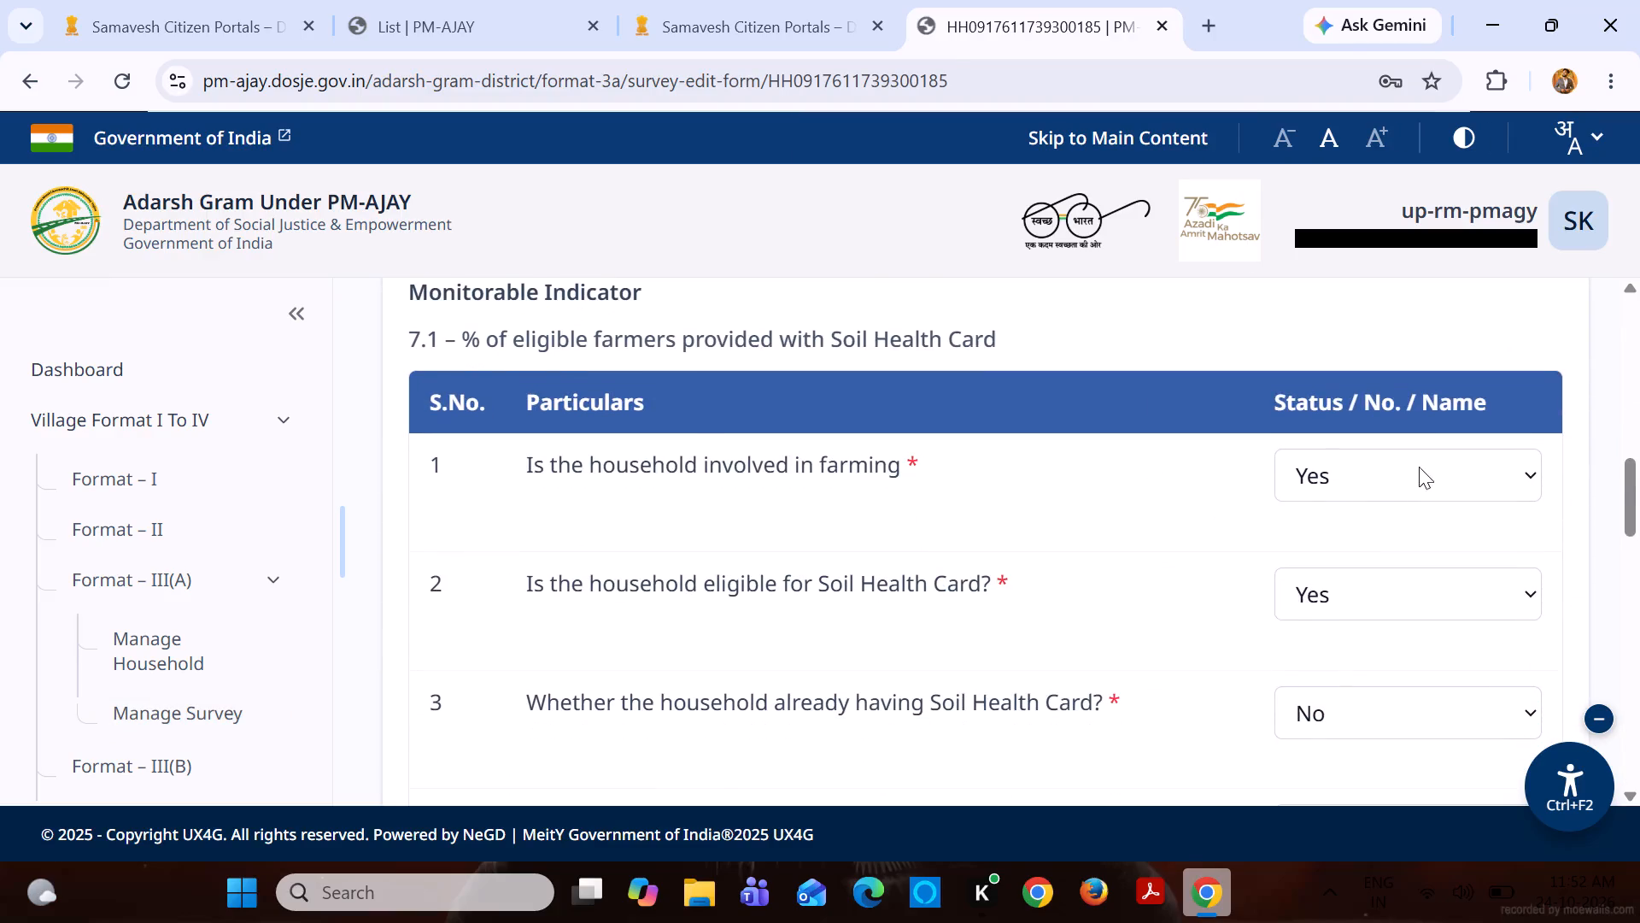
left_click_drag(1419, 467, 1332, 591)
left_click(1332, 591)
scroll(1332, 591, "down", 5)
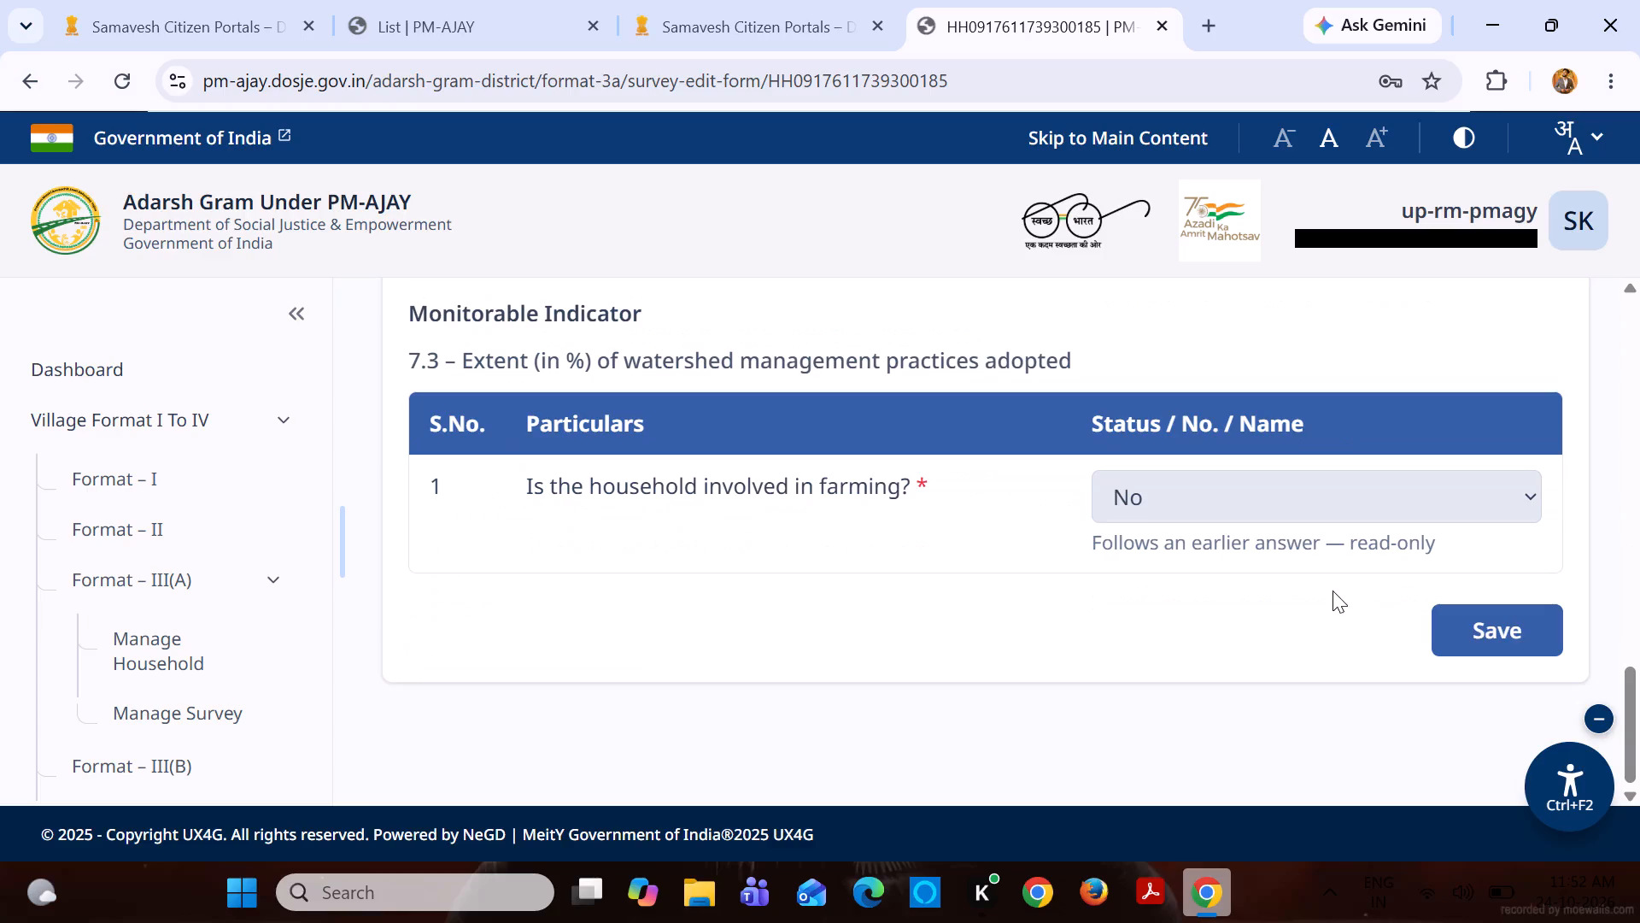
left_click(1485, 635)
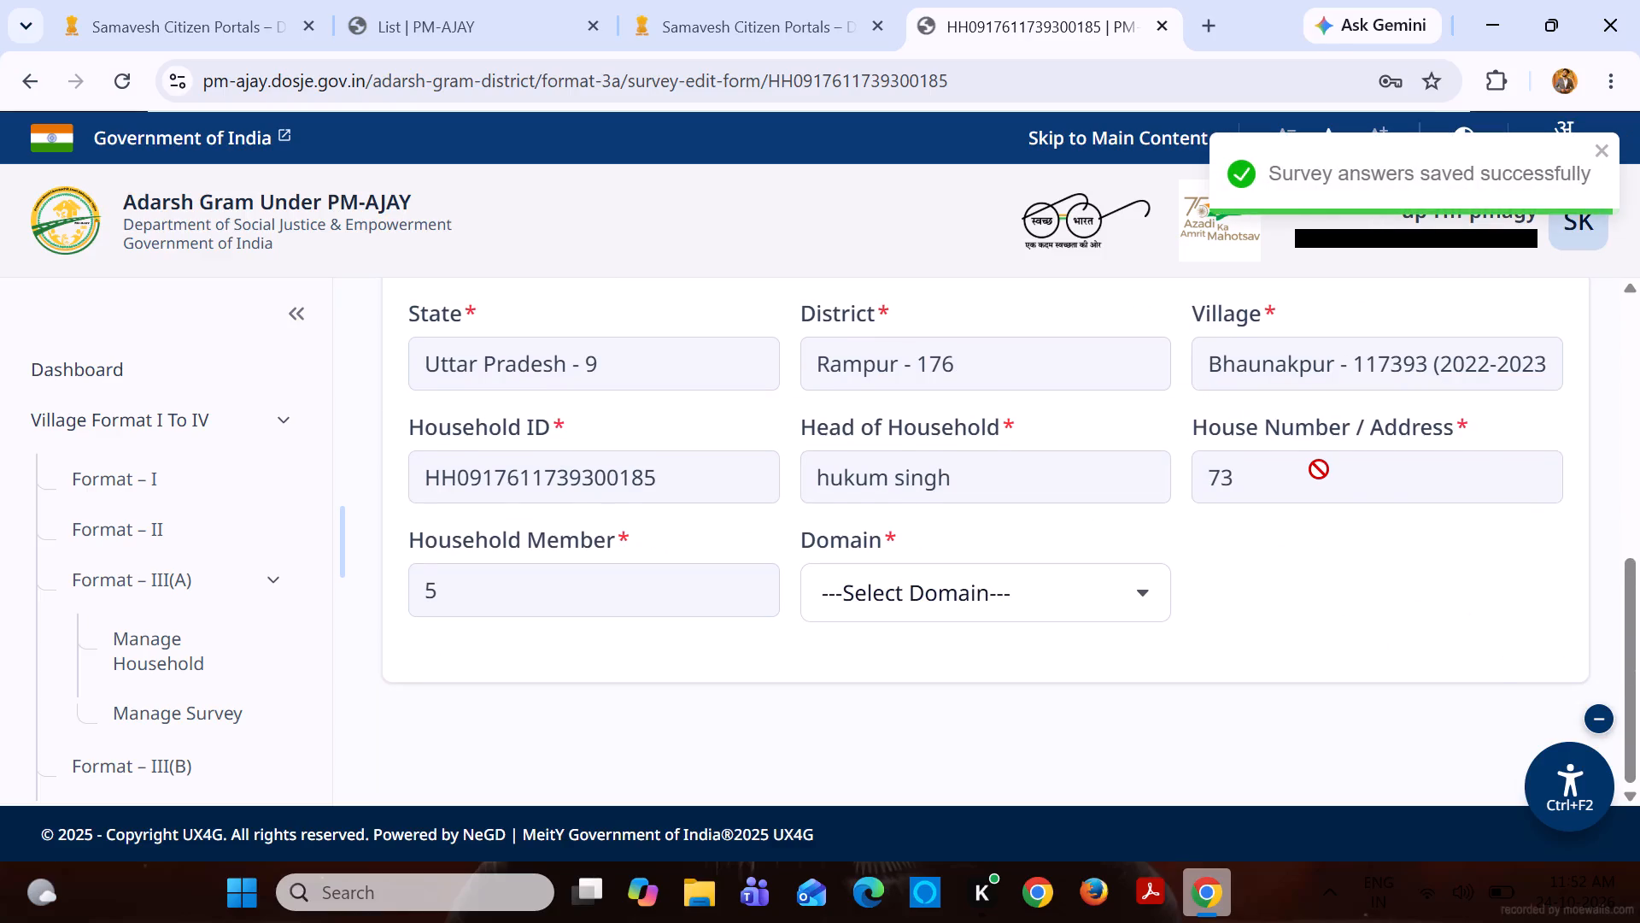
scroll(1319, 469, "up", 10)
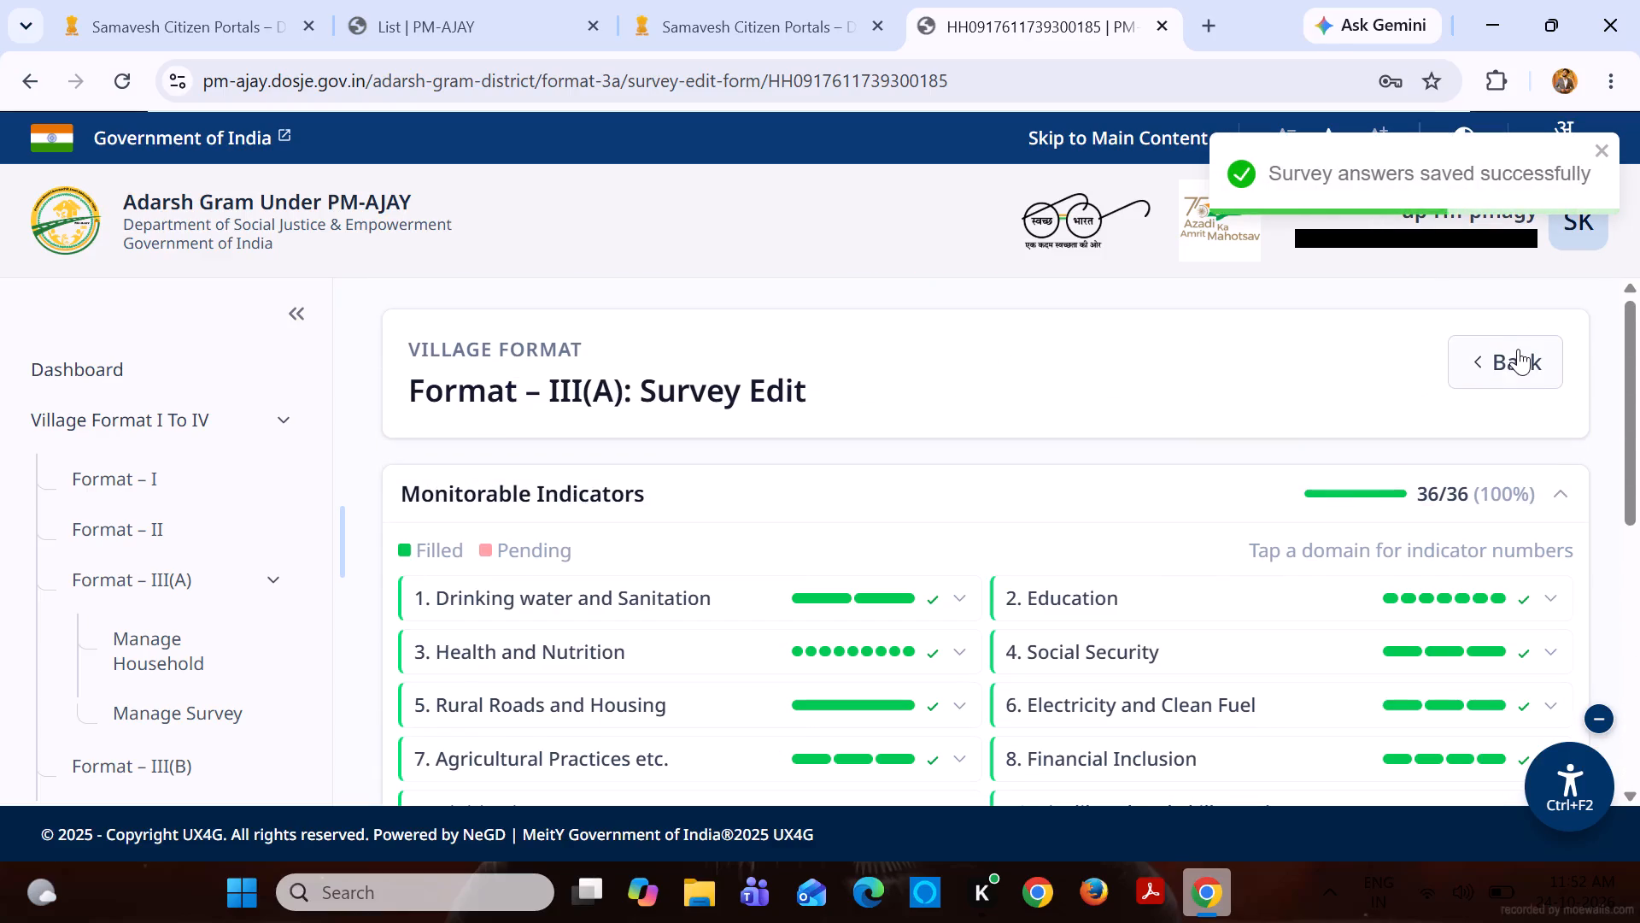
left_click(1517, 350)
Find house 71 in Bhaunakpur's Manage Survey household list and open its survey for editing.
scroll(1375, 472, "down", 5)
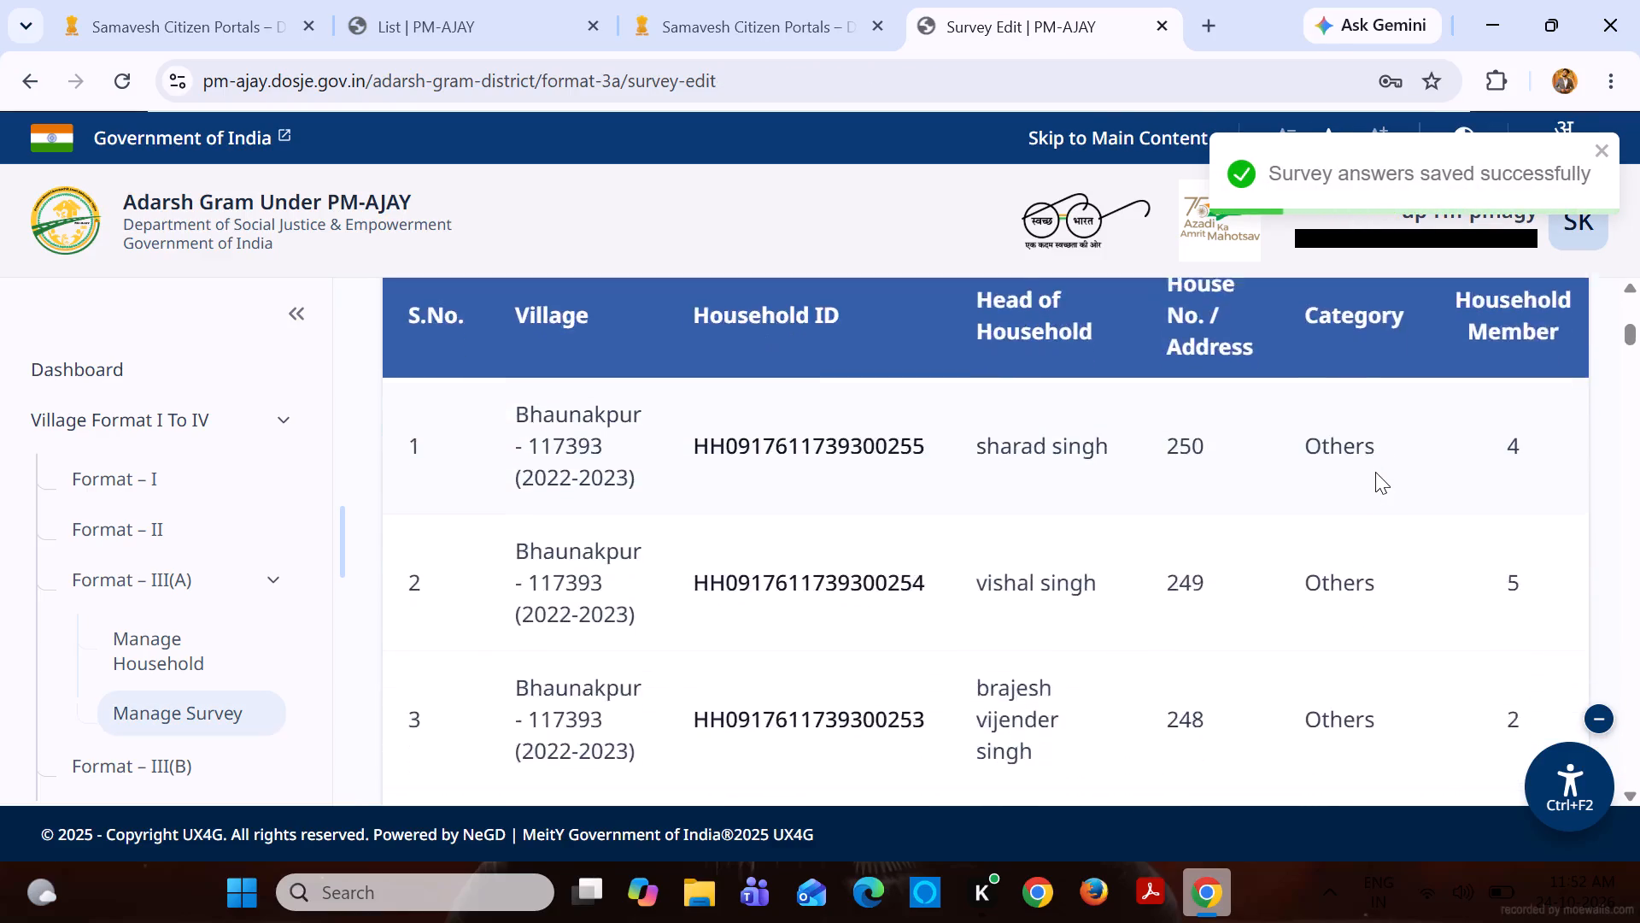
scroll(1375, 472, "down", 16)
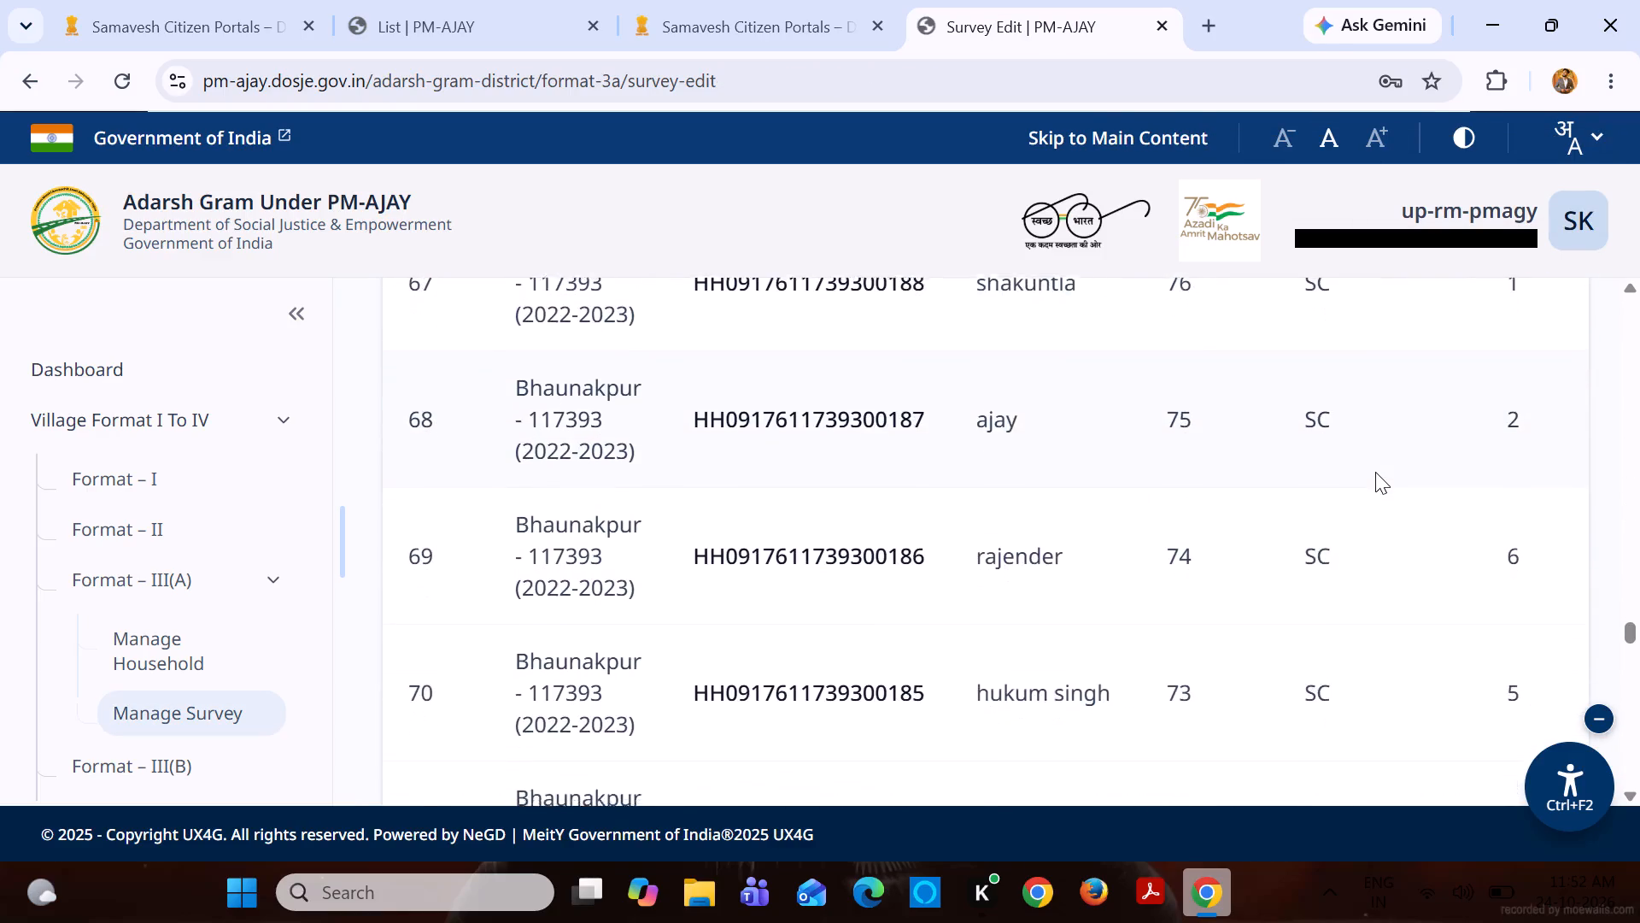
scroll(1375, 472, "down", 1)
scroll(1375, 472, "left", 8)
scroll(1375, 472, "up", 2)
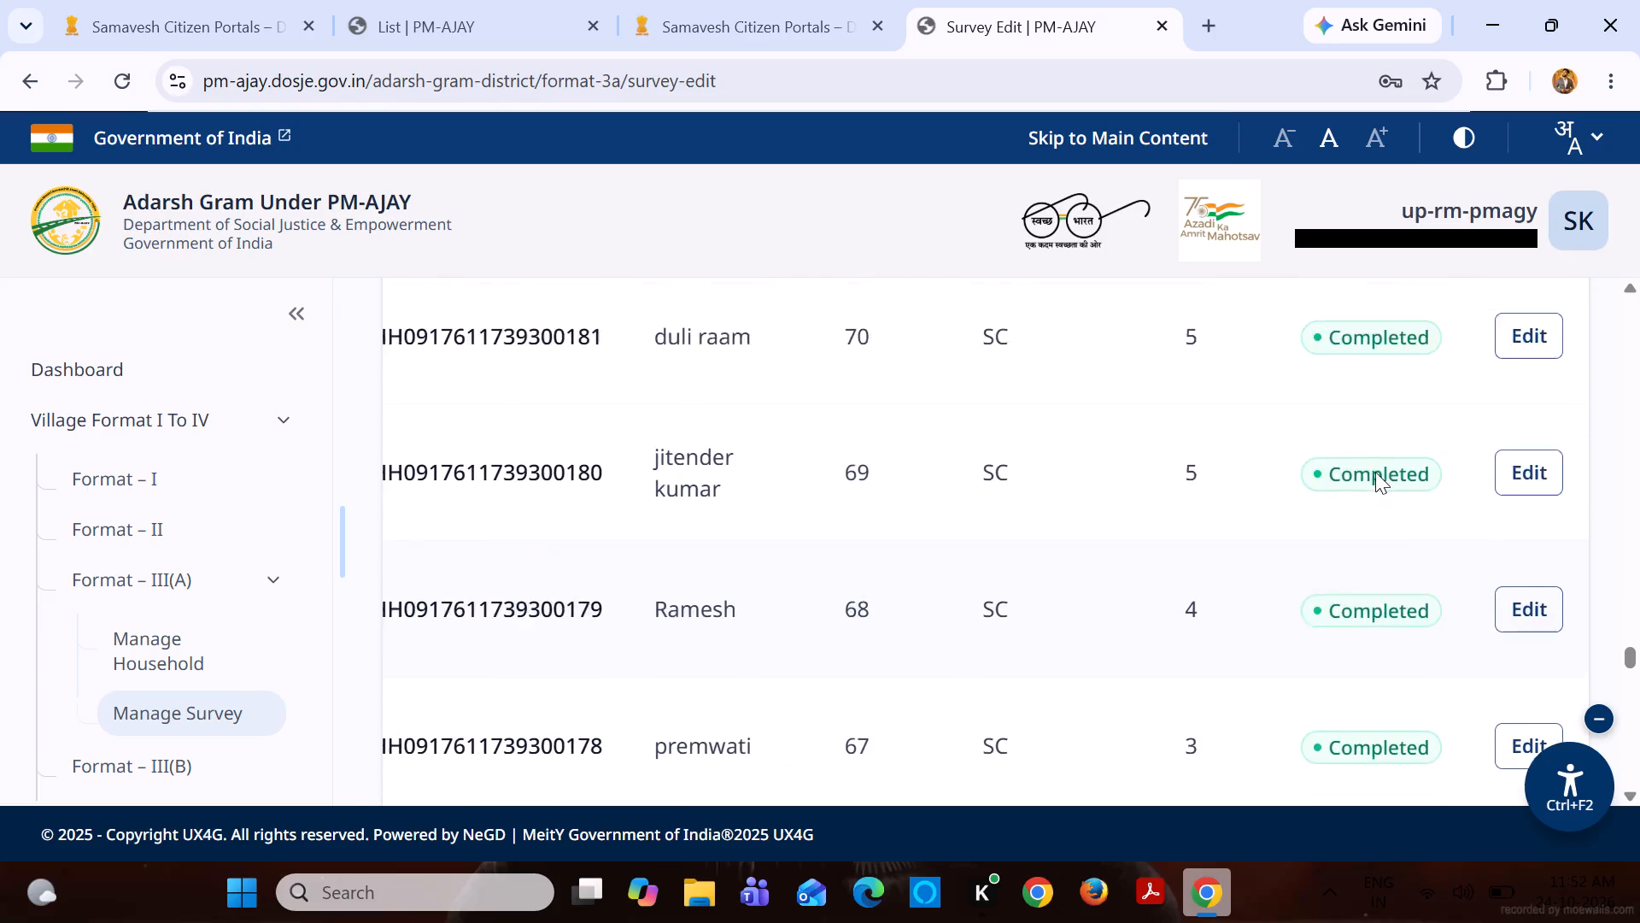
scroll(1375, 472, "up", 2)
left_click(1509, 584)
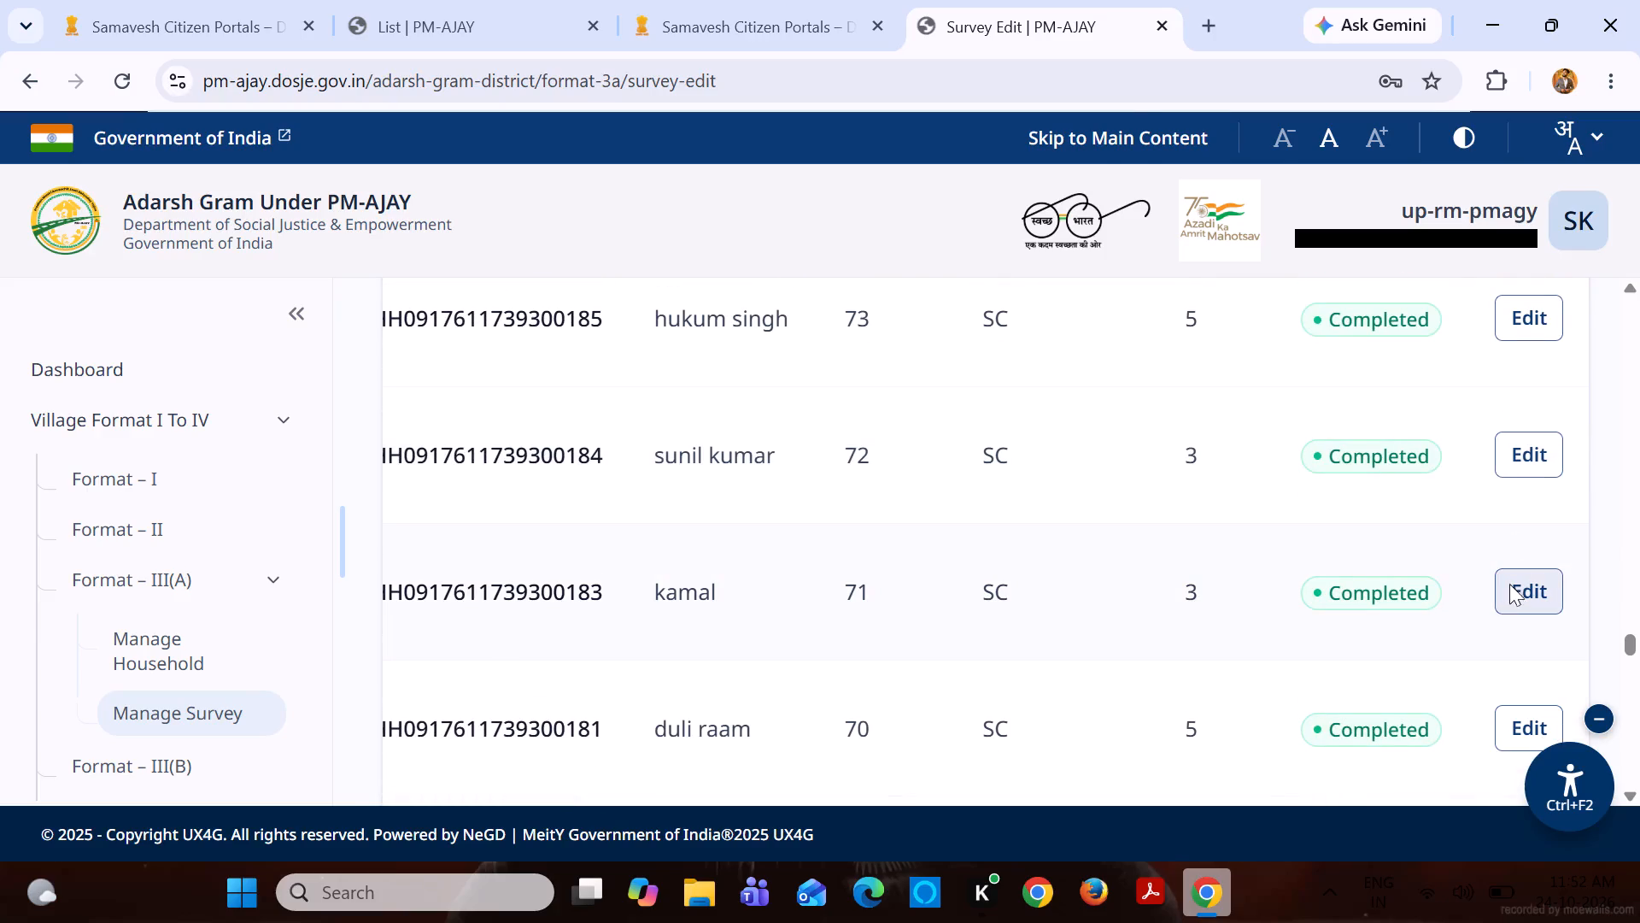
In house 71's survey, answer No to household involvement in farming under domain 7, indicator 7.1, save and return to the list.
scroll(1320, 629, "down", 7)
left_click(1124, 611)
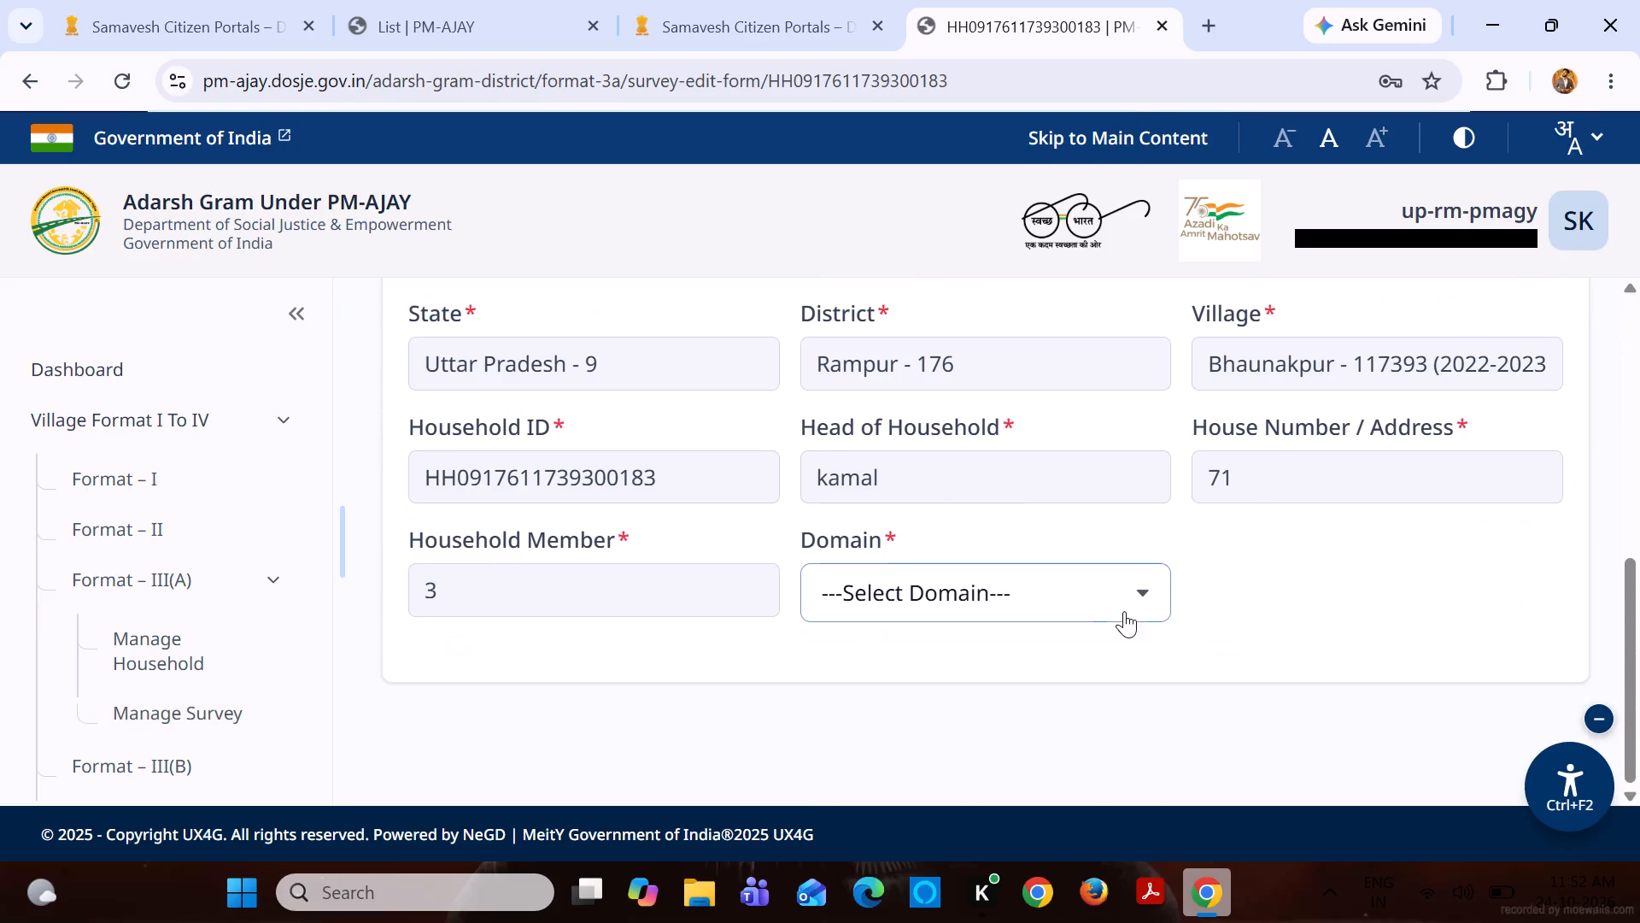
scroll(1098, 367, "down", 3)
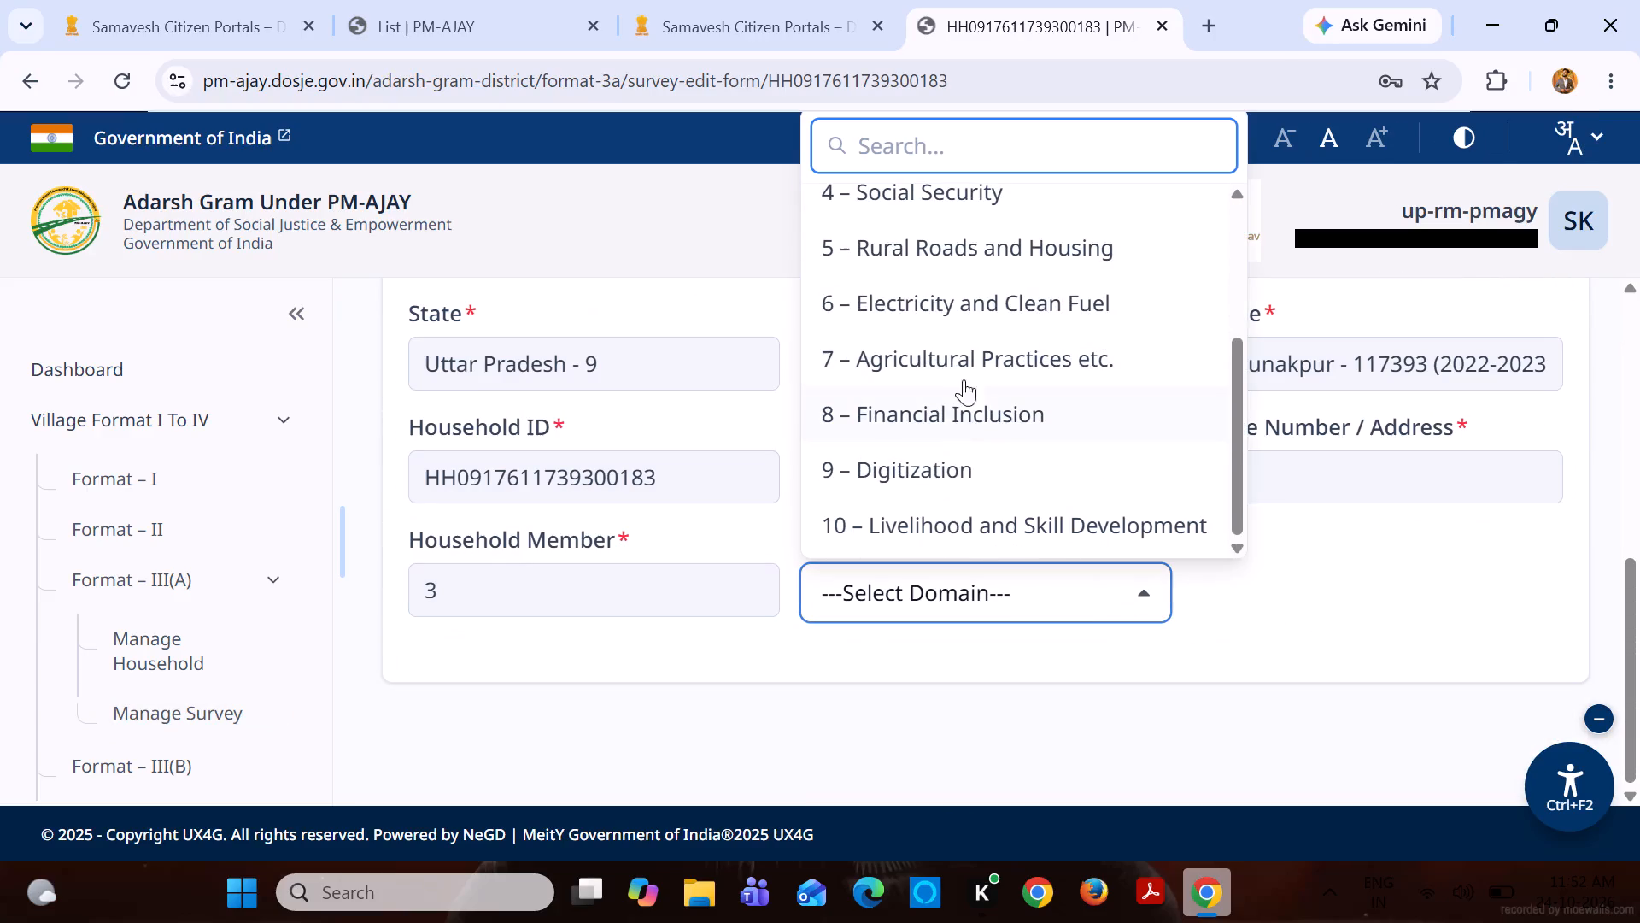
left_click(975, 357)
scroll(1248, 495, "down", 3)
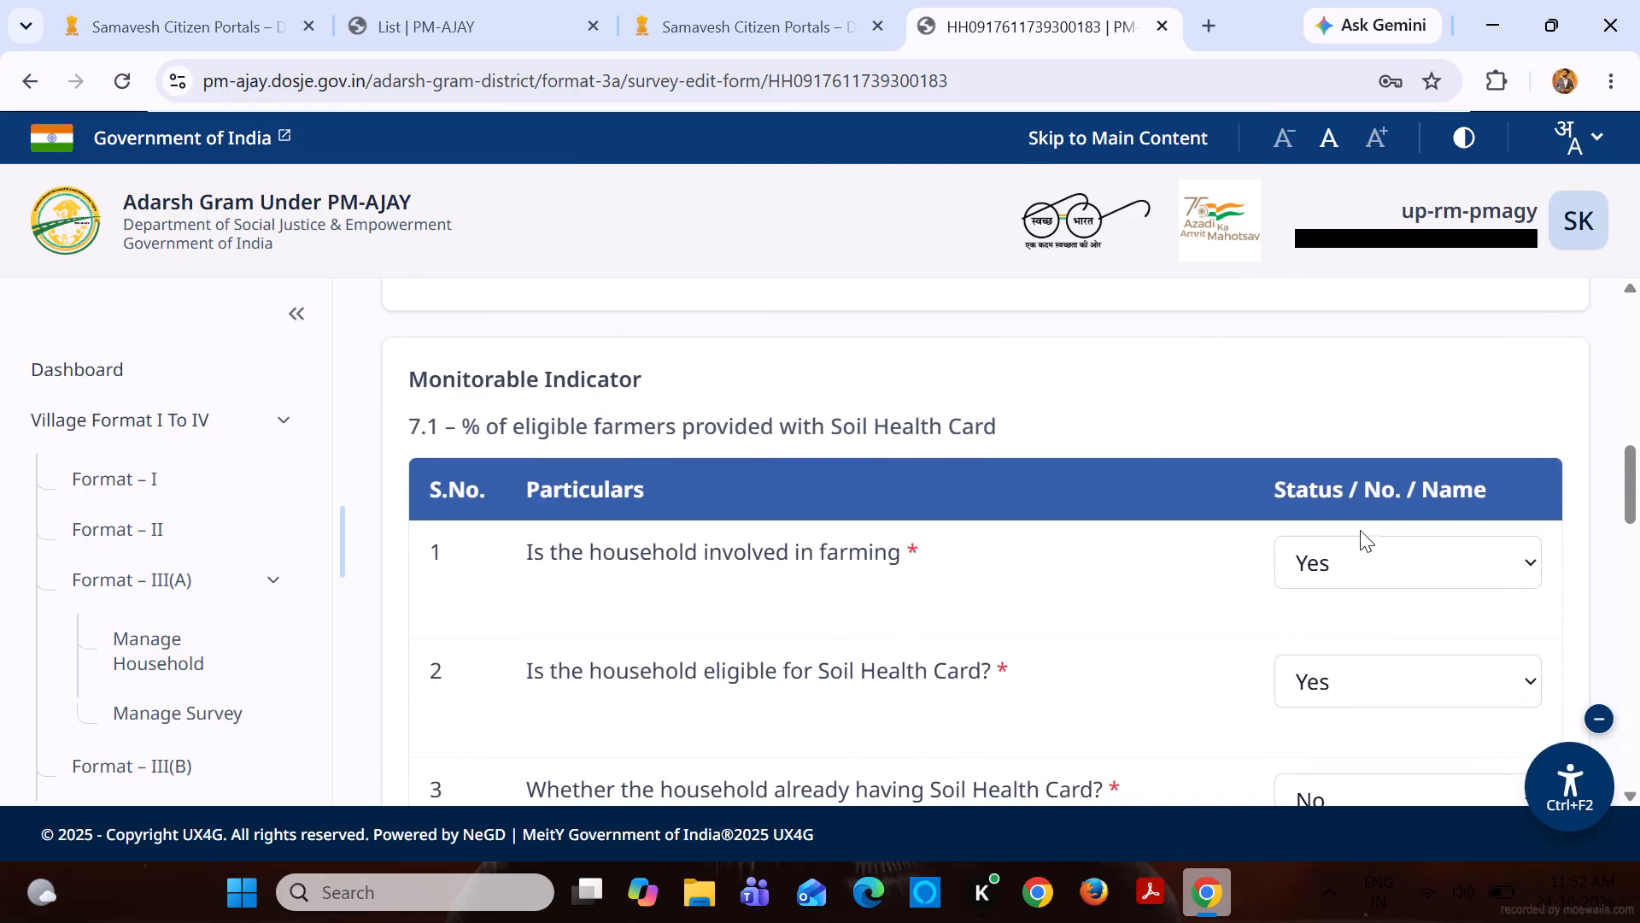
left_click_drag(1362, 547, 1329, 684)
left_click(1329, 684)
scroll(1329, 684, "down", 6)
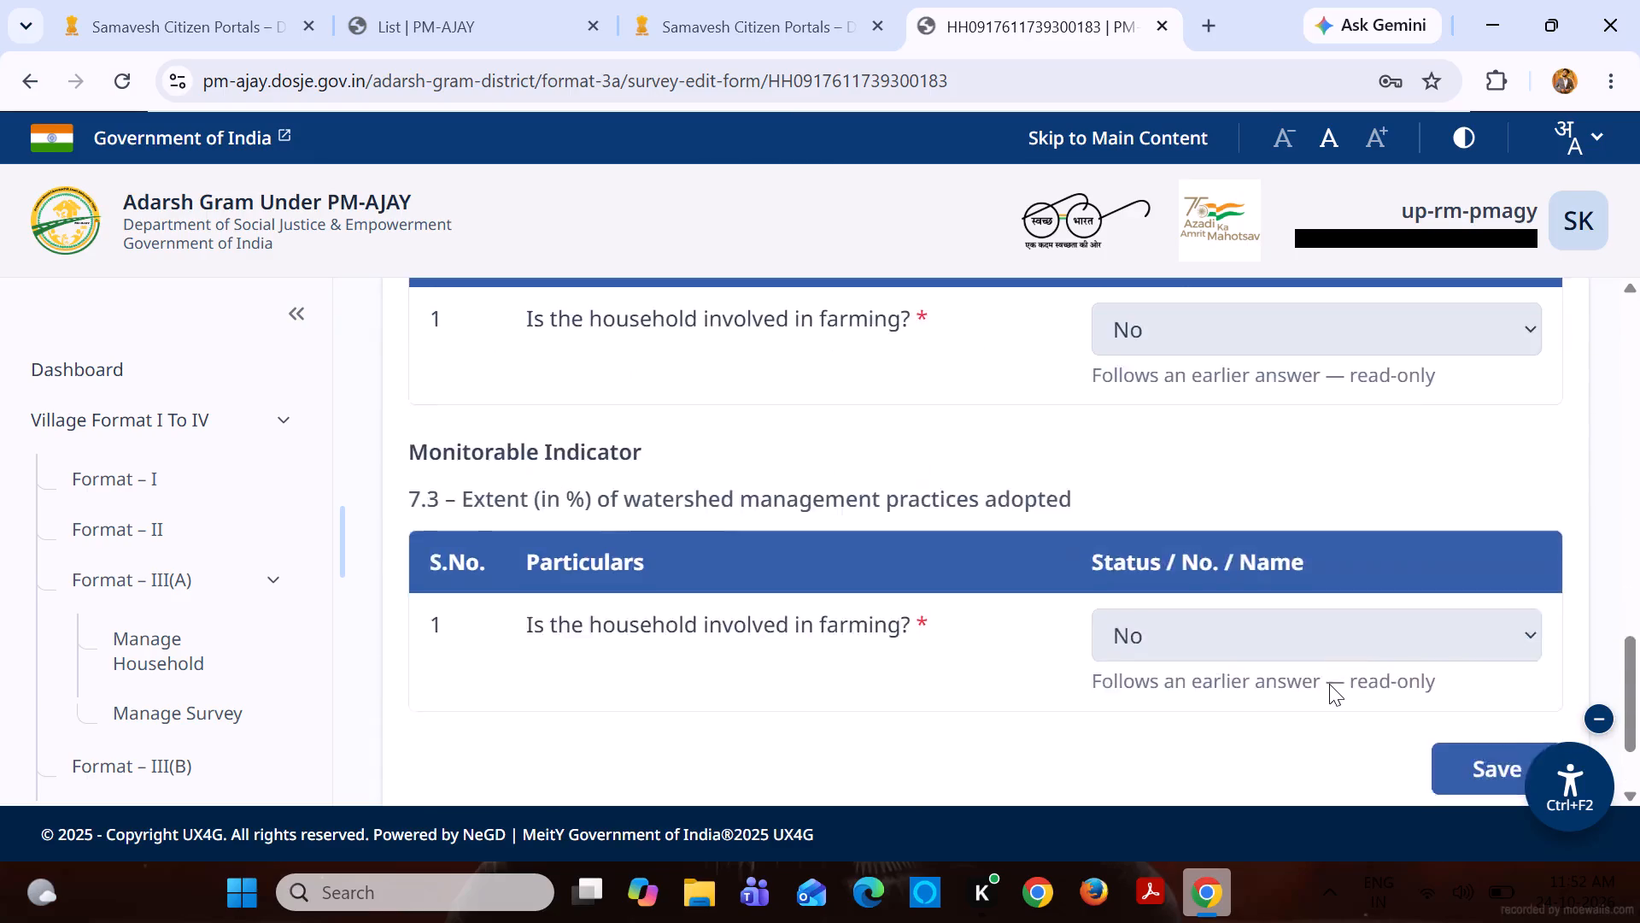
scroll(1329, 684, "down", 2)
left_click(1506, 628)
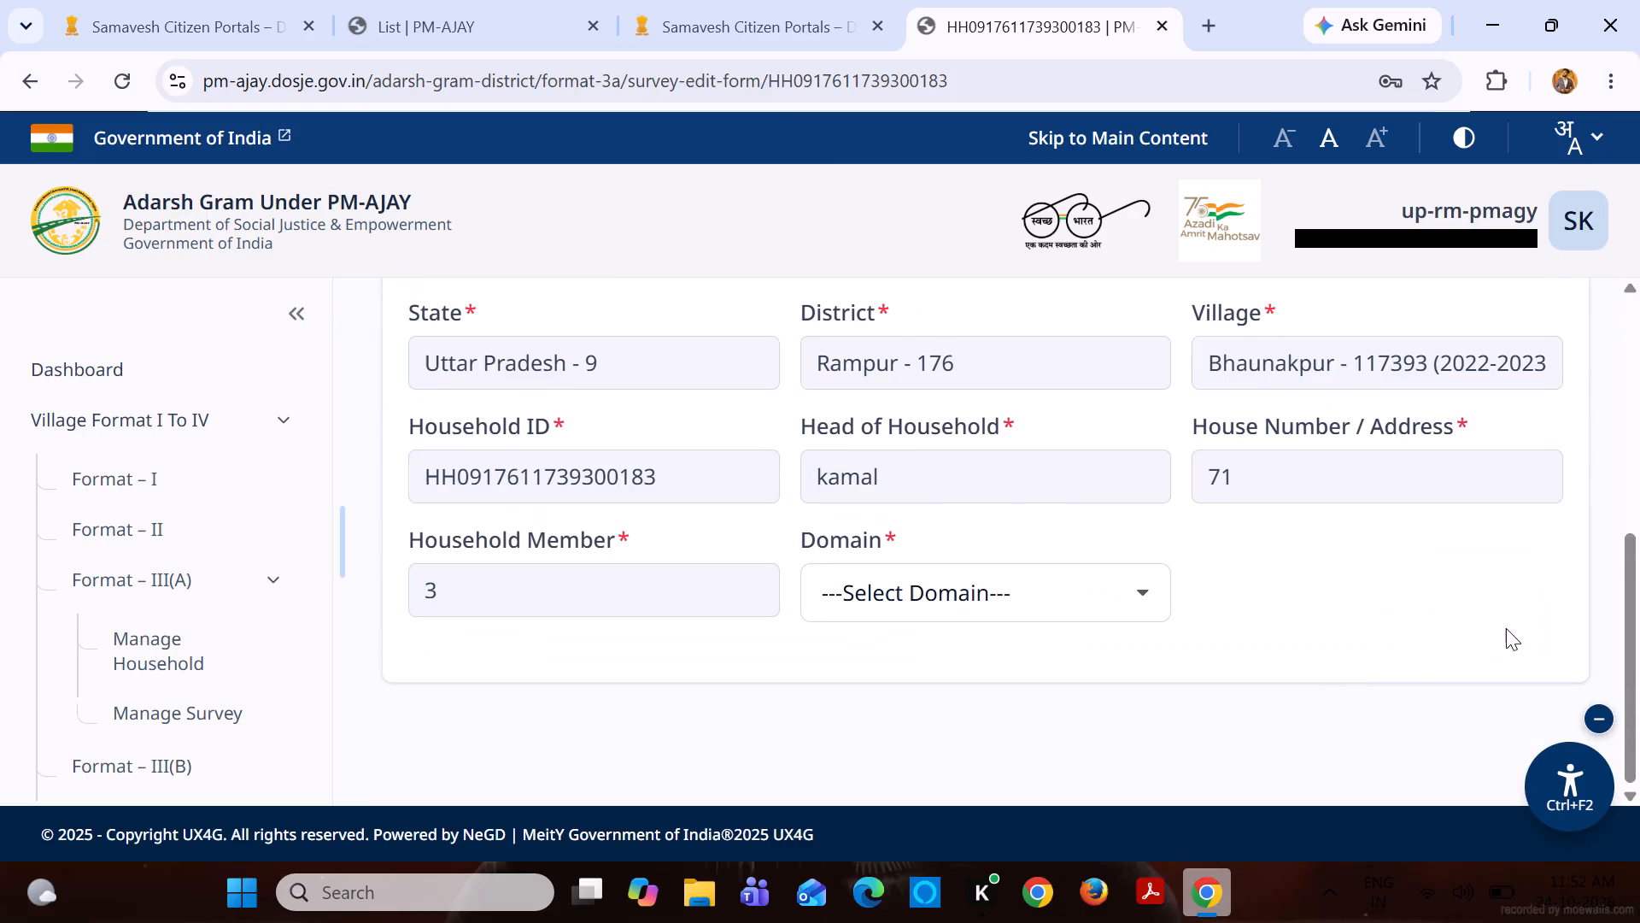
scroll(1310, 508, "up", 7)
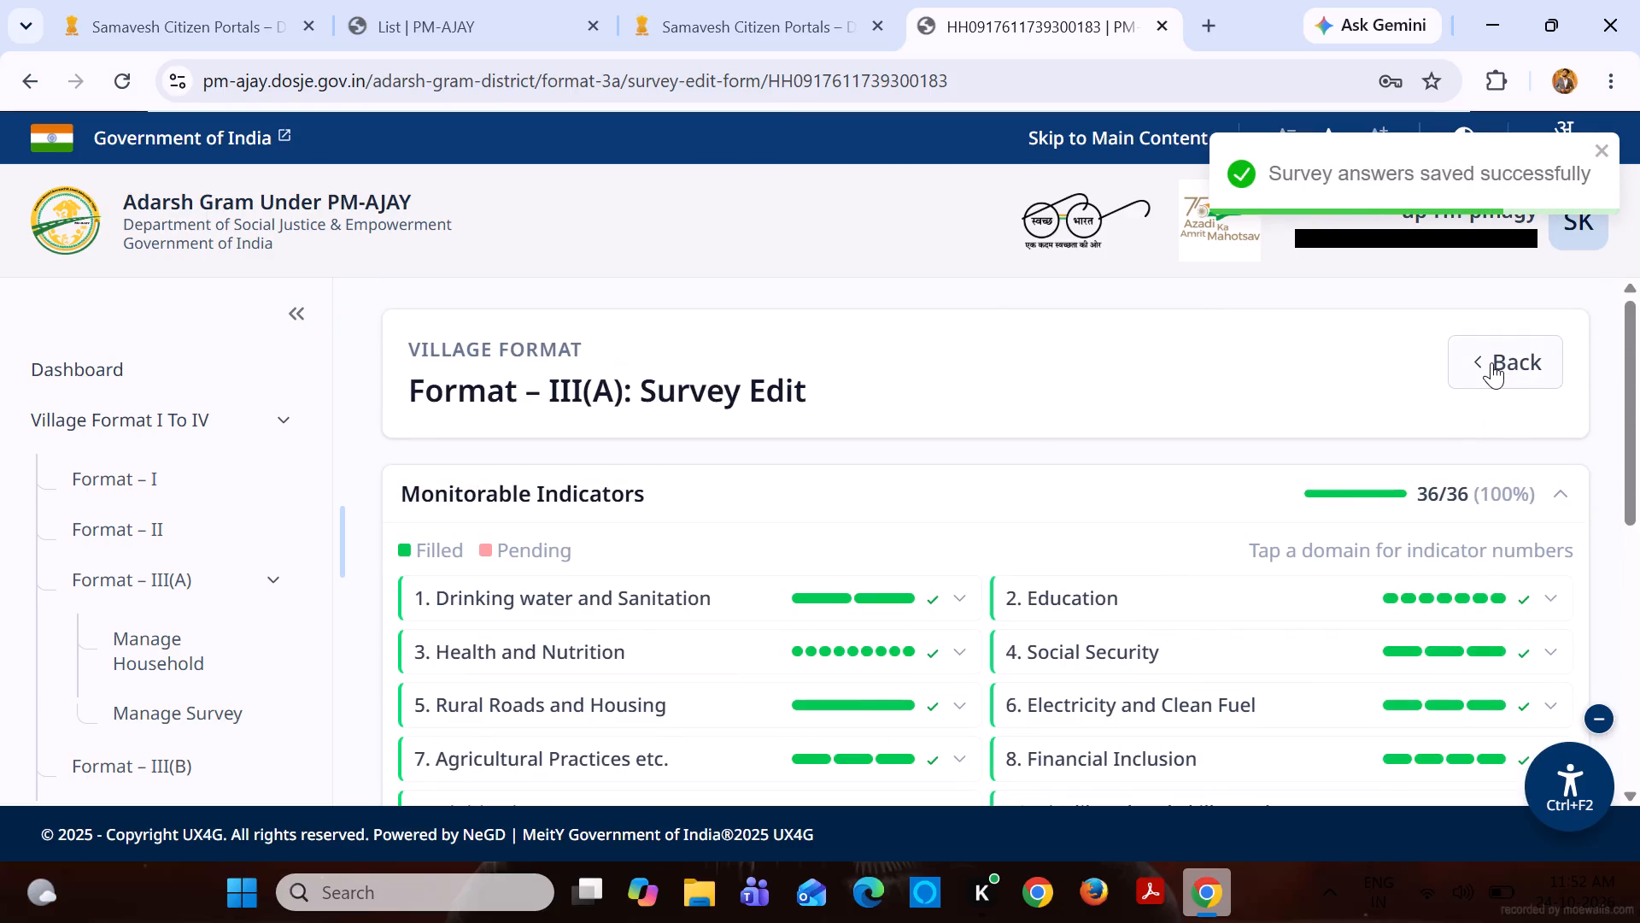
left_click(1491, 362)
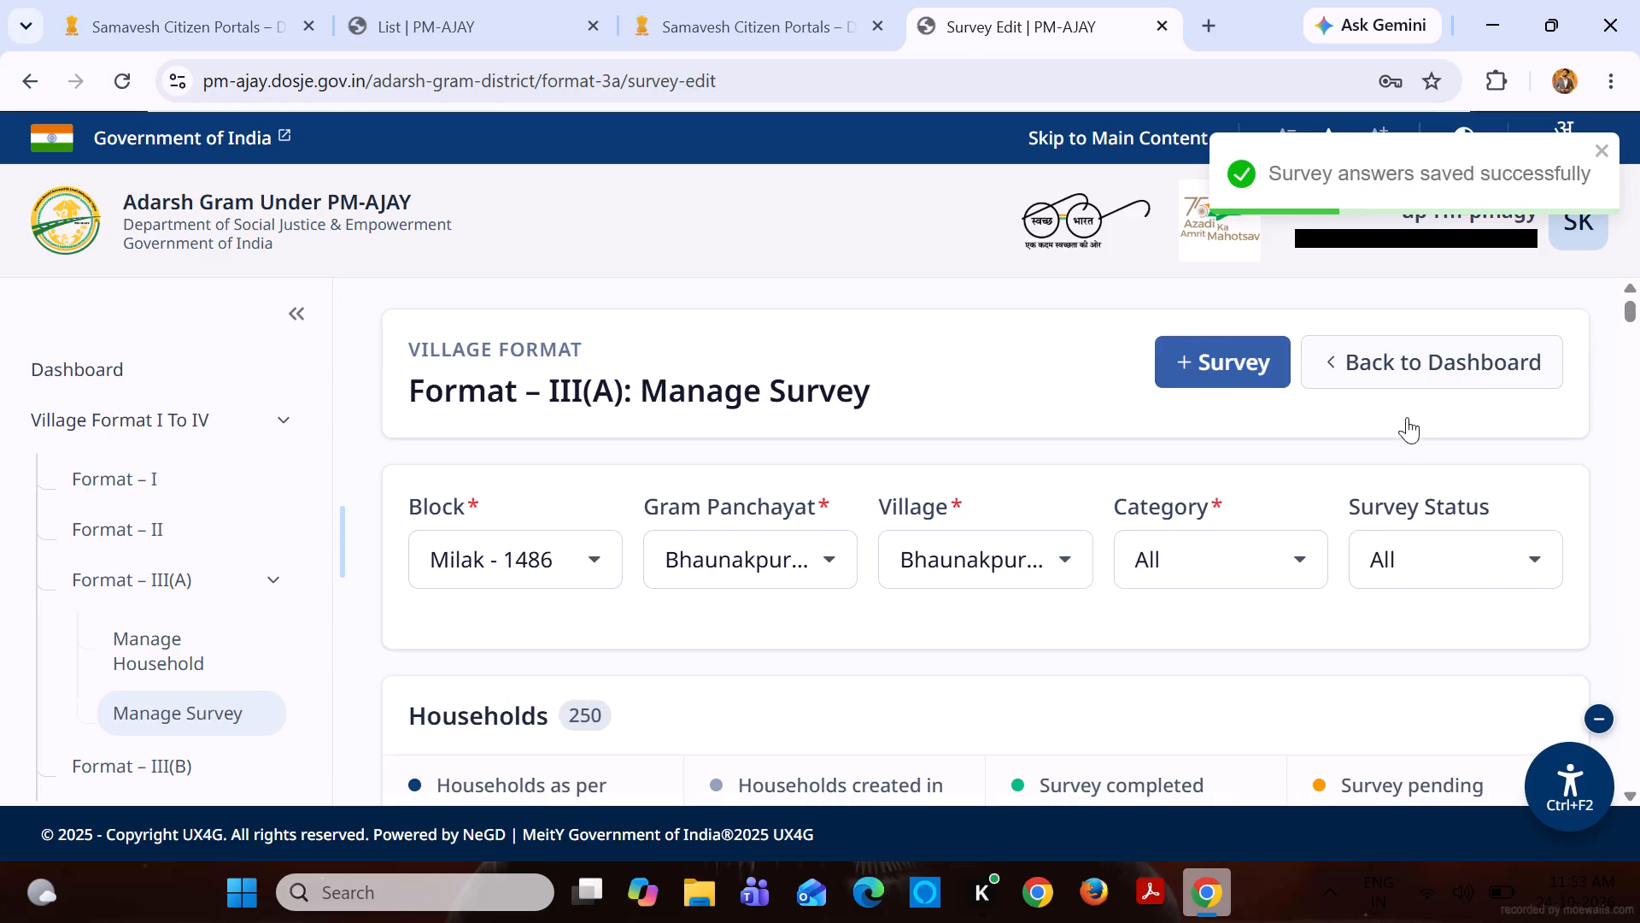
Find house 70 in Bhaunakpur's Manage Survey household list and open its survey for editing.
scroll(1389, 450, "down", 13)
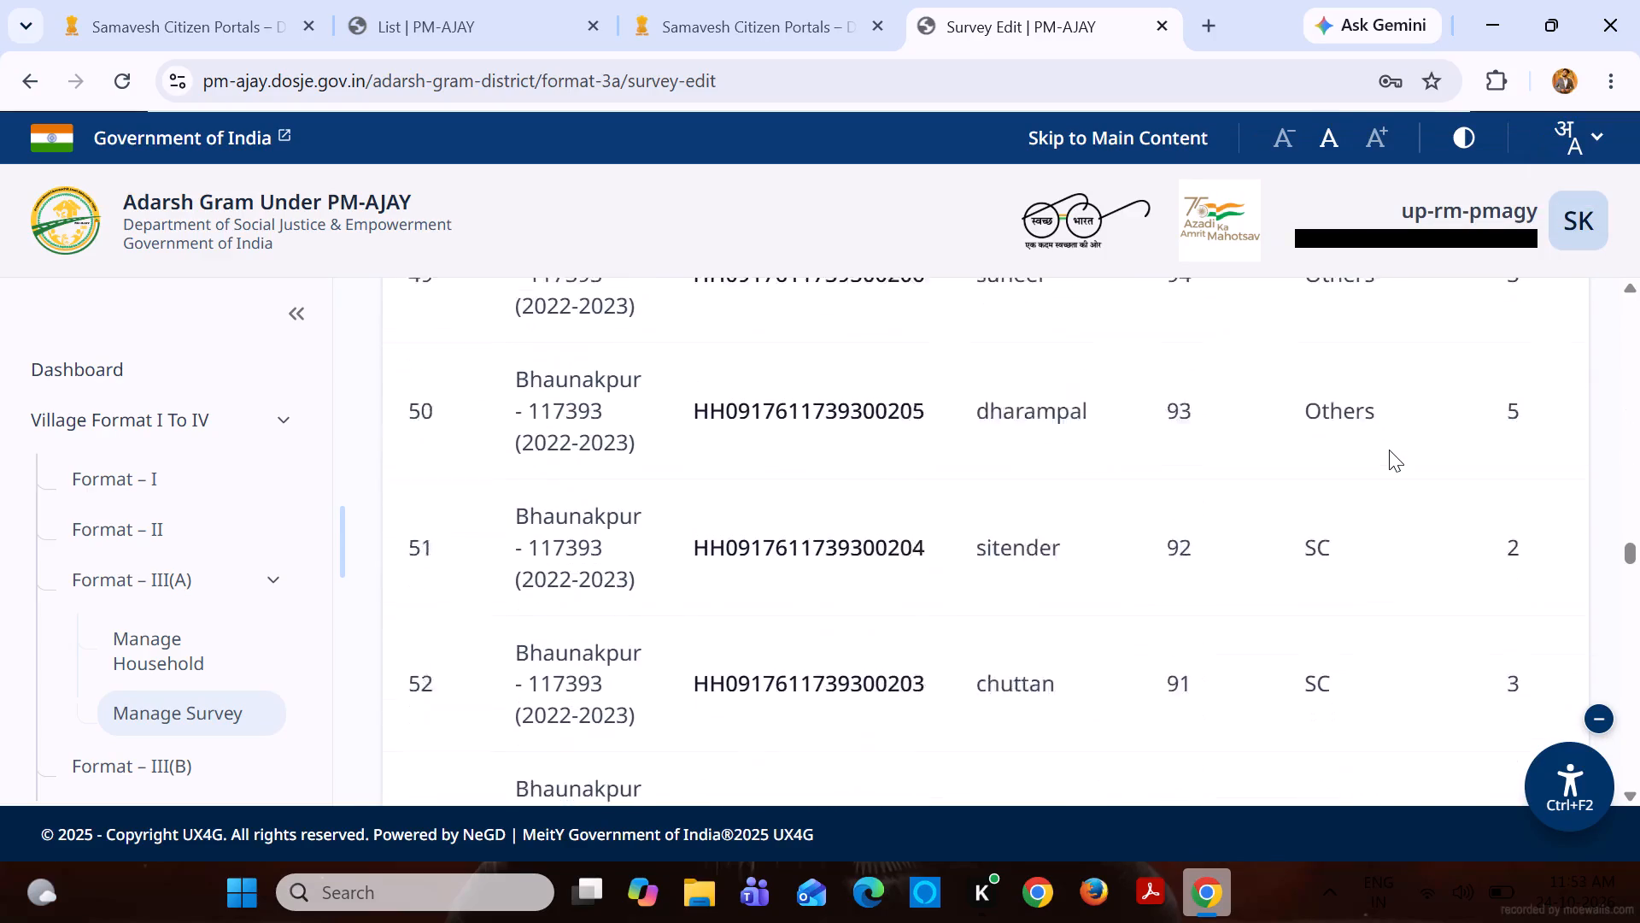
scroll(1389, 450, "down", 4)
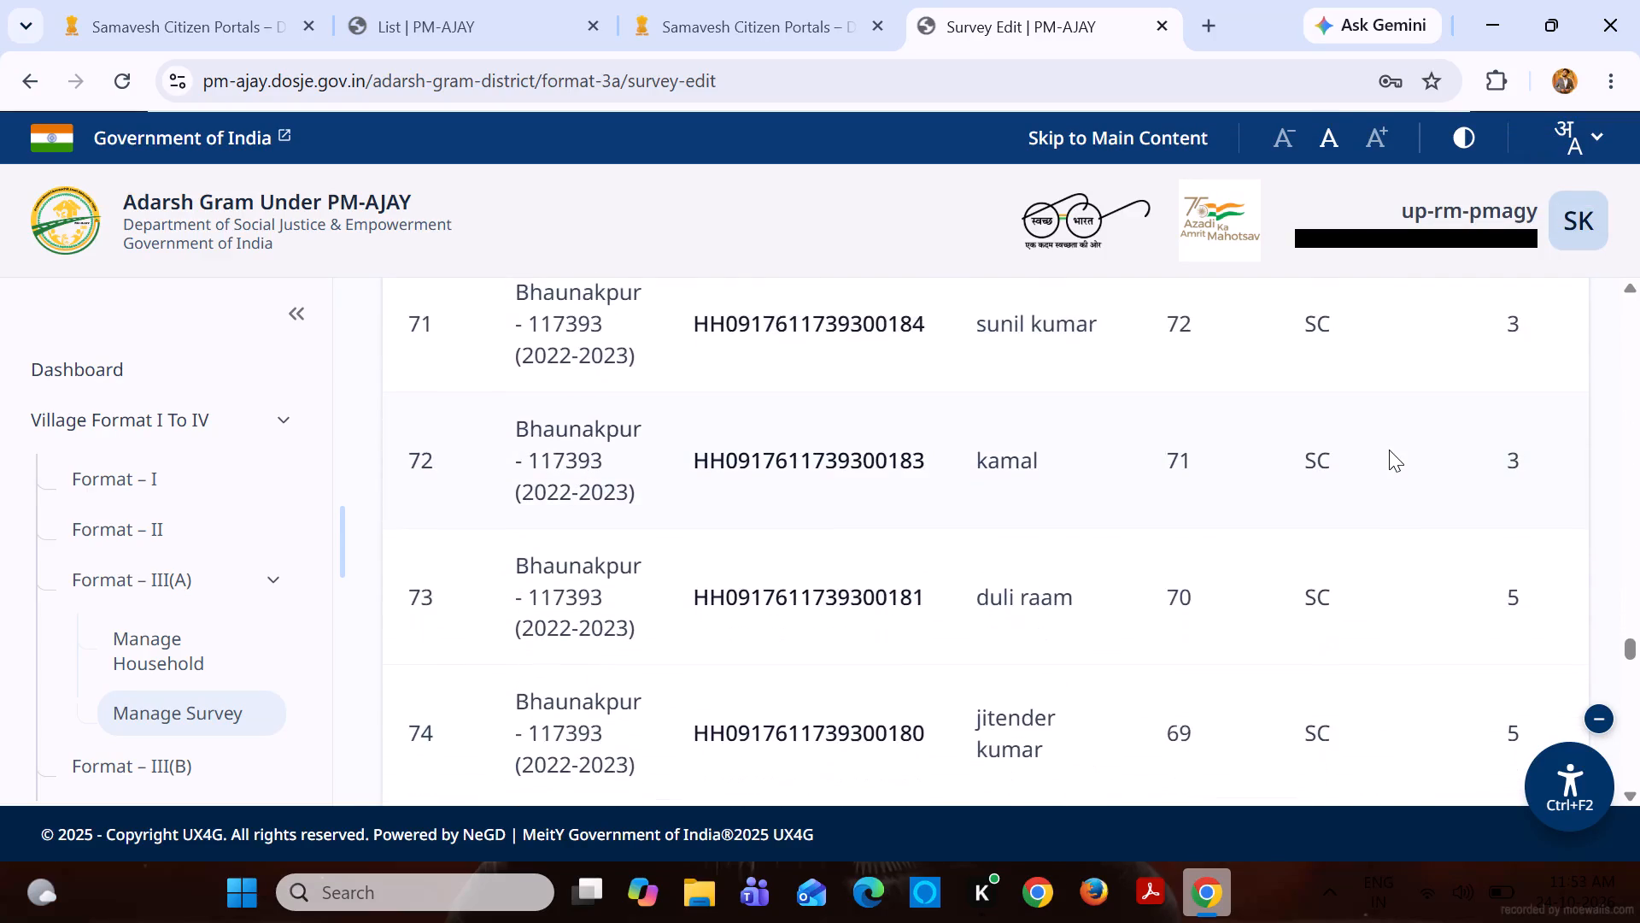
scroll(1389, 450, "left", 6)
left_click(1521, 574)
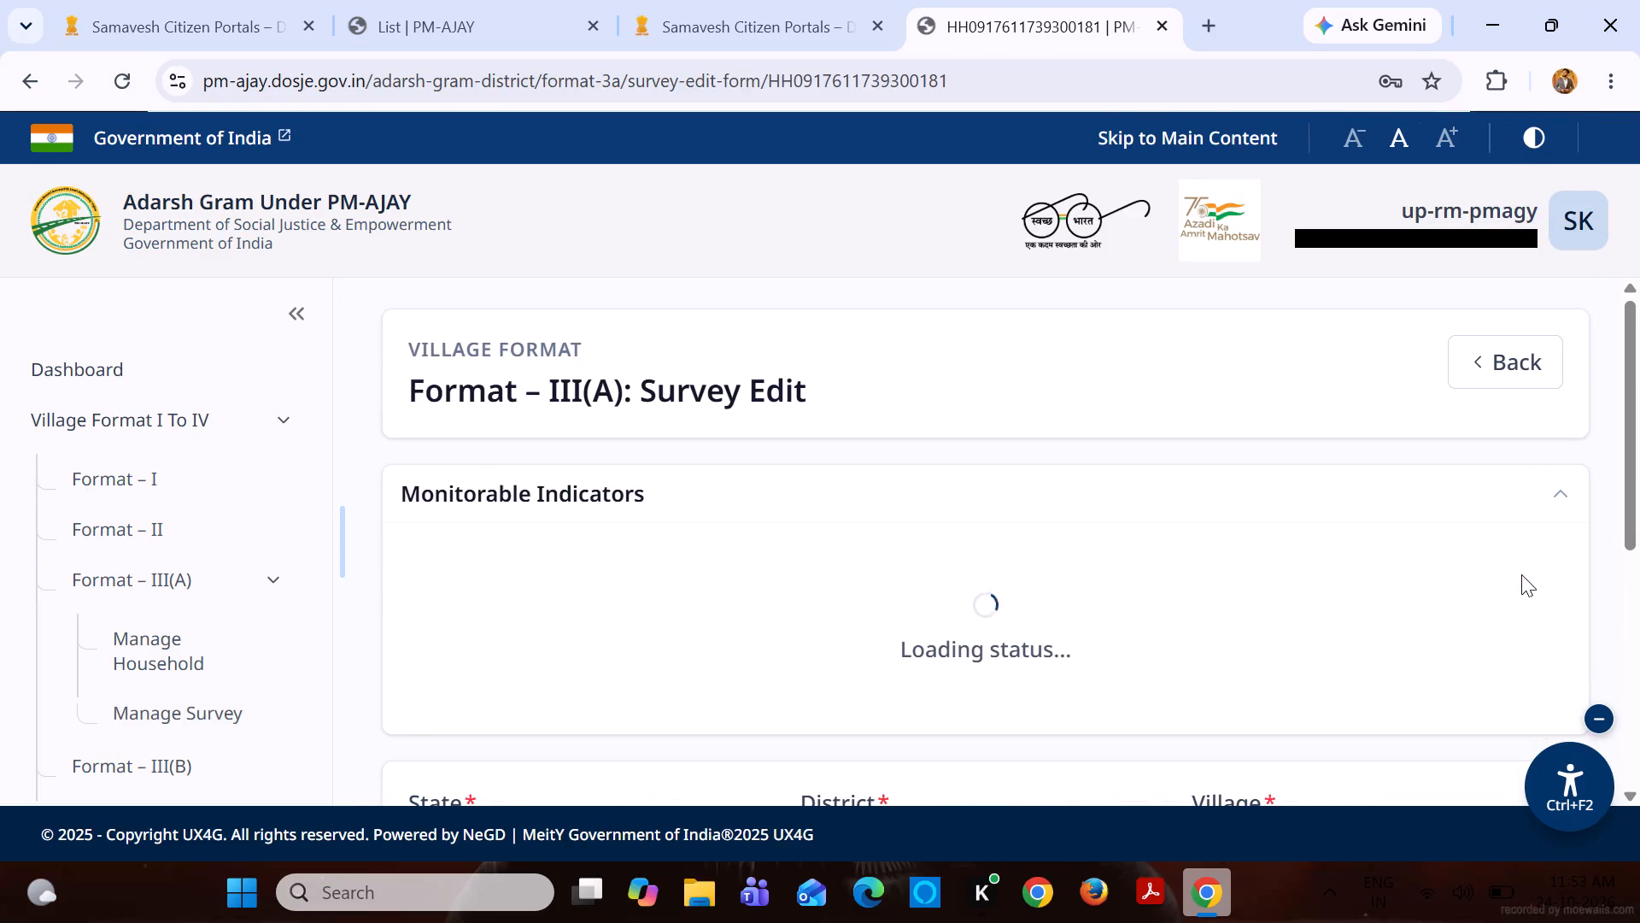
In house 70's survey, answer No to household involvement in farming under domain 7, indicator 7.1, save and return to the list.
scroll(1313, 571, "down", 6)
left_click(1143, 561)
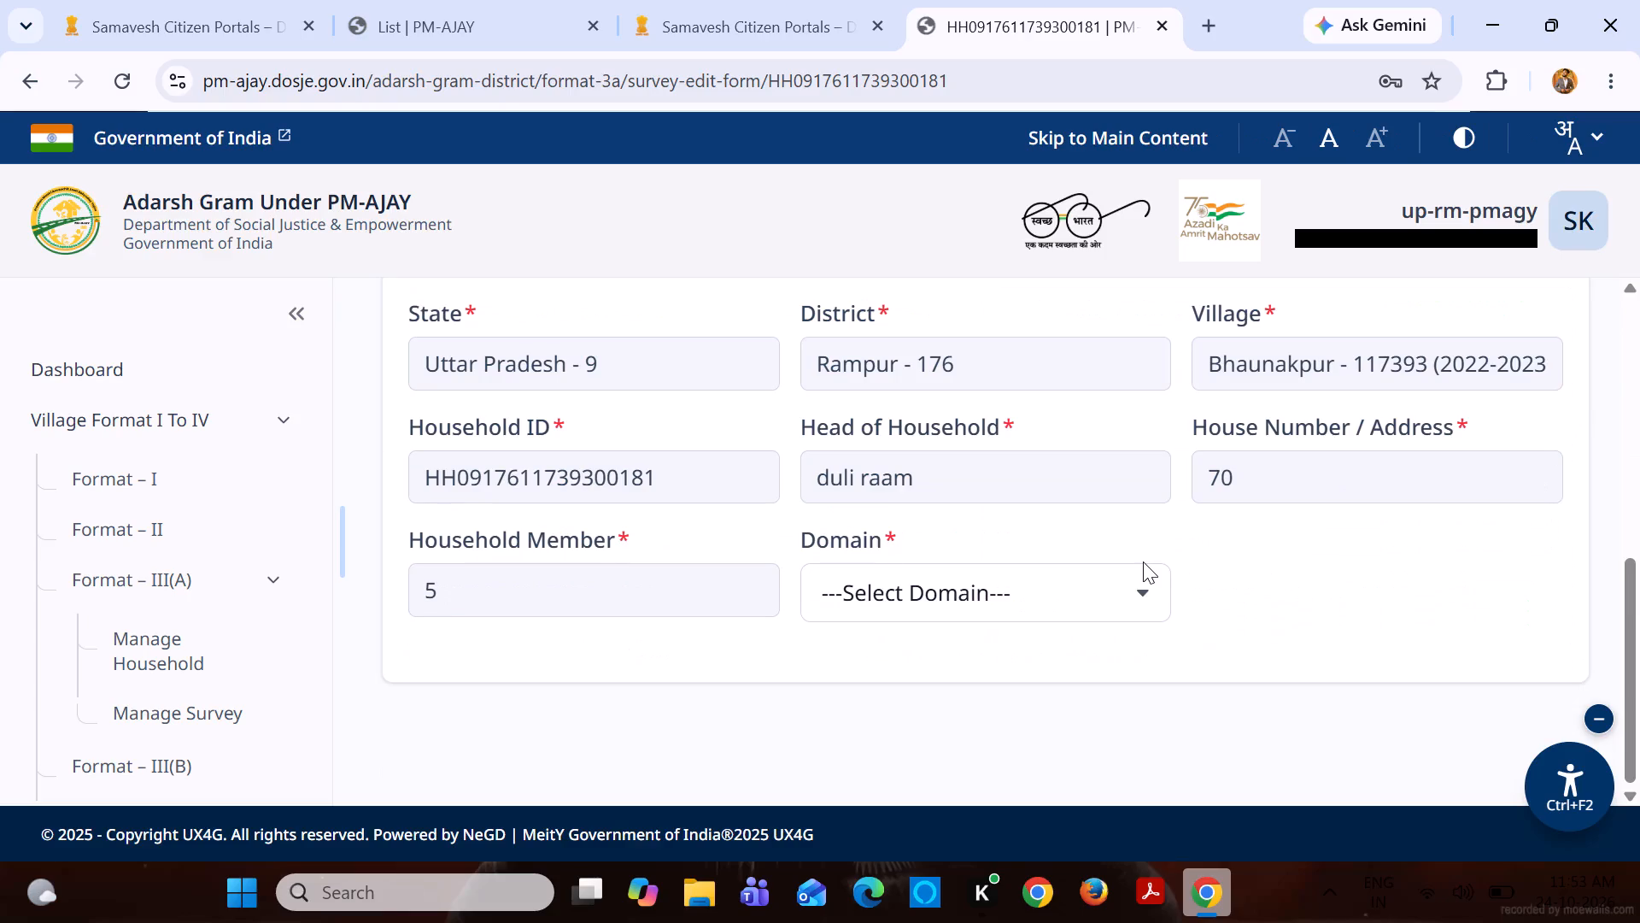
left_click(1111, 573)
scroll(1086, 432, "down", 1)
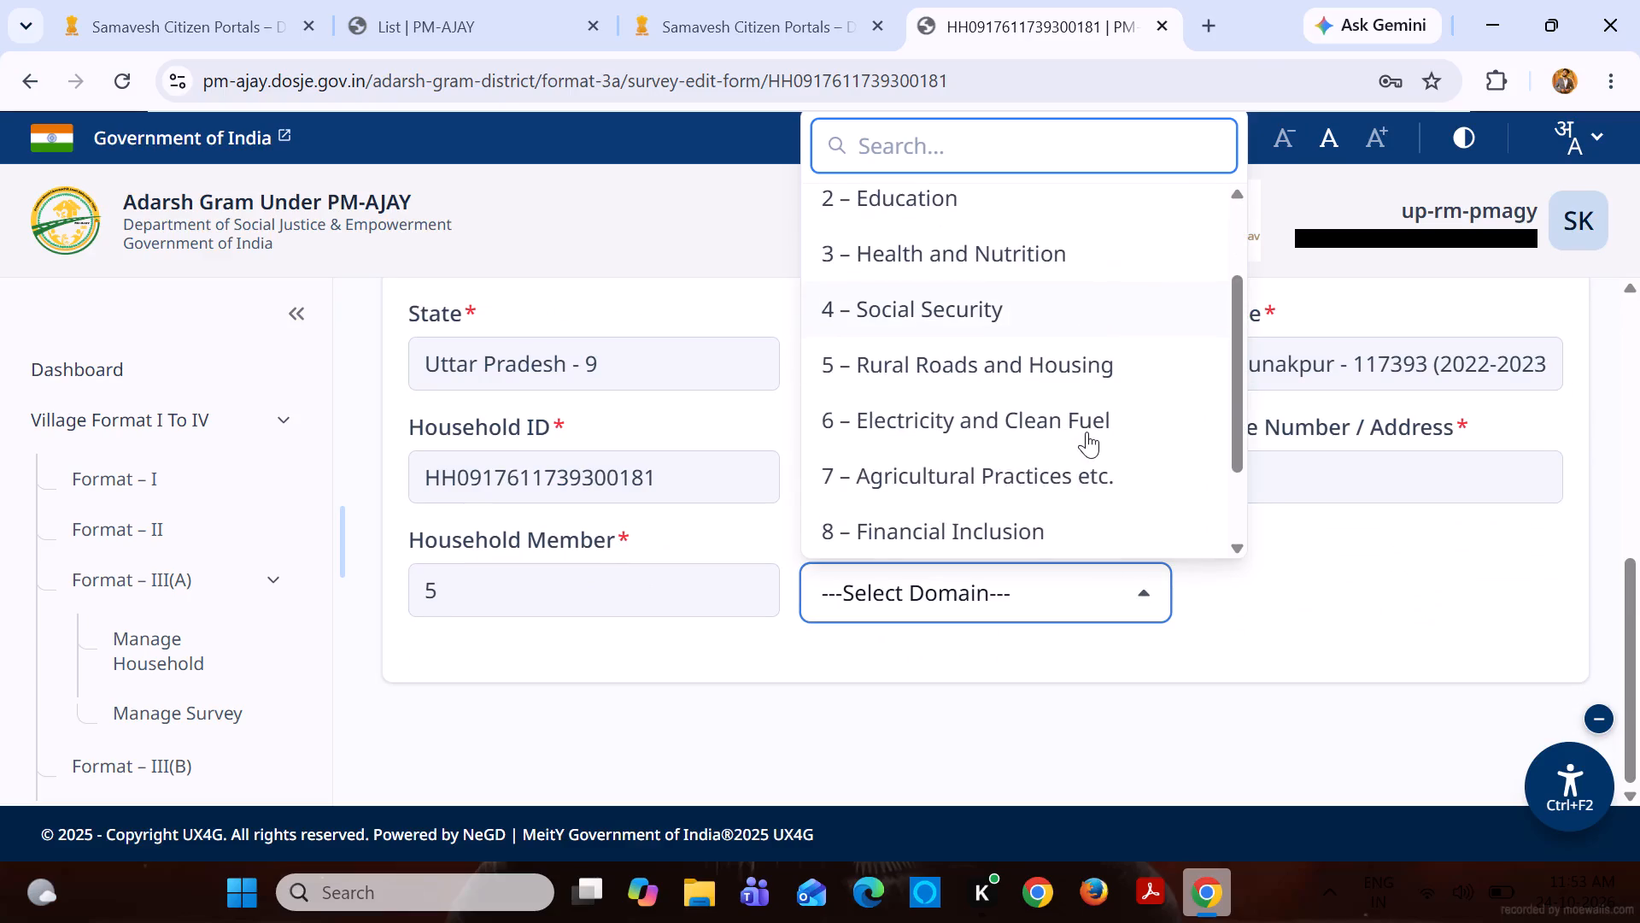
left_click(999, 462)
scroll(1259, 501, "down", 4)
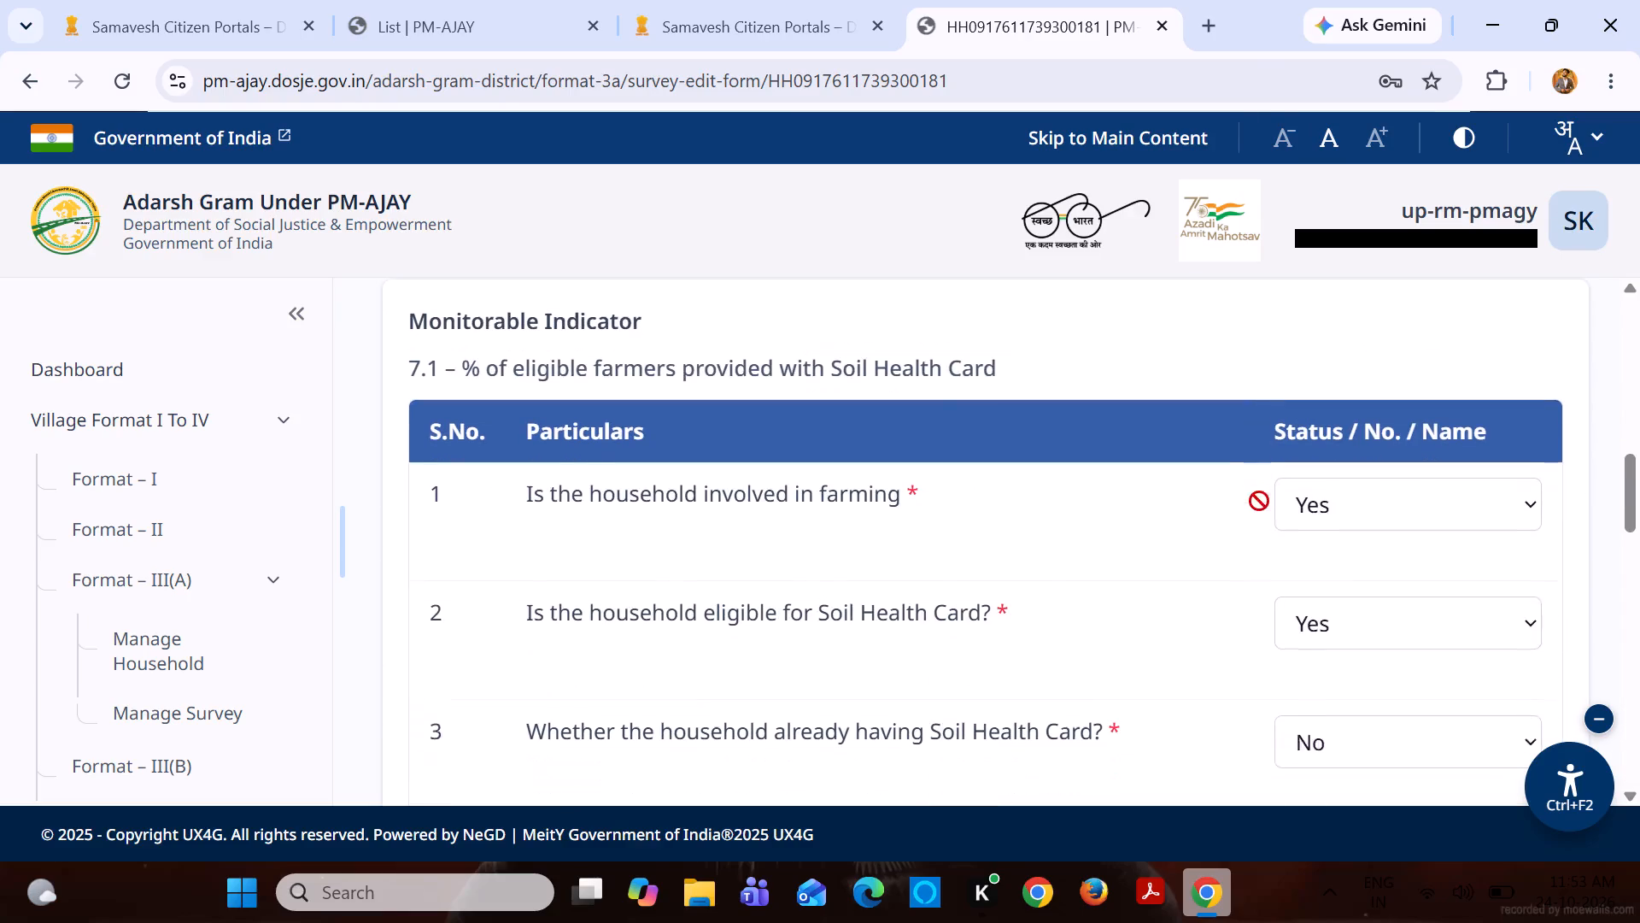
left_click(1405, 479)
left_click(1338, 603)
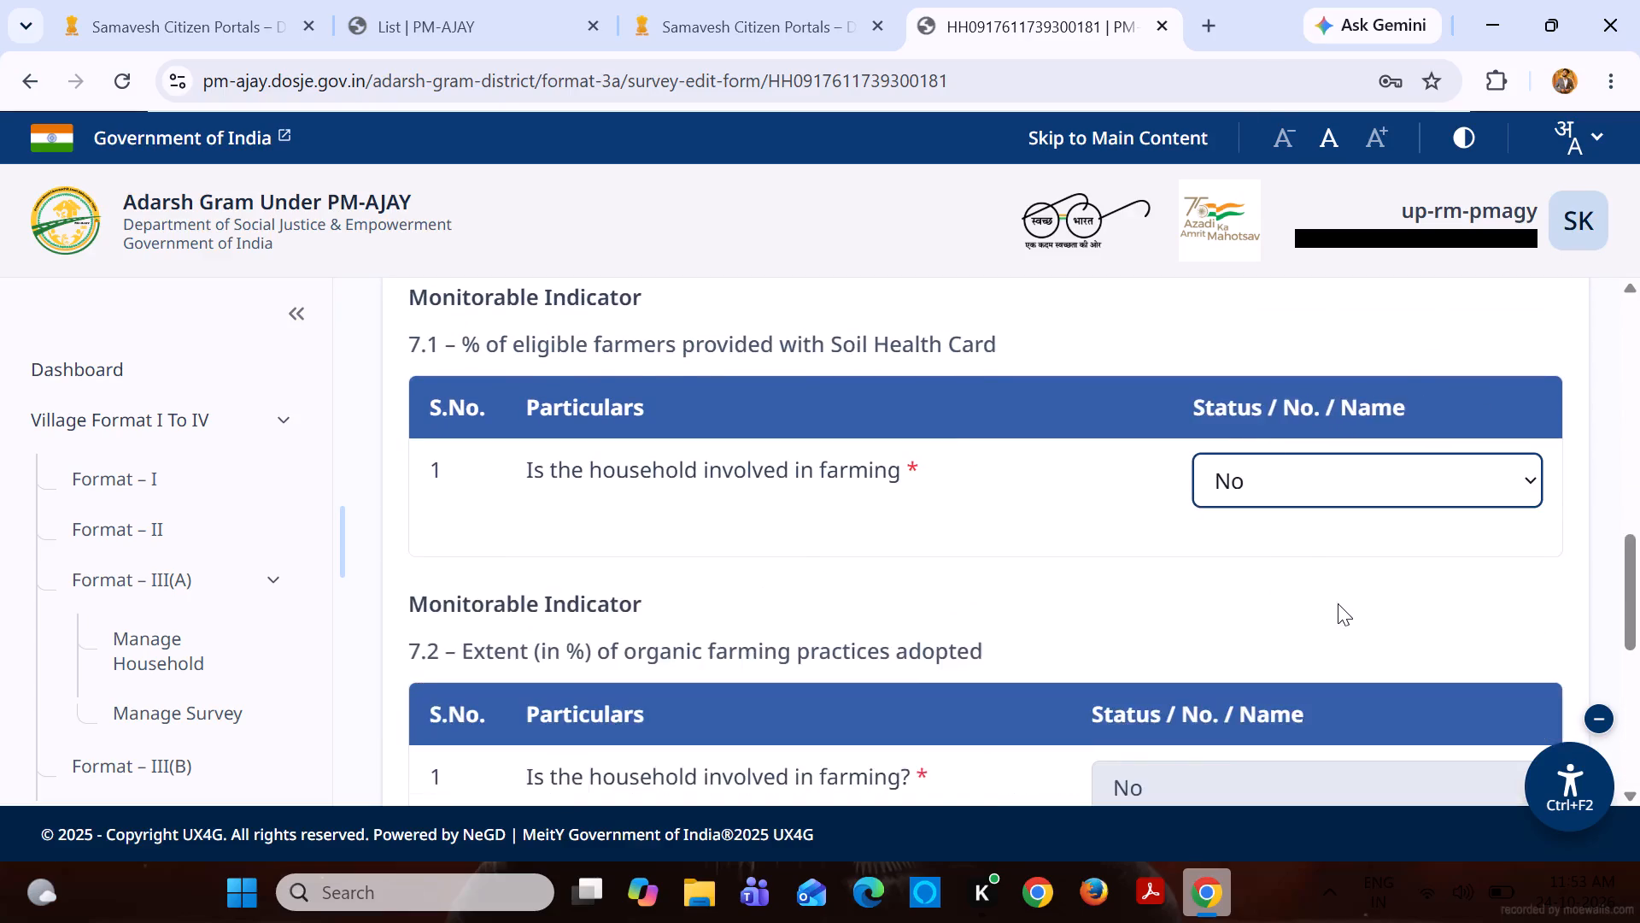
scroll(1338, 603, "down", 5)
left_click(1508, 608)
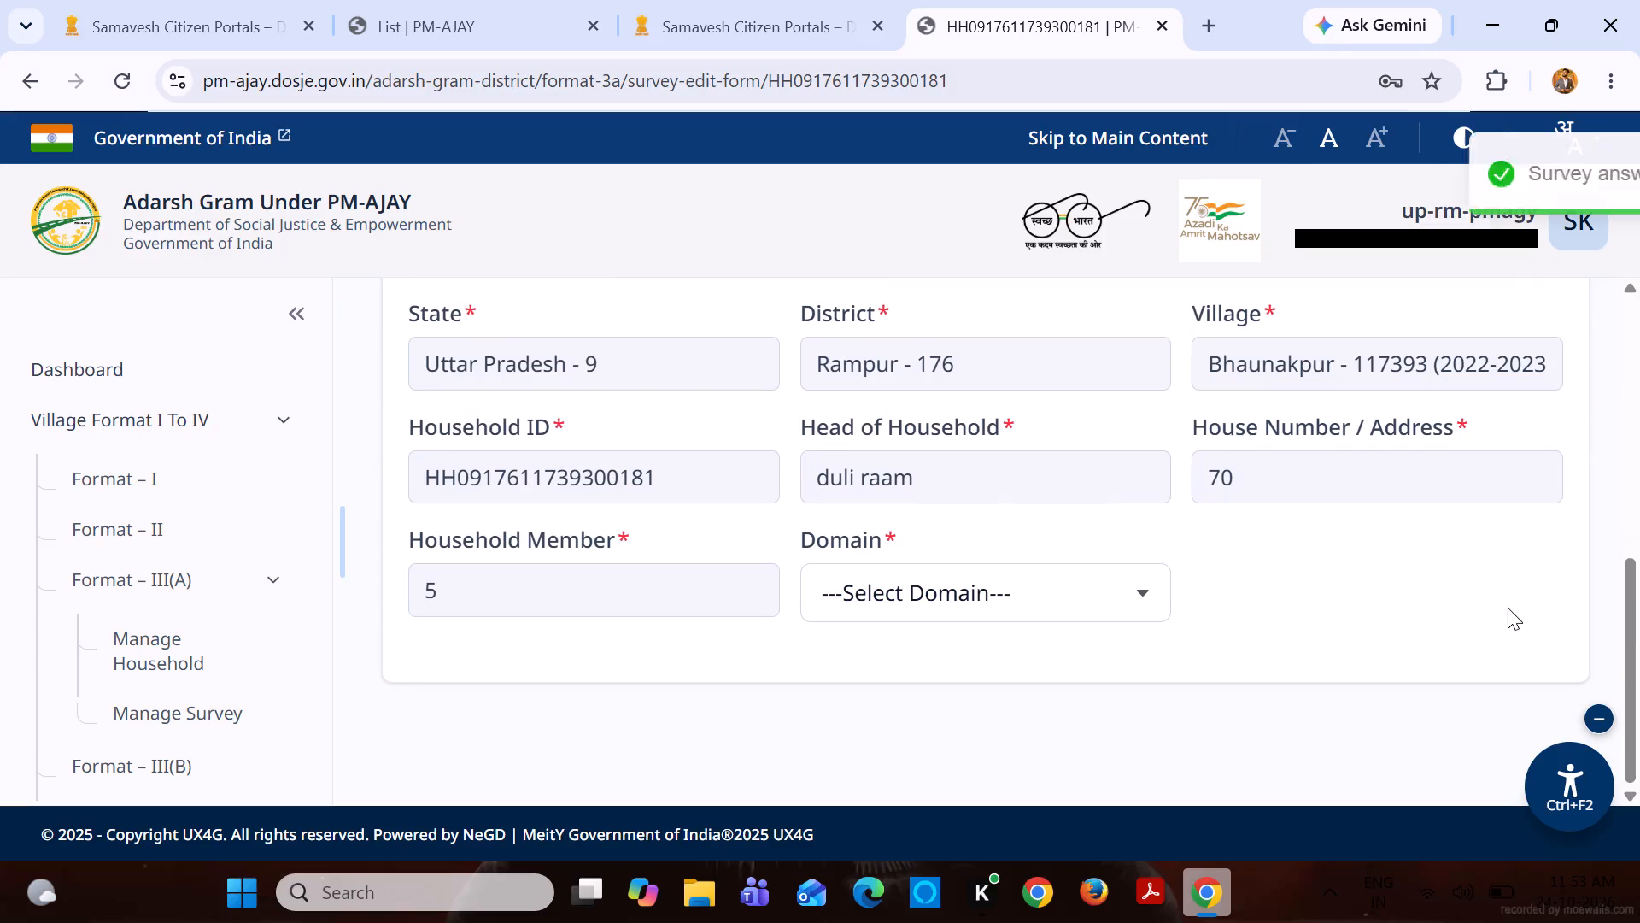
scroll(1307, 488, "up", 8)
left_click(1509, 346)
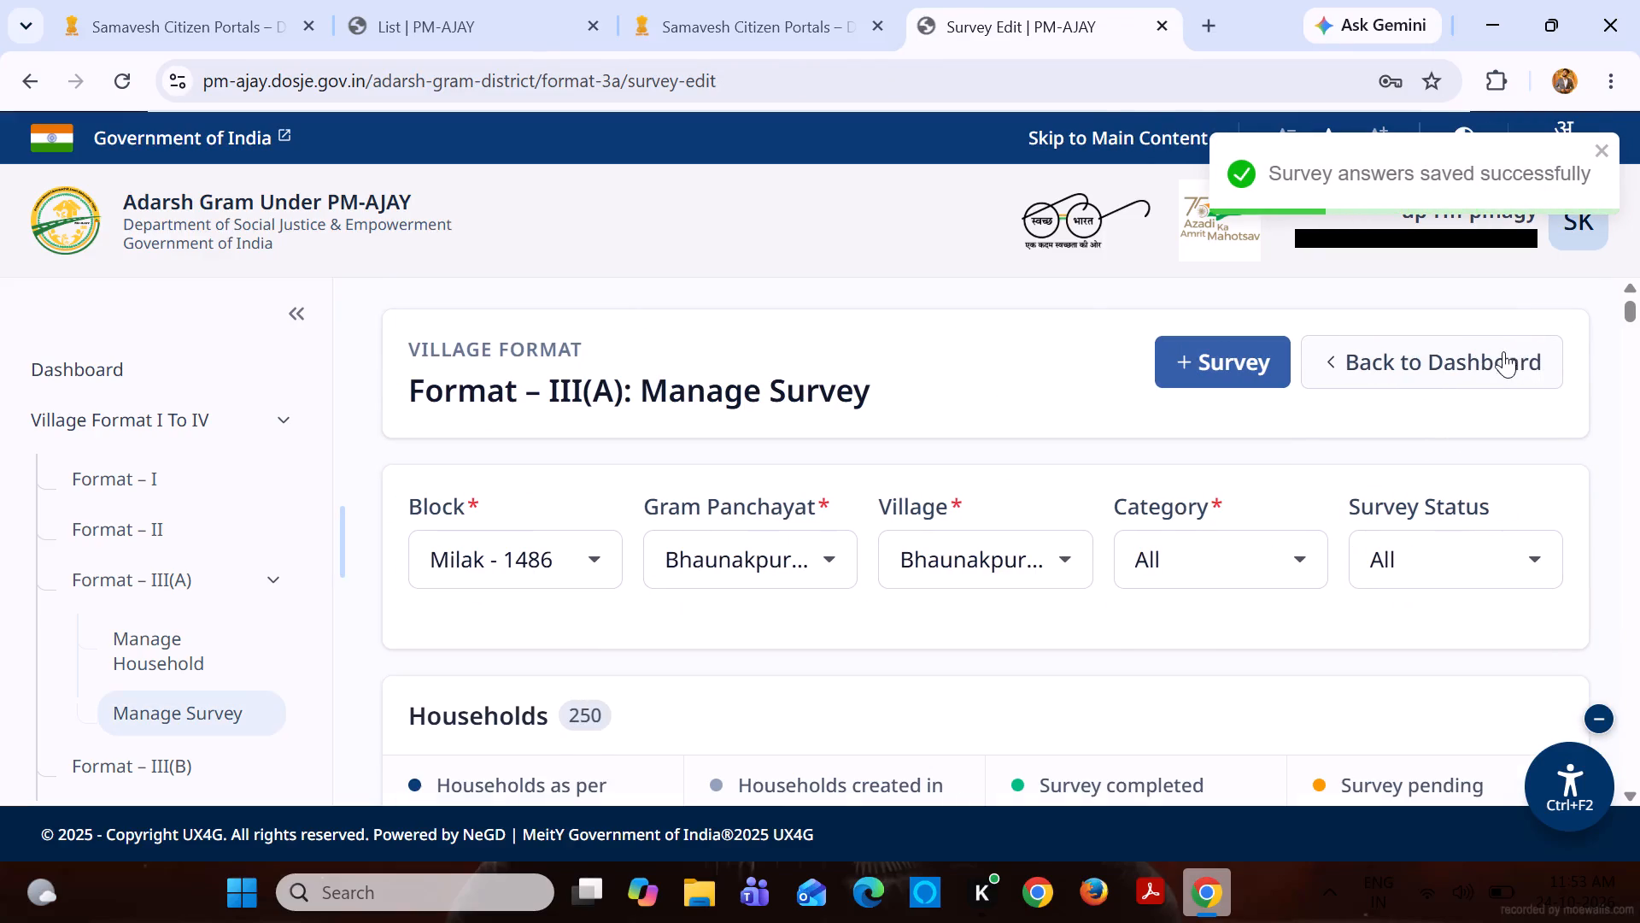
Find house 69 in Bhaunakpur's Manage Survey household list and open its survey for editing.
scroll(1408, 507, "down", 9)
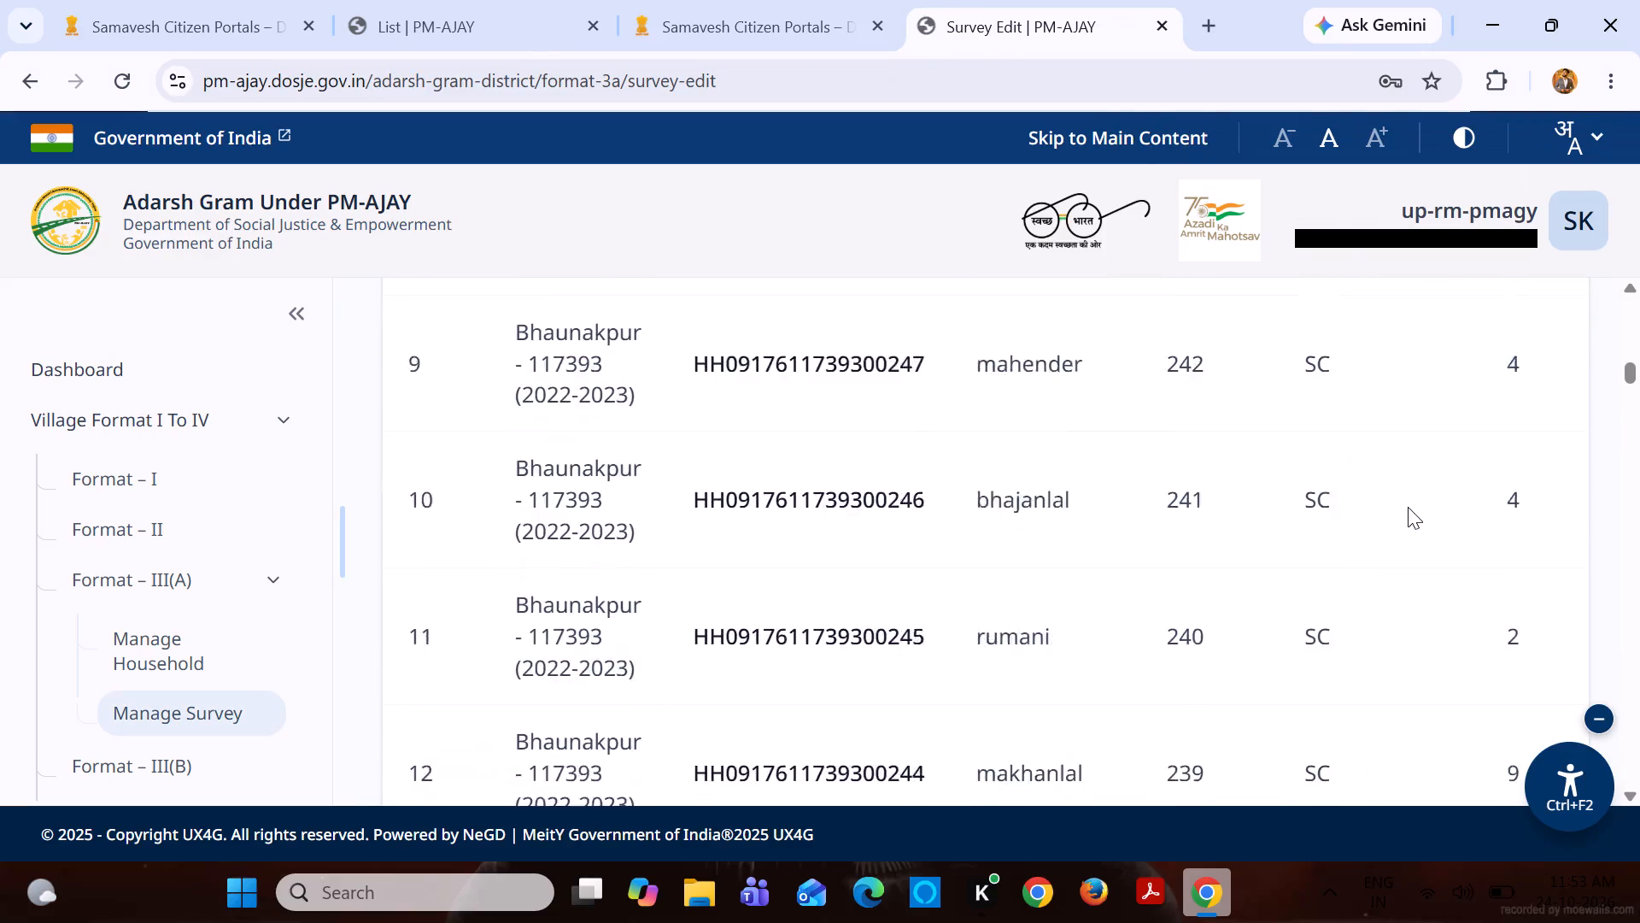
scroll(1408, 507, "down", 13)
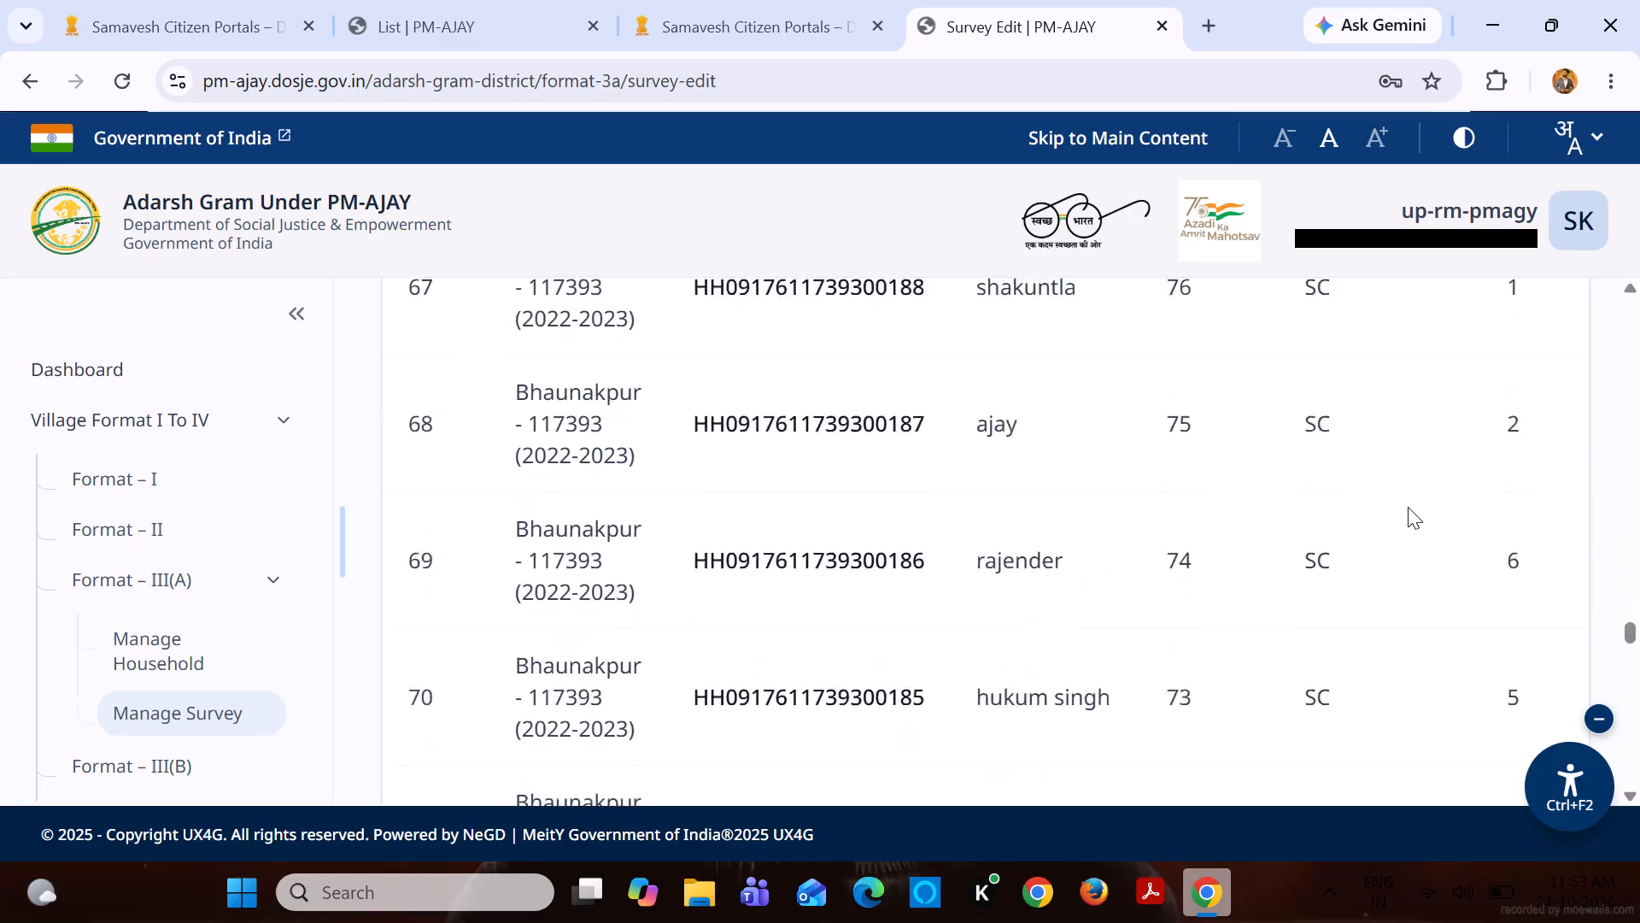
scroll(1408, 507, "down", 2)
scroll(1408, 507, "up", 2)
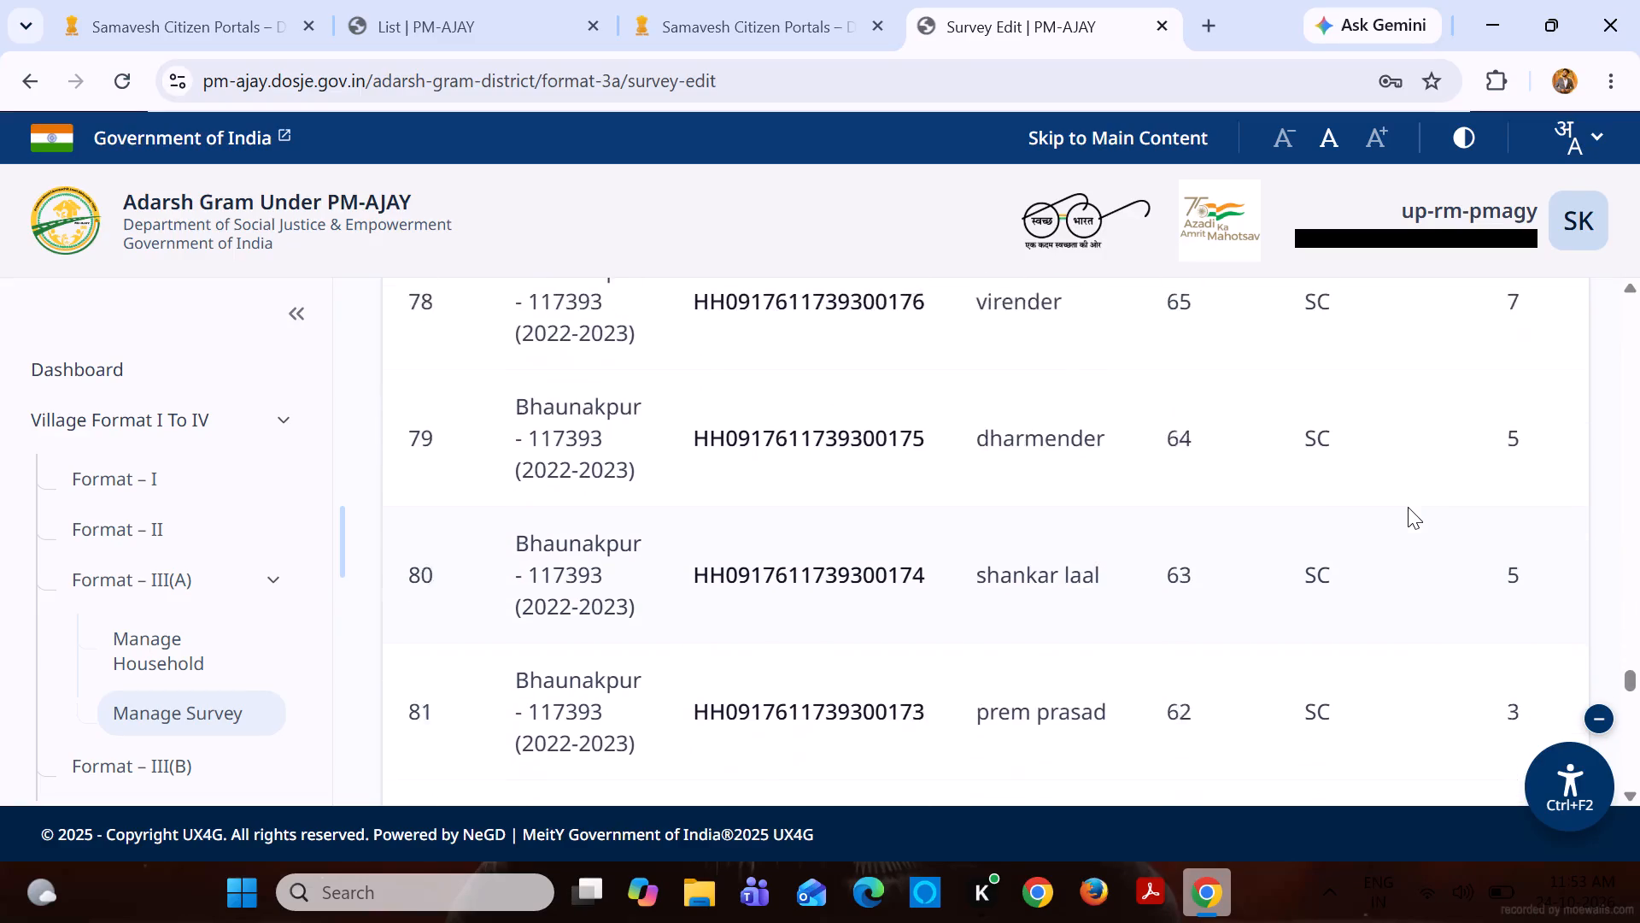
scroll(1408, 507, "up", 6)
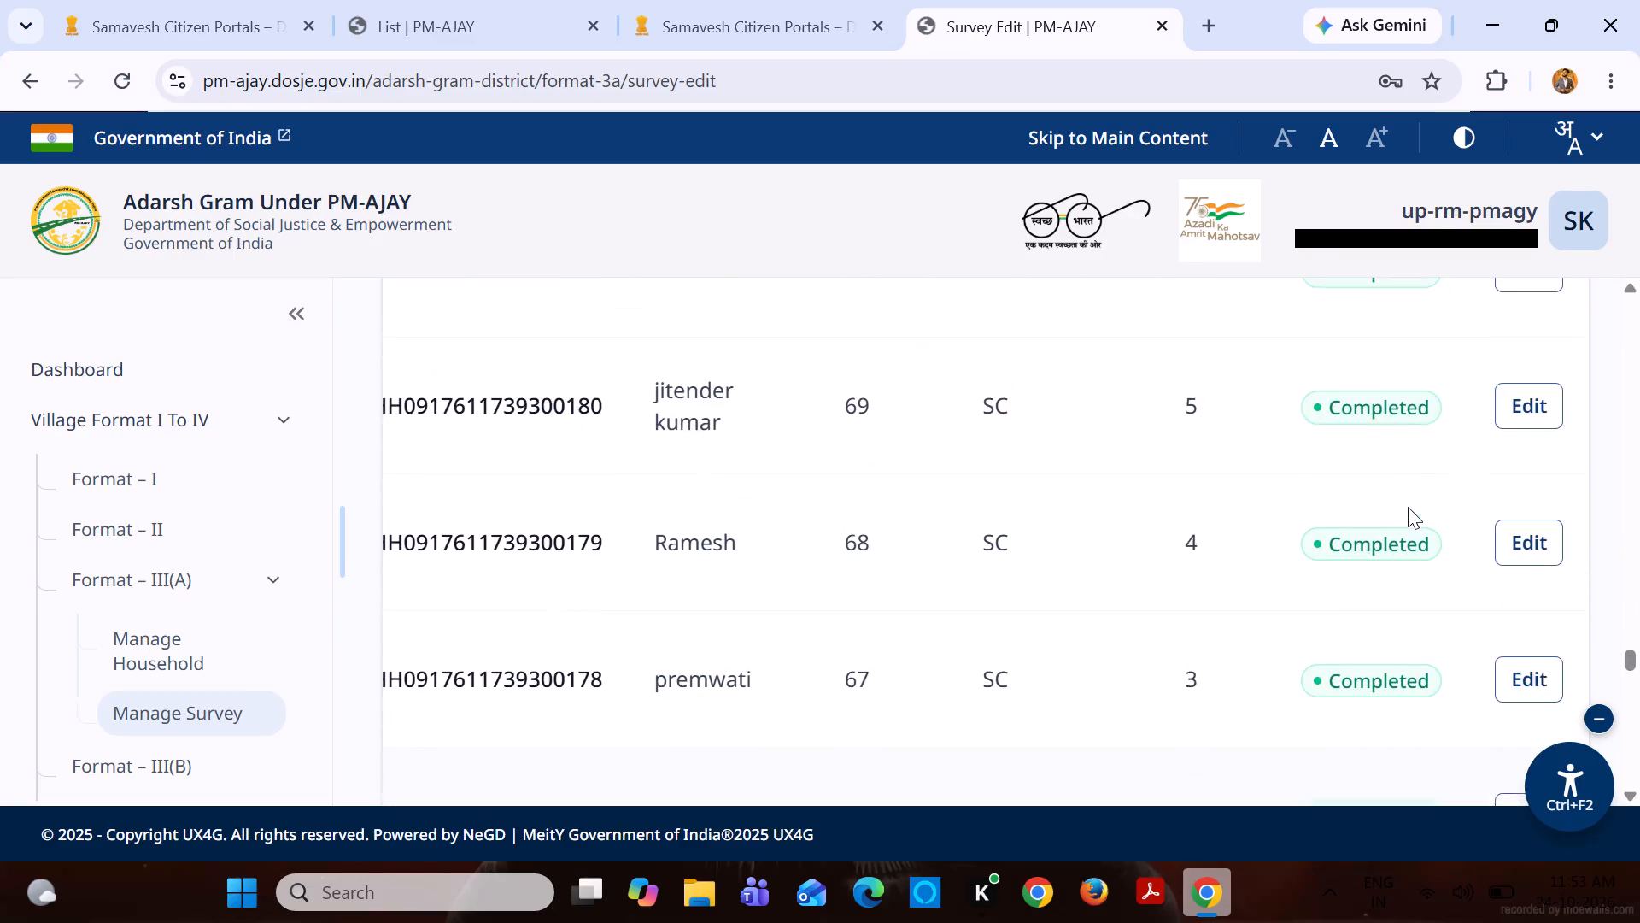
scroll(1408, 507, "up", 1)
left_click(1526, 421)
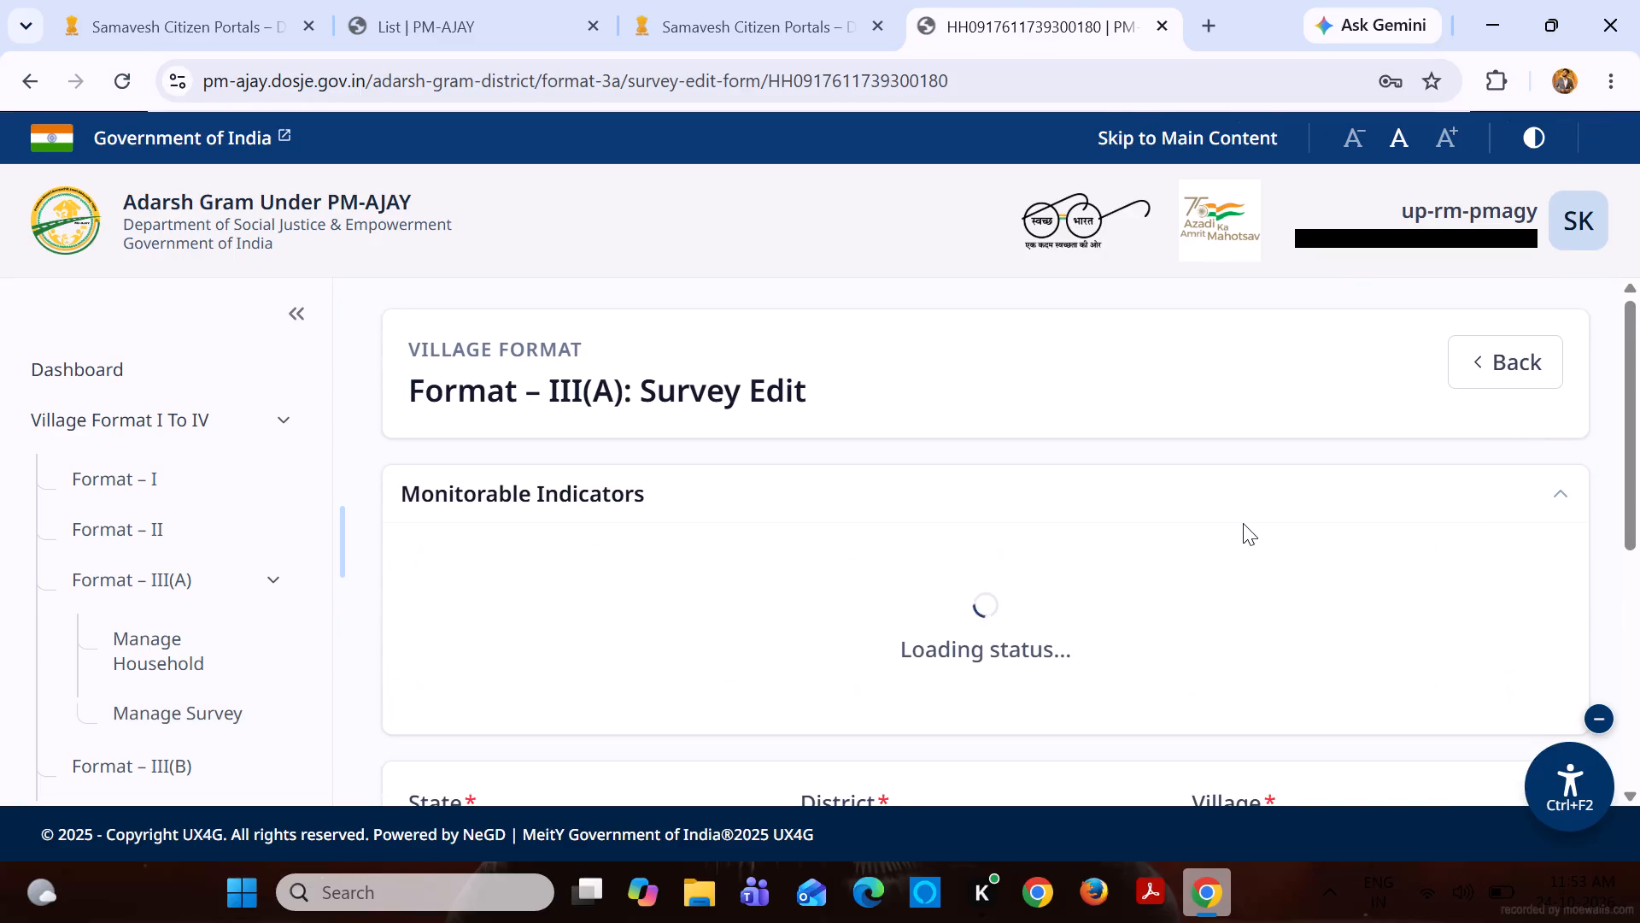
In house 69's survey, answer No to household involvement in farming under domain 7, indicator 7.1, save and return to the list.
scroll(1243, 523, "down", 6)
left_click(1036, 619)
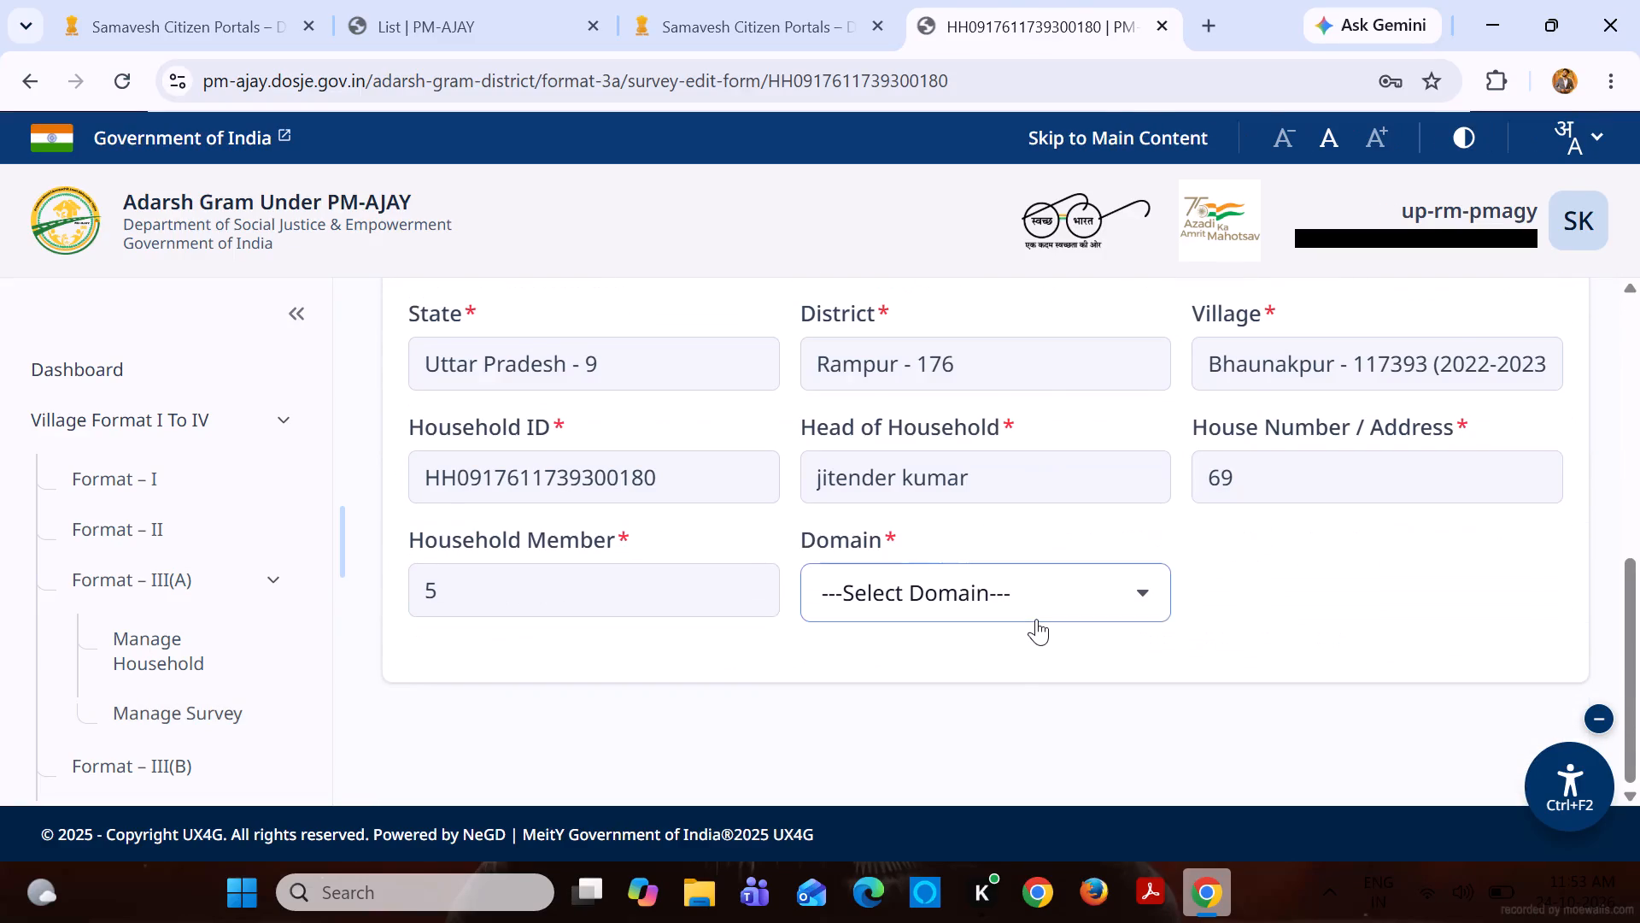
scroll(1032, 432, "down", 1)
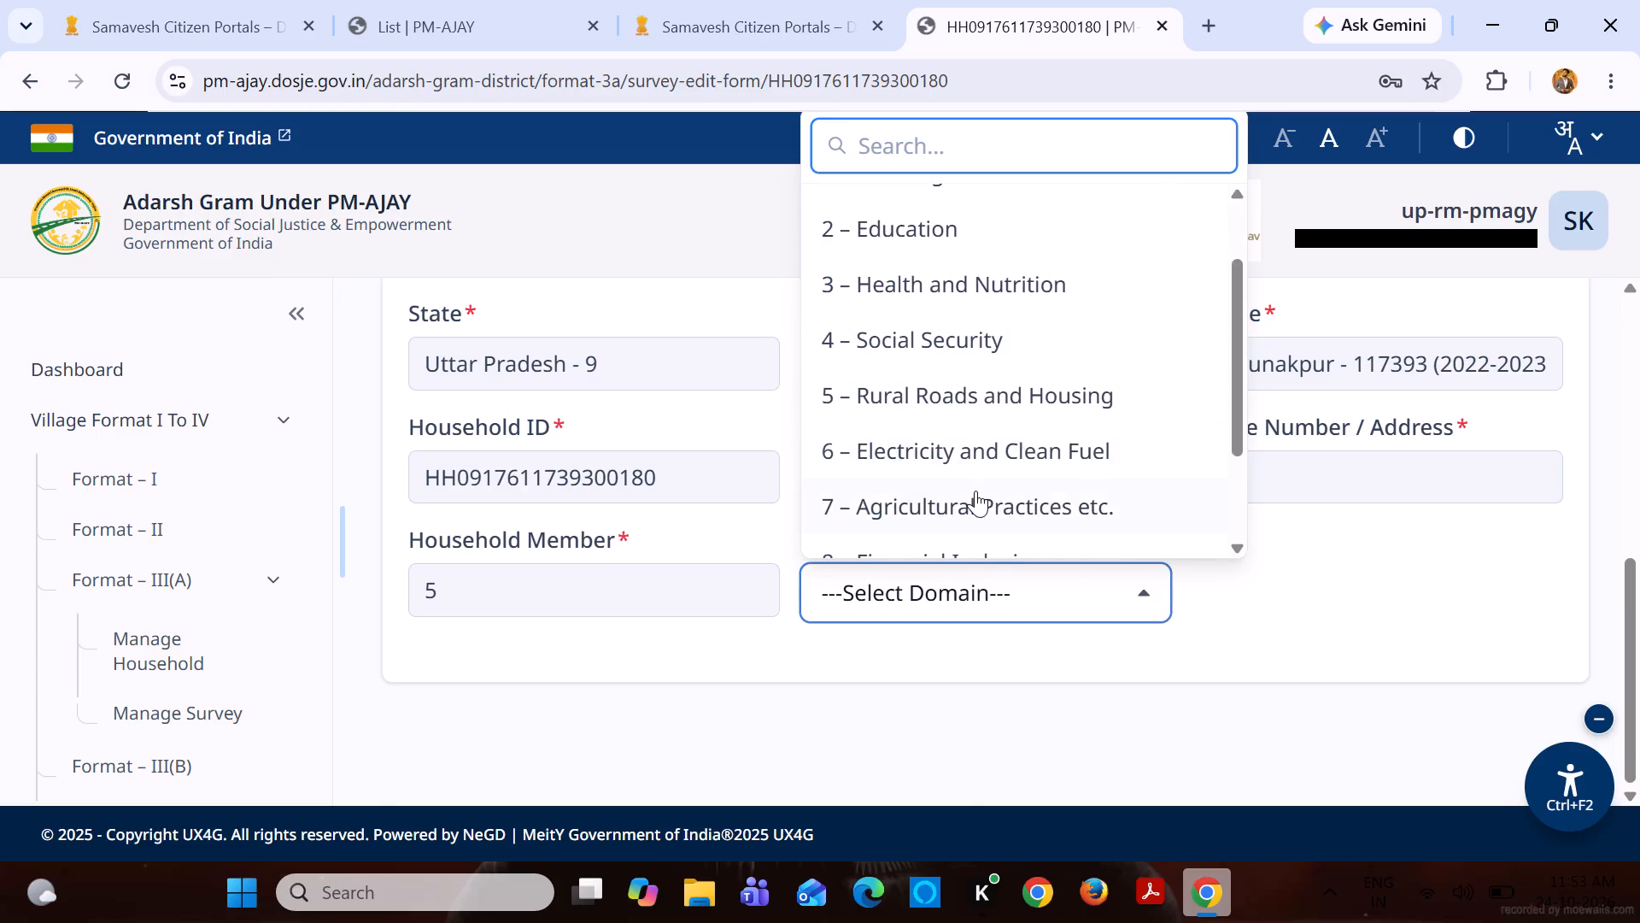
left_click(975, 491)
scroll(1156, 566, "down", 4)
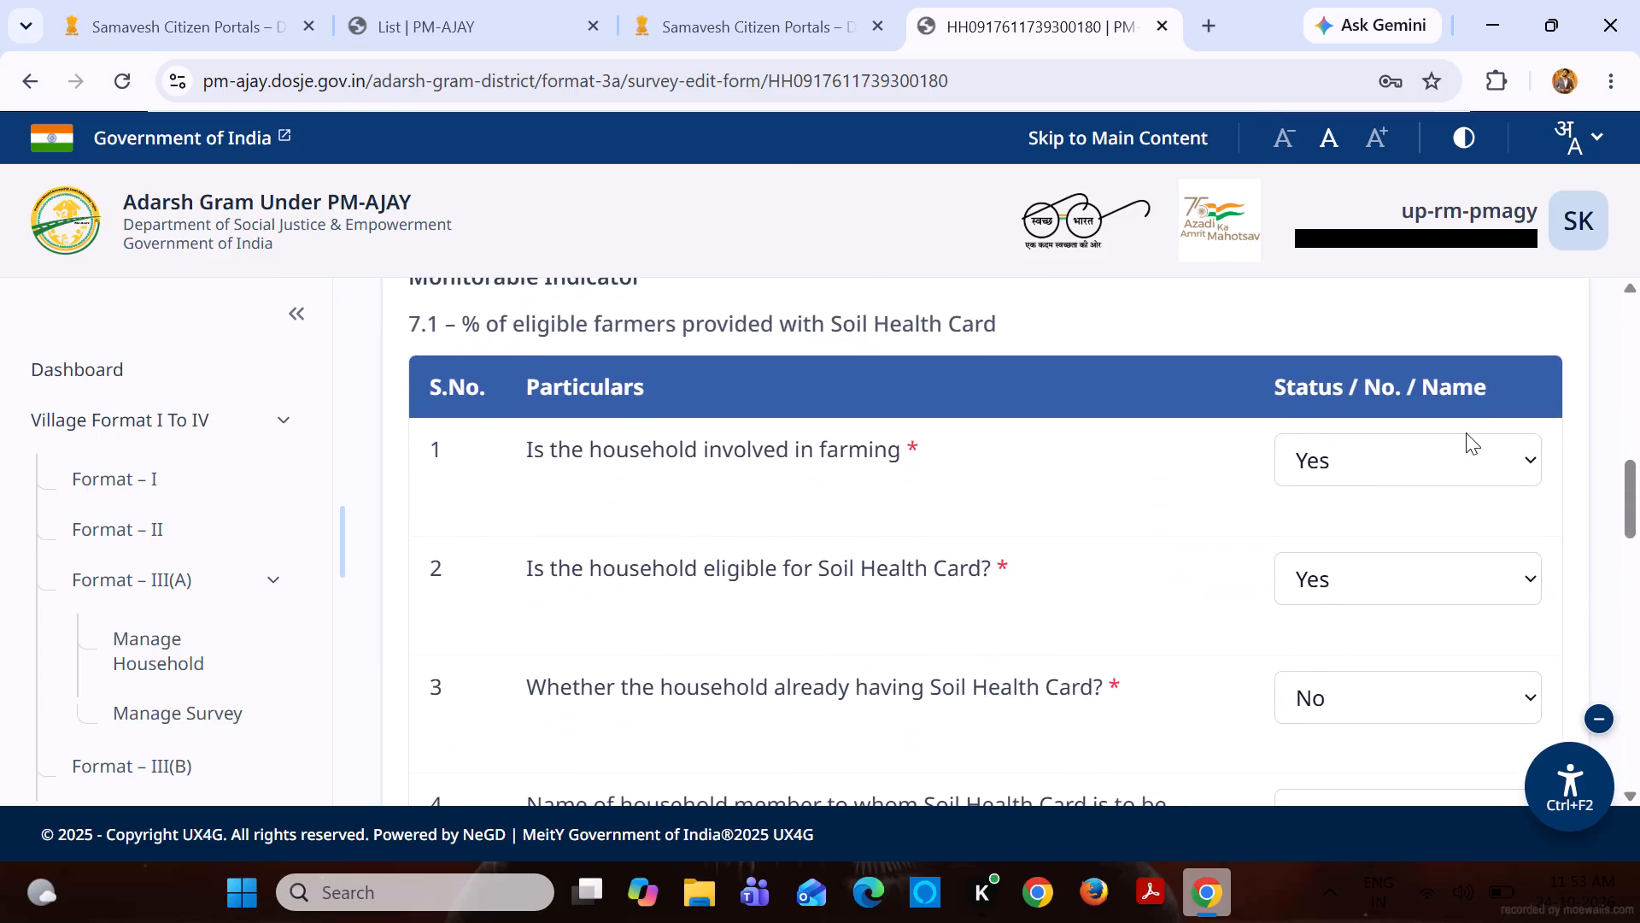
left_click(1466, 432)
left_click(1348, 577)
scroll(1348, 577, "down", 6)
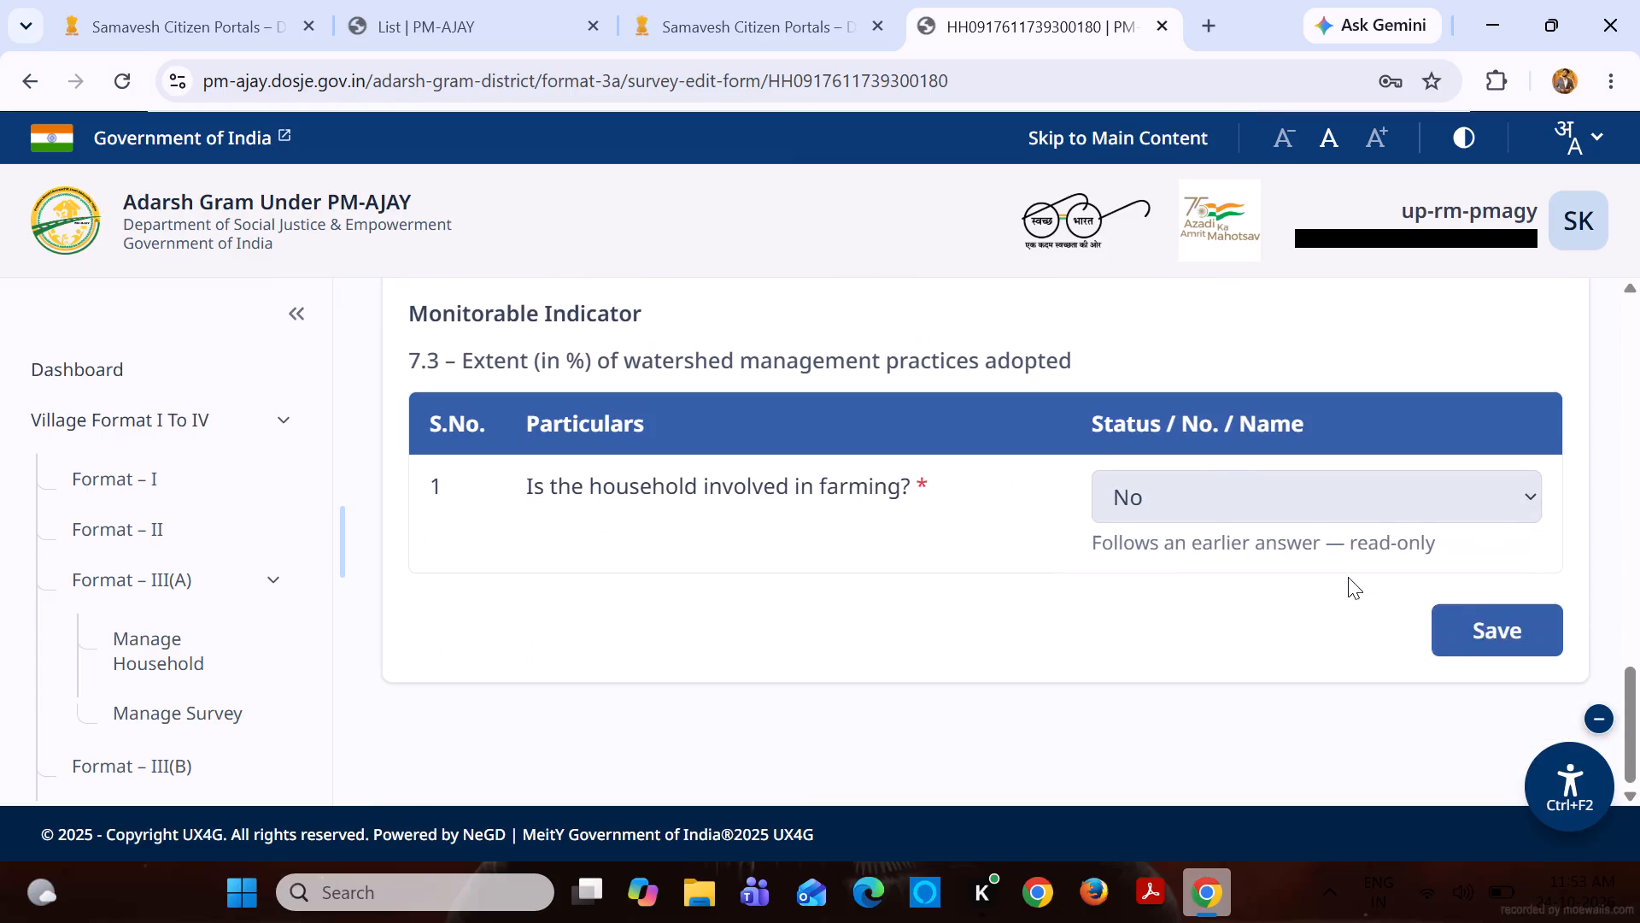
left_click(1504, 638)
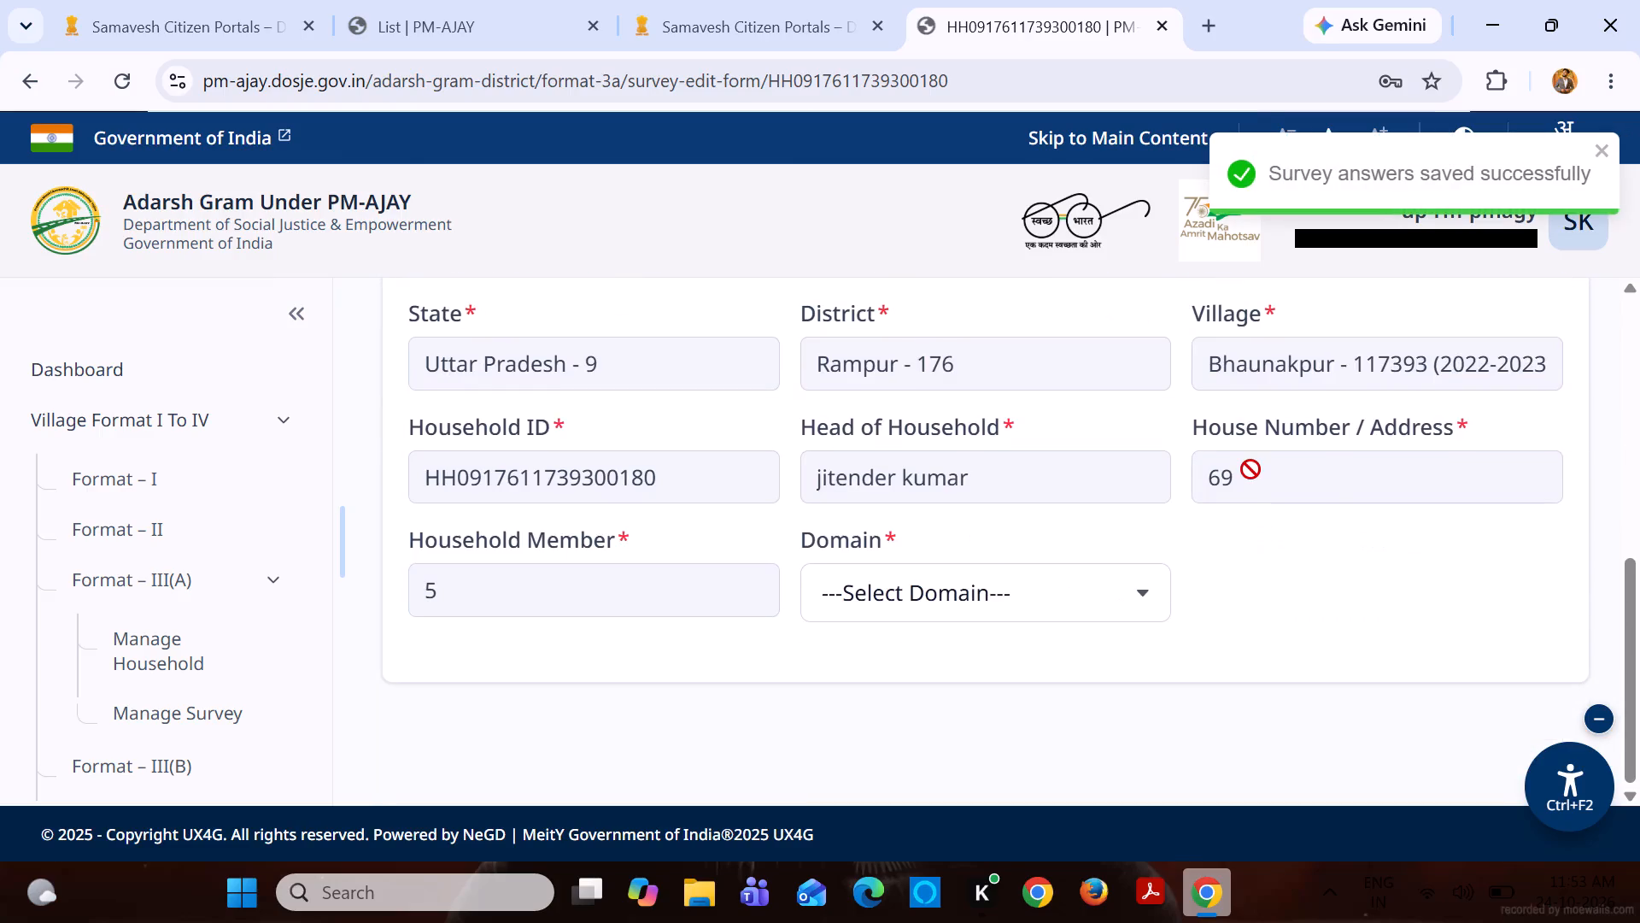
scroll(1250, 469, "up", 9)
left_click(1538, 340)
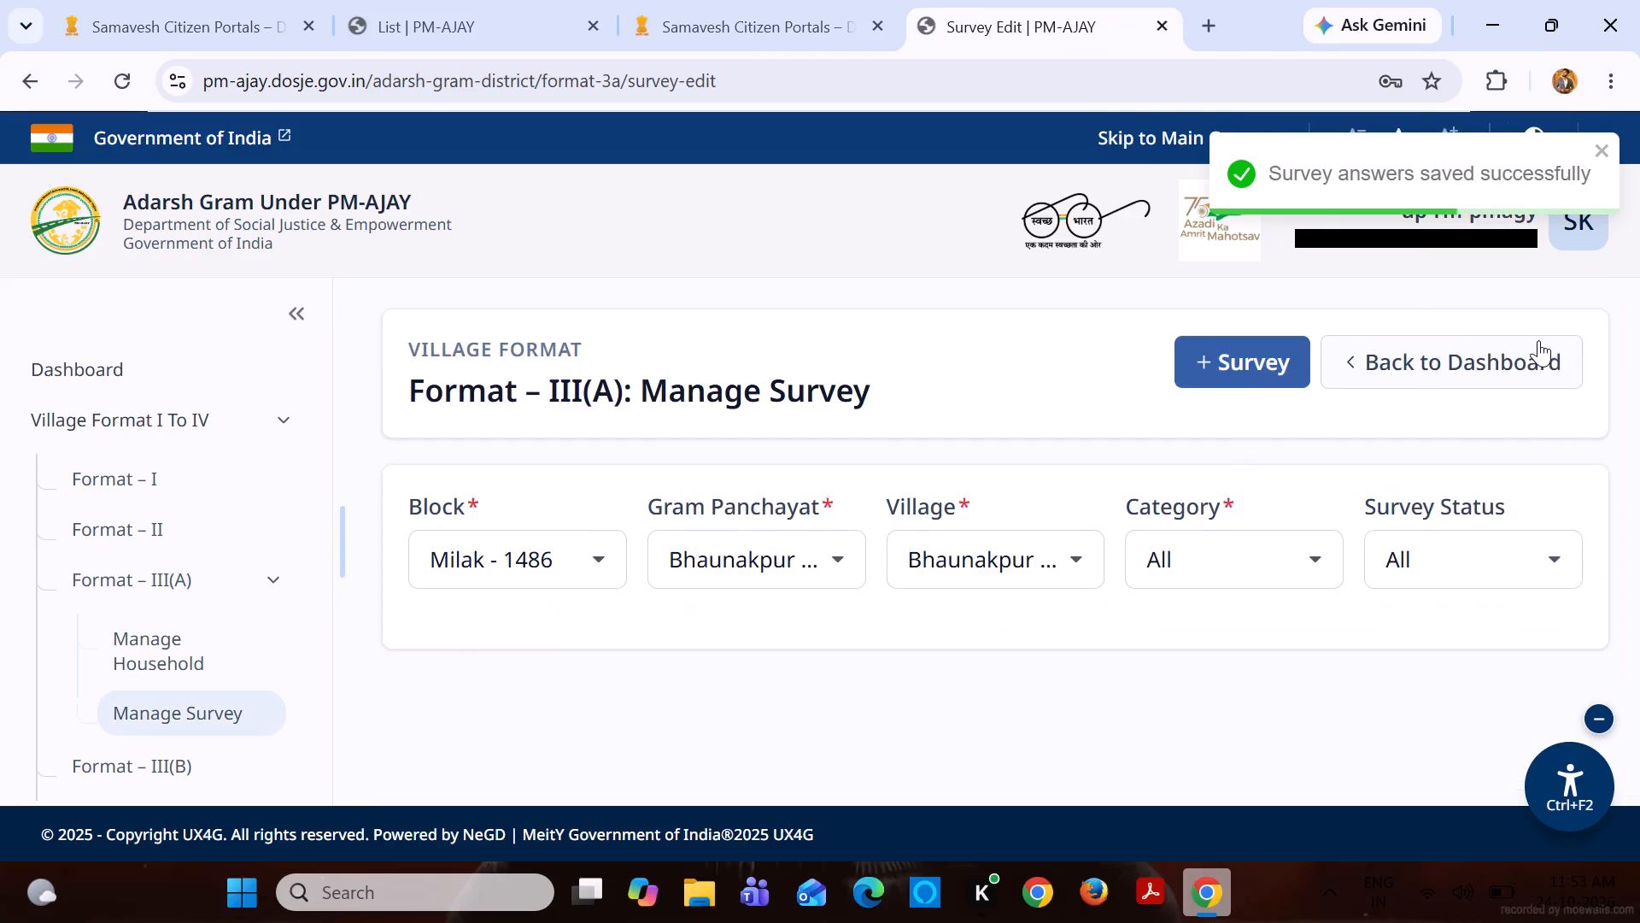
Find house 68 in Bhaunakpur's Manage Survey household list and open its survey for editing.
scroll(1394, 538, "down", 12)
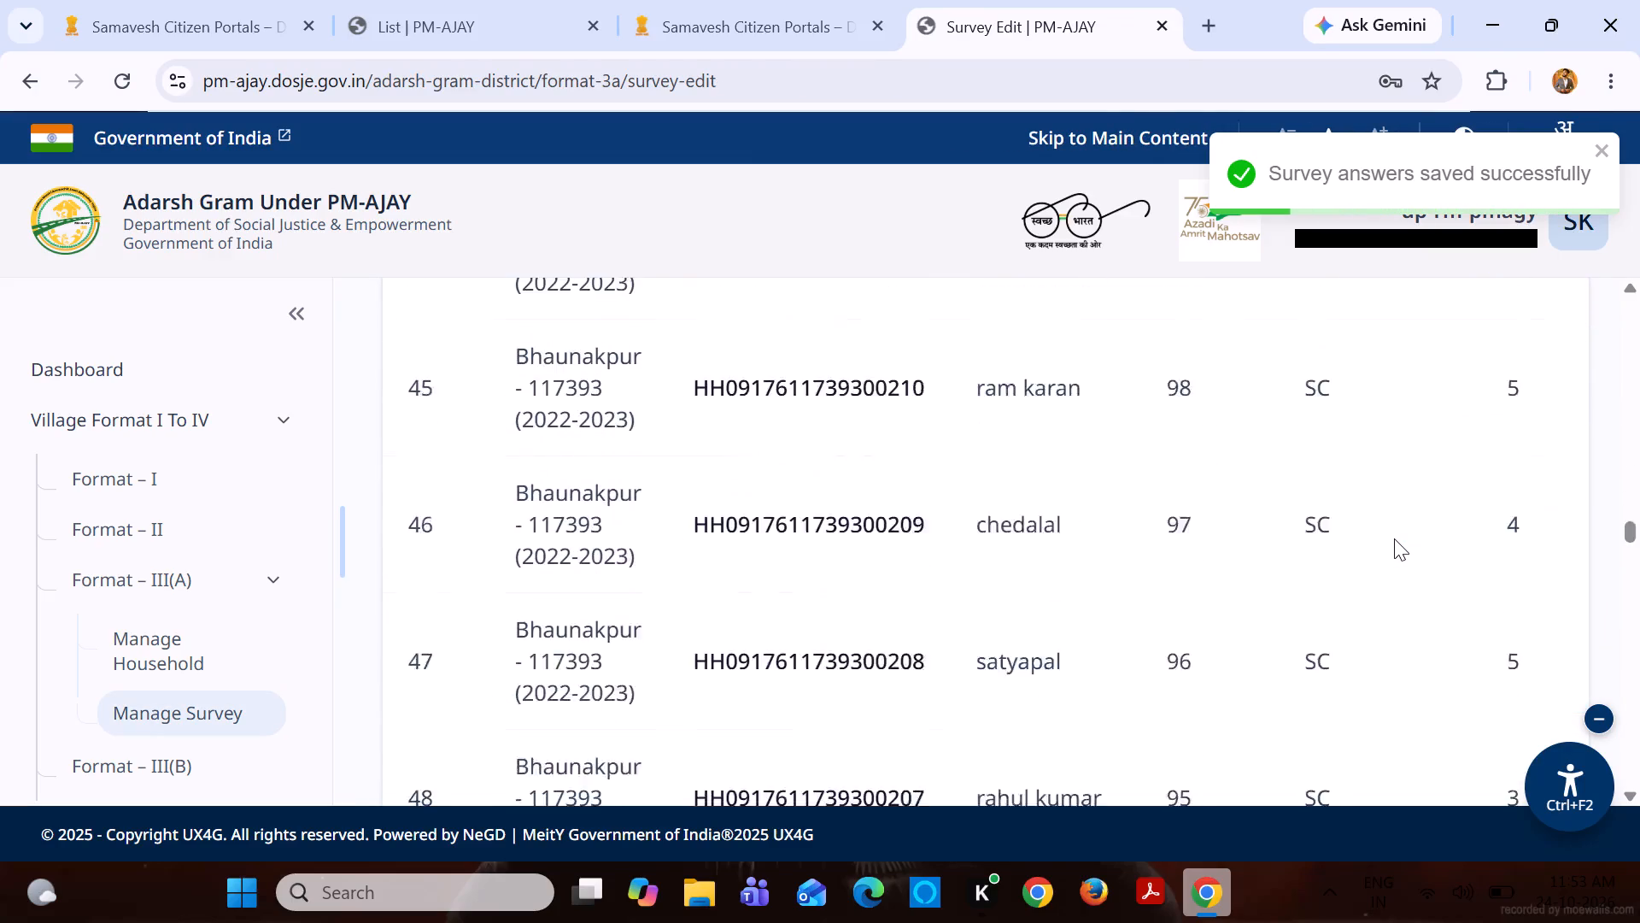
scroll(1394, 538, "down", 3)
scroll(1394, 538, "up", 1)
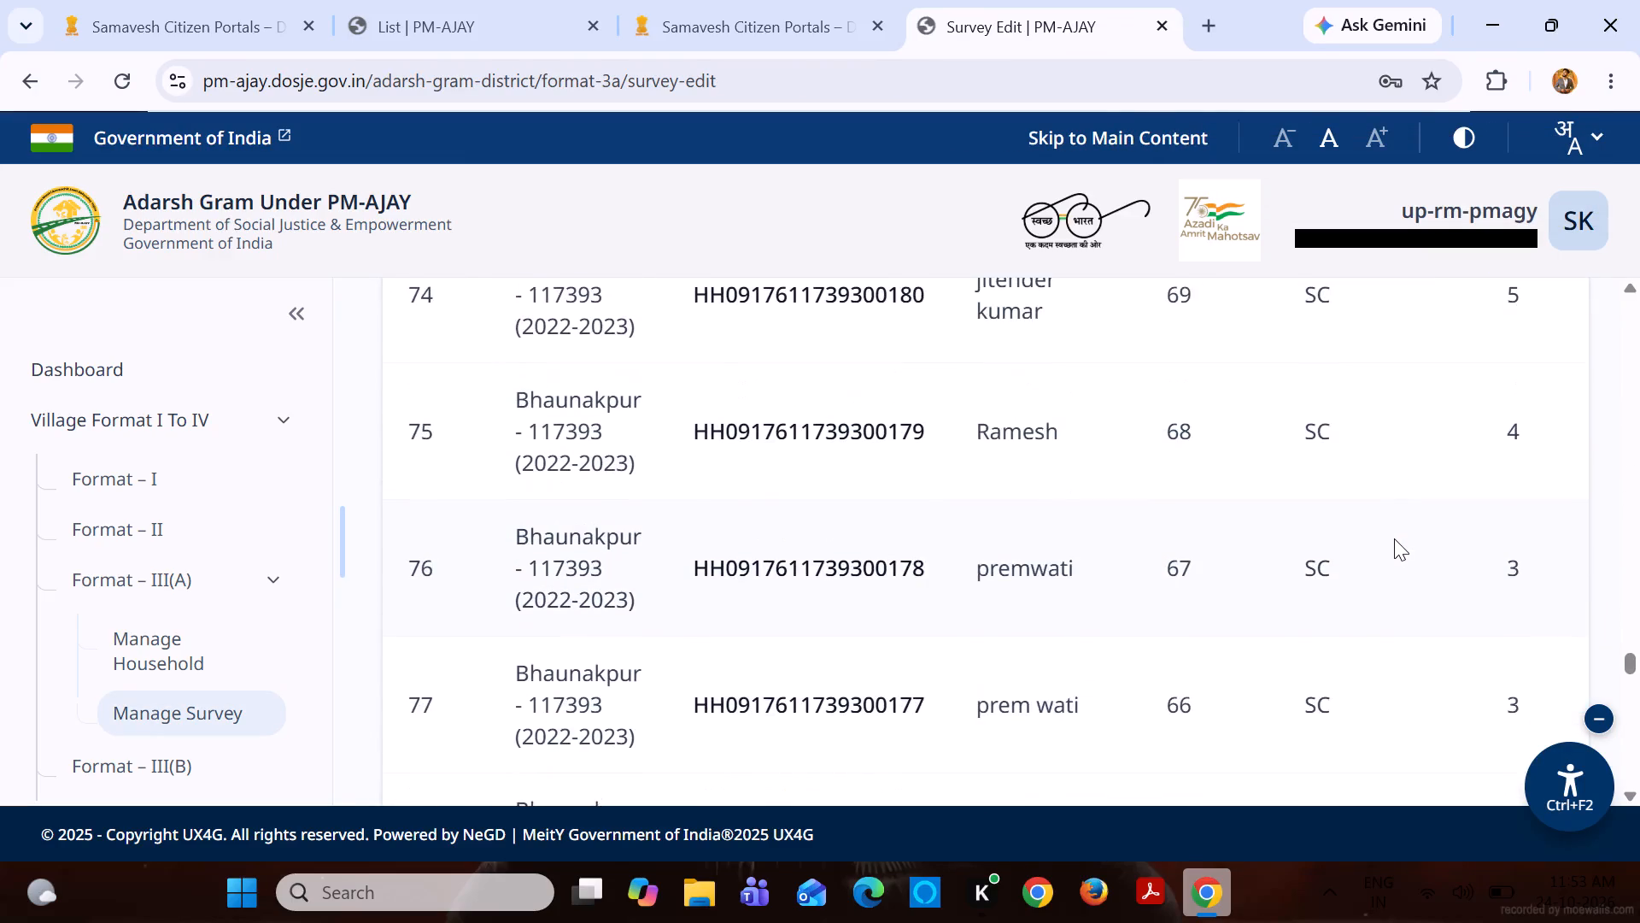
scroll(1394, 538, "up", 1)
left_click(1536, 421)
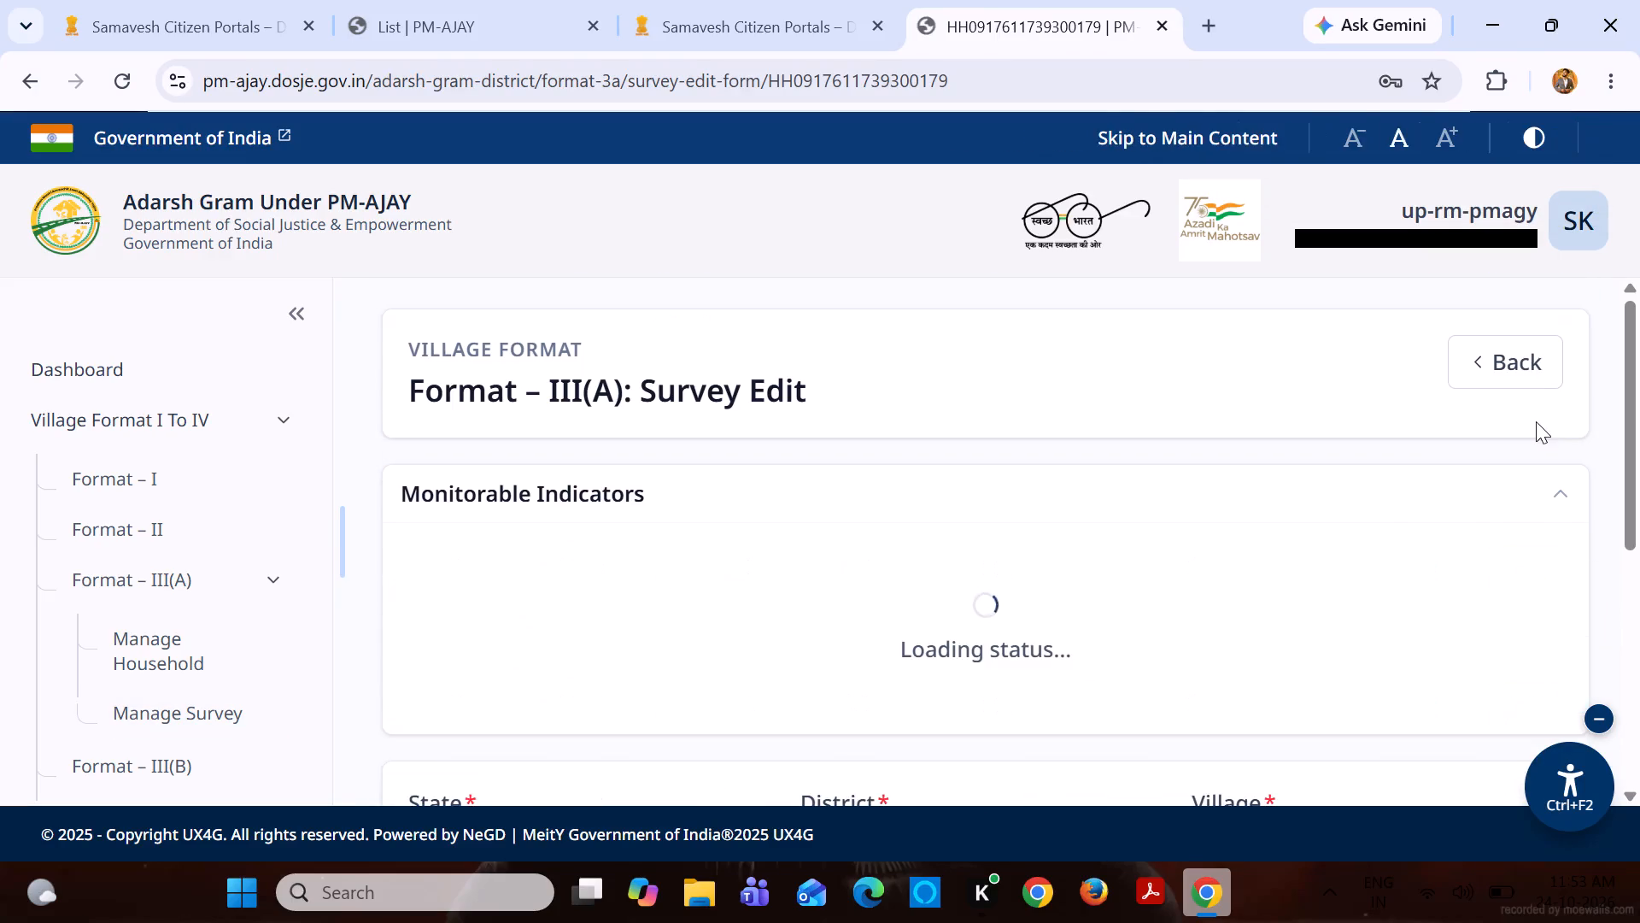
In house 68's survey, answer No to household involvement in farming under domain 7, indicator 7.1, save and return to the list.
scroll(1382, 532, "down", 8)
left_click(1160, 576)
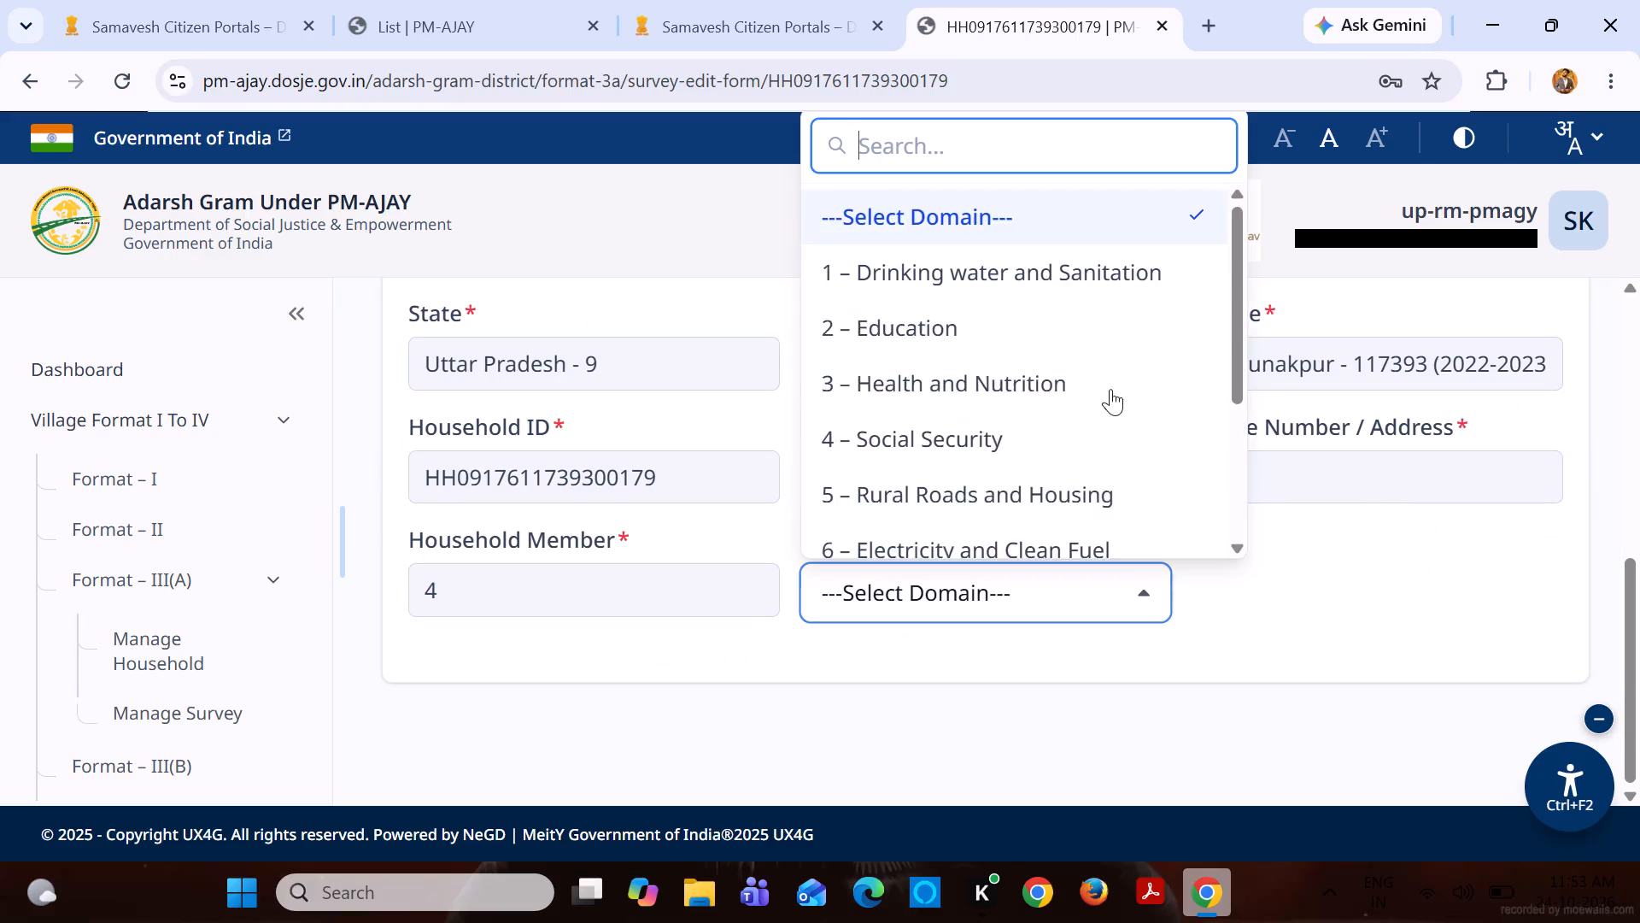
scroll(1106, 372, "down", 1)
left_click(1016, 384)
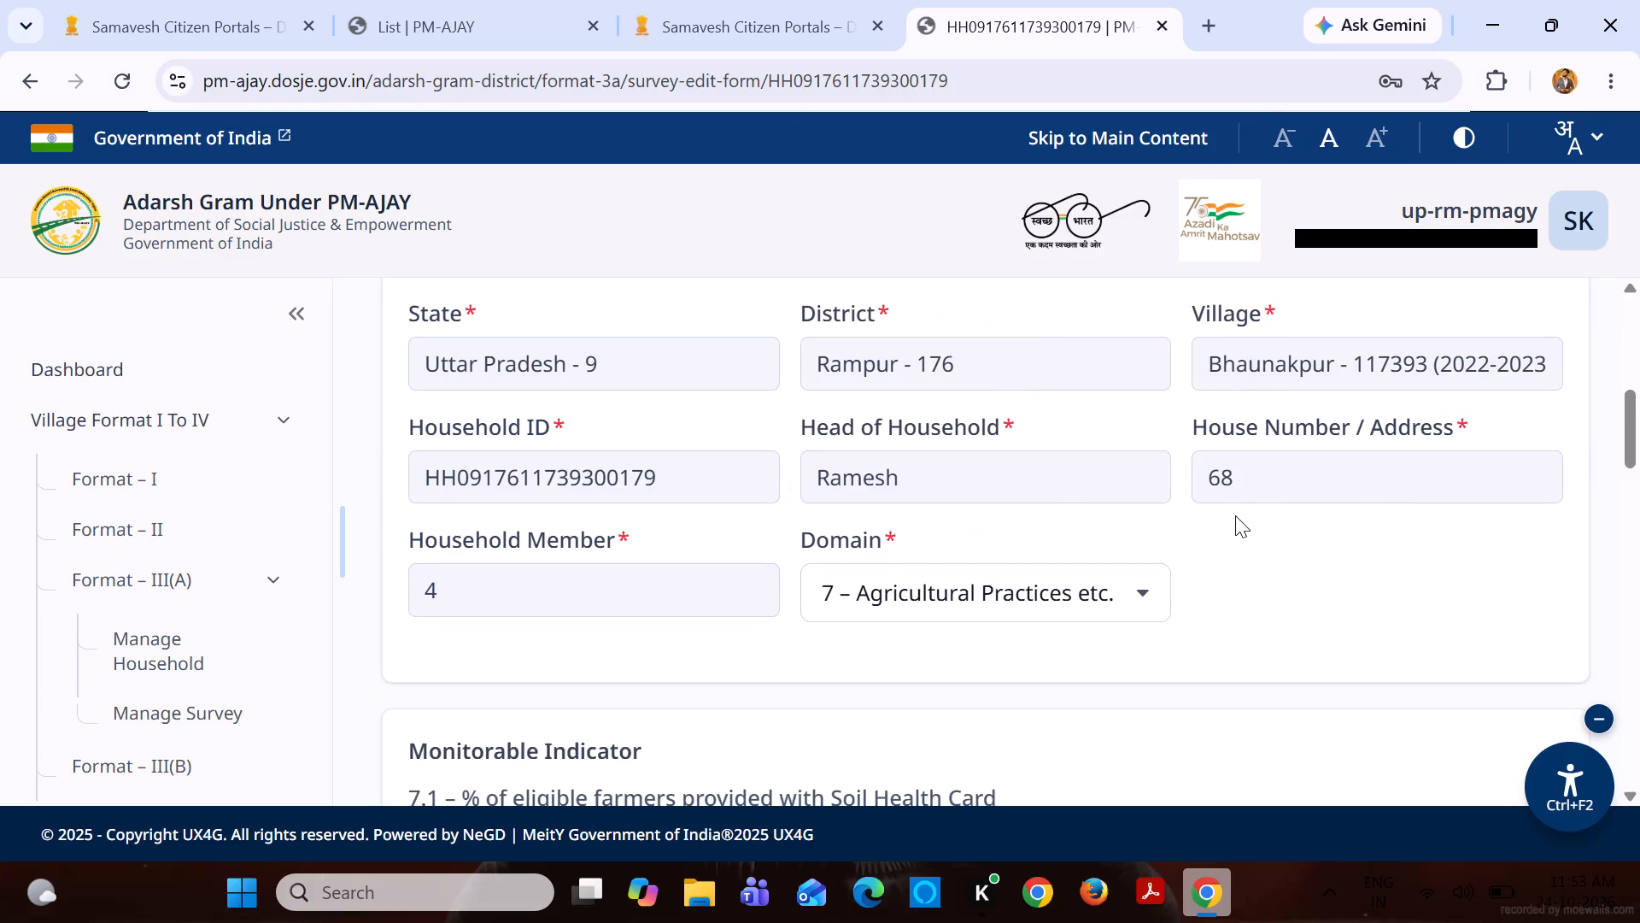
scroll(1235, 515, "down", 3)
left_click_drag(1362, 581, 1336, 699)
left_click(1336, 699)
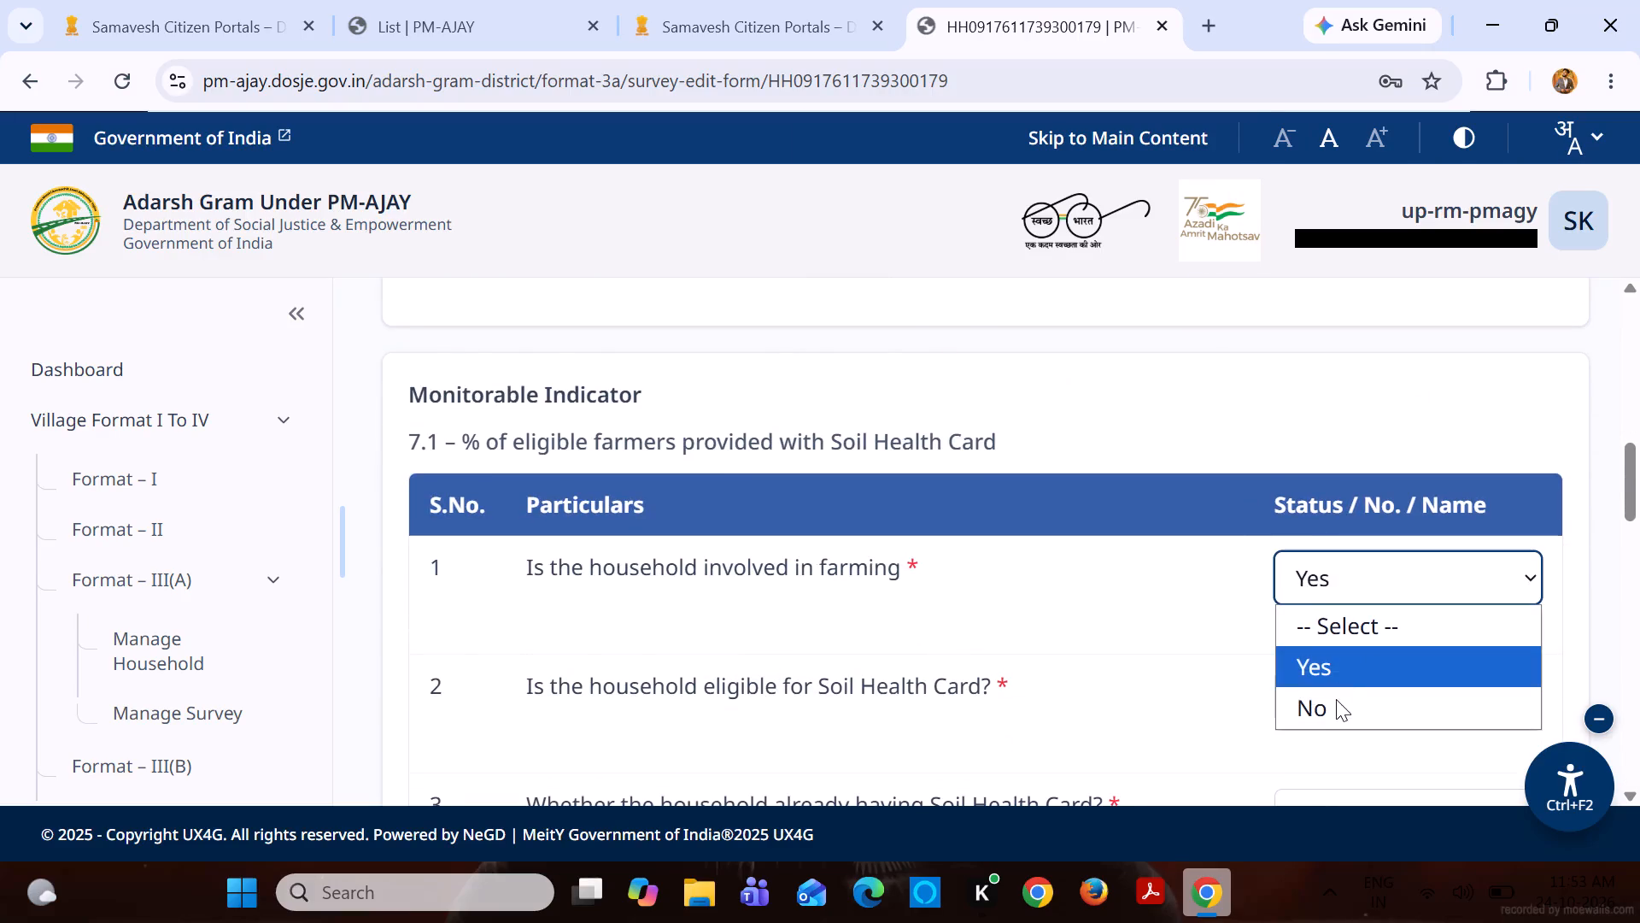
scroll(1336, 699, "down", 6)
left_click(1464, 621)
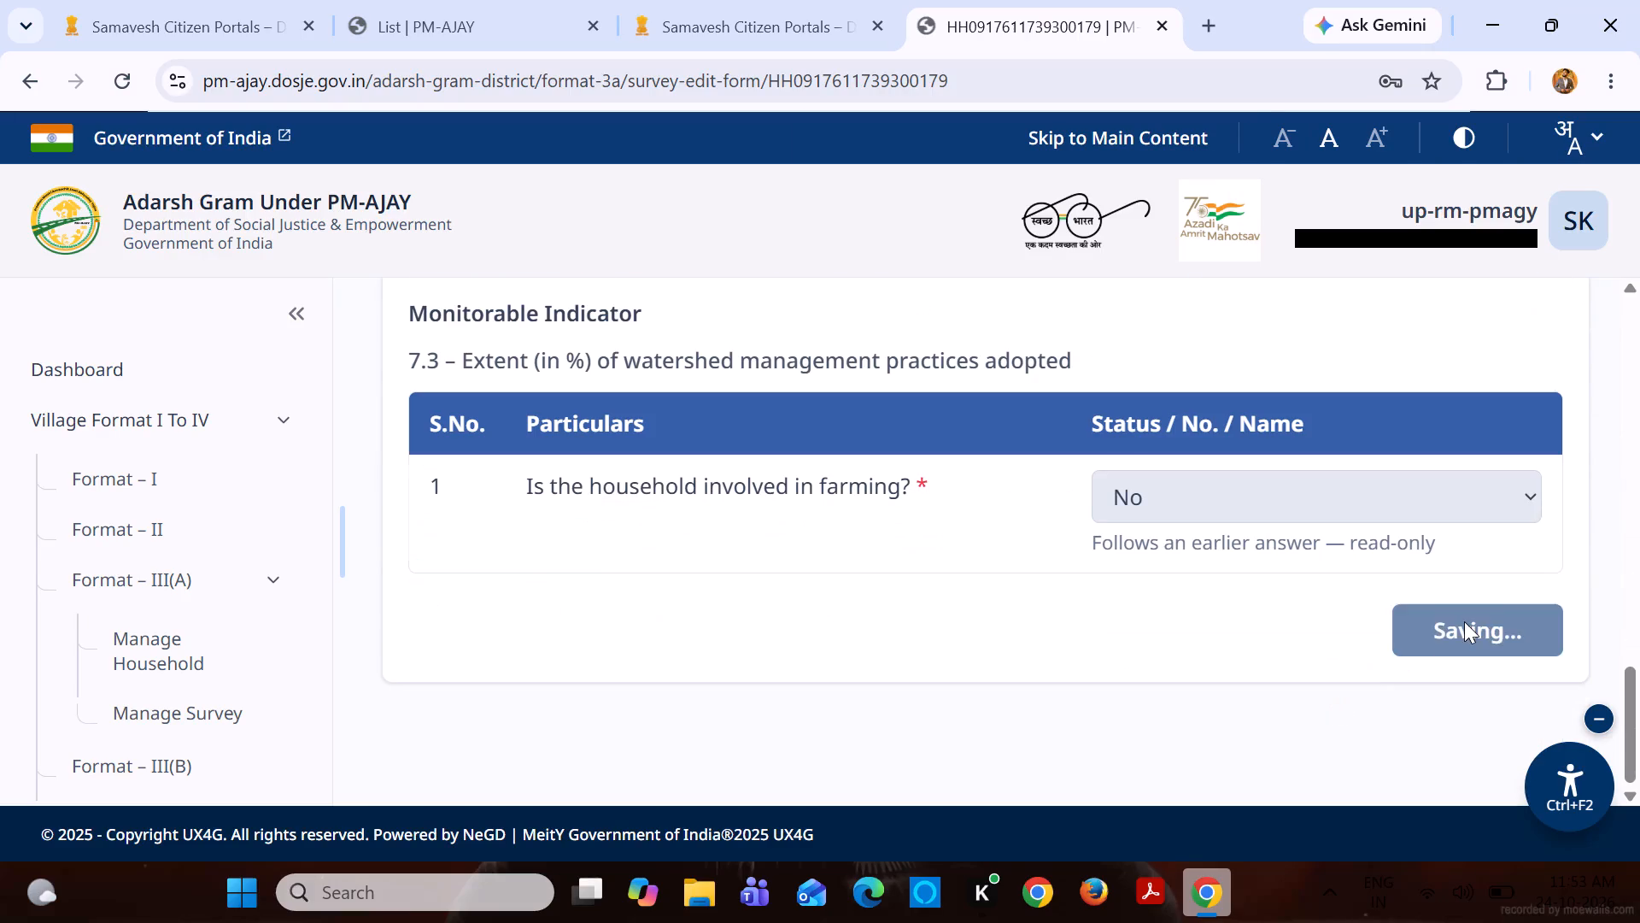
scroll(1246, 522, "up", 10)
left_click(1468, 352)
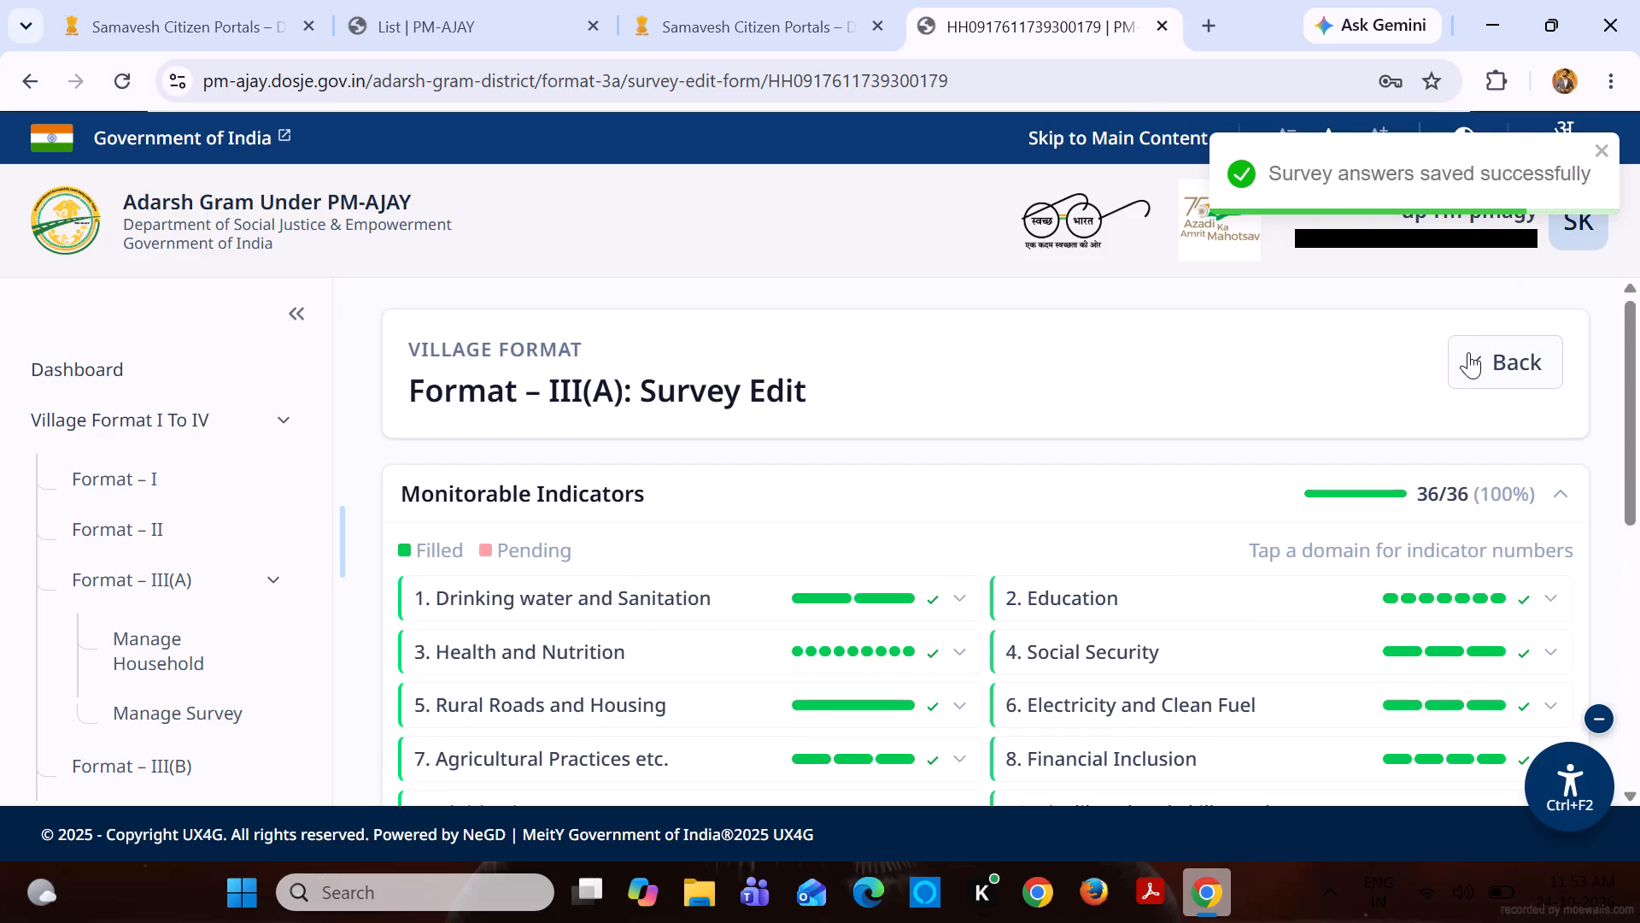
Find house 67 in Bhaunakpur's Manage Survey household list and open its survey for editing.
scroll(1391, 500, "down", 5)
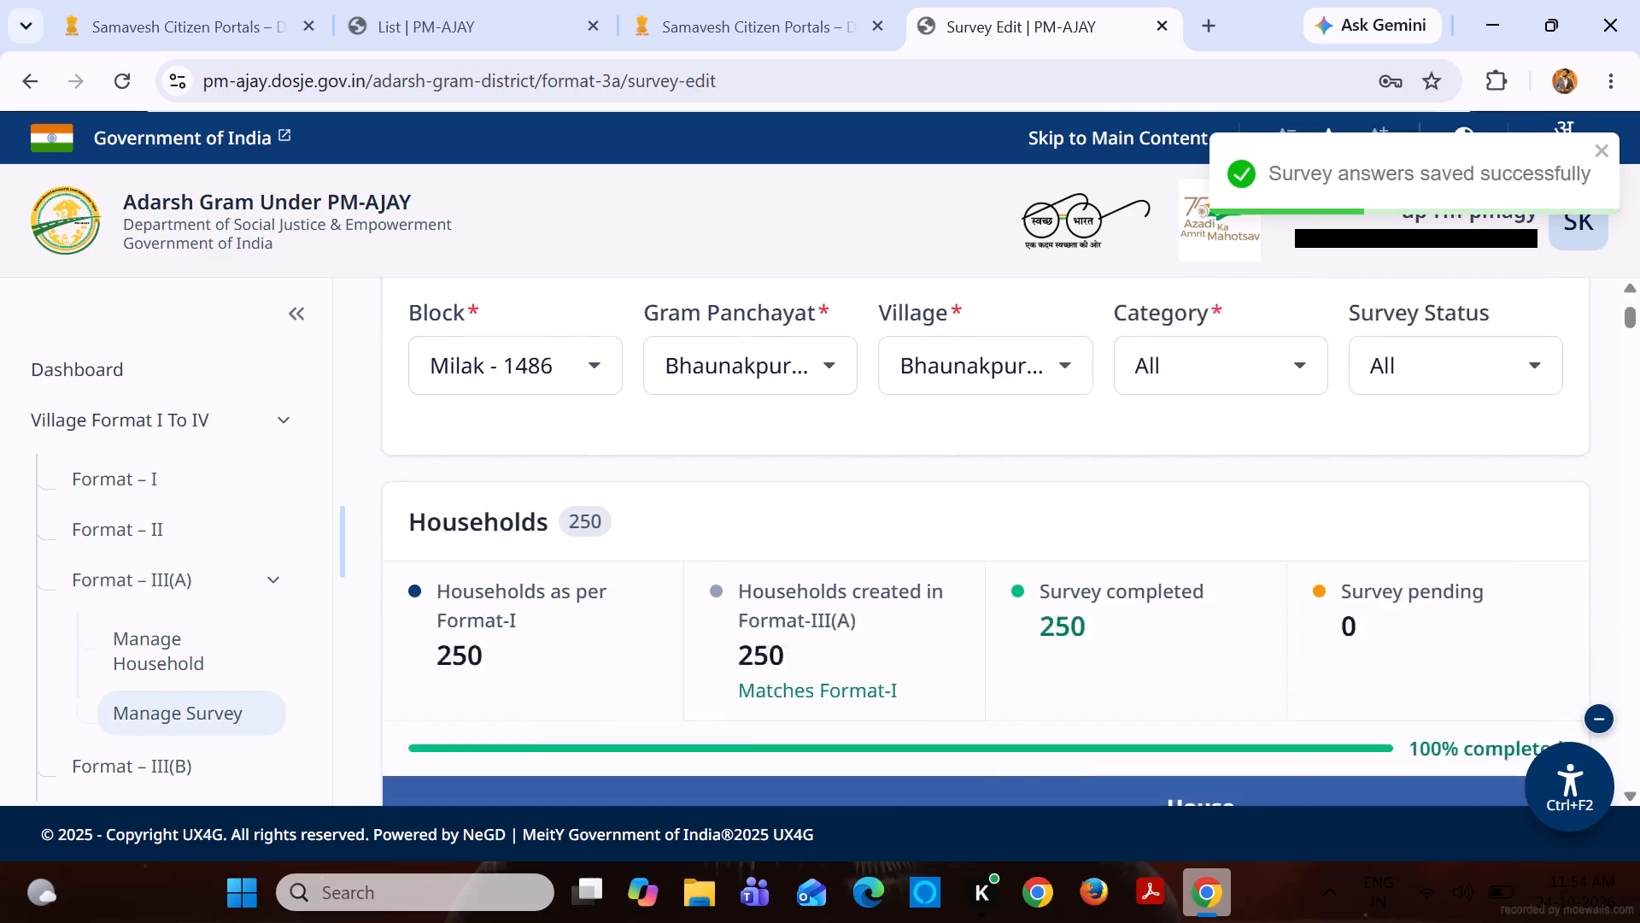
scroll(1391, 500, "down", 8)
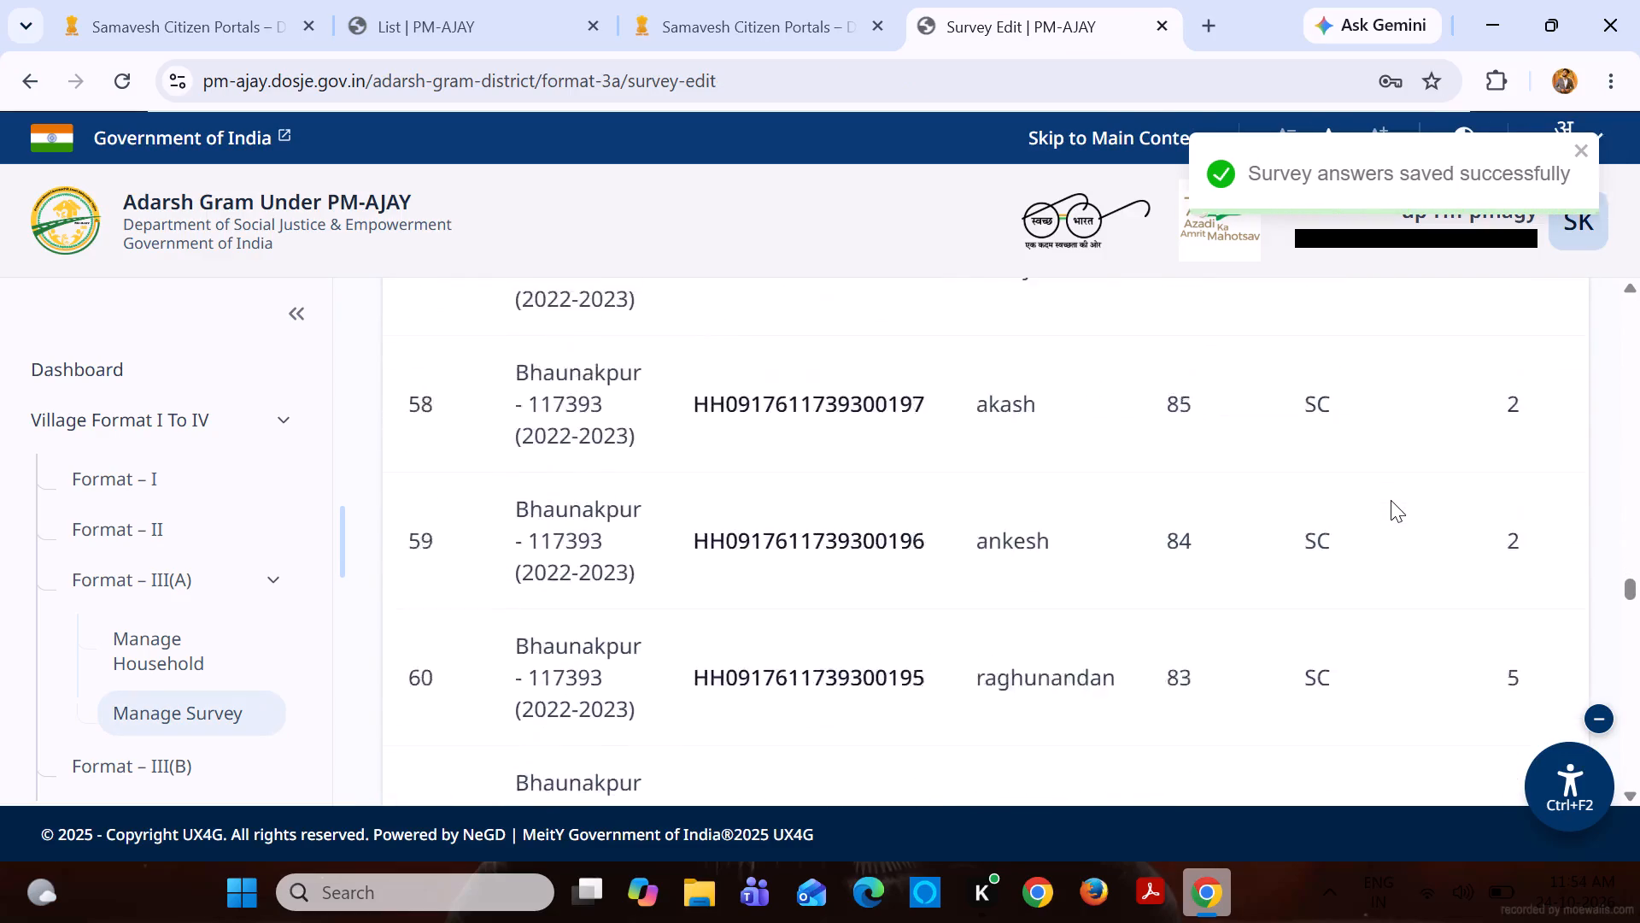
scroll(1391, 500, "down", 6)
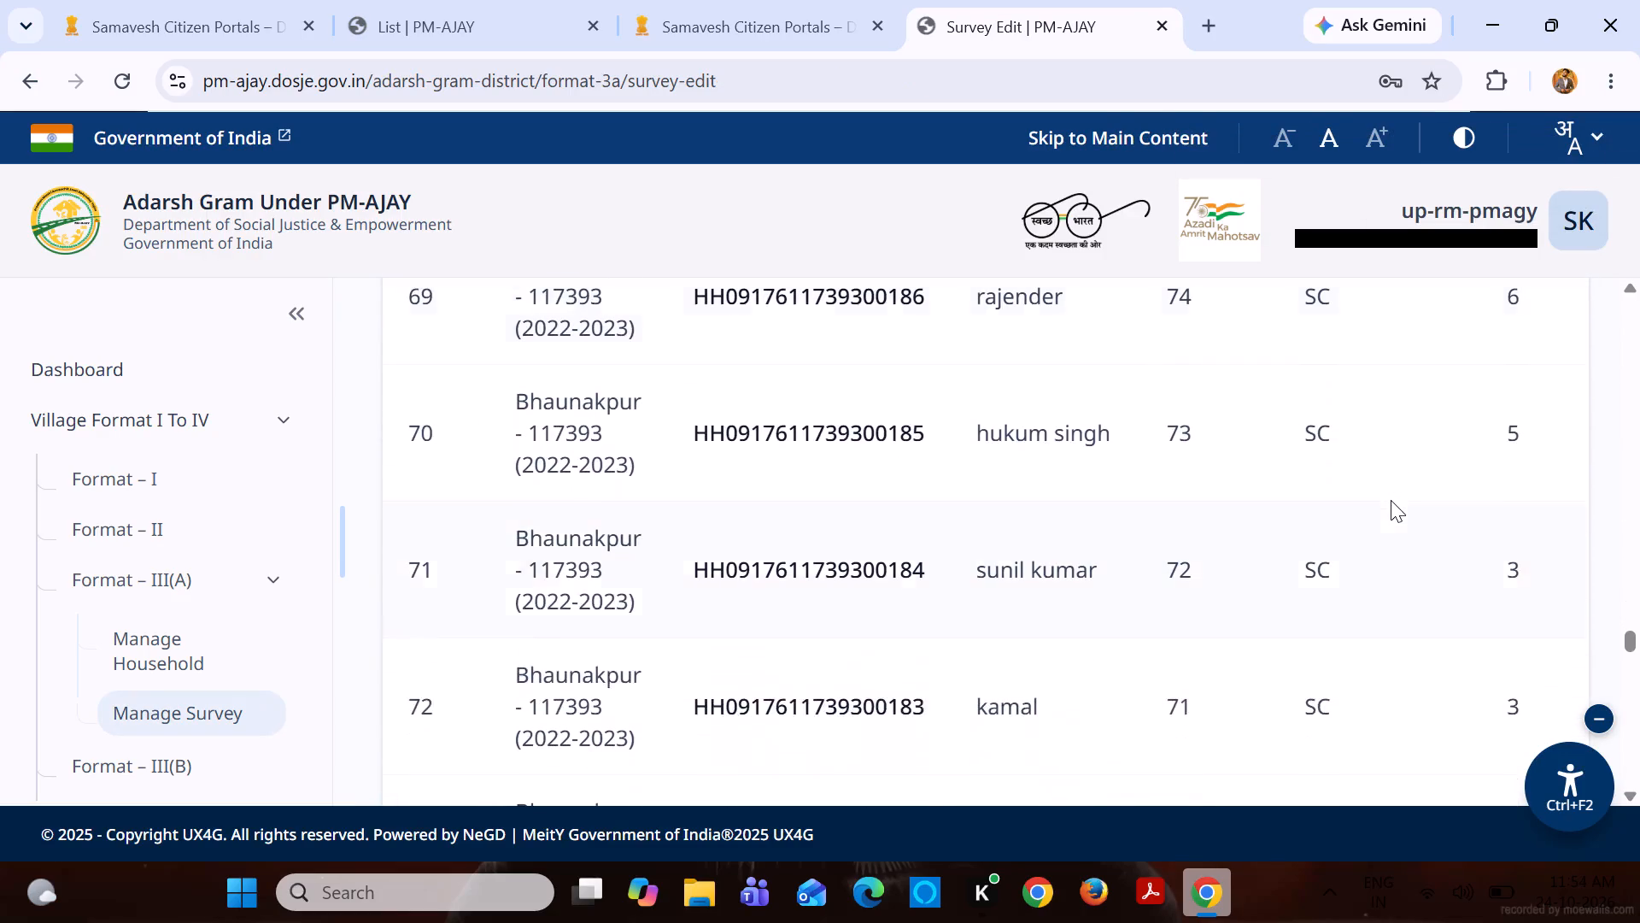
scroll(1391, 500, "down", 3)
scroll(1391, 500, "left", 5)
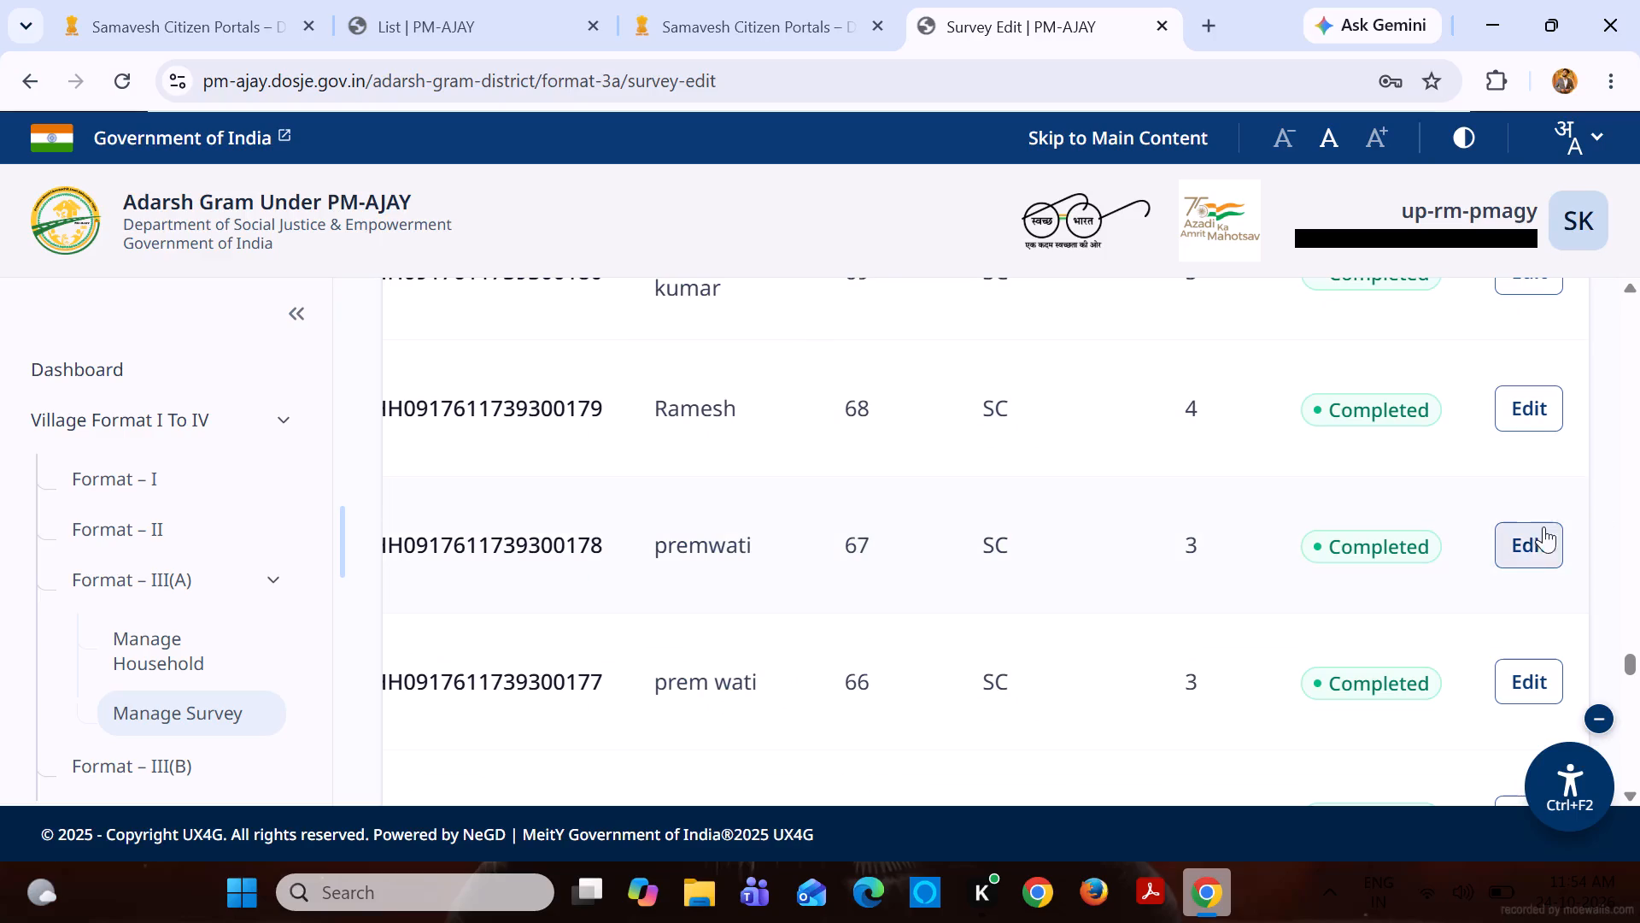
left_click(1530, 530)
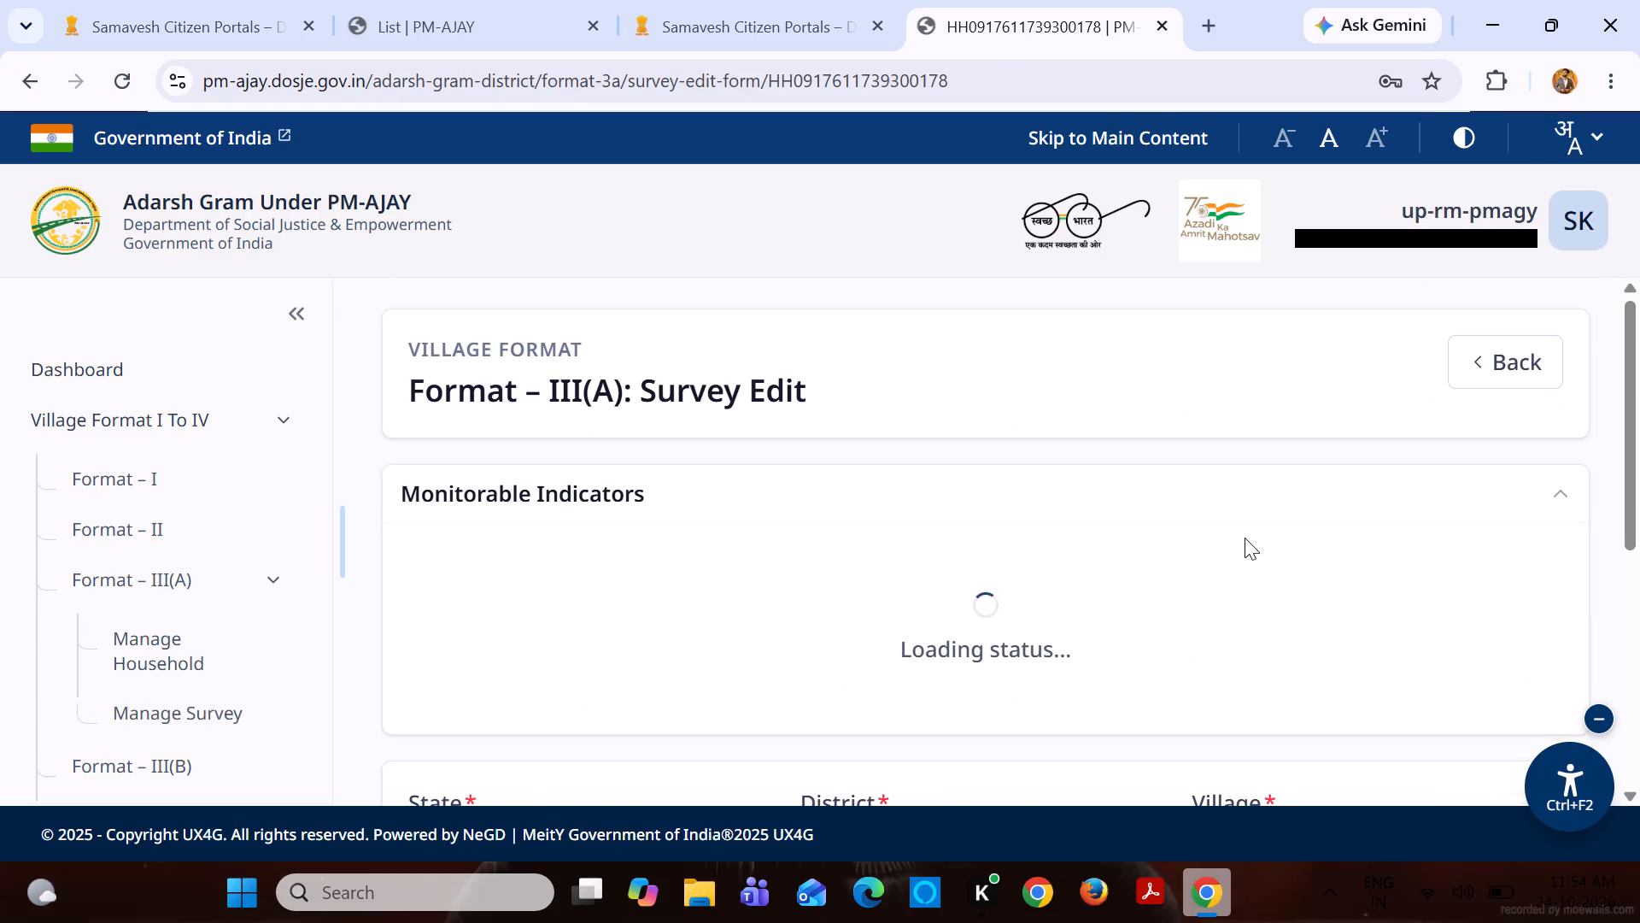
In house 67's survey, answer No to household involvement in farming under domain 7, indicator 7.1, save and return to the list.
scroll(1245, 538, "down", 5)
left_click(1127, 564)
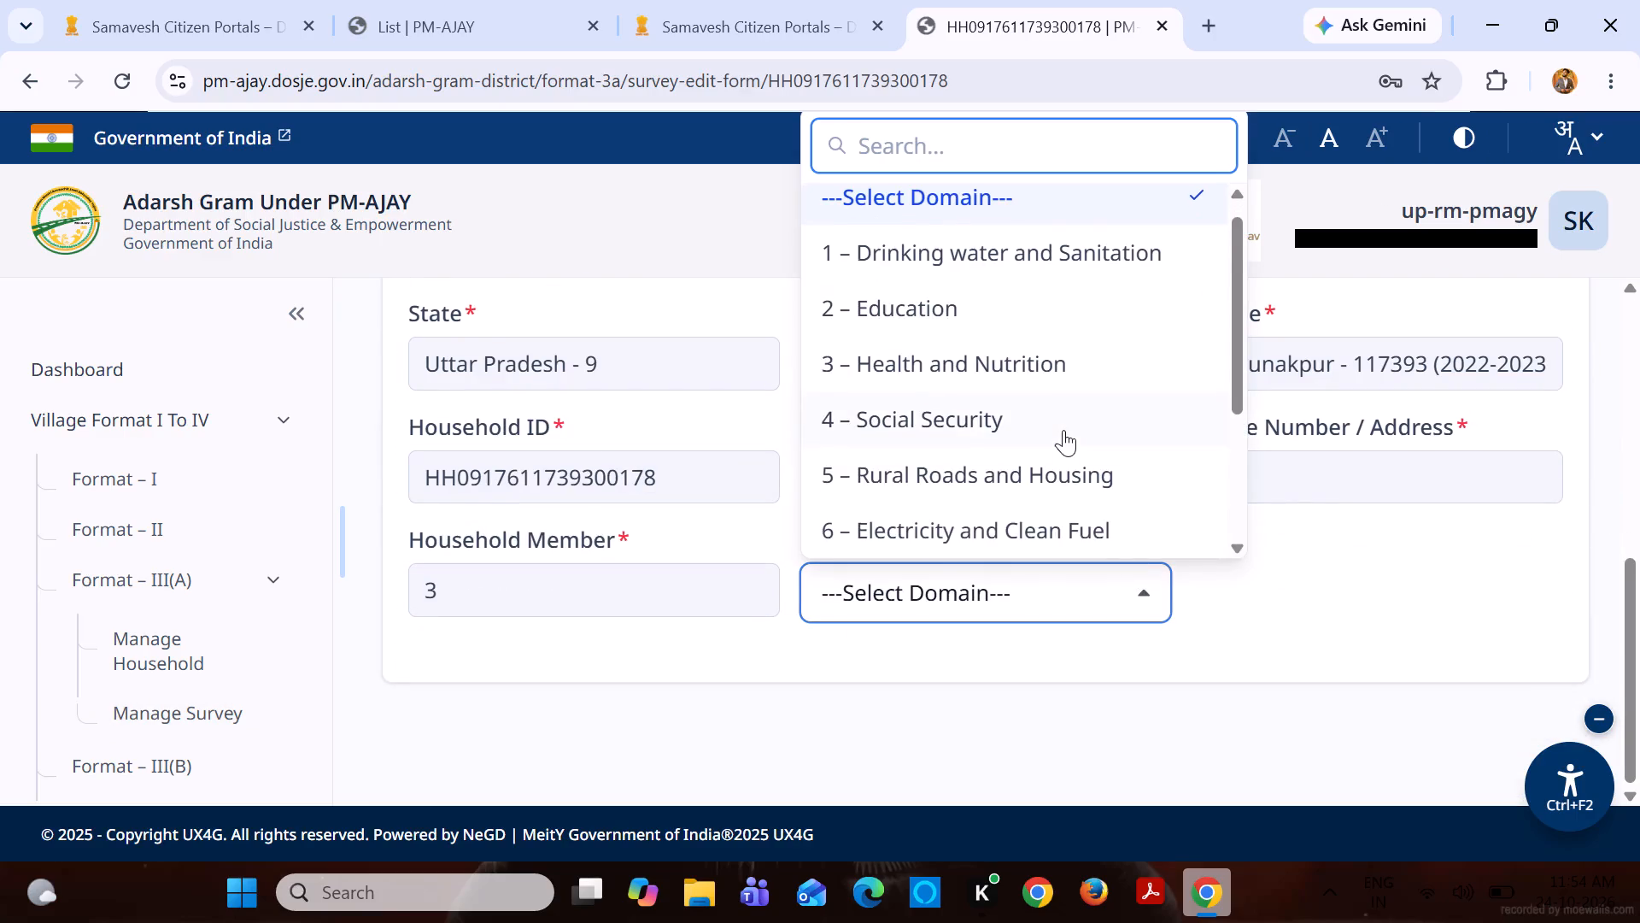
scroll(1063, 430, "down", 1)
left_click(980, 483)
scroll(1215, 573, "down", 3)
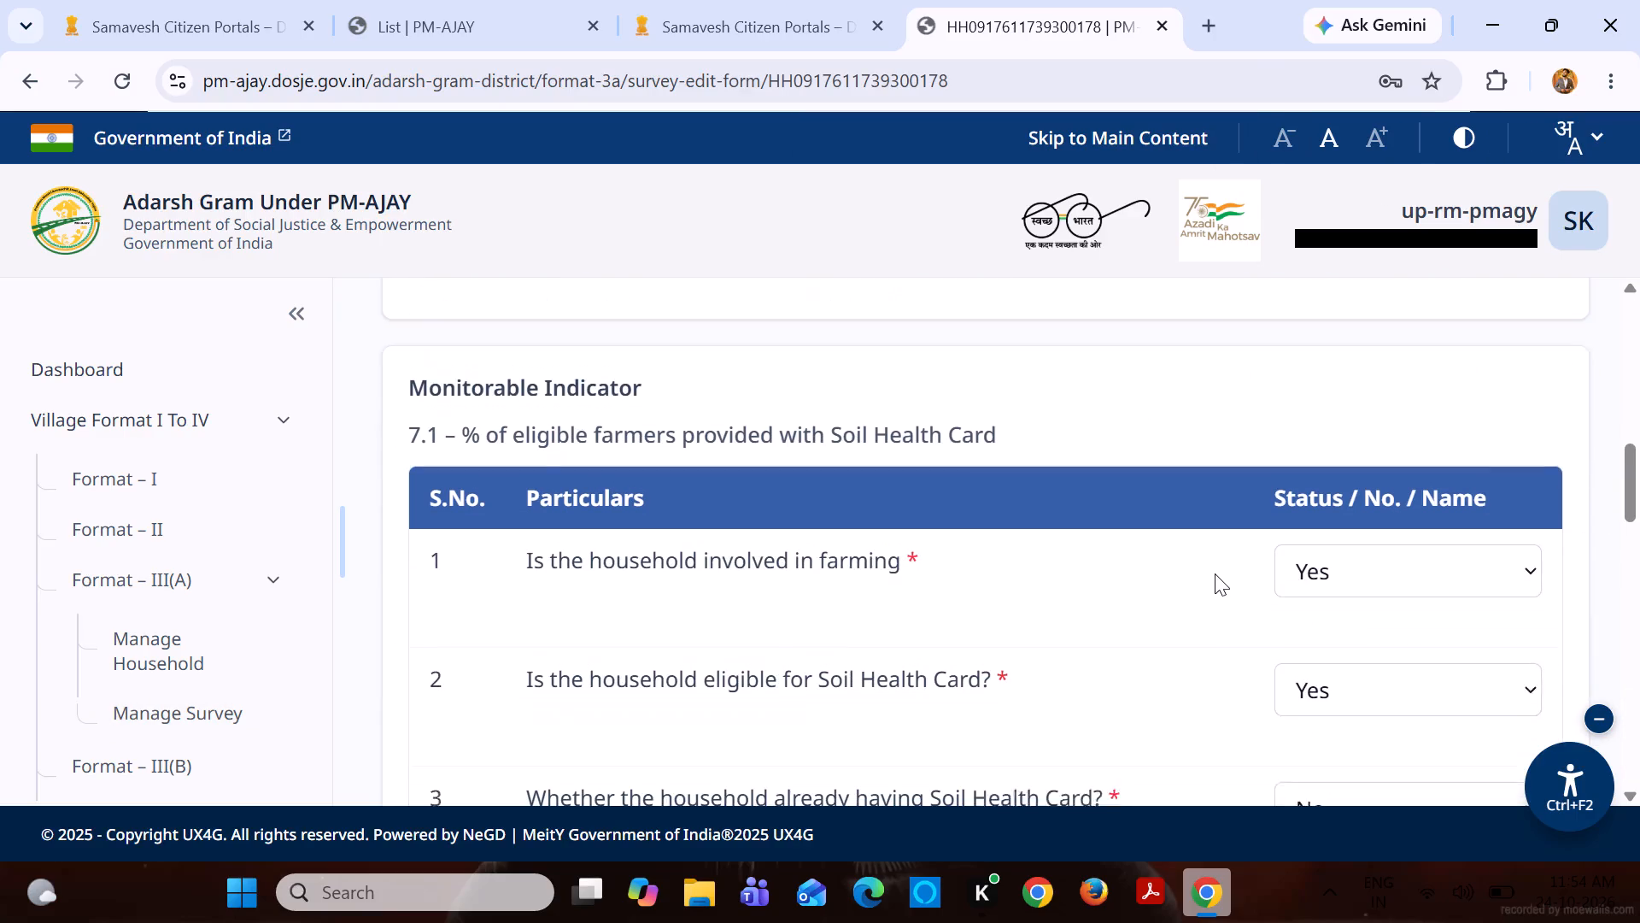
left_click(1461, 535)
left_click(1365, 670)
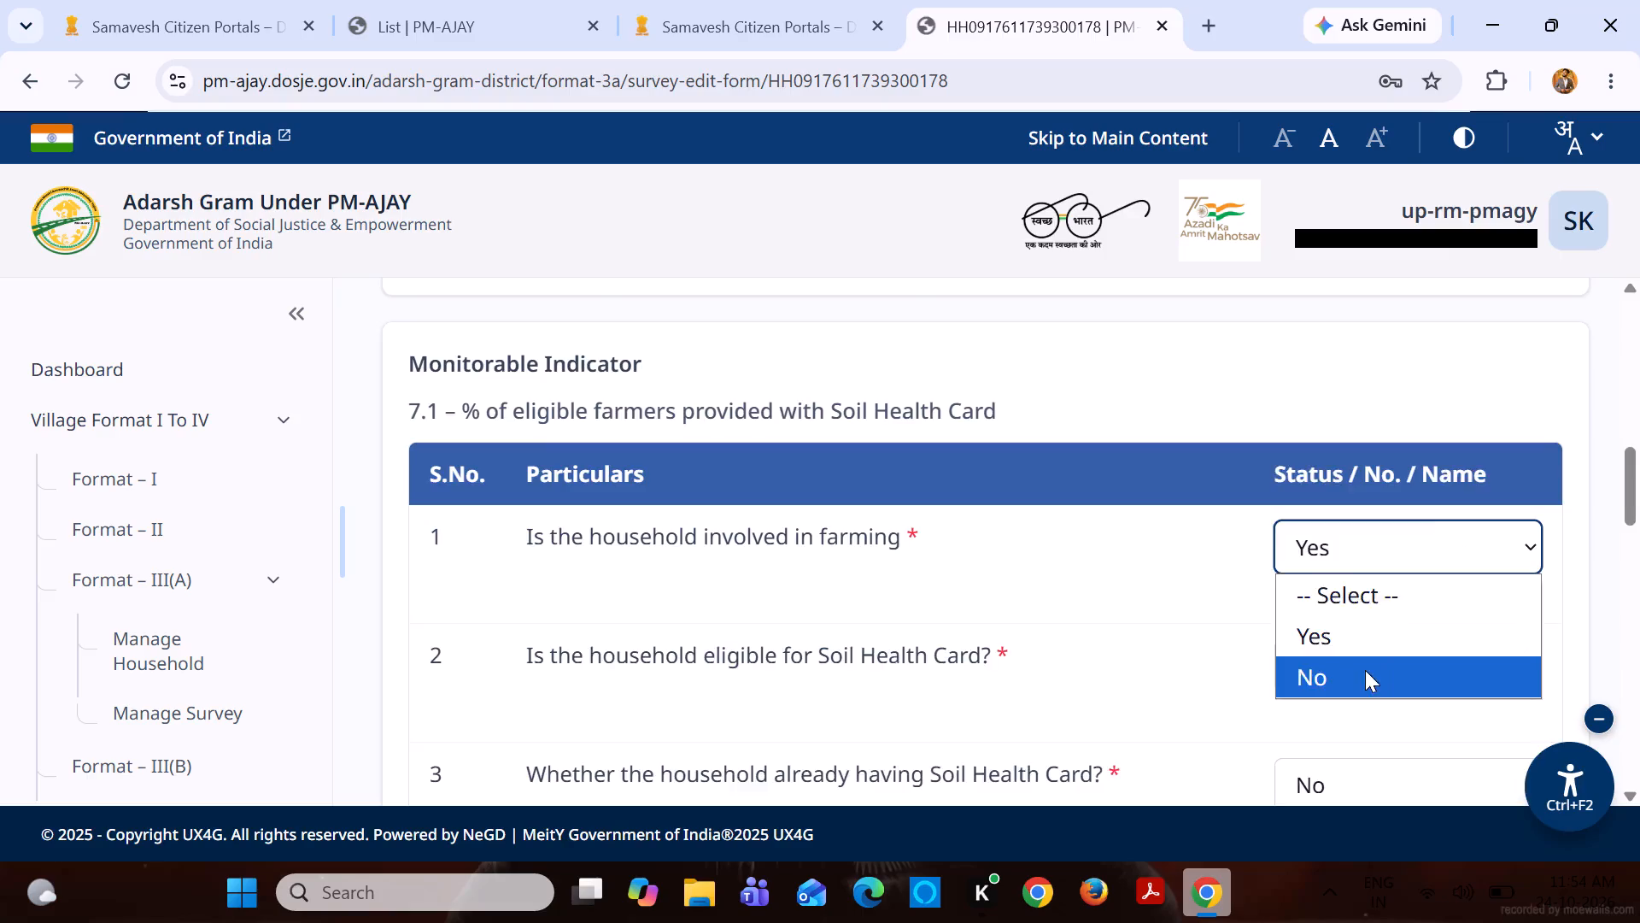
scroll(1365, 670, "down", 4)
left_click_drag(1523, 660, 1493, 617)
left_click(1493, 617)
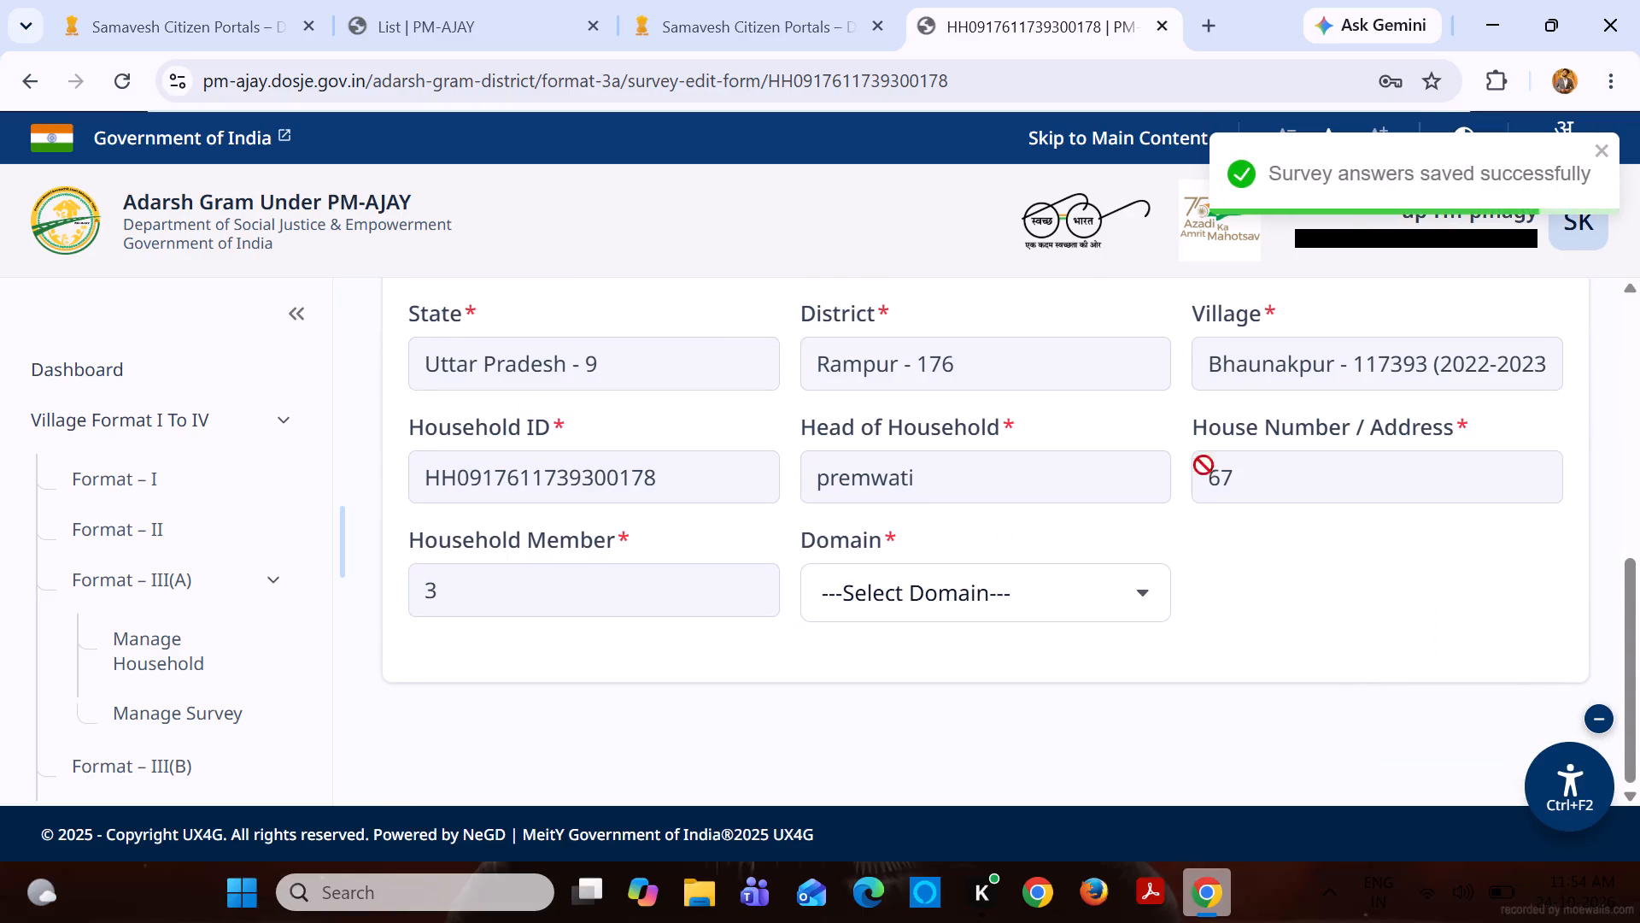
scroll(1292, 461, "up", 6)
left_click(1505, 342)
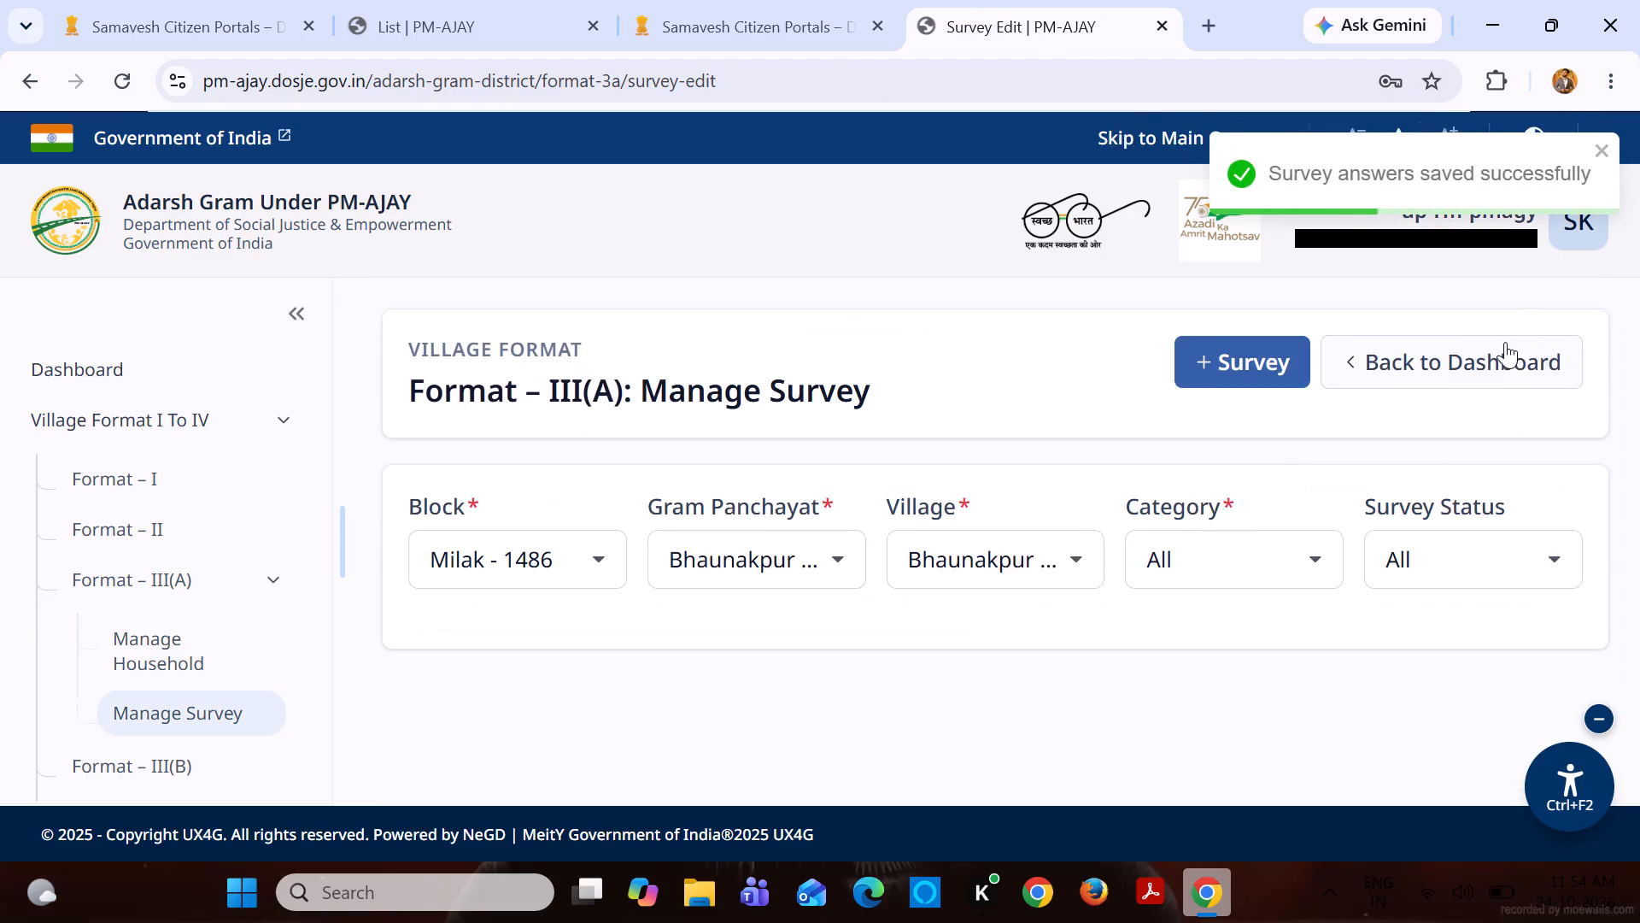
scroll(1336, 508, "down", 8)
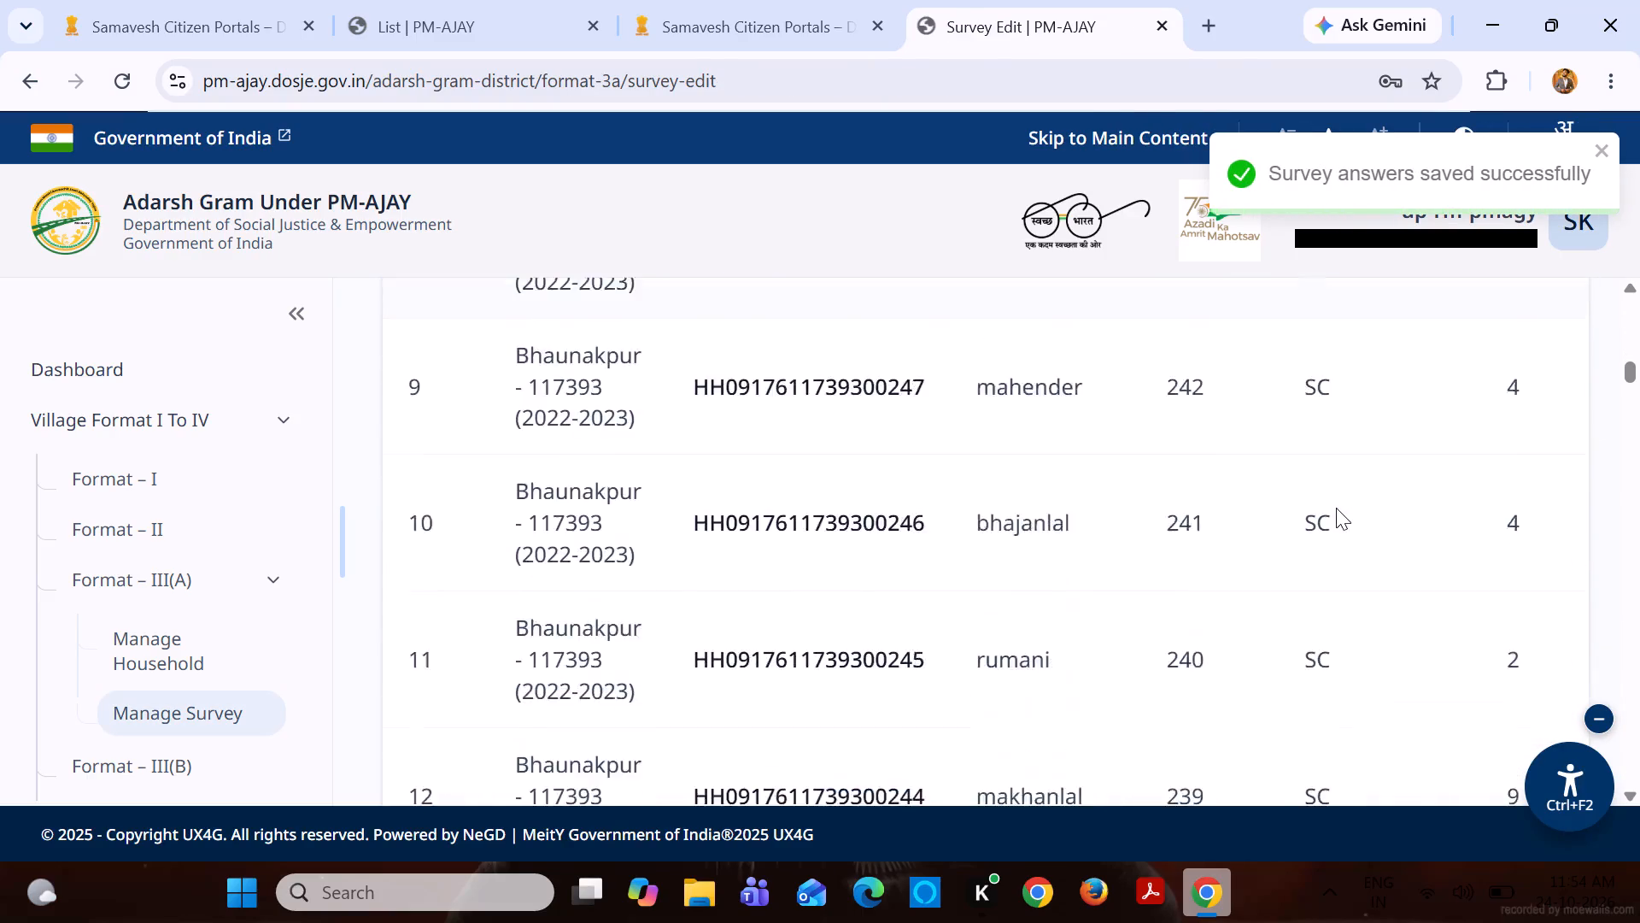
scroll(1336, 508, "down", 6)
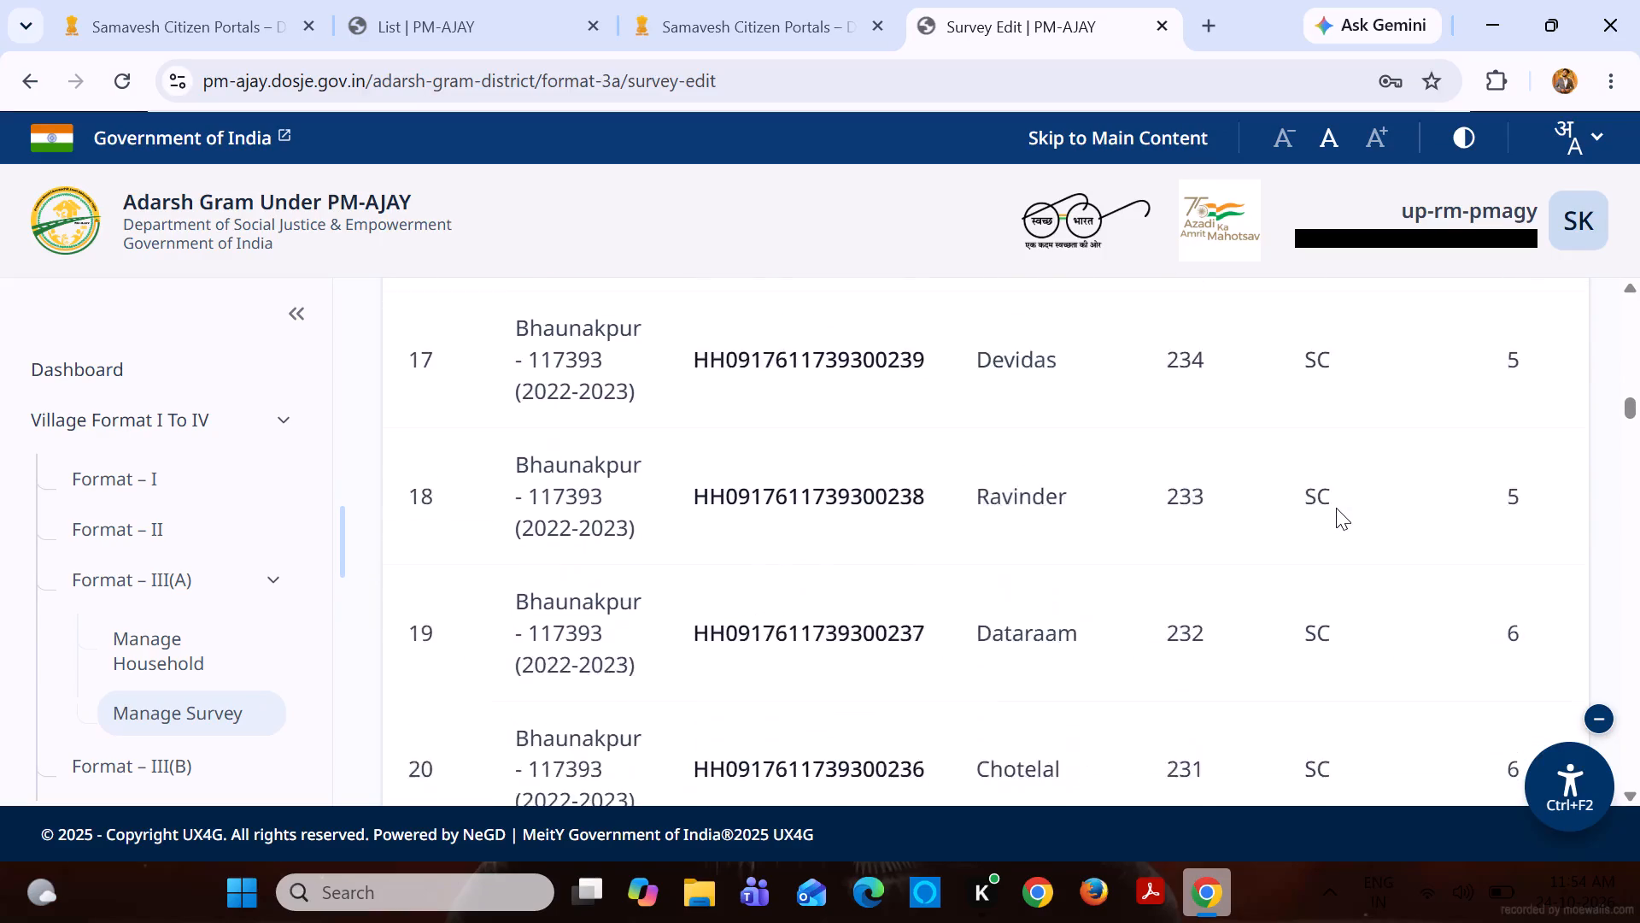
scroll(1336, 508, "down", 7)
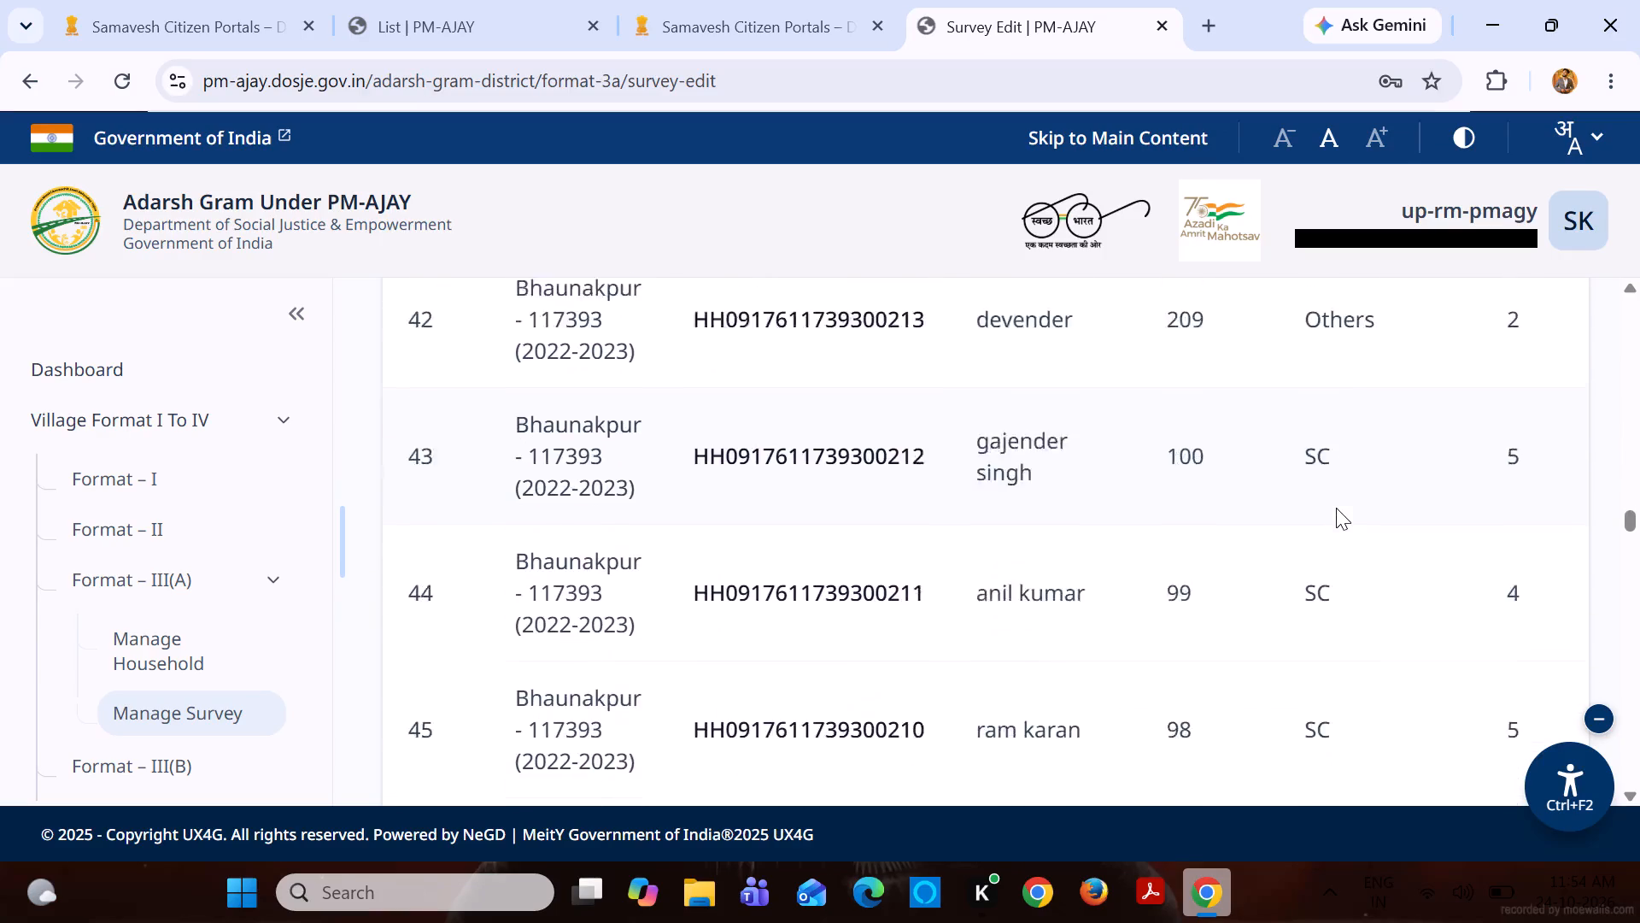
scroll(1336, 508, "down", 3)
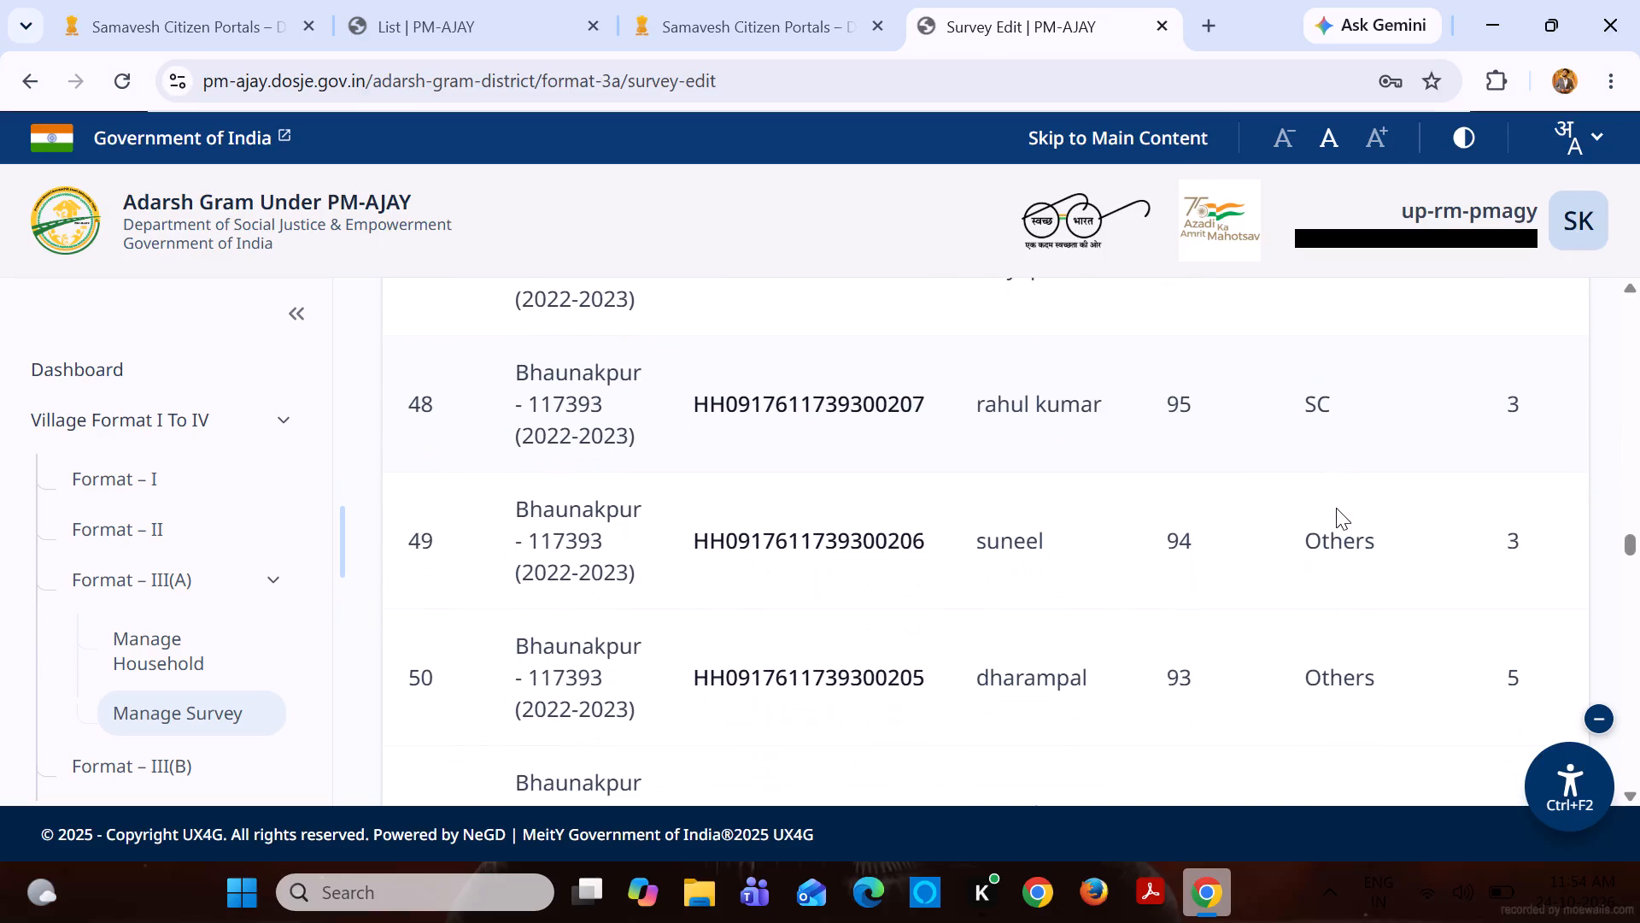
scroll(1336, 508, "down", 5)
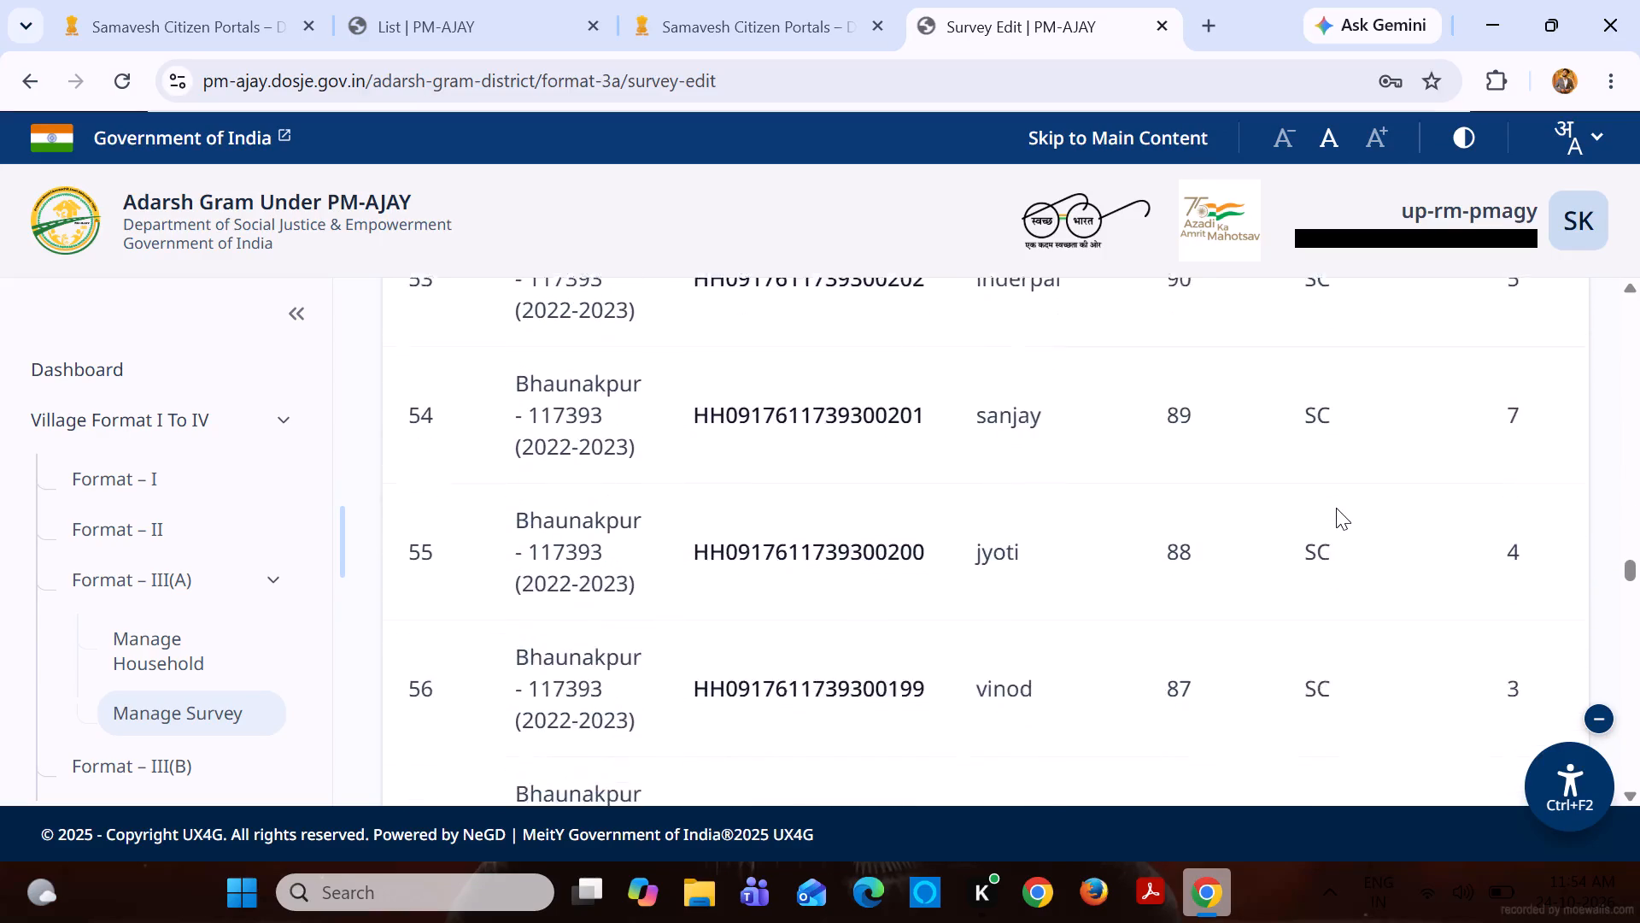
scroll(1336, 508, "down", 6)
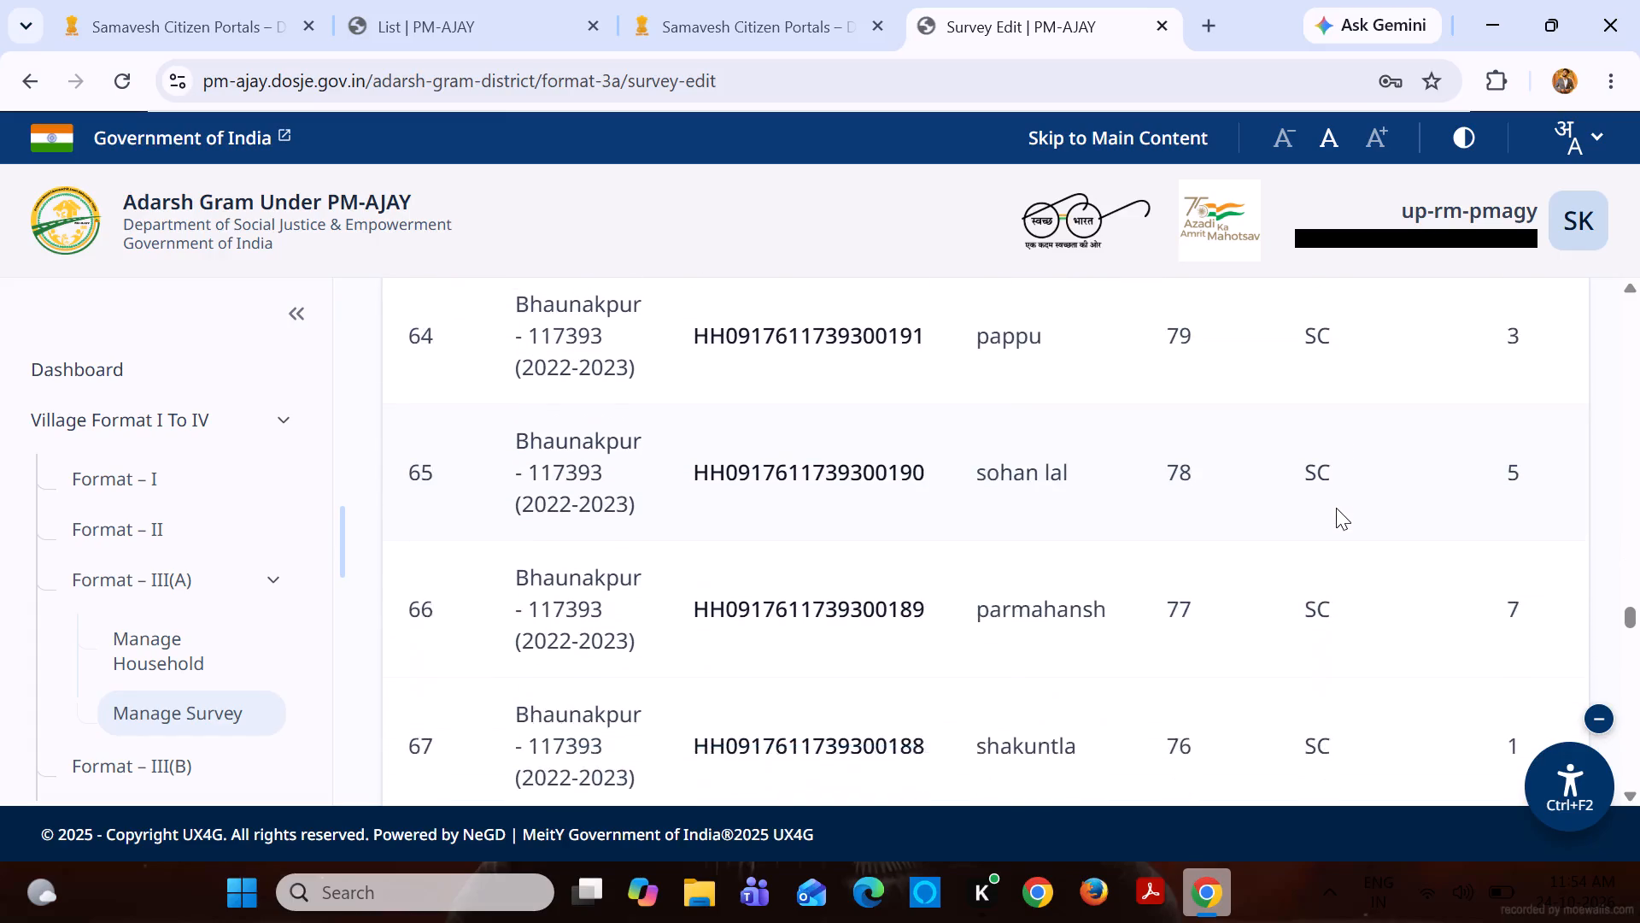
scroll(1336, 508, "down", 7)
scroll(1336, 508, "left", 8)
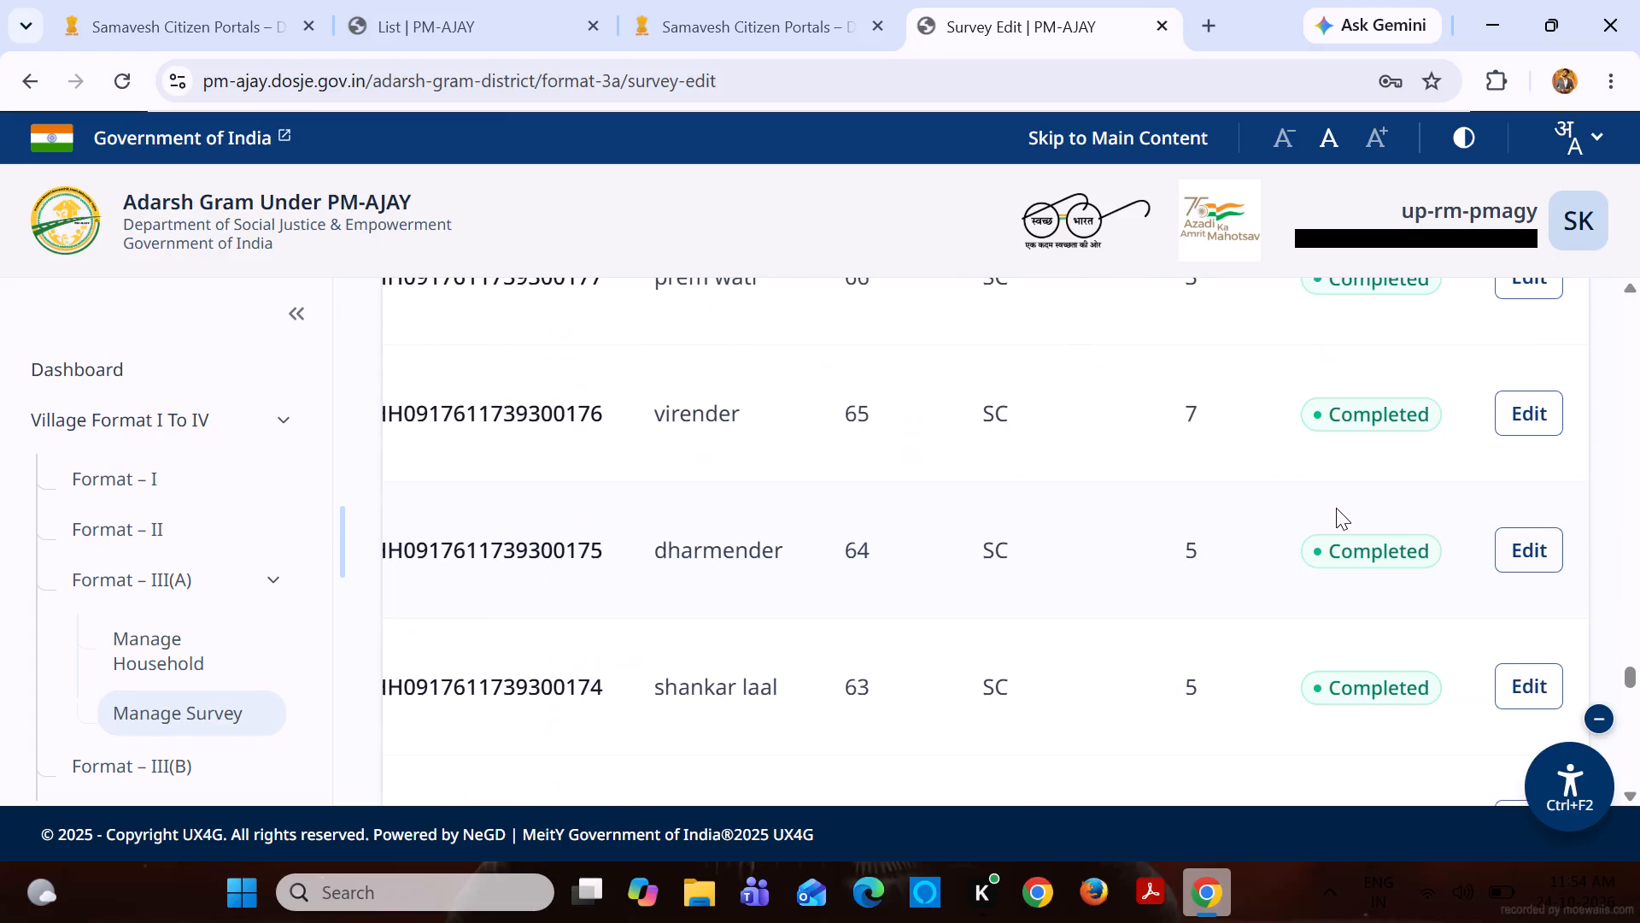
left_click(1512, 538)
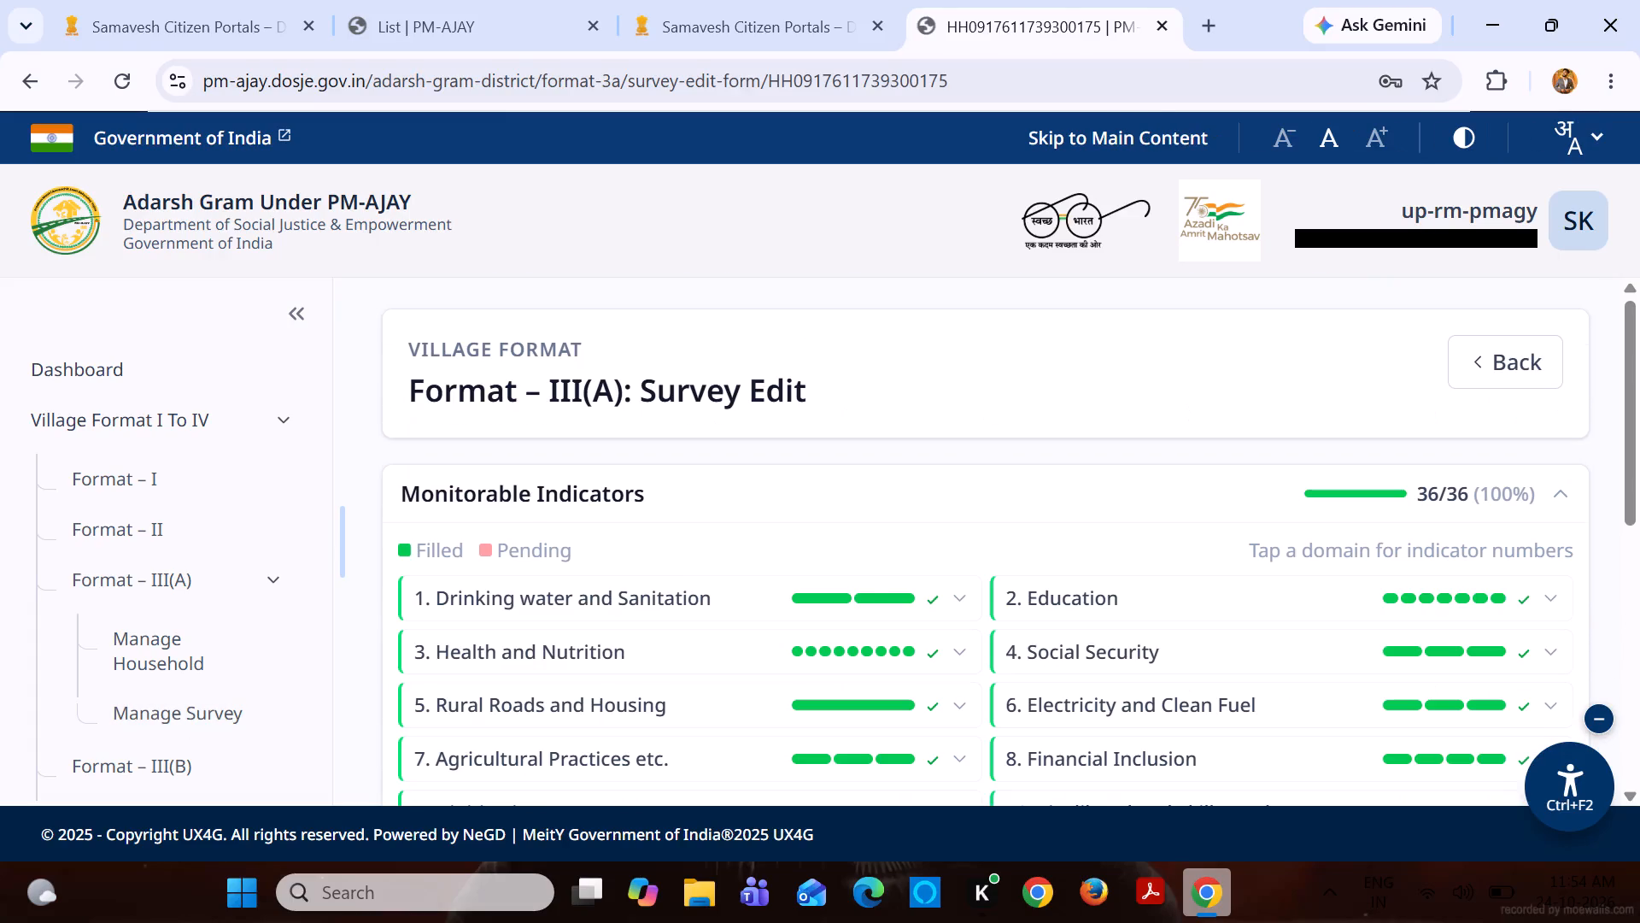
In house 64's survey, answer No to household involvement in farming under domain 7, indicator 7.1, save and return to the list.
scroll(1362, 554, "down", 2)
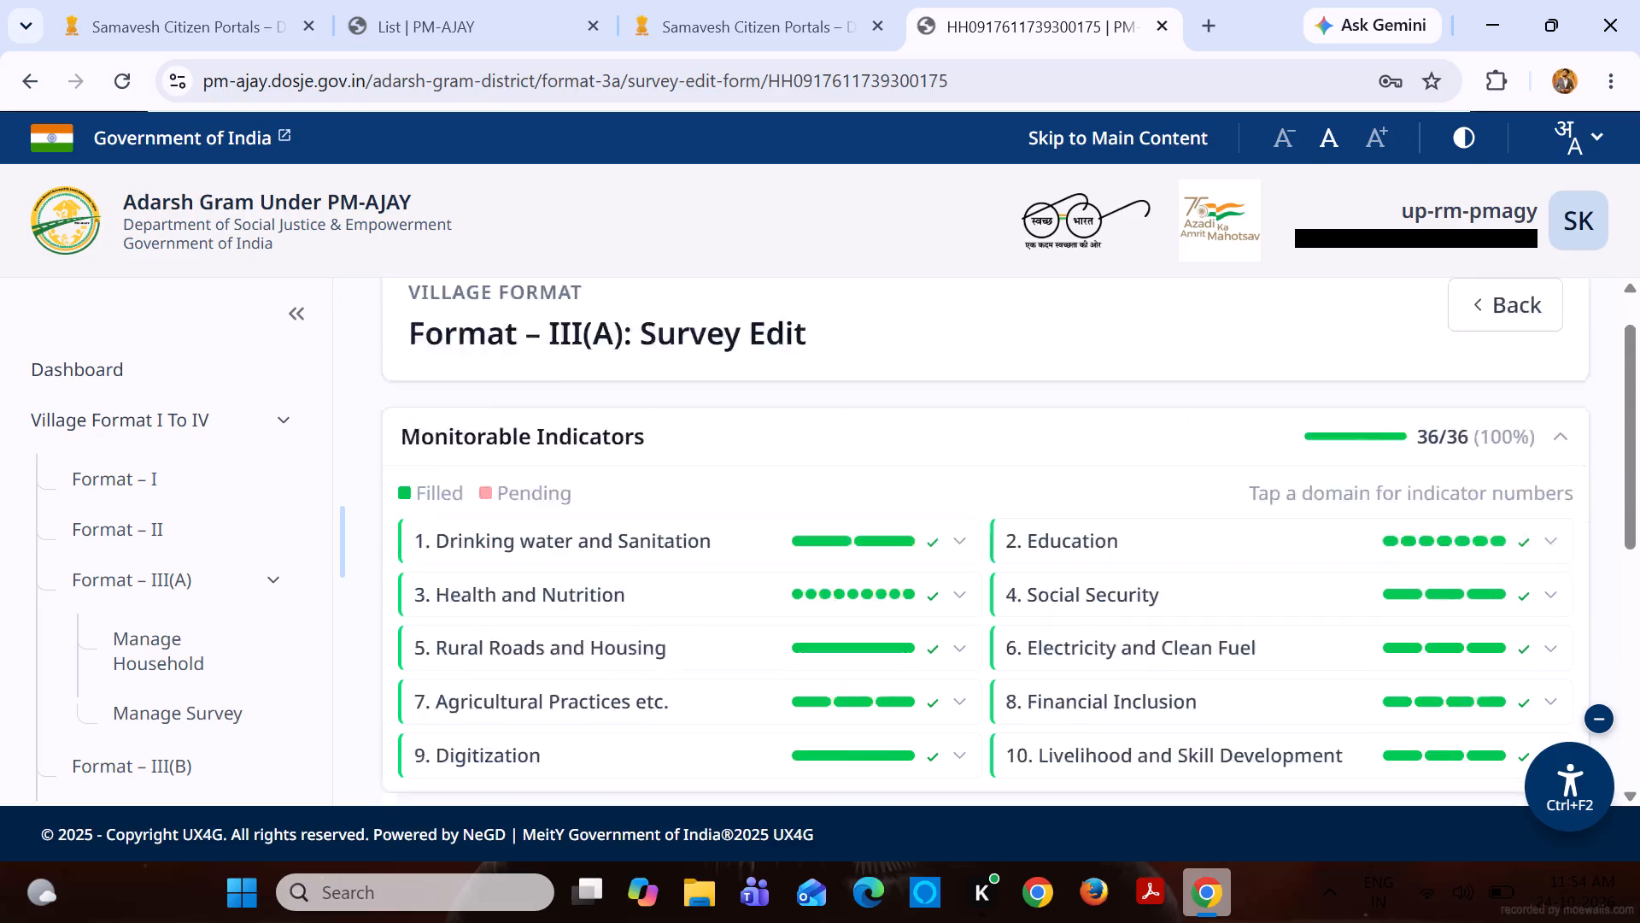
scroll(1362, 554, "down", 4)
left_click(1085, 583)
scroll(1065, 460, "down", 1)
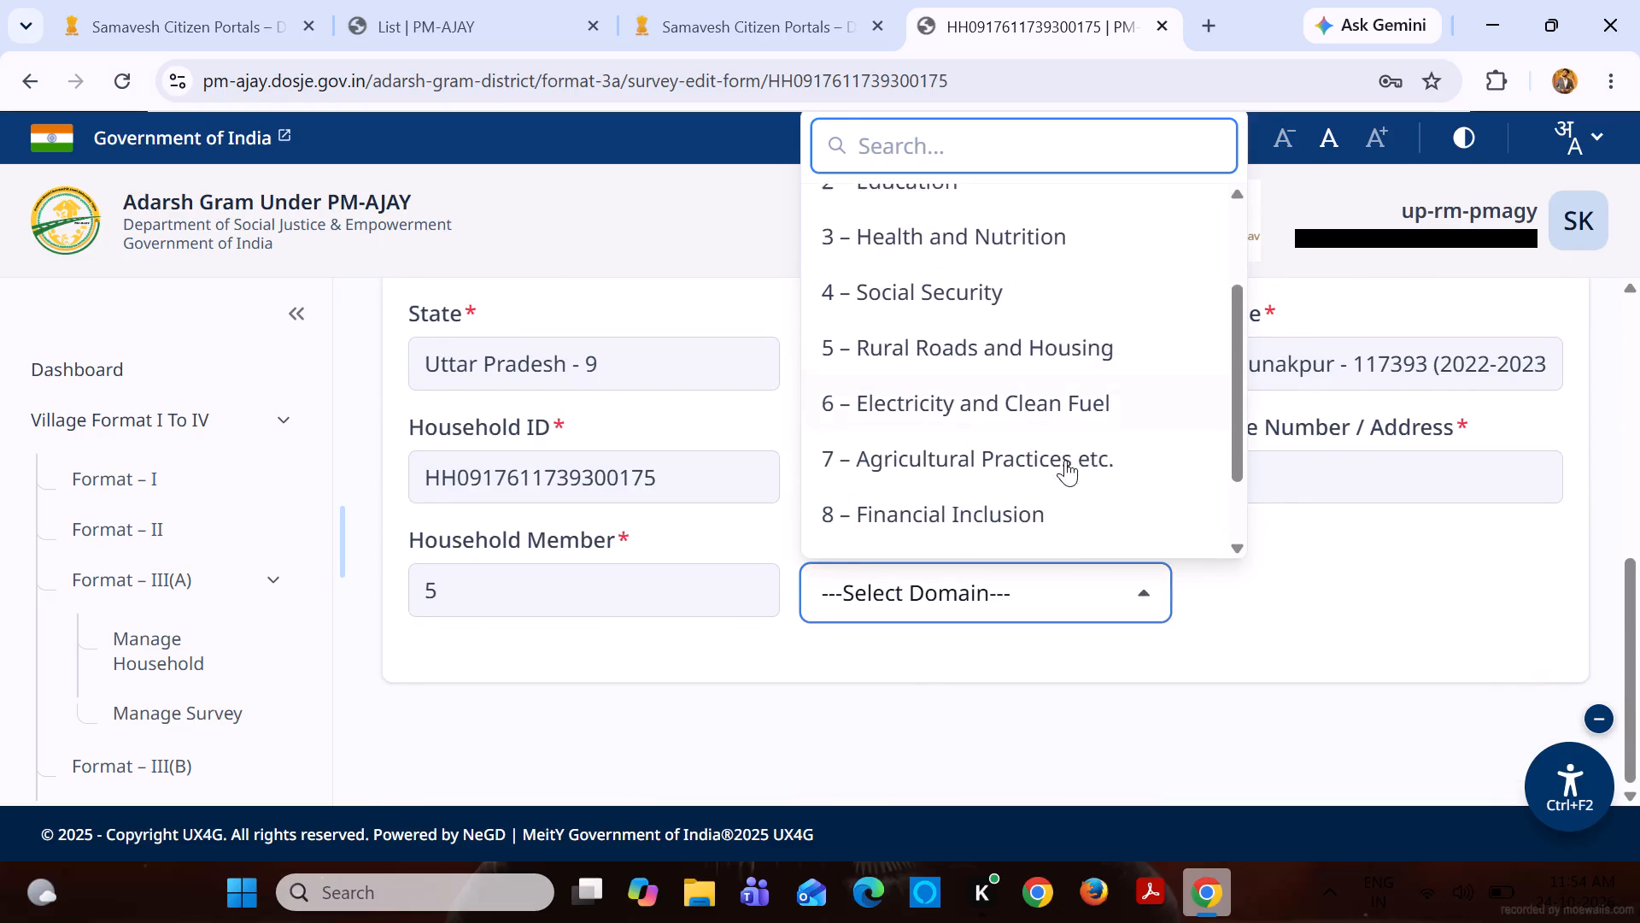
scroll(1065, 460, "down", 1)
left_click(968, 501)
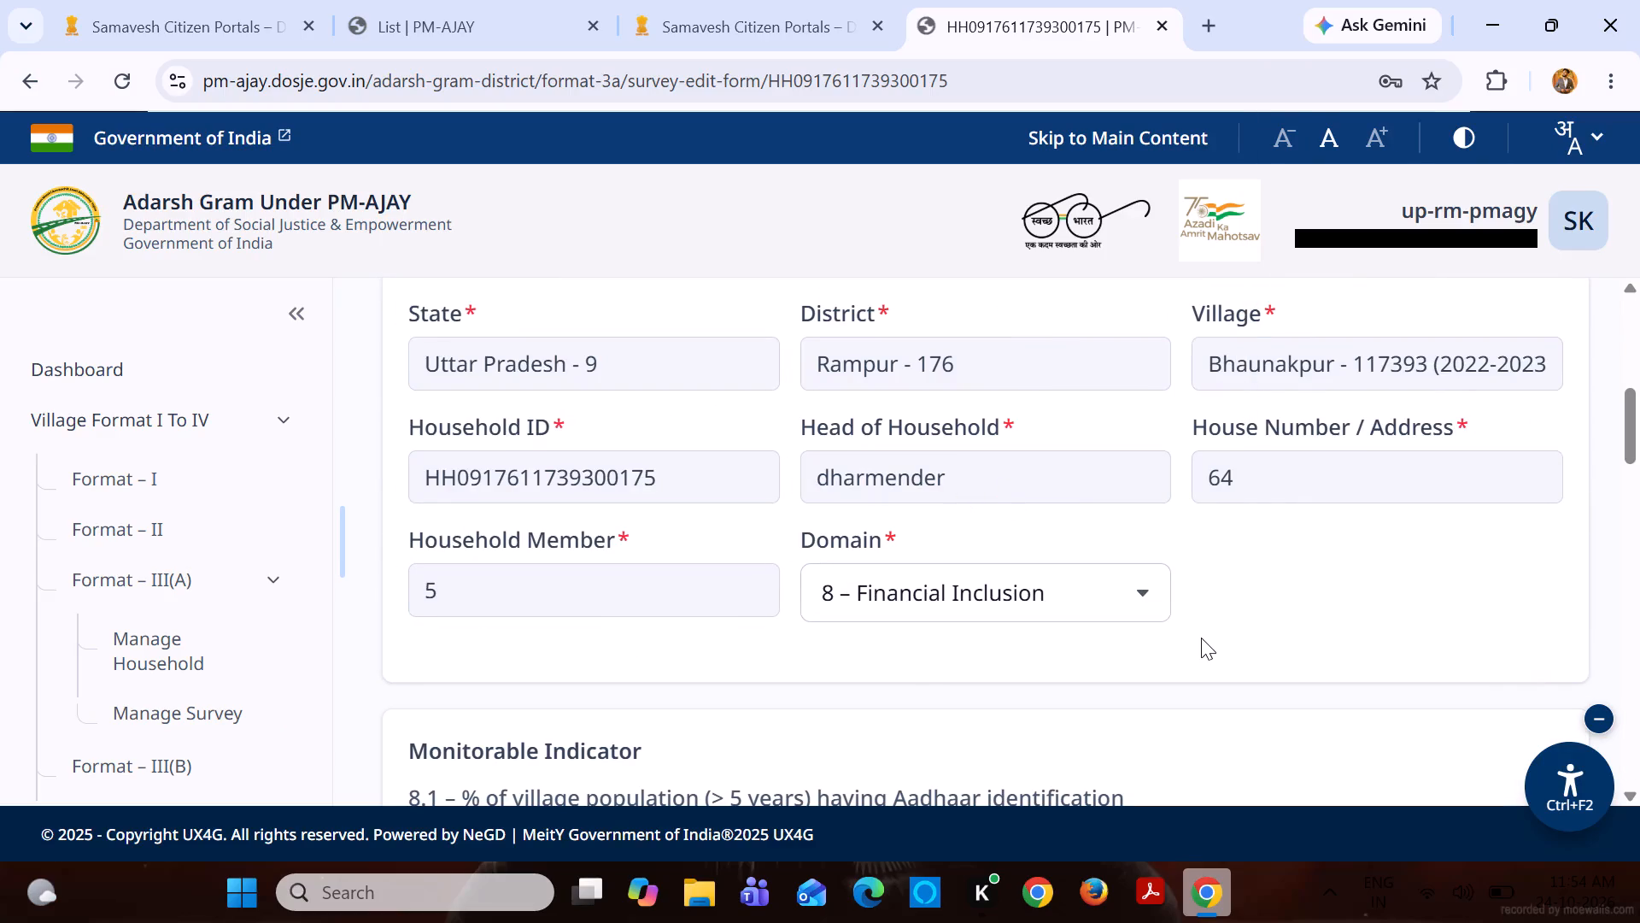
left_click(1130, 606)
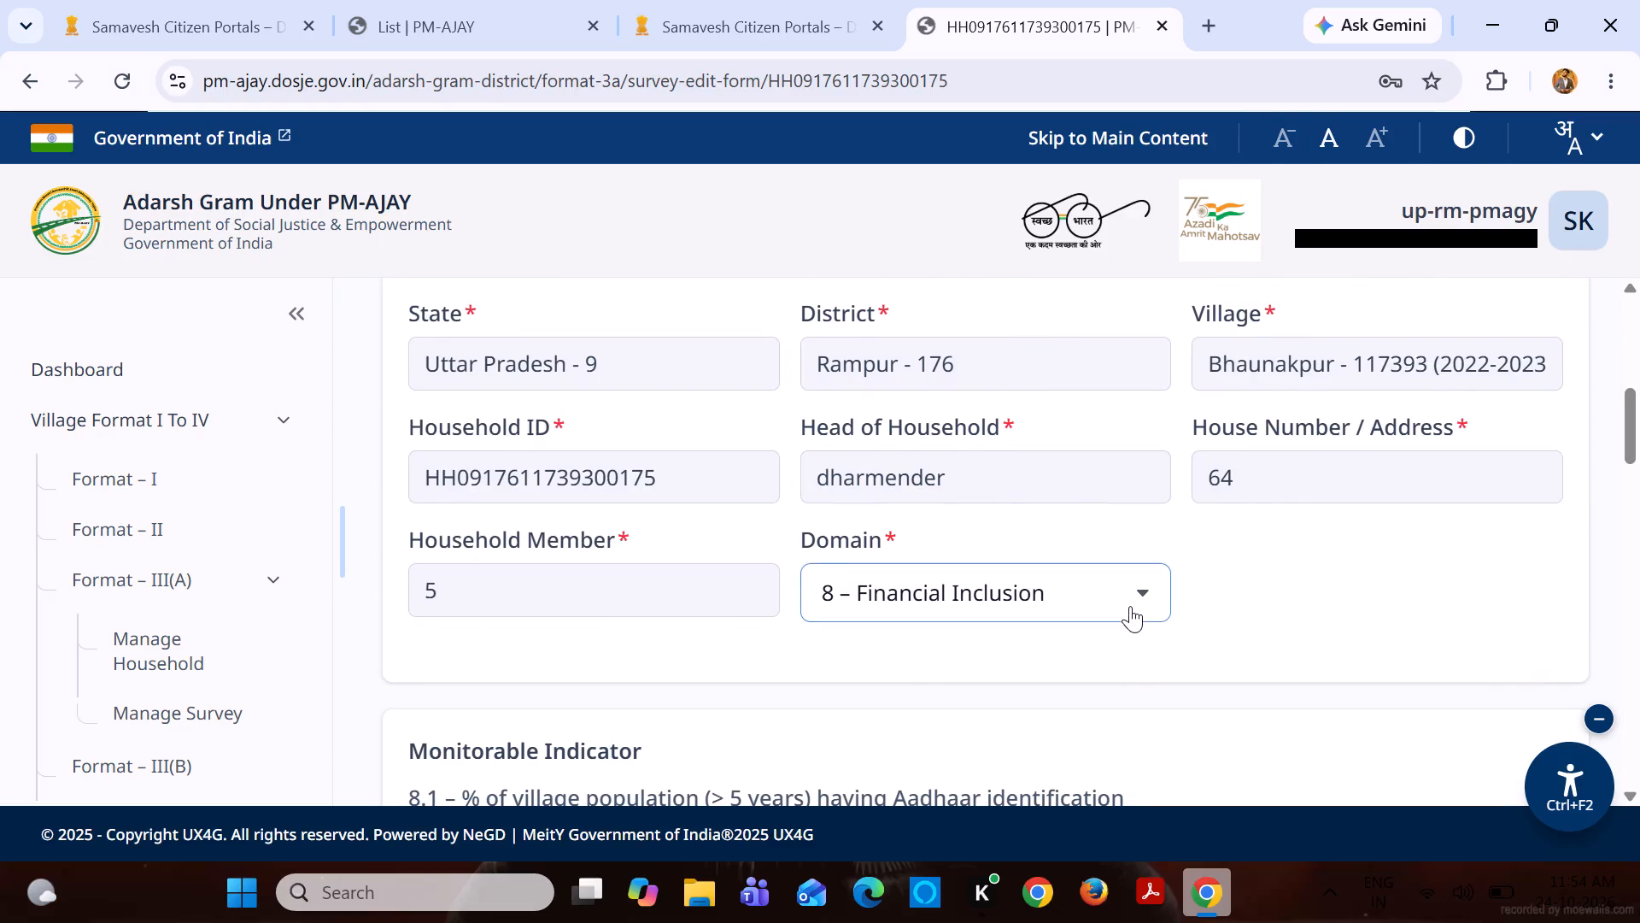
left_click(1040, 483)
scroll(1237, 561, "down", 2)
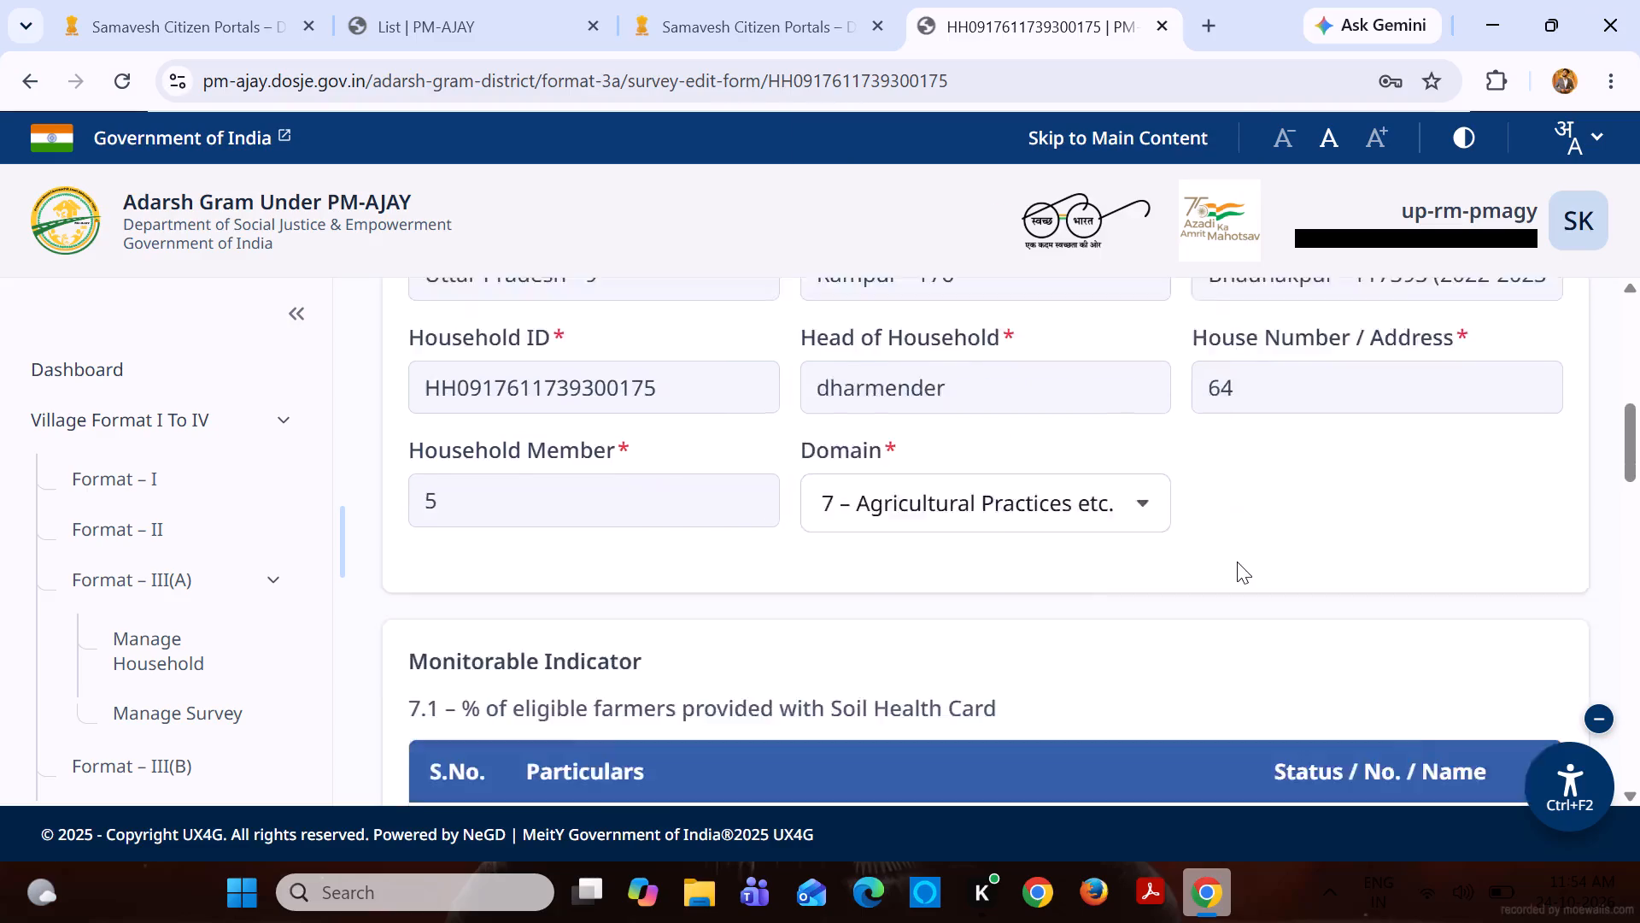
scroll(1237, 561, "down", 3)
left_click(1396, 367)
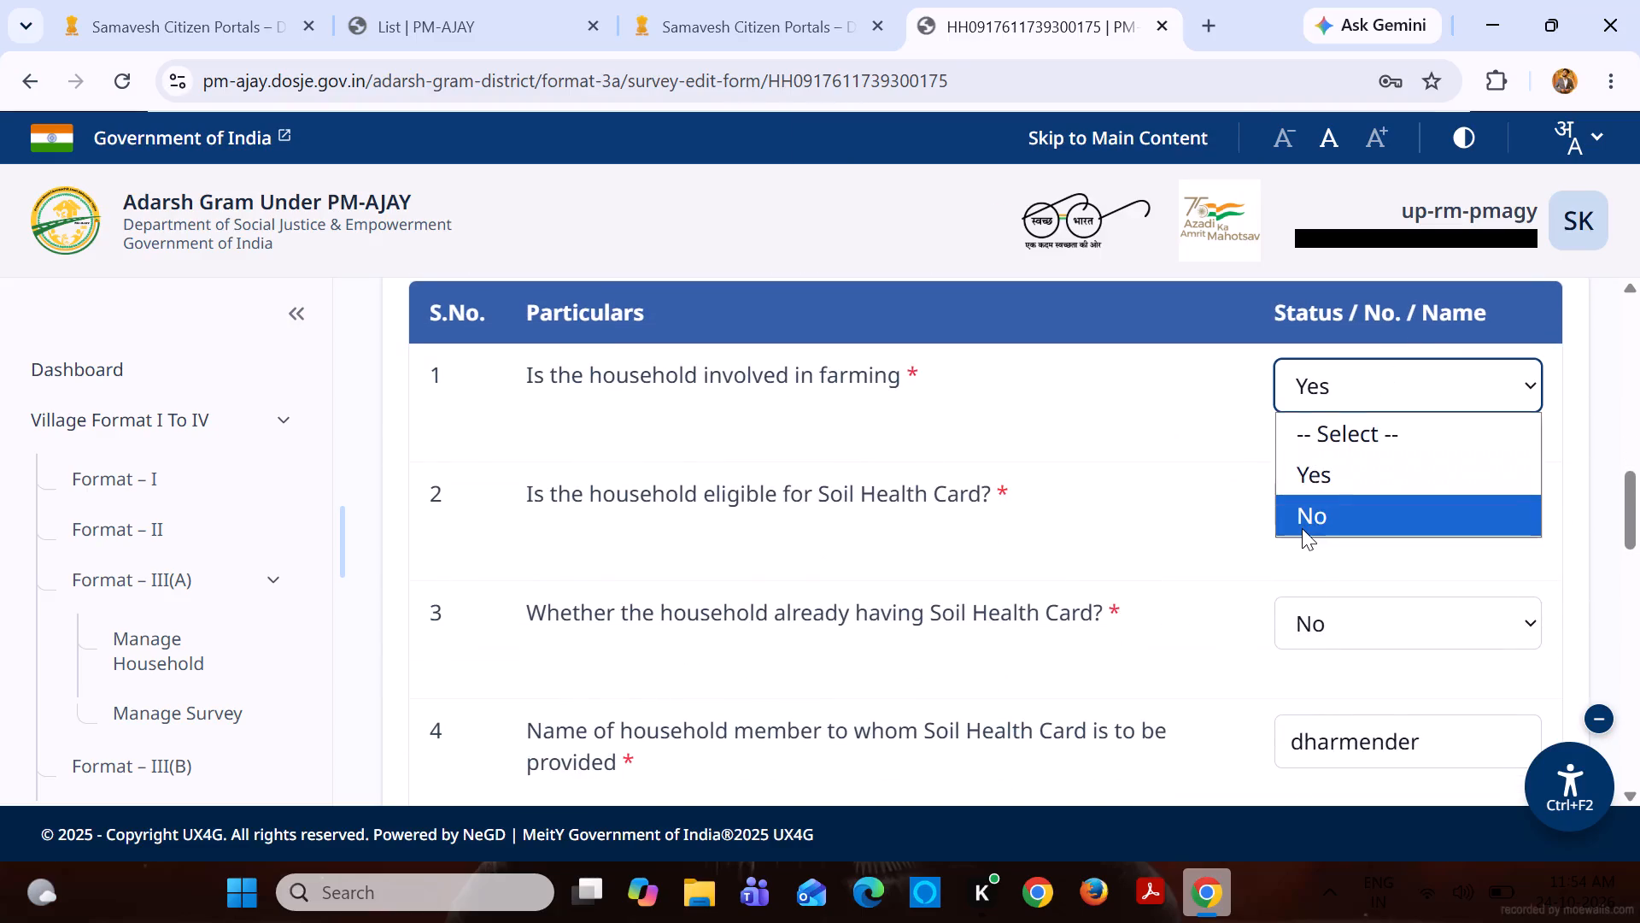
left_click(1302, 528)
scroll(1302, 528, "down", 6)
left_click(1493, 629)
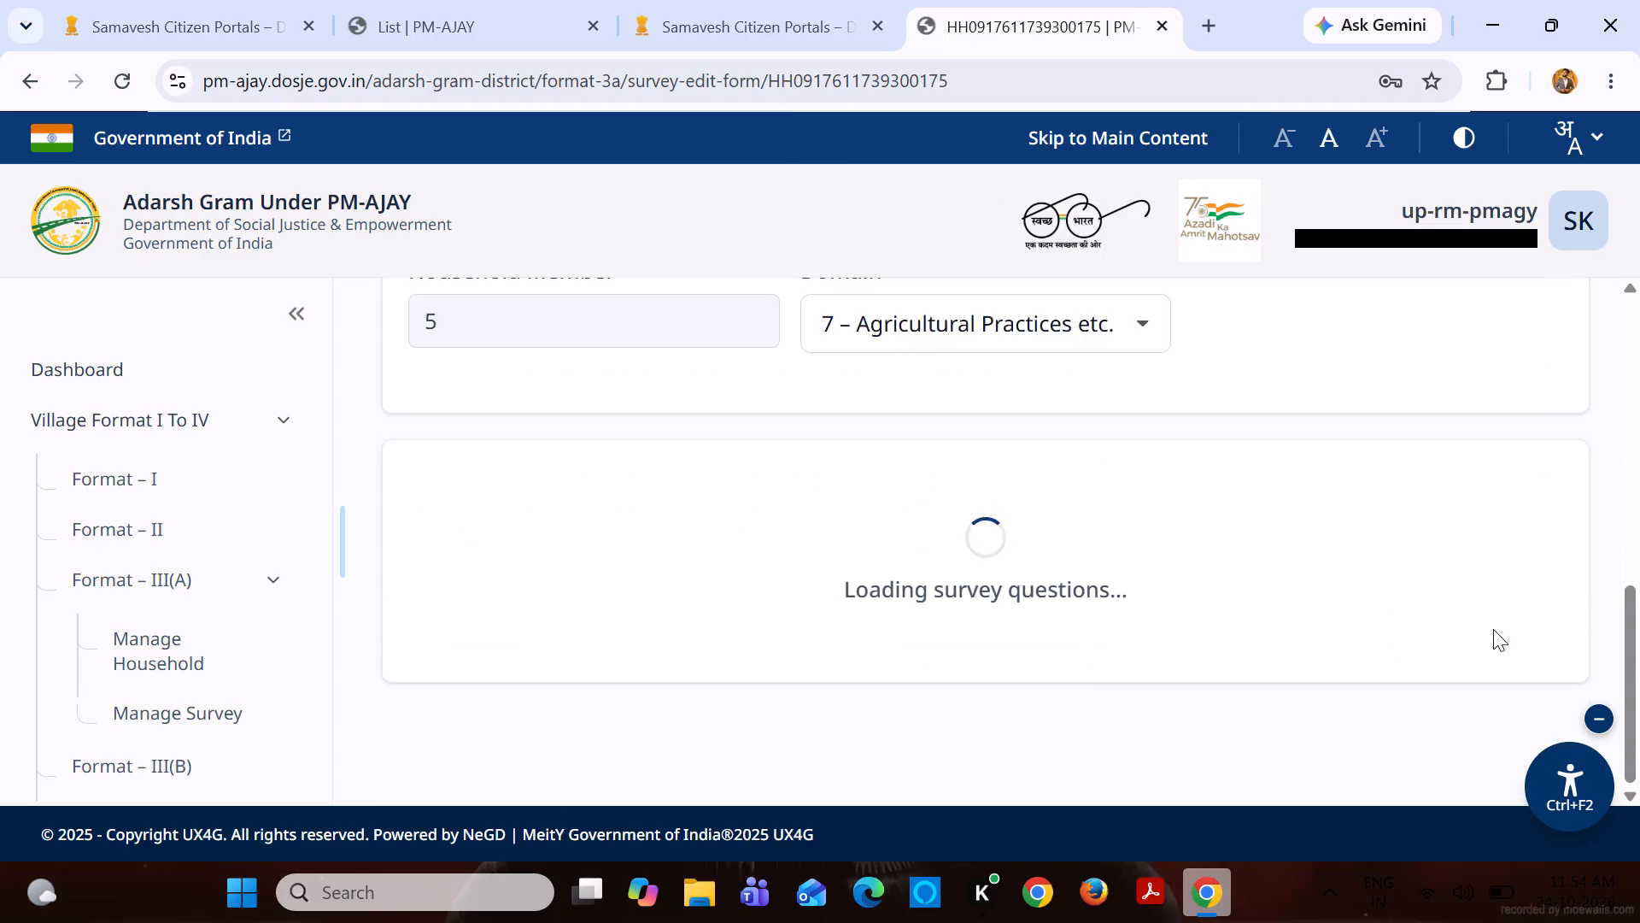
scroll(1311, 544, "up", 9)
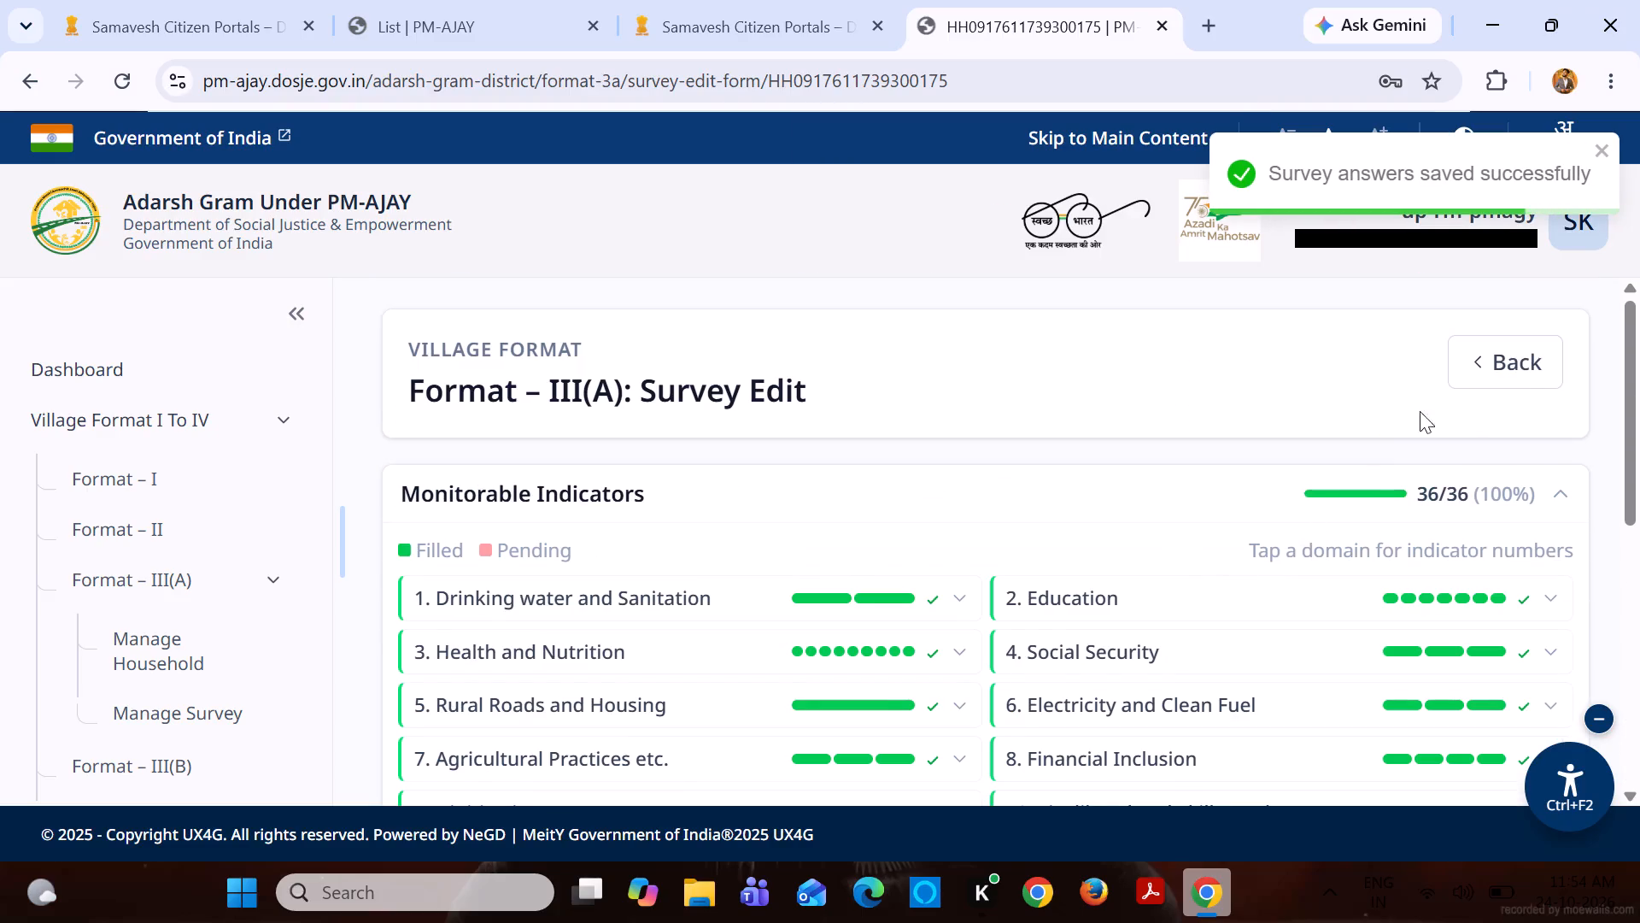
left_click(1505, 379)
scroll(1385, 500, "down", 4)
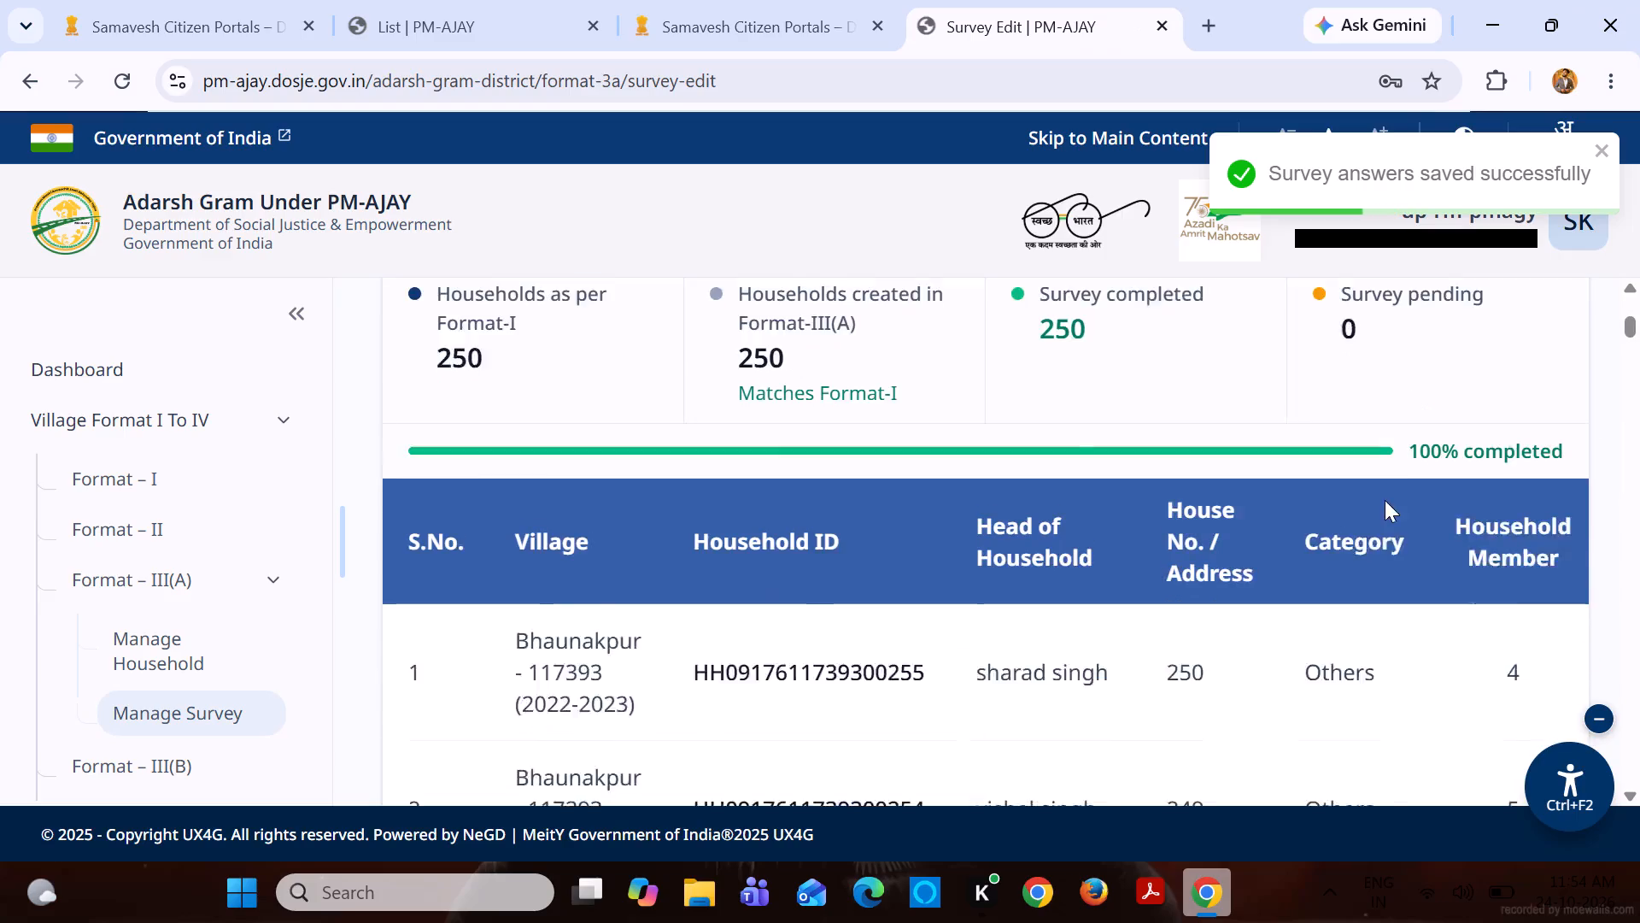
scroll(1385, 500, "down", 17)
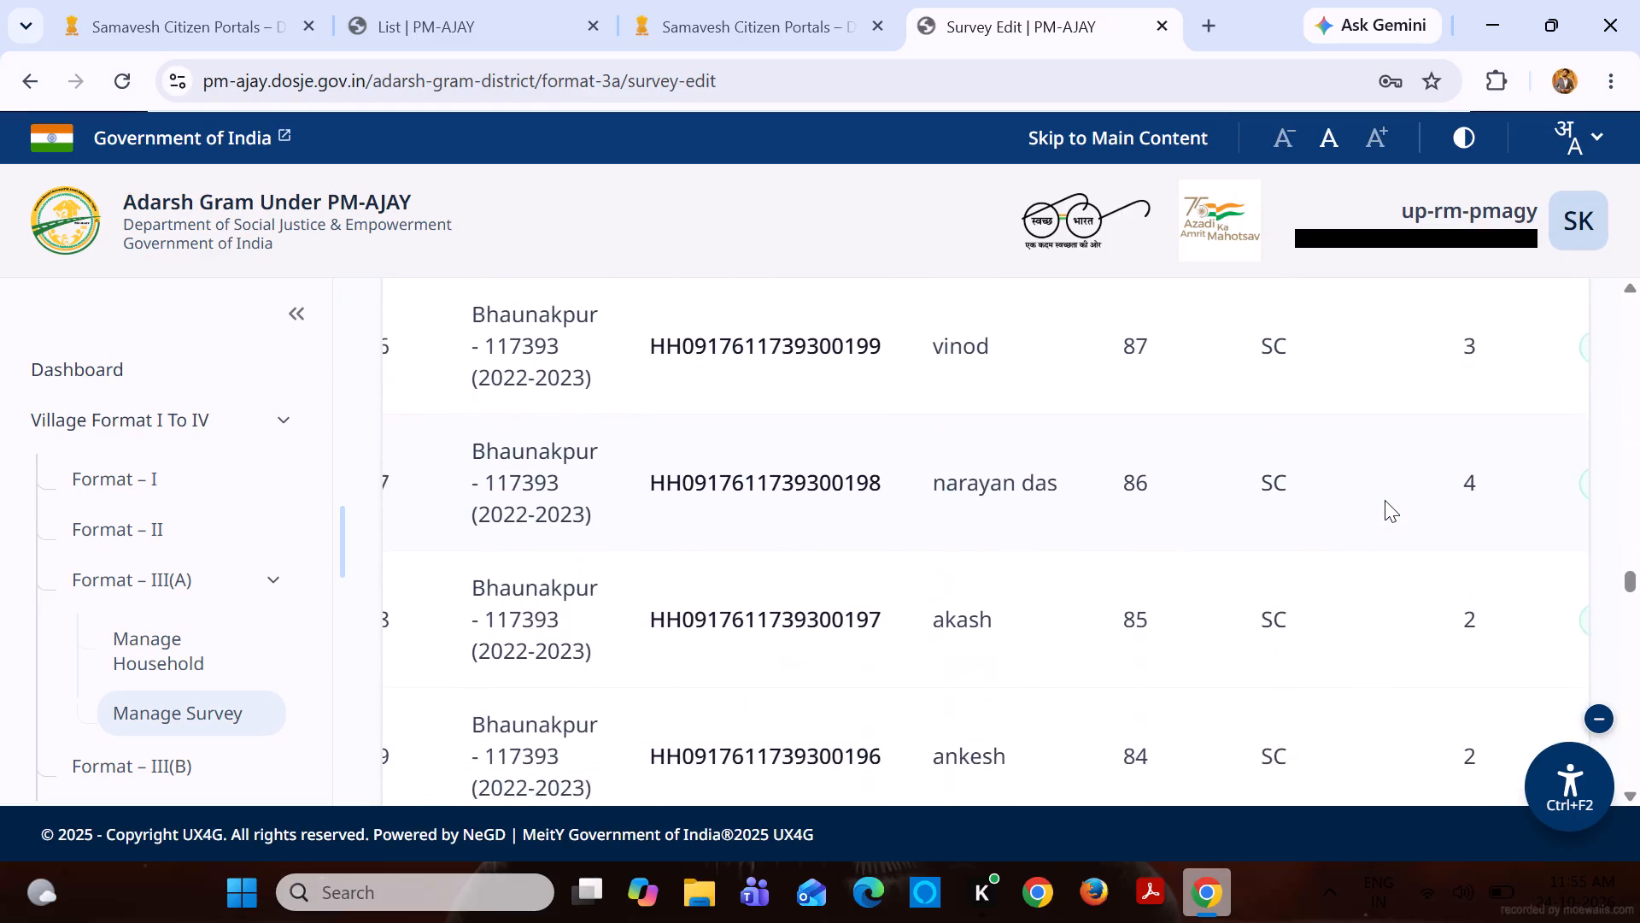
scroll(1385, 500, "down", 7)
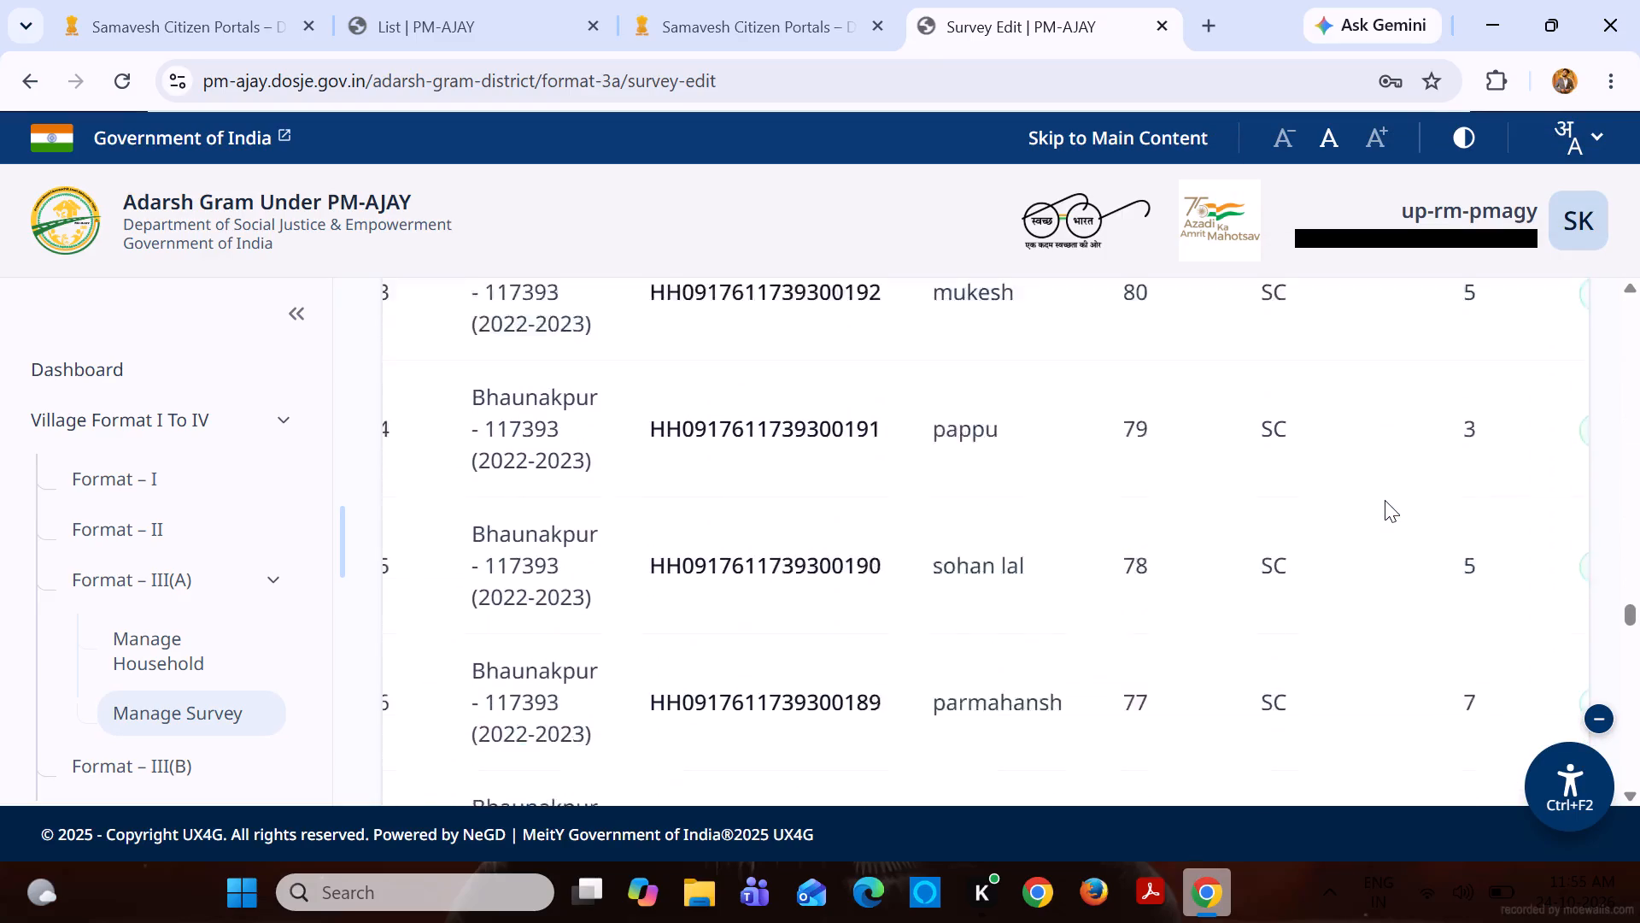
scroll(1385, 500, "down", 8)
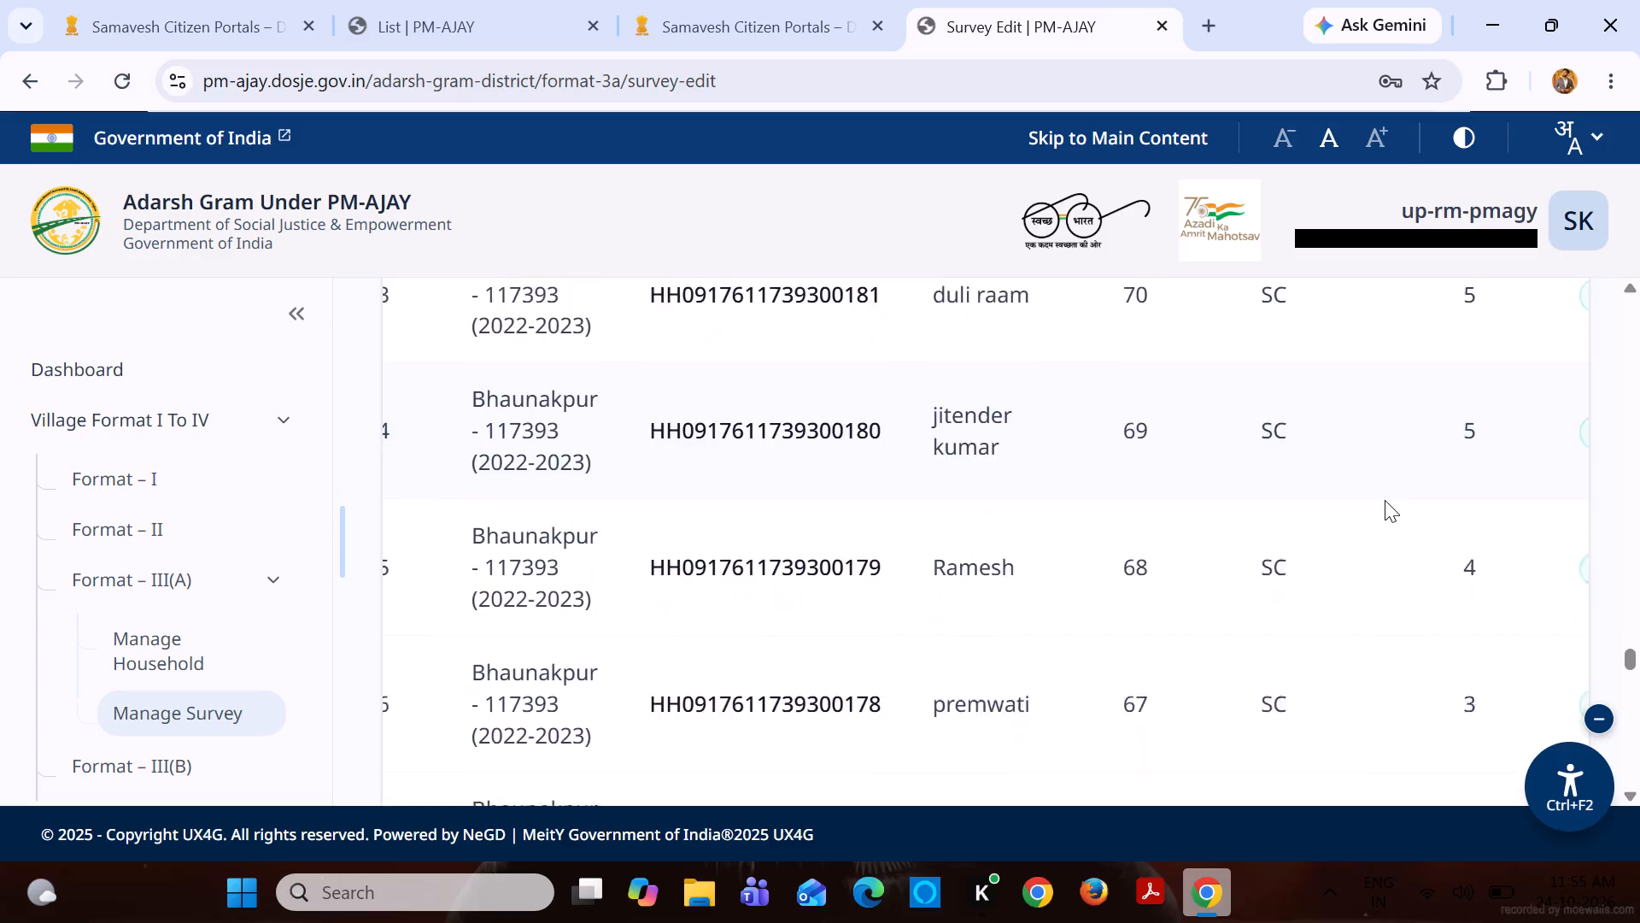
scroll(1385, 500, "down", 4)
scroll(1385, 500, "left", 5)
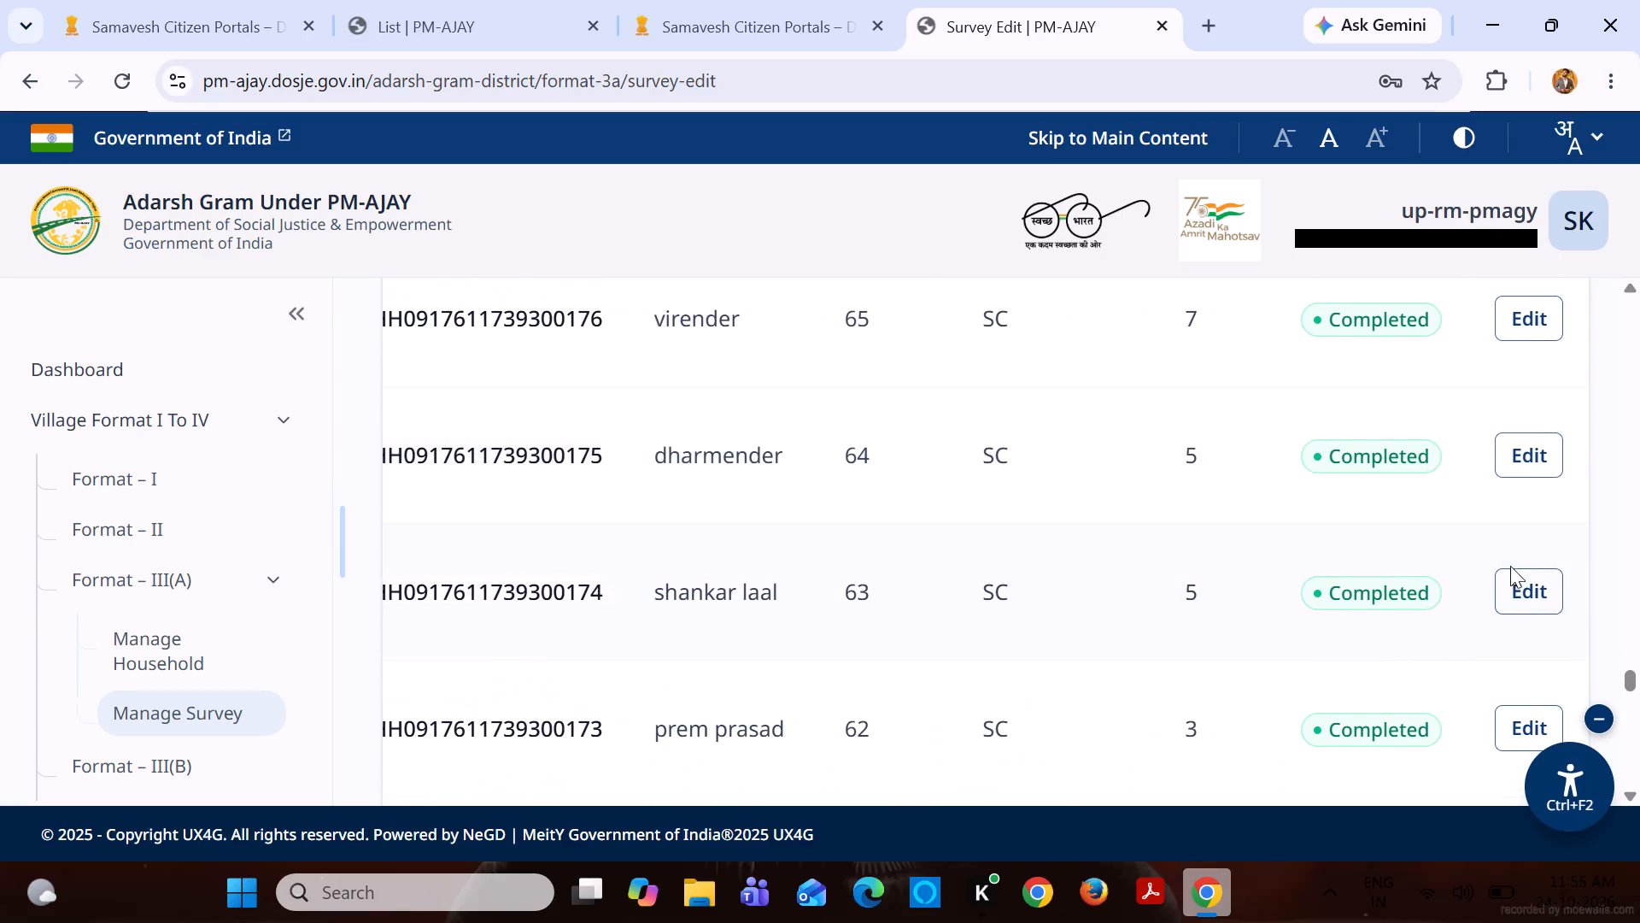
left_click(1524, 582)
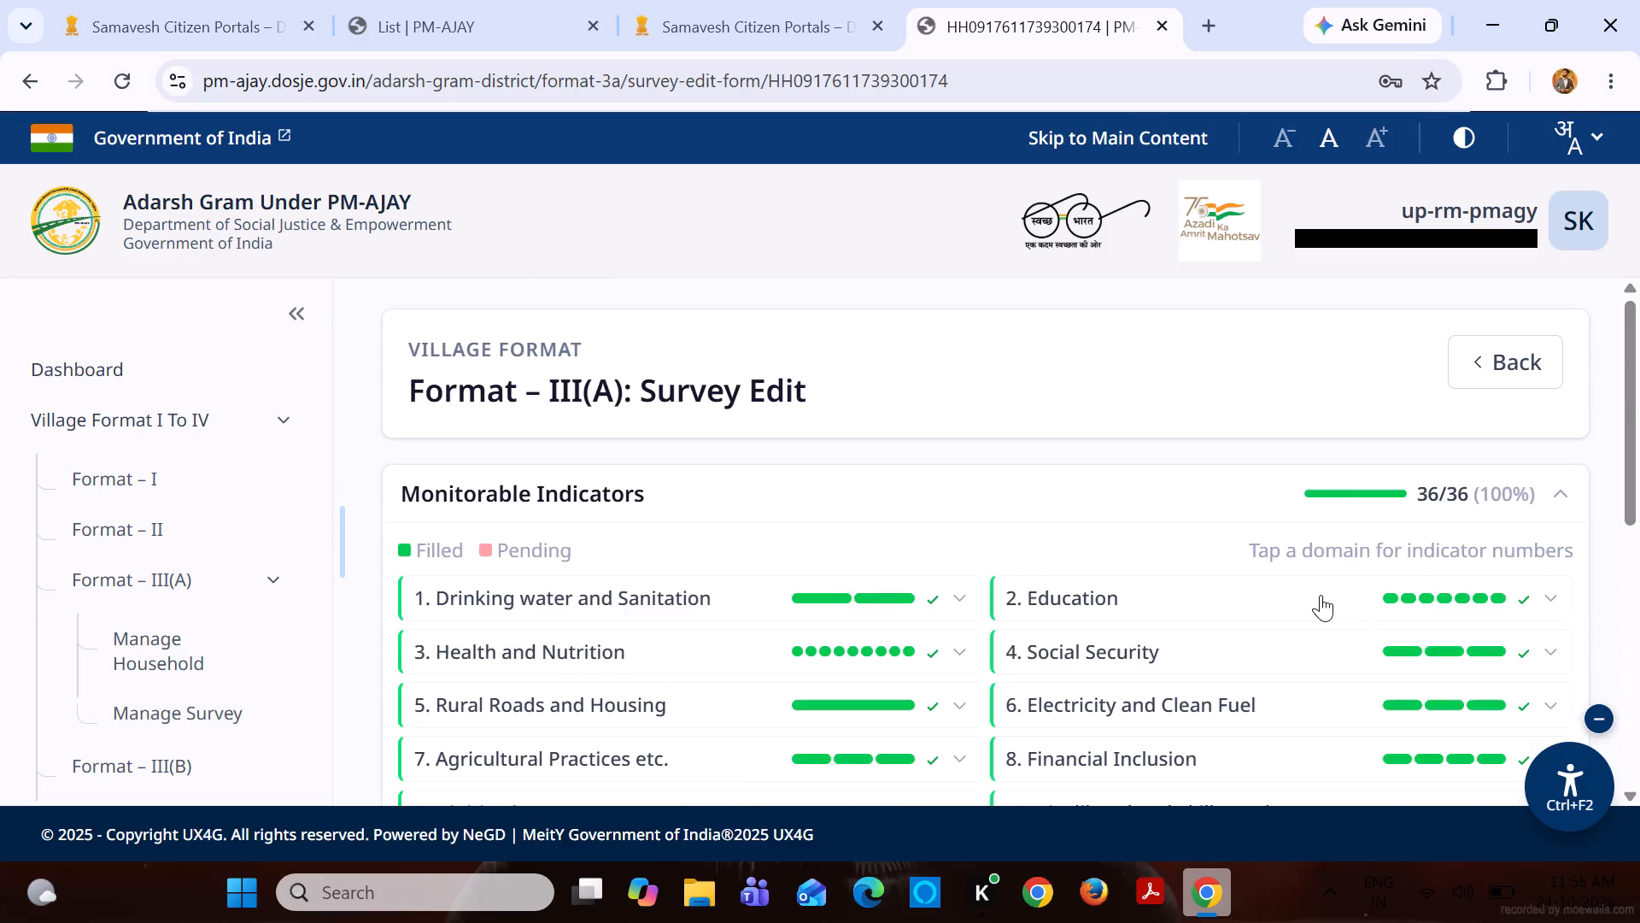
In house 63's survey, answer No to household involvement in farming under domain 7, indicator 7.1, save and return to the list.
scroll(1321, 595, "down", 8)
left_click(1128, 585)
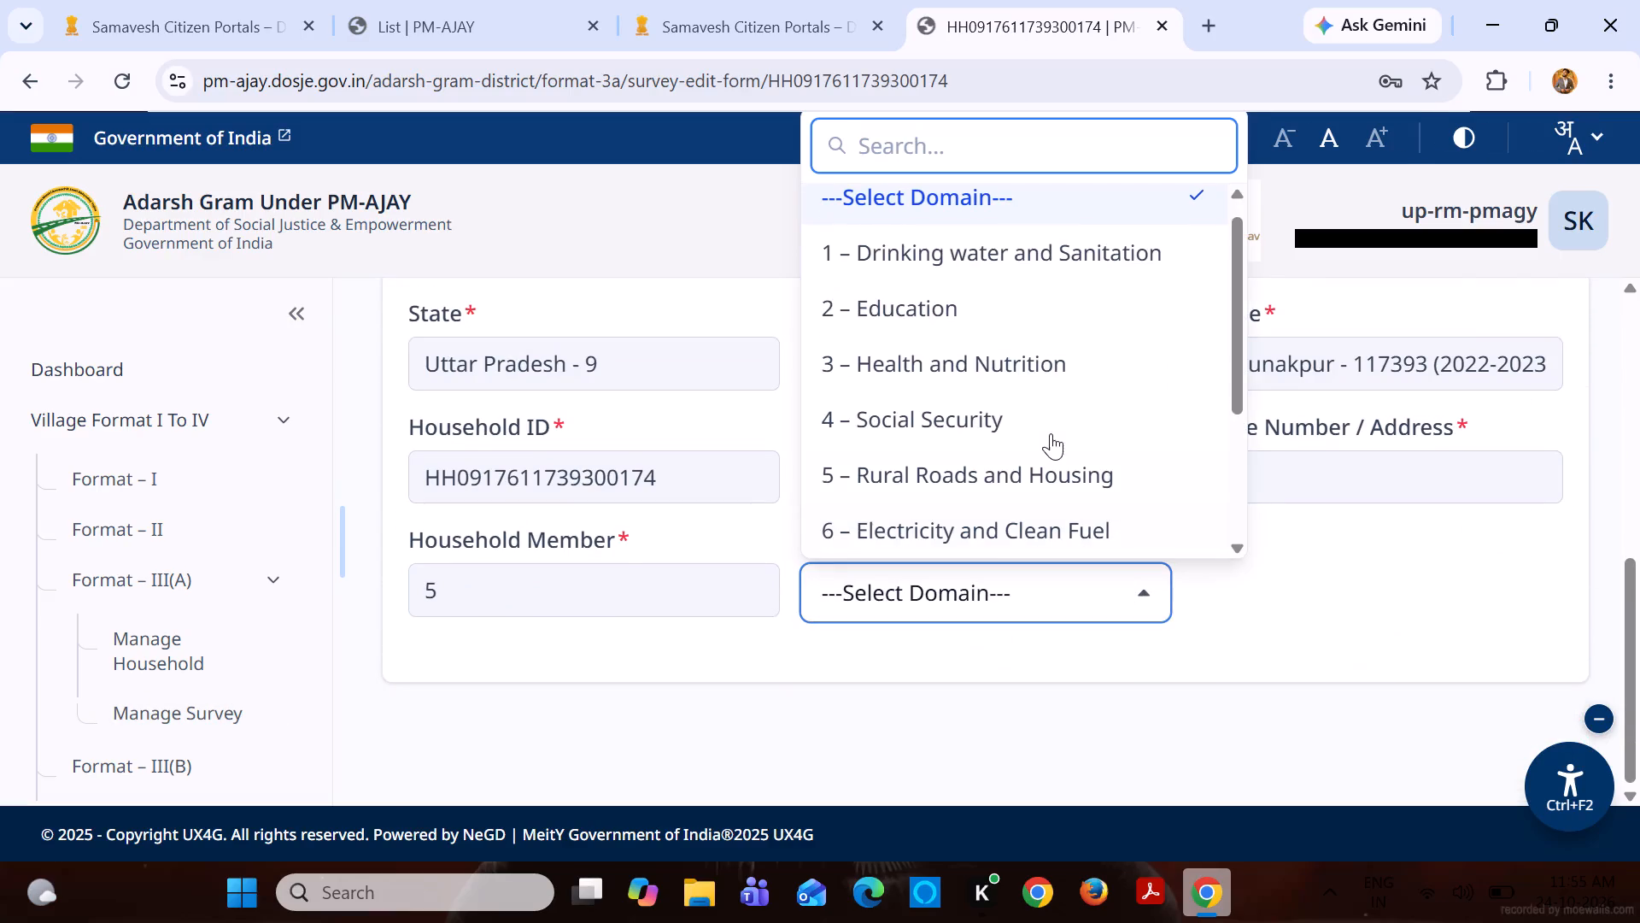
scroll(1051, 433, "down", 3)
left_click(978, 341)
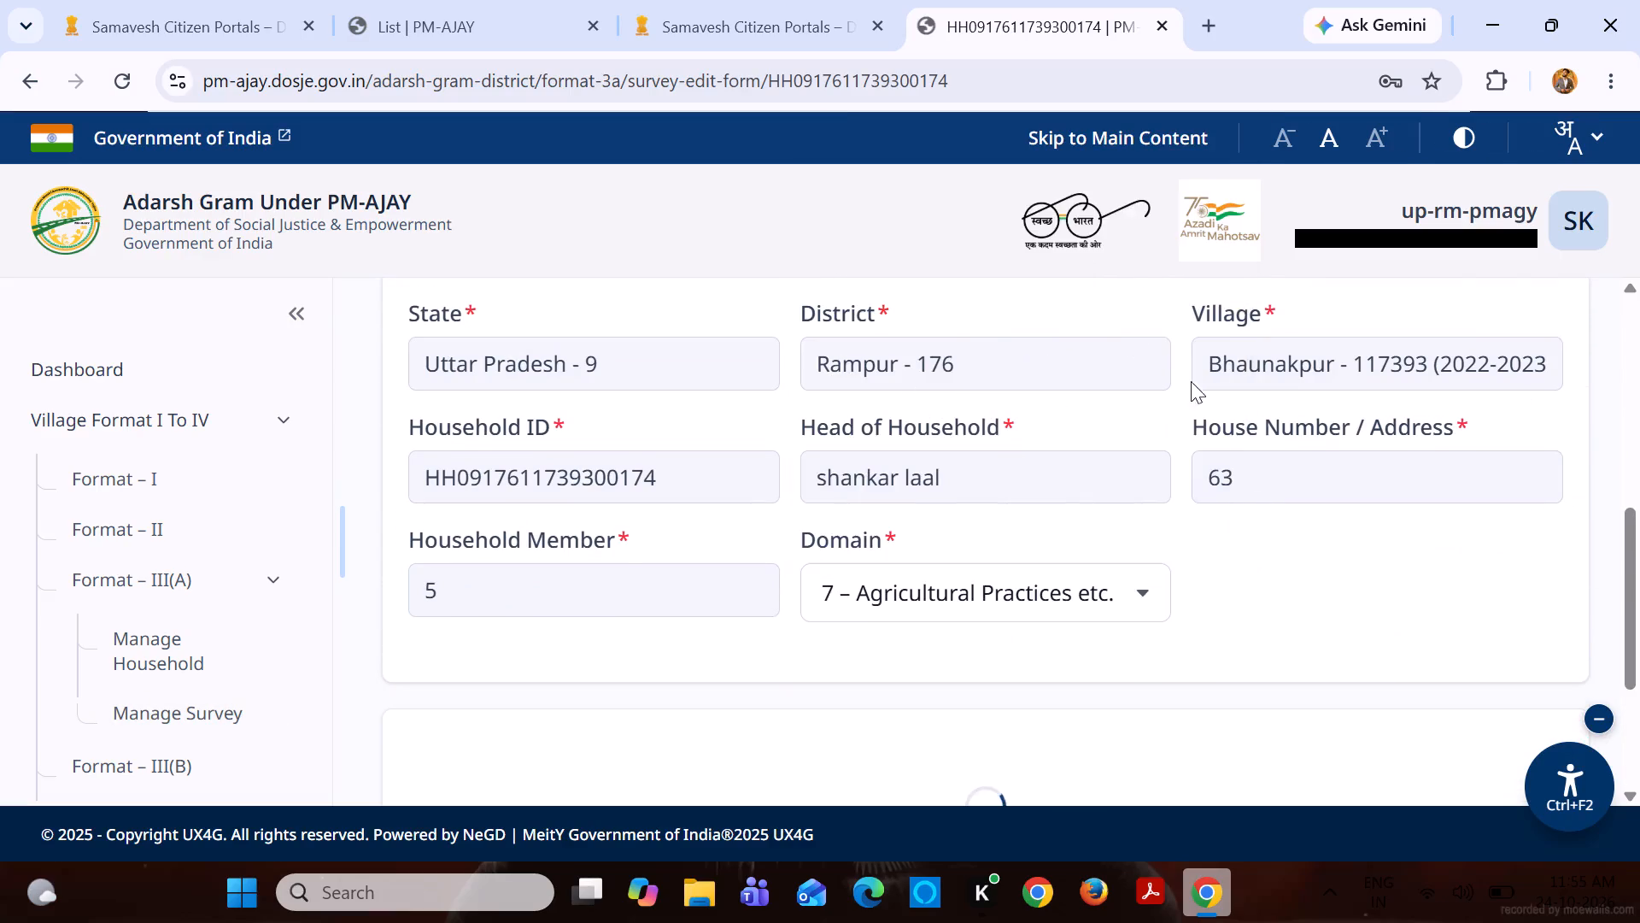
scroll(1261, 517, "down", 3)
left_click(1379, 593)
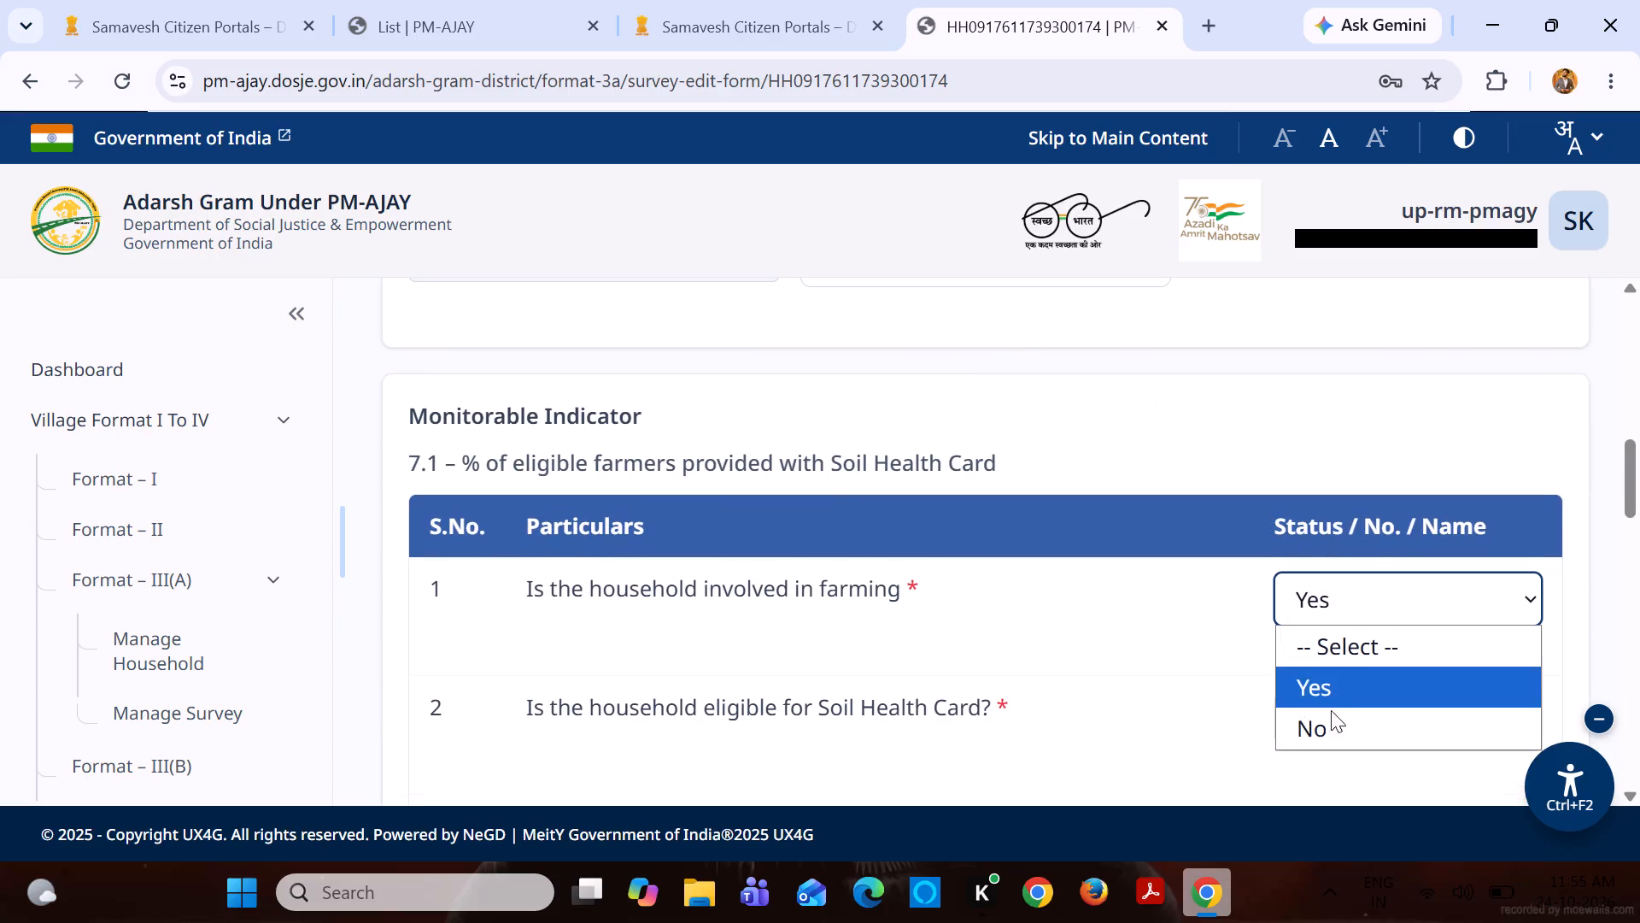
left_click(1331, 710)
scroll(1331, 710, "down", 5)
left_click(1502, 632)
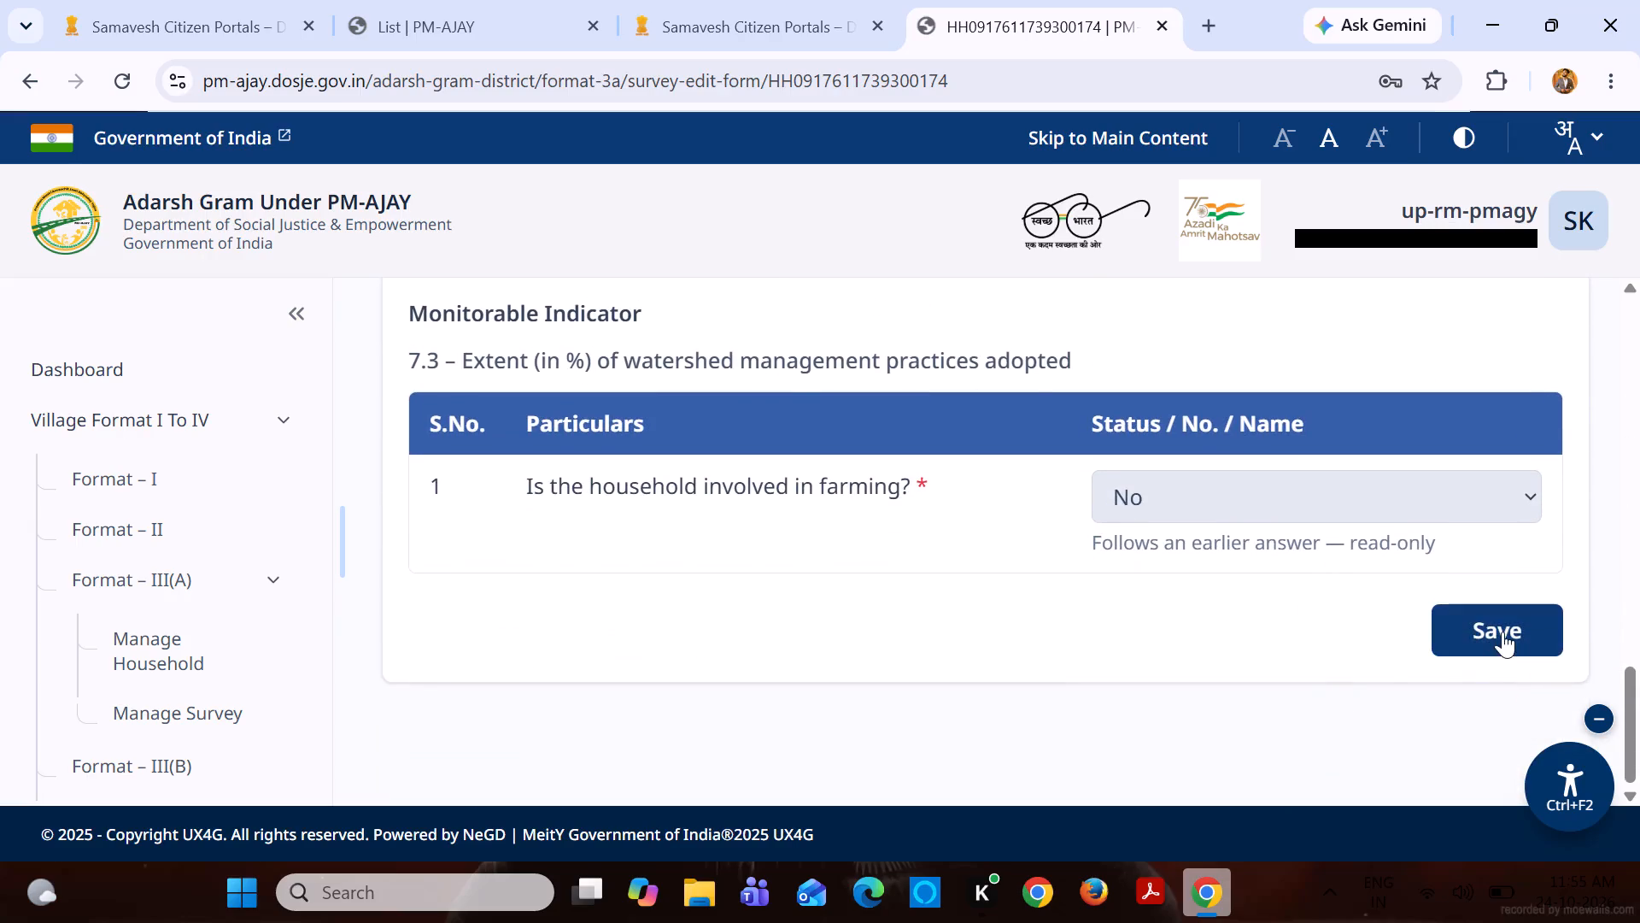
scroll(1234, 503, "up", 9)
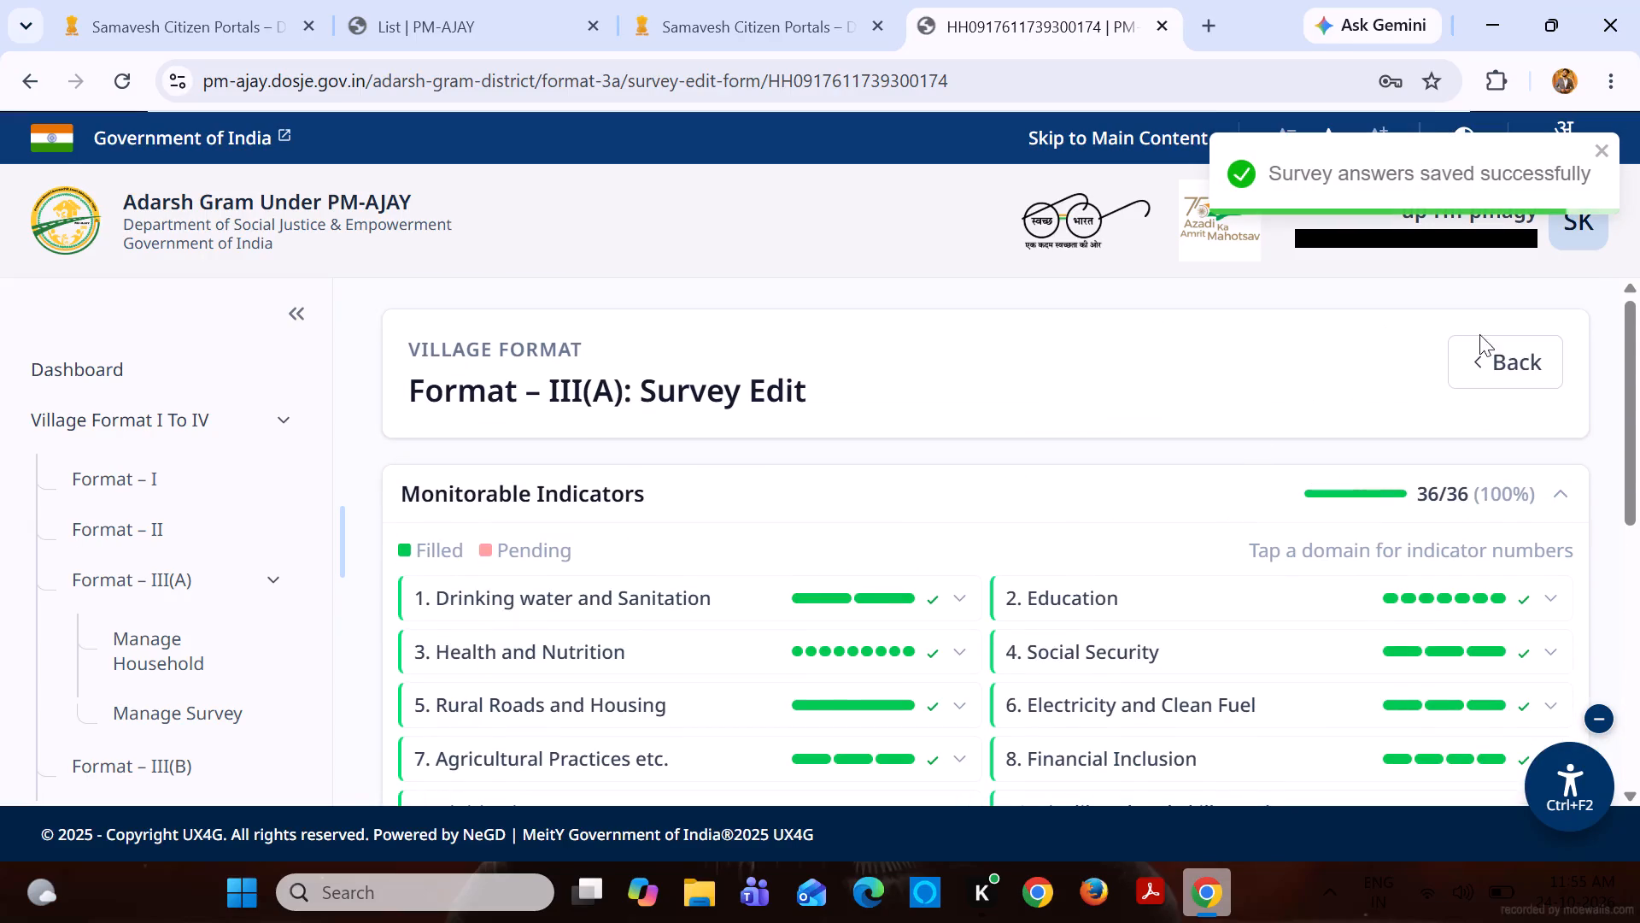
left_click(1501, 353)
scroll(1315, 505, "down", 5)
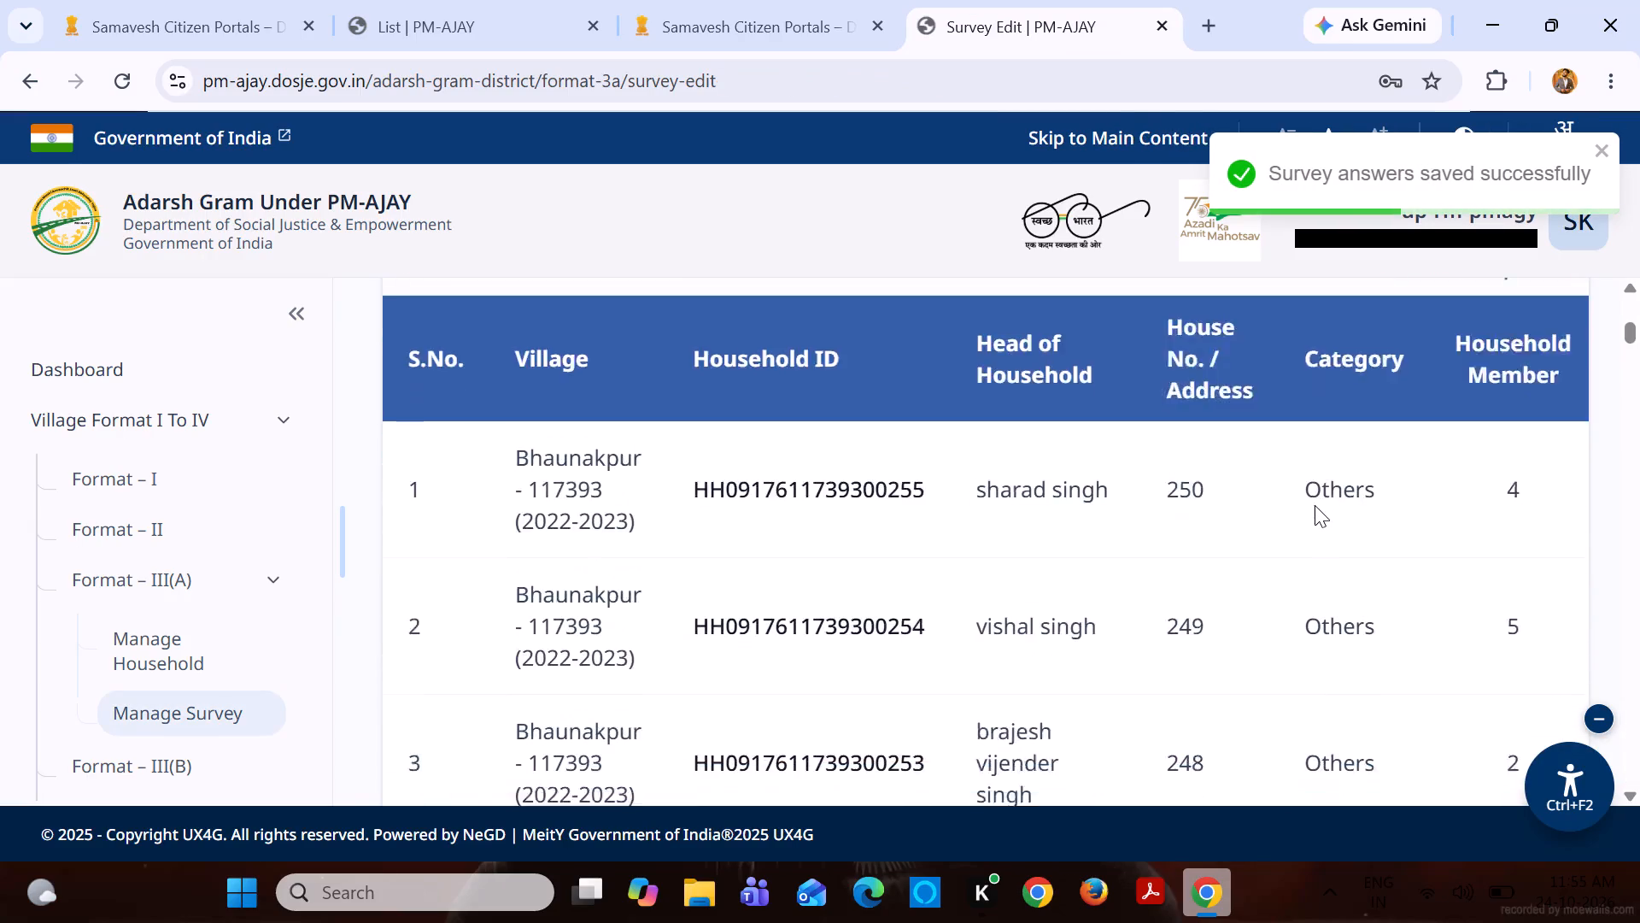
scroll(1315, 505, "down", 15)
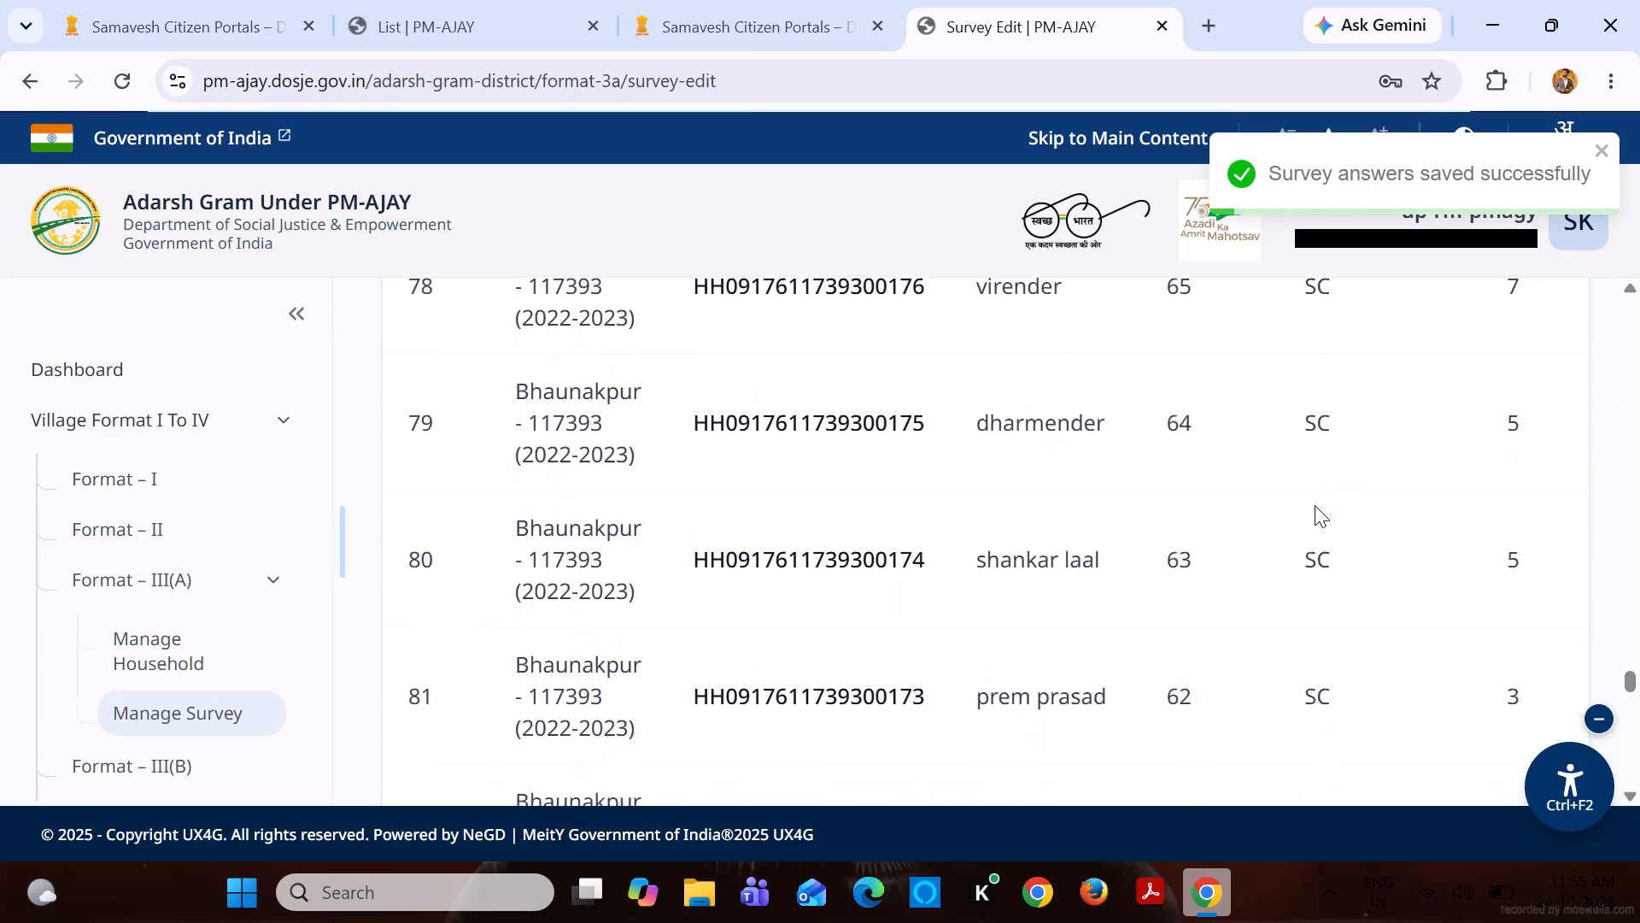
scroll(1315, 505, "down", 1)
scroll(1315, 505, "left", 7)
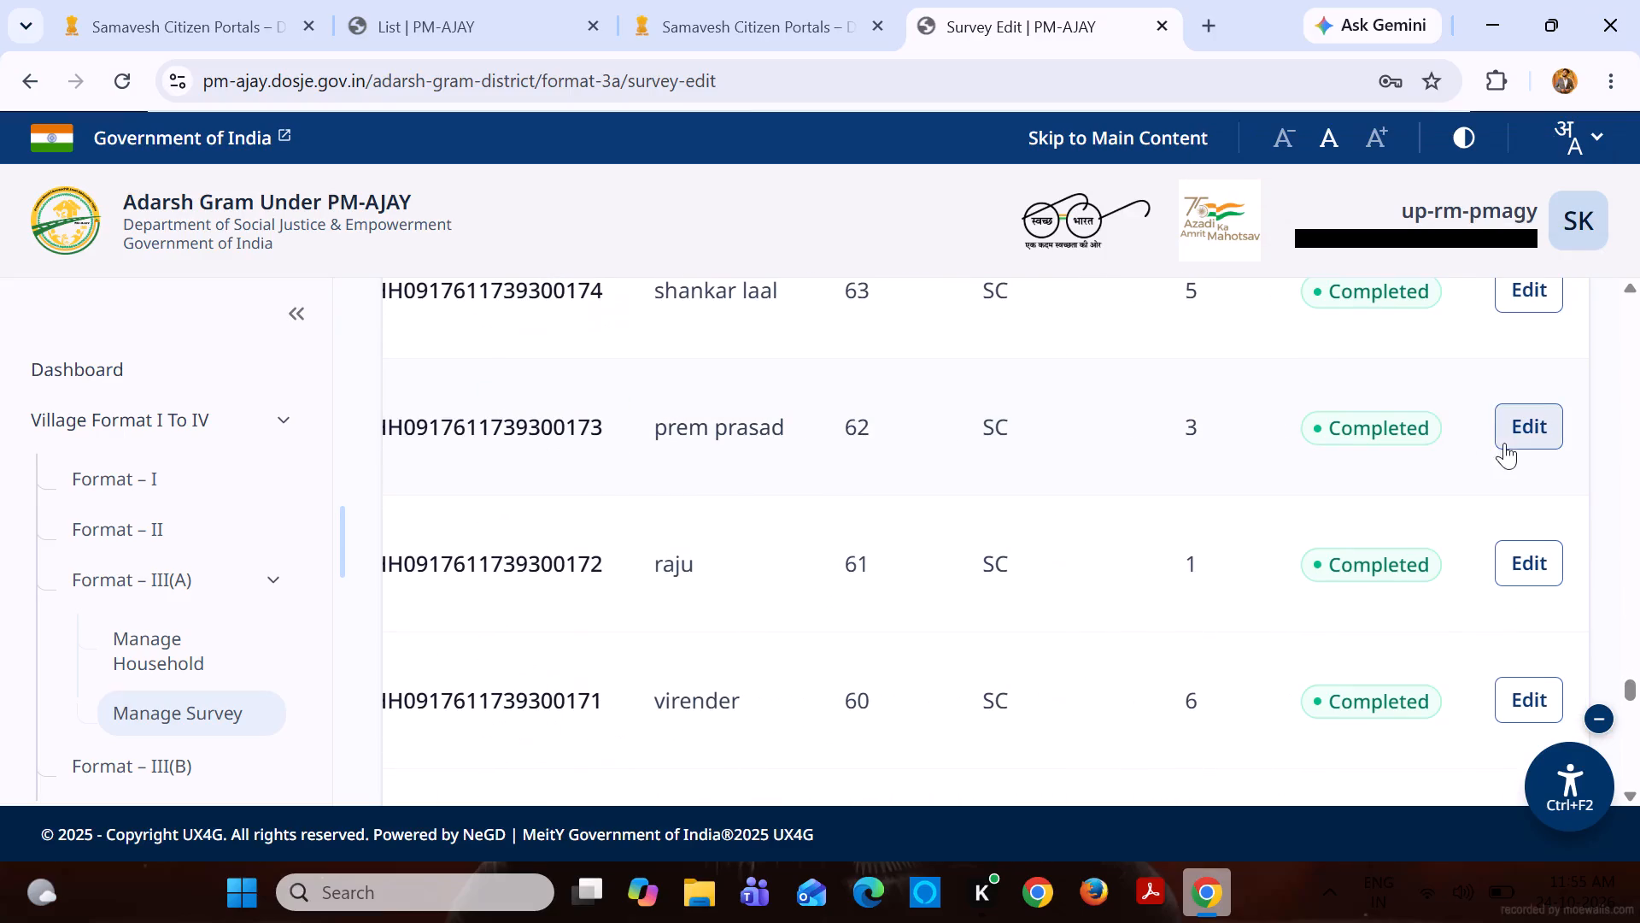
left_click(1520, 436)
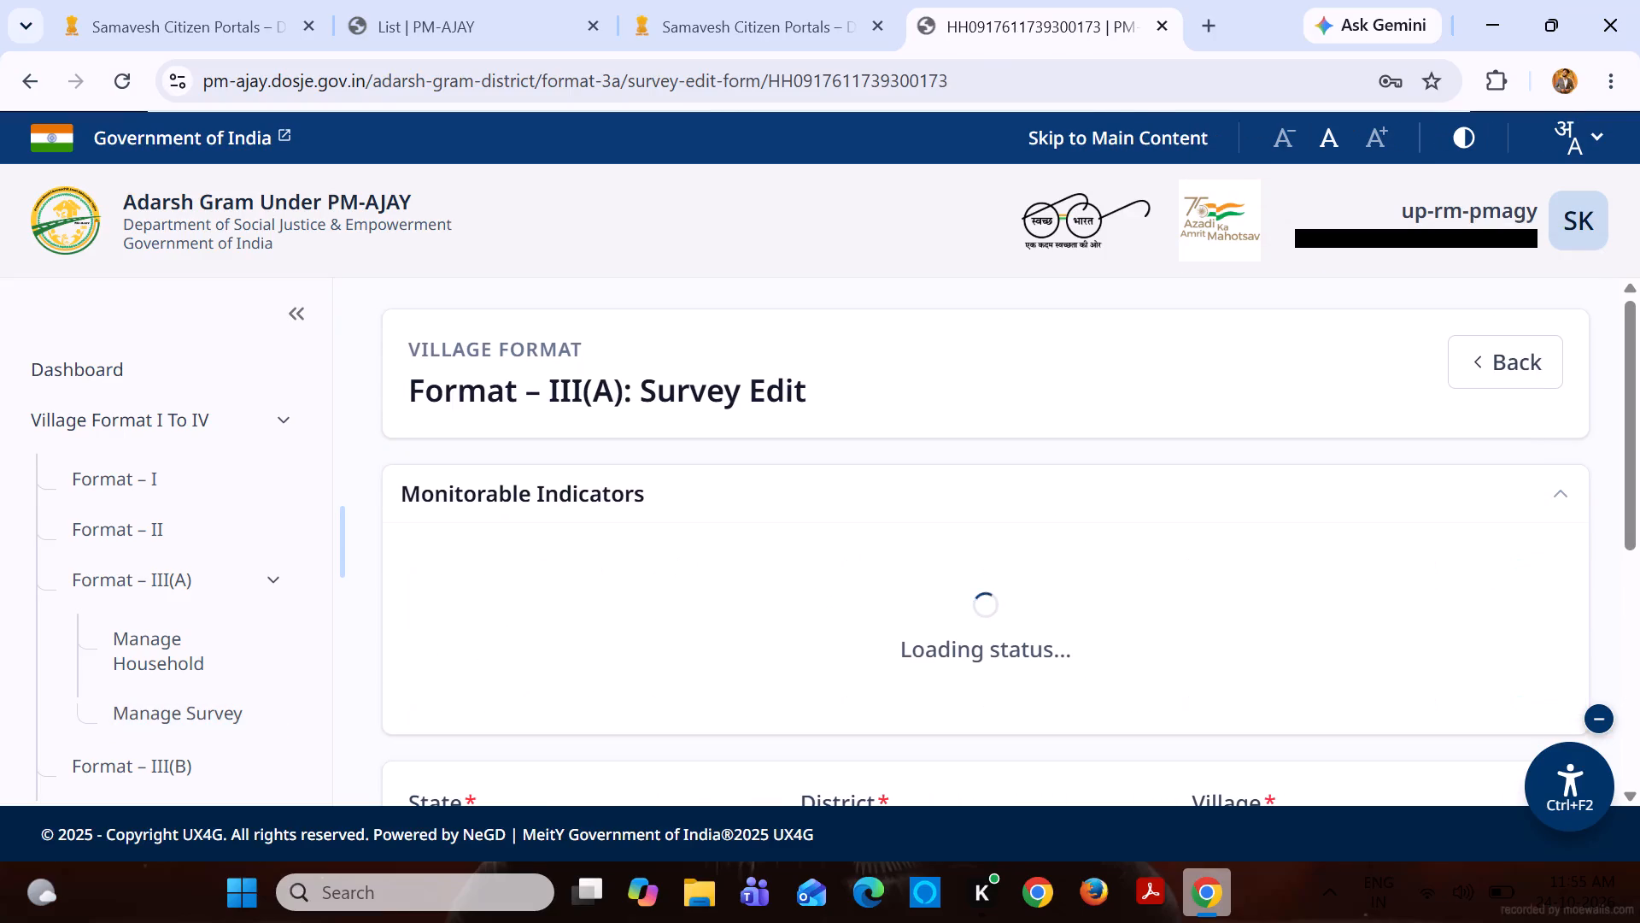
In house 62's survey, answer No to household involvement in farming under domain 7, indicator 7.1, save and return to the list.
scroll(1368, 559, "down", 7)
left_click(1150, 590)
scroll(1110, 460, "down", 1)
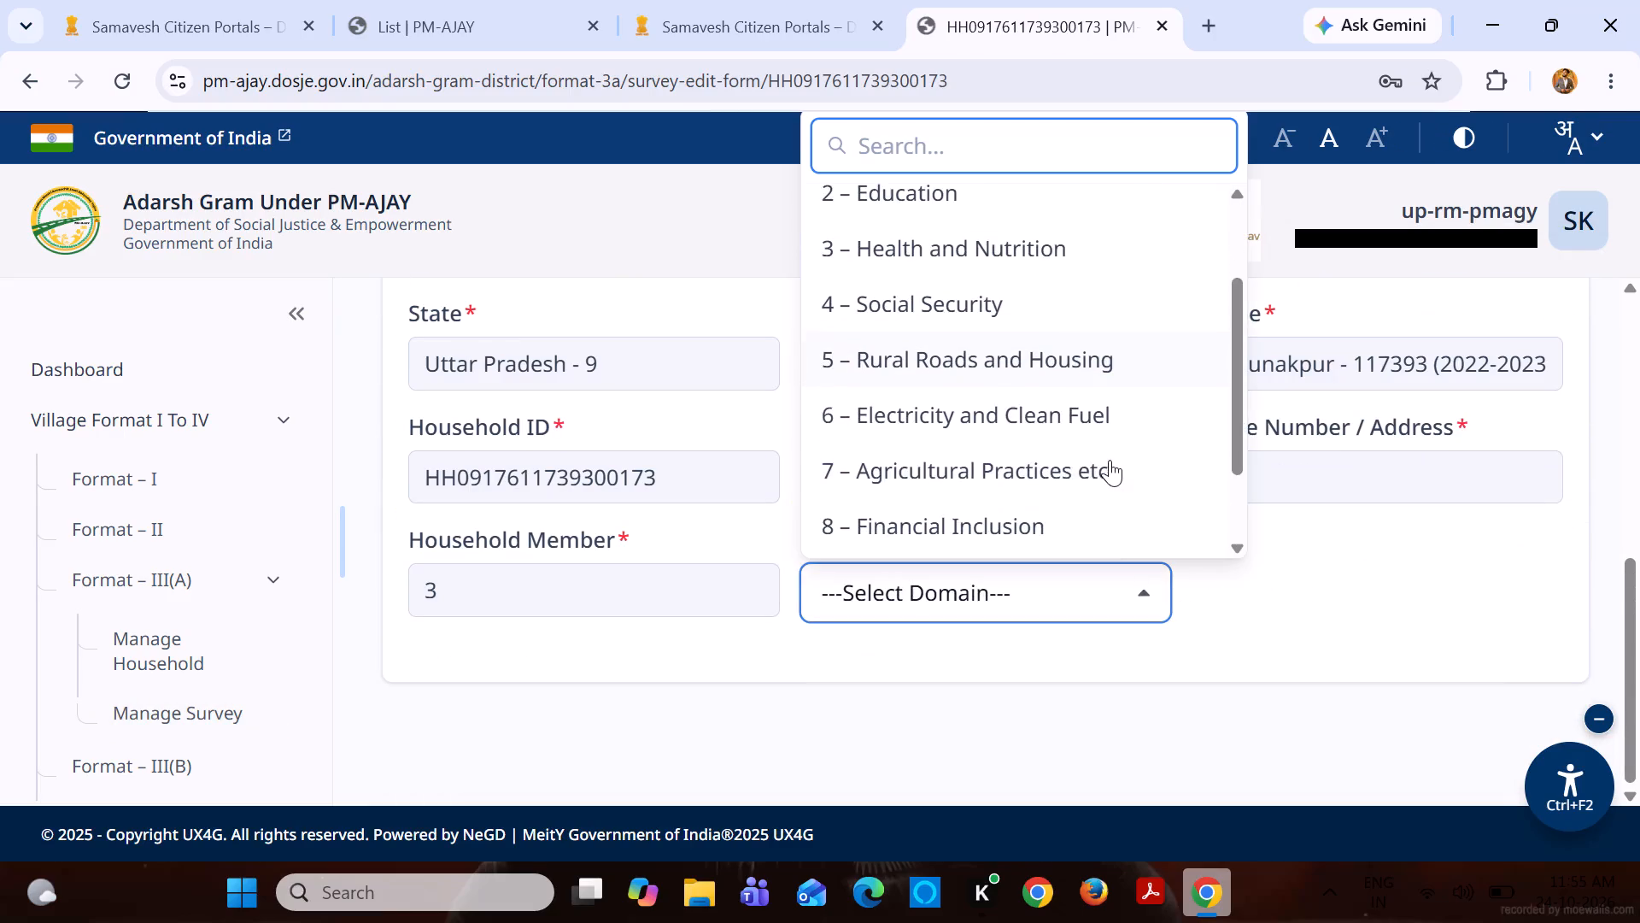
scroll(1110, 460, "down", 1)
left_click(1055, 452)
scroll(1228, 521, "down", 3)
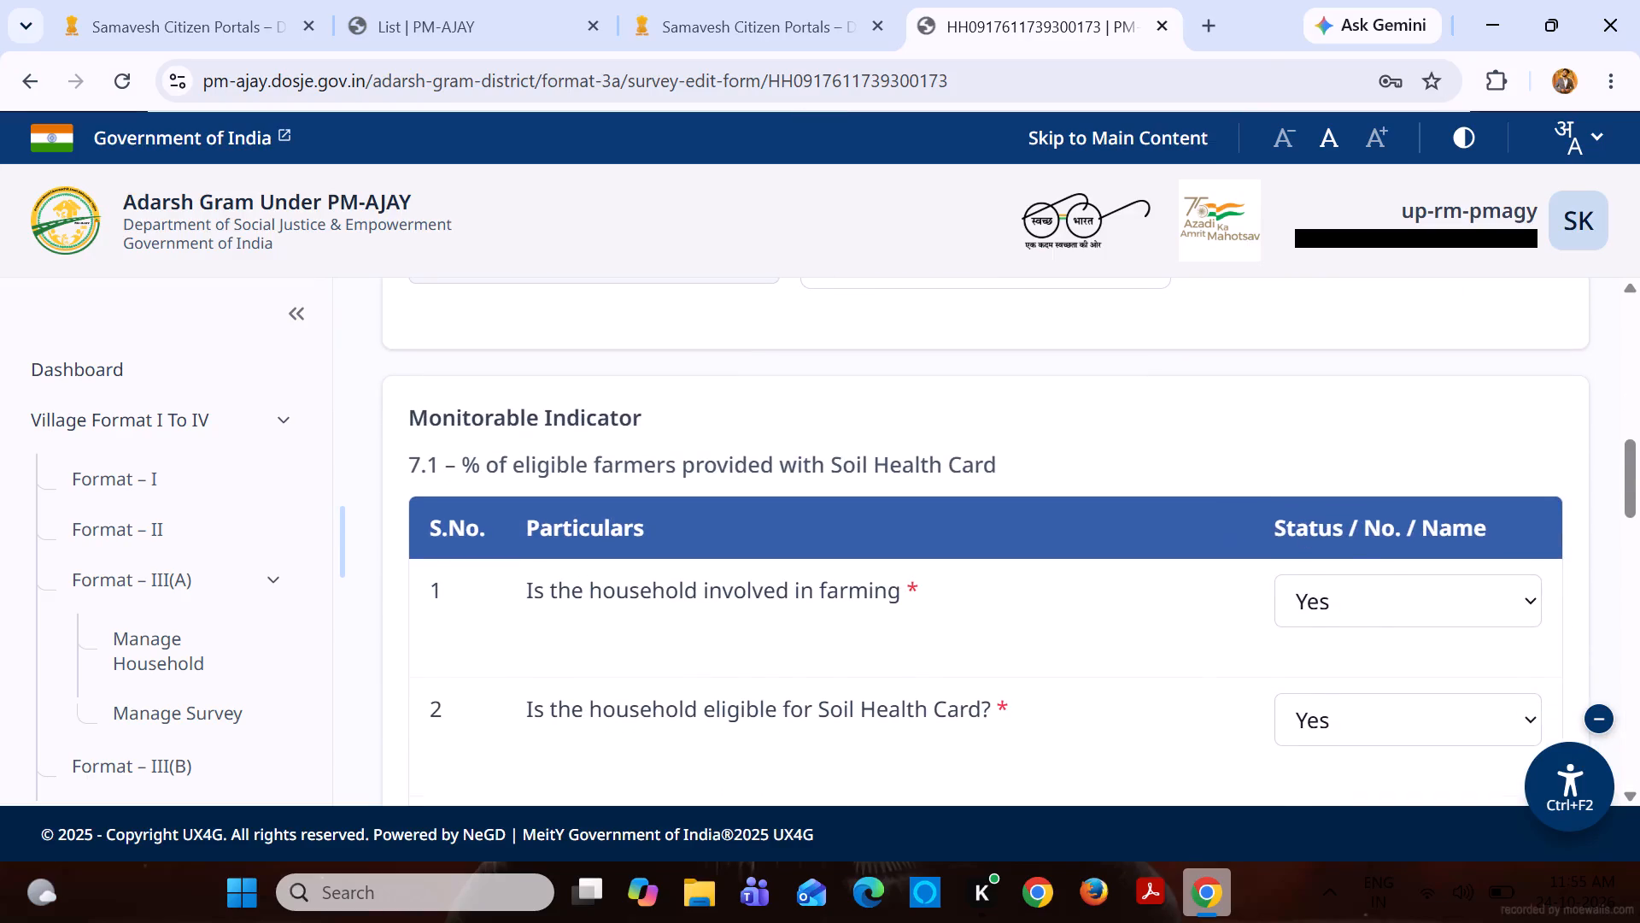
left_click_drag(1365, 602, 1319, 720)
left_click(1319, 720)
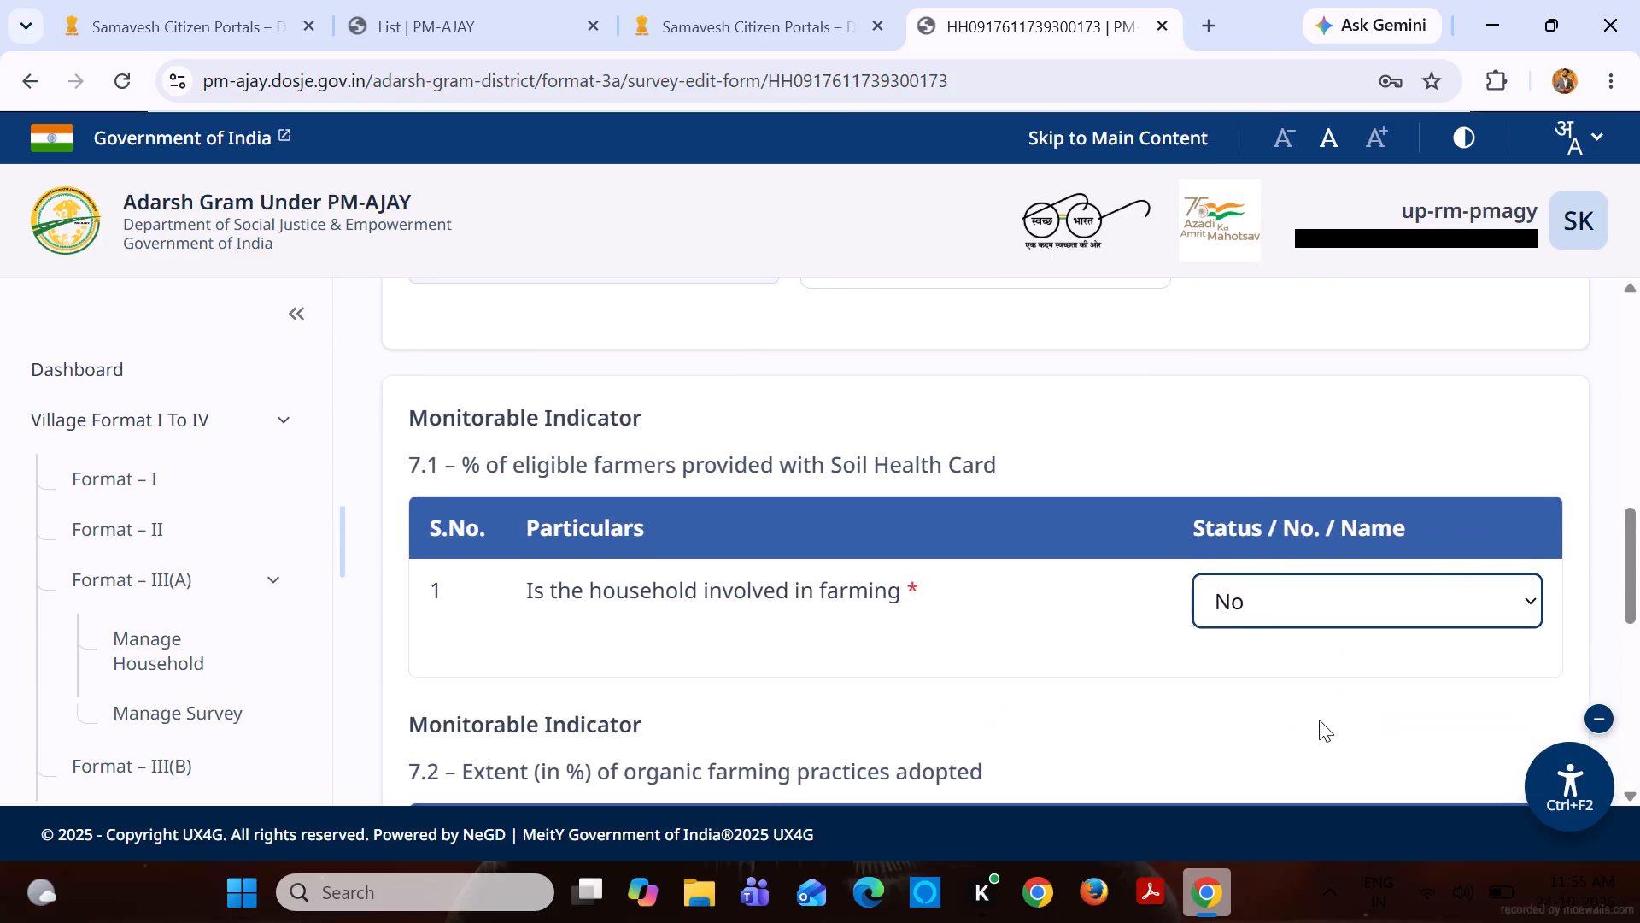
scroll(1301, 631, "down", 5)
left_click(1434, 637)
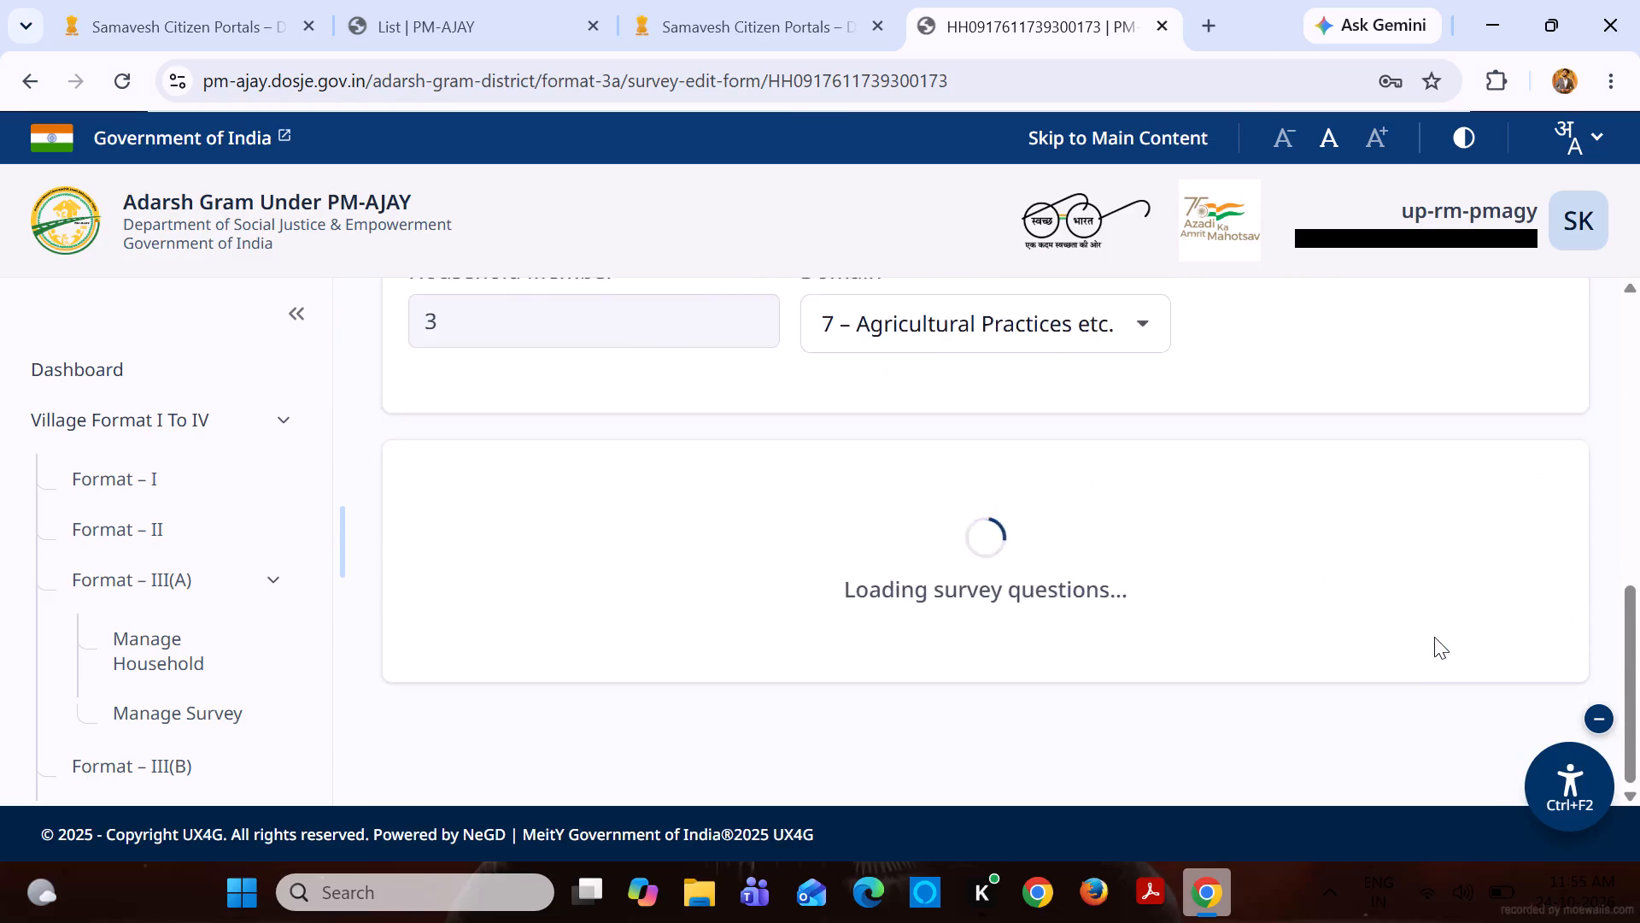
scroll(1252, 564, "up", 11)
left_click(1481, 343)
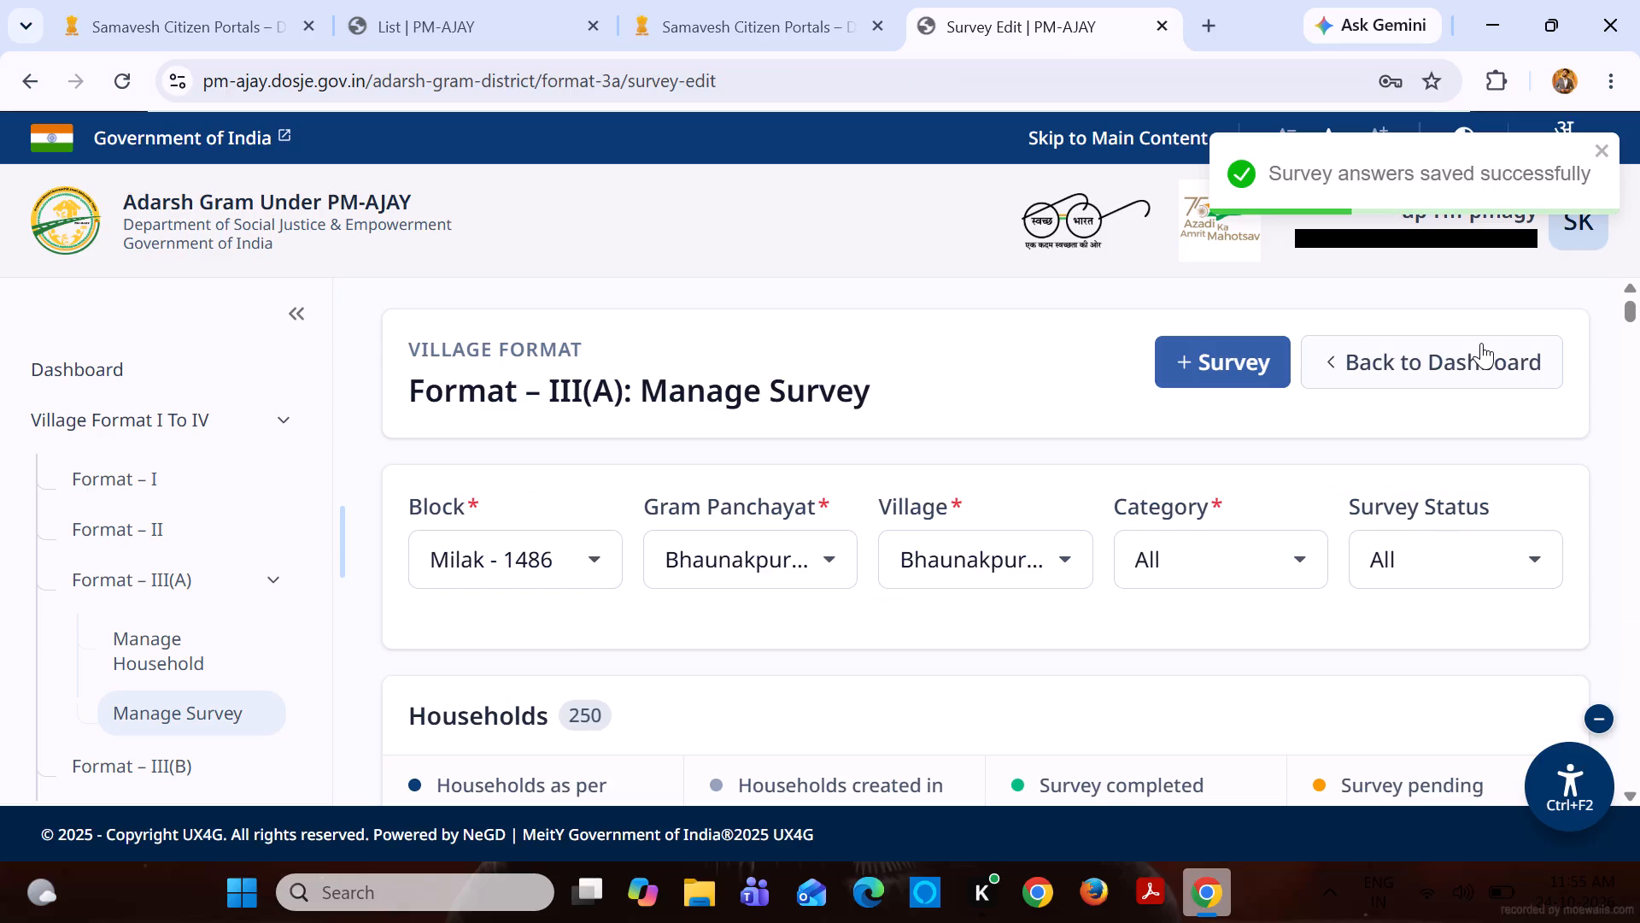
Find house 60 in Bhaunakpur's Manage Survey household list and open its survey for editing.
scroll(1358, 569, "down", 12)
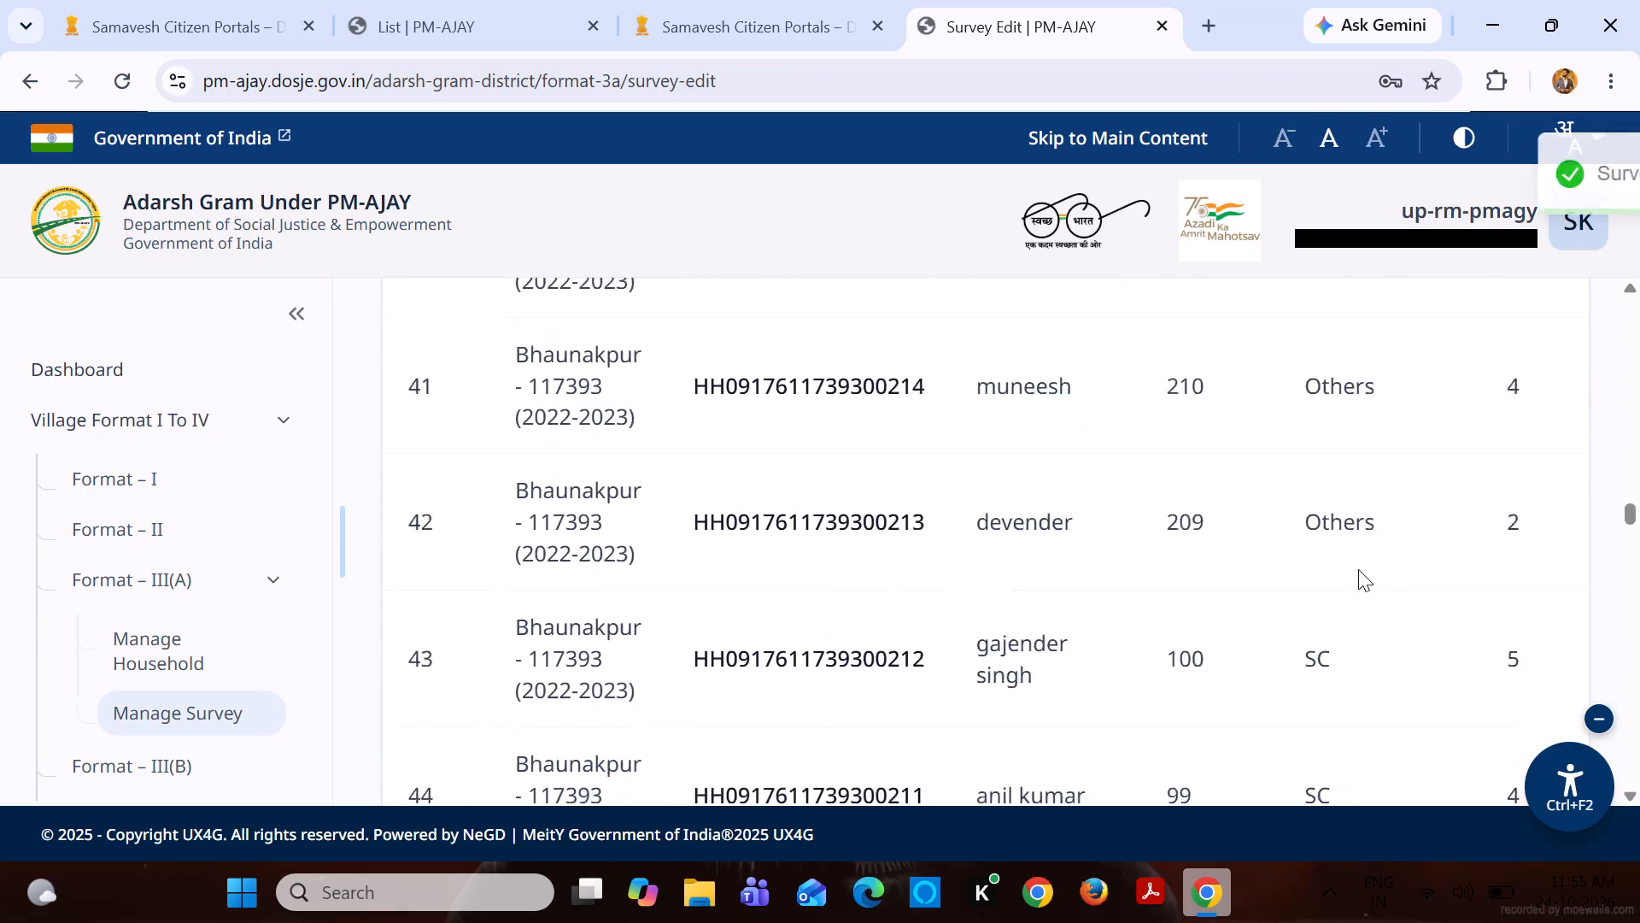
scroll(1358, 569, "down", 11)
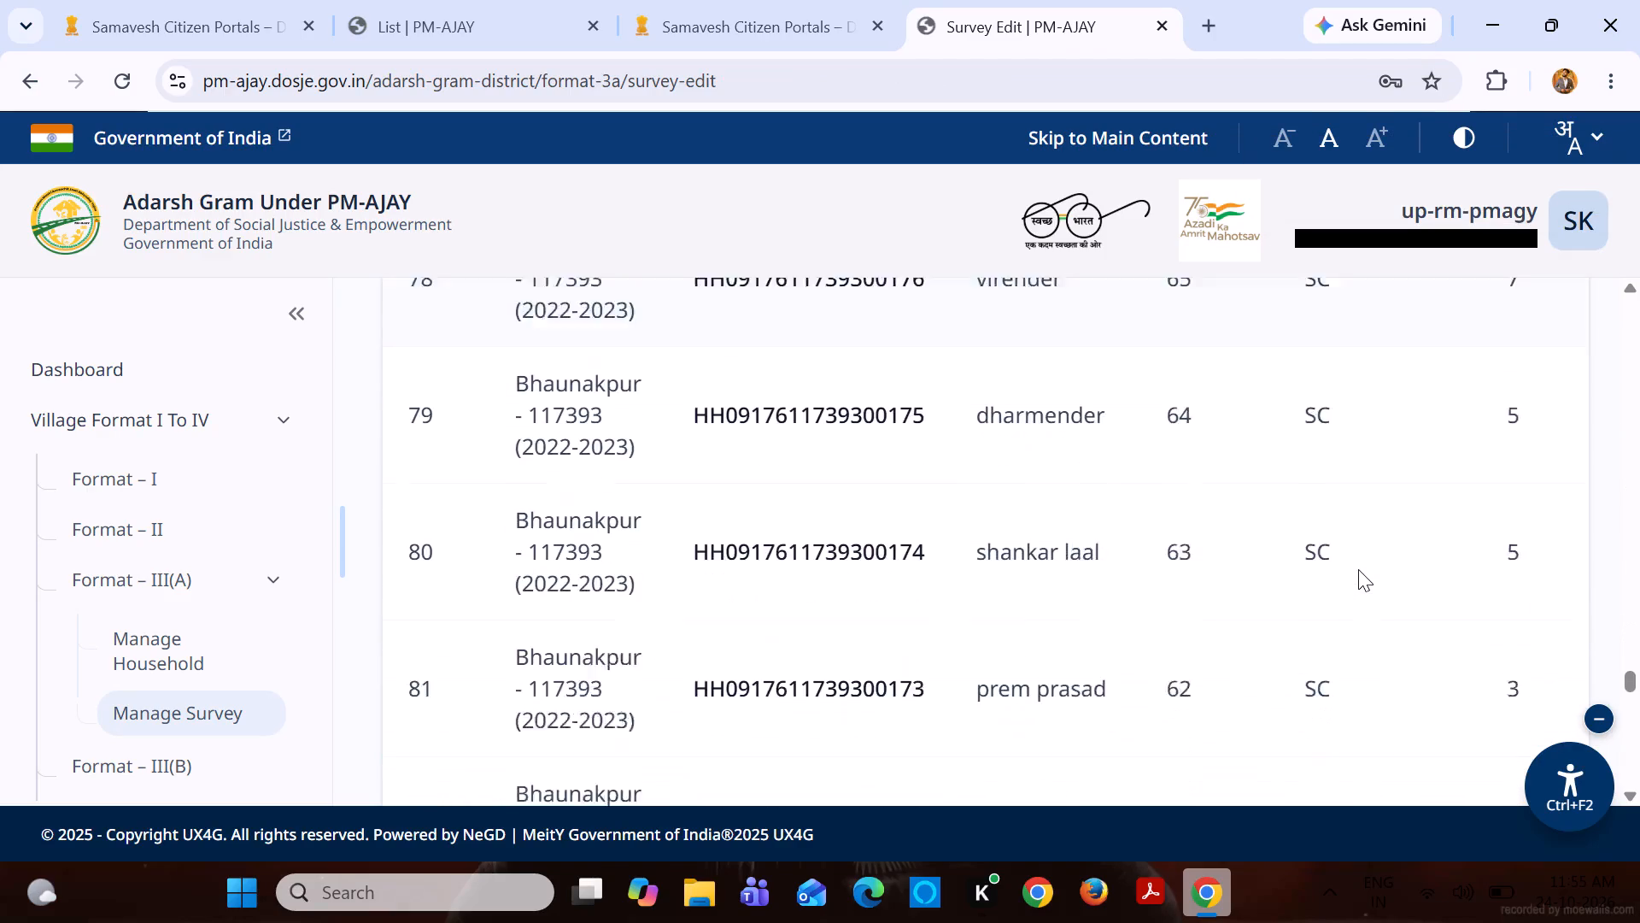
scroll(1358, 569, "down", 1)
scroll(1358, 569, "left", 6)
scroll(1358, 569, "down", 4)
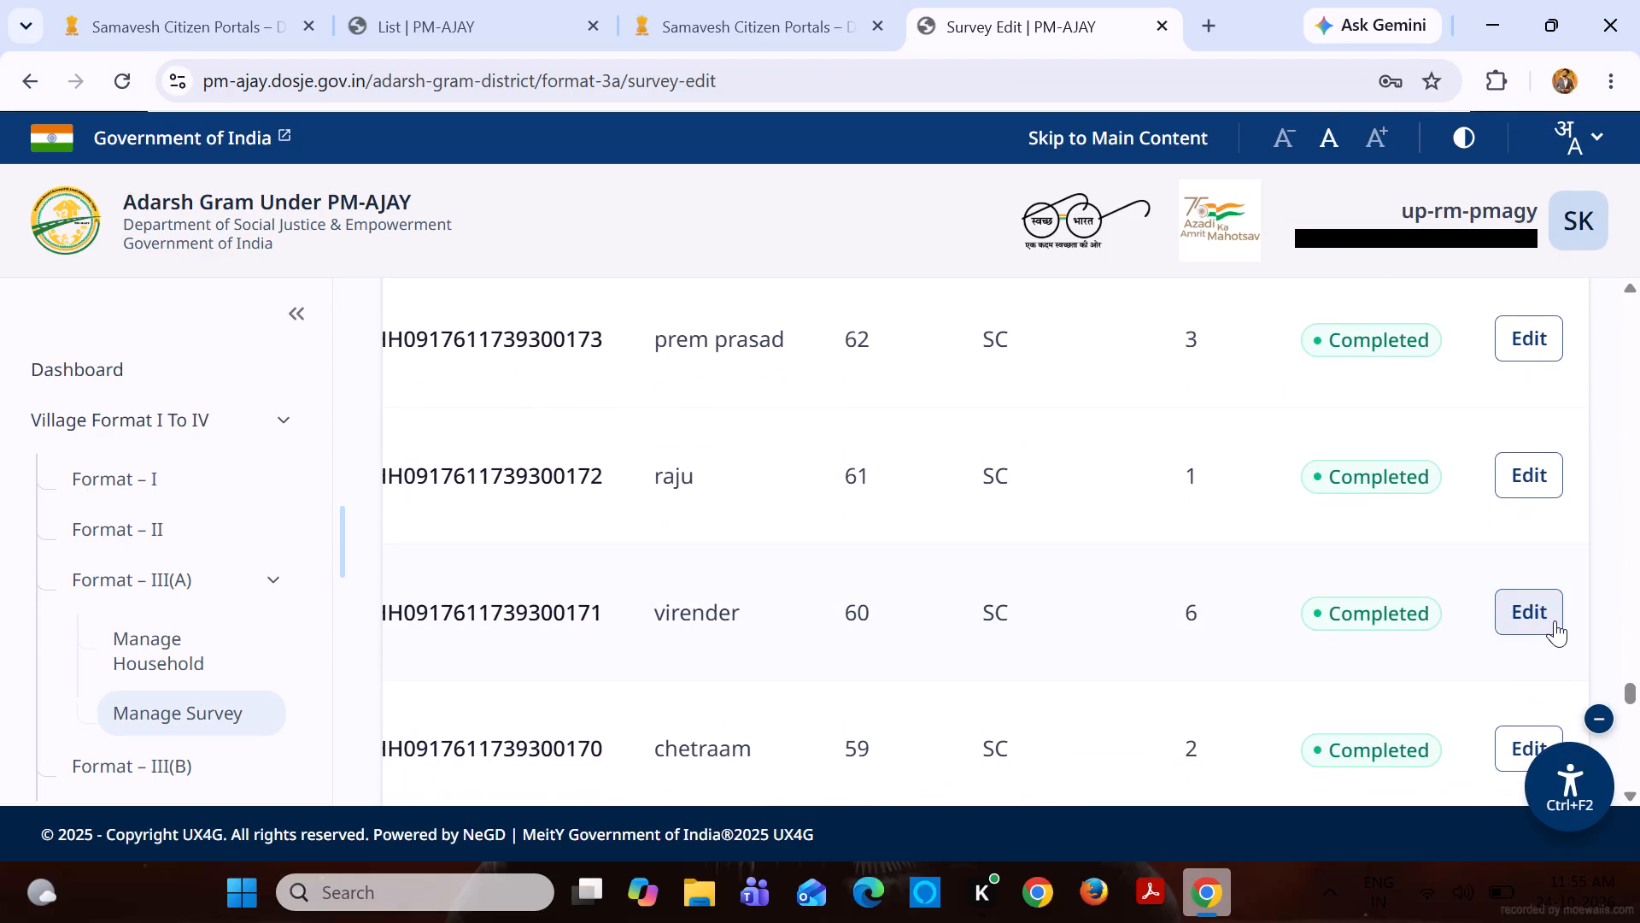
left_click(1555, 620)
In house 60's survey, answer No to household involvement in farming under domain 7, indicator 7.1, save and return to the list.
scroll(1370, 585, "down", 4)
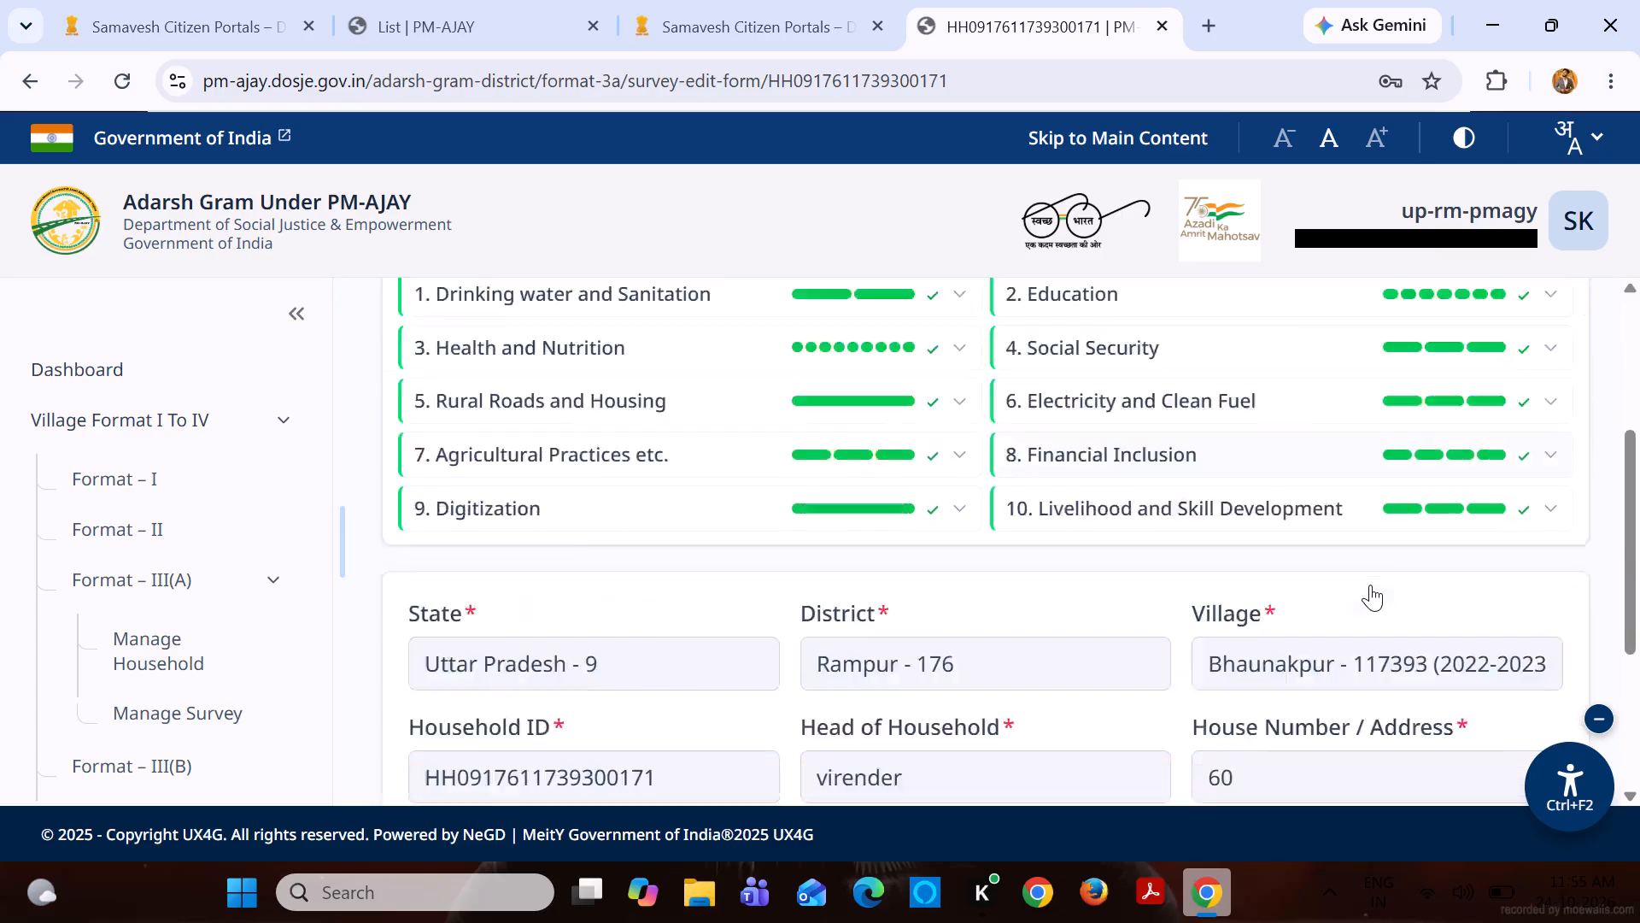
scroll(1370, 585, "down", 2)
left_click(1139, 585)
scroll(1096, 397, "down", 1)
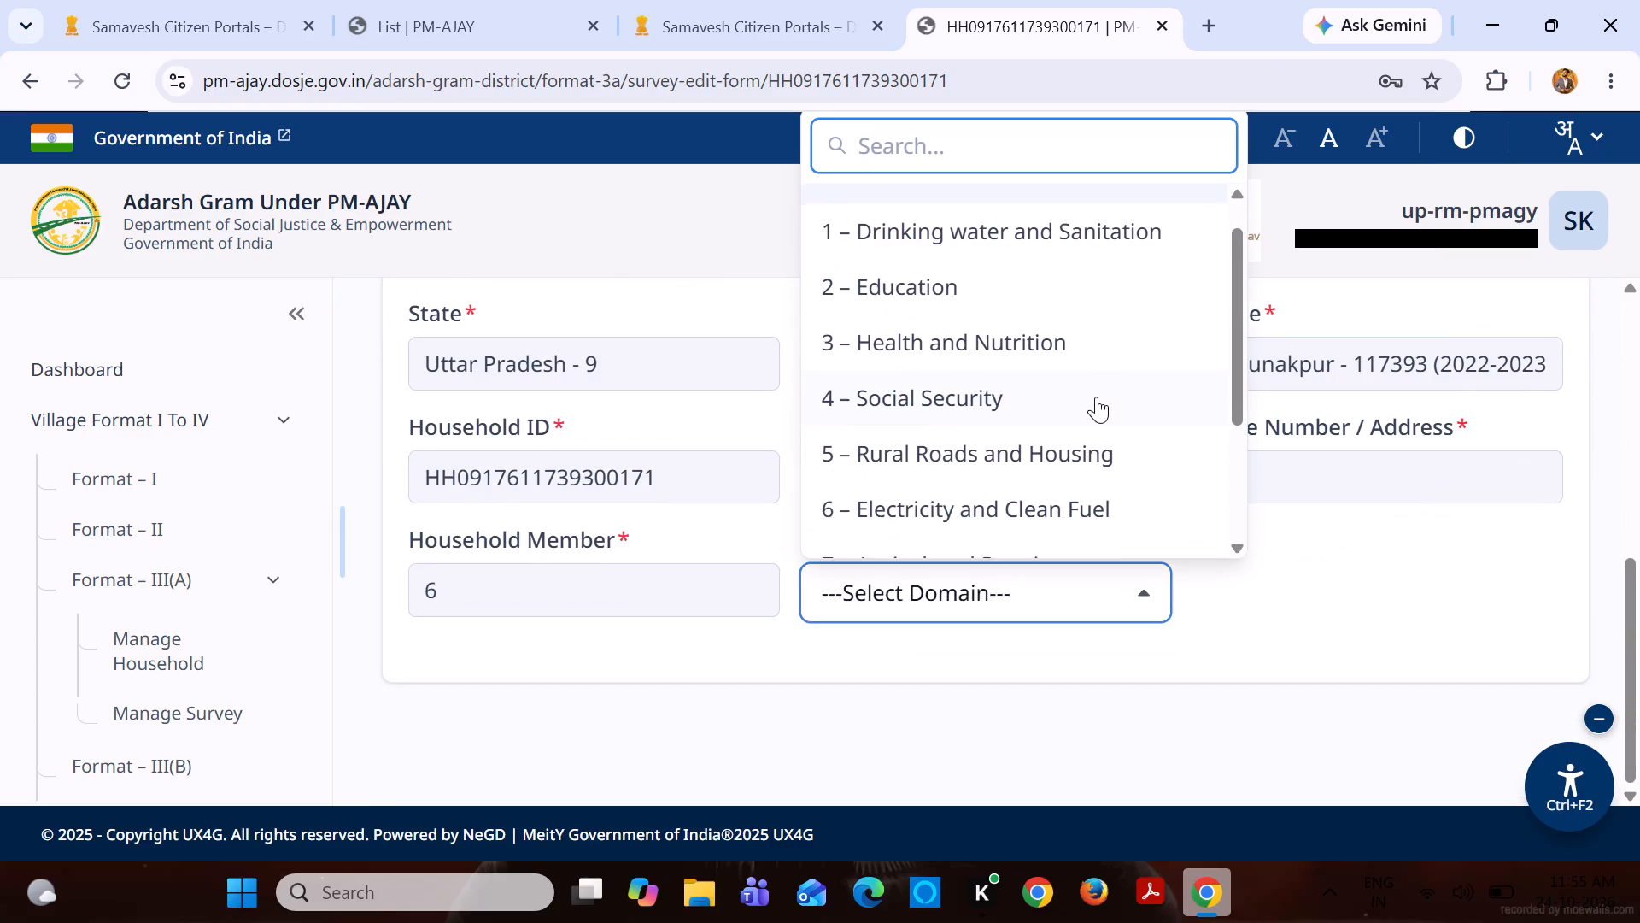
scroll(1096, 397, "down", 1)
left_click(1062, 403)
scroll(1227, 542, "down", 4)
left_click_drag(1439, 473, 1350, 591)
left_click(1350, 591)
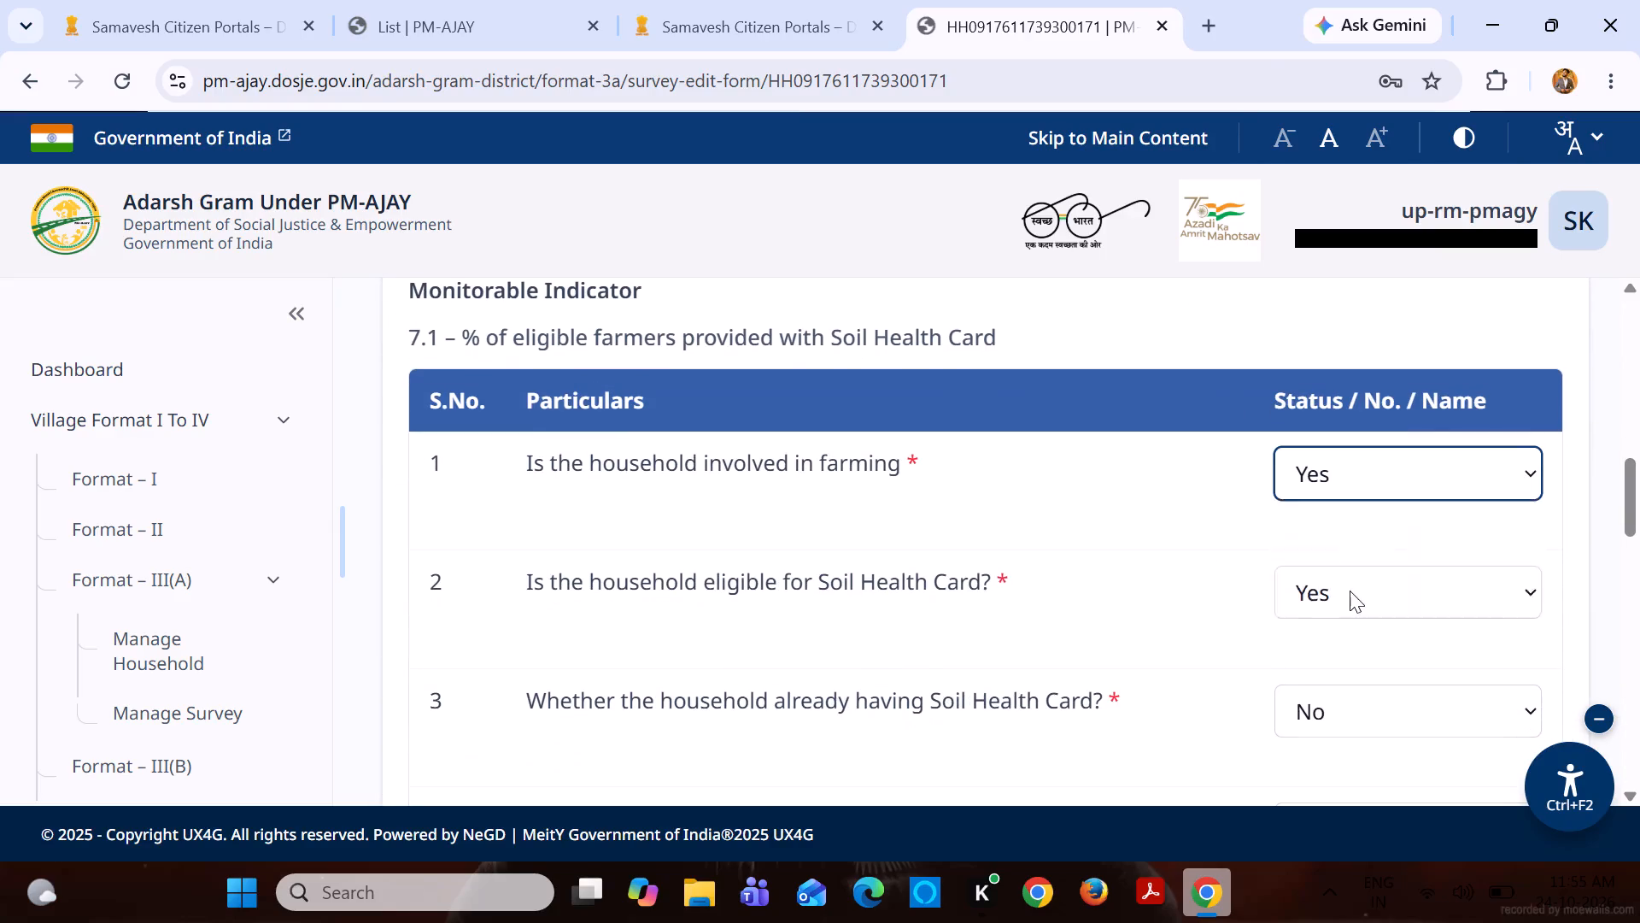
scroll(1350, 591, "down", 7)
left_click(1485, 626)
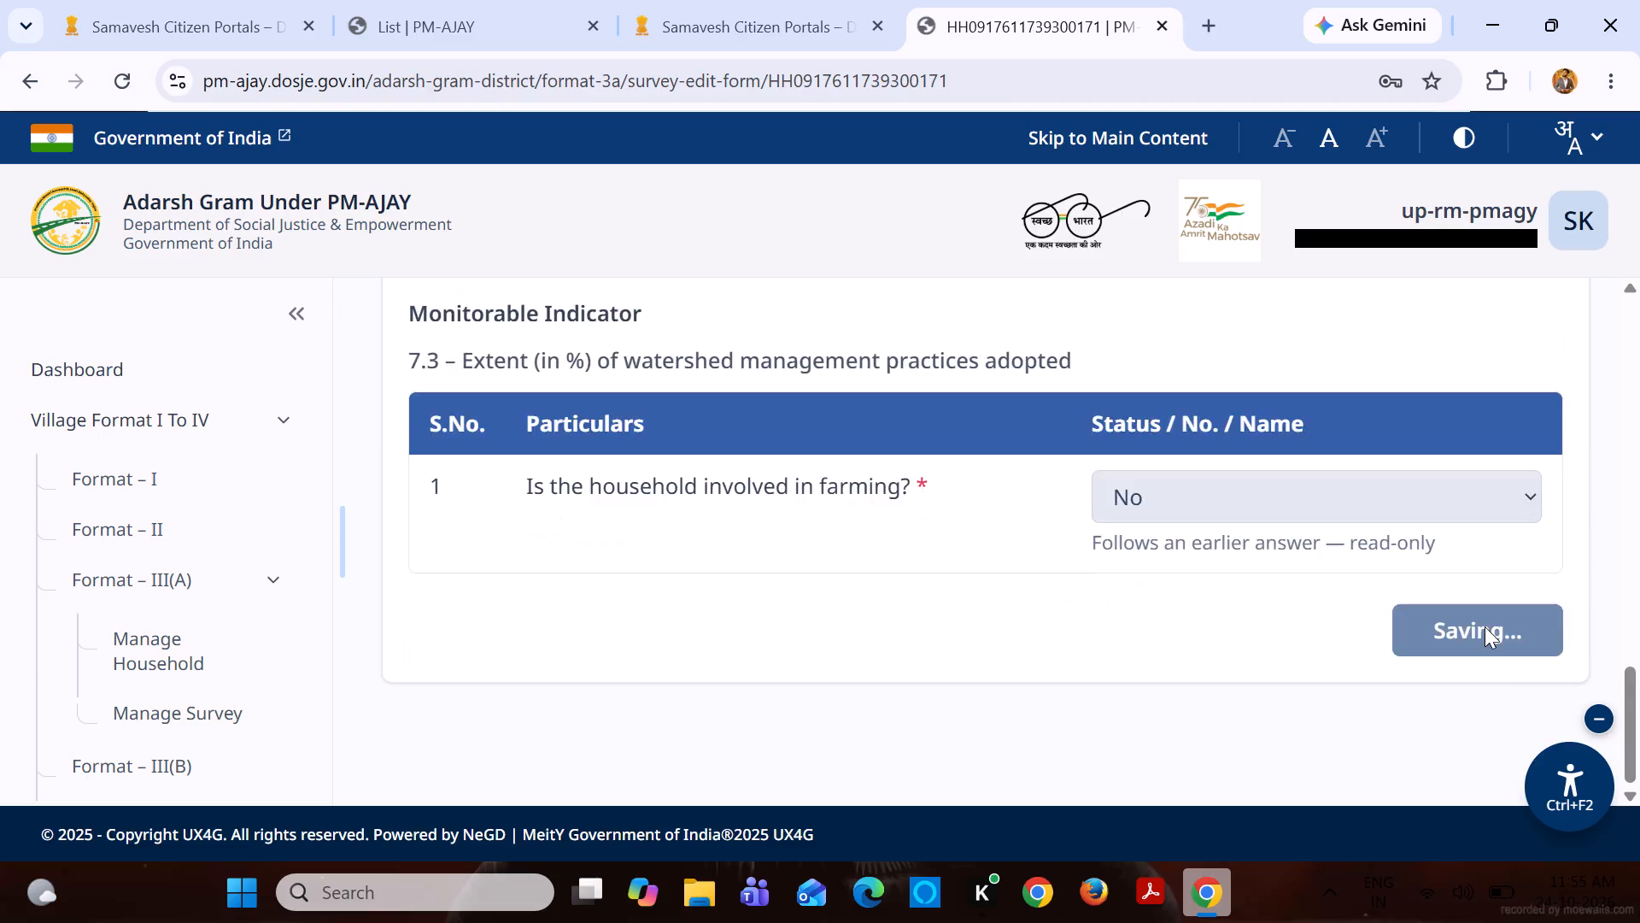
scroll(1300, 526, "up", 6)
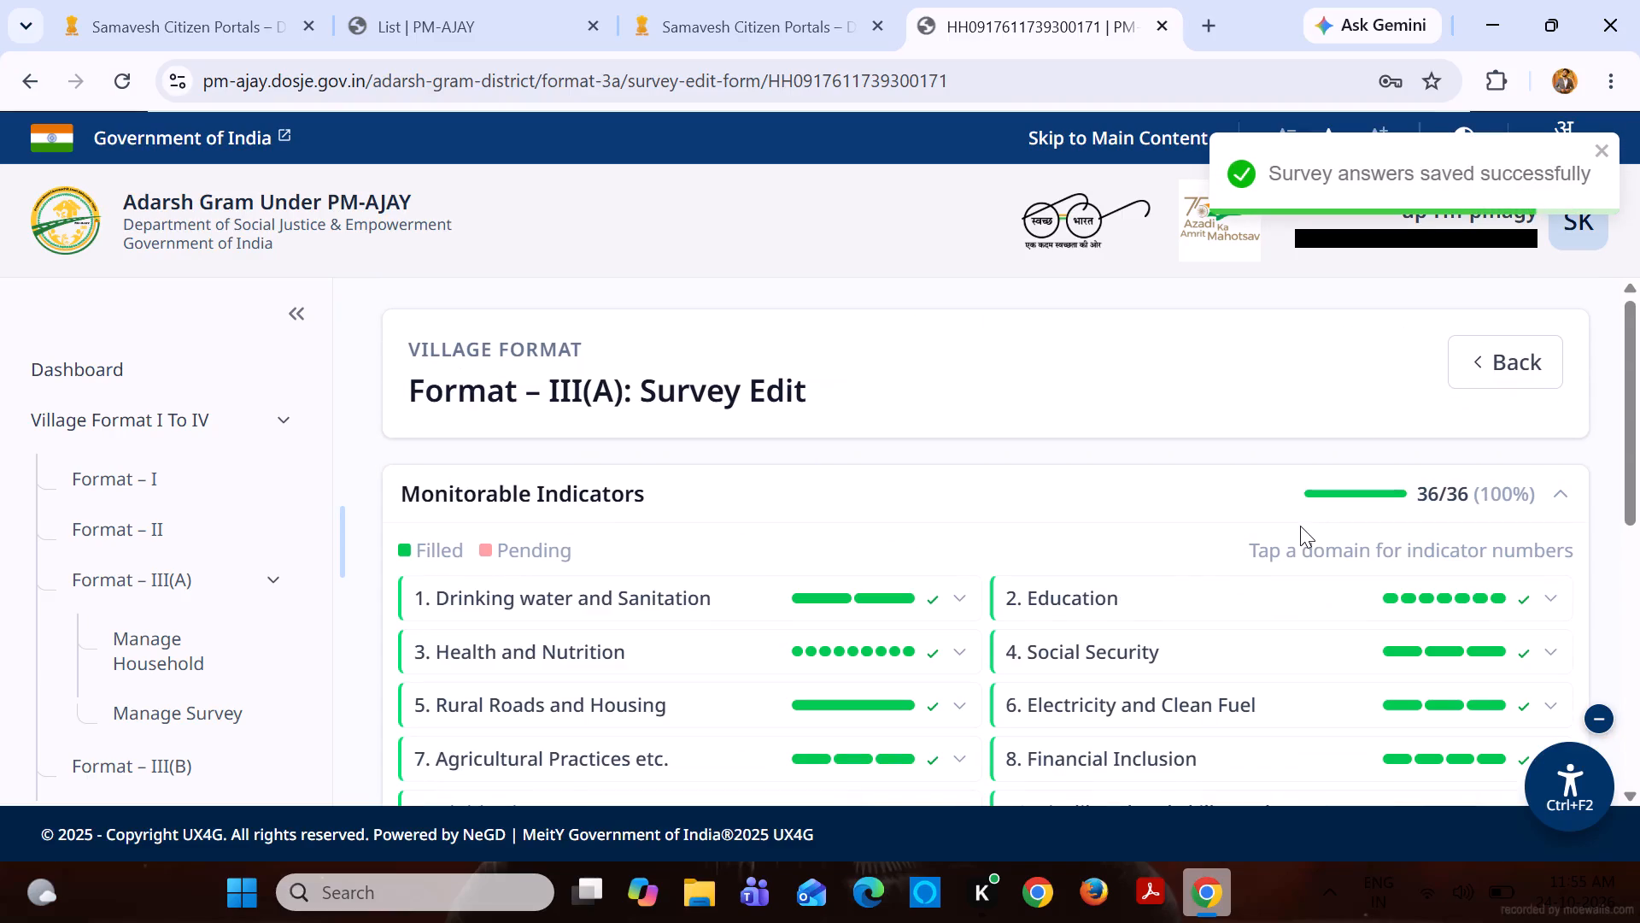
scroll(1412, 503, "down", 5)
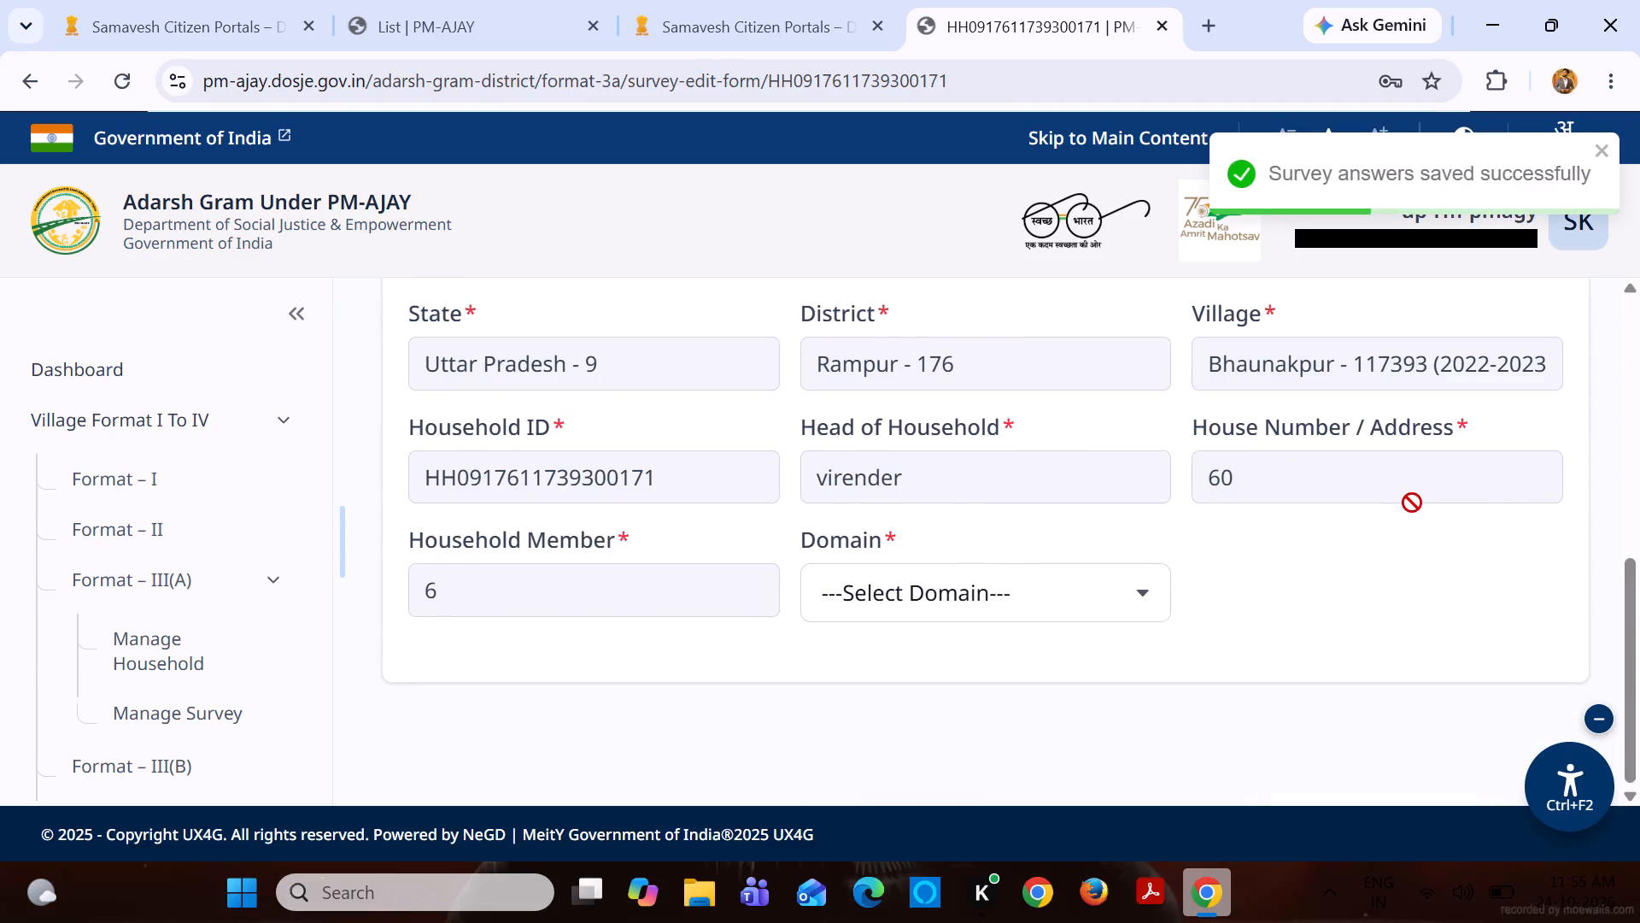
scroll(1412, 503, "down", 2)
scroll(1412, 503, "up", 13)
left_click_drag(1516, 389, 1510, 377)
left_click(1510, 377)
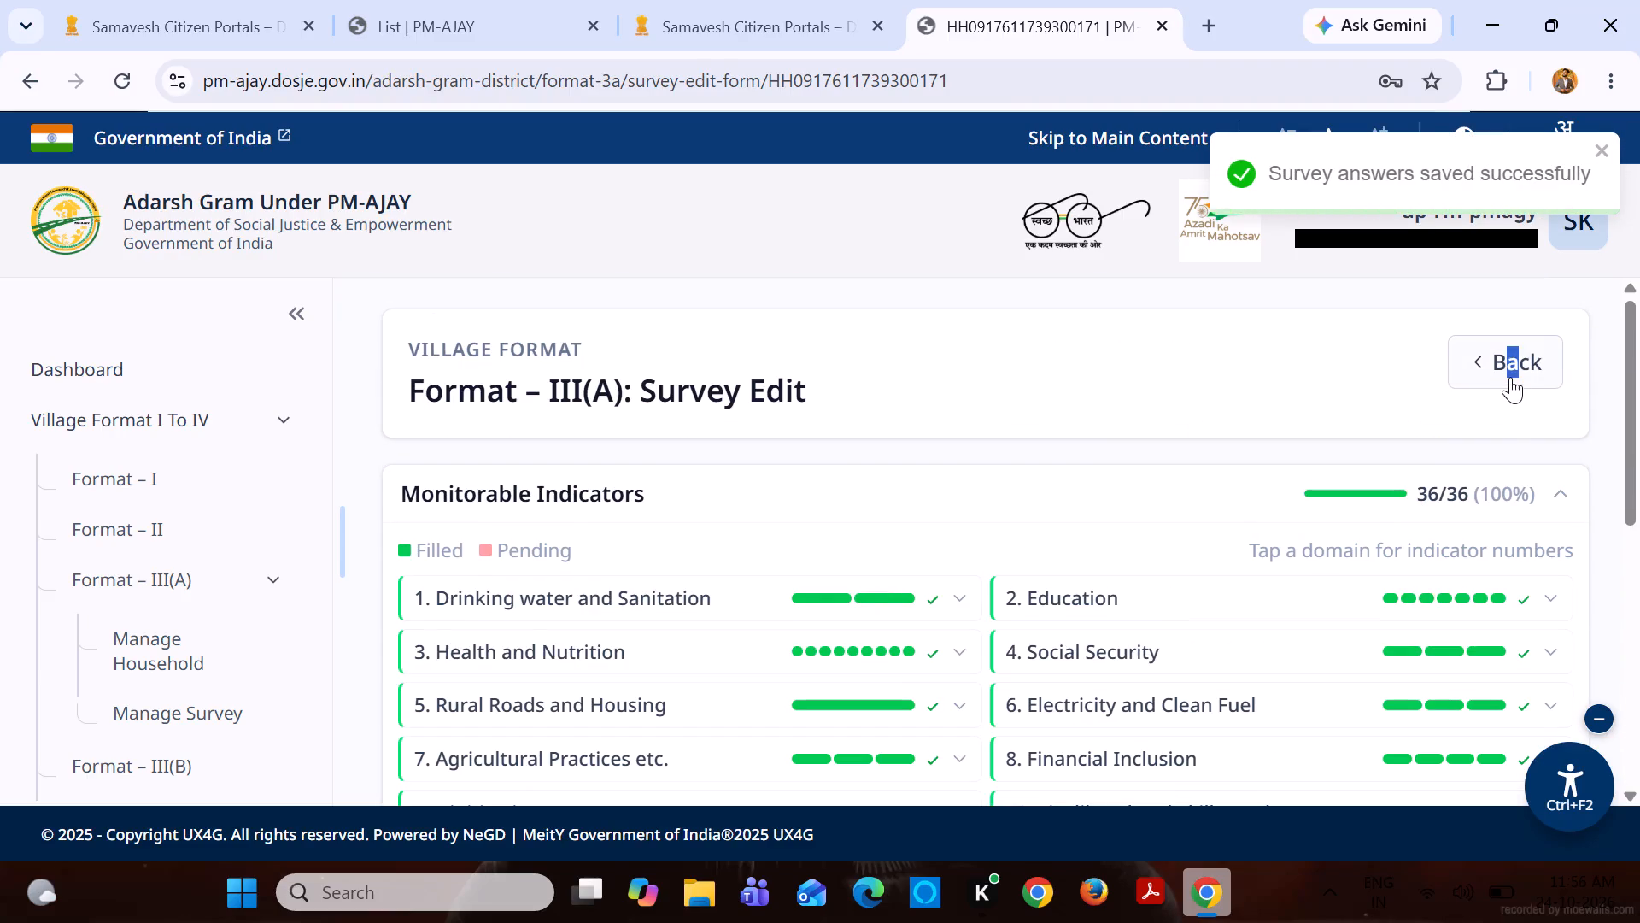
Find house 56 in Bhaunakpur's Manage Survey household list and open its survey for editing.
scroll(1402, 494, "down", 8)
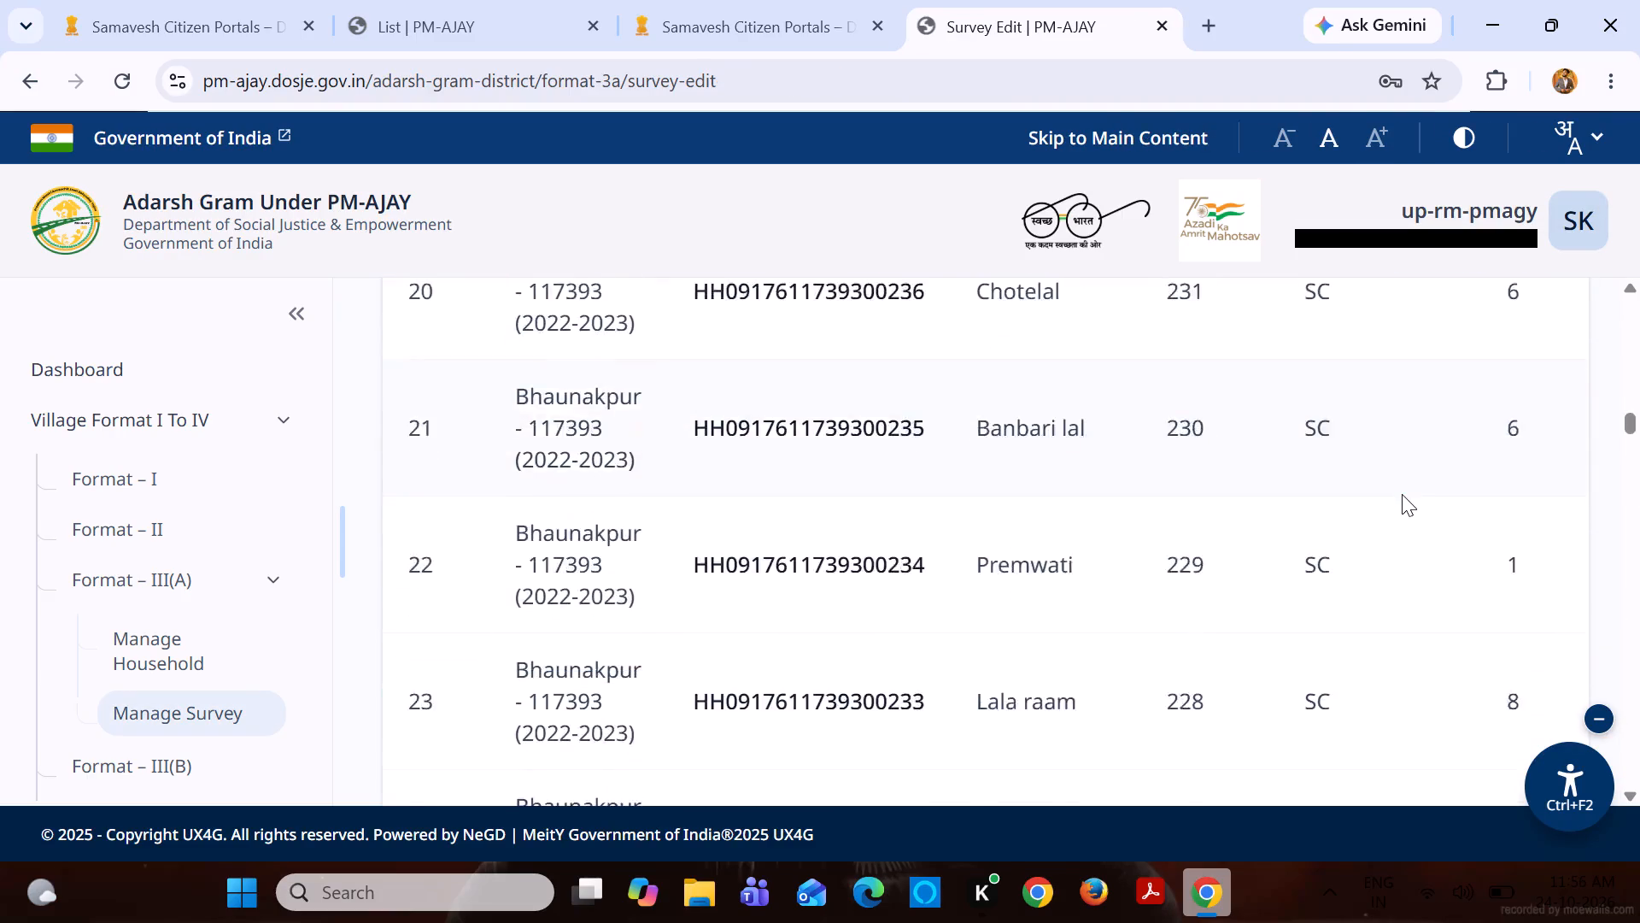
scroll(1402, 494, "down", 9)
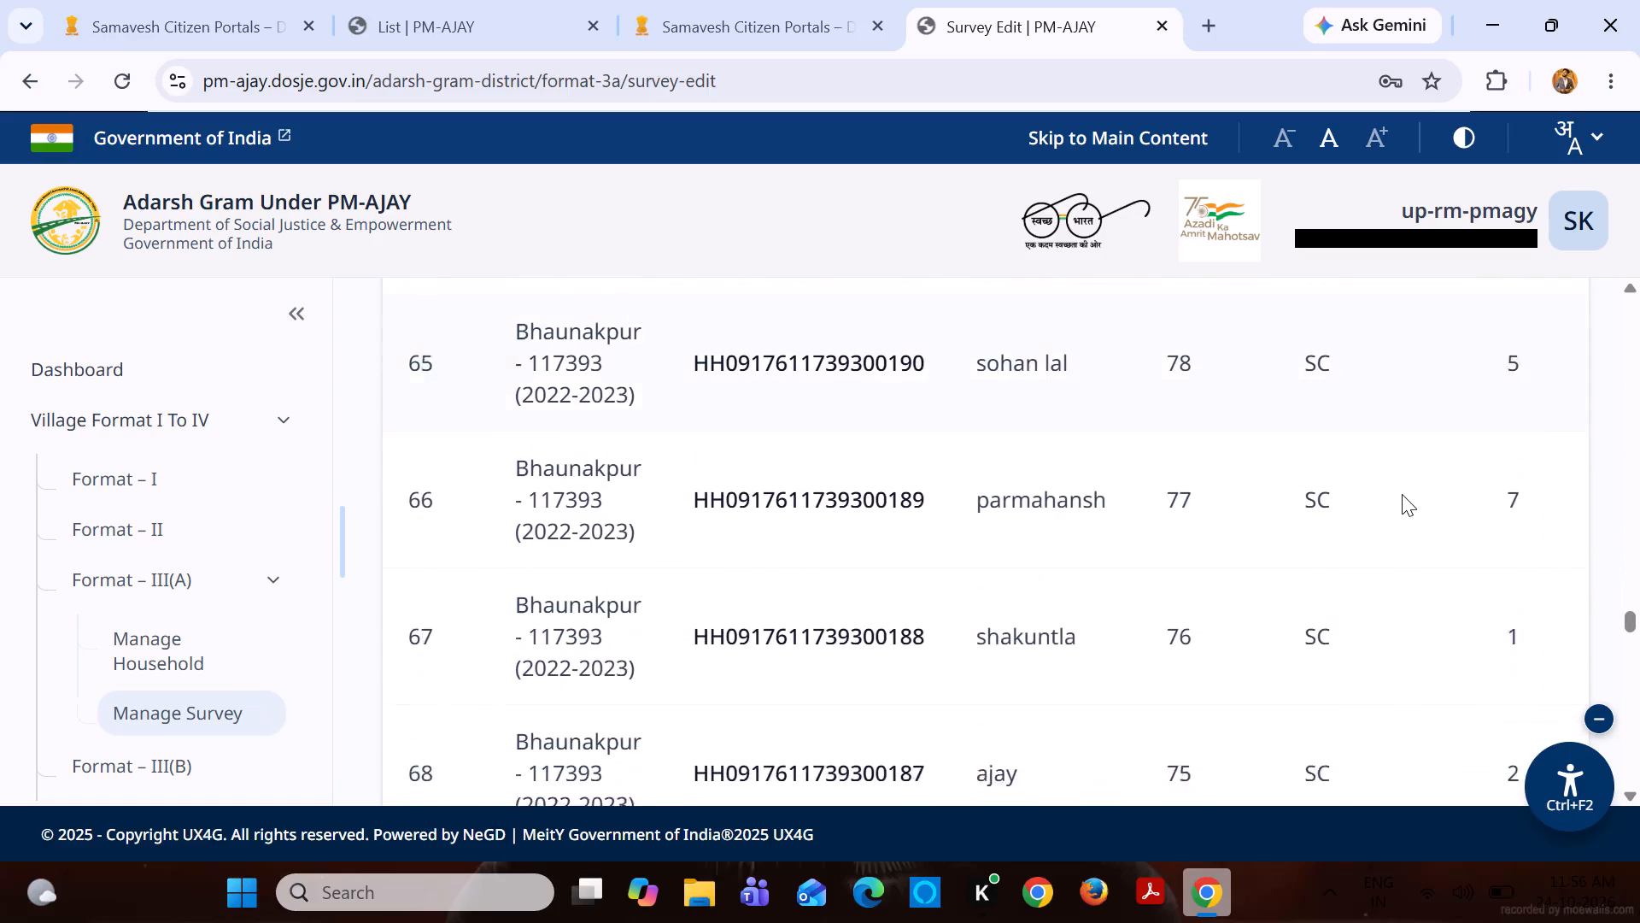
scroll(1402, 494, "down", 10)
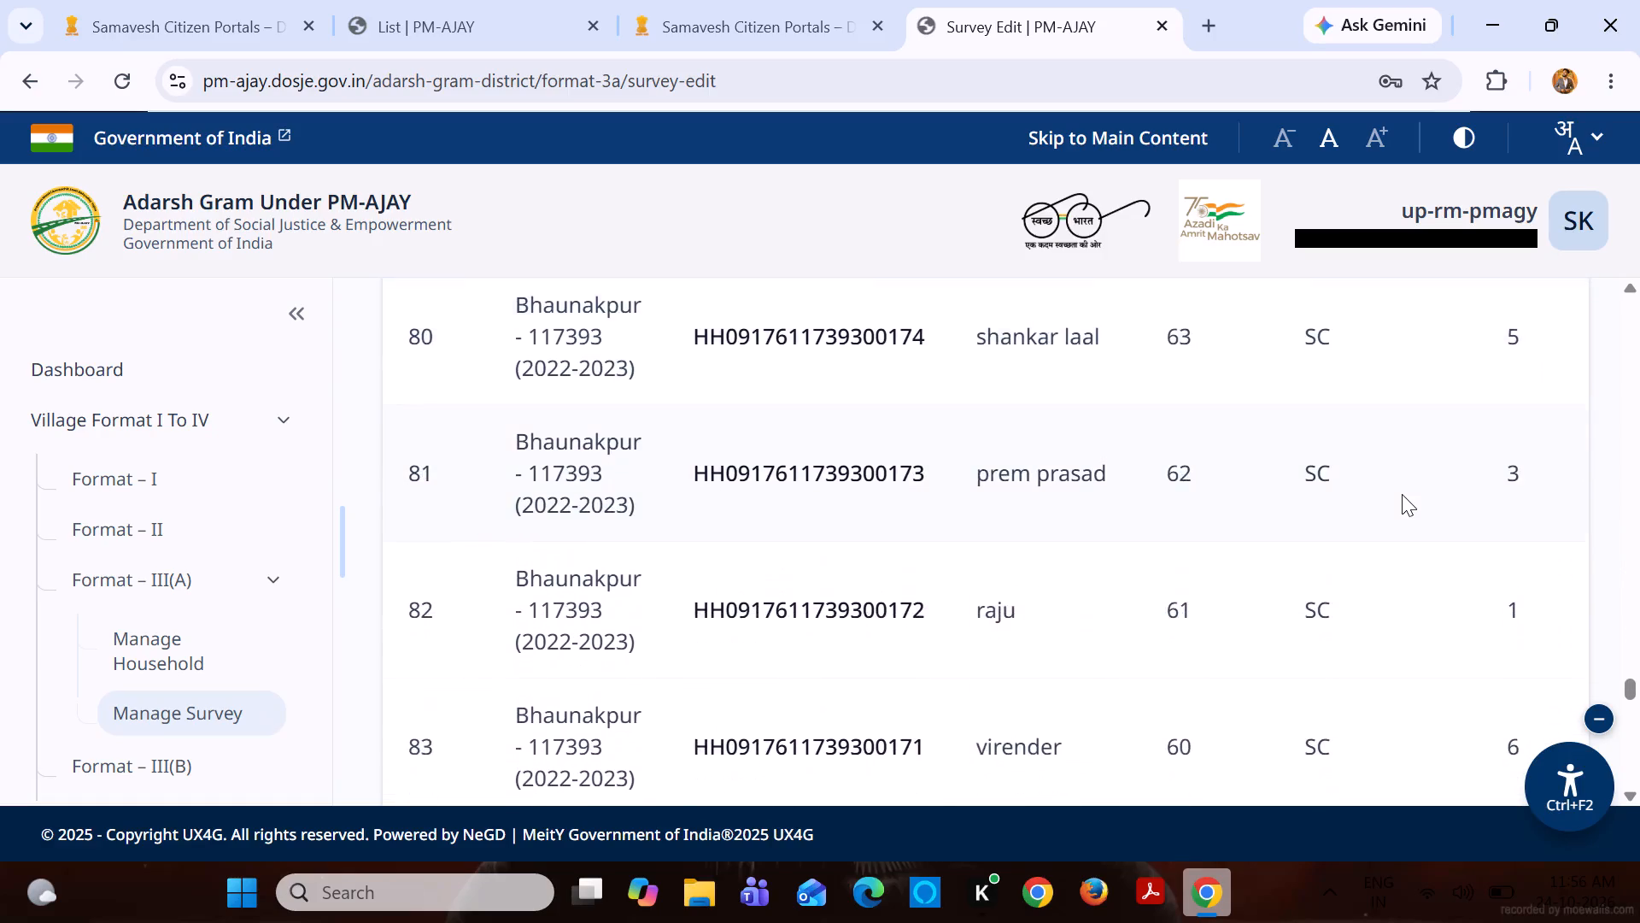
scroll(1402, 494, "down", 3)
scroll(1402, 494, "left", 6)
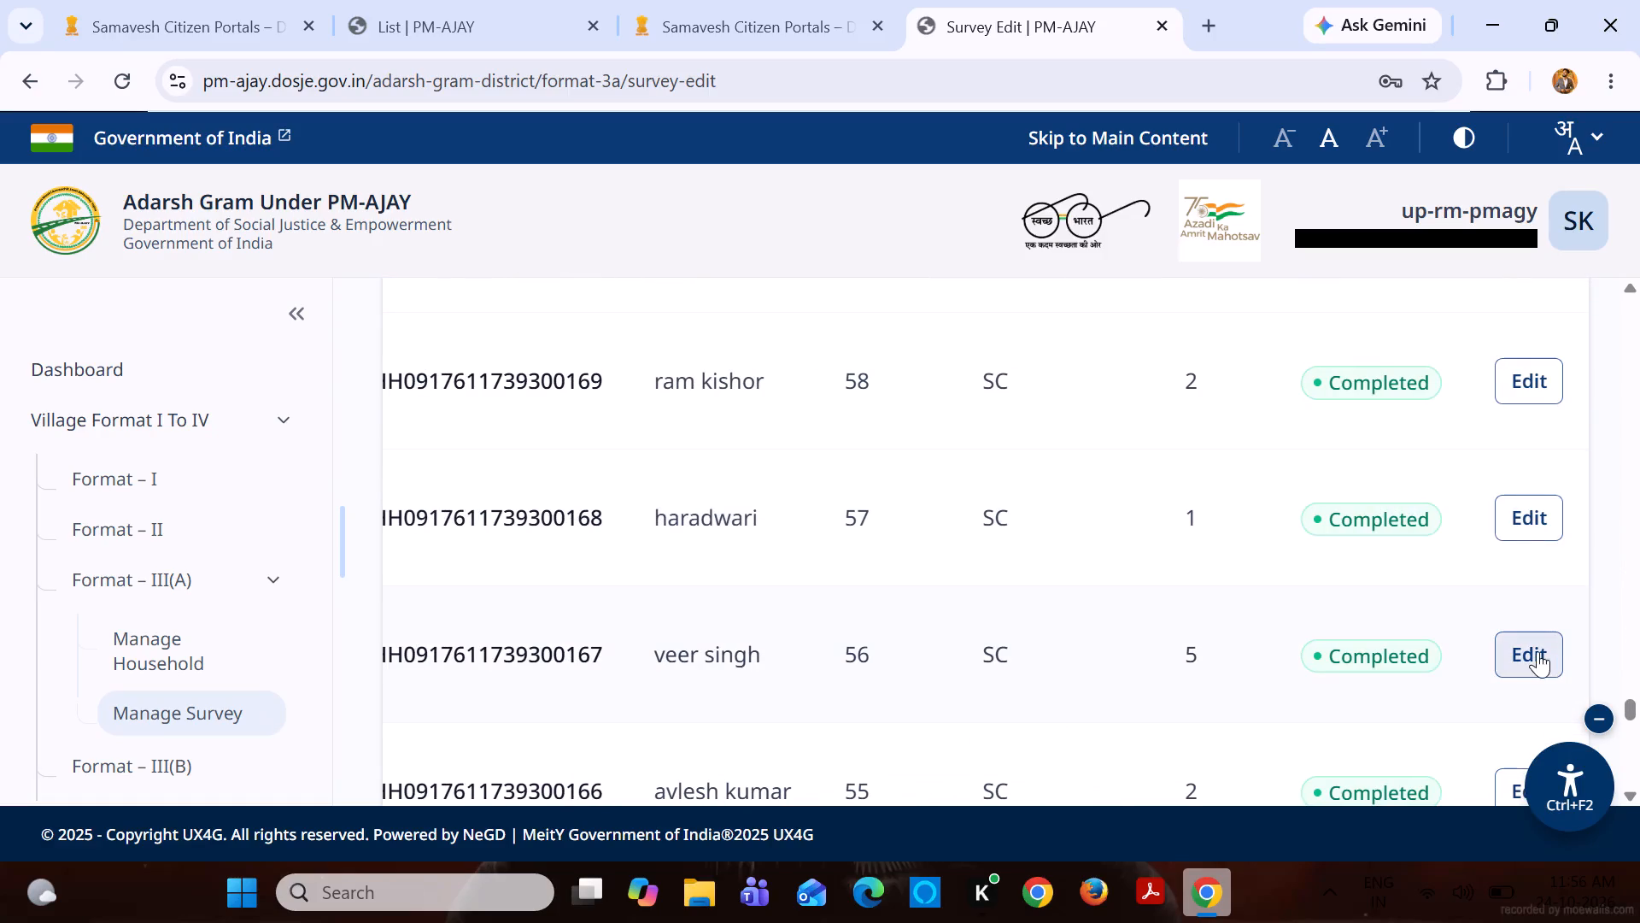
left_click(1537, 651)
In house 56's survey, answer No to household involvement in farming under domain 7, indicator 7.1, and save the answers.
scroll(1333, 612, "down", 7)
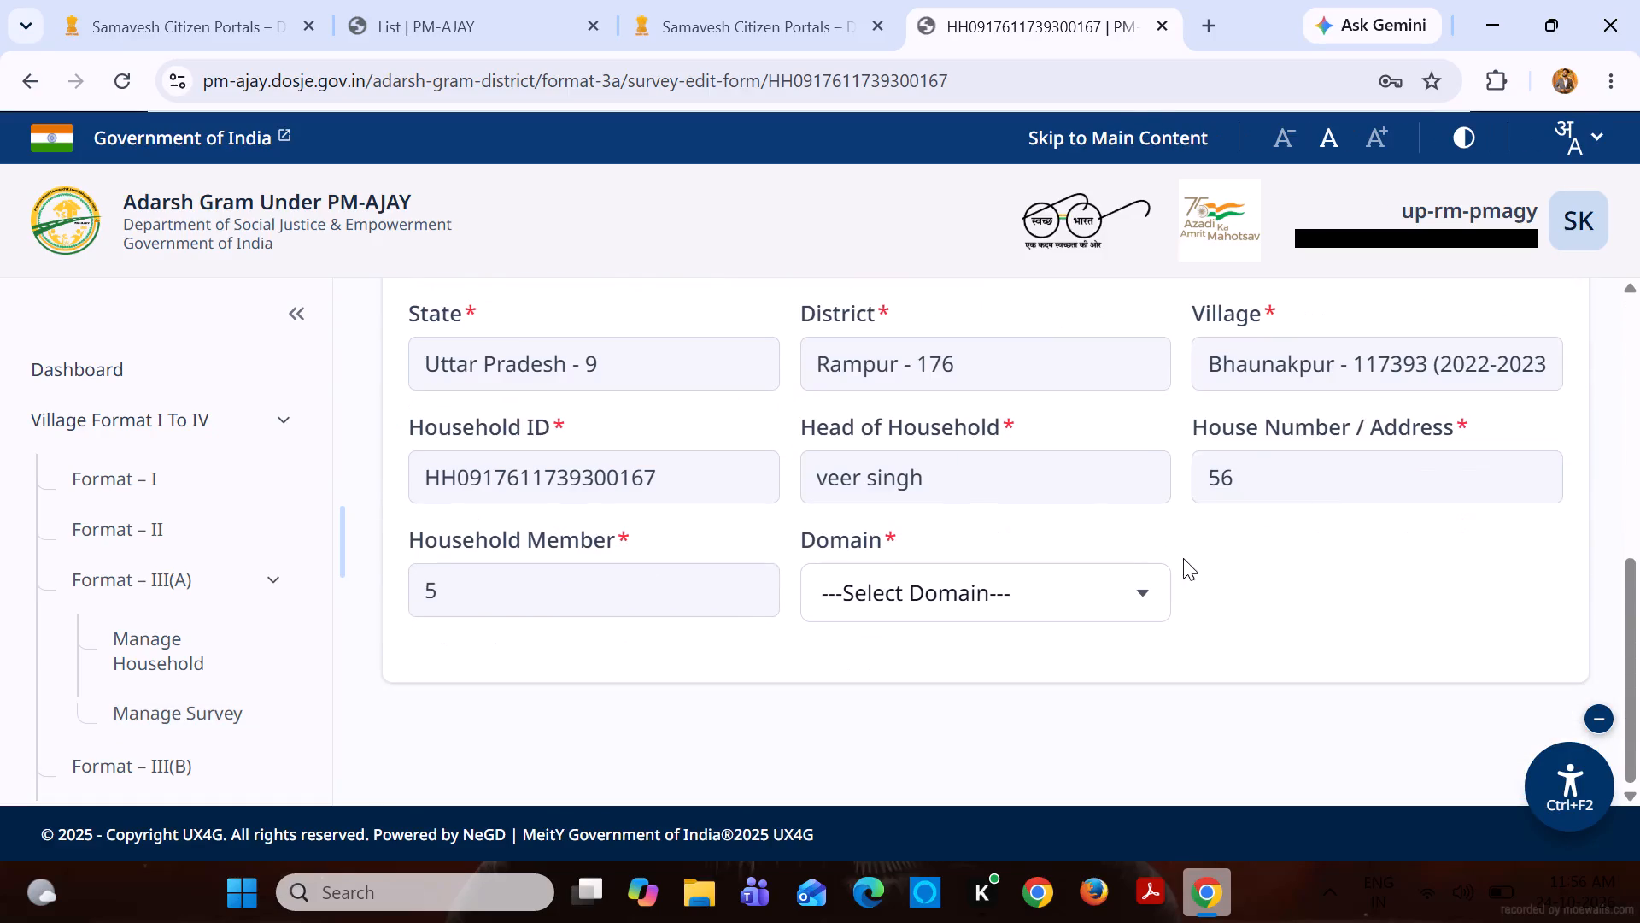
left_click(1101, 591)
scroll(1134, 440, "down", 5)
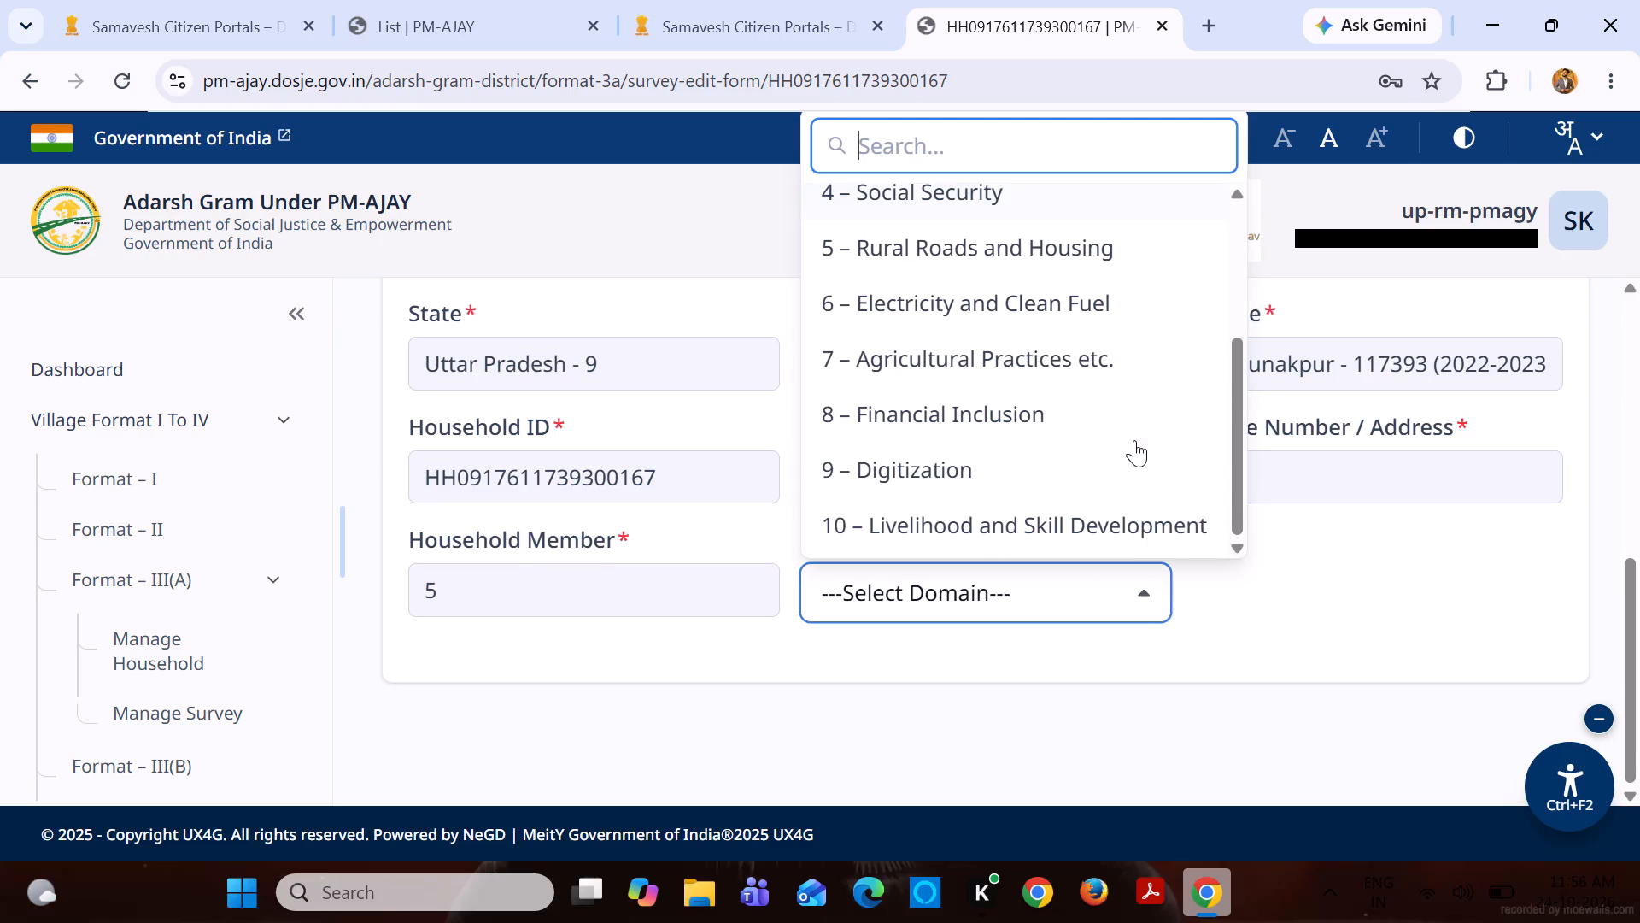
left_click(1012, 370)
scroll(1293, 631, "down", 2)
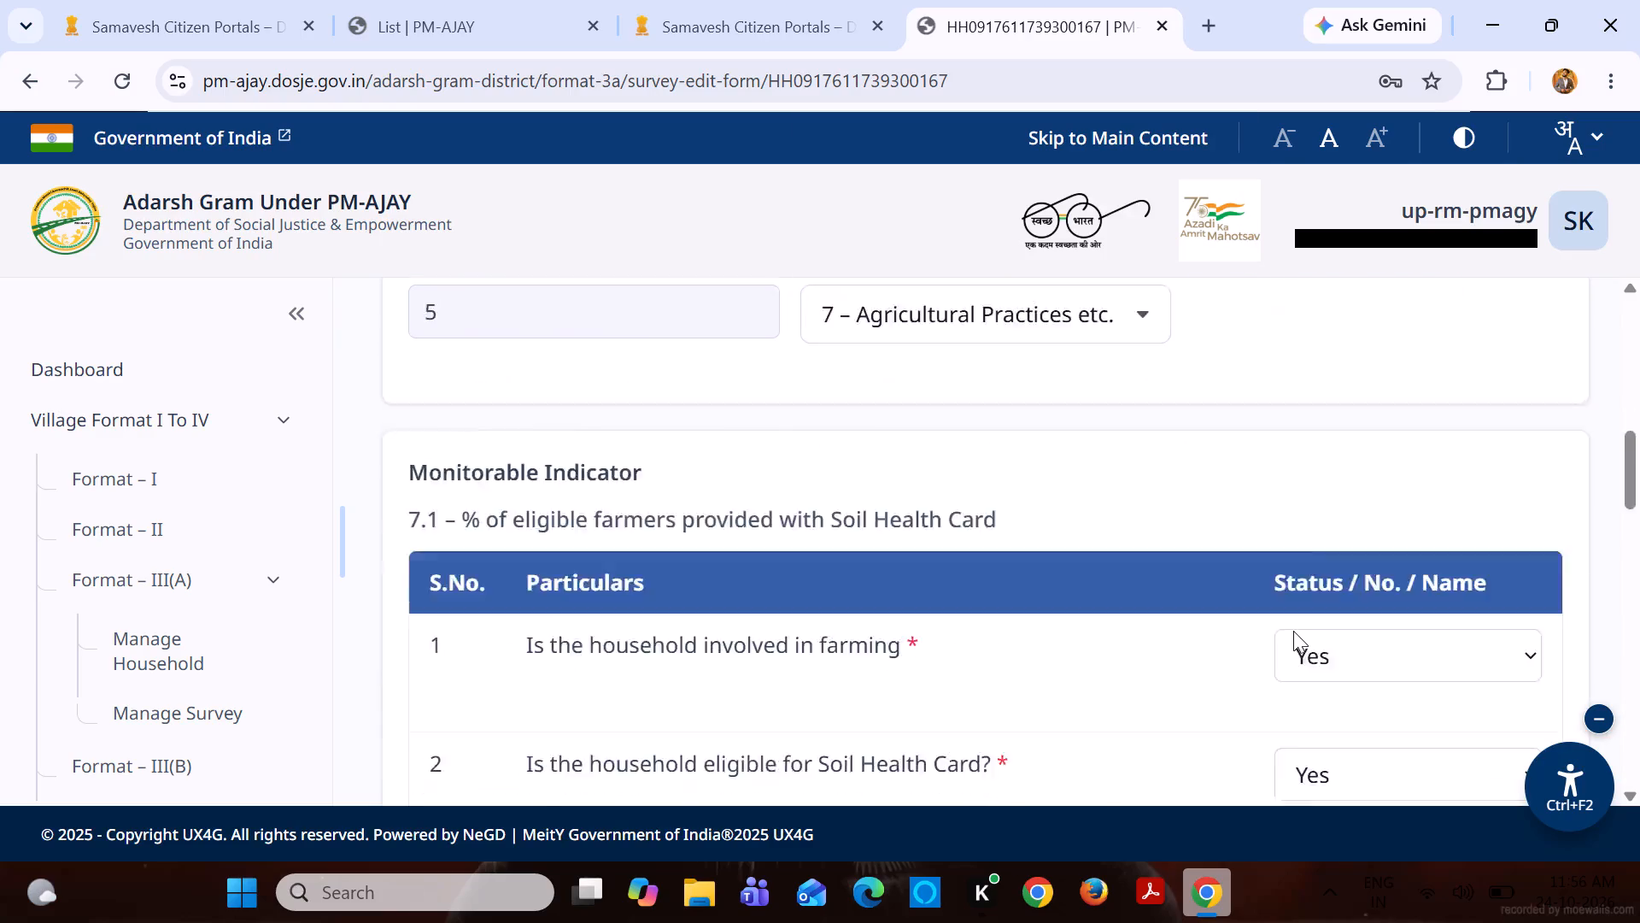
scroll(1293, 631, "down", 2)
left_click(1431, 433)
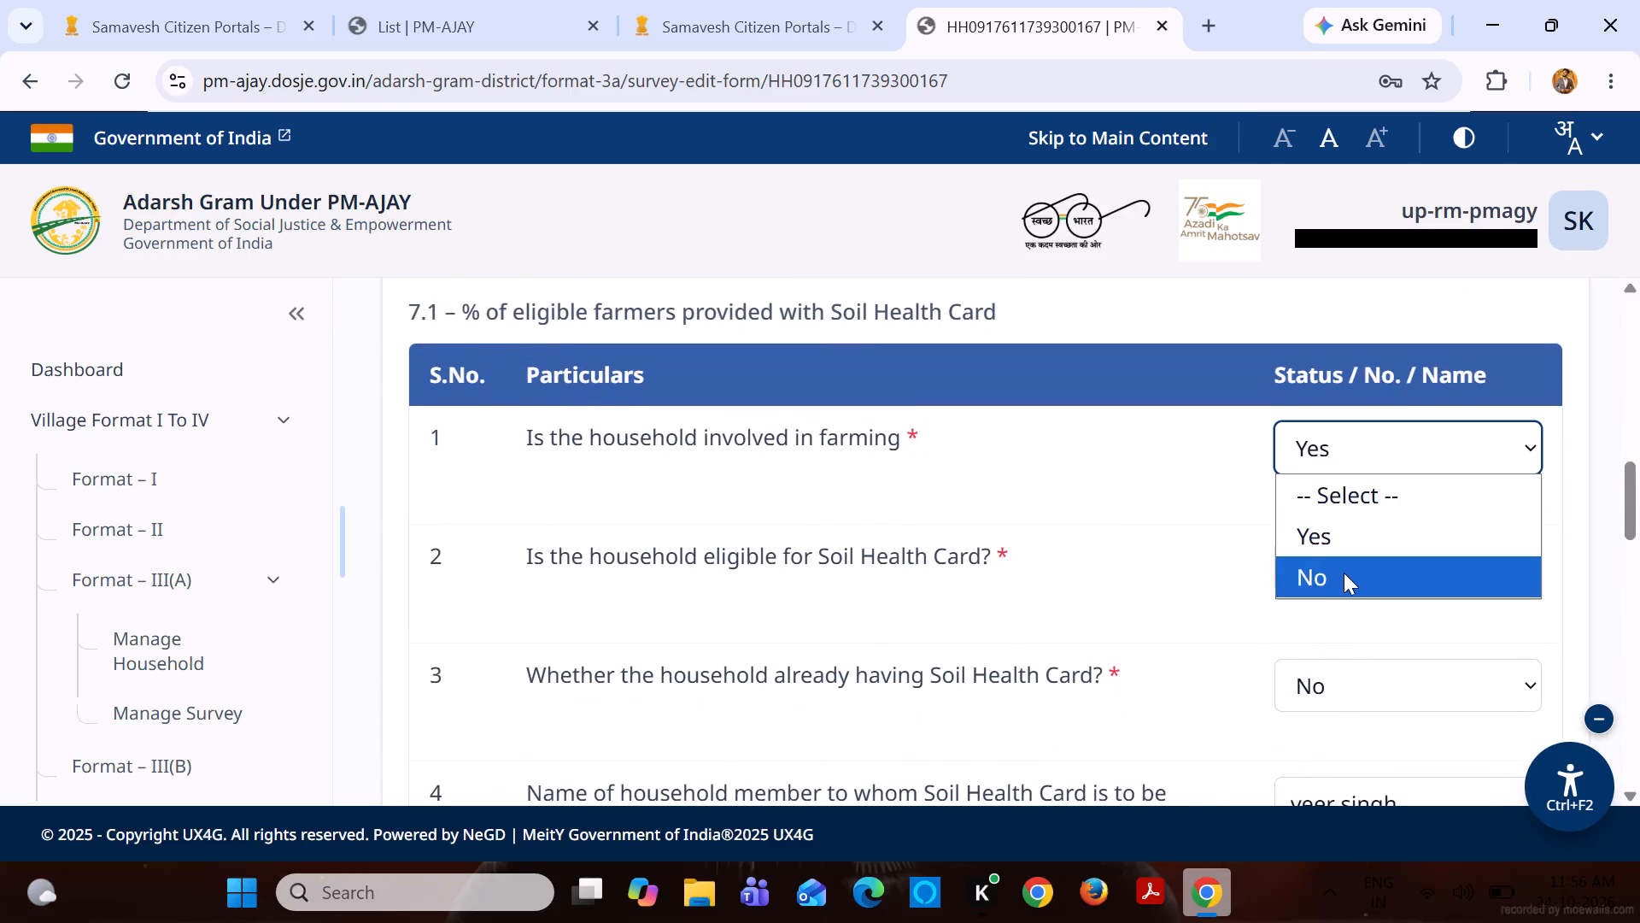
left_click(1344, 573)
scroll(1344, 573, "down", 4)
left_click(1485, 623)
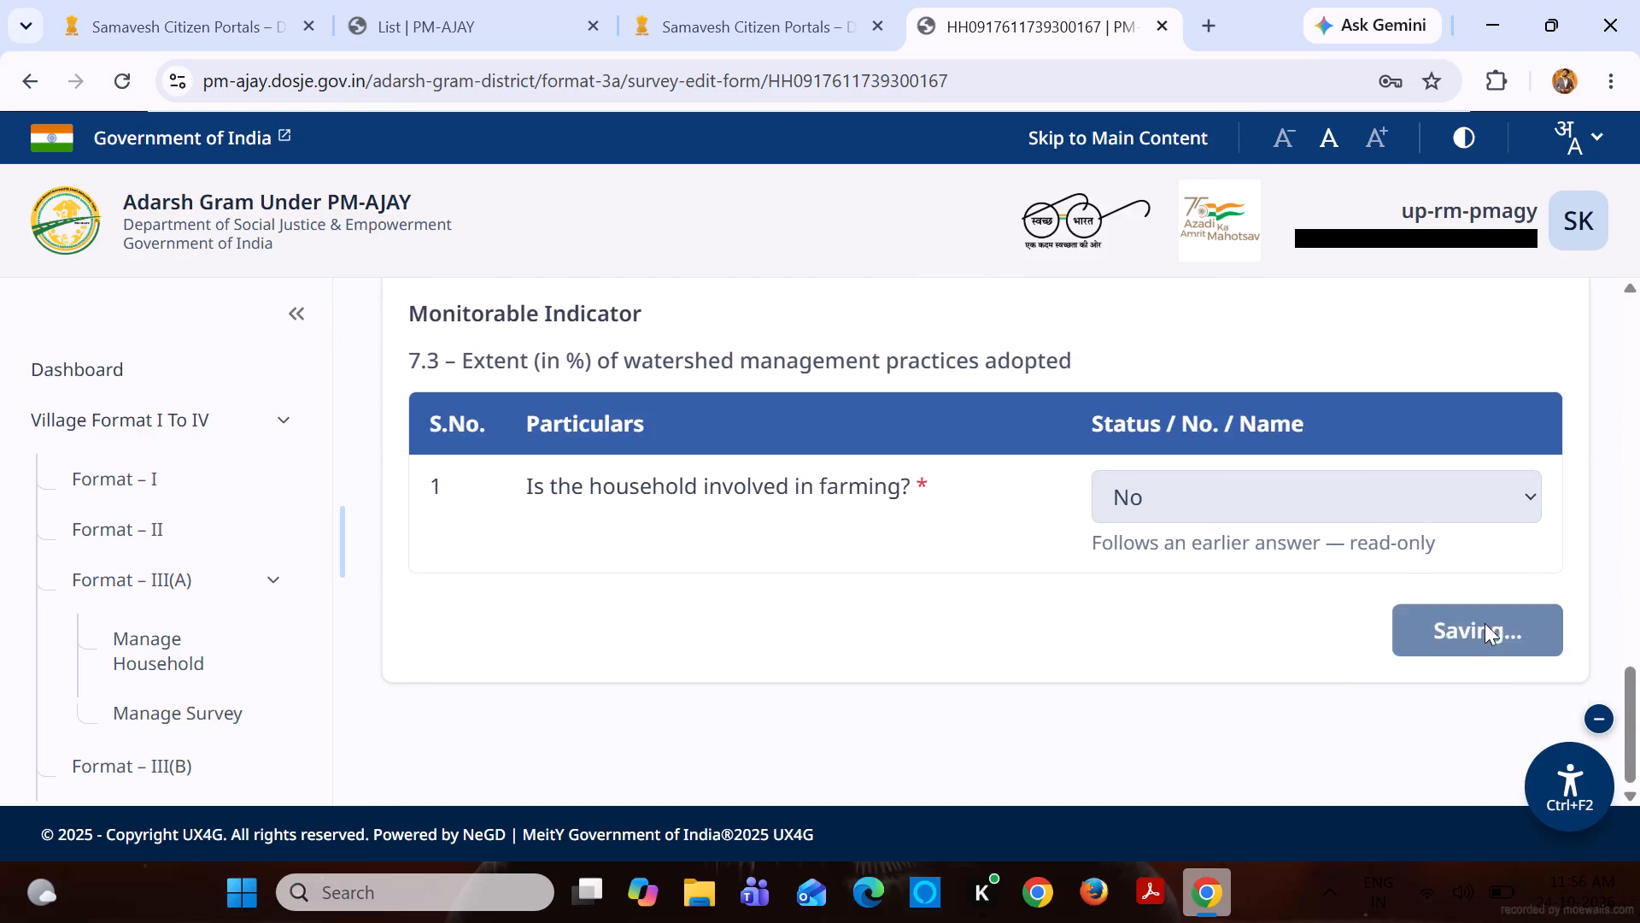
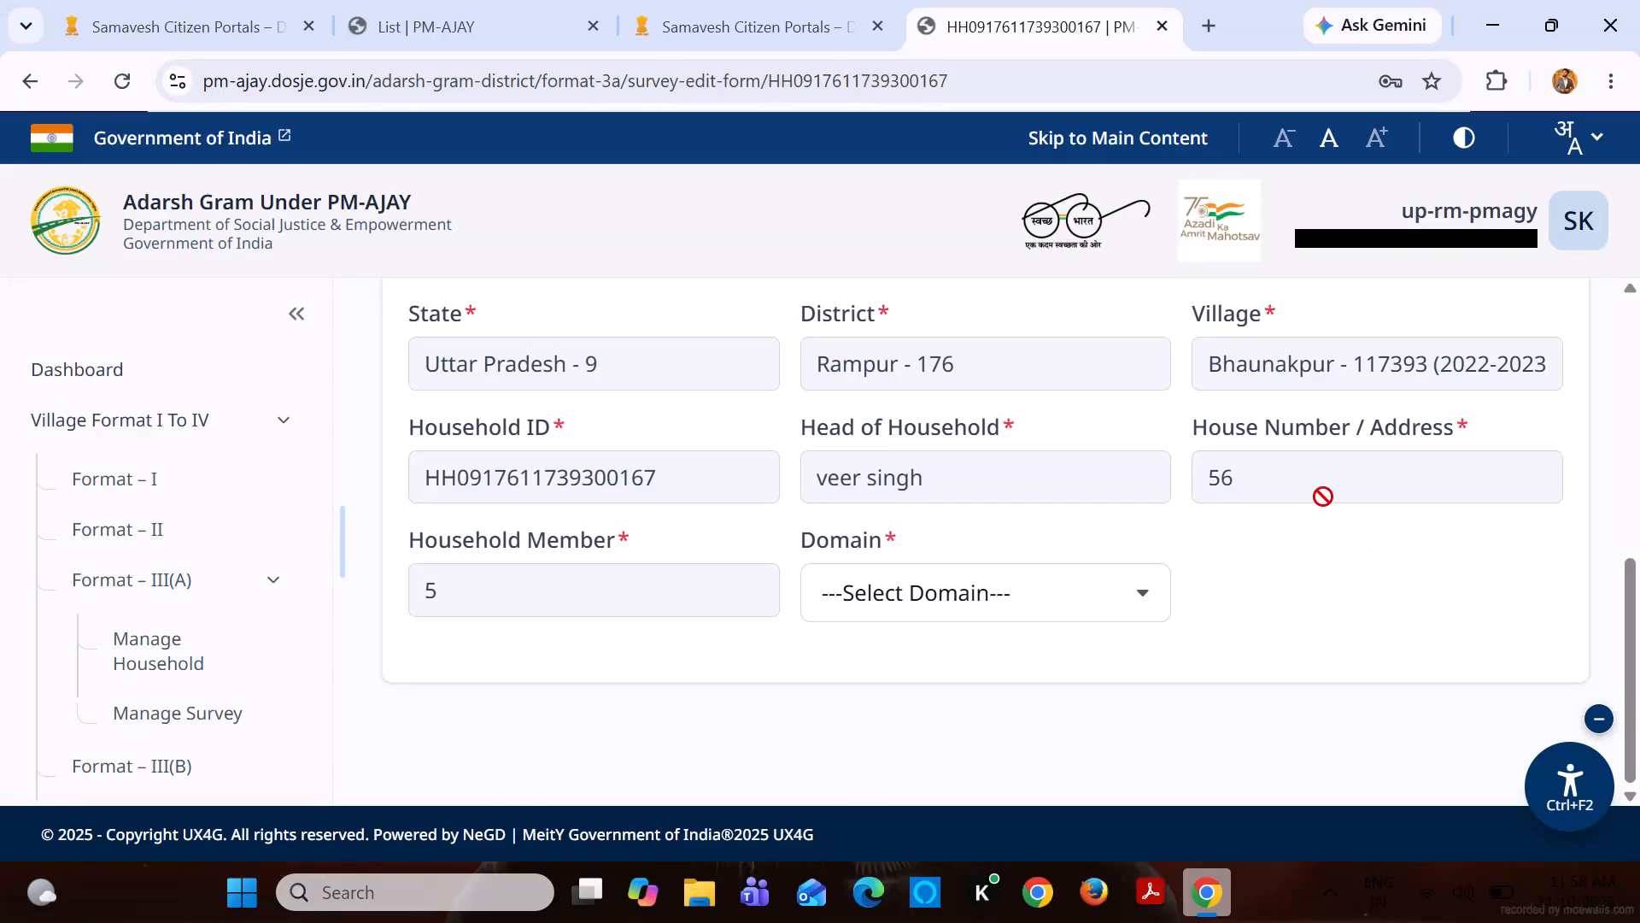
Return to the Manage Survey household list and open the survey of the household at serial number 91 for editing.
scroll(1234, 422, "up", 6)
left_click(1498, 364)
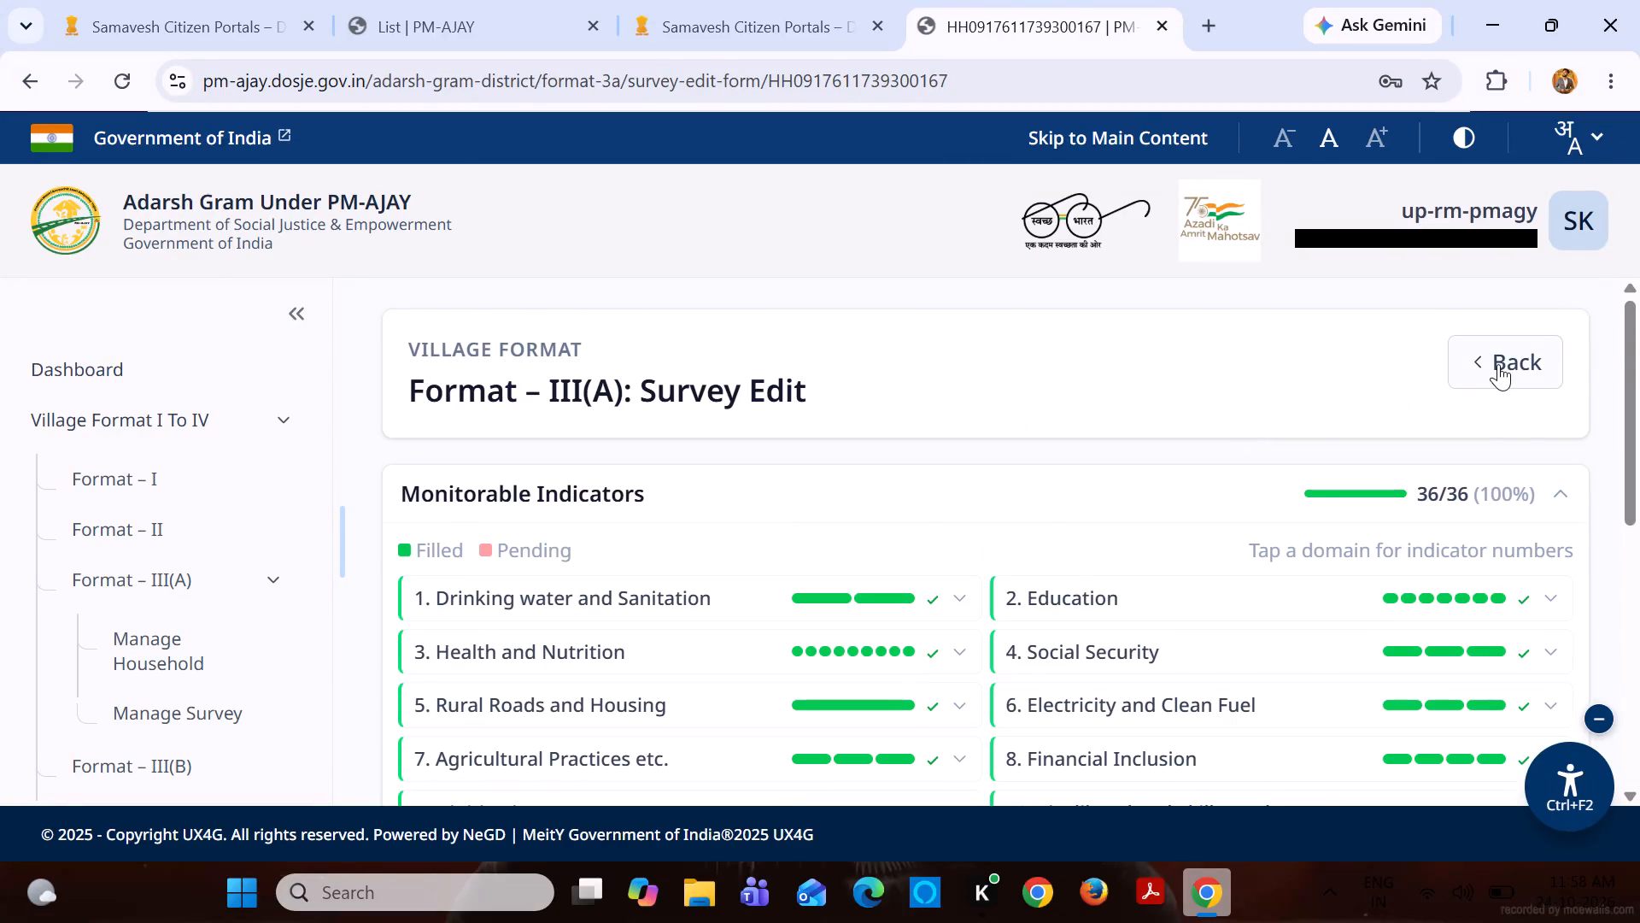
scroll(1281, 621, "down", 10)
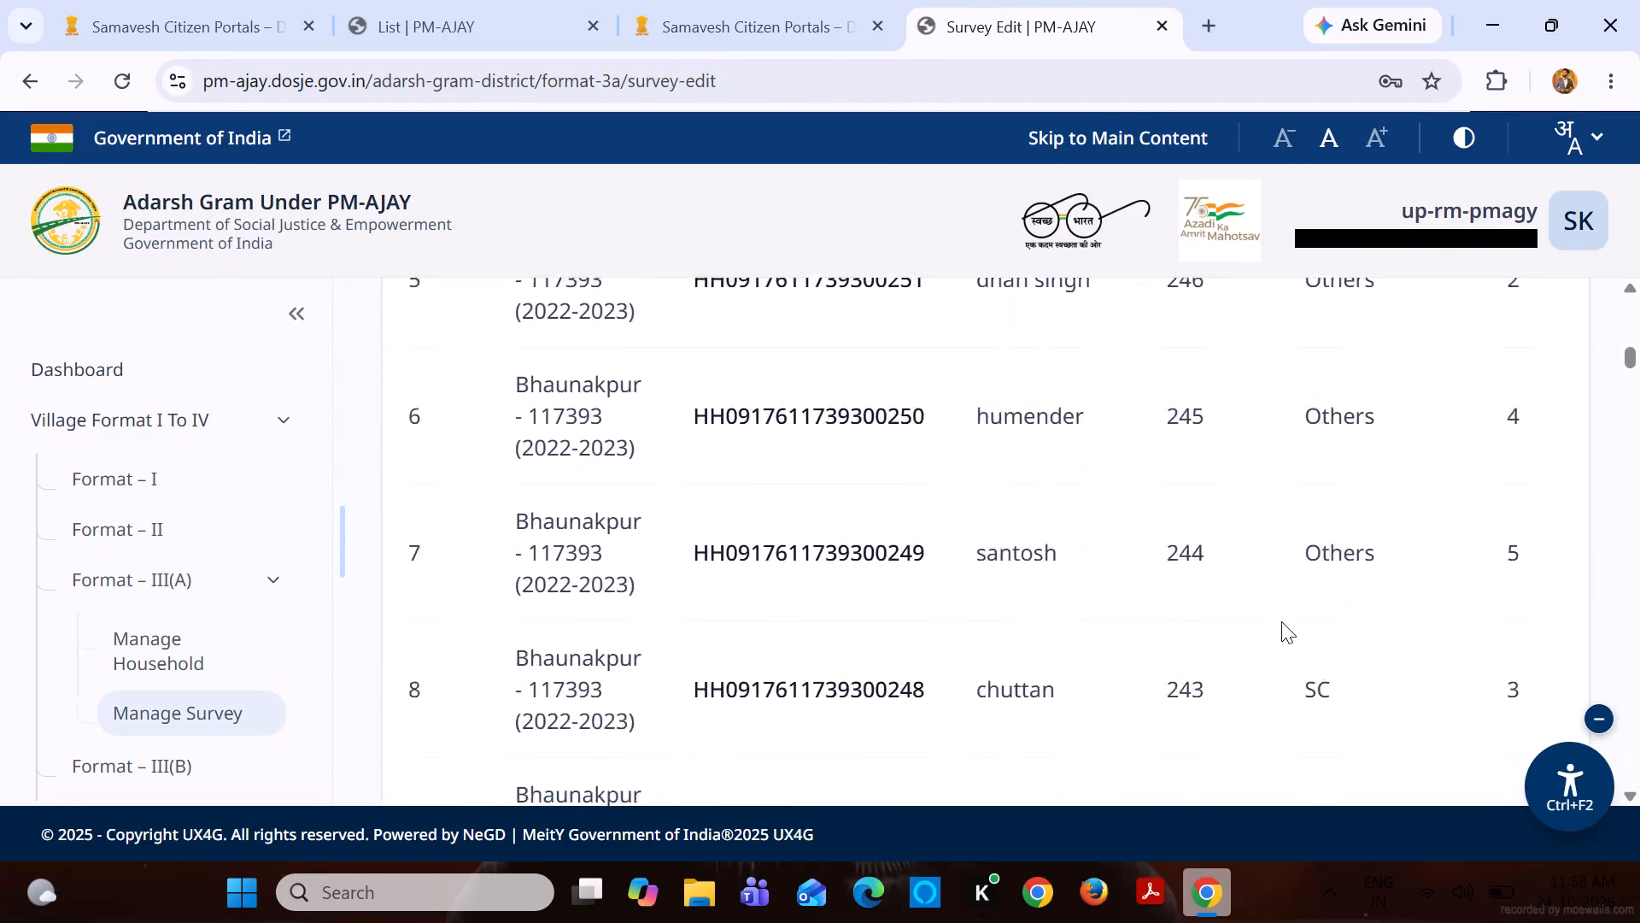
scroll(1281, 621, "down", 9)
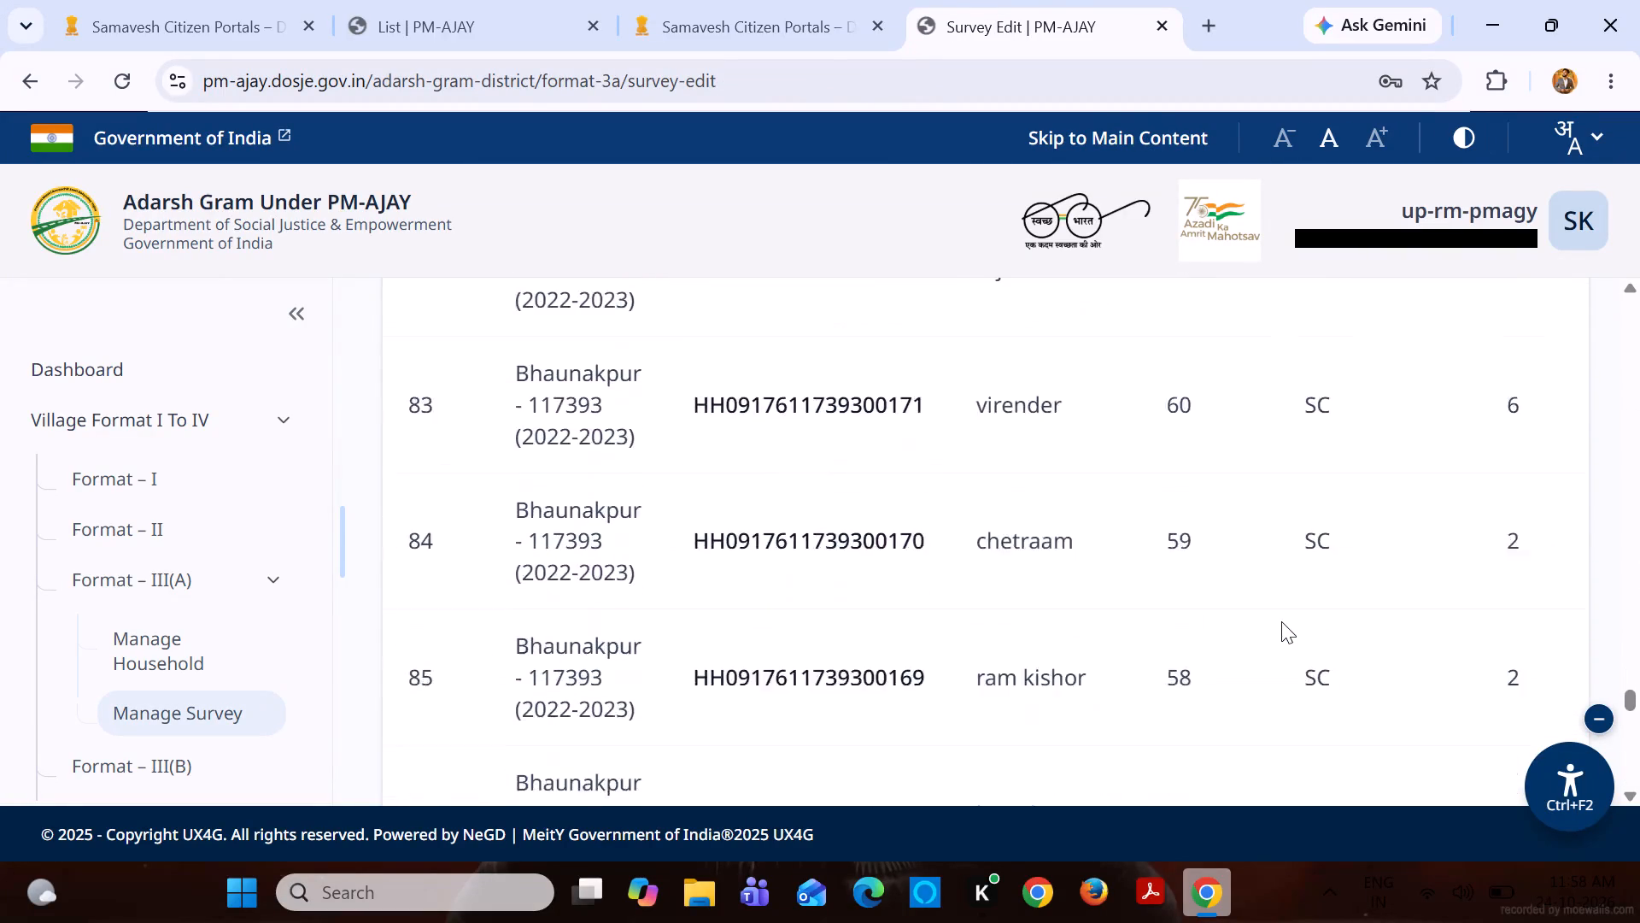
scroll(1281, 621, "down", 7)
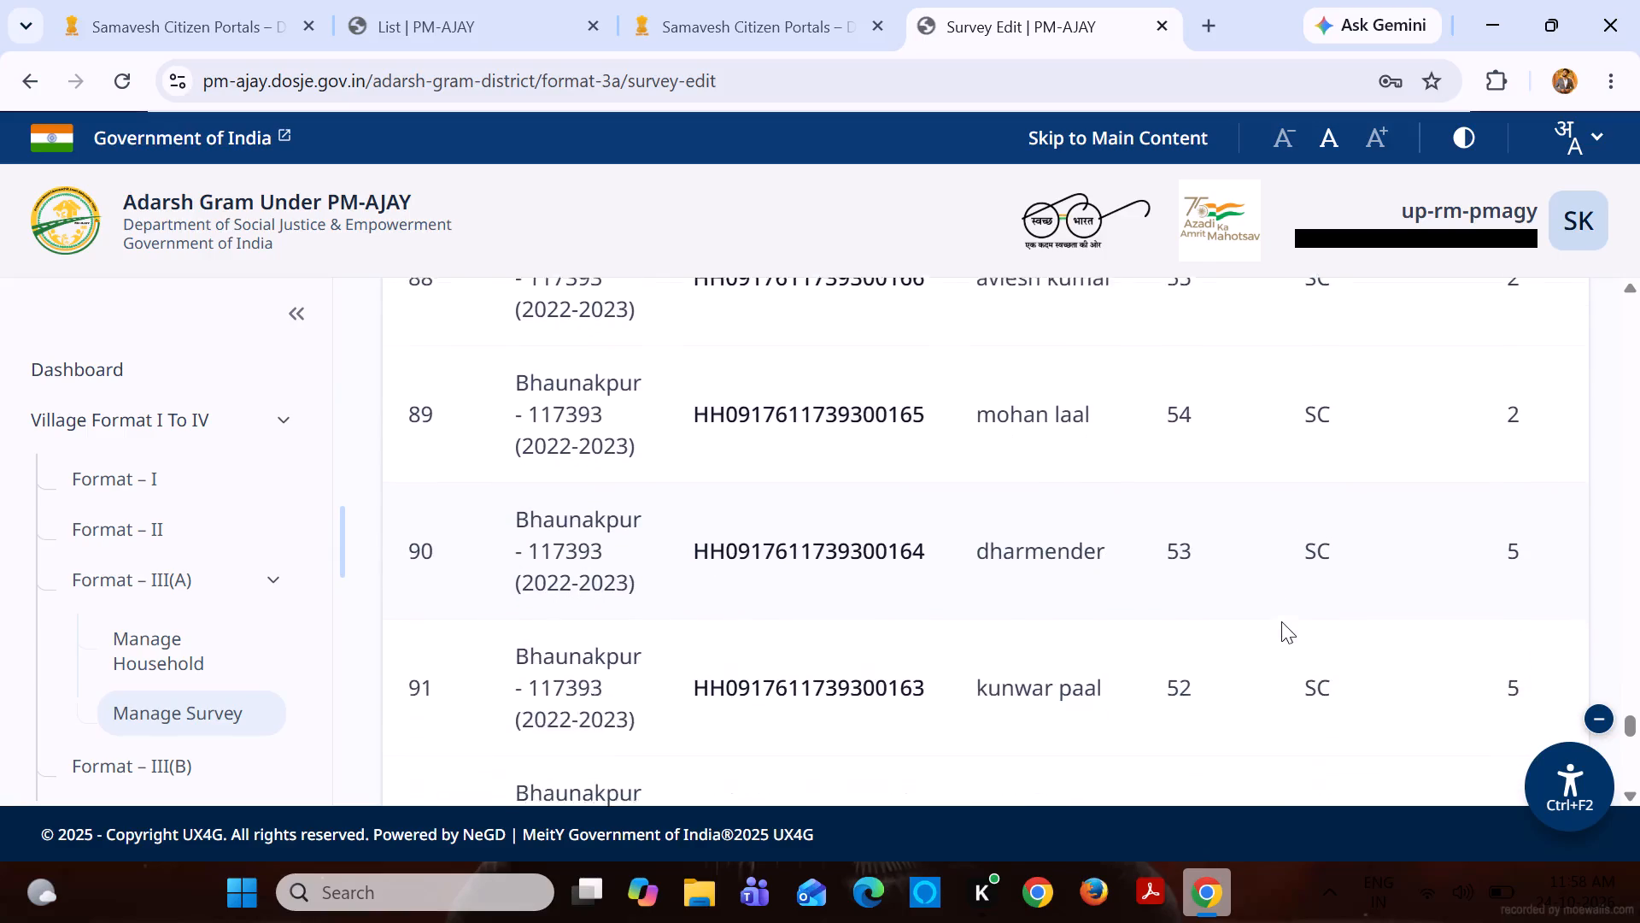
scroll(1281, 621, "down", 1)
scroll(1281, 621, "left", 6)
left_click(1536, 591)
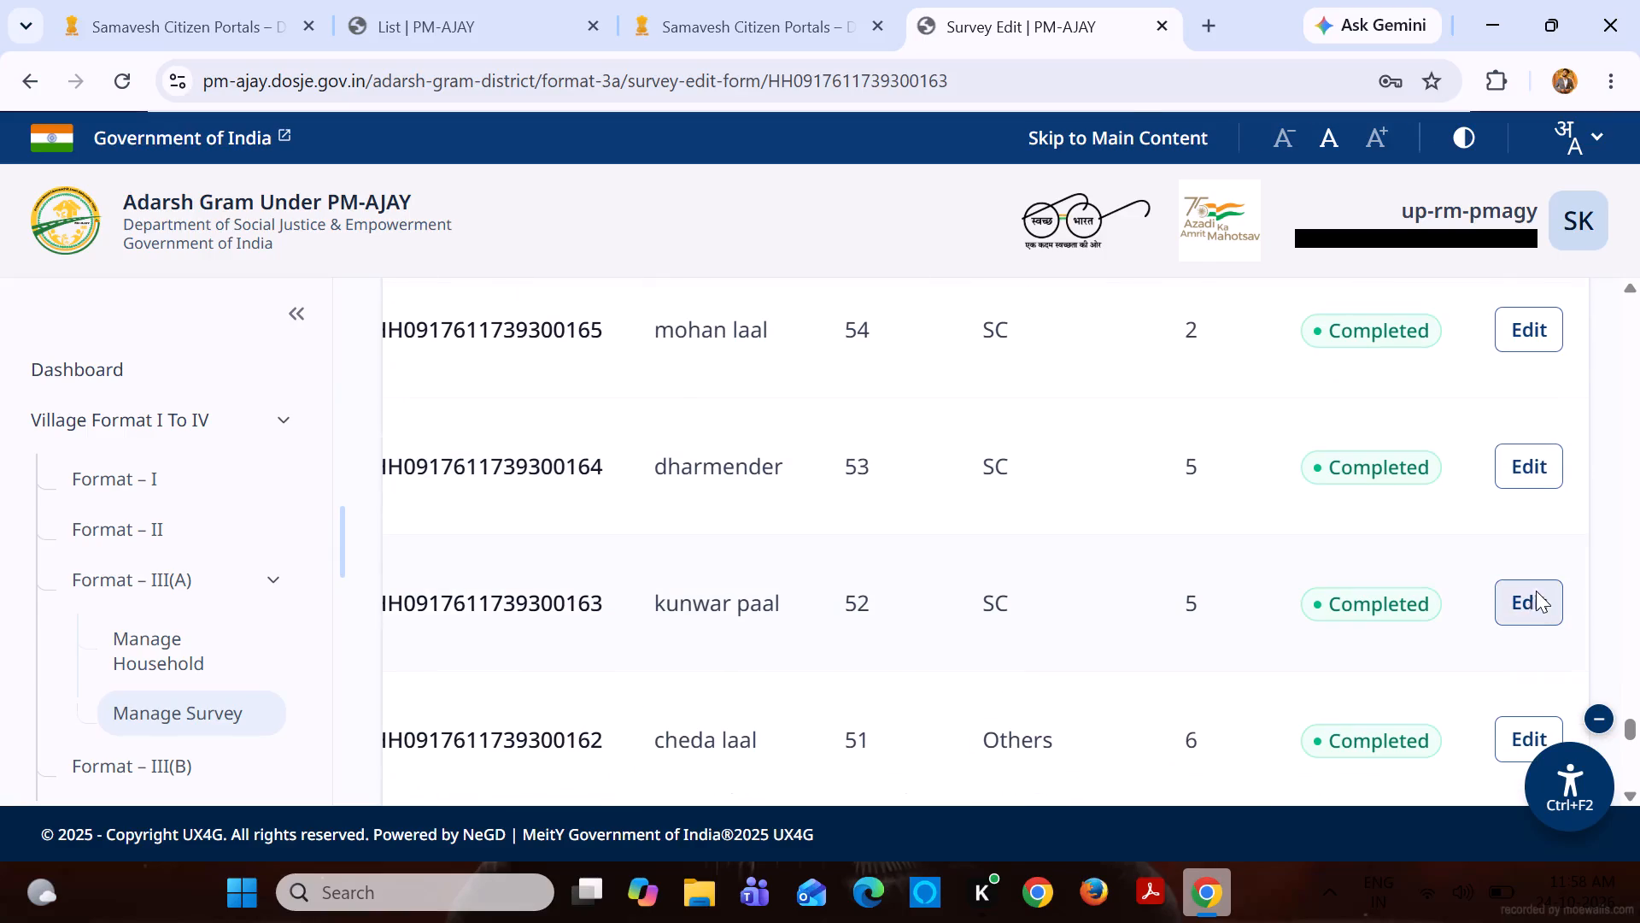
Under domain 7 – Agricultural Practices etc., set "Is the household involved in farming" to No and save the survey answers.
scroll(1354, 580, "down", 6)
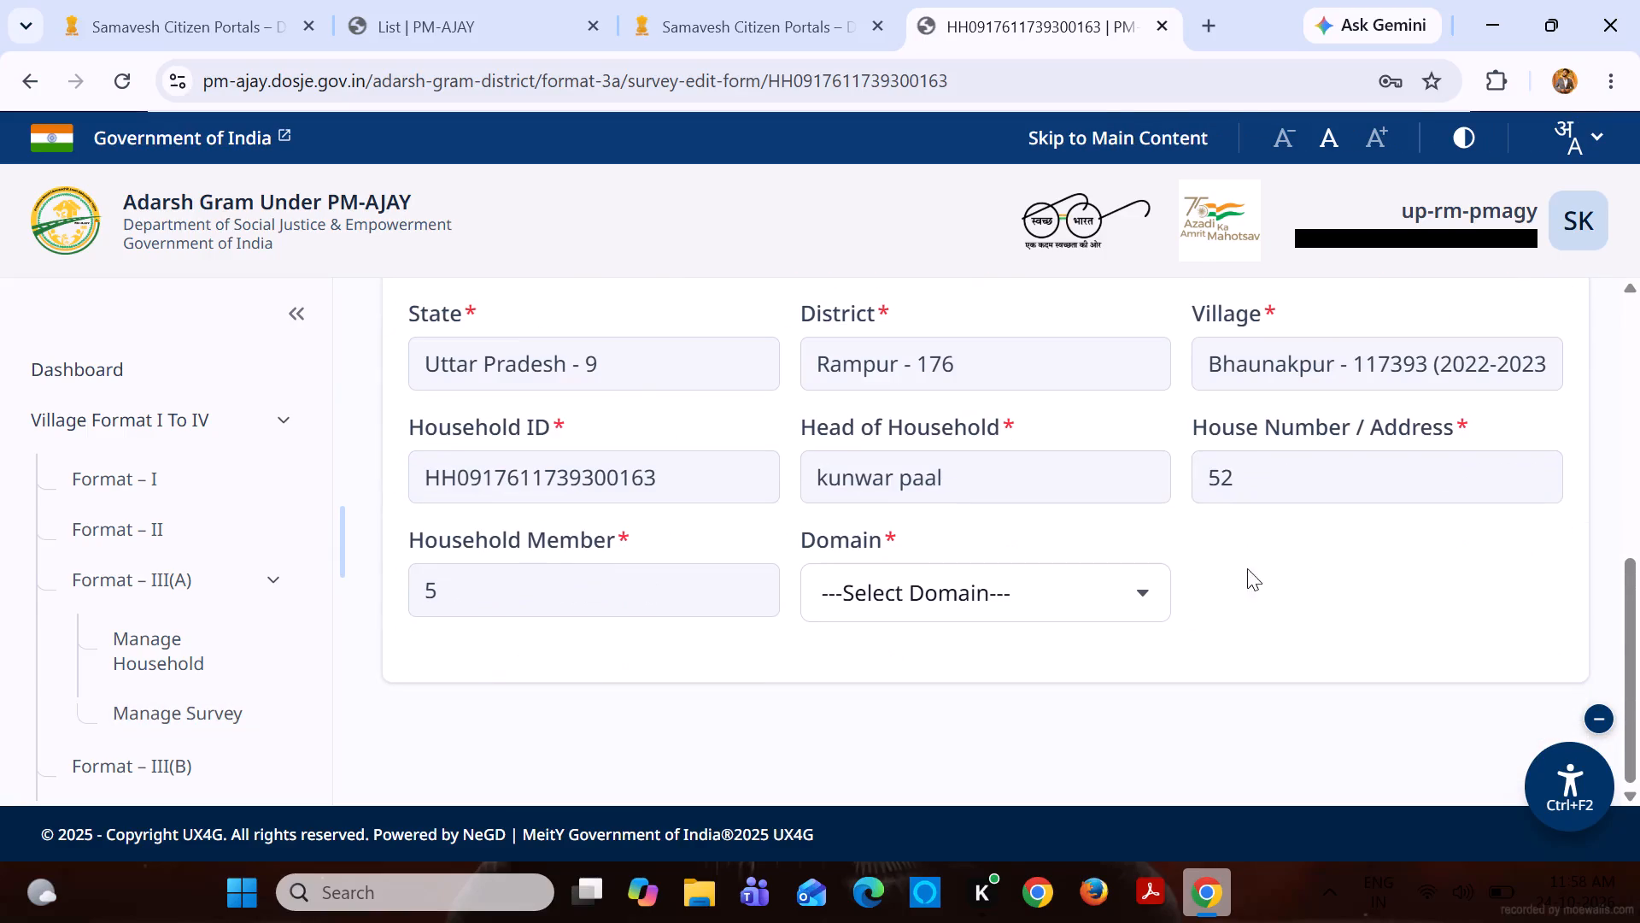
left_click(1144, 584)
scroll(1088, 509, "down", 1)
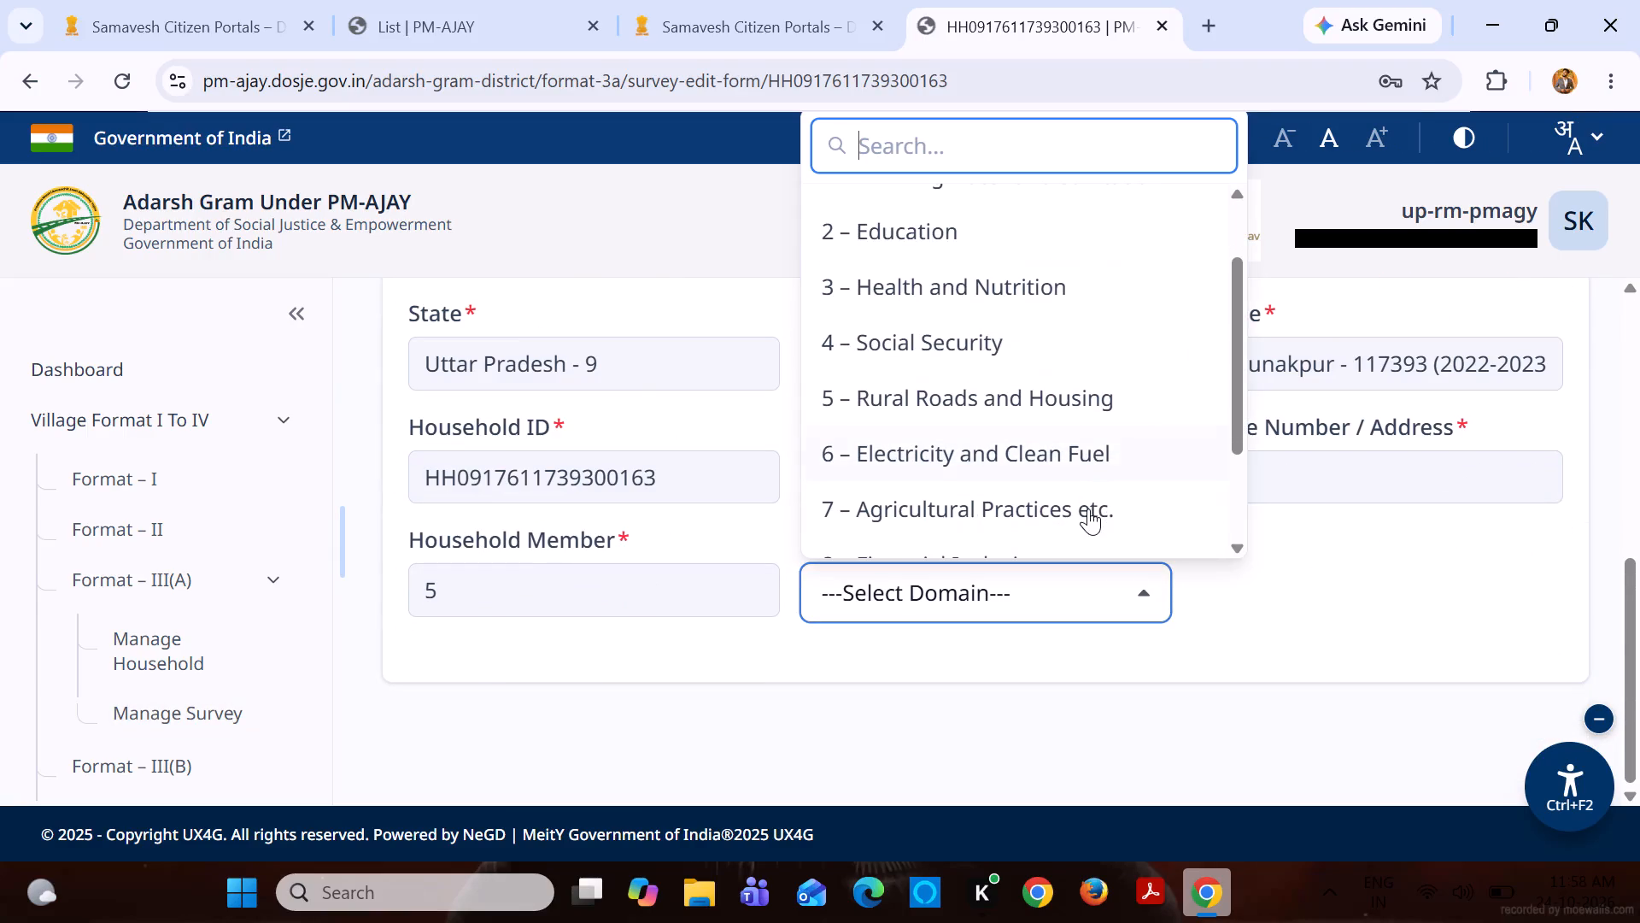
left_click(998, 485)
scroll(1236, 597, "down", 4)
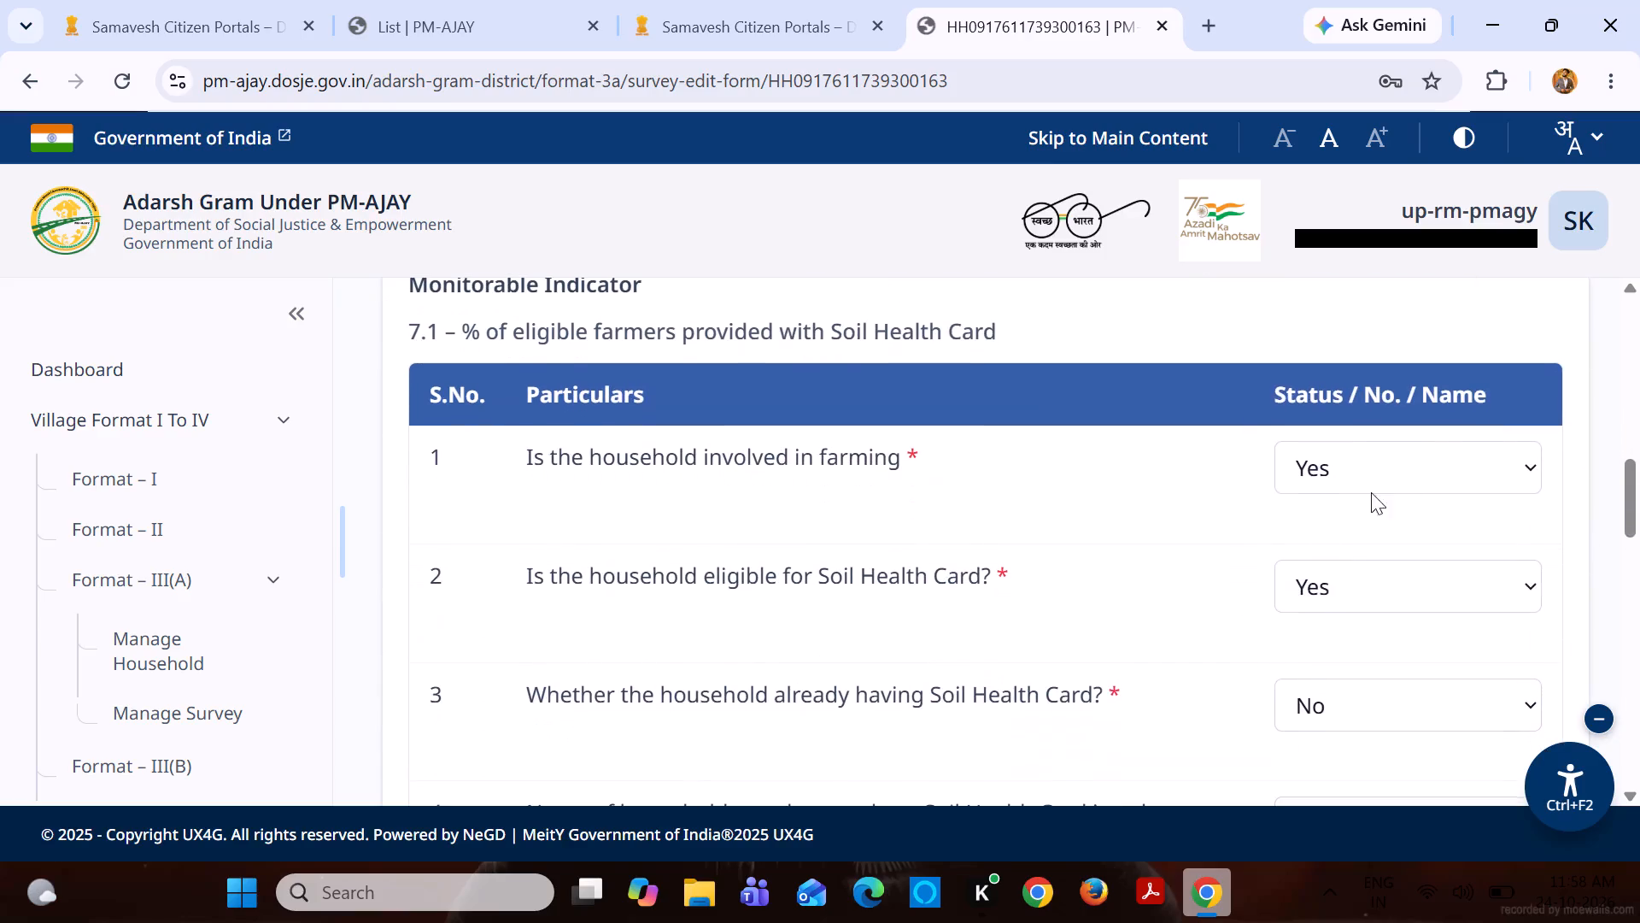
left_click(1438, 450)
left_click(1337, 590)
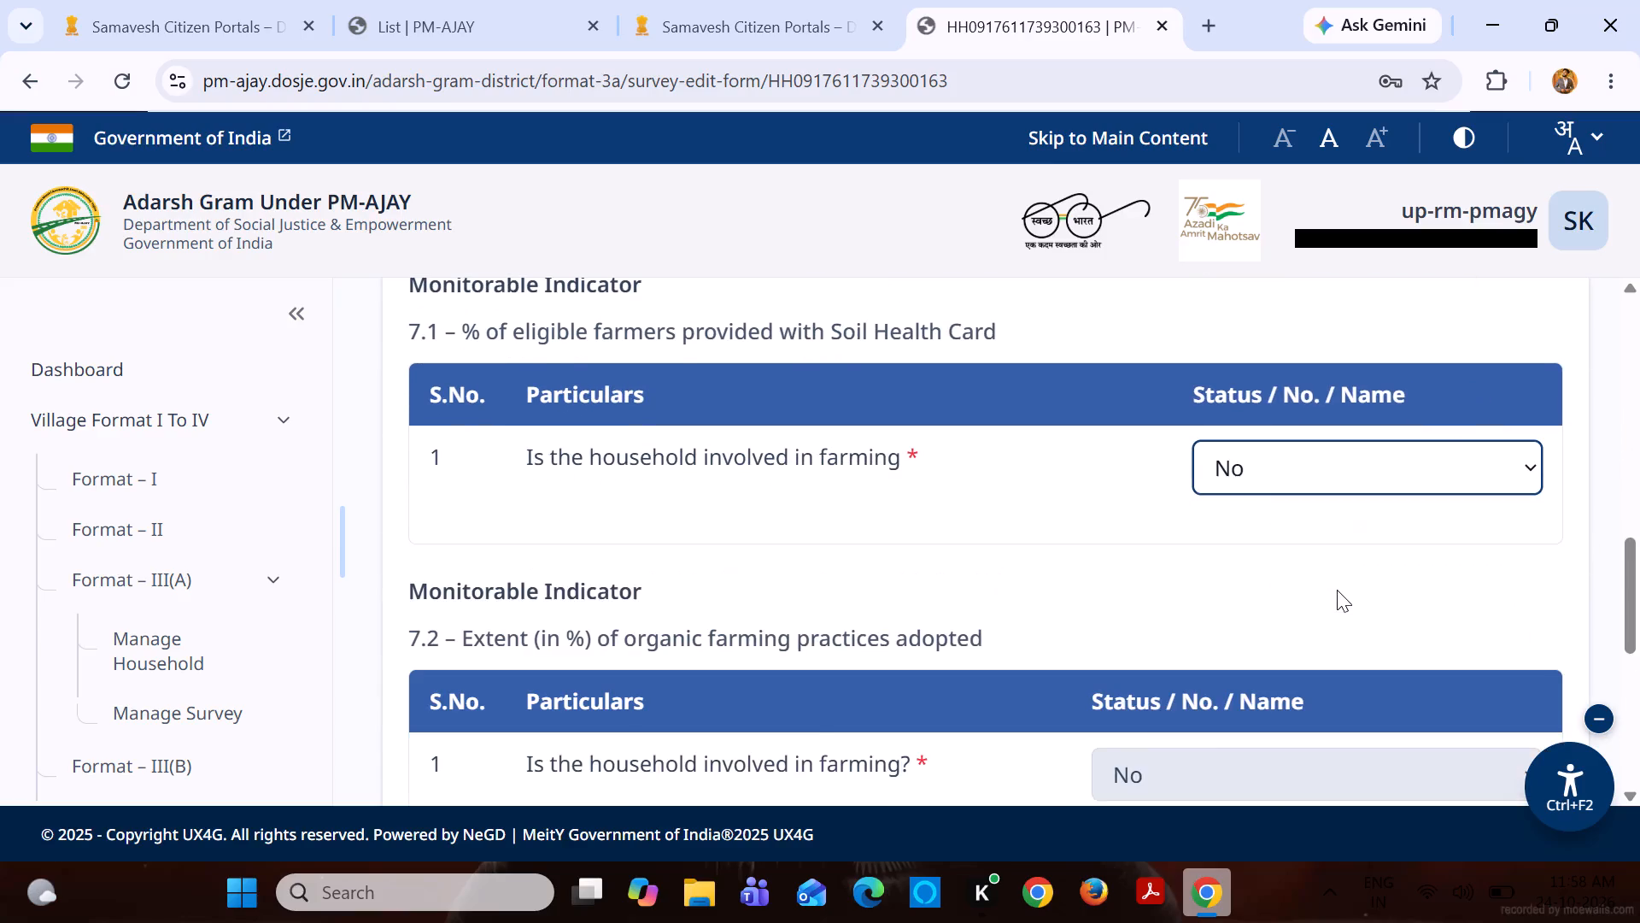
scroll(1337, 590, "down", 6)
left_click(1480, 617)
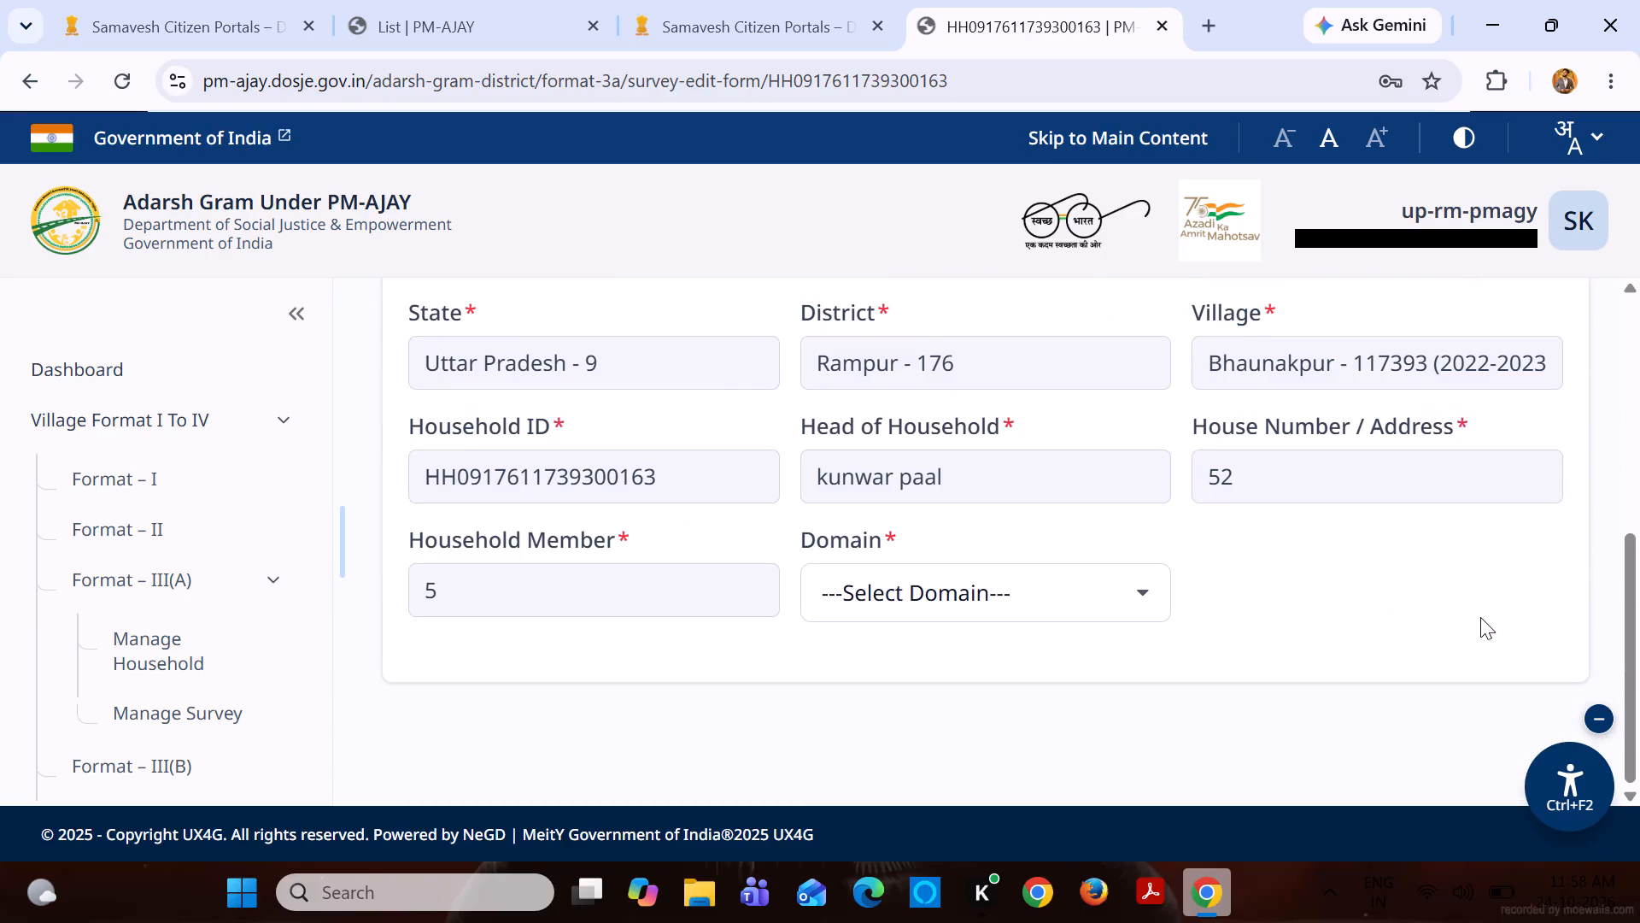
Go back to the household list and open the survey of the household at serial number 92 for editing.
scroll(1438, 532, "up", 10)
left_click(1492, 360)
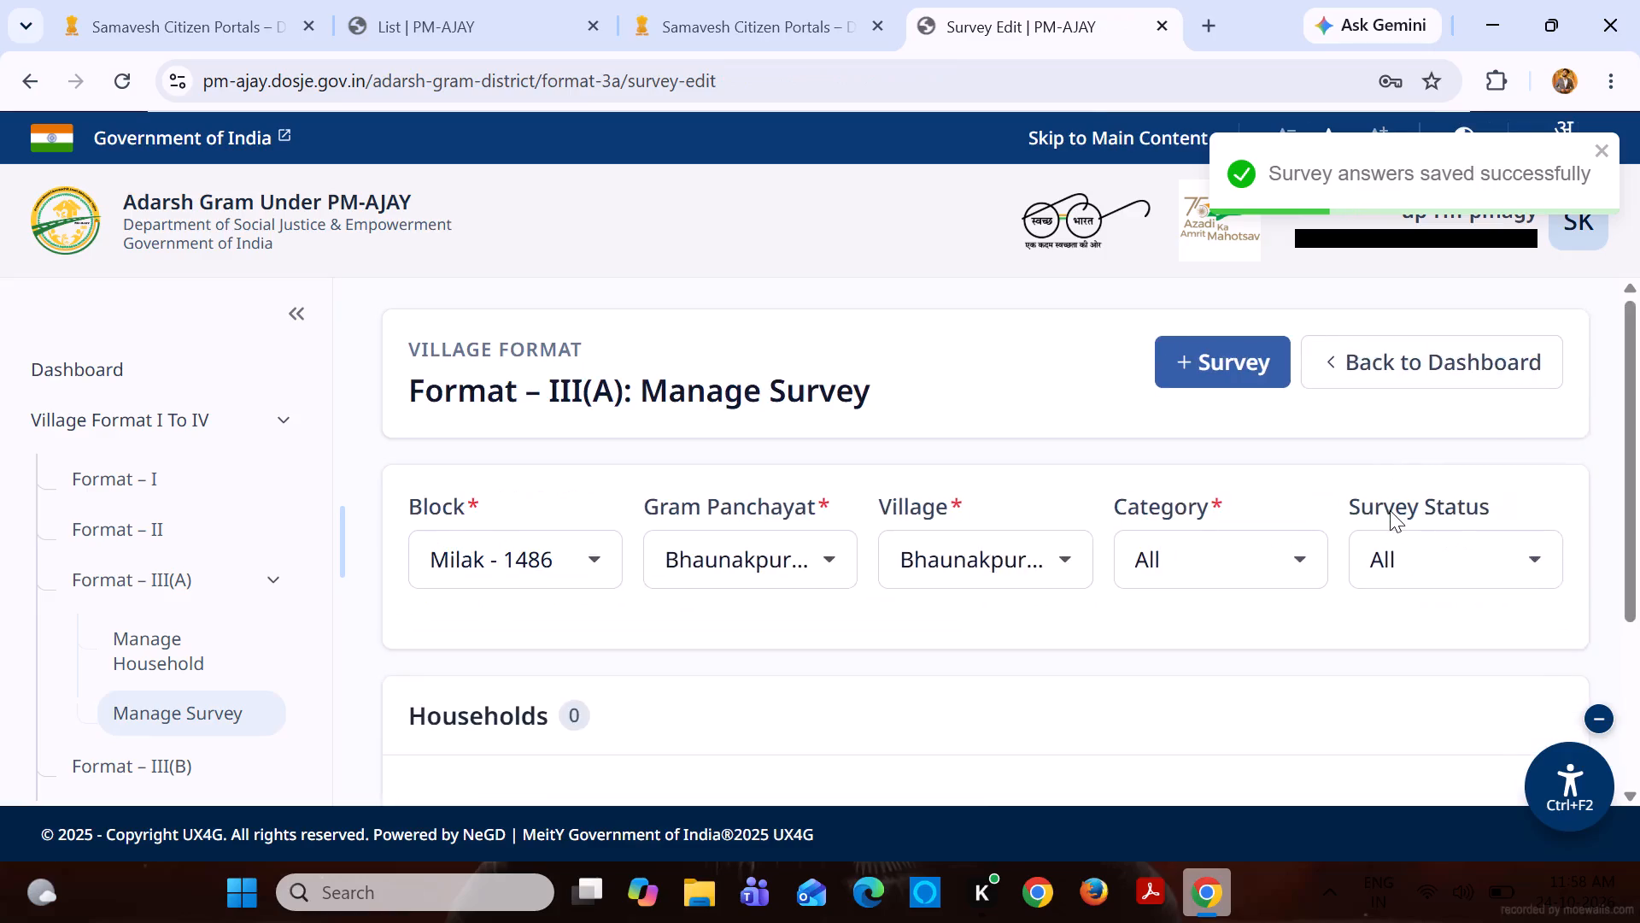
scroll(1390, 510, "down", 18)
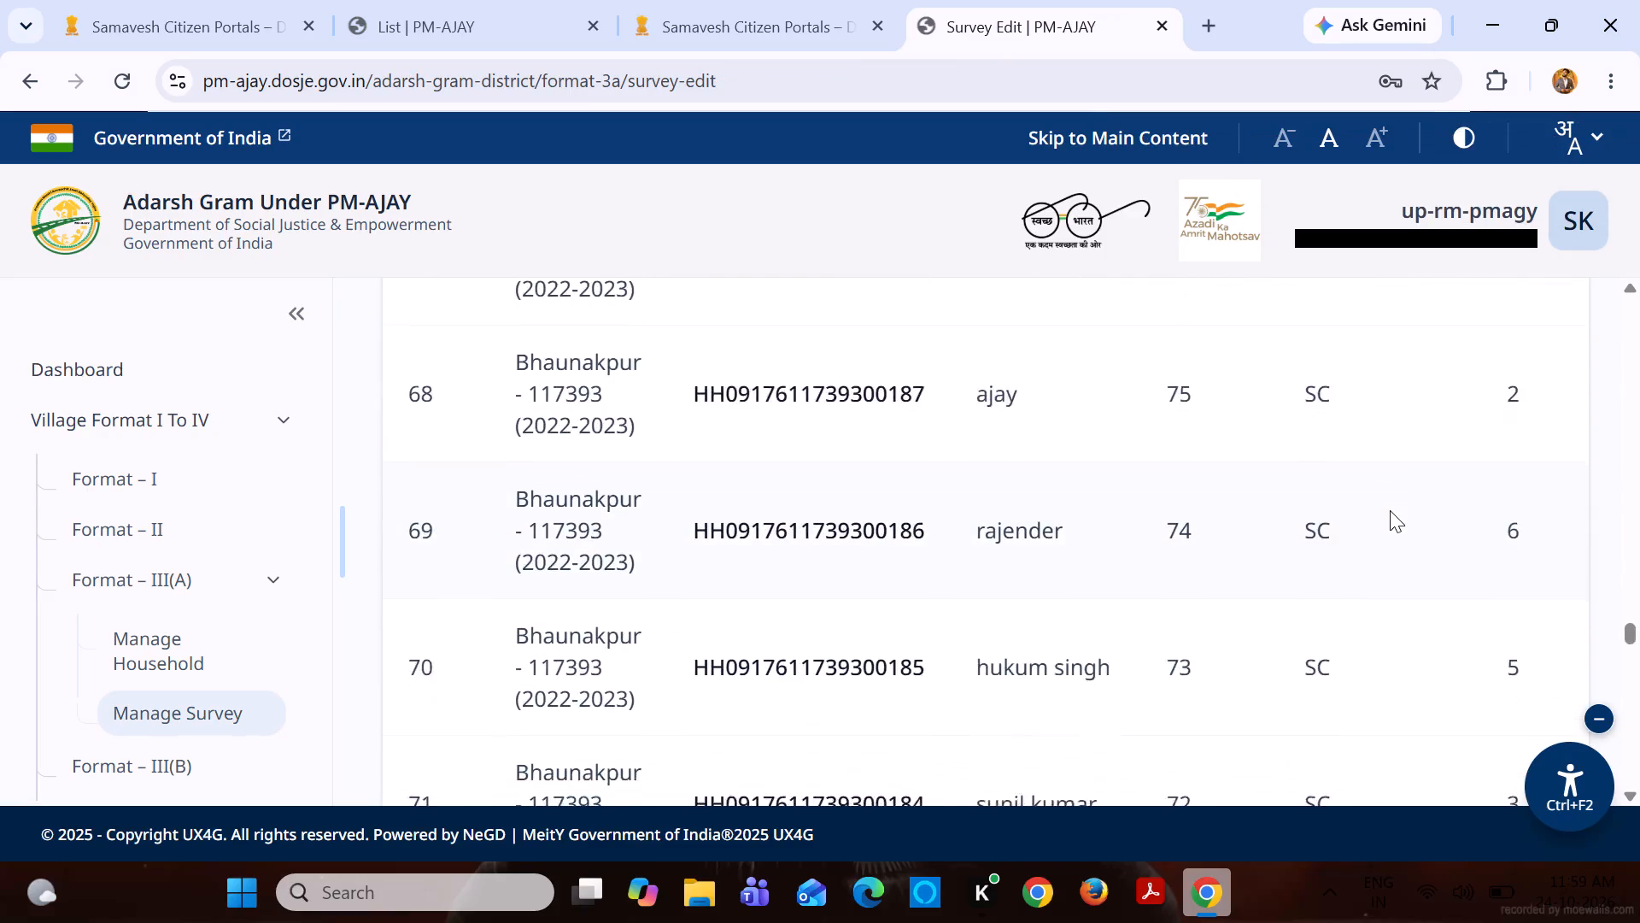
scroll(1390, 510, "down", 6)
scroll(1390, 510, "left", 6)
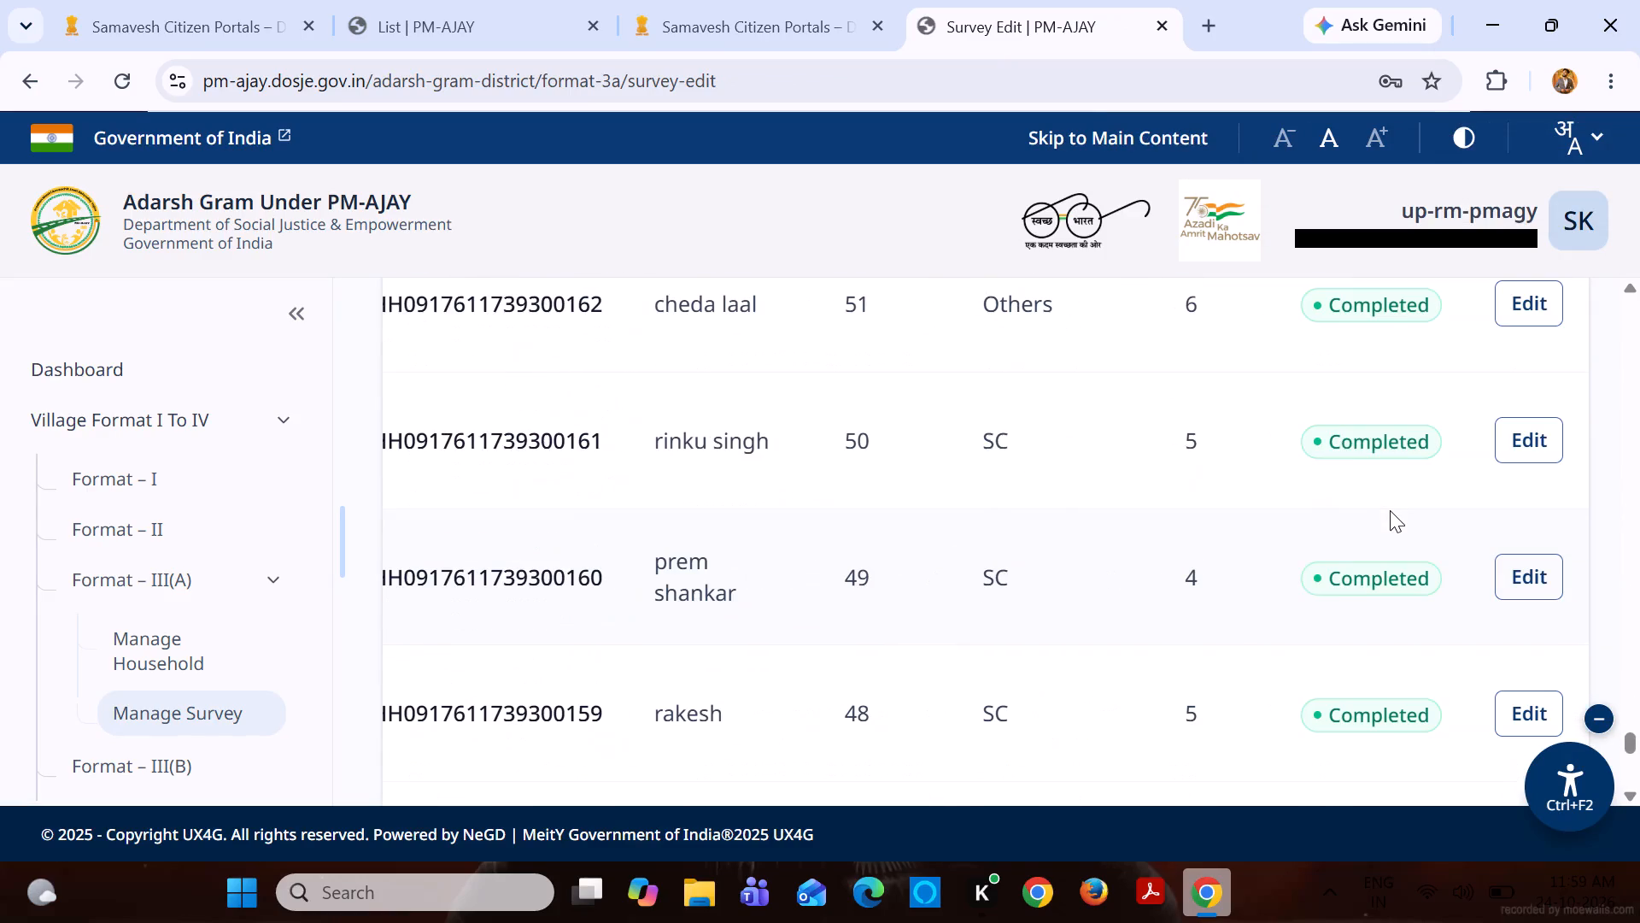
left_click(1526, 304)
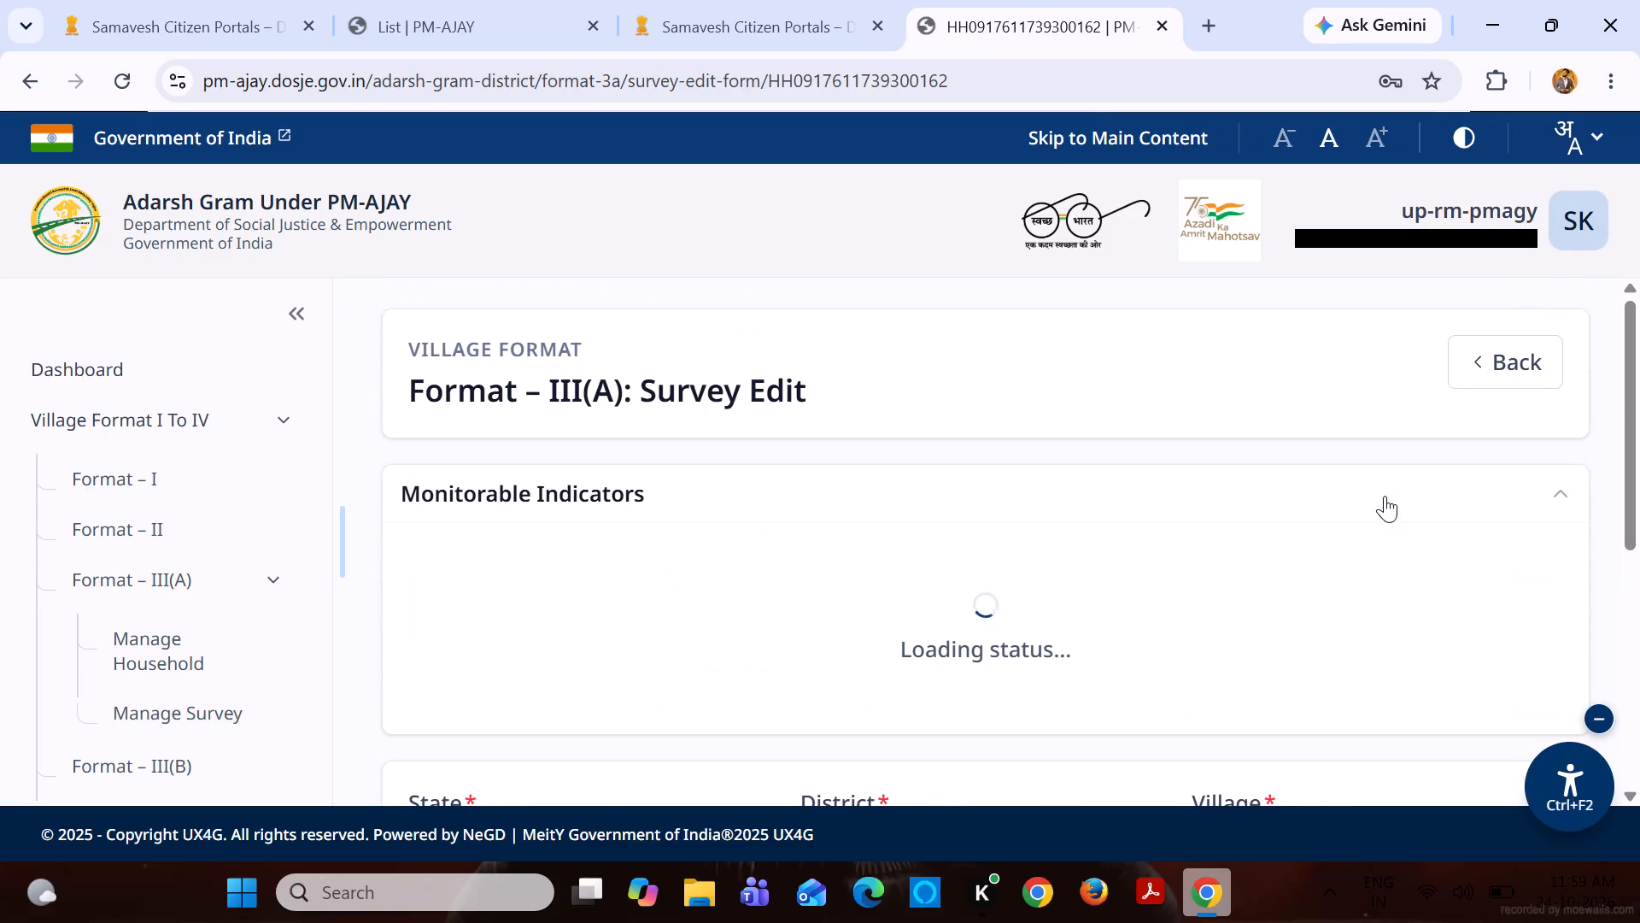
In this household's domain 7 – Agricultural Practices etc., answer No to the household being involved in farming and save.
scroll(1385, 496, "down", 8)
left_click(1149, 580)
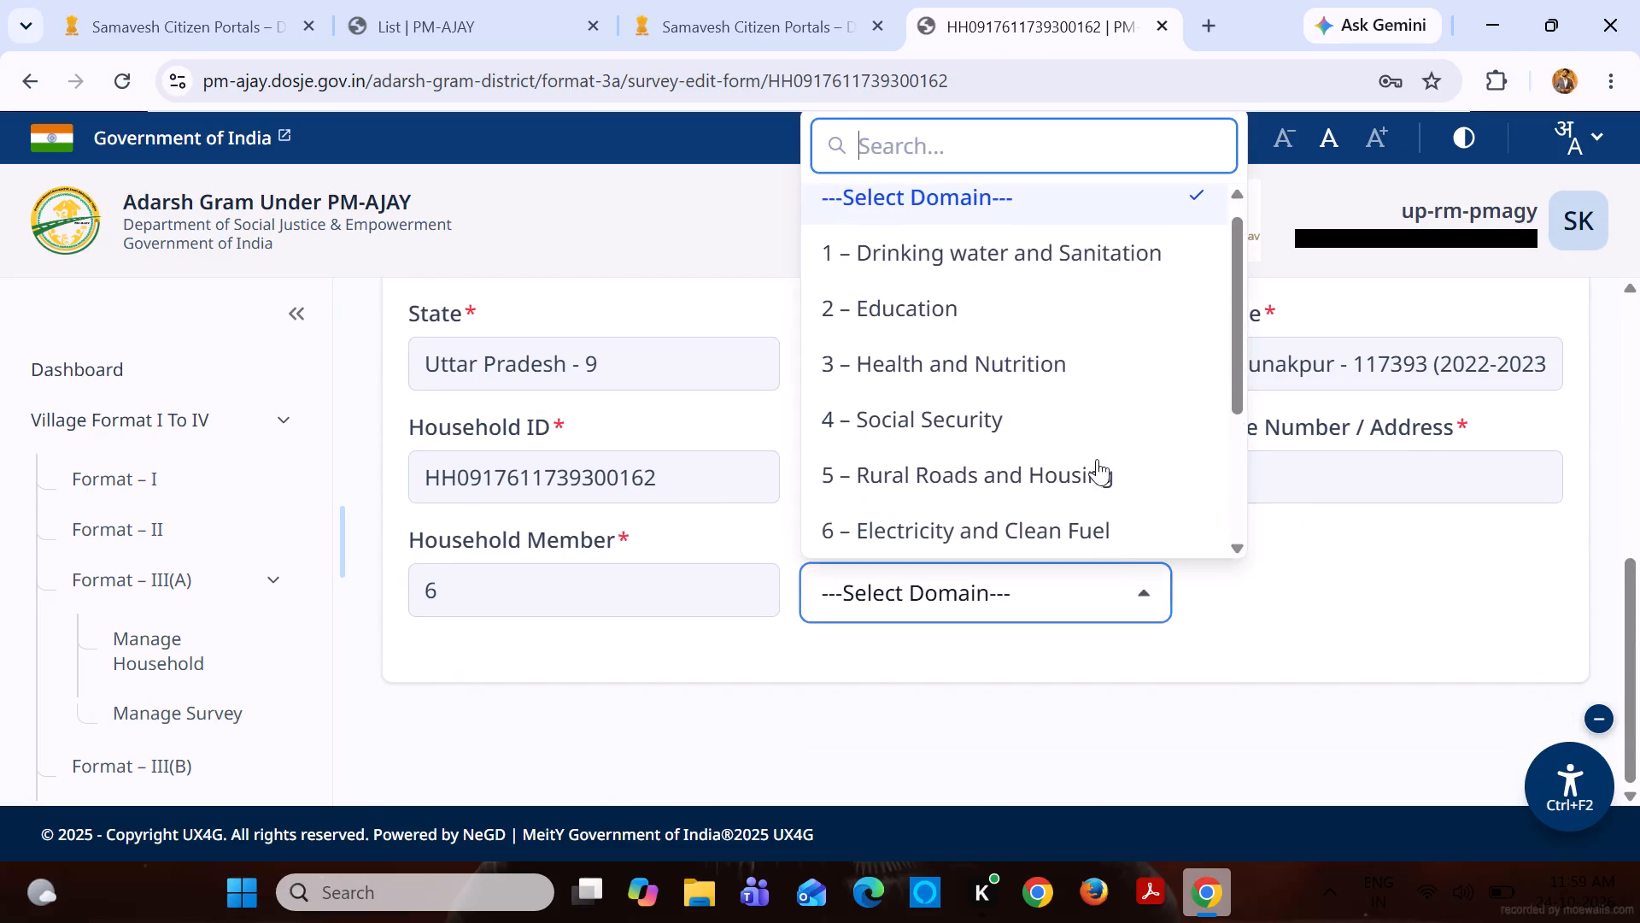
scroll(1072, 425, "down", 2)
left_click(968, 339)
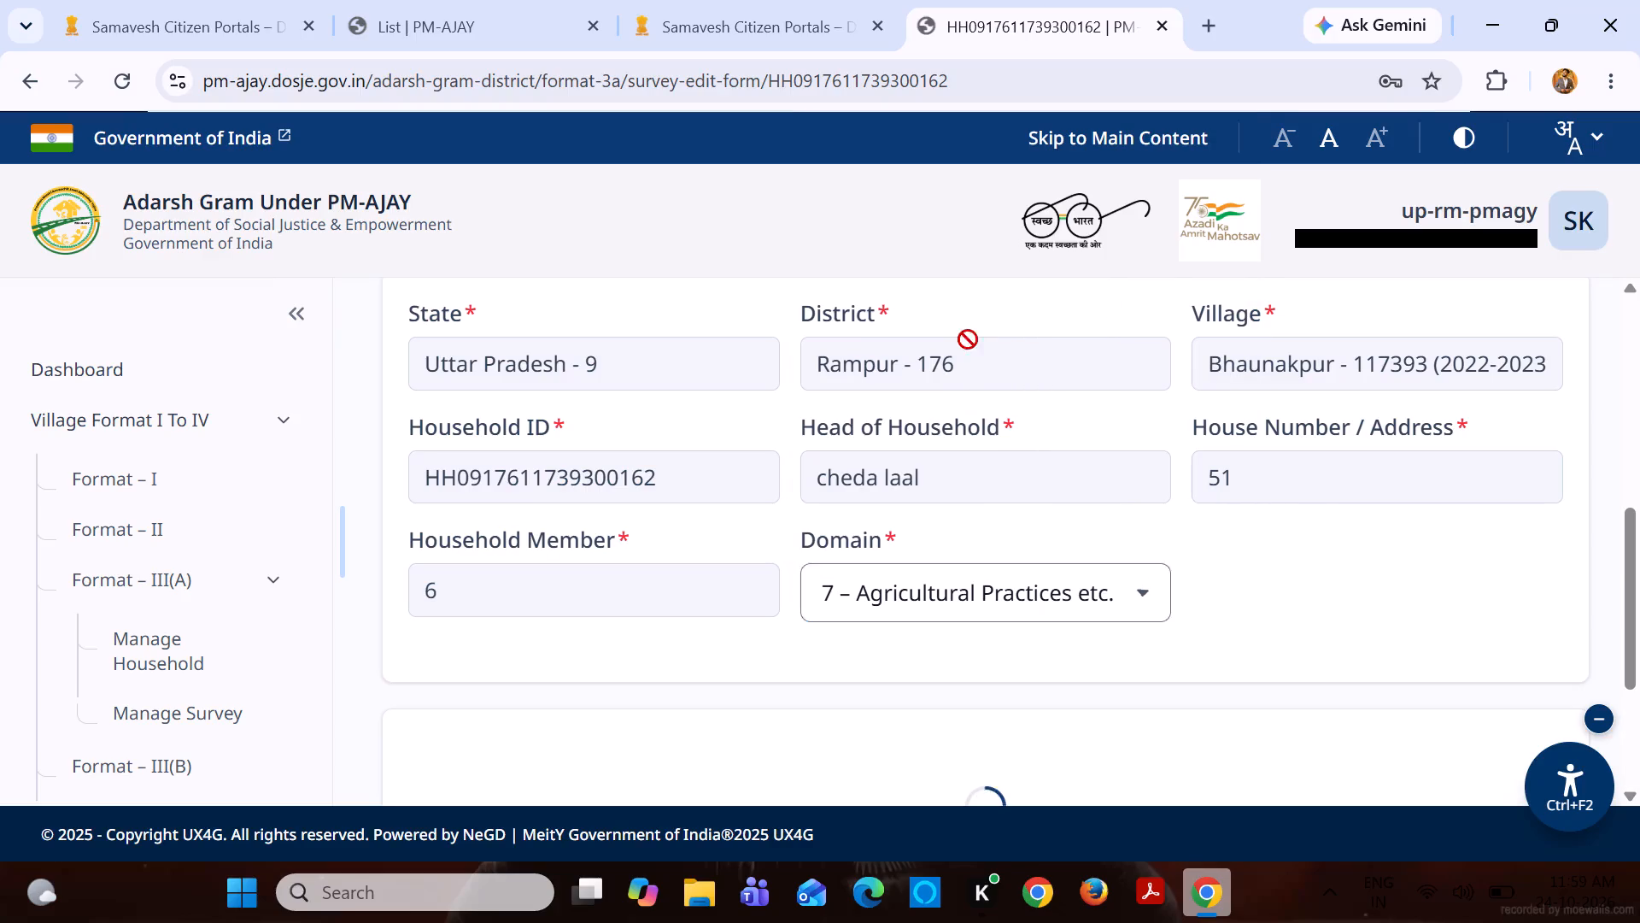
scroll(1373, 358, "down", 5)
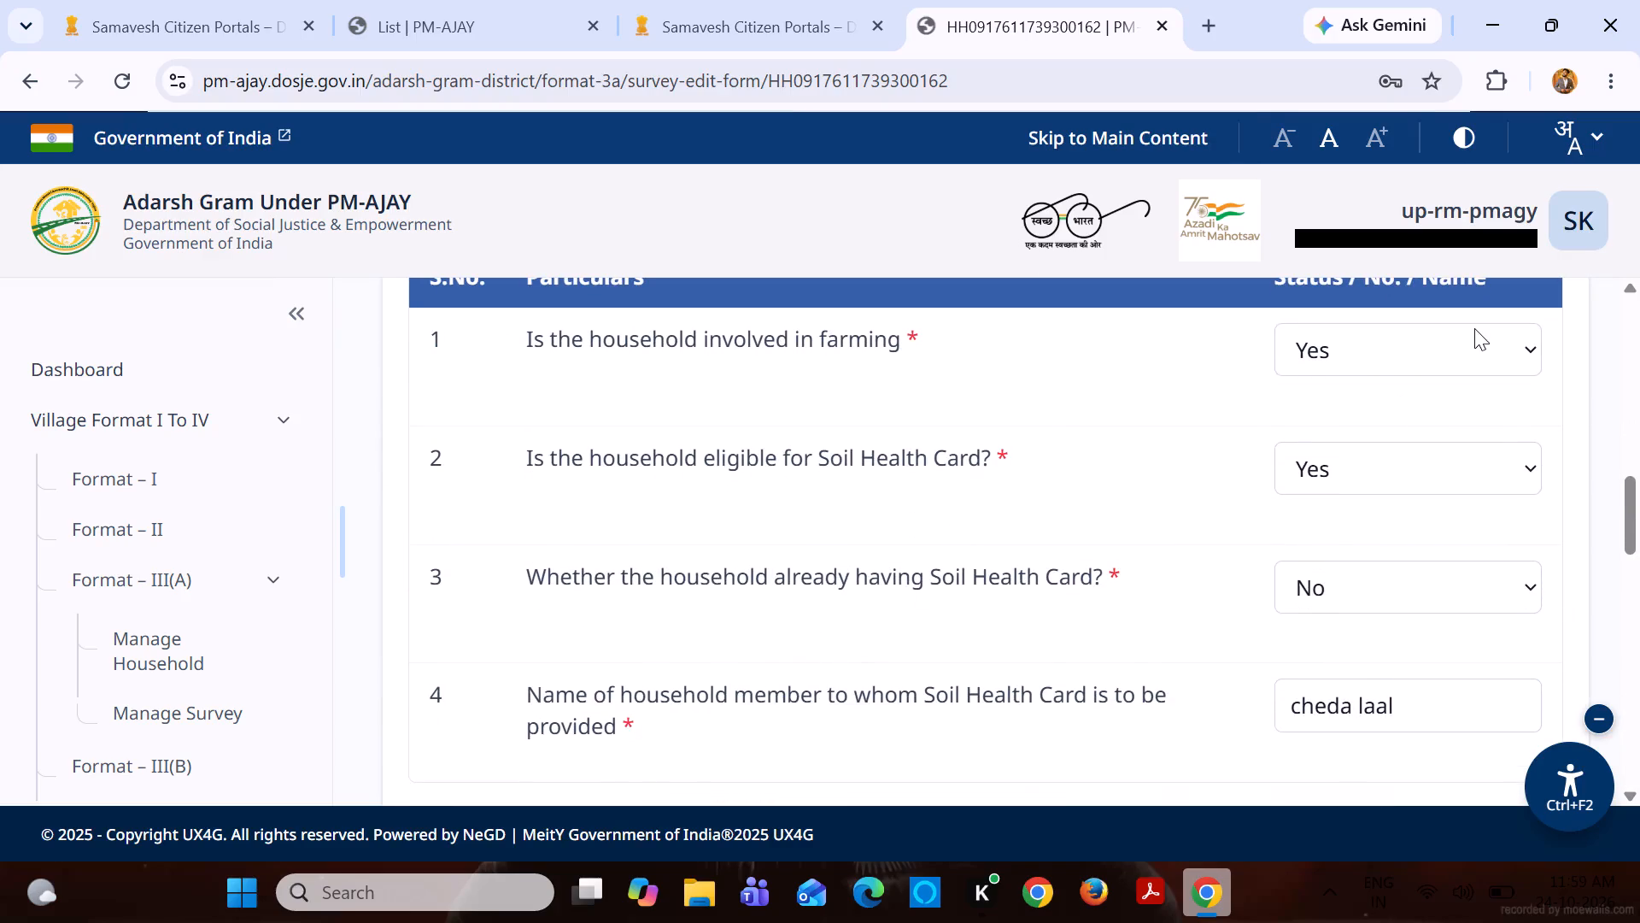
left_click_drag(1474, 328, 1341, 454)
left_click(1338, 473)
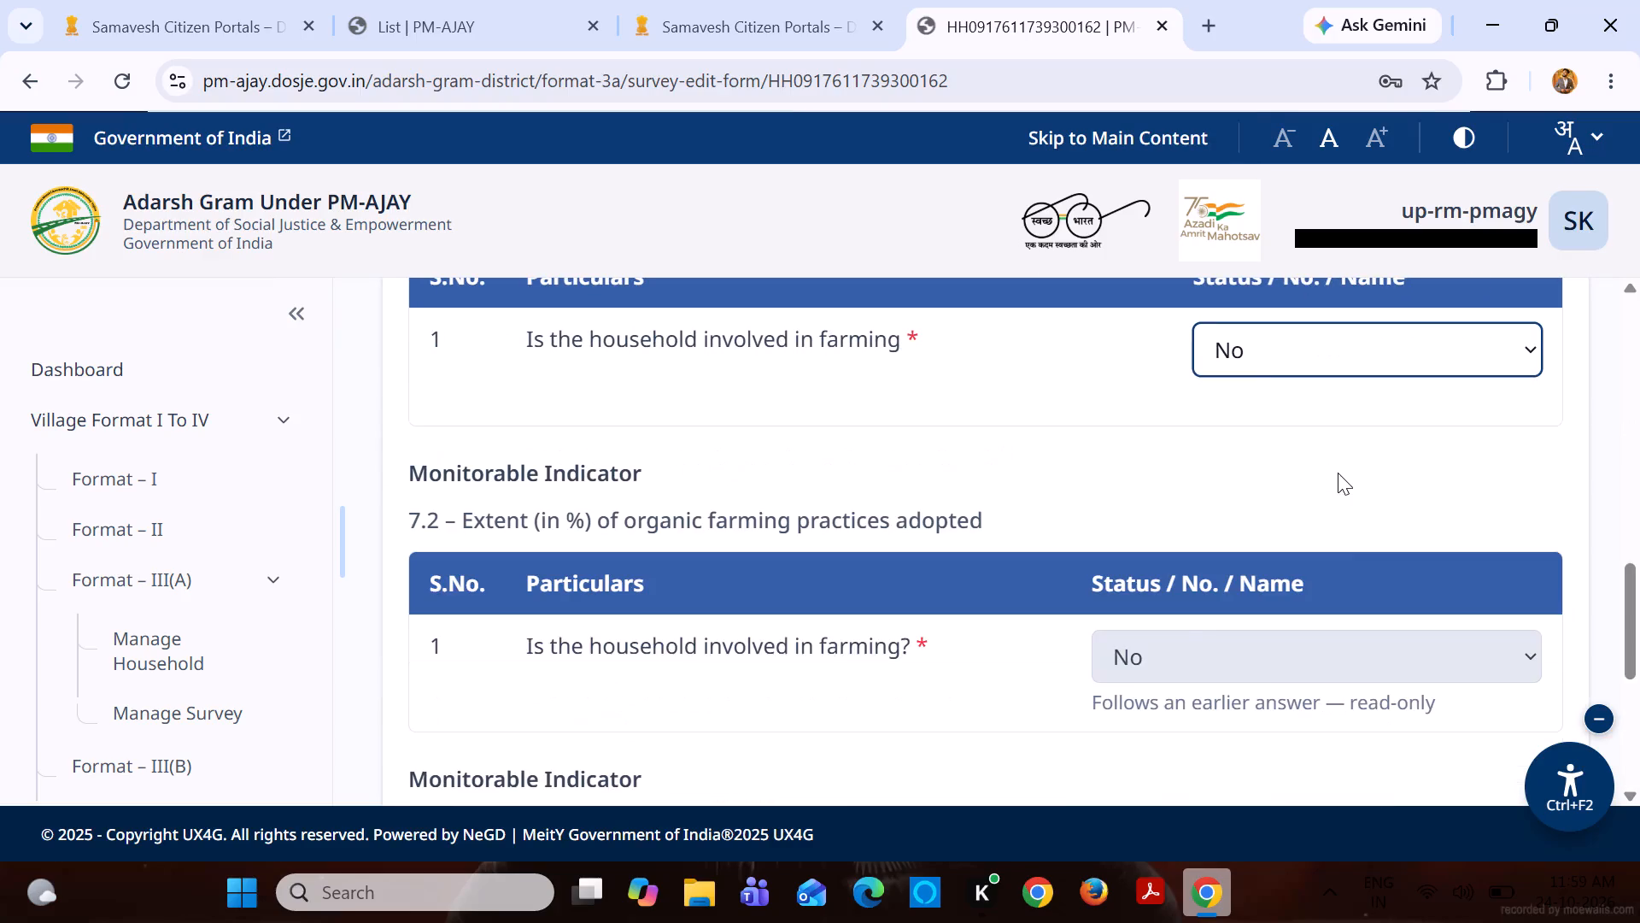
scroll(1338, 473, "down", 8)
left_click(1472, 614)
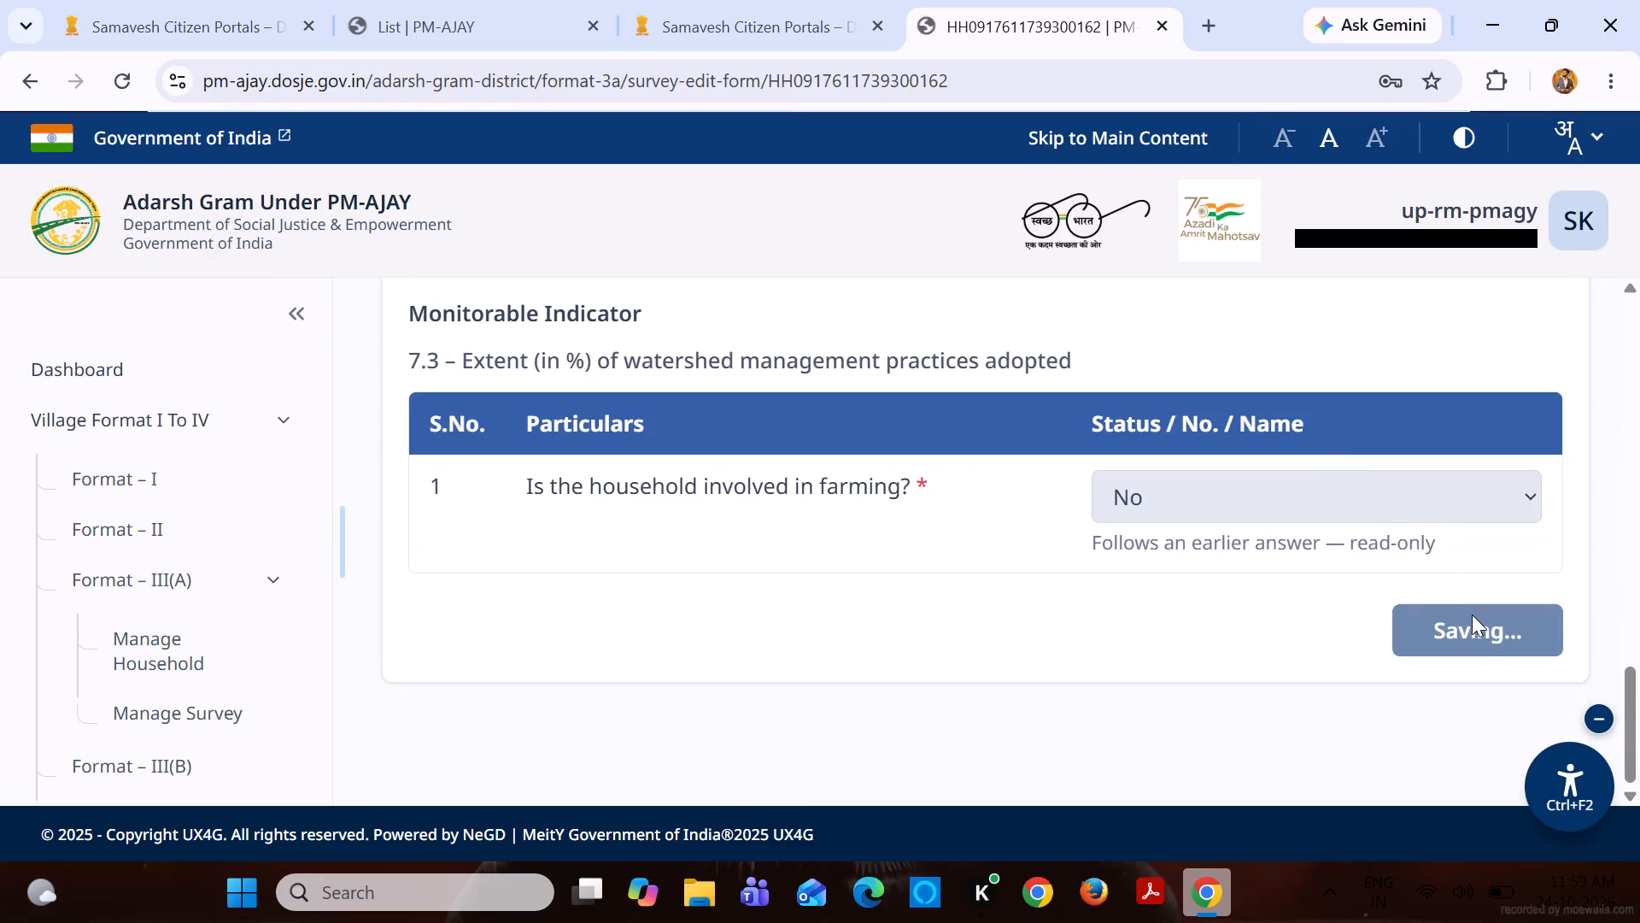
Return to the household list and open the survey of the household at serial number 96 for editing.
scroll(1250, 609, "up", 6)
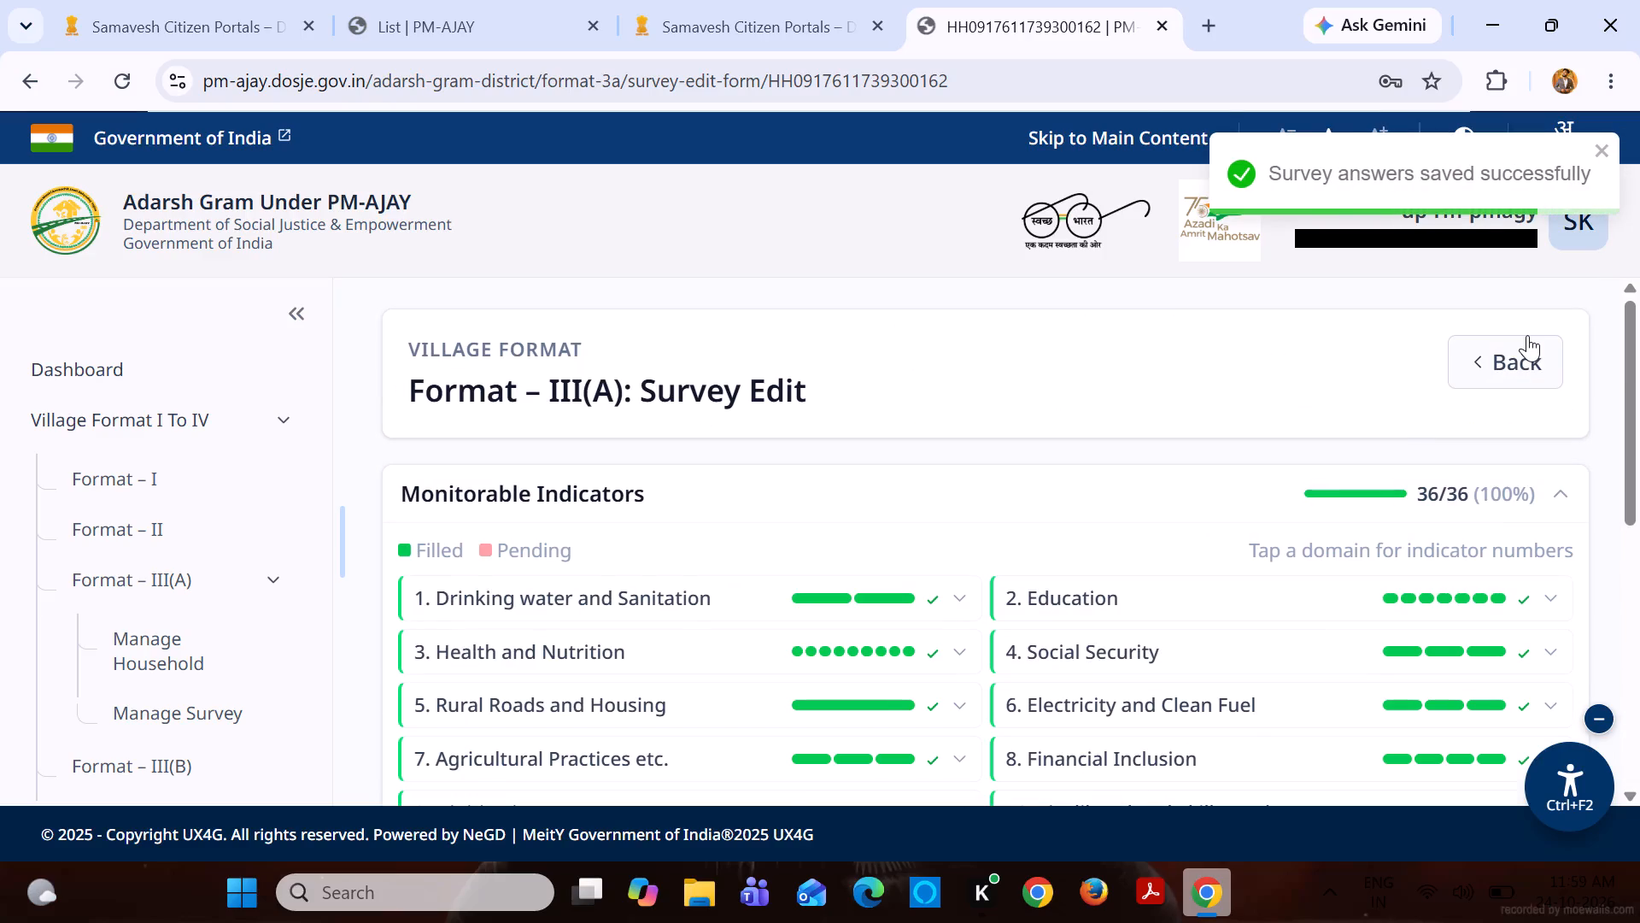
left_click(1527, 335)
scroll(1421, 478, "down", 9)
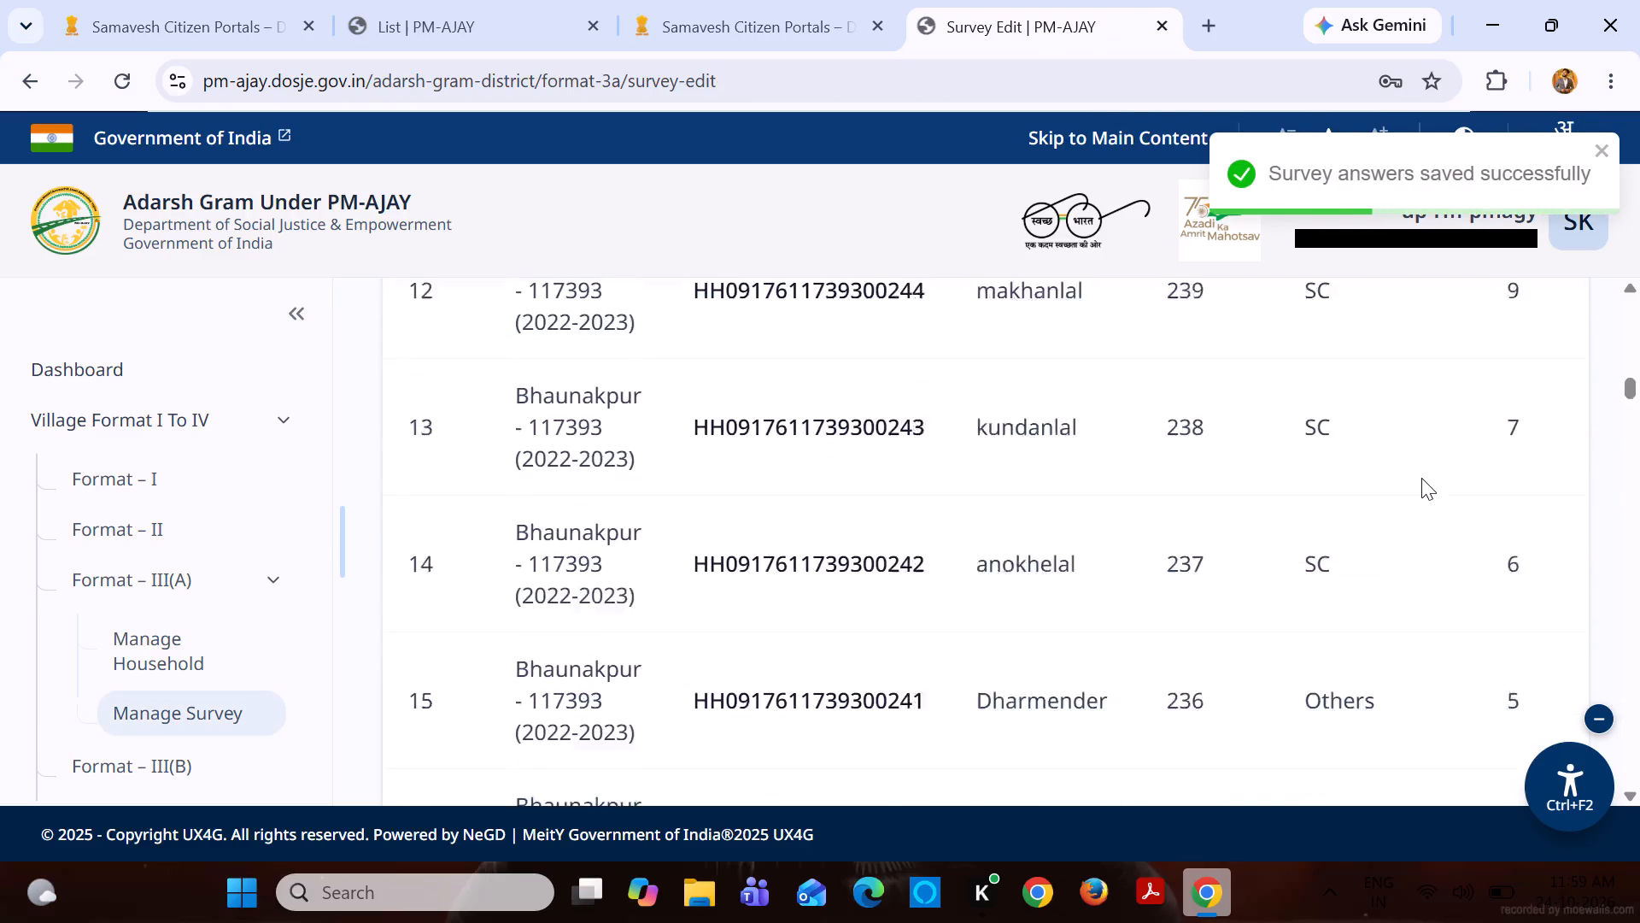
scroll(1421, 478, "down", 16)
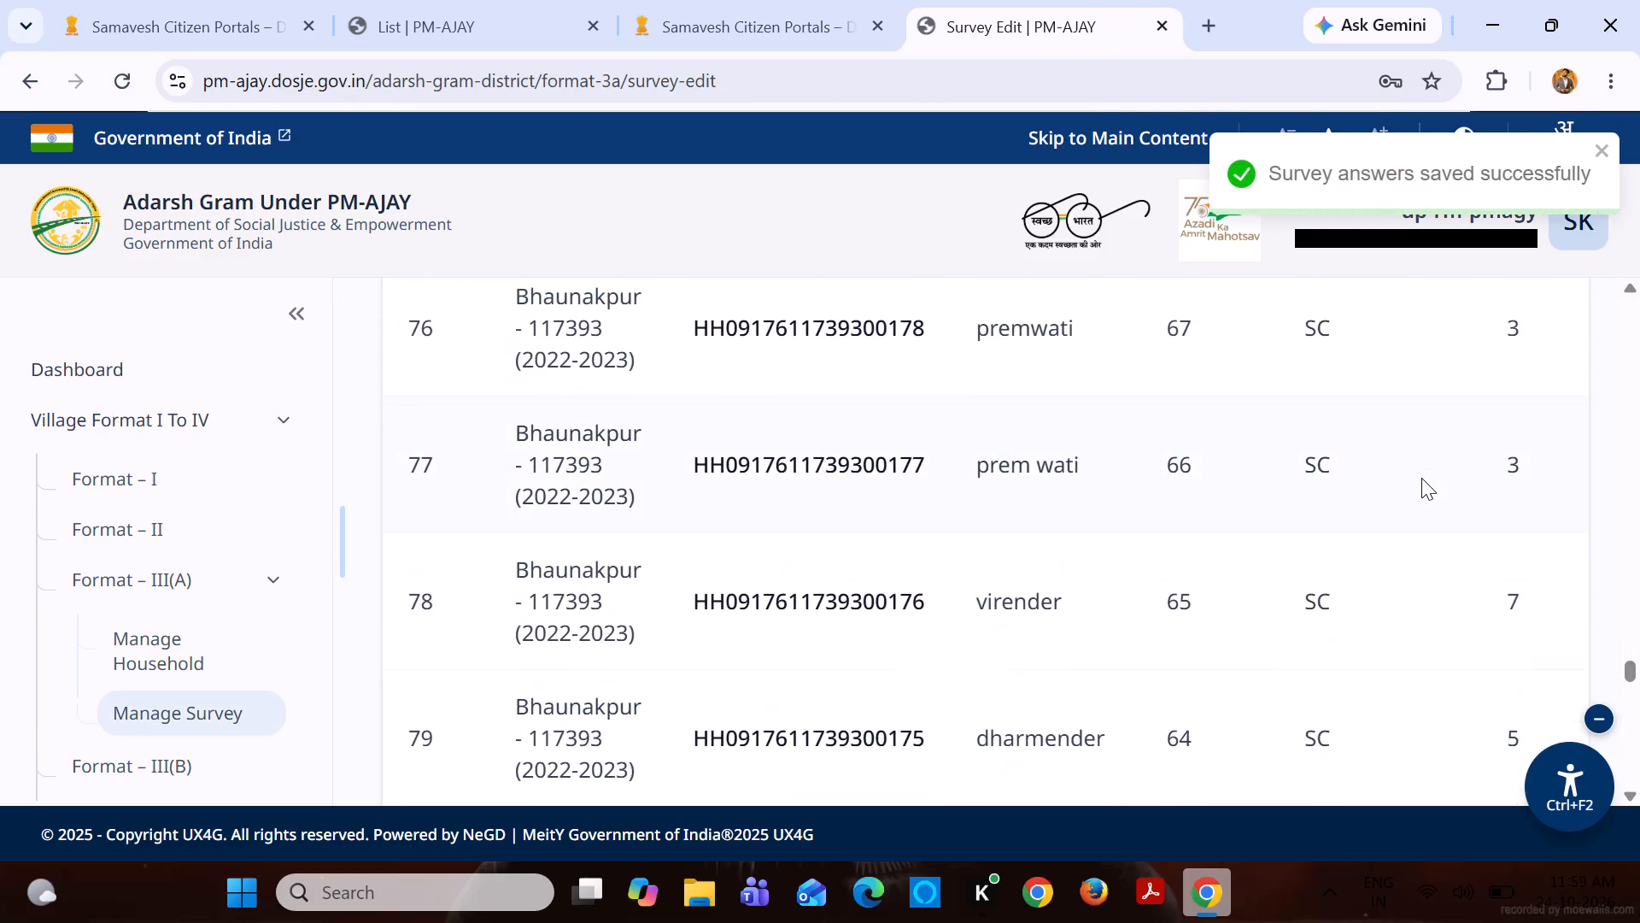
scroll(1421, 478, "down", 9)
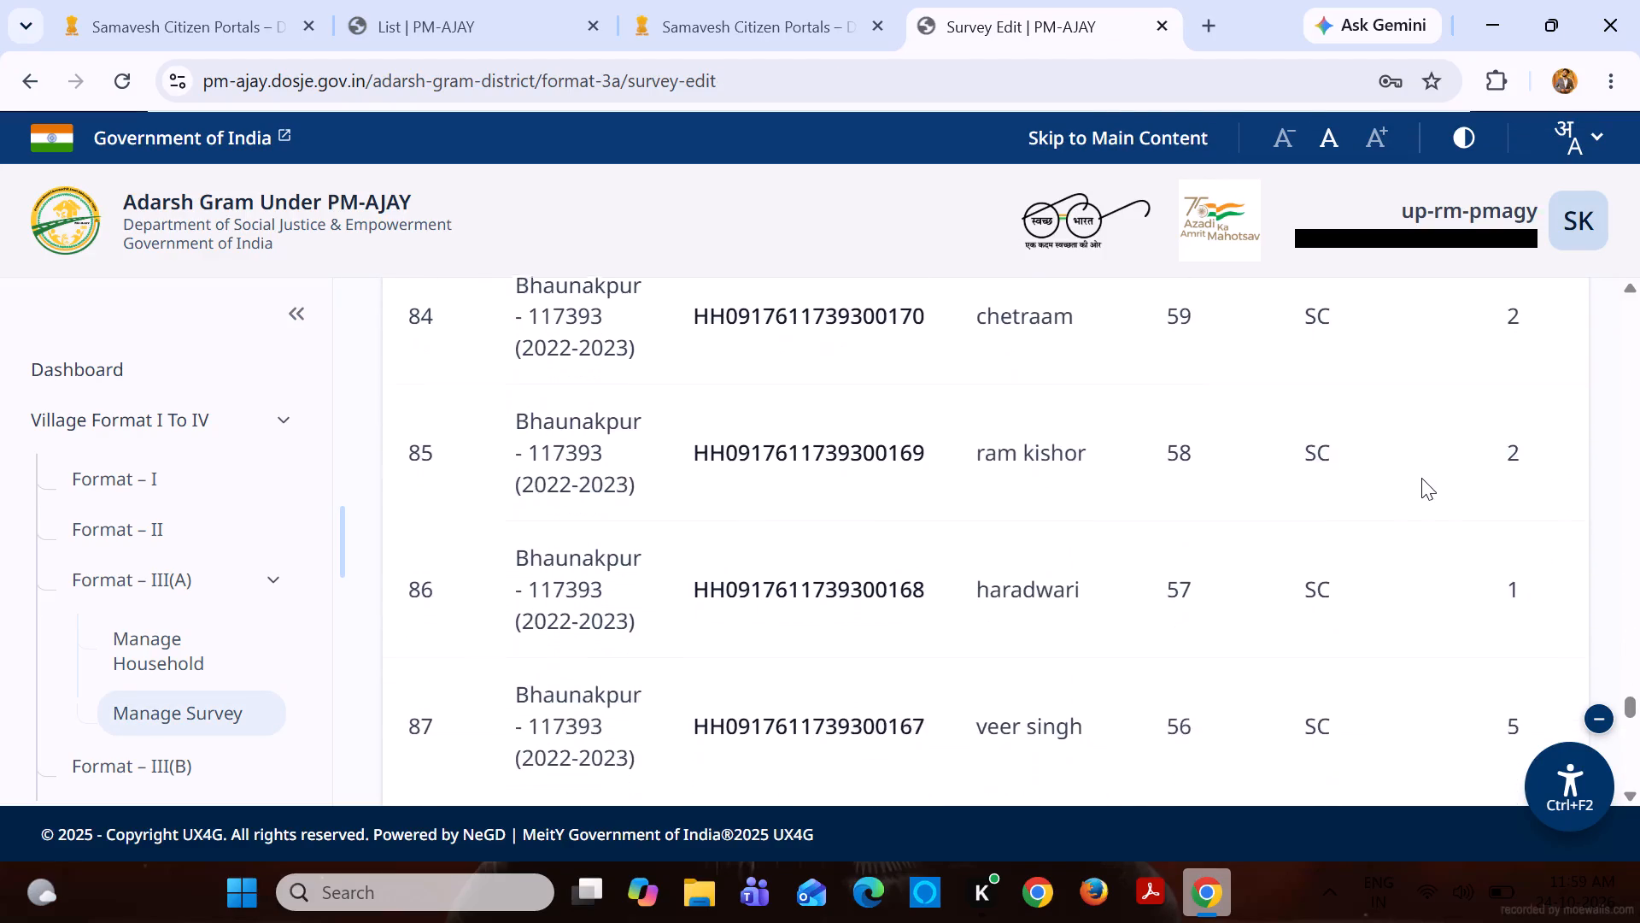
scroll(1421, 478, "down", 6)
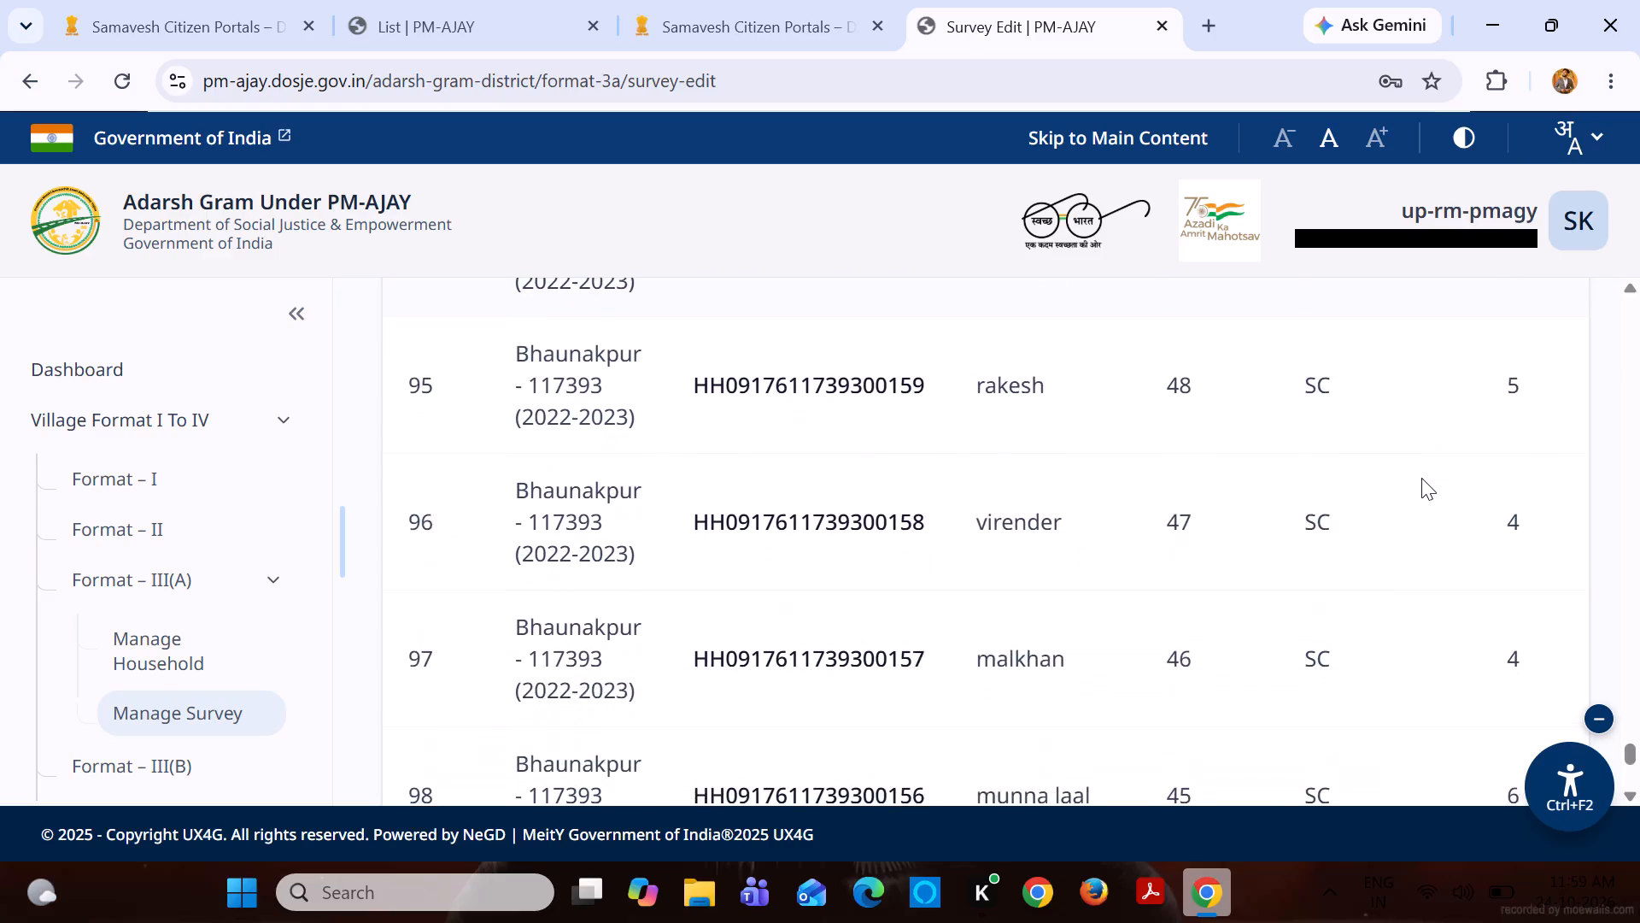
scroll(1421, 478, "left", 7)
left_click(1535, 515)
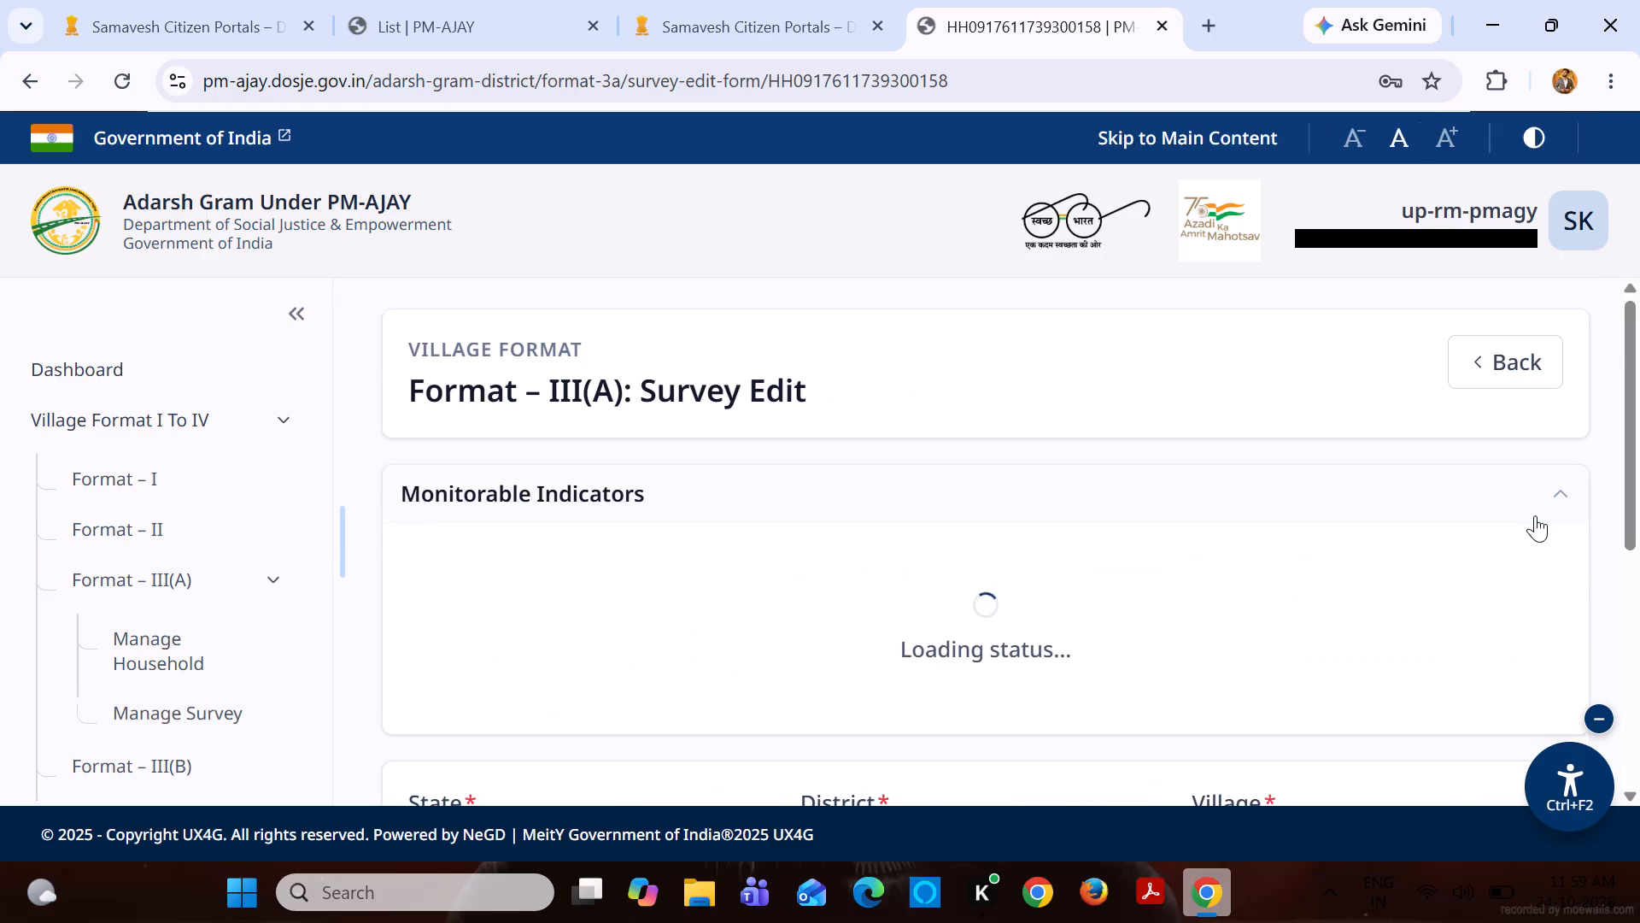
Select domain 7 – Agricultural Practices etc., change the 7.1 household farming involvement answer to No, and save the survey.
scroll(1254, 569, "down", 8)
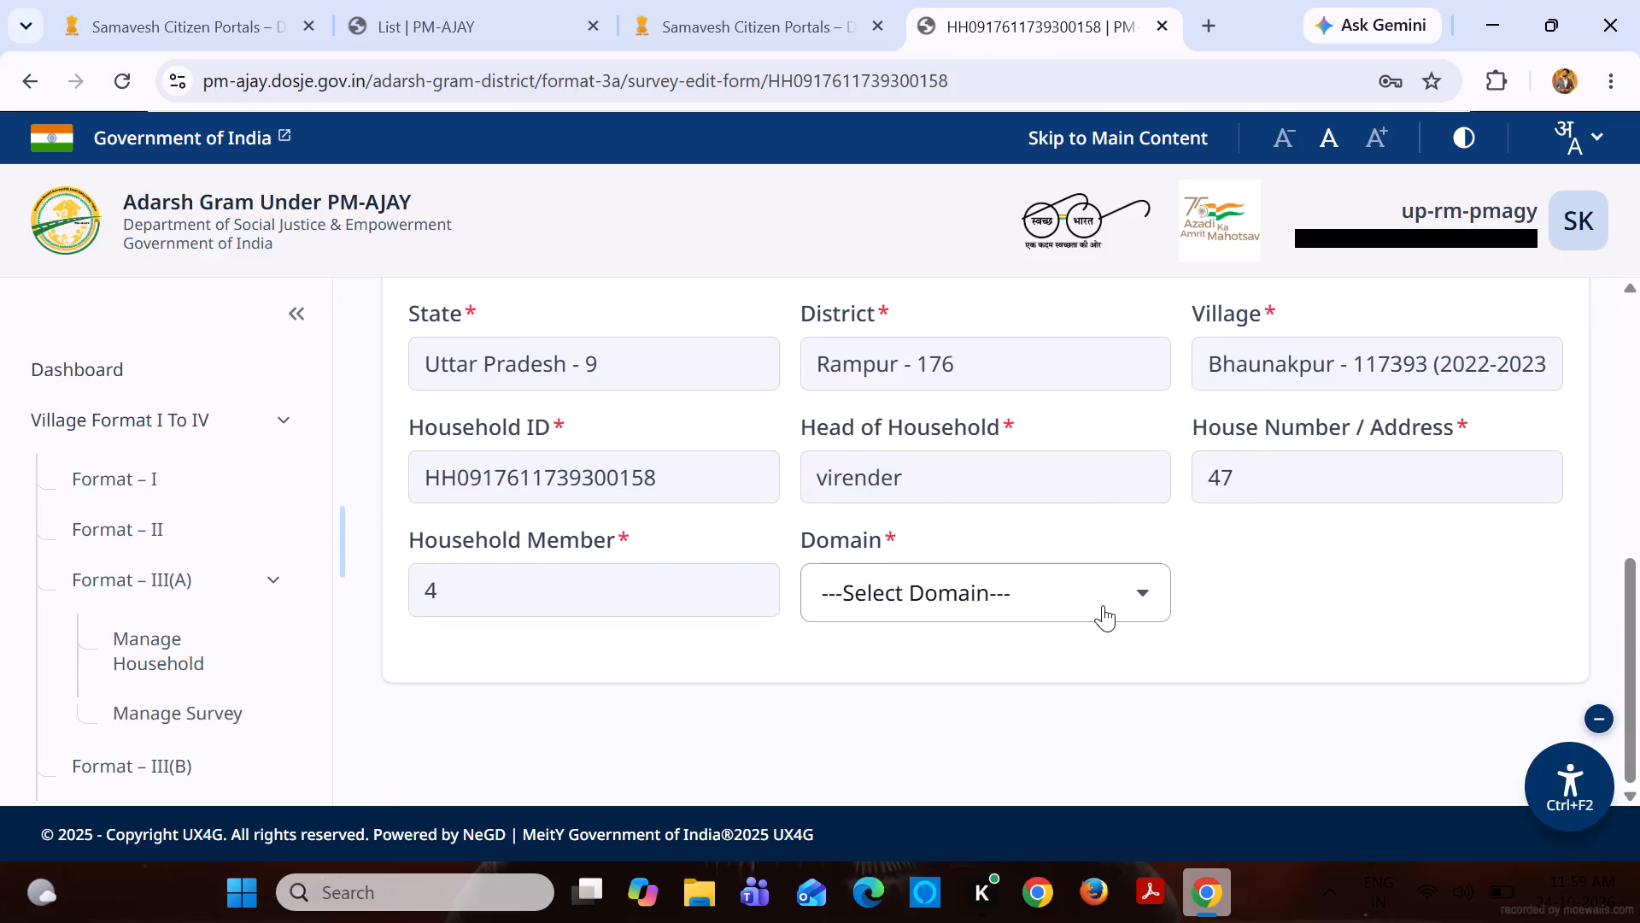
left_click(1103, 605)
scroll(1068, 407, "down", 2)
left_click(1034, 404)
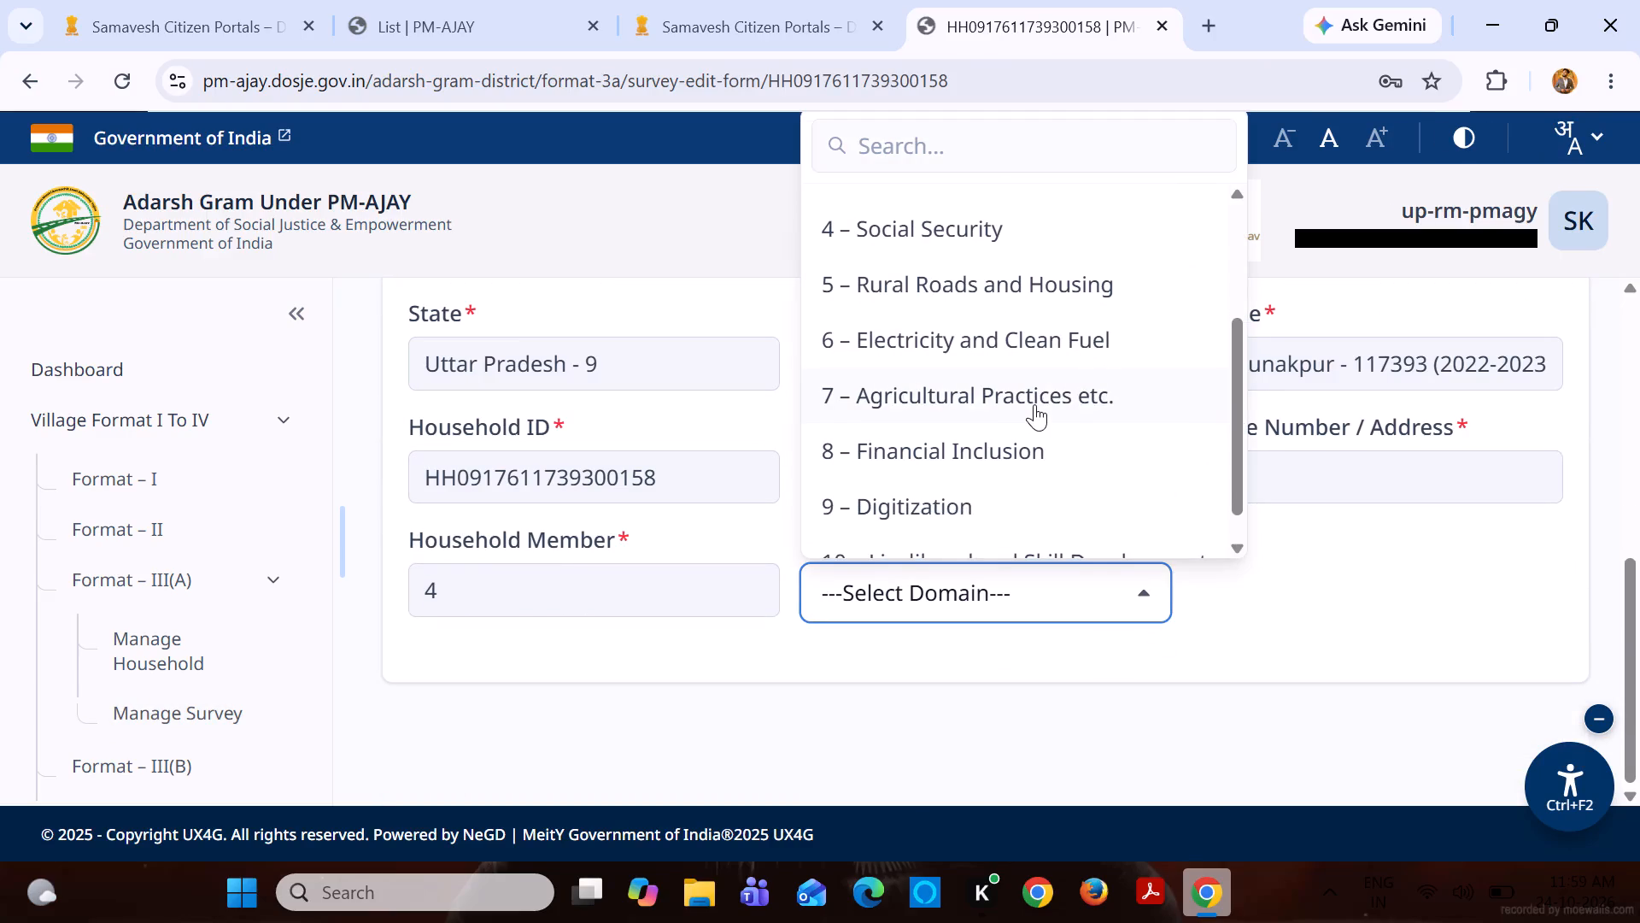
scroll(1203, 520, "down", 4)
left_click_drag(1373, 473, 1344, 608)
left_click(1344, 608)
scroll(1344, 608, "down", 6)
left_click(1482, 618)
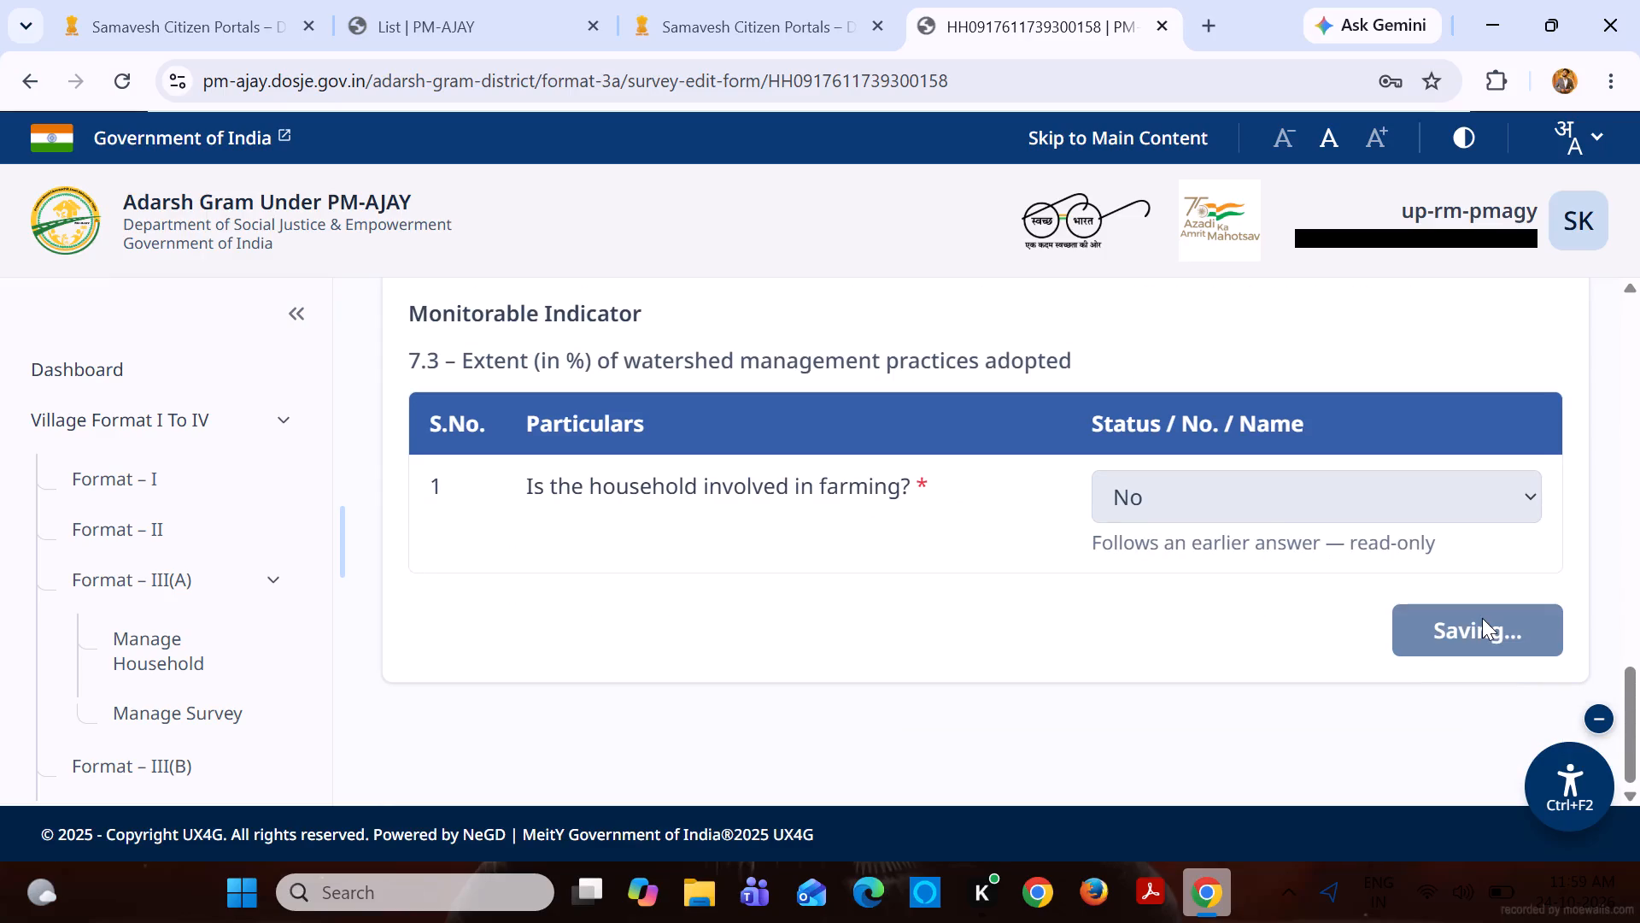
Go back to the household list and open the survey of the household at serial number 98 for editing.
scroll(1300, 437, "up", 10)
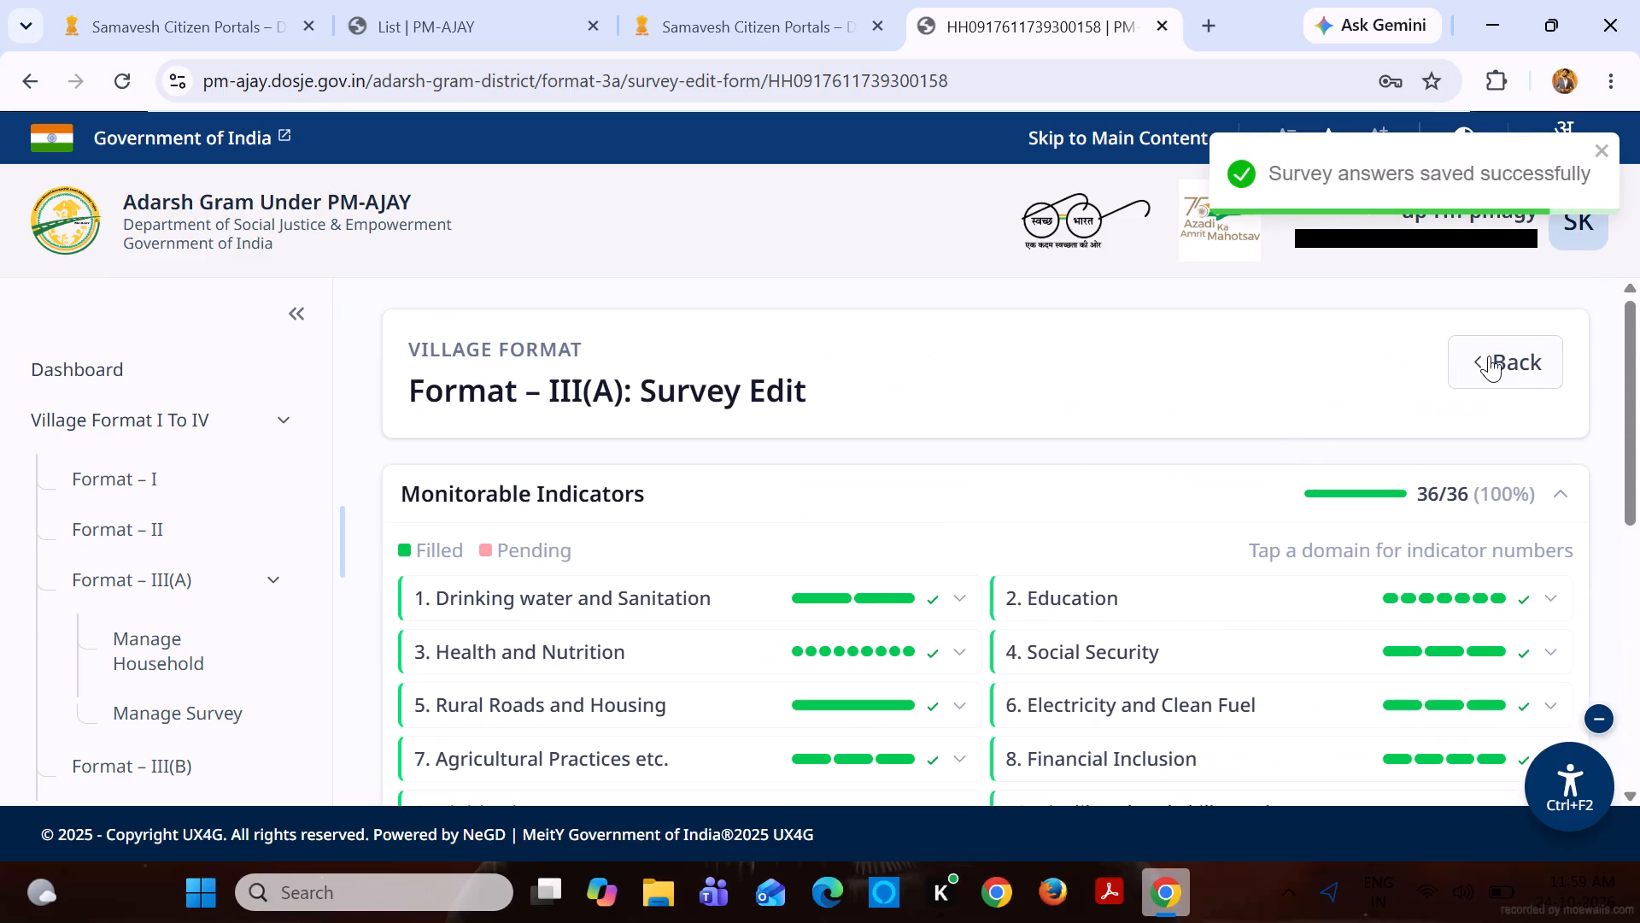
left_click(1489, 356)
scroll(1271, 499, "down", 18)
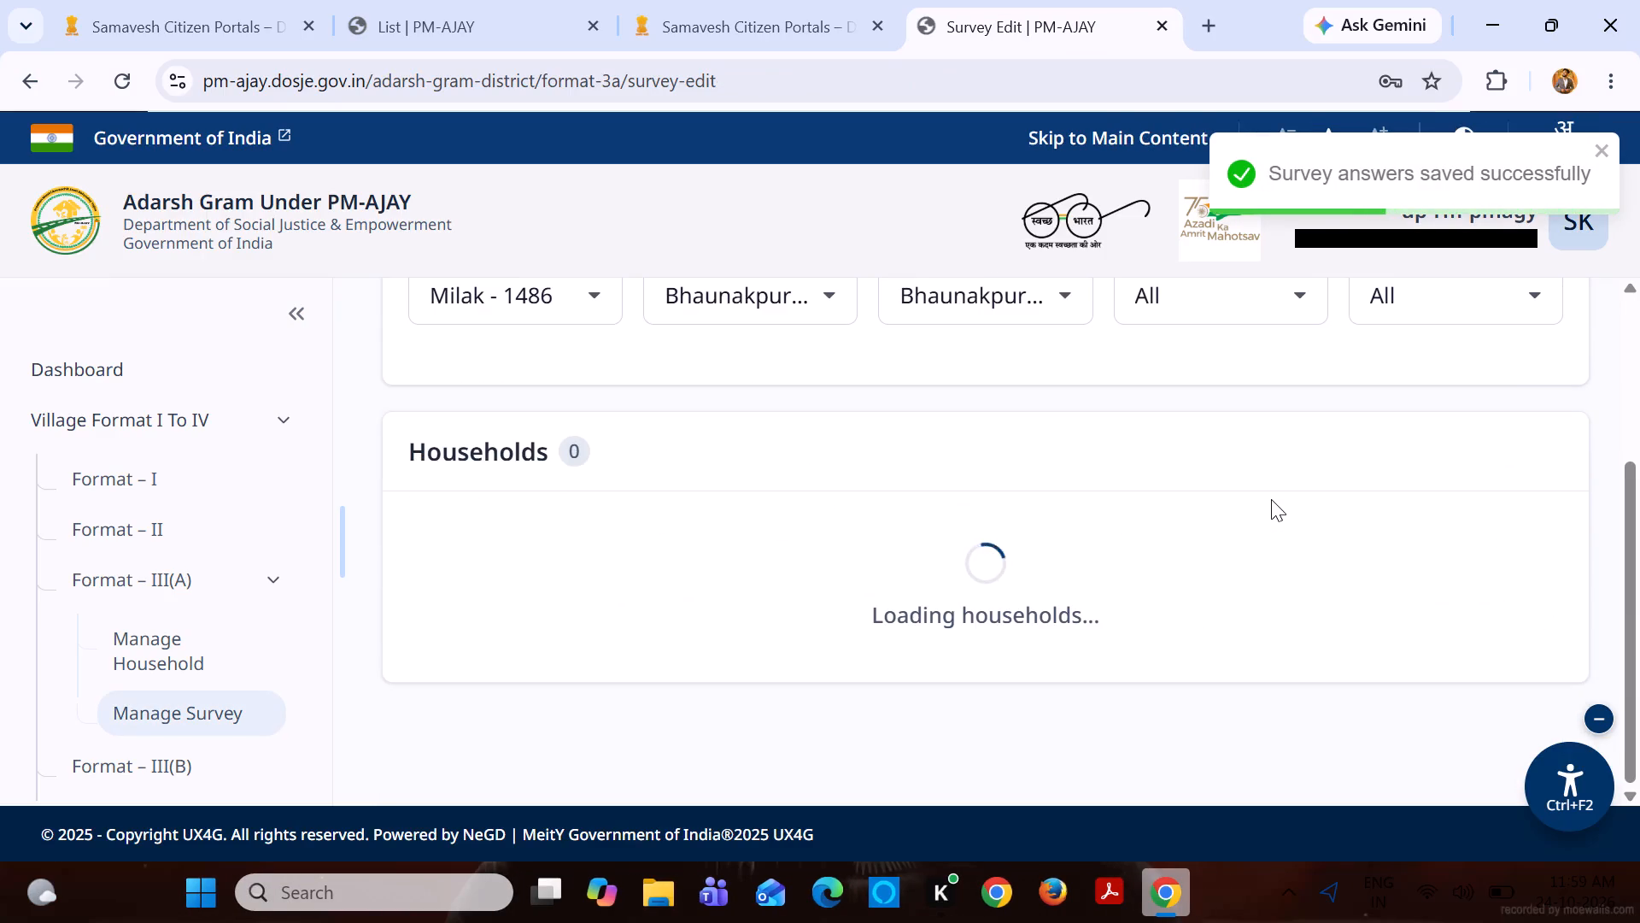
scroll(1271, 499, "down", 13)
scroll(1271, 499, "up", 1)
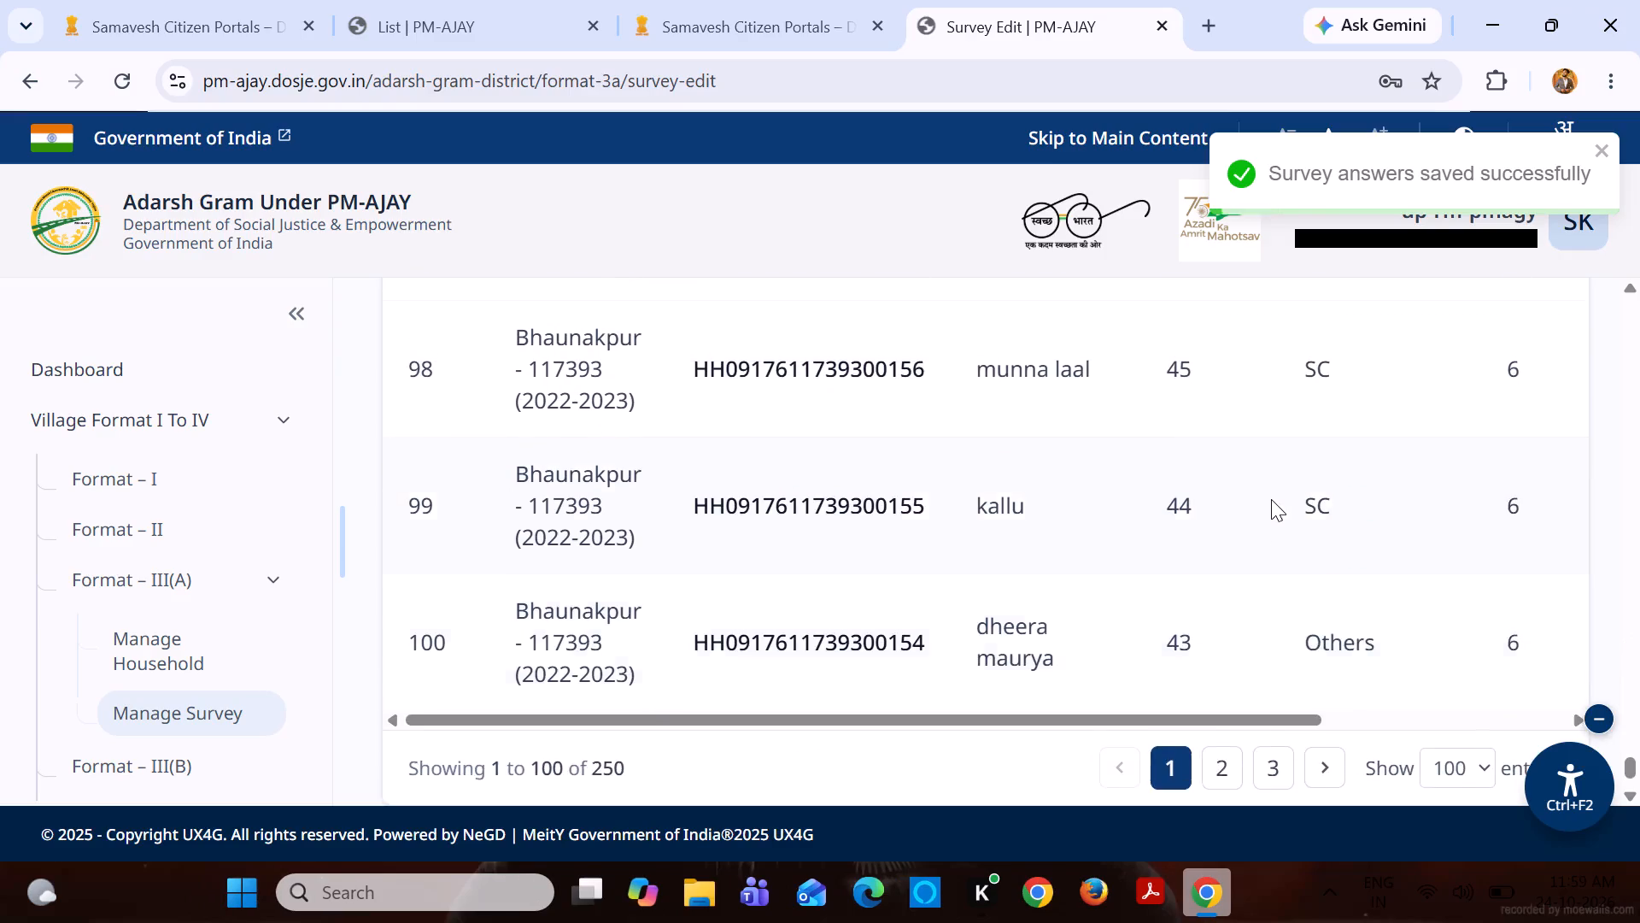
scroll(1271, 499, "up", 1)
left_click(1513, 485)
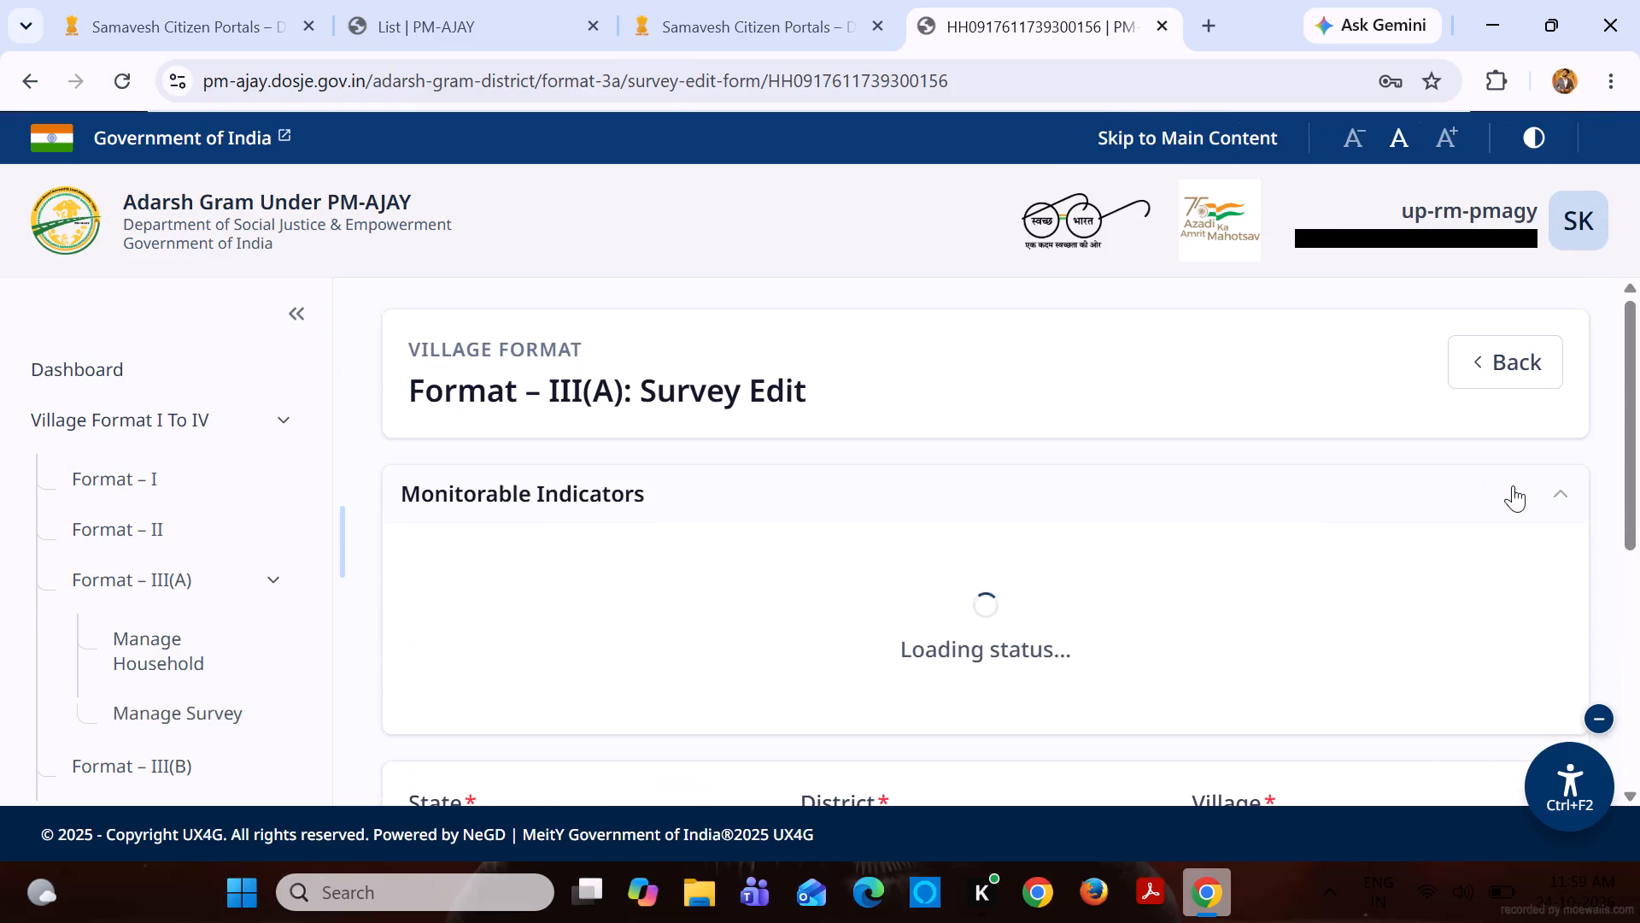
Select domain 7 – Agricultural Practices etc., set the 7.1 household farming involvement answer to No, and save the survey.
scroll(1327, 540, "down", 7)
left_click(1122, 597)
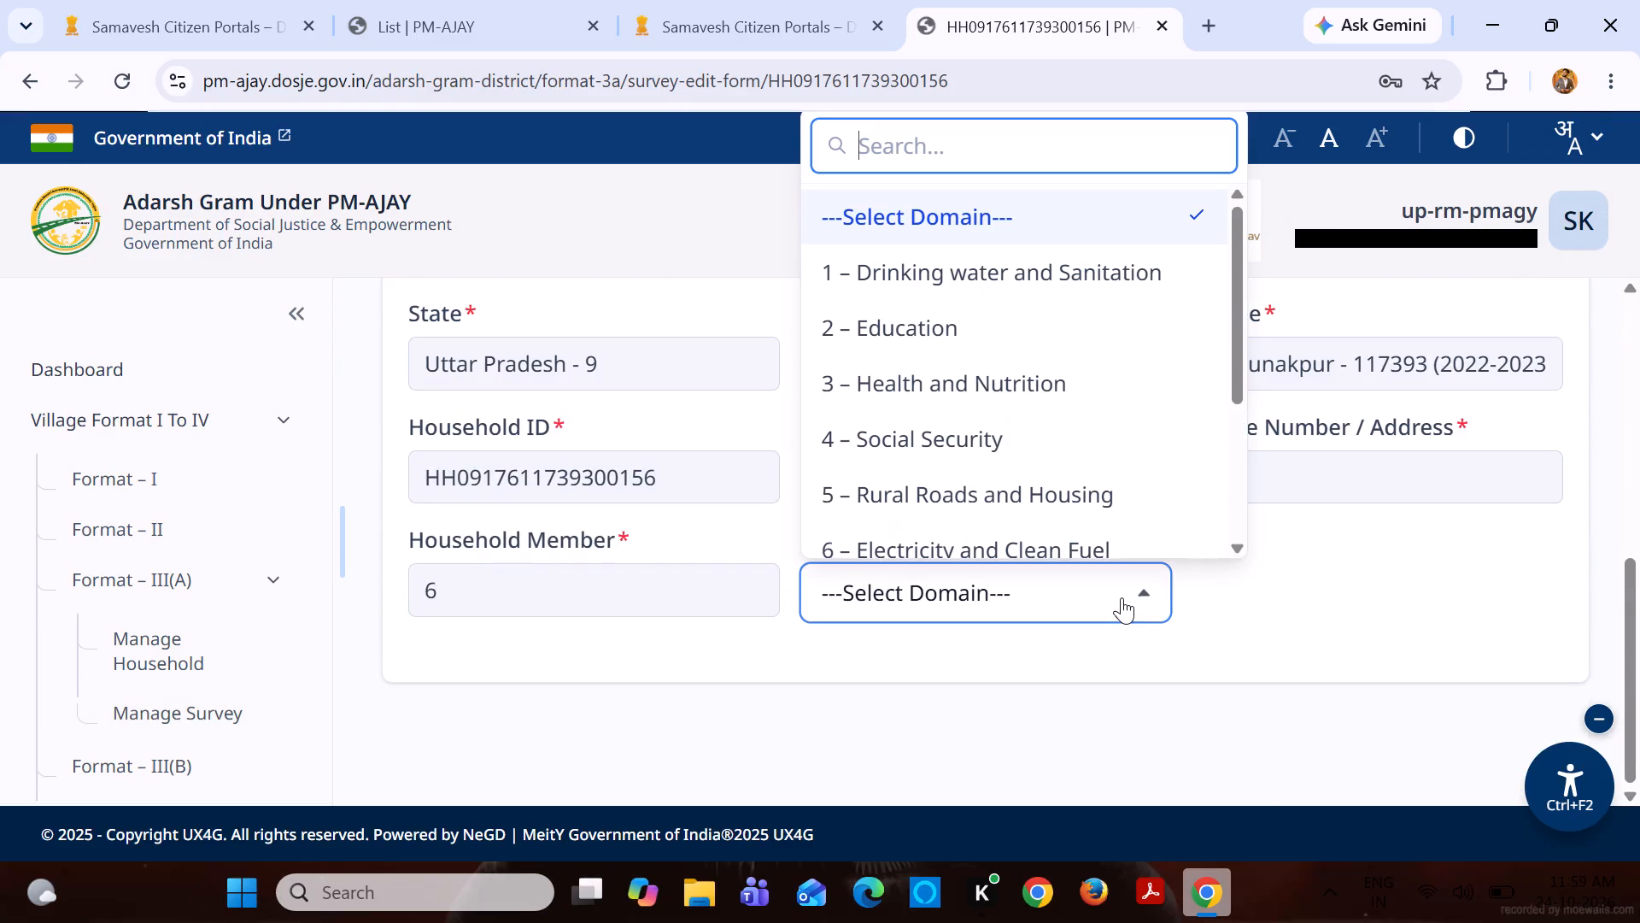
scroll(1048, 456, "down", 4)
left_click(971, 425)
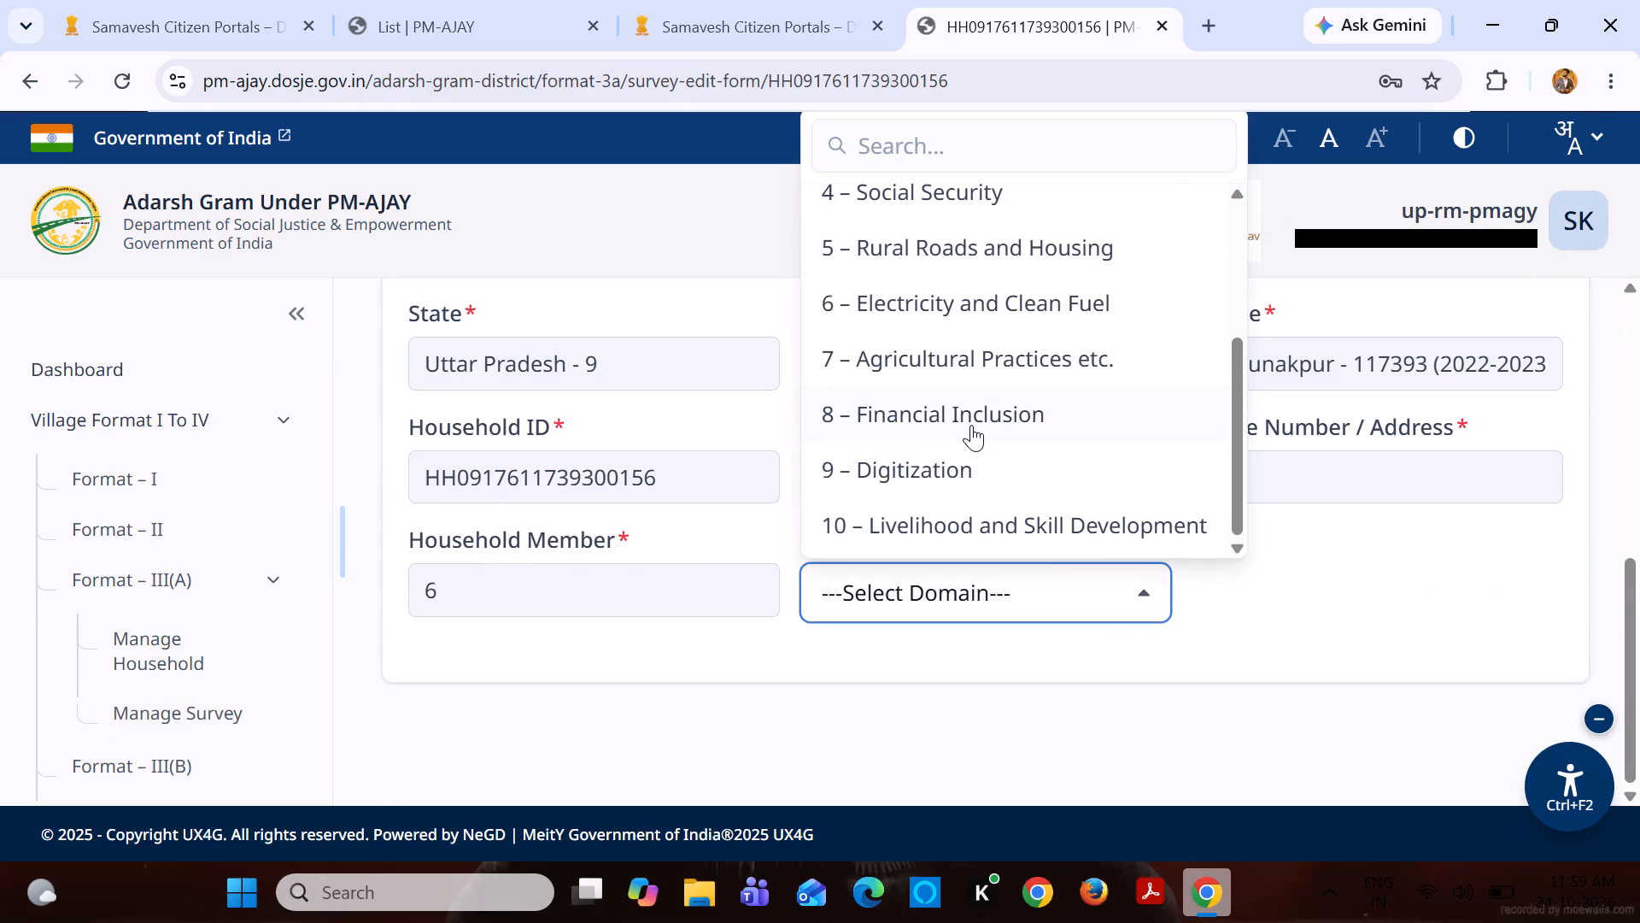
left_click(1034, 575)
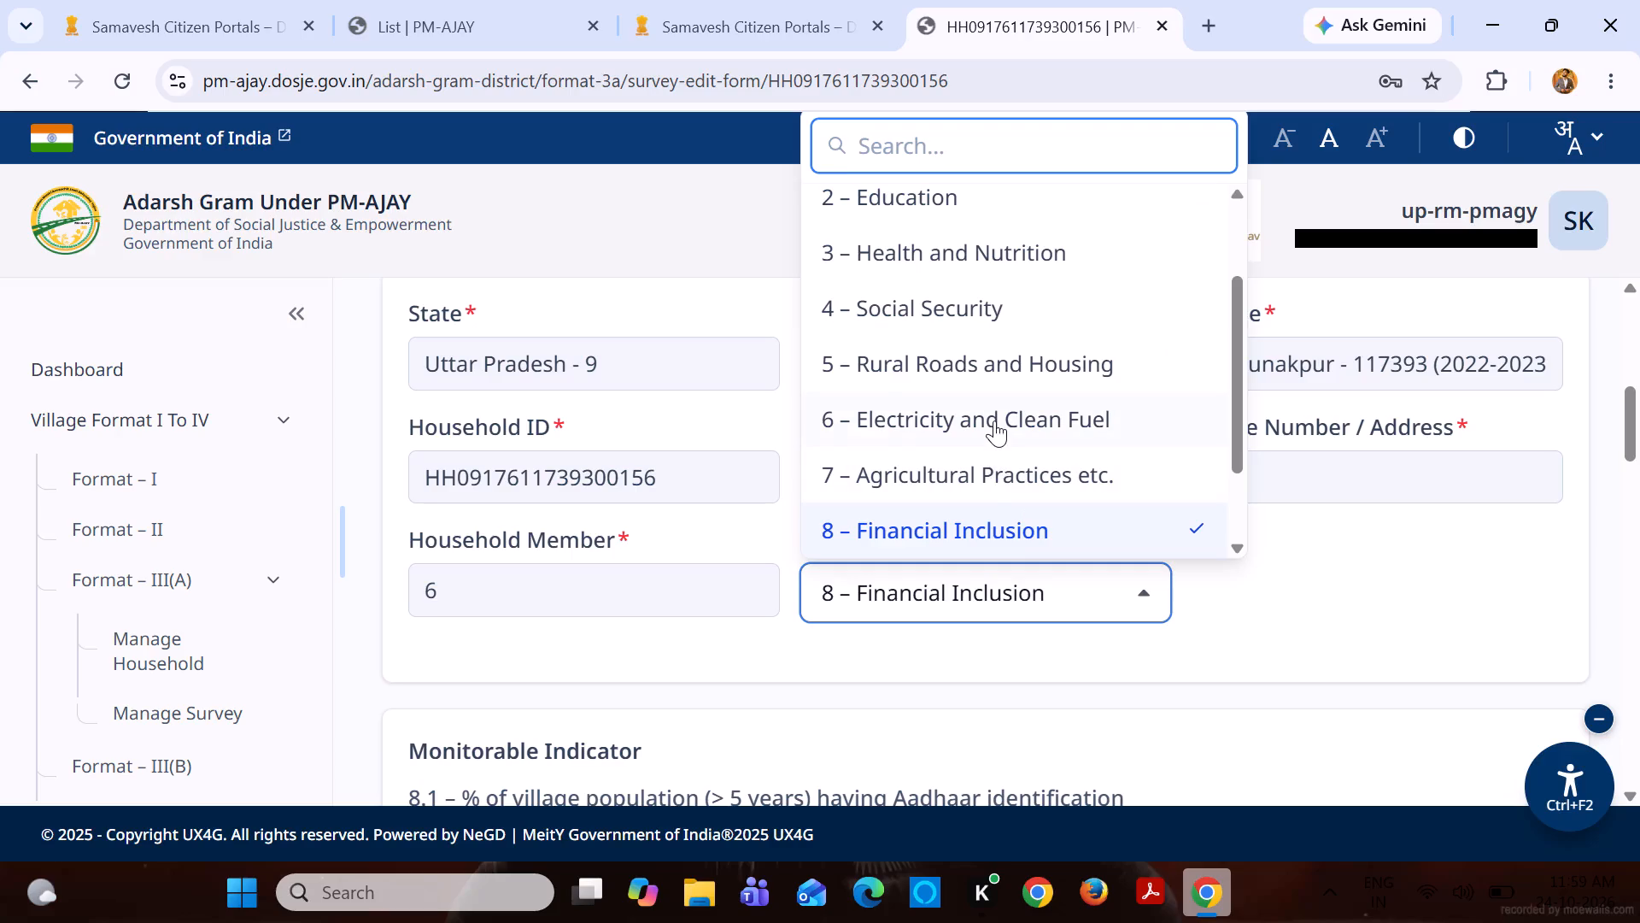
left_click(987, 466)
scroll(1258, 544, "down", 3)
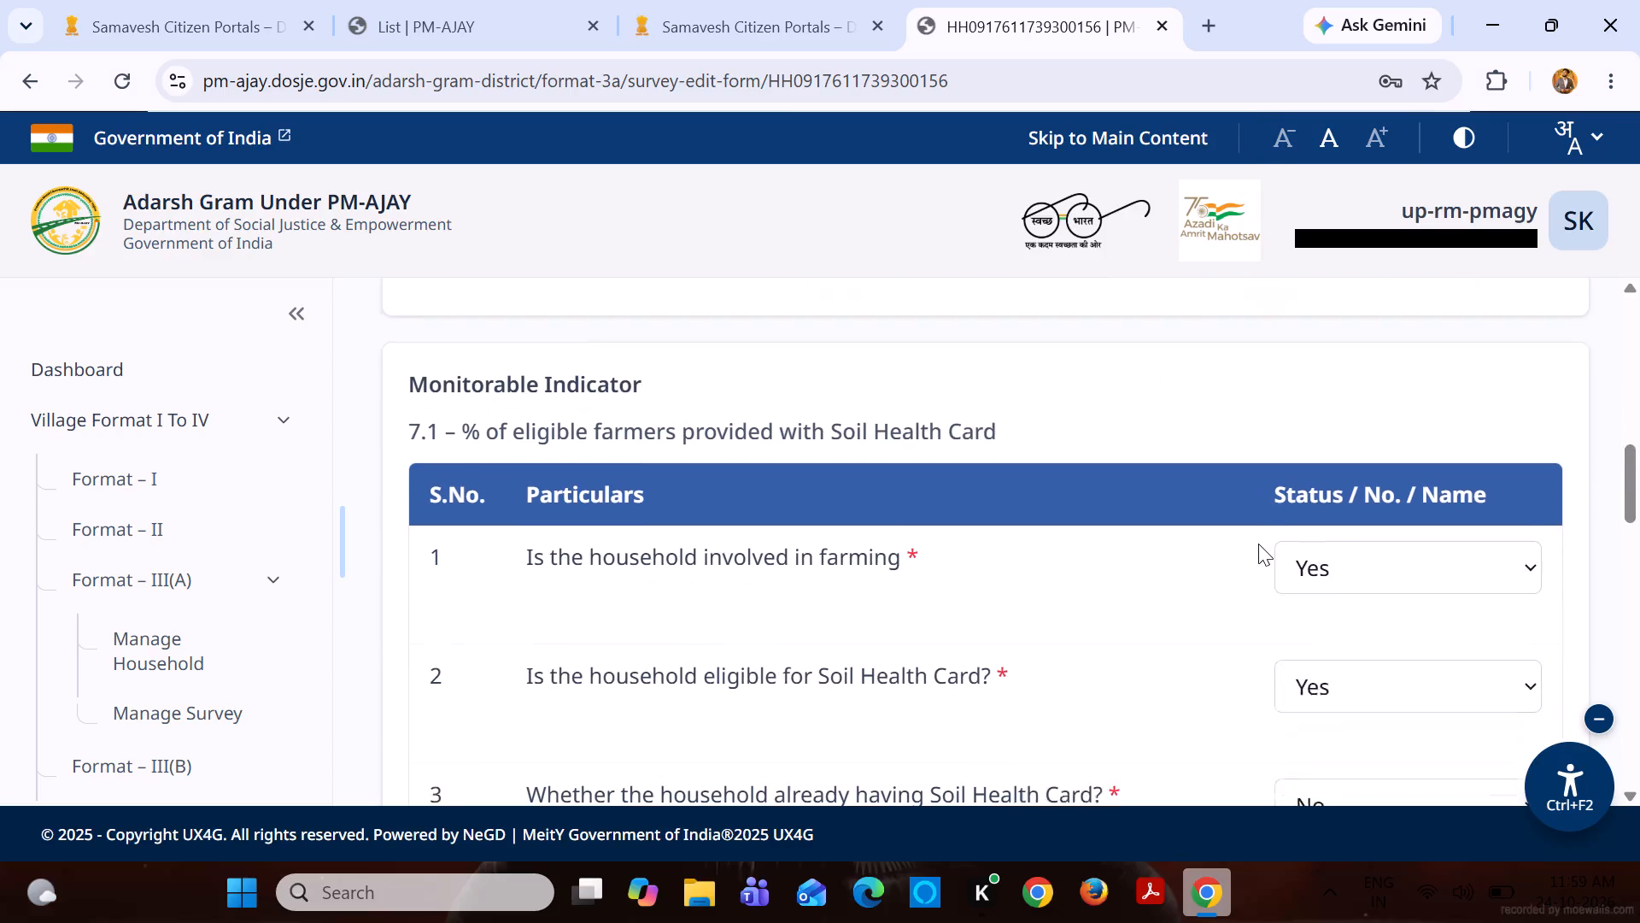
left_click_drag(1372, 539, 1347, 672)
left_click(1347, 672)
scroll(1347, 672, "down", 5)
left_click(1502, 644)
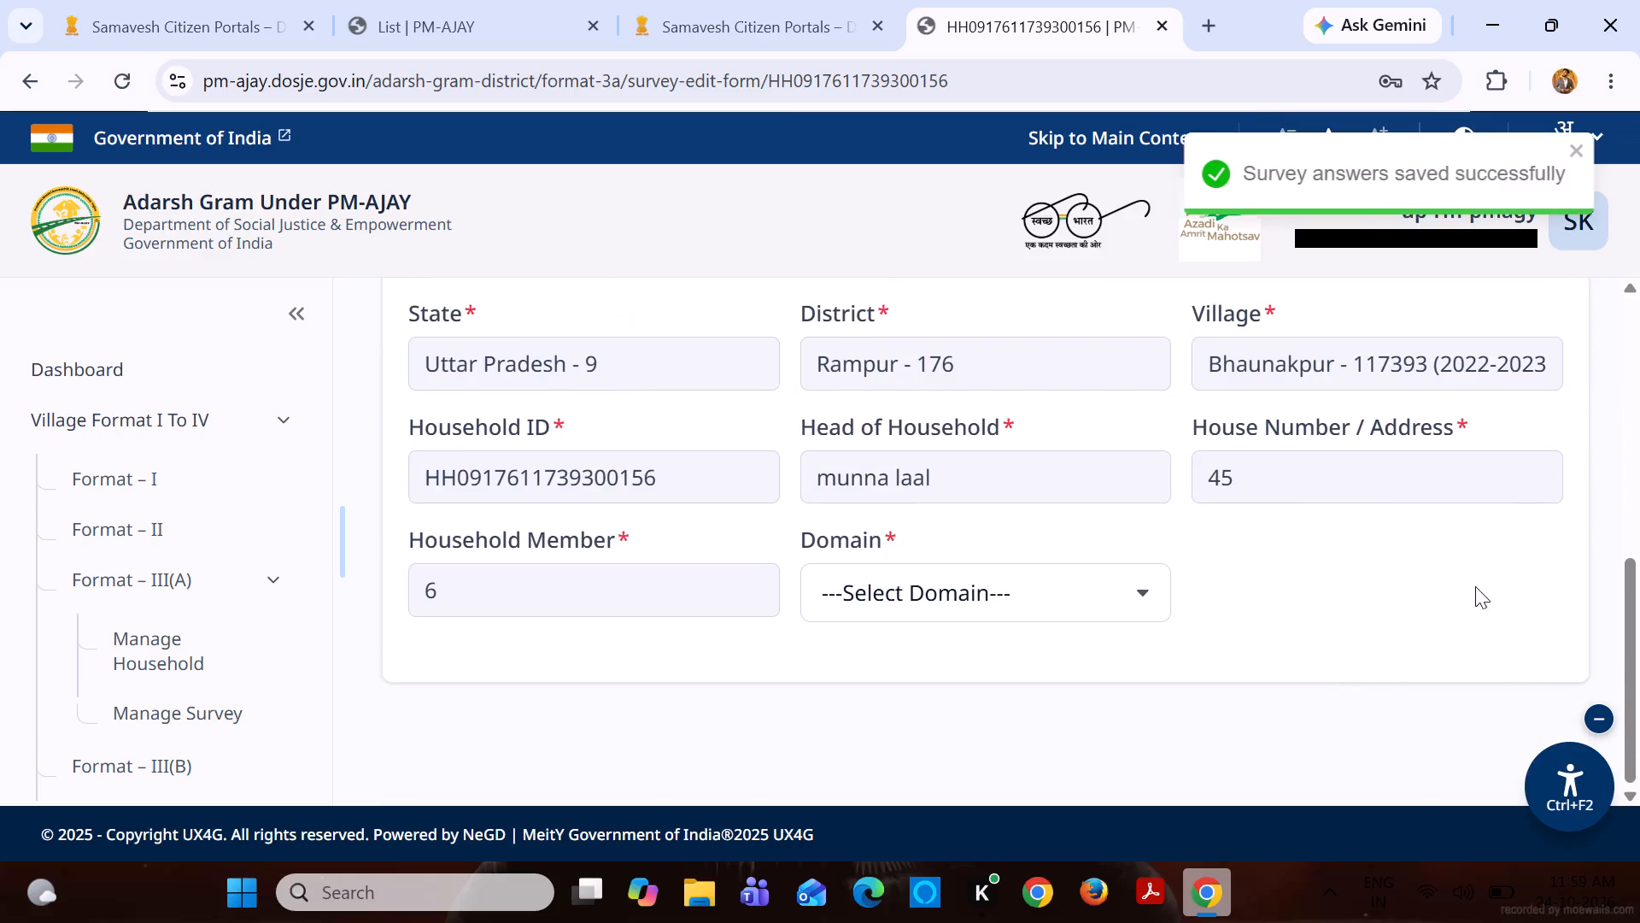
Return to the household list and open the survey of the household at serial number 99 for editing.
scroll(1316, 477, "up", 8)
left_click(1494, 372)
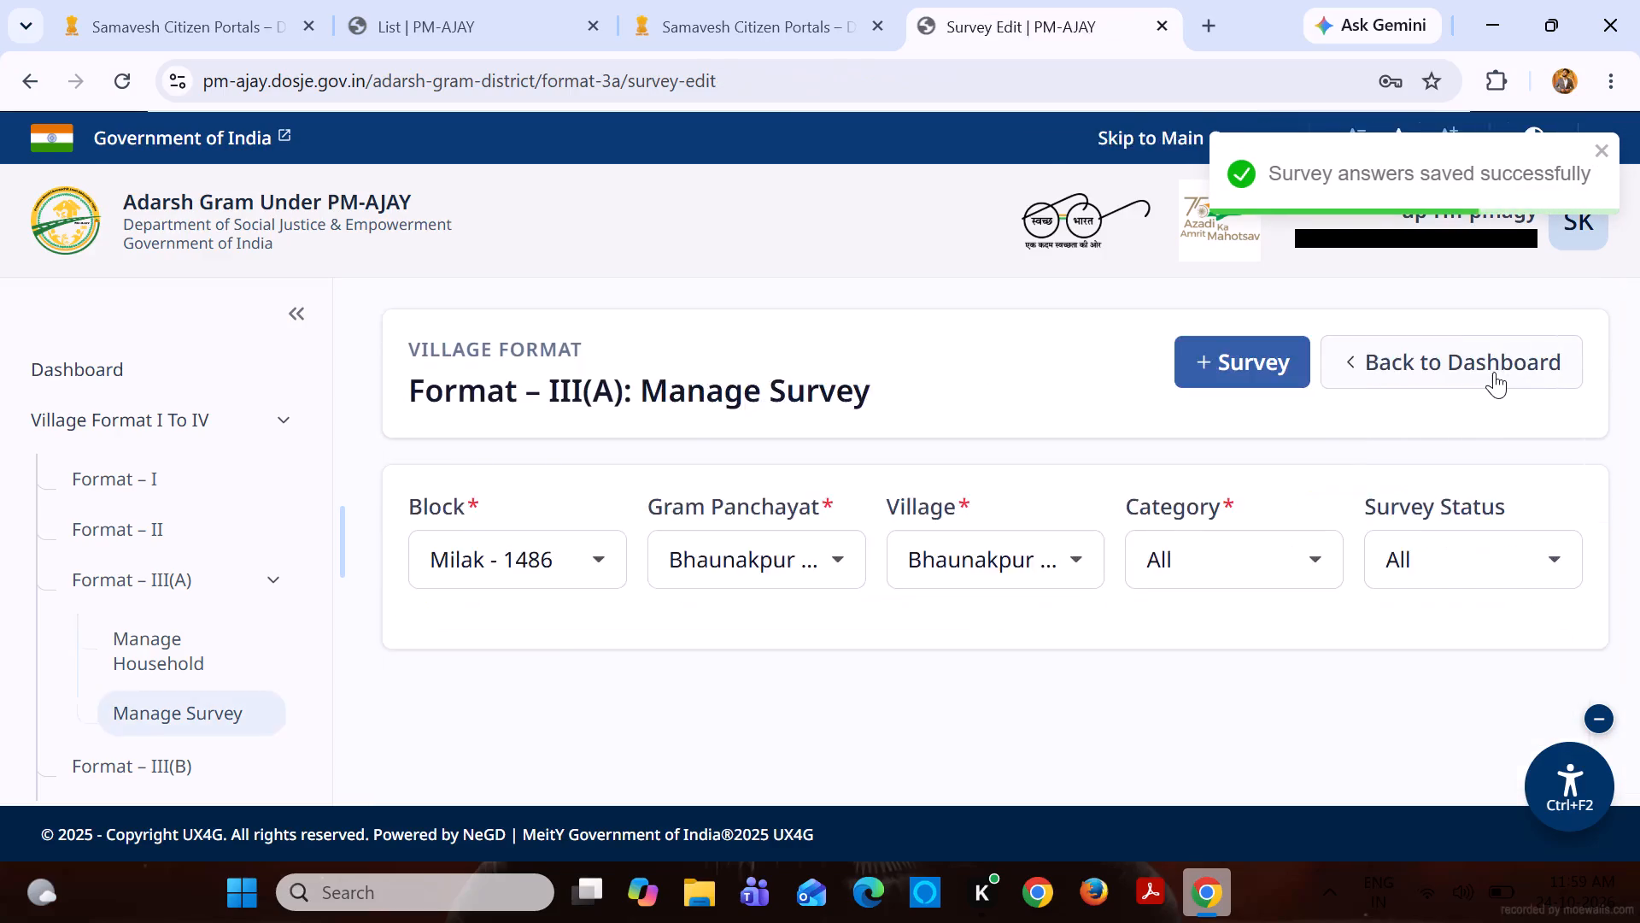
scroll(1279, 492, "down", 13)
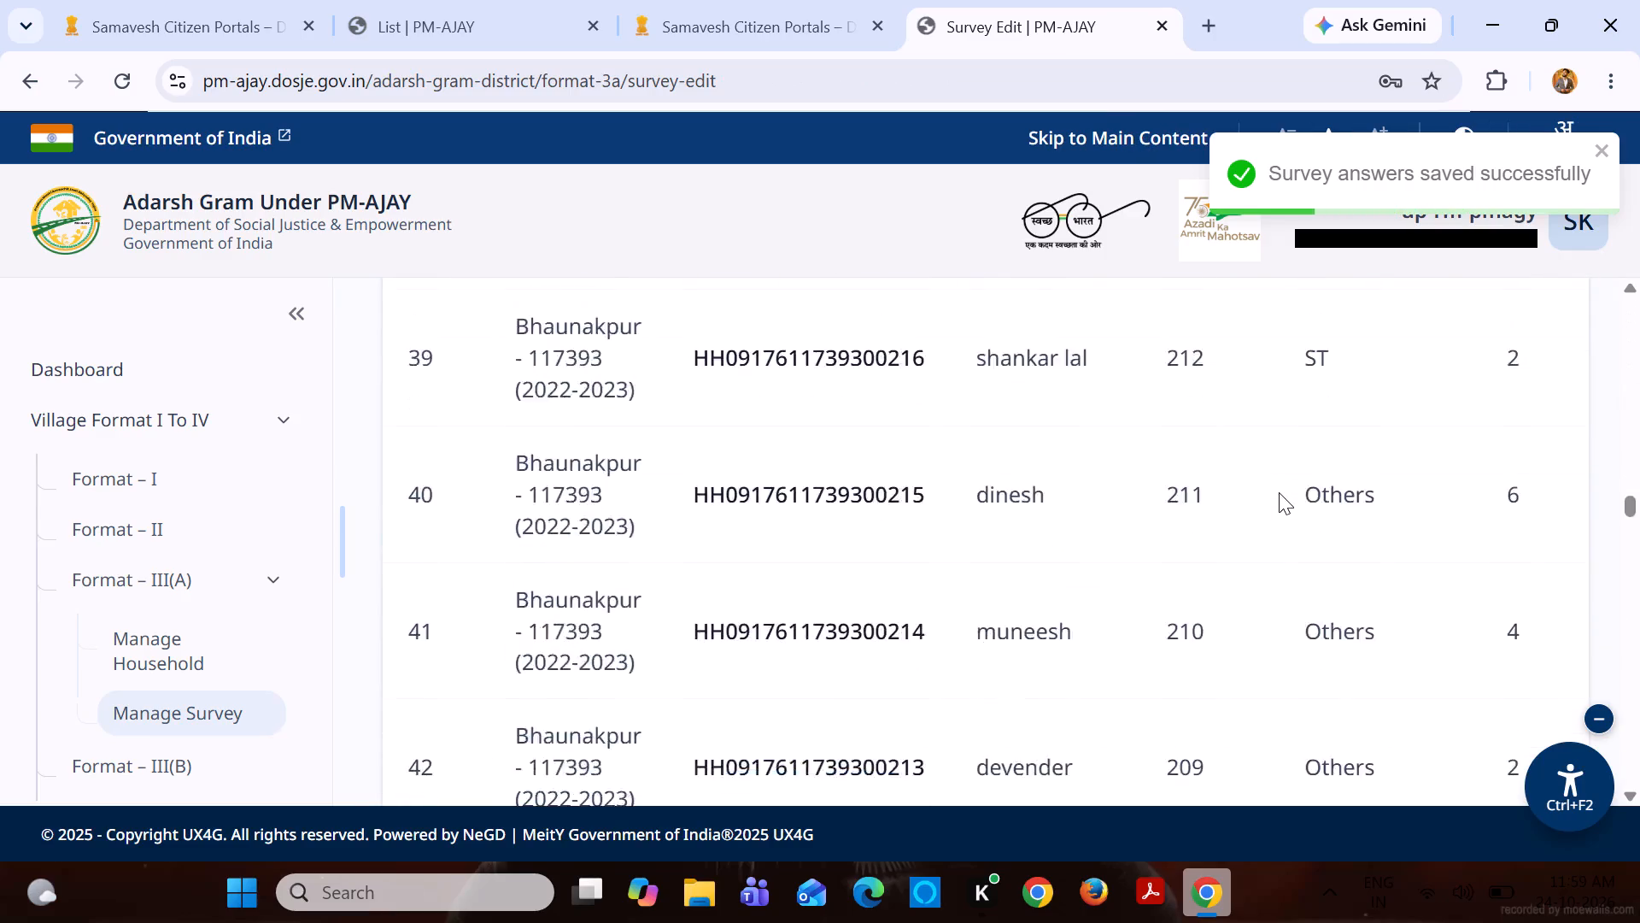
scroll(1279, 492, "down", 11)
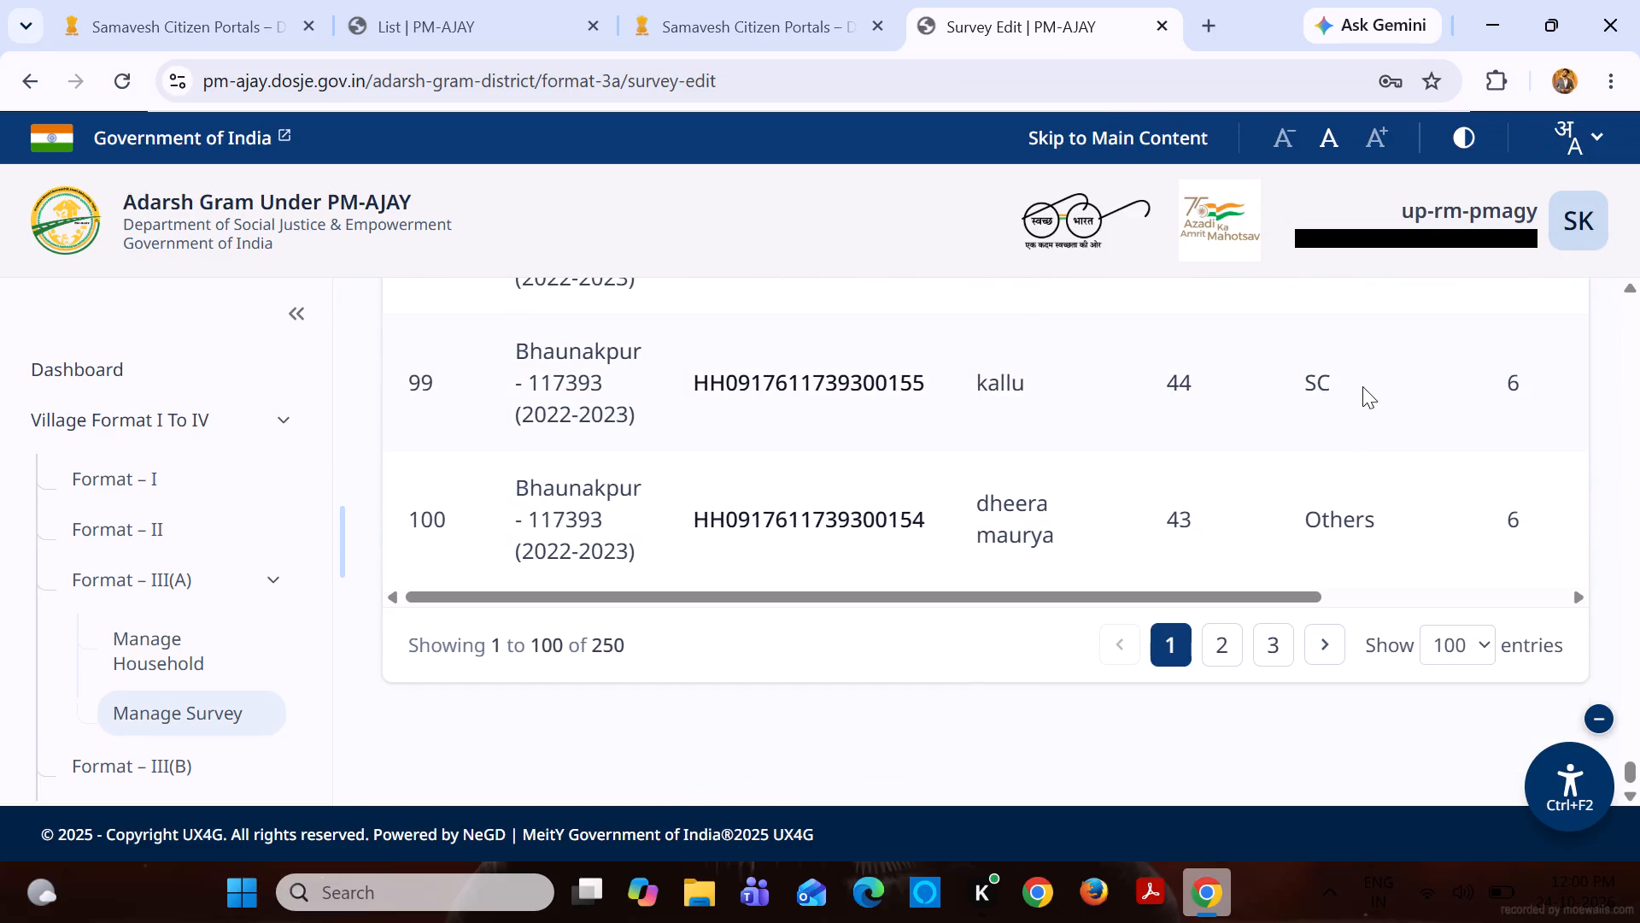
scroll(1362, 386, "left", 4)
left_click(1530, 386)
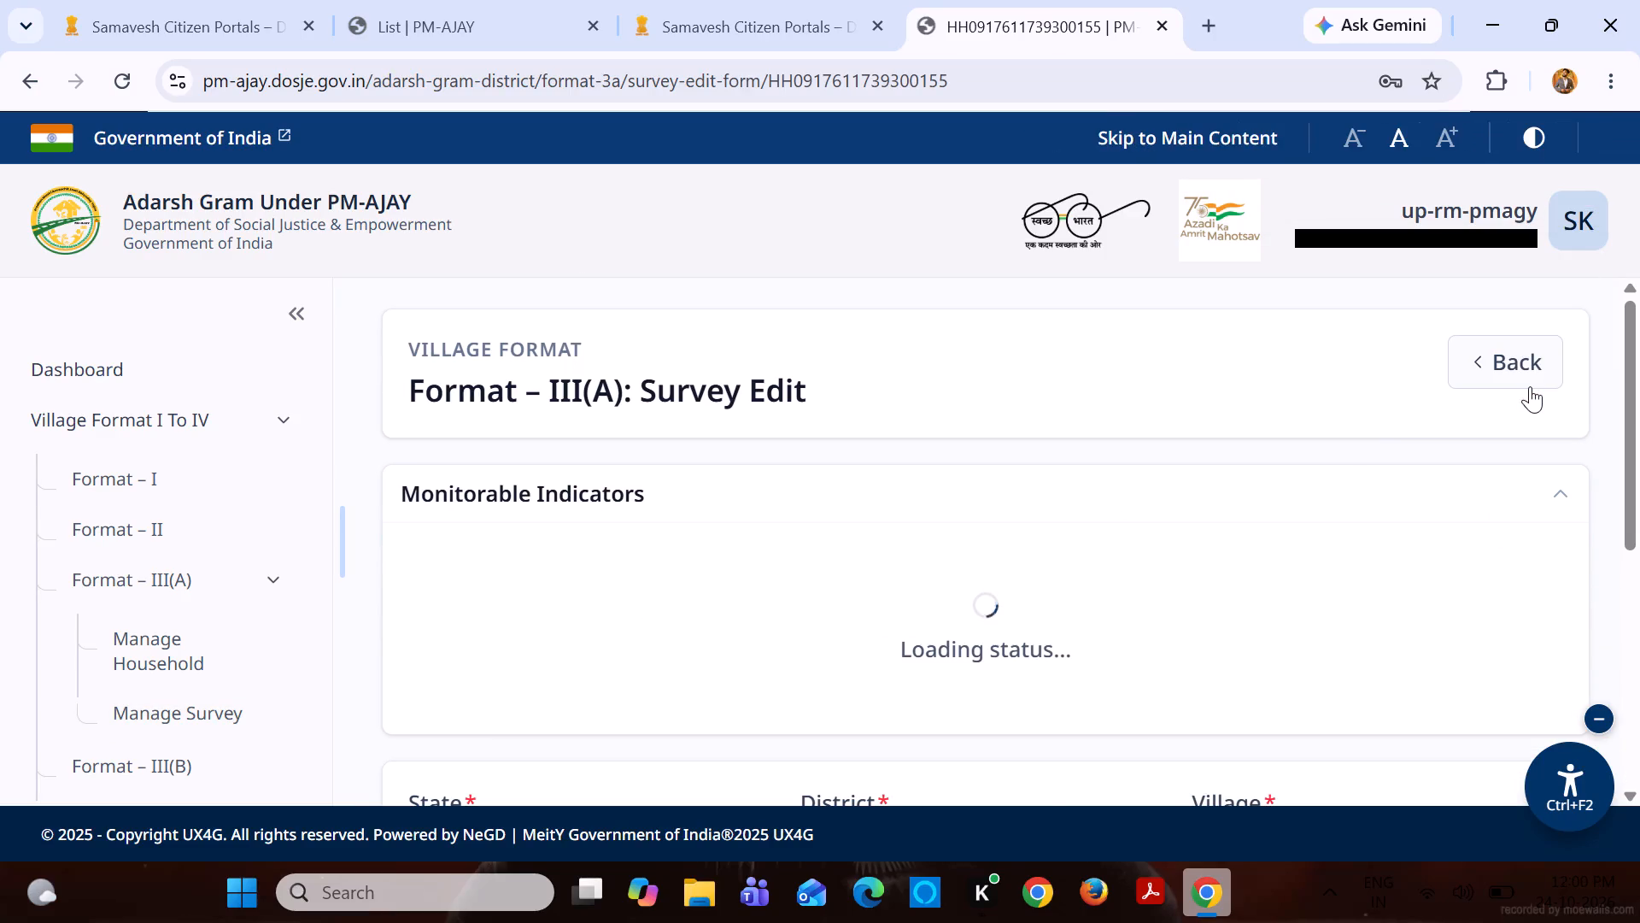
In domain 7 – Agricultural Practices etc., answer No to this household being involved in farming and save the survey.
scroll(1338, 455, "down", 7)
left_click(1141, 564)
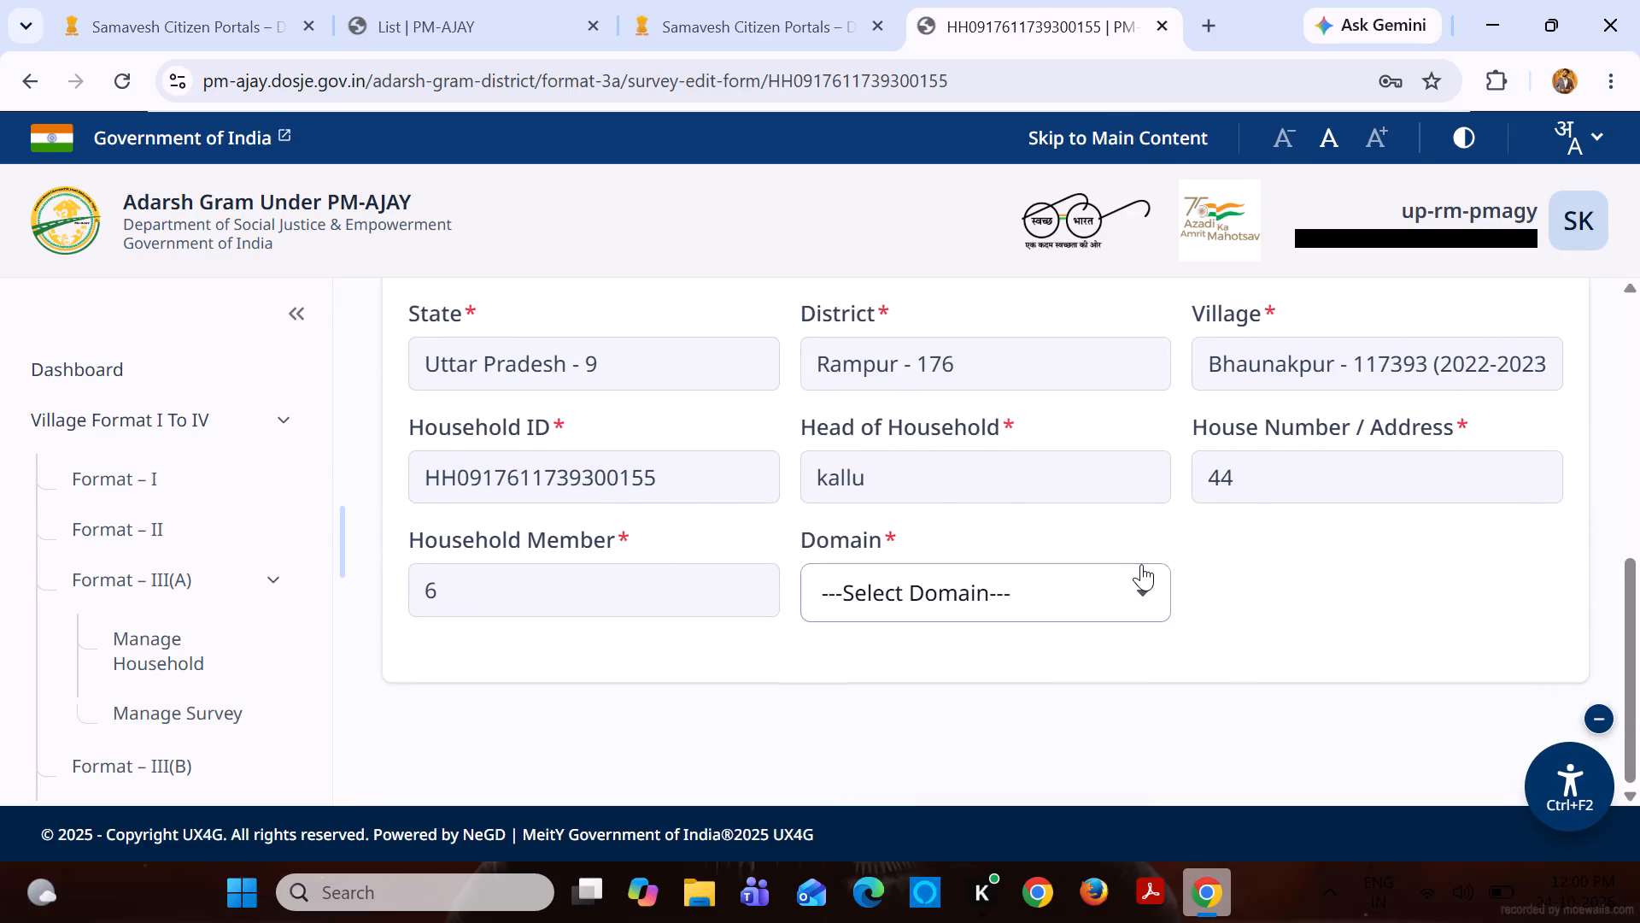
scroll(1082, 431, "down", 2)
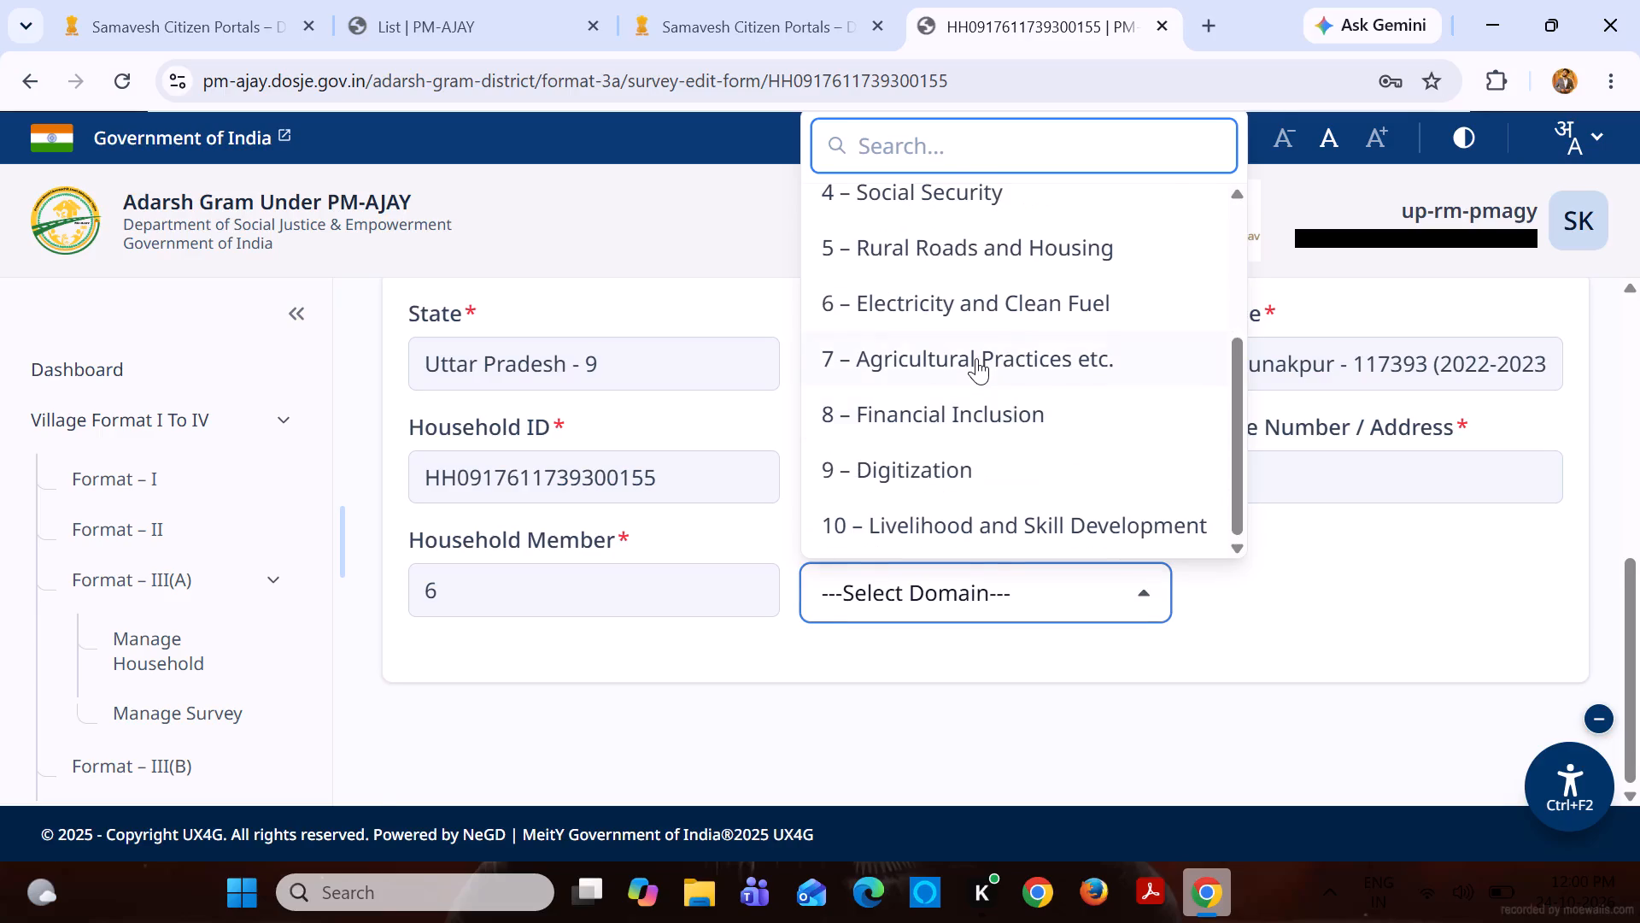
left_click(976, 358)
scroll(1237, 516, "down", 4)
left_click_drag(1409, 420, 1323, 525)
left_click(1323, 525)
scroll(1323, 525, "down", 7)
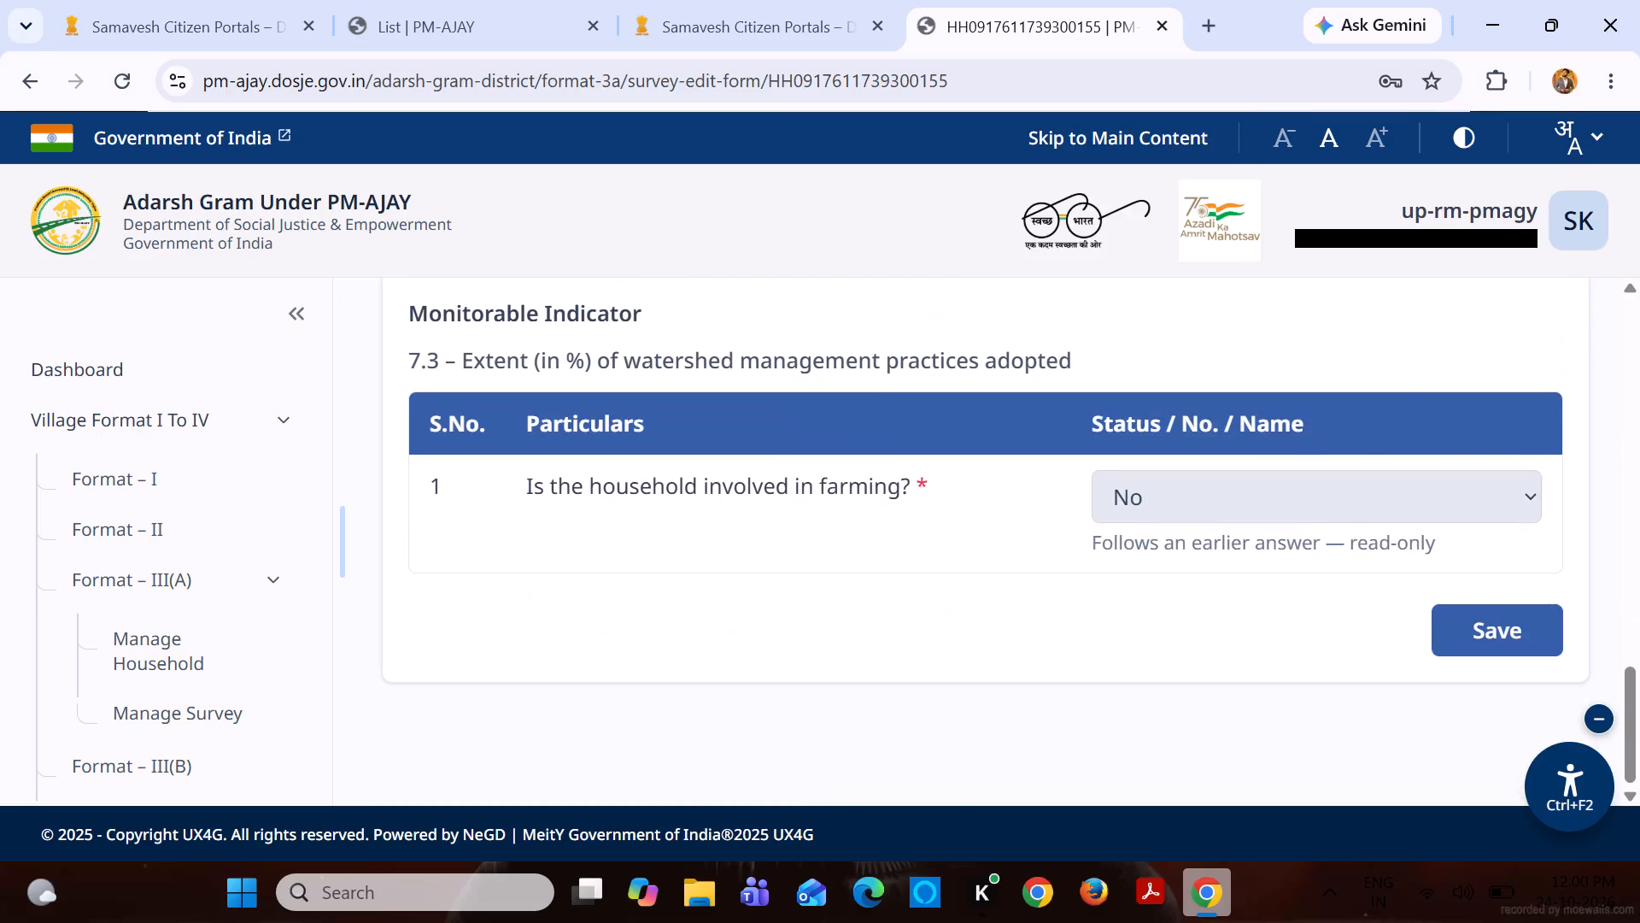
left_click(1494, 622)
Go back to the household list and open the survey of the household at serial number 100 for editing.
scroll(1356, 468, "up", 4)
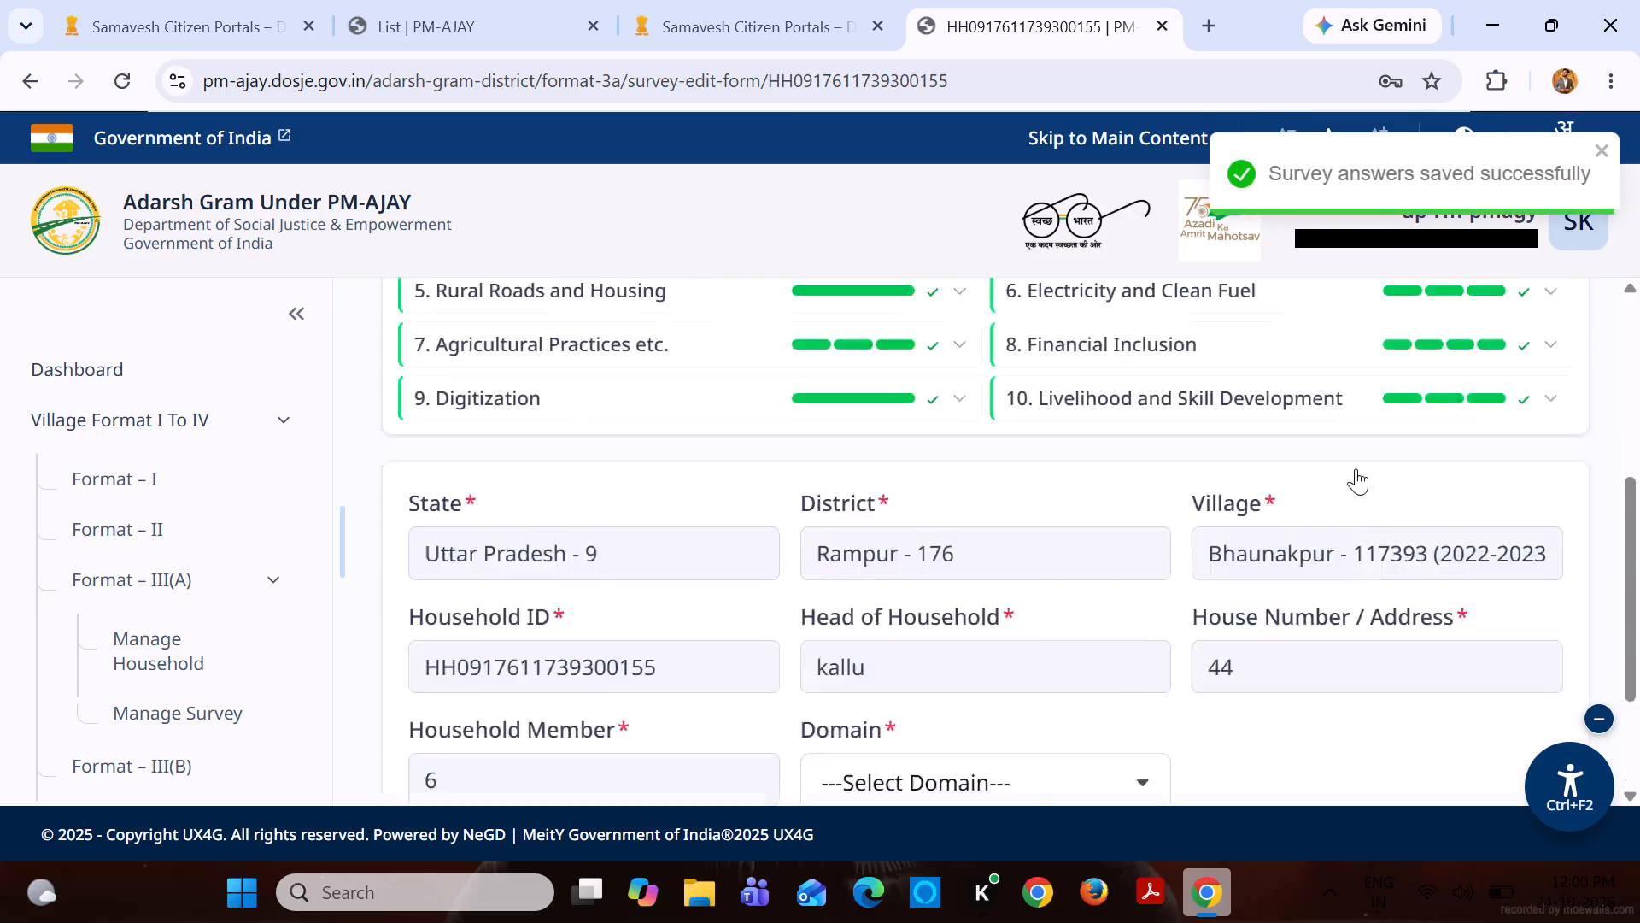
scroll(1356, 468, "up", 5)
left_click(1502, 377)
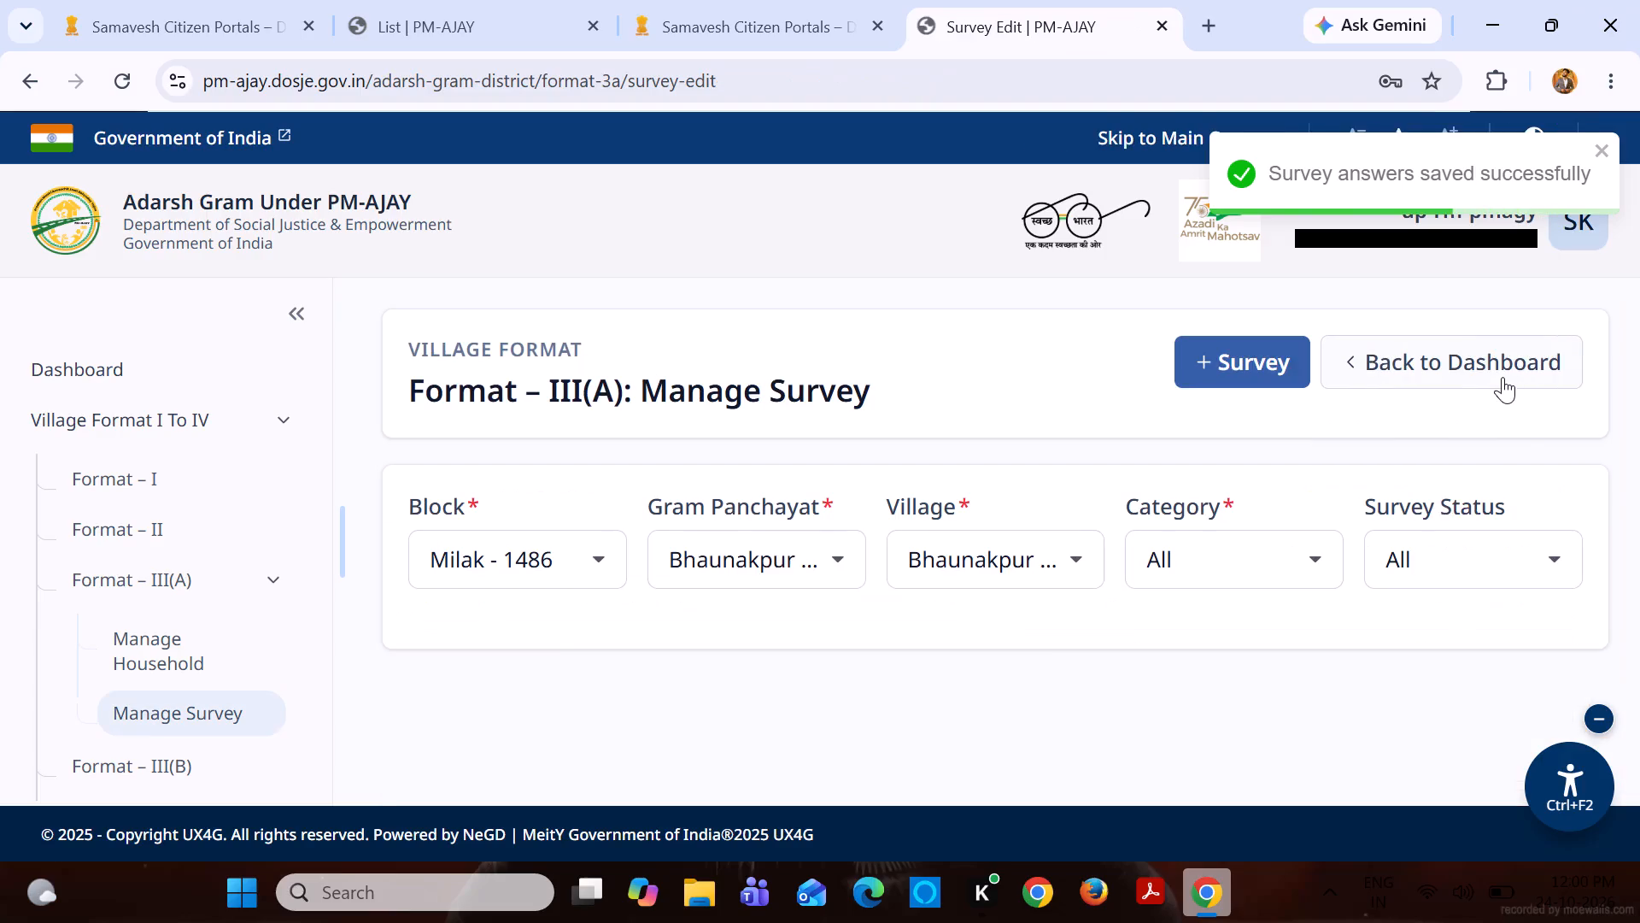
scroll(1355, 472, "down", 20)
scroll(1355, 472, "down", 6)
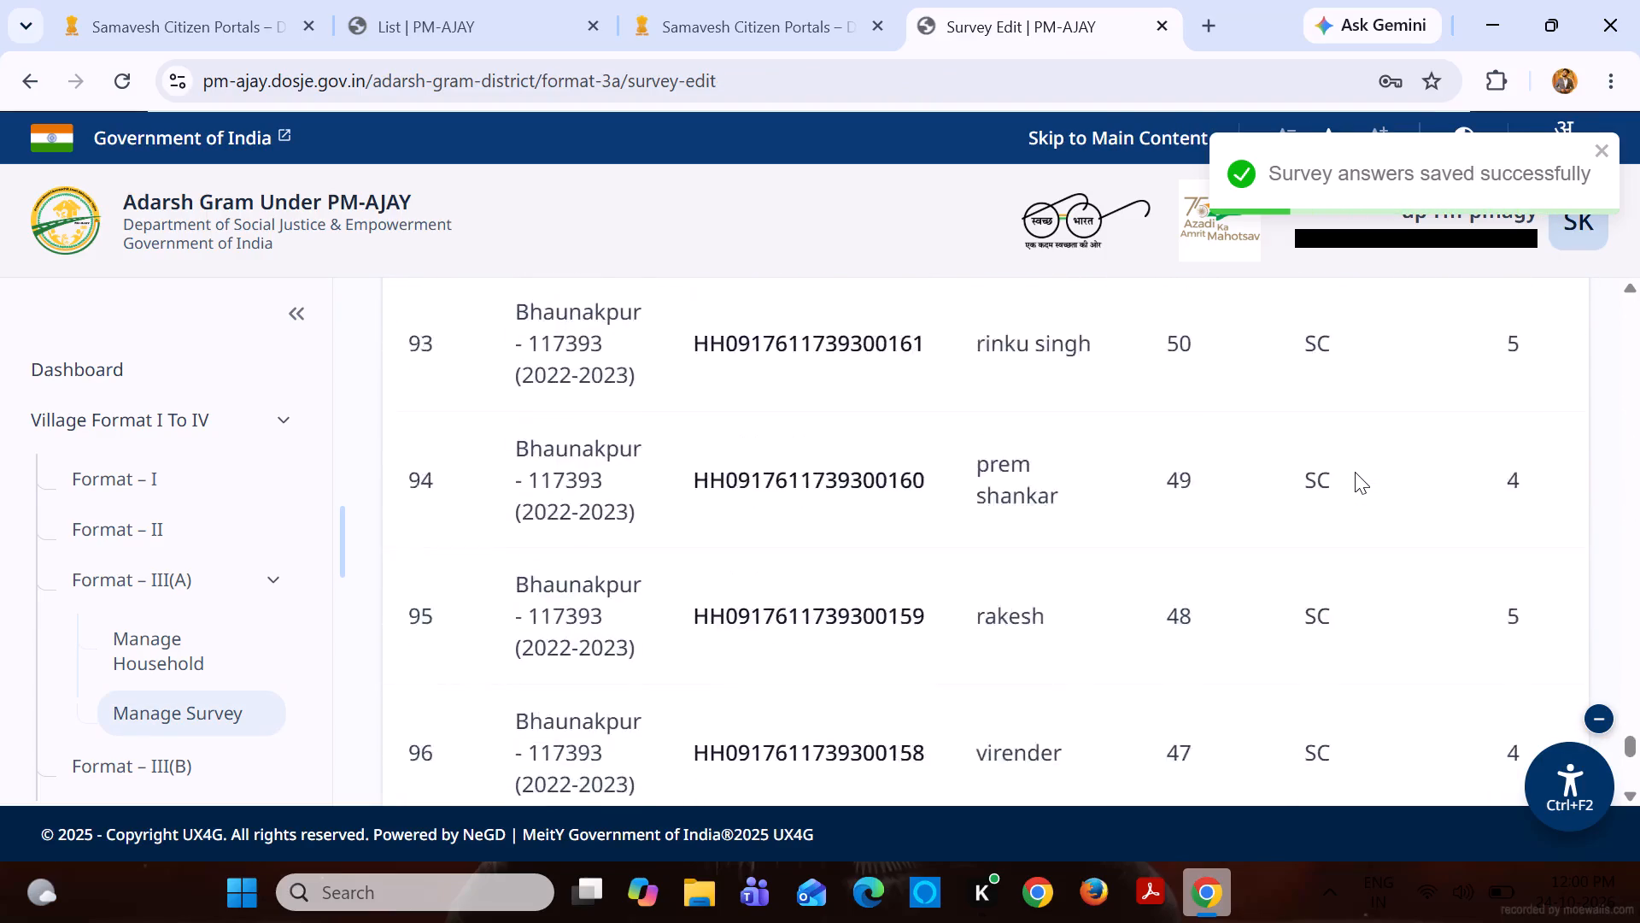
scroll(1355, 472, "down", 7)
scroll(1355, 472, "left", 9)
scroll(1355, 472, "down", 7)
scroll(1355, 472, "left", 6)
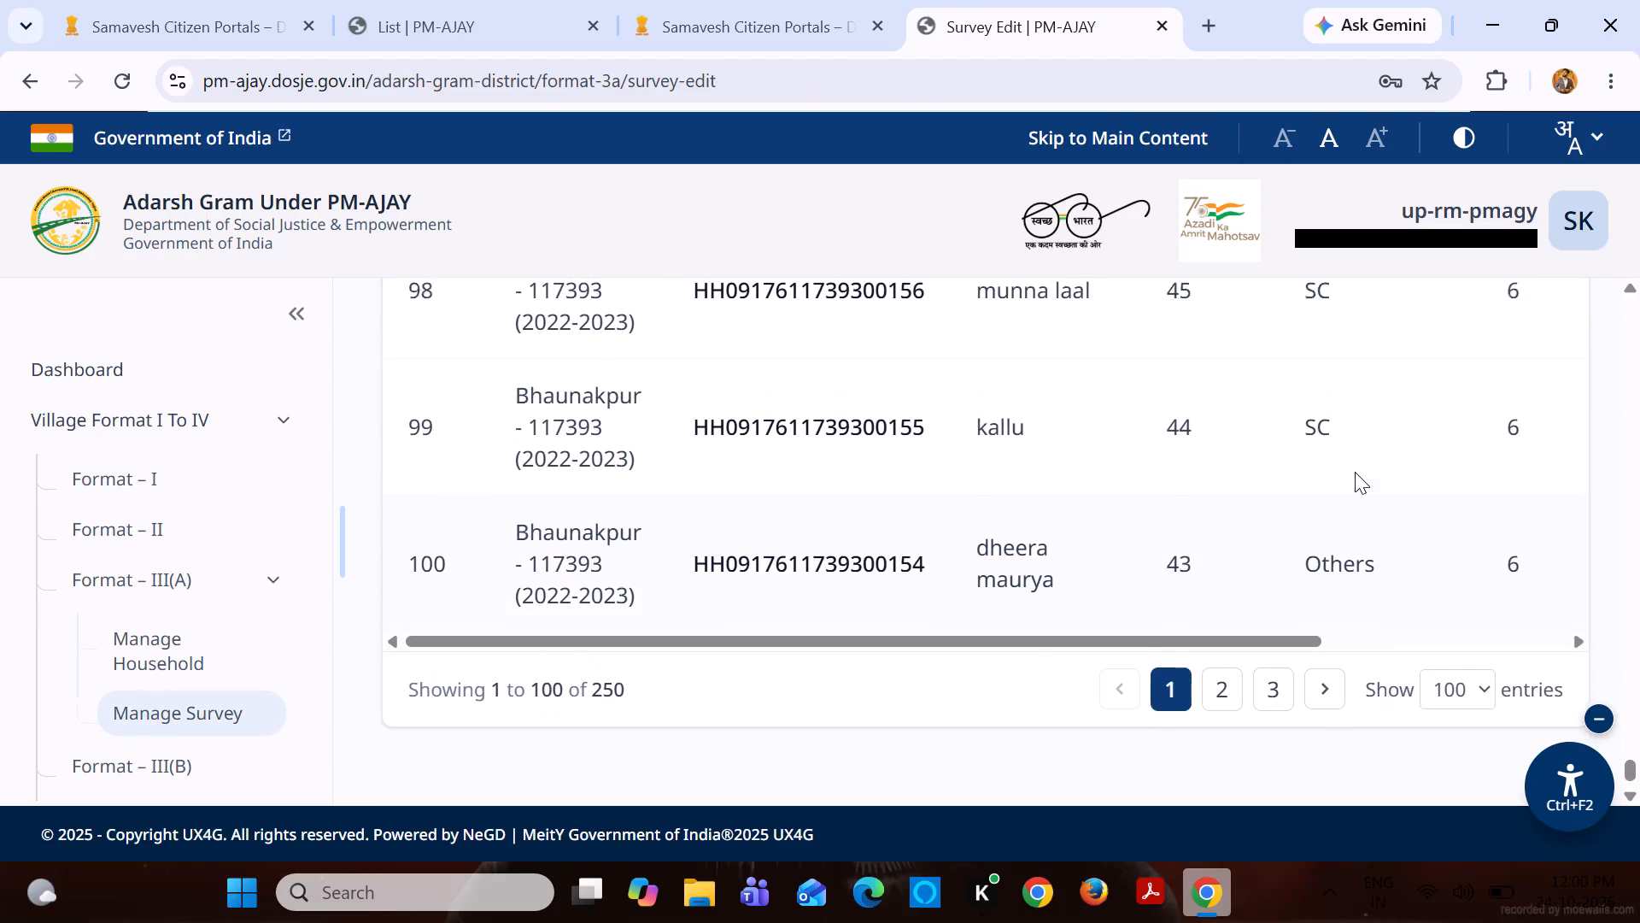
scroll(1355, 472, "left", 13)
left_click(1539, 584)
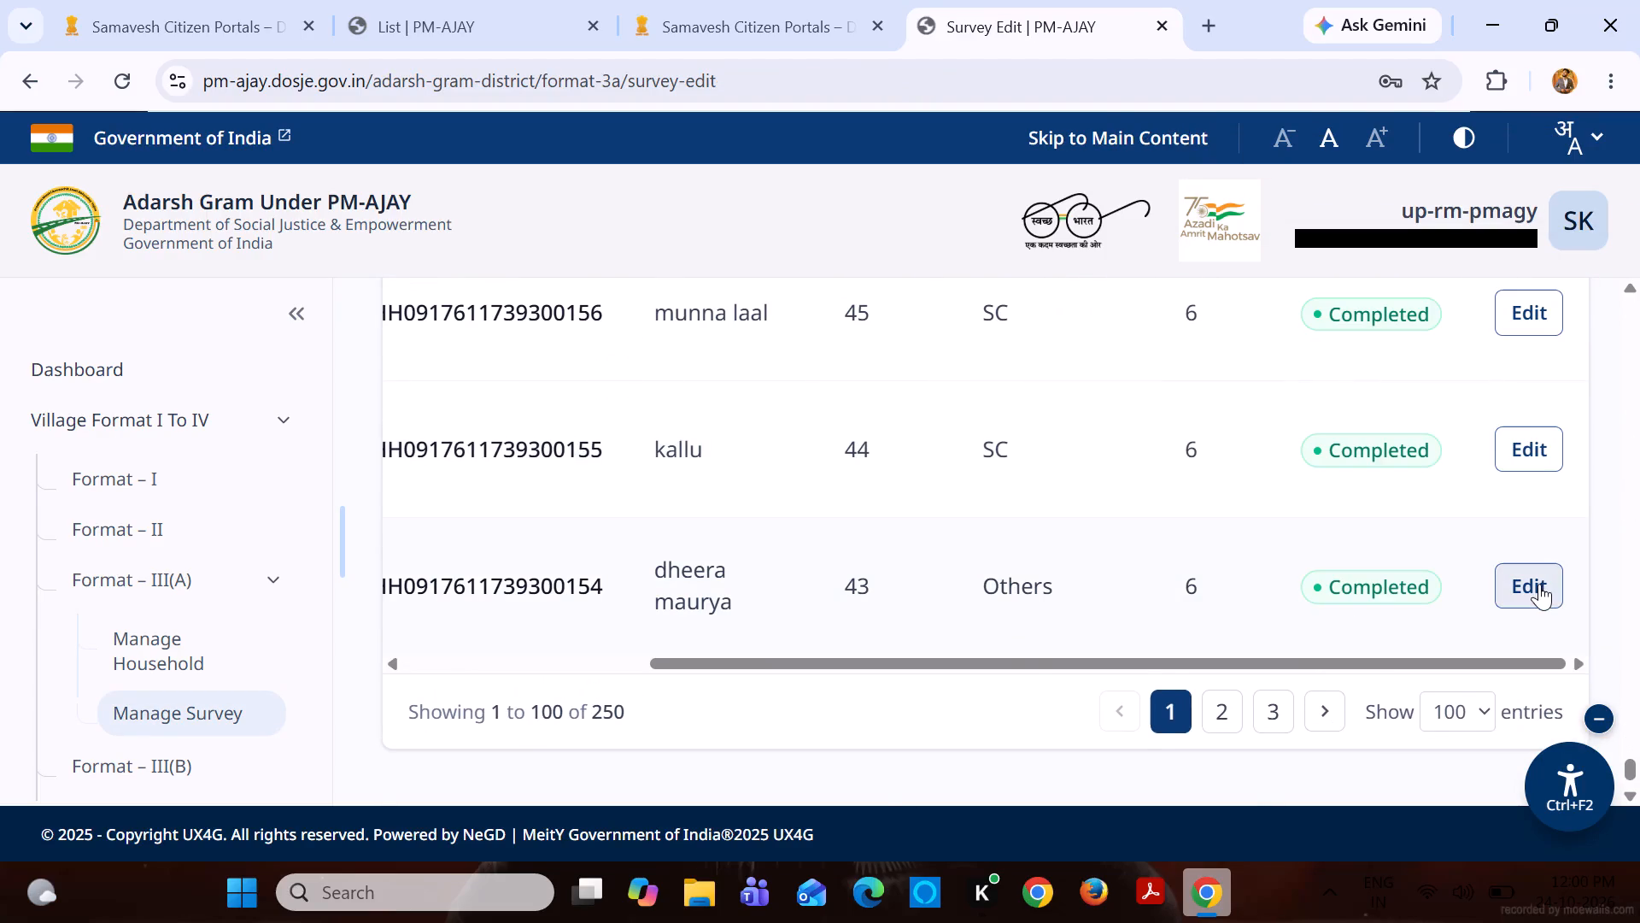
Choose domain 7 – Agricultural Practices etc. for this household, change the 7.1 farming involvement answer to No, and save.
scroll(1221, 515, "down", 8)
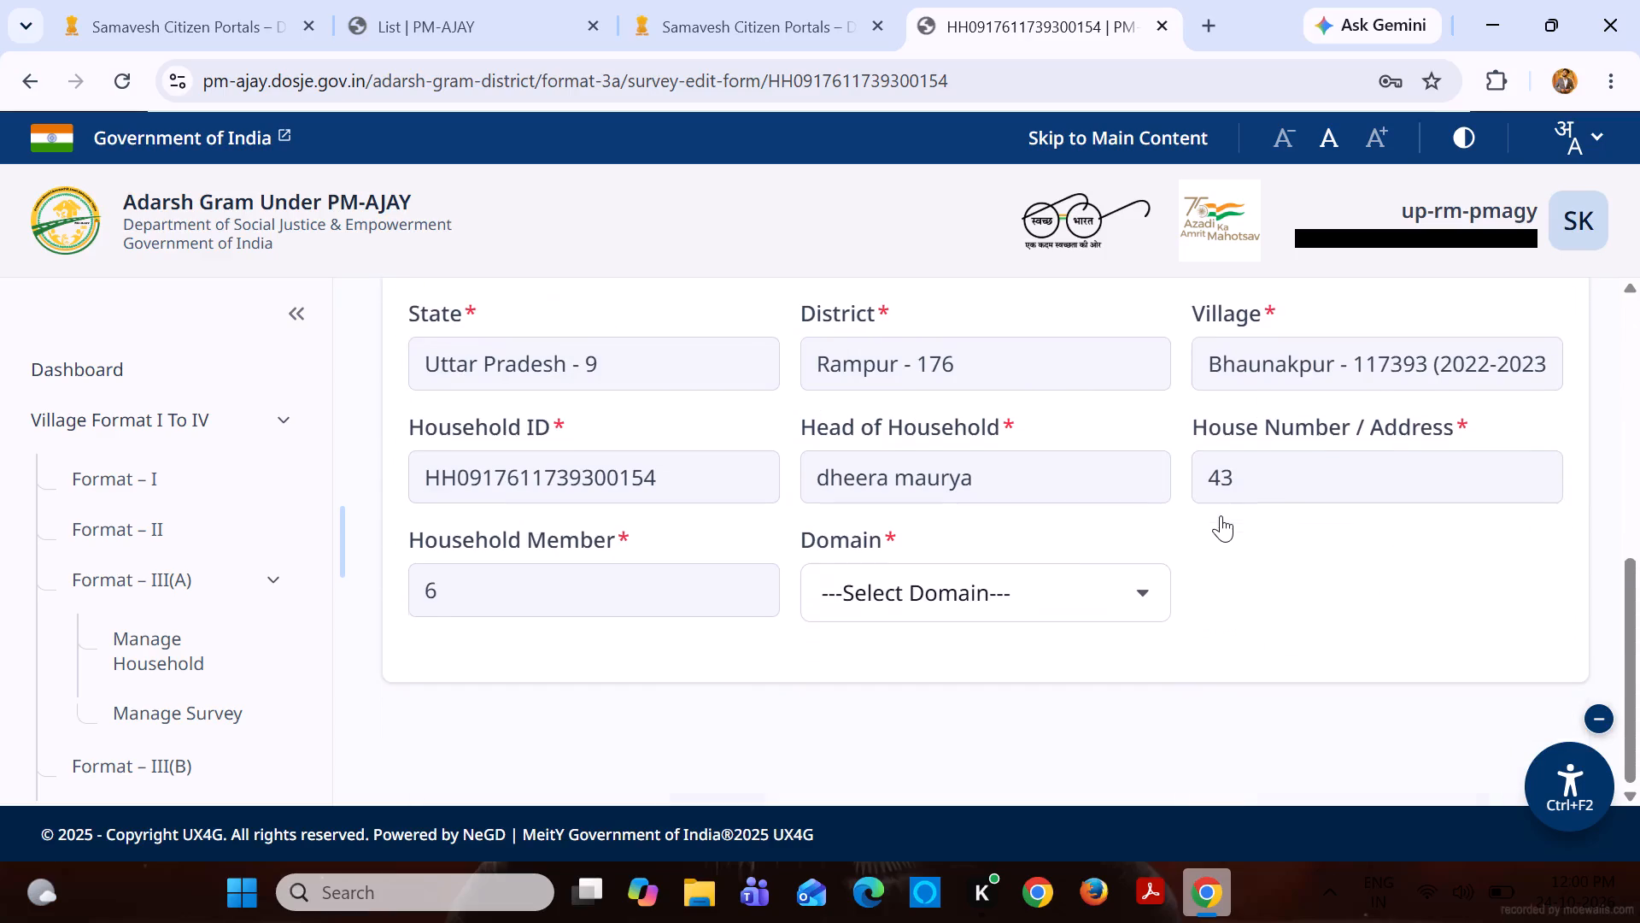
left_click(1076, 569)
scroll(1006, 397, "down", 1)
left_click(1004, 397)
scroll(1193, 532, "down", 2)
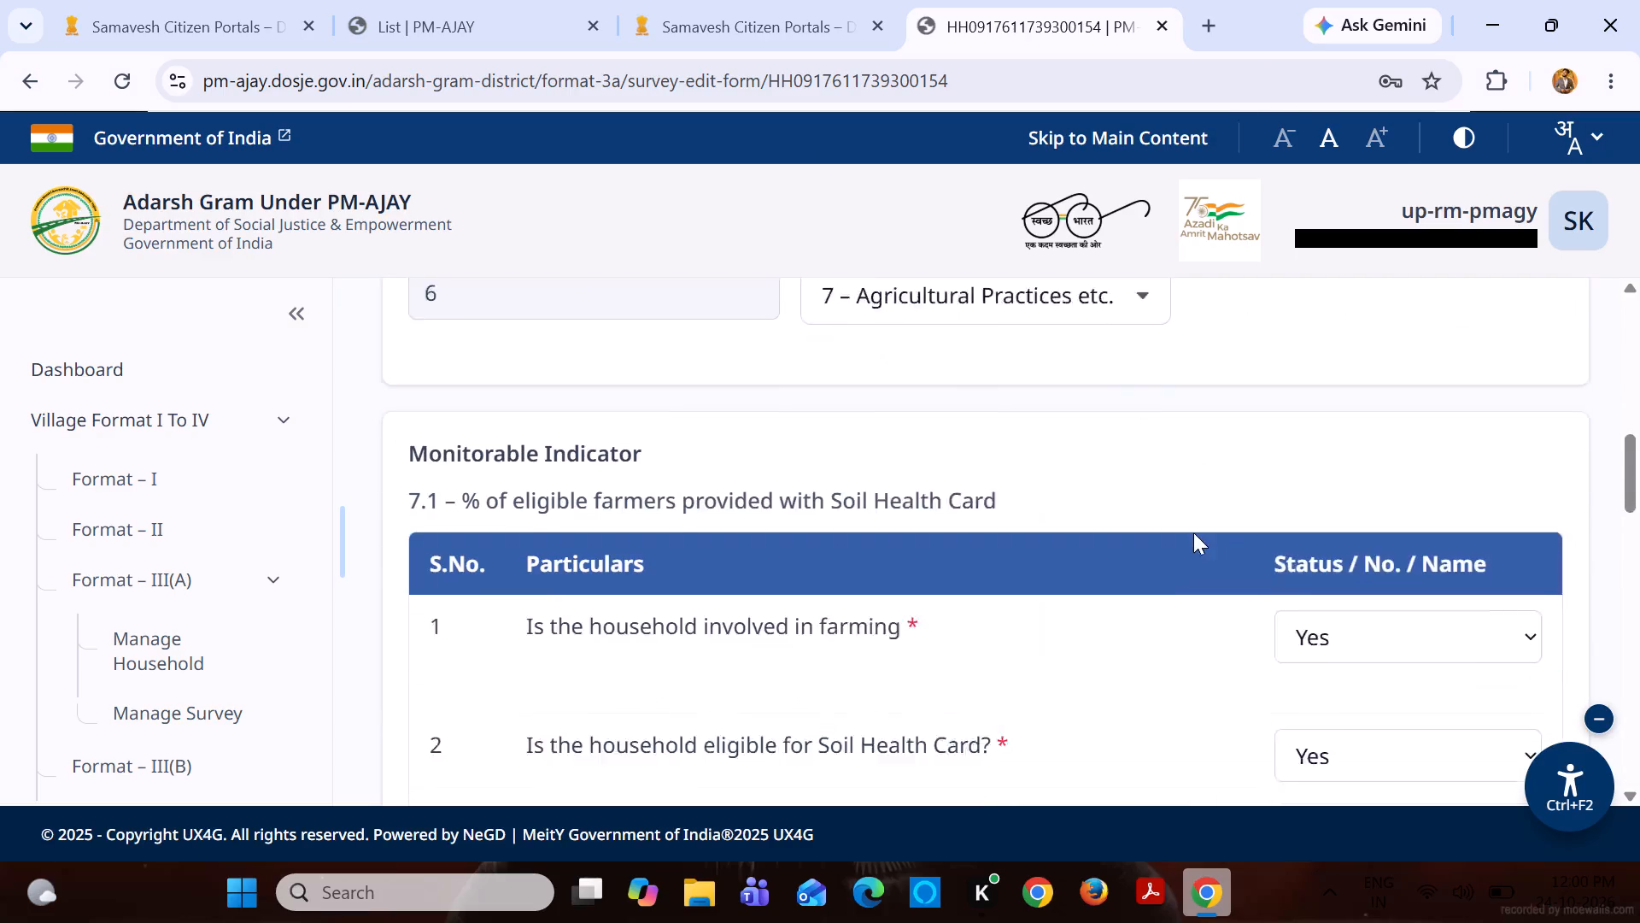
scroll(1193, 532, "down", 1)
left_click_drag(1348, 565, 1315, 679)
left_click(1315, 679)
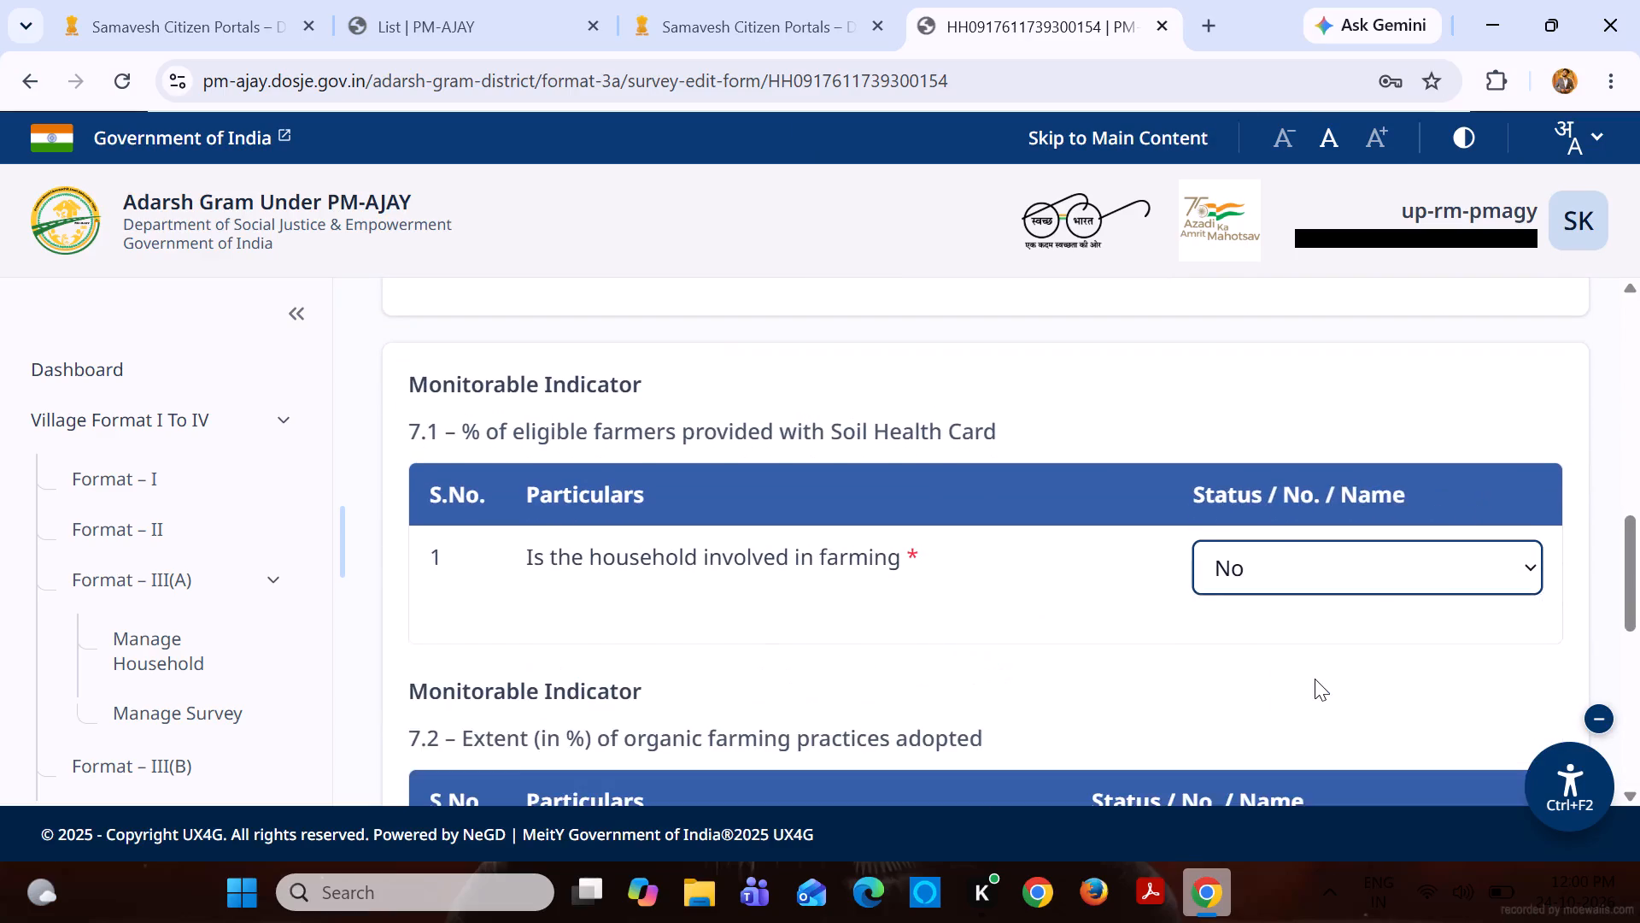
scroll(1315, 679, "down", 7)
left_click(1468, 634)
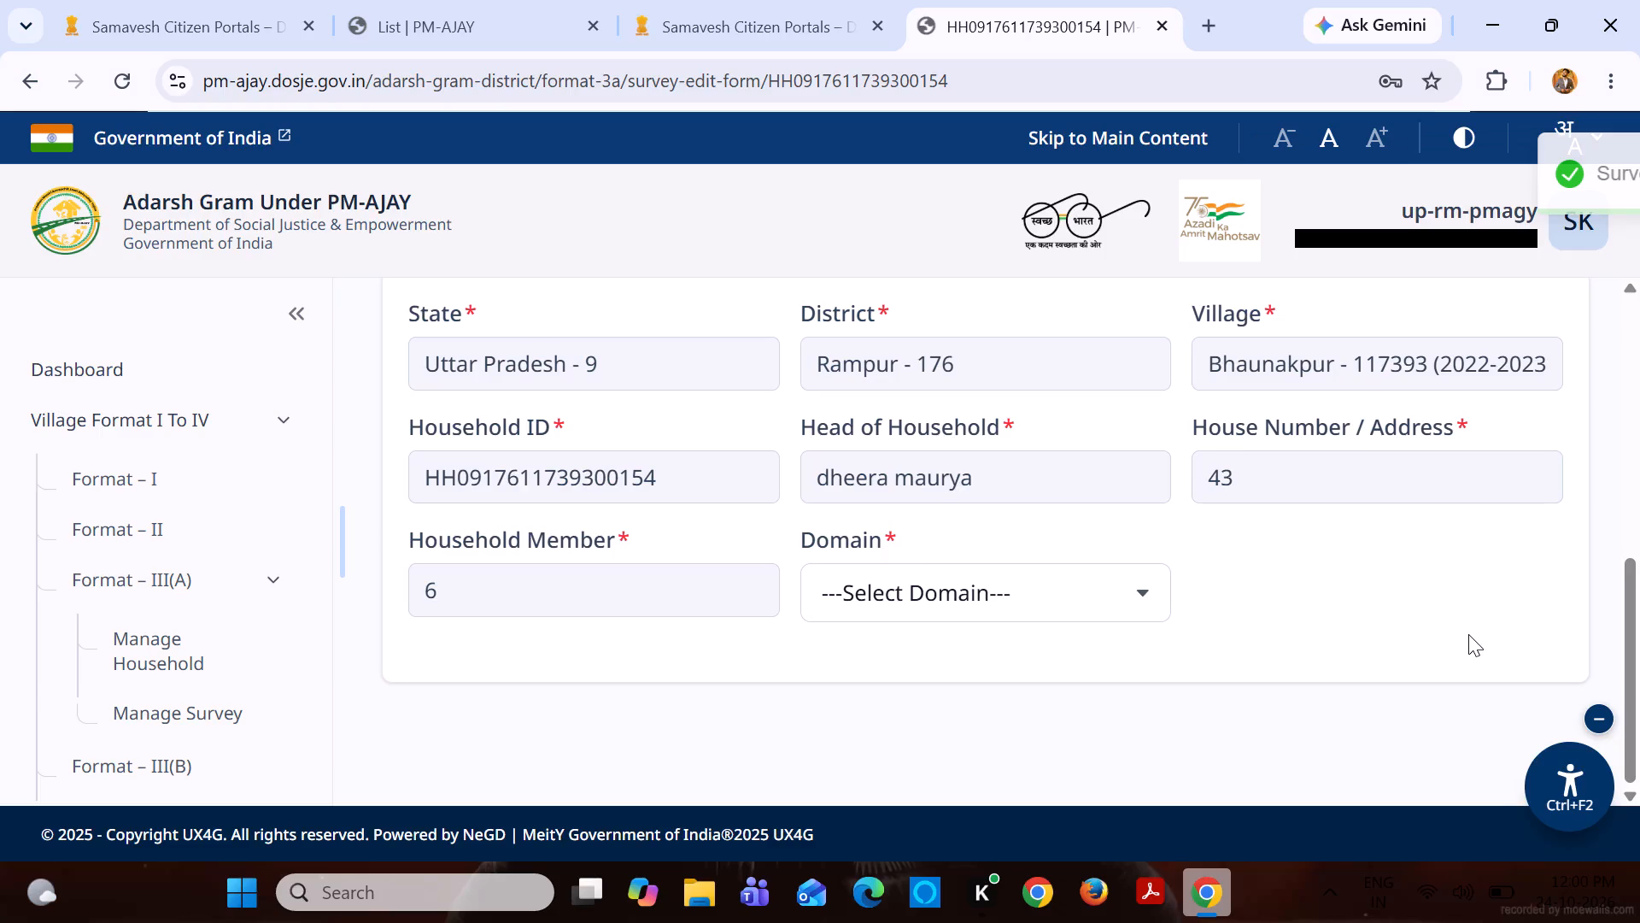
Return to the household list, go to page 3, and open the survey of the household with house number 30 for editing.
scroll(1422, 583, "up", 8)
left_click(1507, 373)
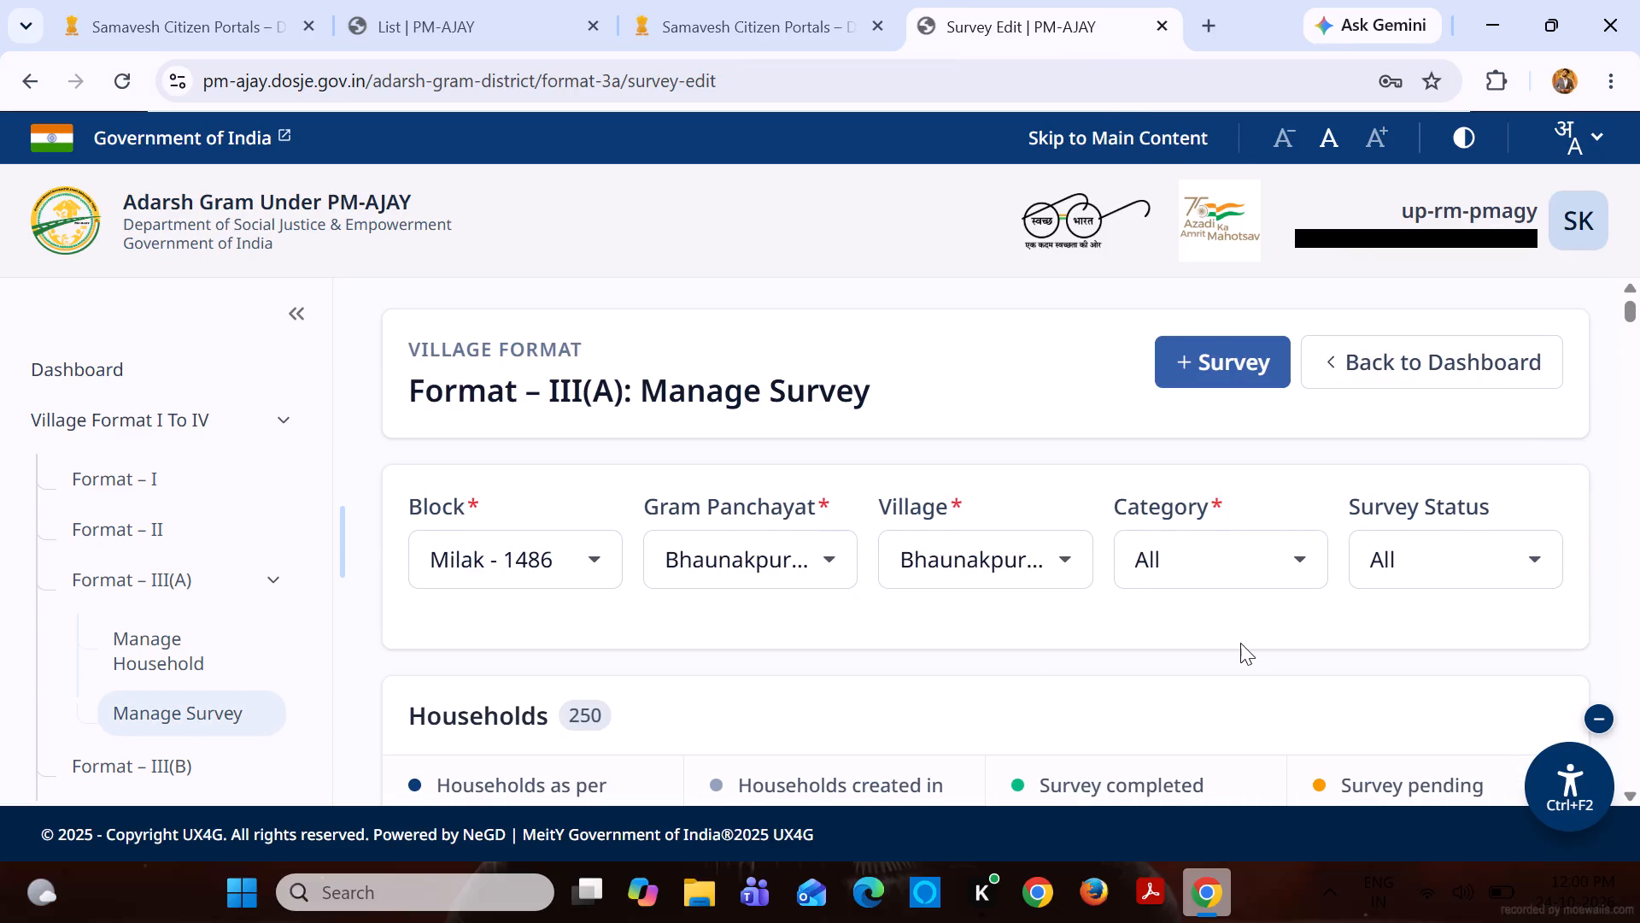
scroll(1240, 643, "down", 15)
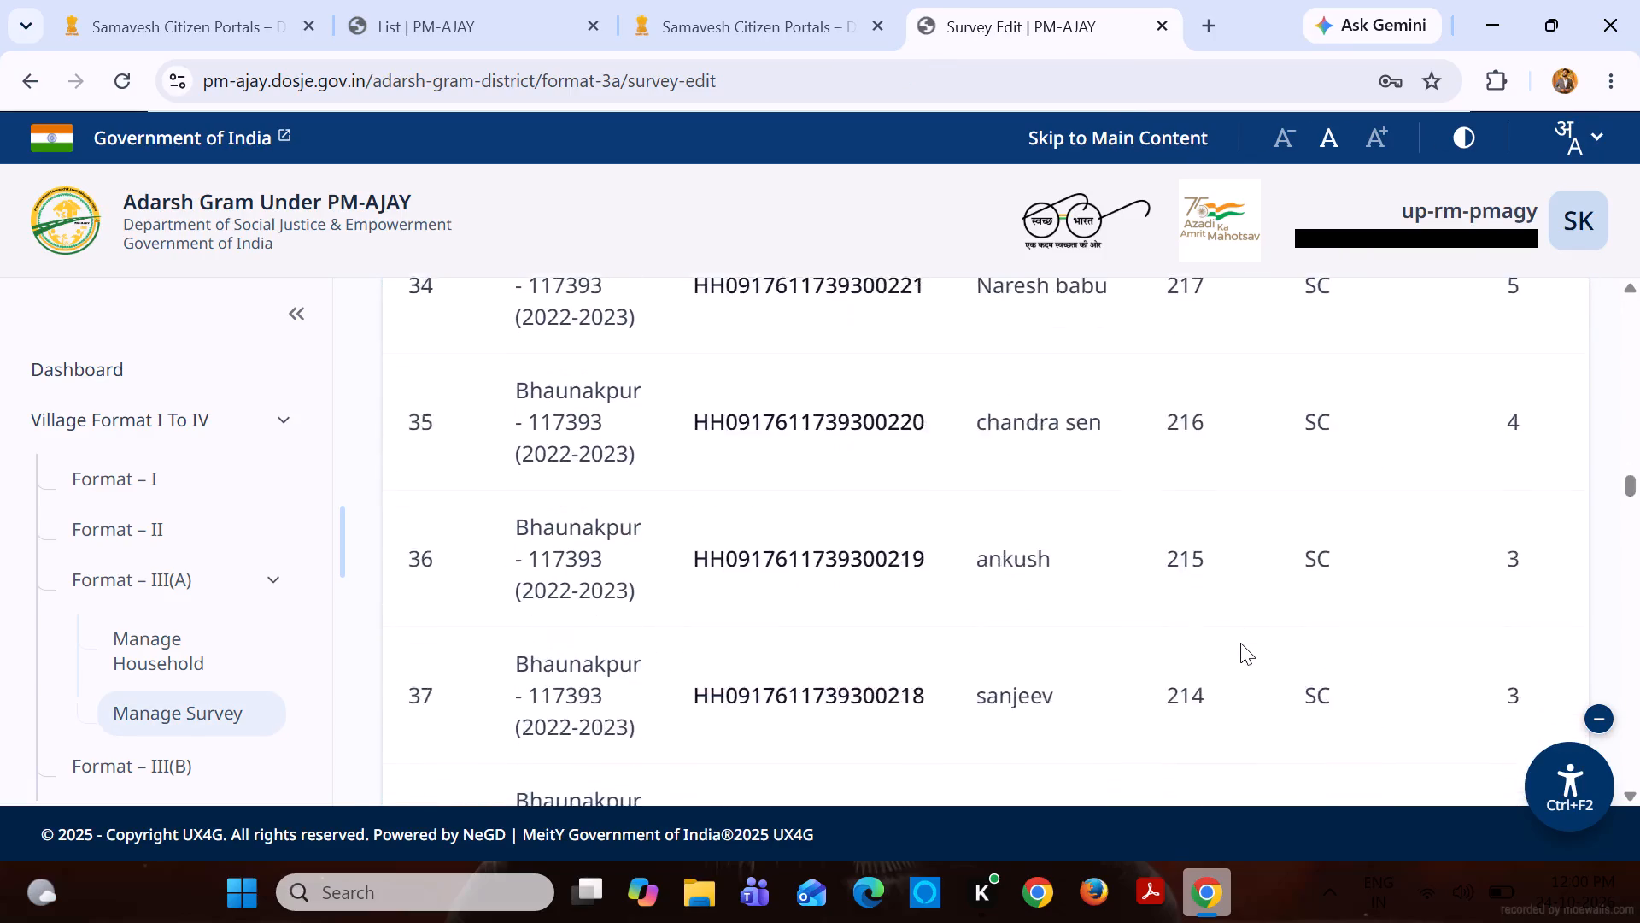
scroll(1240, 643, "down", 8)
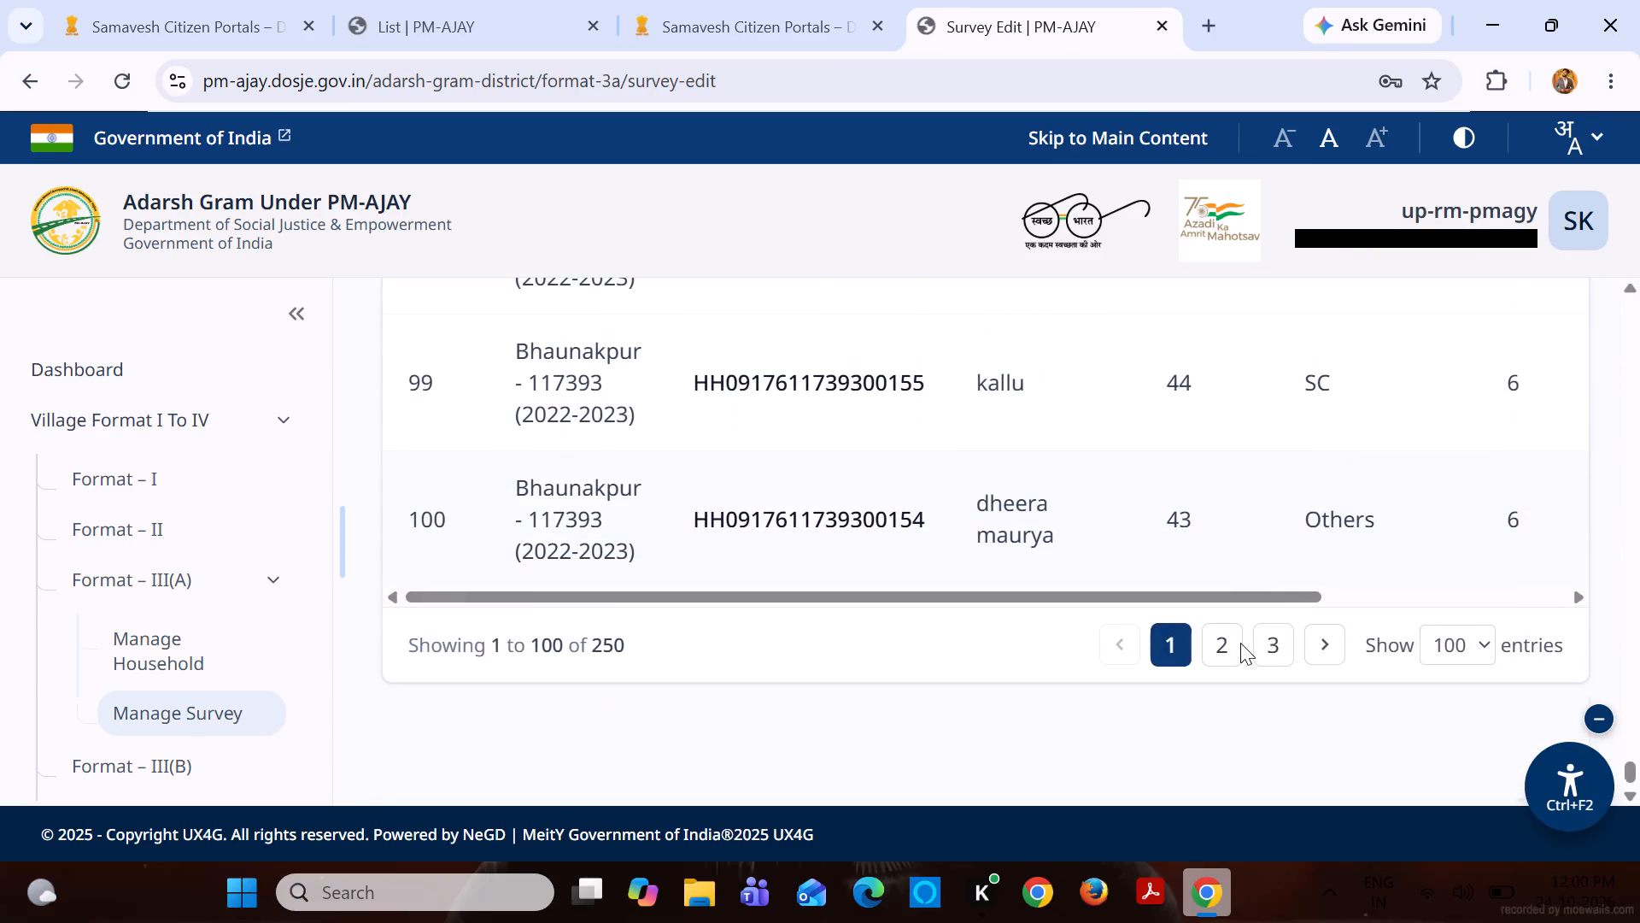
scroll(1240, 643, "down", 9)
left_click(1268, 638)
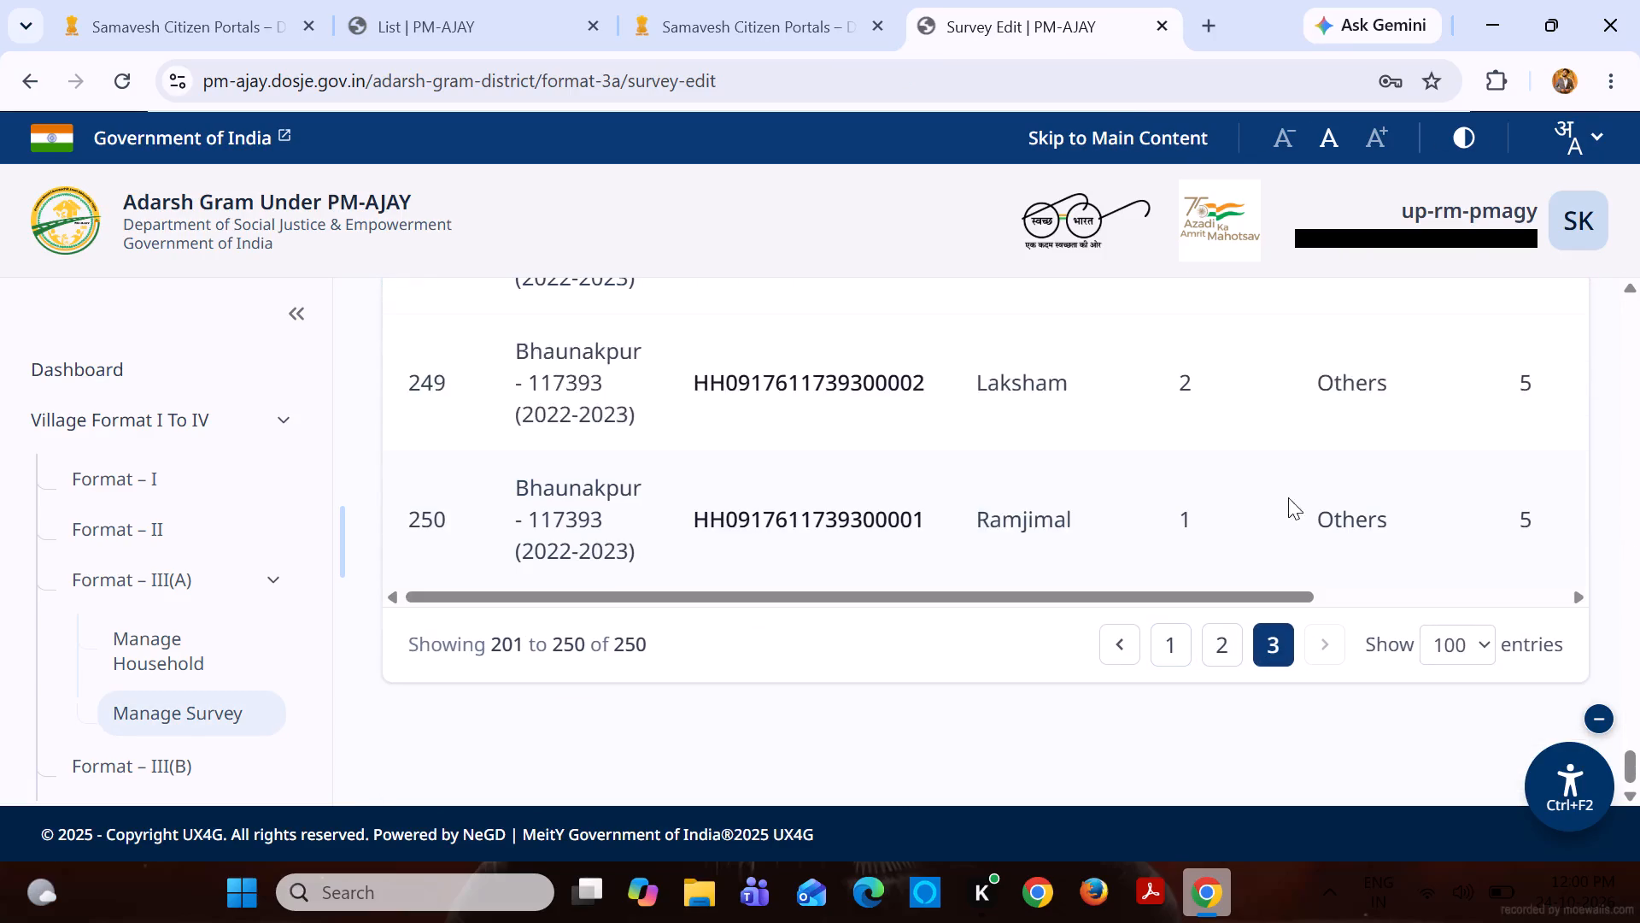
scroll(1283, 447, "up", 9)
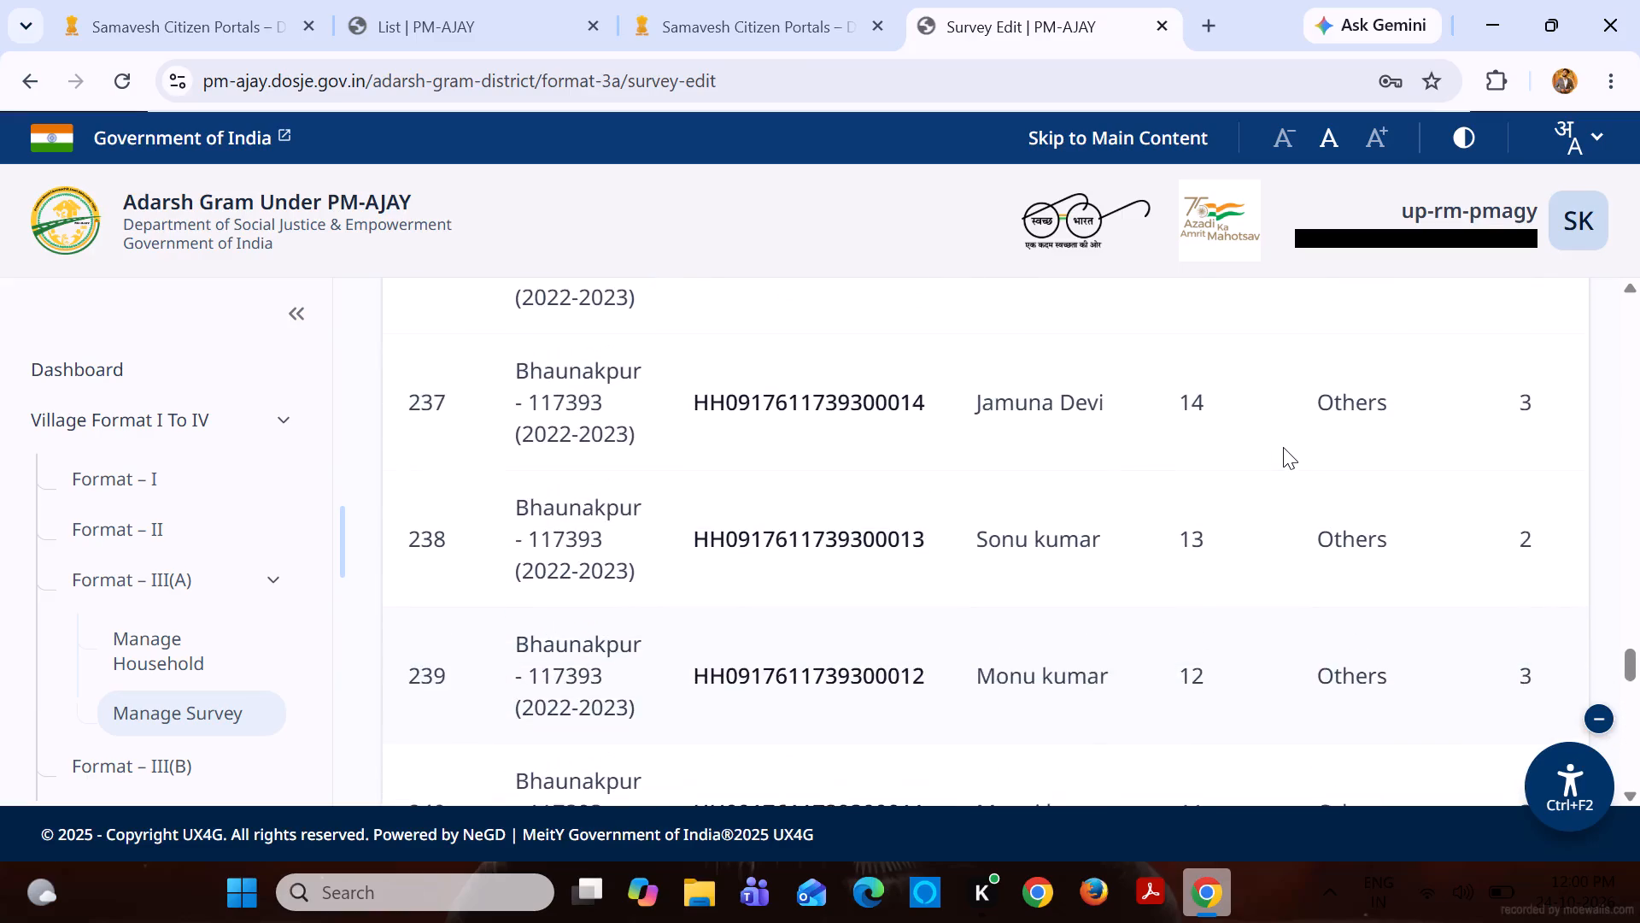
scroll(1283, 447, "up", 10)
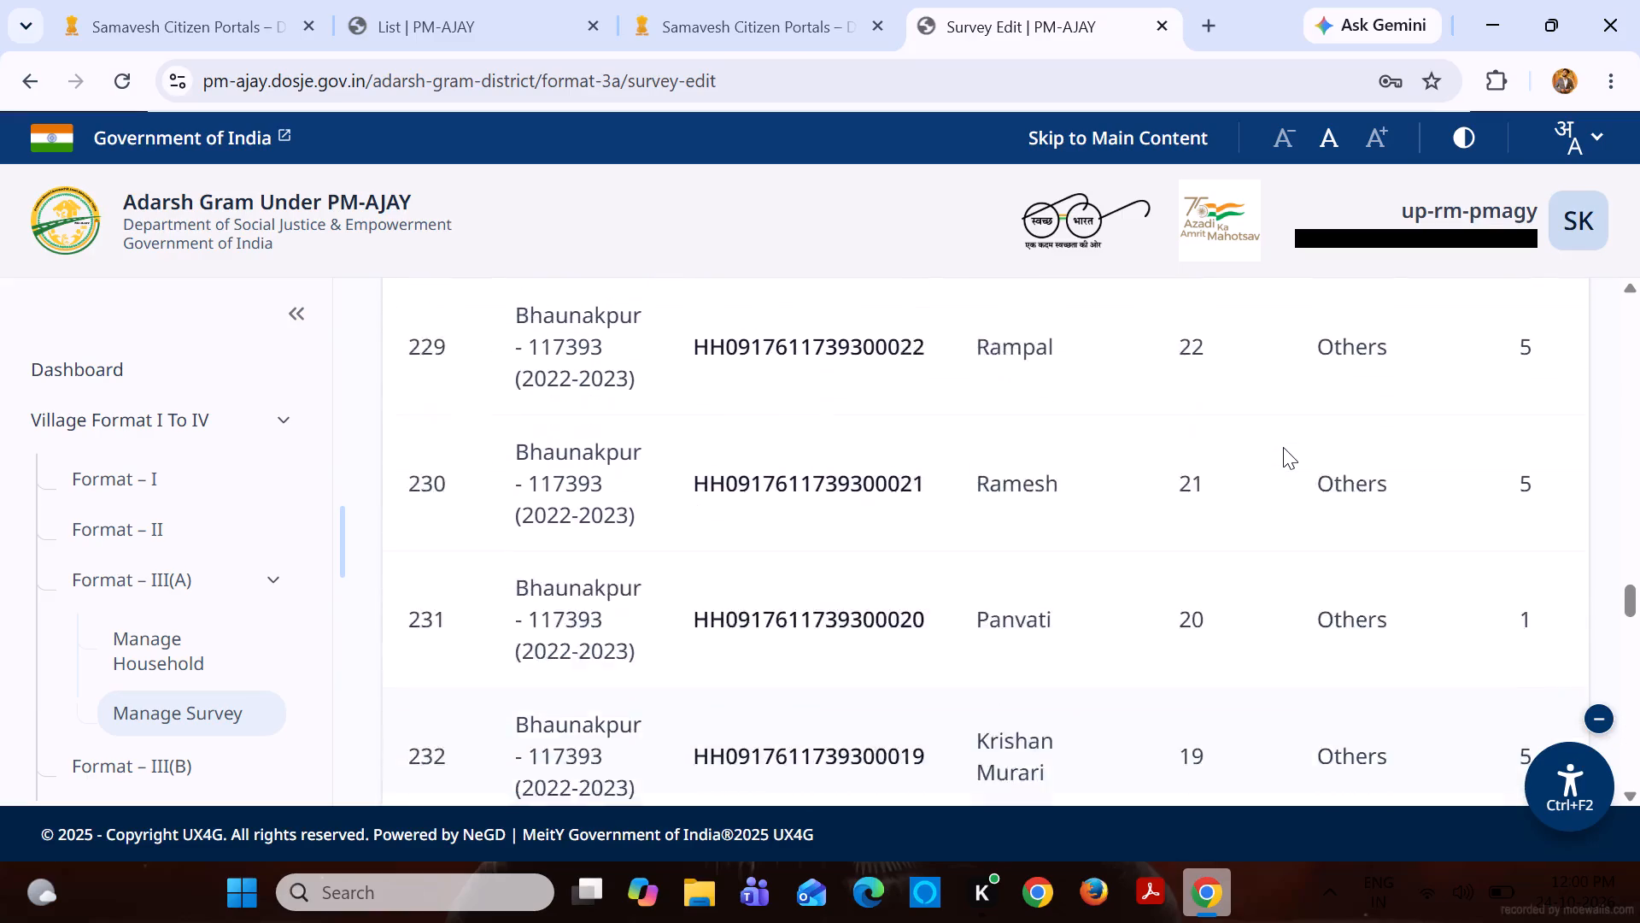
scroll(1283, 447, "up", 2)
scroll(1283, 447, "left", 6)
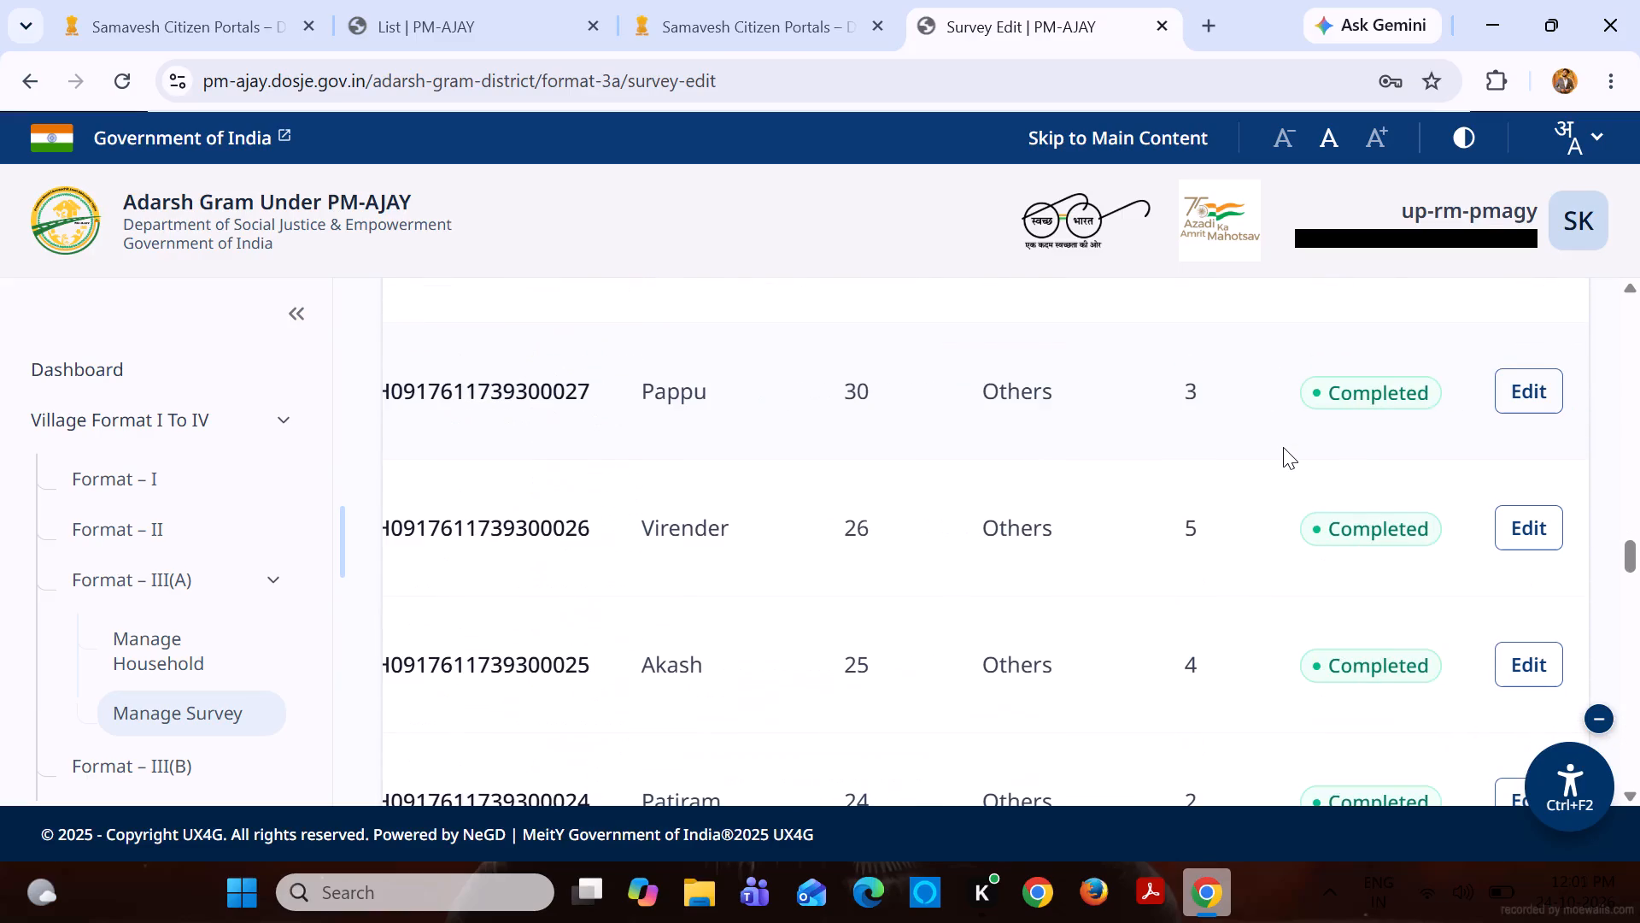
left_click(1538, 387)
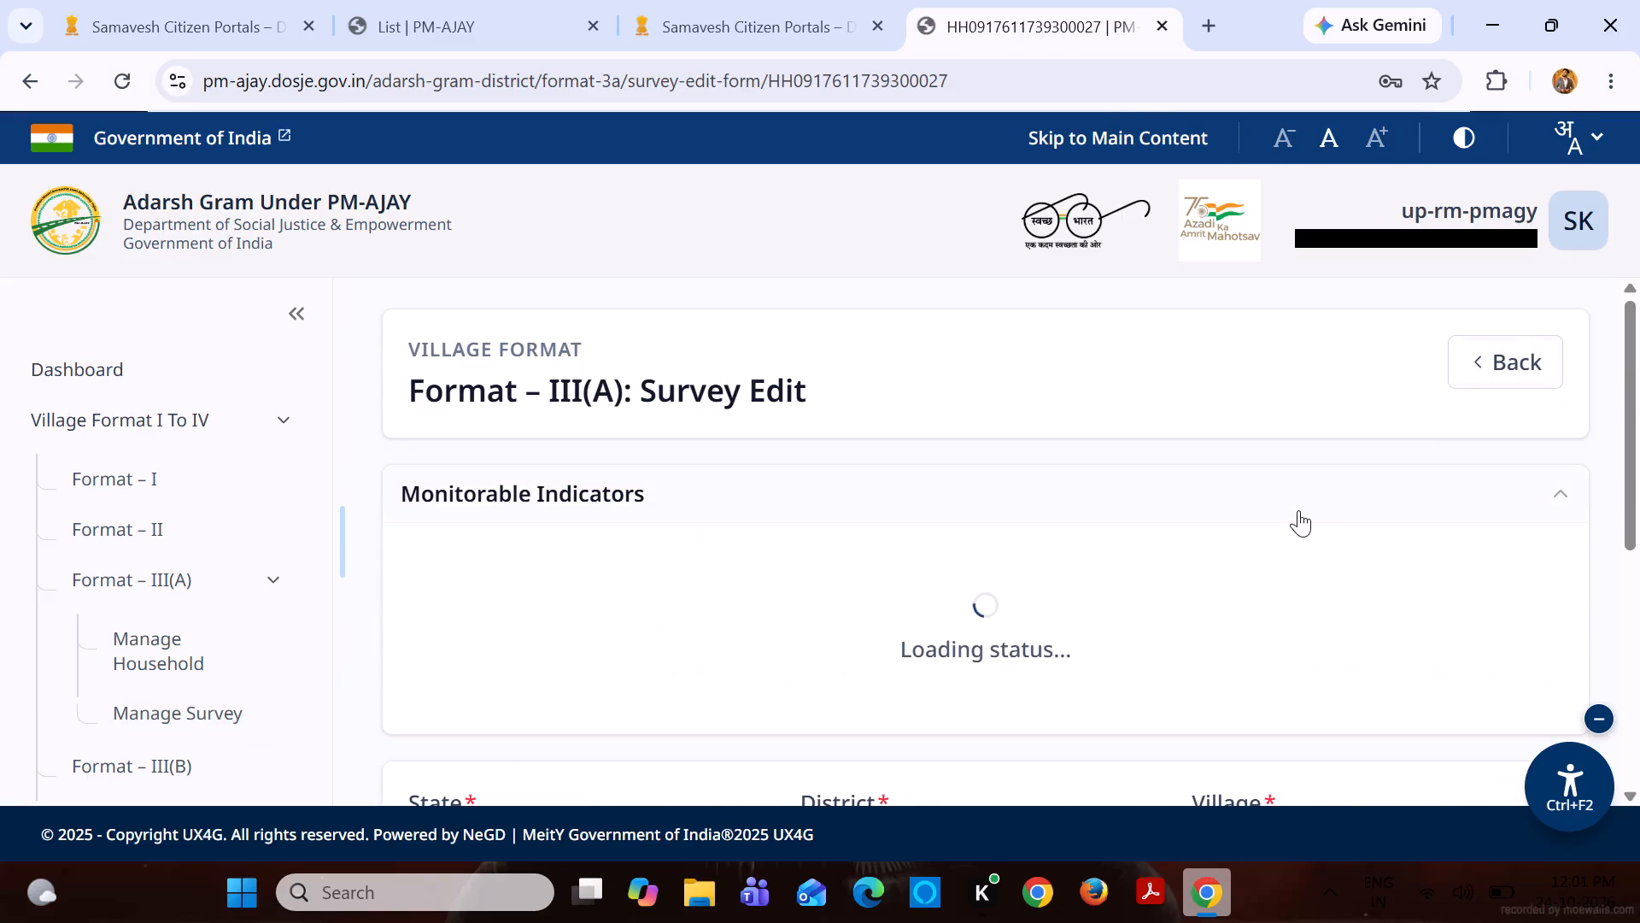
Under domain 7 – Agricultural Practices etc., set this household's 7.1 farming involvement answer to No and save the survey.
scroll(1298, 510, "down", 7)
left_click(1098, 568)
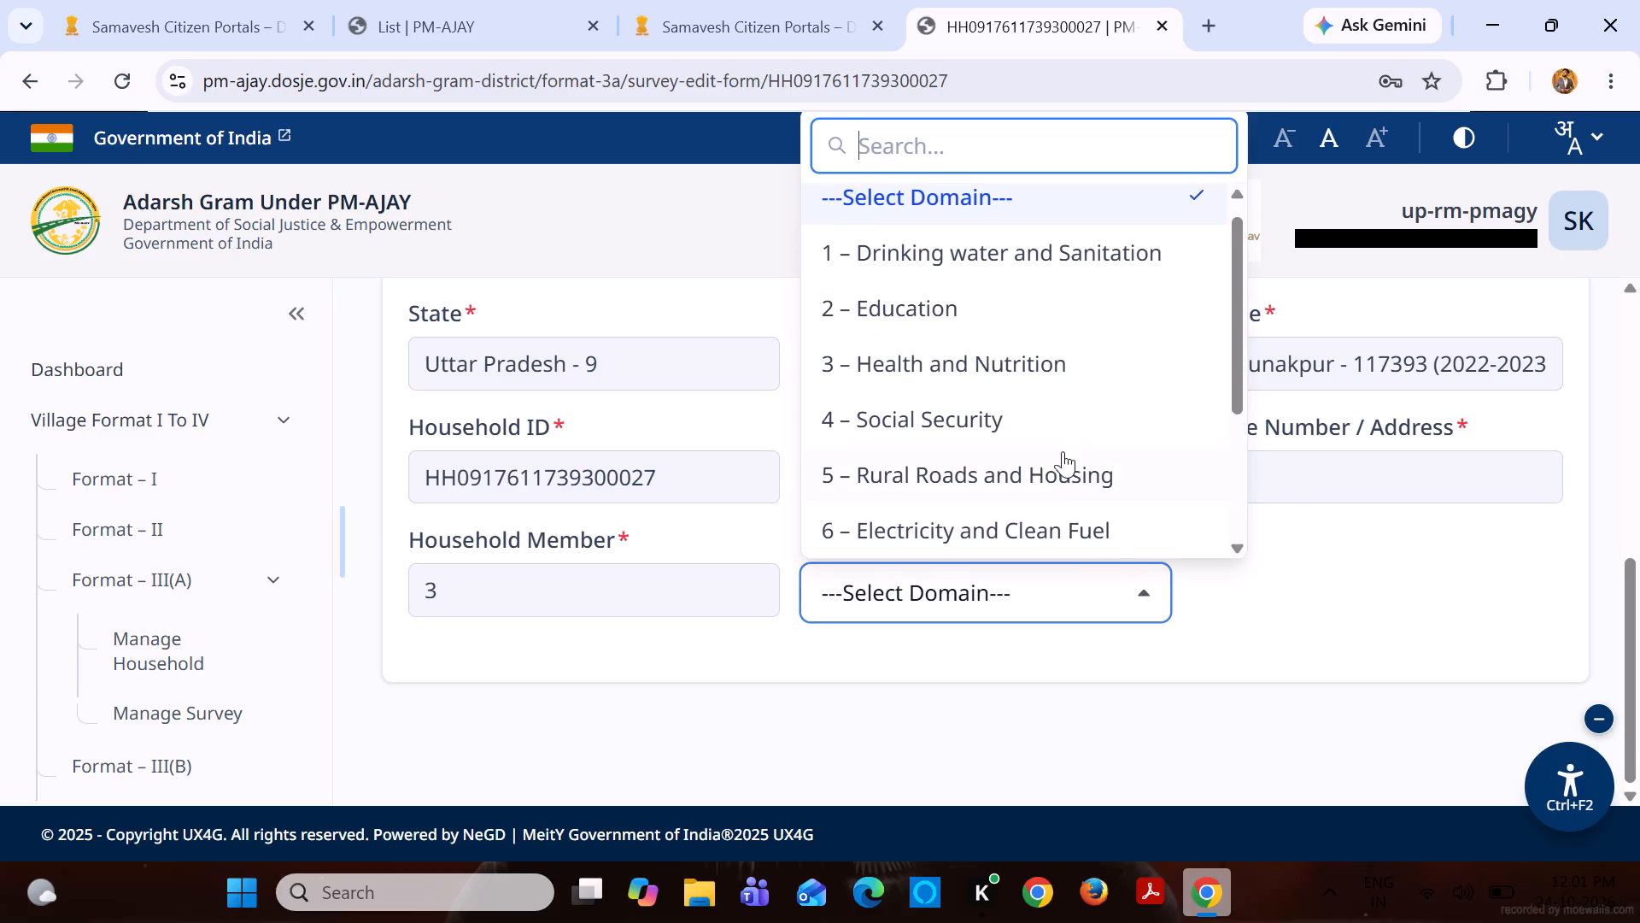
scroll(1051, 435, "down", 1)
left_click(1004, 438)
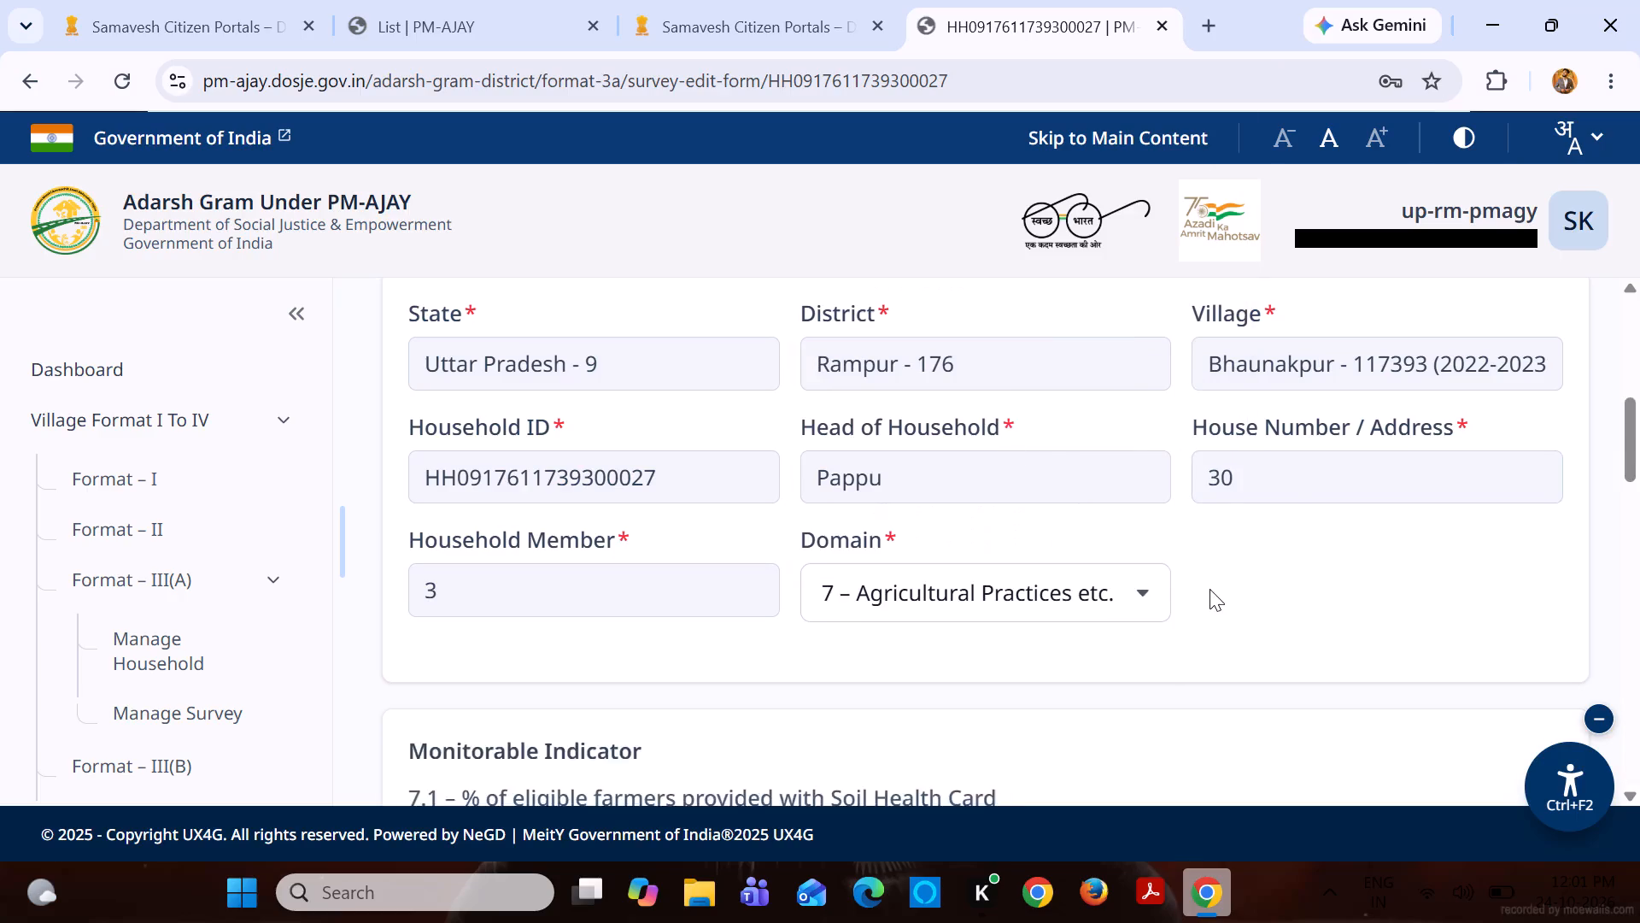
scroll(1209, 589, "down", 3)
left_click(1406, 496)
left_click(1329, 614)
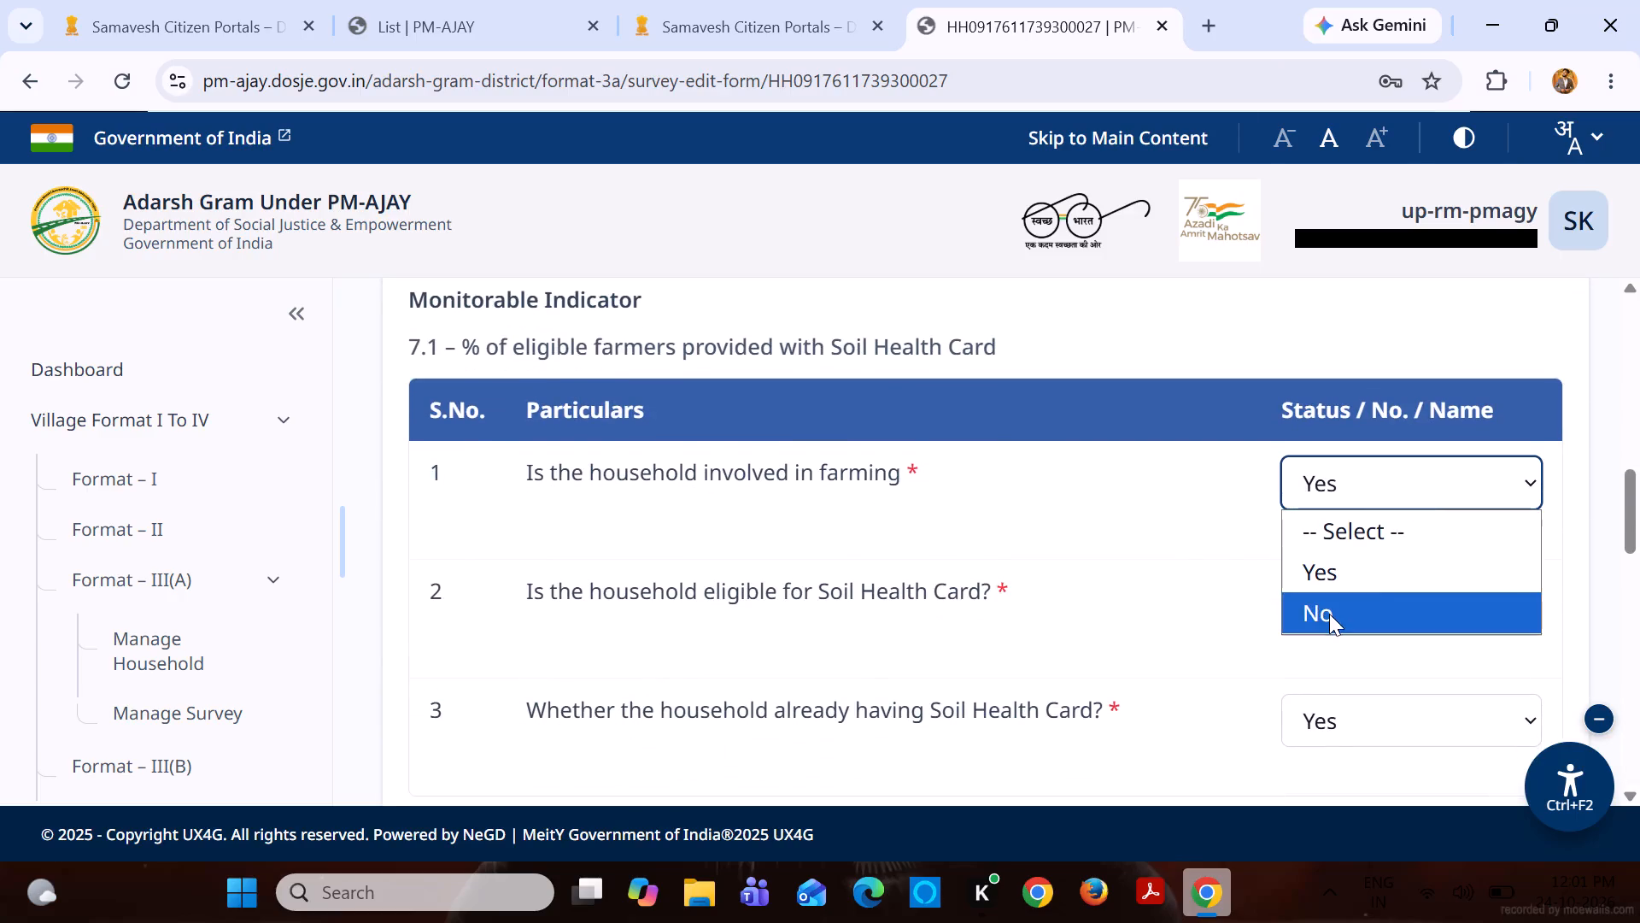
scroll(1329, 614, "down", 8)
left_click(1461, 608)
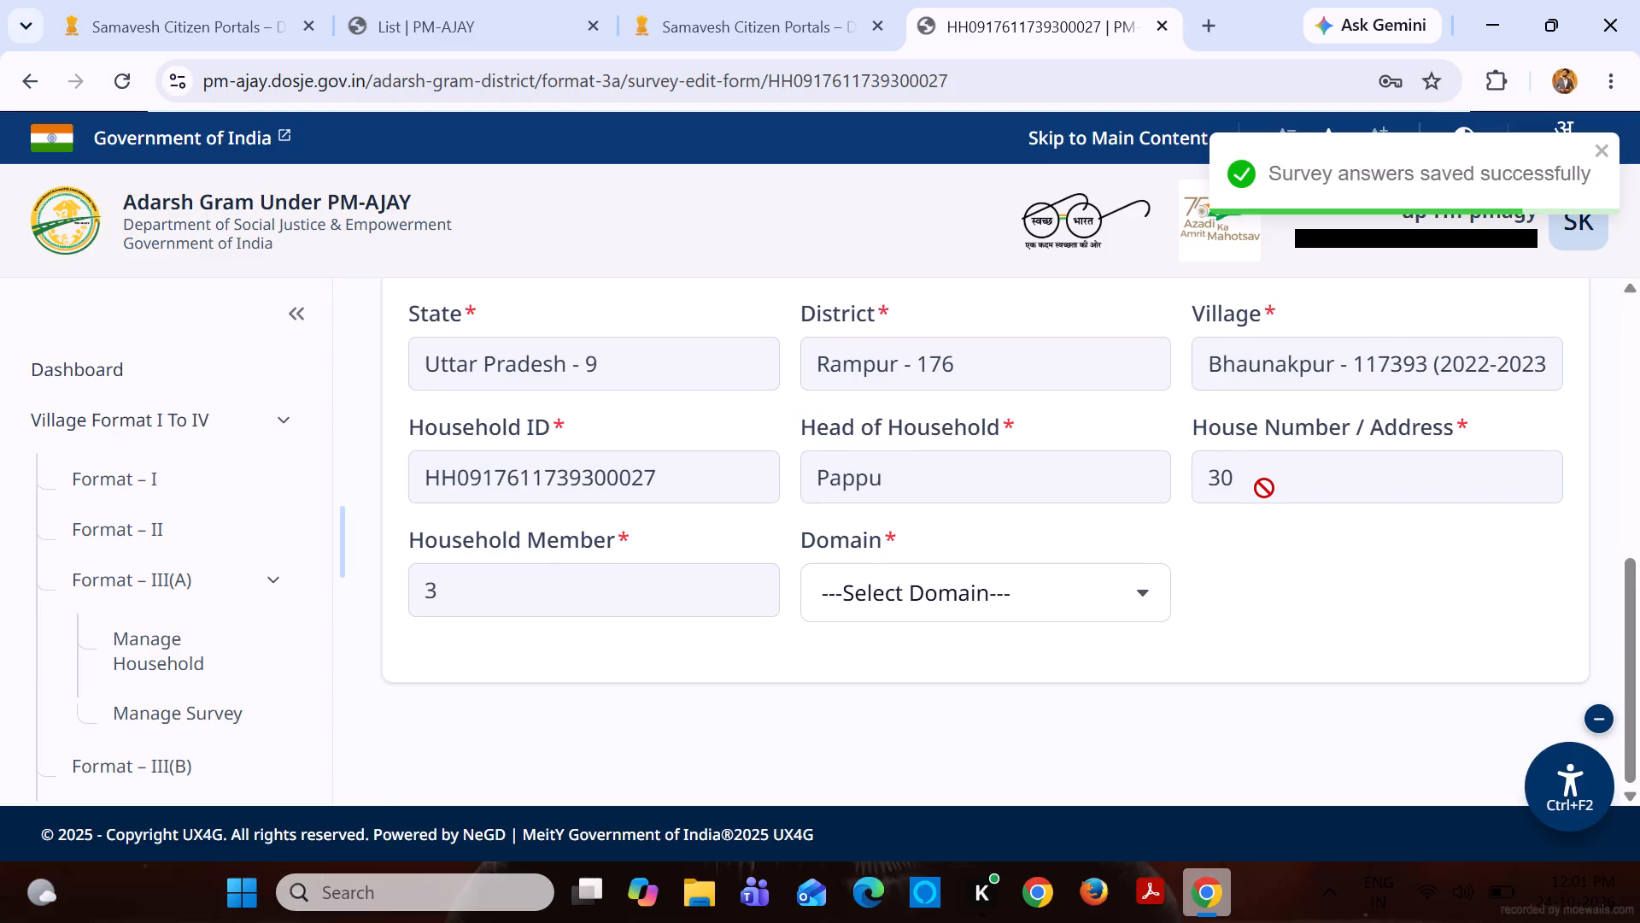
Return to the household list, go to page 3, and open the survey of the household with house number 27 for editing.
scroll(1264, 488, "up", 13)
left_click(1510, 341)
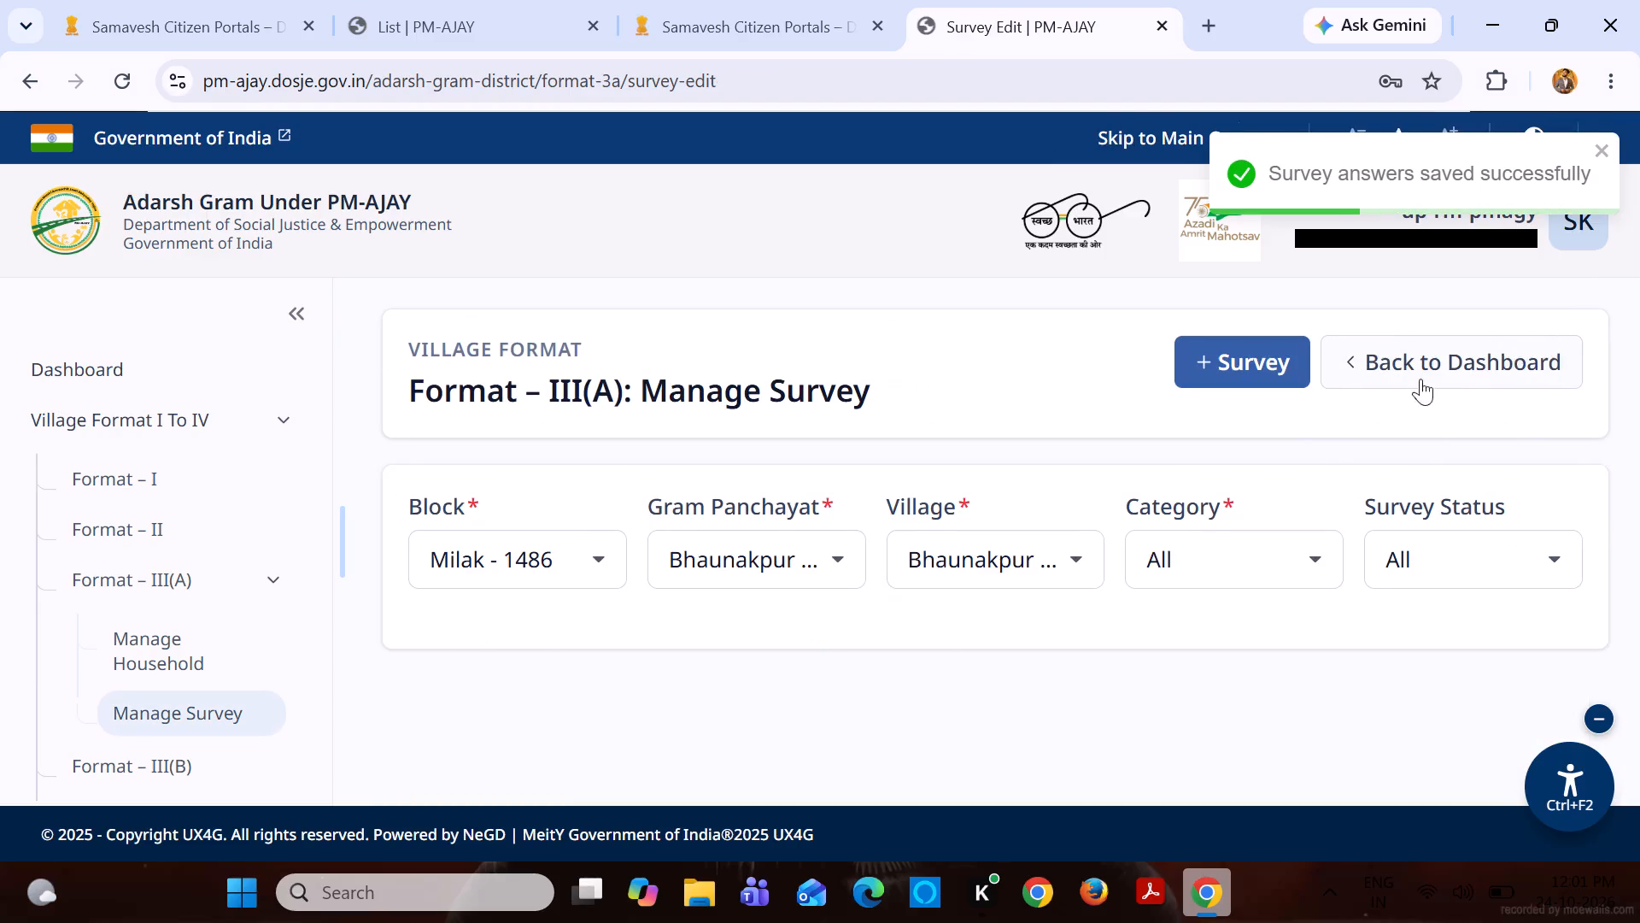
scroll(1288, 480, "down", 20)
scroll(1288, 480, "down", 19)
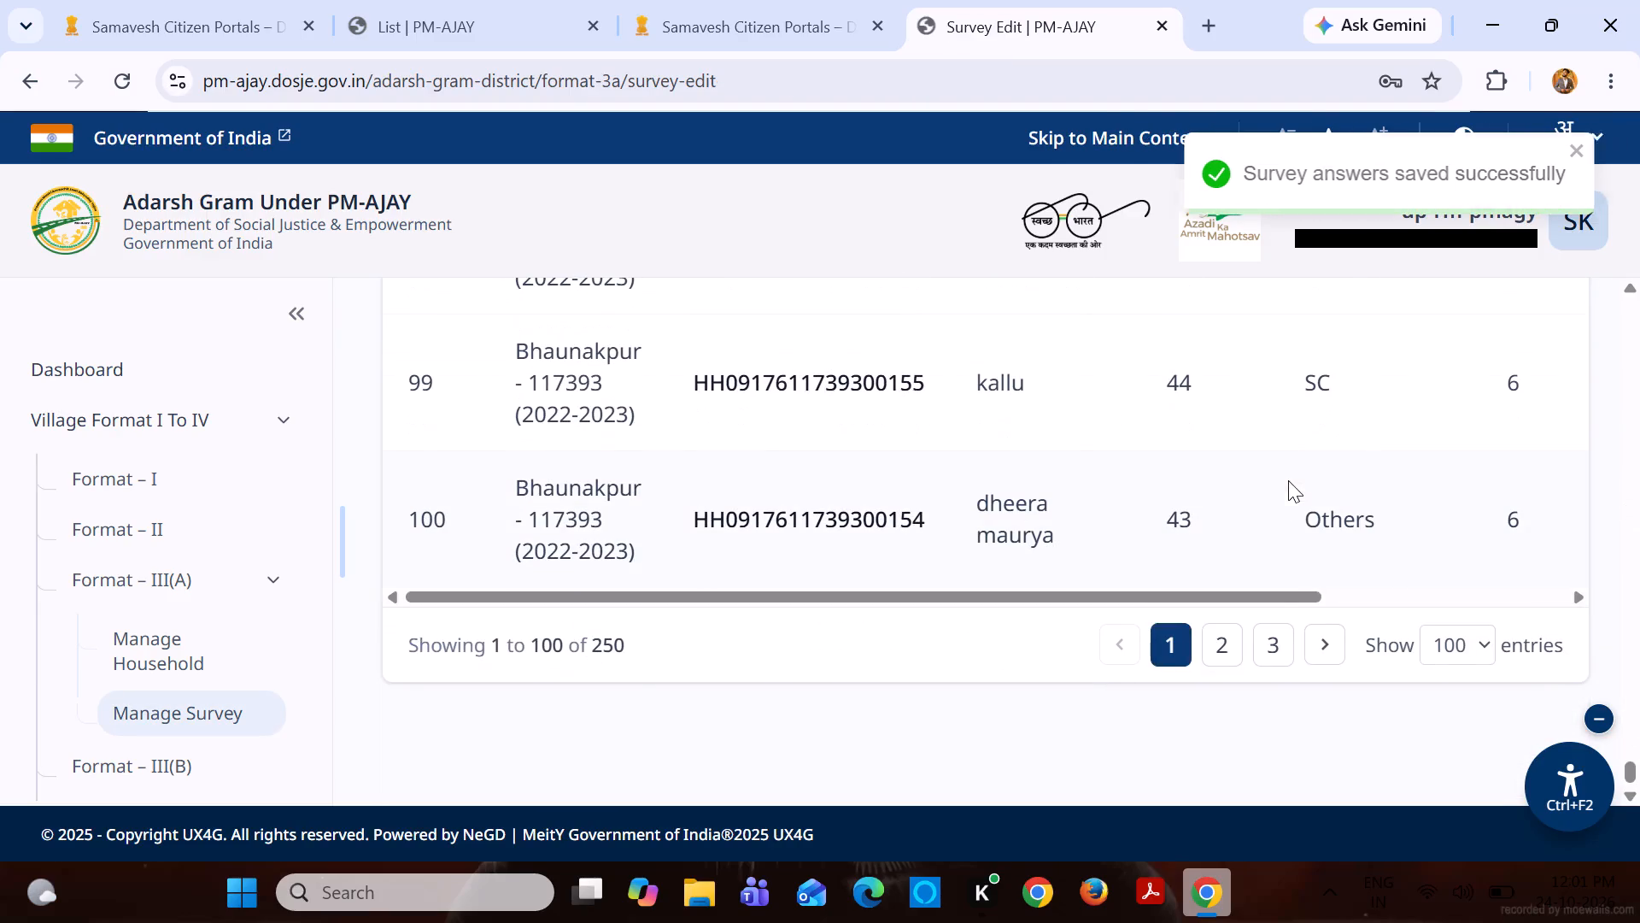
left_click(1279, 638)
scroll(1248, 464, "up", 4)
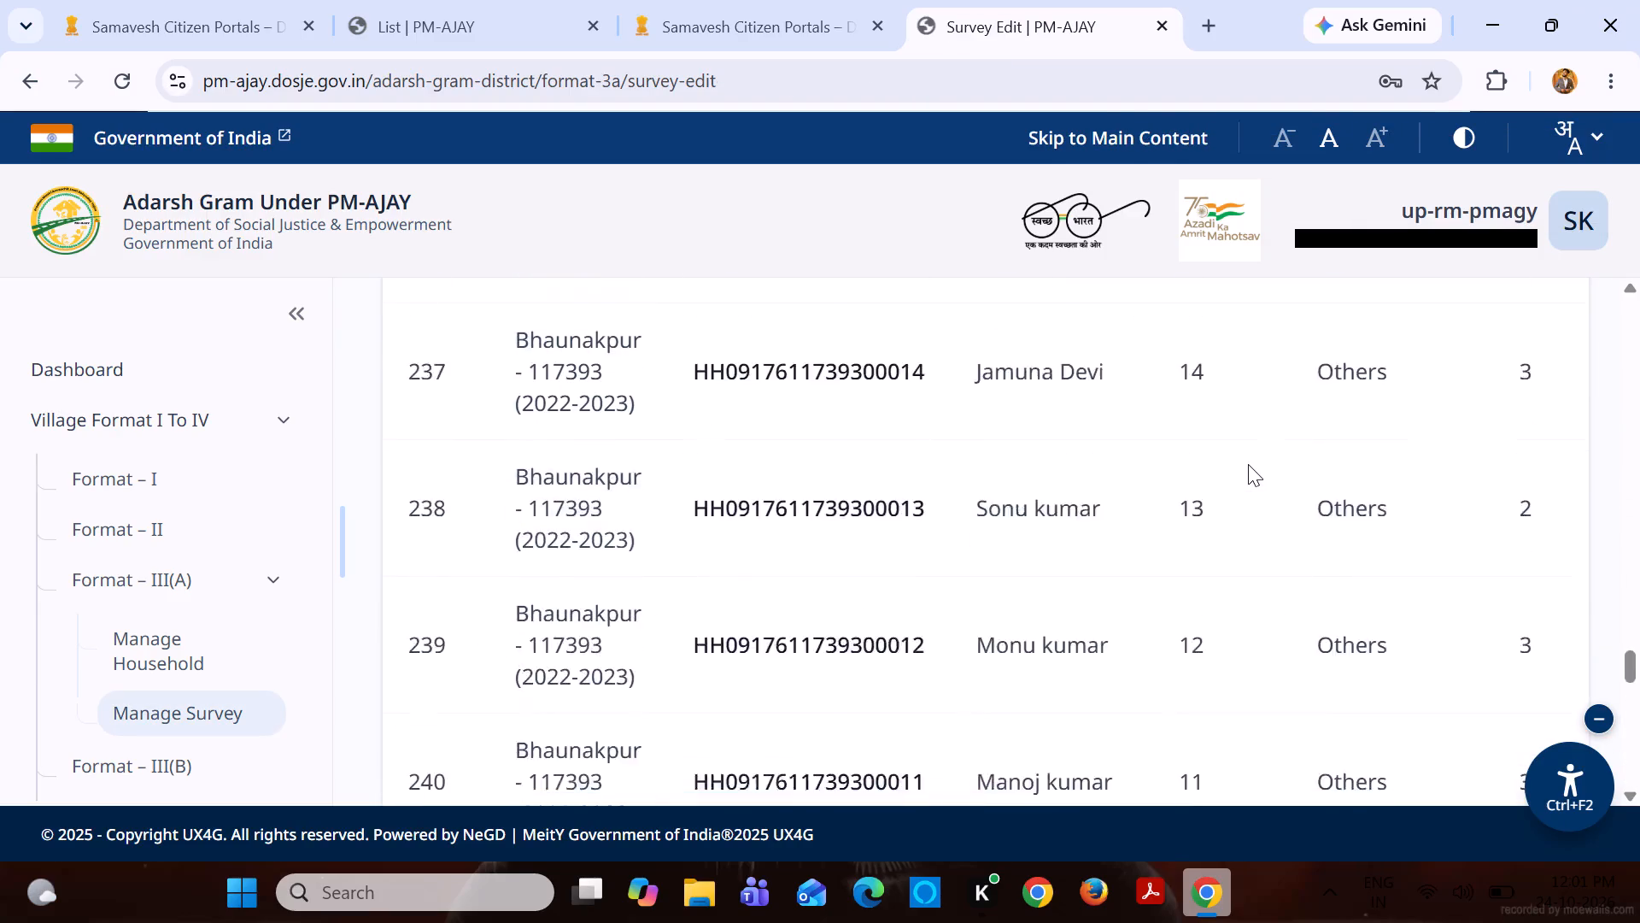
scroll(1248, 464, "up", 12)
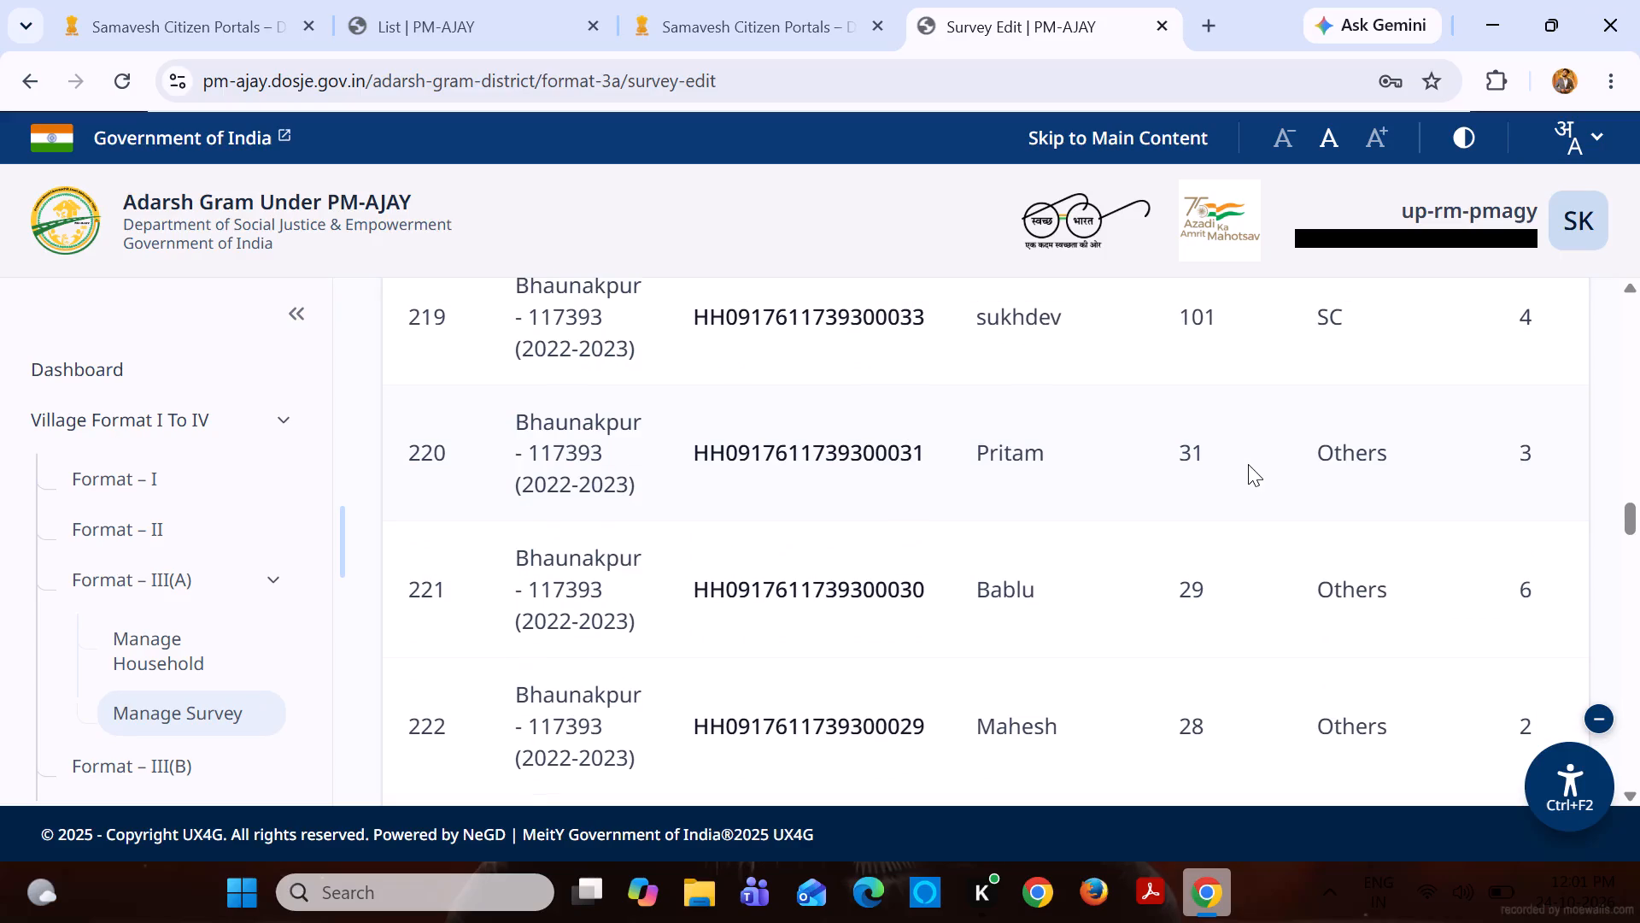
scroll(1248, 464, "down", 3)
scroll(1248, 464, "left", 5)
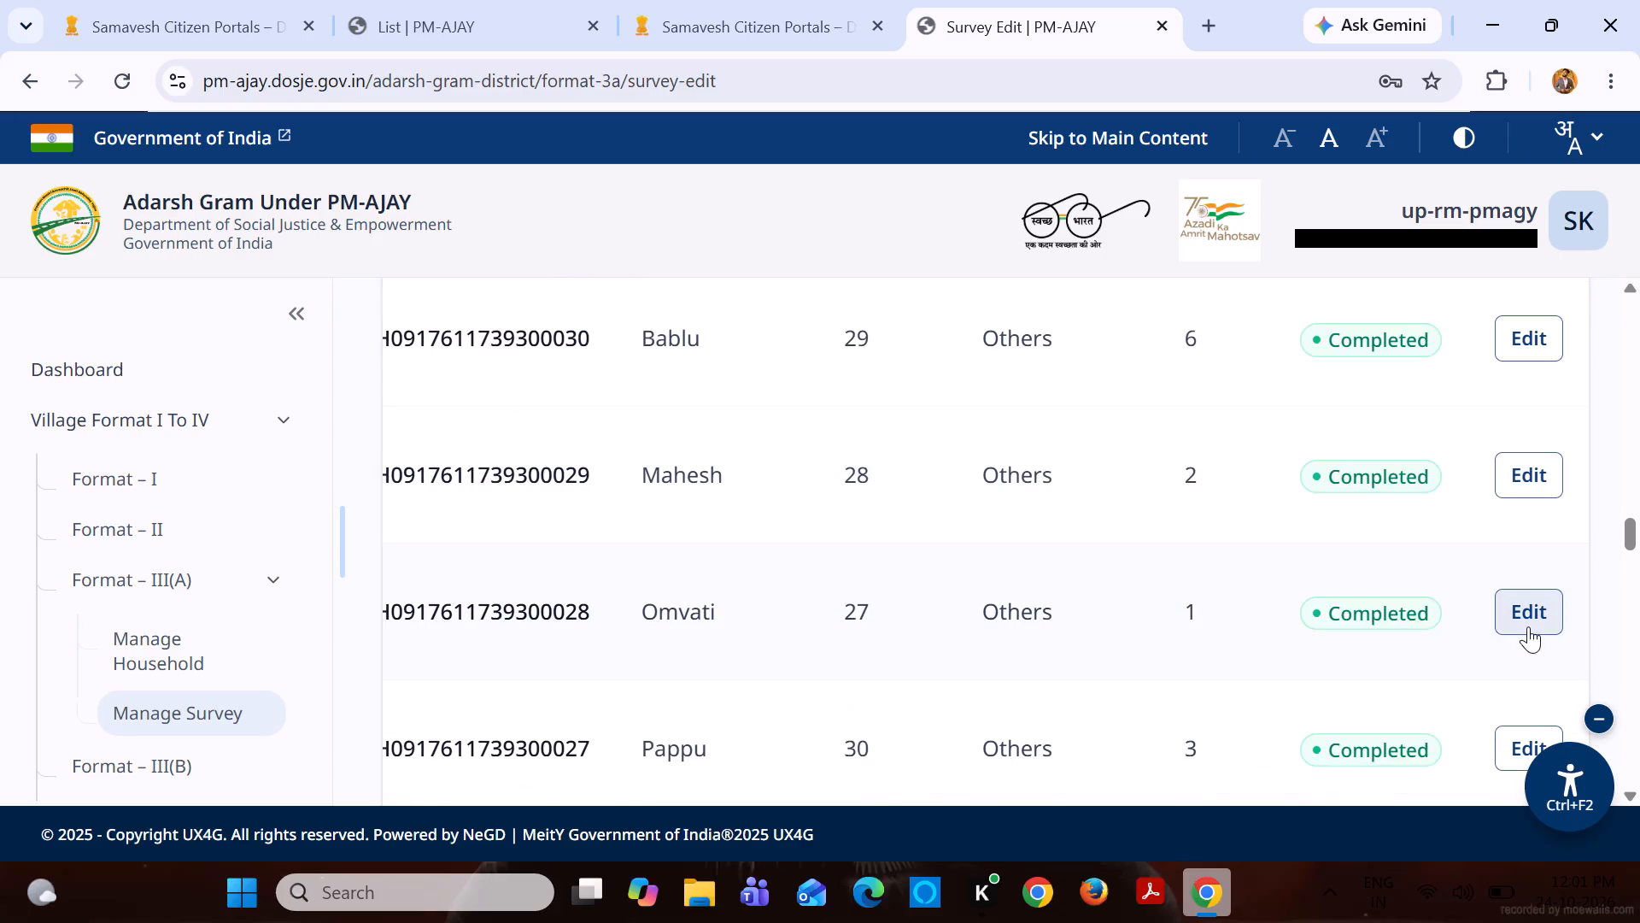
left_click(1528, 626)
Under domain 7 – Agricultural Practices etc., set this household's 7.1 farming involvement answer to No and save the survey.
scroll(1242, 588, "down", 5)
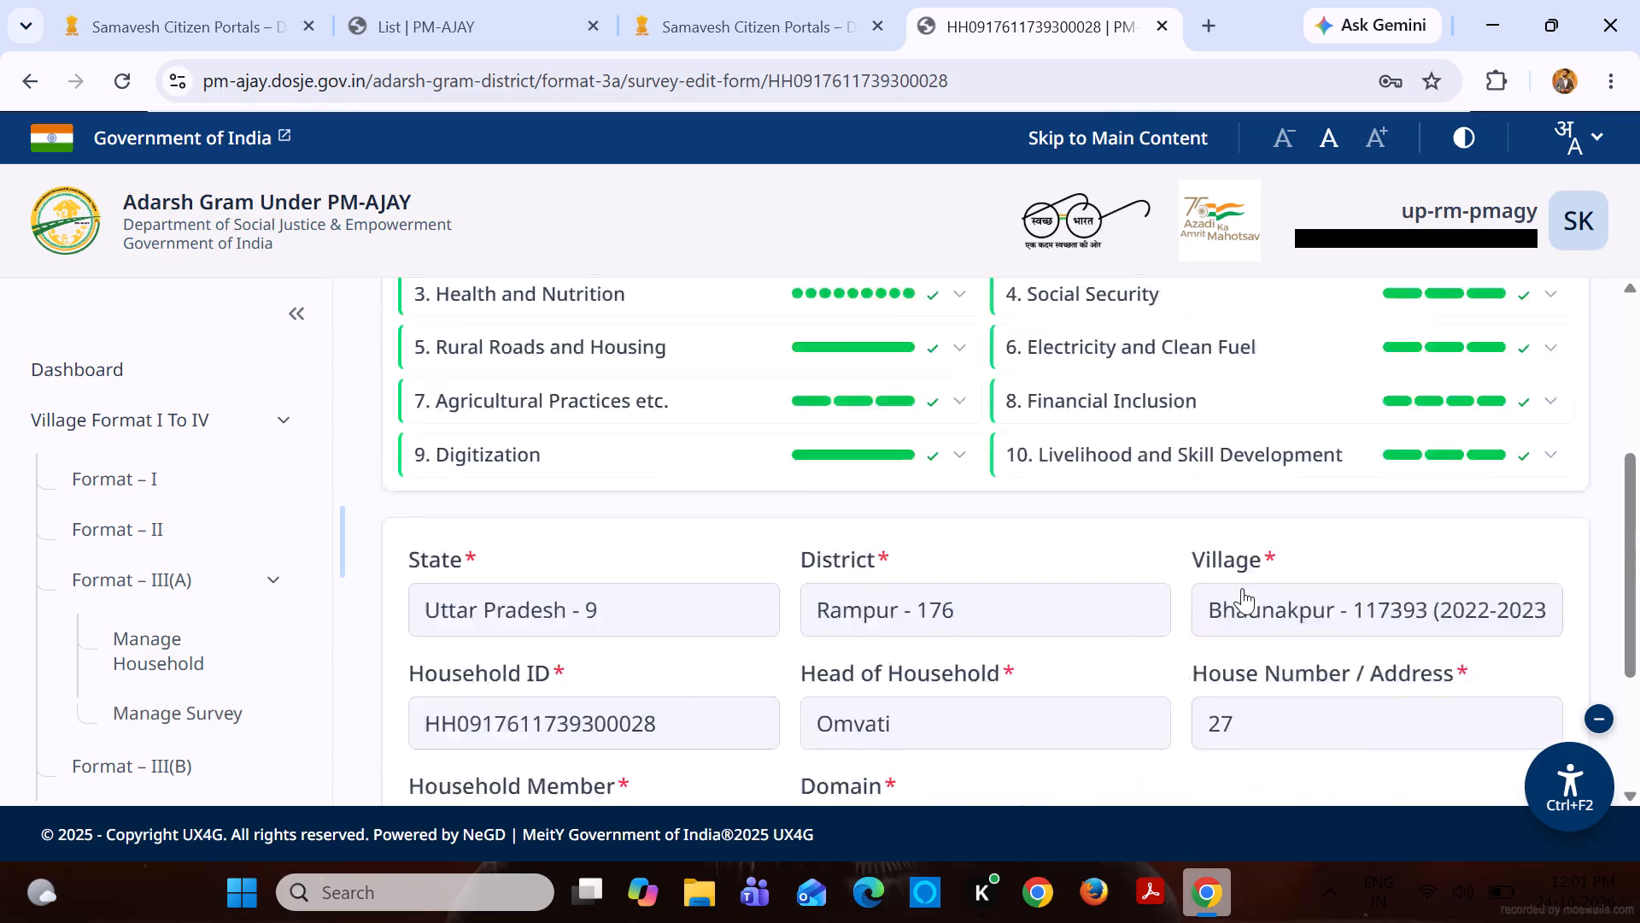
scroll(1242, 588, "down", 4)
left_click(1139, 587)
scroll(1095, 415, "down", 1)
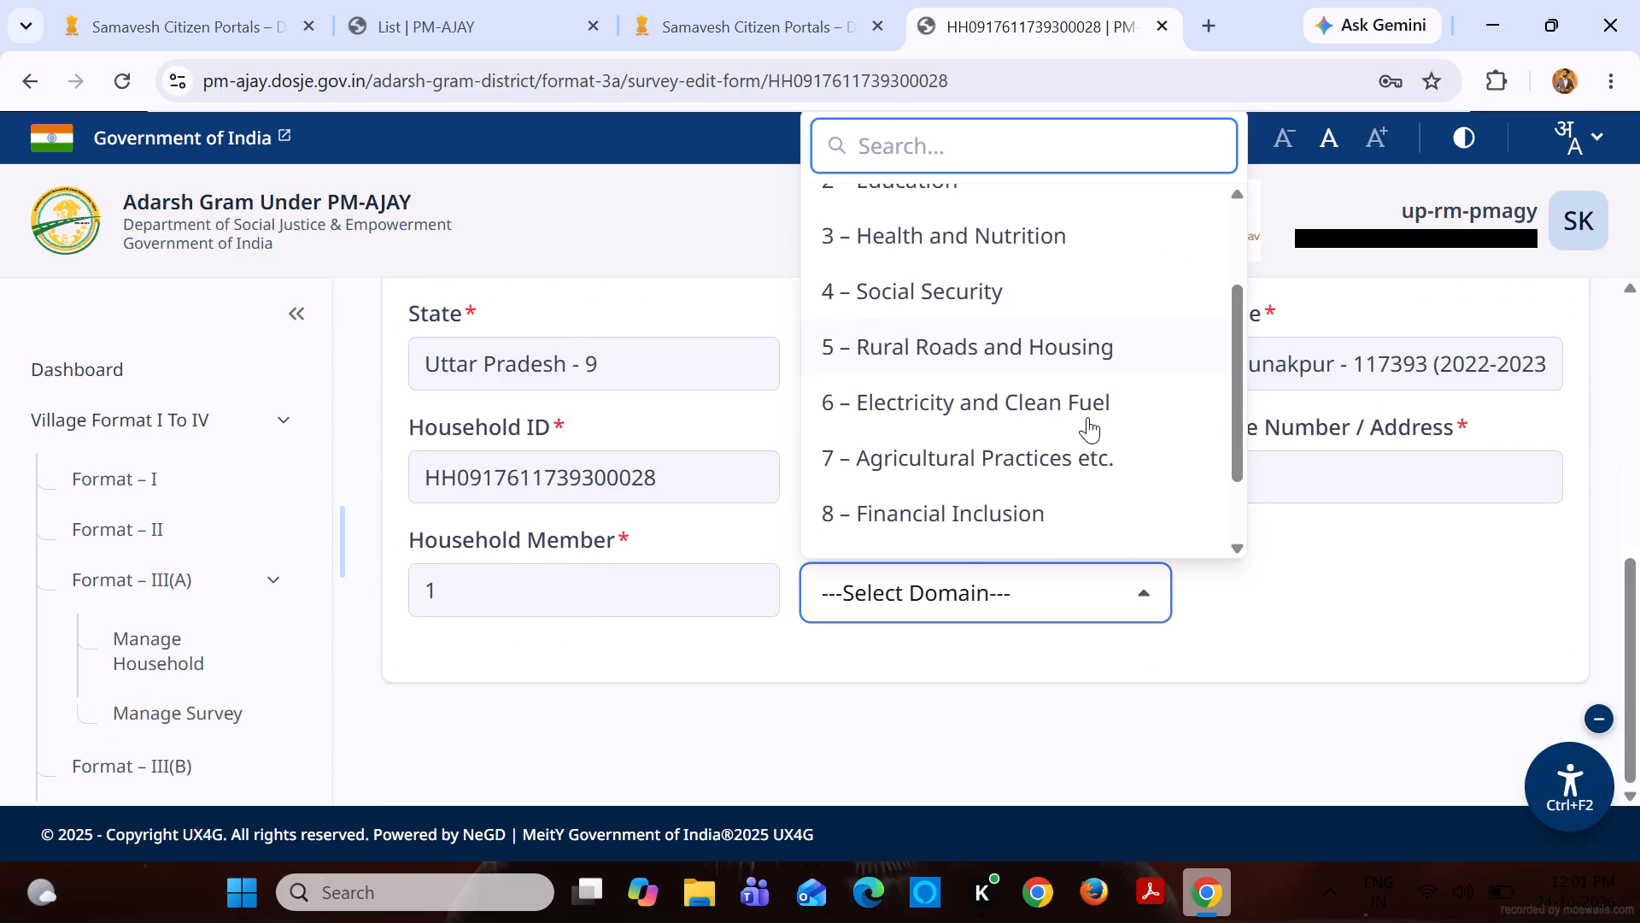
left_click(999, 441)
scroll(1302, 524, "down", 2)
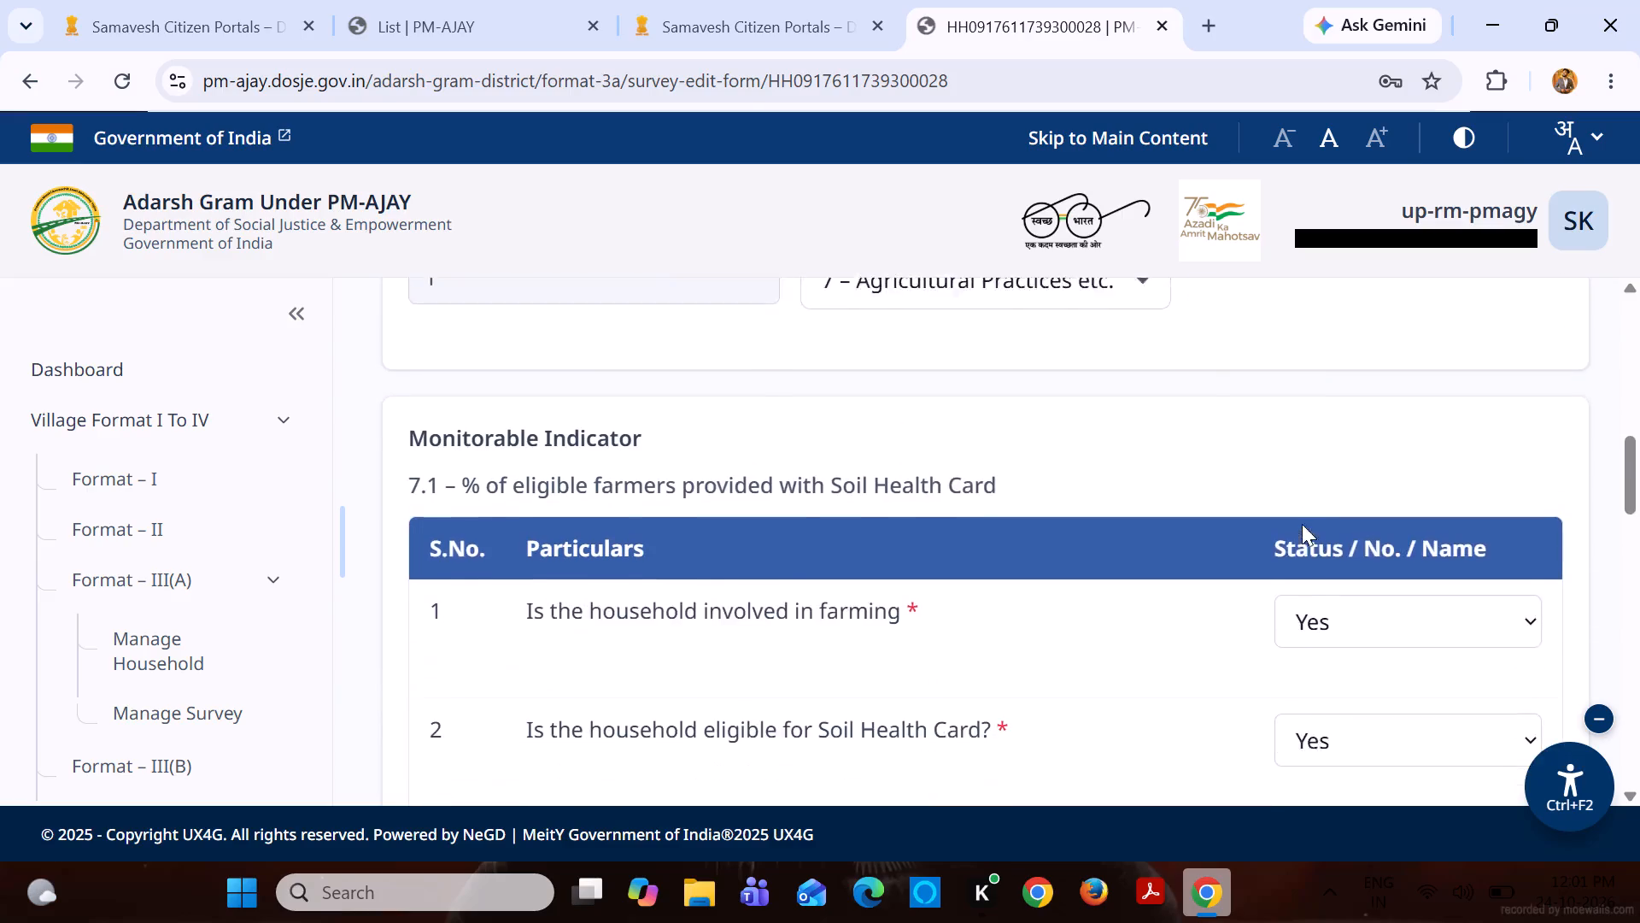
scroll(1302, 524, "down", 1)
left_click_drag(1392, 579, 1308, 729)
left_click(1308, 729)
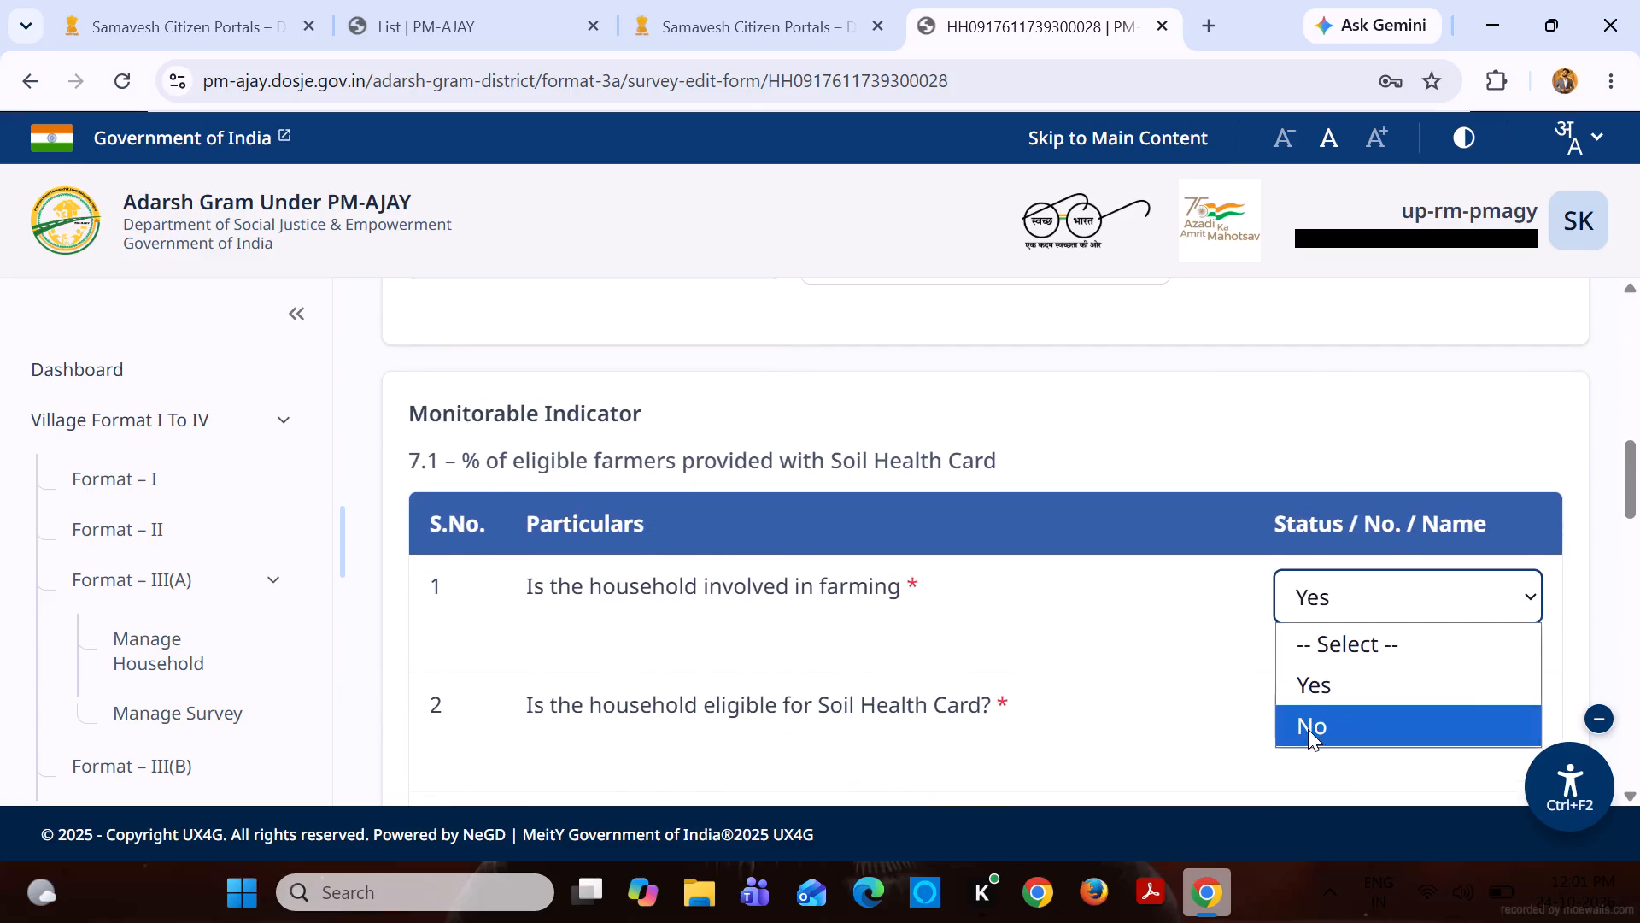
scroll(1297, 536, "down", 10)
left_click(1498, 647)
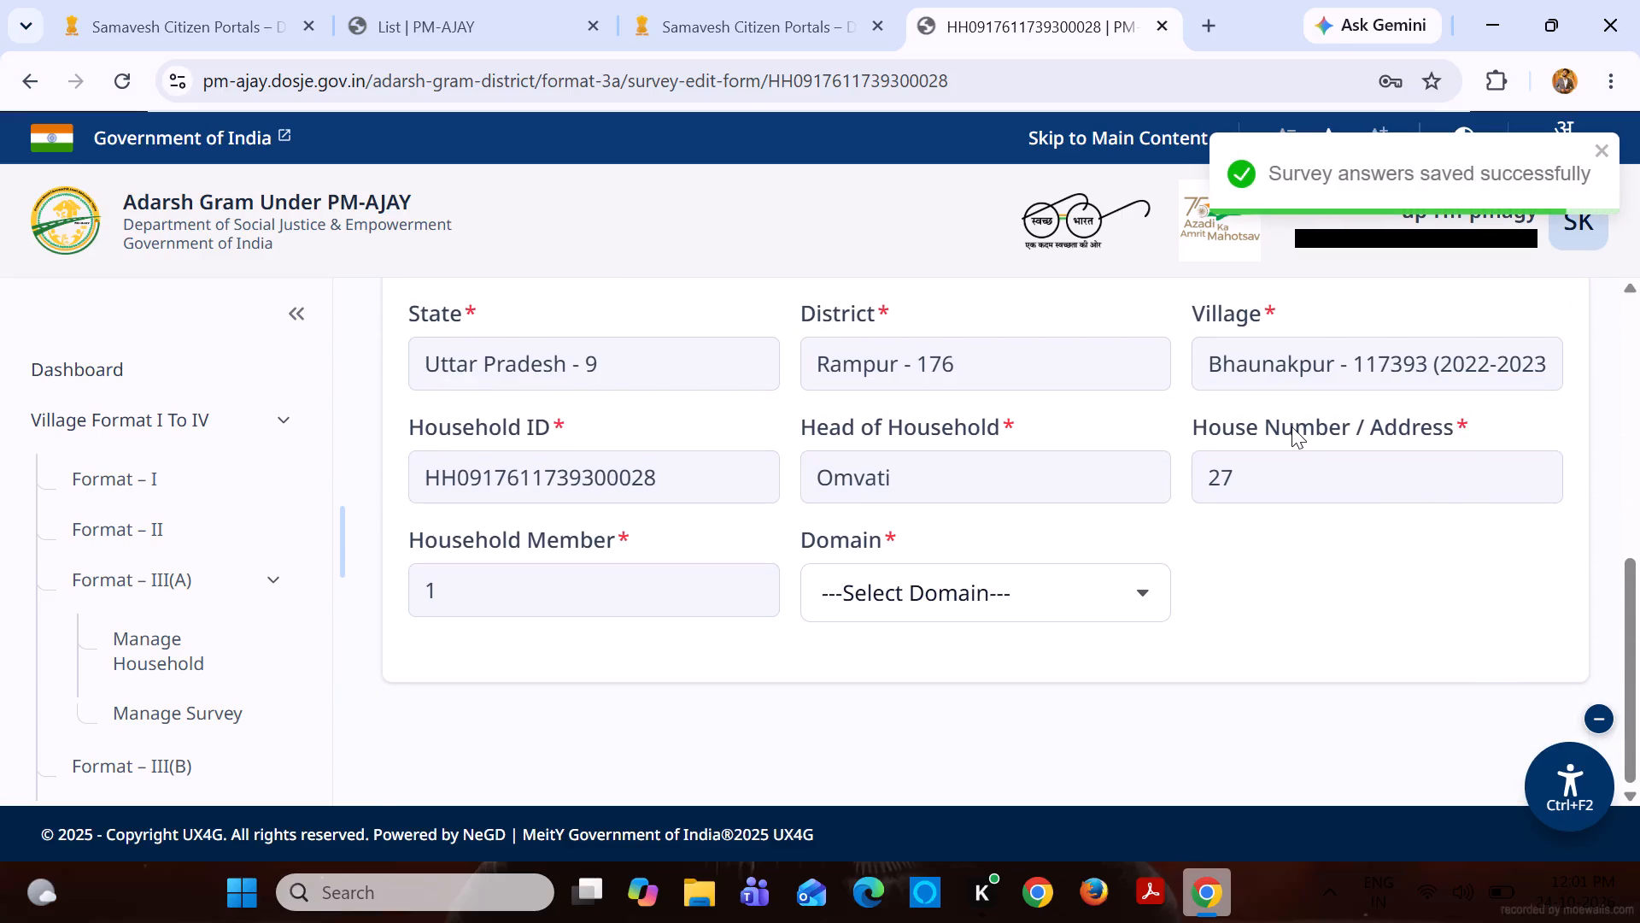
Go back to the household list and, on page 3, open the survey of the household with house number 29 for editing.
scroll(1291, 426, "up", 11)
left_click(1494, 368)
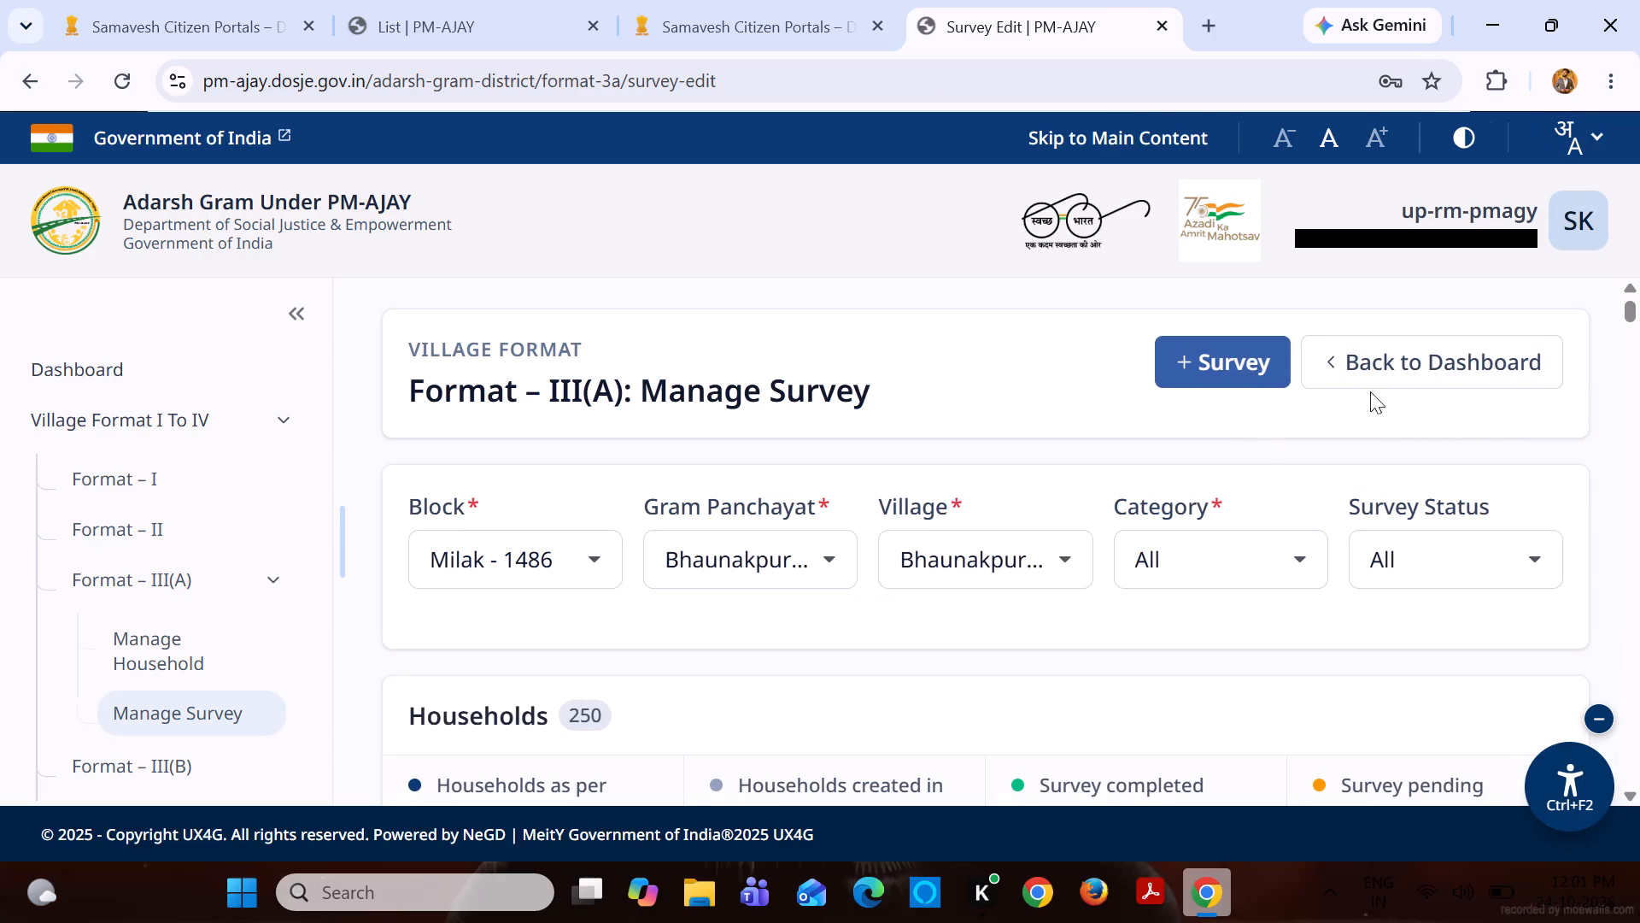
scroll(1359, 555, "down", 6)
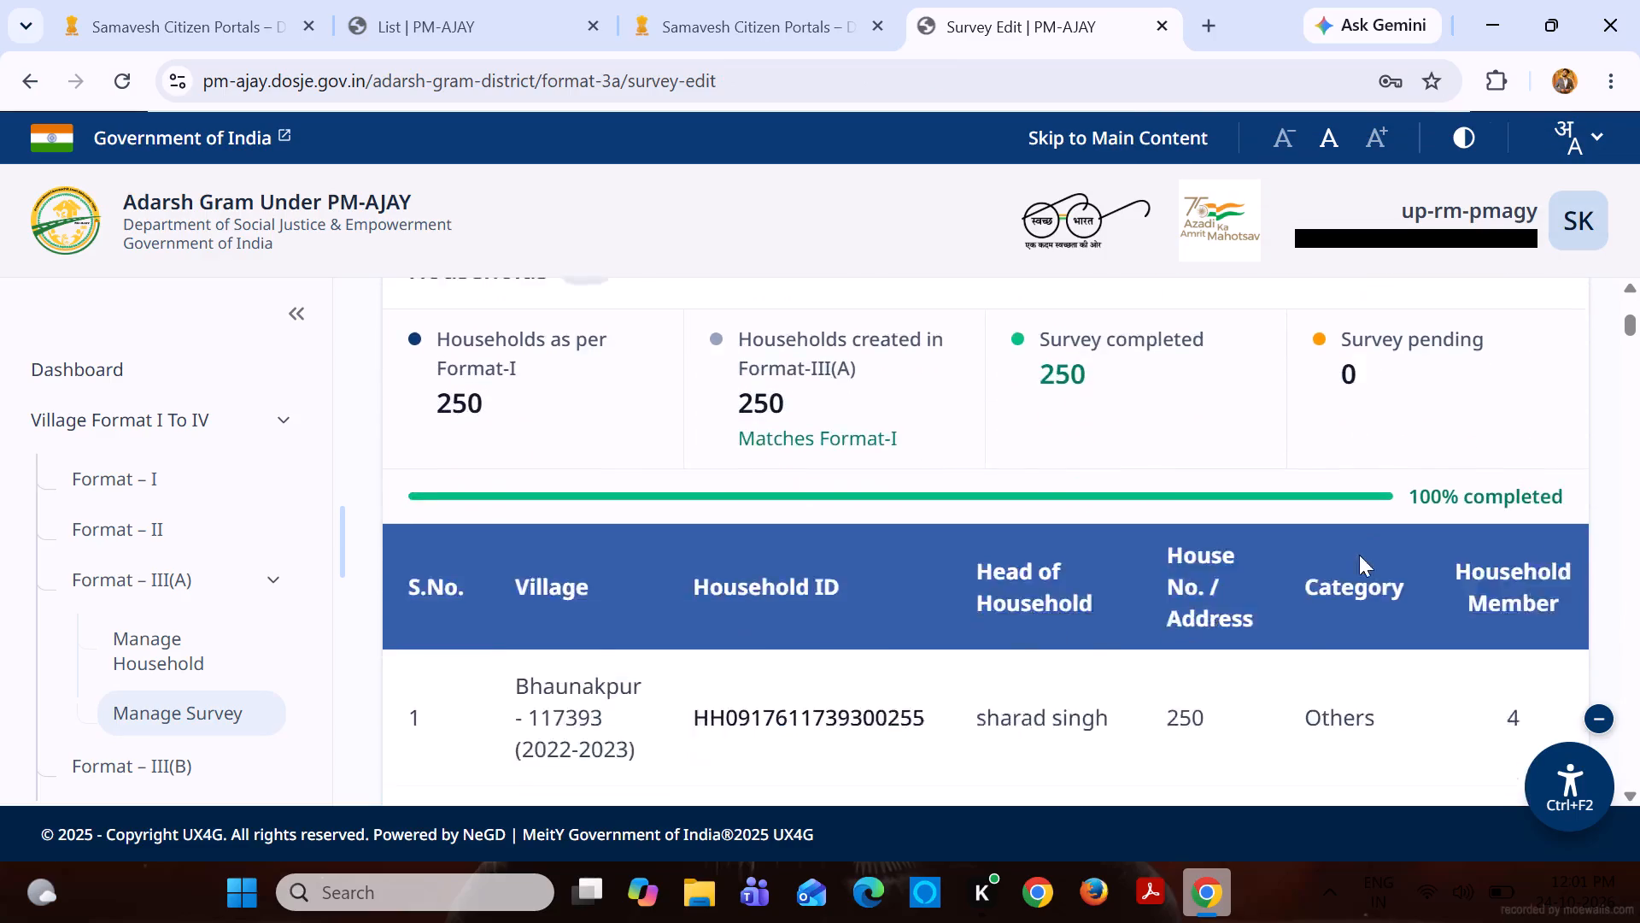
scroll(1359, 555, "down", 20)
scroll(1359, 555, "down", 3)
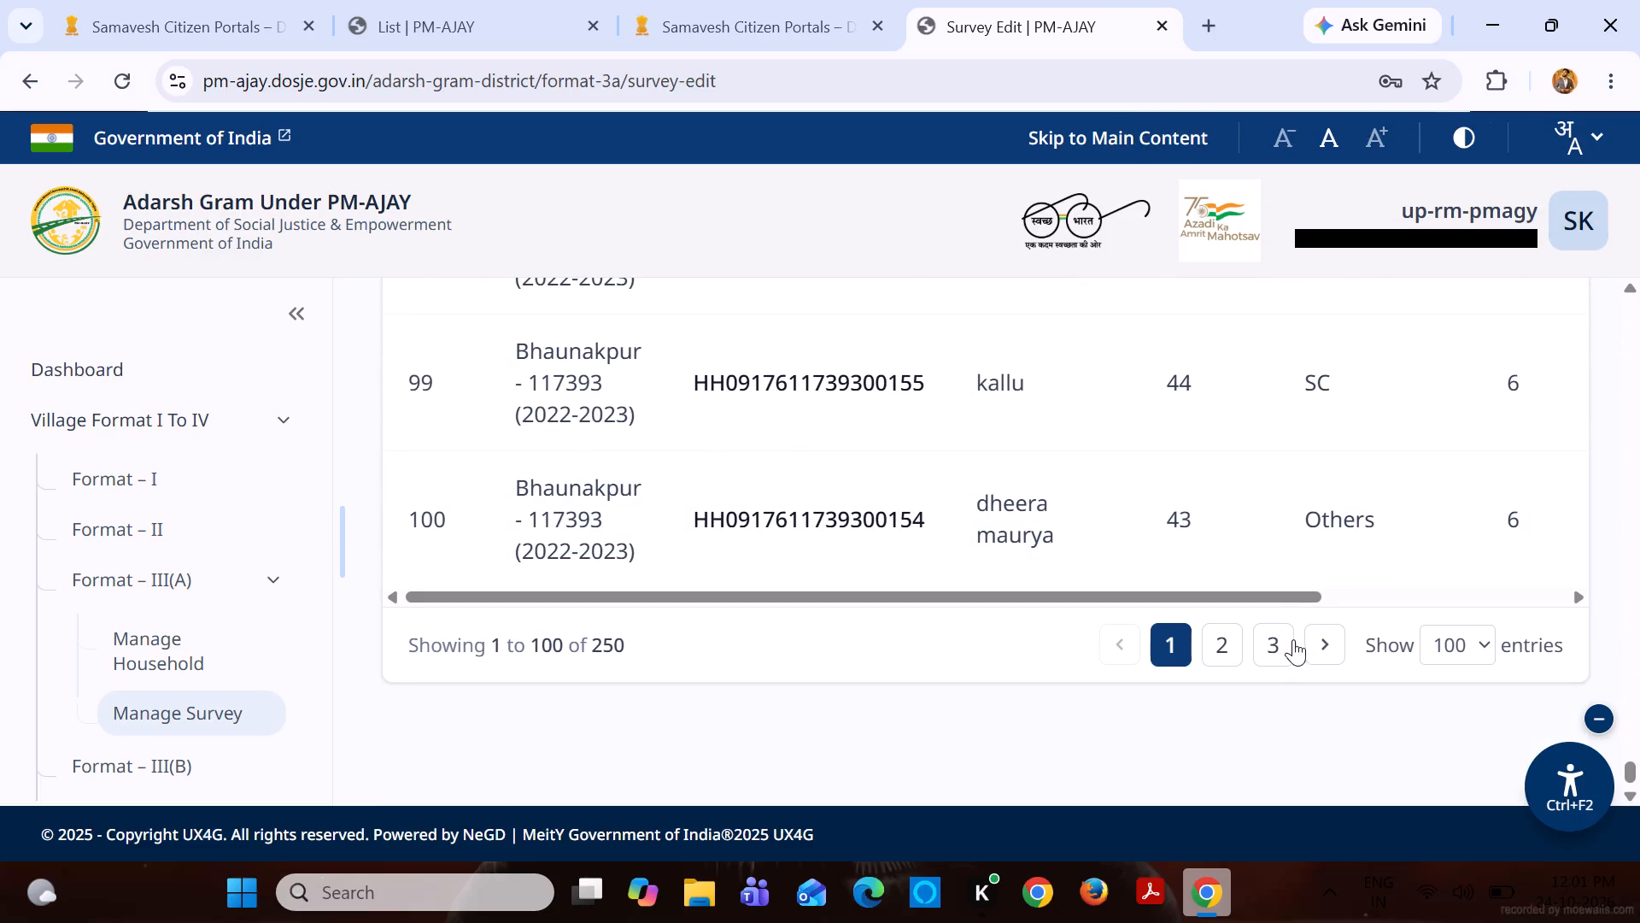
left_click(1286, 644)
scroll(1290, 494, "up", 8)
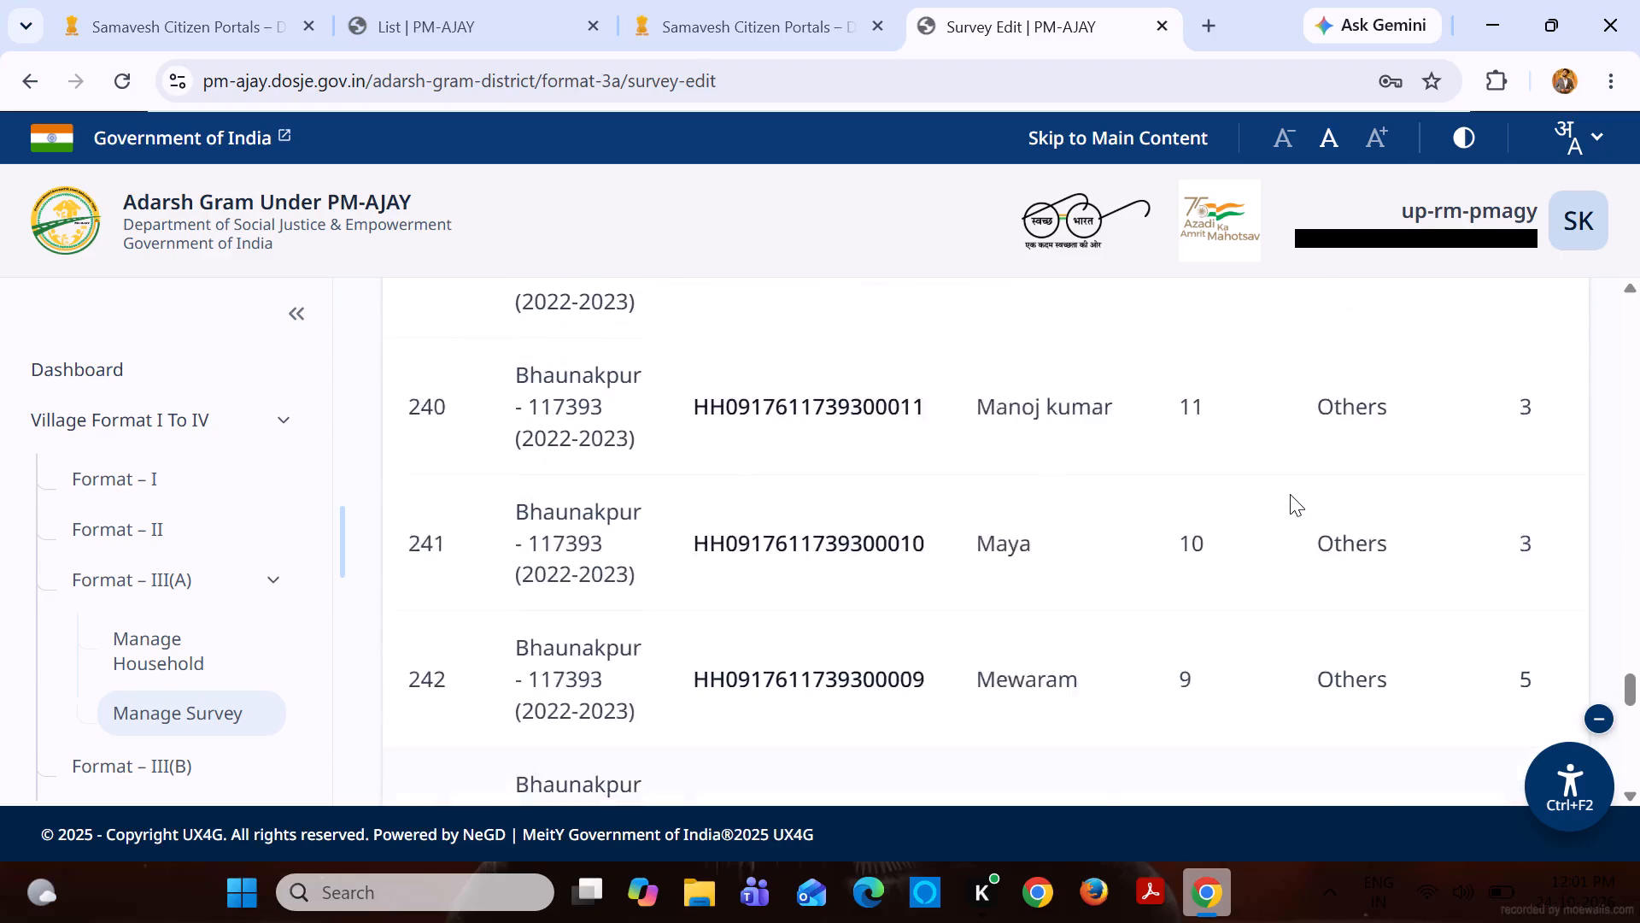
scroll(1290, 494, "up", 7)
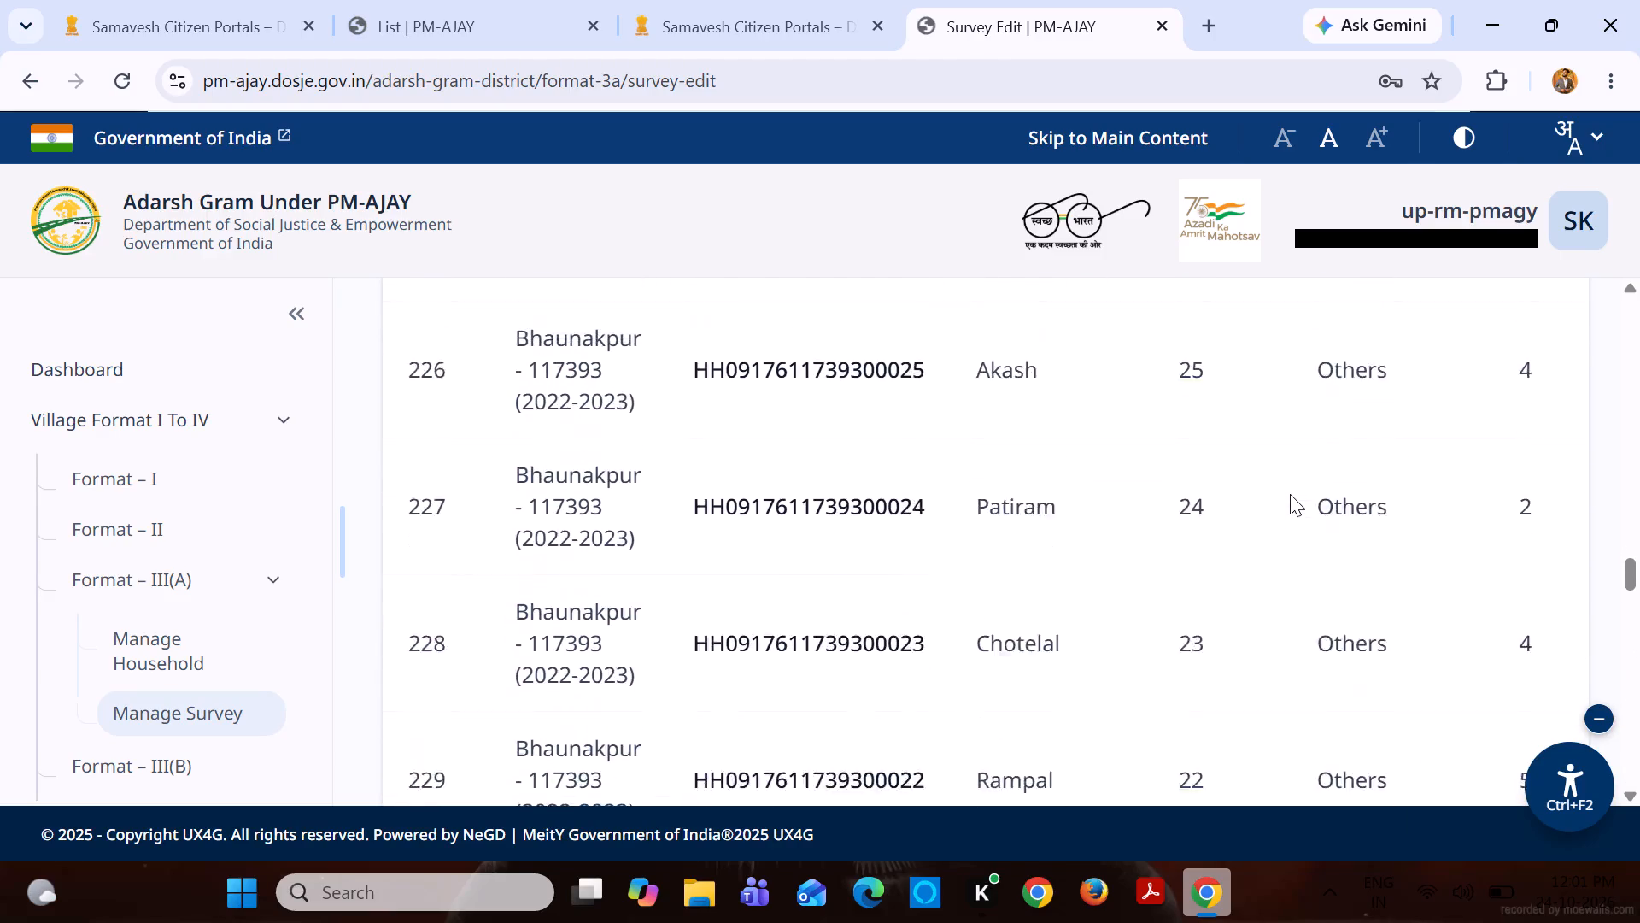
scroll(1290, 494, "up", 2)
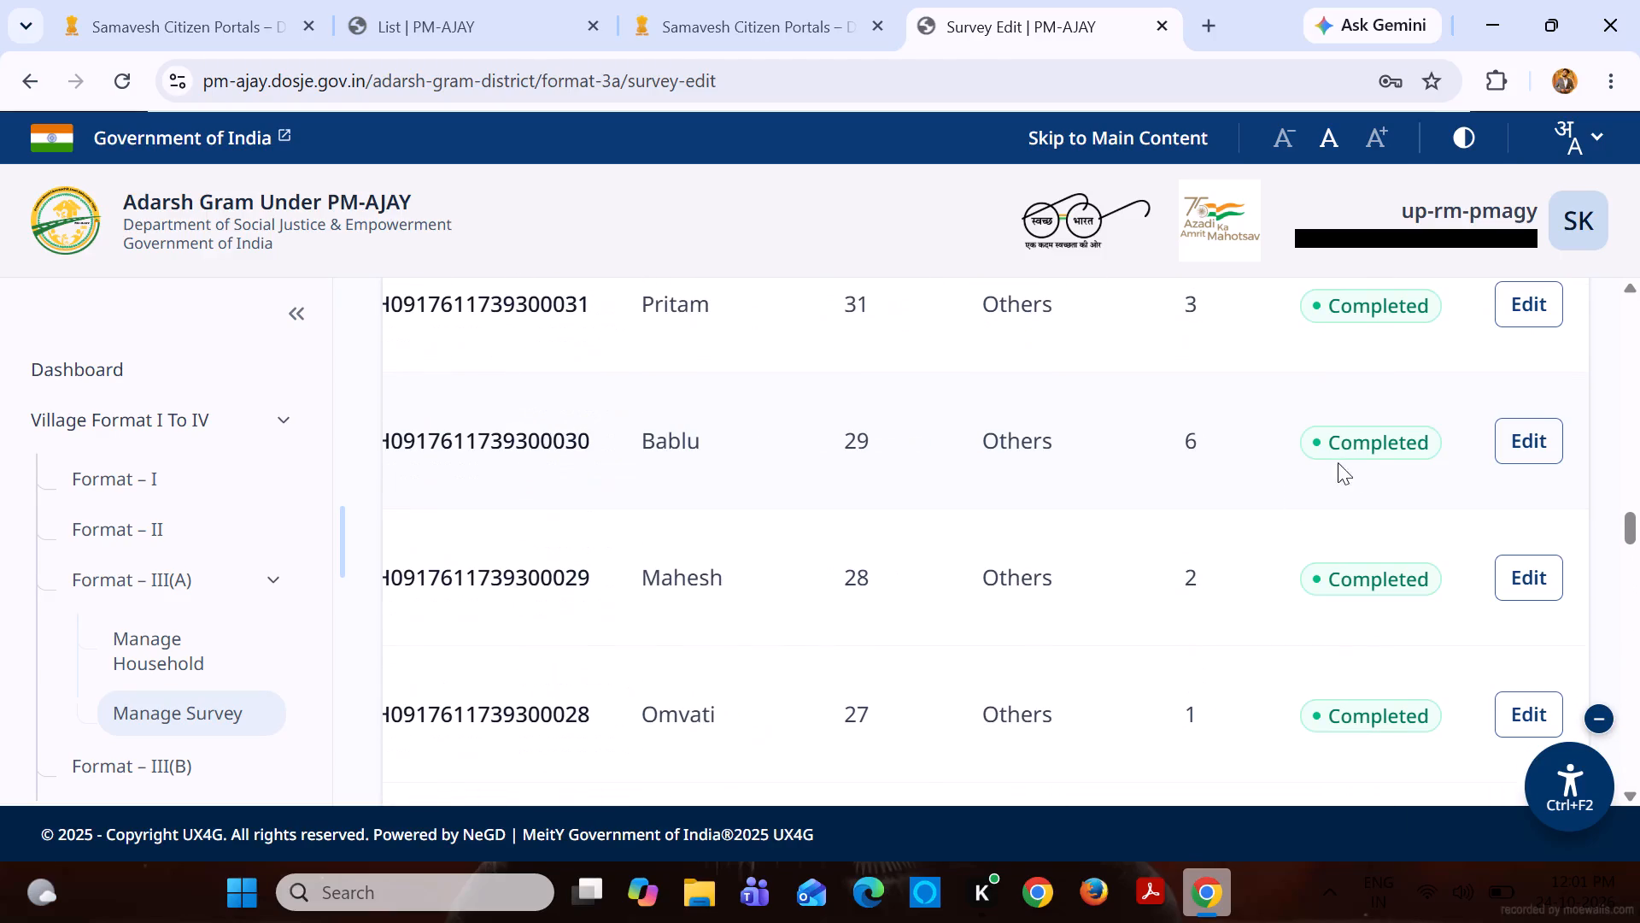
left_click(1501, 441)
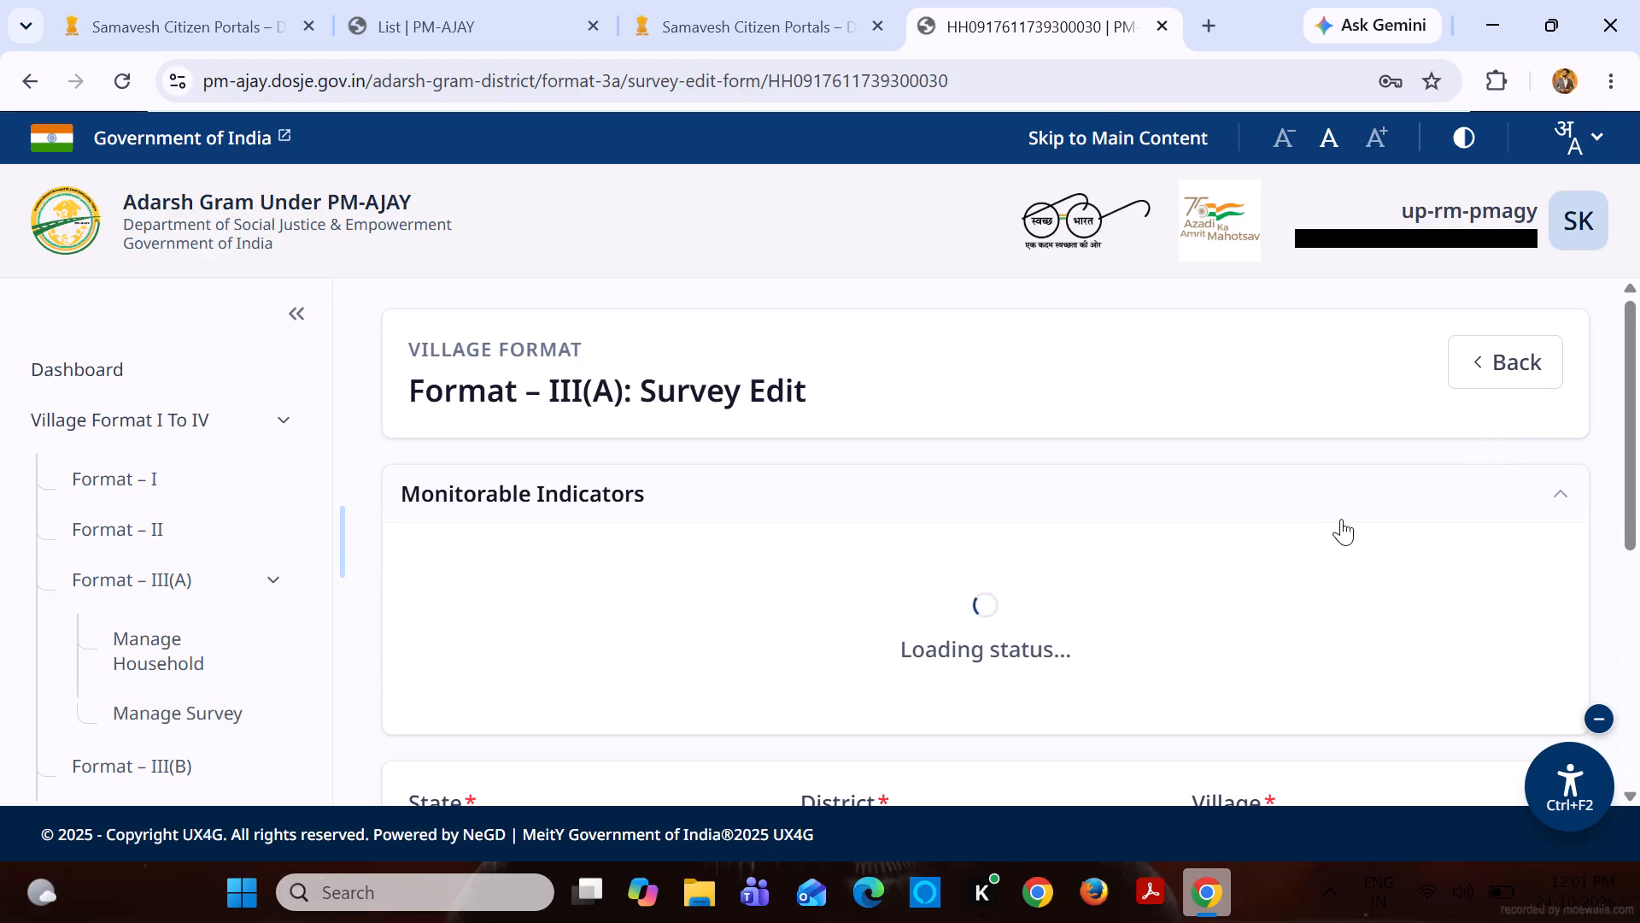
Choose domain 7 – Agricultural Practices etc. for this household, change the 7.1 farming involvement answer to No, and save.
scroll(1341, 519, "down", 8)
left_click(1127, 578)
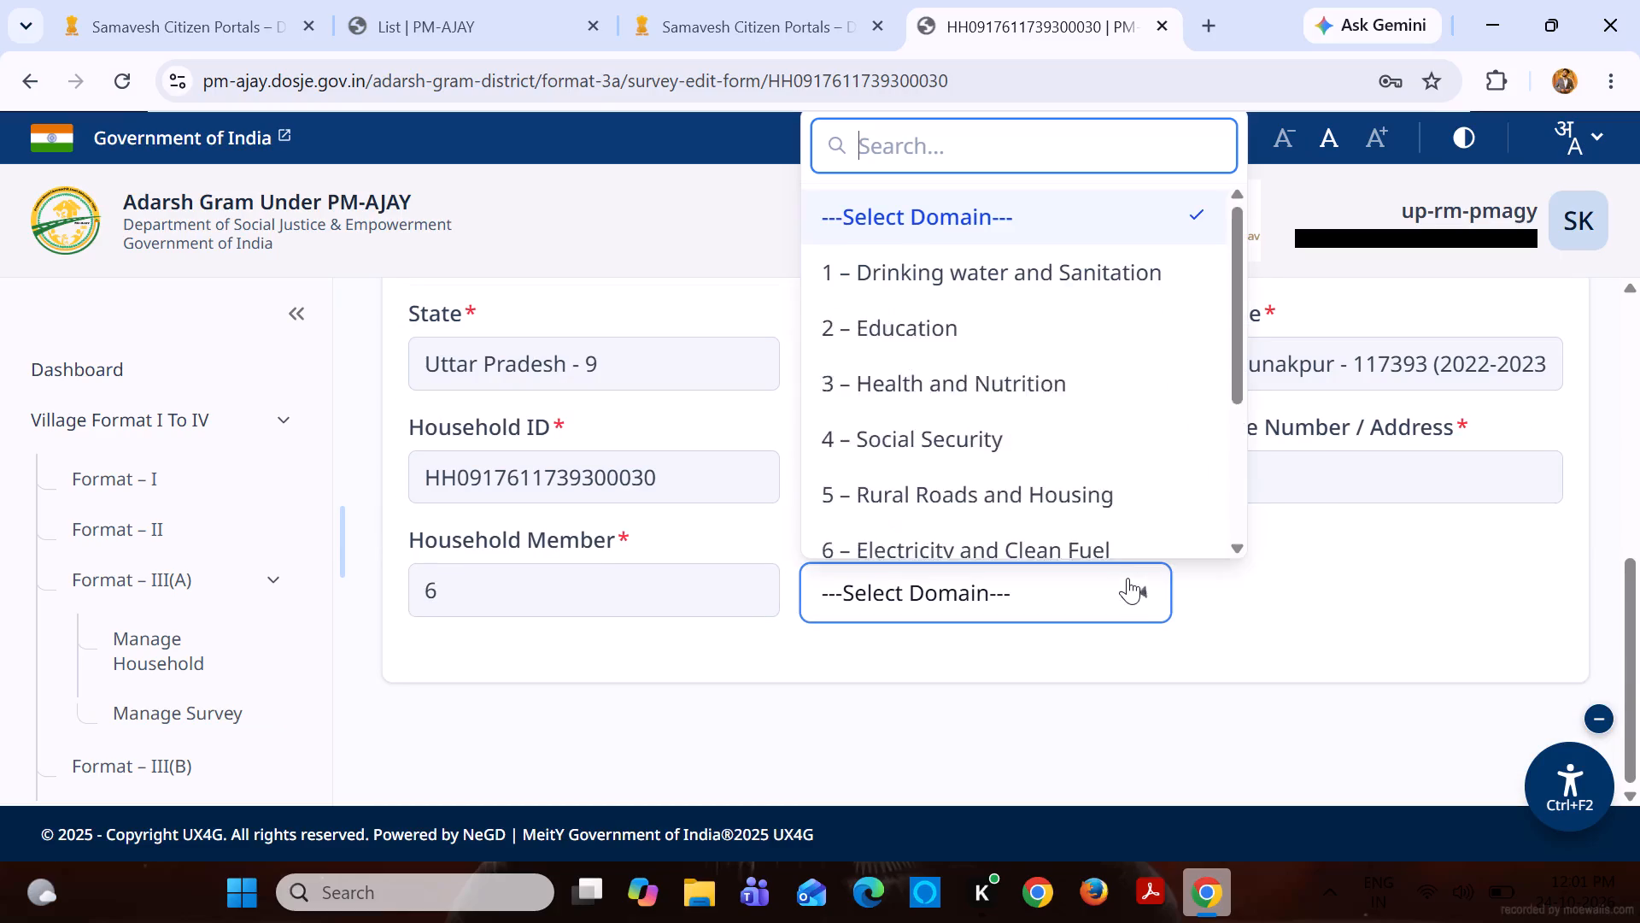
scroll(1051, 443, "down", 1)
left_click(978, 356)
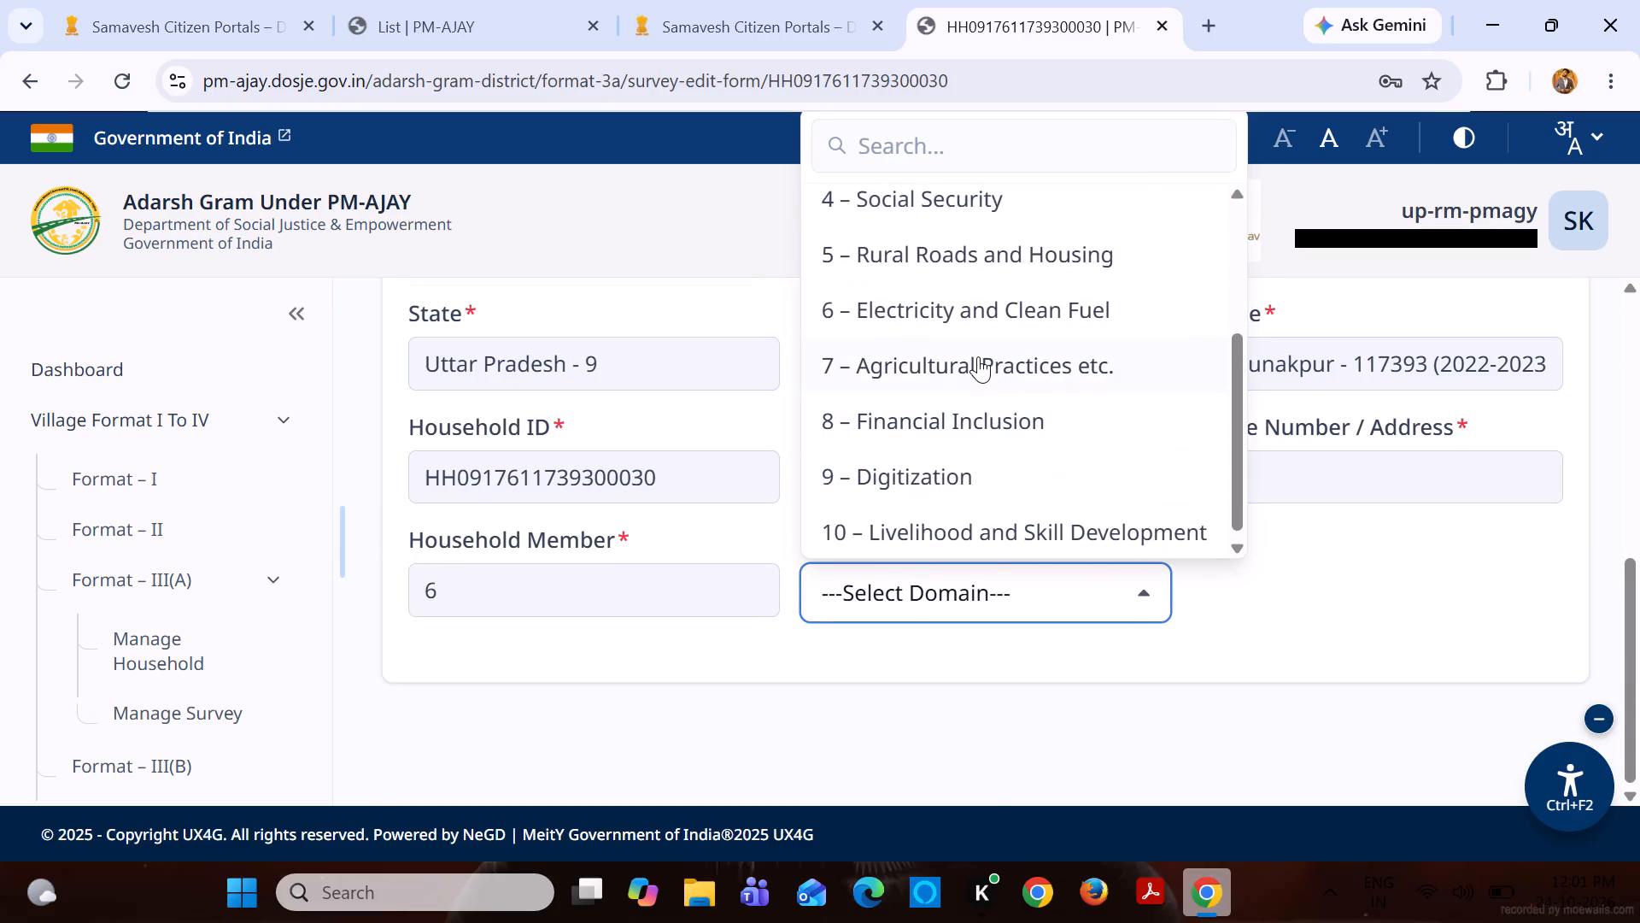
scroll(1326, 586, "down", 4)
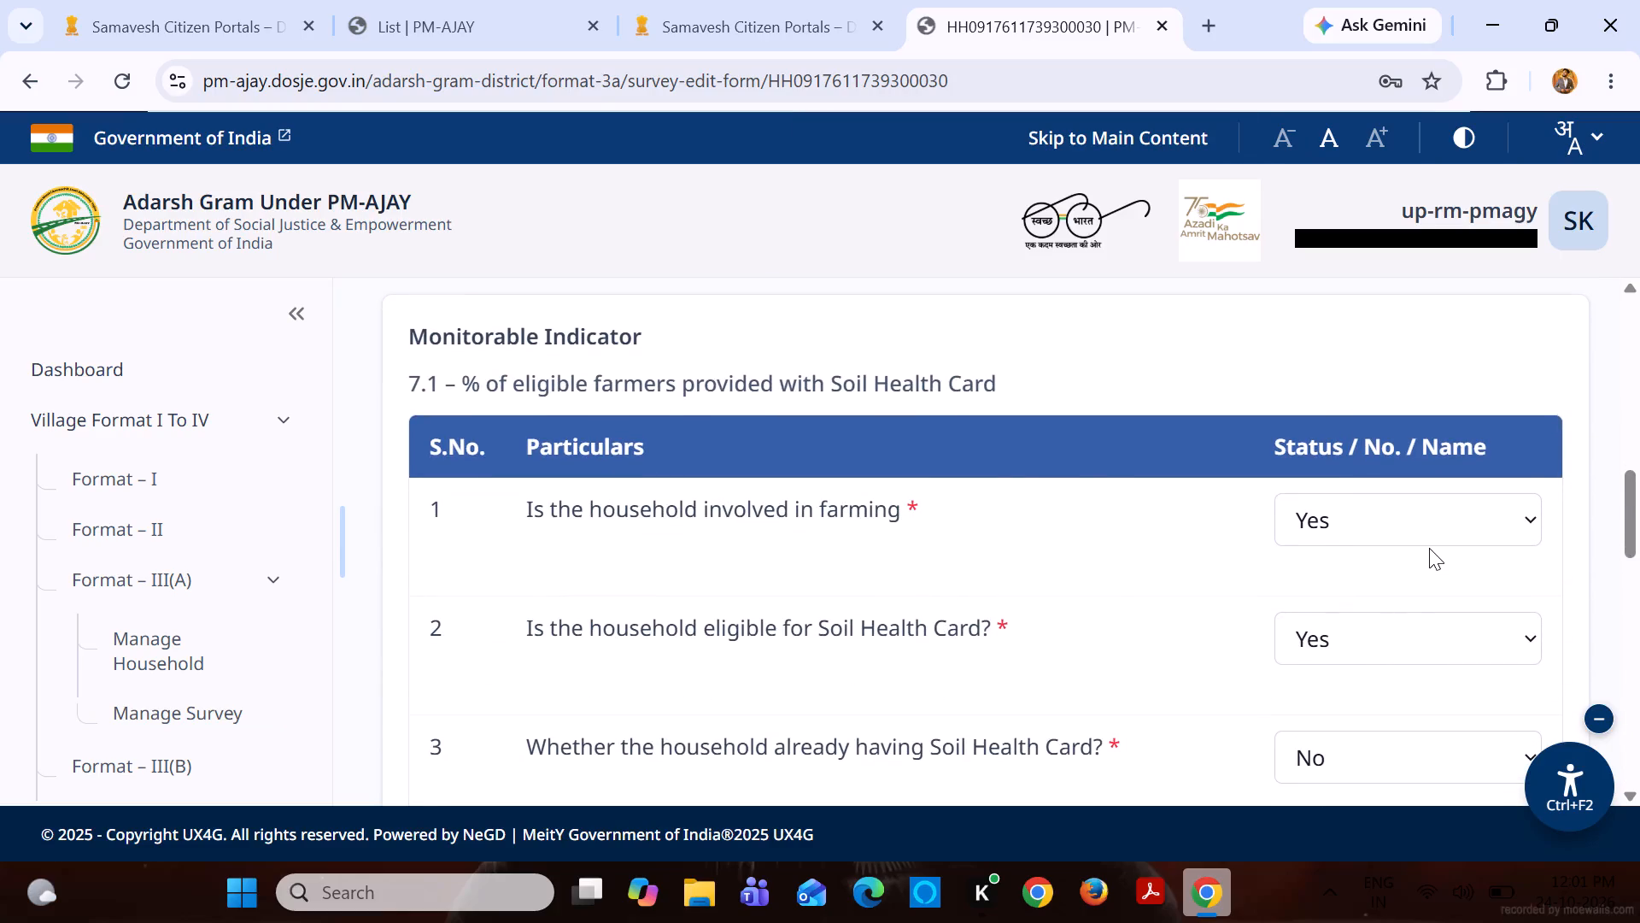
left_click(1429, 548)
left_click(1436, 507)
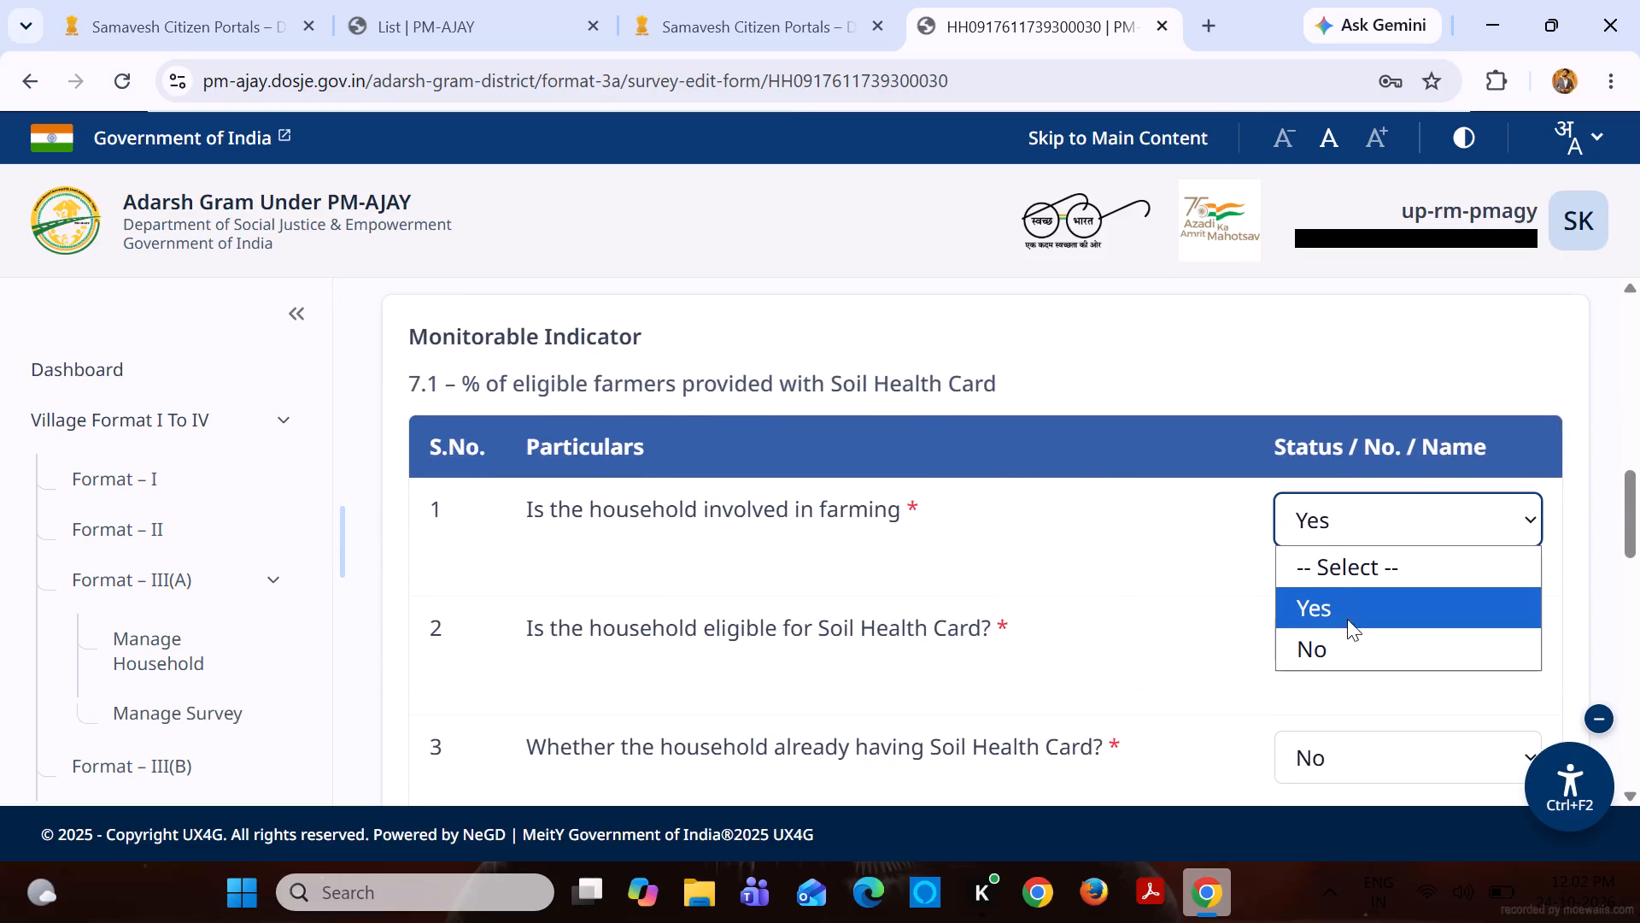
double_click(1342, 627)
left_click_drag(1462, 515, 1366, 606)
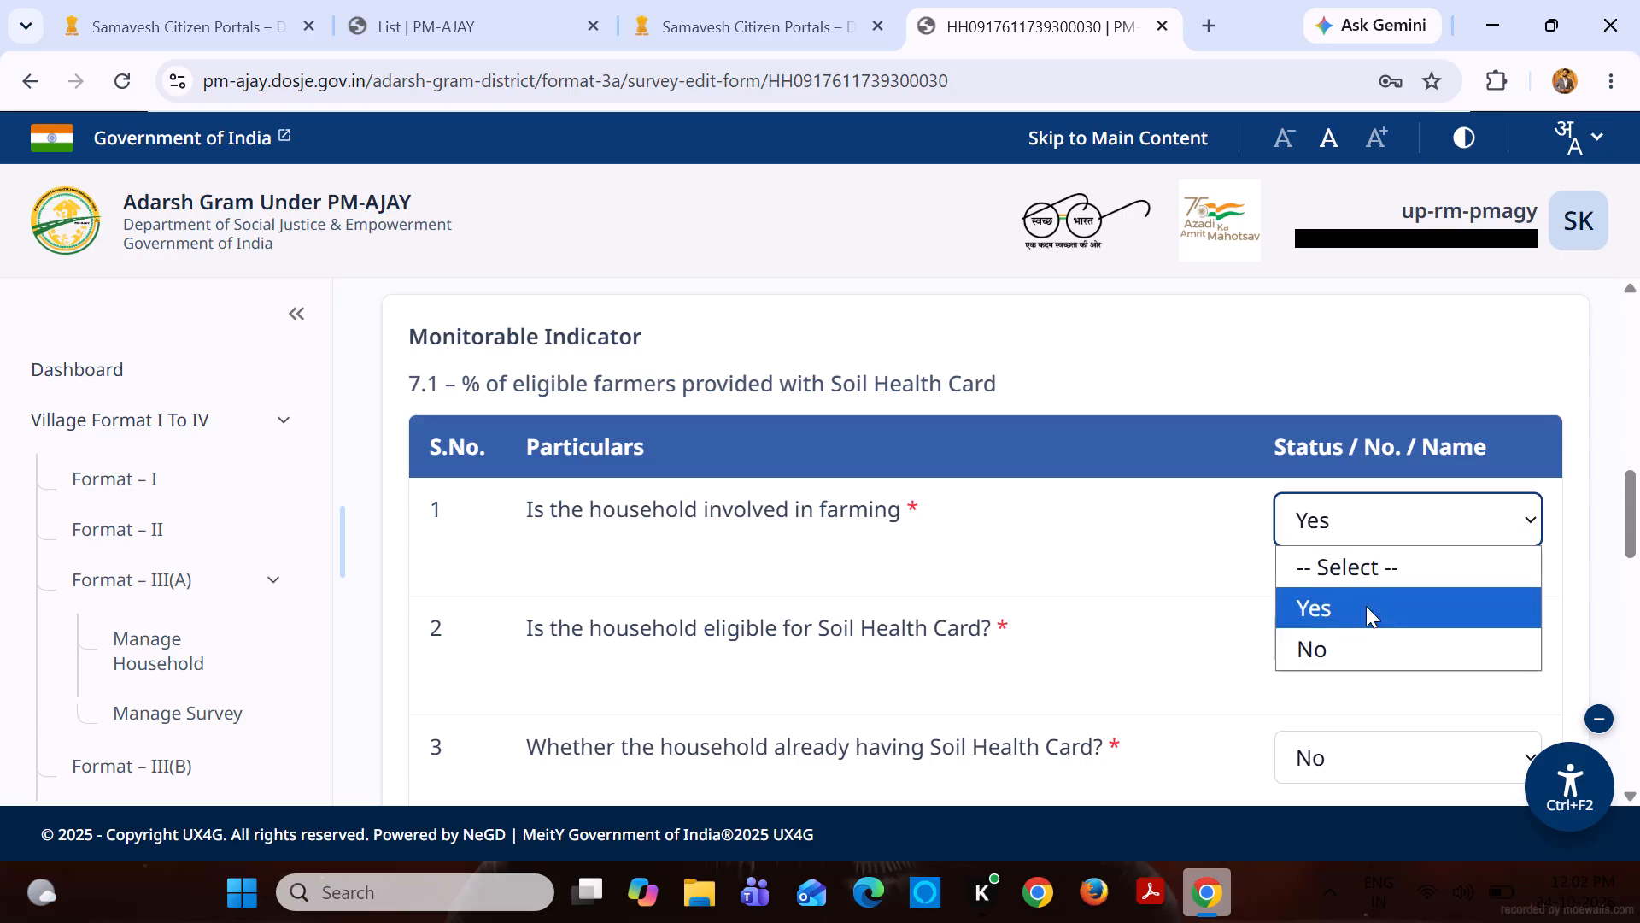
left_click_drag(1366, 606, 1335, 644)
left_click(1335, 644)
scroll(1335, 644, "down", 9)
left_click(1485, 630)
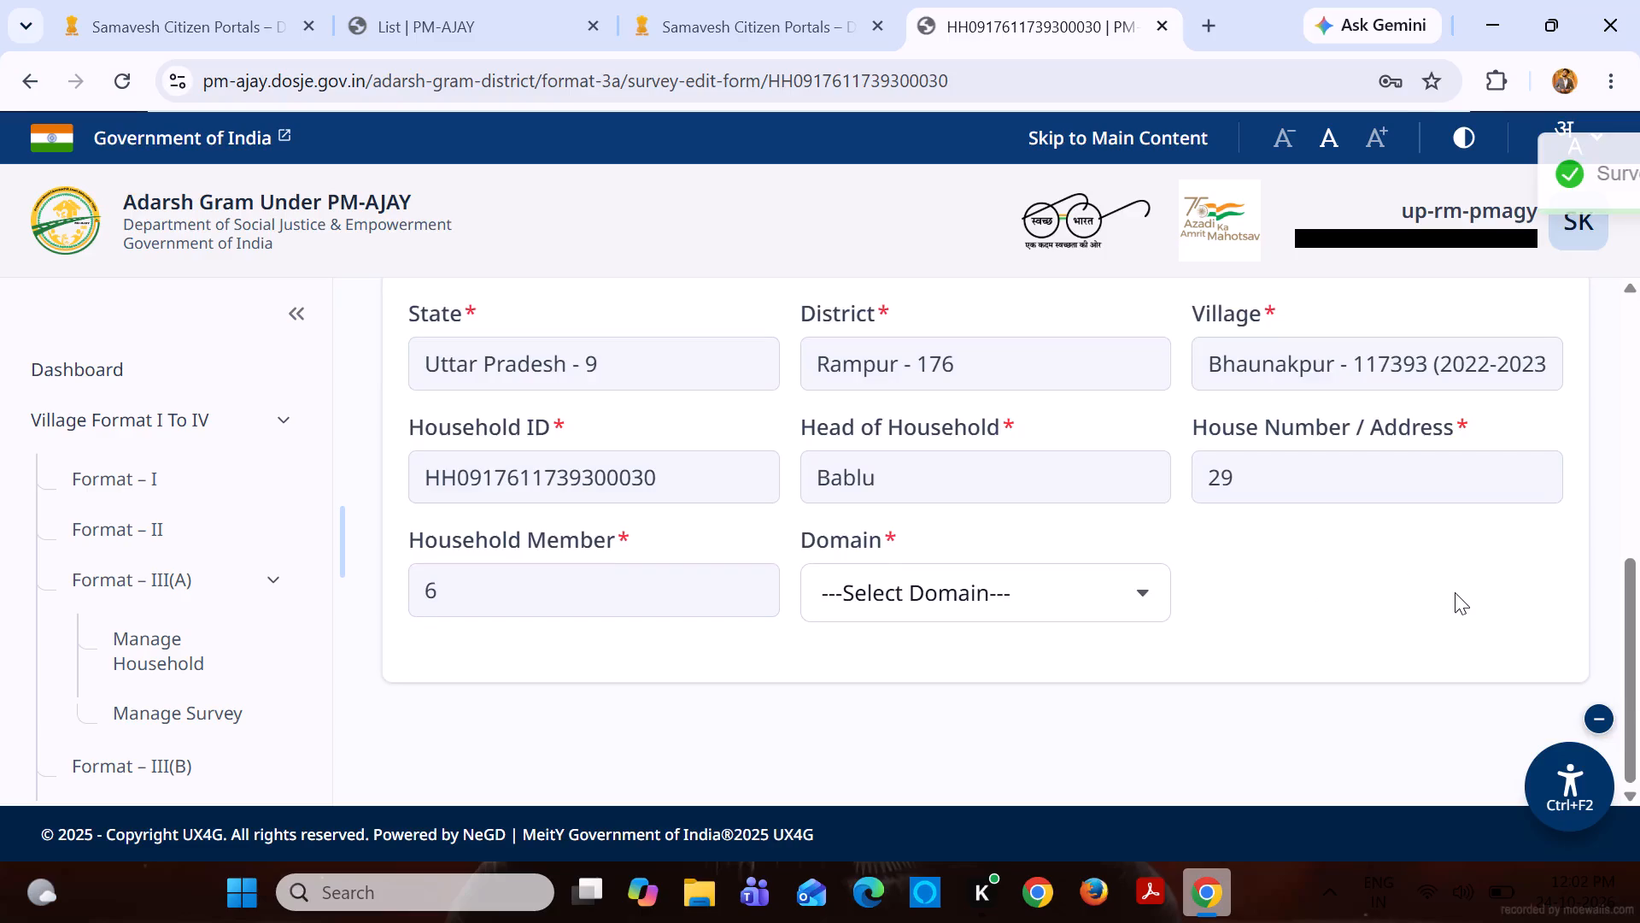
Return to page 3 of the household list and open the survey of the household with house number 101 for editing.
scroll(1455, 592, "up", 7)
left_click(1508, 383)
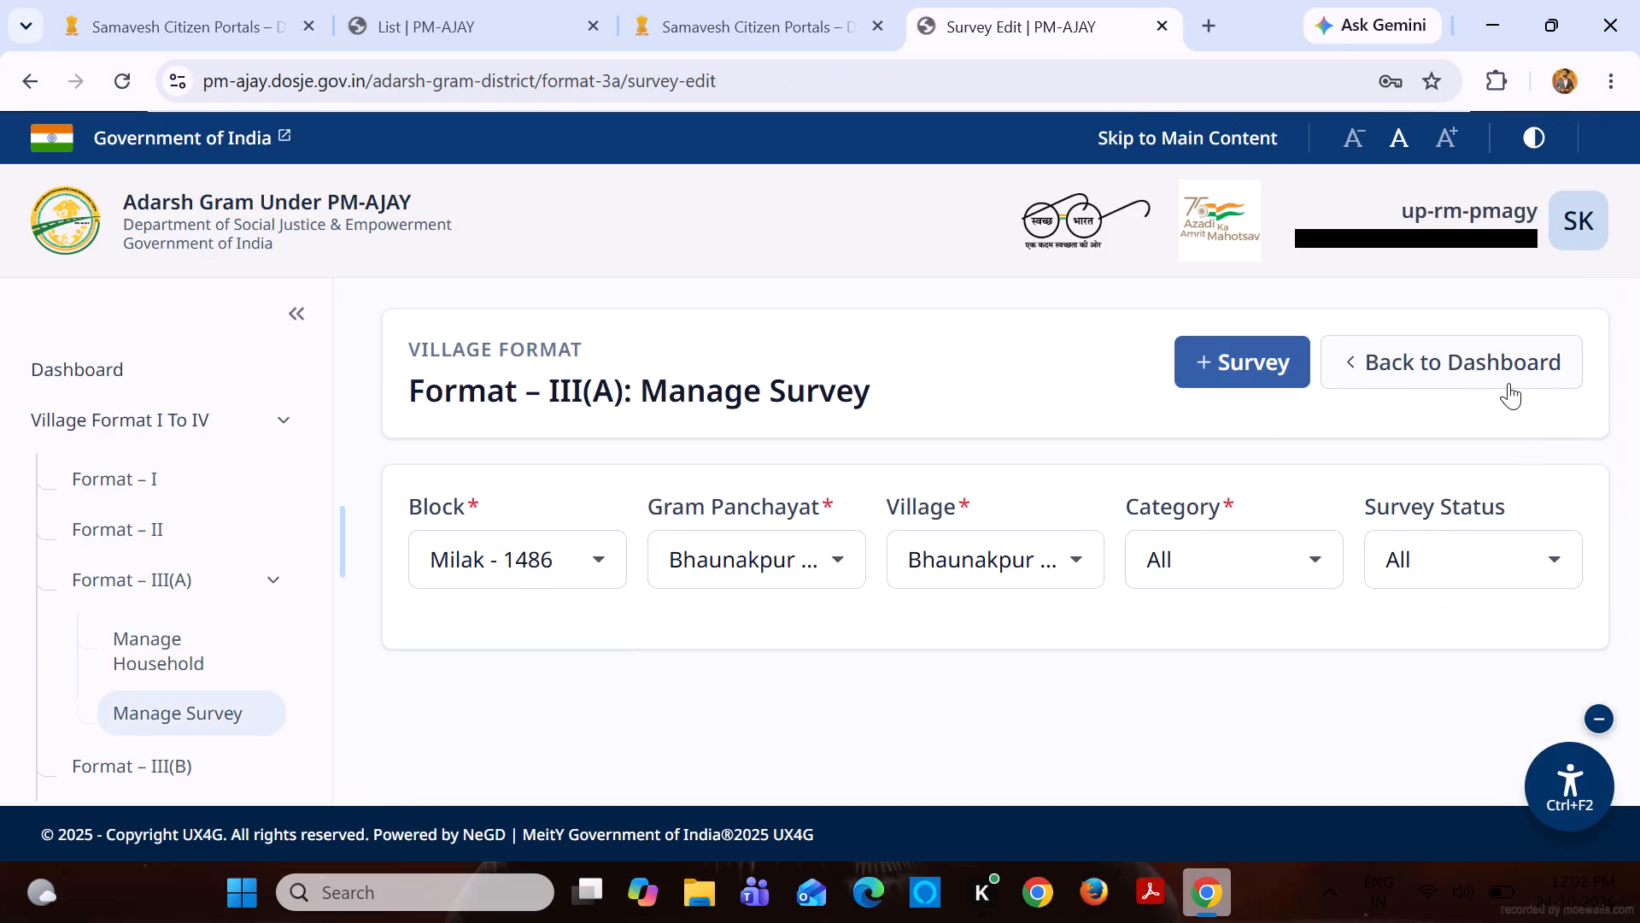
scroll(1332, 499, "down", 18)
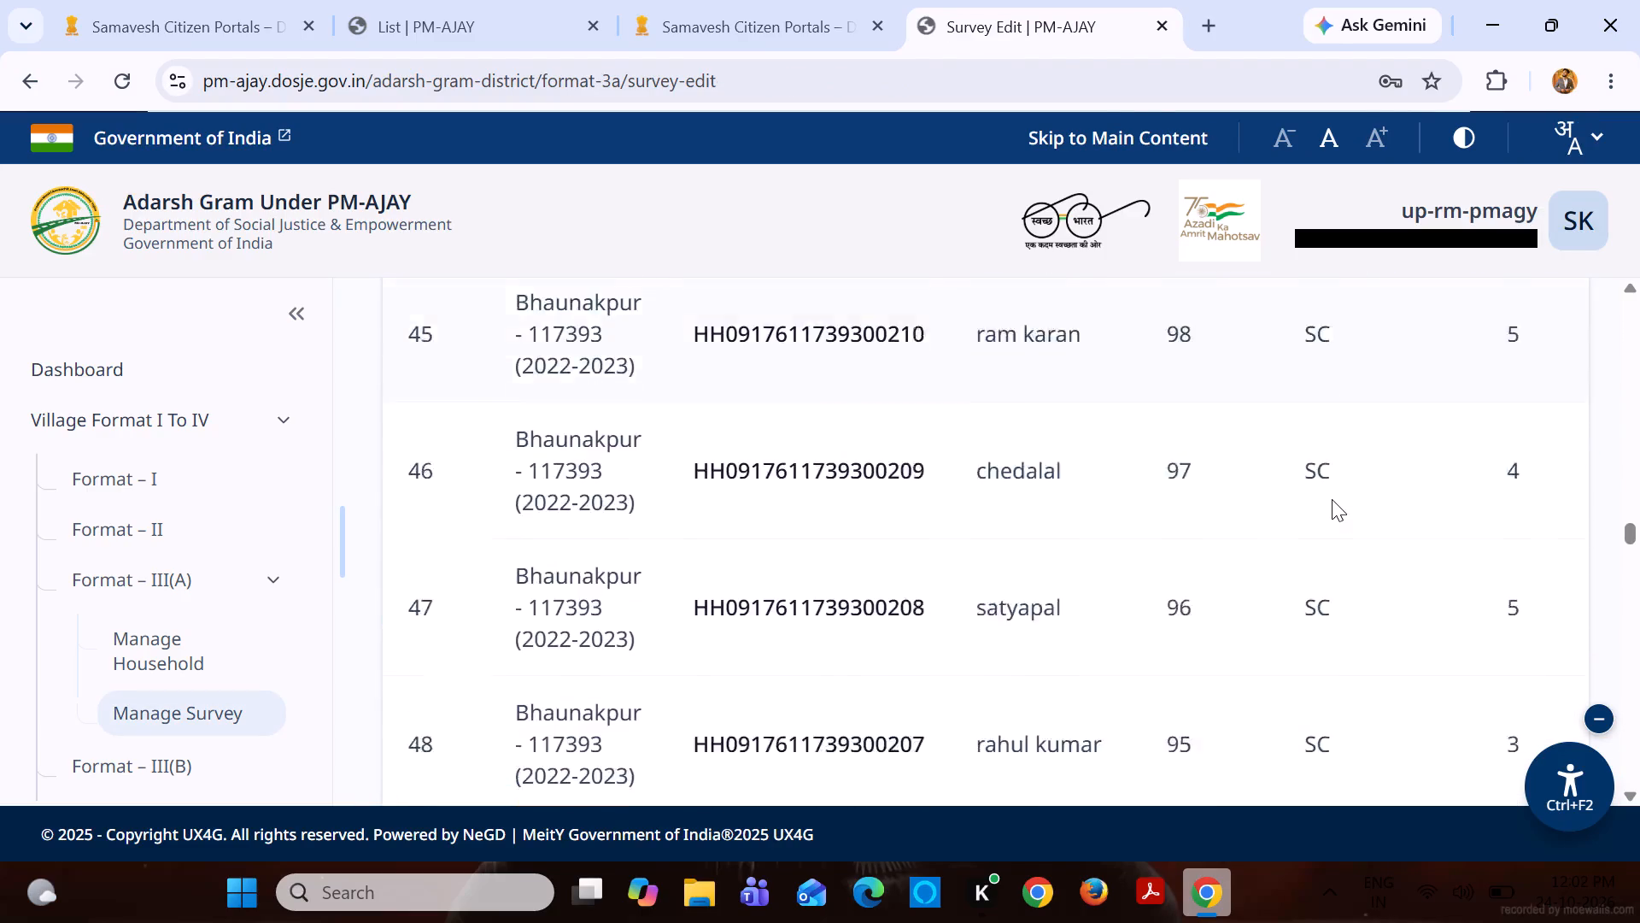
scroll(1332, 499, "down", 19)
left_click(1266, 665)
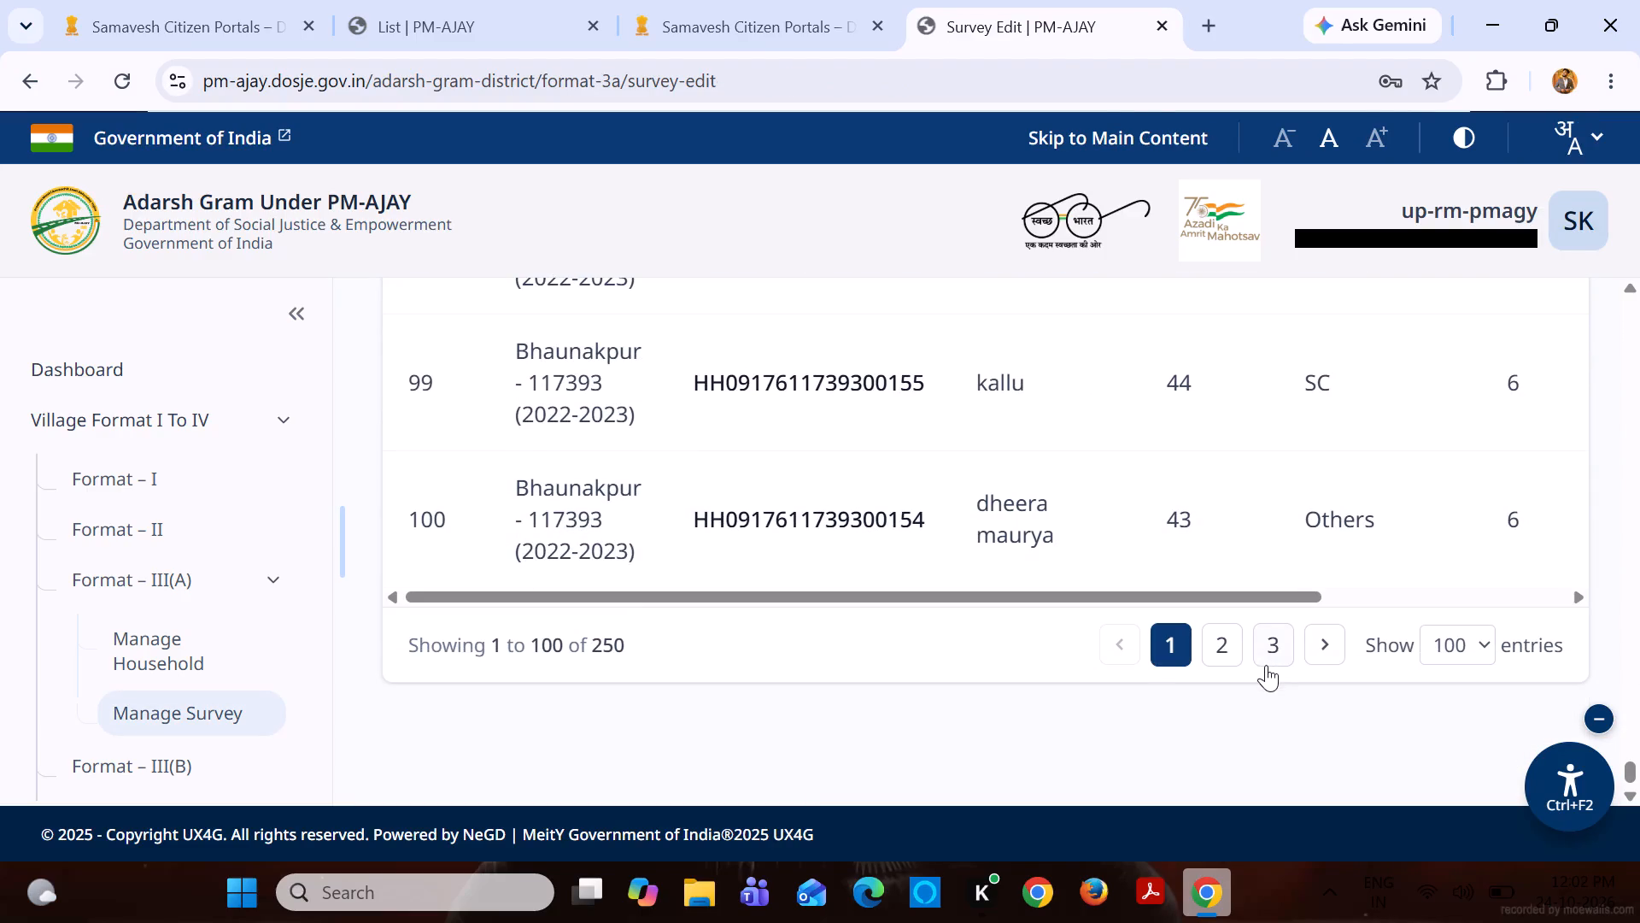
scroll(1190, 507, "up", 11)
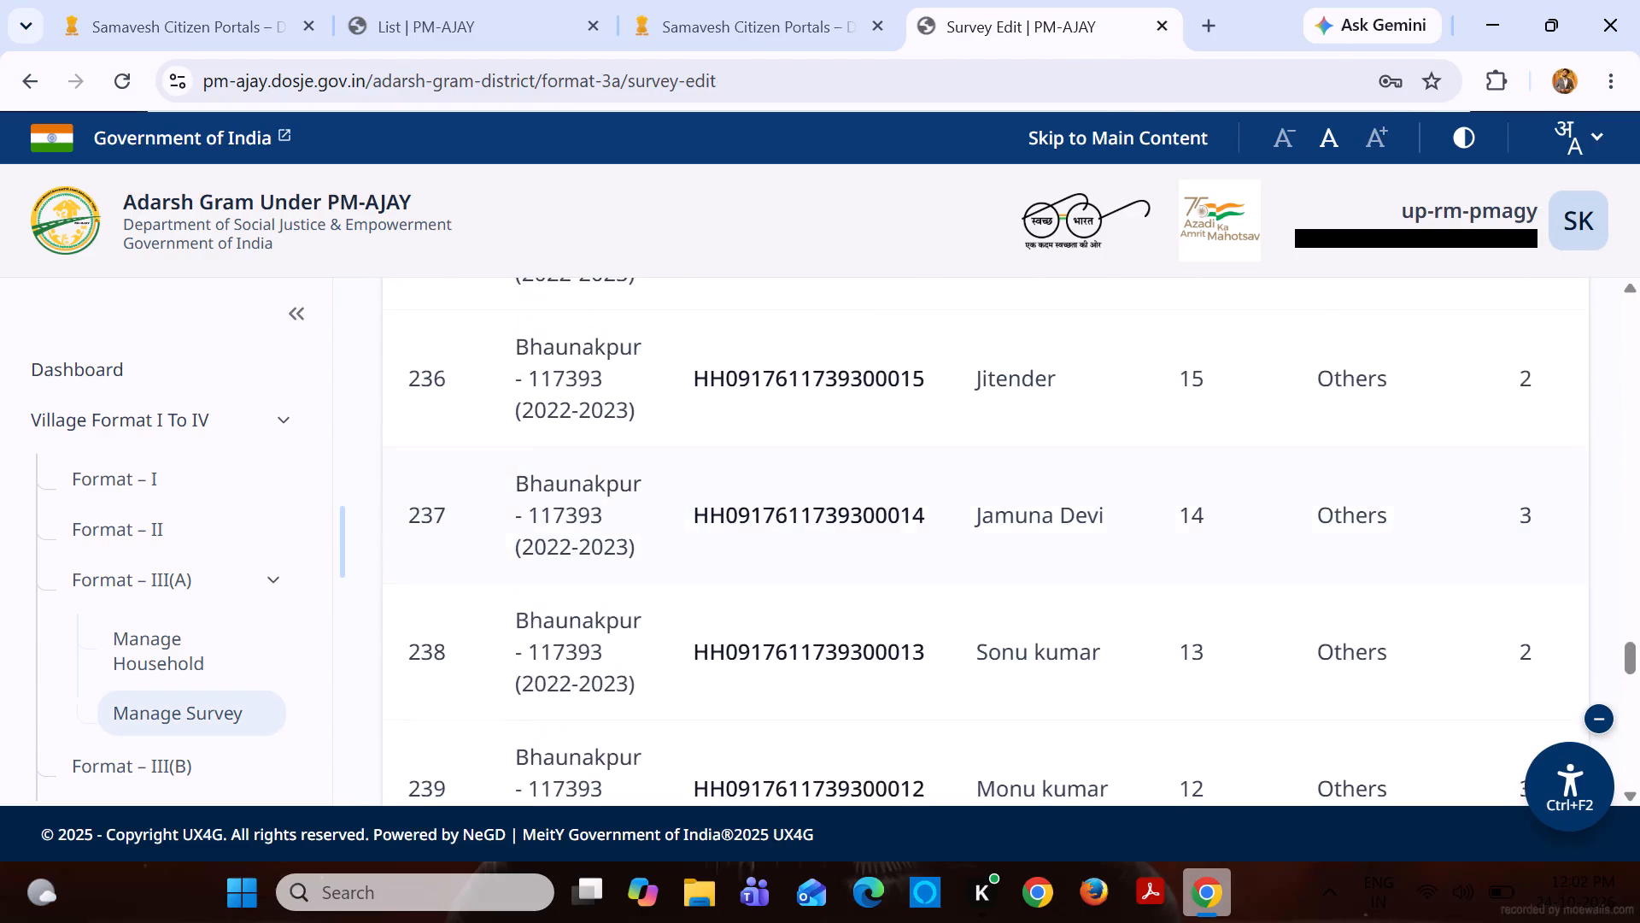
scroll(1190, 507, "up", 10)
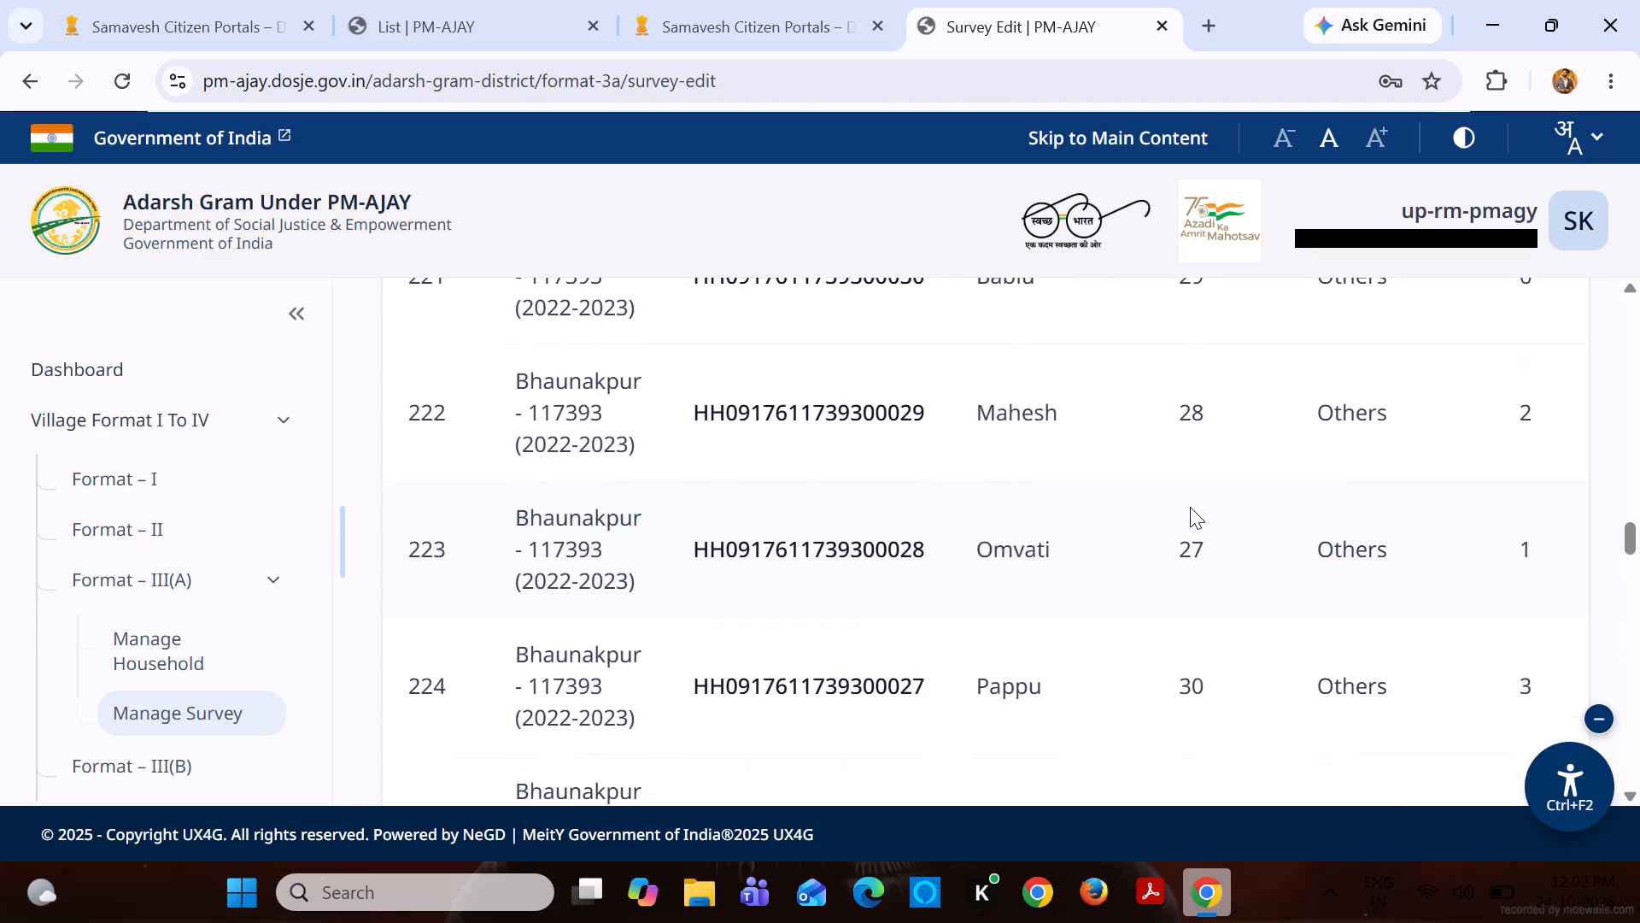
scroll(1190, 507, "up", 6)
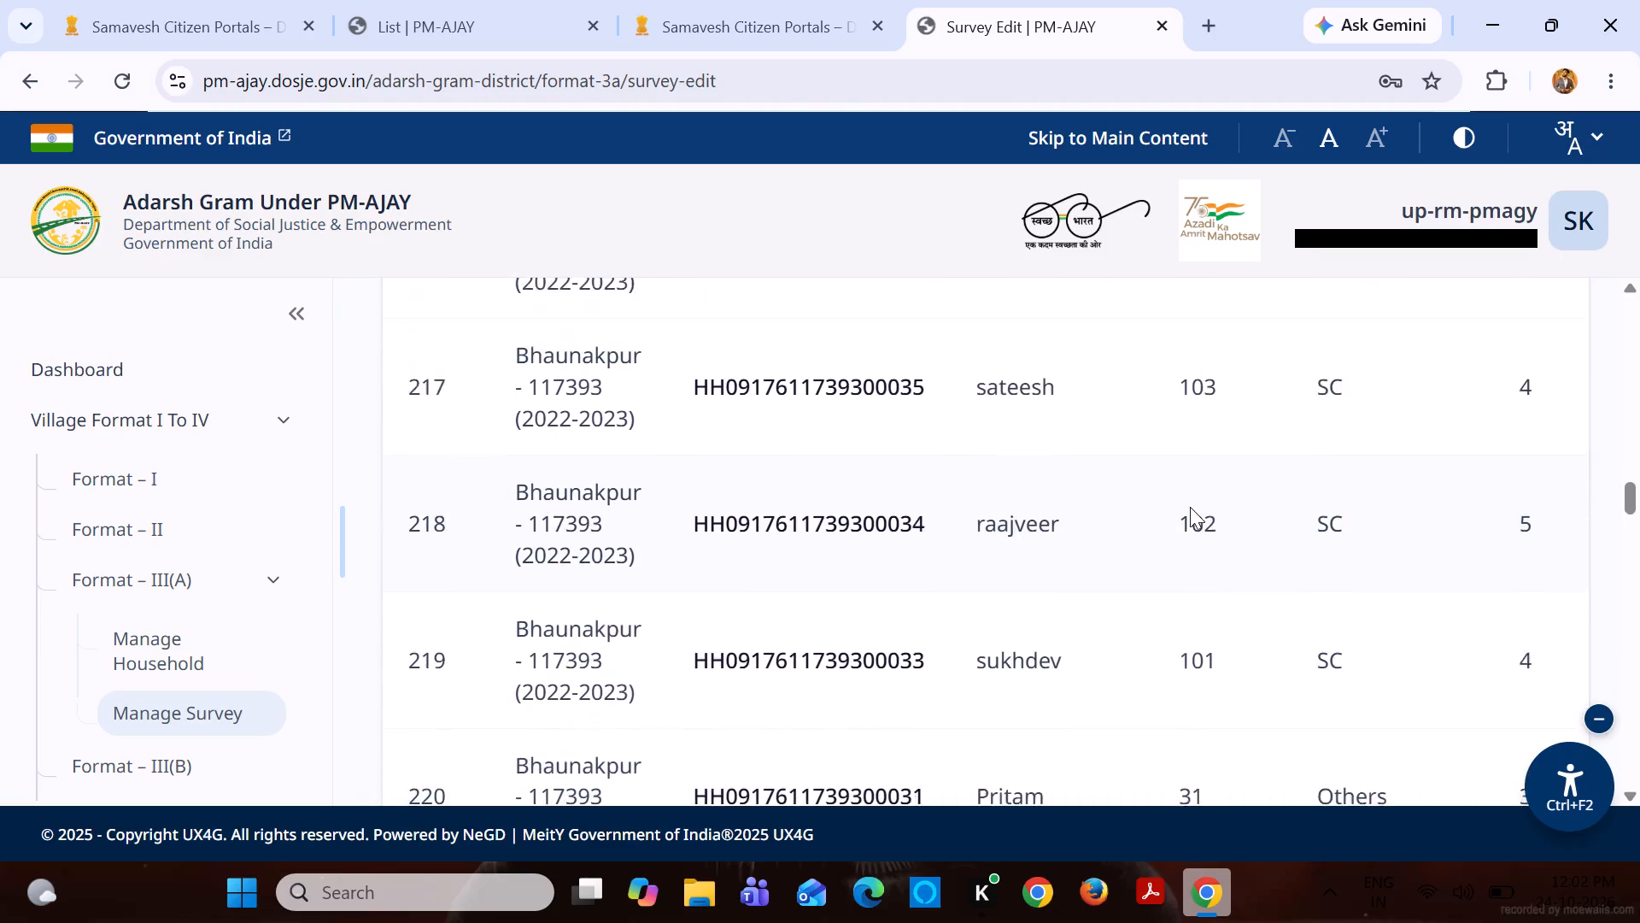
scroll(1190, 507, "left", 7)
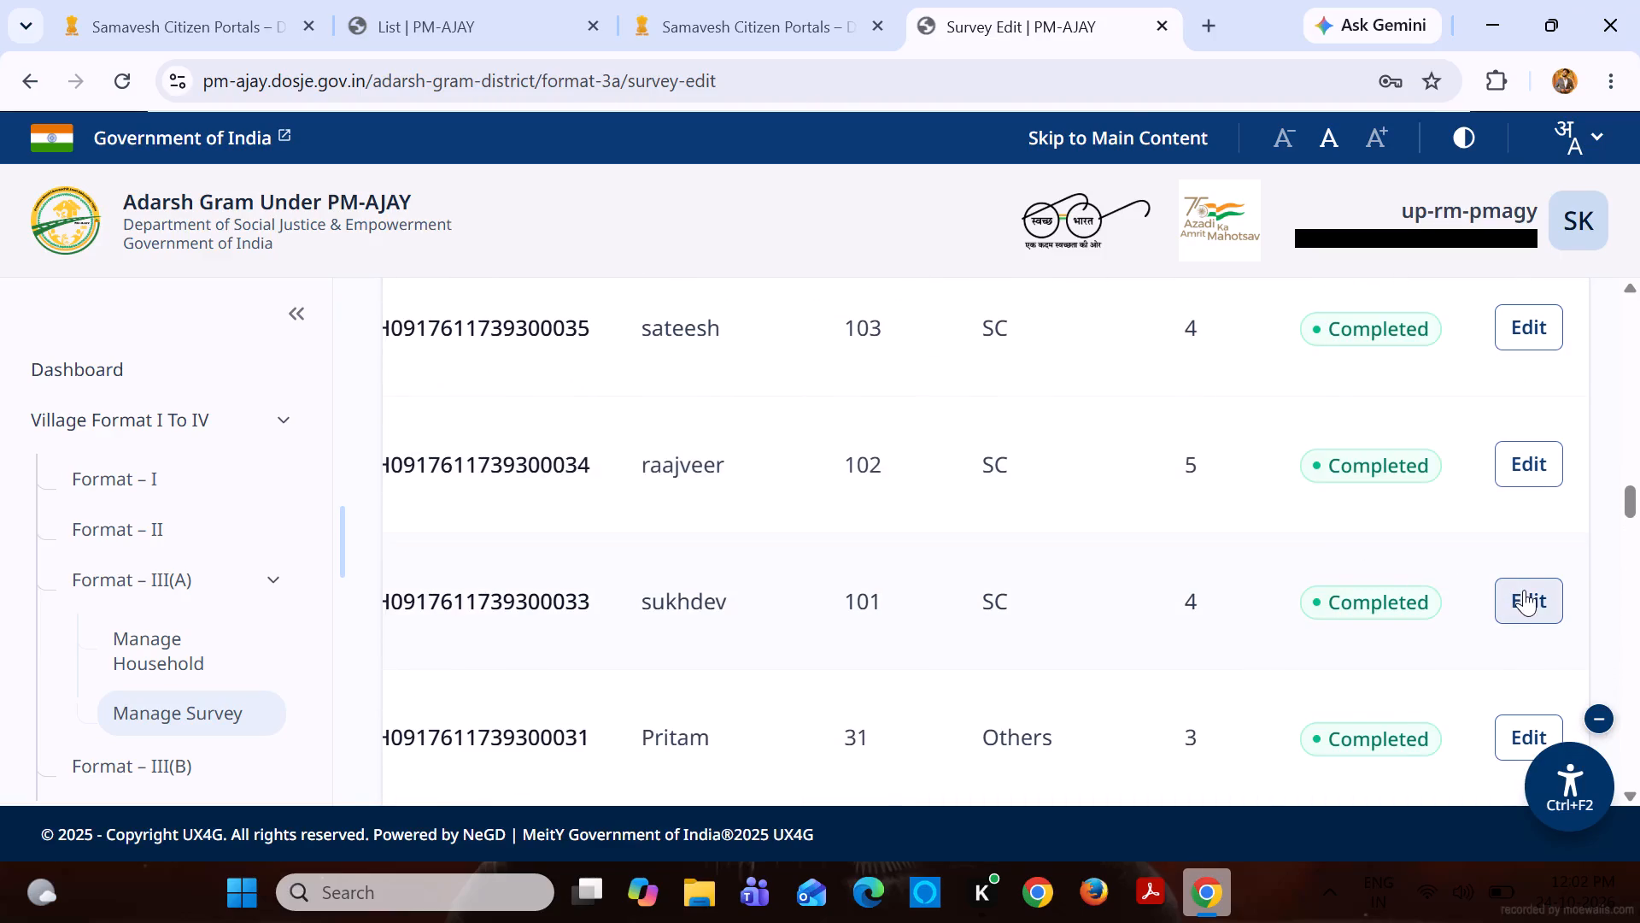
left_click(1524, 590)
In domain 7 – Agricultural Practices etc., set the 7.1 answer on the household's involvement in farming to No and save.
scroll(1366, 532, "down", 3)
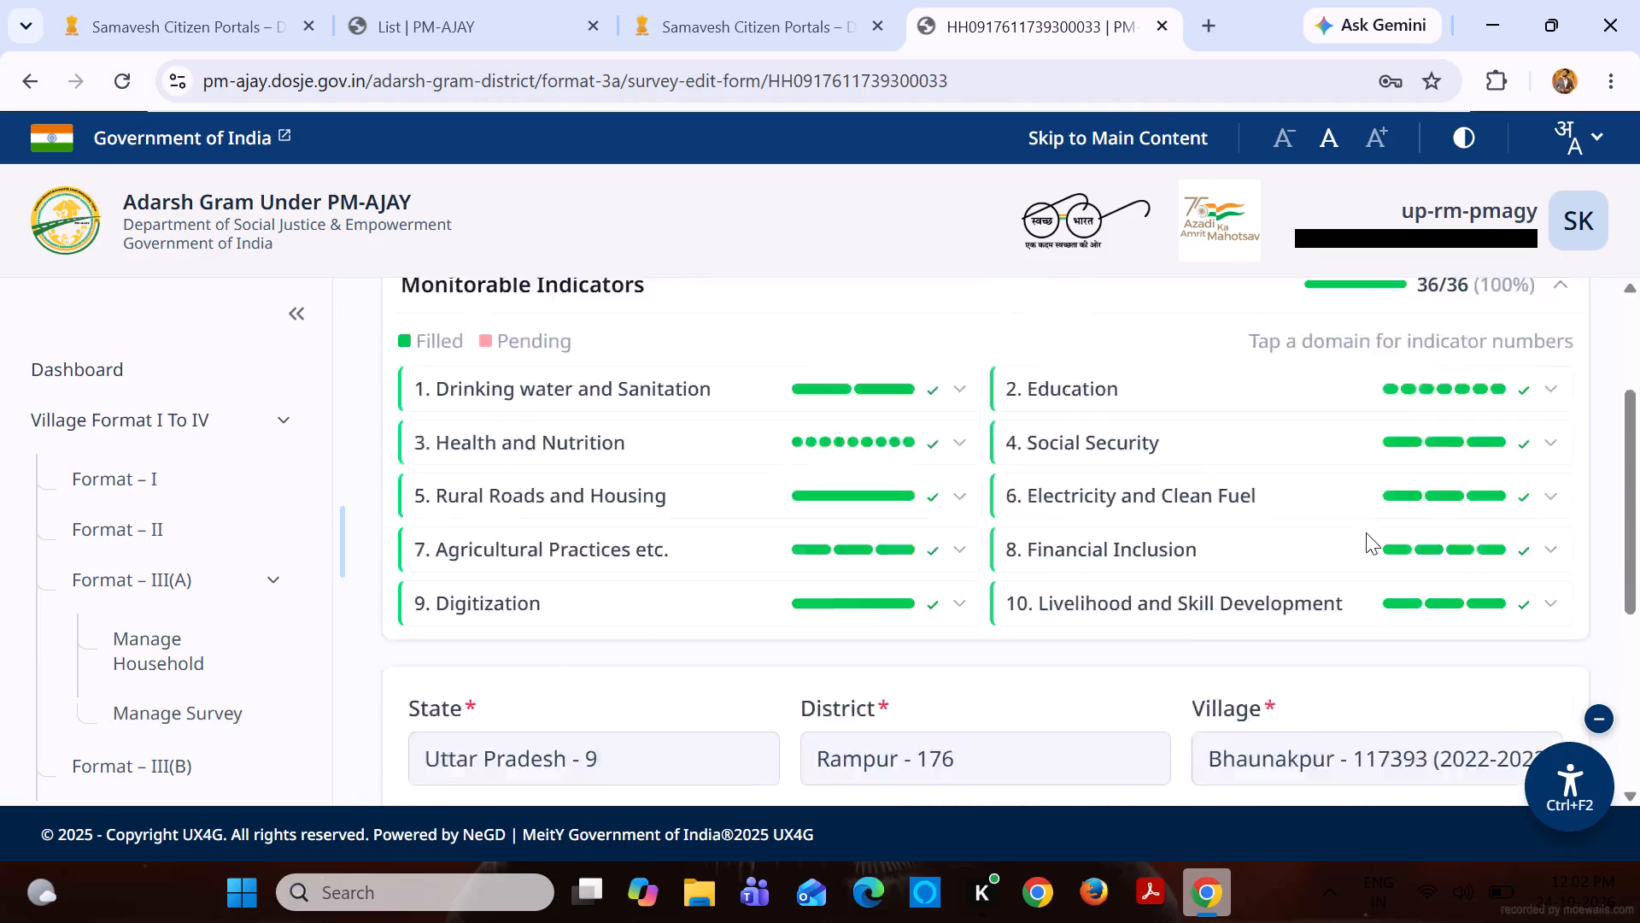
scroll(1366, 532, "down", 3)
left_click(1126, 587)
scroll(1050, 404, "down", 1)
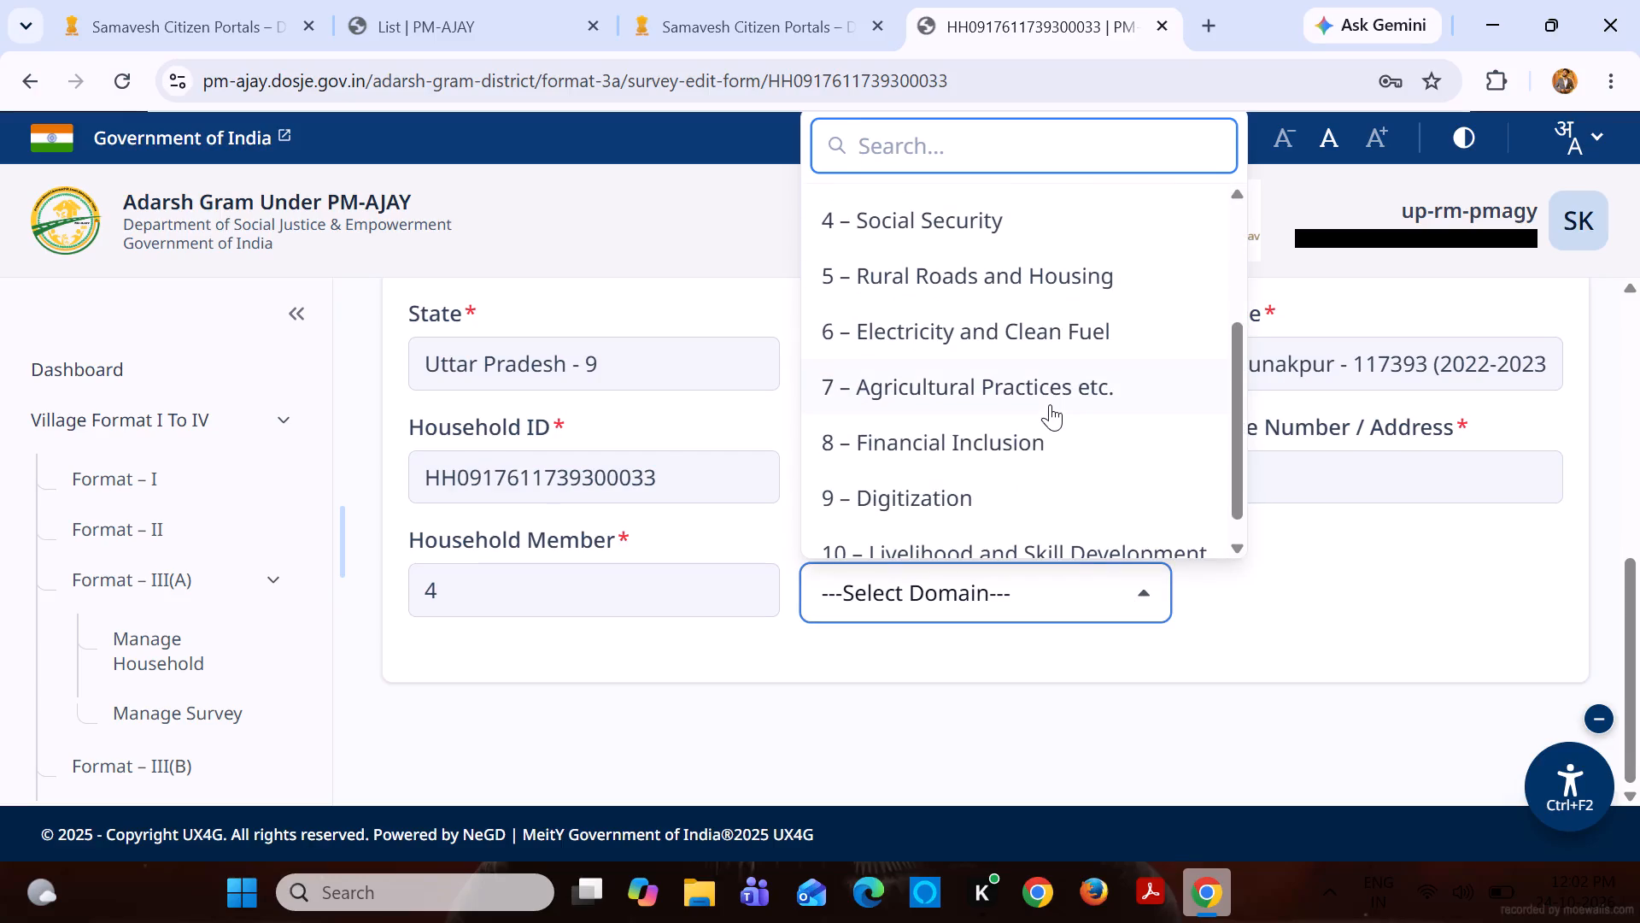
left_click(1018, 392)
scroll(1159, 535, "down", 3)
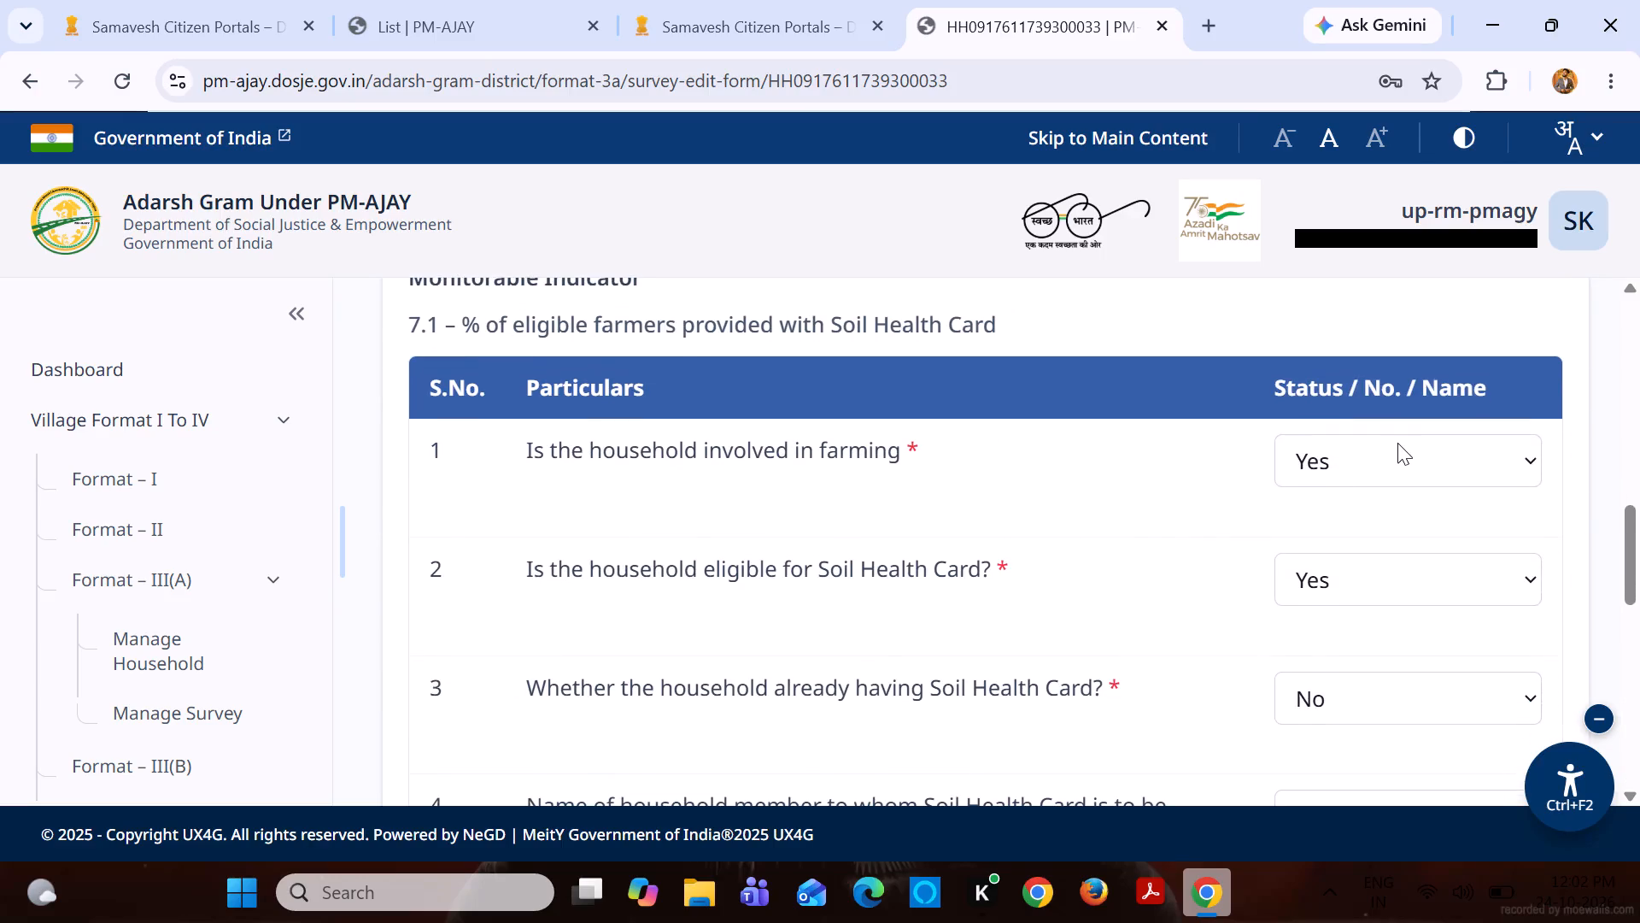
left_click(1400, 442)
left_click(1344, 583)
scroll(1344, 583, "down", 7)
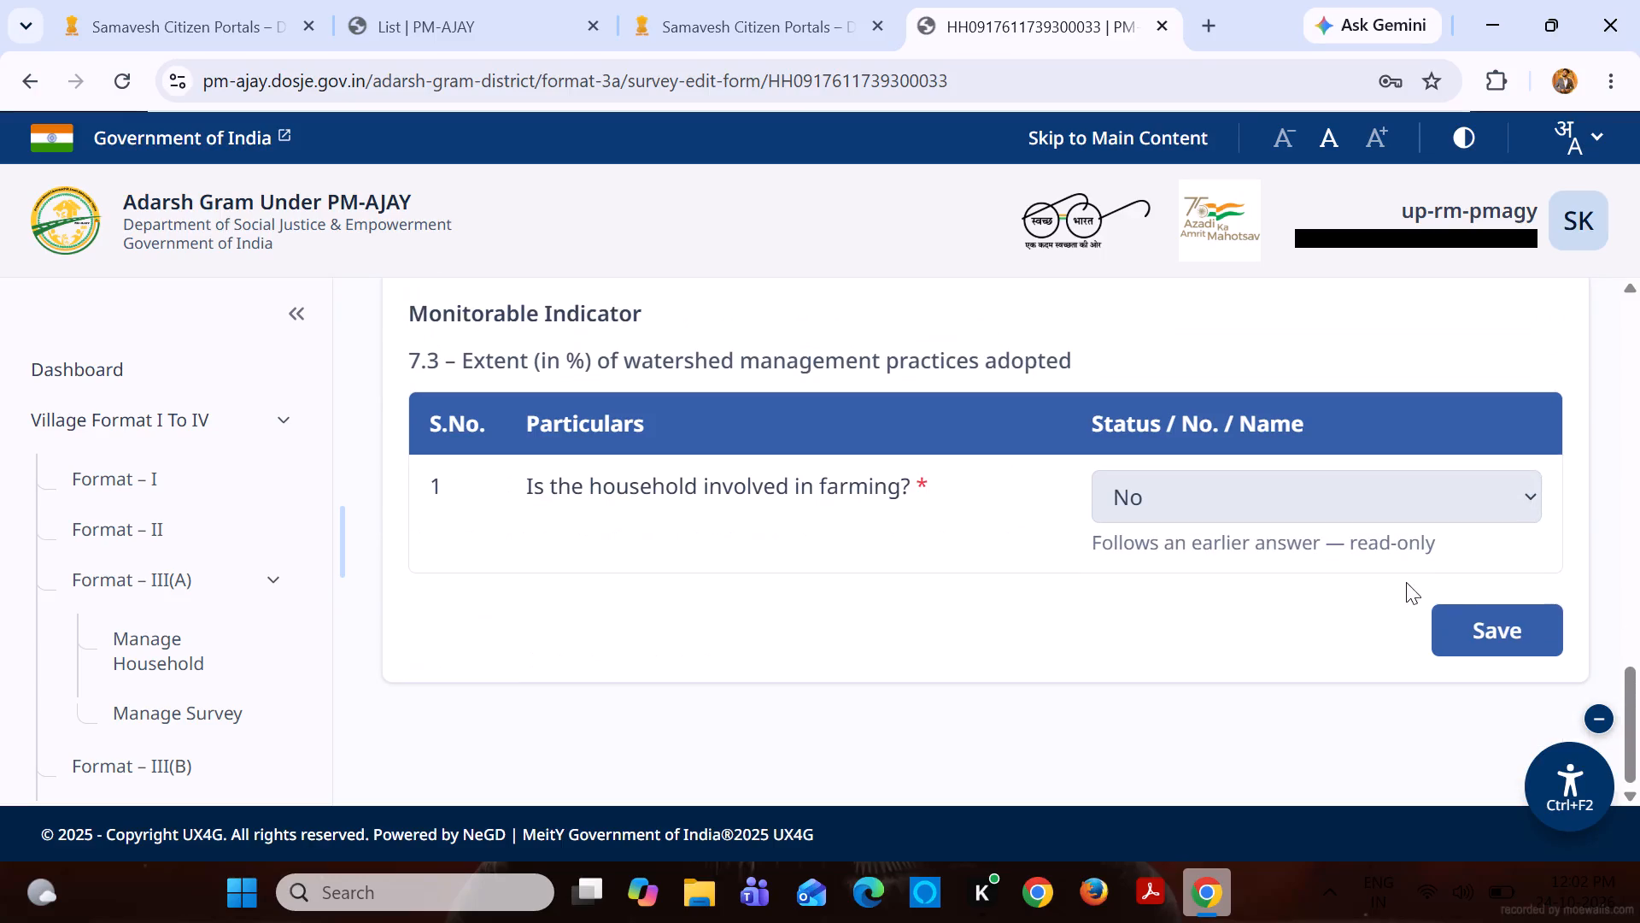
left_click(1502, 632)
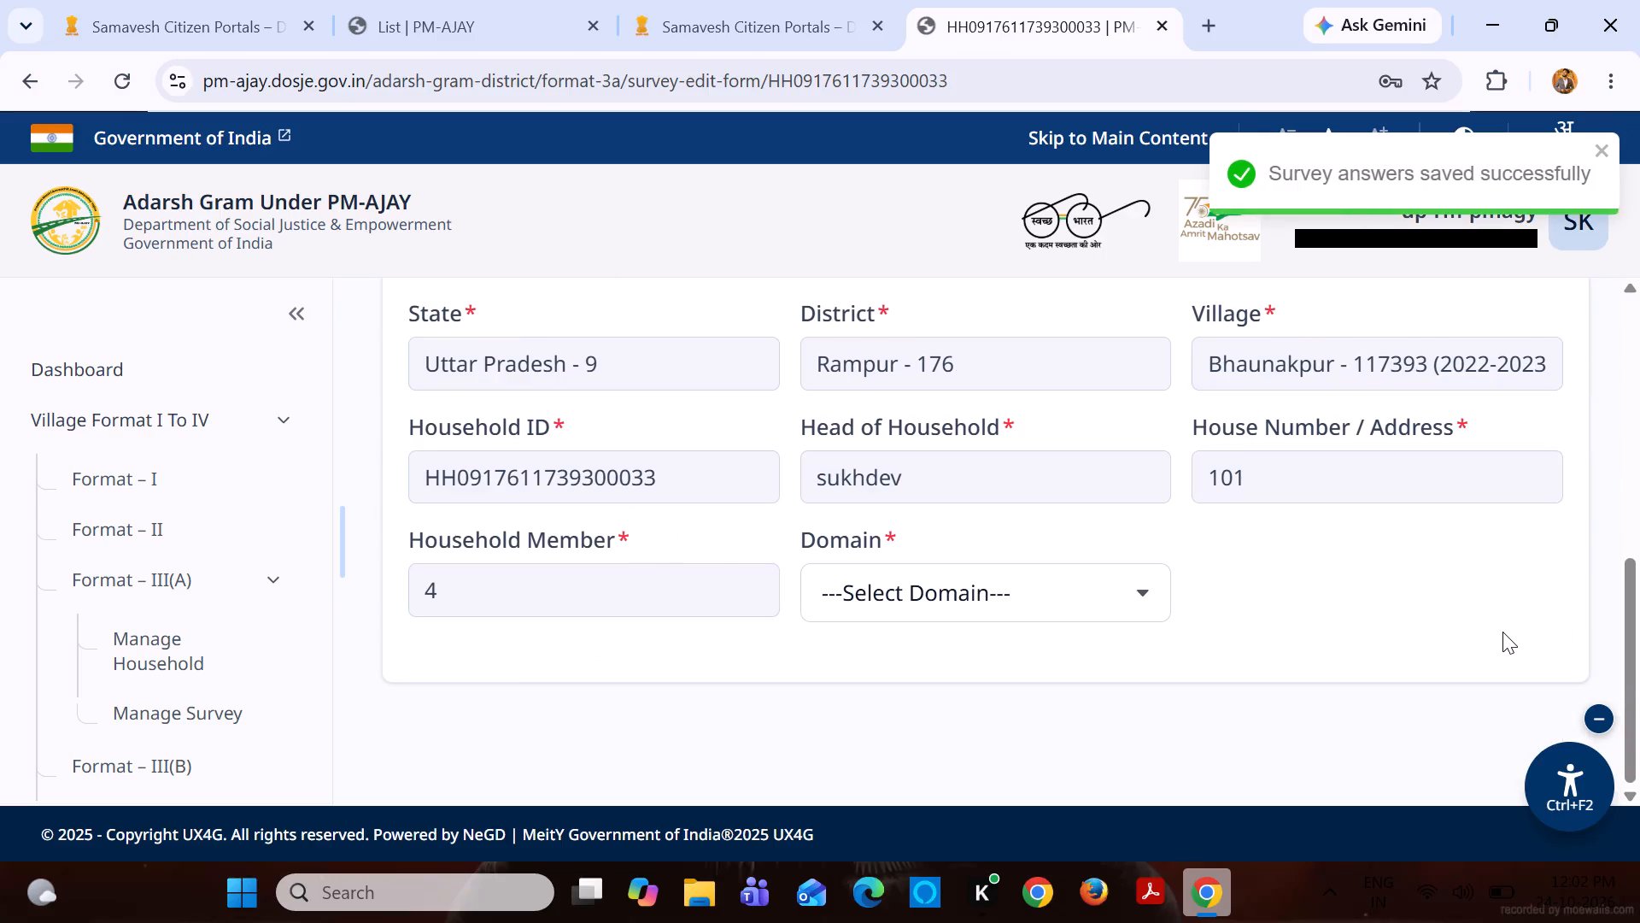
Return to page 3 of the household list and open the survey of the household with house number 105 for editing.
scroll(1347, 461, "up", 8)
left_click(1509, 349)
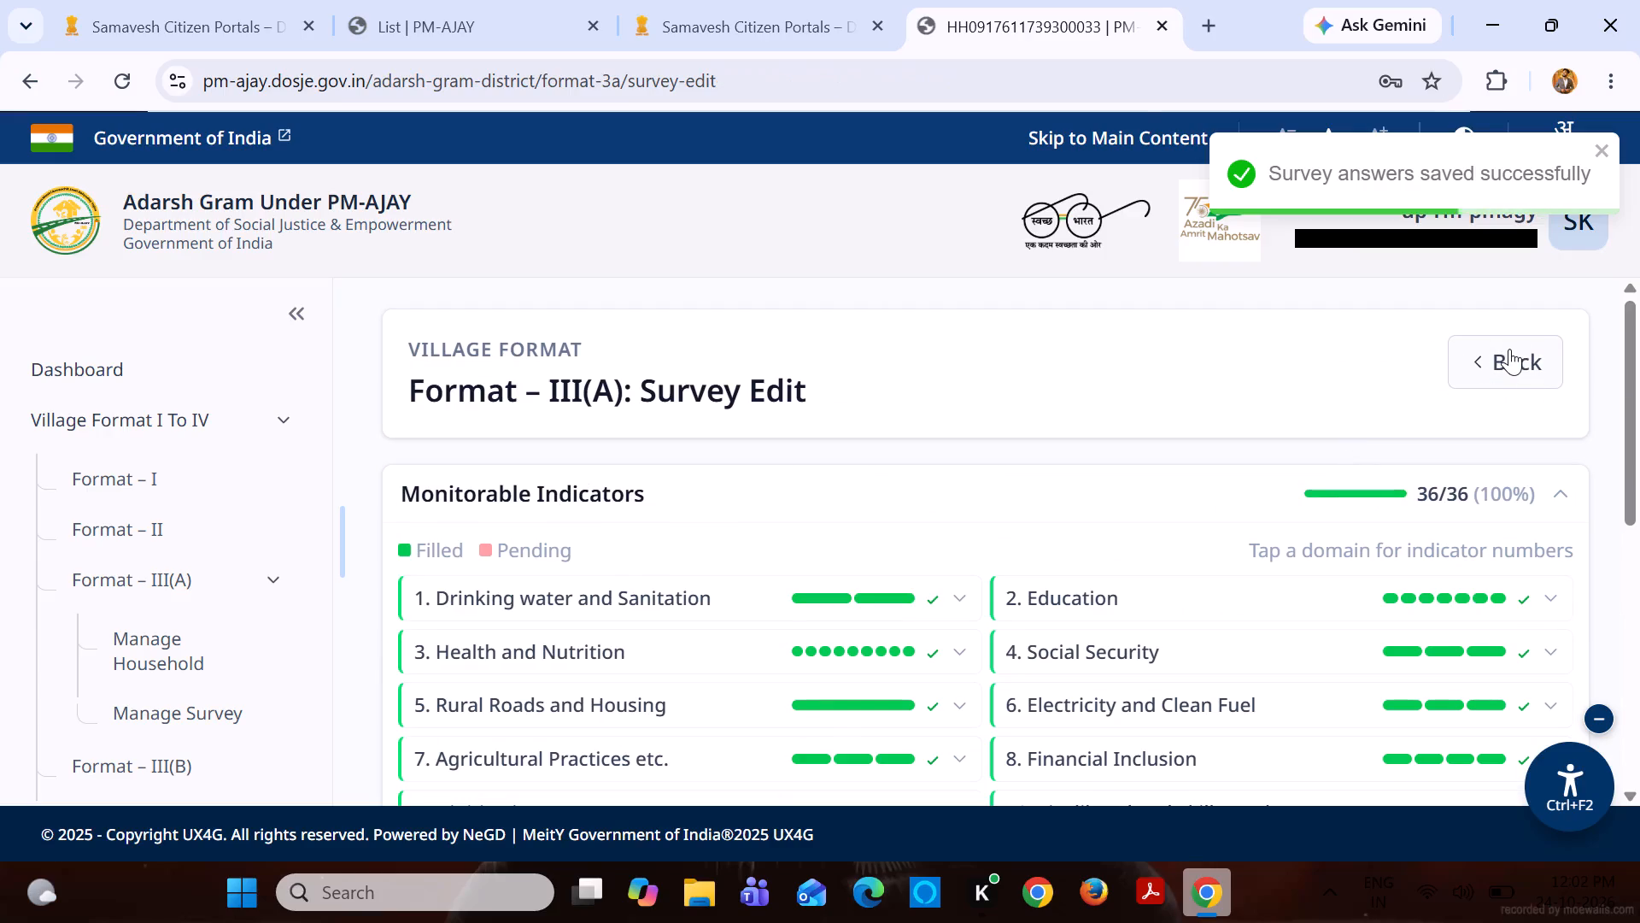
scroll(1391, 469, "down", 20)
scroll(1391, 469, "down", 2)
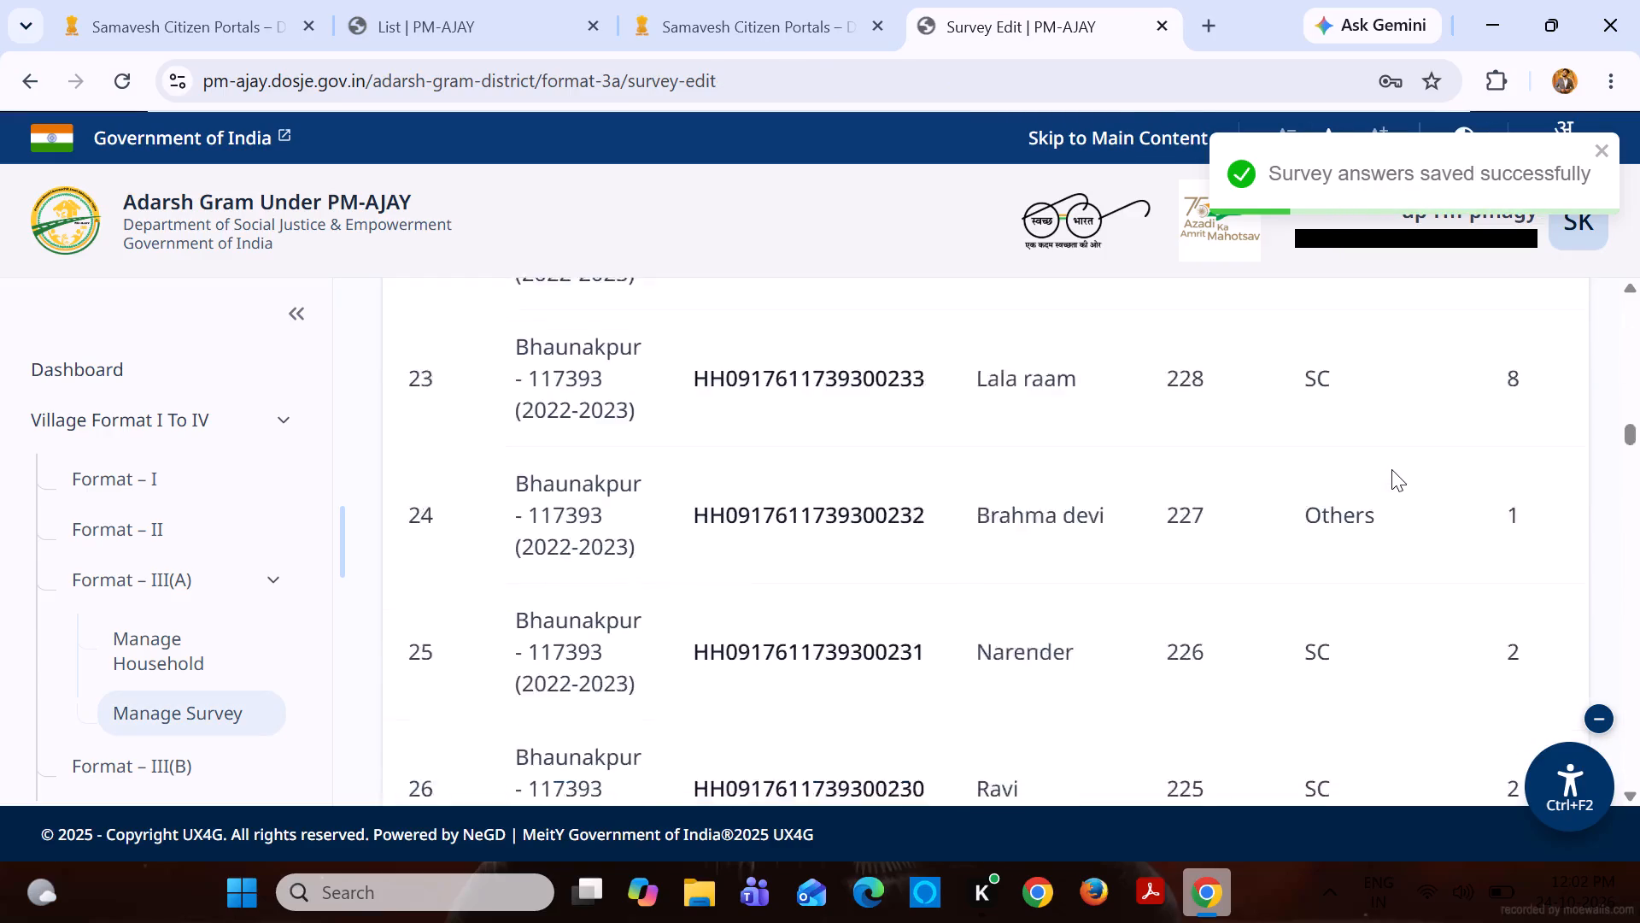
scroll(1391, 469, "down", 8)
left_click(1273, 653)
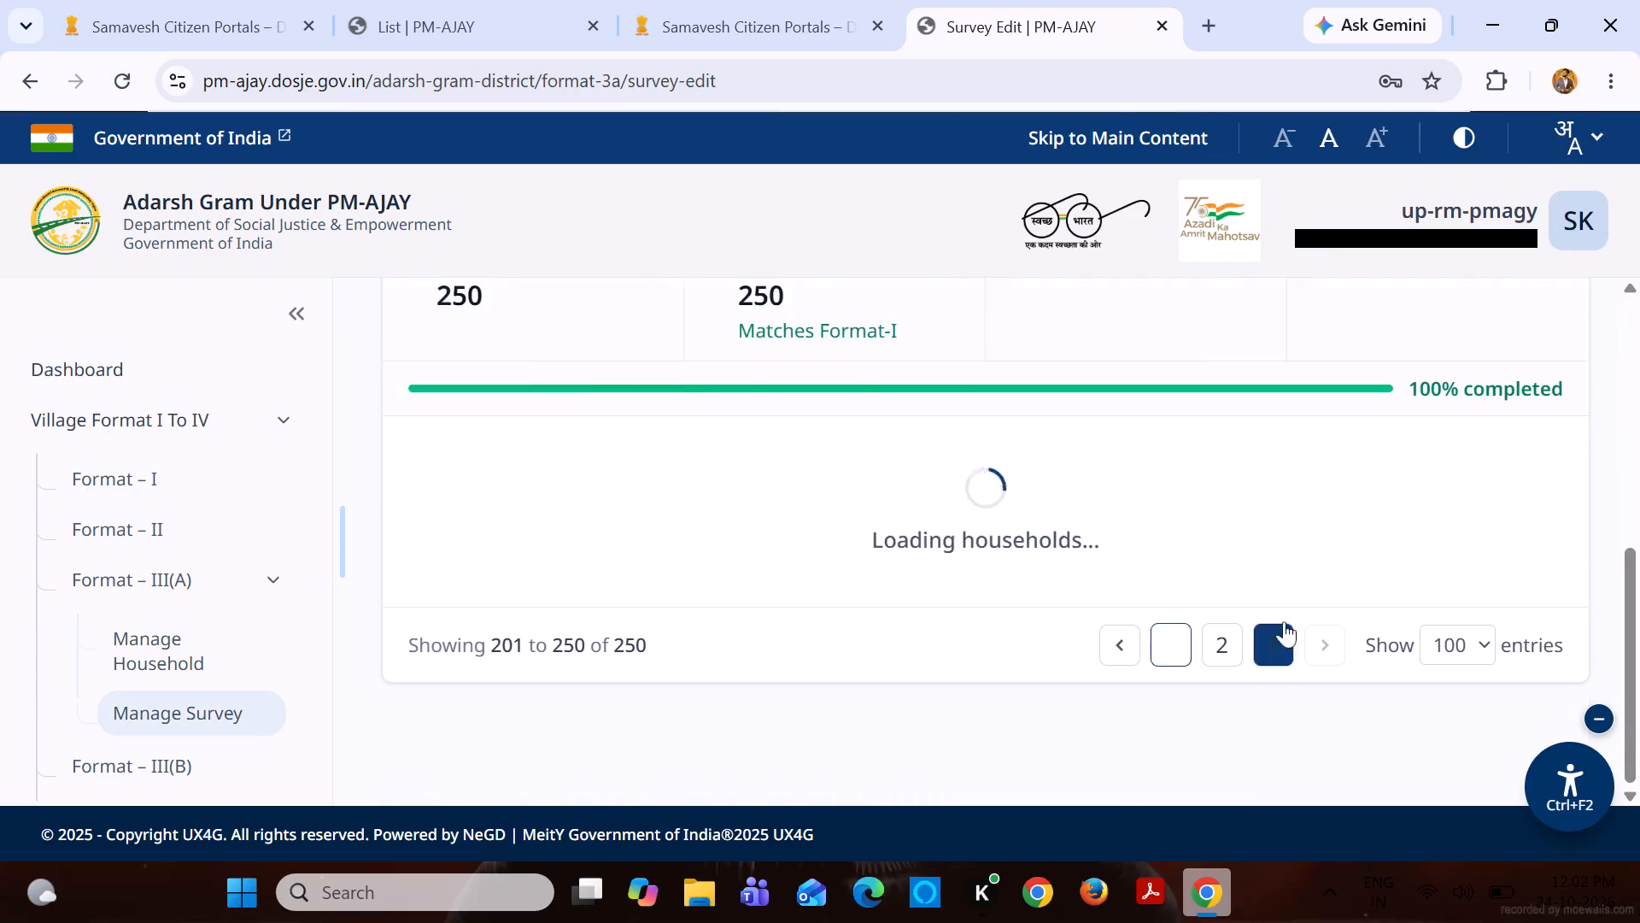
scroll(1217, 429, "up", 8)
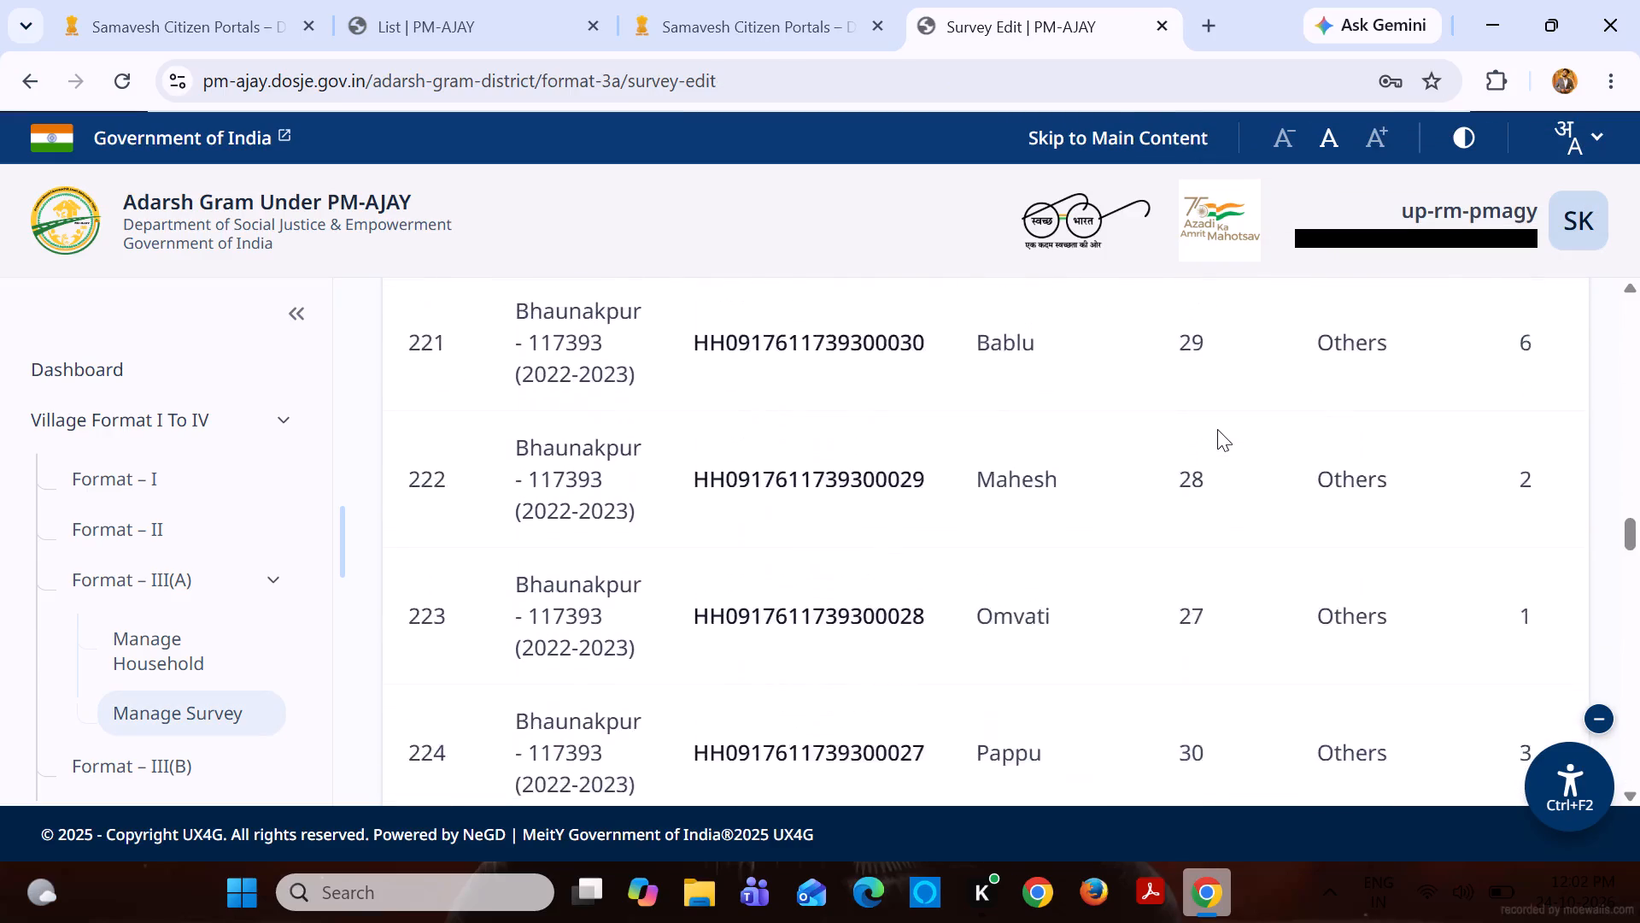
scroll(1217, 429, "up", 8)
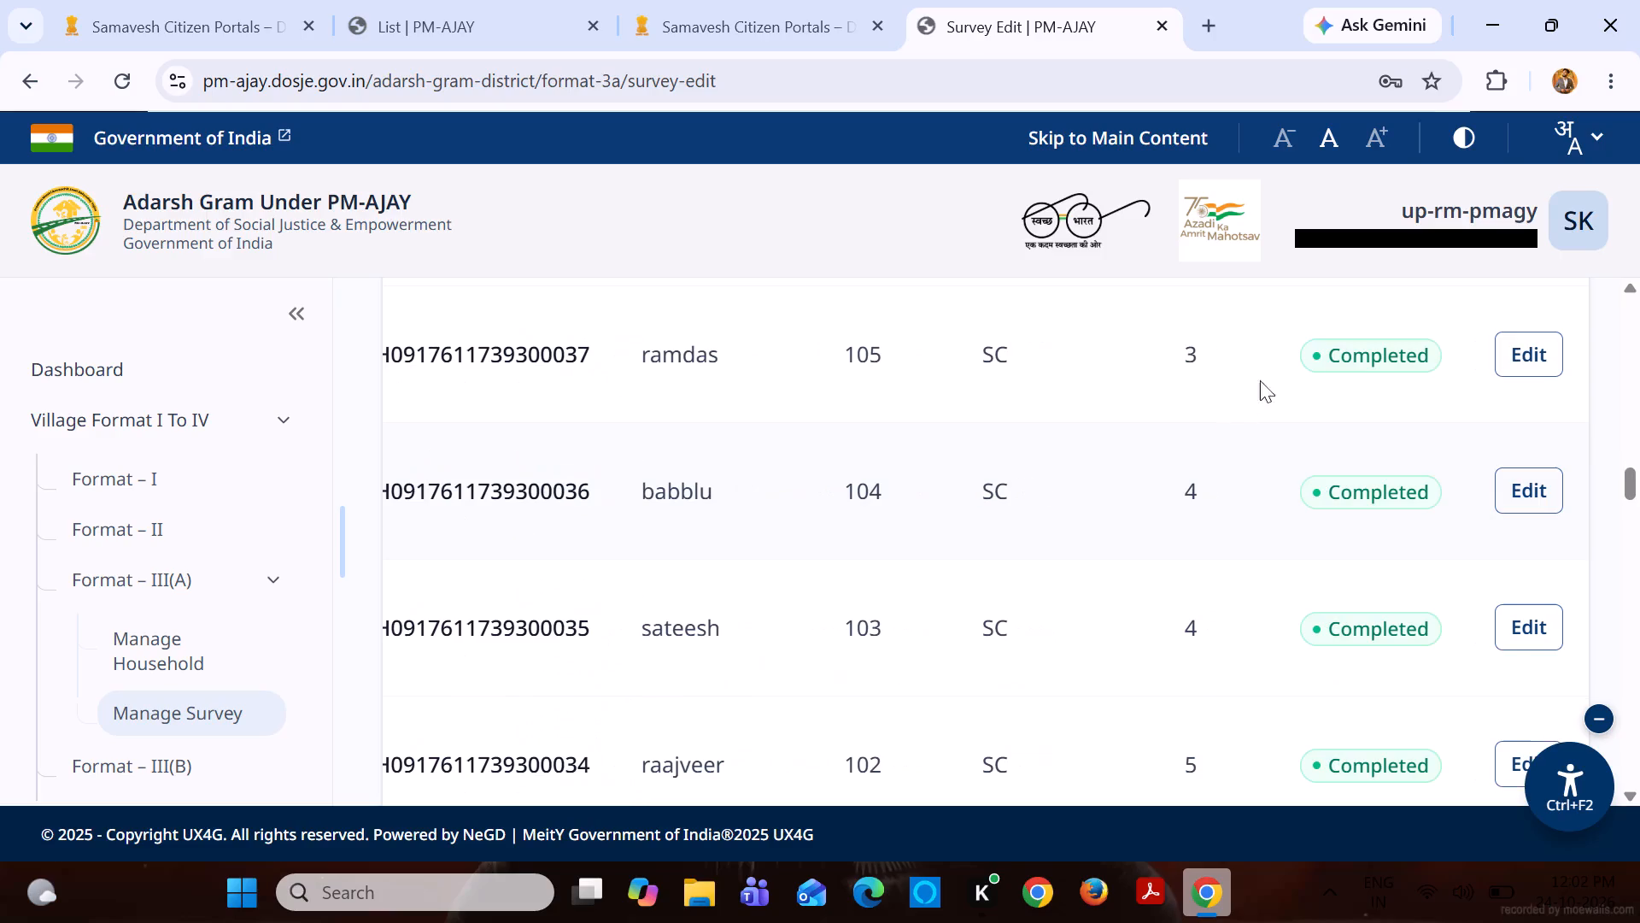
left_click(1532, 333)
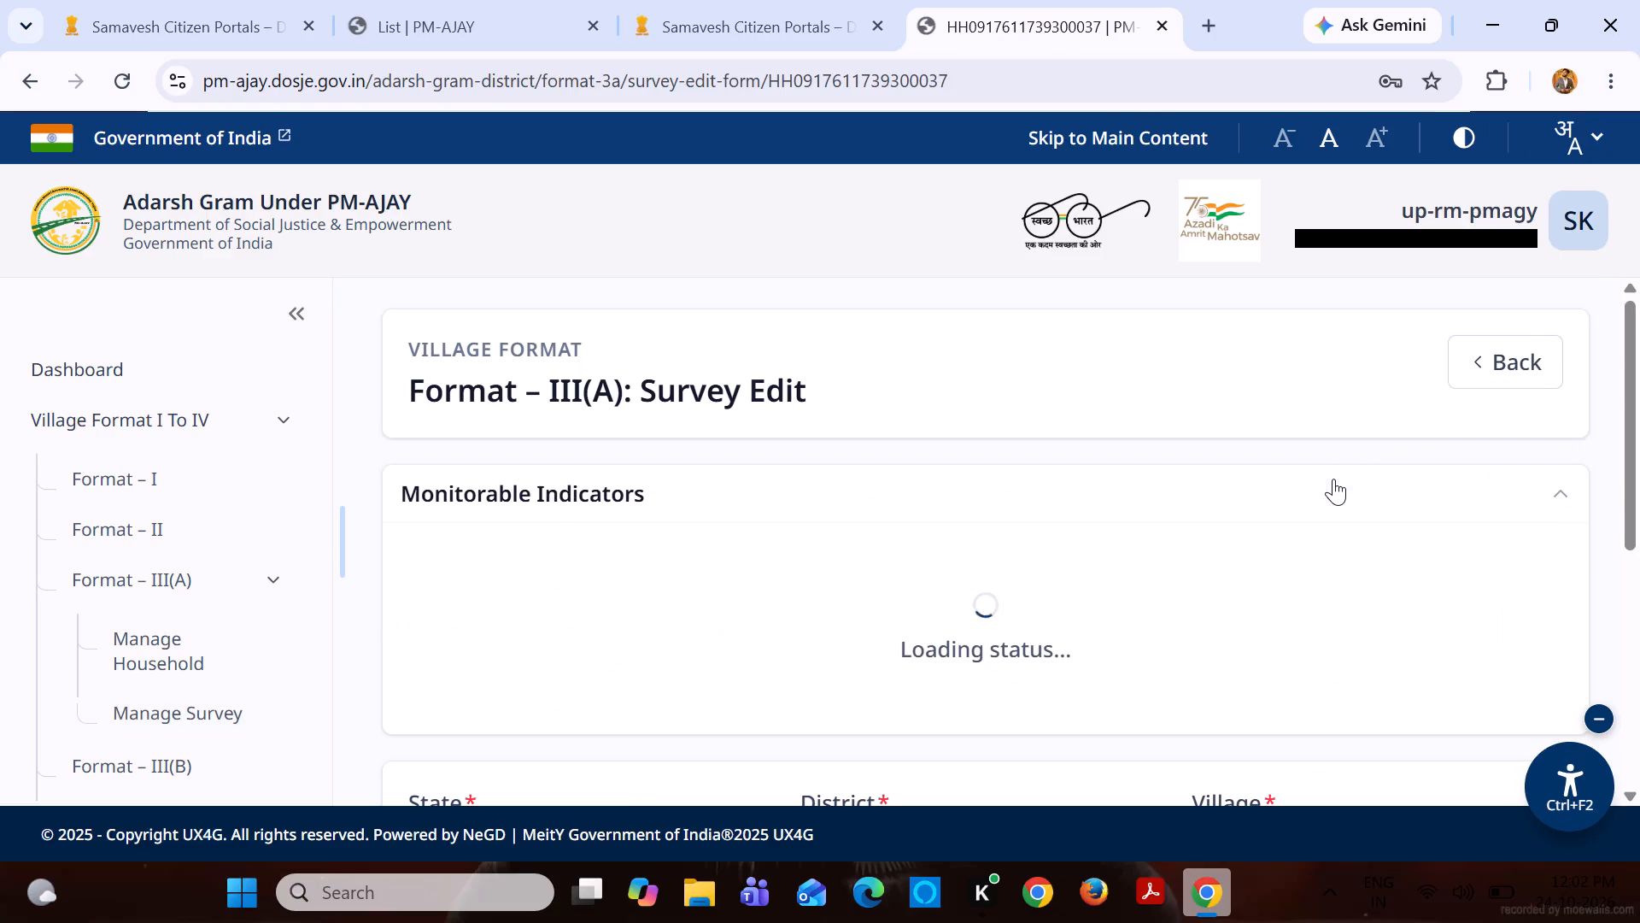
In domain 7 – Agricultural Practices etc., set the 7.1 answer on this household's involvement in farming to No and save.
scroll(1333, 479, "down", 6)
left_click(1143, 580)
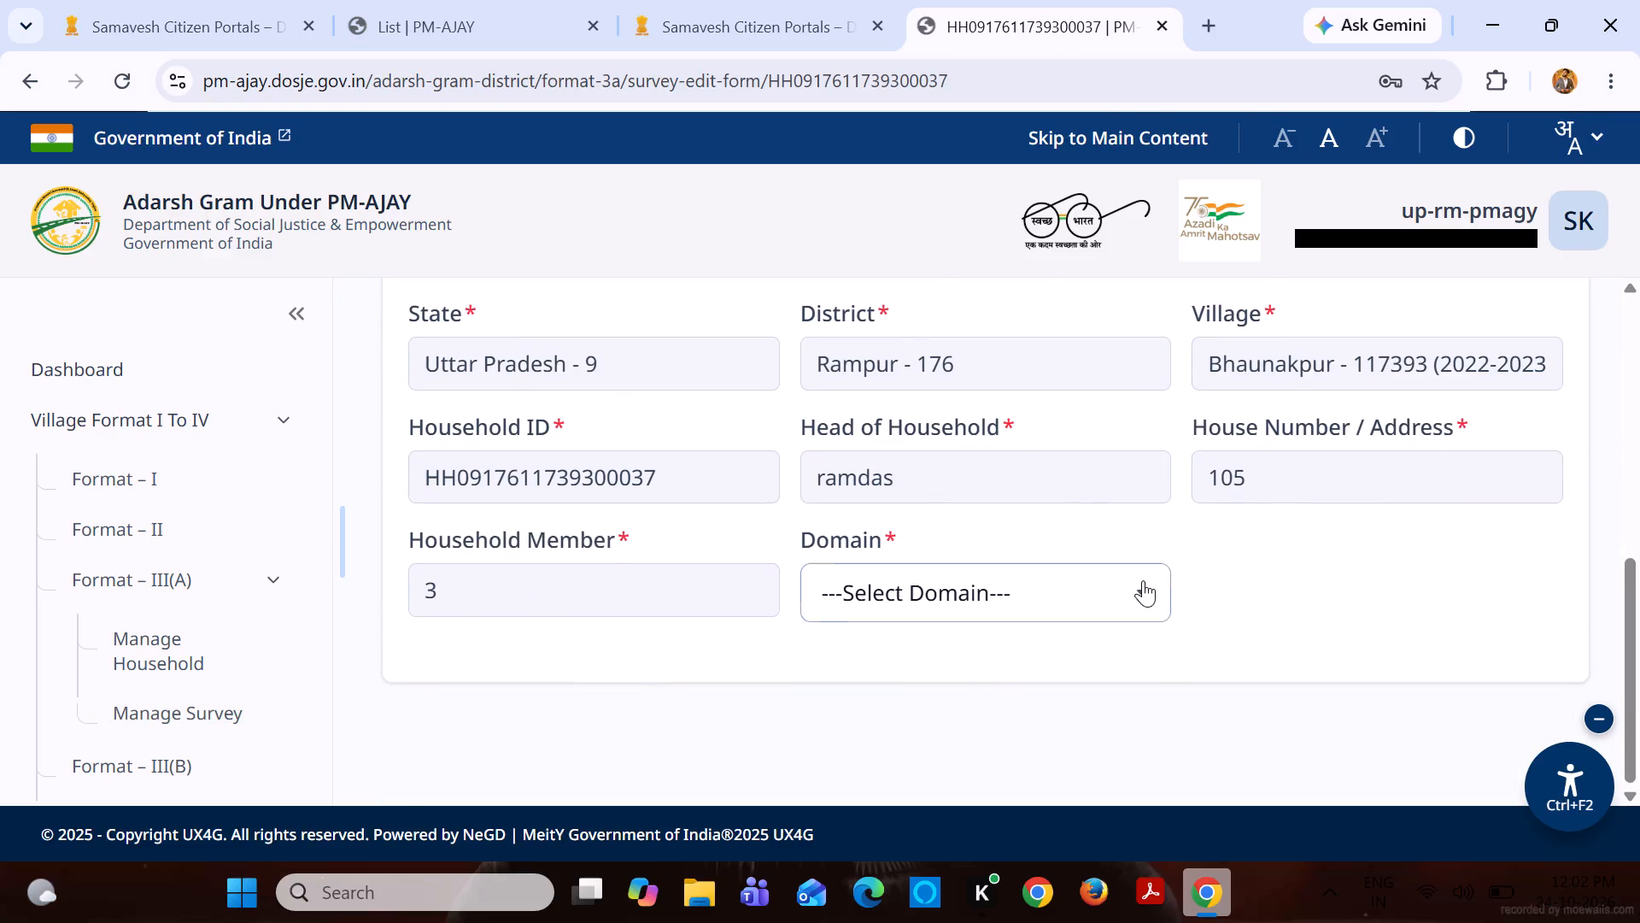
scroll(1070, 375, "down", 1)
left_click(996, 419)
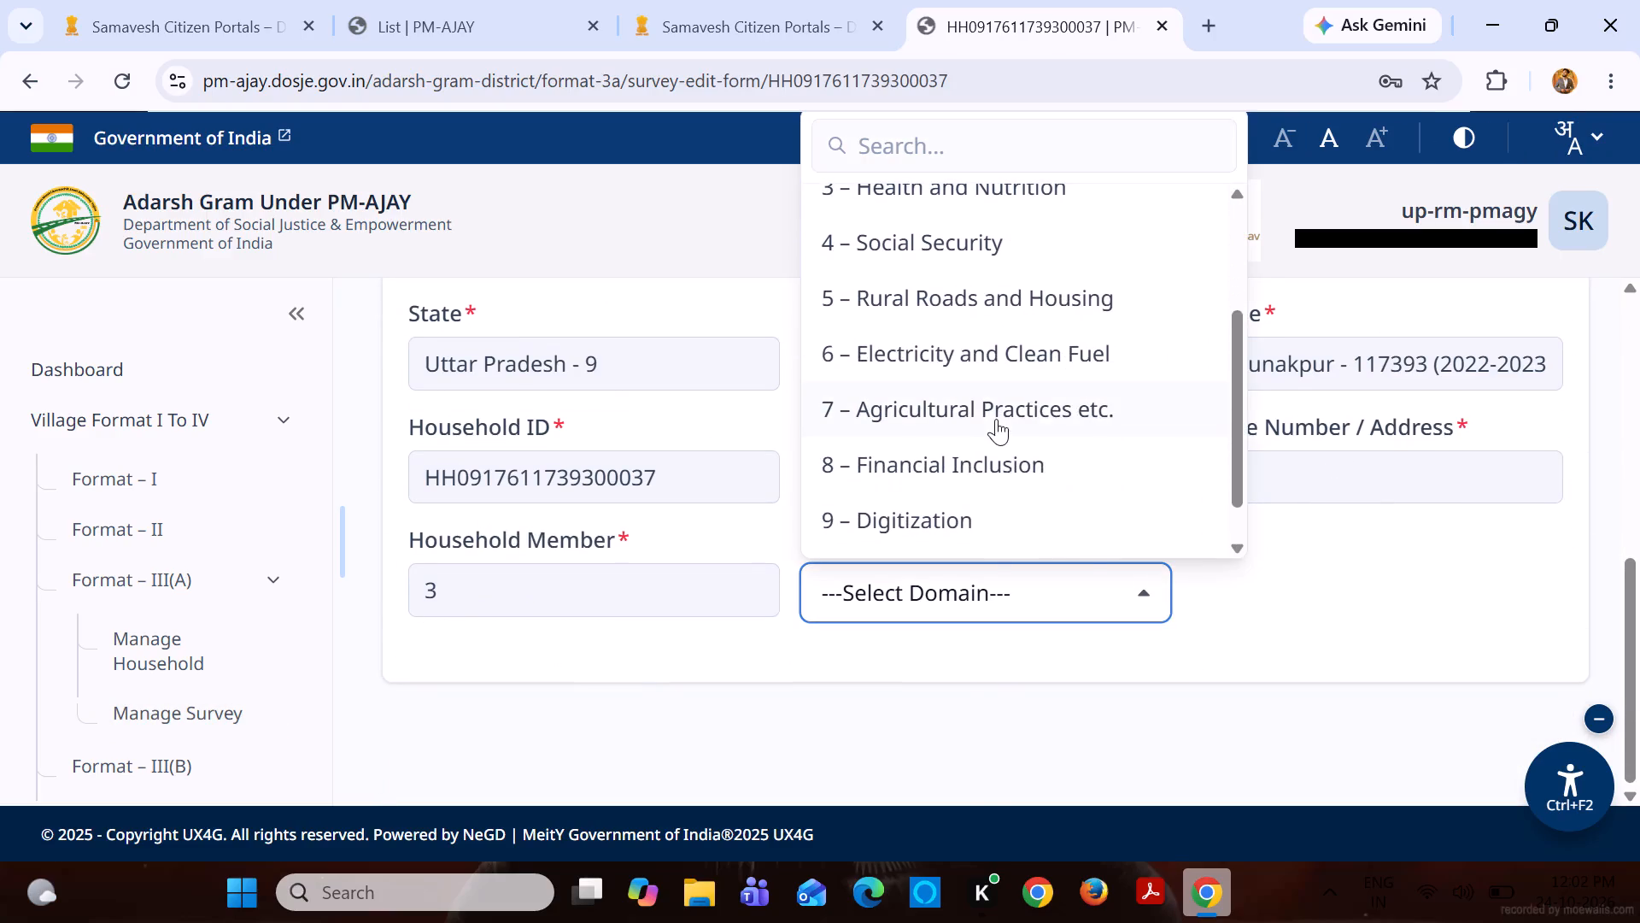
scroll(1250, 467, "down", 4)
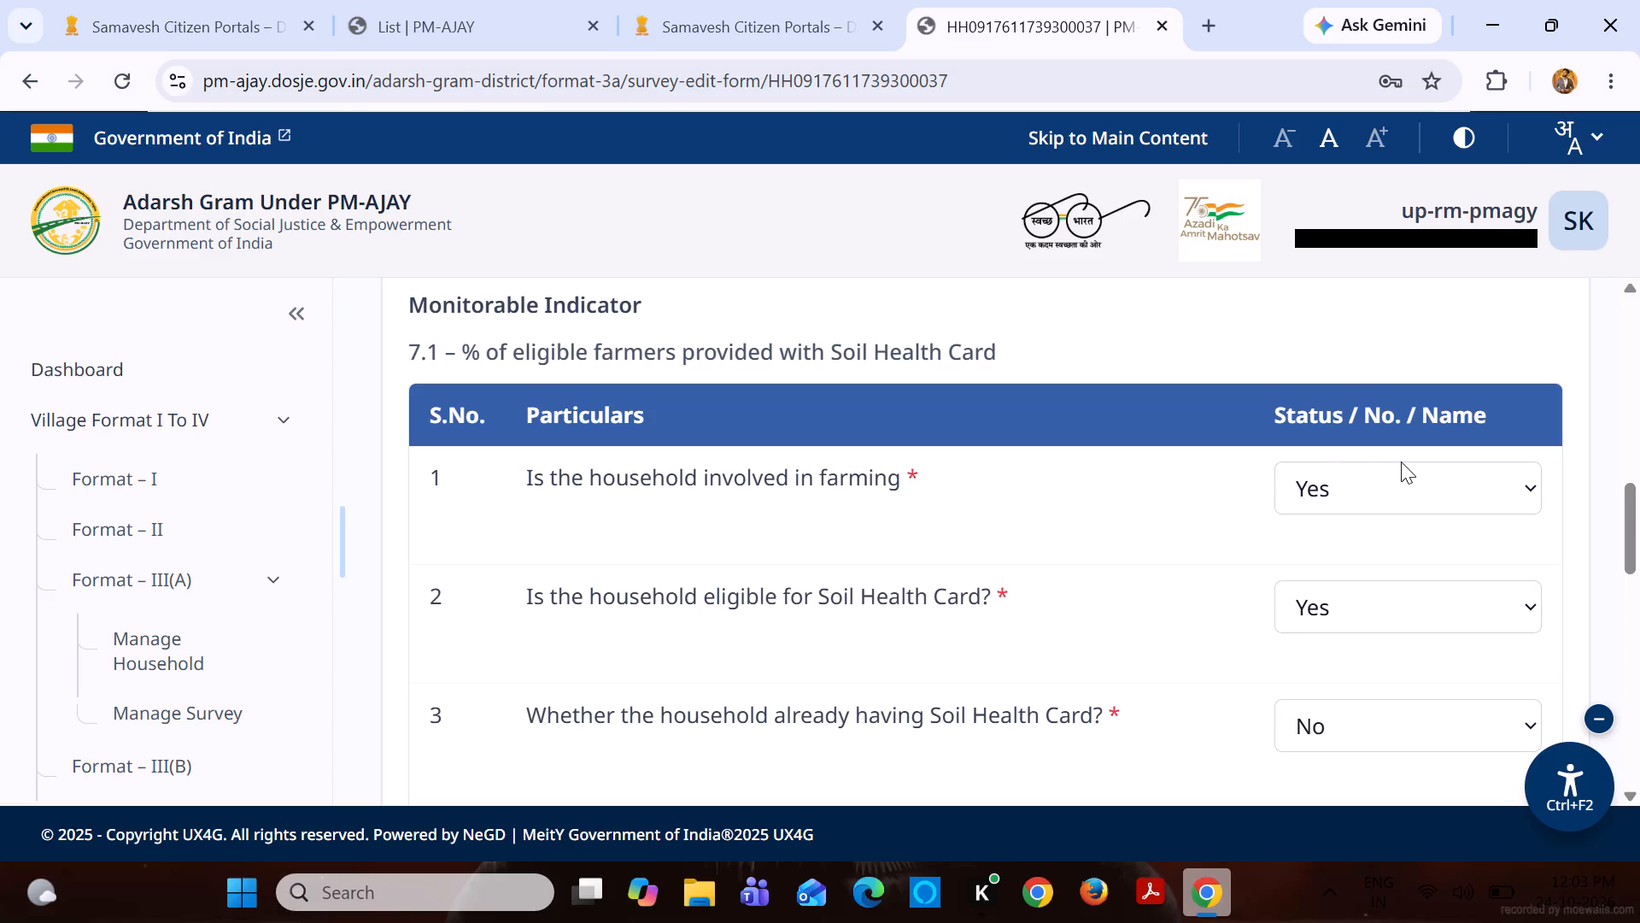
left_click(1401, 461)
left_click(1333, 613)
scroll(1333, 613, "down", 6)
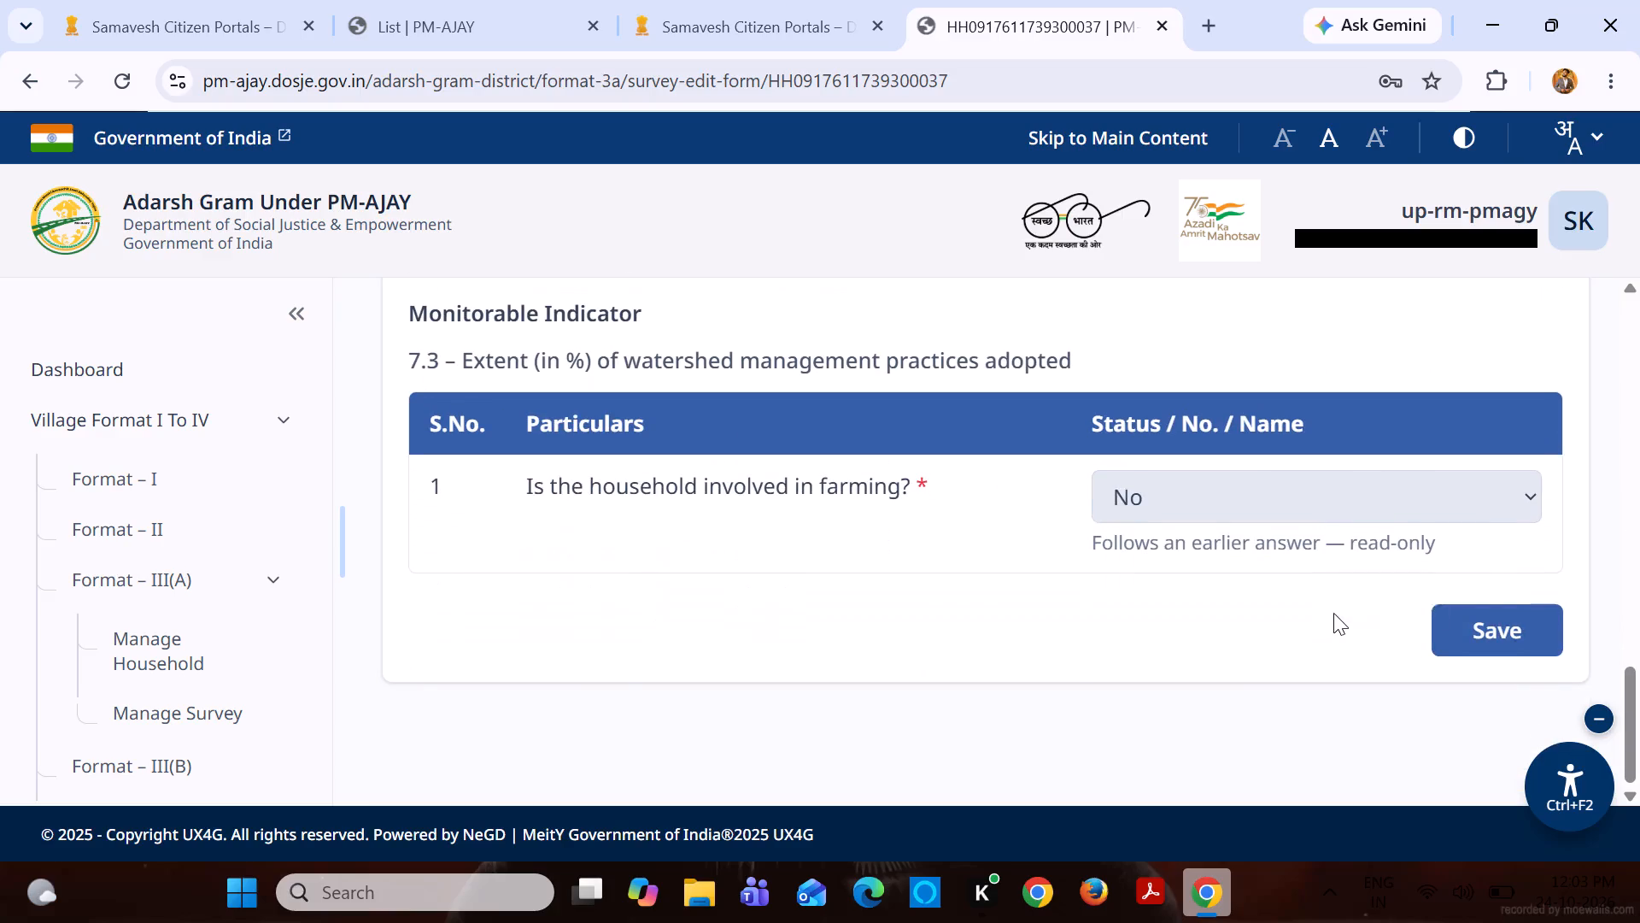
left_click(1532, 619)
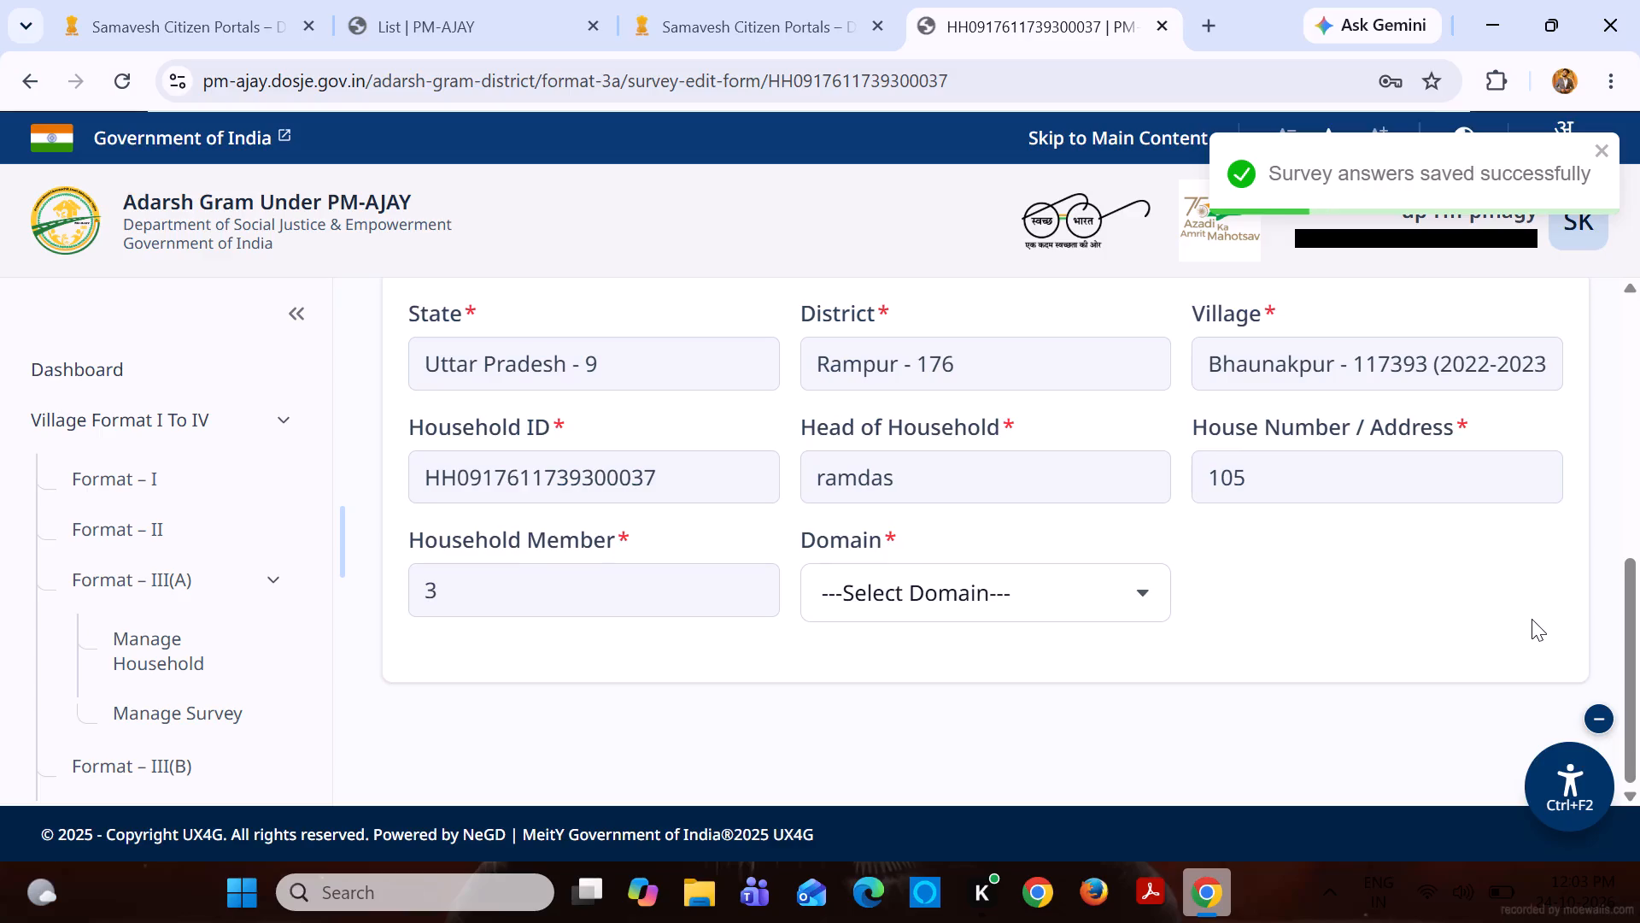
Go back to the household list and, on page 3, open the survey of the household with house number 106 for editing.
scroll(1409, 477, "up", 8)
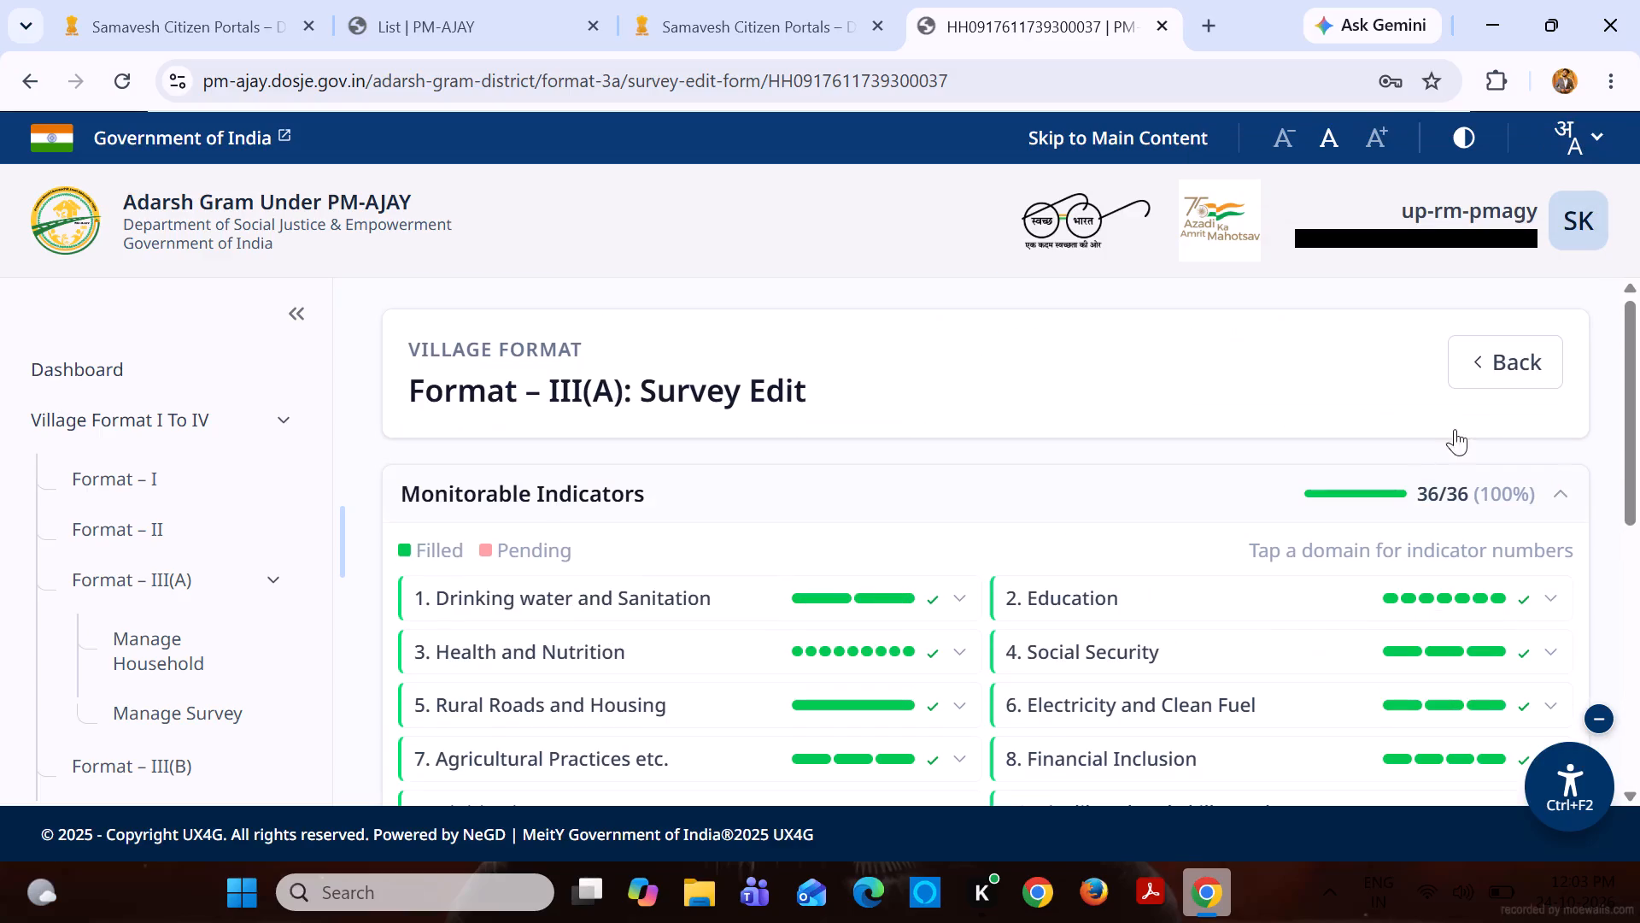
left_click(1502, 364)
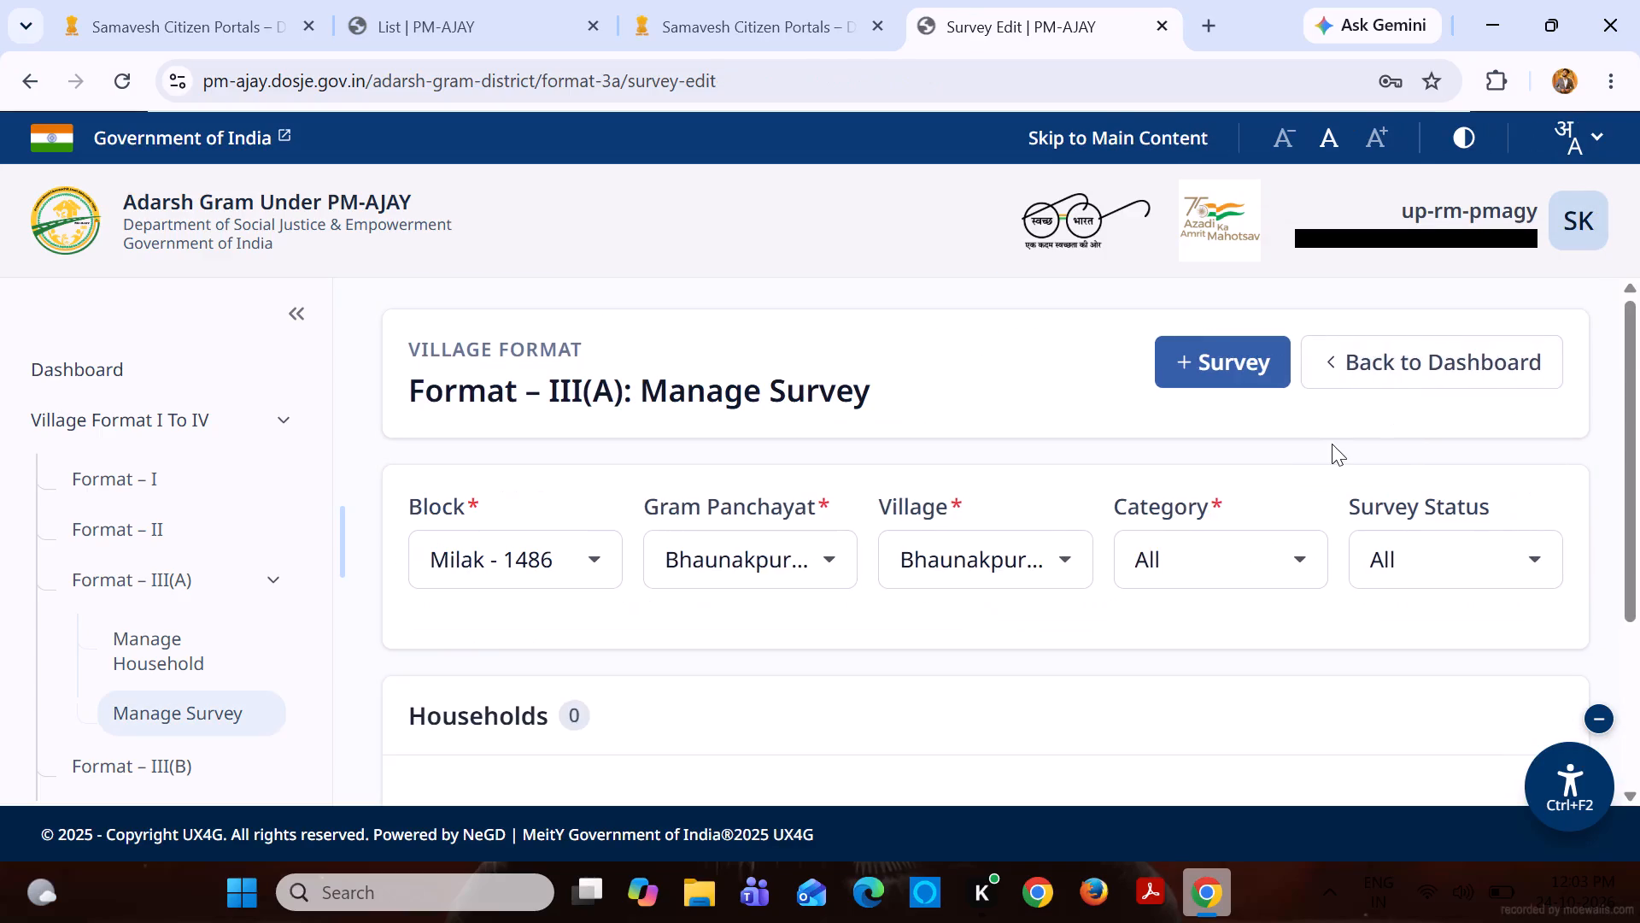
scroll(1332, 444, "down", 5)
scroll(1332, 444, "down", 20)
scroll(1332, 444, "down", 7)
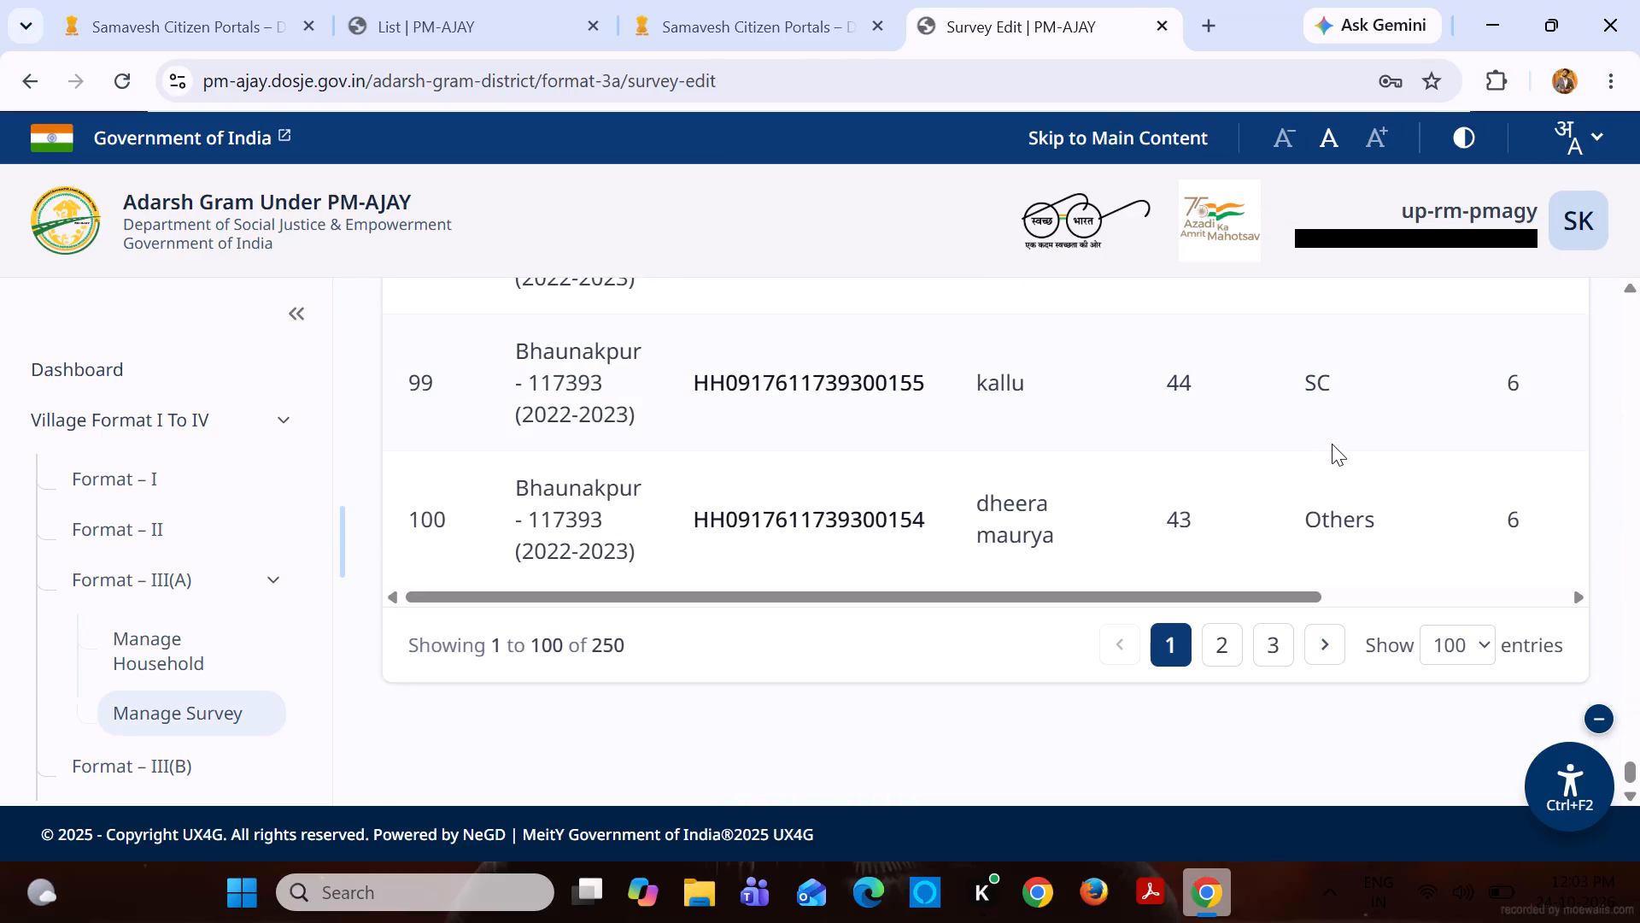
left_click(1267, 638)
scroll(1270, 518, "up", 5)
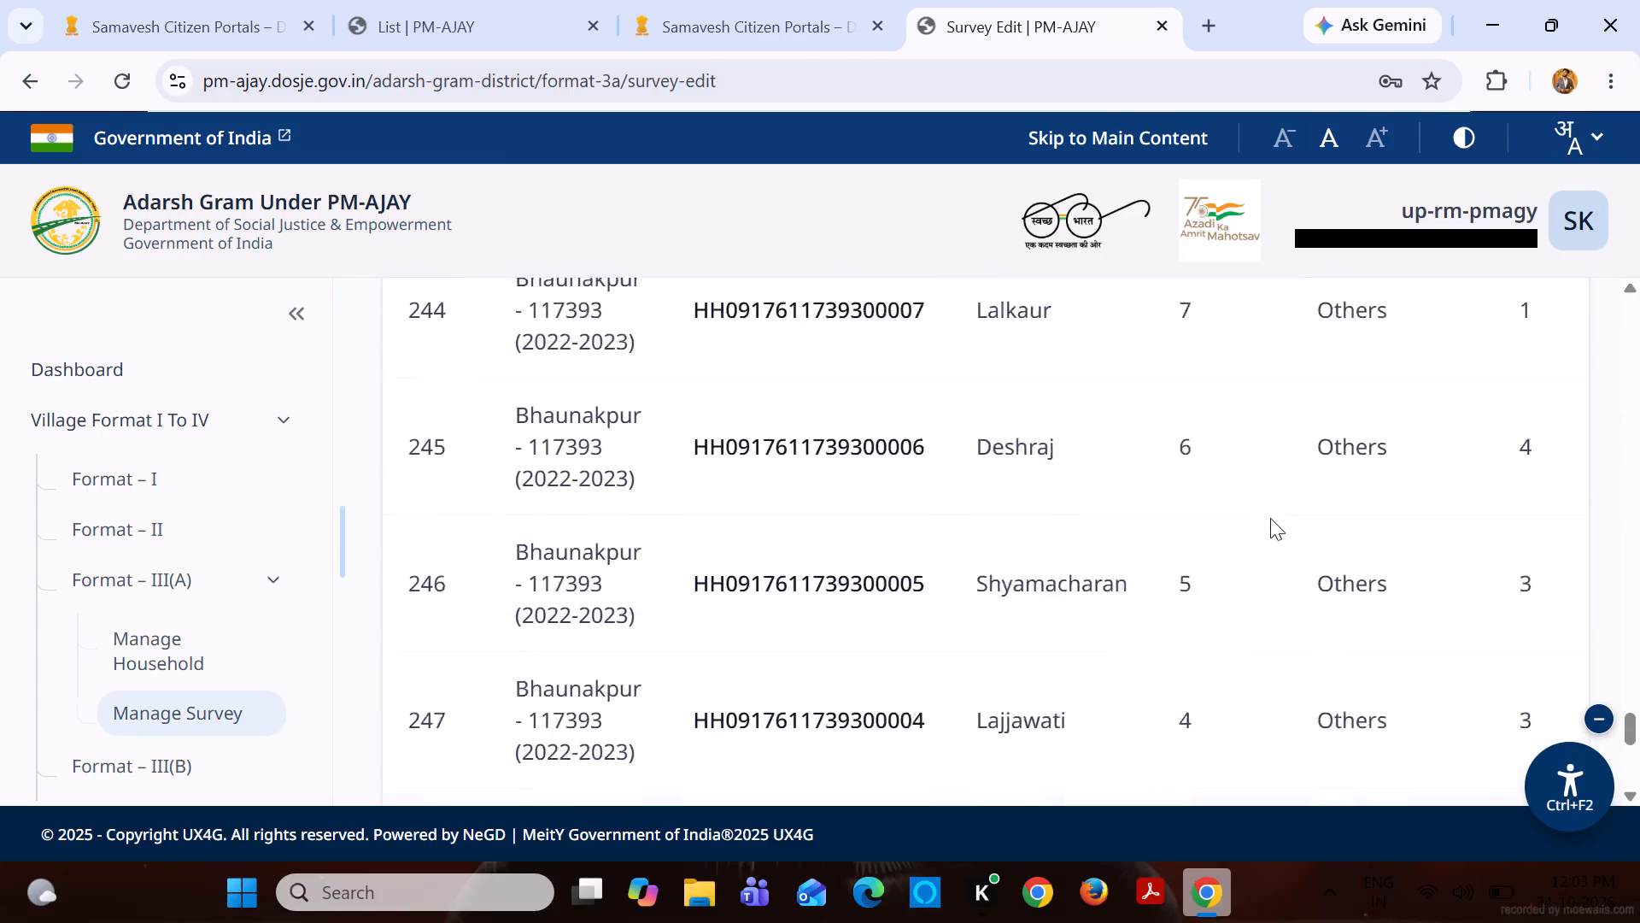
scroll(1270, 518, "up", 7)
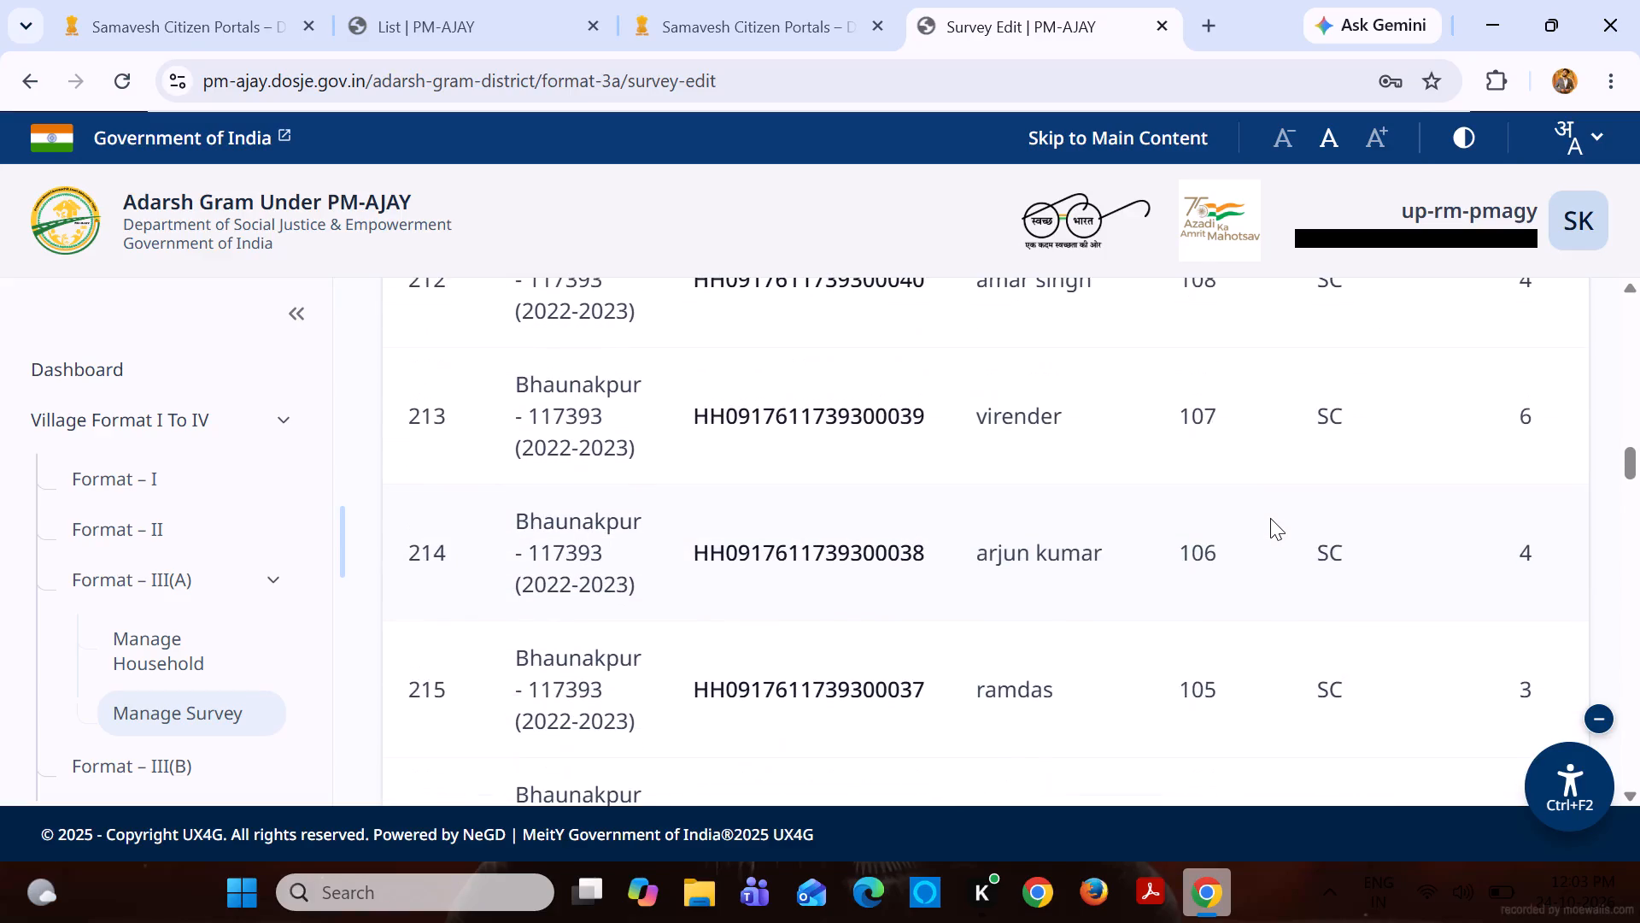
scroll(1270, 518, "left", 10)
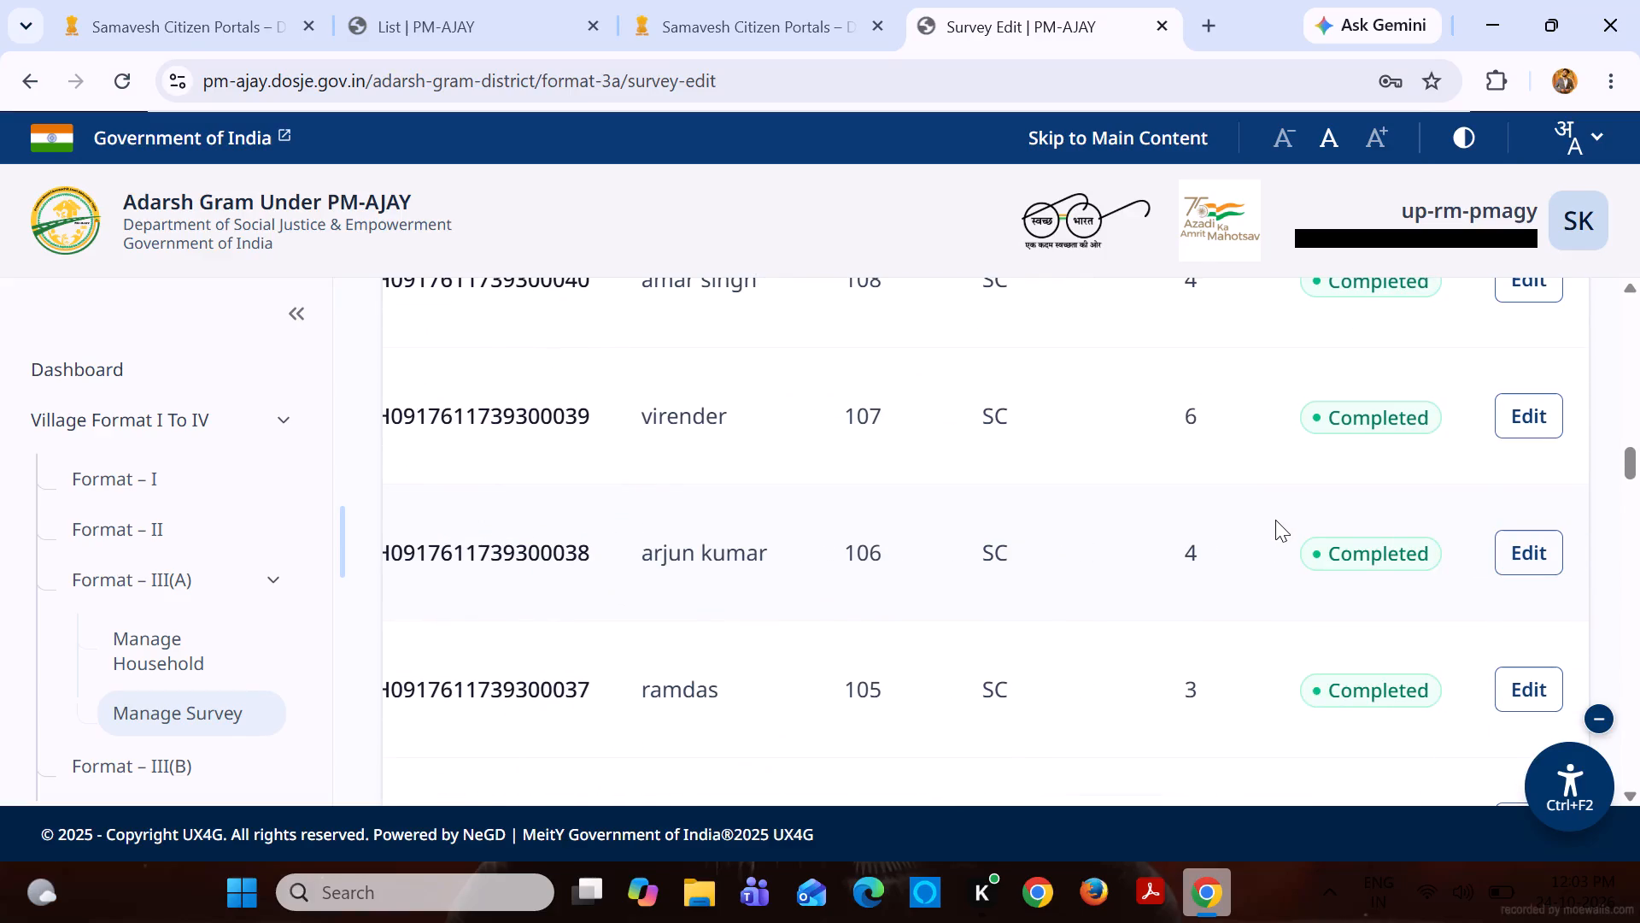
left_click(1538, 535)
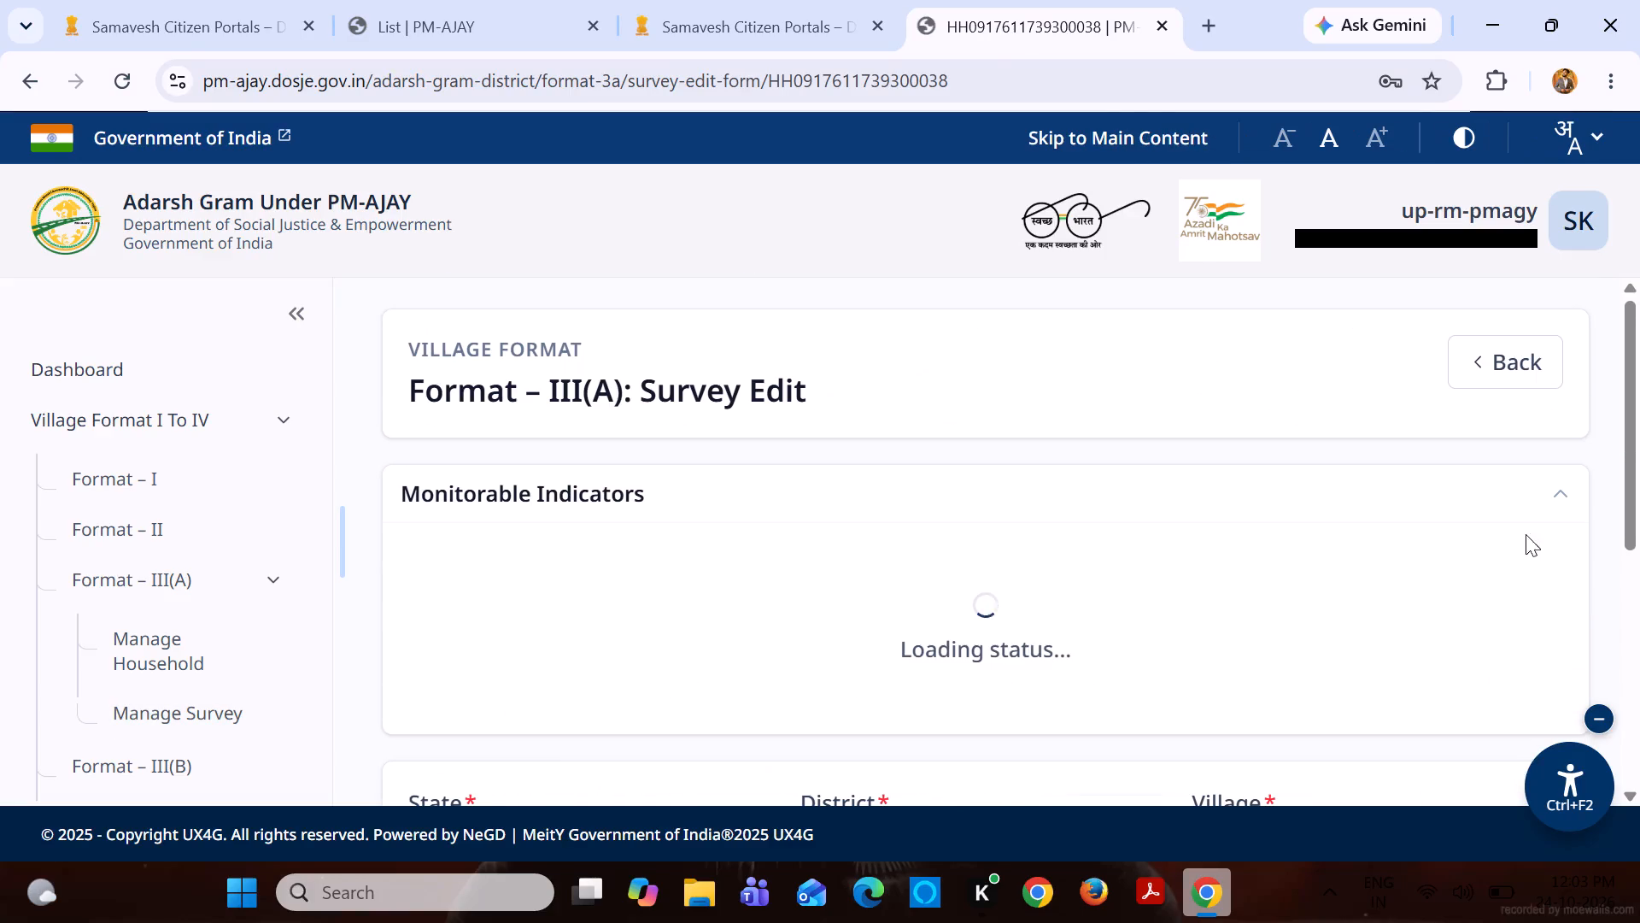
Choose domain 7 – Agricultural Practices etc. for this household, change the 7.1 farming involvement answer to No, and save.
scroll(1332, 536, "down", 8)
left_click(1114, 576)
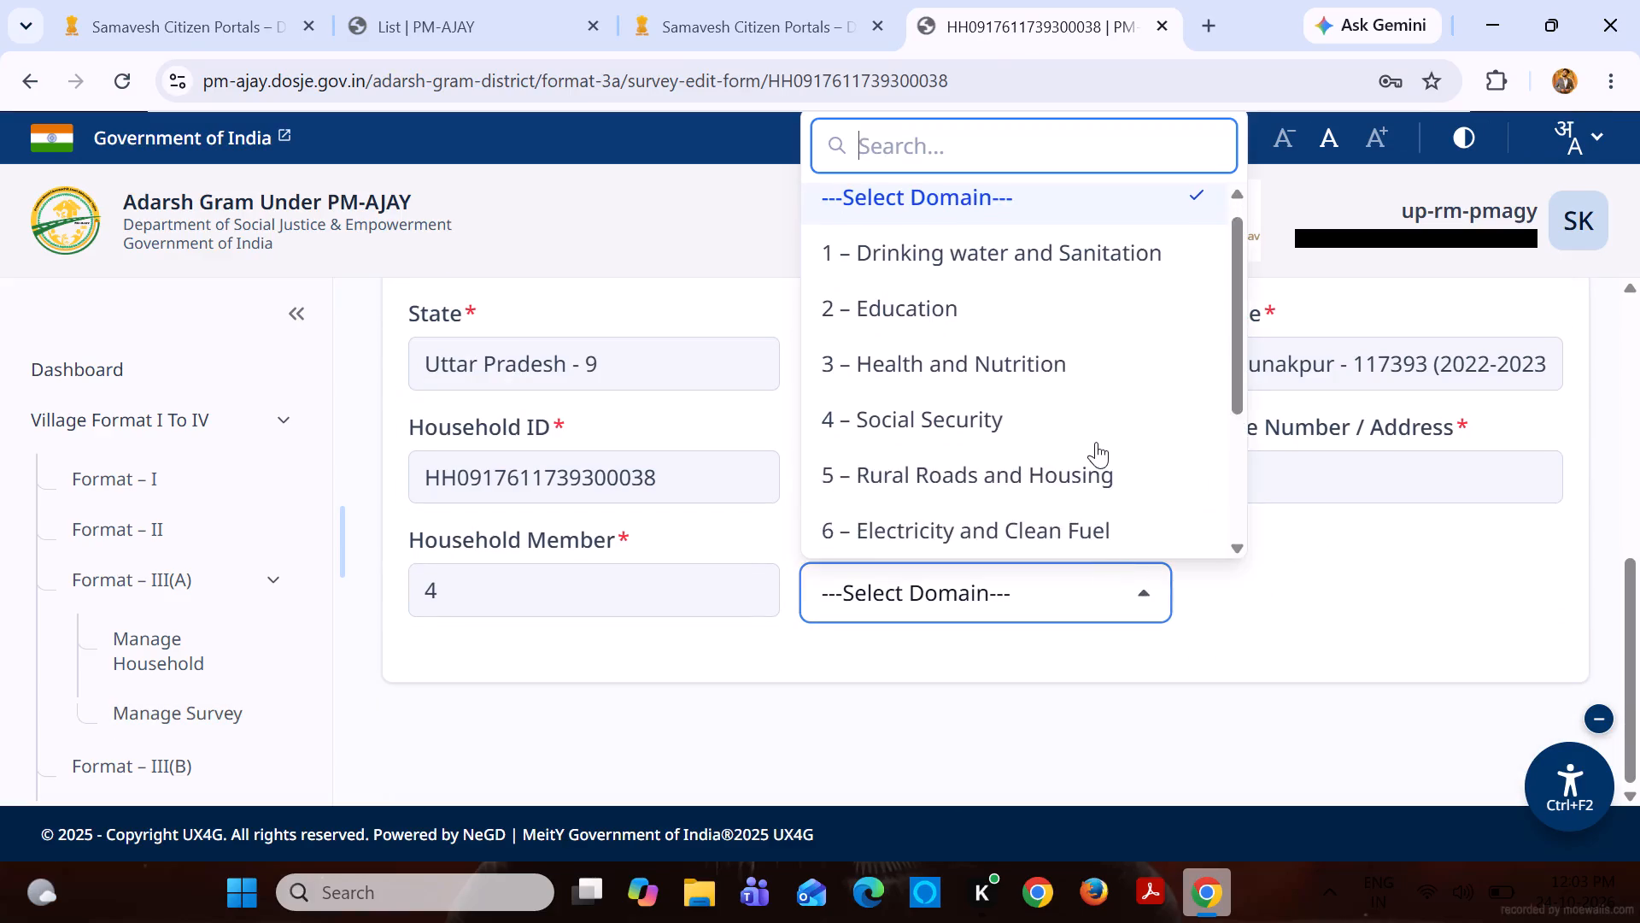
scroll(1096, 442, "down", 2)
left_click(1022, 360)
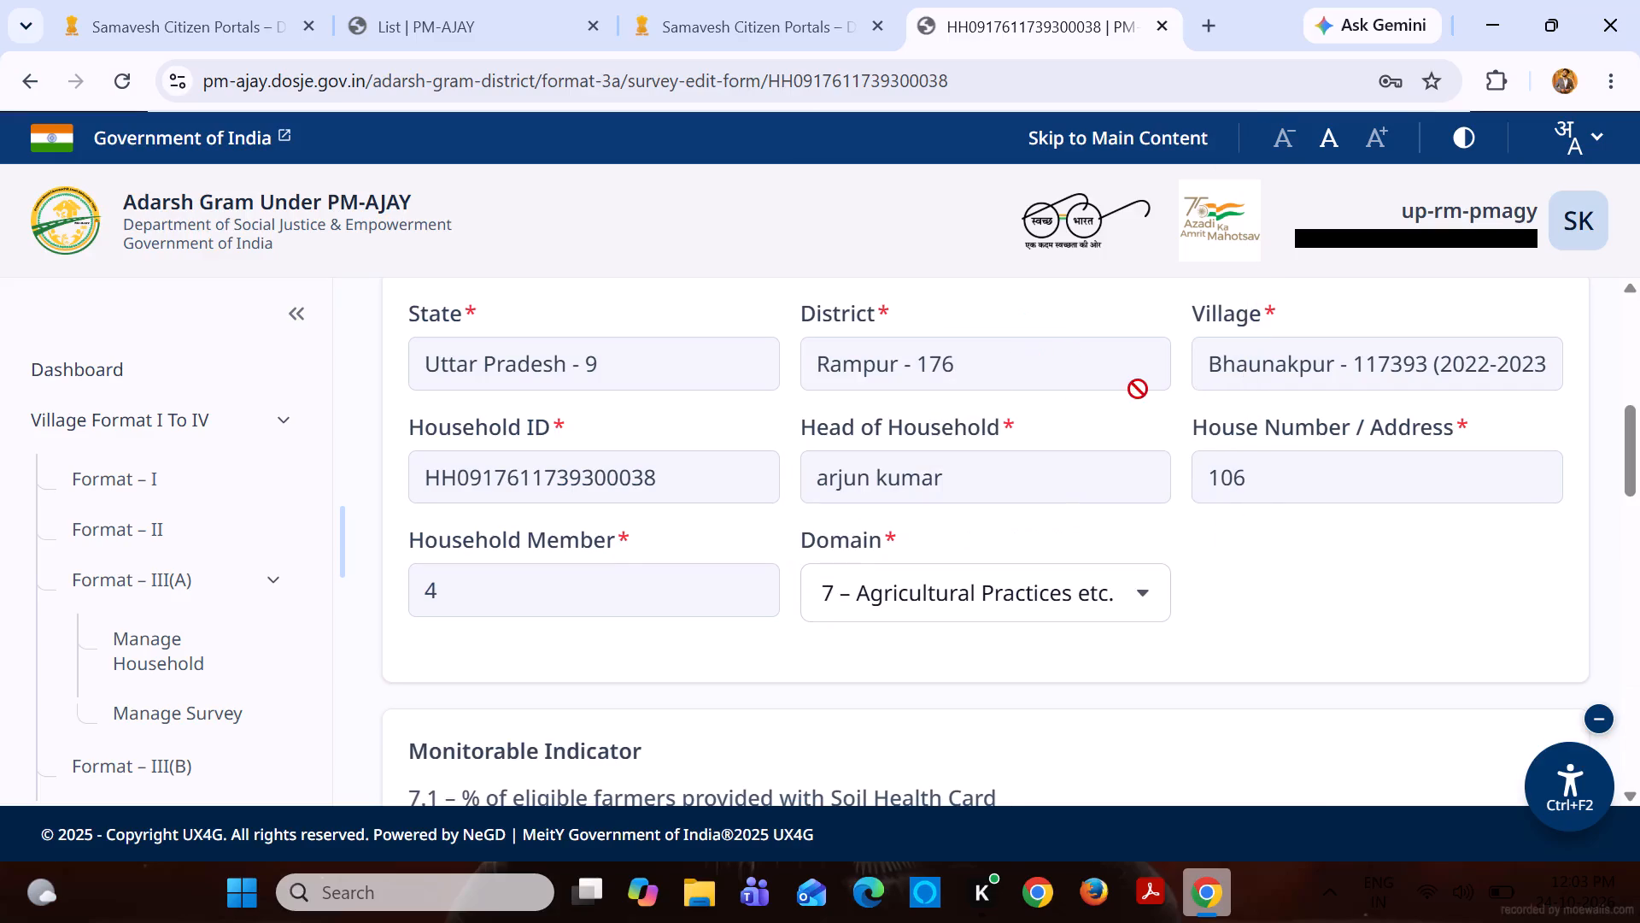
scroll(1233, 523, "down", 5)
left_click_drag(1432, 408, 1320, 557)
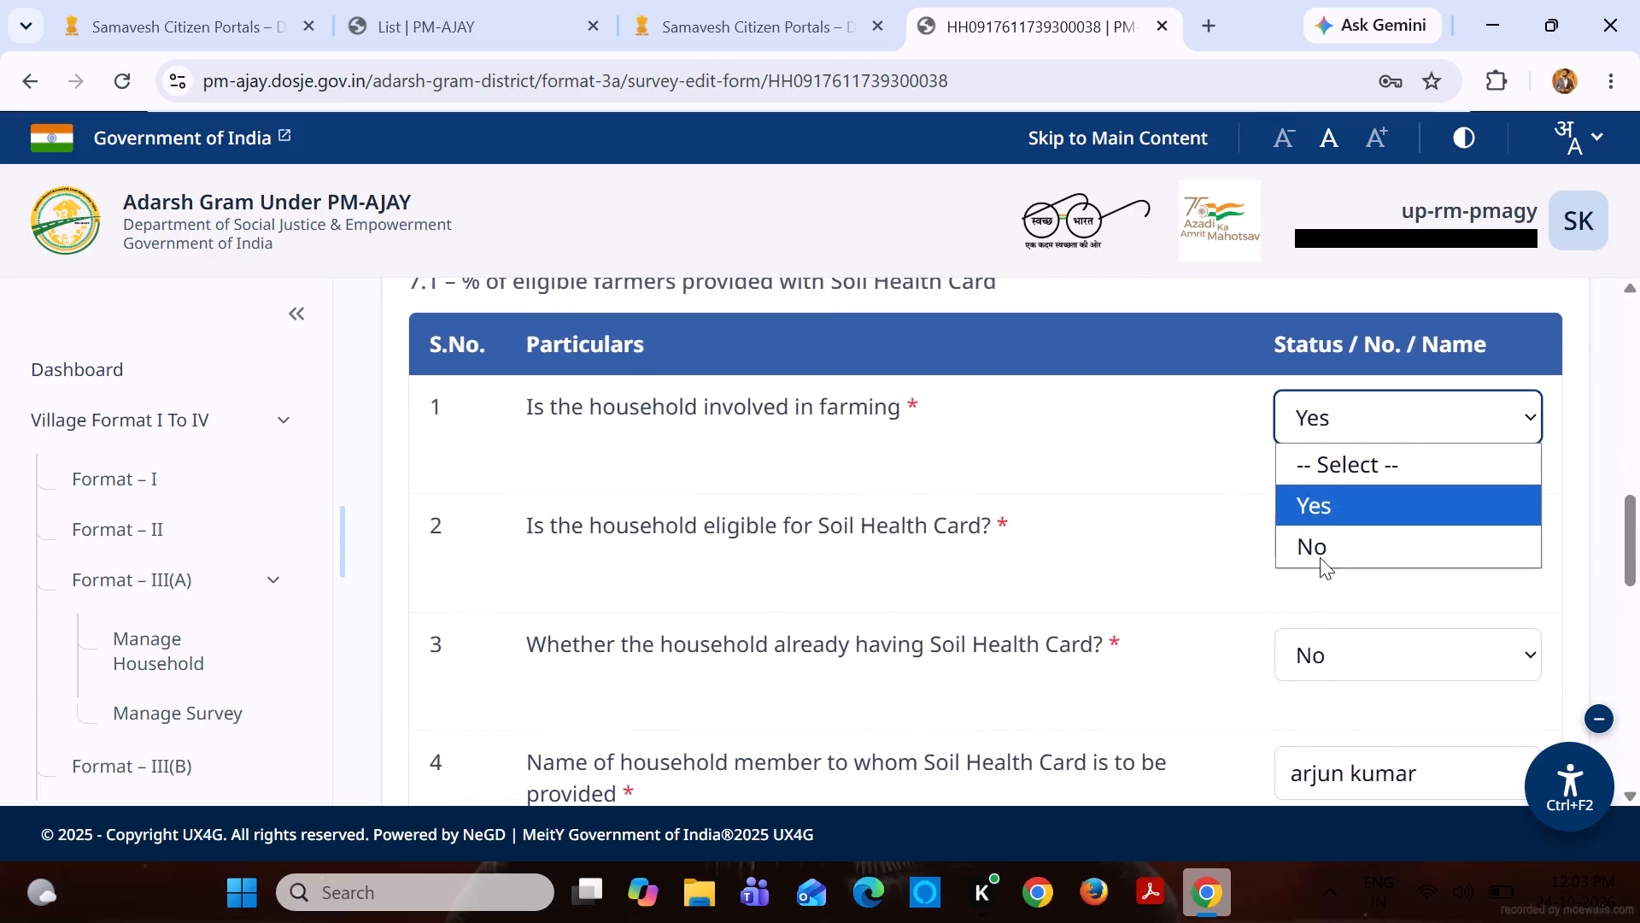
left_click(1320, 557)
scroll(1320, 557, "down", 7)
left_click(1511, 625)
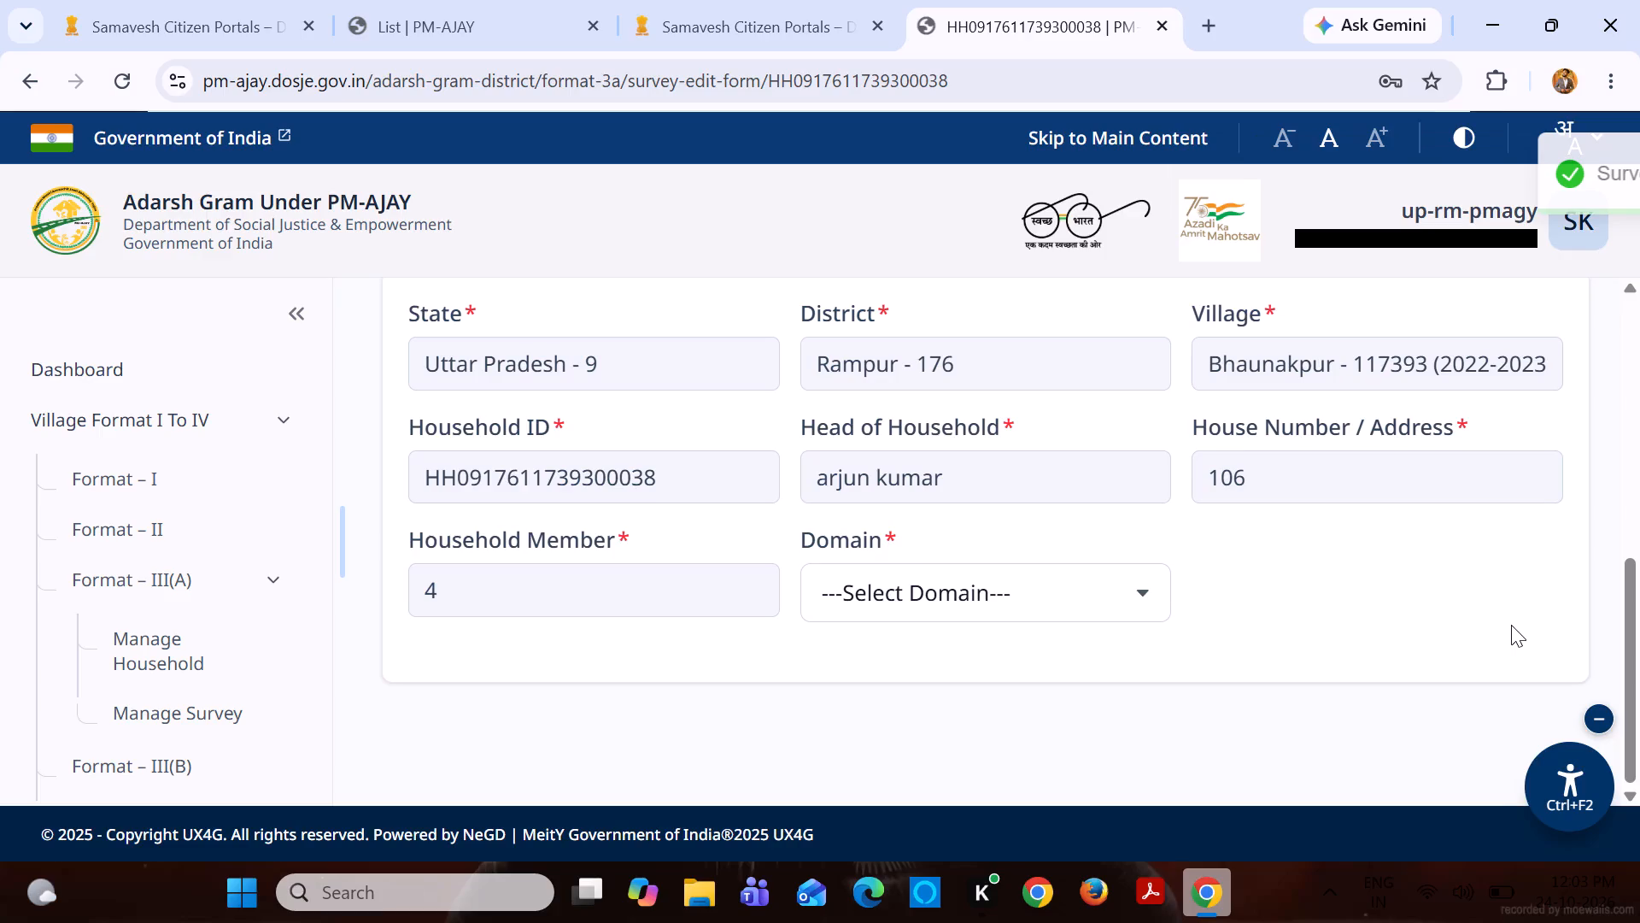
Return to page 3 of the household list and open the survey of the household with house number 107 for editing.
scroll(1381, 504, "up", 7)
left_click(1505, 353)
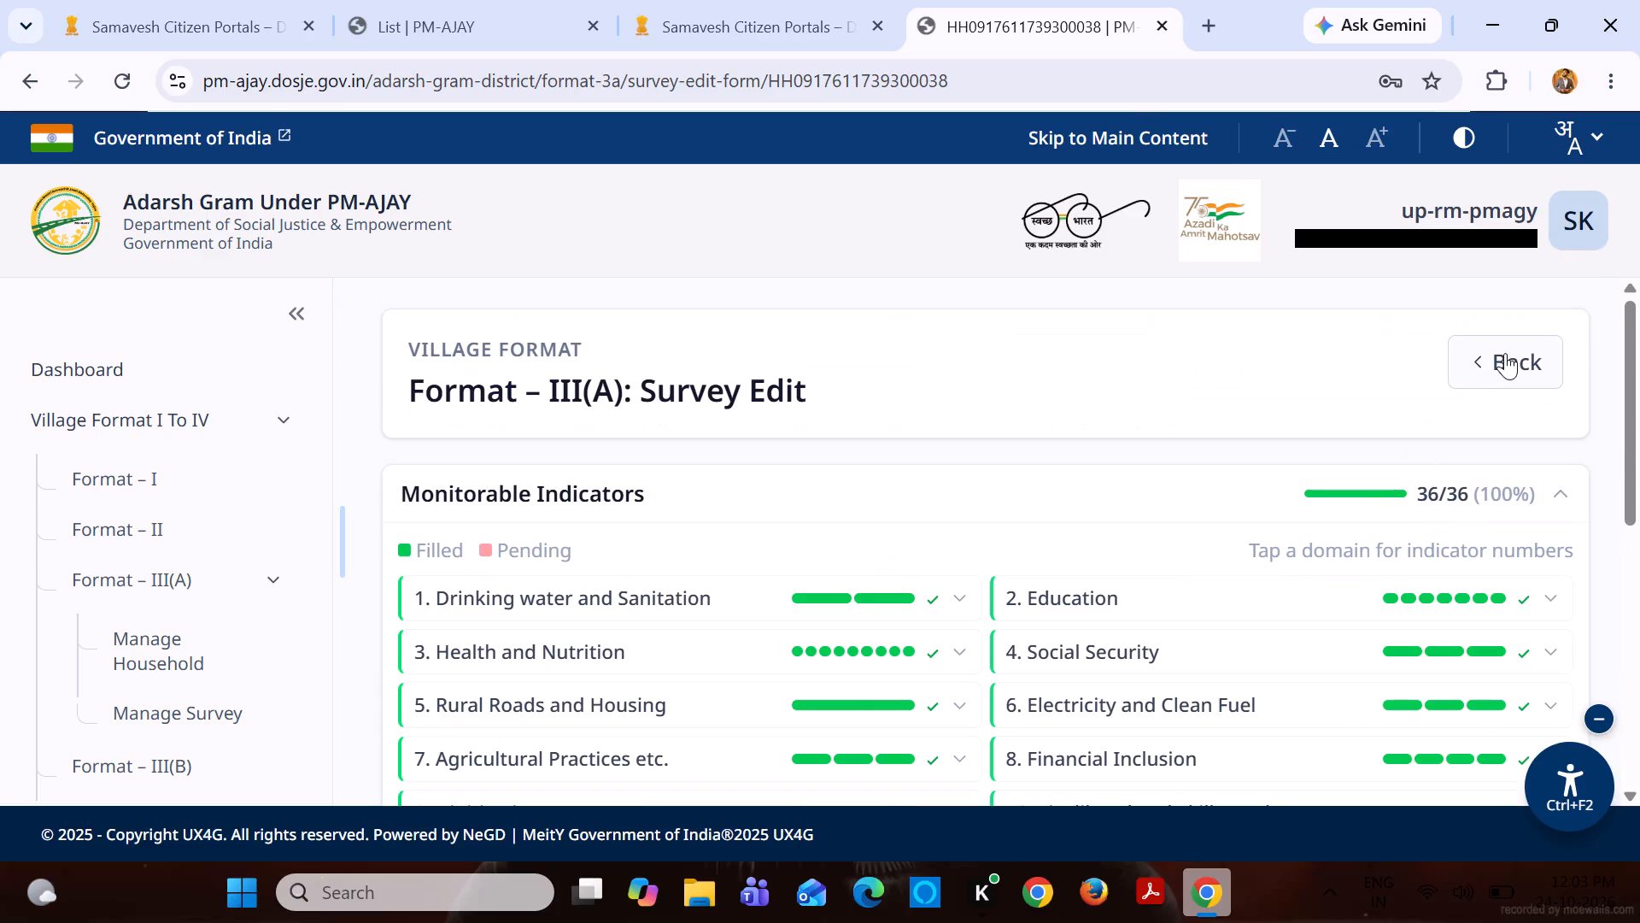
scroll(1241, 557, "down", 7)
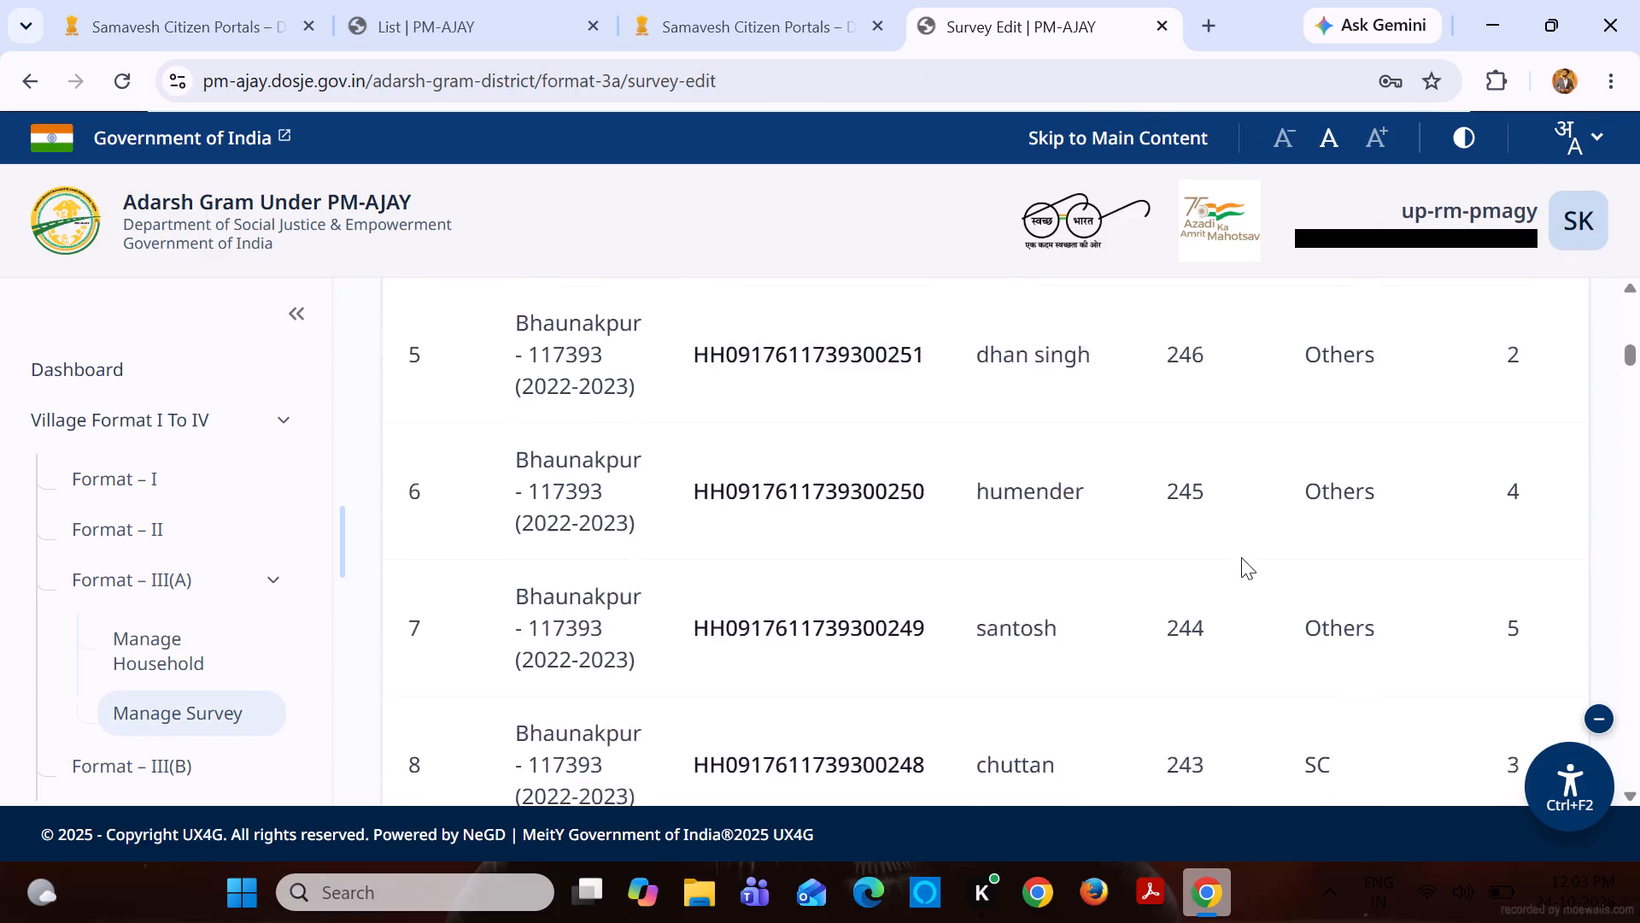
scroll(1241, 557, "down", 20)
scroll(1241, 557, "down", 6)
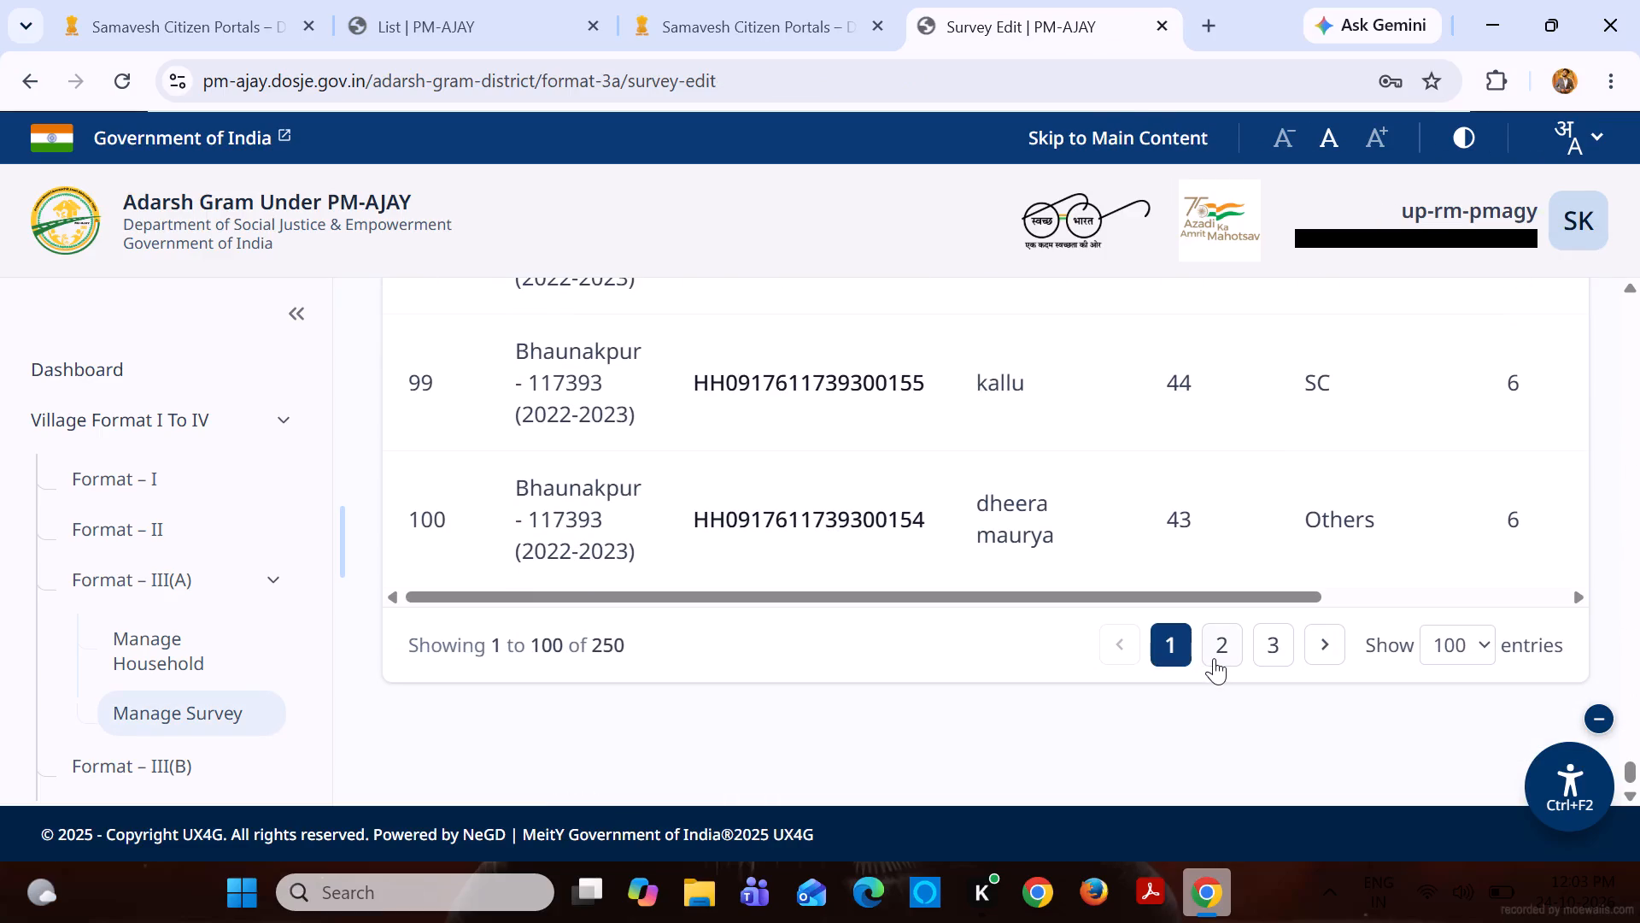
left_click(1264, 648)
scroll(1252, 517, "up", 4)
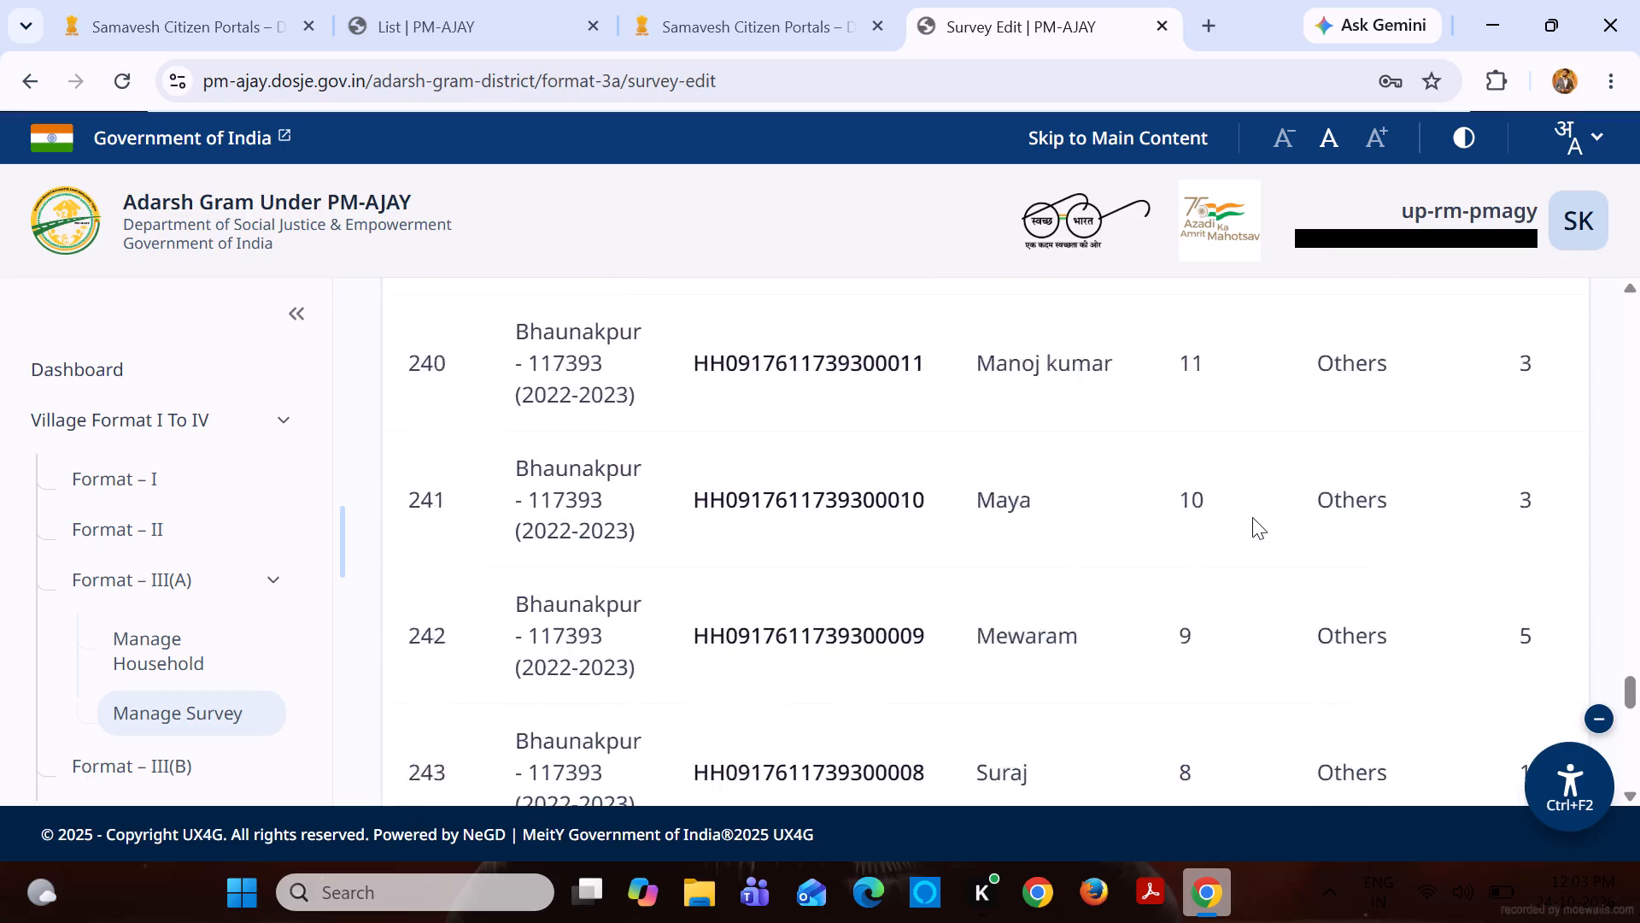
scroll(1252, 517, "up", 14)
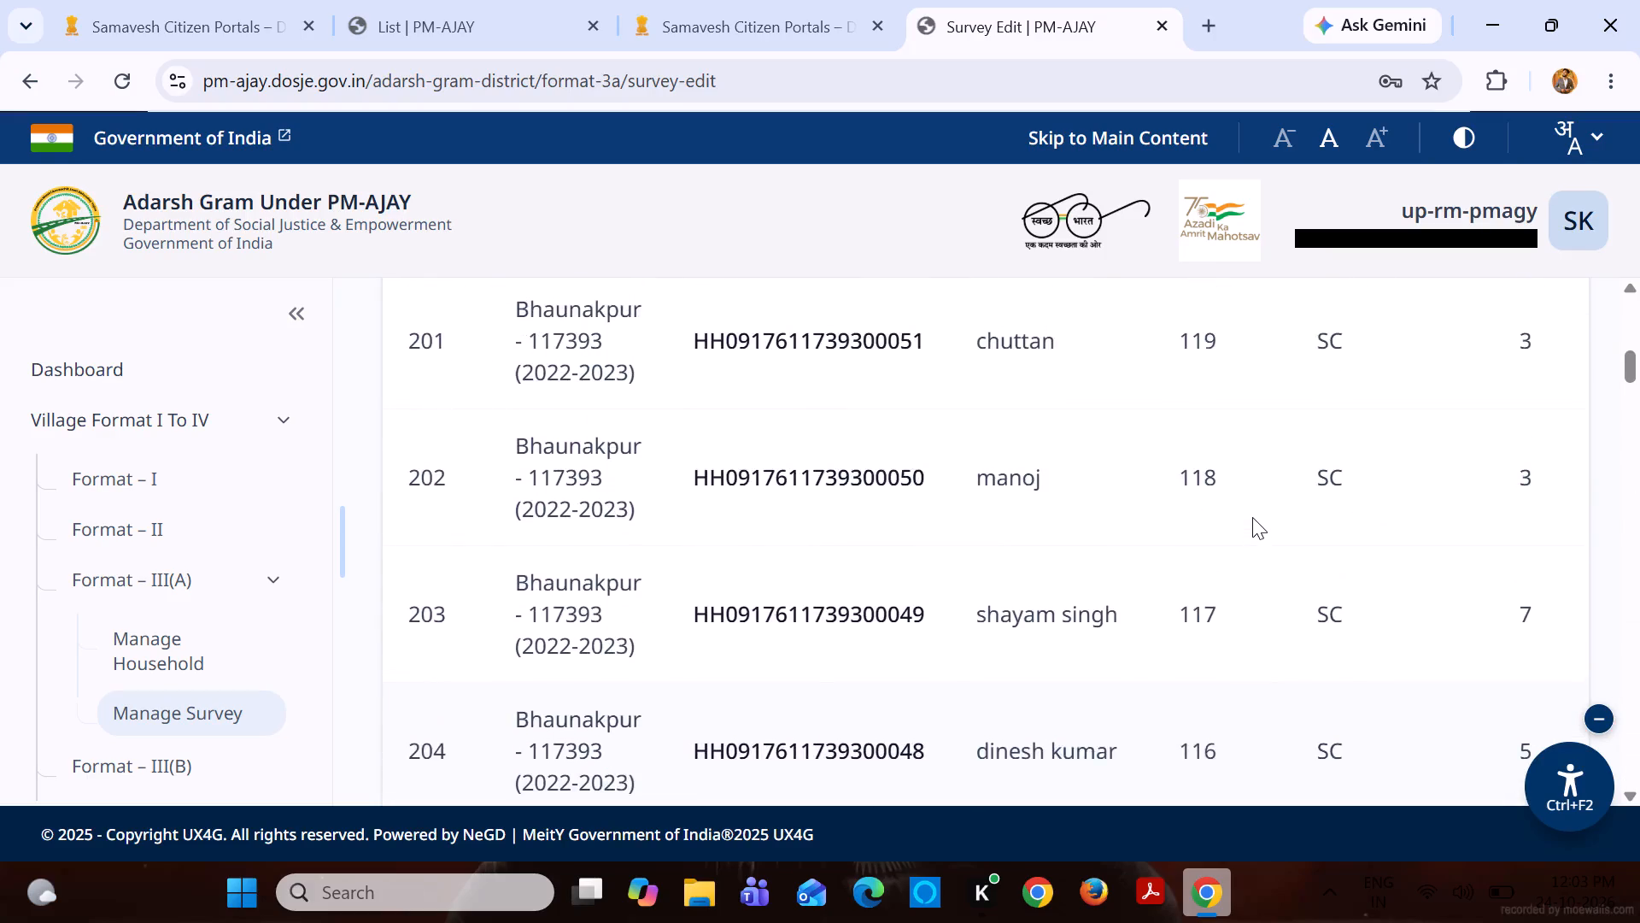
scroll(1252, 517, "down", 8)
scroll(1252, 517, "left", 9)
scroll(1252, 517, "down", 2)
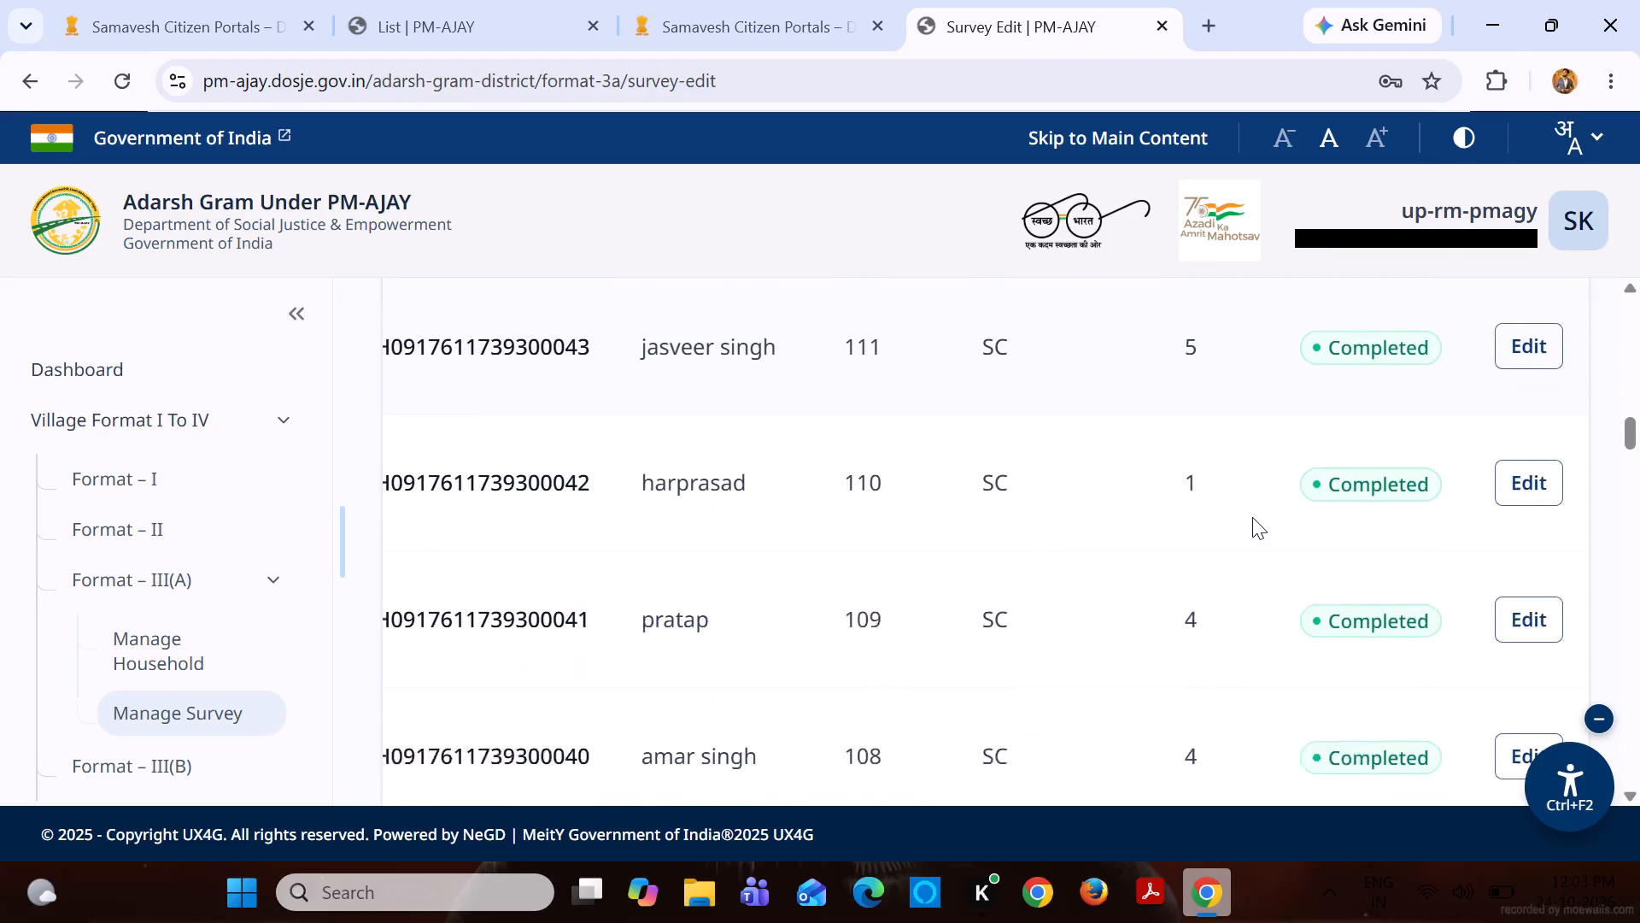
scroll(1252, 517, "down", 3)
left_click(1520, 620)
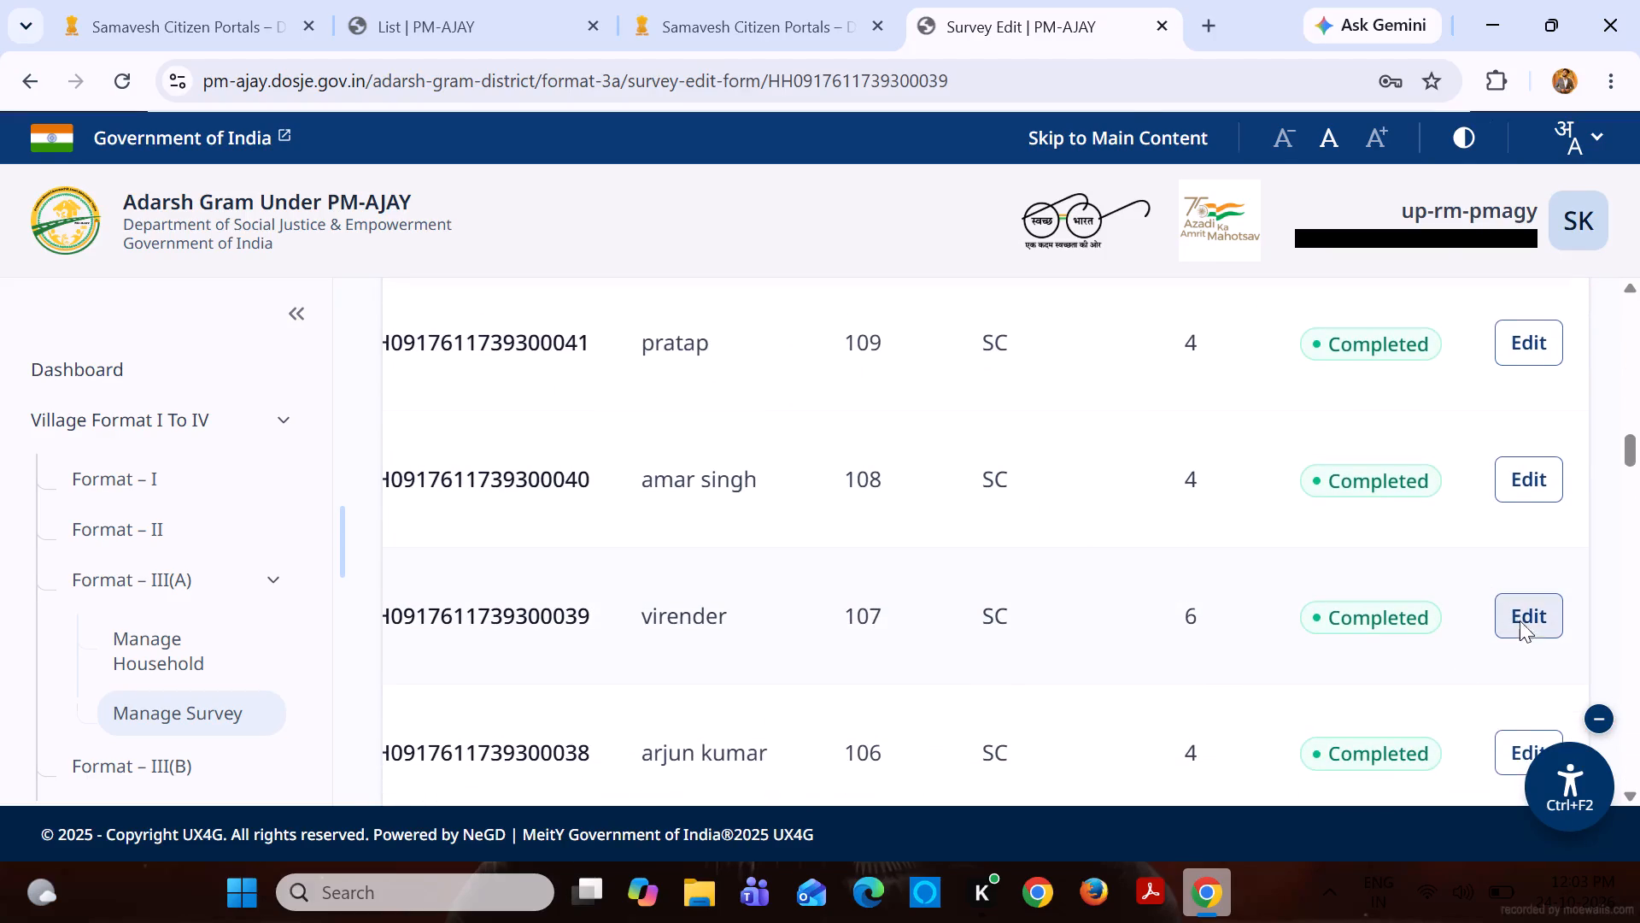
Under domain 7 – Agricultural Practices etc., set the 7.1 question on household involvement in farming to No and save the survey.
scroll(1272, 581, "down", 10)
left_click(1098, 578)
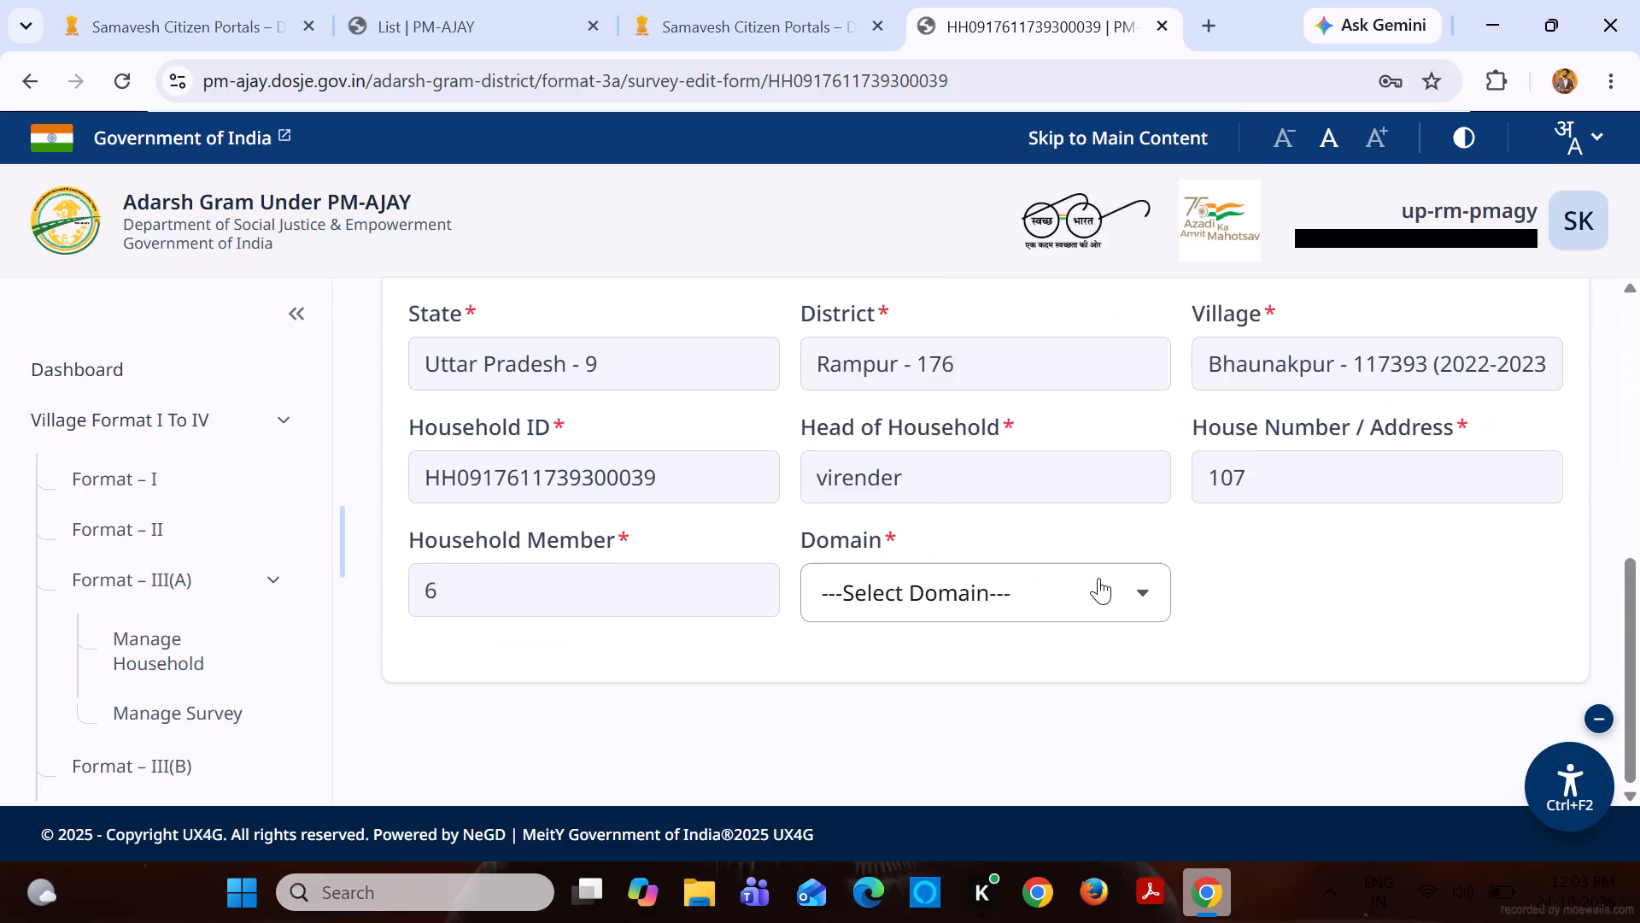
scroll(1039, 344, "down", 3)
left_click(999, 356)
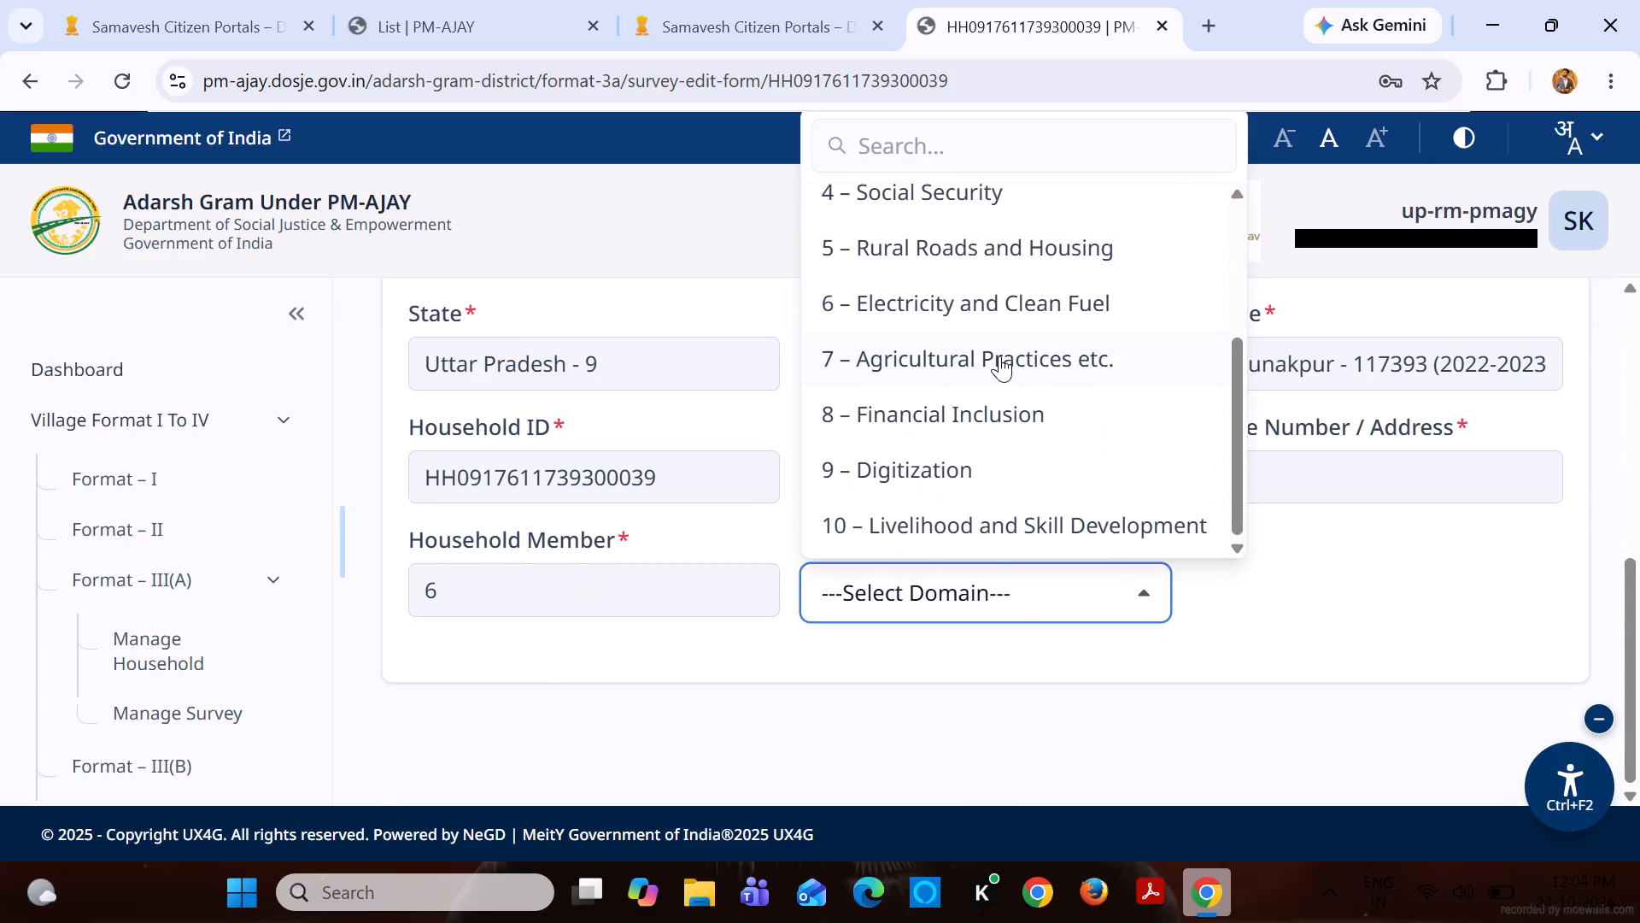
scroll(1201, 491, "down", 4)
left_click_drag(1401, 420, 1399, 423)
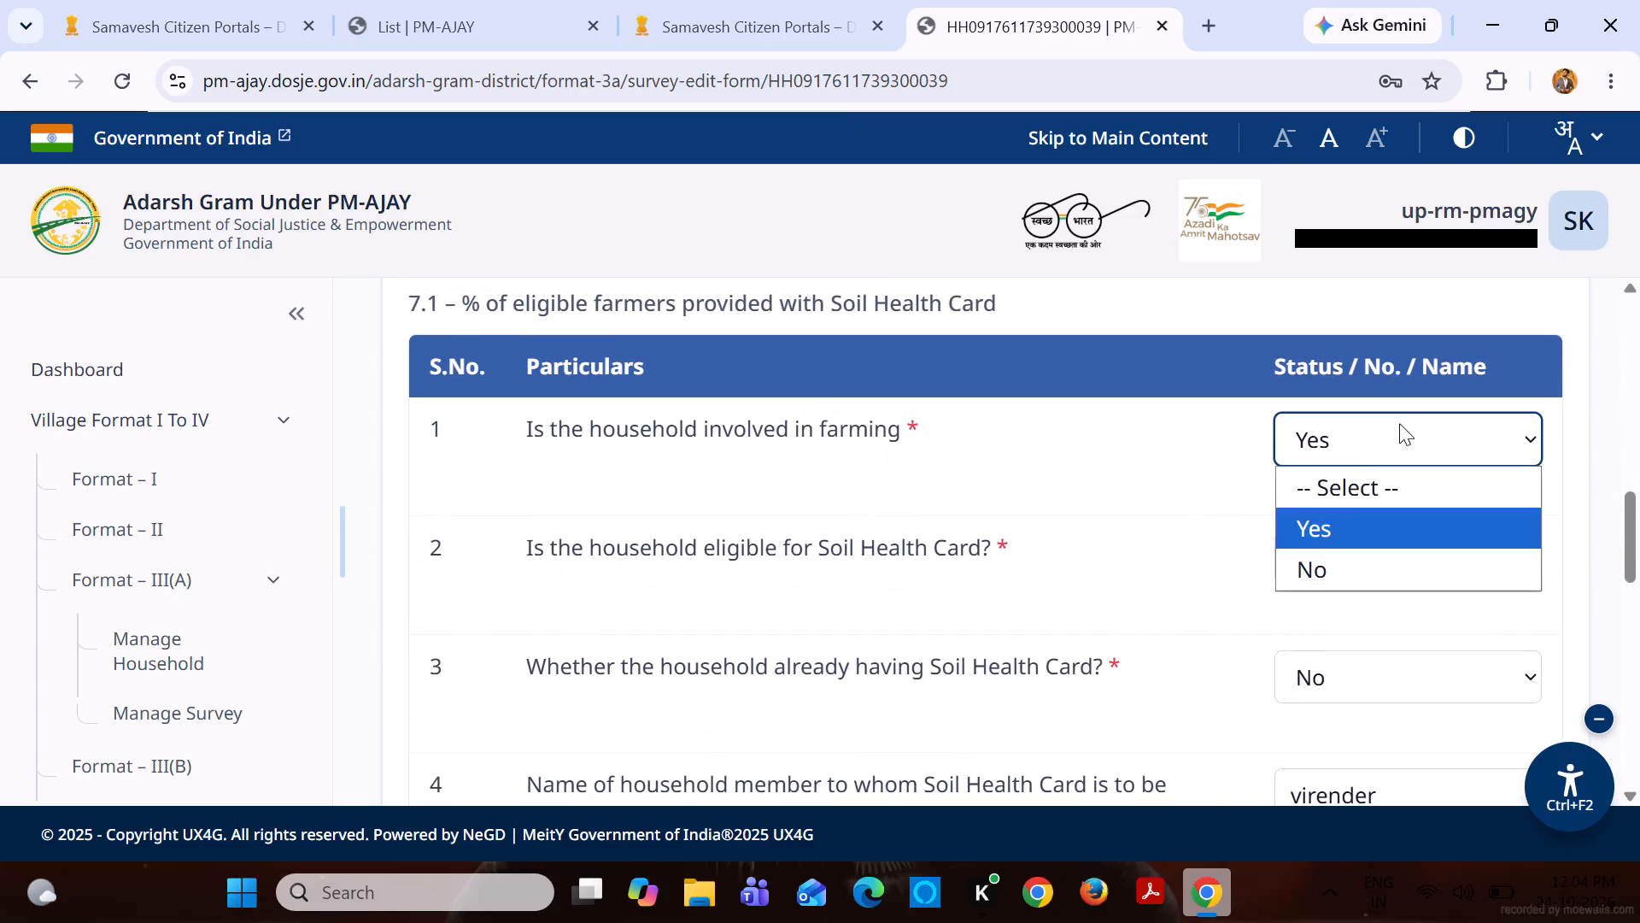
left_click_drag(1399, 423, 1311, 562)
left_click(1311, 562)
scroll(1311, 562, "down", 8)
left_click(1518, 625)
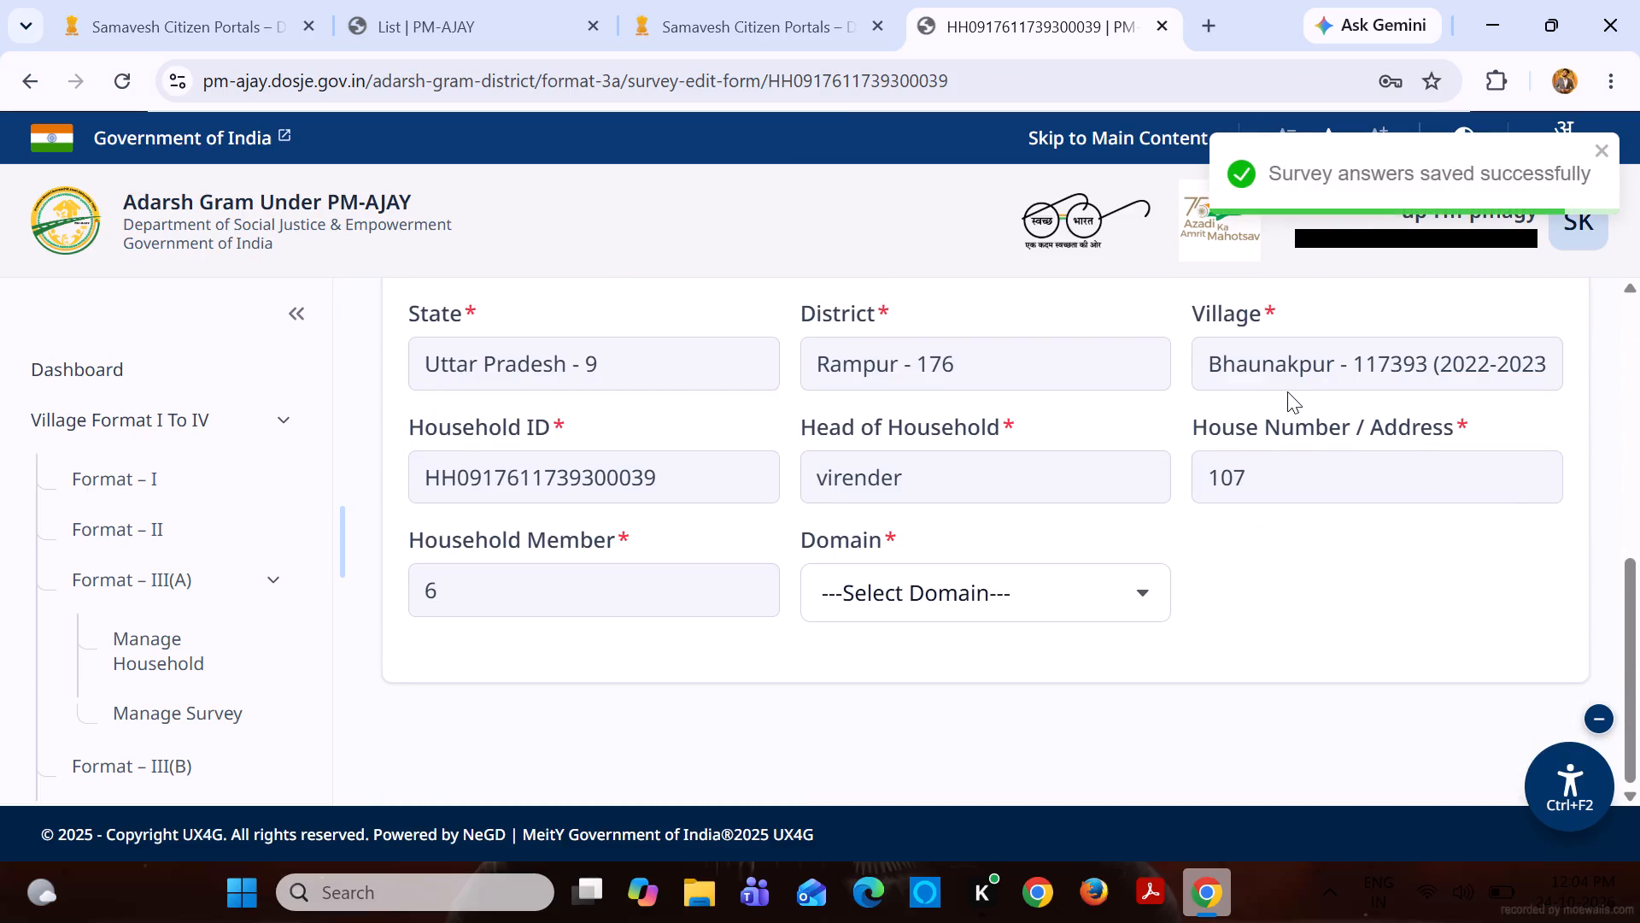
Return to page 3 of the household list and open the survey of the household with house number 108 for editing.
scroll(1287, 391, "up", 9)
left_click(1498, 378)
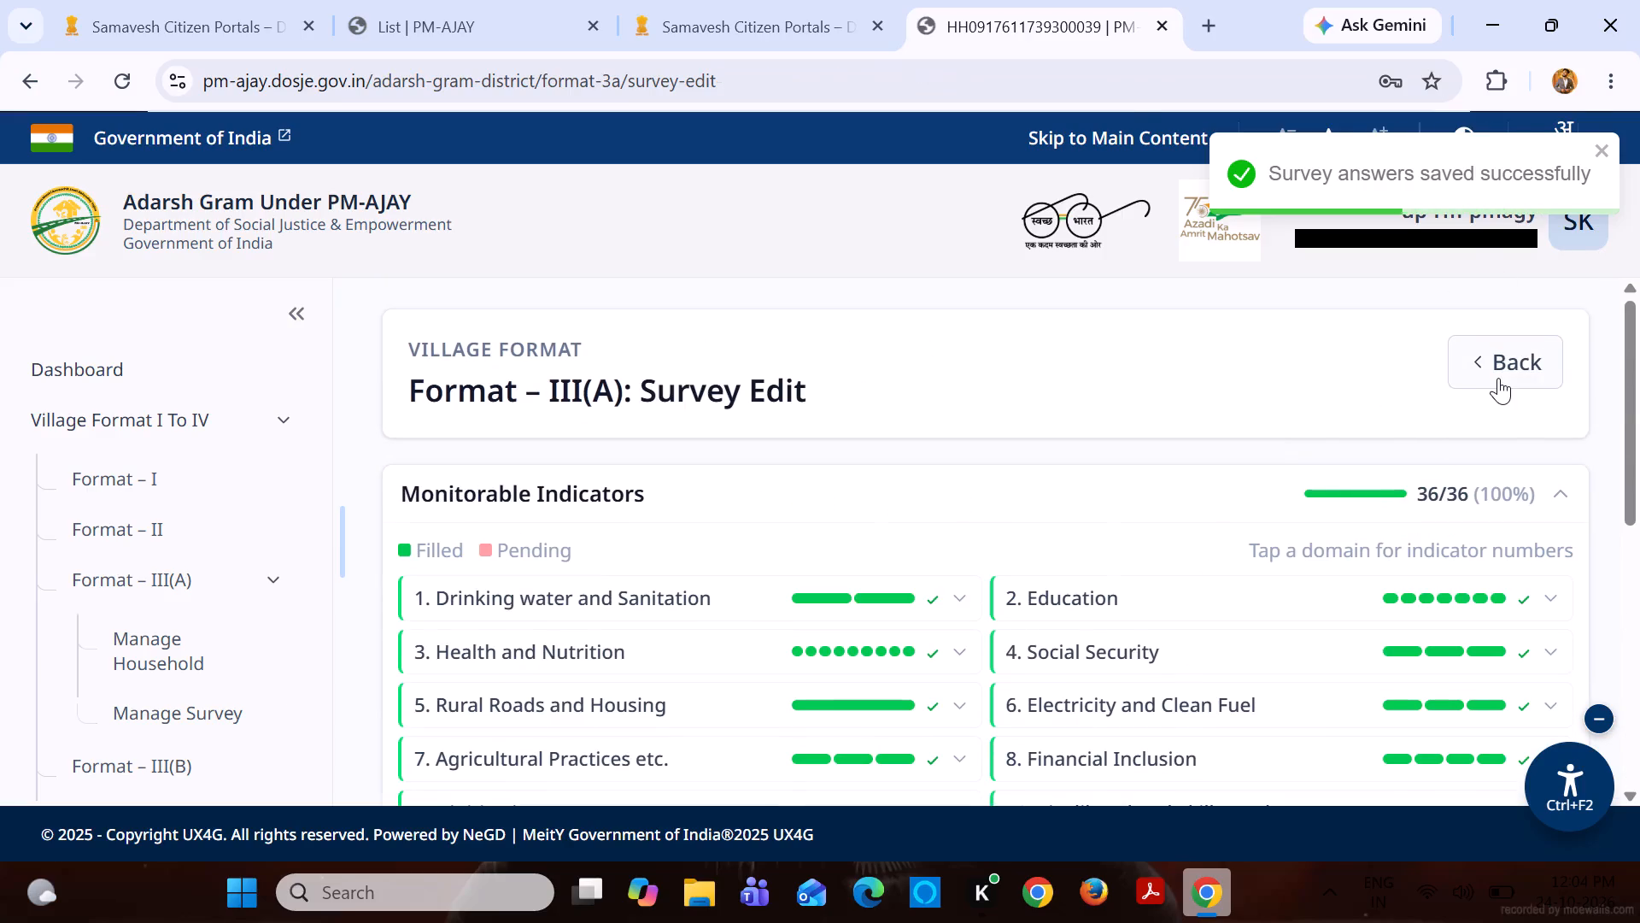
scroll(1374, 451, "down", 20)
scroll(1374, 451, "down", 7)
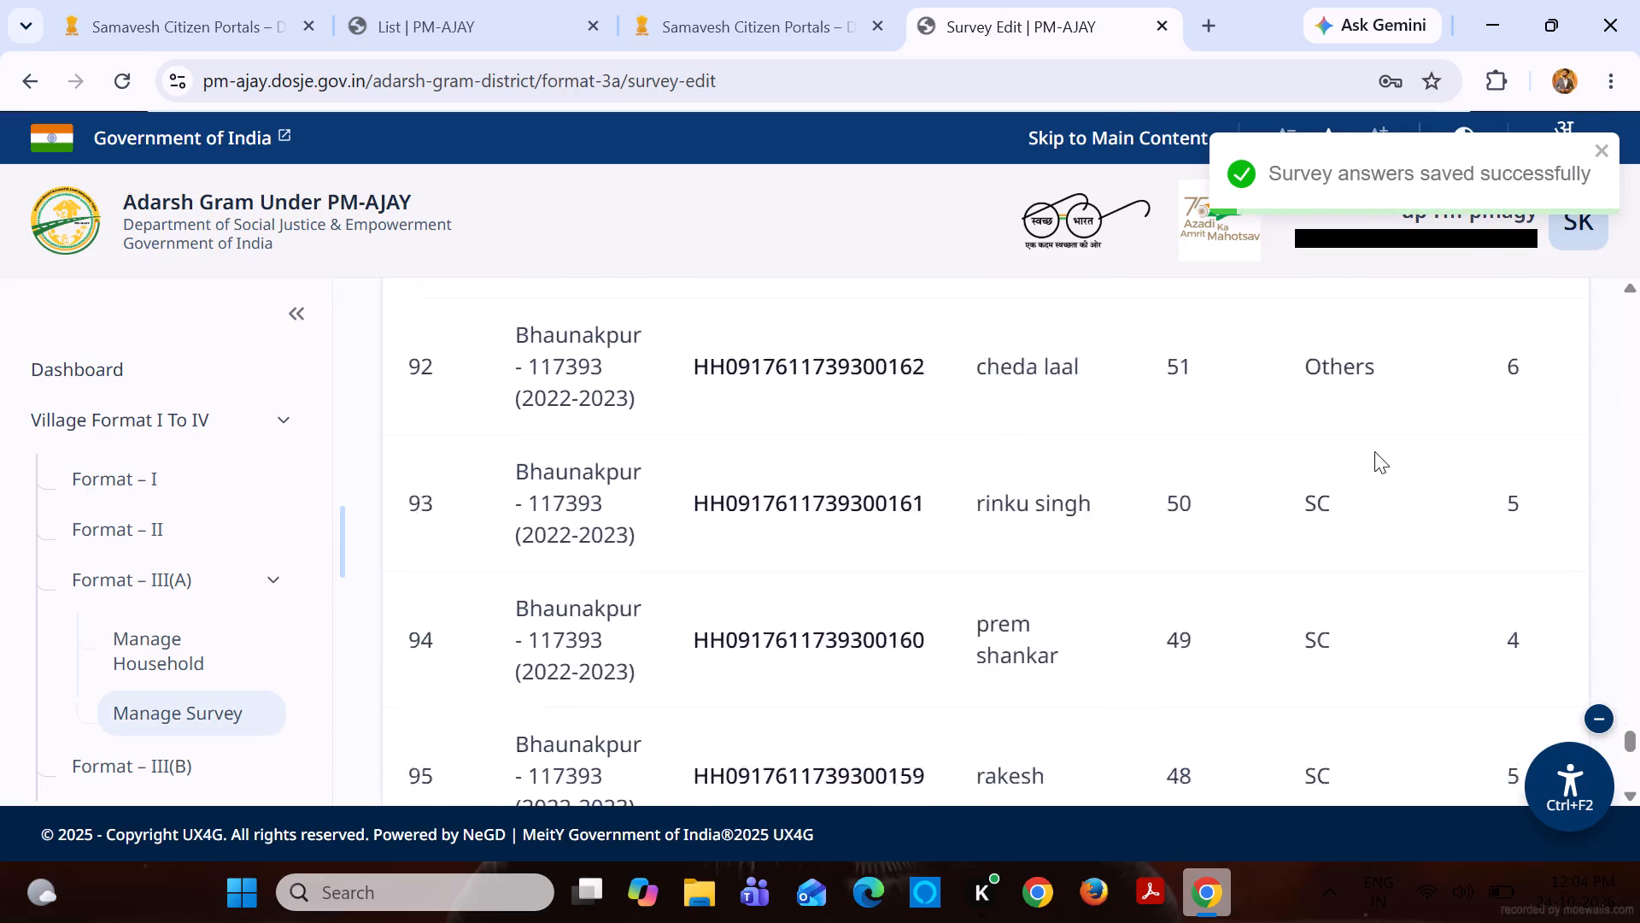
scroll(1374, 451, "down", 5)
left_click(1291, 643)
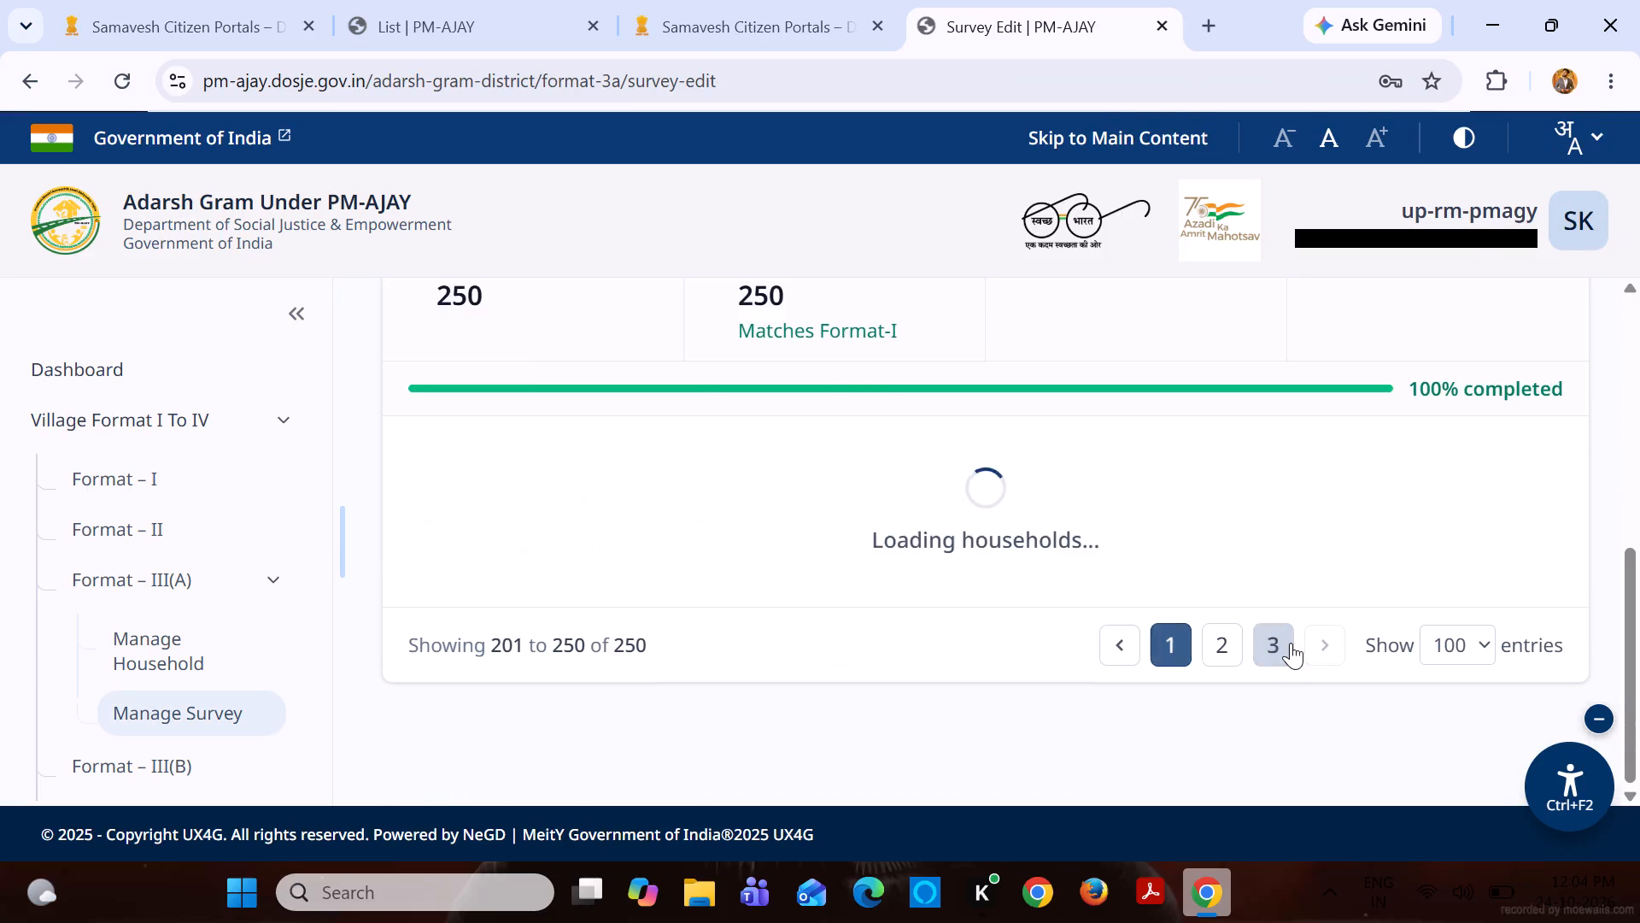
scroll(1277, 481, "up", 7)
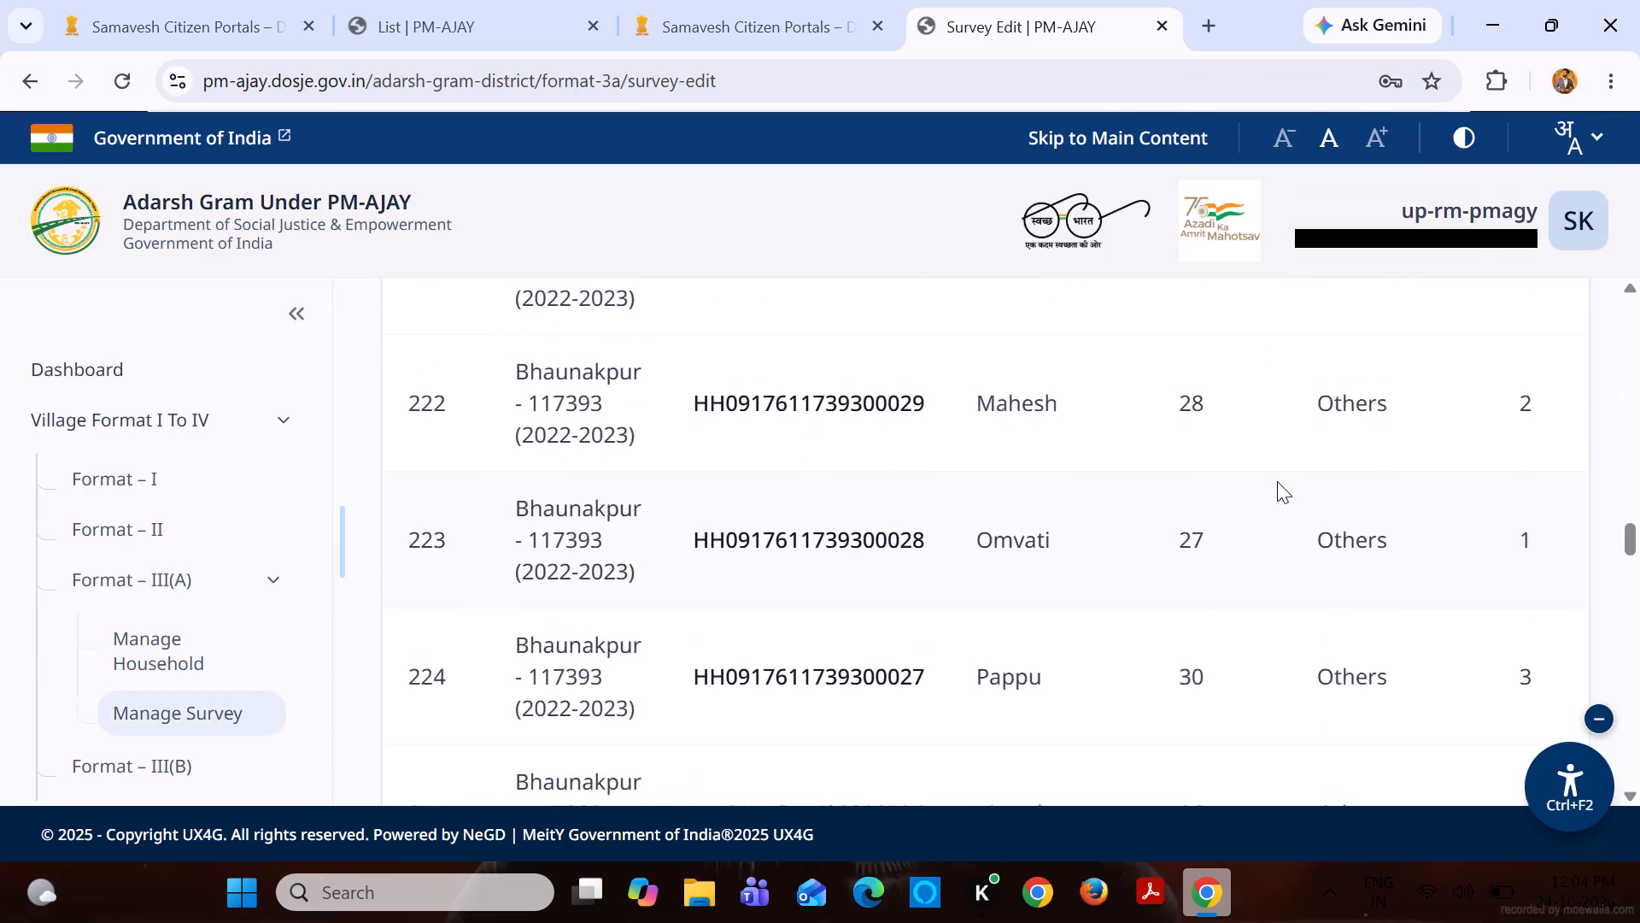
scroll(1277, 481, "up", 9)
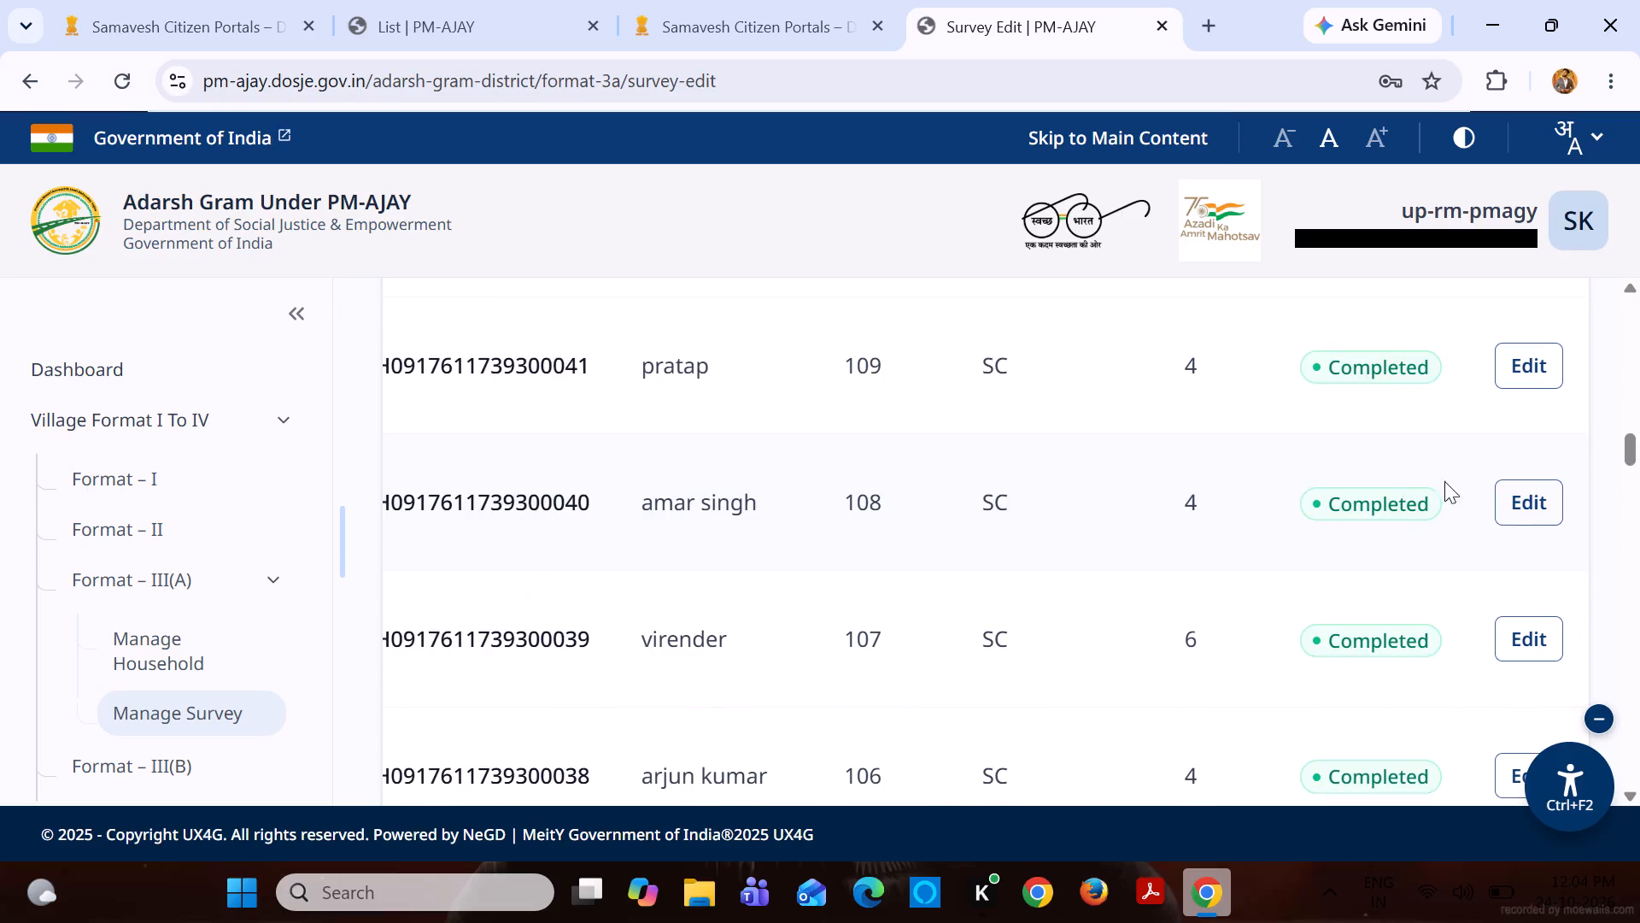
left_click(1510, 498)
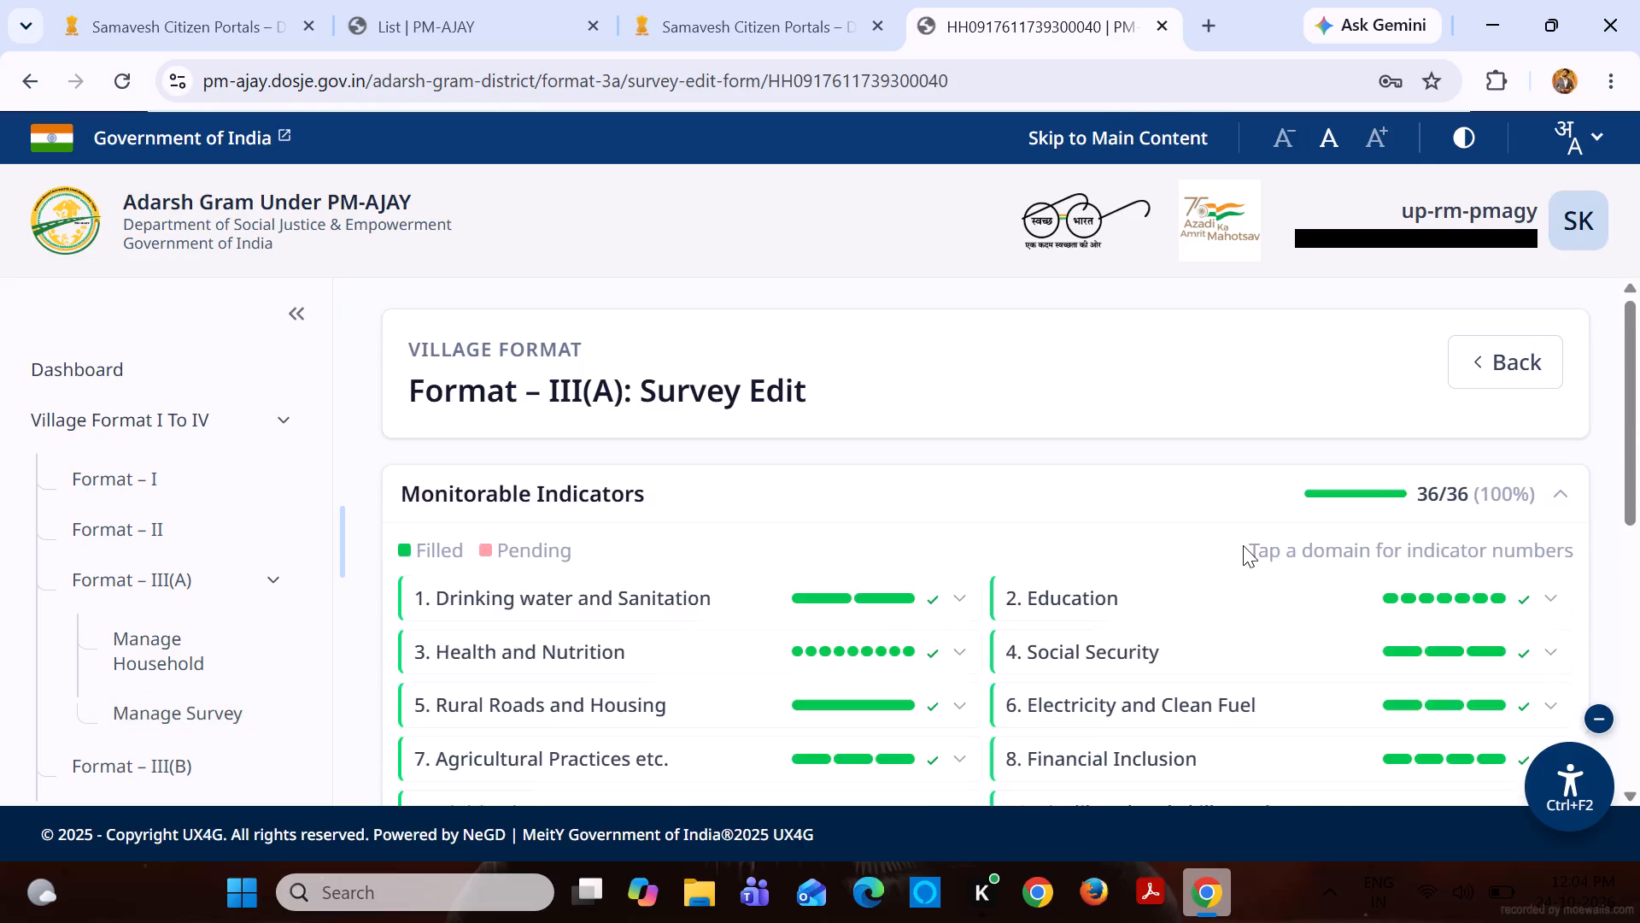
Under domain 7 – Agricultural Practices etc., set the 7.1 question on household involvement in farming to No and save the survey.
scroll(1243, 545, "down", 7)
left_click(1044, 594)
scroll(1057, 388, "down", 6)
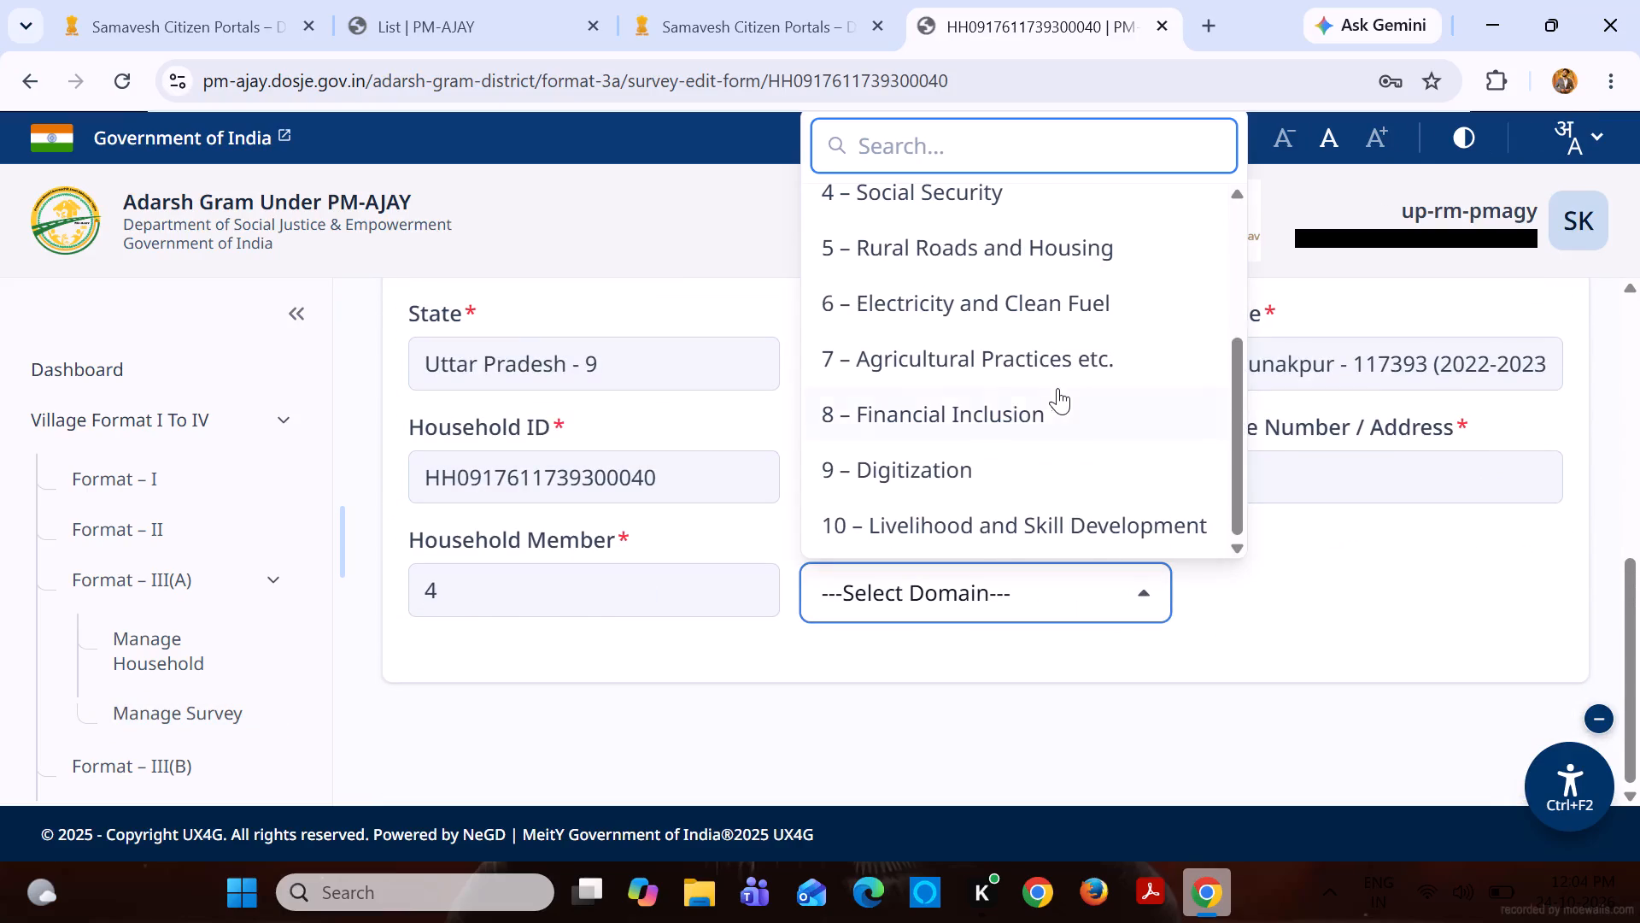
left_click(1006, 356)
scroll(1233, 521, "down", 3)
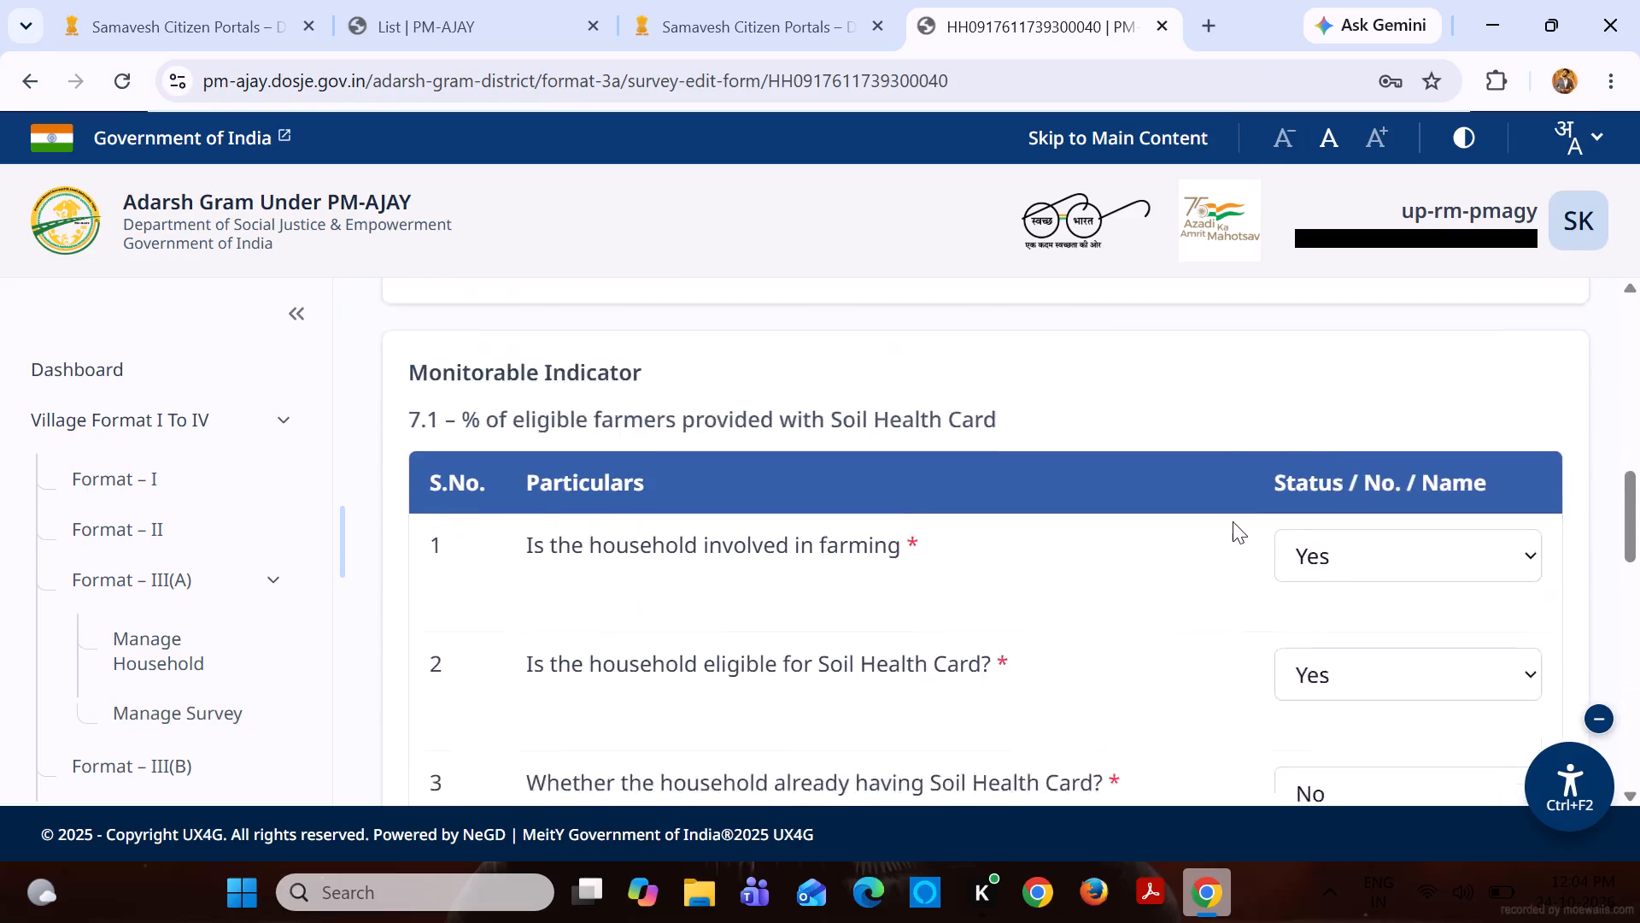
scroll(1233, 521, "down", 1)
left_click_drag(1350, 504, 1327, 632)
left_click(1327, 632)
scroll(1327, 632, "down", 3)
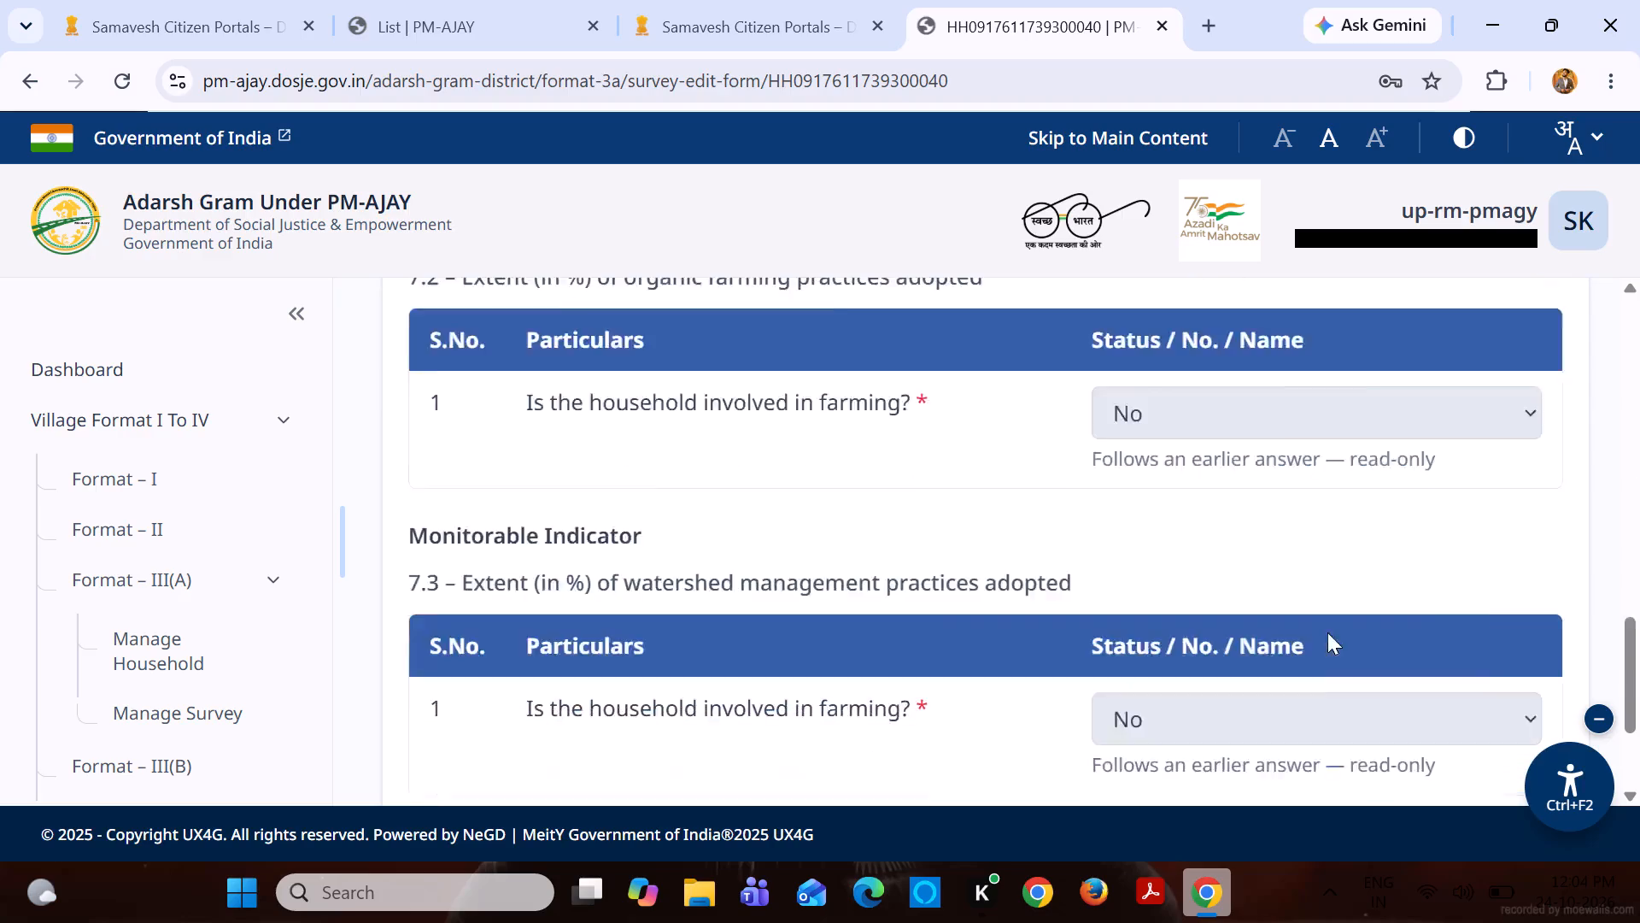
scroll(1327, 632, "down", 3)
left_click(1501, 632)
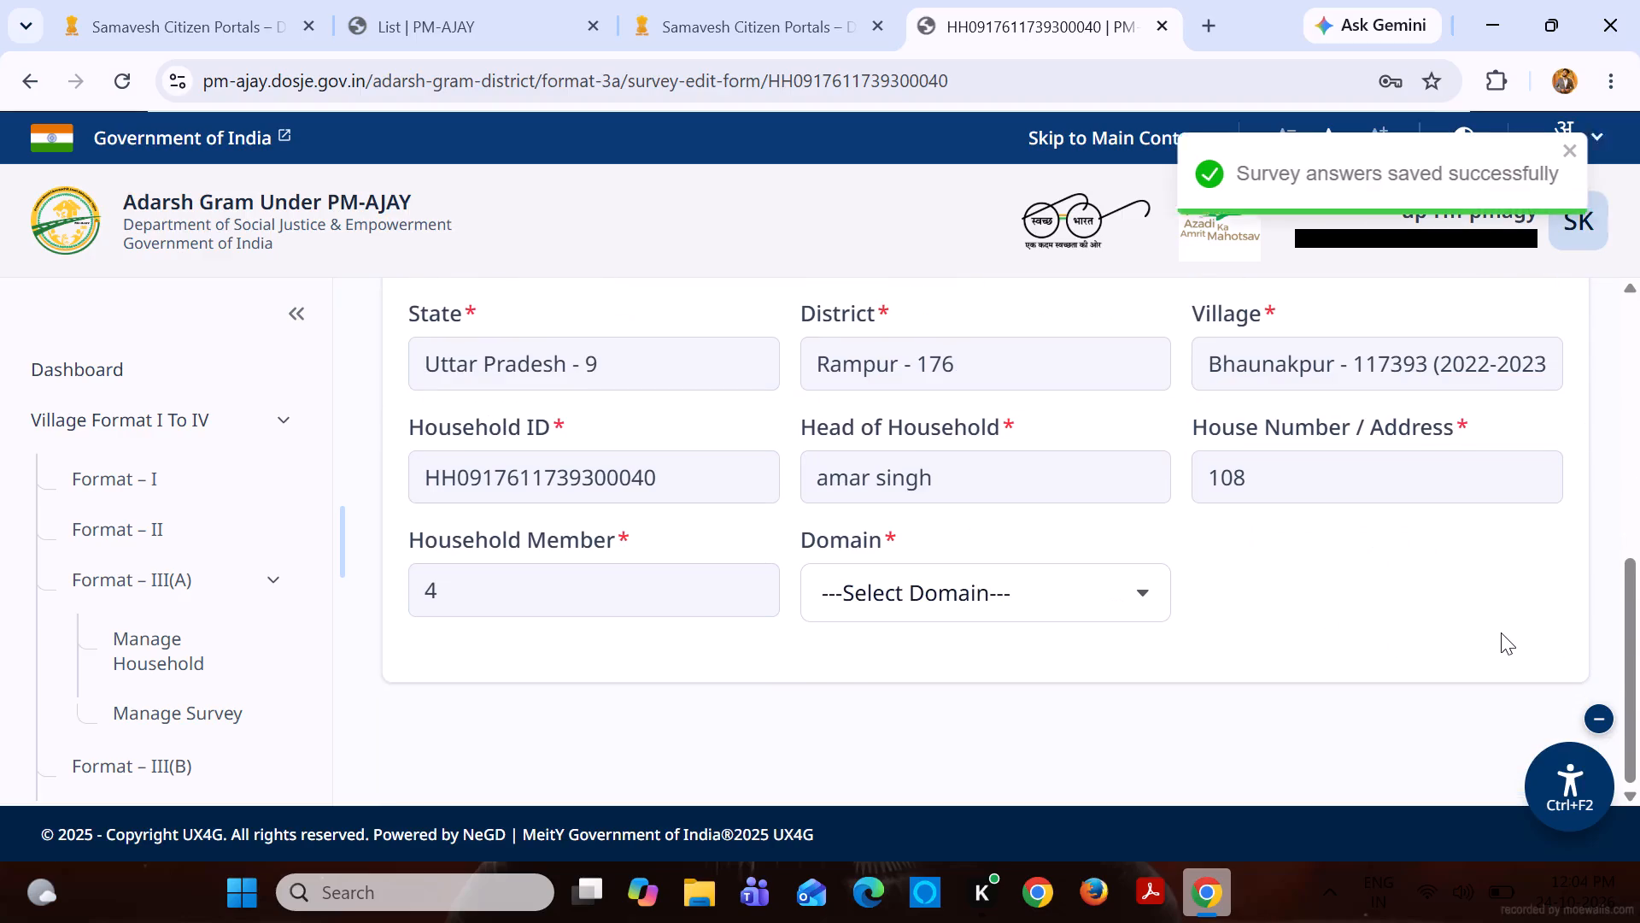
Go back to the household list and, on page 3, open the survey of the household with house number 110 for editing.
scroll(1350, 443, "up", 11)
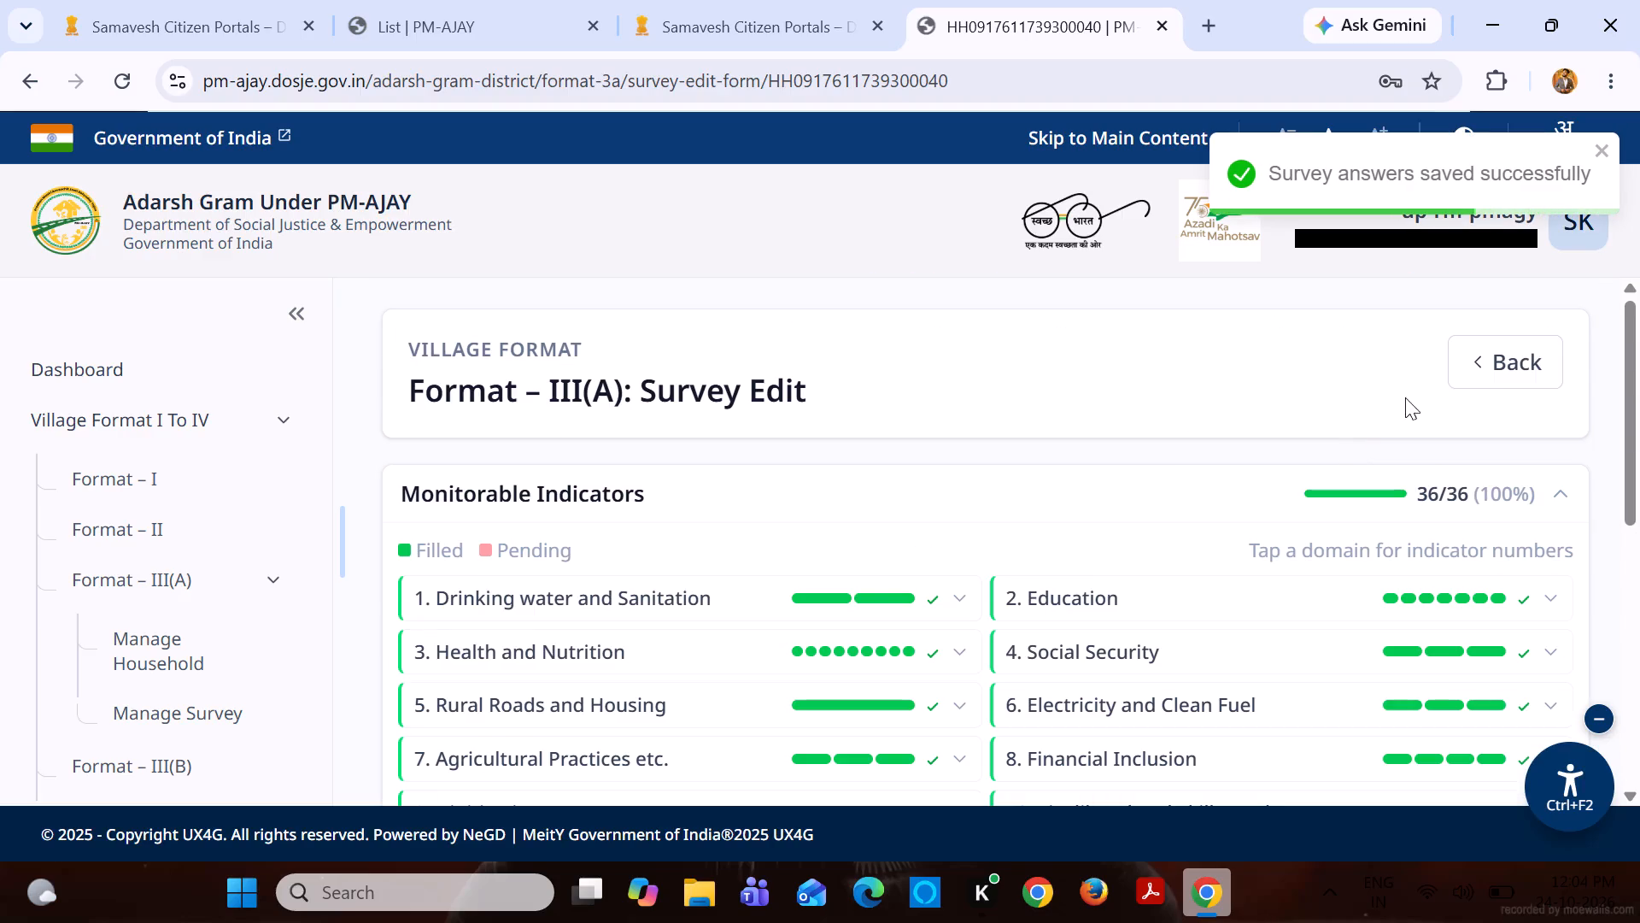
left_click(1526, 353)
scroll(1378, 490, "down", 15)
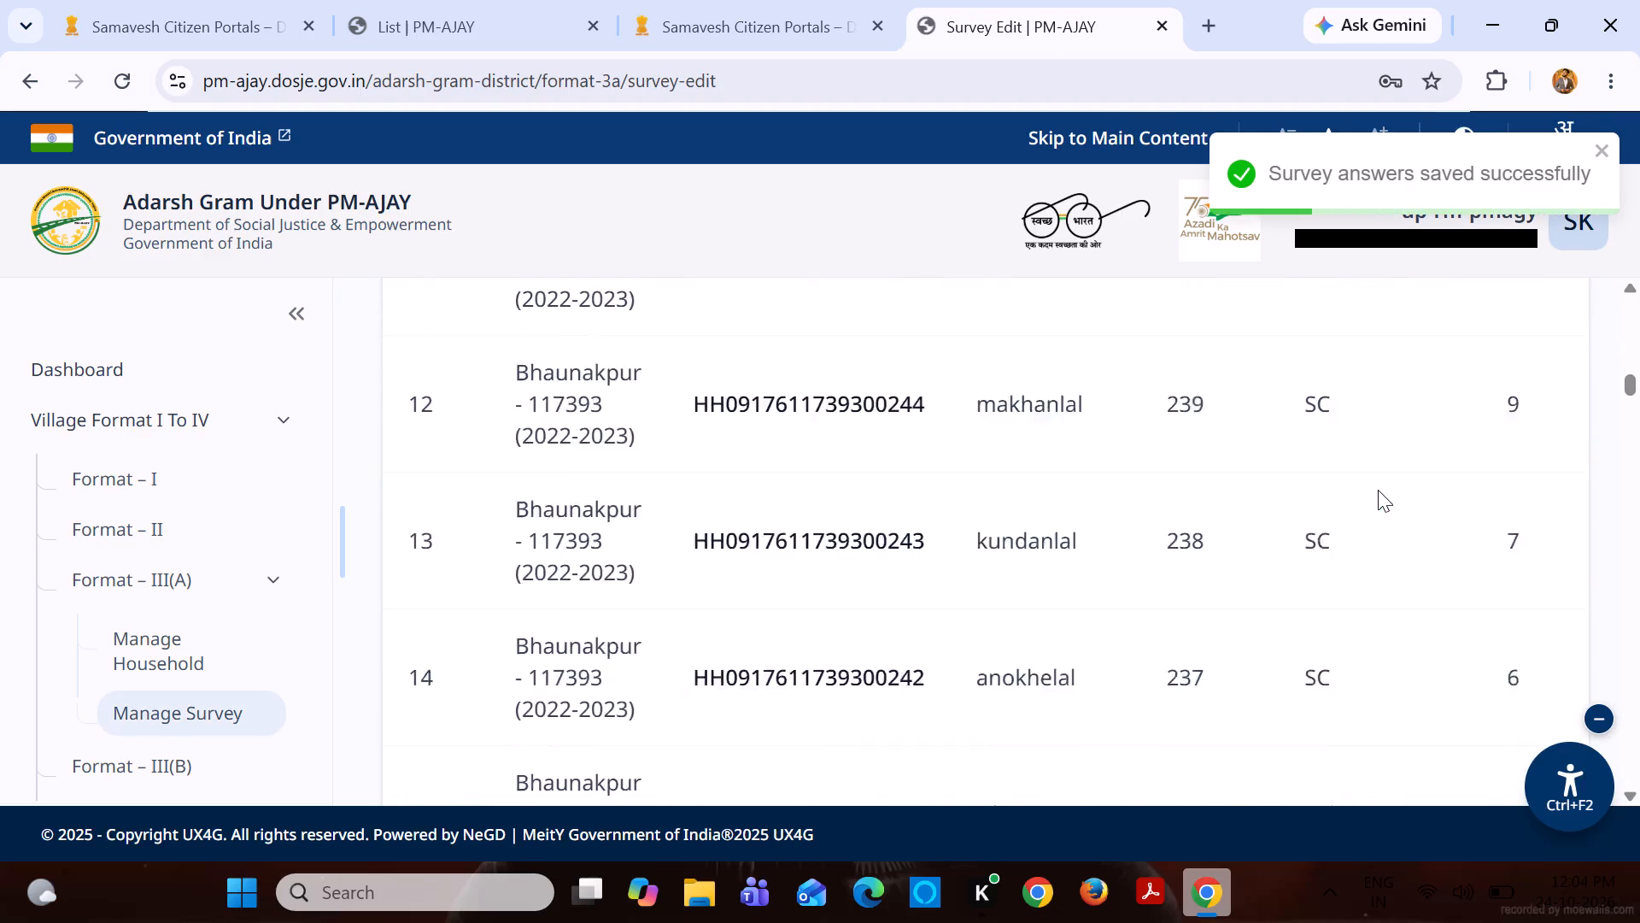
scroll(1378, 490, "down", 20)
scroll(1378, 490, "down", 6)
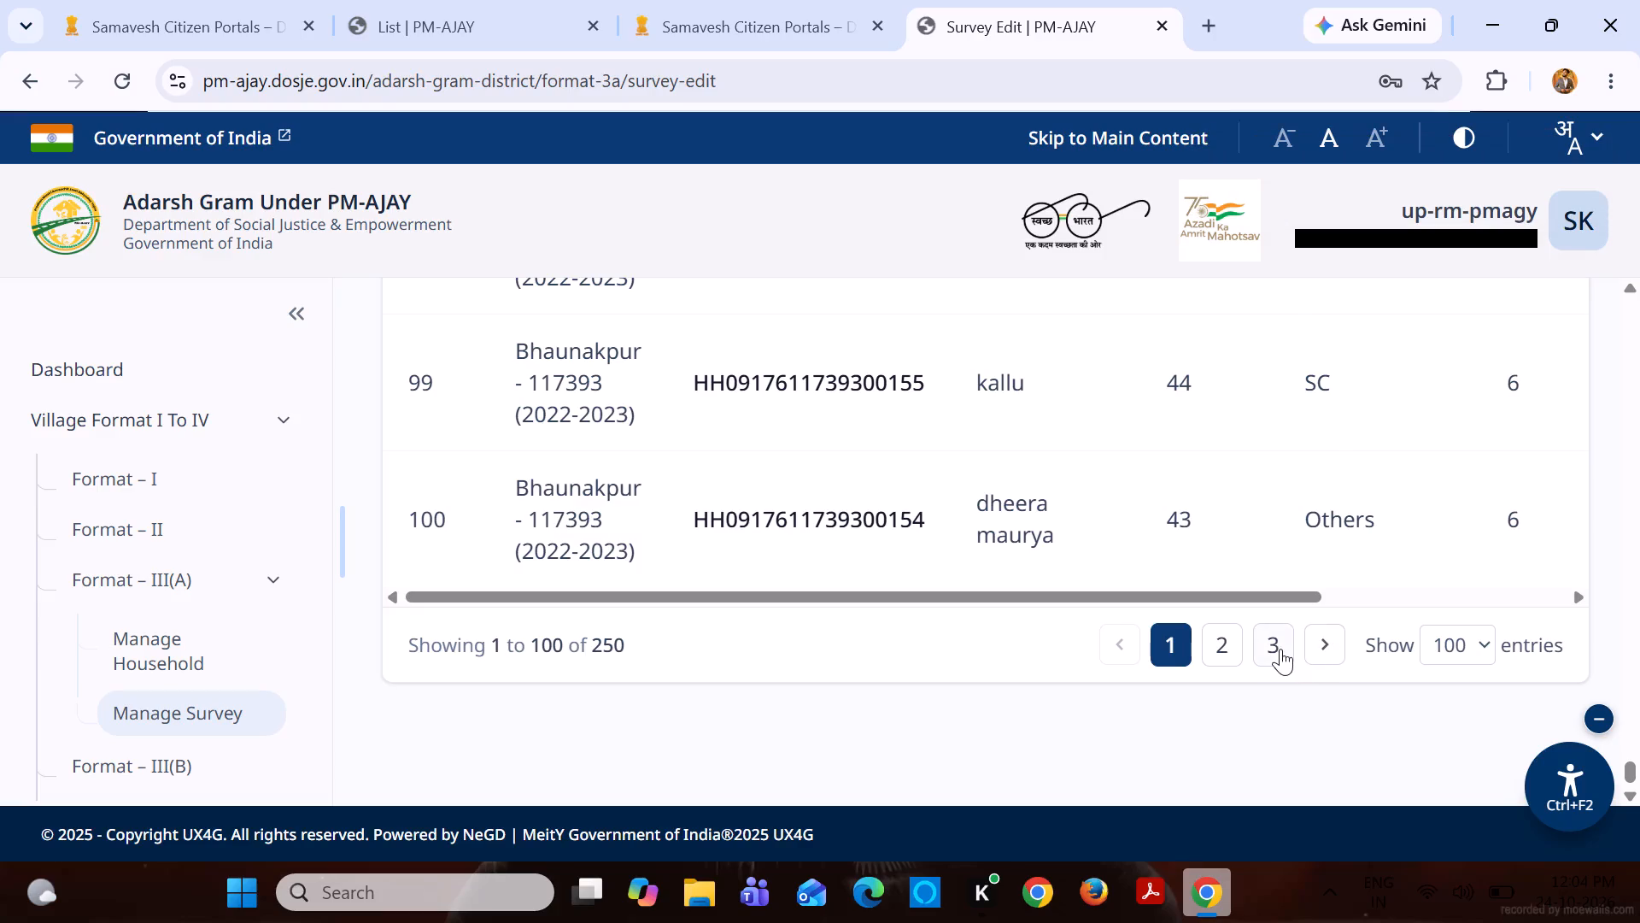
left_click(1280, 649)
scroll(1204, 494, "up", 7)
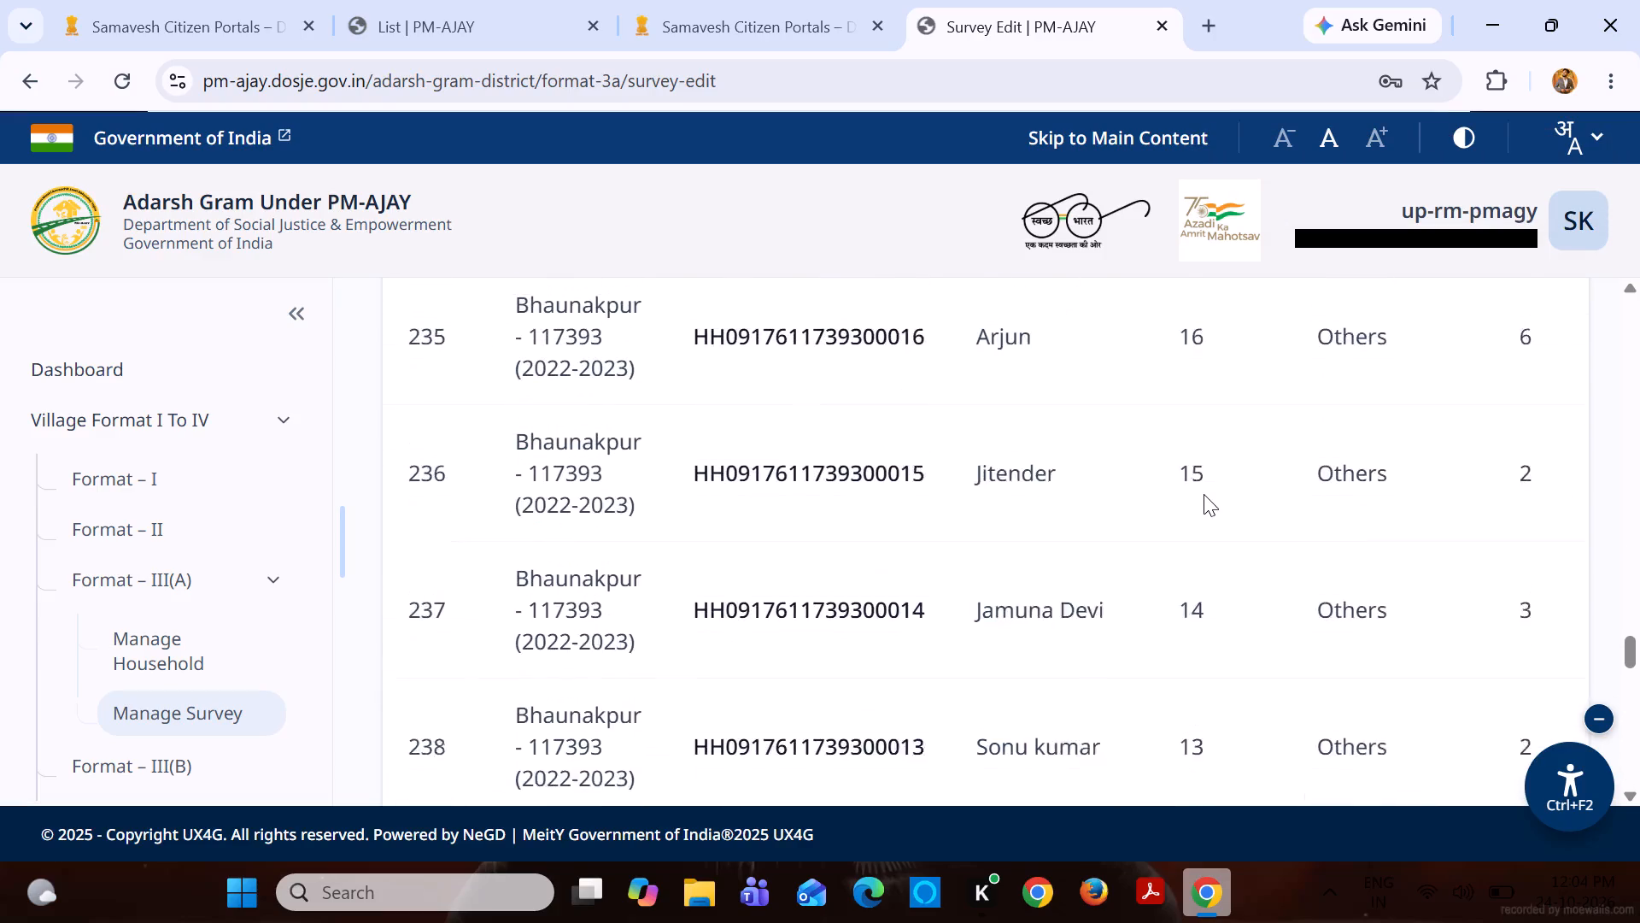
scroll(1204, 494, "up", 12)
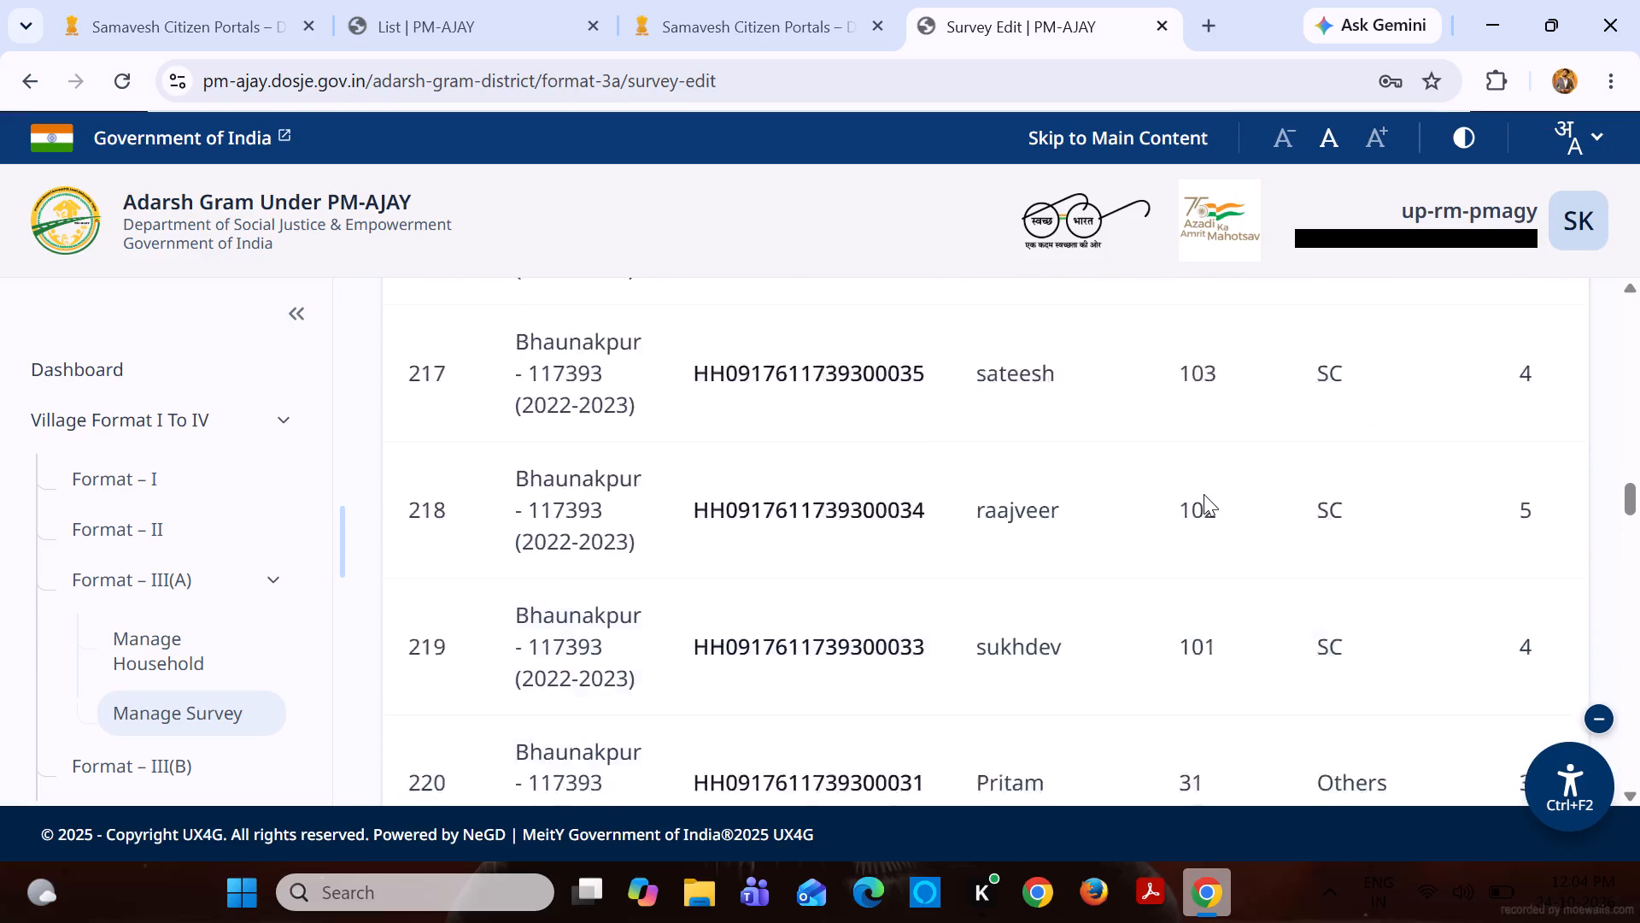
scroll(1204, 494, "up", 7)
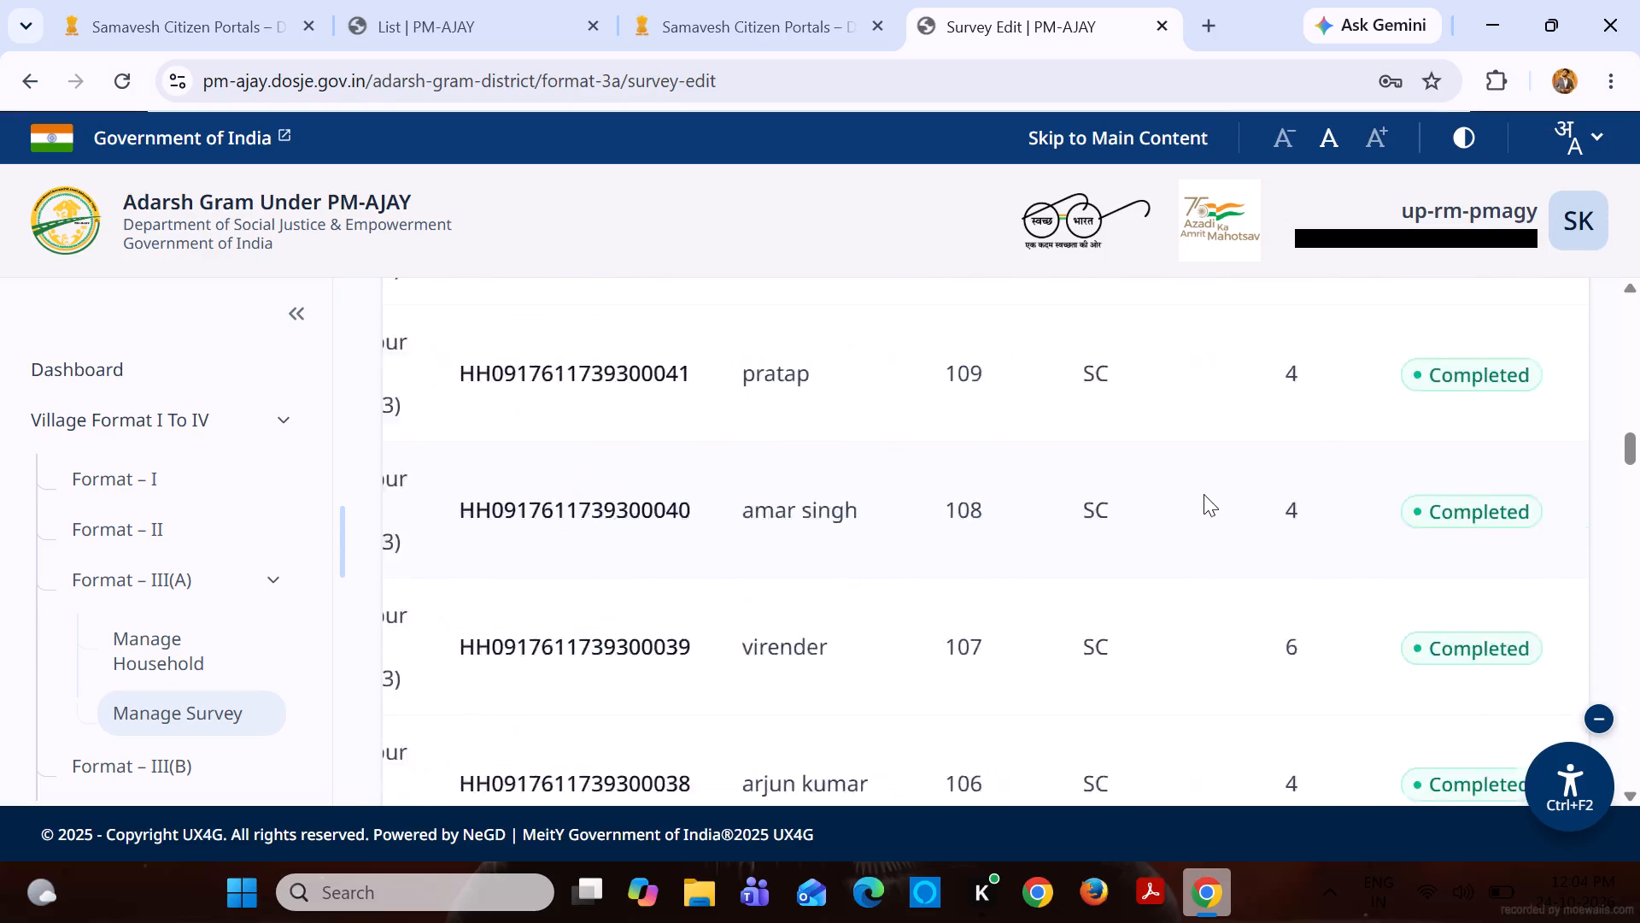
scroll(1204, 494, "up", 2)
left_click(1549, 419)
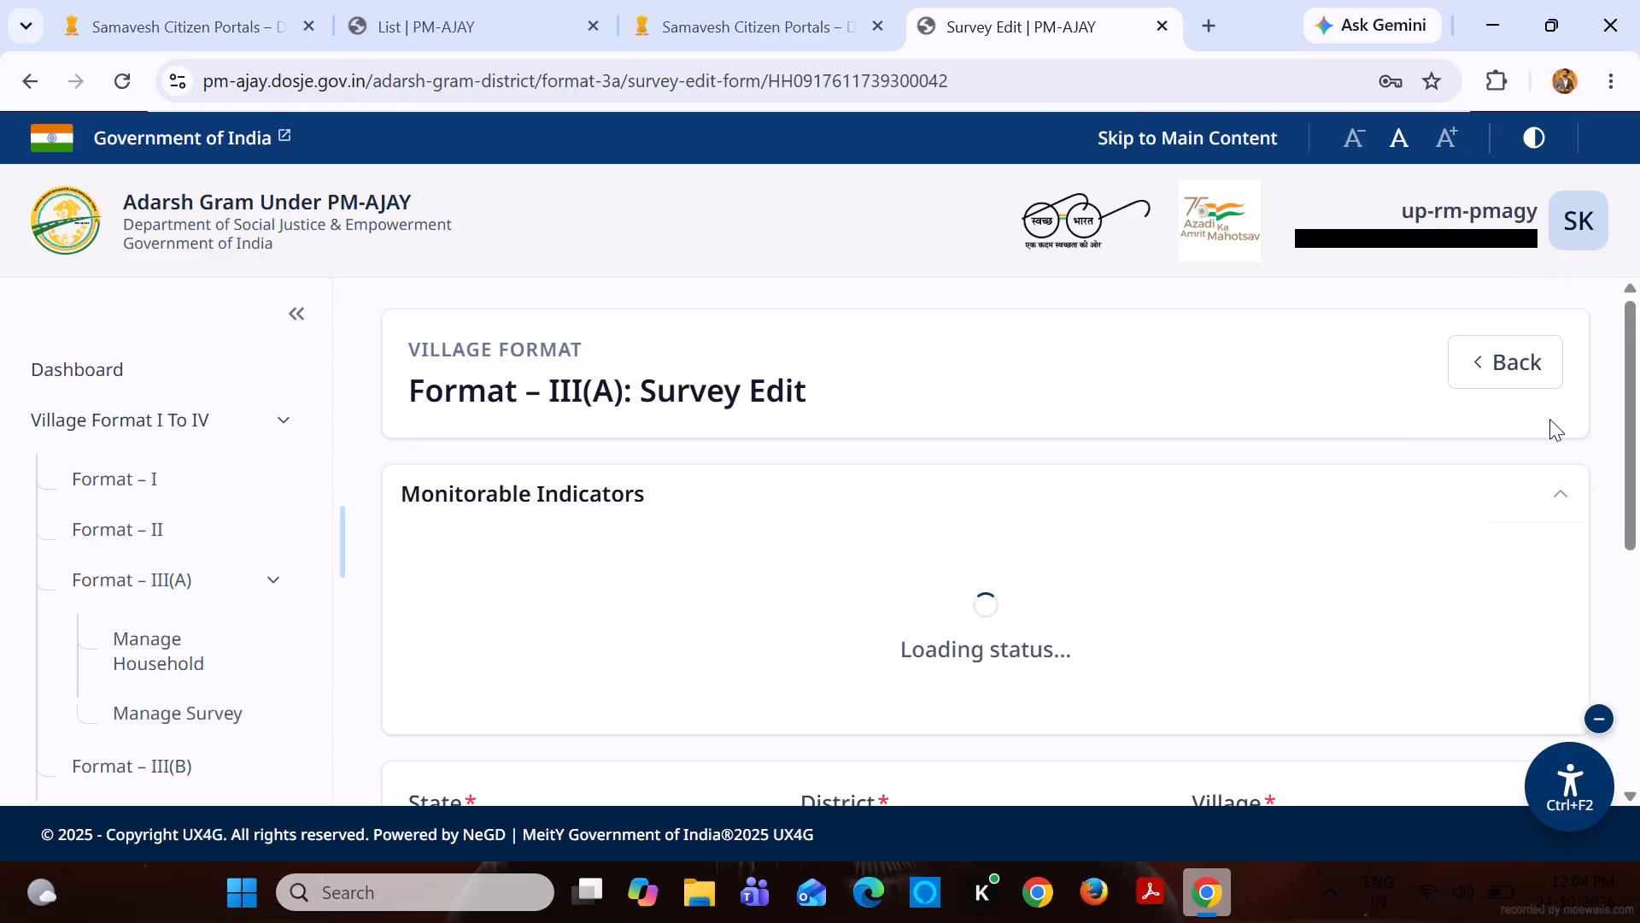
Choose domain 7 – Agricultural Practices etc. for this household, change the 7.1 farming involvement answer to No, and save.
scroll(1277, 471, "down", 7)
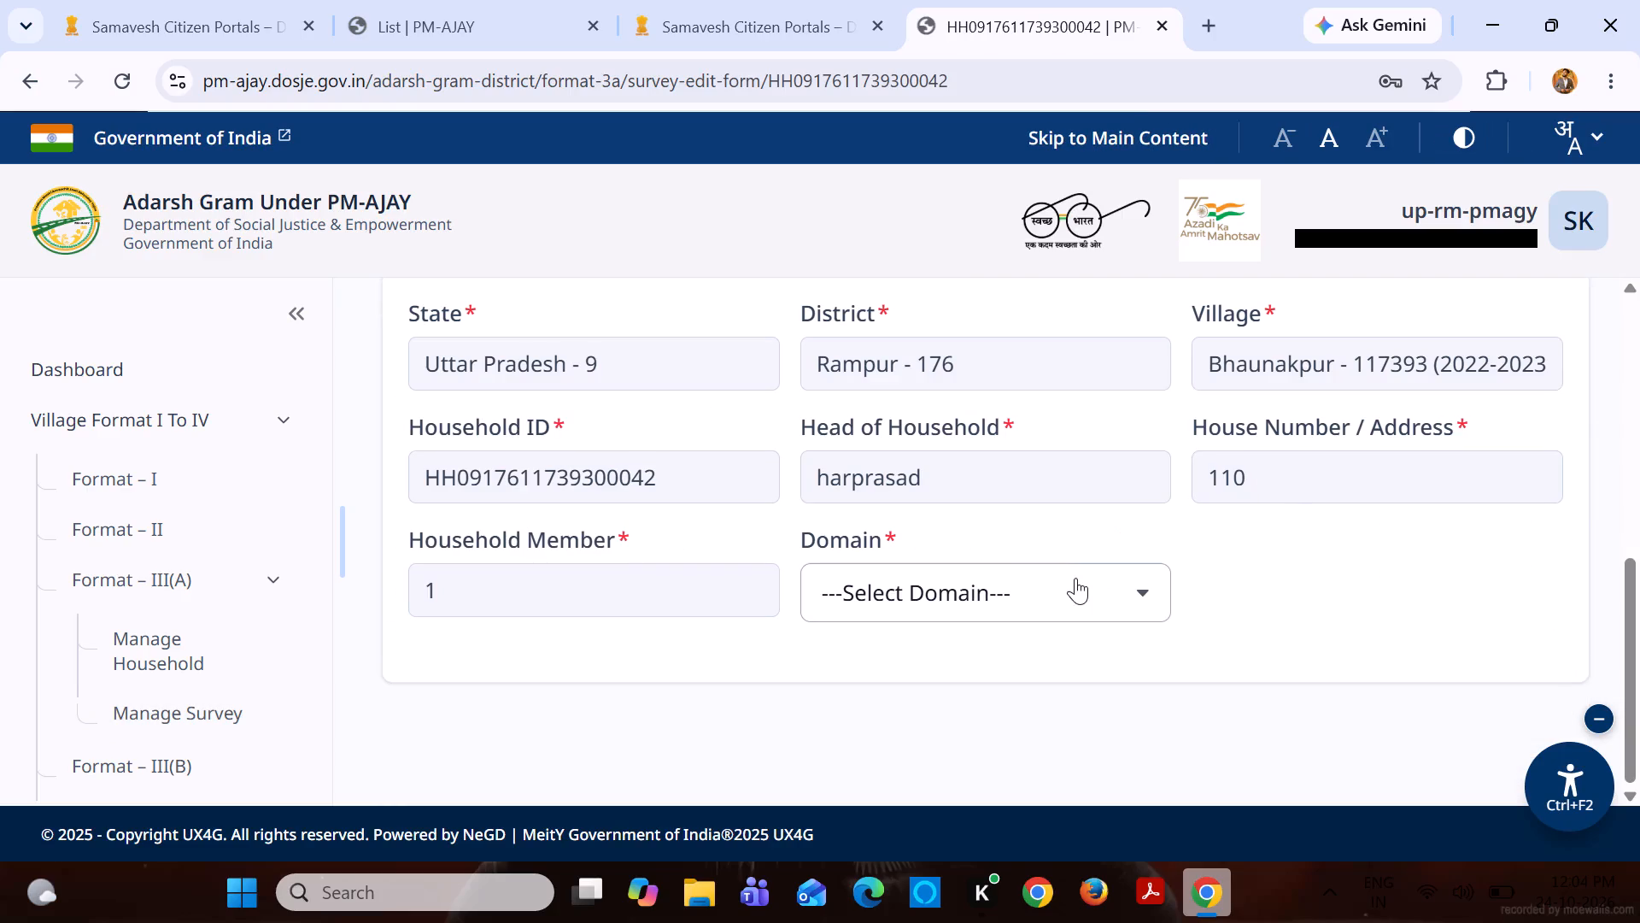
left_click(1075, 578)
scroll(1020, 388, "down", 4)
left_click(969, 366)
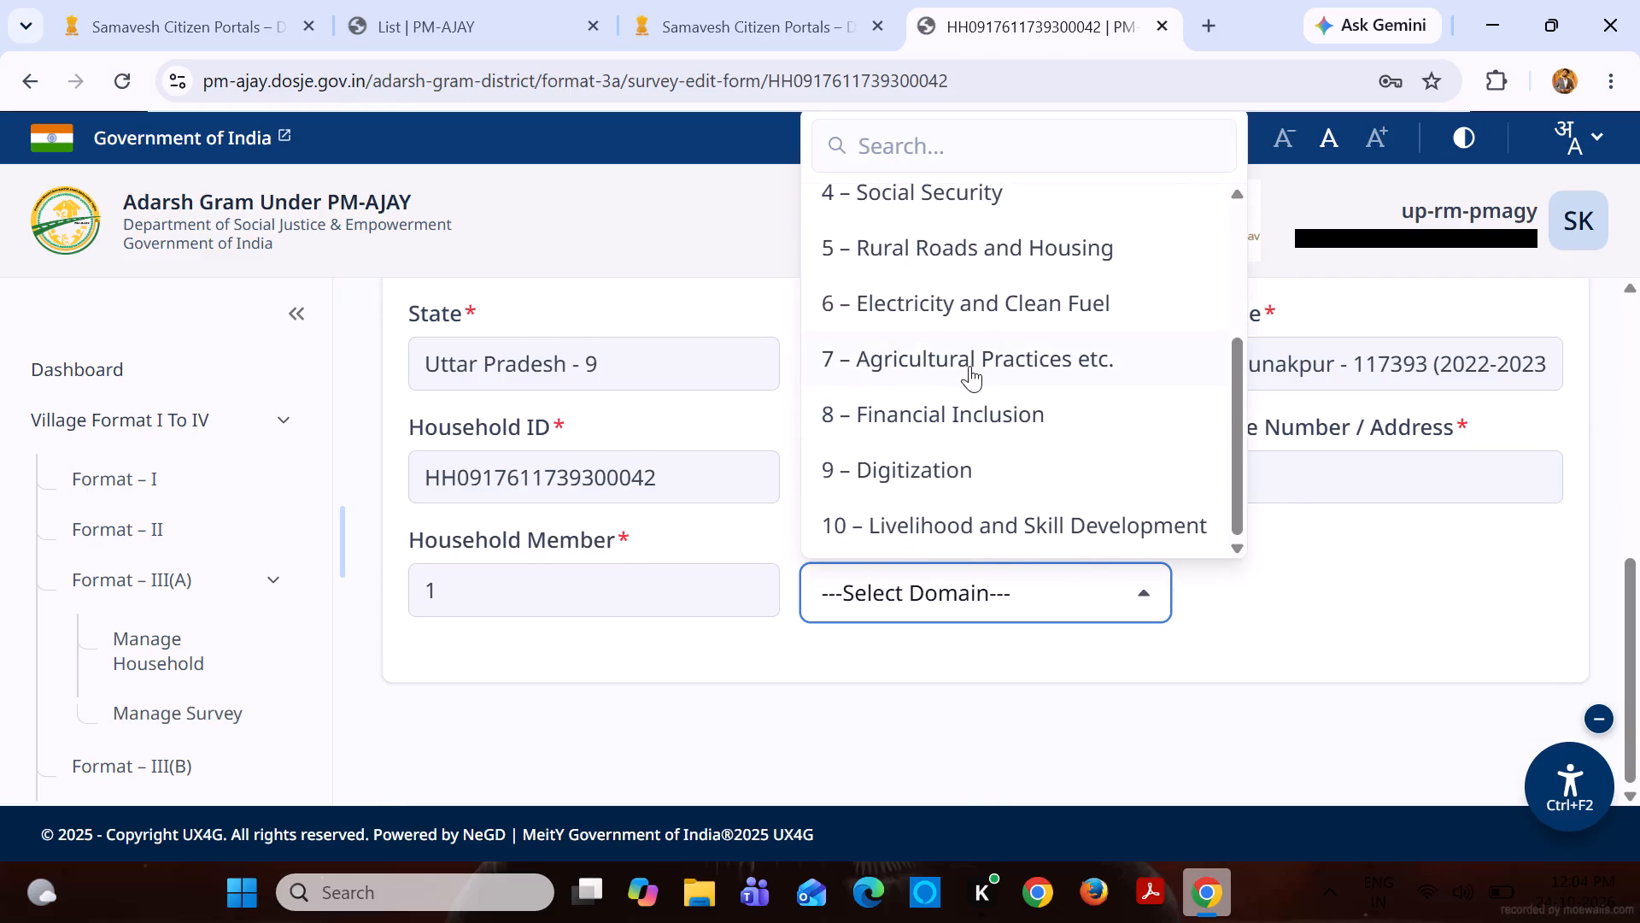
scroll(1179, 513, "down", 5)
left_click(1445, 406)
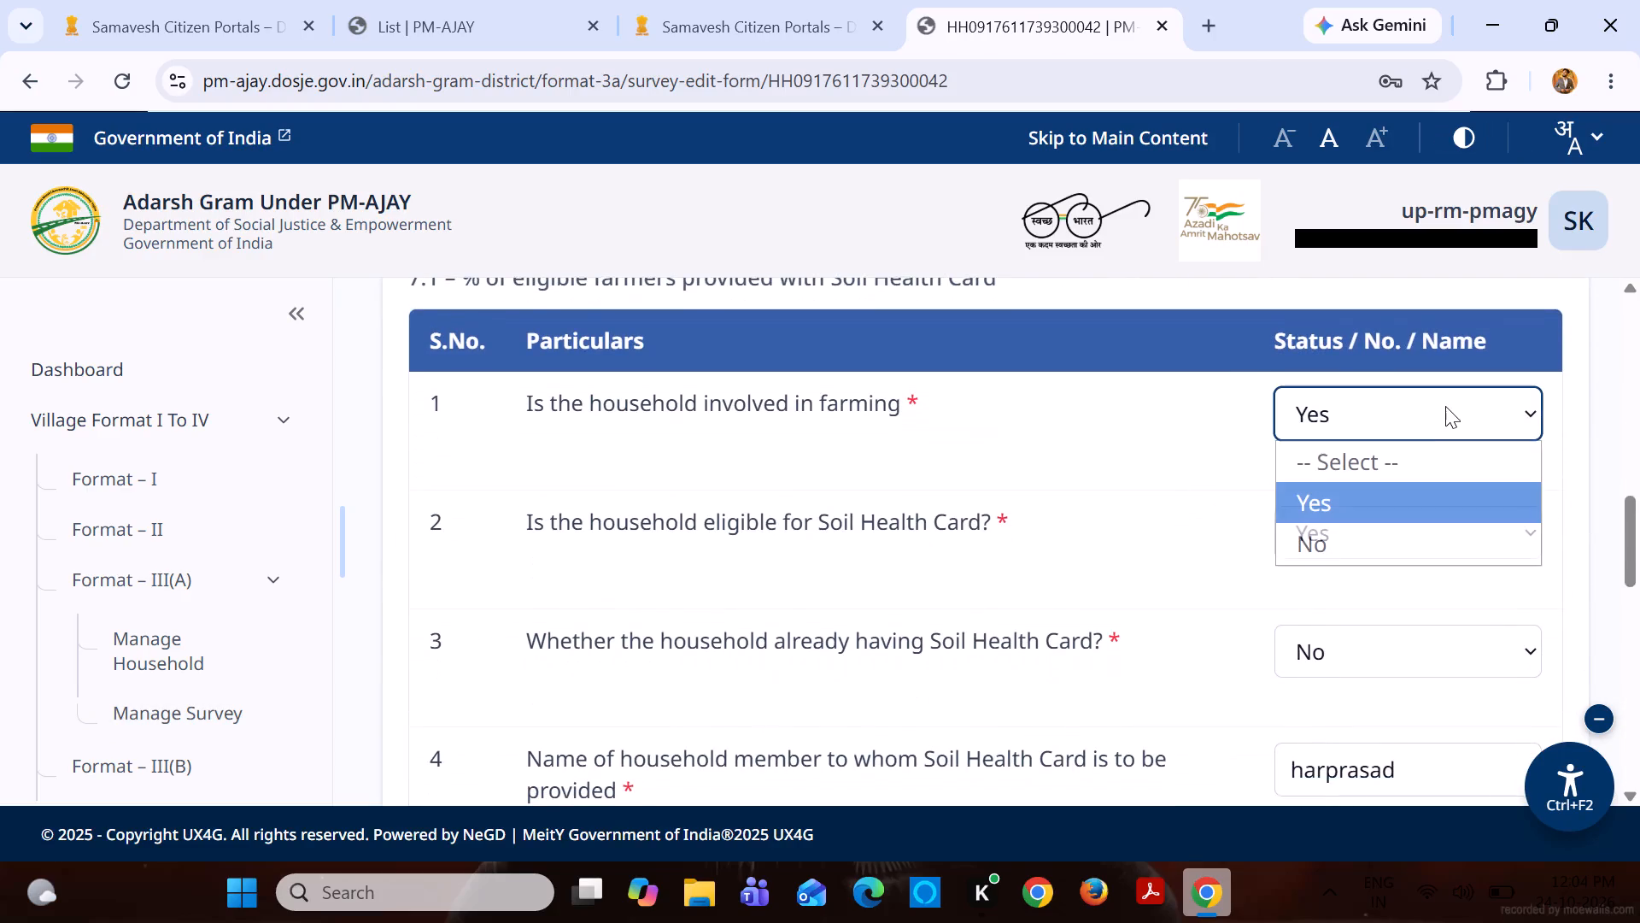
left_click(1338, 544)
scroll(1338, 544, "down", 8)
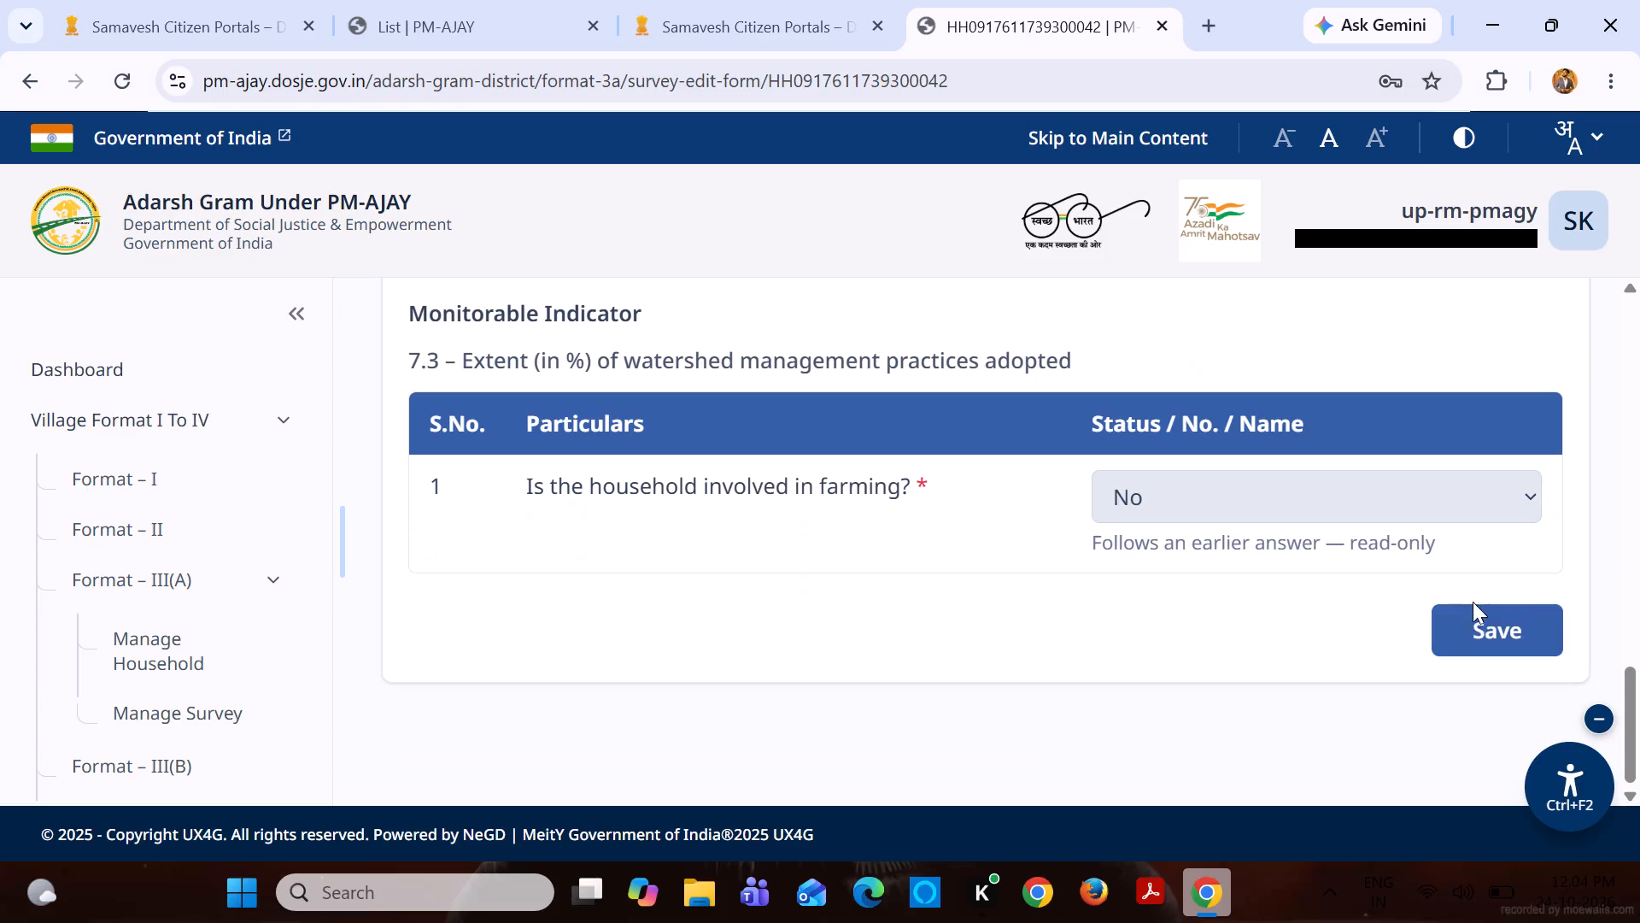
left_click(1475, 621)
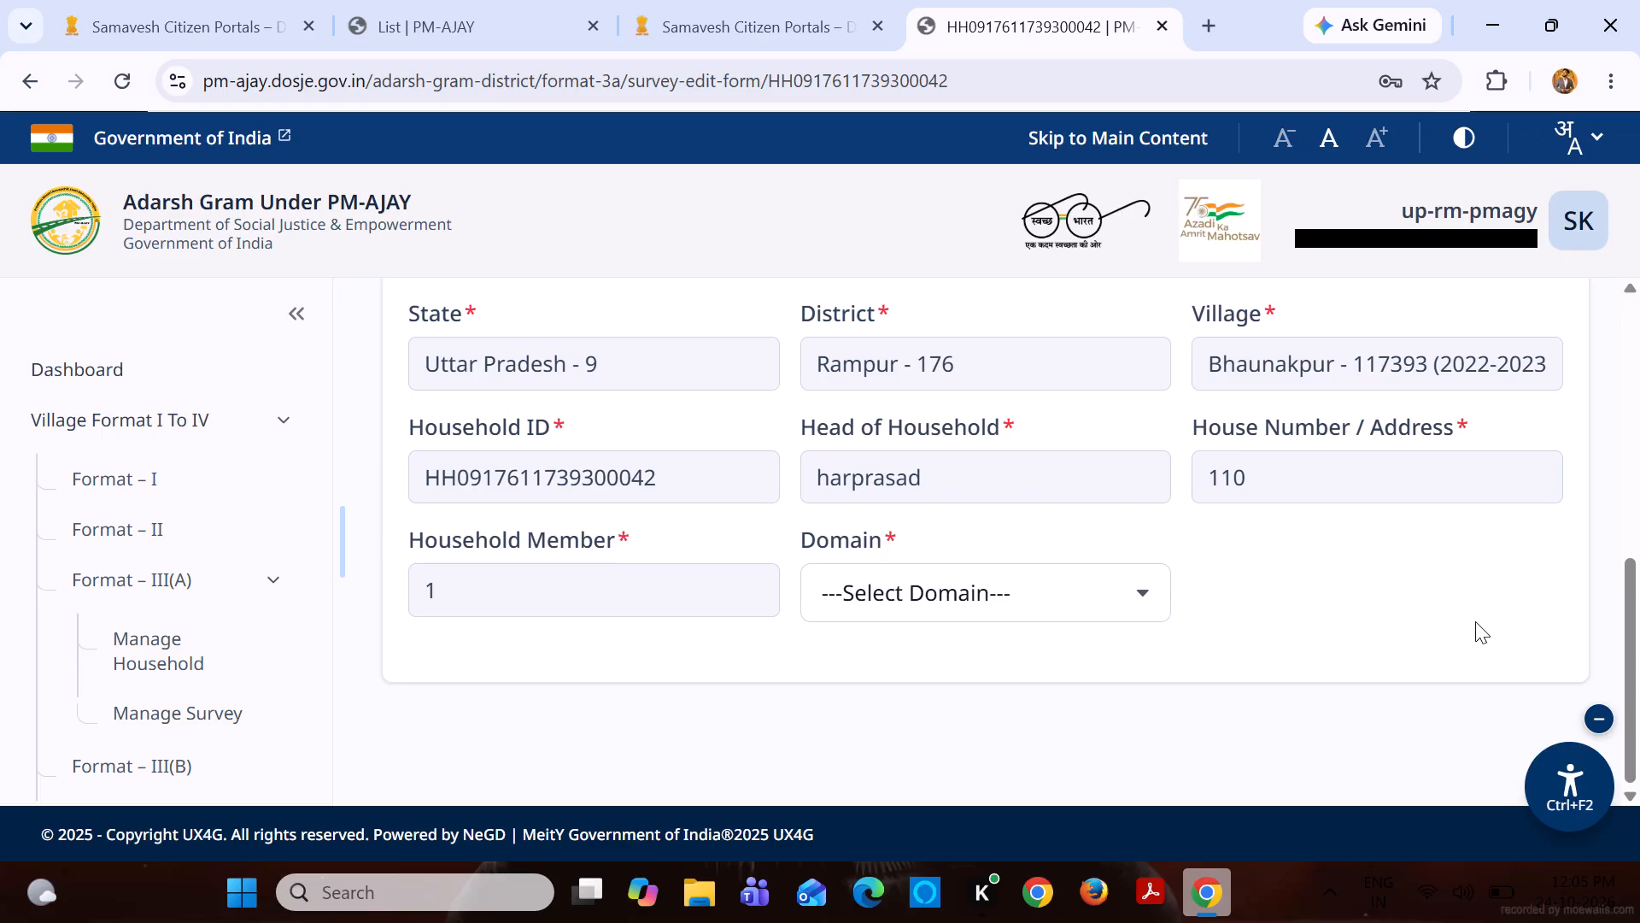
Return to page 3 of the household list and open the survey of the household with house number 111 for editing.
scroll(1356, 479, "up", 11)
left_click(1524, 381)
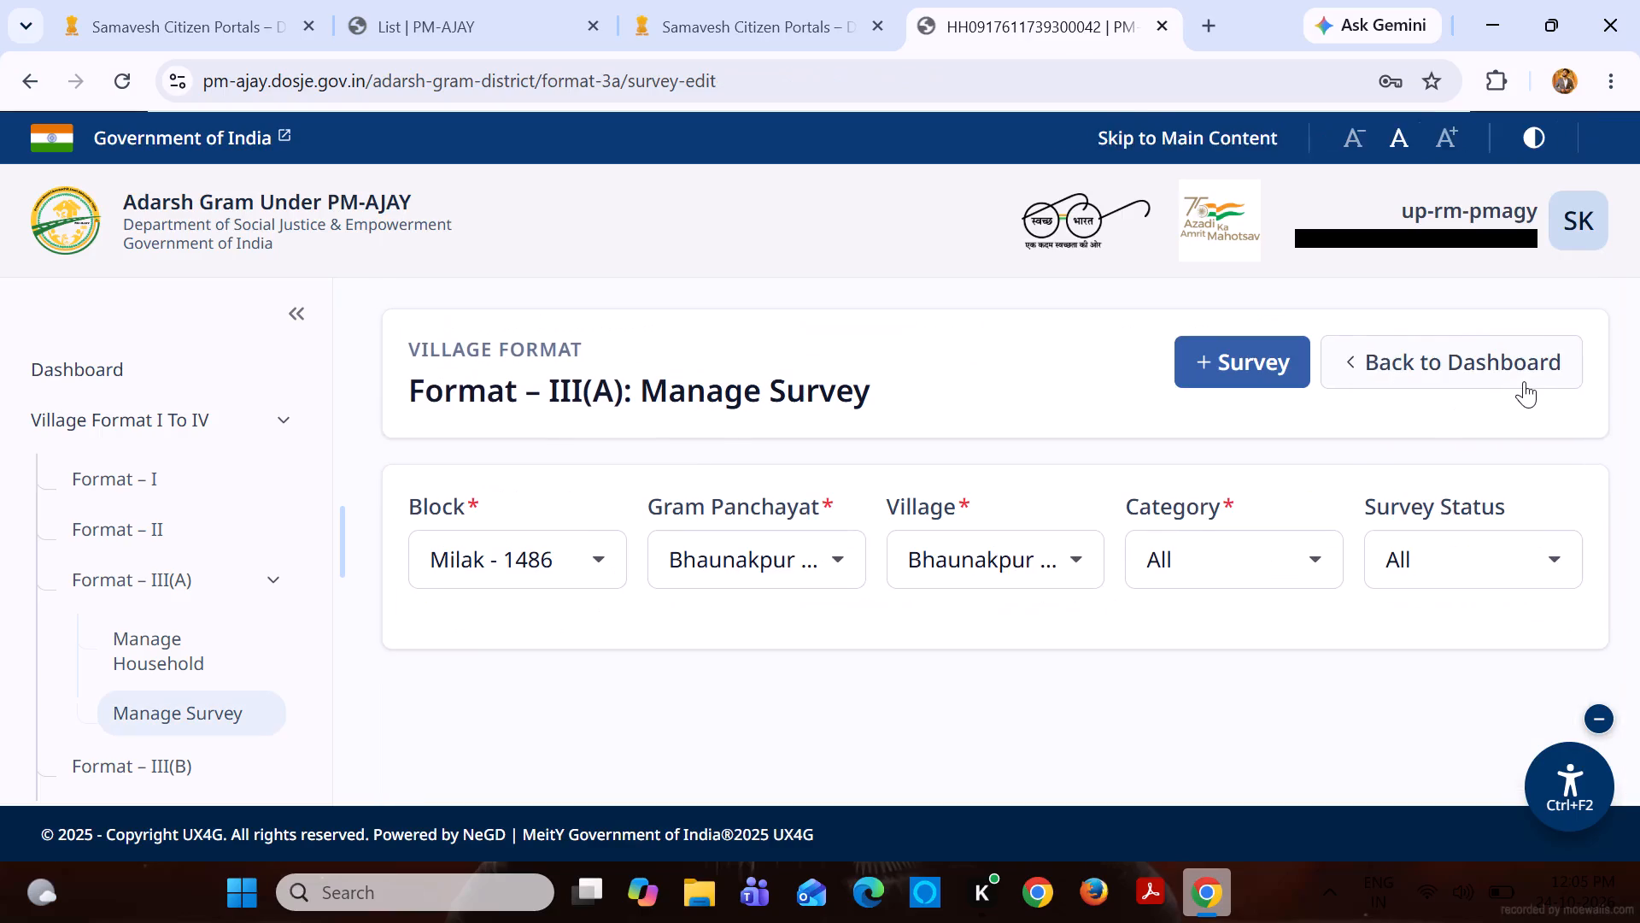
scroll(1378, 497, "down", 20)
scroll(1378, 497, "down", 11)
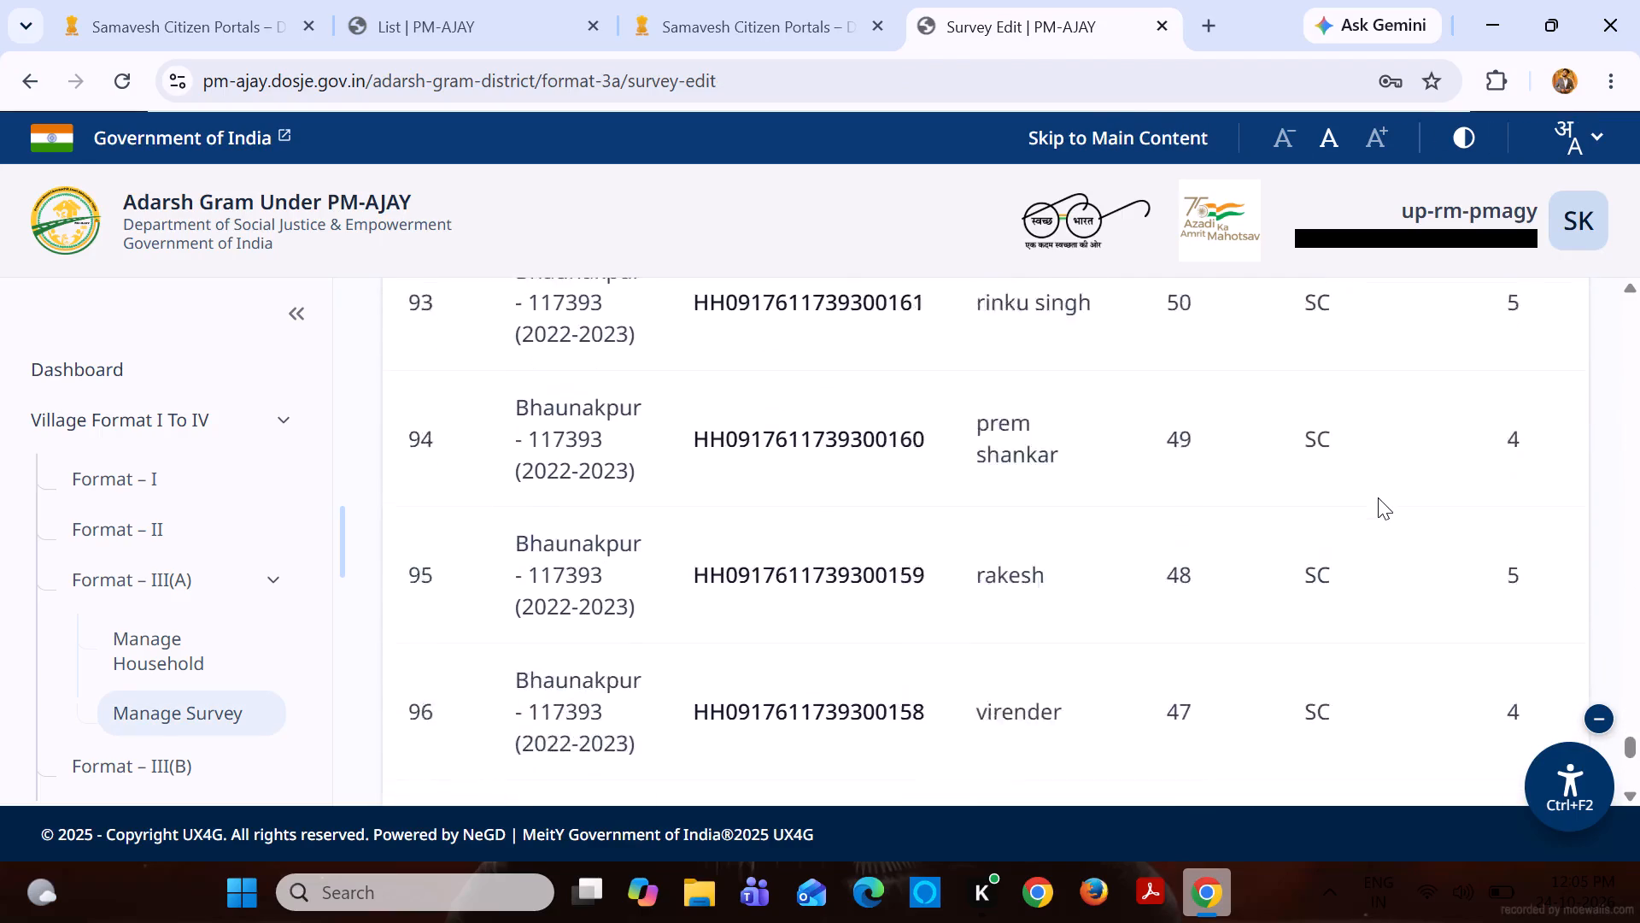
scroll(1378, 497, "down", 4)
left_click(1287, 641)
scroll(1253, 479, "up", 2)
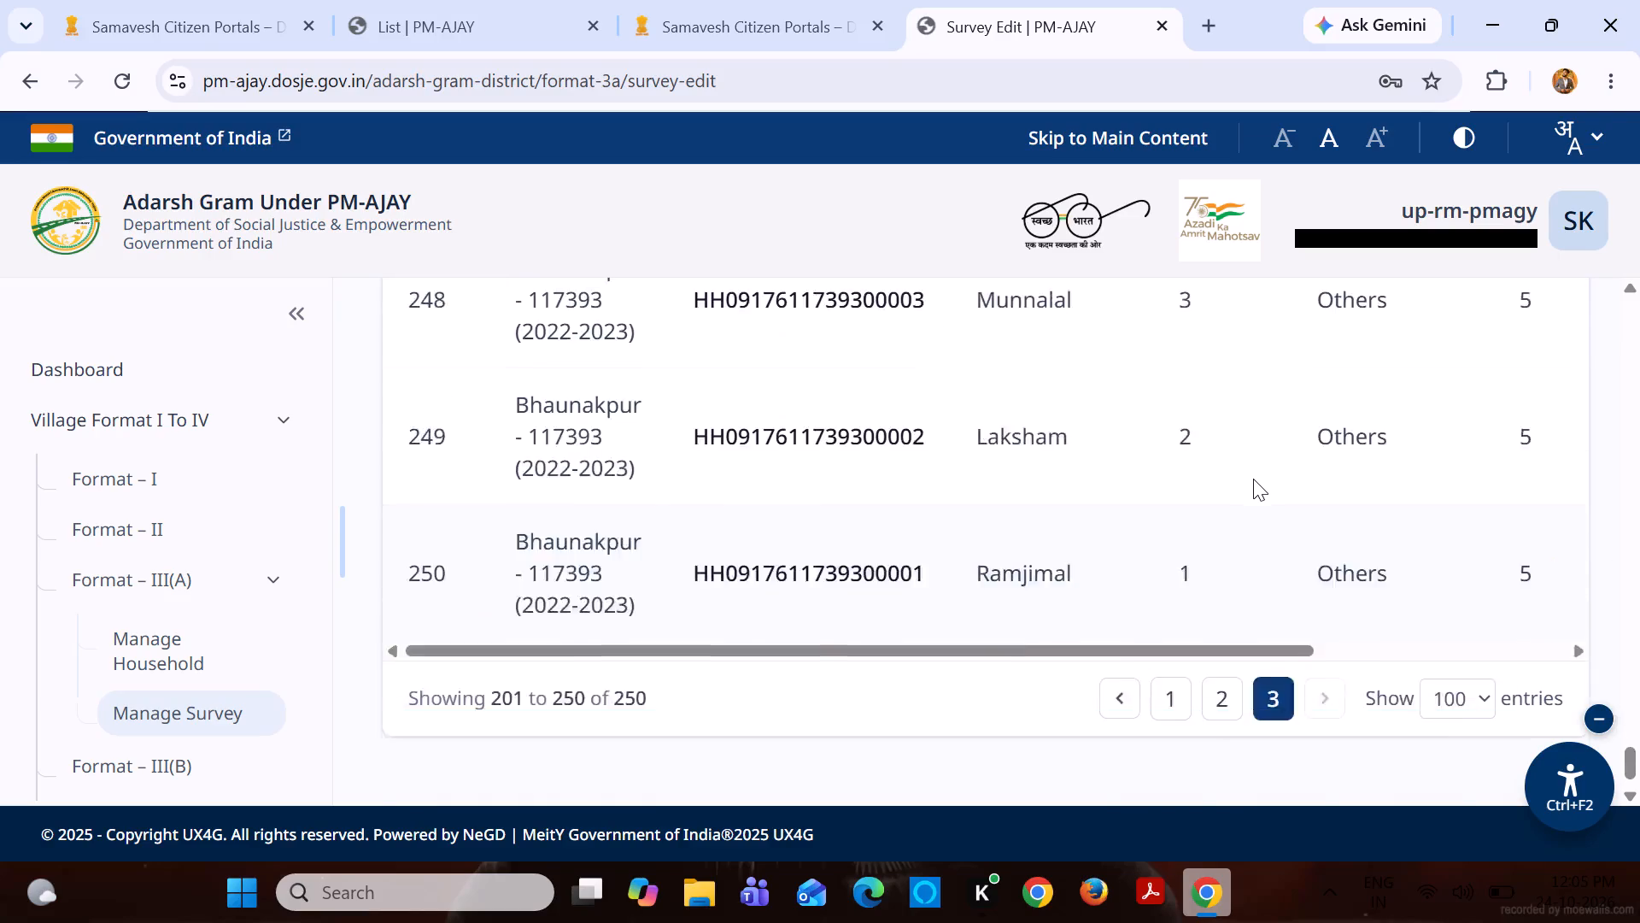
scroll(1253, 479, "up", 15)
scroll(1253, 479, "right", 1)
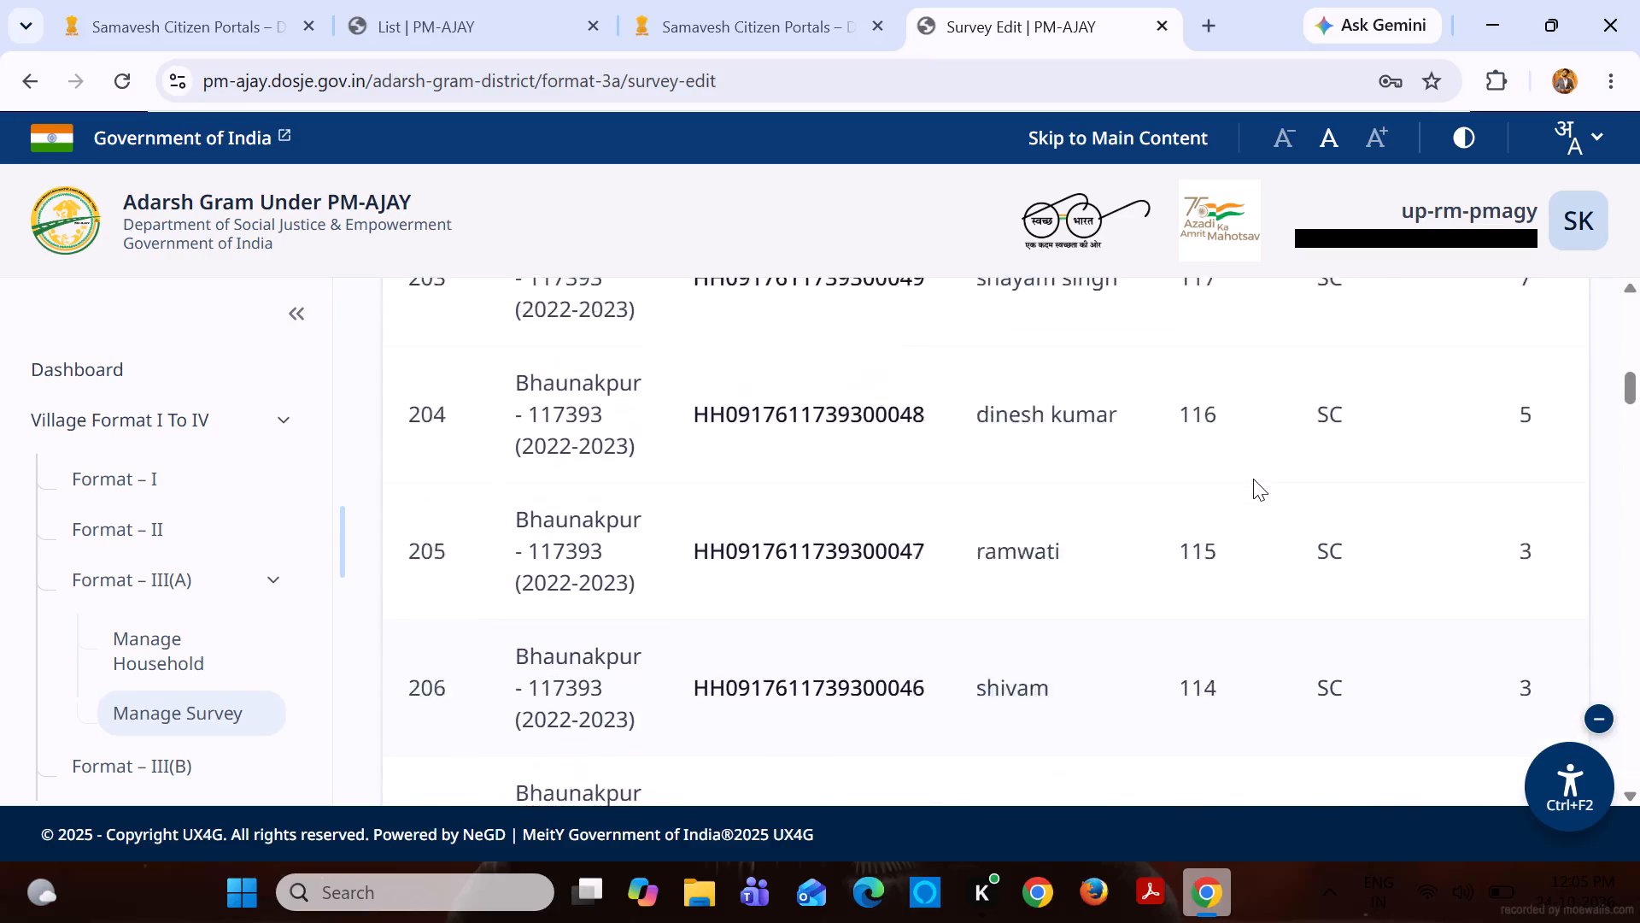
scroll(1253, 479, "right", 1)
scroll(1253, 479, "left", 7)
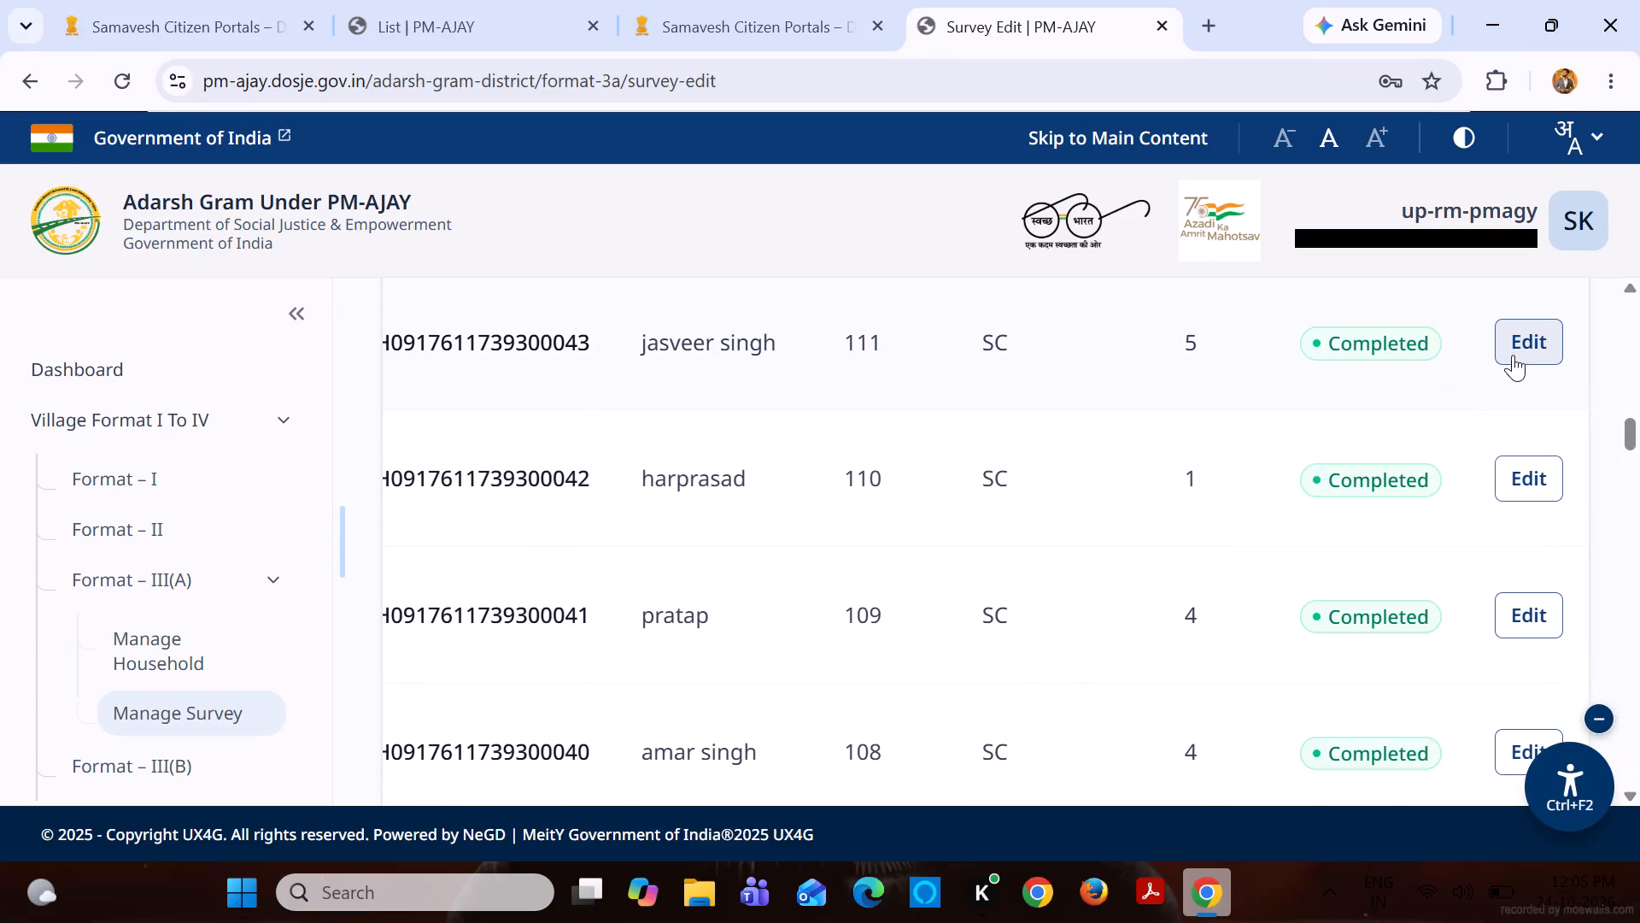
left_click(1521, 350)
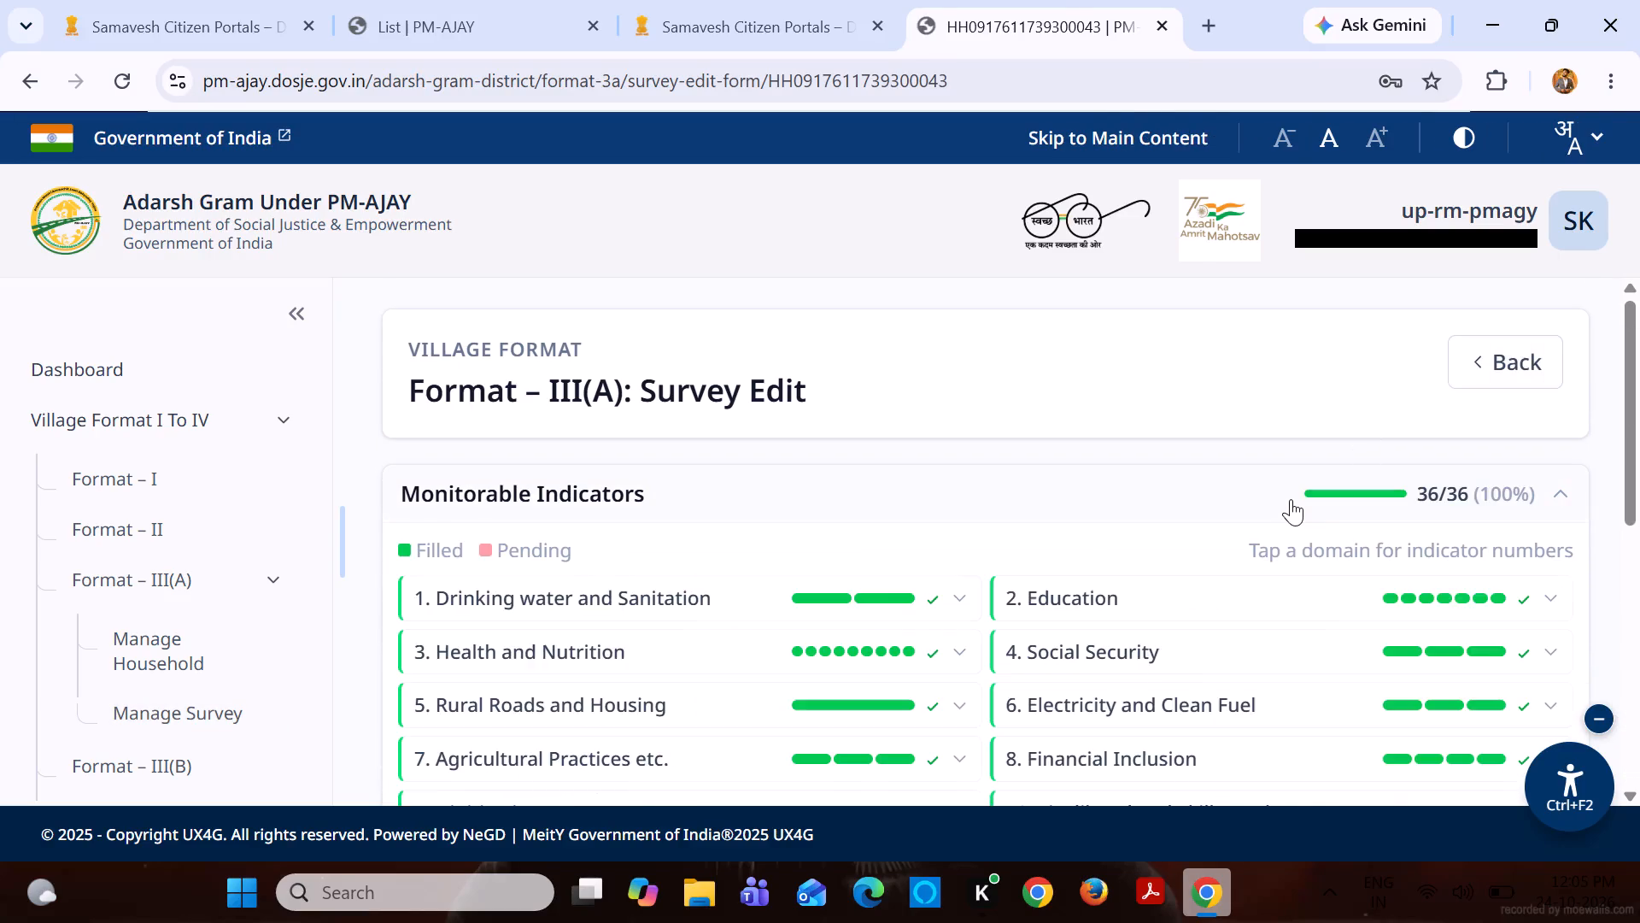
In domain 7 – Agricultural Practices etc., answer No to the 7.1 question on whether the household is involved in farming, and save.
scroll(1291, 499, "down", 6)
left_click(1091, 592)
scroll(1081, 487, "down", 1)
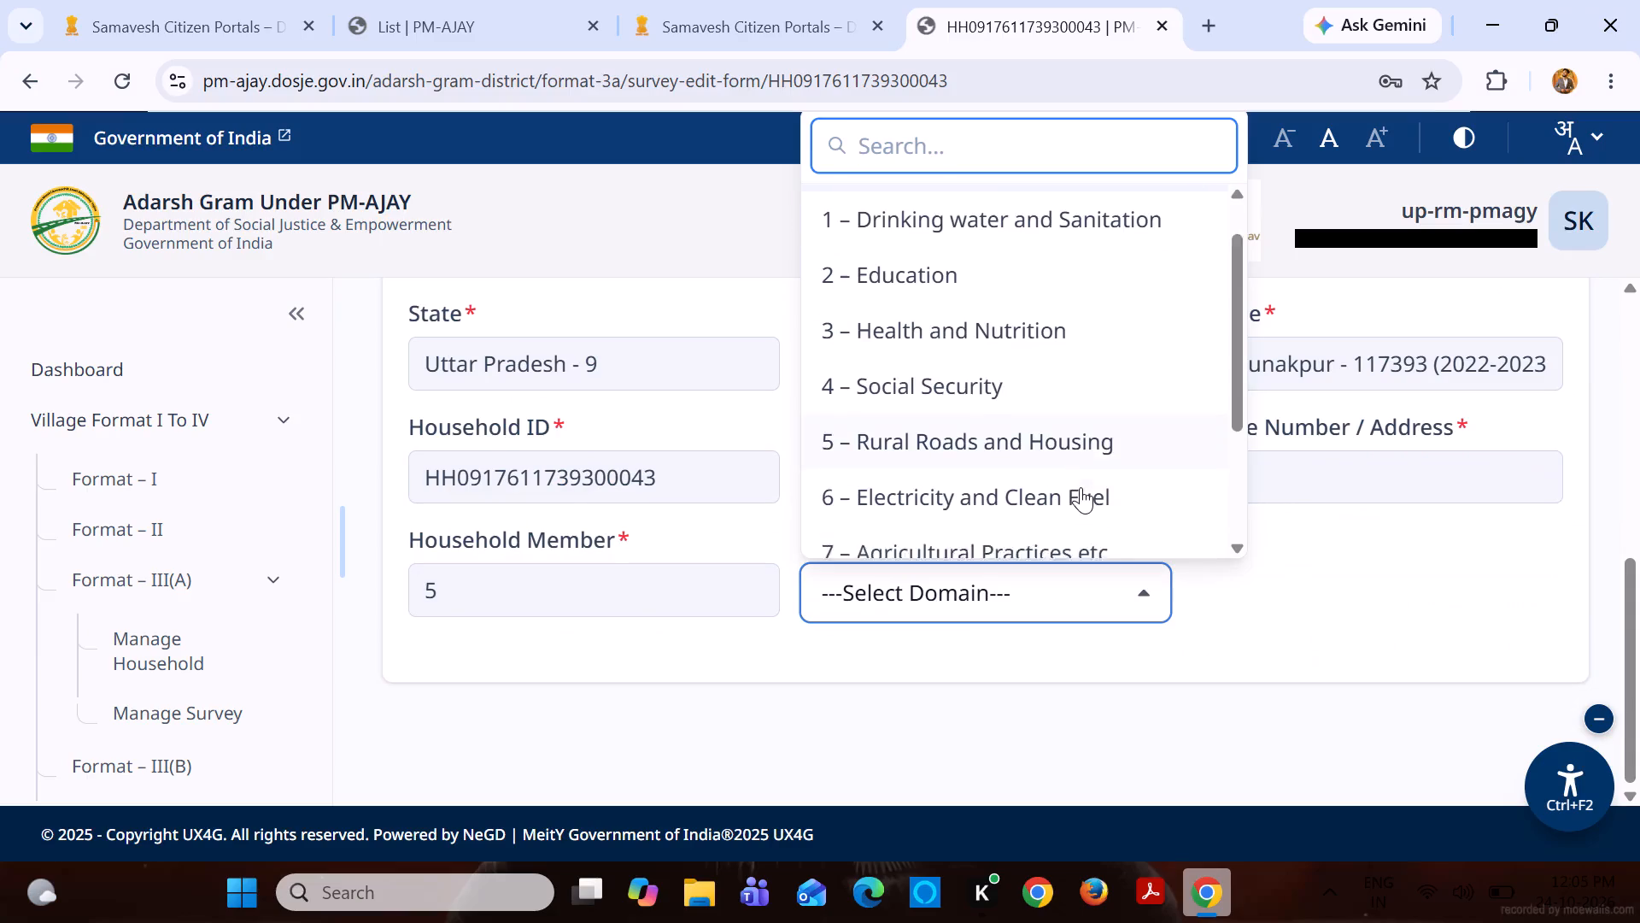
scroll(1081, 487, "down", 1)
left_click(1017, 488)
scroll(1286, 507, "down", 4)
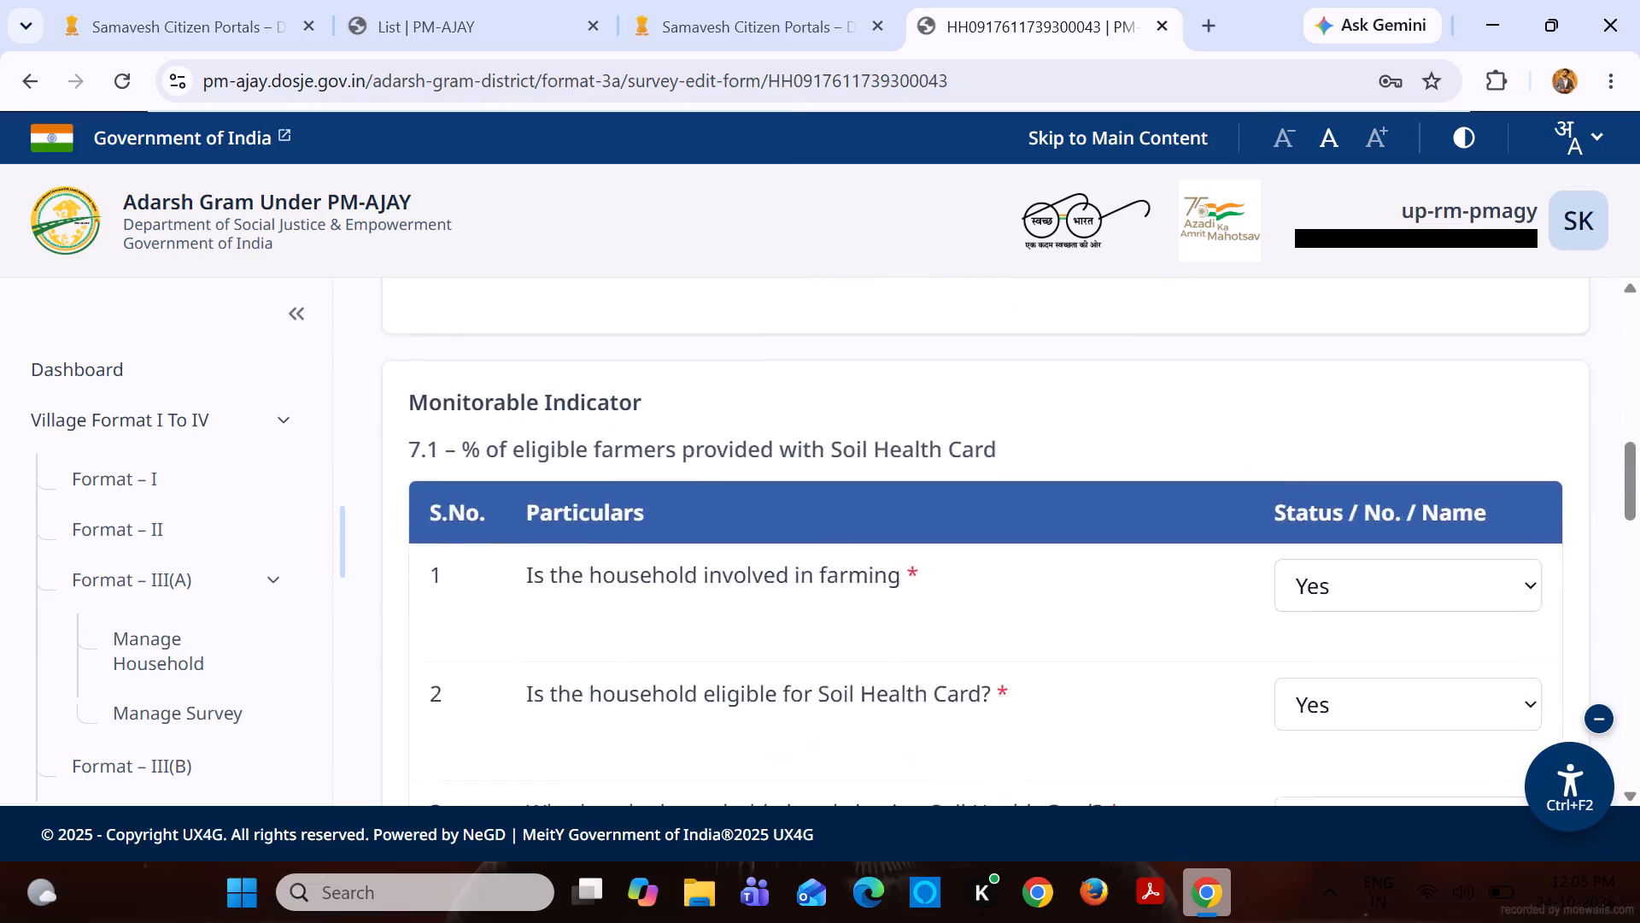
left_click(1389, 511)
left_click(1348, 644)
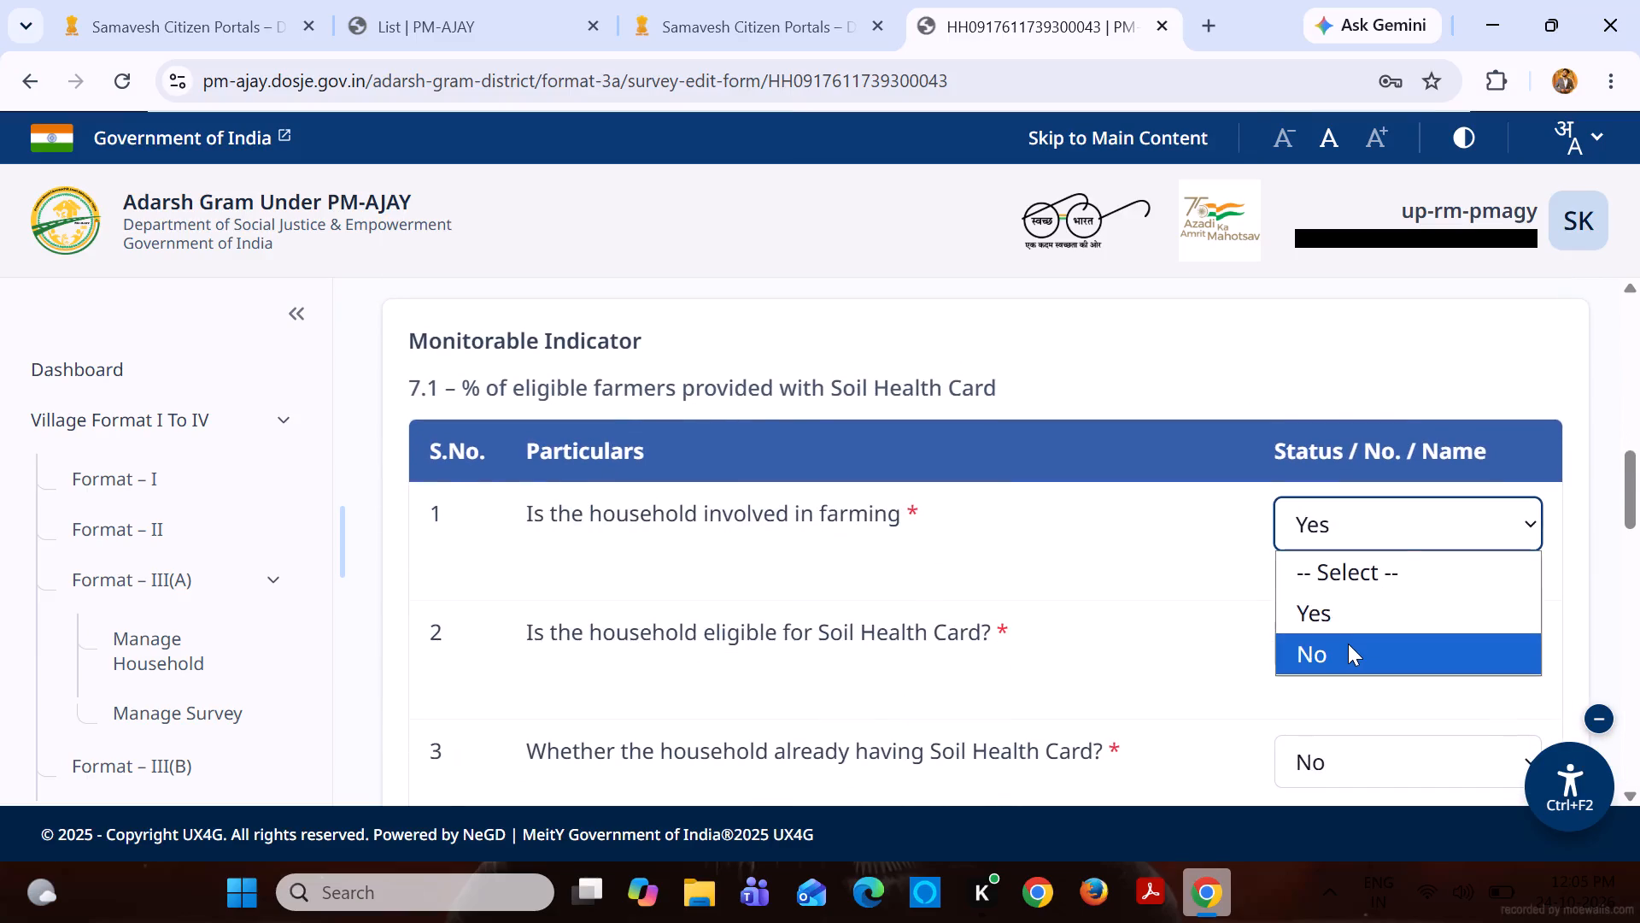
scroll(1348, 644, "down", 7)
left_click(1509, 618)
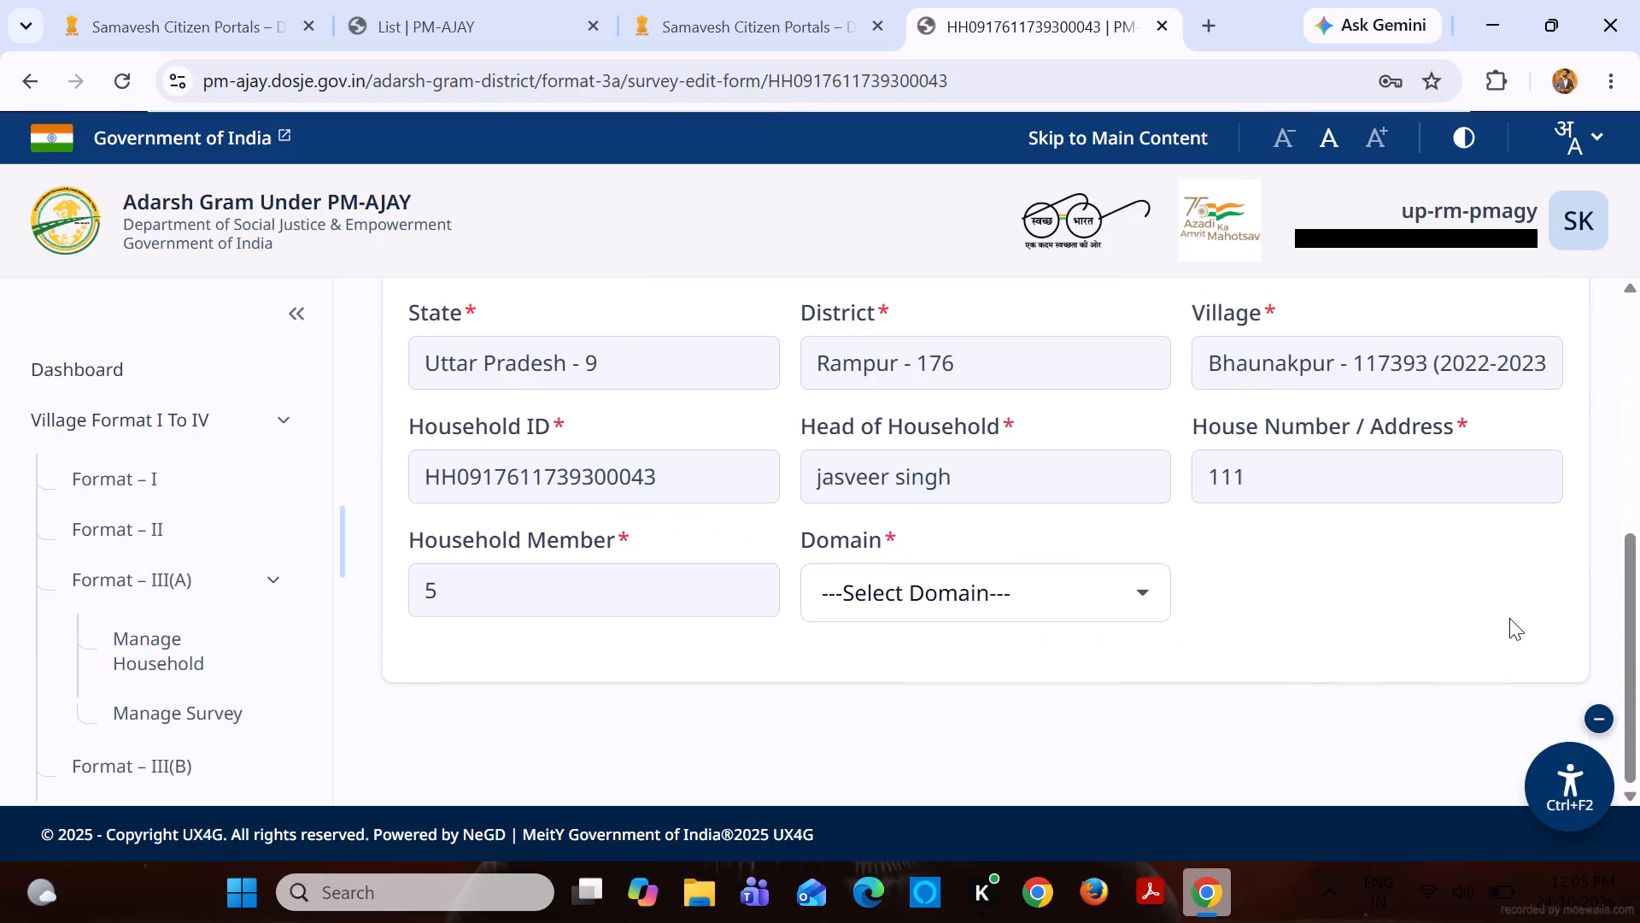
Return to page 3 of the household list and open the survey of the household with house number 114 for editing.
scroll(1333, 491, "up", 13)
left_click(1481, 350)
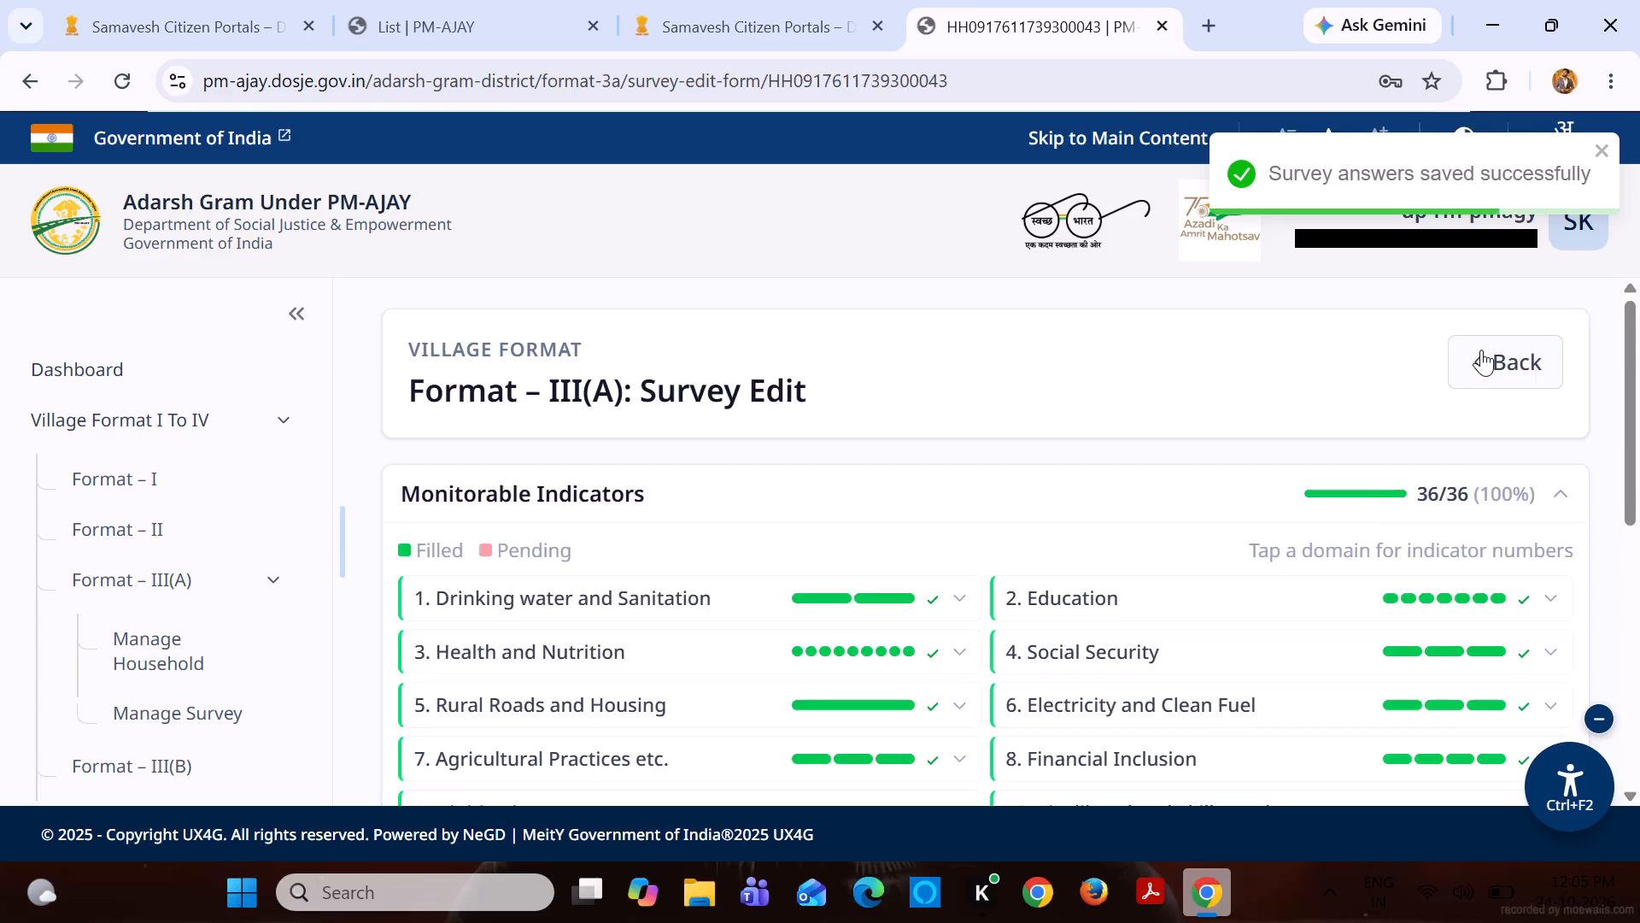
scroll(1351, 454, "down", 20)
scroll(1351, 454, "down", 12)
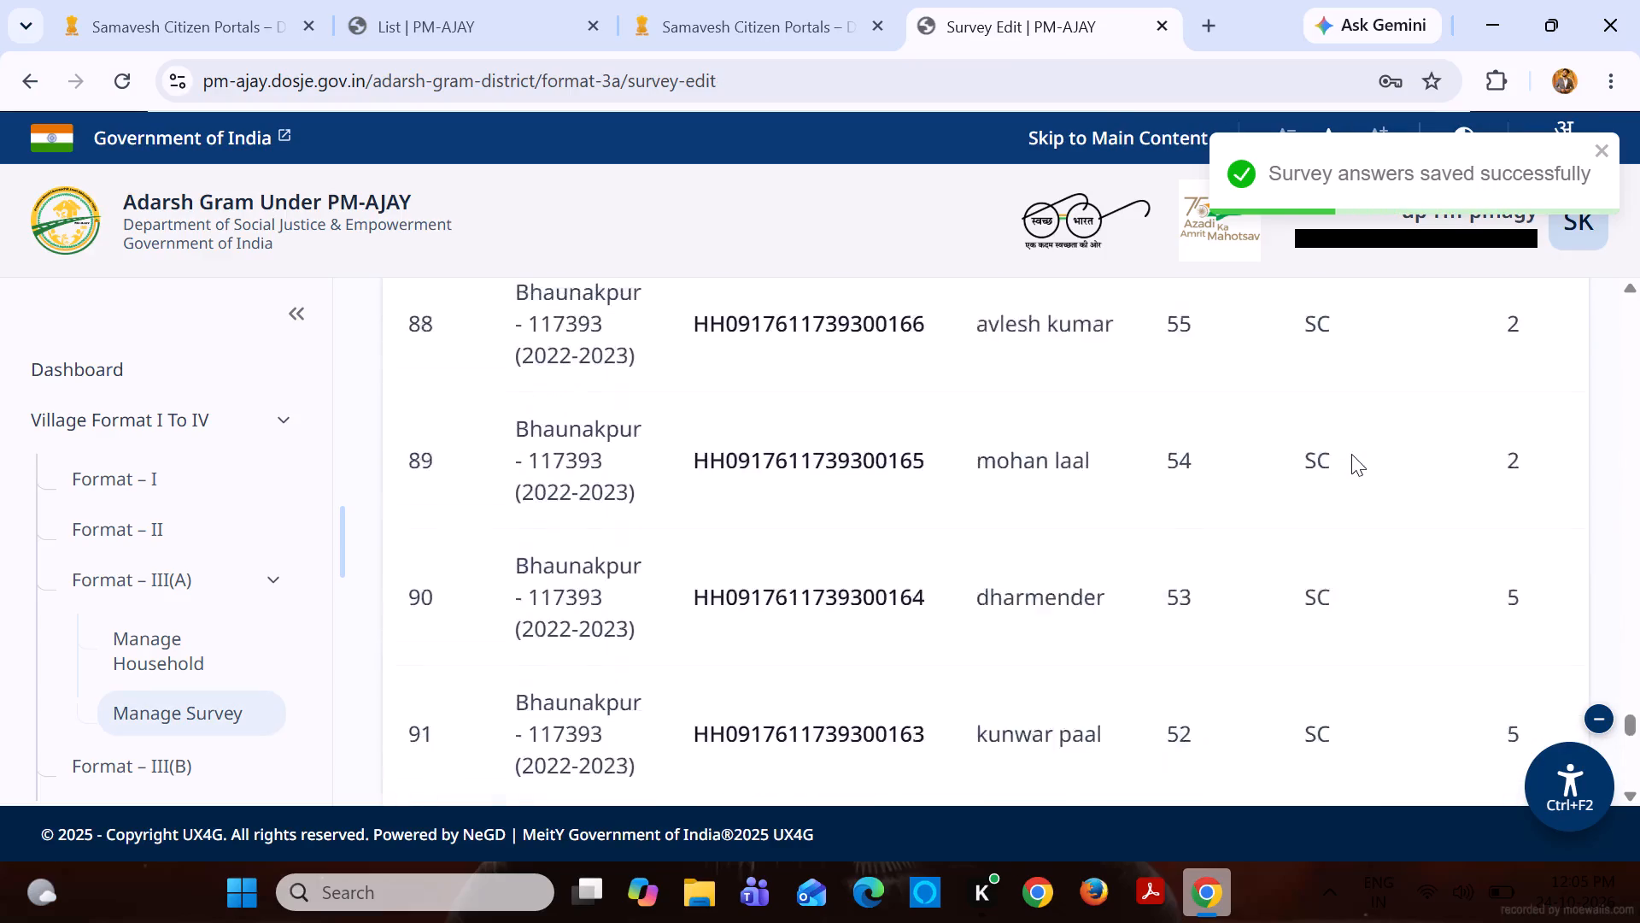
scroll(1351, 454, "down", 4)
left_click(1267, 644)
scroll(1271, 479, "up", 15)
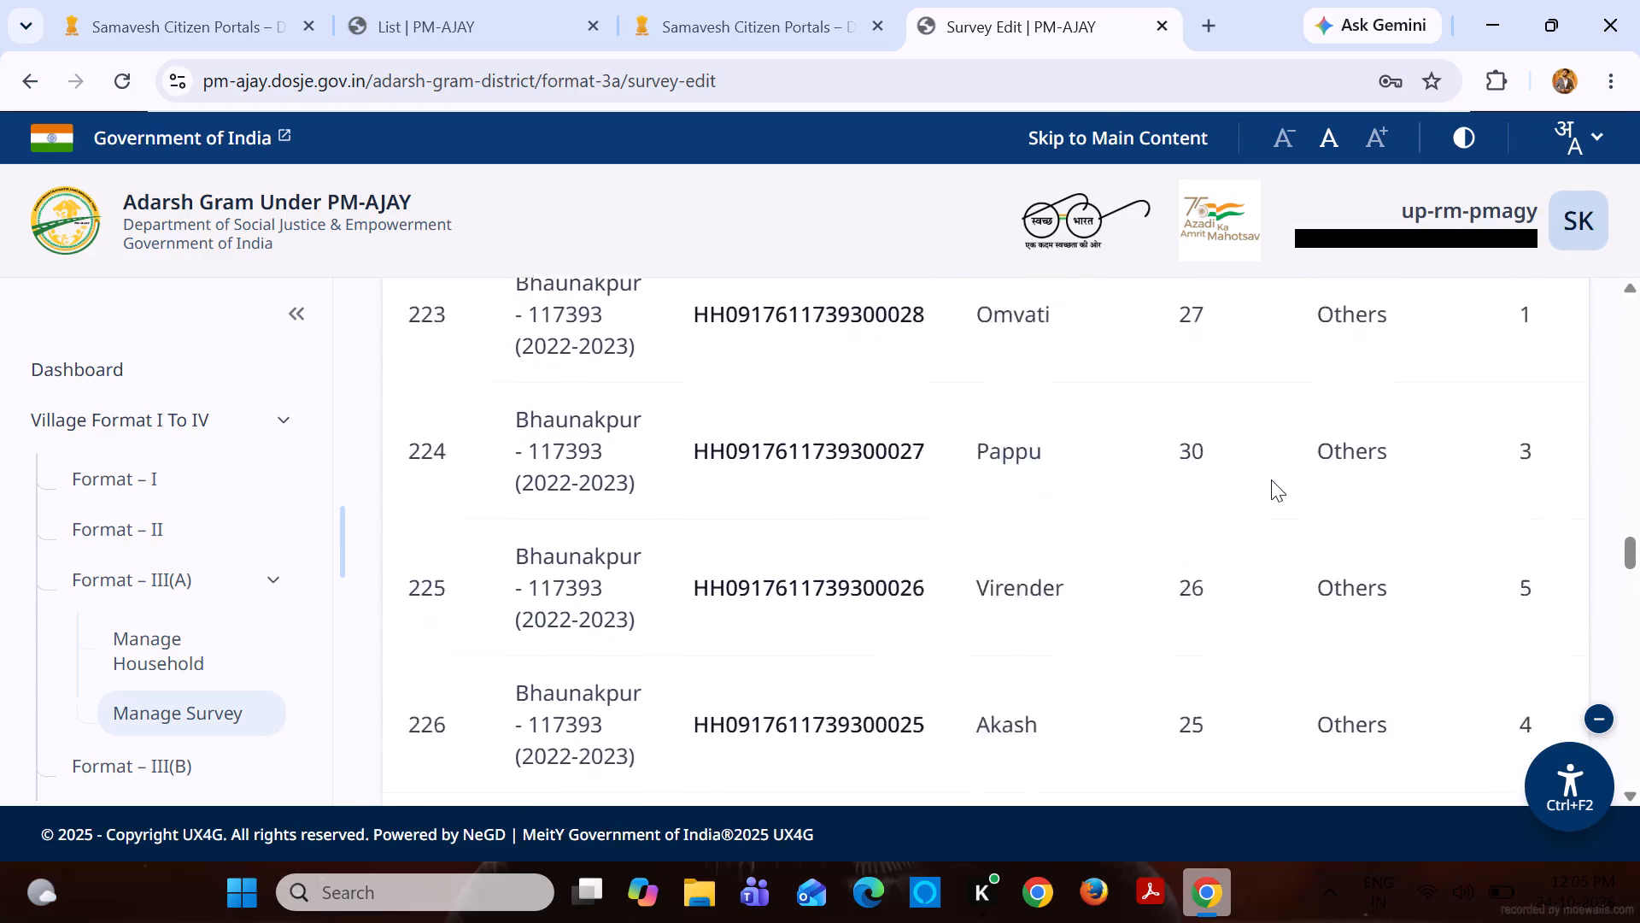
scroll(1271, 479, "up", 6)
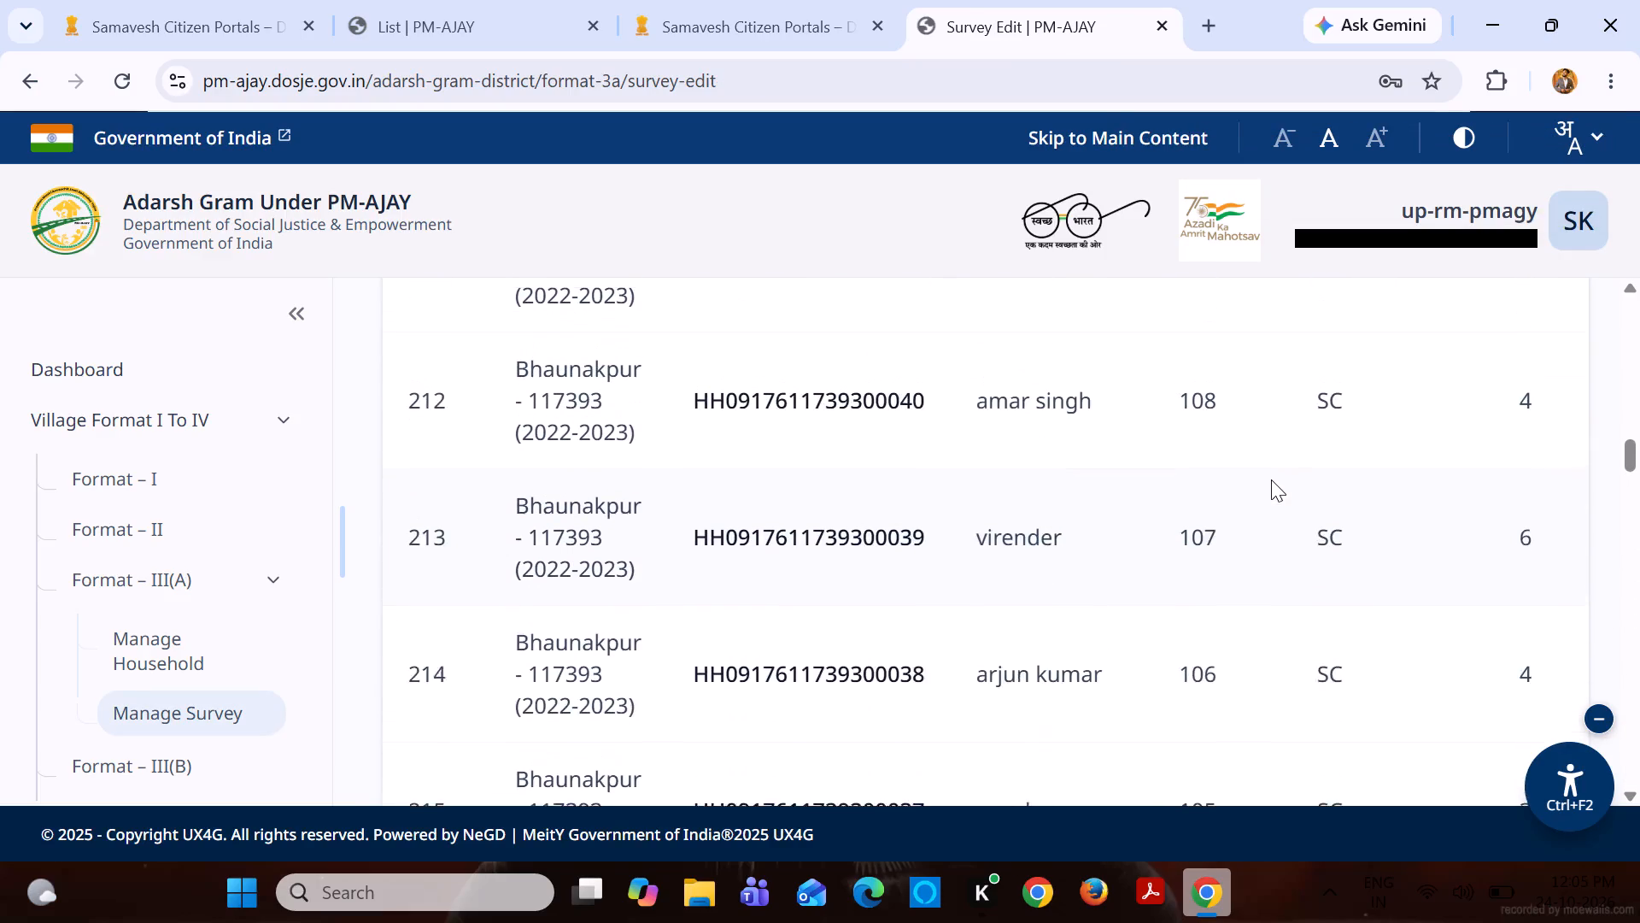
scroll(1271, 479, "up", 6)
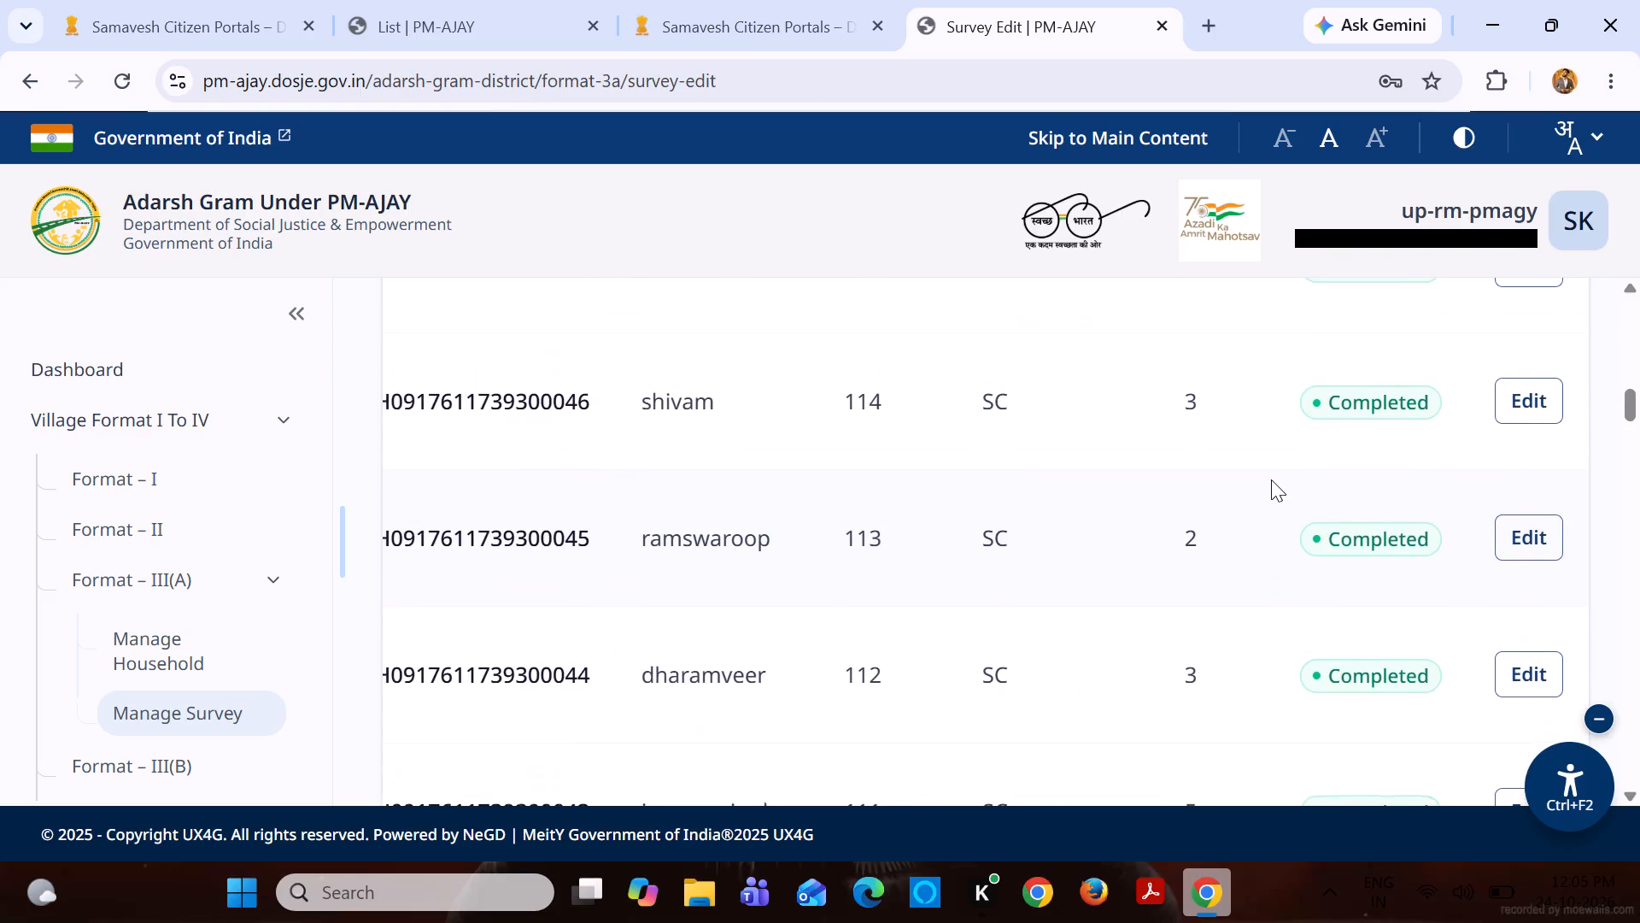
left_click(1509, 399)
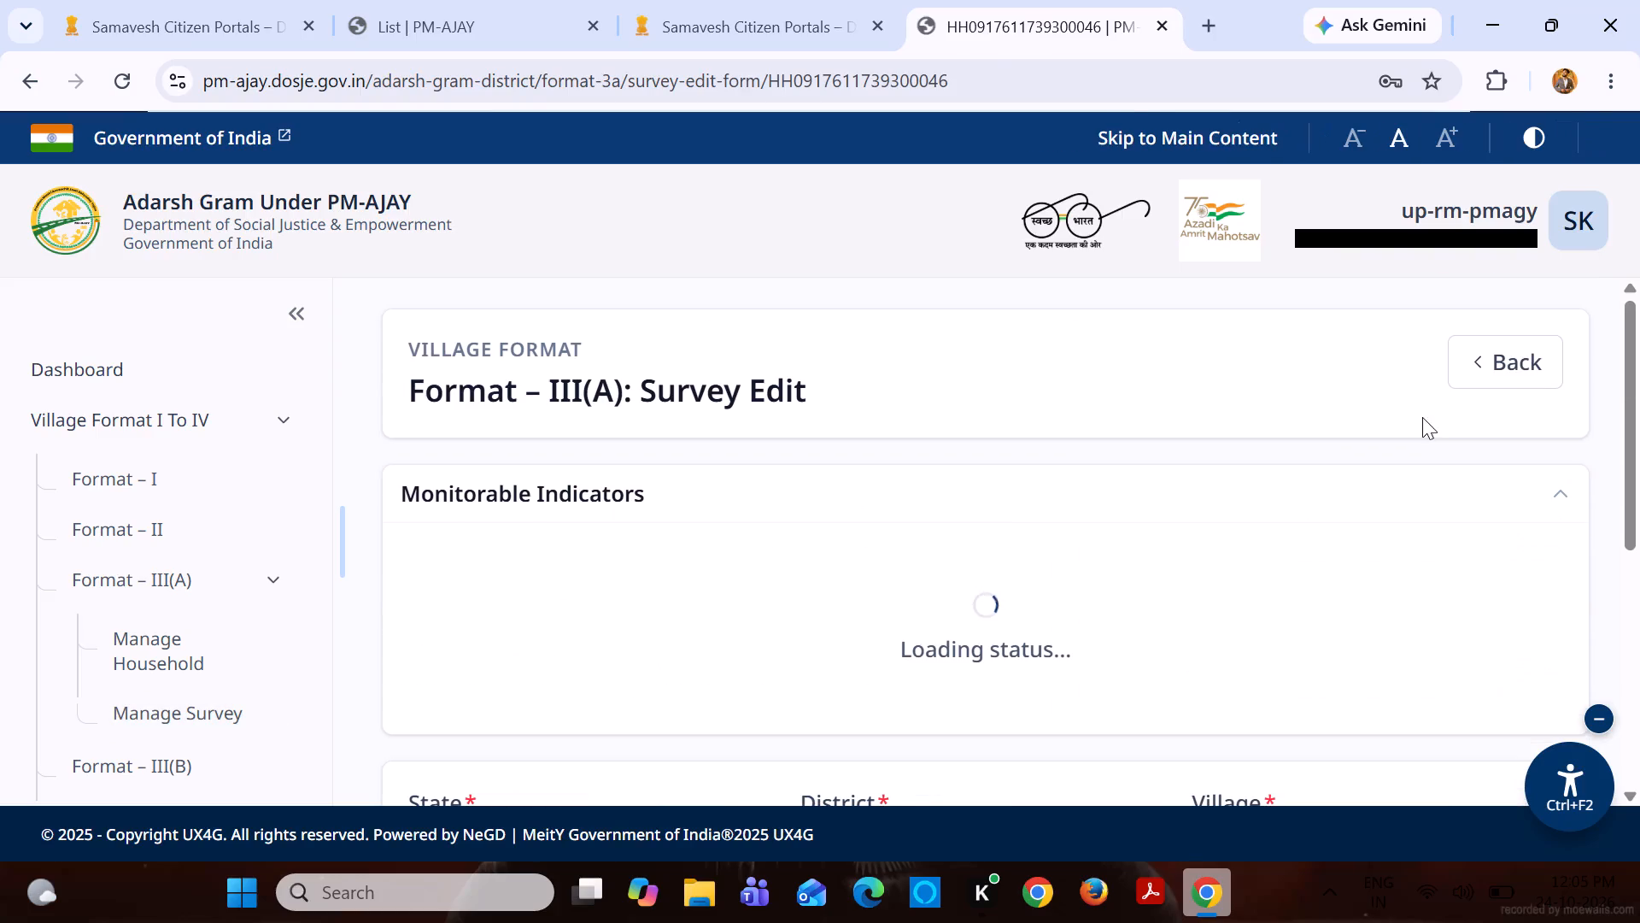
In domain 7 – Agricultural Practices etc., answer No to the 7.1 question on whether the household is involved in farming, and save.
scroll(1339, 450, "down", 13)
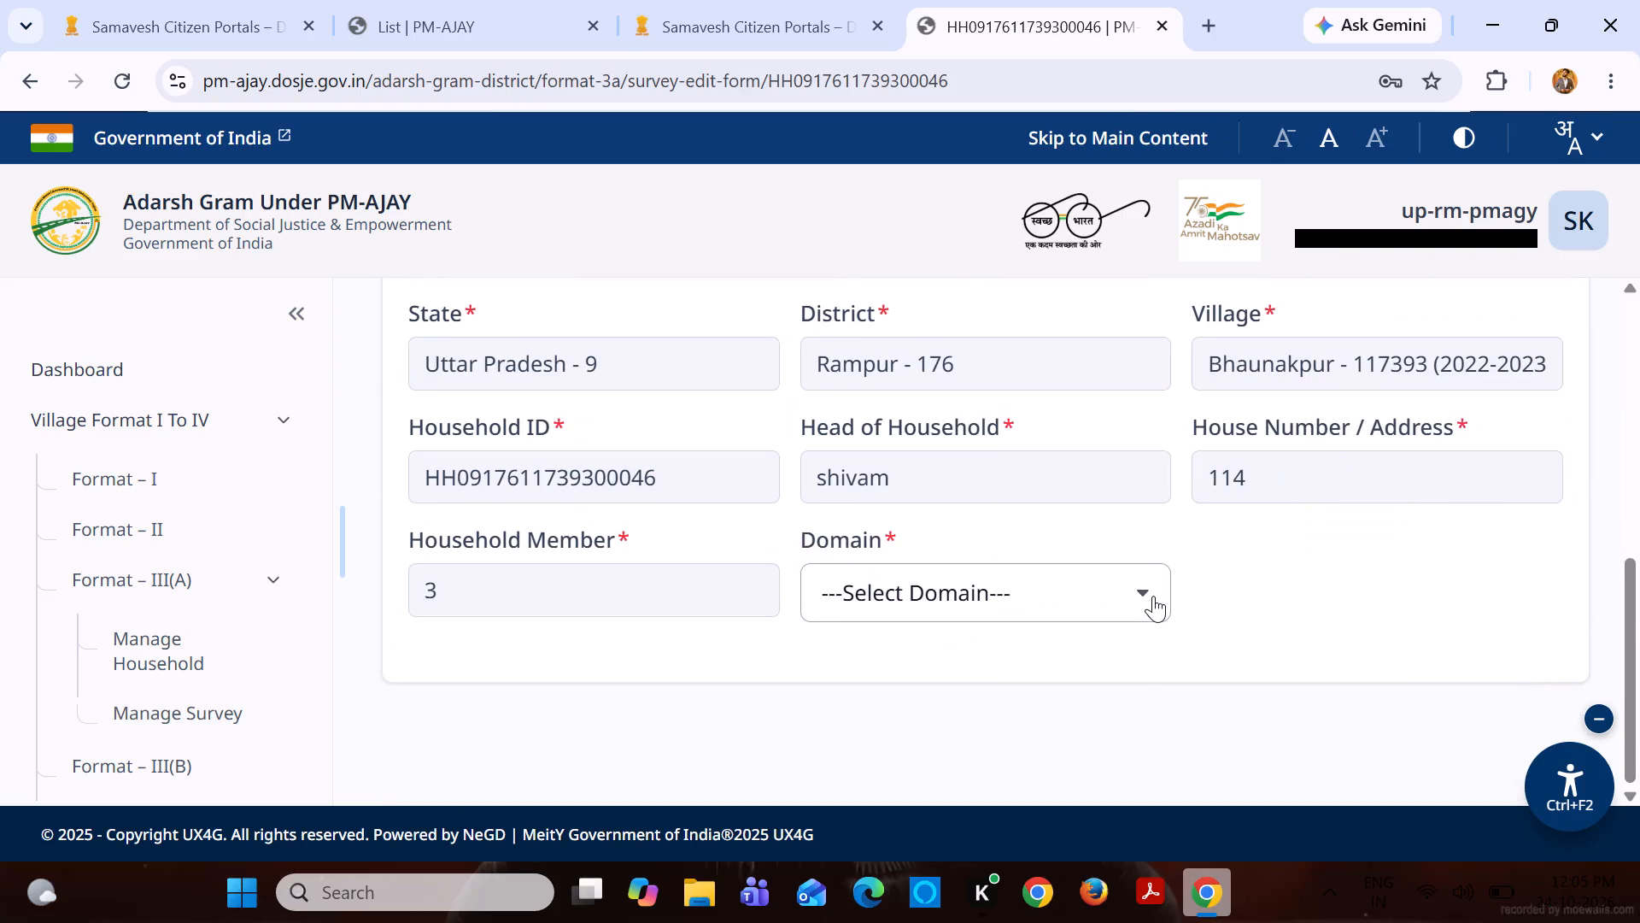
left_click(1153, 596)
scroll(1110, 420, "down", 5)
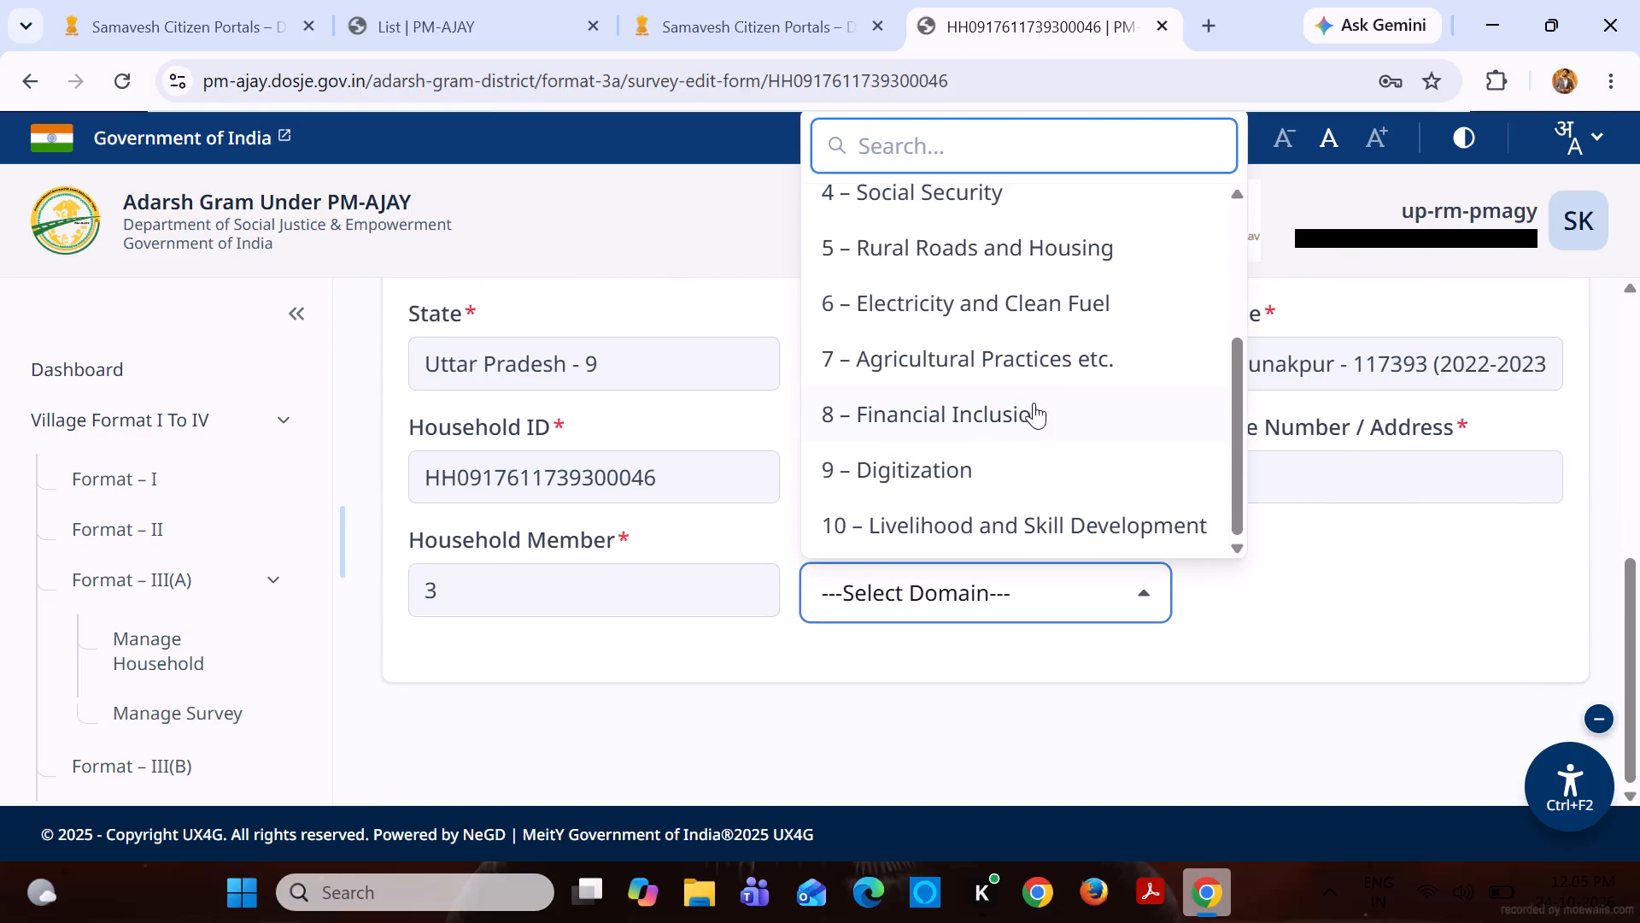
left_click(1073, 370)
scroll(1227, 541, "down", 2)
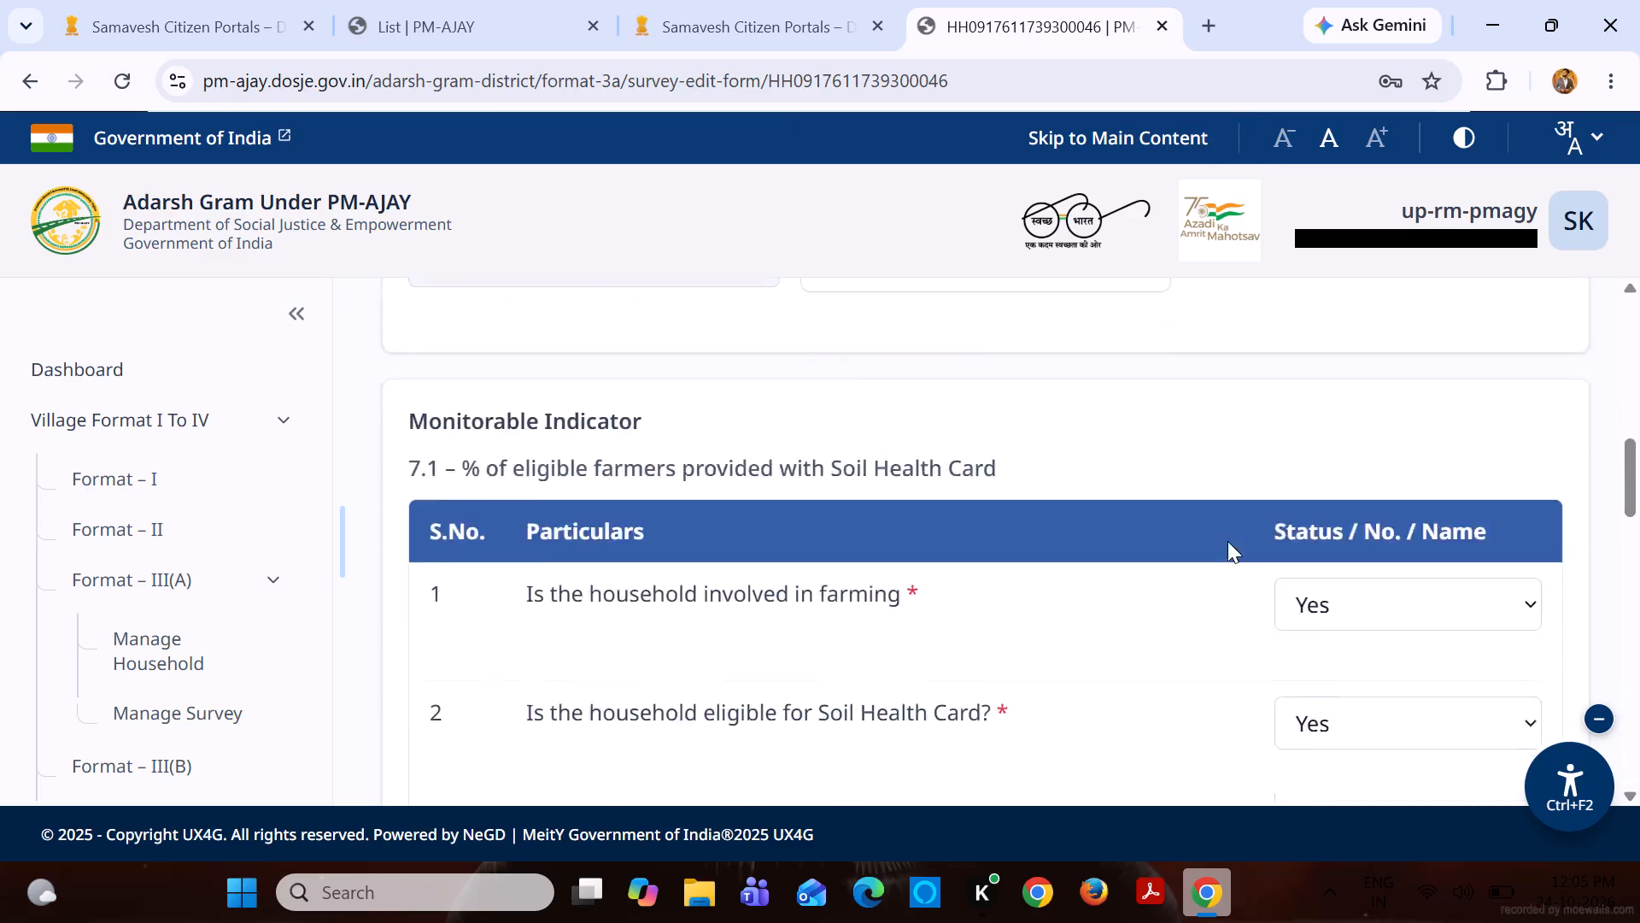
scroll(1227, 541, "down", 2)
left_click(1419, 417)
left_click(1336, 544)
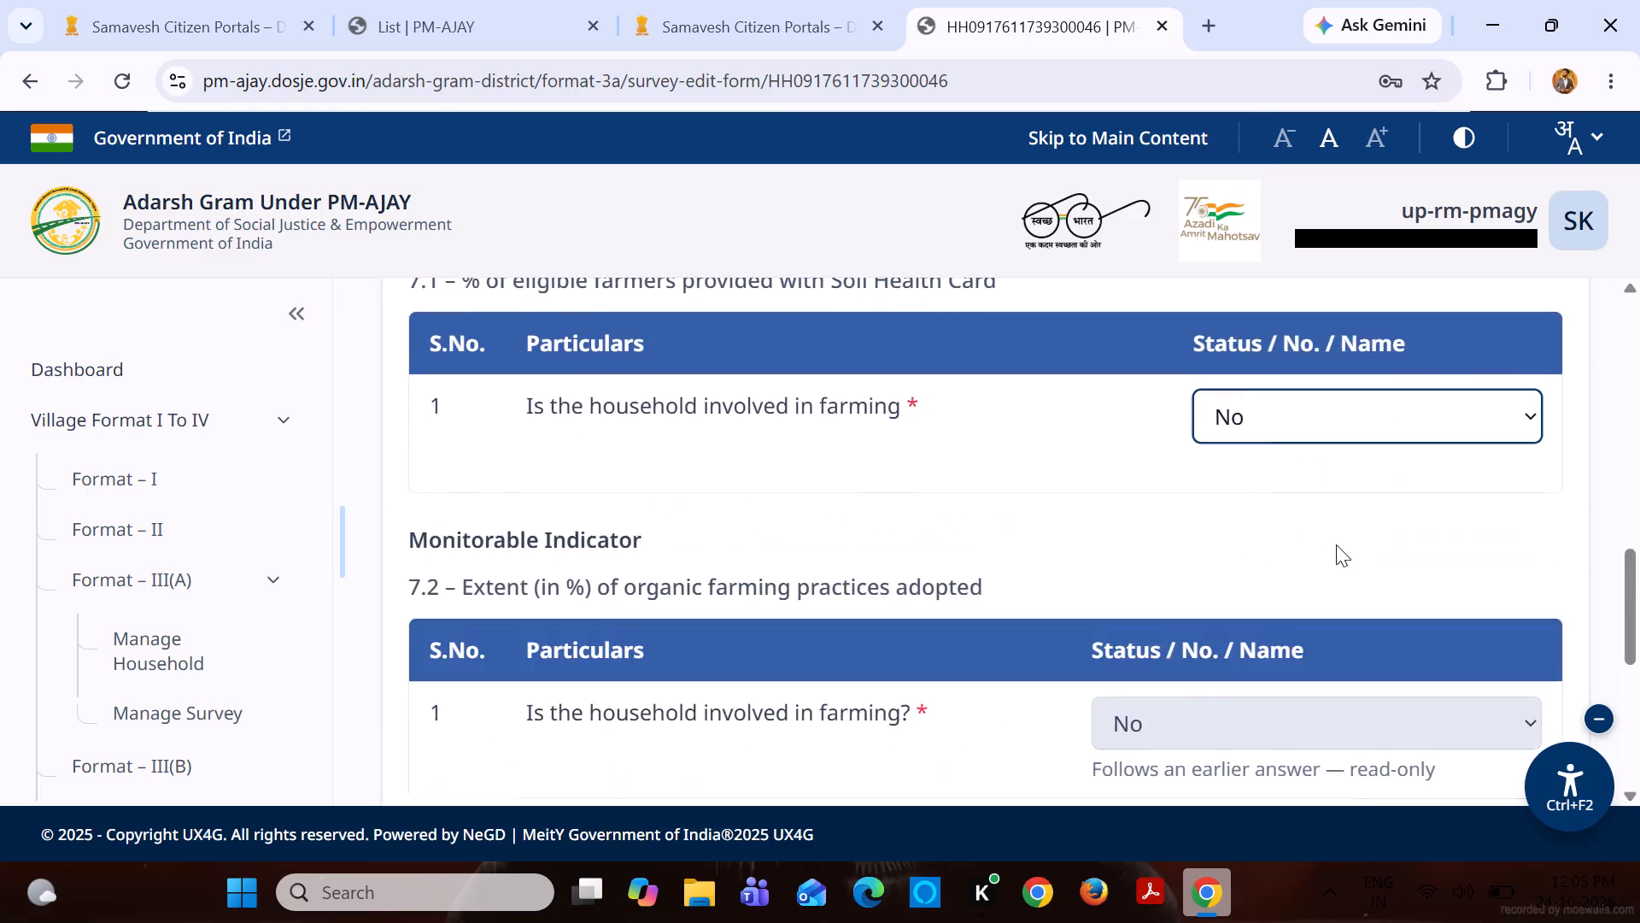
scroll(1336, 544, "down", 7)
left_click(1484, 643)
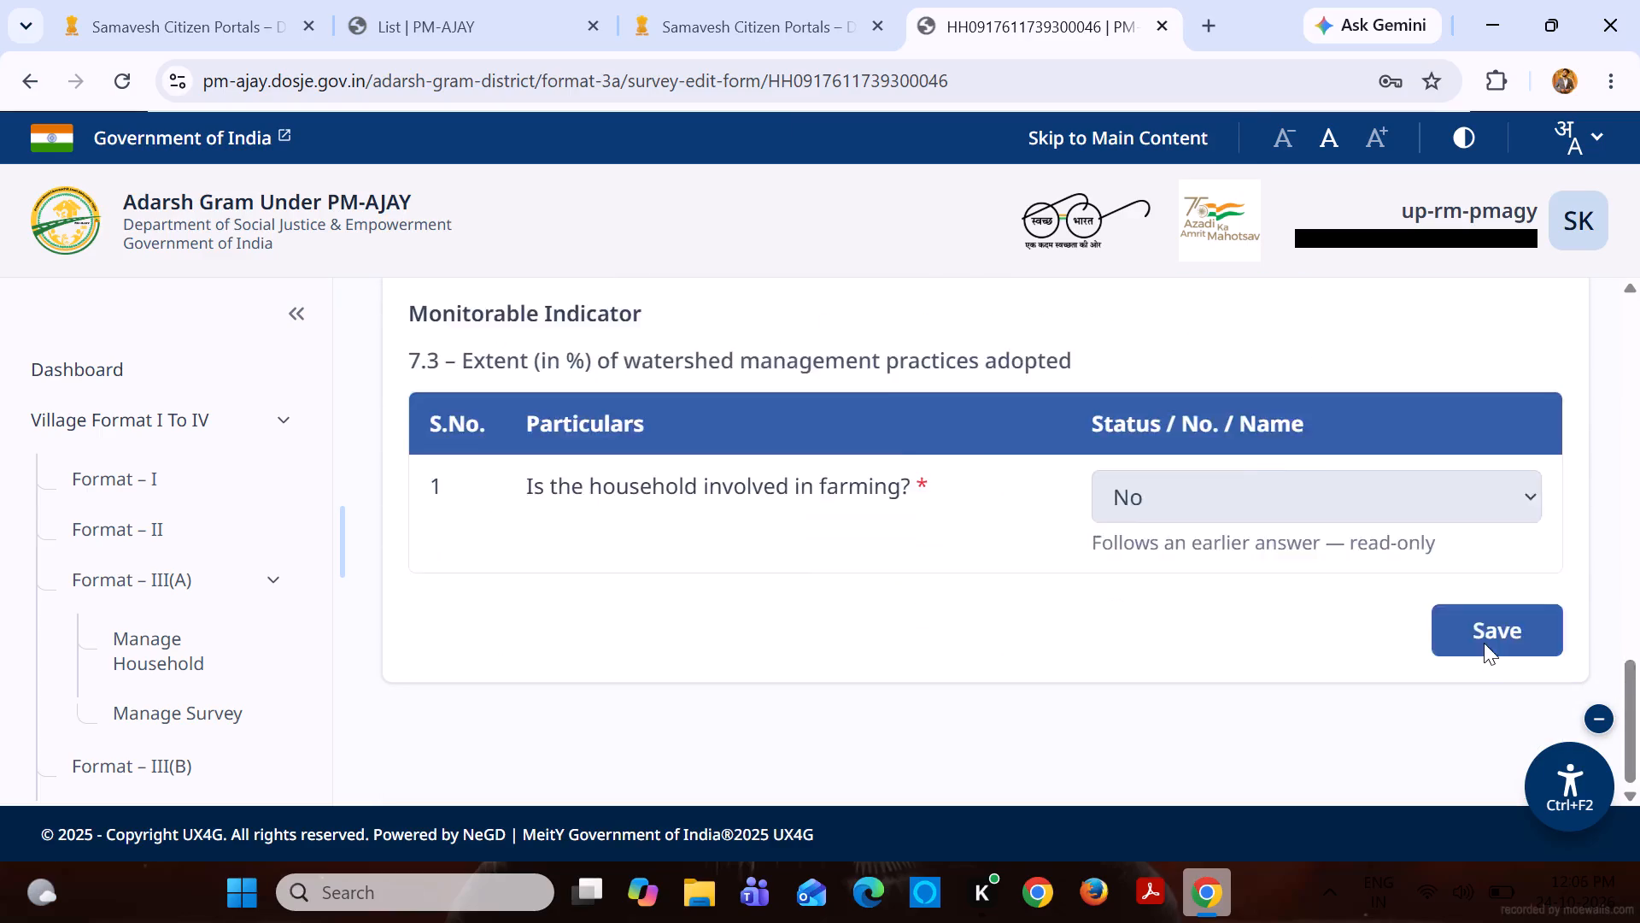
Go back to the household list and, on page 3, open the survey of the household with house number 116 for editing.
scroll(1252, 492, "up", 12)
left_click(1507, 348)
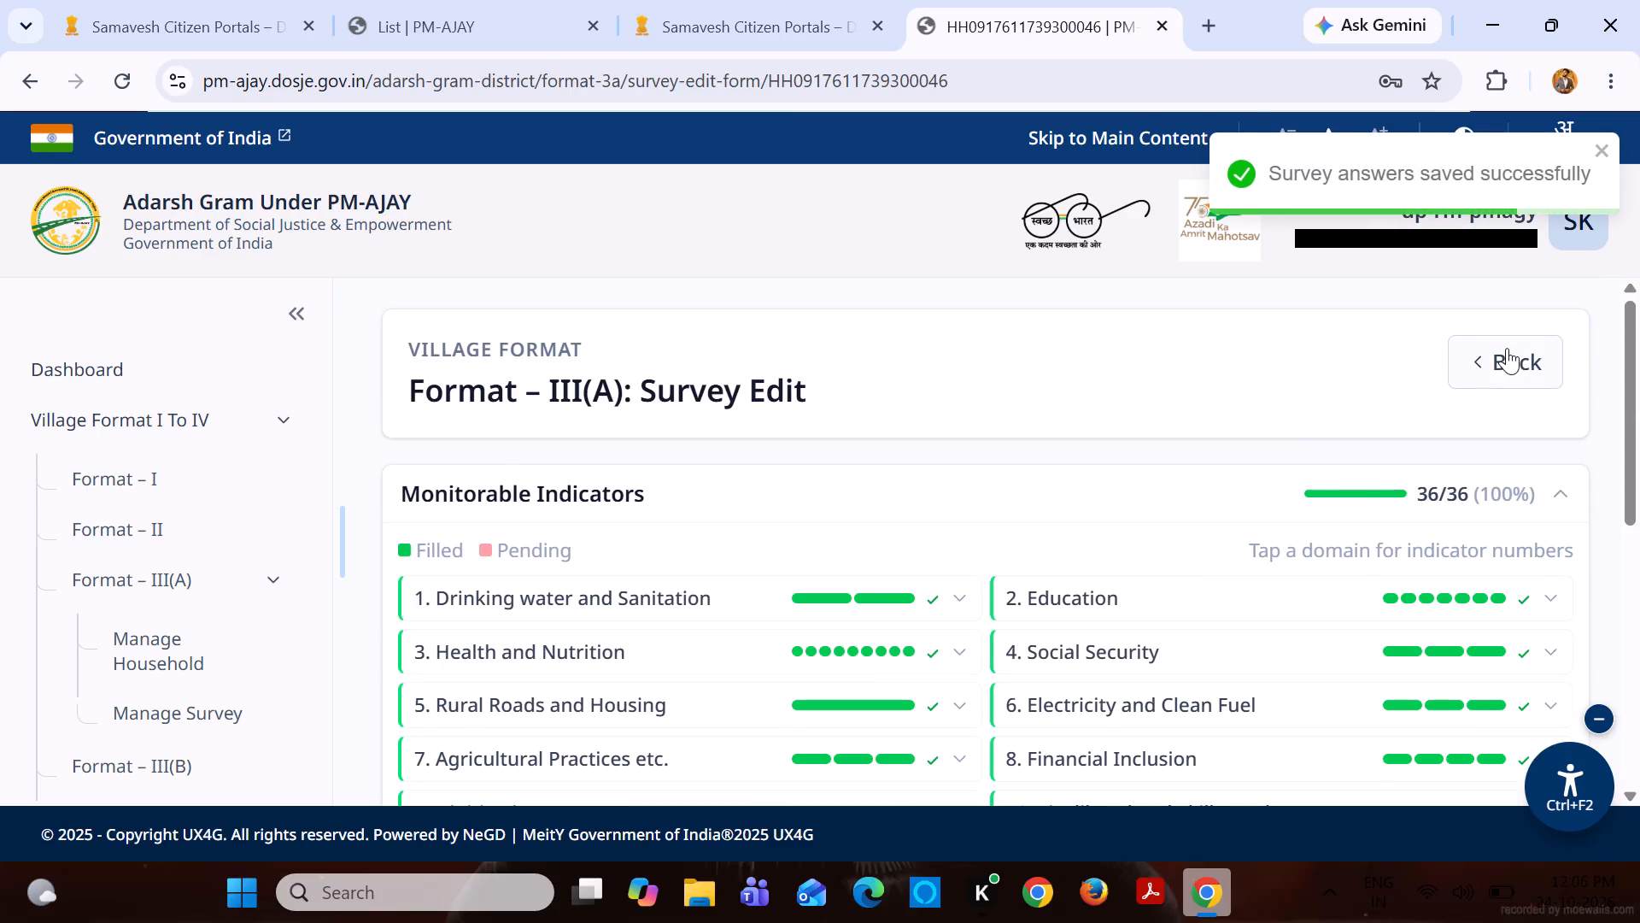
scroll(1286, 567, "down", 20)
scroll(1286, 567, "down", 6)
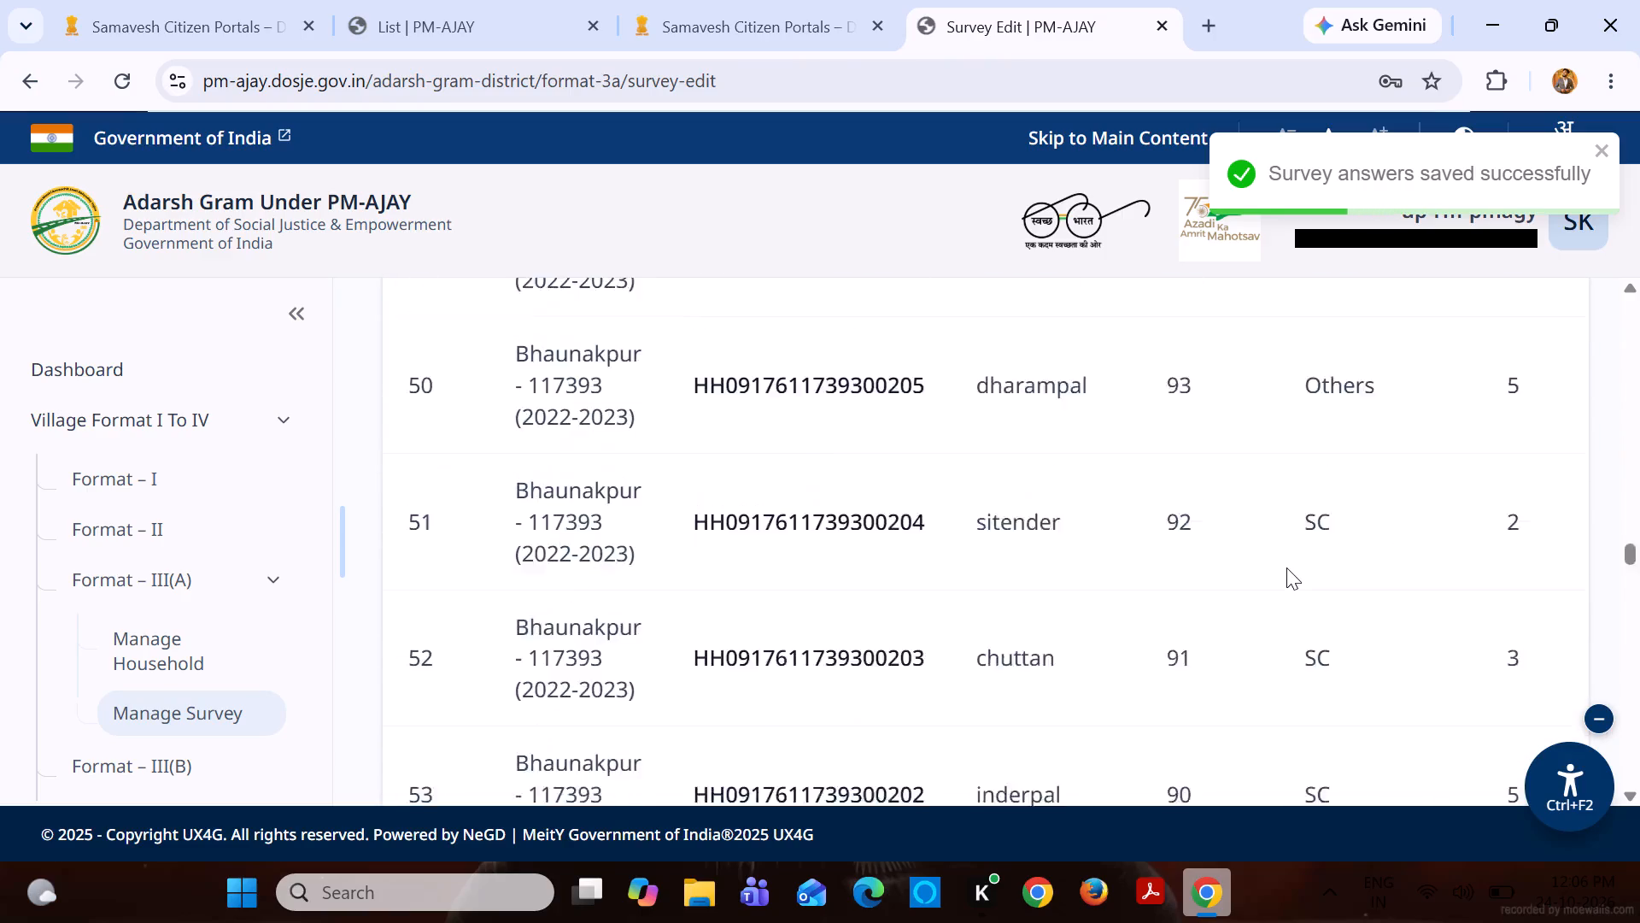
scroll(1286, 567, "down", 10)
left_click_drag(1256, 671, 1309, 619)
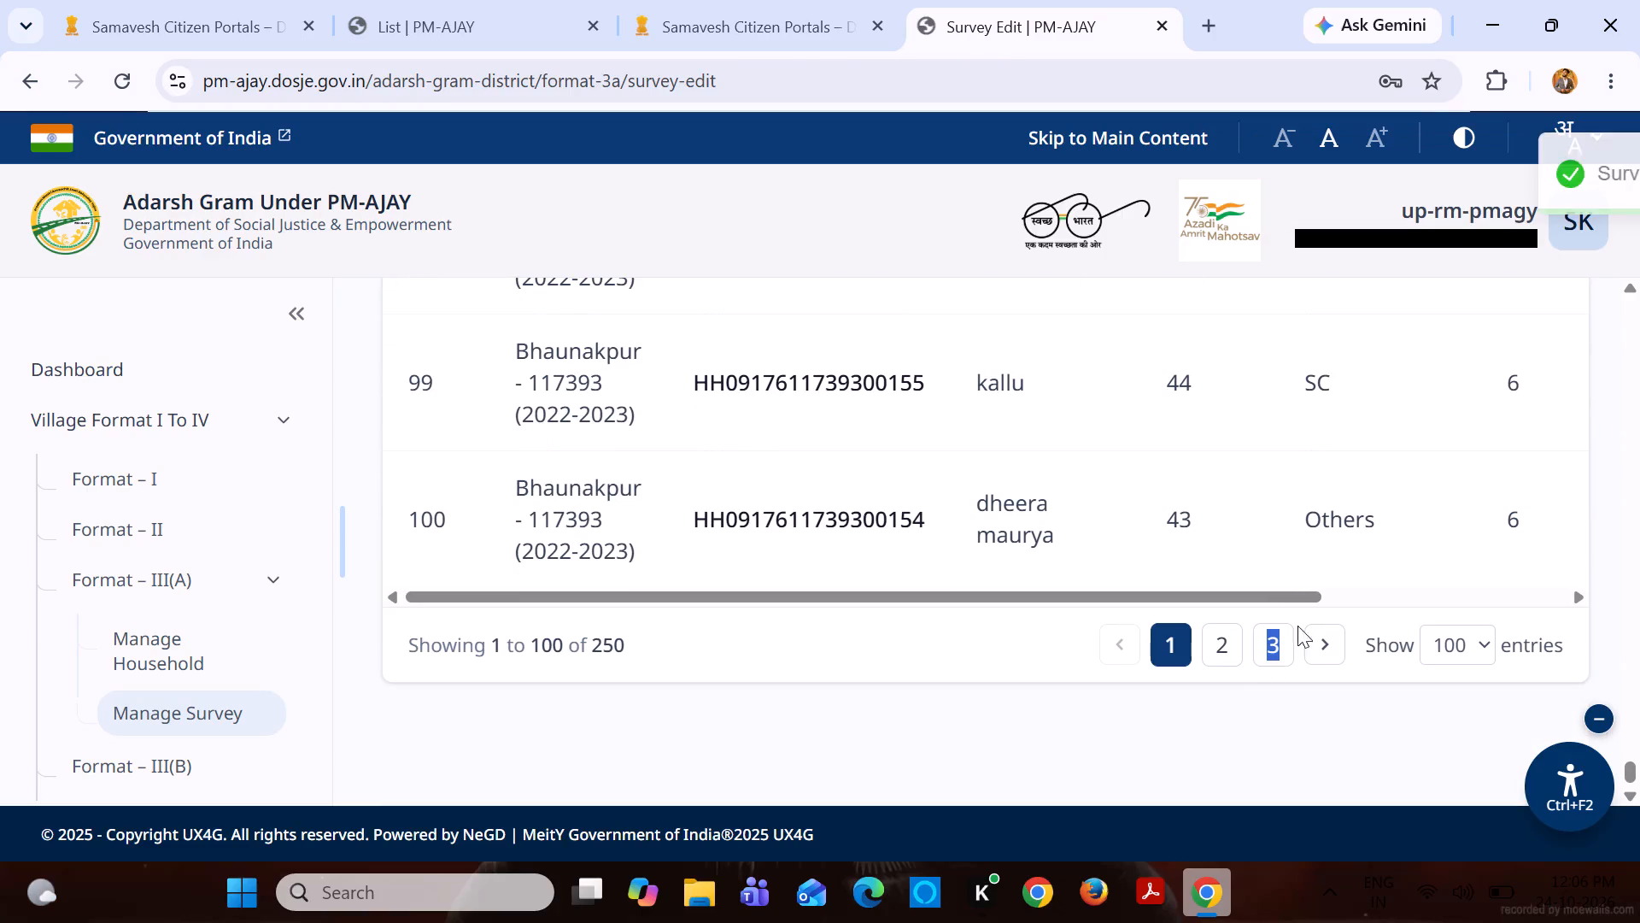
left_click(1269, 650)
scroll(1287, 506, "up", 9)
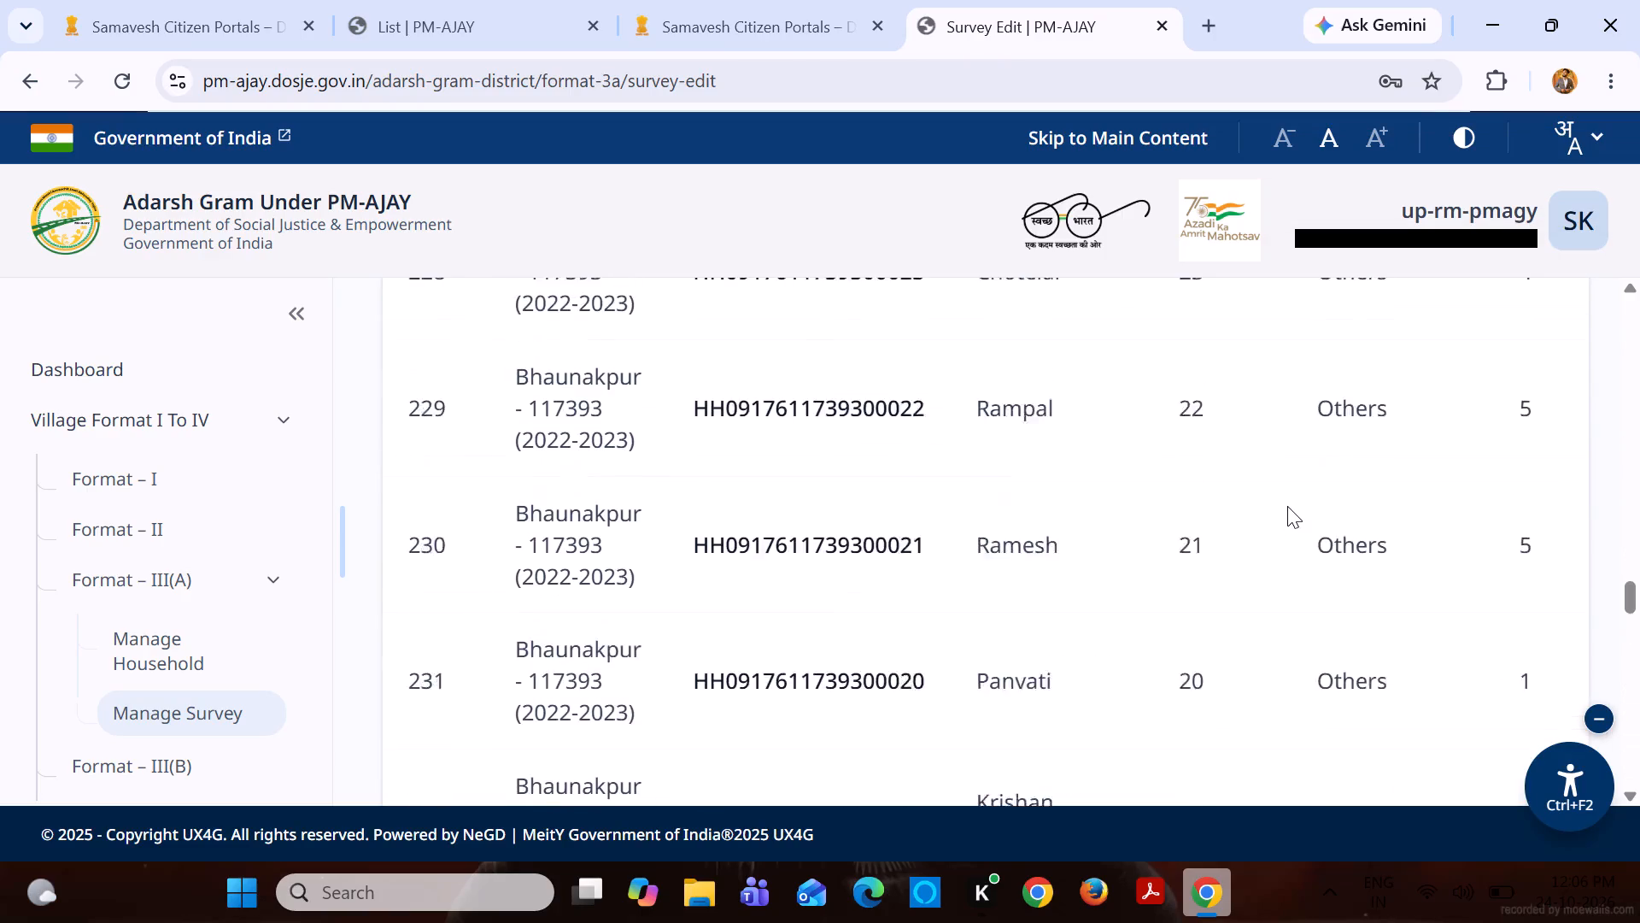
scroll(1287, 506, "up", 15)
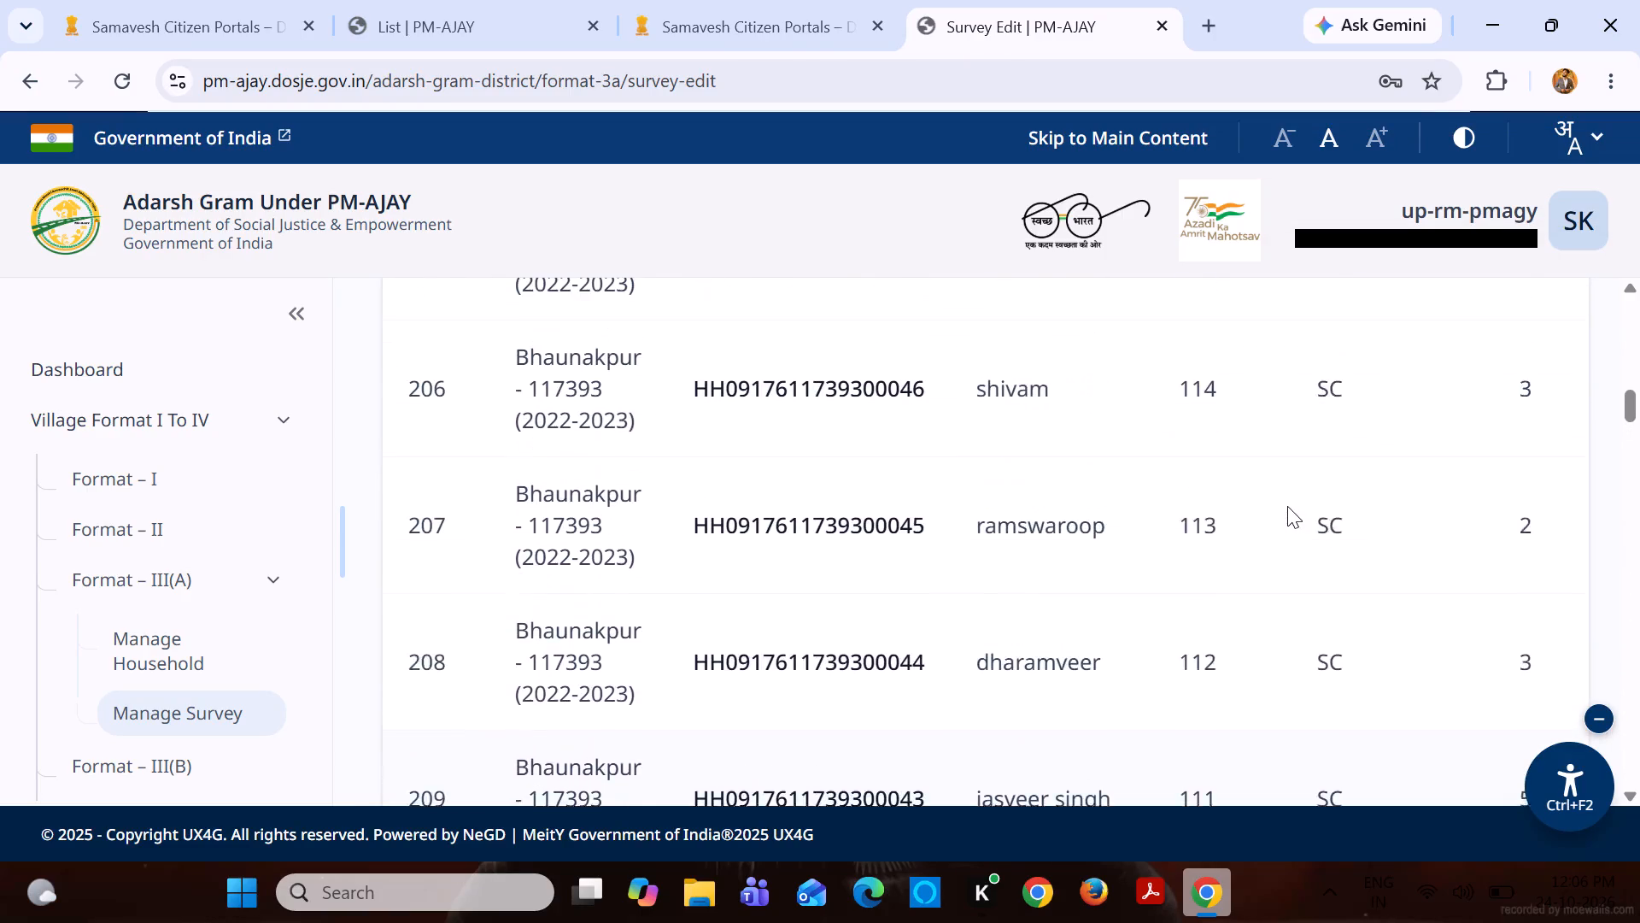
scroll(1287, 506, "up", 3)
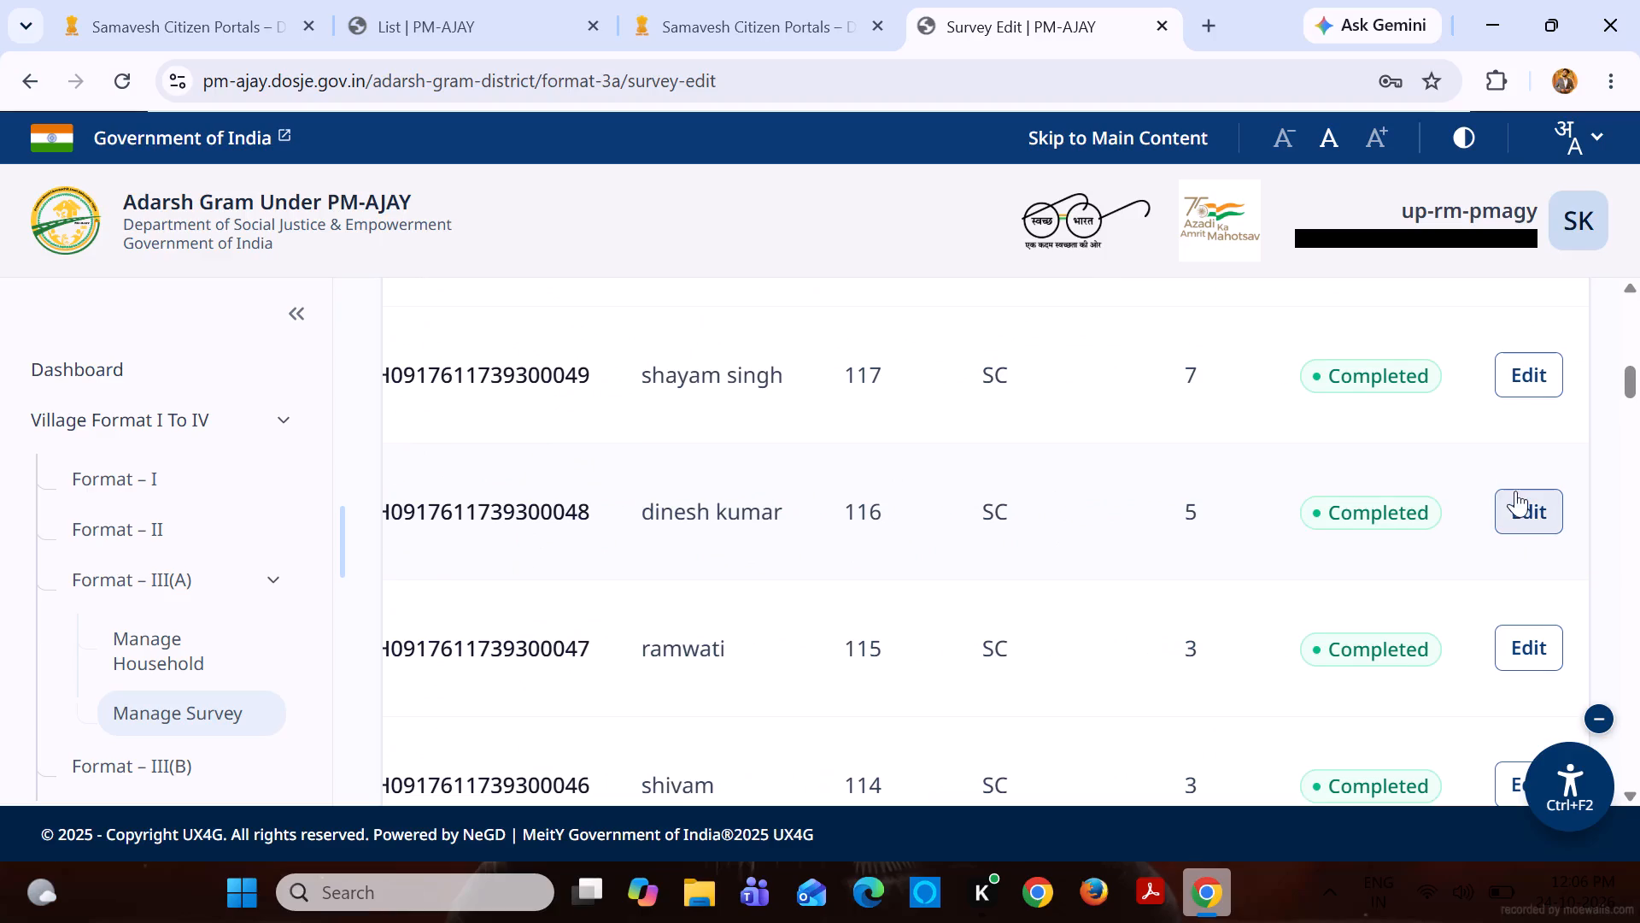
left_click(1528, 499)
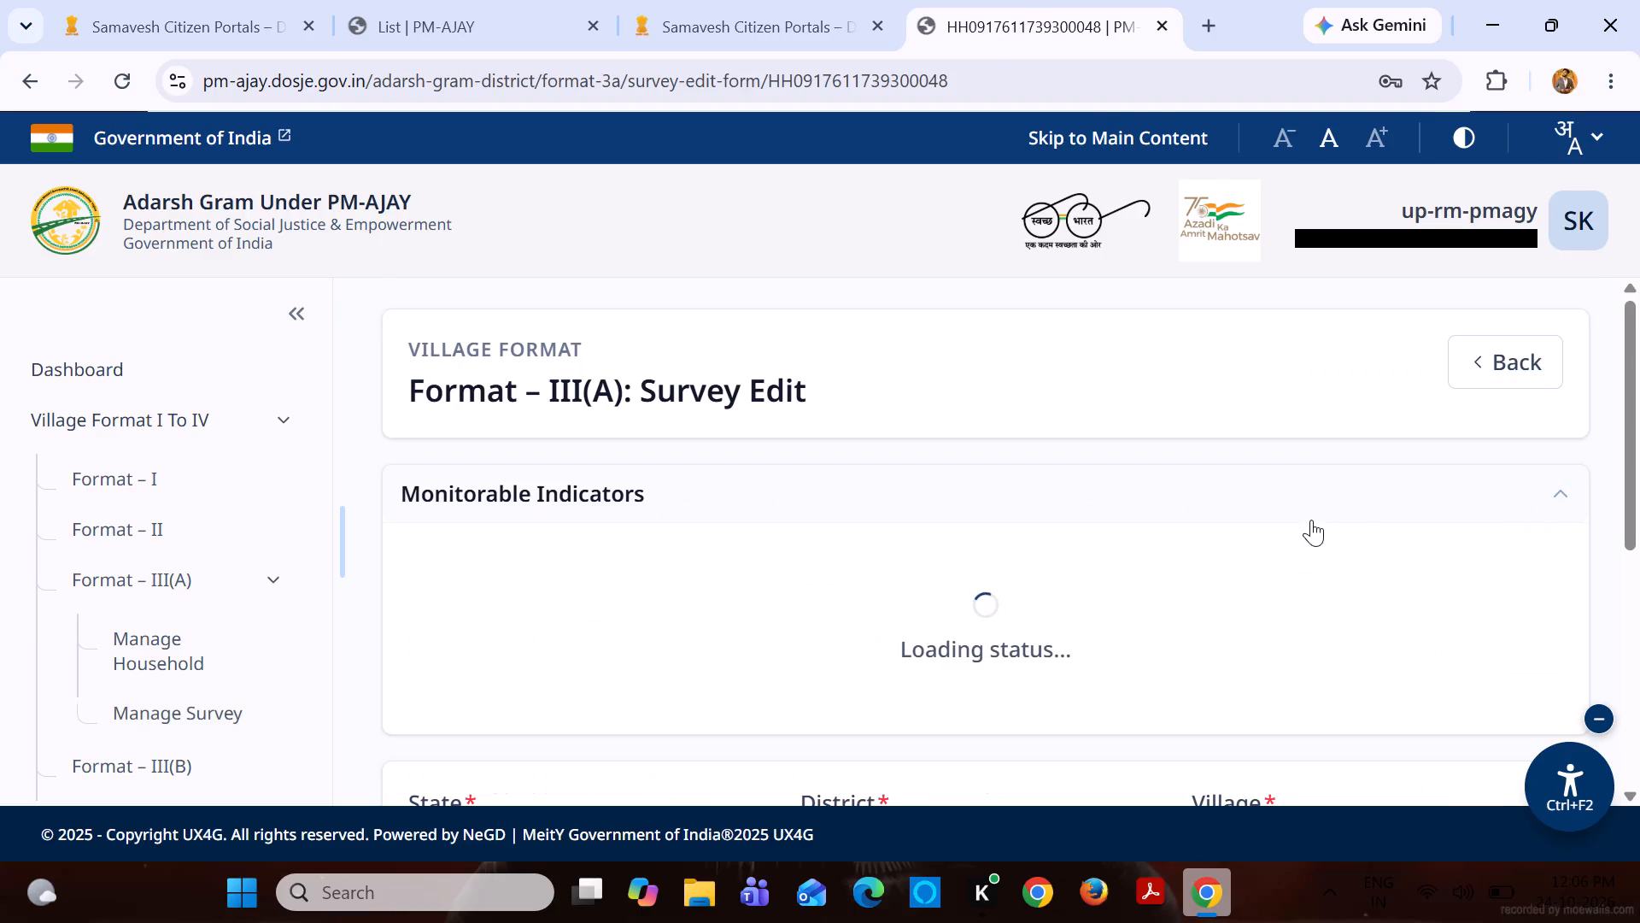
Choose domain 7 – Agricultural Practices etc. for this household, set the 7.1 farming involvement answer to No, and save.
scroll(1311, 520, "down", 17)
left_click(1126, 603)
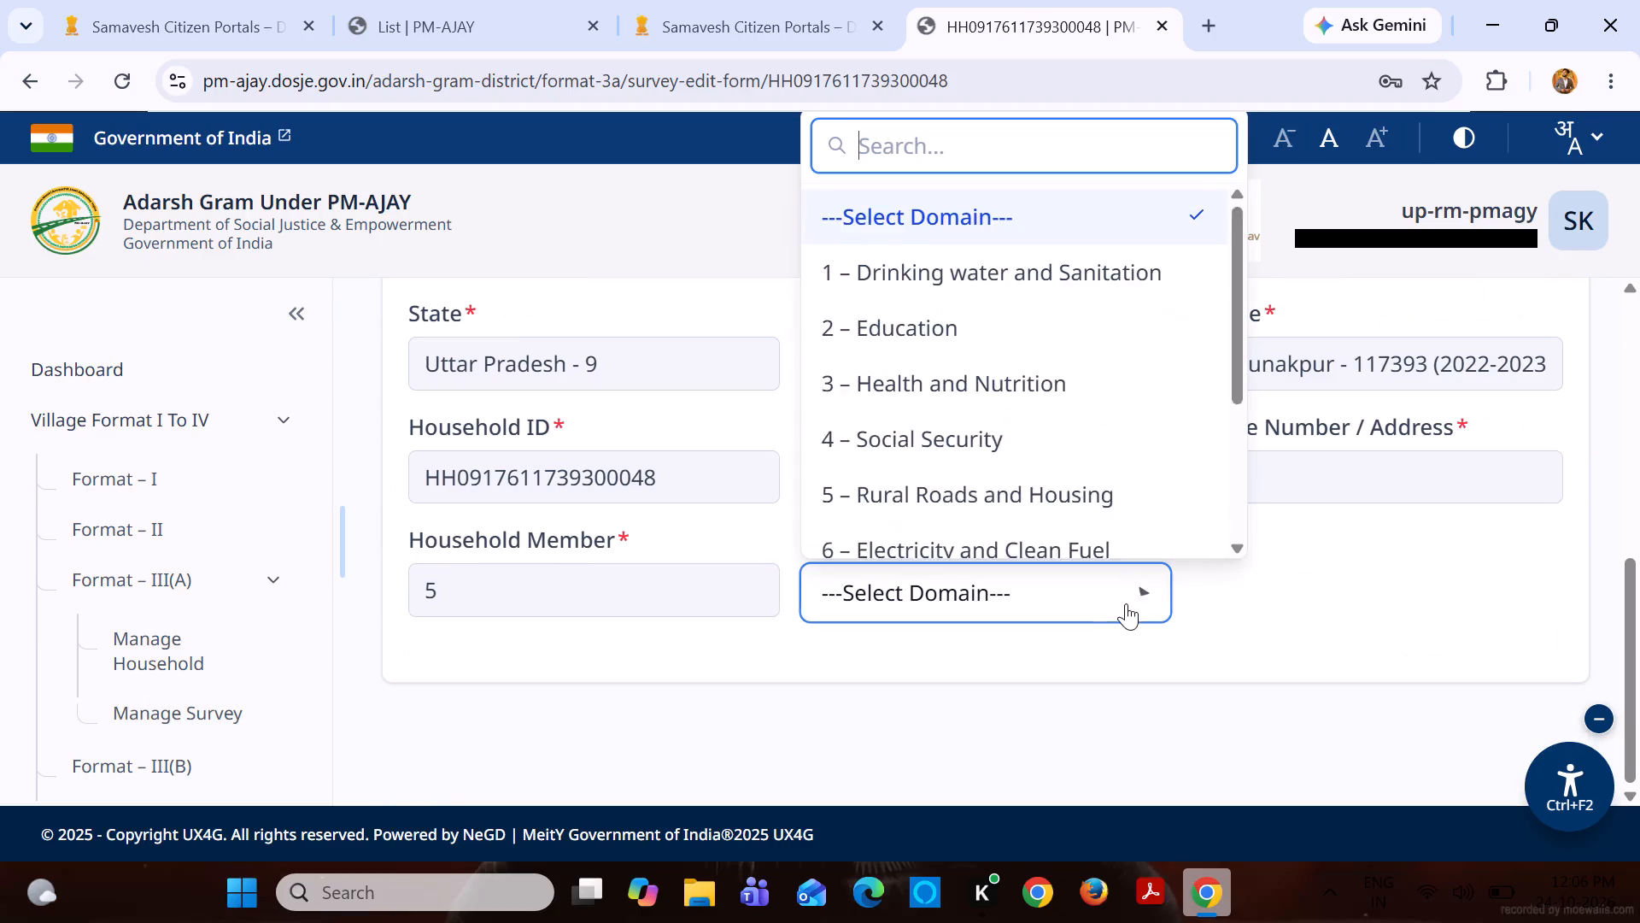
scroll(1113, 477, "down", 5)
left_click(980, 355)
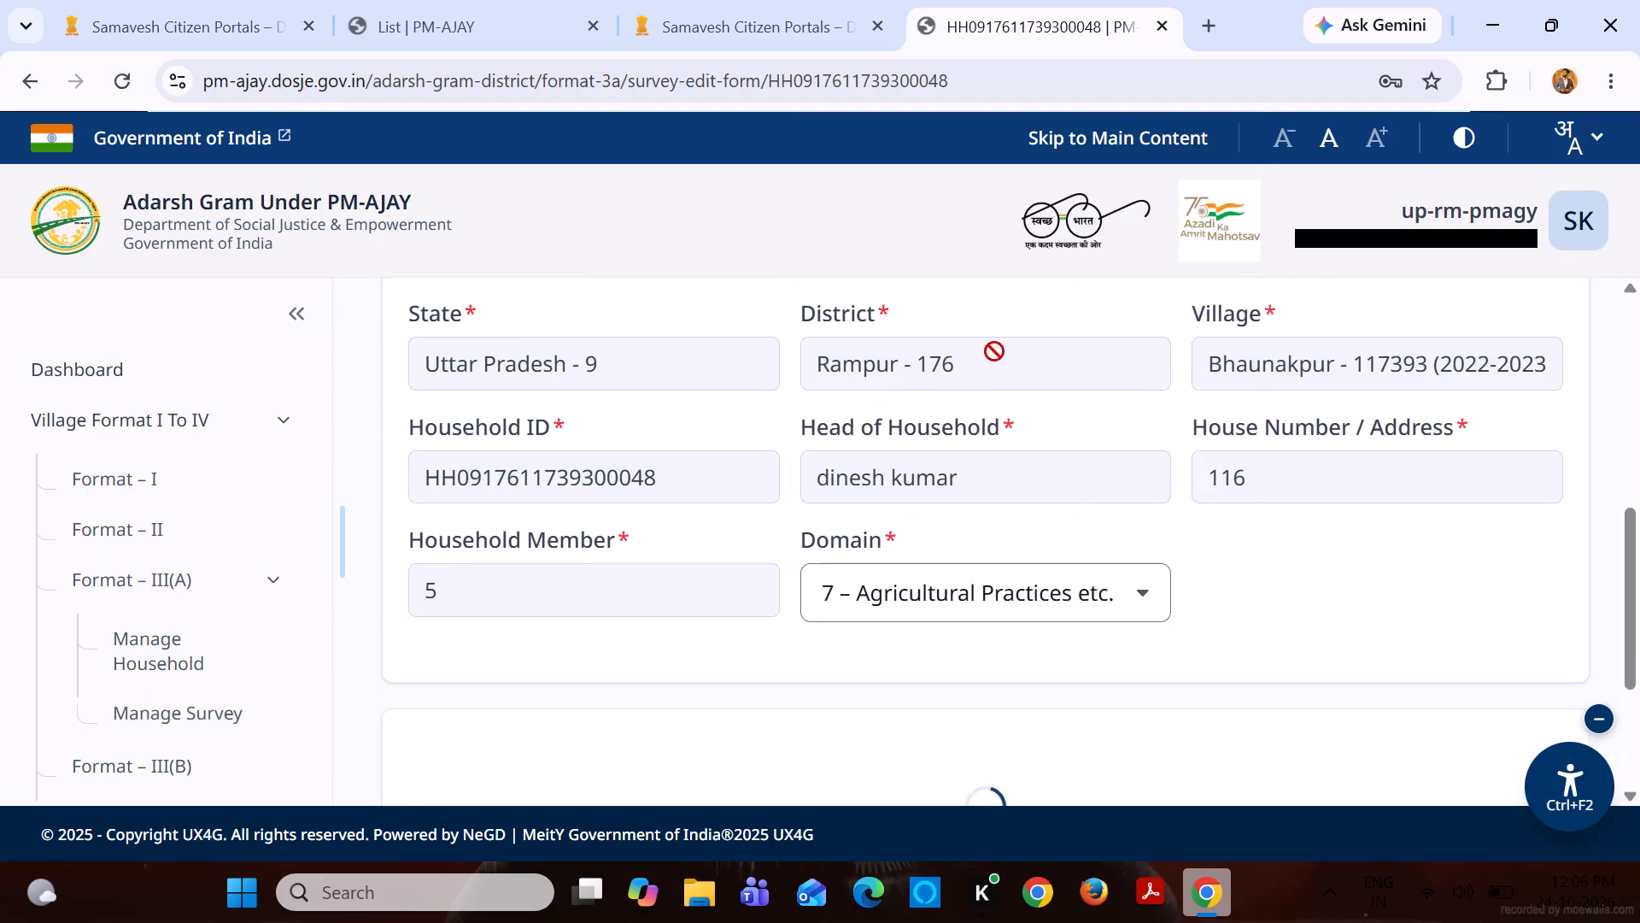
scroll(1254, 544, "down", 4)
left_click_drag(1462, 416, 1308, 544)
left_click(1308, 544)
scroll(1308, 544, "down", 9)
left_click(1524, 635)
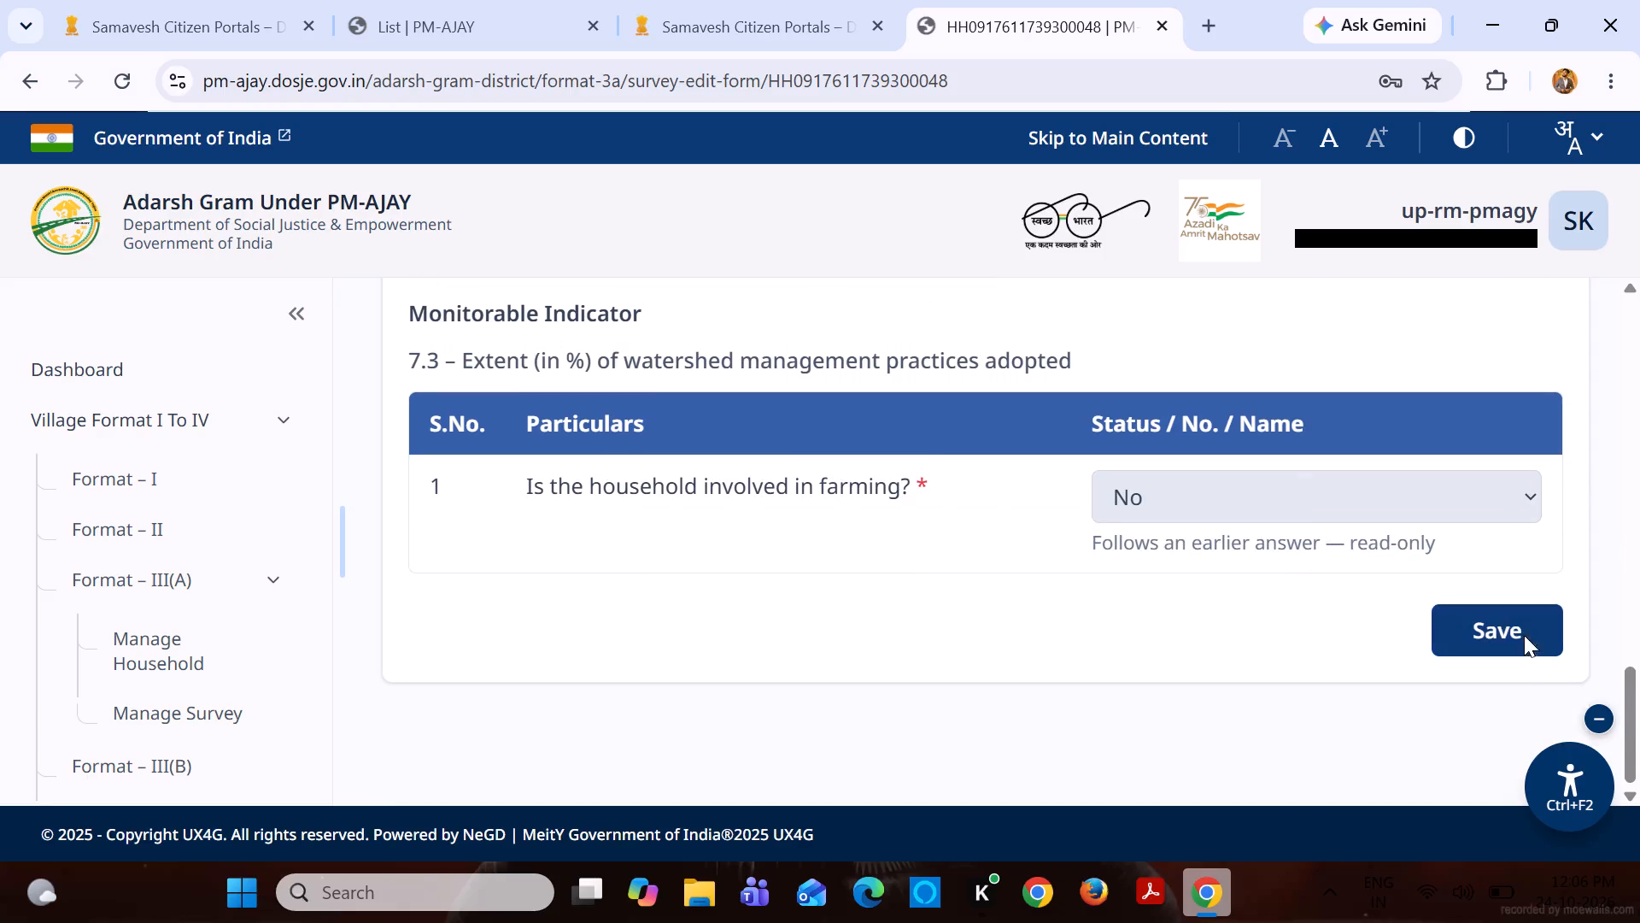
Return to page 3 of the household list and open the survey of the household with house number 117 for editing.
scroll(1327, 481, "up", 9)
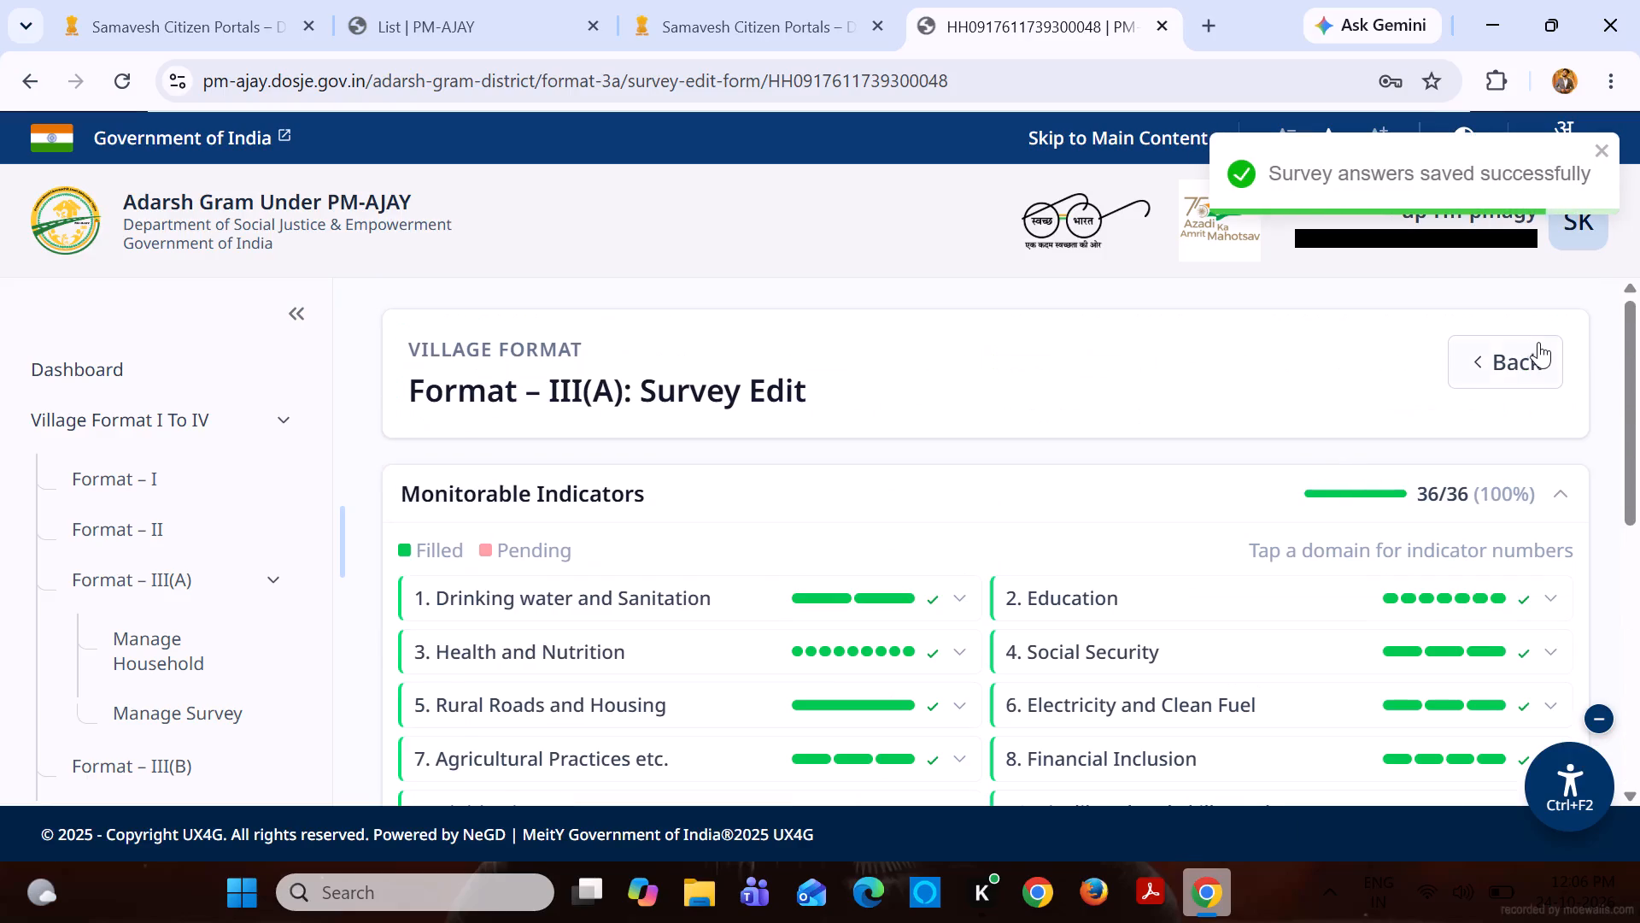
left_click(1546, 341)
scroll(1362, 408, "down", 8)
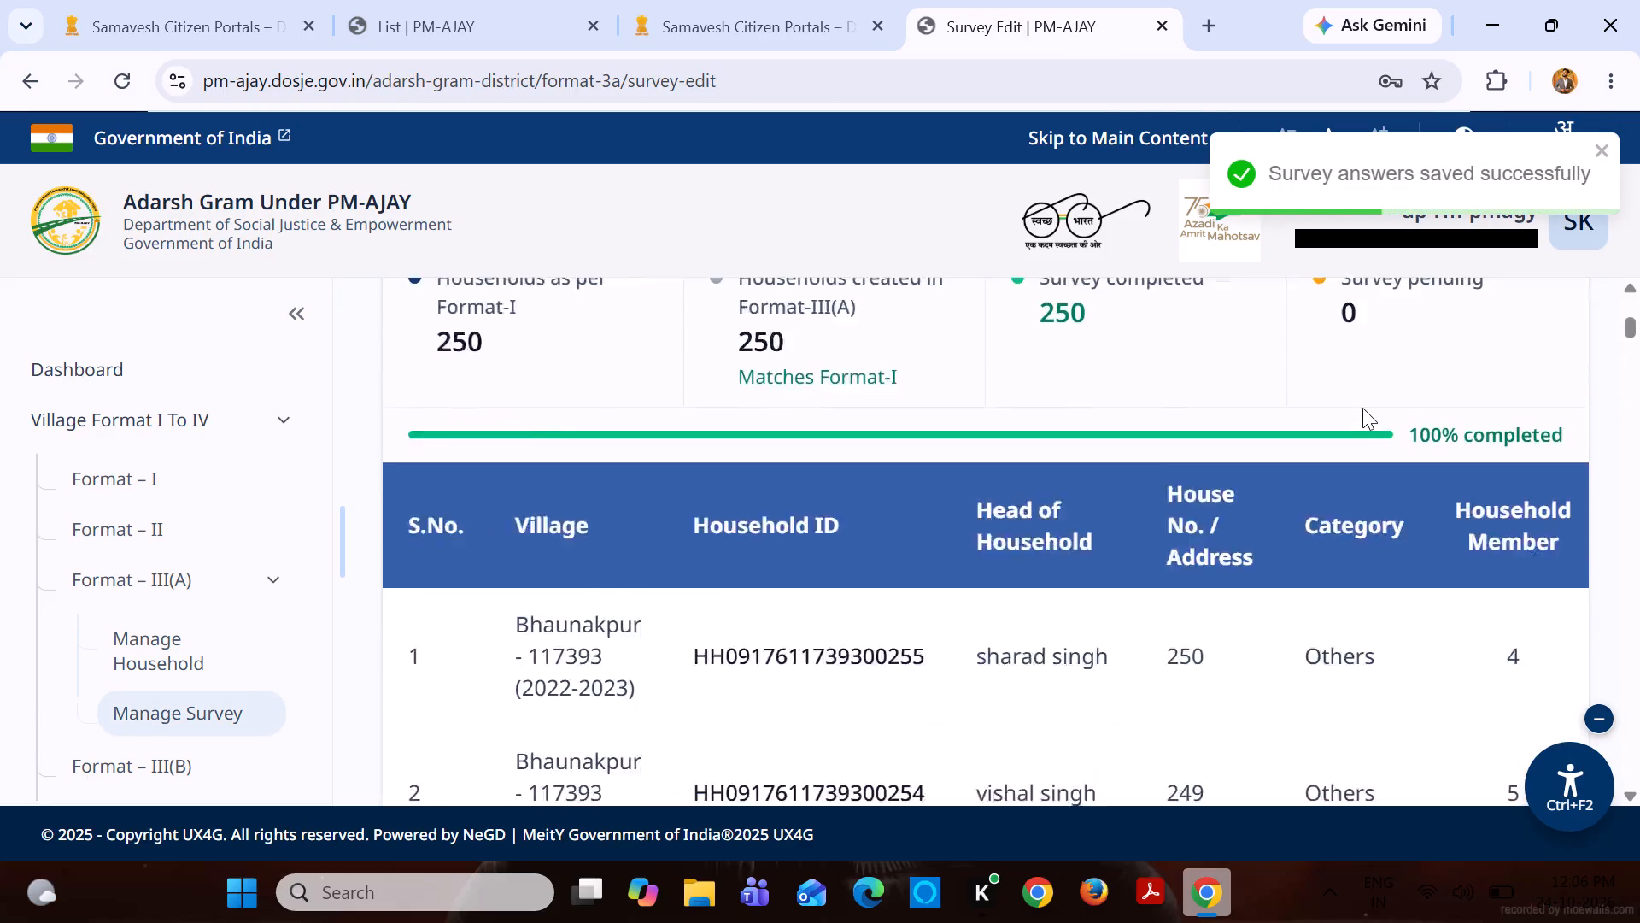
scroll(1362, 408, "down", 20)
scroll(1362, 408, "down", 4)
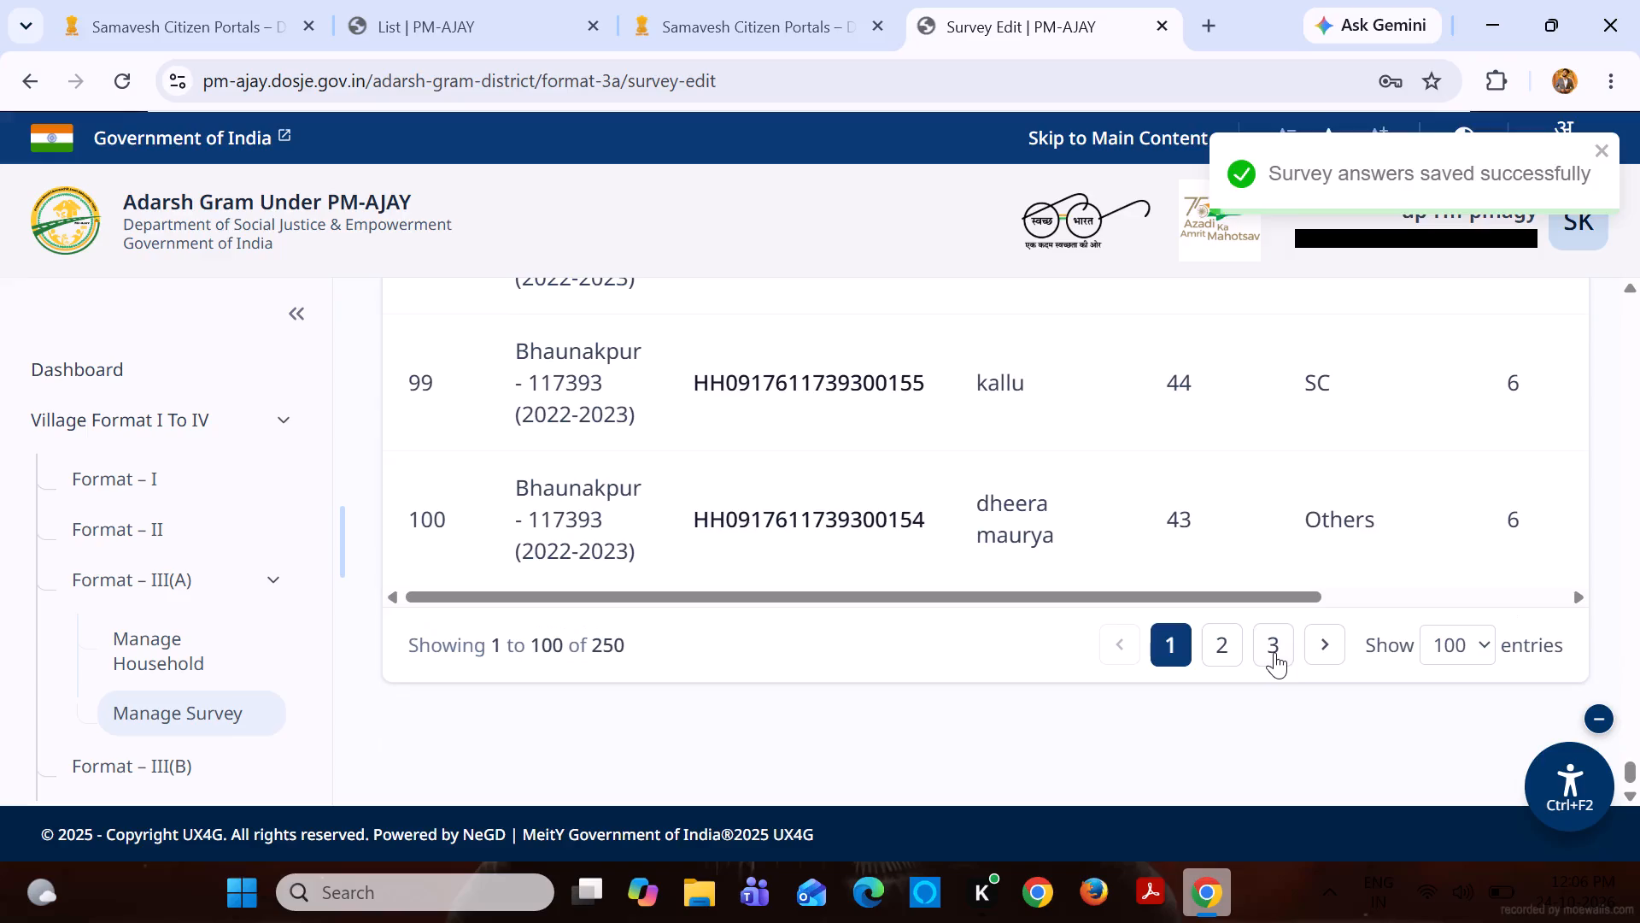
left_click(1274, 652)
scroll(1140, 395, "up", 5)
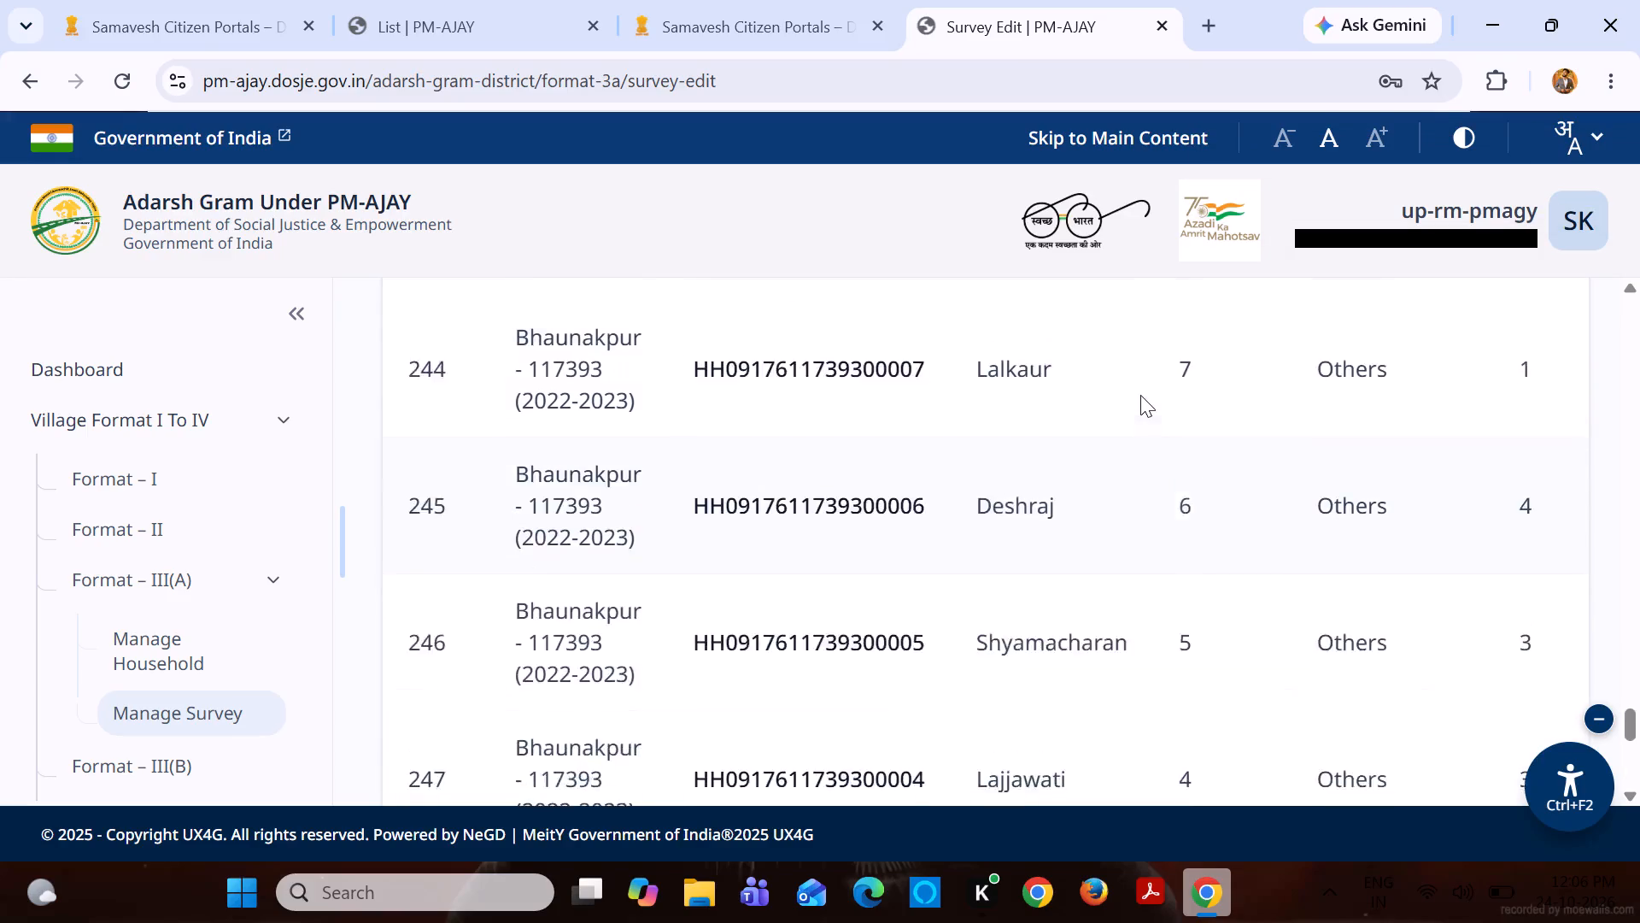
scroll(1140, 395, "up", 14)
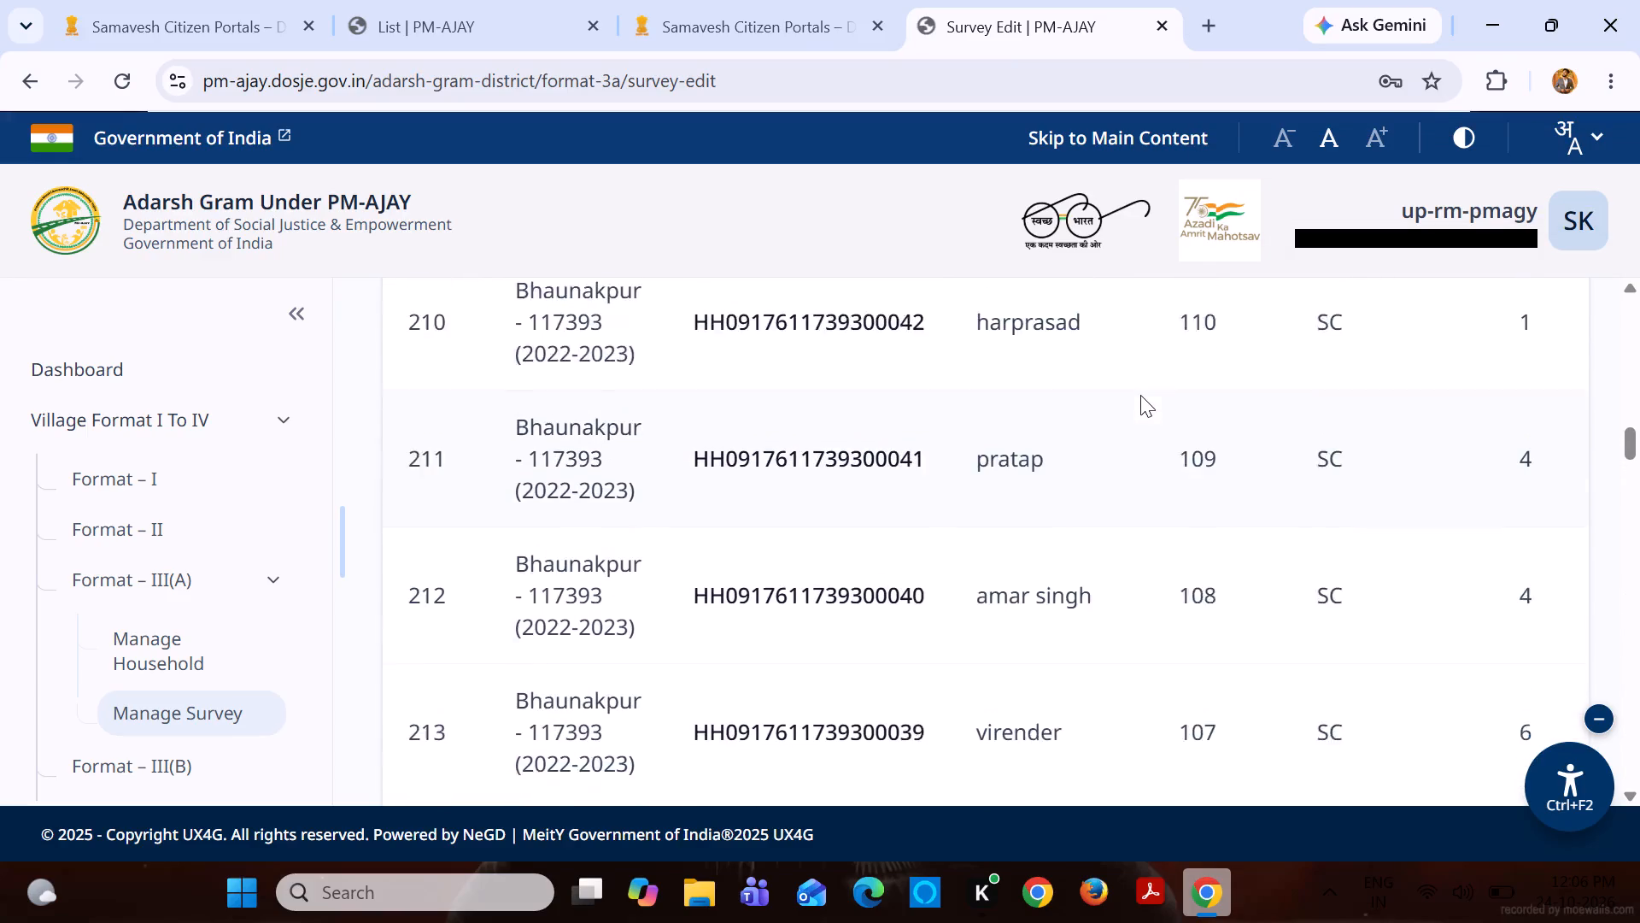
scroll(1140, 395, "up", 6)
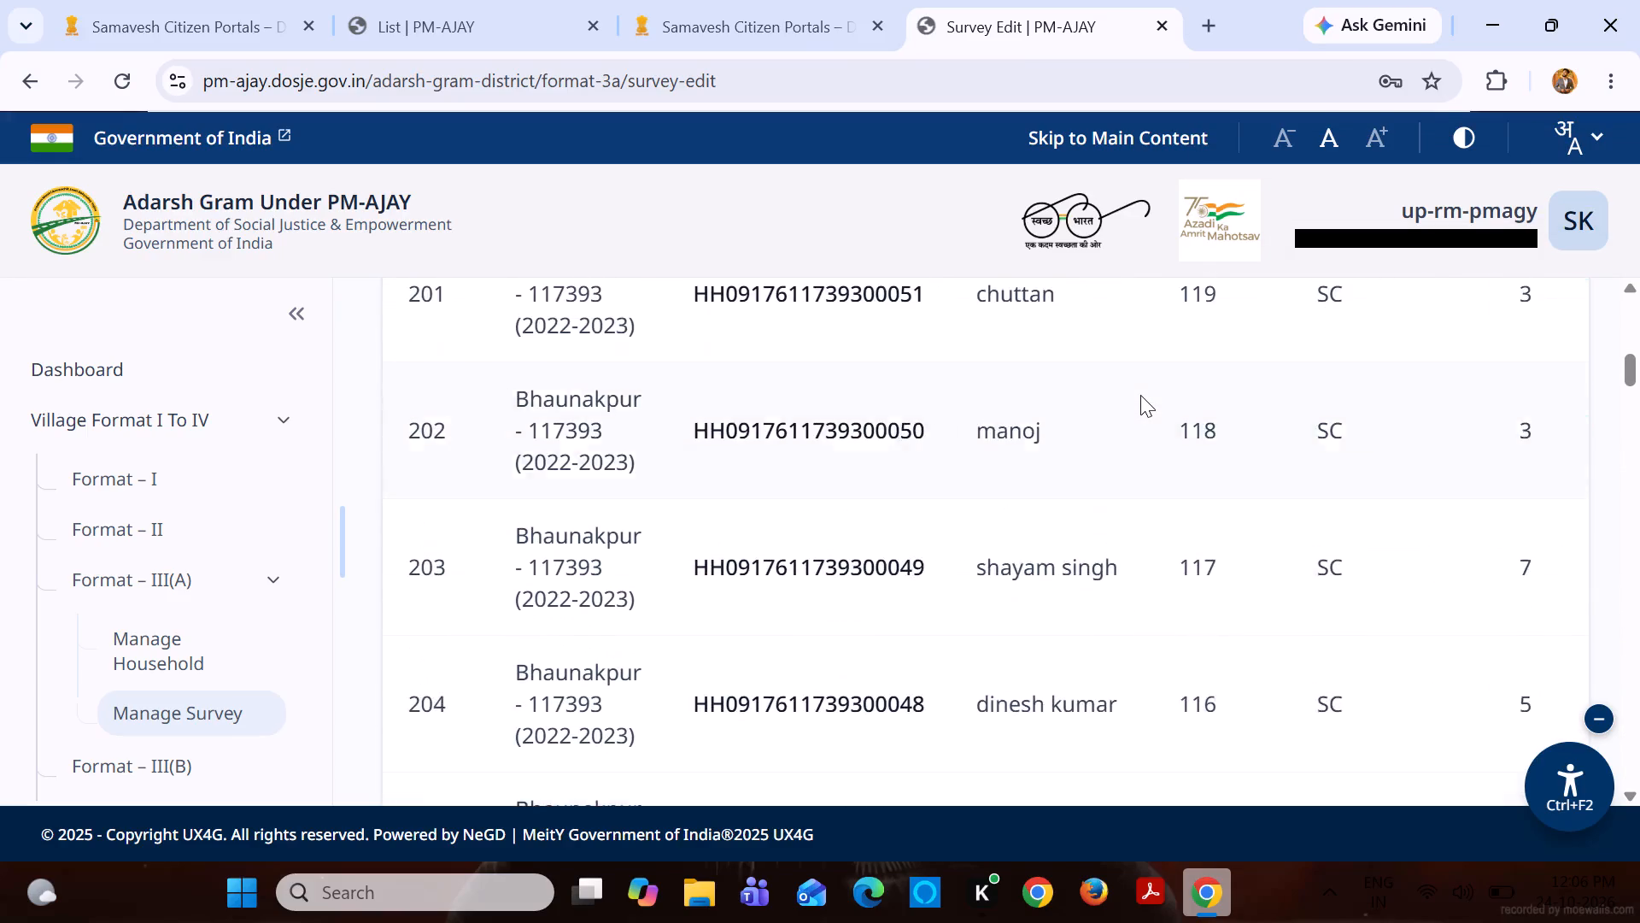
scroll(1140, 395, "up", 2)
left_click(1527, 557)
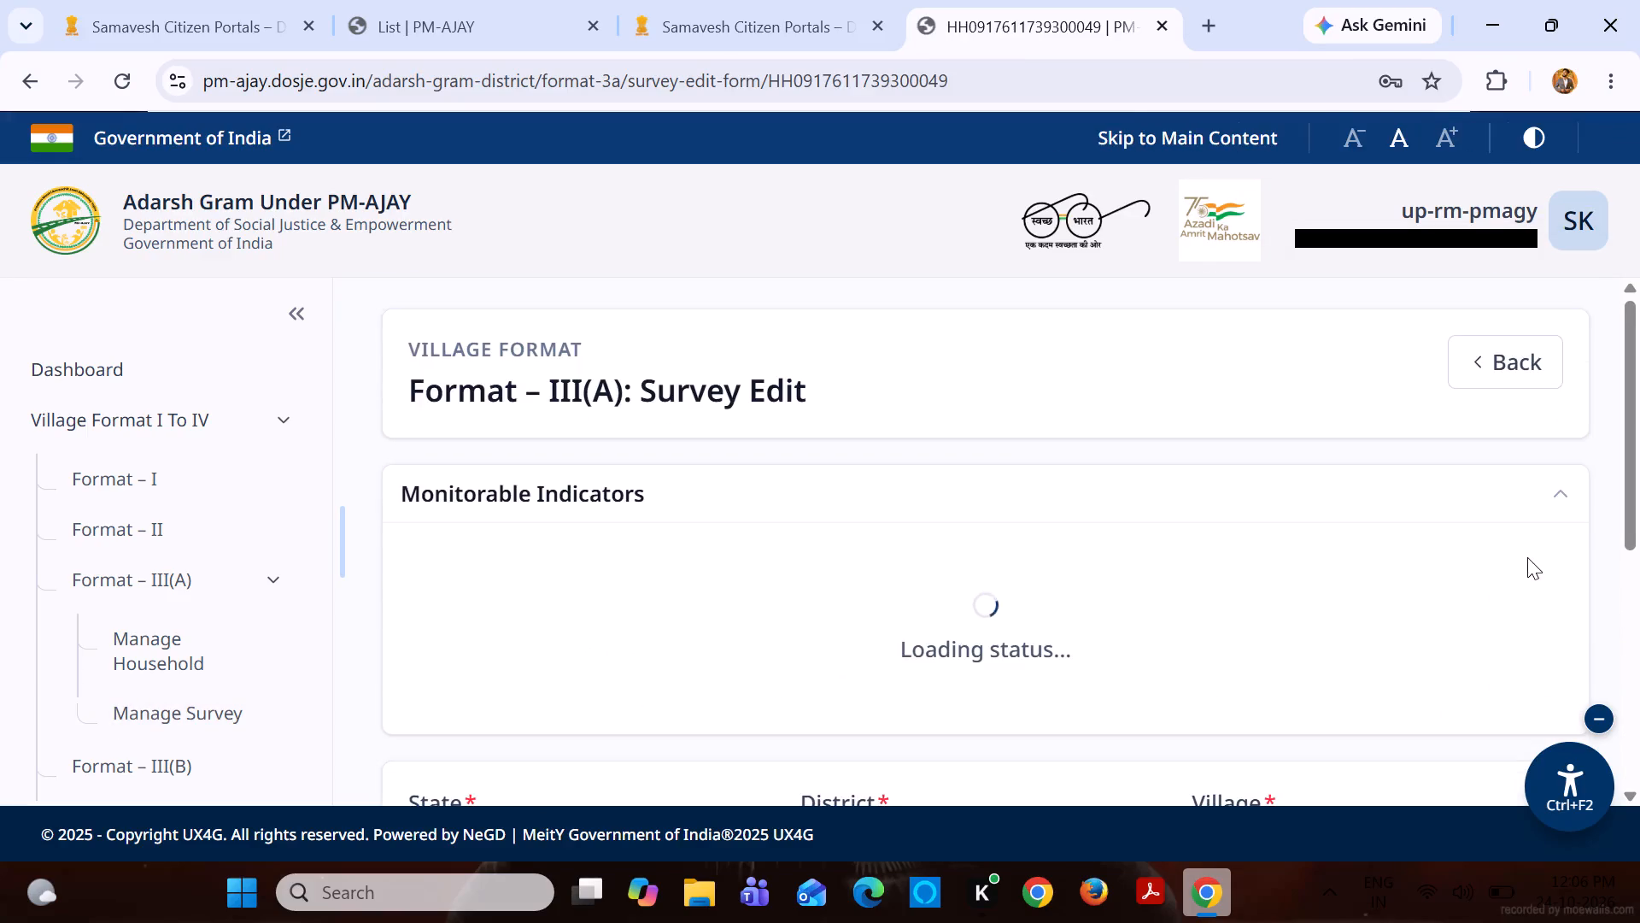
Under domain 7 – Agricultural Practices etc., change the 7.1 answer on household involvement in farming to No, and save.
scroll(1230, 554, "down", 7)
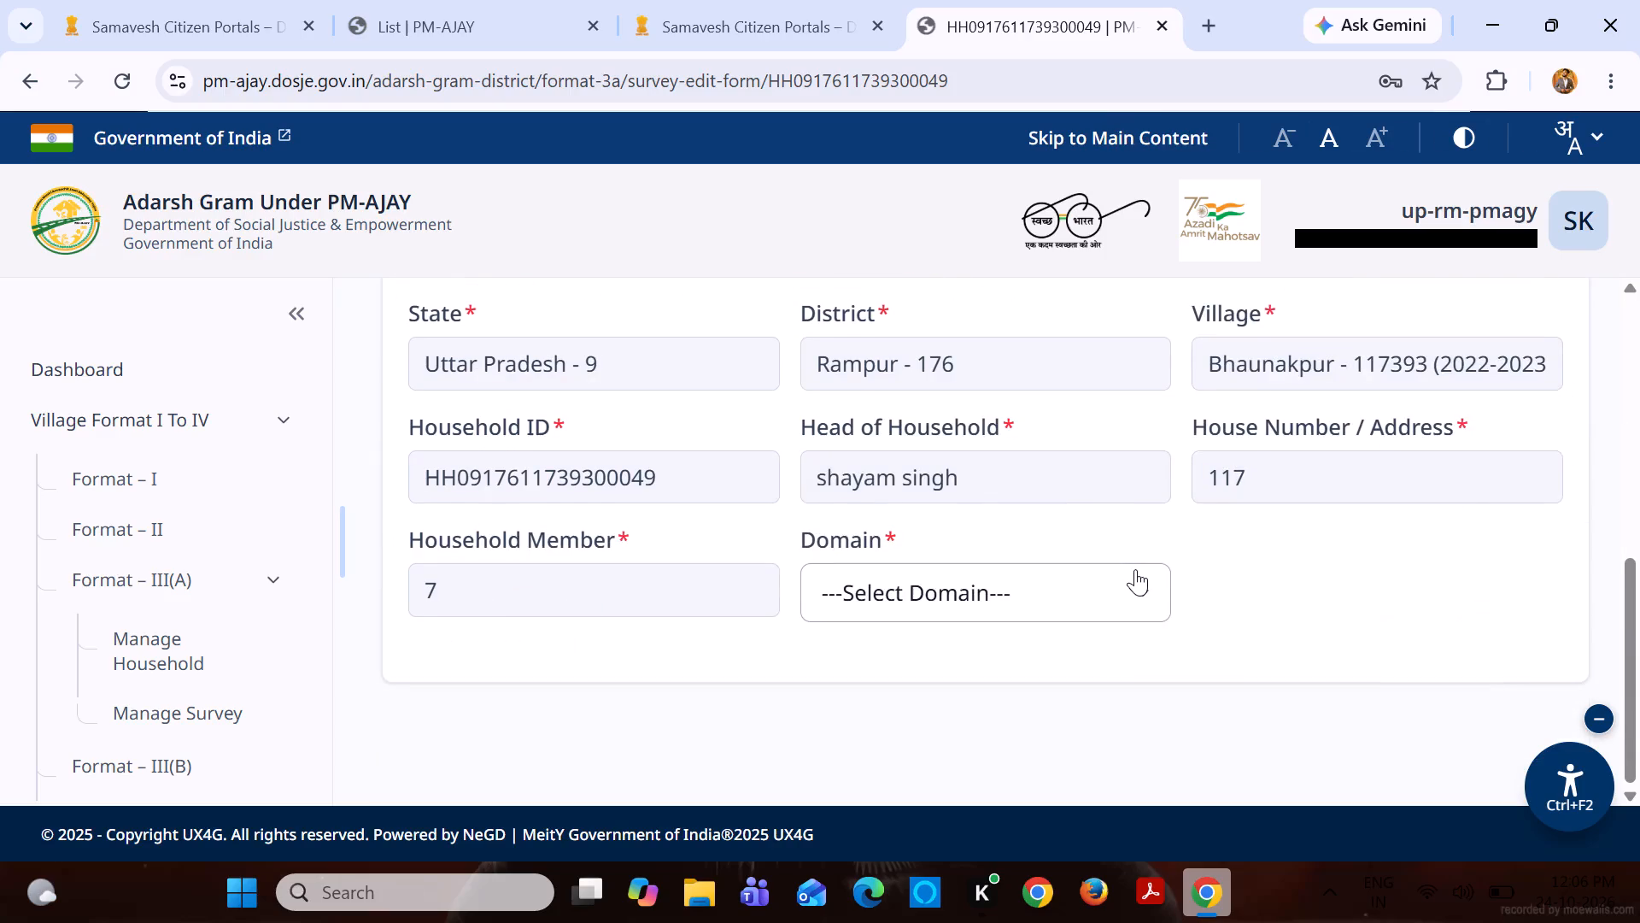
left_click(1135, 569)
scroll(1051, 323, "down", 7)
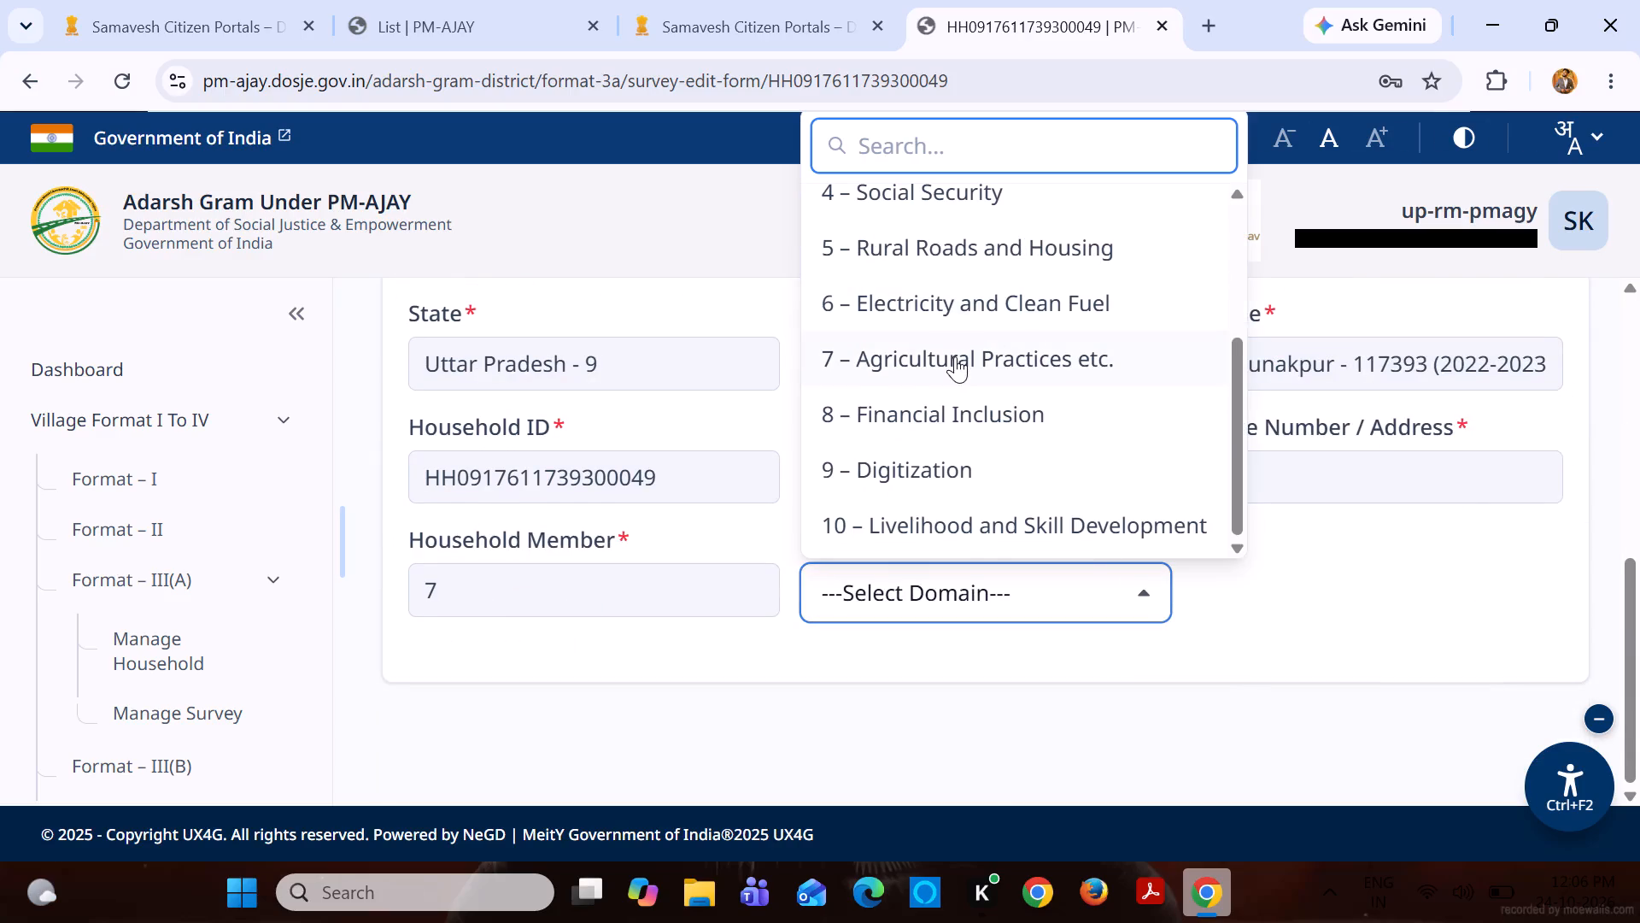
left_click(955, 356)
scroll(1224, 526, "down", 3)
left_click_drag(1387, 587, 1354, 715)
left_click(1354, 715)
scroll(1354, 715, "down", 6)
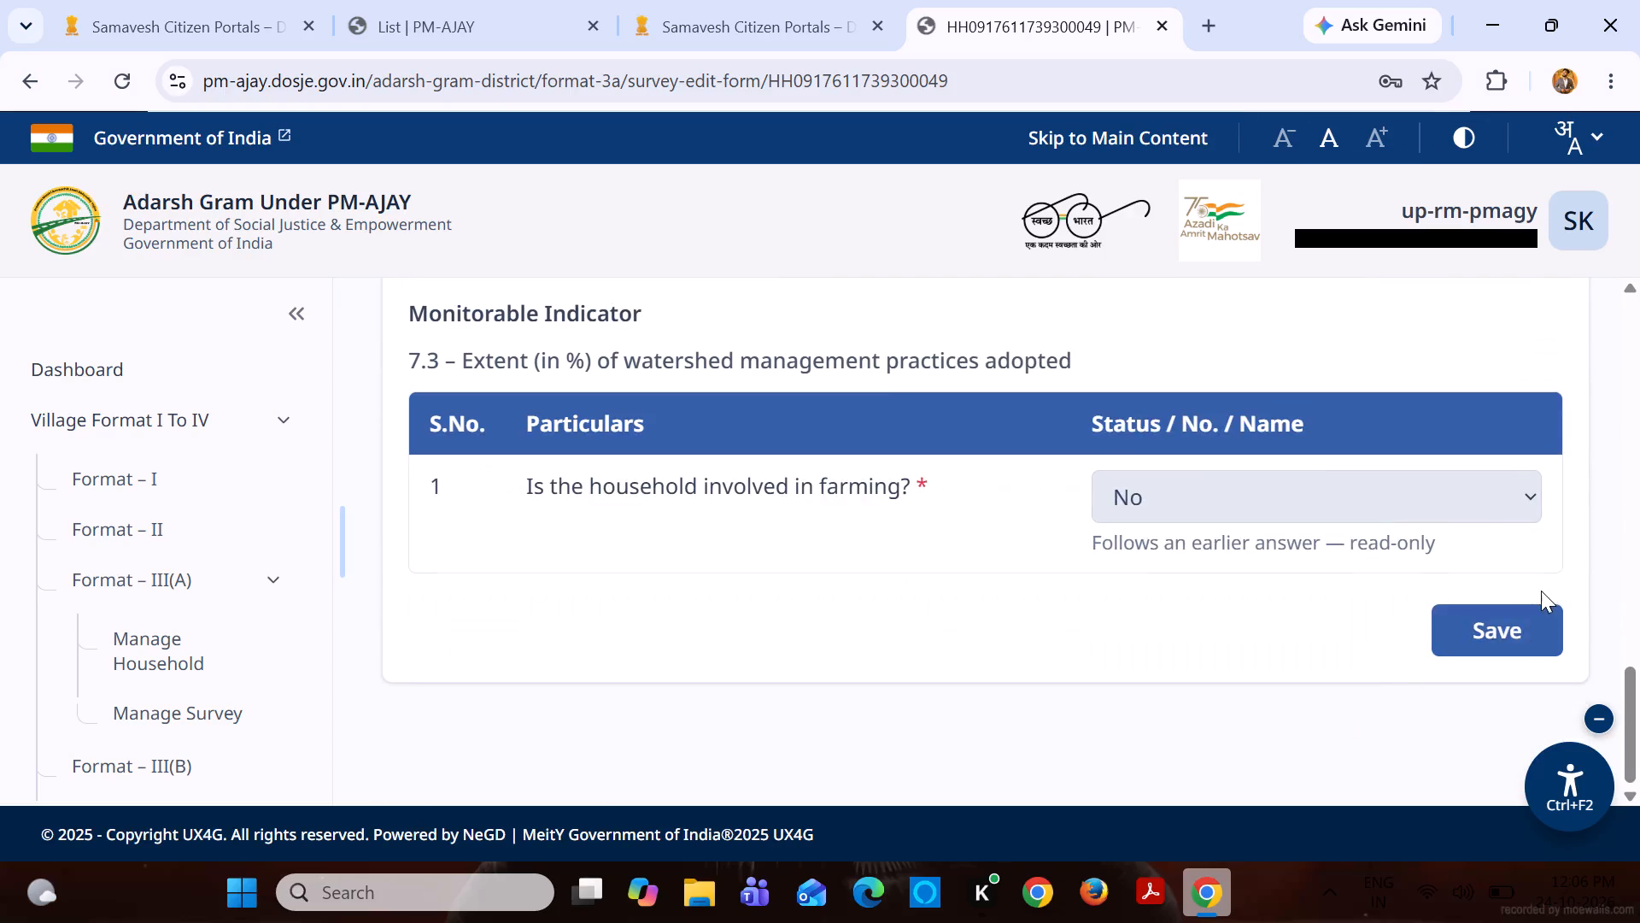
left_click(1508, 622)
Return to the household list and, on page 3, open the survey of the household with house number 118 for editing.
scroll(1259, 370, "up", 8)
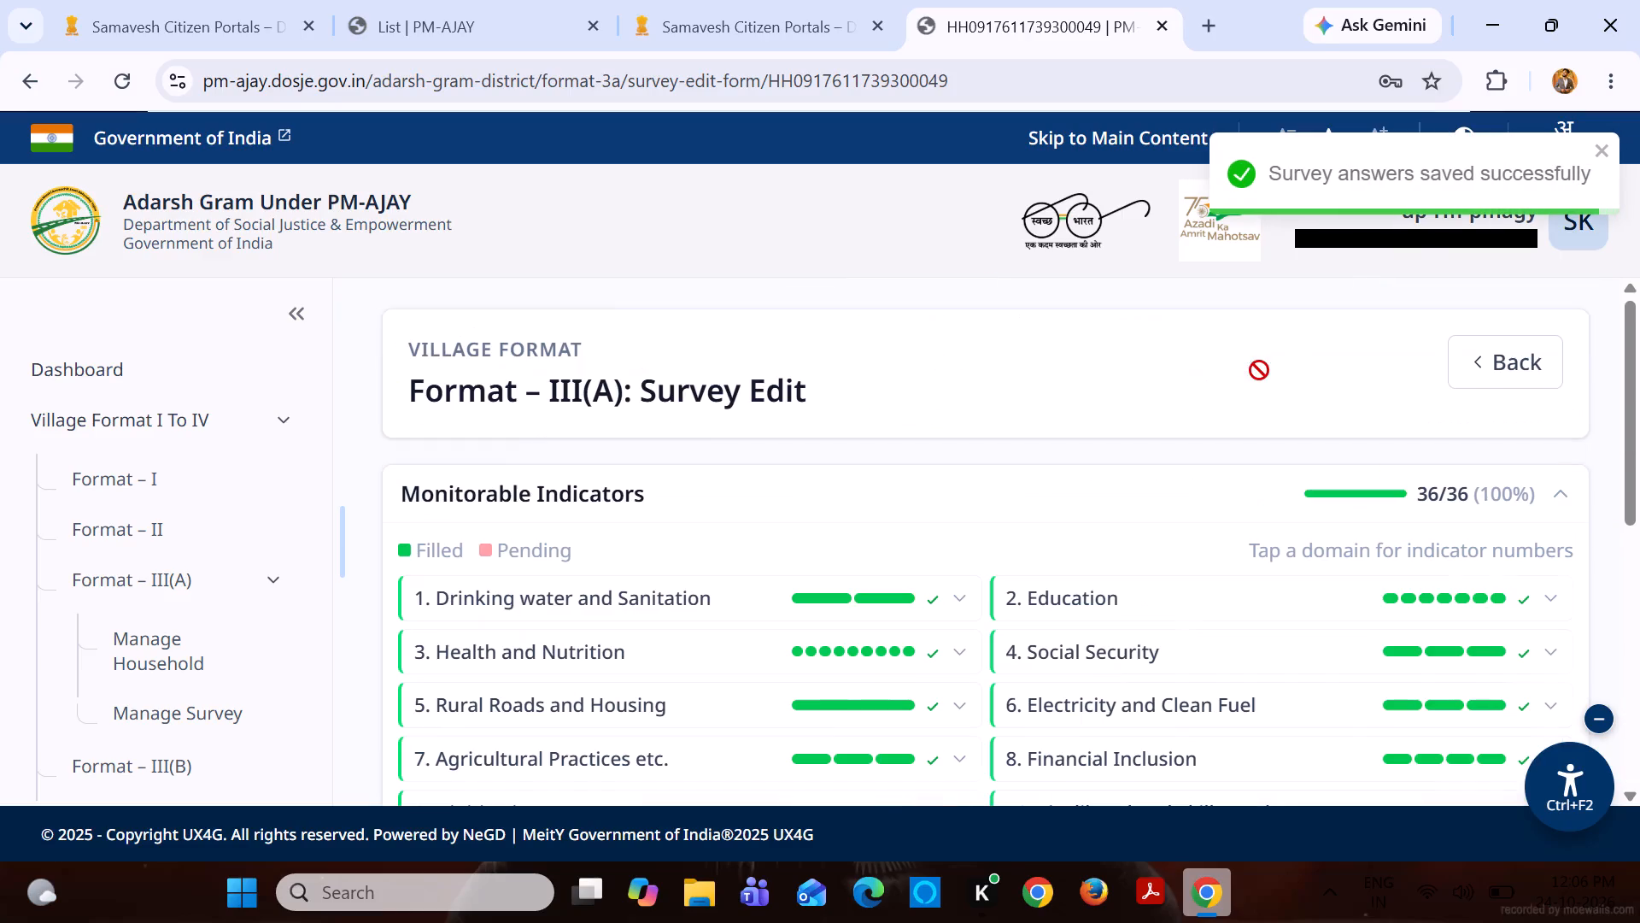
left_click(1505, 362)
scroll(1311, 515, "down", 2)
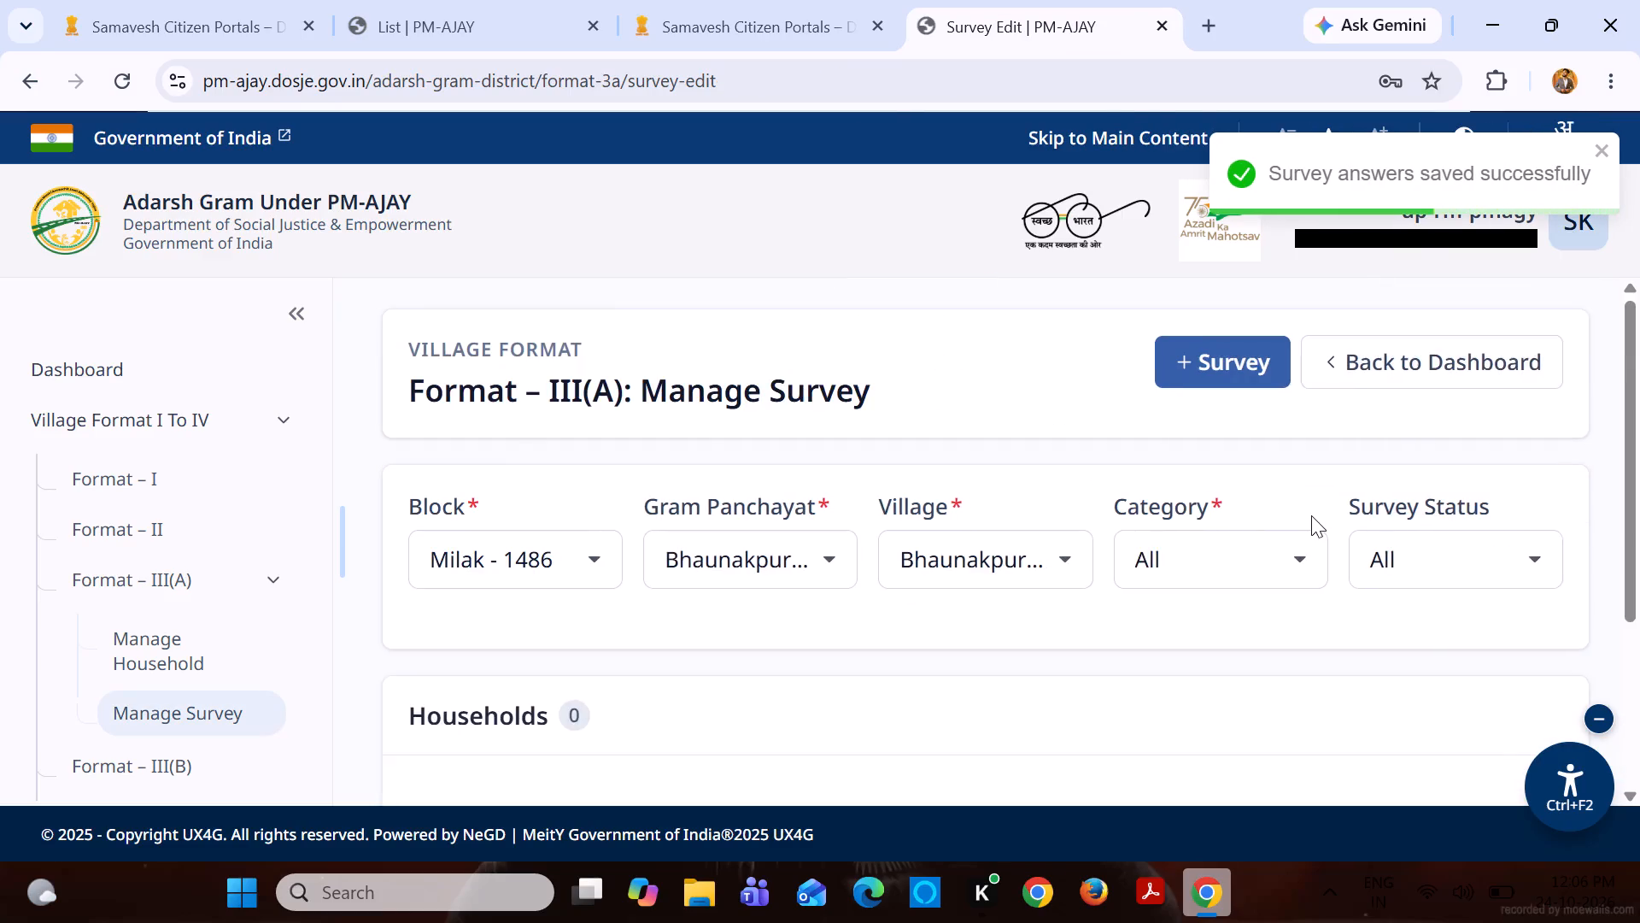
scroll(1311, 515, "down", 20)
scroll(1311, 515, "down", 14)
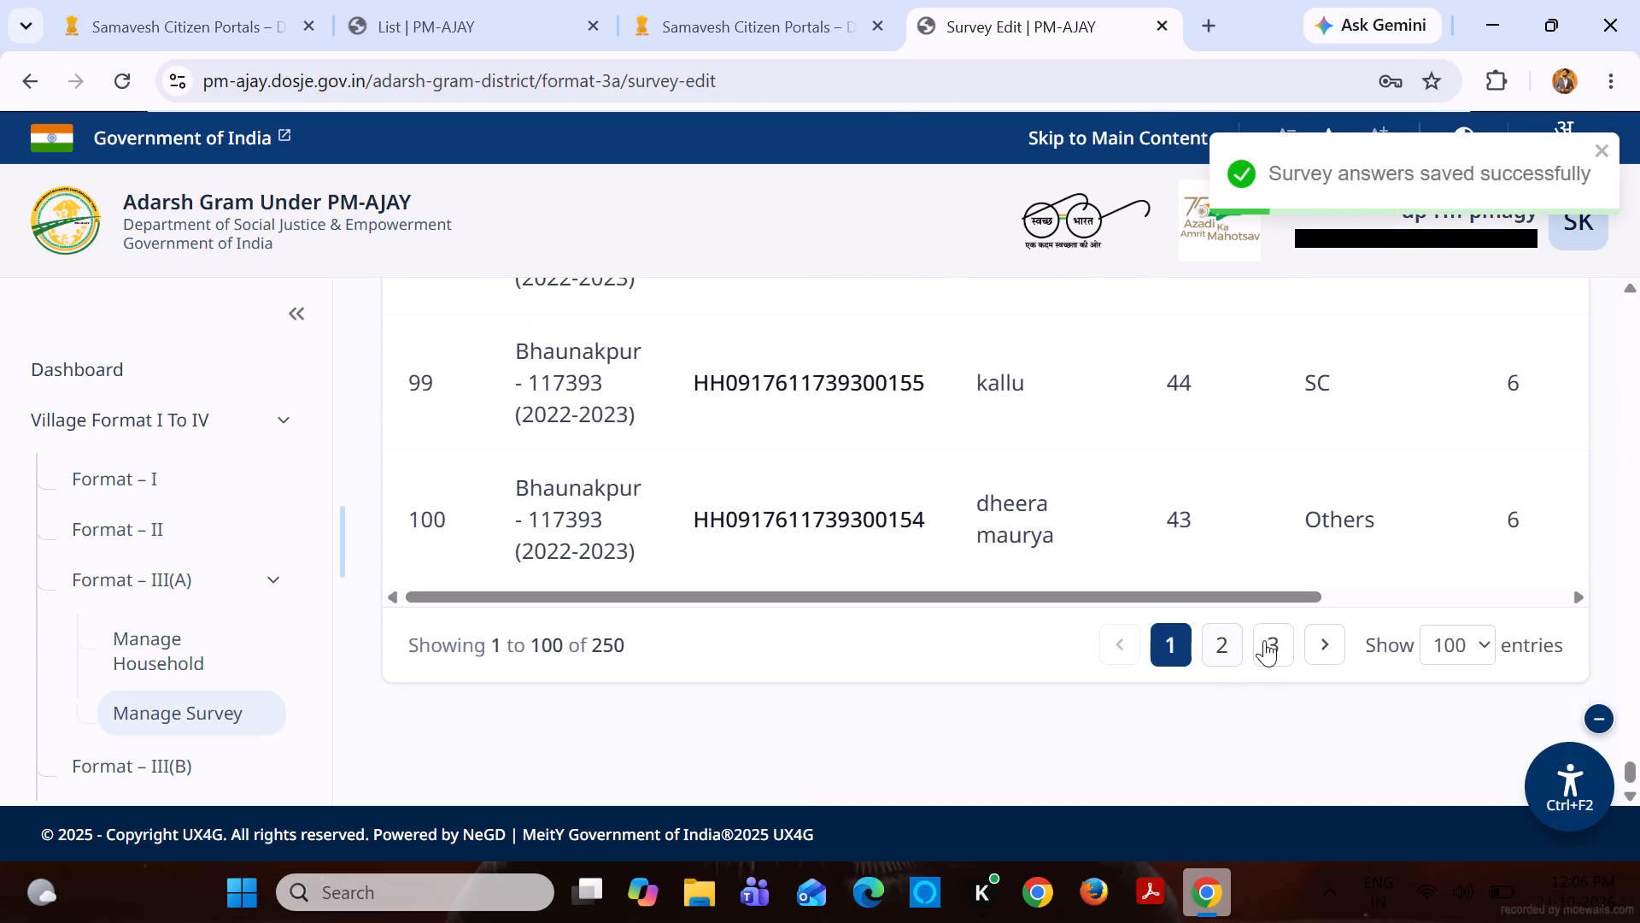
left_click(1278, 637)
scroll(1258, 451, "up", 12)
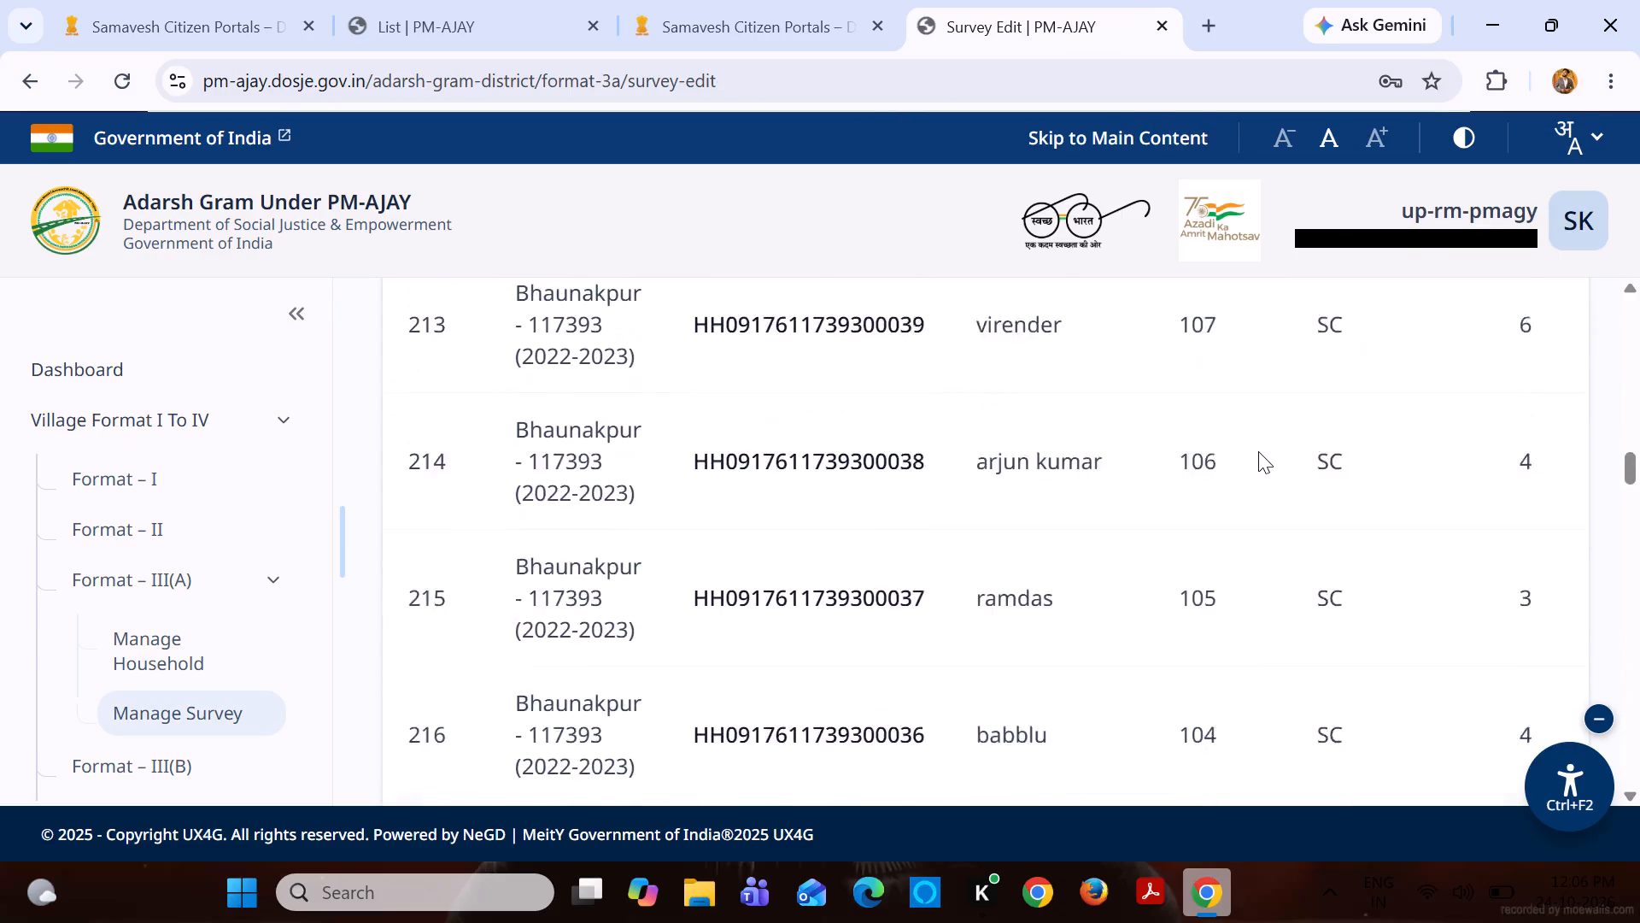
scroll(1258, 451, "up", 15)
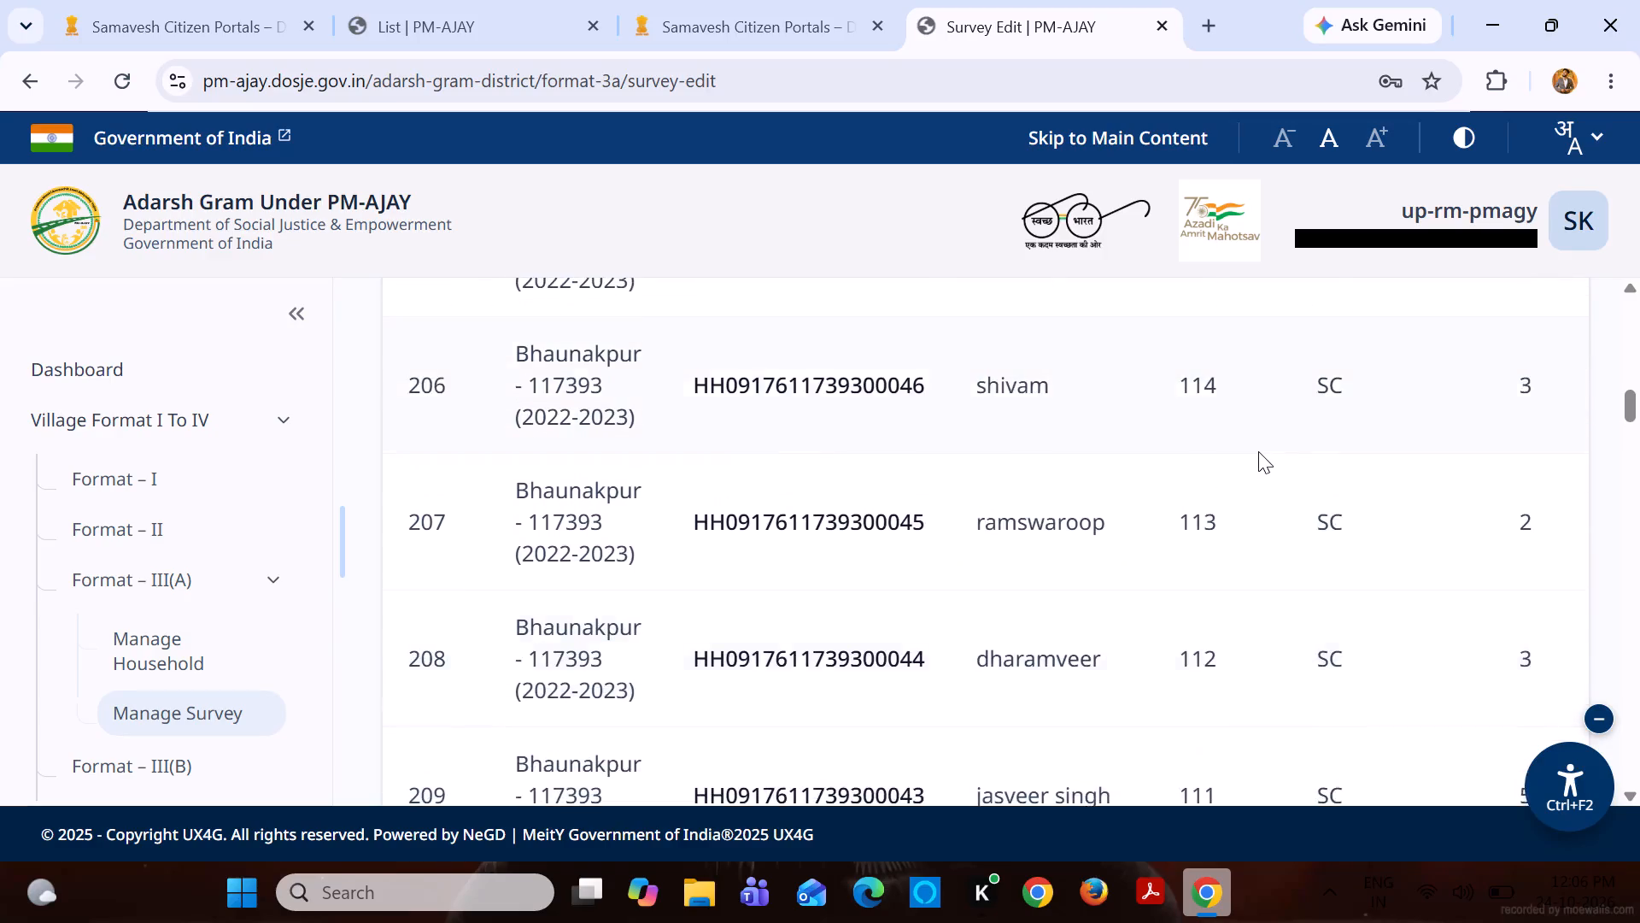
scroll(1258, 451, "up", 5)
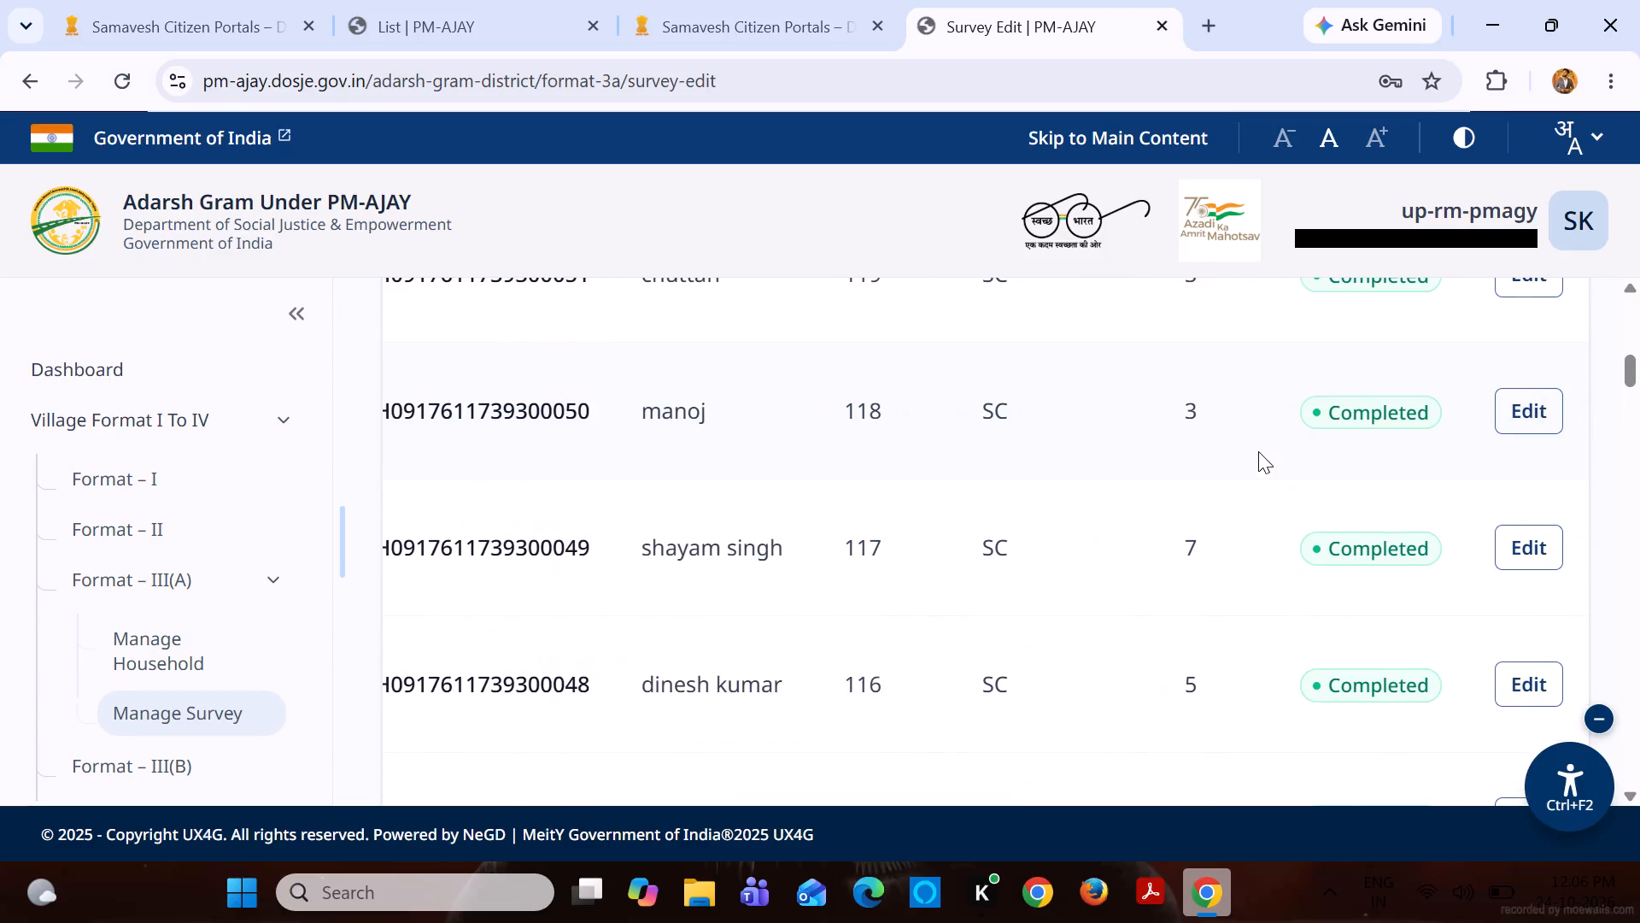
scroll(1258, 451, "up", 1)
left_click(1537, 413)
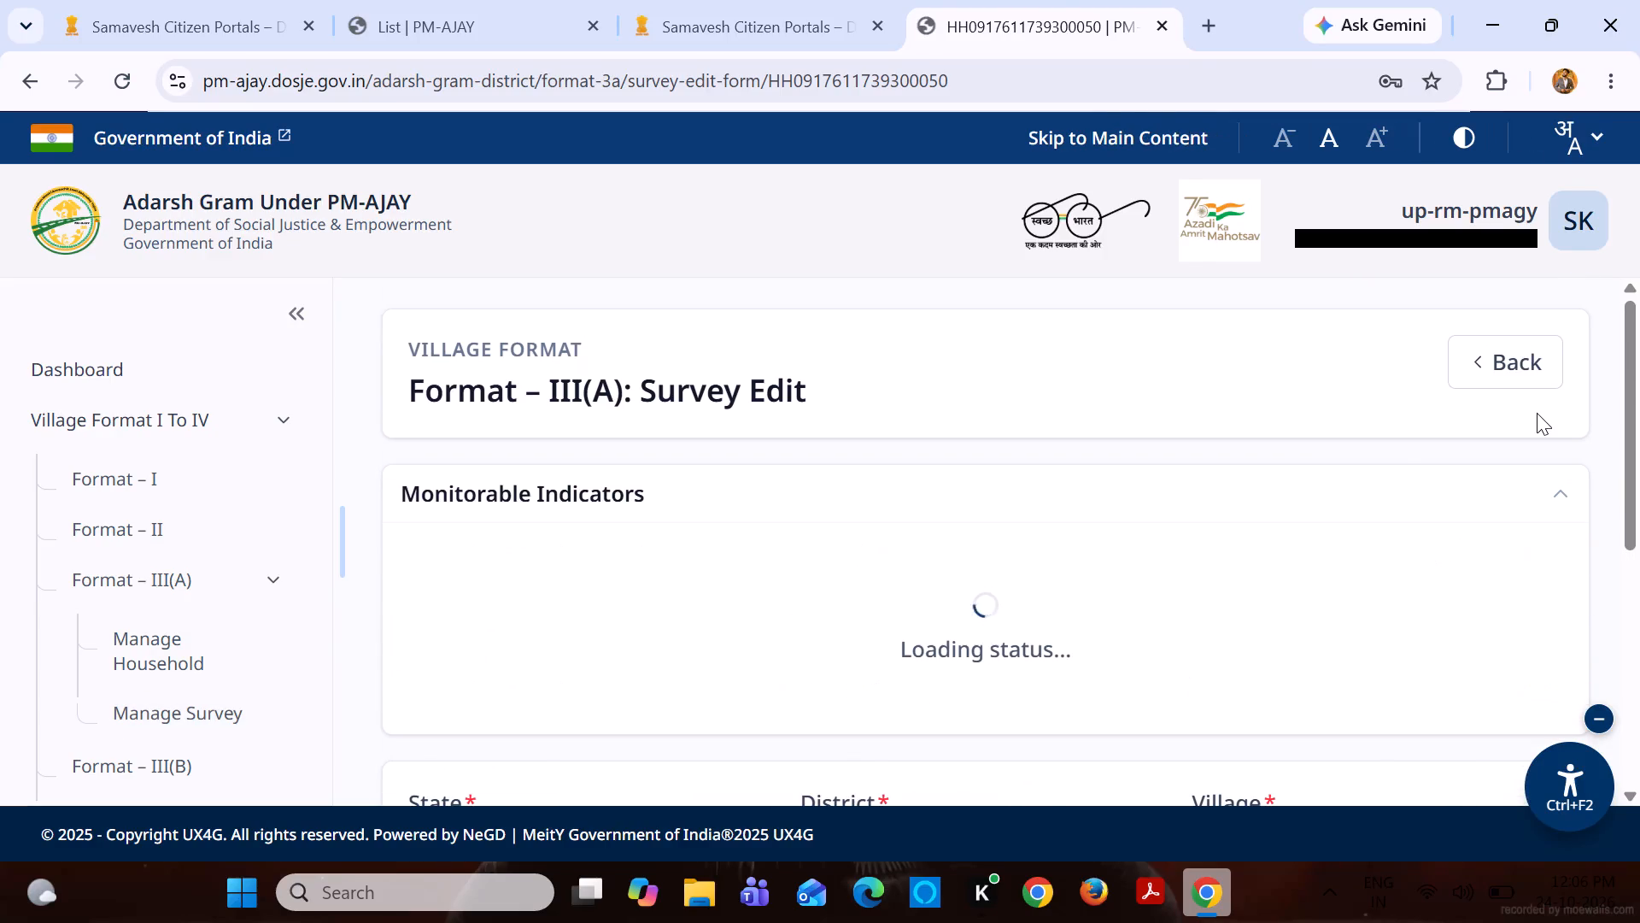
Choose domain 7 – Agricultural Practices etc., set the 7.1 answer on household involvement in farming to No, and save.
scroll(1404, 509, "down", 5)
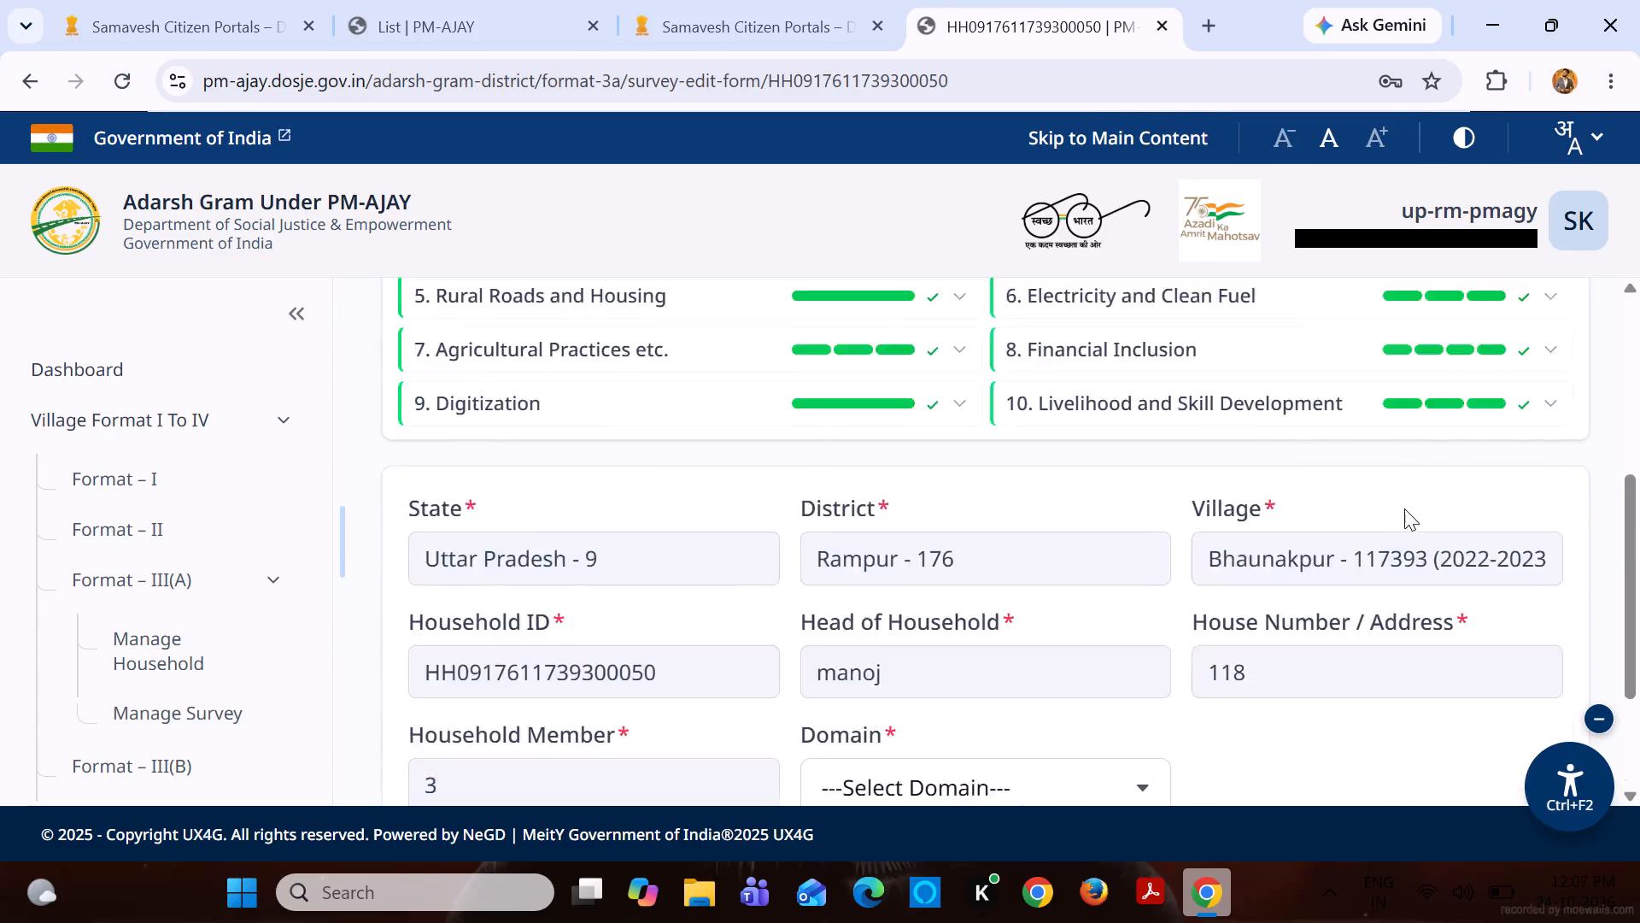
scroll(1404, 509, "down", 6)
scroll(1404, 509, "up", 13)
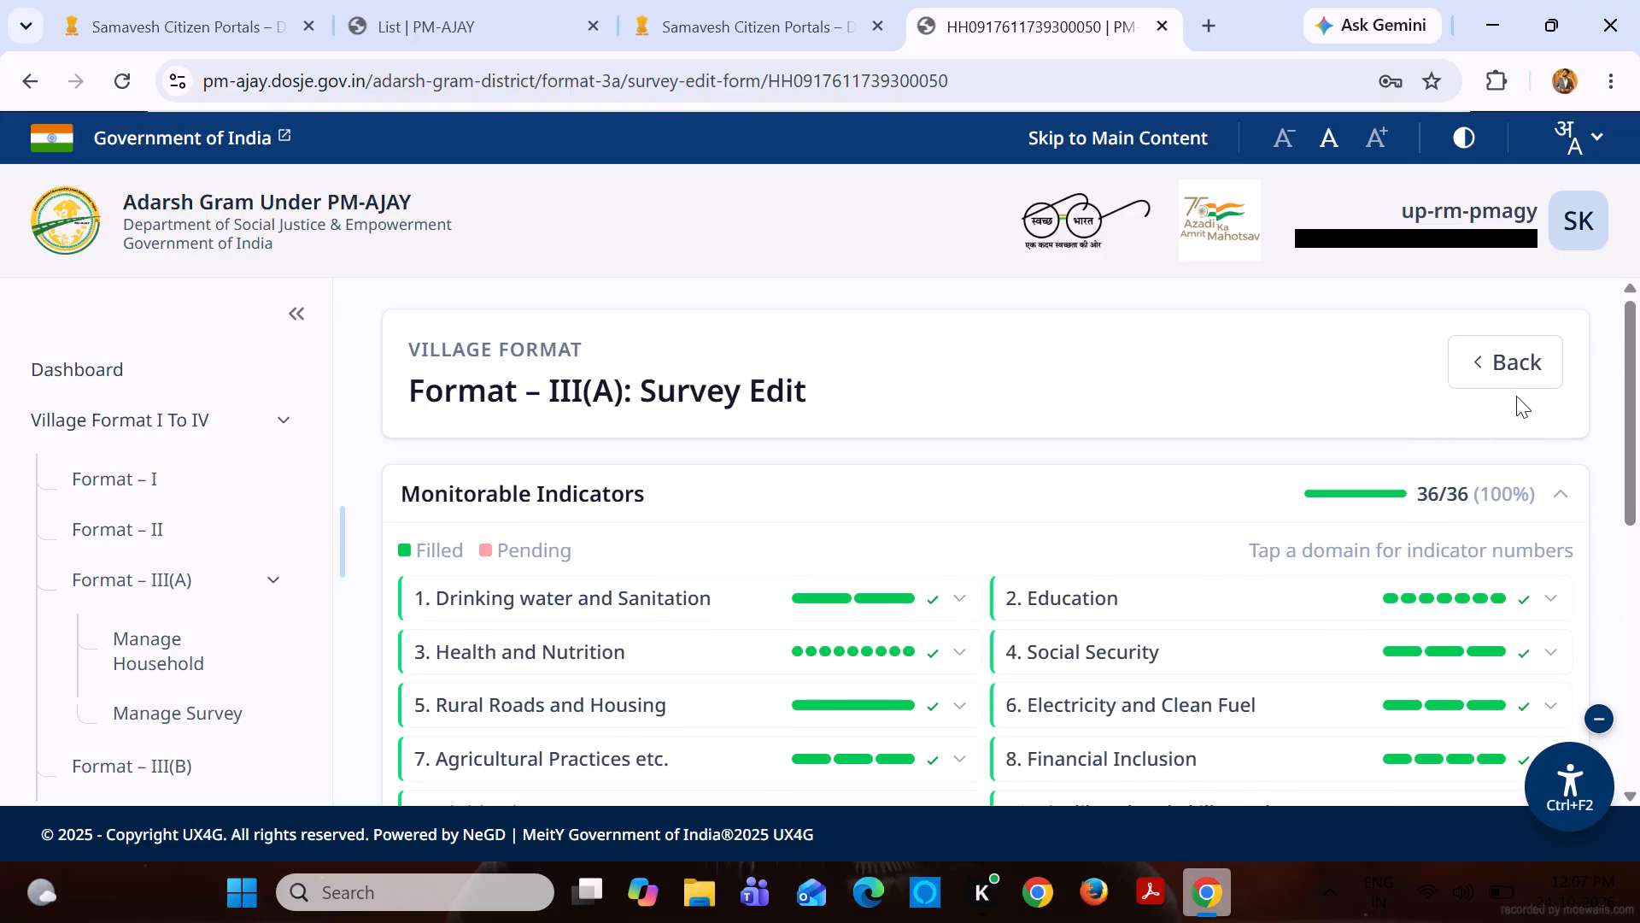
scroll(1516, 396, "down", 7)
left_click(1104, 603)
scroll(1075, 467, "down", 1)
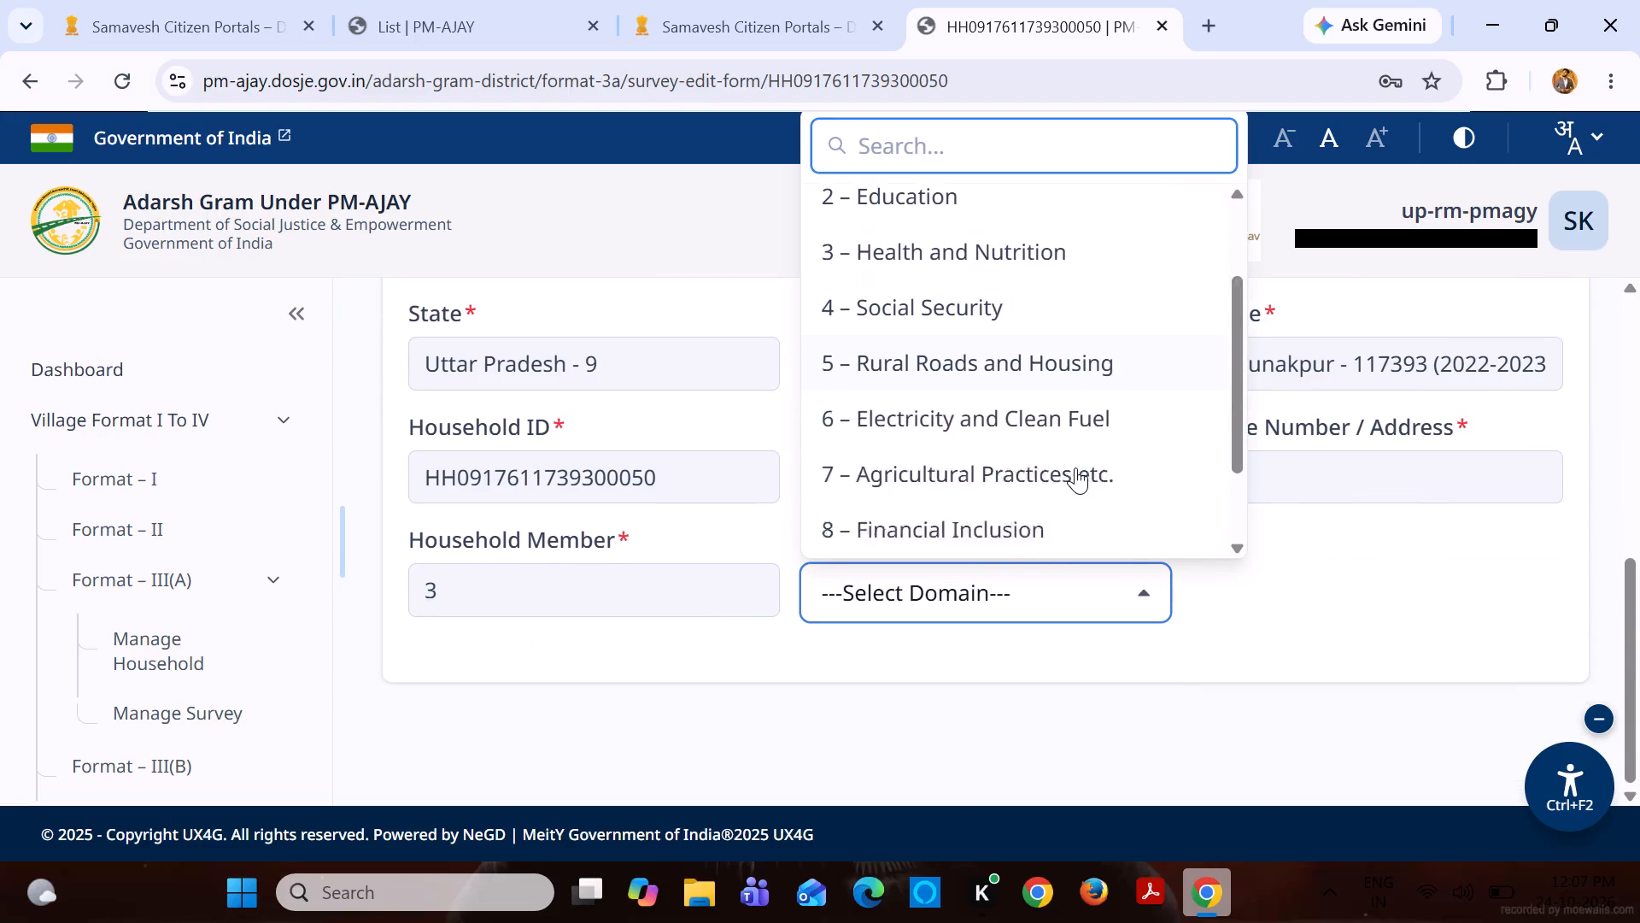
scroll(1075, 467, "down", 1)
left_click(1012, 388)
scroll(1224, 502, "down", 2)
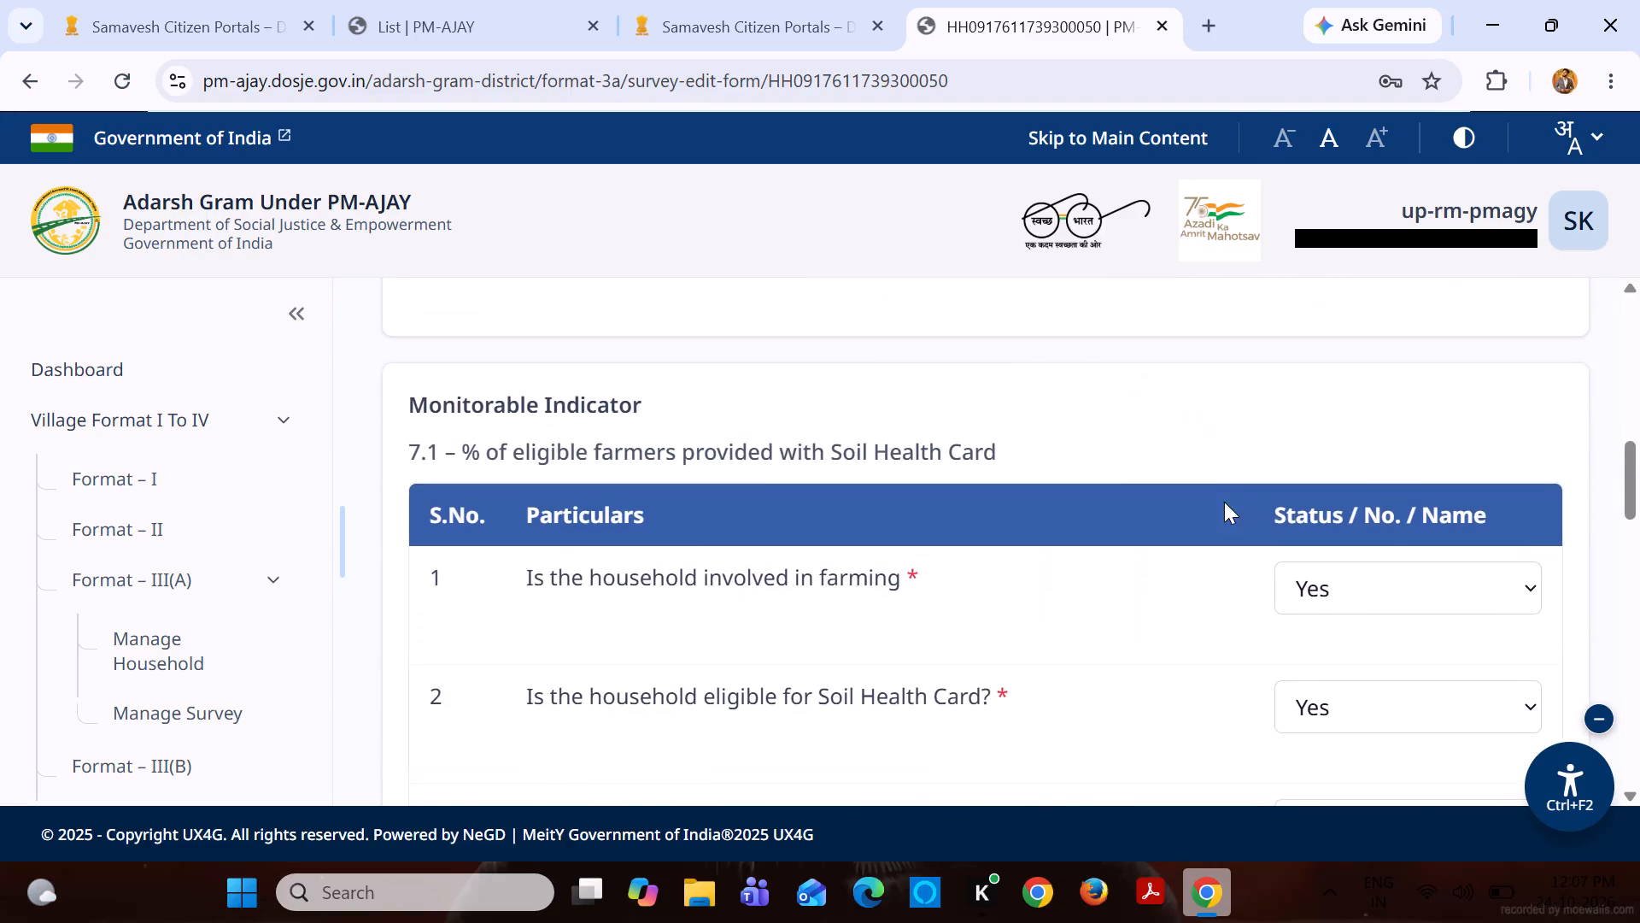
left_click(1383, 608)
left_click(1322, 718)
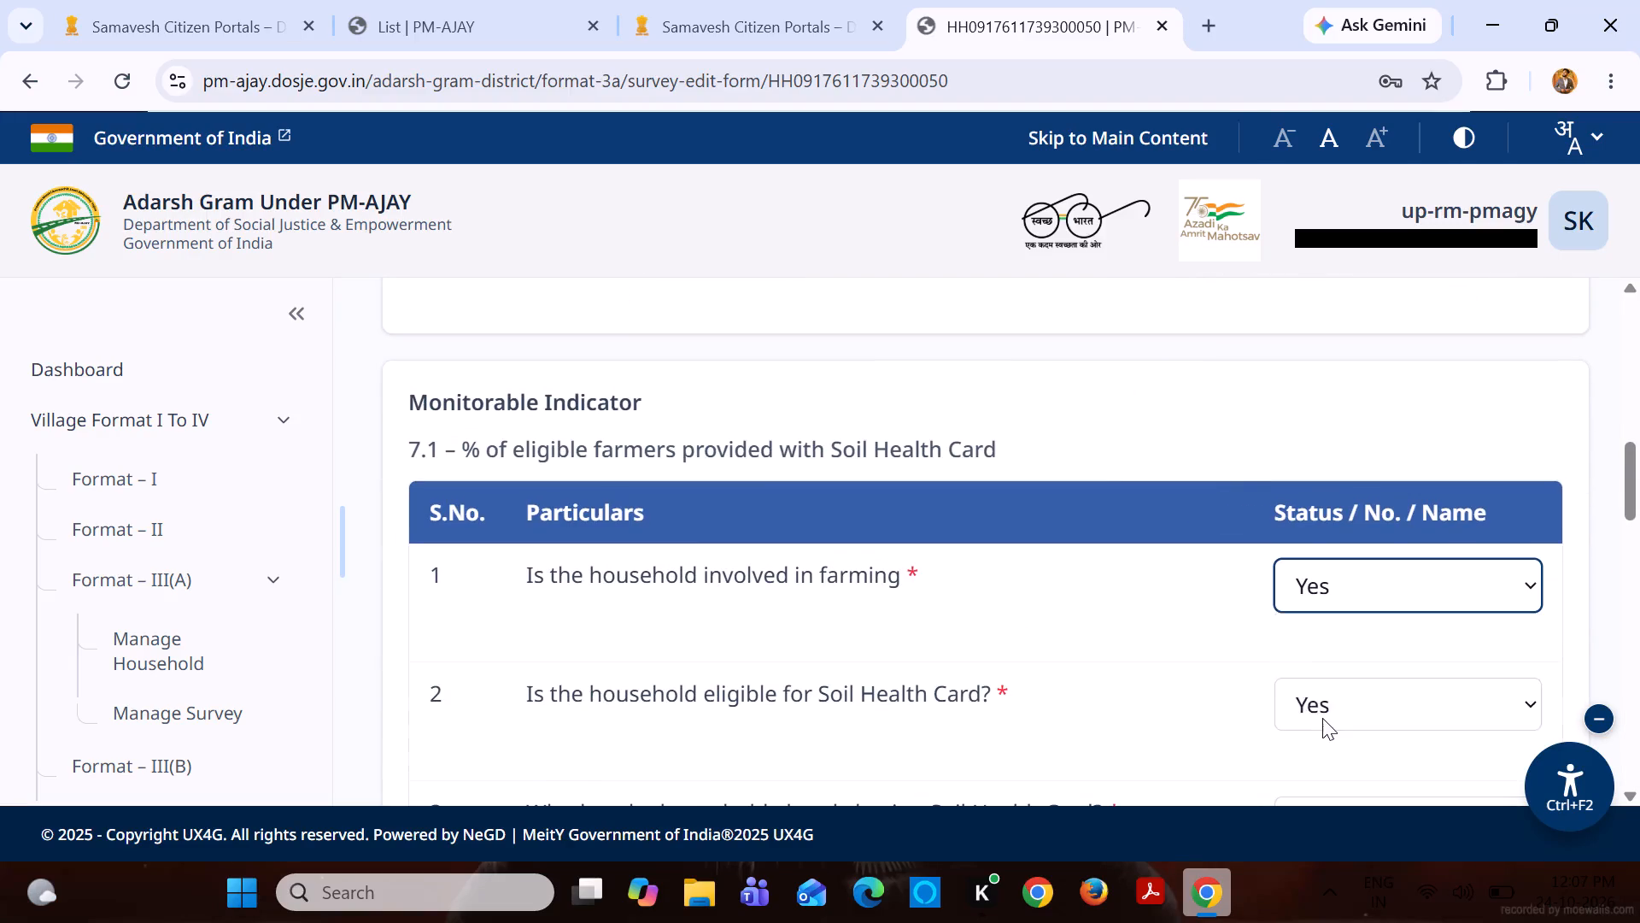
scroll(1322, 718, "down", 8)
left_click(1461, 649)
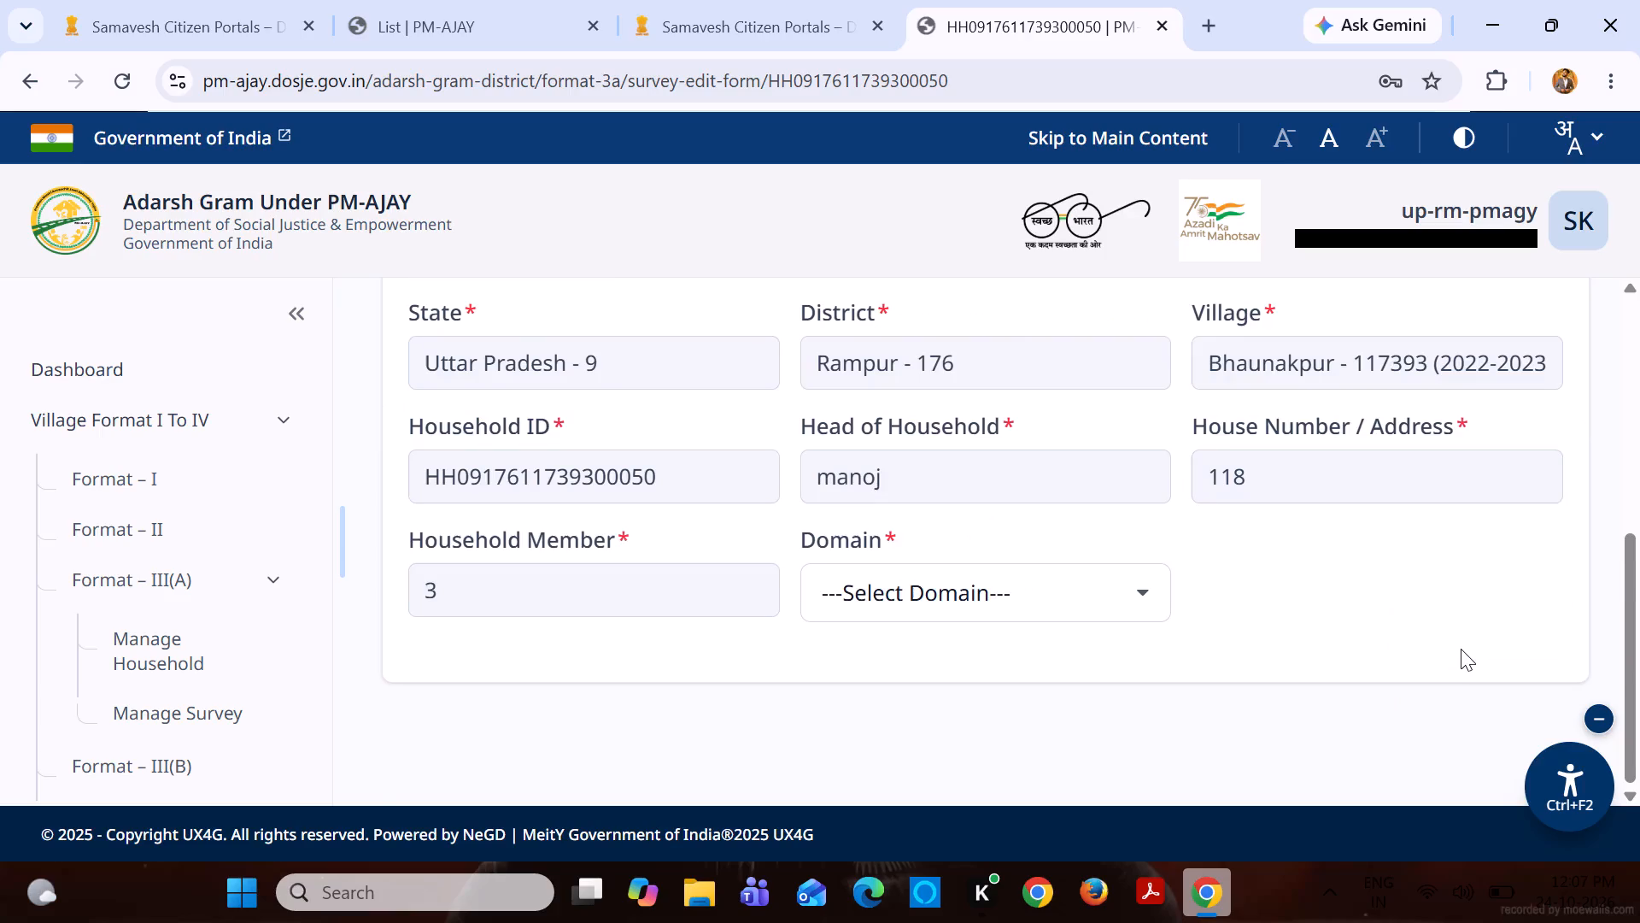
Go back to page 3 of the household list and open the survey of the household with house number 119 for editing.
scroll(1281, 366, "up", 8)
left_click(1473, 338)
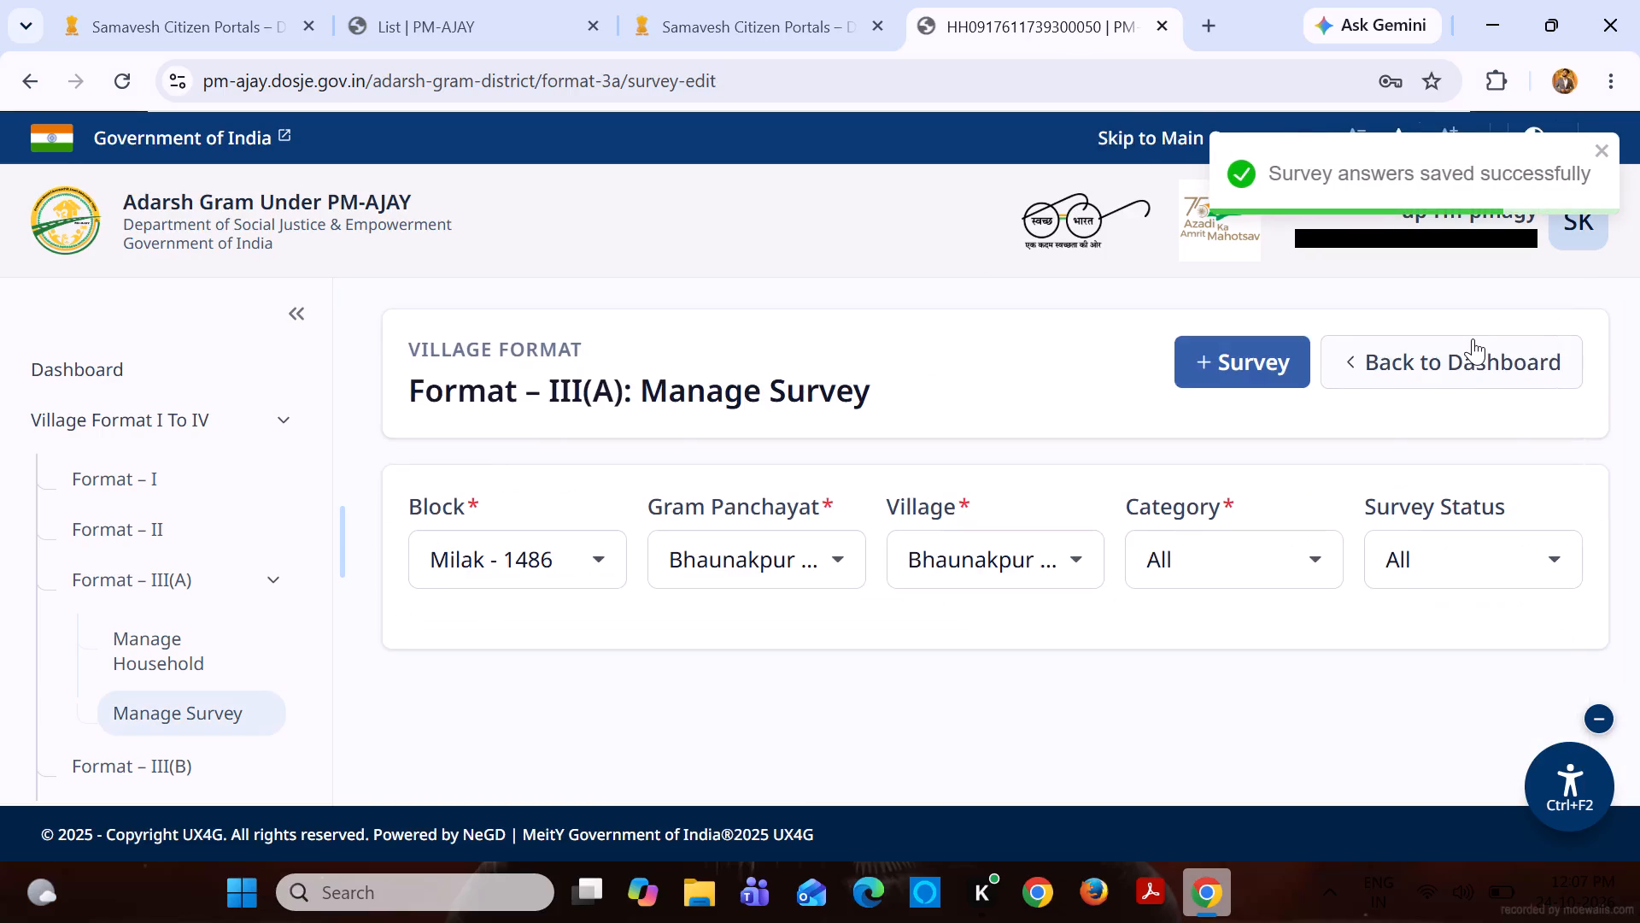
scroll(1378, 436, "down", 20)
scroll(1378, 436, "down", 20)
scroll(1378, 436, "down", 2)
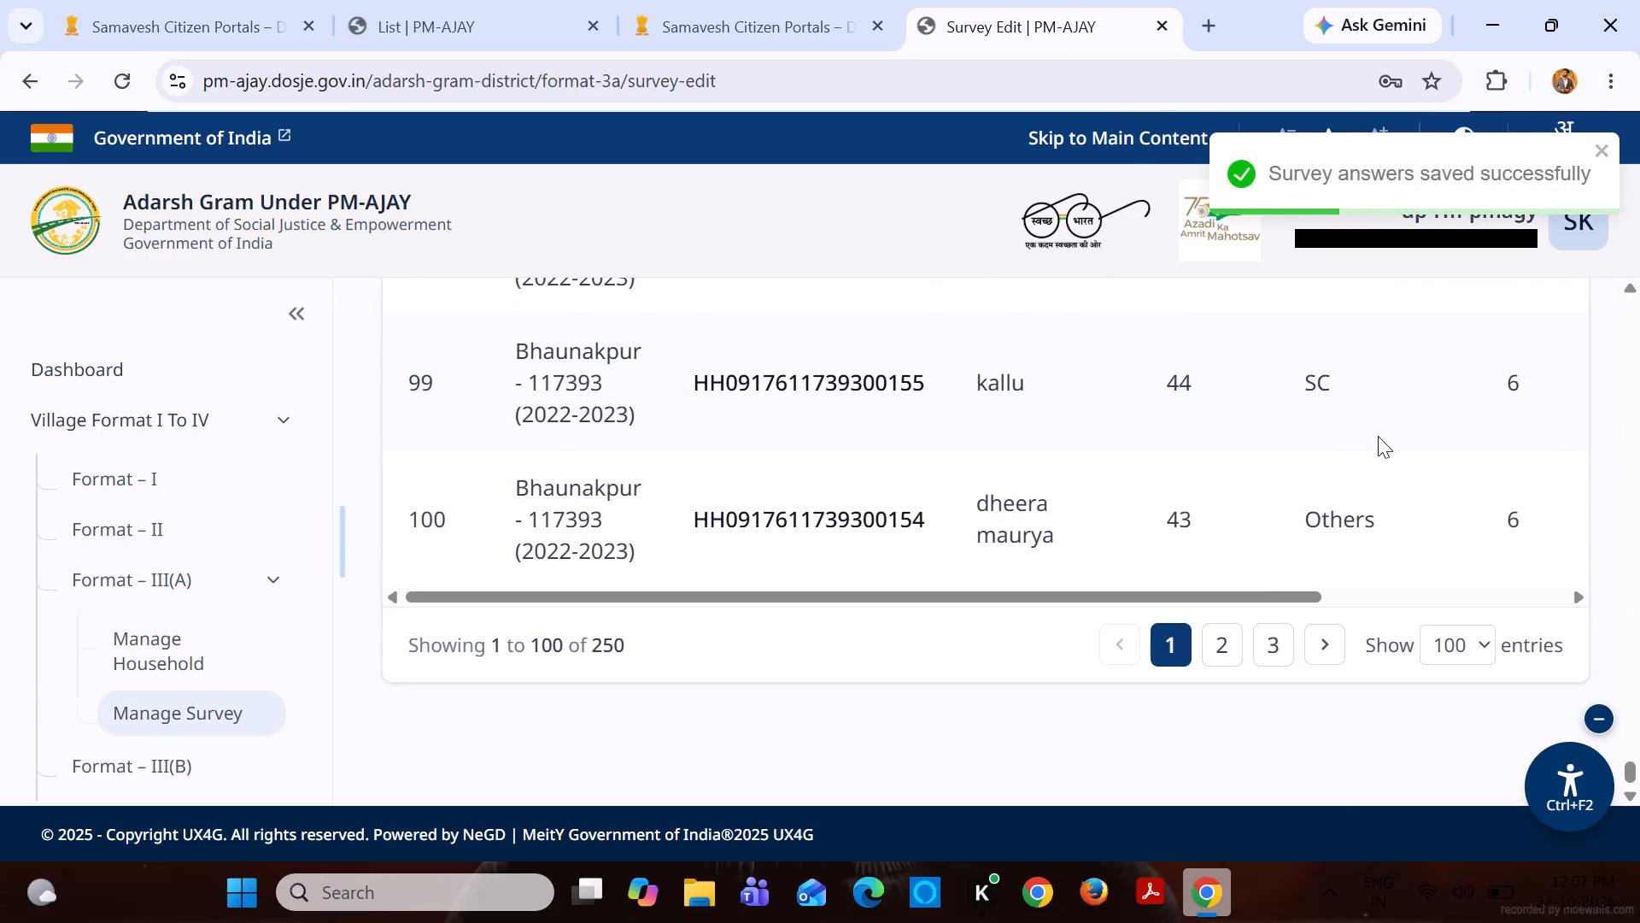
scroll(1378, 436, "down", 1)
left_click(1272, 633)
scroll(1233, 455, "up", 4)
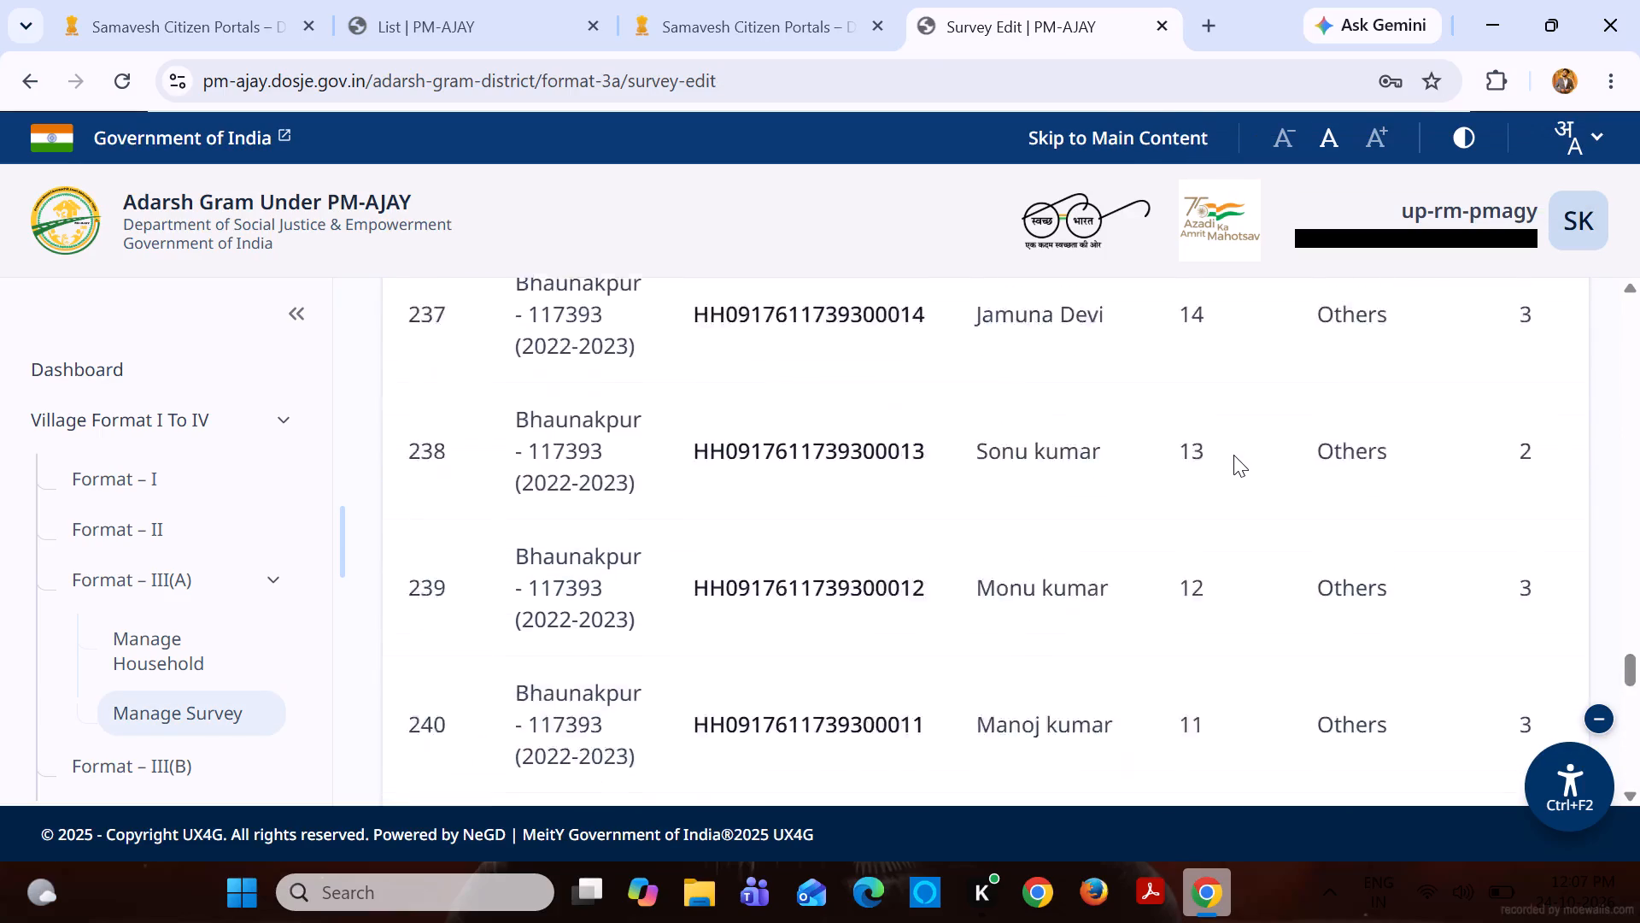
scroll(1233, 455, "up", 19)
scroll(1233, 455, "left", 2)
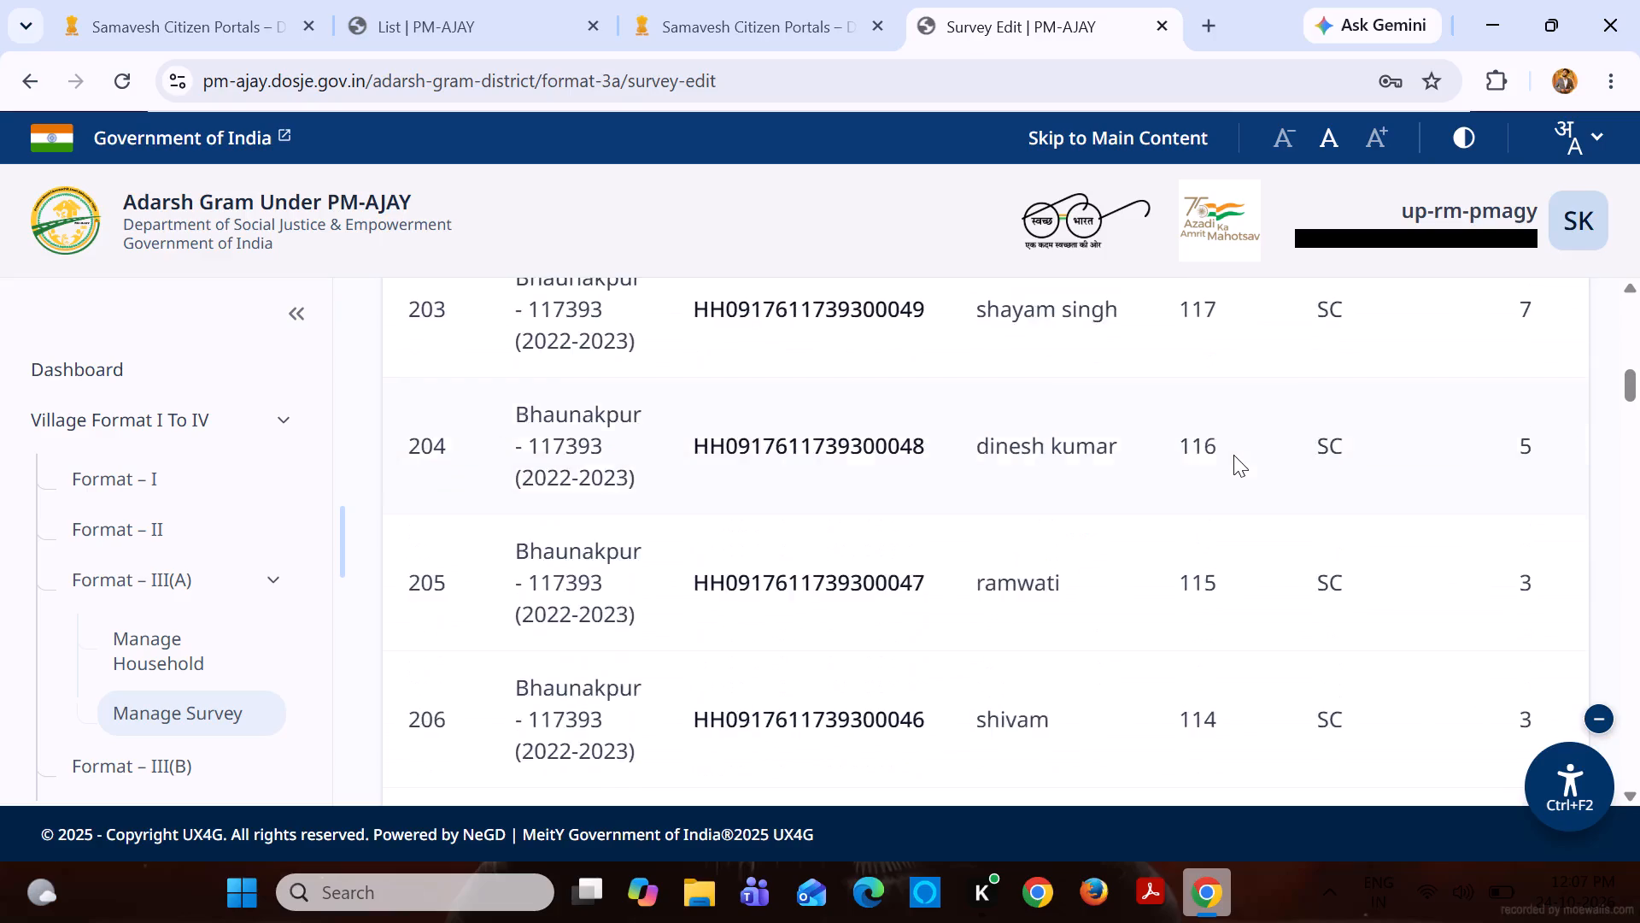
scroll(1233, 455, "left", 7)
scroll(1233, 455, "up", 3)
left_click_drag(1478, 365, 1508, 365)
left_click(1508, 365)
Under domain 7 – Agricultural Practices etc., set this household's 7.1 farming involvement answer to No and save the survey.
scroll(1285, 461, "down", 8)
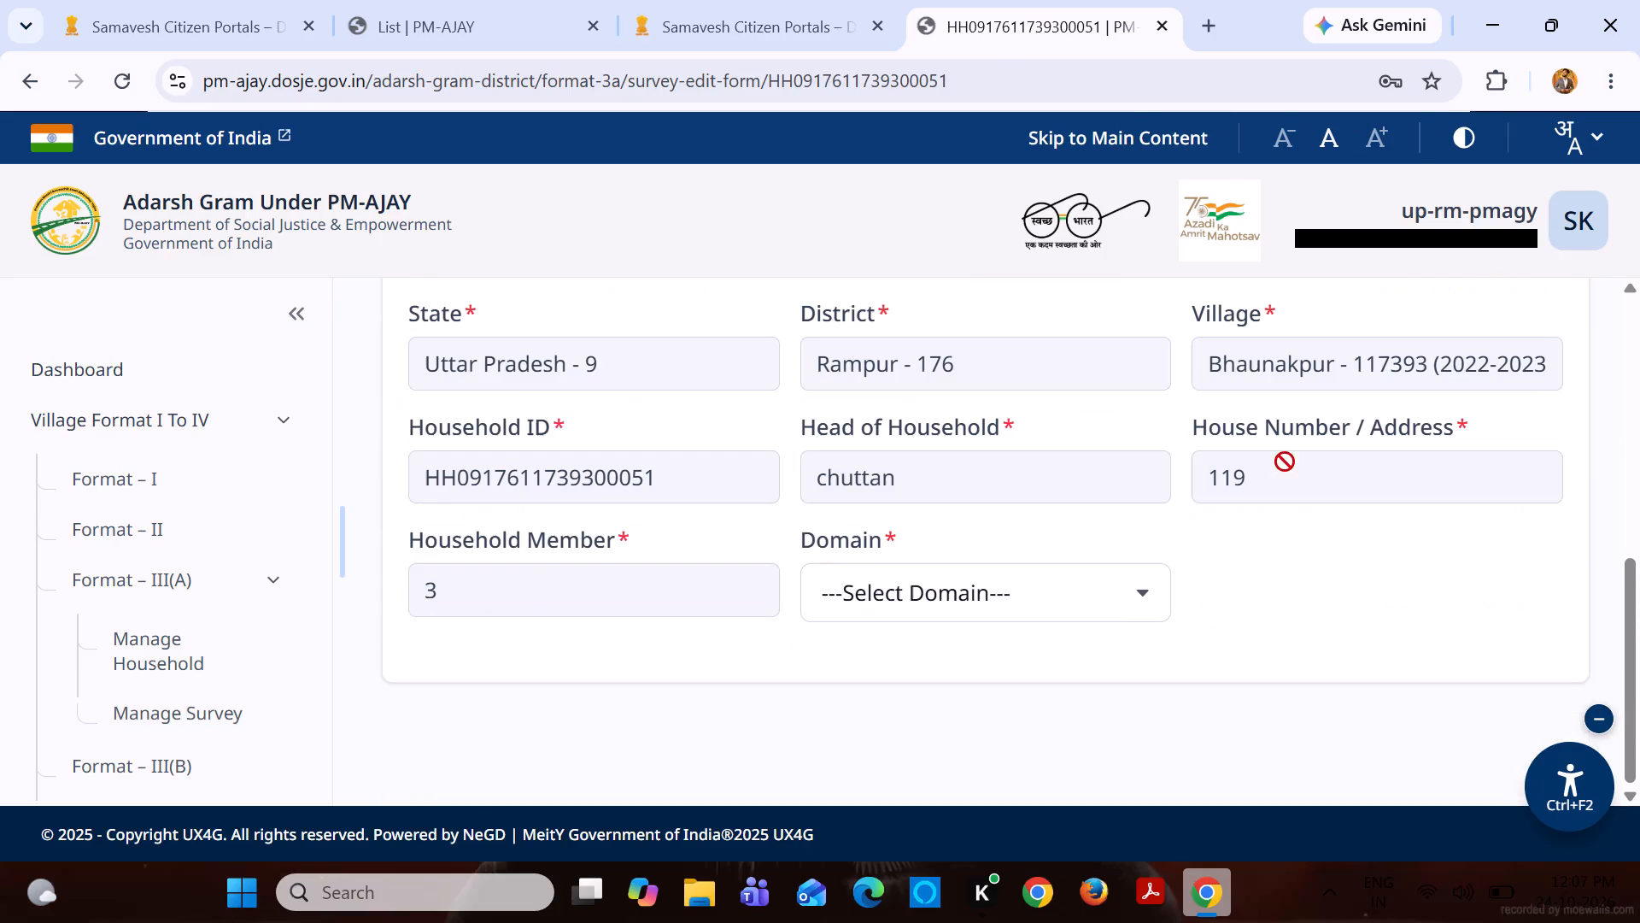
left_click(1106, 585)
scroll(1046, 424, "down", 6)
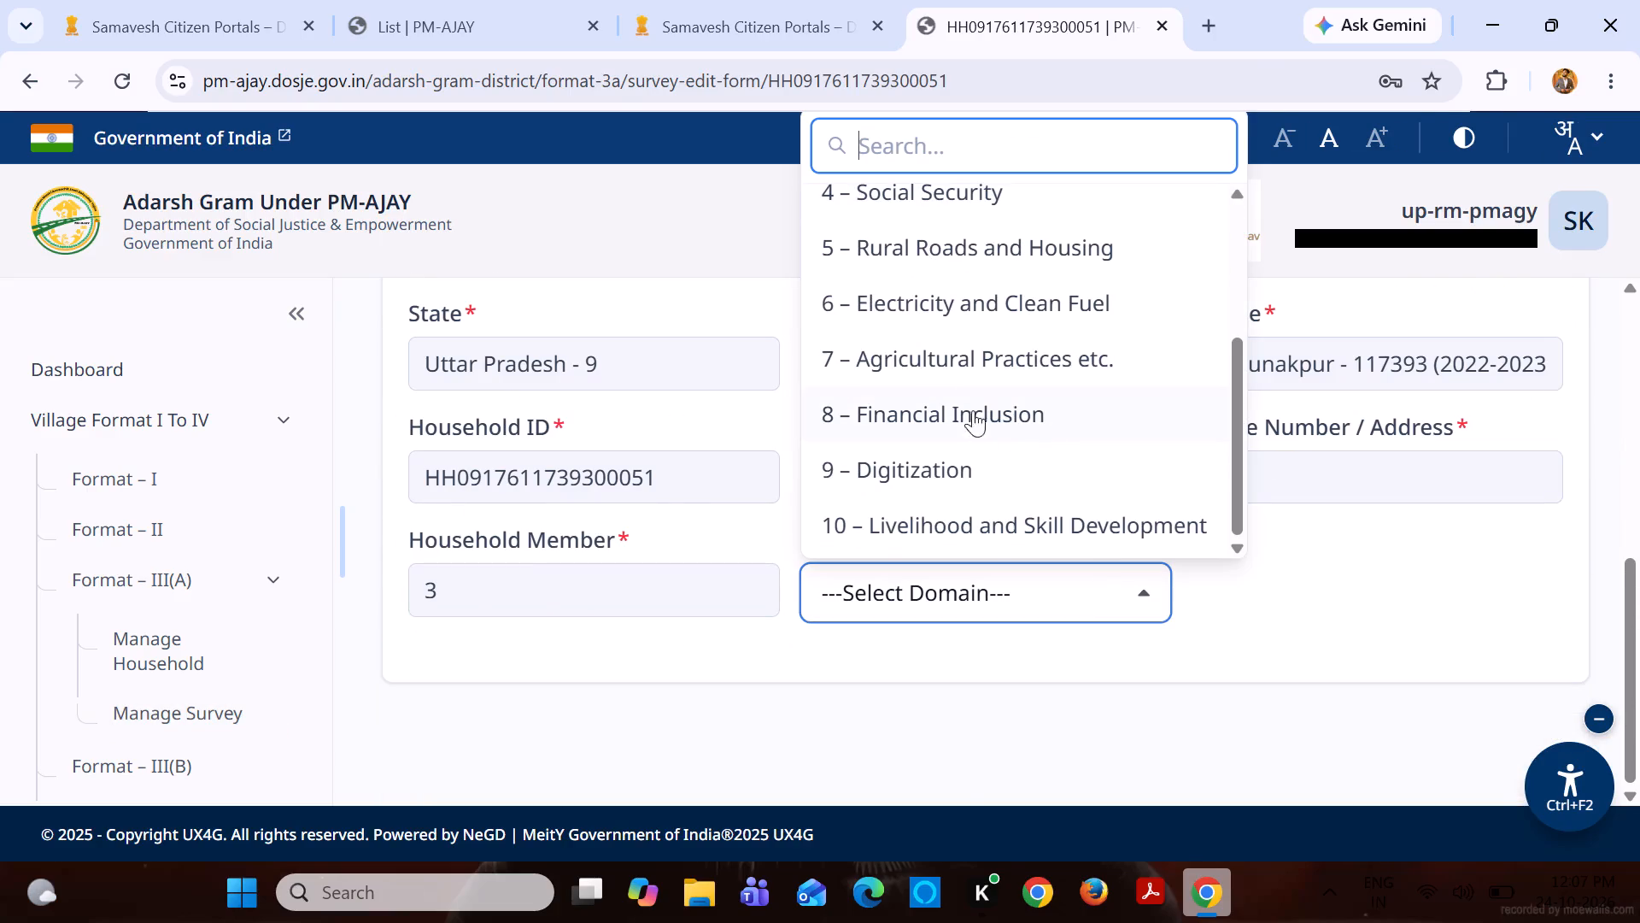
left_click(963, 367)
scroll(1245, 449, "down", 3)
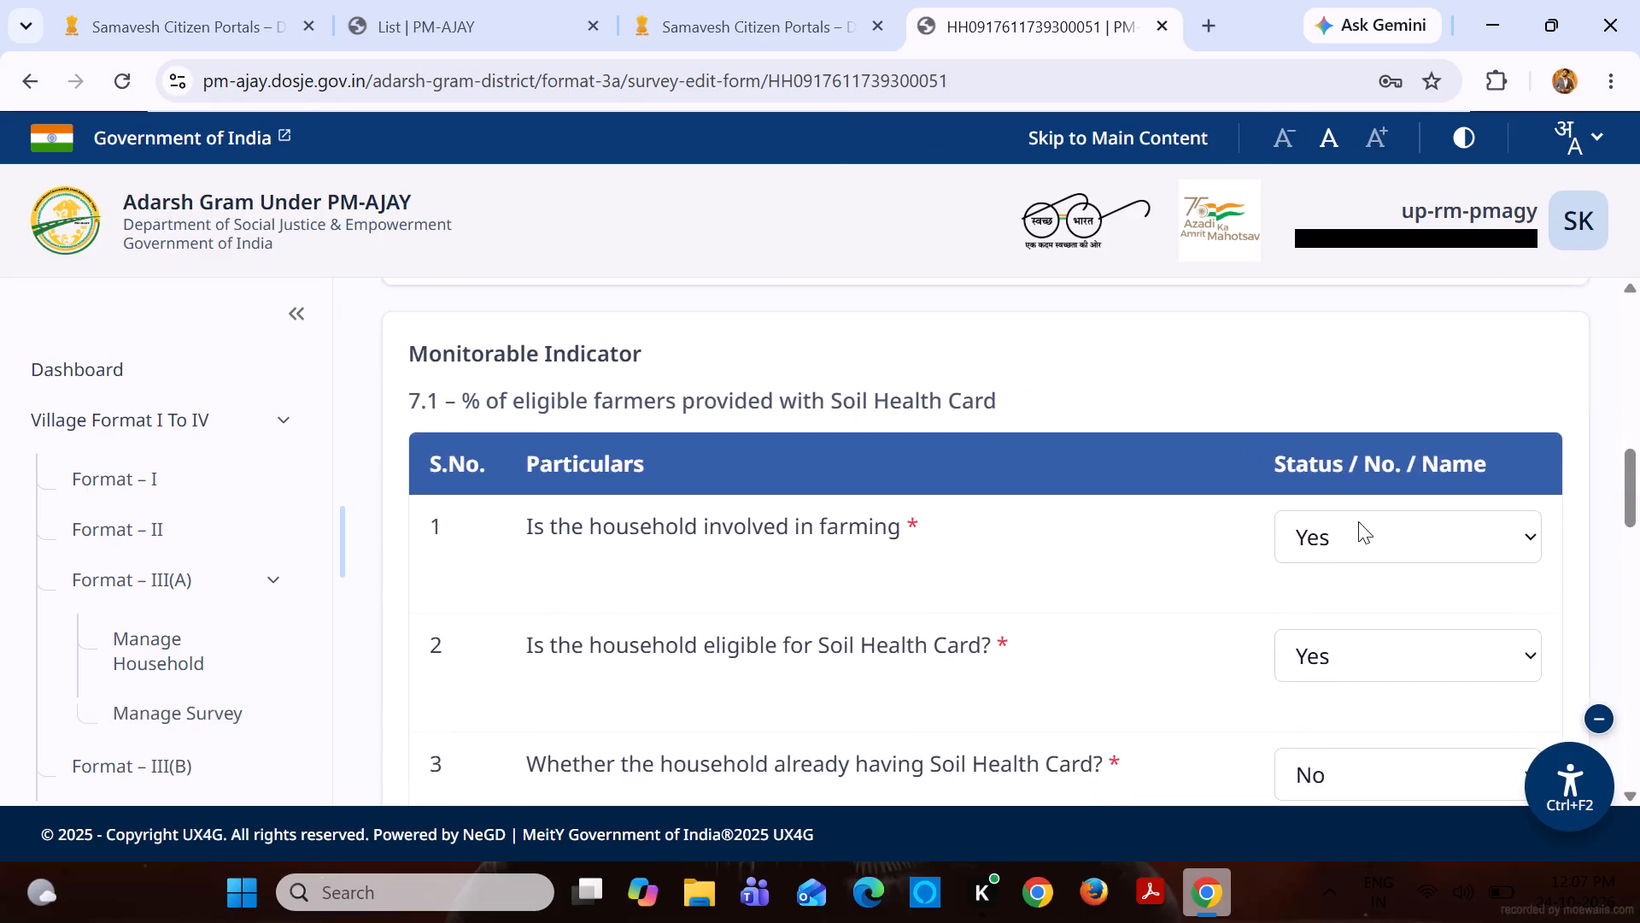
left_click_drag(1367, 530, 1338, 657)
left_click(1338, 657)
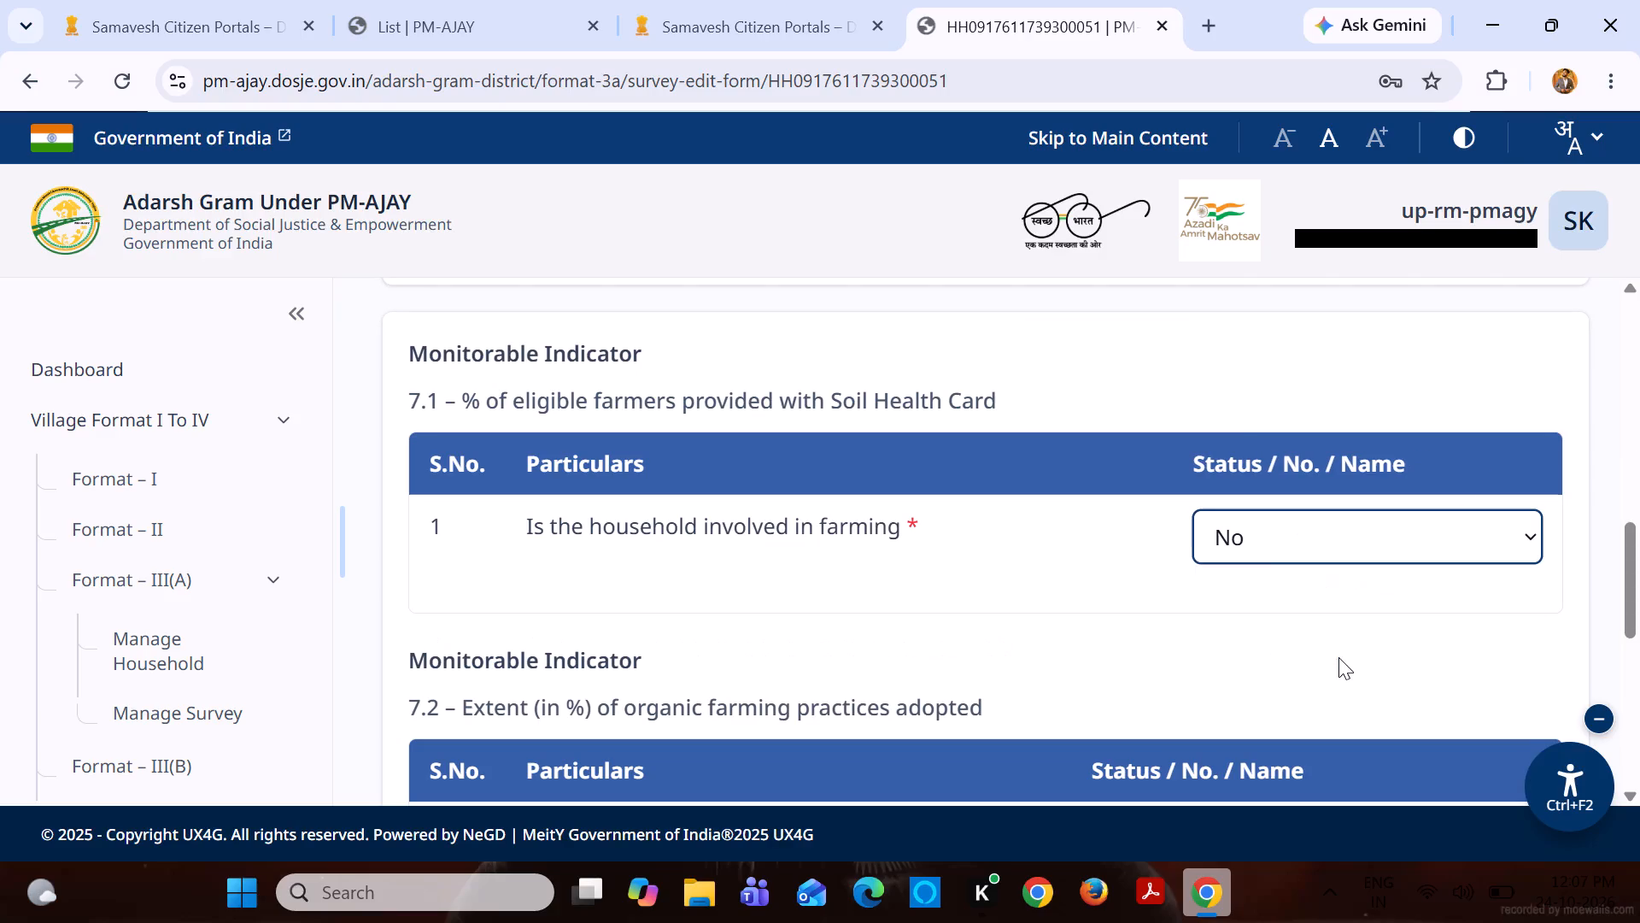
scroll(1235, 526, "down", 6)
left_click(1483, 617)
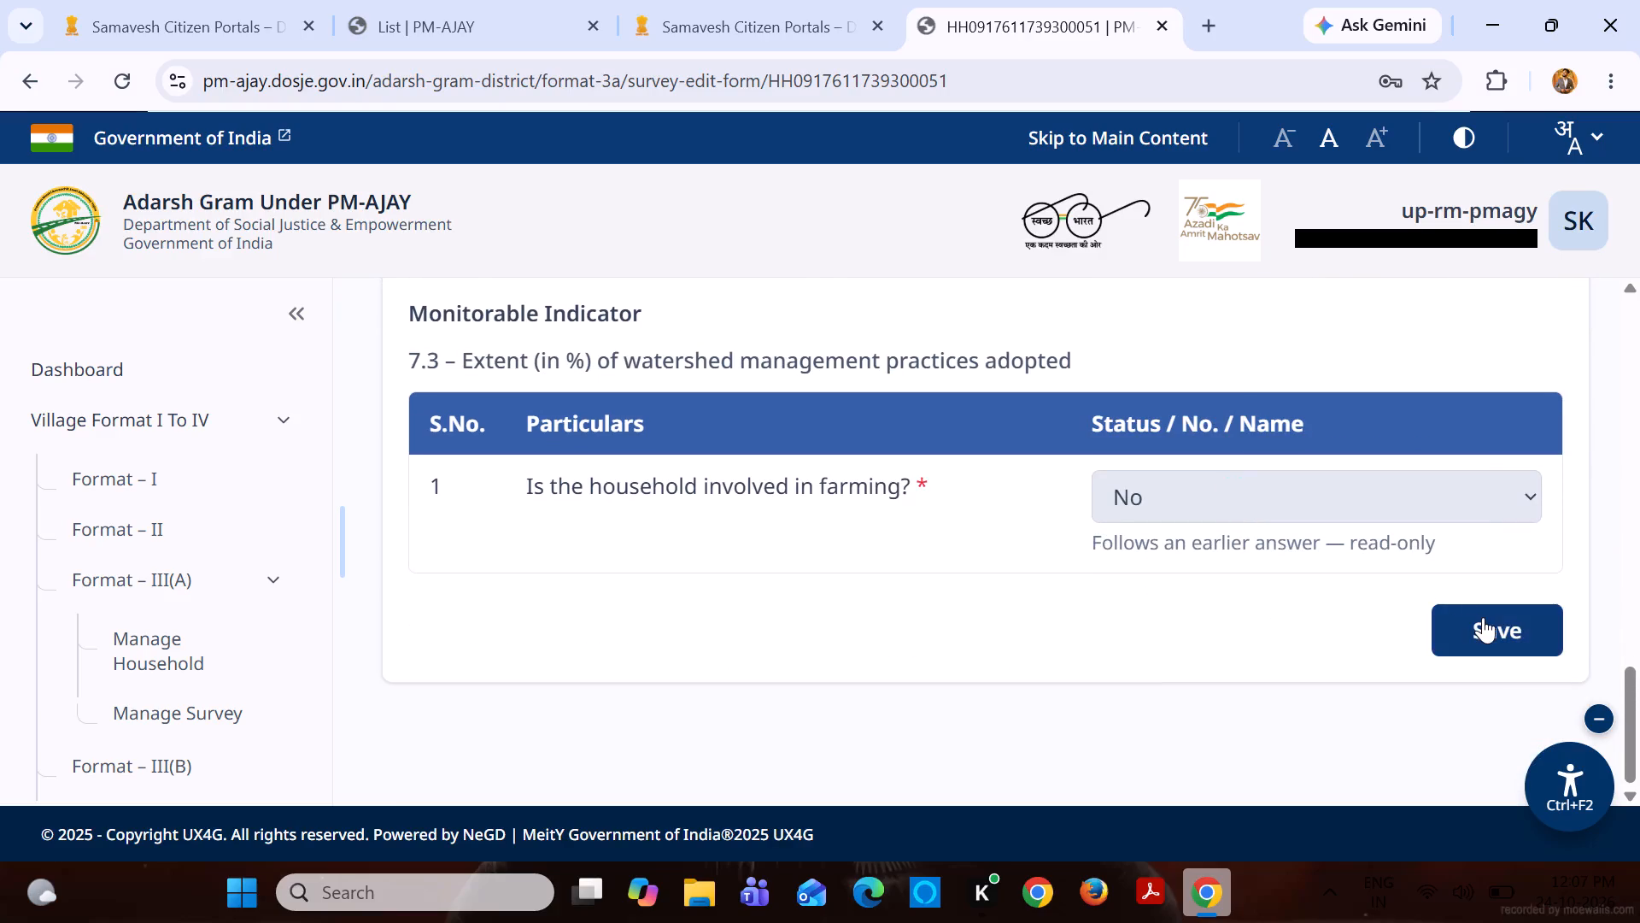
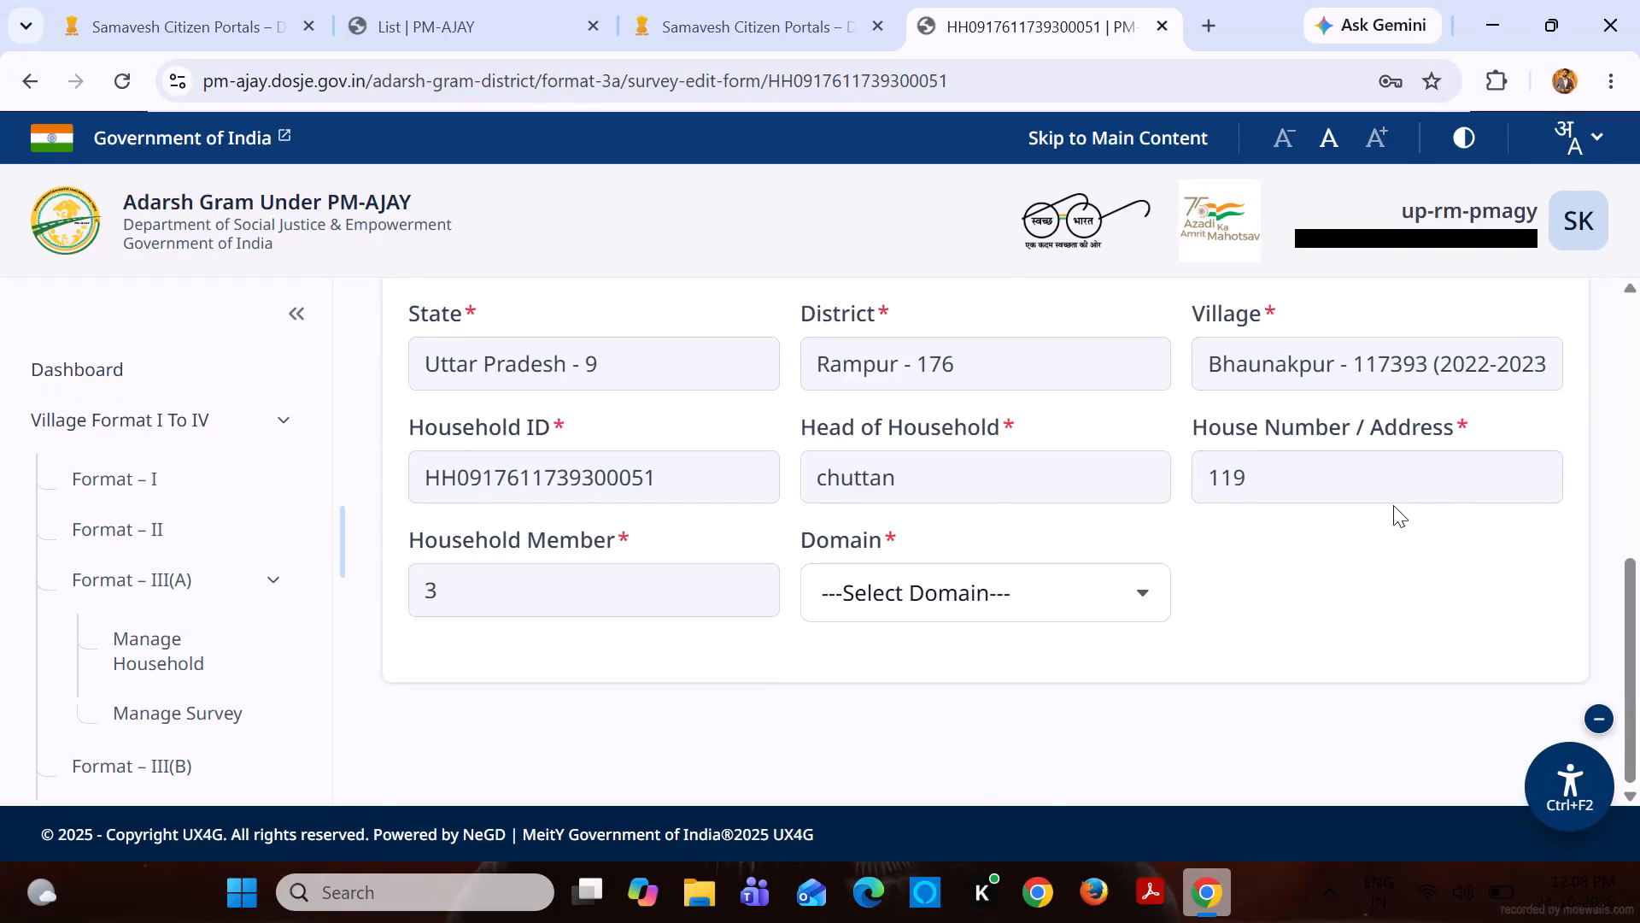
Return to the household list and, on page 2, open the survey of the household with house number 121 for editing.
scroll(1393, 505, "up", 15)
left_click(1514, 362)
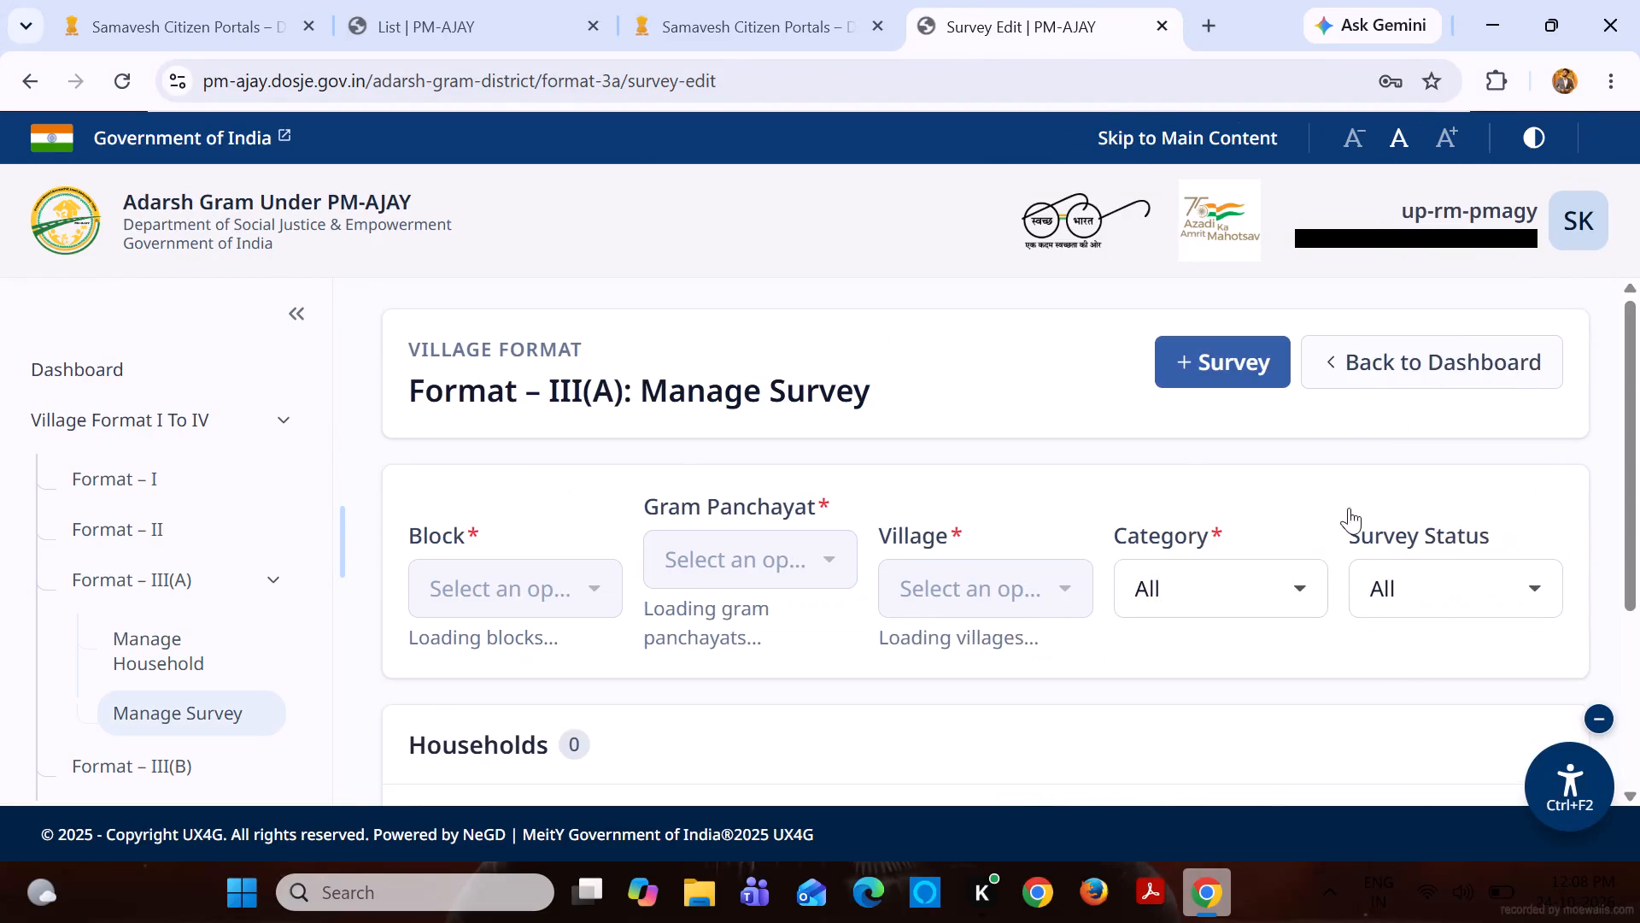
scroll(1297, 581, "down", 20)
scroll(1297, 581, "down", 14)
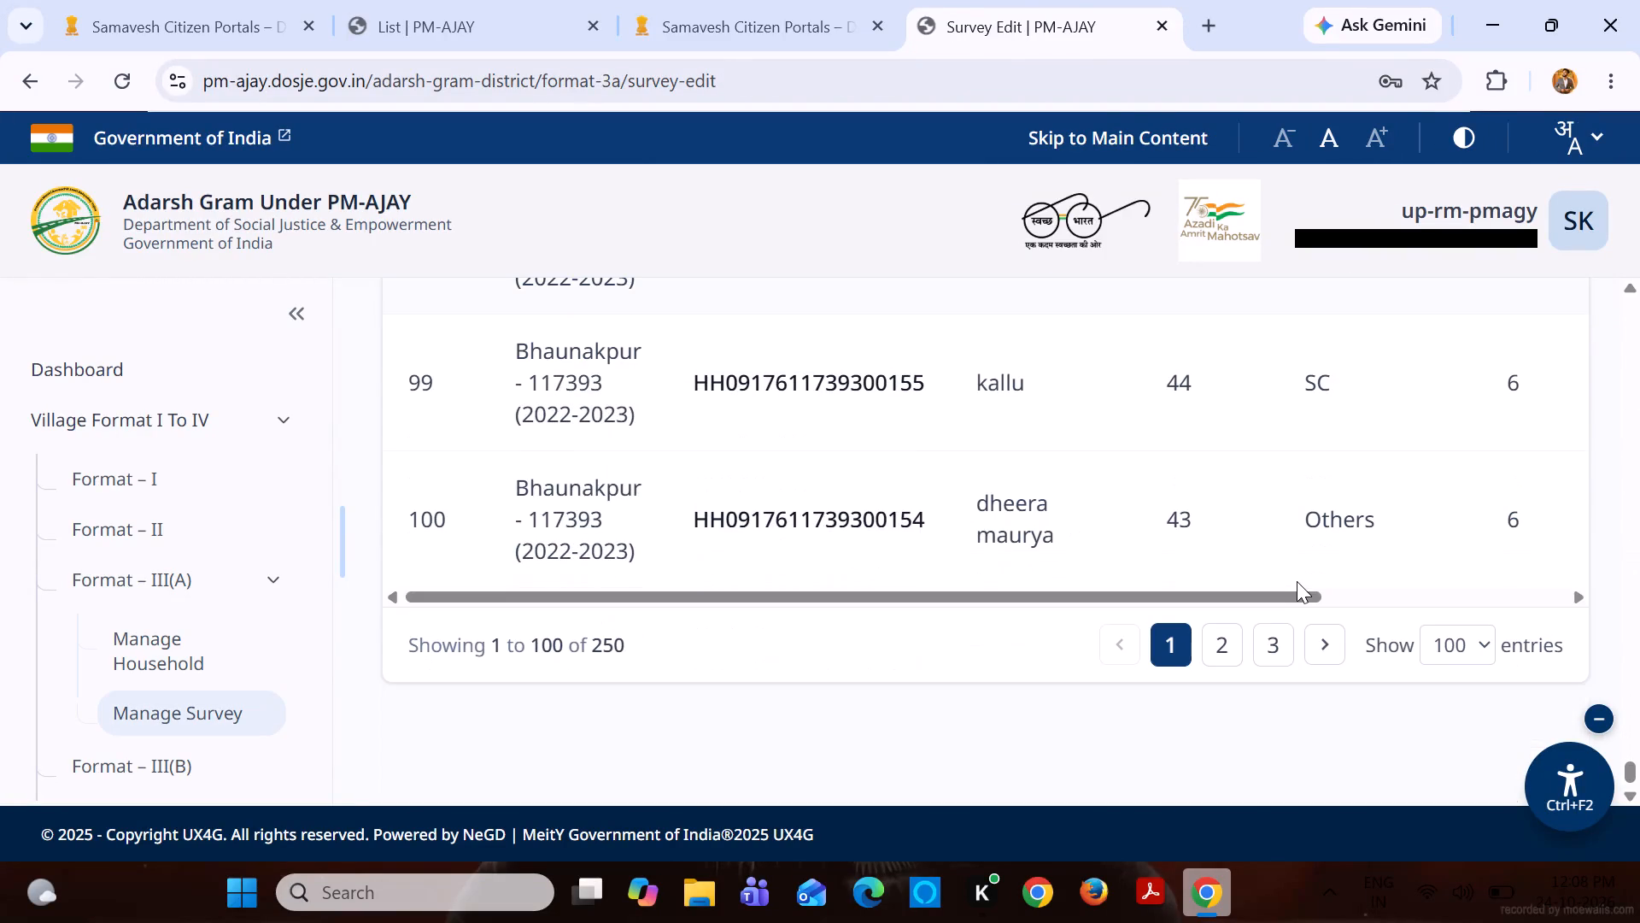
left_click(1227, 642)
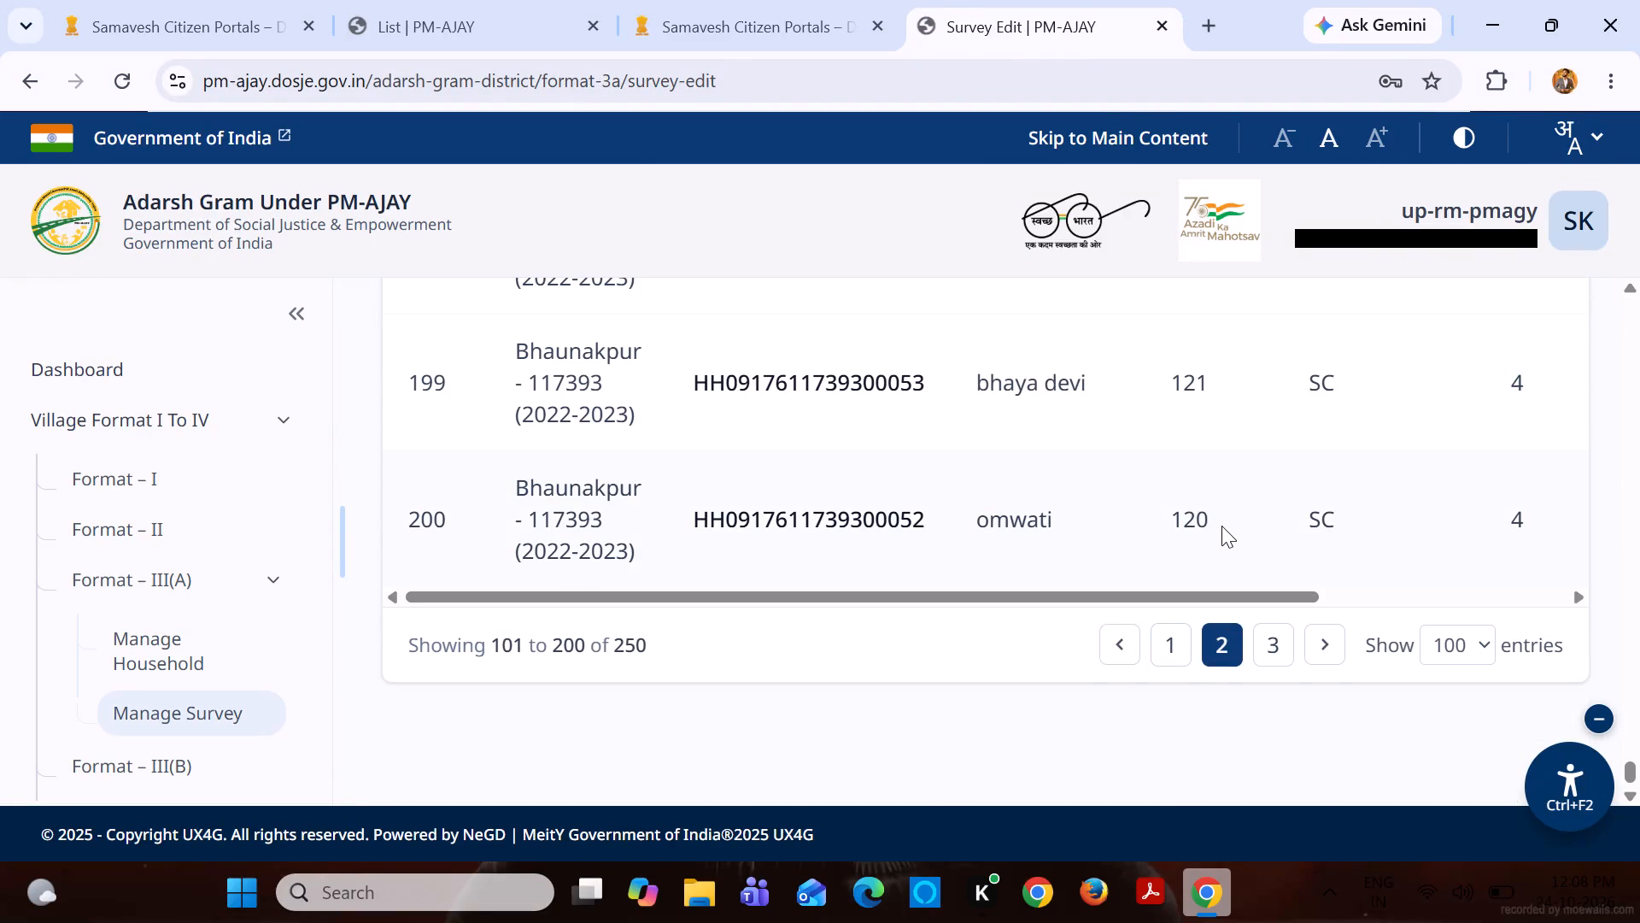
scroll(1279, 449, "left", 6)
left_click(1536, 389)
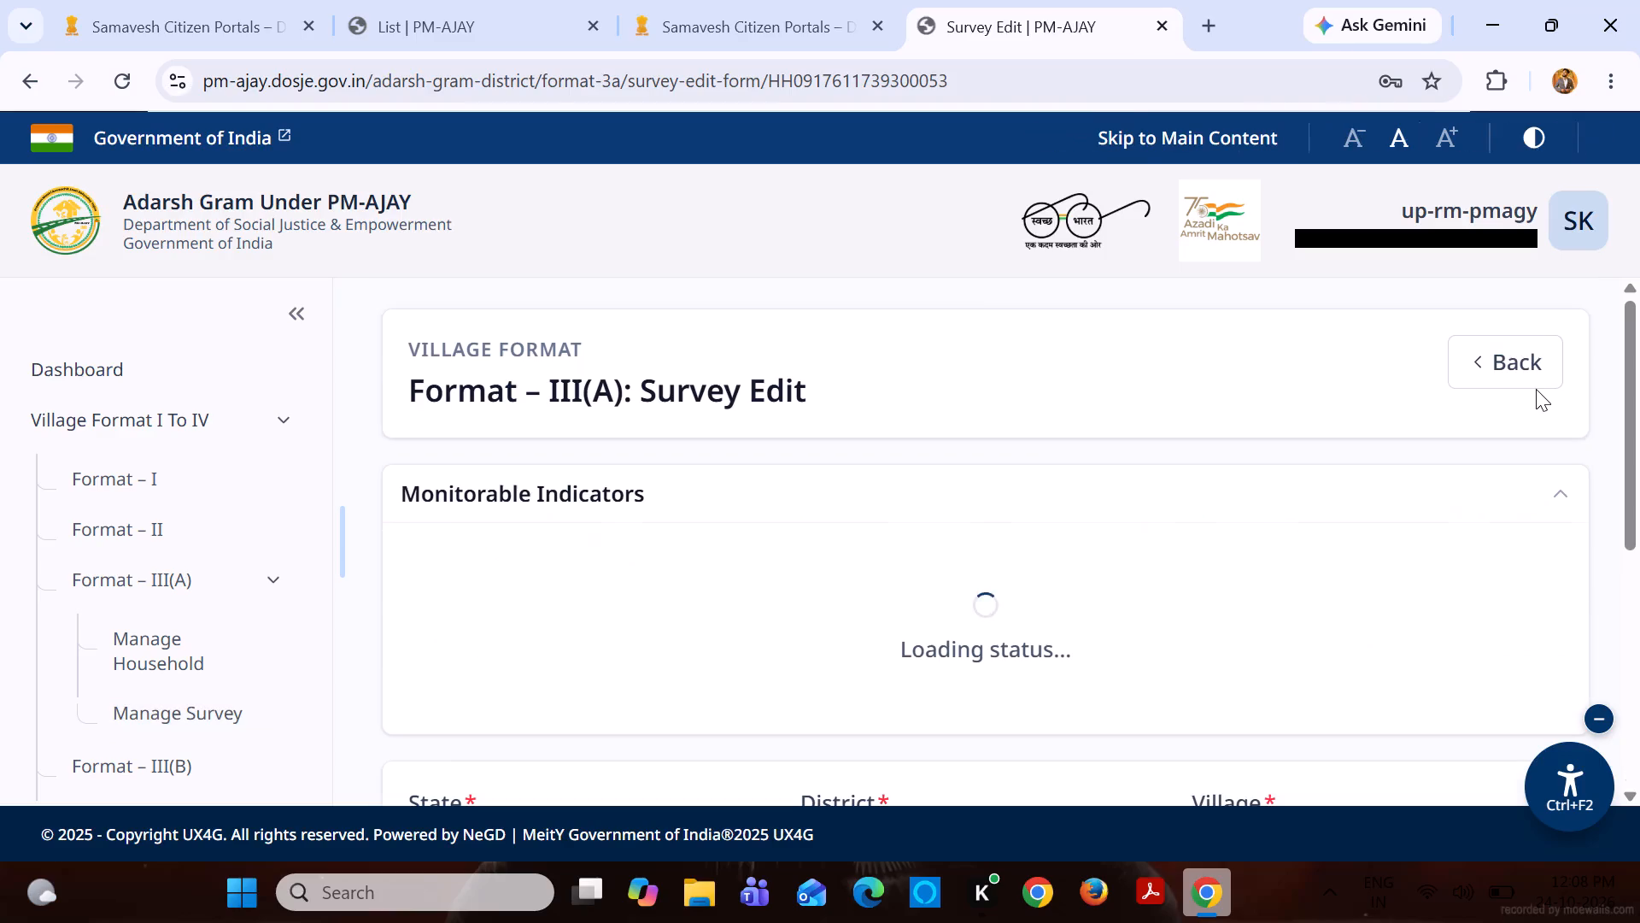
Choose domain 7 – Agricultural Practices etc., set the 7.1 answer on household involvement in farming to No, and save.
scroll(1420, 589, "down", 7)
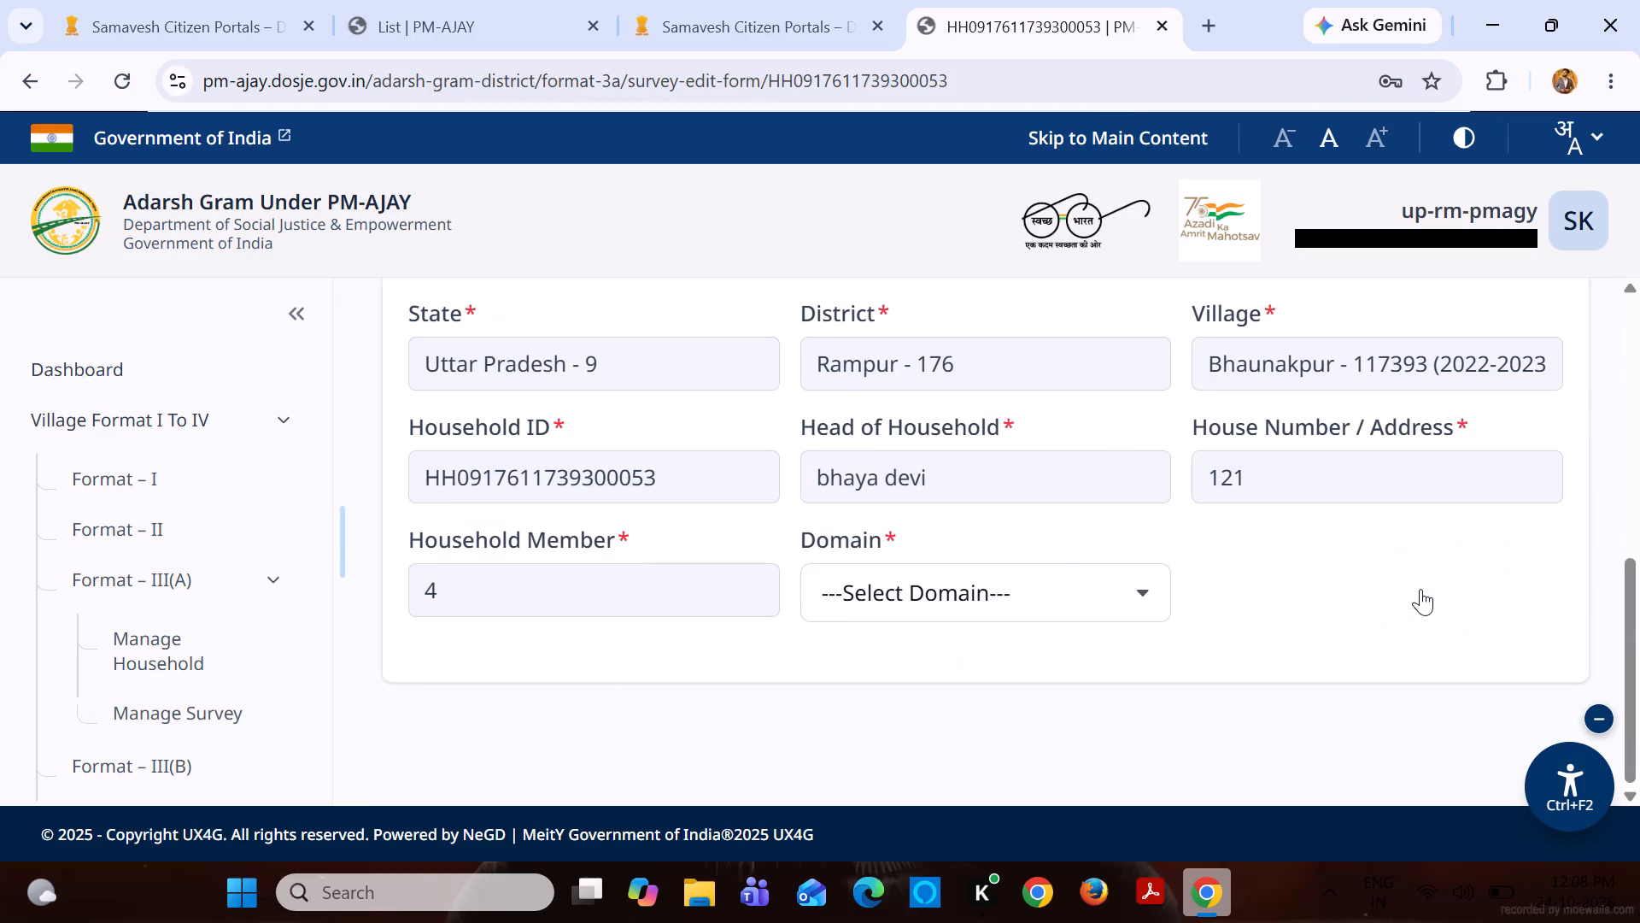
left_click(1132, 590)
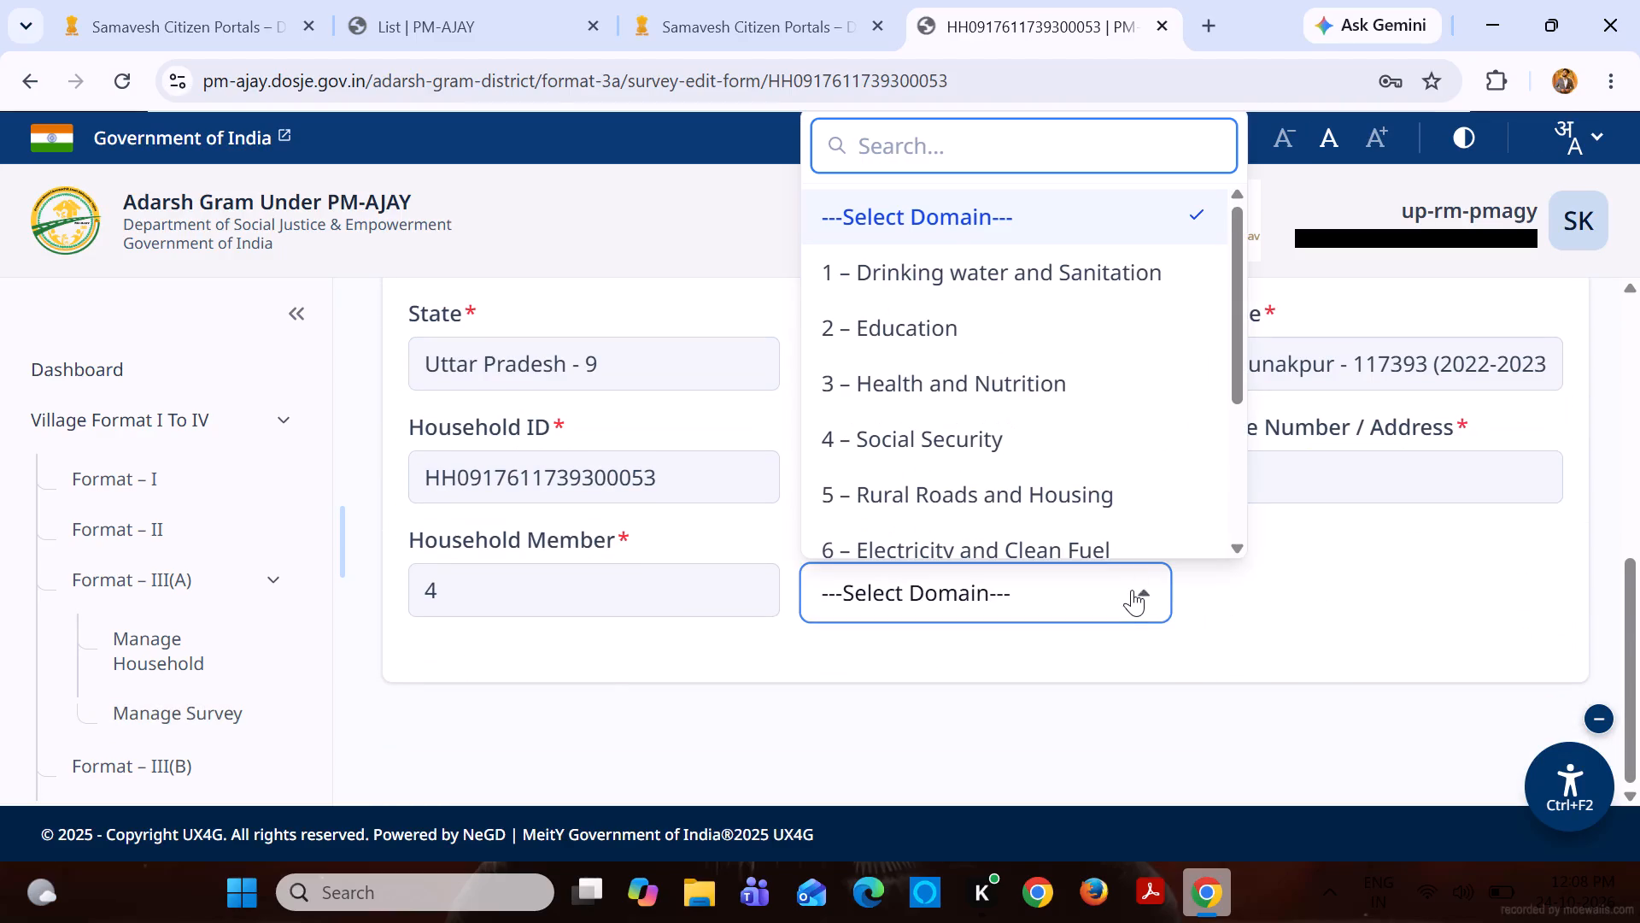
scroll(1049, 461, "down", 2)
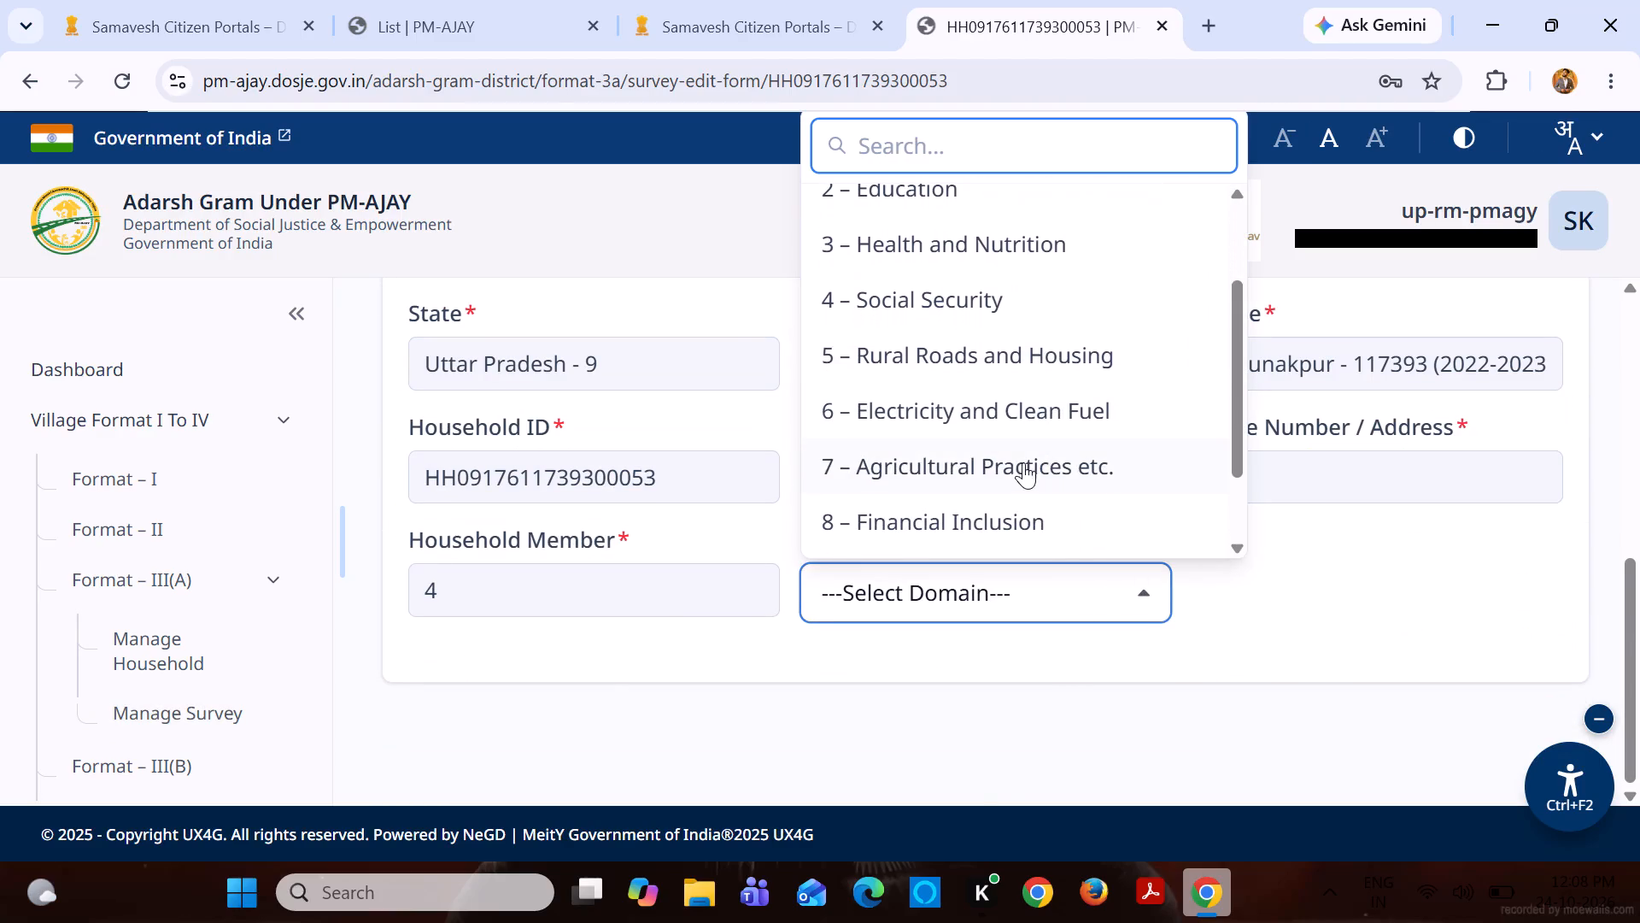
left_click(1020, 464)
scroll(1208, 458, "down", 9)
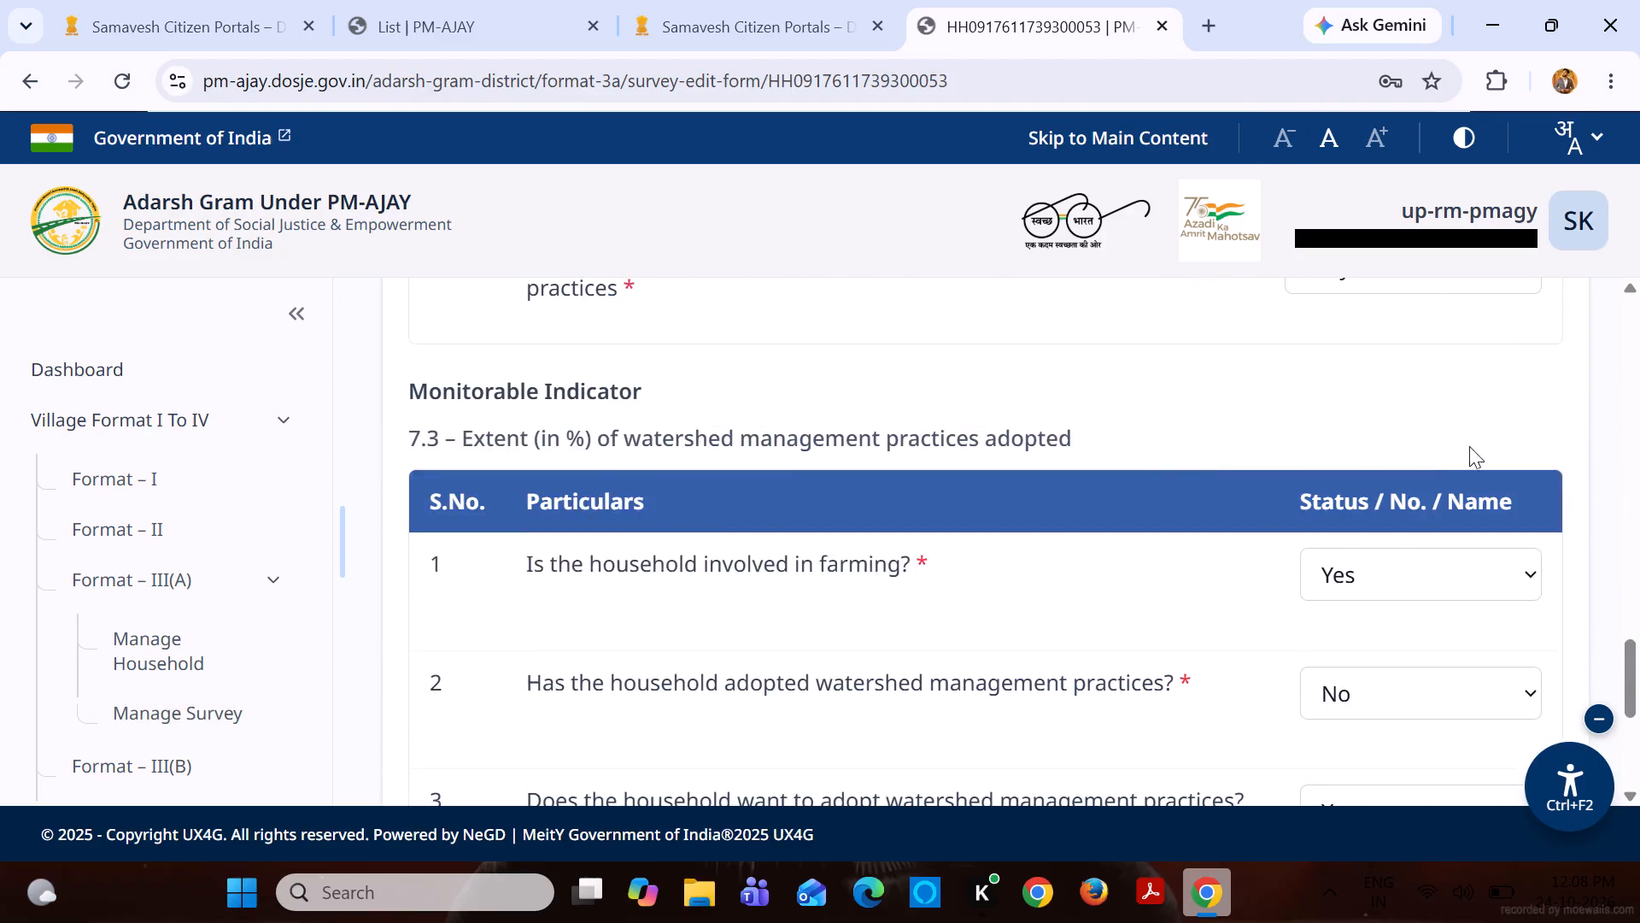
scroll(1347, 431, "up", 11)
scroll(1298, 565, "down", 5)
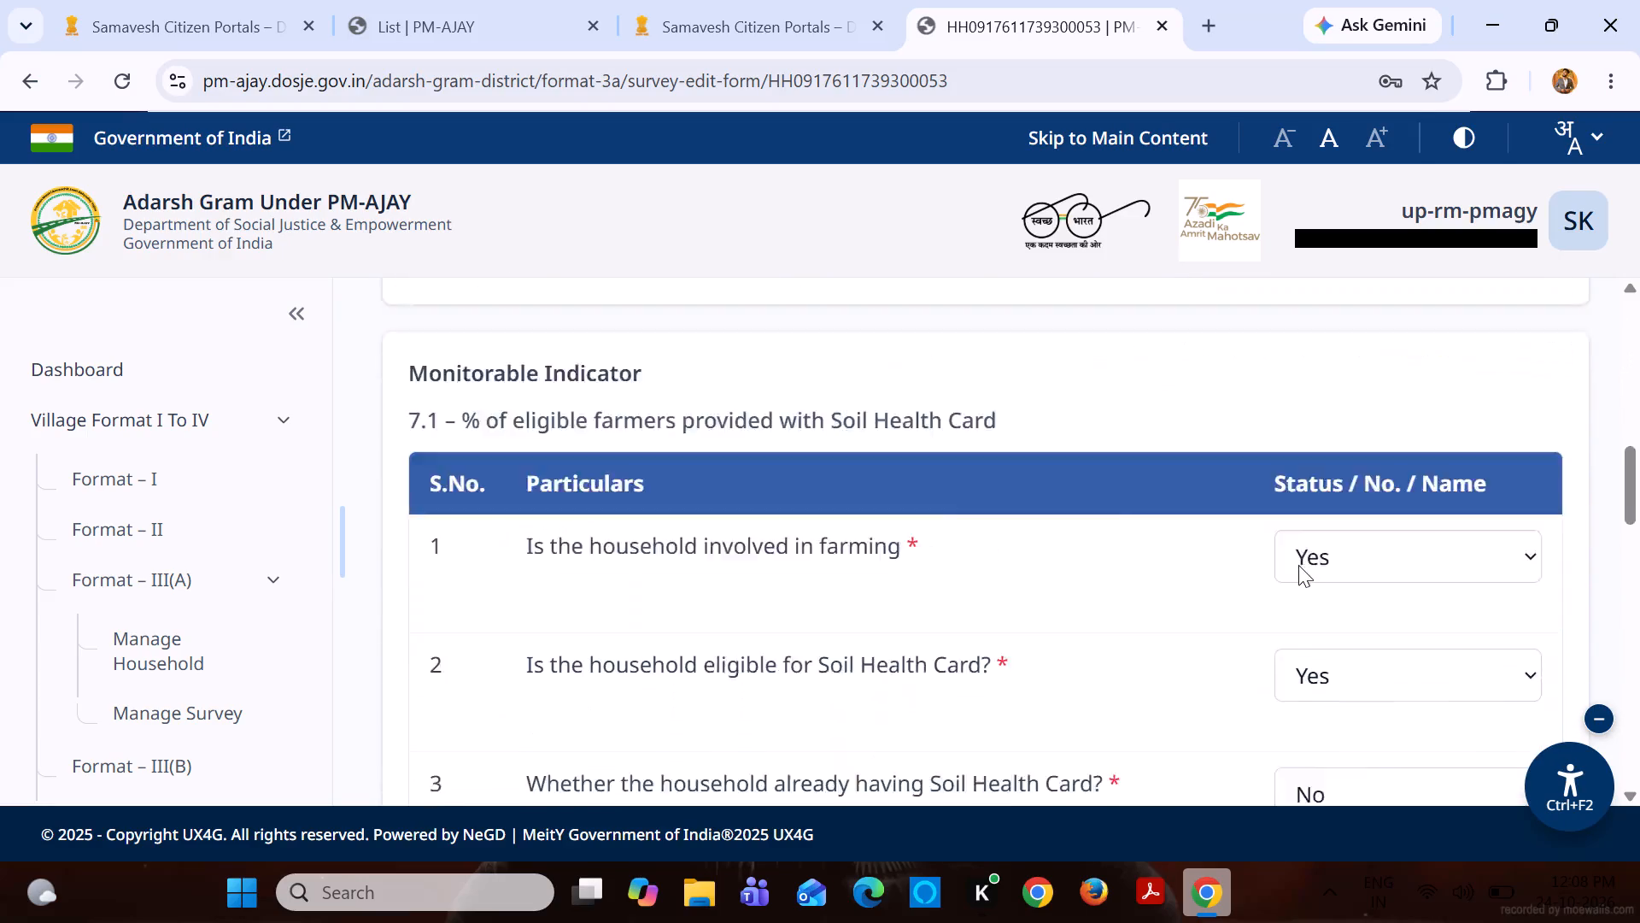
scroll(1298, 565, "down", 2)
scroll(1432, 390, "up", 1)
left_click_drag(1488, 332, 1371, 473)
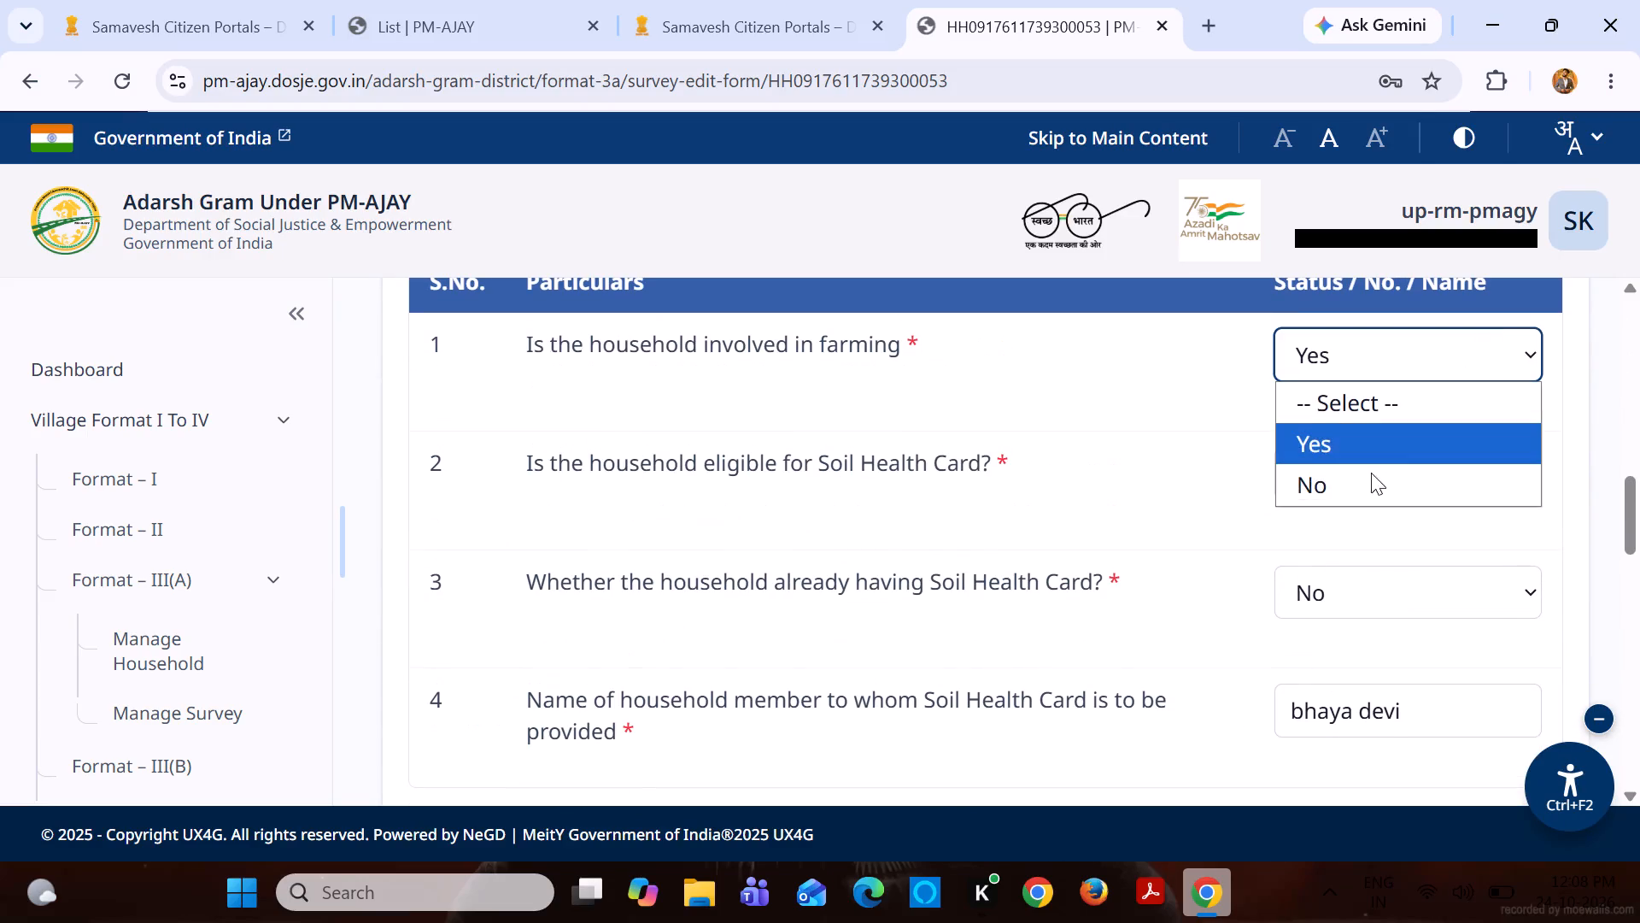
left_click_drag(1371, 473, 1362, 482)
left_click(1362, 482)
scroll(1362, 482, "down", 8)
left_click(1513, 626)
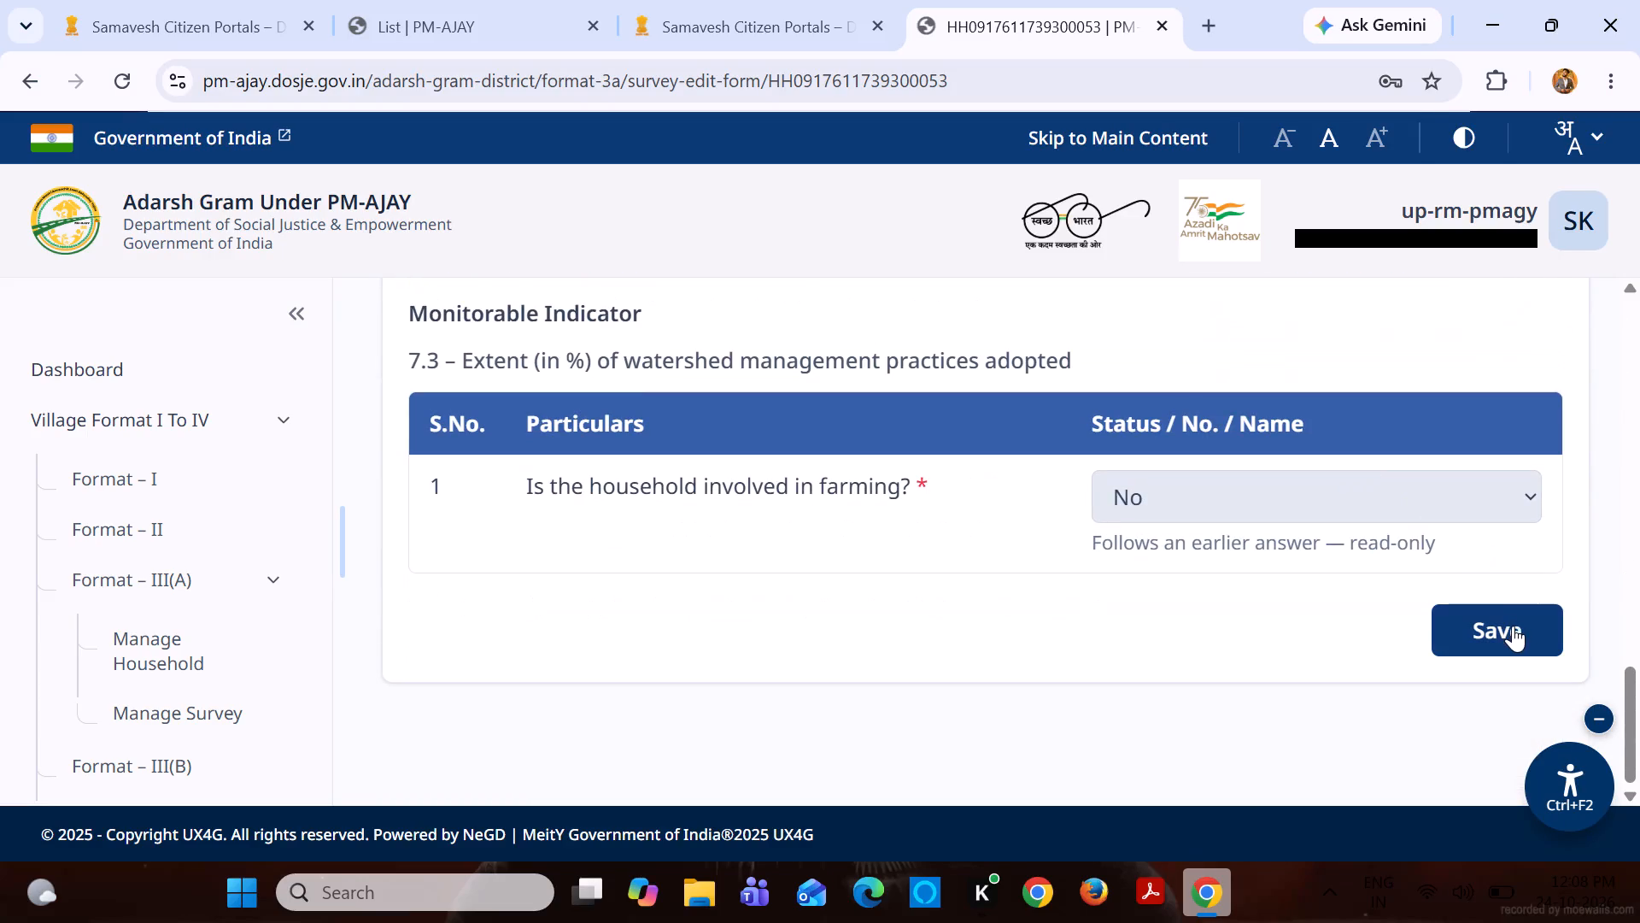
Go back to page 2 of the household list and open the survey of the household with house number 122 for editing.
scroll(1268, 435, "up", 14)
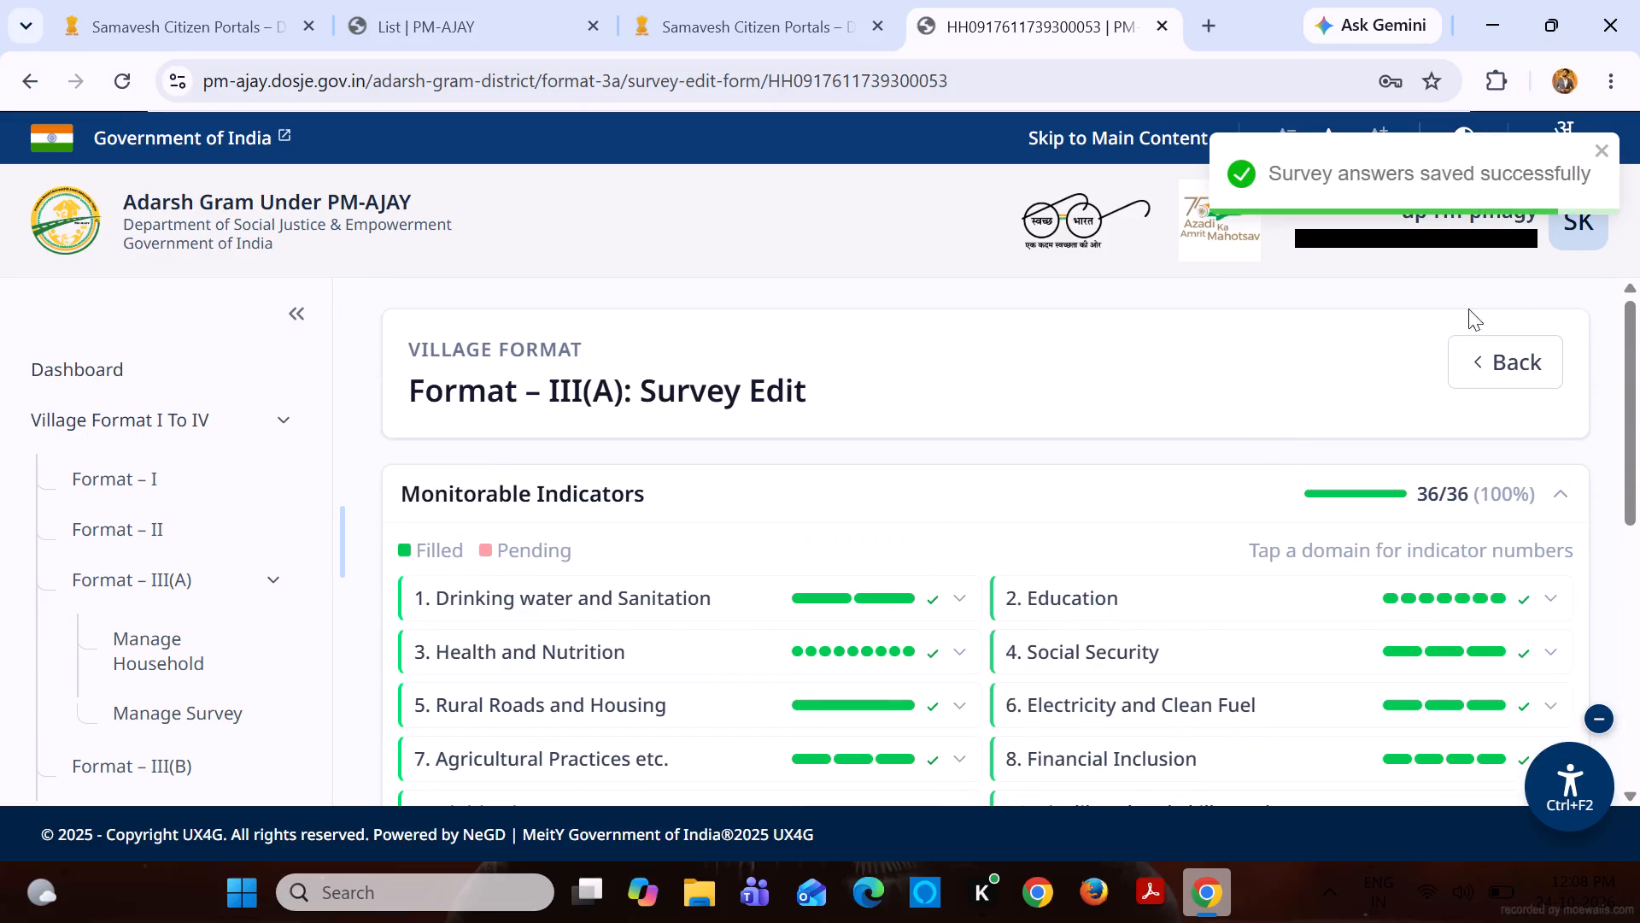
left_click(1498, 341)
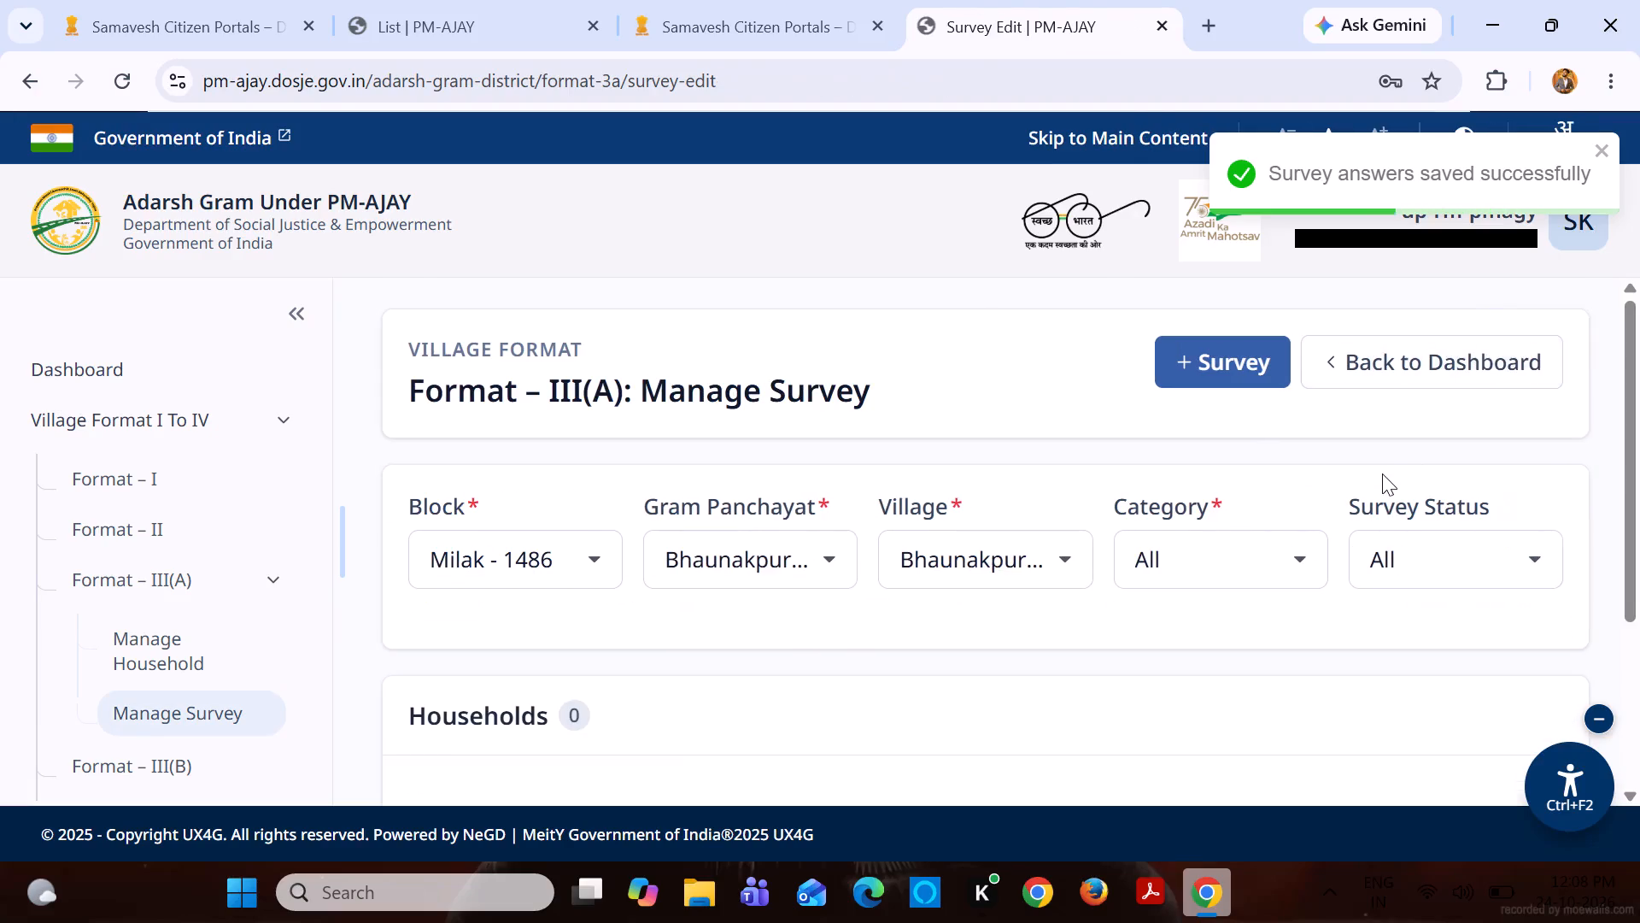
scroll(1382, 473, "down", 8)
scroll(1382, 473, "down", 20)
scroll(1382, 473, "down", 7)
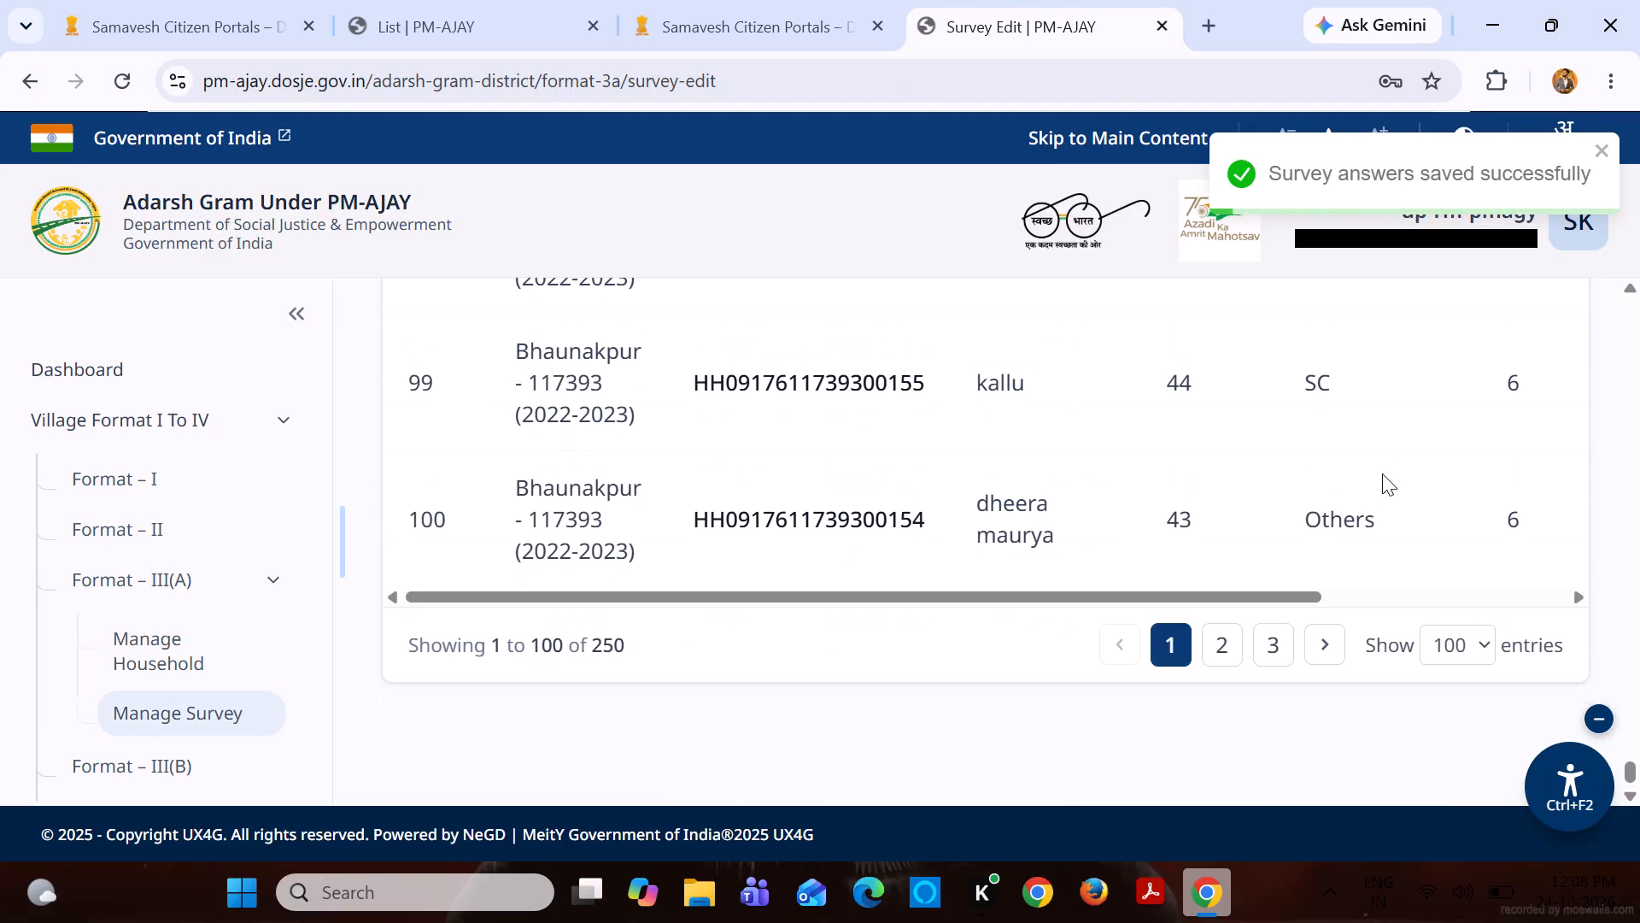
left_click(1228, 631)
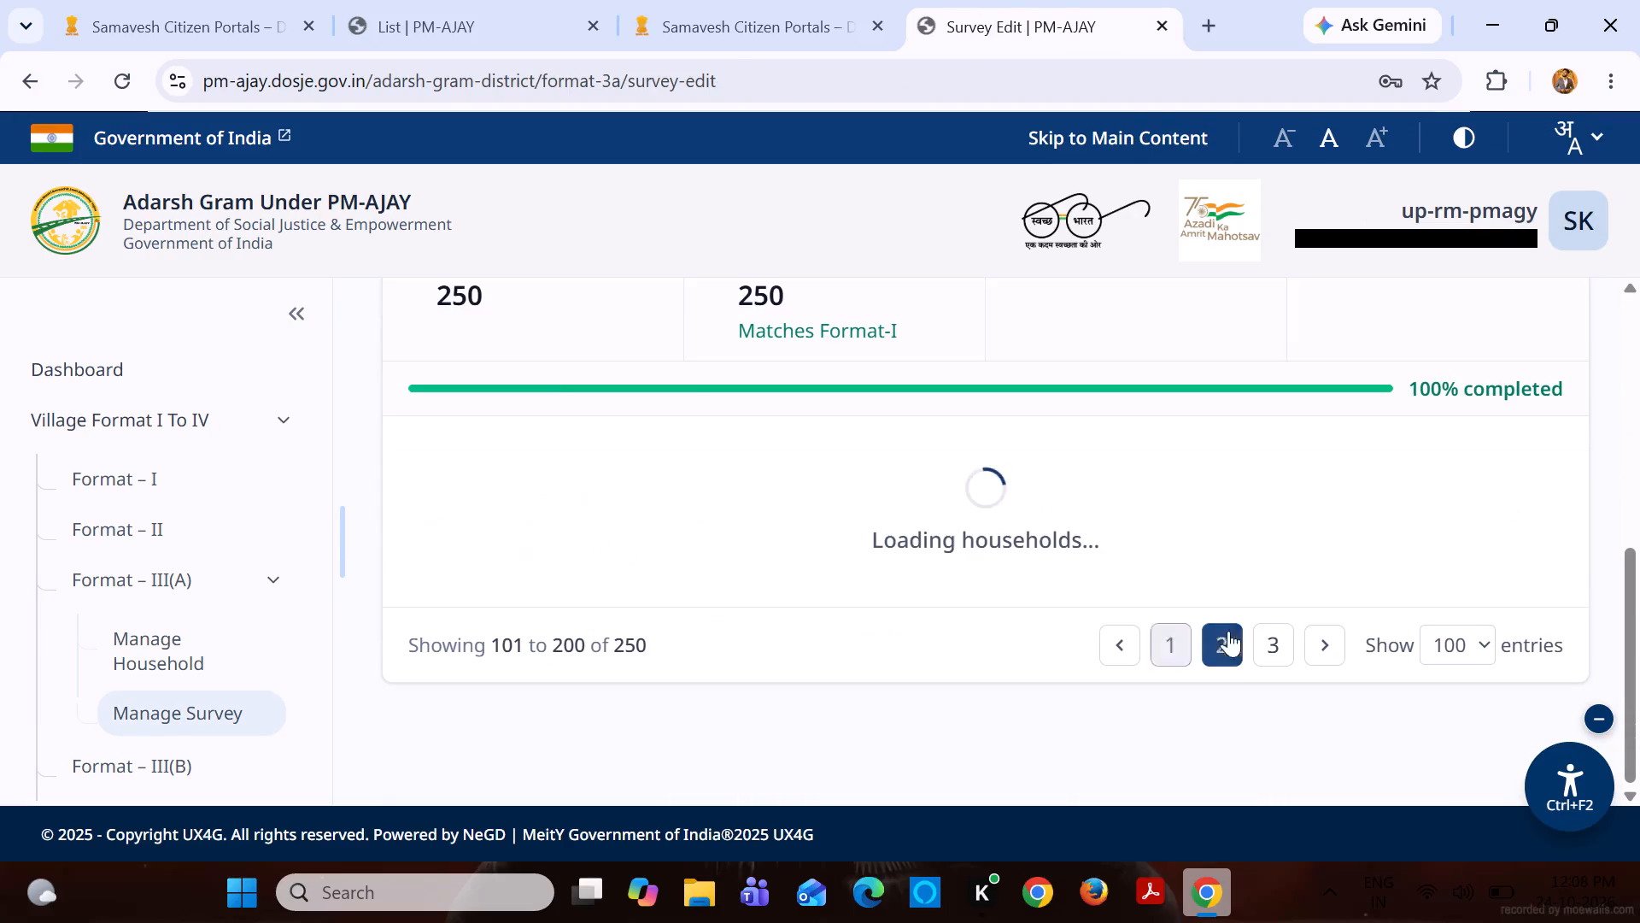
scroll(1211, 402, "up", 3)
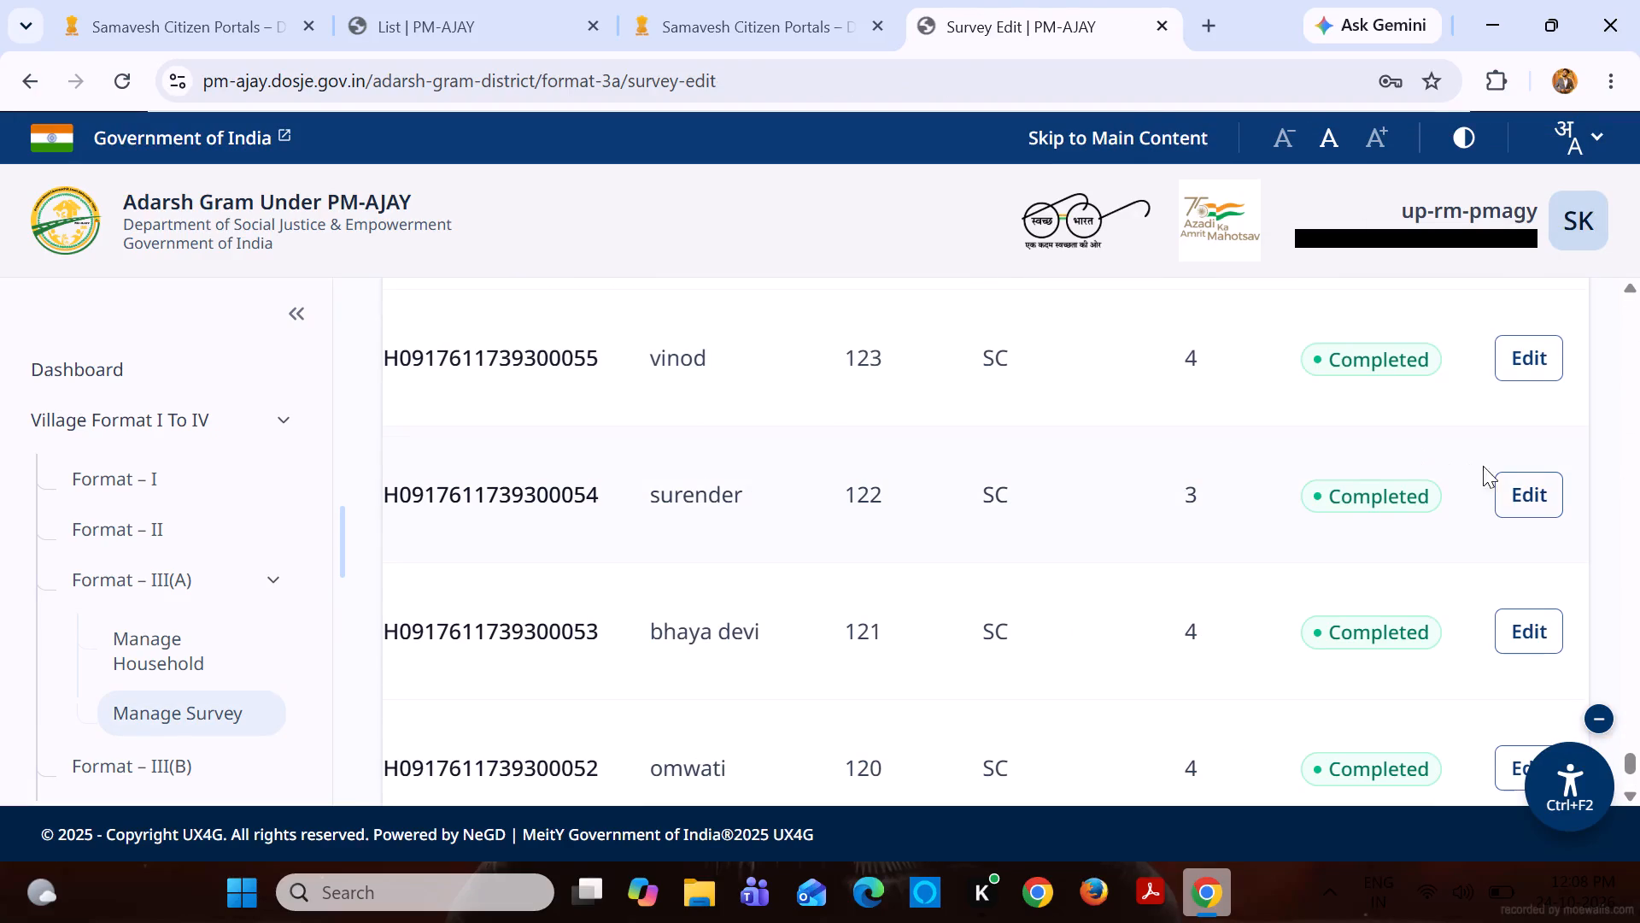
left_click(1525, 482)
Under domain 7 – Agricultural Practices etc., set this household's 7.1 farming involvement answer to No and save the survey.
scroll(1352, 489, "down", 8)
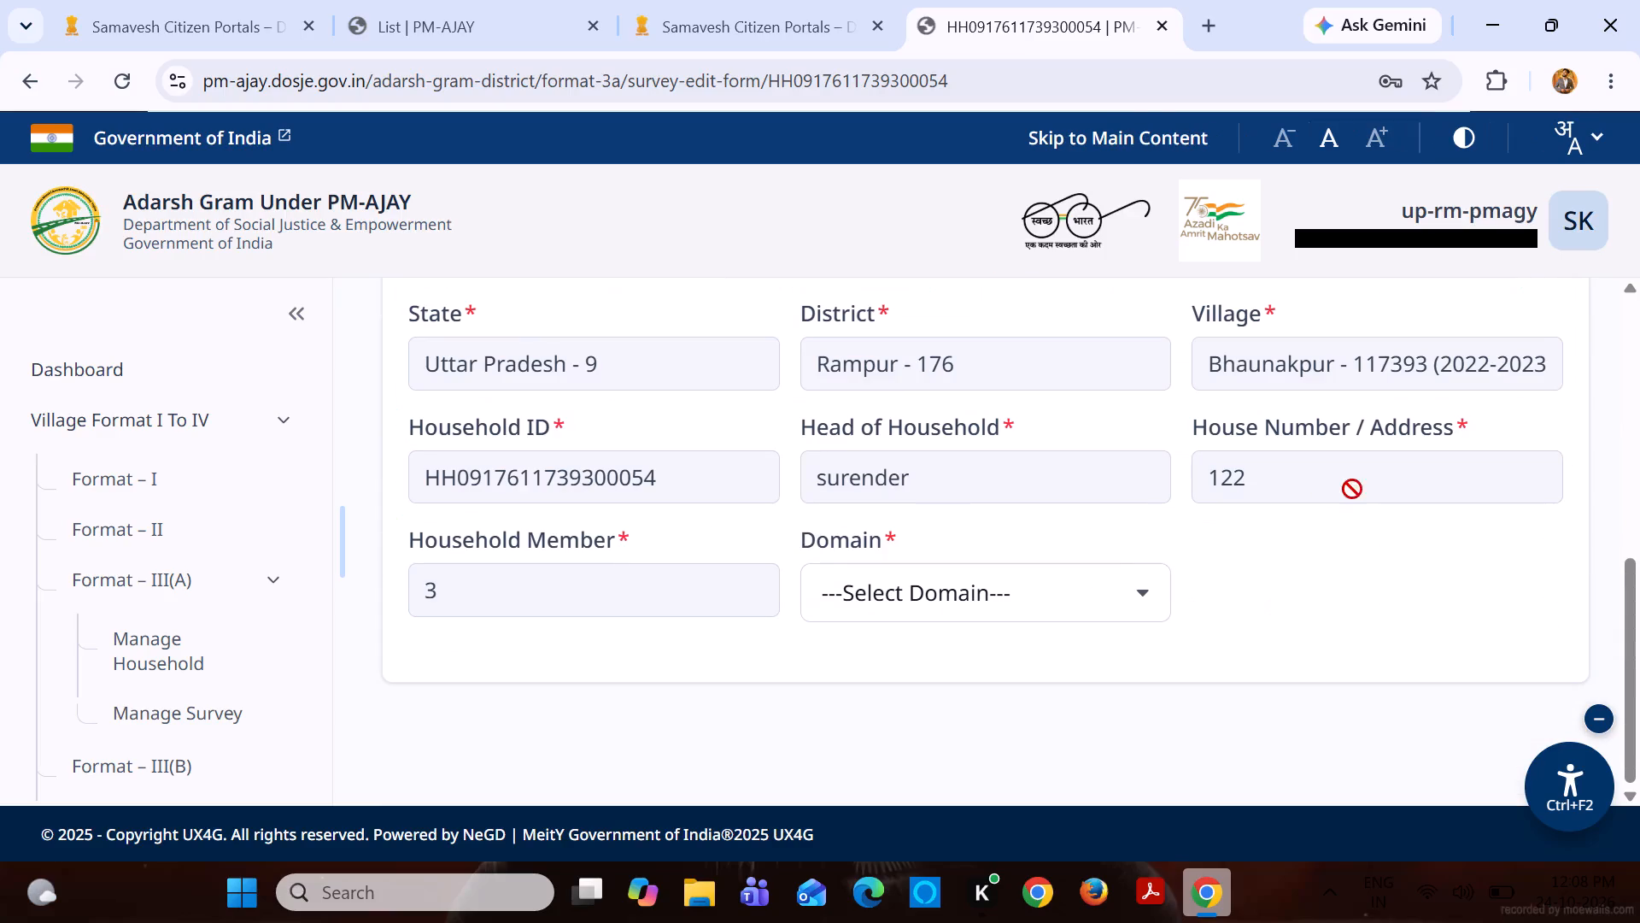
left_click(1085, 593)
scroll(1080, 429, "down", 1)
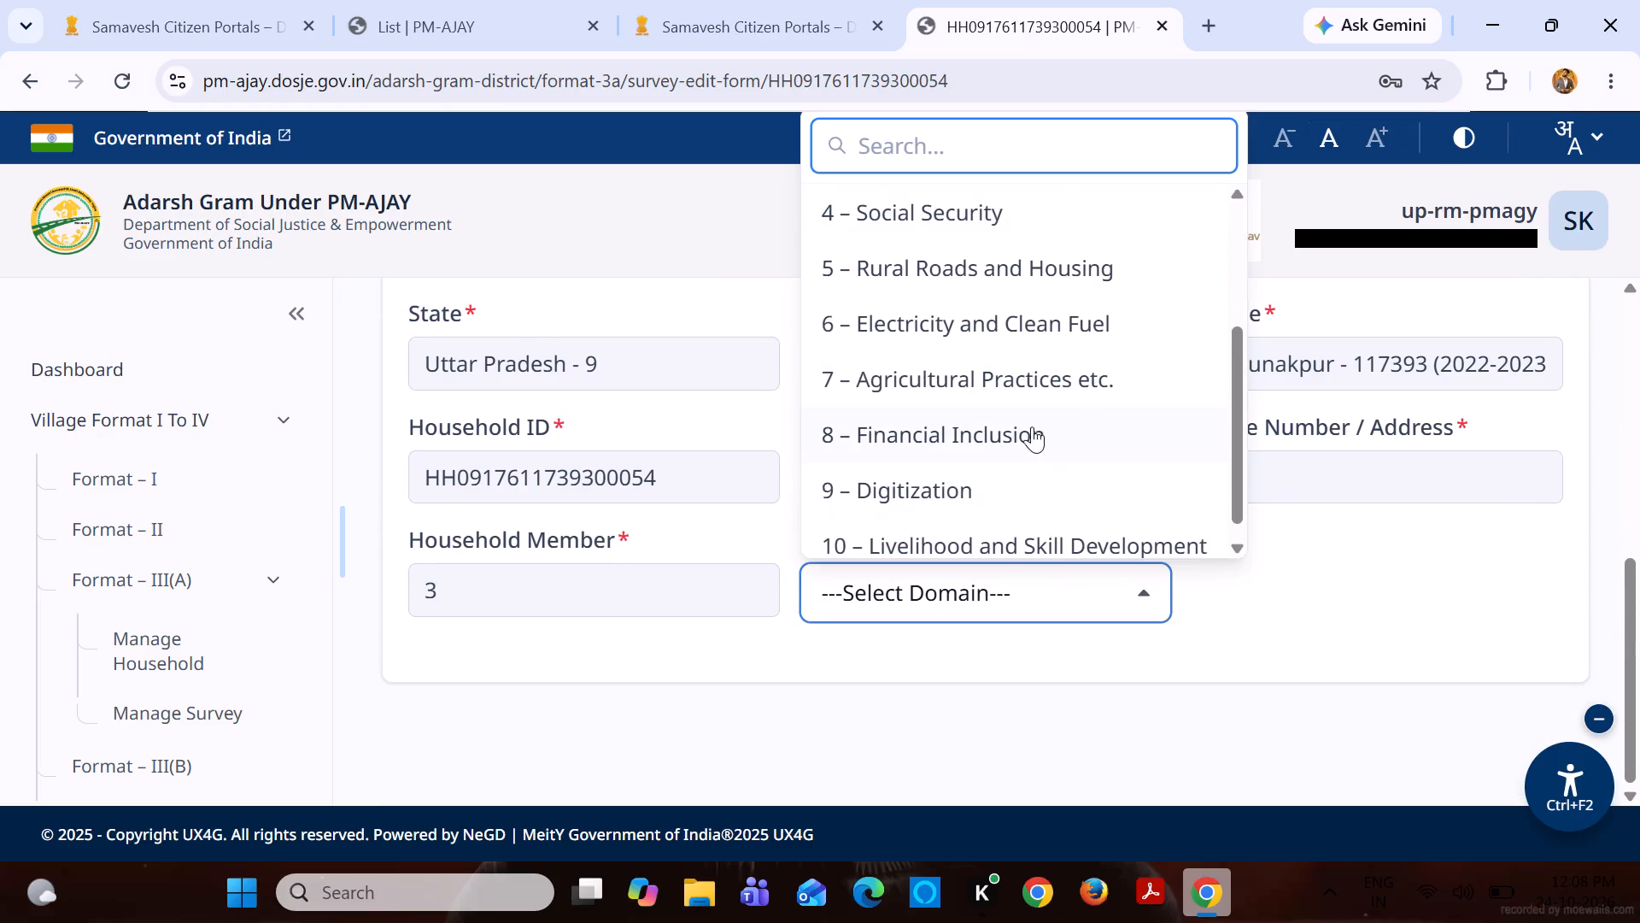
left_click(995, 389)
scroll(1288, 524, "down", 5)
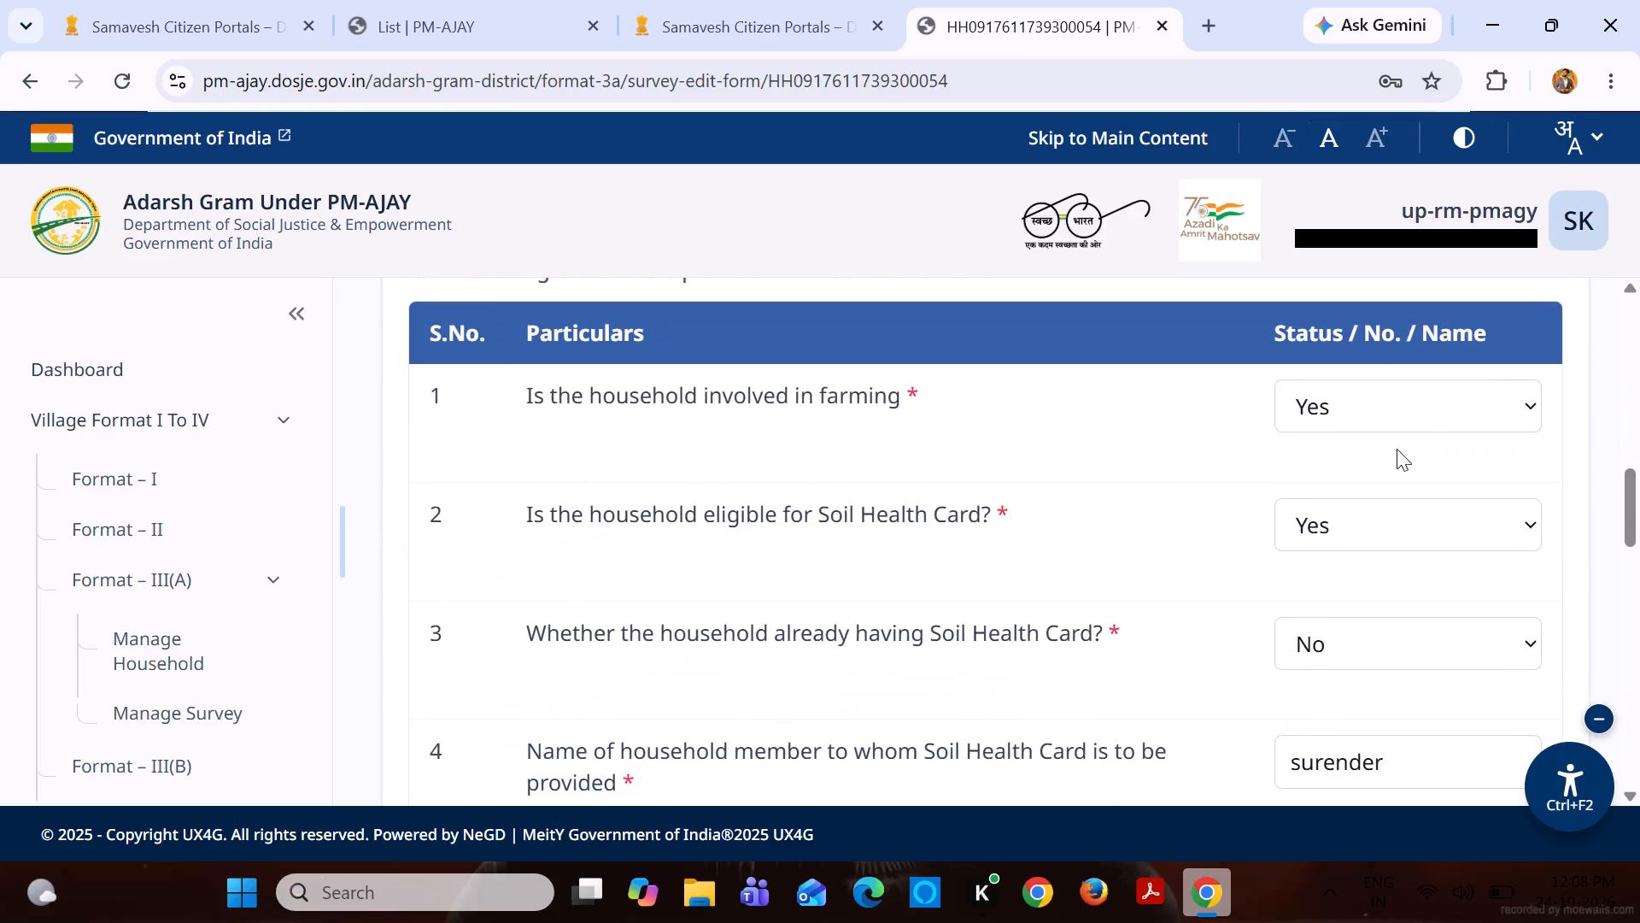
left_click(1483, 382)
left_click(1326, 527)
scroll(1326, 527, "down", 2)
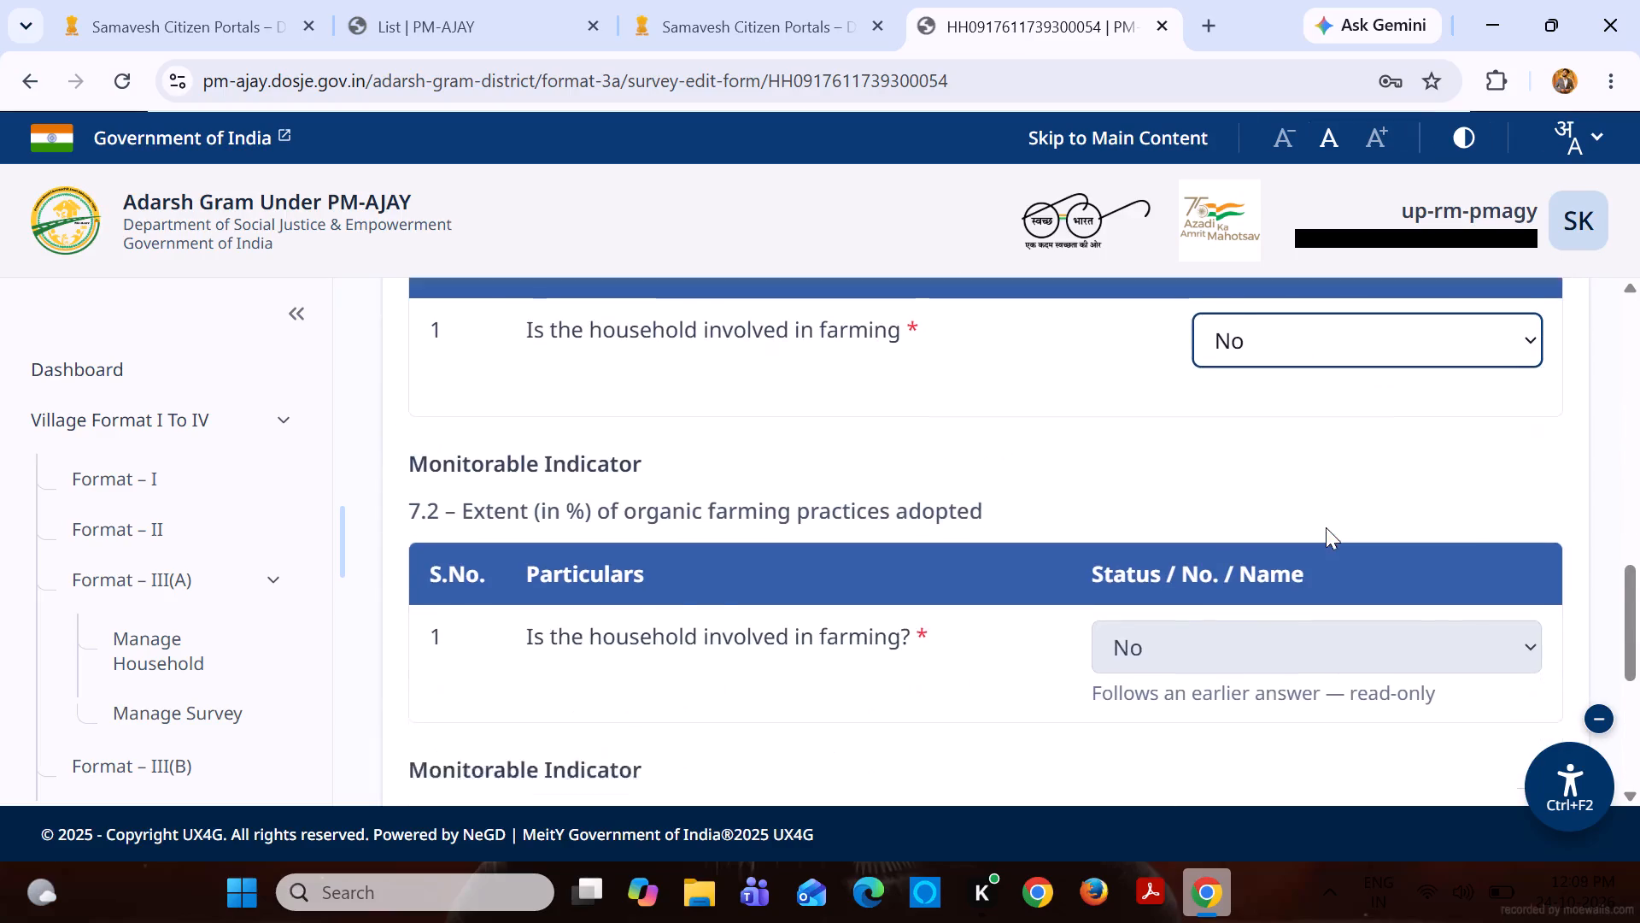
scroll(1326, 527, "down", 6)
left_click(1505, 614)
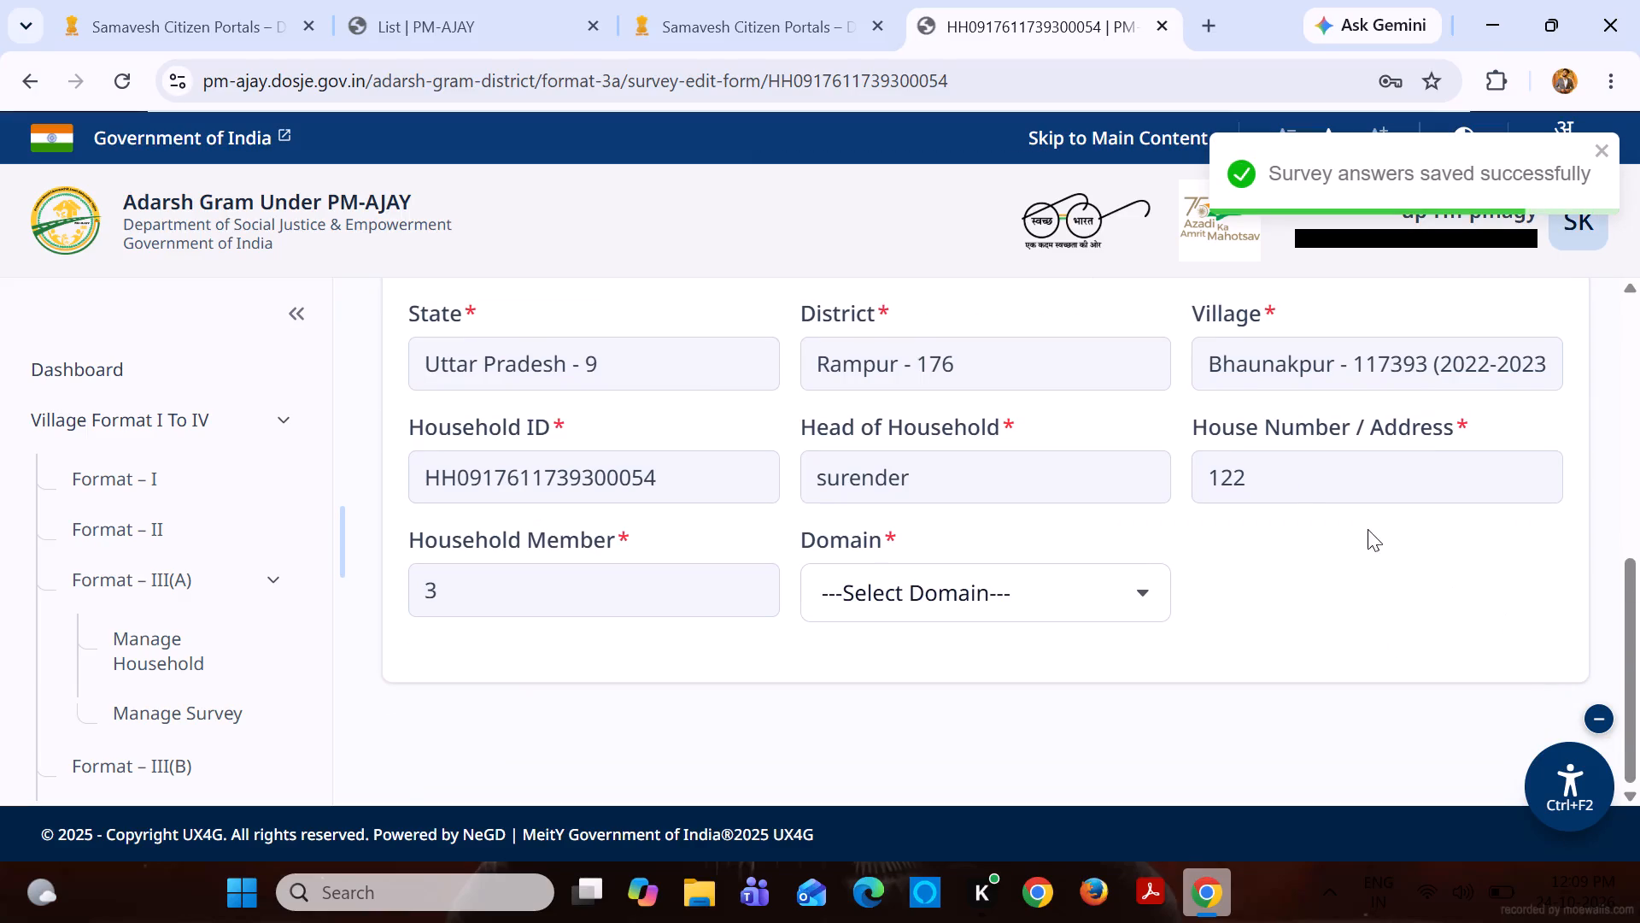
Return to page 2 of the household list and open the survey of the household with house number 123 for editing.
scroll(1260, 487, "up", 10)
left_click(1514, 338)
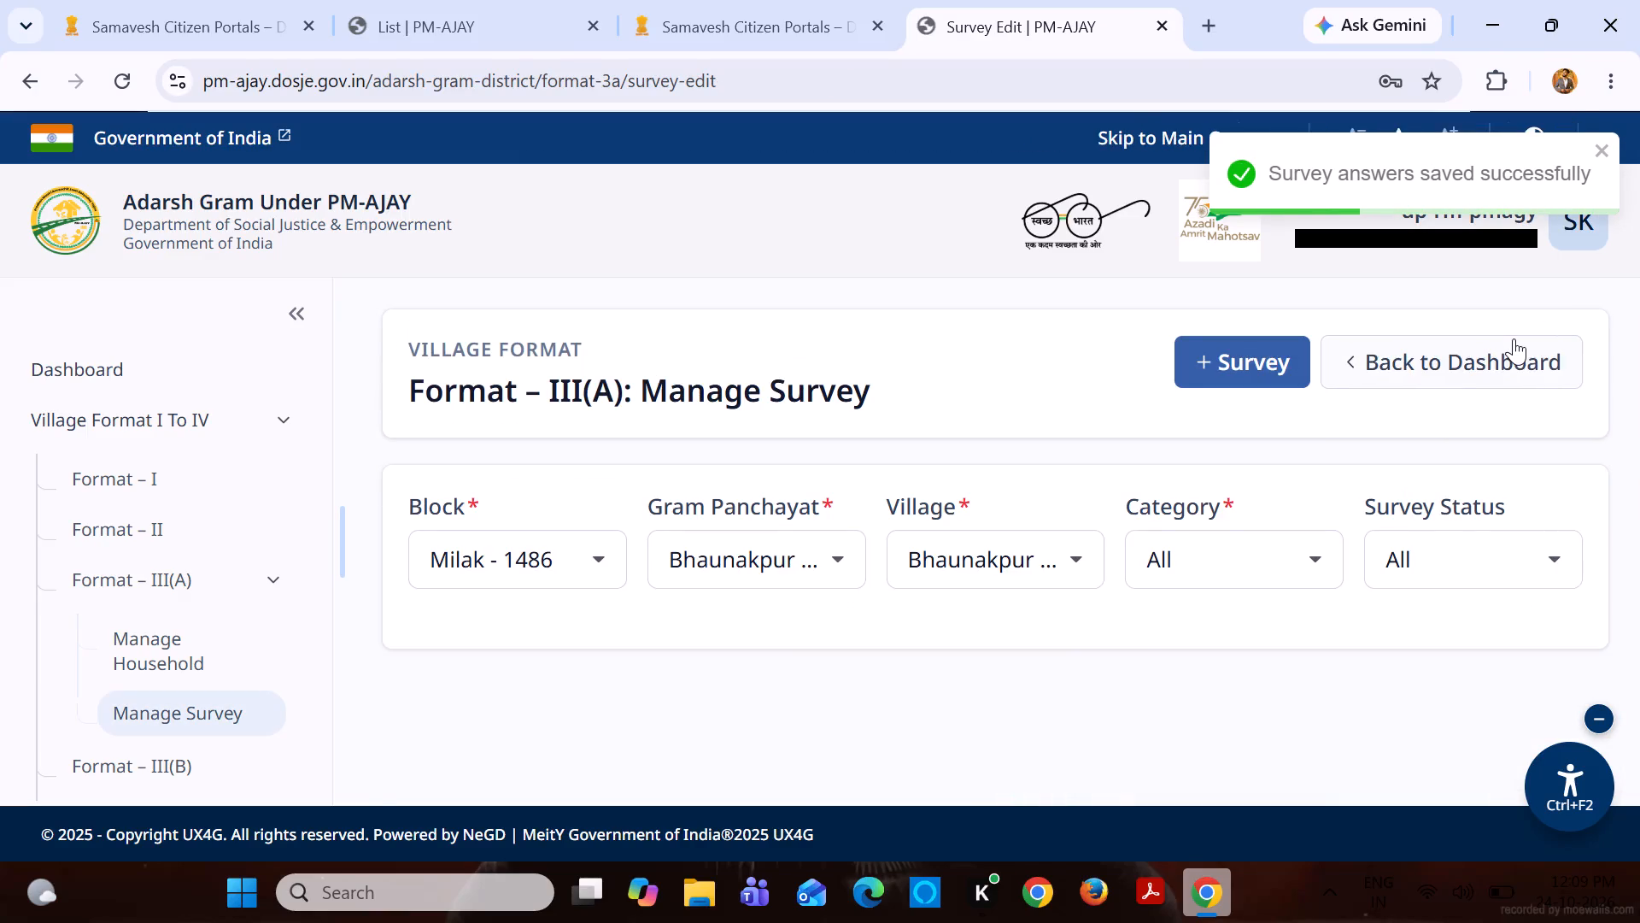
scroll(1311, 467, "down", 20)
scroll(1311, 467, "down", 8)
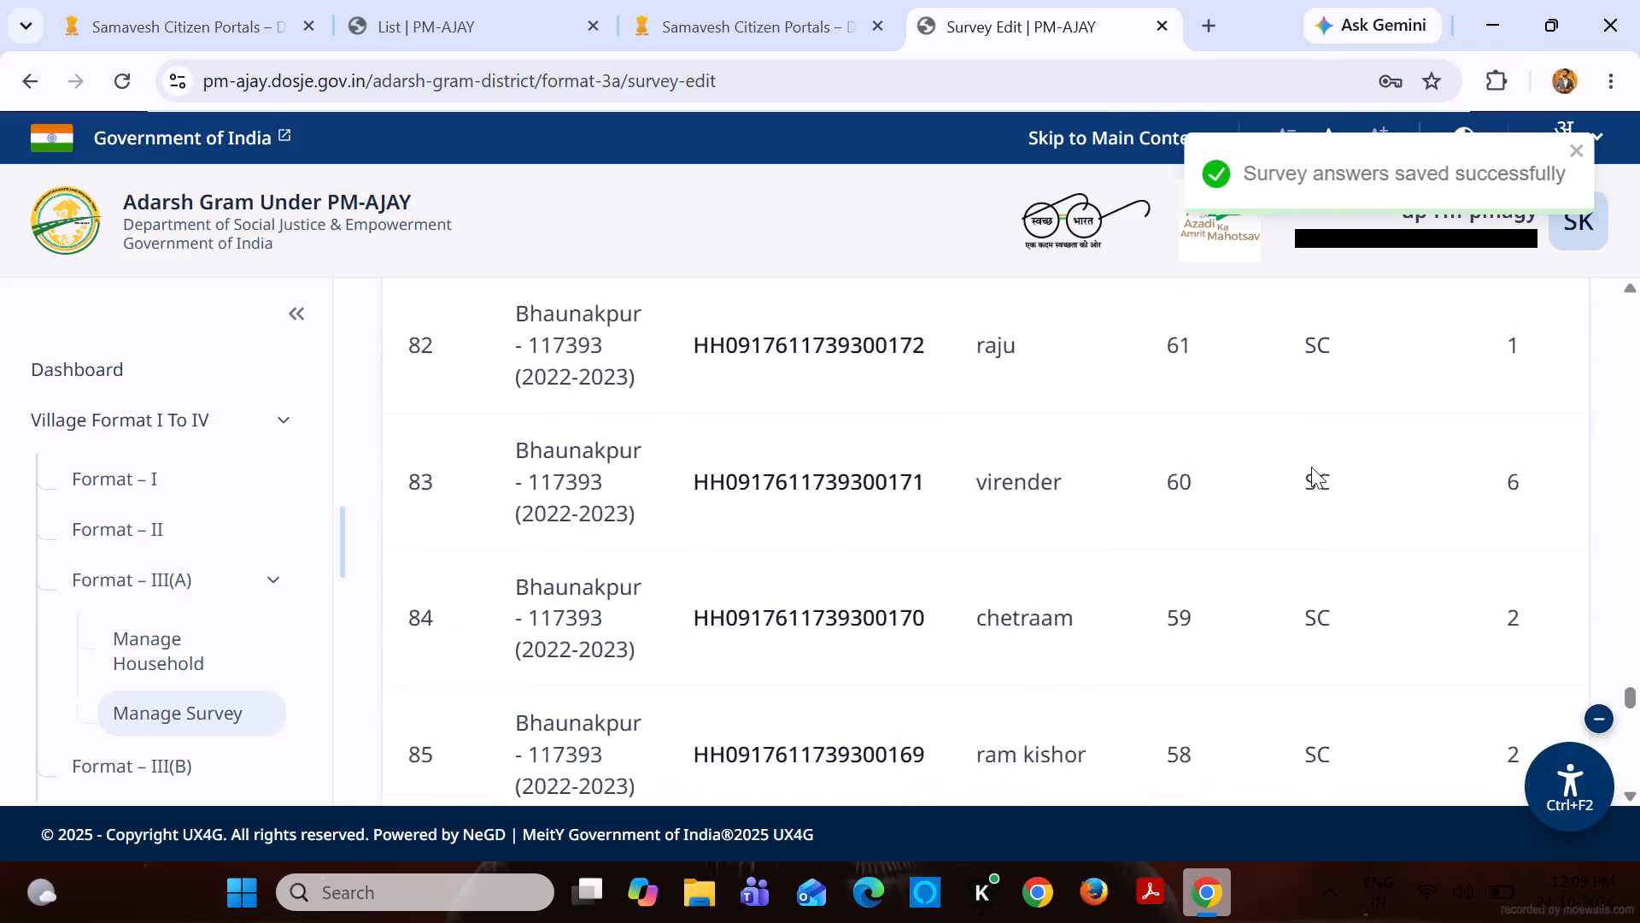
scroll(1311, 467, "down", 3)
left_click(1215, 644)
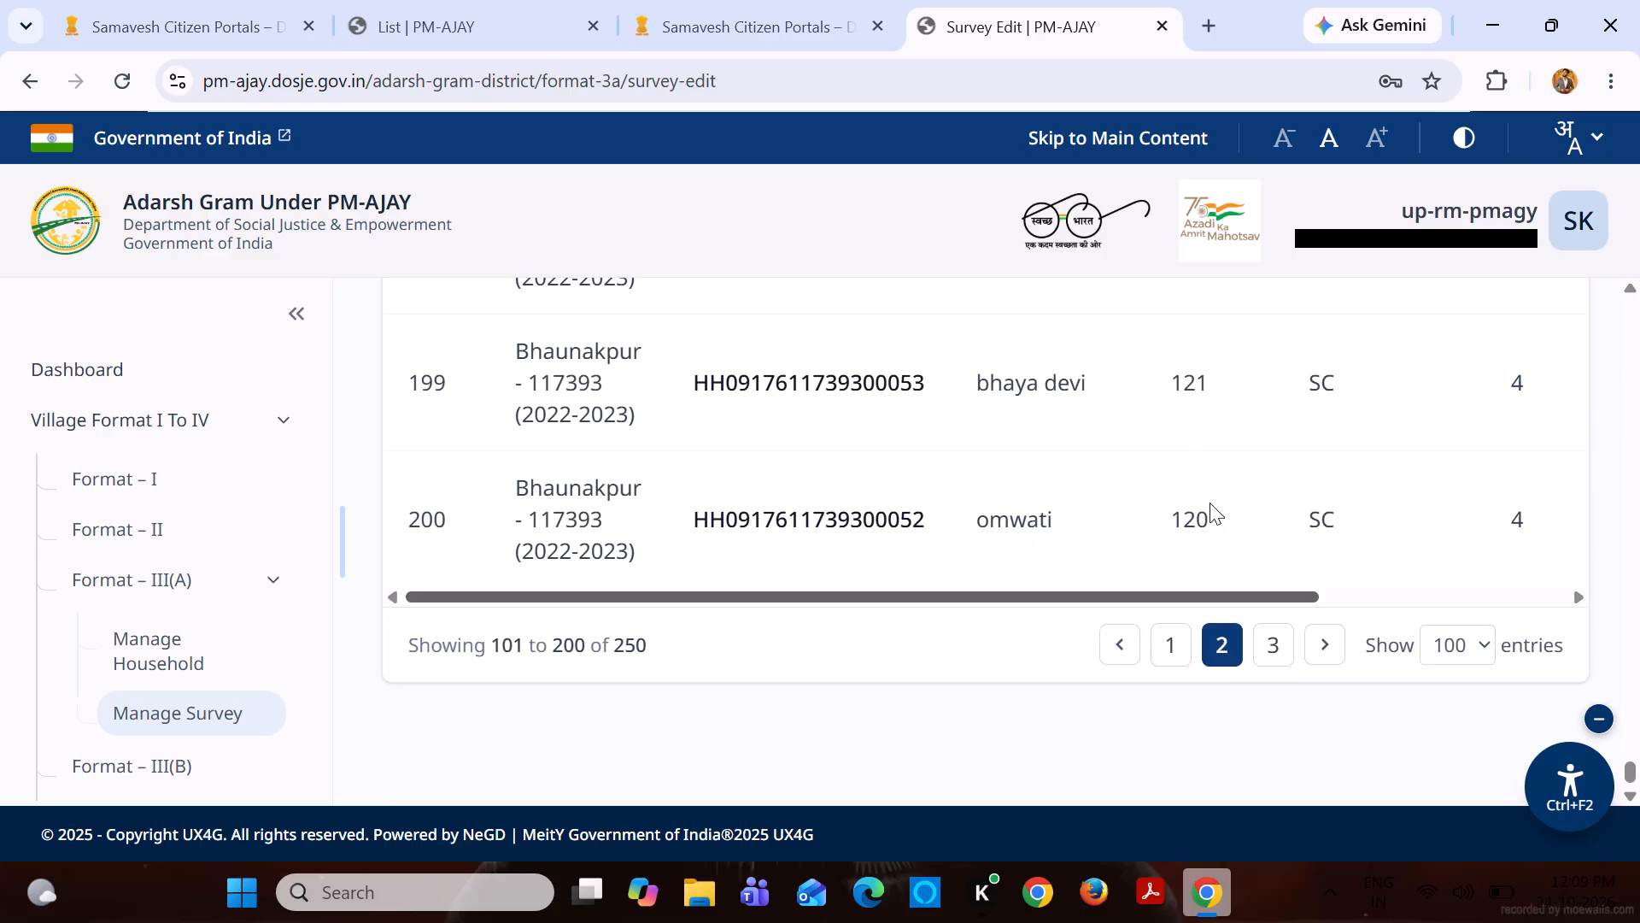
scroll(1199, 459, "up", 3)
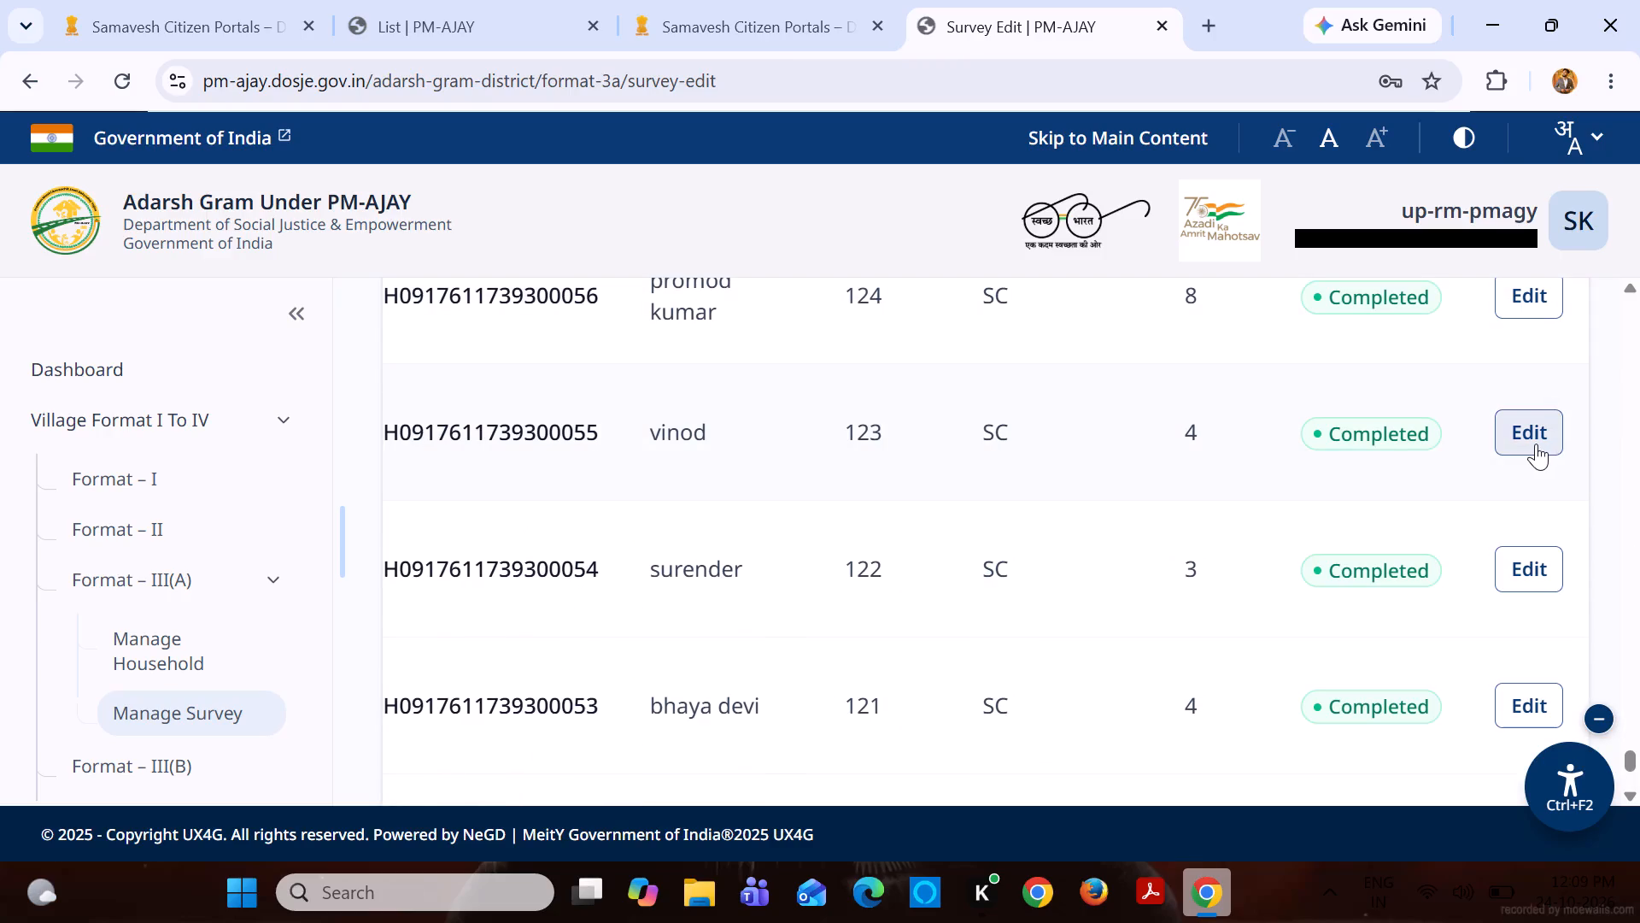
left_click(1536, 444)
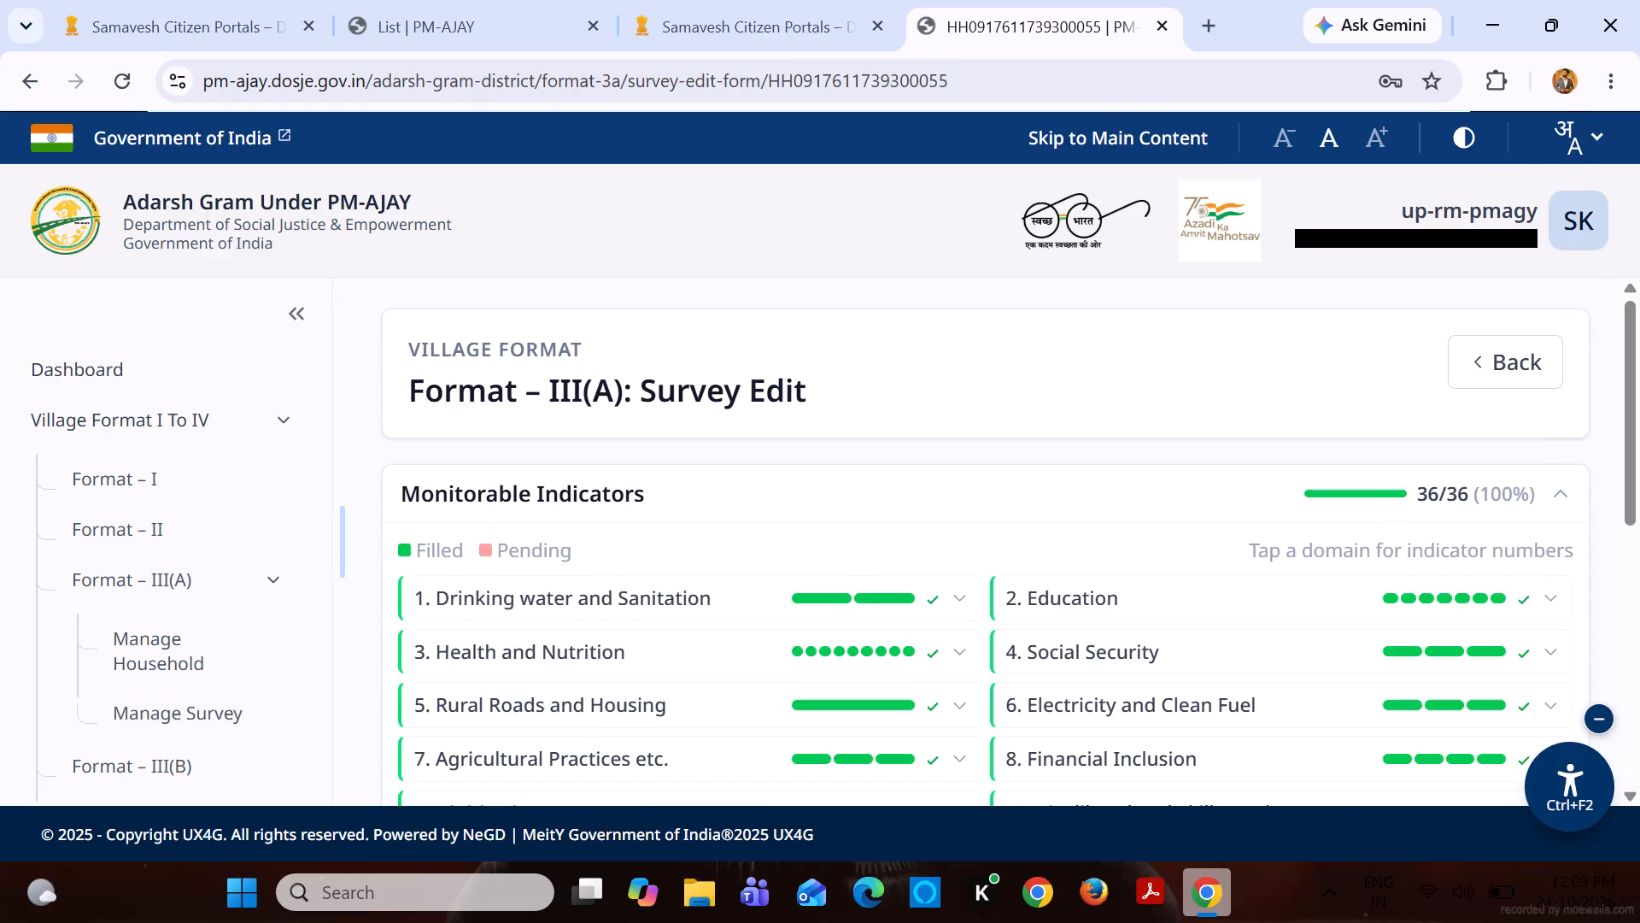
Select domain 7 – Agricultural Practices etc., answer No to household involvement in farming under 7.1, and save the answers.
scroll(1271, 538, "down", 8)
left_click(1107, 600)
scroll(1069, 444, "down", 1)
left_click(1012, 456)
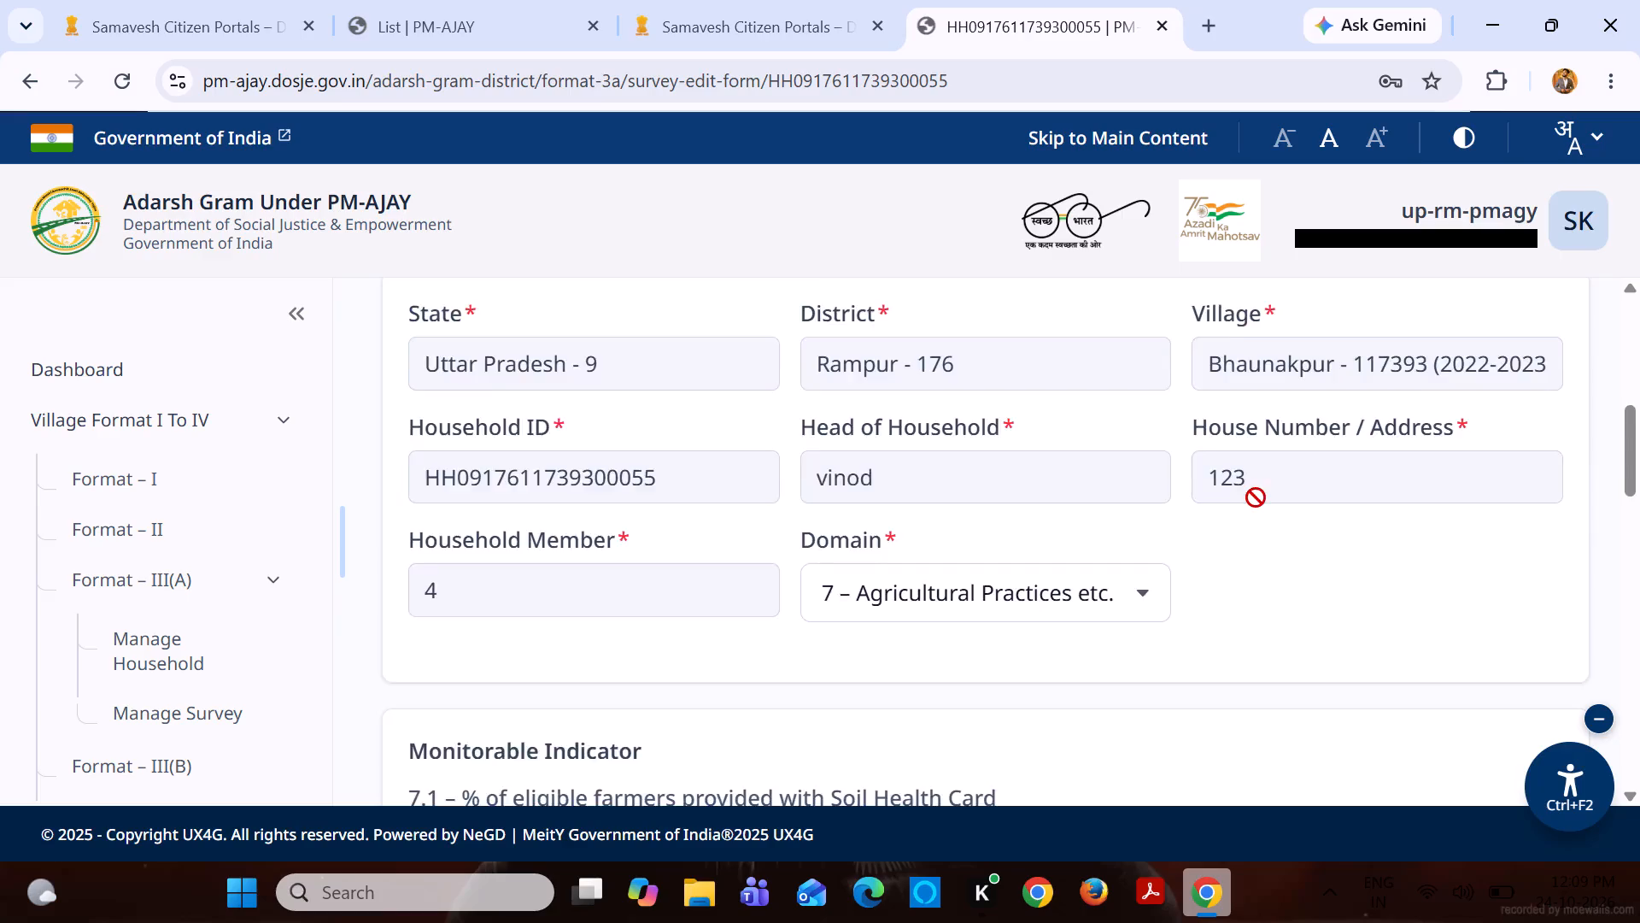
scroll(1256, 497, "down", 3)
left_click_drag(1402, 511, 1362, 653)
left_click(1362, 653)
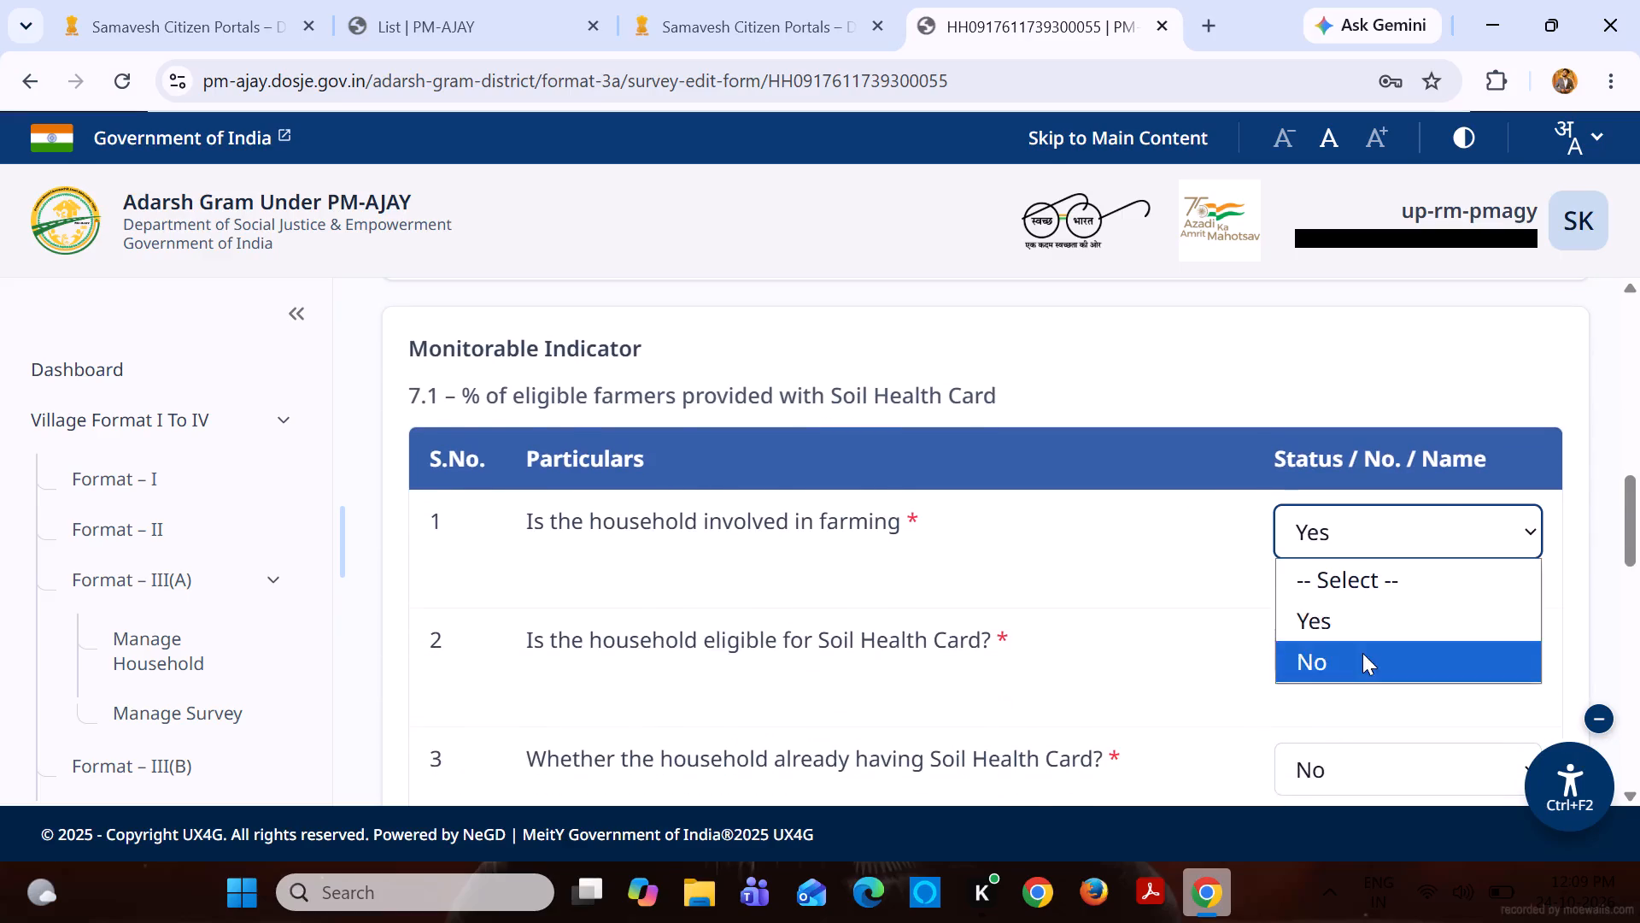
scroll(1362, 653, "down", 8)
left_click(1482, 641)
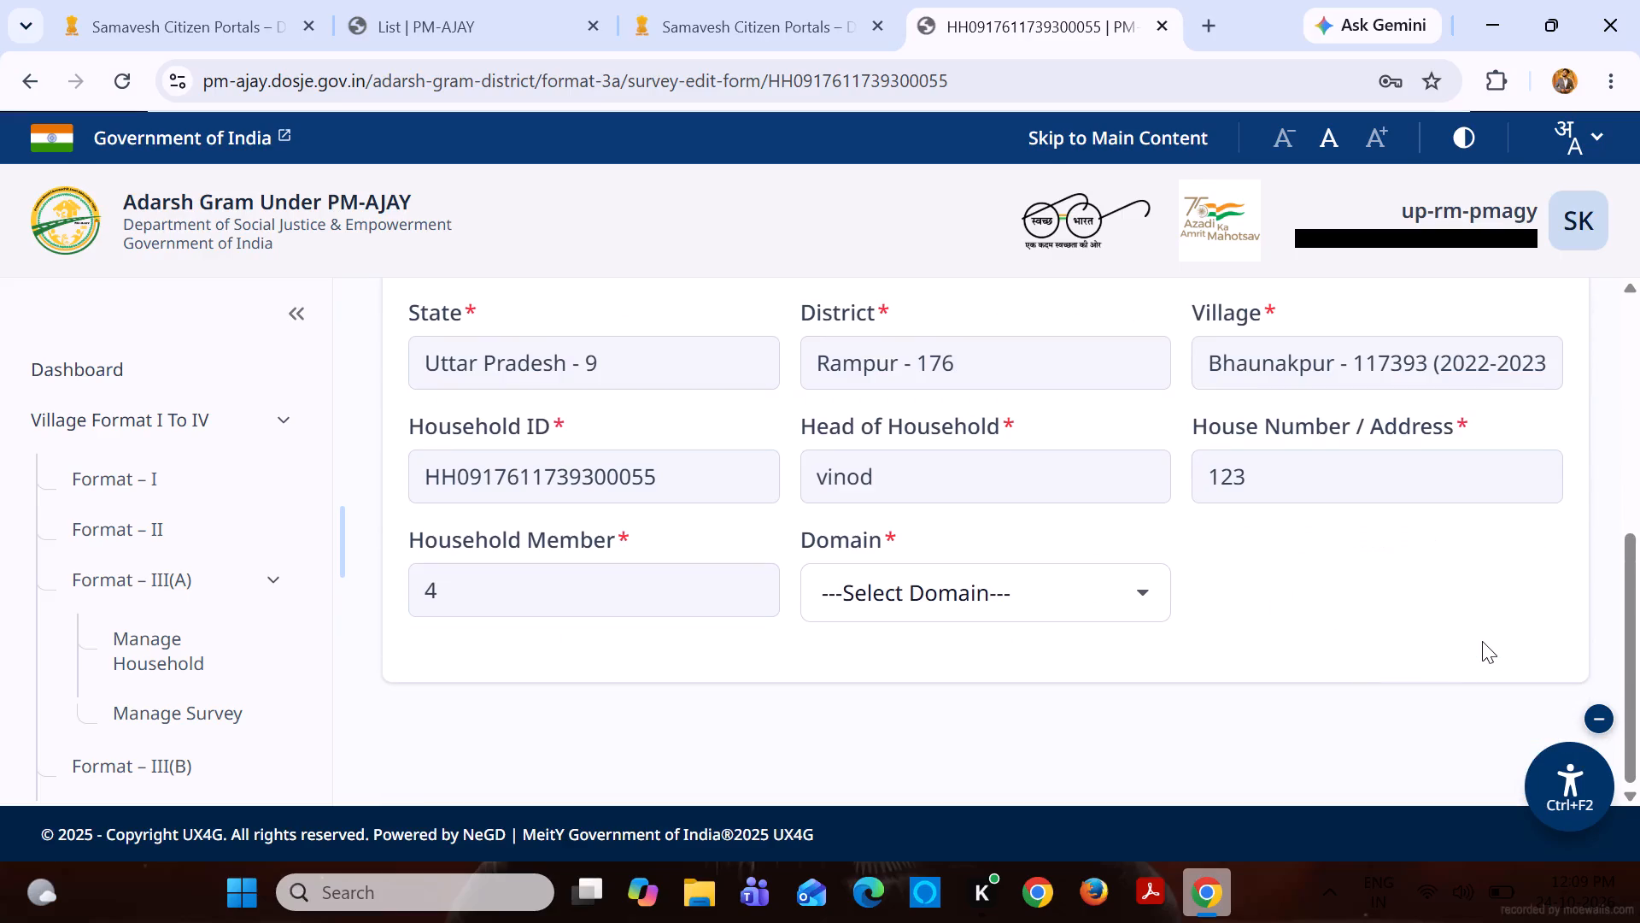
Go back to the household list and, on page 2, open the survey of the household with house number 124 for editing.
scroll(1332, 431, "up", 10)
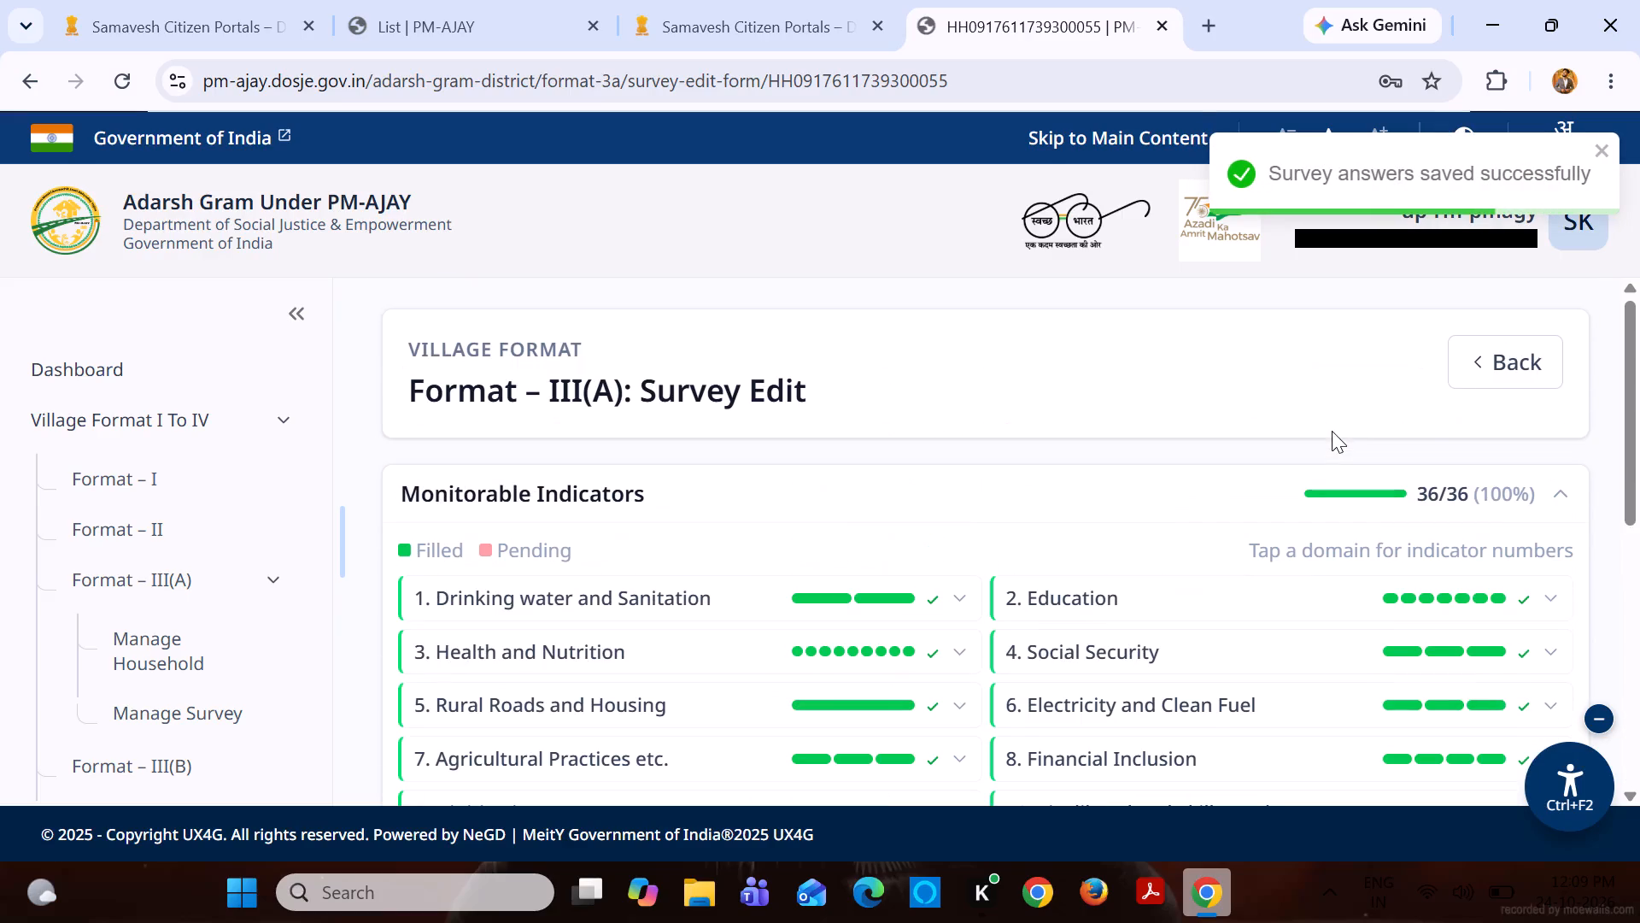
left_click(1493, 387)
scroll(1421, 458, "down", 7)
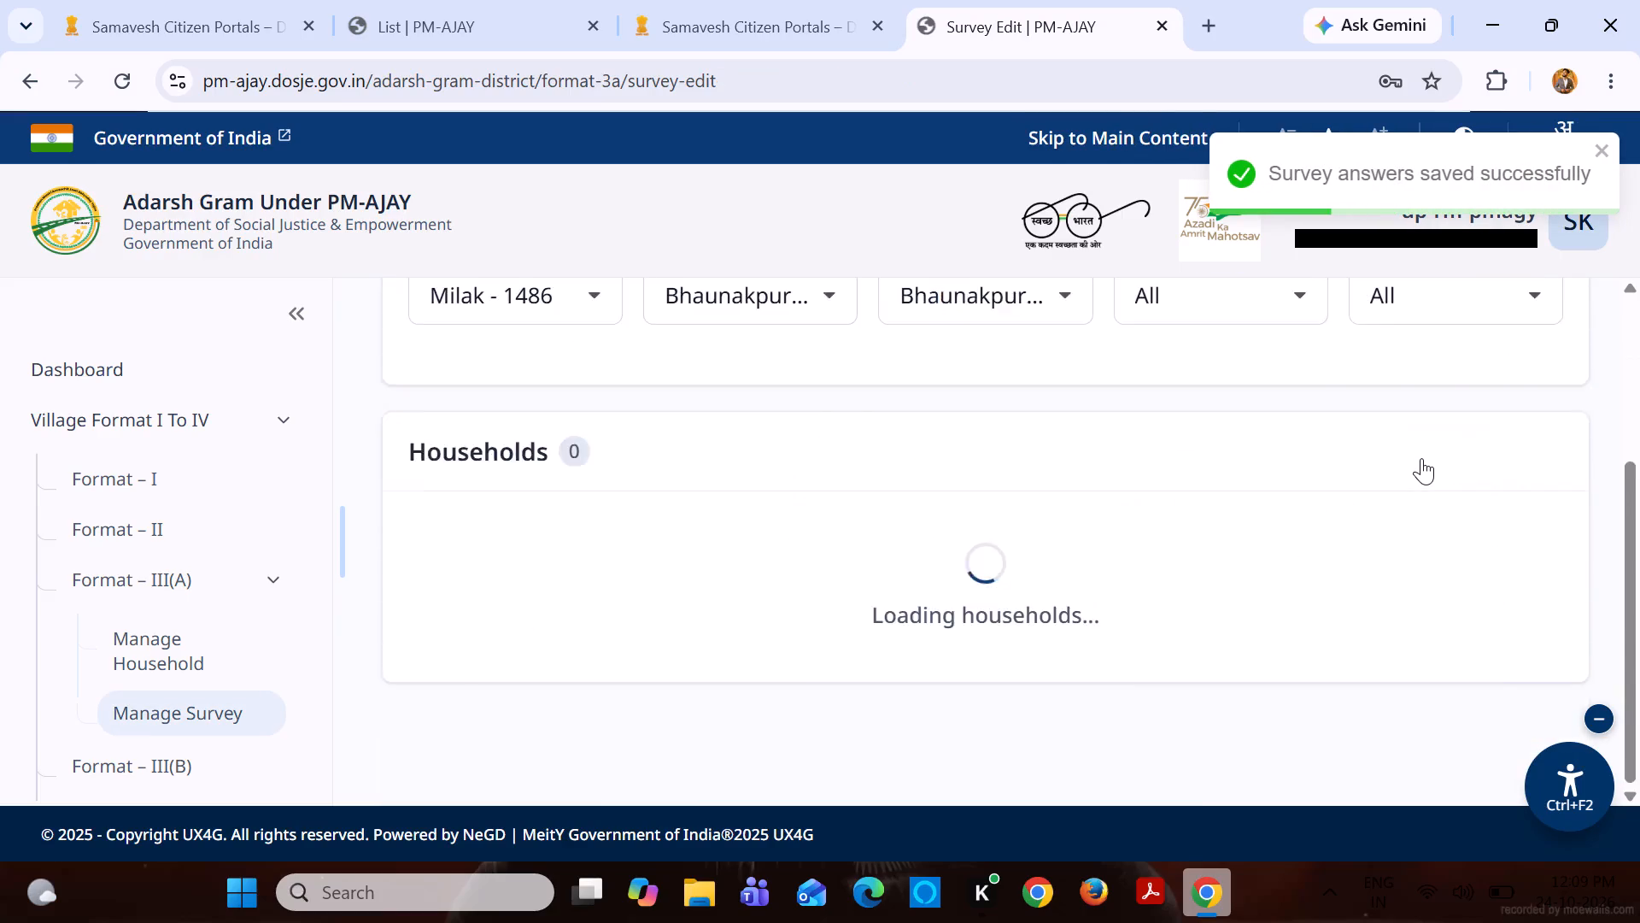
scroll(1421, 458, "down", 20)
scroll(1421, 458, "down", 7)
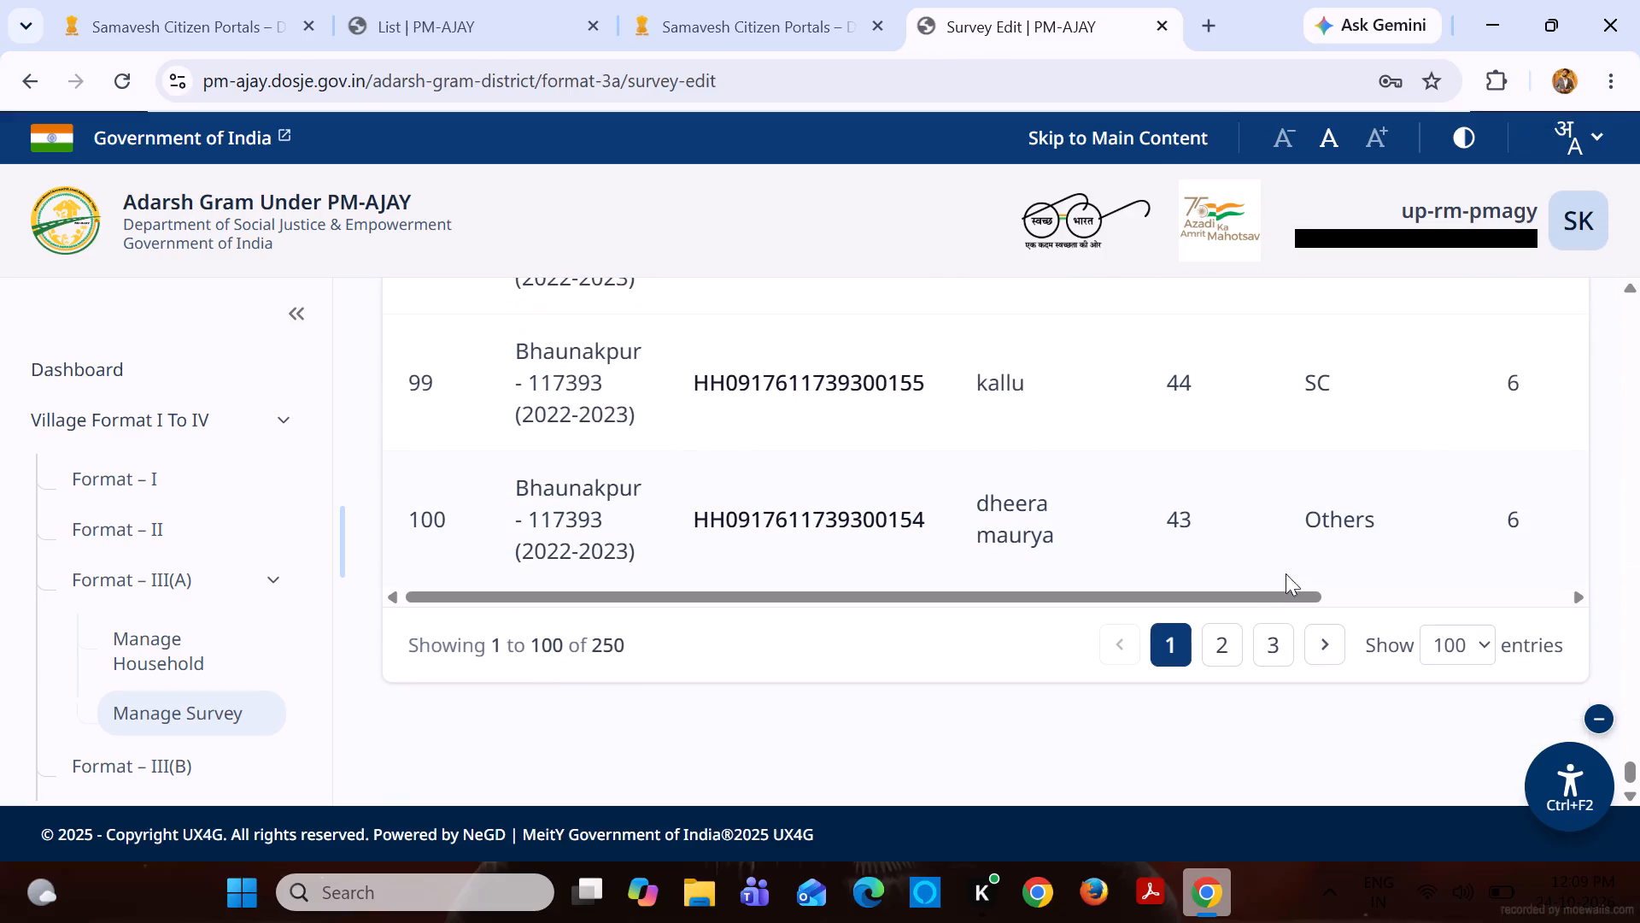
left_click(1227, 647)
scroll(1211, 455, "up", 3)
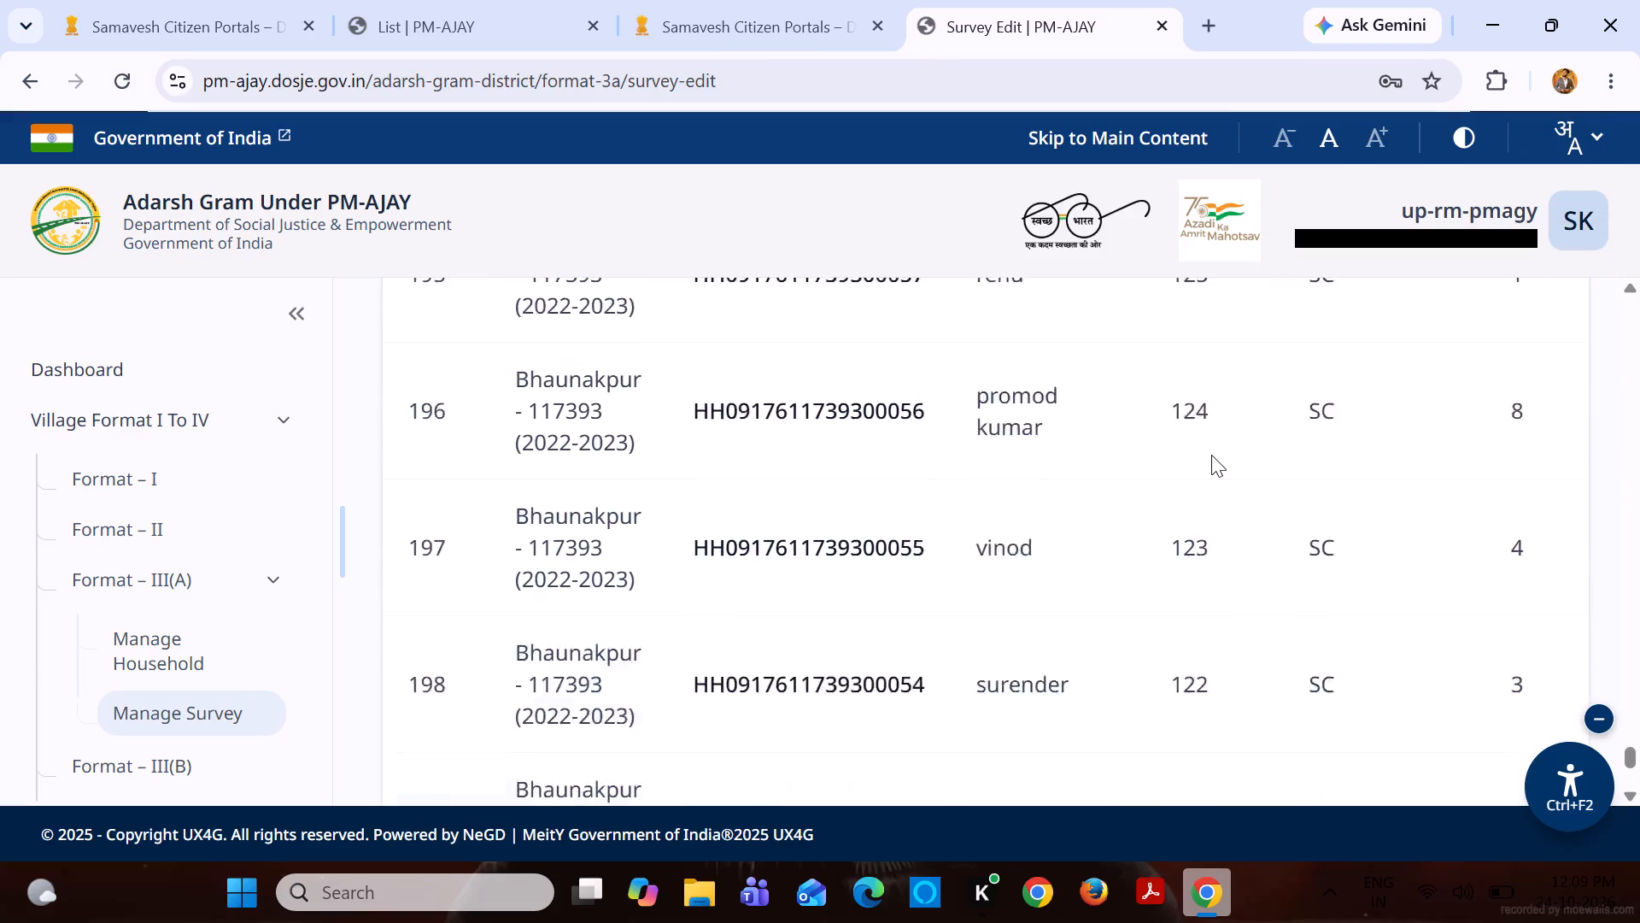
scroll(1211, 455, "up", 1)
scroll(1211, 455, "left", 7)
left_click(1533, 467)
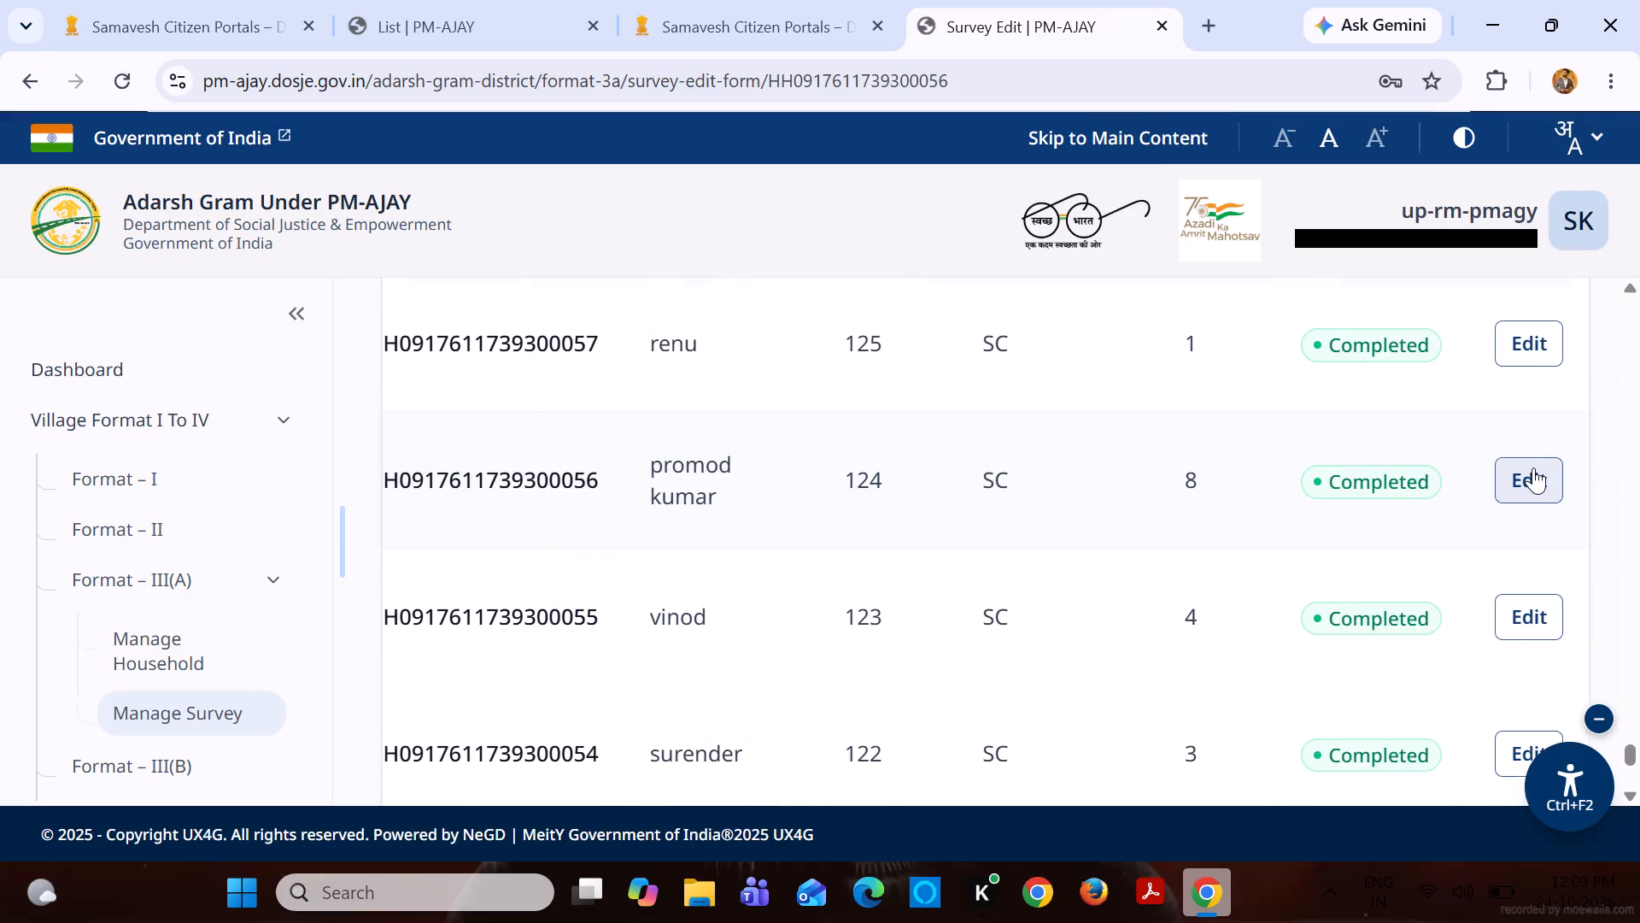
scroll(1207, 537, "down", 7)
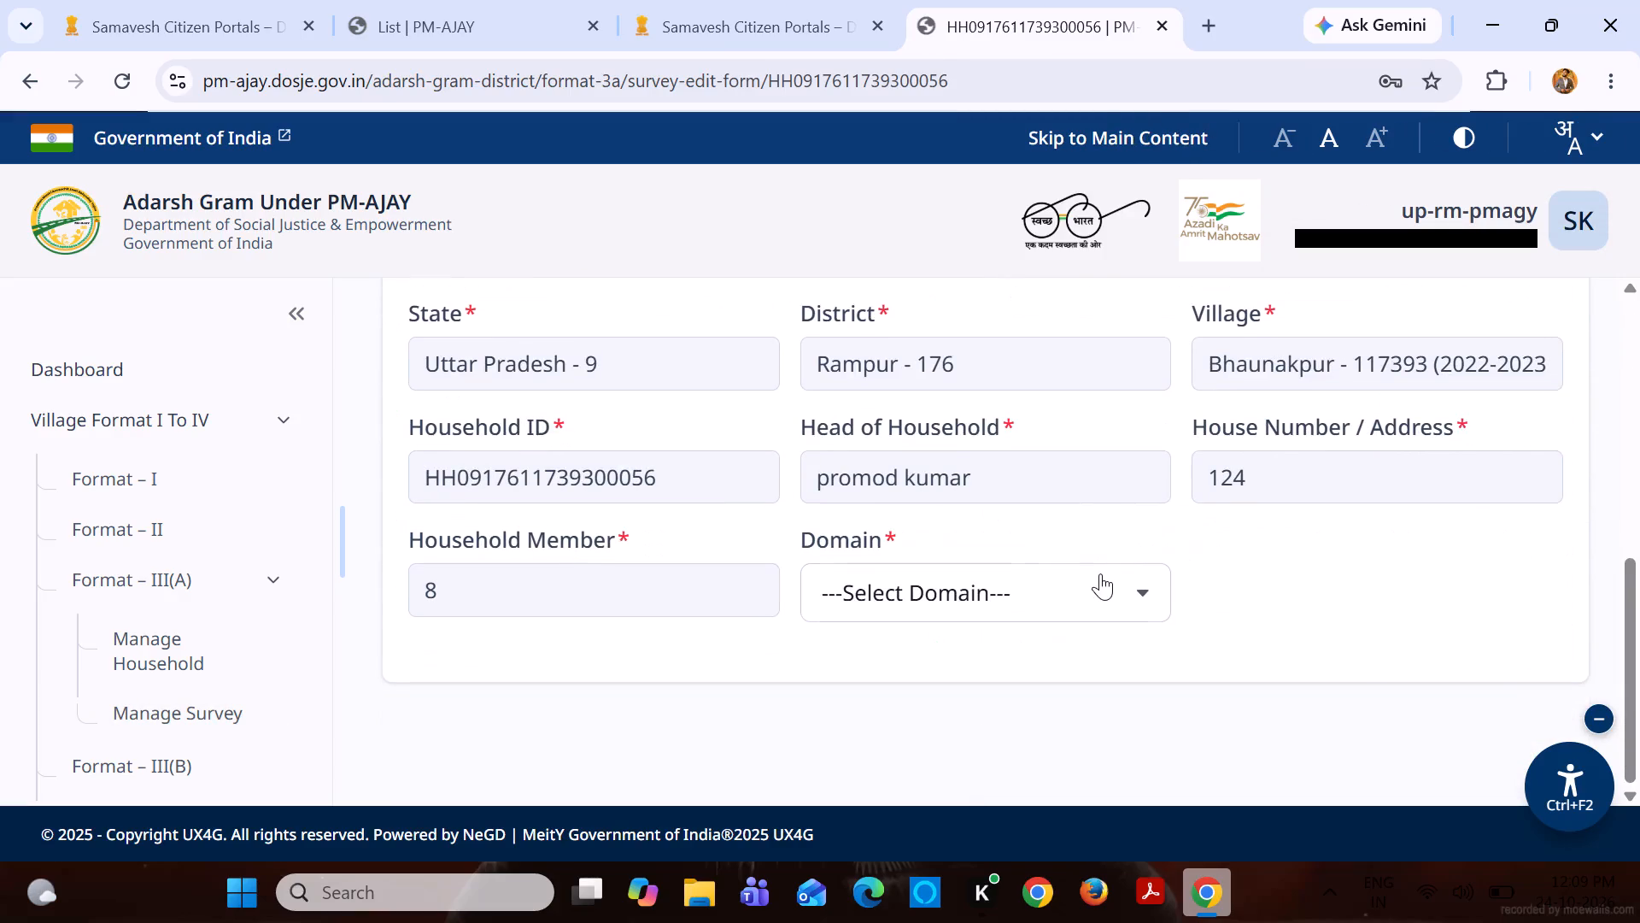
Choose domain 7 – Agricultural Practices etc., set the 7.1 household farming involvement answer to No, and save the survey of house number 124.
left_click(1100, 573)
scroll(1092, 397, "down", 2)
left_click(1002, 373)
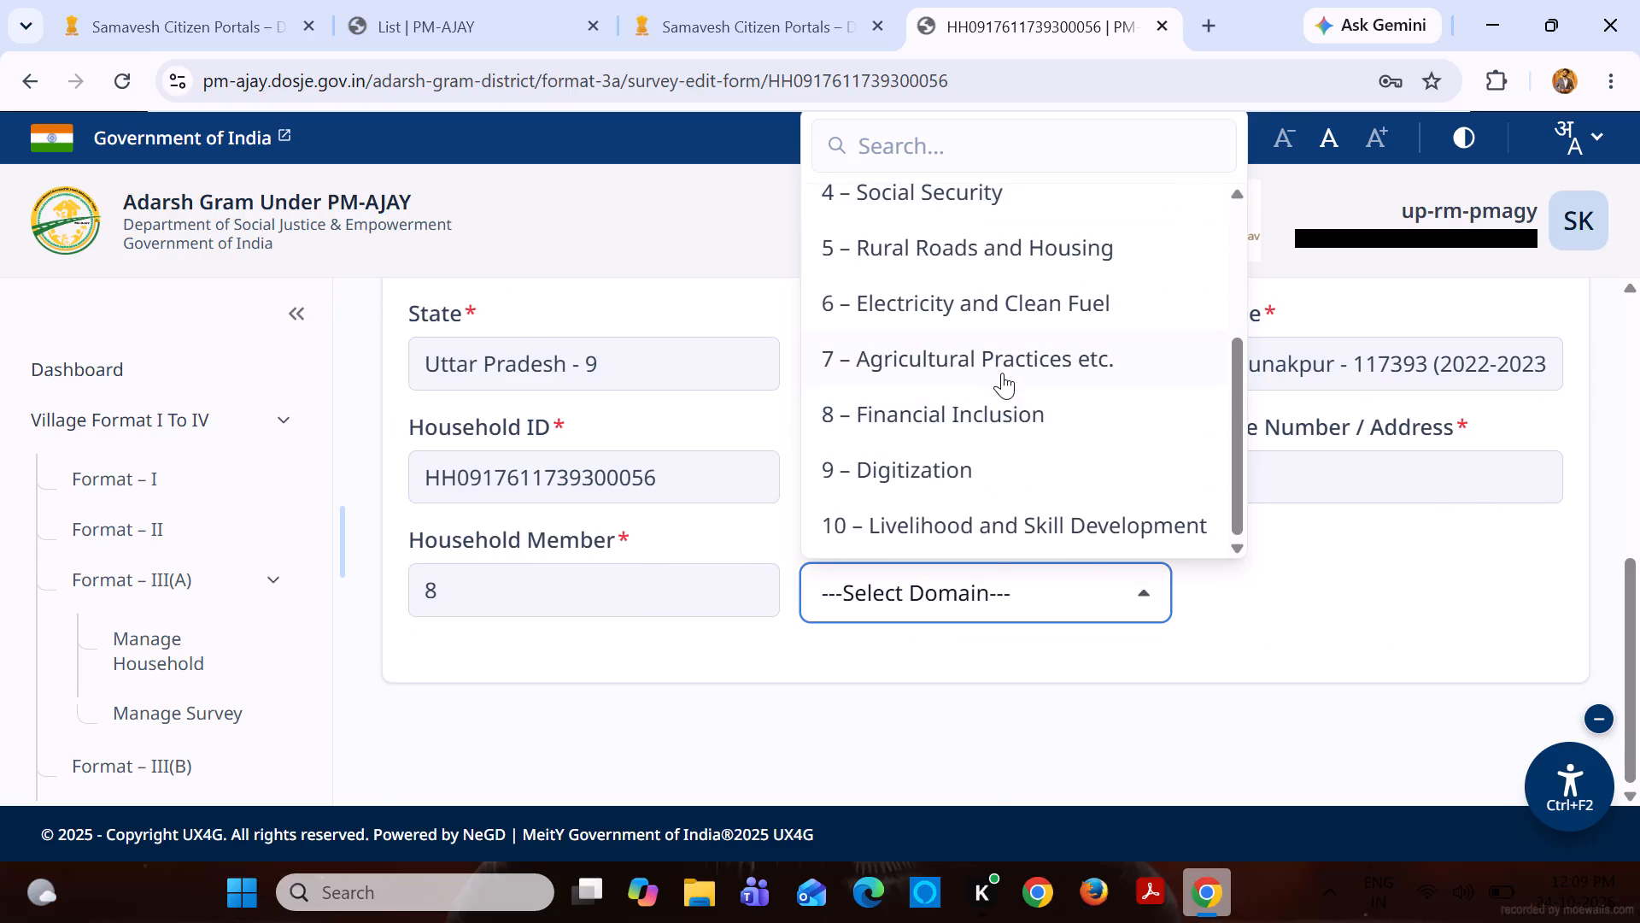
scroll(1266, 501, "down", 3)
left_click_drag(1389, 538, 1367, 584)
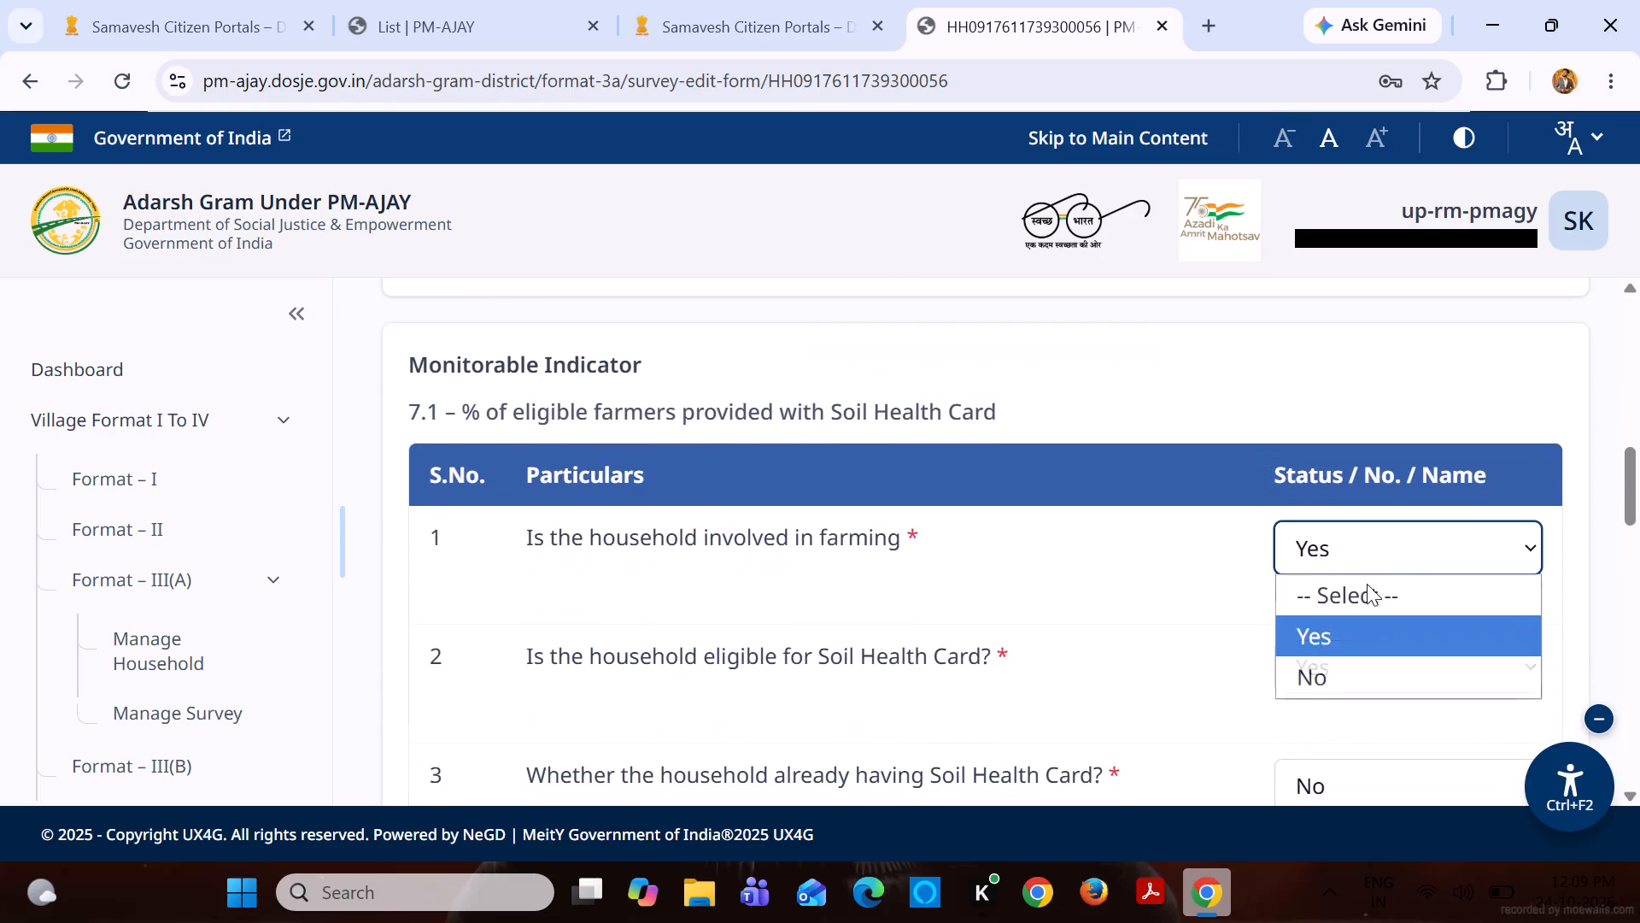
left_click_drag(1367, 584, 1338, 676)
left_click(1338, 676)
scroll(1338, 676, "down", 9)
left_click(1481, 650)
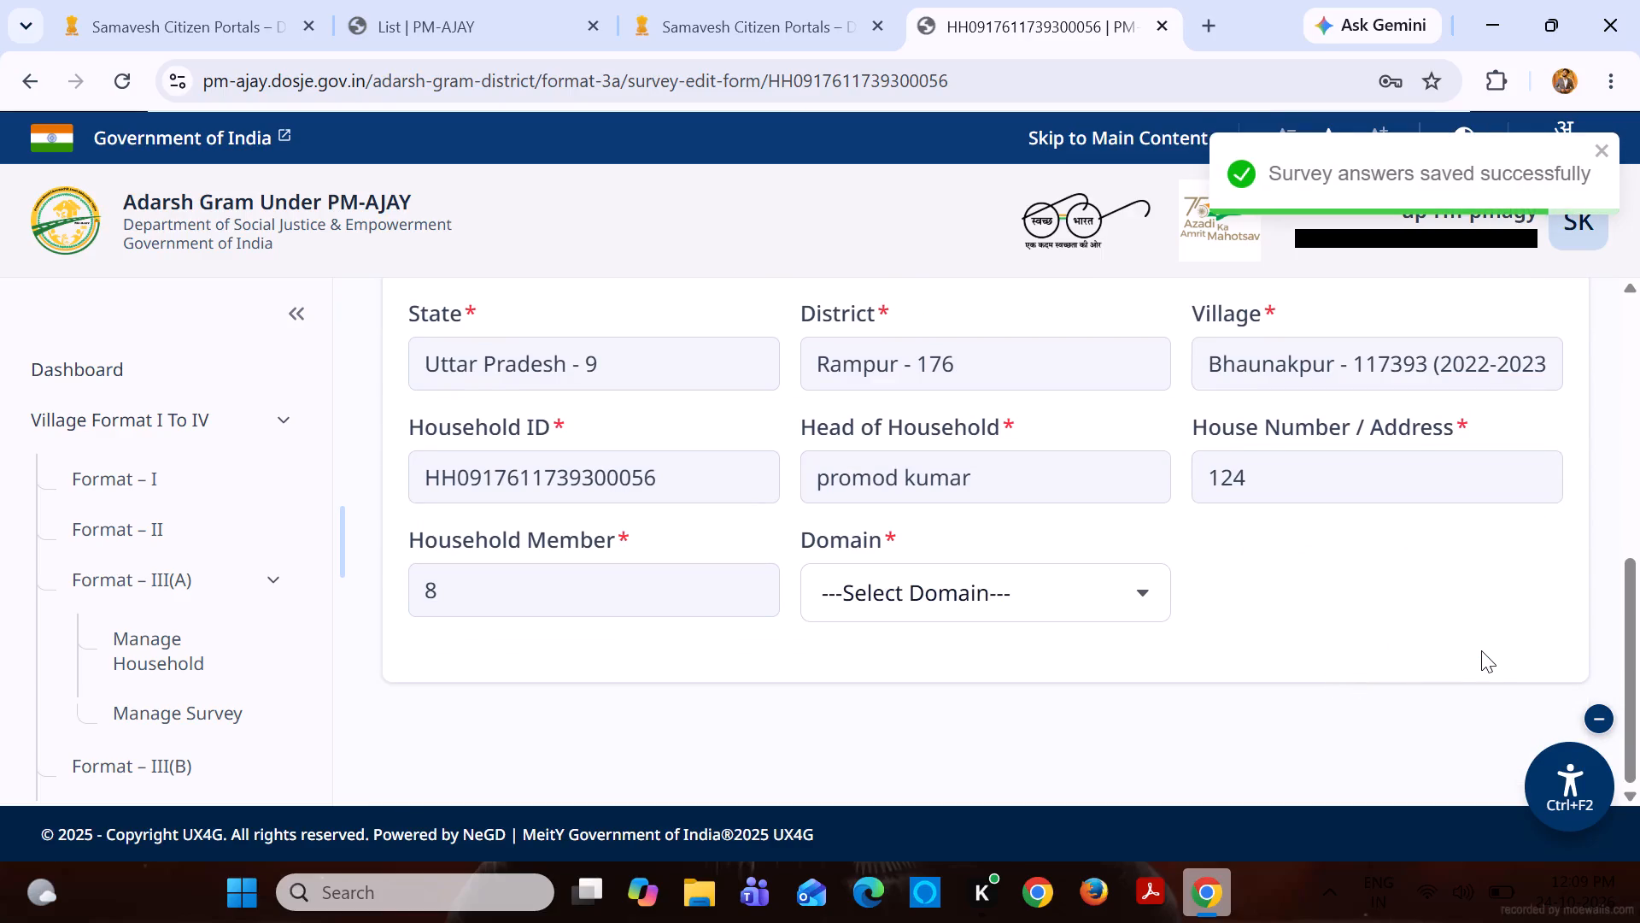
Return to the household list and, on page 2, open the survey of the household with house number 126 for editing.
scroll(1373, 435, "up", 14)
left_click(1502, 338)
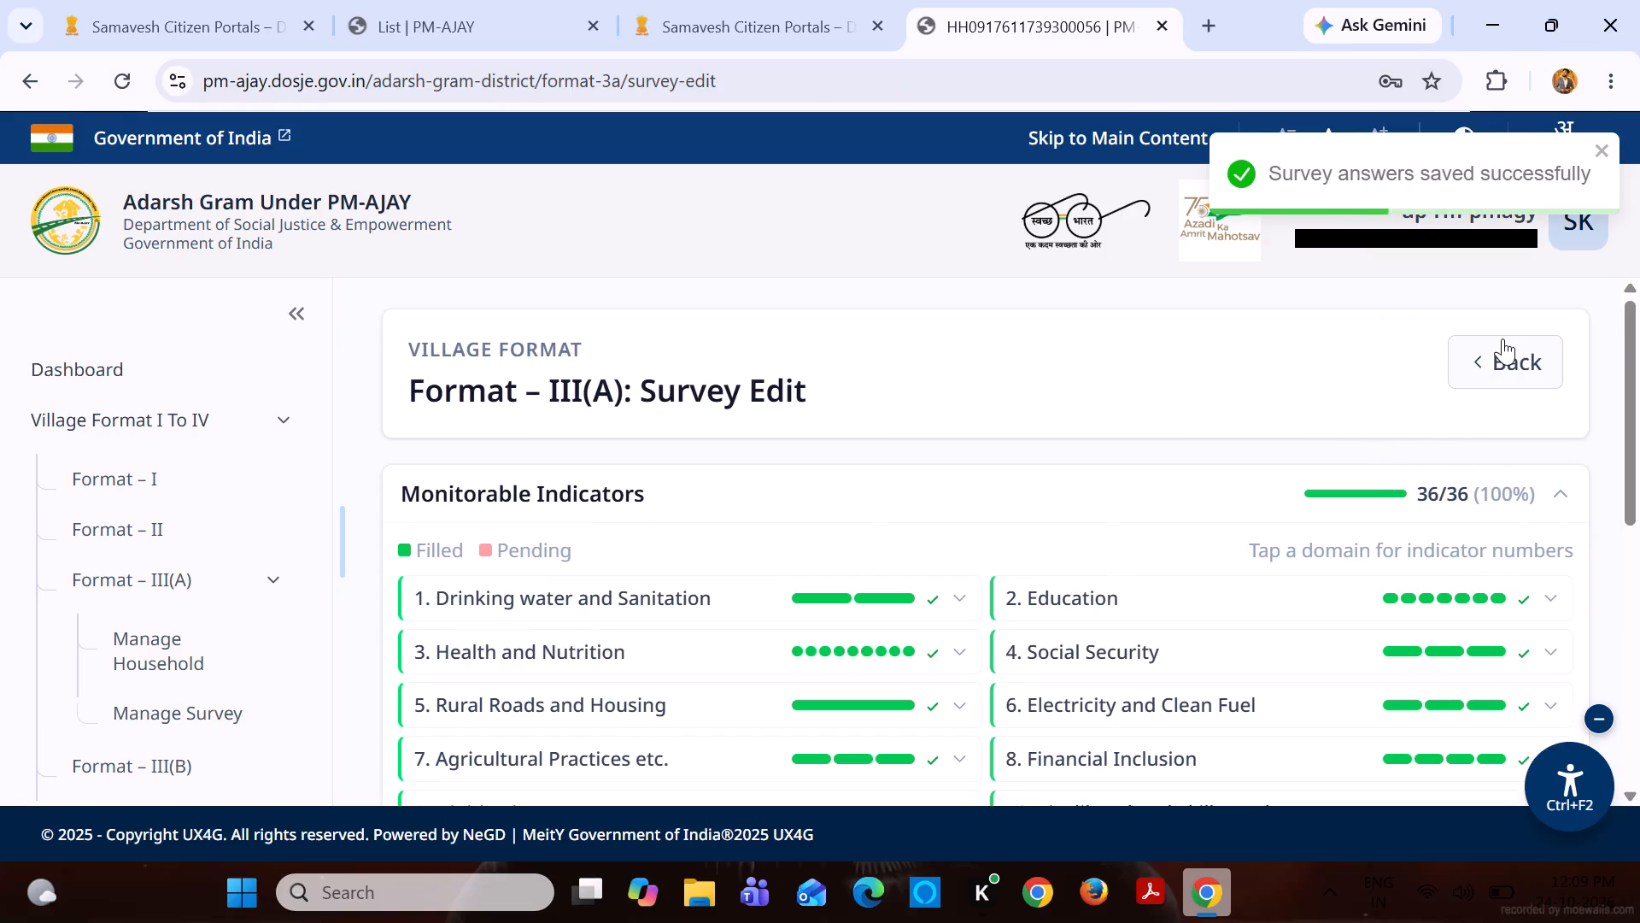
scroll(1402, 449, "down", 20)
scroll(1402, 449, "down", 13)
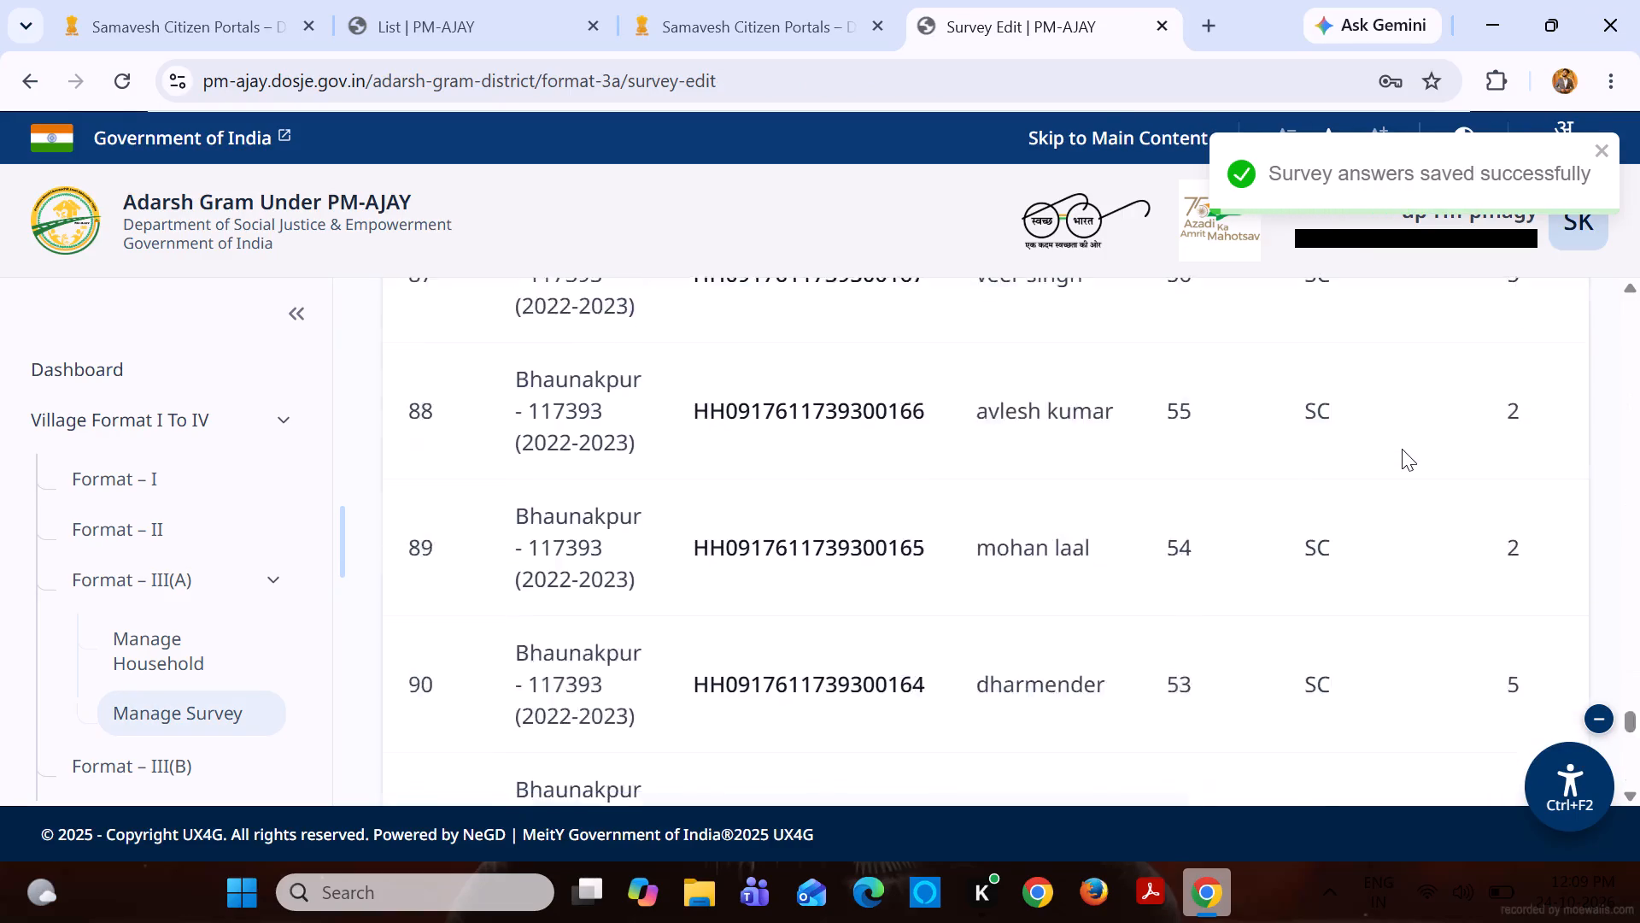
scroll(1402, 449, "down", 3)
left_click(1232, 630)
scroll(1229, 510, "up", 3)
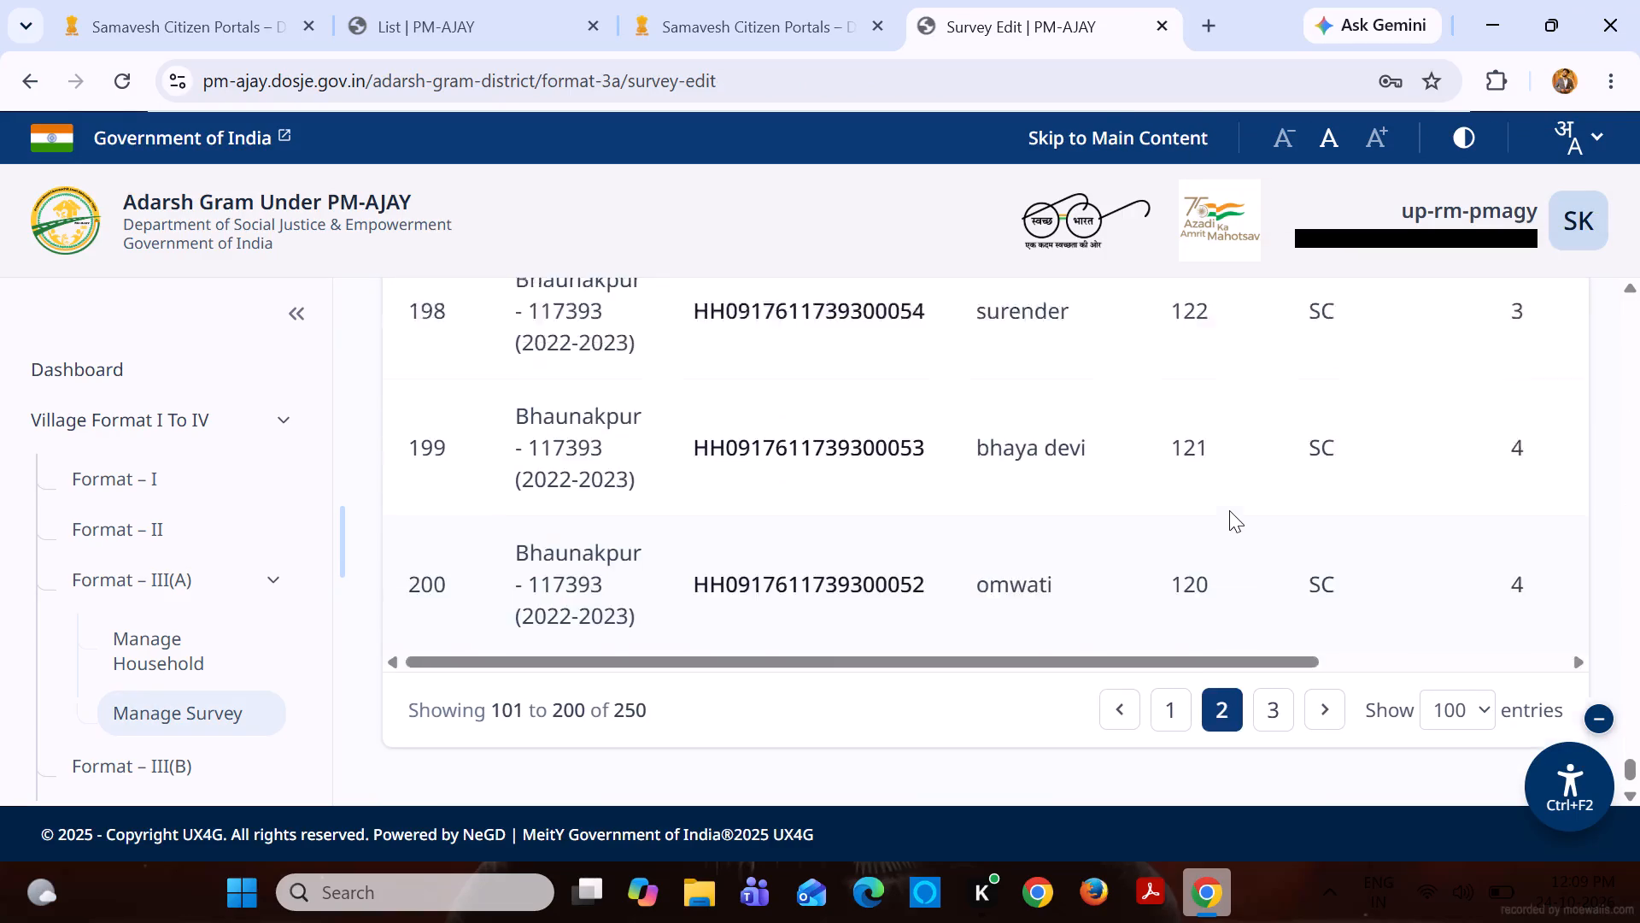
scroll(1229, 510, "up", 3)
scroll(1229, 510, "left", 7)
left_click(1518, 675)
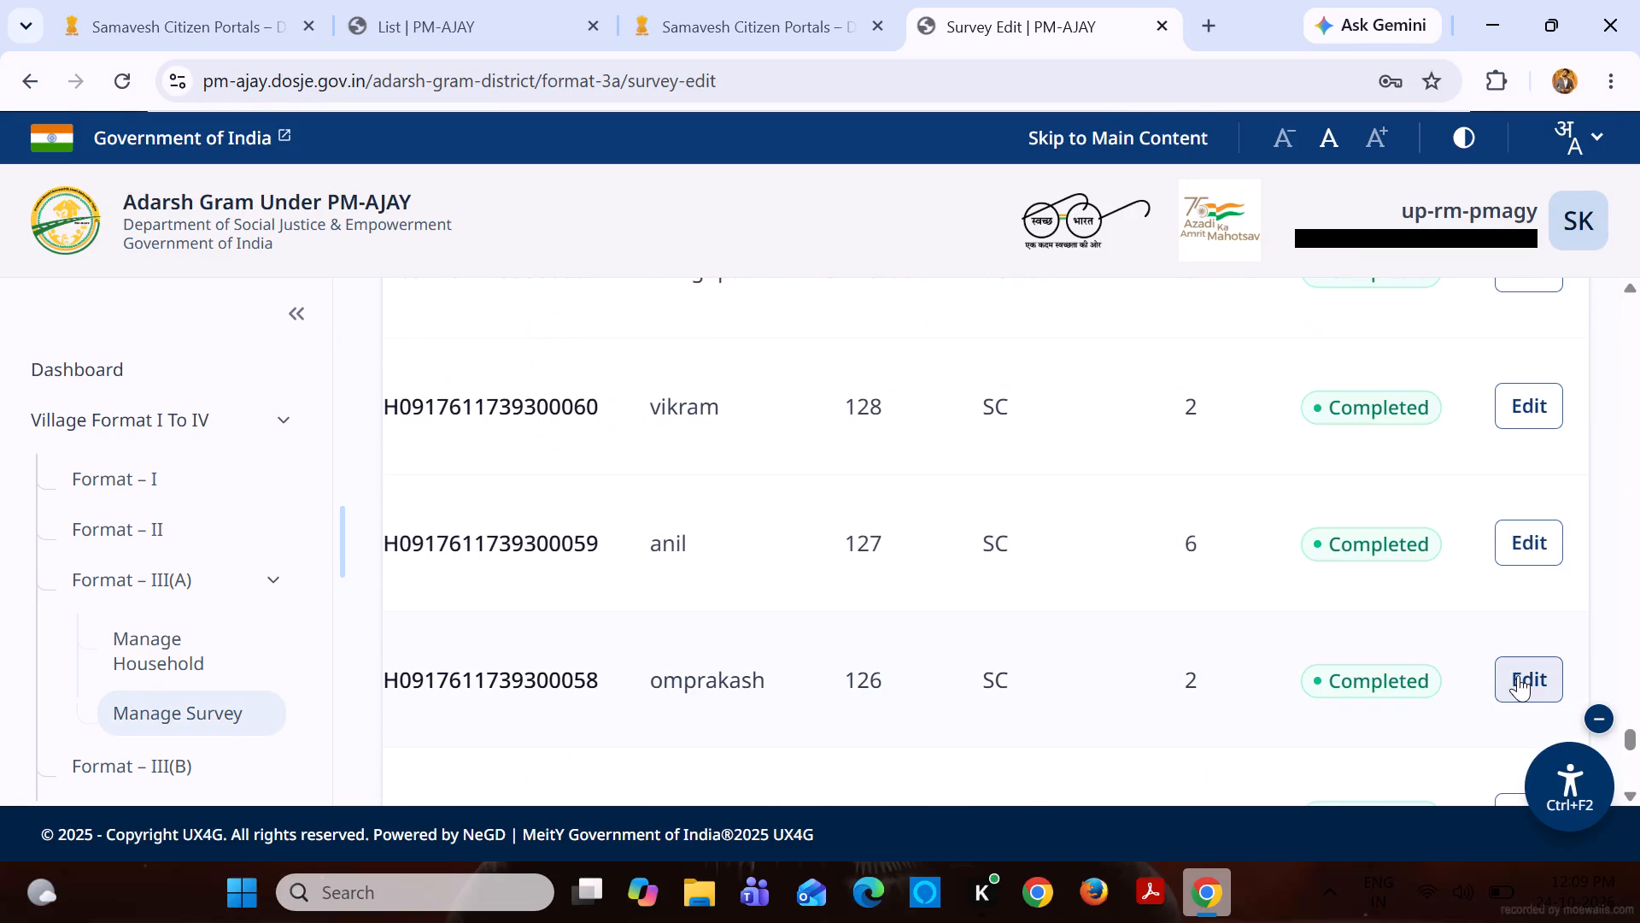
Under domain 7 – Agricultural Practices etc., answer No to household involvement in farming in 7.1 and save house number 126's survey.
scroll(1258, 579, "down", 9)
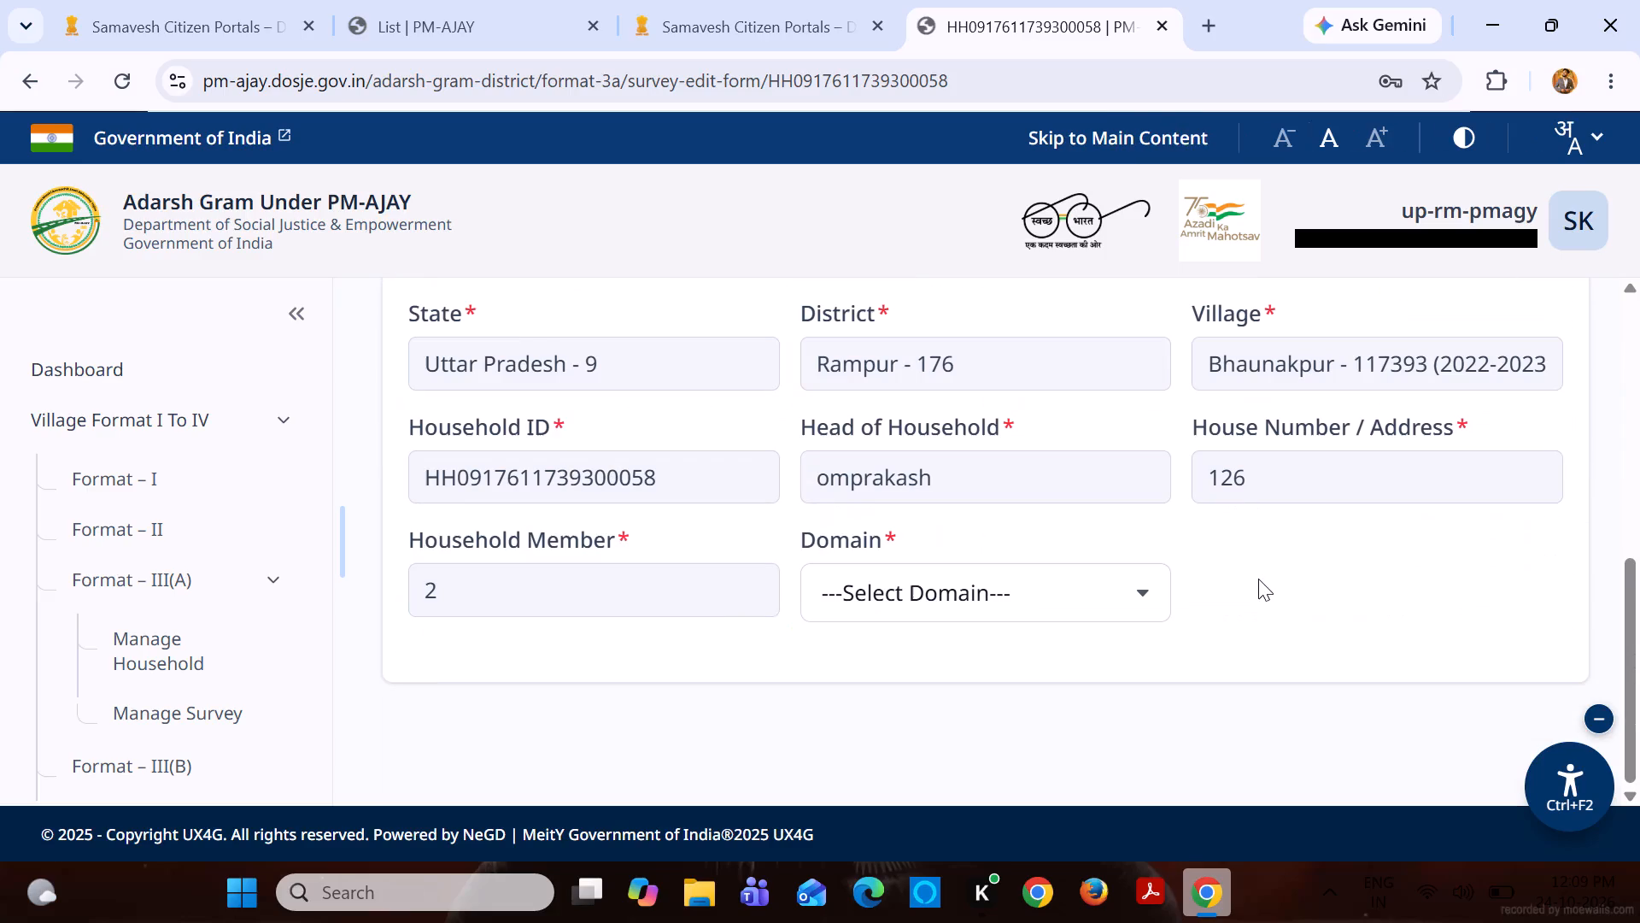
left_click(1133, 585)
scroll(1121, 514, "down", 1)
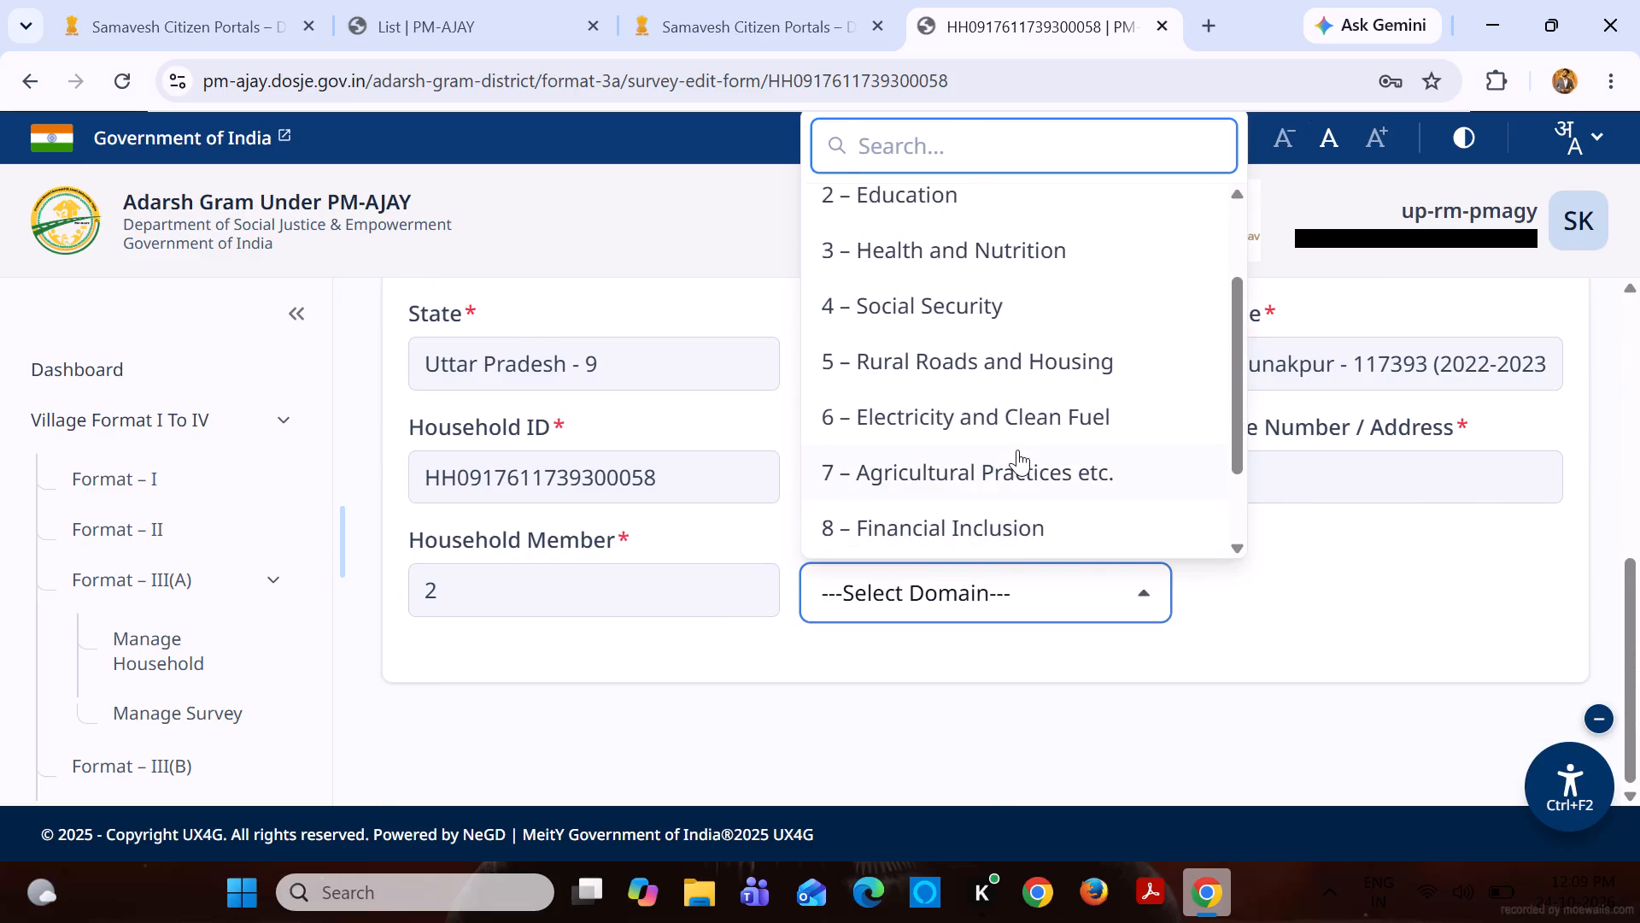
left_click(1017, 450)
scroll(1245, 513, "down", 4)
left_click_drag(1407, 469, 1342, 606)
left_click(1342, 606)
scroll(1342, 606, "down", 6)
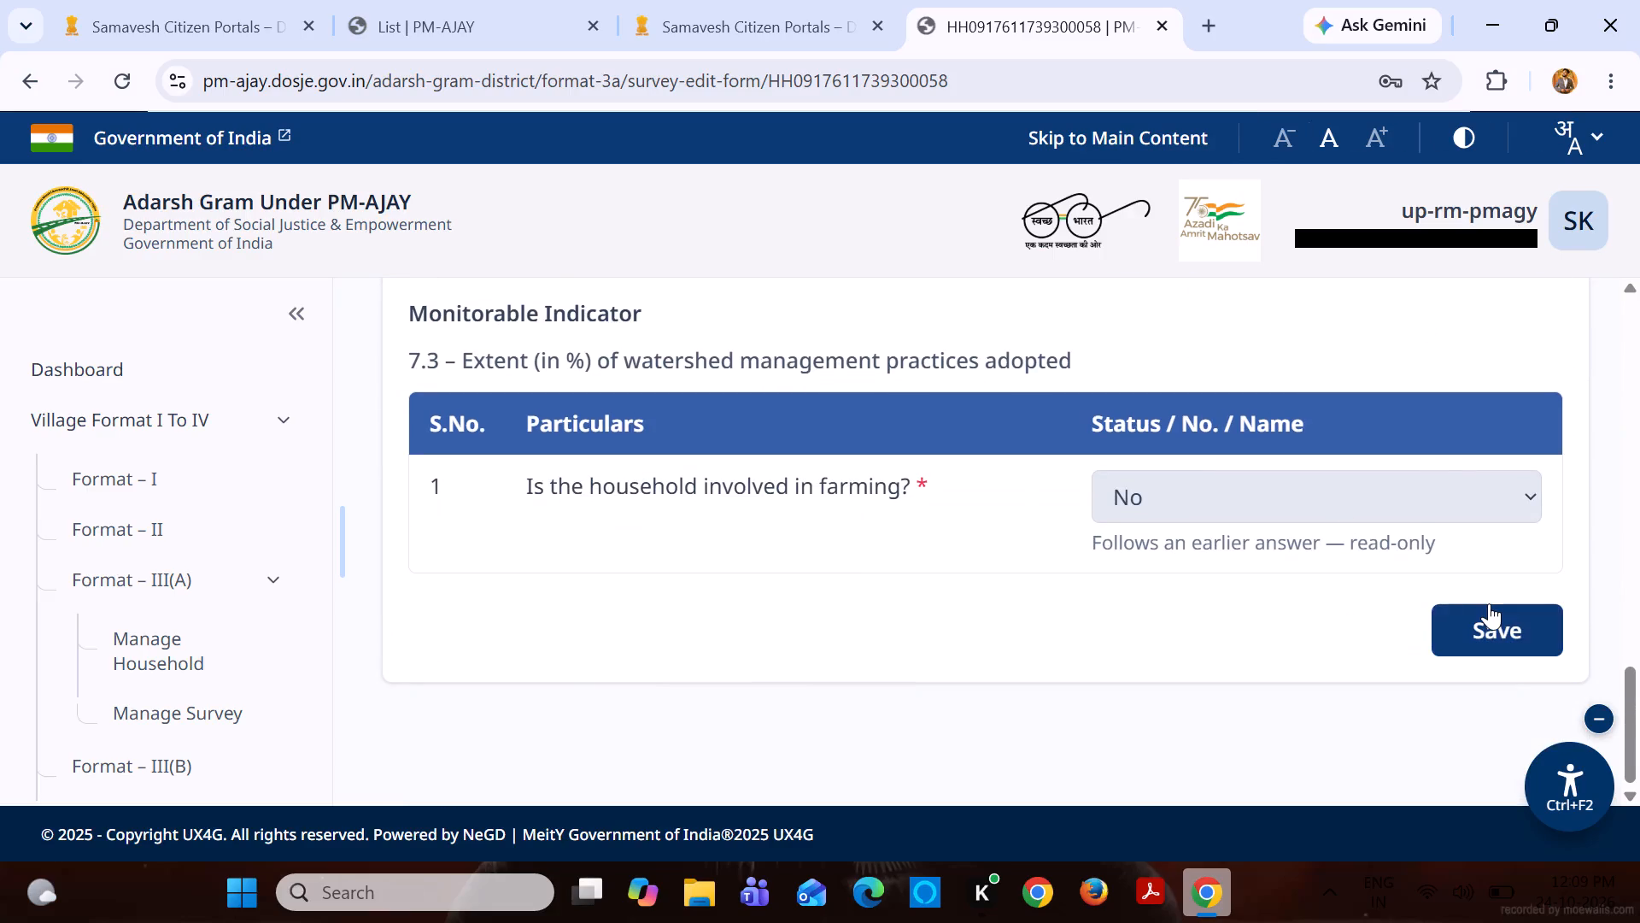
left_click(1489, 603)
Go back to the household list and open the survey of house number 127 on page 2 for editing.
scroll(1319, 471, "up", 10)
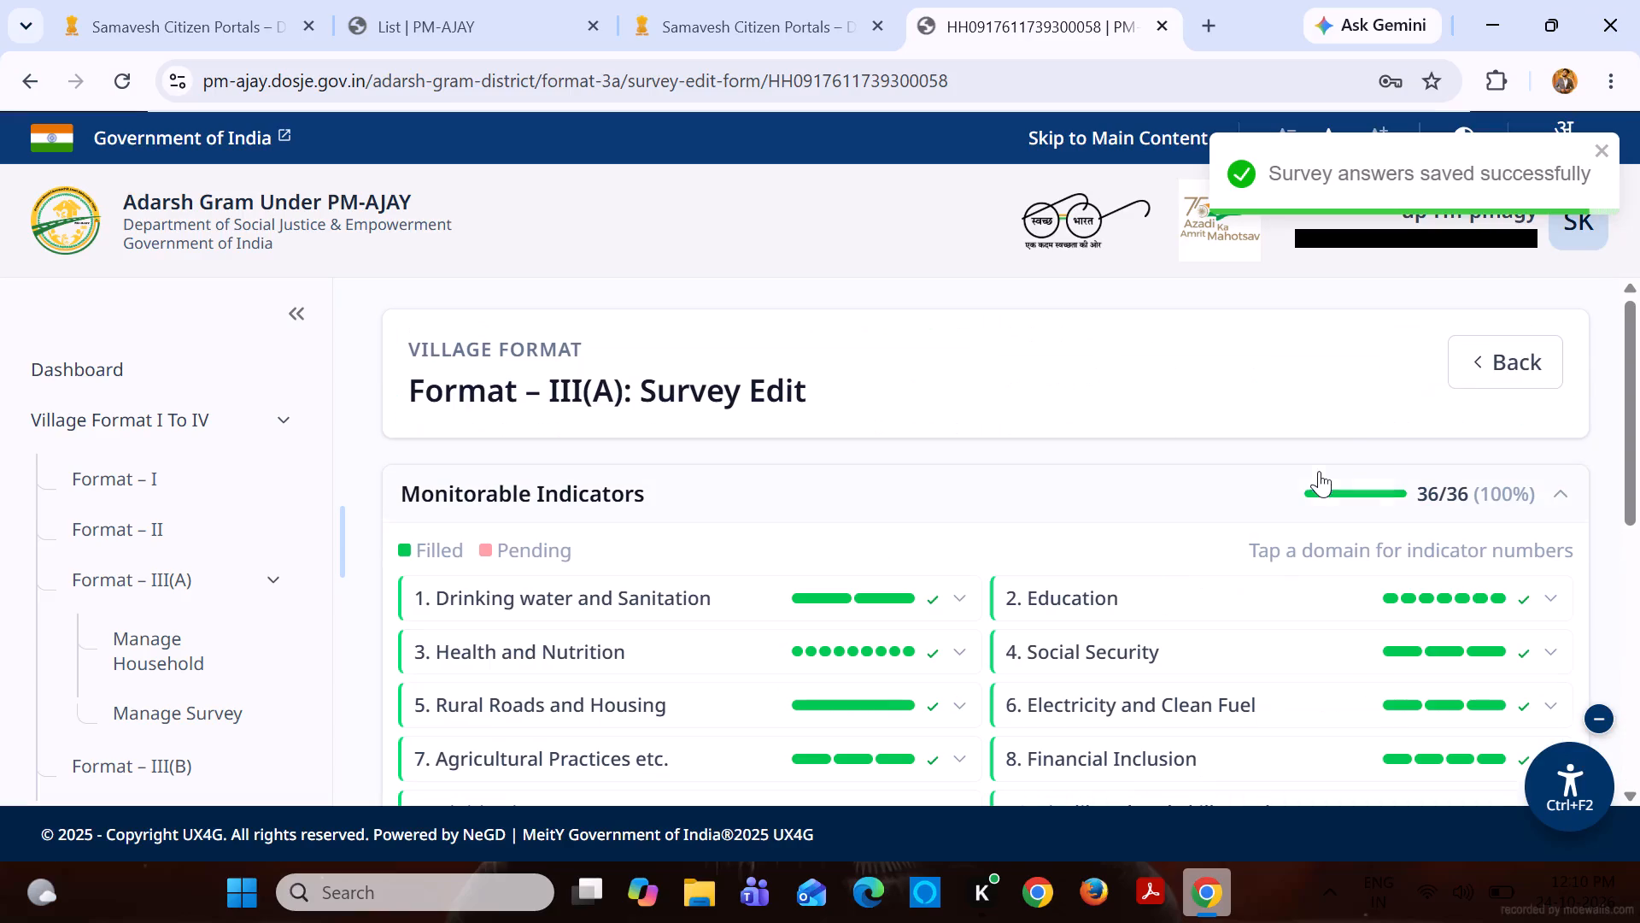
left_click(1474, 370)
scroll(1391, 494, "down", 4)
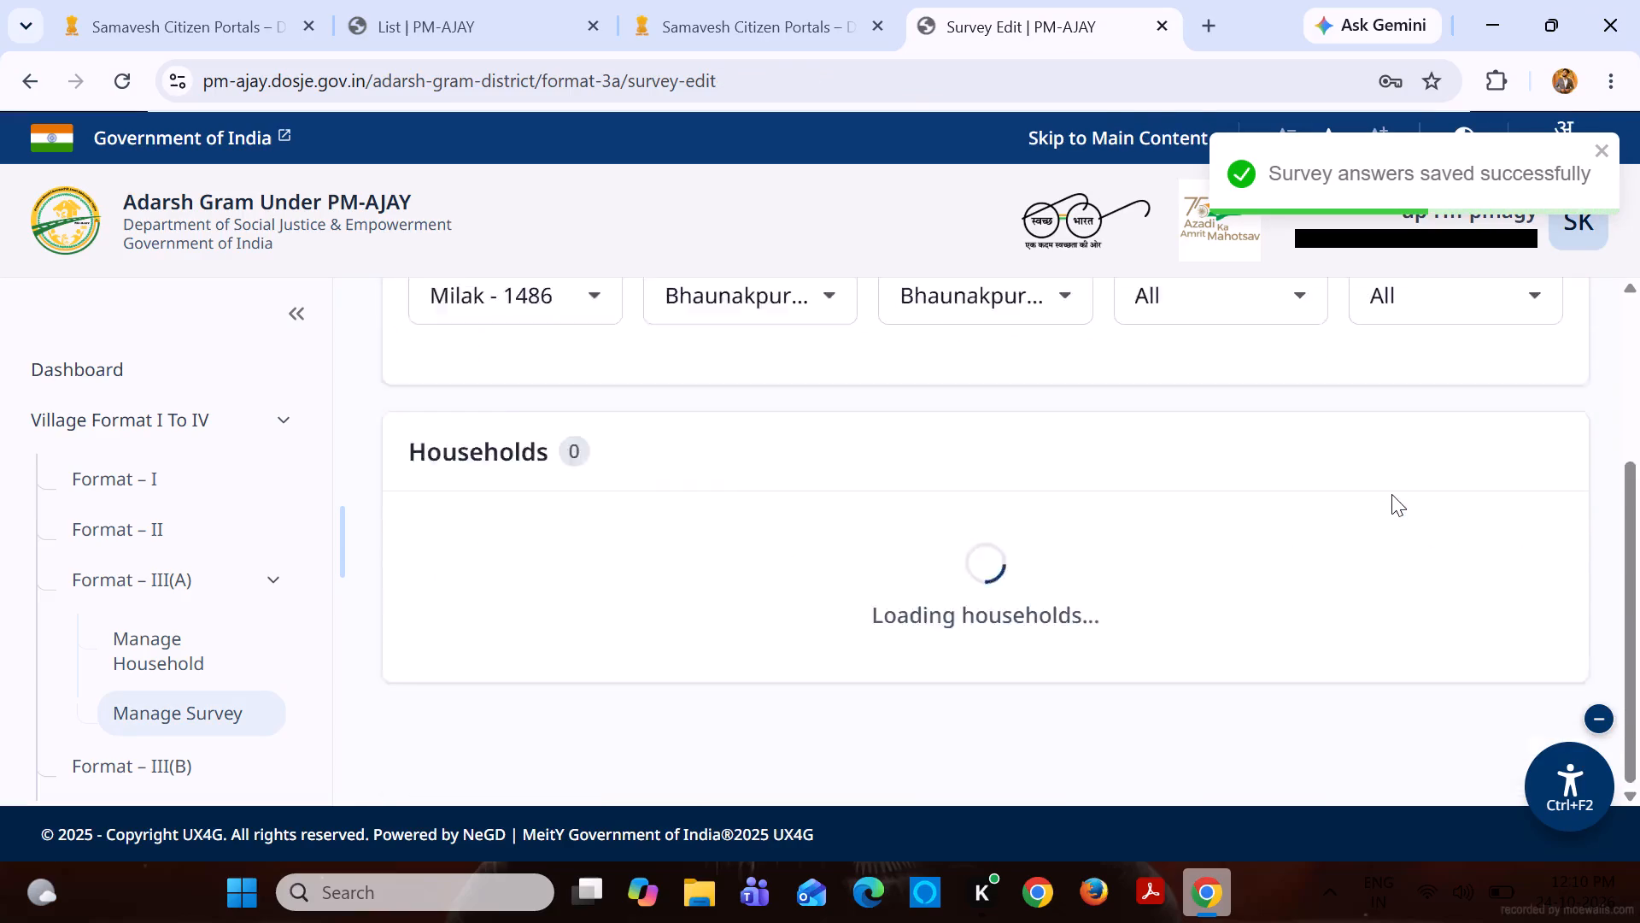
scroll(1391, 494, "down", 20)
scroll(1391, 494, "down", 7)
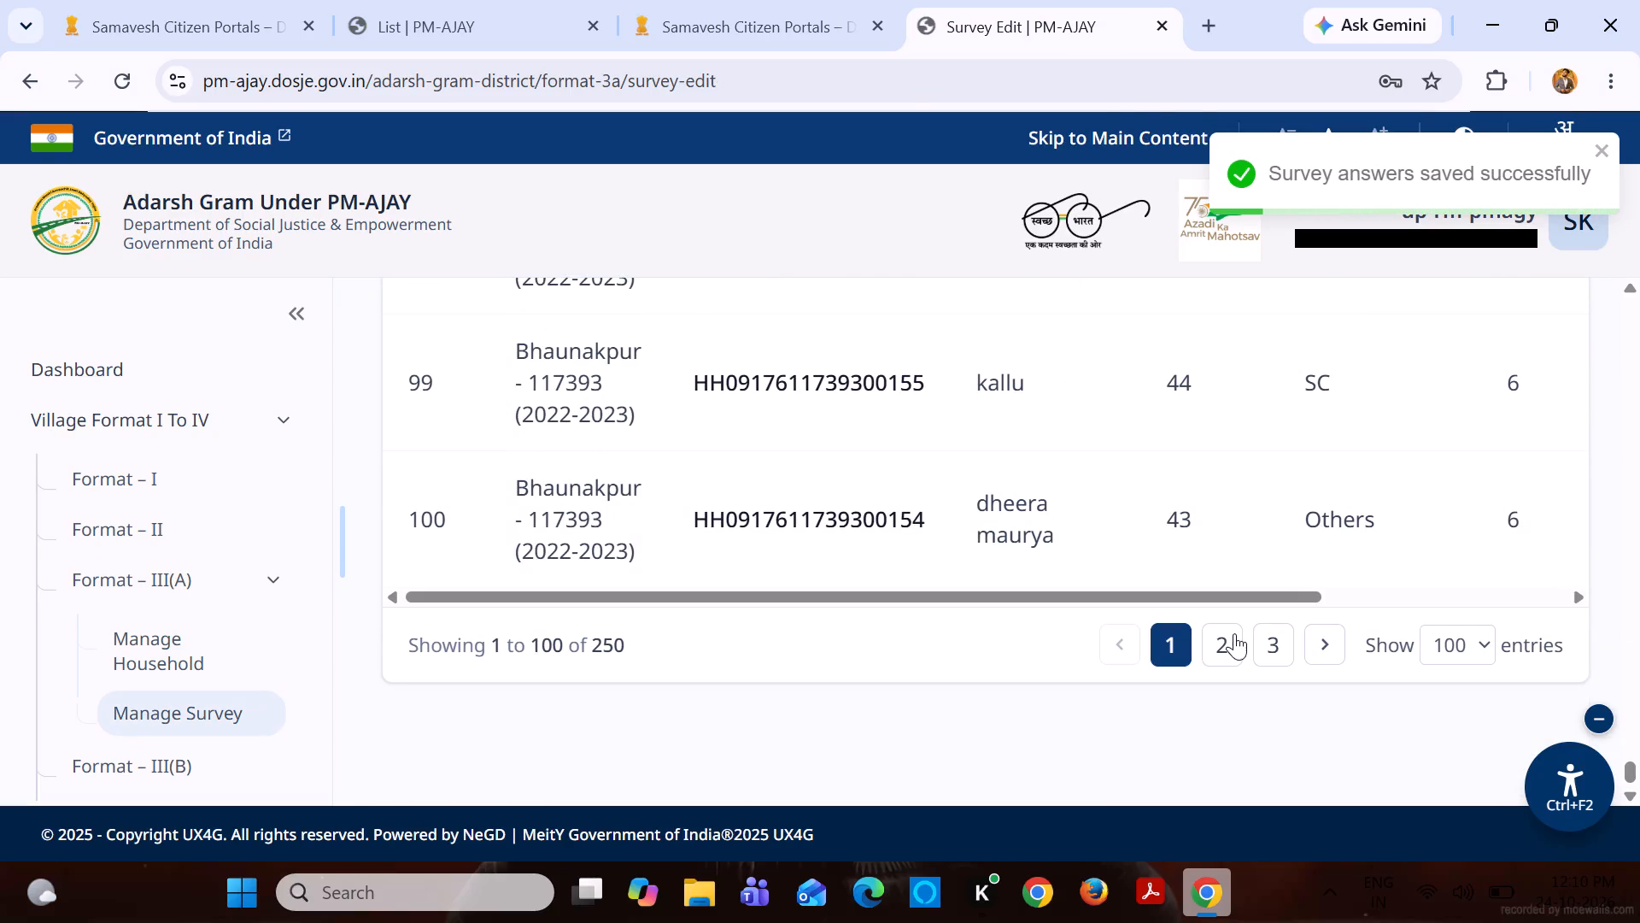
left_click(1234, 633)
scroll(1211, 497, "up", 3)
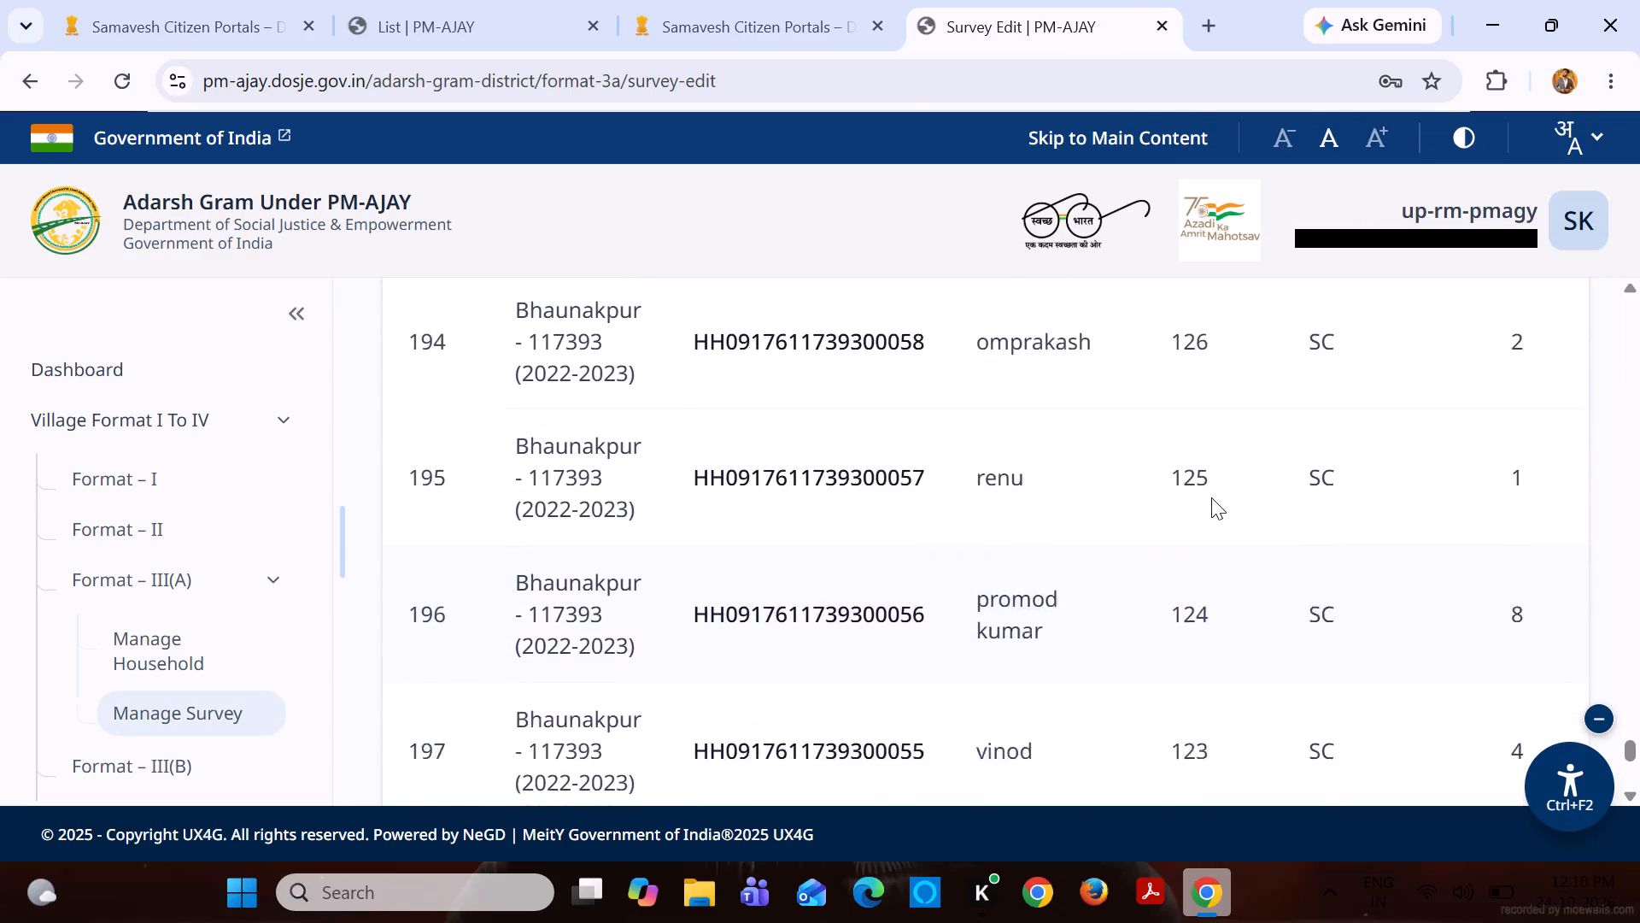
scroll(1211, 497, "up", 3)
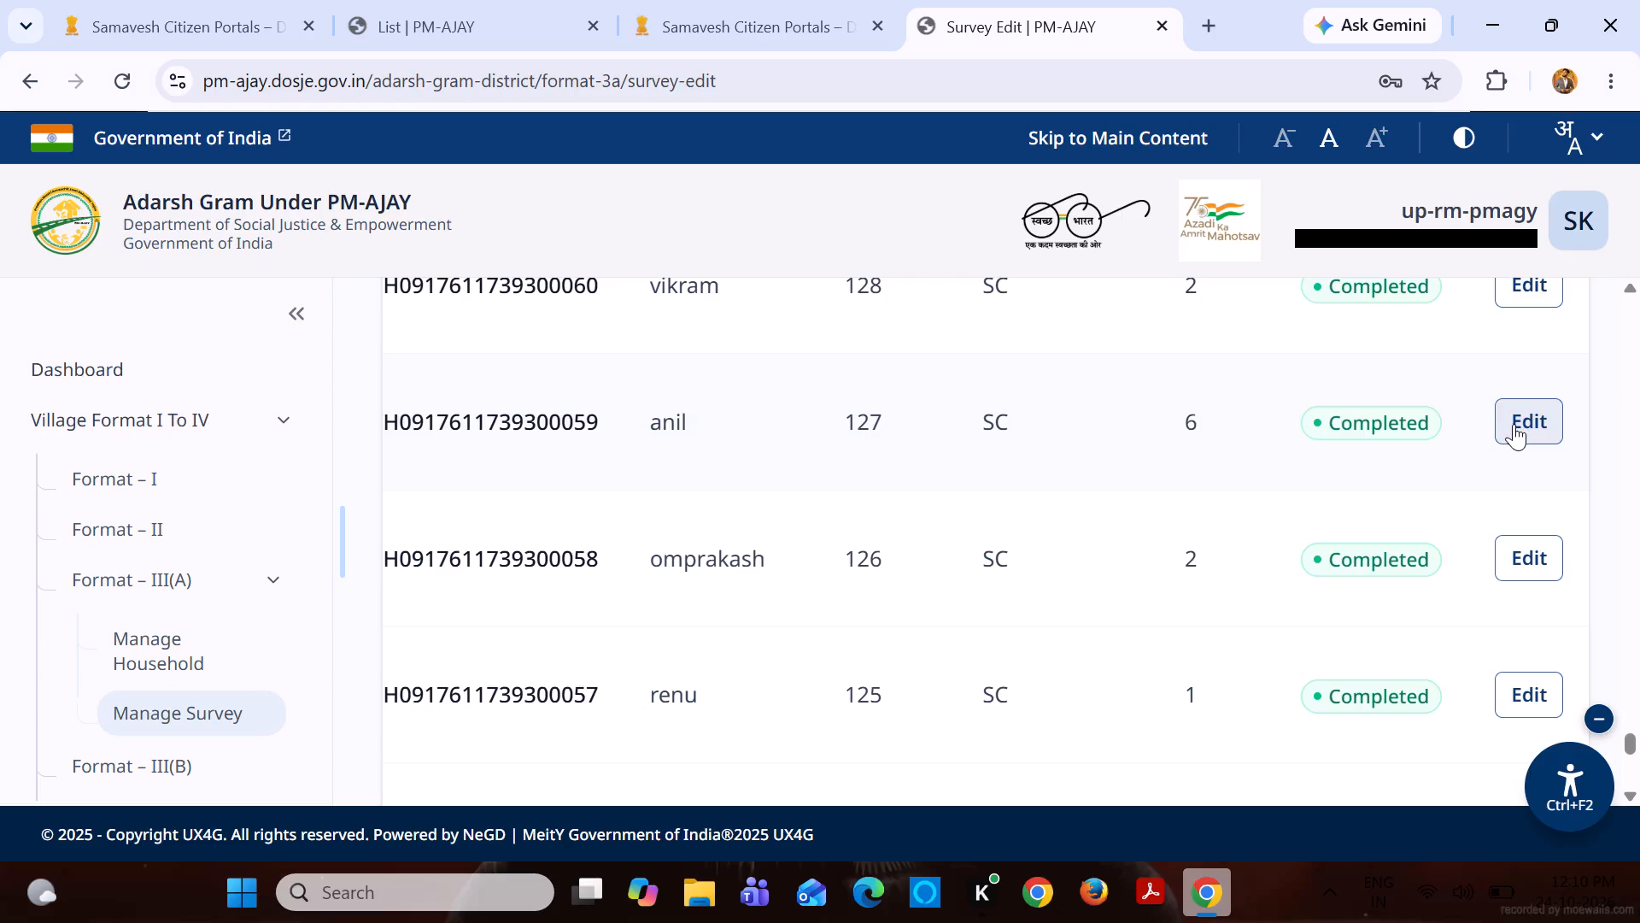
left_click(1514, 424)
Select domain 7 – Agricultural Practices etc. for house number 127, set farming involvement under 7.1 to No, and save the answers.
scroll(1303, 469, "down", 7)
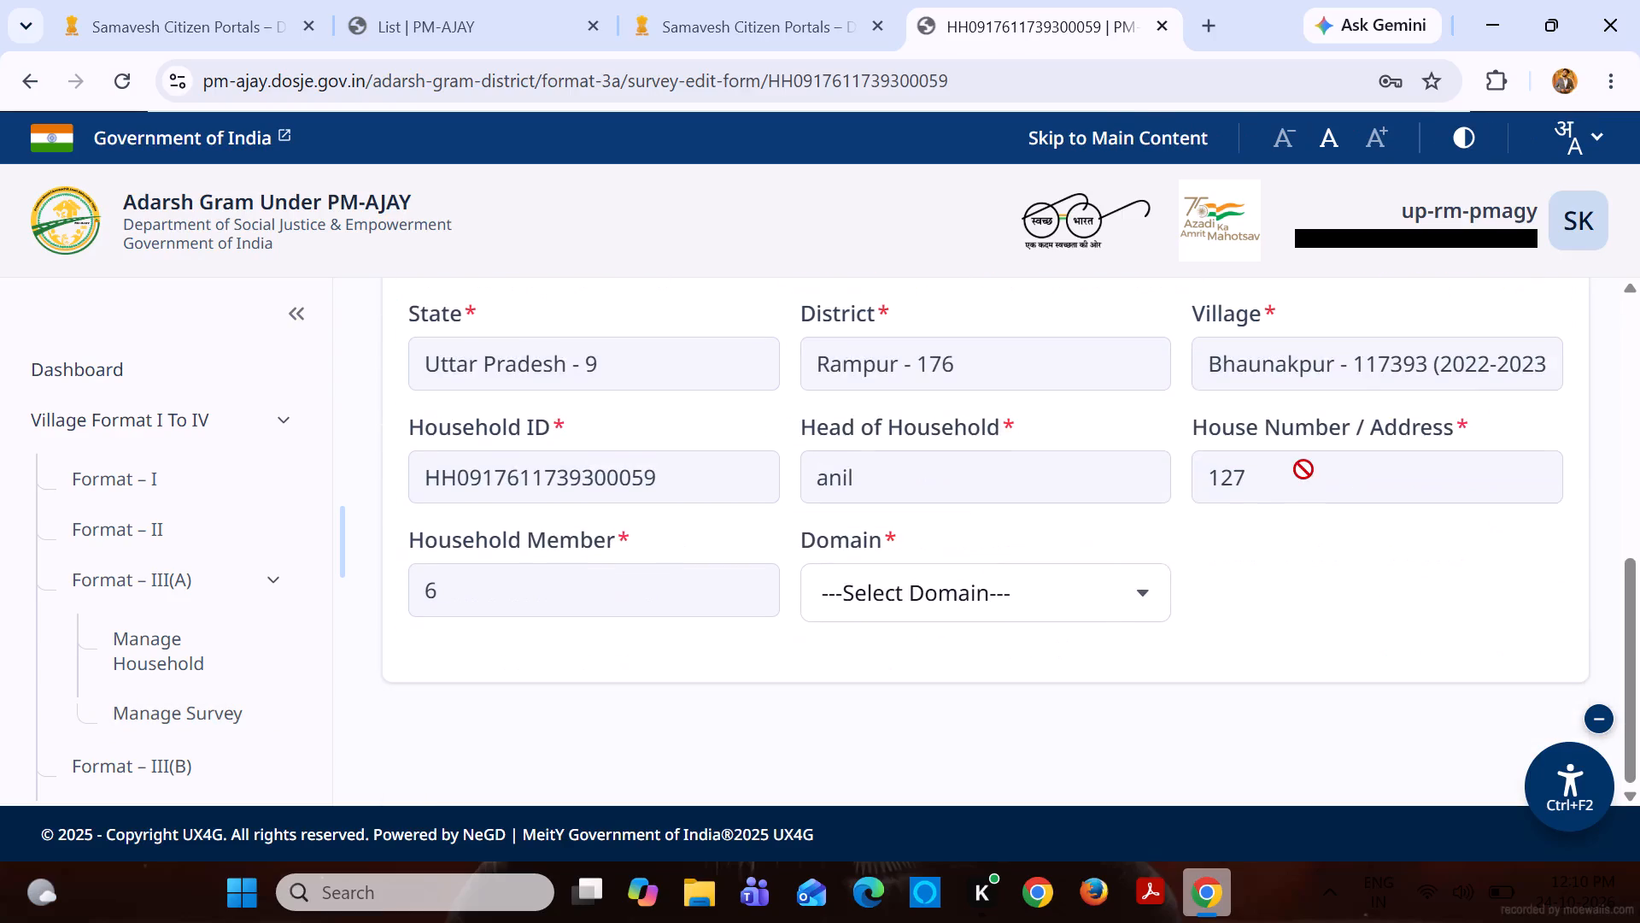
left_click(1094, 592)
scroll(1065, 463, "down", 3)
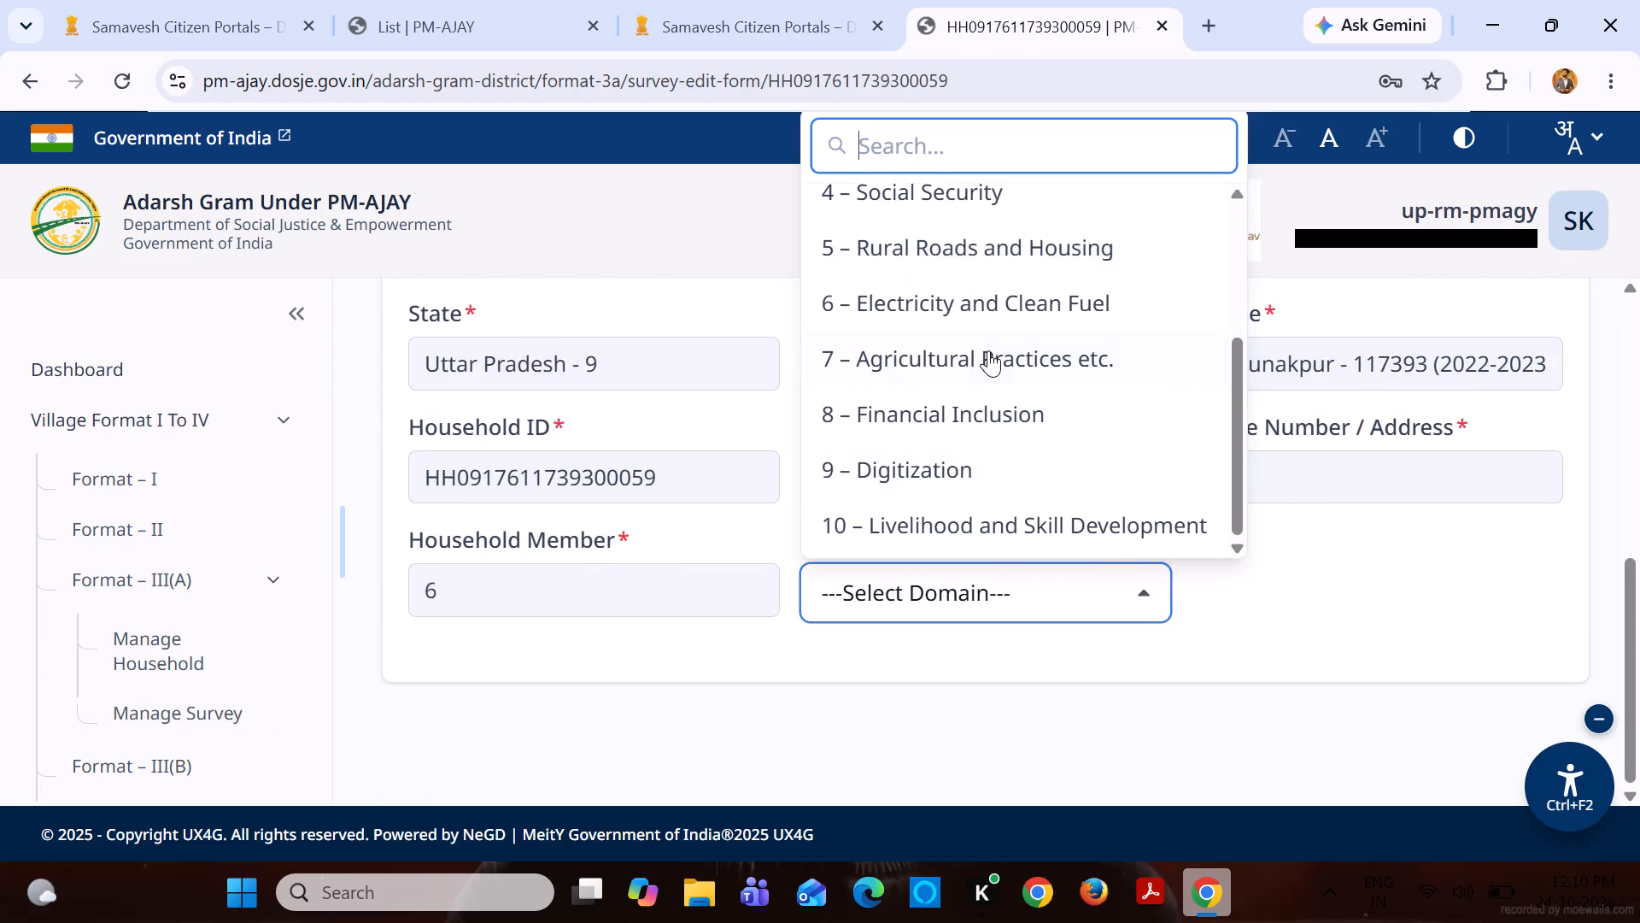
left_click(988, 350)
scroll(1143, 426, "down", 6)
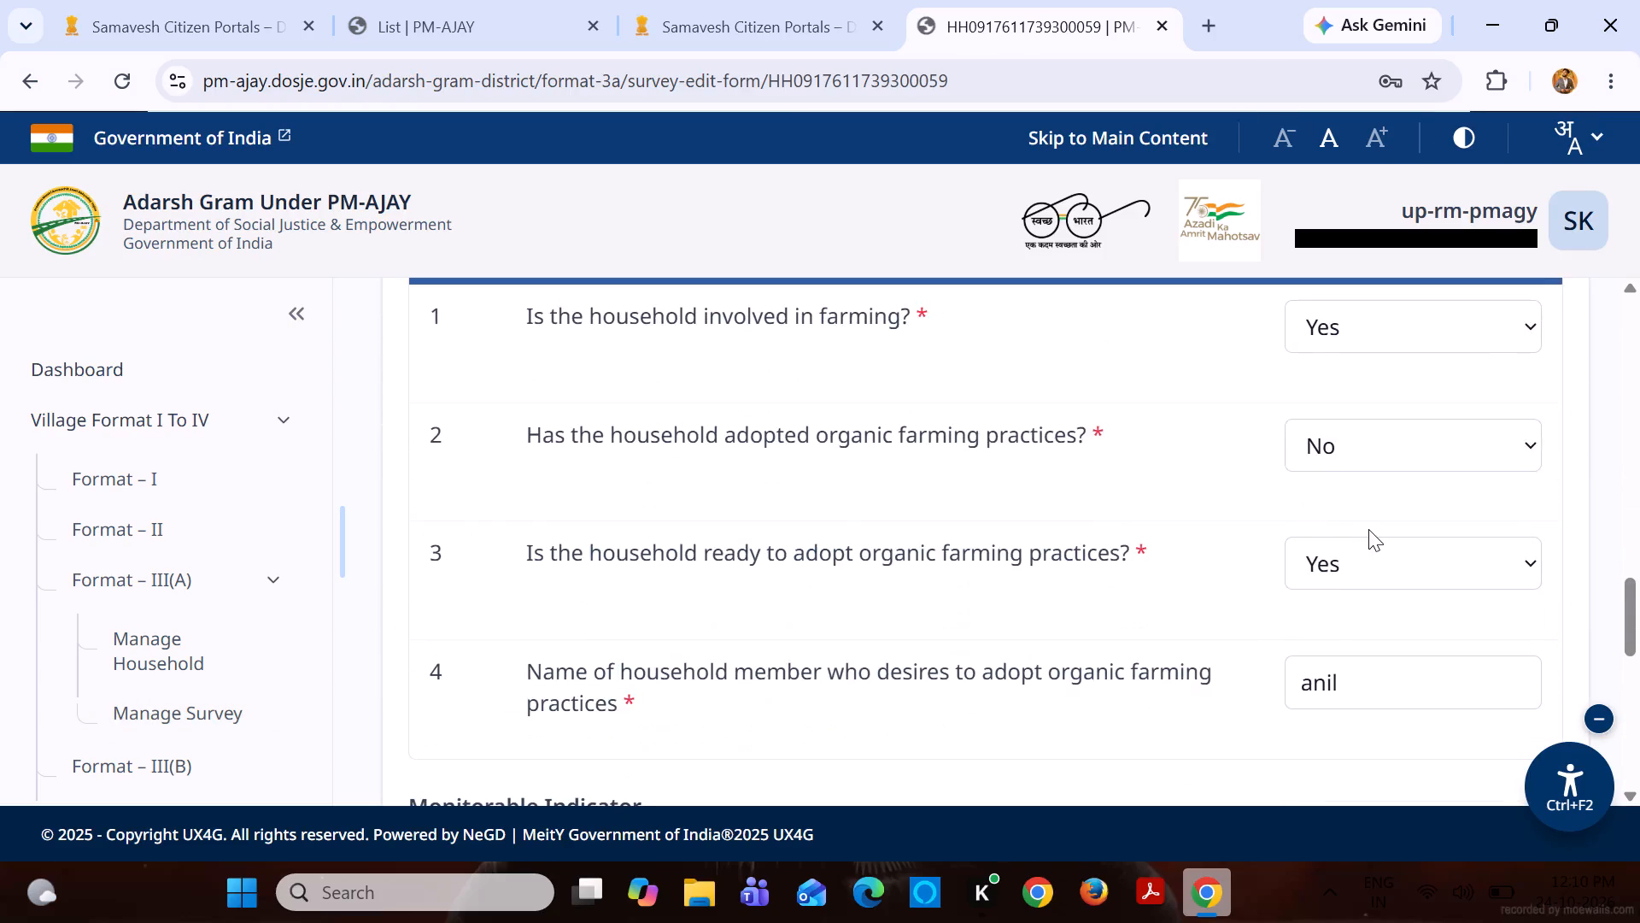
scroll(1368, 529, "up", 11)
scroll(1368, 529, "down", 3)
scroll(1458, 458, "down", 2)
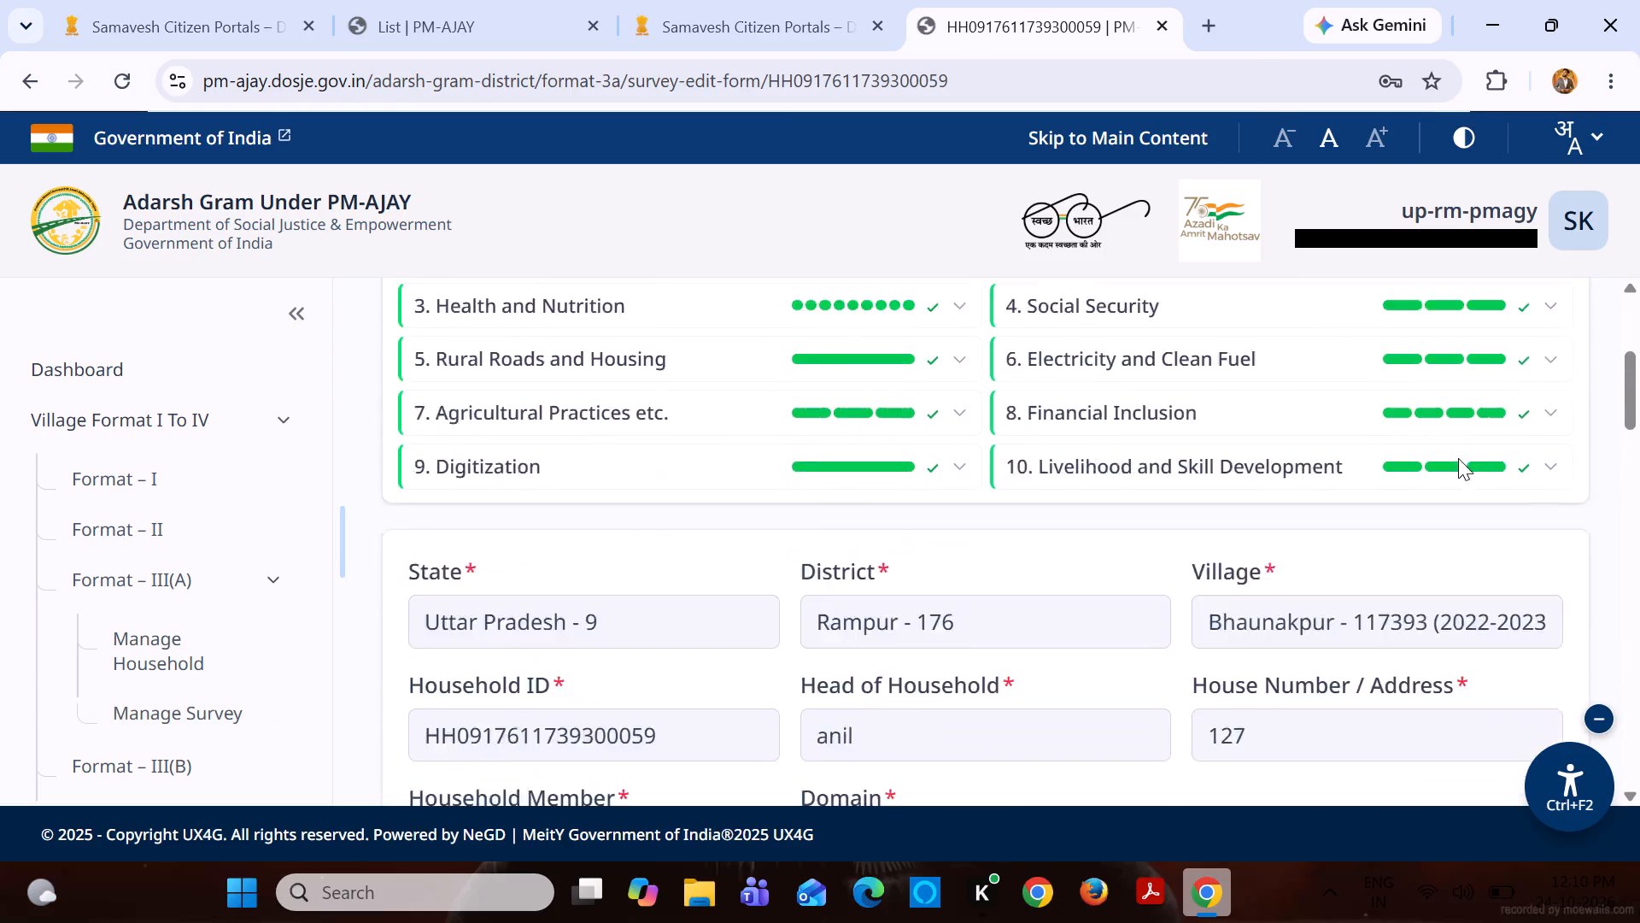
scroll(1458, 458, "down", 4)
left_click_drag(1430, 591, 1355, 700)
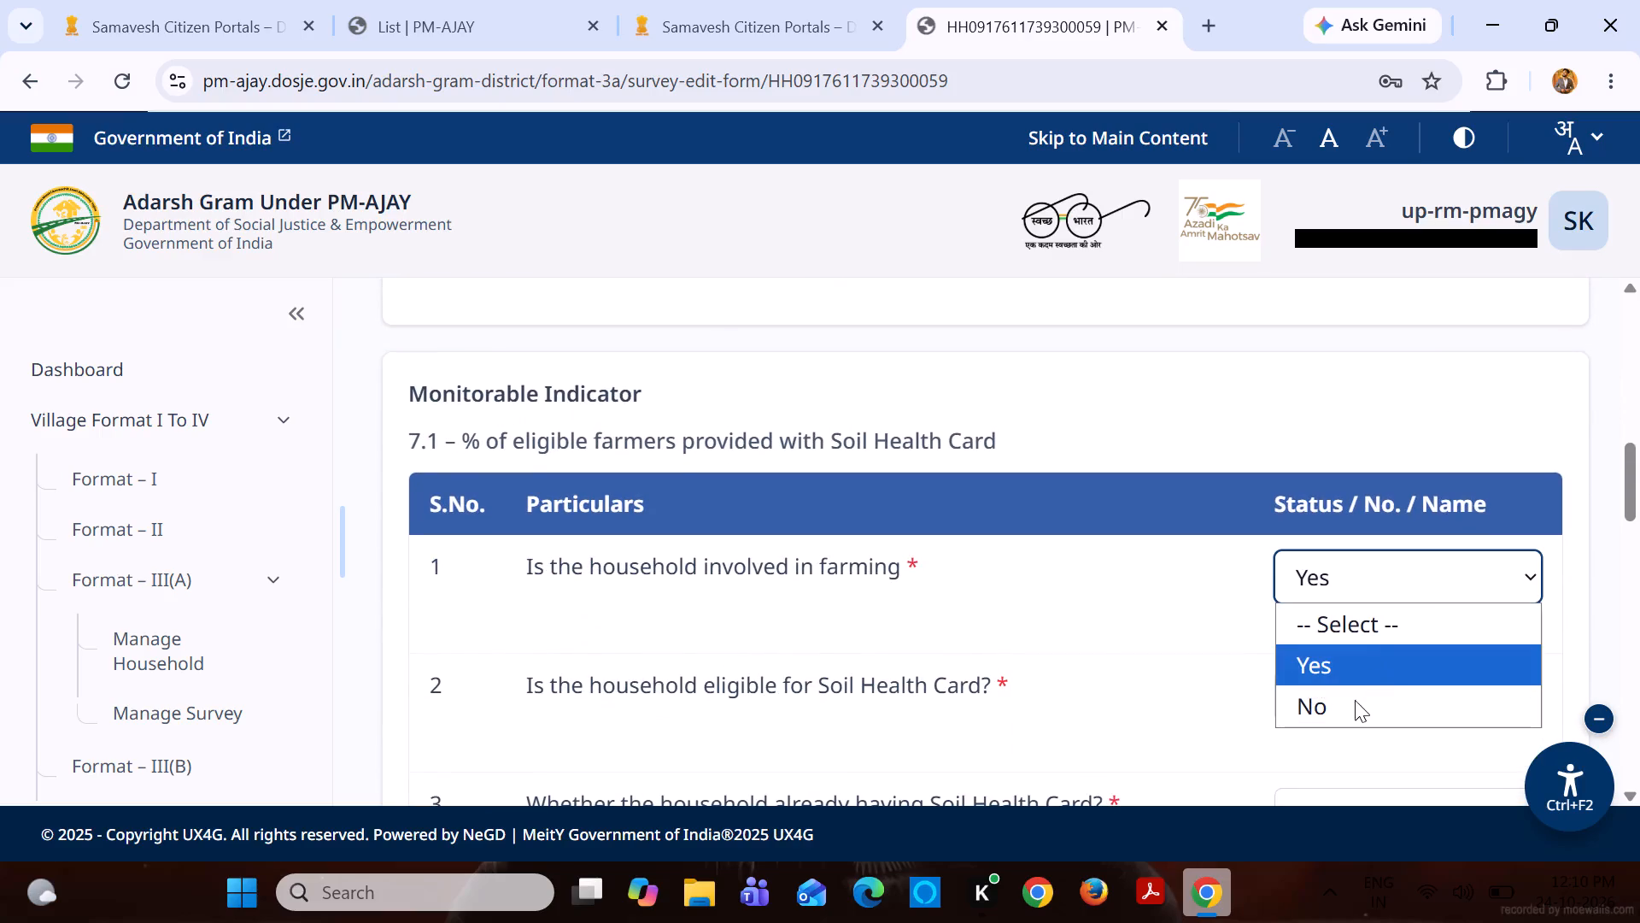
left_click_drag(1355, 700, 1354, 703)
left_click(1354, 703)
scroll(1354, 703, "down", 7)
left_click(1518, 626)
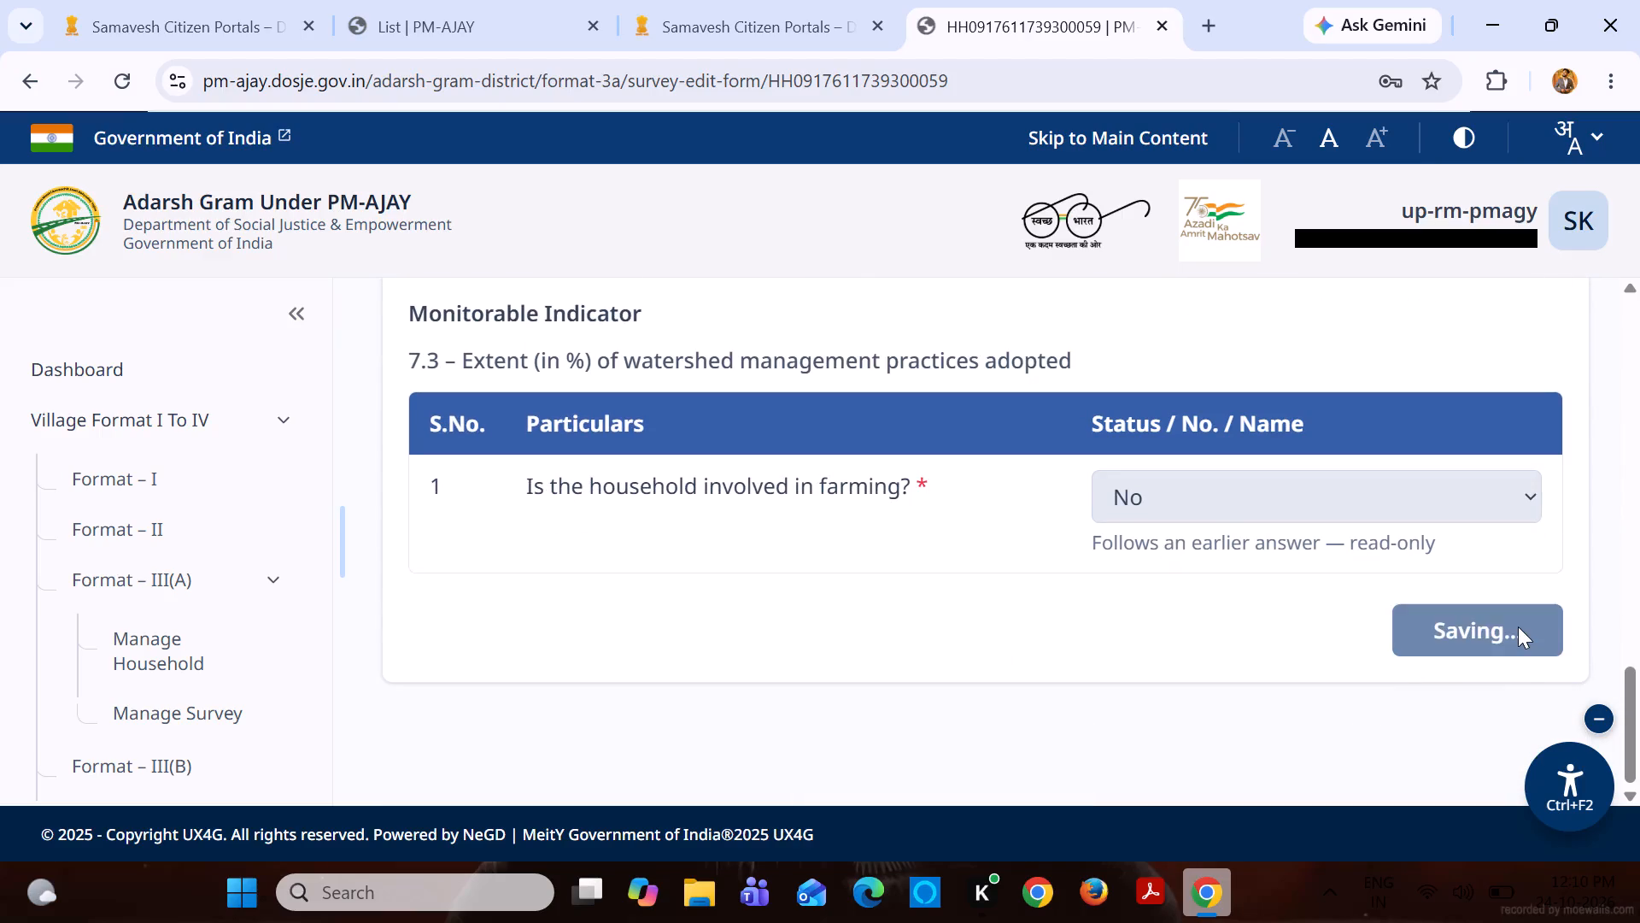
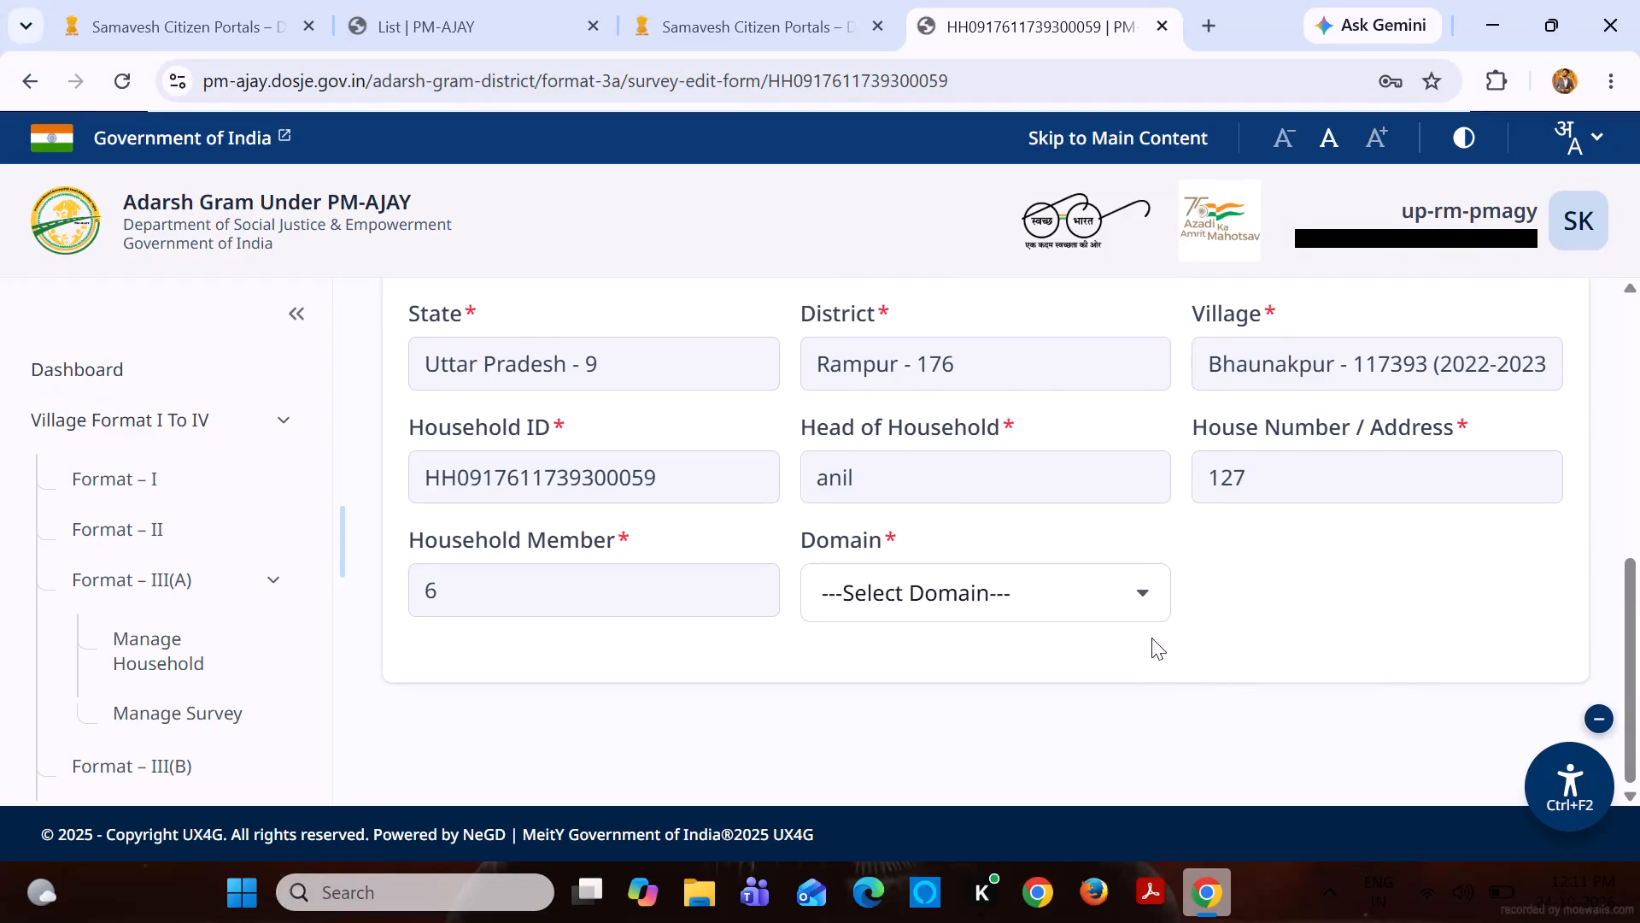
Reopen domain 7 – Agricultural Practices etc. for house number 127 and review its saved answers.
left_click(1151, 577)
scroll(1098, 418, "down", 6)
left_click(1031, 357)
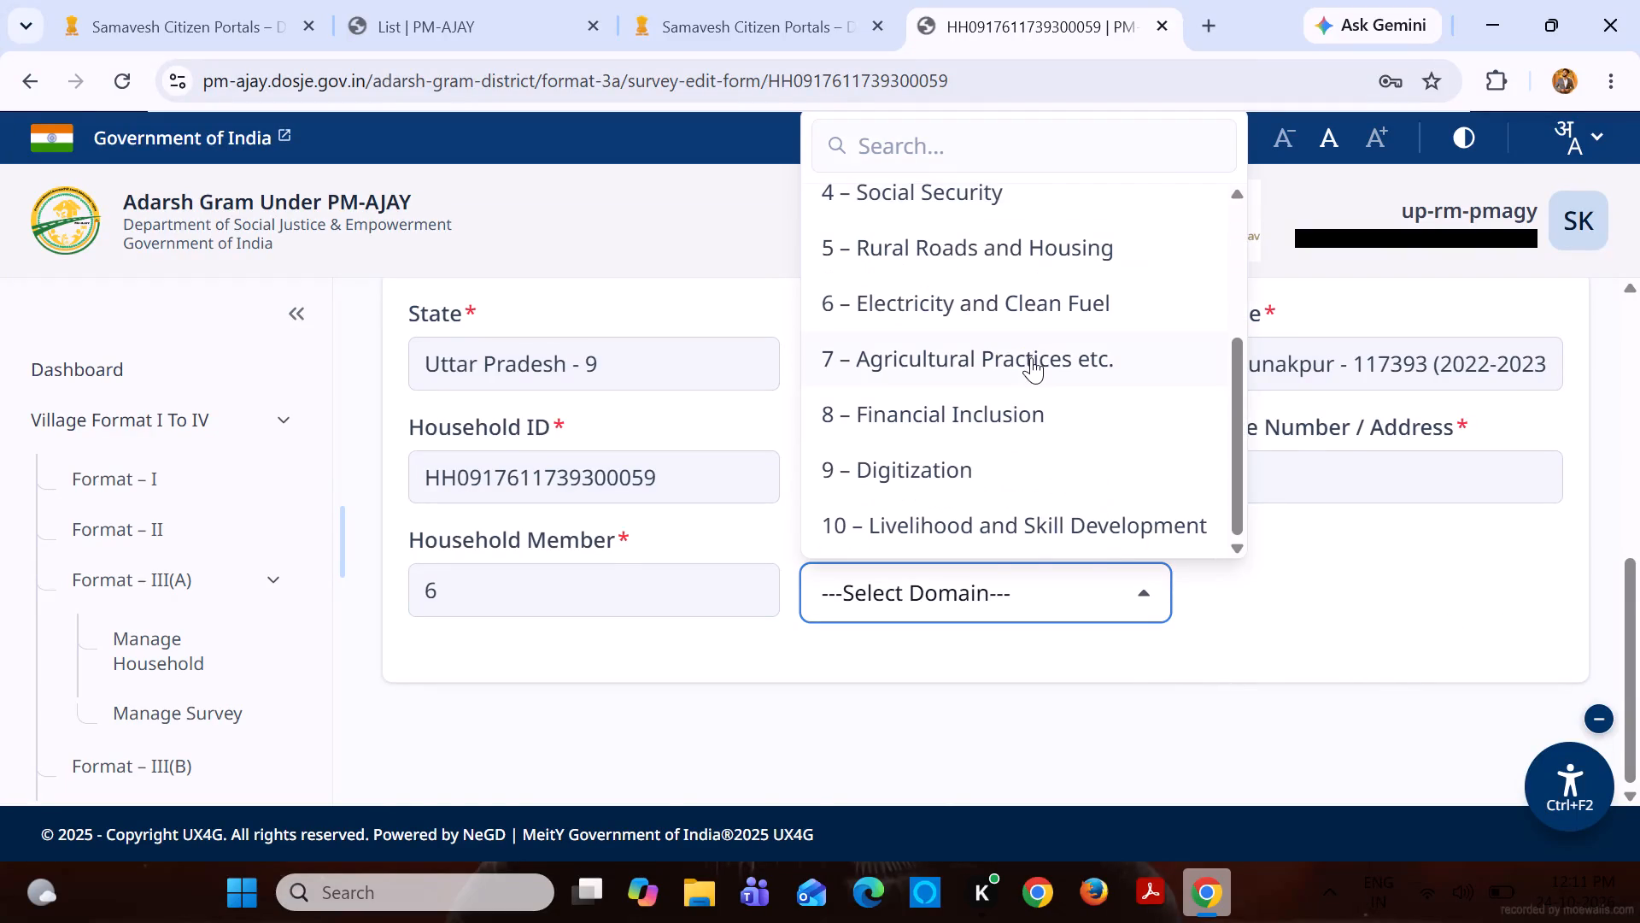
scroll(1188, 545, "down", 12)
scroll(1188, 545, "up", 9)
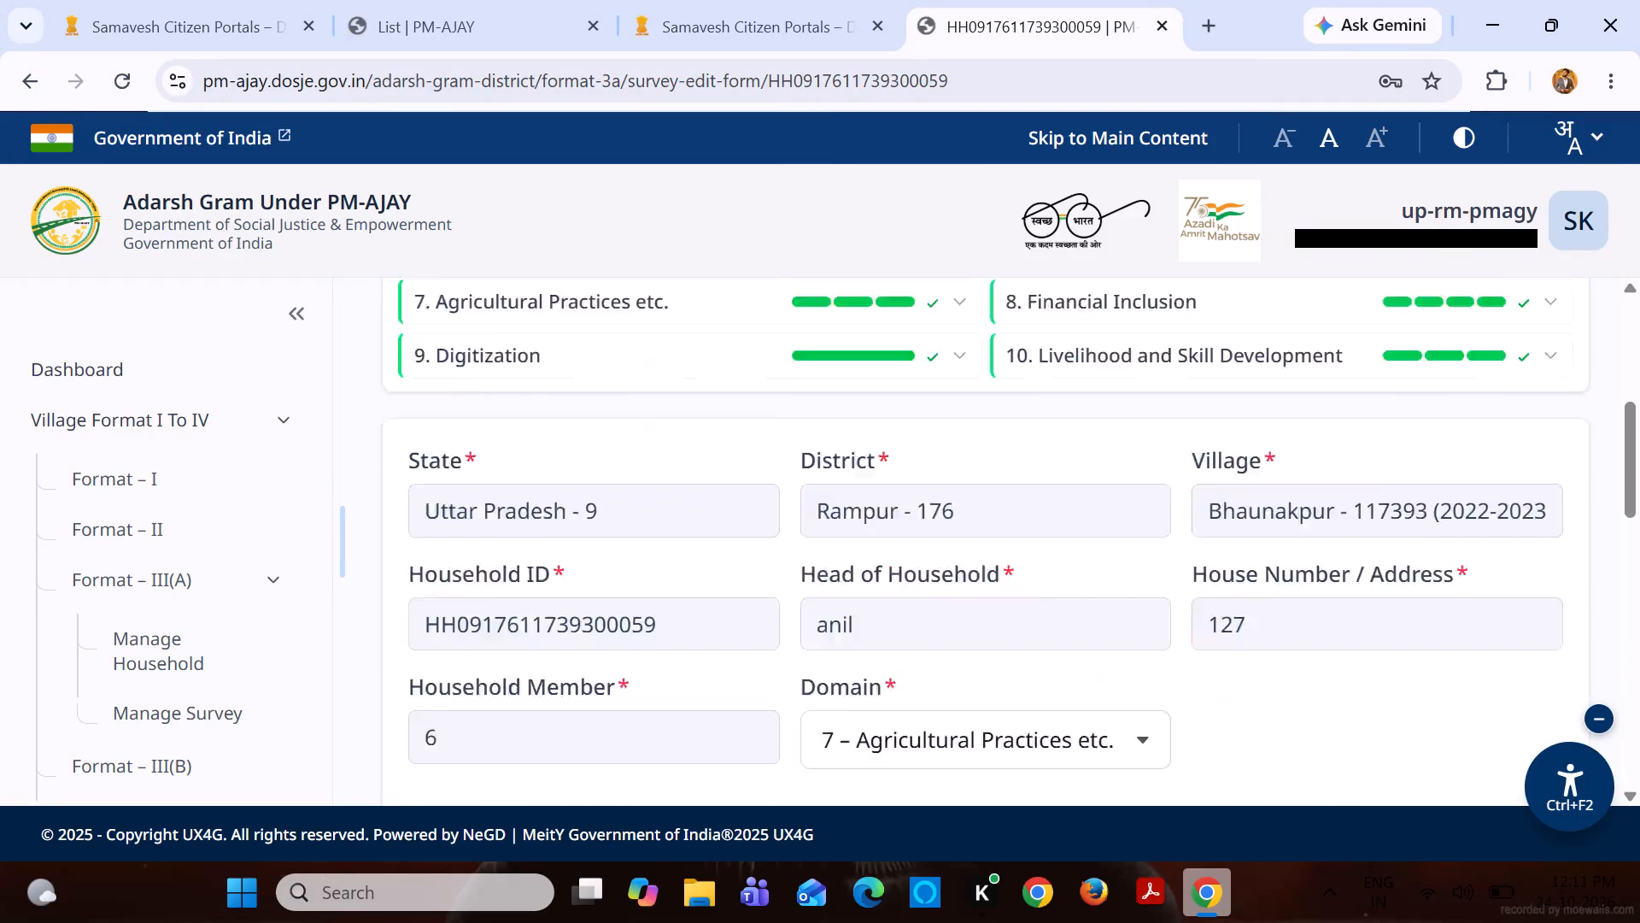
Return to the household list and open the survey of house number 128 on page 2 for editing.
left_click(1493, 370)
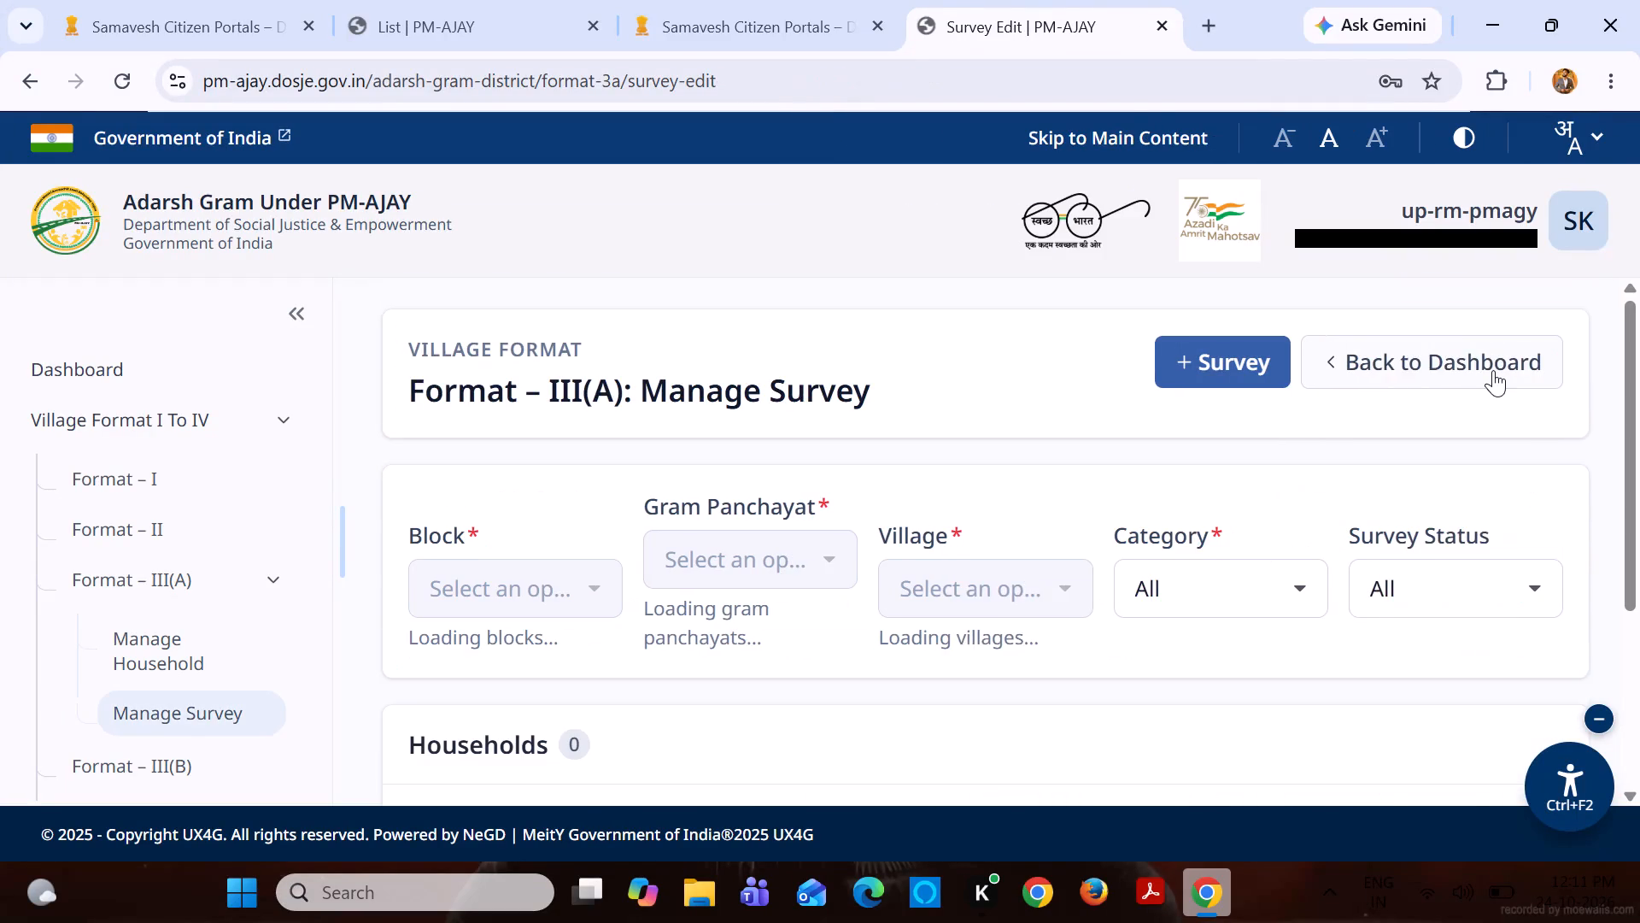
scroll(1354, 530, "down", 20)
scroll(1354, 530, "down", 1)
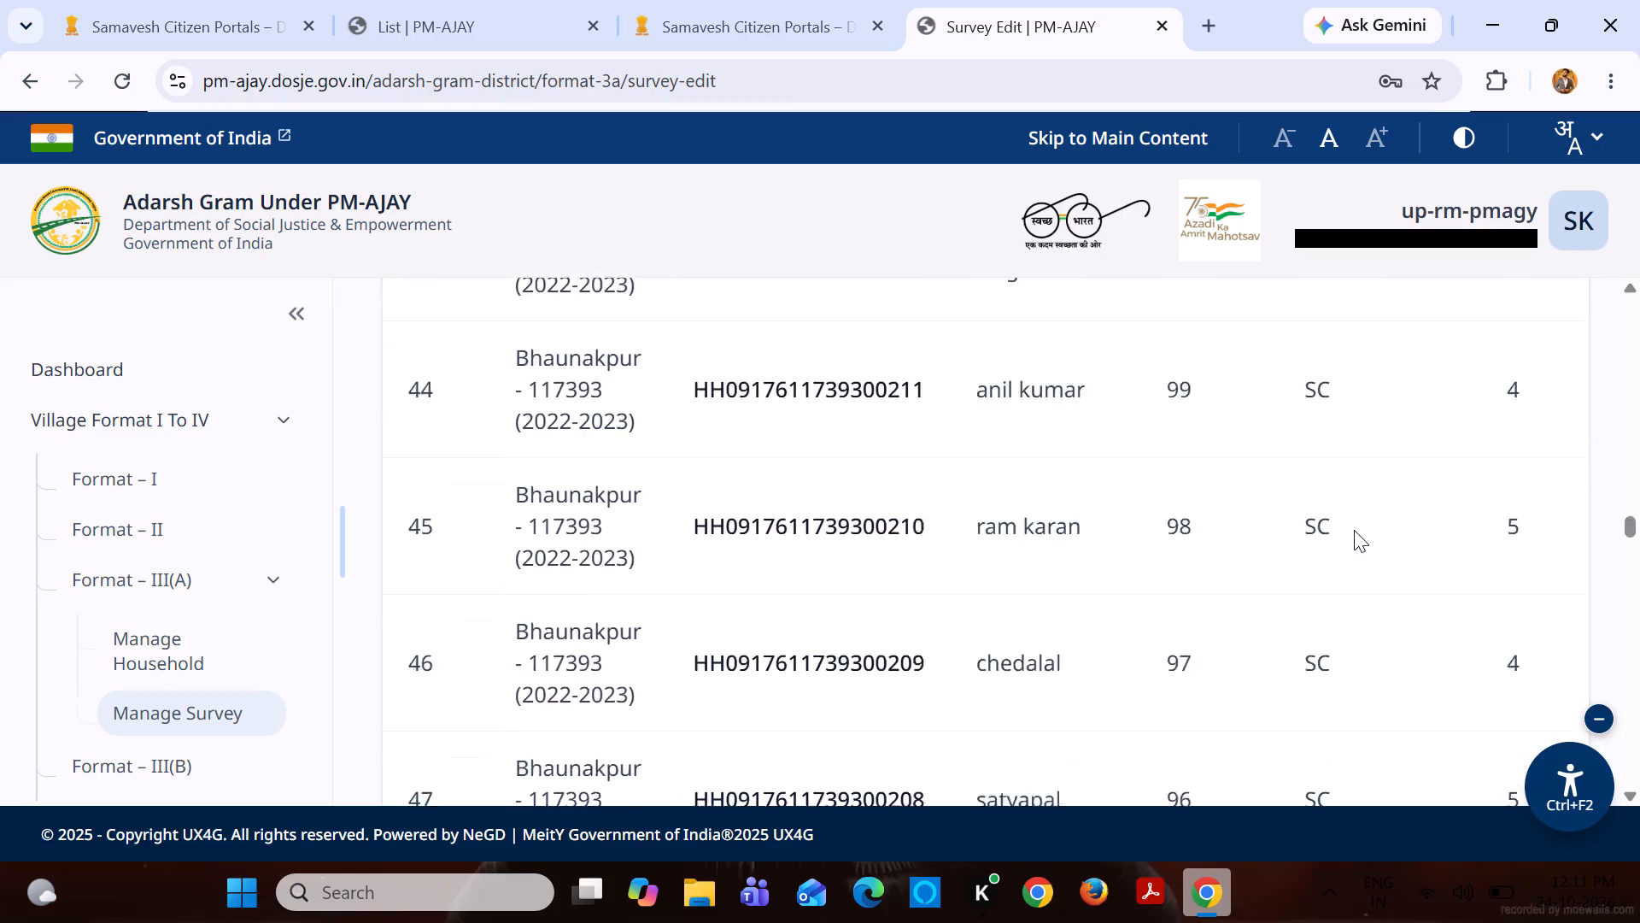
scroll(1354, 530, "down", 14)
left_click(1227, 653)
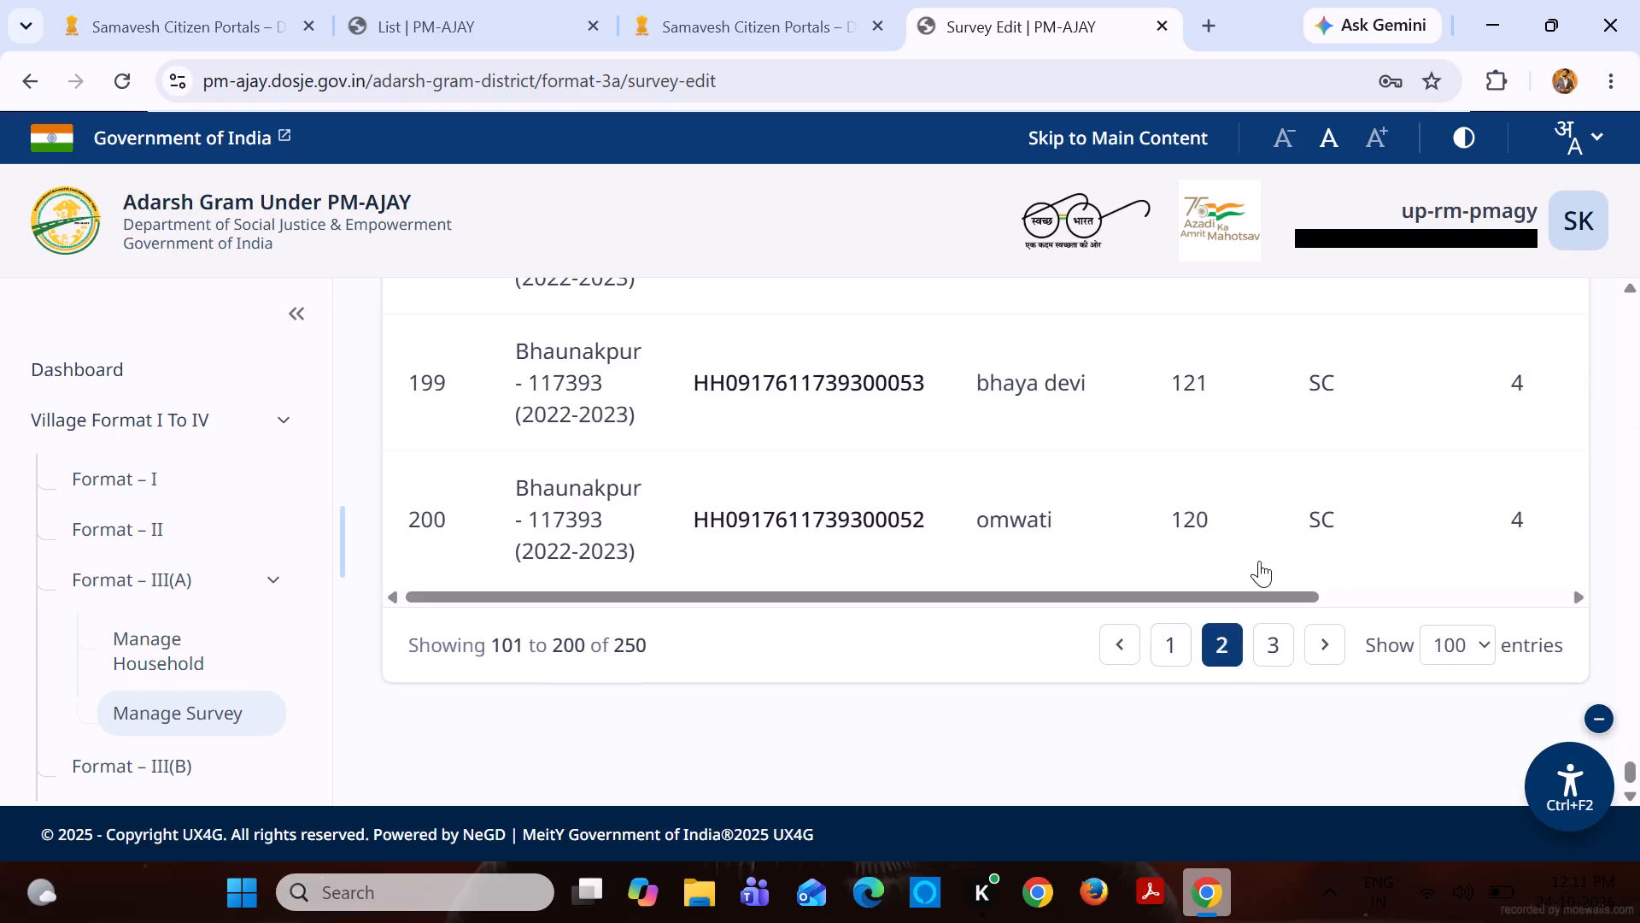
scroll(1230, 521, "up", 7)
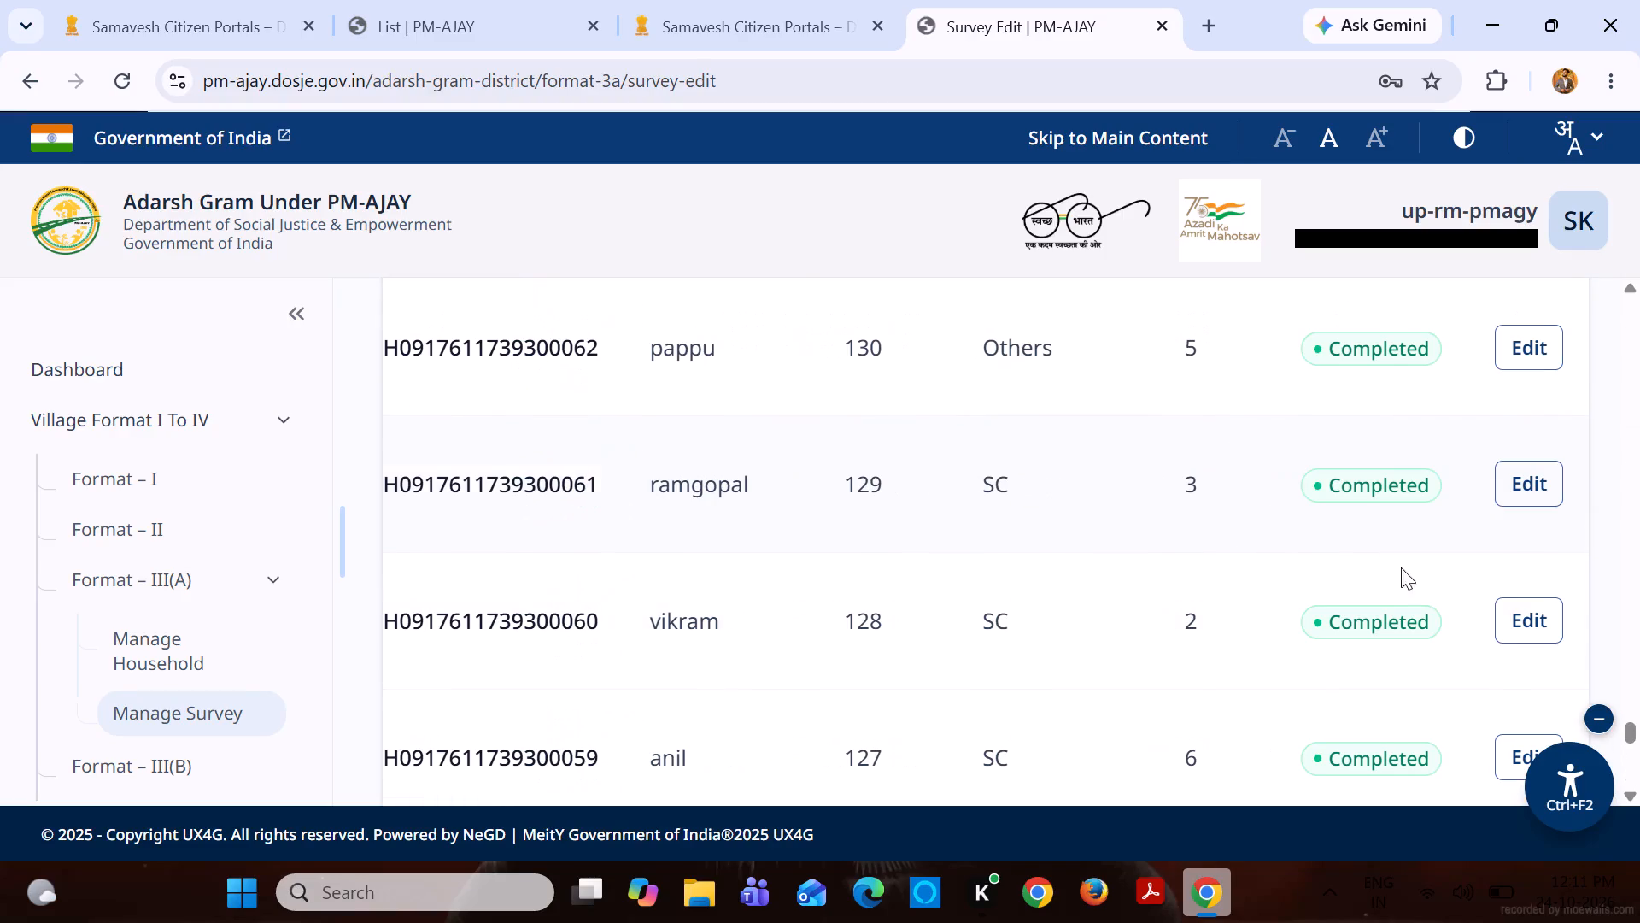
left_click(1545, 627)
Under domain 7 – Agricultural Practices etc., set household involvement in farming in 7.1 to No and save house number 128's survey.
scroll(1308, 588, "down", 6)
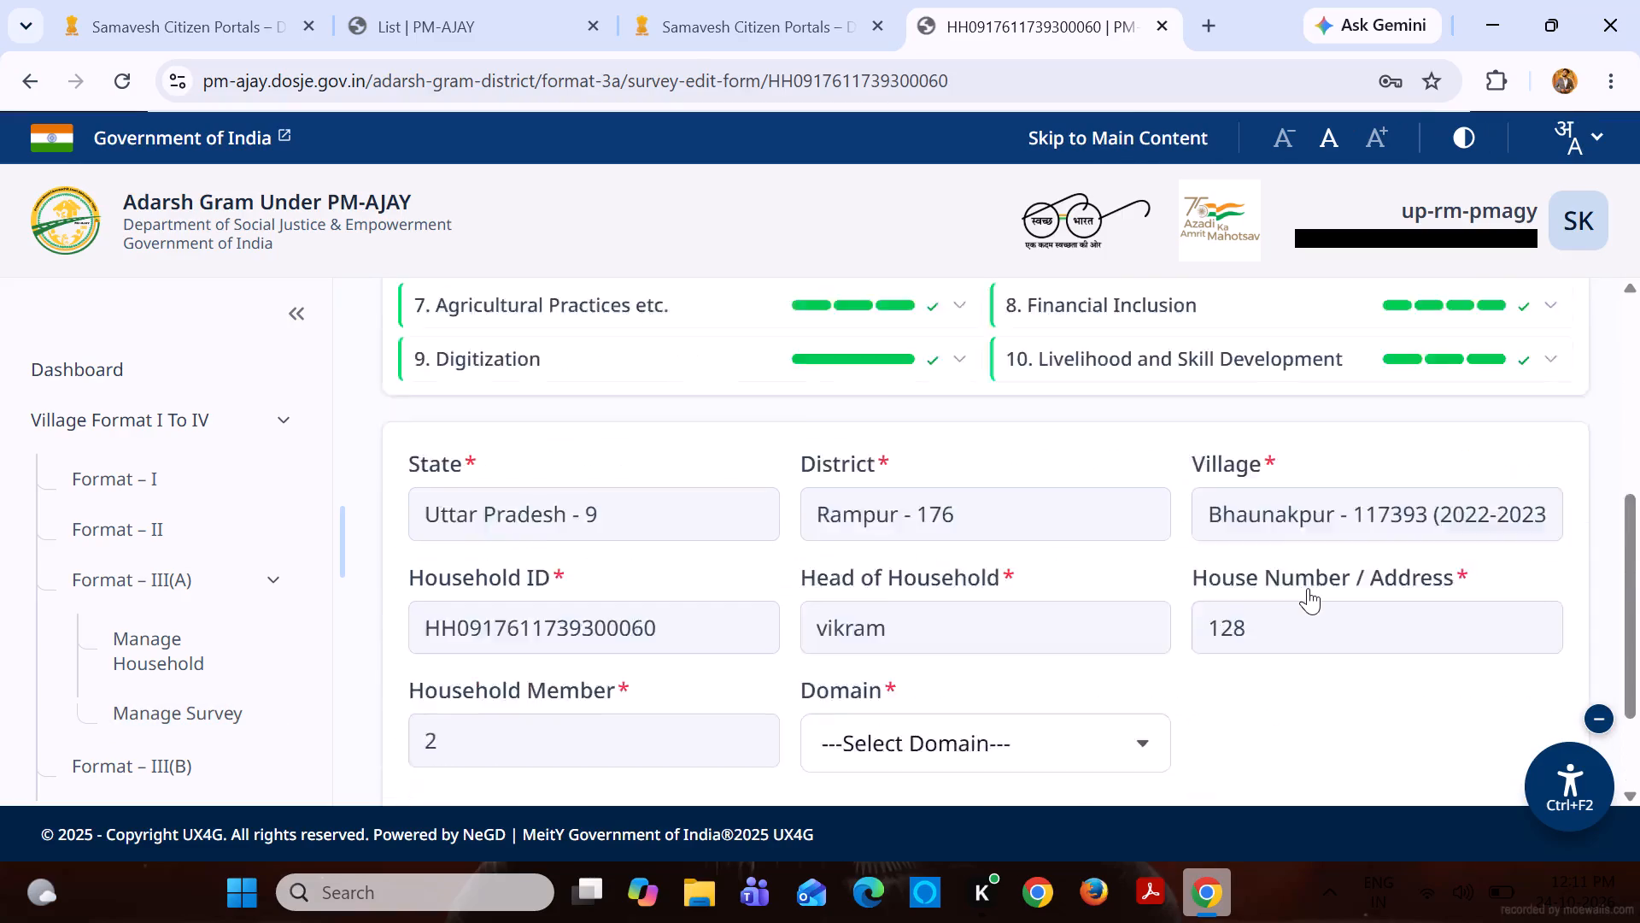
scroll(1308, 588, "down", 3)
left_click(1144, 589)
scroll(1145, 389, "down", 2)
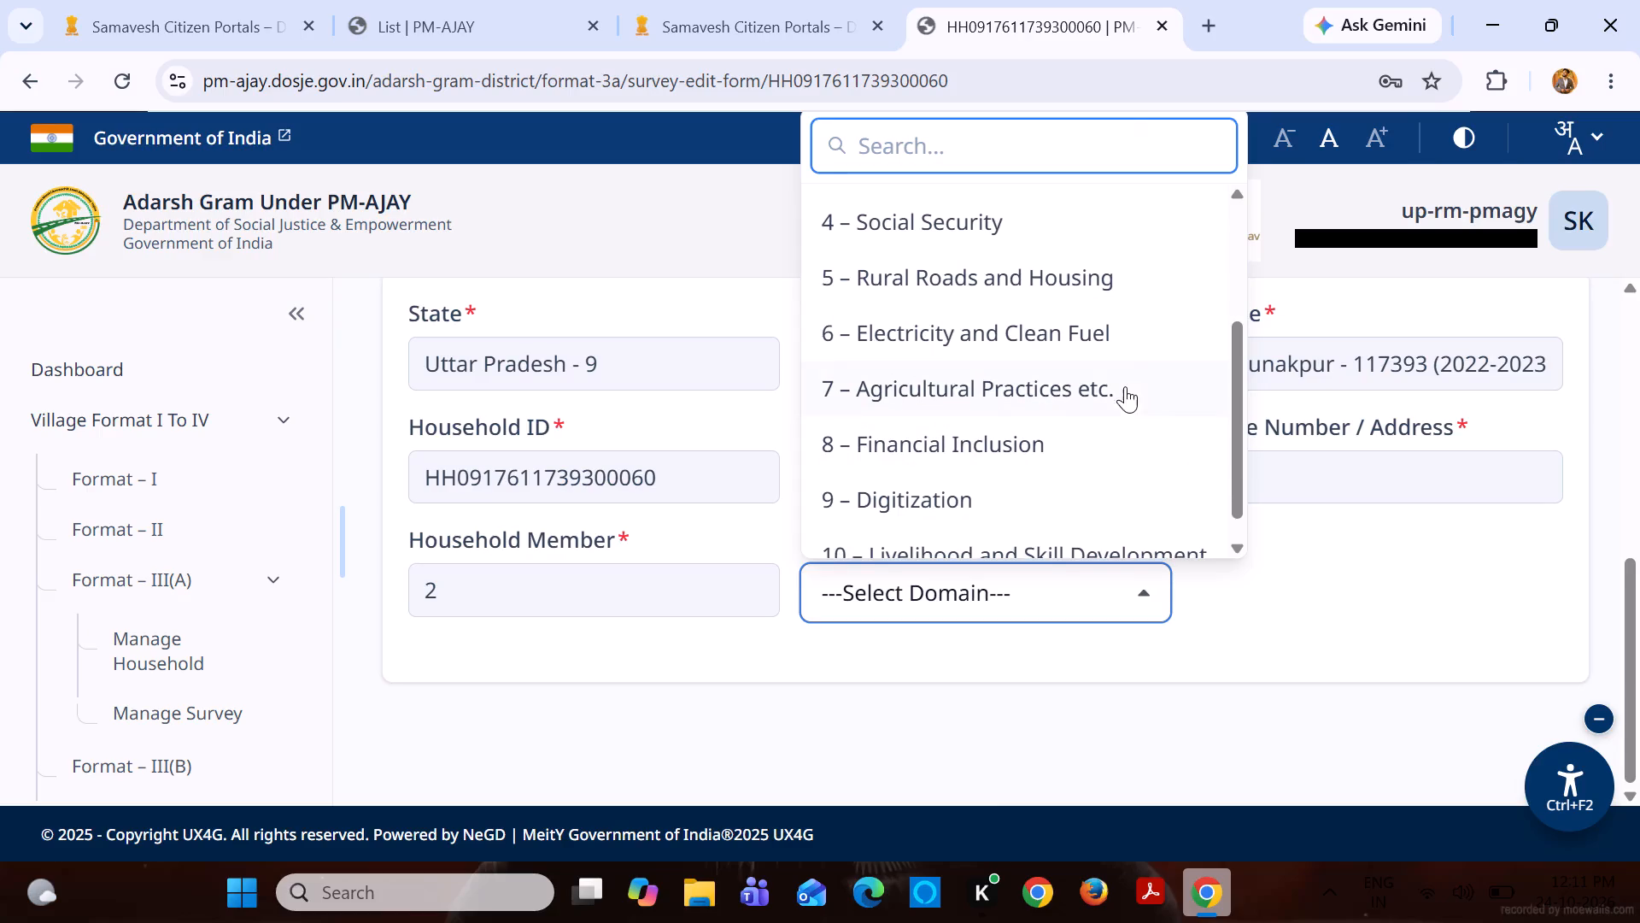
left_click(1054, 385)
scroll(1175, 517, "down", 6)
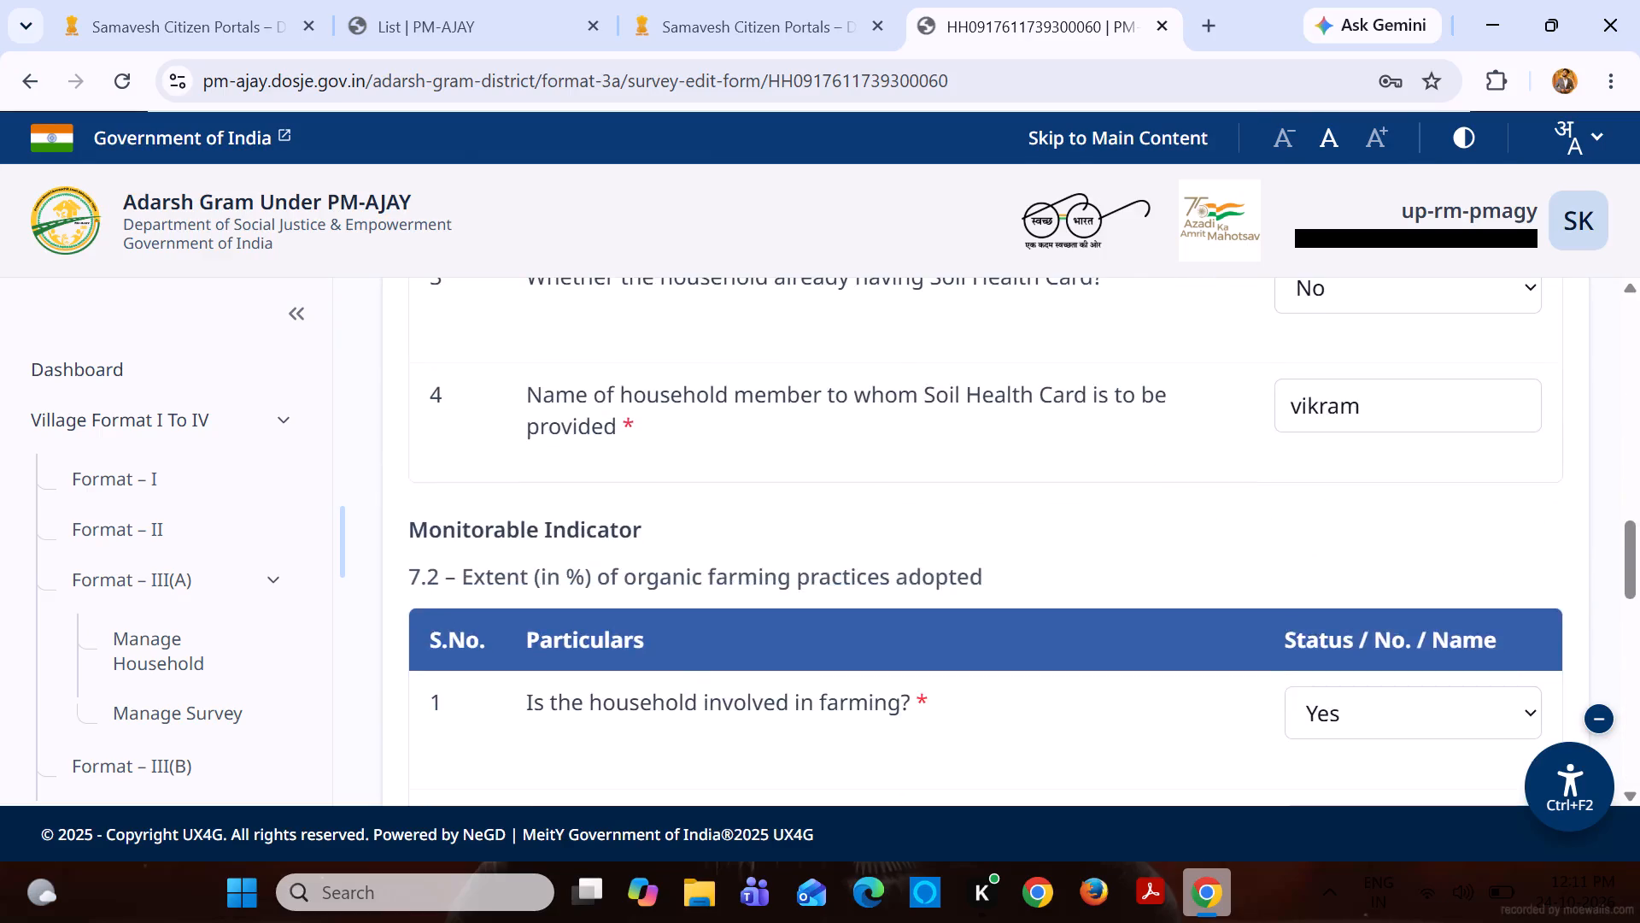
scroll(1335, 414, "up", 3)
left_click_drag(1381, 430, 1322, 583)
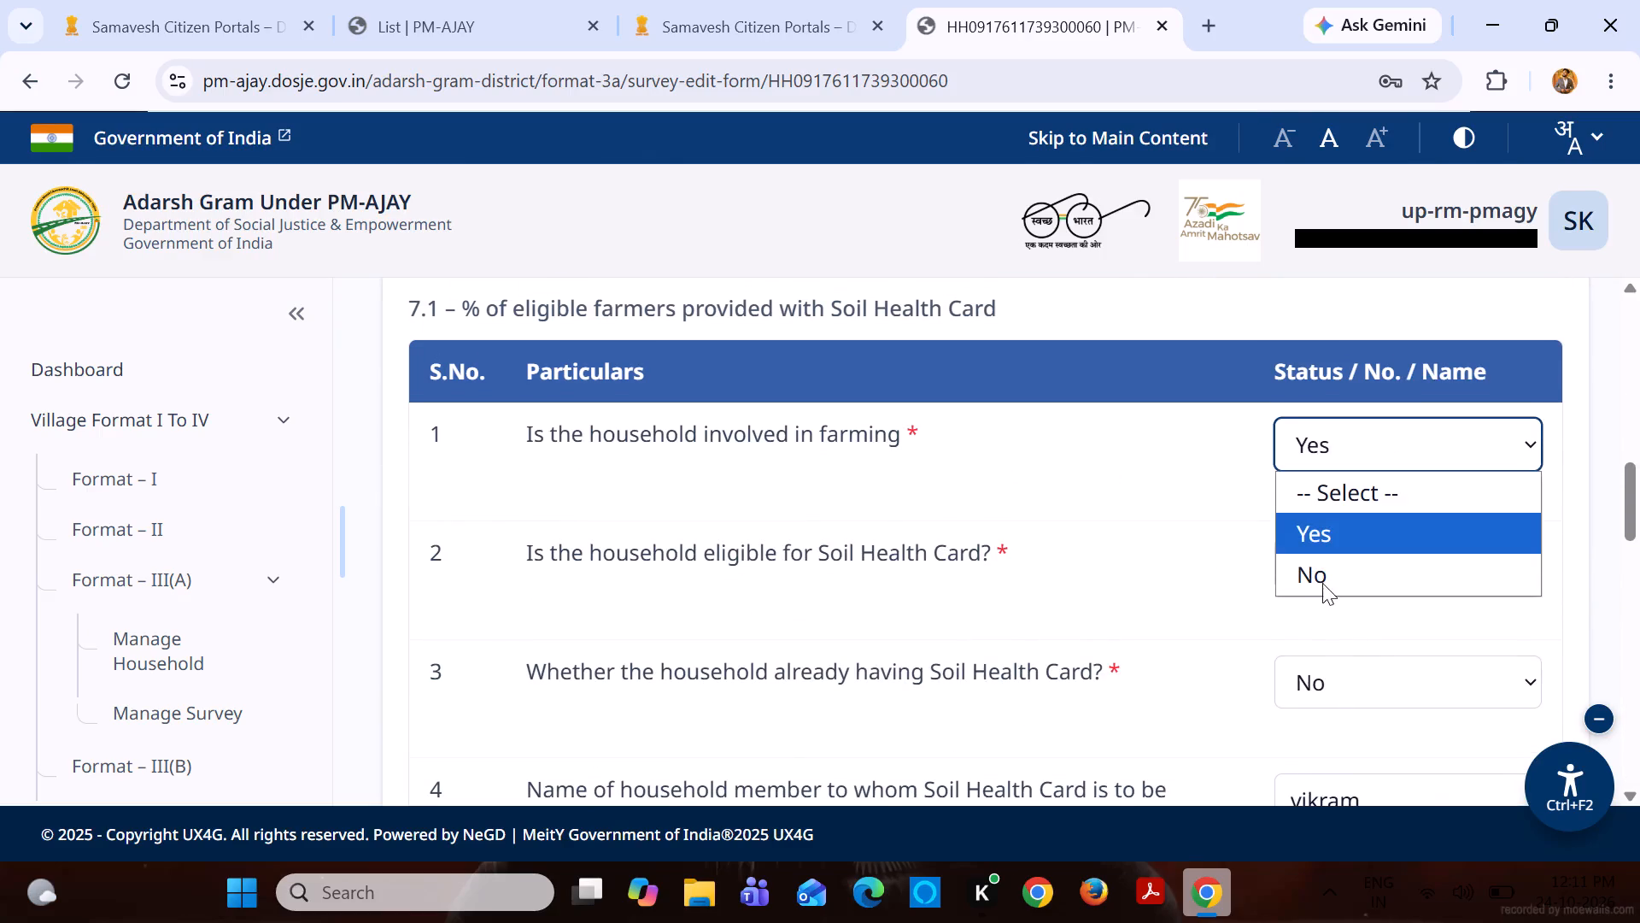
left_click(1322, 583)
scroll(1322, 583, "down", 4)
left_click(1532, 614)
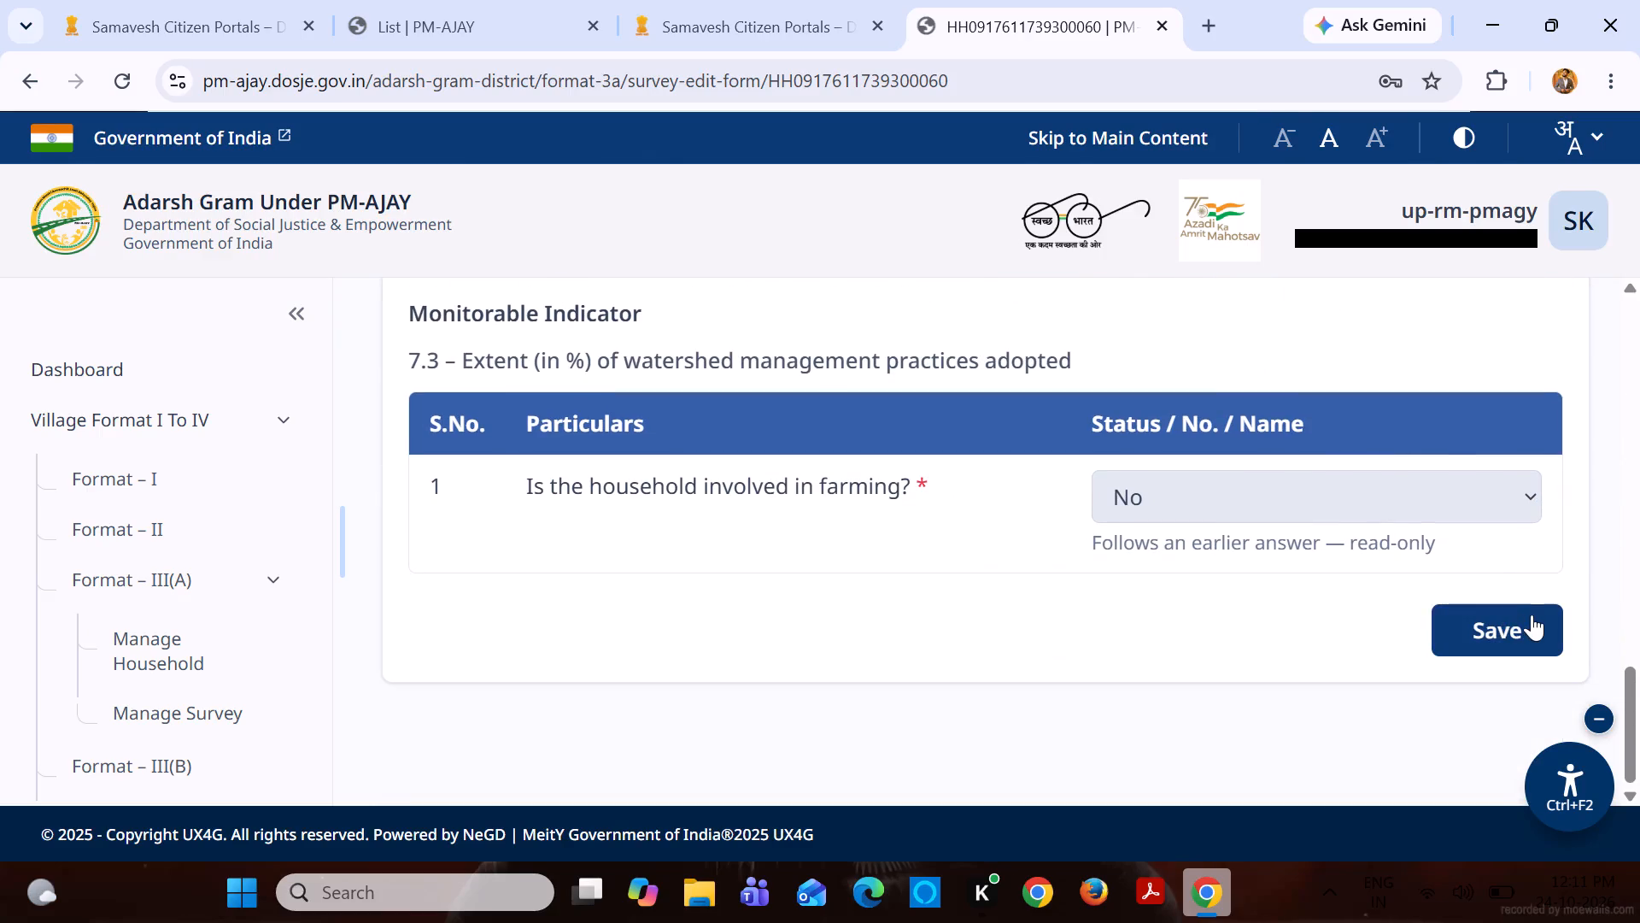
Go back to the household list and, on page 2, open the survey of house number 129 for editing.
scroll(1294, 497, "up", 9)
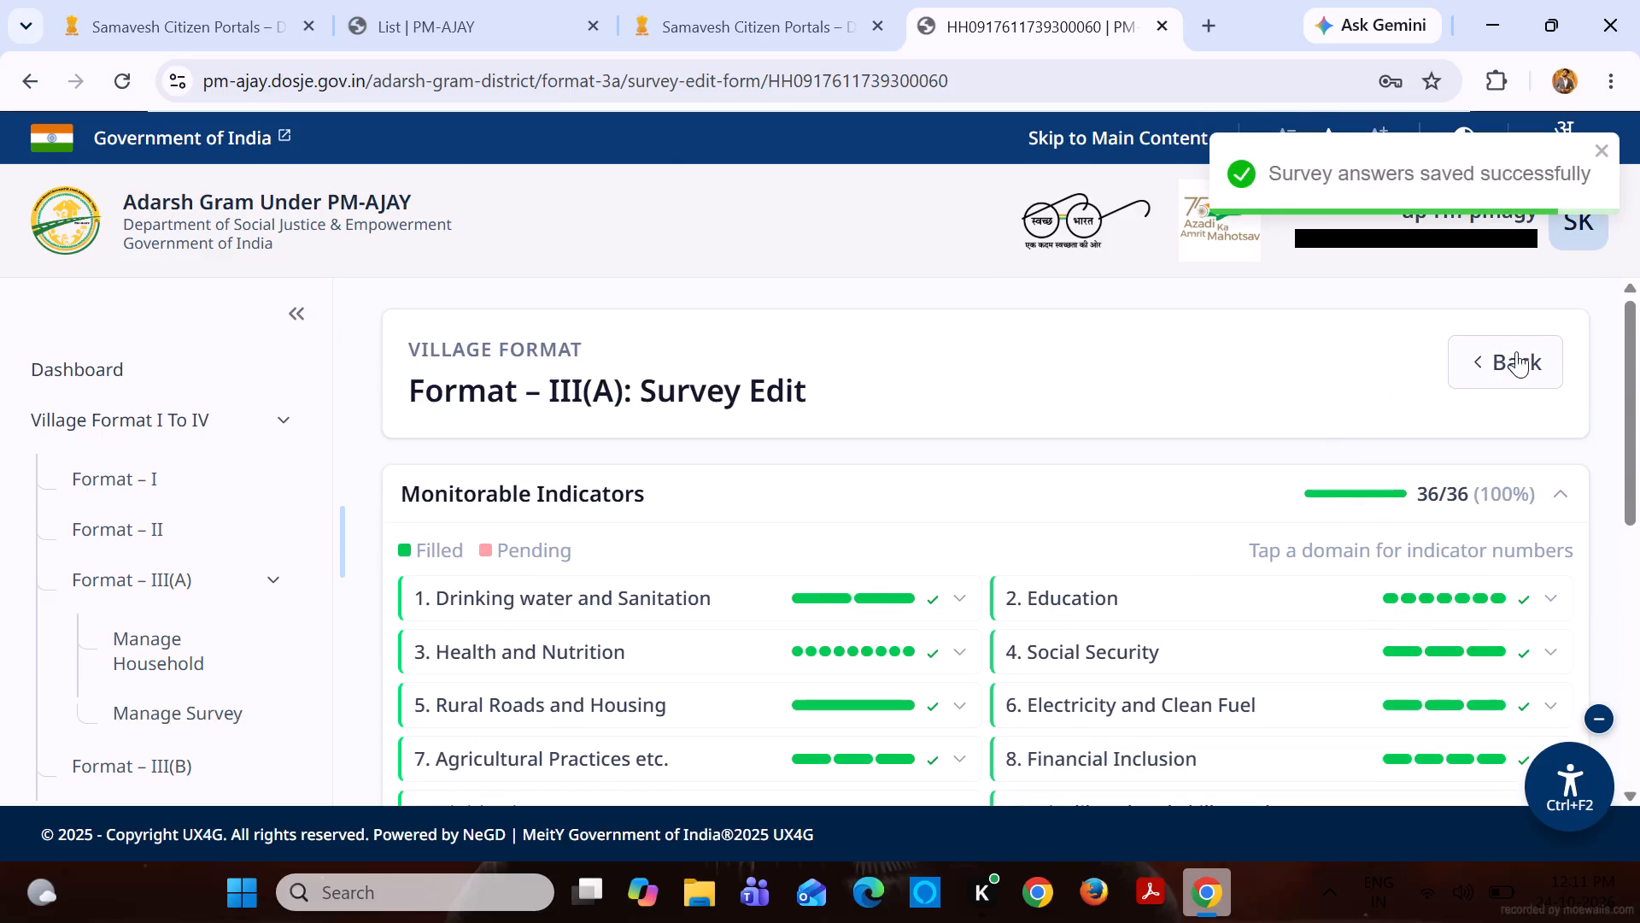
left_click(1516, 351)
scroll(1334, 473, "down", 20)
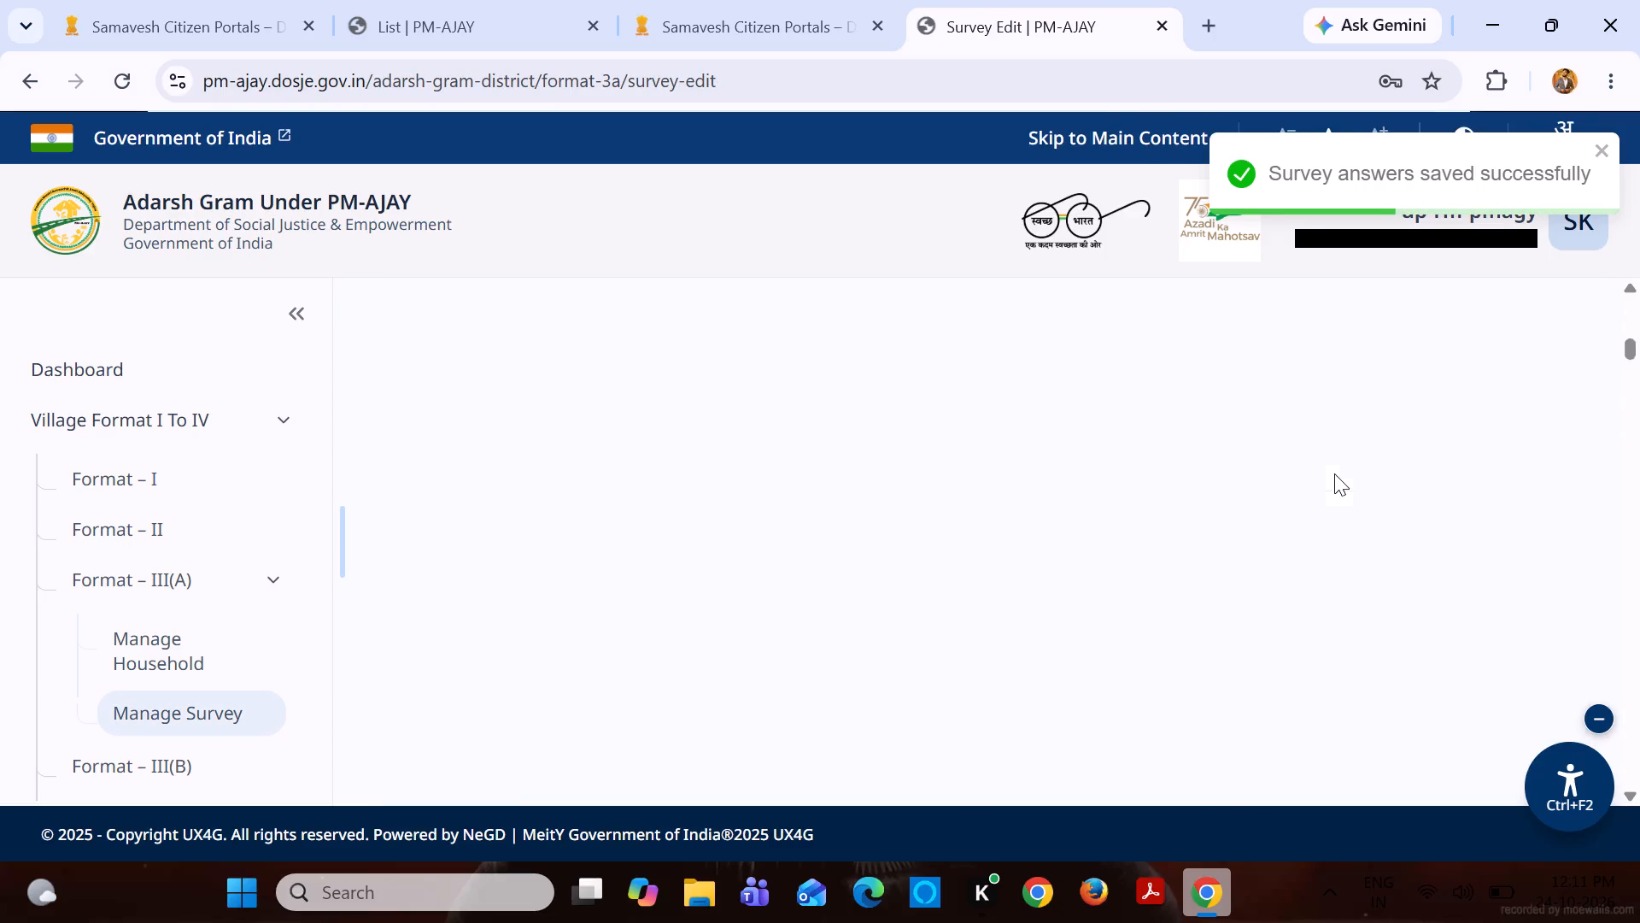
scroll(1334, 473, "down", 16)
left_click(1209, 635)
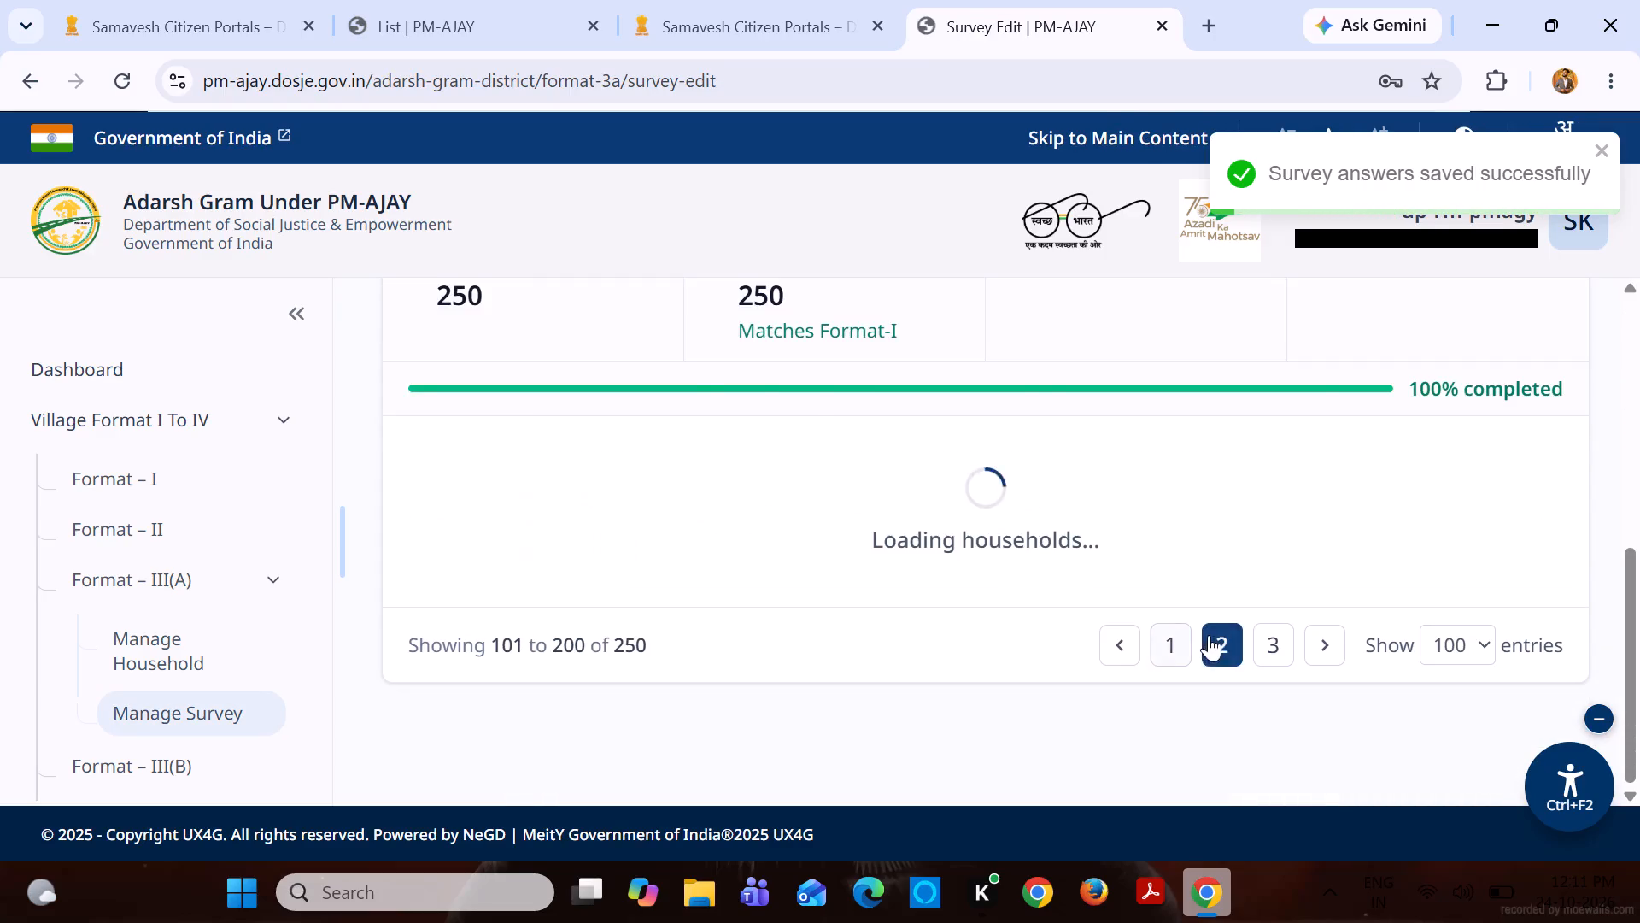
scroll(1226, 504, "up", 9)
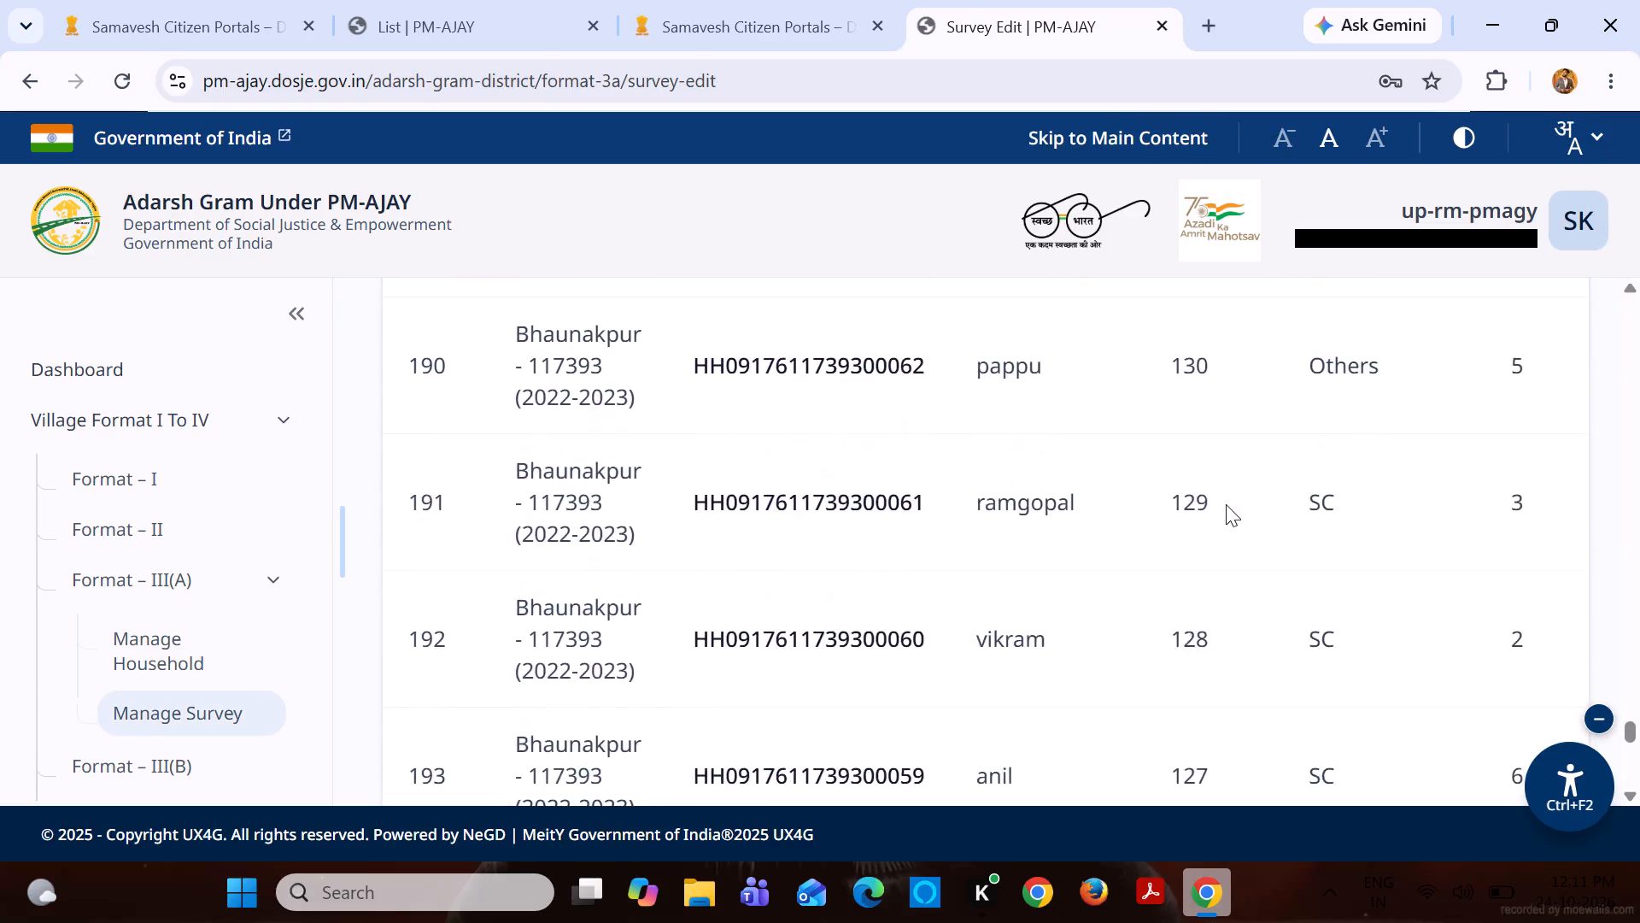
scroll(1226, 504, "left", 6)
left_click(1532, 490)
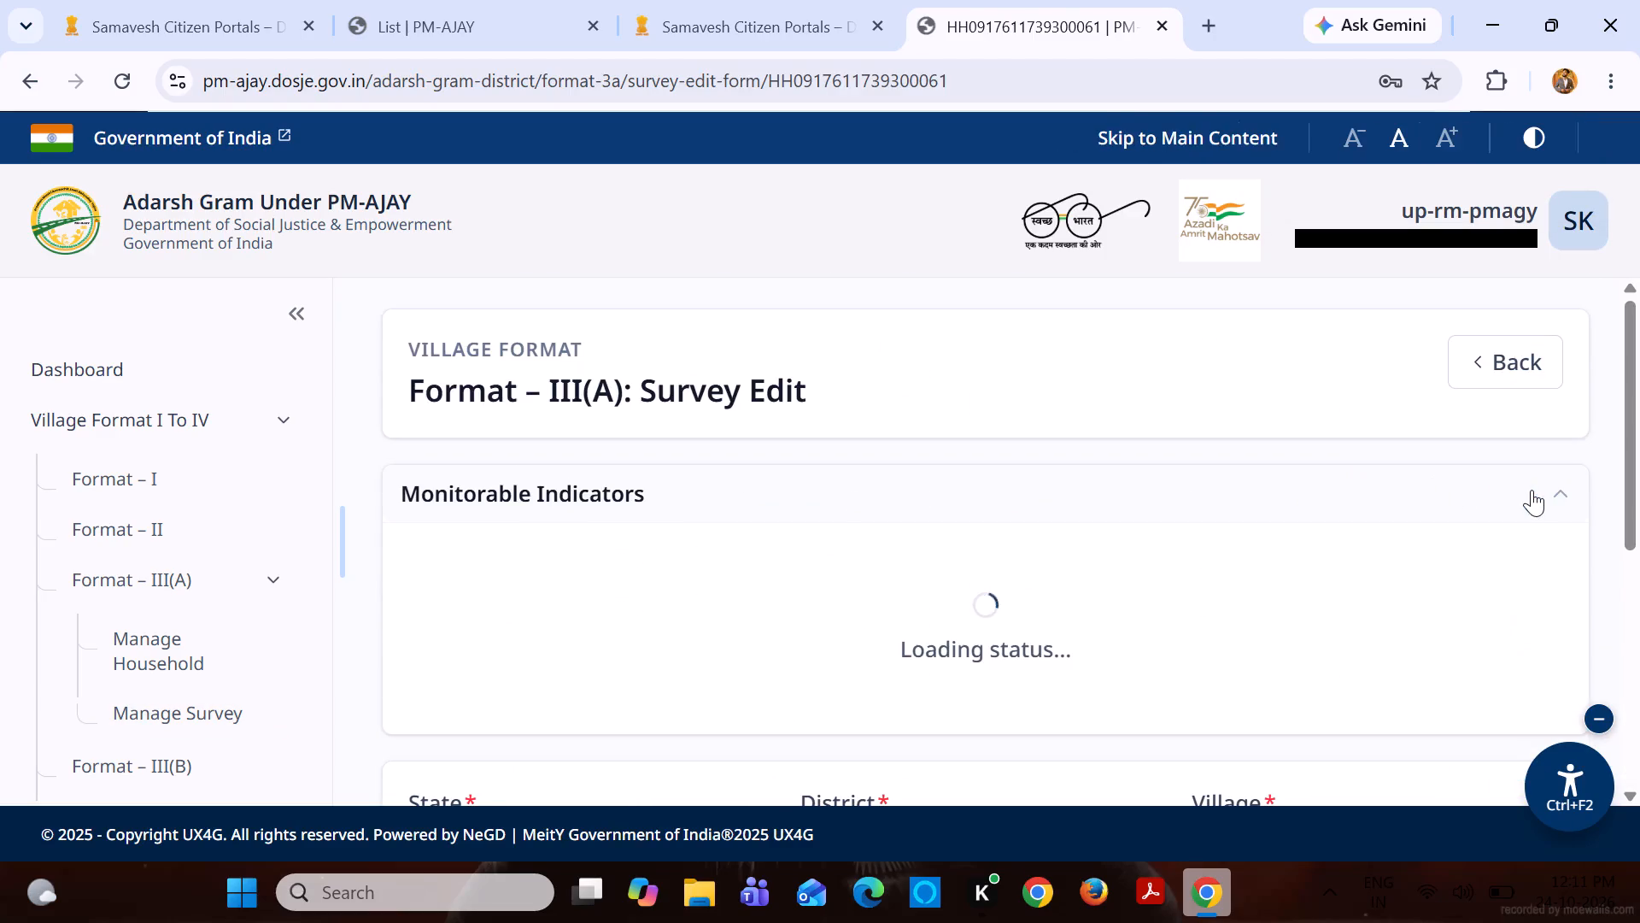
Select domain 7 – Agricultural Practices etc. for house number 129, answer No to farming involvement in 7.1, and save the answers.
scroll(1408, 501, "down", 7)
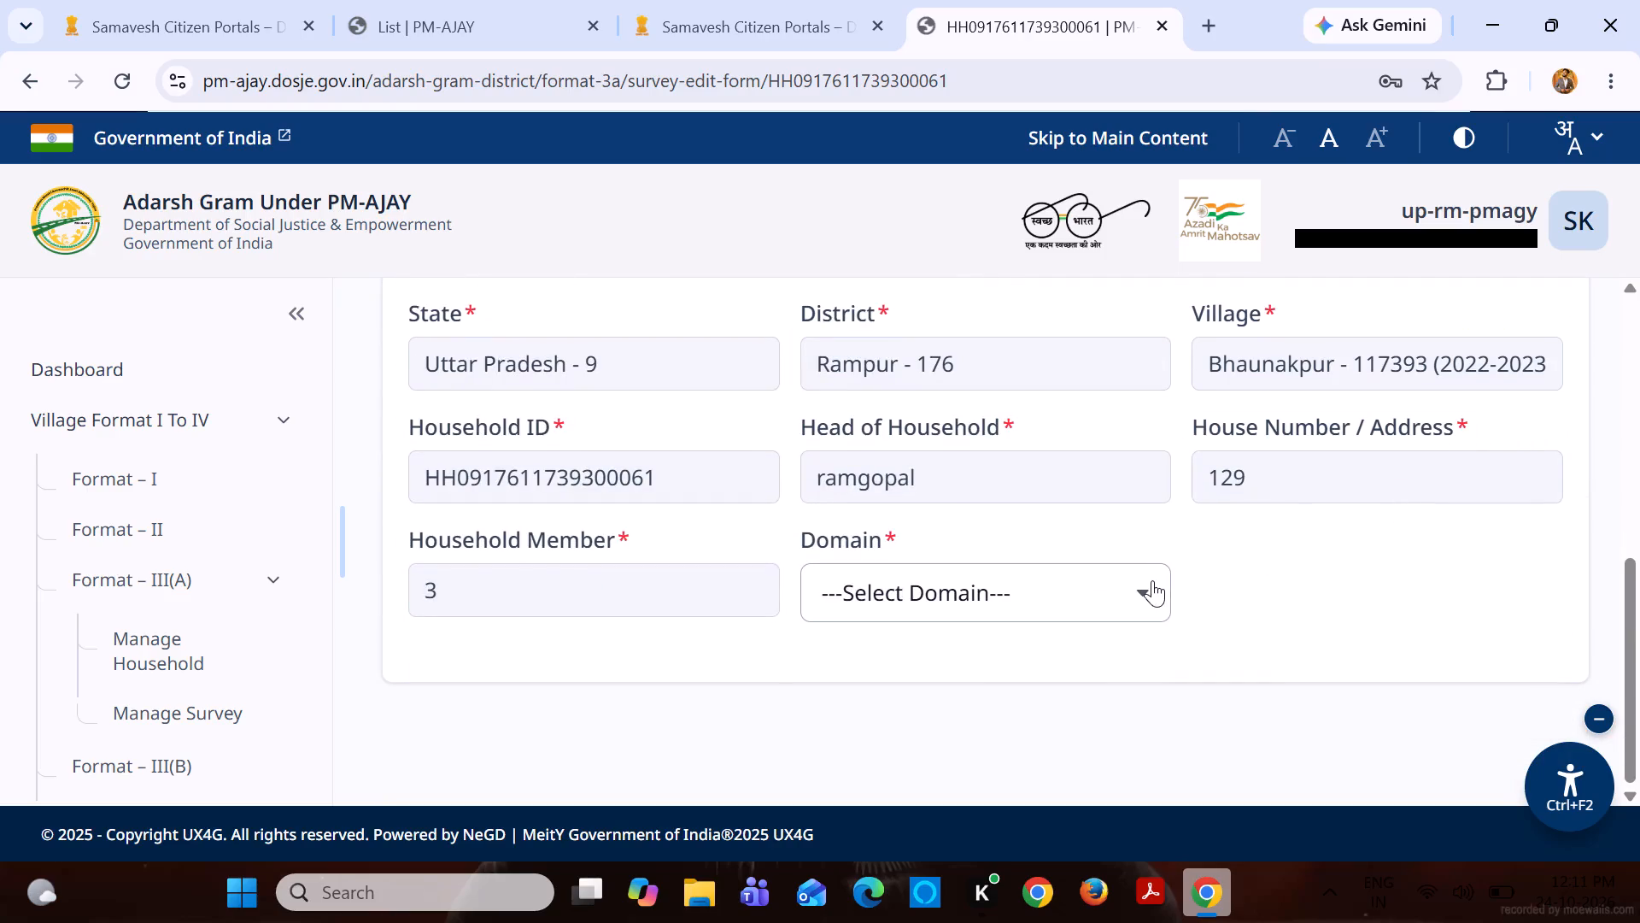
left_click(1152, 580)
scroll(1073, 442, "down", 6)
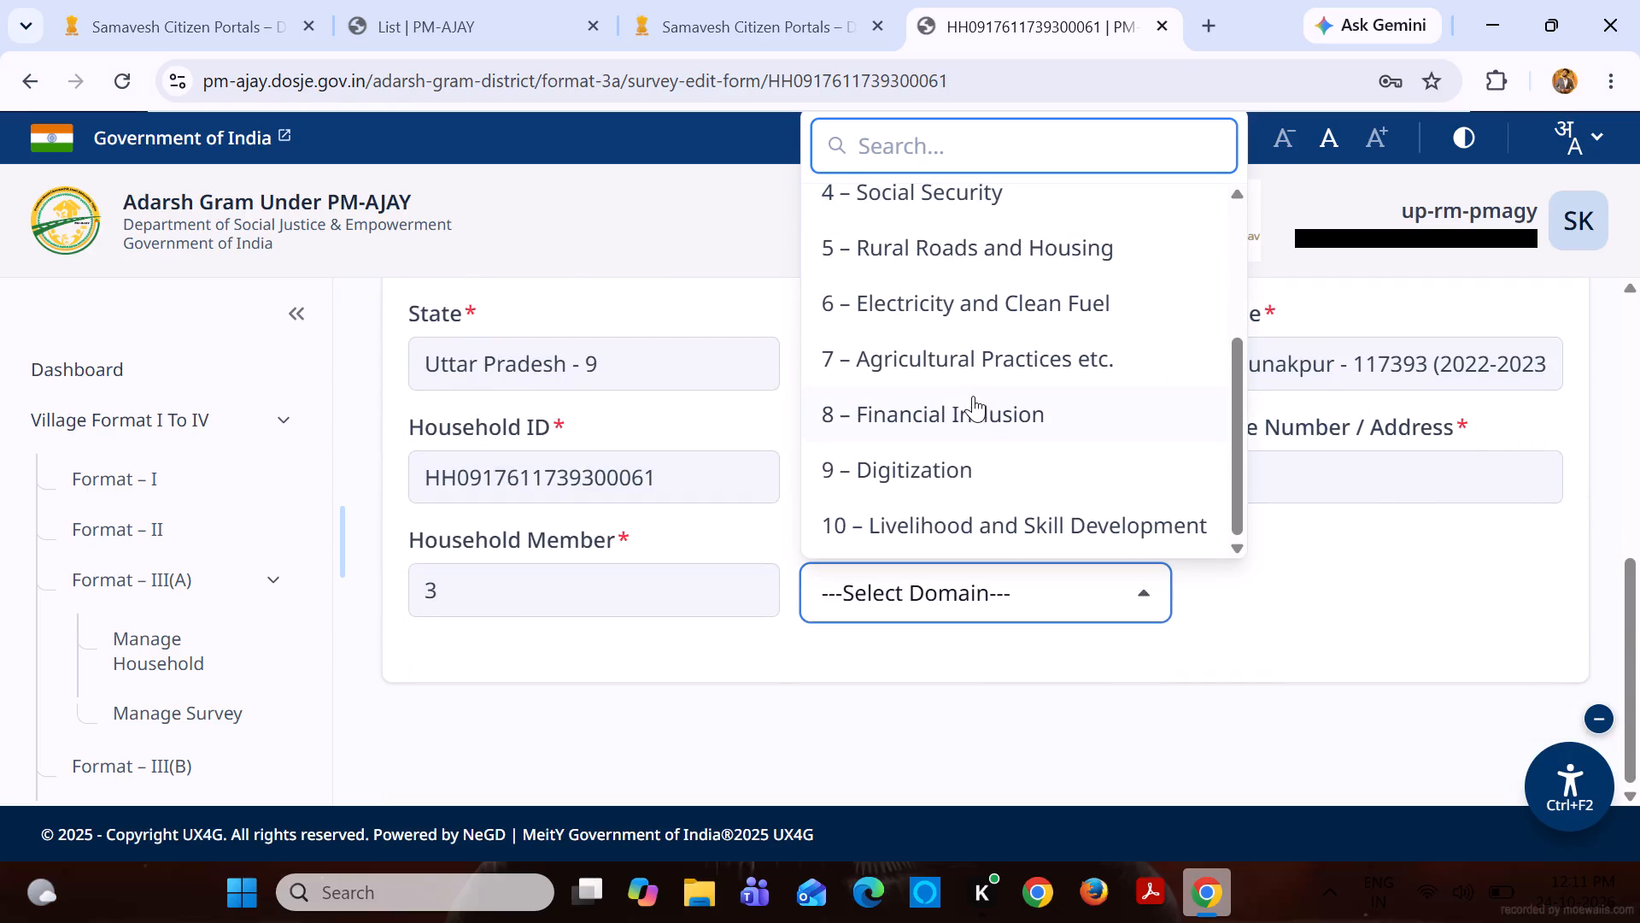
left_click(1010, 362)
scroll(1277, 562, "down", 3)
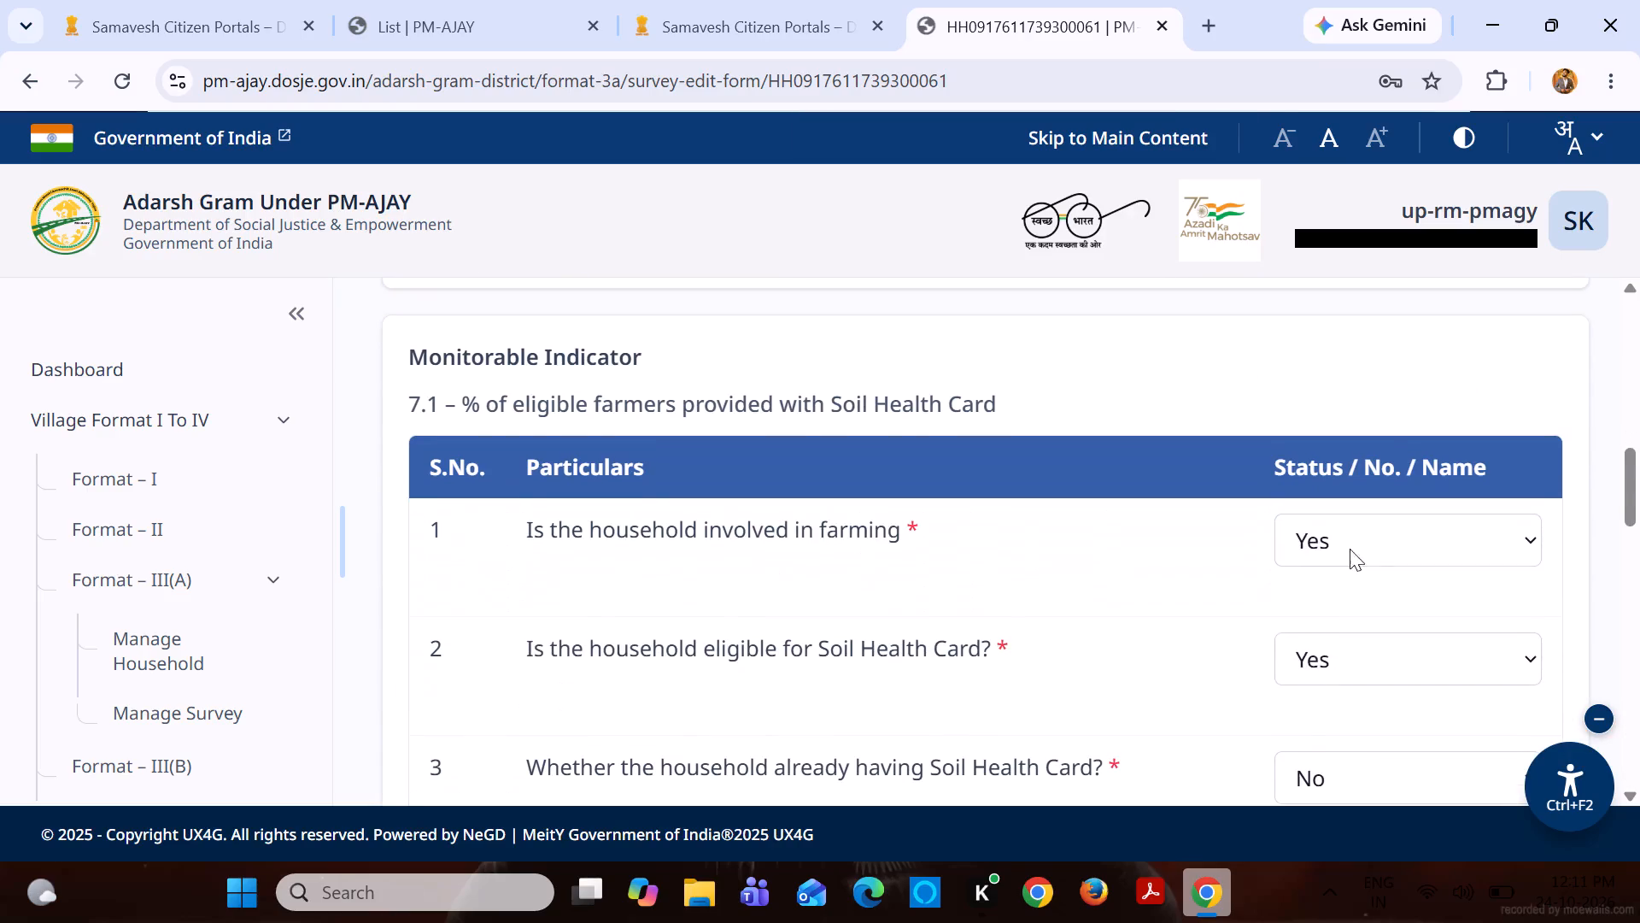
left_click(1373, 538)
left_click(1336, 670)
scroll(1336, 670, "down", 7)
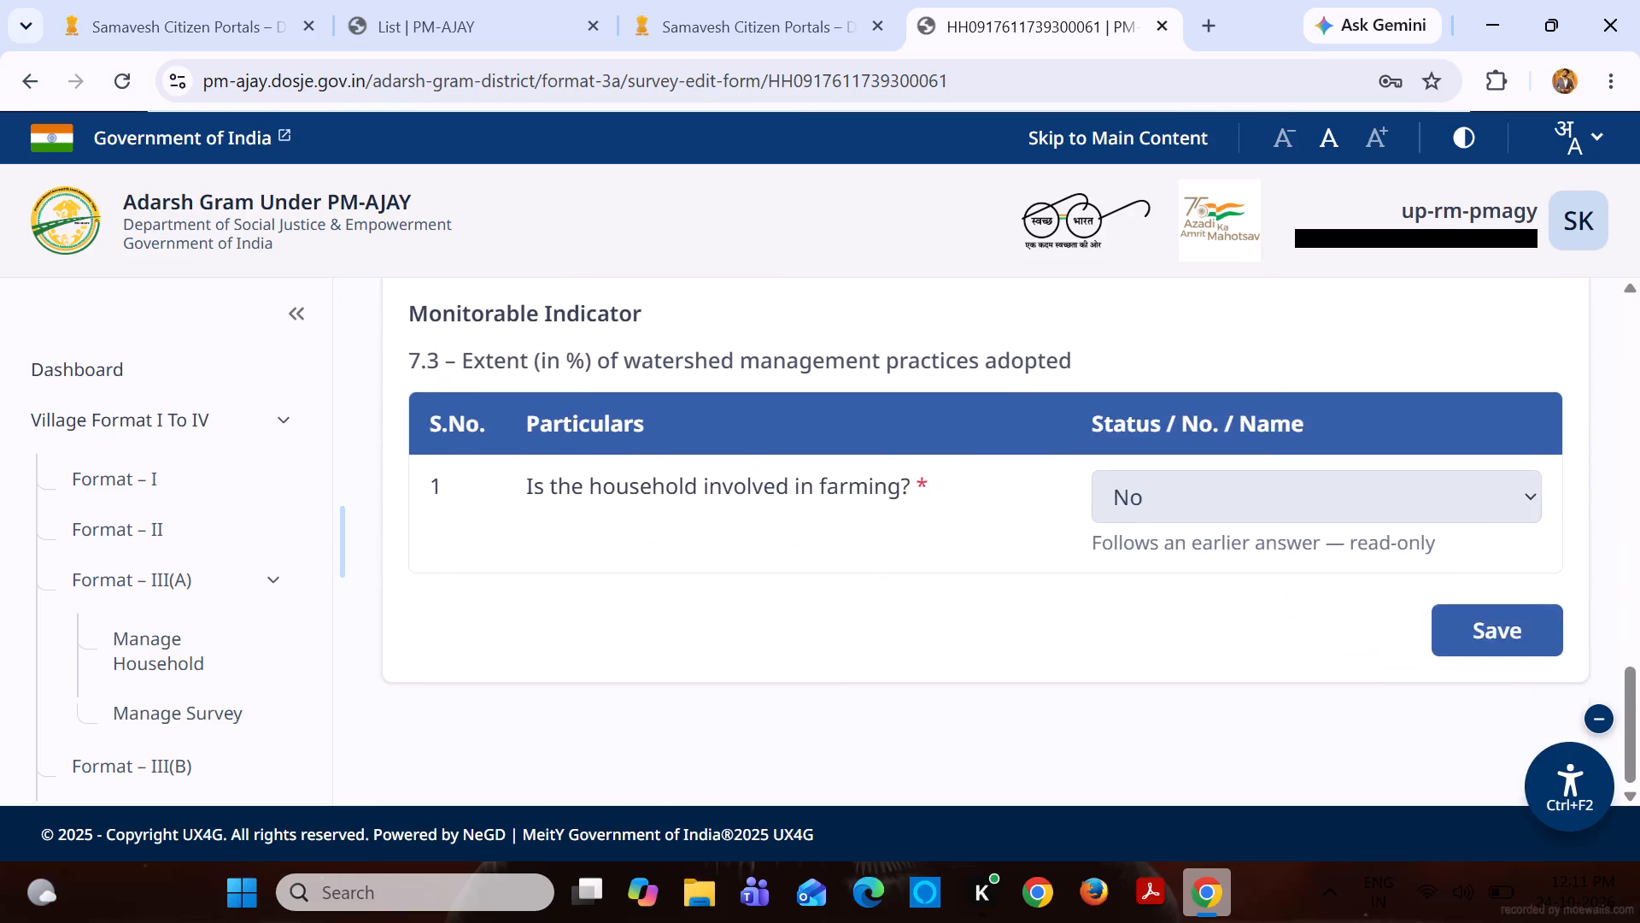
left_click(1496, 616)
Return to the household list and open the survey of house number 130 on page 2 for editing.
scroll(1338, 416, "up", 11)
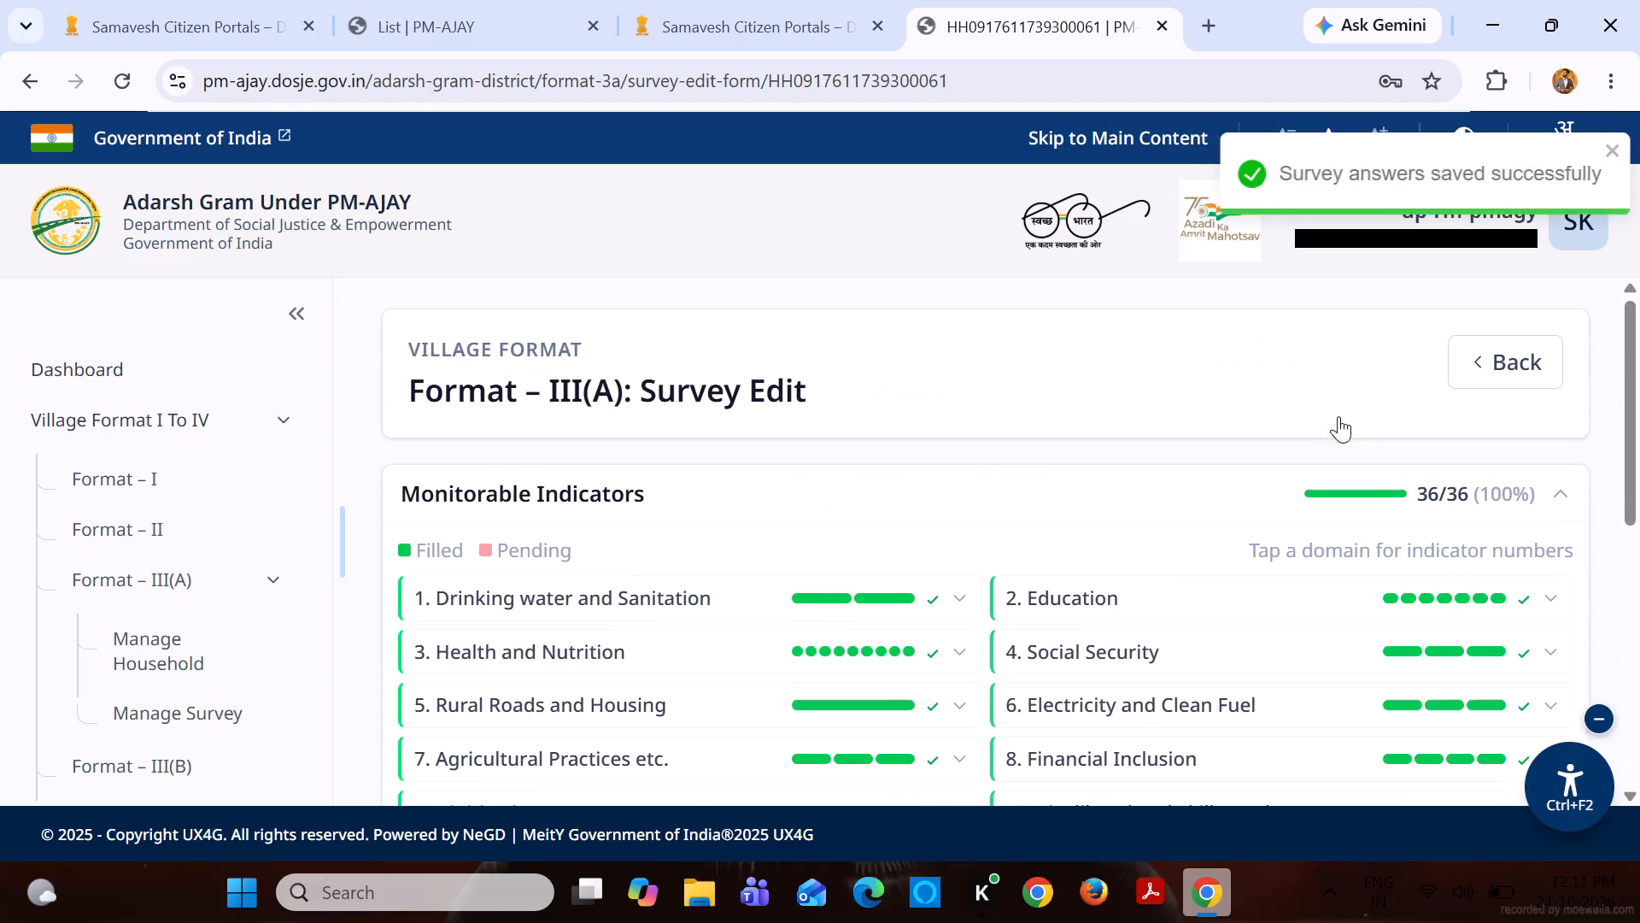
left_click(1516, 362)
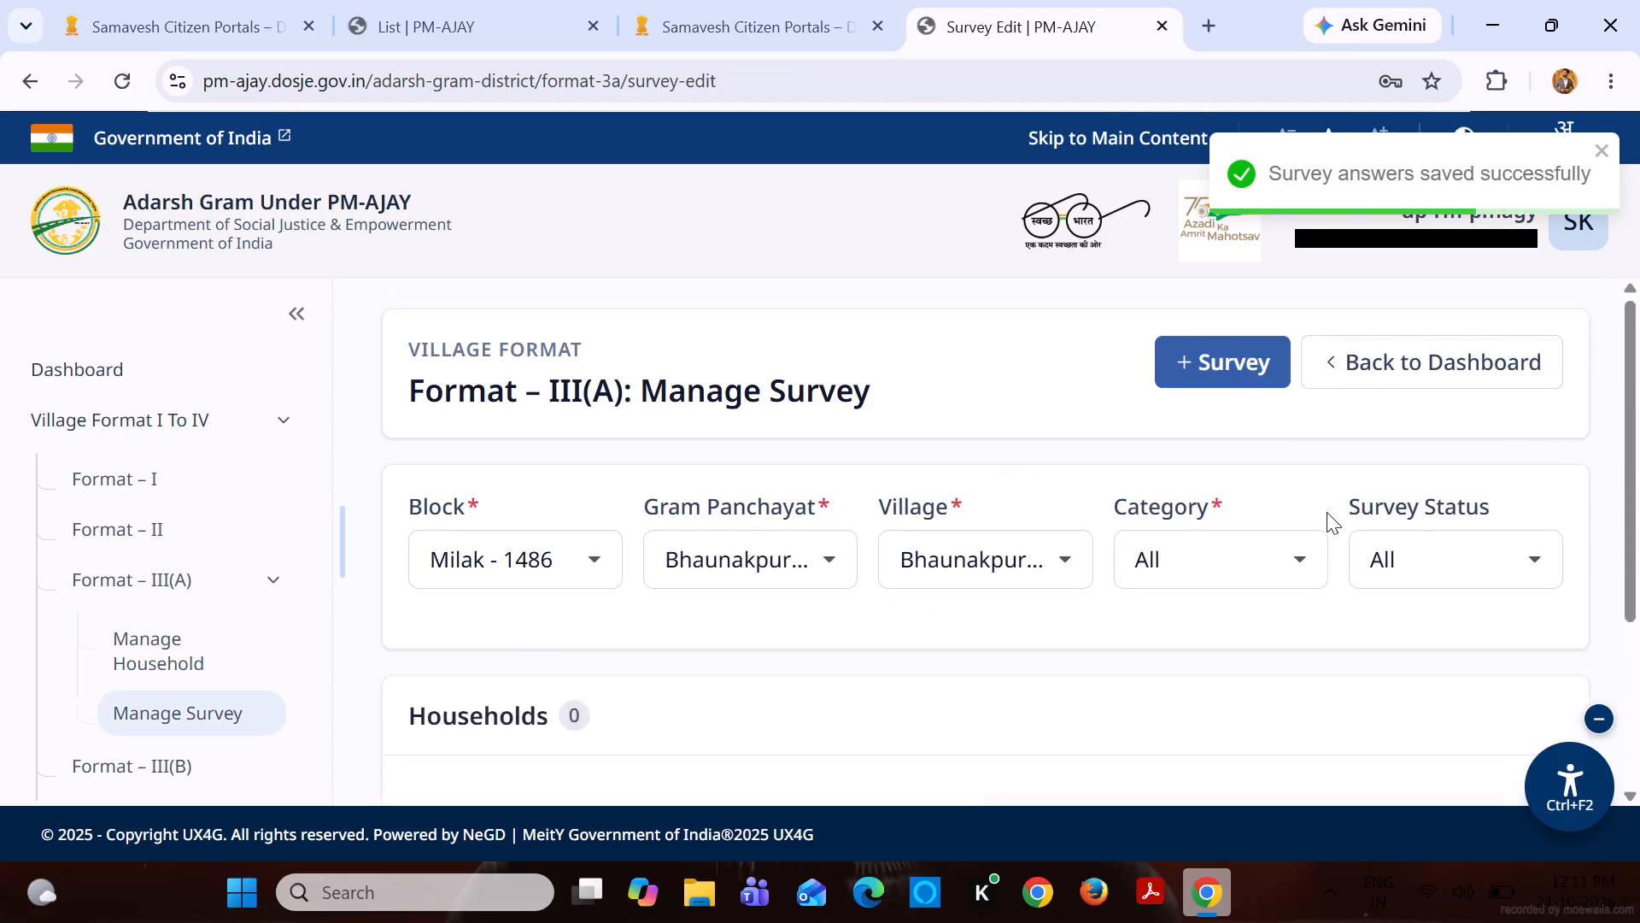
scroll(1327, 512, "down", 20)
scroll(1327, 512, "down", 15)
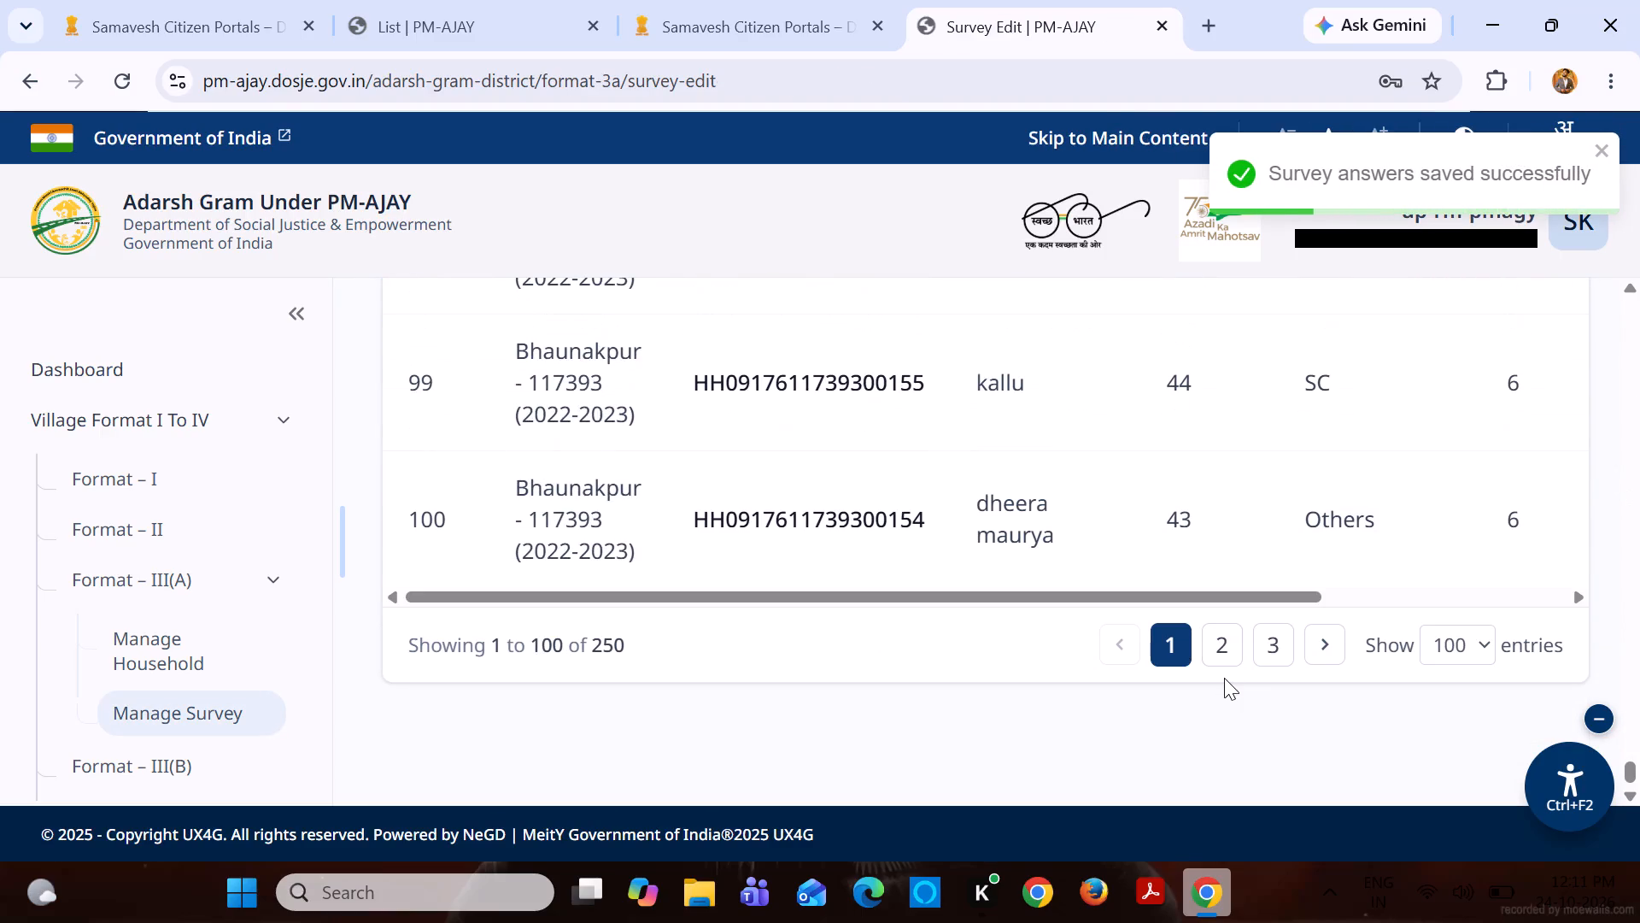
left_click(1224, 678)
left_click(1218, 632)
scroll(1227, 471, "up", 2)
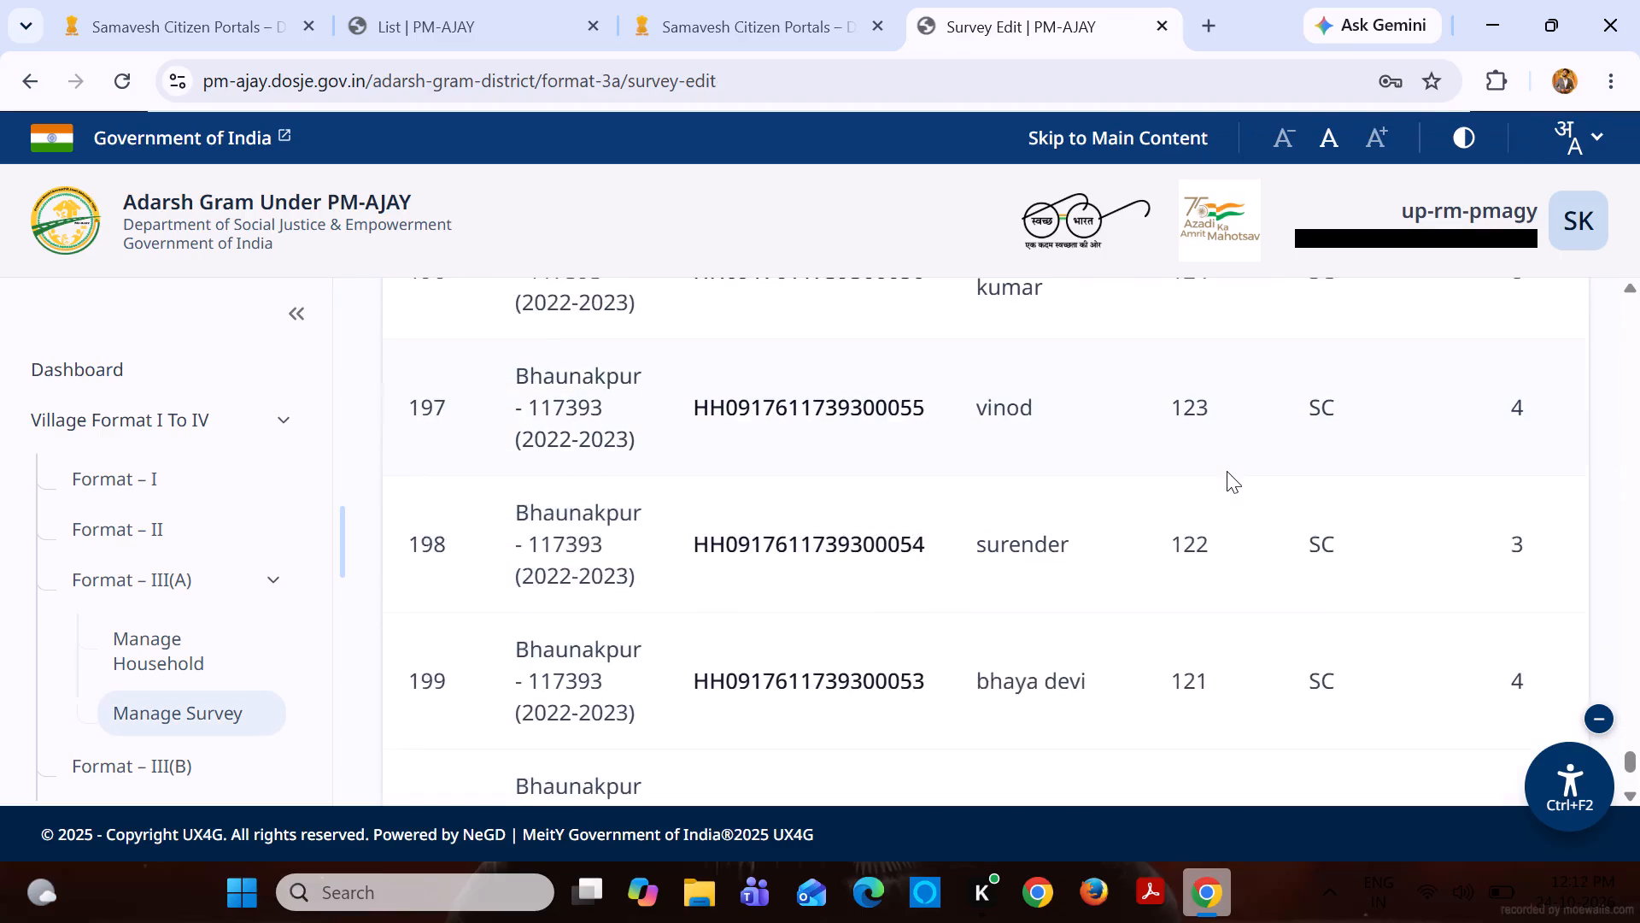
scroll(1227, 471, "up", 7)
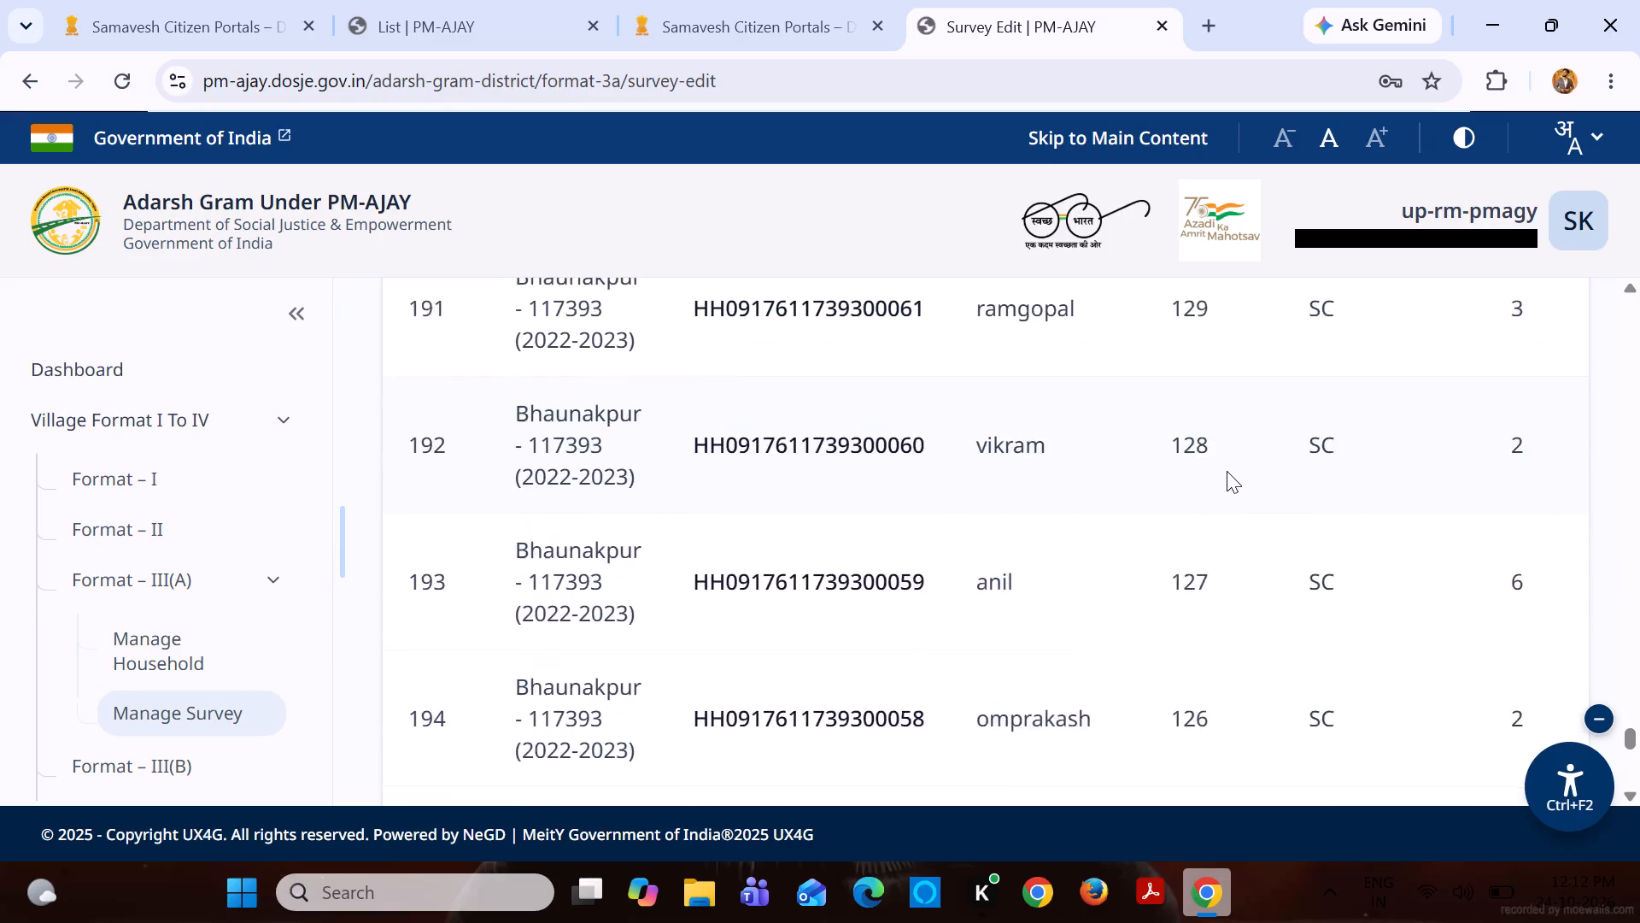
scroll(1227, 471, "up", 4)
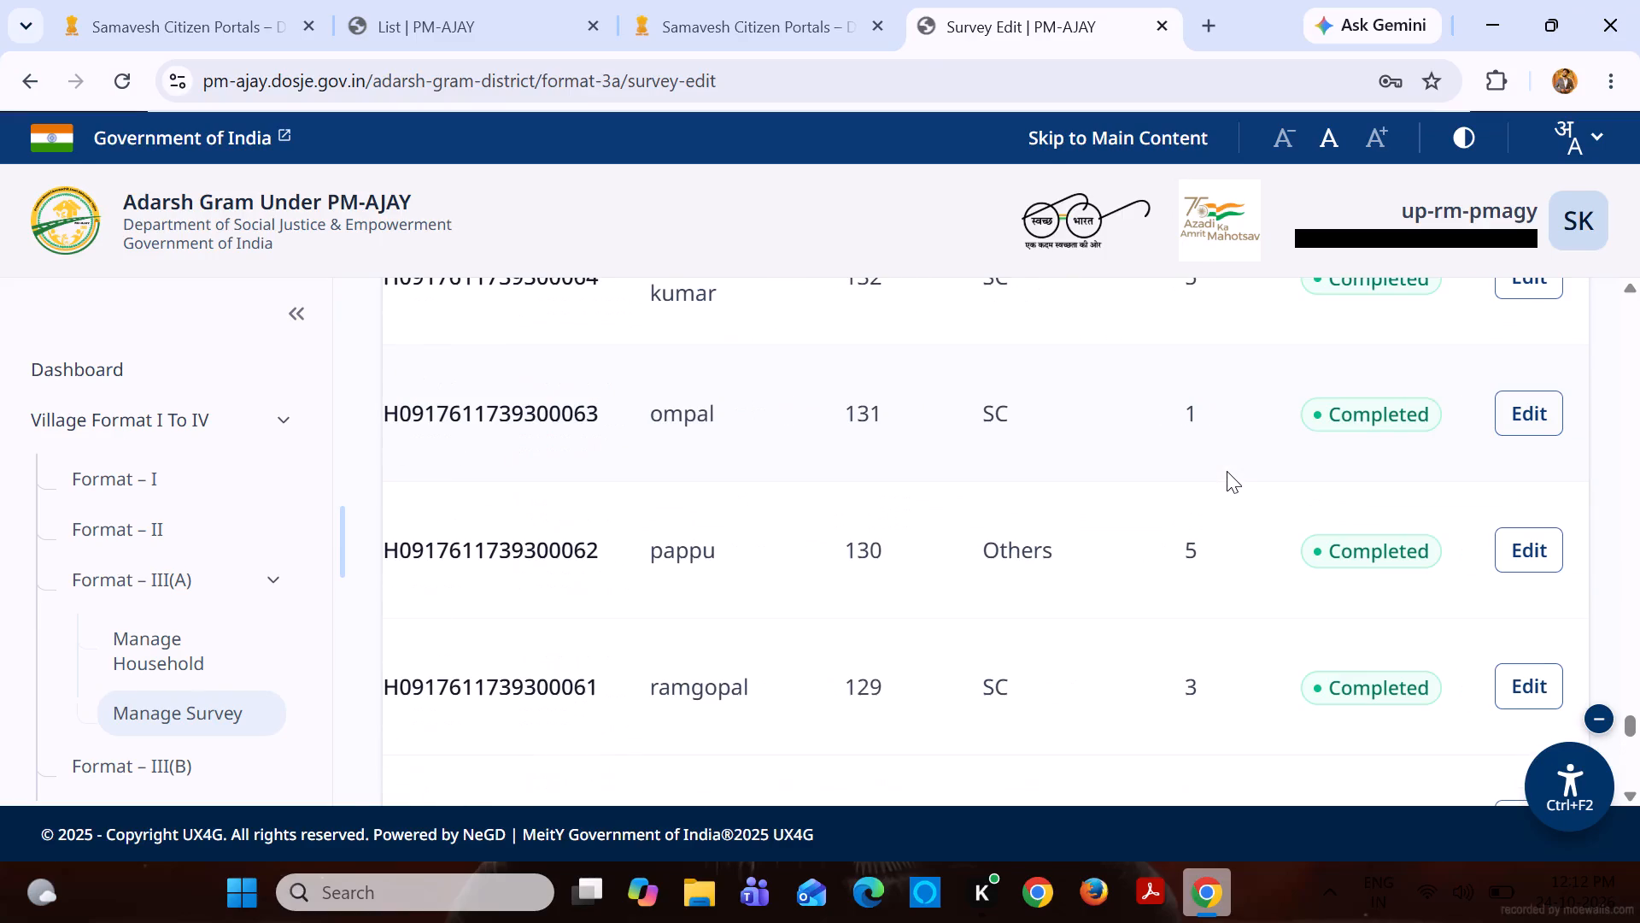
left_click(1528, 550)
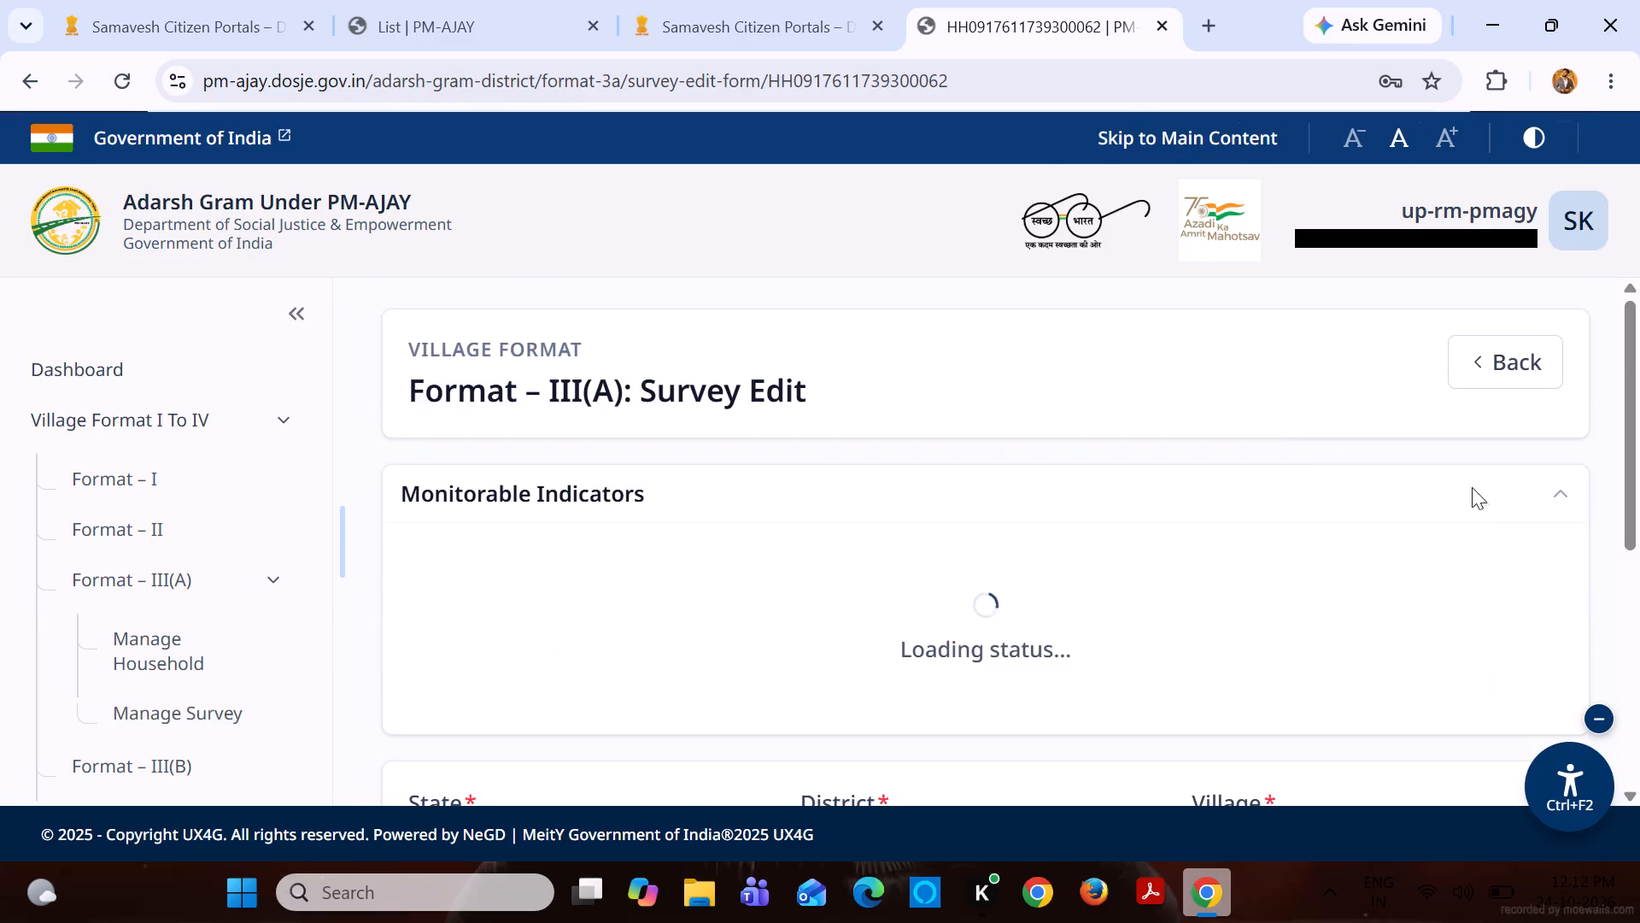
For house number 130, choose domain 7 – Agricultural Practices etc., set farming involvement under 7.1 to No, and save the survey.
scroll(1295, 453, "down", 14)
left_click(1140, 566)
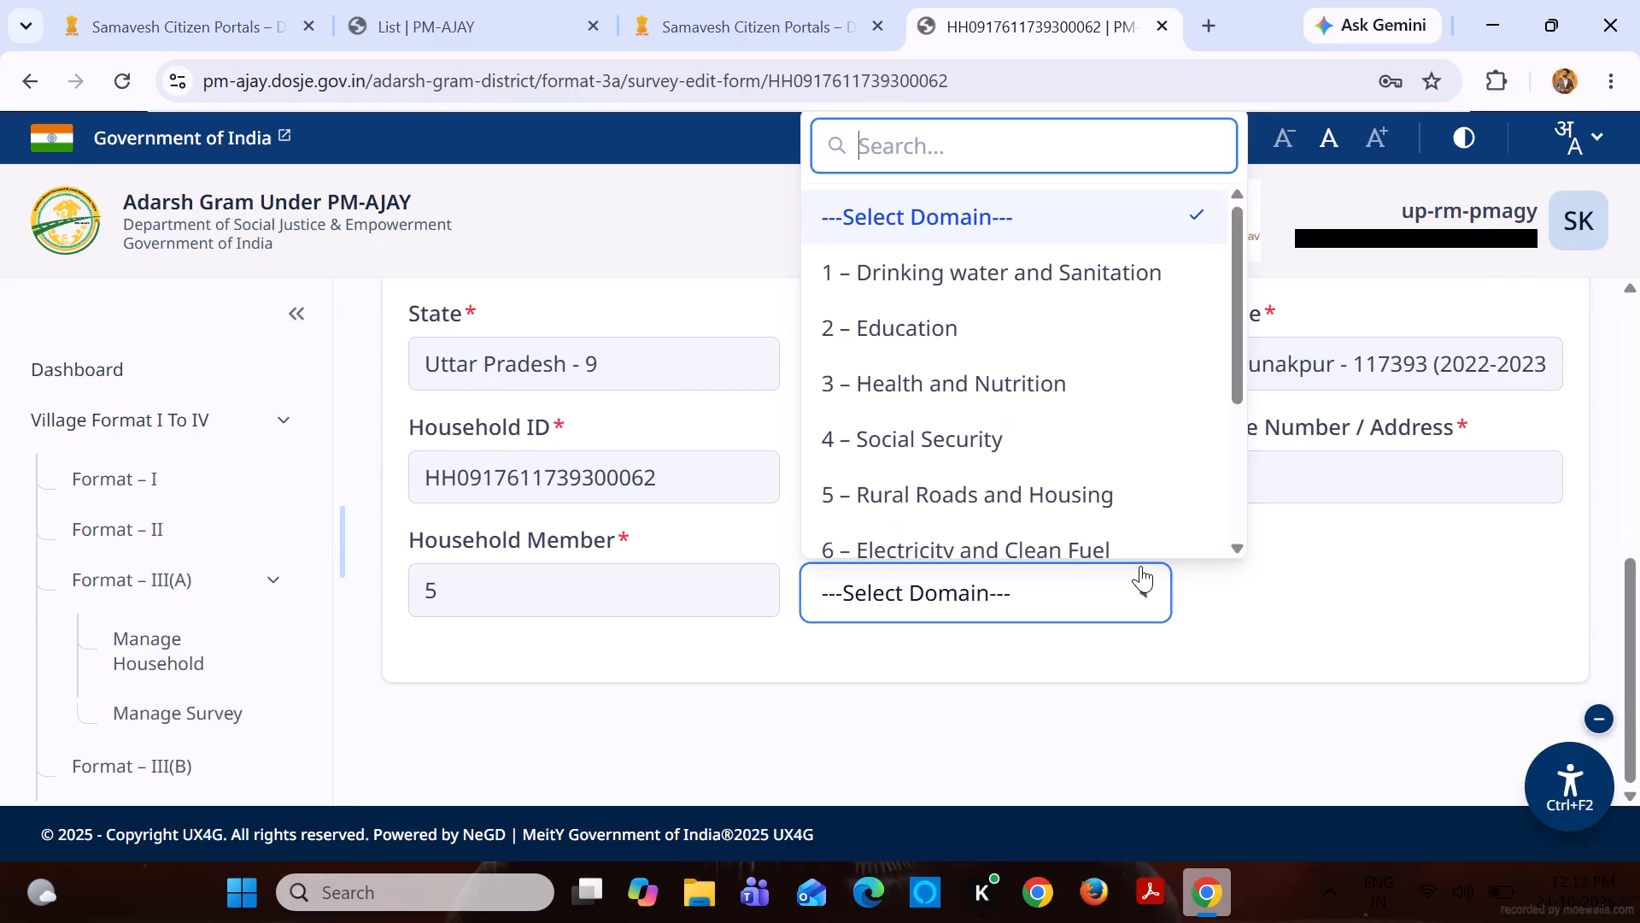
scroll(1082, 421, "down", 6)
left_click(997, 339)
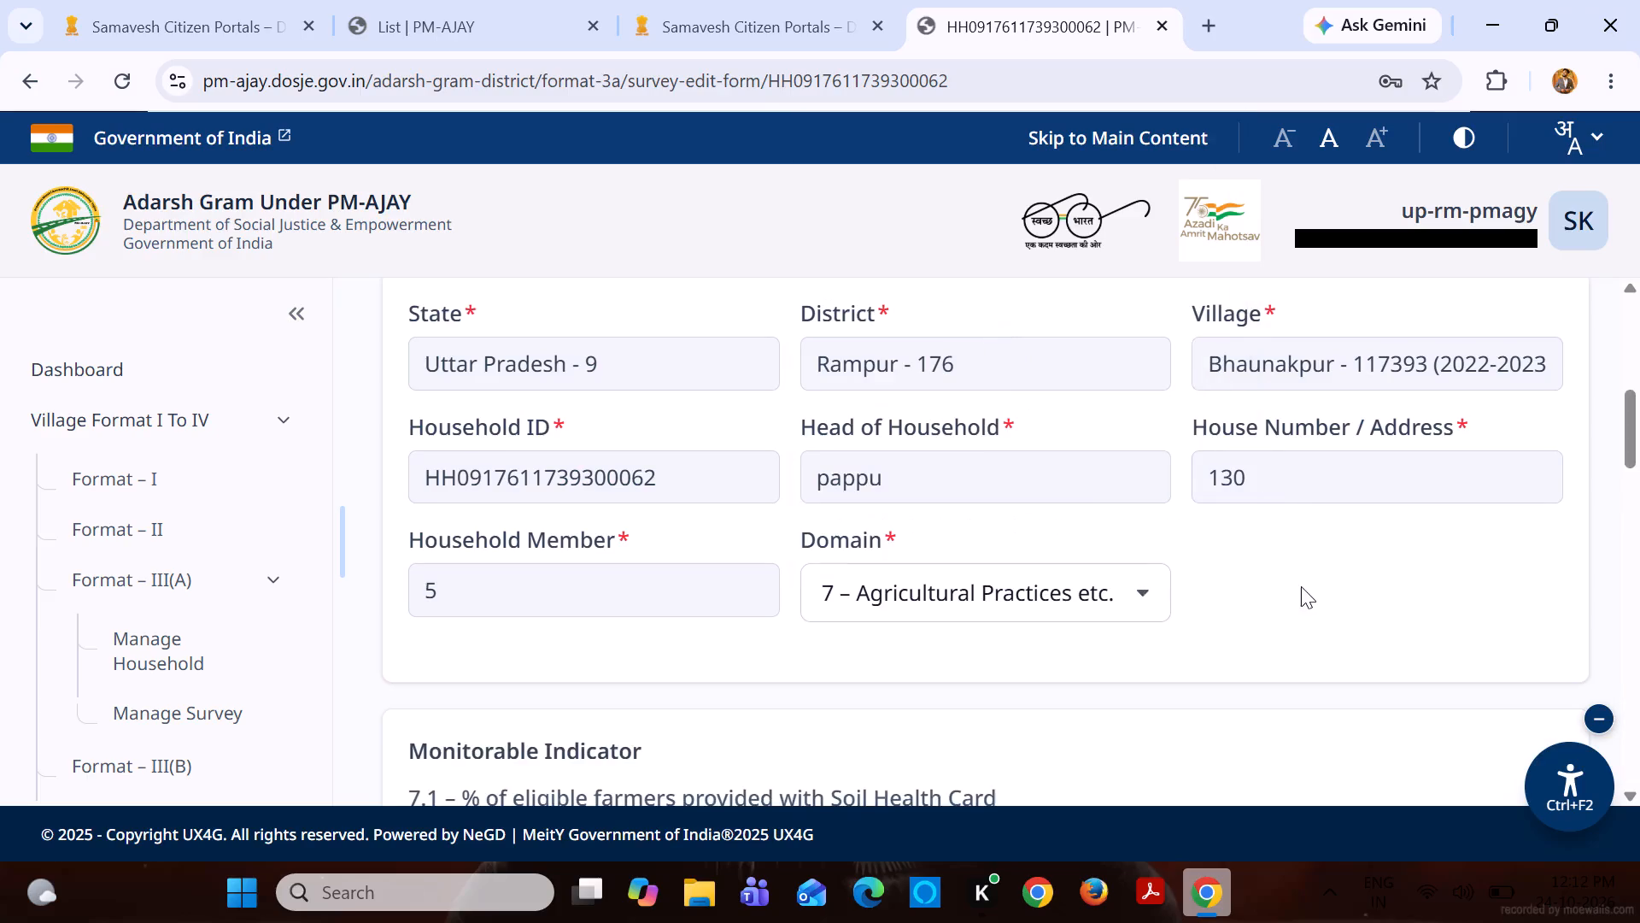
scroll(1301, 586, "down", 3)
left_click(1438, 509)
left_click(1356, 641)
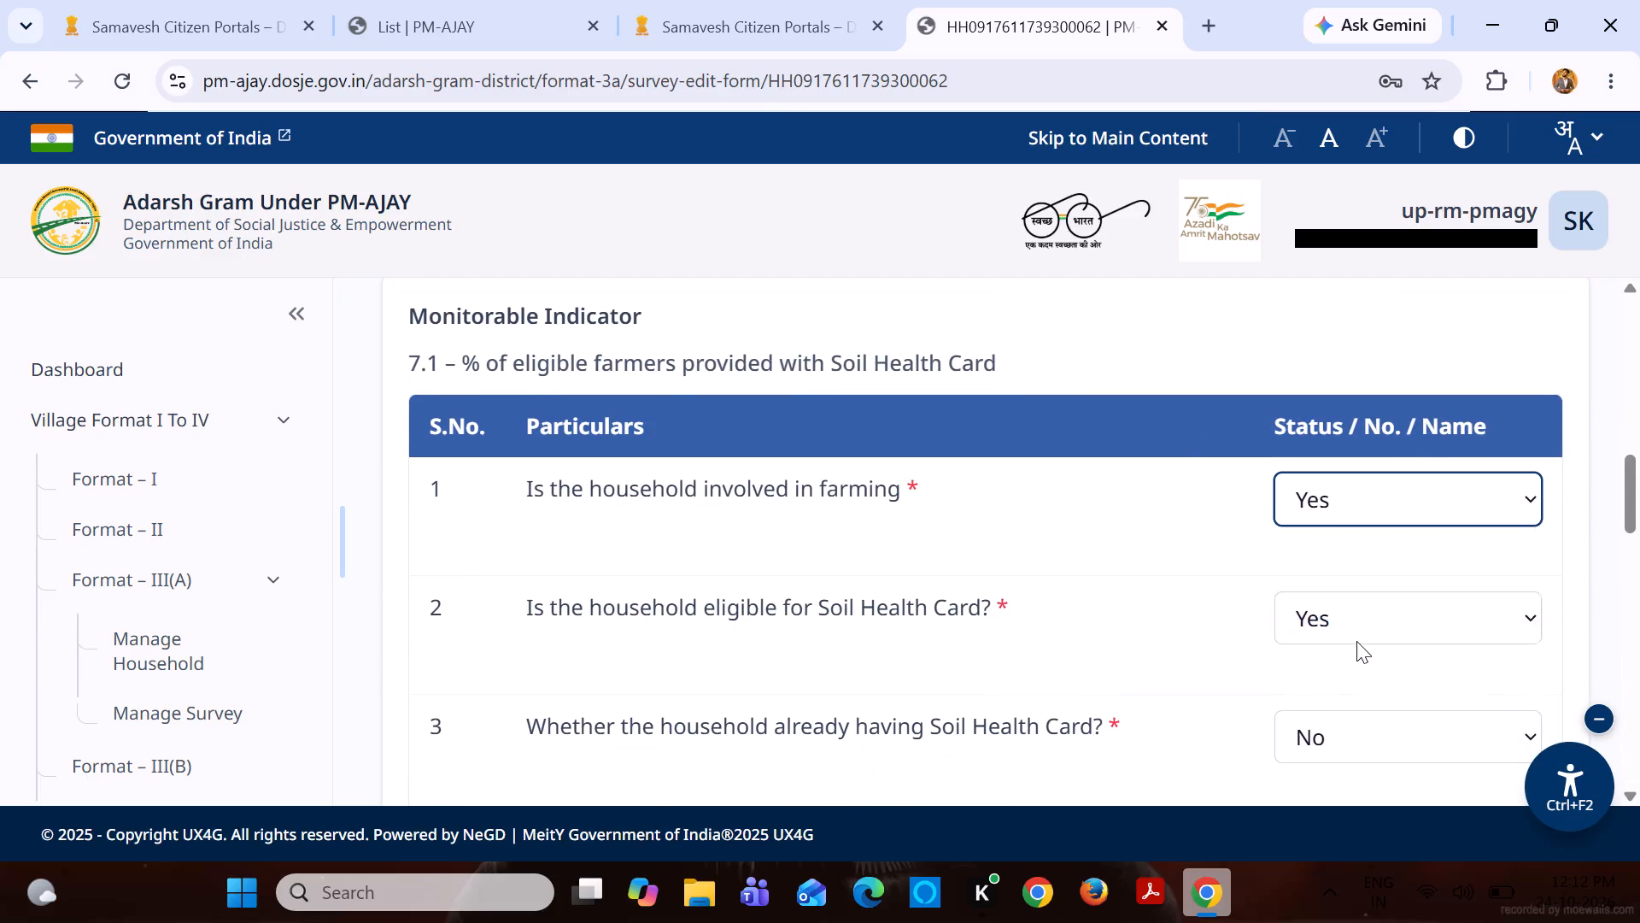
scroll(1356, 641, "down", 8)
left_click(1500, 627)
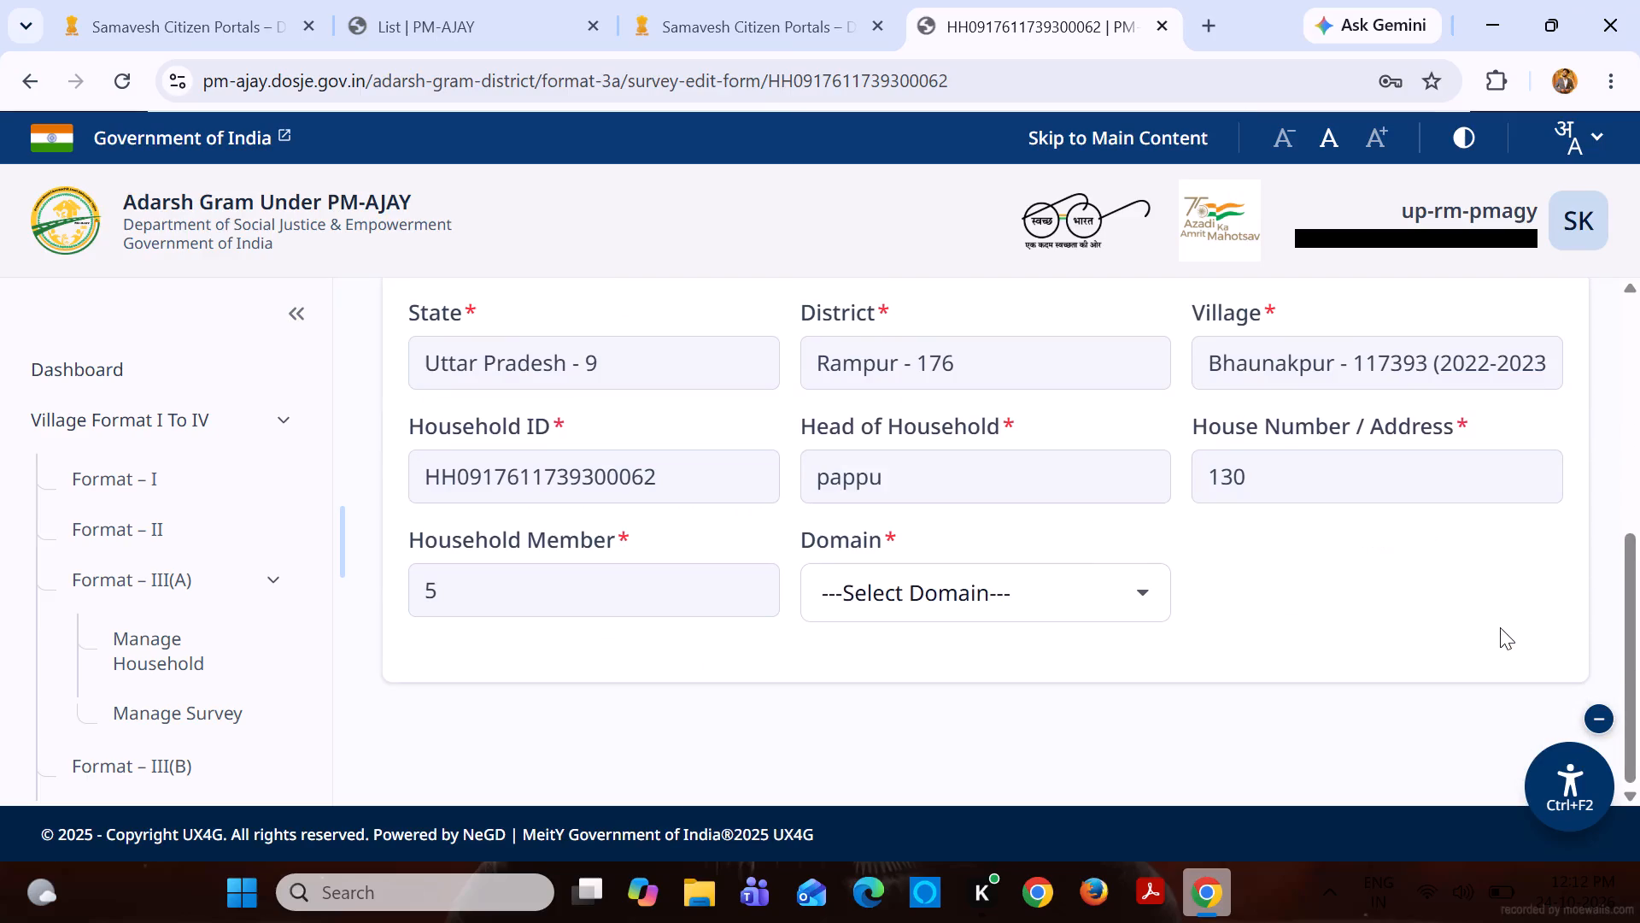
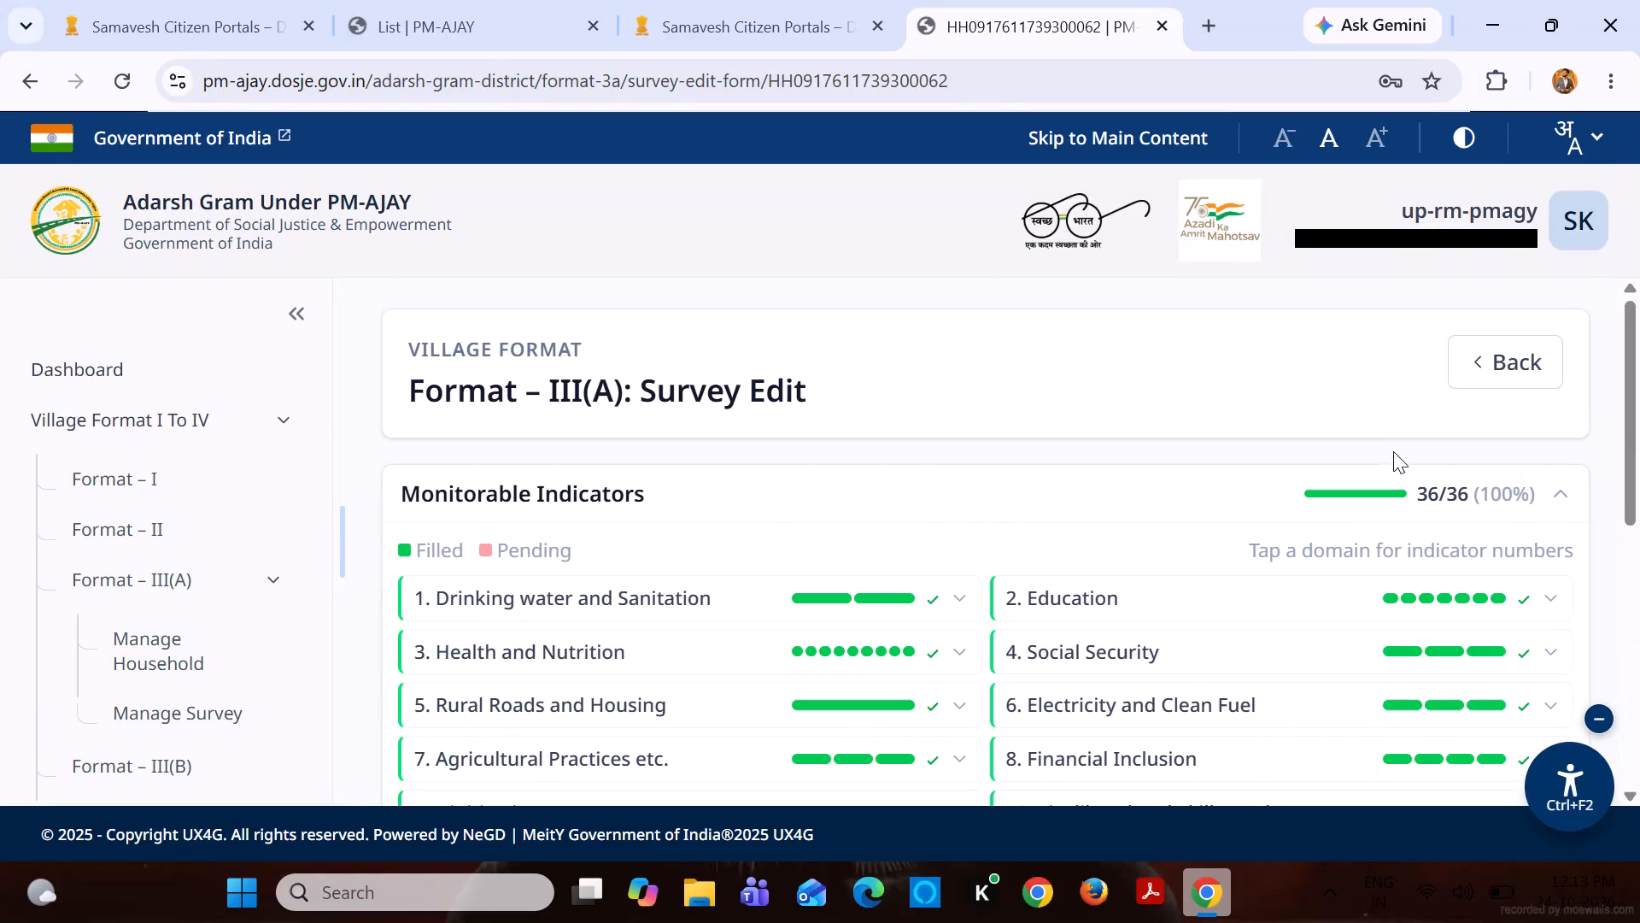
Return to the household list and open the survey of house number 132 on page 2 for editing.
left_click(1501, 373)
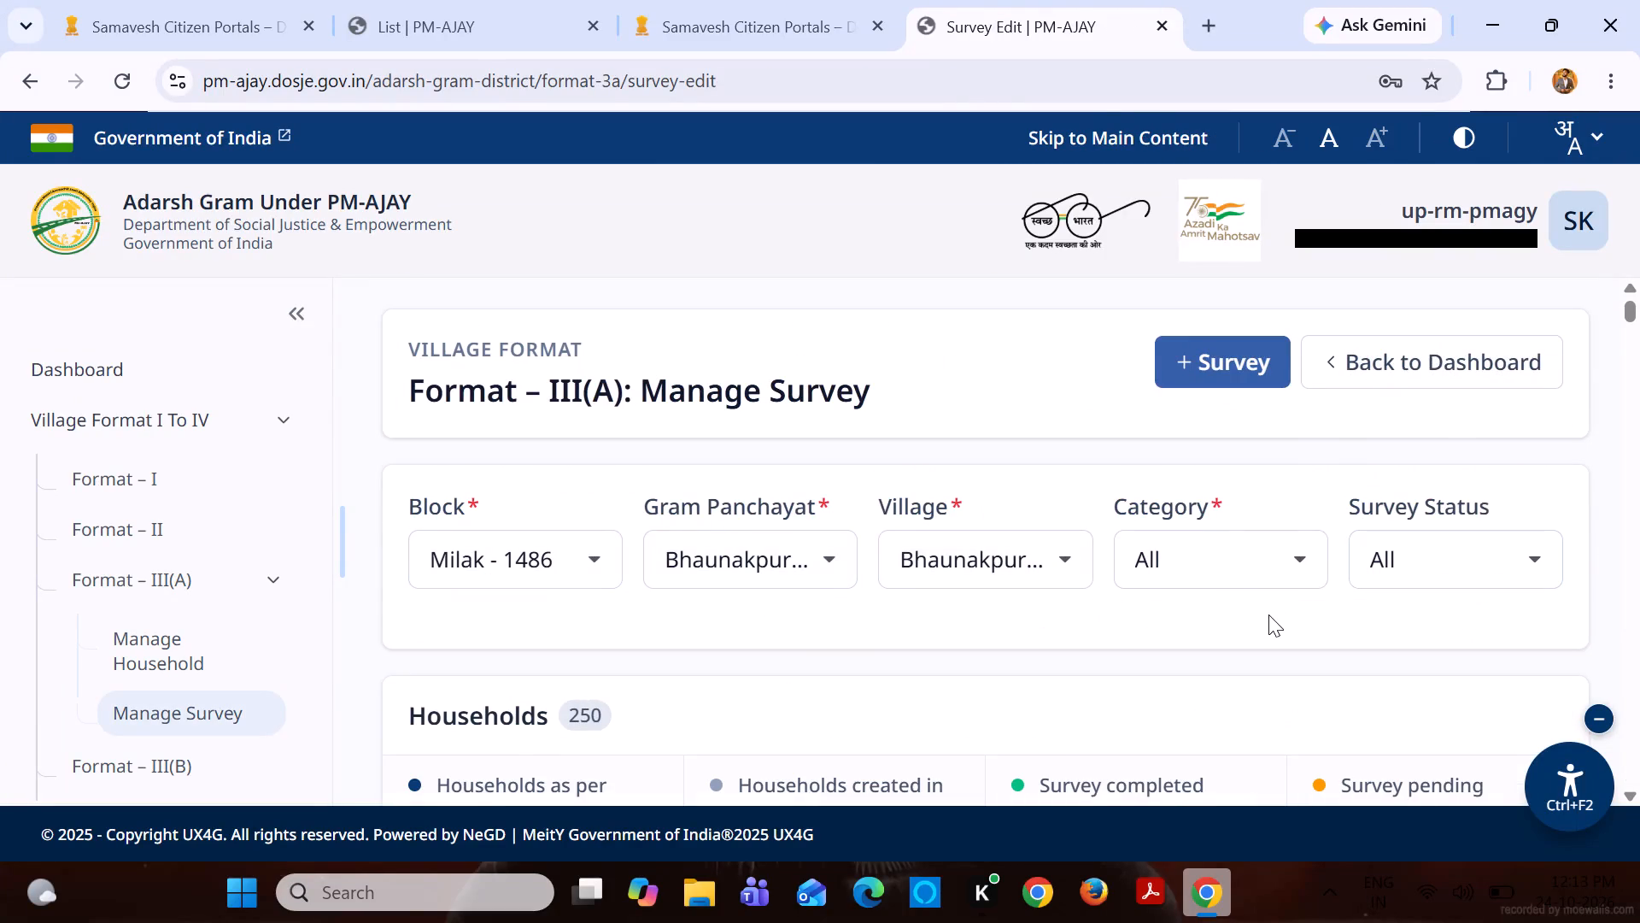
scroll(1268, 614, "down", 18)
scroll(1268, 614, "down", 5)
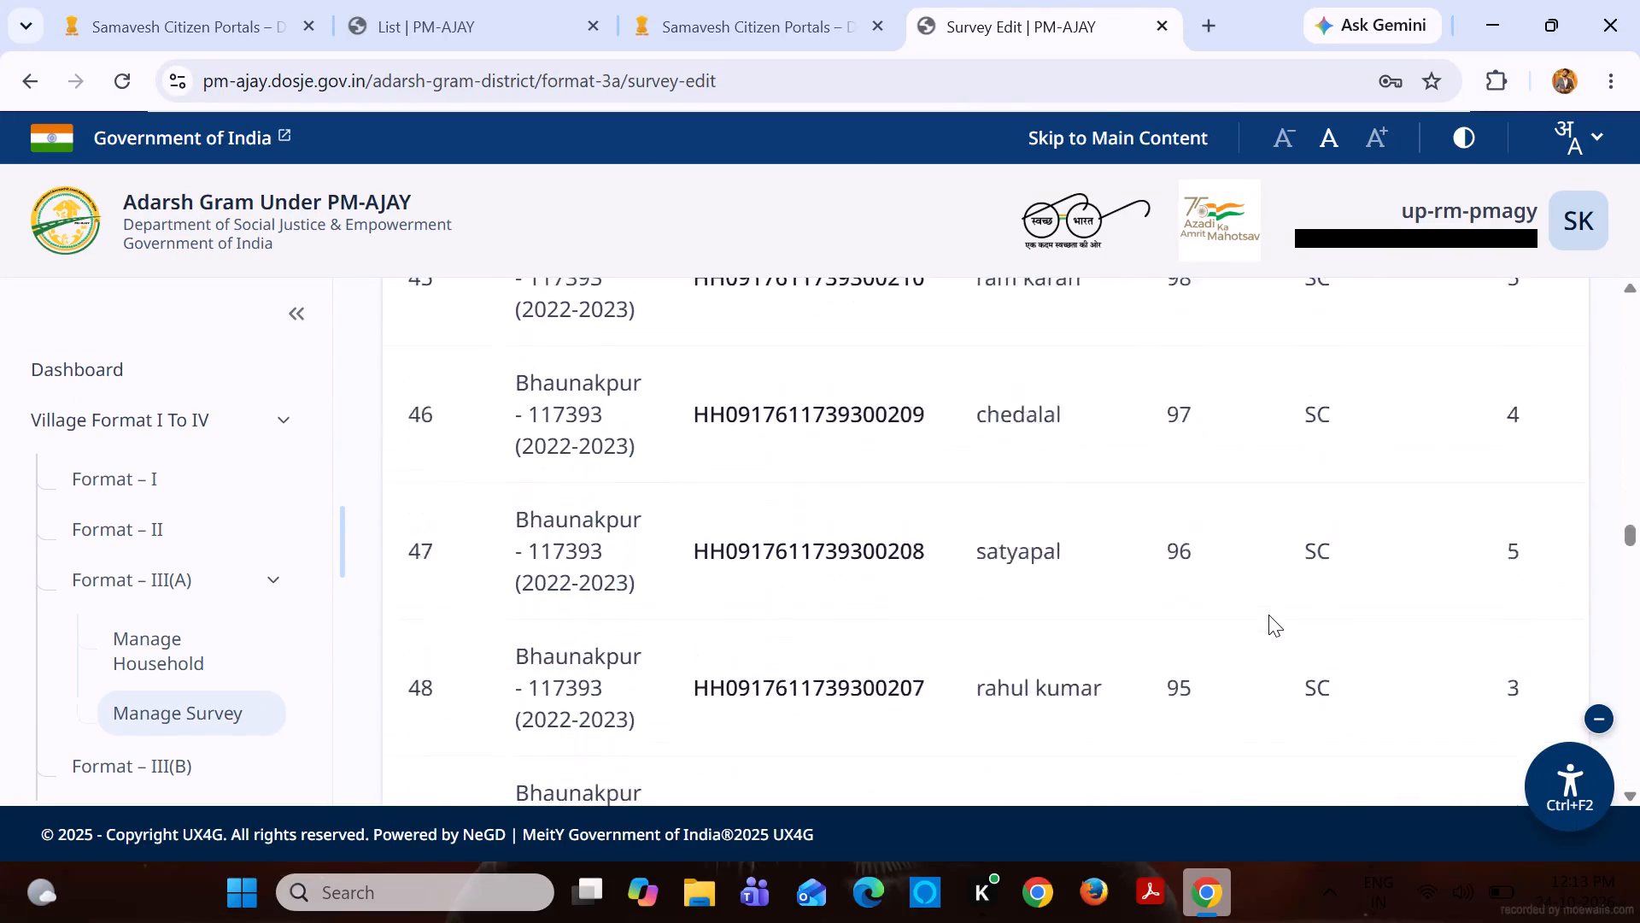
scroll(1268, 614, "down", 5)
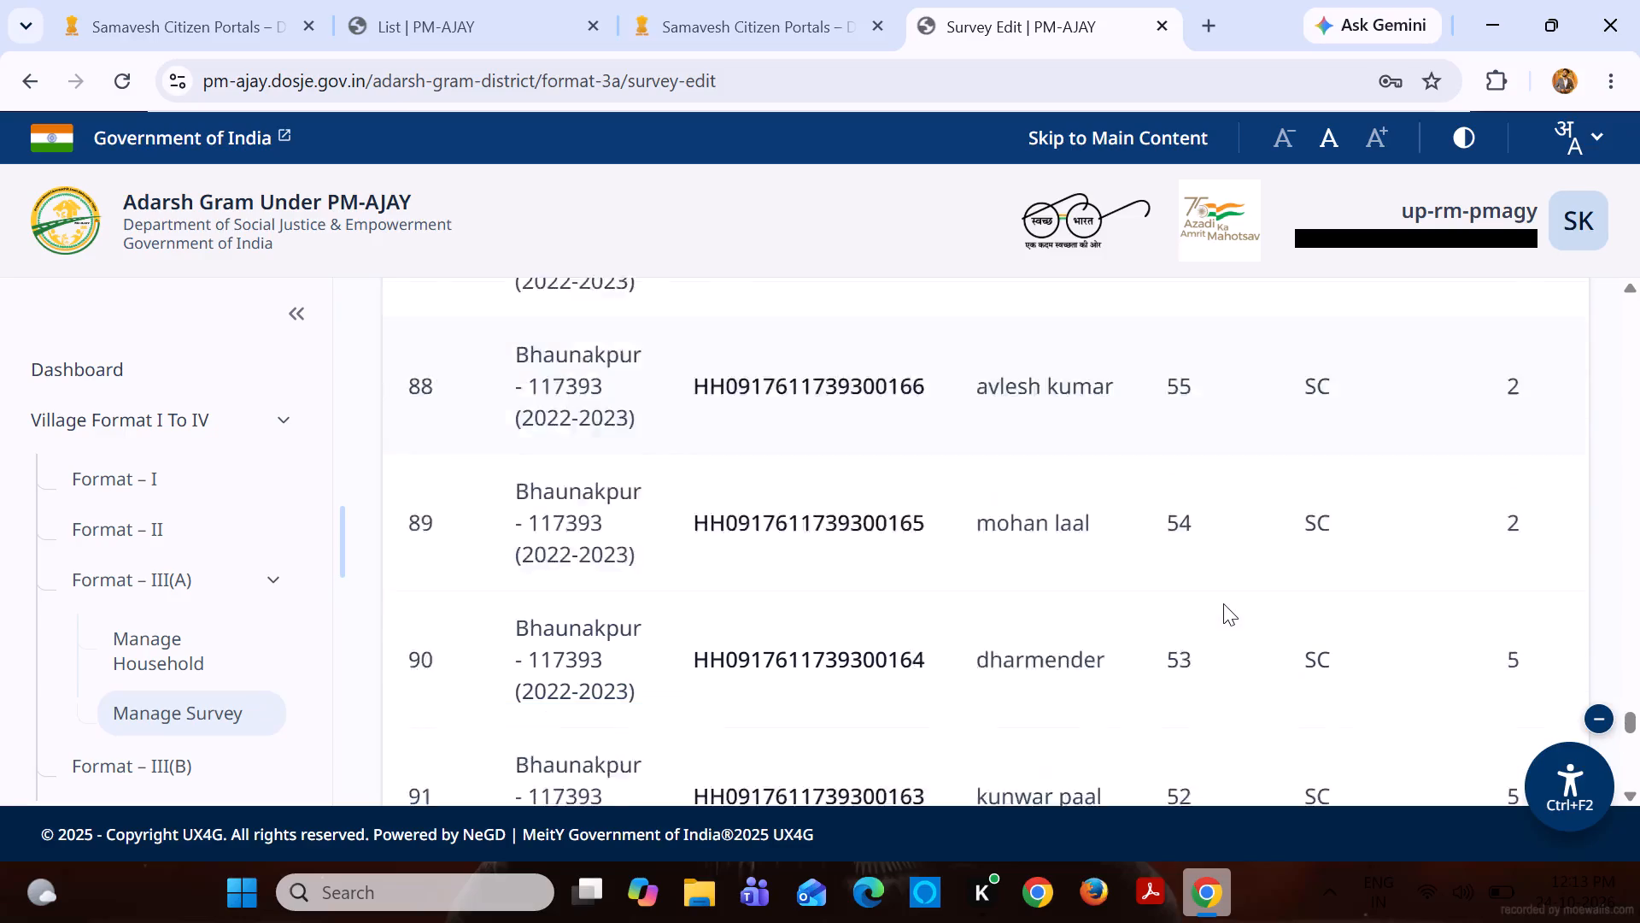
scroll(1223, 603, "down", 20)
scroll(1223, 603, "down", 1)
left_click(1220, 642)
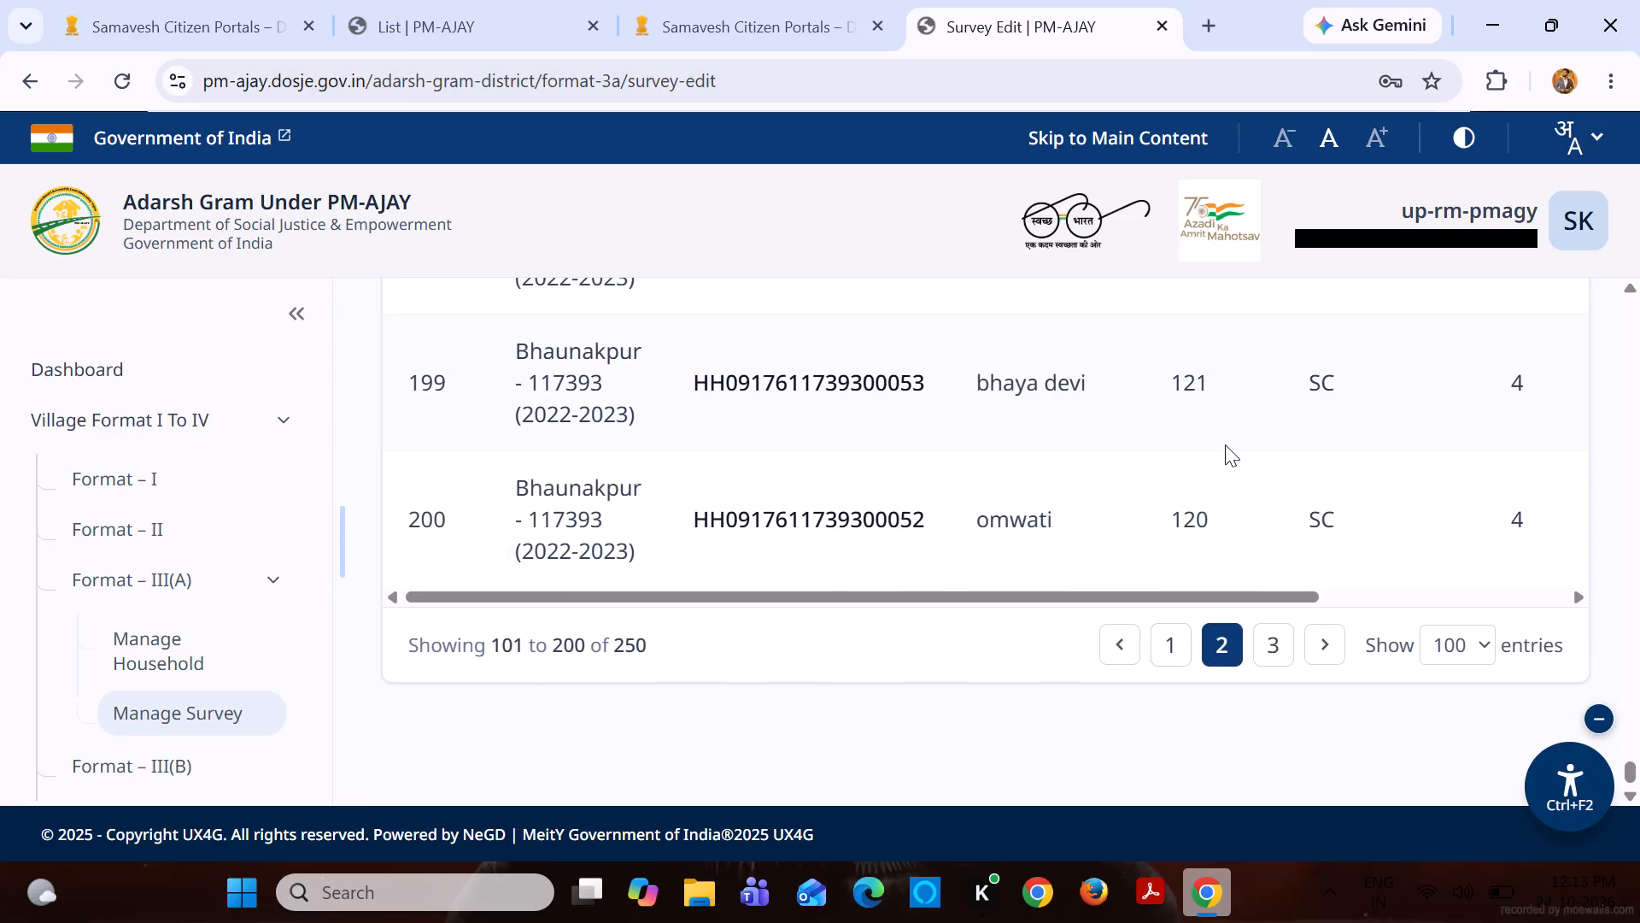
scroll(1225, 444, "up", 7)
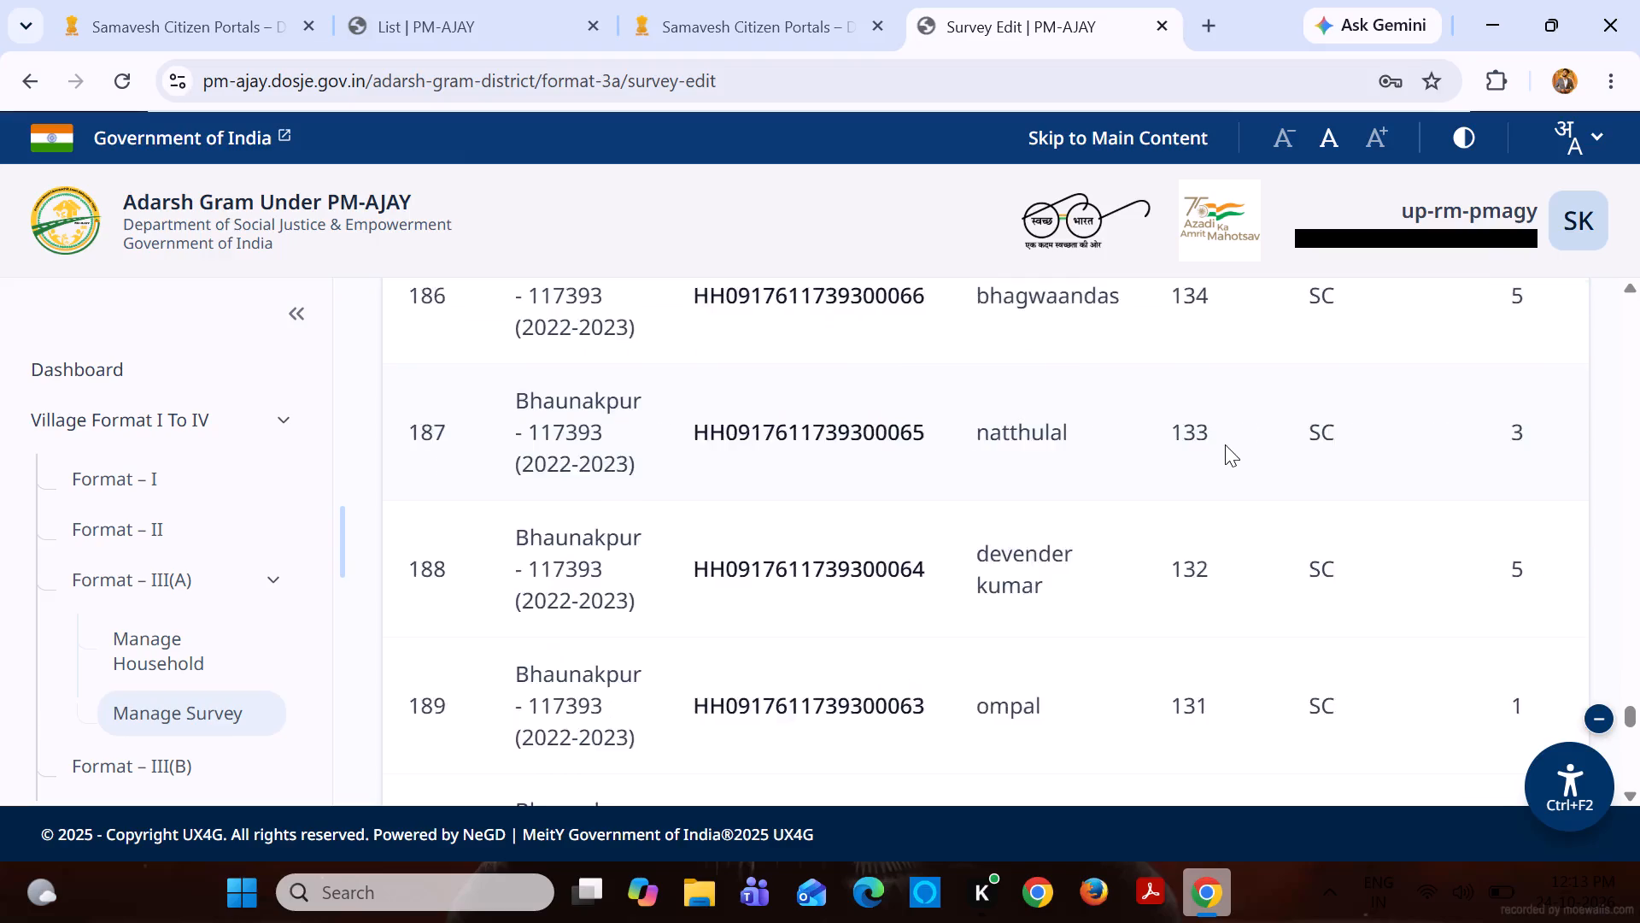
scroll(1225, 444, "up", 1)
left_click(1552, 551)
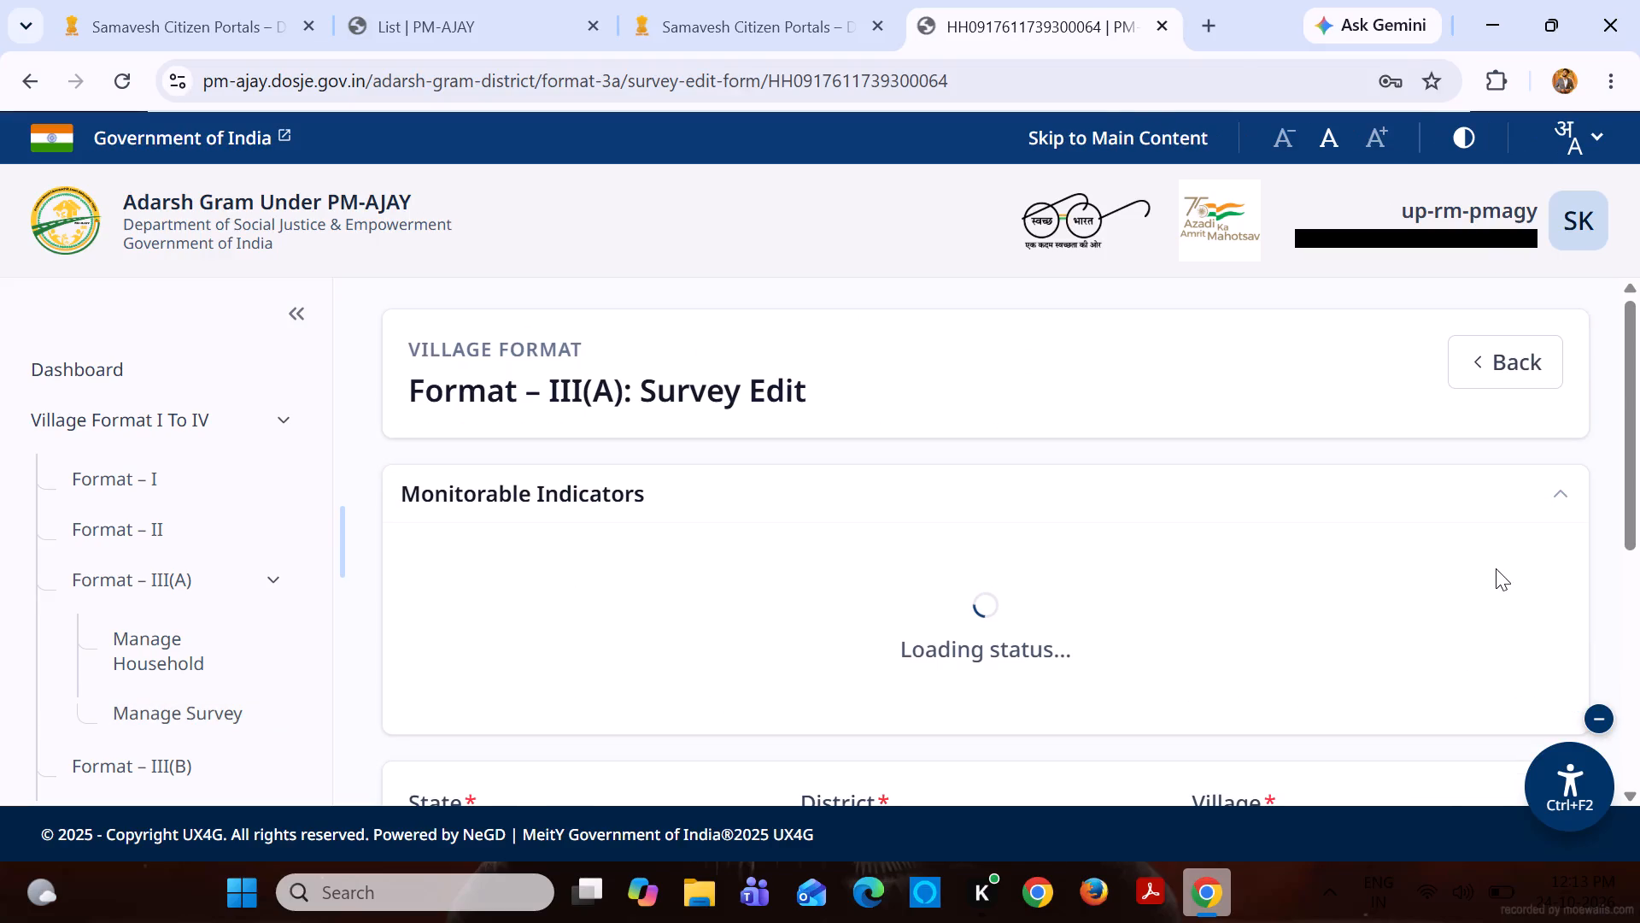
For house number 132, select domain 7 – Agricultural Practices etc., set farming involvement under 7.1 to No, and save the answers.
scroll(1448, 573, "down", 6)
left_click(1133, 576)
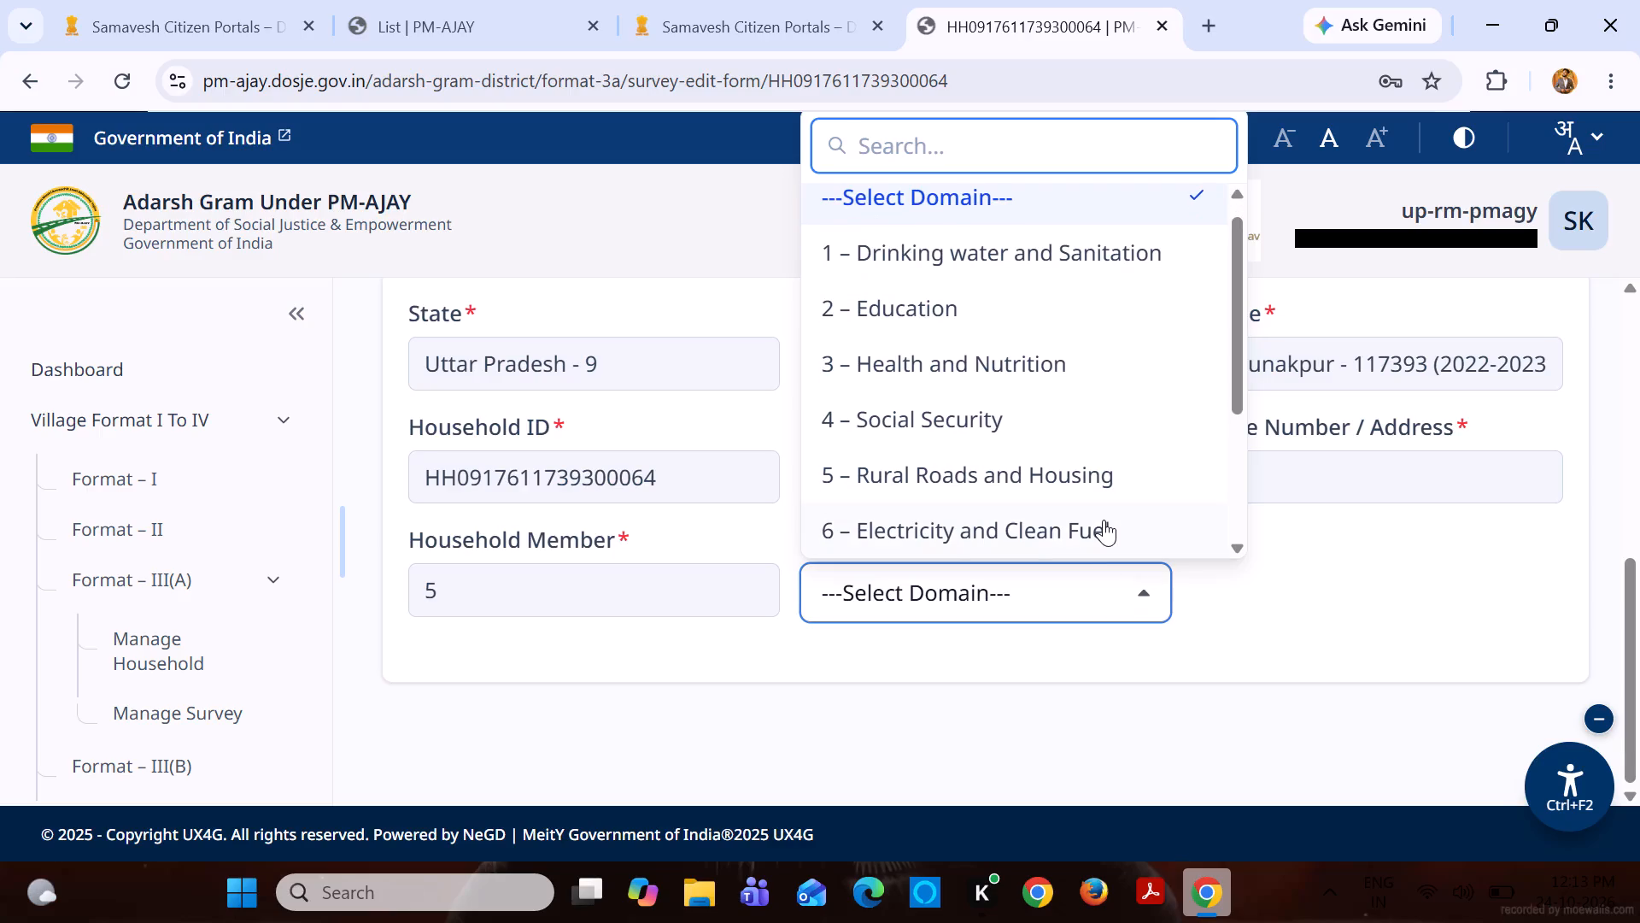
scroll(1010, 456, "down", 1)
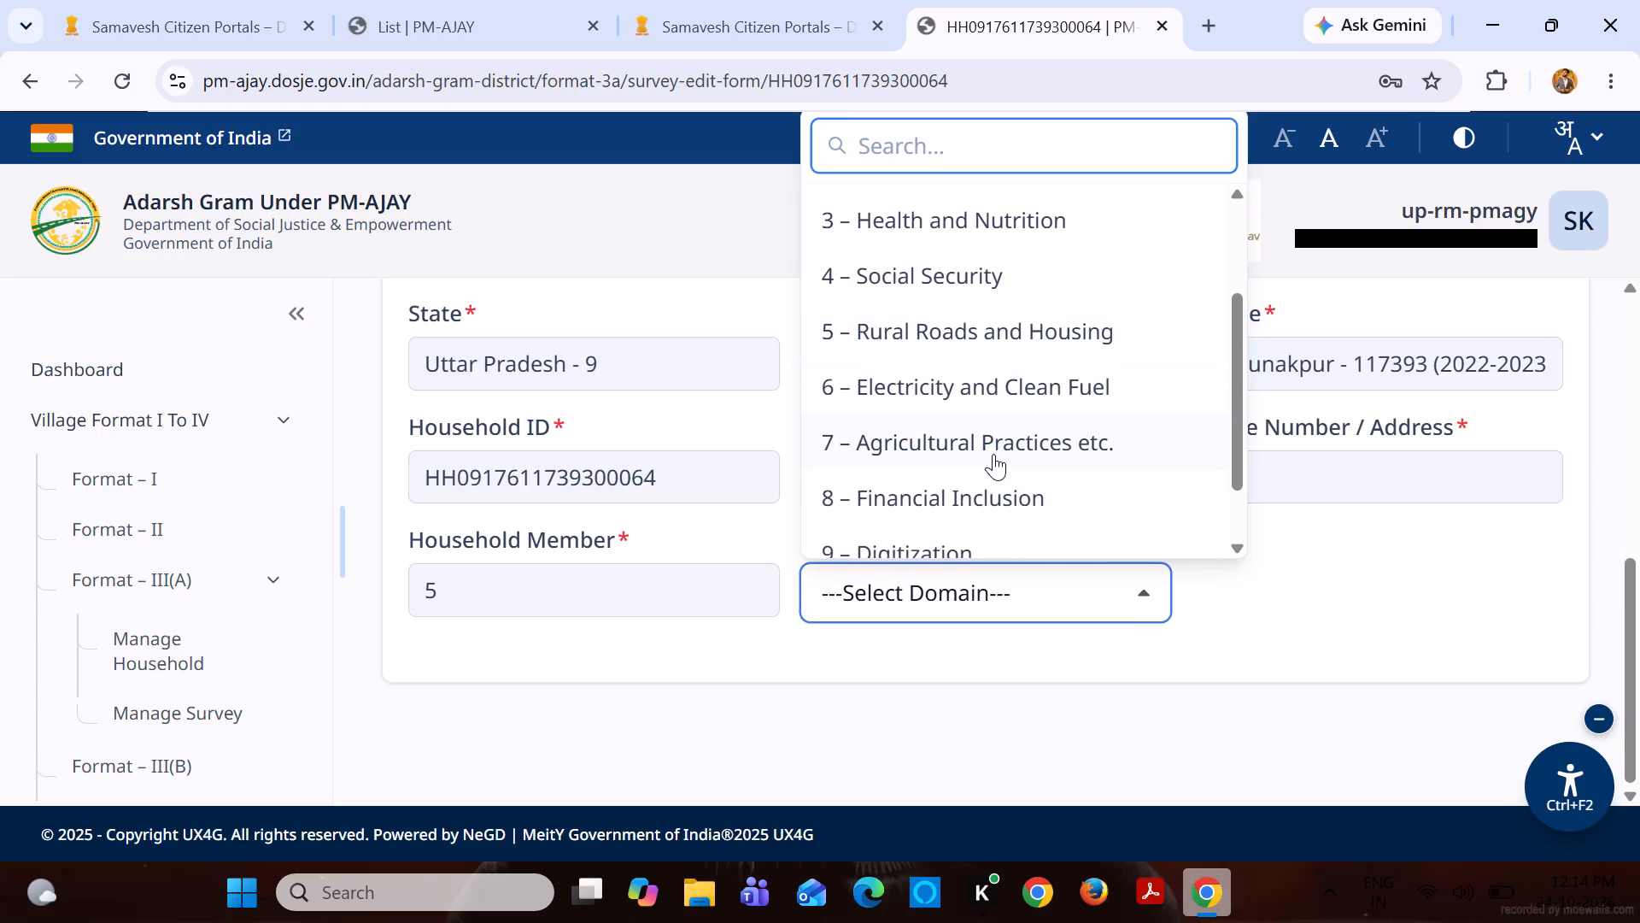
left_click(993, 454)
scroll(1170, 558, "down", 2)
left_click_drag(1368, 614, 1330, 750)
left_click(1330, 750)
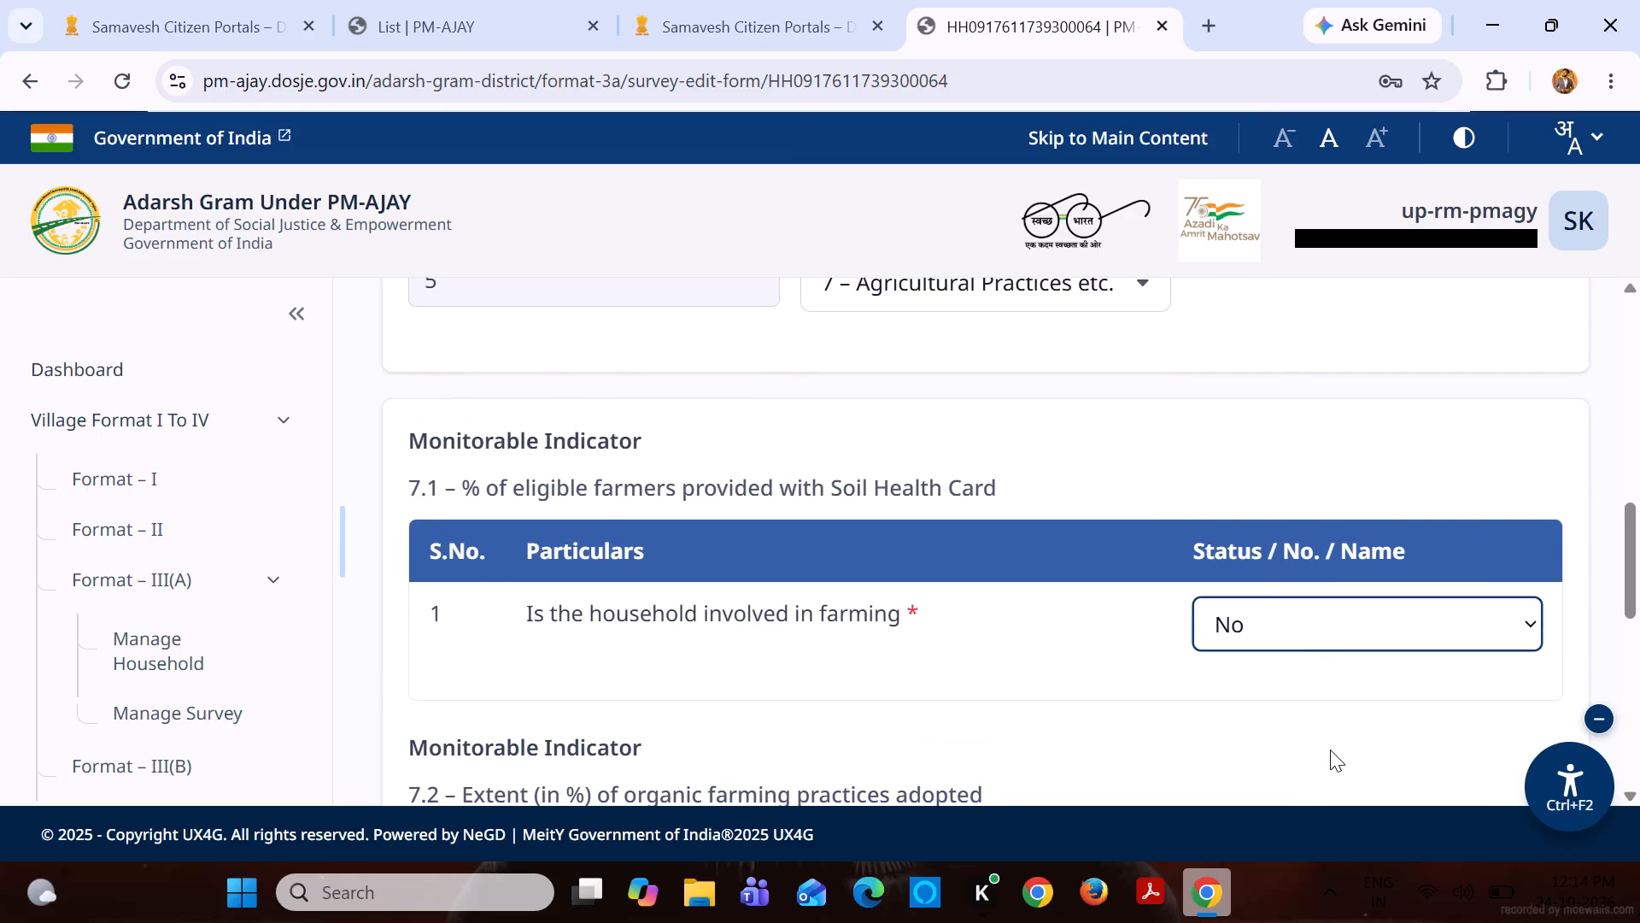
scroll(1262, 480, "down", 4)
left_click(1491, 614)
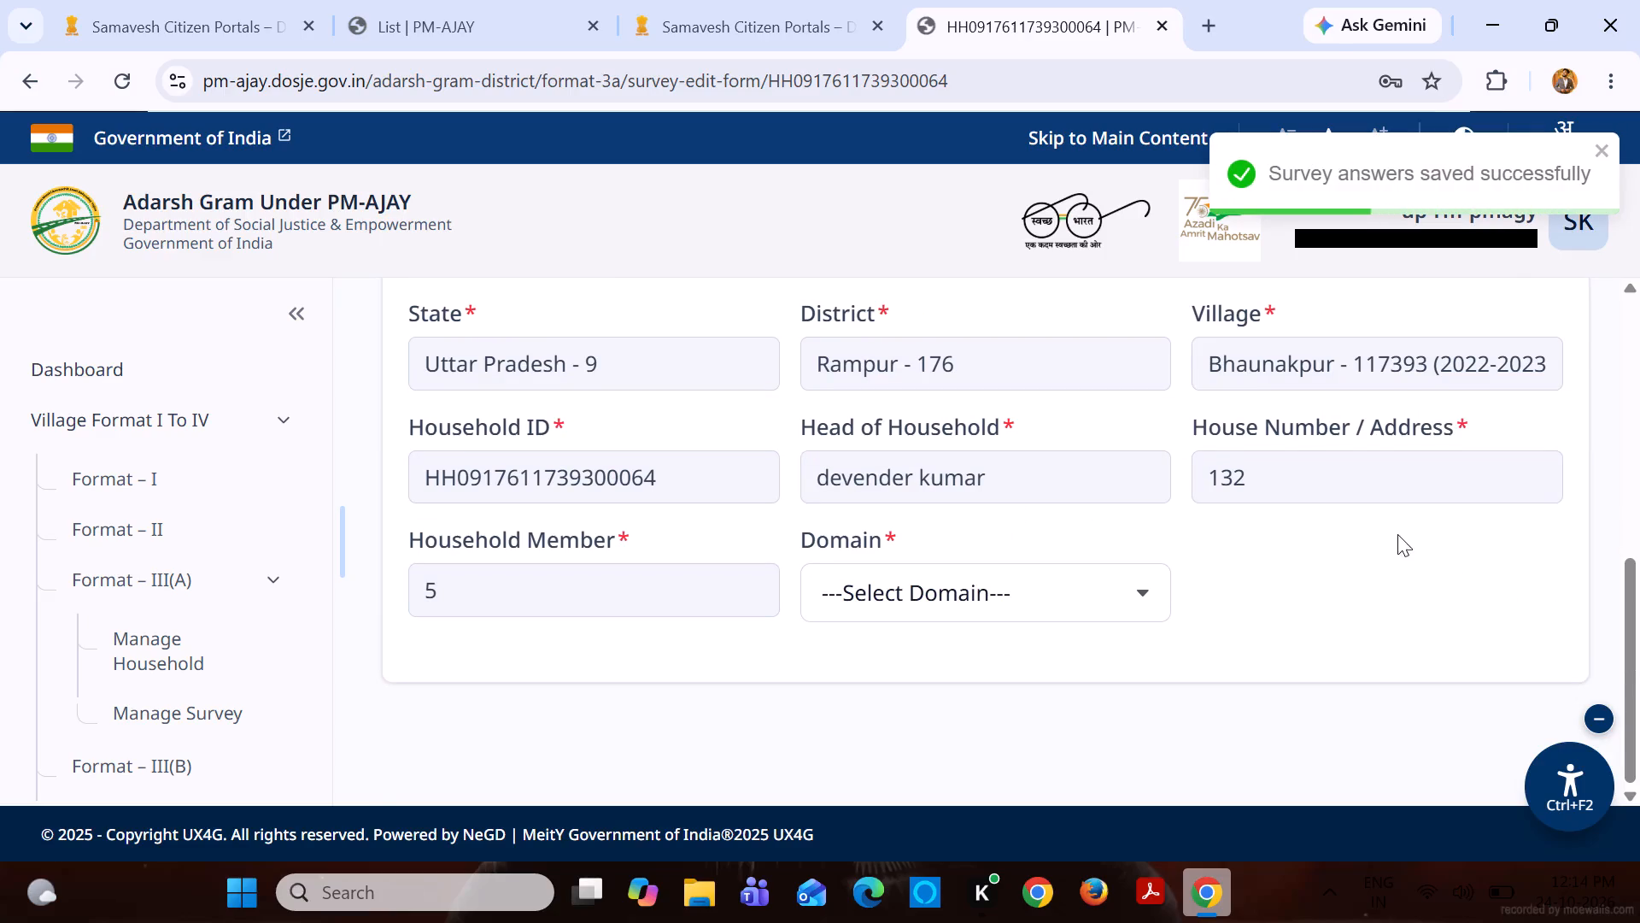
scroll(1381, 524, "up", 8)
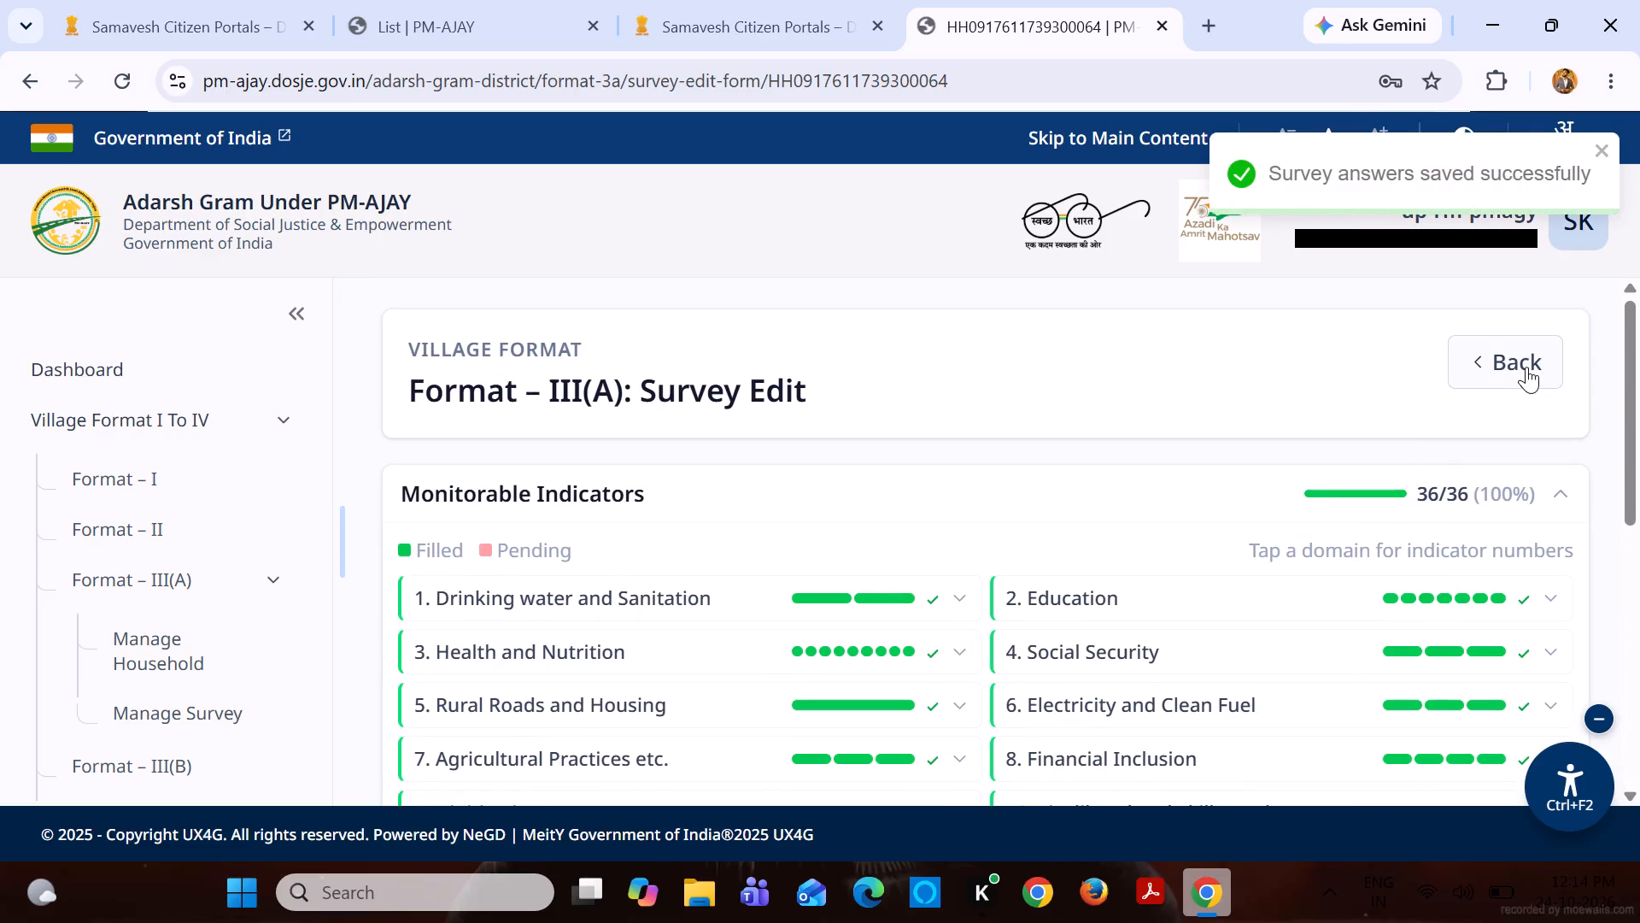
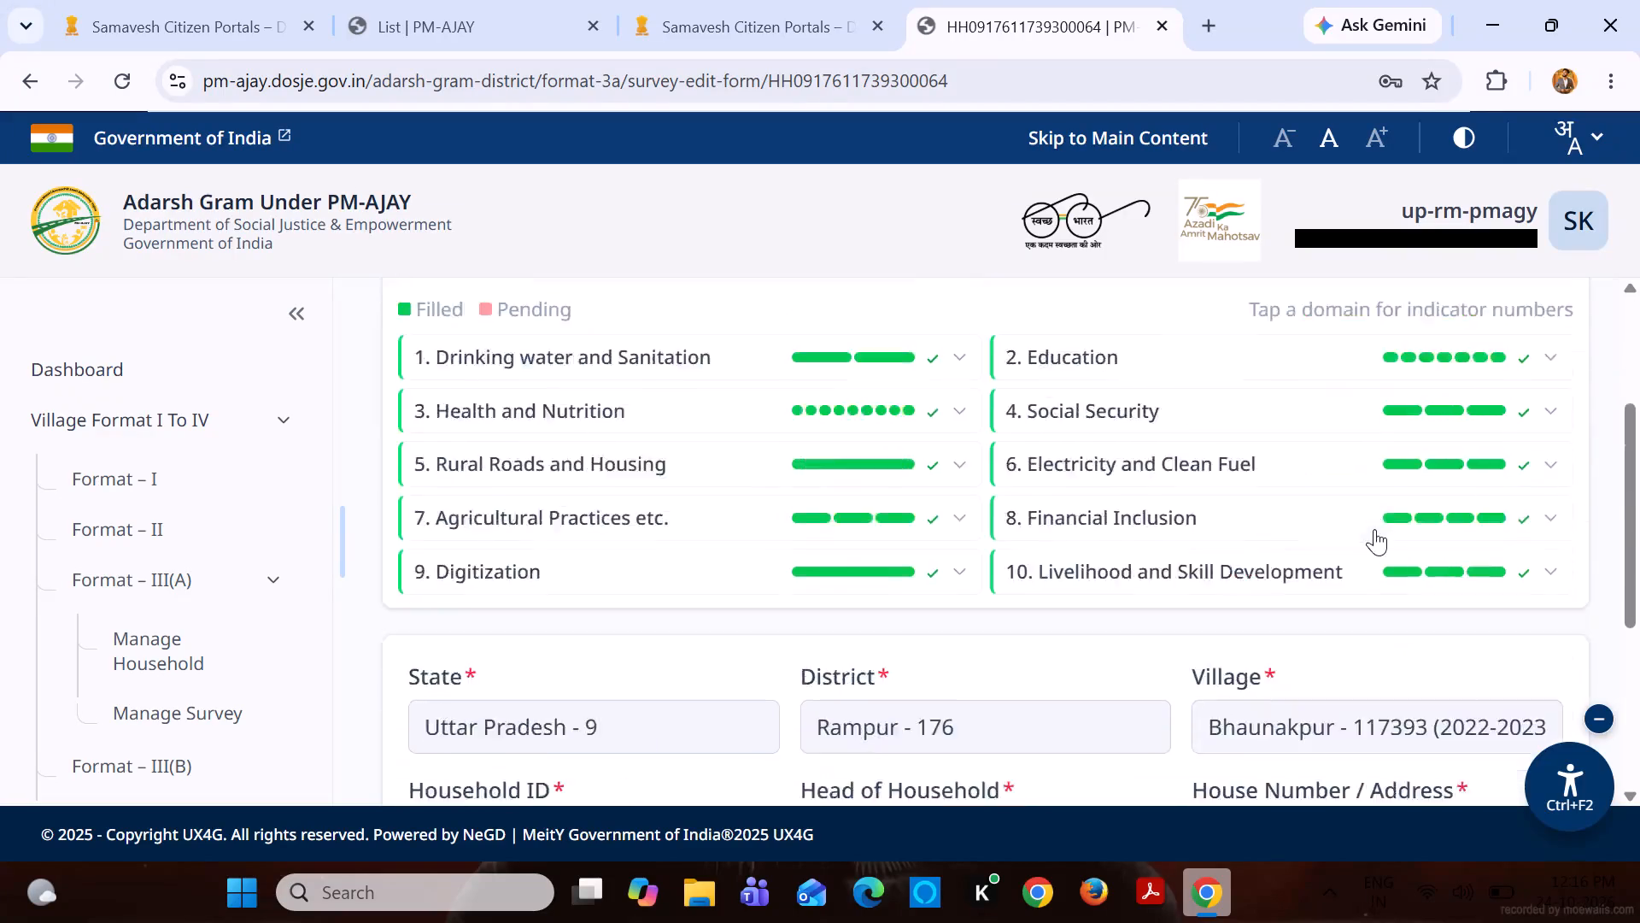
Reopen domain 7 – Agricultural Practices etc. for house number 132 and check its saved farming involvement answers.
scroll(1374, 529, "down", 5)
left_click(1147, 580)
scroll(1104, 471, "down", 1)
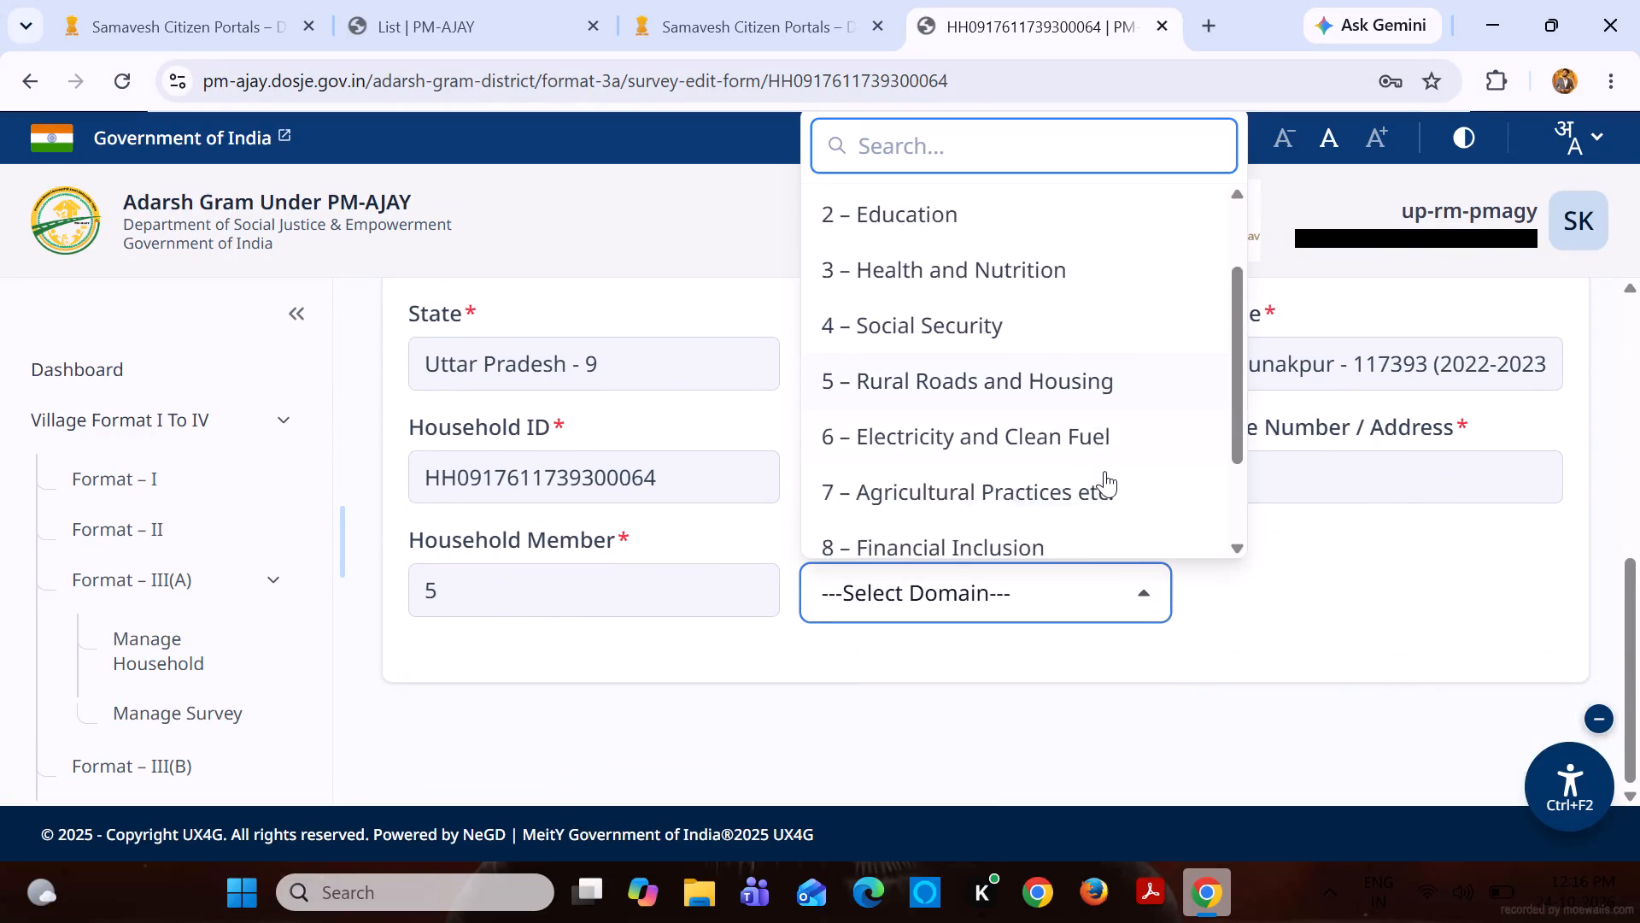
scroll(1104, 471, "down", 1)
left_click(1029, 426)
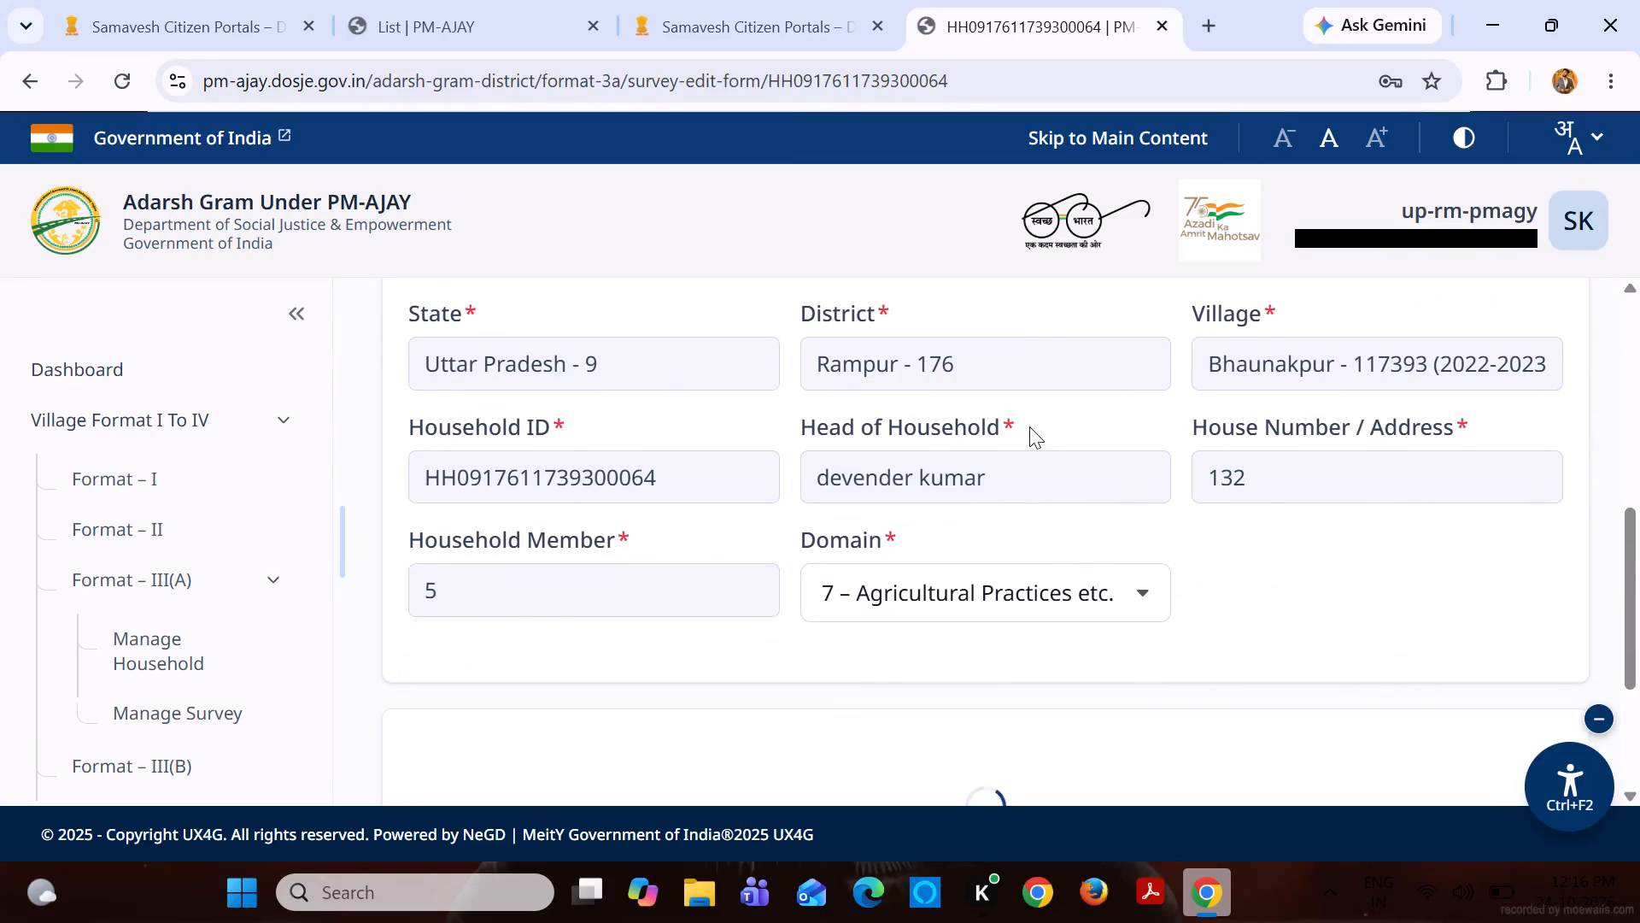
scroll(1204, 631, "down", 3)
scroll(1354, 579, "down", 9)
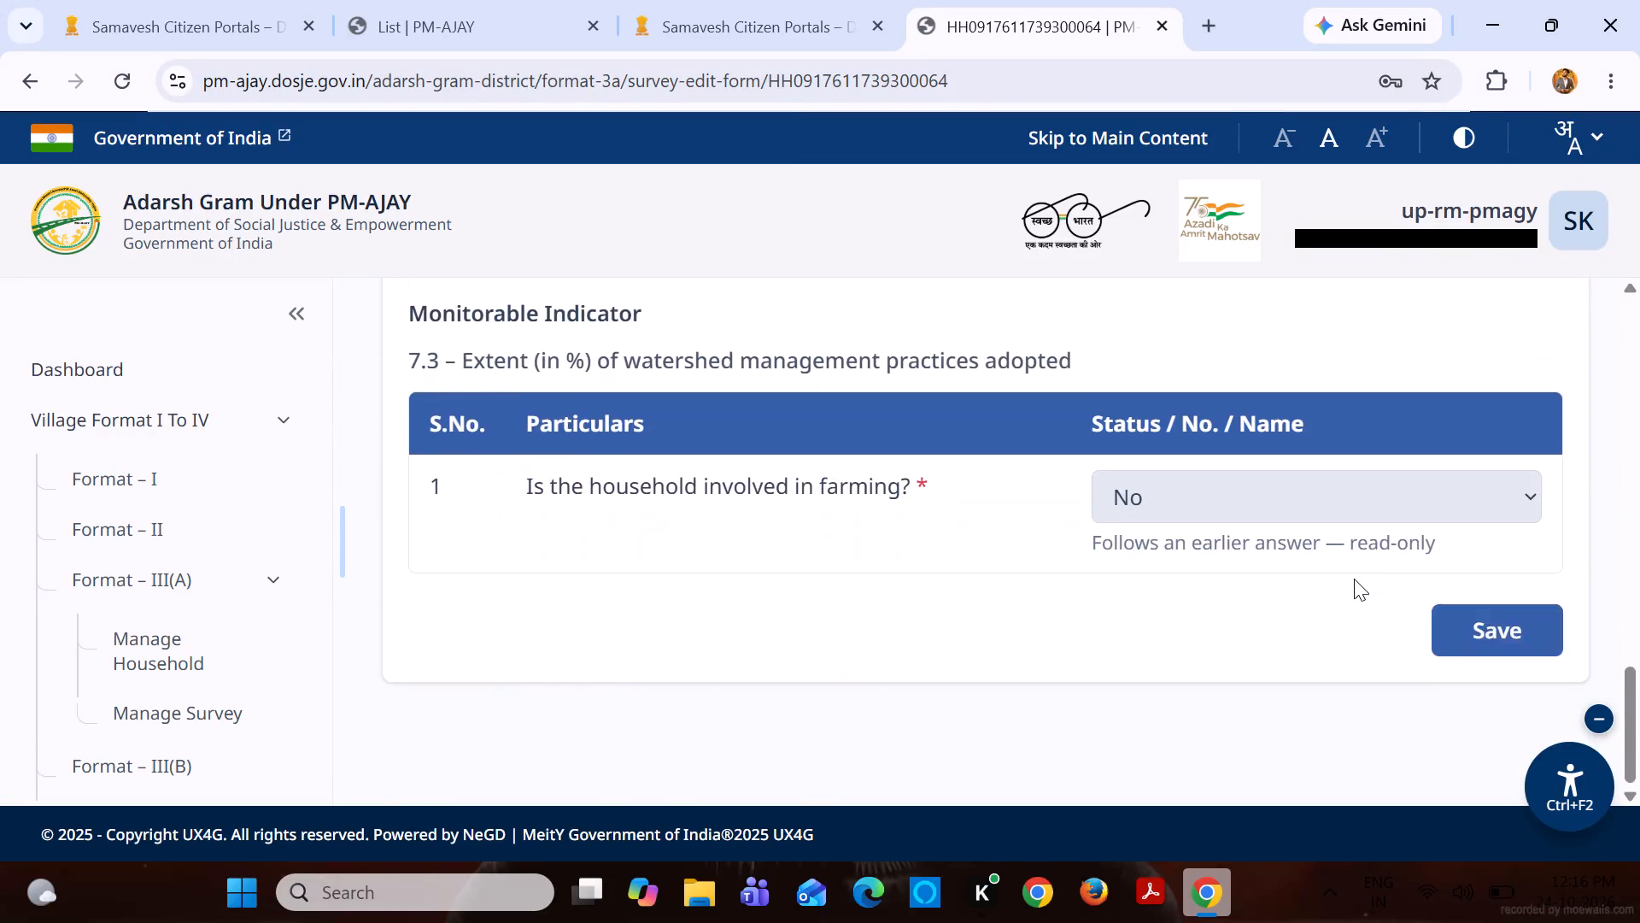
Return to the household list and open the survey of house number 133 on page 2 for editing.
scroll(1354, 579, "up", 8)
scroll(1480, 414, "up", 6)
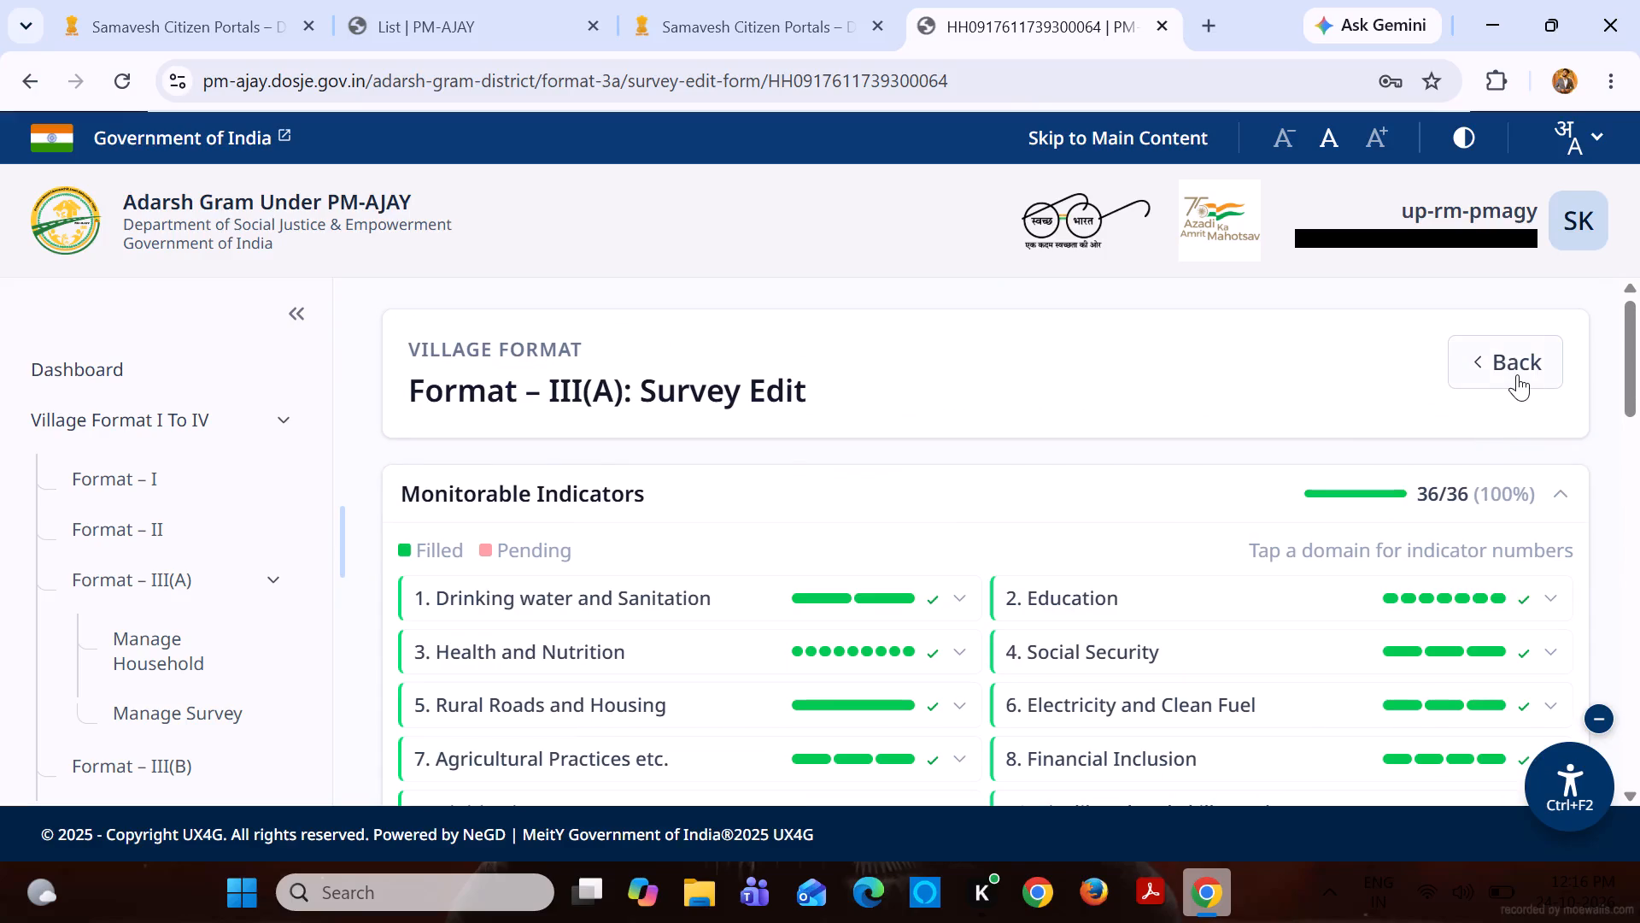
left_click(1517, 374)
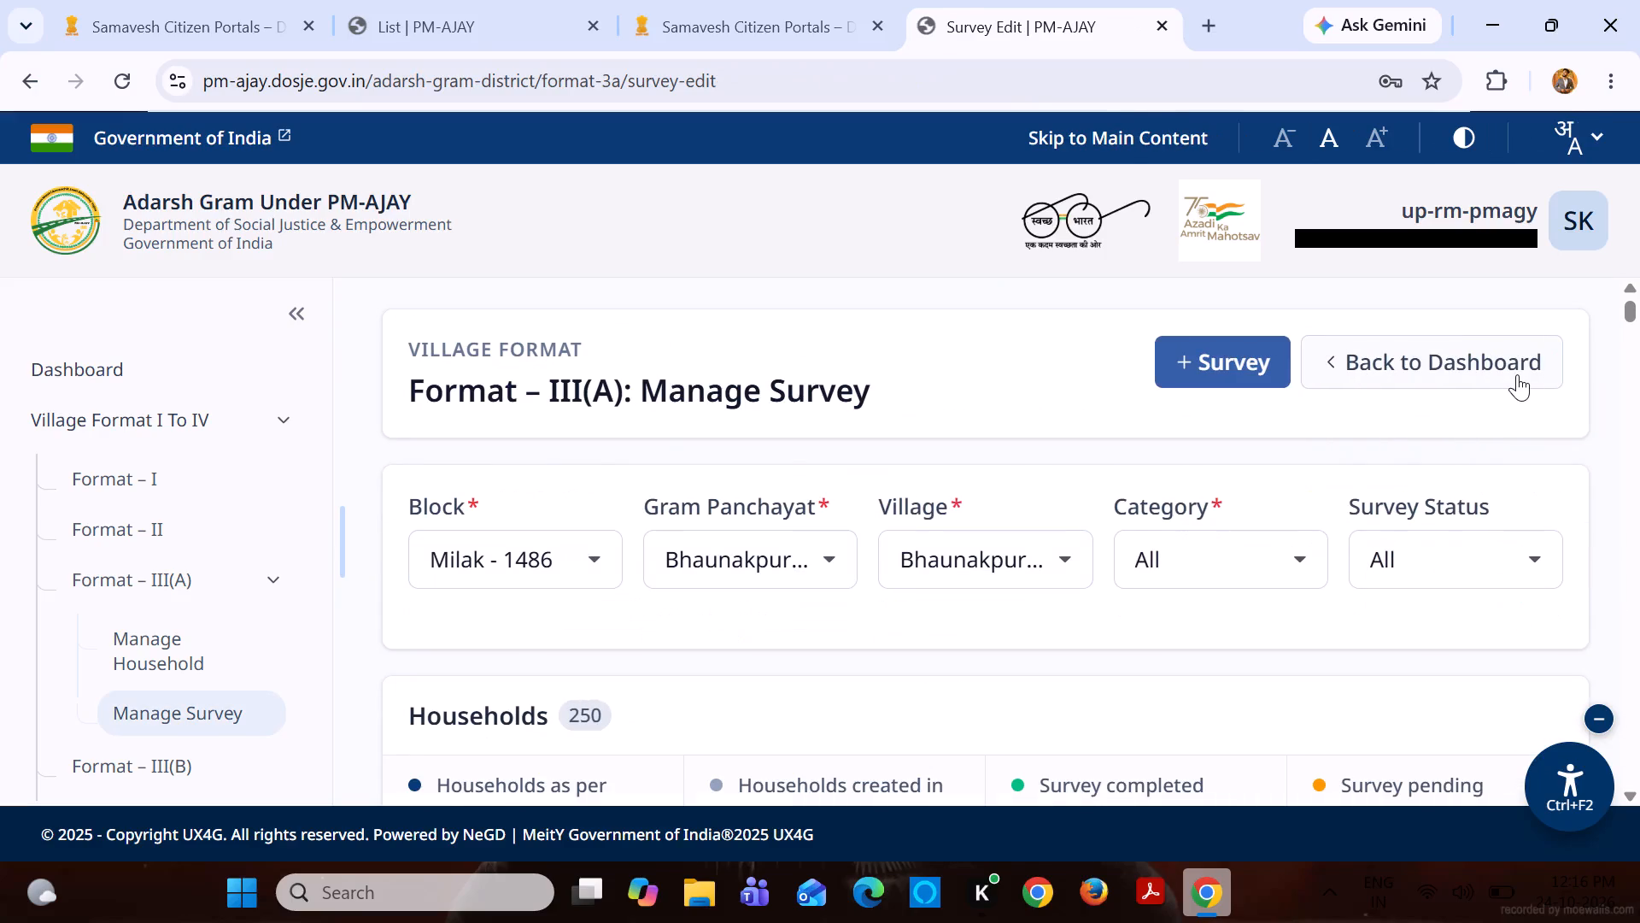
scroll(1267, 542, "down", 6)
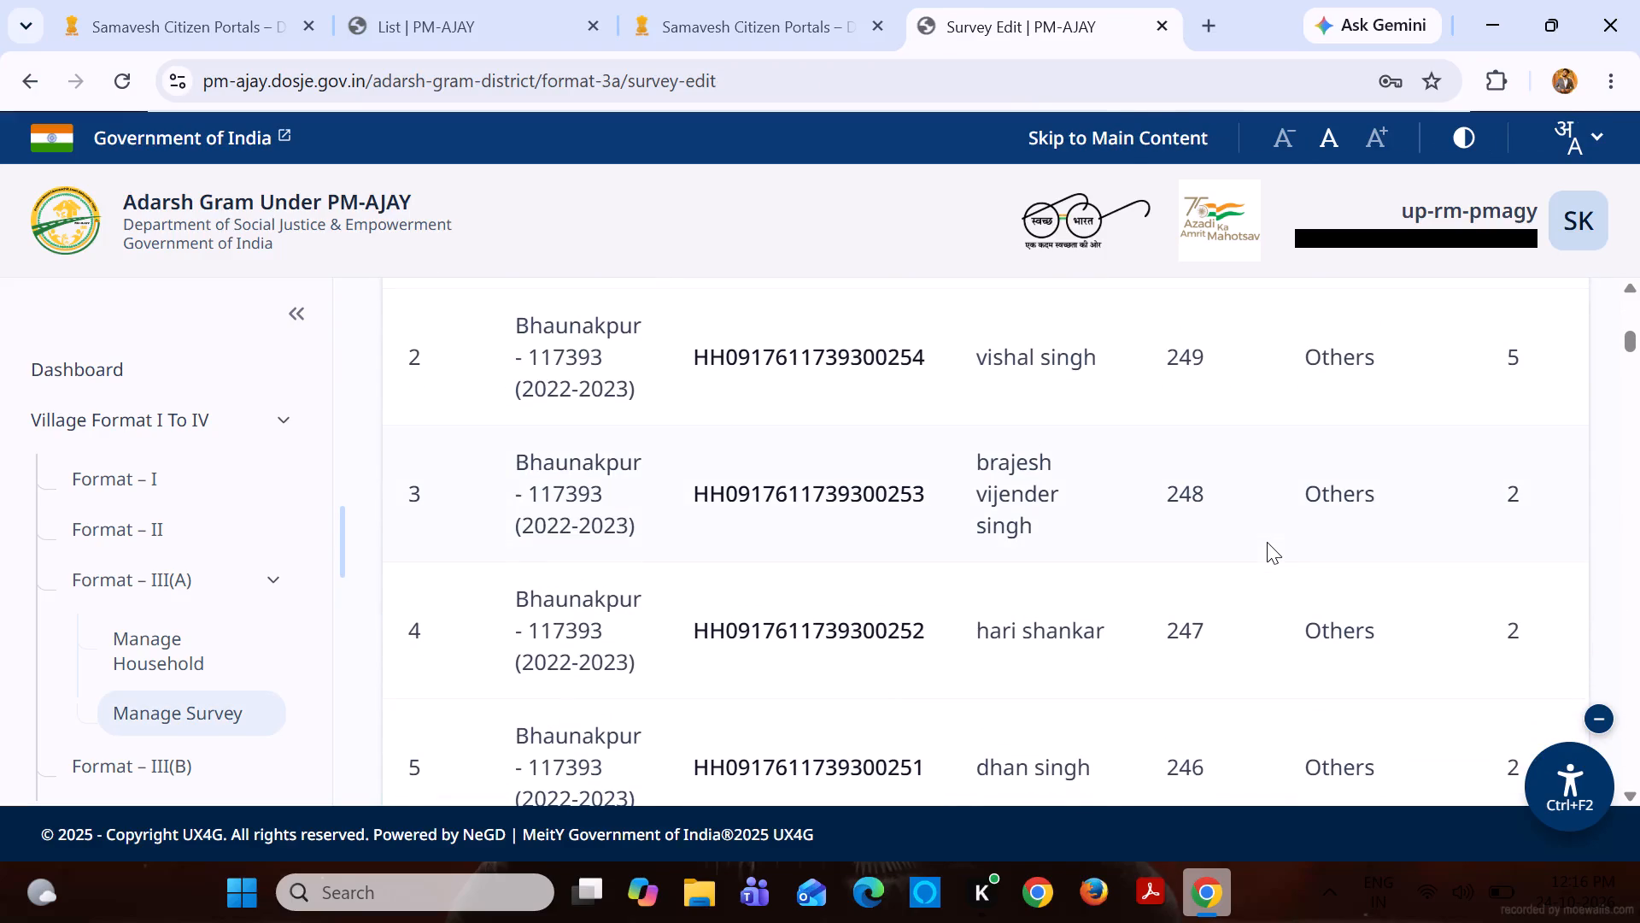
scroll(1267, 542, "down", 20)
scroll(1267, 542, "down", 11)
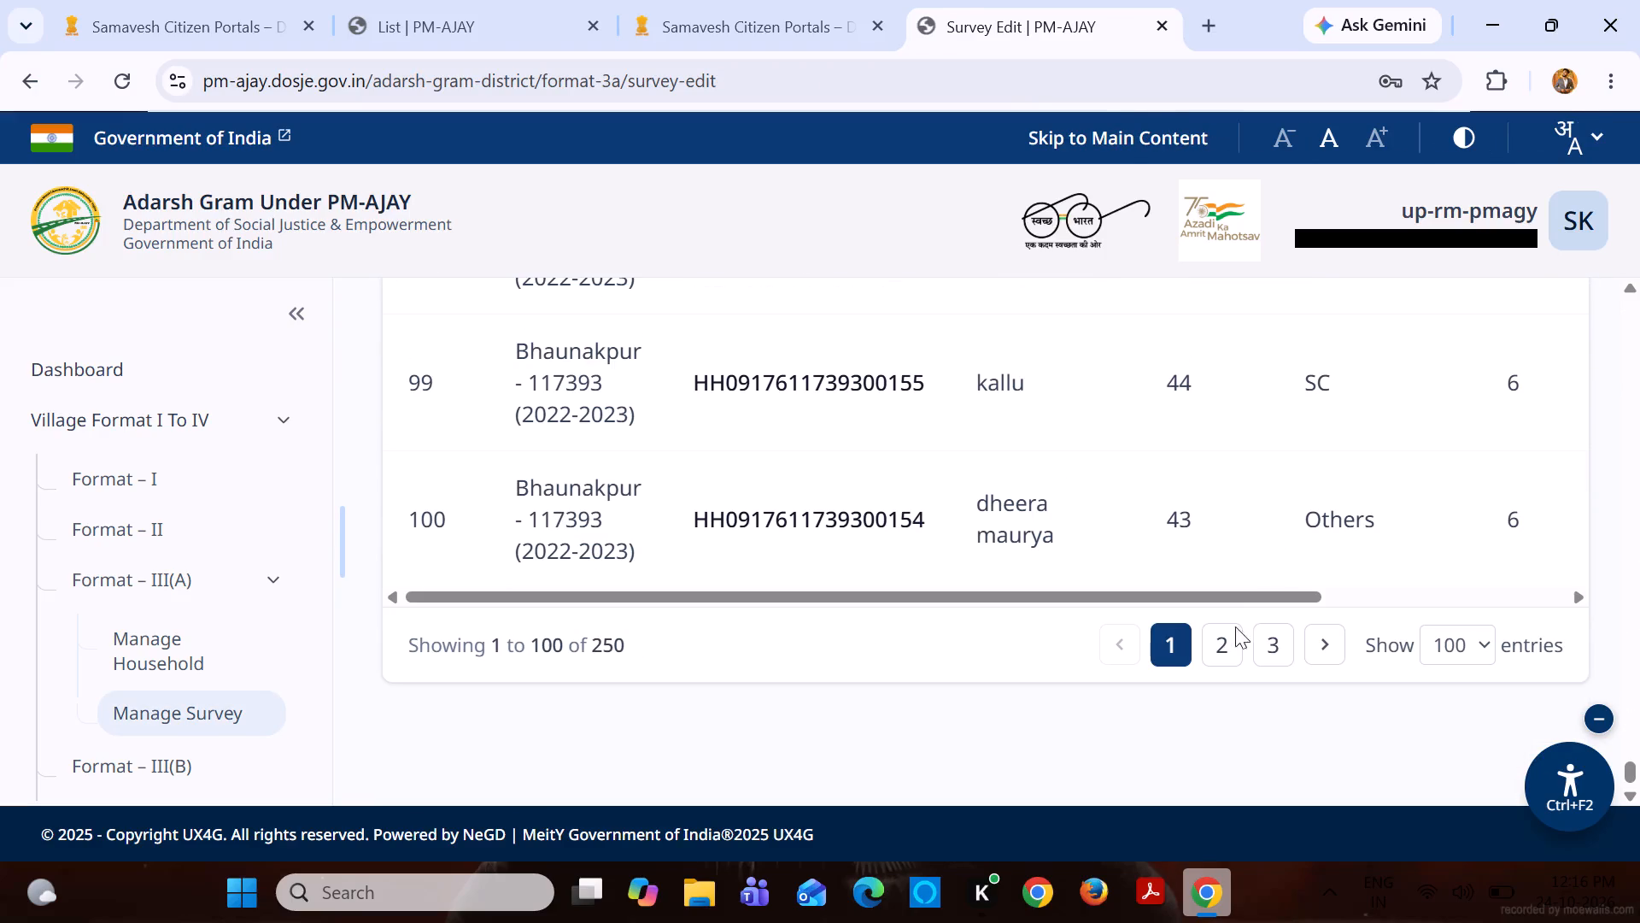
left_click(1222, 645)
scroll(1207, 485, "up", 13)
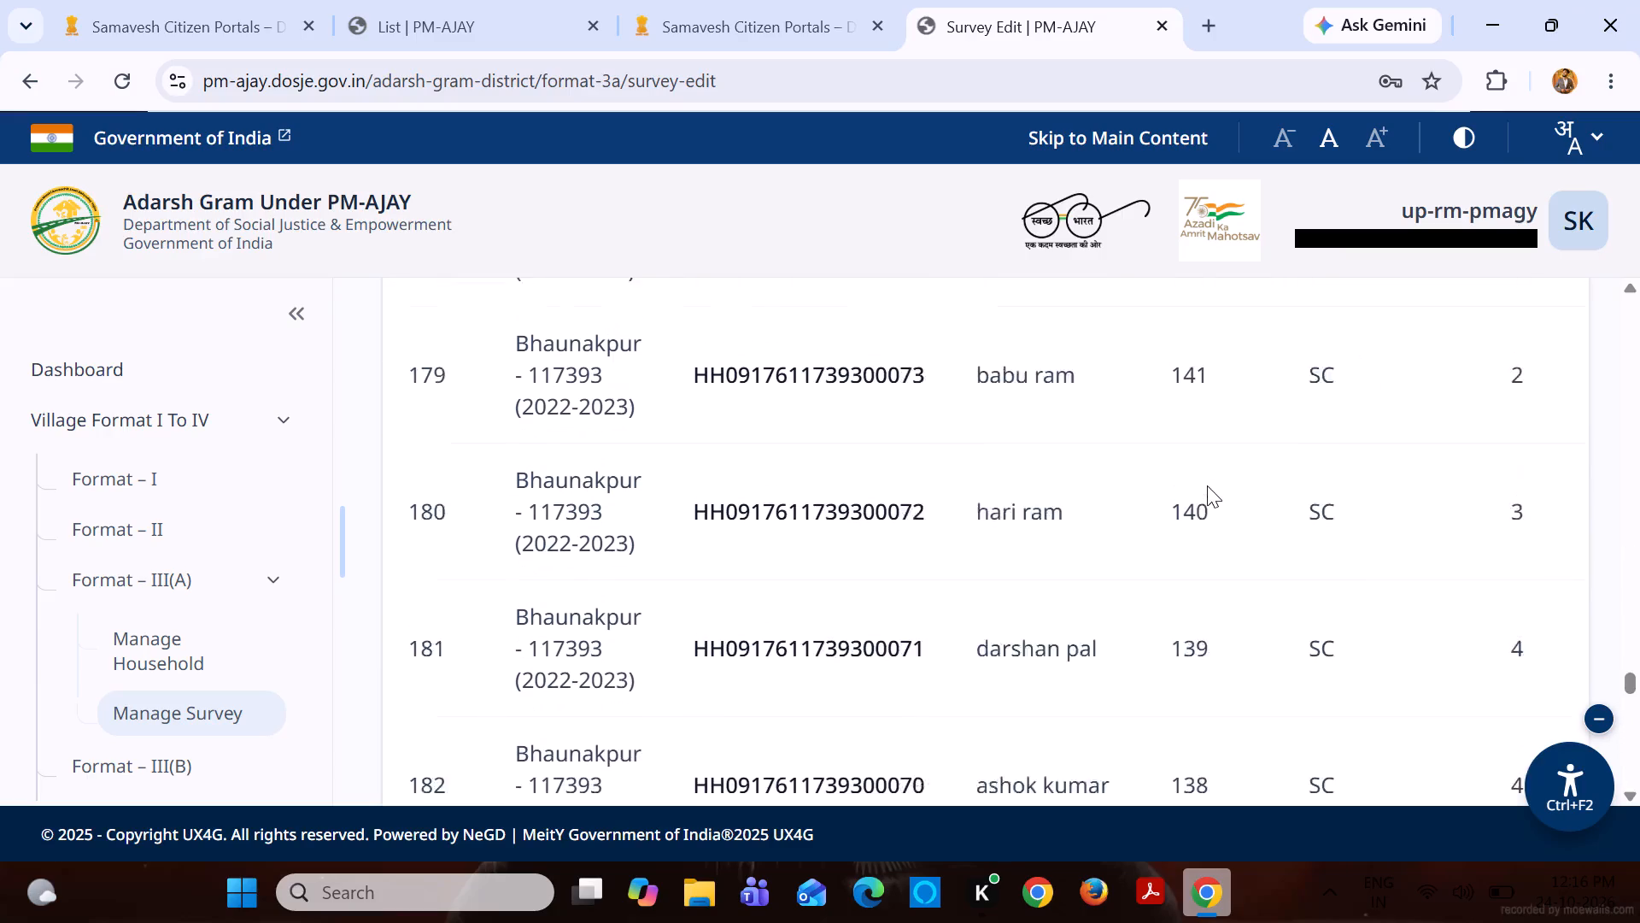
scroll(1207, 485, "down", 8)
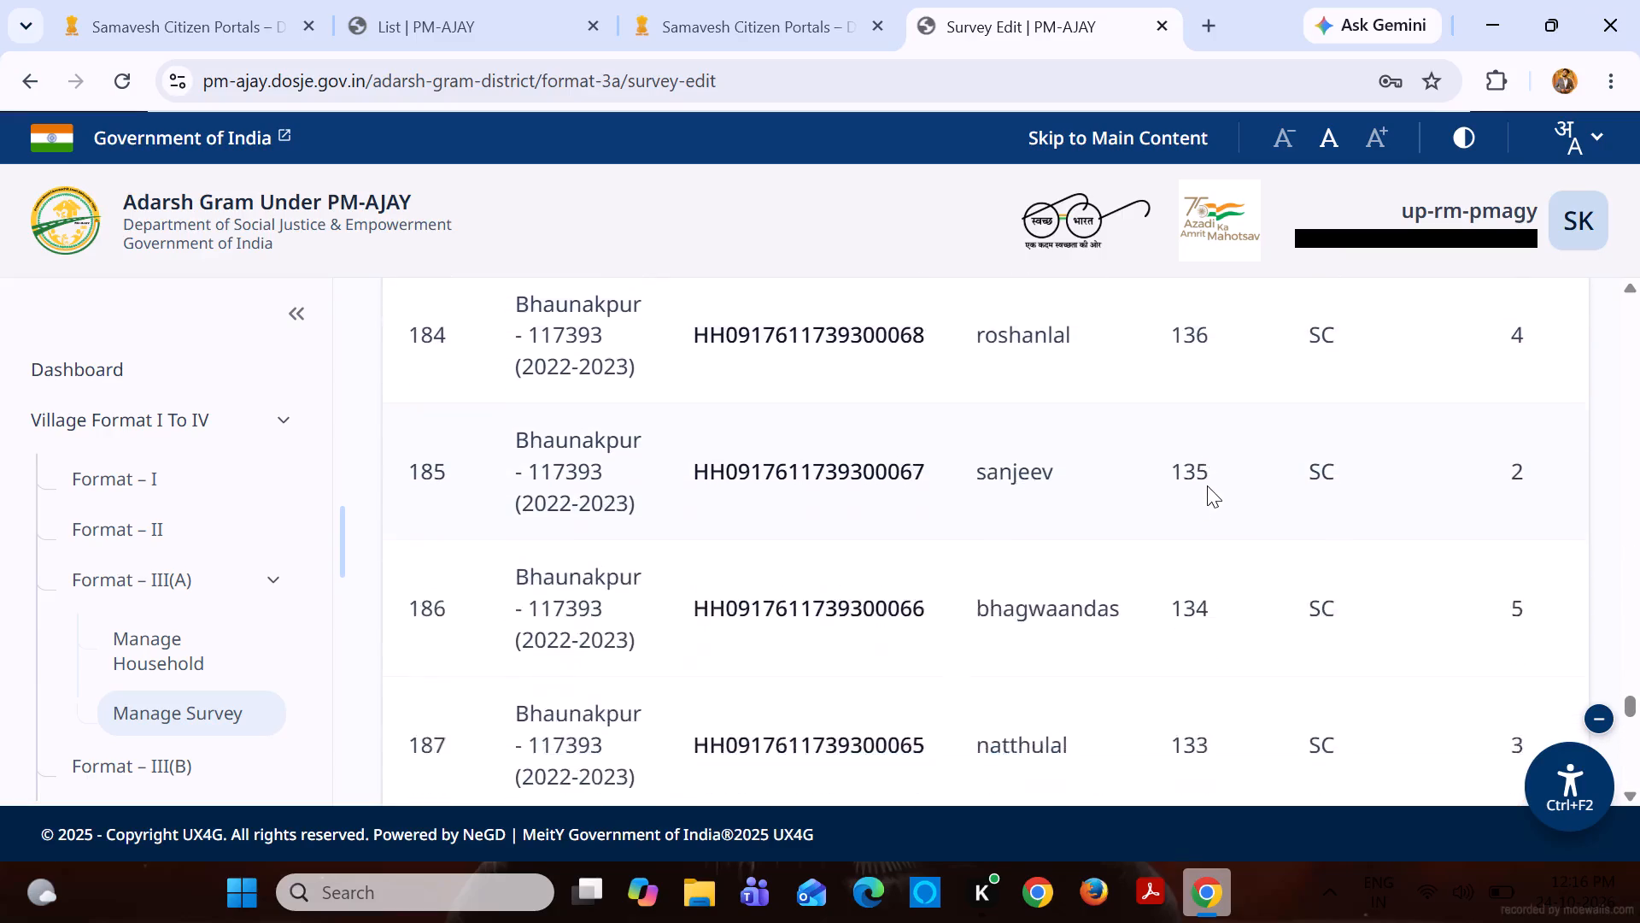
scroll(1207, 485, "down", 2)
scroll(1207, 485, "left", 7)
left_click(1523, 548)
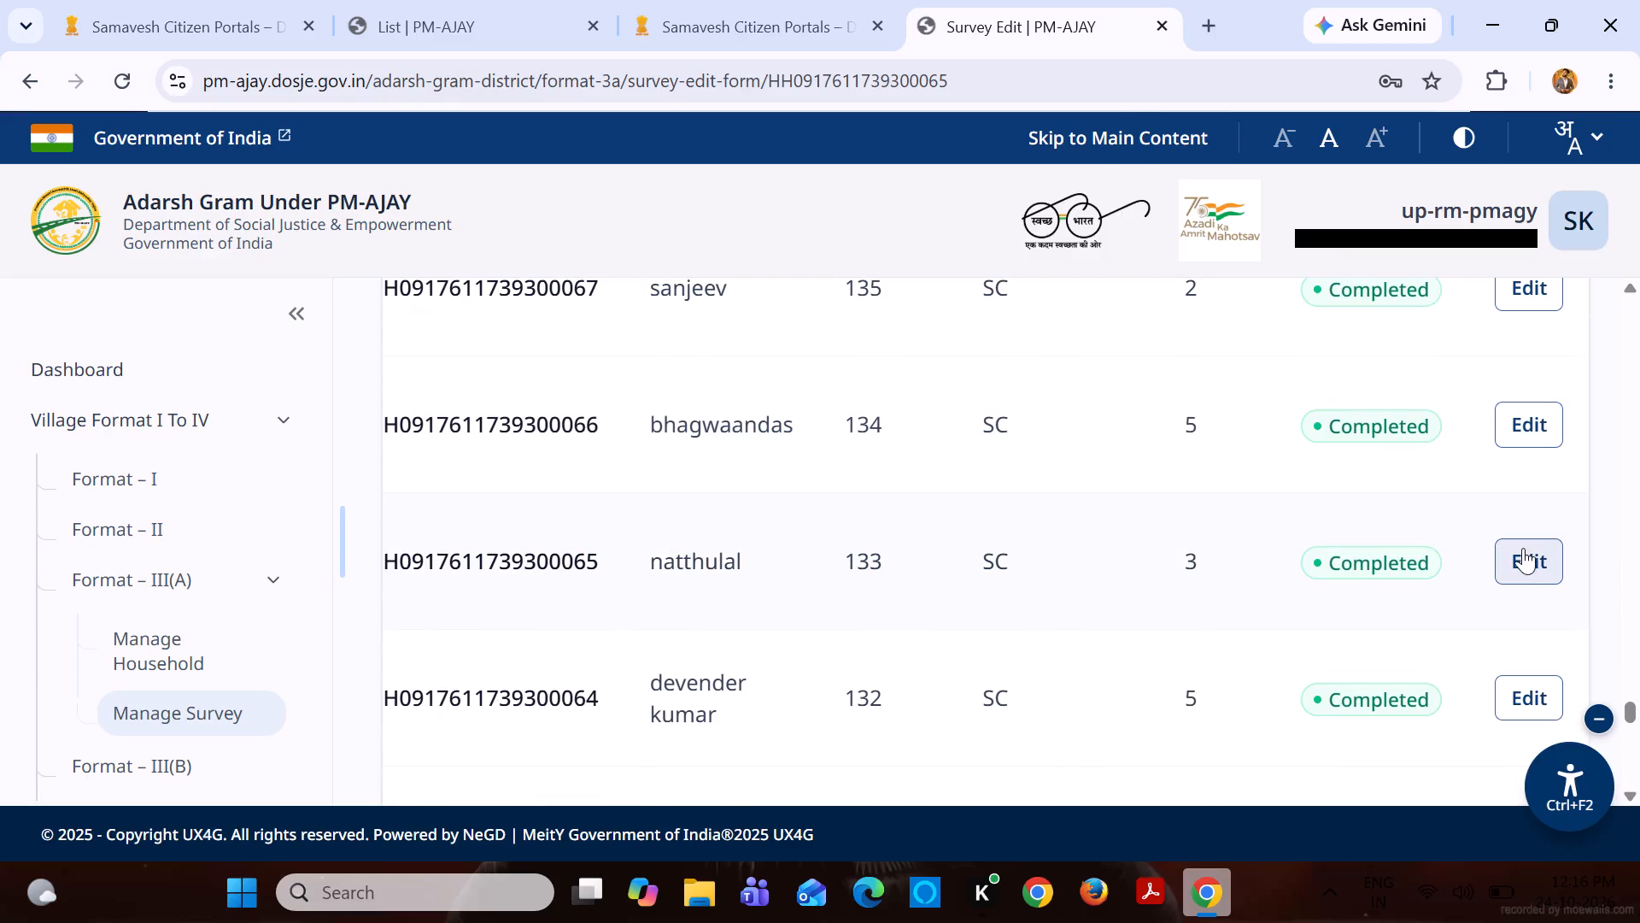
For house number 133, select domain 7 – Agricultural Practices etc., set farming involvement under 7.1 to No, and save the answers.
scroll(1333, 562, "down", 6)
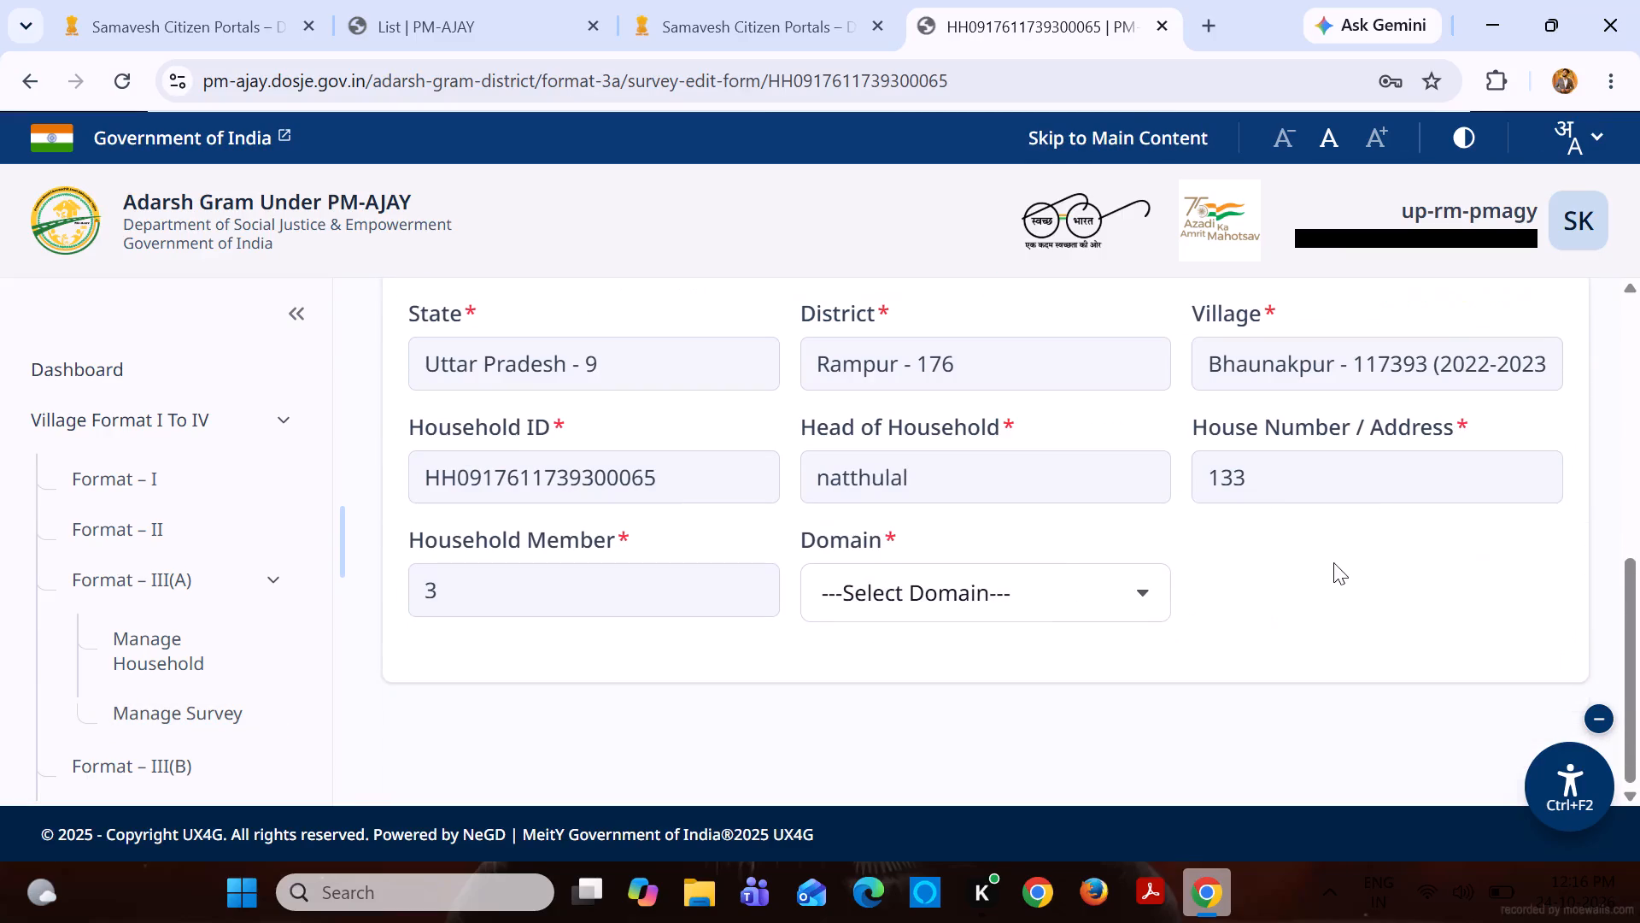
left_click(1122, 579)
scroll(1105, 454, "down", 1)
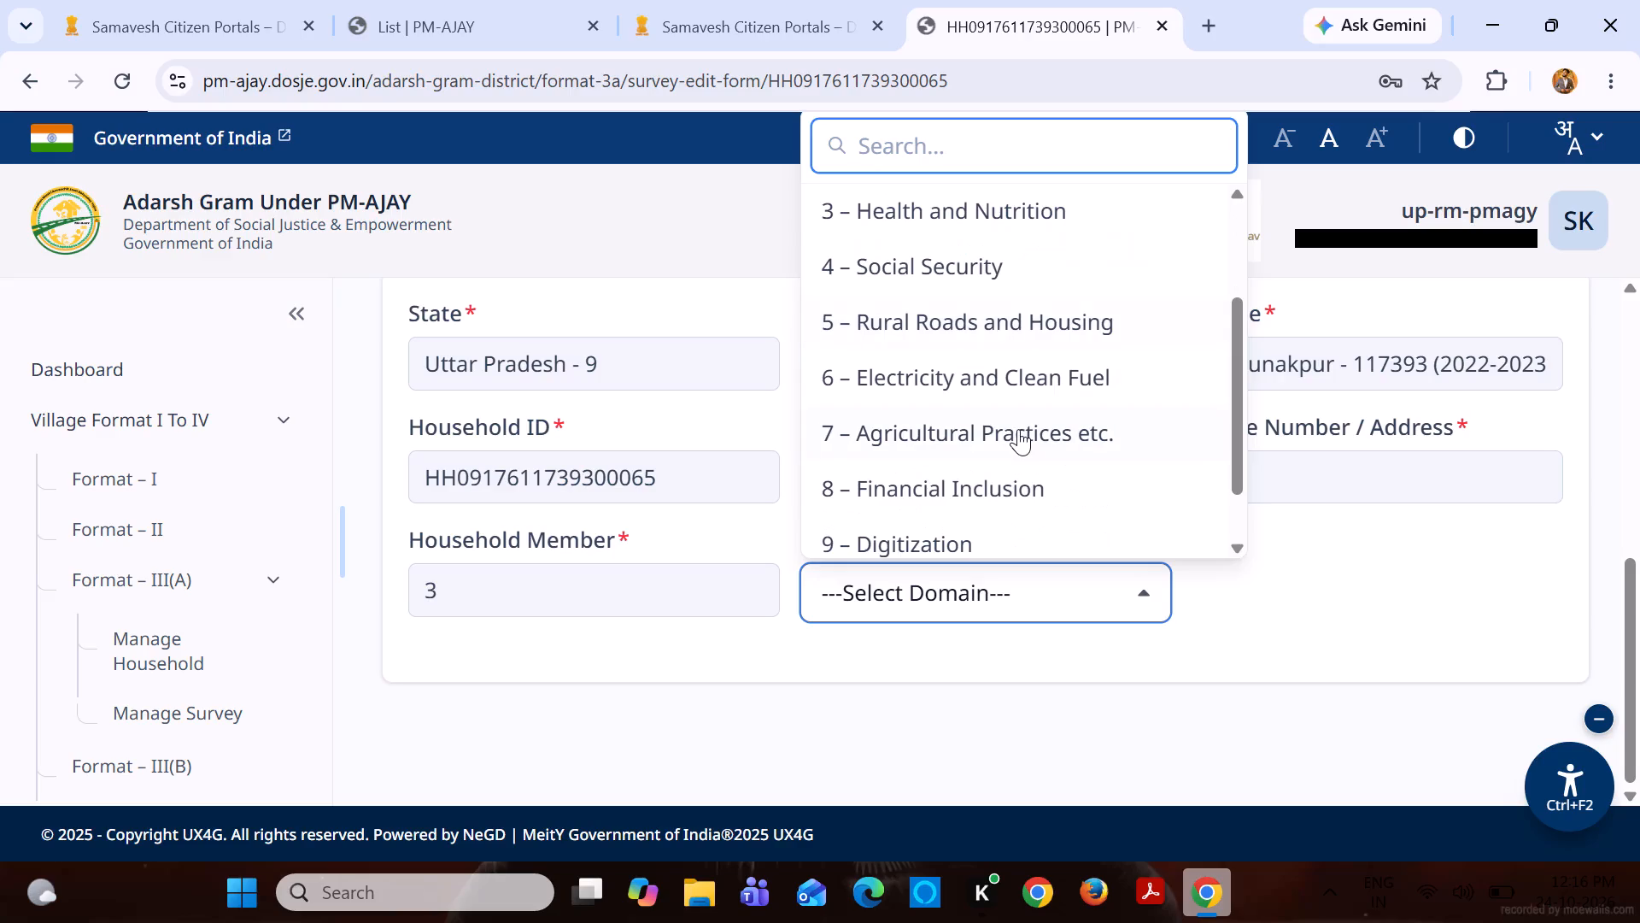
left_click(1018, 429)
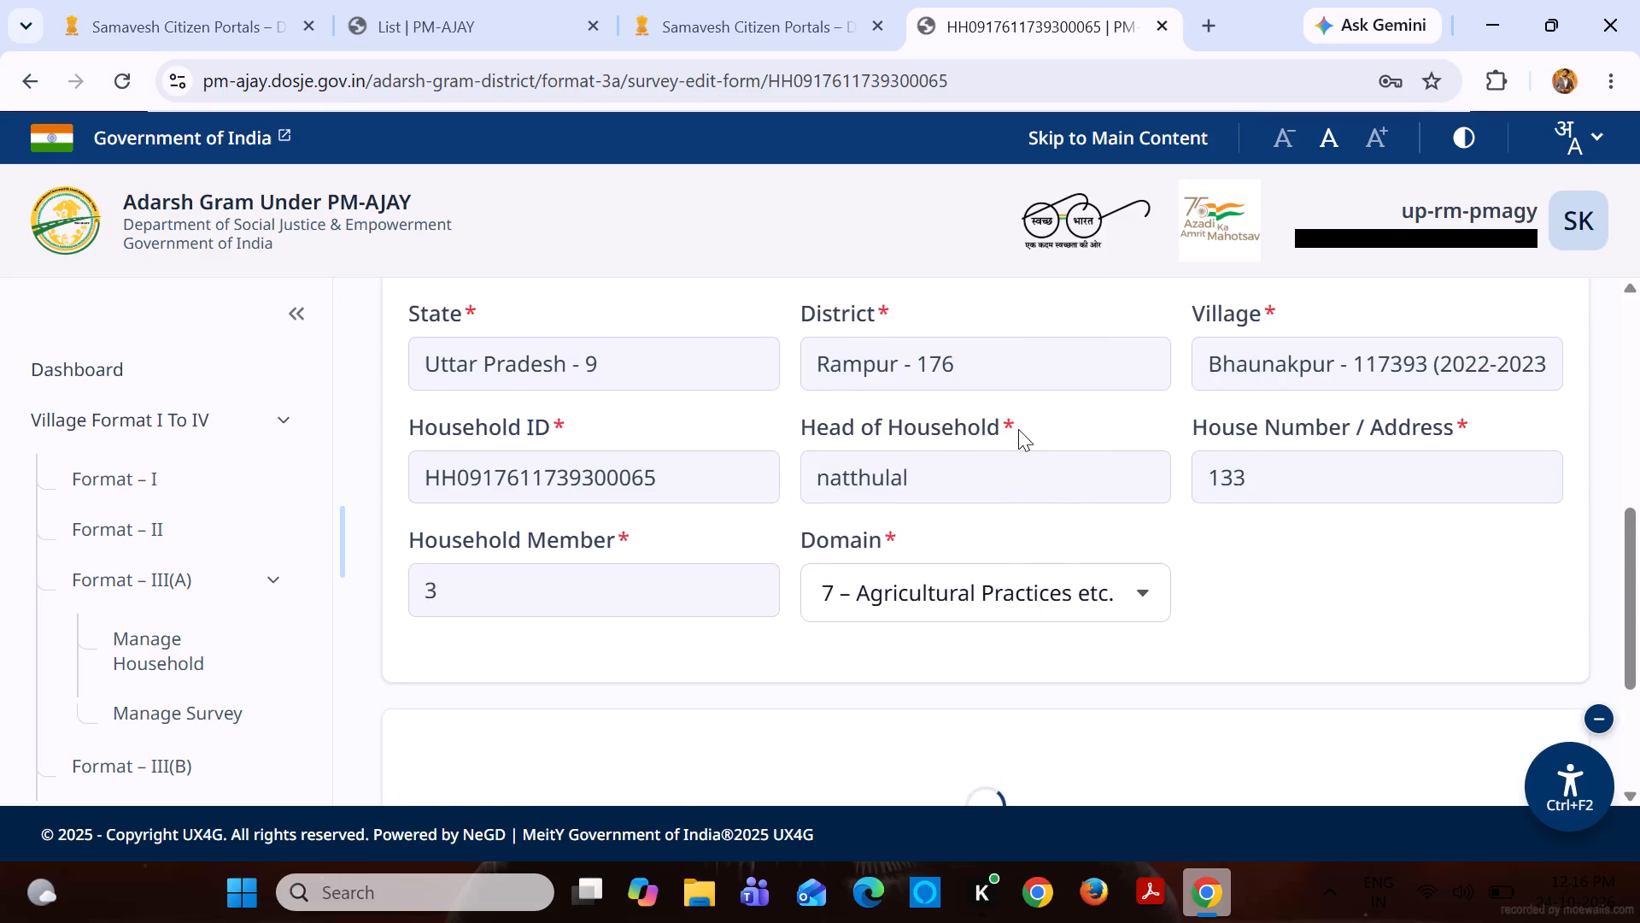
scroll(1250, 591, "down", 3)
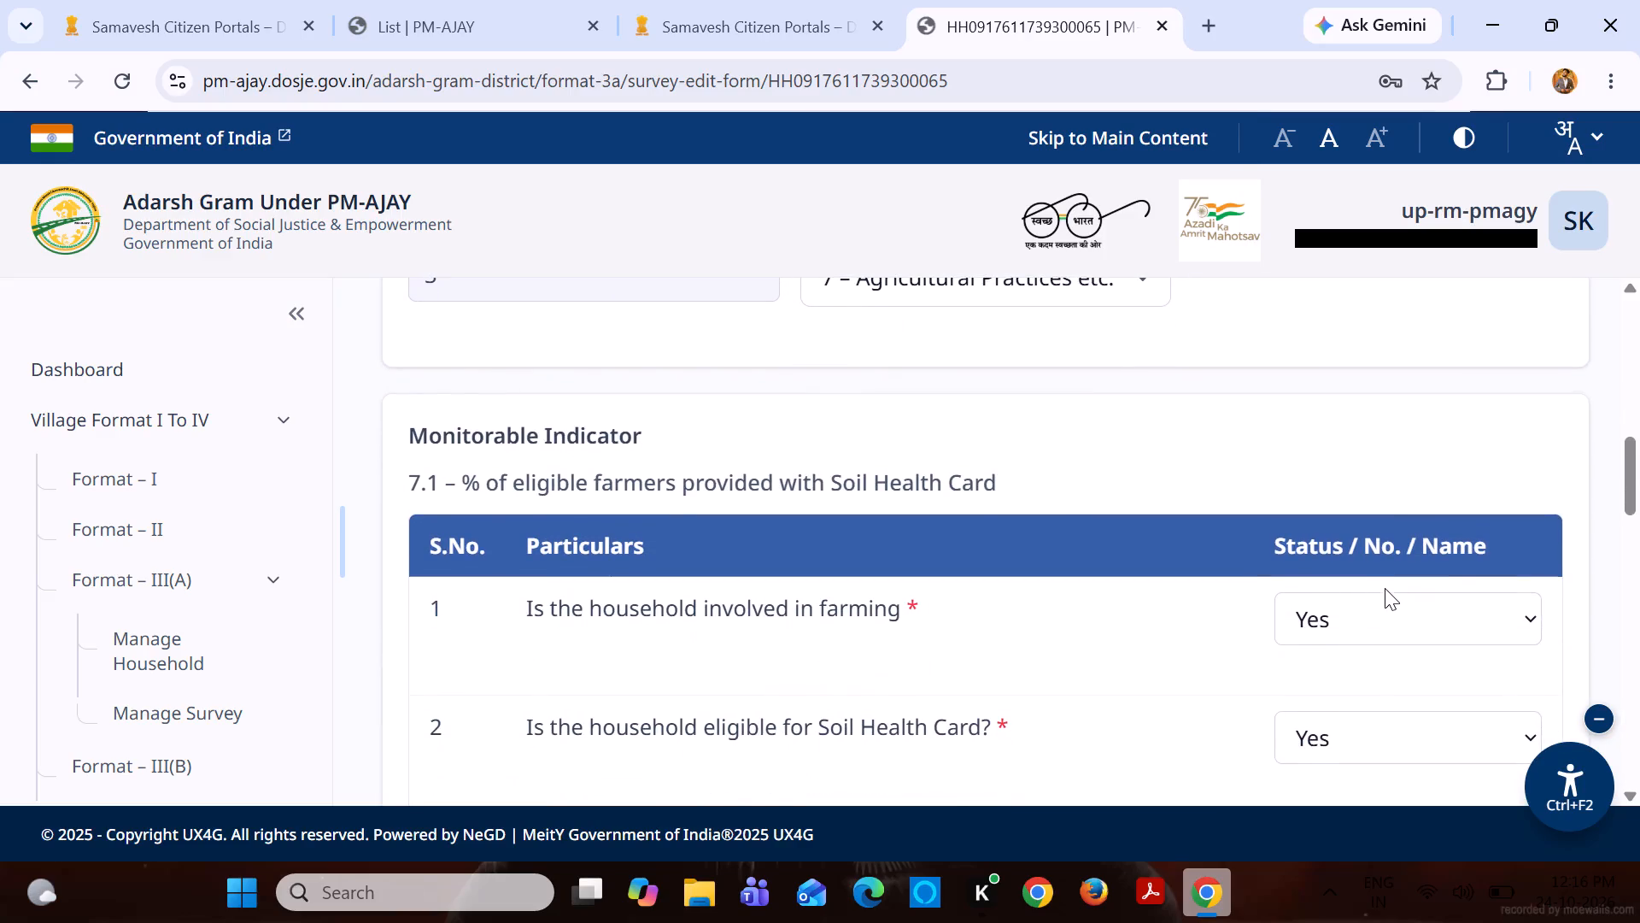
left_click_drag(1384, 603, 1339, 733)
left_click(1339, 733)
scroll(1339, 733, "down", 8)
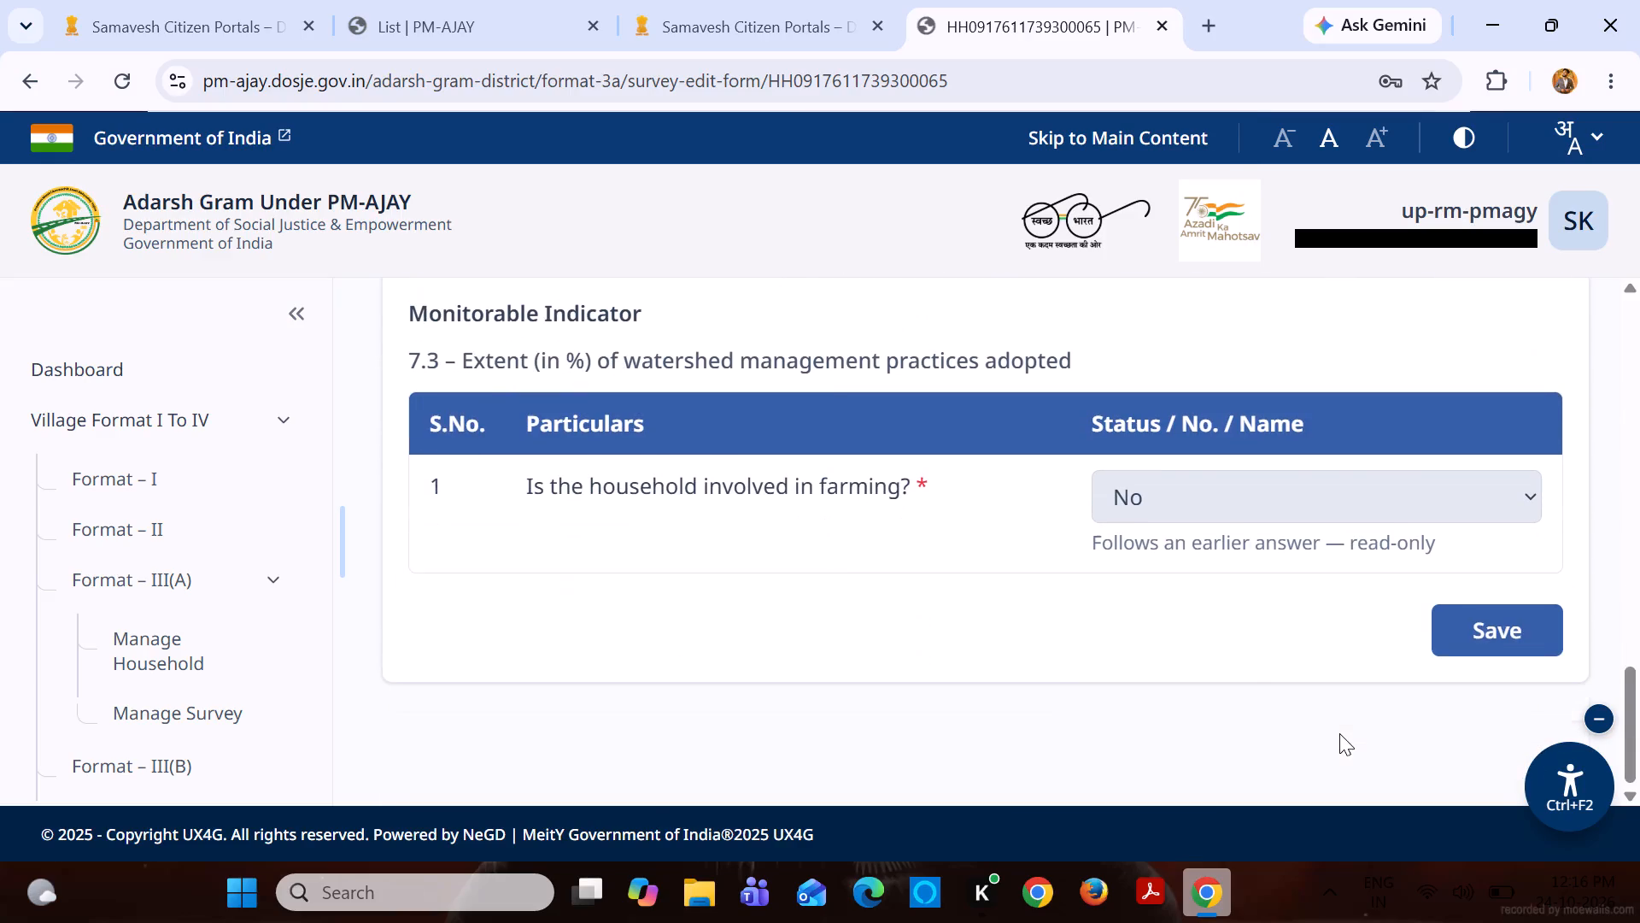
left_click(1514, 632)
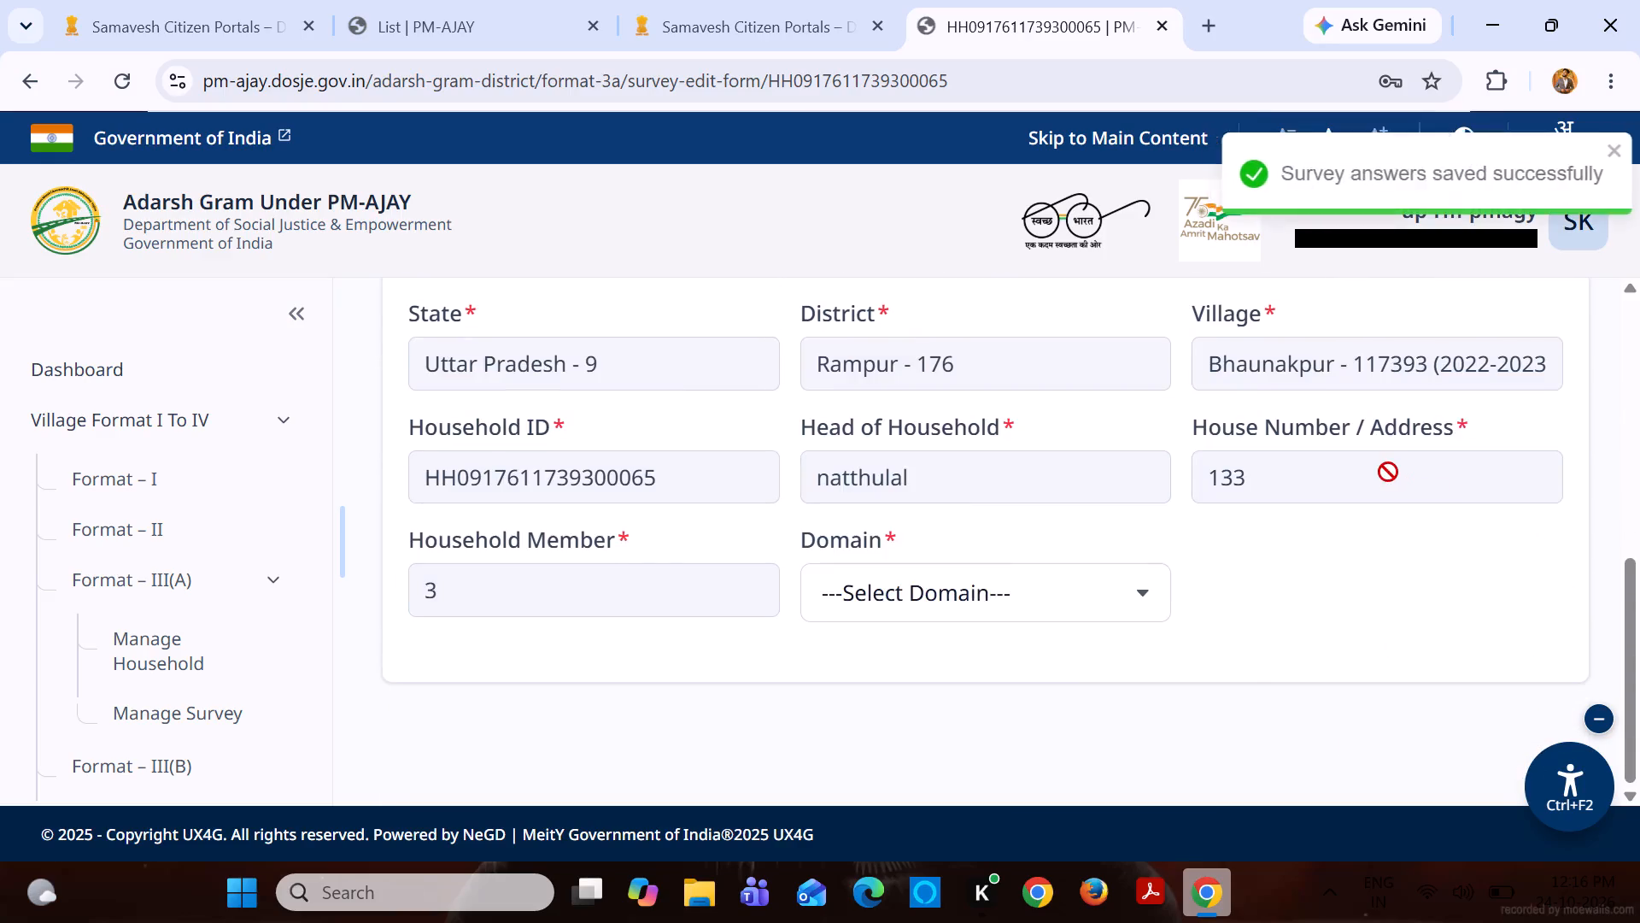
Return to the household list and open the survey of house number 134 on page 2 for editing.
scroll(1388, 472, "up", 10)
left_click(1491, 371)
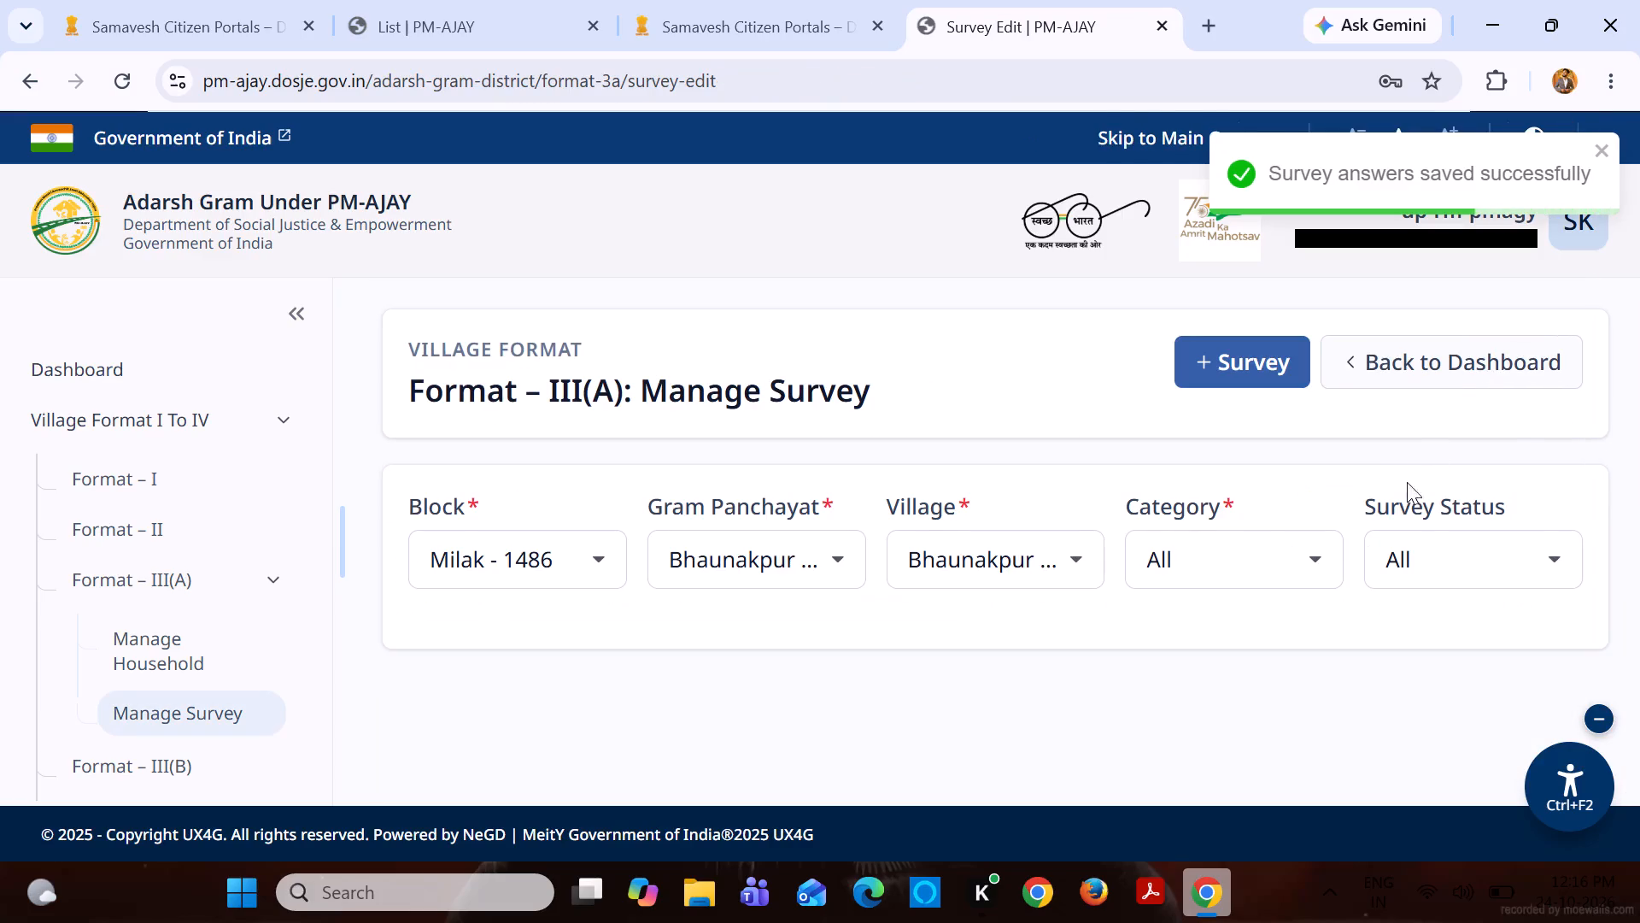
scroll(1385, 528, "down", 20)
scroll(1385, 528, "down", 7)
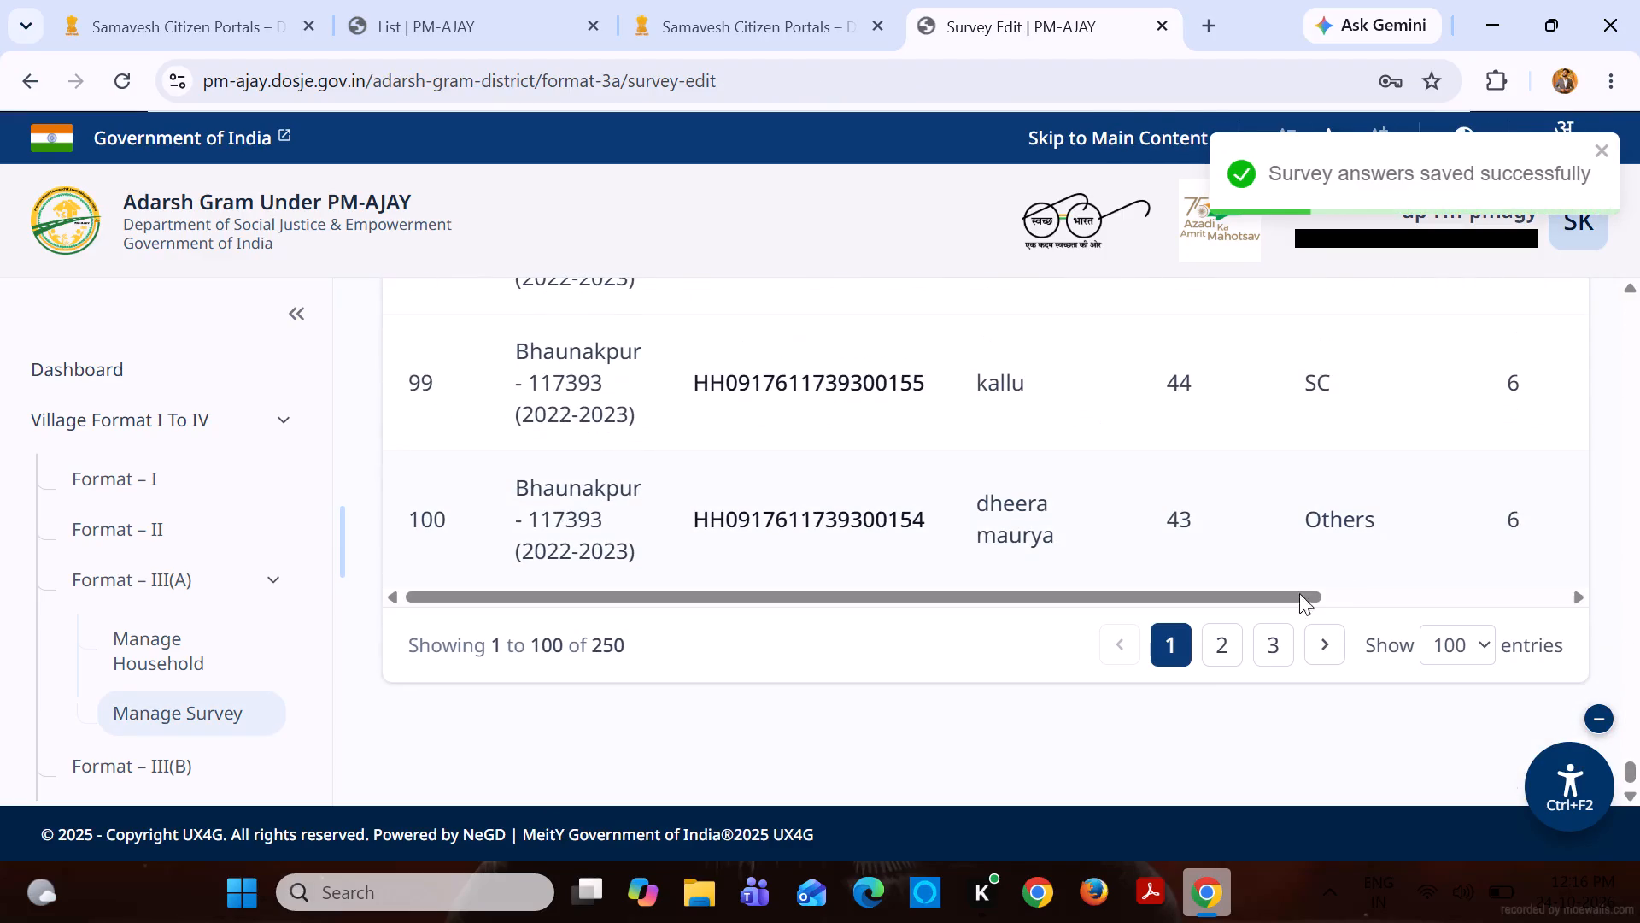
left_click(1233, 656)
scroll(1273, 504, "up", 4)
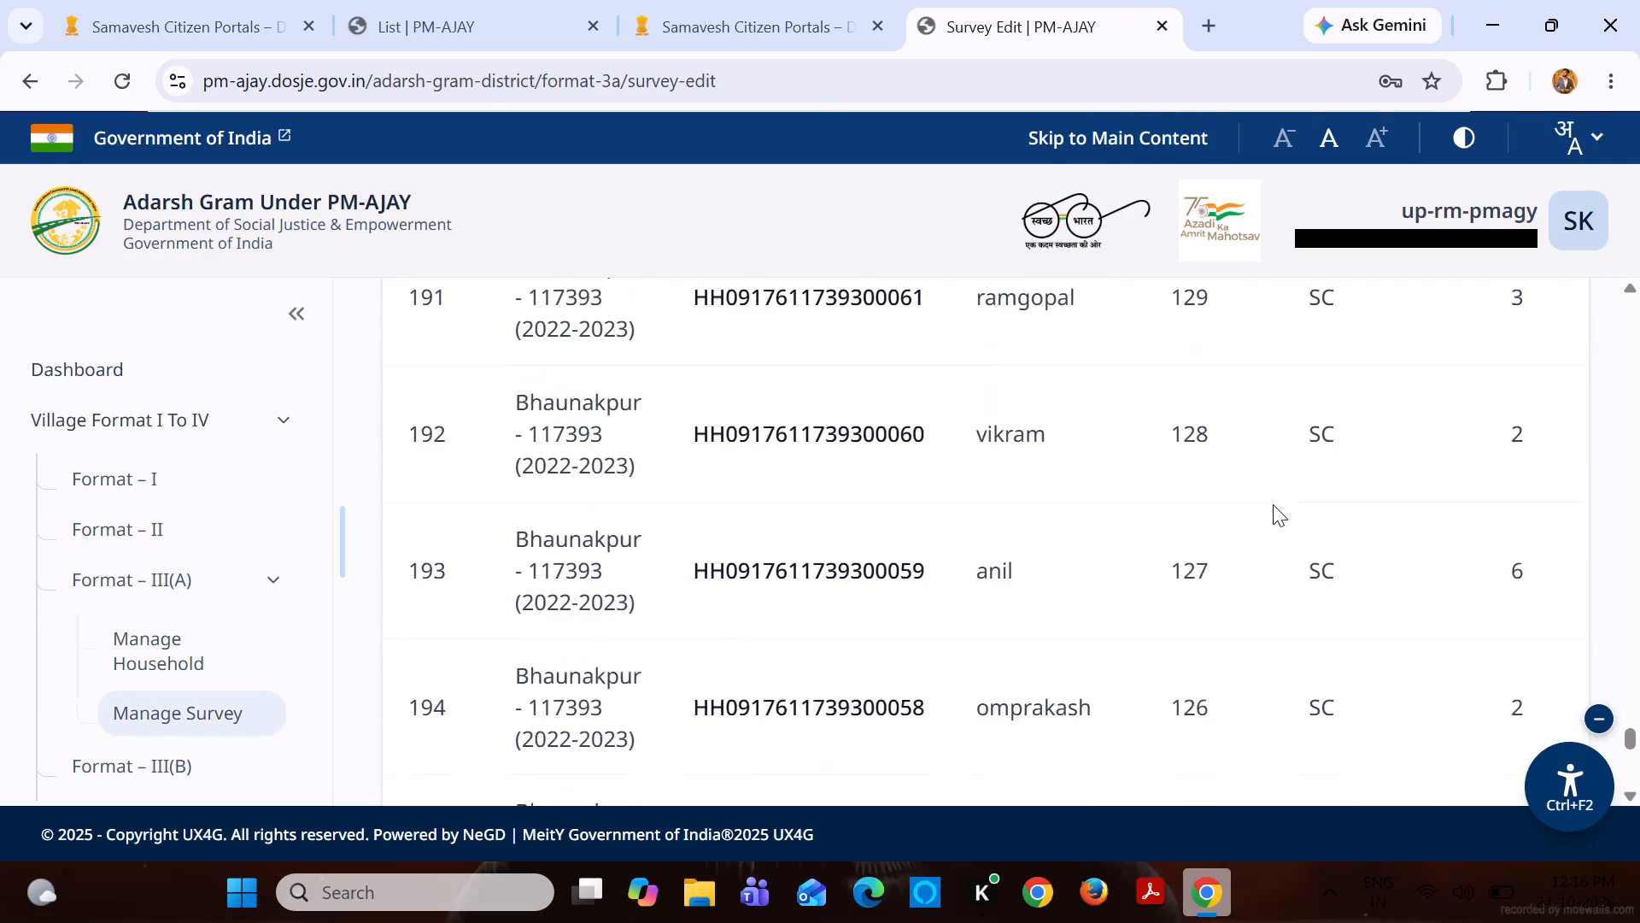
scroll(1273, 504, "up", 6)
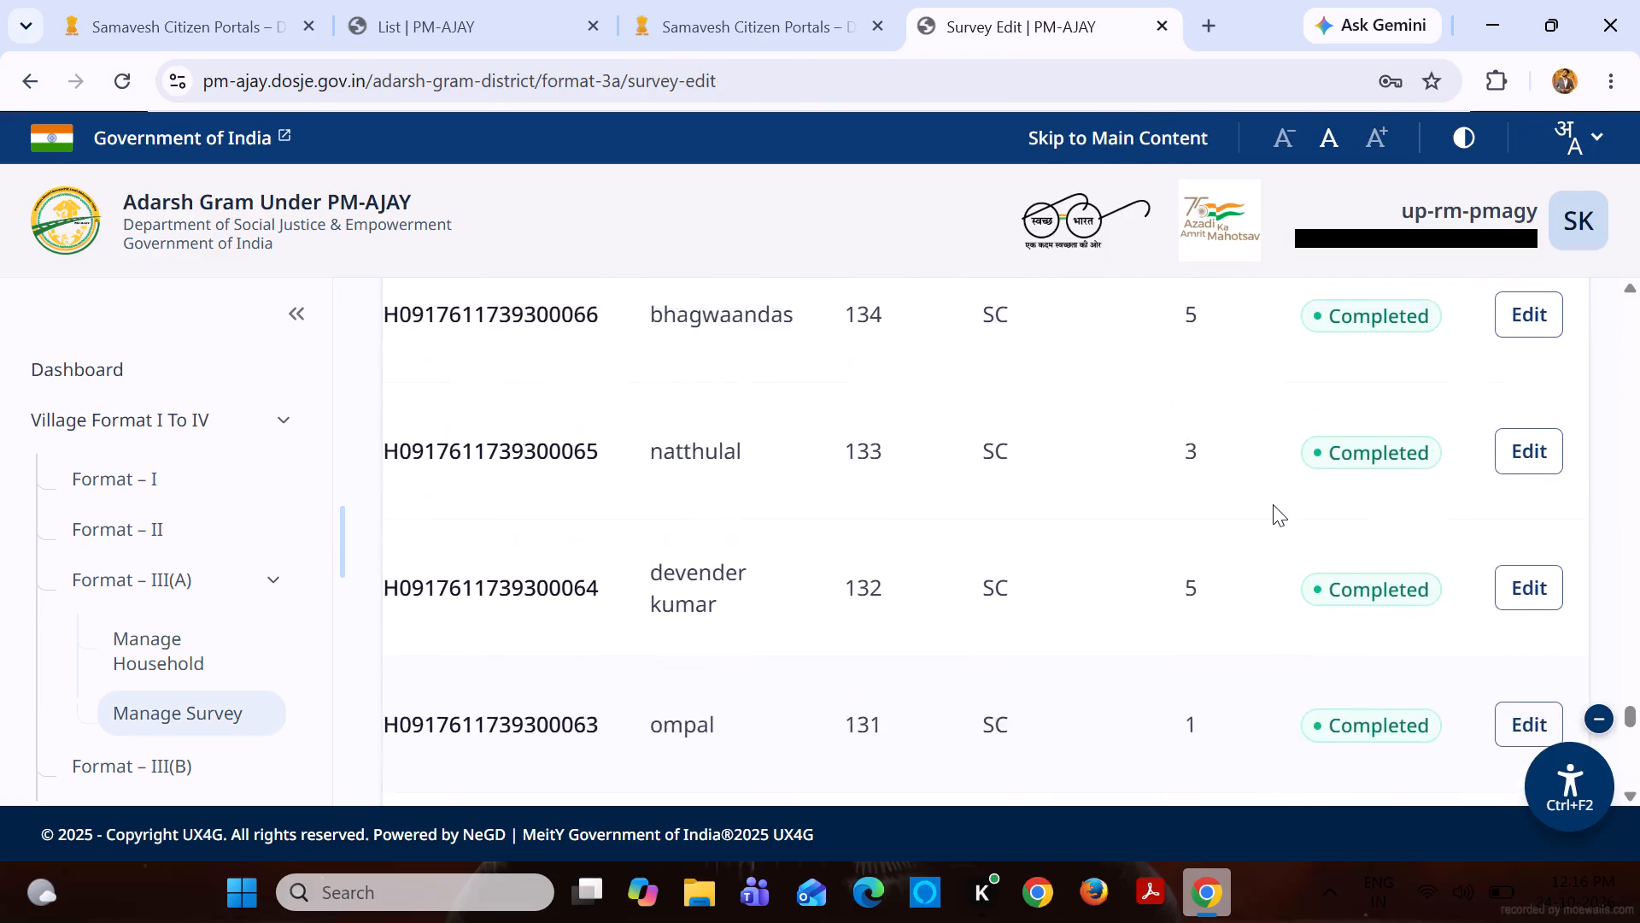
scroll(1273, 504, "up", 1)
left_click(1501, 338)
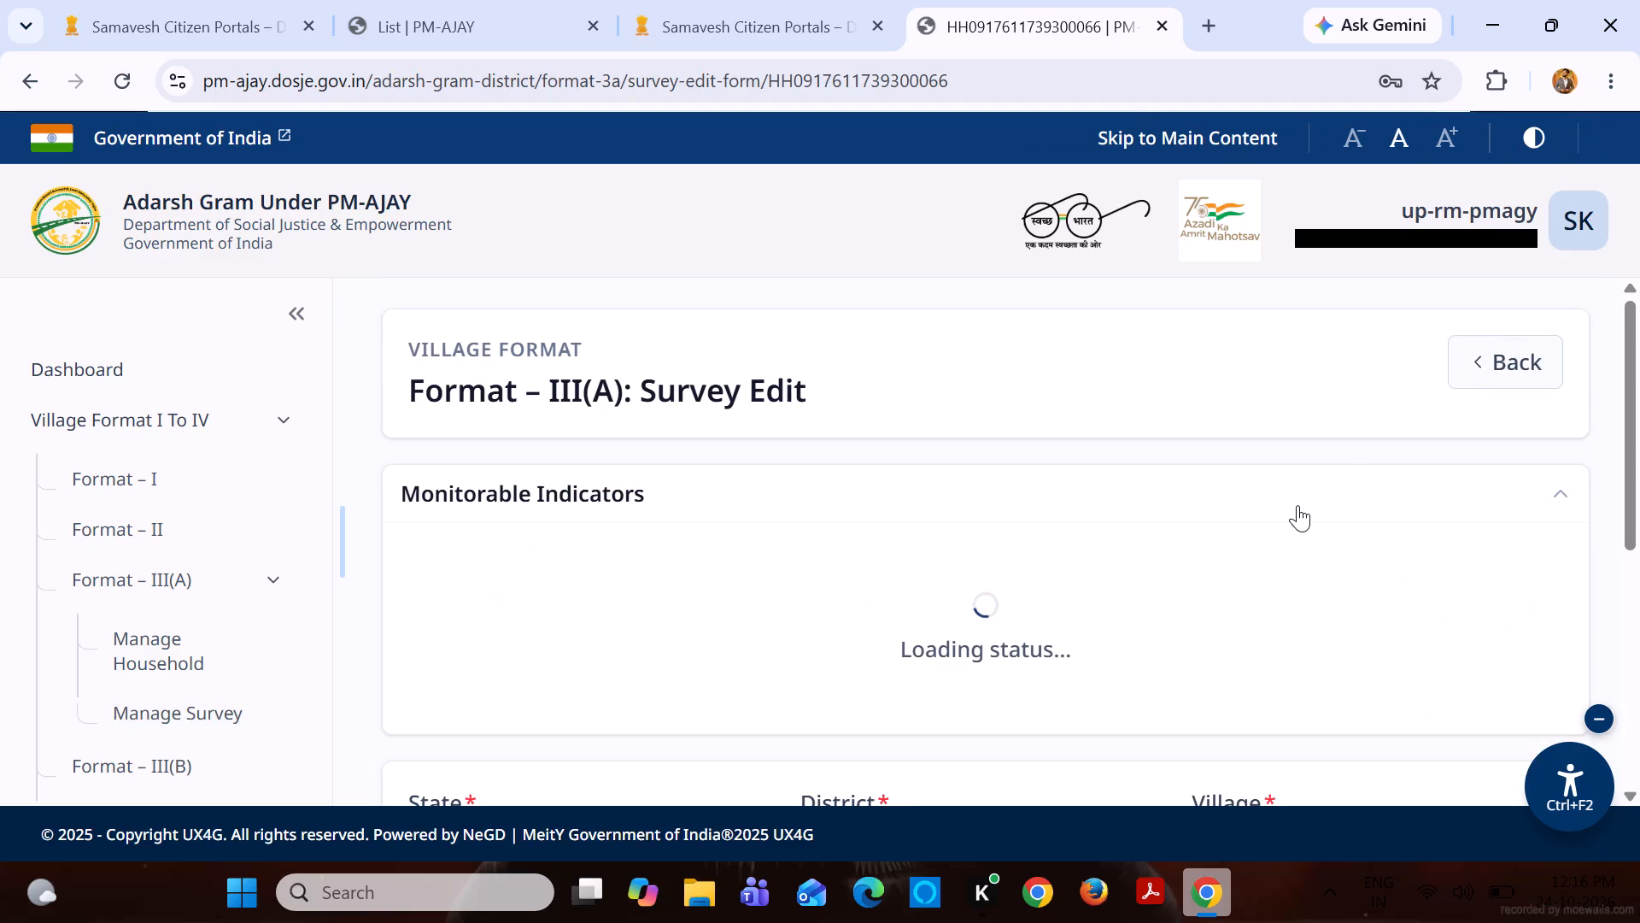
For house number 134, select domain 7 – Agricultural Practices etc., set farming involvement under 7.1 to No, and save the answers.
scroll(1297, 505, "down", 14)
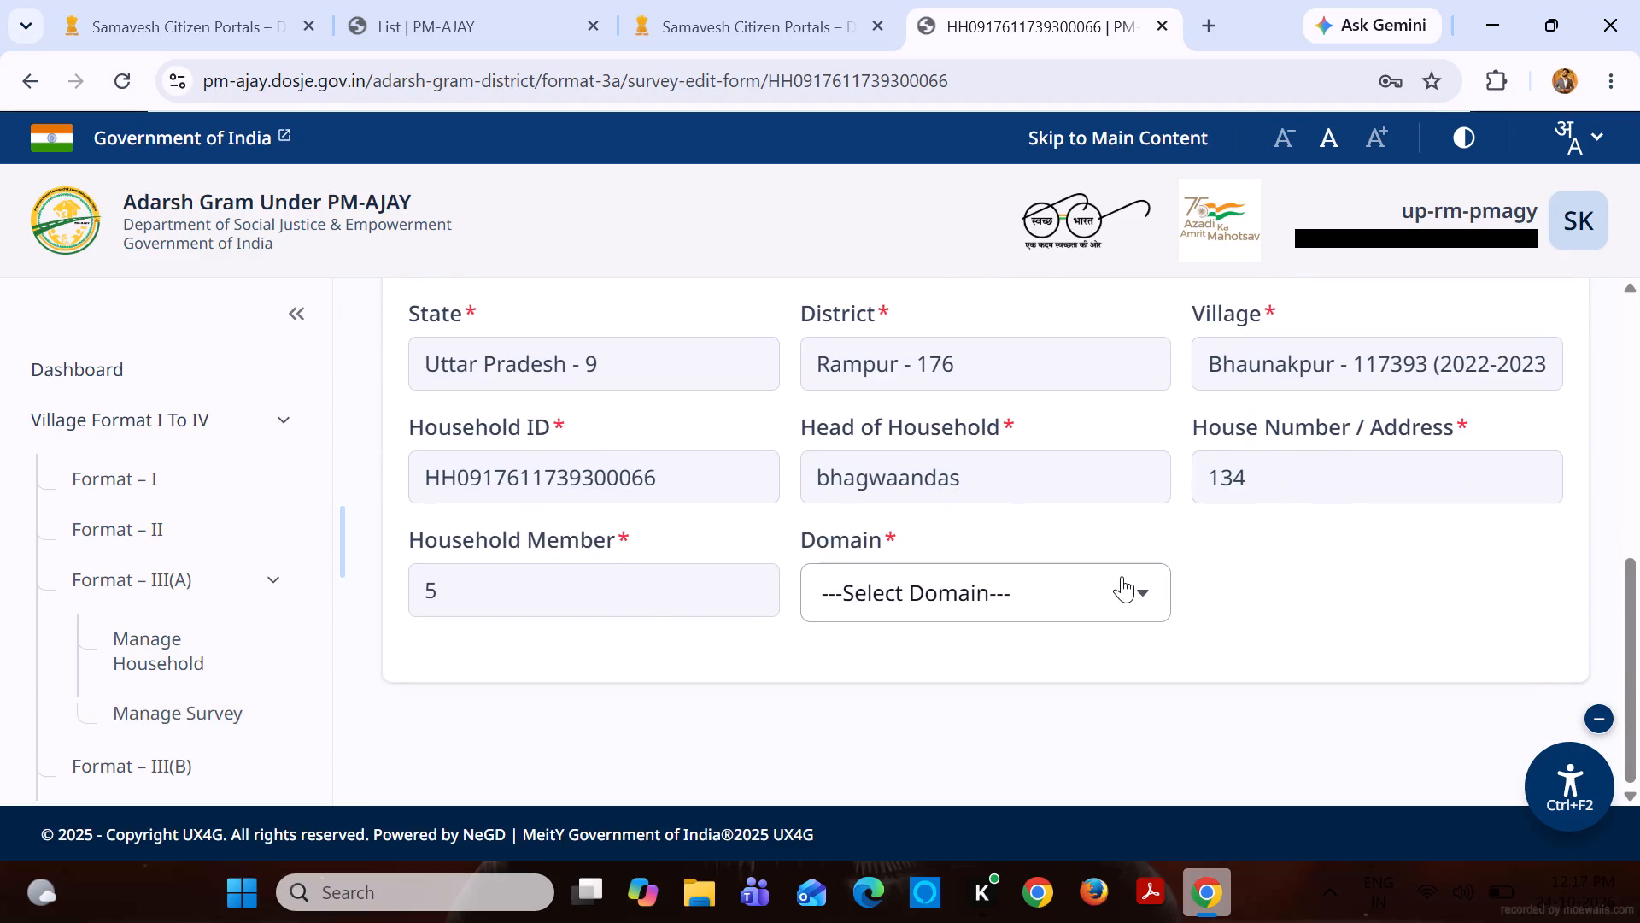
left_click(1122, 576)
scroll(1103, 339, "down", 2)
left_click(995, 347)
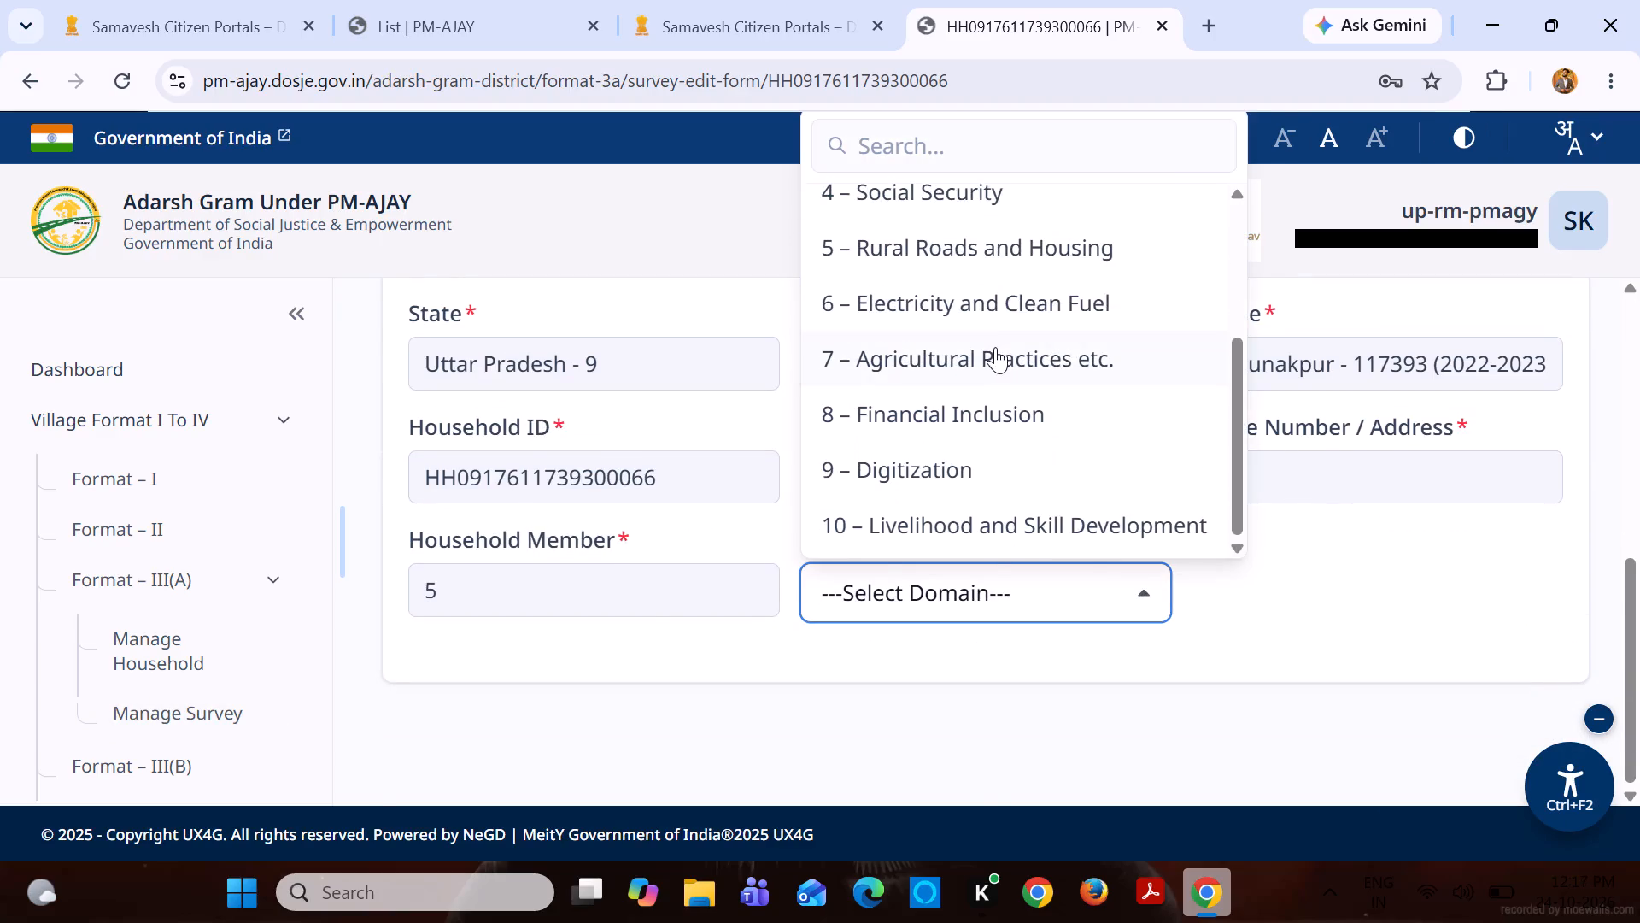
scroll(1297, 519, "down", 2)
left_click_drag(1404, 558, 1339, 682)
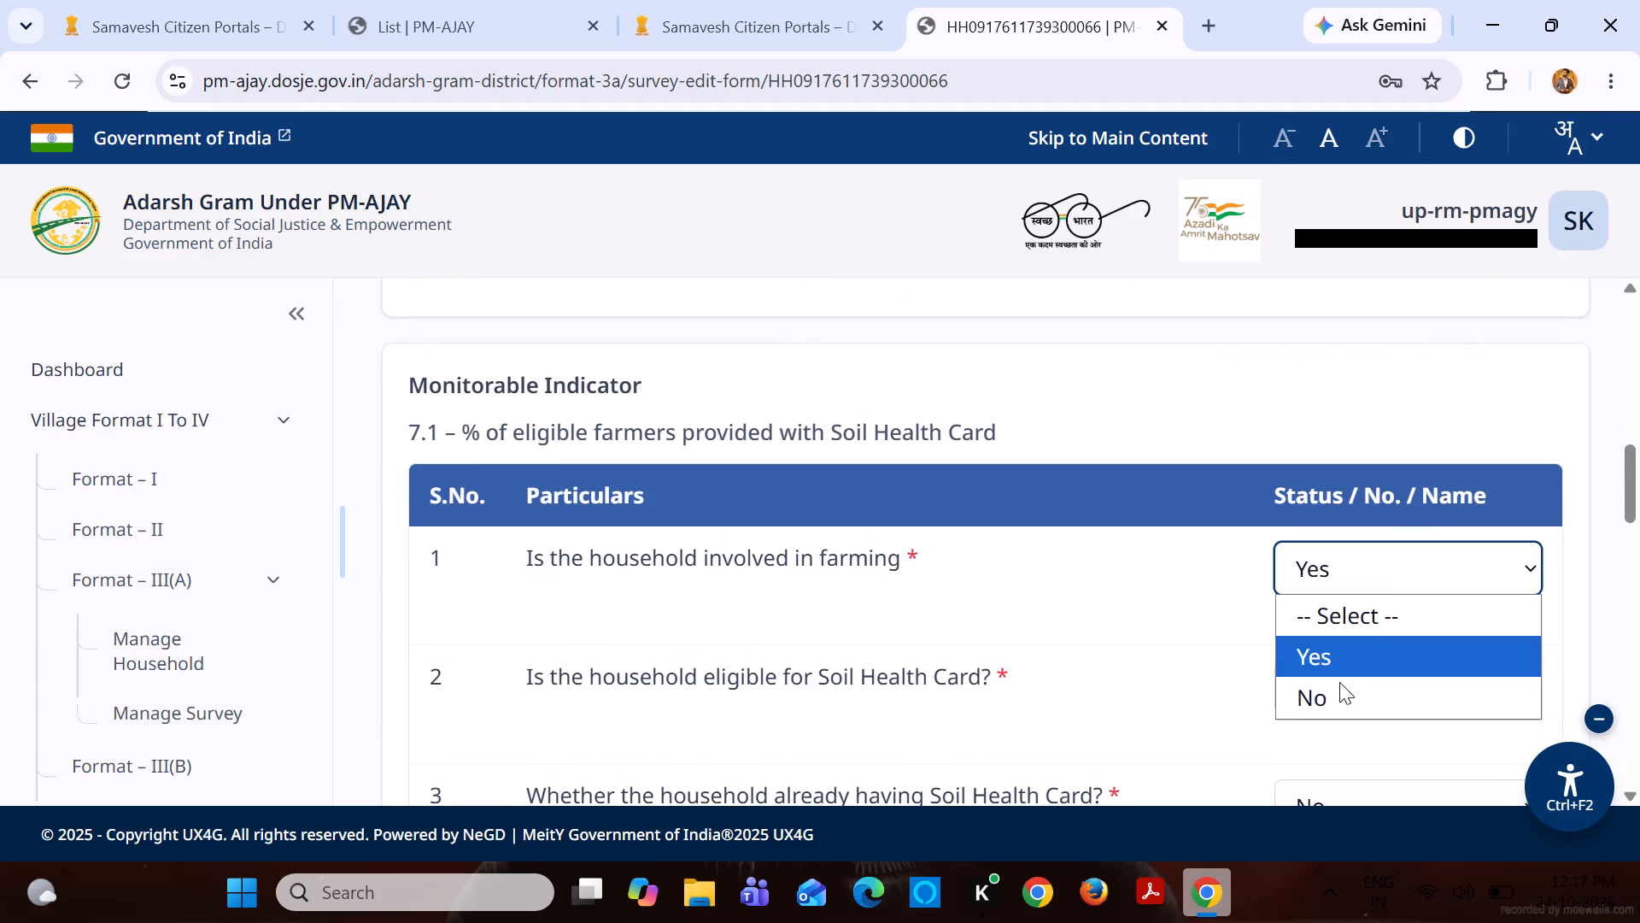
left_click_drag(1339, 682, 1336, 690)
left_click(1336, 690)
scroll(1336, 690, "down", 6)
left_click(1524, 649)
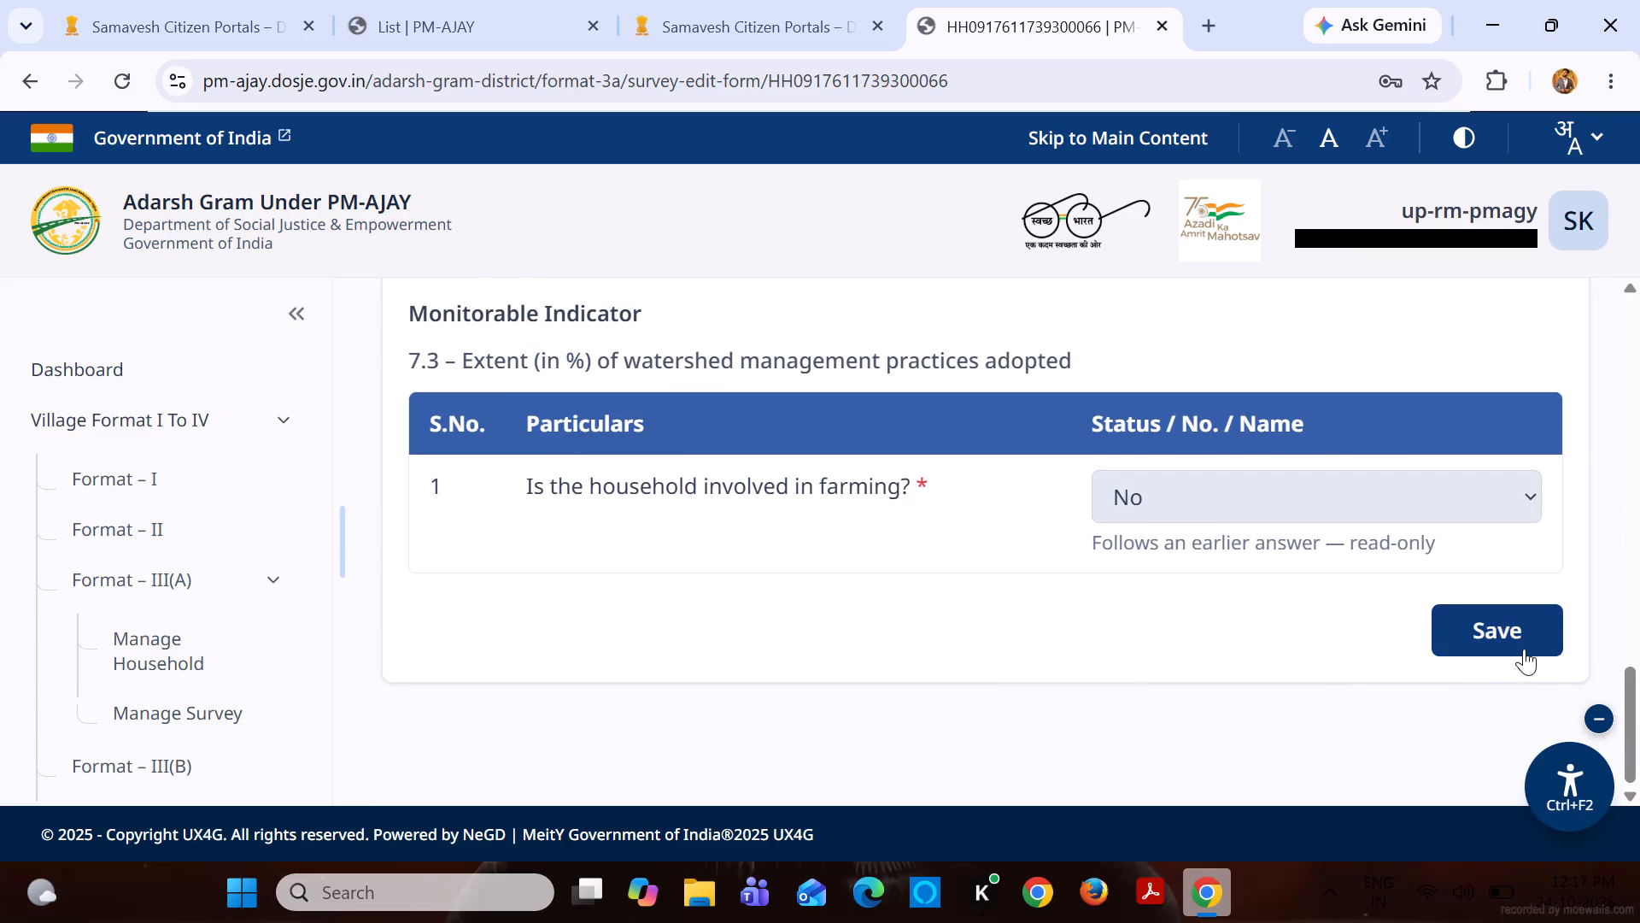
Return to the household list and open the survey of house number 135 on page 2 for editing.
scroll(1255, 510, "up", 12)
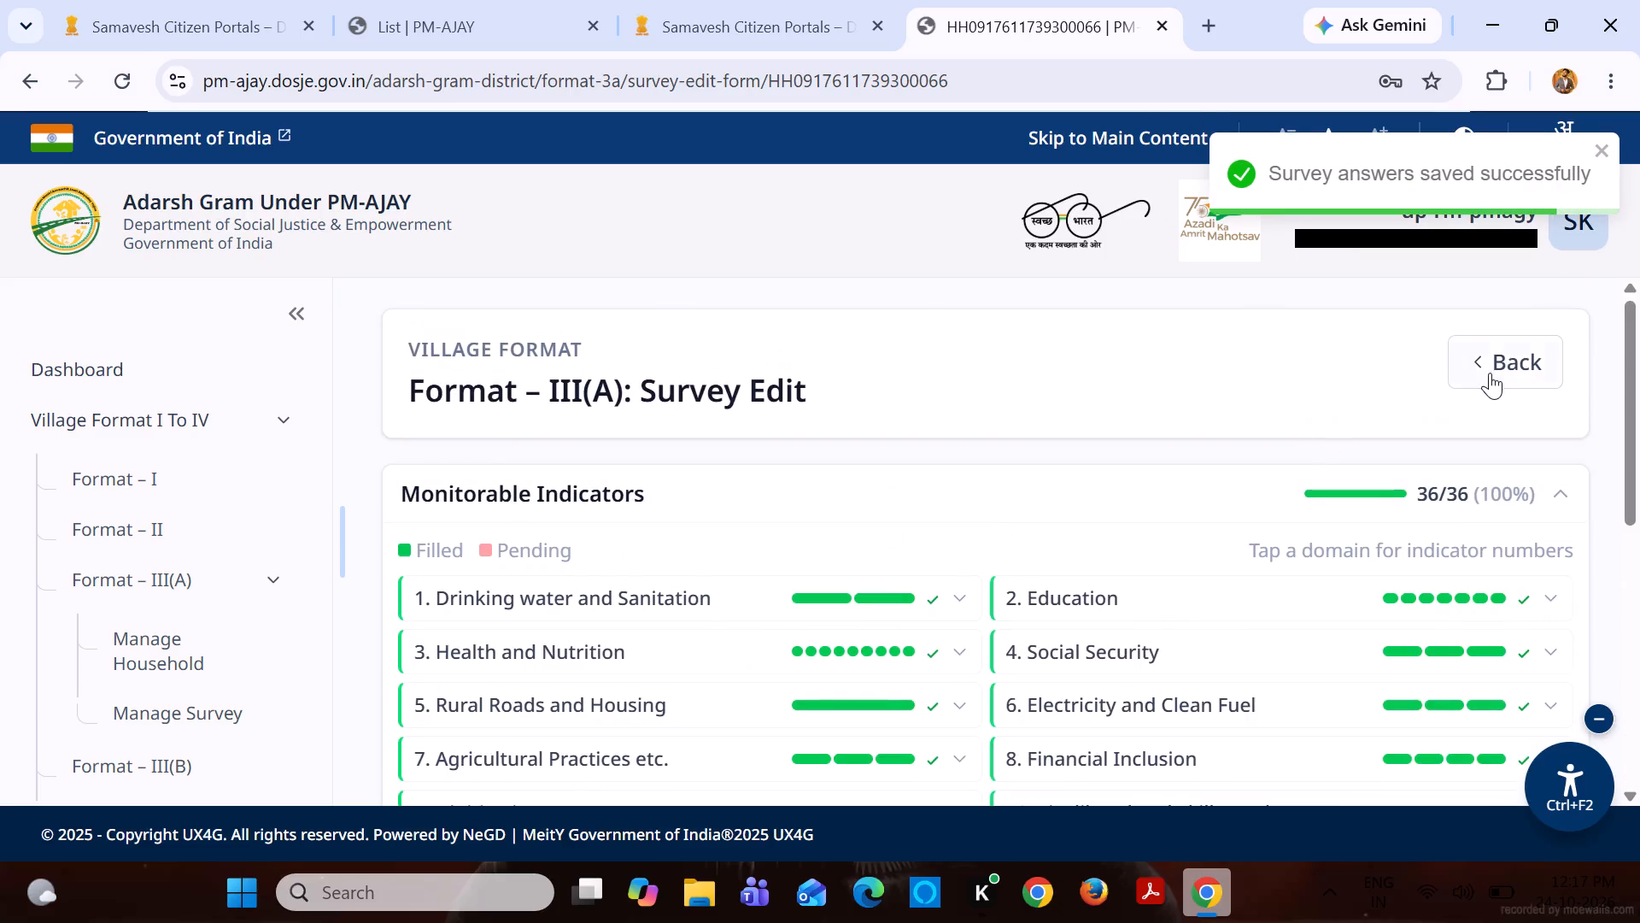
left_click(1491, 372)
scroll(1351, 523, "down", 18)
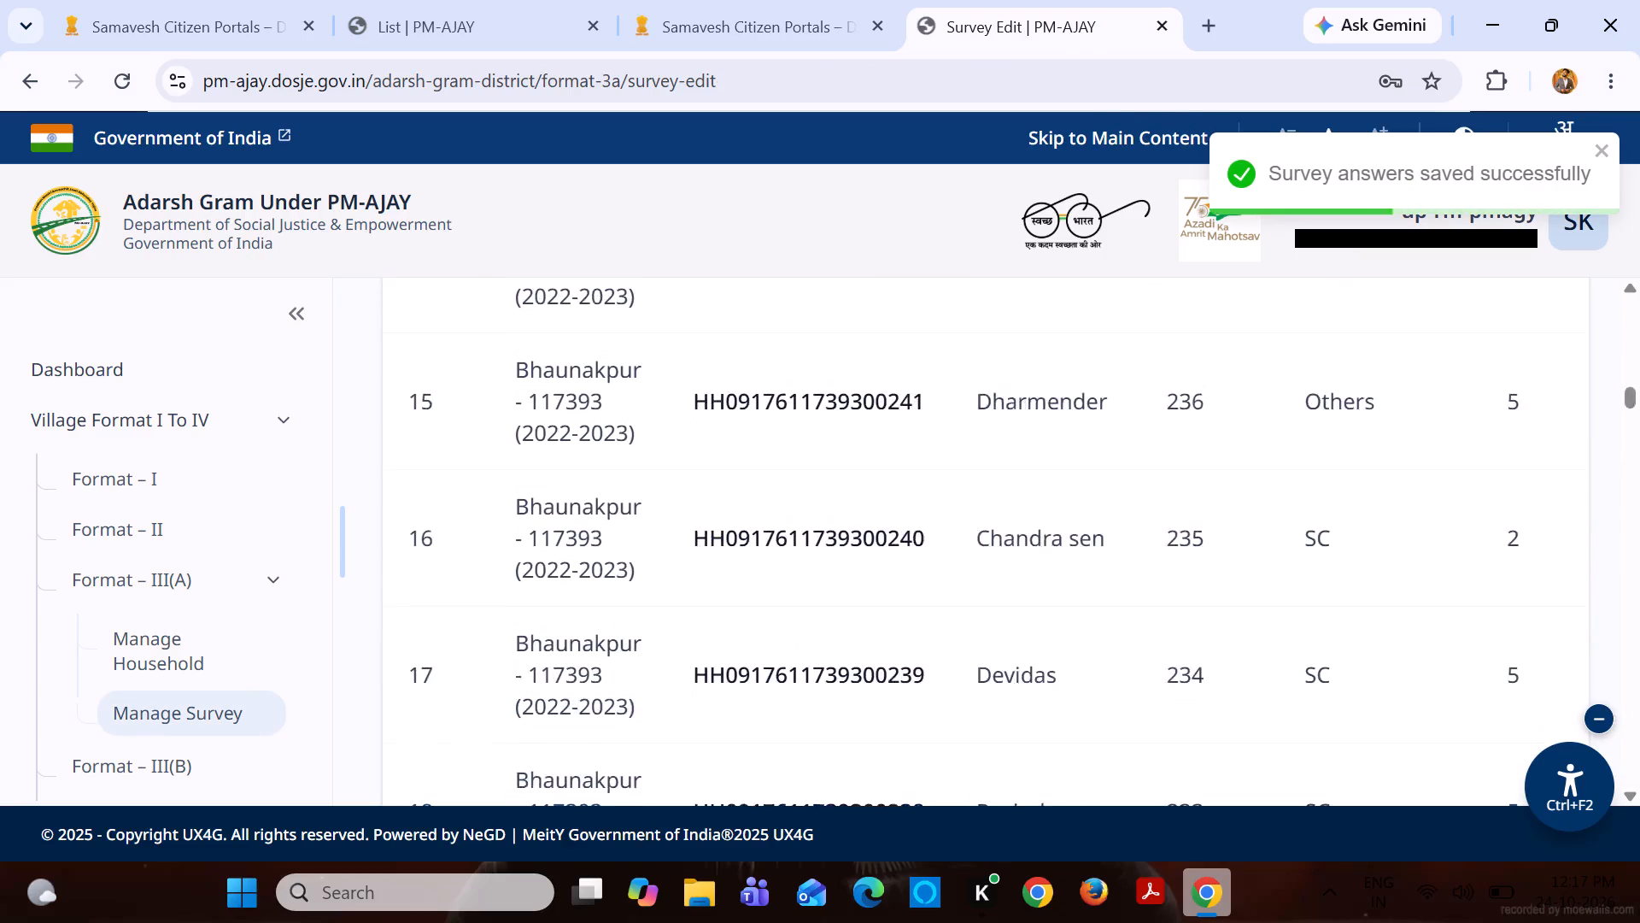
scroll(1351, 523, "down", 20)
left_click(1213, 649)
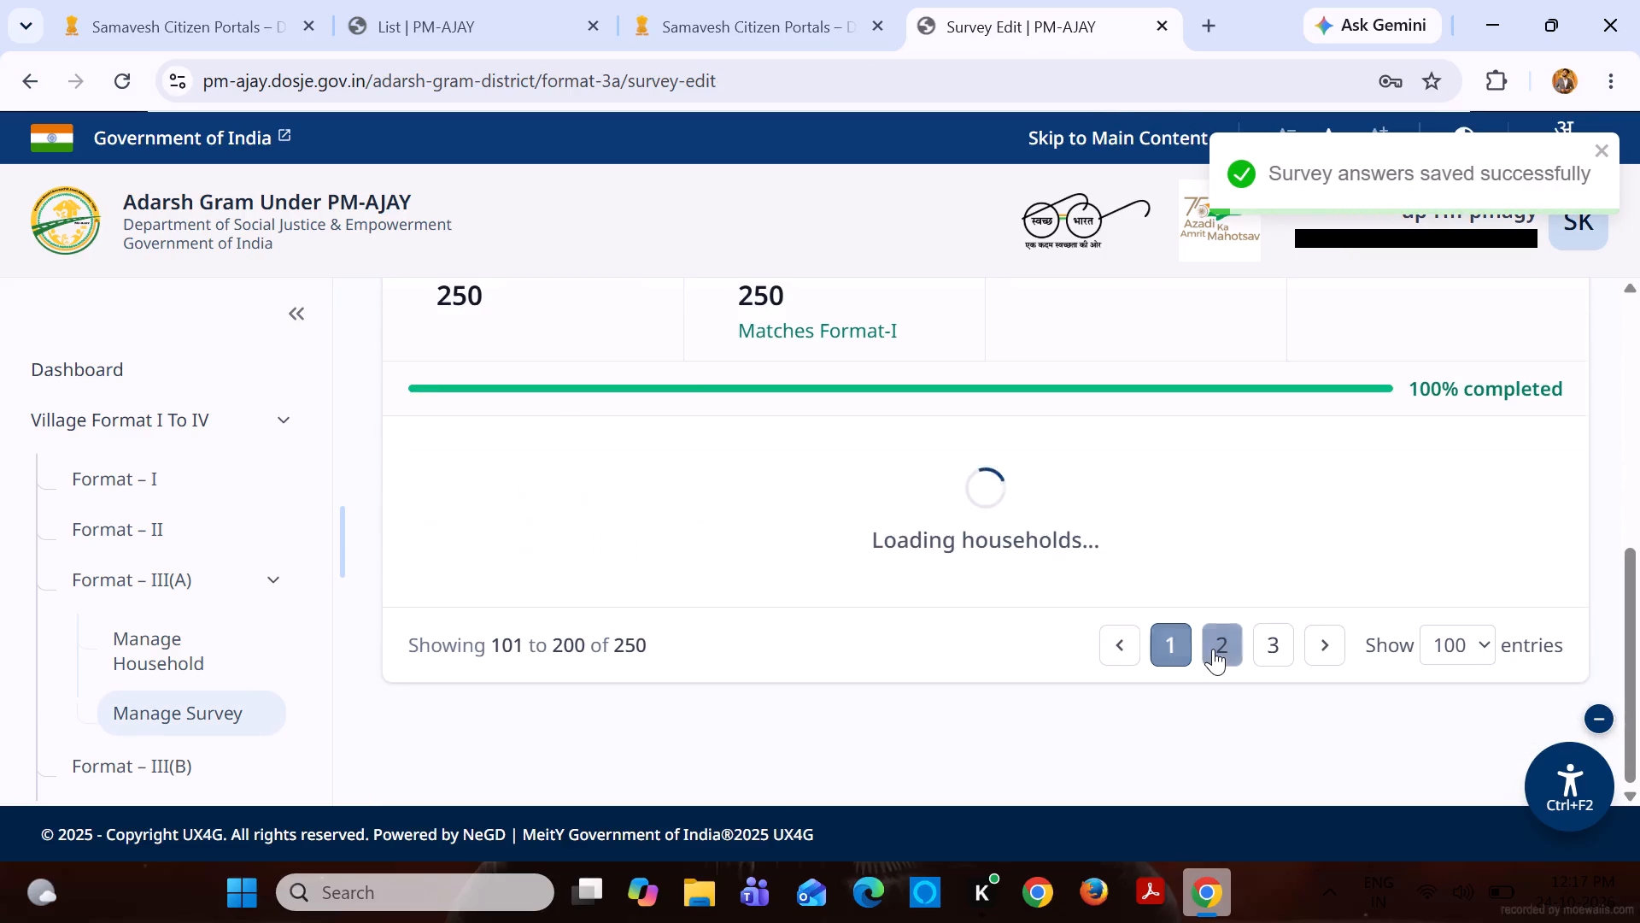
scroll(1238, 508, "up", 7)
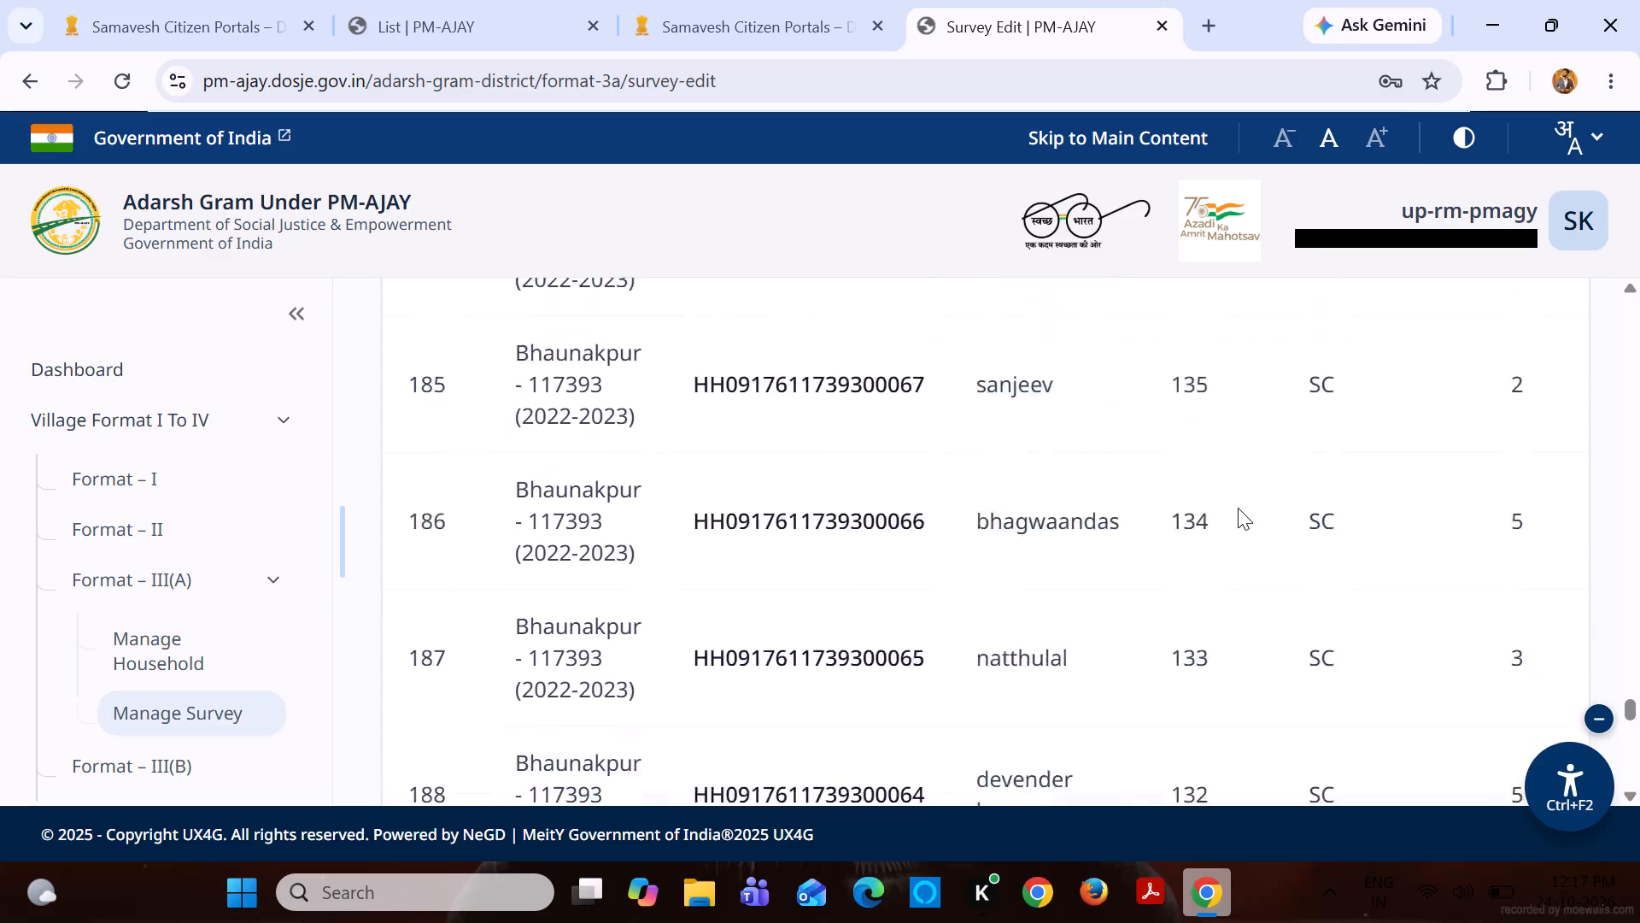
scroll(1238, 508, "up", 3)
left_click(1521, 500)
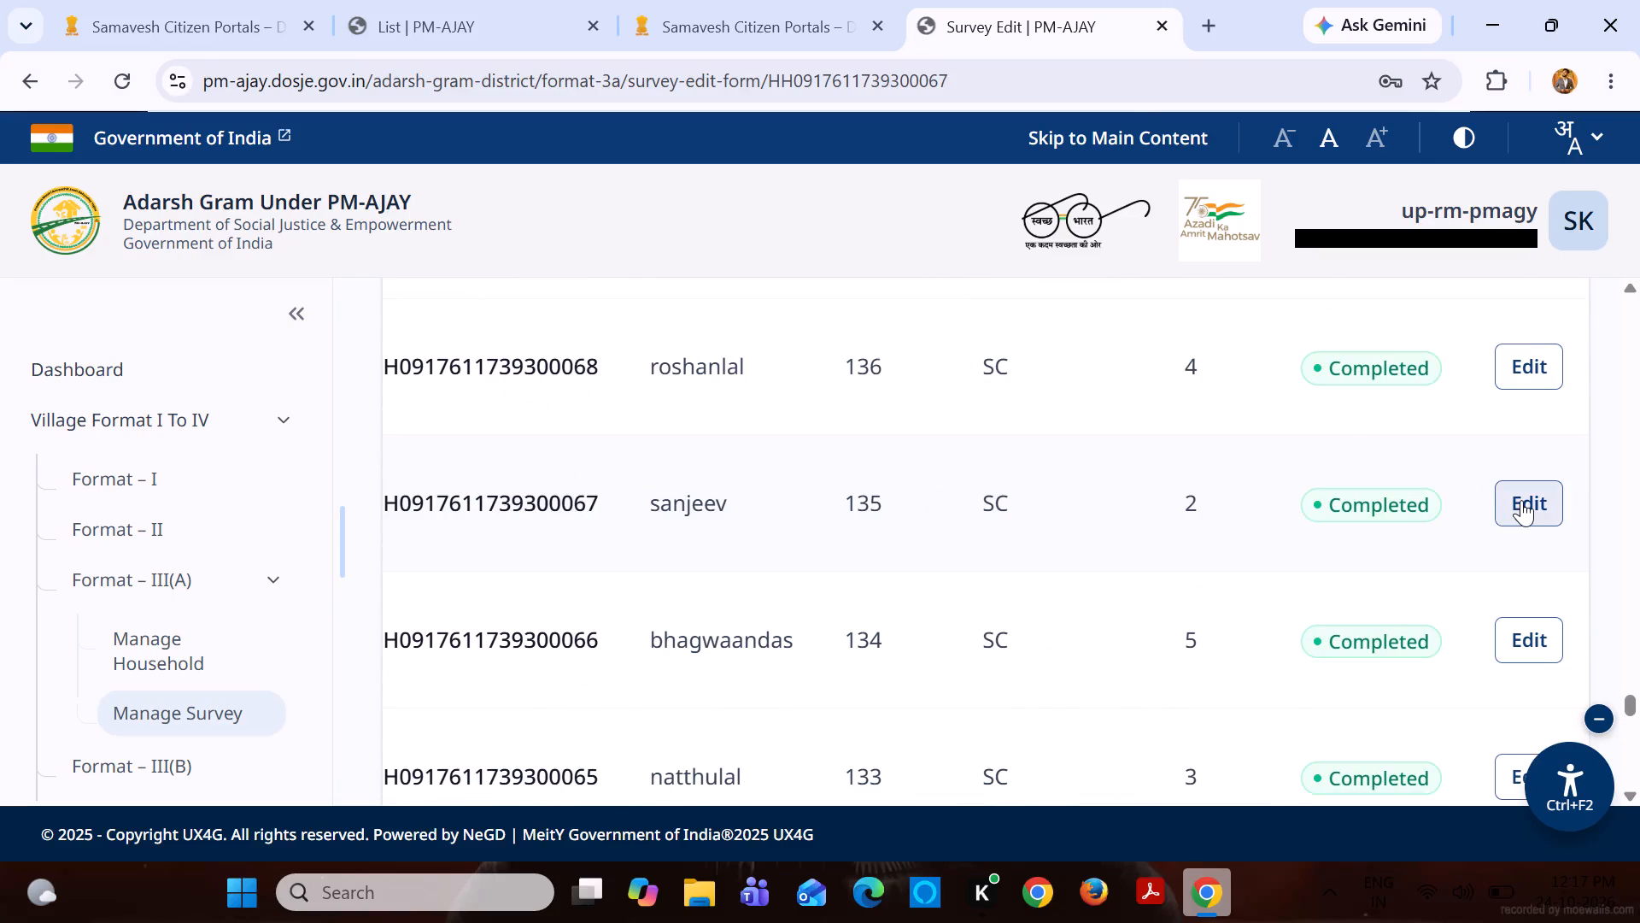
For house number 135, select domain 7 – Agricultural Practices etc., set farming involvement under 7.1 to No, and save the answers.
scroll(1472, 561, "down", 14)
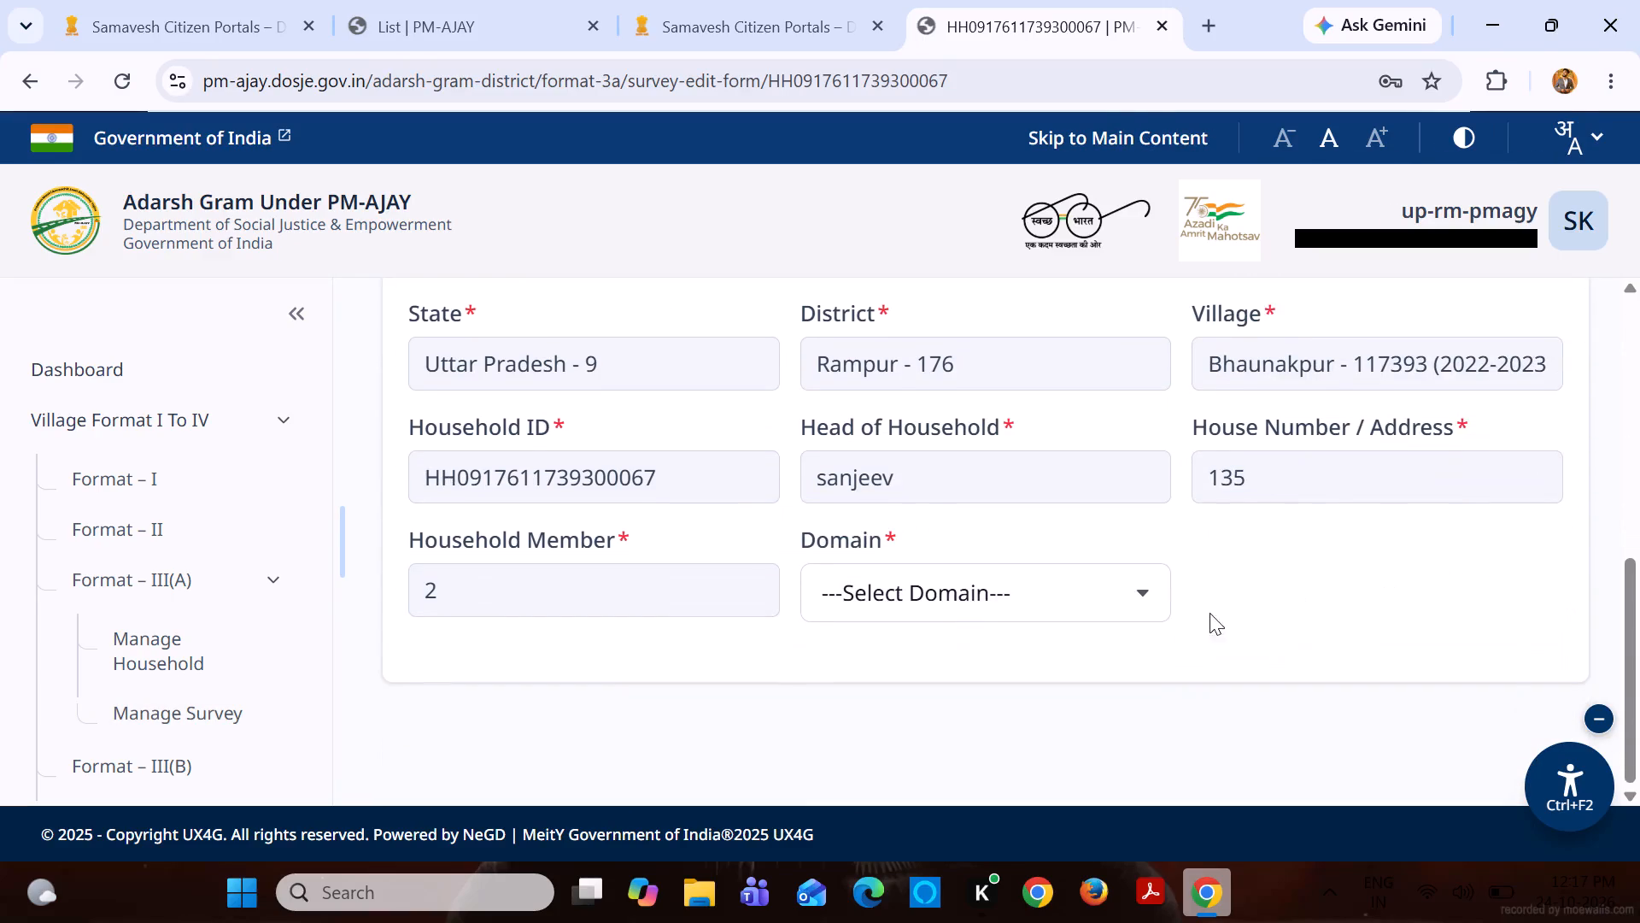
left_click(1096, 571)
scroll(1089, 454, "down", 1)
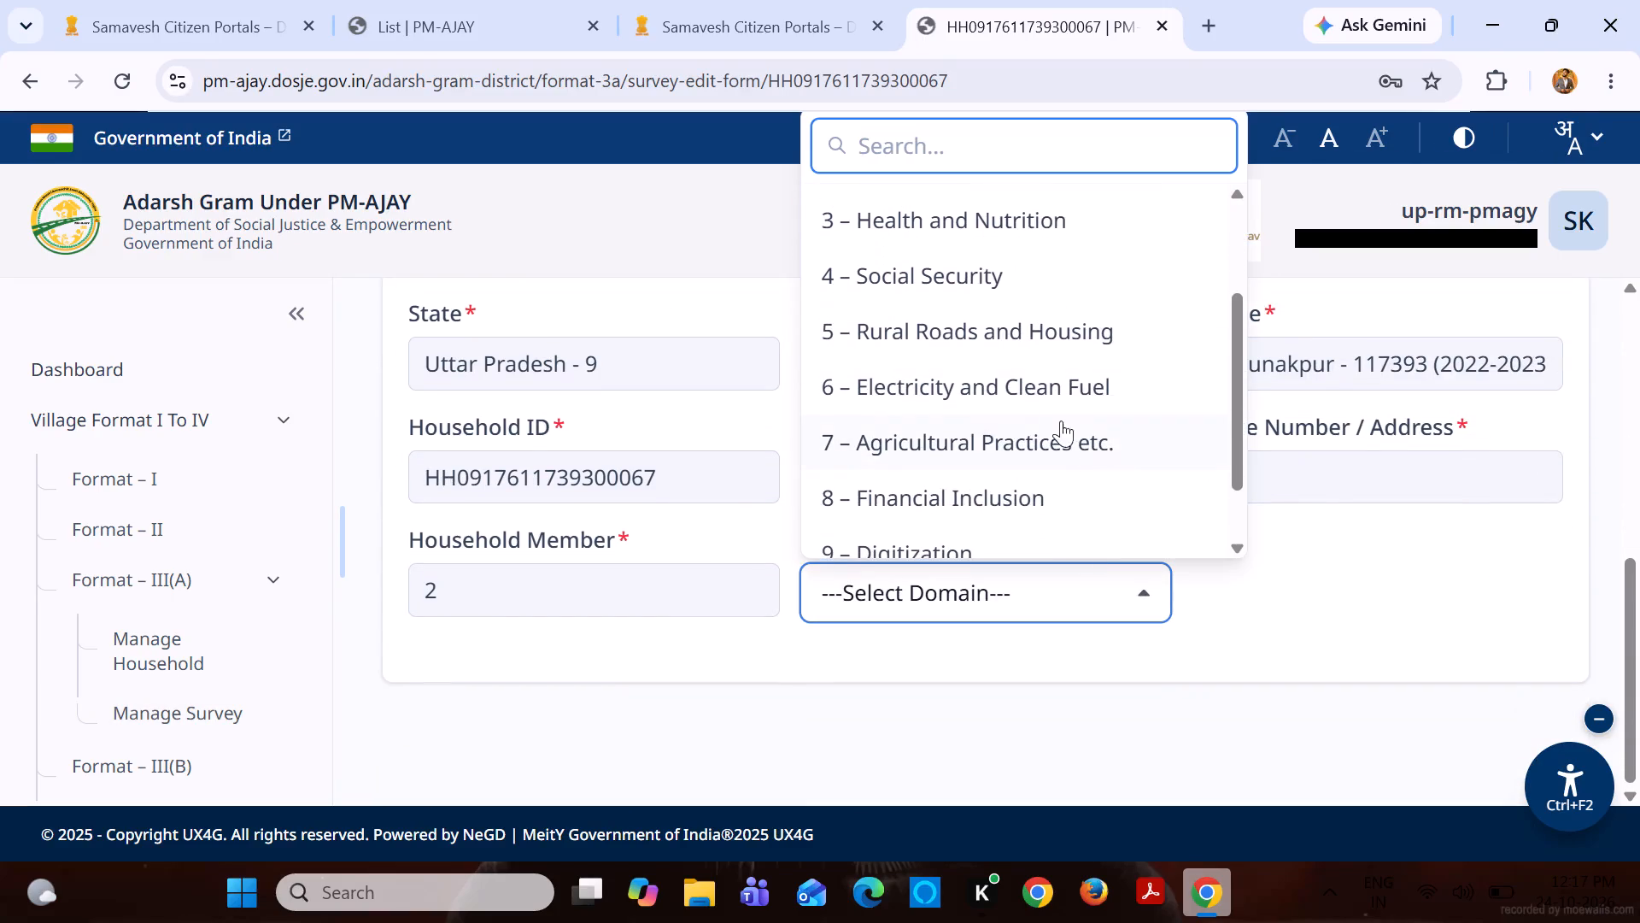
left_click(954, 432)
scroll(1188, 569, "down", 4)
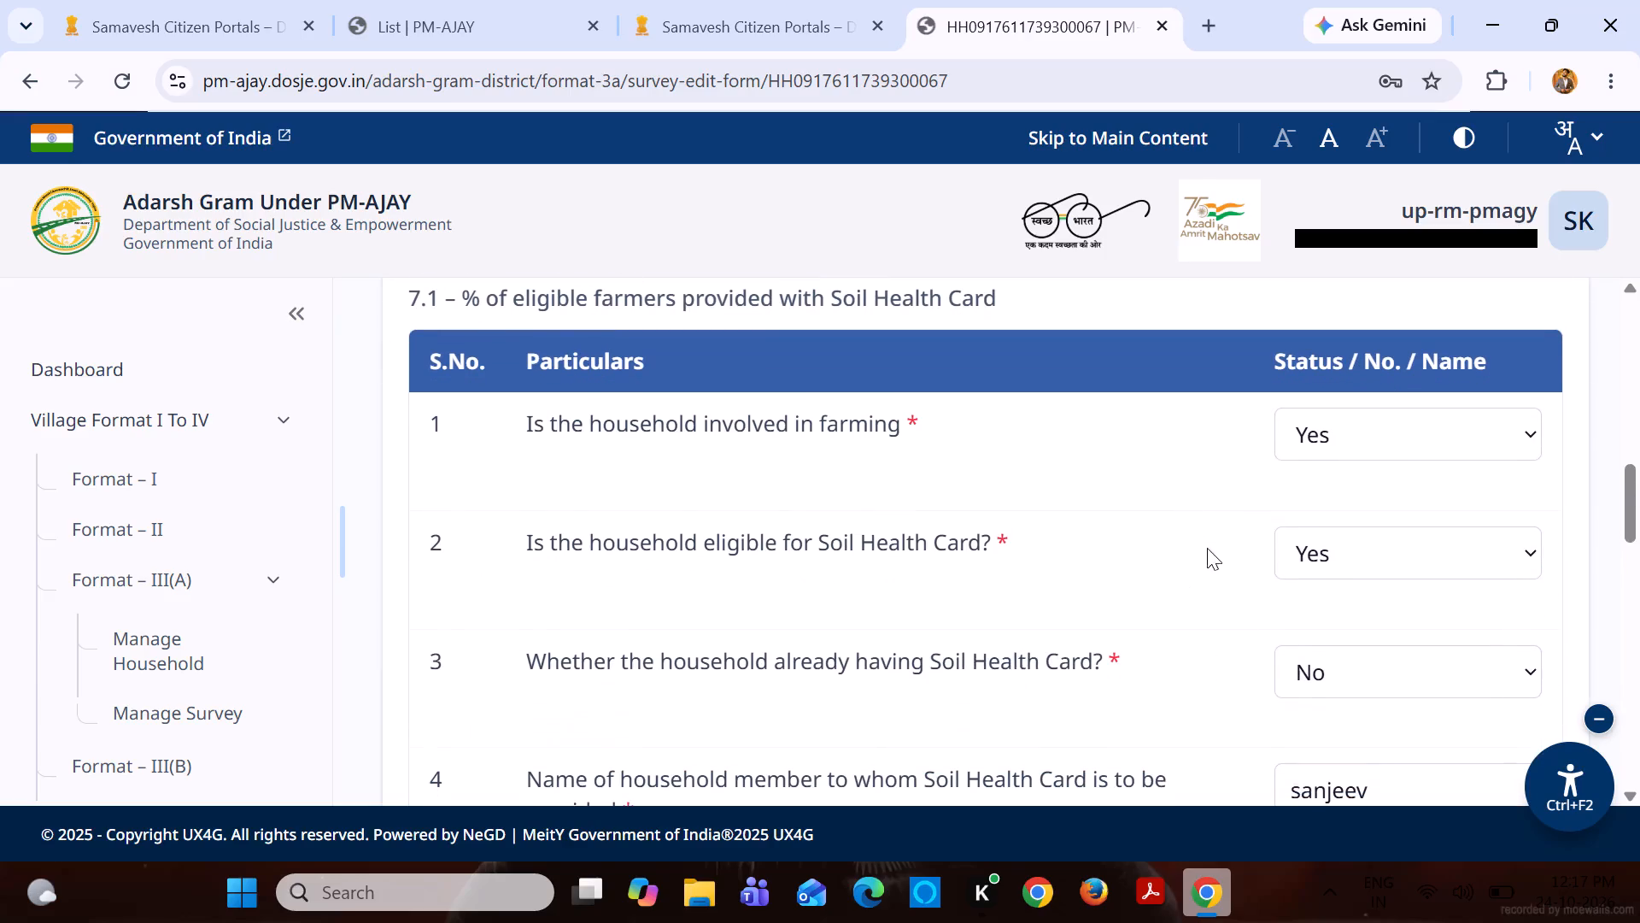
left_click_drag(1378, 444, 1330, 549)
left_click(1330, 549)
scroll(1330, 549, "down", 7)
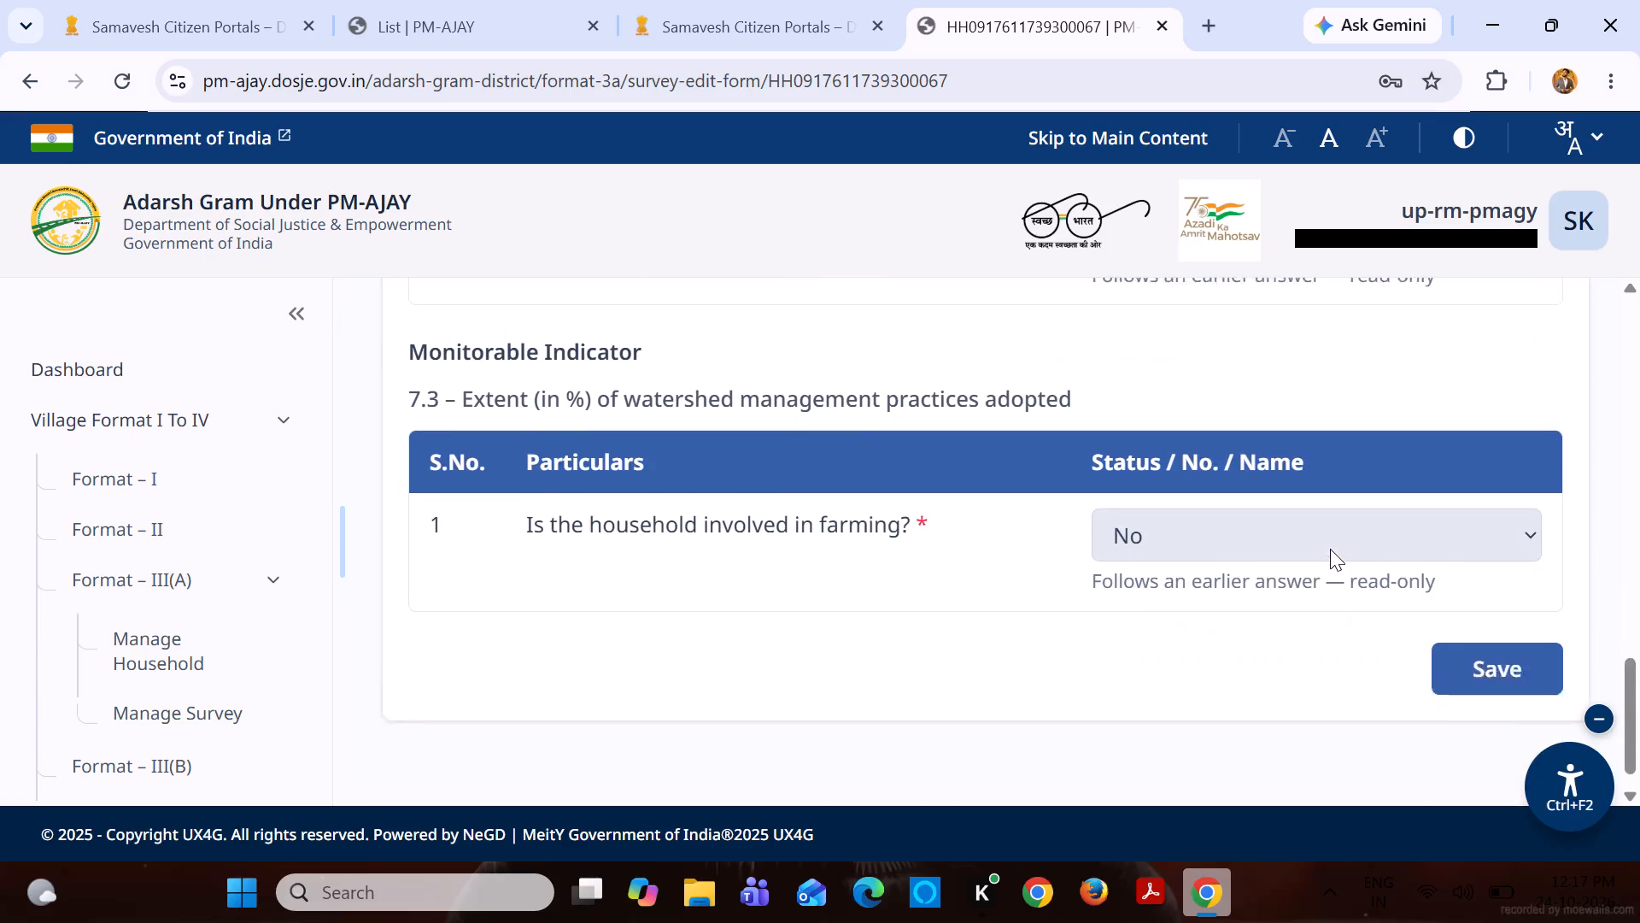
left_click(1529, 640)
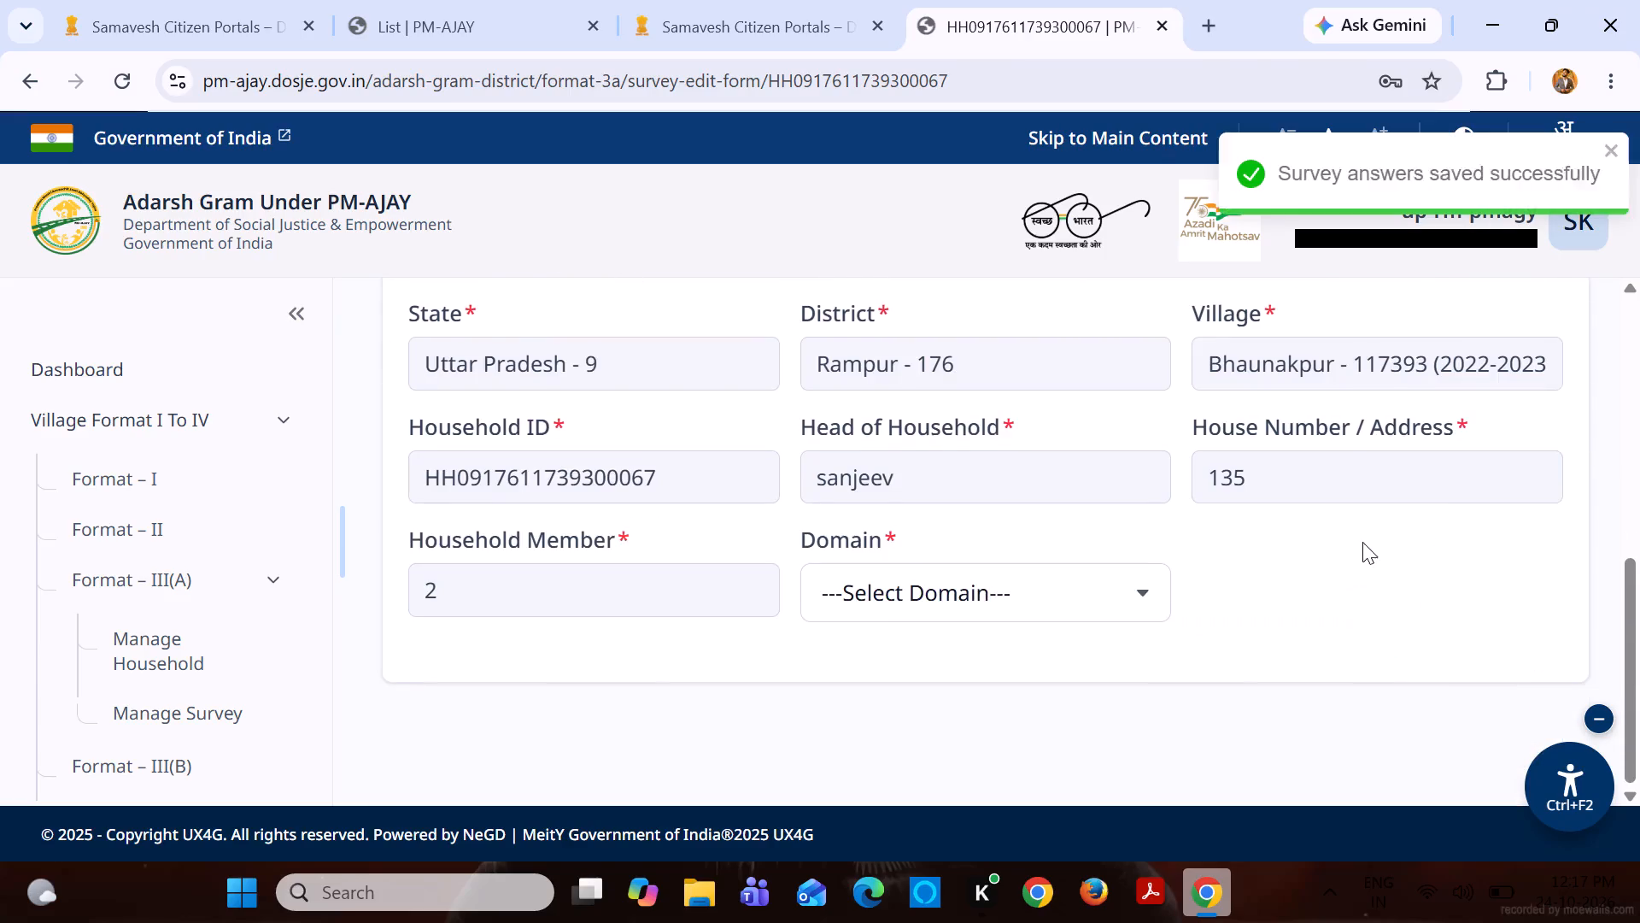
Return to the household list and open the survey of house number 136 on page 2 for editing.
scroll(1362, 542, "up", 8)
left_click(1484, 362)
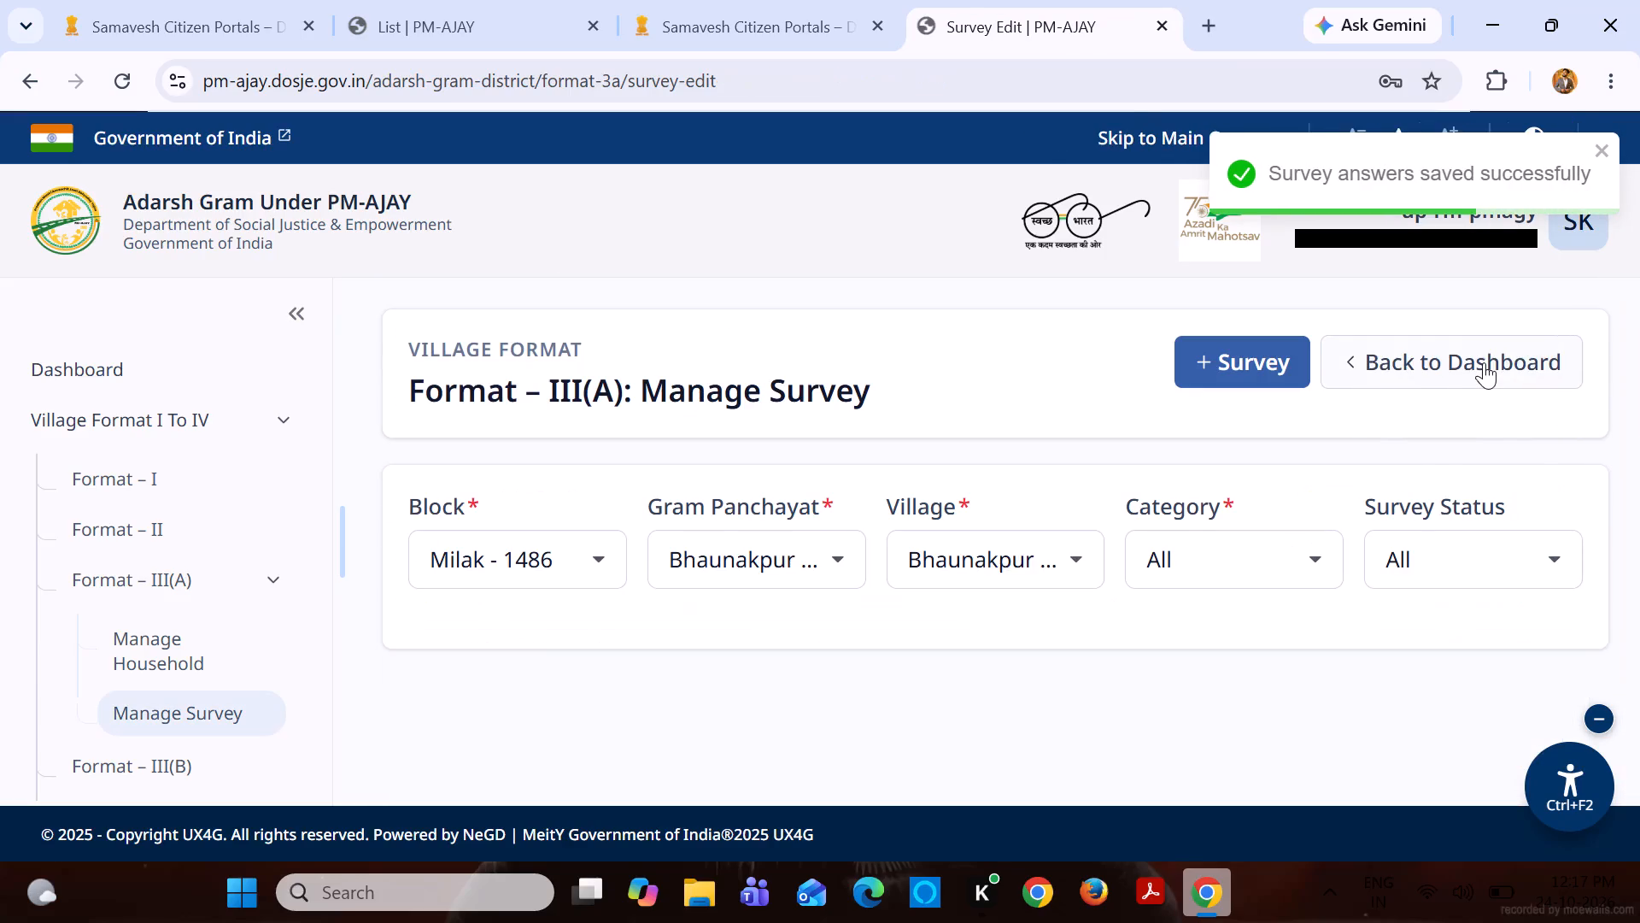
scroll(1354, 411, "down", 20)
scroll(1354, 411, "down", 4)
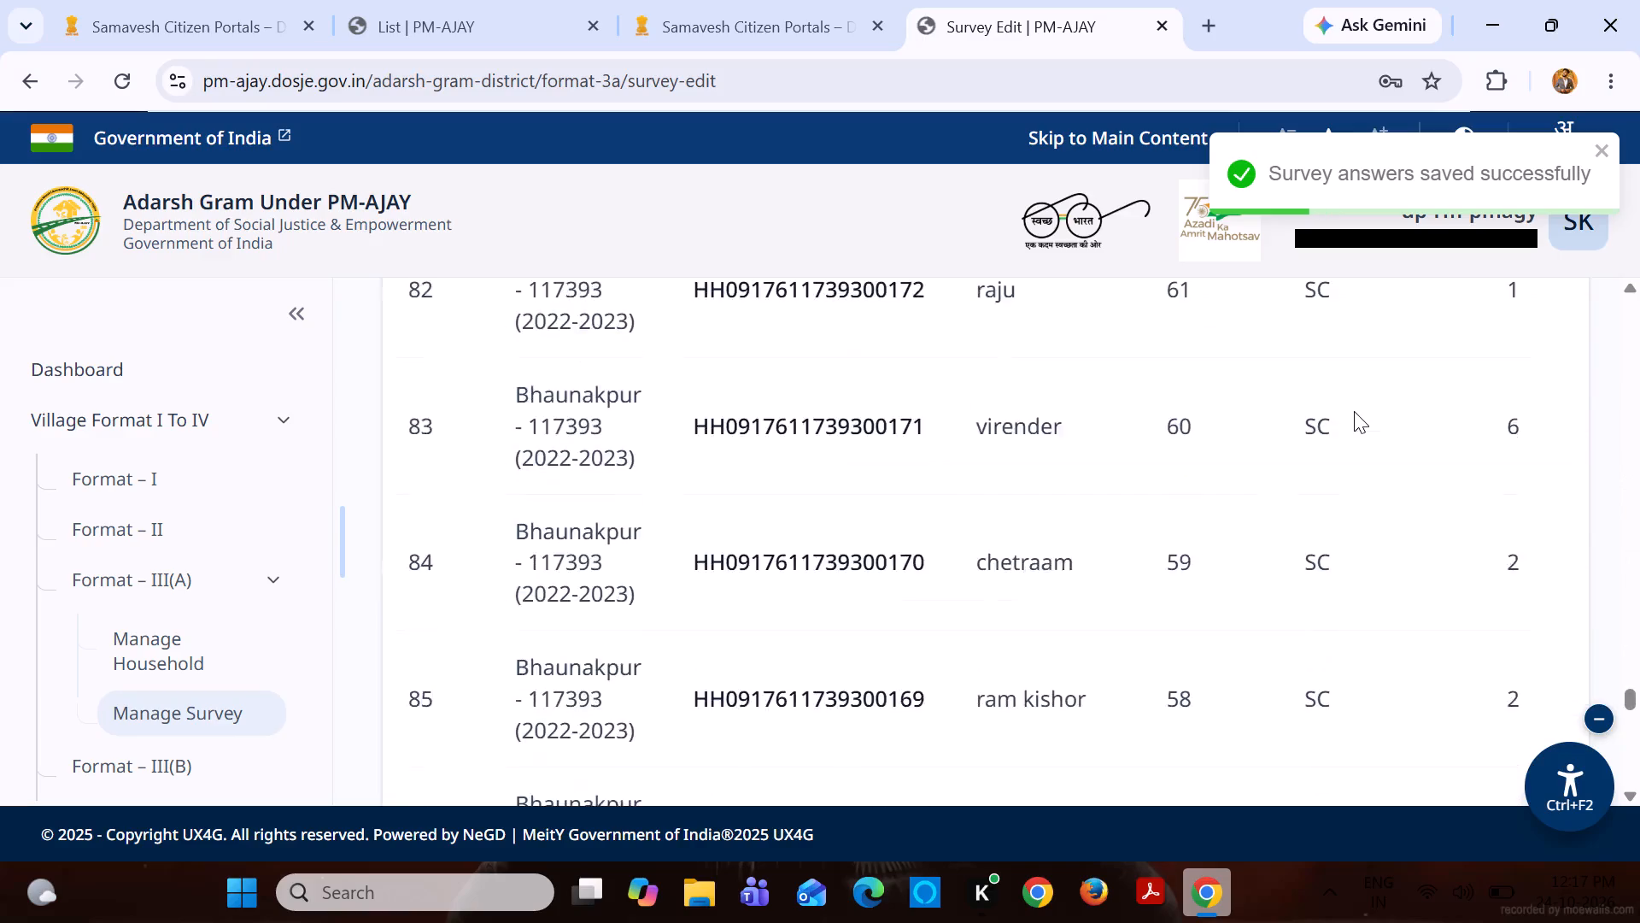
scroll(1354, 411, "down", 9)
left_click(1232, 643)
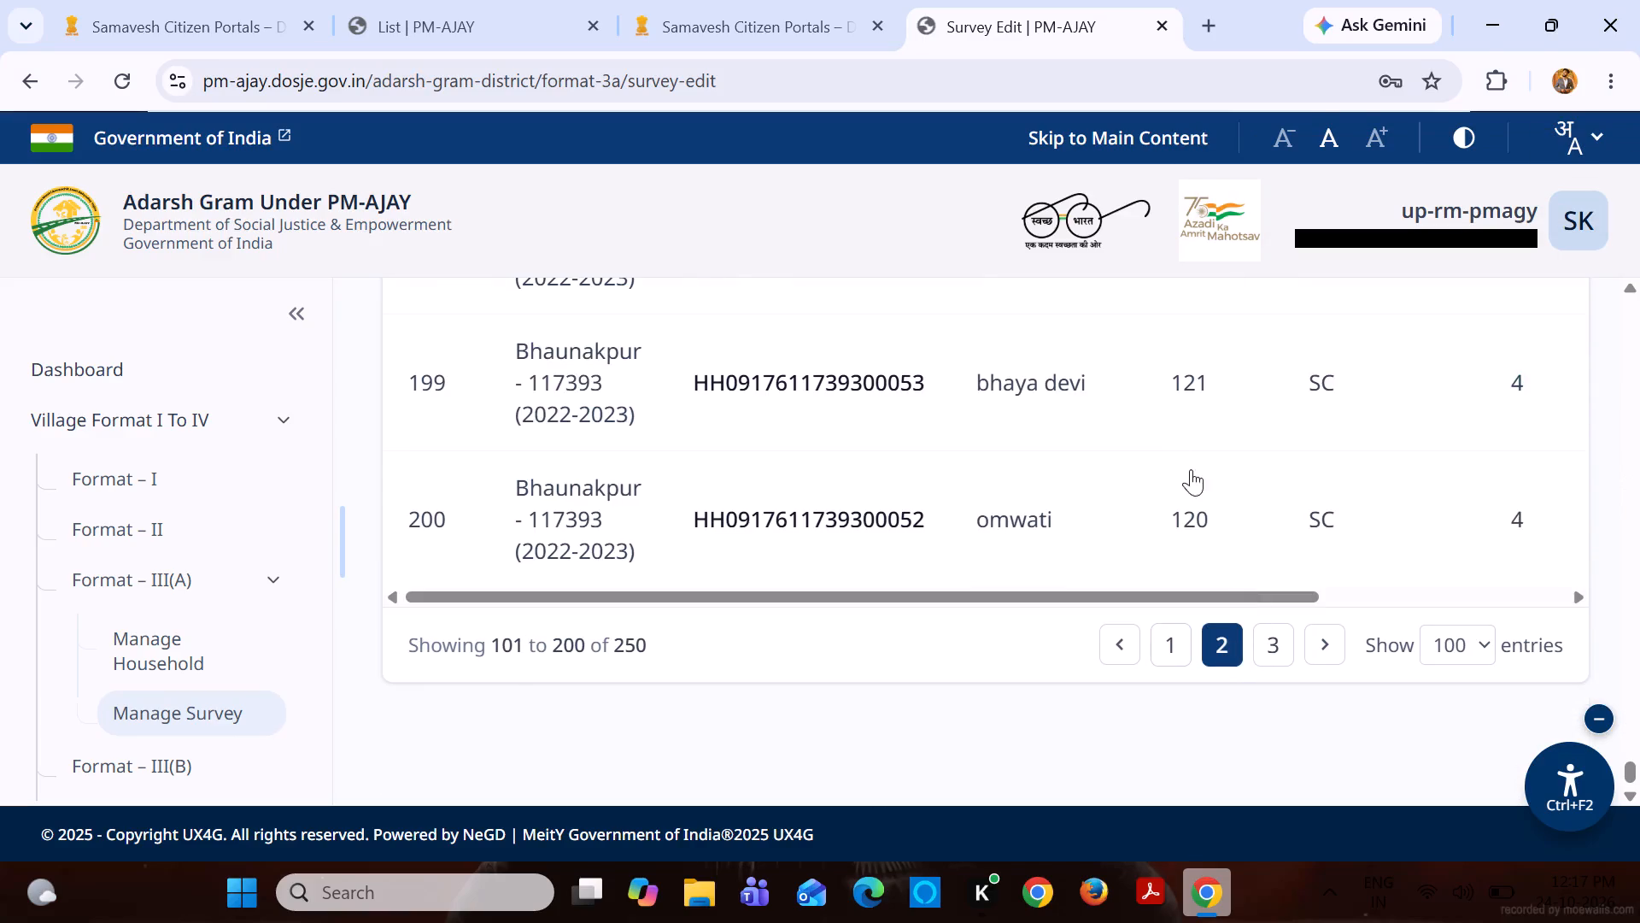
scroll(1171, 440, "up", 13)
scroll(1171, 440, "down", 2)
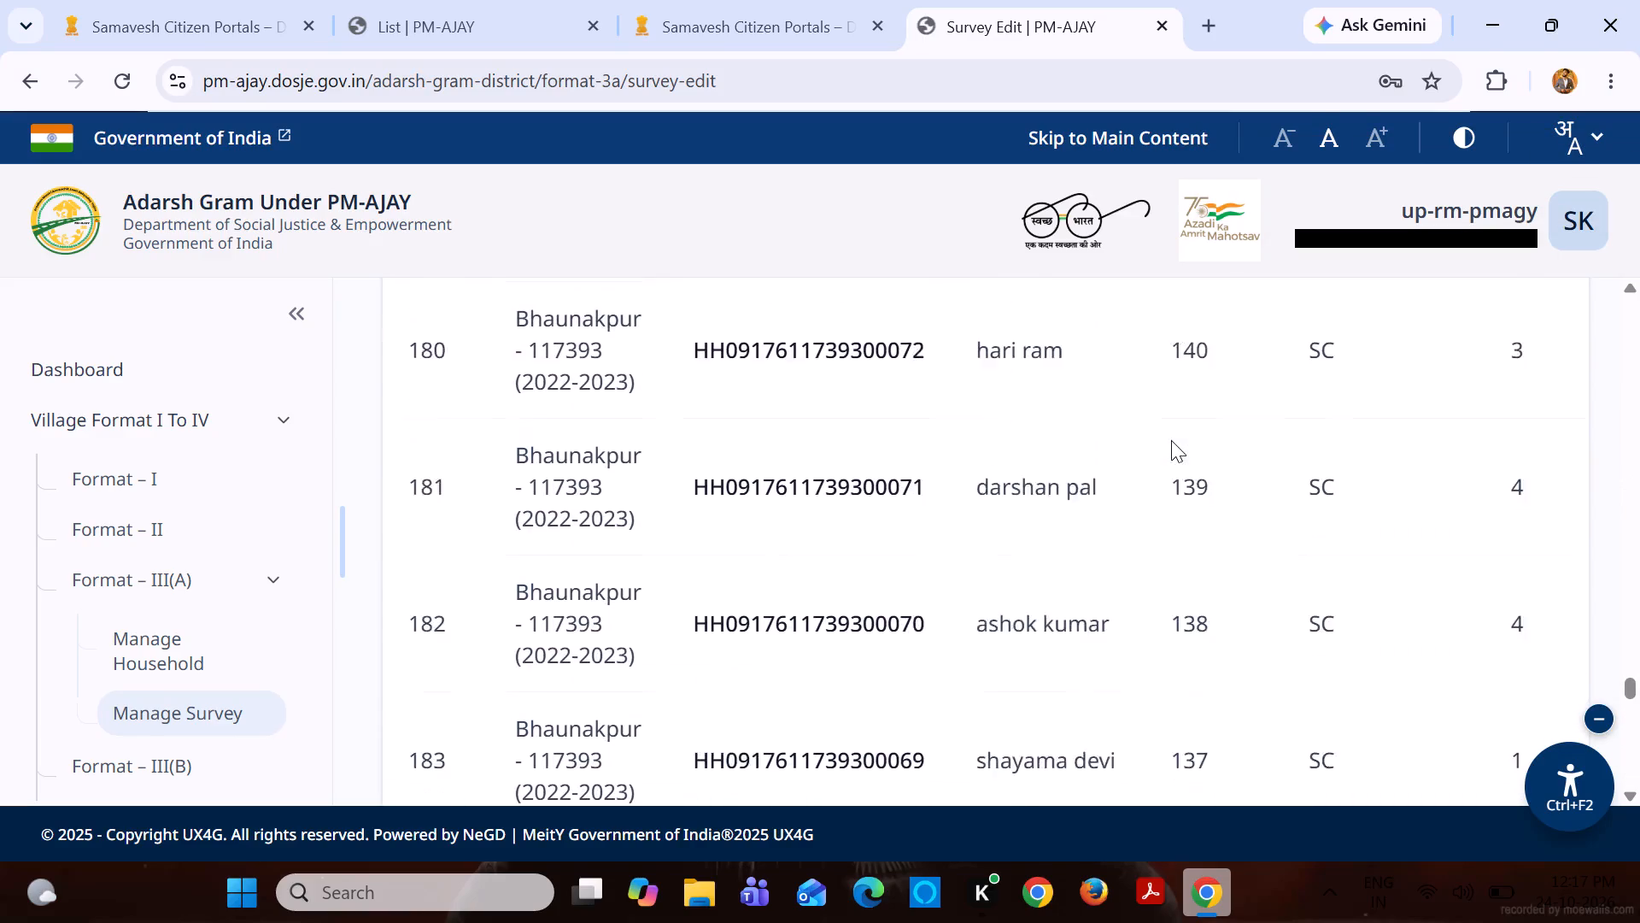
scroll(1171, 440, "down", 2)
scroll(1171, 440, "left", 8)
scroll(1171, 440, "down", 4)
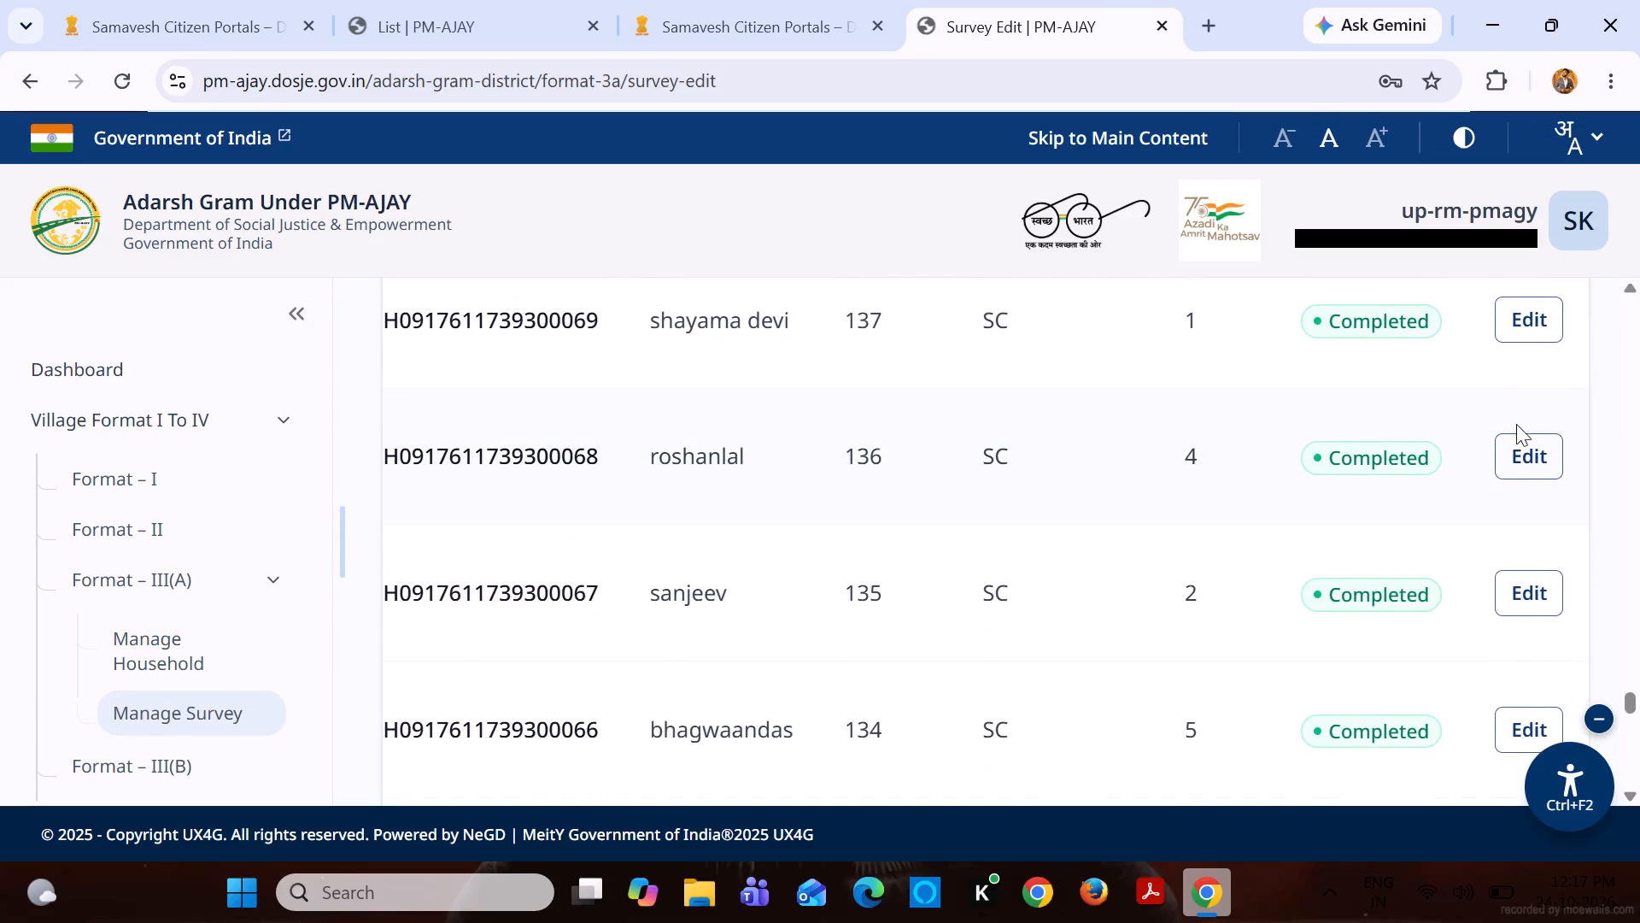
left_click(1521, 449)
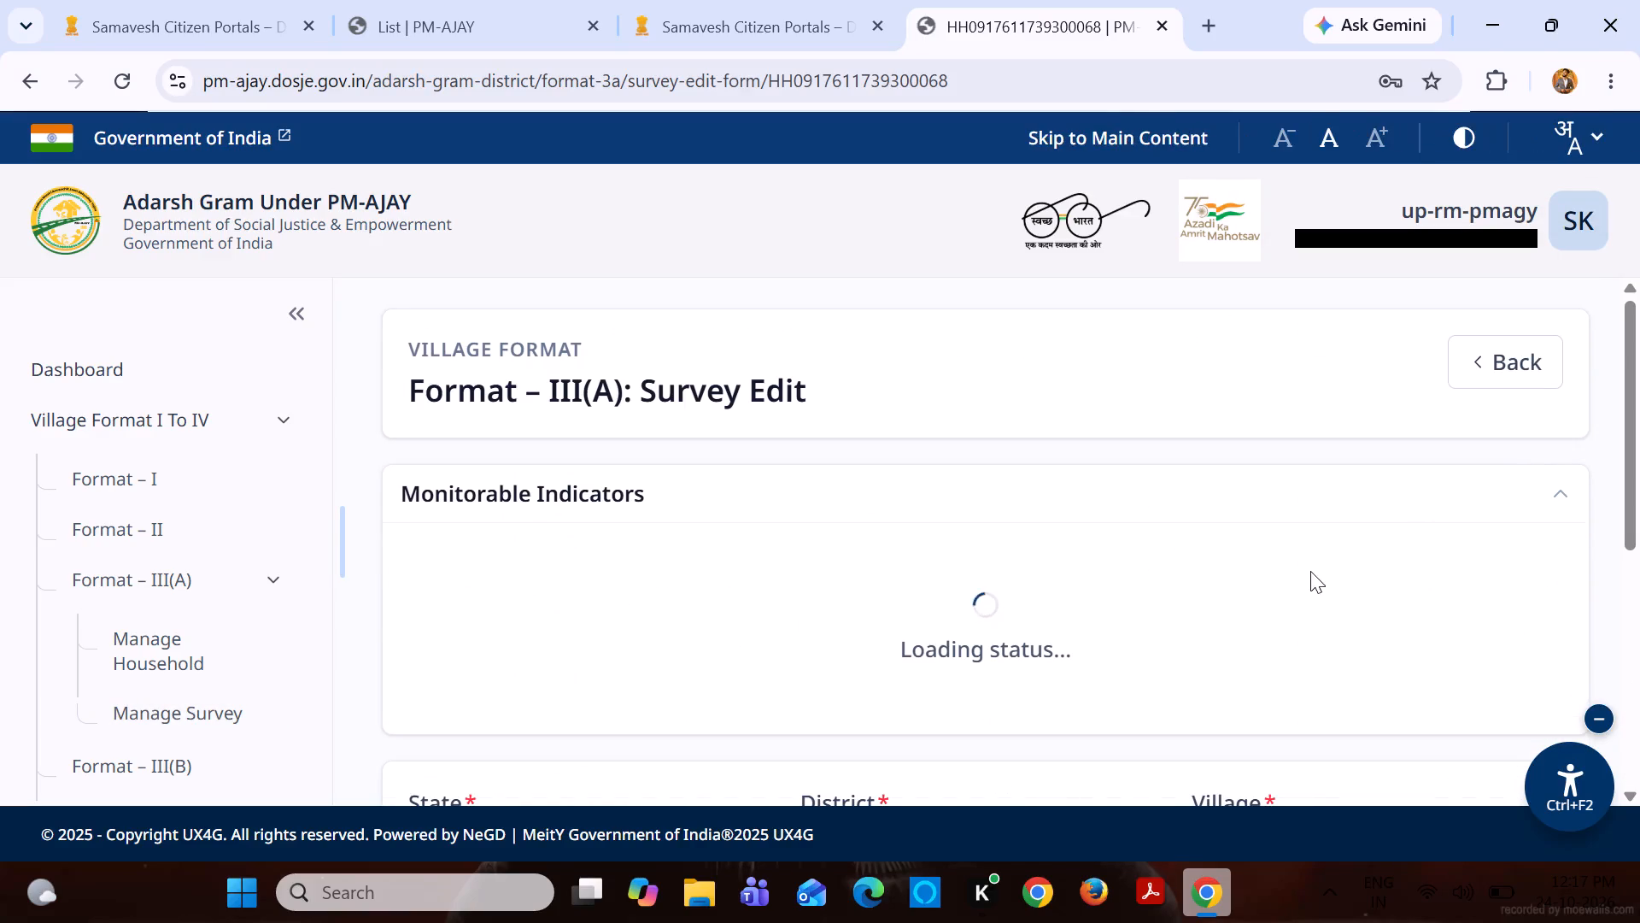
For house number 136, select domain 7 – Agricultural Practices etc., set farming involvement under 7.1 to No, and save the answers.
scroll(1310, 571, "down", 9)
left_click(1137, 588)
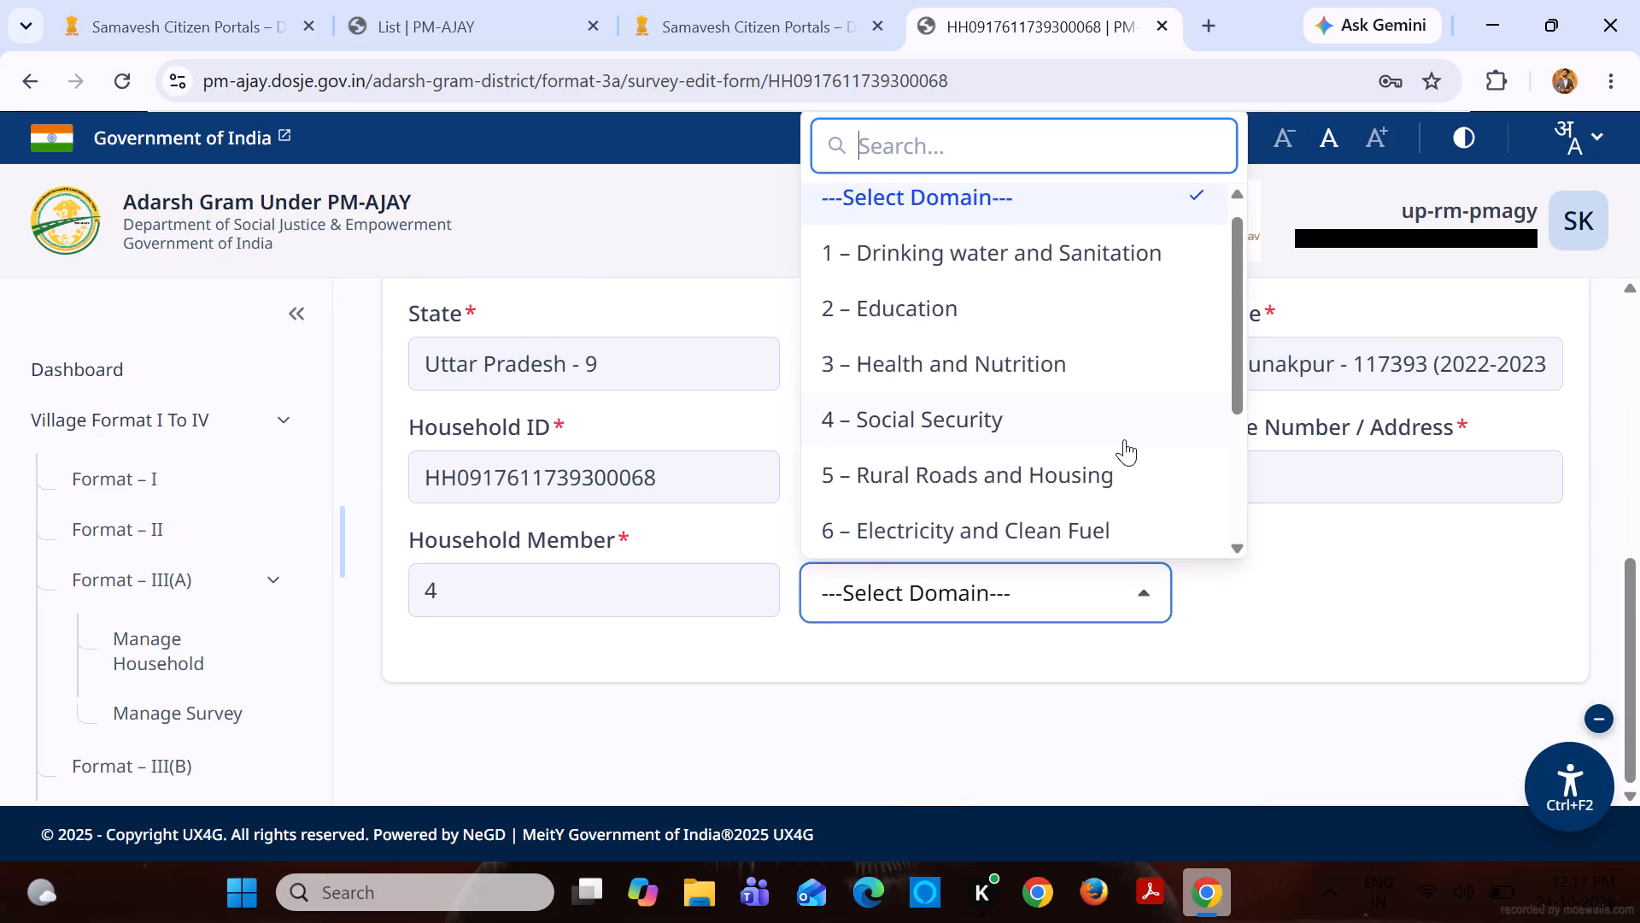
scroll(1124, 439, "down", 4)
left_click(987, 373)
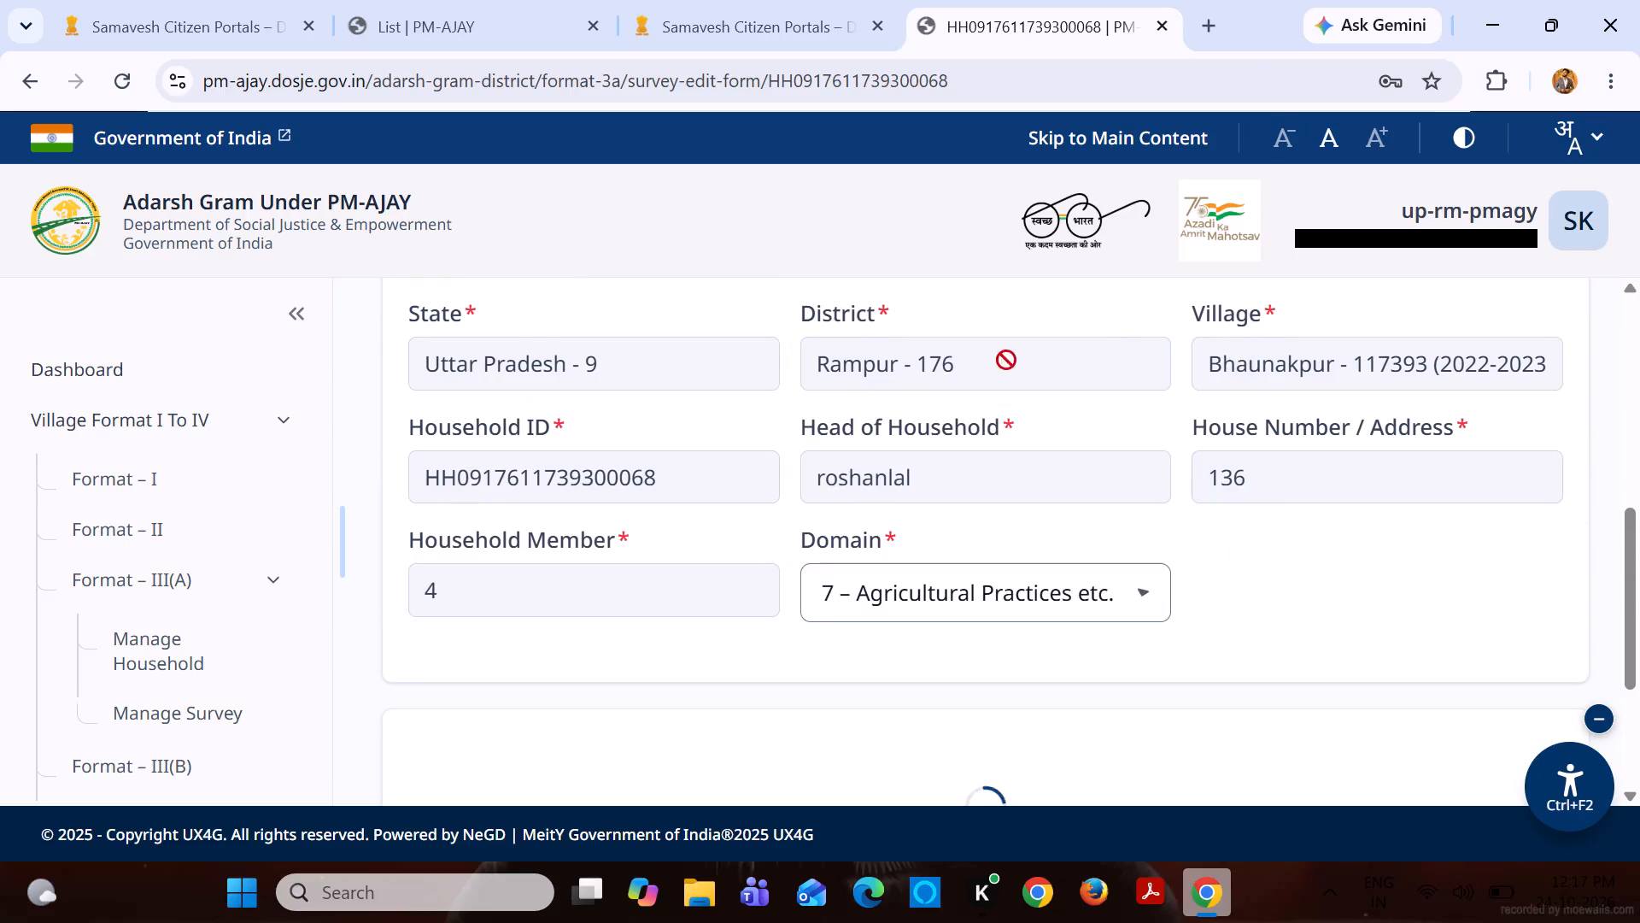
scroll(1266, 526, "down", 4)
left_click(1497, 374)
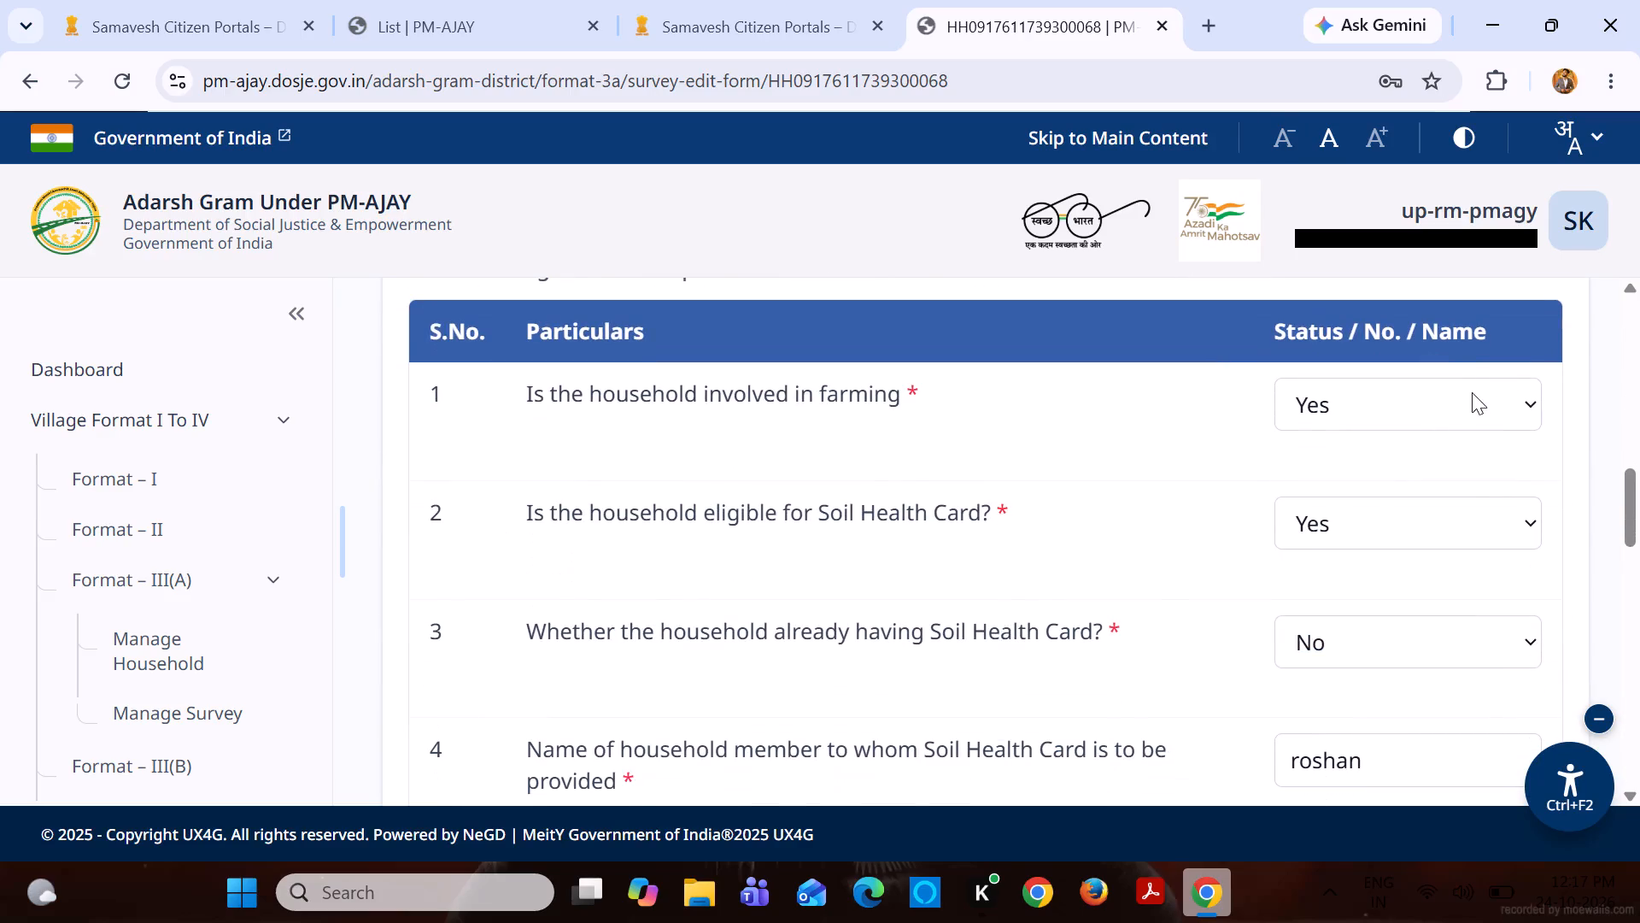
left_click(1472, 392)
left_click(1370, 519)
scroll(1370, 519, "down", 7)
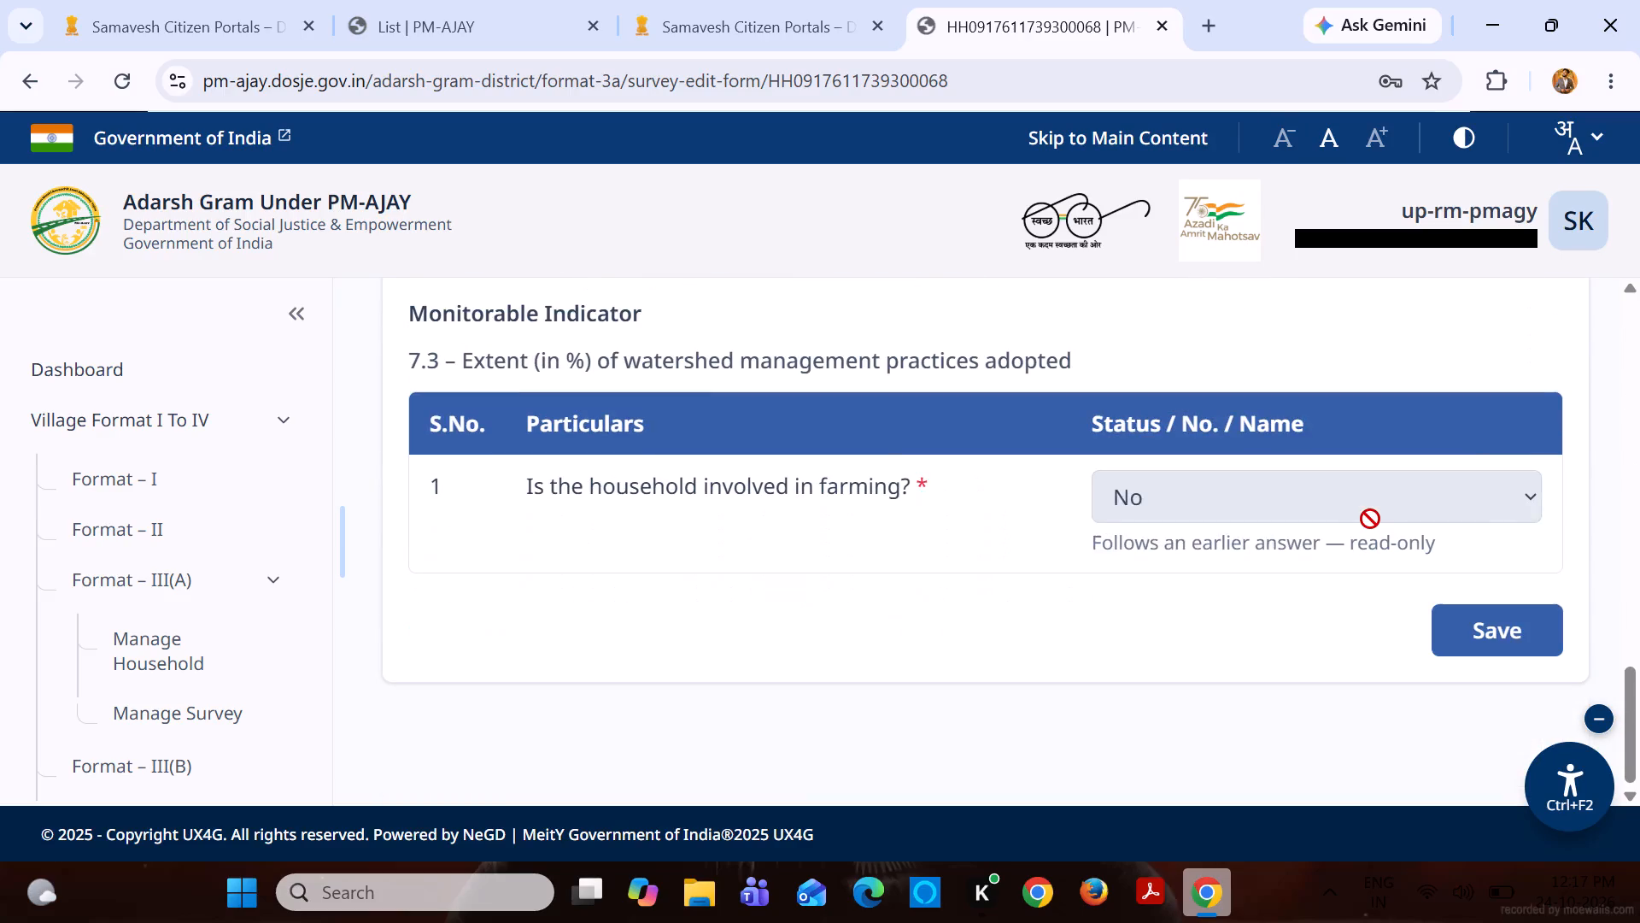
left_click(1503, 636)
Return to the household list and open the survey of house number 139 on page 2 for editing.
scroll(1200, 472, "up", 13)
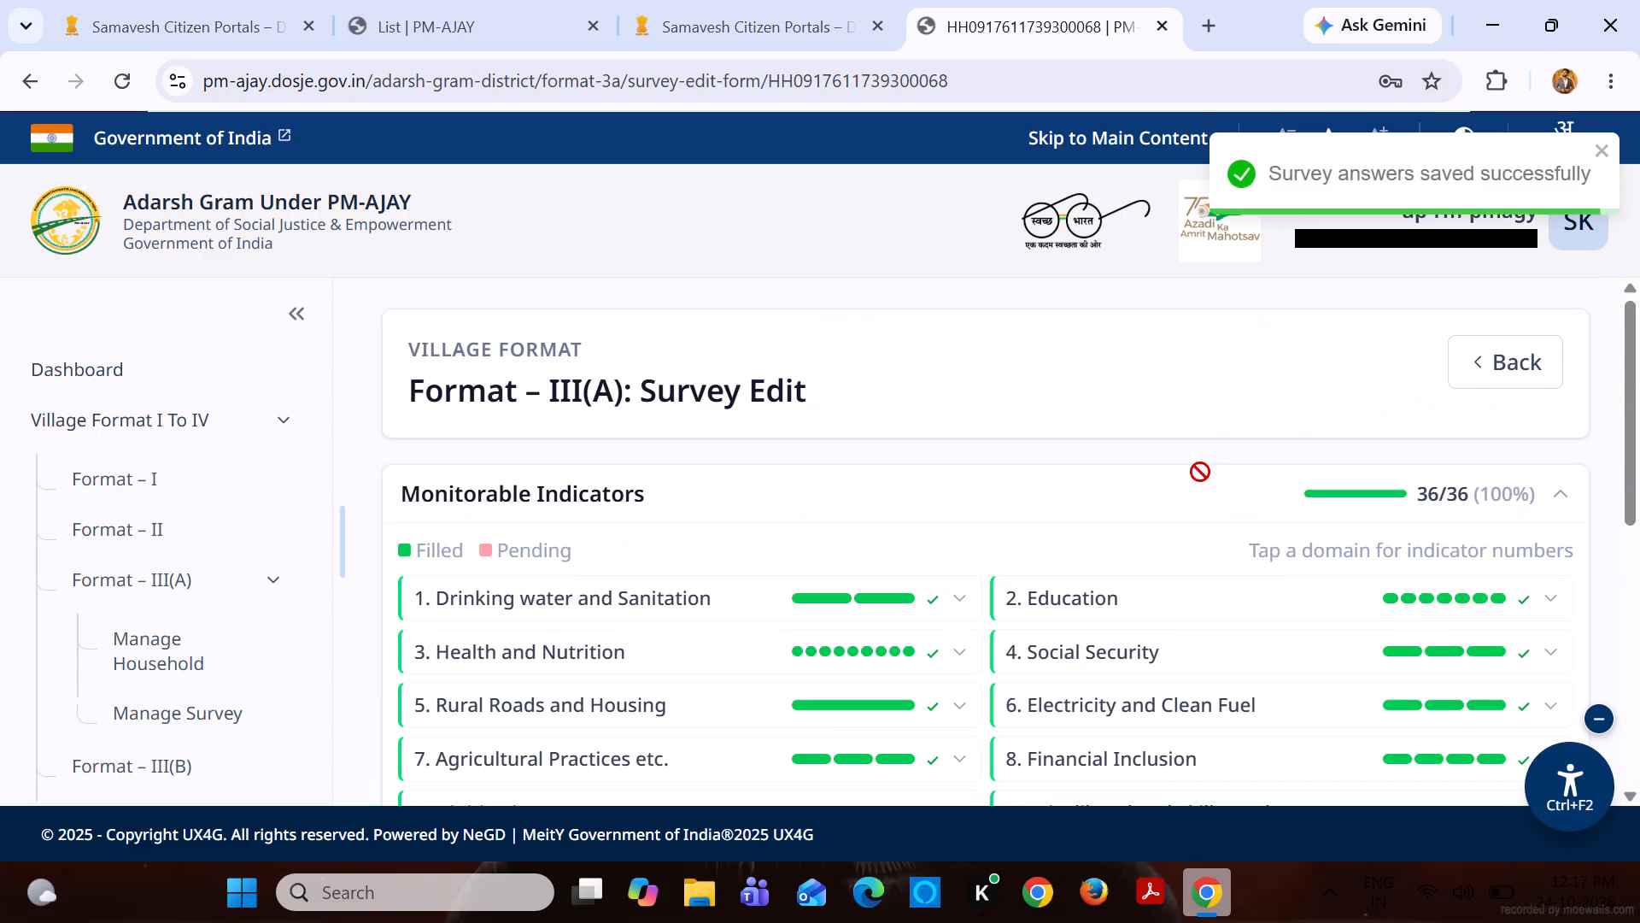
left_click(1502, 356)
scroll(1363, 420, "down", 15)
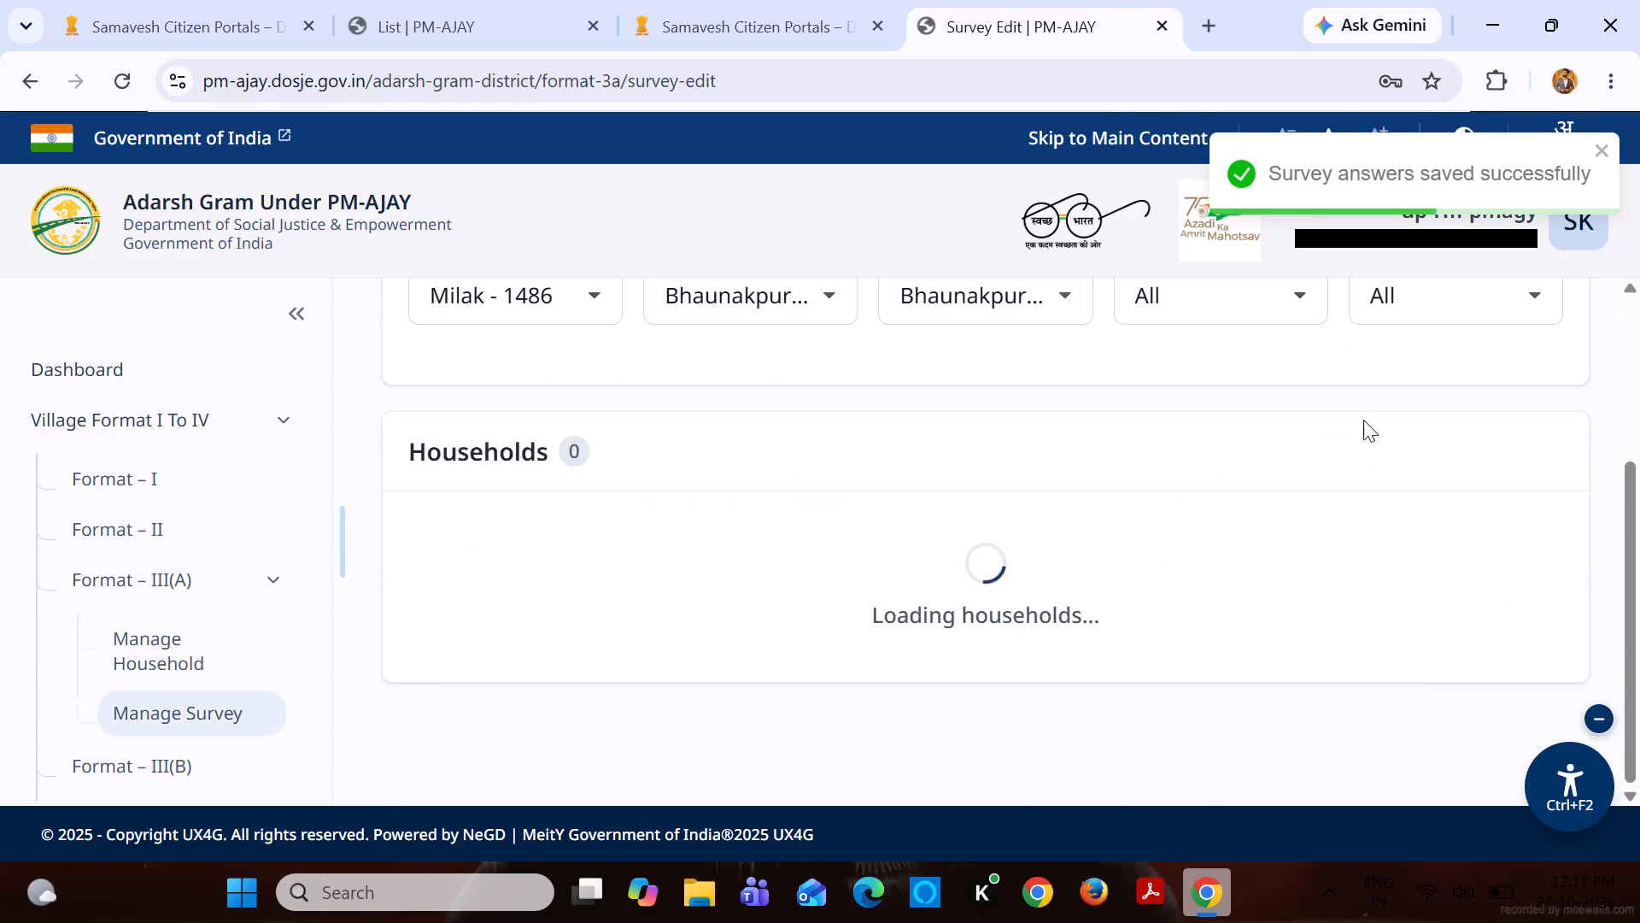
scroll(1363, 420, "down", 20)
scroll(1363, 420, "down", 19)
left_click(1241, 640)
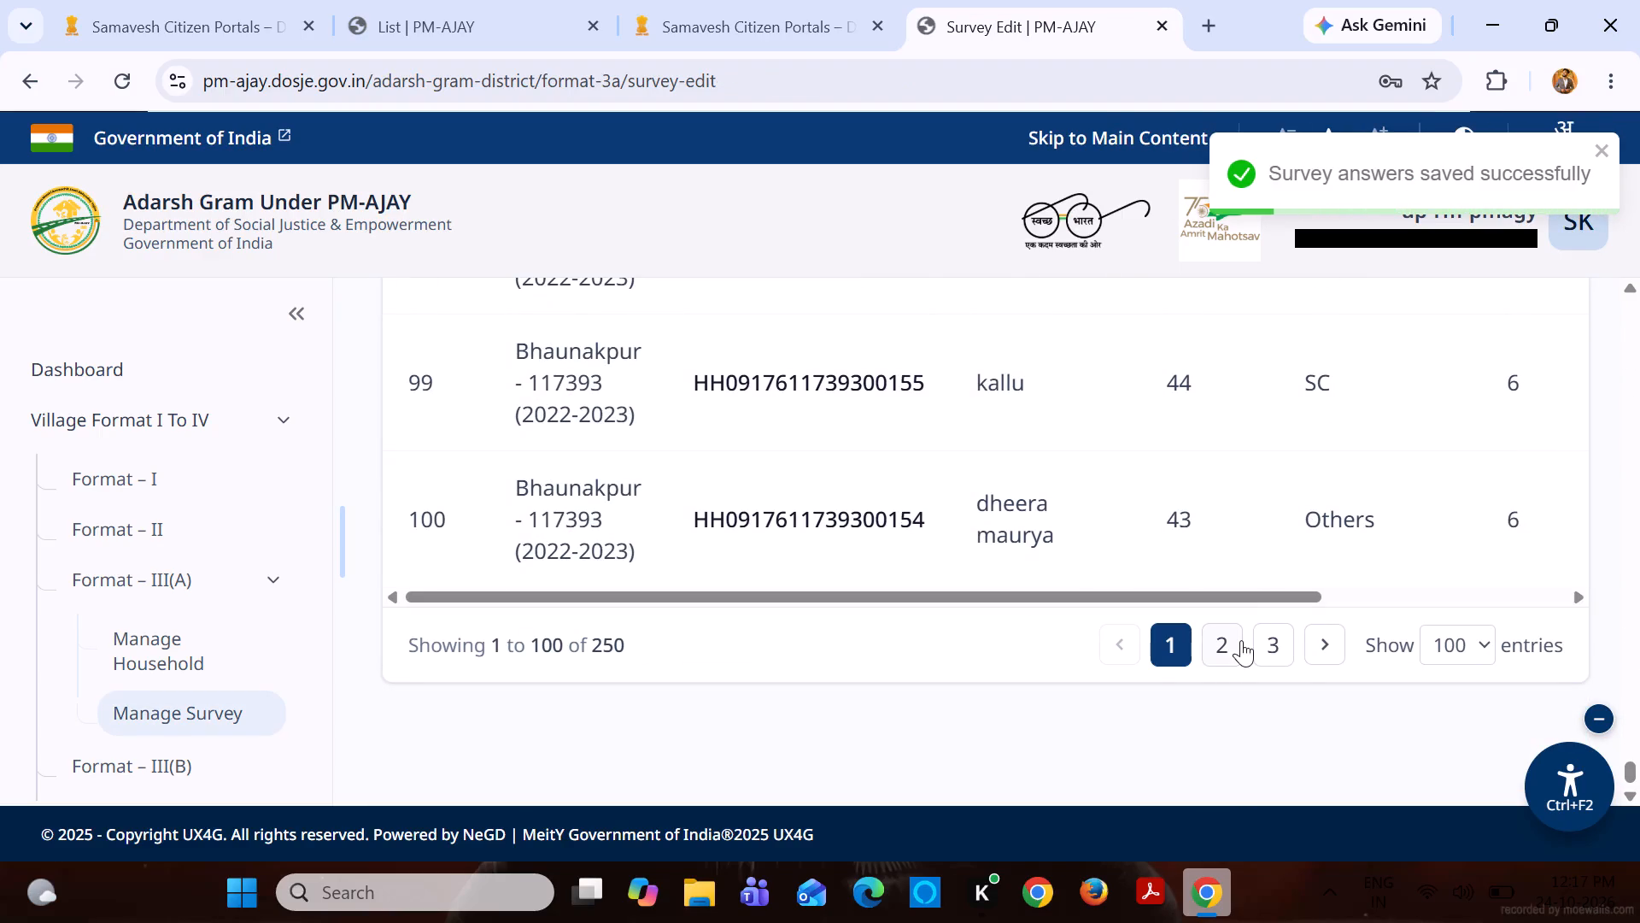
scroll(1331, 453, "up", 6)
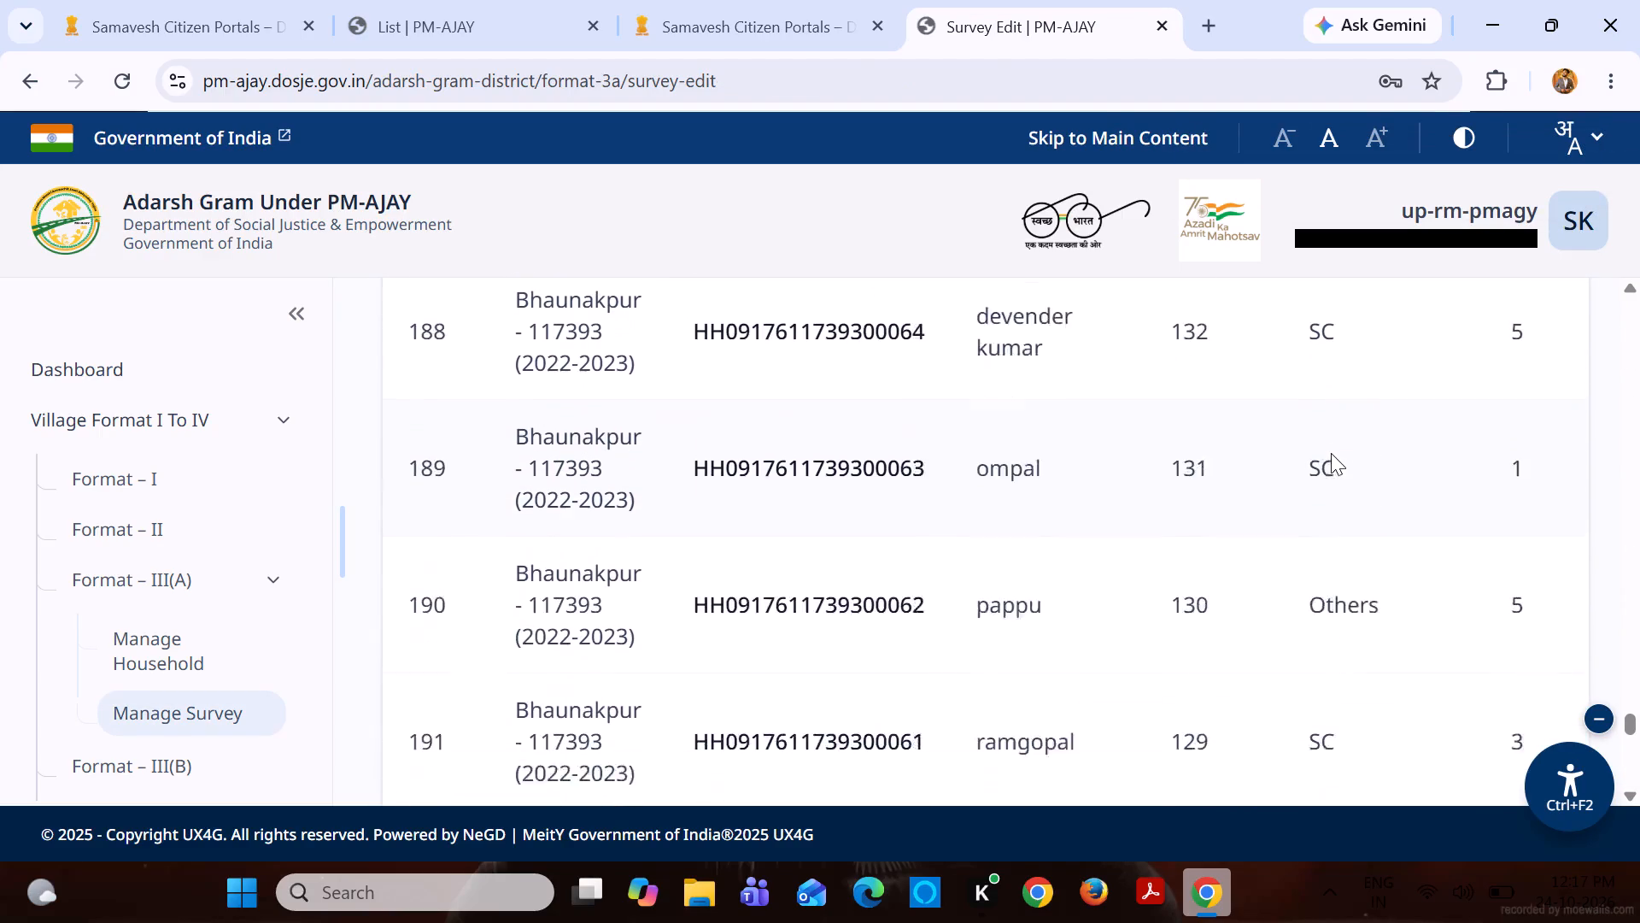
scroll(1331, 453, "up", 10)
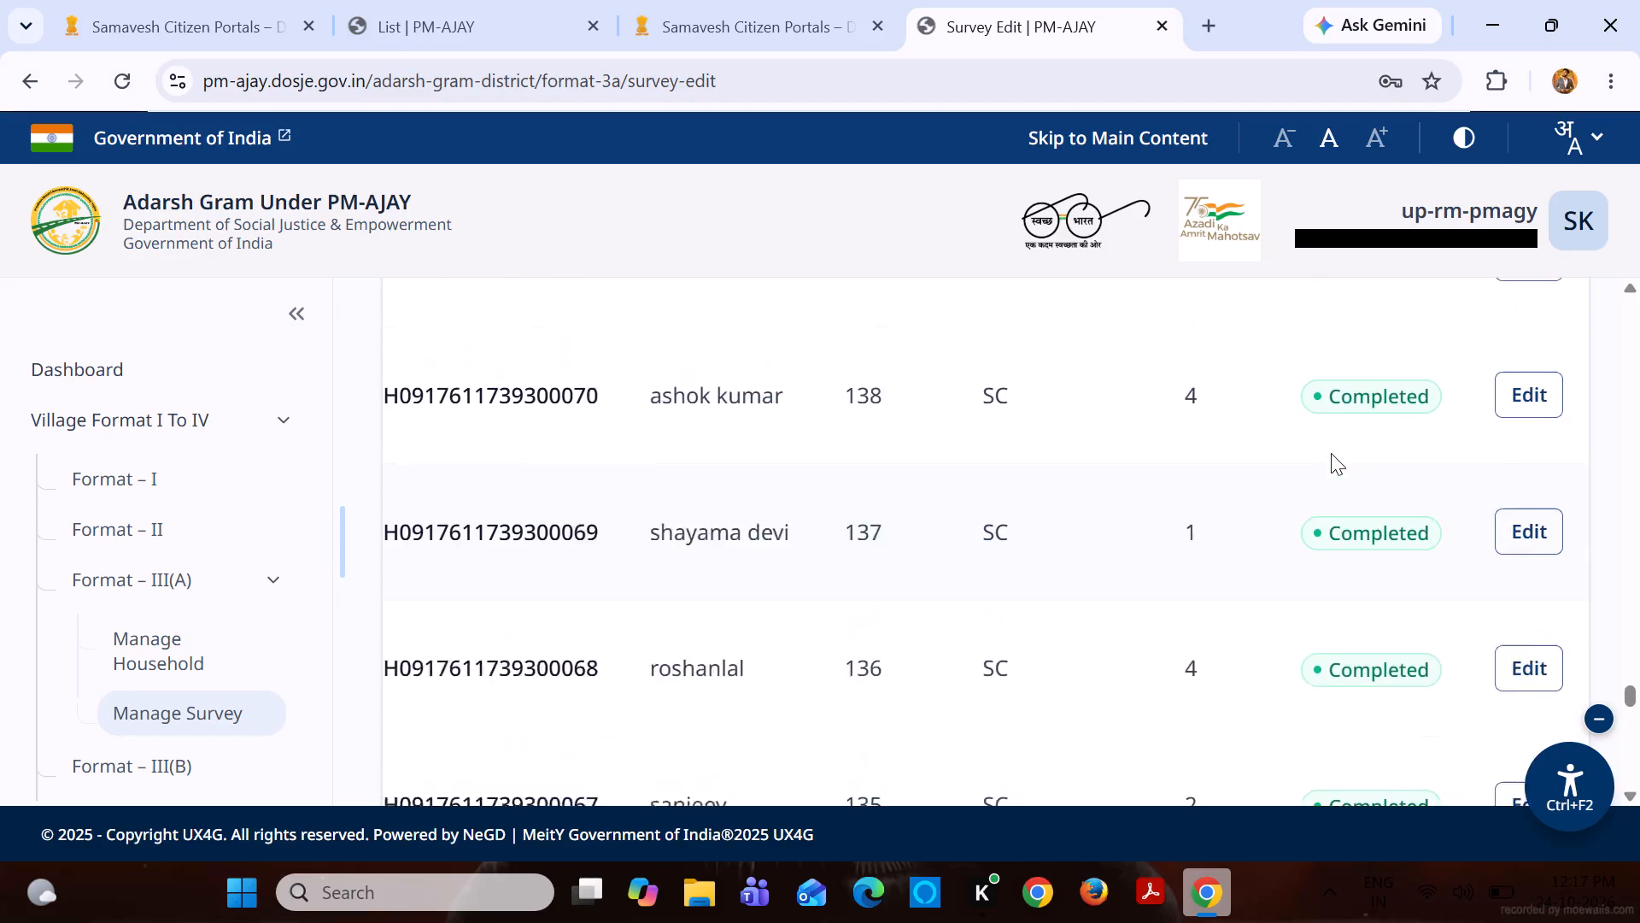
scroll(1331, 453, "up", 1)
left_click(1532, 461)
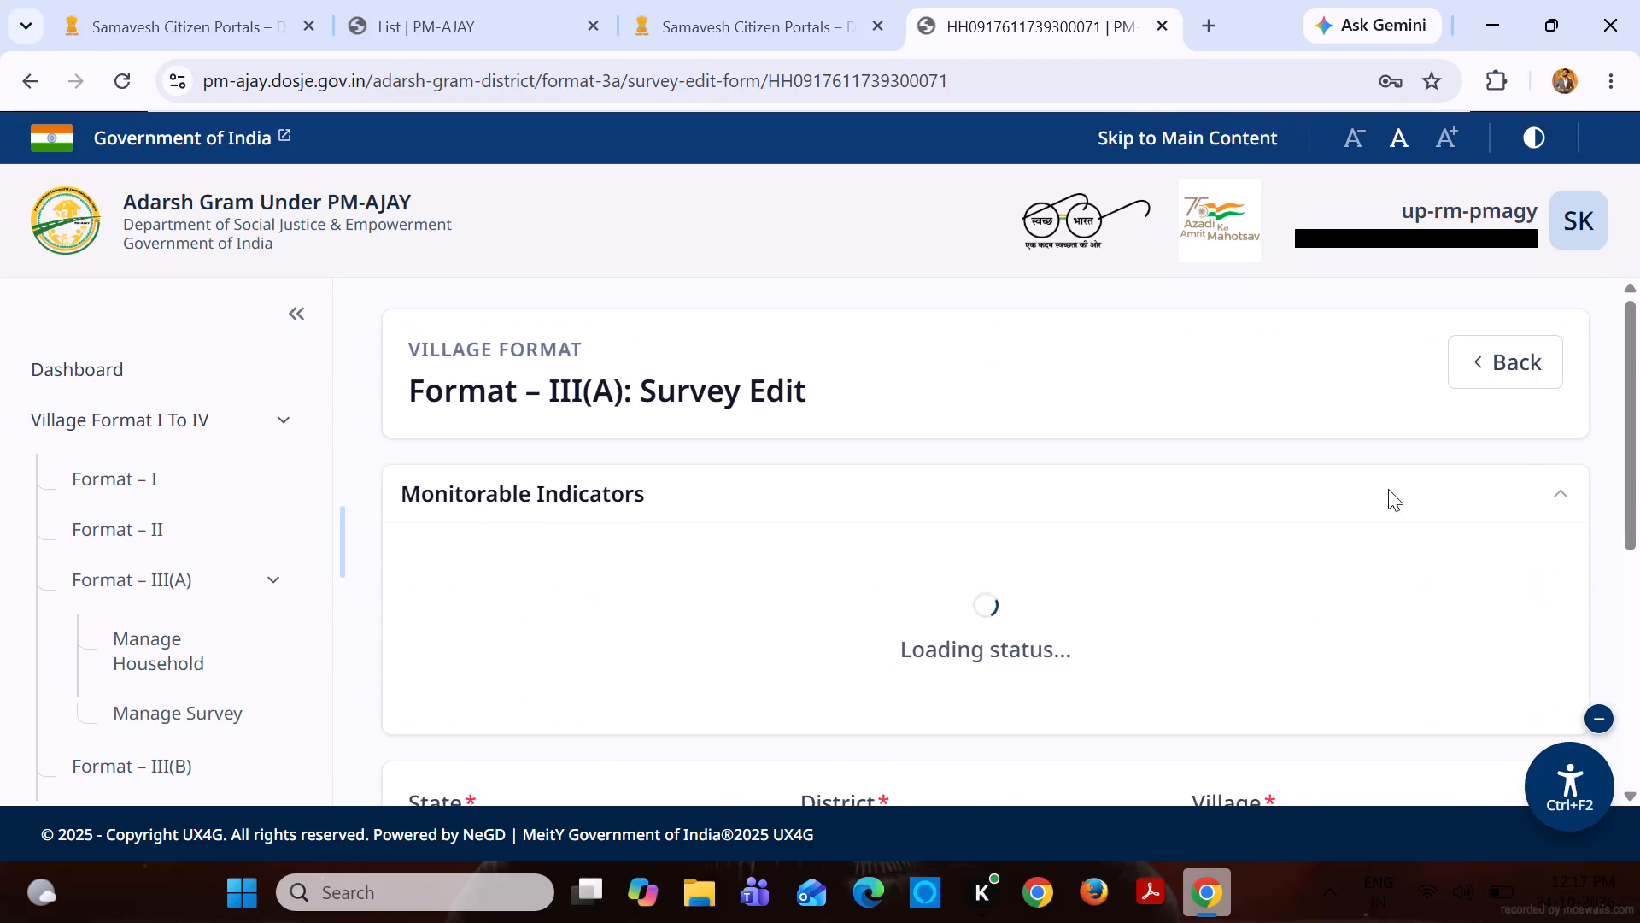
For house number 139, select domain 7 – Agricultural Practices etc., set farming involvement under 7.1 to No, and save the answers.
scroll(1388, 489, "down", 13)
left_click(1138, 599)
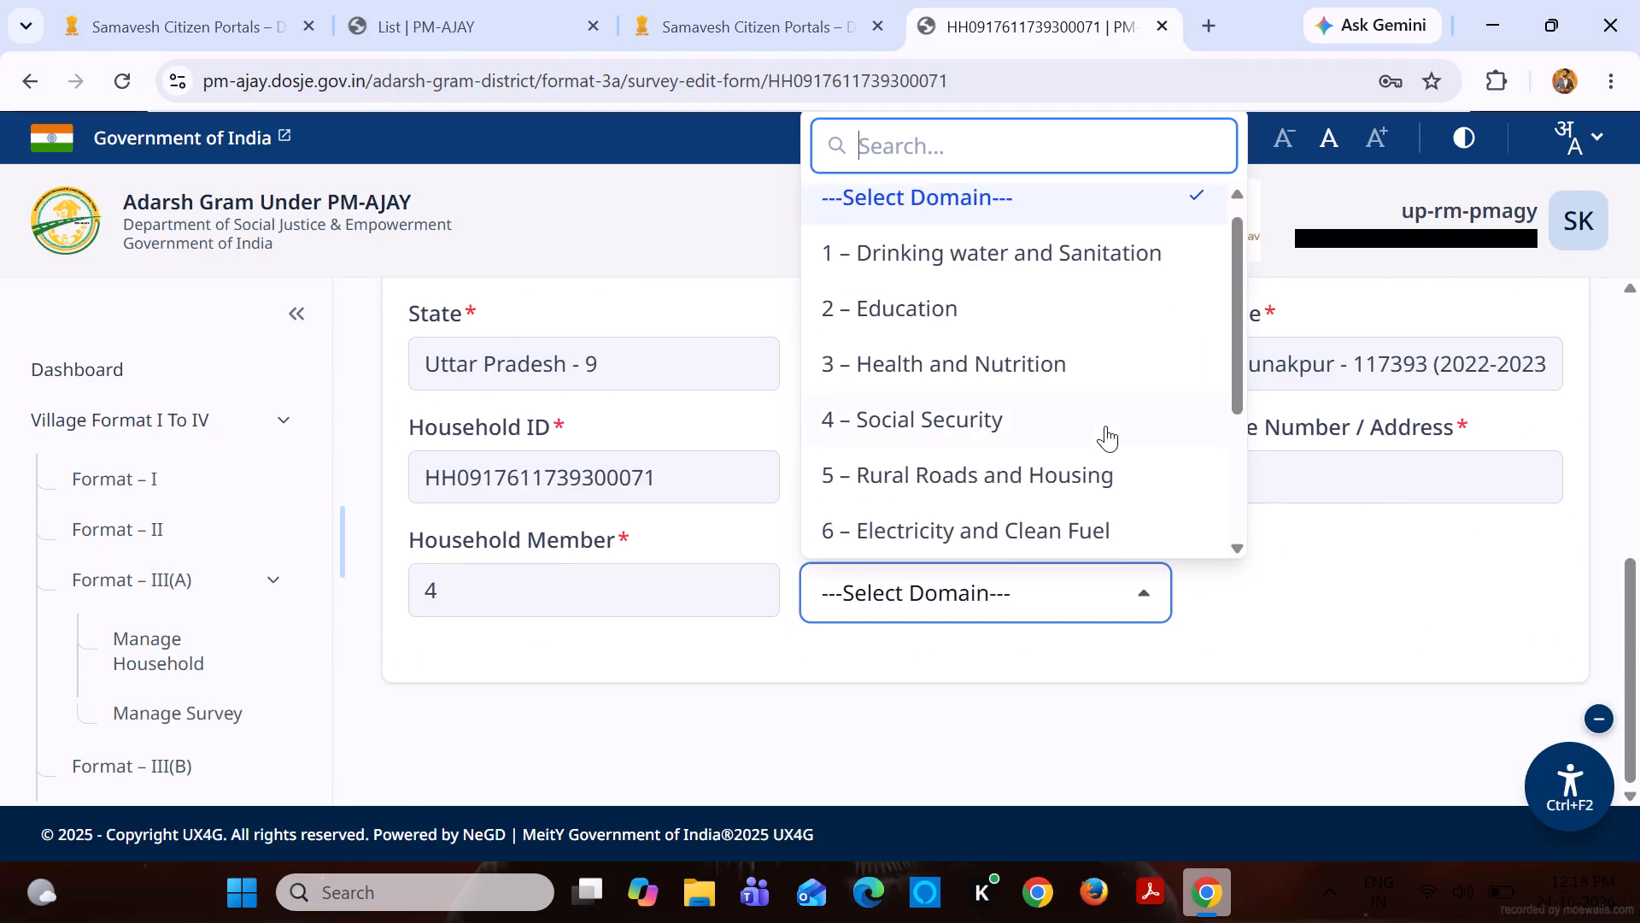
scroll(1105, 426, "down", 2)
left_click(1005, 379)
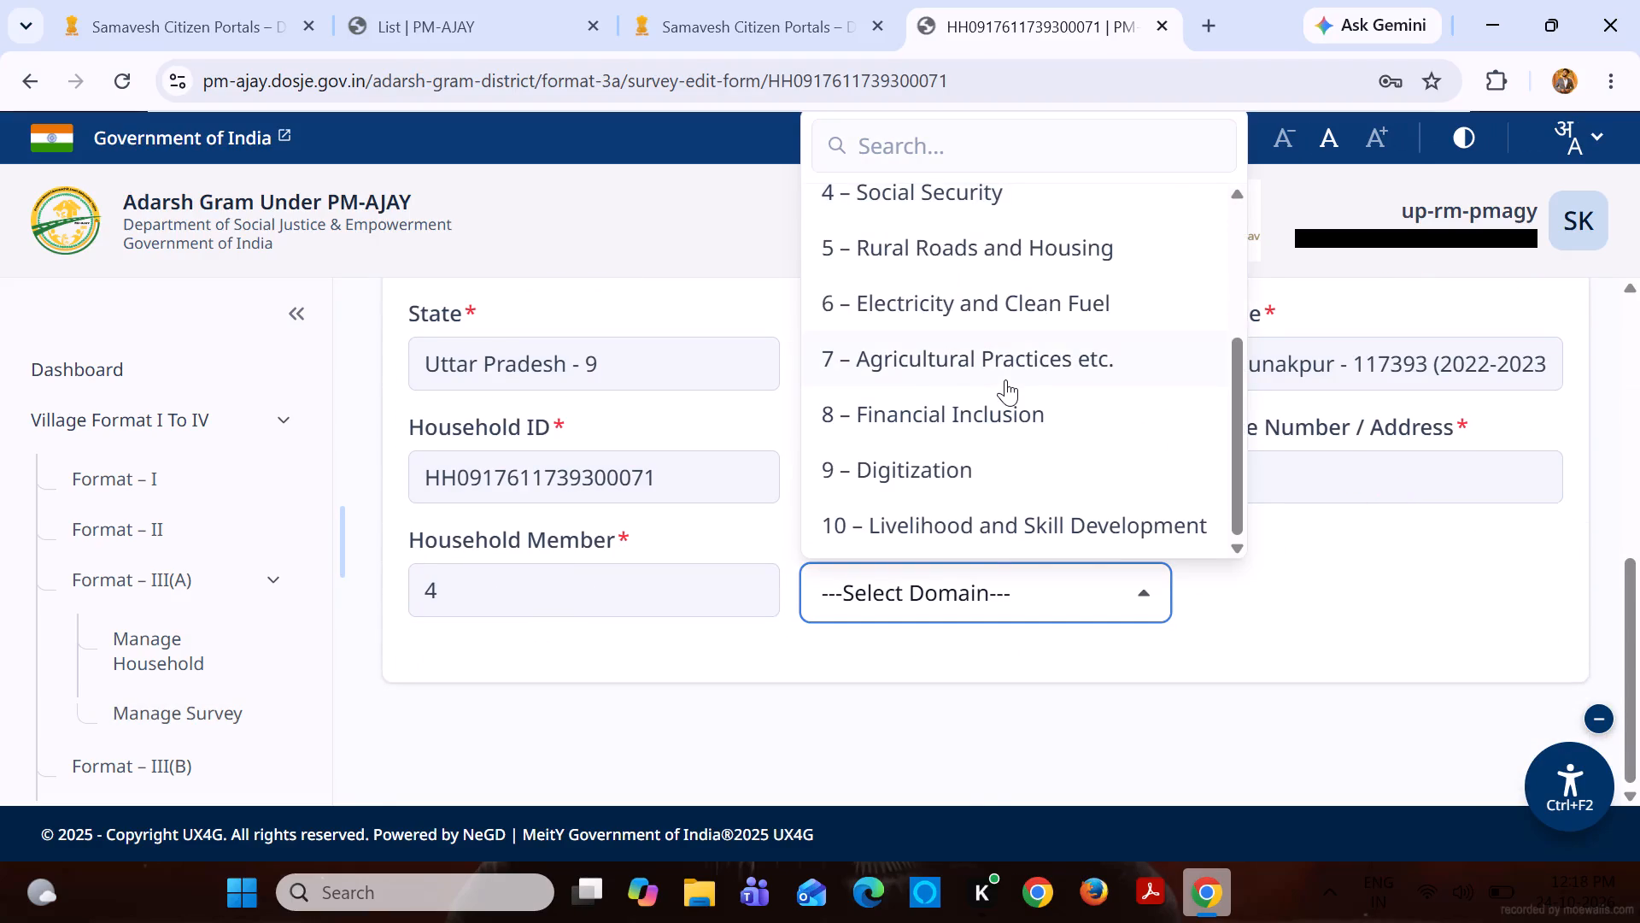
scroll(1192, 536, "down", 4)
left_click_drag(1375, 462, 1332, 563)
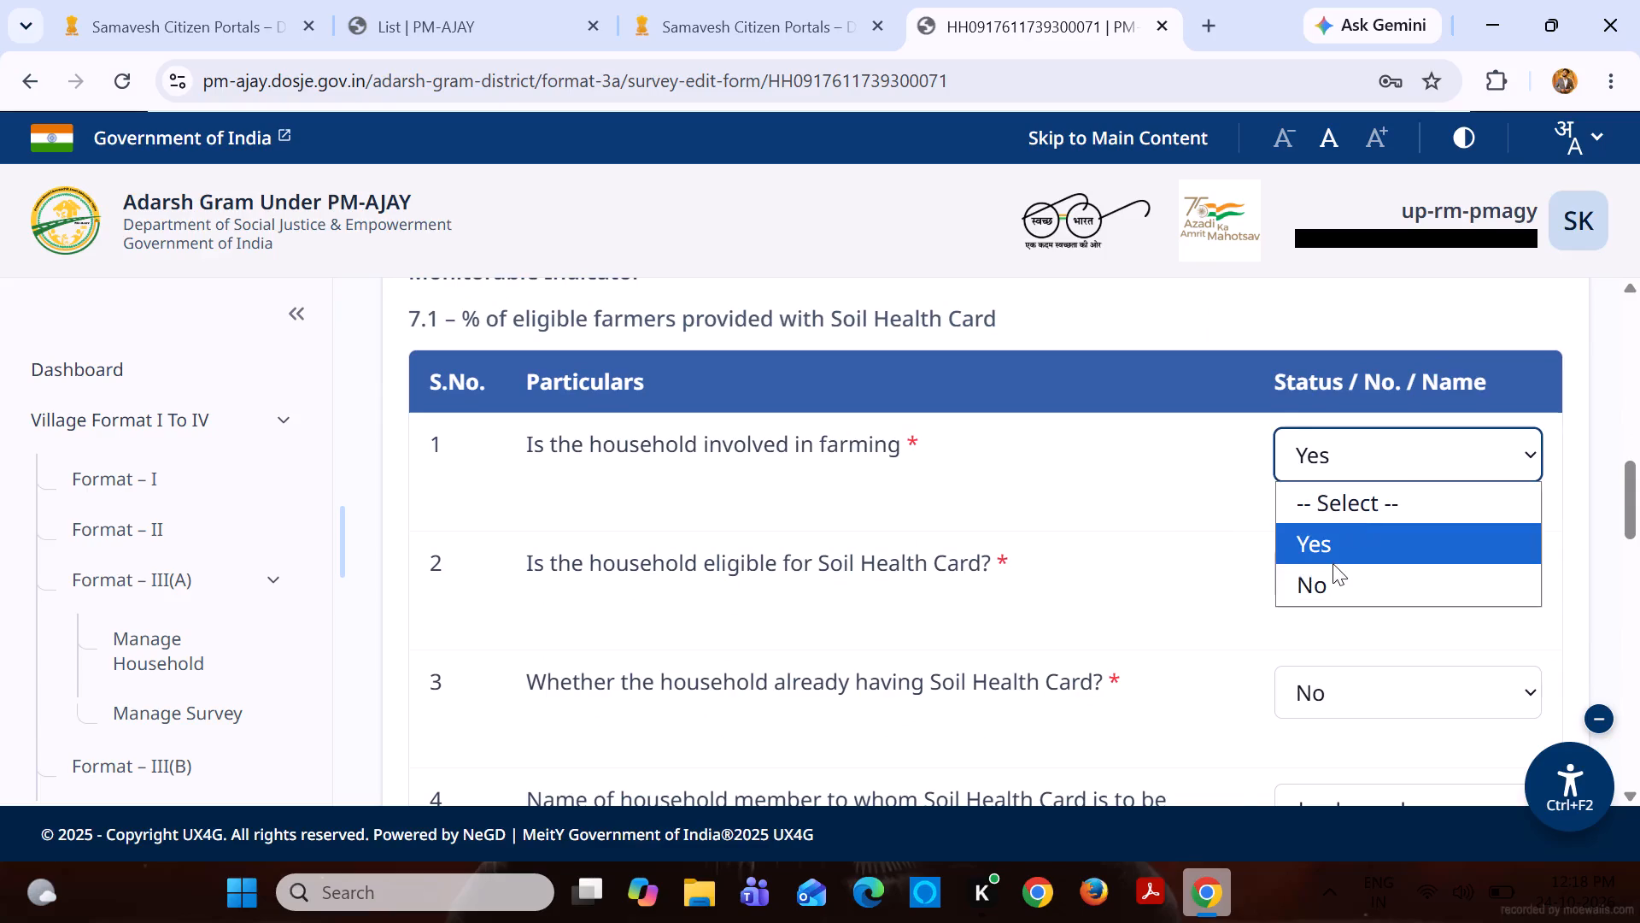
left_click_drag(1332, 563, 1332, 564)
left_click(1332, 564)
scroll(1332, 564, "down", 9)
left_click(1488, 627)
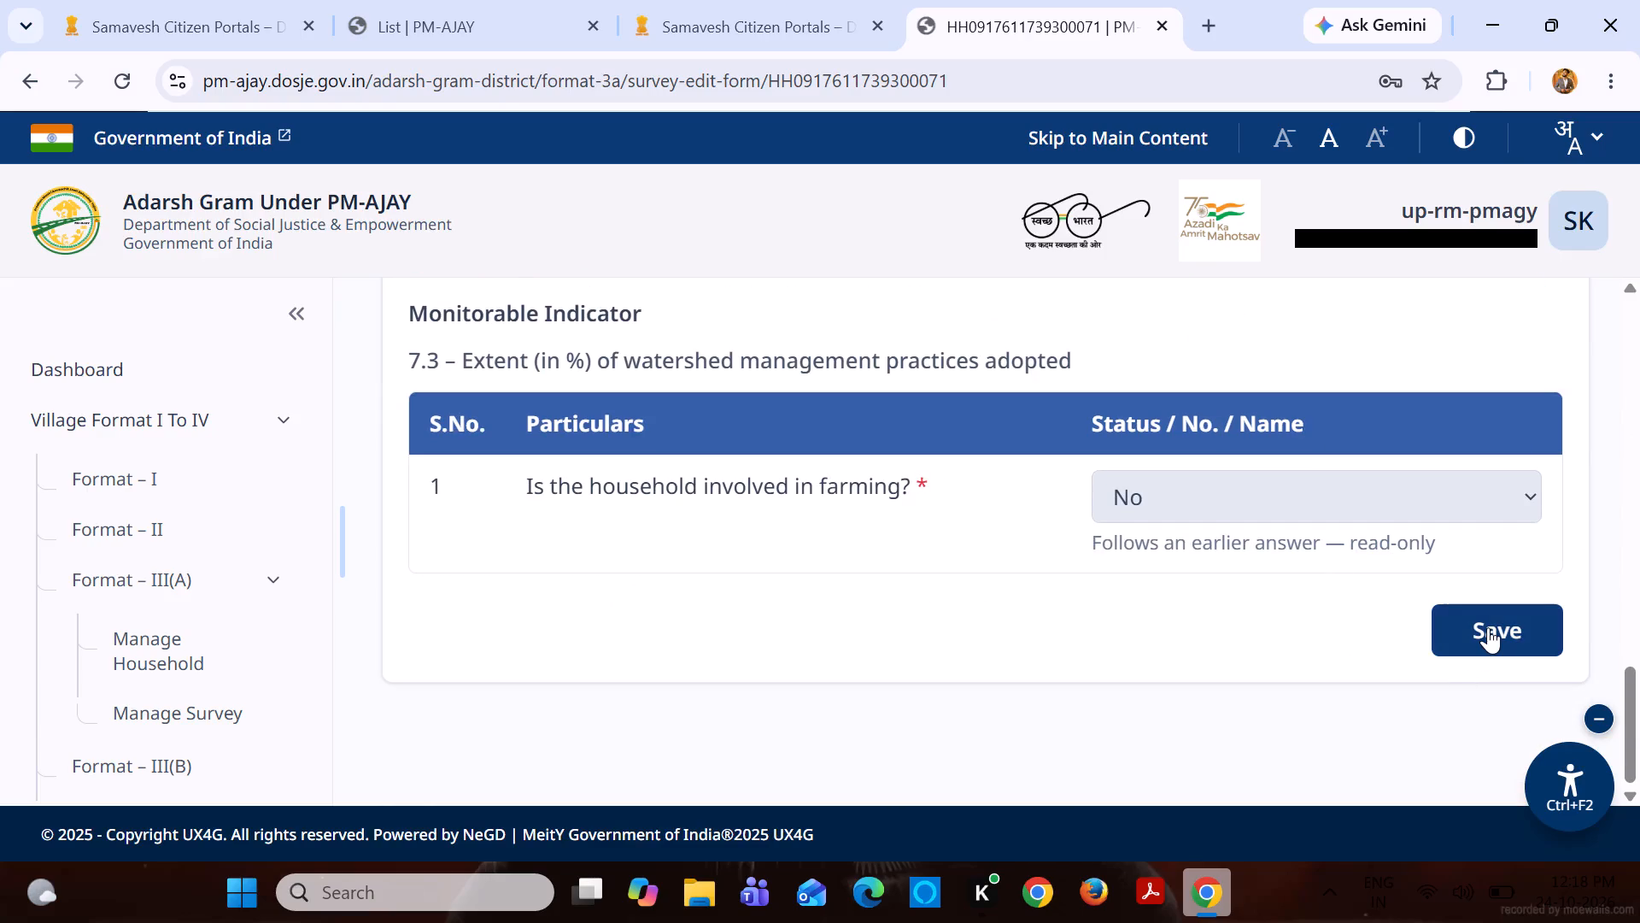
Return to the household list and open the survey of house number 140 on page 2 for editing.
scroll(1321, 436, "up", 17)
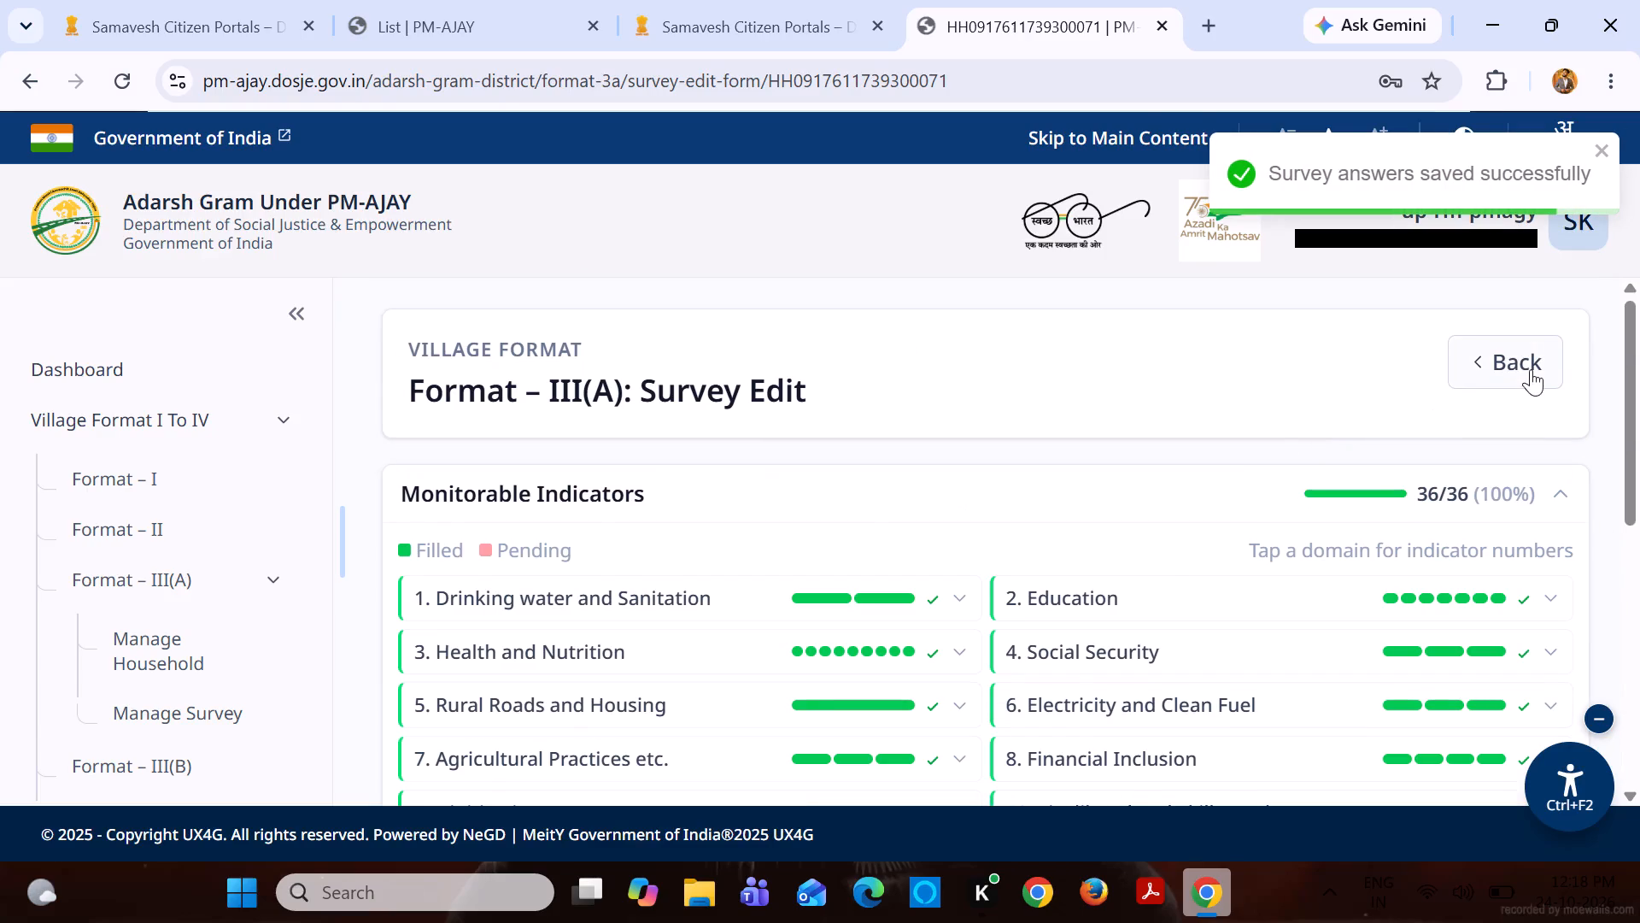
left_click(1531, 369)
scroll(1378, 445, "down", 20)
scroll(1378, 445, "down", 4)
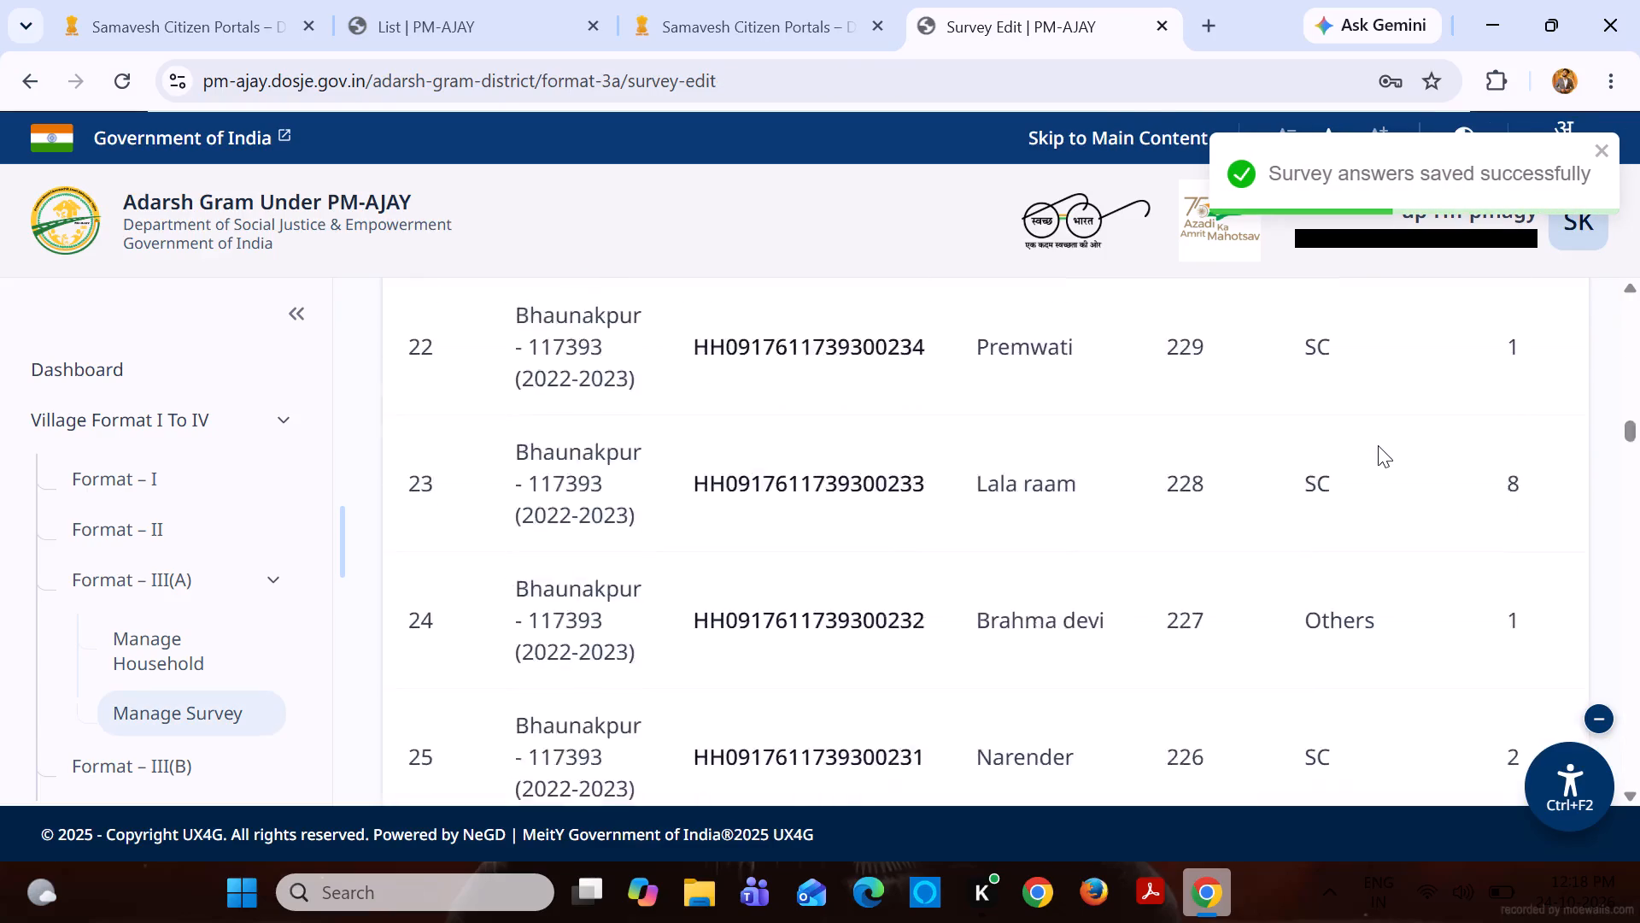
scroll(1378, 445, "down", 16)
left_click(1212, 653)
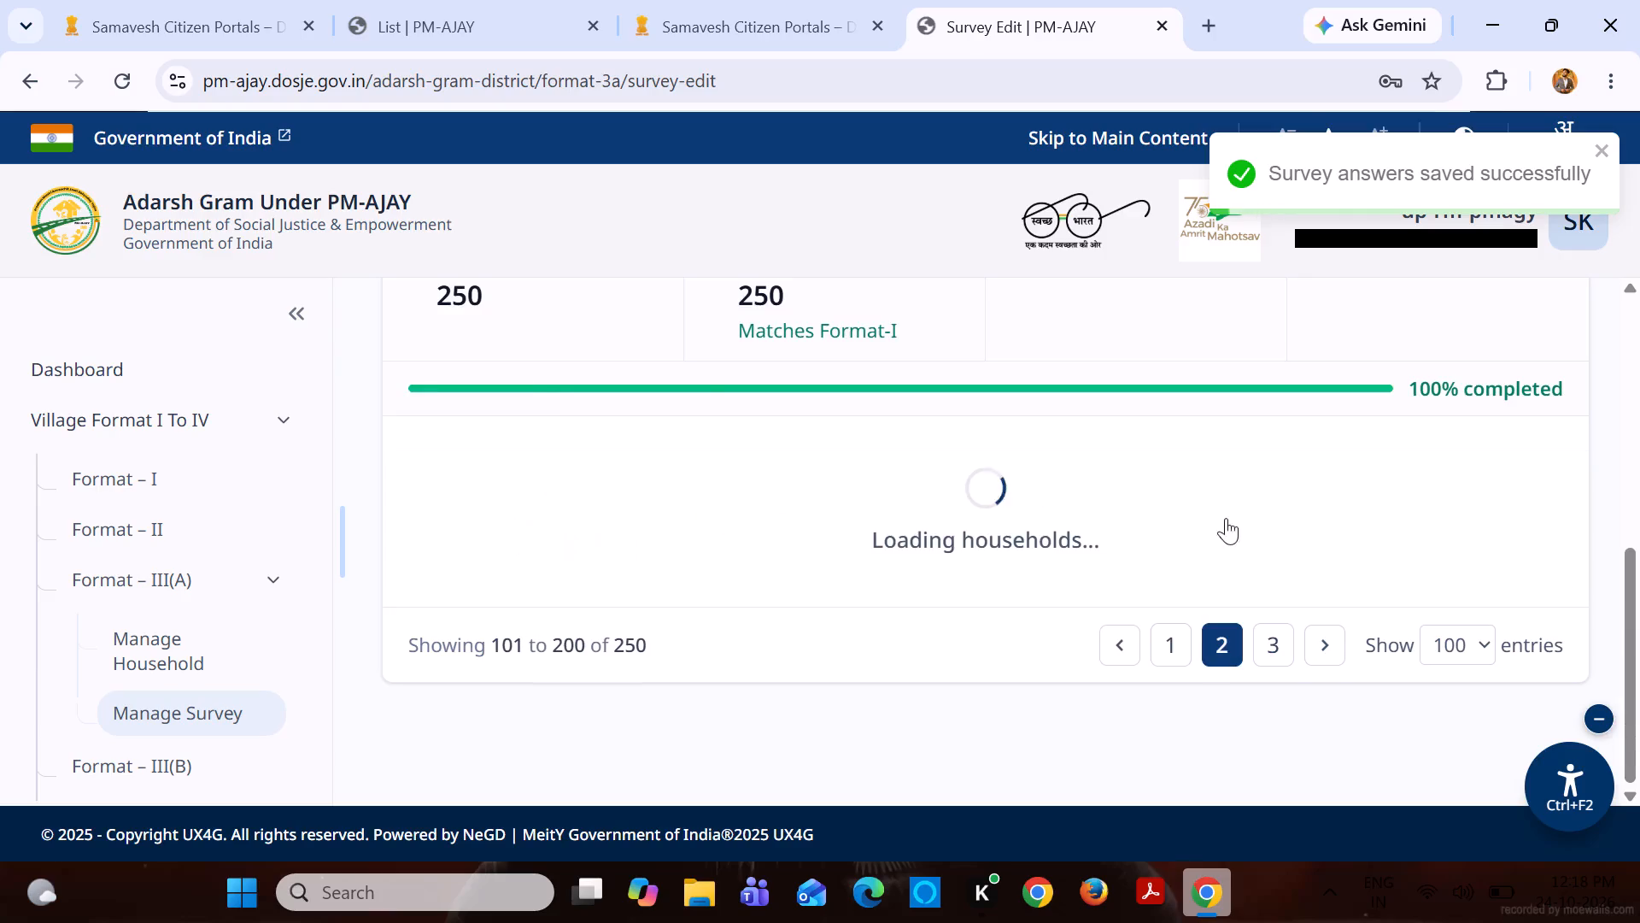
scroll(1214, 456, "up", 10)
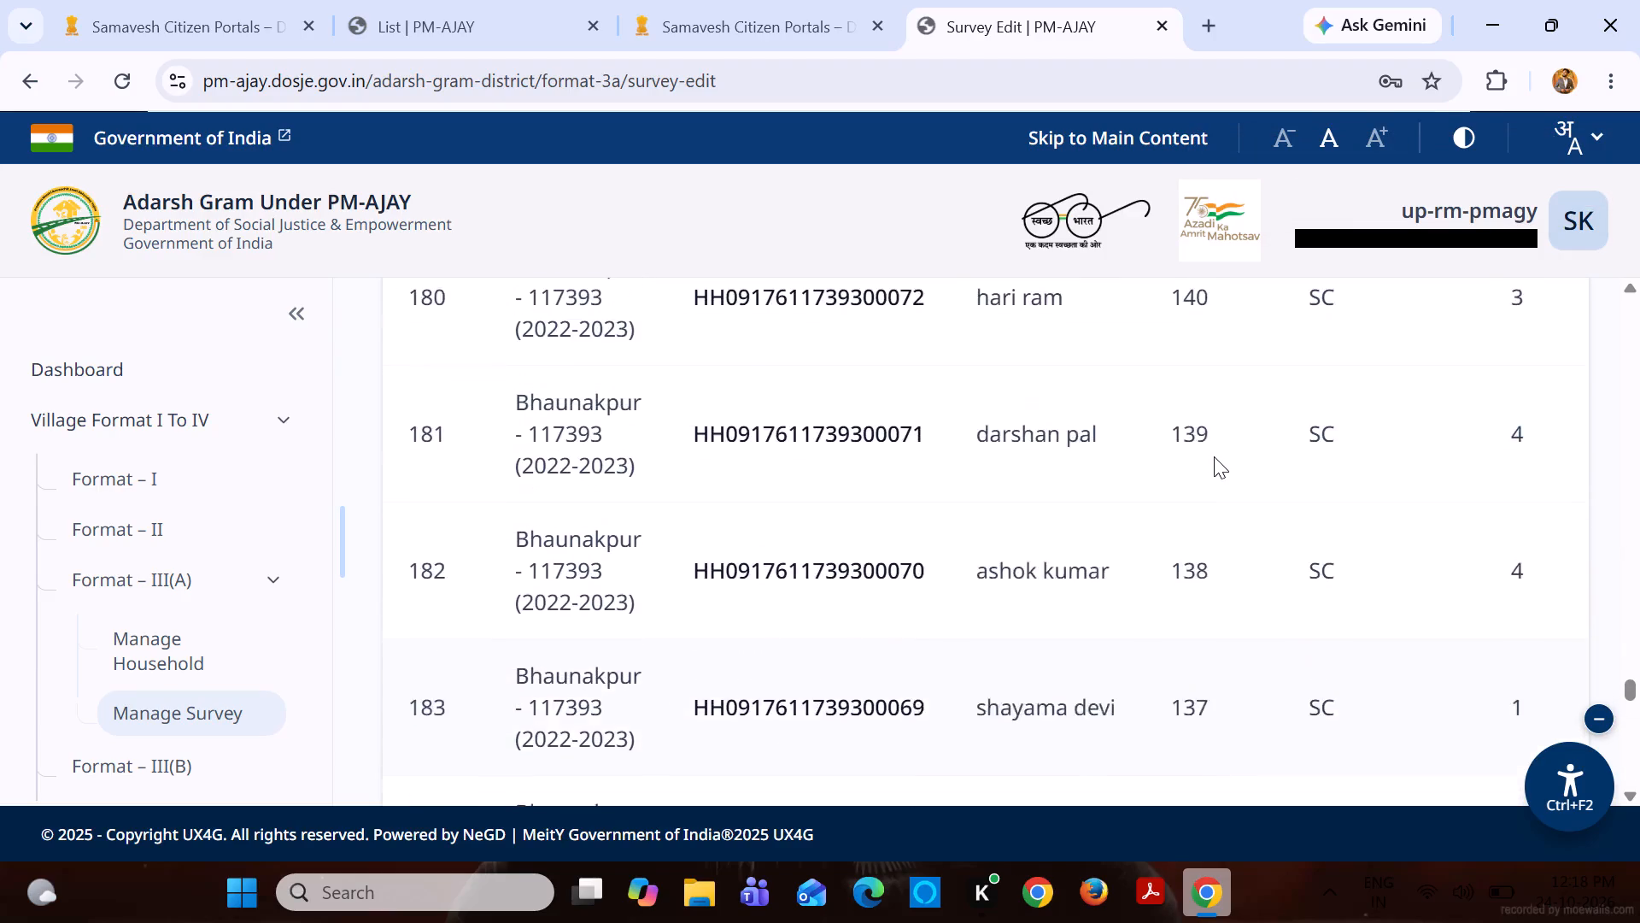
scroll(1214, 456, "up", 7)
scroll(1214, 456, "down", 2)
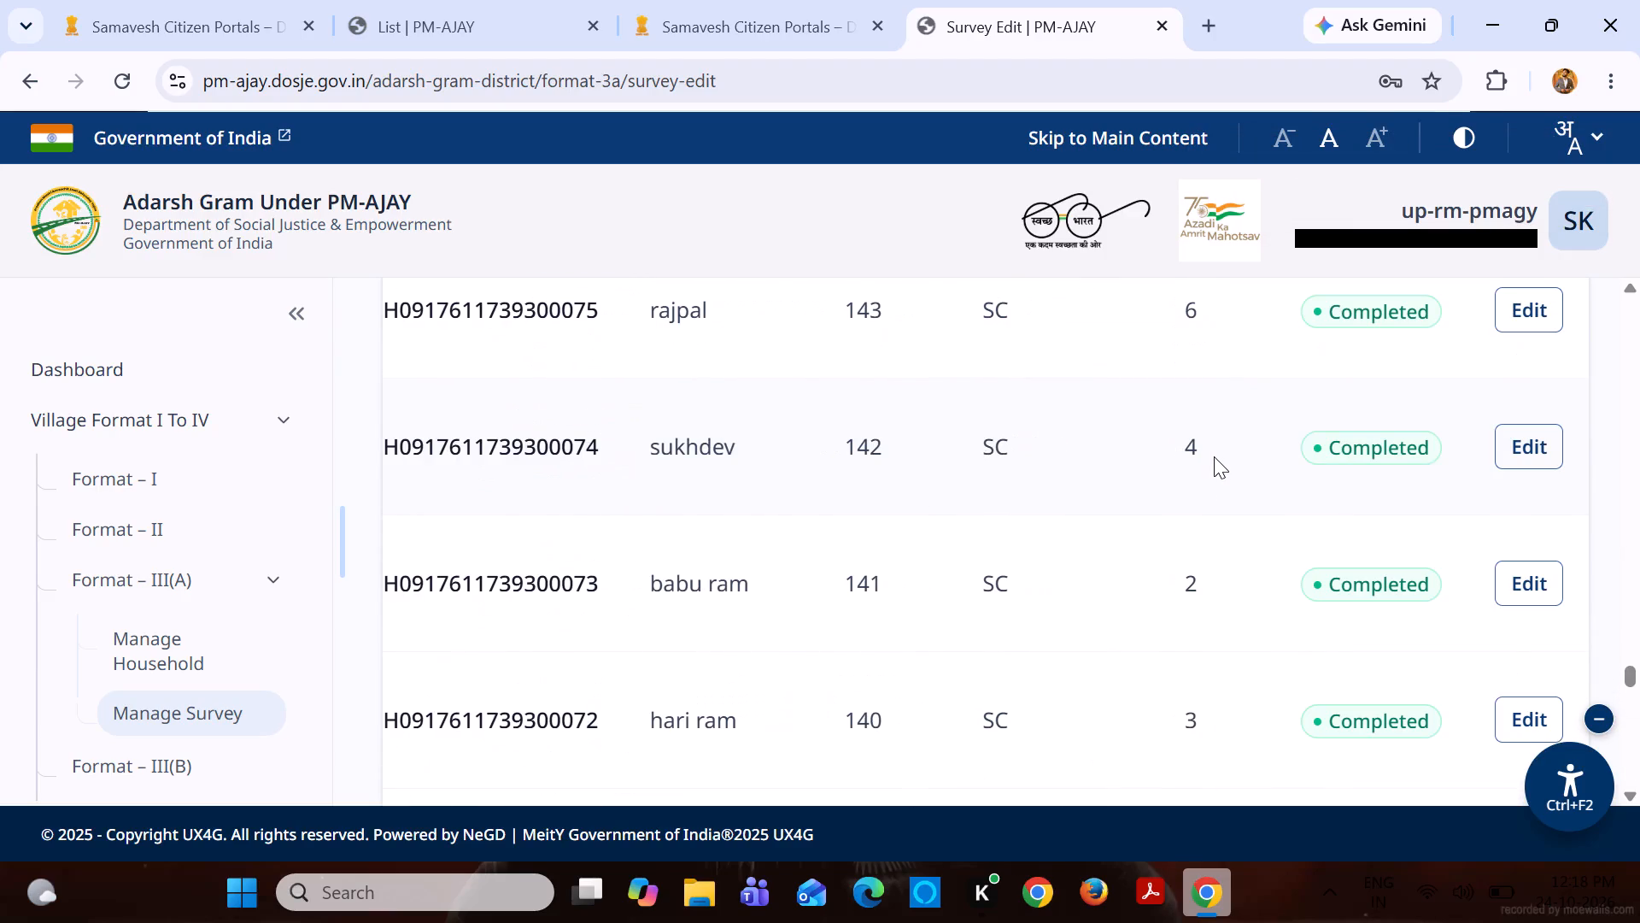
scroll(1220, 403, "down", 2)
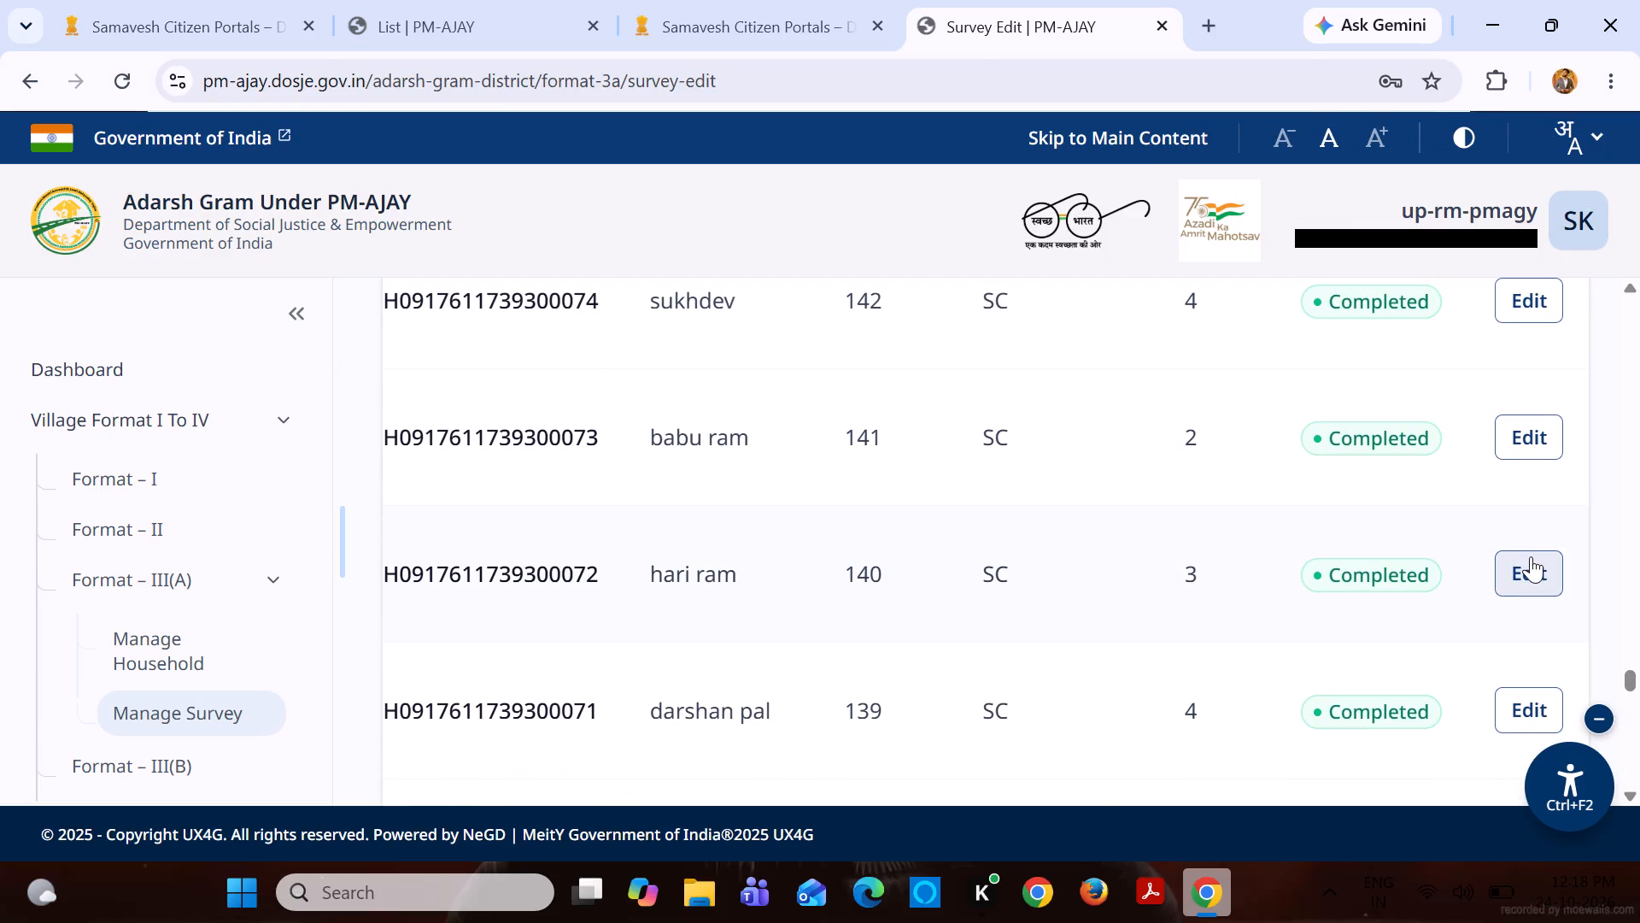
left_click(1531, 556)
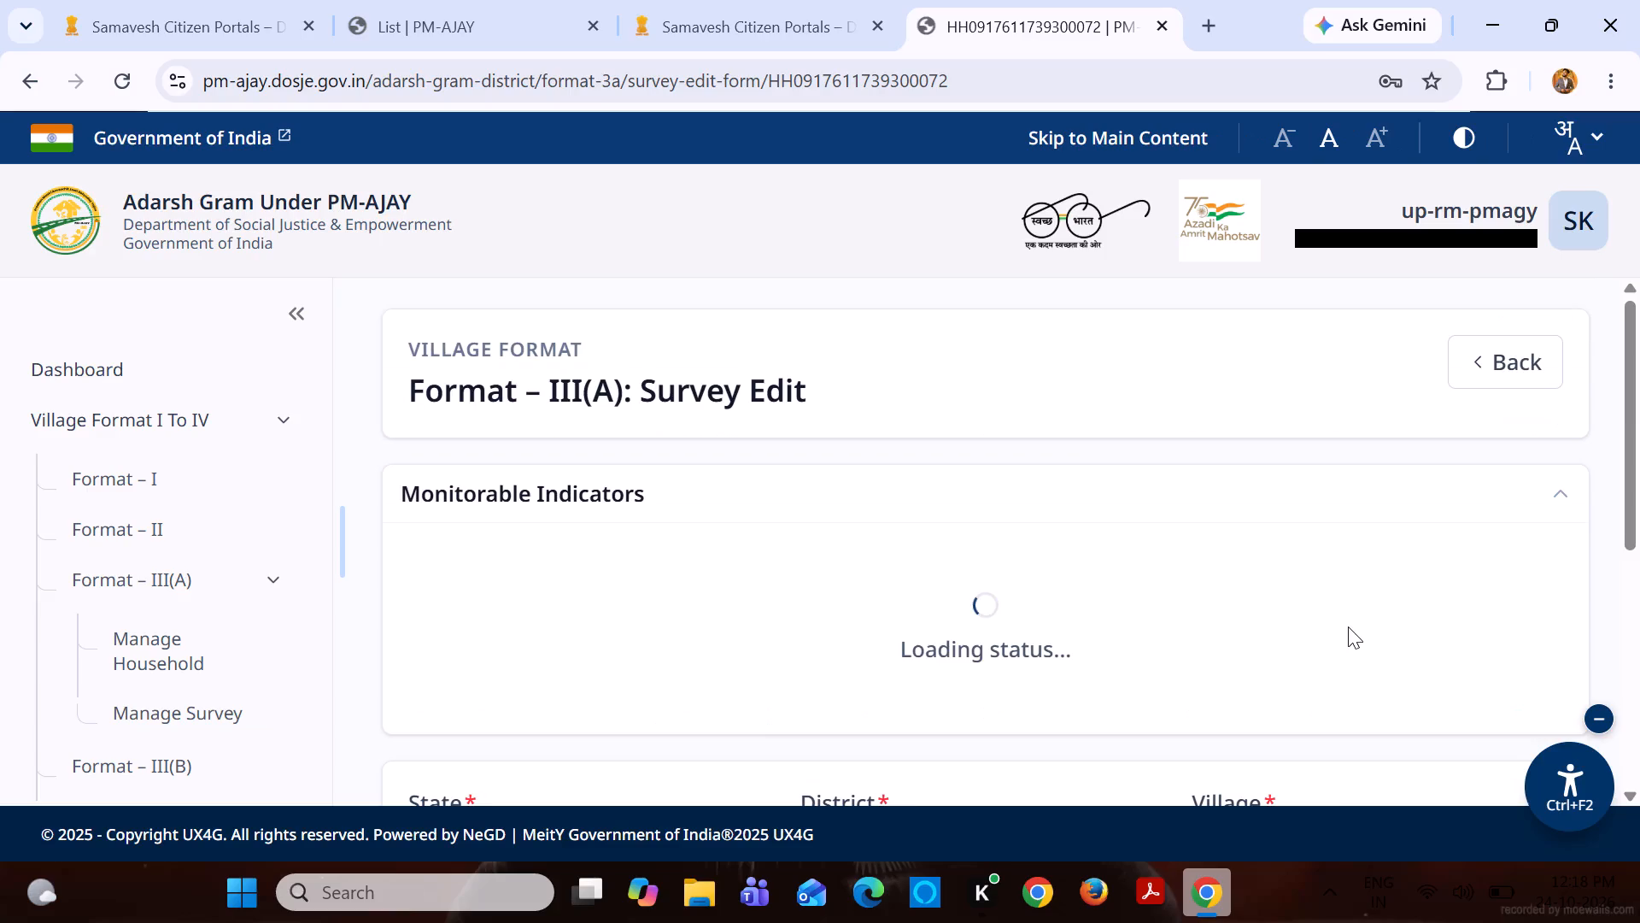
For house number 140, select domain 7 – Agricultural Practices etc., set farming involvement under 7.1 to No, and save the answers.
scroll(1348, 626, "down", 9)
left_click(1123, 584)
scroll(1109, 491, "down", 2)
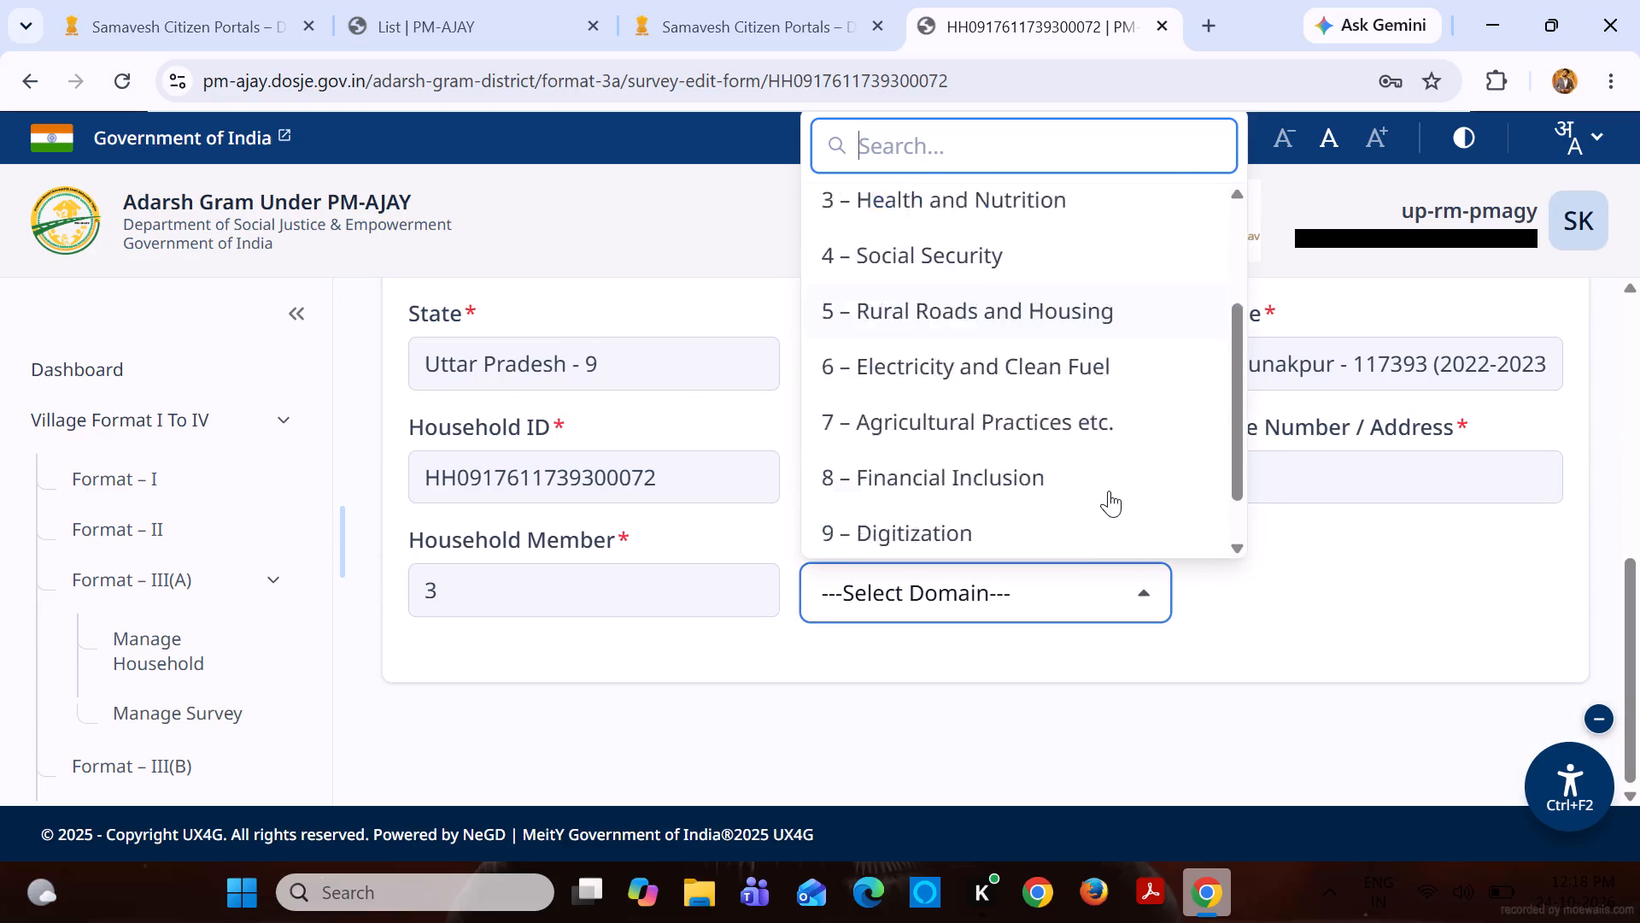
scroll(1109, 491, "down", 2)
left_click(981, 361)
scroll(1319, 488, "down", 2)
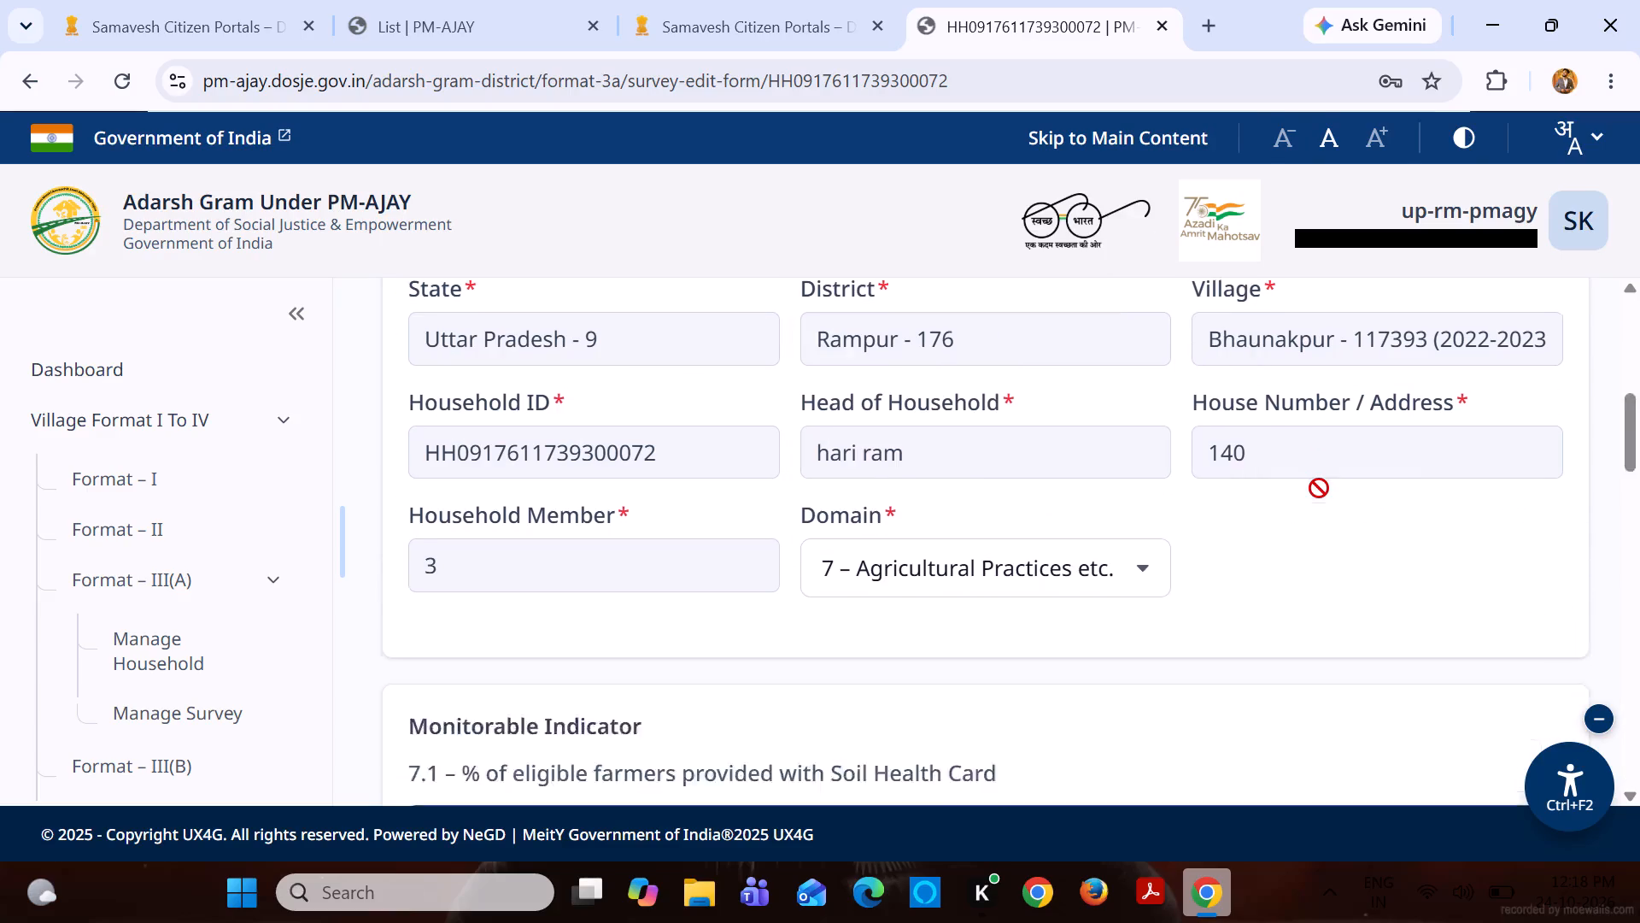
scroll(1319, 488, "down", 2)
left_click_drag(1441, 424, 1303, 566)
left_click(1303, 566)
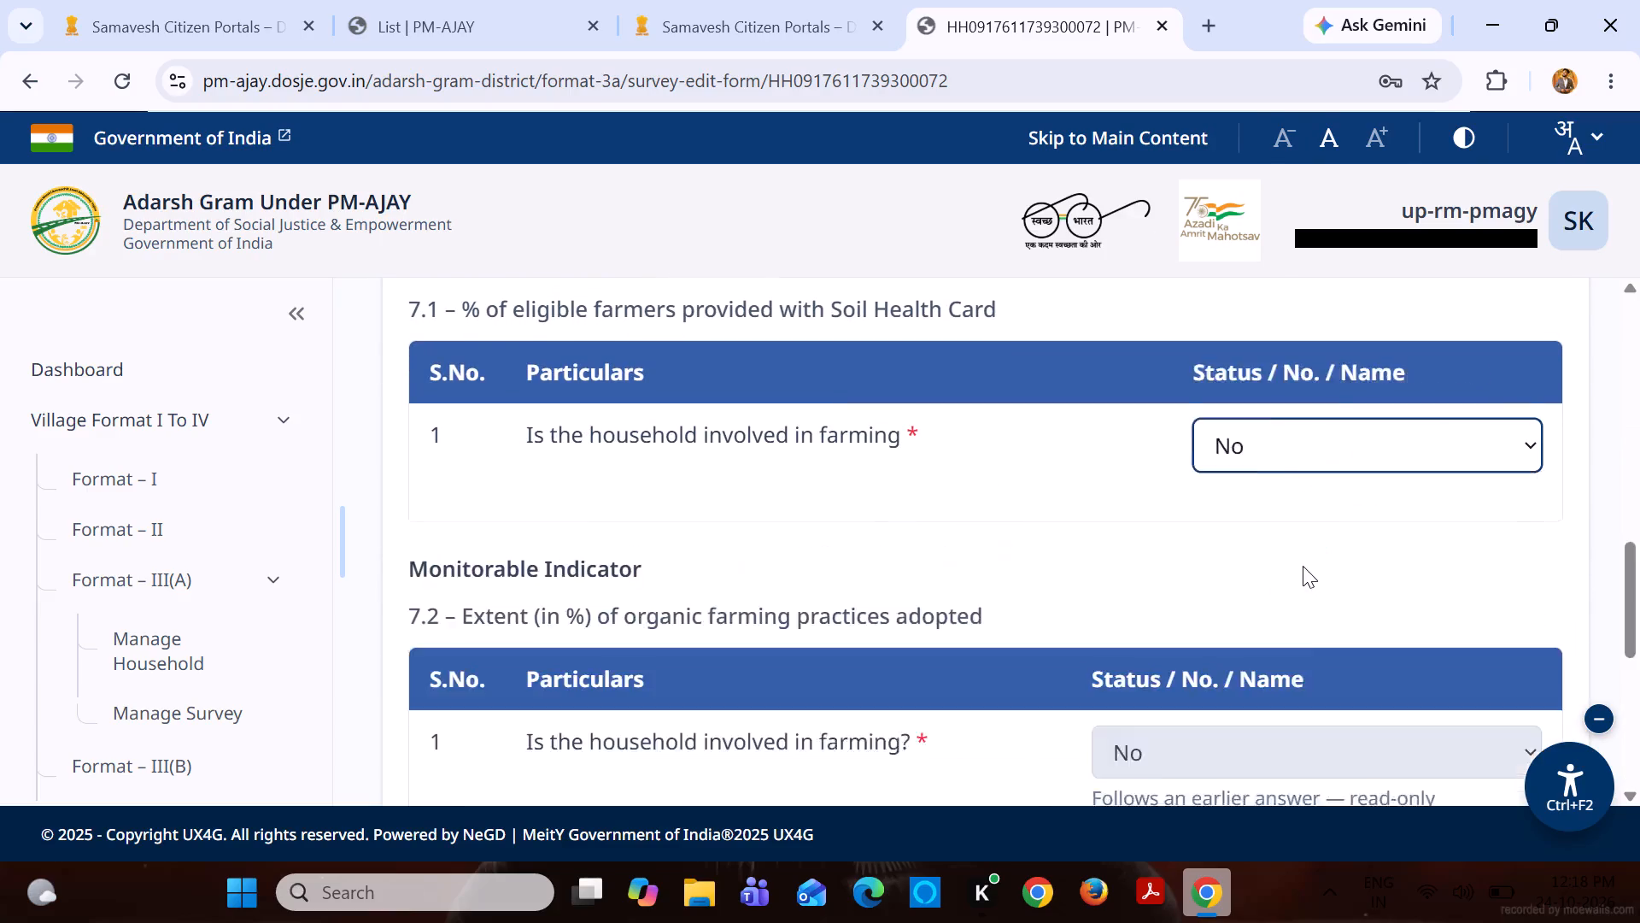
scroll(1303, 566, "down", 7)
left_click(1526, 625)
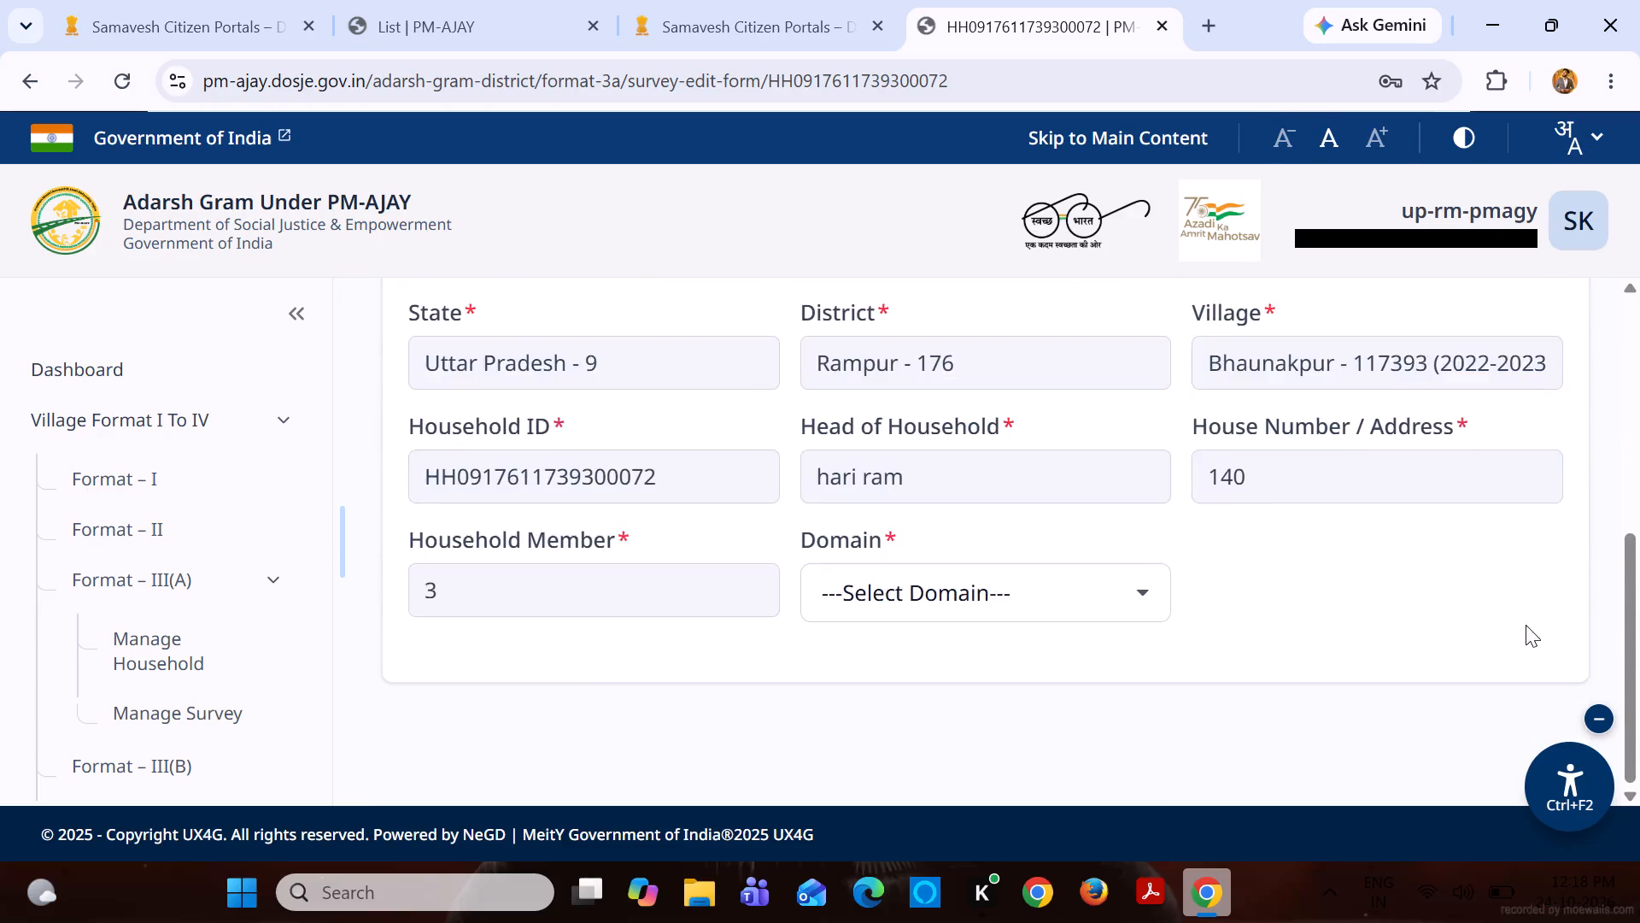
Return to the household list and open the survey of house number 141 on page 2 for editing.
scroll(1262, 499, "up", 10)
left_click(1494, 361)
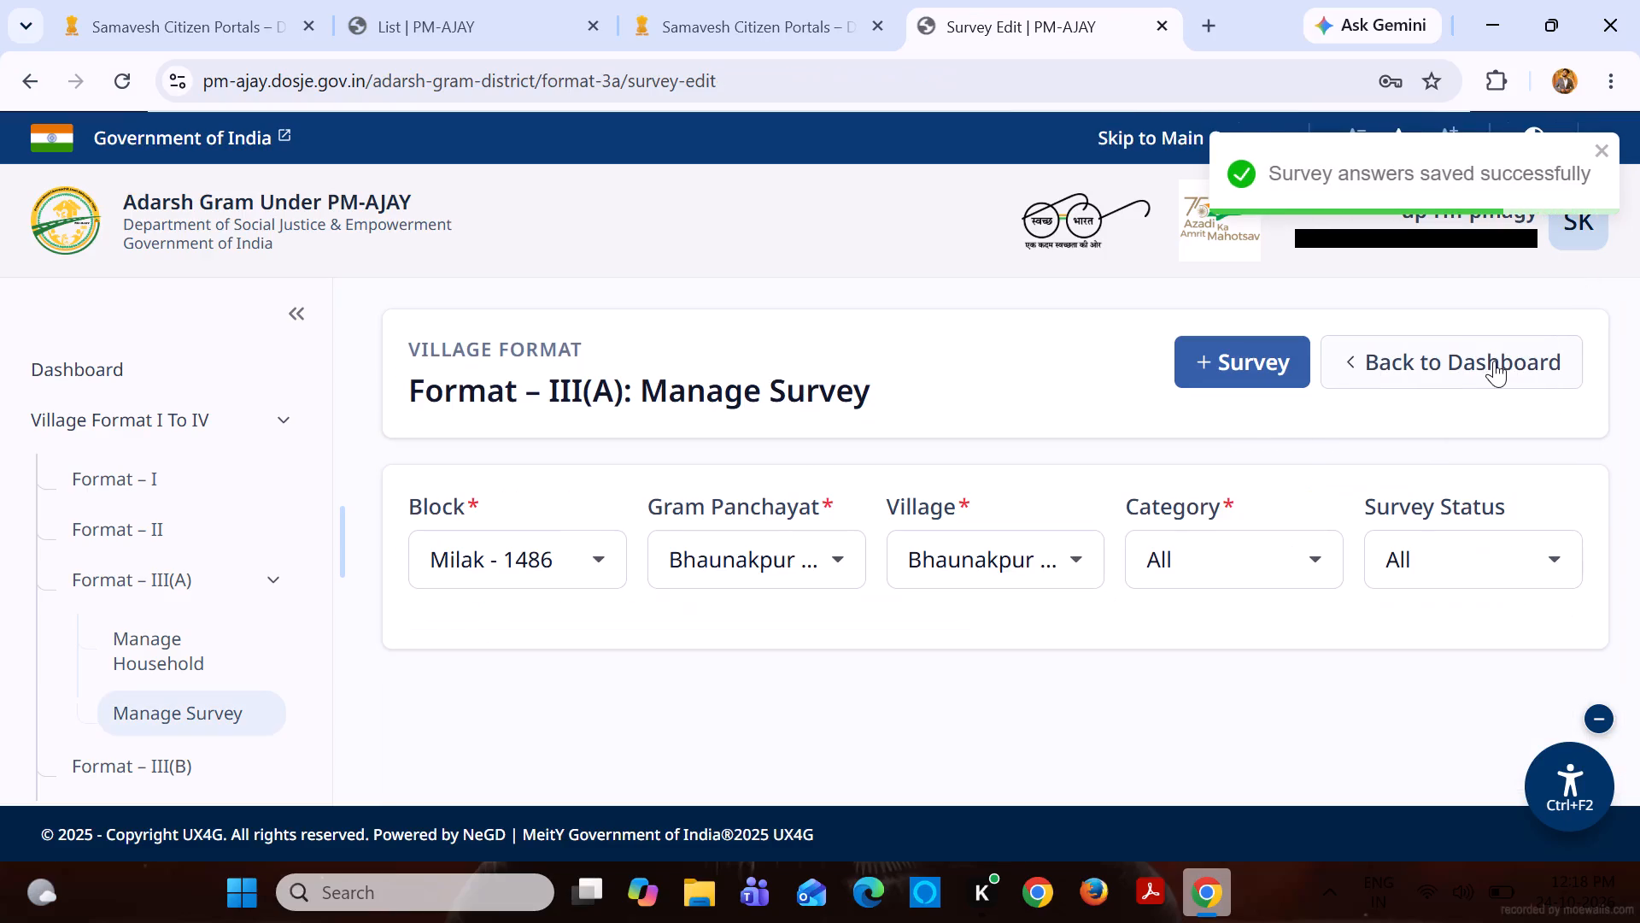
scroll(1326, 485, "down", 20)
scroll(1326, 485, "down", 17)
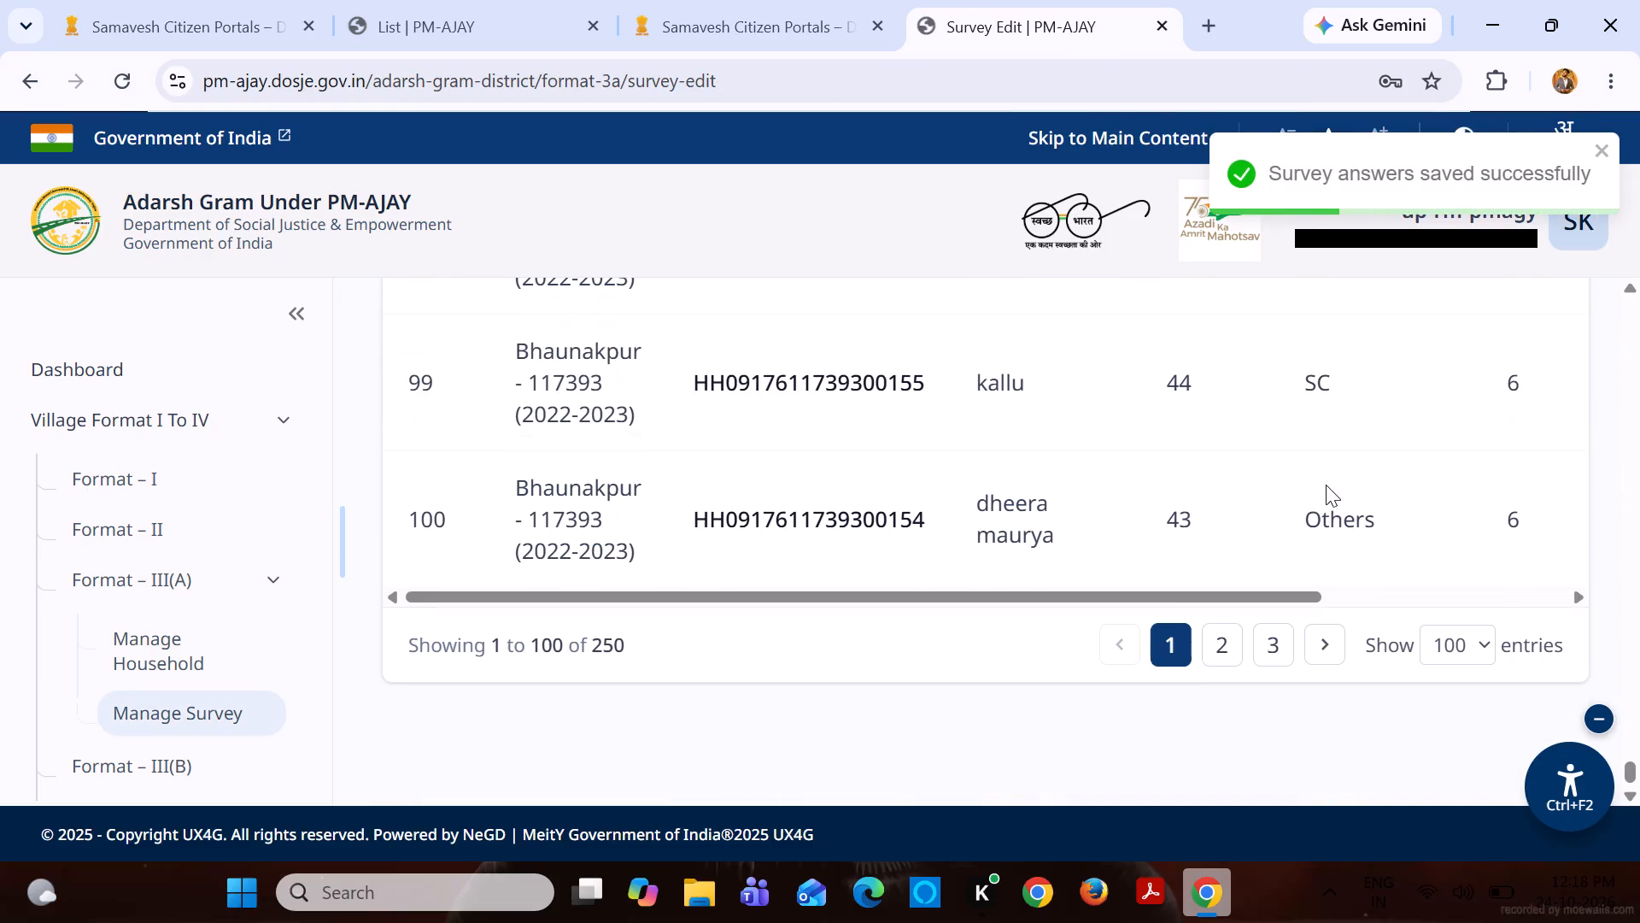
left_click(1223, 644)
scroll(1246, 506, "up", 3)
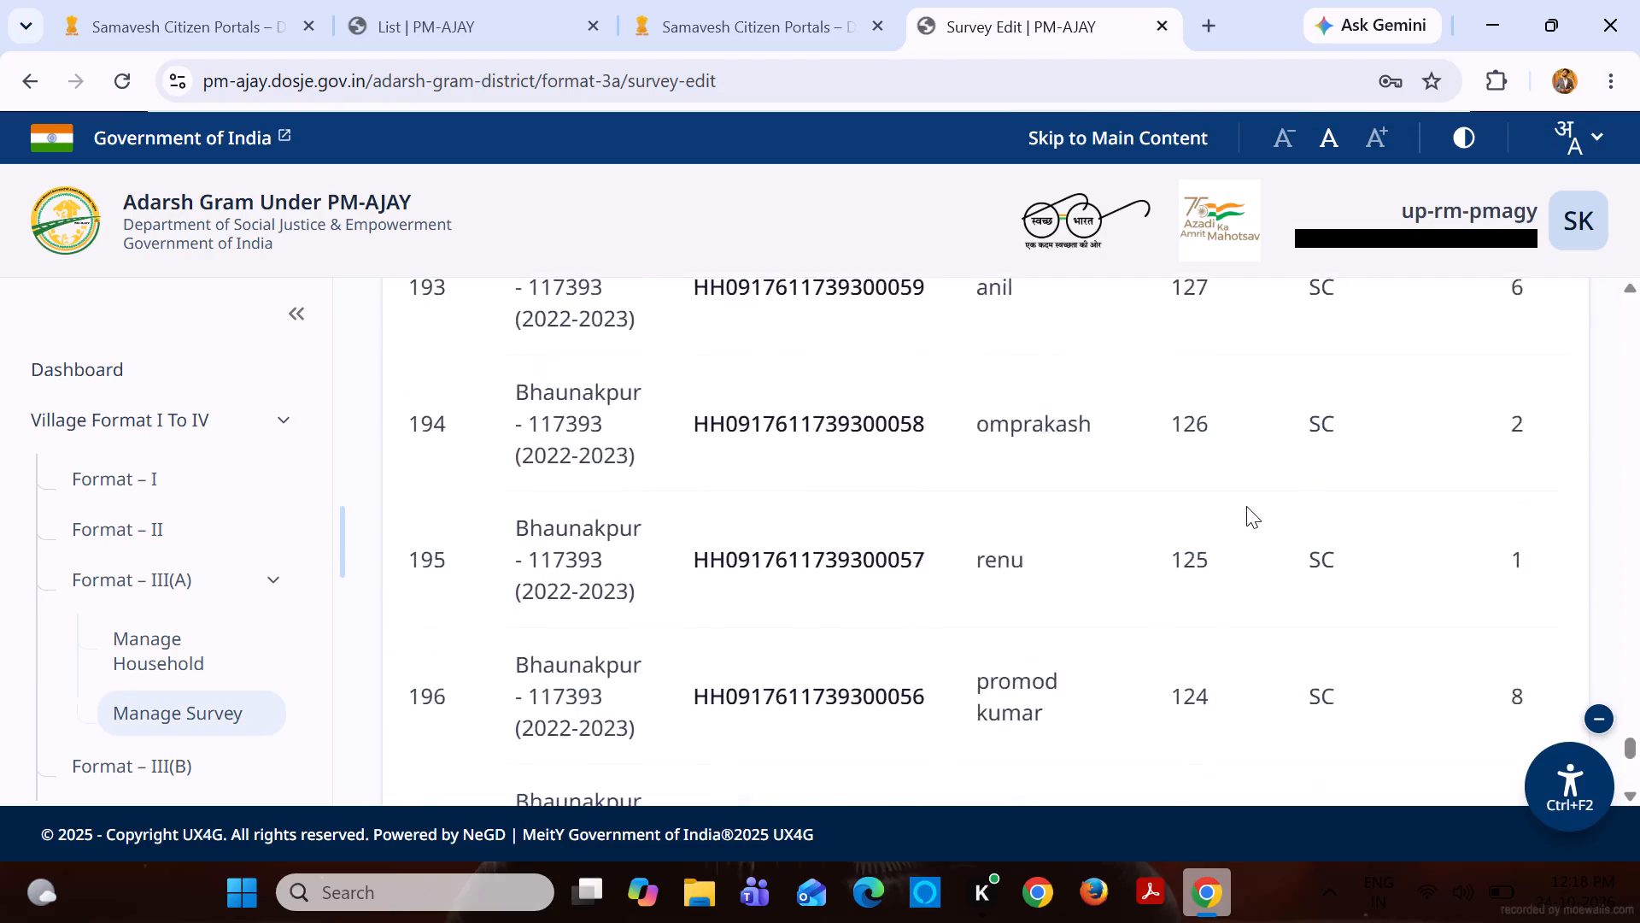
scroll(1246, 506, "up", 10)
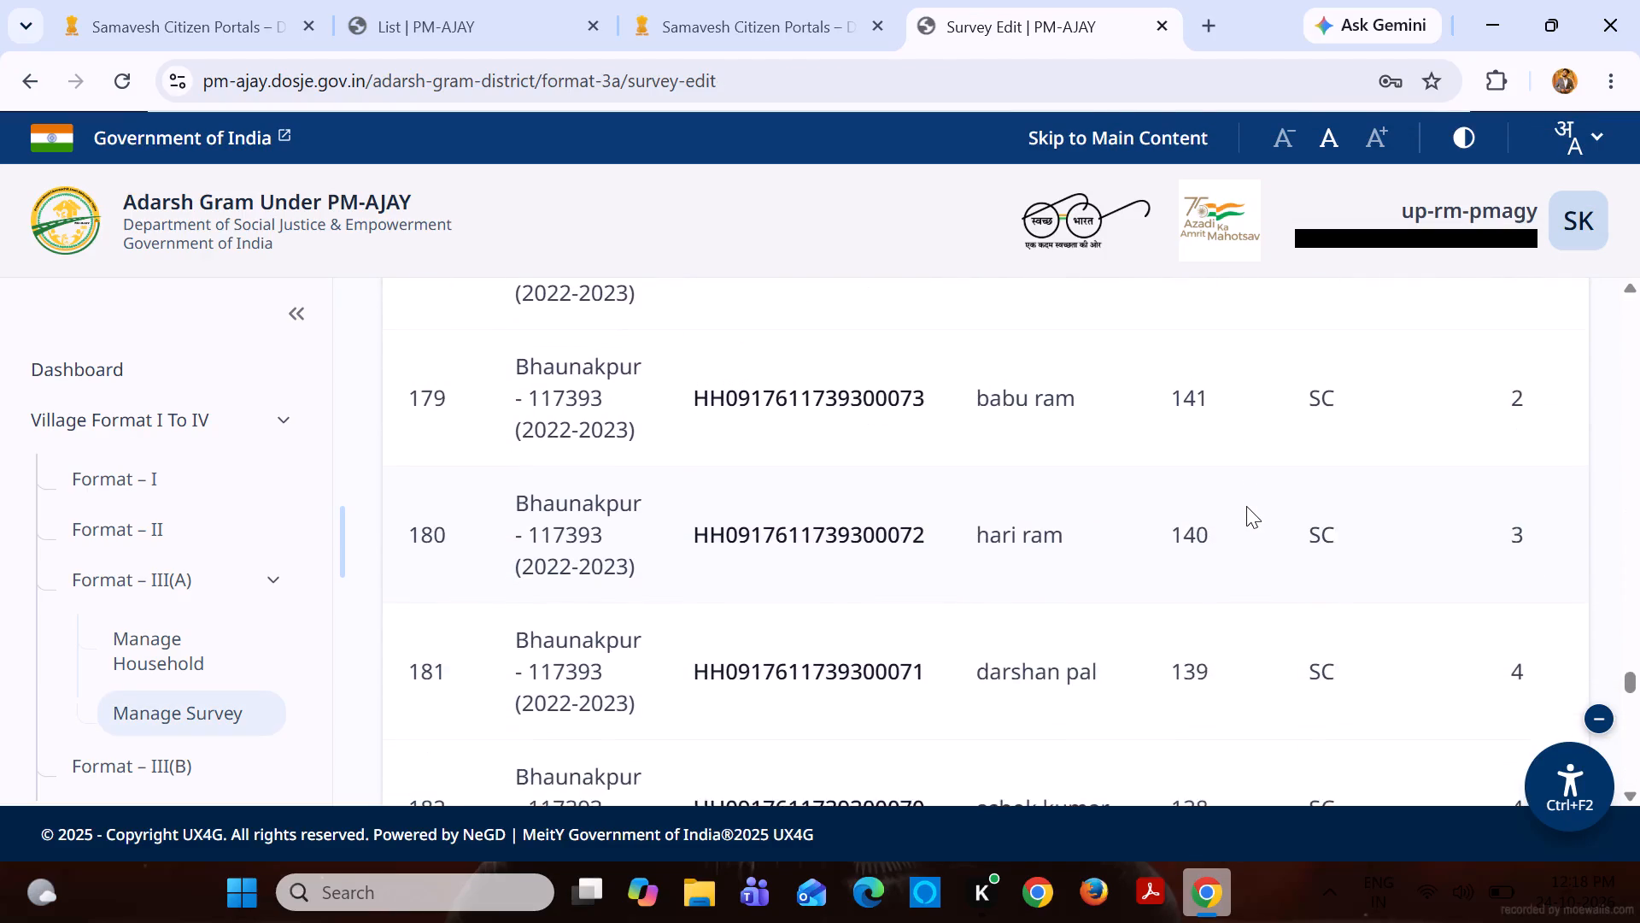
scroll(1246, 506, "up", 1)
left_click(1510, 401)
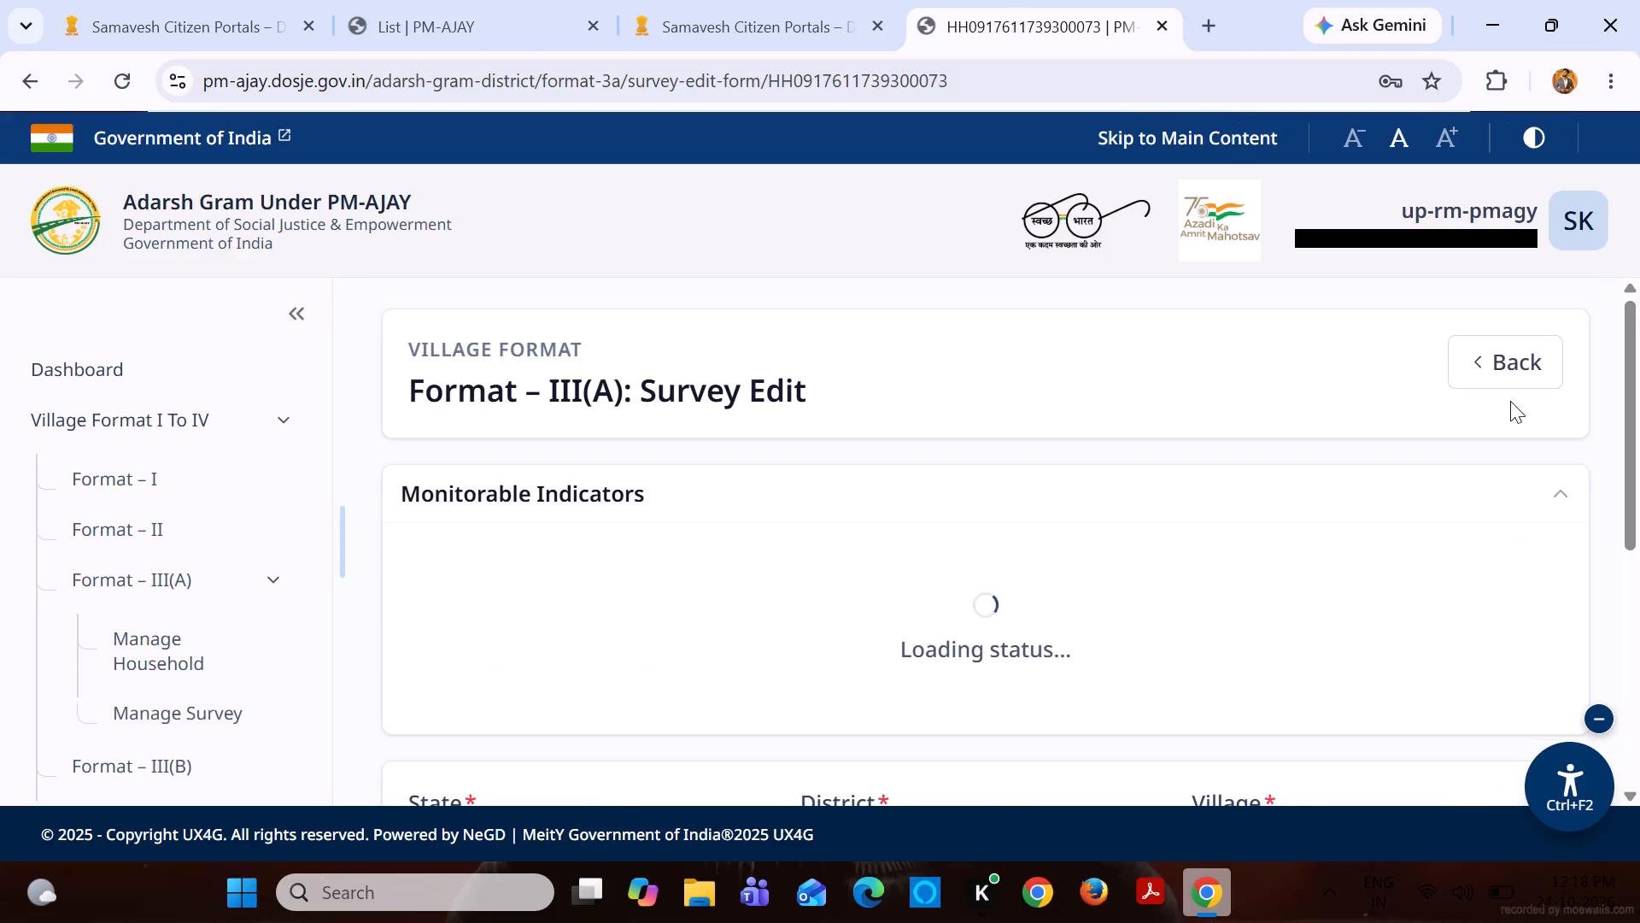
For house number 141, select domain 7 – Agricultural Practices etc., set farming involvement under 7.1 to No, and save the answers.
scroll(1338, 514, "down", 13)
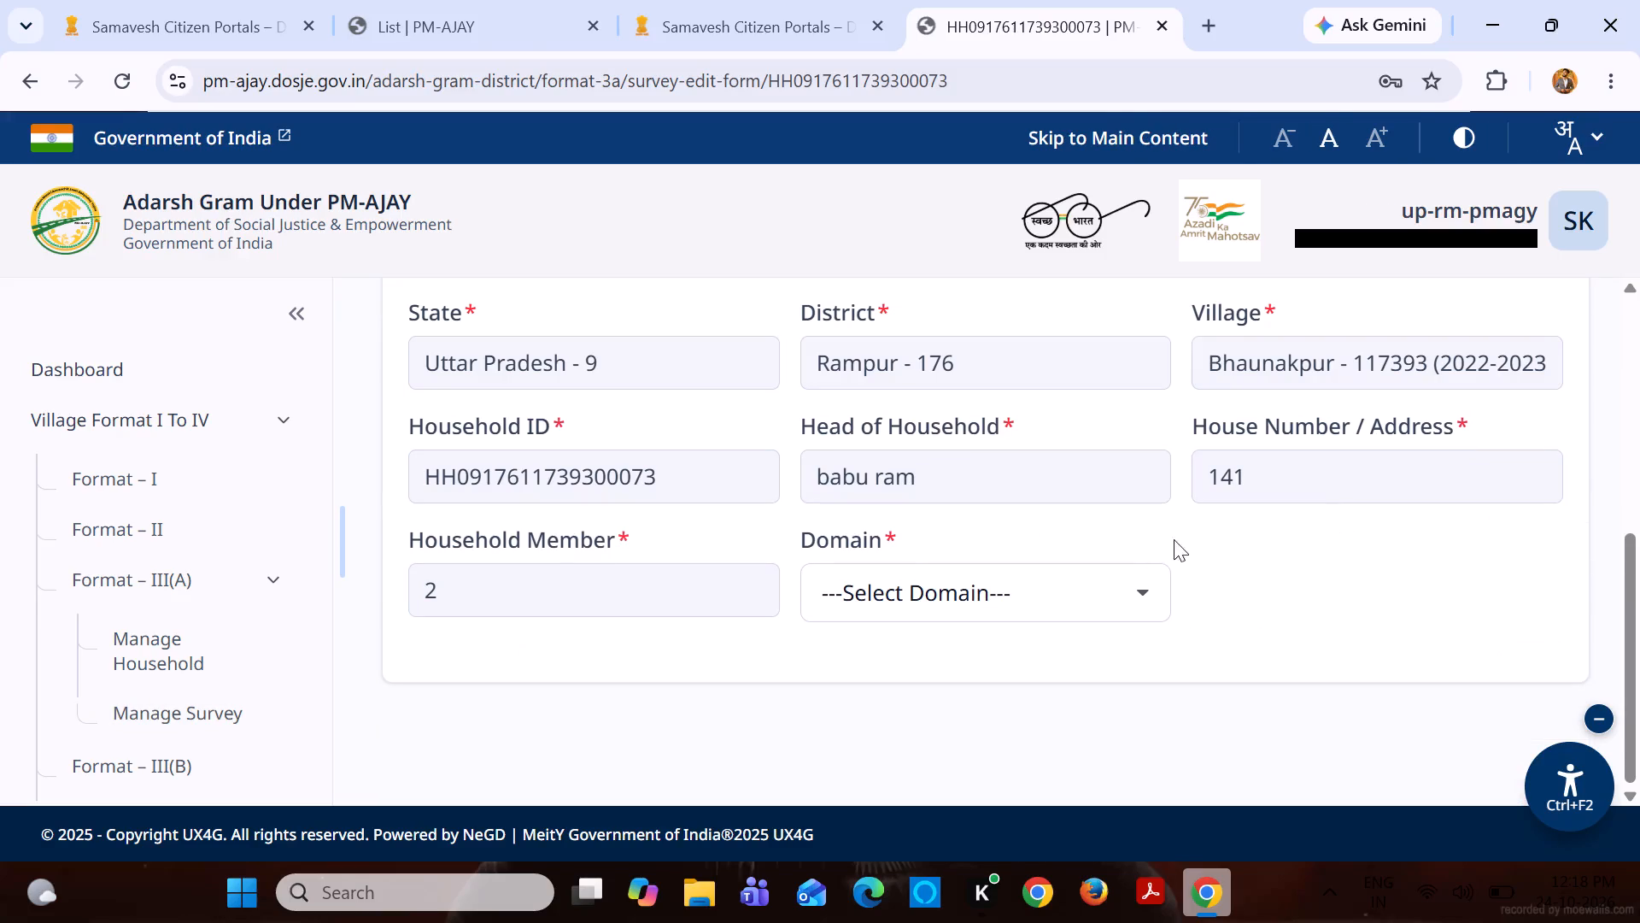
left_click(1135, 570)
scroll(1057, 412, "down", 2)
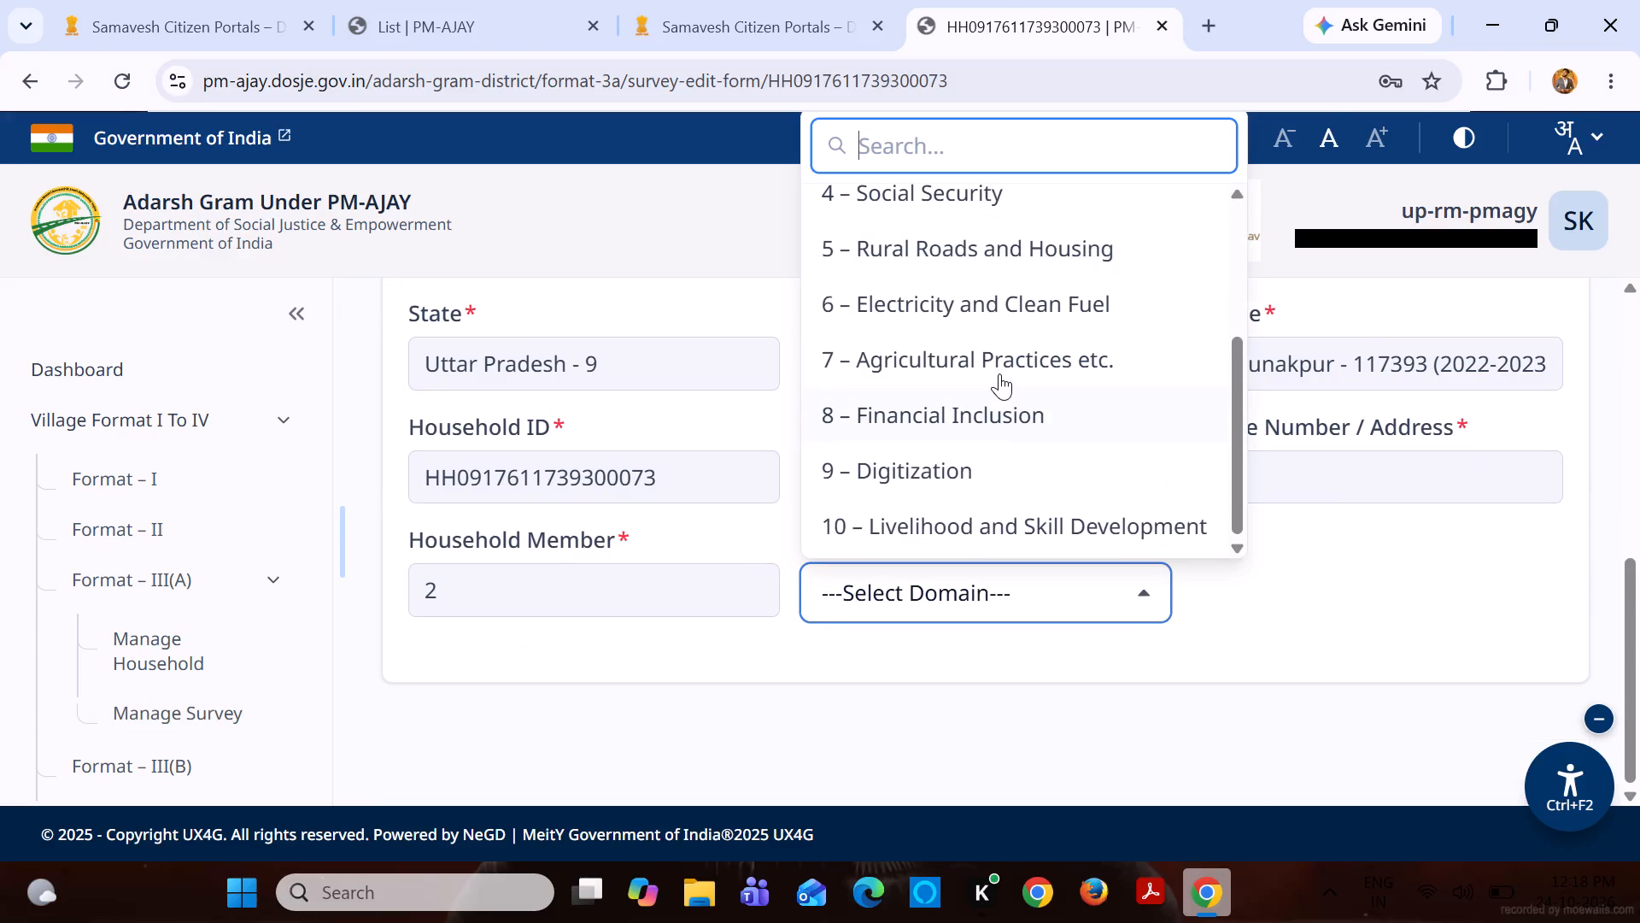
left_click(1000, 365)
scroll(1179, 508, "down", 4)
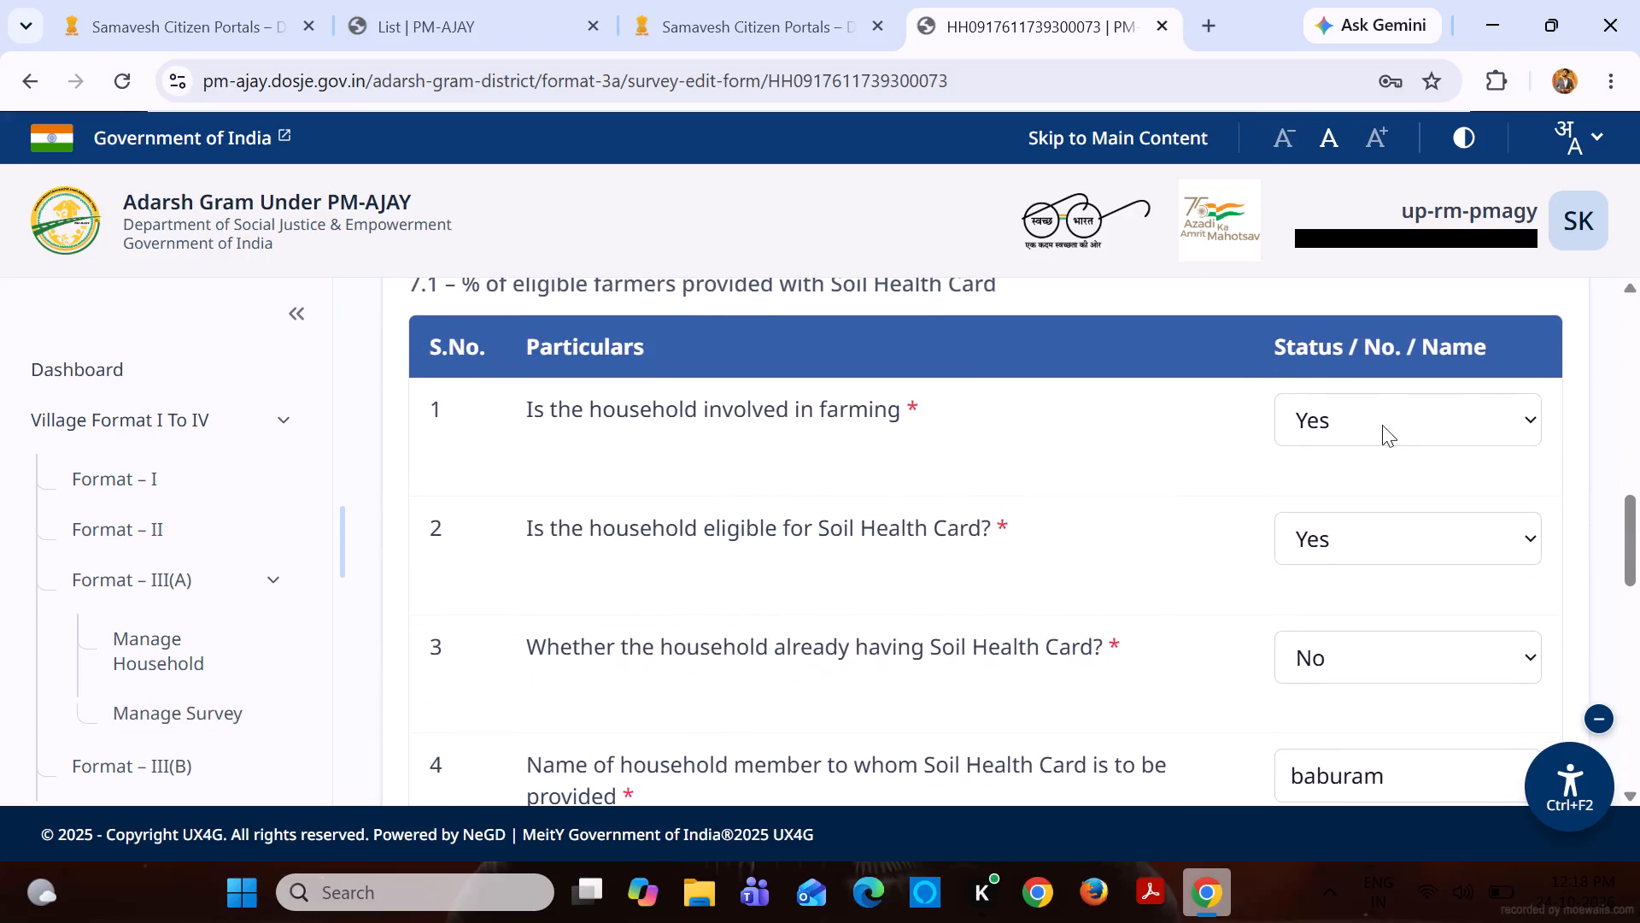
left_click(1397, 416)
left_click(1338, 532)
scroll(1338, 532, "down", 7)
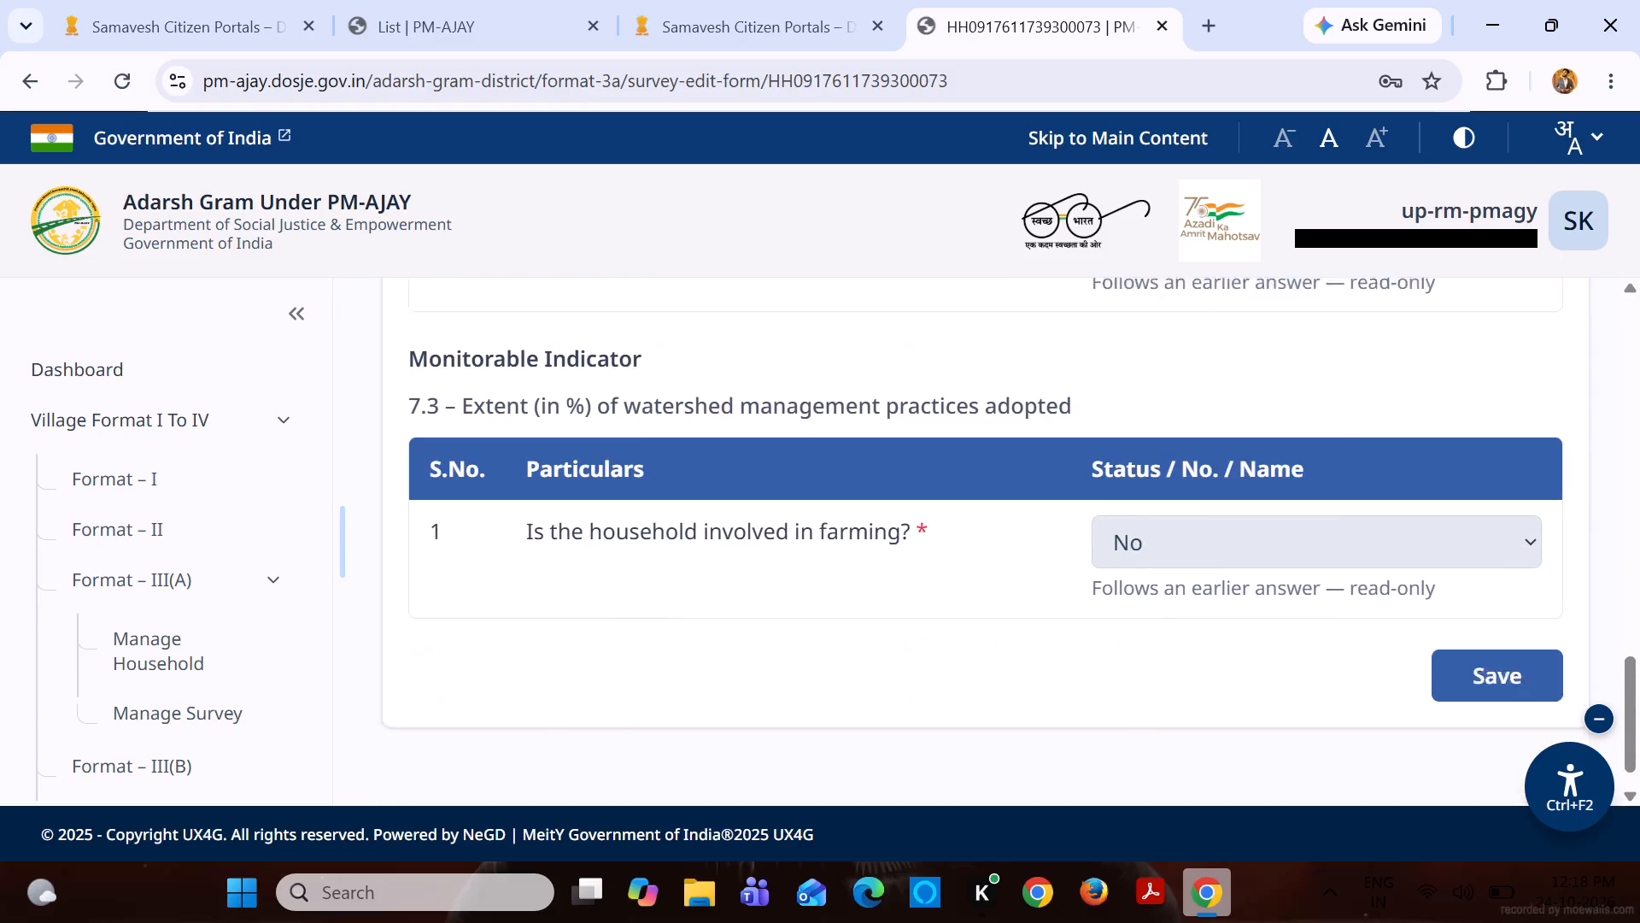
scroll(1338, 532, "down", 2)
left_click(1482, 619)
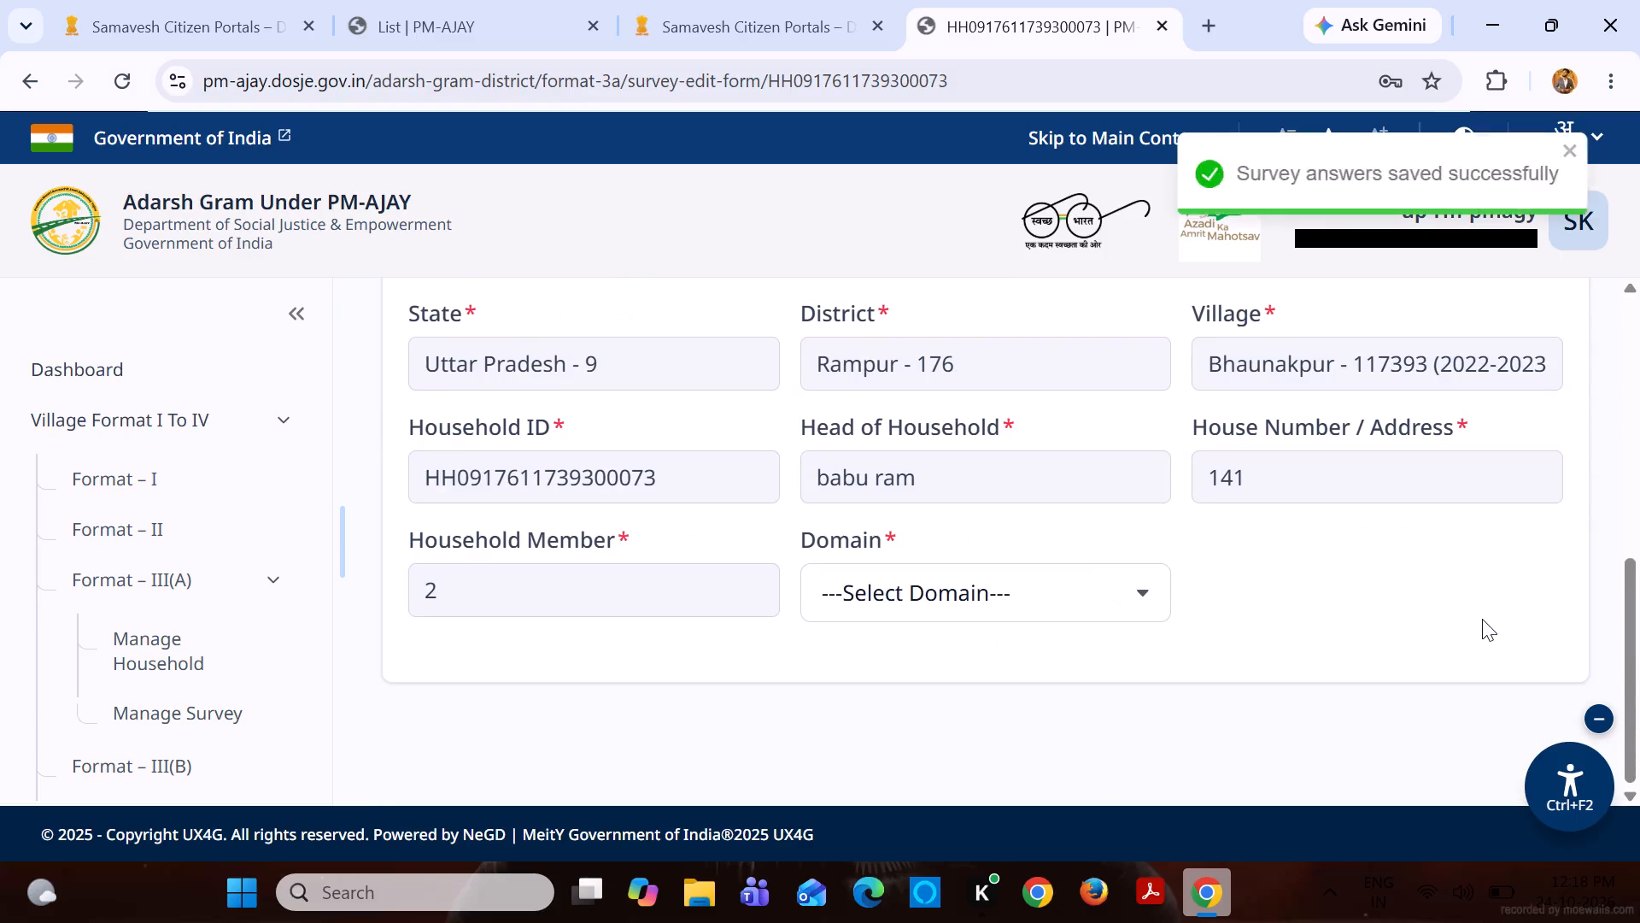
Return to the household list and open the survey of house number 142 on page 2 for editing.
scroll(1166, 473, "up", 12)
left_click(1499, 356)
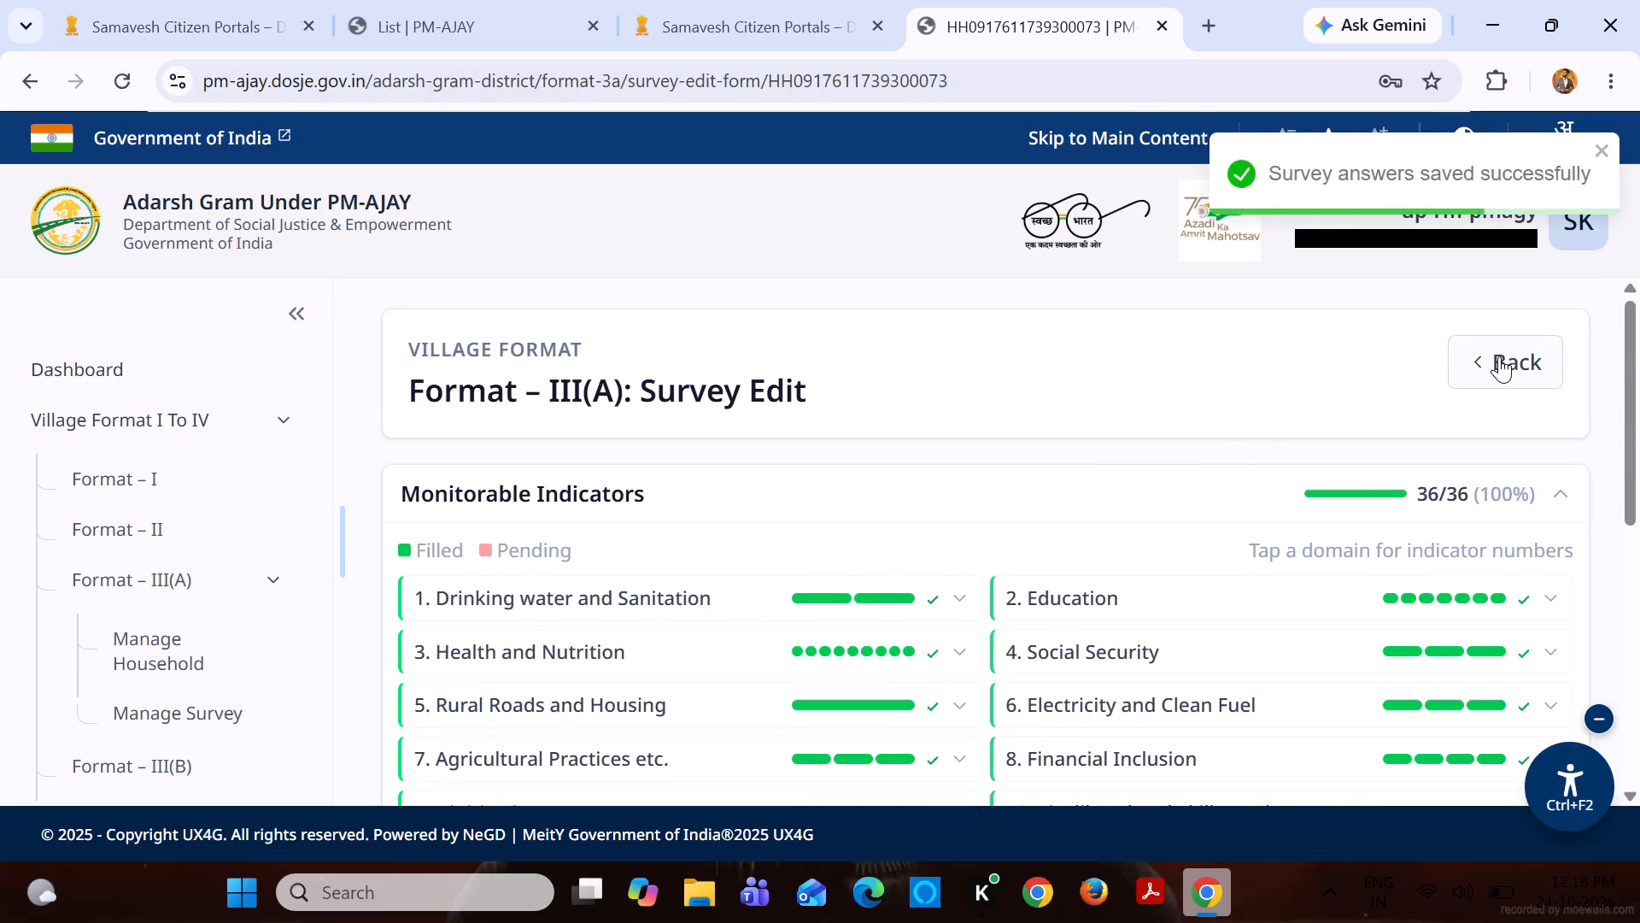
scroll(1327, 573, "down", 20)
scroll(1327, 573, "down", 19)
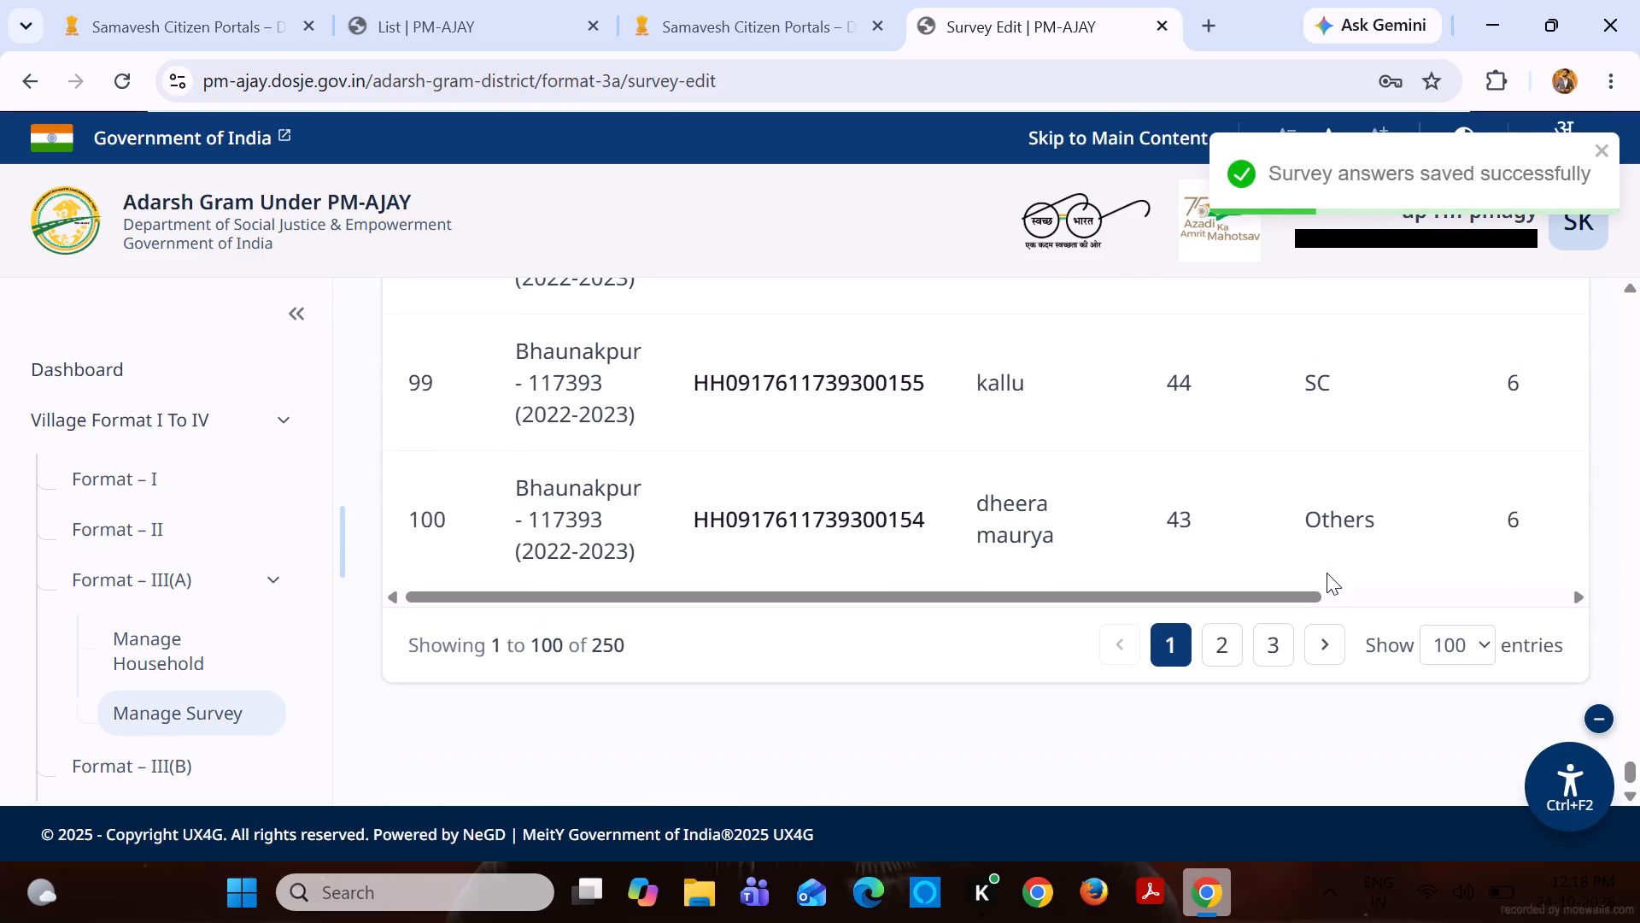
scroll(1327, 573, "down", 4)
left_click(1233, 637)
scroll(1221, 429, "up", 2)
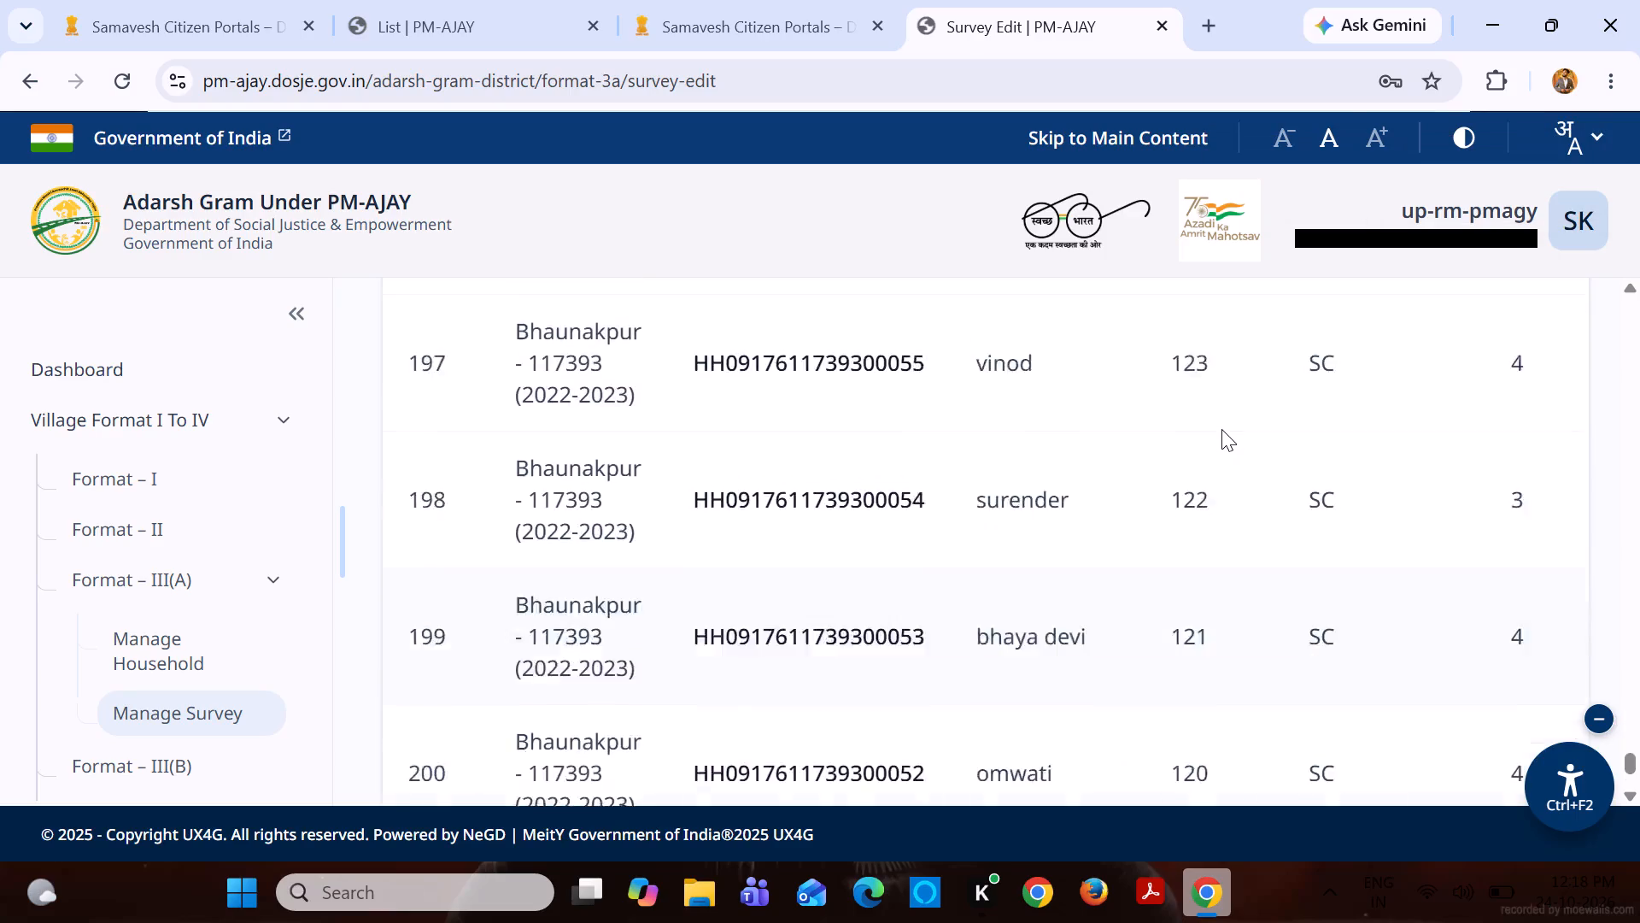
scroll(1221, 429, "up", 11)
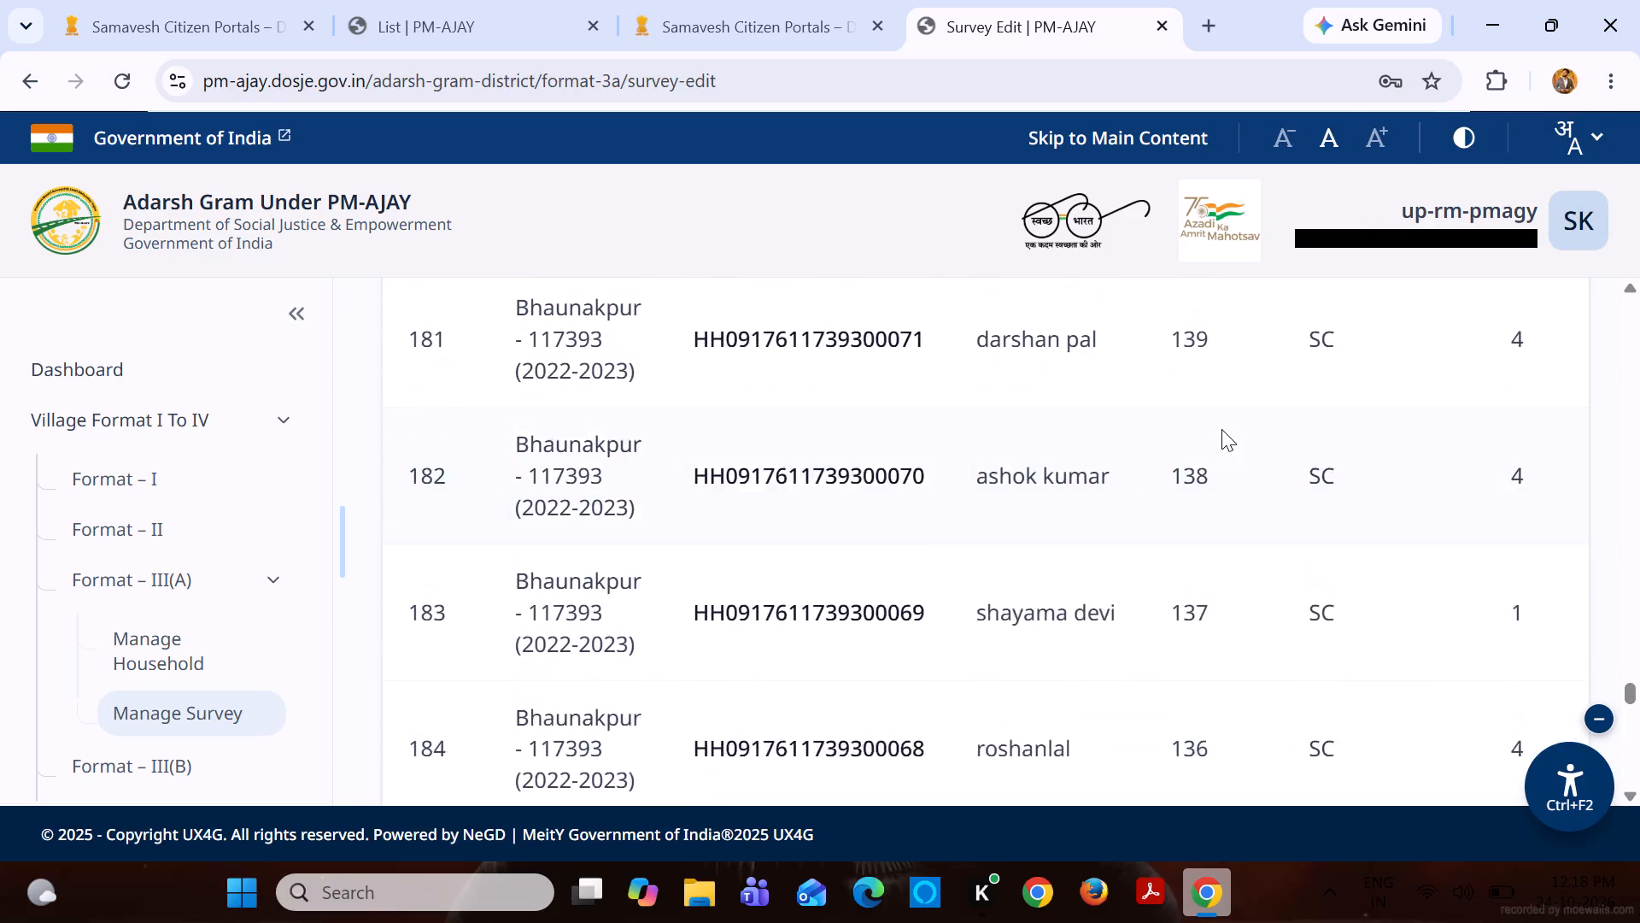
scroll(1221, 429, "up", 6)
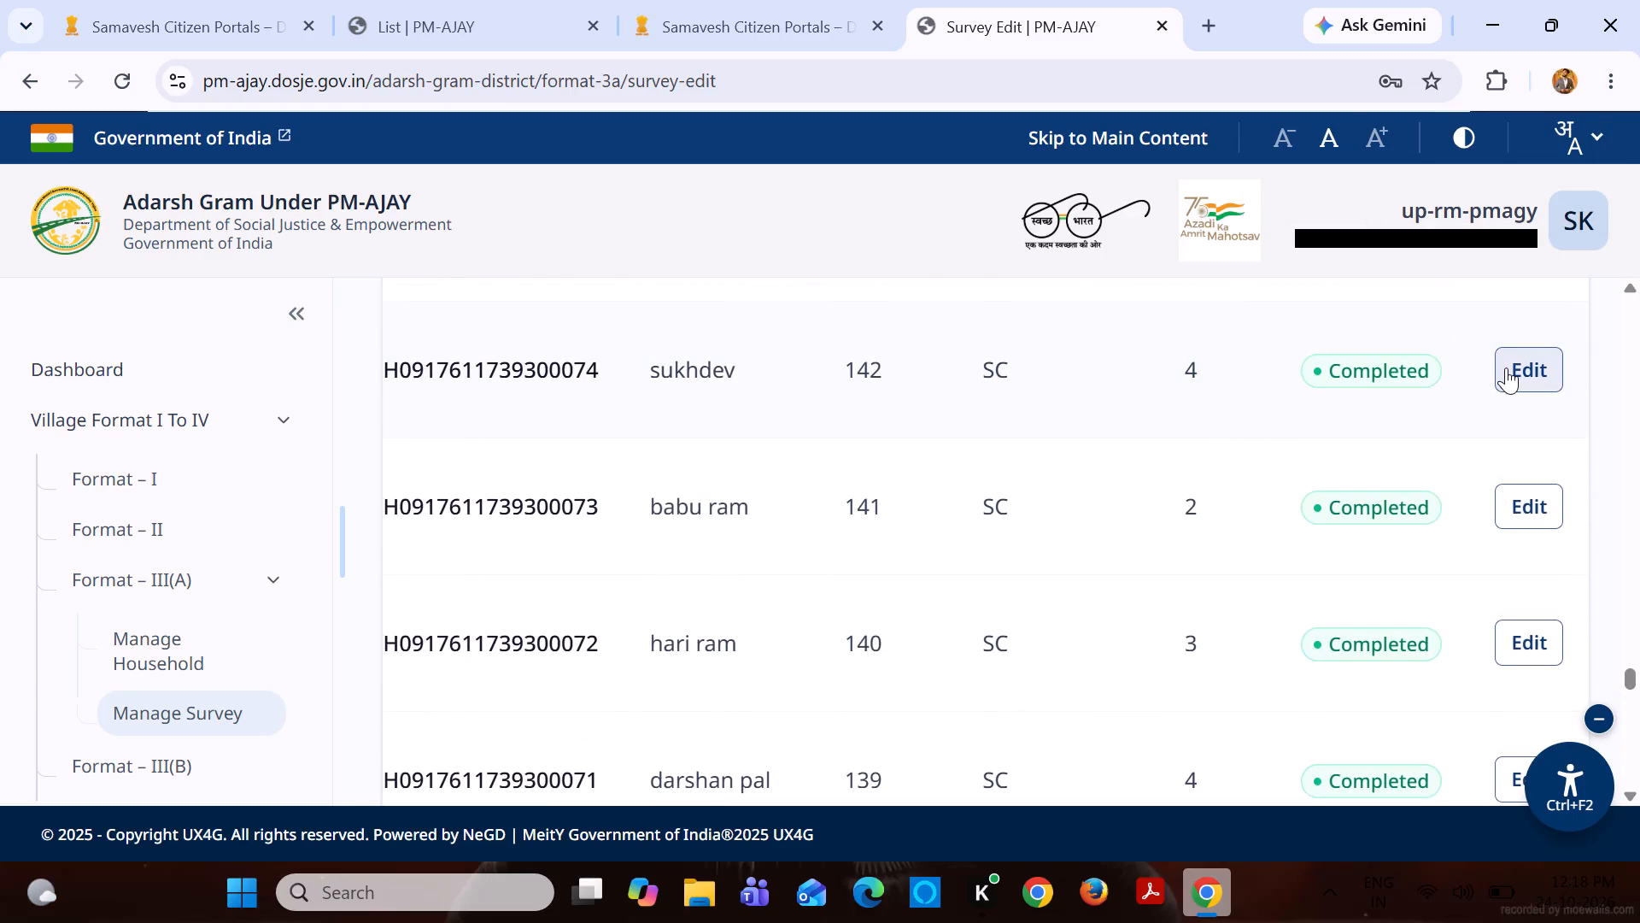
left_click(1506, 367)
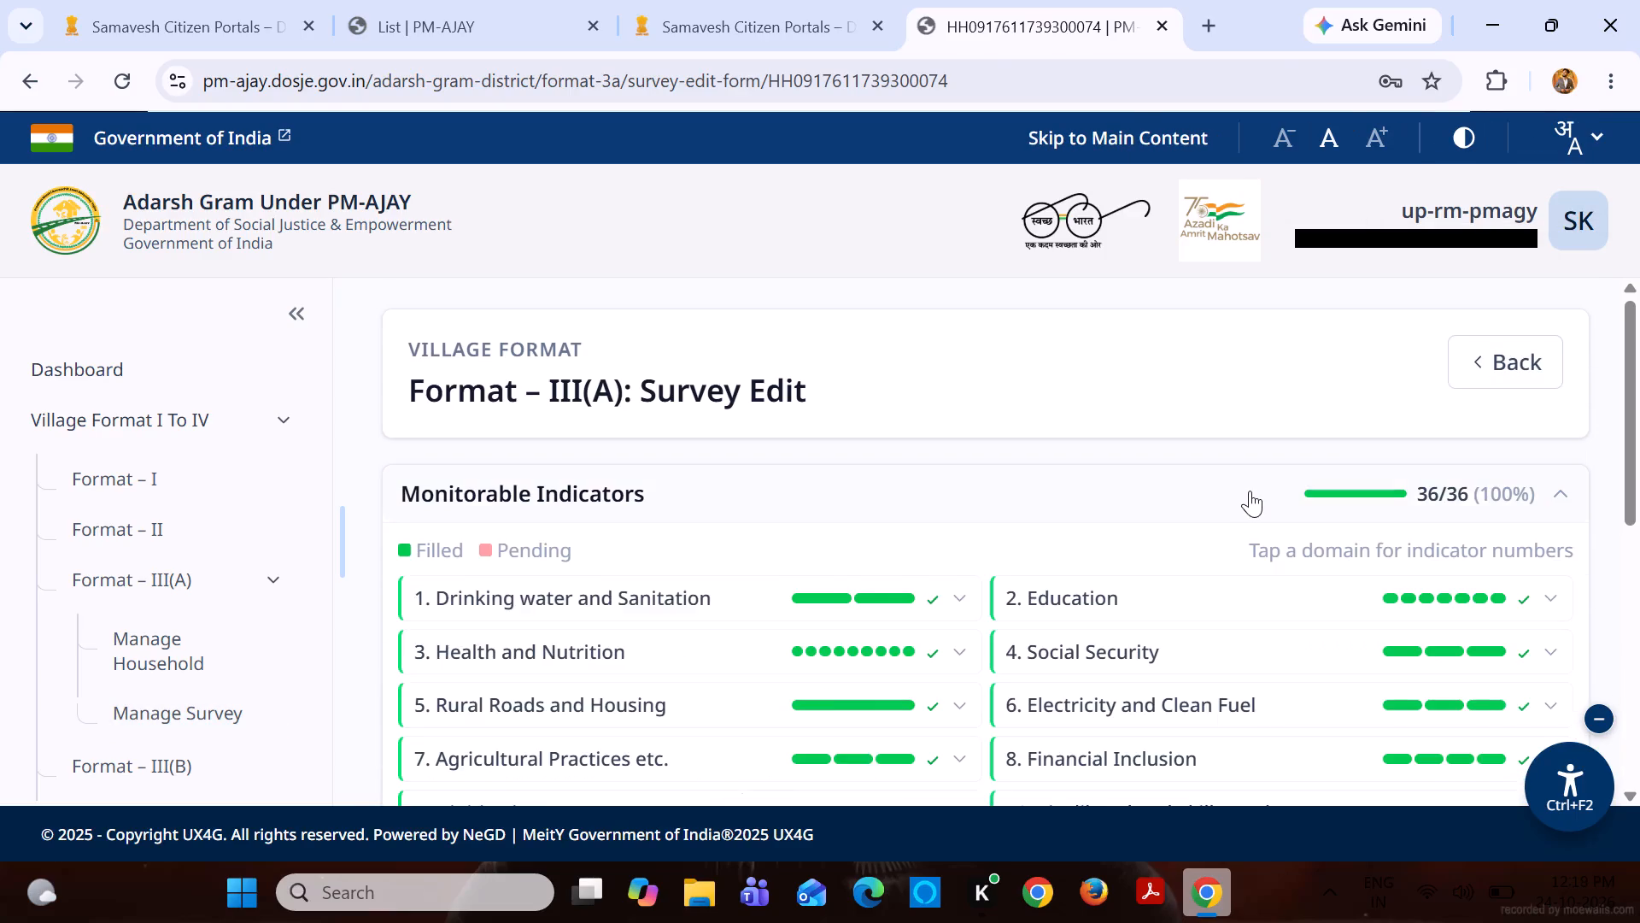
For house number 142, select domain 7 – Agricultural Practices etc., set farming involvement under 7.1 to No, and save the answers.
scroll(1250, 491, "down", 15)
left_click(1122, 593)
scroll(1107, 431, "down", 1)
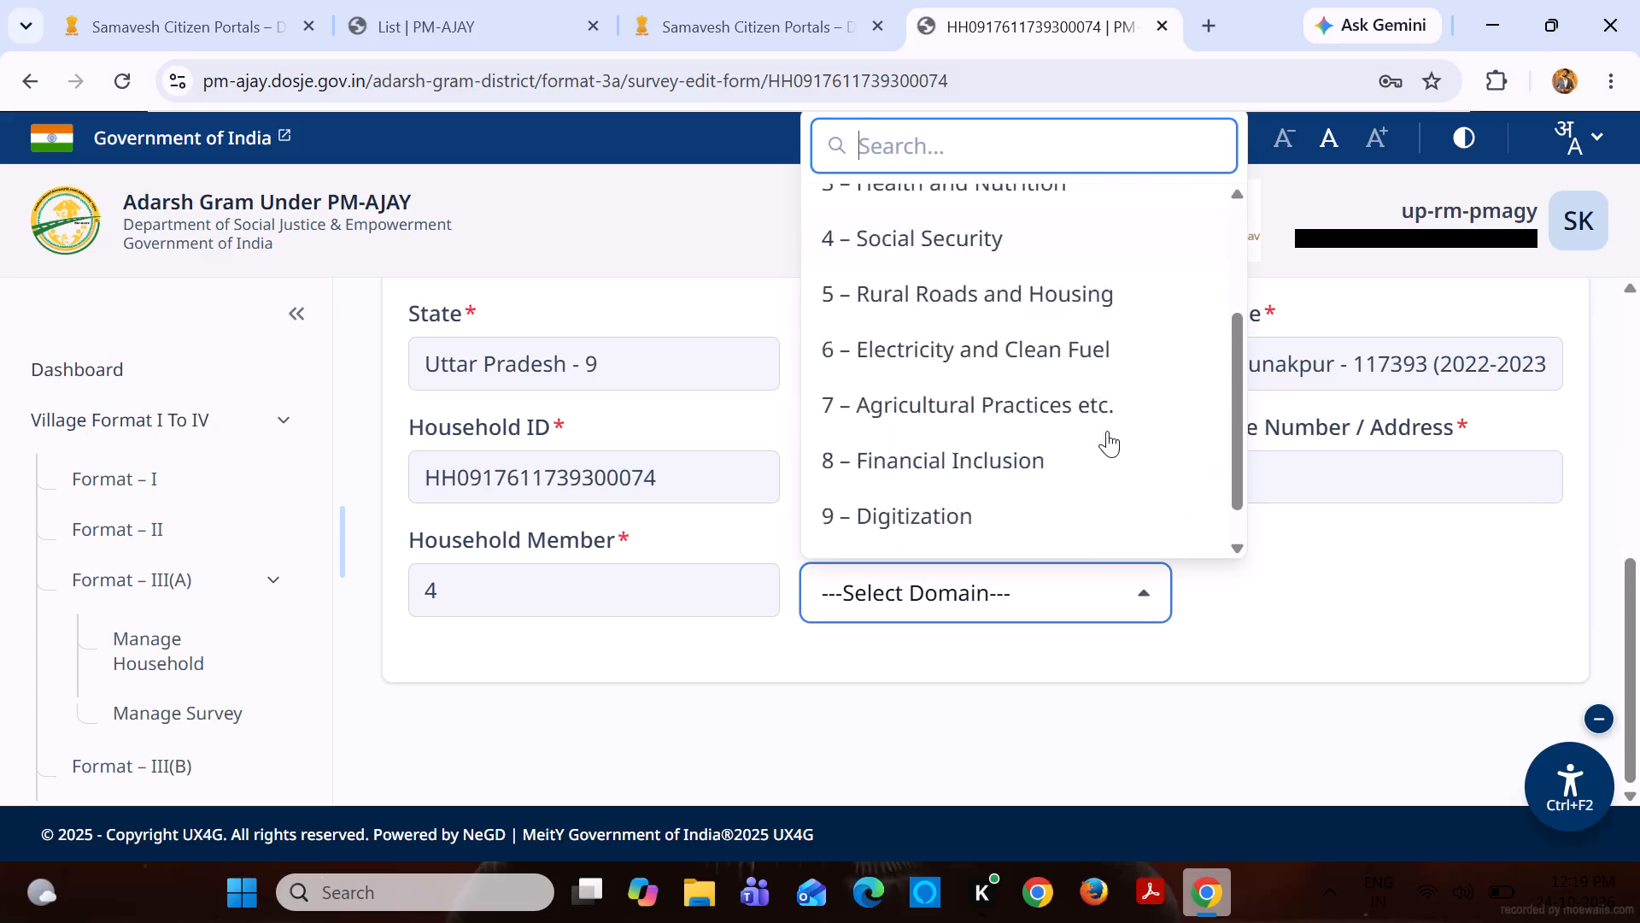
scroll(1107, 431, "down", 1)
left_click(961, 402)
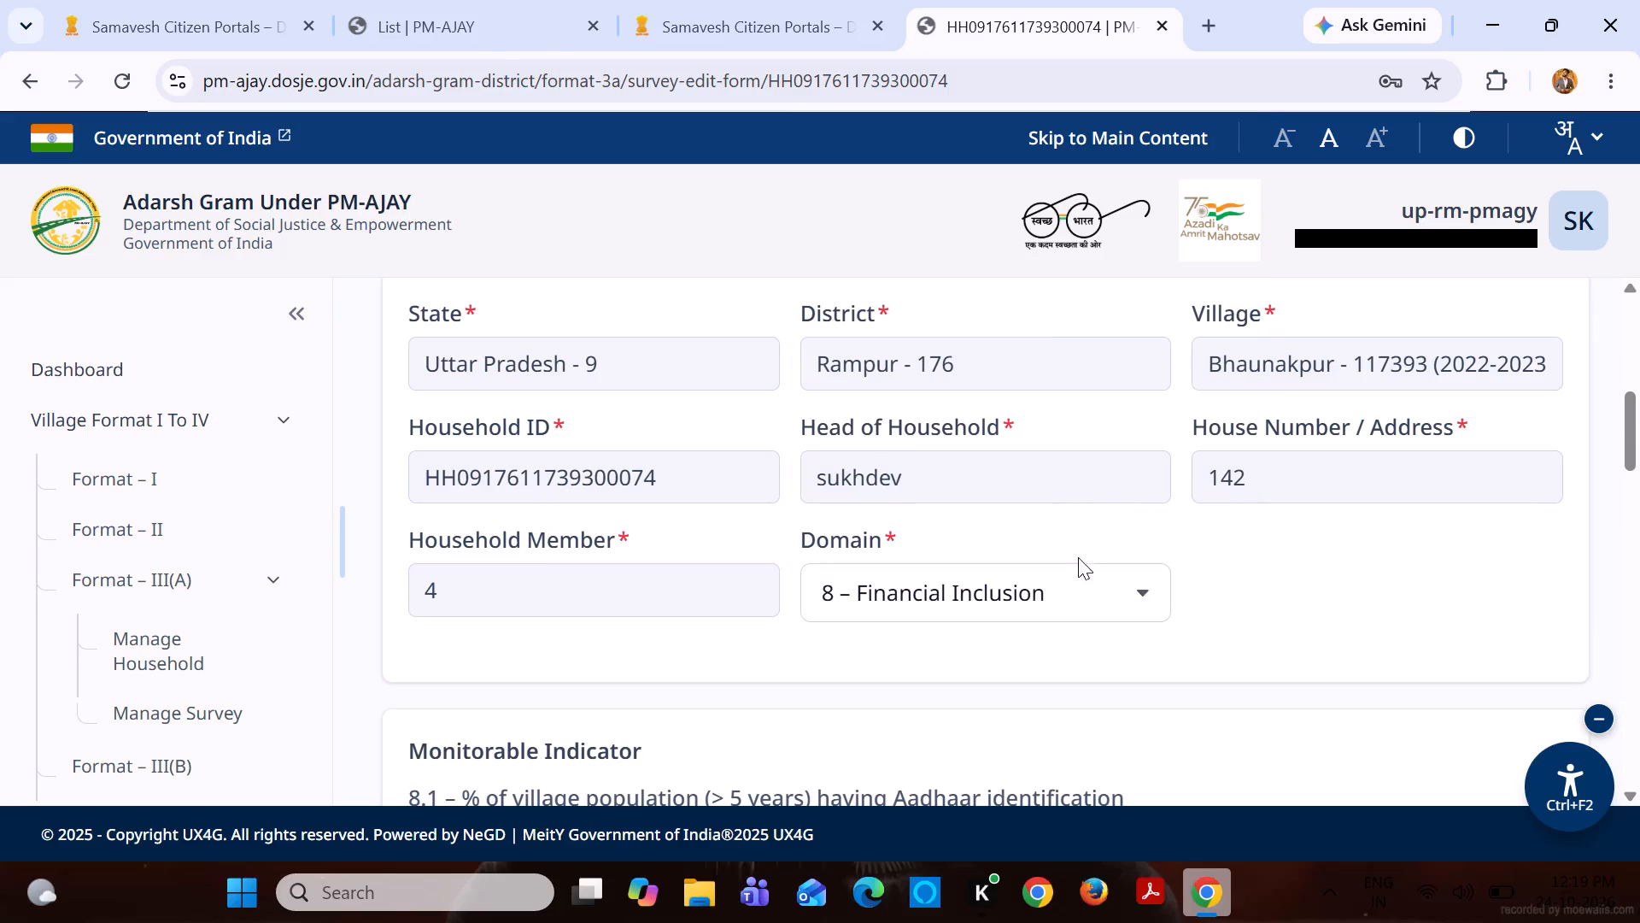
left_click_drag(1080, 590, 1091, 614)
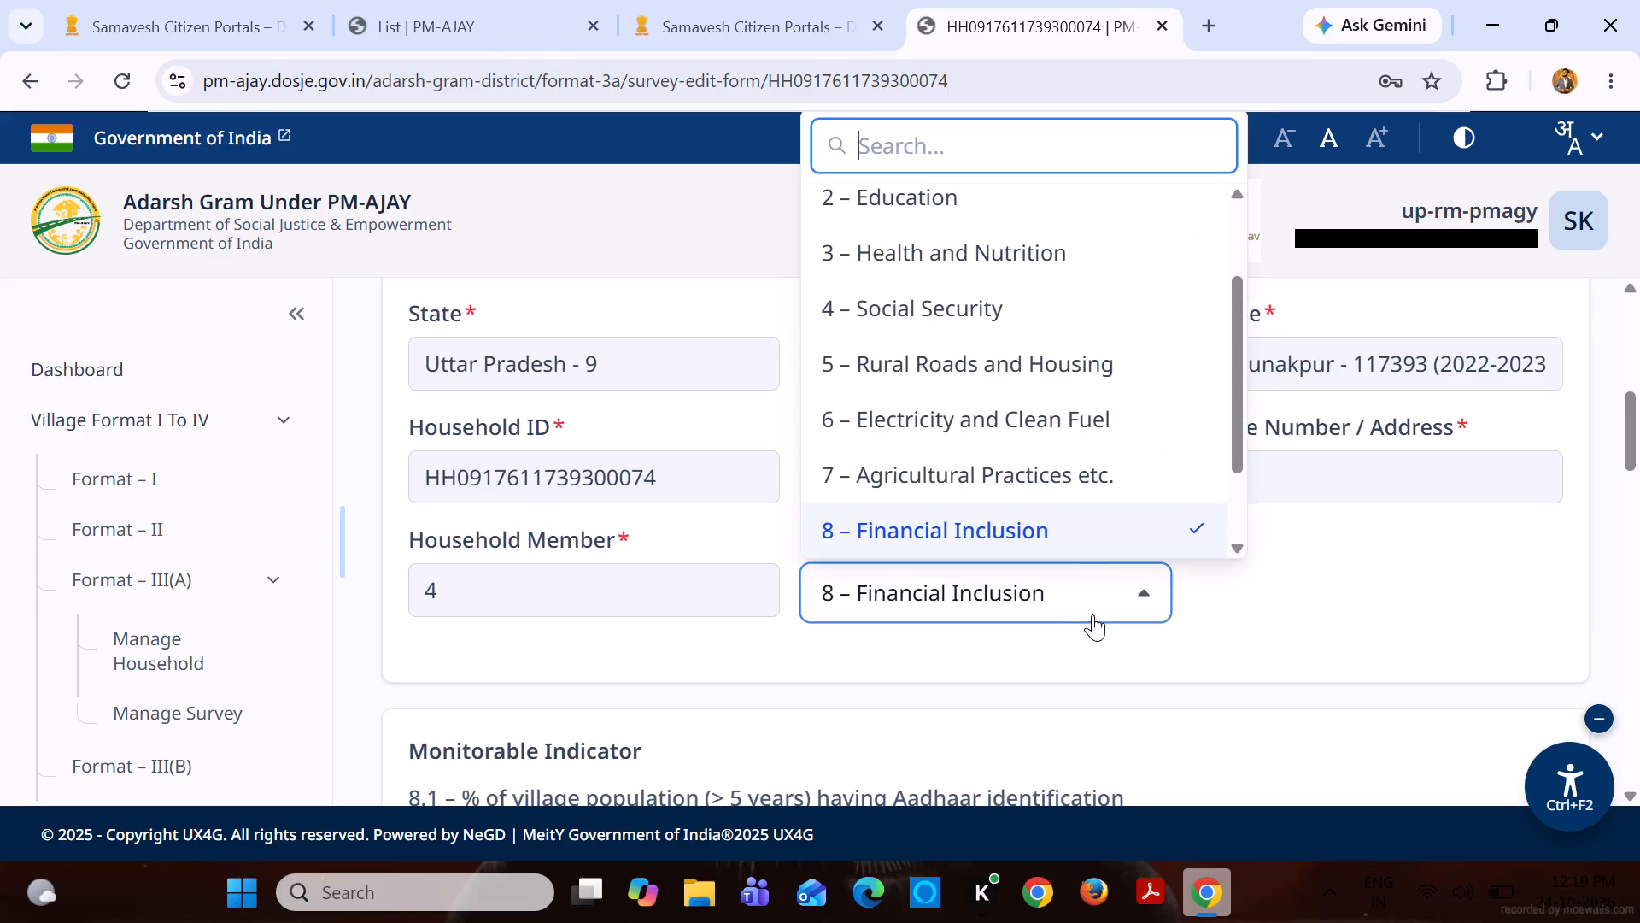
left_click(1029, 479)
scroll(1204, 599, "down", 3)
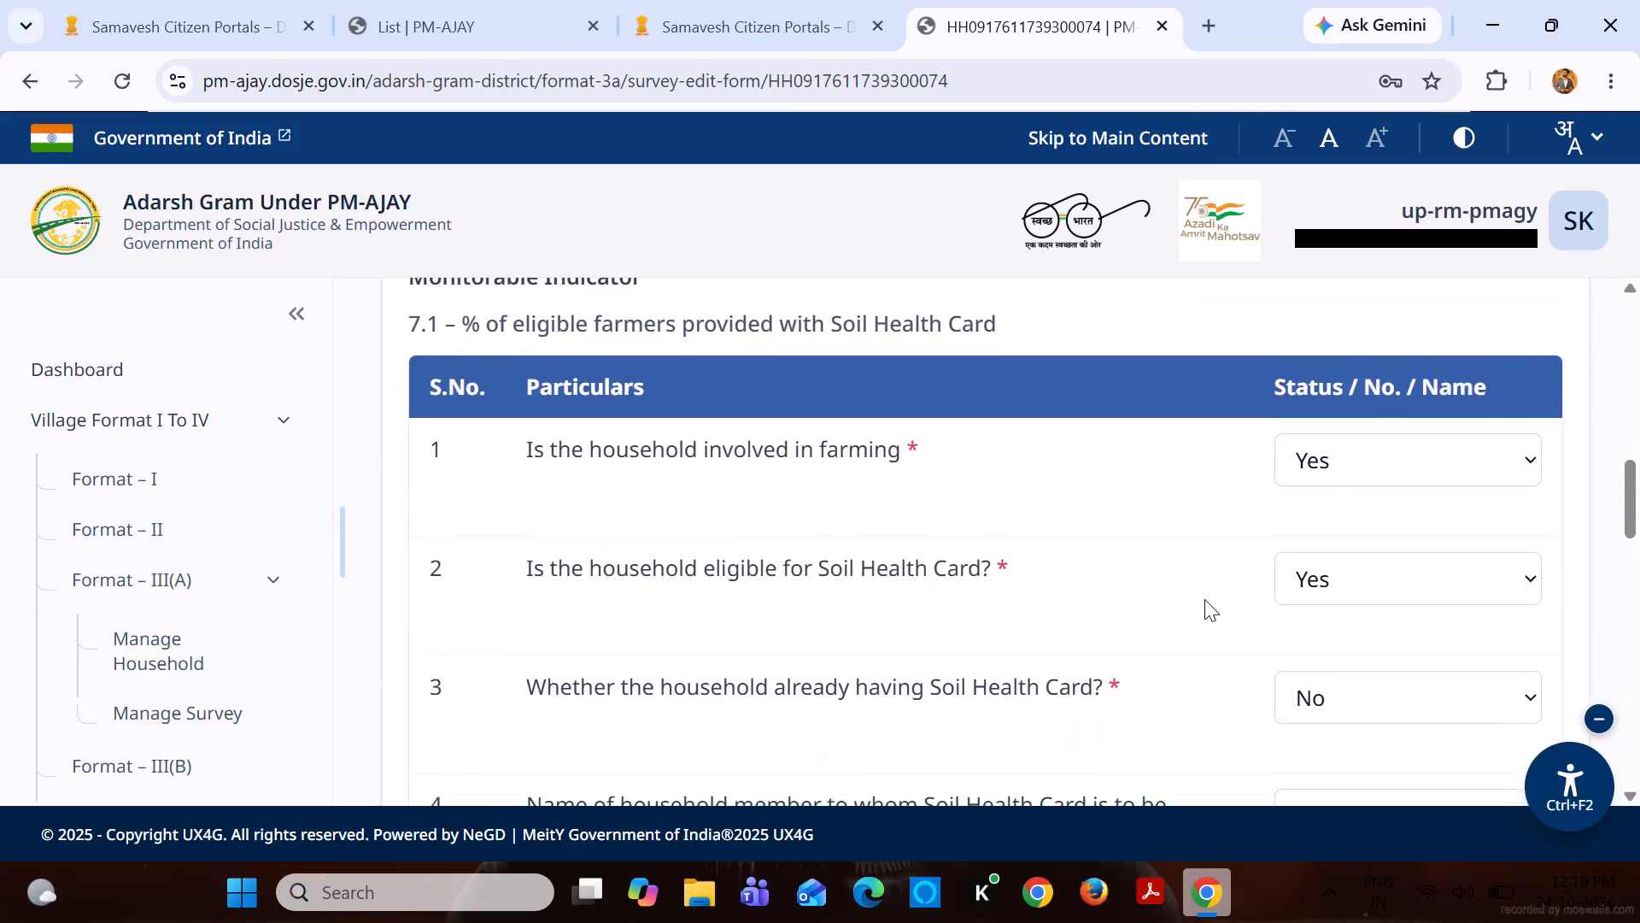
left_click(1378, 456)
left_click(1349, 579)
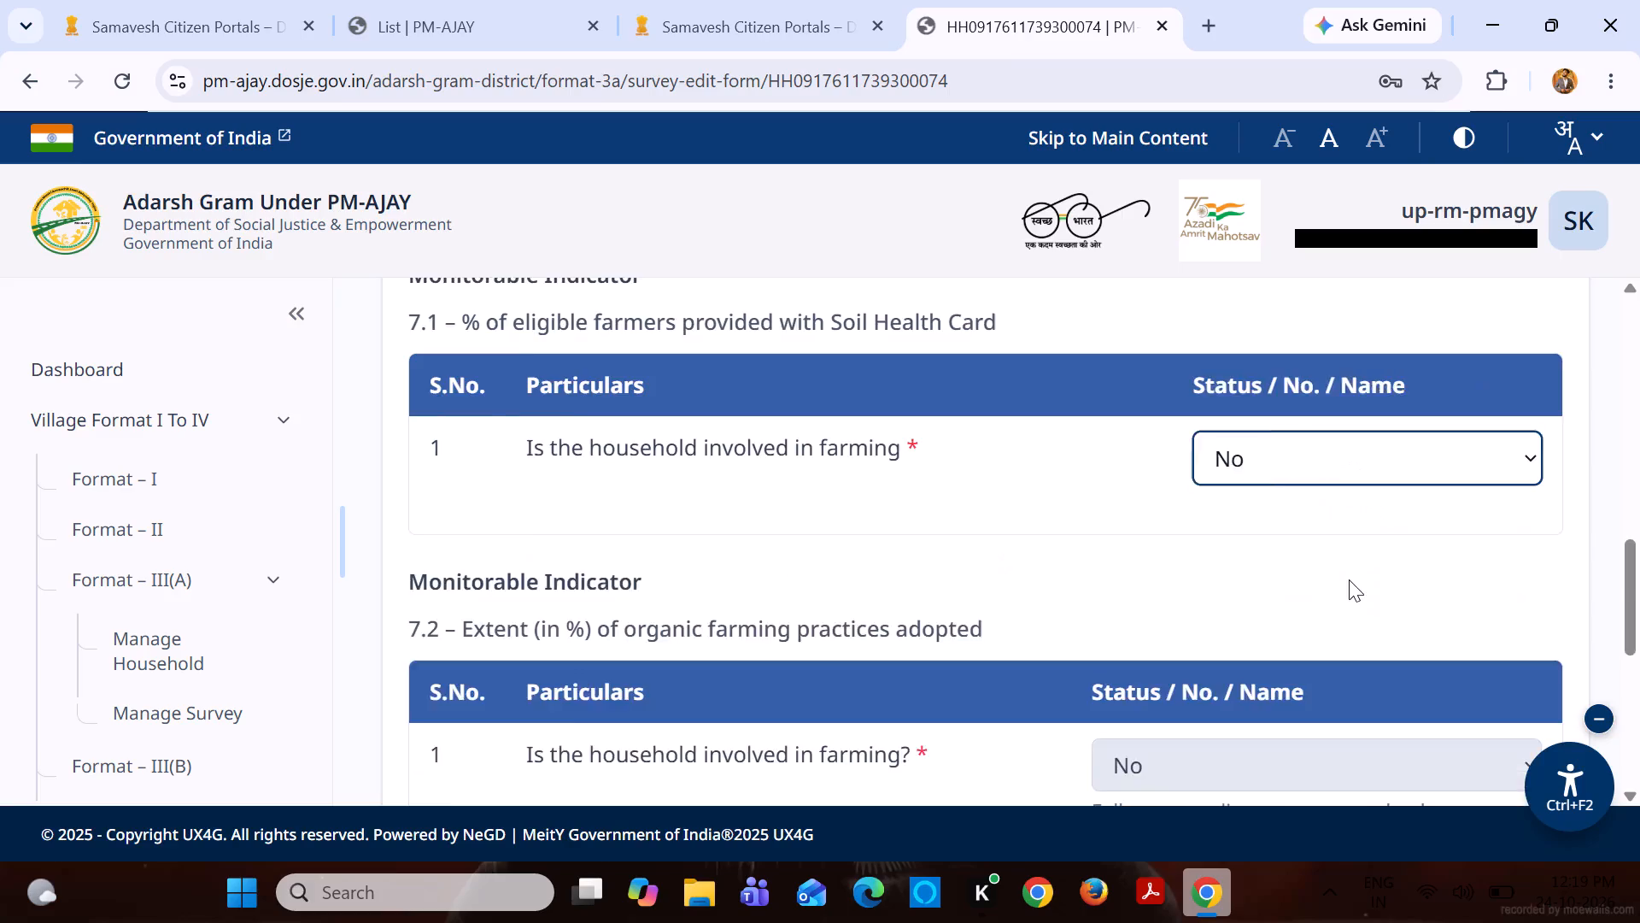
scroll(1349, 579, "down", 11)
left_click(1556, 635)
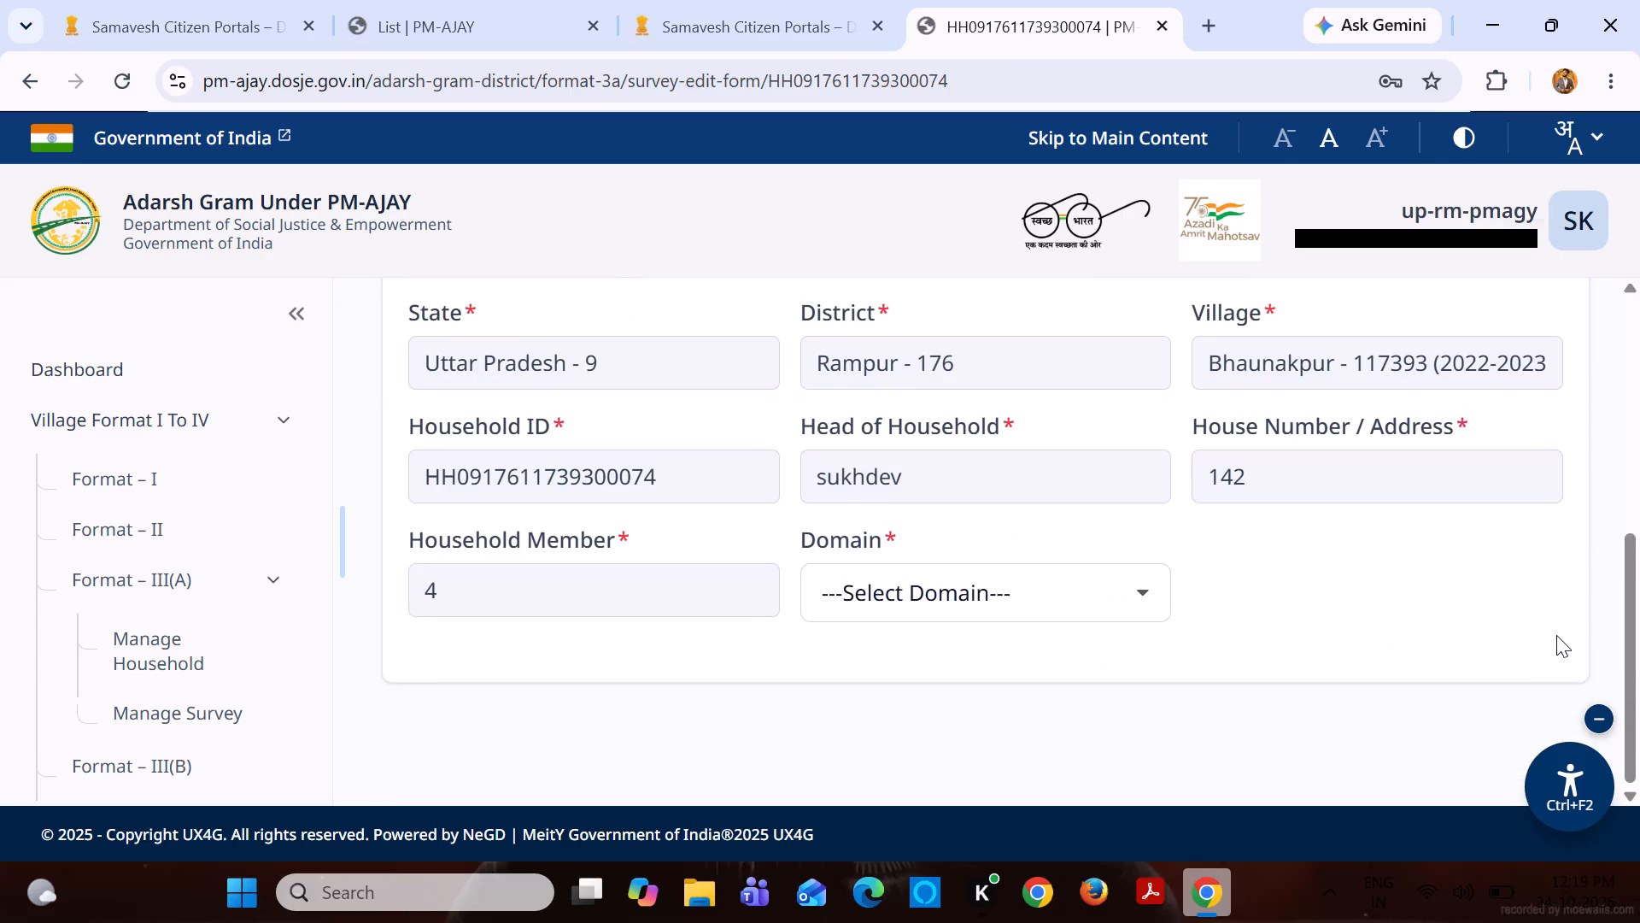
Return to the household list and open the survey of house number 143 on page 2 for editing.
scroll(1356, 479, "up", 12)
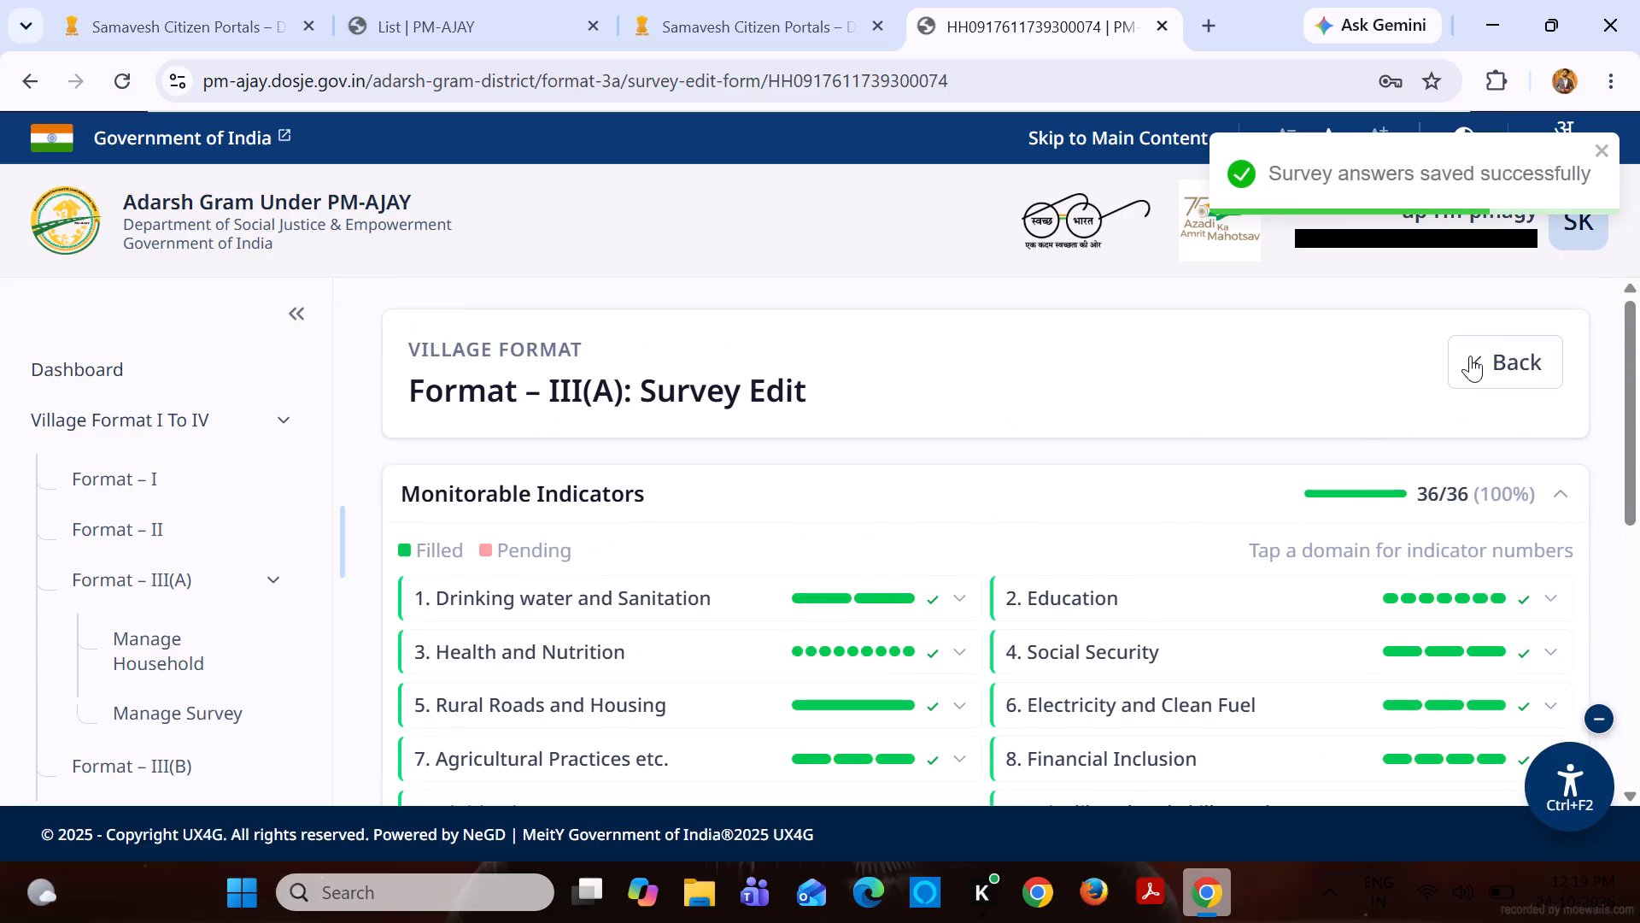
left_click(1506, 347)
scroll(1346, 513, "down", 15)
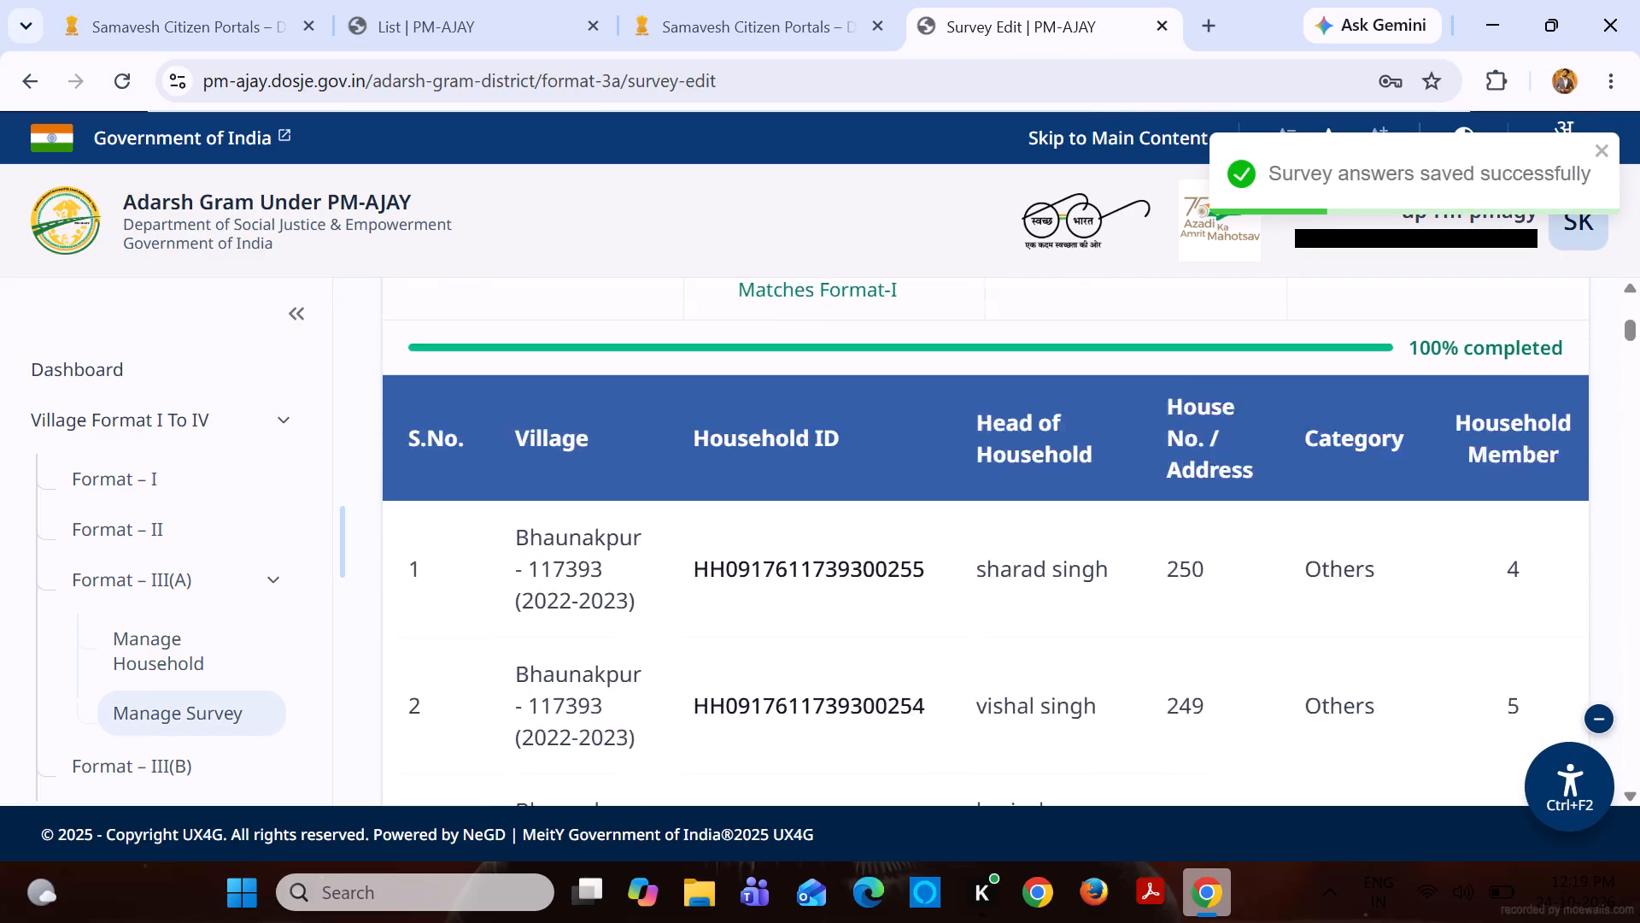
scroll(1346, 513, "down", 20)
scroll(1346, 513, "down", 5)
left_click(1232, 637)
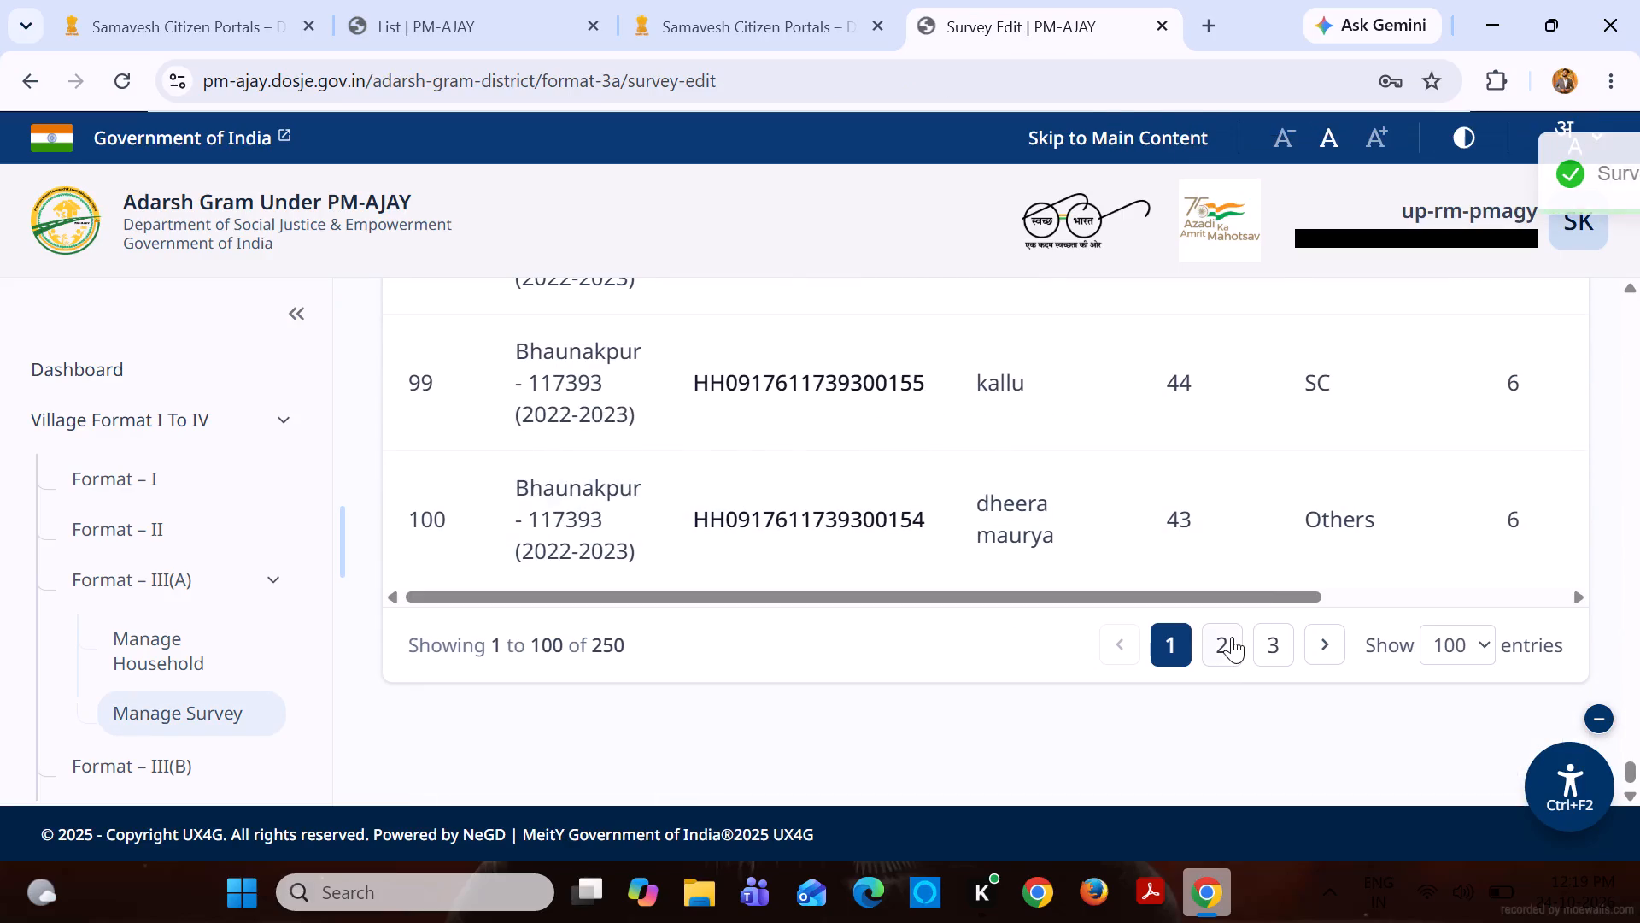
scroll(1234, 453, "up", 14)
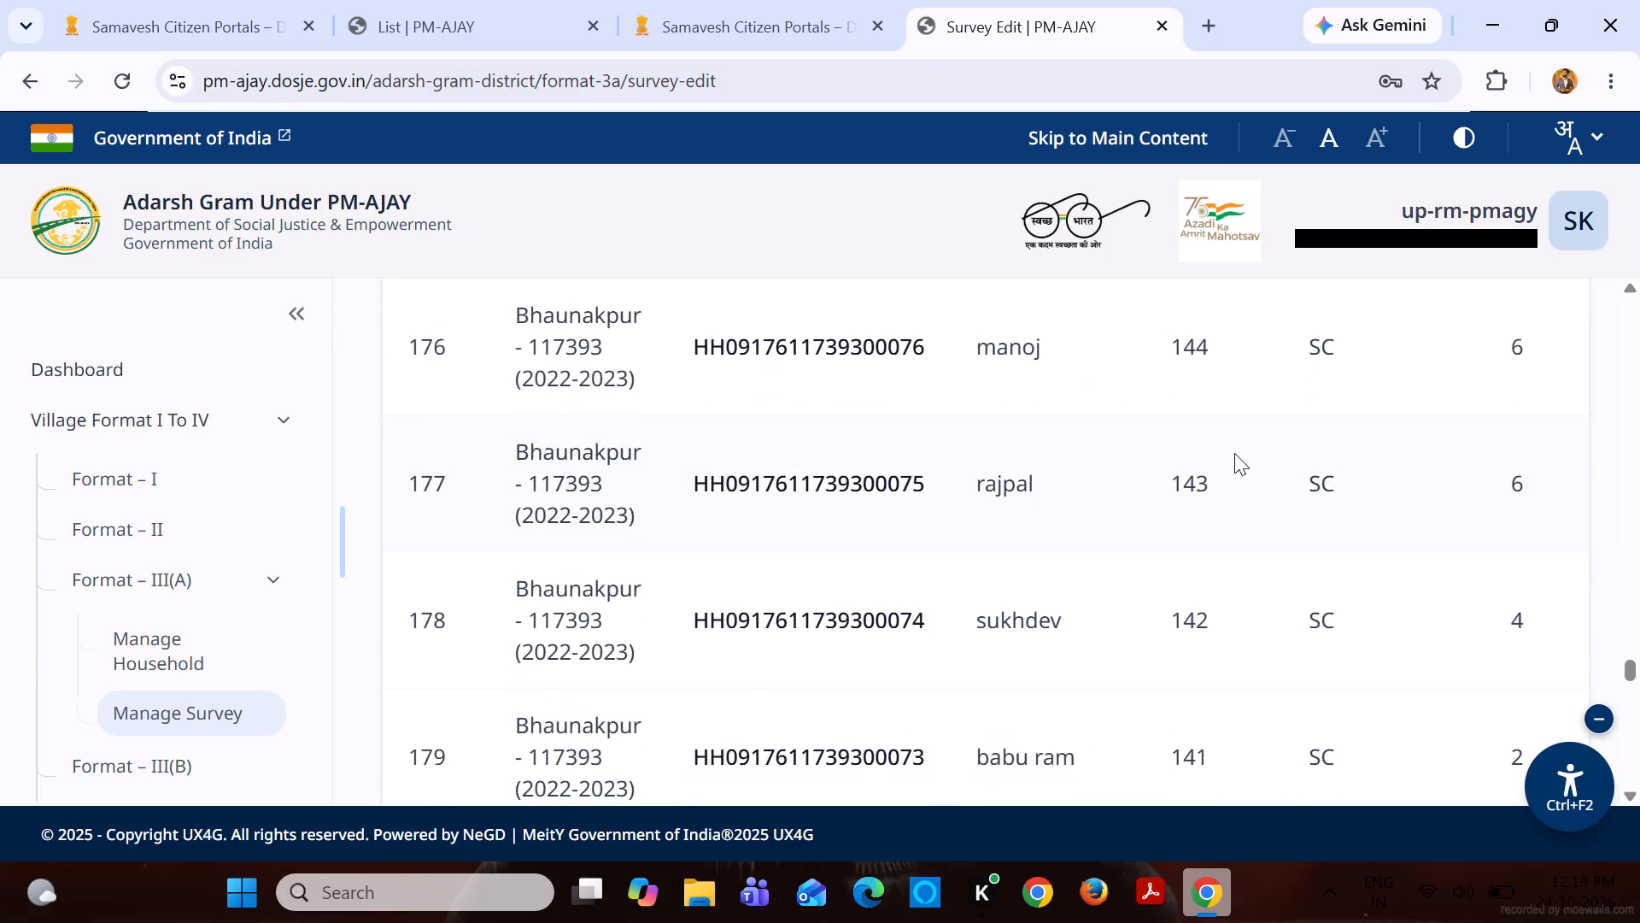
scroll(1234, 453, "left", 7)
left_click(1509, 479)
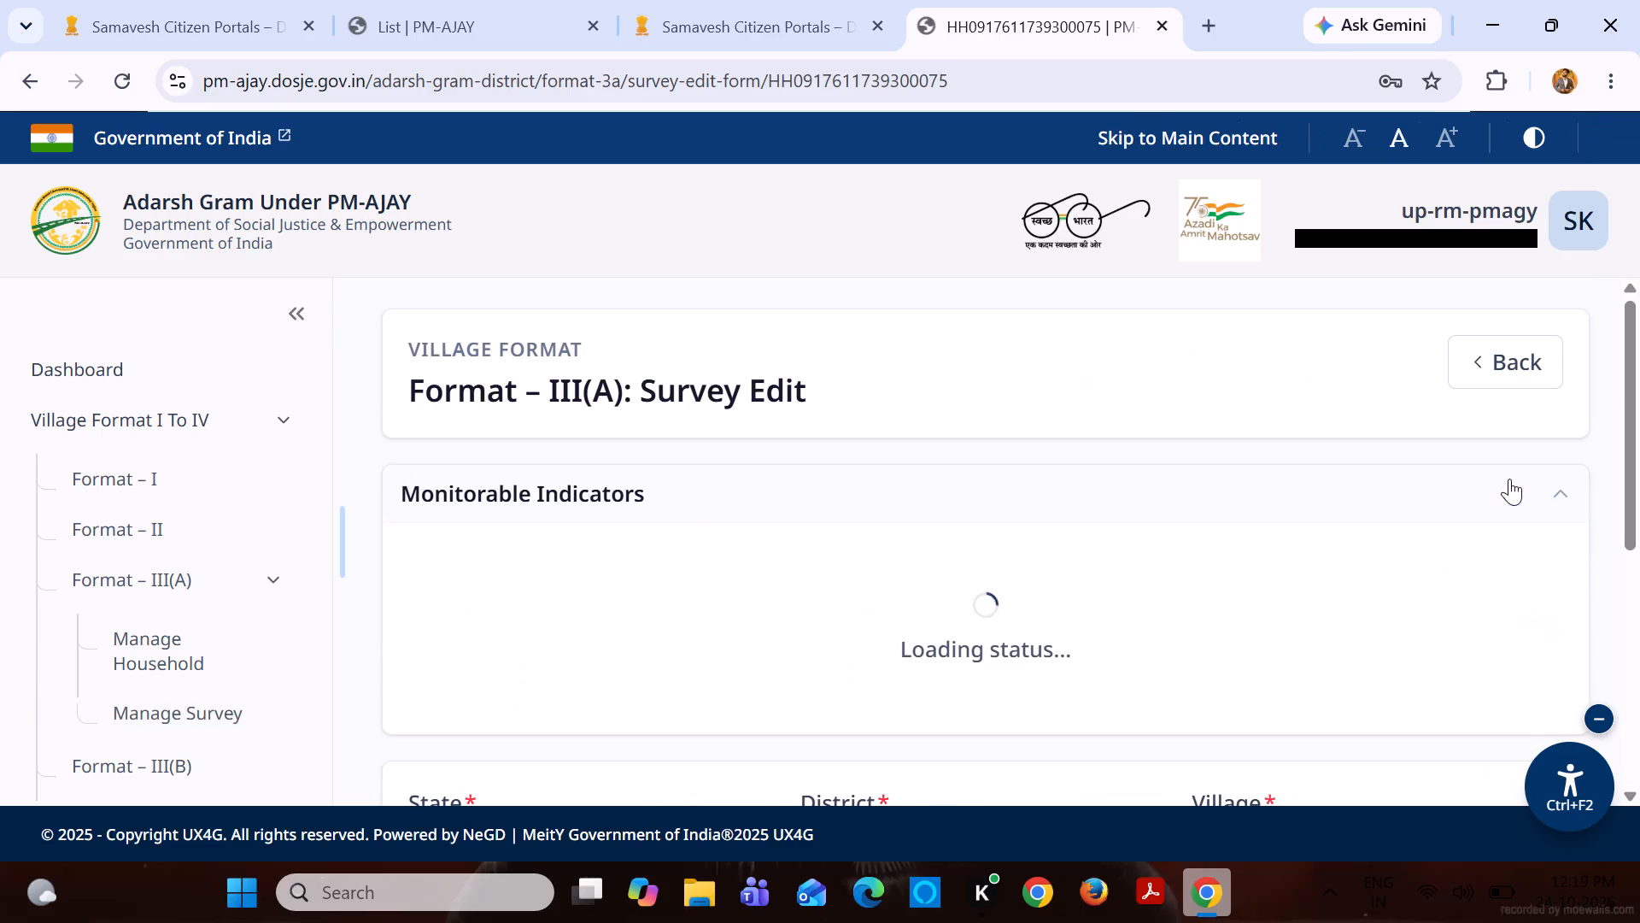
For house number 143, select domain 7 – Agricultural Practices etc., set farming involvement under 7.1 to No, and save the answers.
scroll(1287, 459, "down", 7)
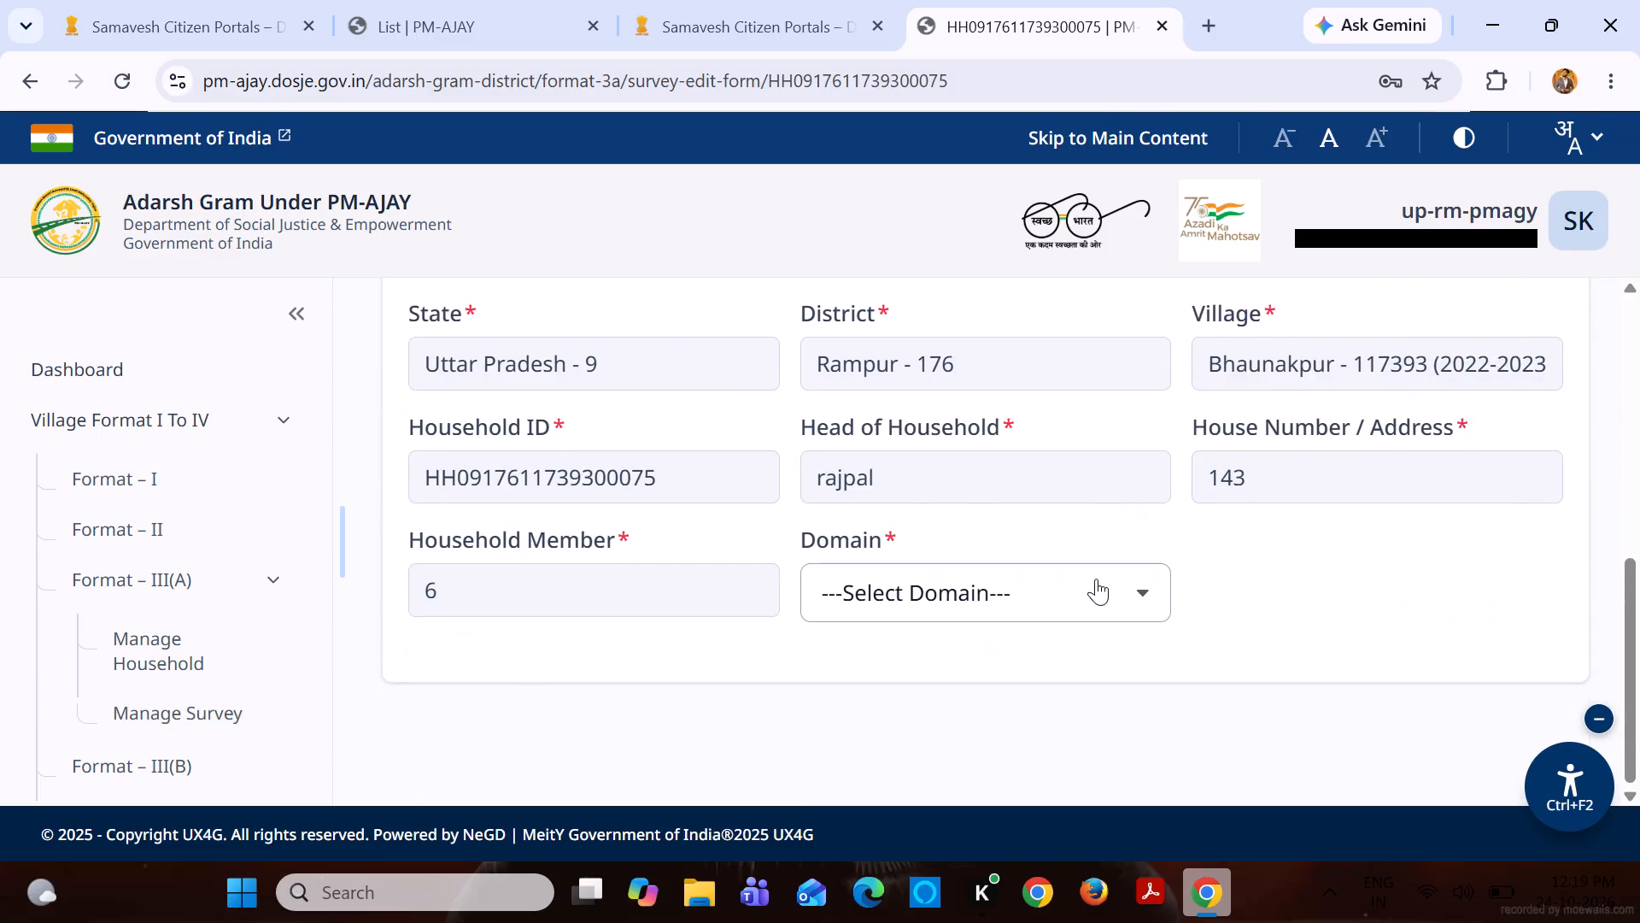
left_click(1096, 579)
scroll(1078, 399, "down", 5)
left_click(1033, 360)
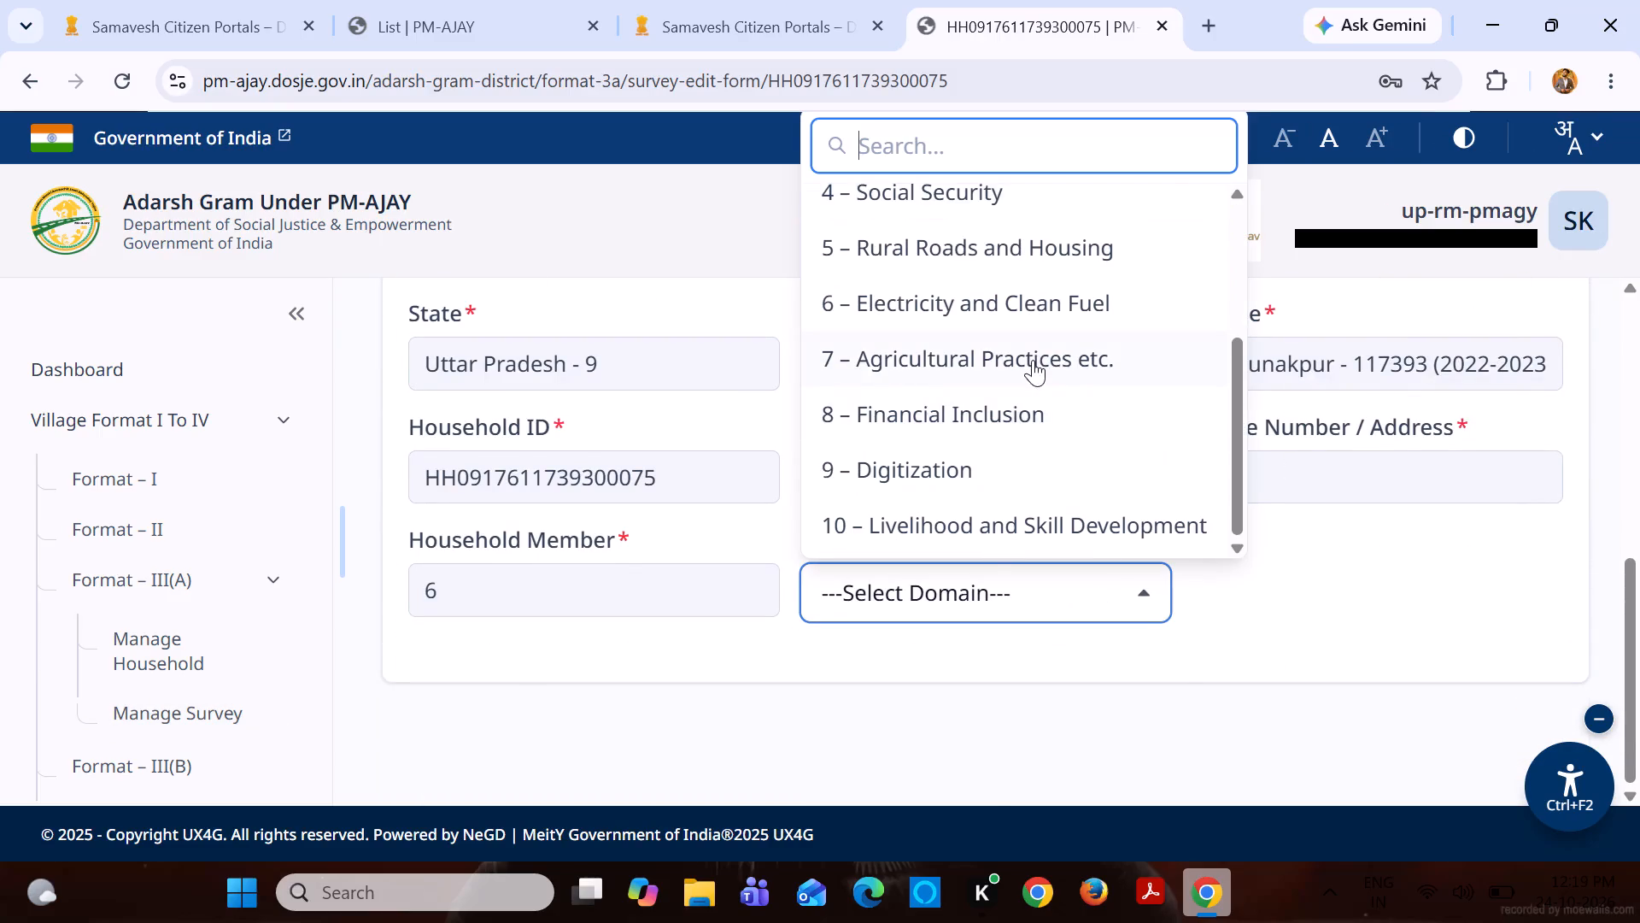
scroll(1356, 603, "down", 3)
left_click(1439, 516)
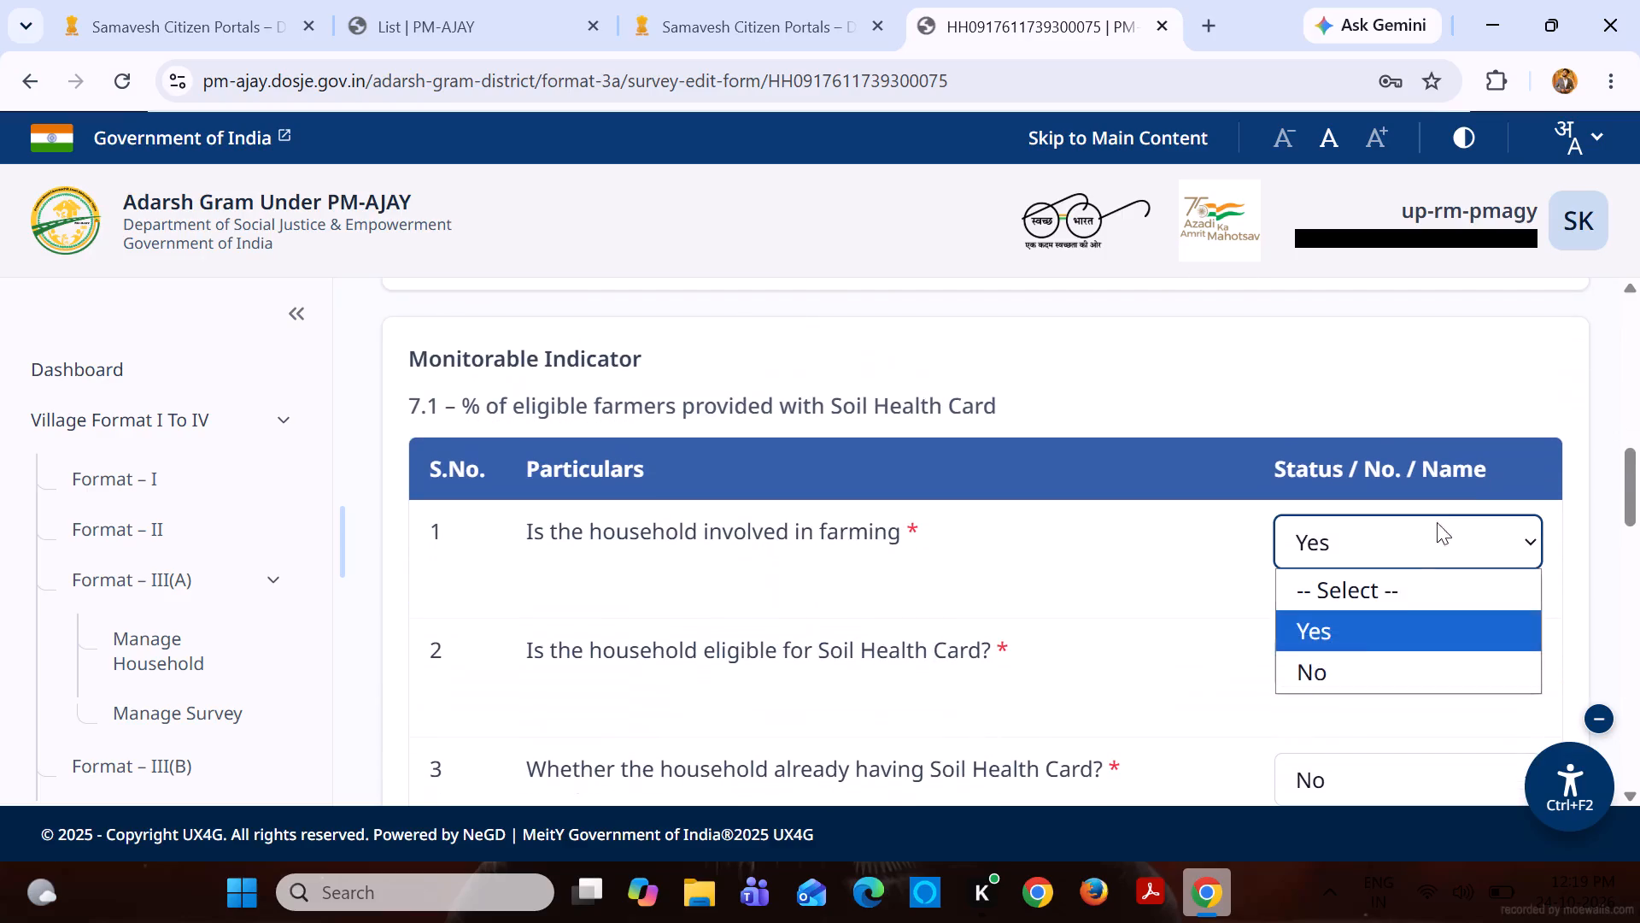
left_click(1336, 667)
scroll(1336, 667, "down", 7)
scroll(1443, 656, "down", 8)
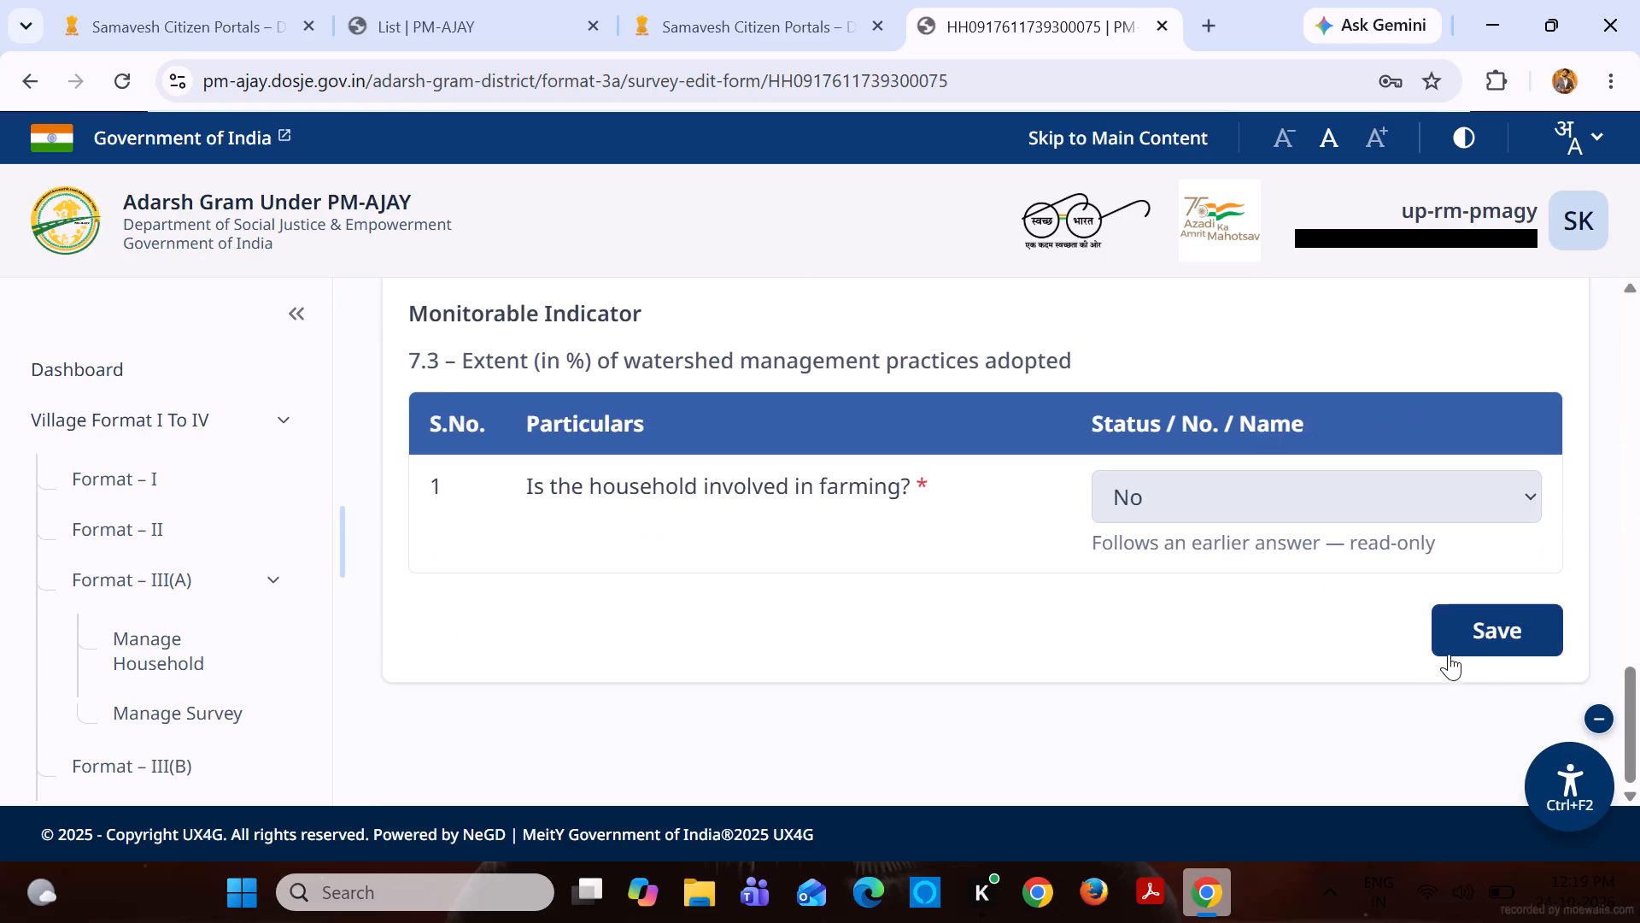
left_click(1526, 638)
Return to the household list and open the survey of house number 145 on page 2 for editing.
scroll(1276, 463, "up", 12)
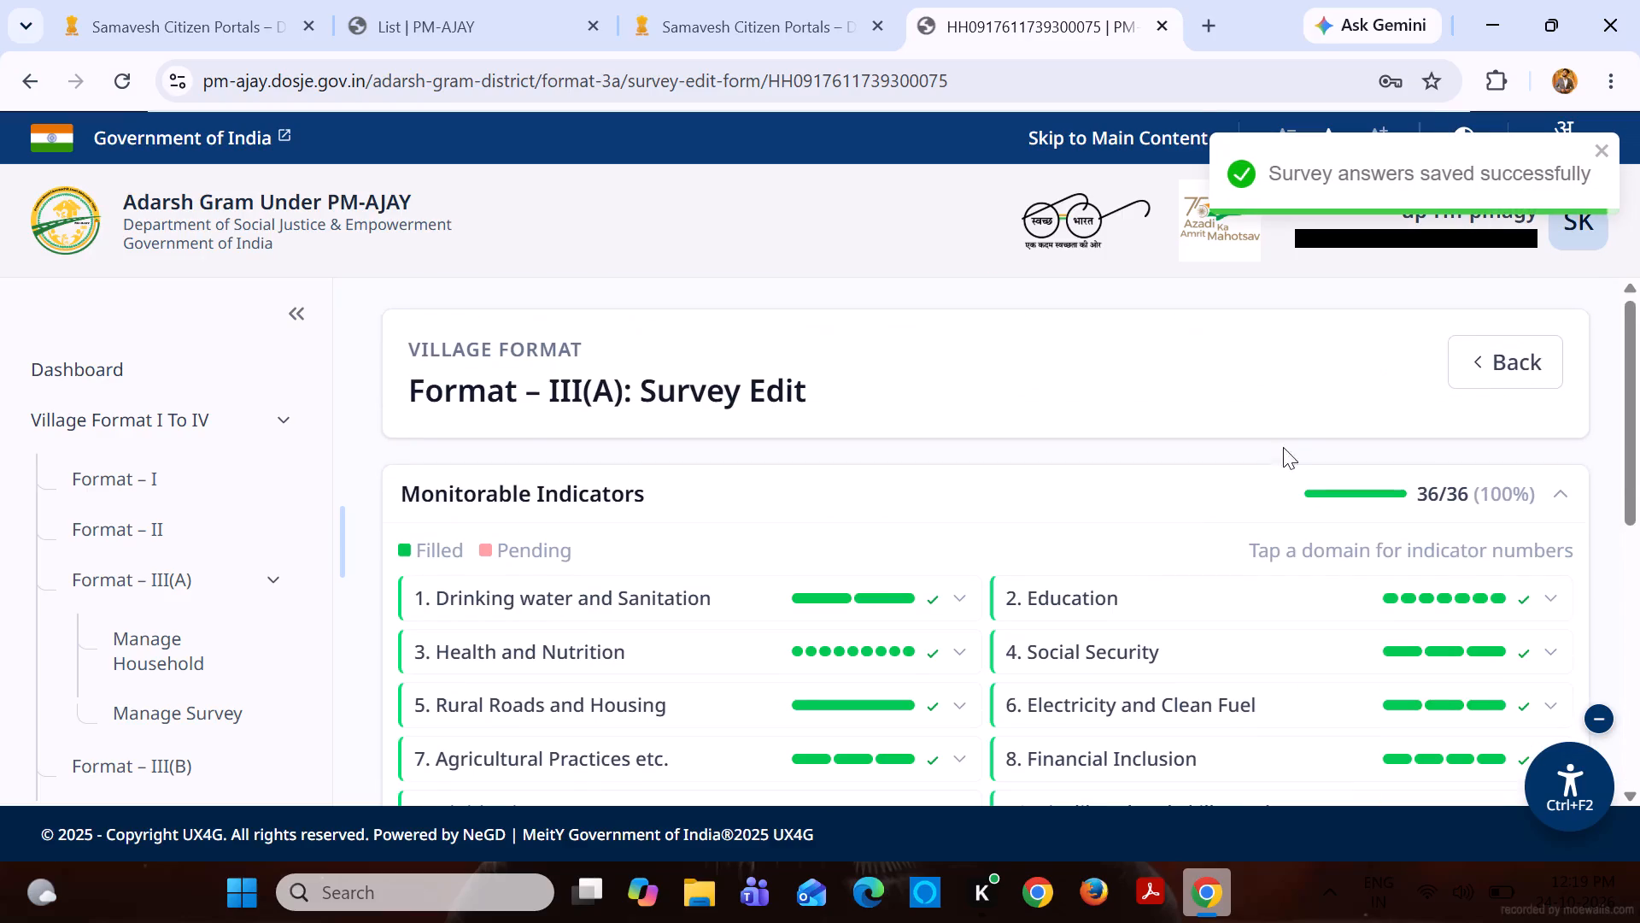
left_click_drag(1506, 329, 1505, 341)
left_click(1505, 341)
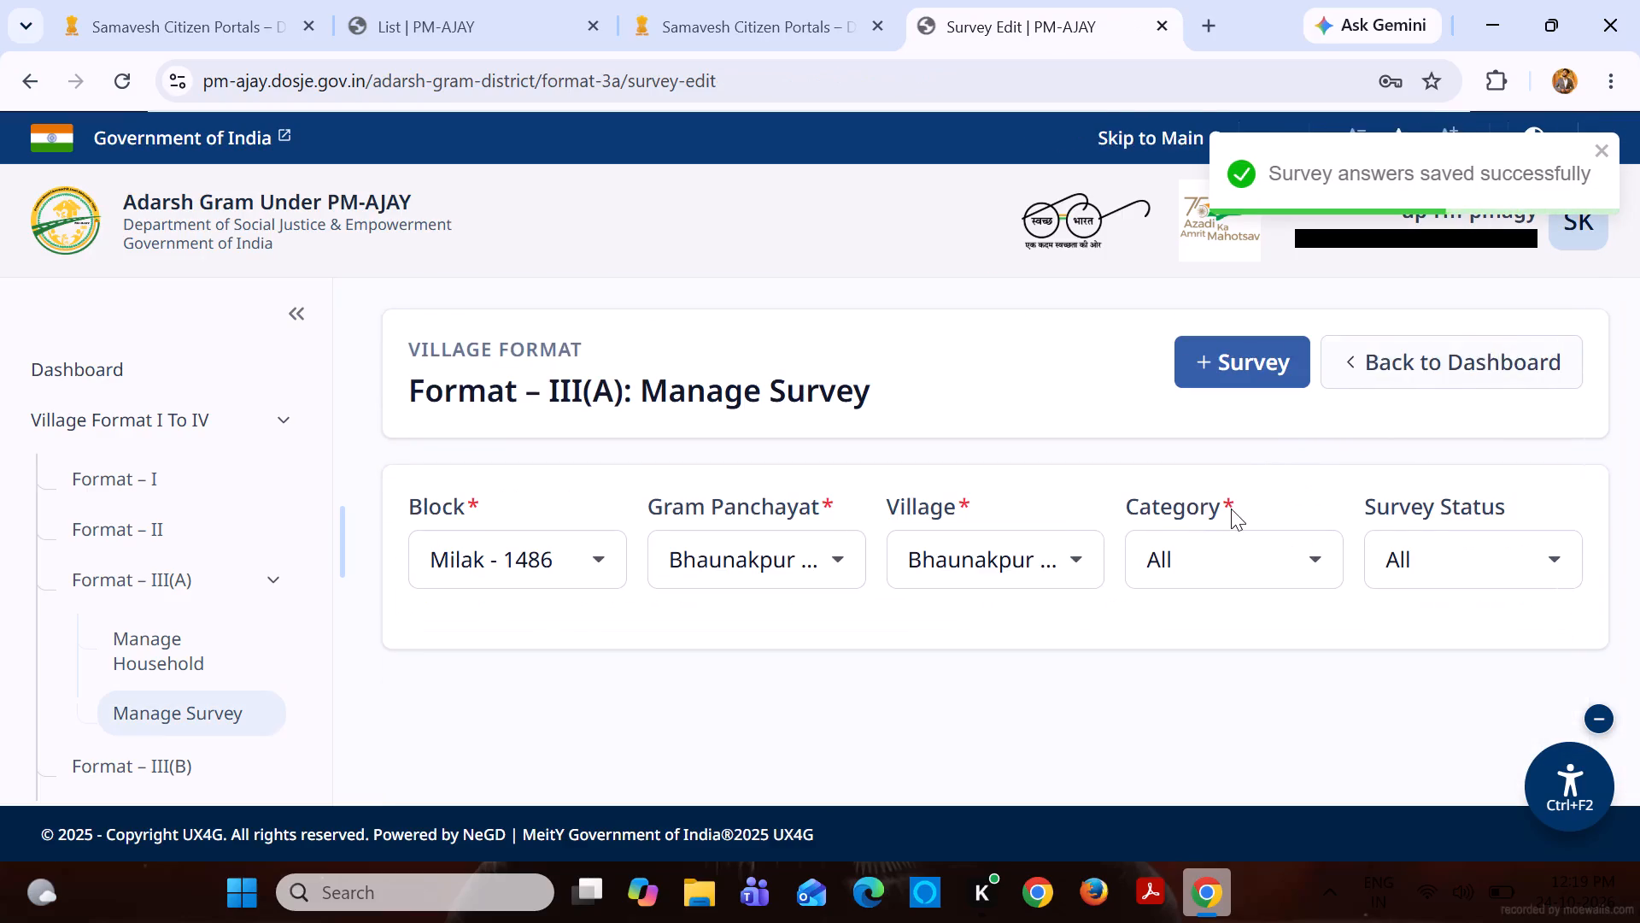
scroll(1231, 509, "down", 20)
scroll(1231, 509, "down", 12)
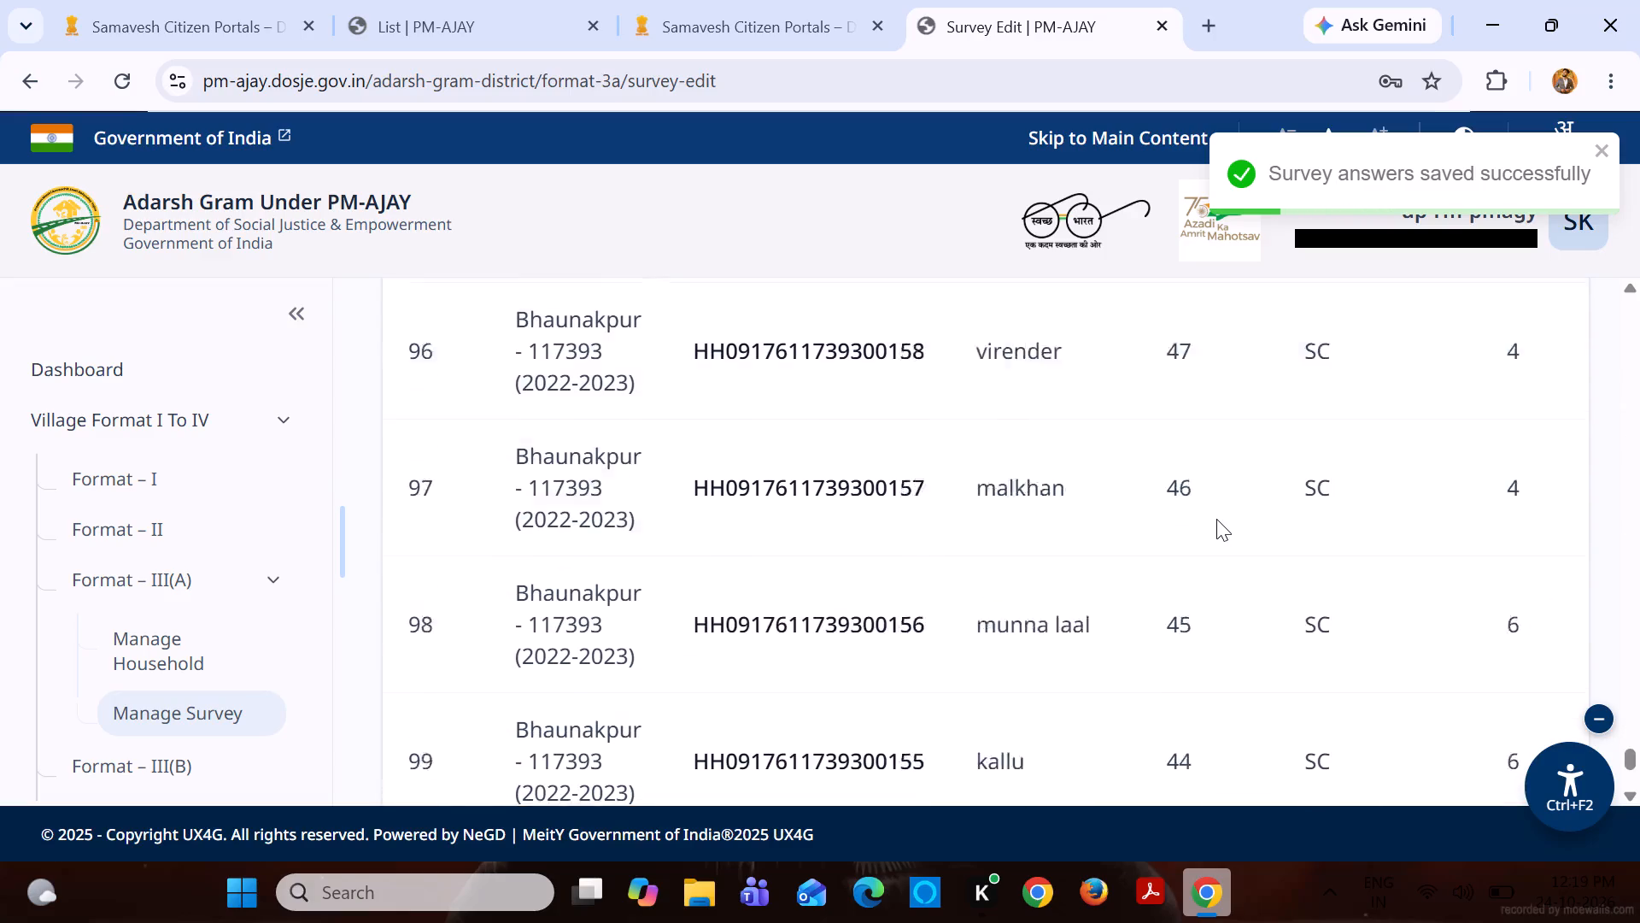
scroll(1216, 519, "down", 11)
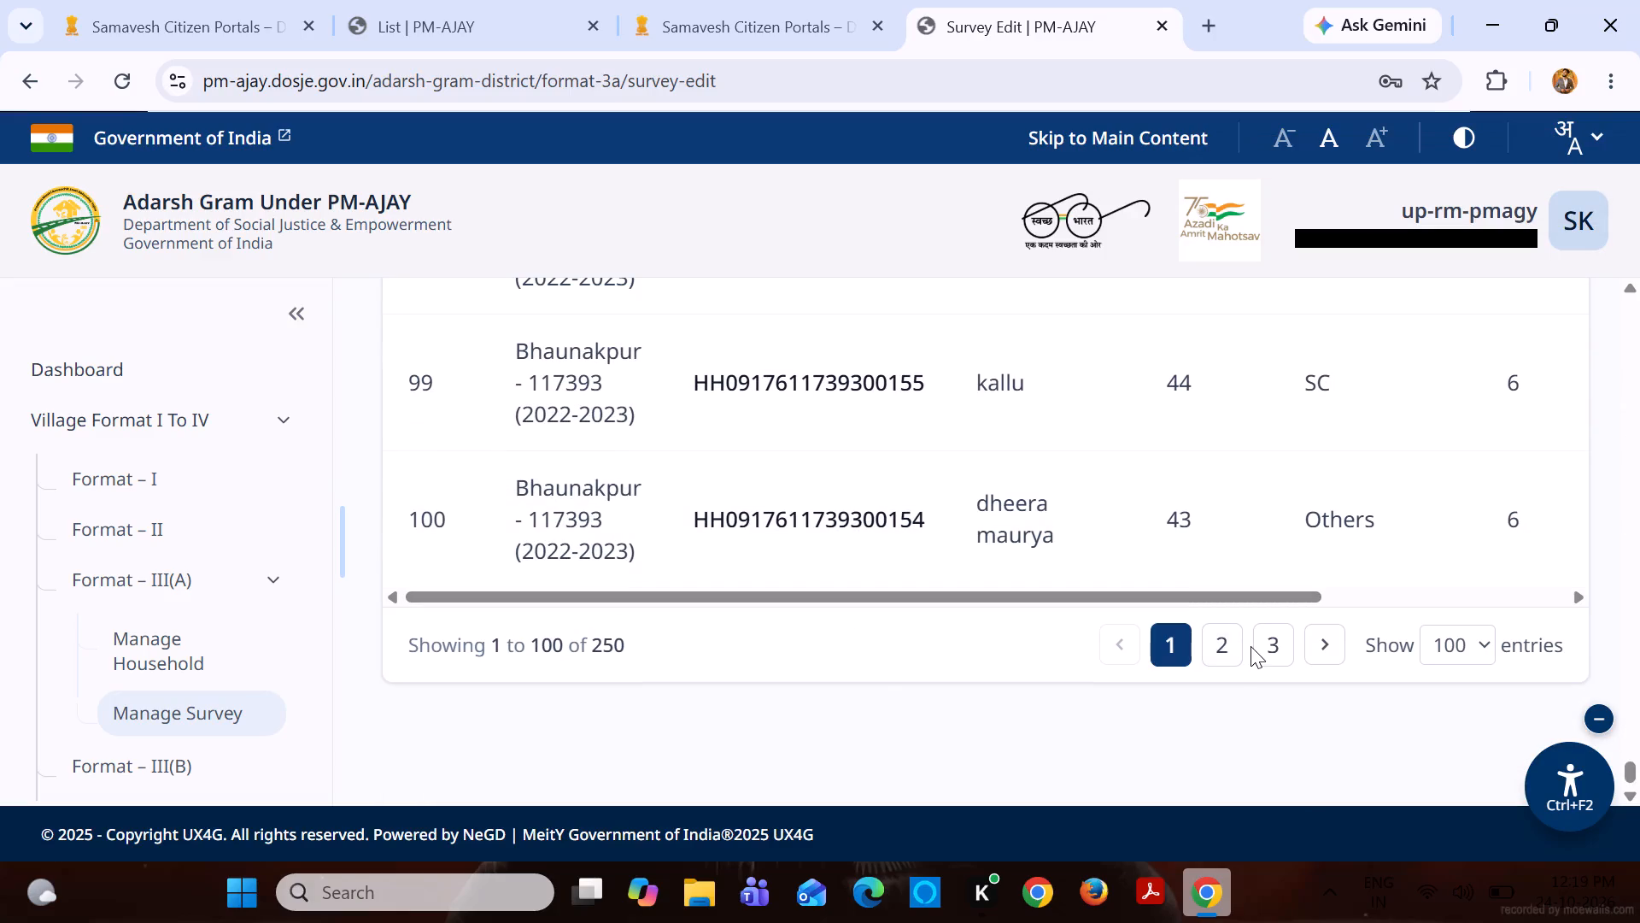
left_click(1221, 645)
scroll(1203, 445, "up", 5)
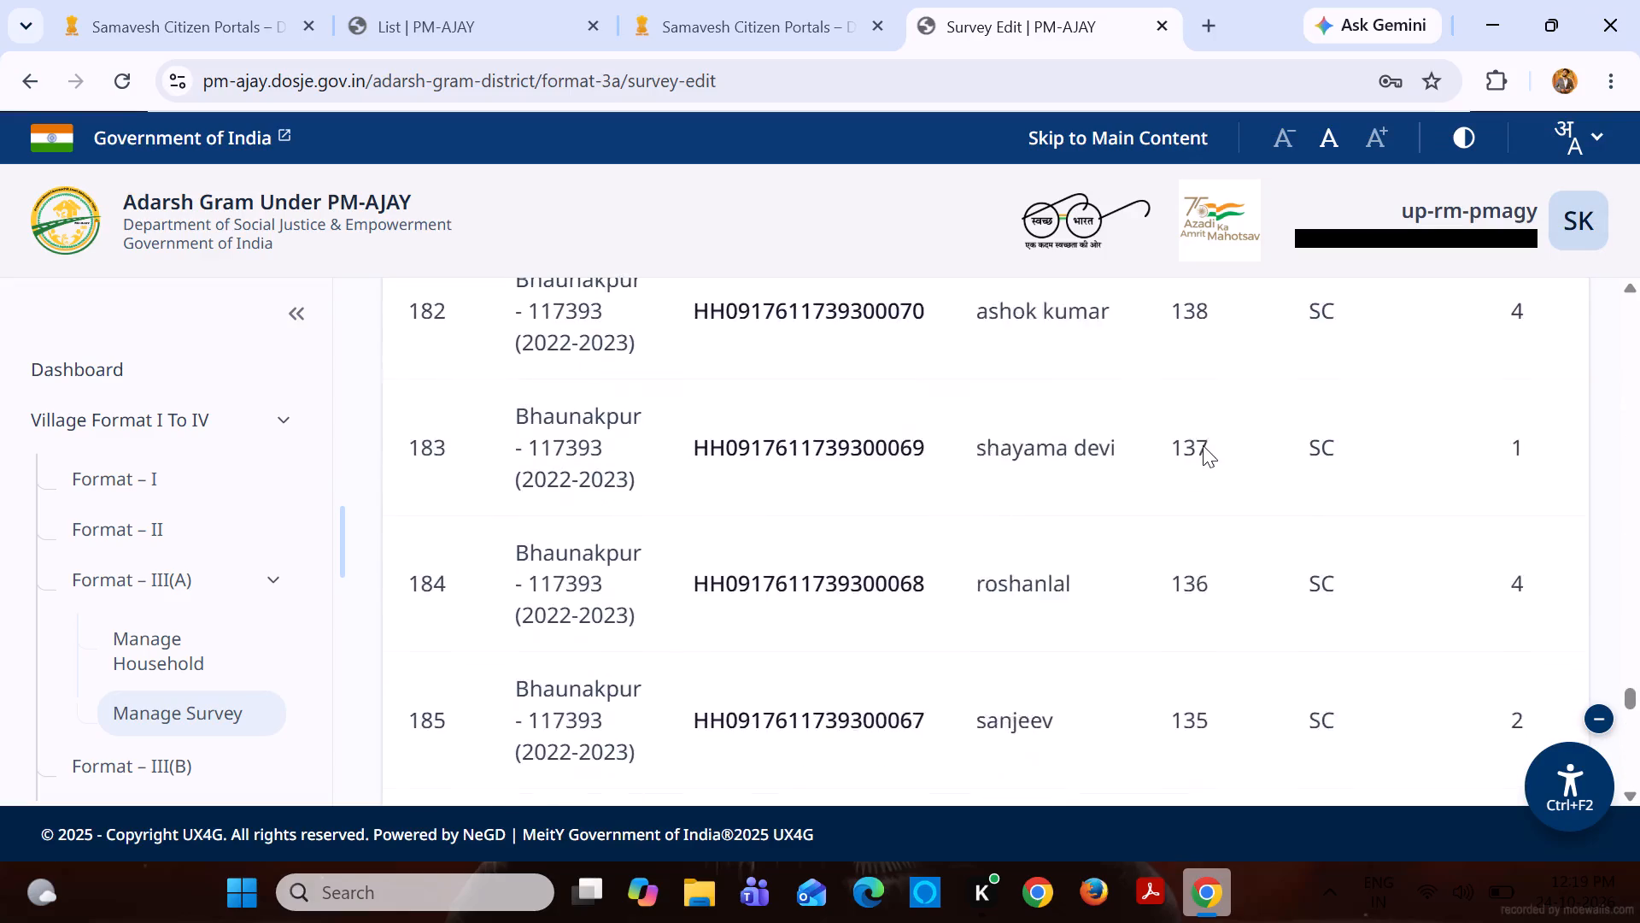
scroll(1203, 445, "up", 7)
scroll(1203, 445, "left", 11)
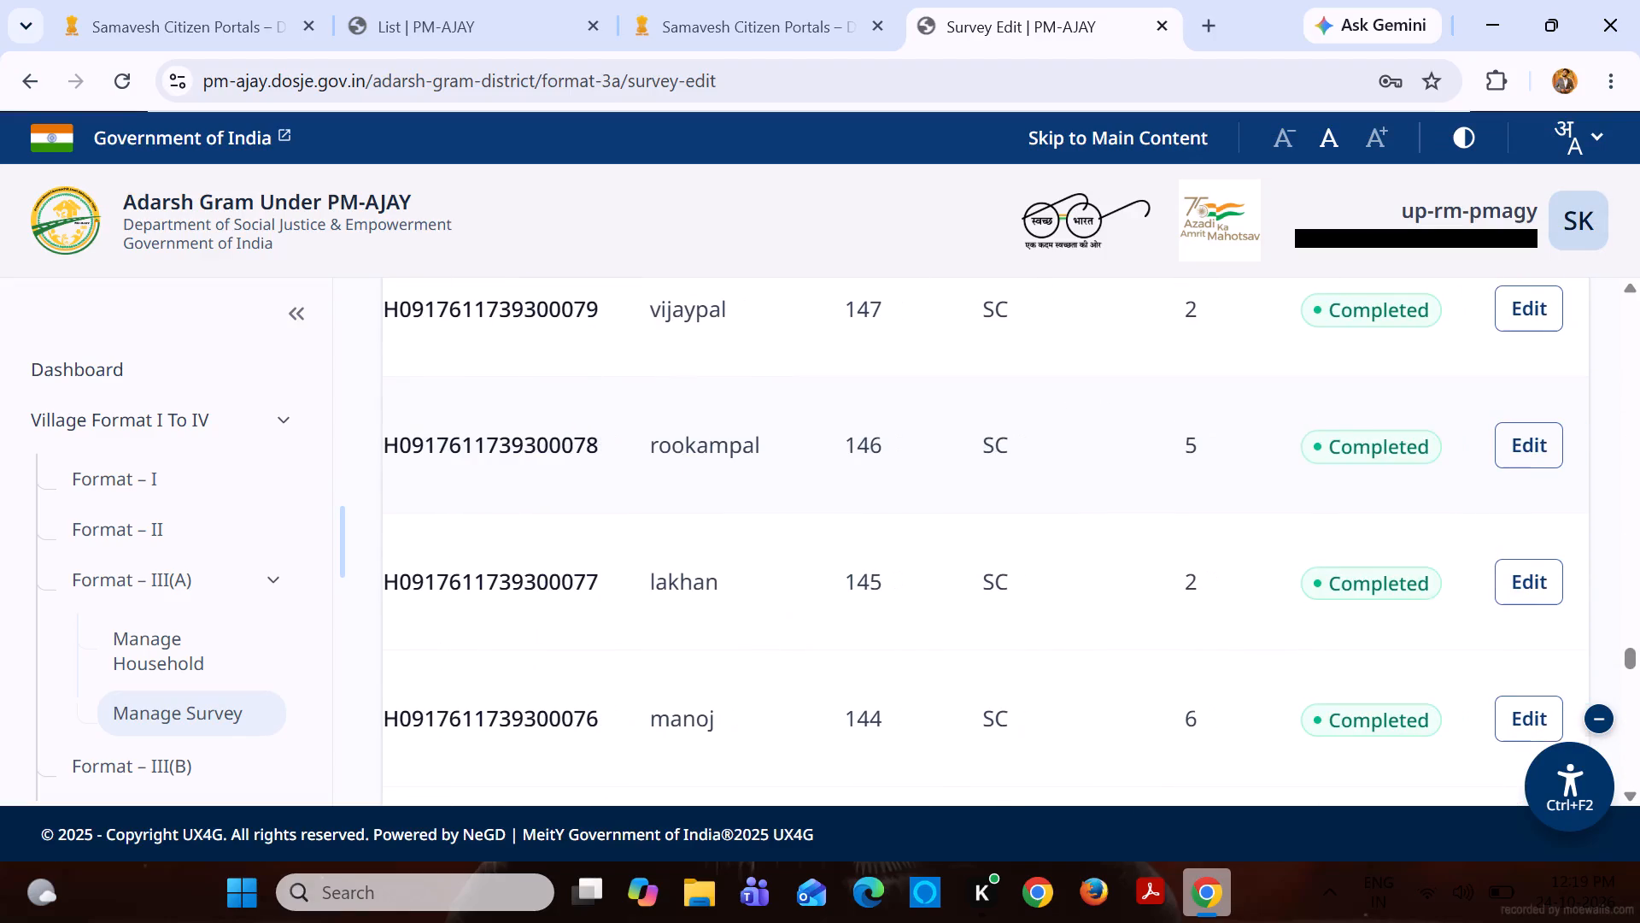
left_click(1530, 573)
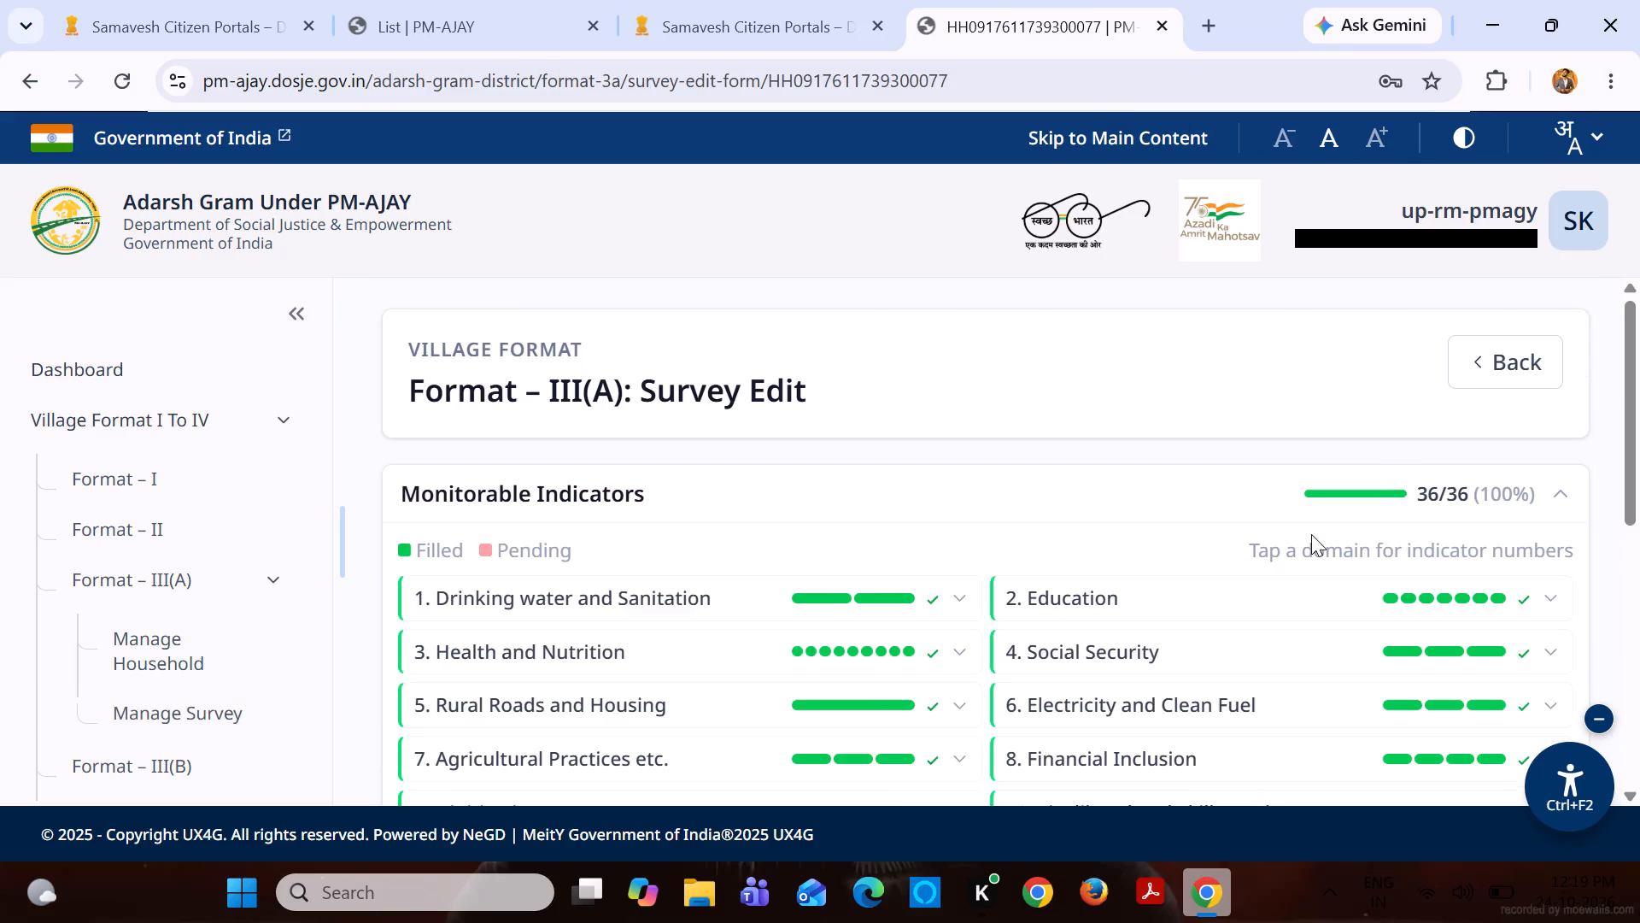
scroll(1311, 534, "down", 6)
left_click(1083, 587)
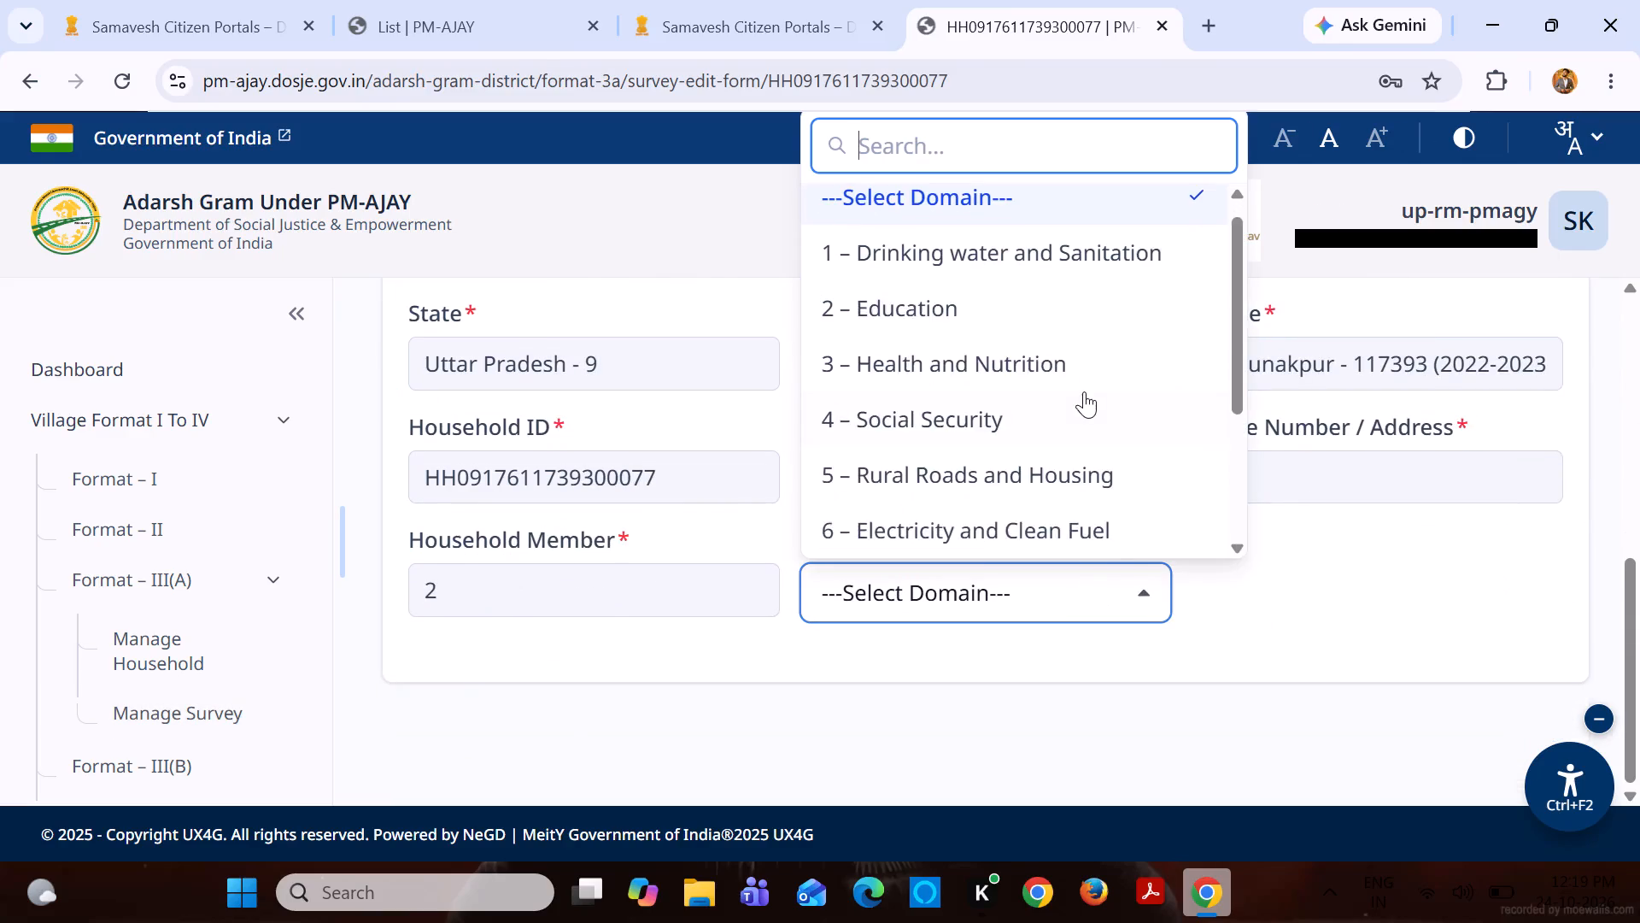
scroll(1084, 391, "down", 7)
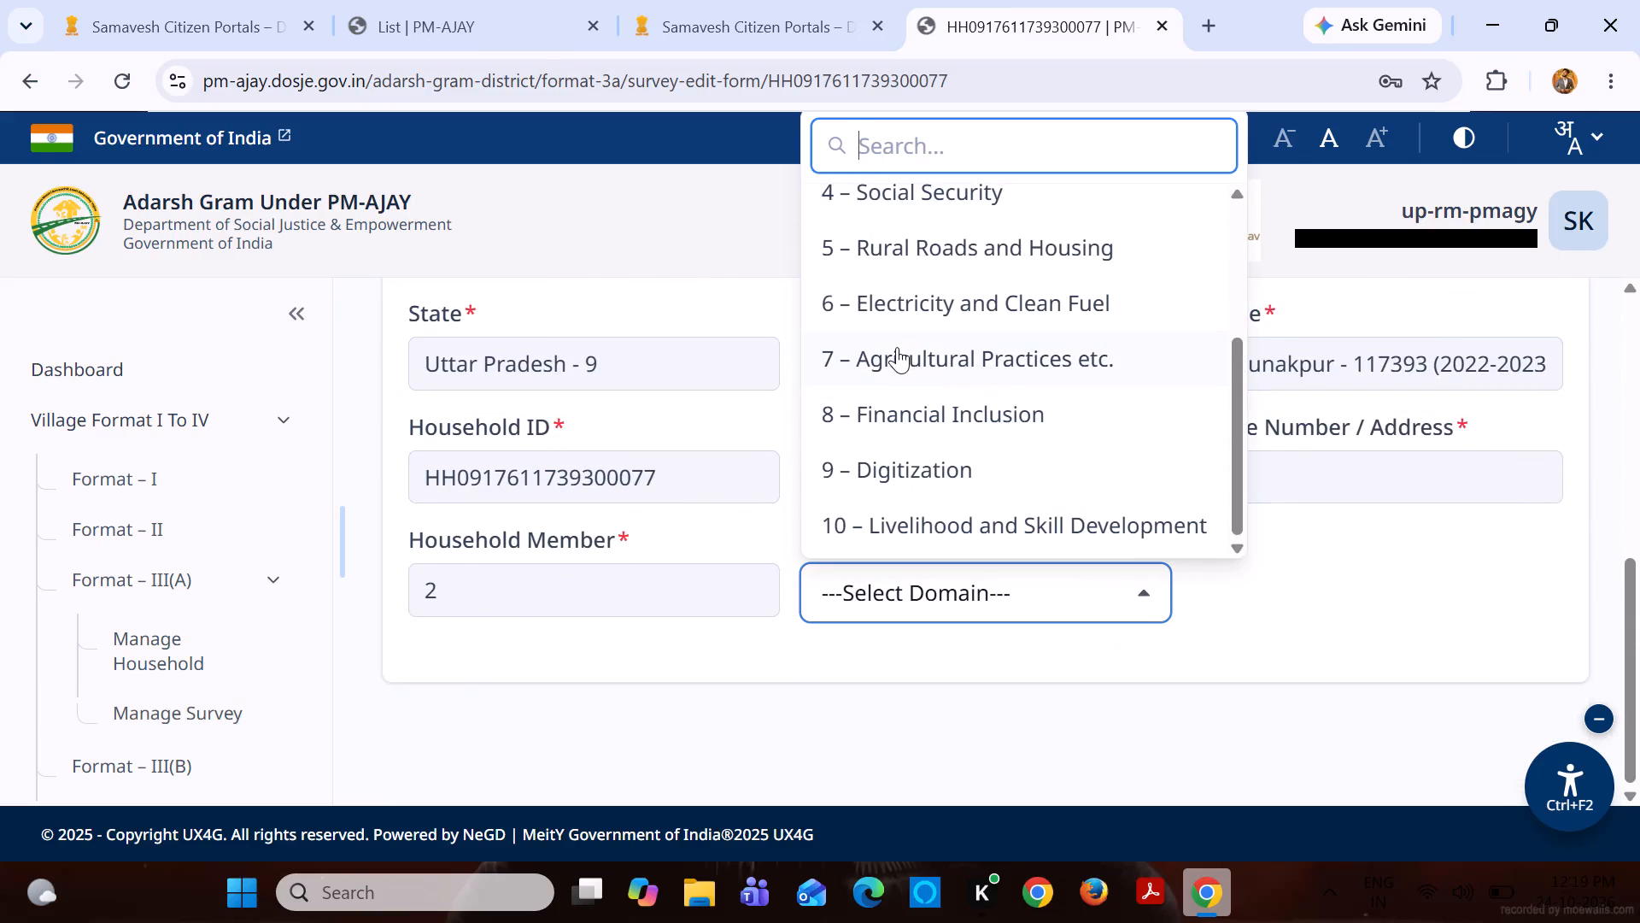
left_click(897, 347)
scroll(1175, 599, "down", 5)
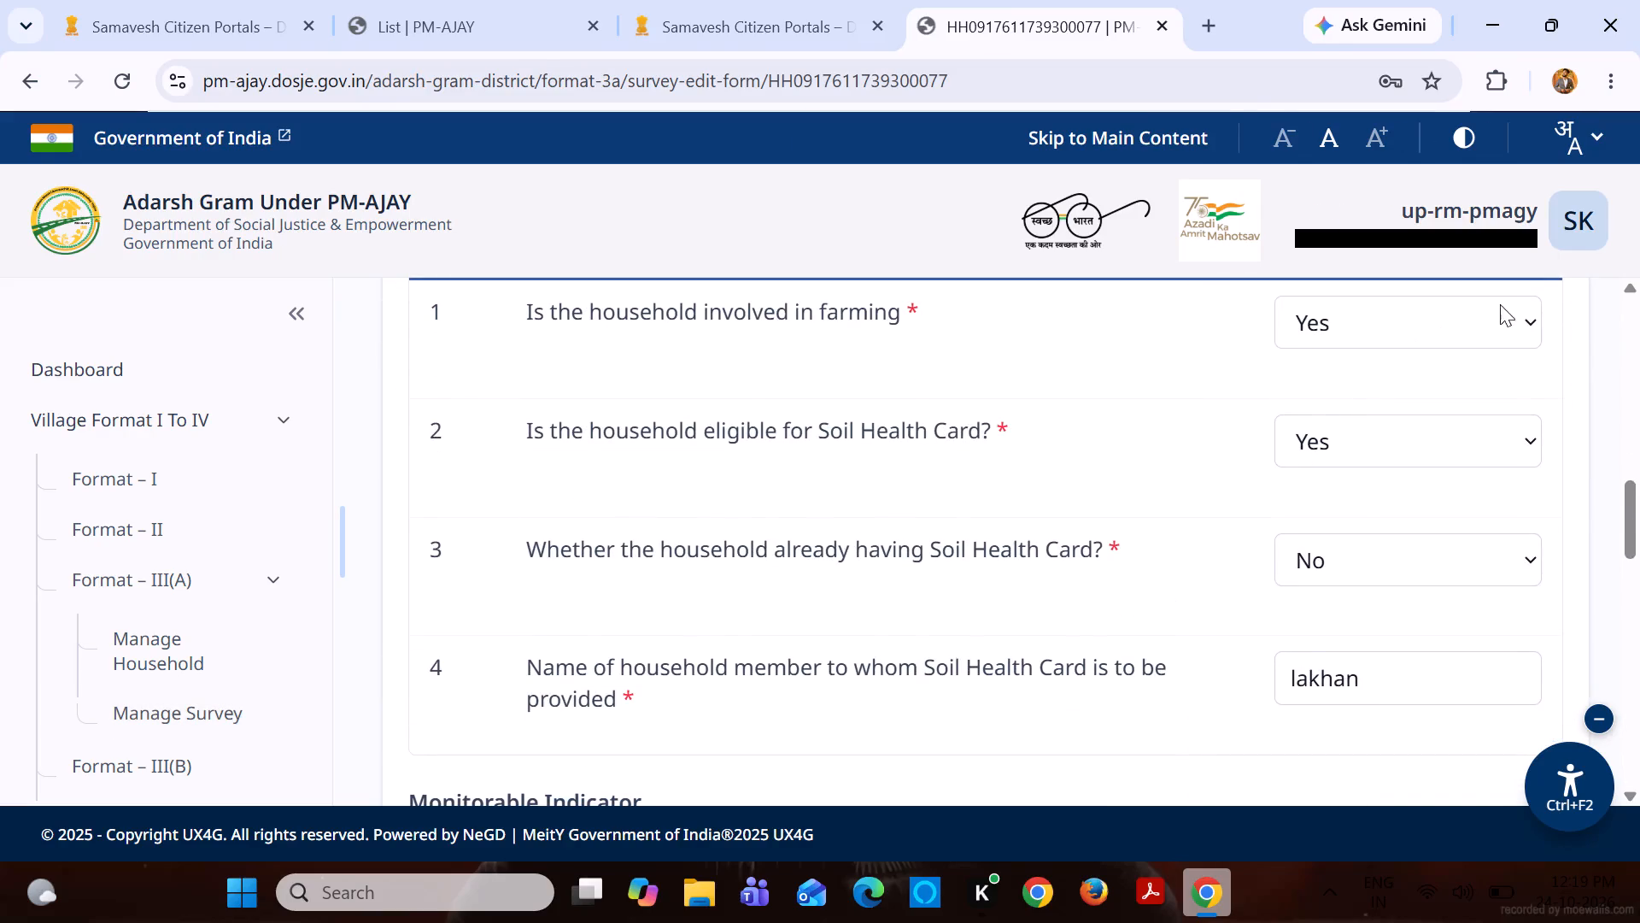
left_click(1505, 305)
left_click(1356, 447)
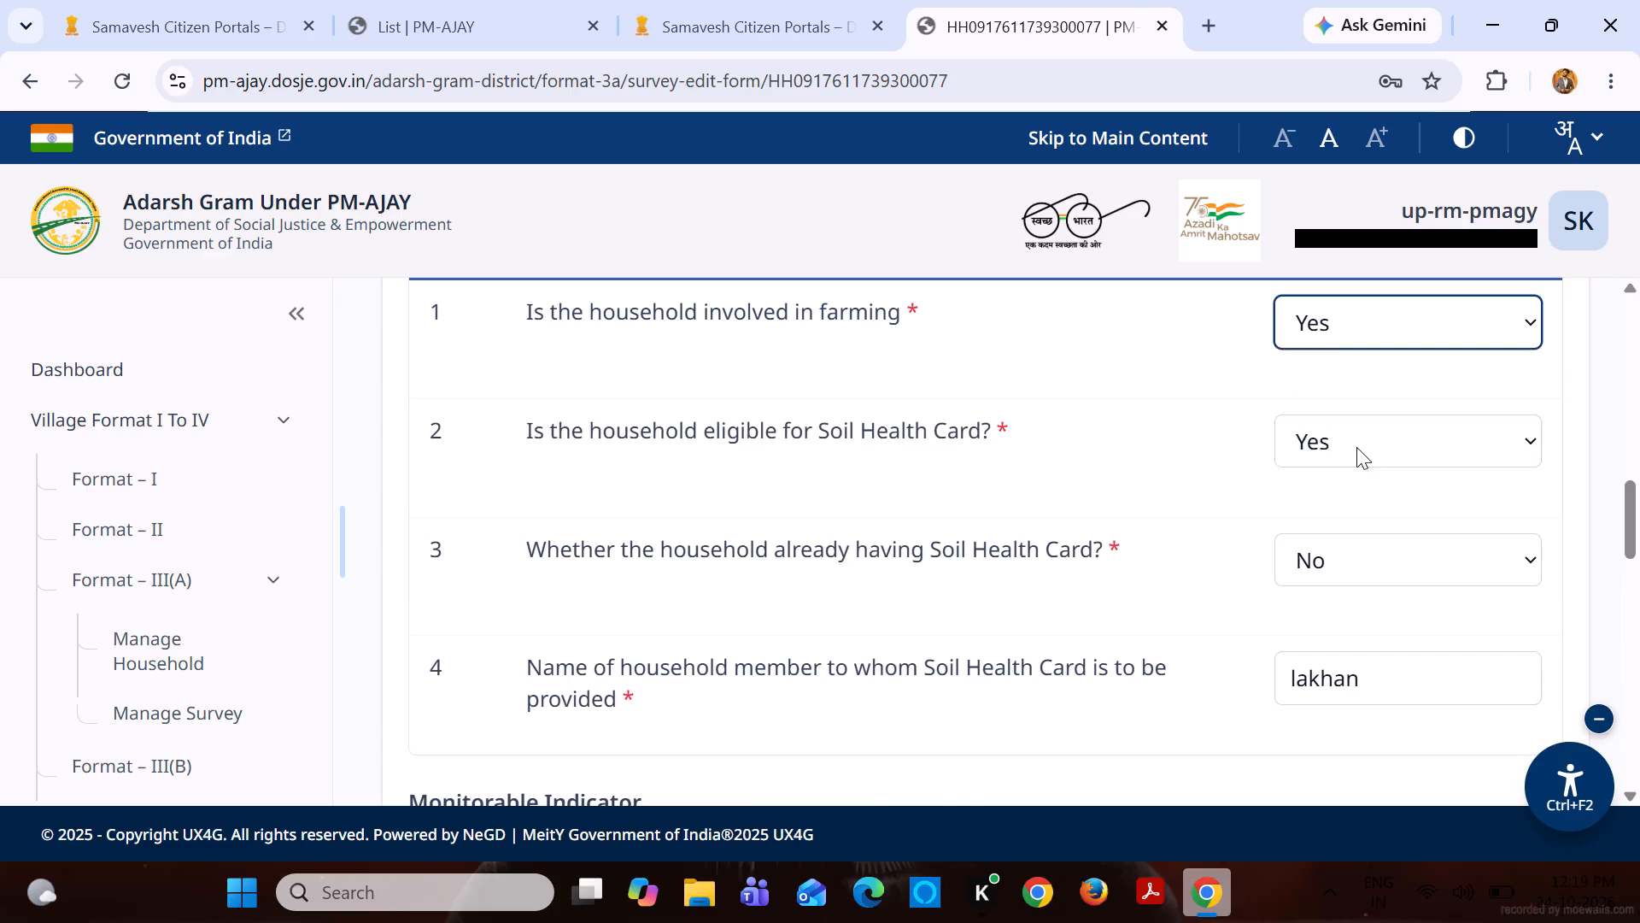
scroll(1356, 447, "down", 9)
left_click(1513, 614)
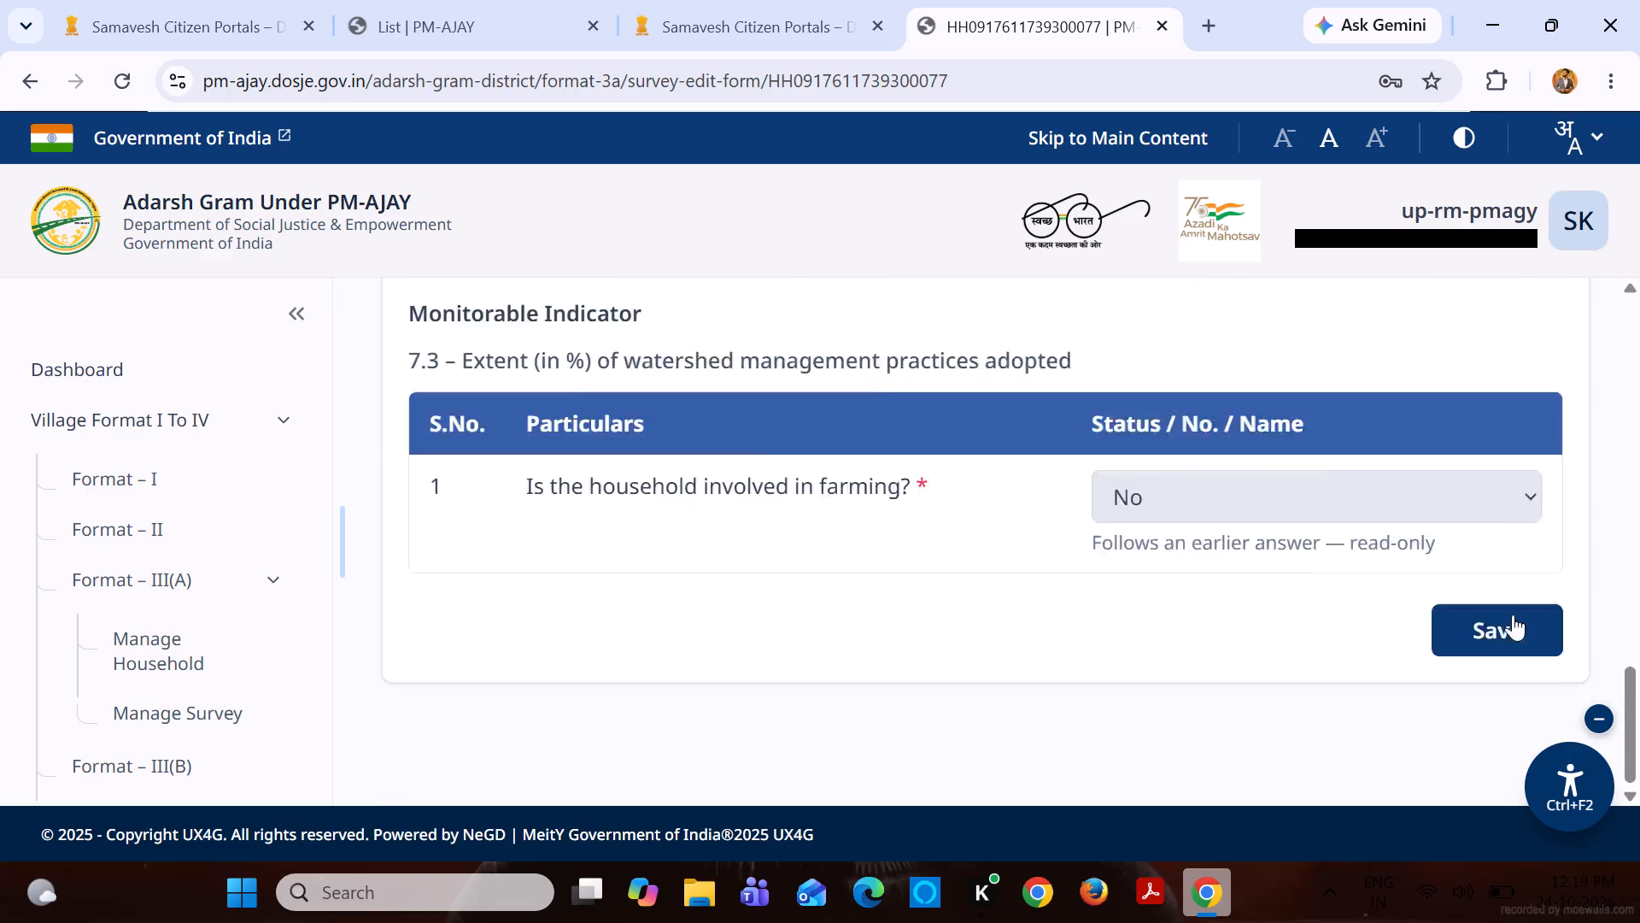
Return from the saved survey of house number 145 to the household list.
scroll(1292, 485, "up", 14)
left_click(1524, 351)
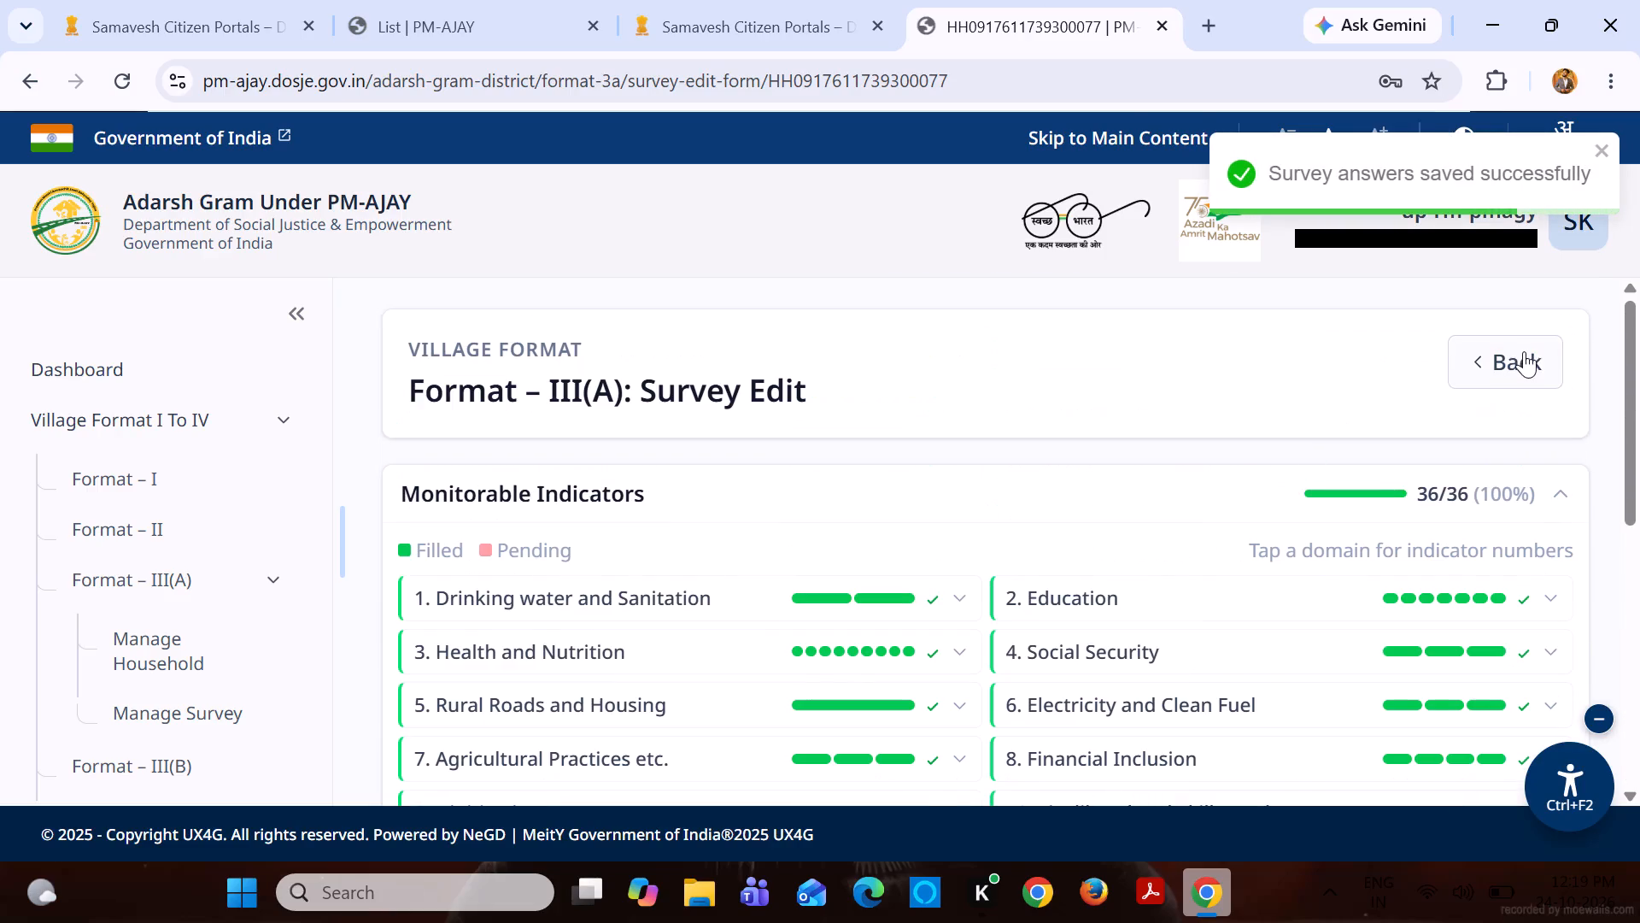
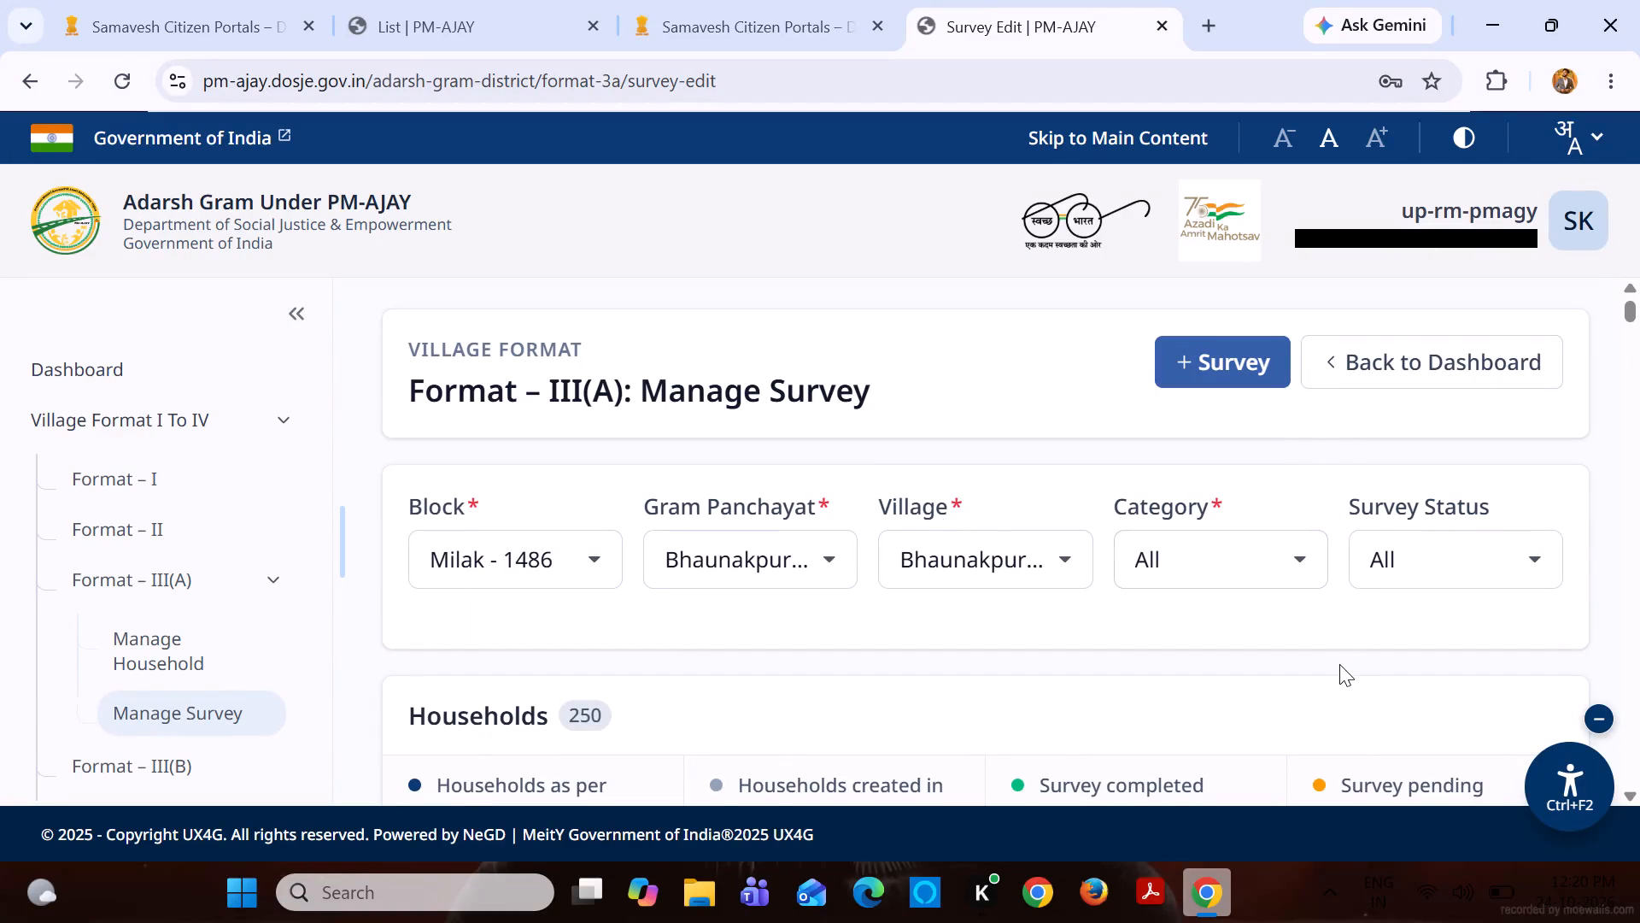
Open the survey of house number 152 on page 2 of the household list for editing.
scroll(1339, 664, "down", 20)
scroll(1339, 664, "down", 15)
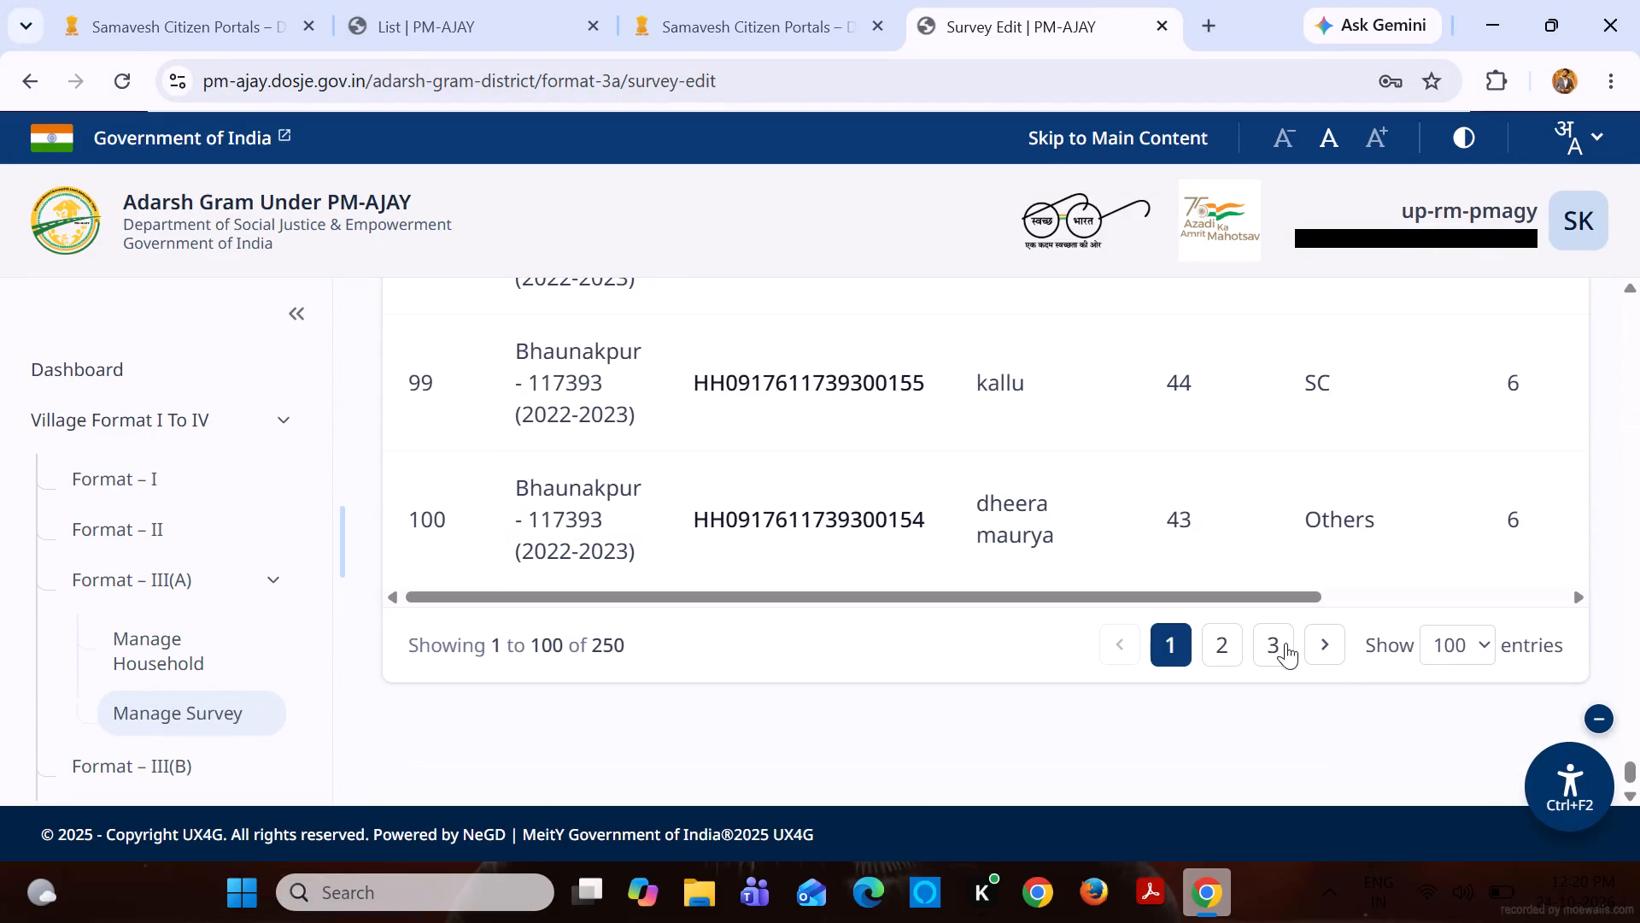
left_click(1218, 636)
scroll(1181, 479, "up", 5)
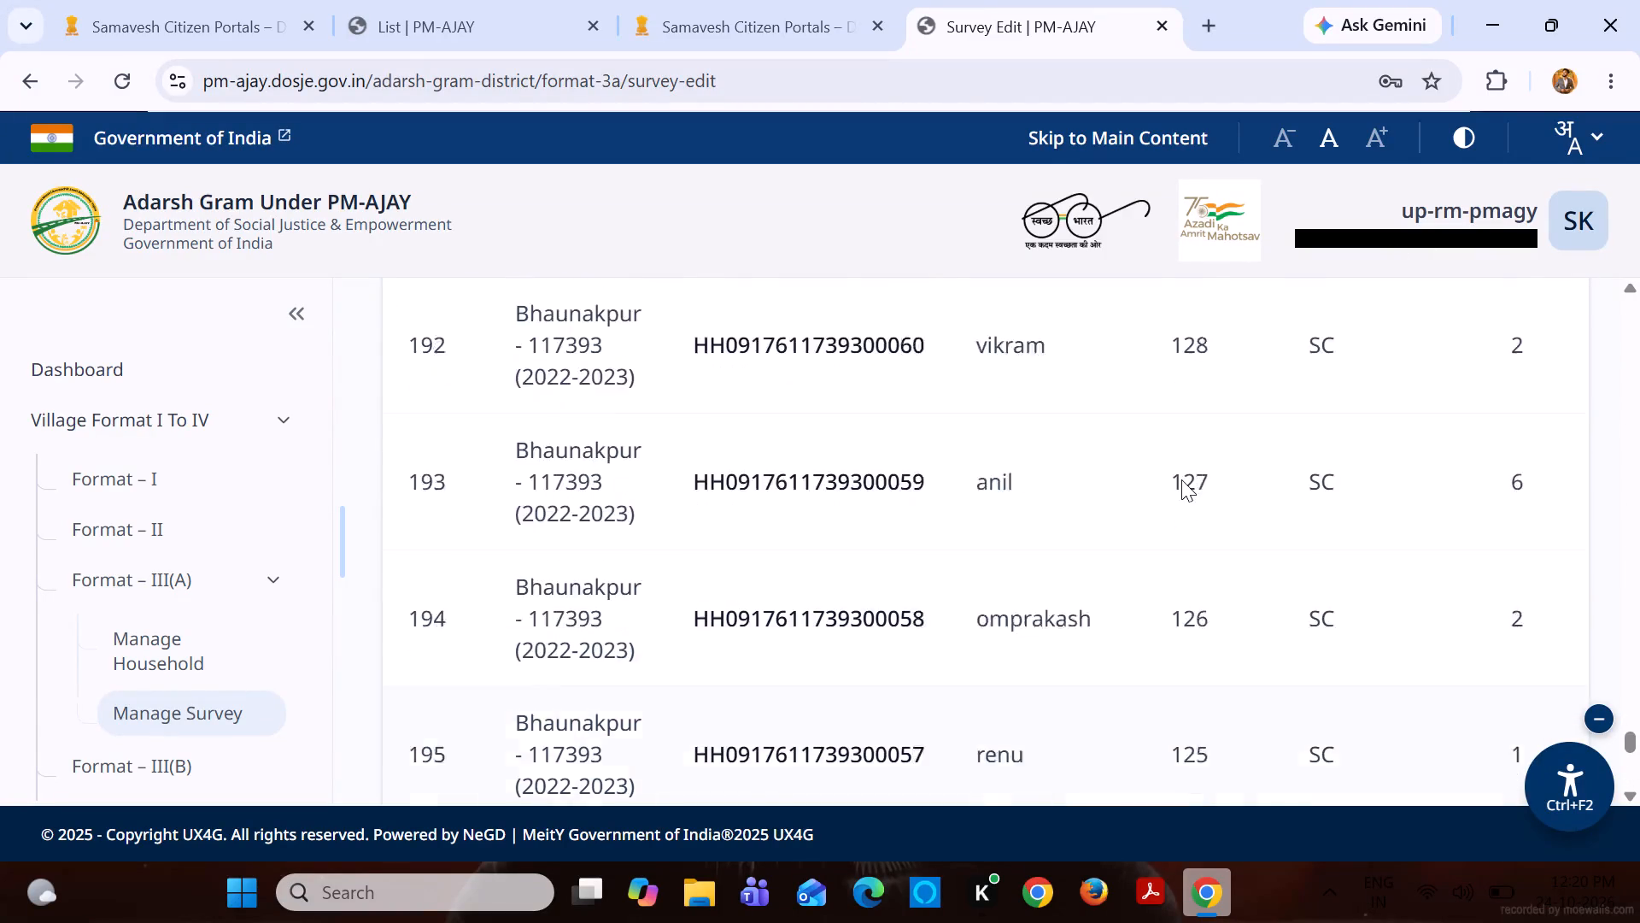
scroll(1181, 479, "up", 12)
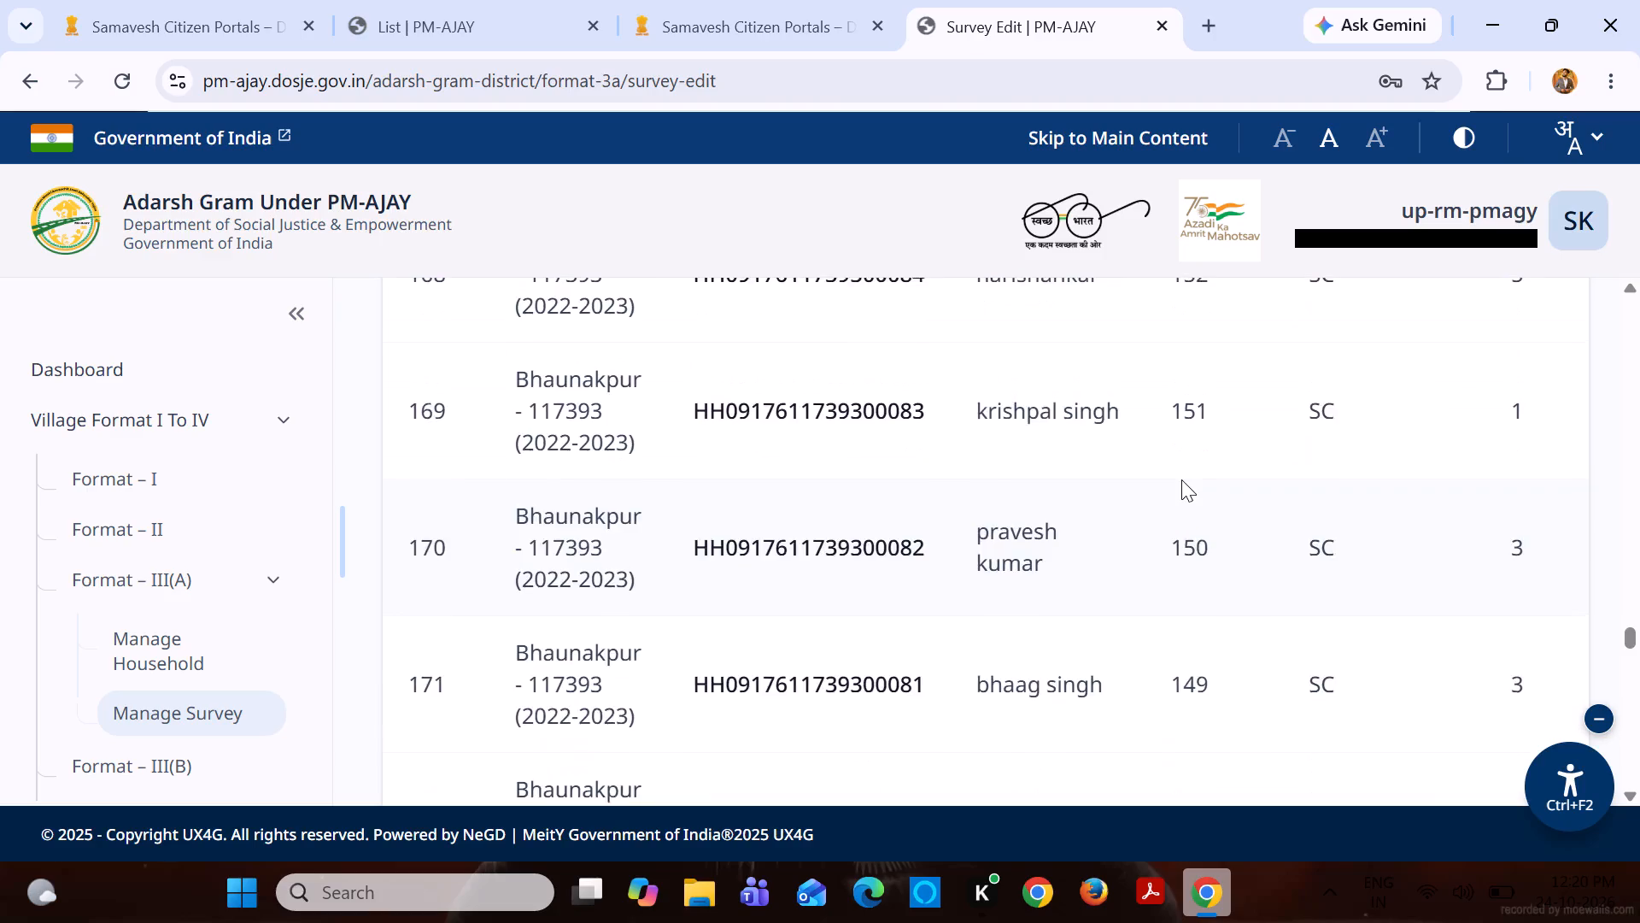
scroll(1181, 479, "up", 5)
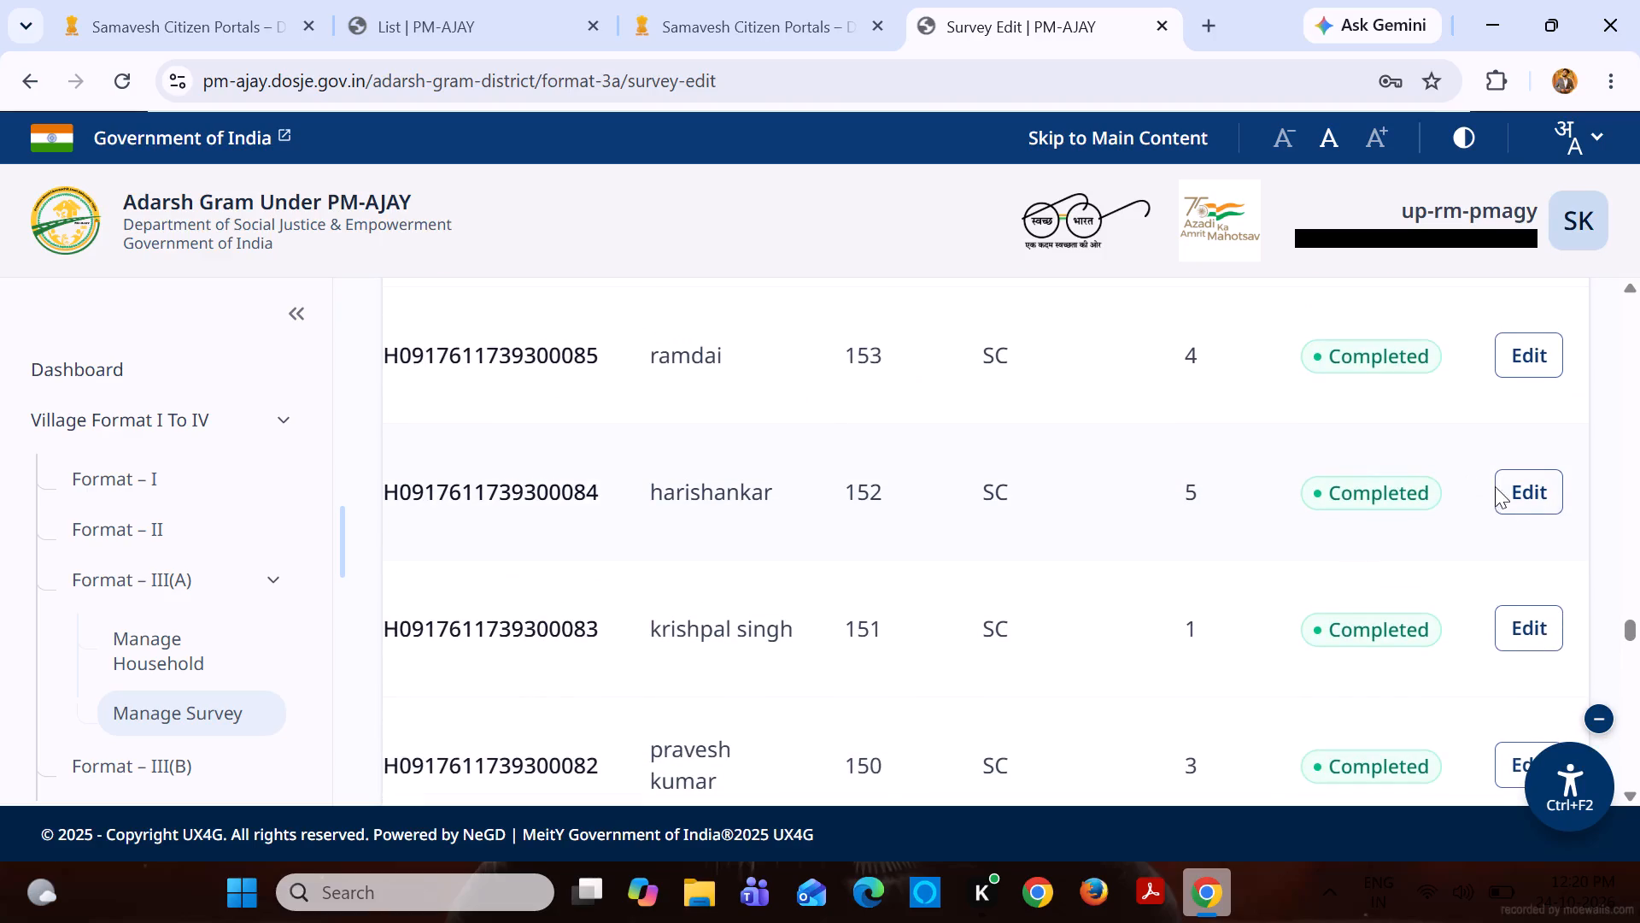
left_click(1508, 490)
For house number 152, select domain 7 – Agricultural Practices etc., set farming involvement under 7.1 to No, and save the answers.
scroll(1237, 510, "down", 8)
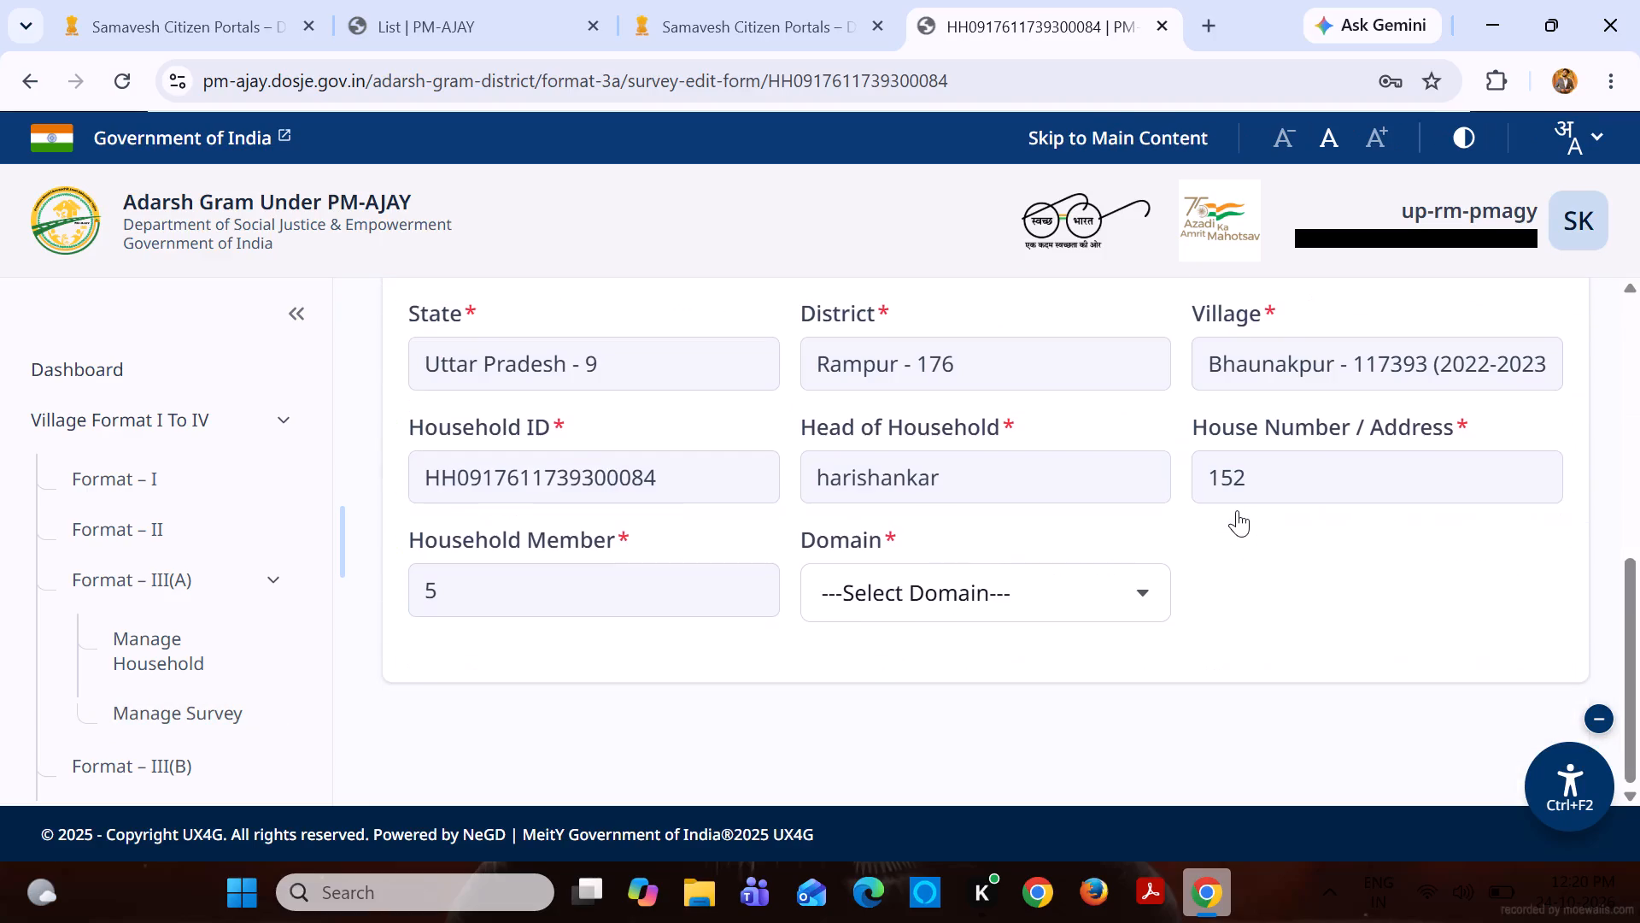
left_click(1088, 583)
scroll(1082, 273, "down", 5)
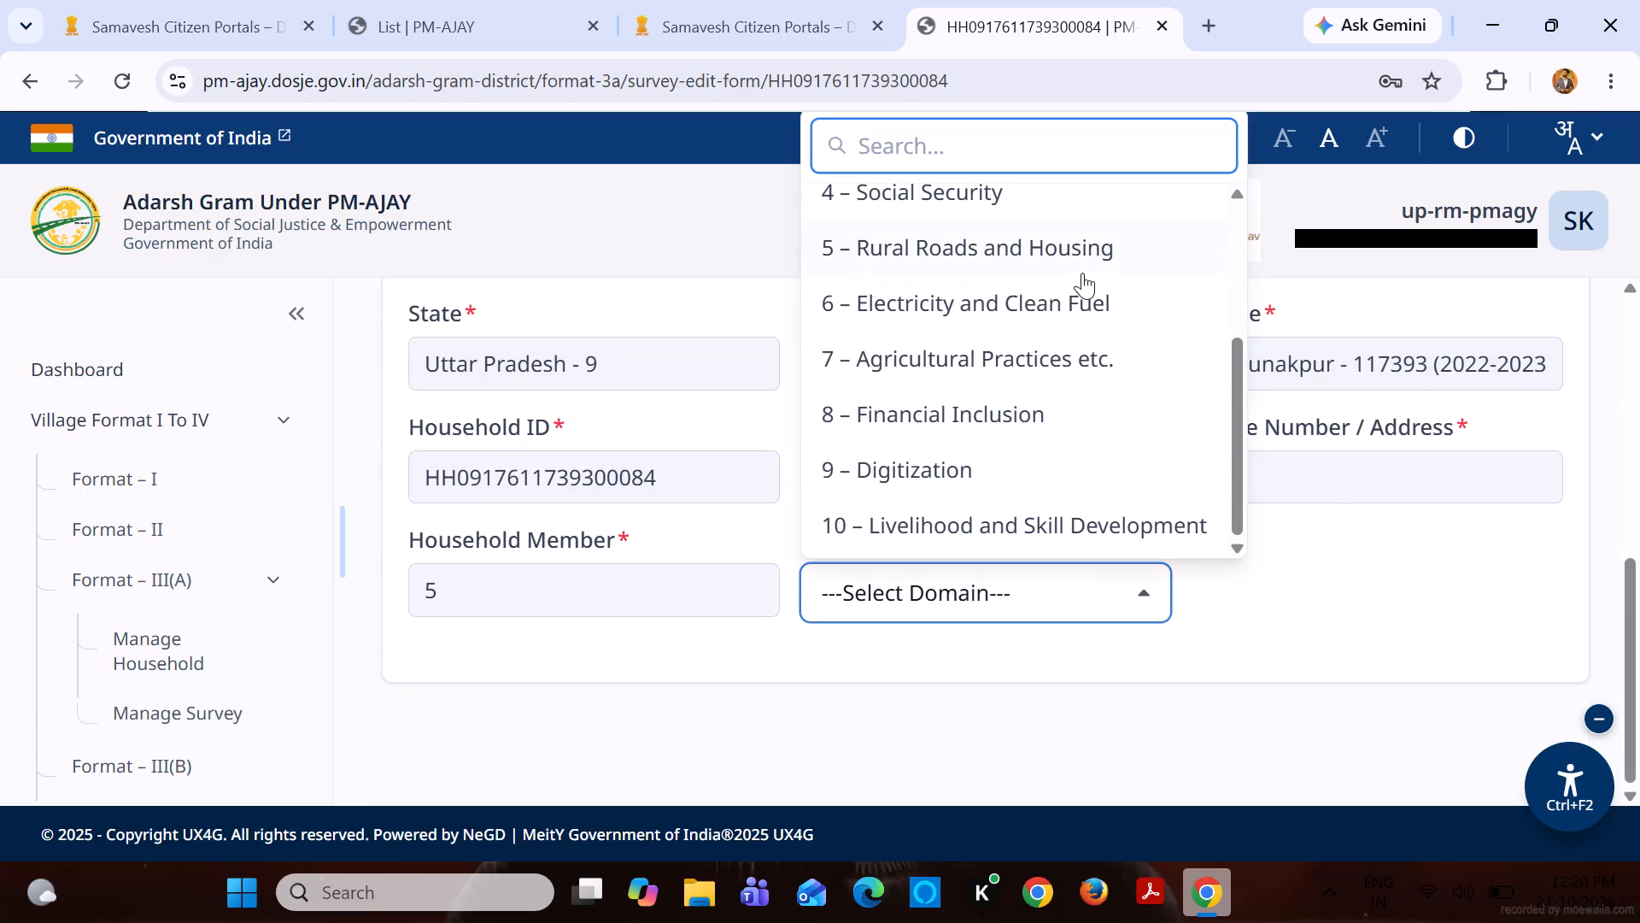
left_click(959, 351)
scroll(1261, 555, "down", 3)
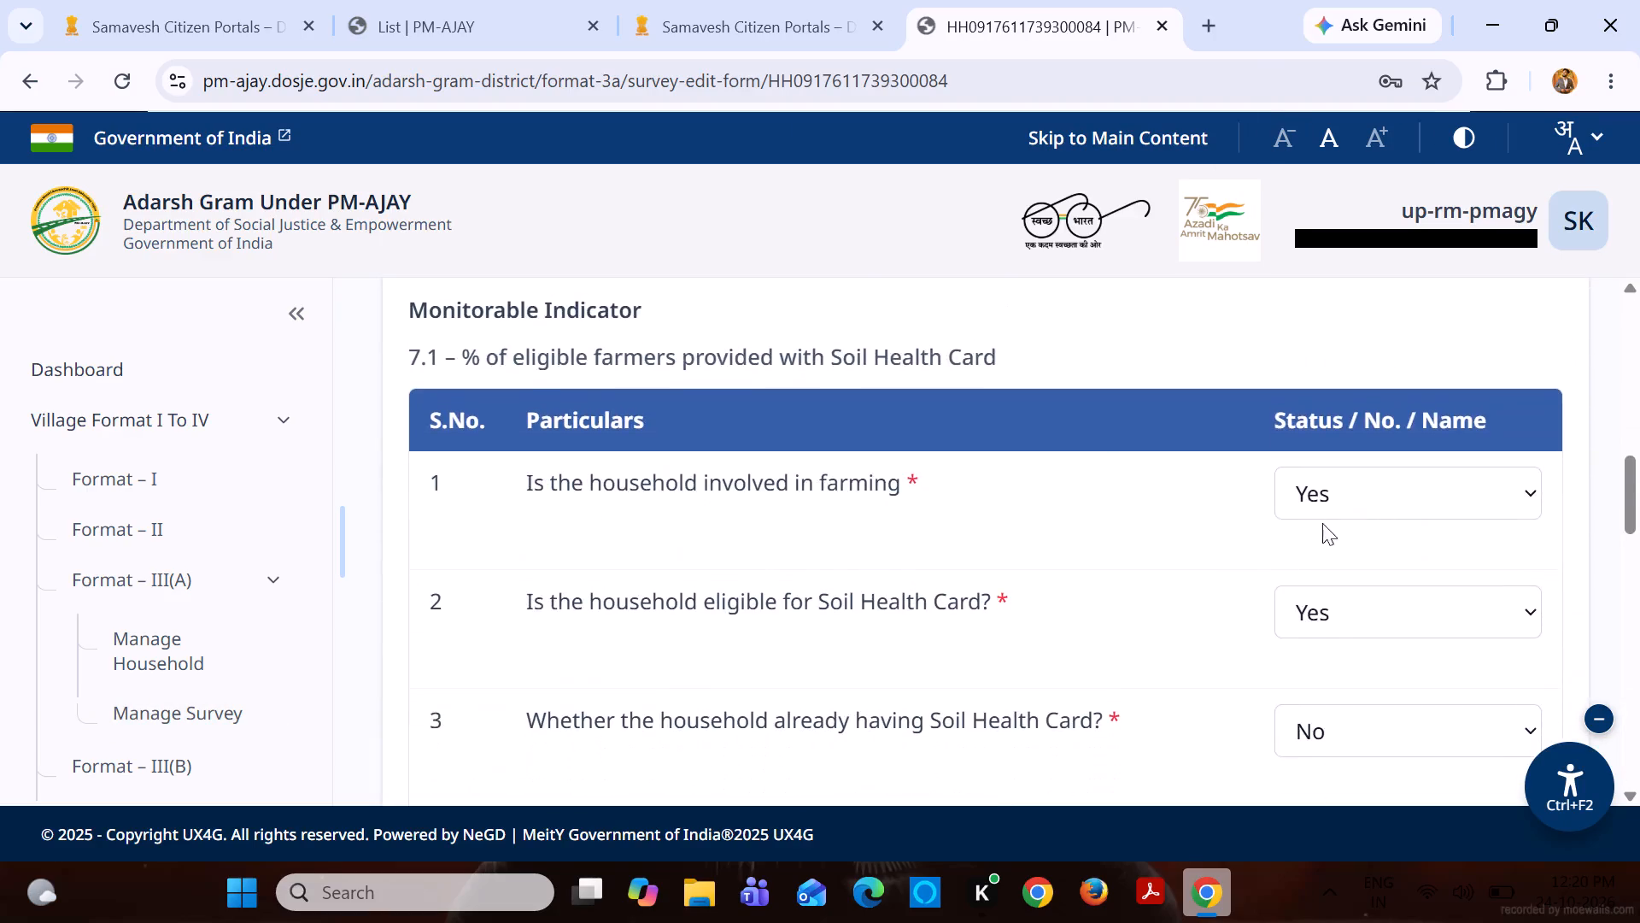
left_click_drag(1413, 509, 1356, 622)
left_click(1356, 622)
scroll(1356, 622, "down", 8)
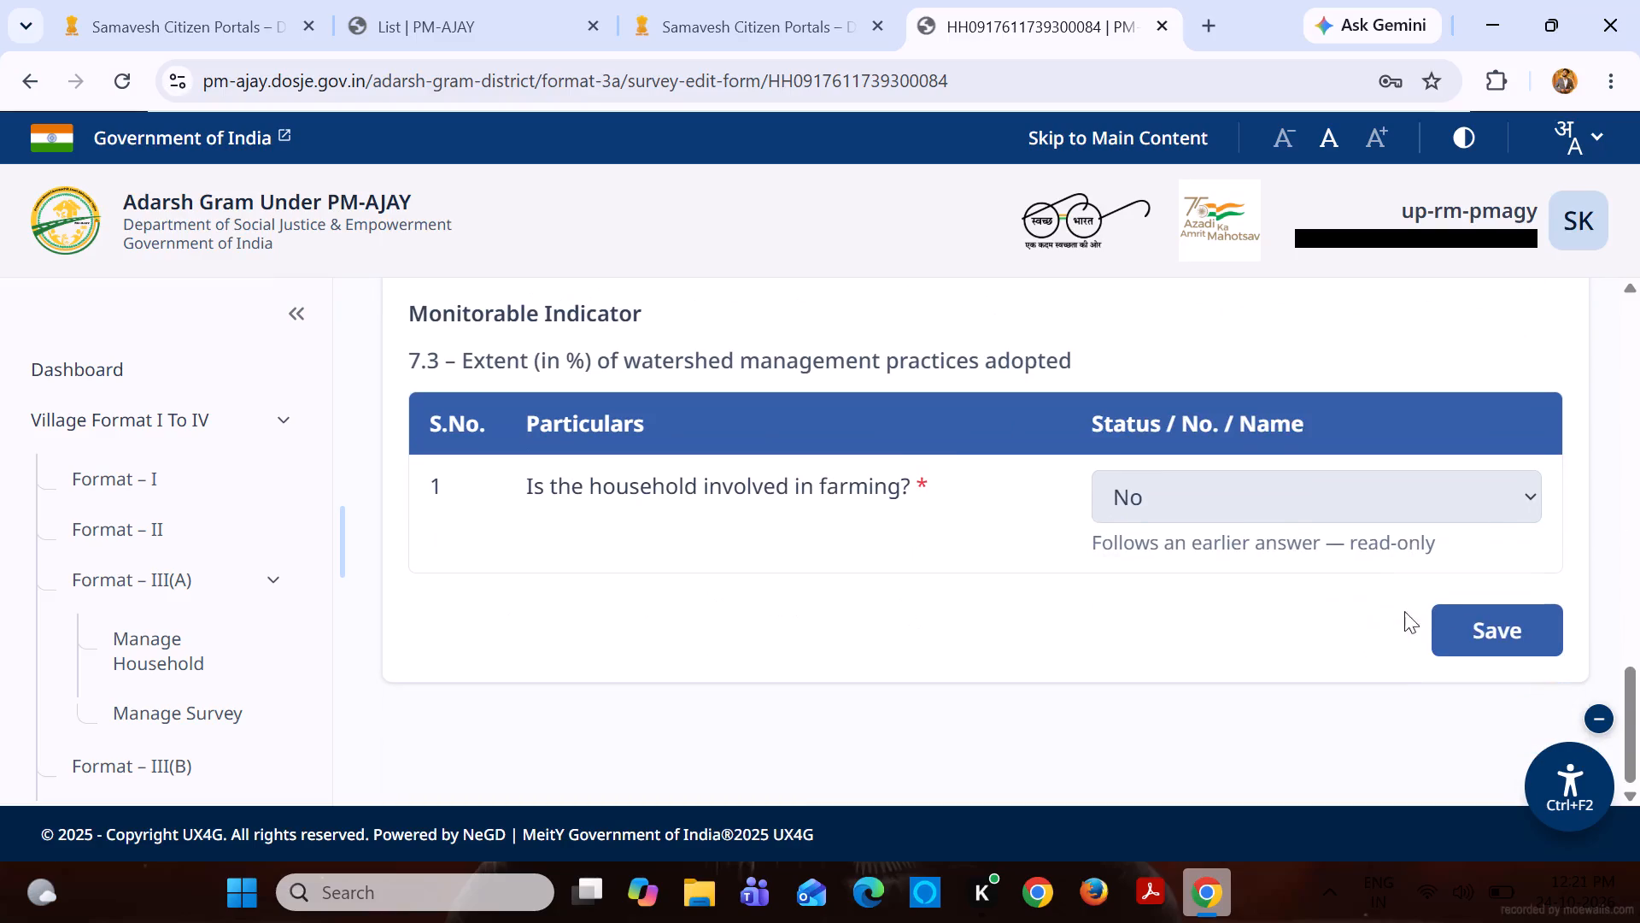
left_click(1496, 630)
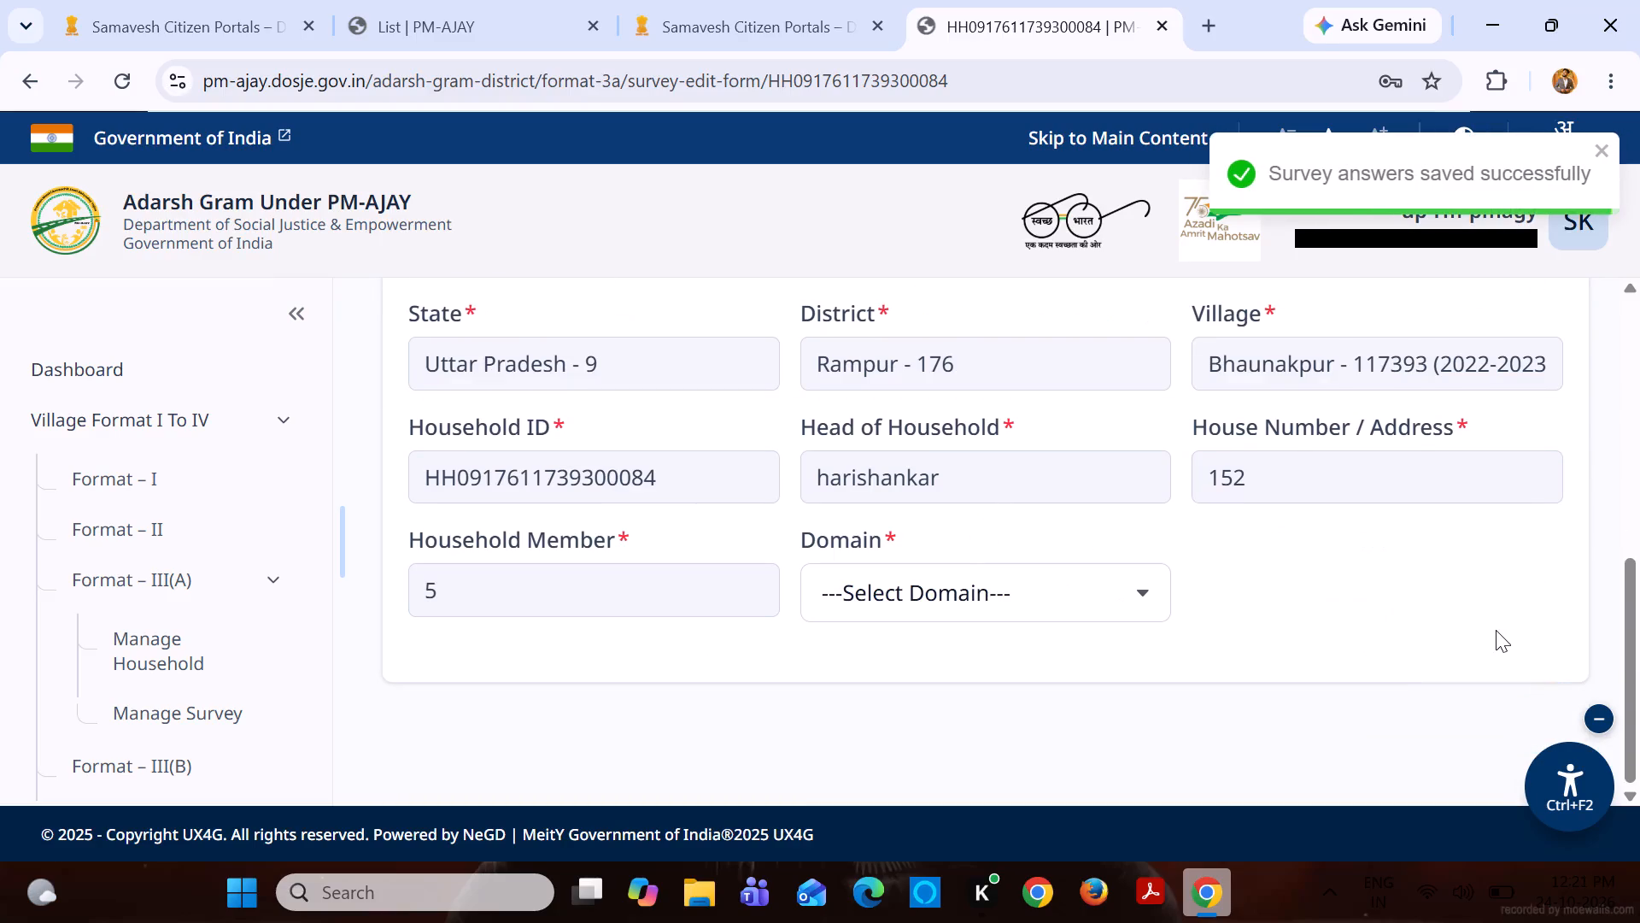
right_click(1429, 461)
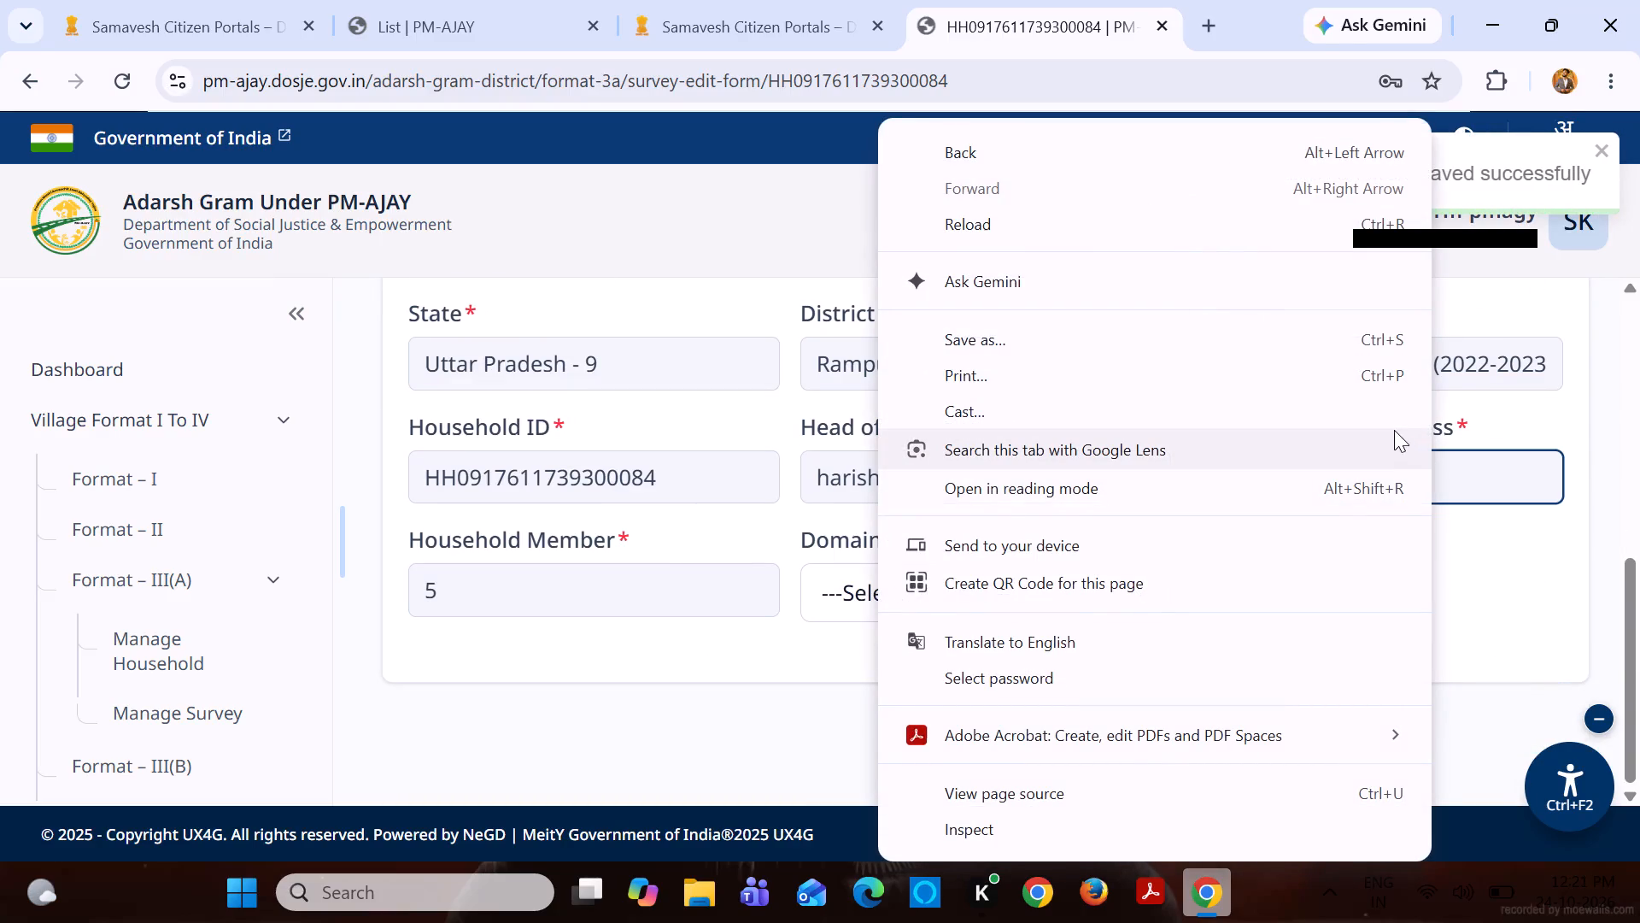
left_click(1532, 485)
Return to the household list and open the survey of house number 154 on page 2 for editing.
scroll(1532, 485, "up", 11)
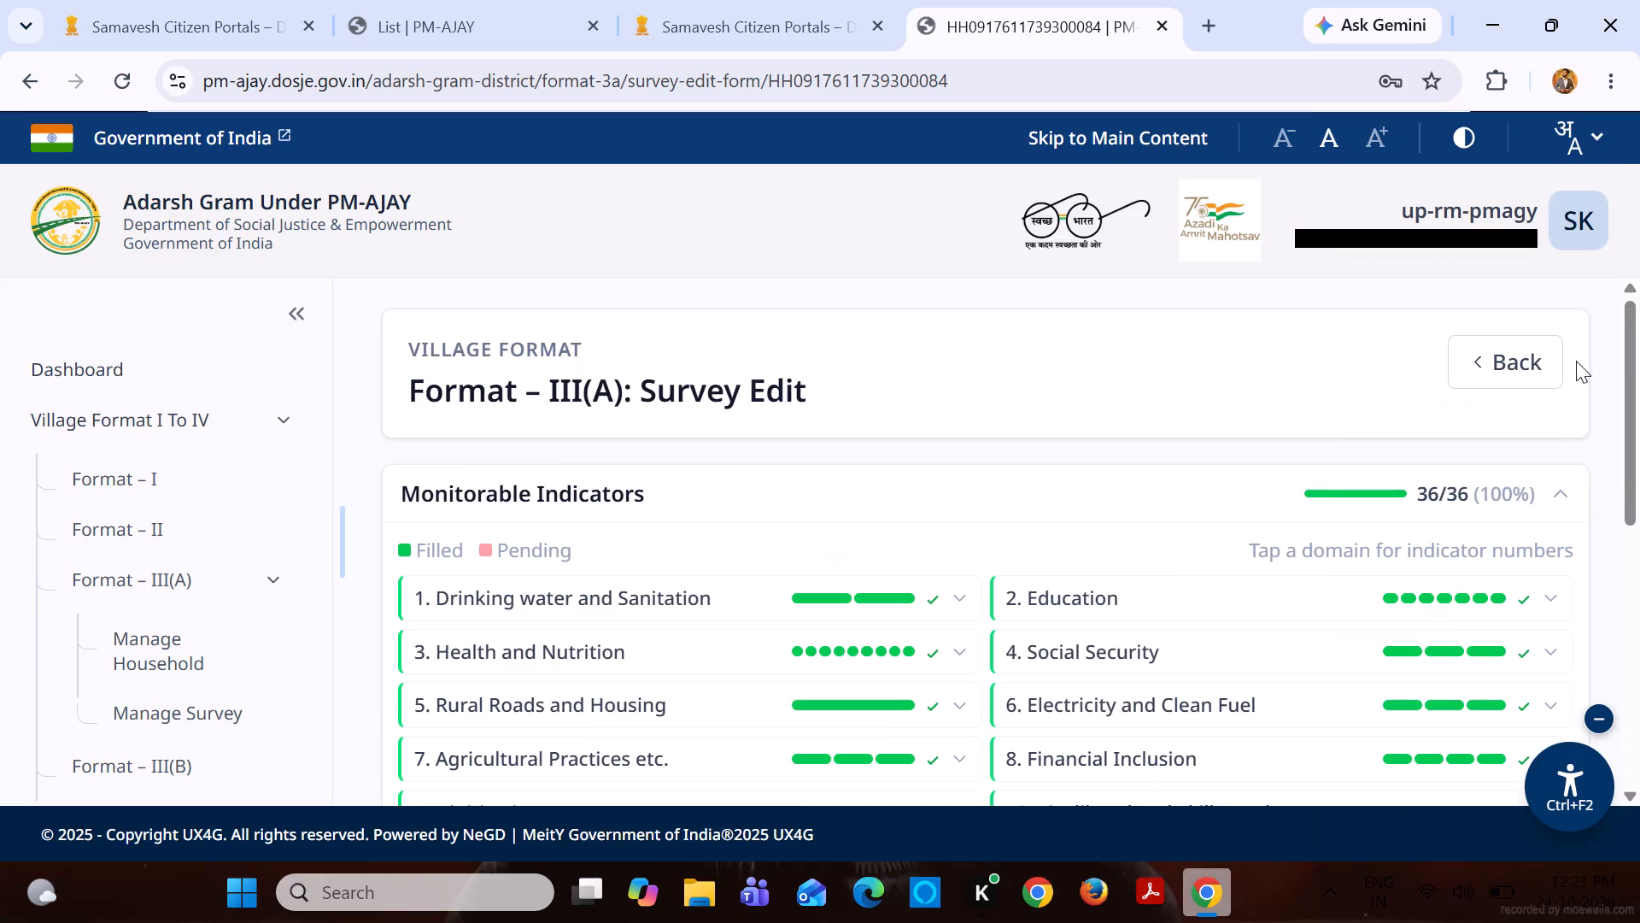
left_click(1544, 343)
scroll(1483, 431, "down", 20)
scroll(1483, 431, "down", 13)
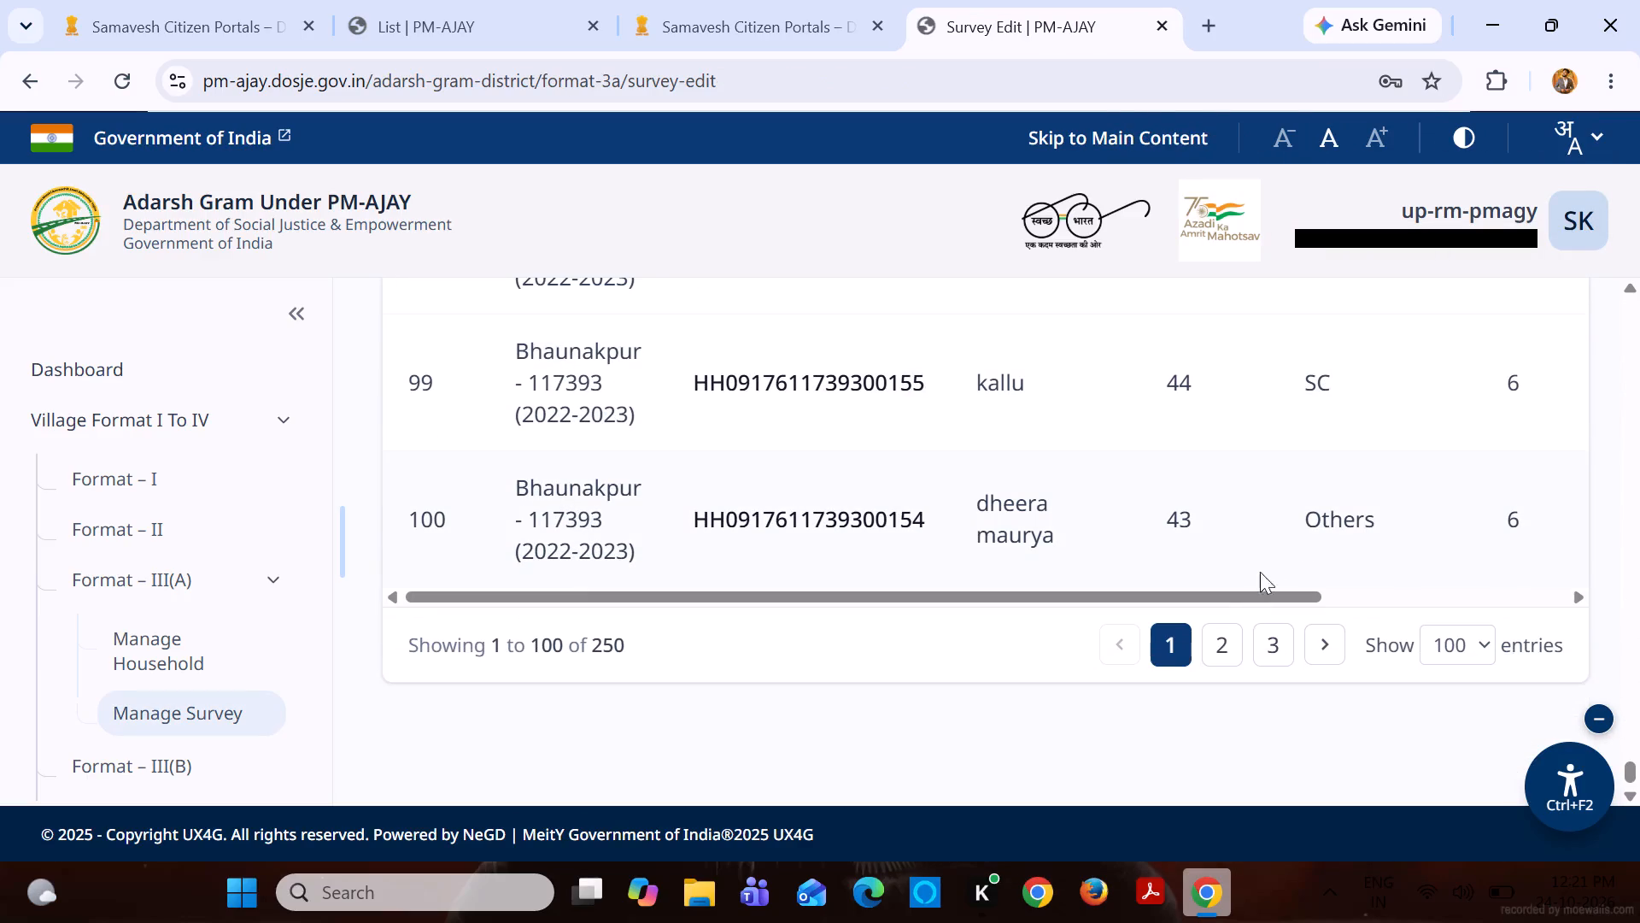
left_click(1225, 637)
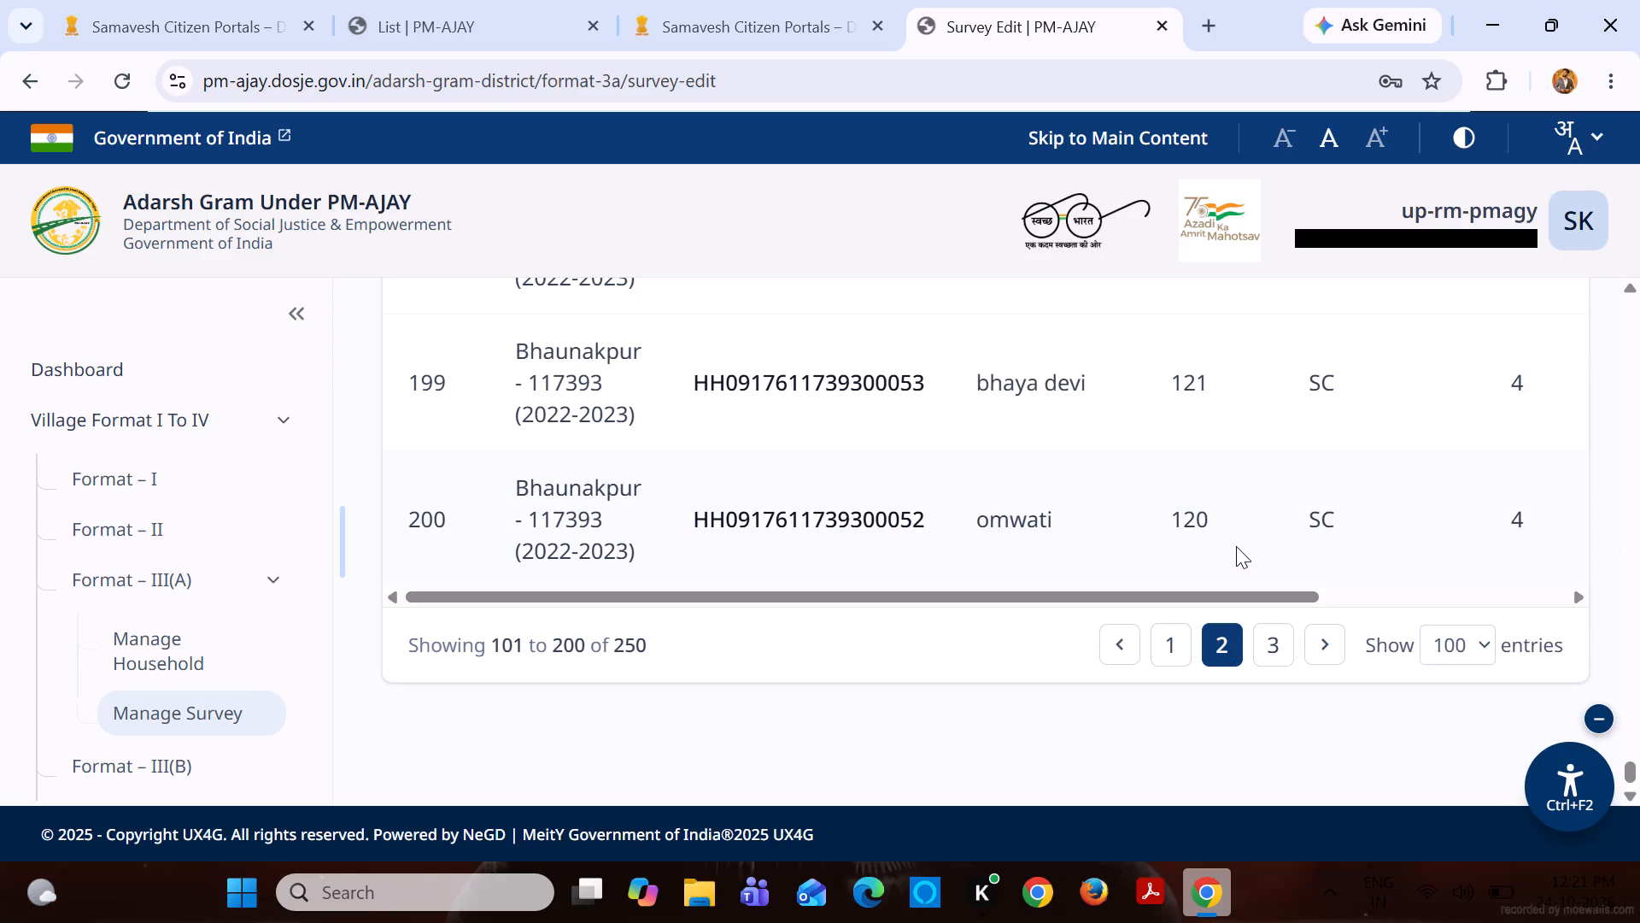
scroll(1244, 497, "up", 7)
scroll(1244, 497, "down", 13)
scroll(1355, 449, "up", 15)
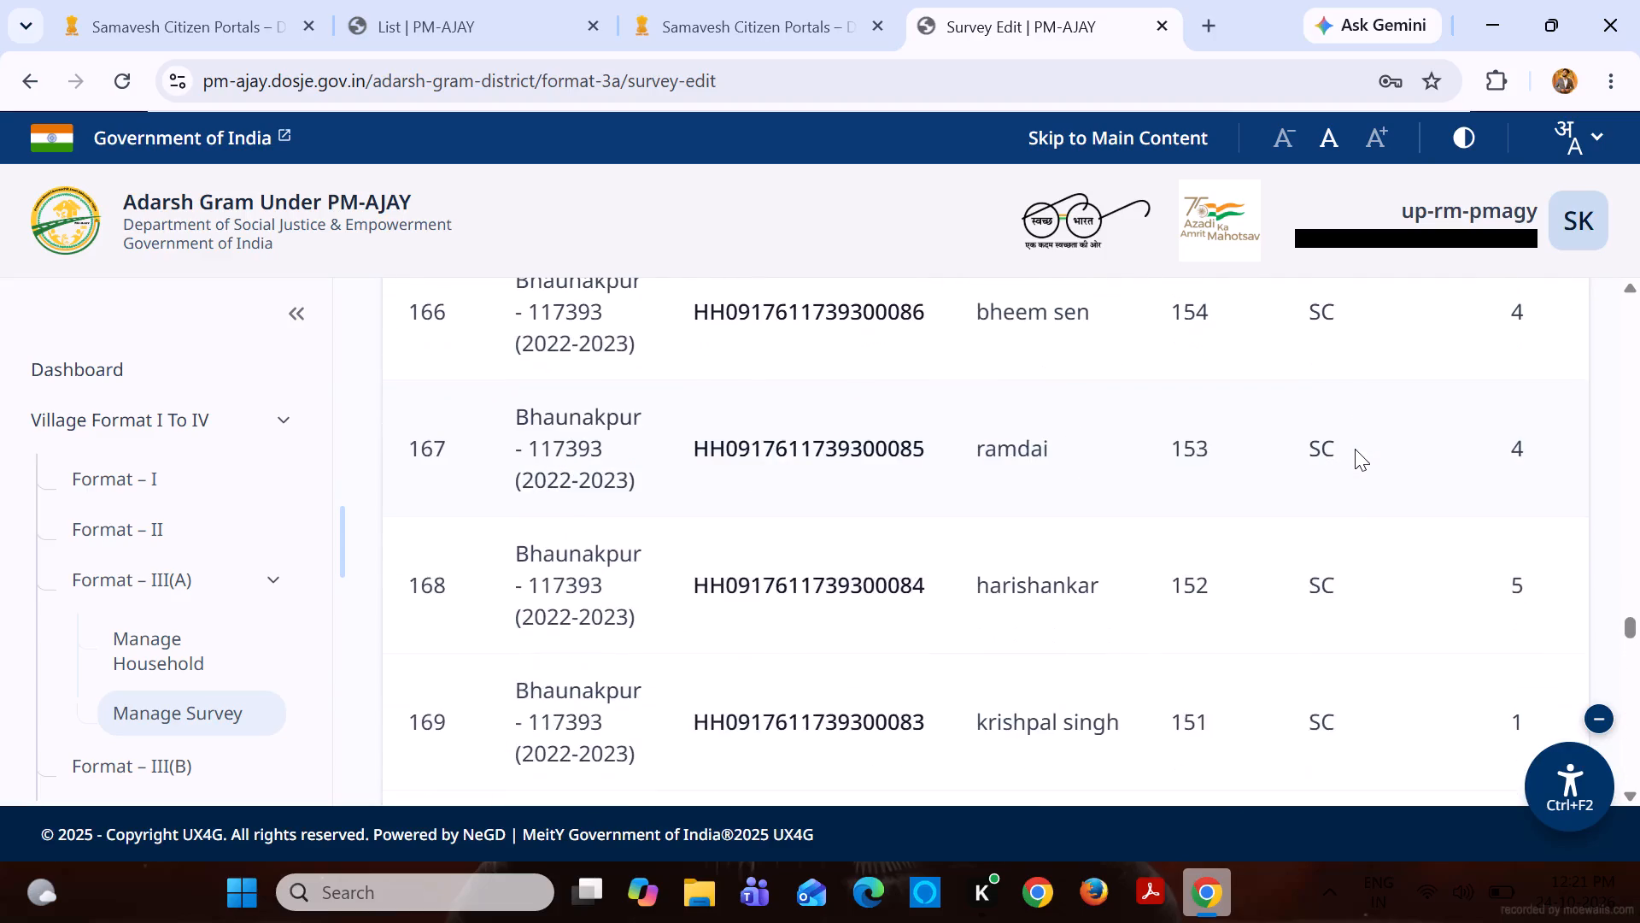
scroll(1355, 449, "up", 1)
left_click(1535, 323)
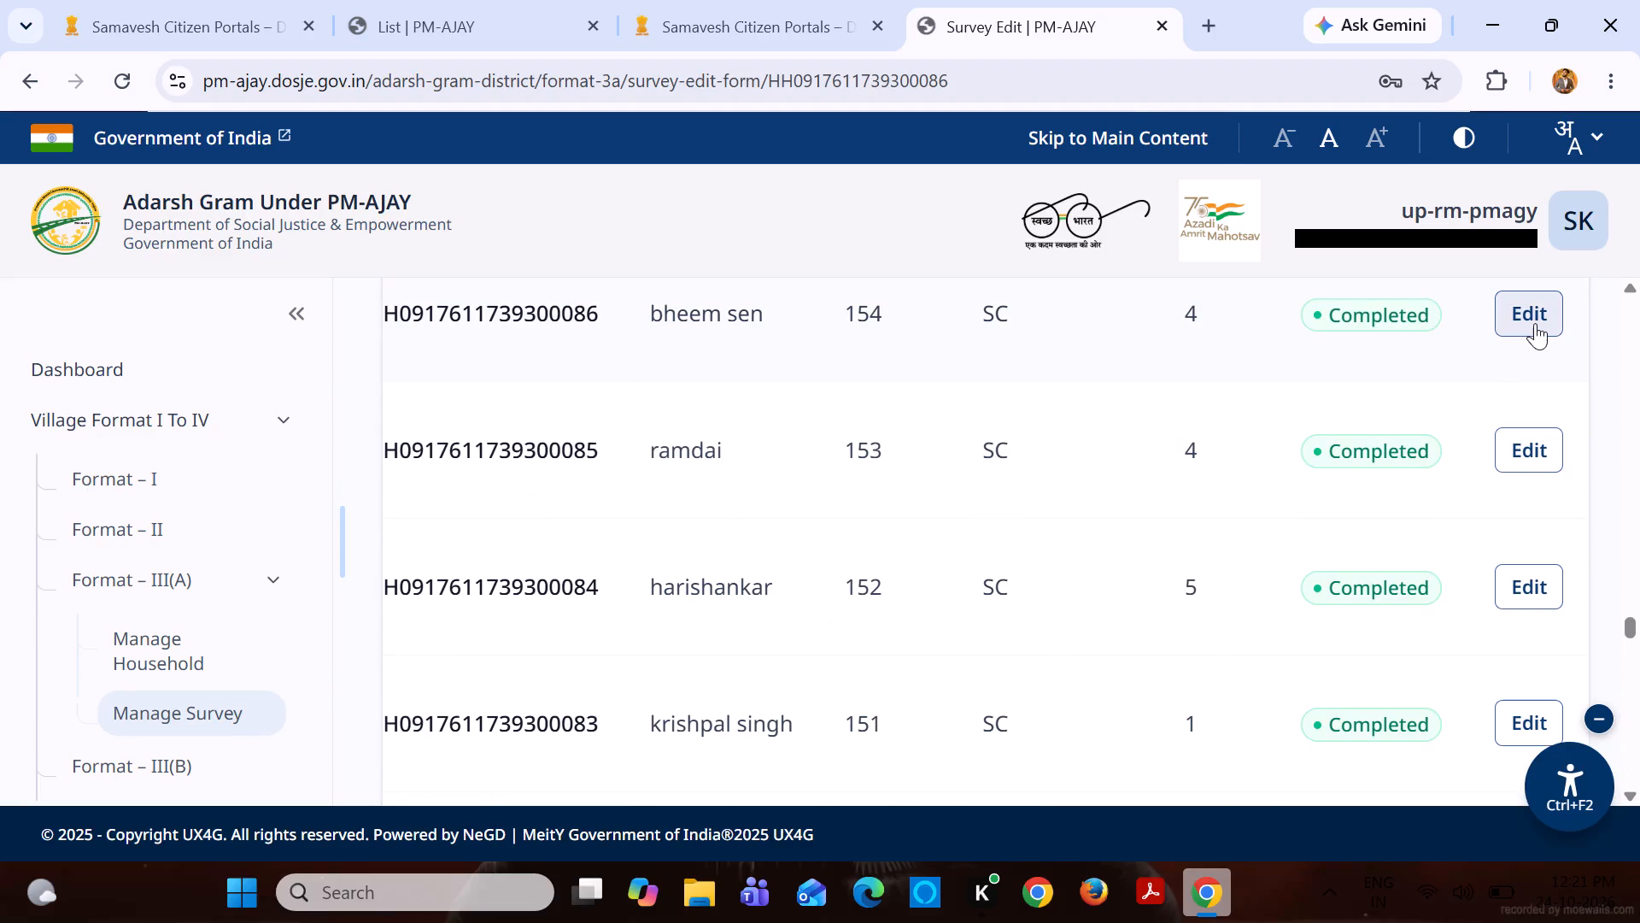
For house number 154, select domain 7 – Agricultural Practices etc., set farming involvement under 7.1 to No, and save the answers.
scroll(1403, 514, "down", 14)
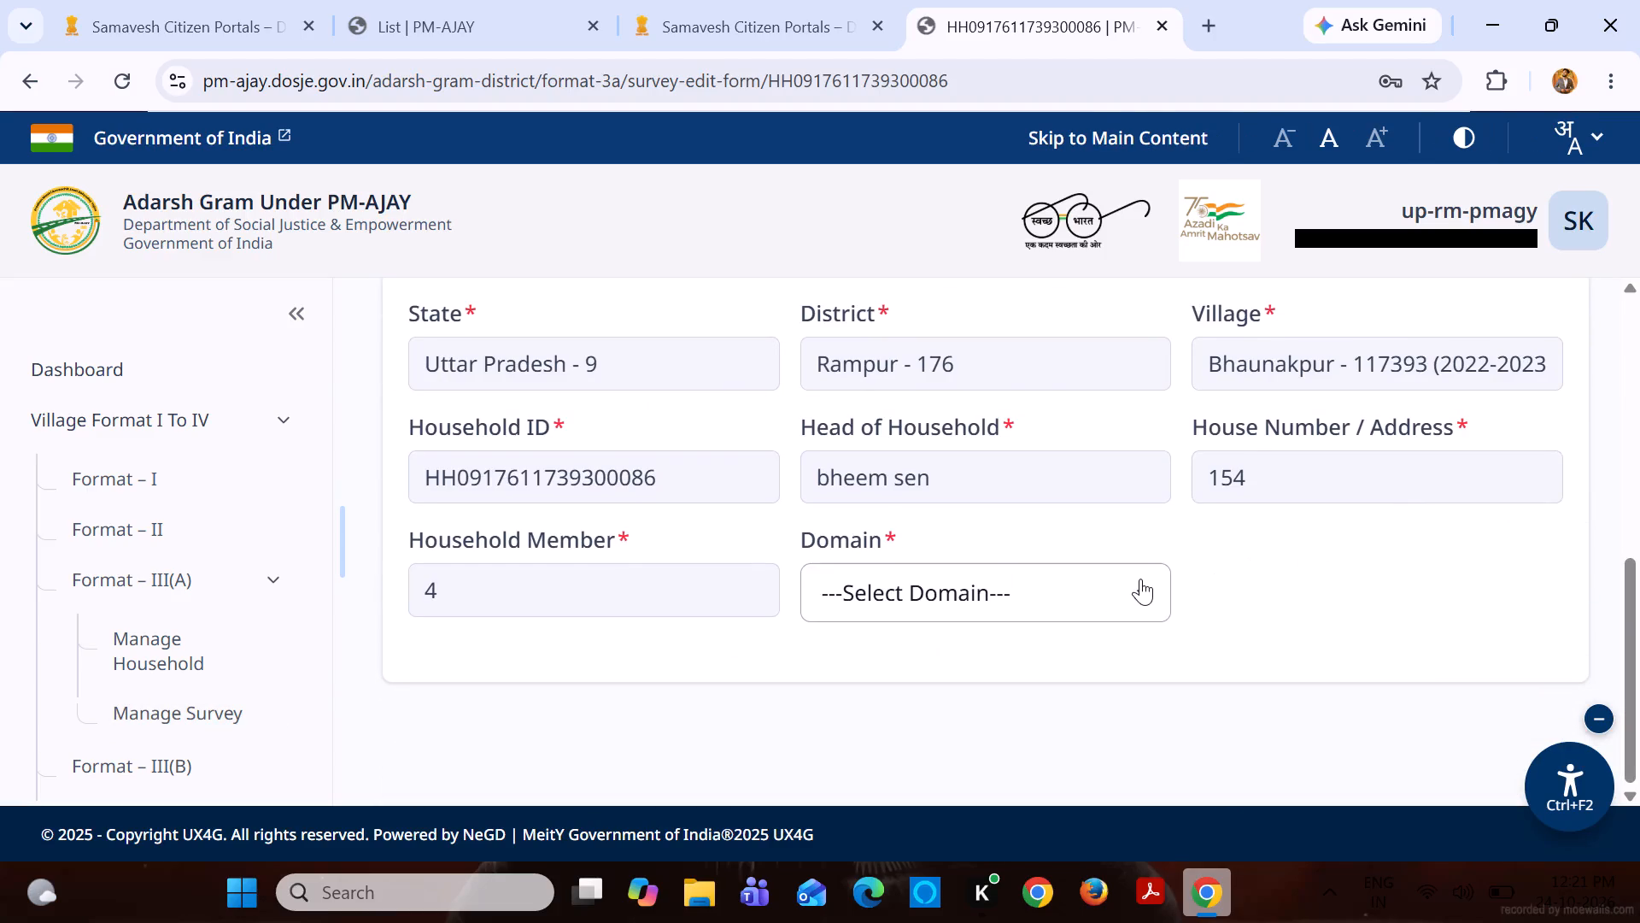
left_click(1140, 579)
scroll(1106, 435, "down", 1)
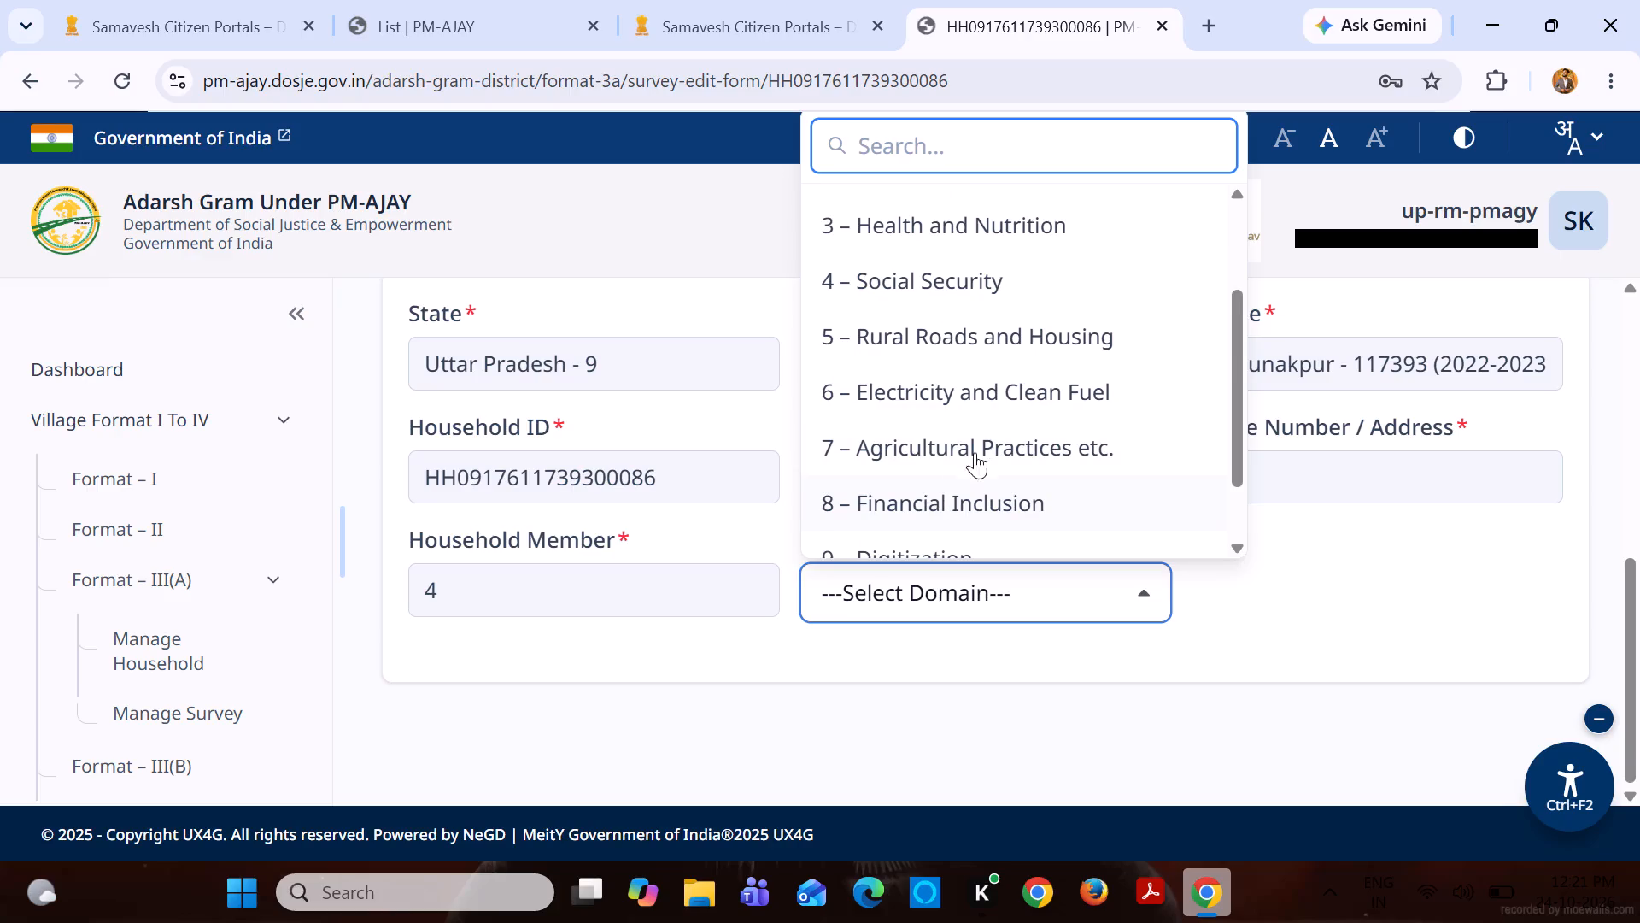
left_click(987, 447)
scroll(1161, 544, "down", 3)
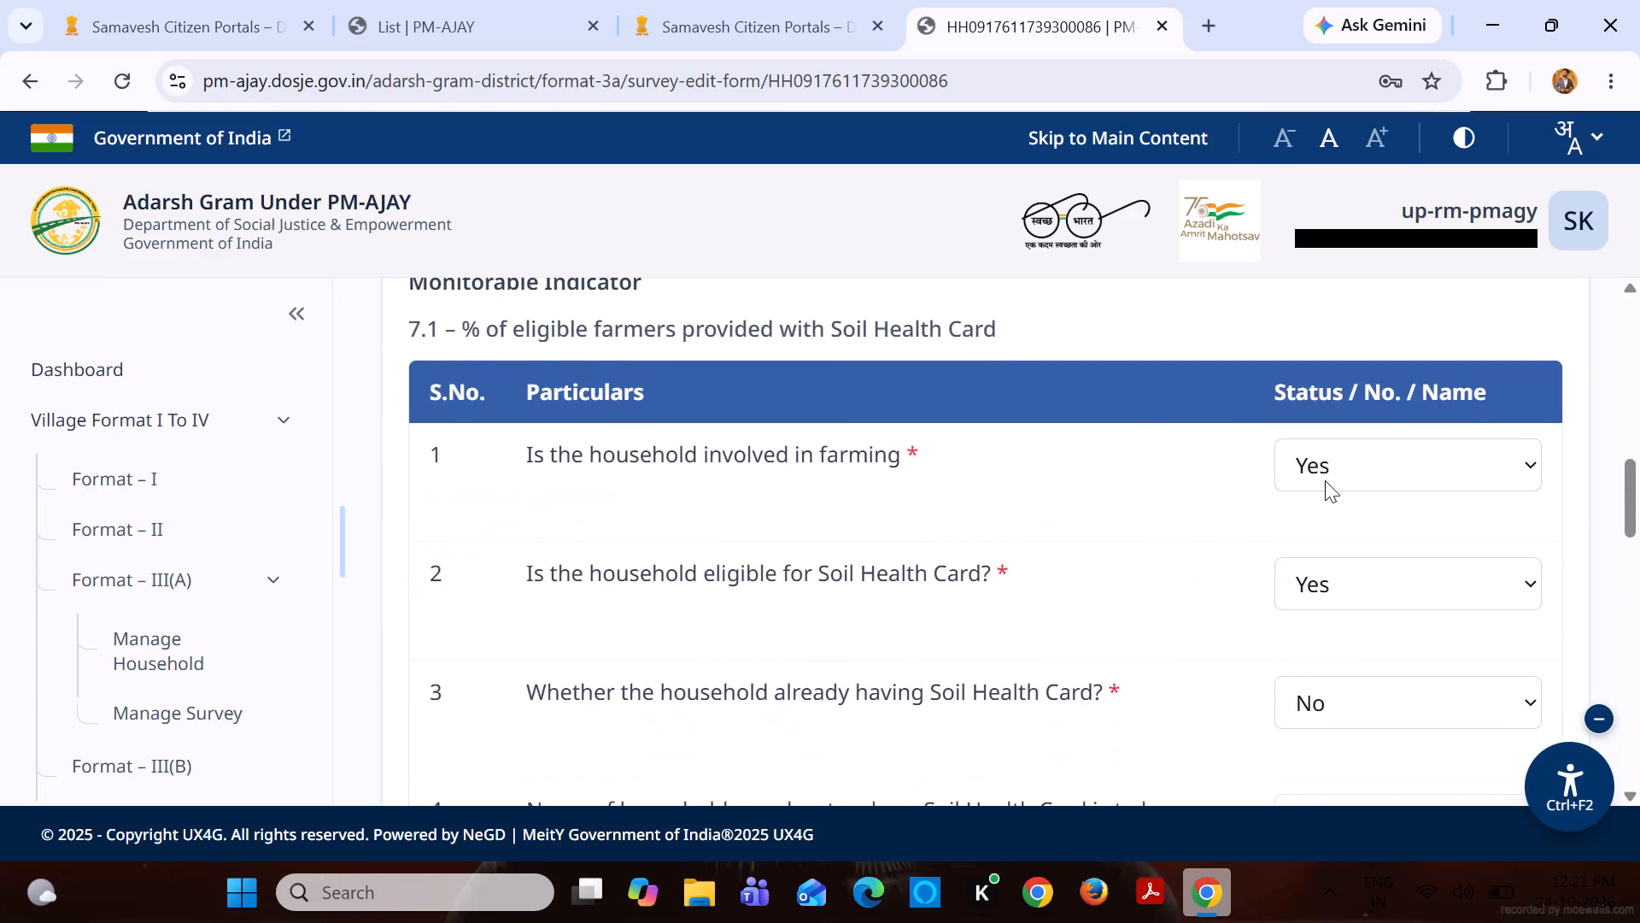
left_click(1419, 451)
left_click(1356, 585)
scroll(1356, 585, "down", 7)
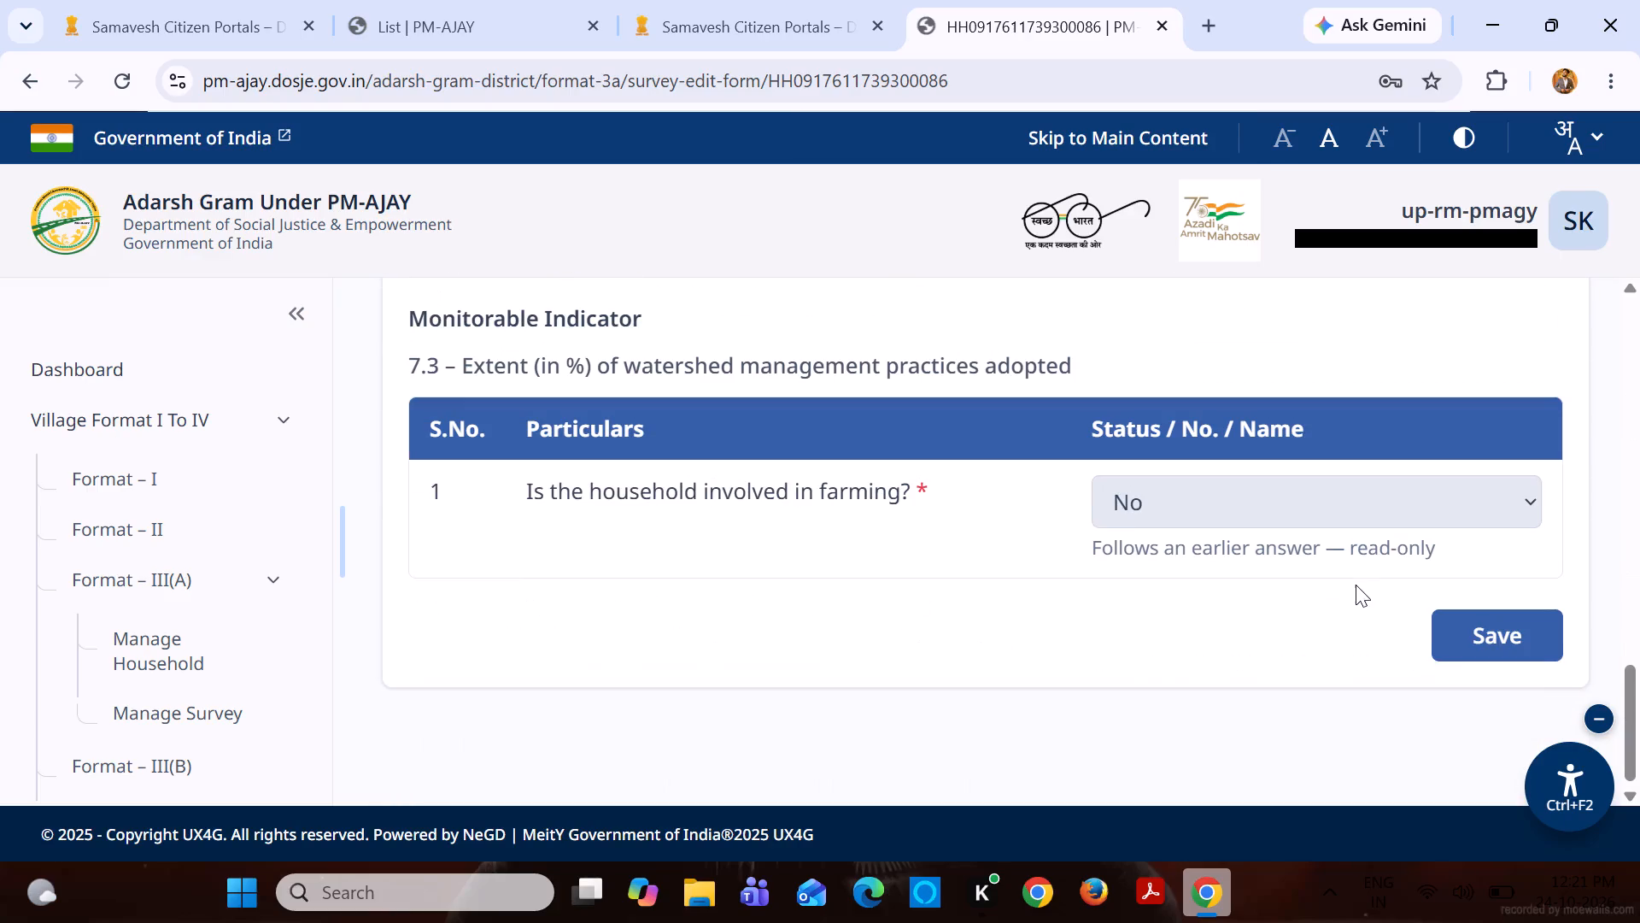
left_click(1547, 638)
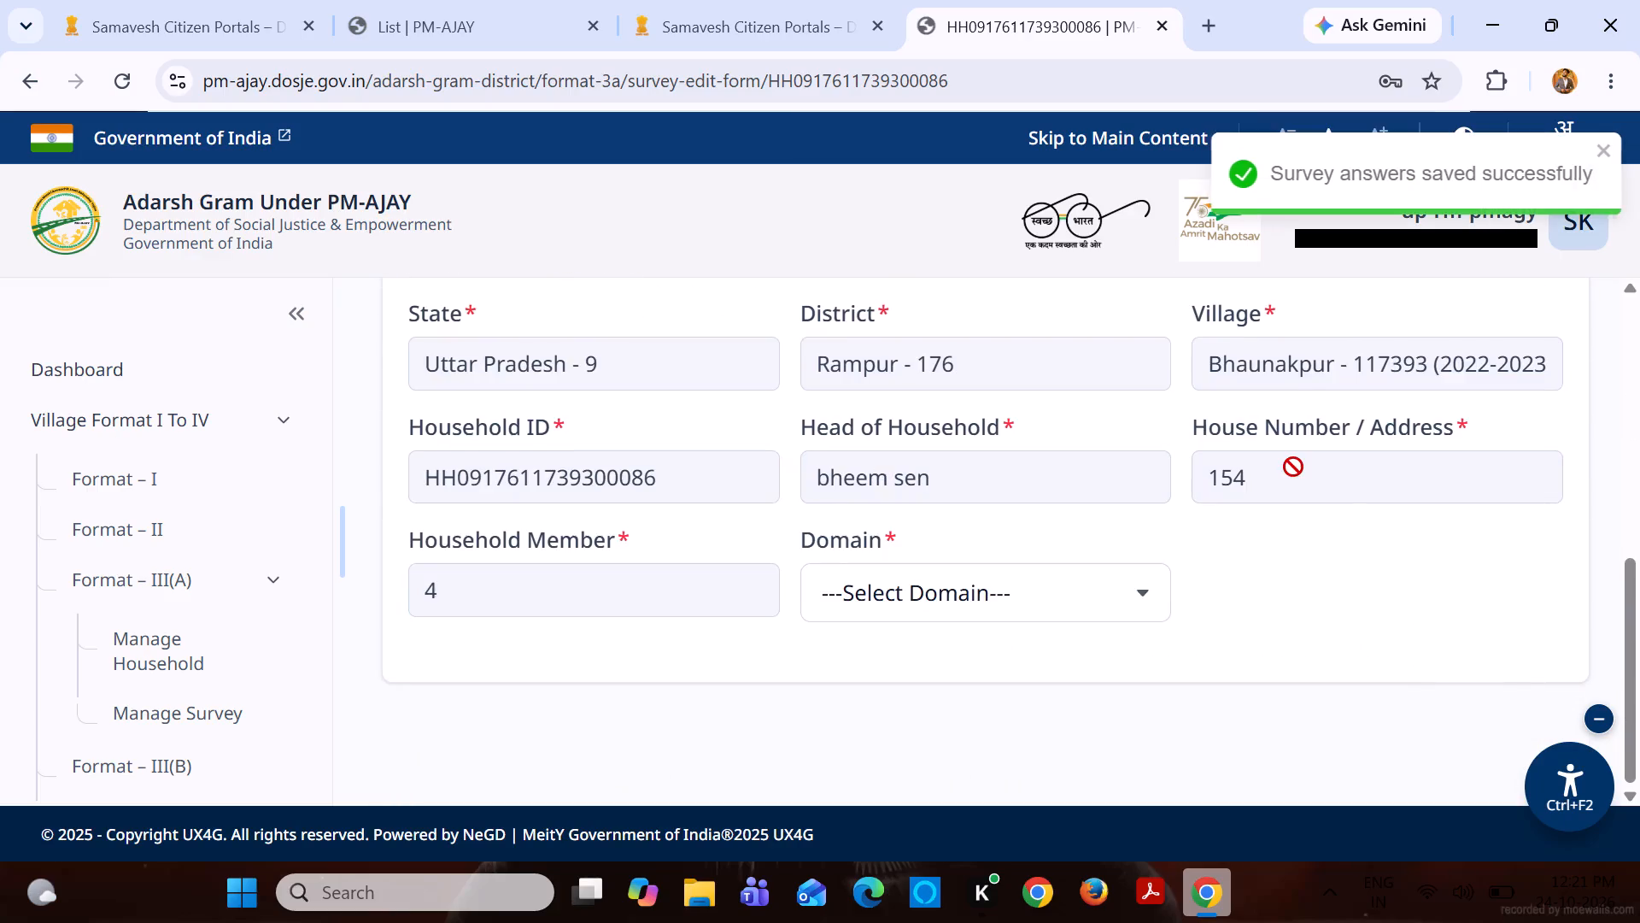
Return to the household list and open the survey of house number 156 on page 2 for editing.
scroll(1293, 467, "up", 11)
left_click(1499, 345)
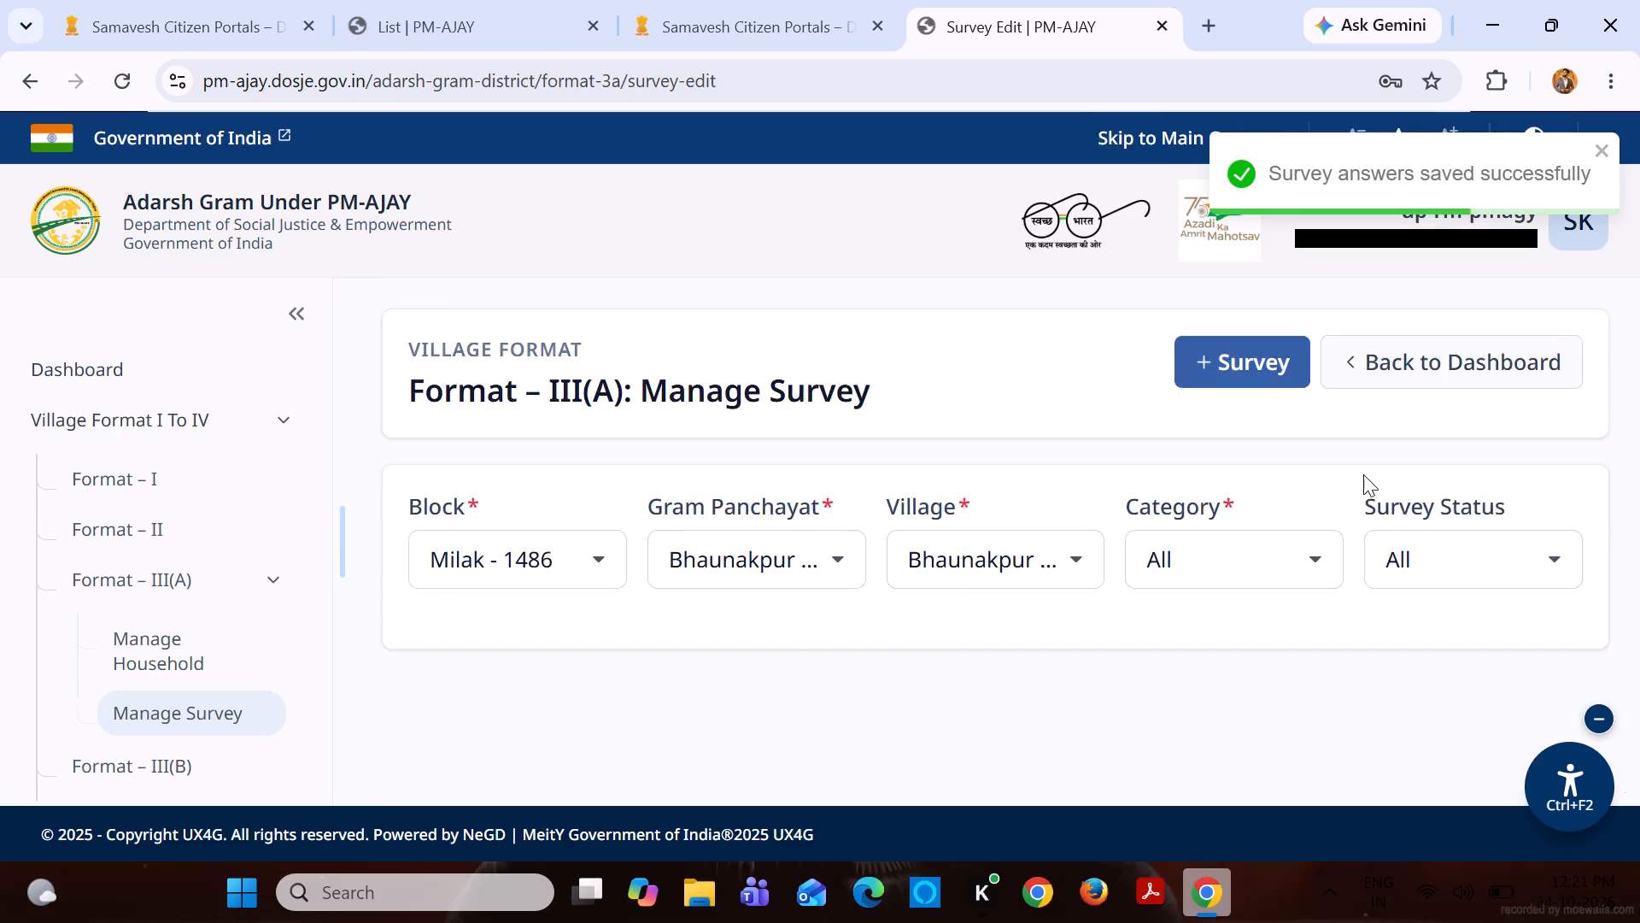
scroll(1363, 474, "down", 20)
scroll(1363, 474, "down", 20)
scroll(1363, 474, "down", 12)
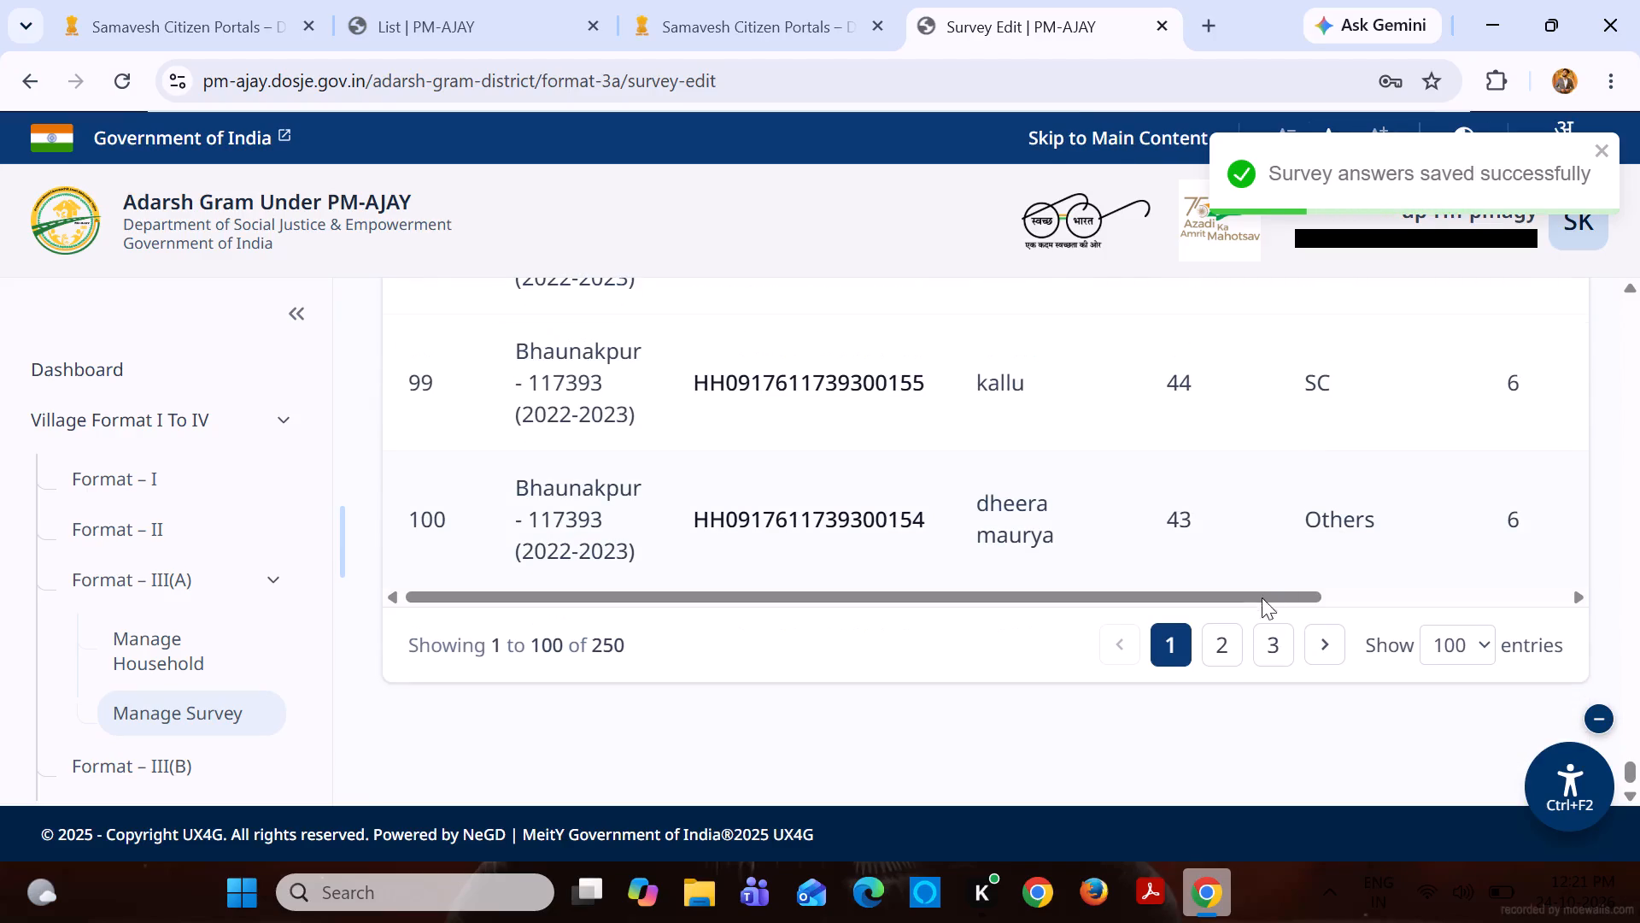
left_click(1231, 644)
scroll(1171, 472, "up", 5)
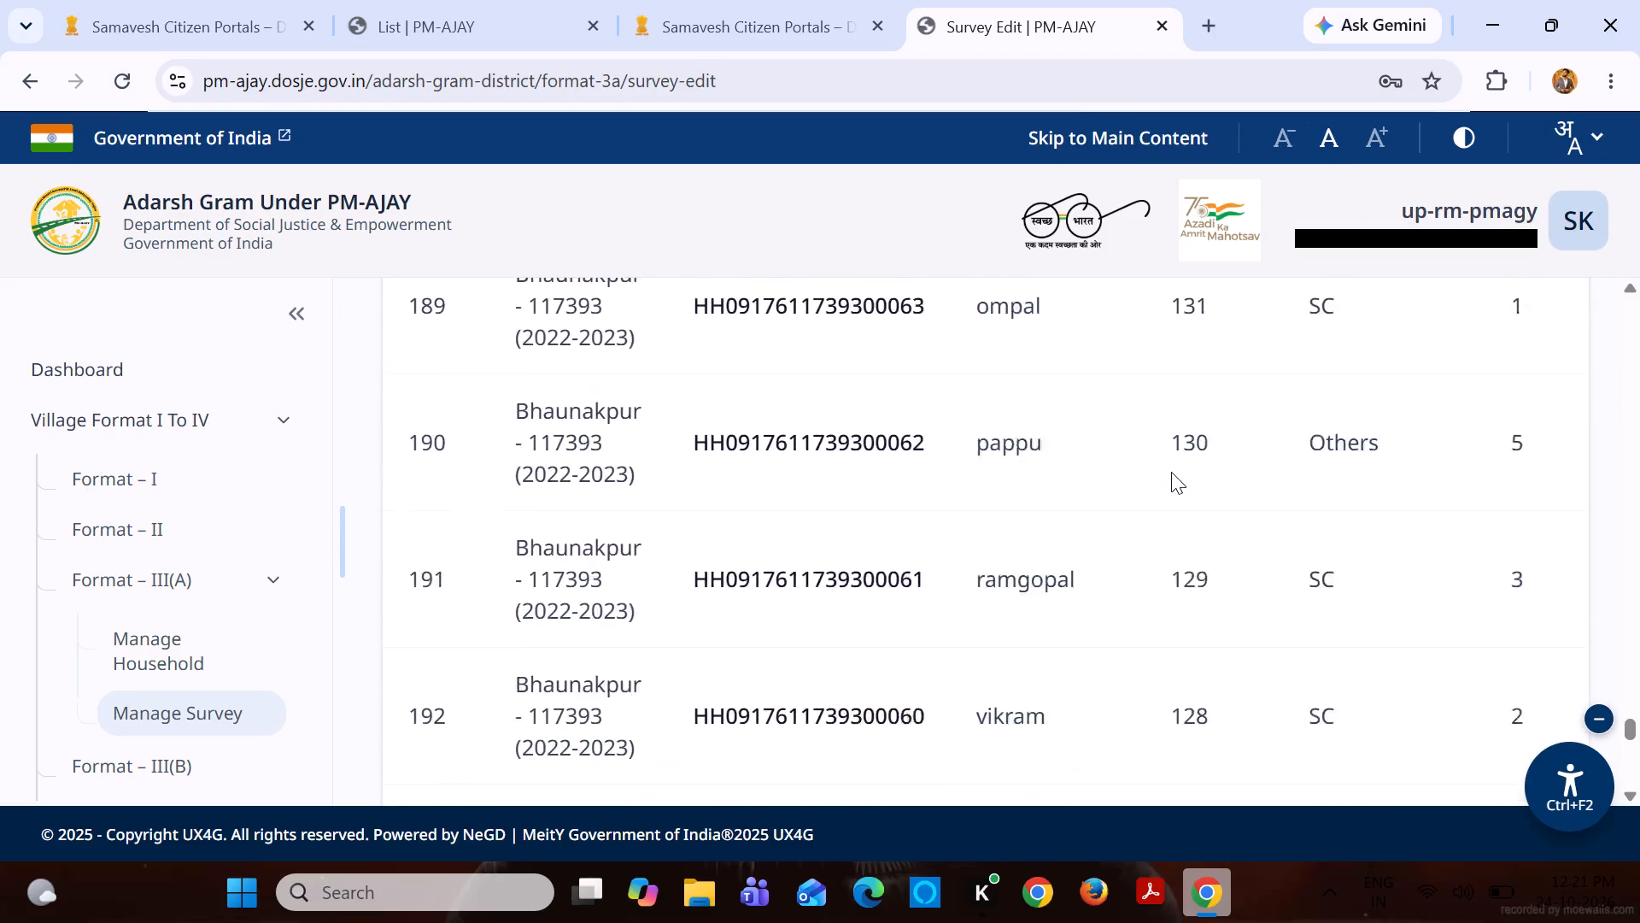
scroll(1171, 472, "up", 7)
scroll(1171, 472, "left", 7)
scroll(1171, 472, "up", 3)
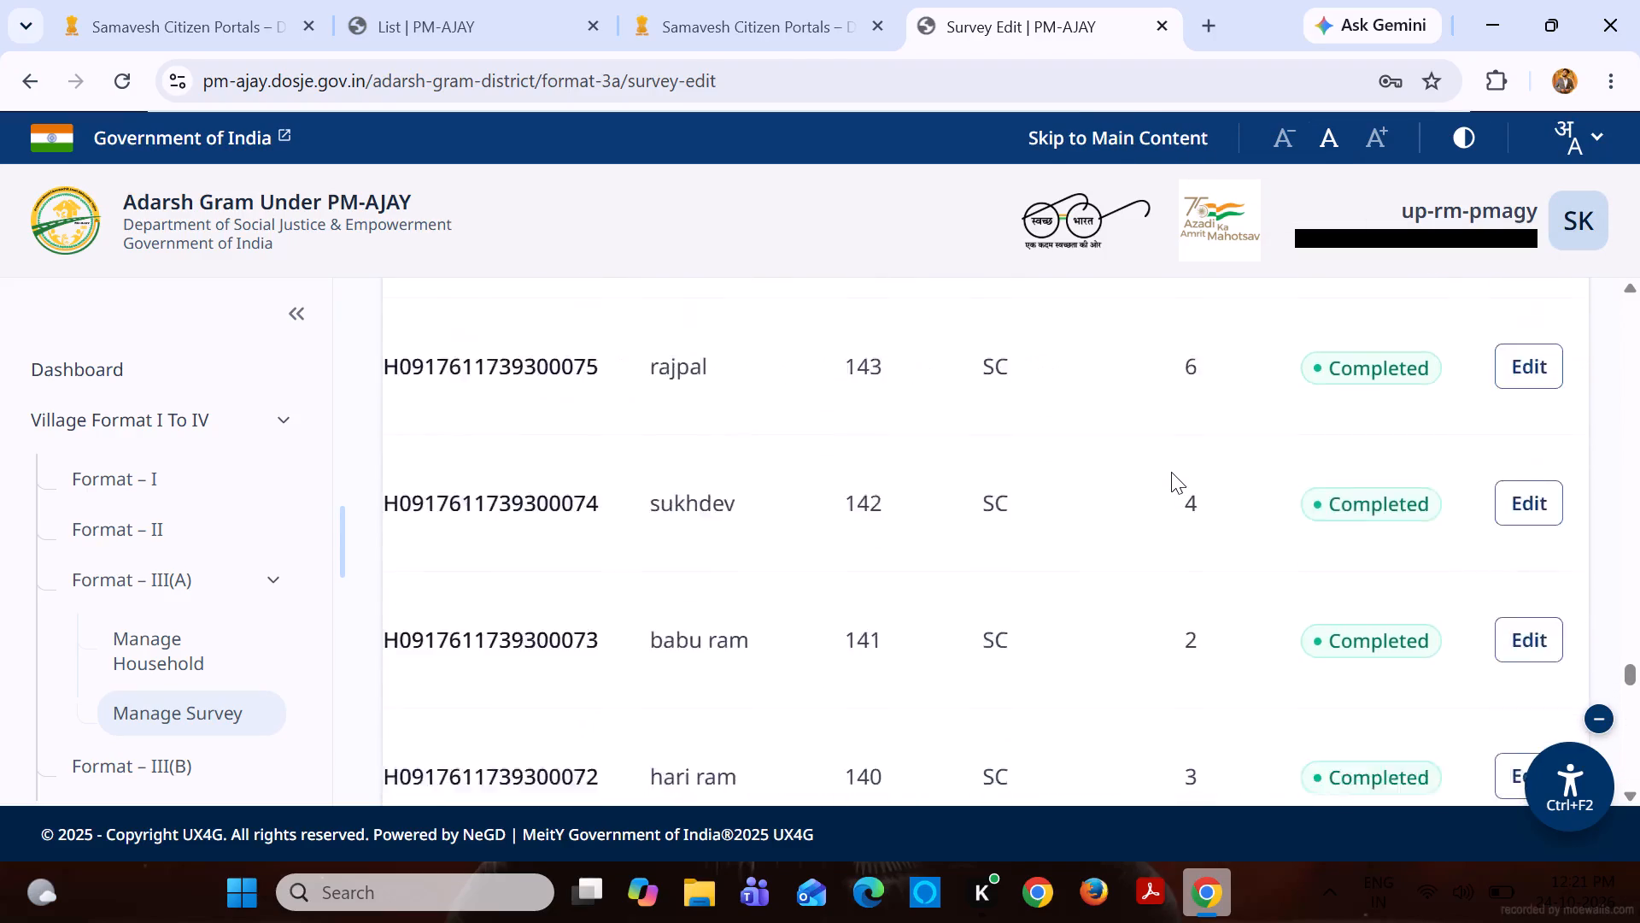
scroll(1171, 472, "up", 9)
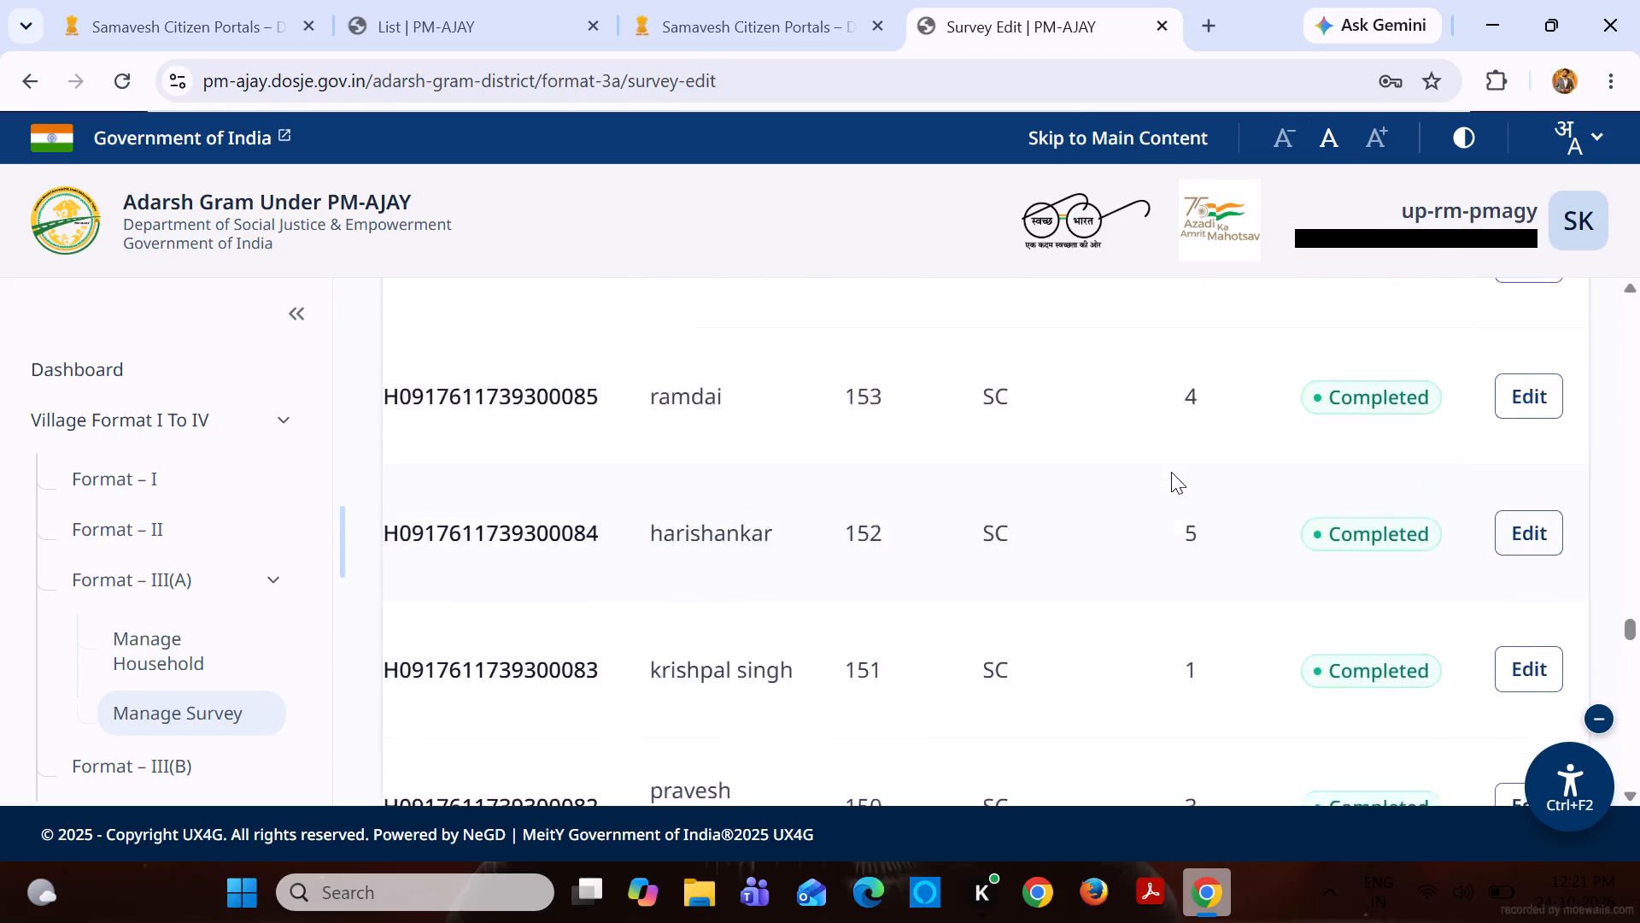
scroll(1171, 472, "up", 6)
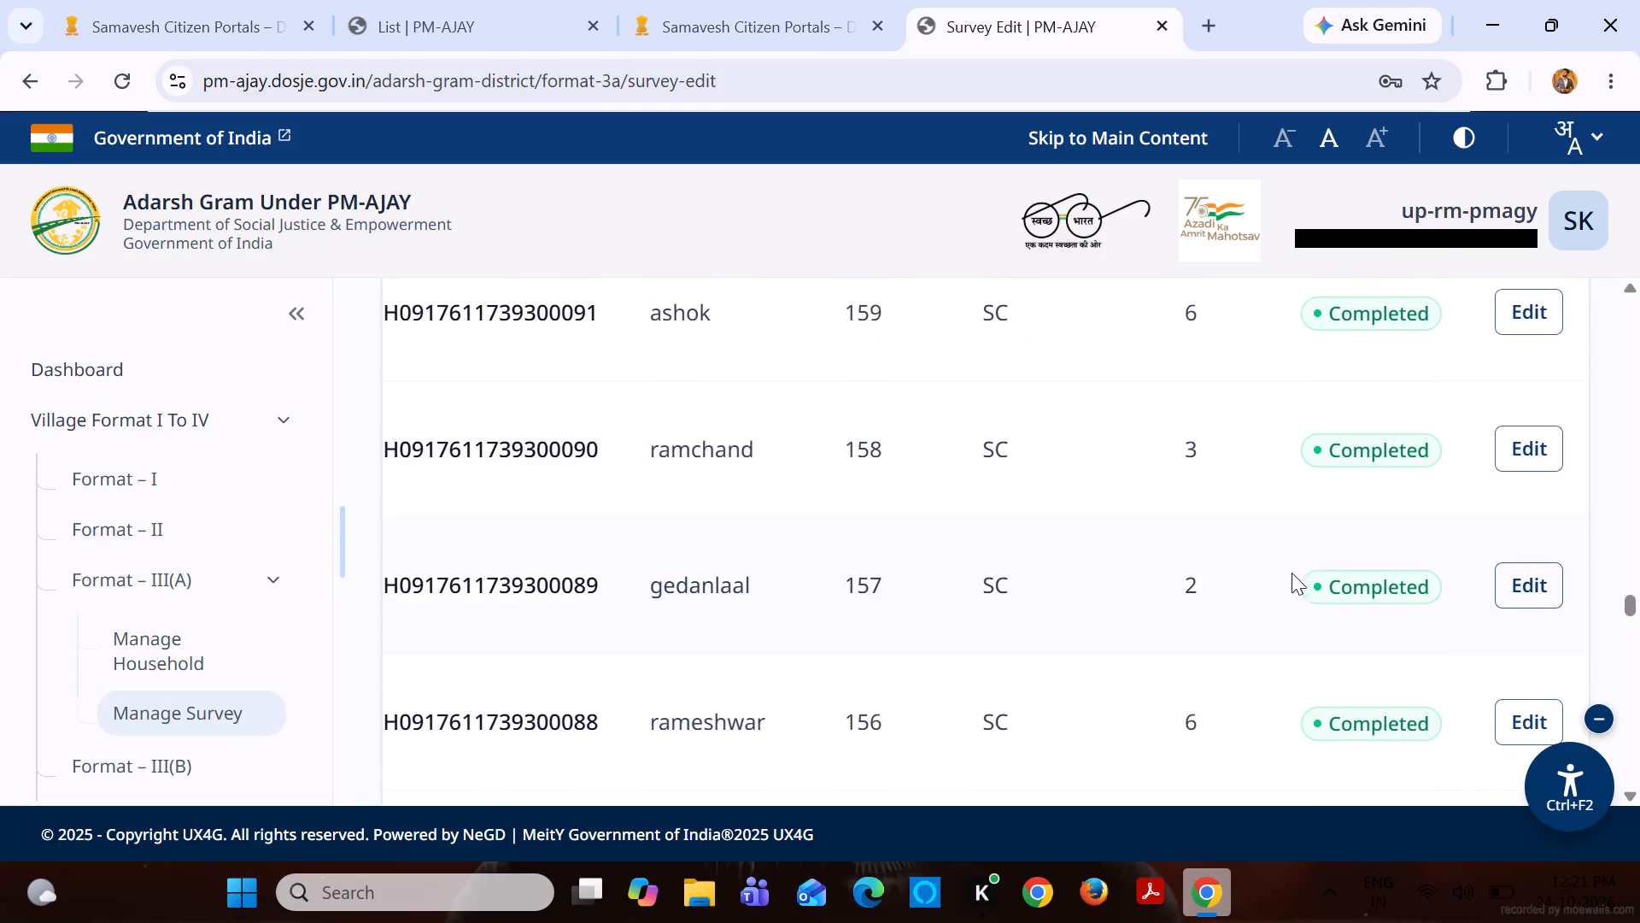
left_click(1508, 714)
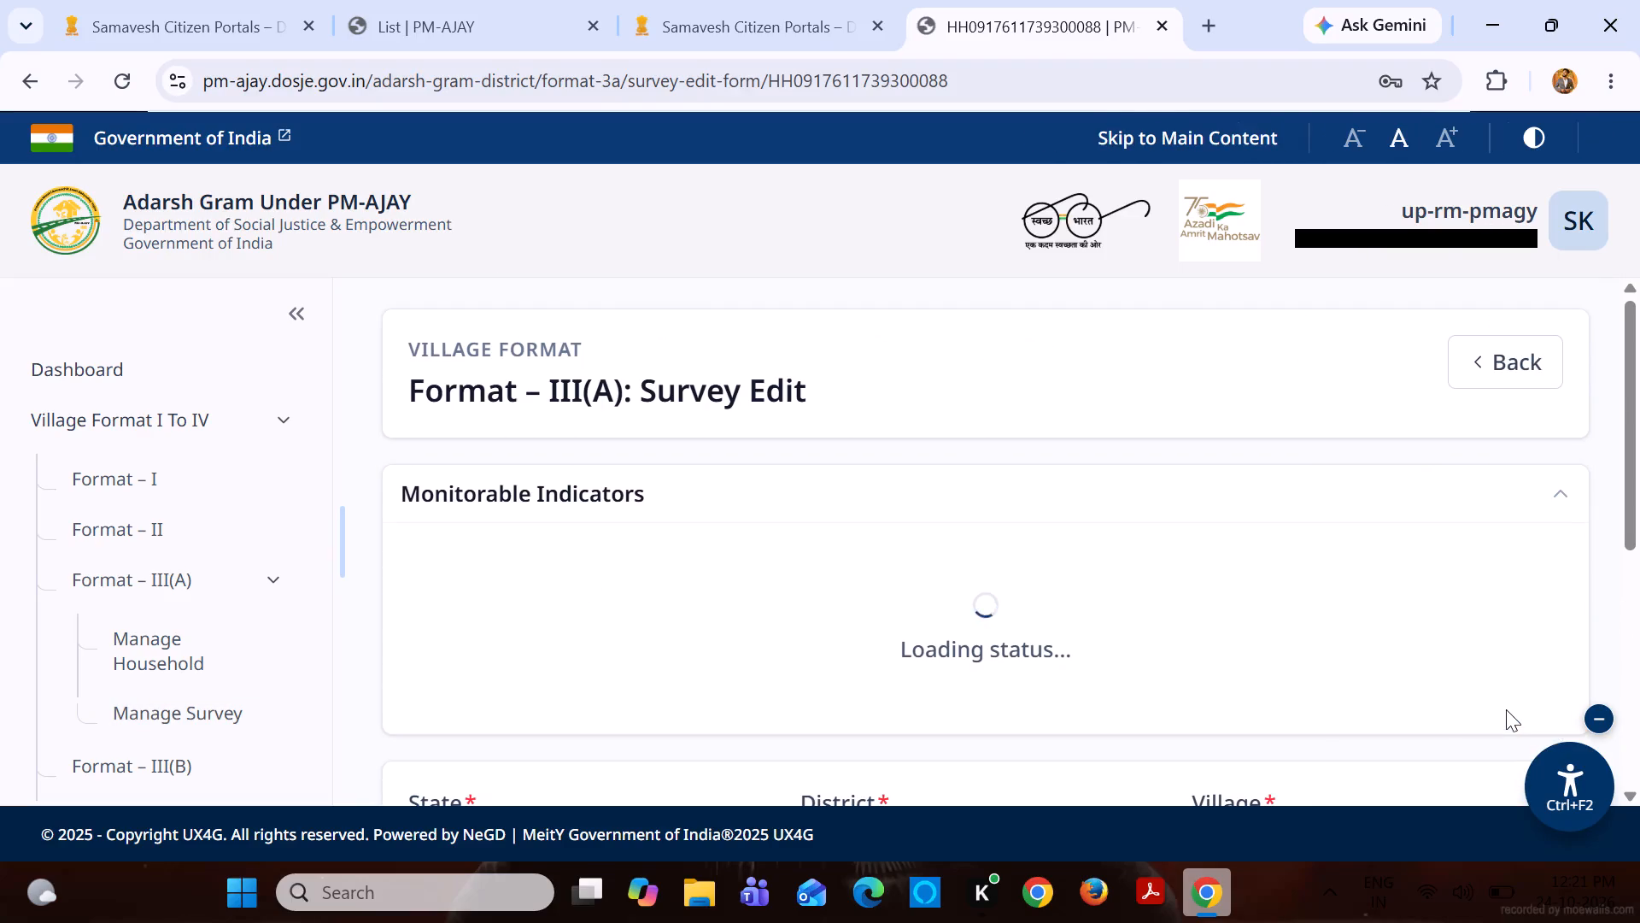
For house number 156, select domain 7 – Agricultural Practices etc., set farming involvement under 7.1 to No, and save the answers.
scroll(1230, 563, "down", 9)
left_click(1123, 578)
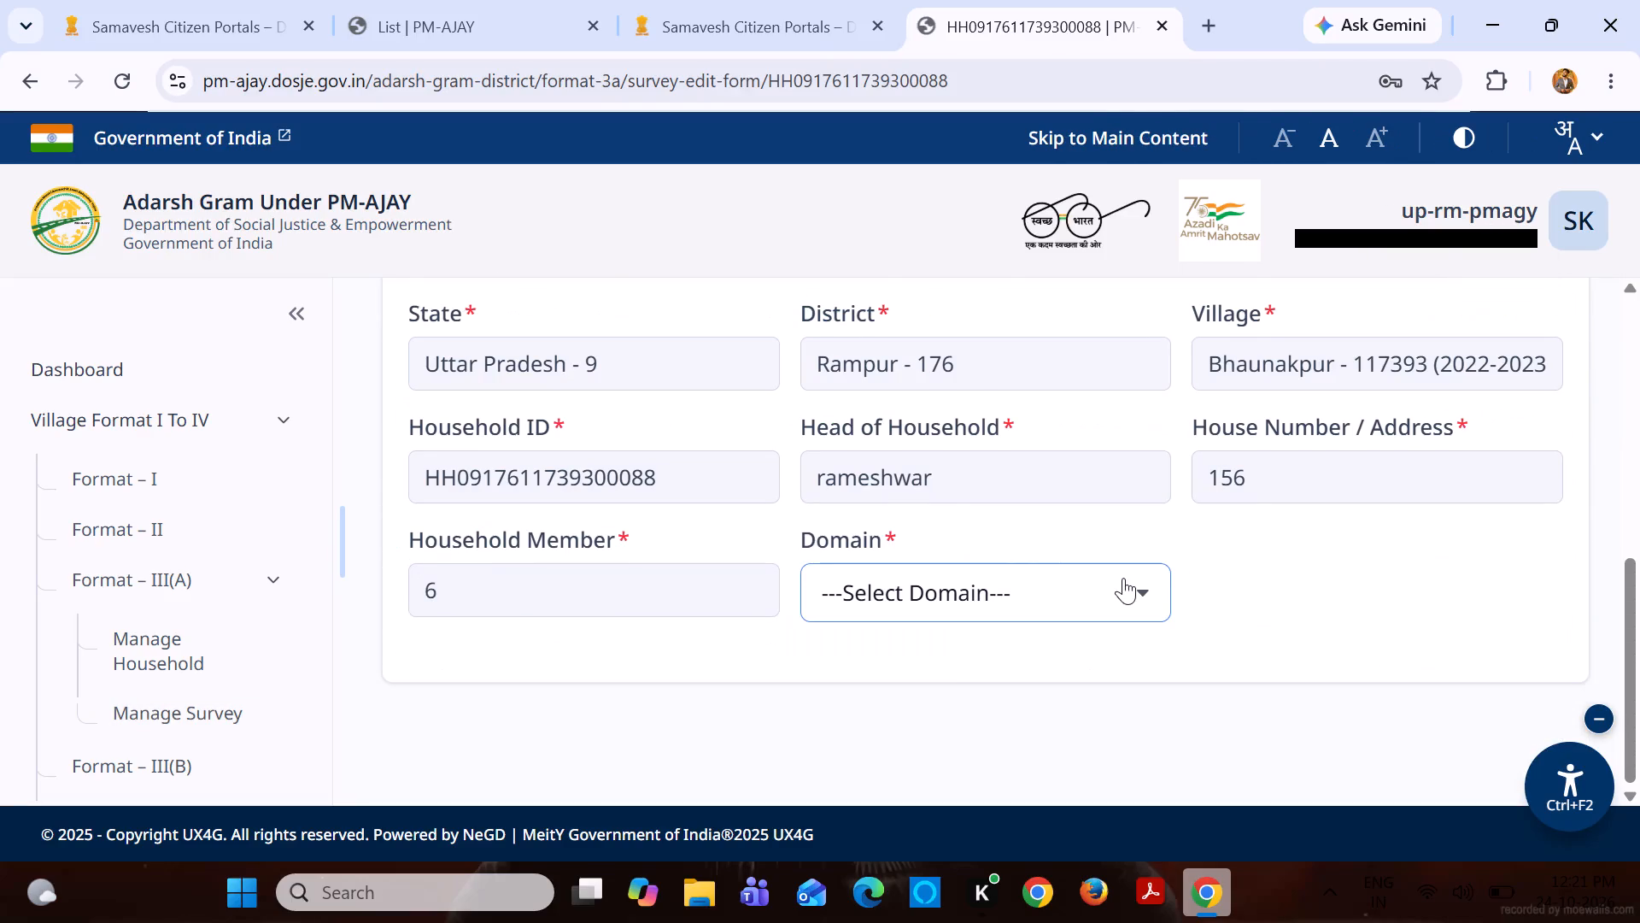
scroll(1097, 357, "down", 8)
left_click(974, 364)
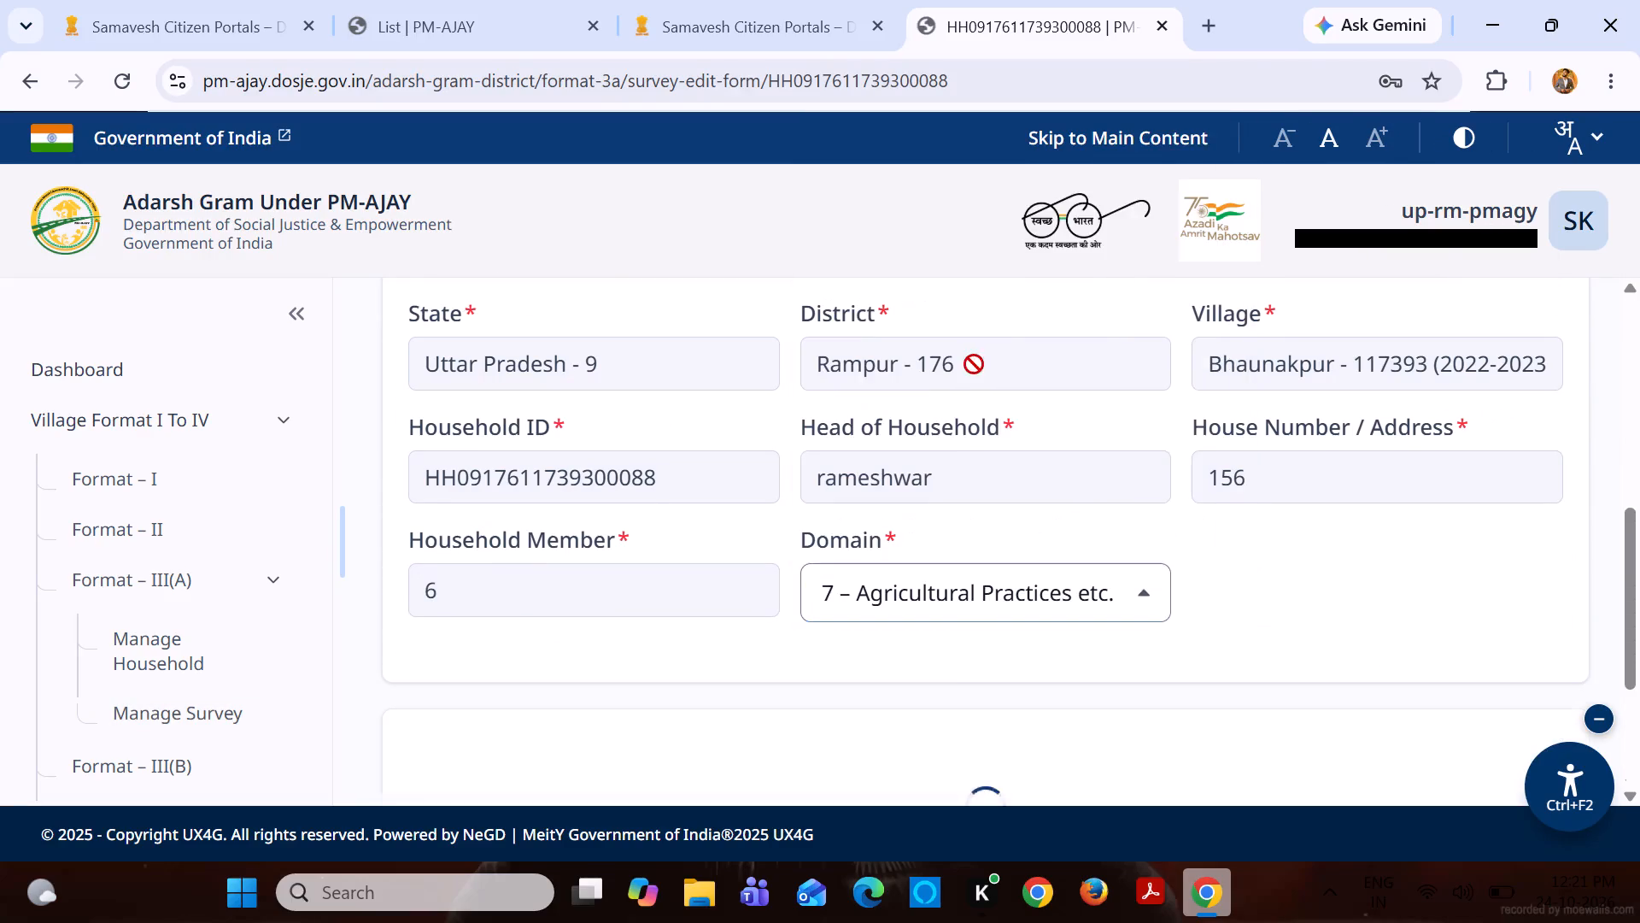
scroll(1198, 486, "down", 4)
left_click(1420, 358)
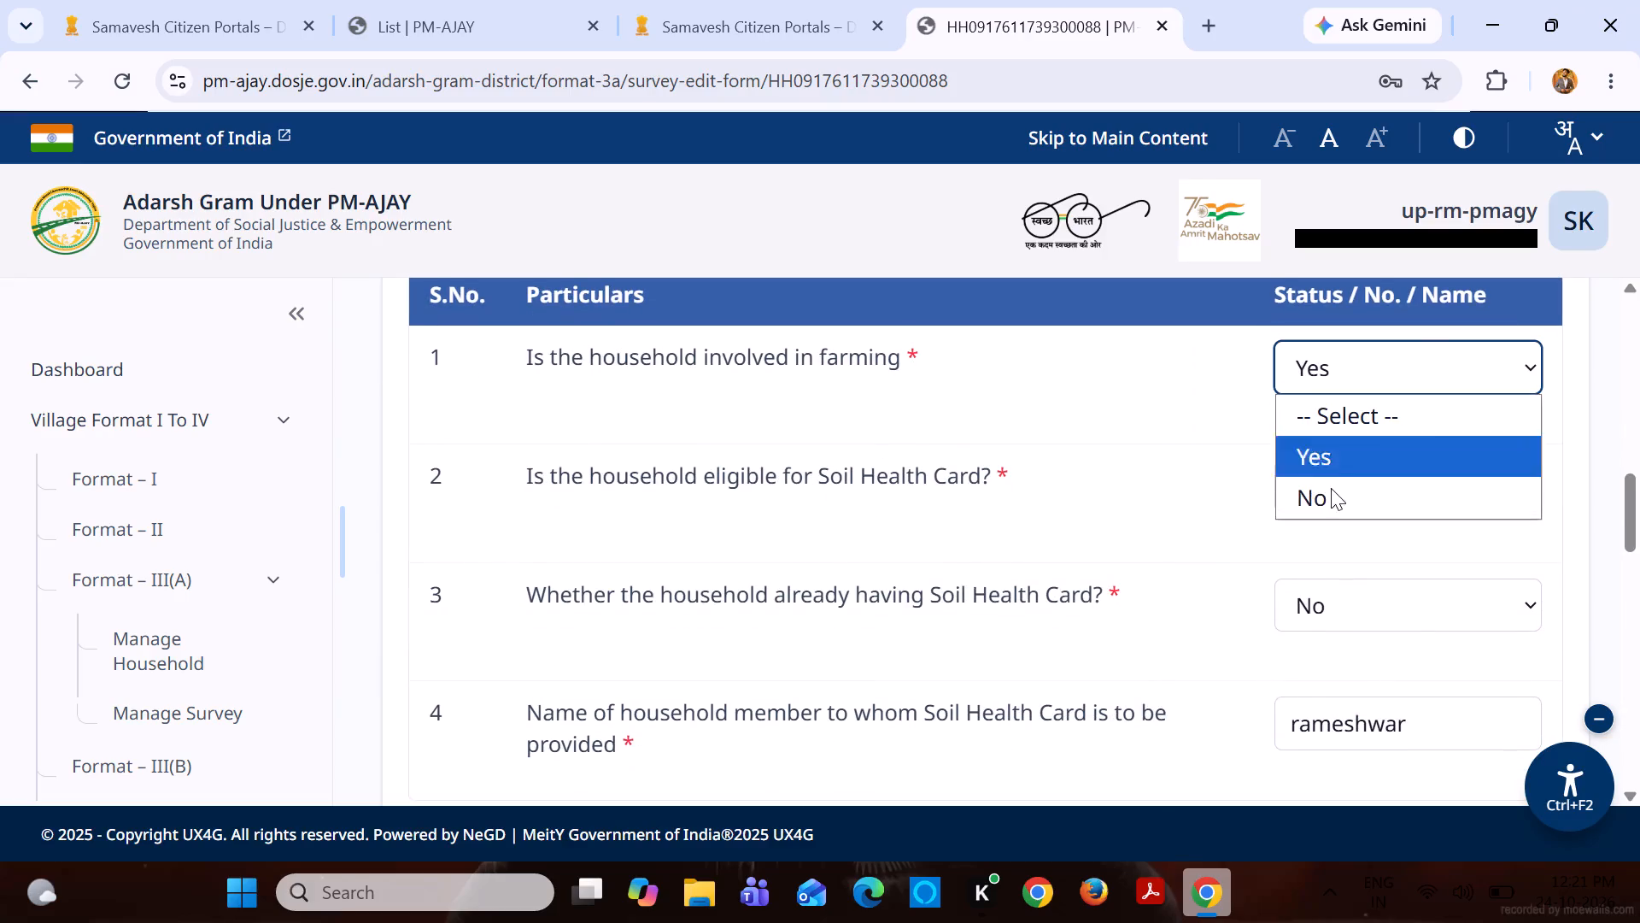
left_click(1328, 495)
scroll(1328, 495, "down", 7)
left_click(1508, 636)
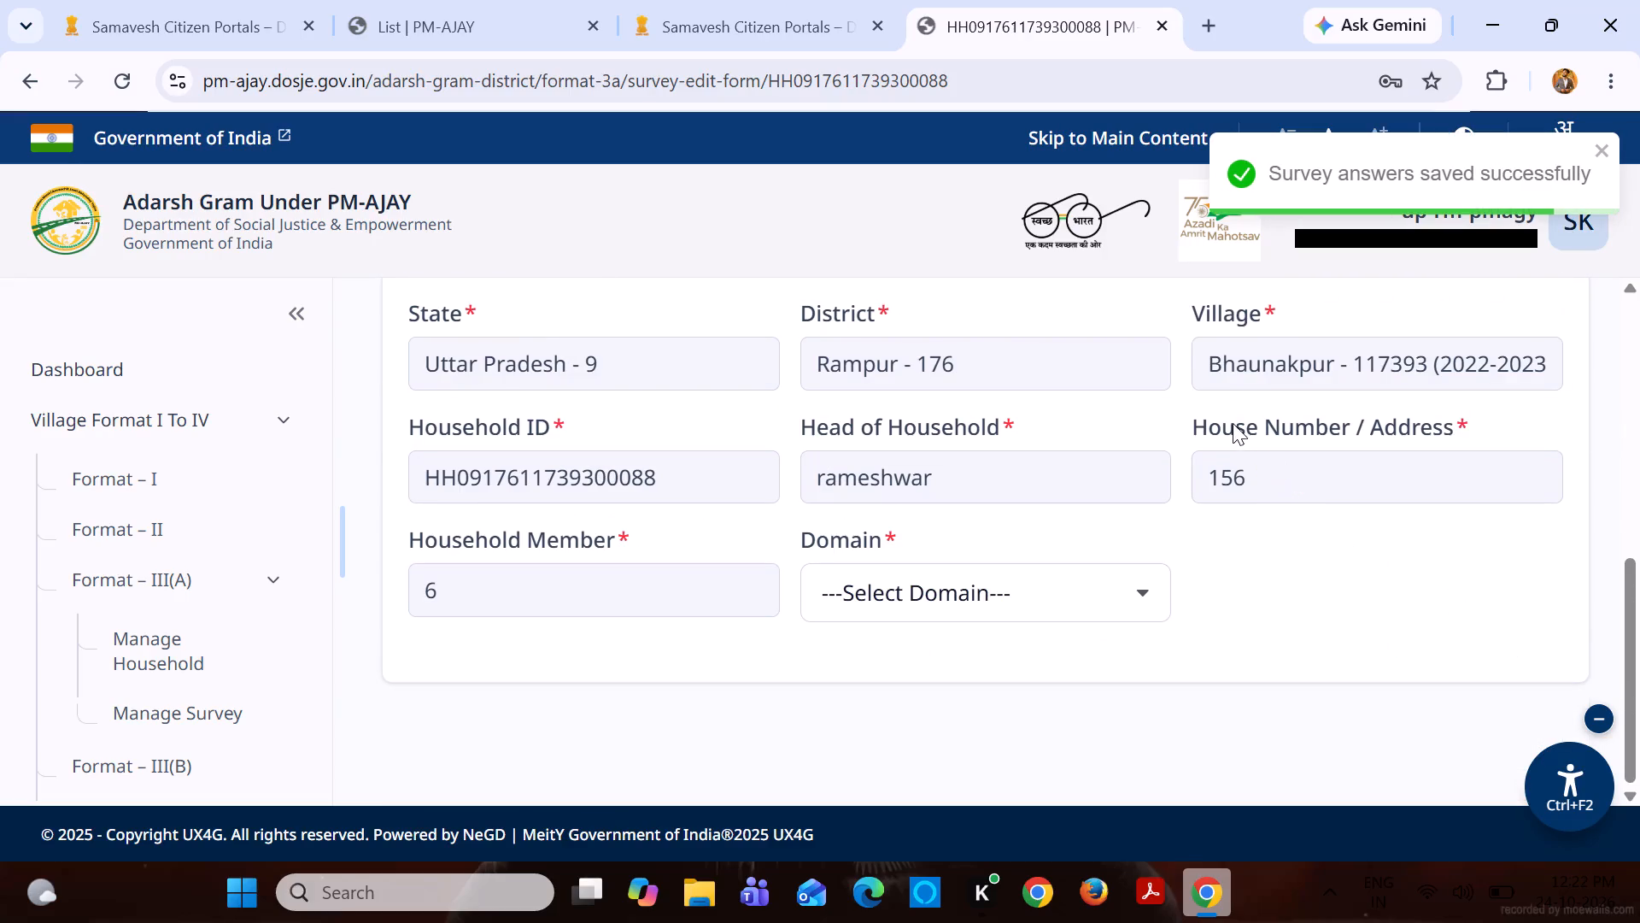
Return to the household list and open the survey of house number 158 on page 2 for editing.
scroll(1233, 422, "up", 13)
left_click(1498, 338)
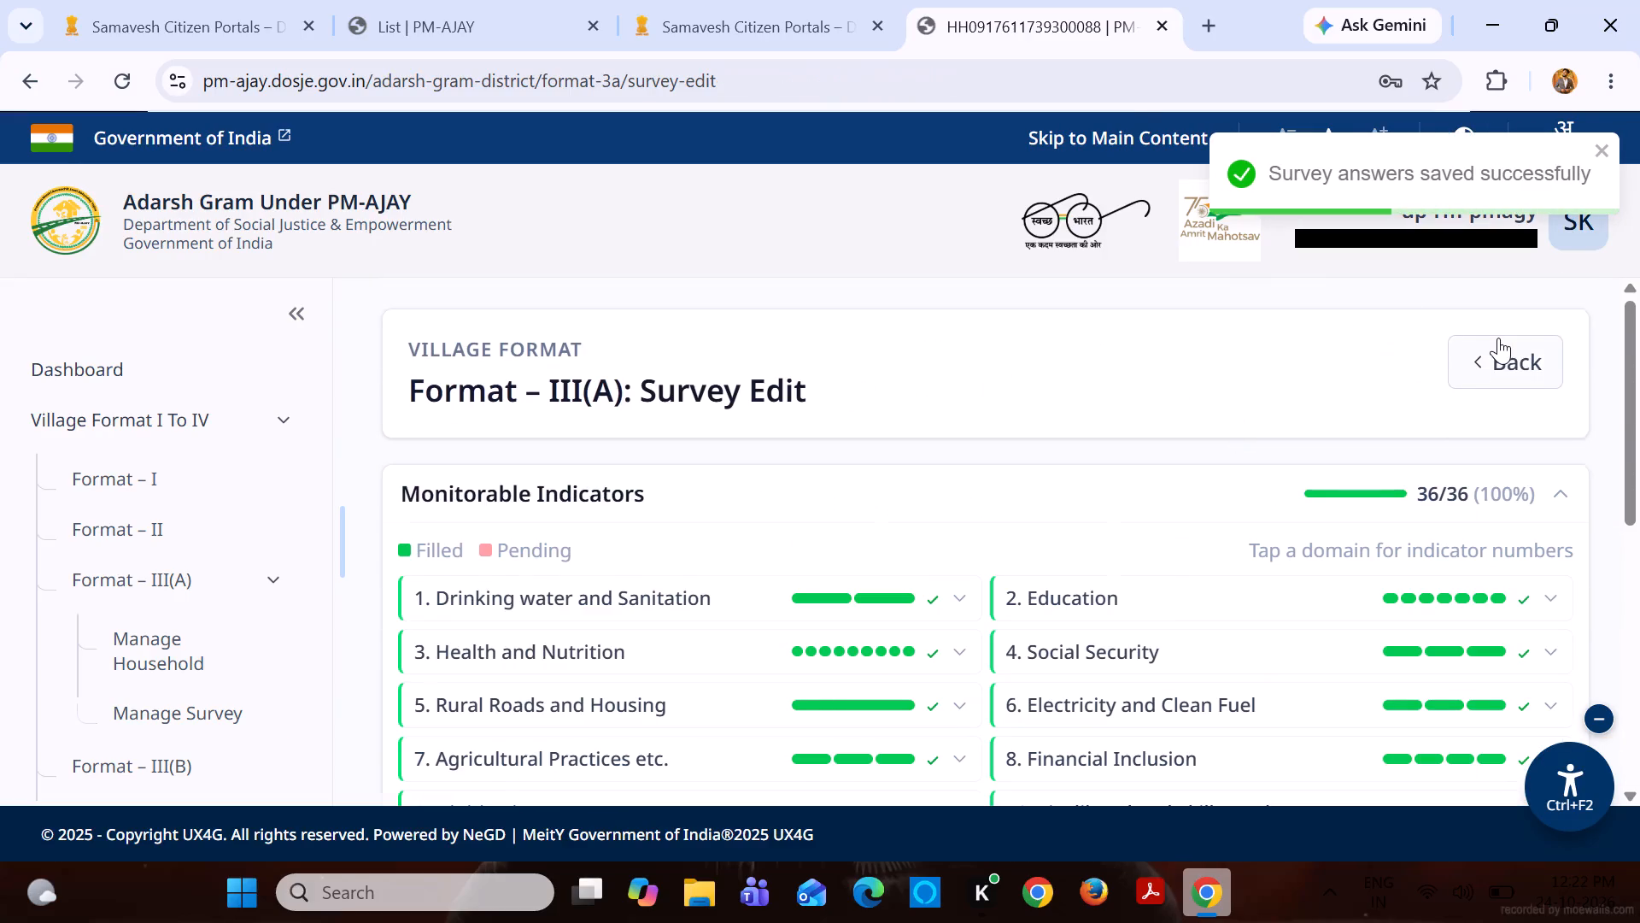
scroll(1389, 513, "down", 20)
scroll(1389, 513, "down", 1)
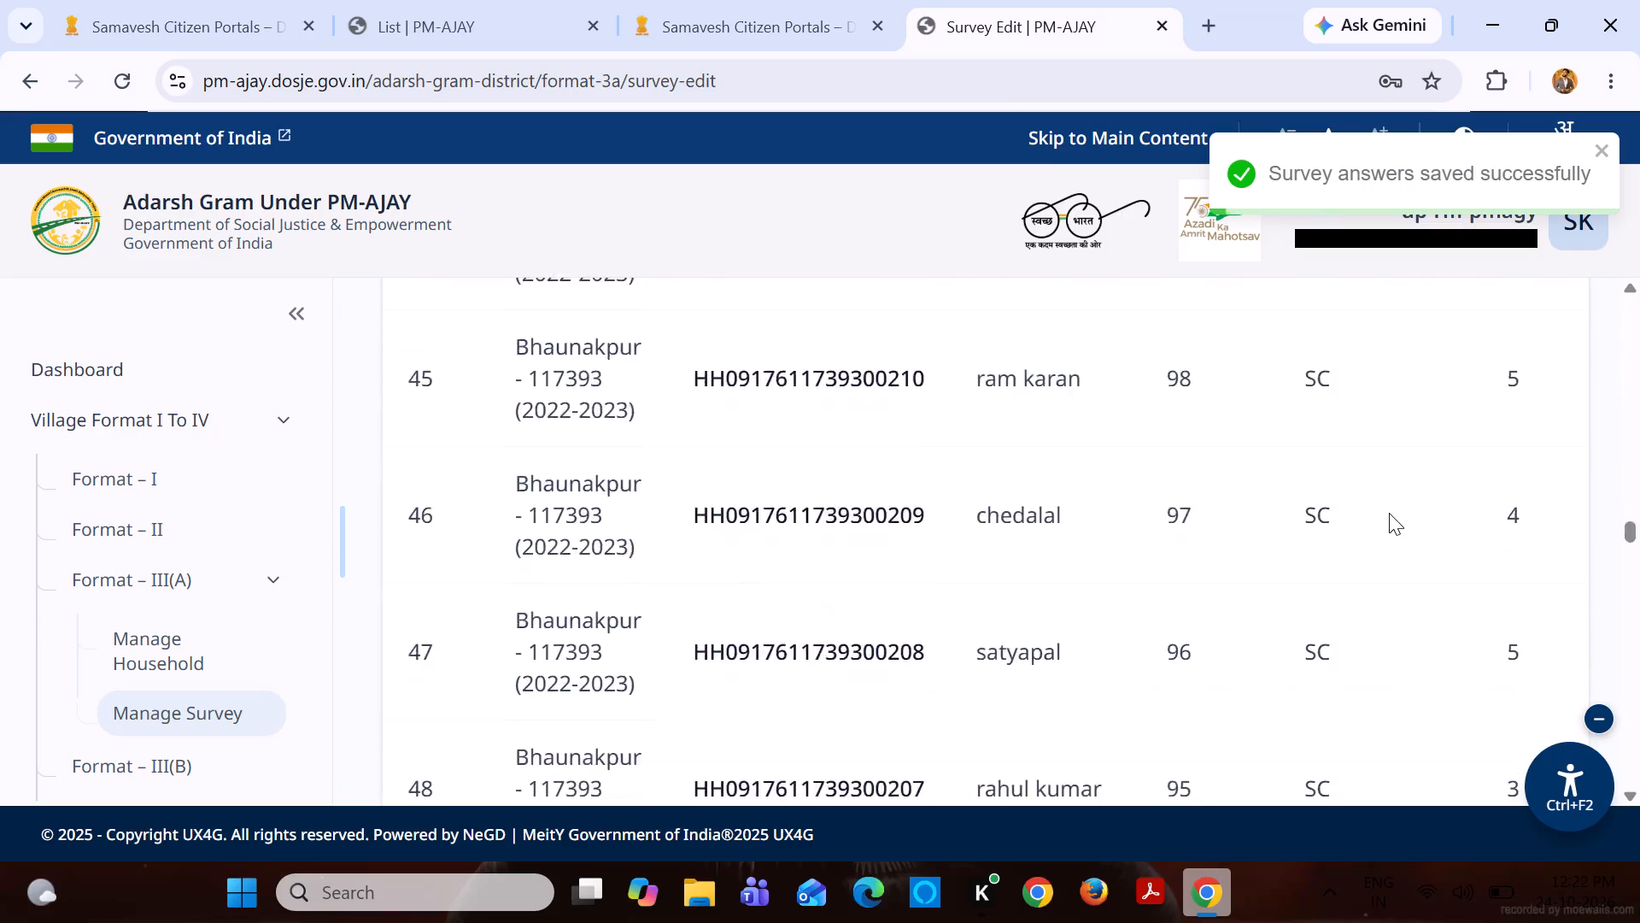
scroll(1389, 513, "down", 10)
left_click(1230, 648)
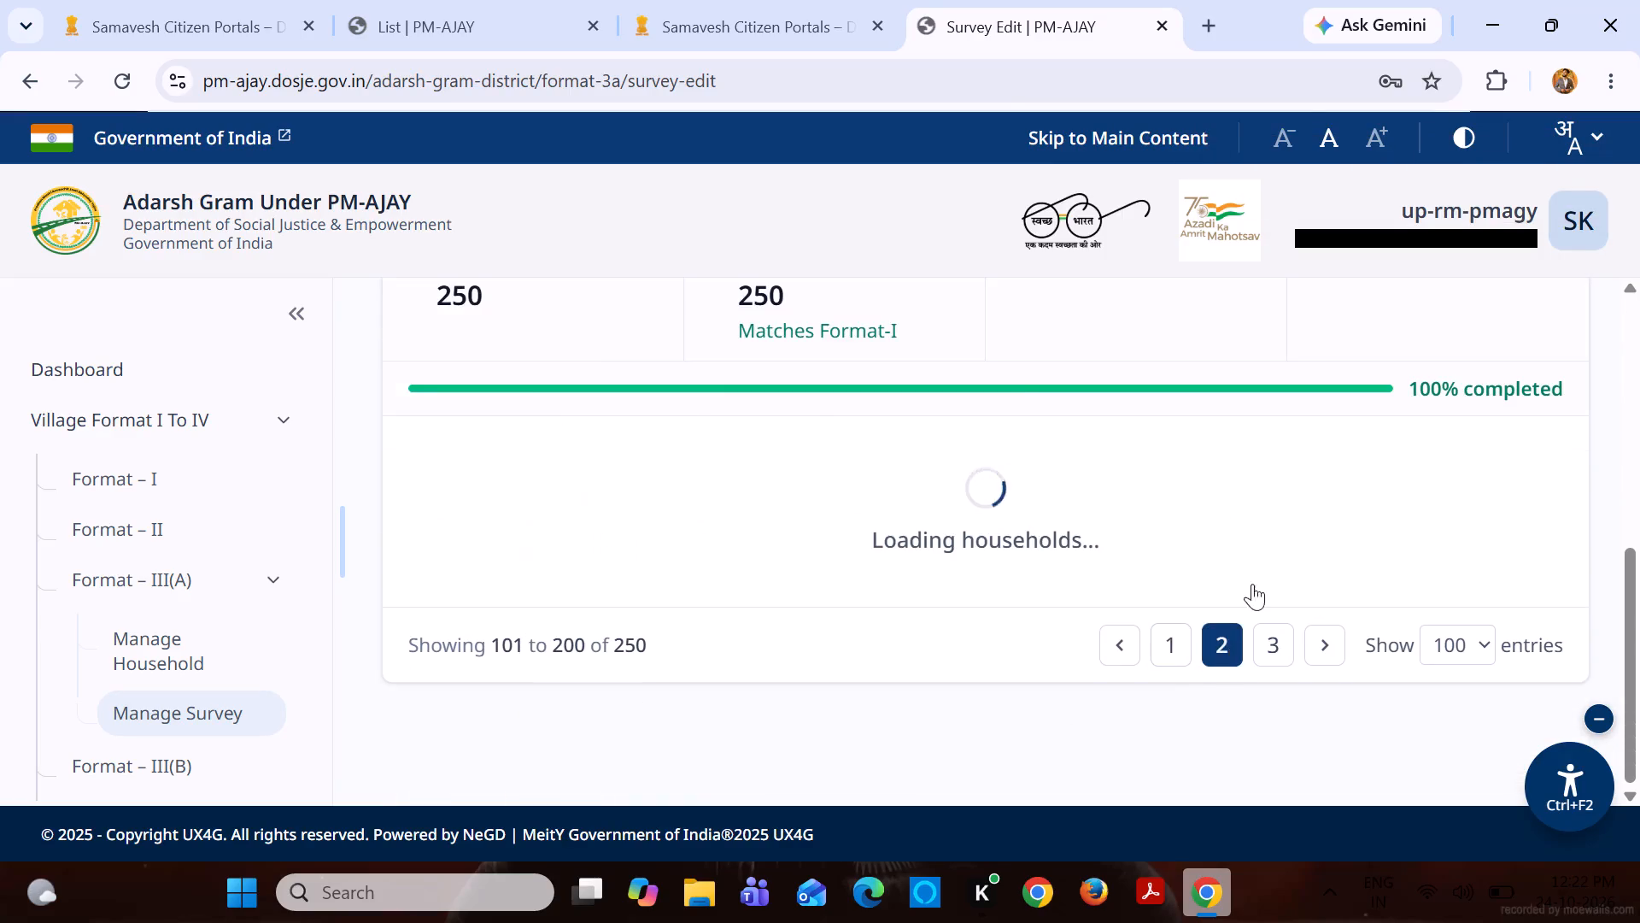
scroll(1220, 479, "up", 14)
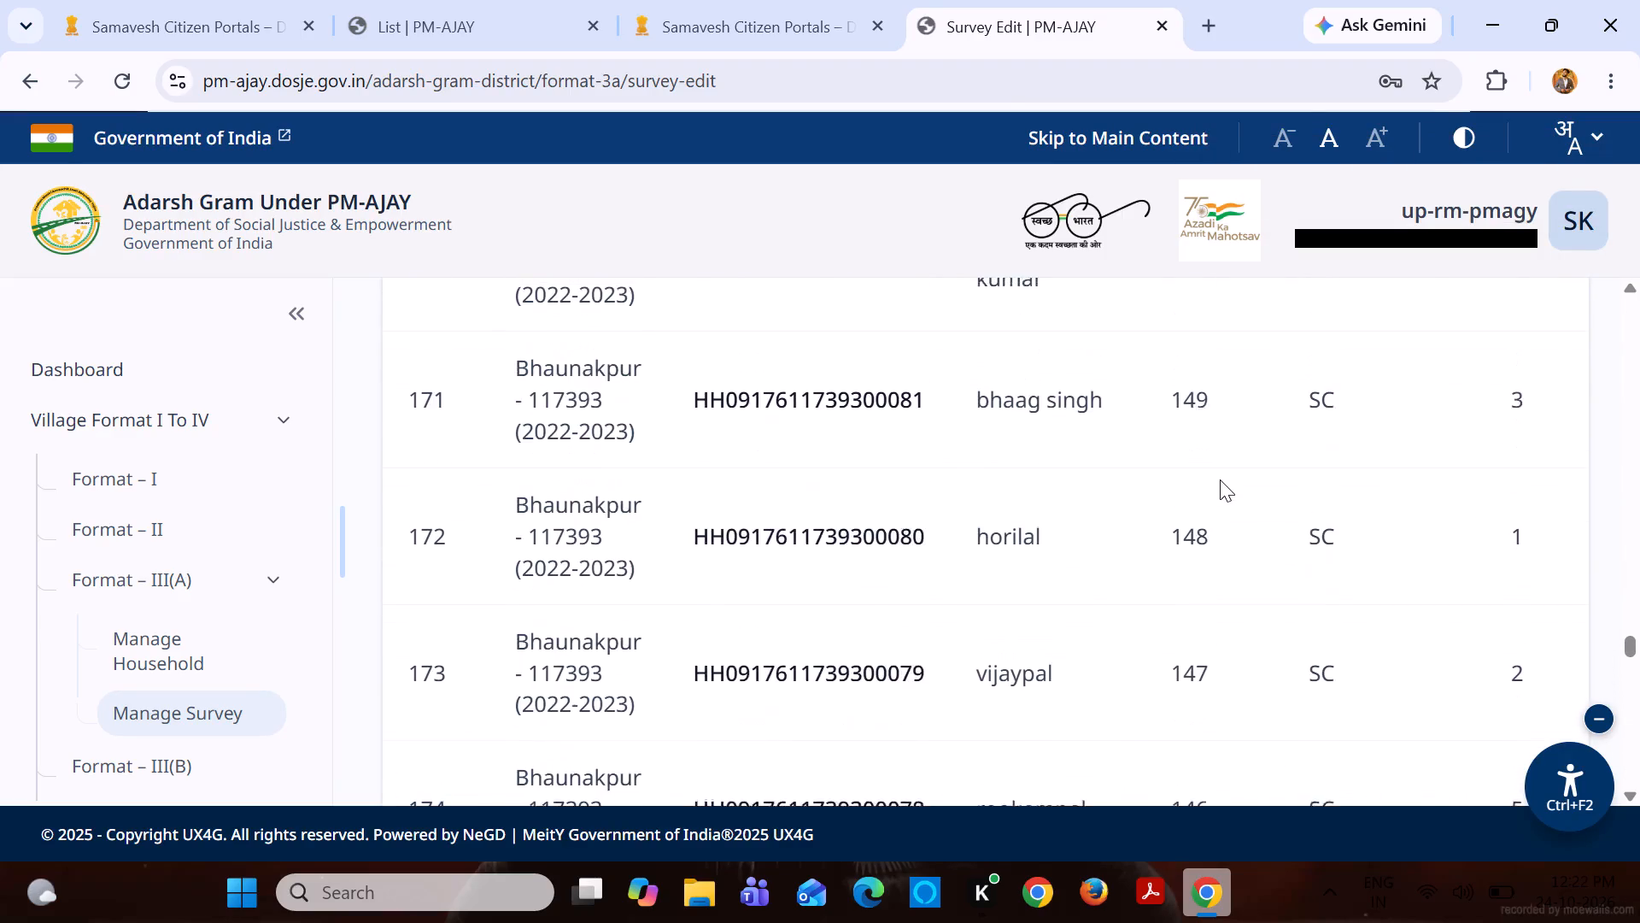
scroll(1220, 479, "up", 11)
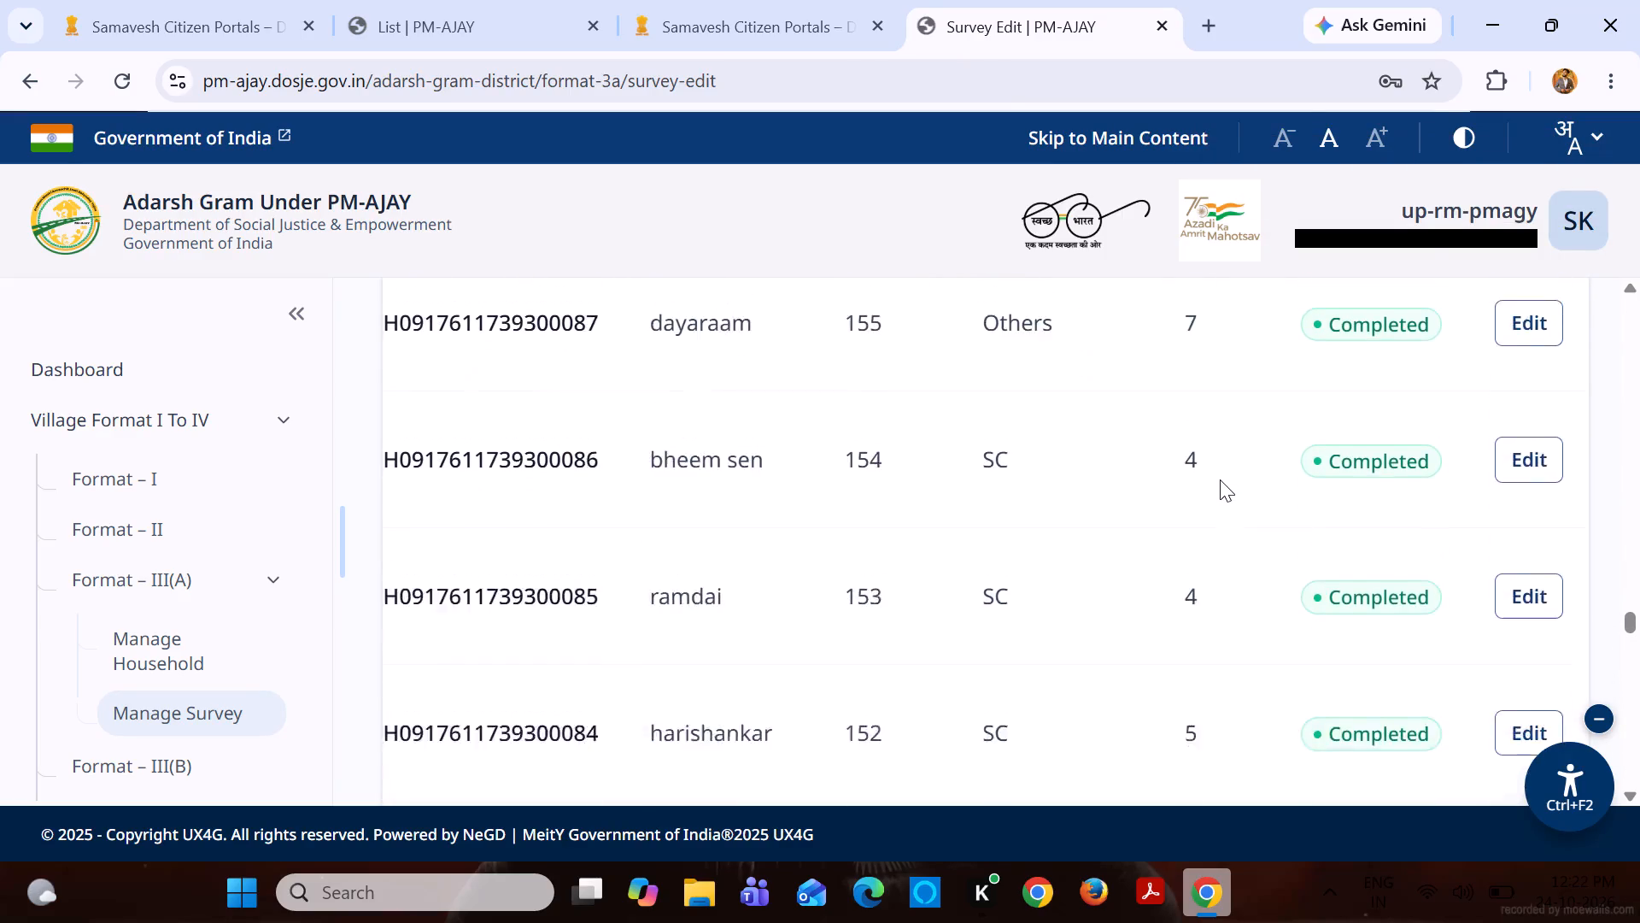
scroll(1220, 479, "up", 6)
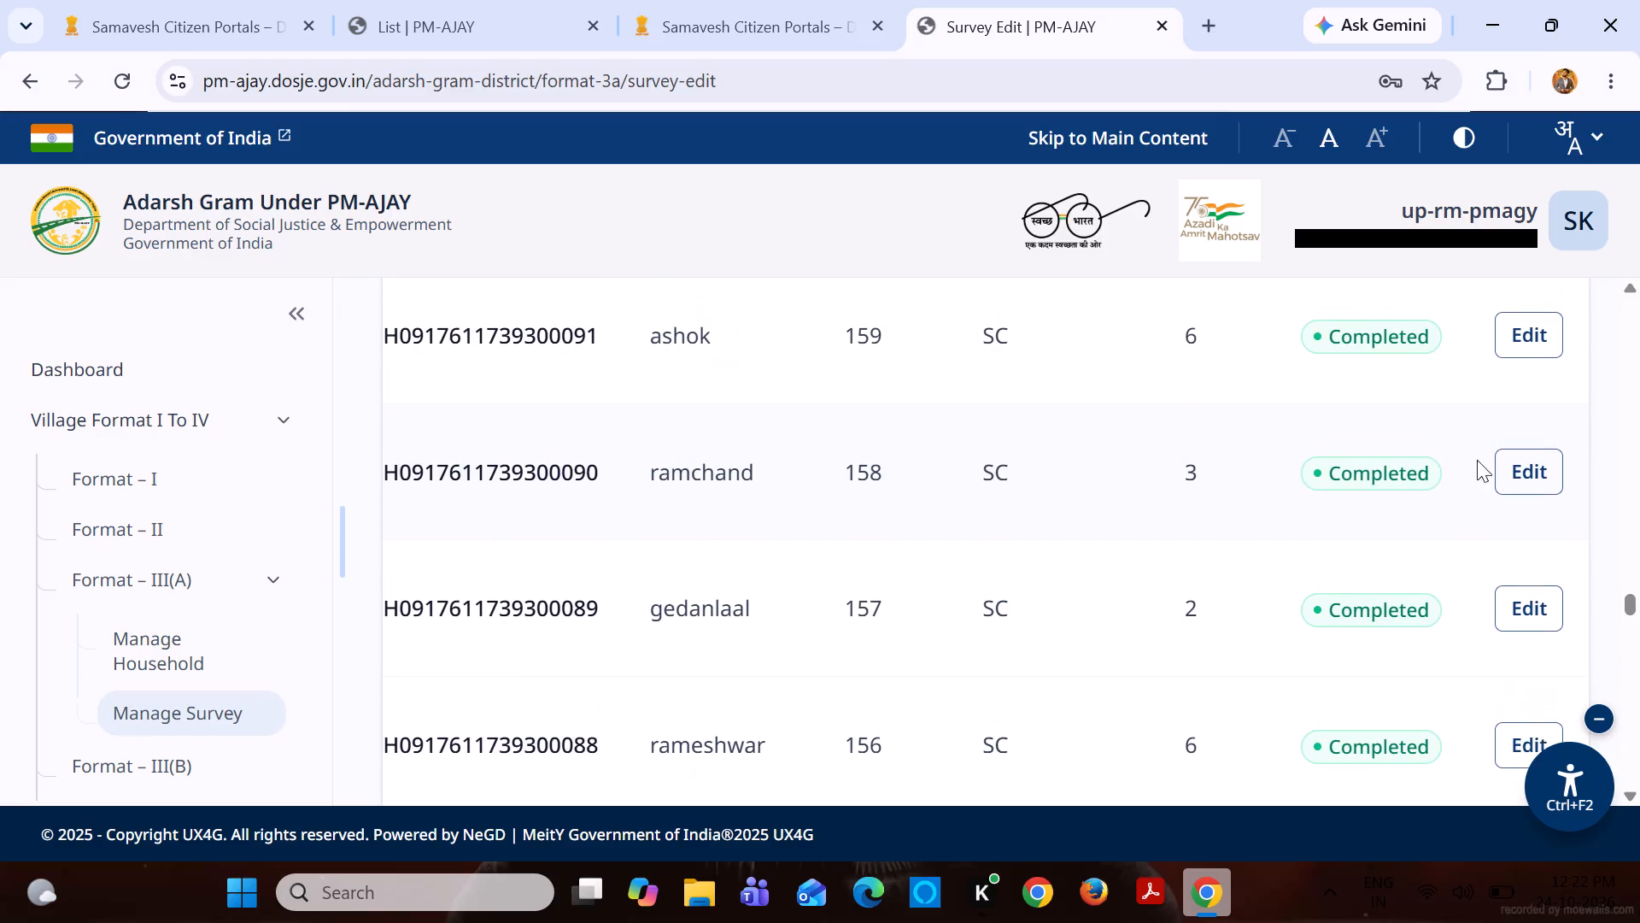
left_click(1521, 466)
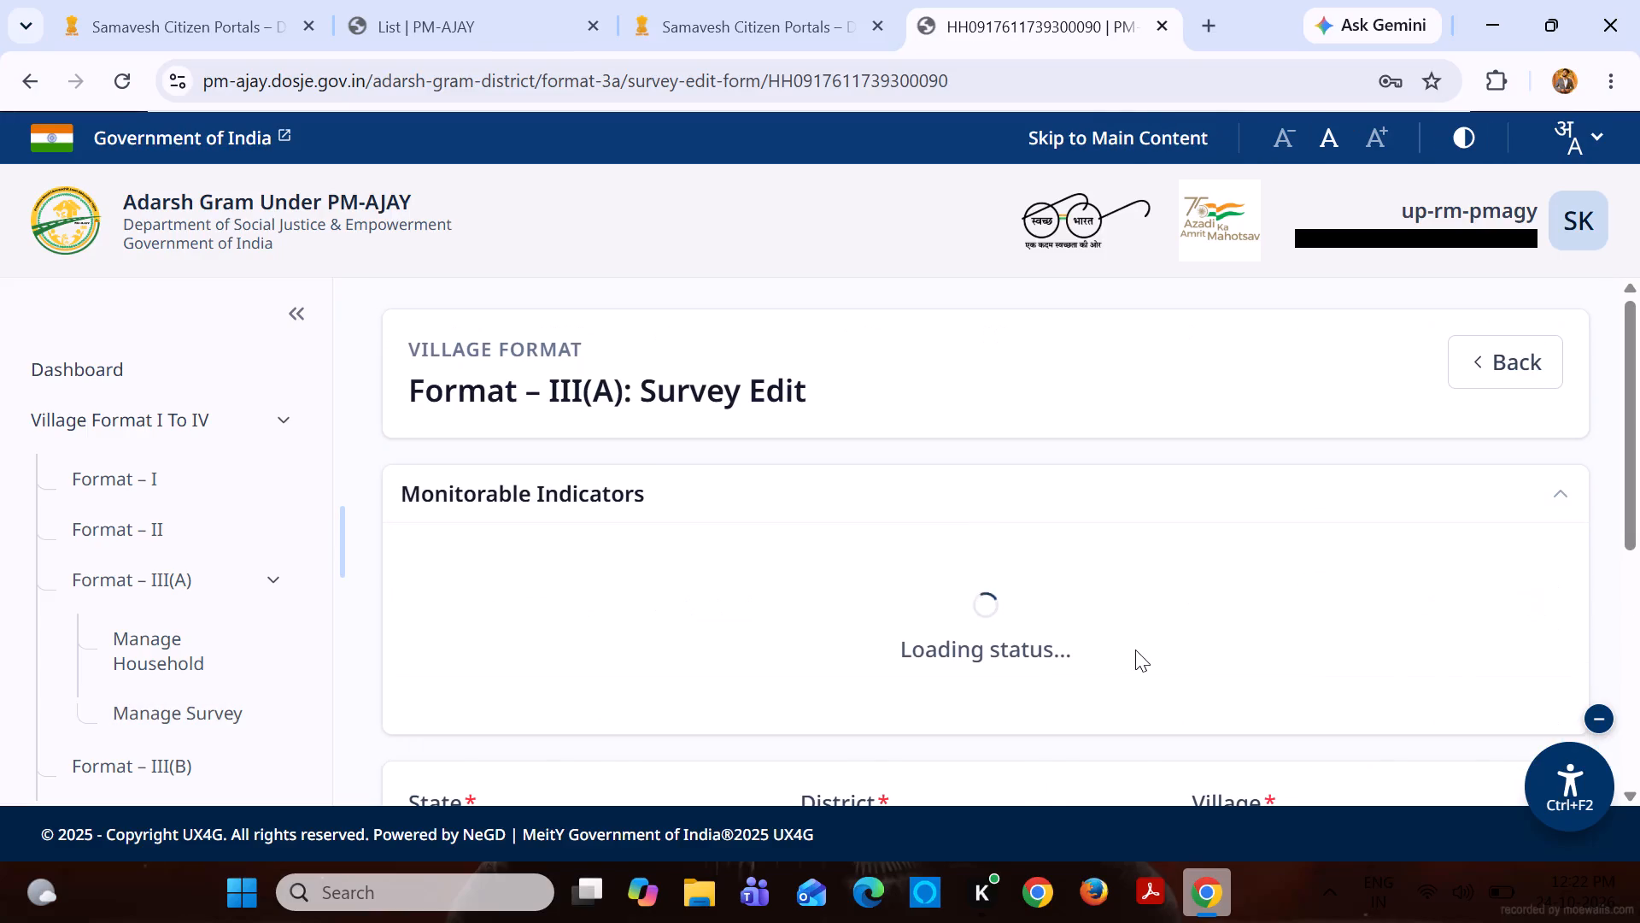
For house number 158, select domain 7 – Agricultural Practices etc., set farming involvement under 7.1 to No, and save the answers.
scroll(1135, 650, "down", 9)
left_click(1134, 605)
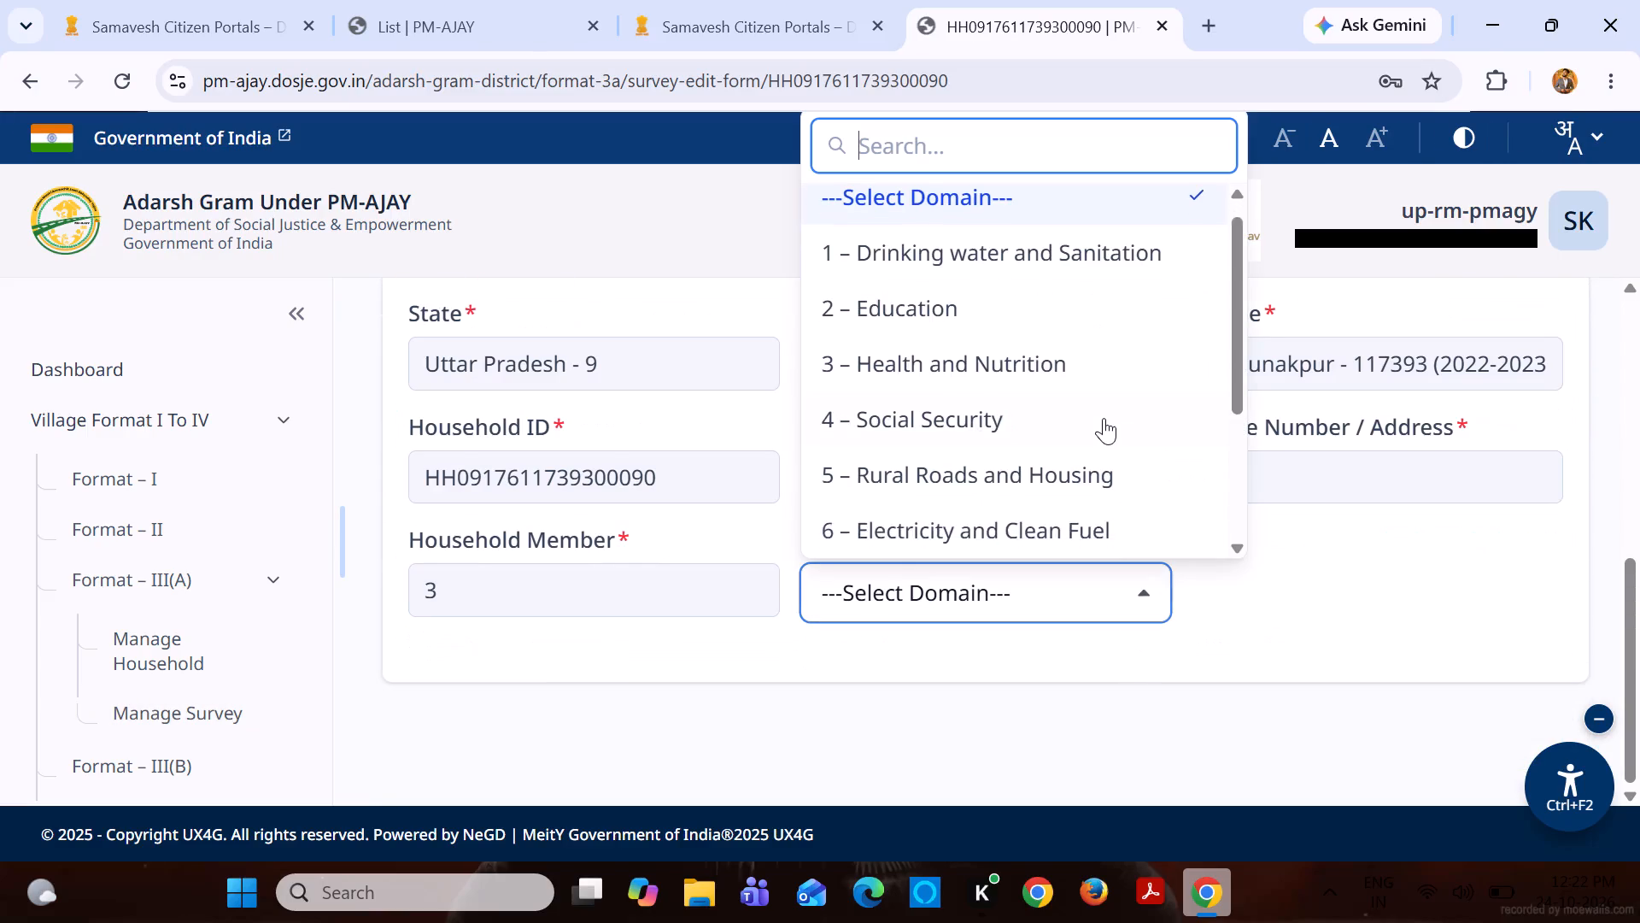
scroll(1104, 418, "down", 2)
left_click(1025, 349)
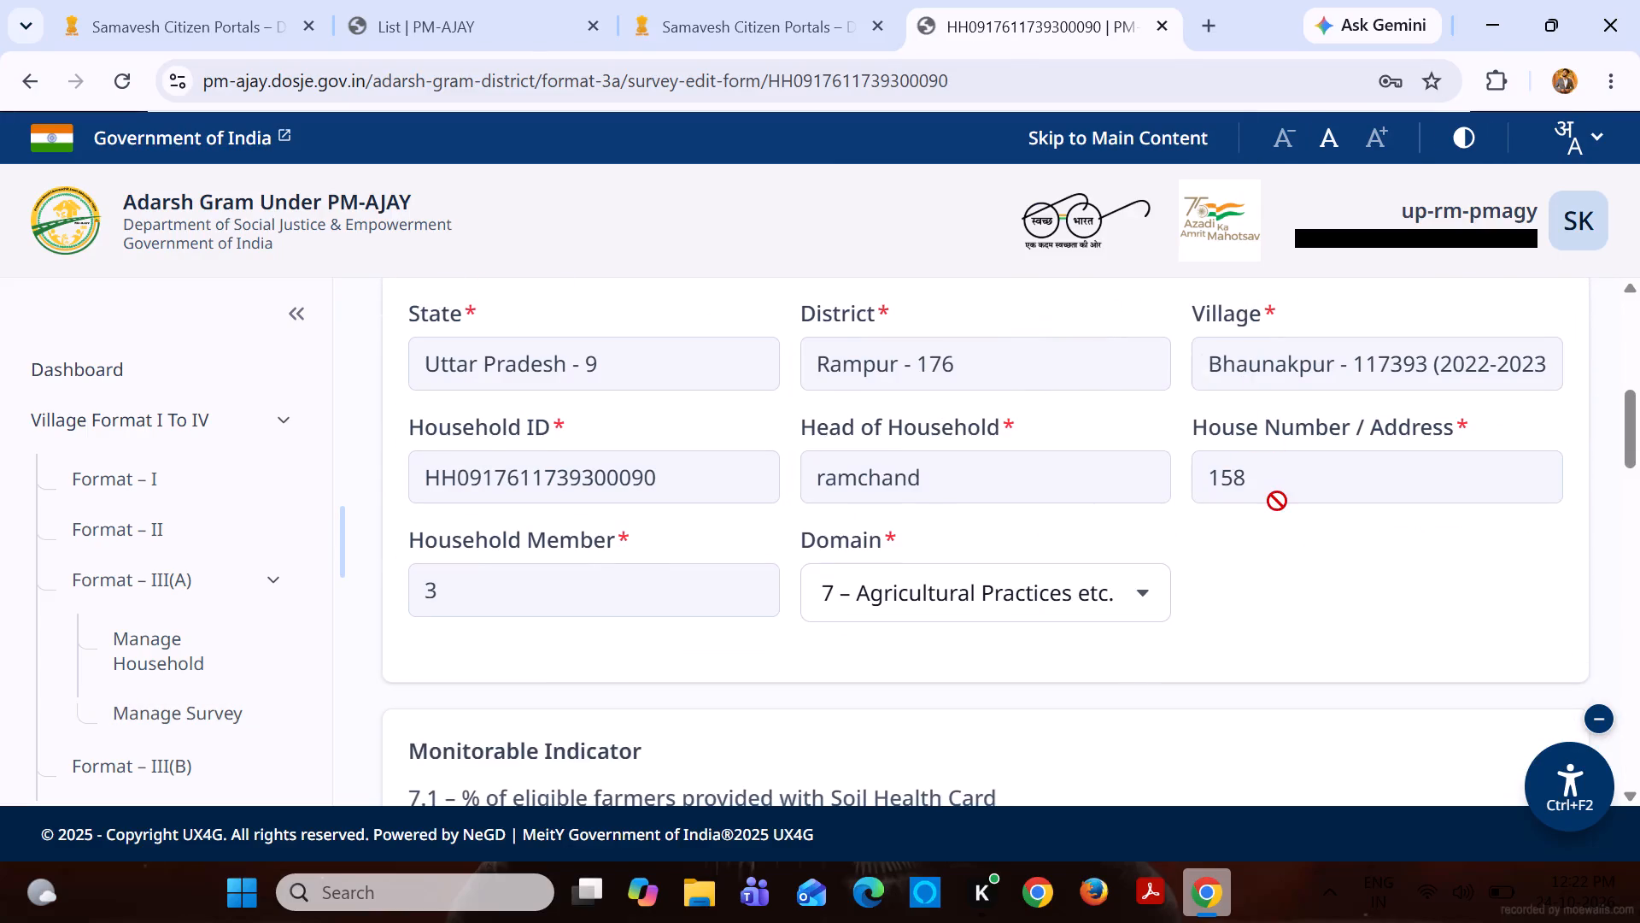
scroll(1277, 501, "down", 4)
left_click_drag(1504, 364, 1327, 505)
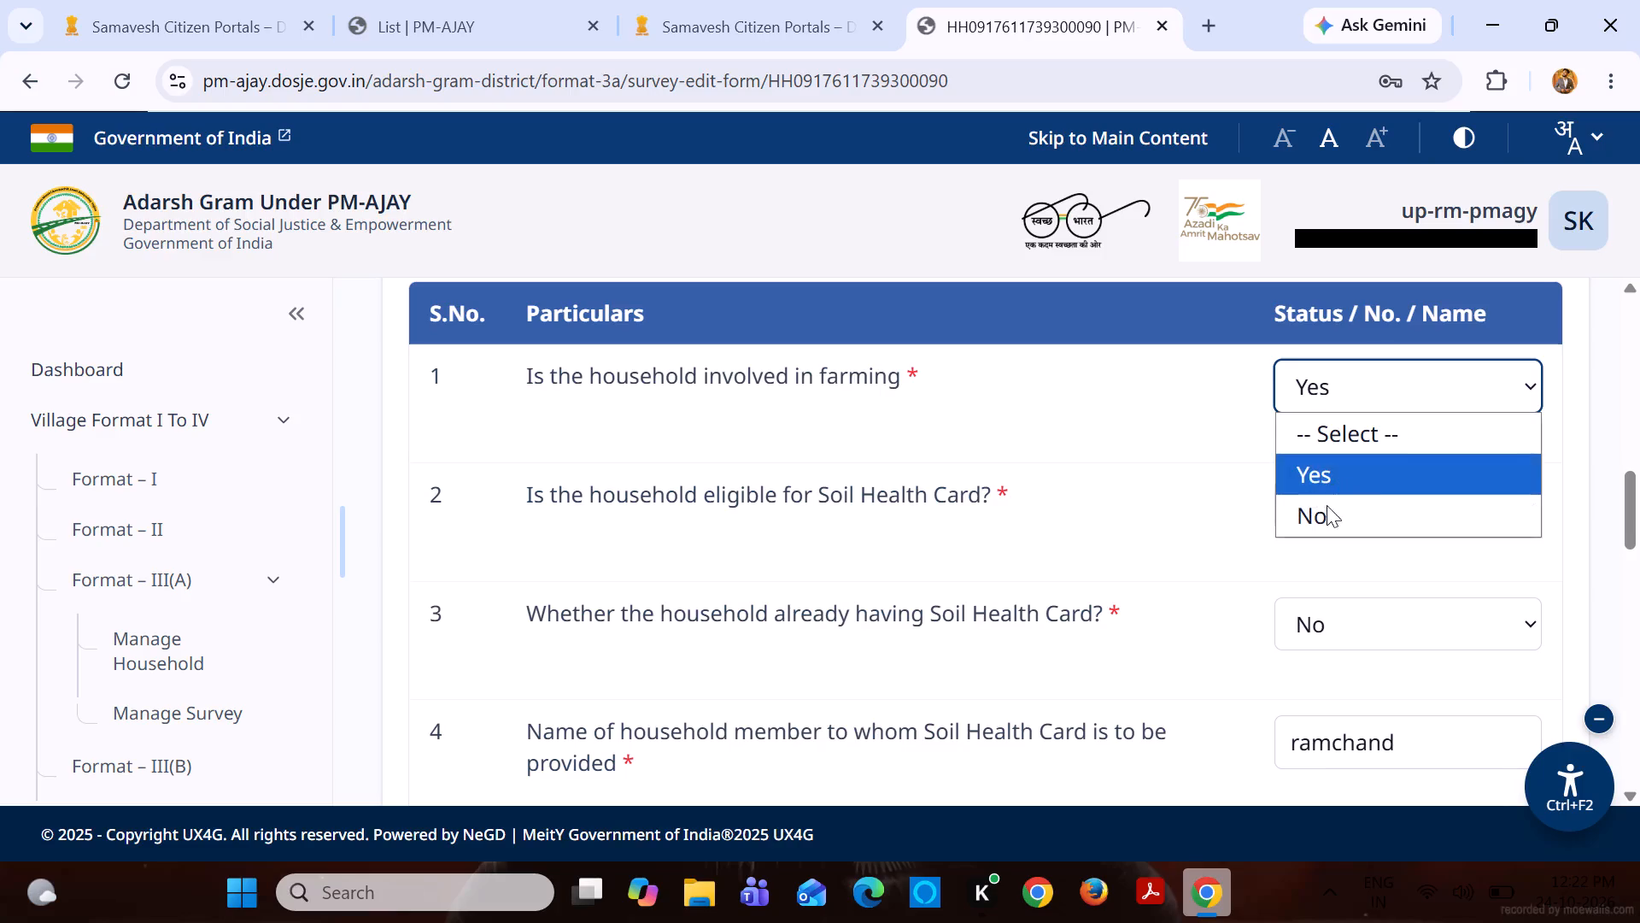
left_click_drag(1327, 505, 1324, 512)
left_click(1324, 512)
scroll(1324, 512, "down", 10)
left_click(1495, 640)
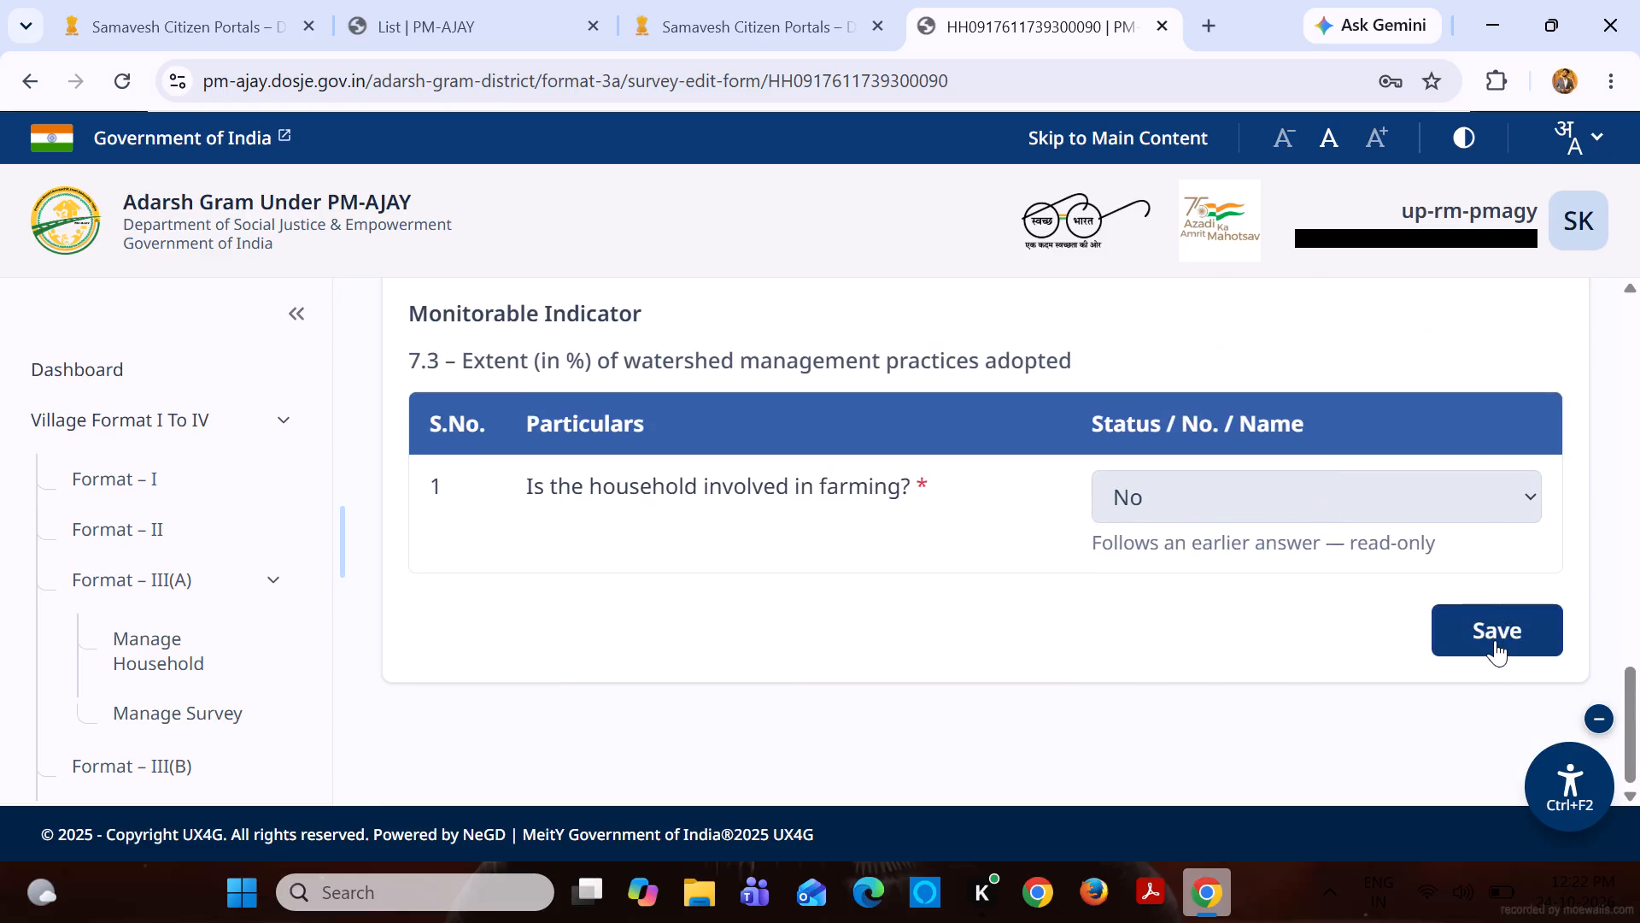
Return to the household list and open the survey of house number 162 on page 2 for editing.
scroll(1236, 494, "up", 16)
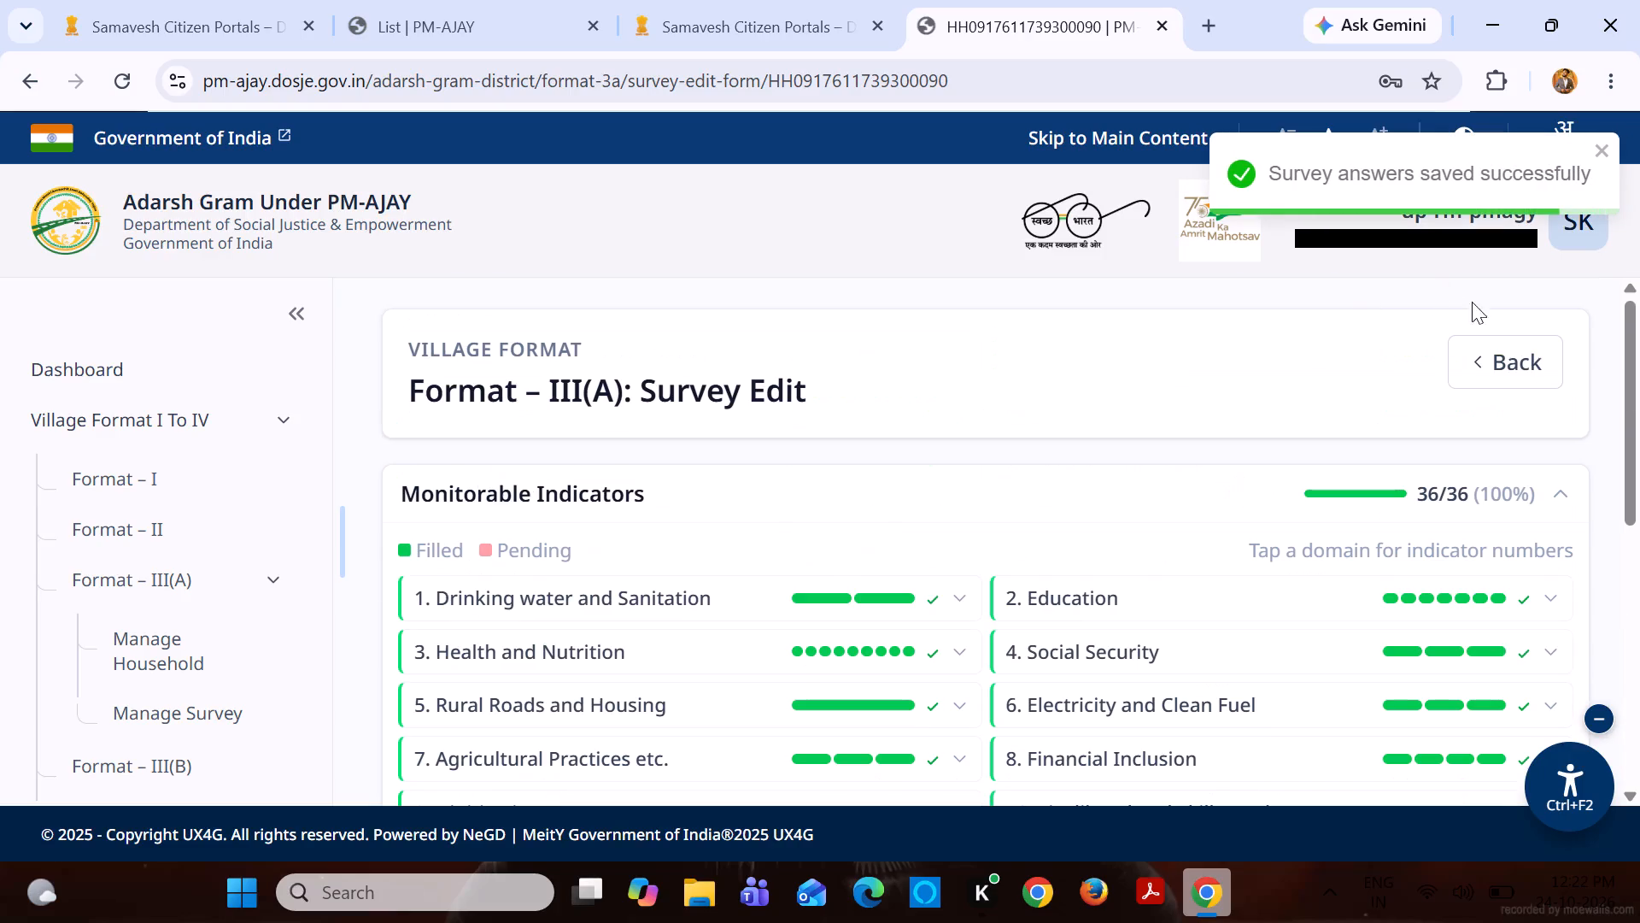
left_click(1491, 359)
scroll(1309, 492, "down", 5)
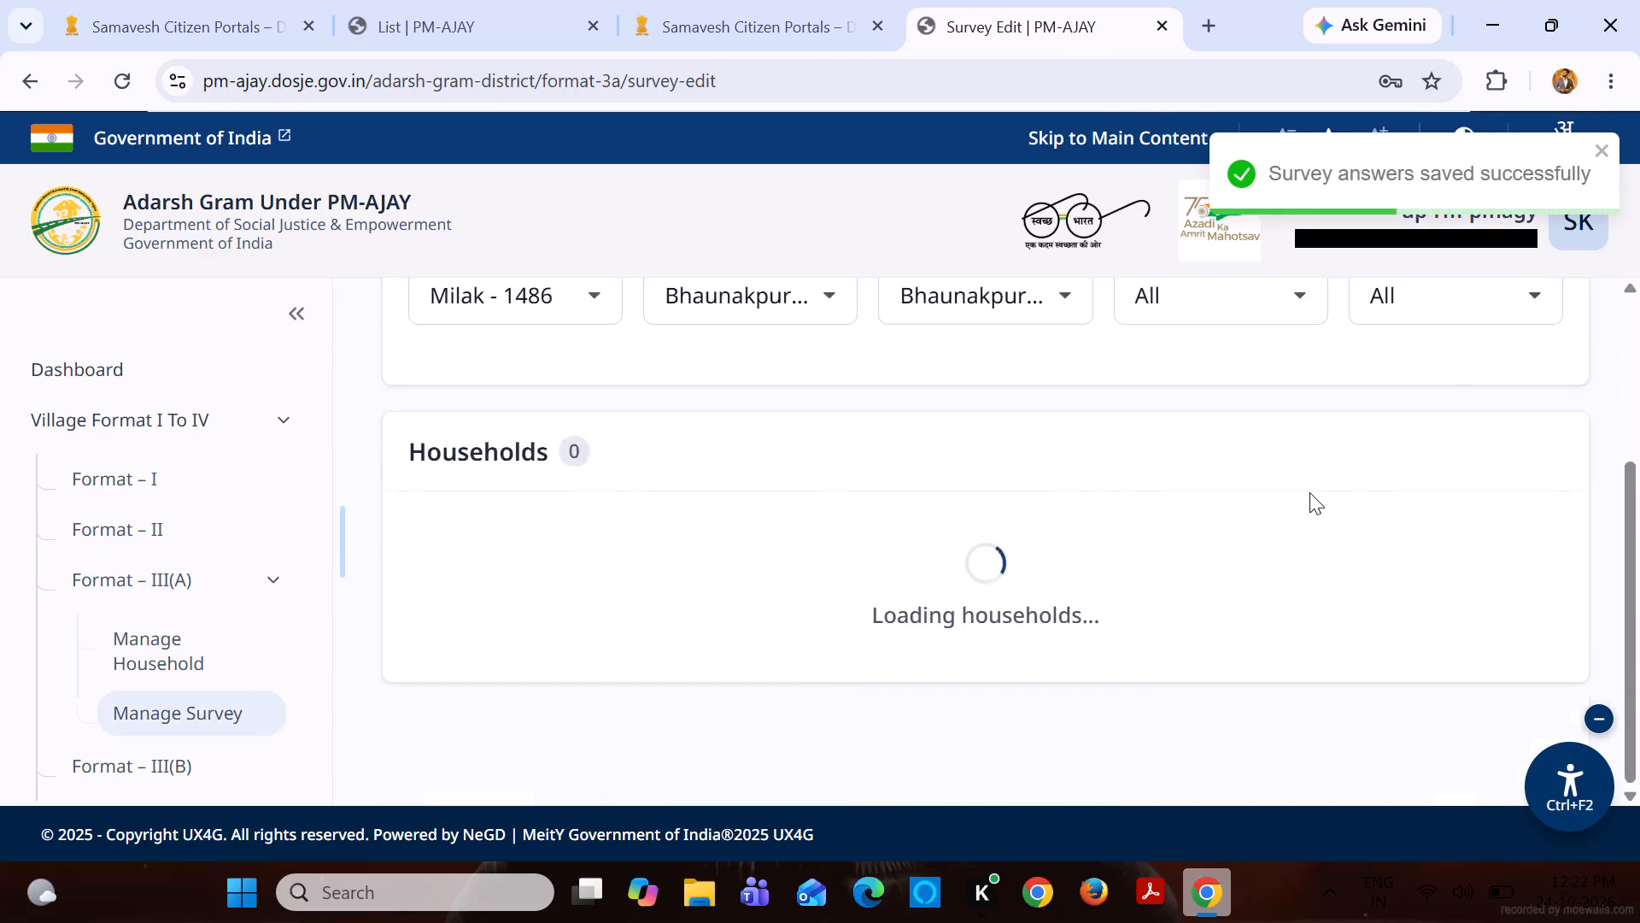
scroll(1309, 492, "down", 20)
scroll(1309, 492, "down", 17)
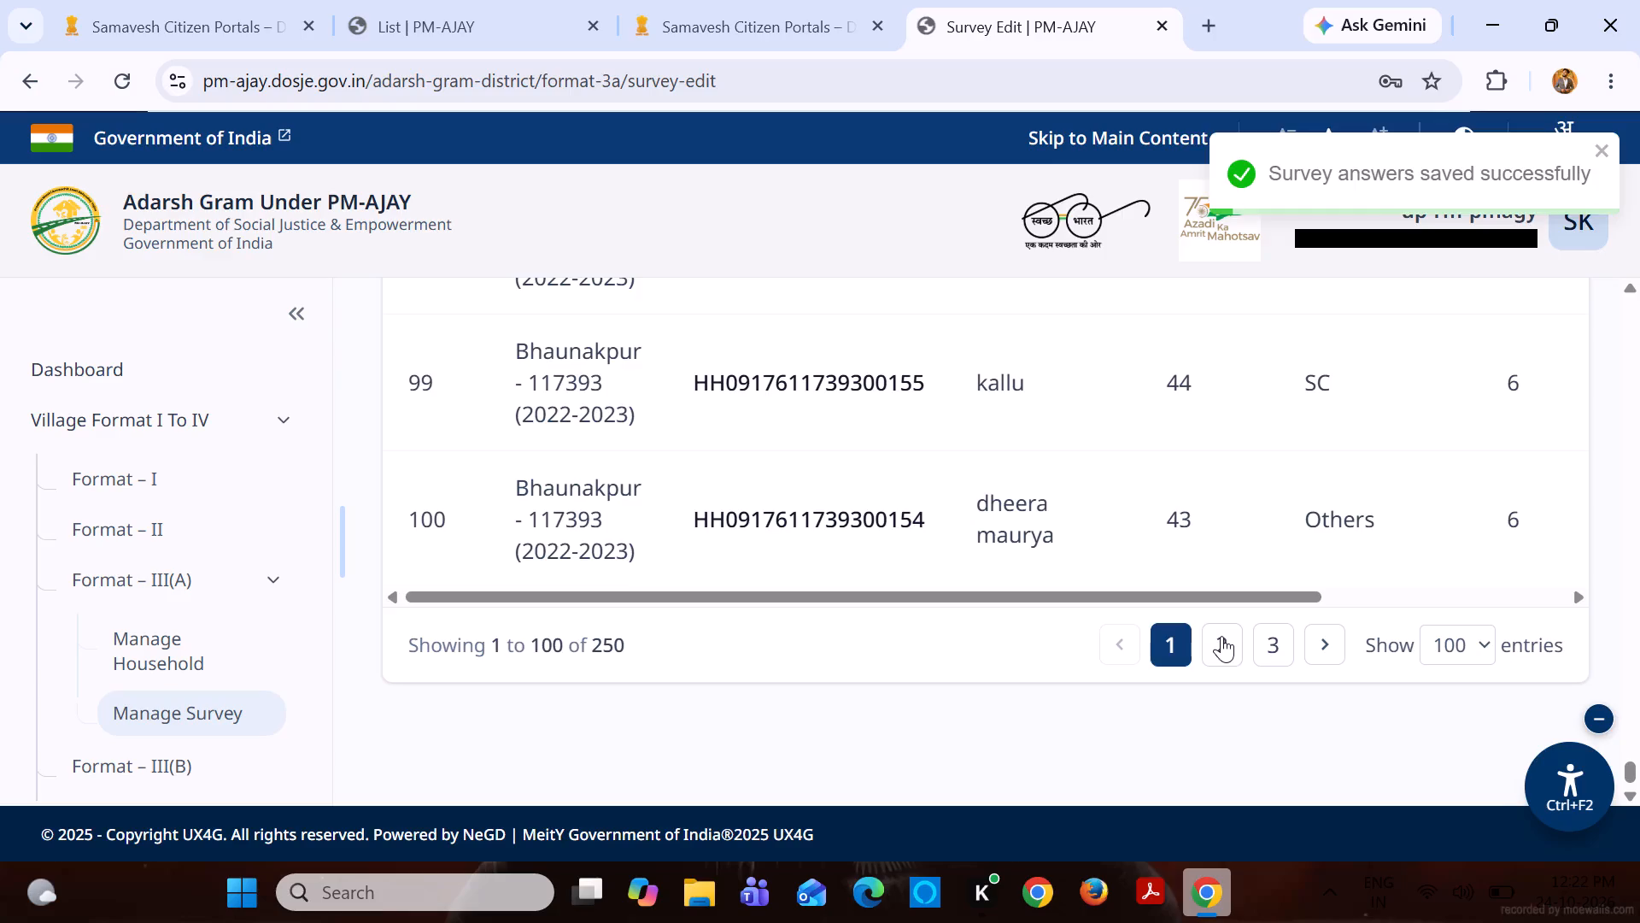
left_click(1221, 636)
scroll(1205, 444, "up", 8)
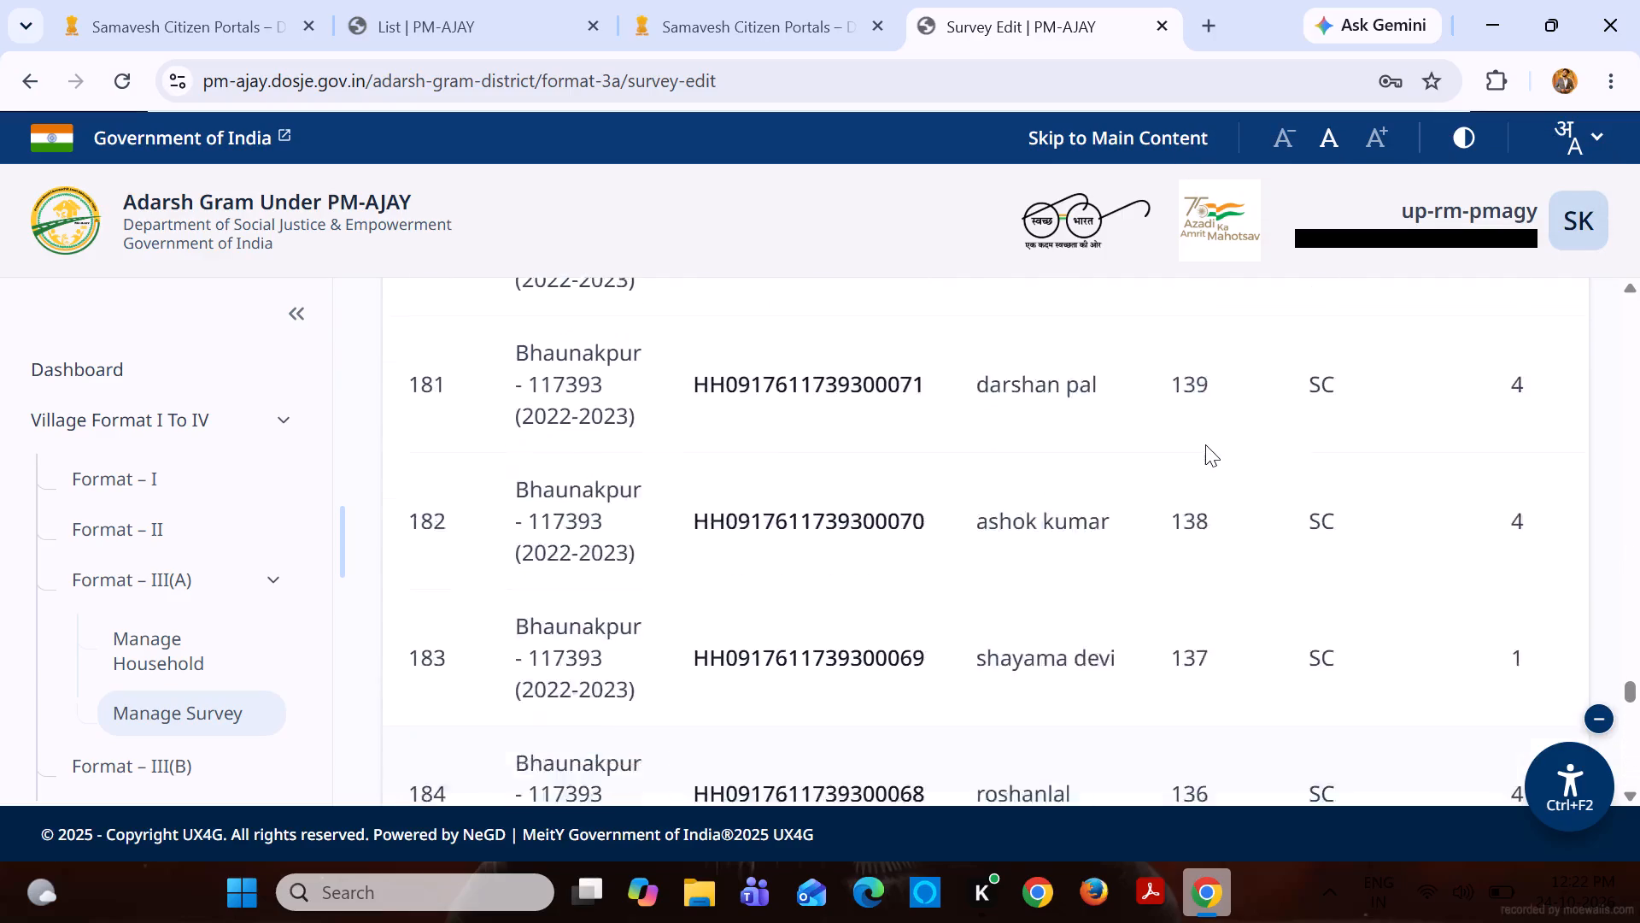
scroll(1205, 444, "up", 14)
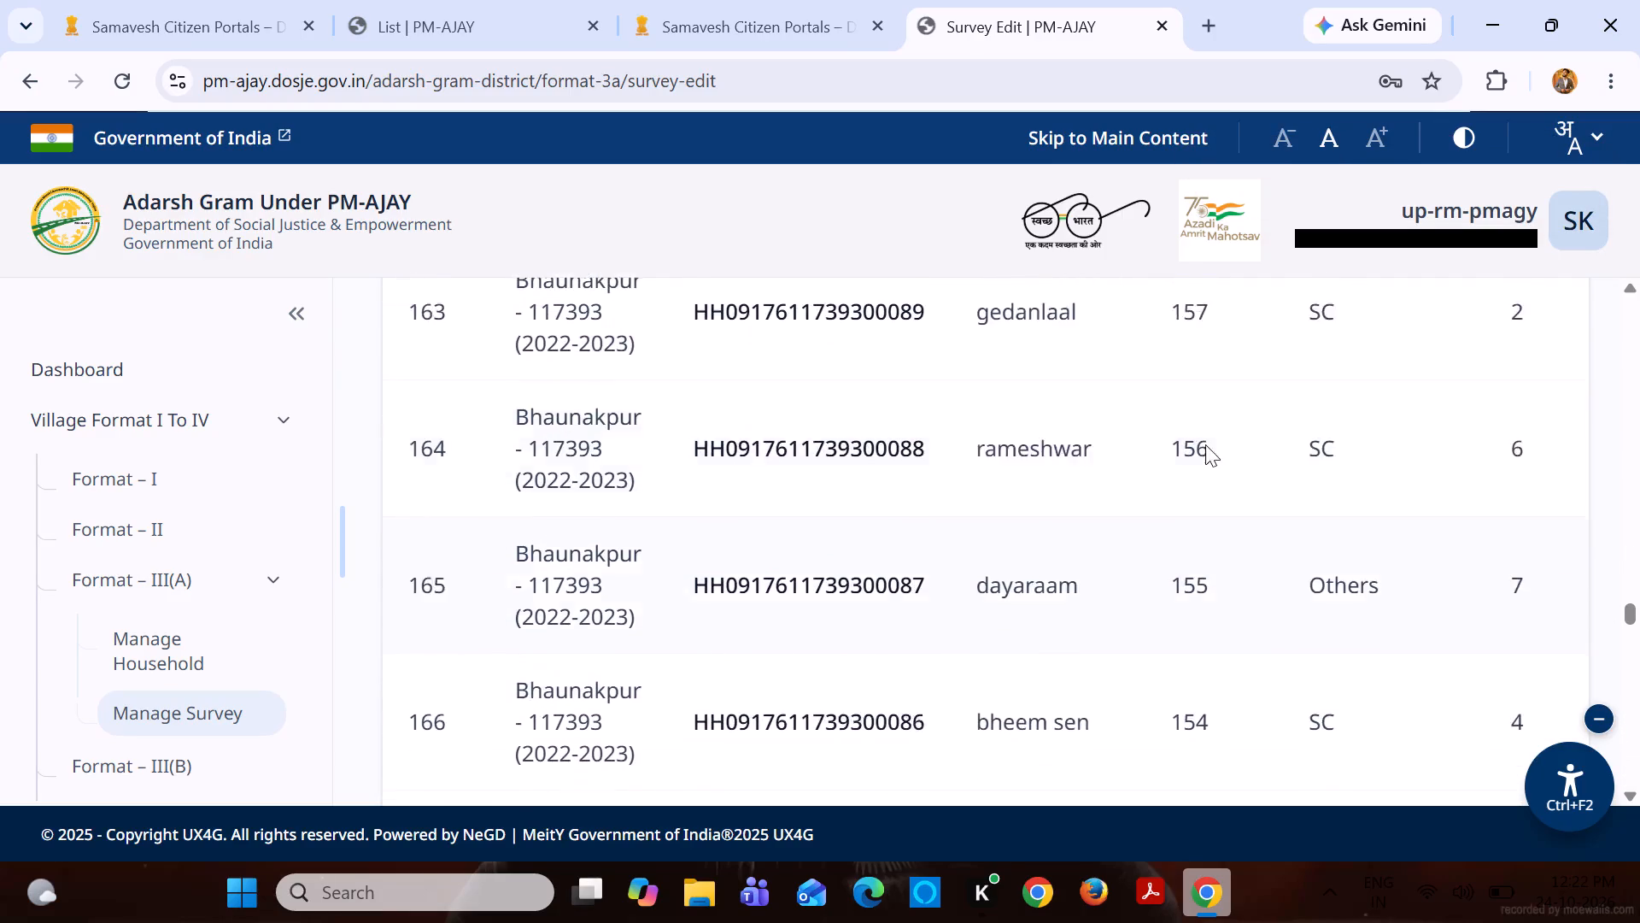
scroll(1205, 444, "up", 8)
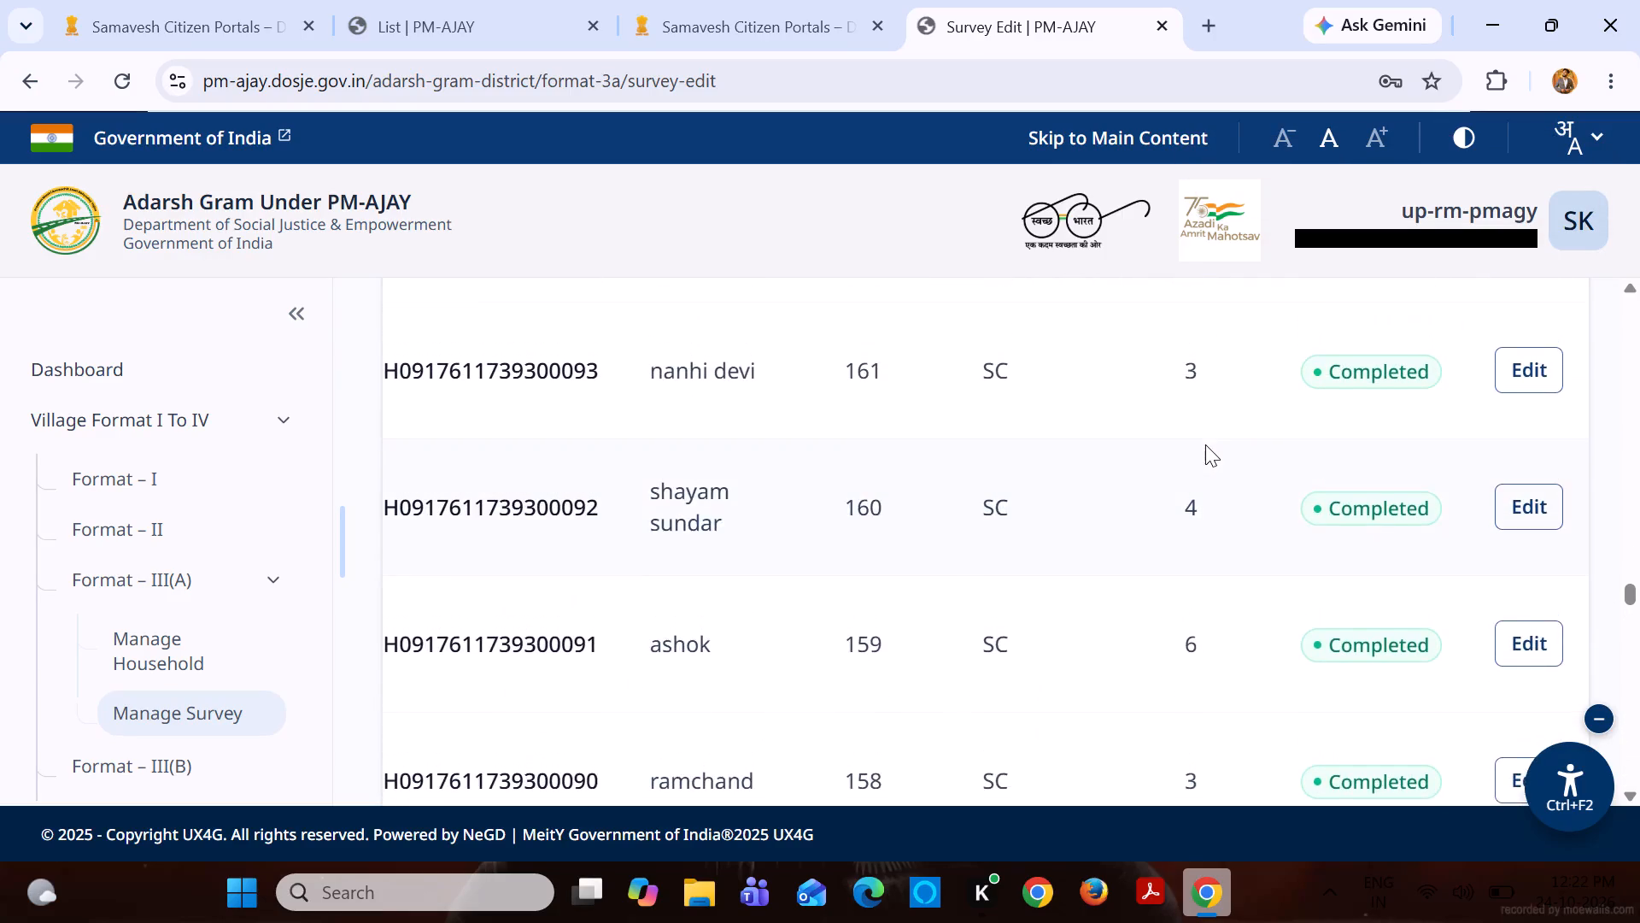
scroll(1205, 444, "up", 1)
left_click(1530, 310)
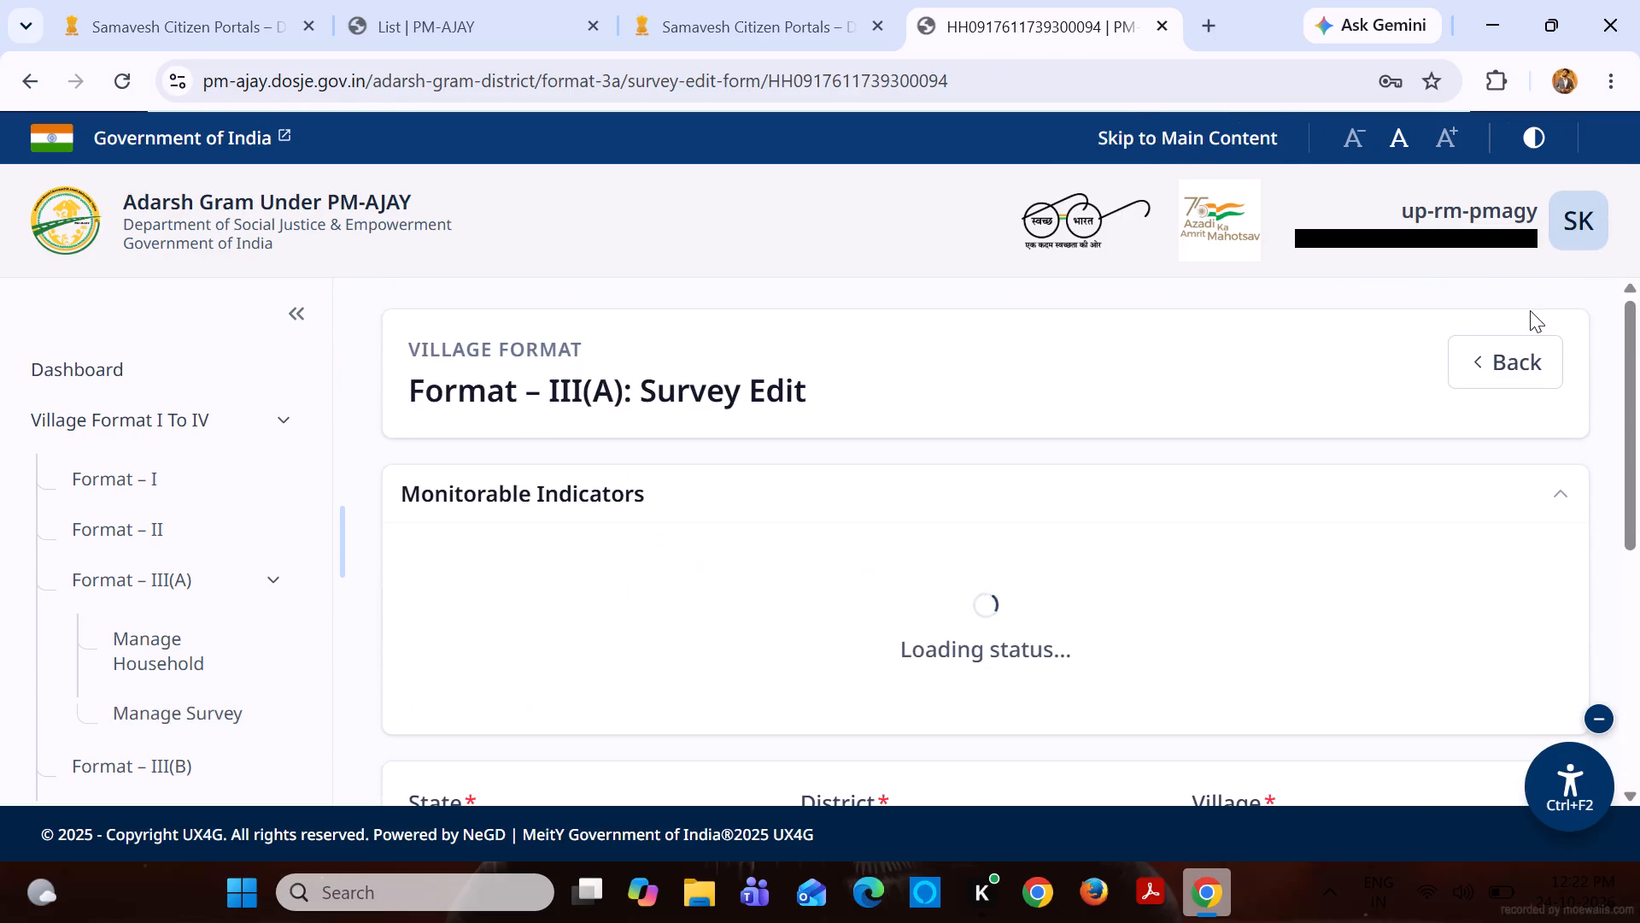
For house number 162, select domain 7 – Agricultural Practices etc., set farming involvement under 7.1 to No, and save the answers.
scroll(1286, 414, "down", 12)
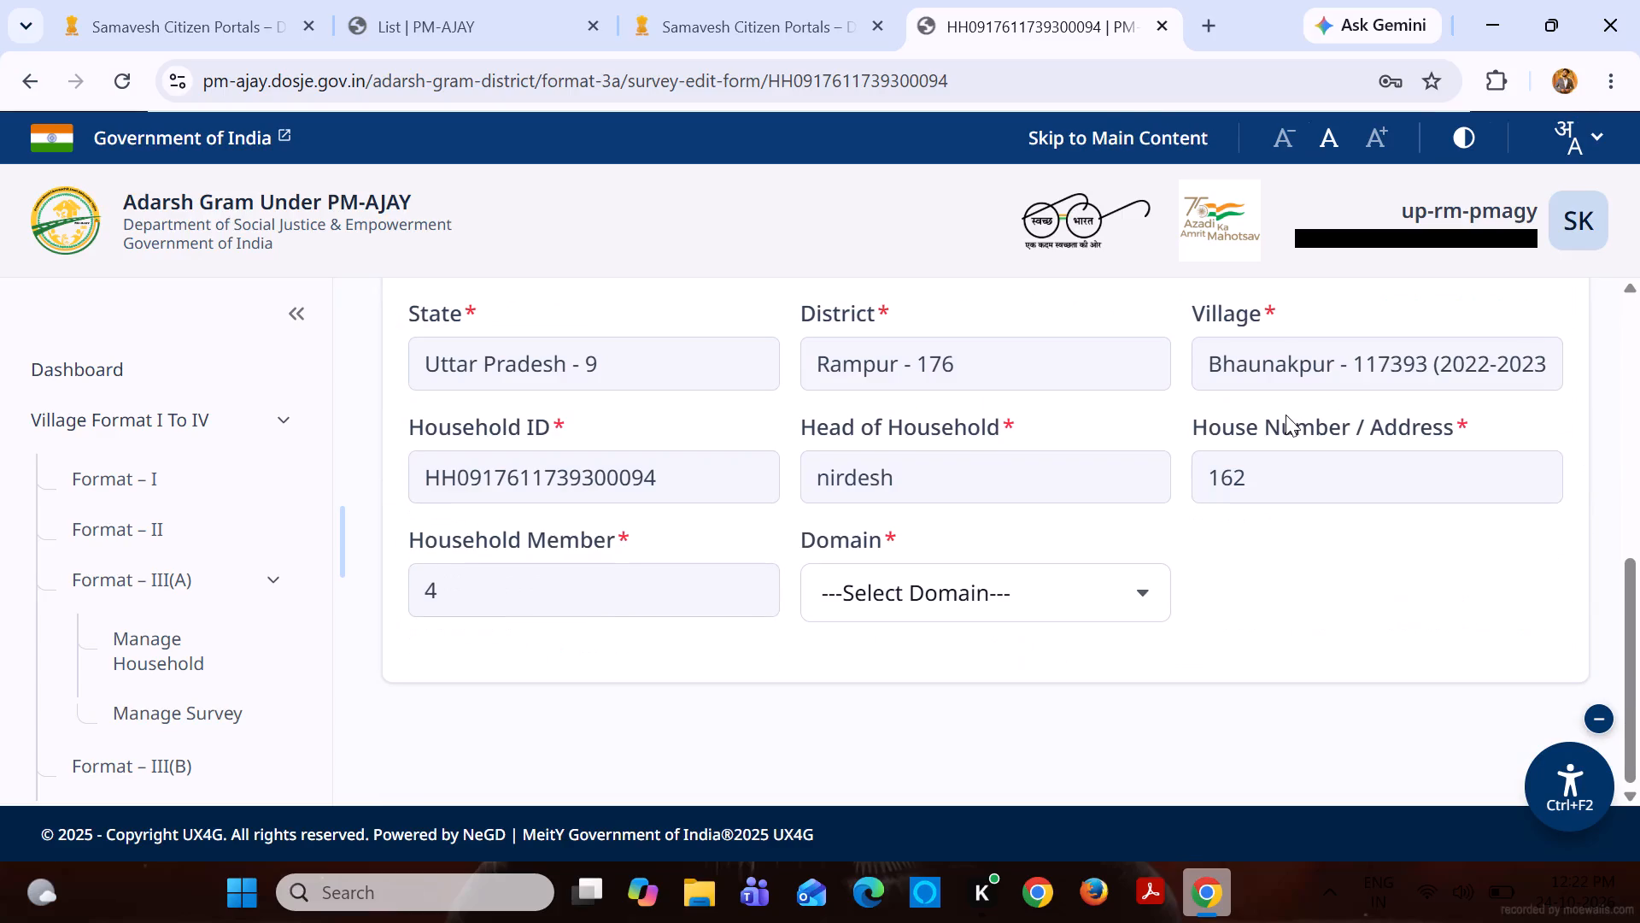
scroll(1286, 414, "down", 1)
left_click(1140, 589)
scroll(1058, 414, "down", 8)
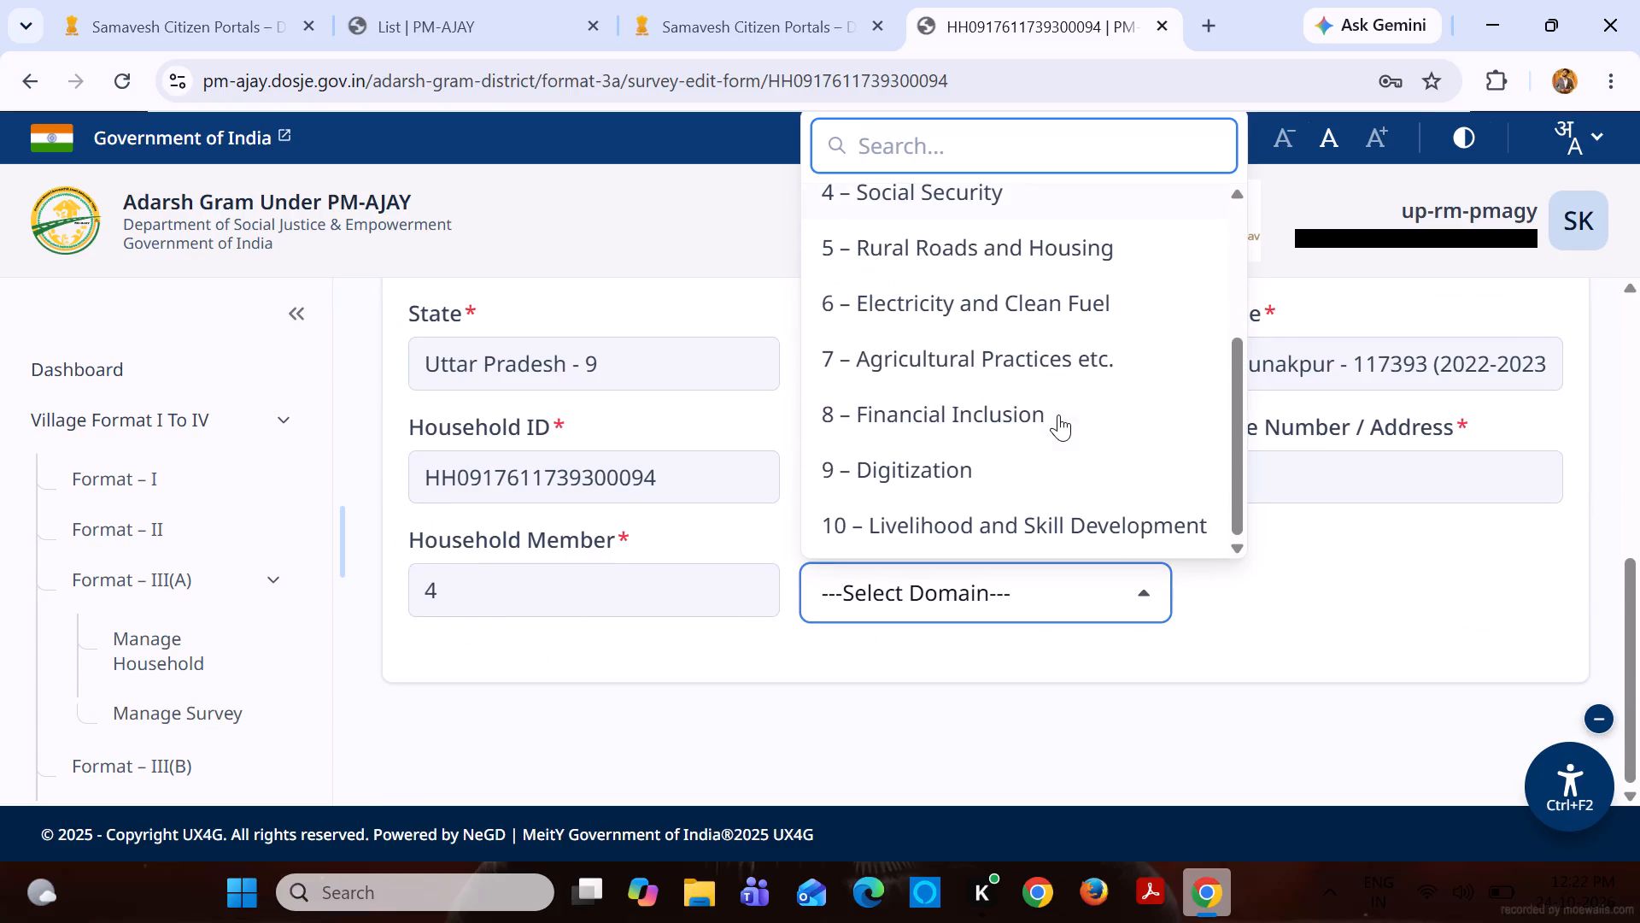
left_click(933, 378)
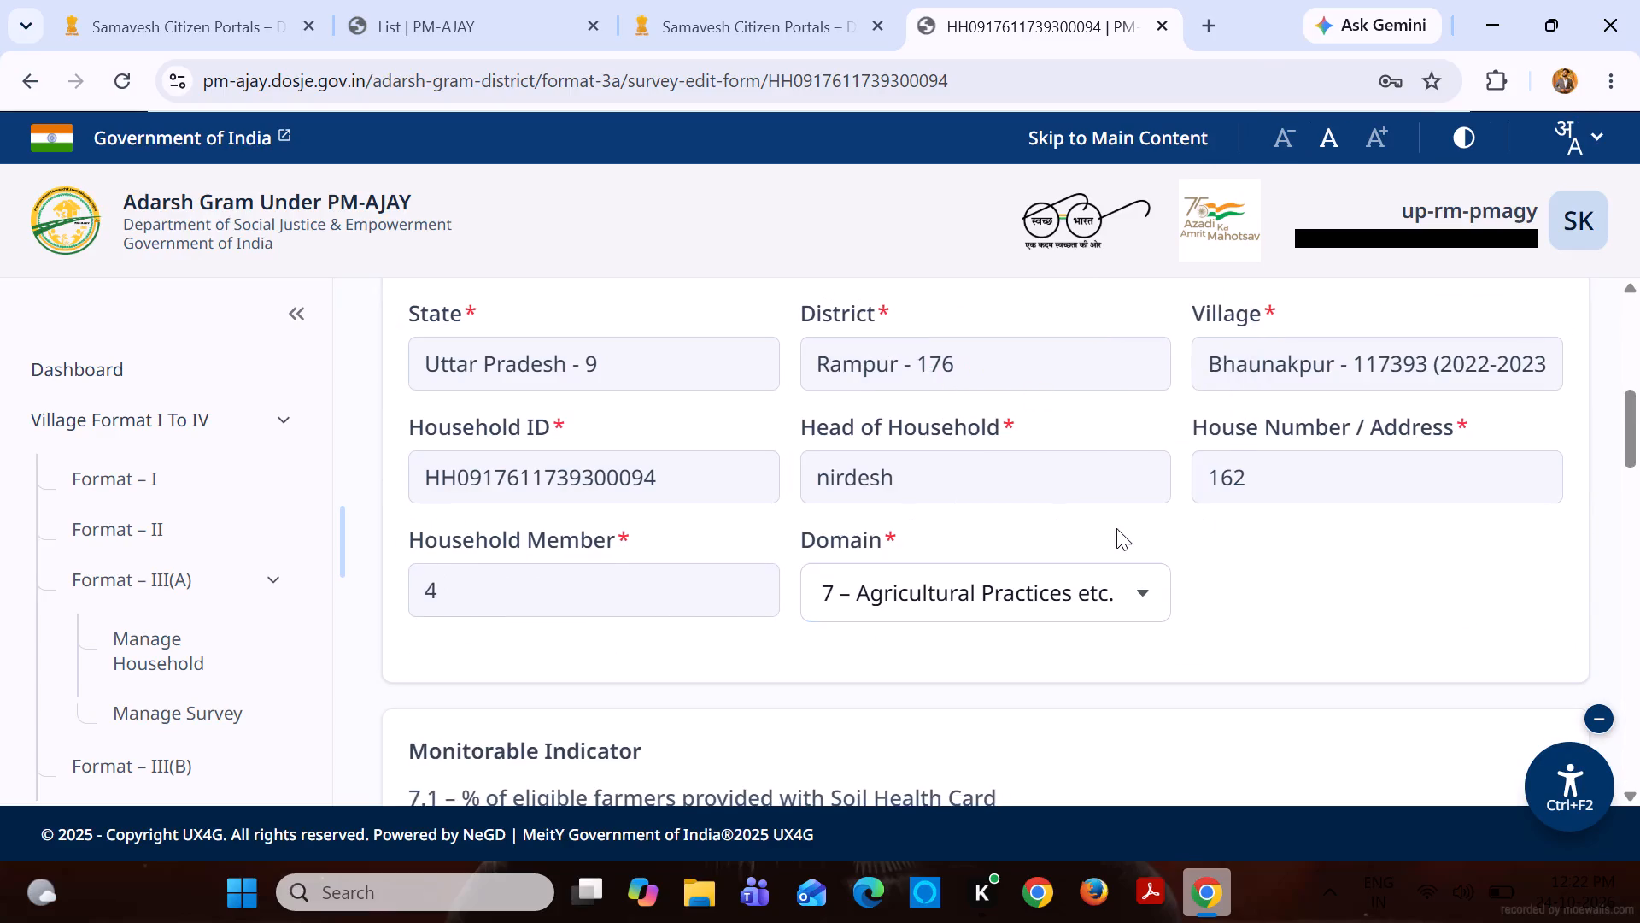
scroll(1116, 528, "down", 3)
left_click_drag(1354, 486, 1343, 613)
left_click(1343, 613)
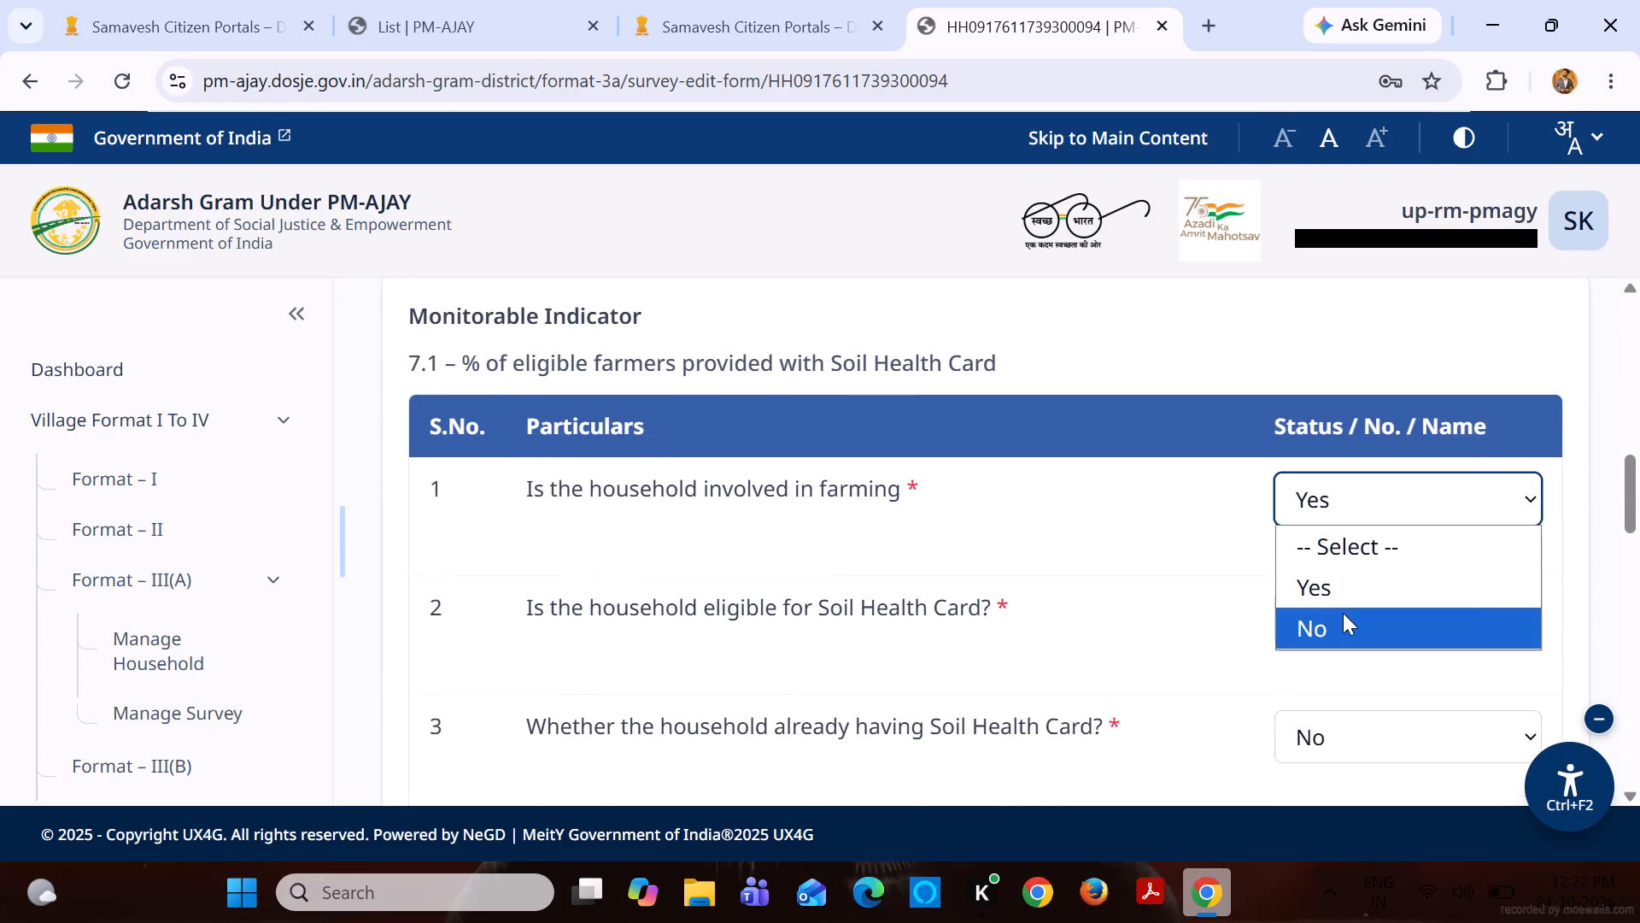
scroll(1343, 613, "down", 8)
left_click(1502, 626)
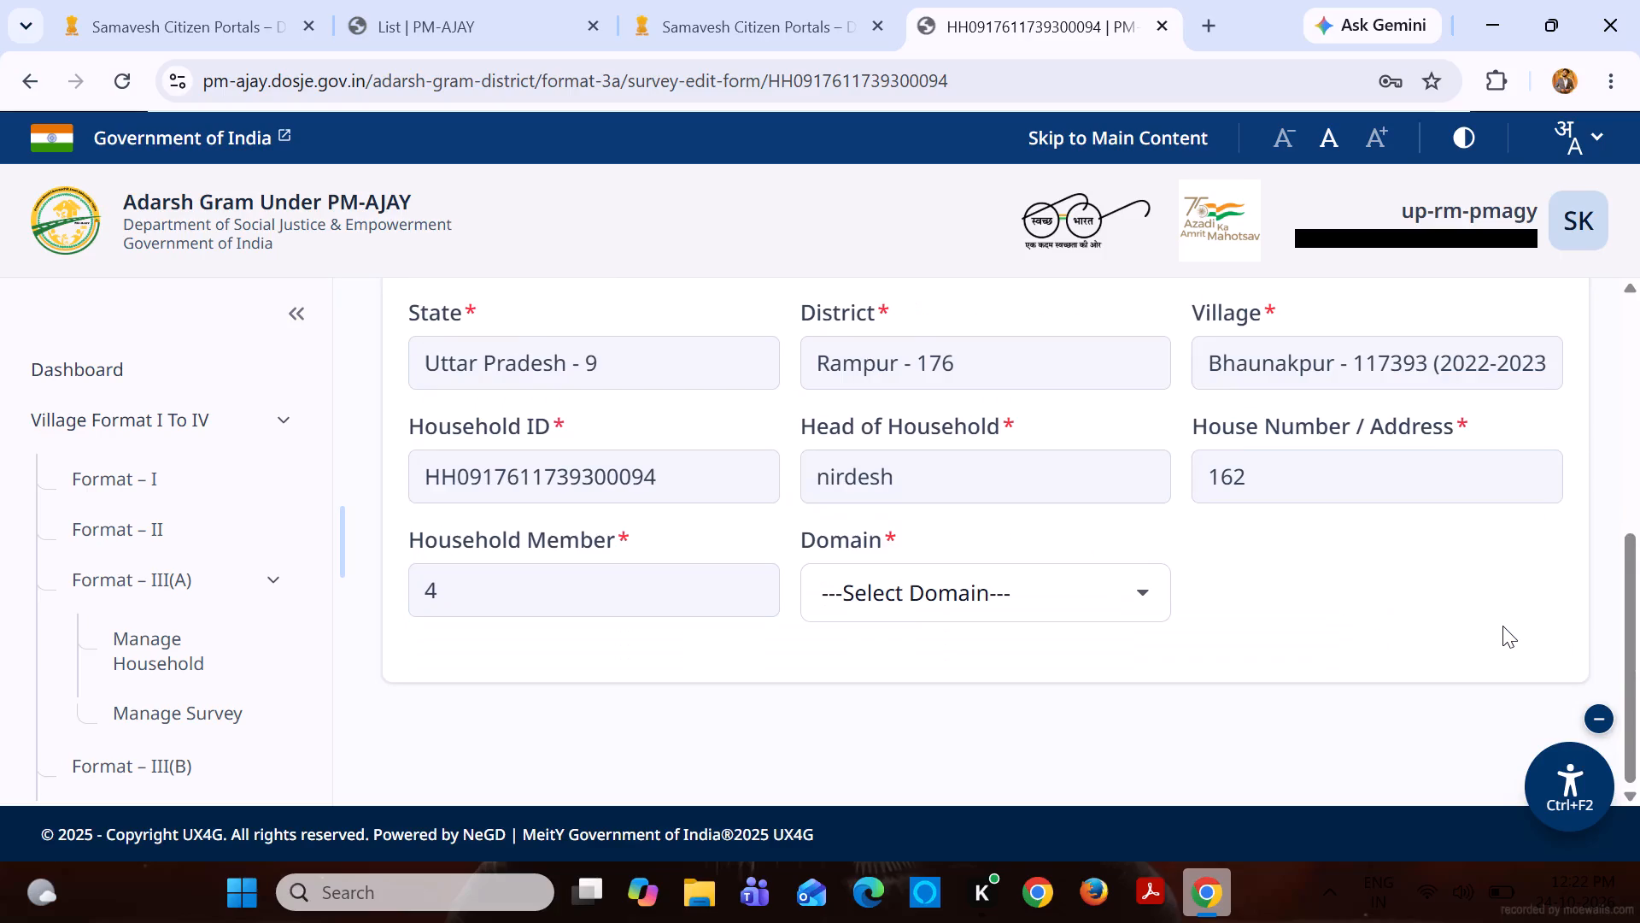
Return to the household list and open the survey of house number 164 on page 2 for editing.
scroll(1366, 440, "up", 3)
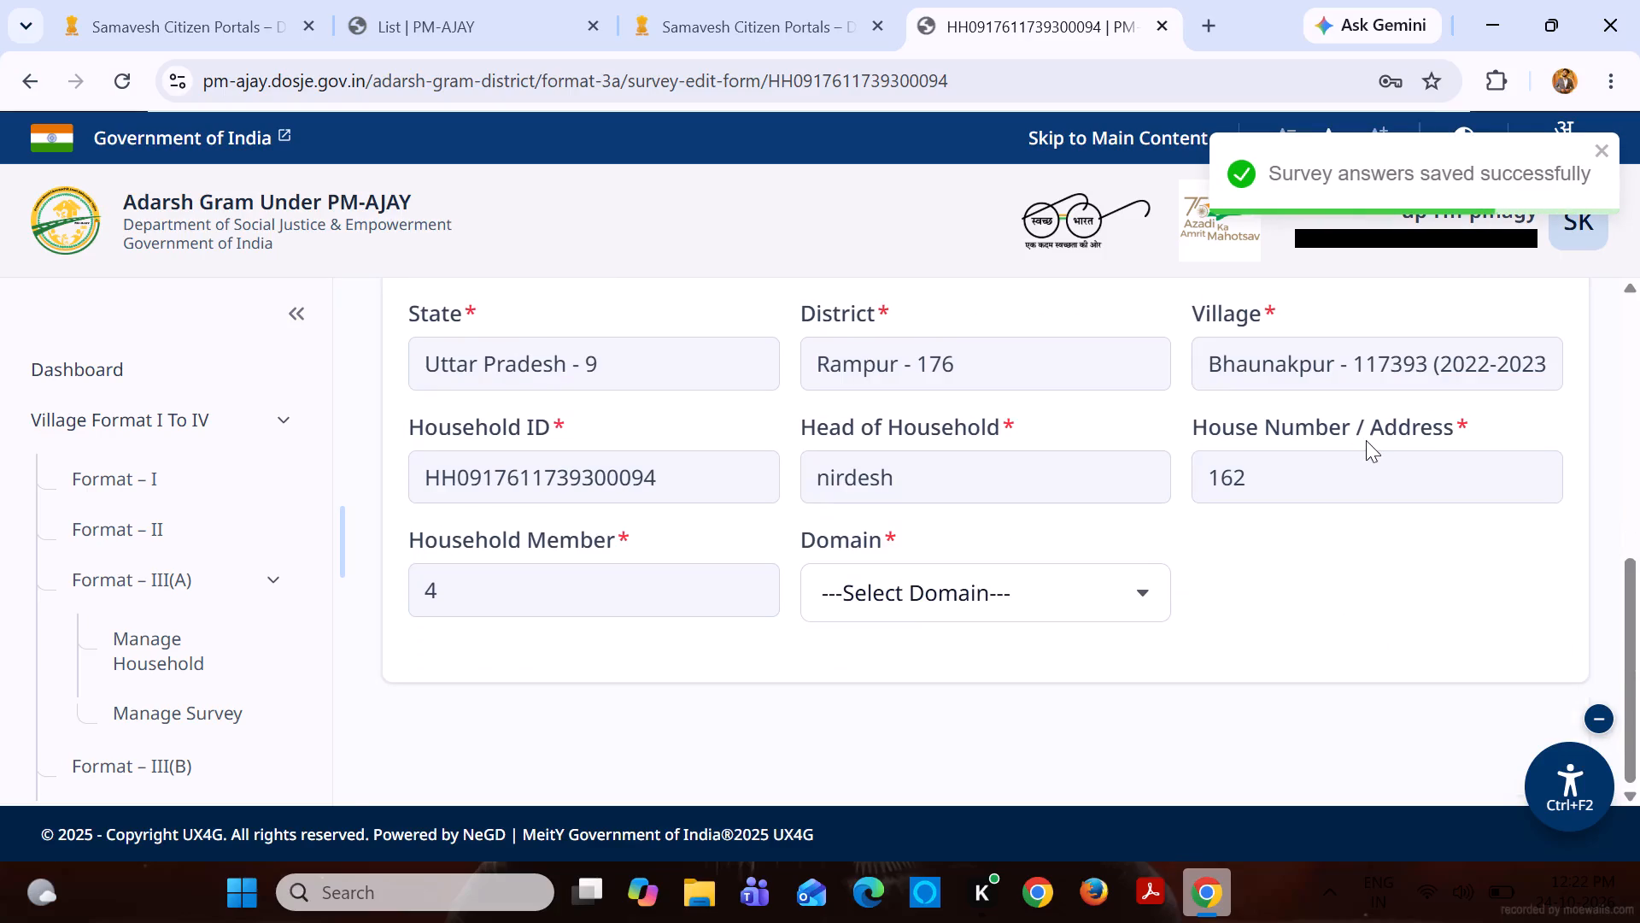
scroll(1366, 440, "up", 10)
left_click(1497, 368)
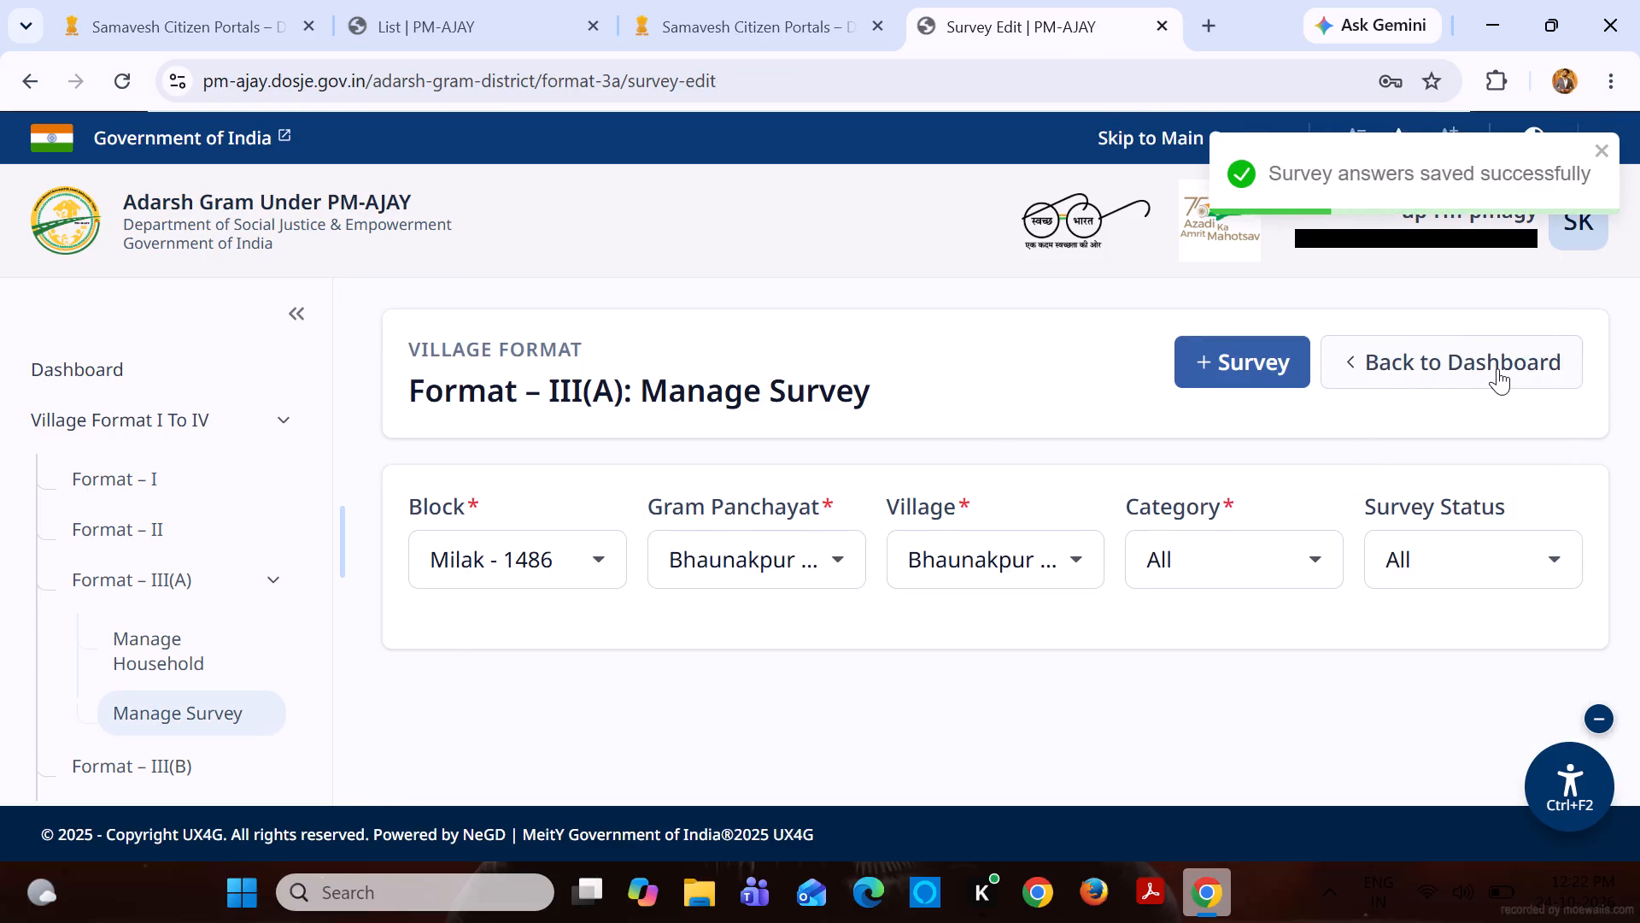
scroll(1292, 522, "down", 12)
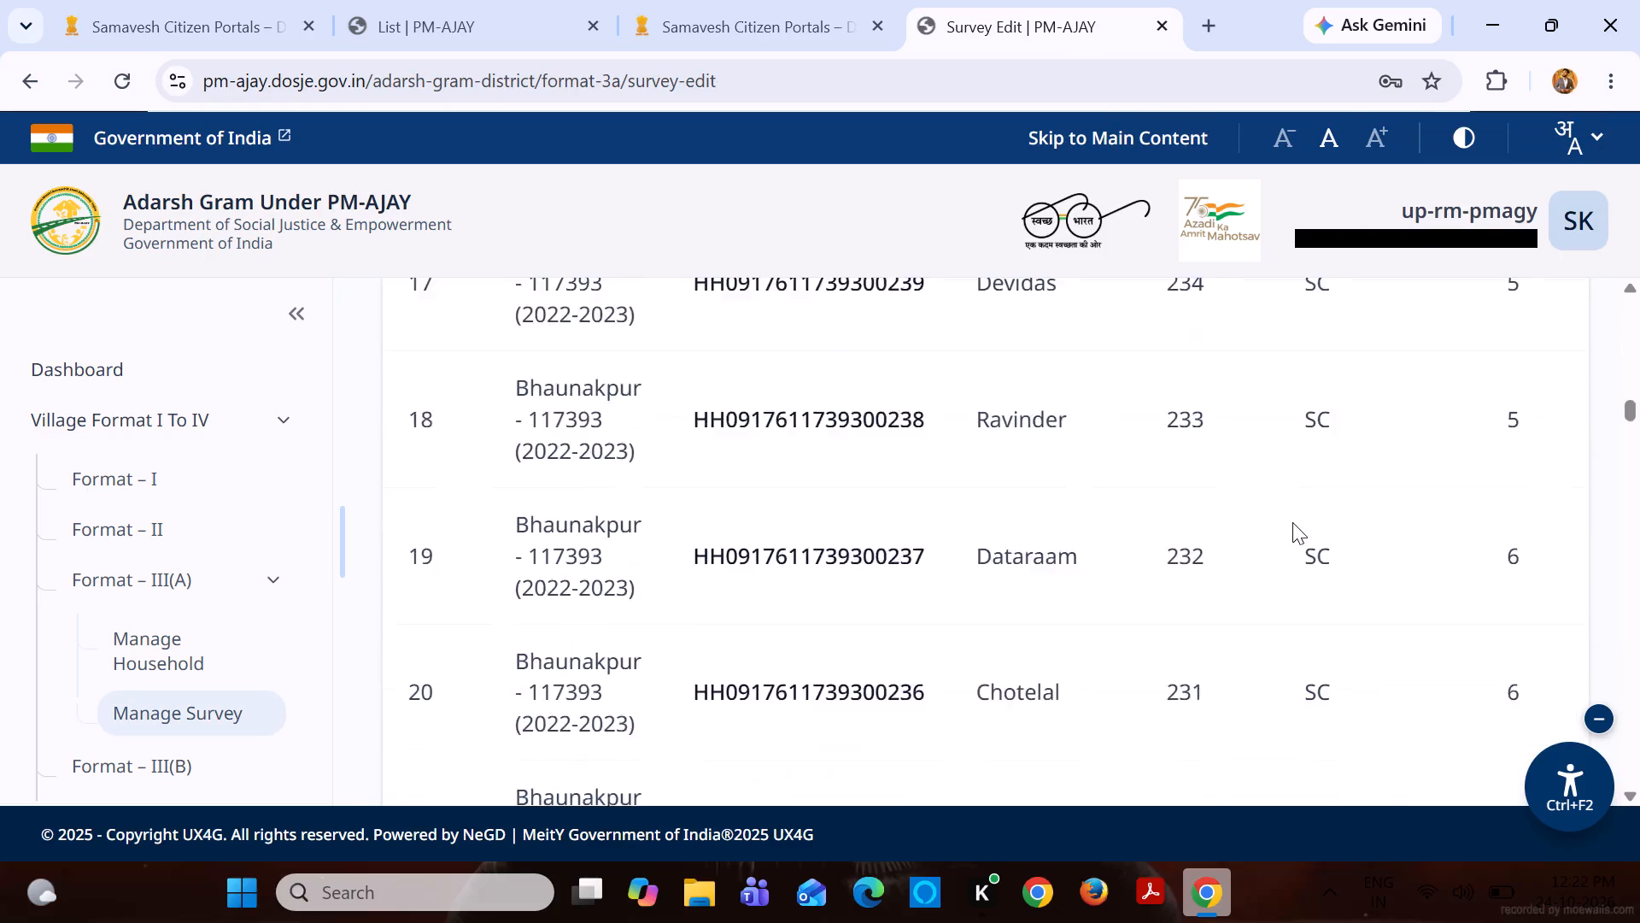
scroll(1292, 522, "down", 20)
scroll(1292, 522, "down", 1)
left_click(1215, 641)
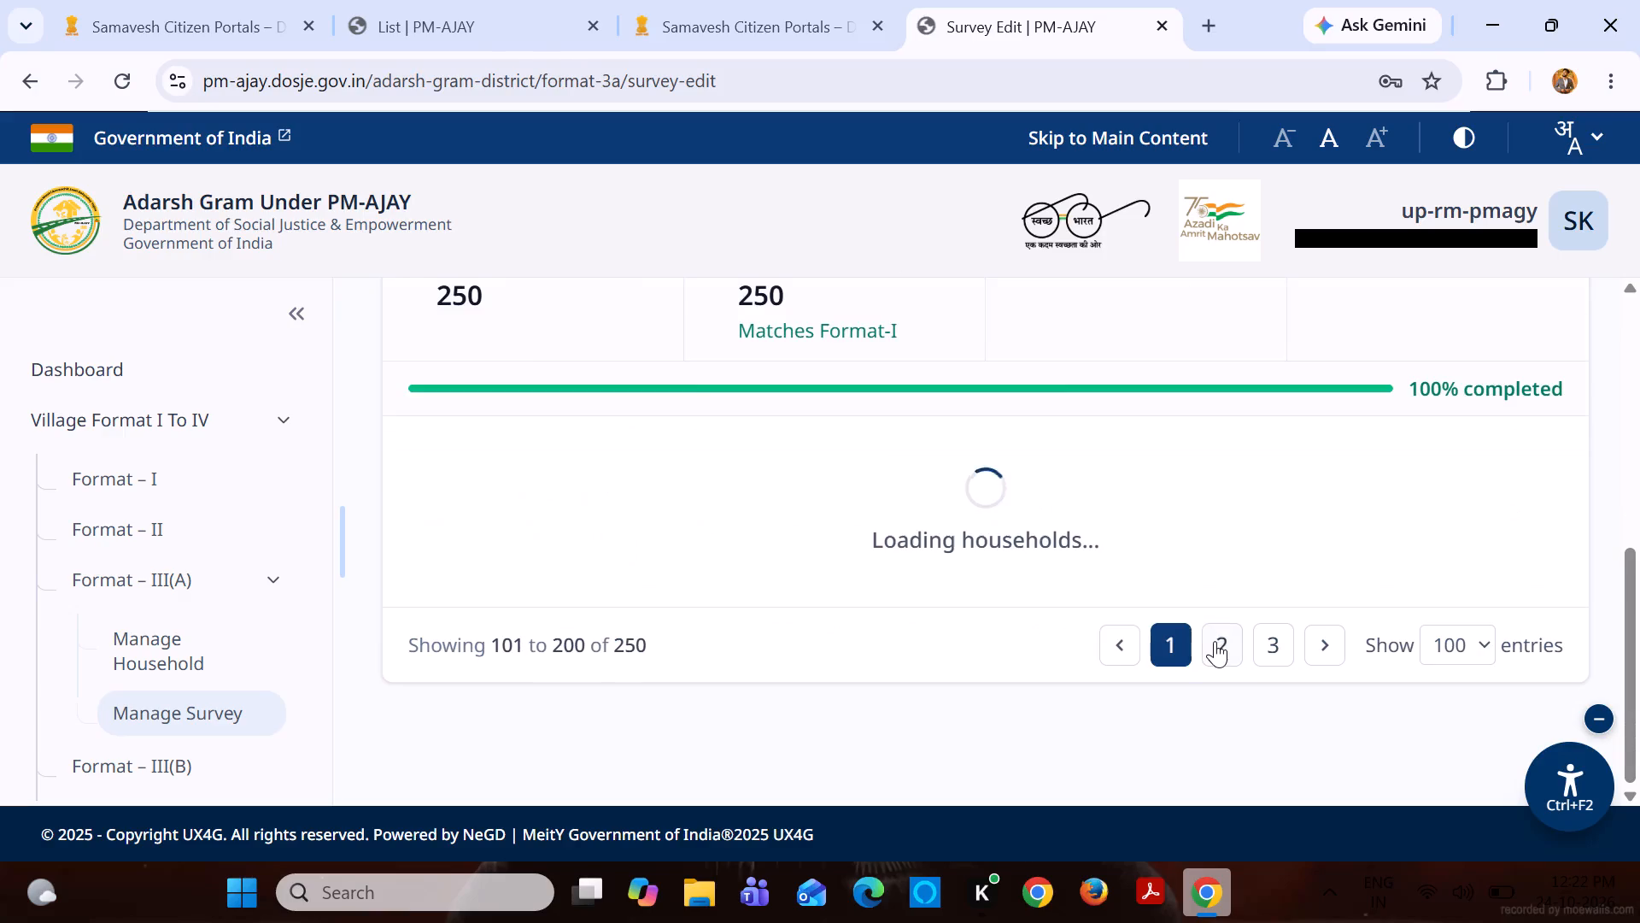
scroll(1240, 450, "up", 20)
scroll(1240, 450, "up", 5)
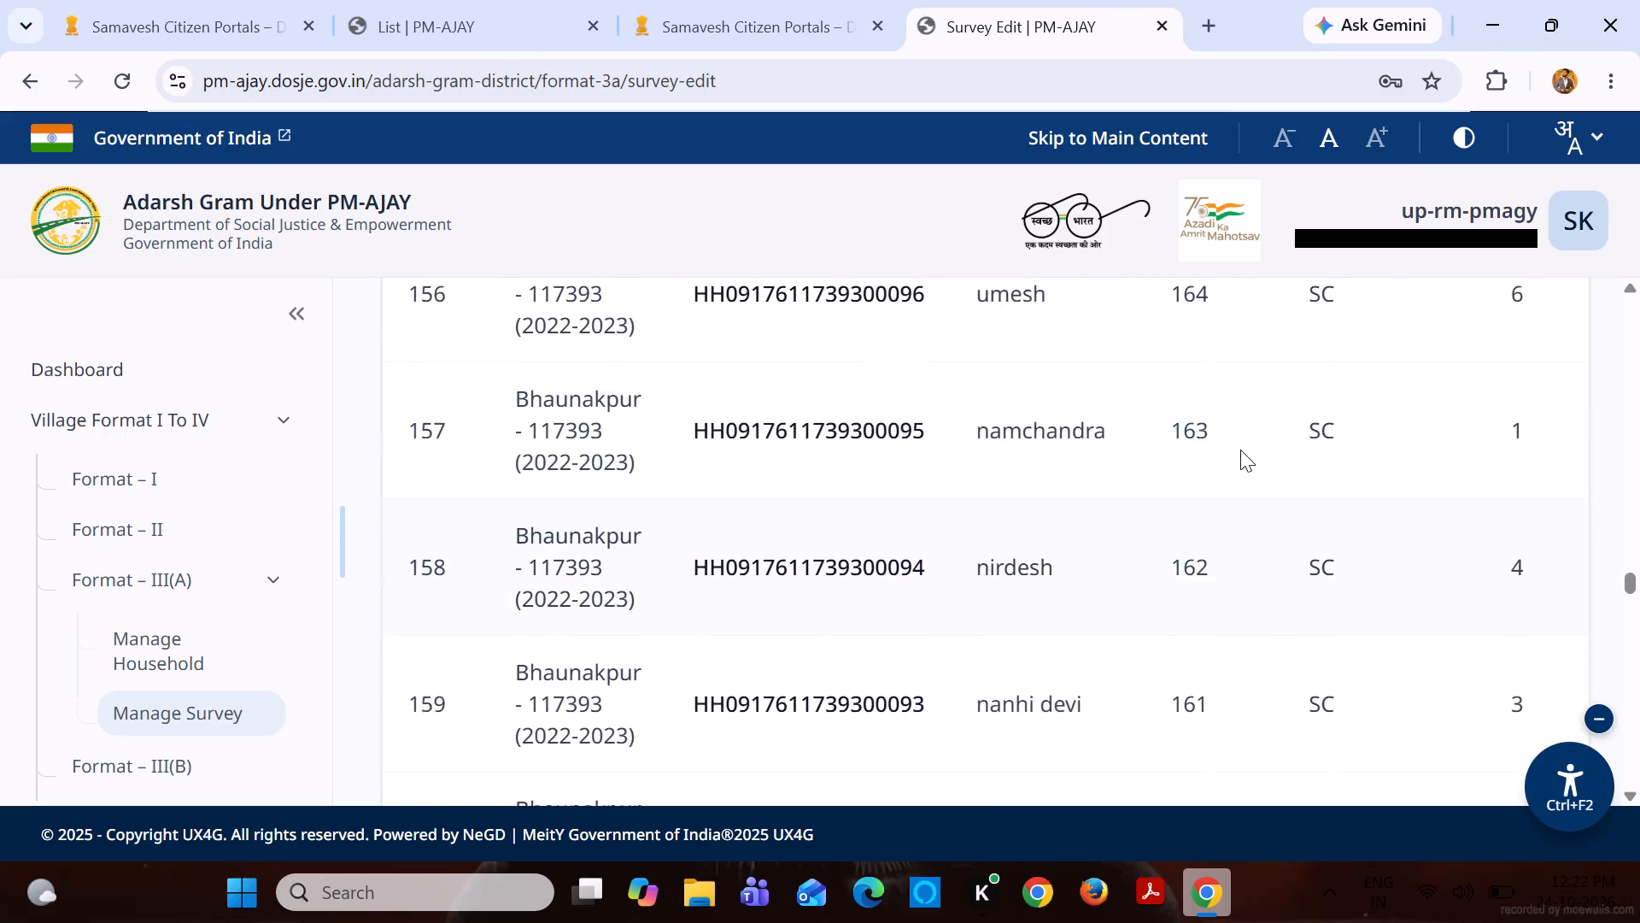
scroll(1240, 450, "up", 1)
left_click(1519, 367)
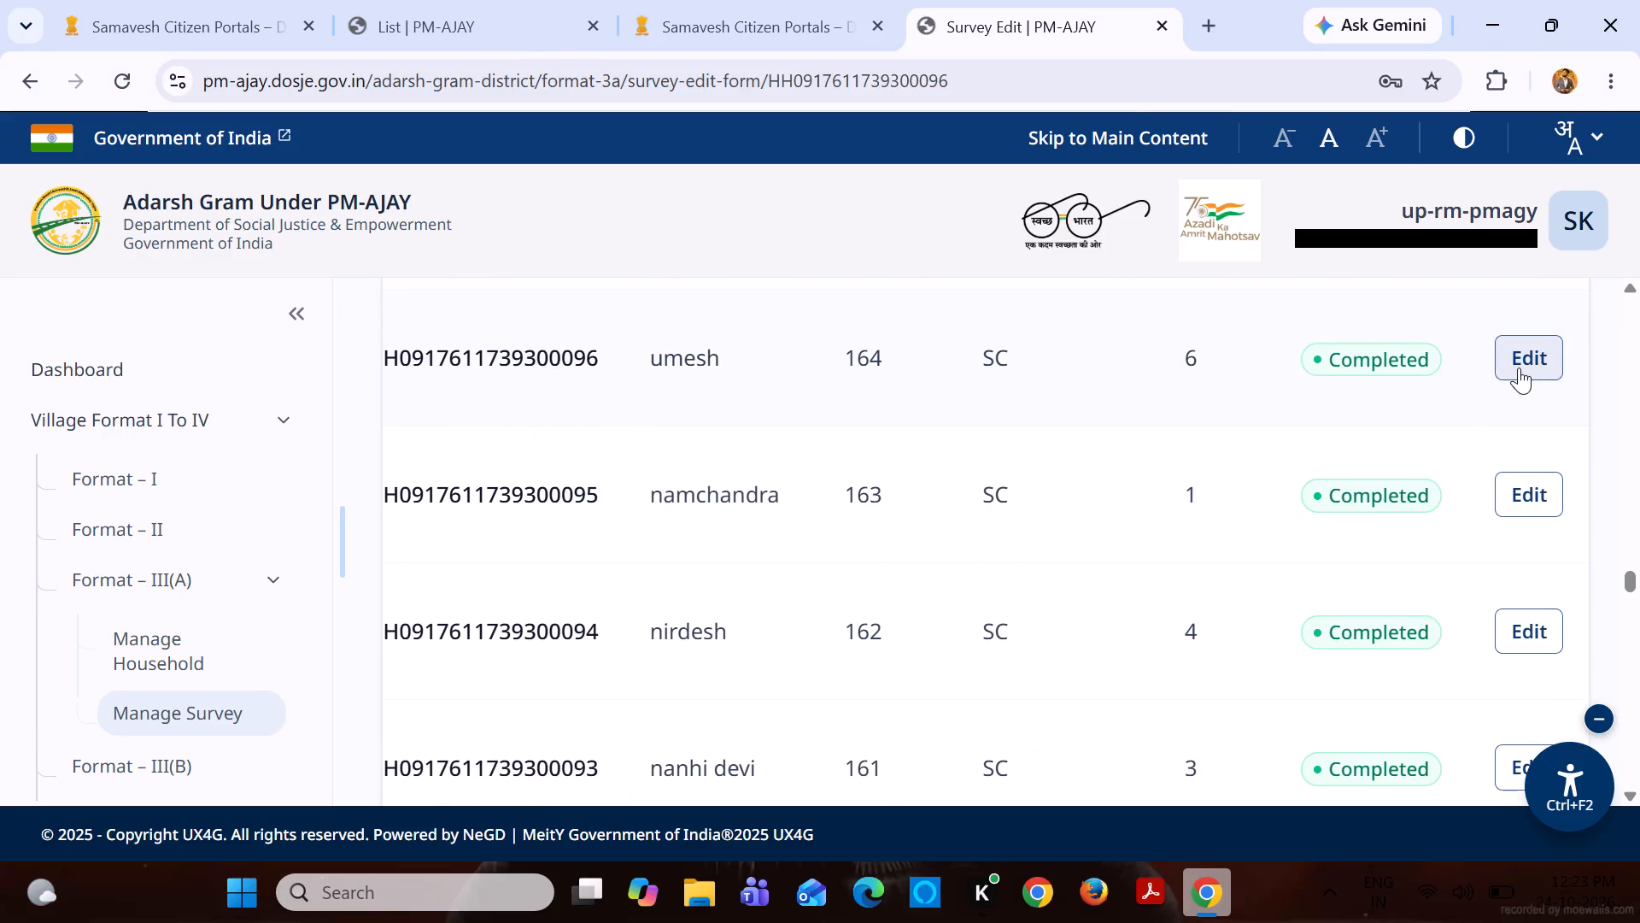
For house number 164, select domain 7 – Agricultural Practices etc., set farming involvement under 7.1 to No, and save the answers.
scroll(1247, 496, "down", 15)
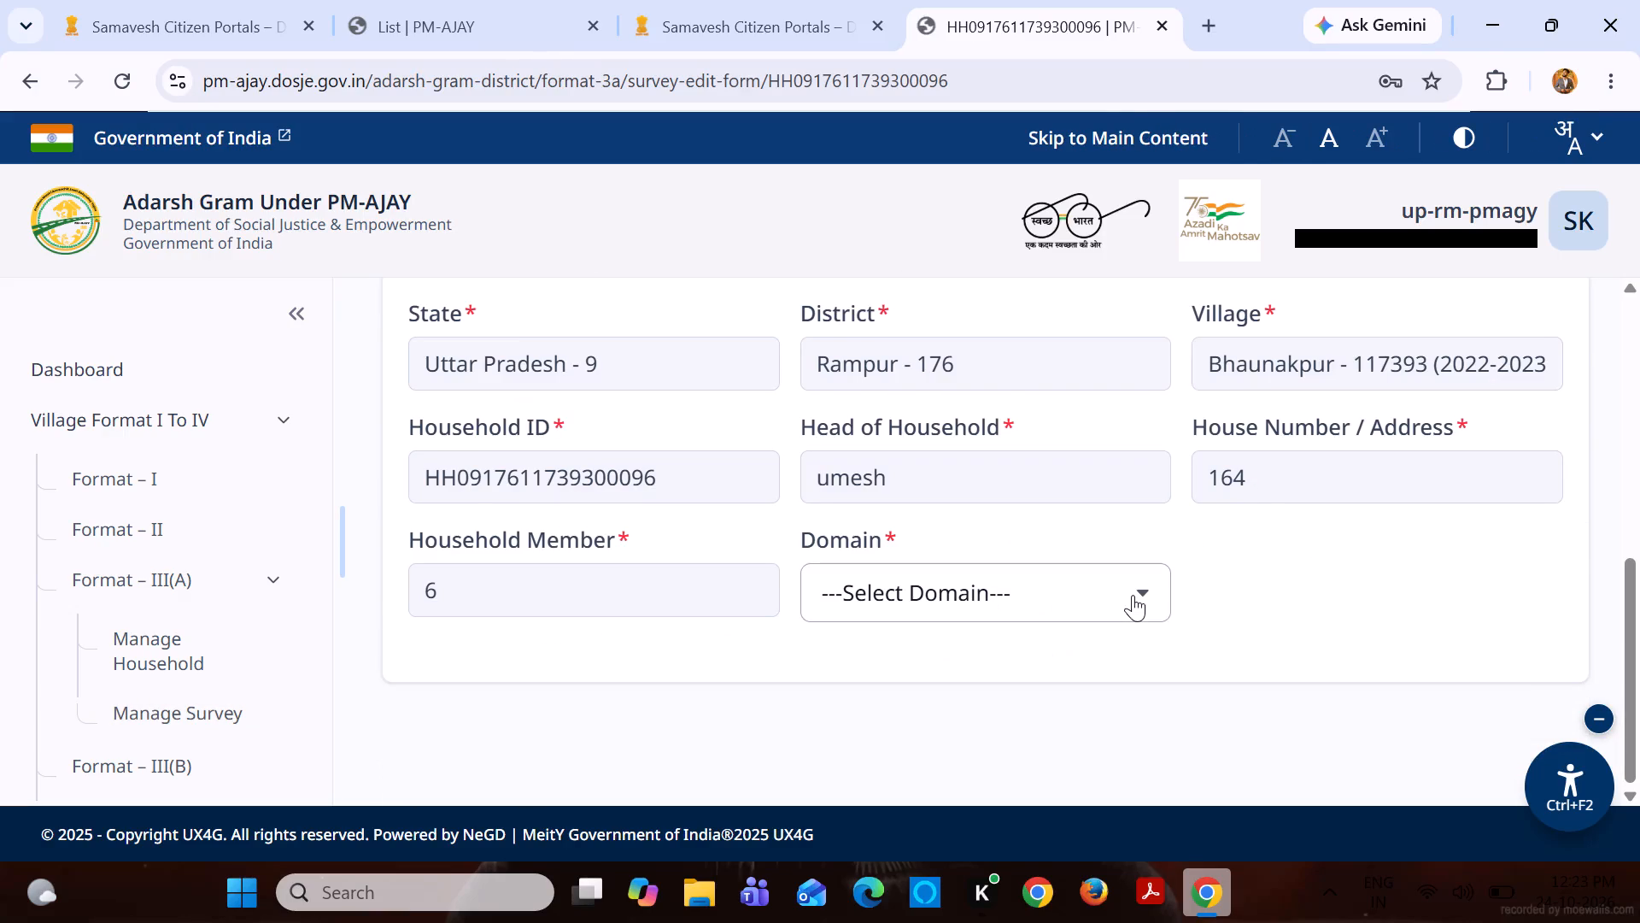
left_click(1133, 595)
scroll(1092, 388, "down", 1)
left_click(957, 468)
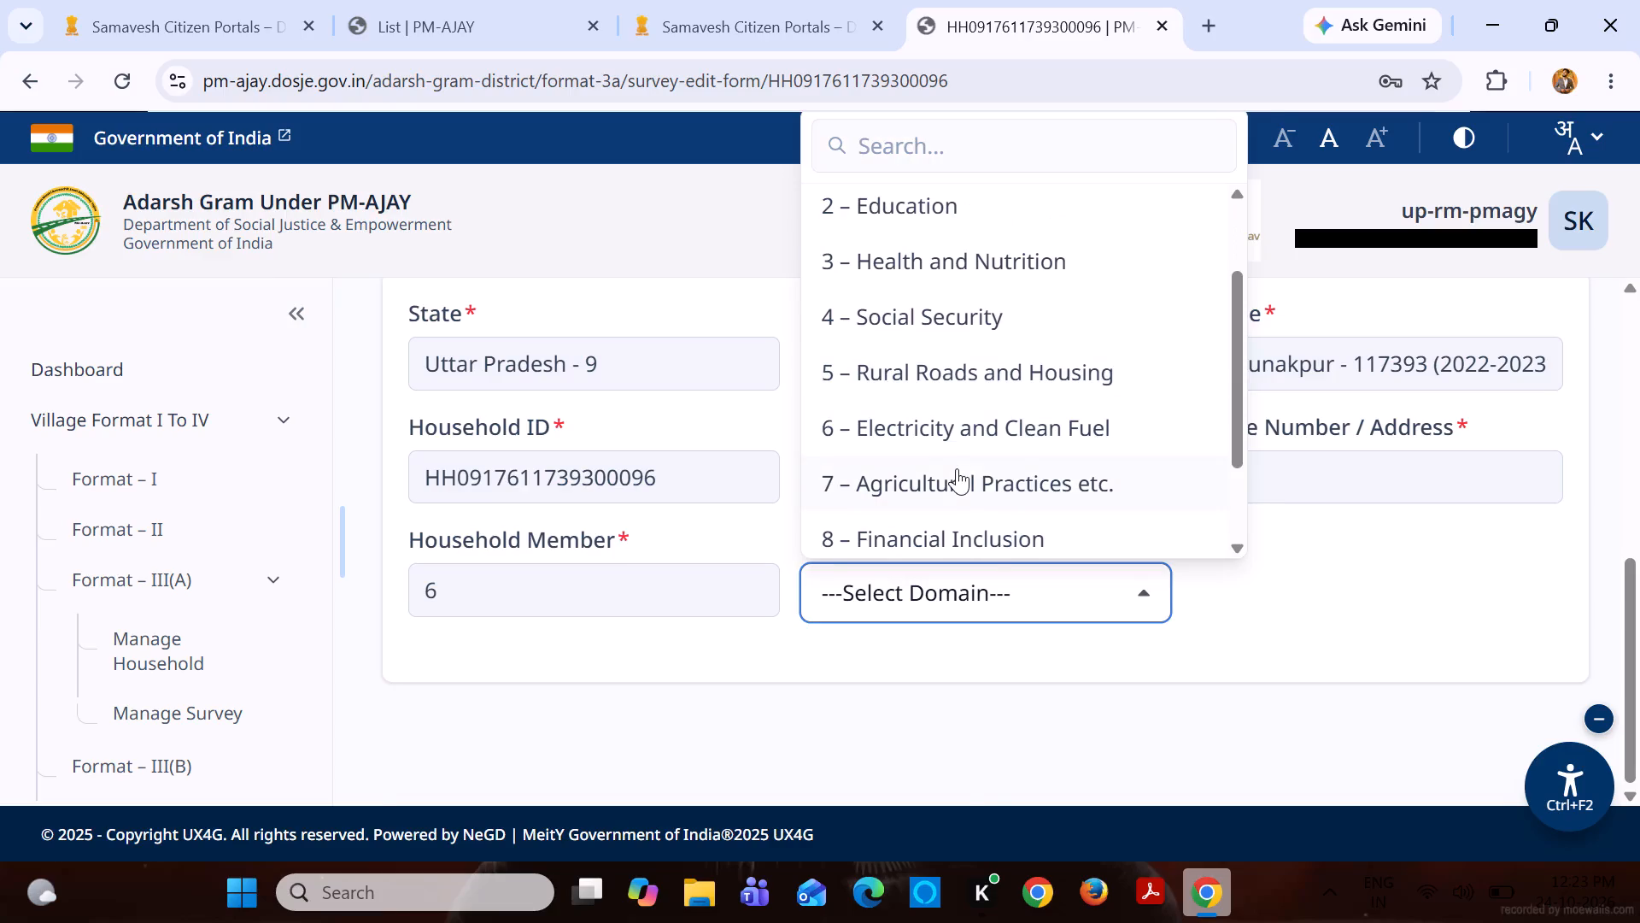
scroll(1214, 525, "down", 3)
left_click(1366, 503)
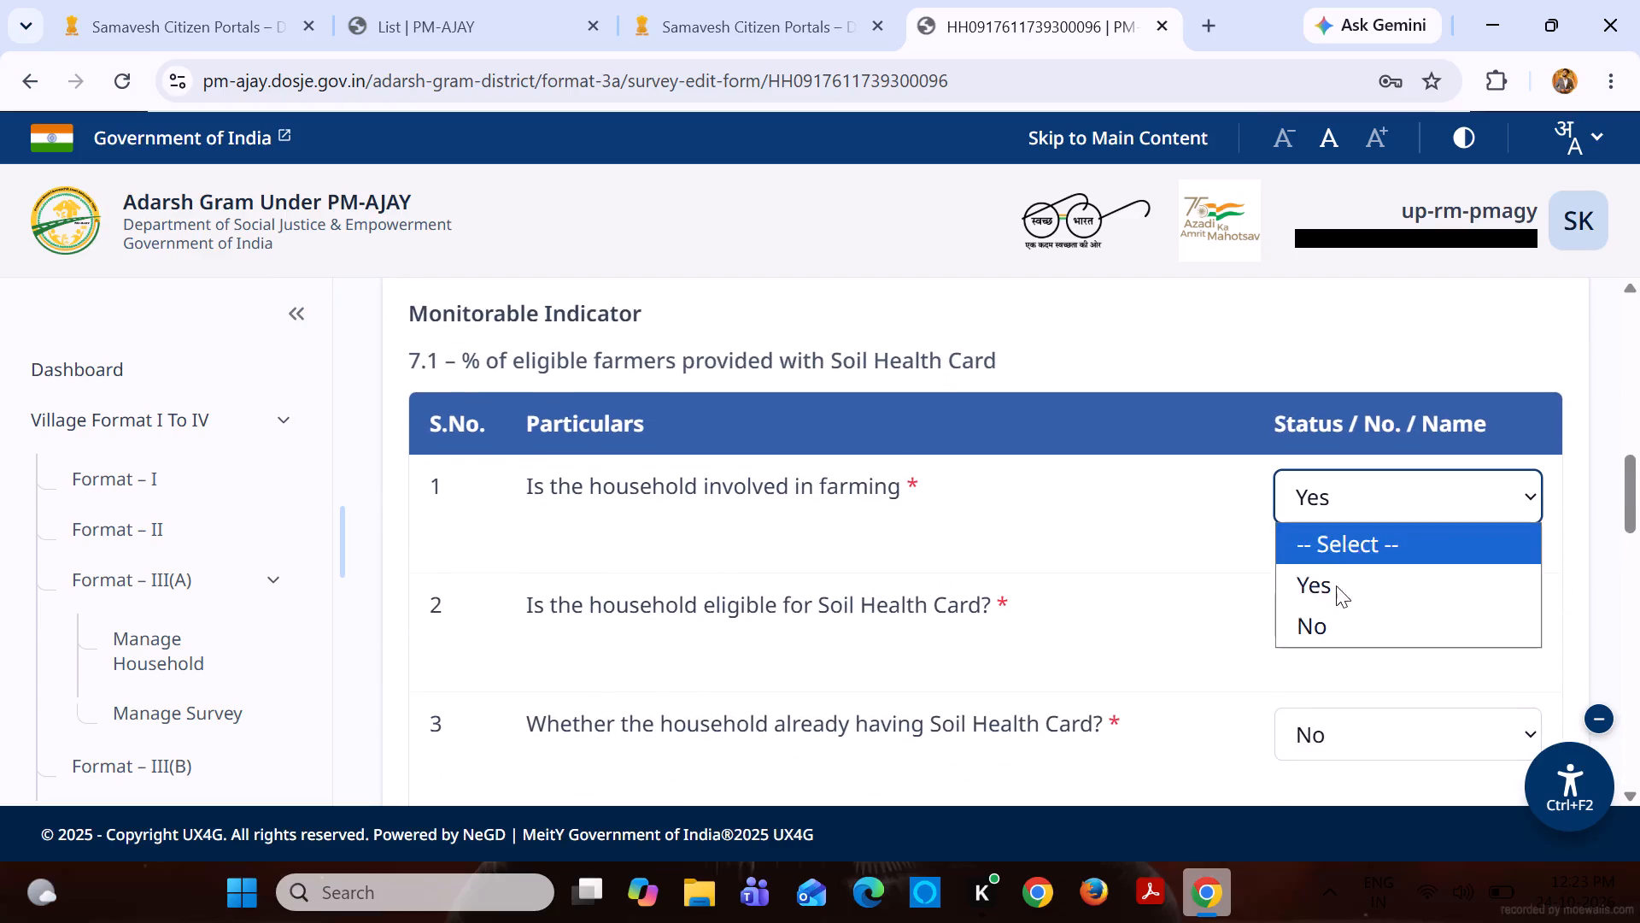
left_click(1325, 621)
scroll(1325, 621, "down", 8)
left_click(1517, 638)
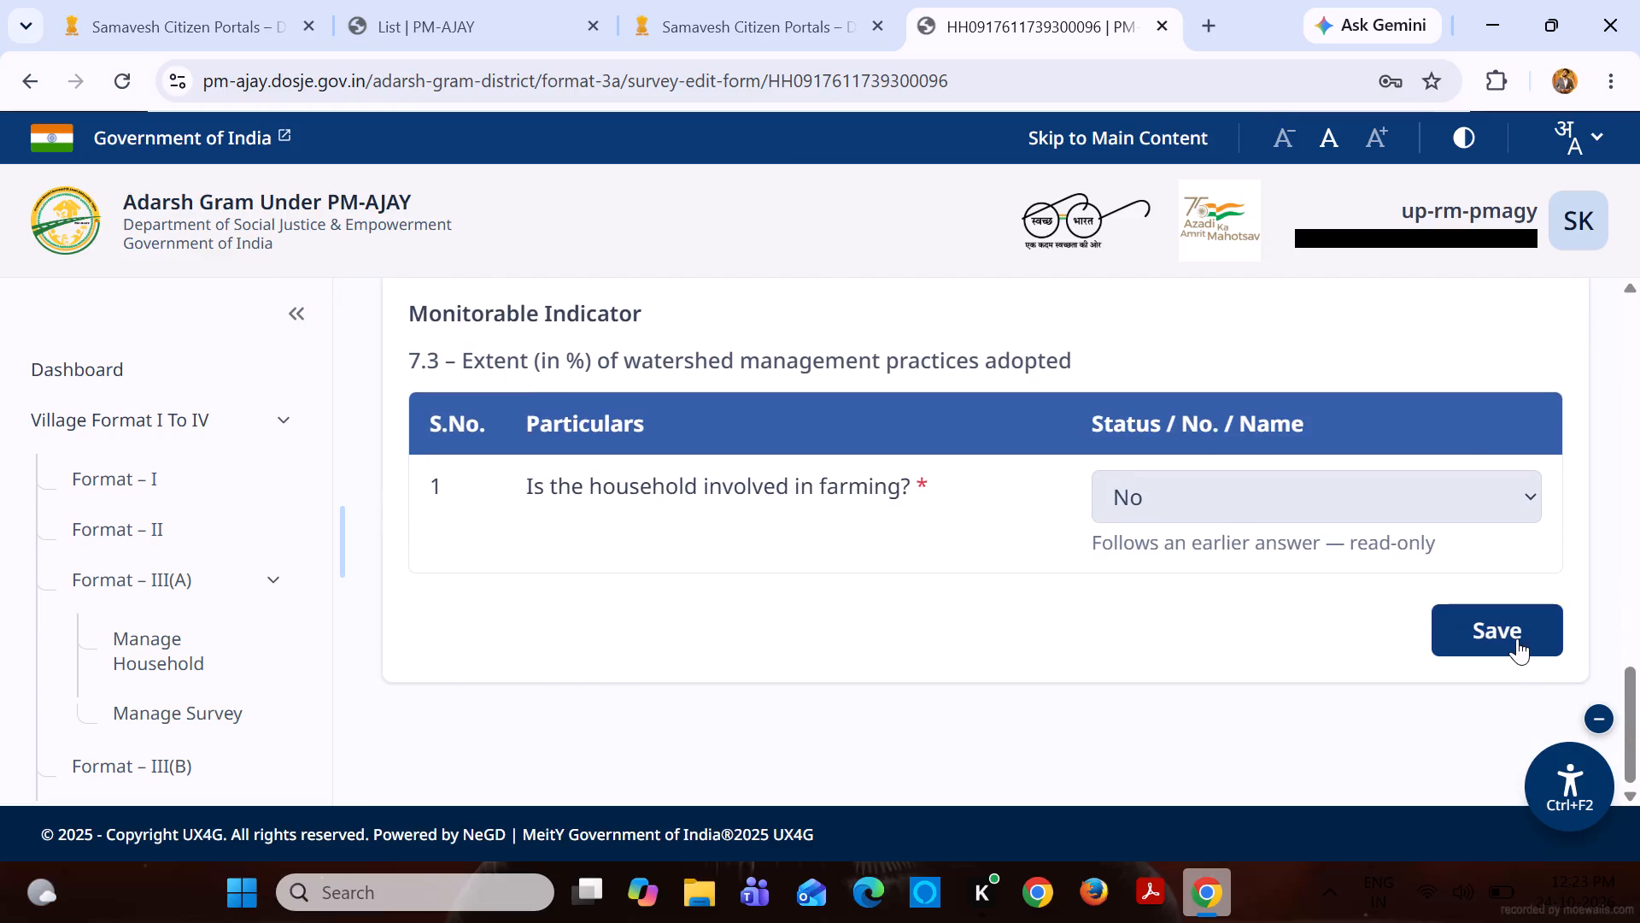
Return to the household list and open the survey of house number 165 on page 2 for editing.
scroll(1162, 502, "up", 13)
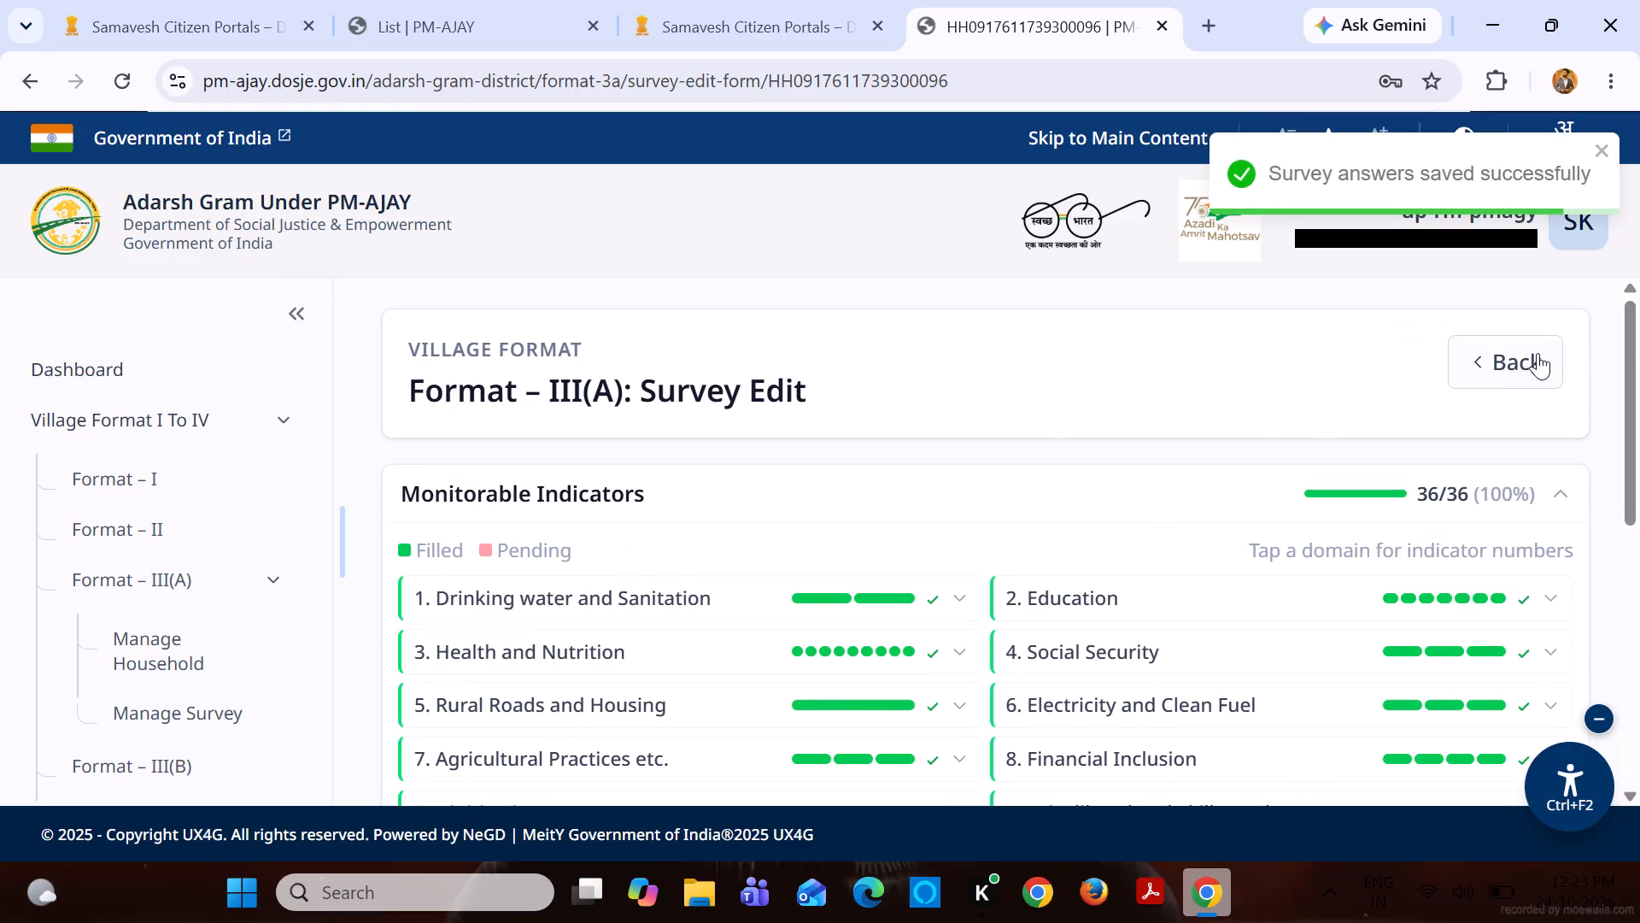
left_click(1537, 353)
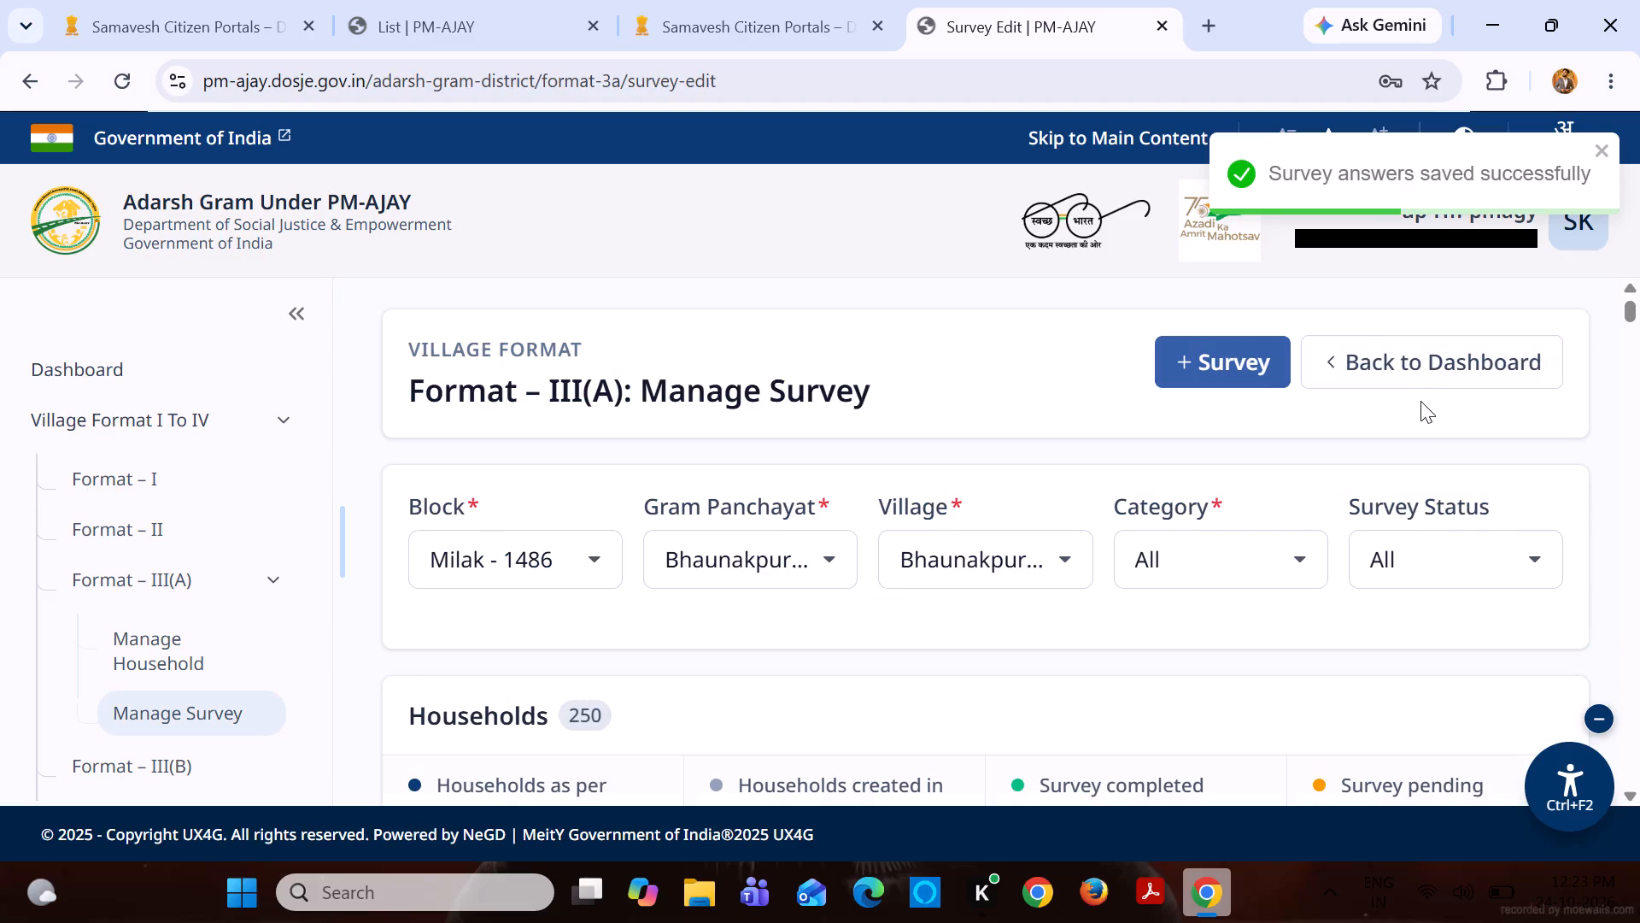
scroll(1313, 545, "down", 20)
scroll(1313, 545, "down", 16)
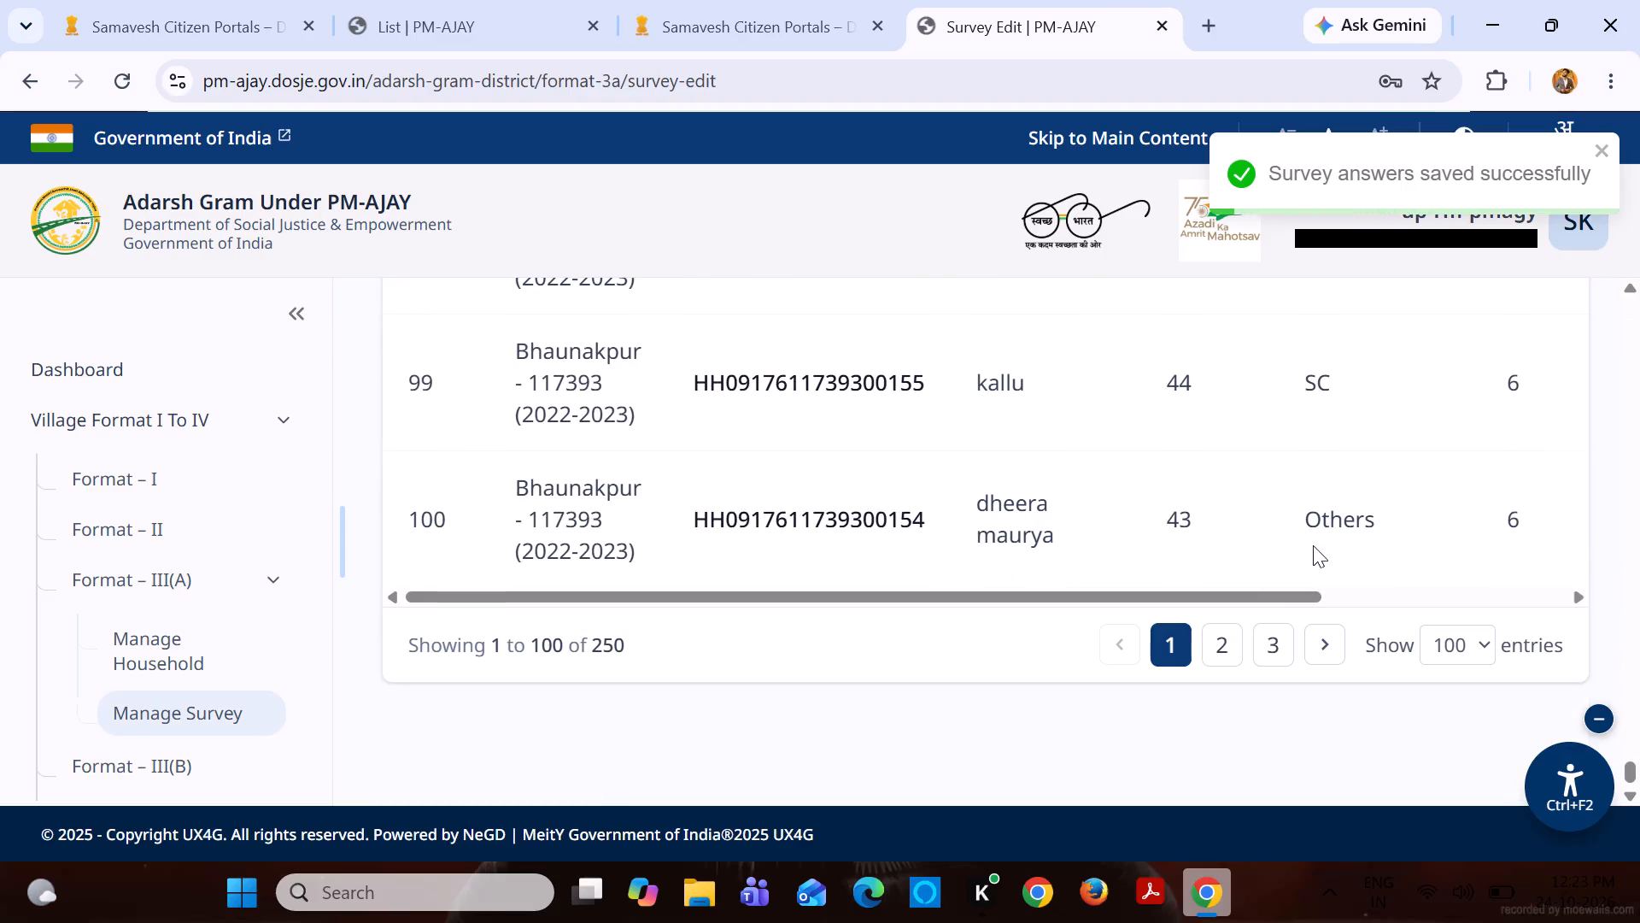
scroll(1313, 545, "down", 4)
left_click(1235, 652)
scroll(1284, 539, "up", 3)
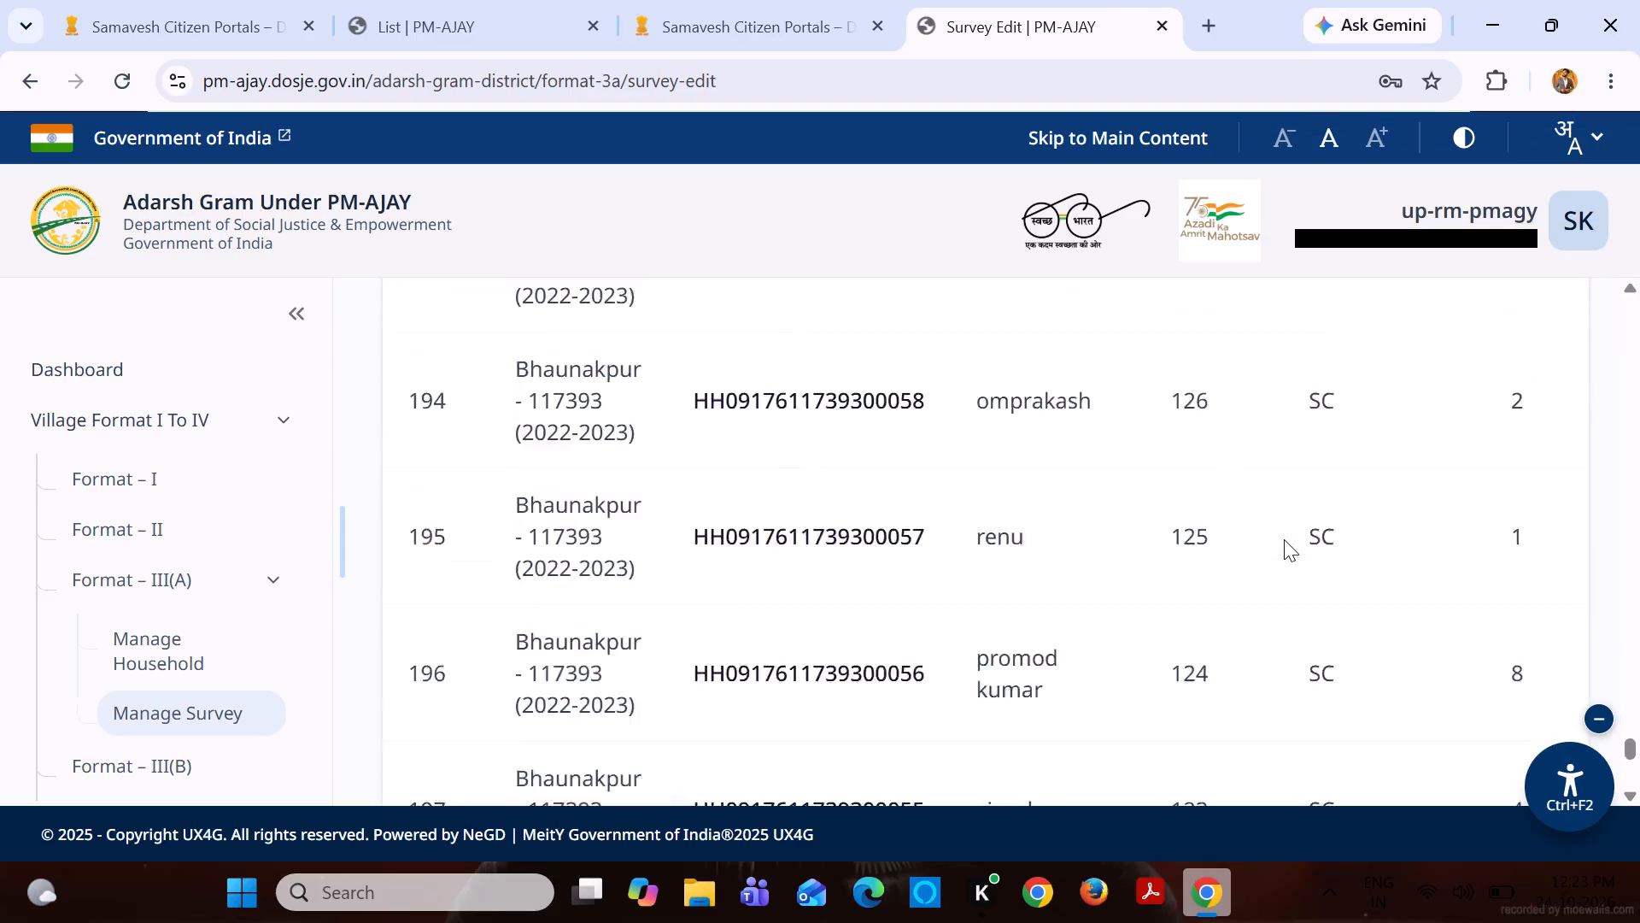
scroll(1284, 539, "up", 15)
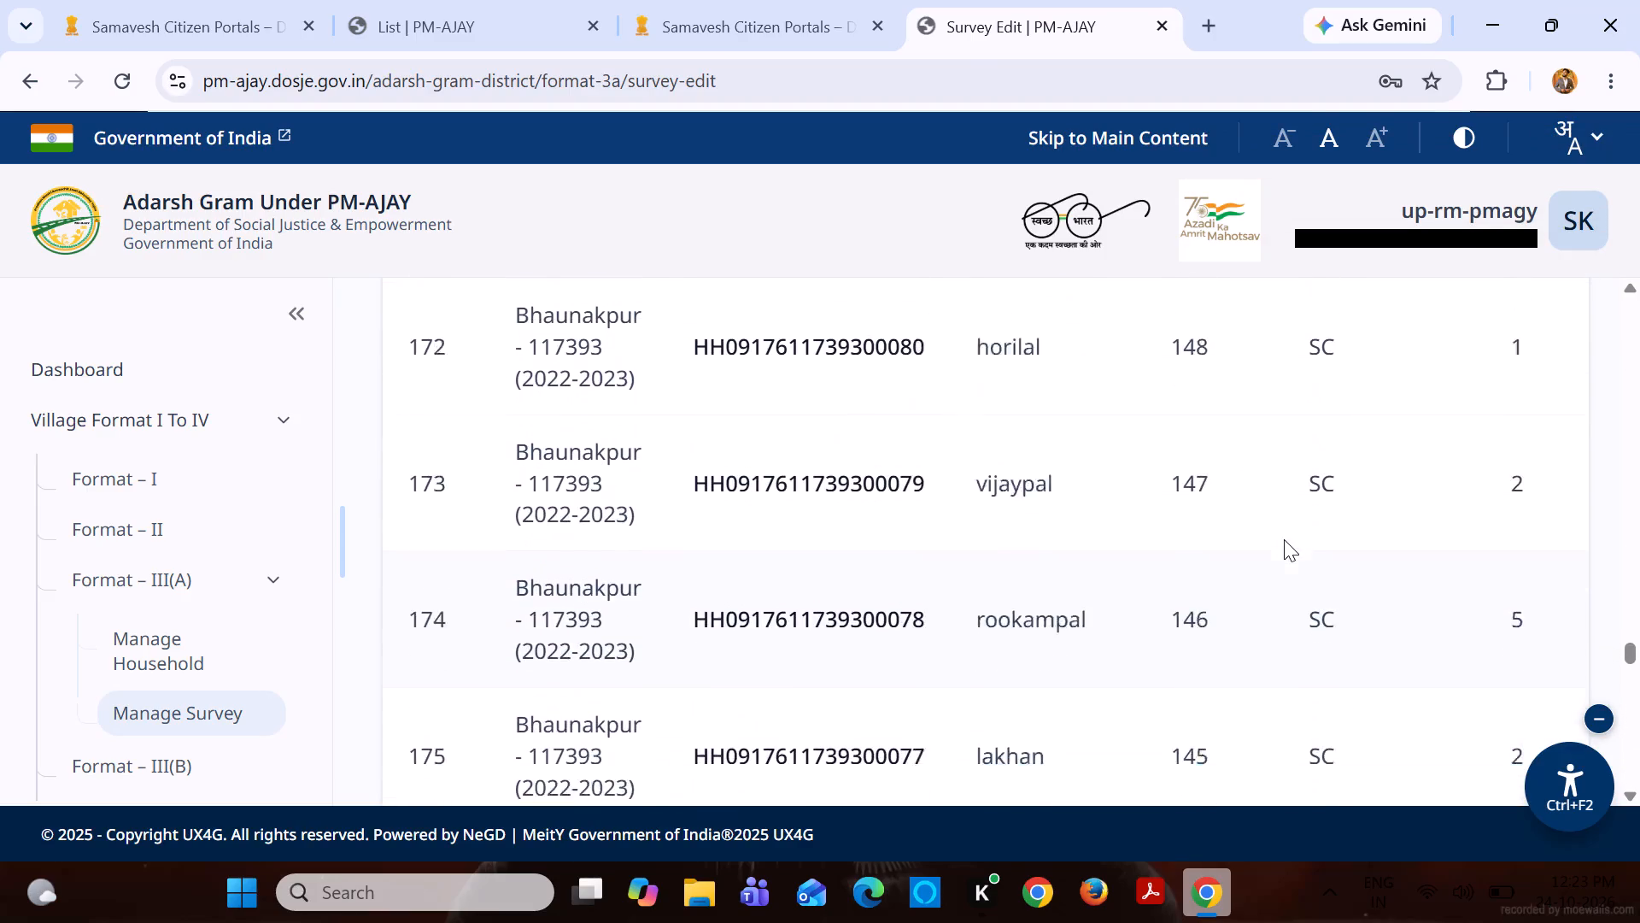
scroll(1284, 539, "up", 9)
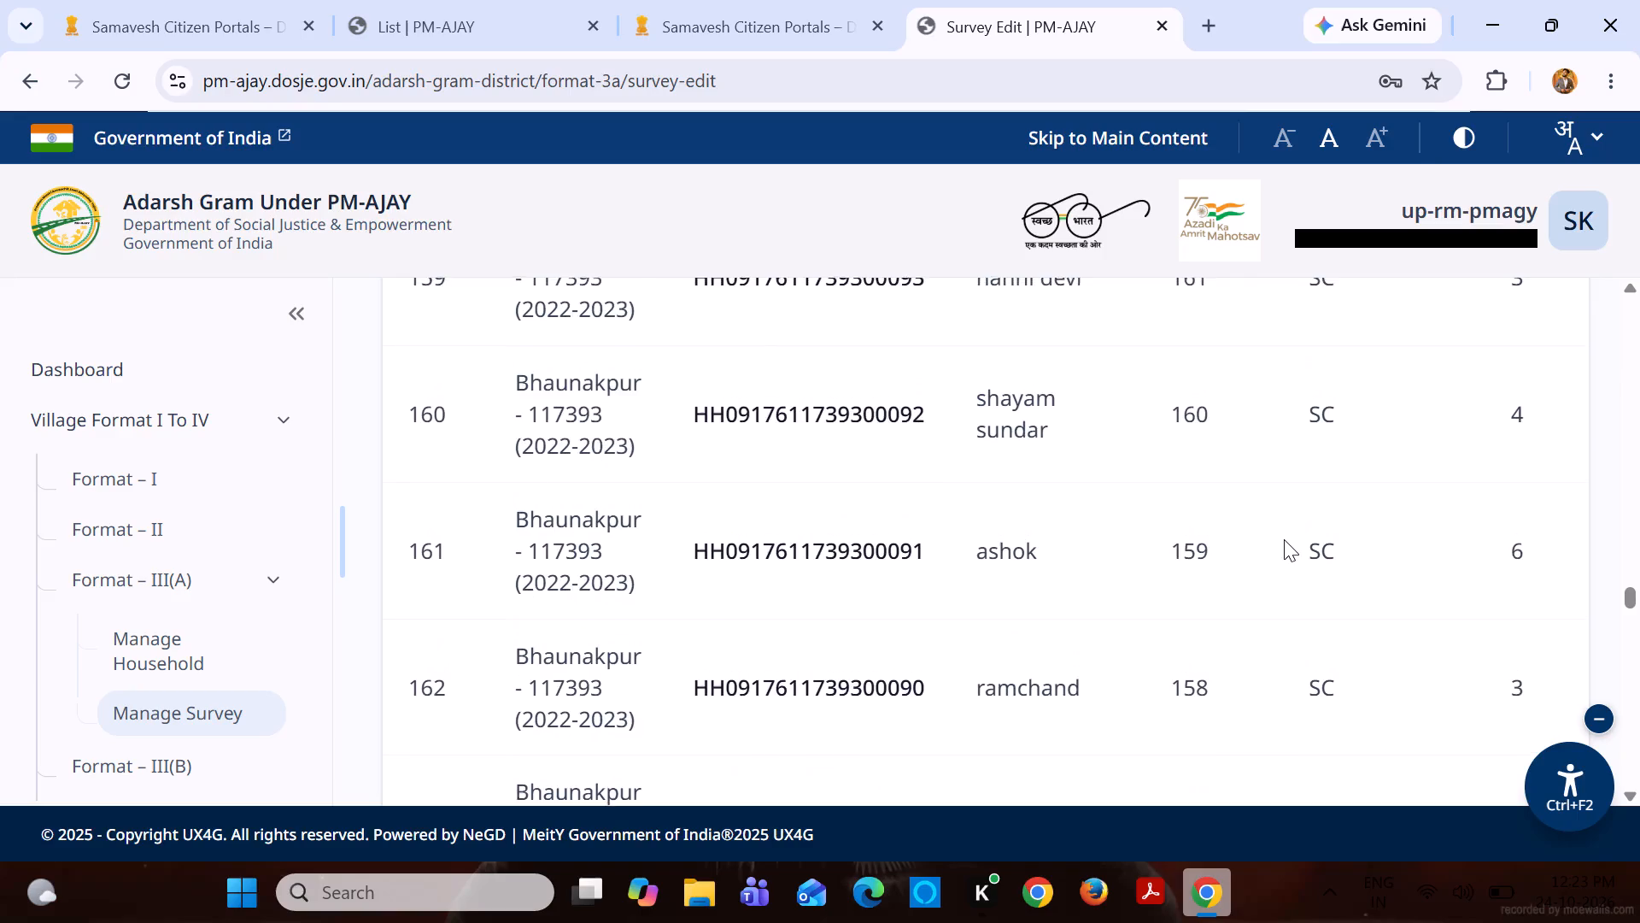
scroll(1284, 539, "up", 6)
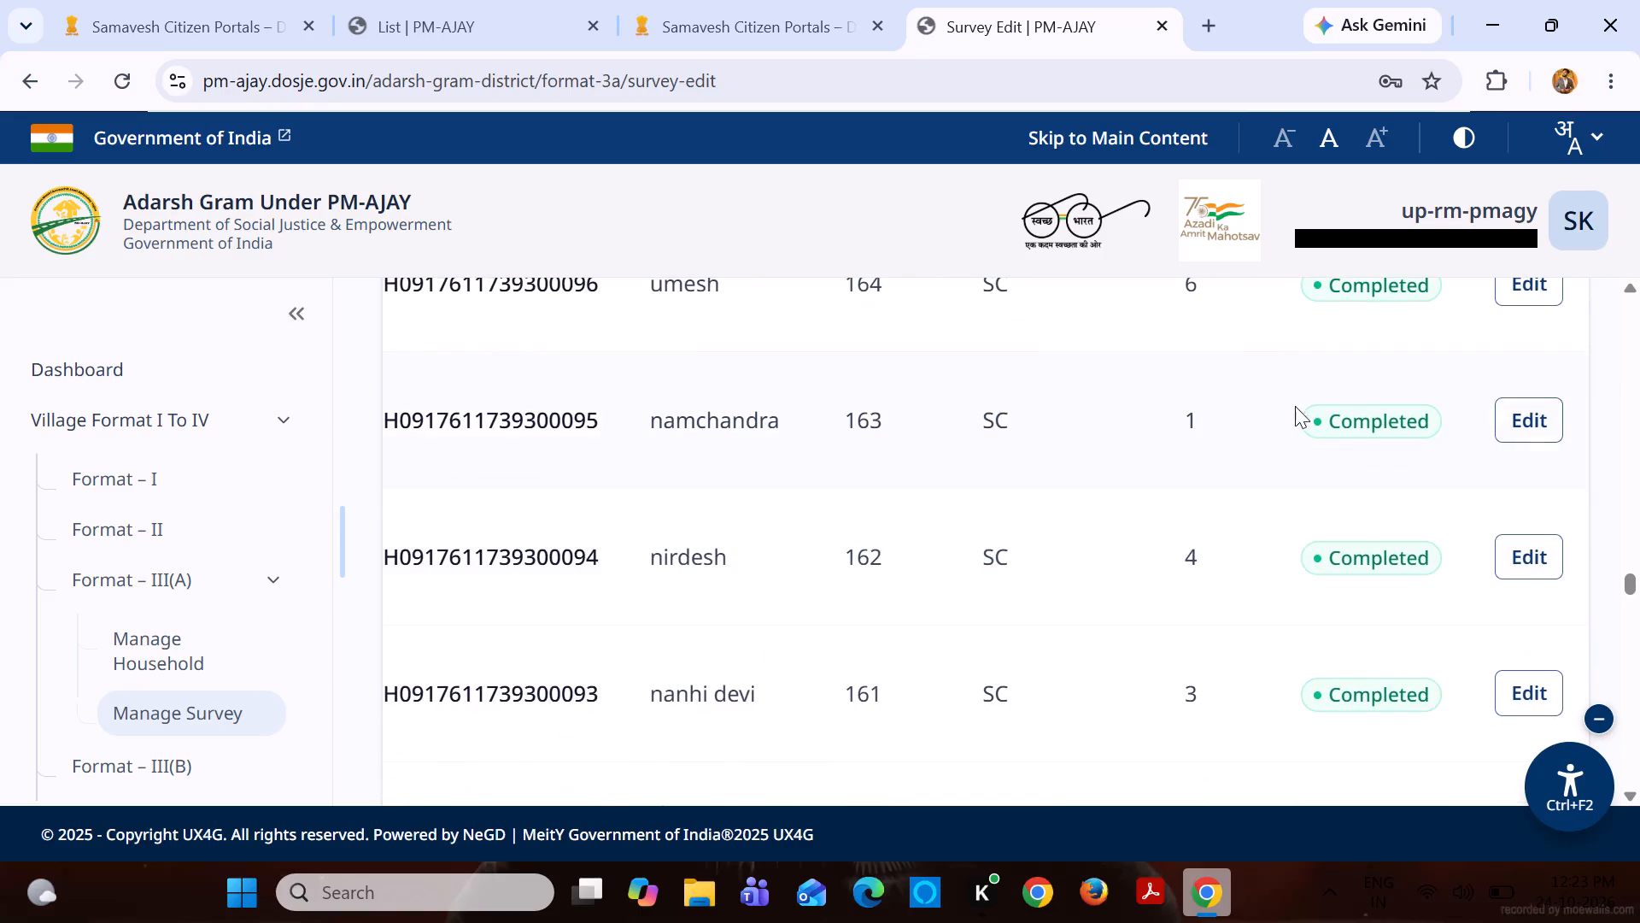
scroll(1288, 354, "up", 3)
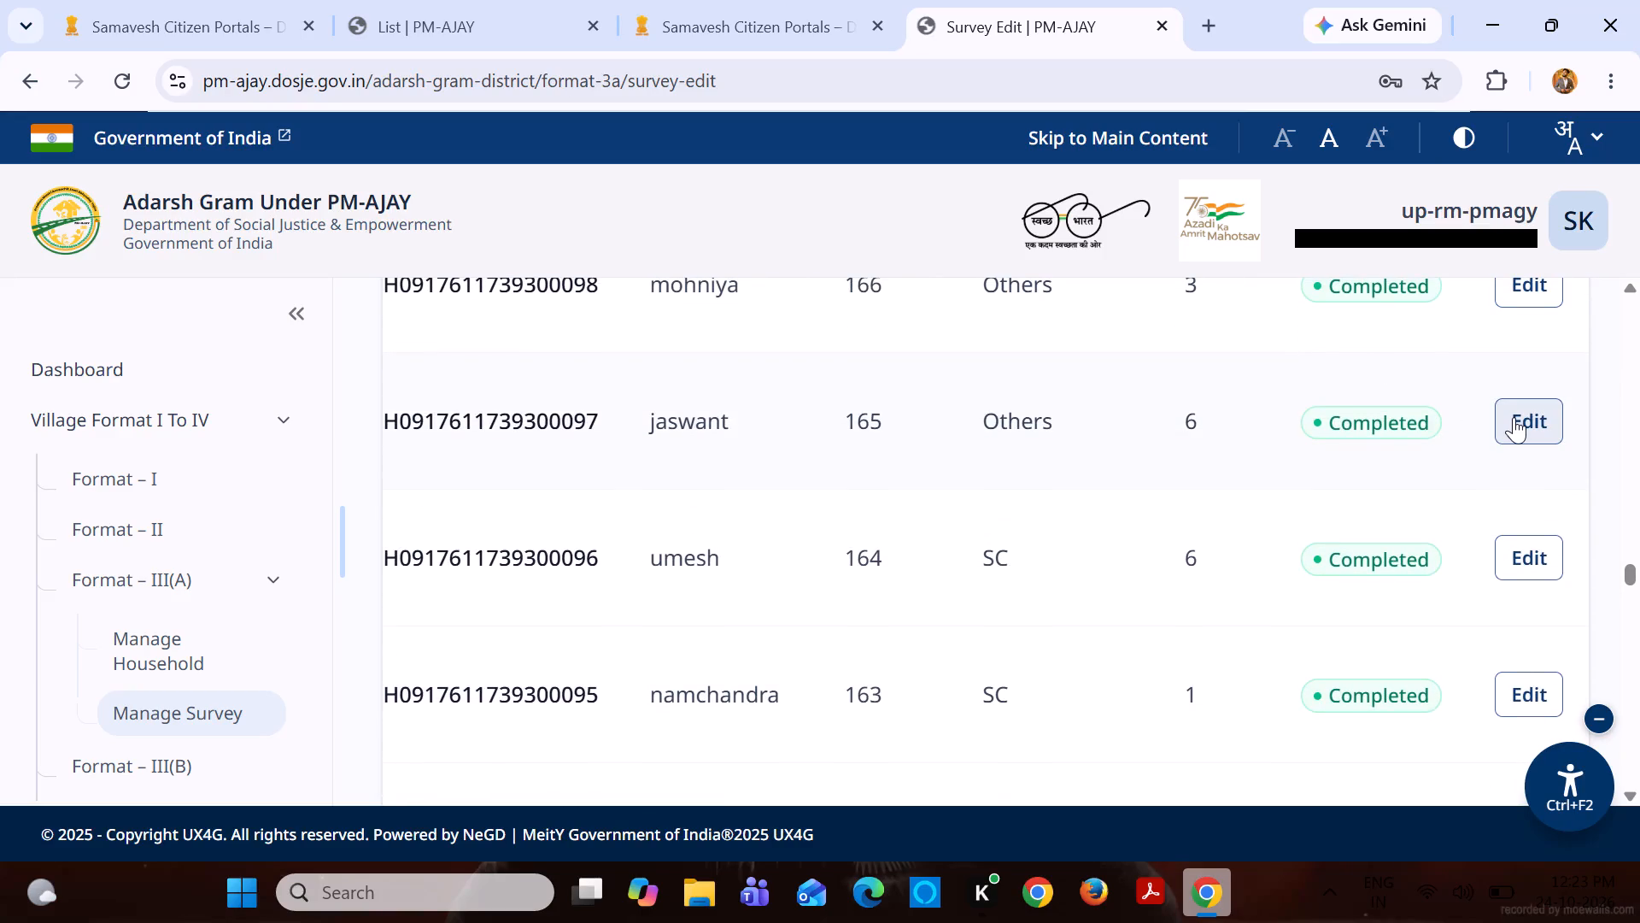
left_click(1514, 417)
For house number 165, select domain 7 – Agricultural Practices etc., set farming involvement under 7.1 to No, and save the answers.
scroll(1294, 514, "down", 5)
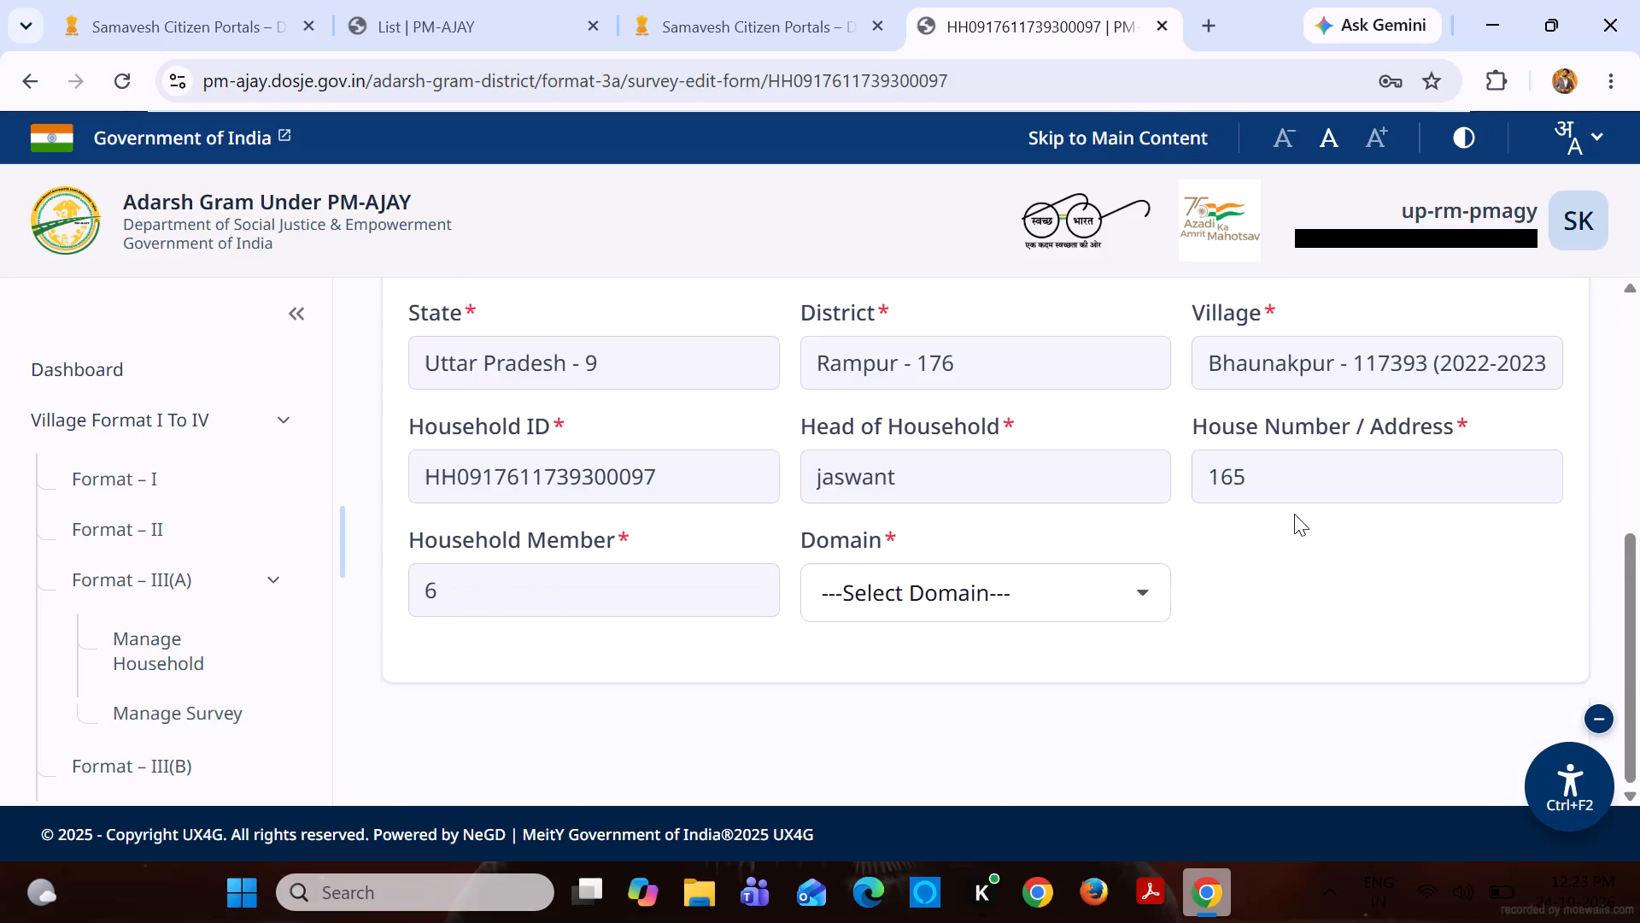
scroll(1294, 514, "down", 8)
left_click(1145, 579)
scroll(1096, 291, "down", 4)
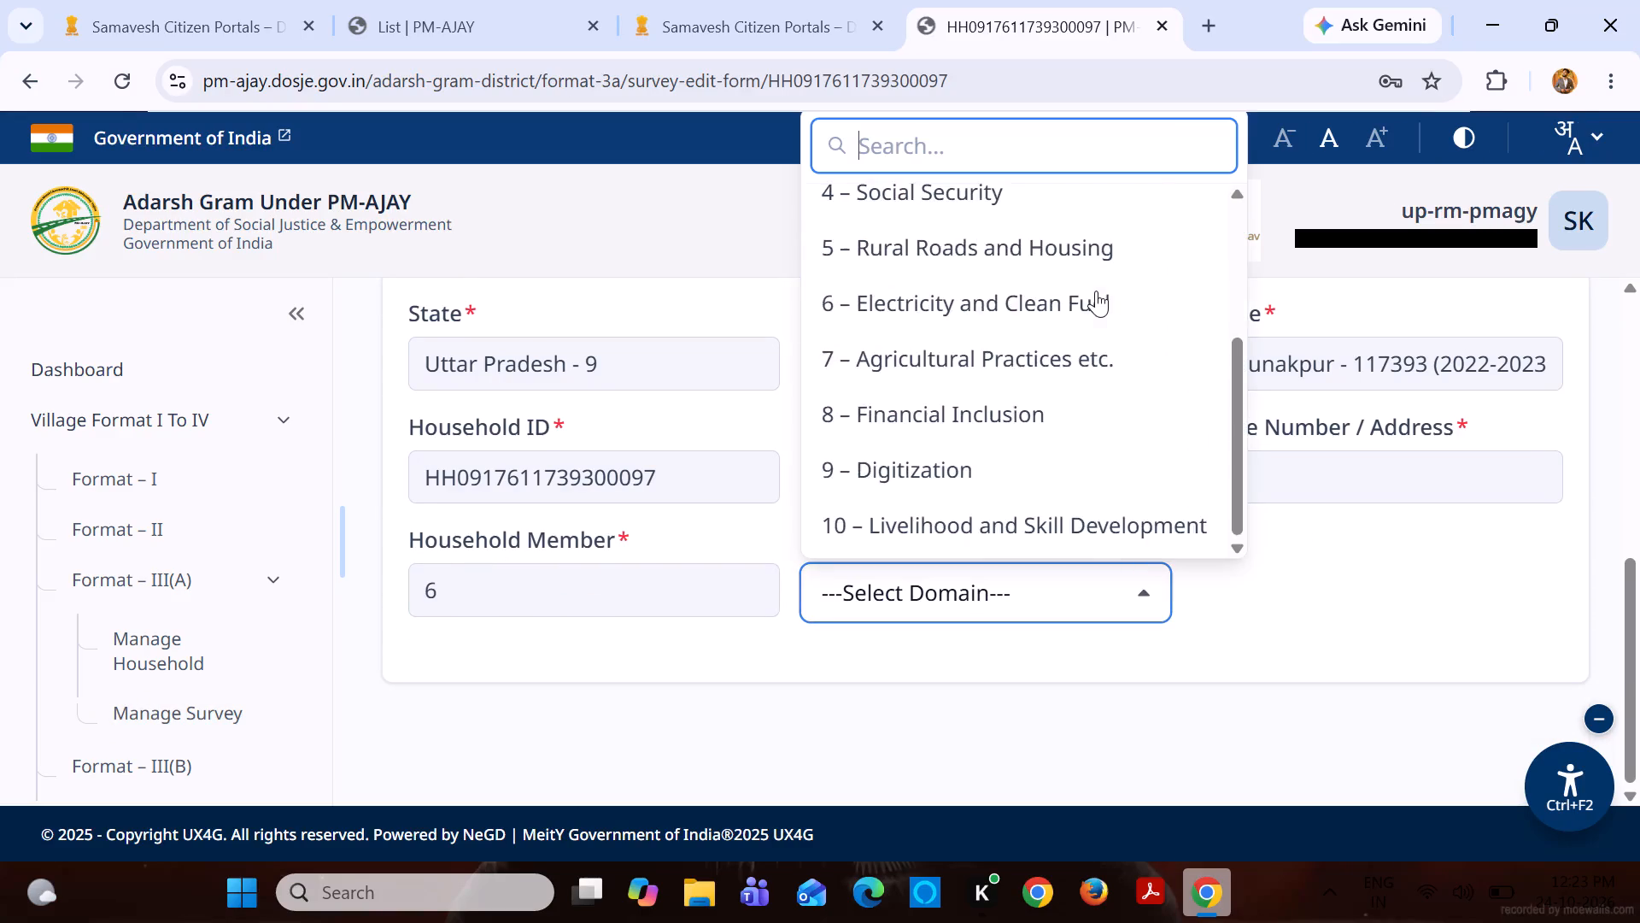
scroll(1096, 291, "down", 2)
left_click(979, 363)
scroll(1245, 598, "down", 2)
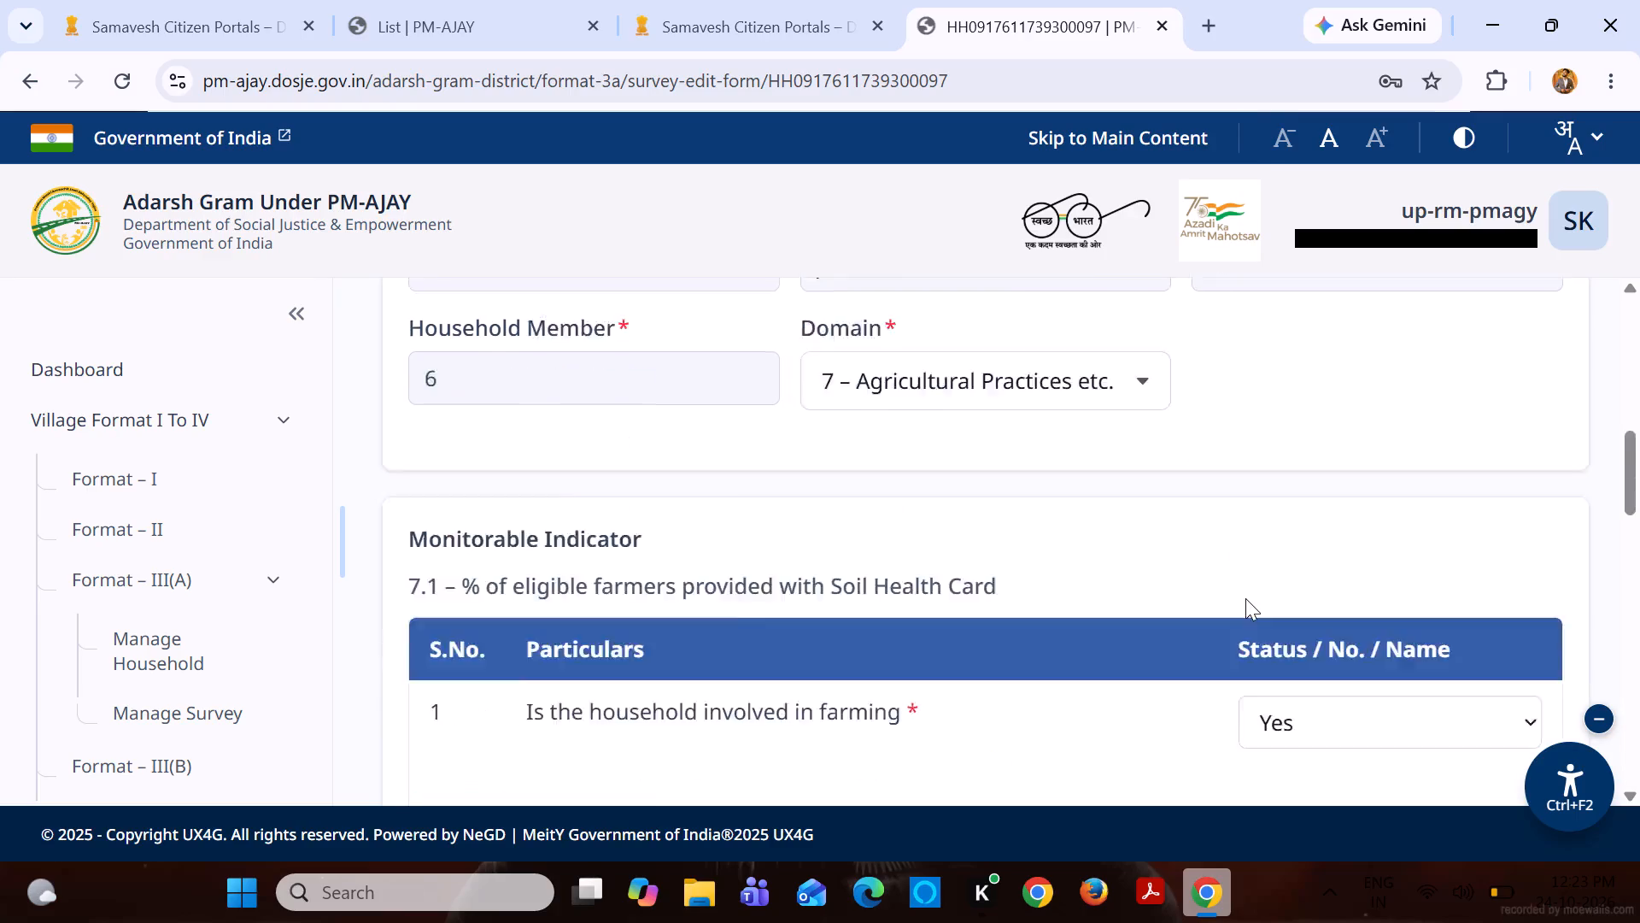
scroll(1245, 598, "down", 1)
left_click(1331, 556)
left_click(1309, 667)
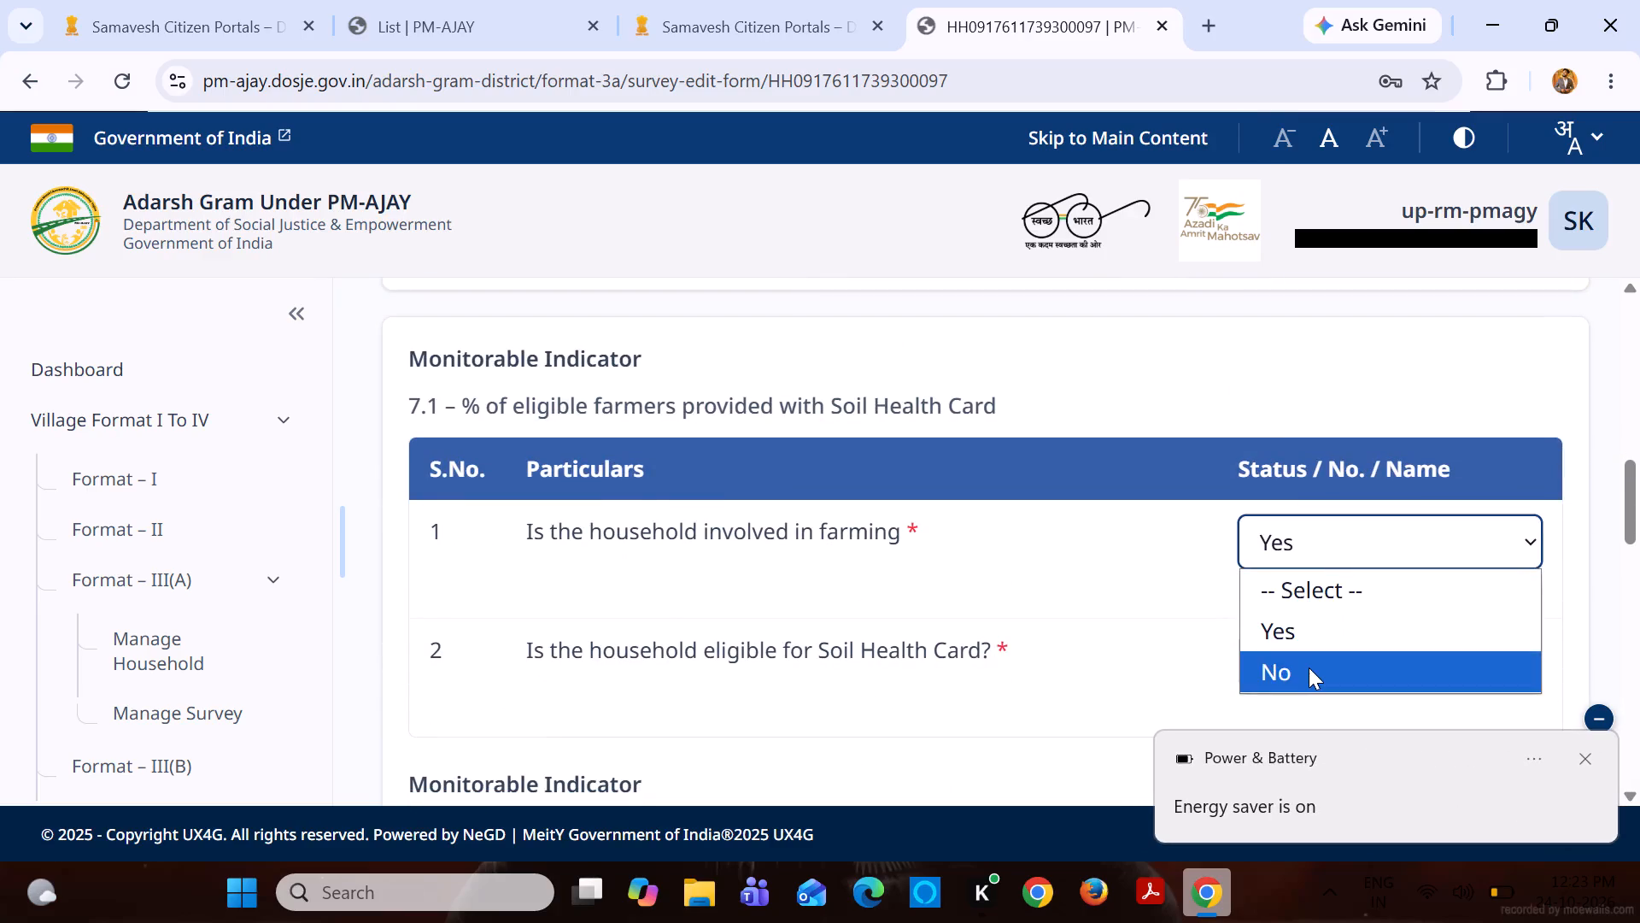
scroll(1309, 667, "down", 7)
left_click(1512, 625)
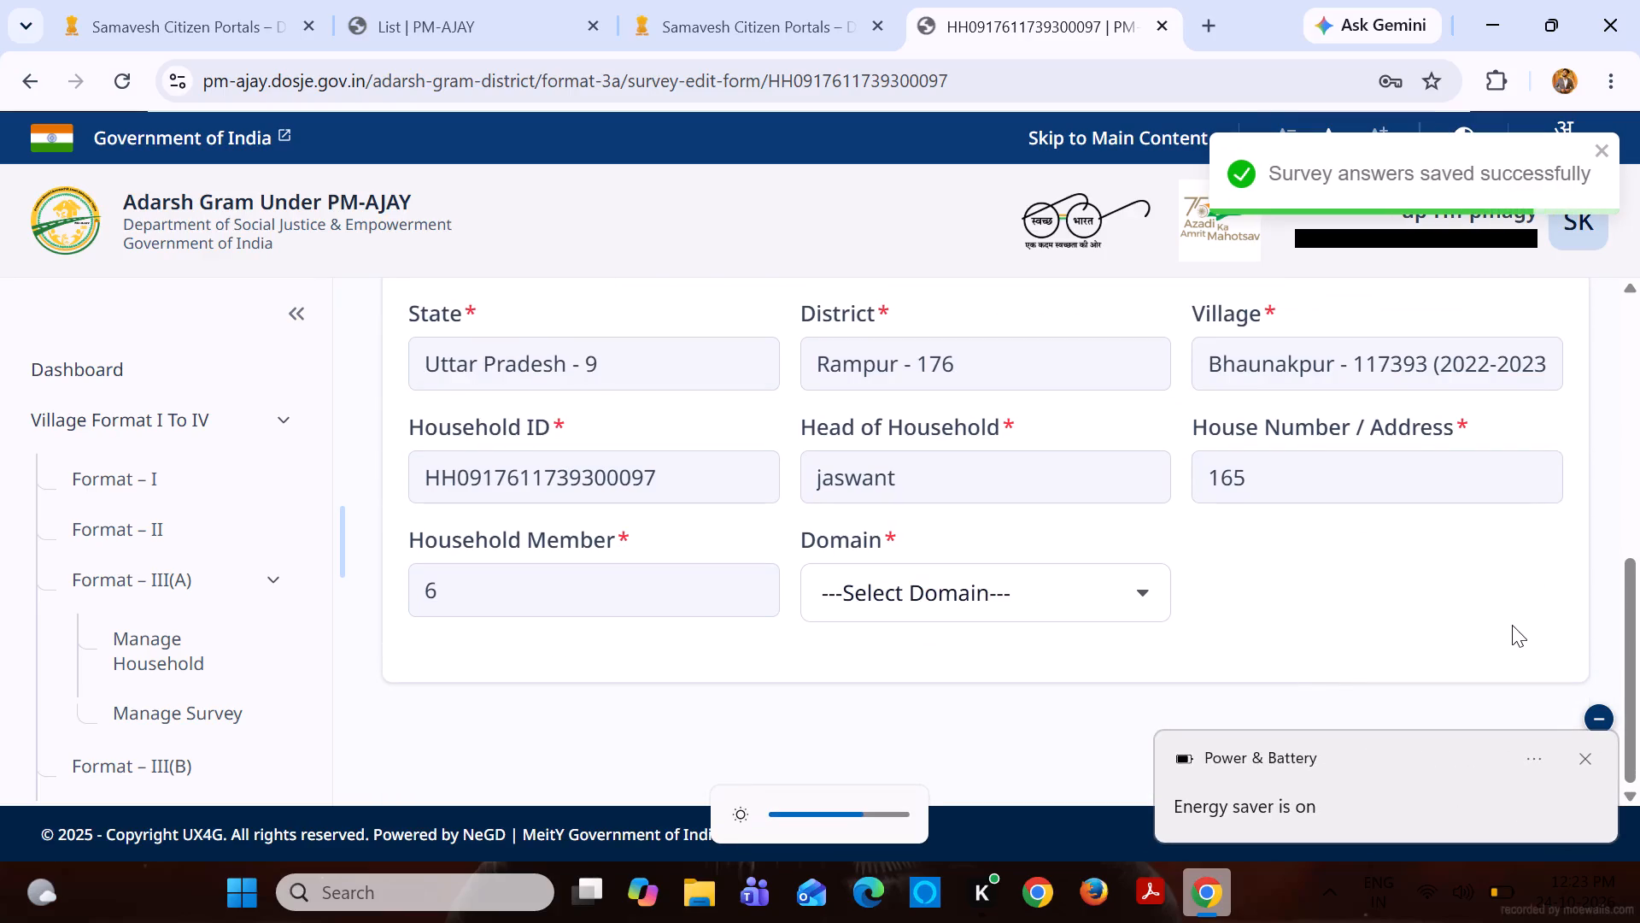
left_click(1351, 648)
scroll(1351, 648, "down", 4)
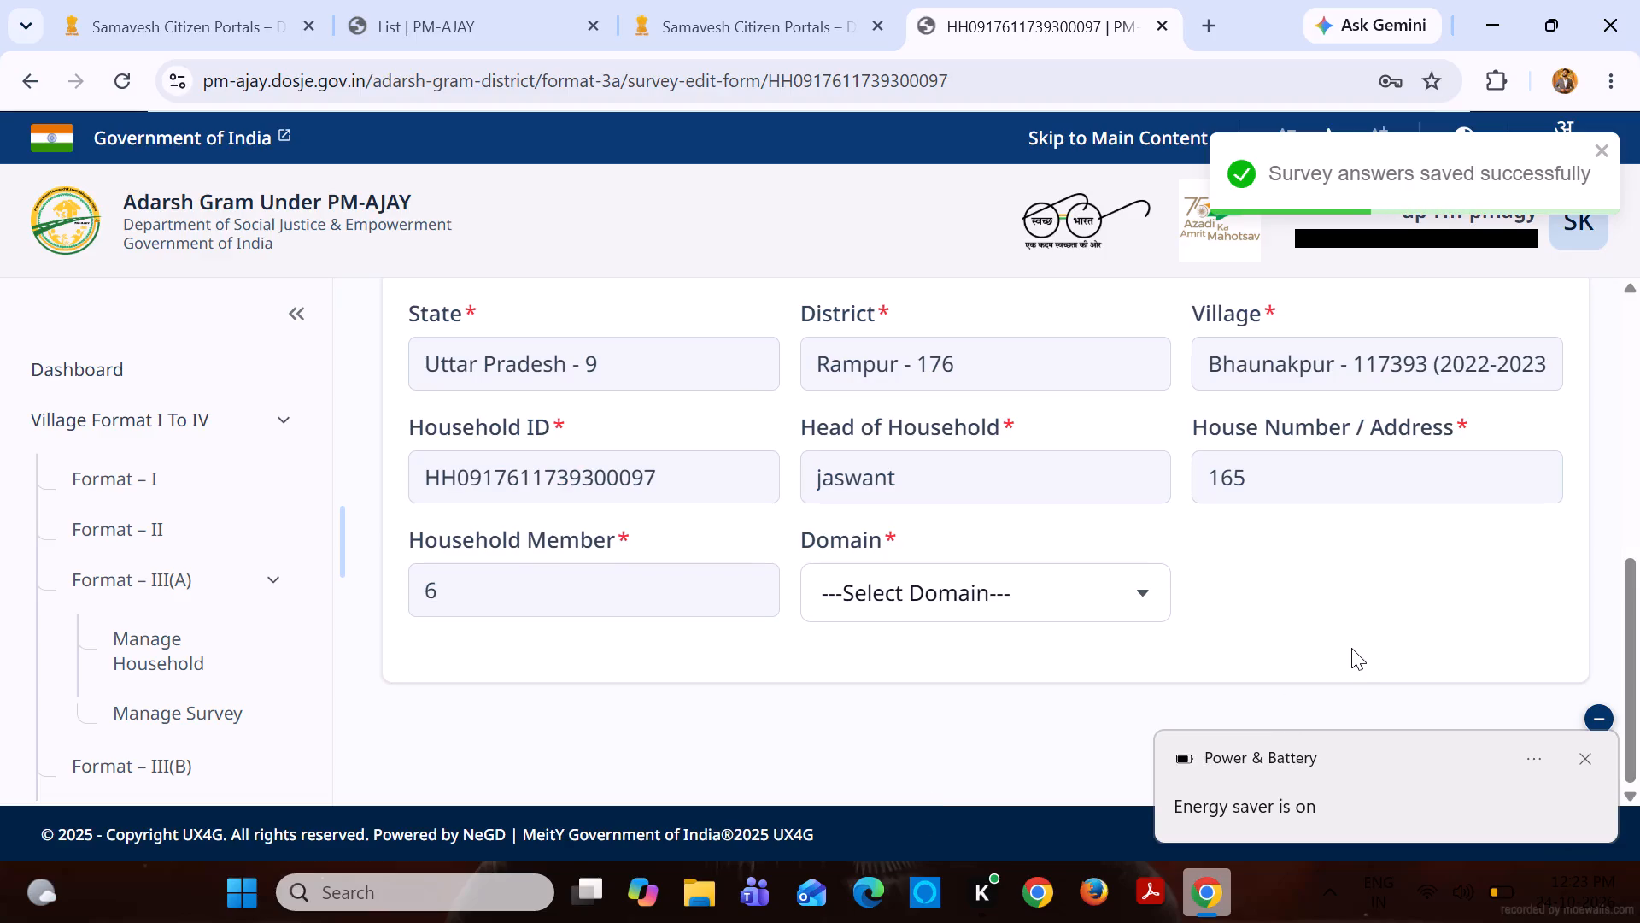
Return to the household list and open the survey of house number 167 on page 2 for editing.
scroll(1308, 385, "up", 8)
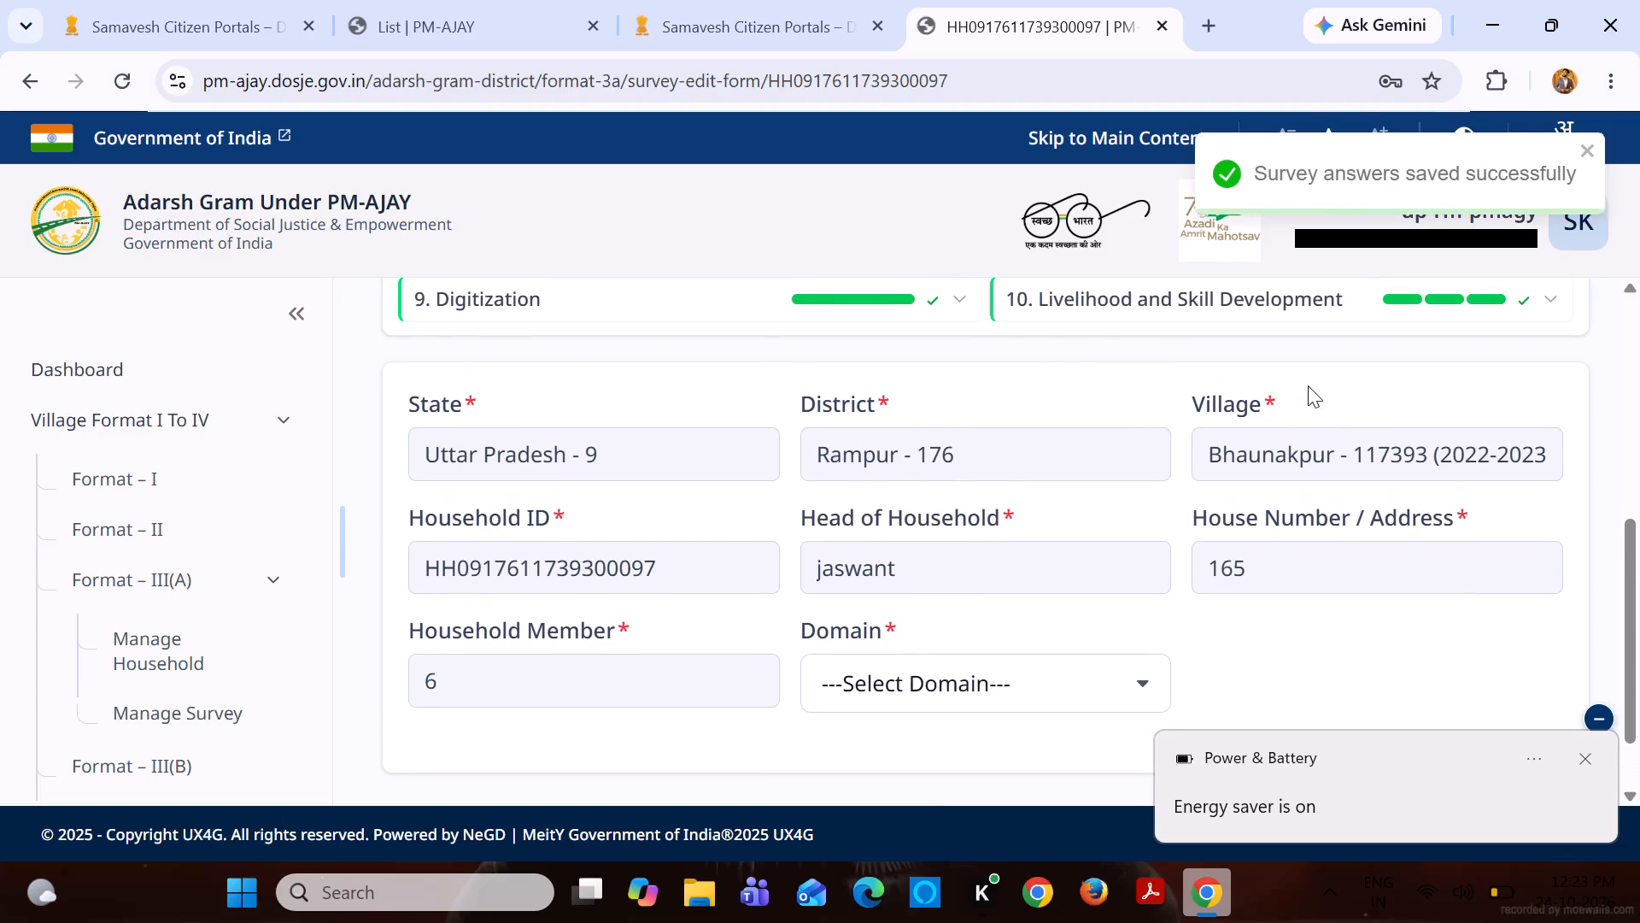
scroll(1308, 385, "up", 9)
left_click(1511, 343)
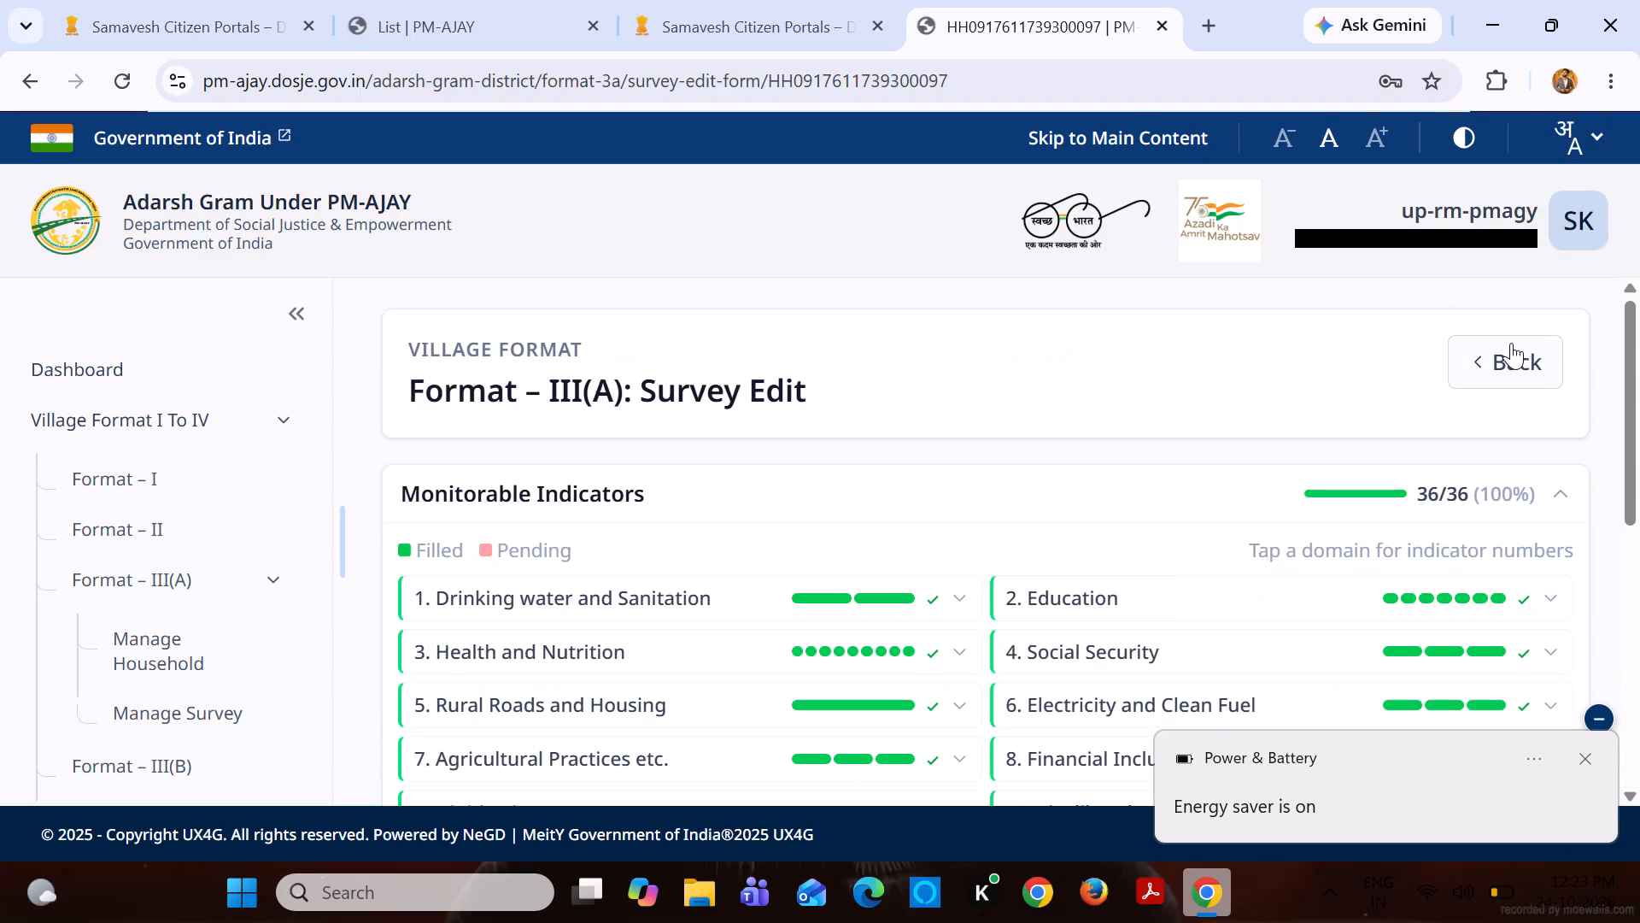
scroll(1277, 461, "down", 20)
scroll(1277, 461, "down", 6)
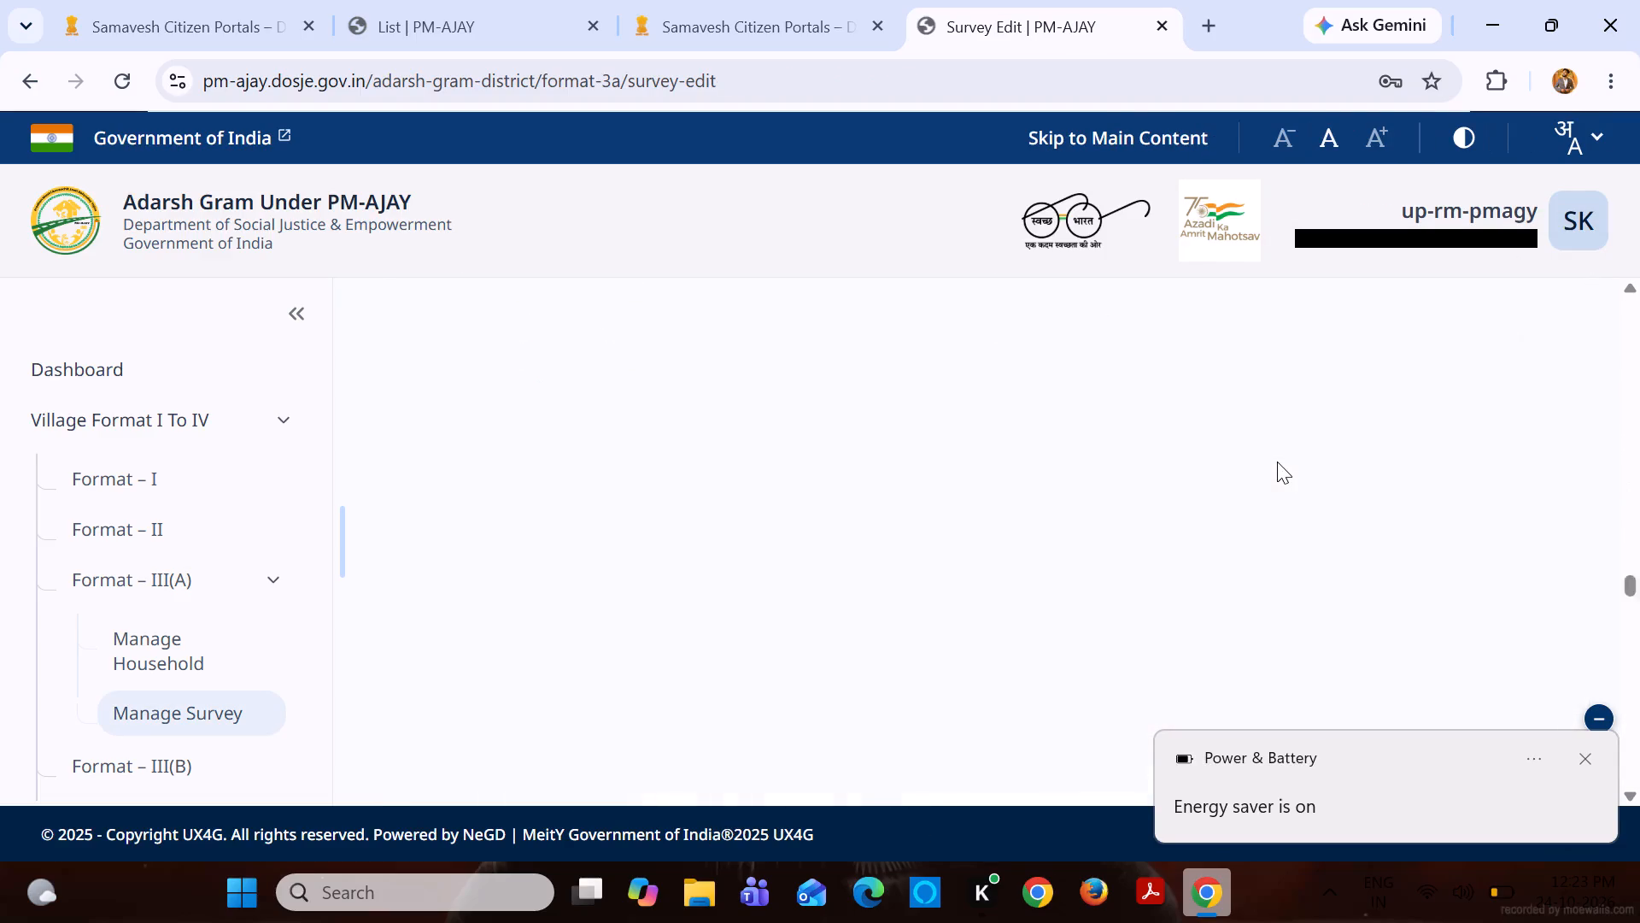
scroll(1277, 461, "down", 7)
left_click(1215, 615)
left_click(1215, 632)
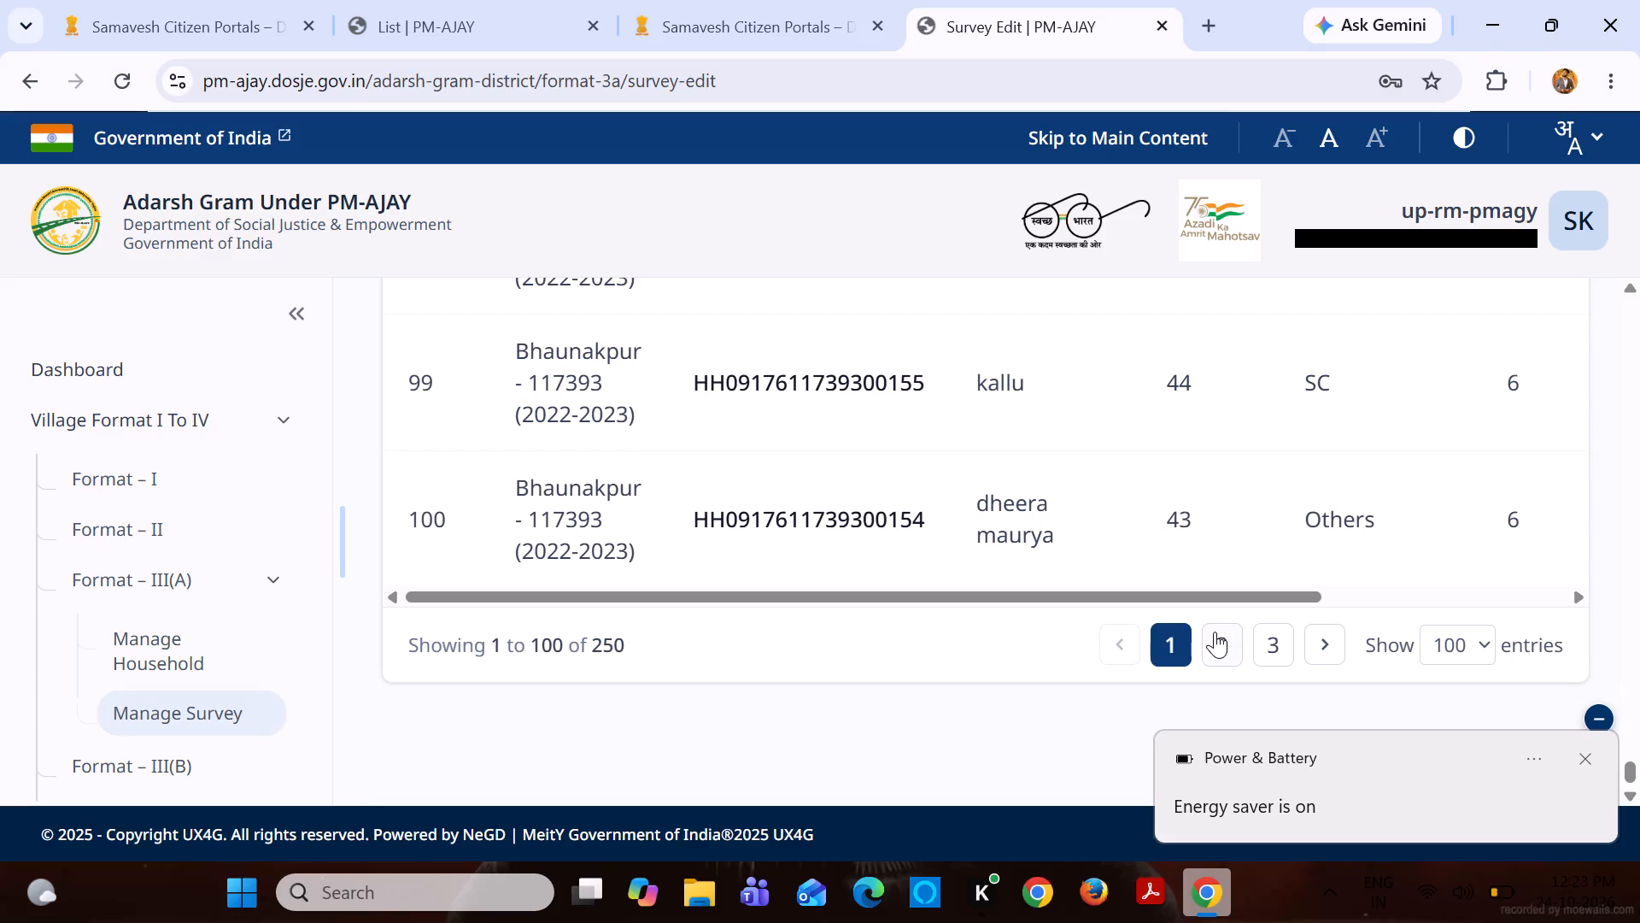
scroll(1239, 485, "up", 11)
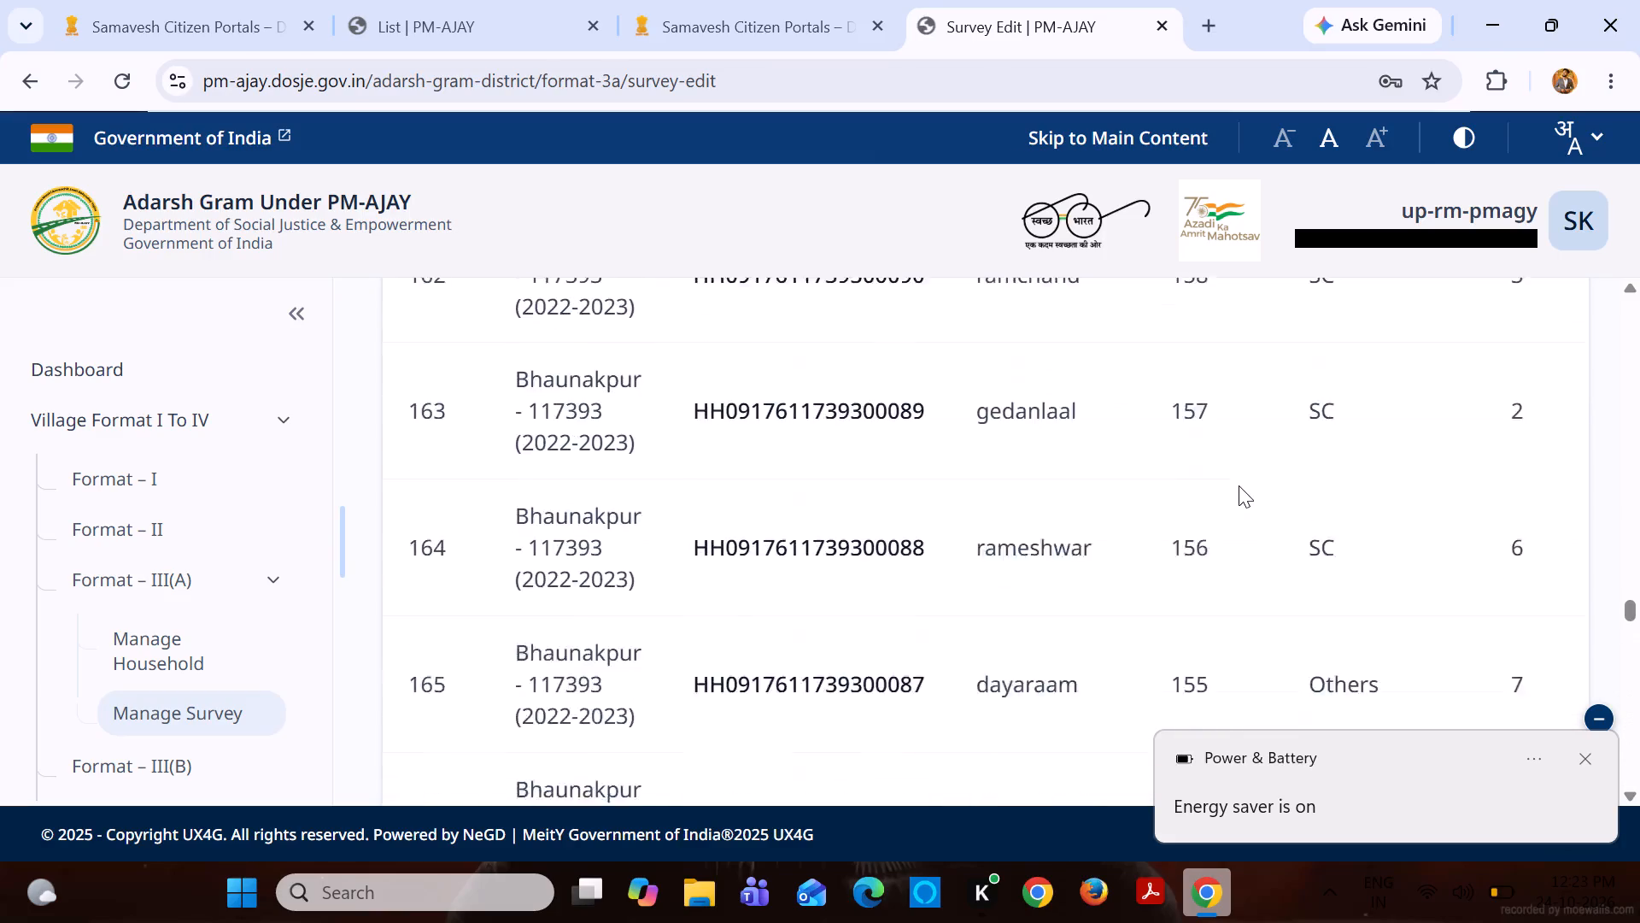
scroll(1239, 485, "up", 10)
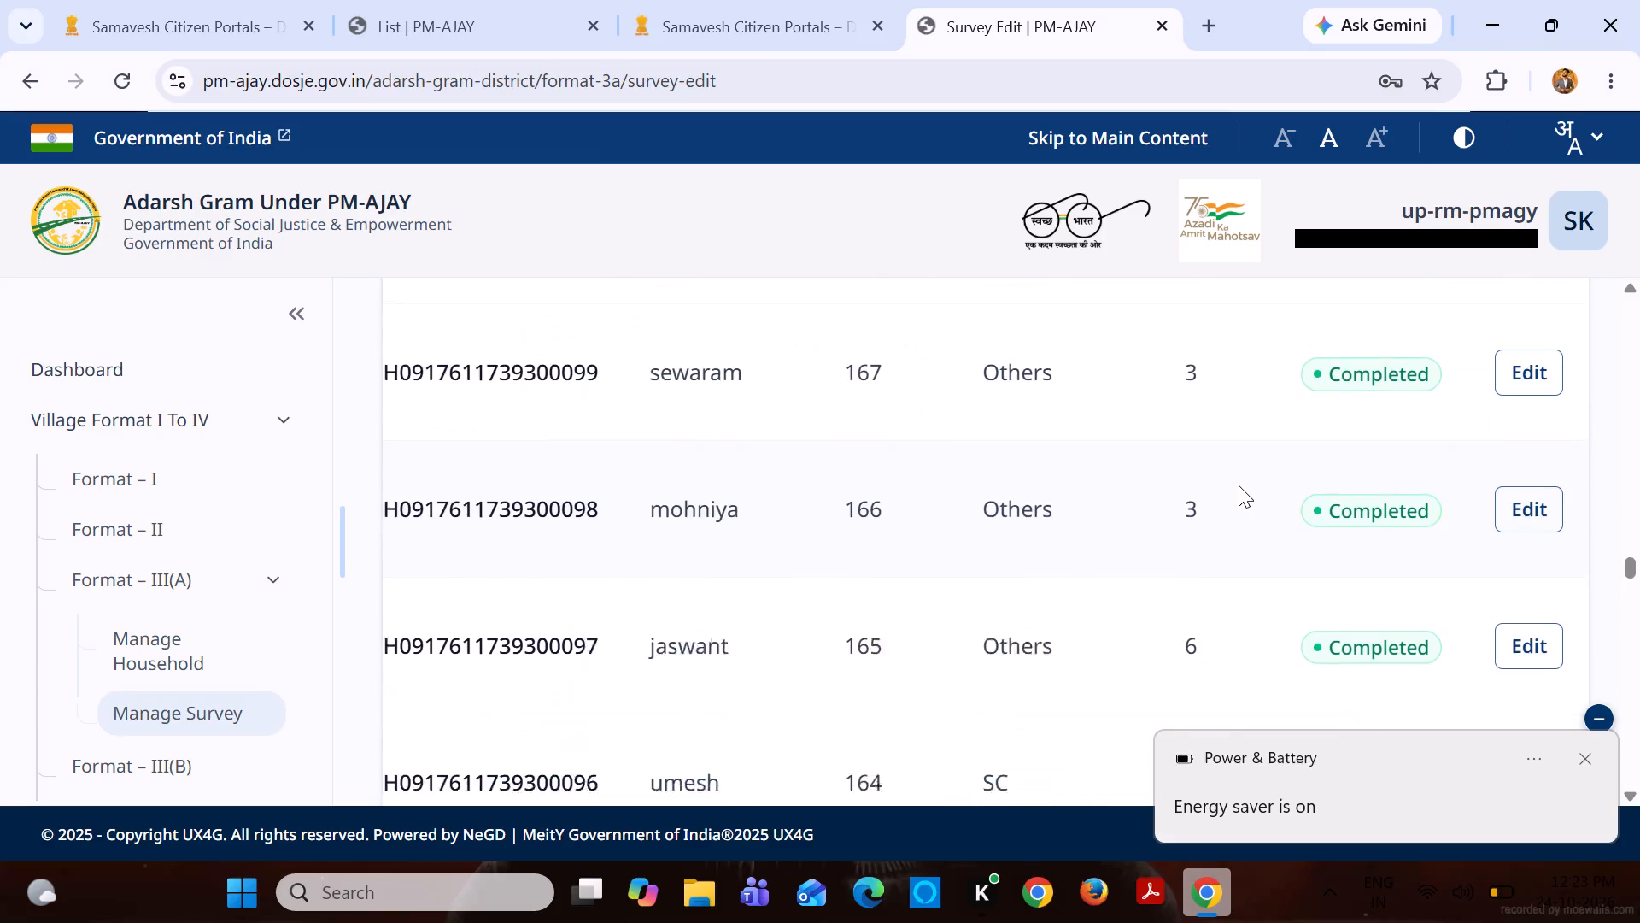
scroll(1239, 485, "up", 1)
left_click(1520, 422)
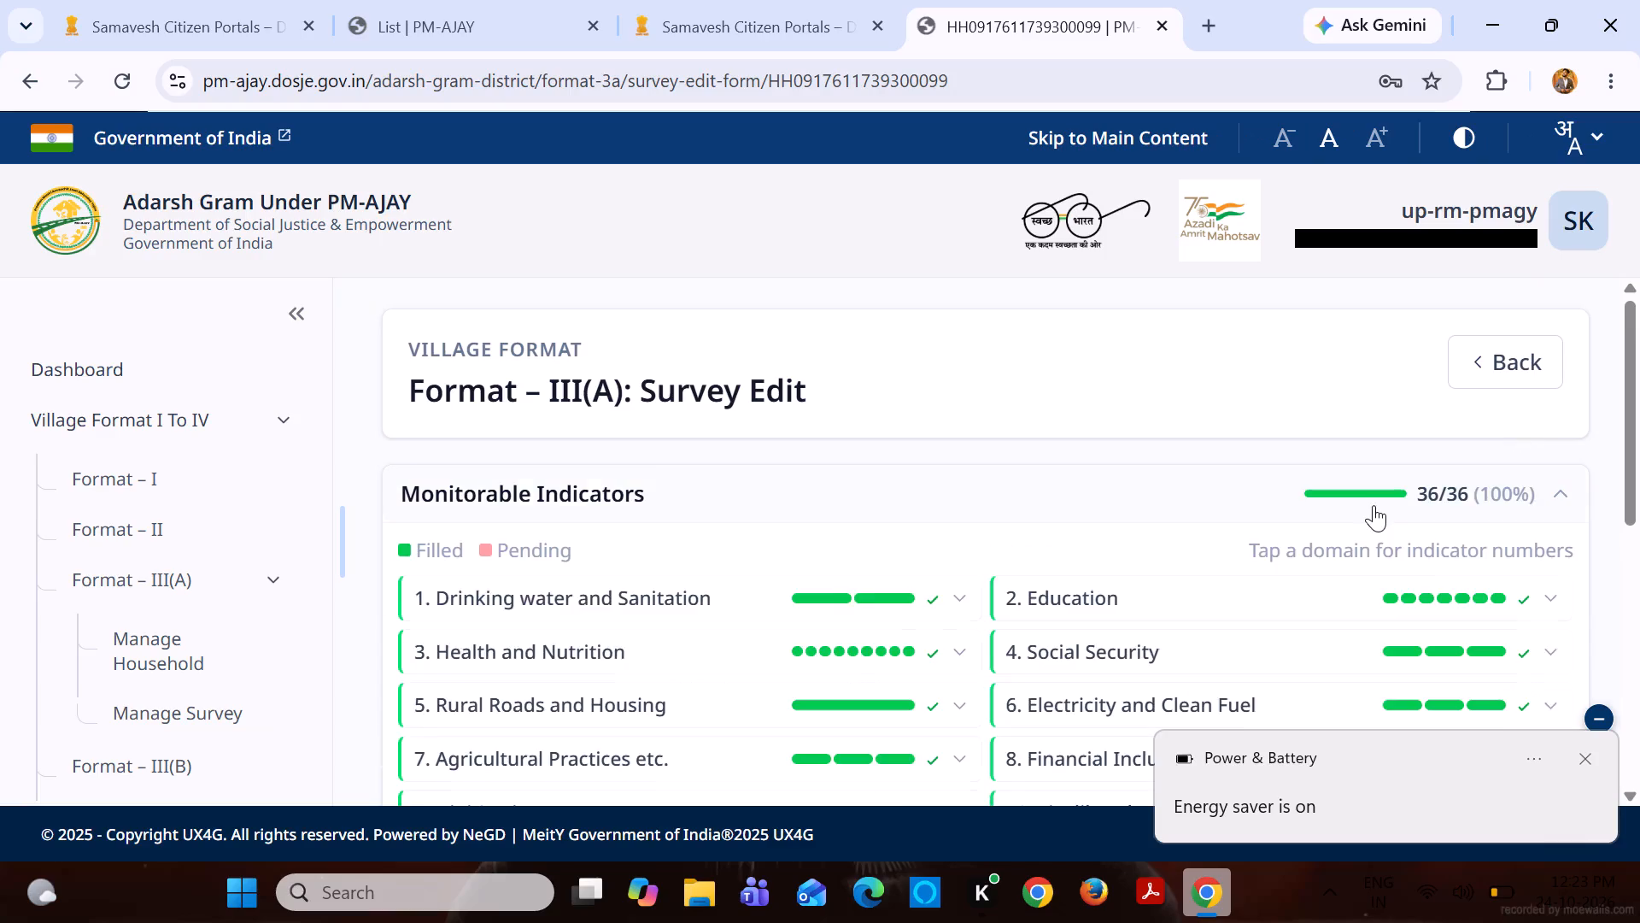
For house number 167, select domain 7 – Agricultural Practices etc., set farming involvement under 7.1 to No, and save the answers.
scroll(1373, 505, "down", 8)
left_click(1157, 570)
scroll(1157, 469, "down", 1)
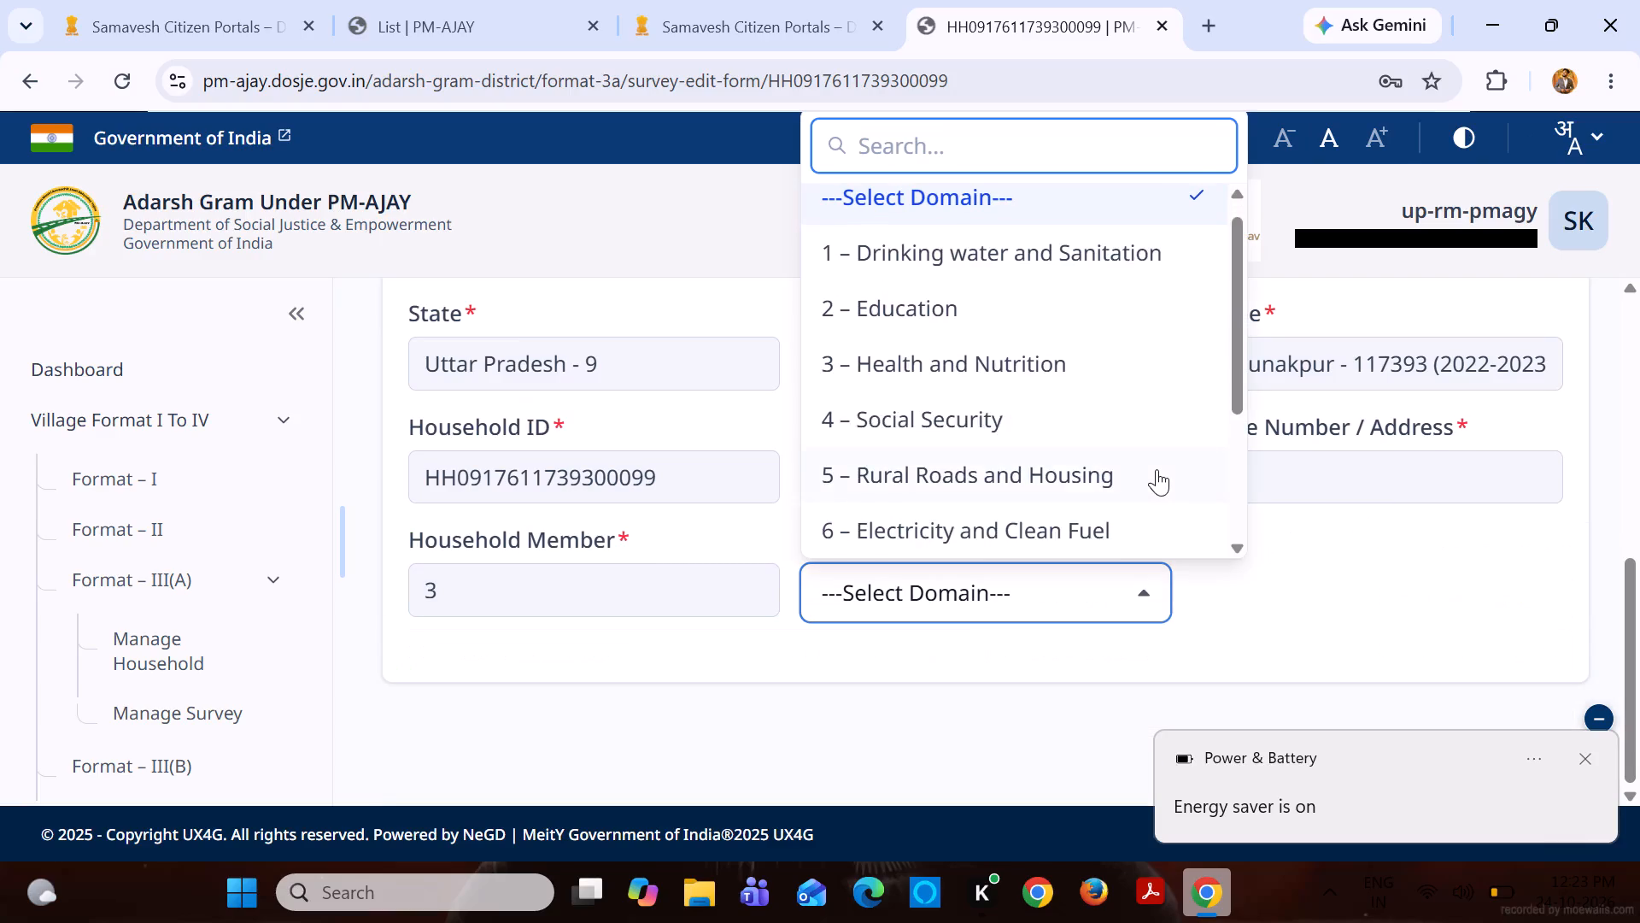
scroll(1157, 469, "down", 5)
left_click(1028, 365)
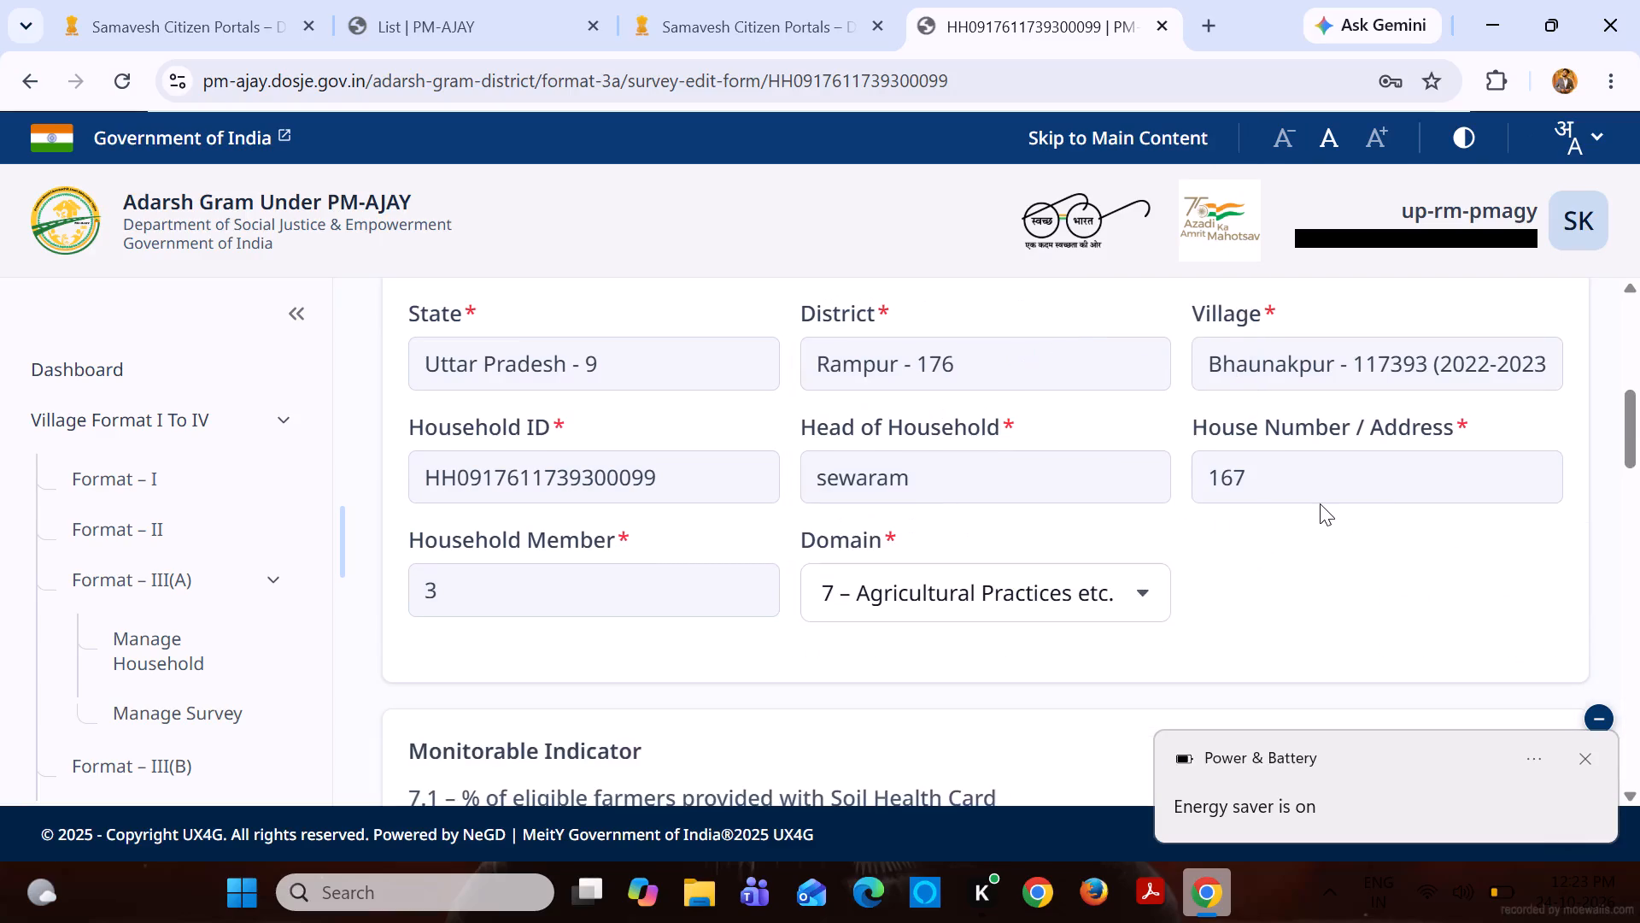
scroll(1320, 503, "down", 4)
left_click_drag(1399, 603, 1385, 644)
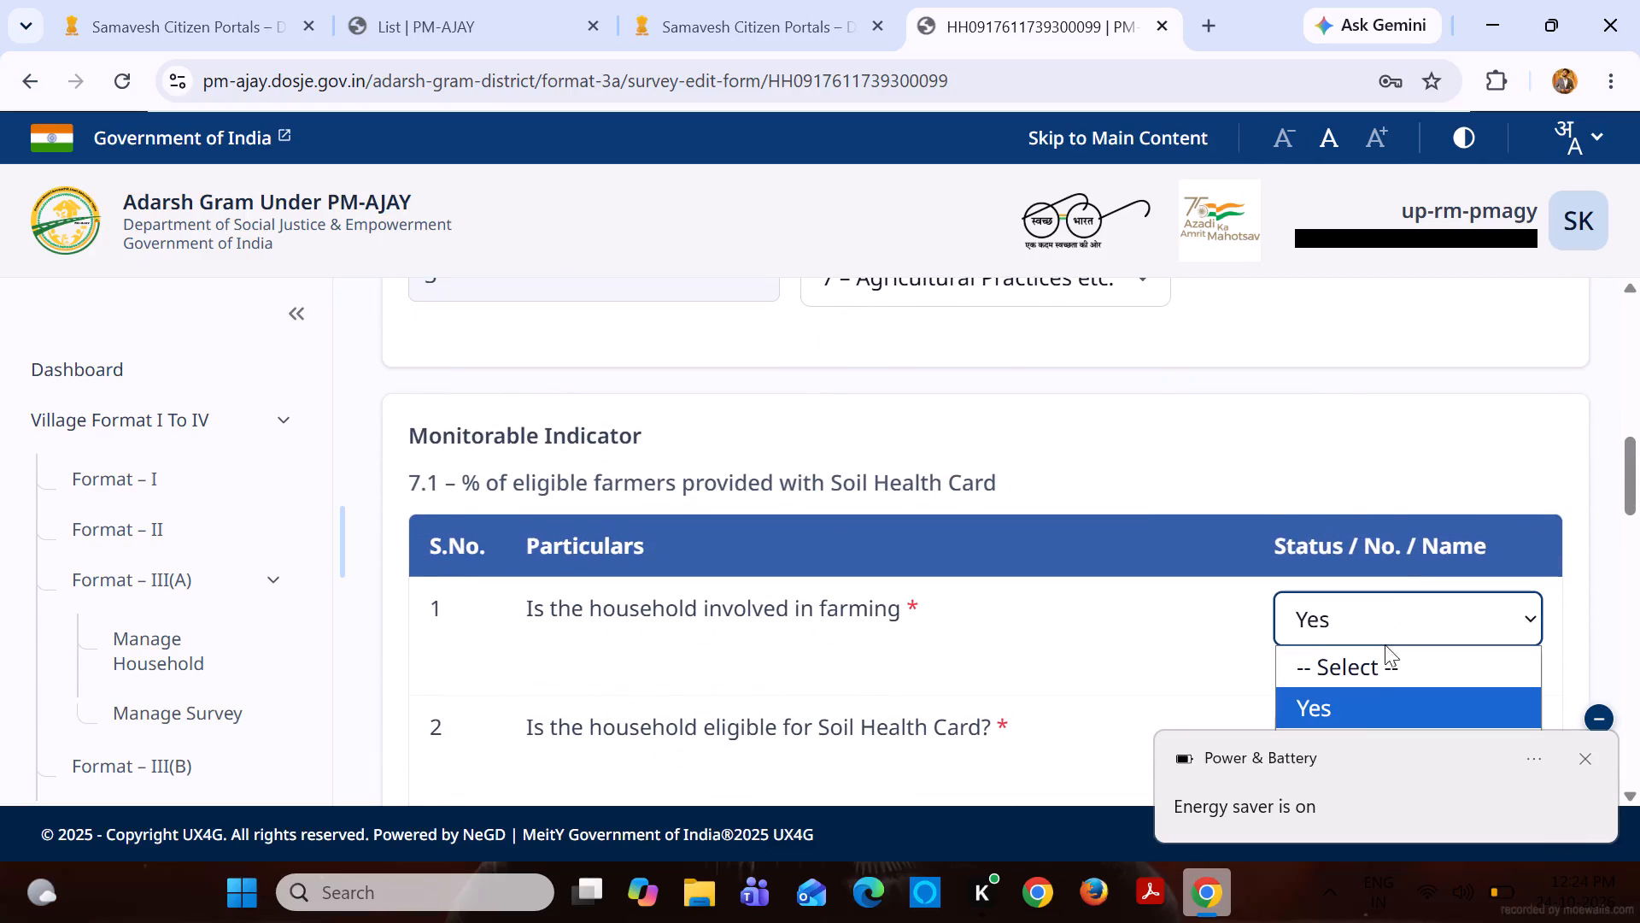
left_click_drag(1385, 644, 1367, 691)
scroll(1367, 691, "down", 2)
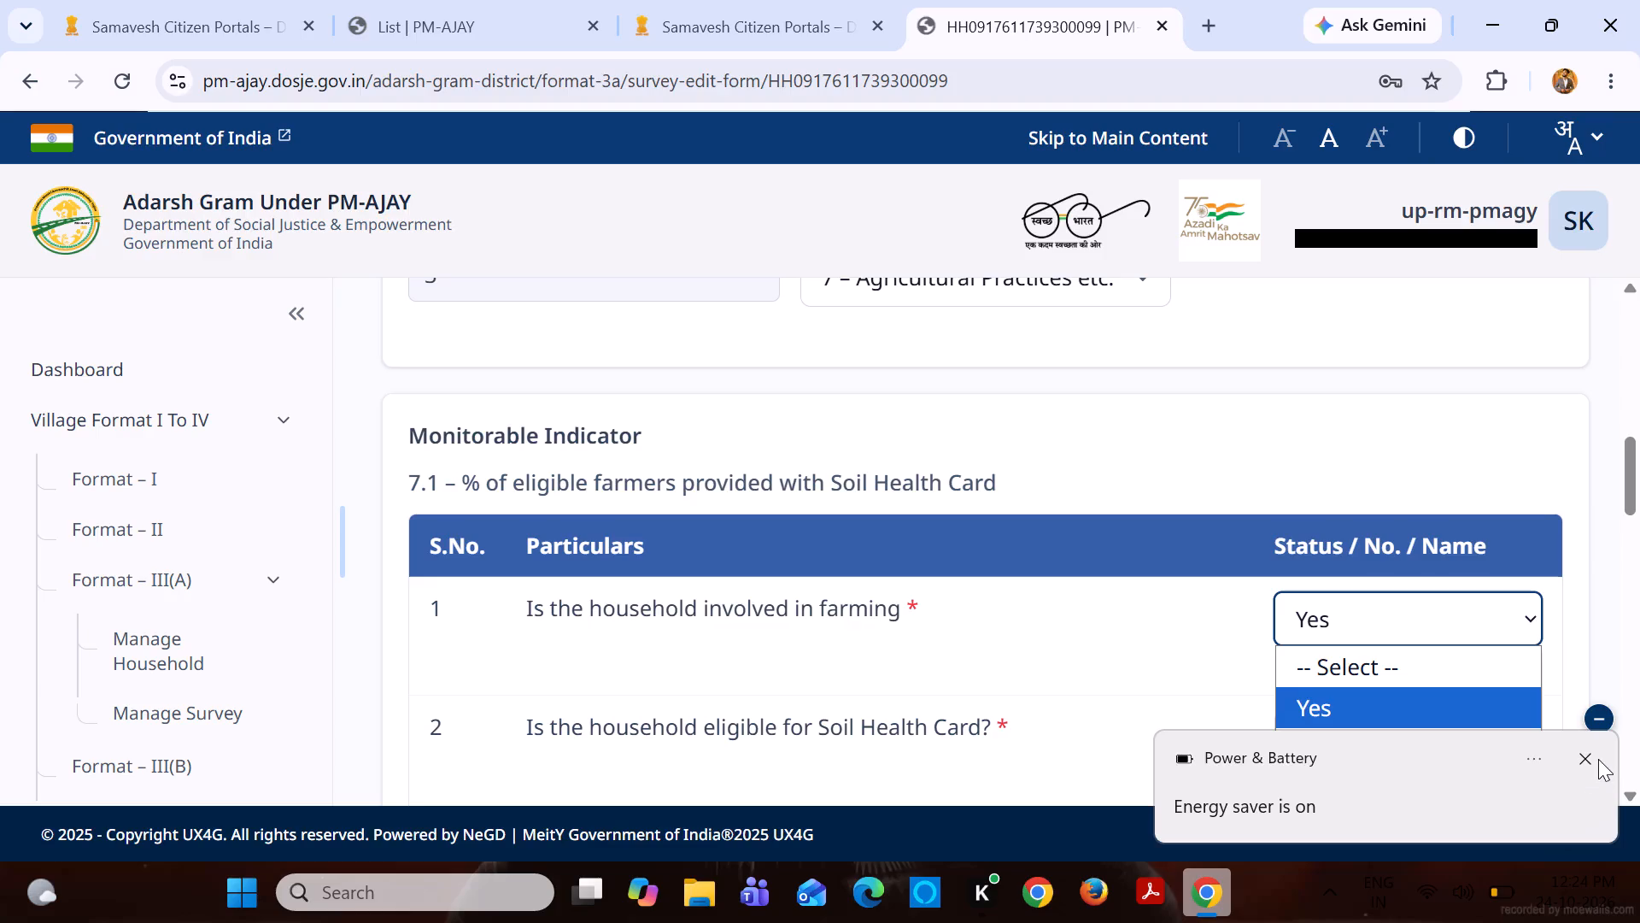
left_click(1589, 760)
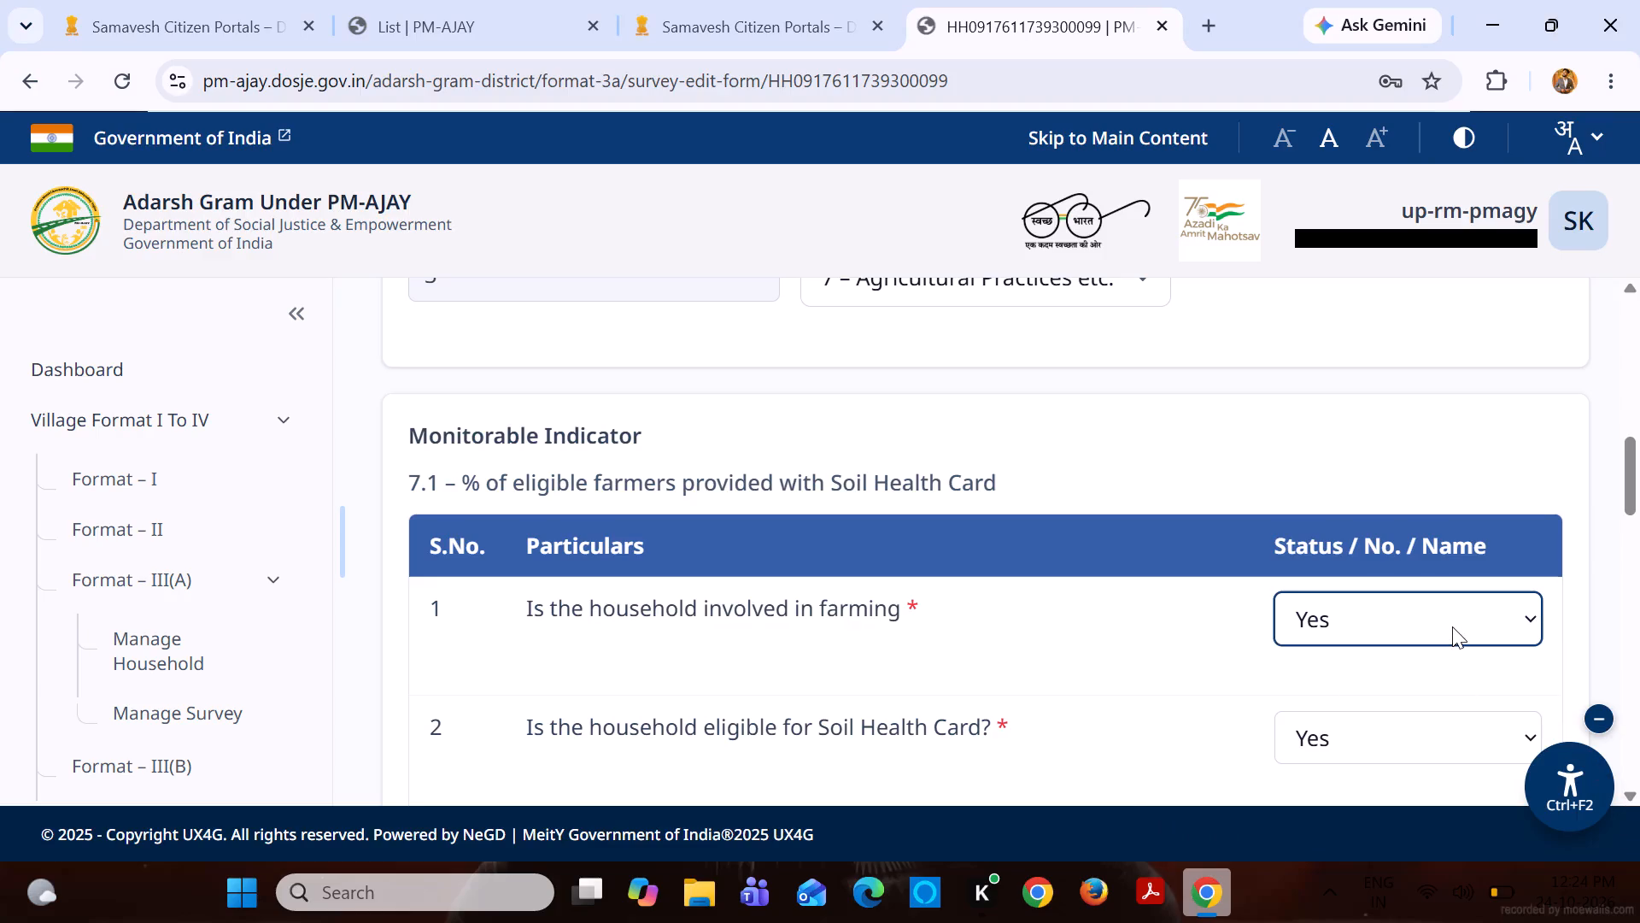
left_click(1452, 626)
left_click(1346, 744)
scroll(1346, 744, "down", 8)
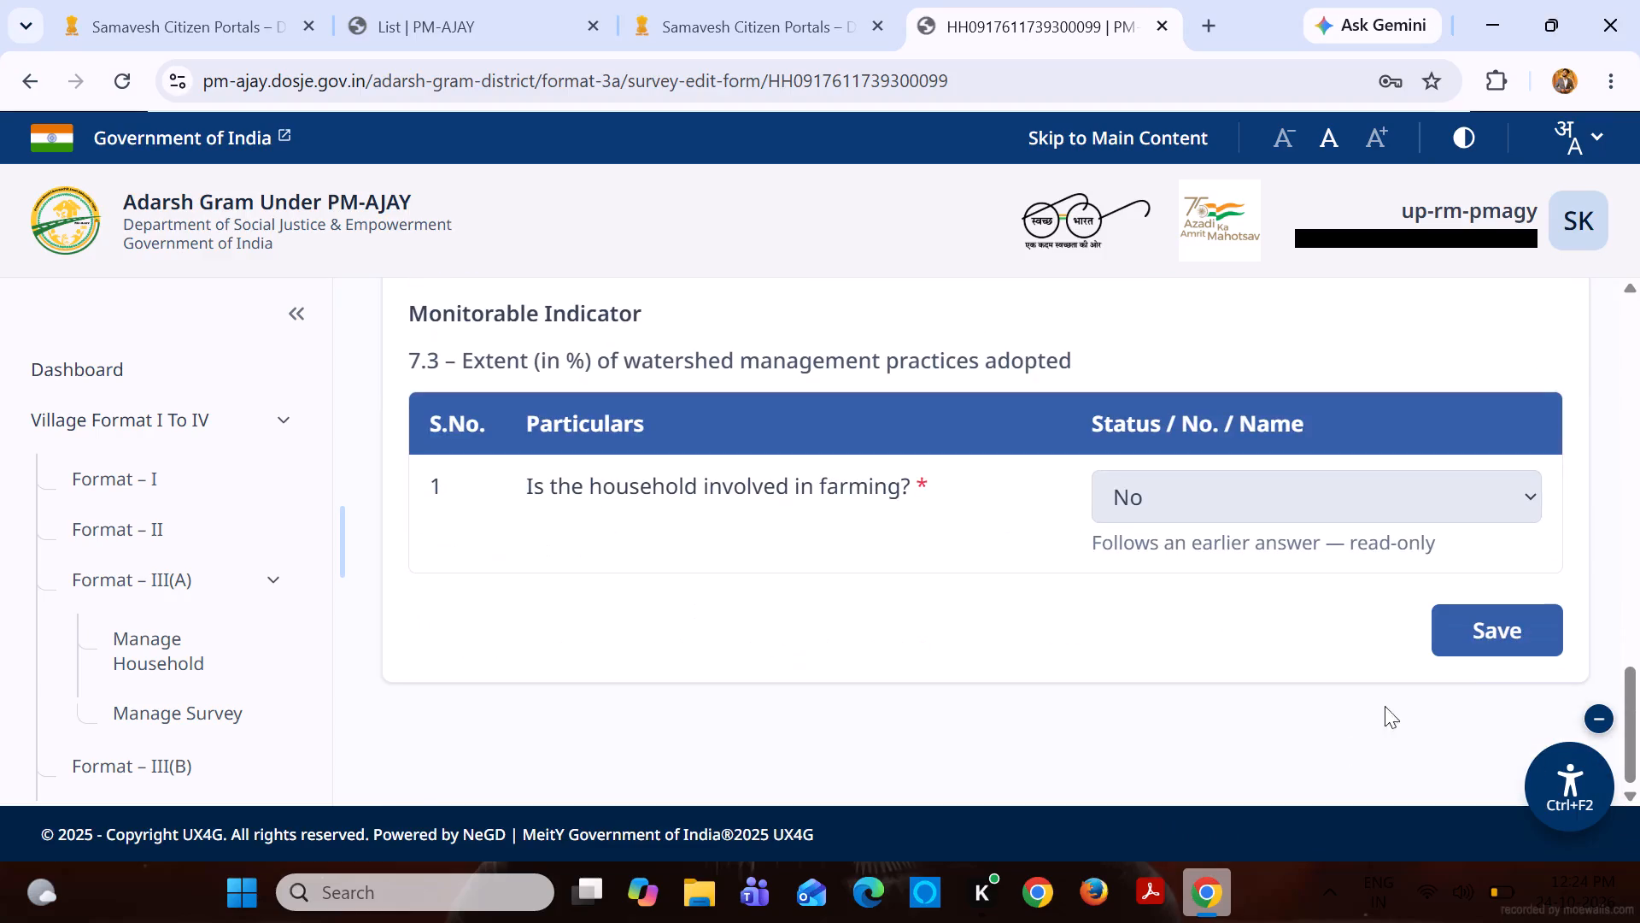
left_click(1506, 627)
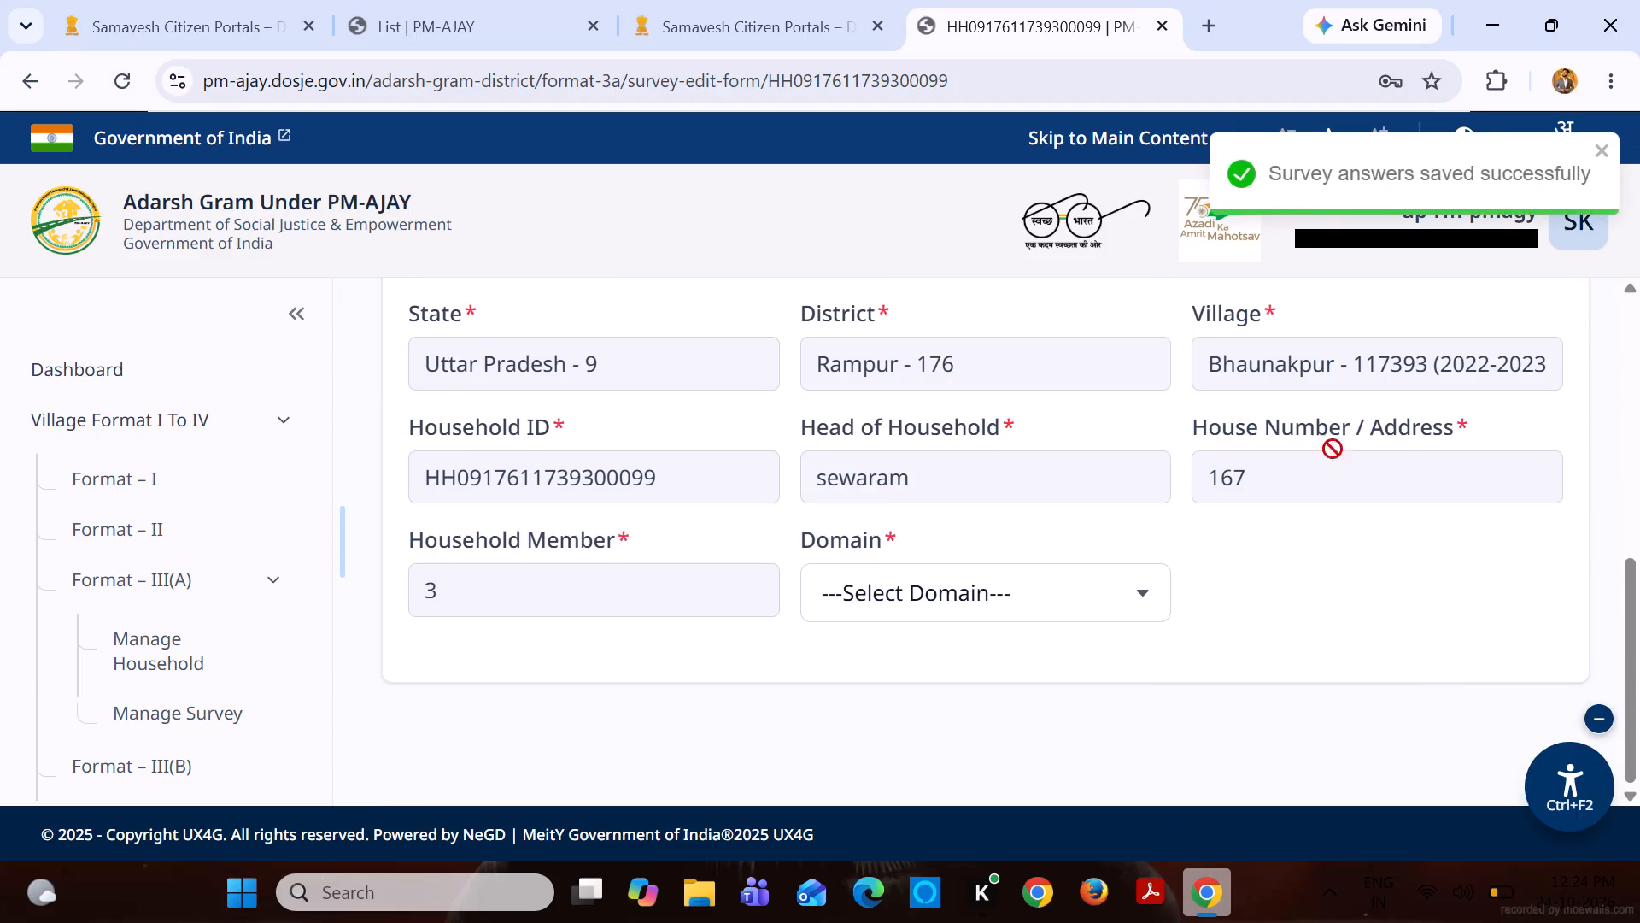
Return to the household list and open the survey of house number 168 on page 2 for editing.
scroll(1309, 436, "up", 10)
left_click(1518, 349)
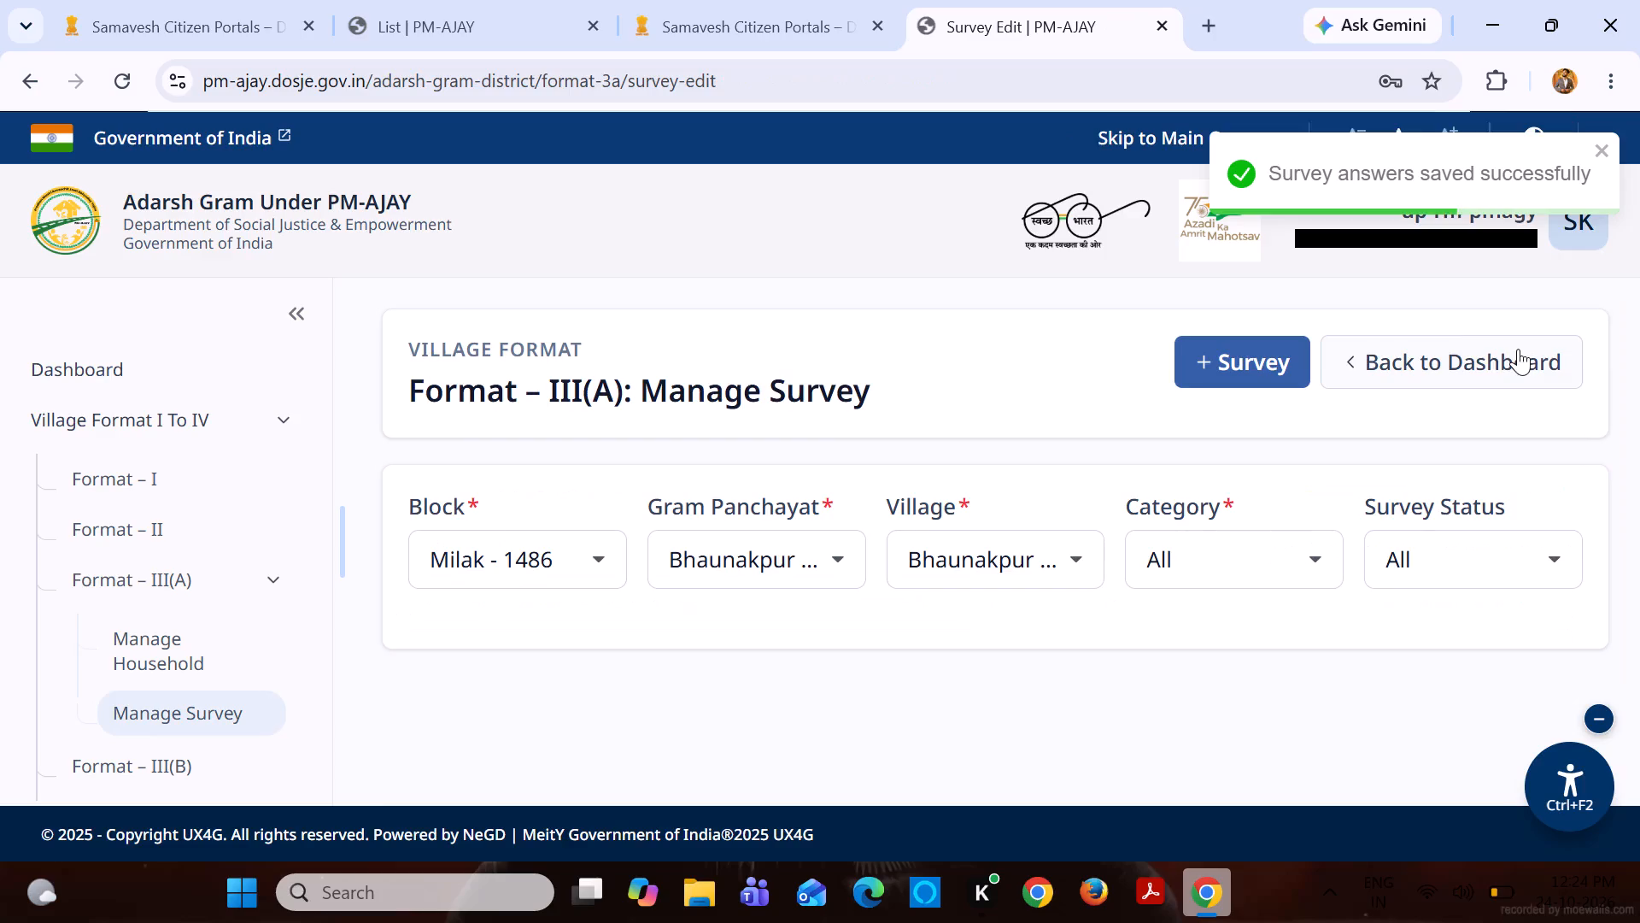
scroll(1268, 520, "down", 20)
scroll(1268, 520, "down", 14)
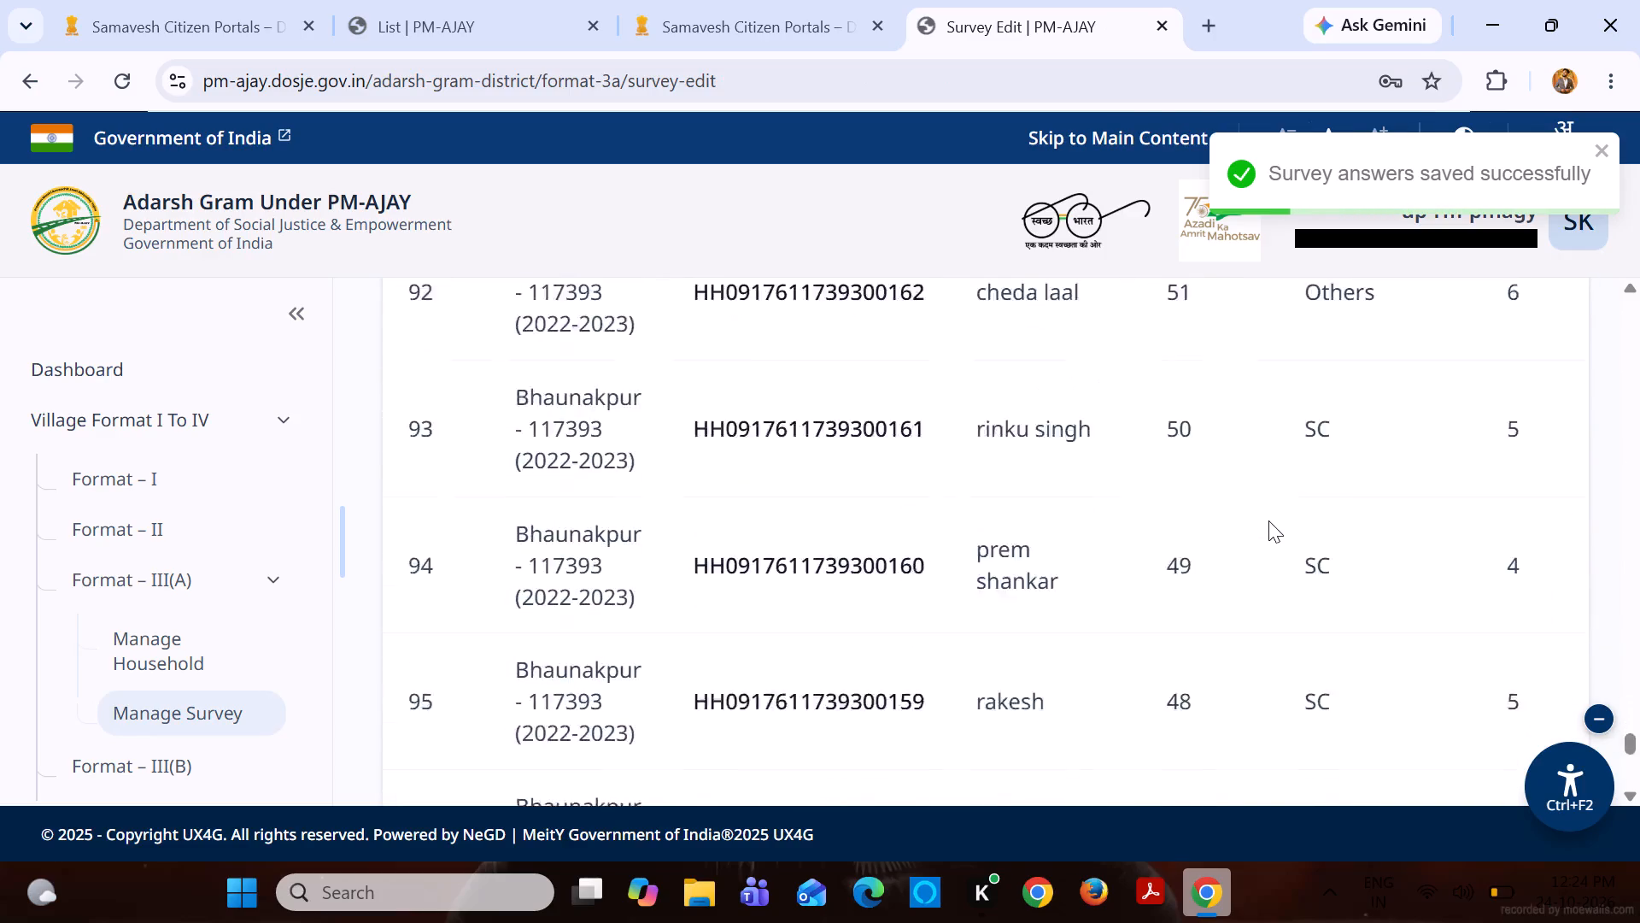
scroll(1268, 520, "down", 4)
left_click(1228, 655)
scroll(1202, 434, "up", 2)
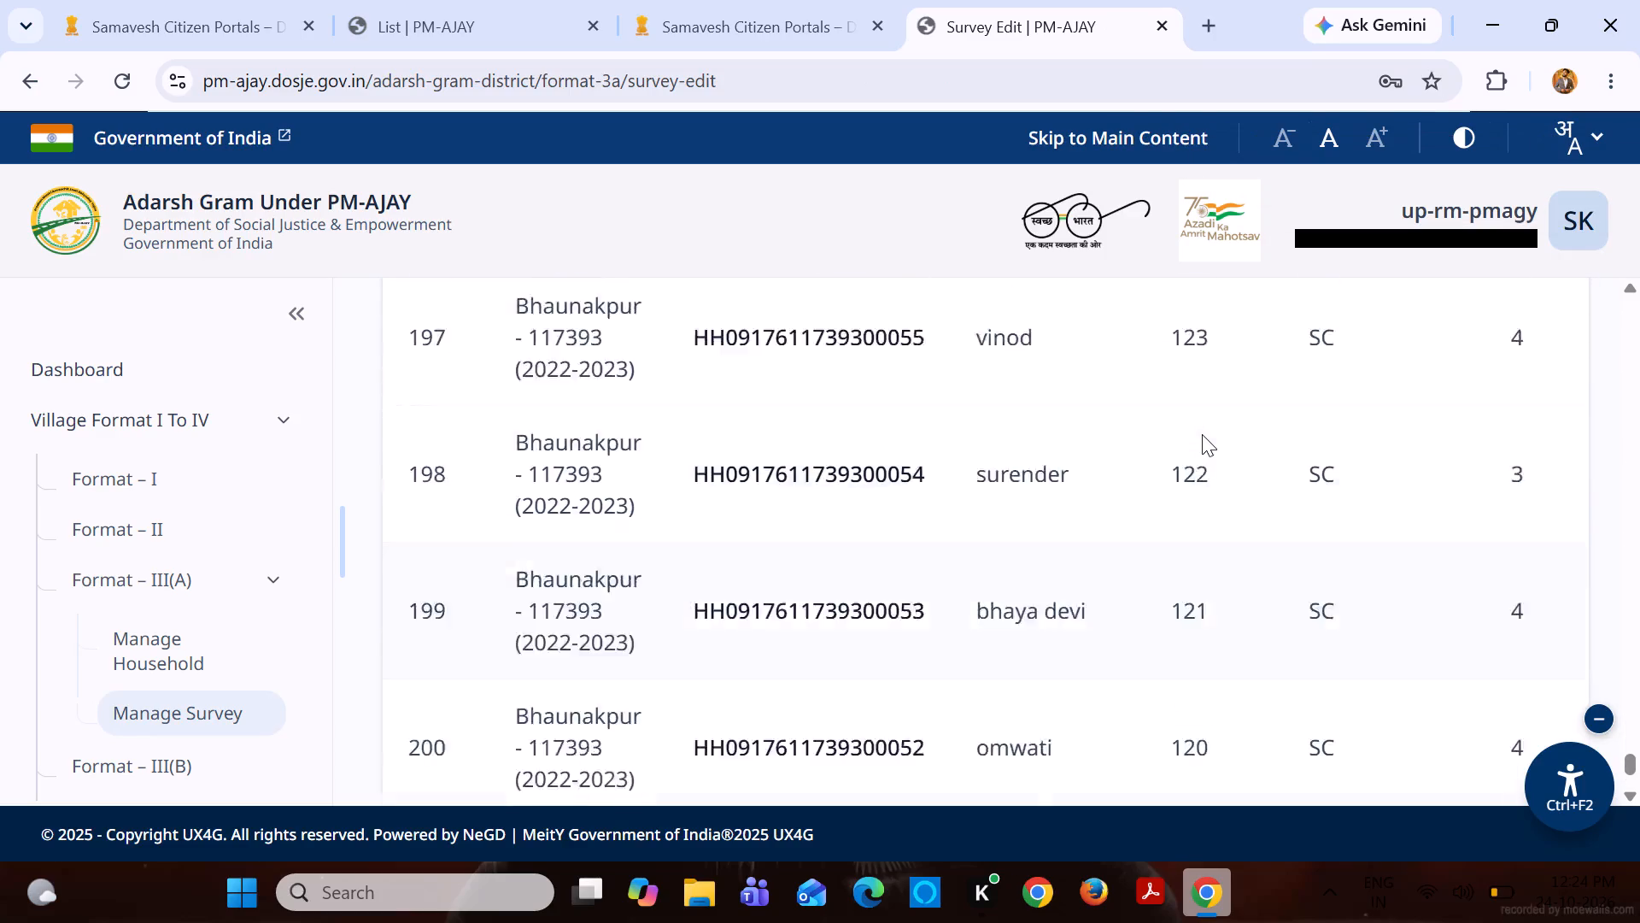
scroll(1202, 434, "up", 16)
scroll(1202, 434, "left", 7)
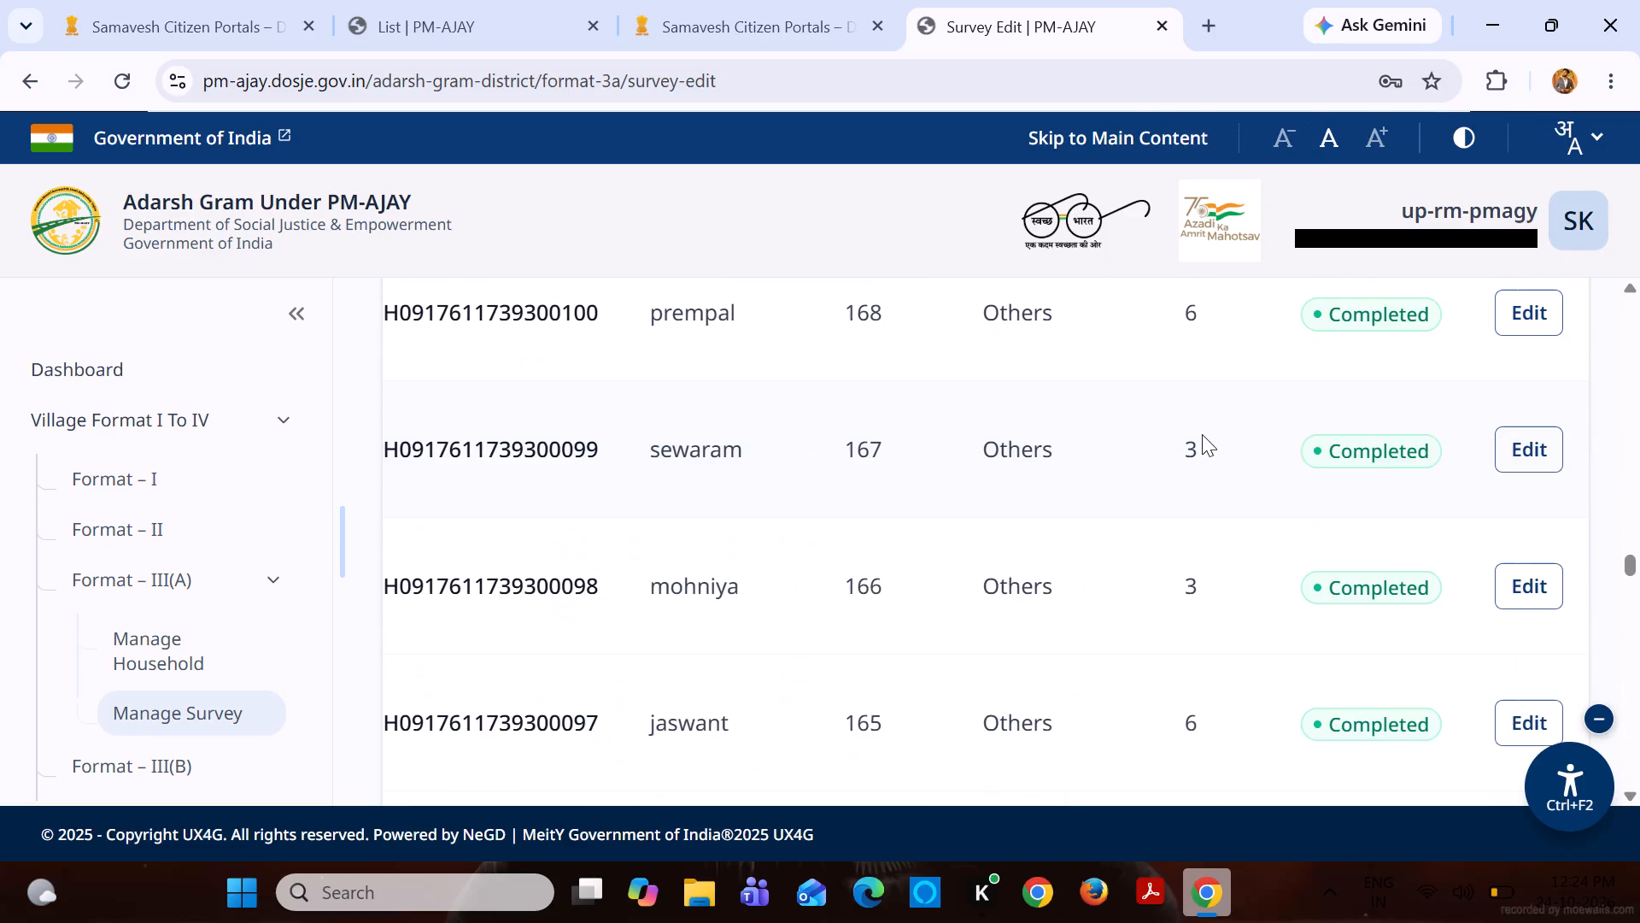
scroll(1202, 434, "left", 1)
scroll(1202, 434, "up", 1)
left_click(1529, 475)
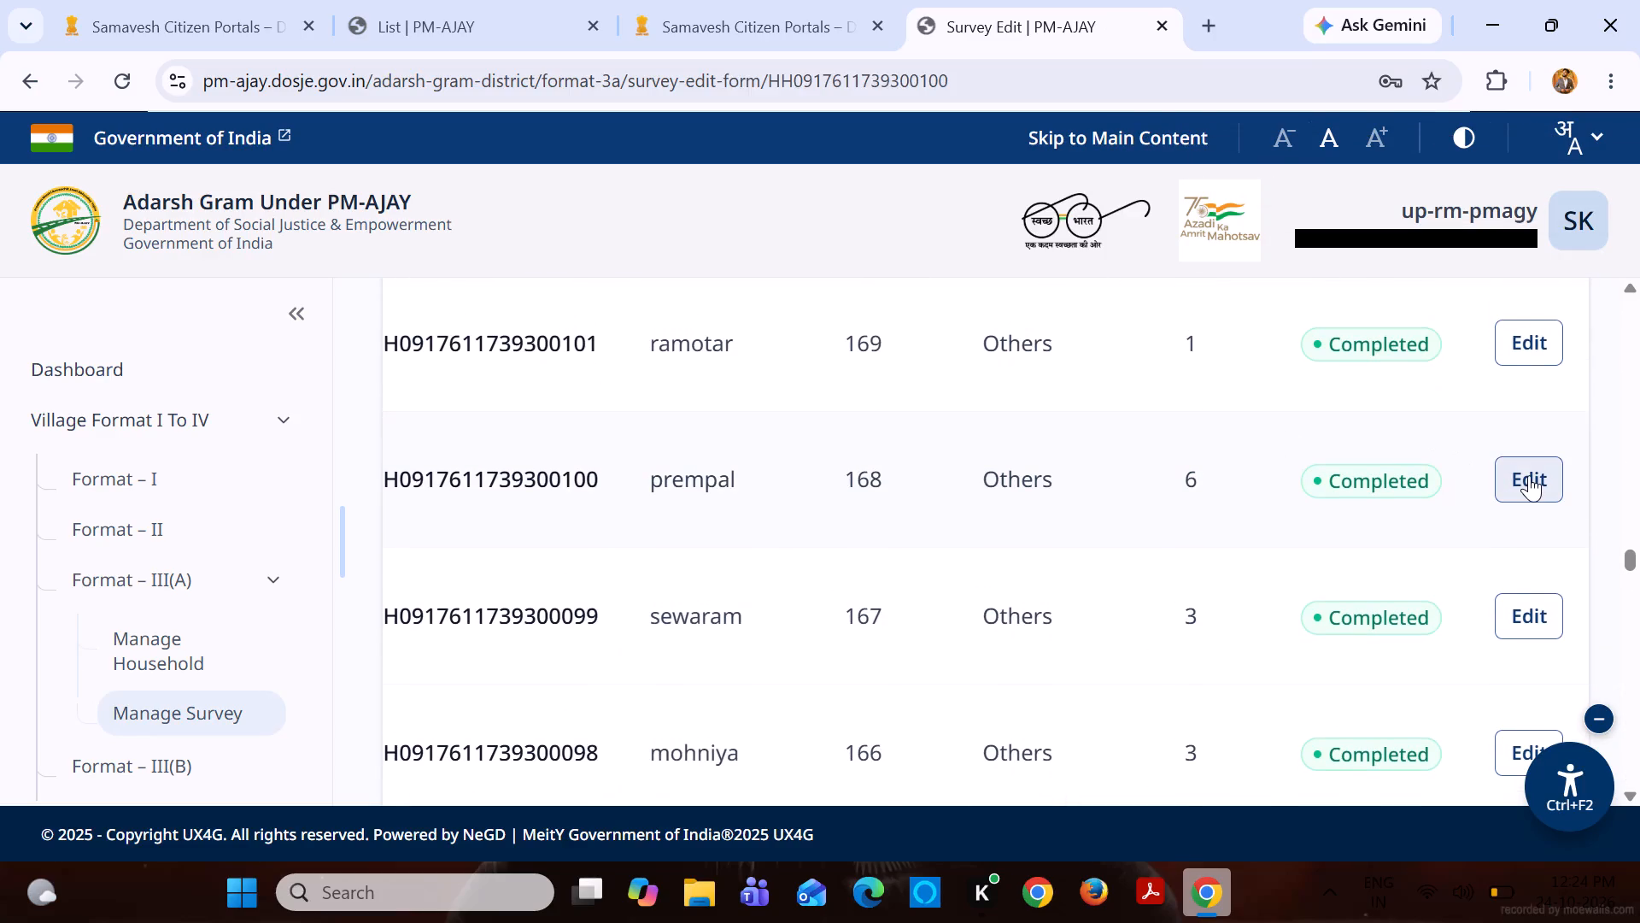
For house number 168, select domain 7 – Agricultural Practices etc., set farming involvement under 7.1 to No, and save the answers.
scroll(1414, 550, "down", 11)
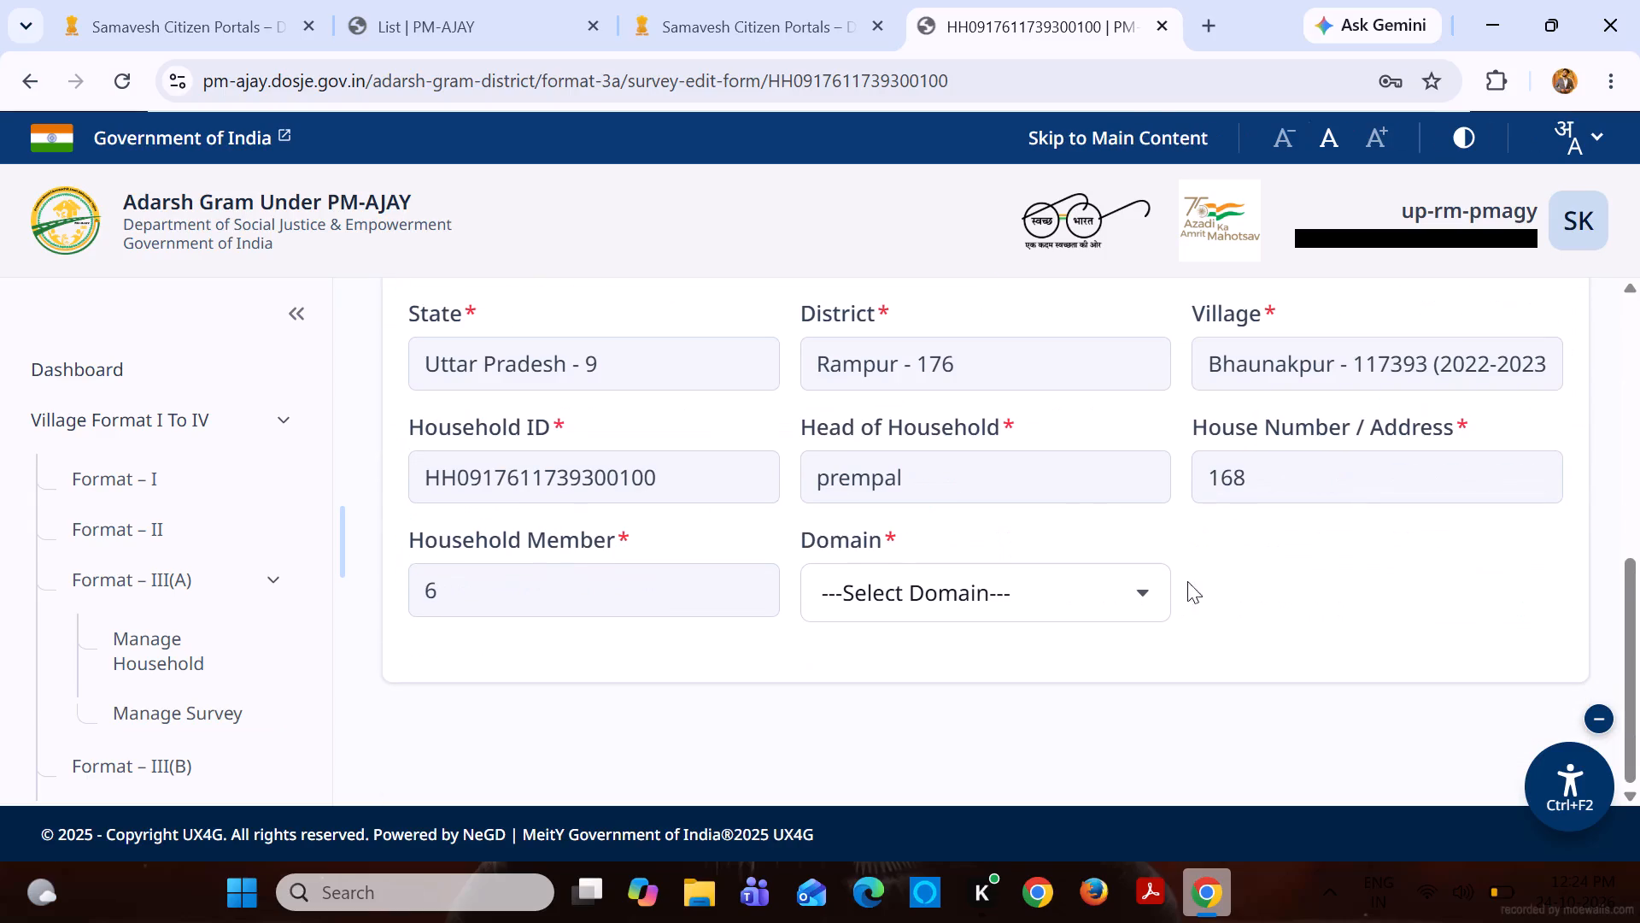
left_click(1133, 580)
scroll(1034, 405, "down", 6)
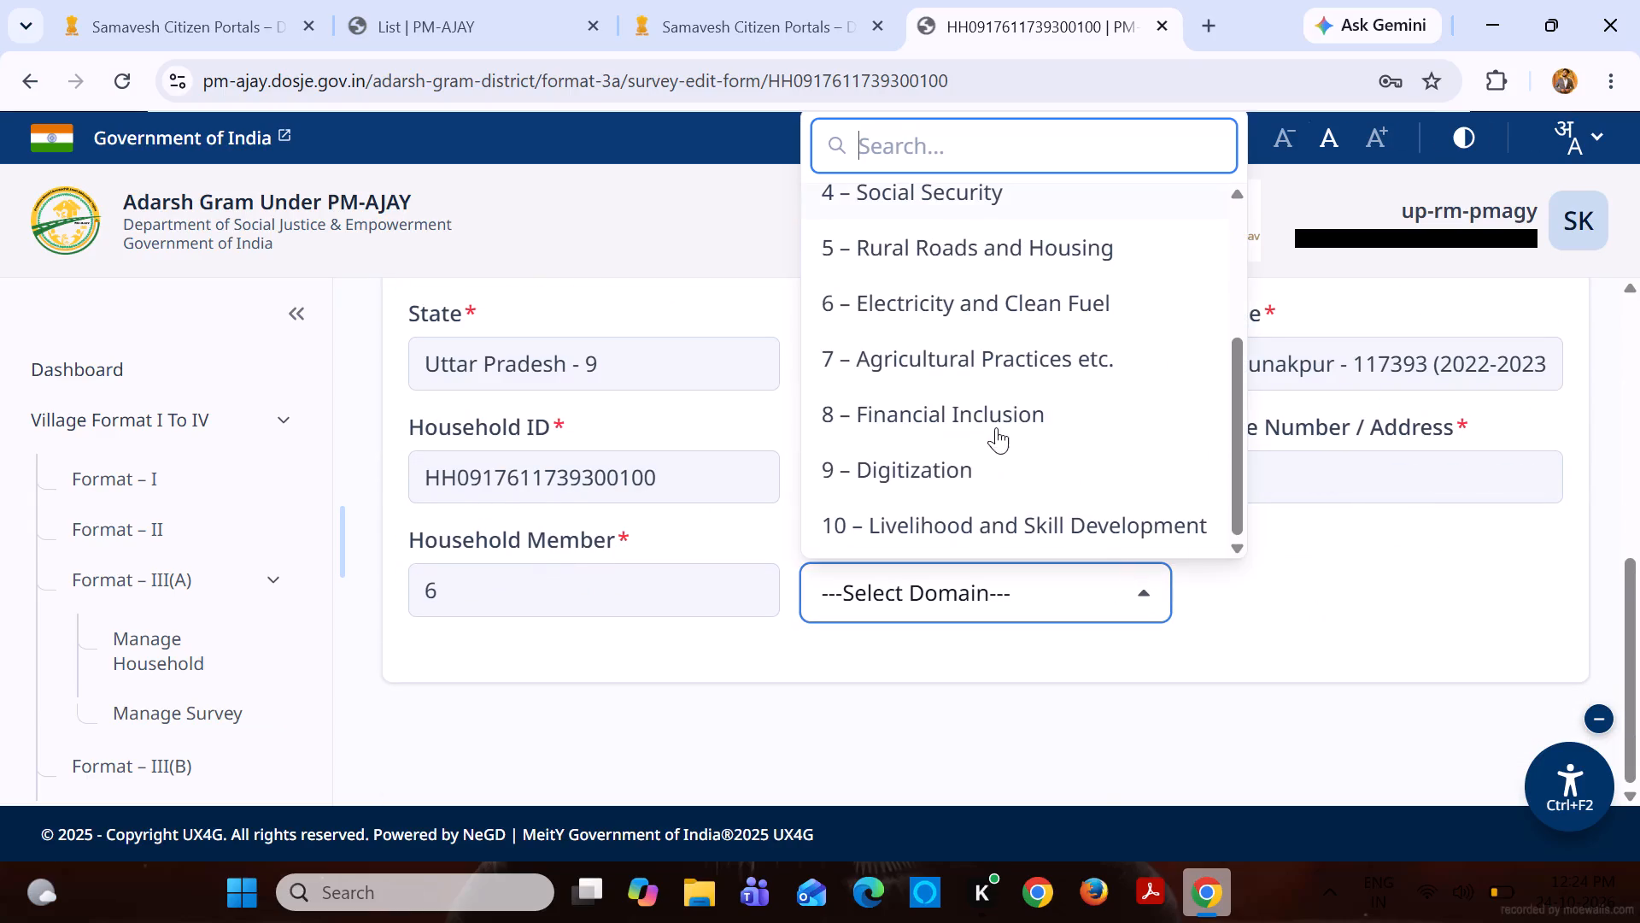
left_click(925, 351)
scroll(1186, 510, "down", 4)
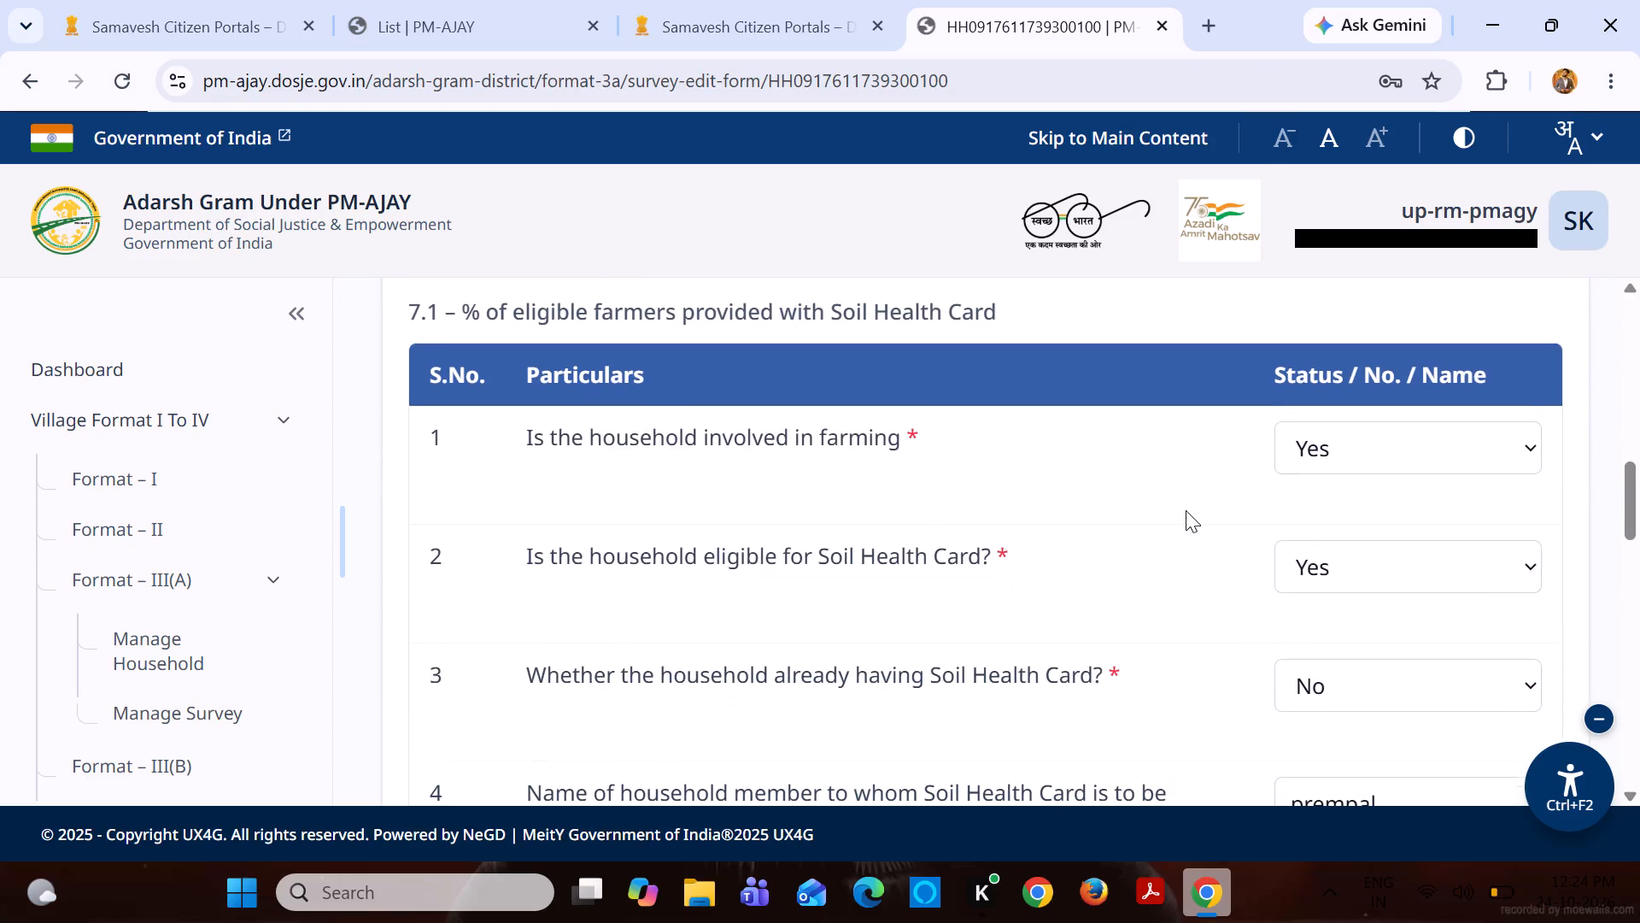
left_click_drag(1407, 443, 1351, 579)
left_click(1351, 579)
scroll(1351, 579, "down", 7)
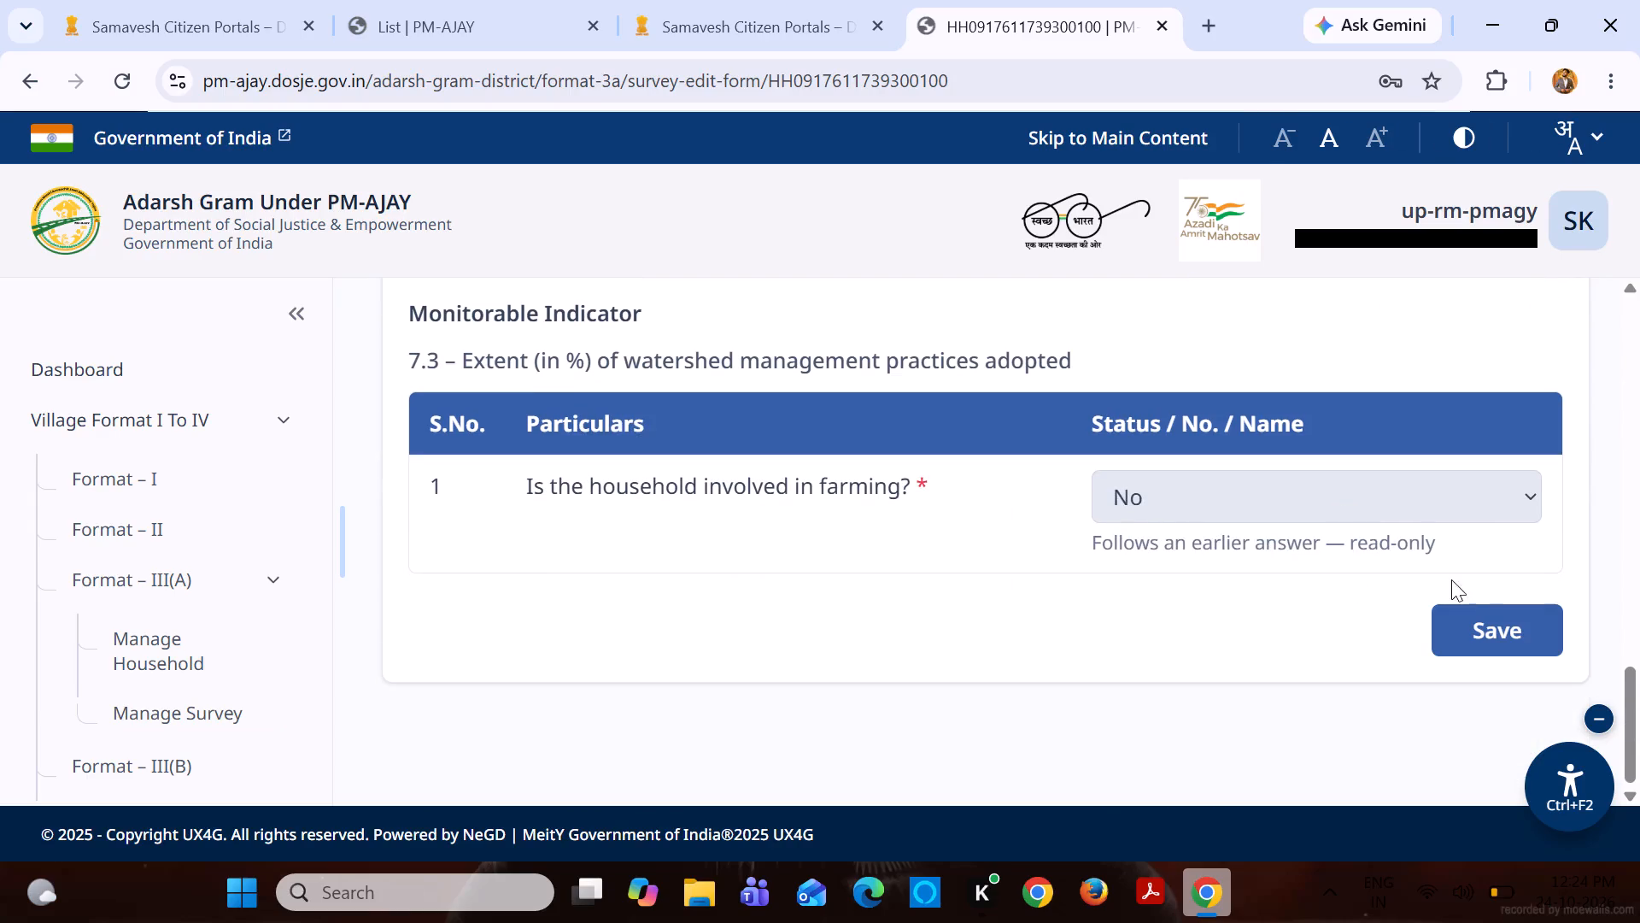
left_click(1522, 611)
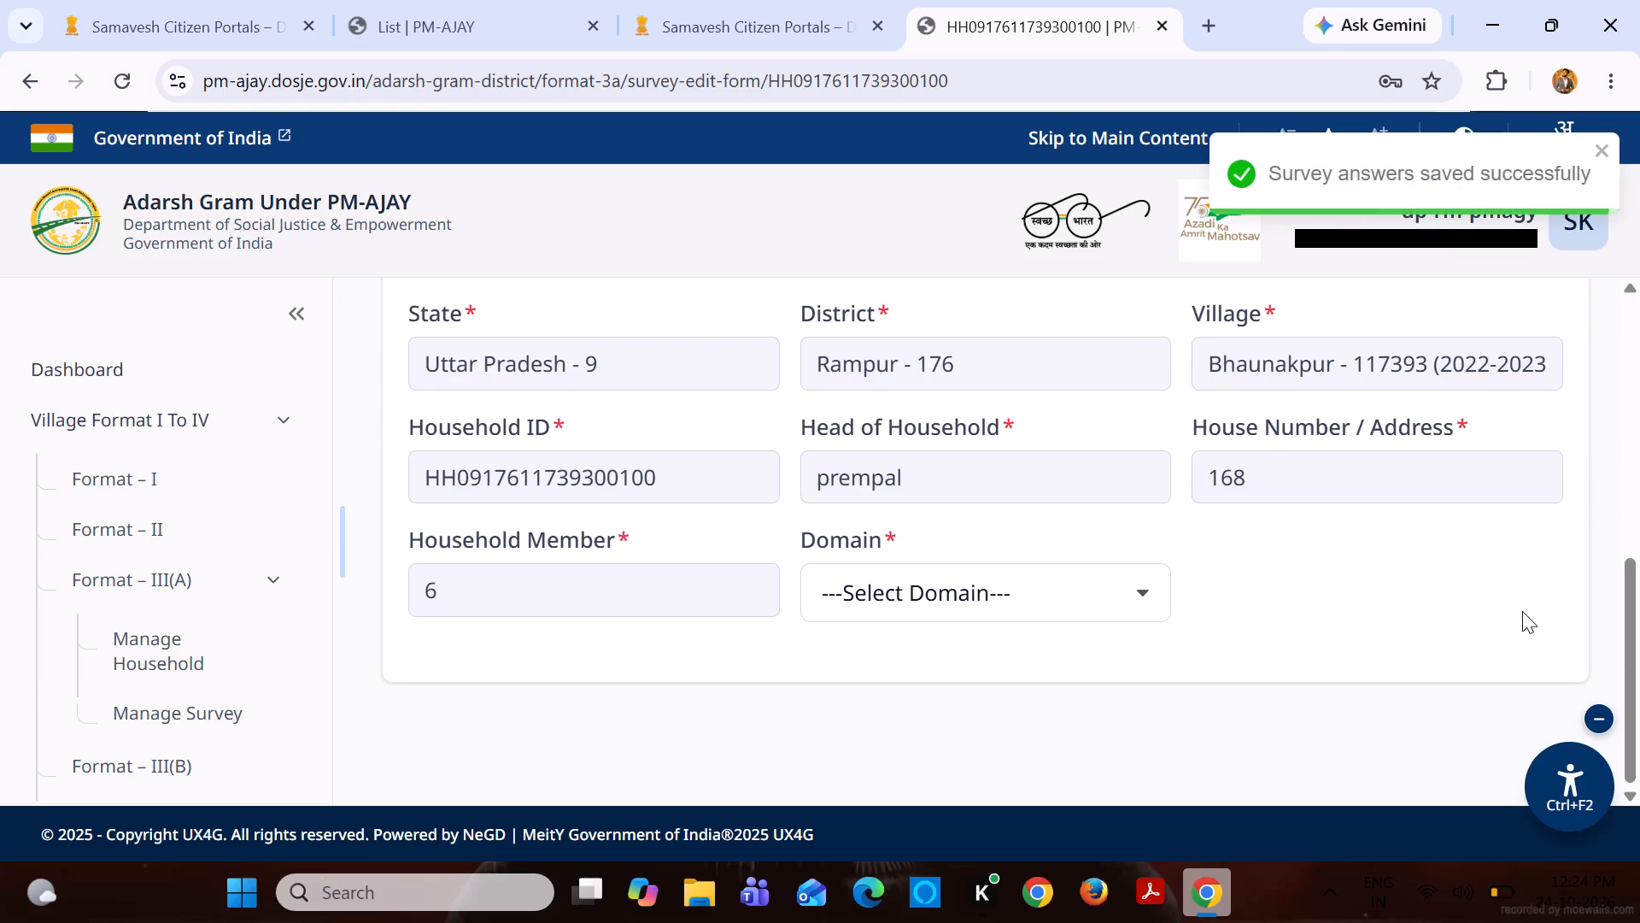
Return to the household list and open the survey of house number 170 on page 2 for editing.
scroll(1308, 471, "up", 10)
left_click(1505, 373)
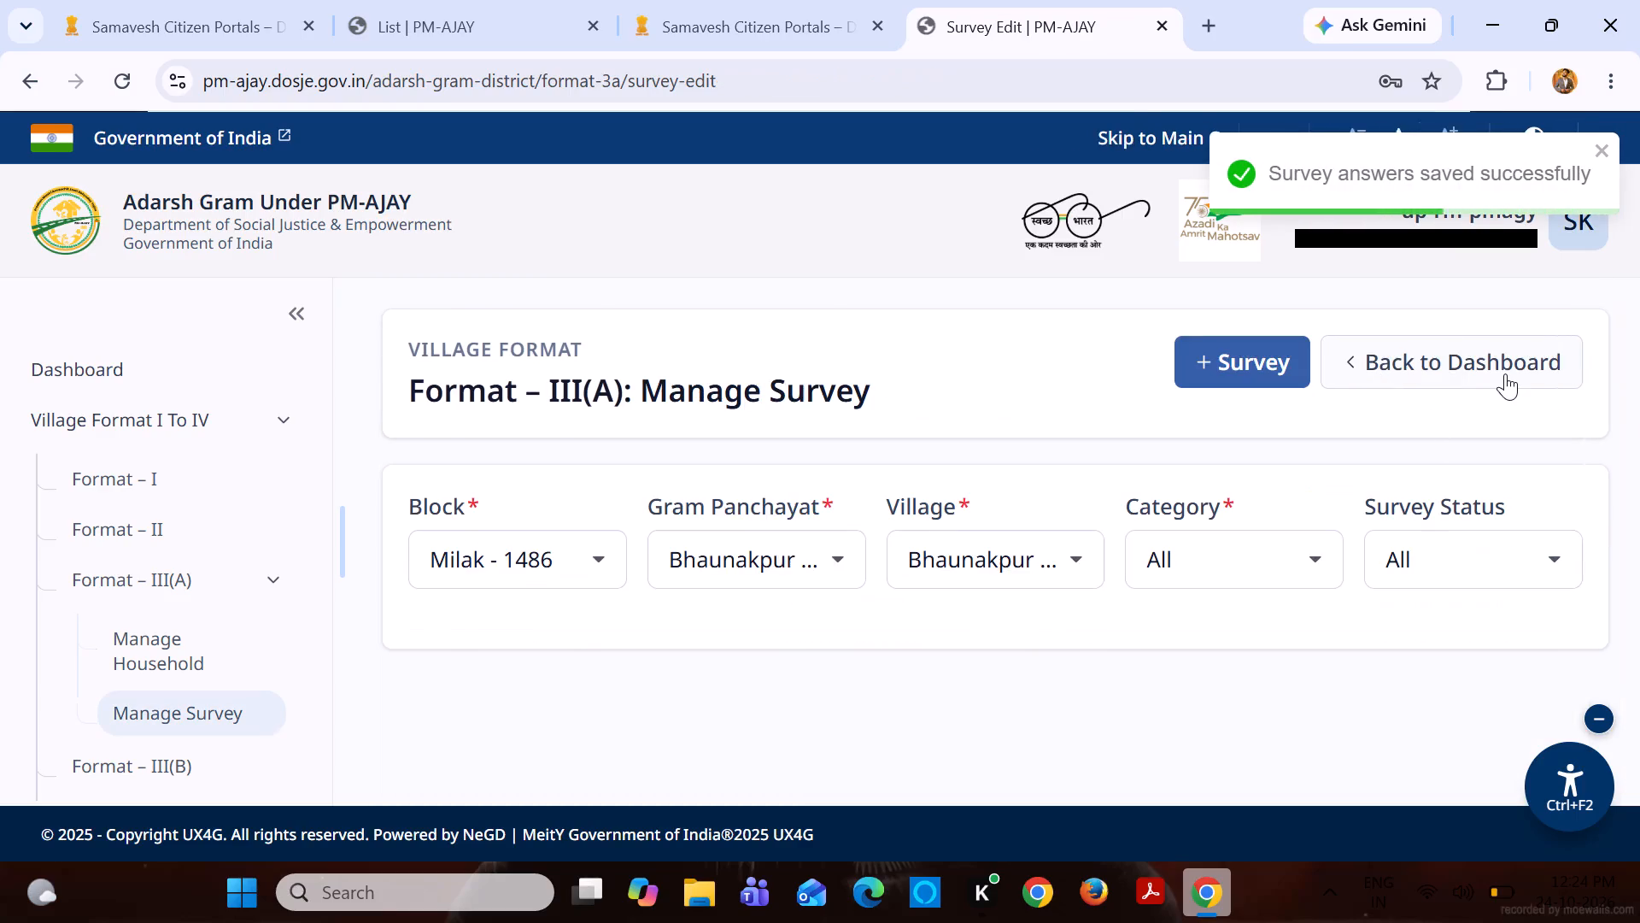
scroll(1353, 487, "down", 20)
scroll(1353, 487, "down", 19)
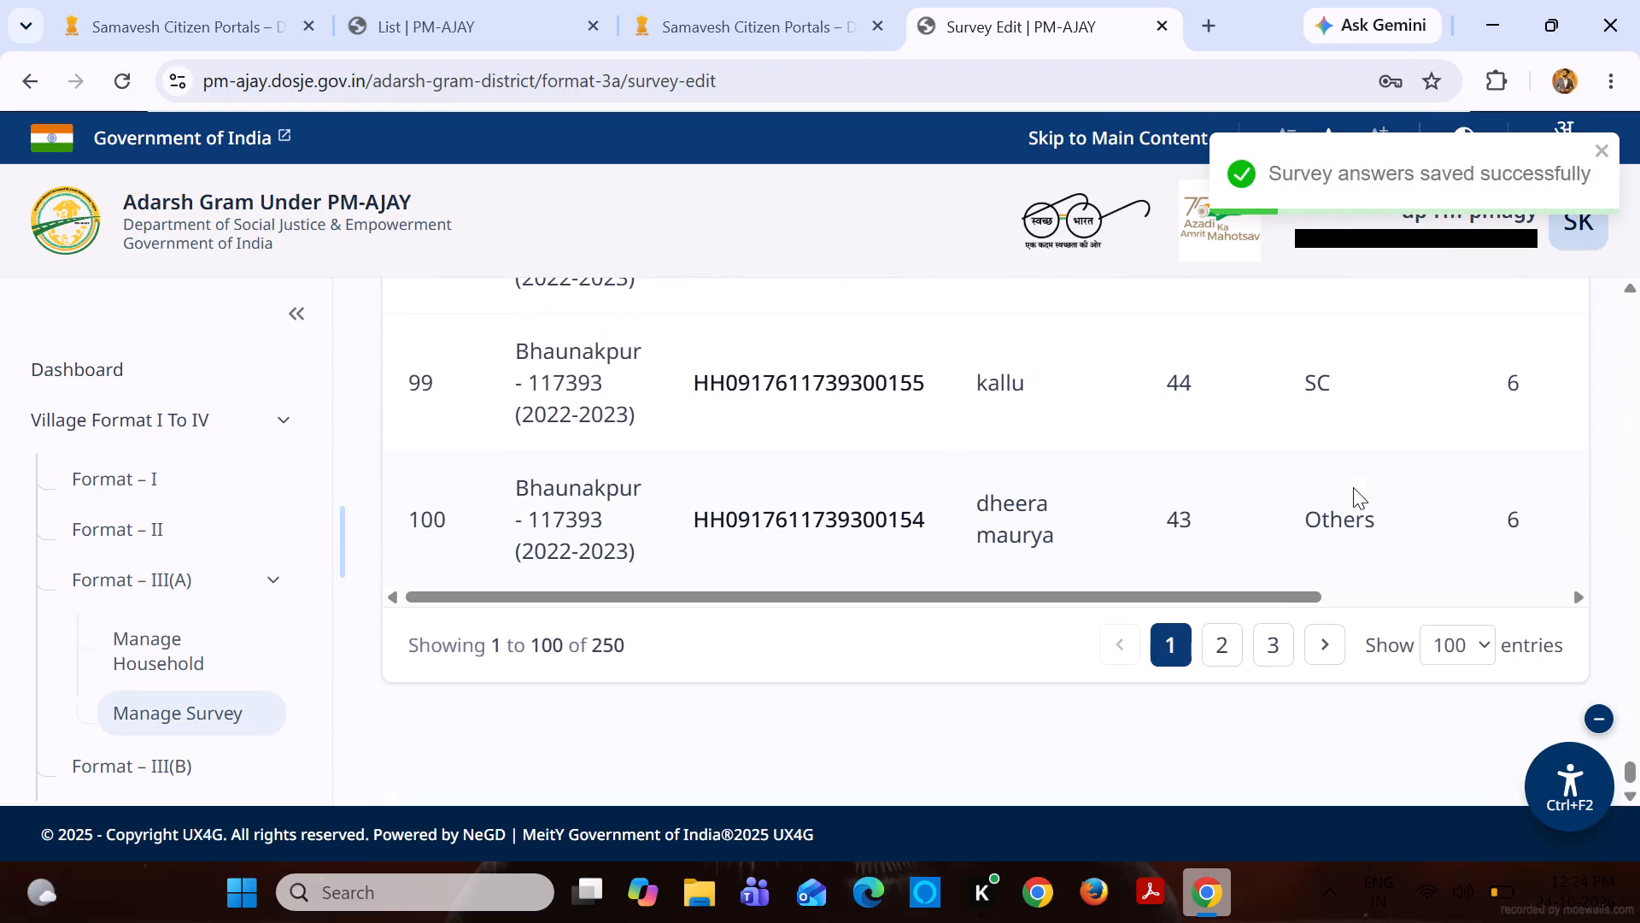
left_click(1241, 655)
scroll(1209, 432, "up", 2)
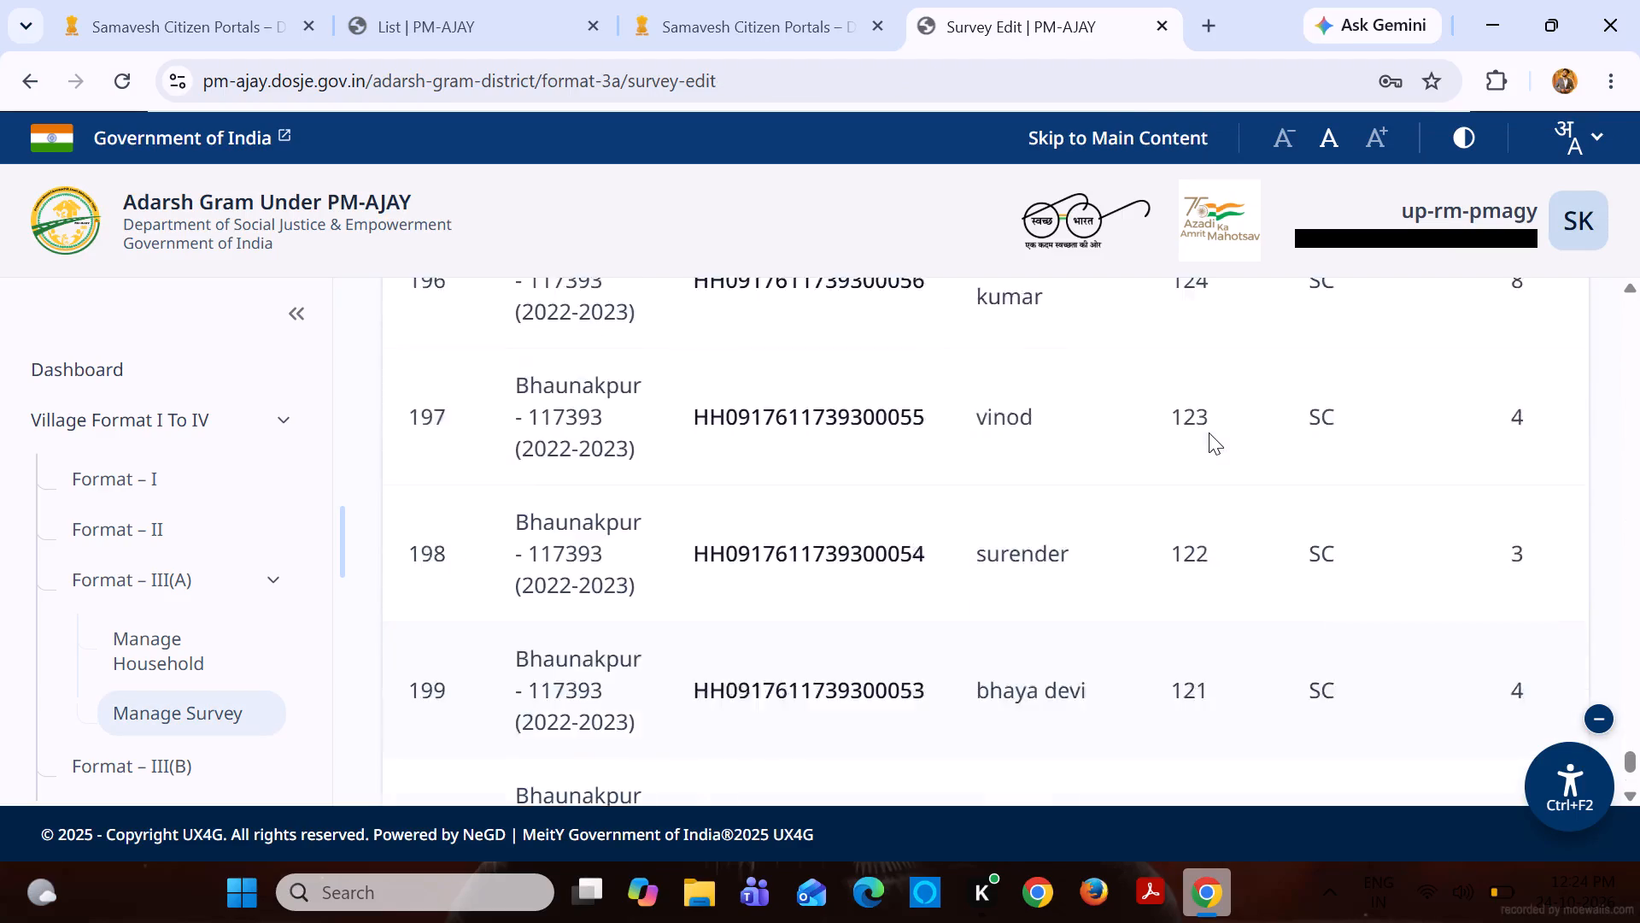
scroll(1209, 432, "up", 13)
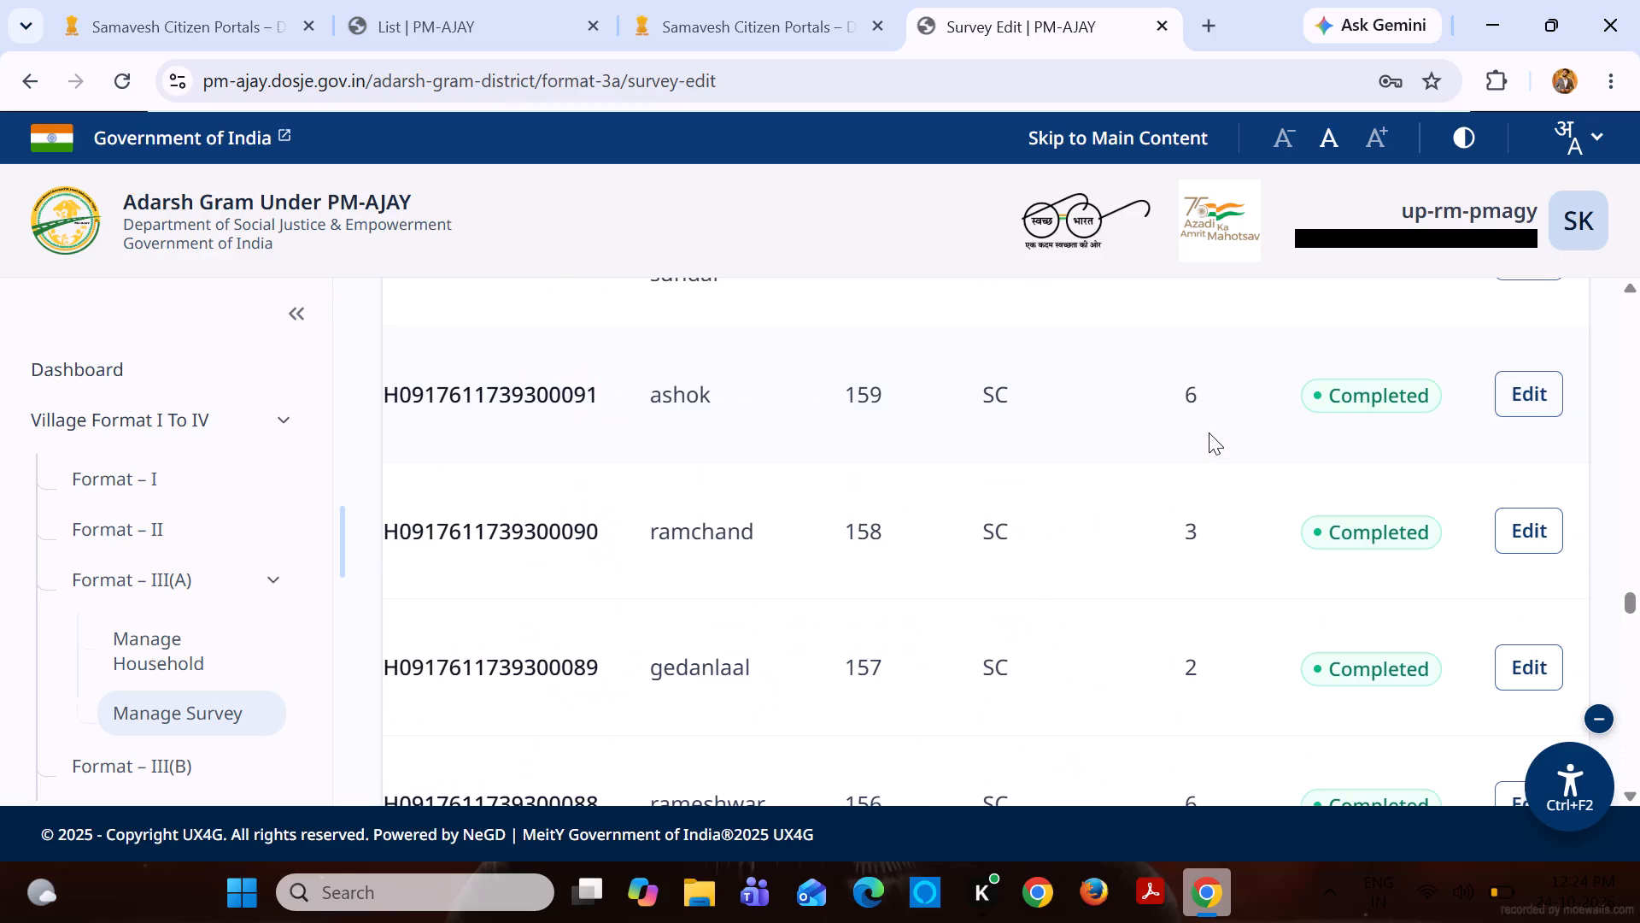
scroll(1209, 432, "up", 13)
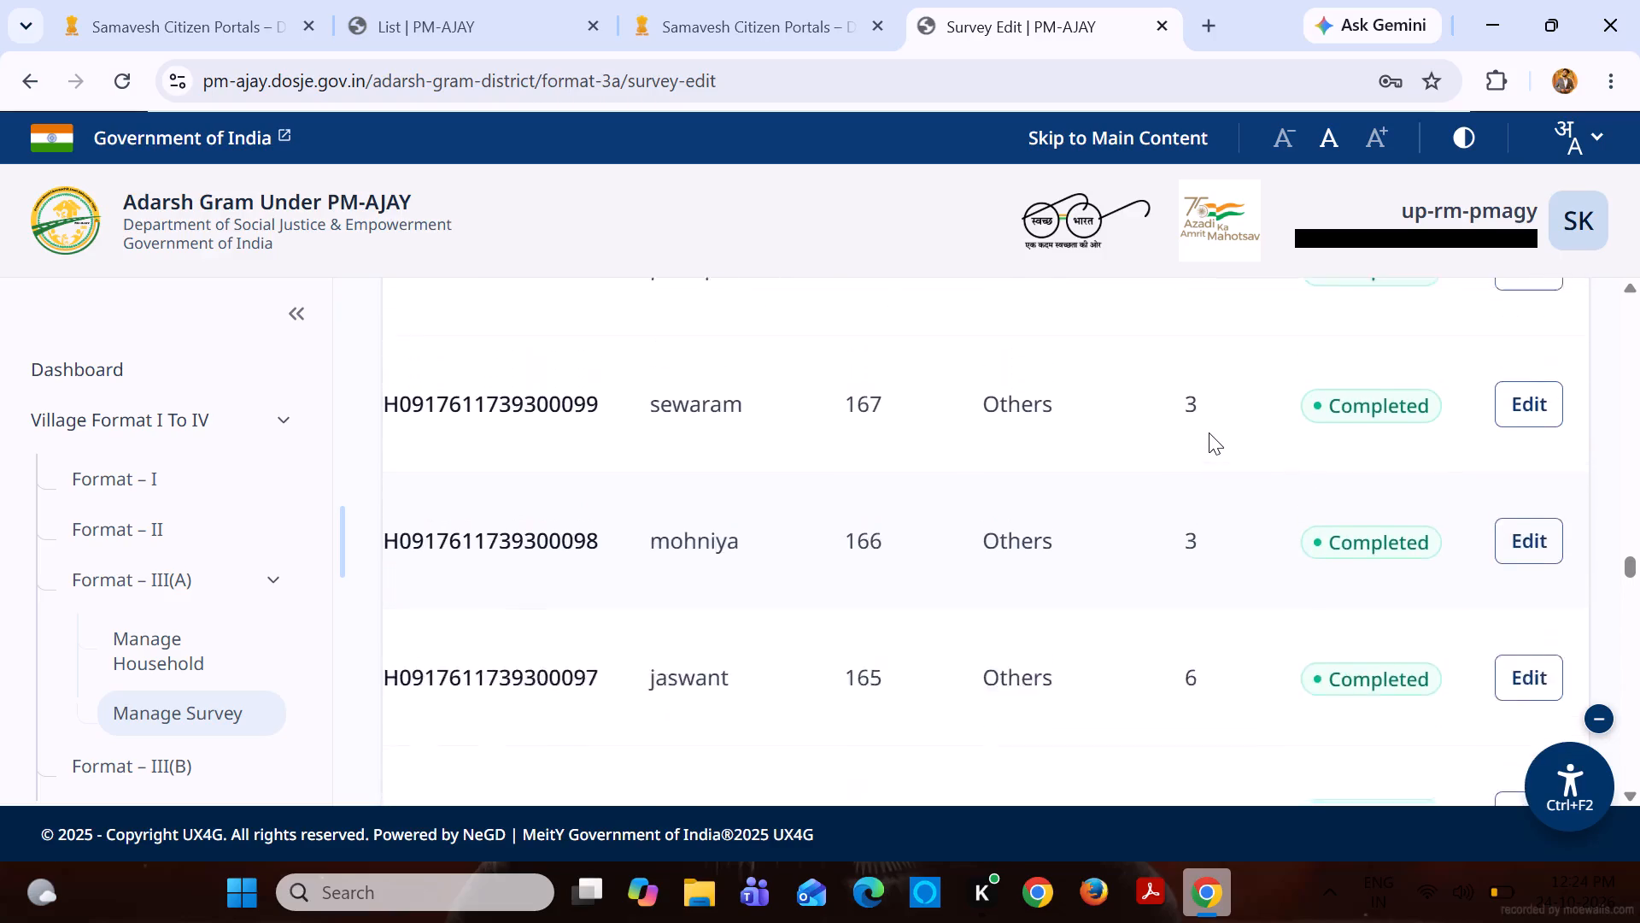
scroll(1209, 432, "up", 8)
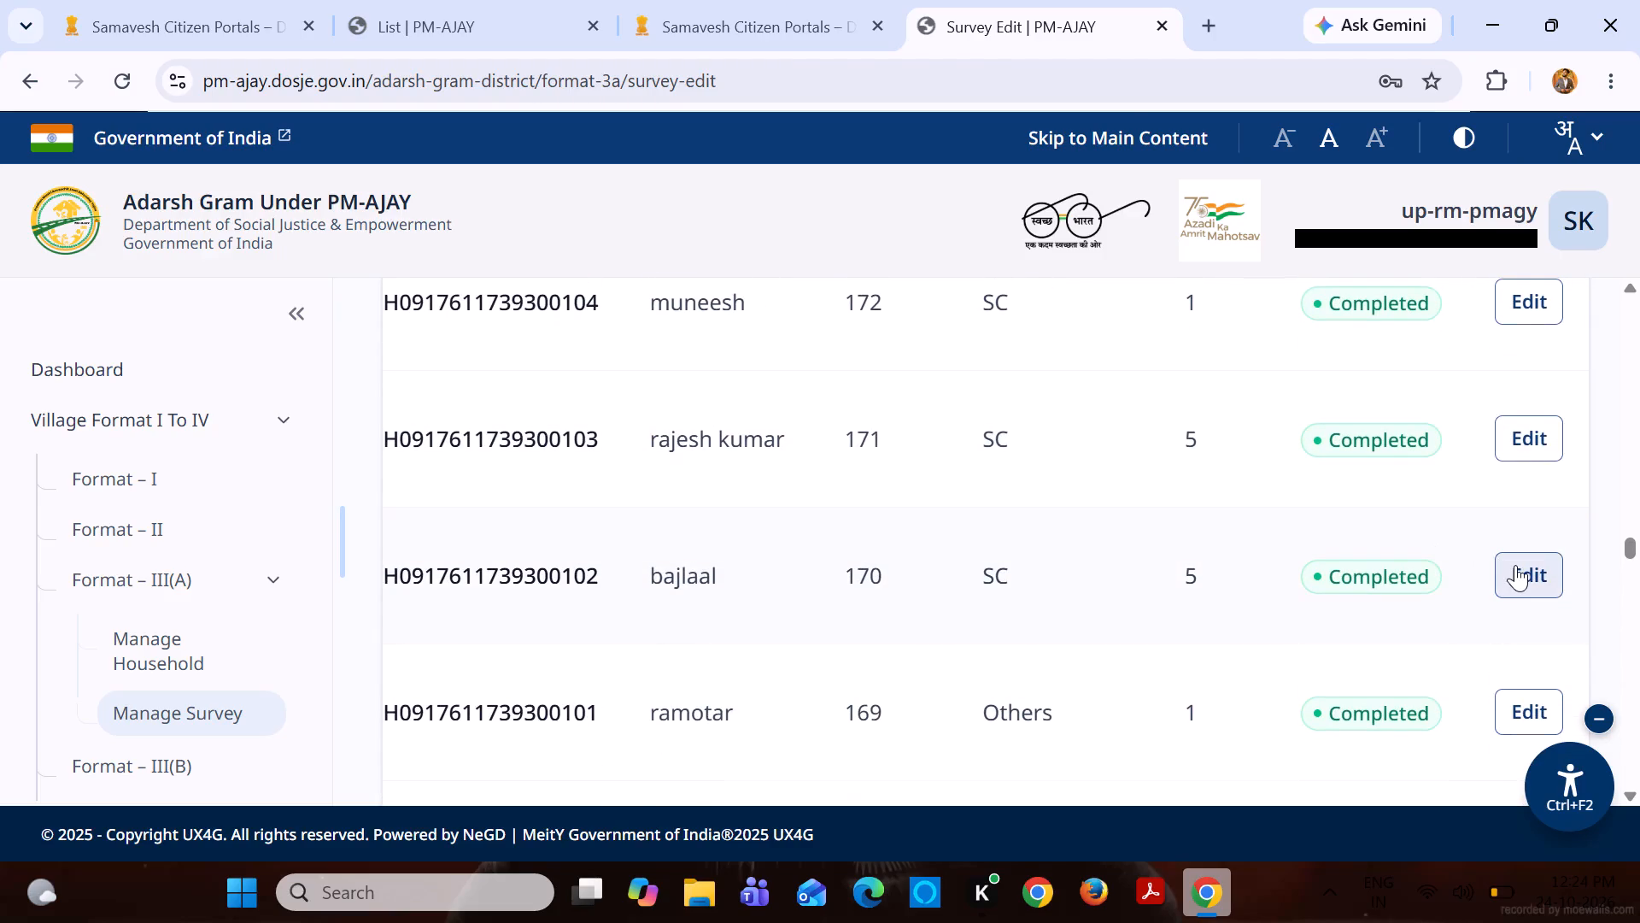
left_click(1515, 565)
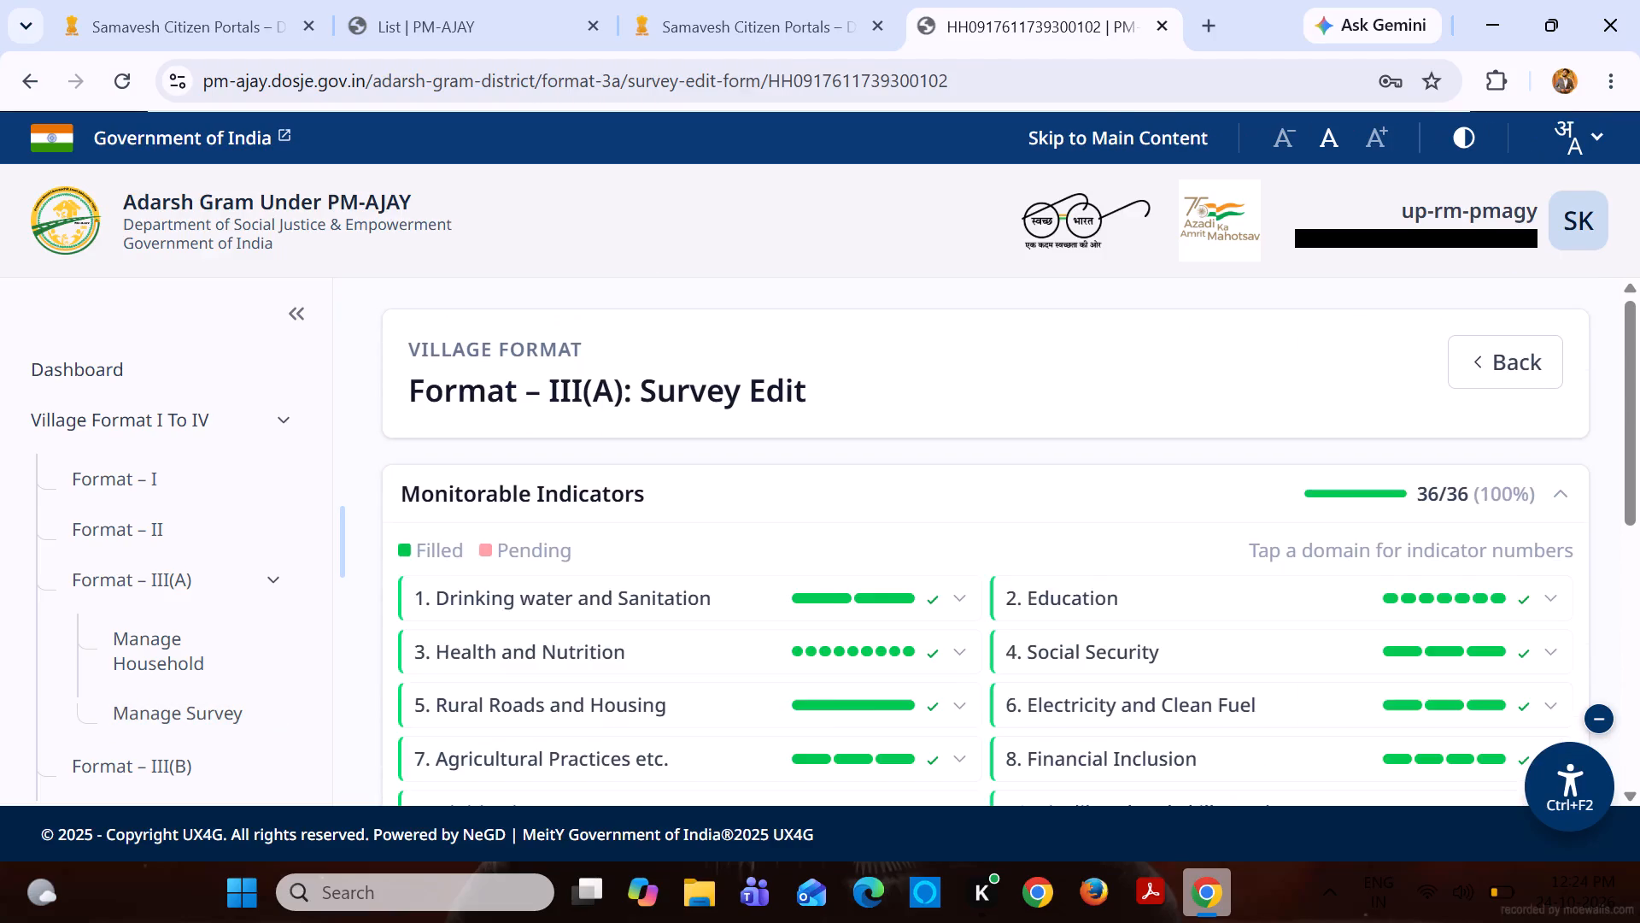
For house number 170, select domain 7 – Agricultural Practices etc., set farming involvement under 7.1 to No, and save the answers.
scroll(1256, 552, "down", 10)
left_click(1145, 580)
scroll(1104, 380, "down", 7)
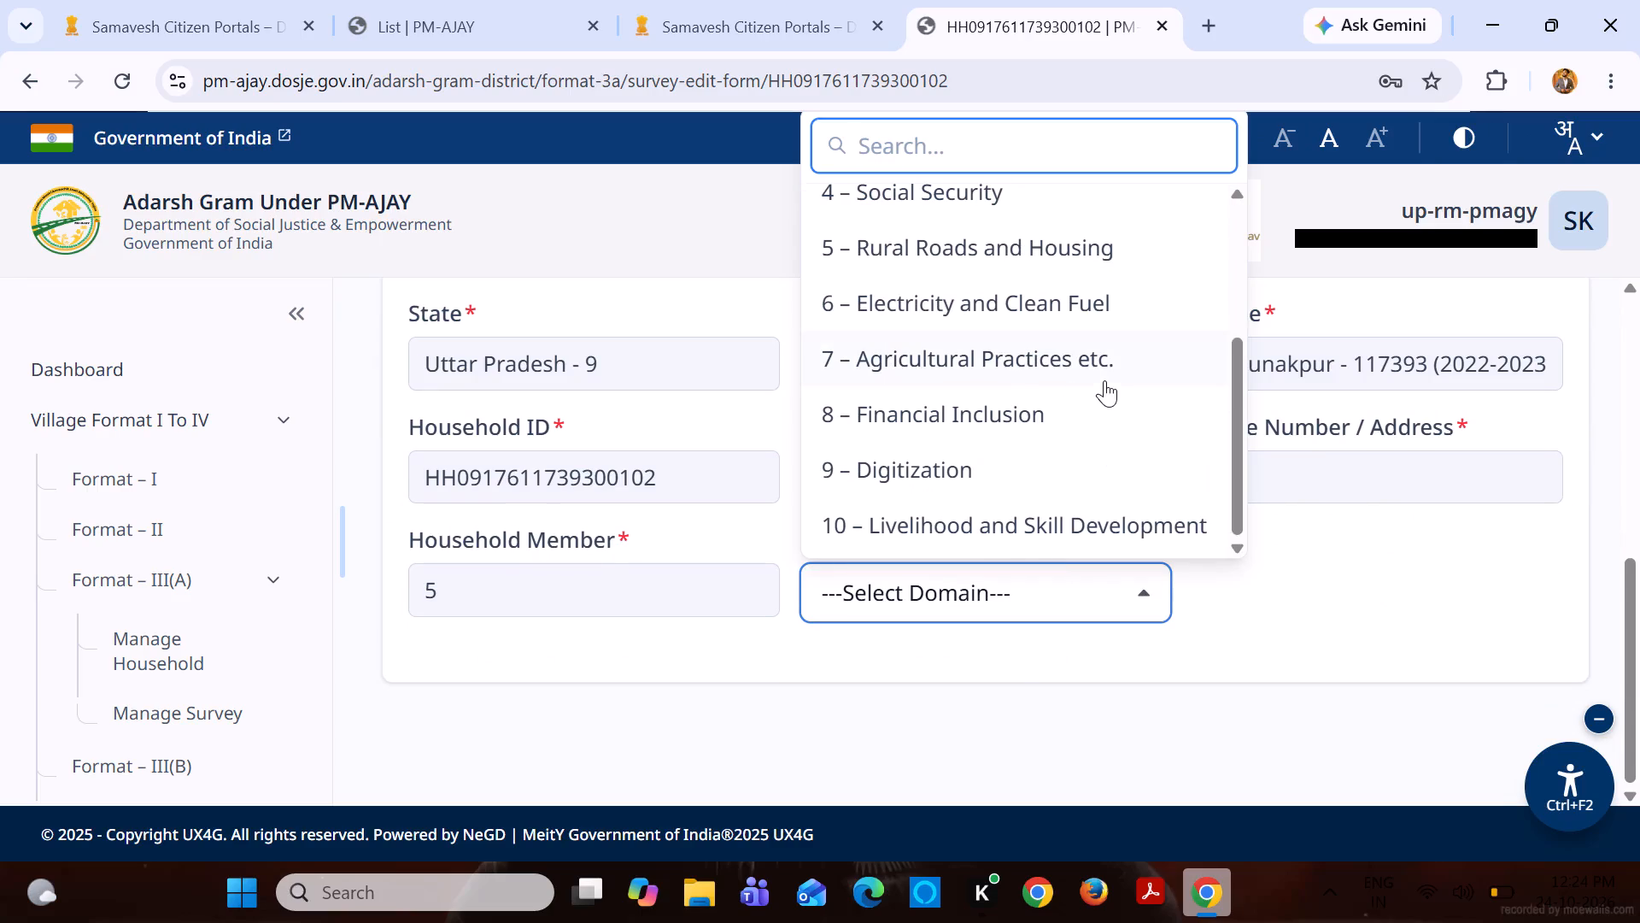
left_click(1030, 373)
scroll(1259, 475, "down", 1)
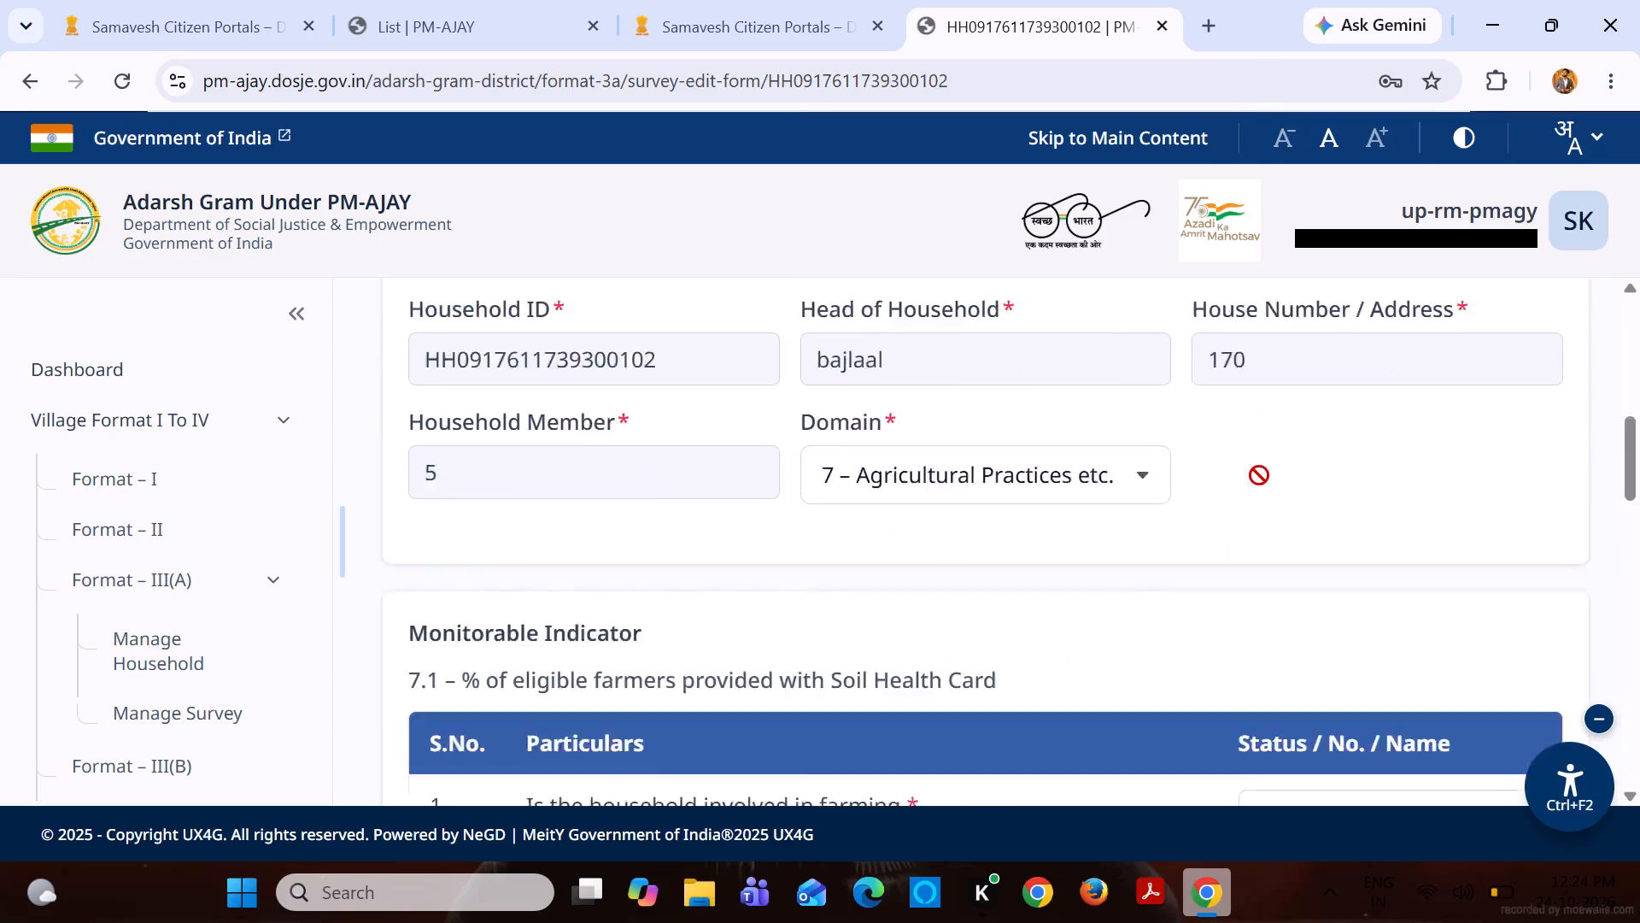
scroll(1259, 475, "down", 2)
left_click_drag(1367, 505, 1292, 638)
left_click(1292, 638)
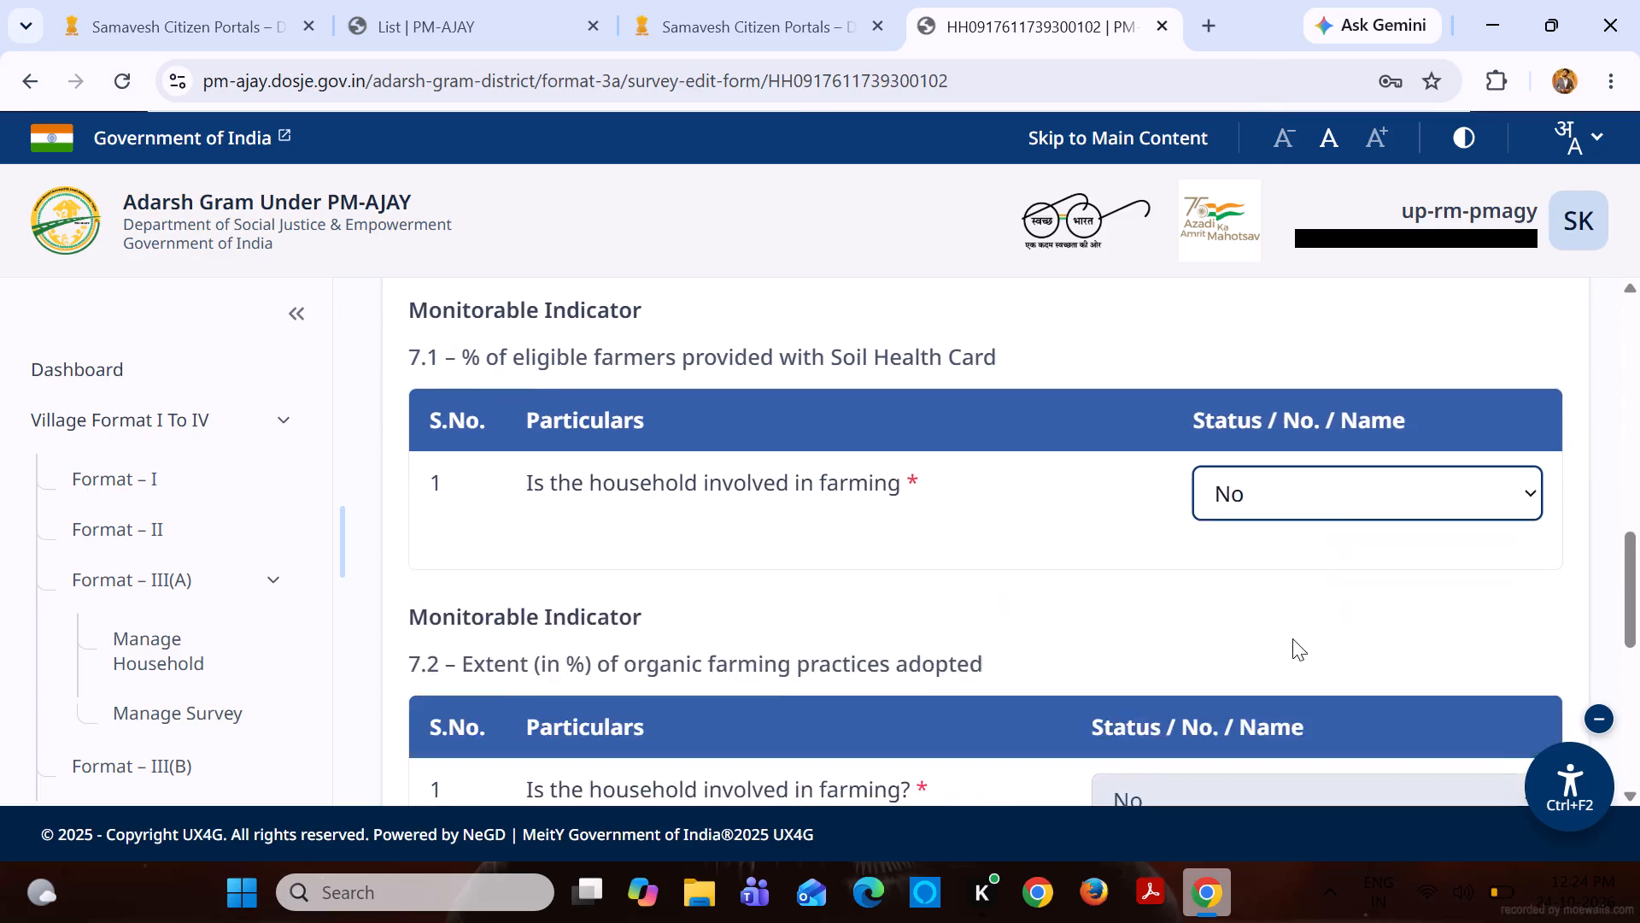
scroll(1292, 638, "down", 6)
left_click(1481, 622)
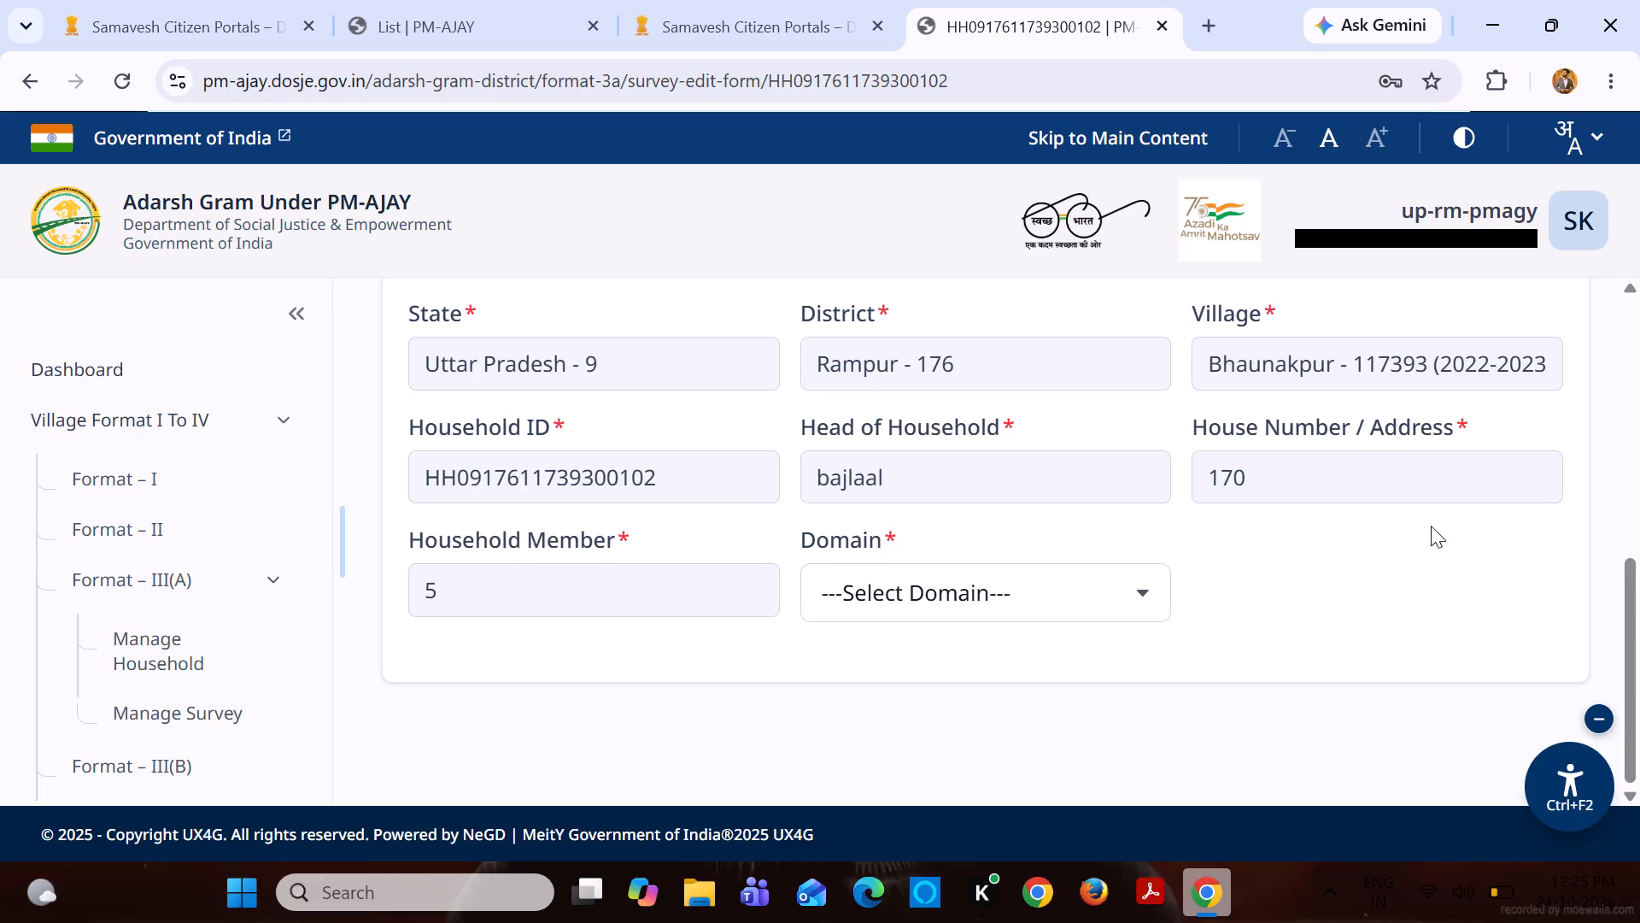
Return to the household list and open the survey of house number 171 on page 2 for editing.
scroll(1354, 504, "up", 14)
left_click(1532, 350)
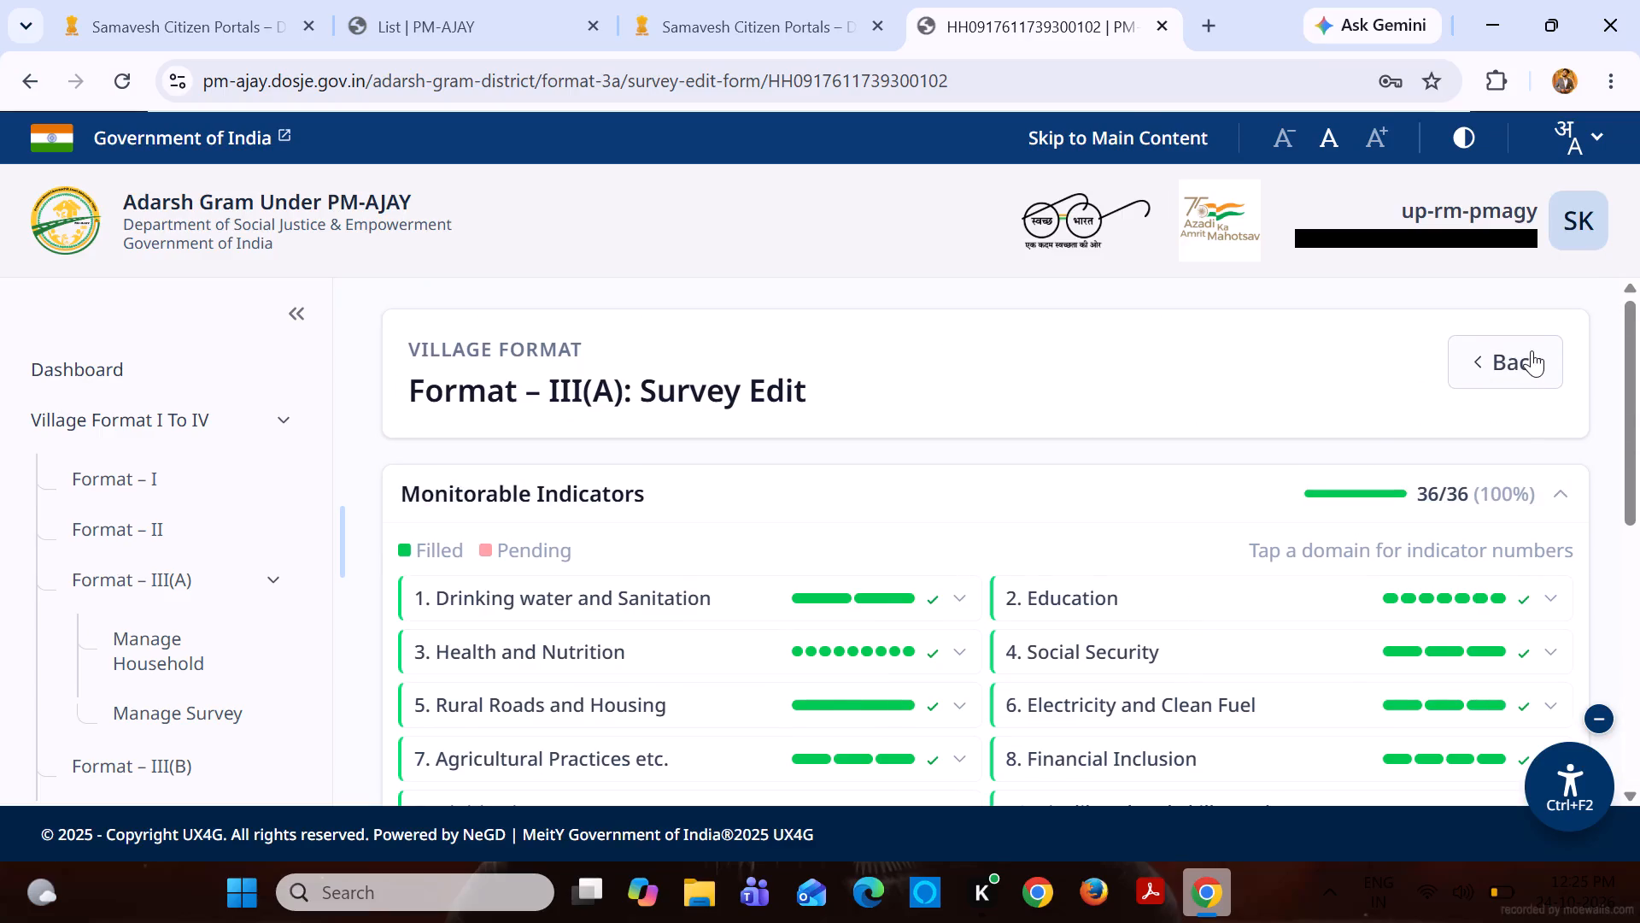
scroll(1347, 535, "down", 20)
scroll(1347, 535, "down", 4)
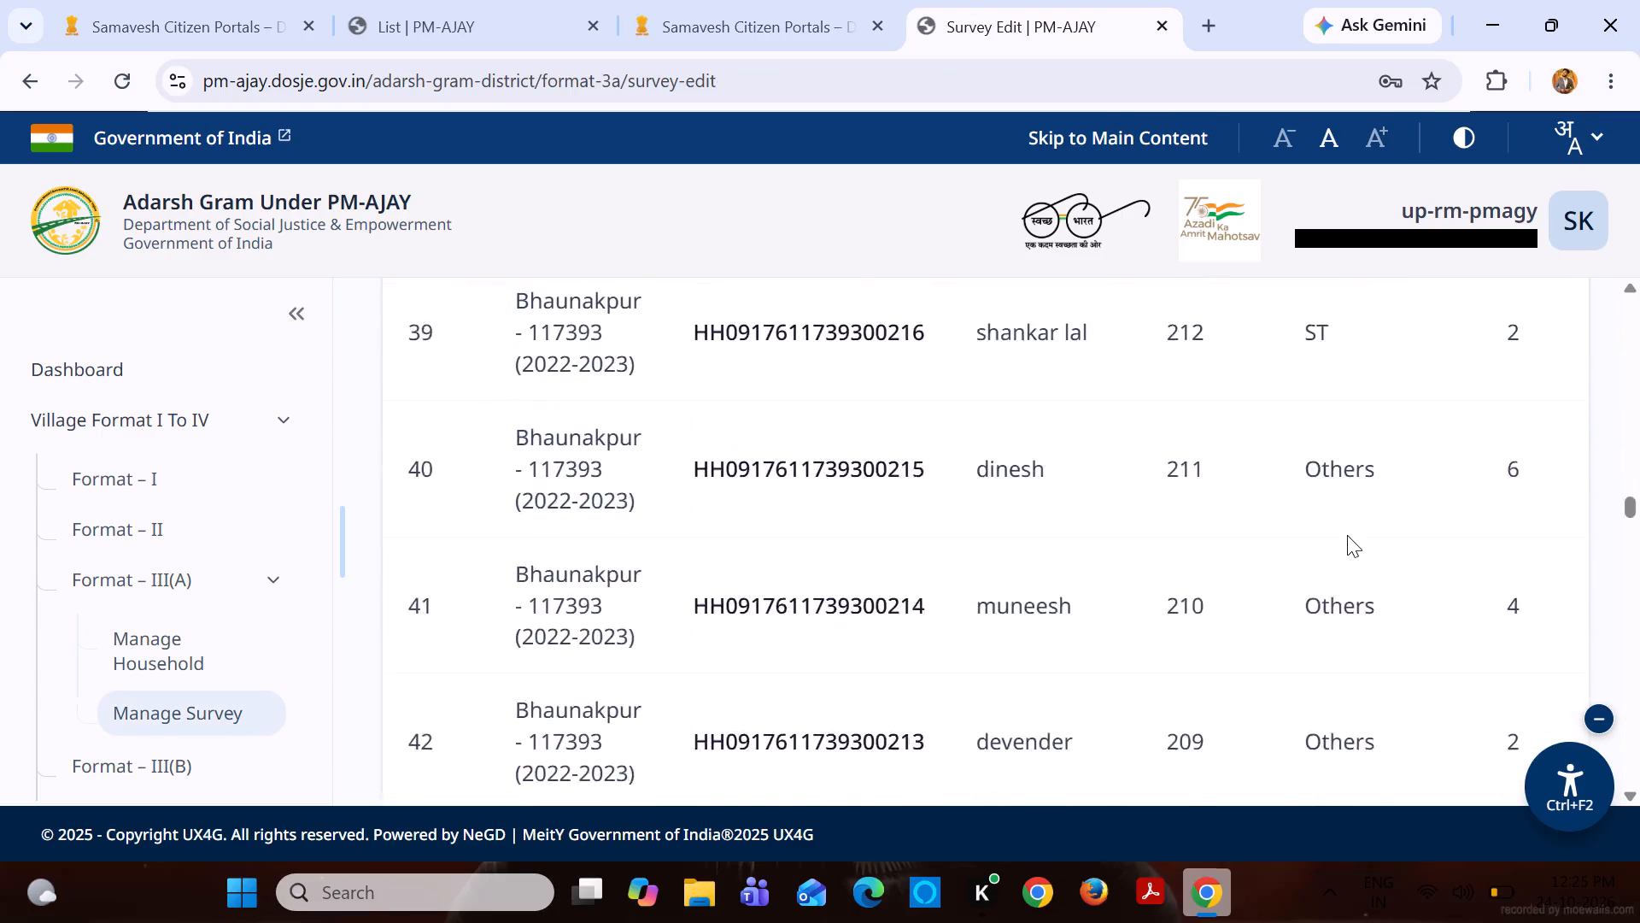
scroll(1347, 535, "down", 16)
left_click(1233, 631)
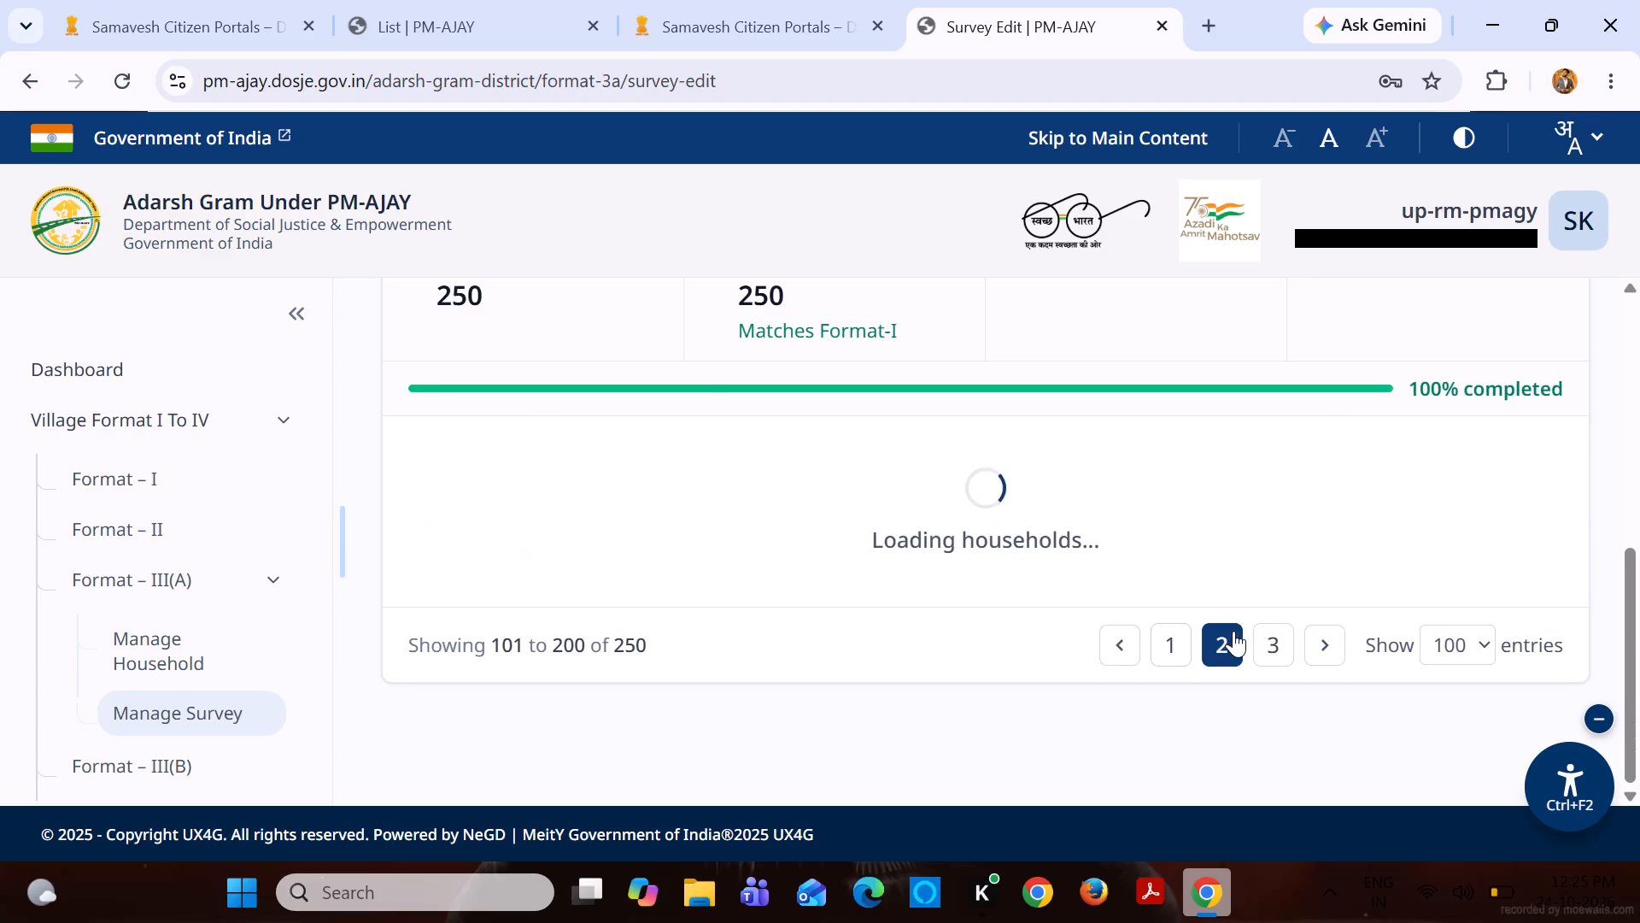
scroll(1245, 510, "up", 20)
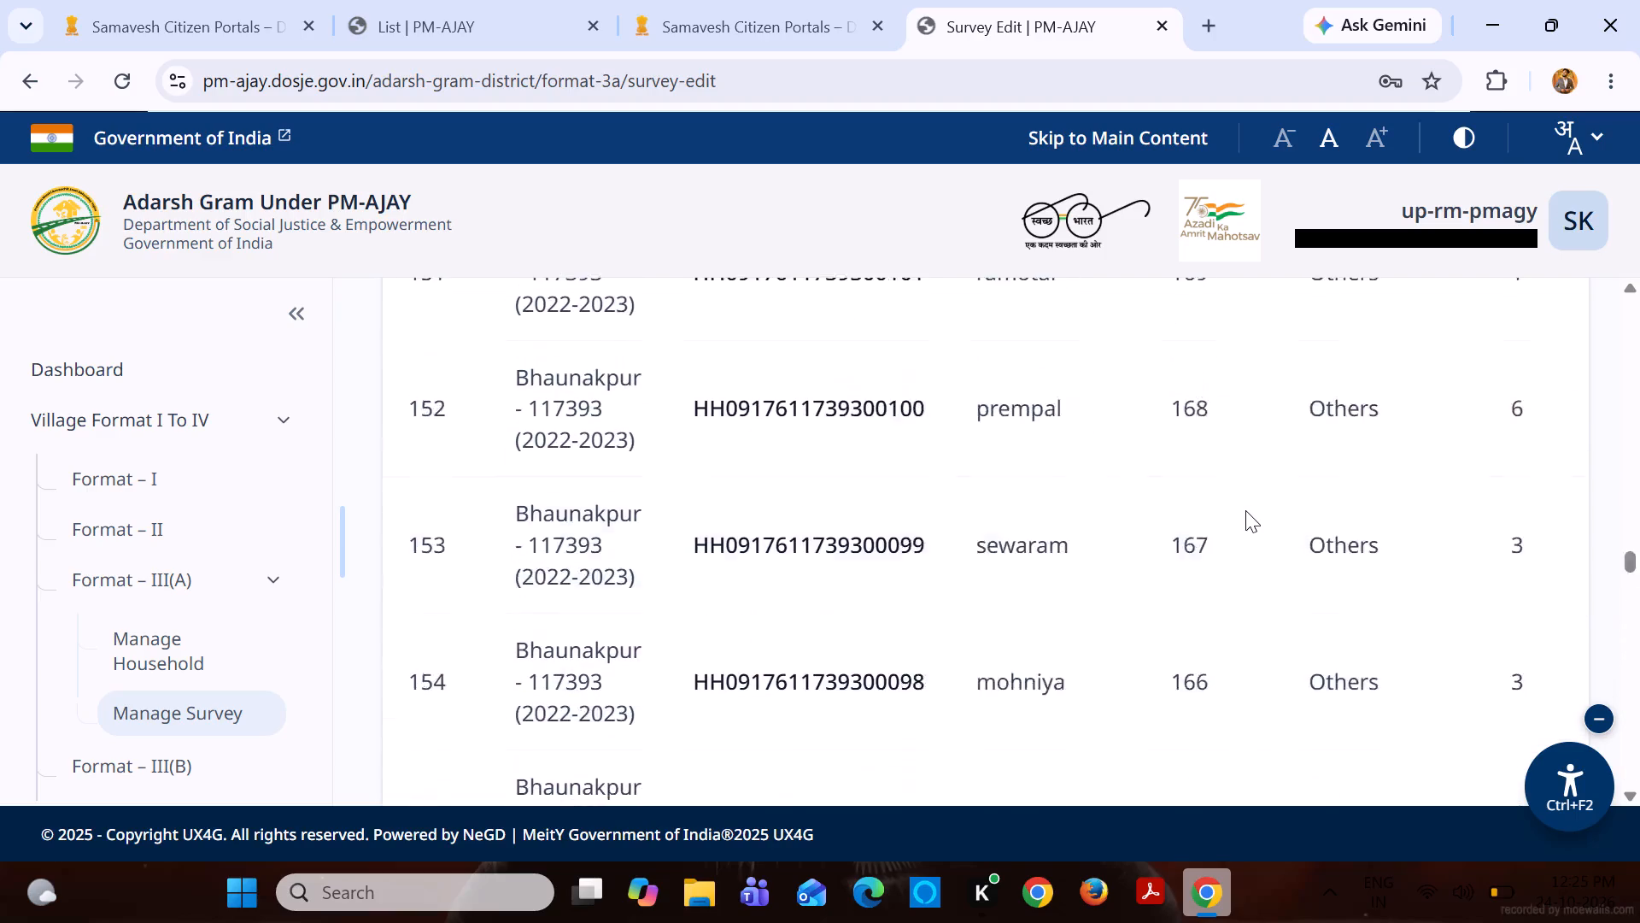
scroll(1245, 510, "up", 3)
scroll(1245, 510, "left", 7)
scroll(1245, 510, "down", 5)
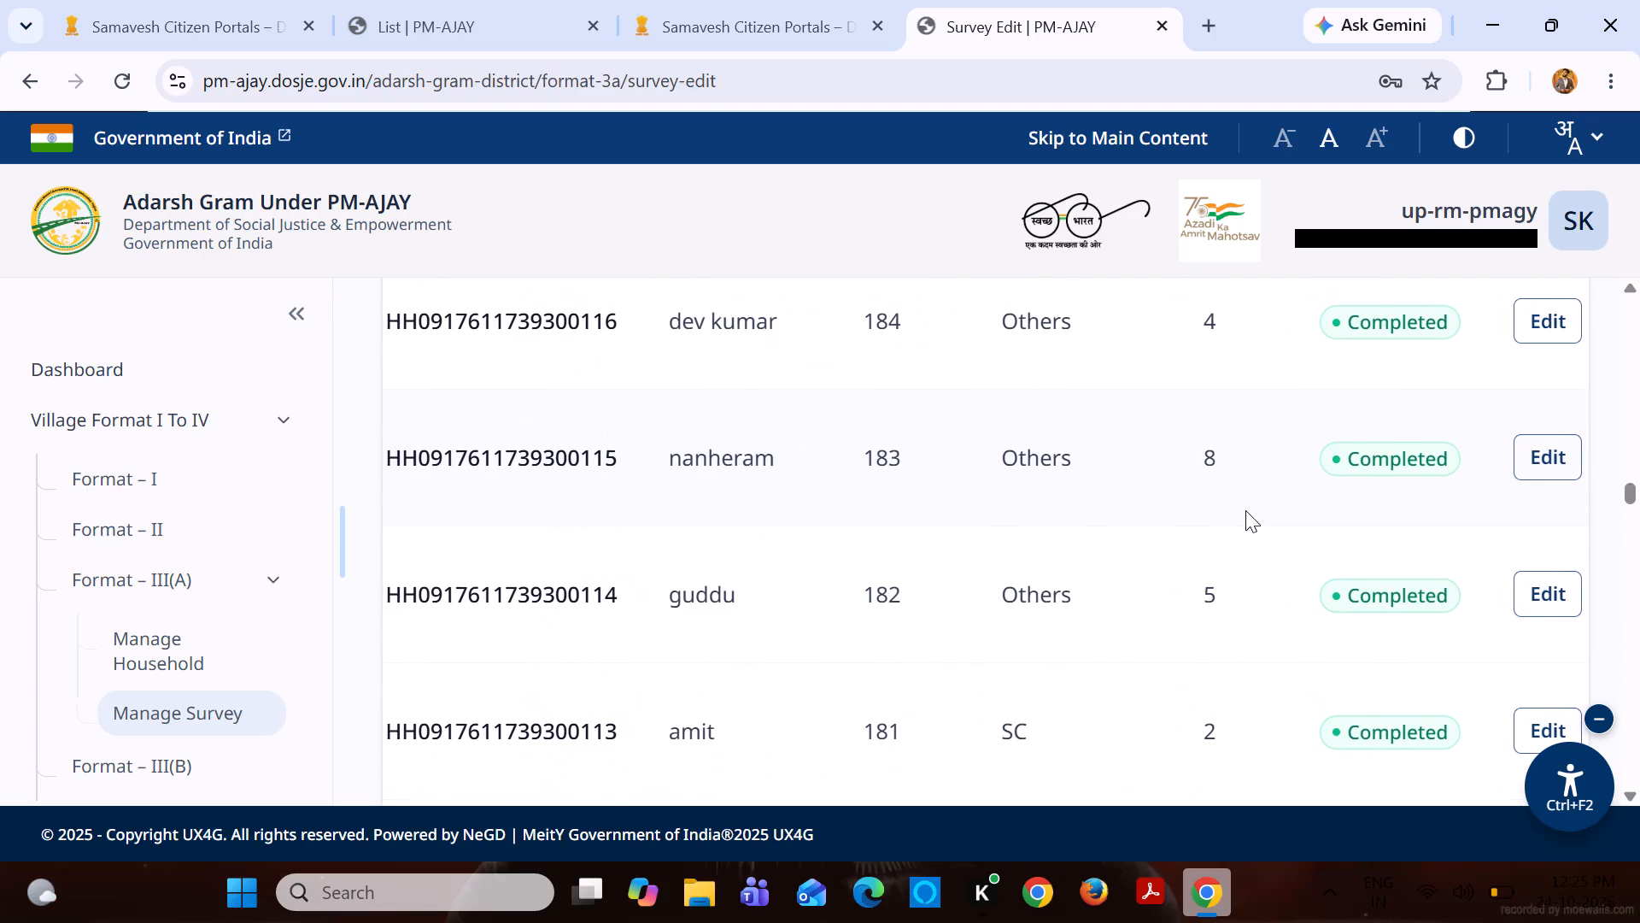
scroll(1245, 510, "down", 7)
scroll(1245, 510, "left", 4)
scroll(1245, 510, "down", 1)
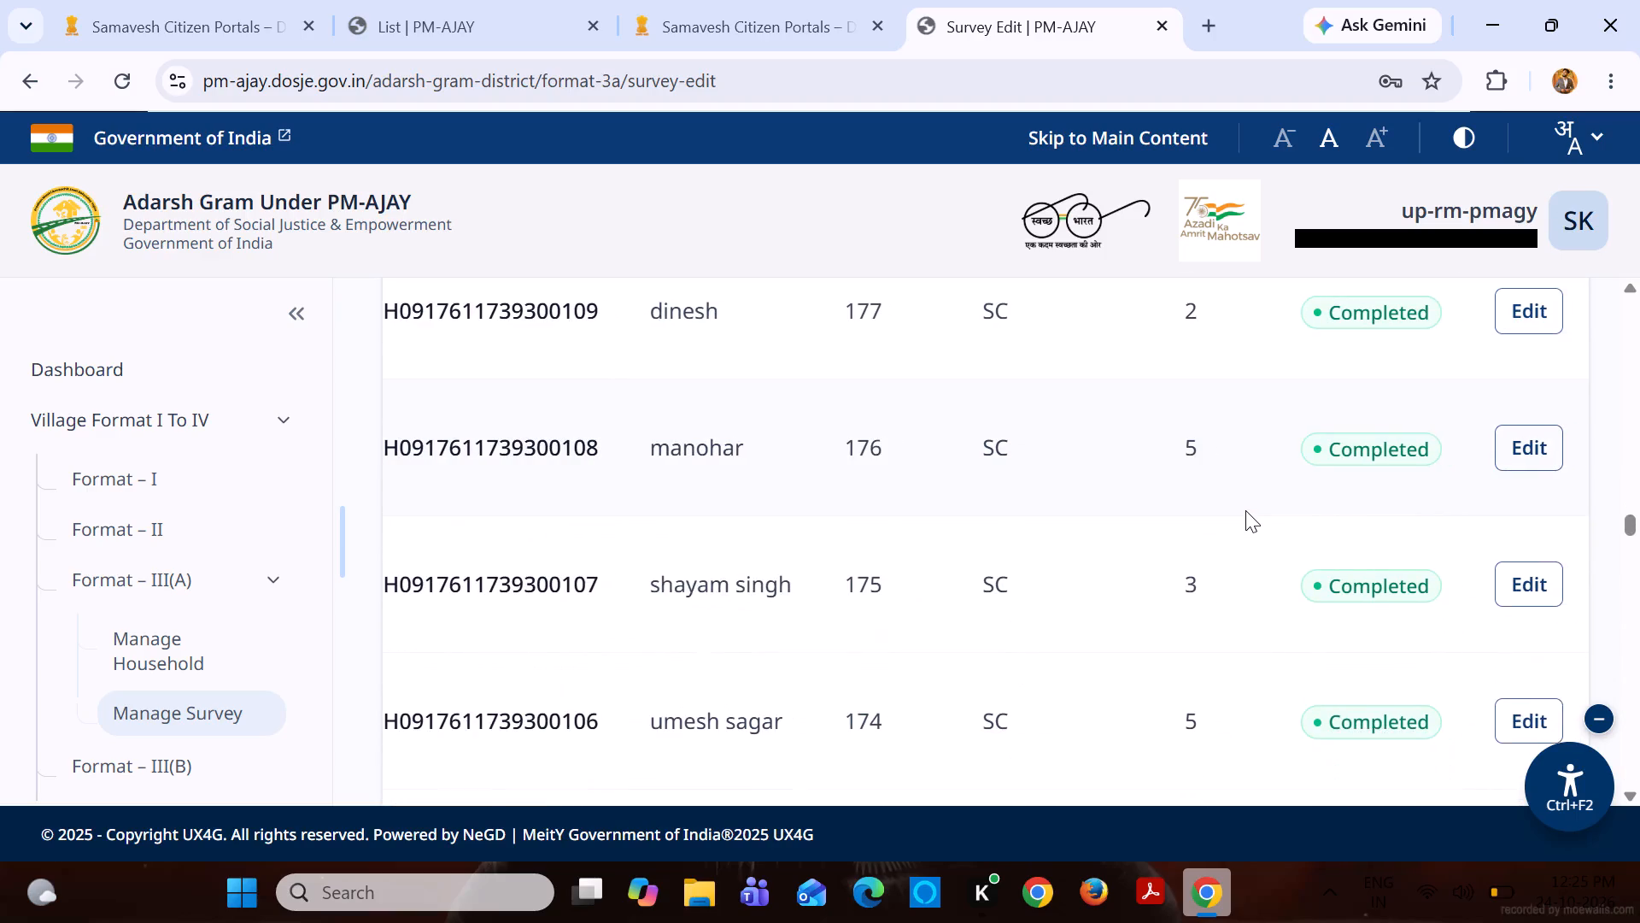
scroll(1245, 510, "down", 3)
left_click(1525, 644)
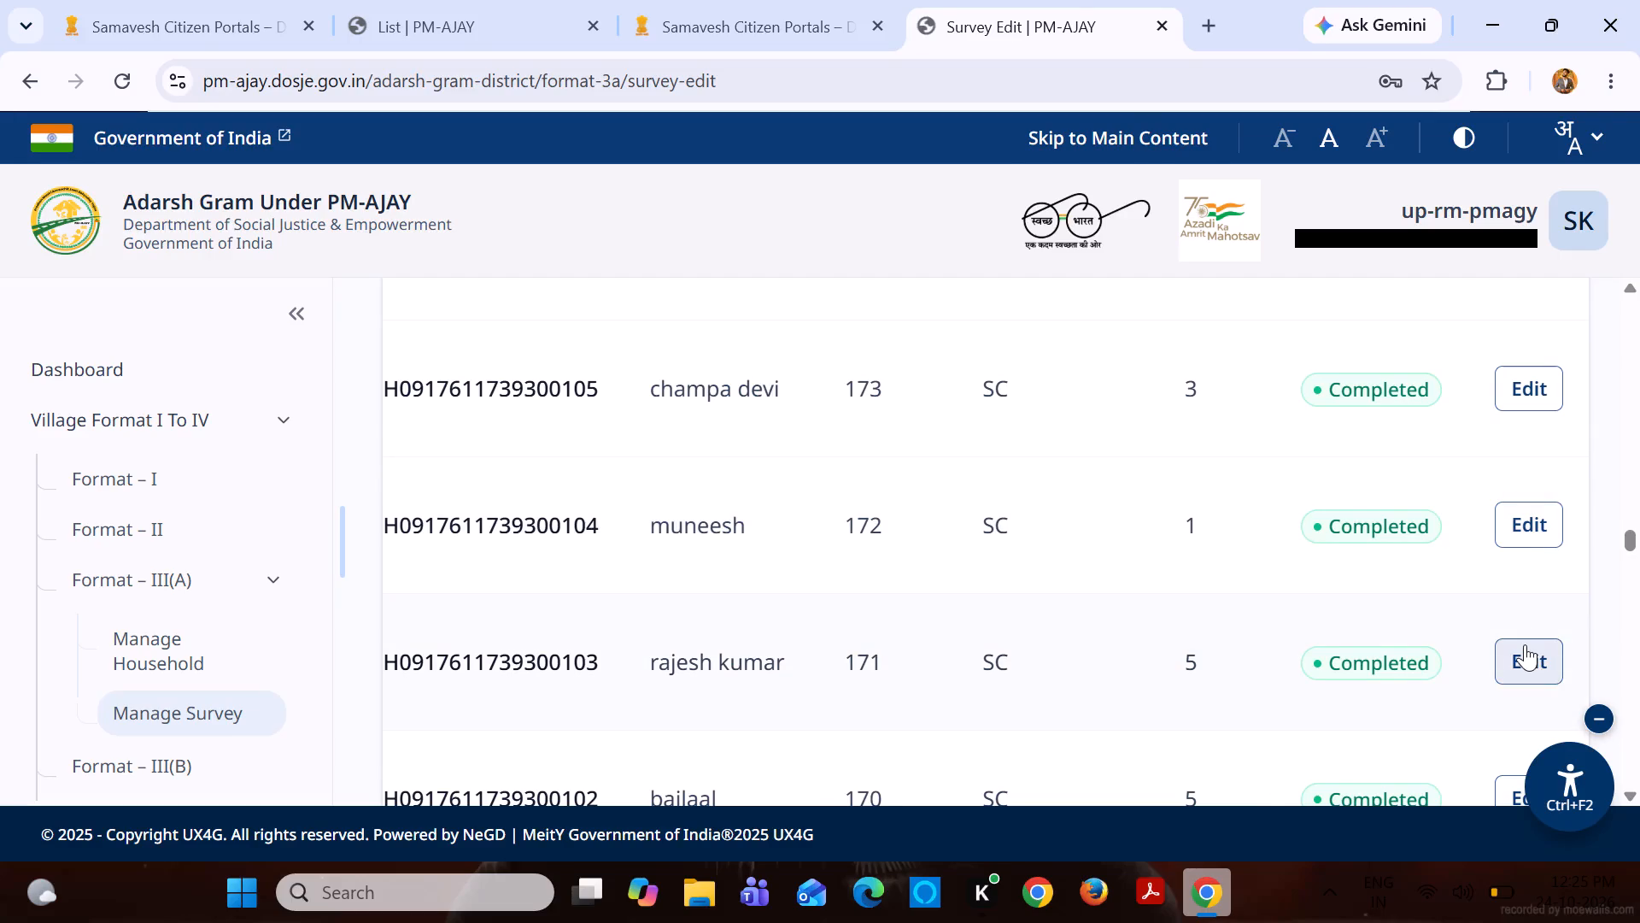
For house number 171, select domain 7 – Agricultural Practices etc., set farming involvement under 7.1 to No, and save the answers.
scroll(1286, 567, "down", 8)
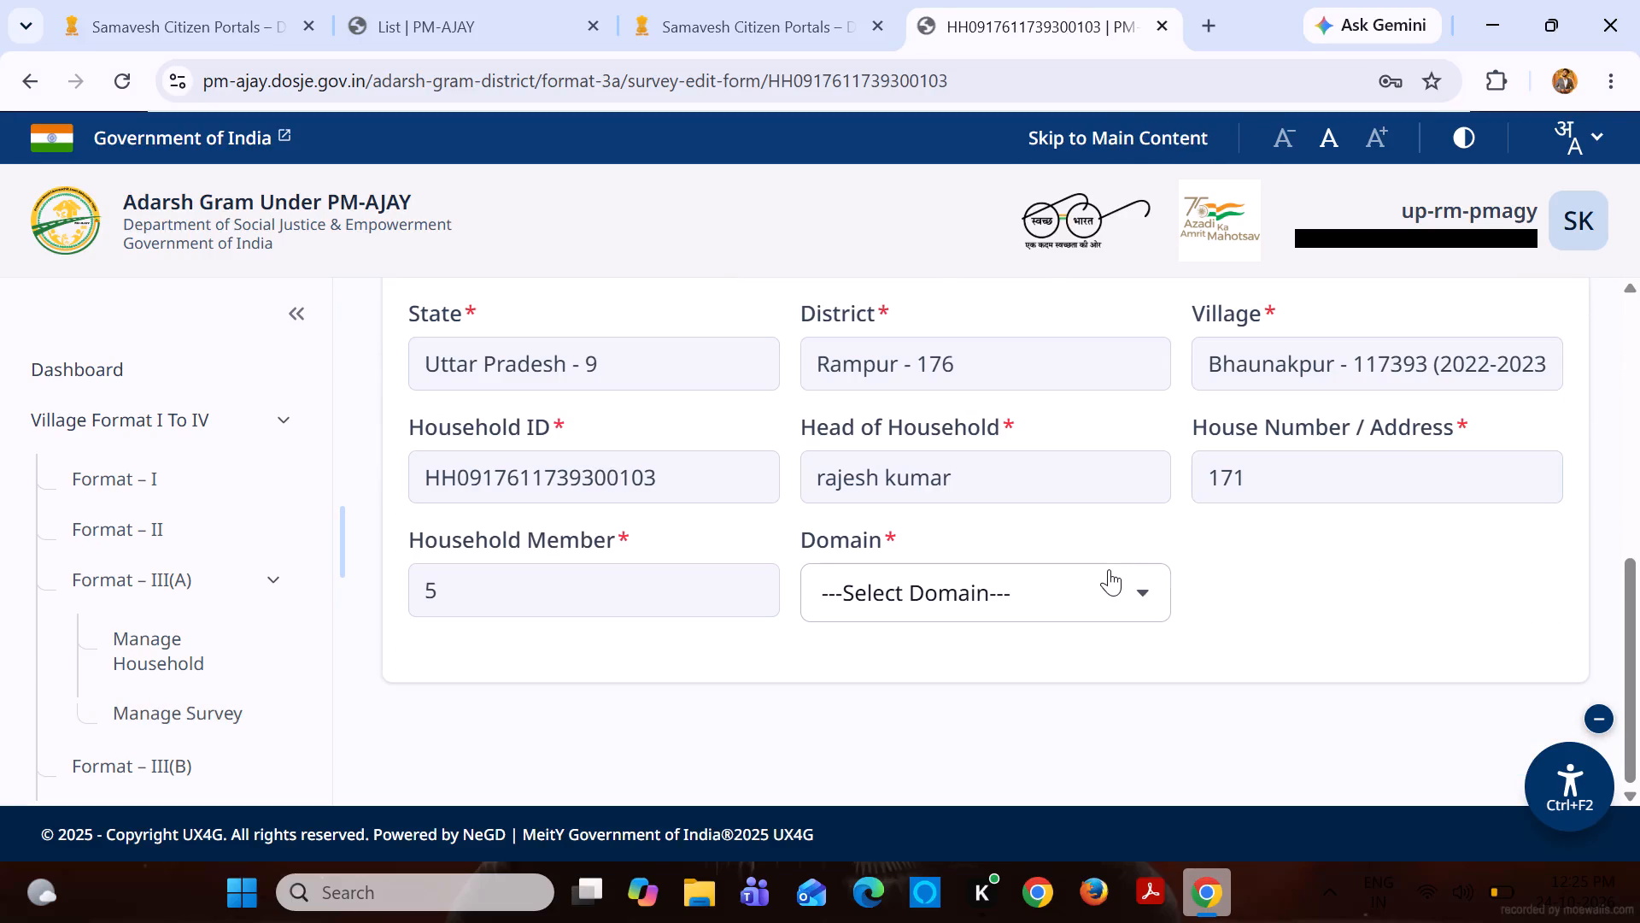
left_click(1109, 569)
scroll(1074, 400, "down", 1)
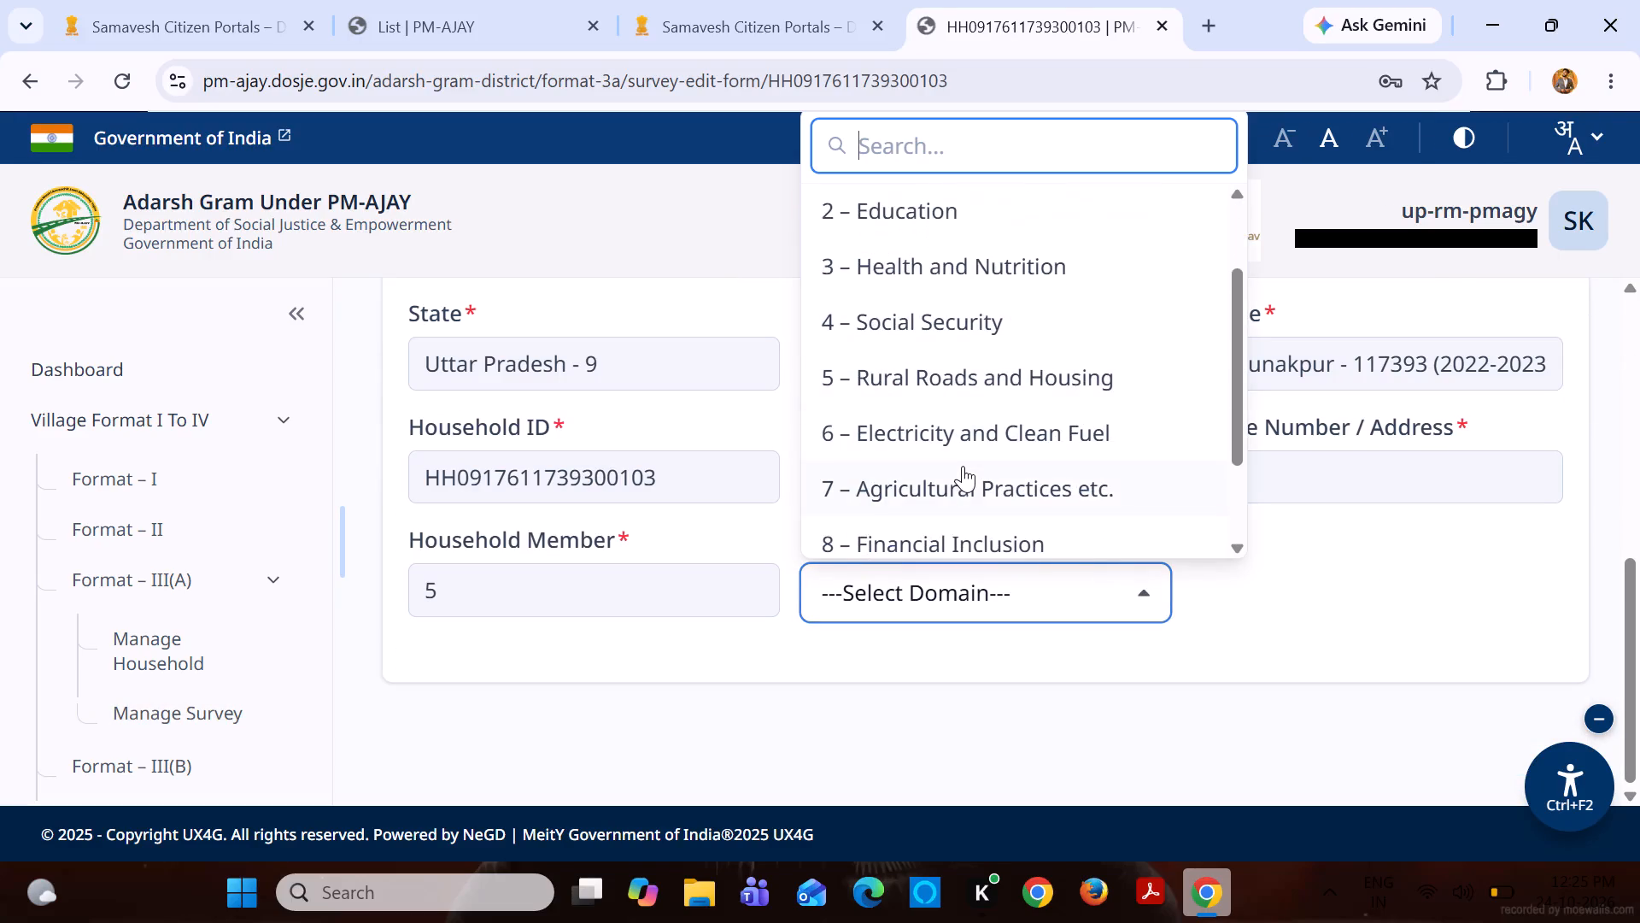
left_click(960, 471)
scroll(1192, 539, "down", 3)
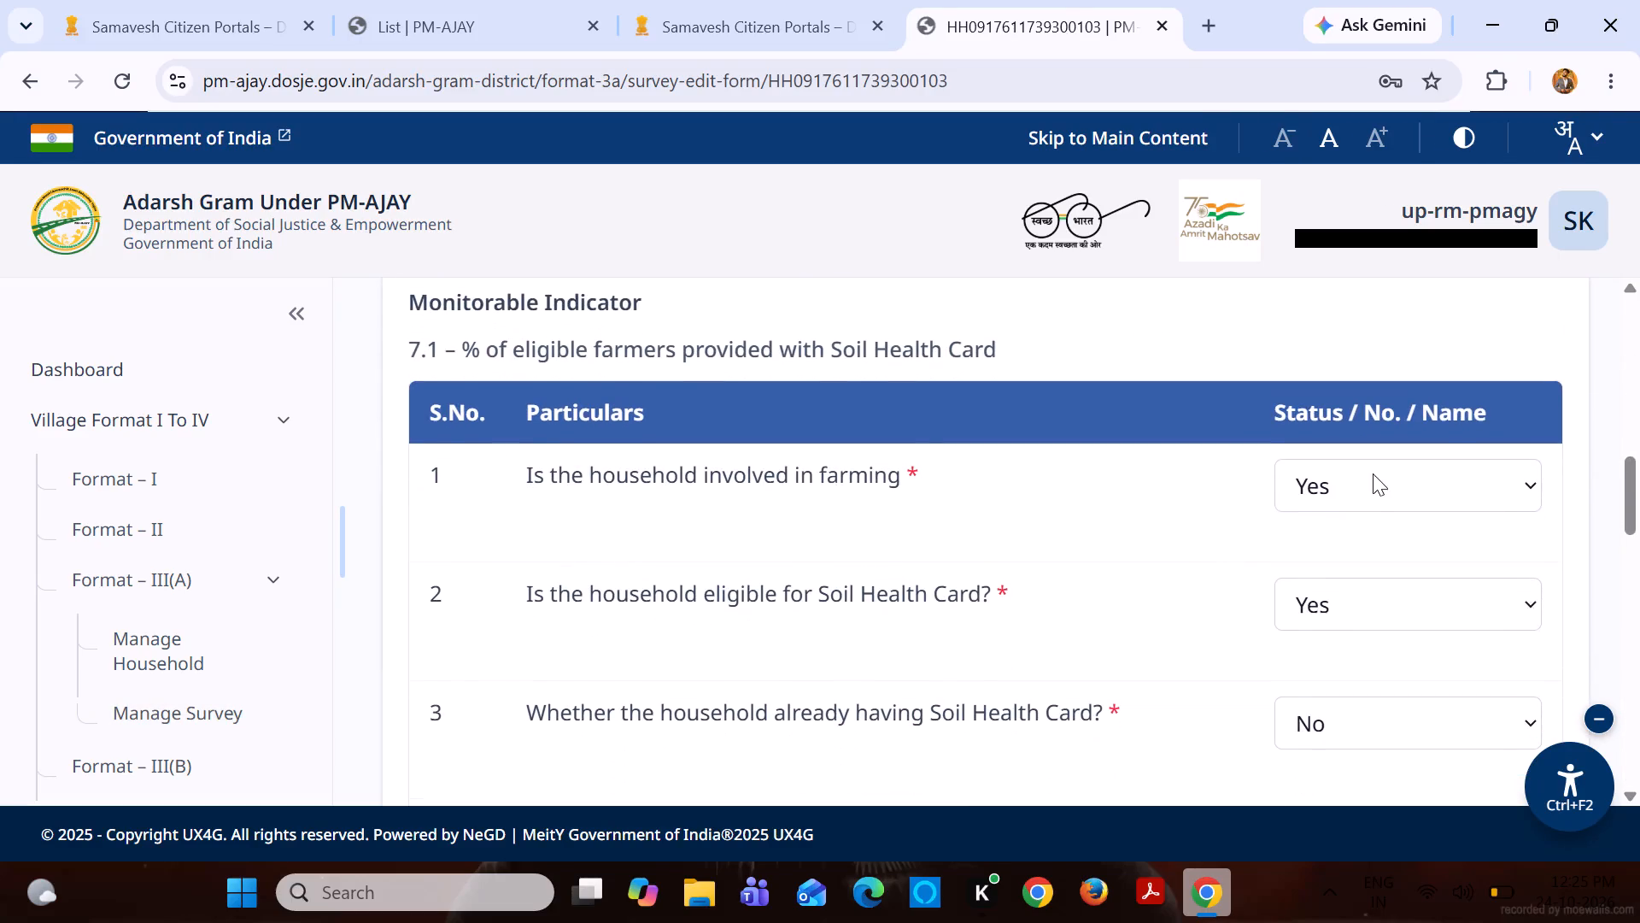
left_click_drag(1373, 473, 1337, 614)
left_click(1337, 614)
scroll(1337, 614, "down", 6)
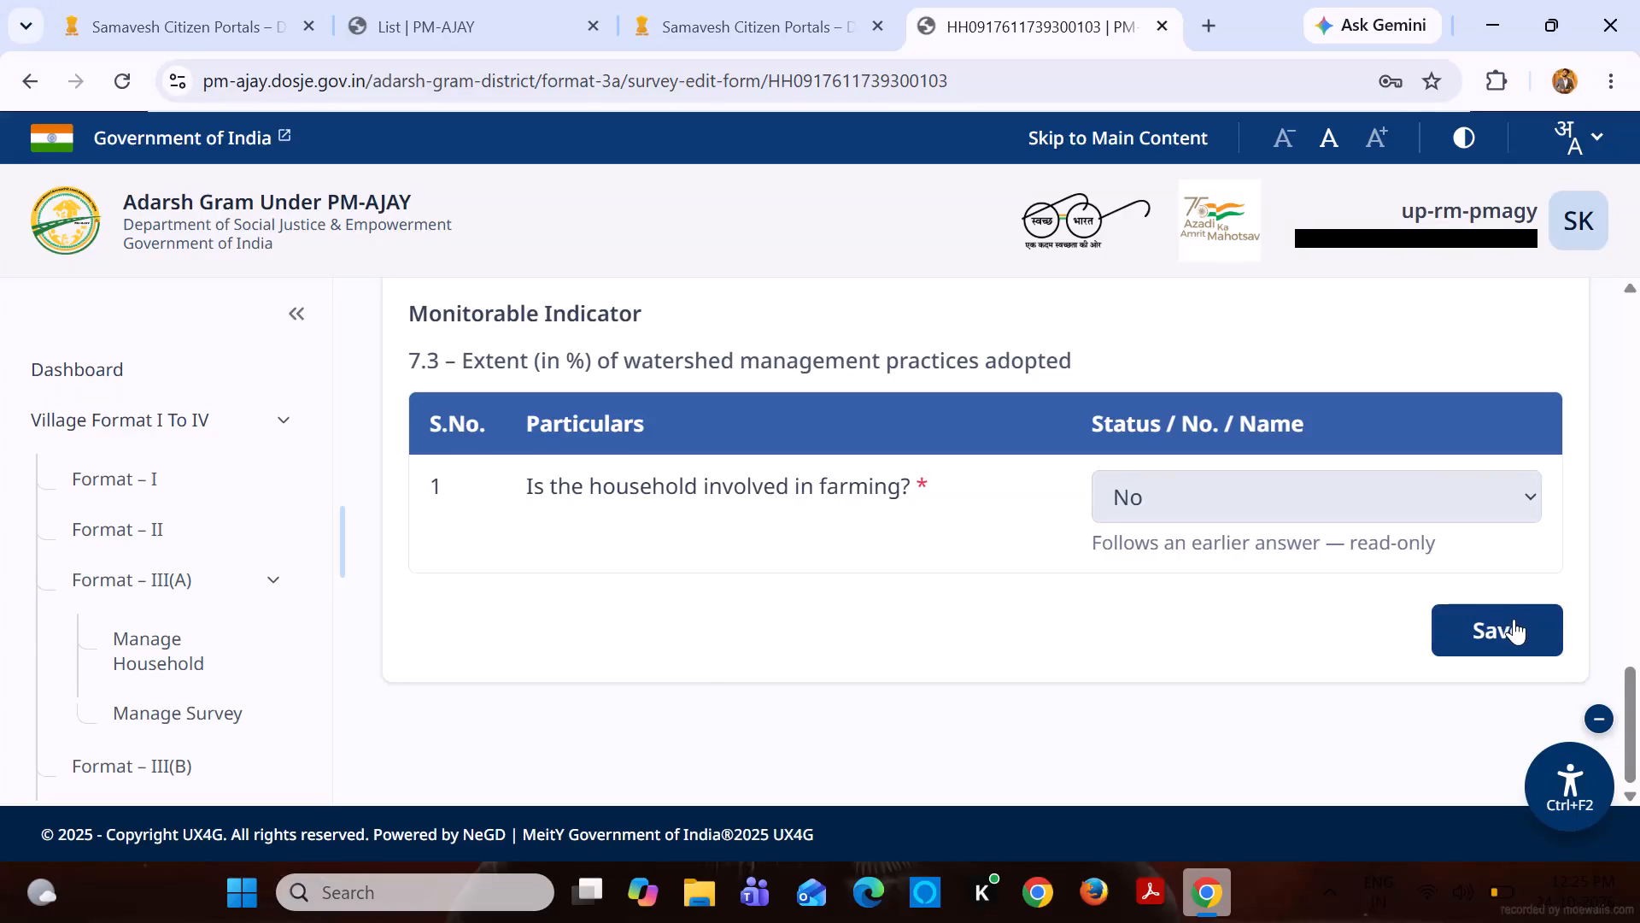
left_click(1514, 619)
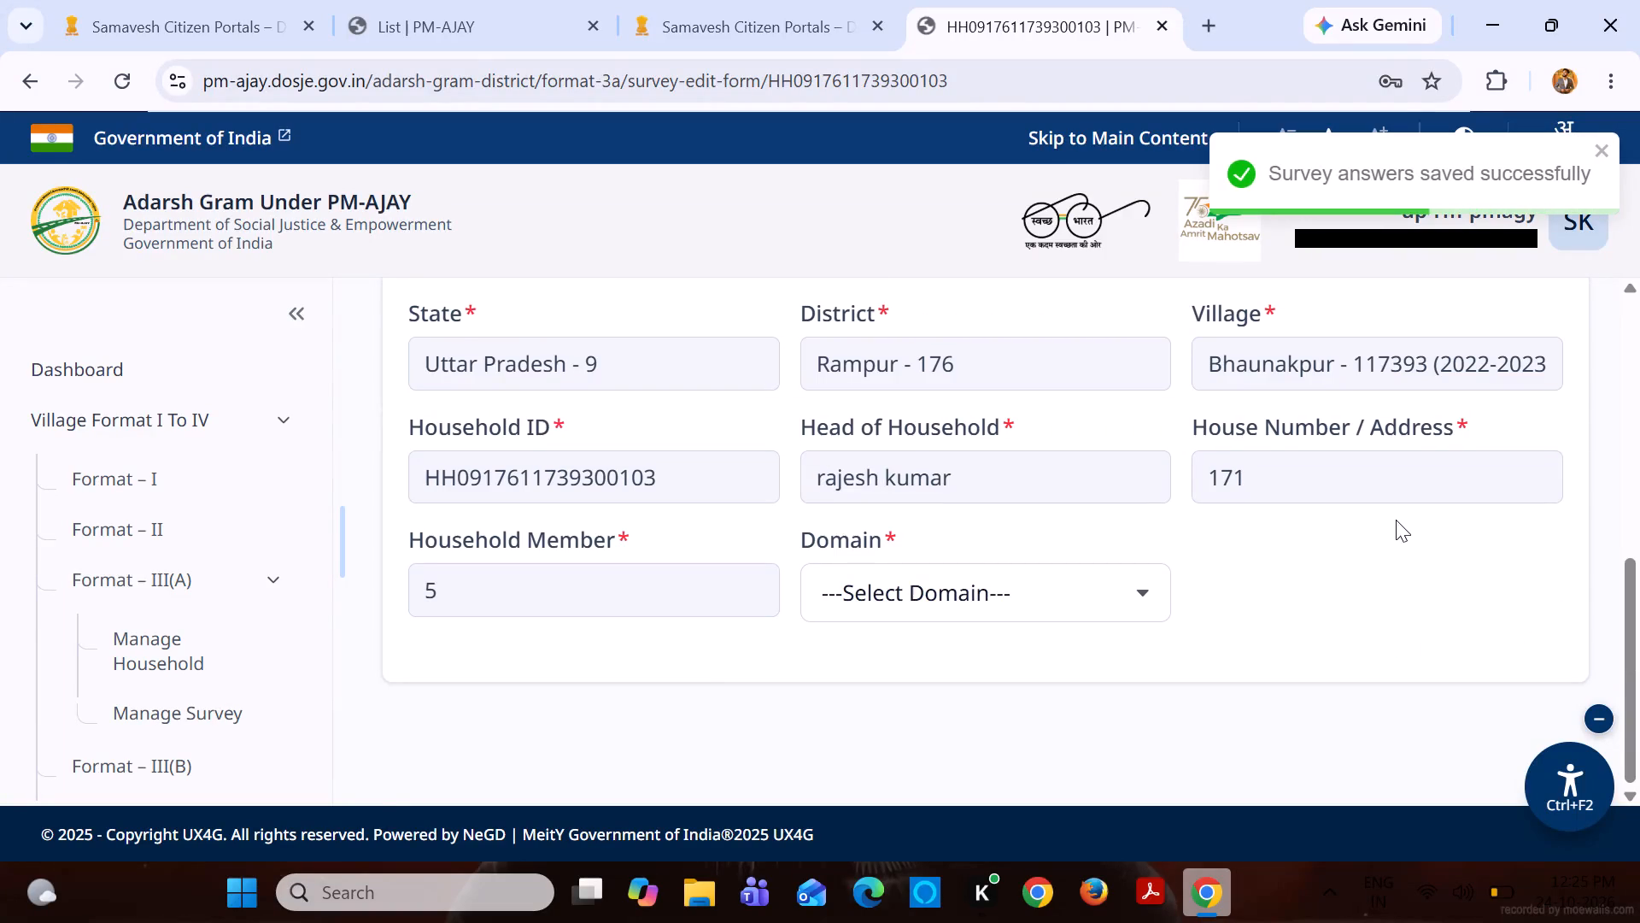
Return to the household list and open the survey of house number 174 on page 2 for editing.
scroll(1396, 520, "up", 10)
left_click(1505, 364)
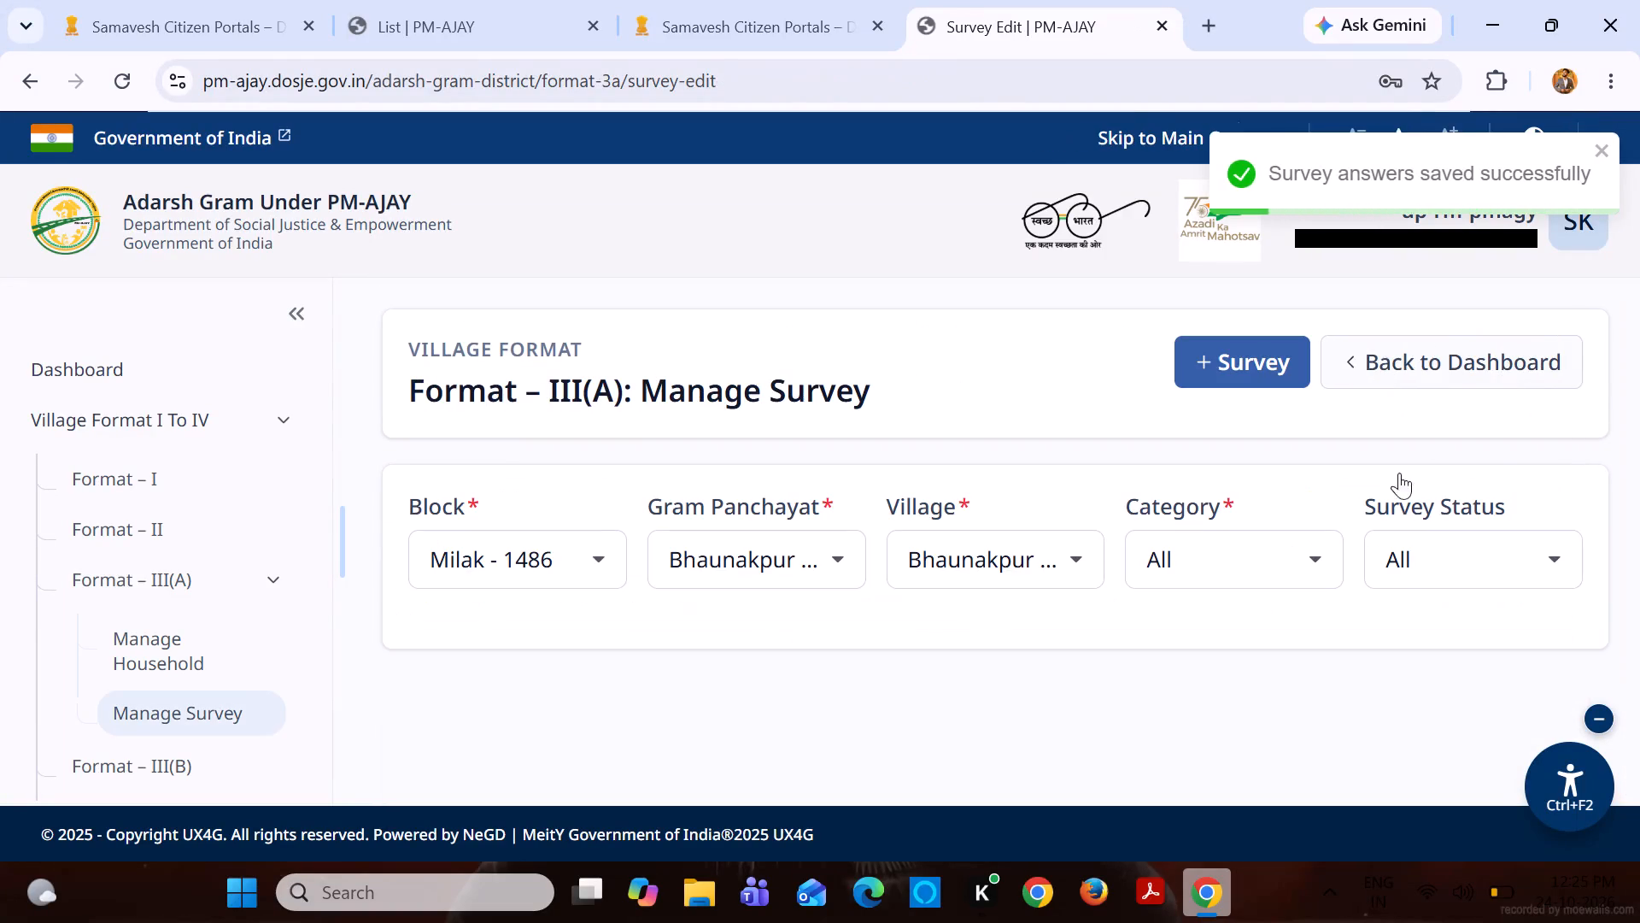
scroll(1349, 556, "down", 20)
scroll(1349, 556, "down", 20)
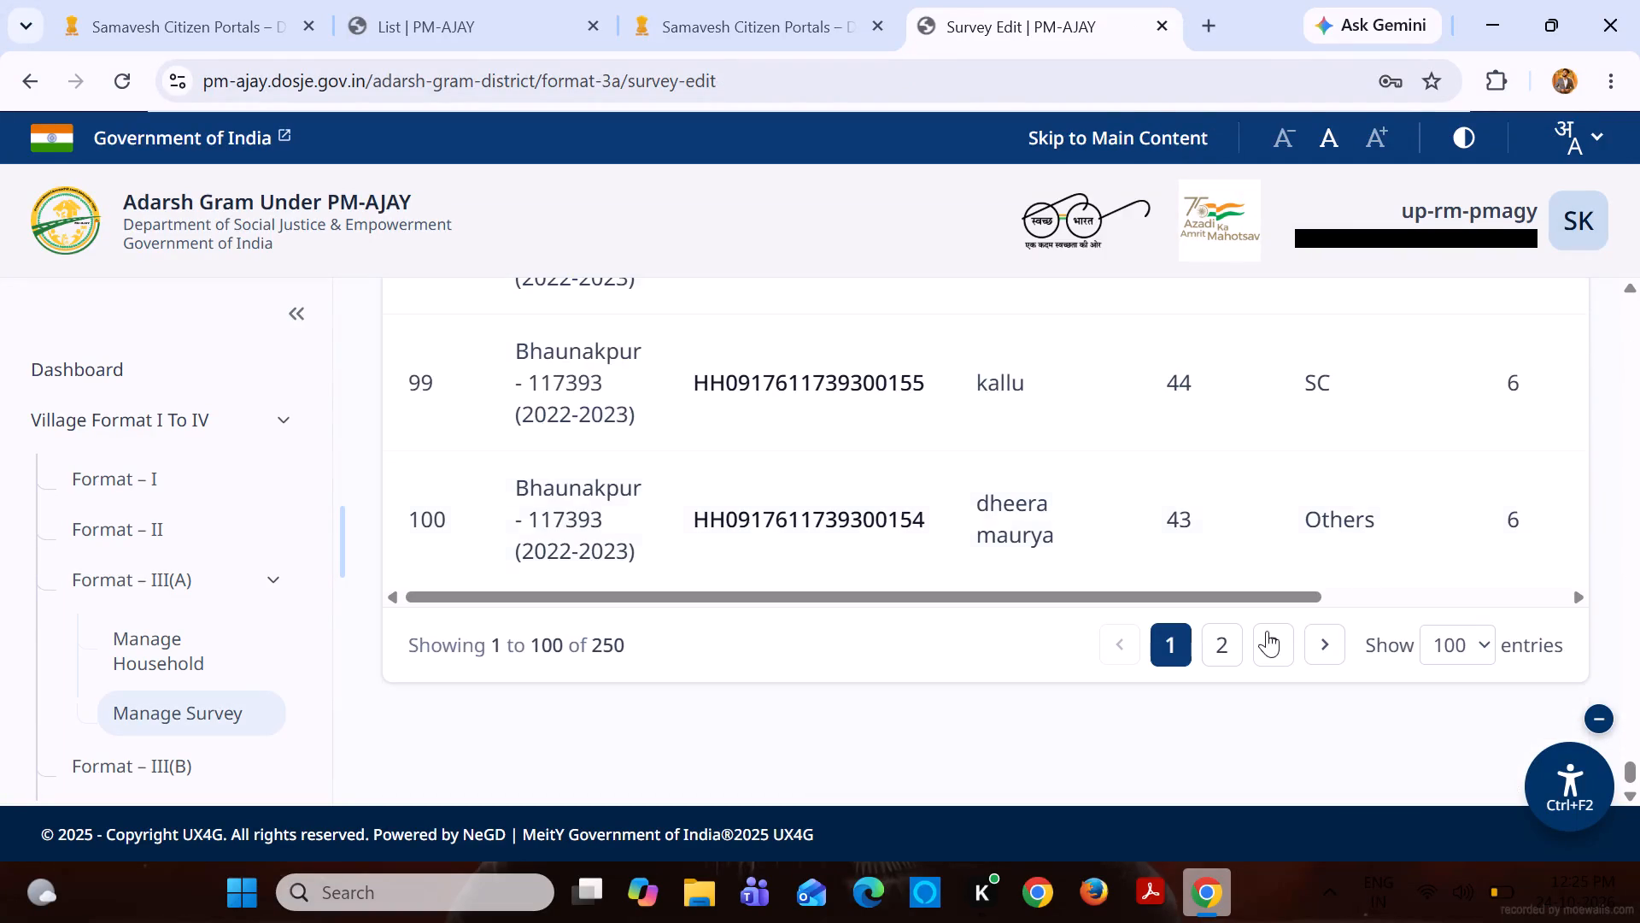
left_click(1204, 649)
scroll(1239, 497, "up", 4)
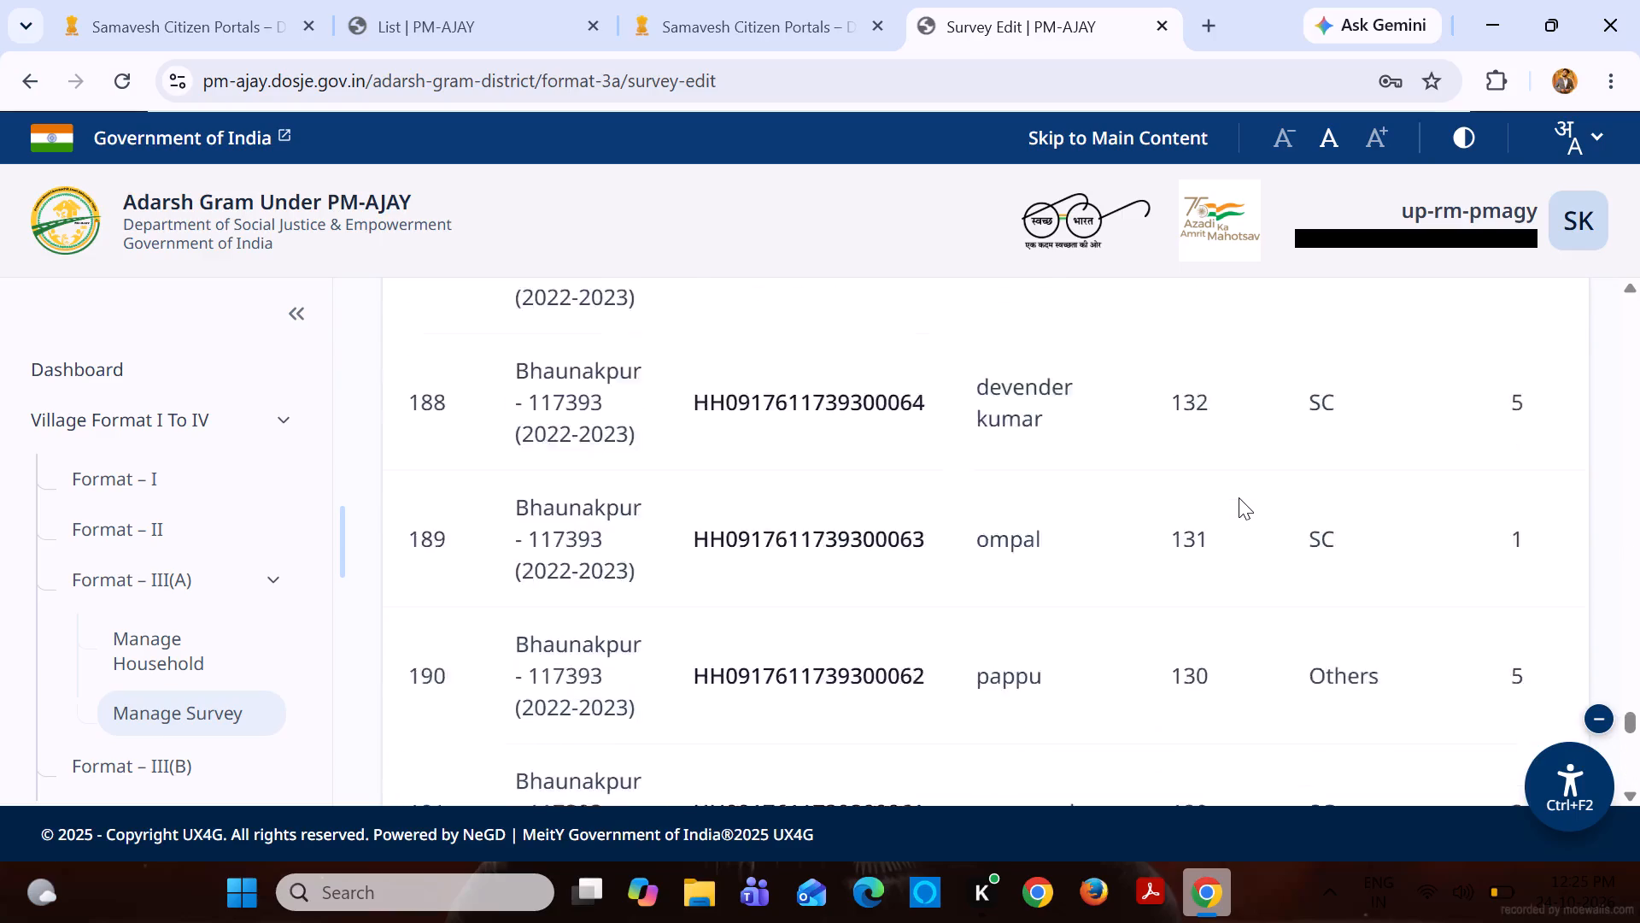
scroll(1239, 497, "up", 12)
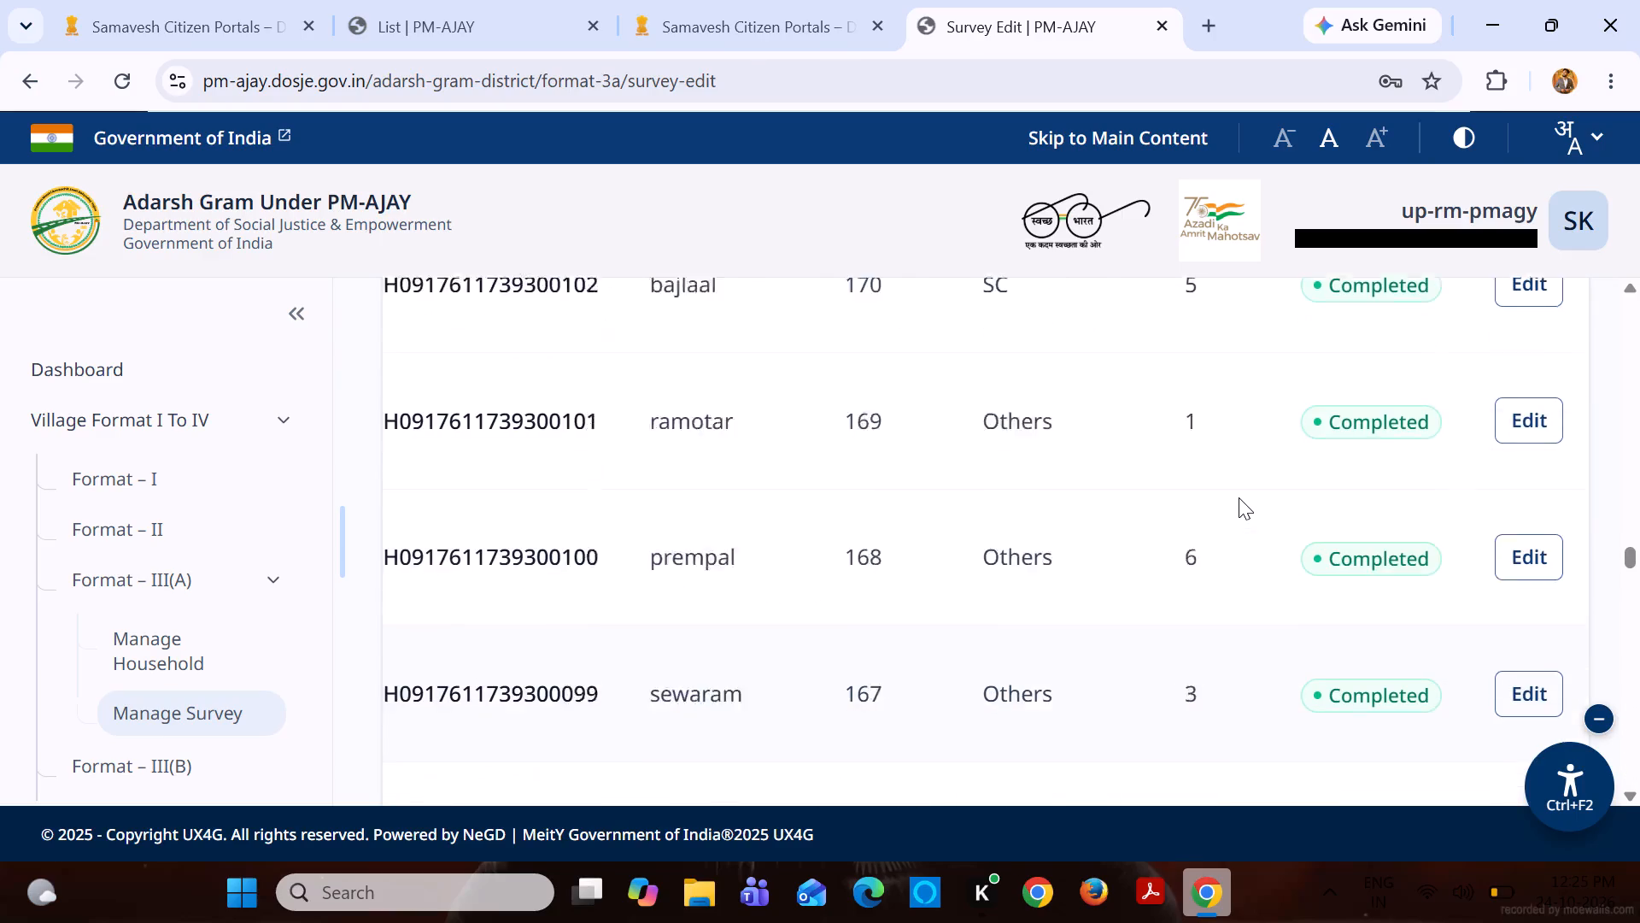
scroll(1239, 497, "up", 10)
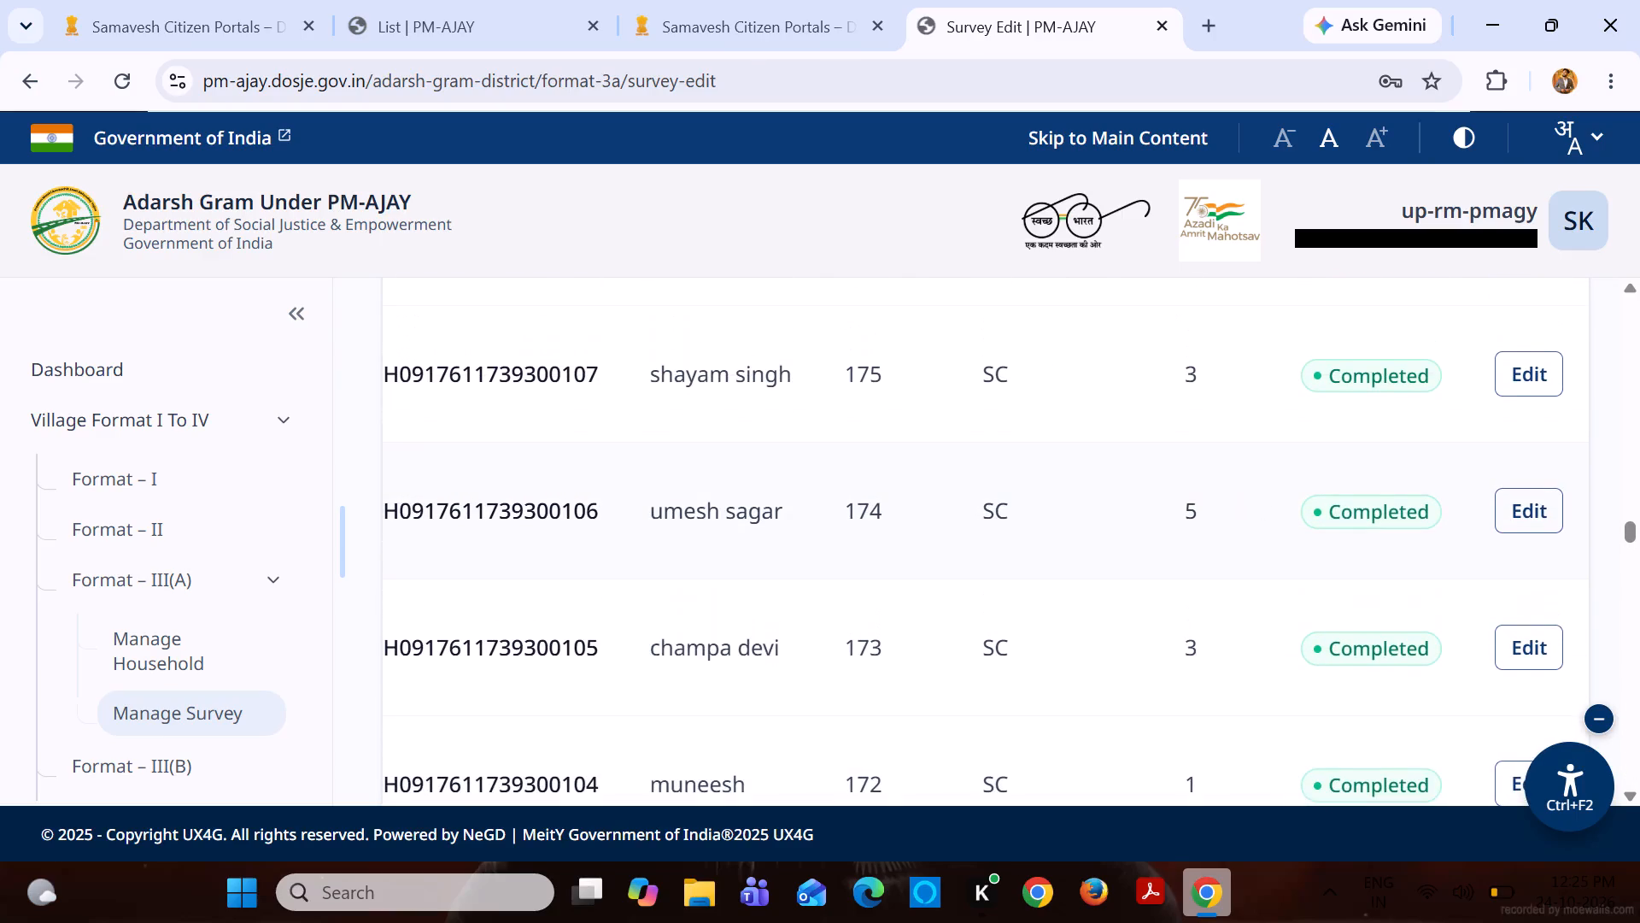
left_click(1520, 509)
For house number 174, select domain 7 – Agricultural Practices etc., set farming involvement under 7.1 to No, and save the answers.
scroll(1348, 514, "down", 8)
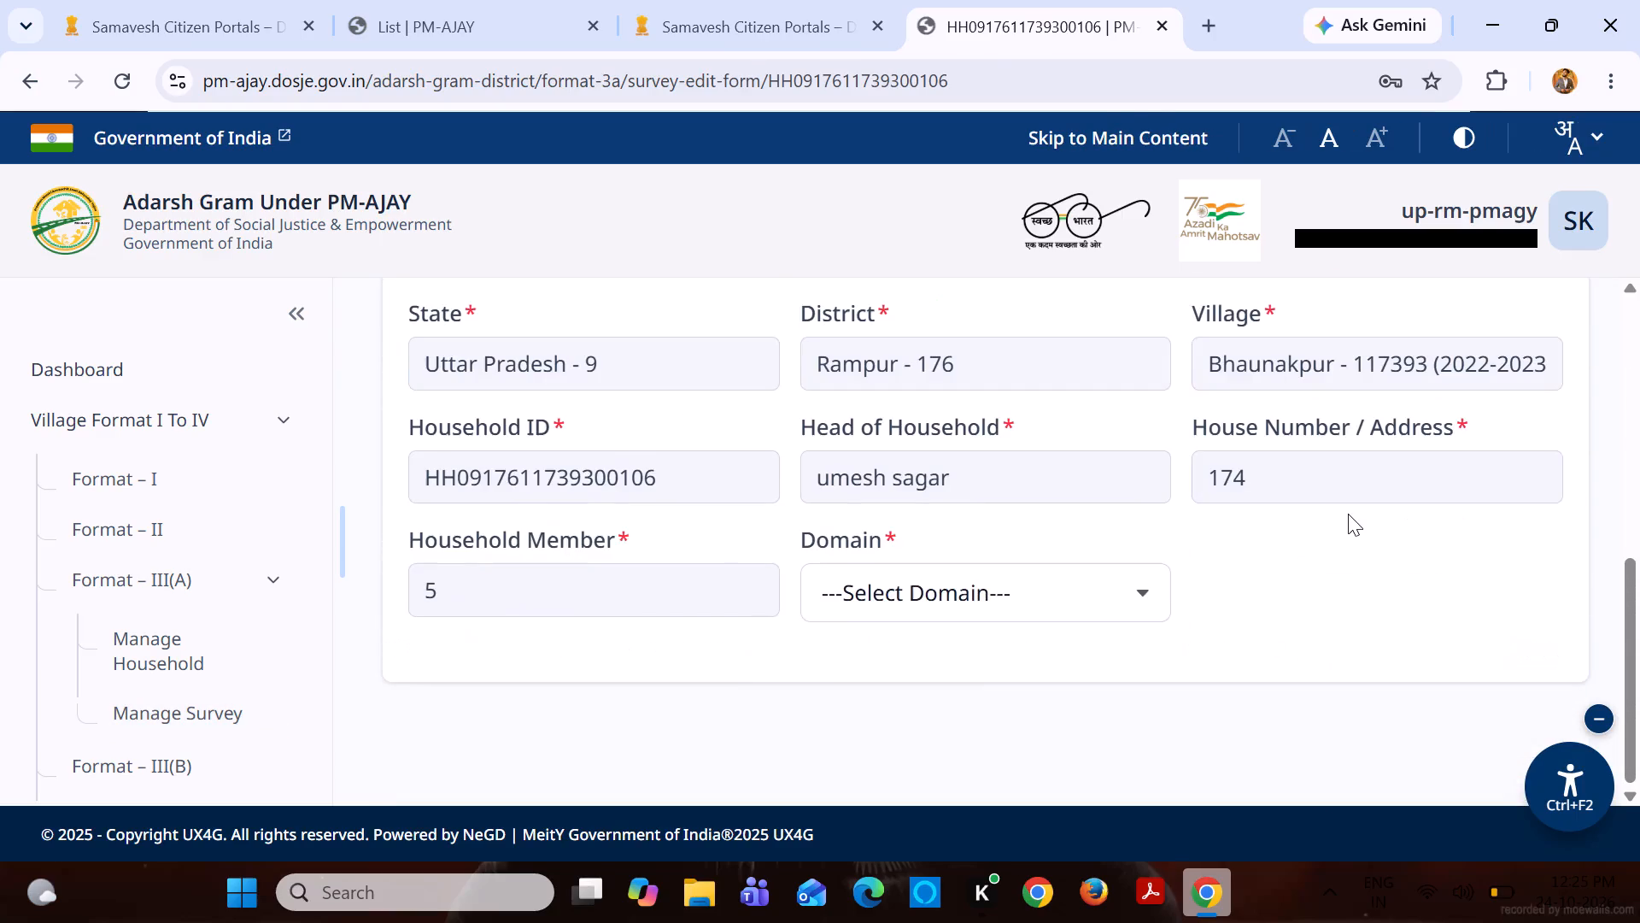
scroll(1348, 514, "down", 4)
left_click(1112, 585)
scroll(1077, 386, "down", 6)
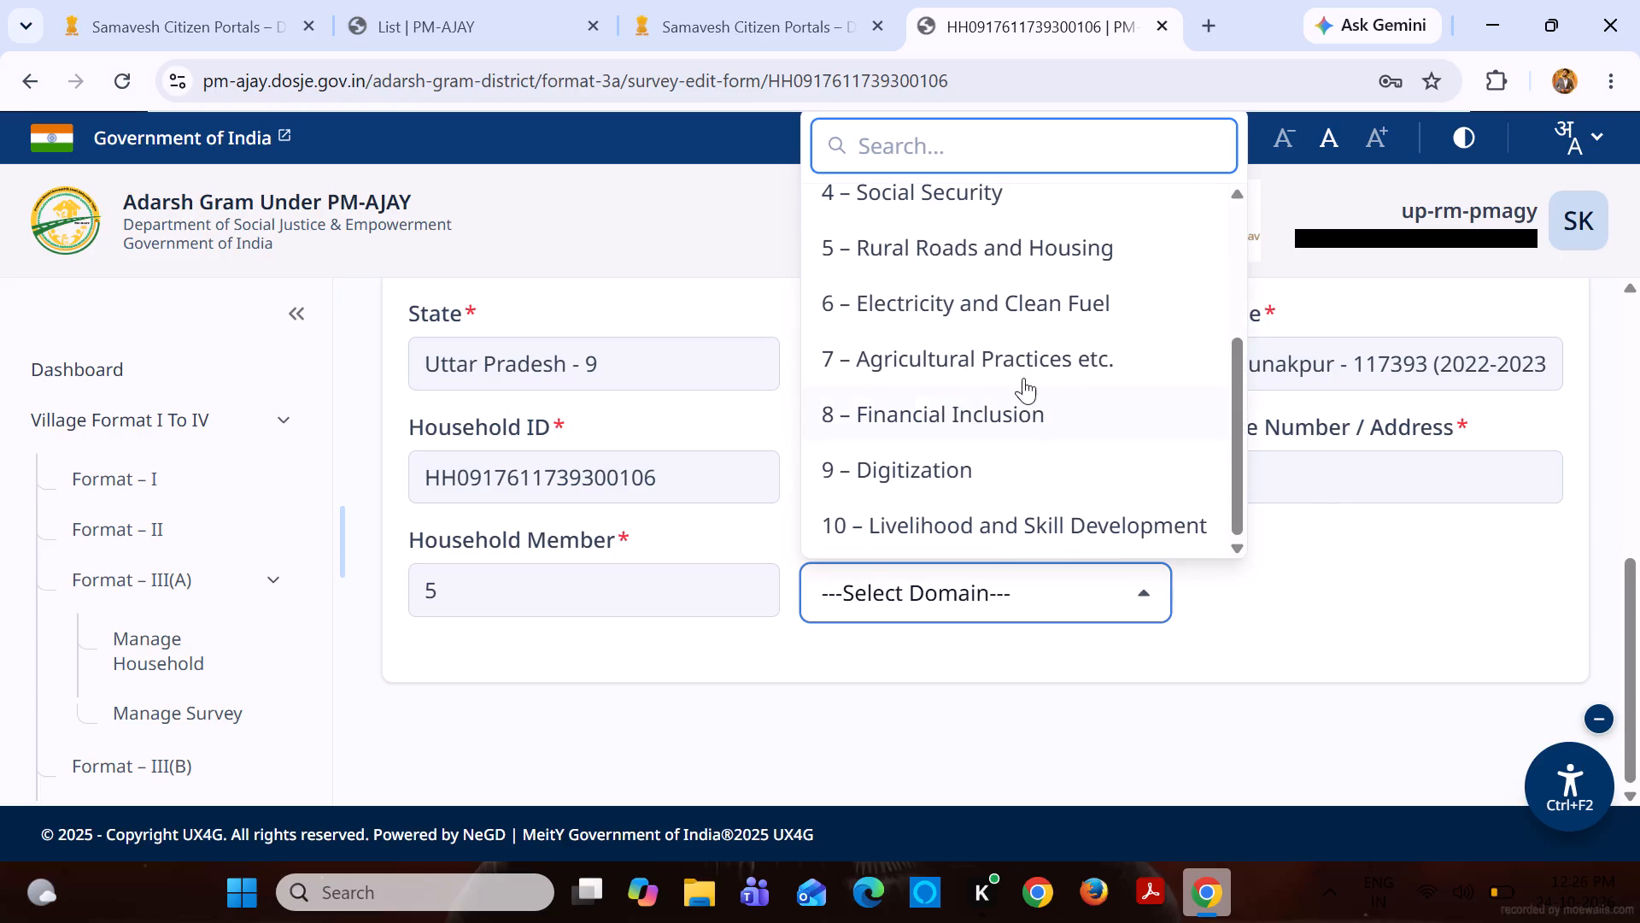
left_click(990, 367)
scroll(1226, 525, "down", 3)
left_click_drag(1391, 514, 1327, 624)
left_click(1327, 624)
scroll(1327, 624, "down", 8)
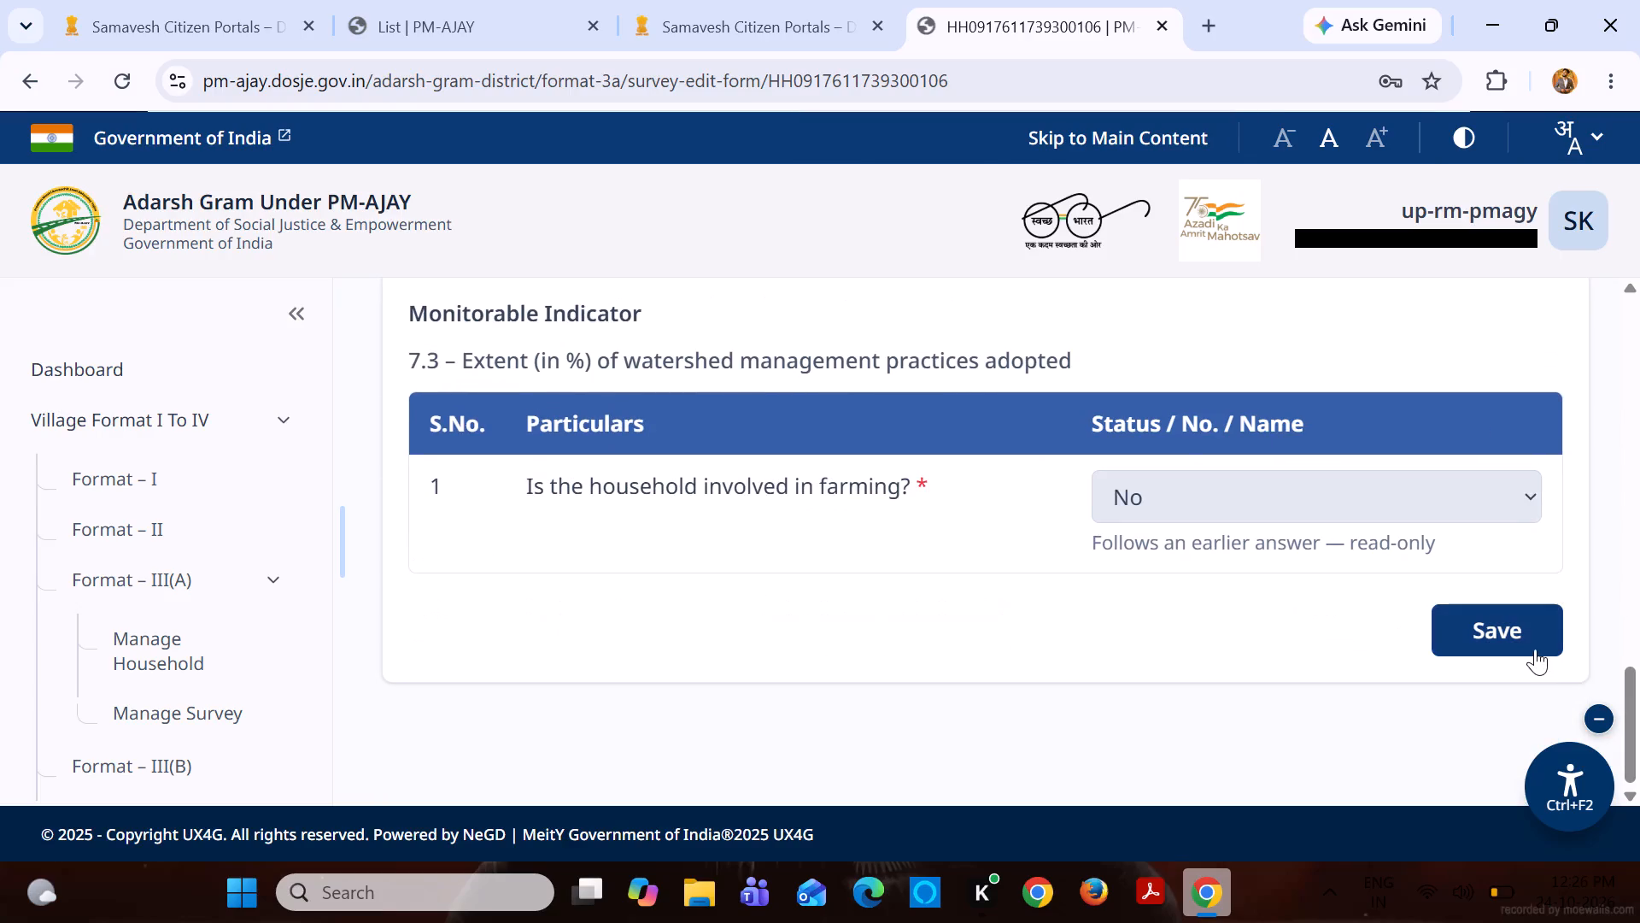
left_click(1539, 650)
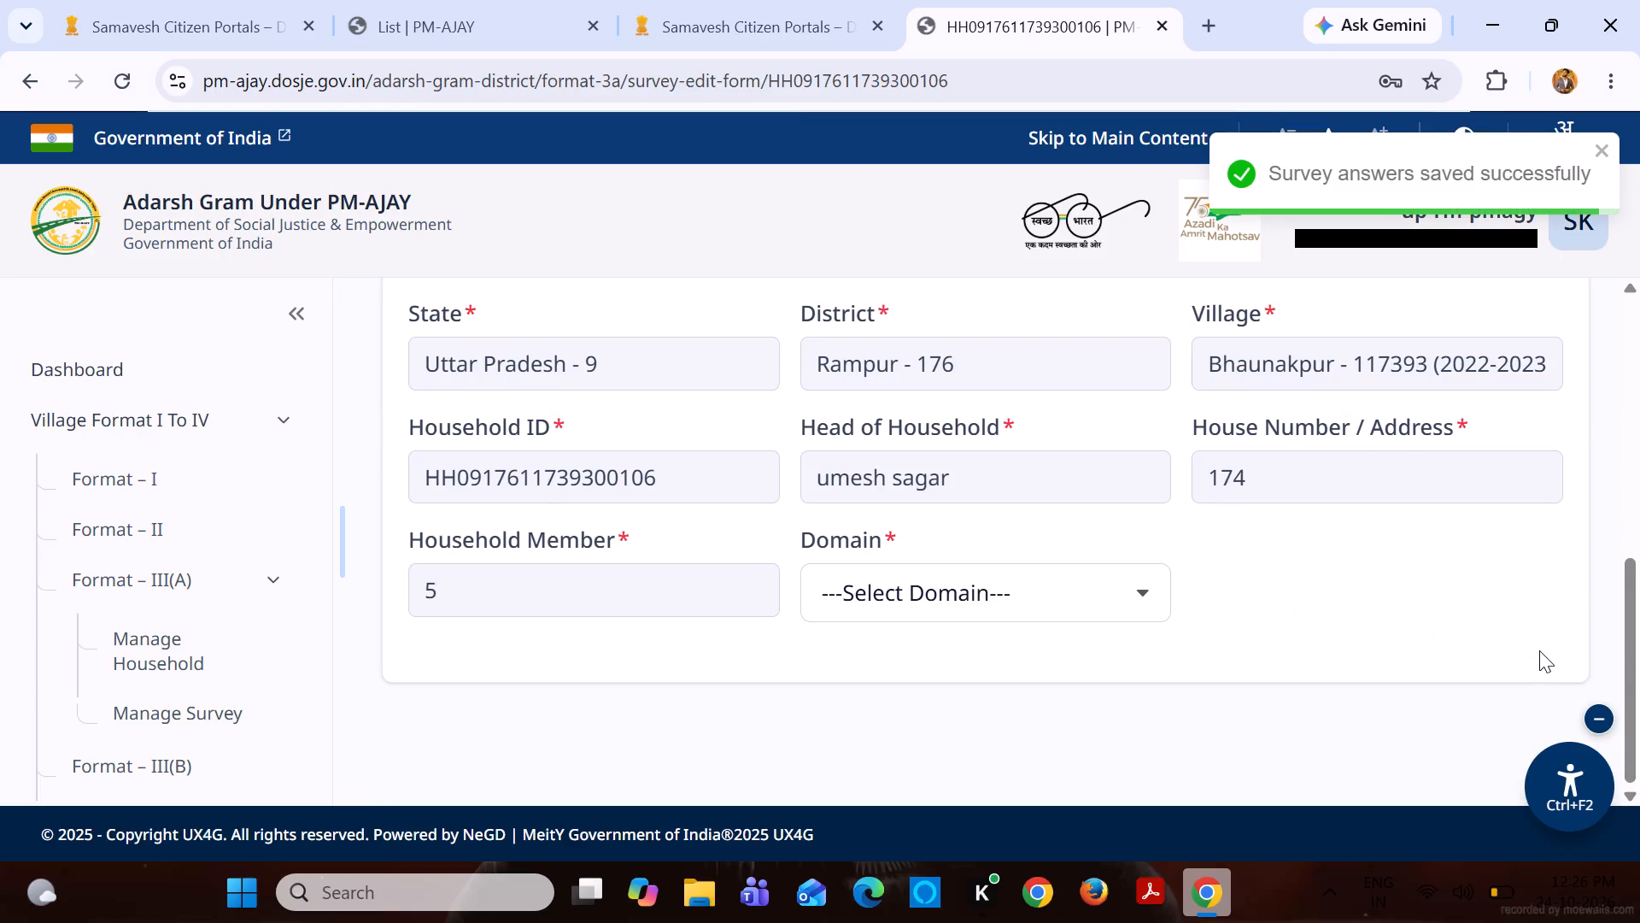
Return to the household list and open the survey of house number 175 on page 2 for editing.
scroll(1396, 516, "up", 11)
left_click(1514, 366)
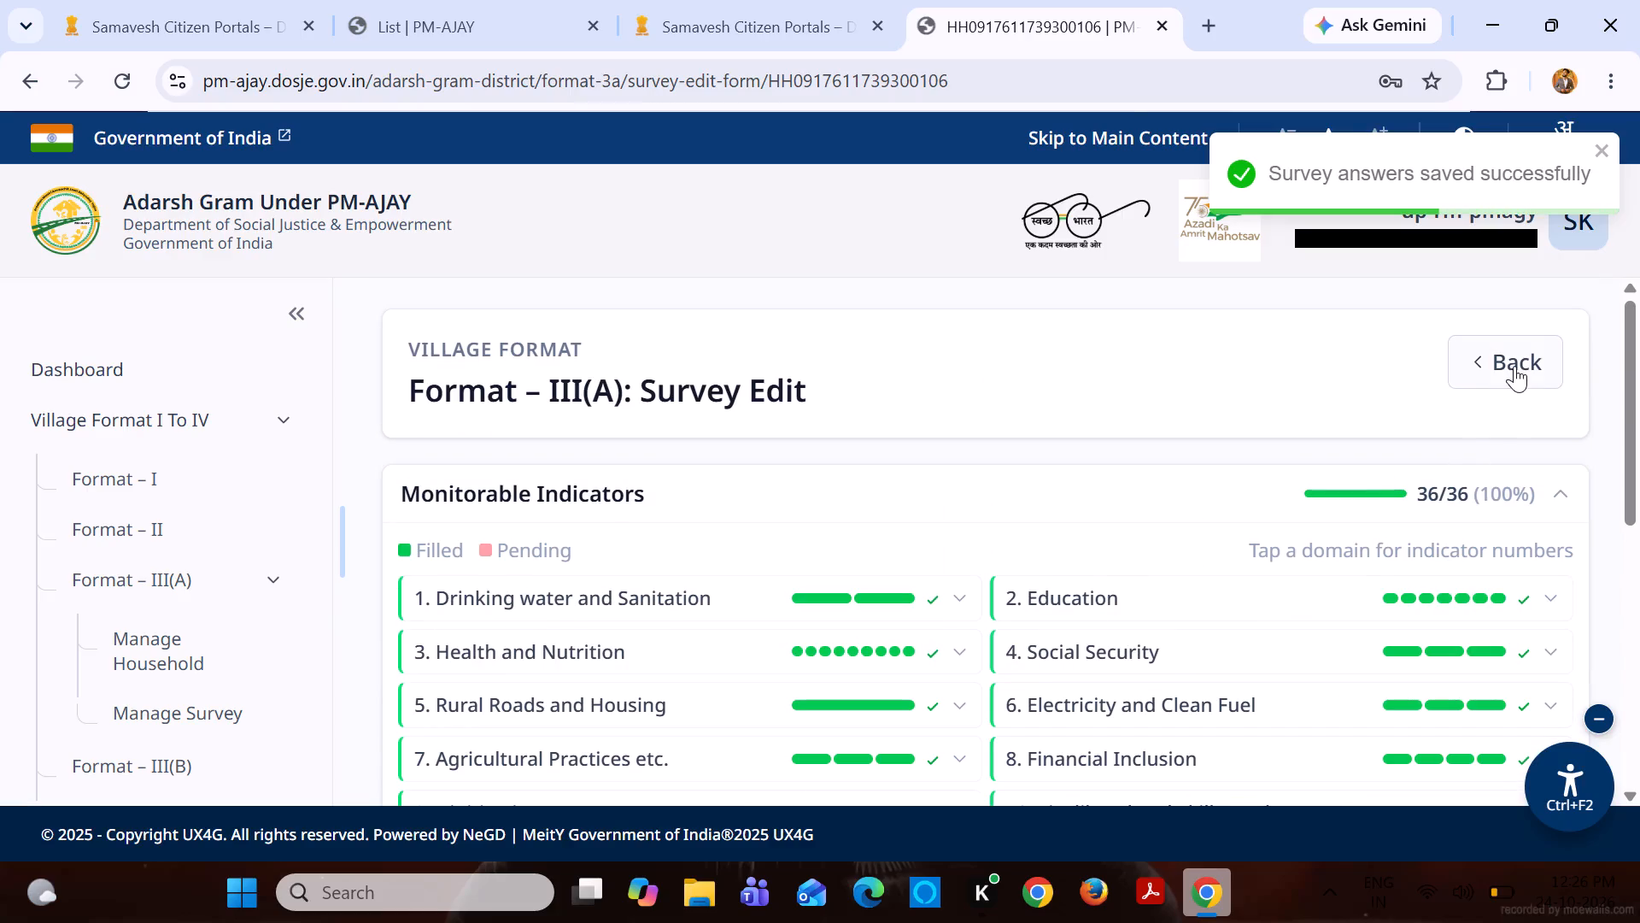
scroll(1378, 482, "down", 20)
scroll(1378, 482, "down", 6)
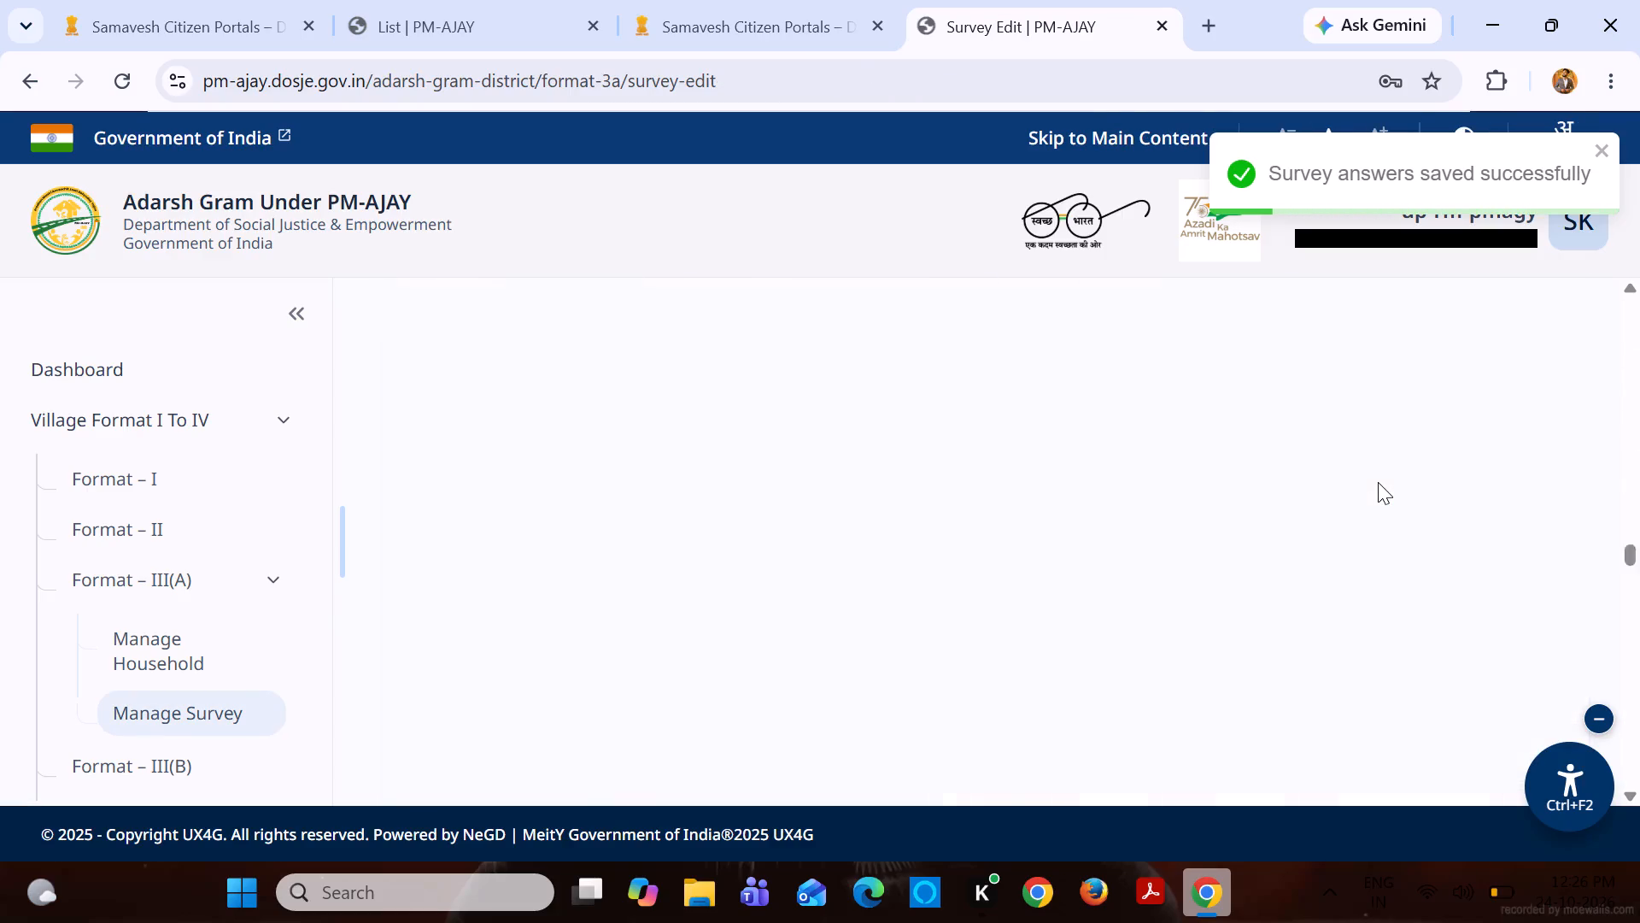
scroll(1378, 482, "down", 8)
left_click(1237, 630)
scroll(1257, 405, "up", 1)
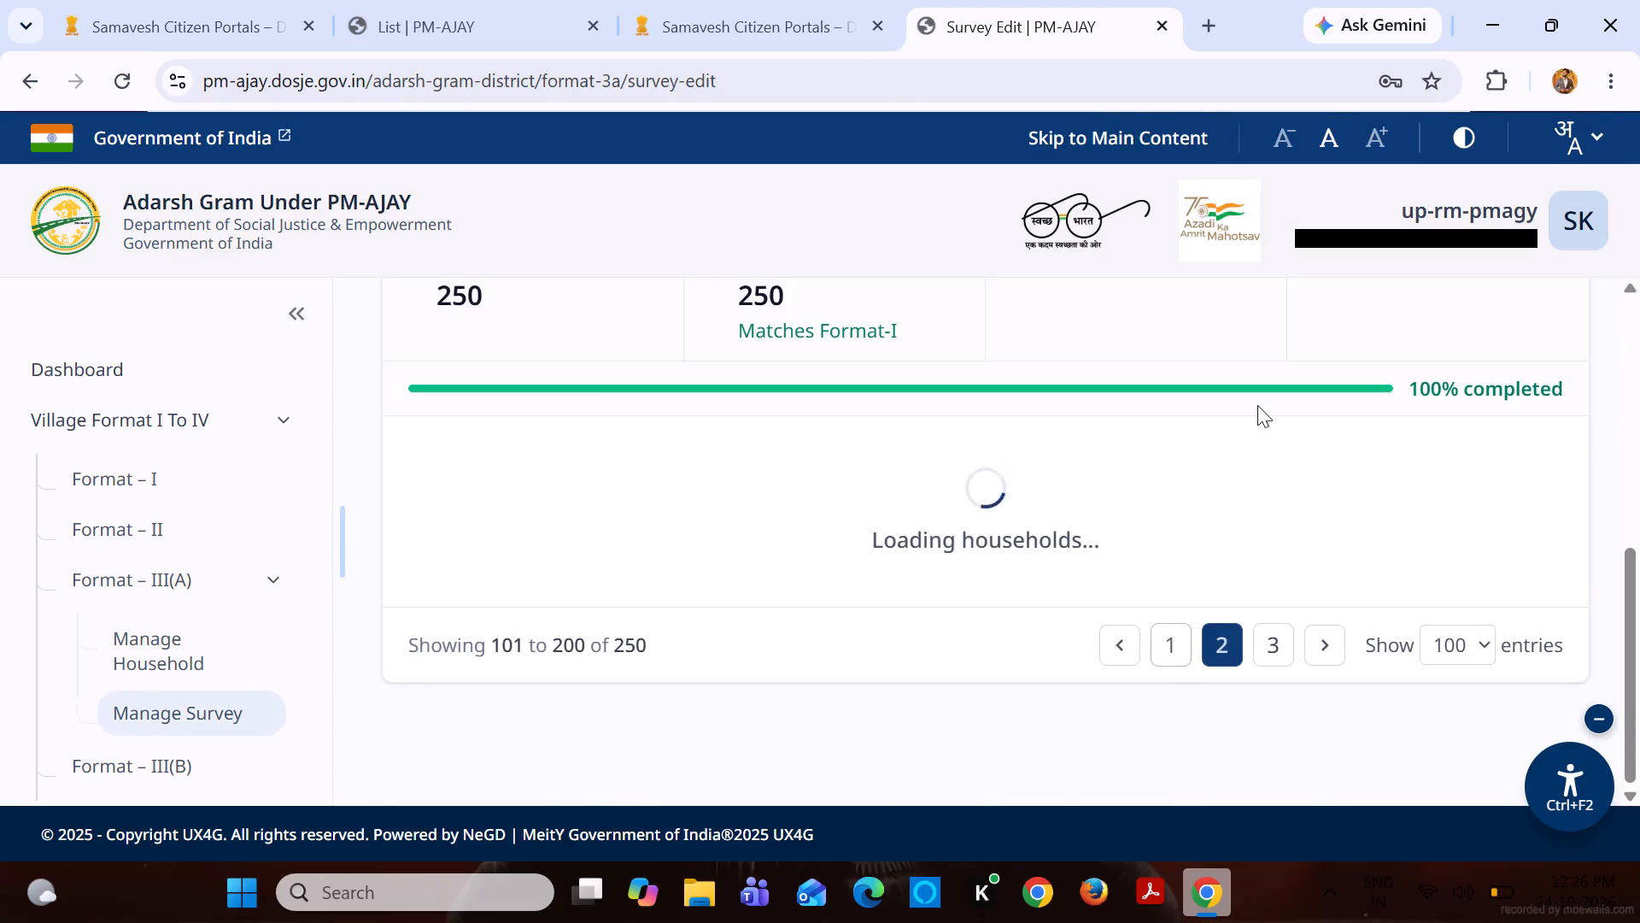
scroll(1257, 405, "up", 13)
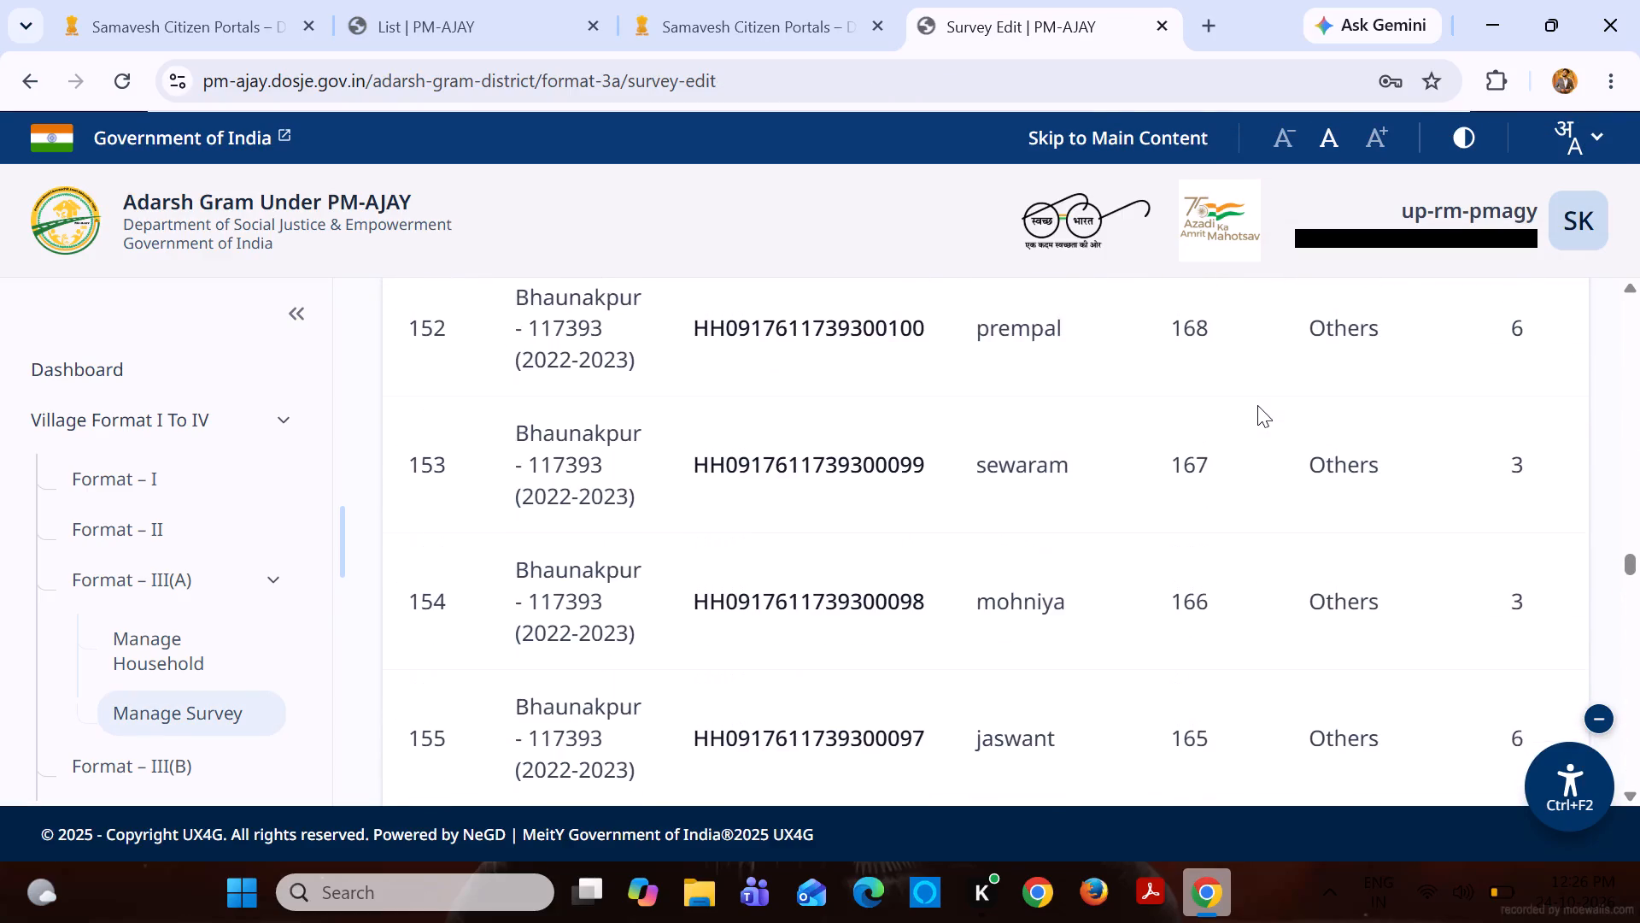
scroll(1257, 405, "up", 13)
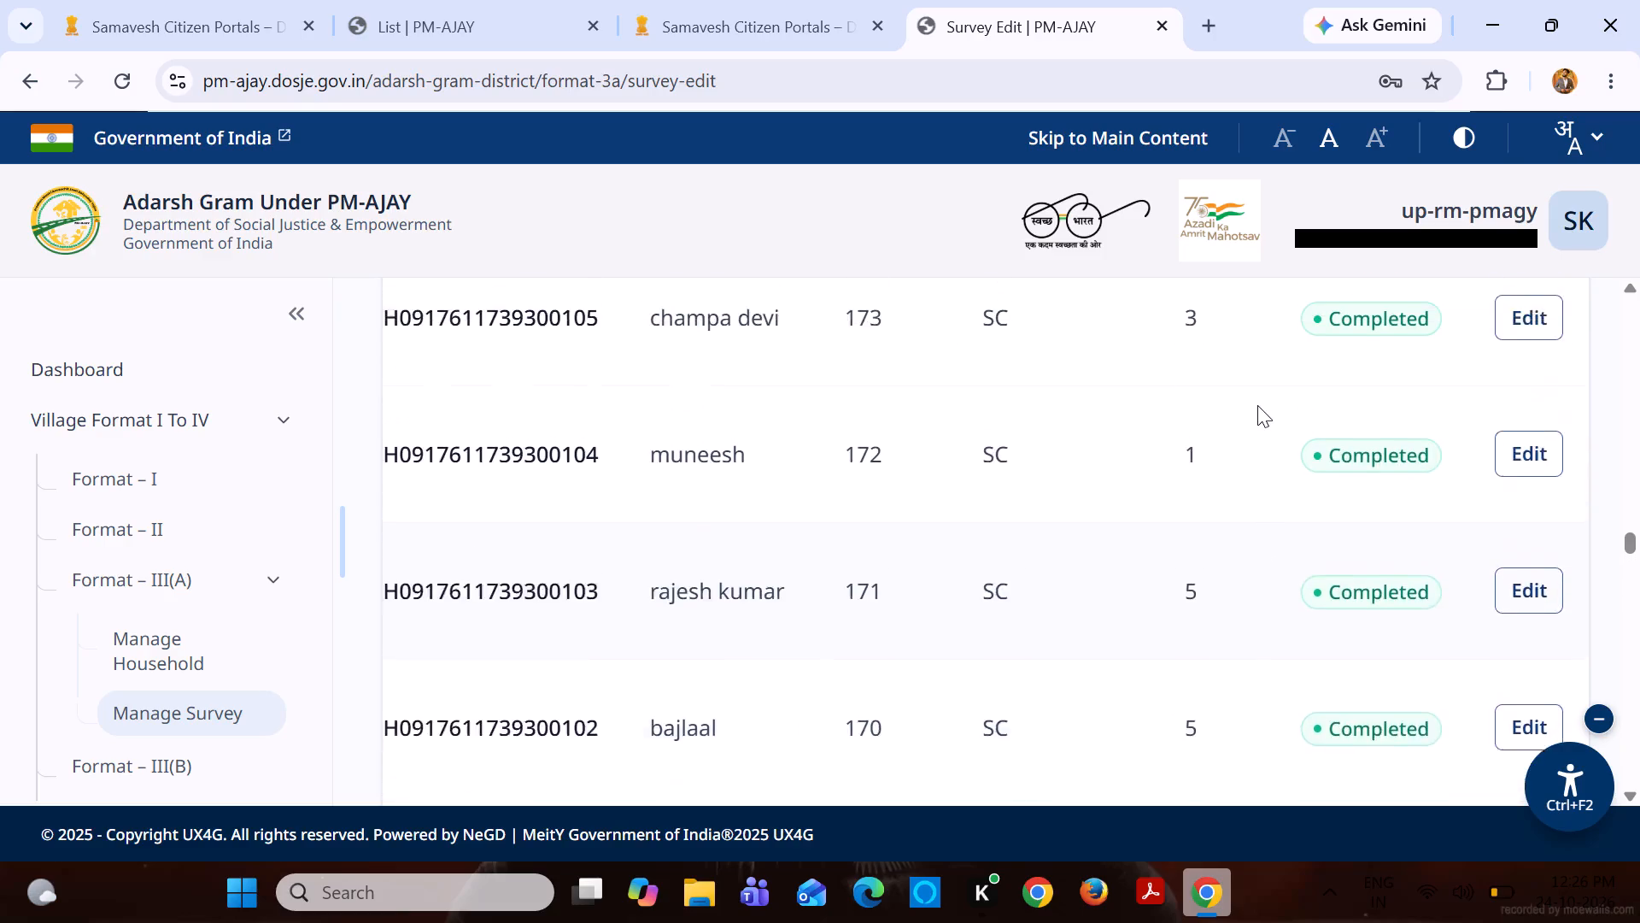
scroll(1257, 405, "up", 5)
left_click(1503, 327)
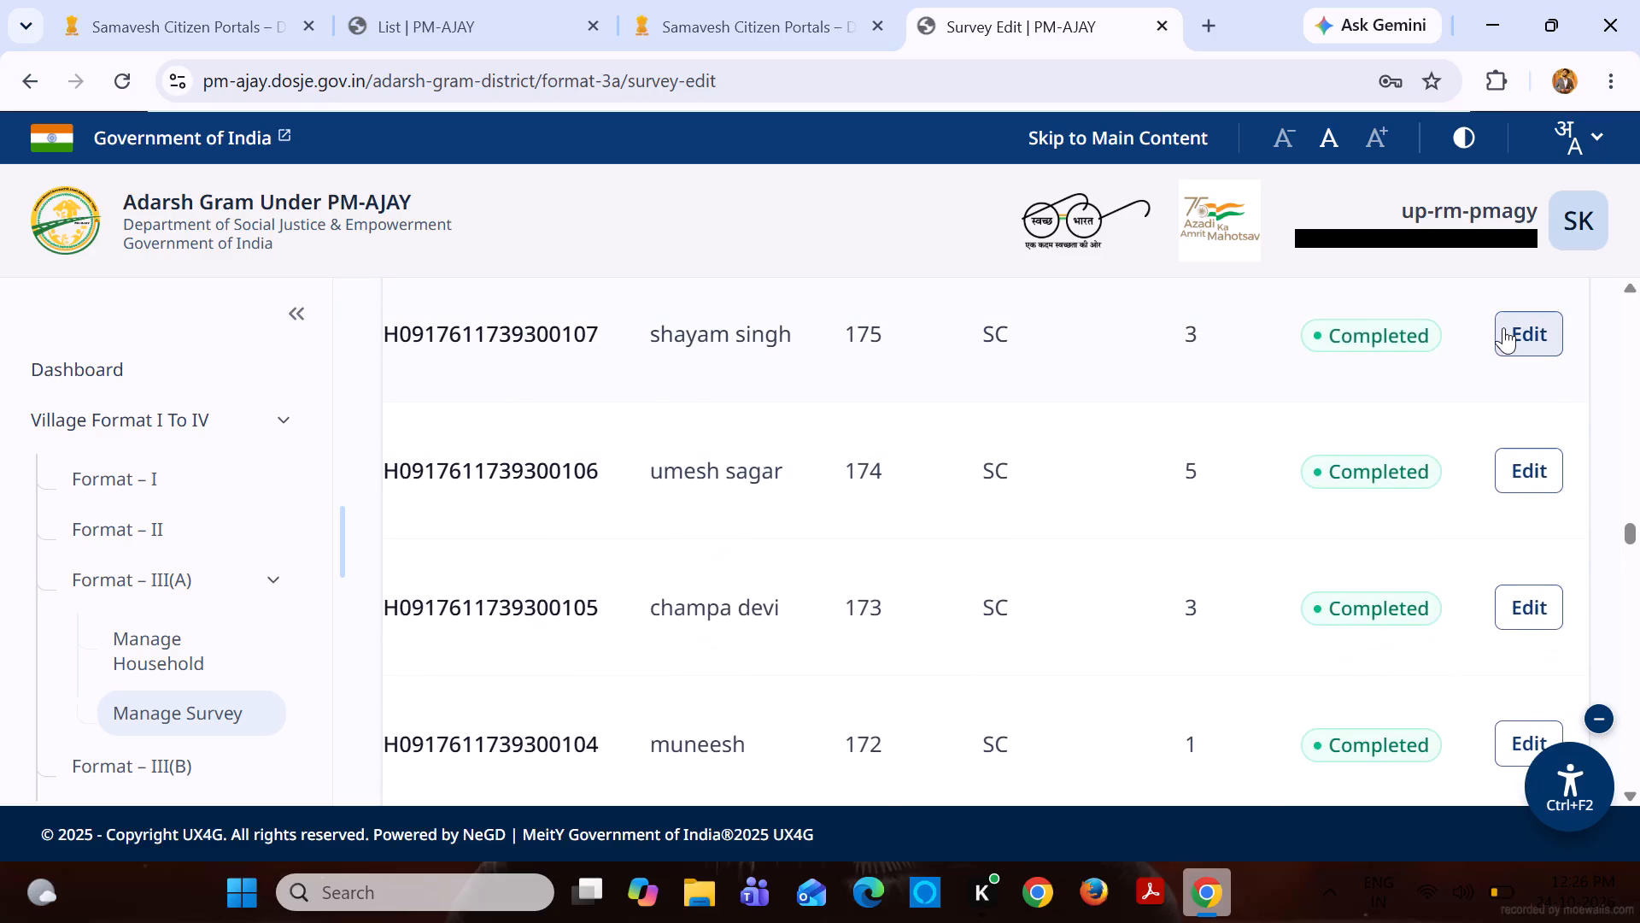
For house number 175, select domain 7 – Agricultural Practices etc., set farming involvement under 7.1 to No, and save the answers.
scroll(1290, 536, "down", 8)
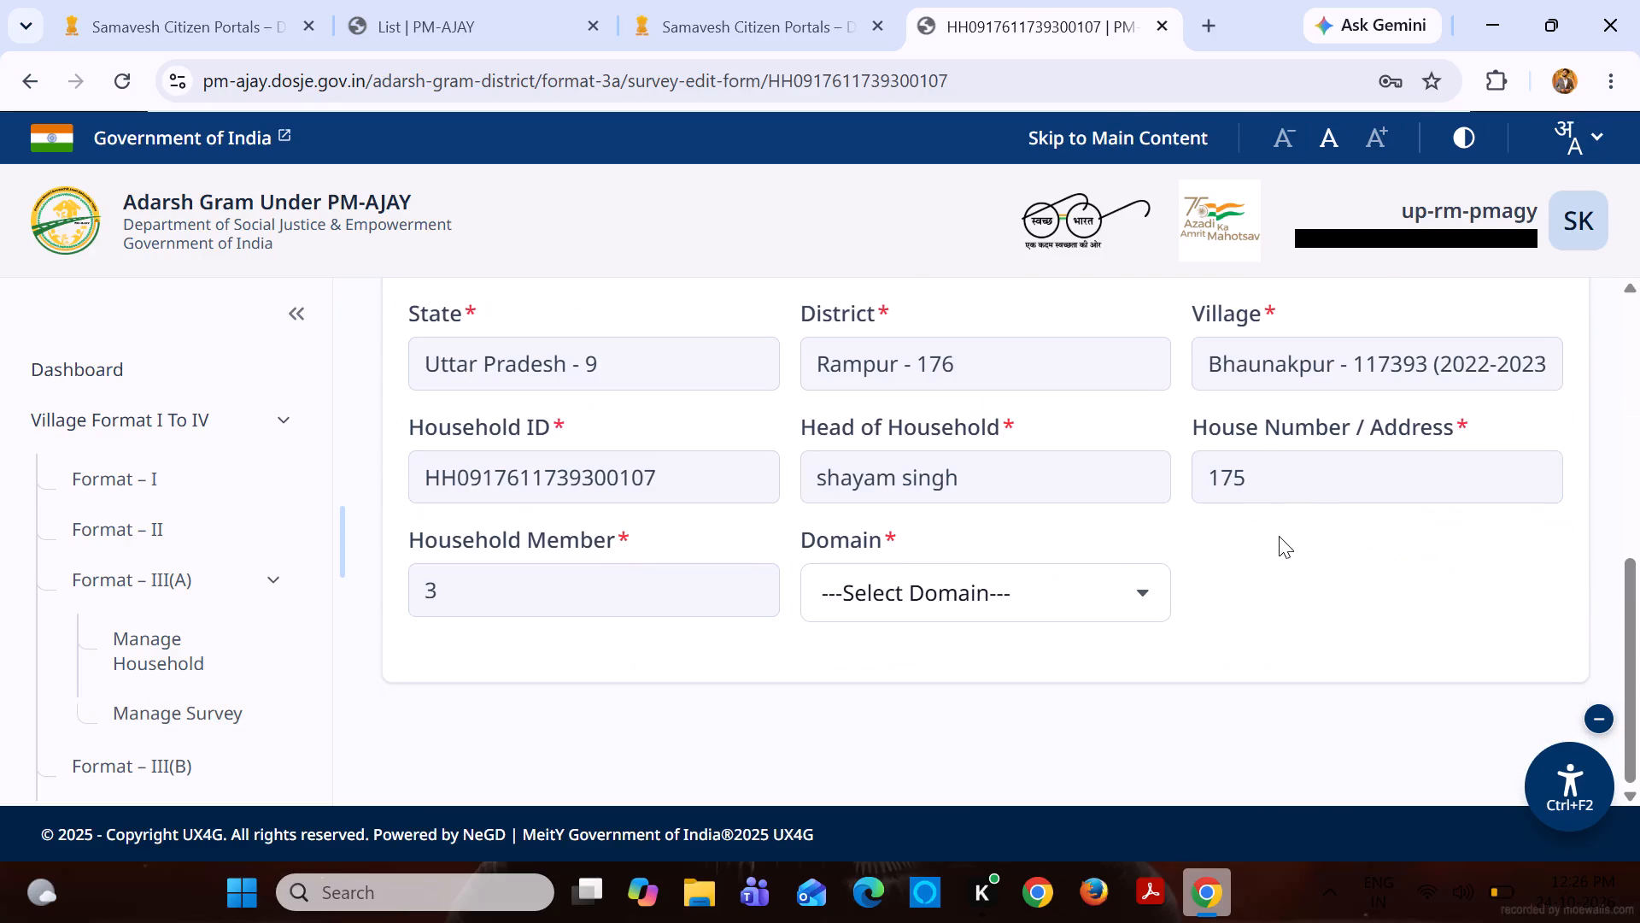
left_click(1134, 584)
scroll(1087, 447, "down", 7)
left_click(983, 356)
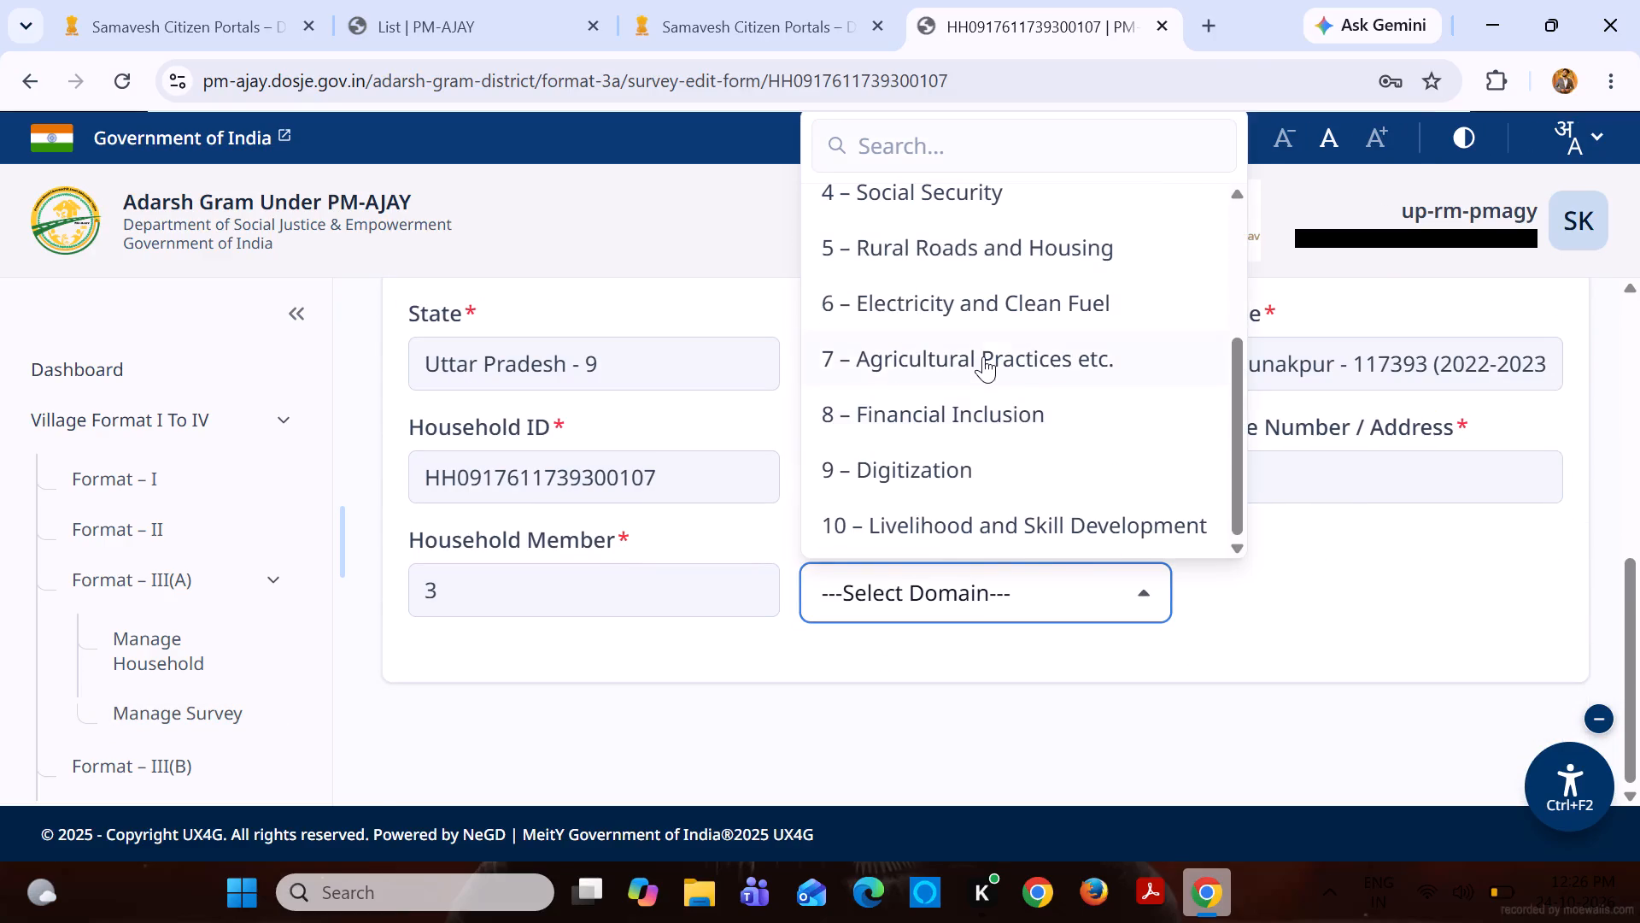
scroll(1227, 538, "down", 4)
left_click_drag(1449, 477, 1378, 520)
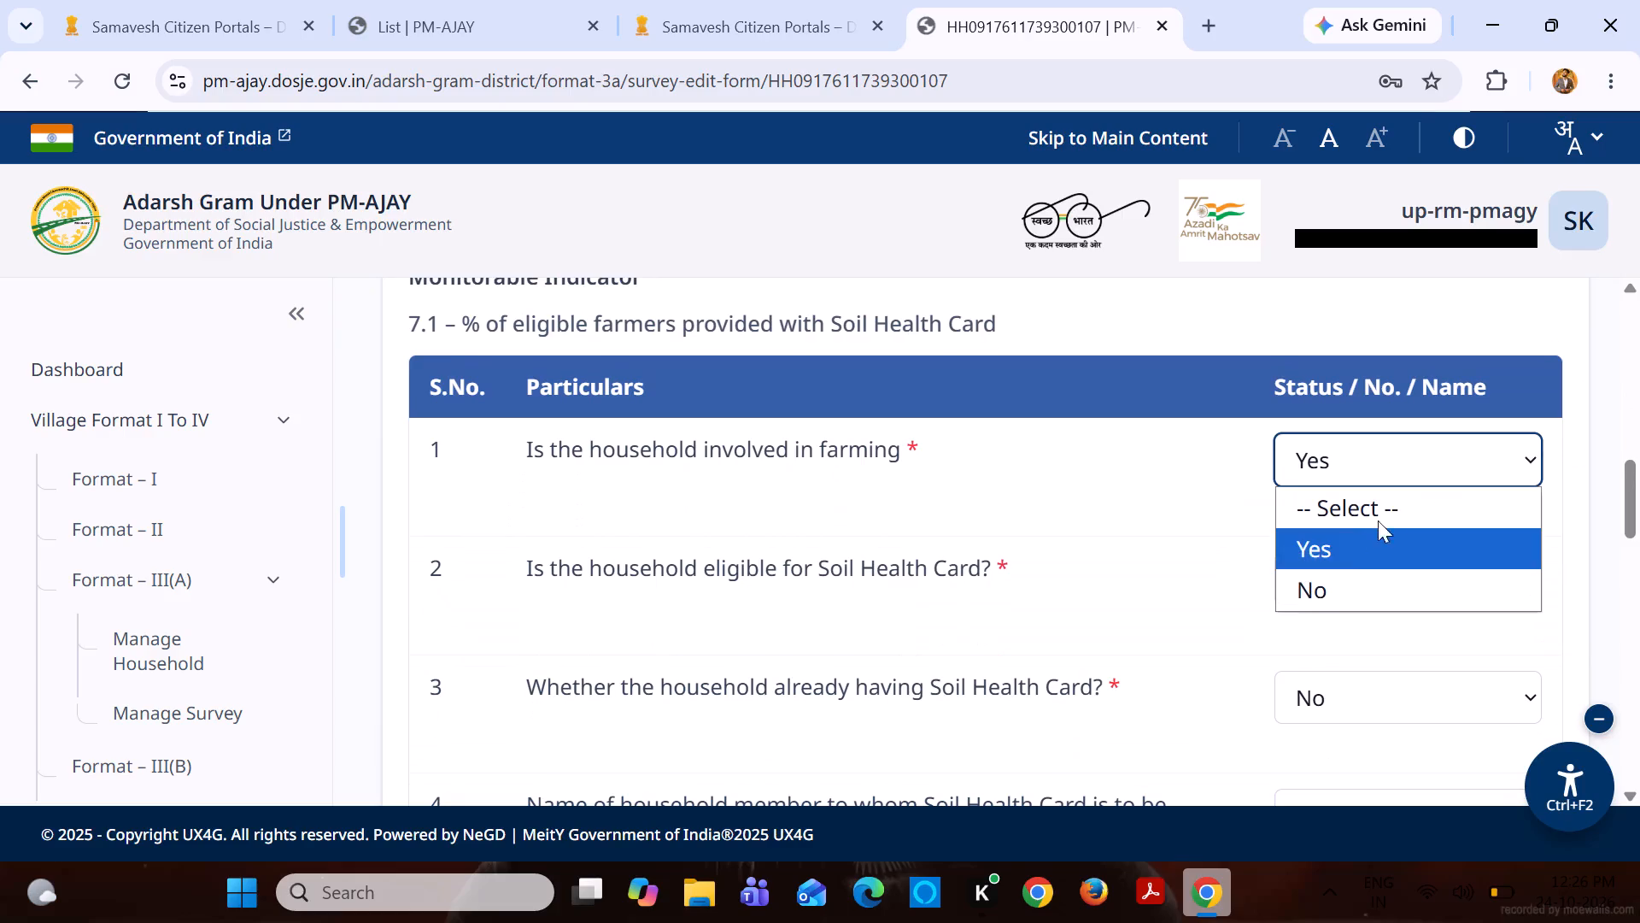
left_click_drag(1378, 520, 1344, 576)
left_click(1344, 576)
scroll(1344, 576, "down", 4)
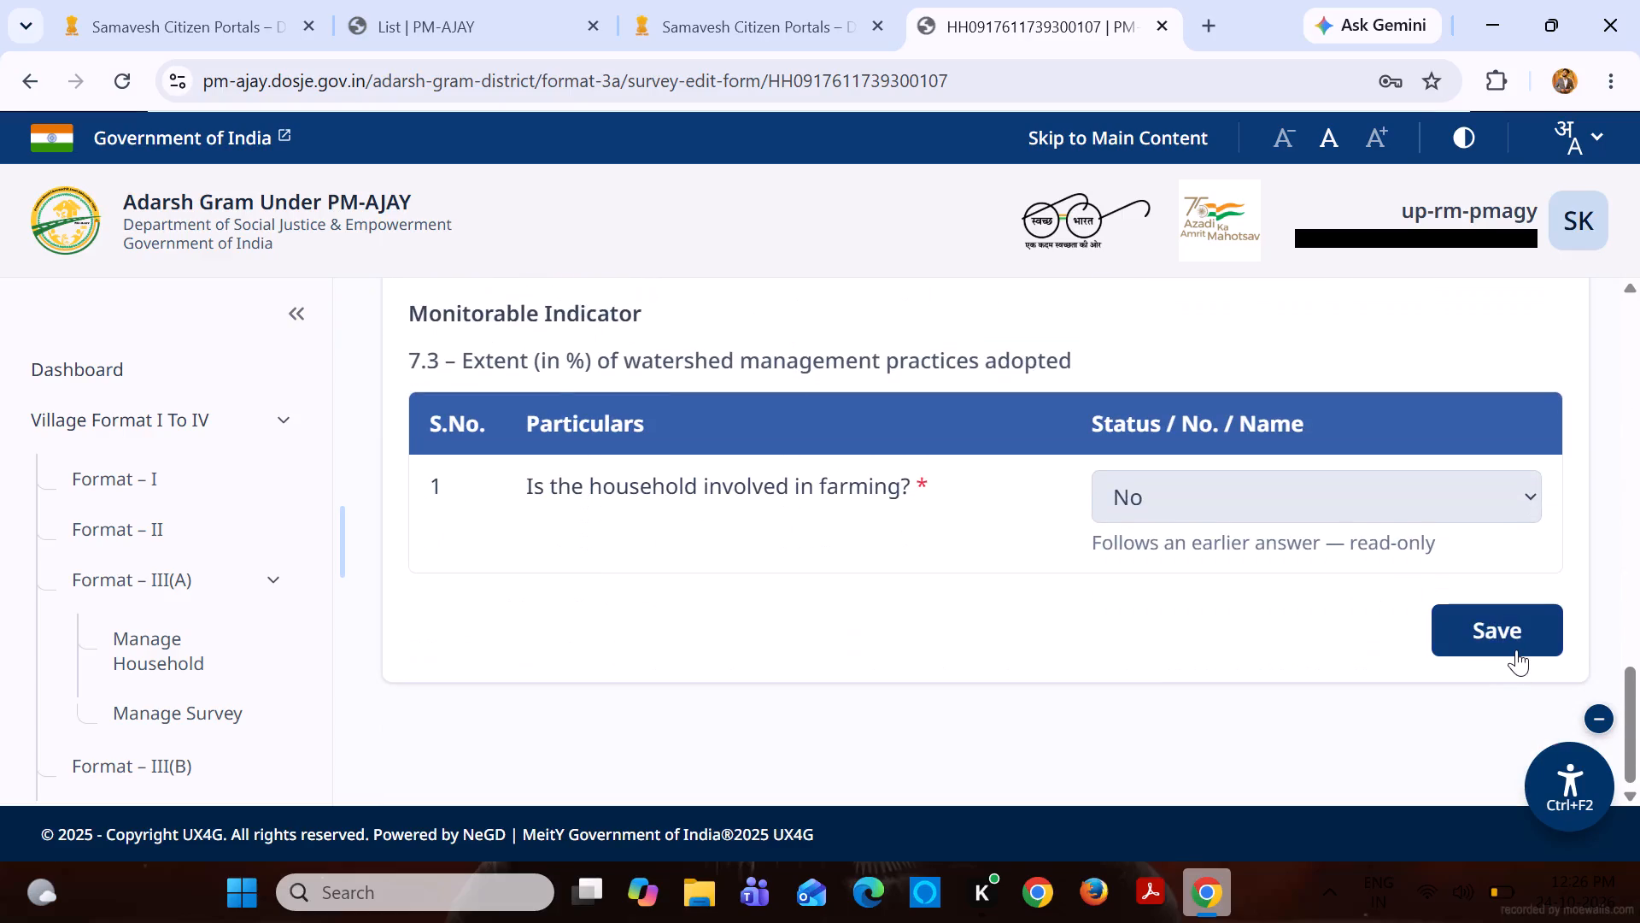
left_click(1517, 632)
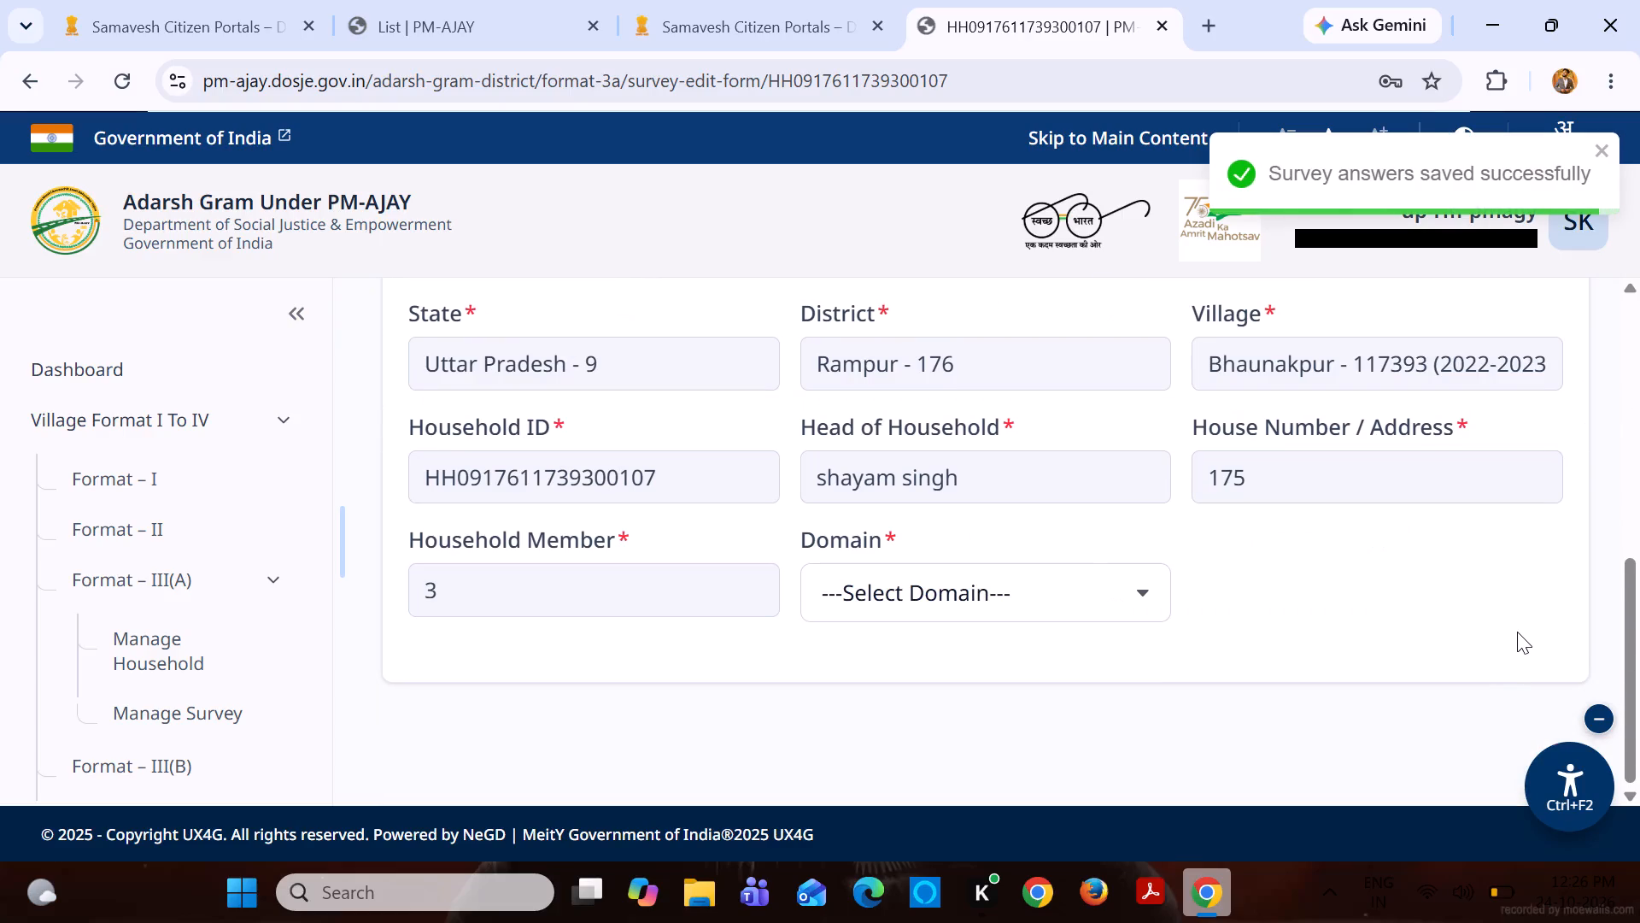
Return to the household list and open the survey of house number 176 on page 2 for editing.
scroll(1320, 453, "up", 10)
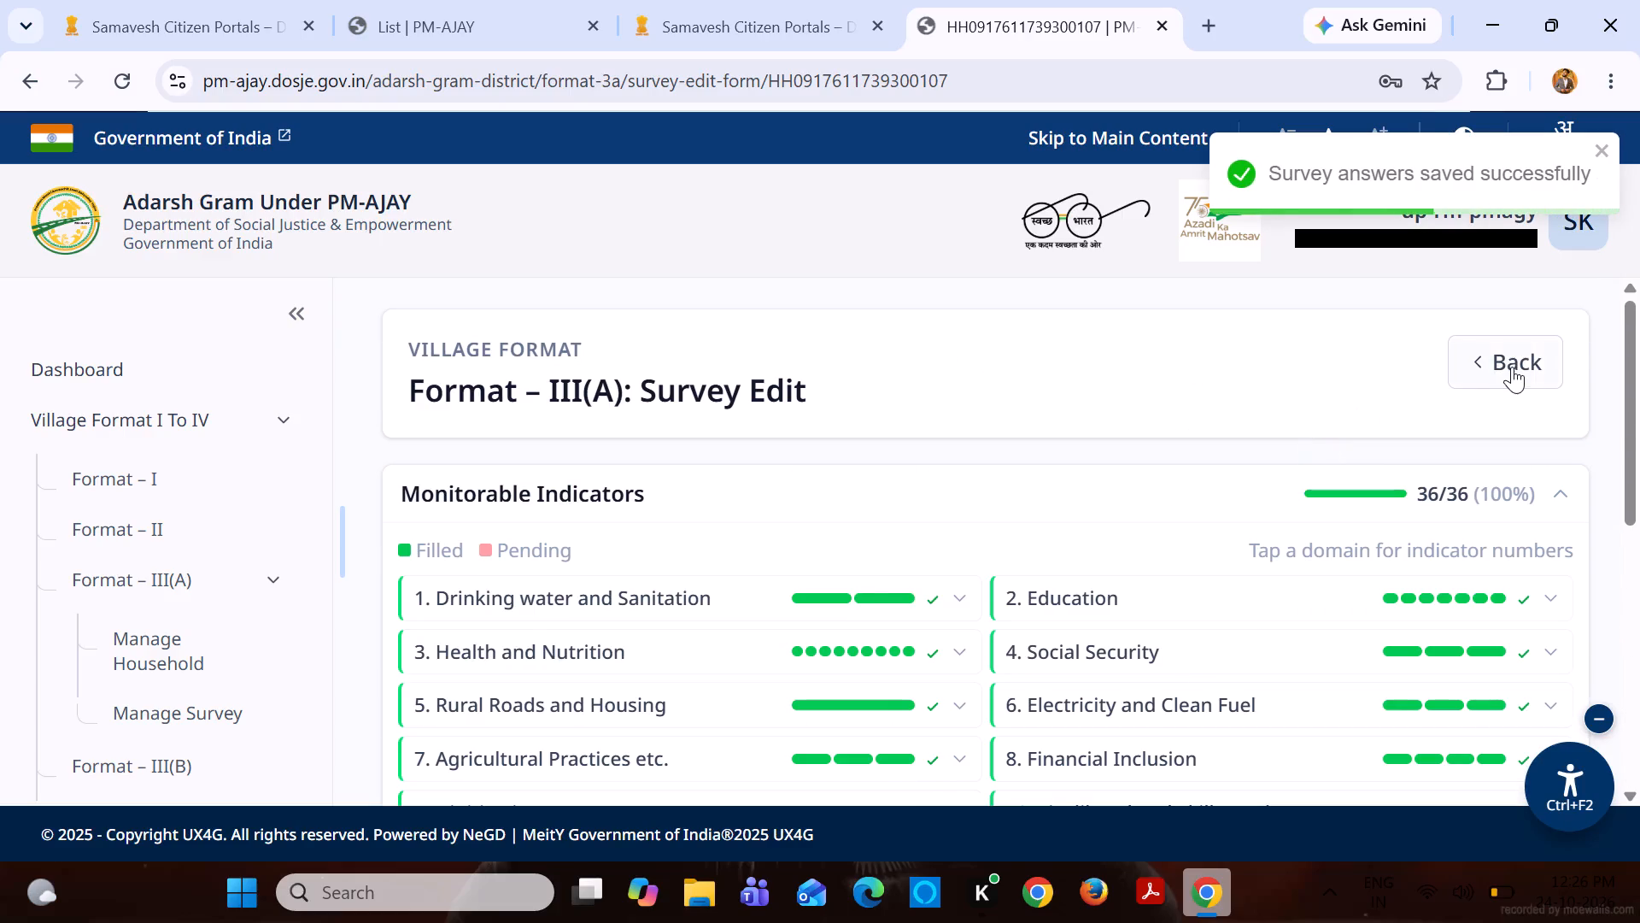
left_click(1512, 367)
scroll(1280, 553, "down", 11)
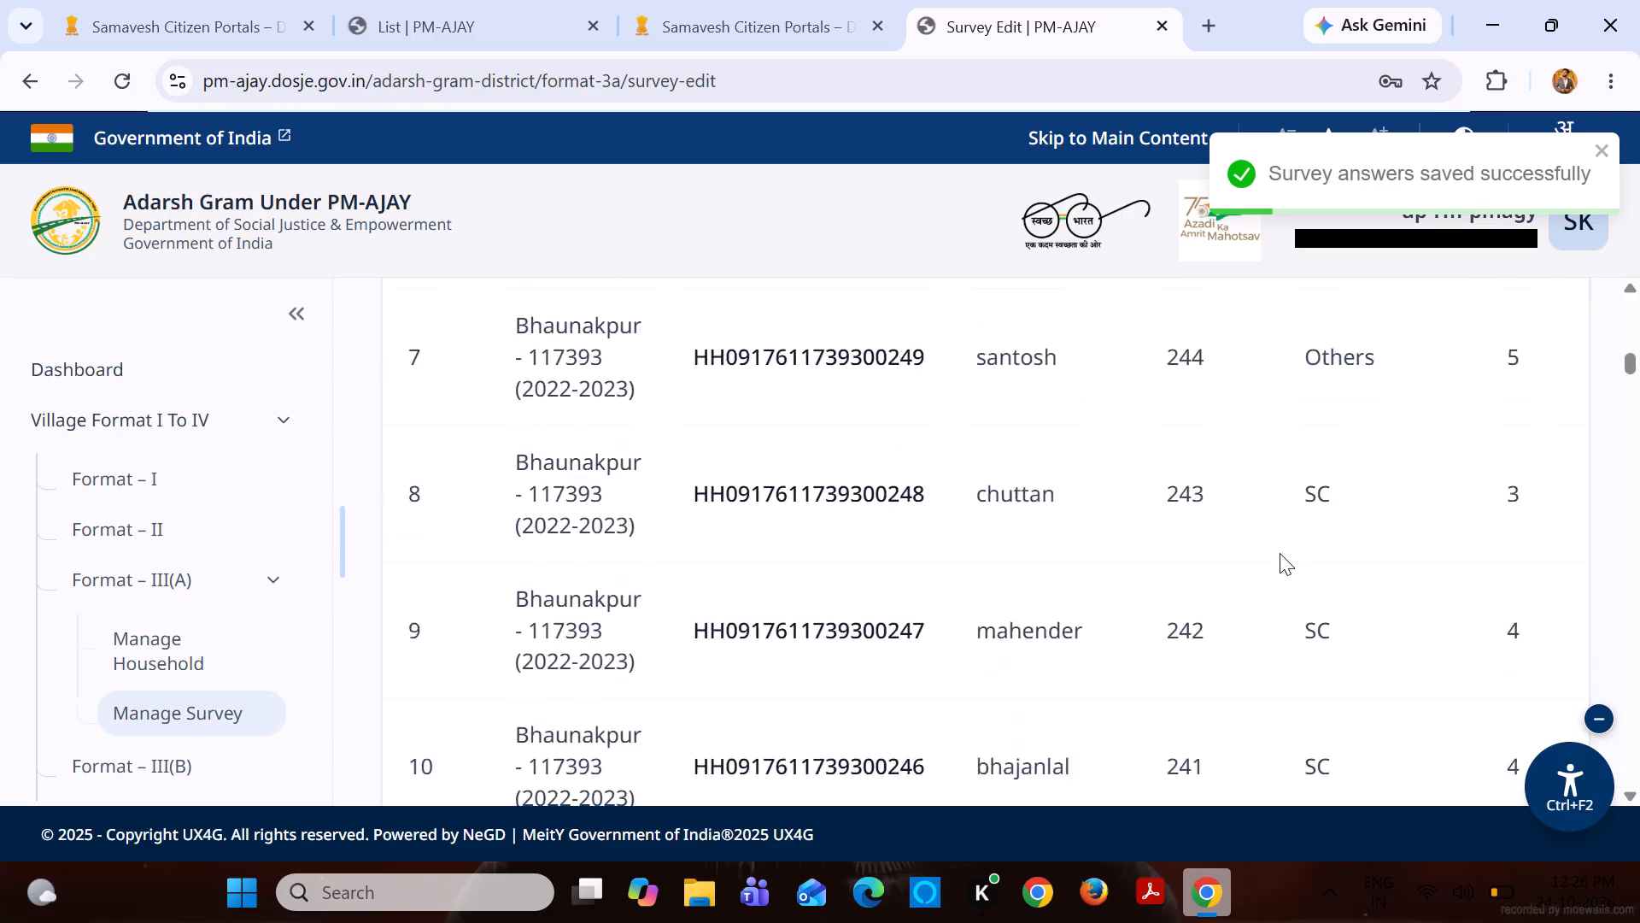
scroll(1280, 553, "down", 20)
scroll(1280, 553, "down", 6)
left_click(1224, 643)
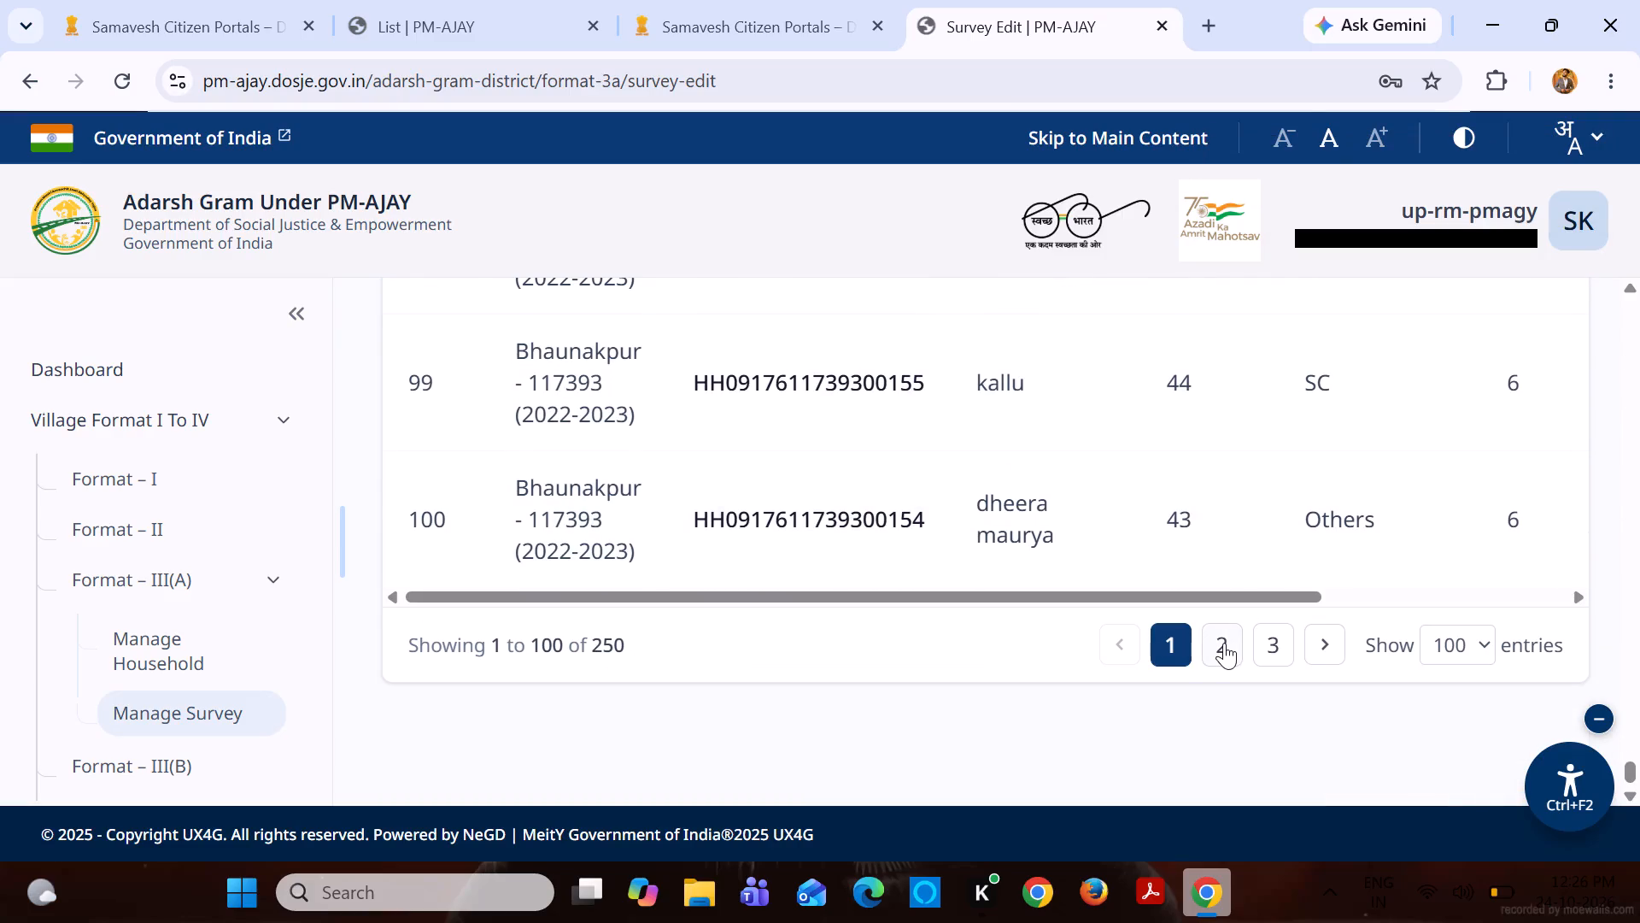
scroll(1227, 459, "up", 12)
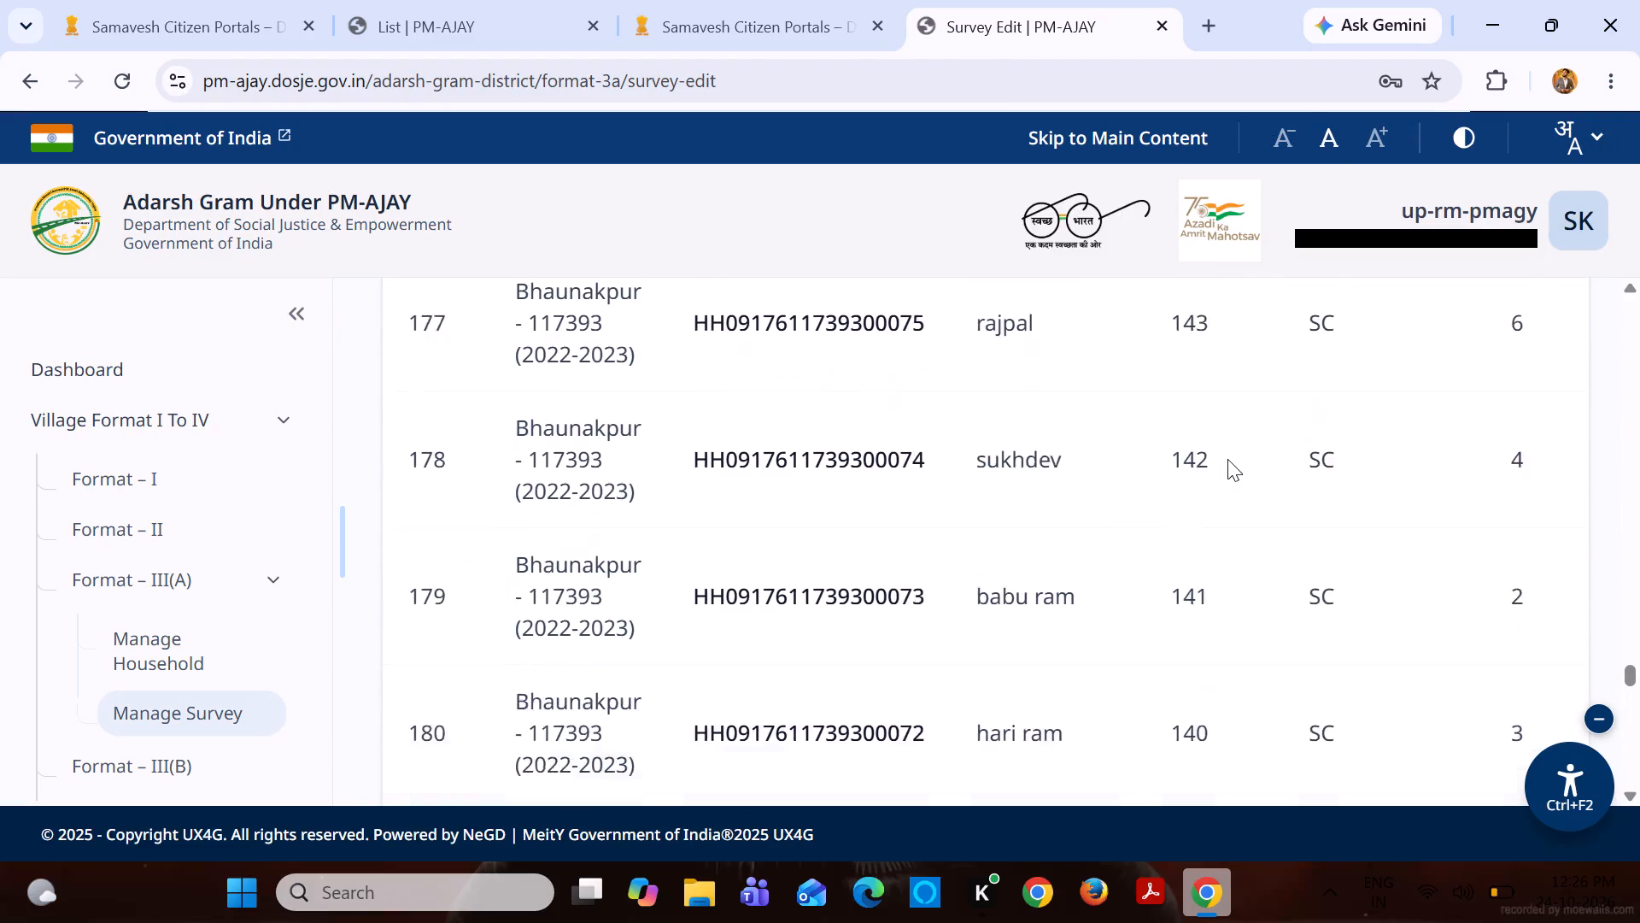
scroll(1227, 459, "up", 14)
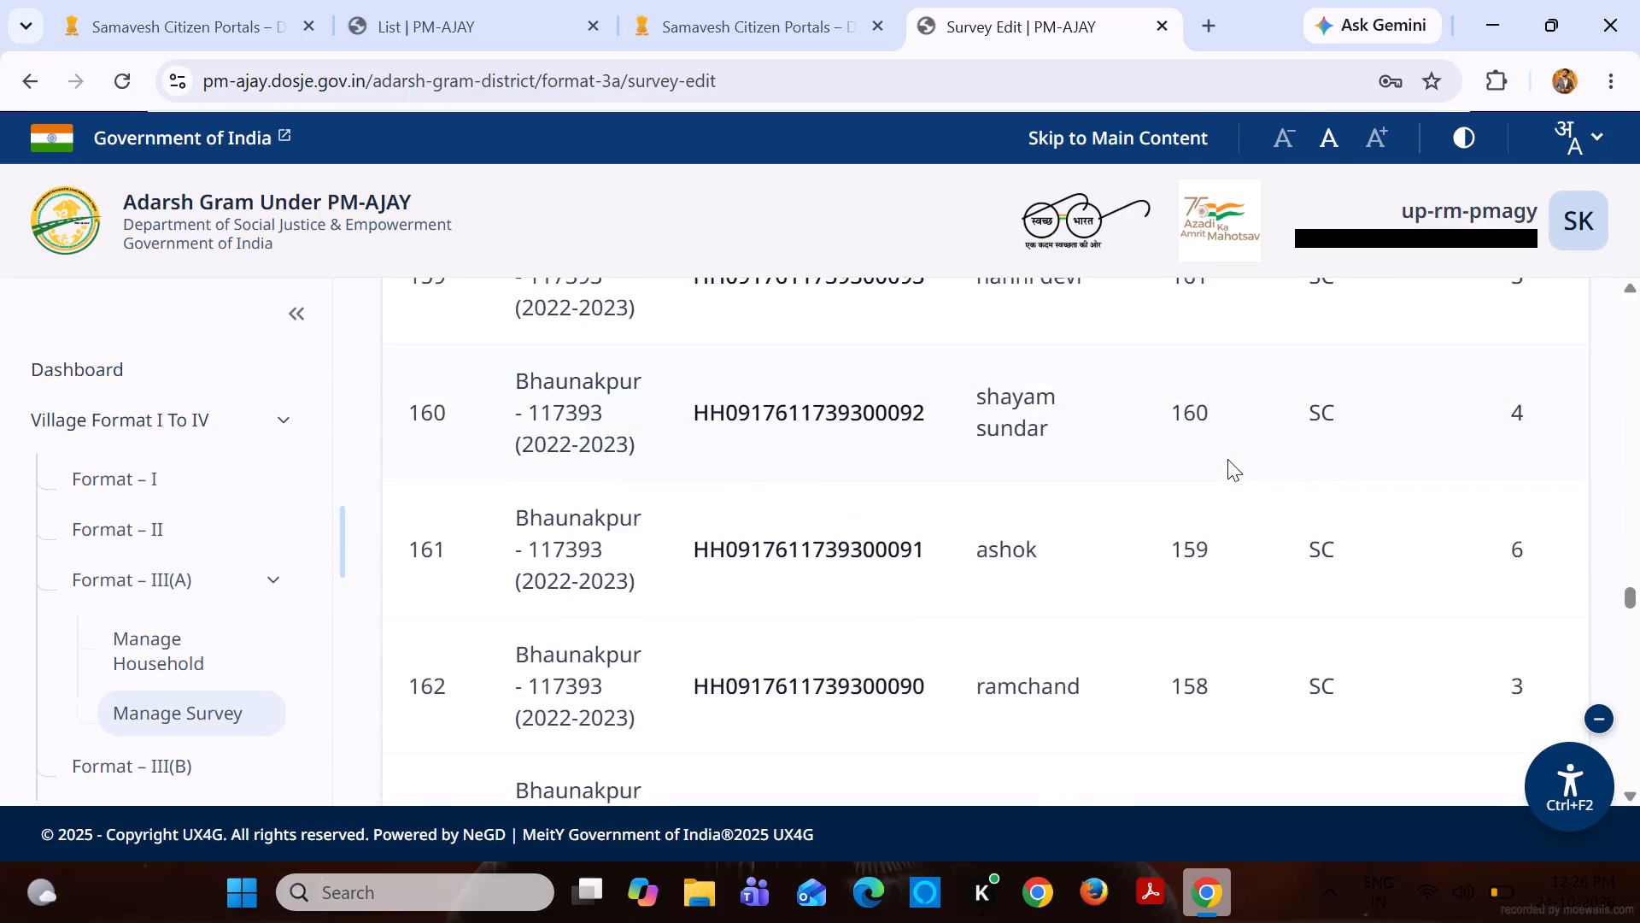
scroll(1227, 459, "up", 8)
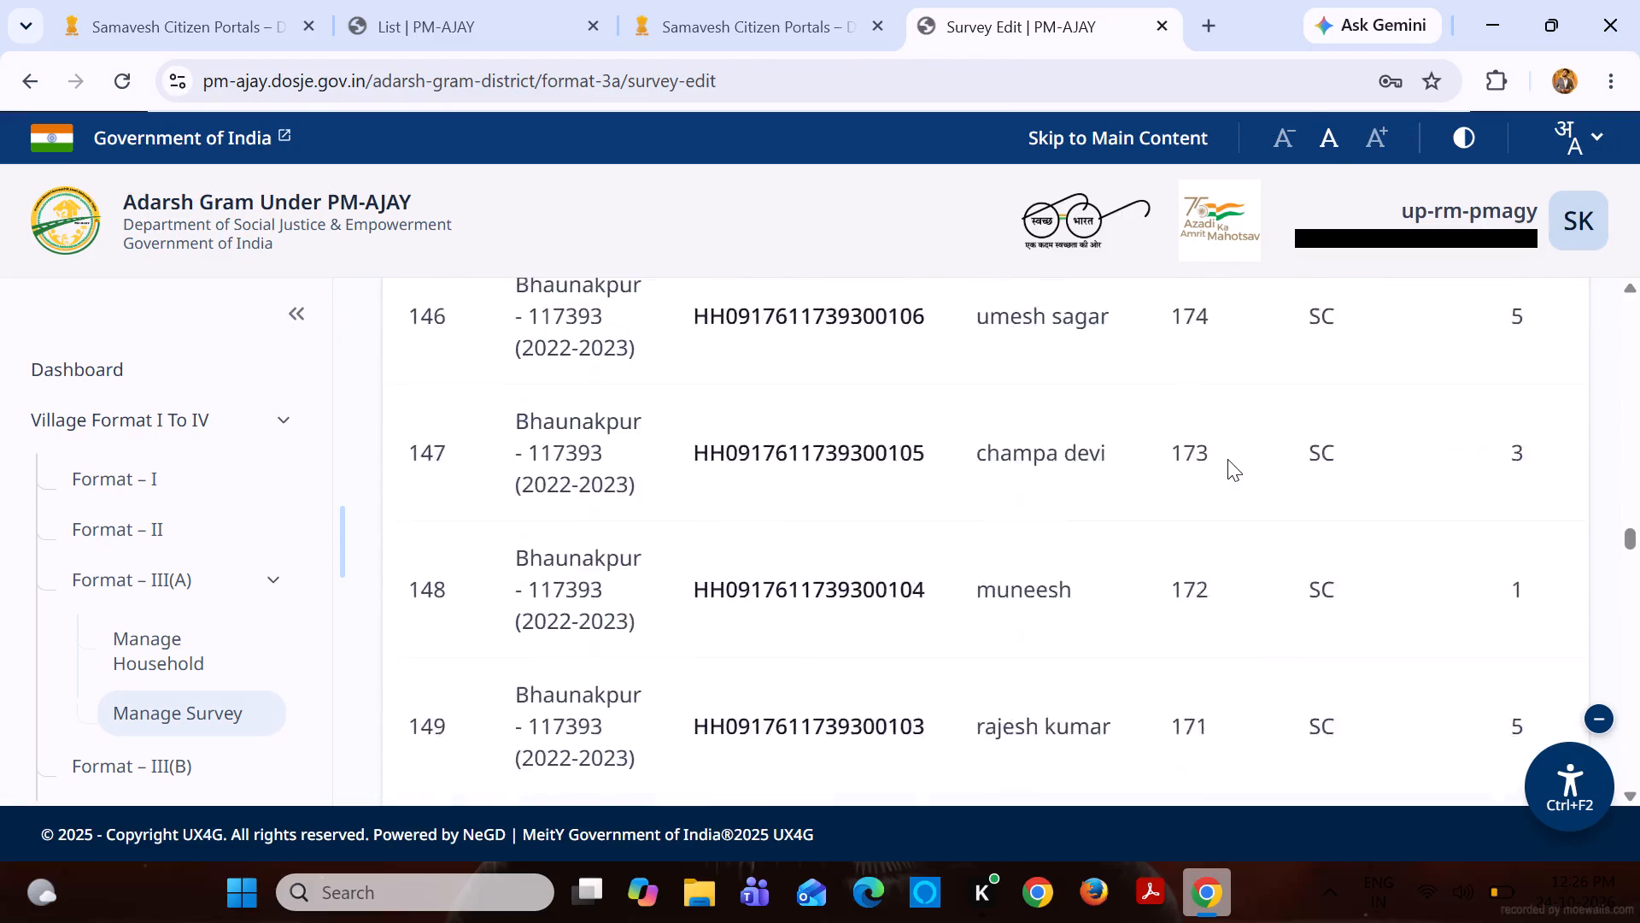
scroll(1227, 459, "up", 6)
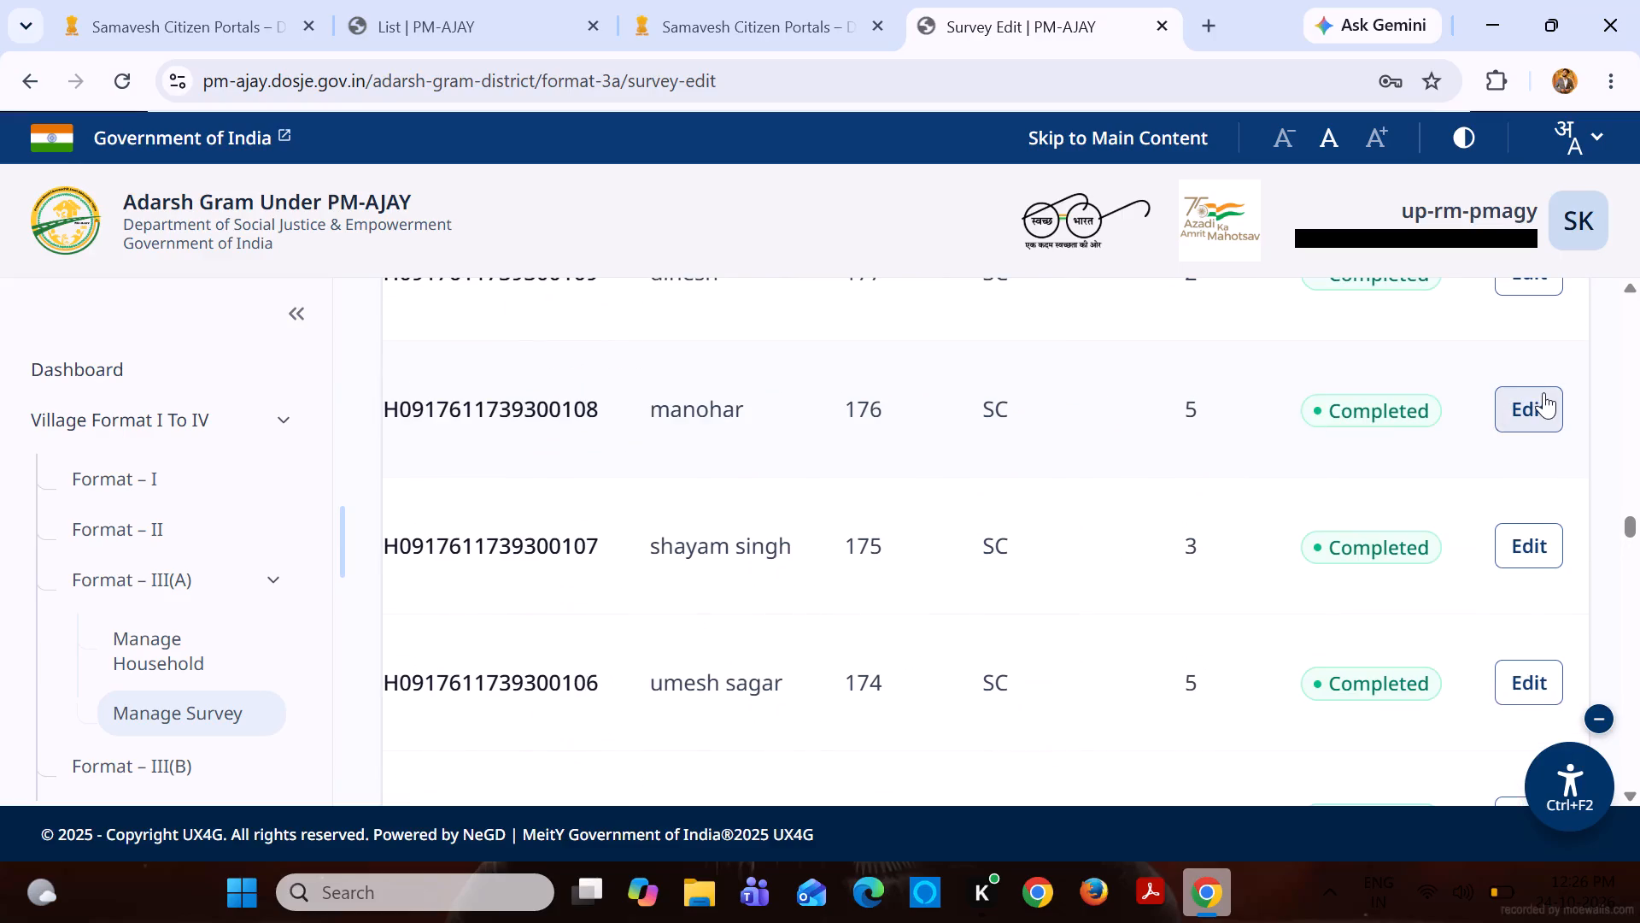
left_click(1543, 392)
For house number 176, select domain 7 – Agricultural Practices etc., set farming involvement under 7.1 to No, and save the answers.
scroll(1325, 553, "down", 8)
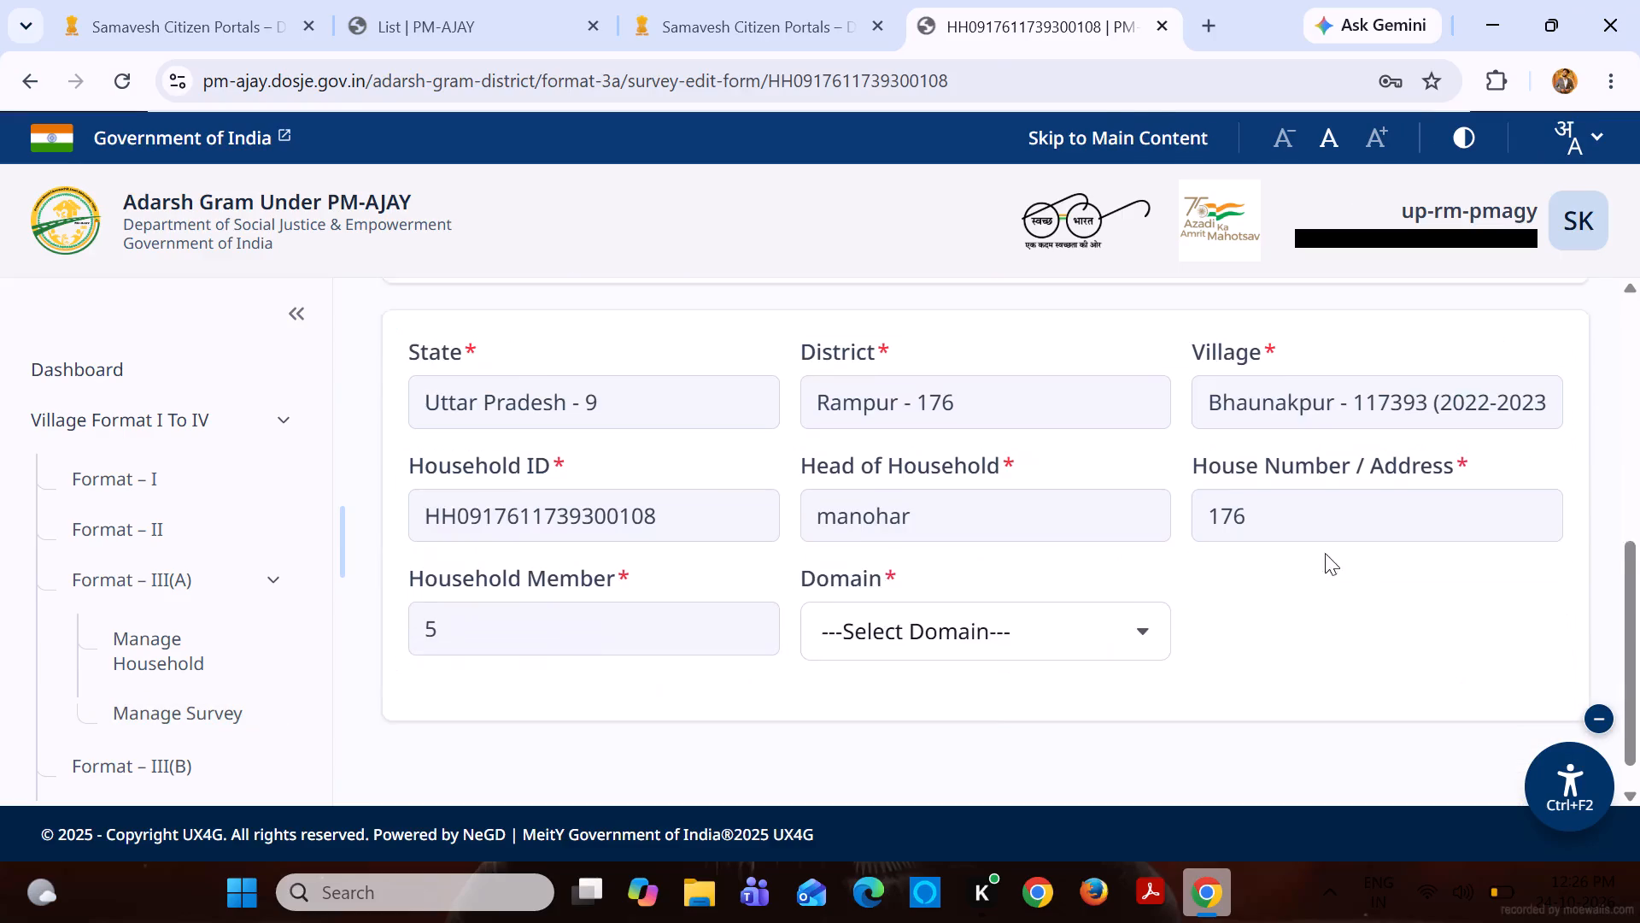
left_click(1162, 576)
scroll(1113, 377, "down", 5)
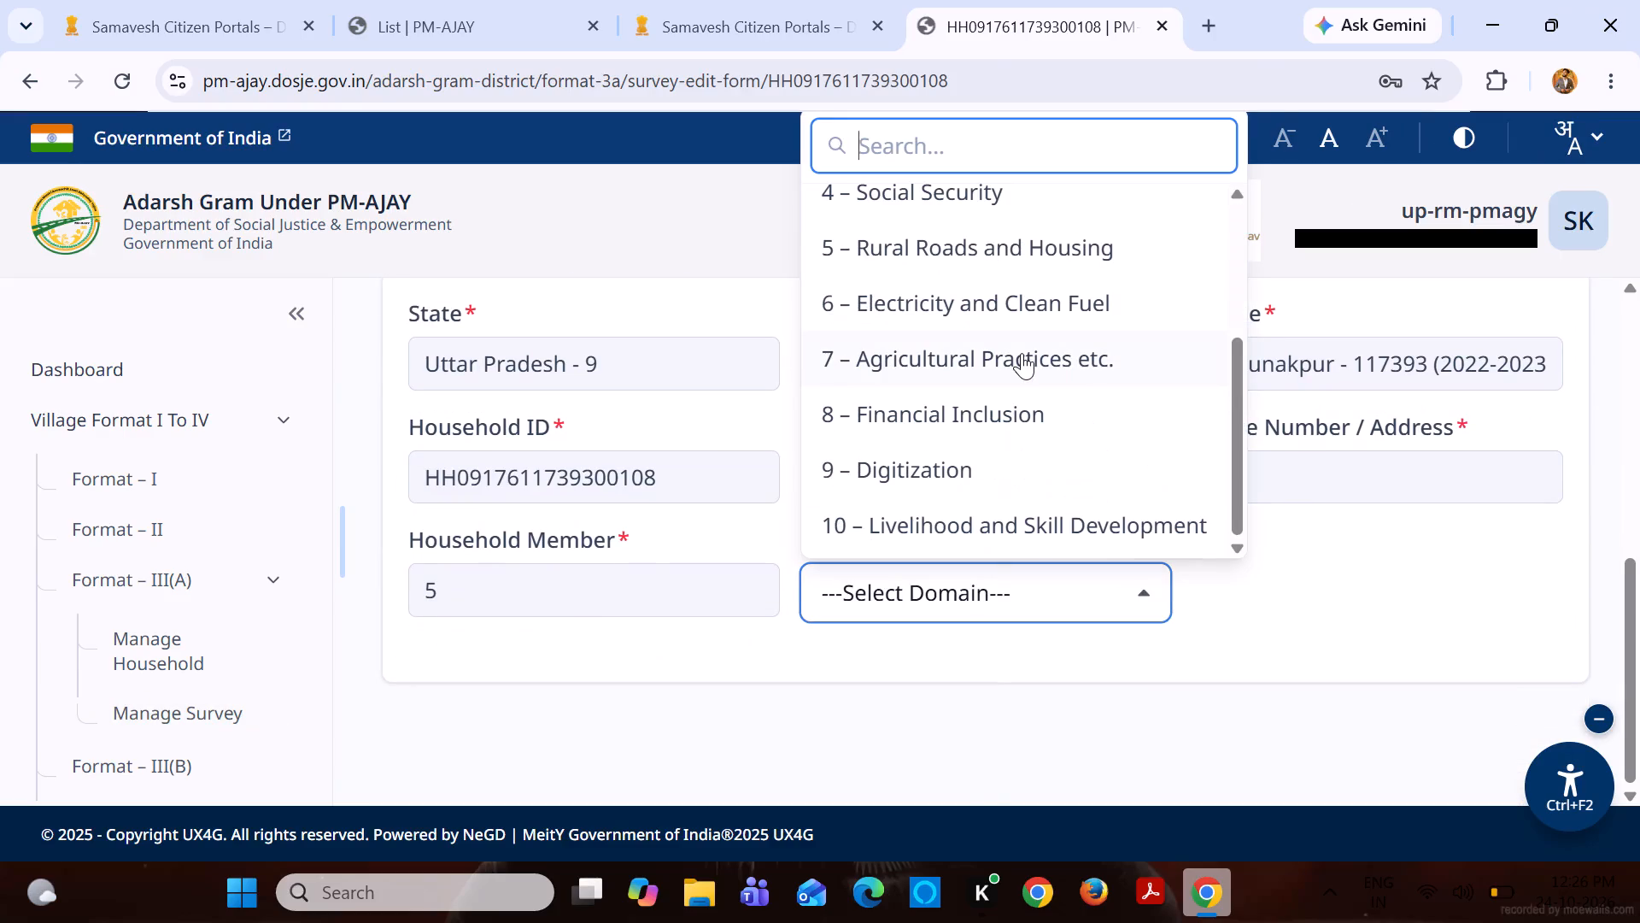
left_click(1022, 353)
scroll(1217, 583, "down", 2)
left_click(1390, 568)
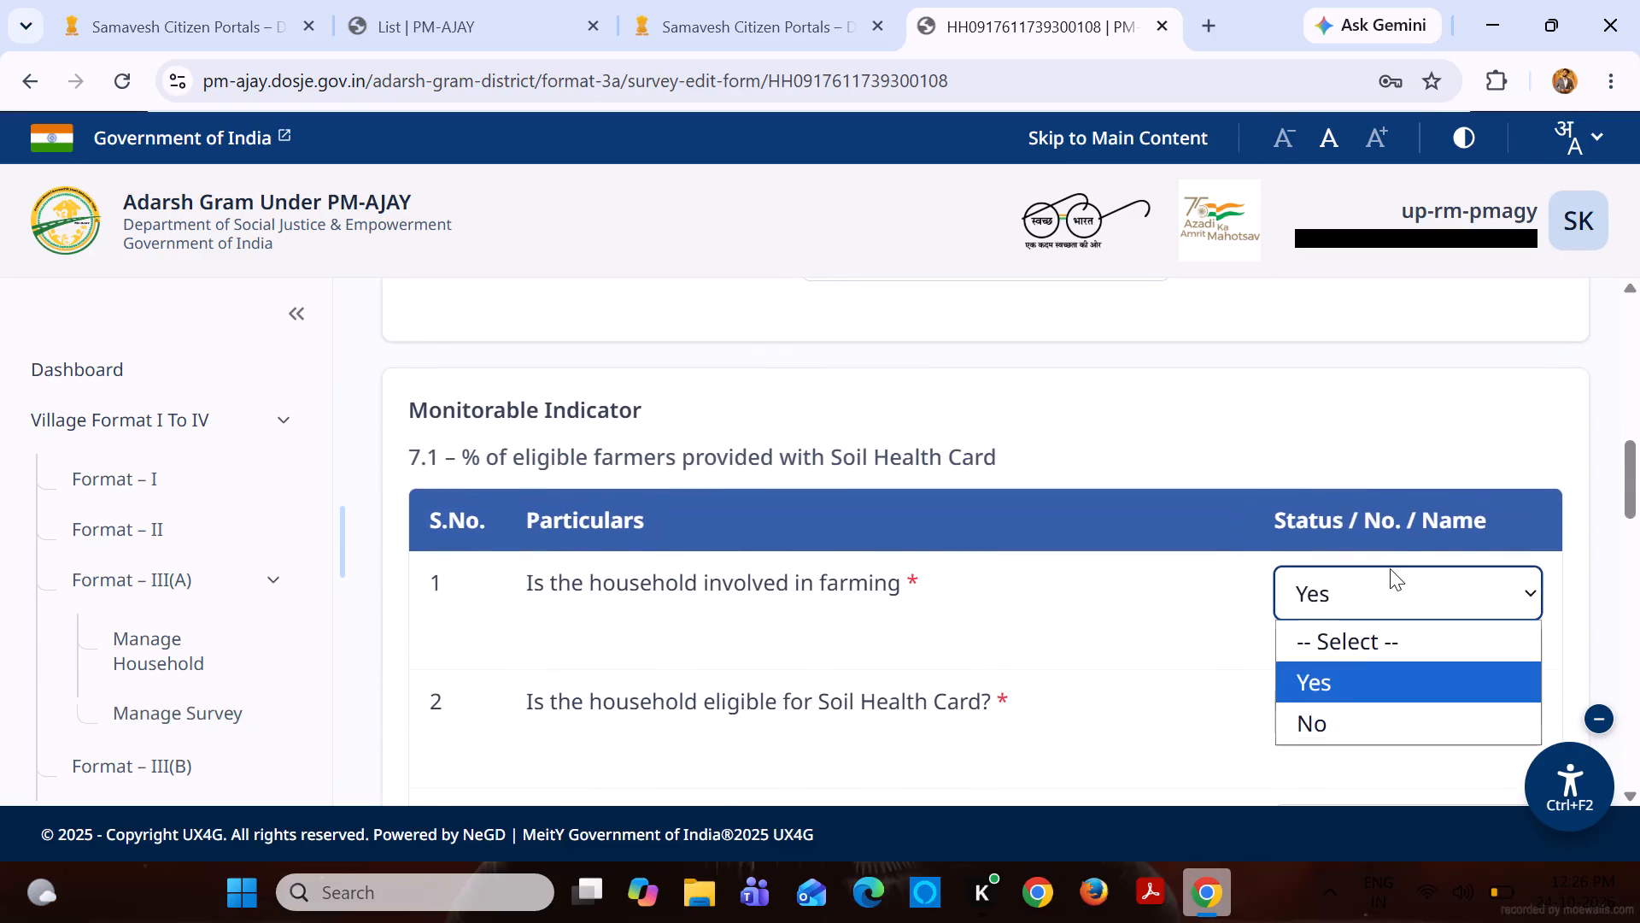
left_click(1332, 718)
scroll(1332, 718, "down", 7)
left_click(1529, 654)
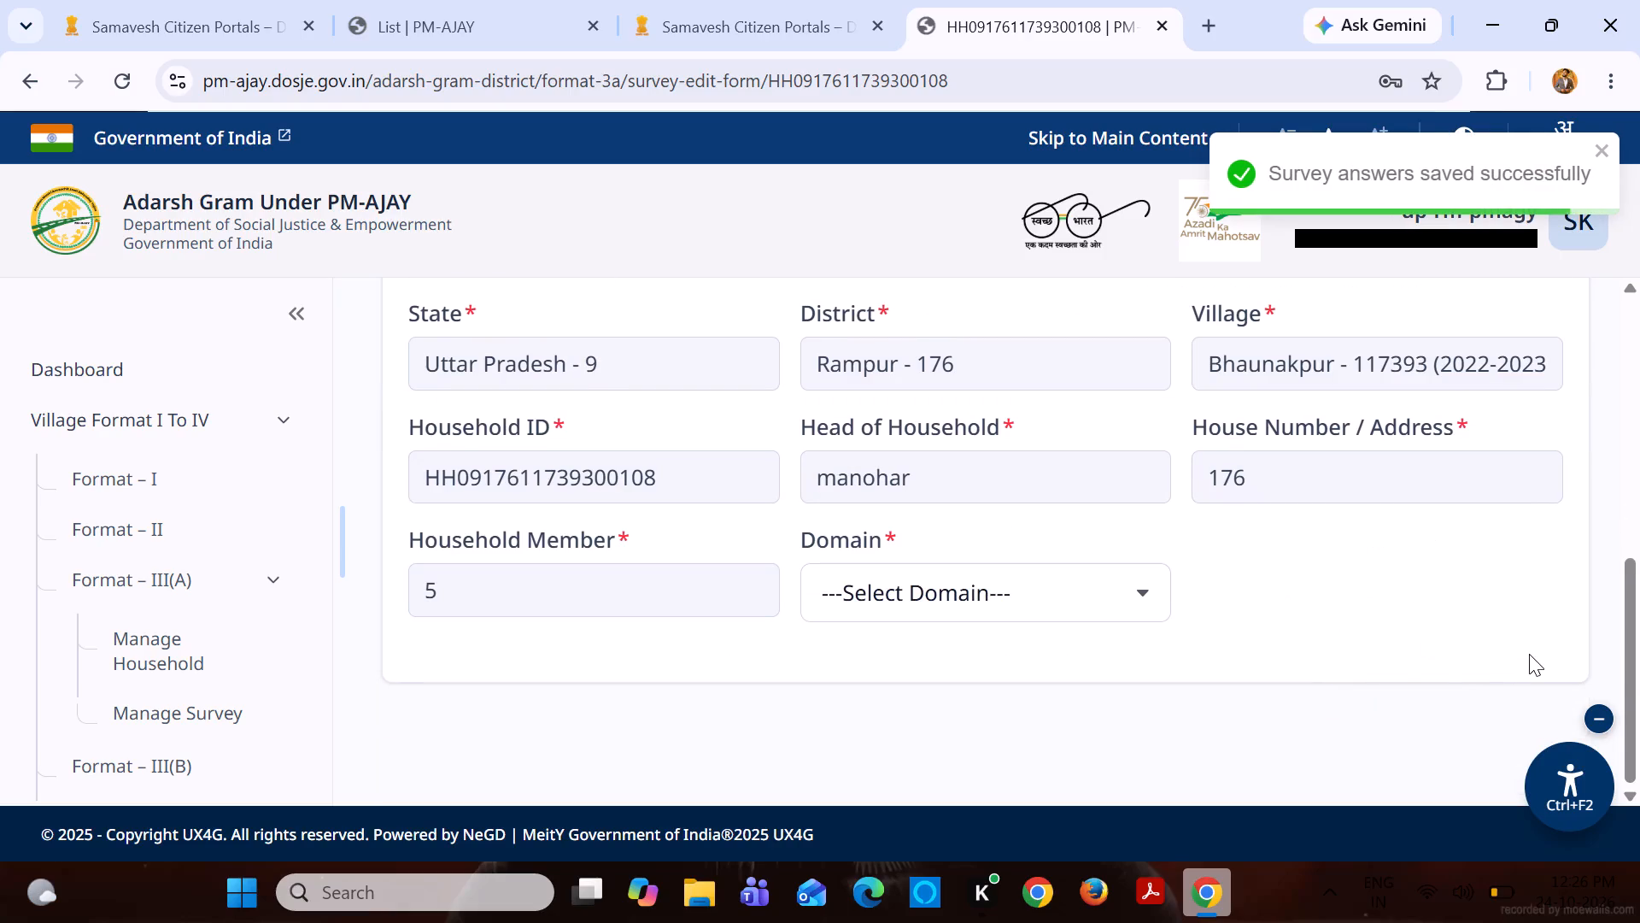
Return to the household list and open the survey of house number 178 on page 2 for editing.
scroll(1204, 493, "up", 12)
left_click(1505, 349)
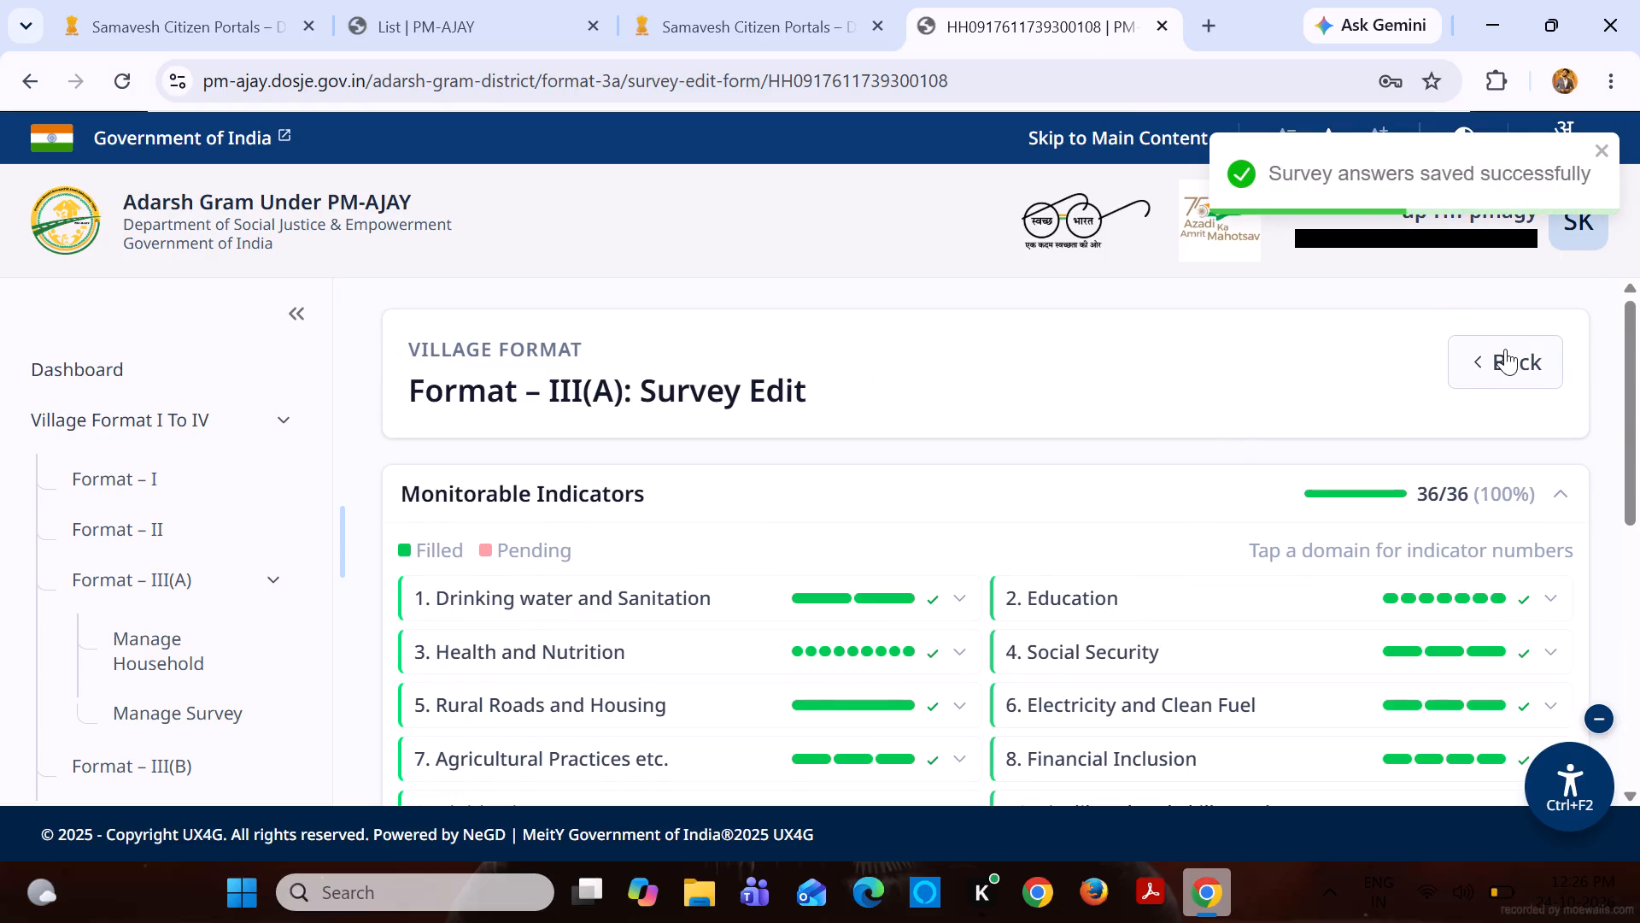
scroll(1262, 503, "down", 20)
scroll(1262, 503, "down", 9)
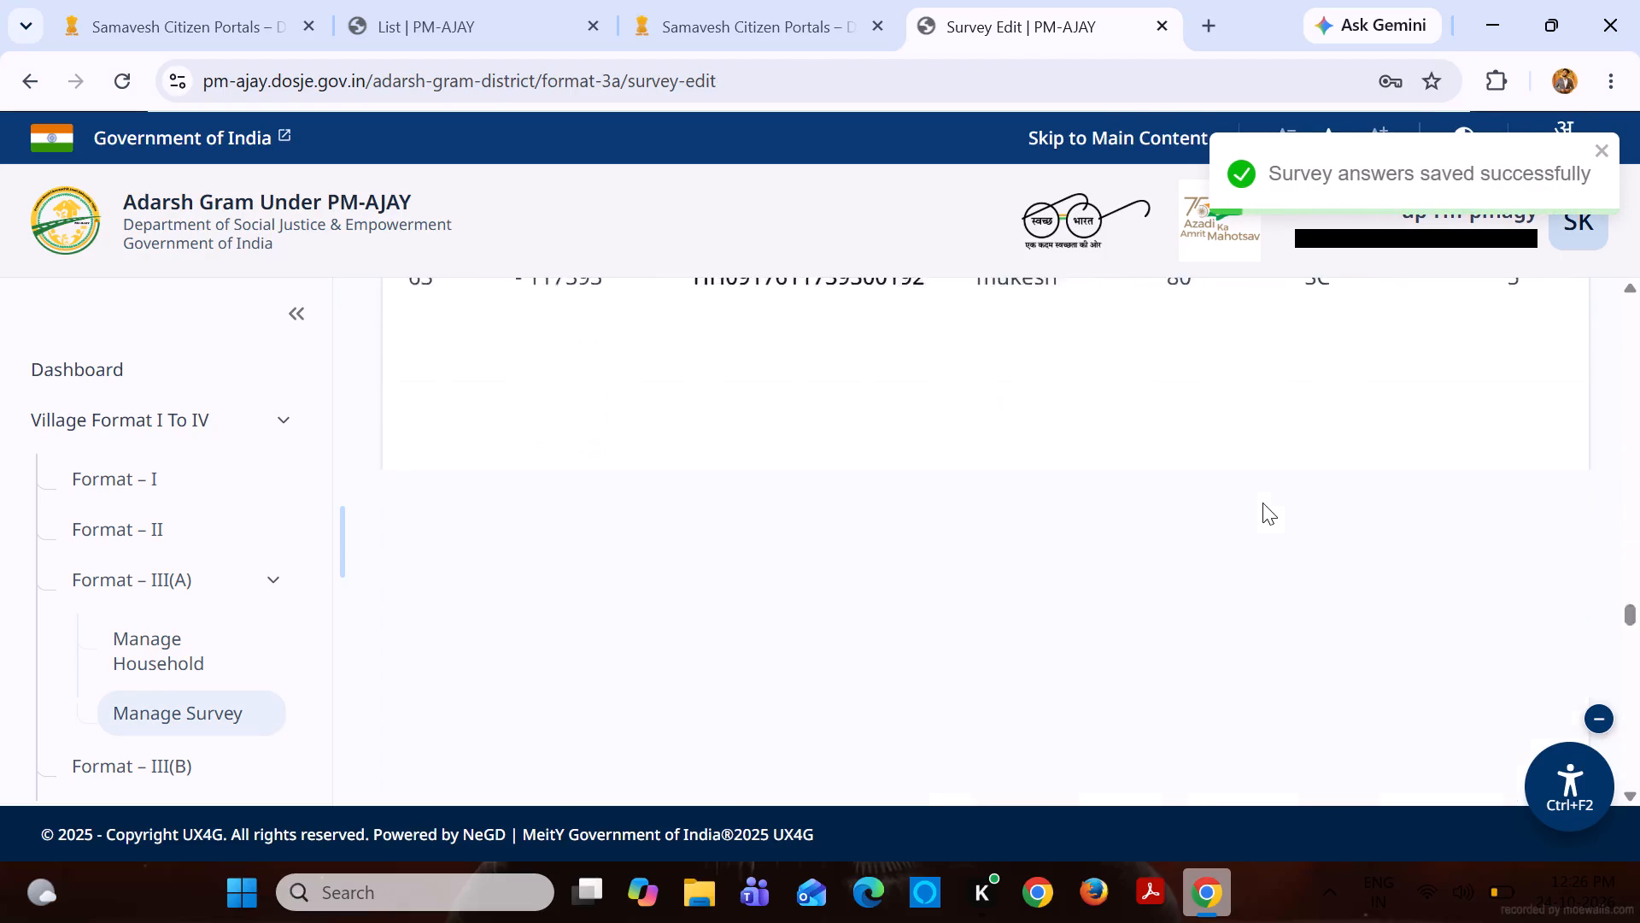
scroll(1262, 503, "down", 10)
left_click(1225, 633)
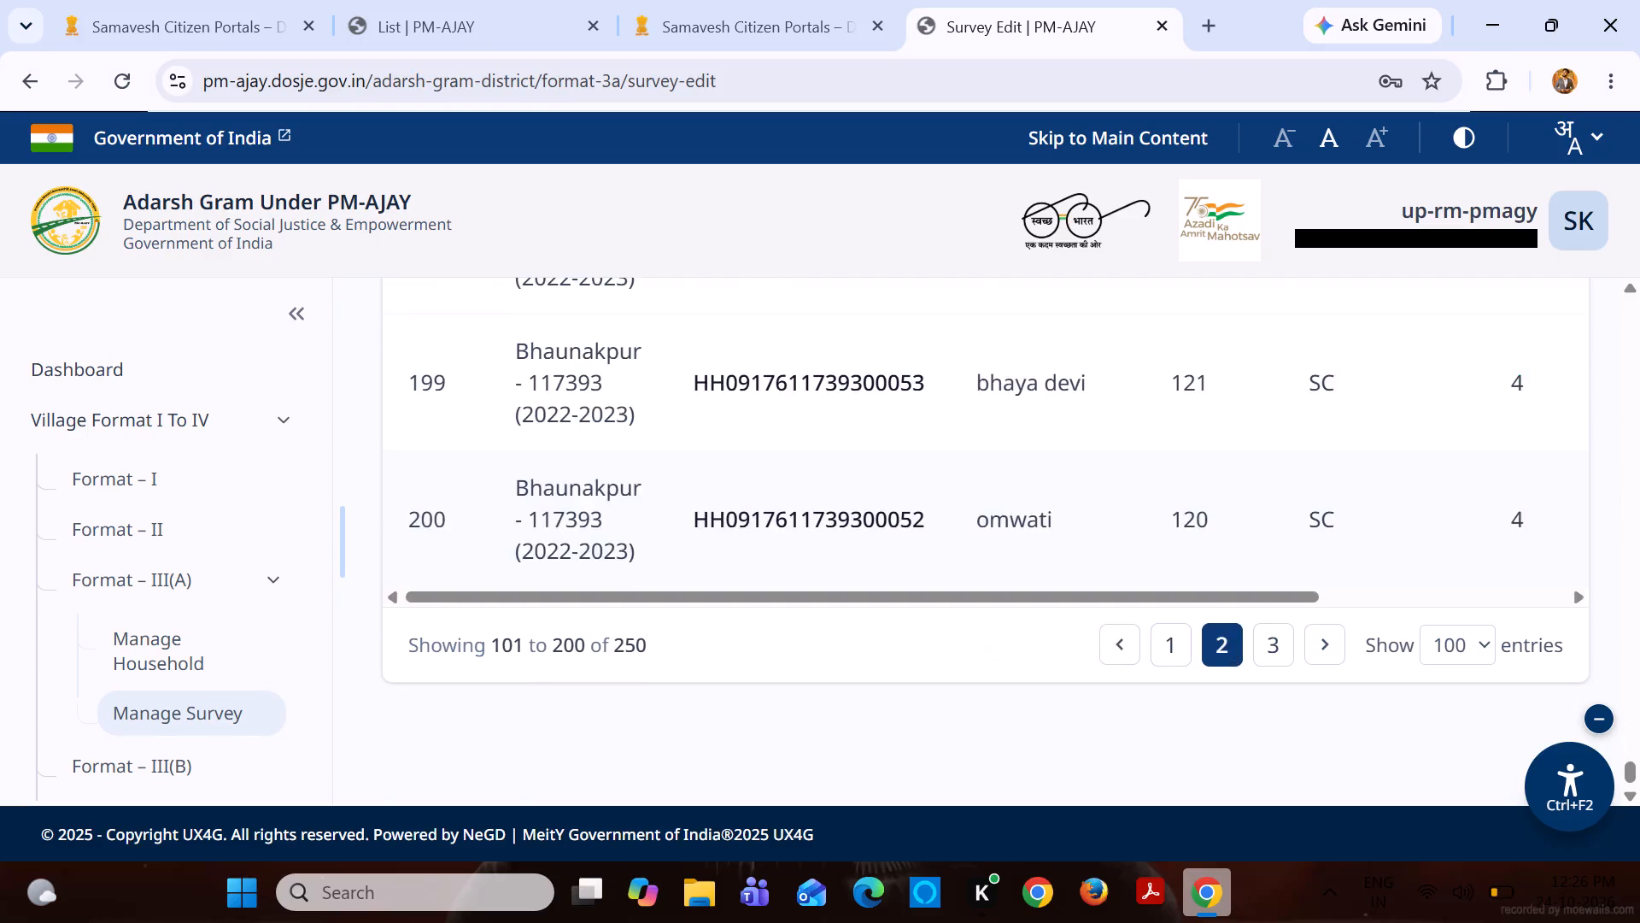
scroll(1198, 509, "up", 20)
scroll(1198, 509, "up", 8)
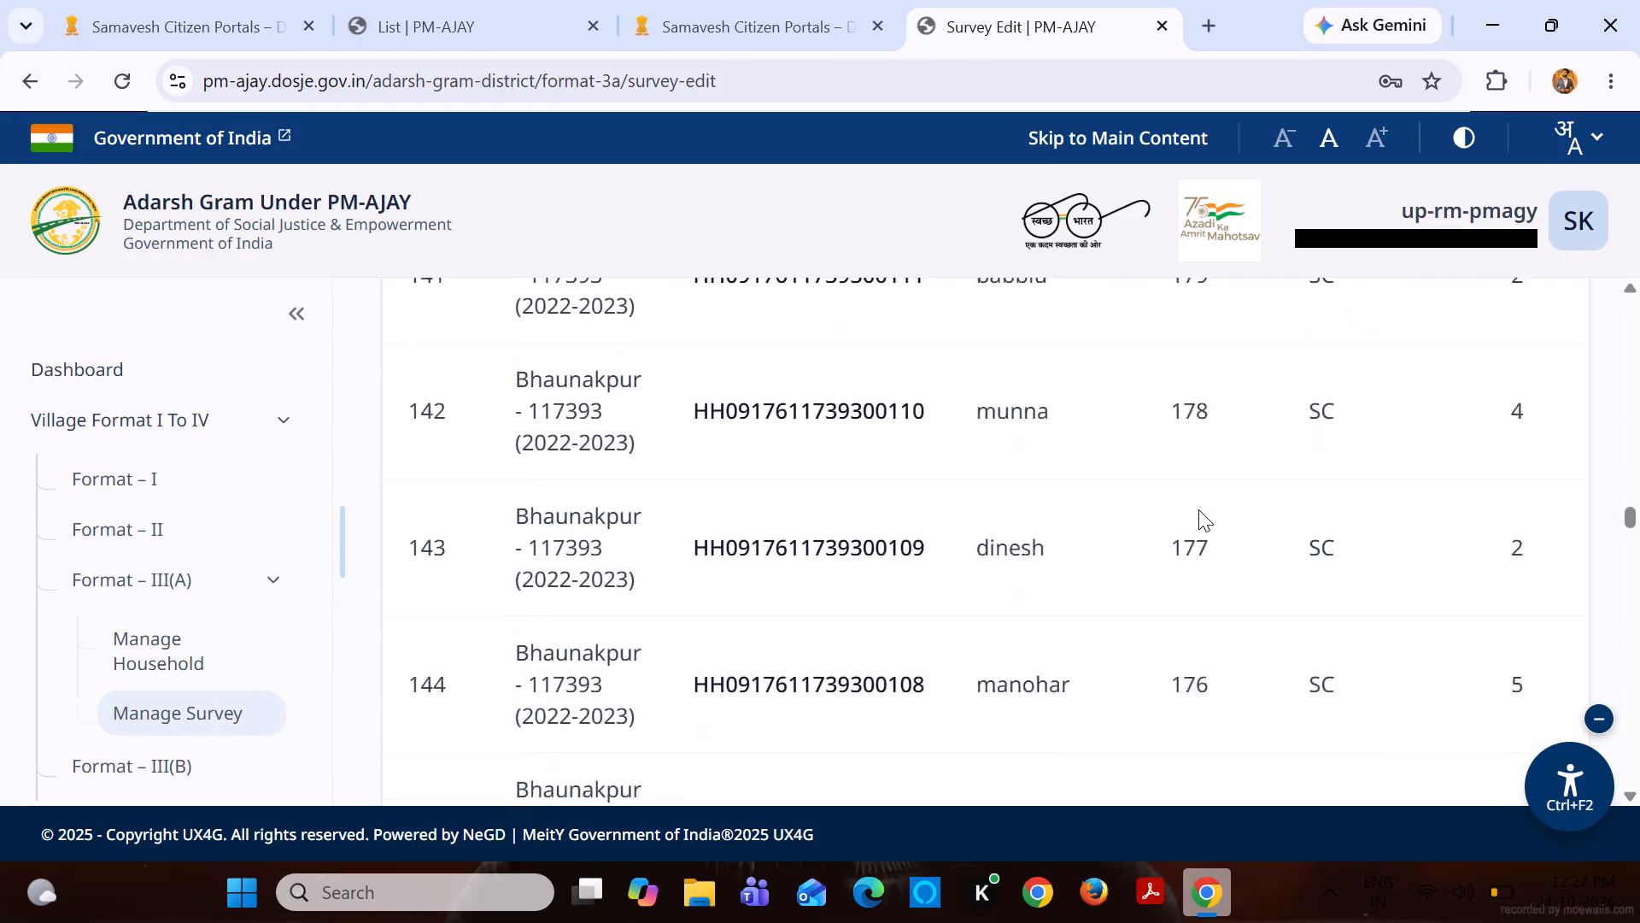
scroll(1198, 509, "up", 2)
scroll(1198, 509, "down", 5)
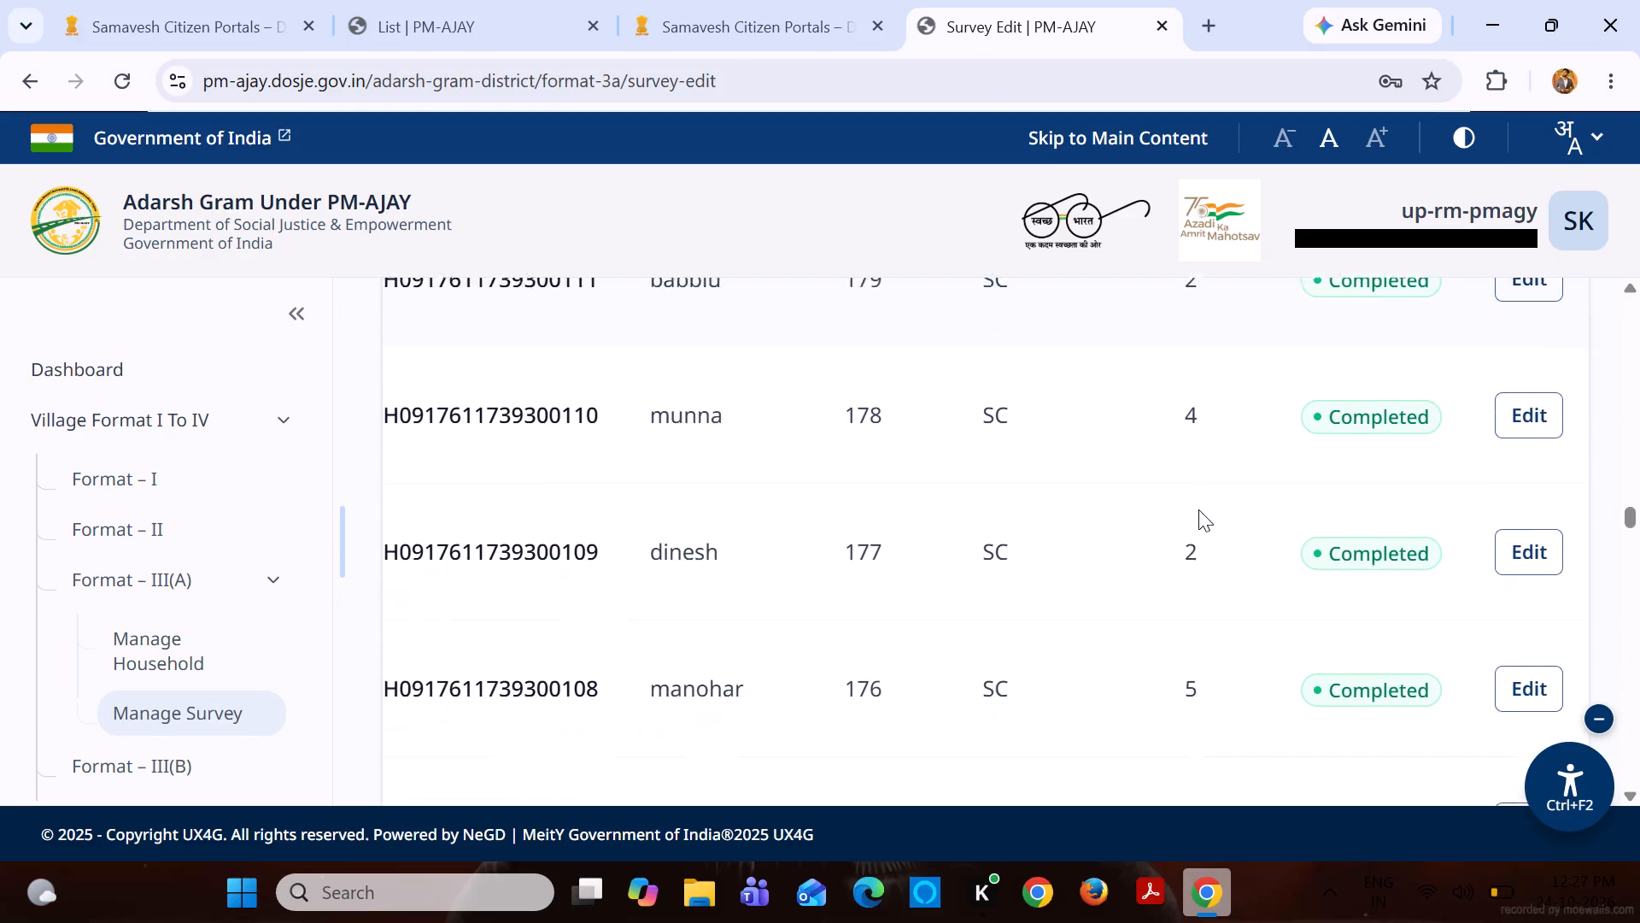
scroll(1198, 509, "down", 1)
left_click(1520, 393)
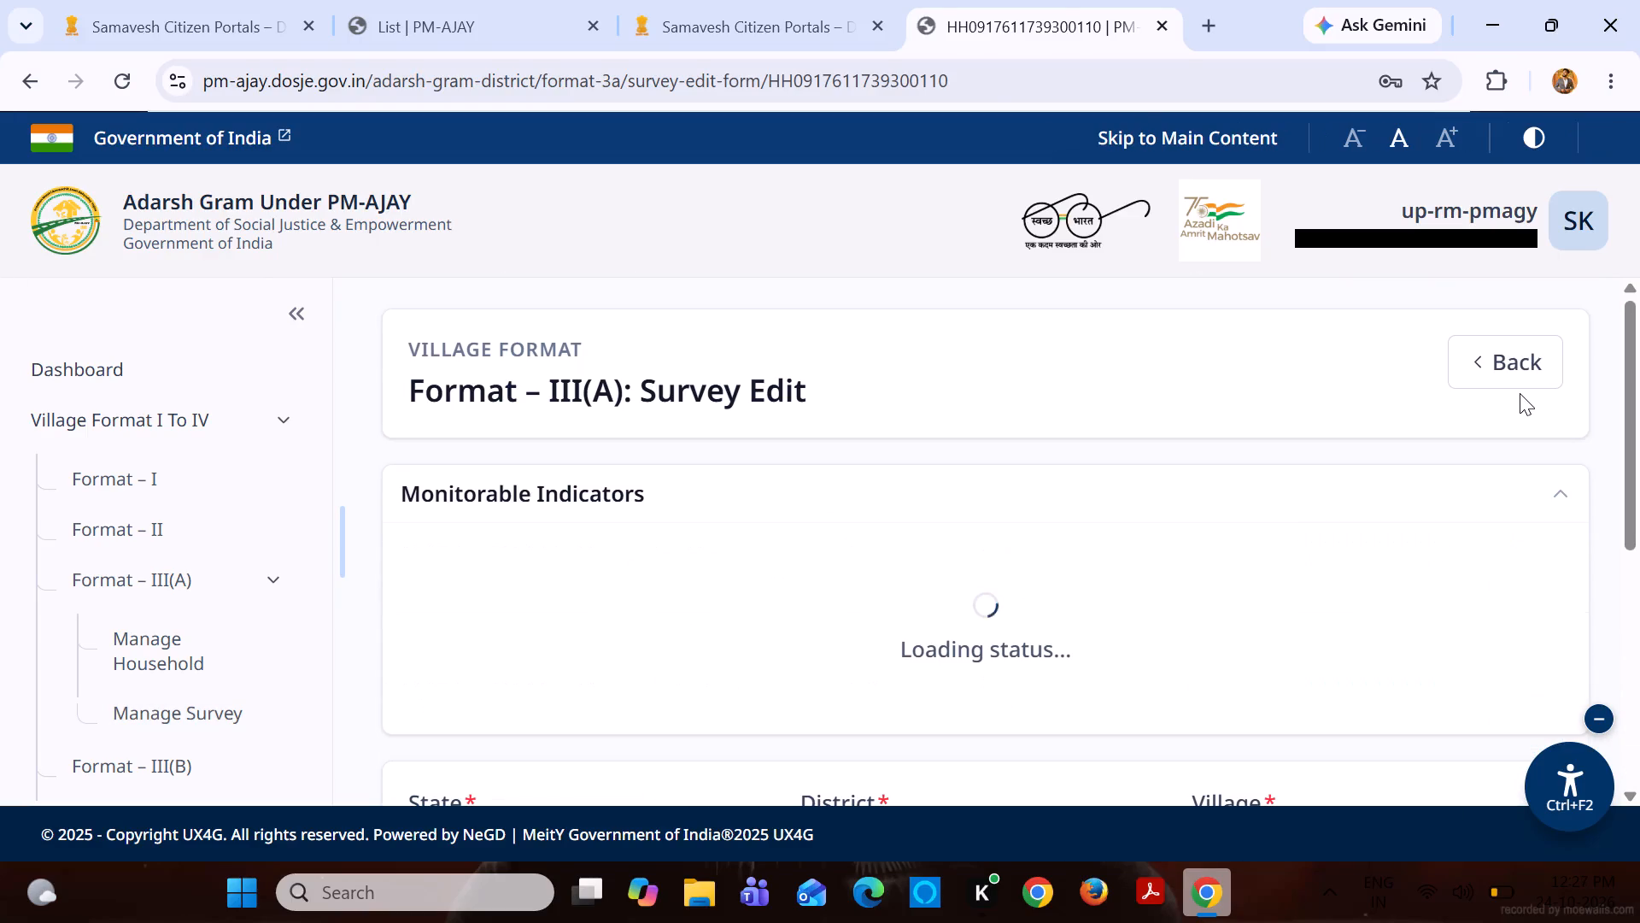
For house number 178, select domain 7 – Agricultural Practices etc., set farming involvement under 7.1 to No, and save the answers.
scroll(1386, 491, "down", 9)
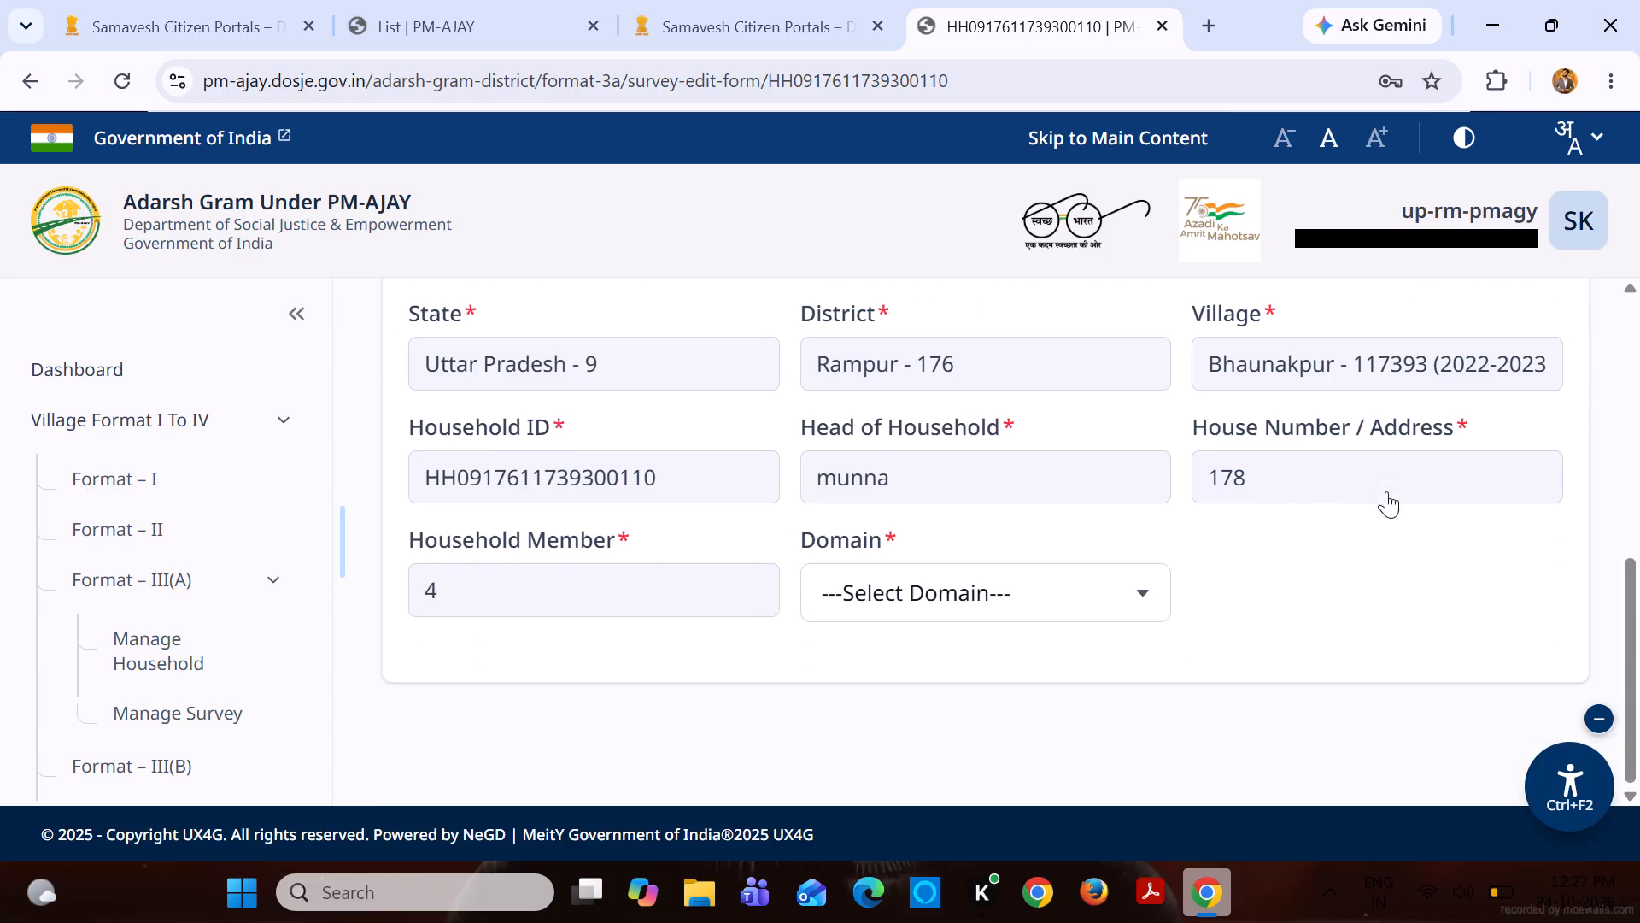
left_click(1129, 593)
scroll(1121, 478, "down", 8)
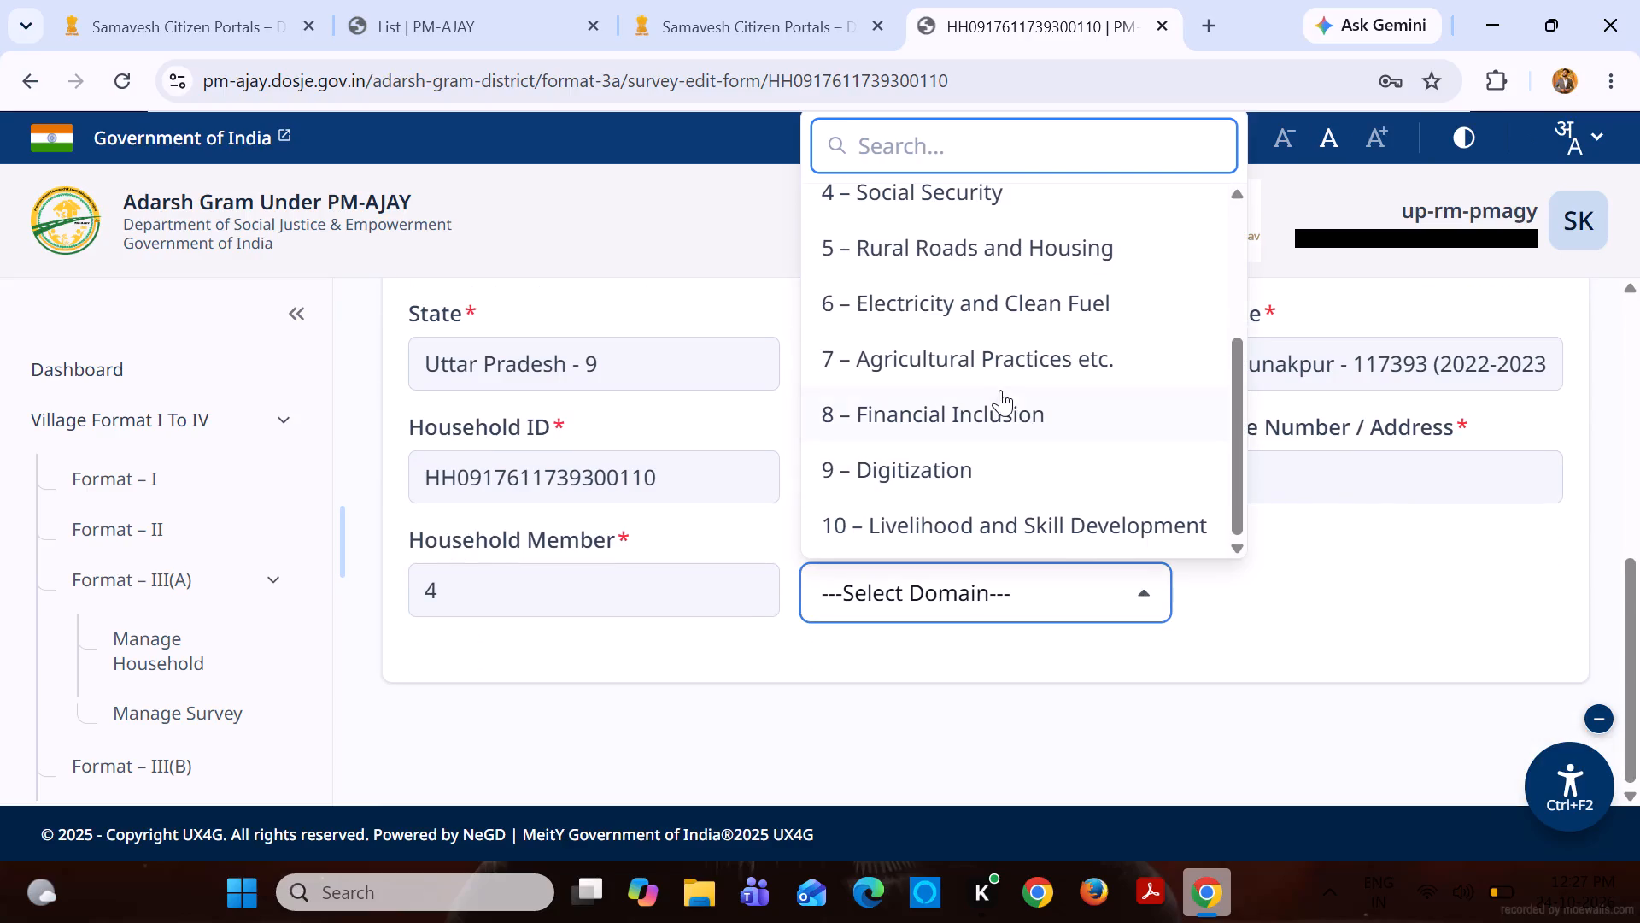
left_click(1000, 362)
scroll(1257, 527, "down", 3)
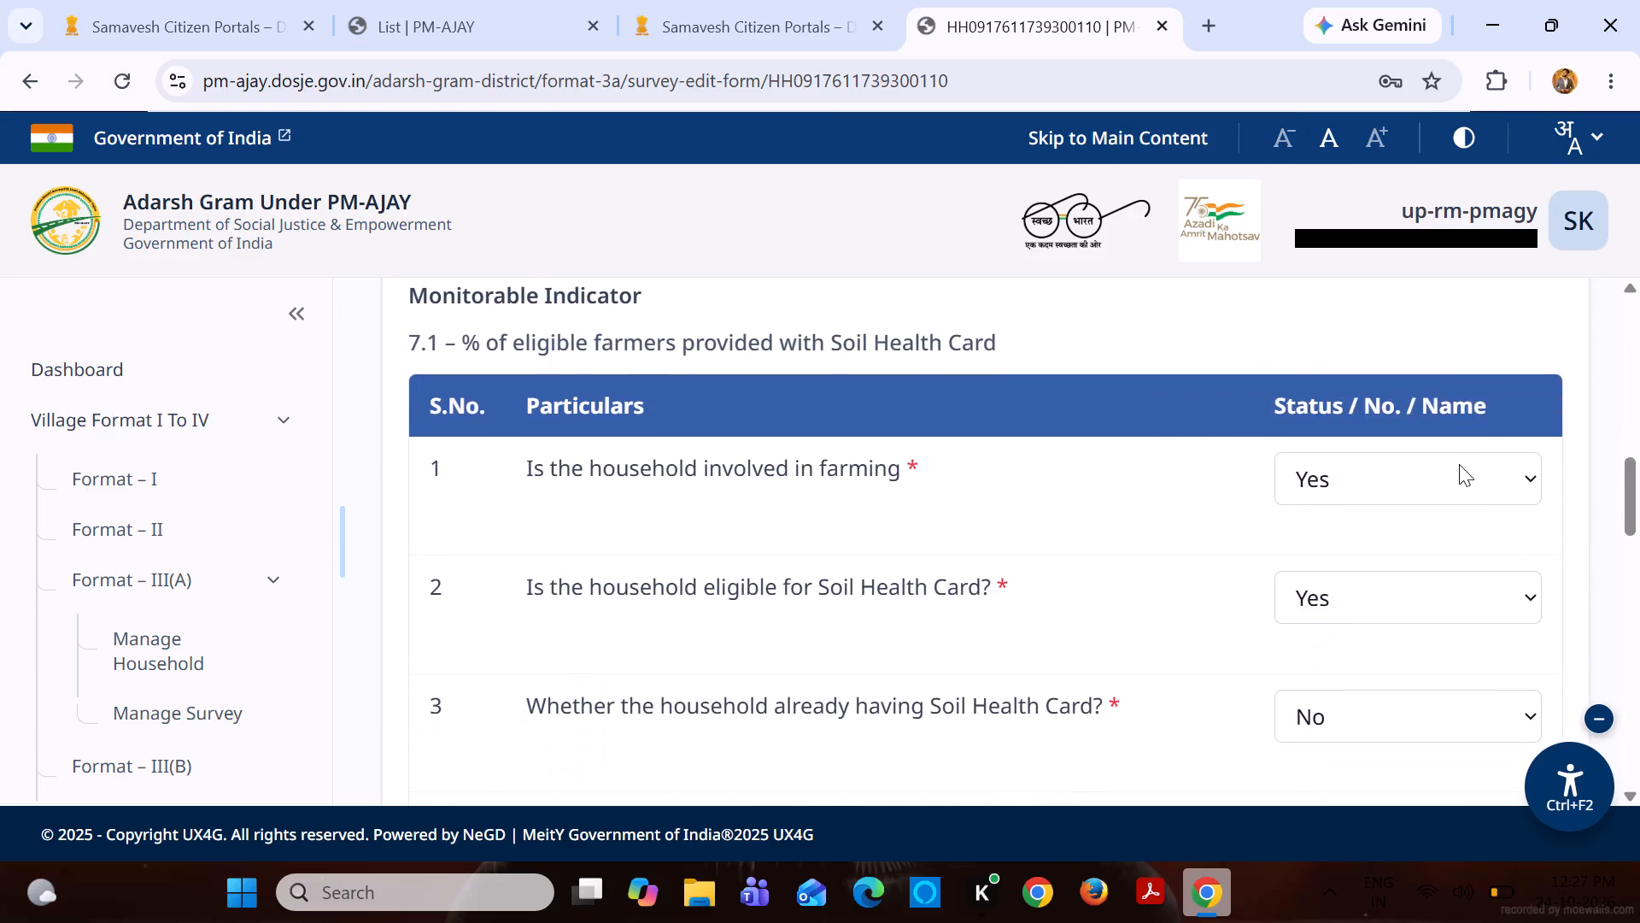
left_click_drag(1459, 464, 1343, 608)
left_click(1343, 608)
scroll(1343, 608, "down", 10)
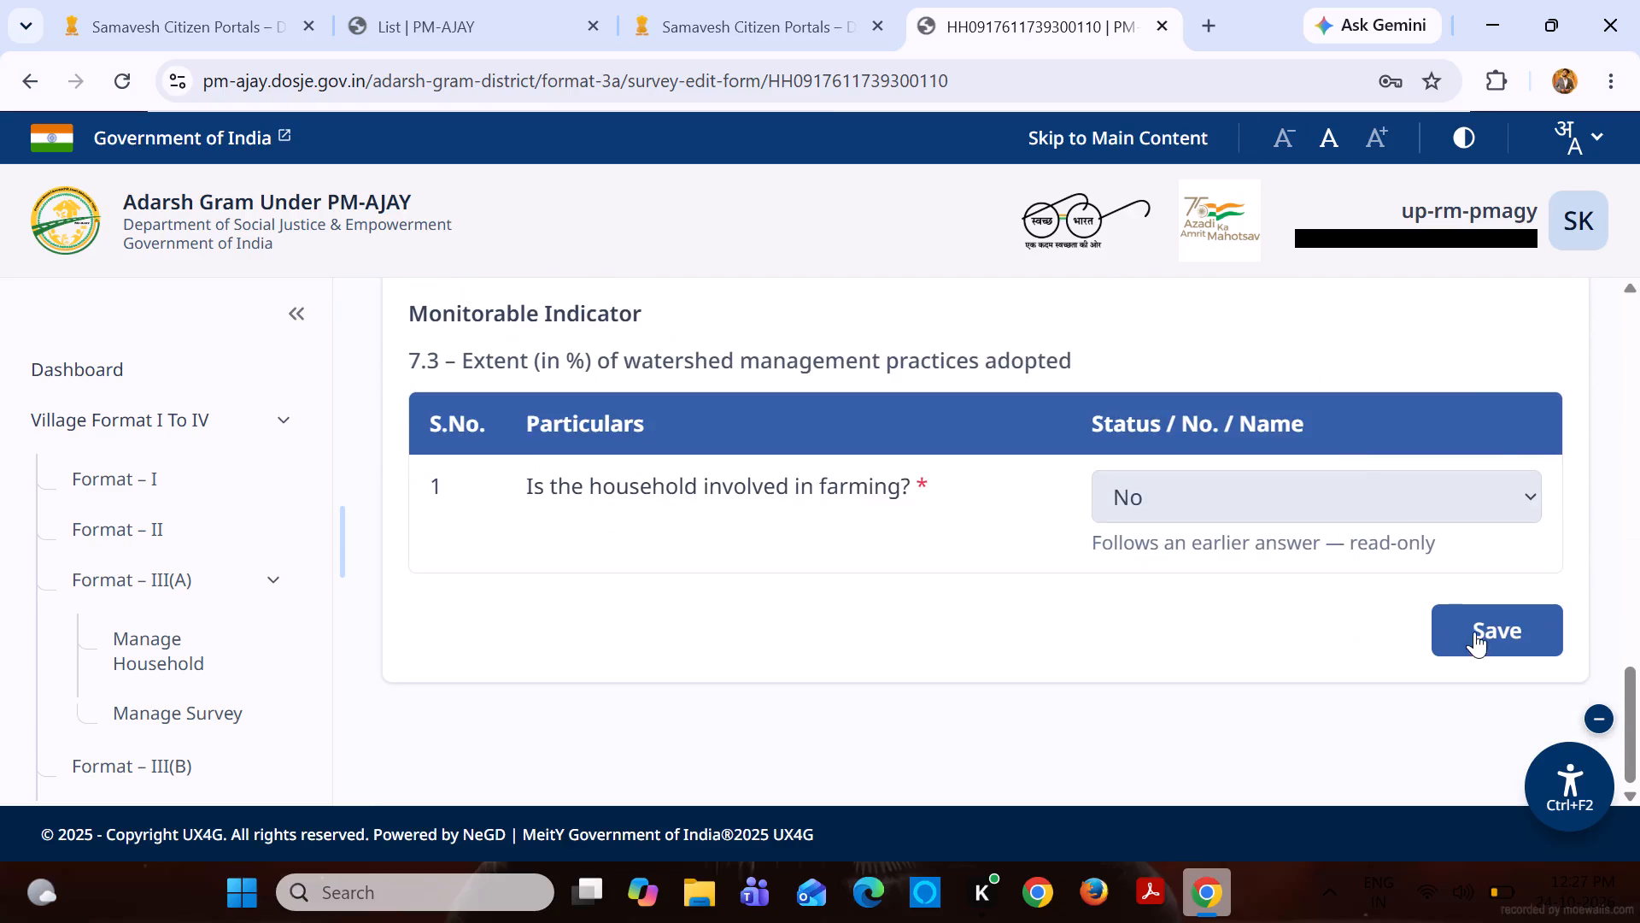
left_click(1479, 639)
Return to the household list and open the survey of house number 179 on page 2 for editing.
scroll(1247, 502, "up", 13)
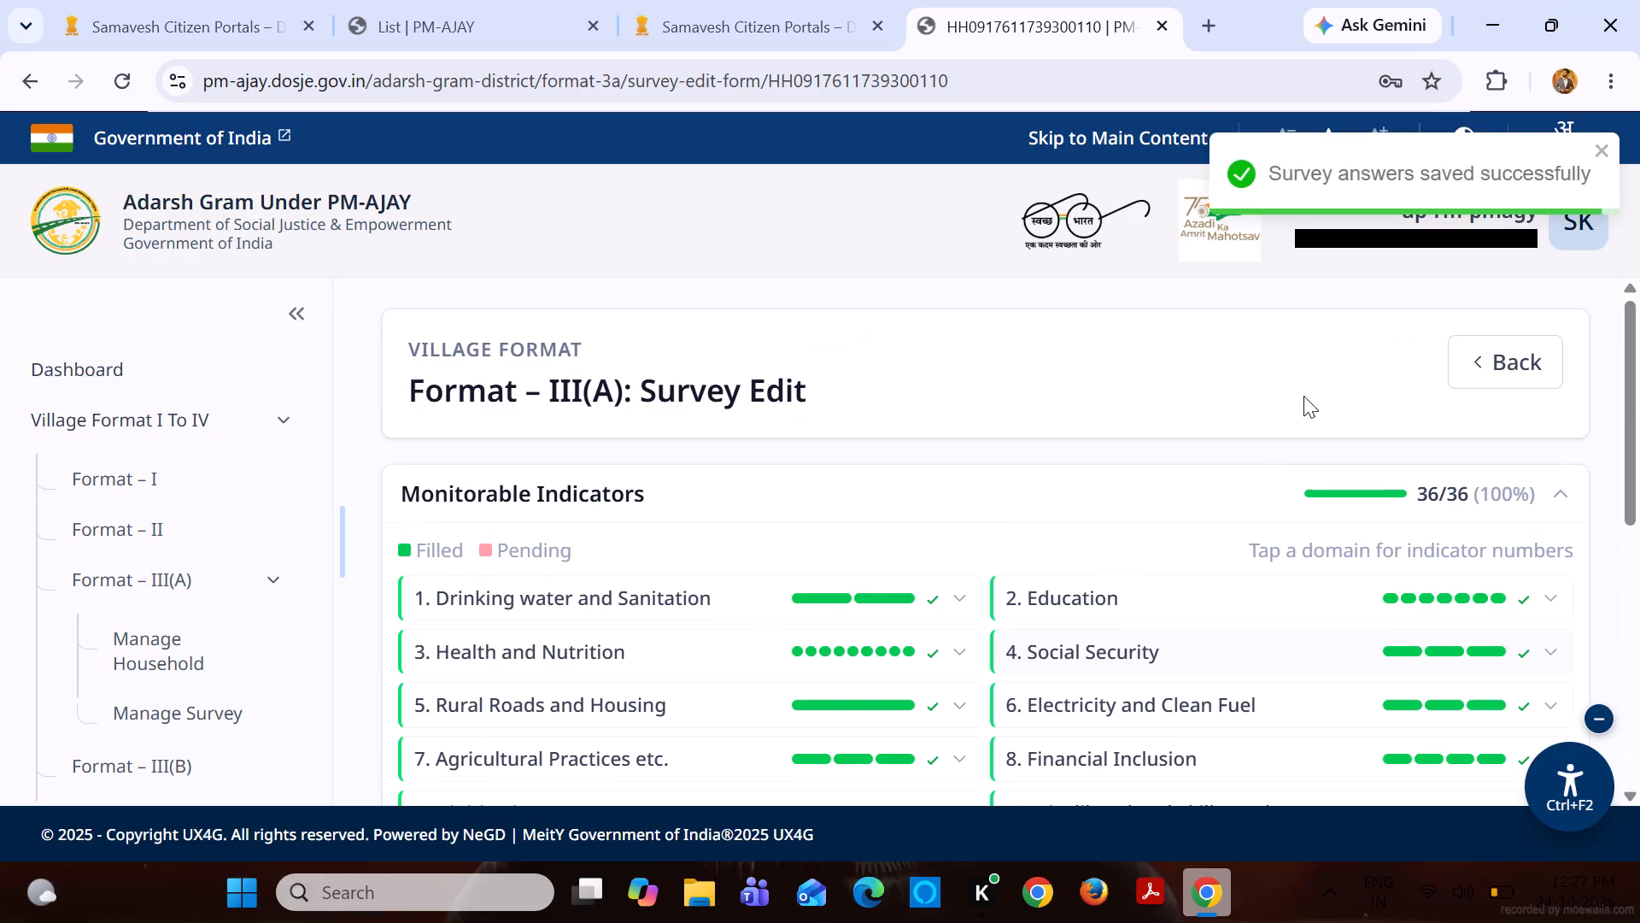
left_click(1496, 350)
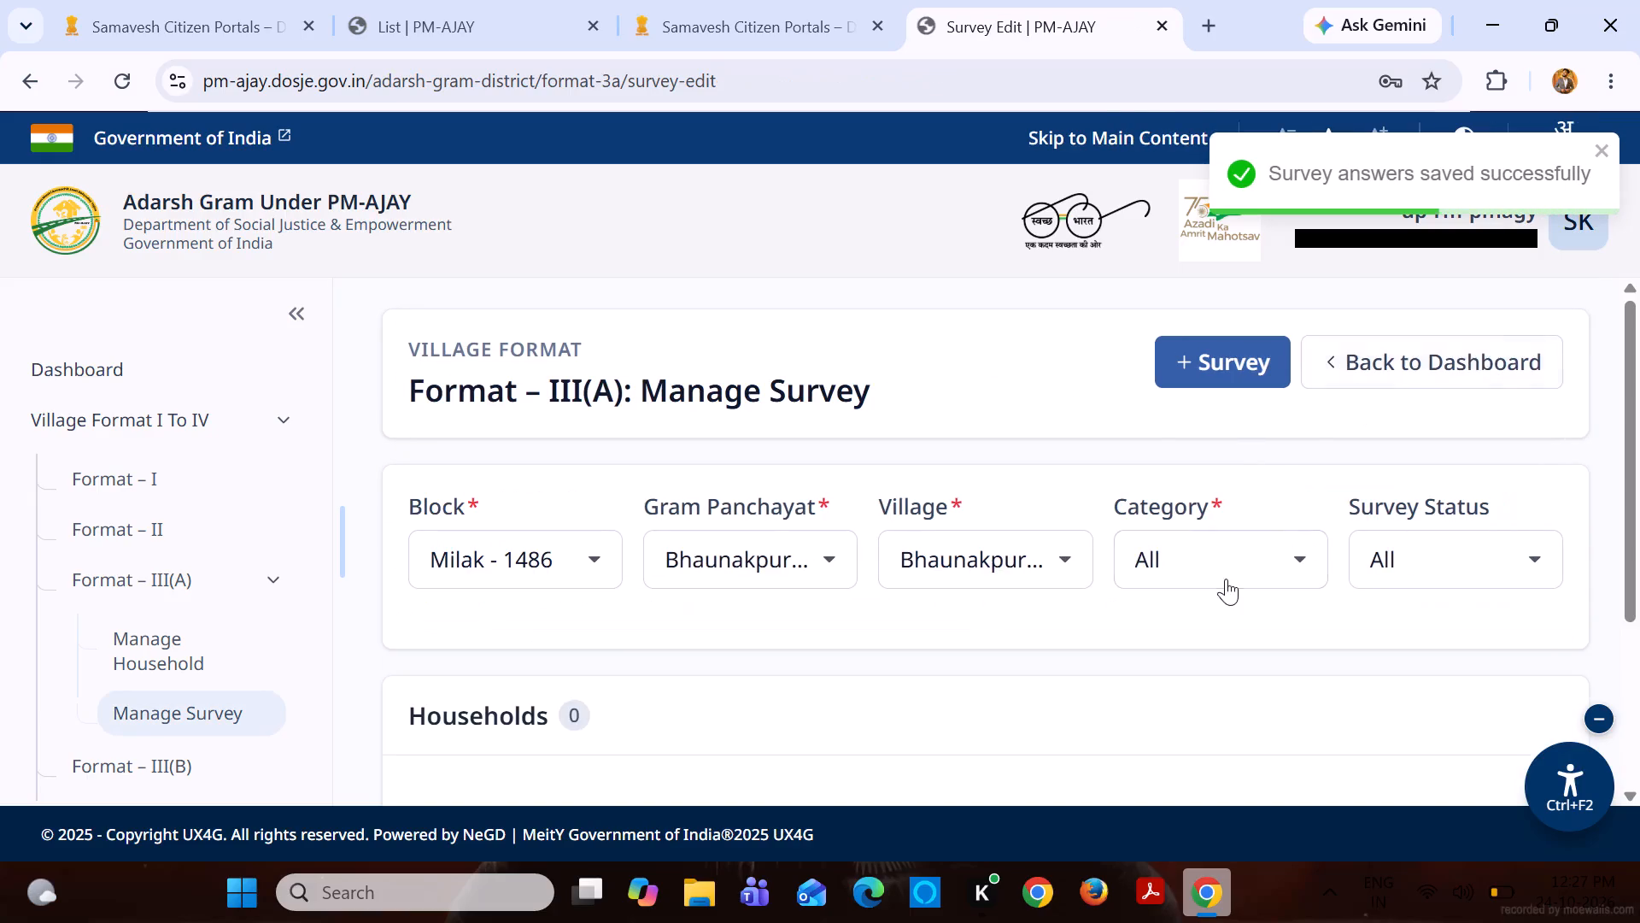
scroll(1226, 579, "down", 4)
scroll(1226, 579, "down", 20)
scroll(1226, 579, "down", 15)
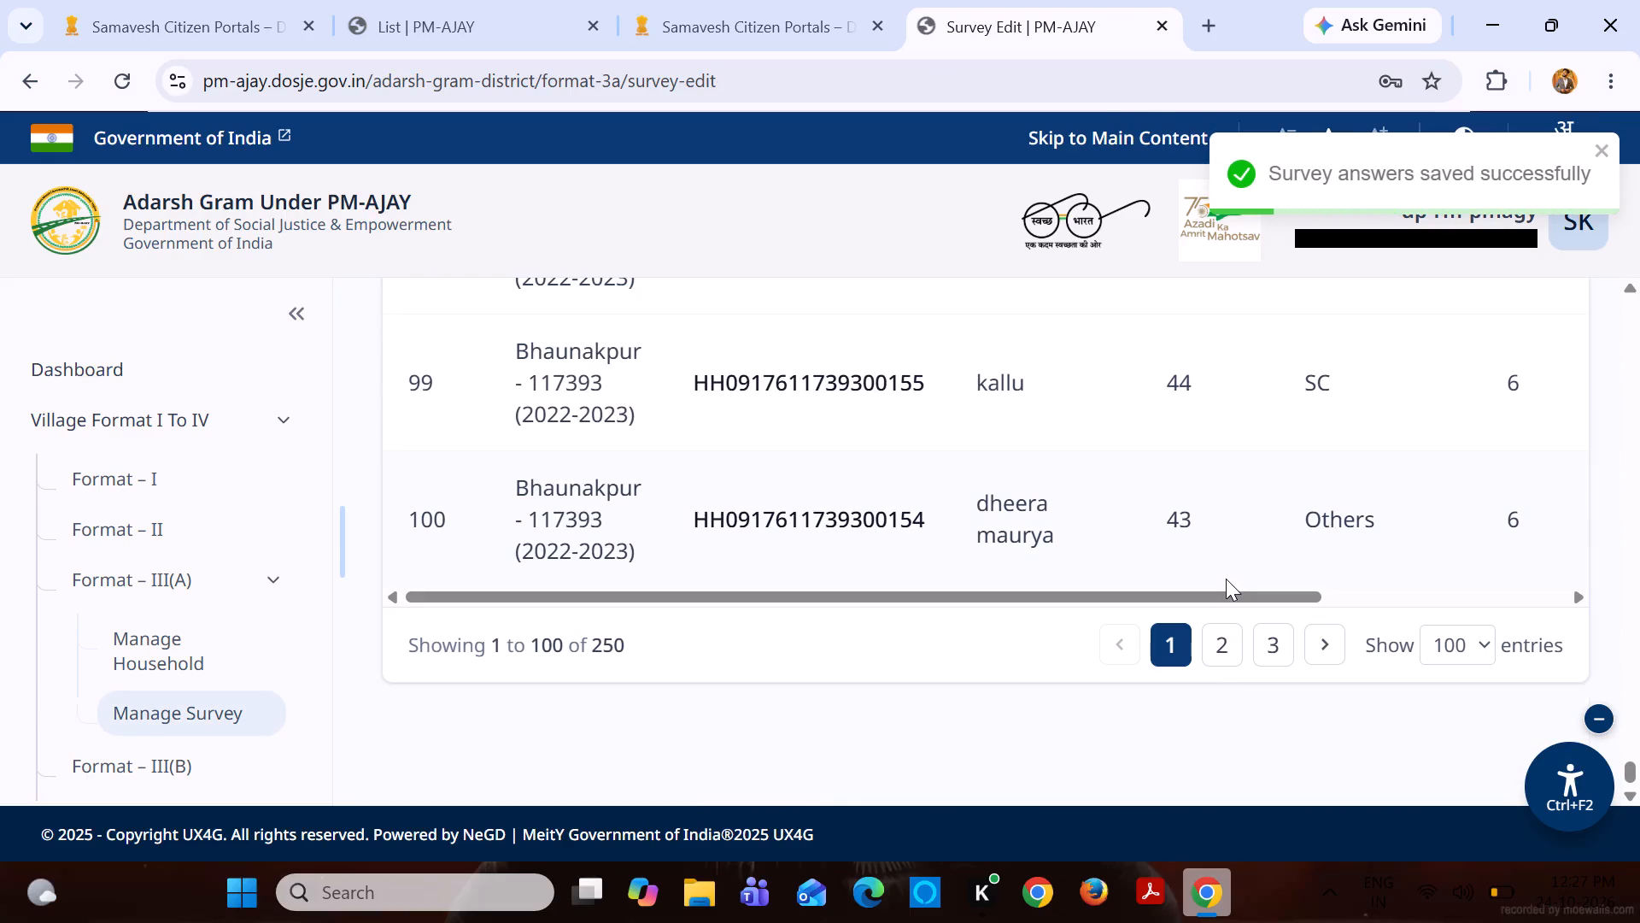
left_click(1226, 648)
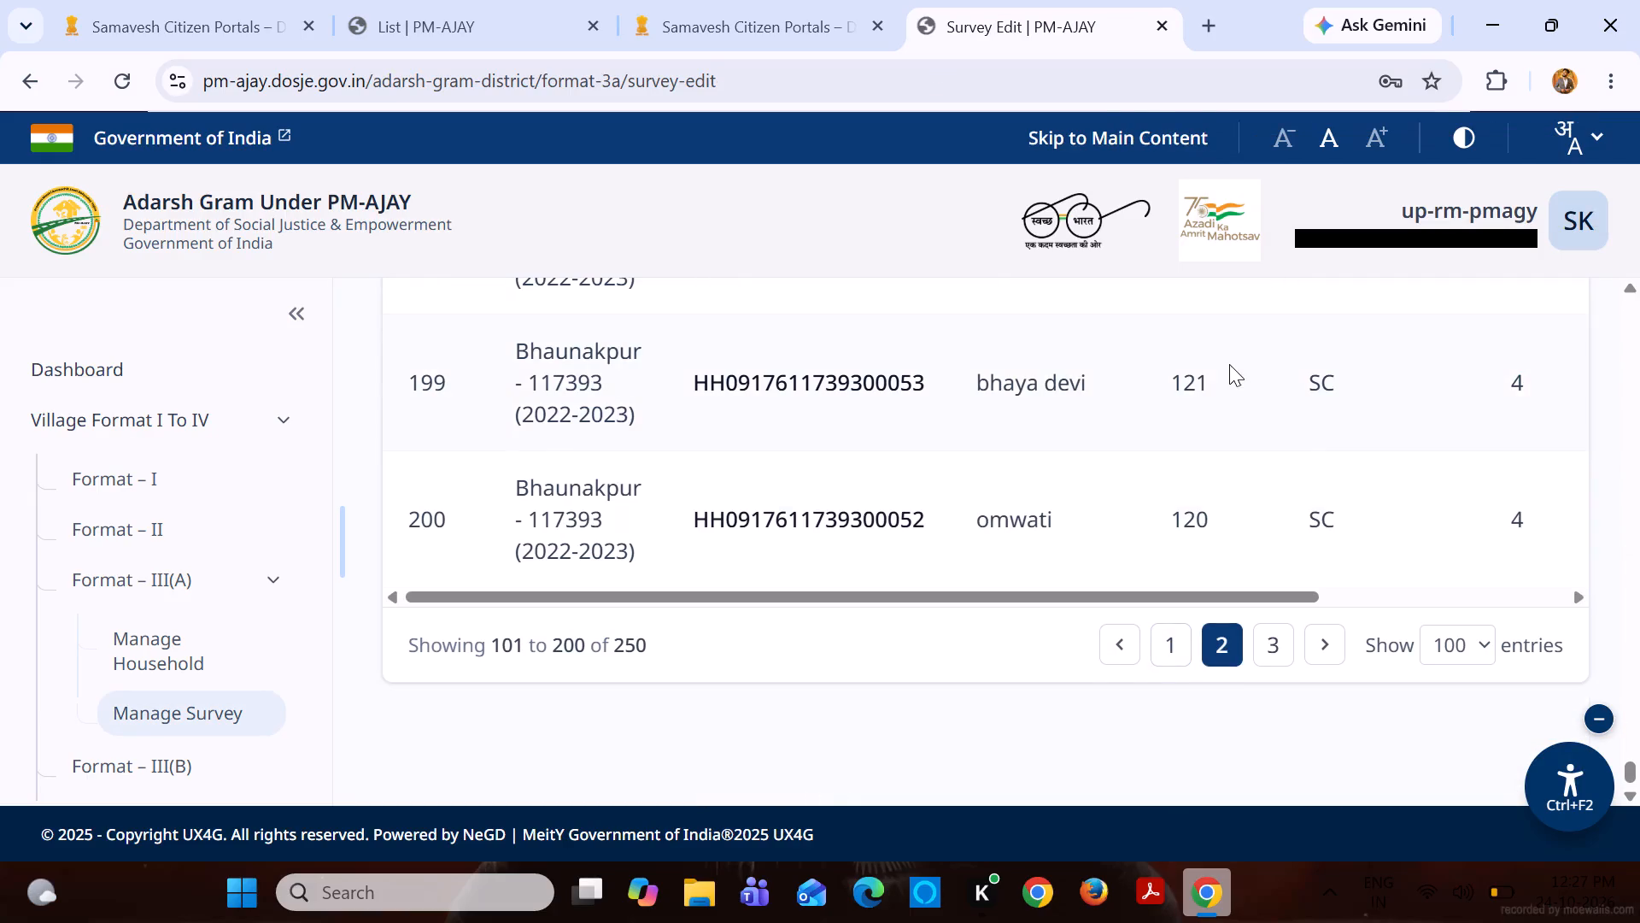
scroll(1229, 364, "up", 20)
scroll(1229, 364, "up", 5)
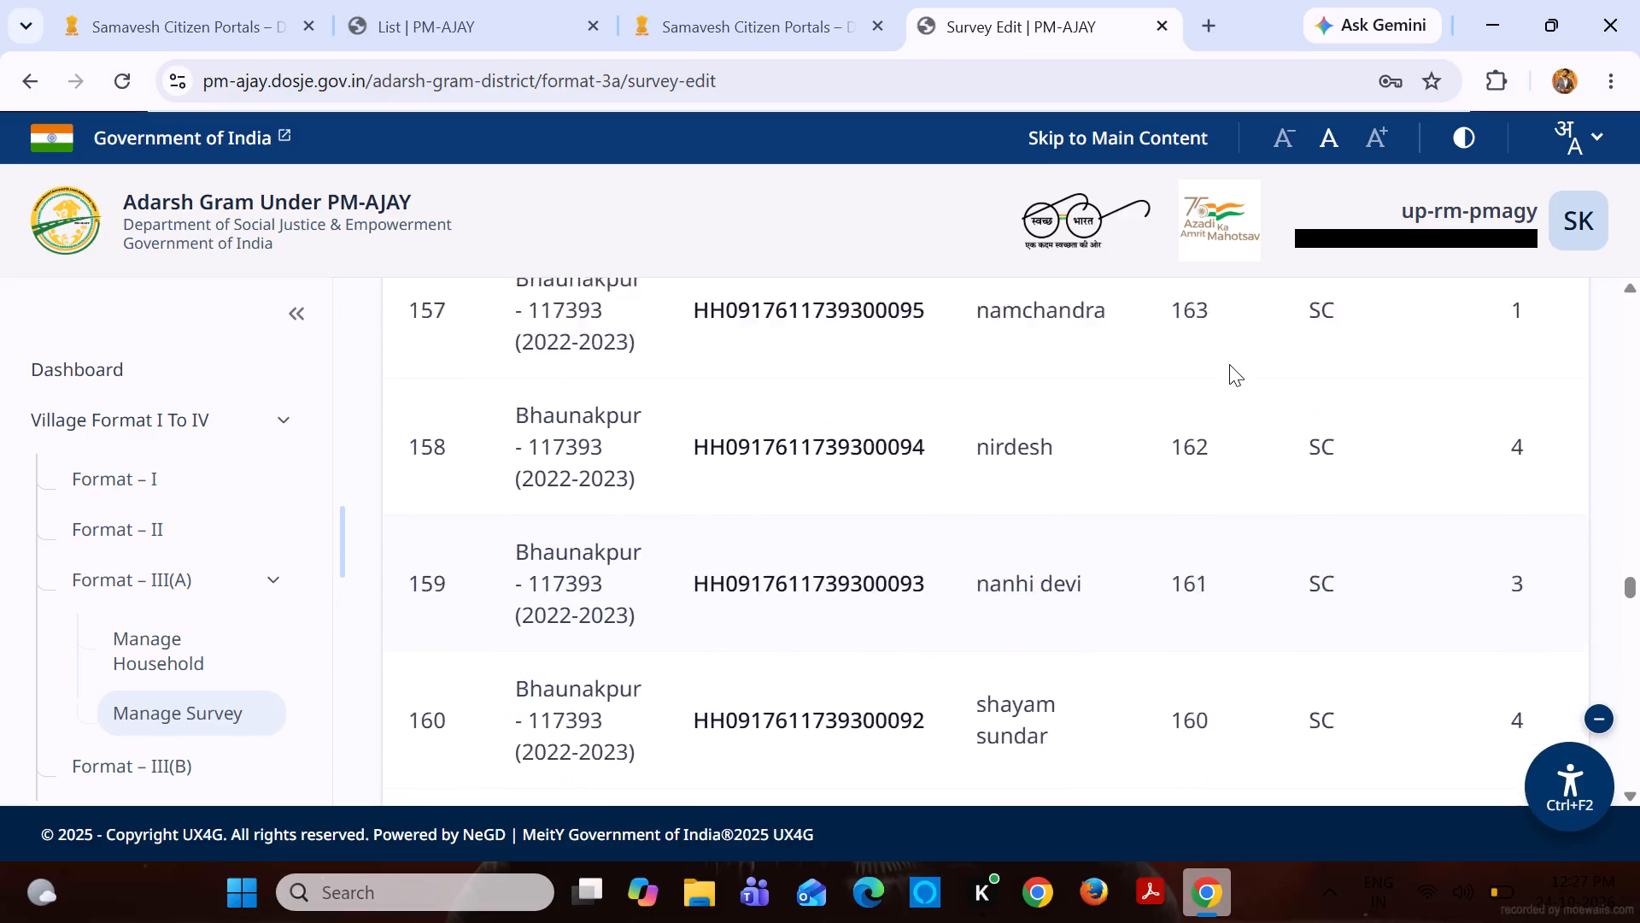
scroll(1229, 364, "up", 10)
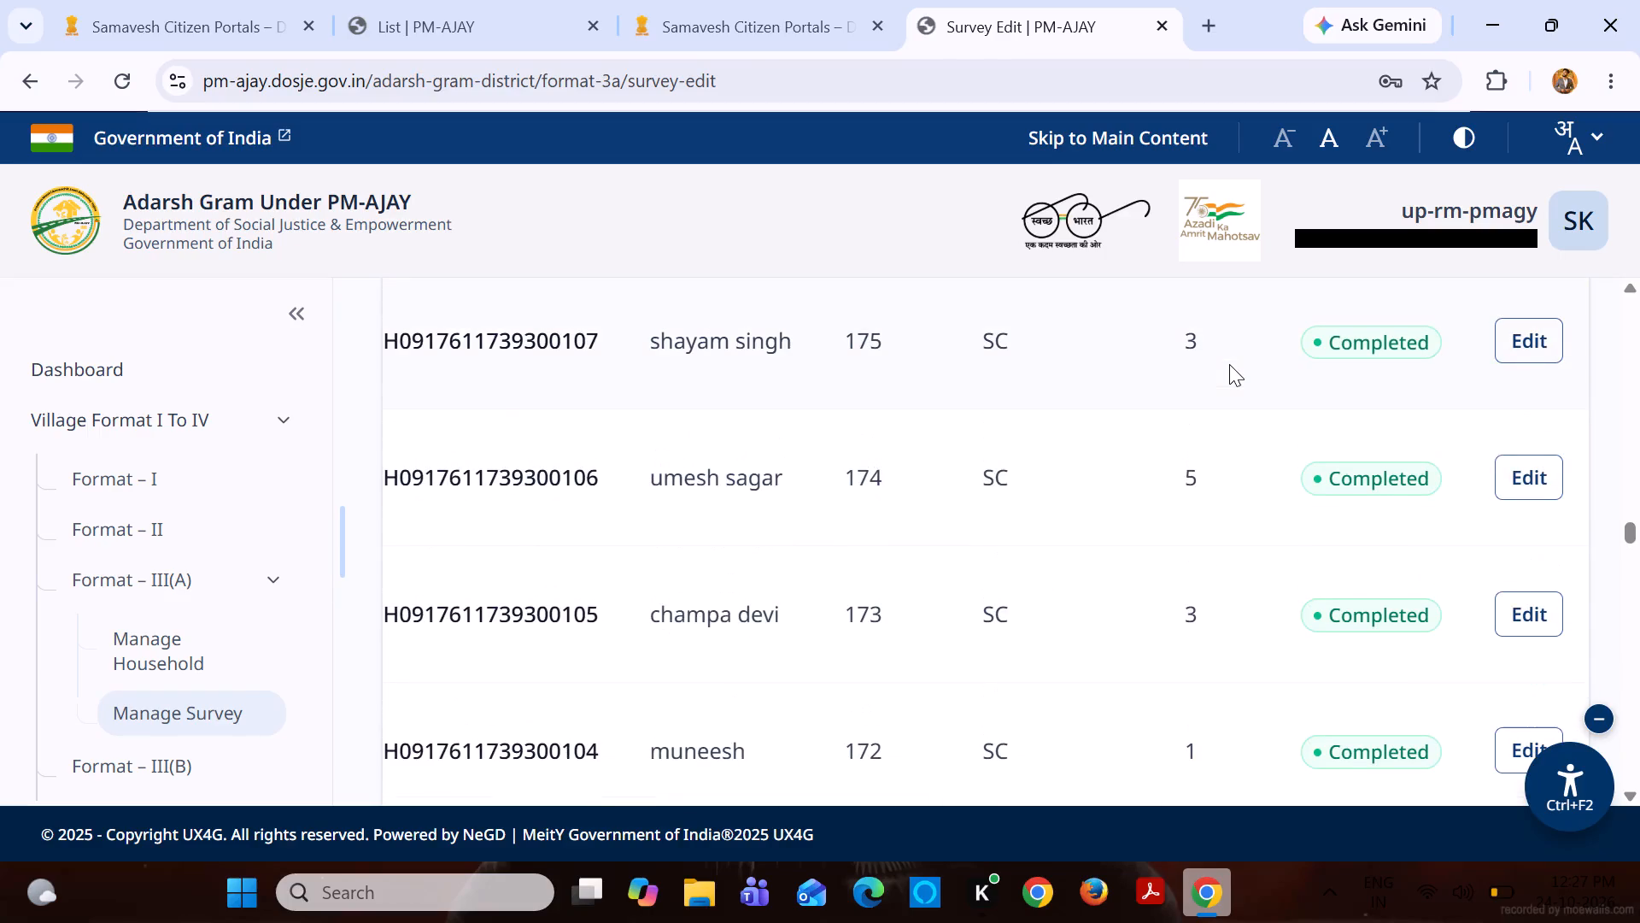
scroll(1221, 503, "up", 3)
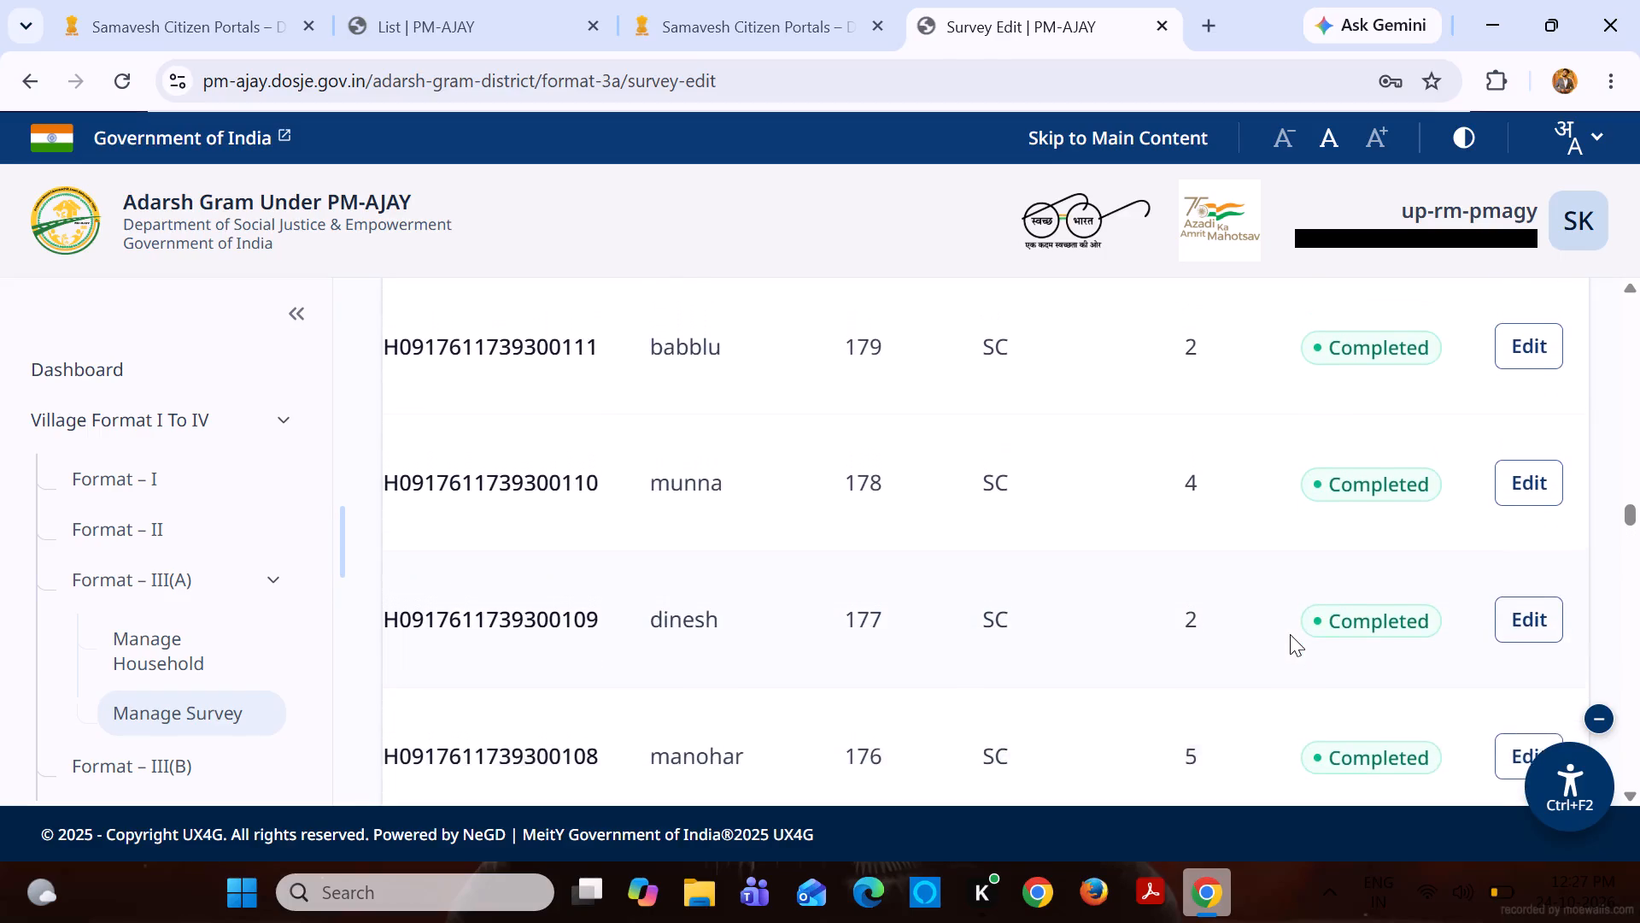
left_click_drag(1505, 385, 1525, 366)
left_click(1525, 366)
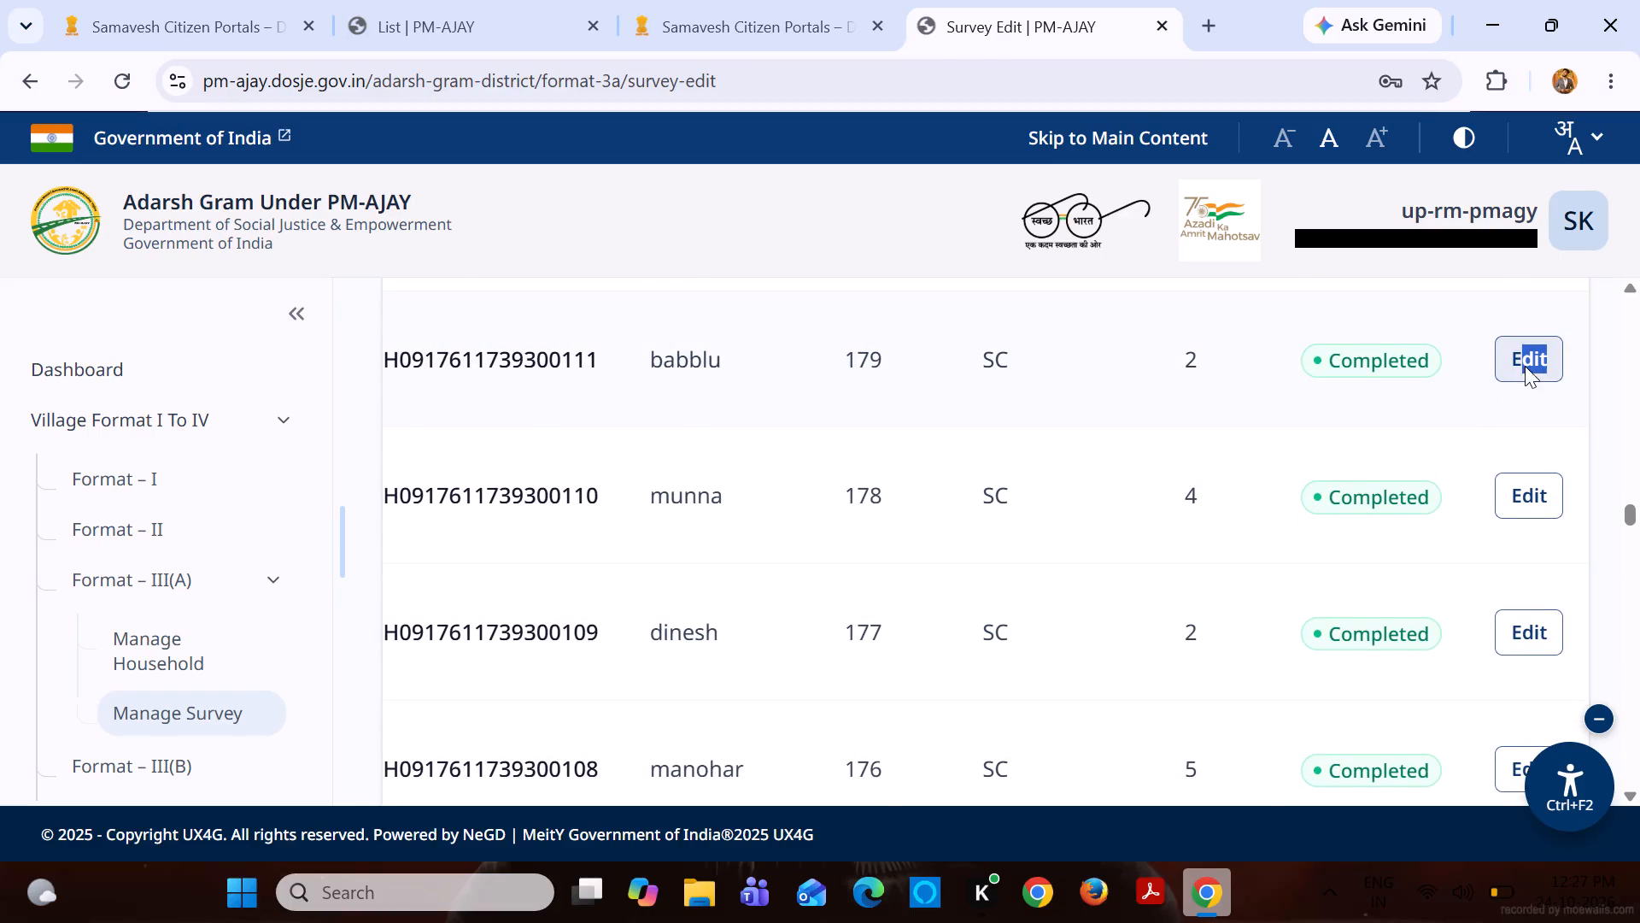
For house number 179, select domain 7 – Agricultural Practices etc., set farming involvement under 7.1 to No, and save the answers.
scroll(1349, 498, "down", 8)
left_click(1110, 589)
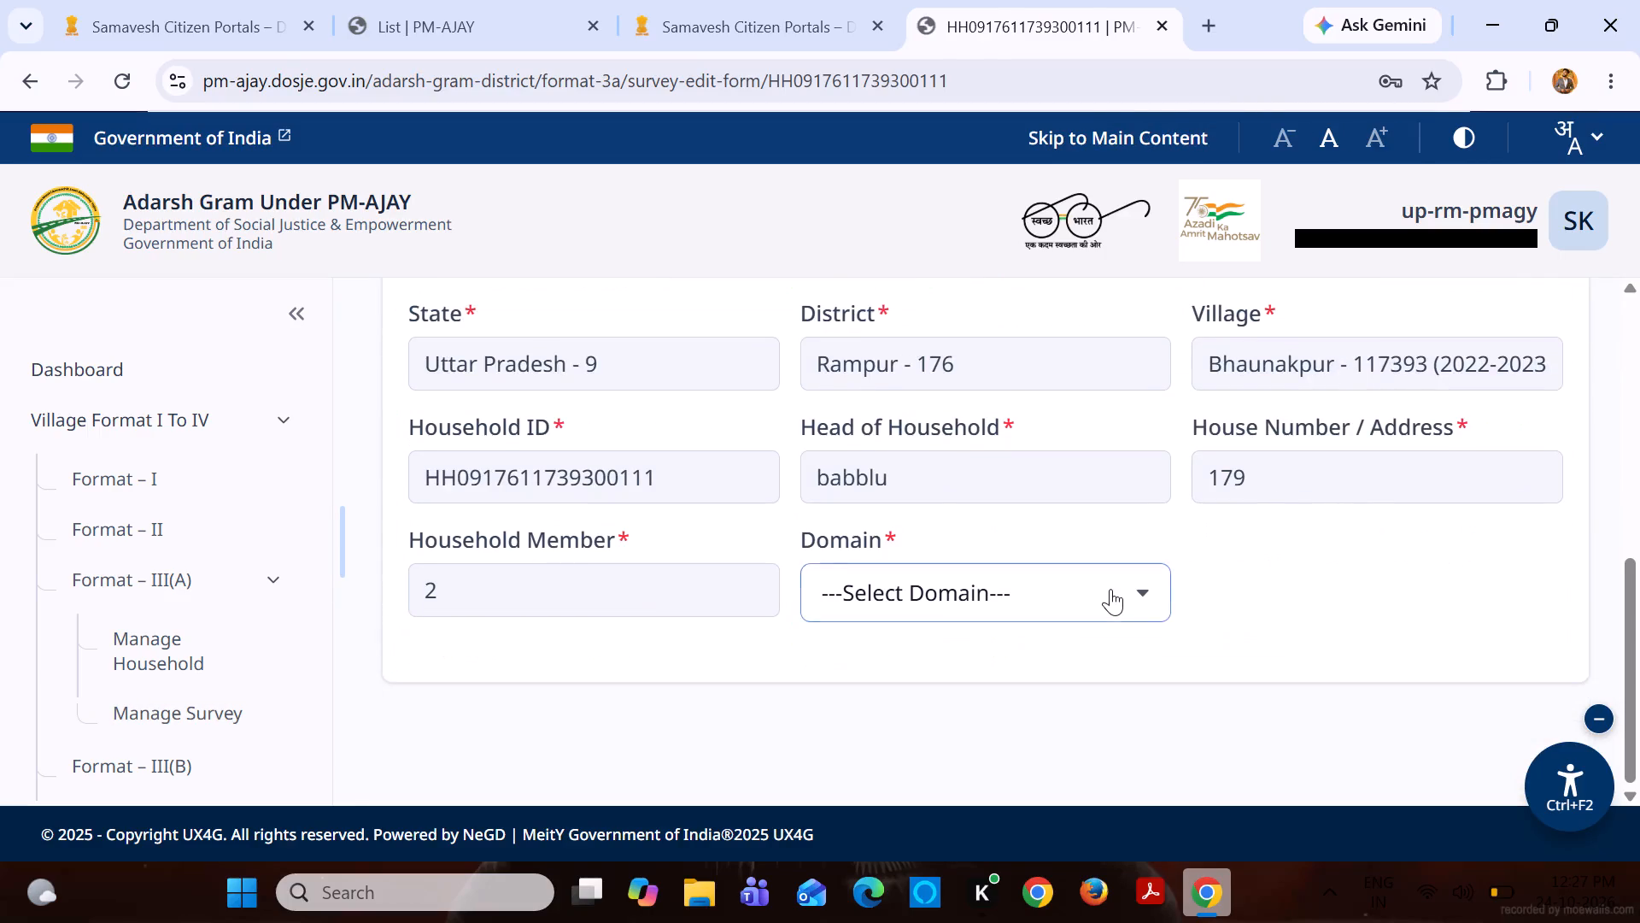
scroll(1093, 457, "down", 4)
left_click(1000, 342)
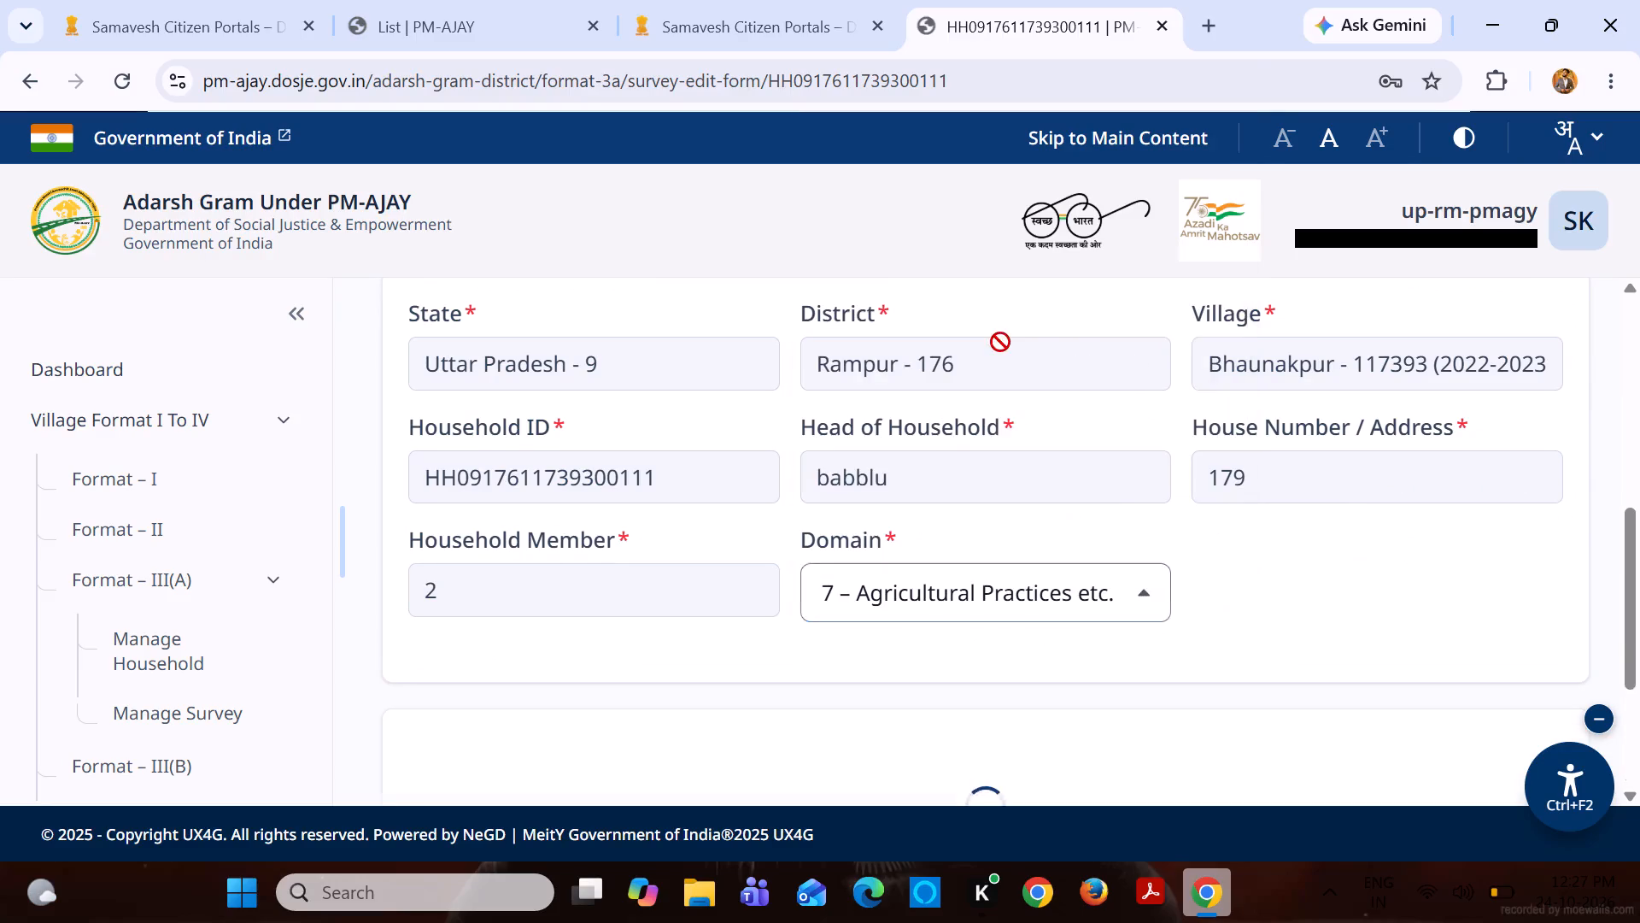
scroll(1233, 526, "down", 3)
left_click_drag(1383, 497, 1341, 623)
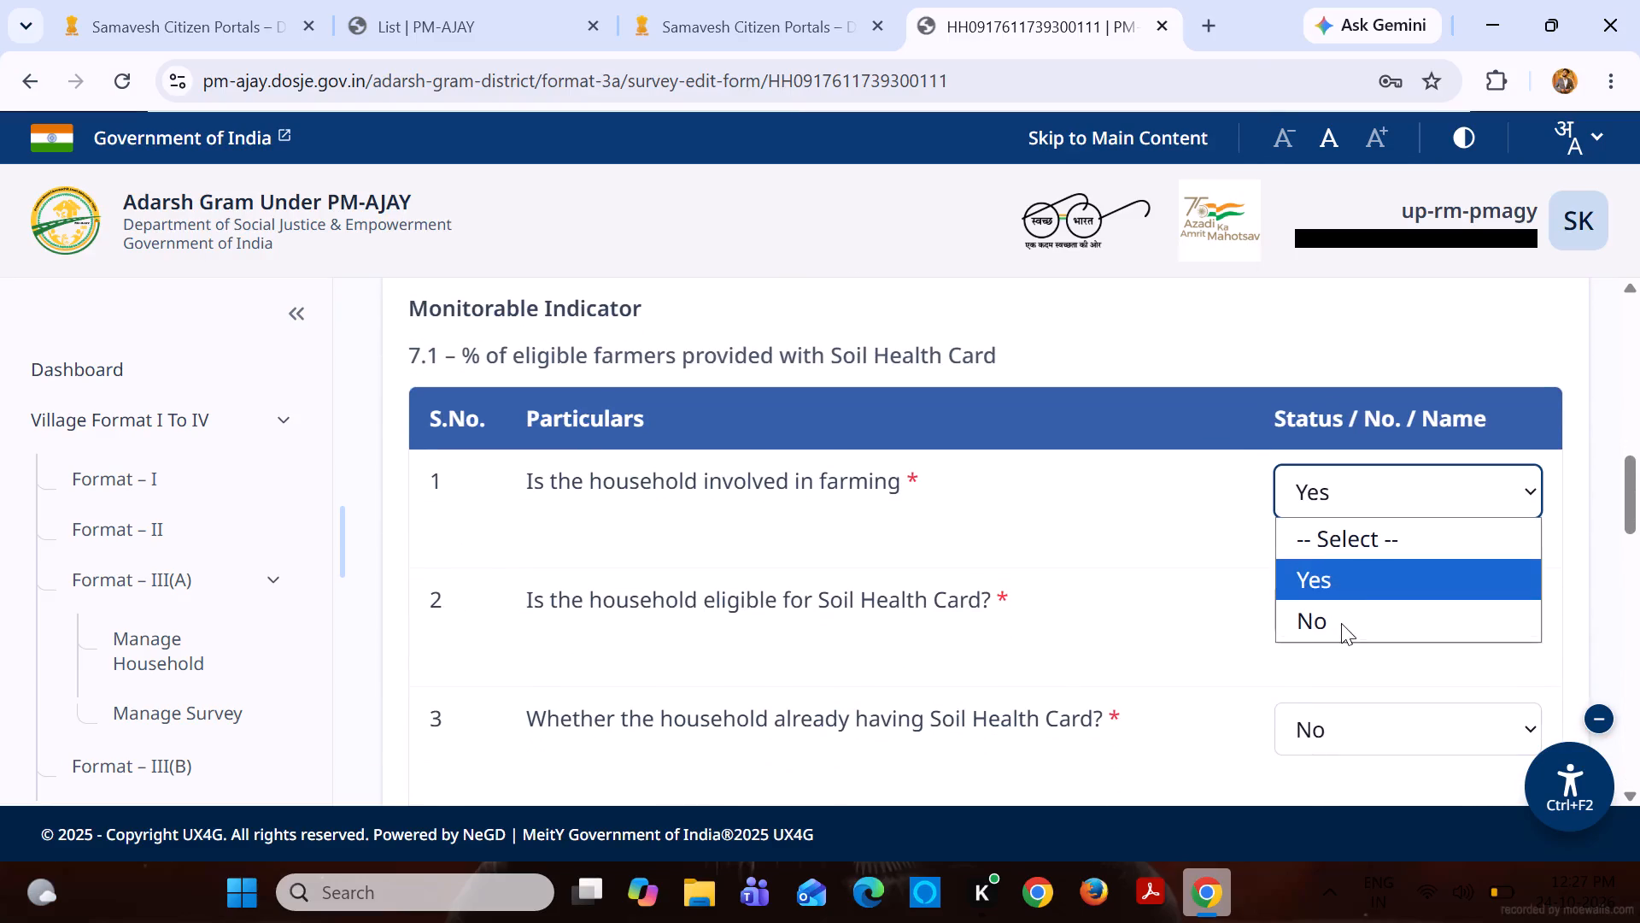
left_click(1341, 623)
scroll(1341, 623, "down", 9)
scroll(1551, 658, "down", 4)
left_click(1501, 617)
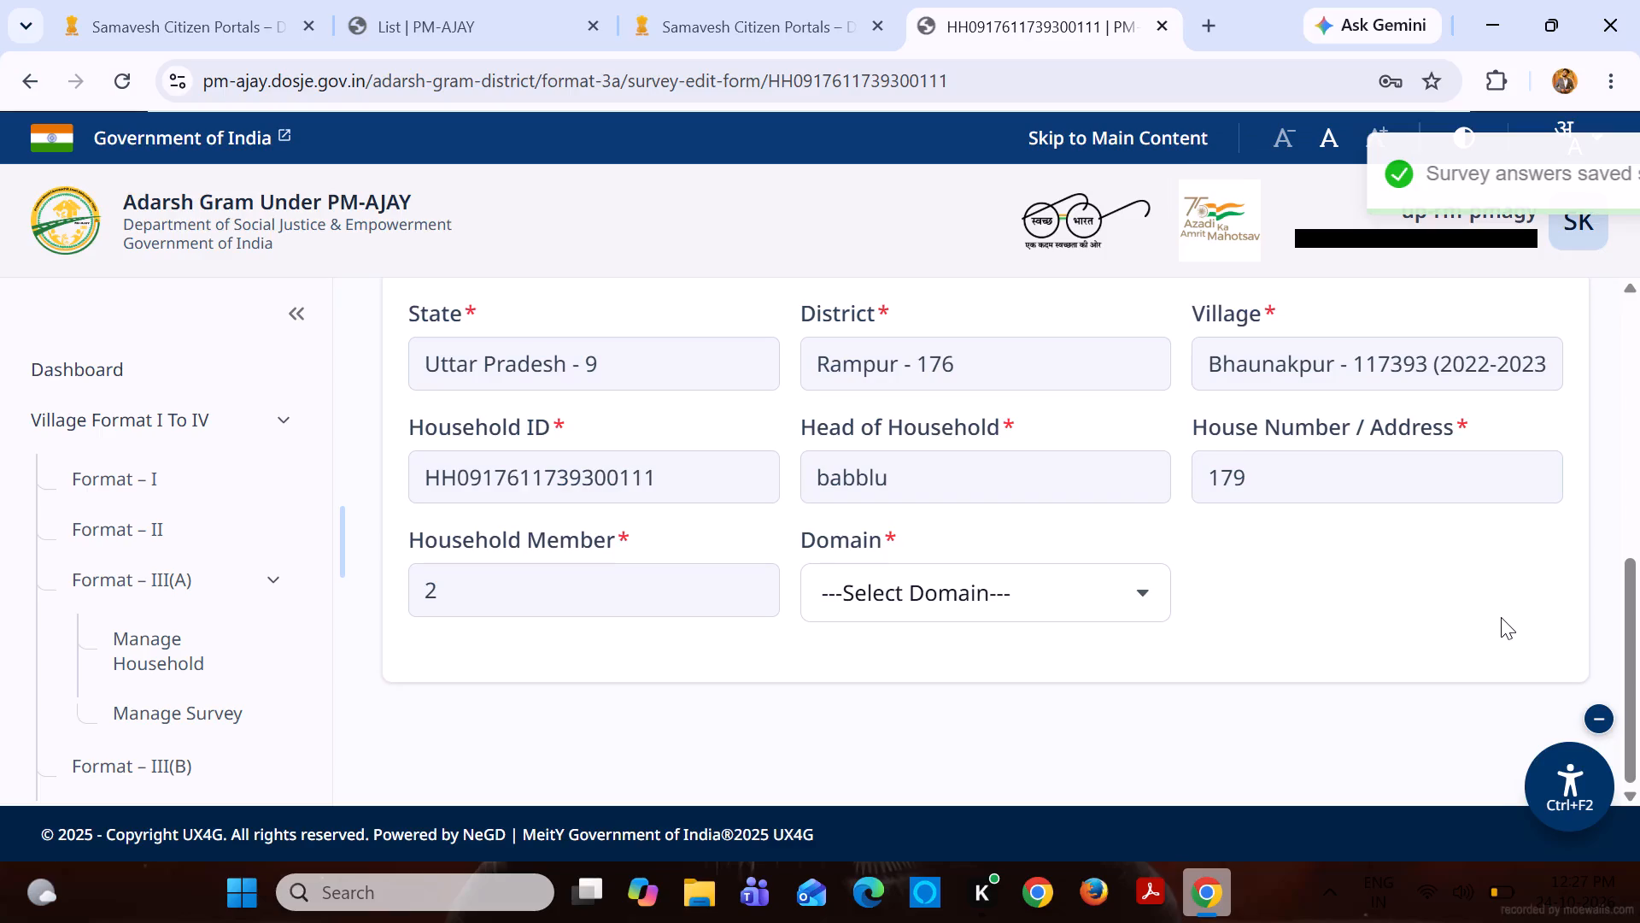
Return to the household list and open the survey of house number 181 on page 2 for editing.
scroll(1291, 489, "up", 10)
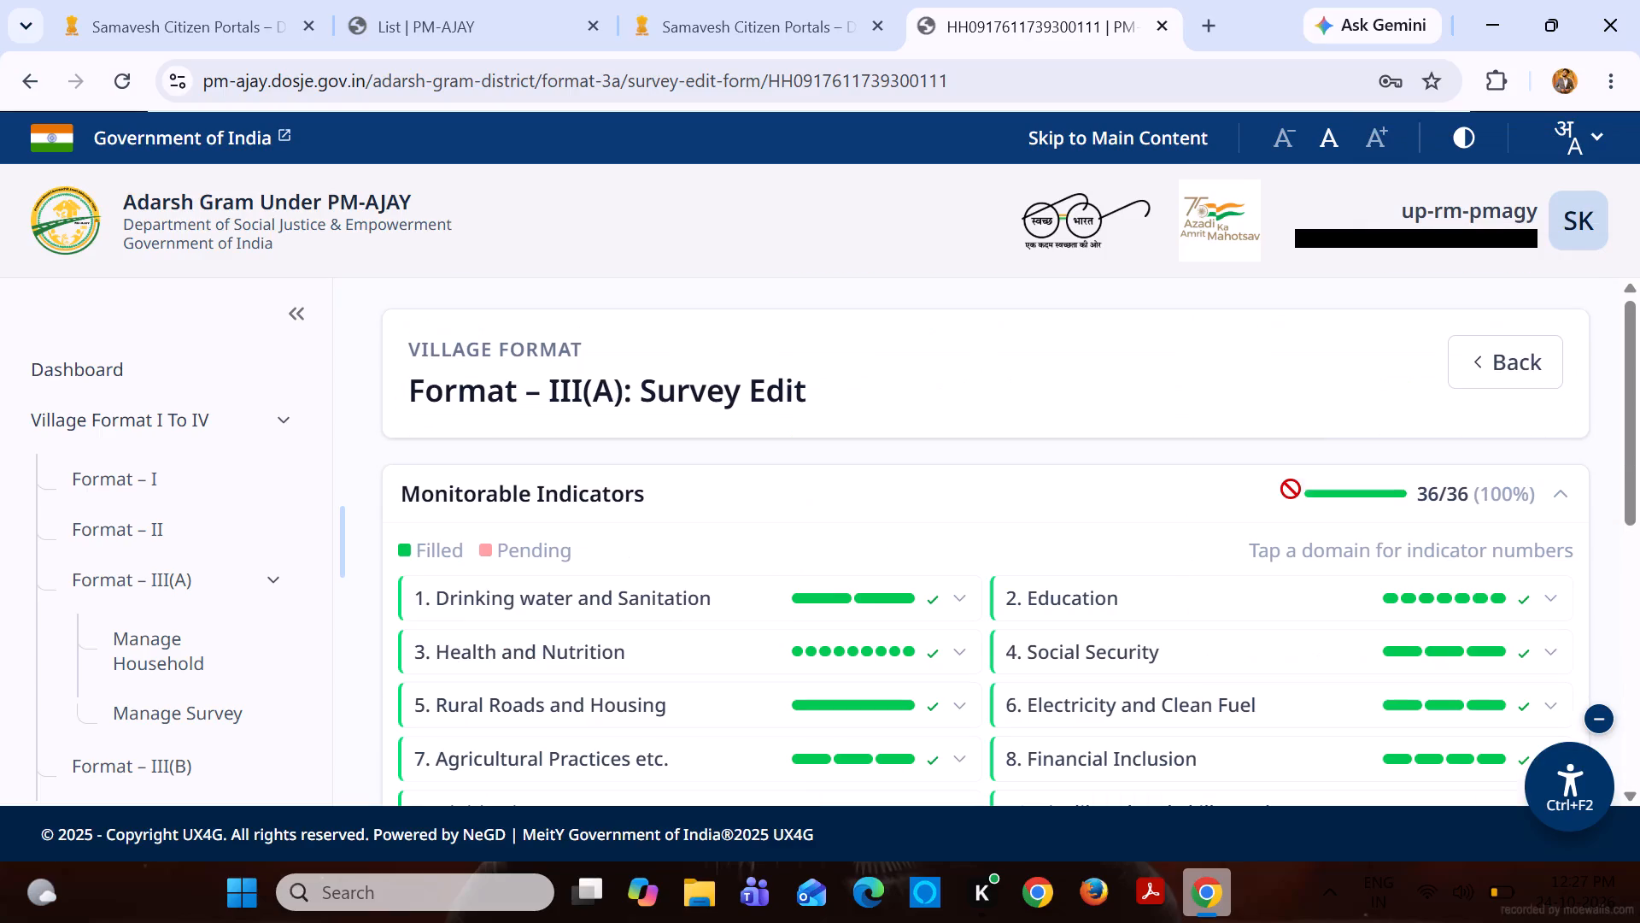
left_click(1522, 361)
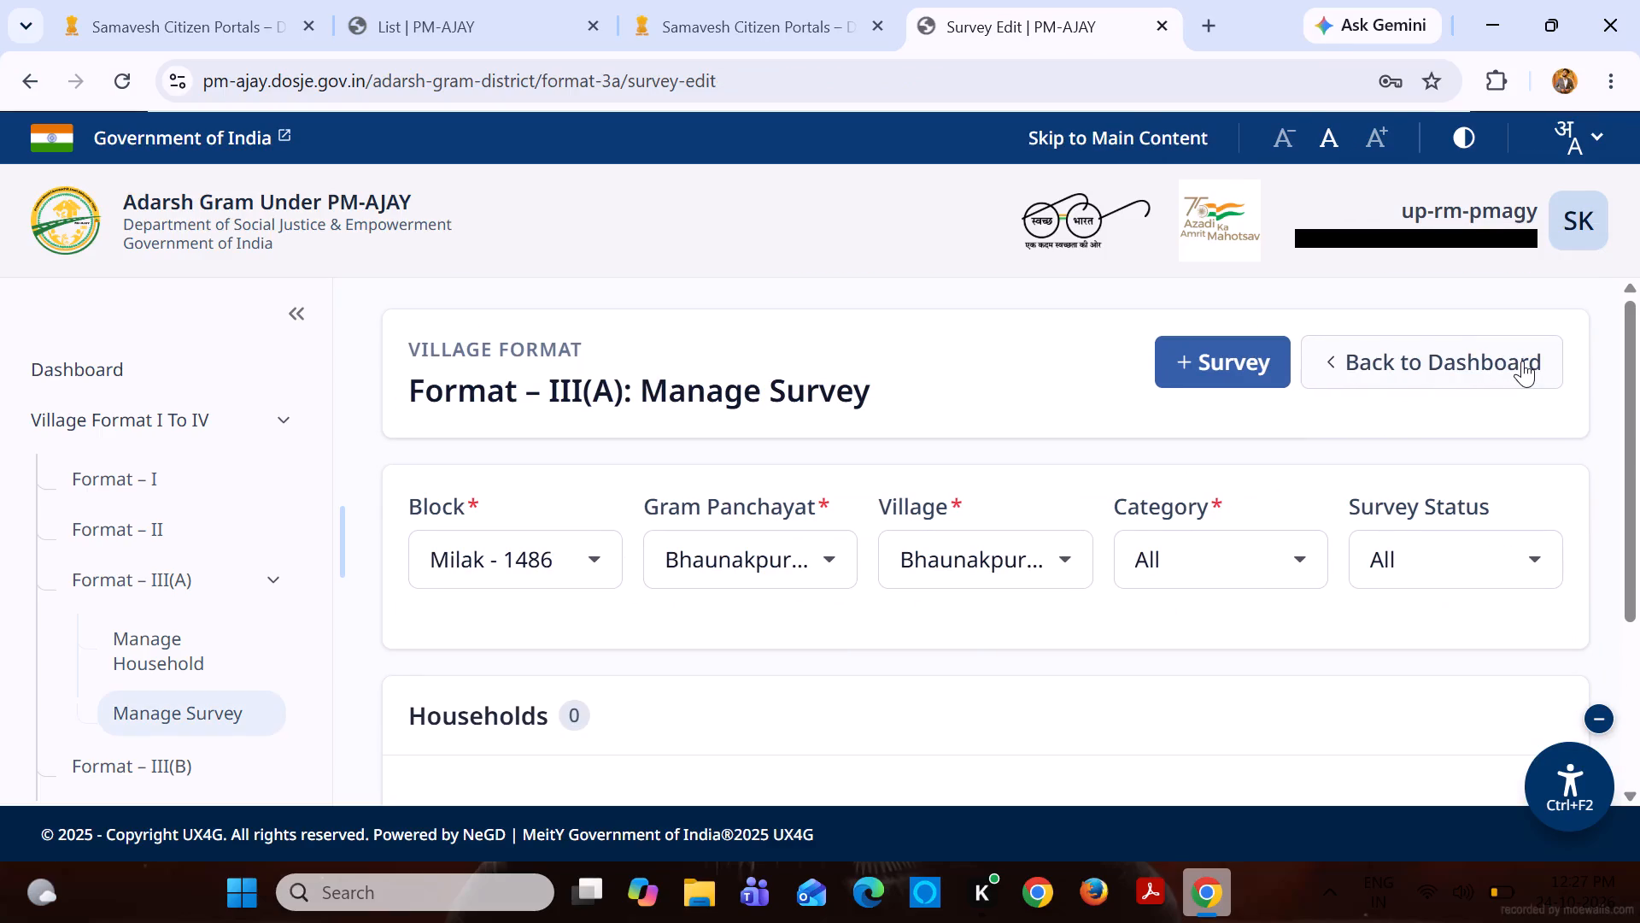
scroll(1481, 445, "down", 9)
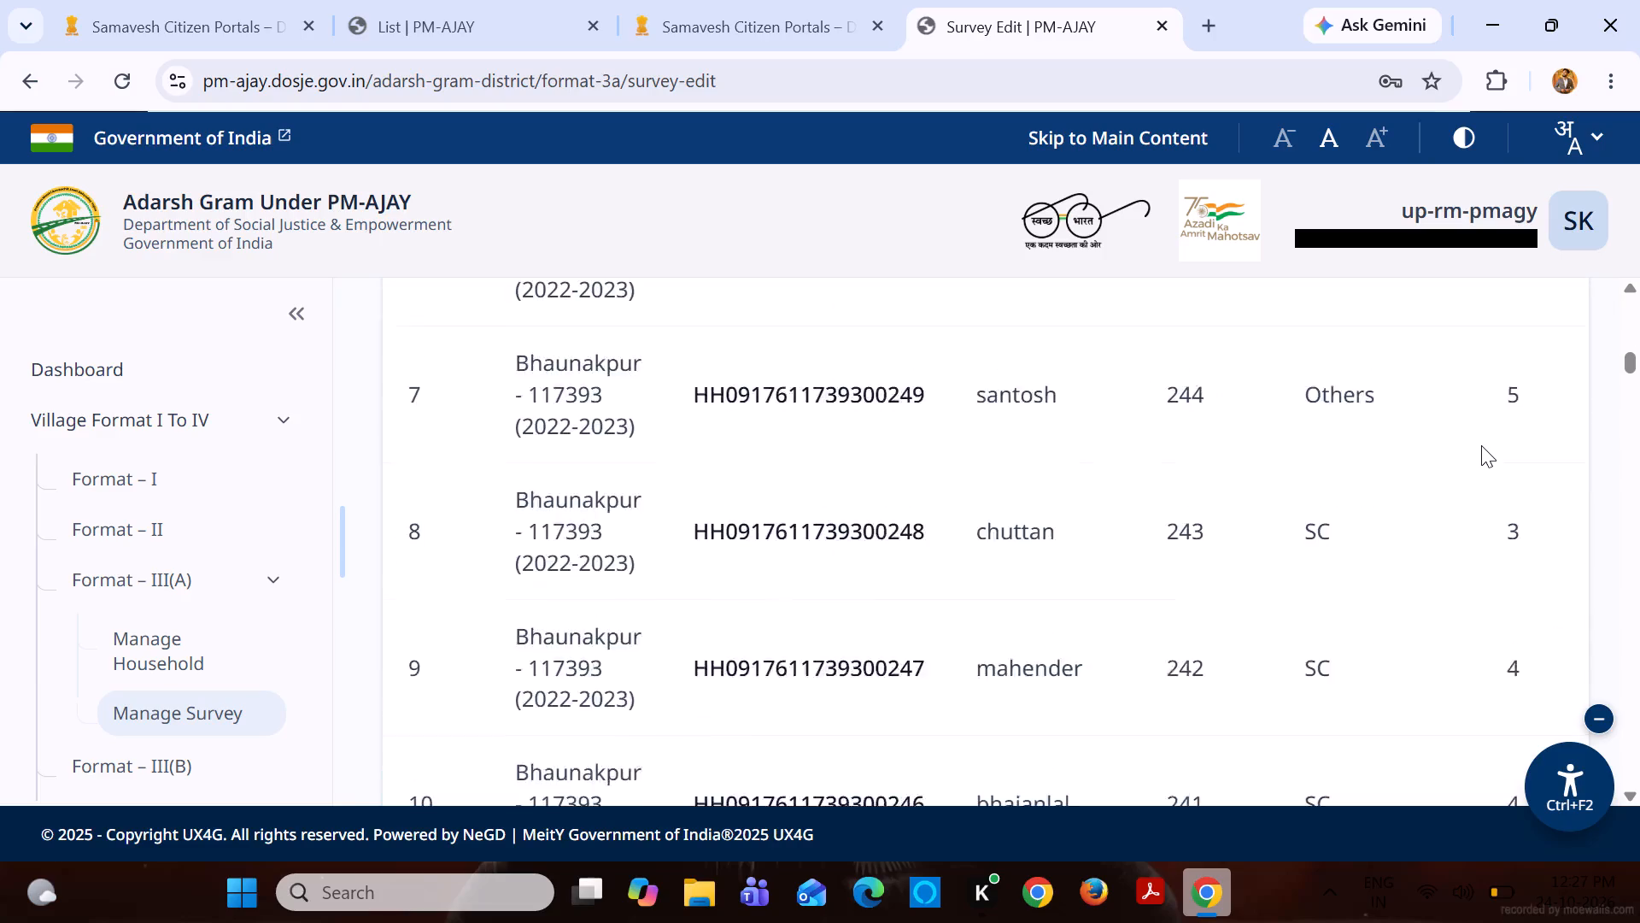
scroll(1481, 445, "down", 20)
scroll(1481, 445, "down", 12)
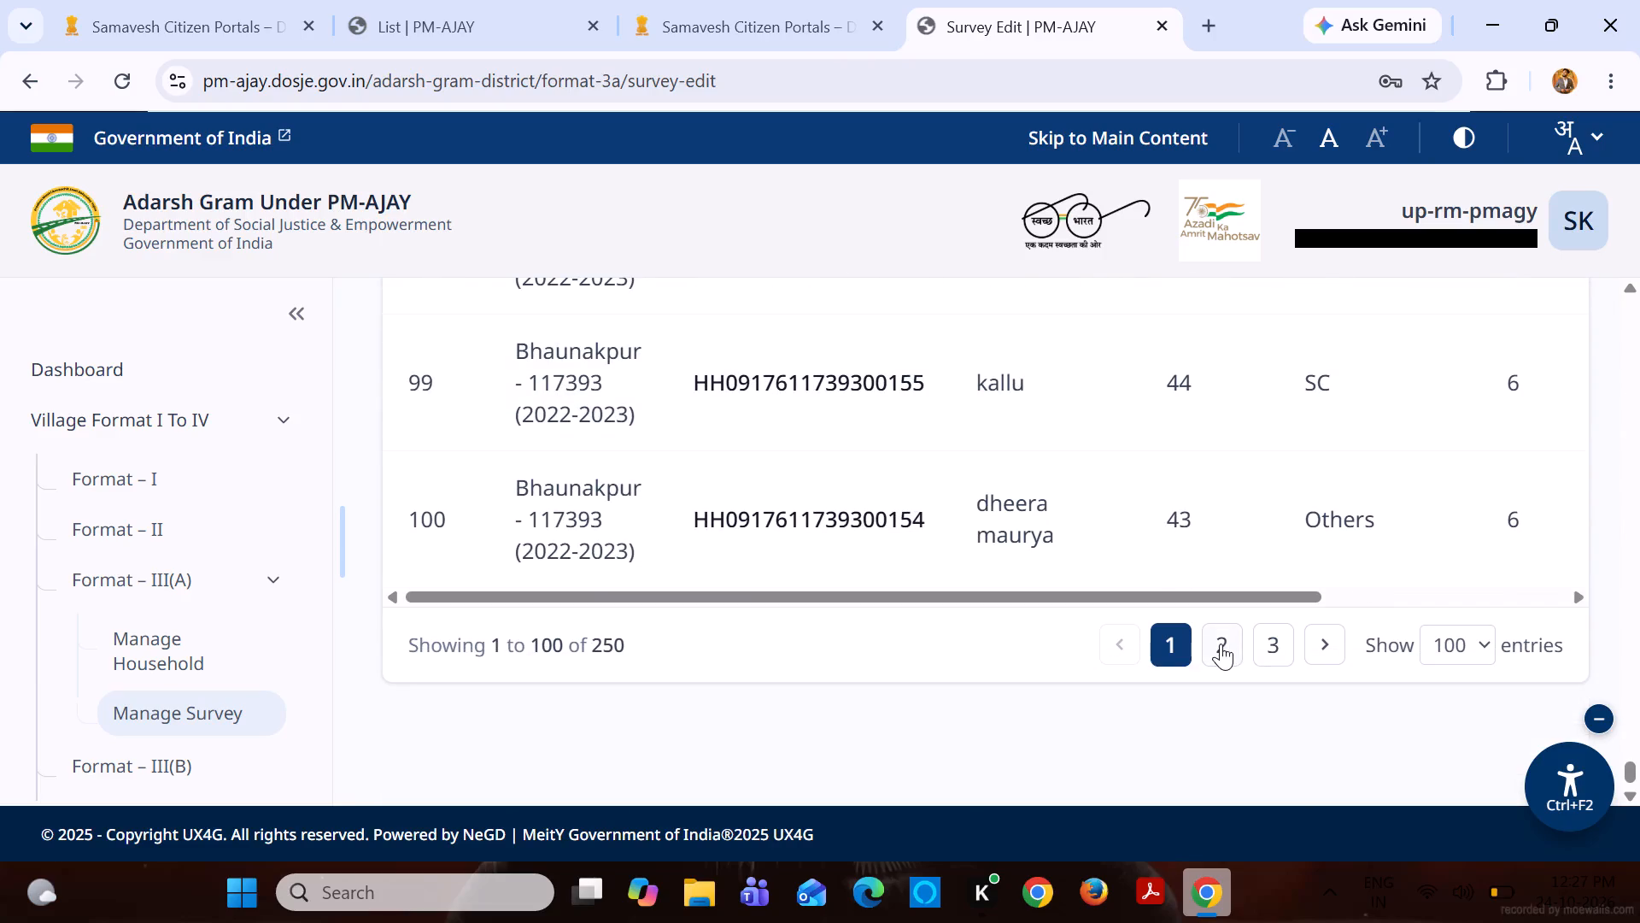
left_click(1221, 644)
scroll(1261, 503, "up", 12)
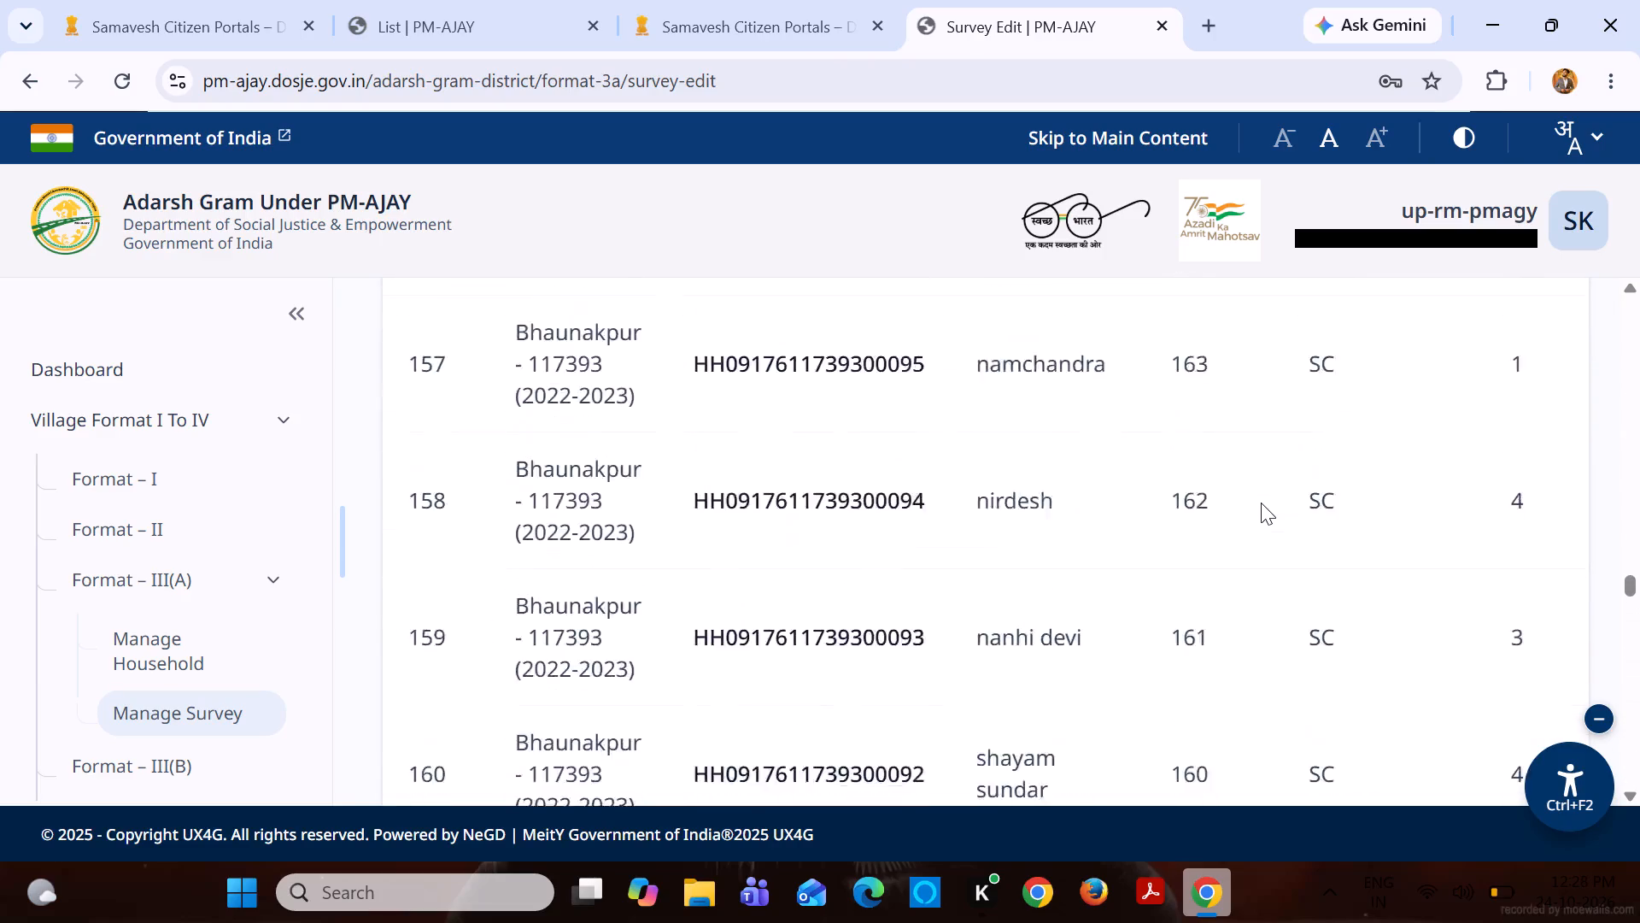
scroll(1261, 503, "up", 20)
scroll(1261, 503, "up", 1)
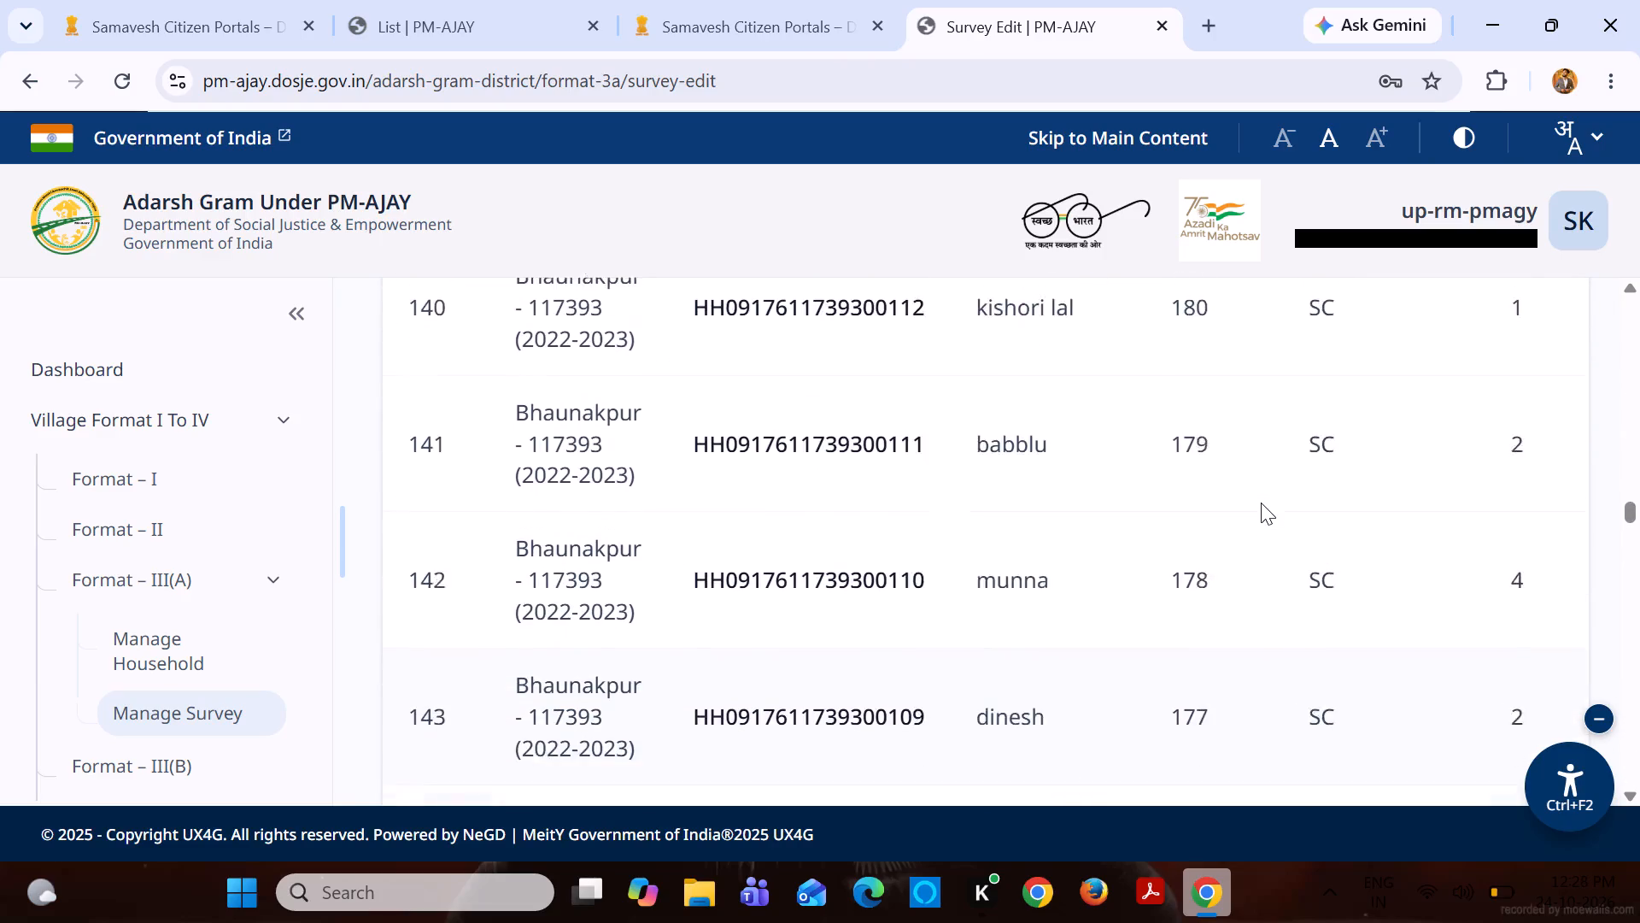
scroll(1261, 503, "up", 12)
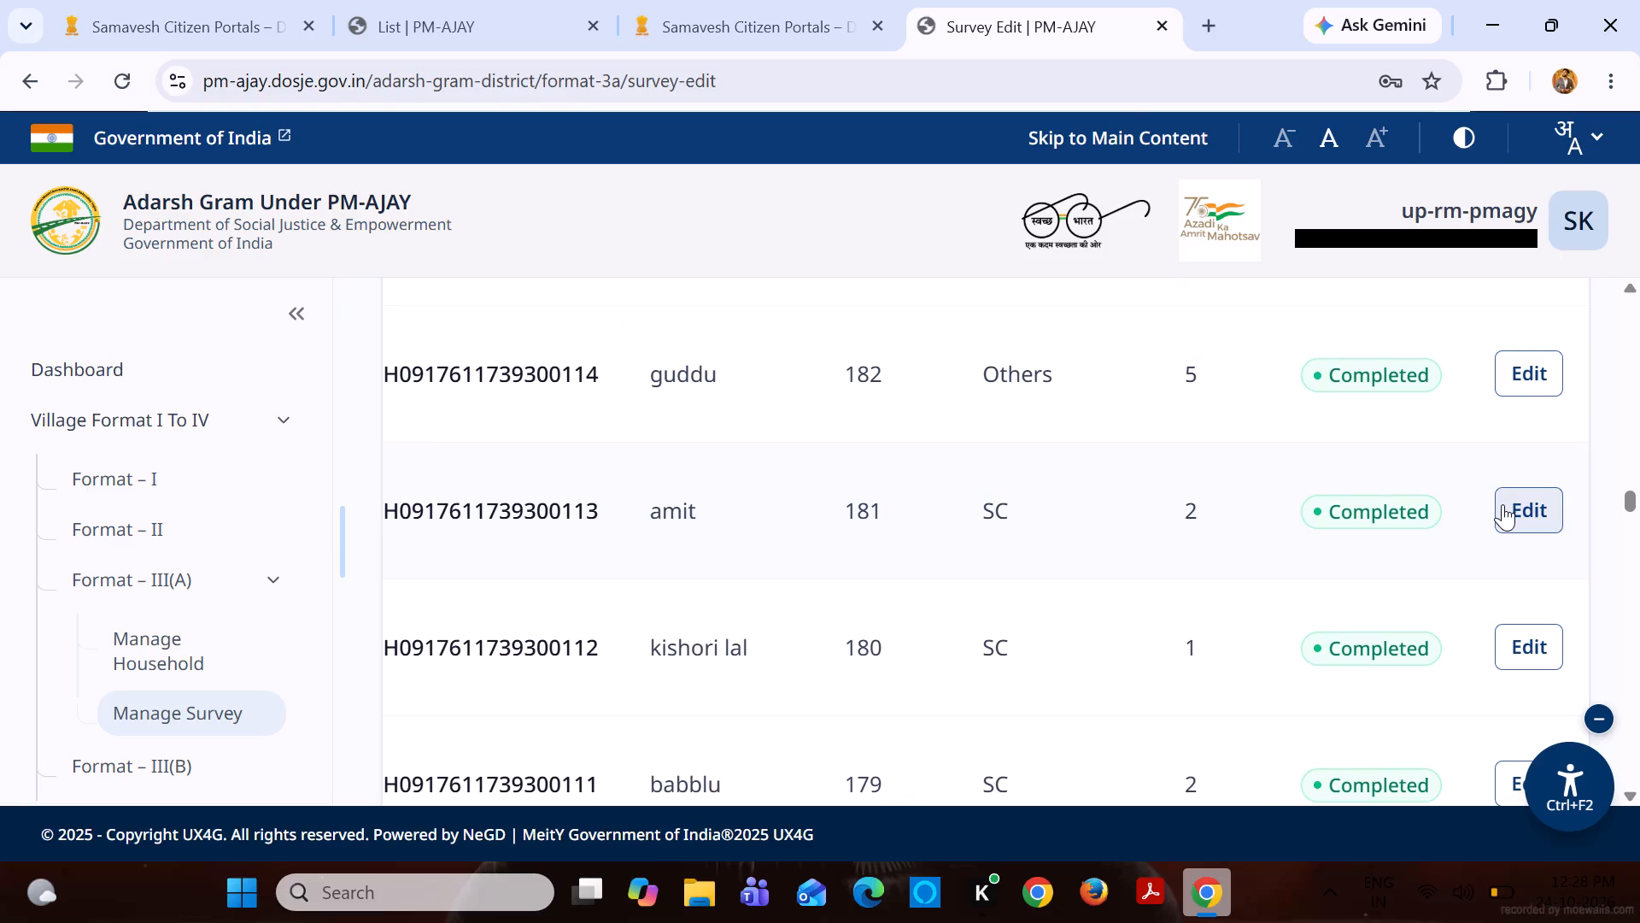
left_click(1502, 504)
For house number 181, select domain 7 – Agricultural Practices etc., set farming involvement under 7.1 to No, and save the answers.
scroll(1303, 569, "down", 8)
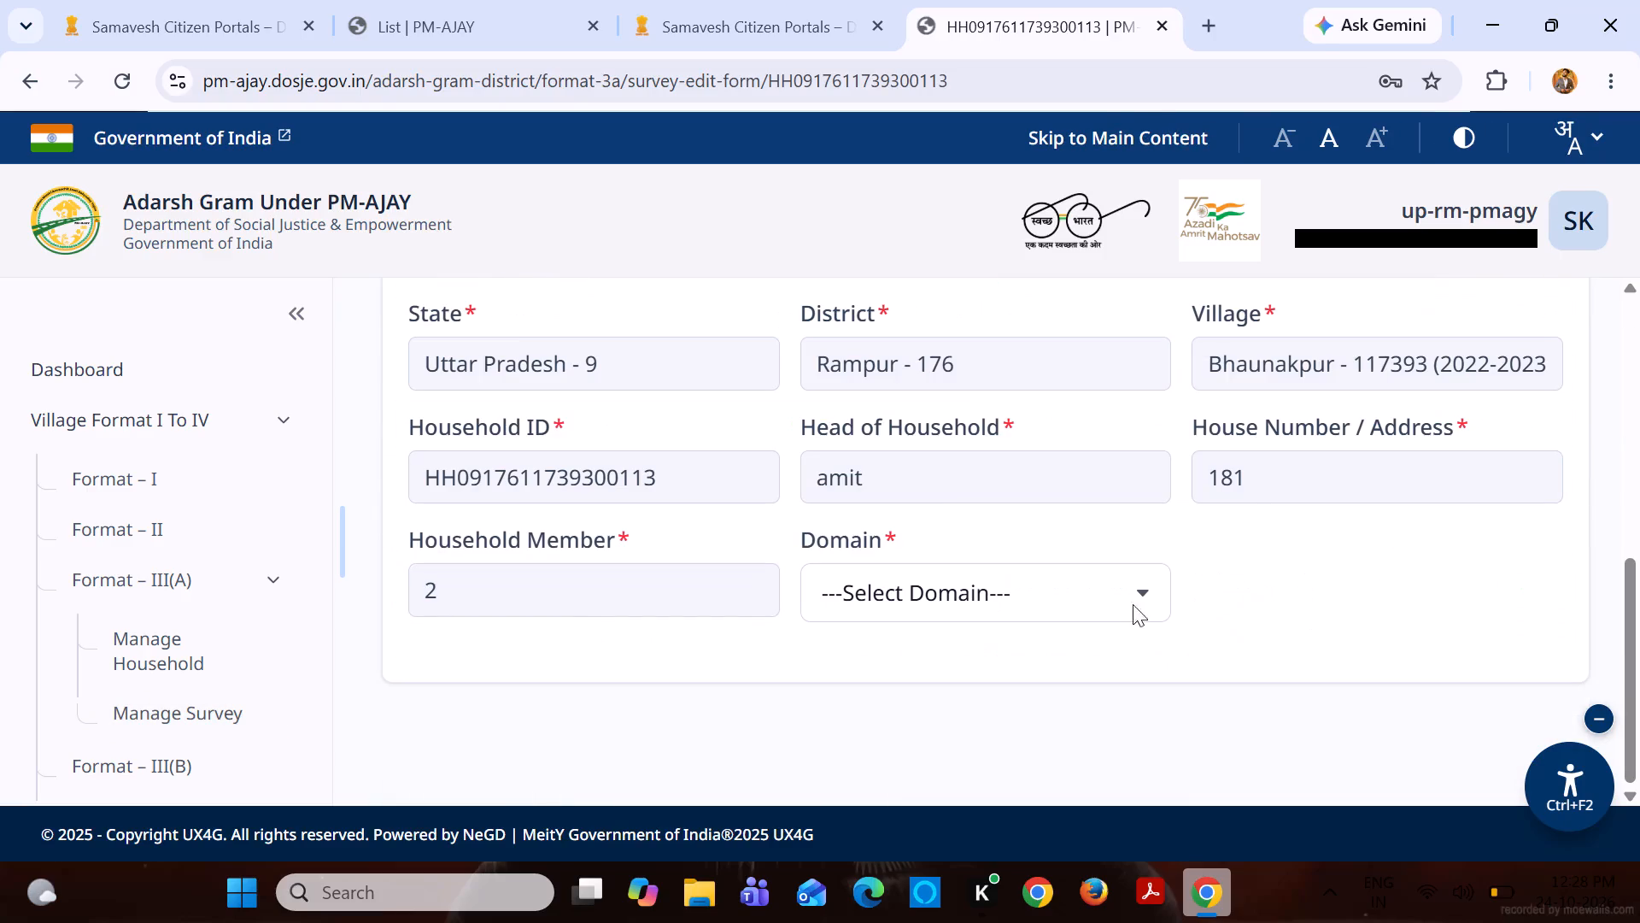
left_click(1088, 607)
scroll(1065, 505, "down", 1)
left_click(1010, 422)
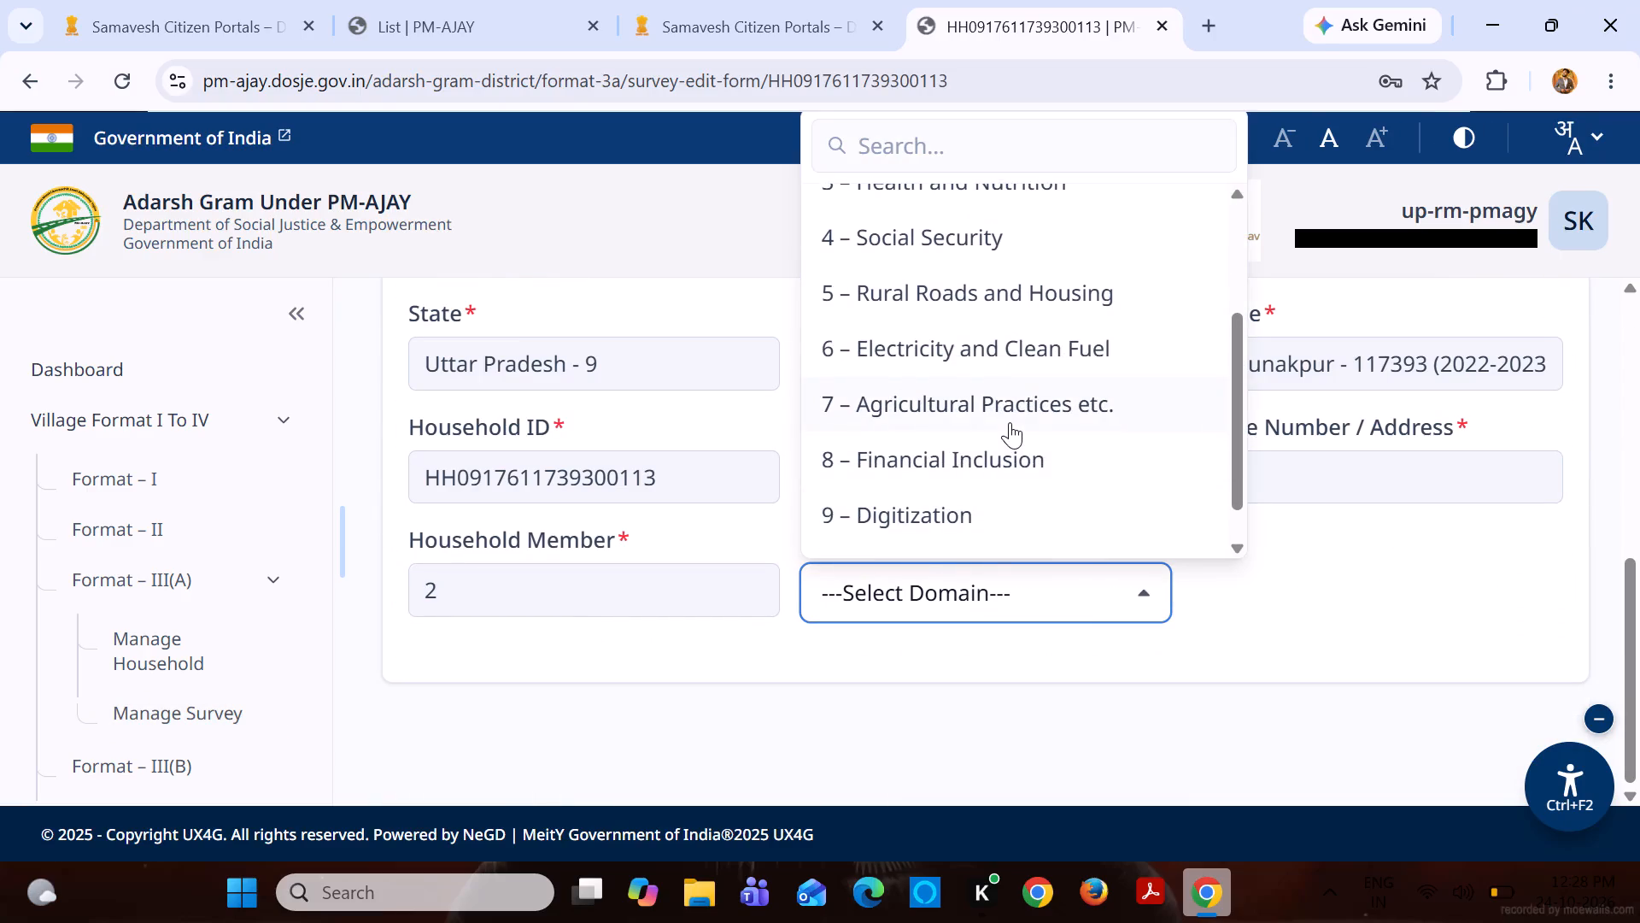
scroll(1153, 545, "down", 3)
left_click_drag(1411, 408, 1402, 420)
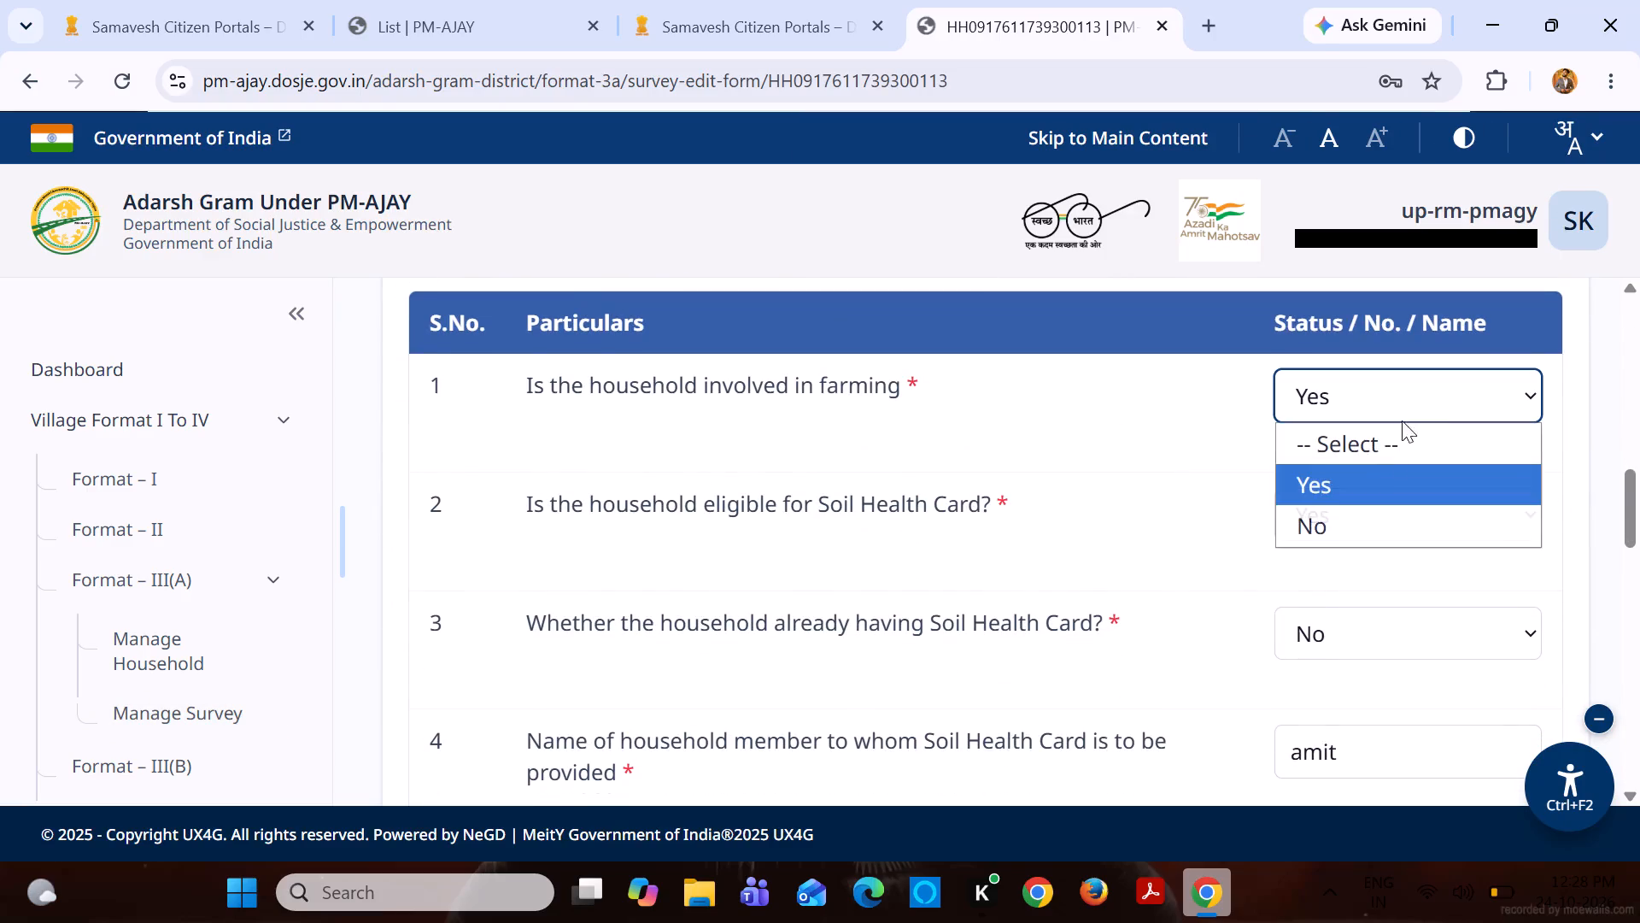
left_click_drag(1402, 420, 1344, 519)
left_click(1344, 519)
scroll(1344, 519, "down", 17)
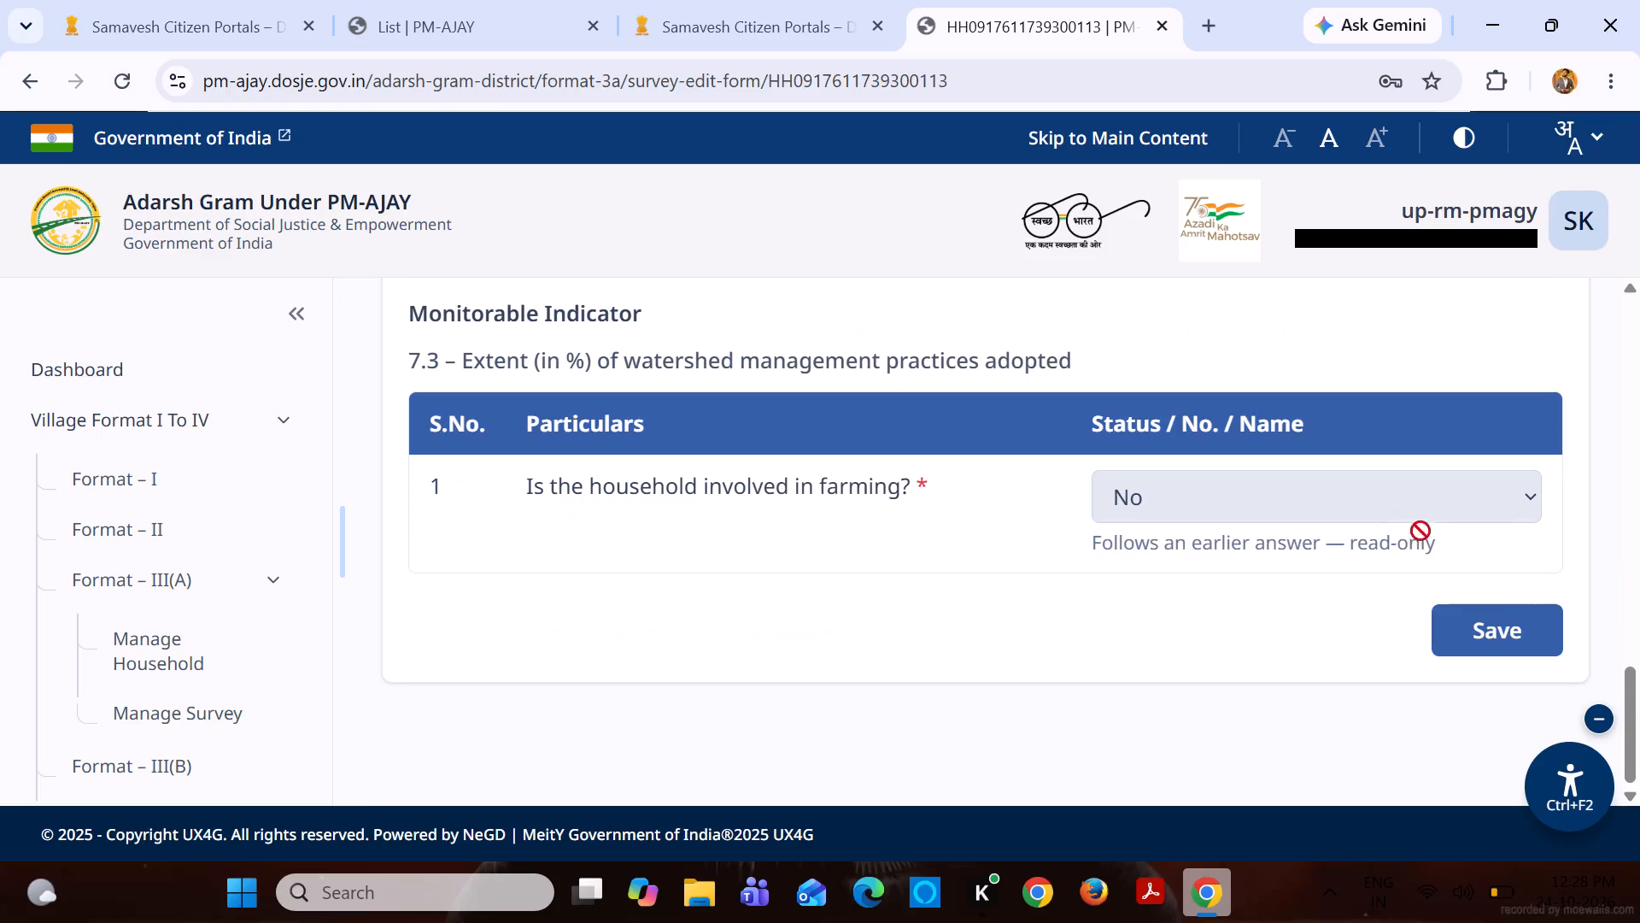
left_click(1489, 634)
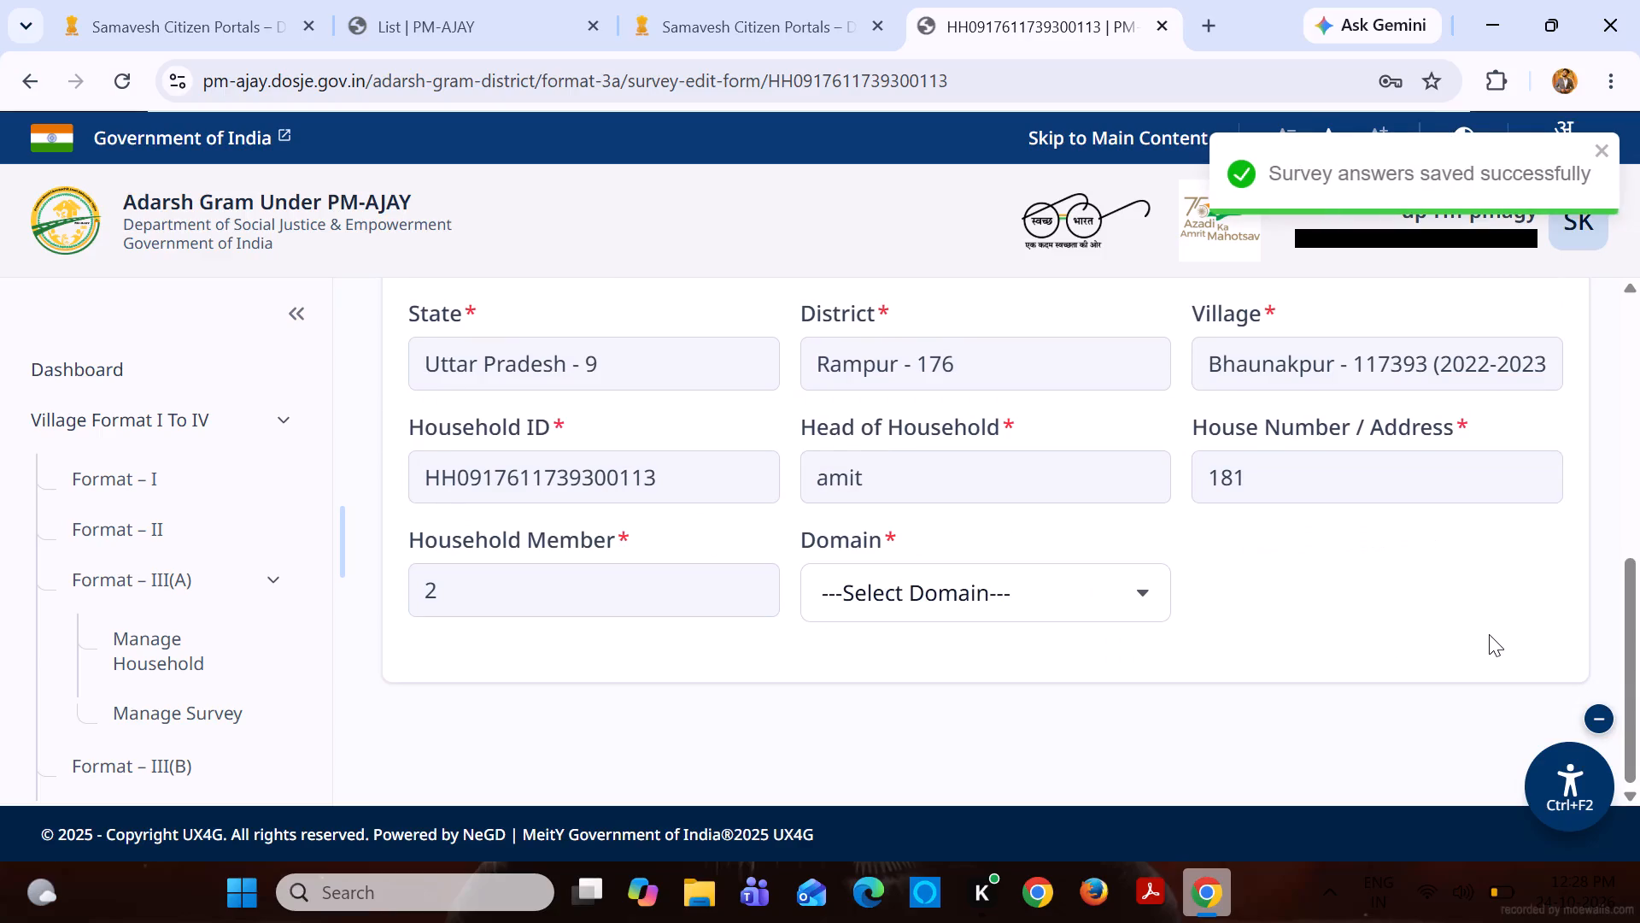
Return to the household list and open the survey of house number 182 on page 2 for editing.
scroll(1368, 567, "up", 10)
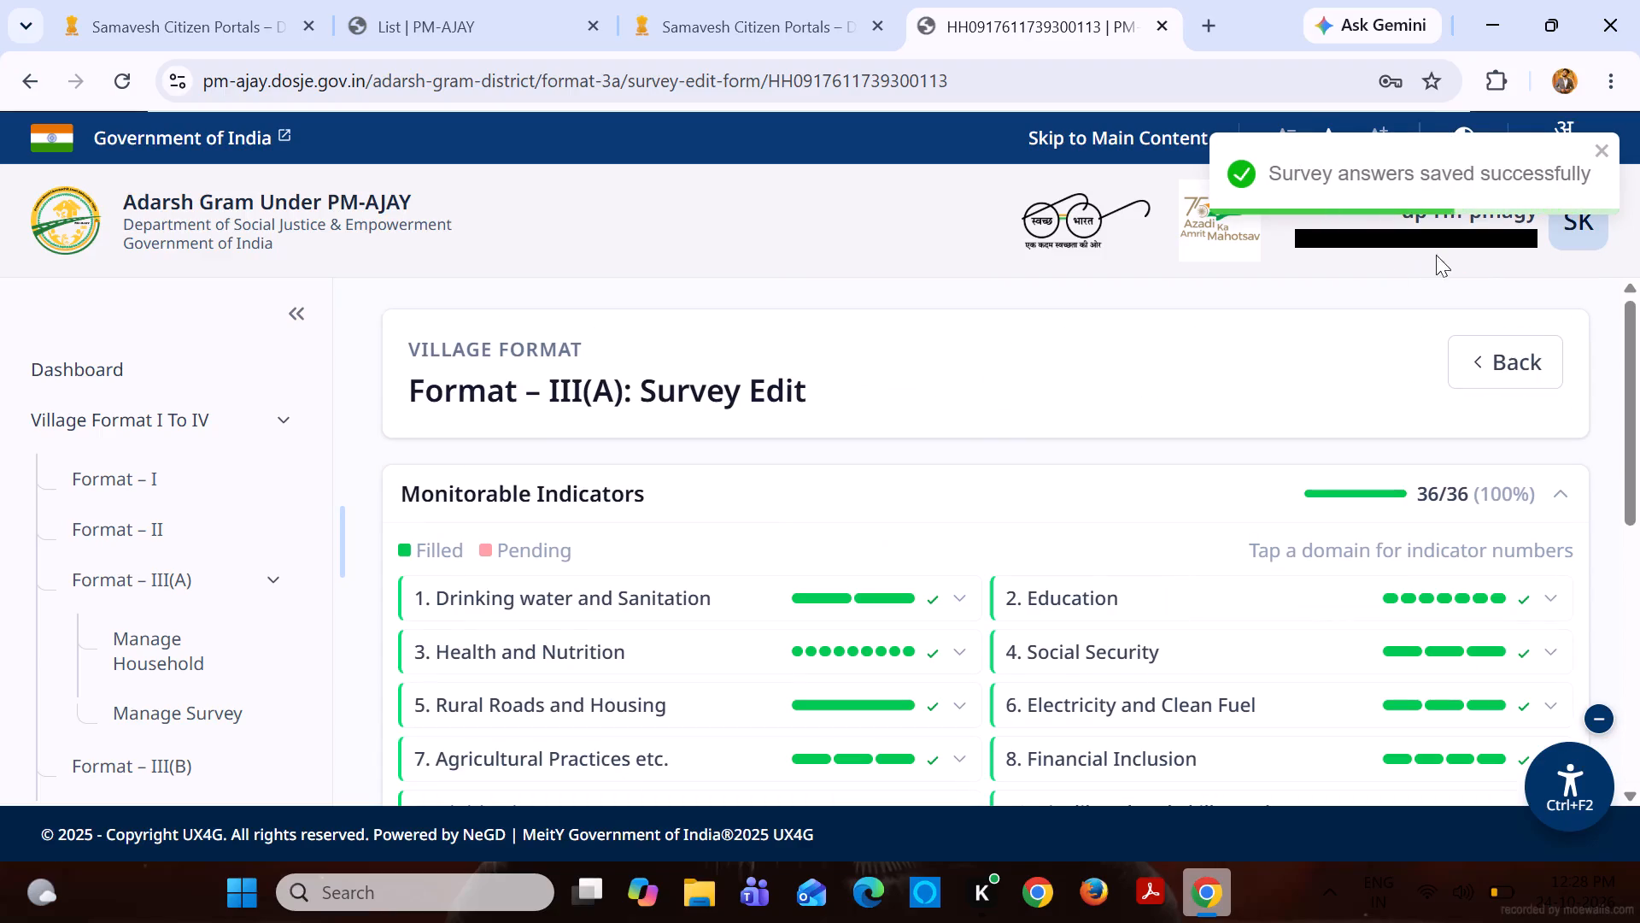
left_click(1508, 356)
scroll(1361, 439, "down", 9)
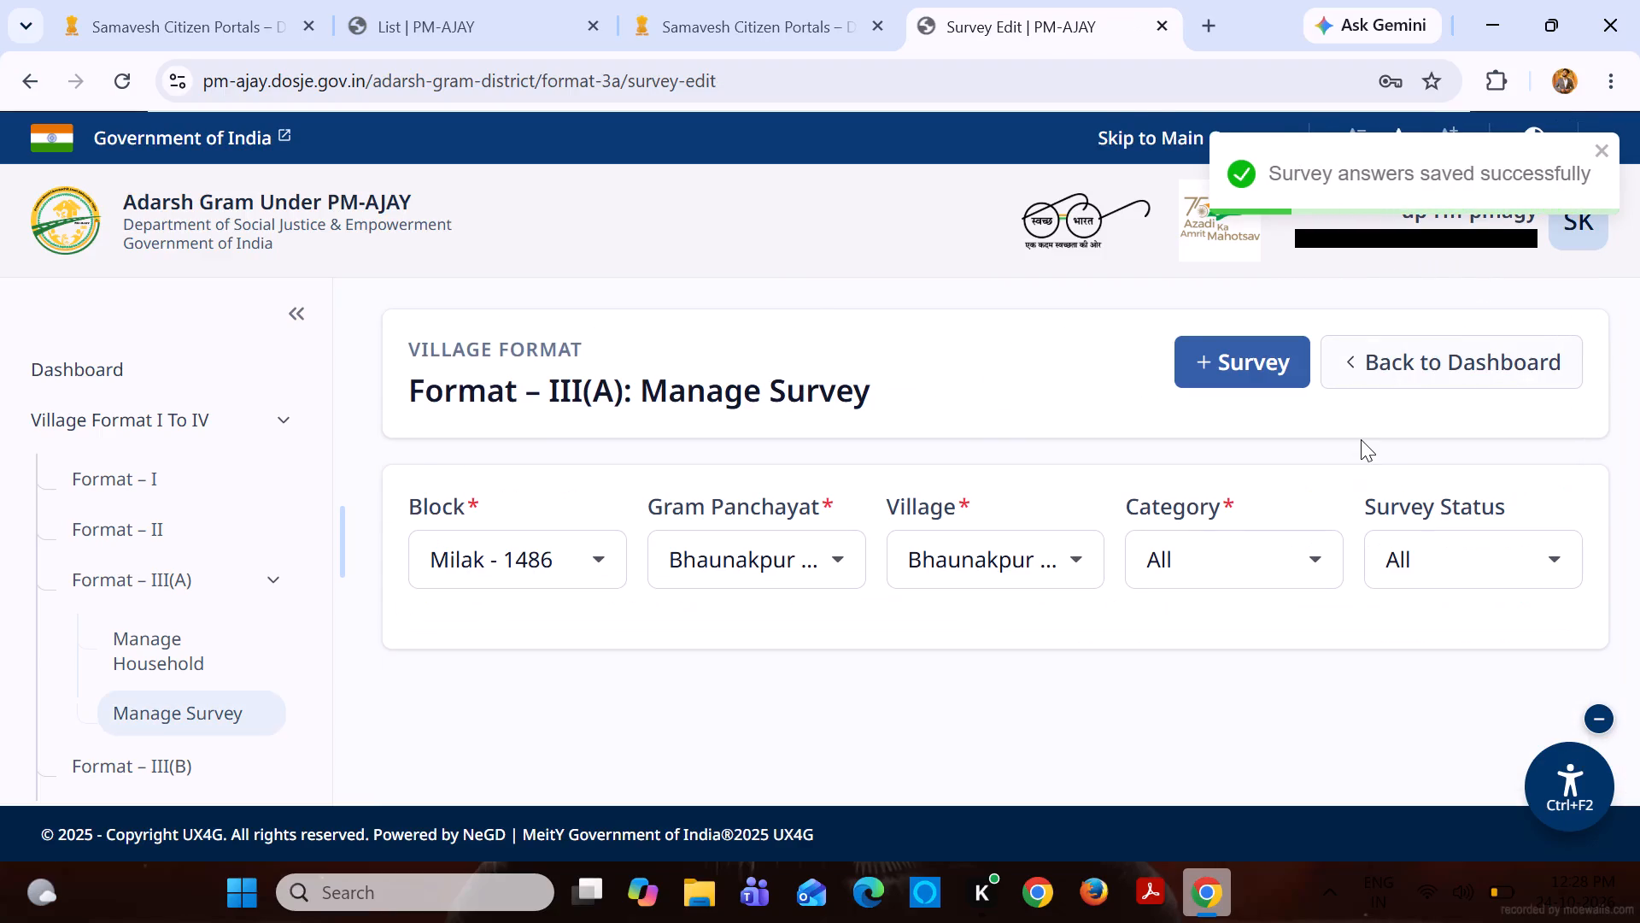
scroll(1361, 439, "down", 20)
scroll(1361, 439, "down", 20)
scroll(1361, 439, "down", 8)
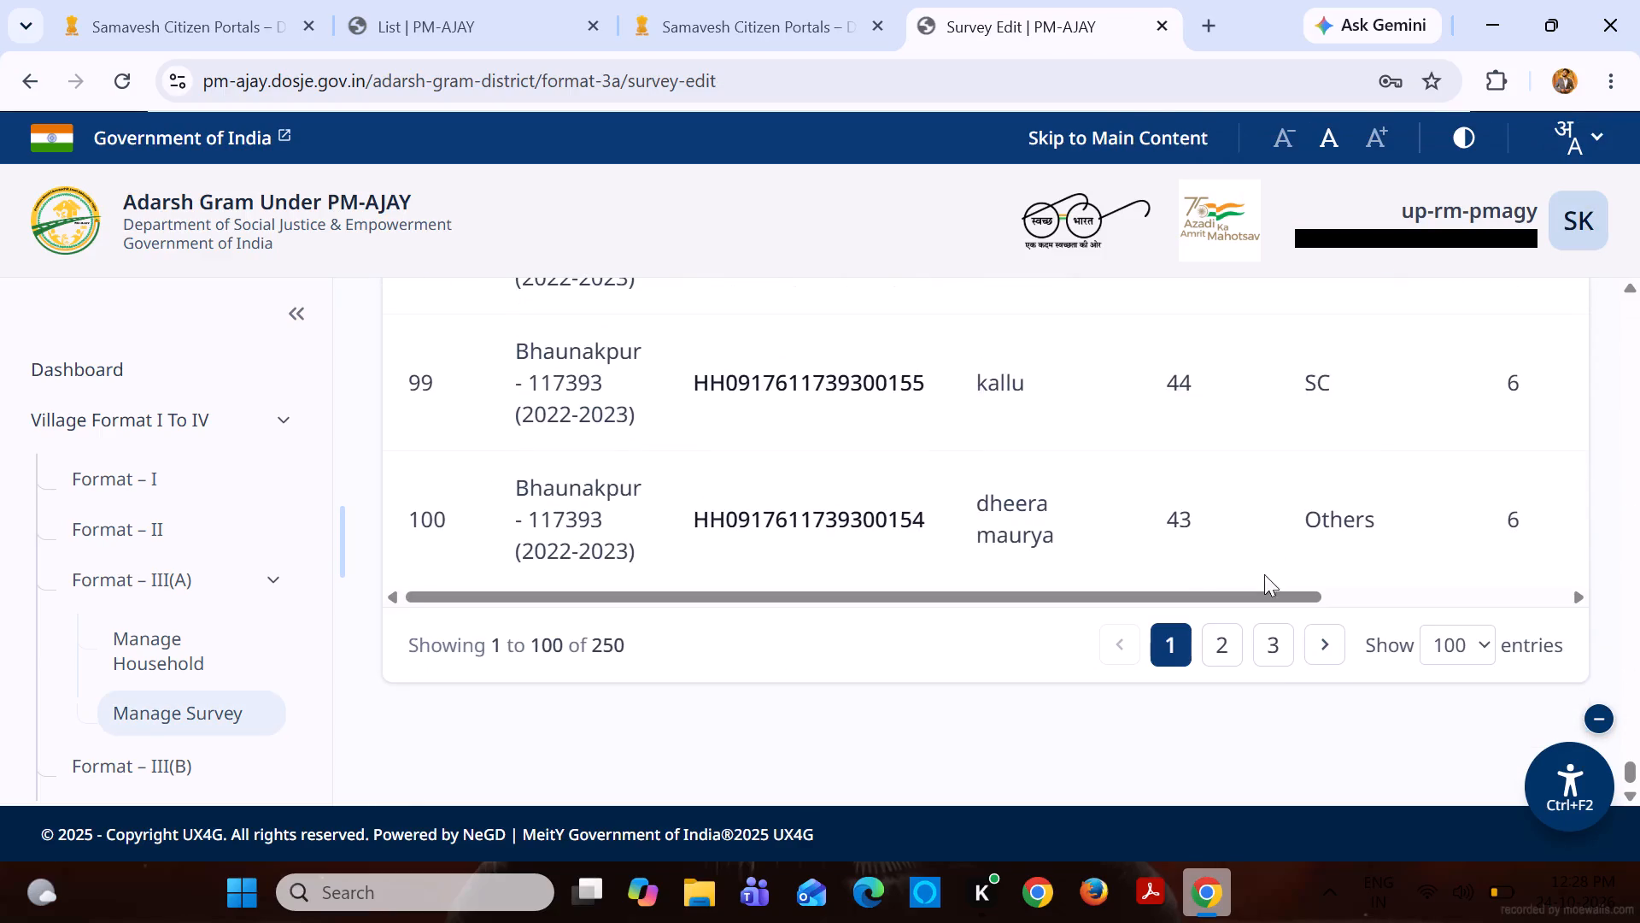
left_click(1225, 640)
scroll(1275, 423, "up", 11)
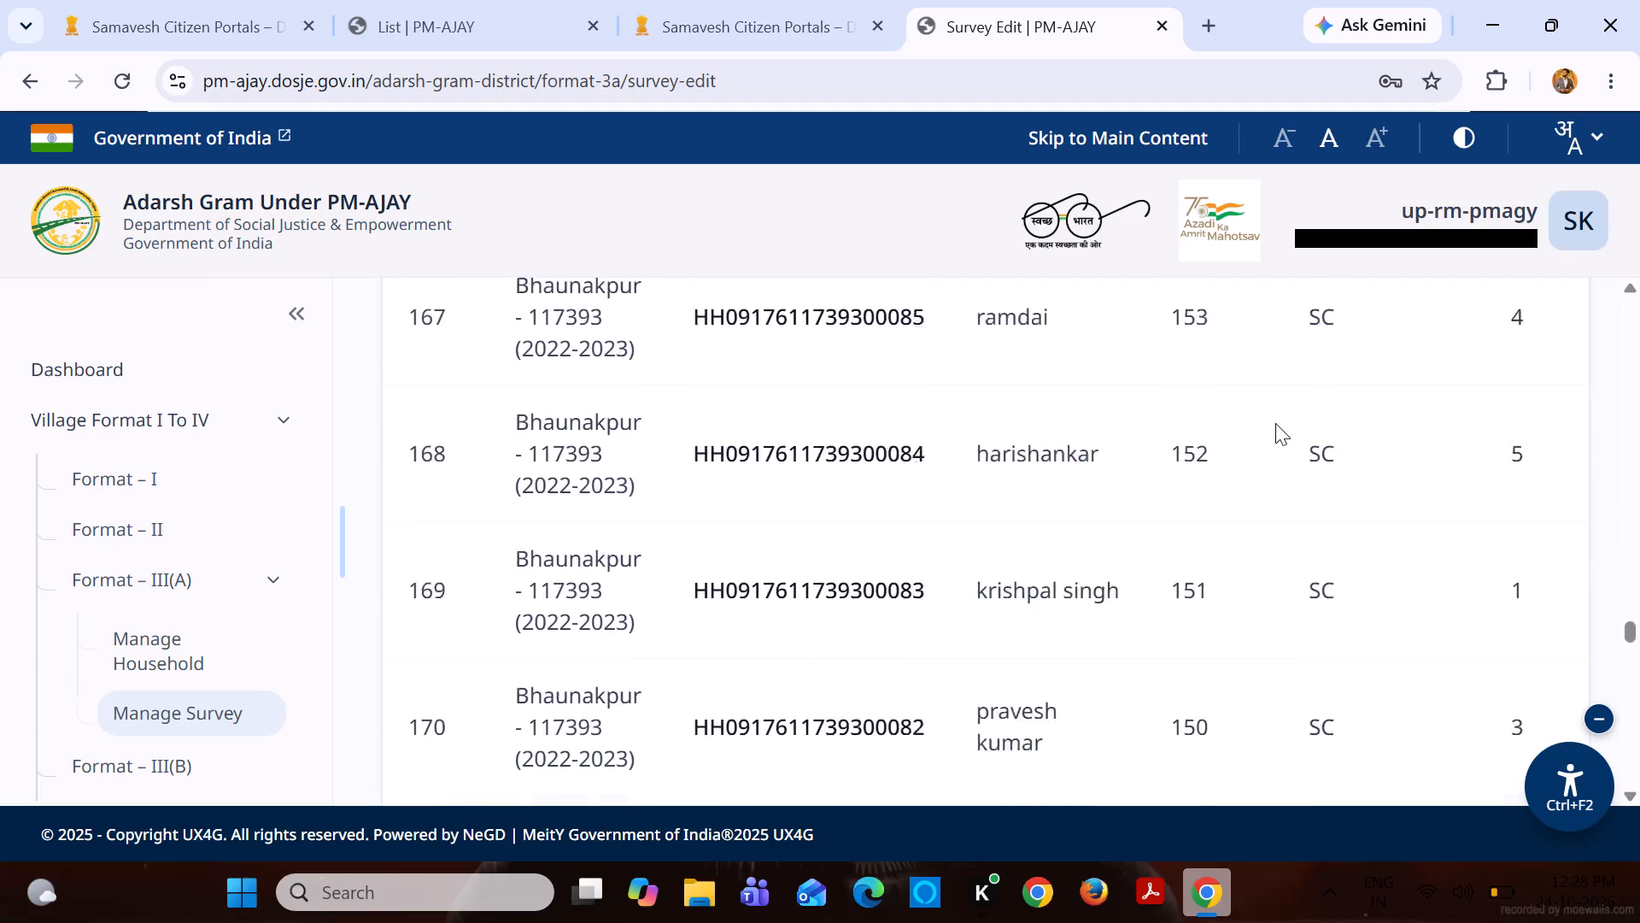
scroll(1275, 423, "up", 18)
scroll(1275, 423, "down", 3)
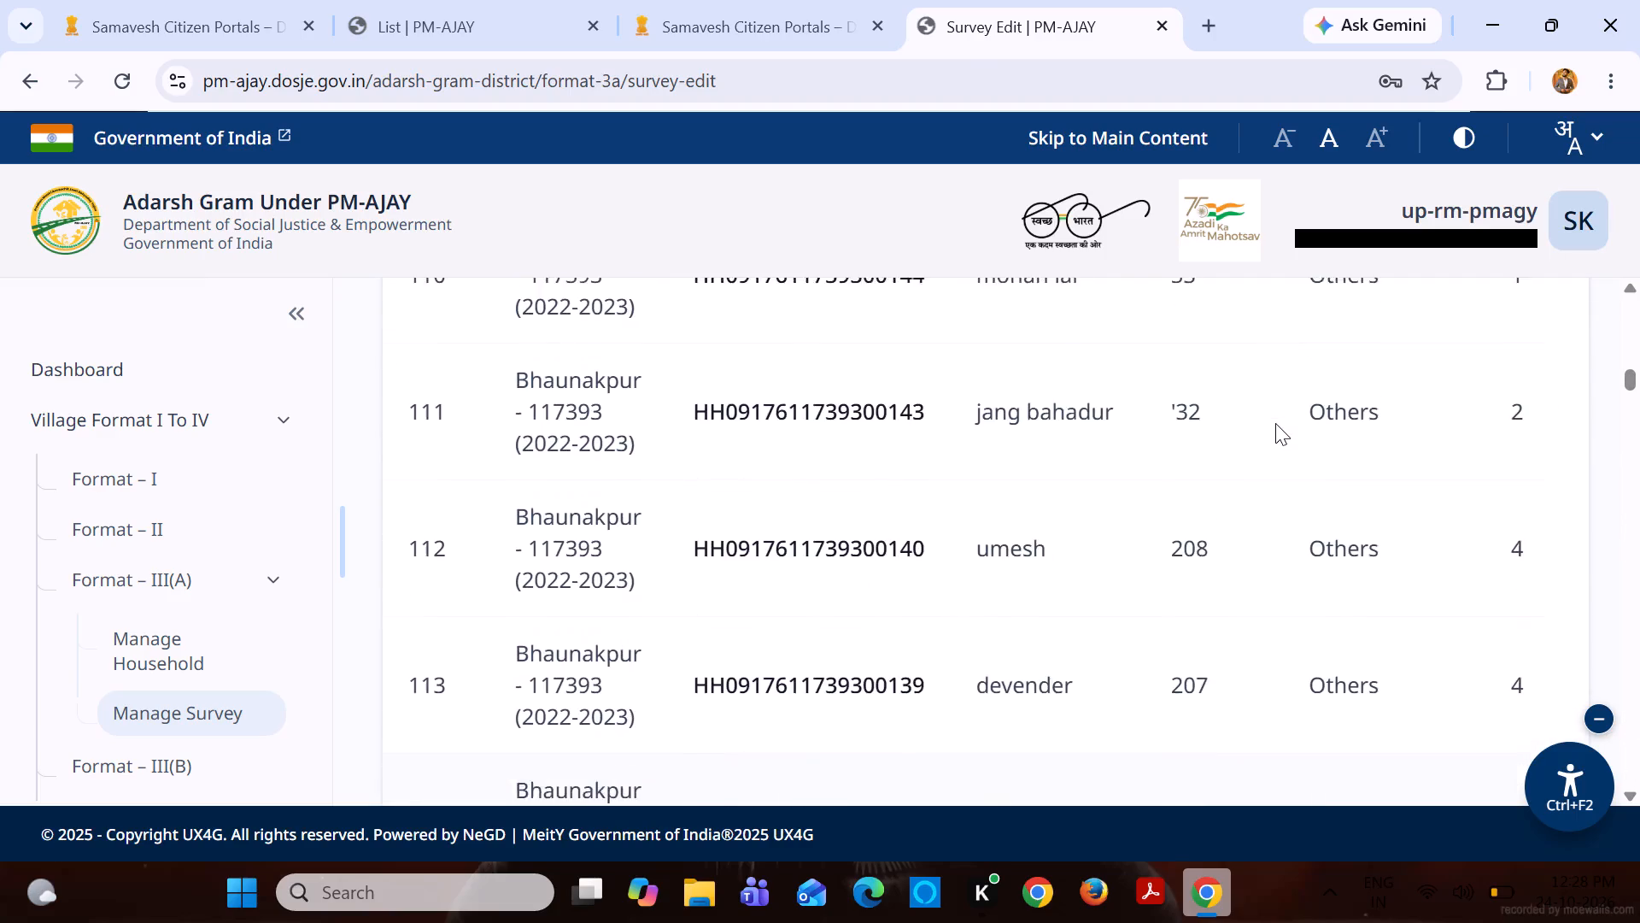
scroll(1275, 423, "down", 5)
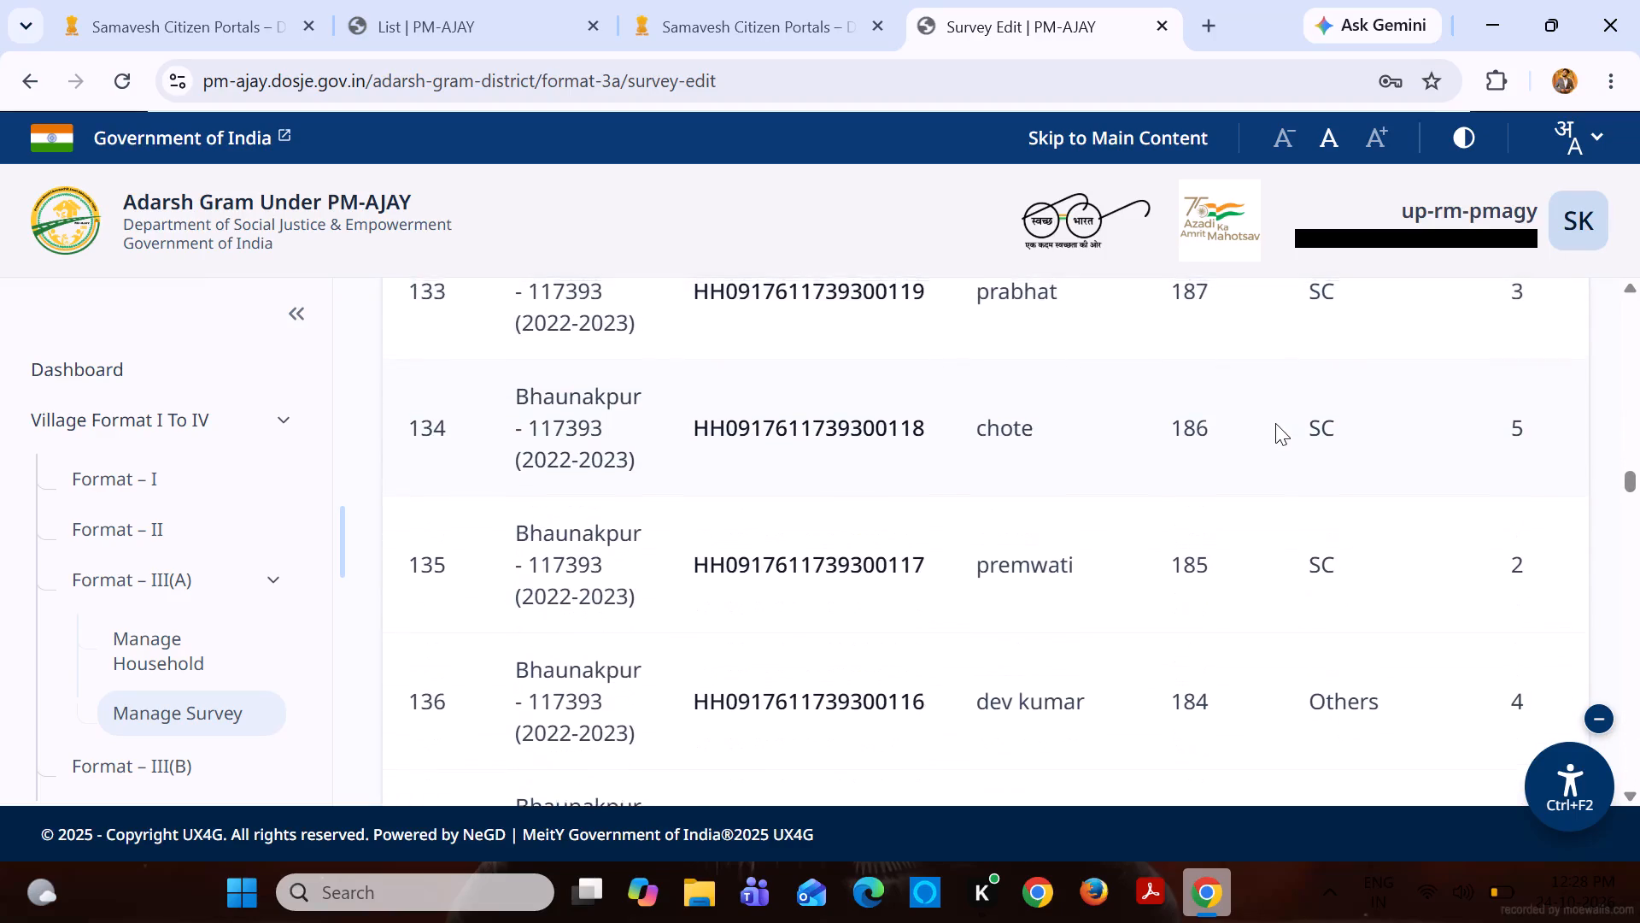
scroll(1275, 423, "down", 2)
scroll(1275, 423, "left", 6)
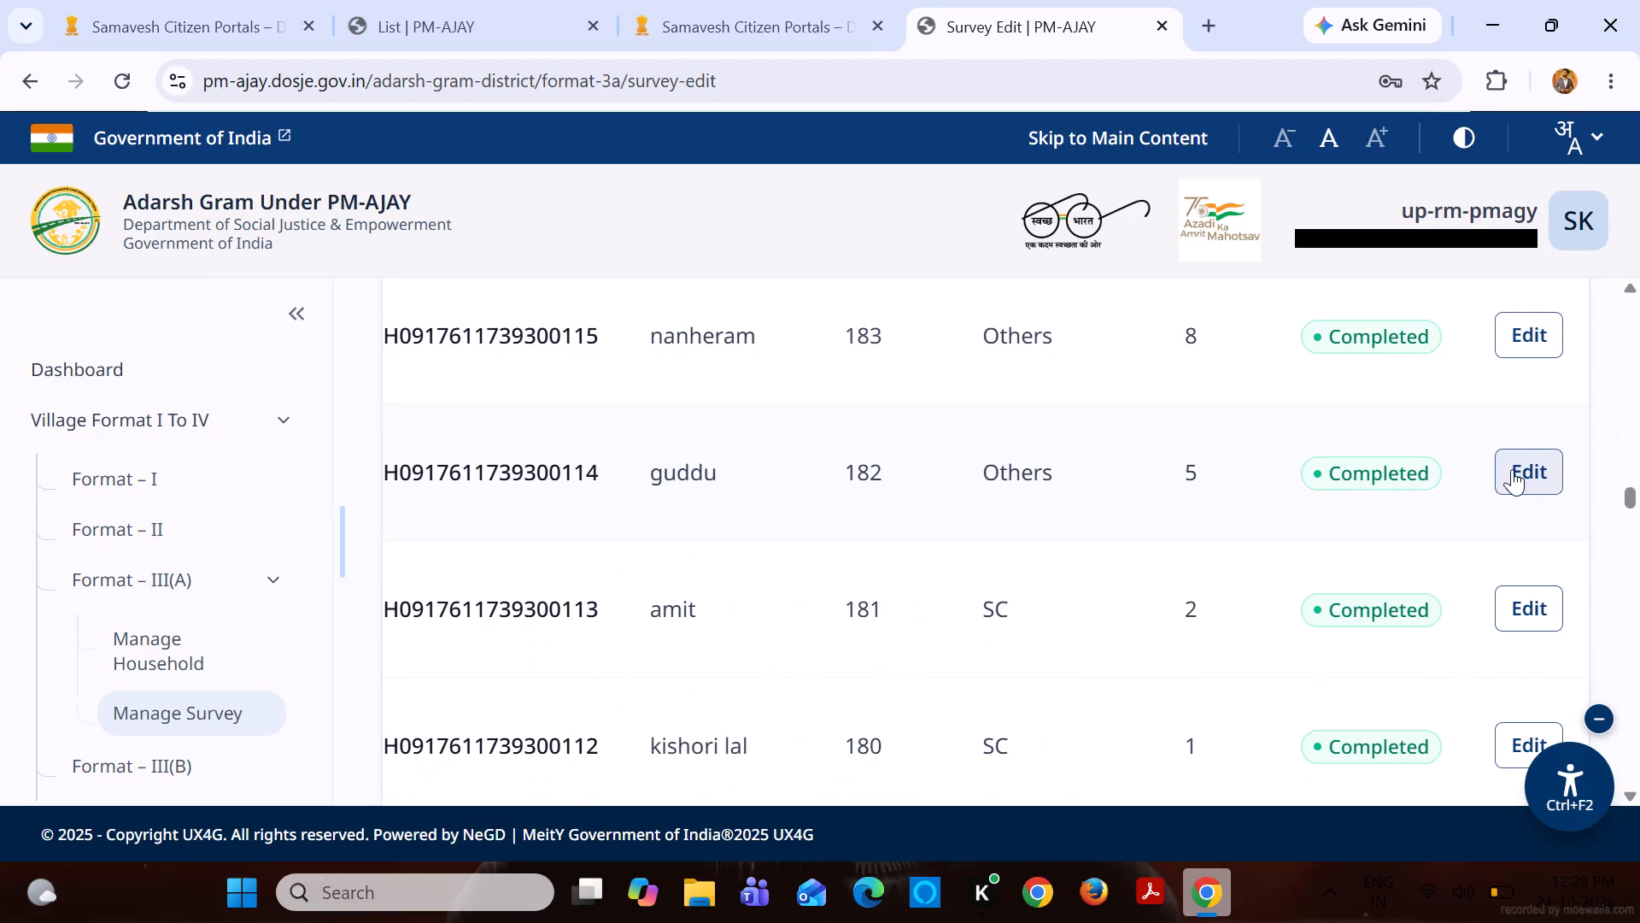
left_click(1512, 469)
For house number 182, select domain 7 – Agricultural Practices etc., set farming involvement under 7.1 to No, and save the answers.
scroll(1390, 472, "down", 12)
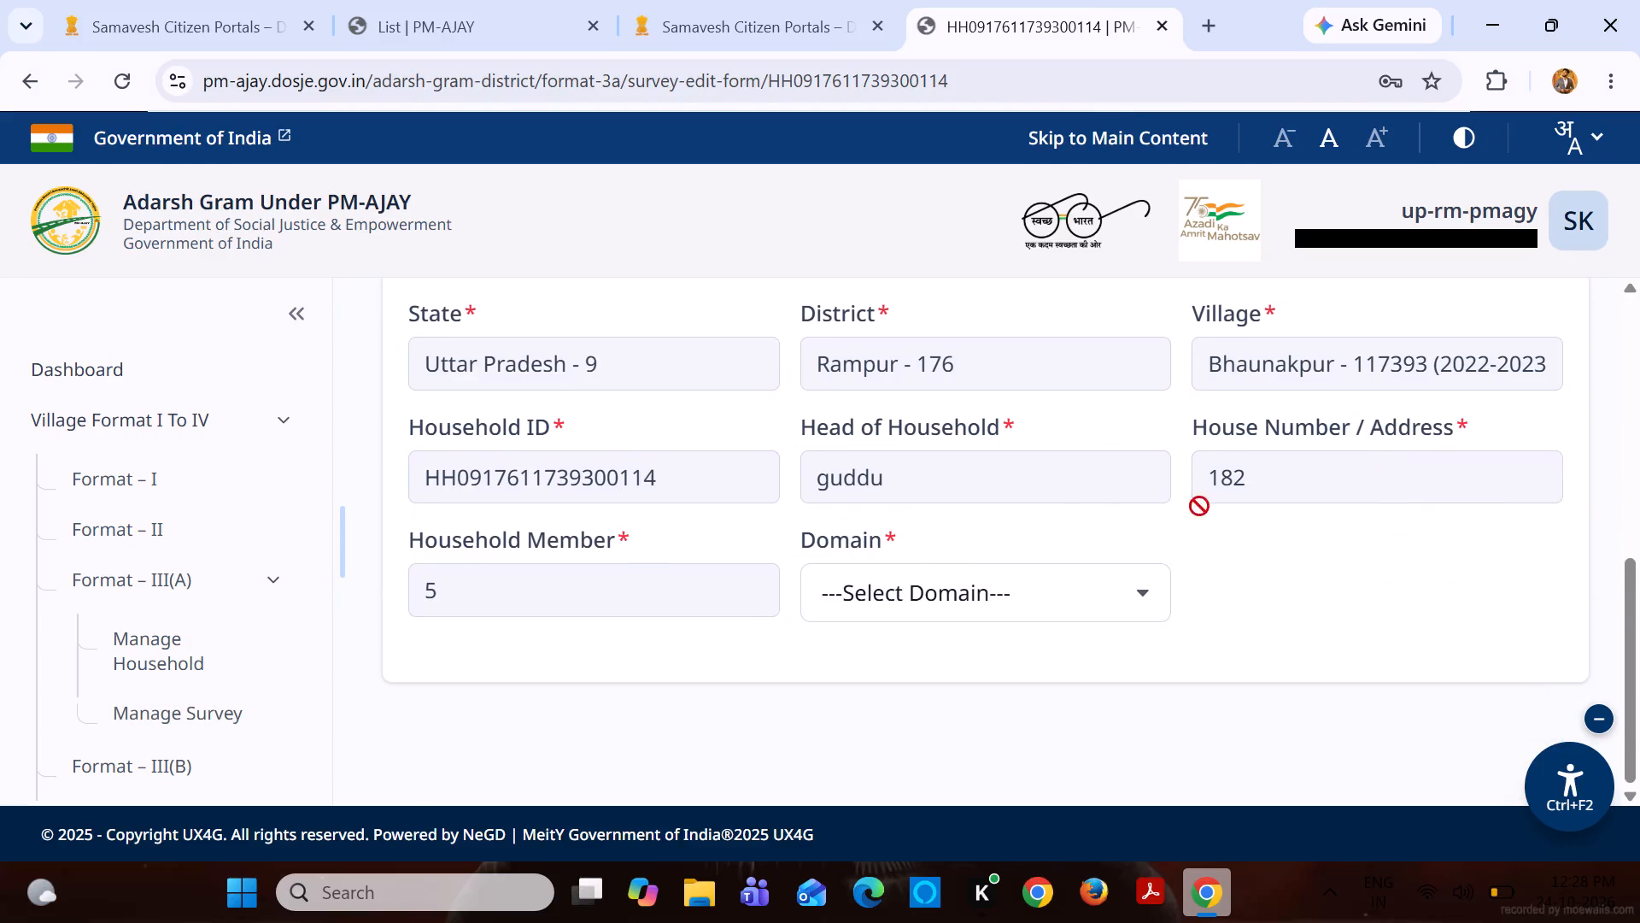
left_click(1118, 587)
scroll(1059, 339, "down", 6)
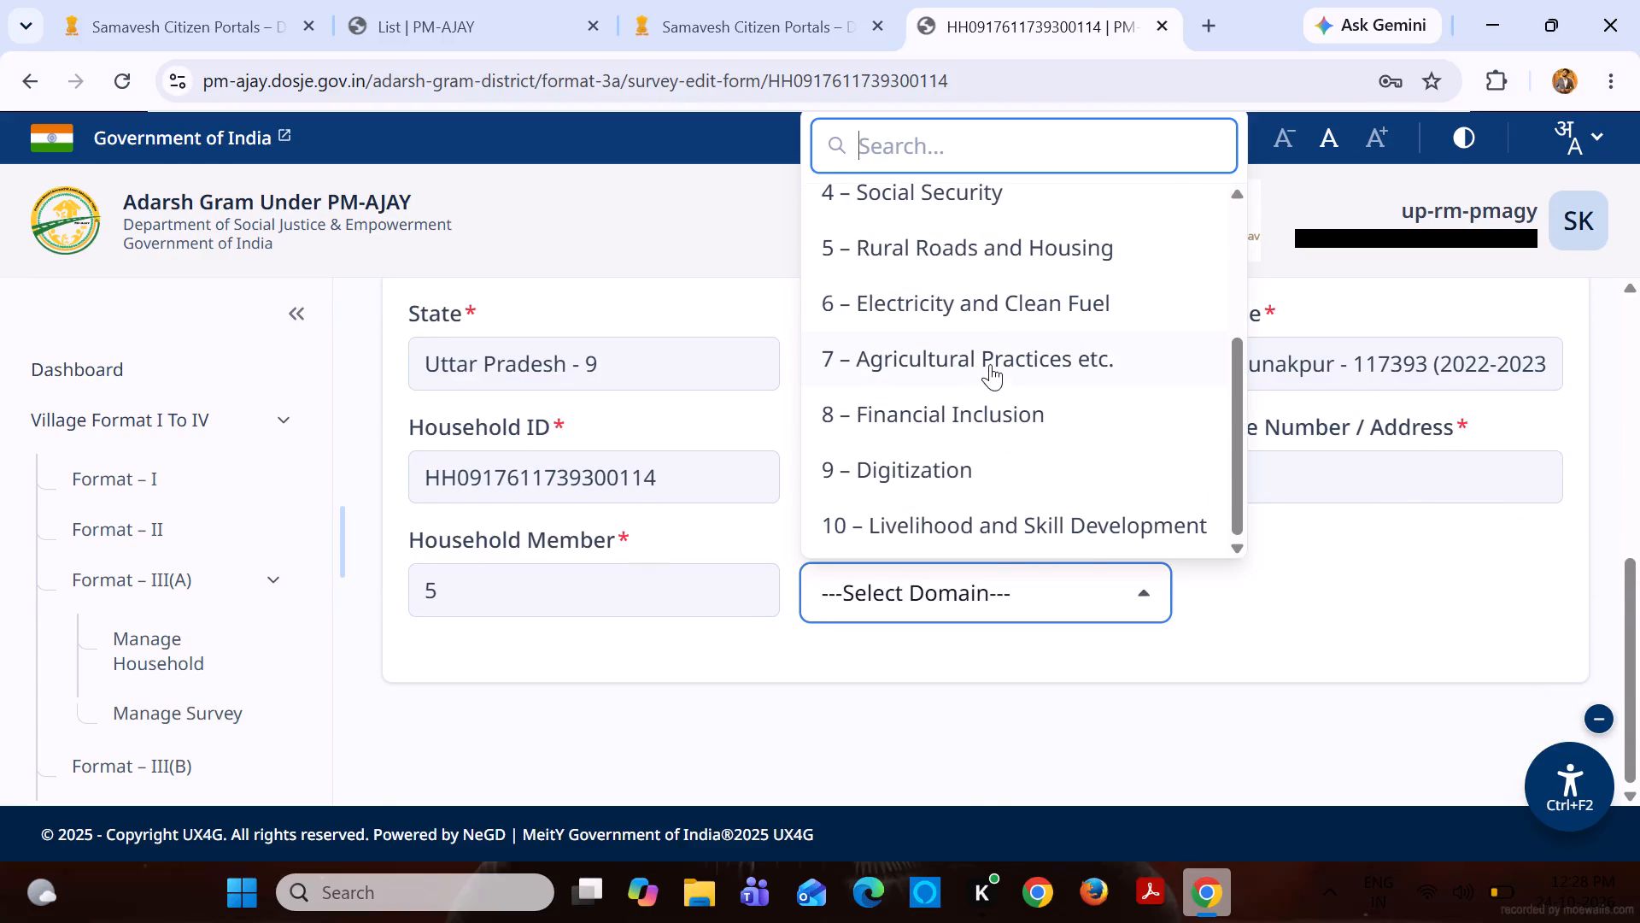
left_click(990, 364)
scroll(1192, 532, "down", 4)
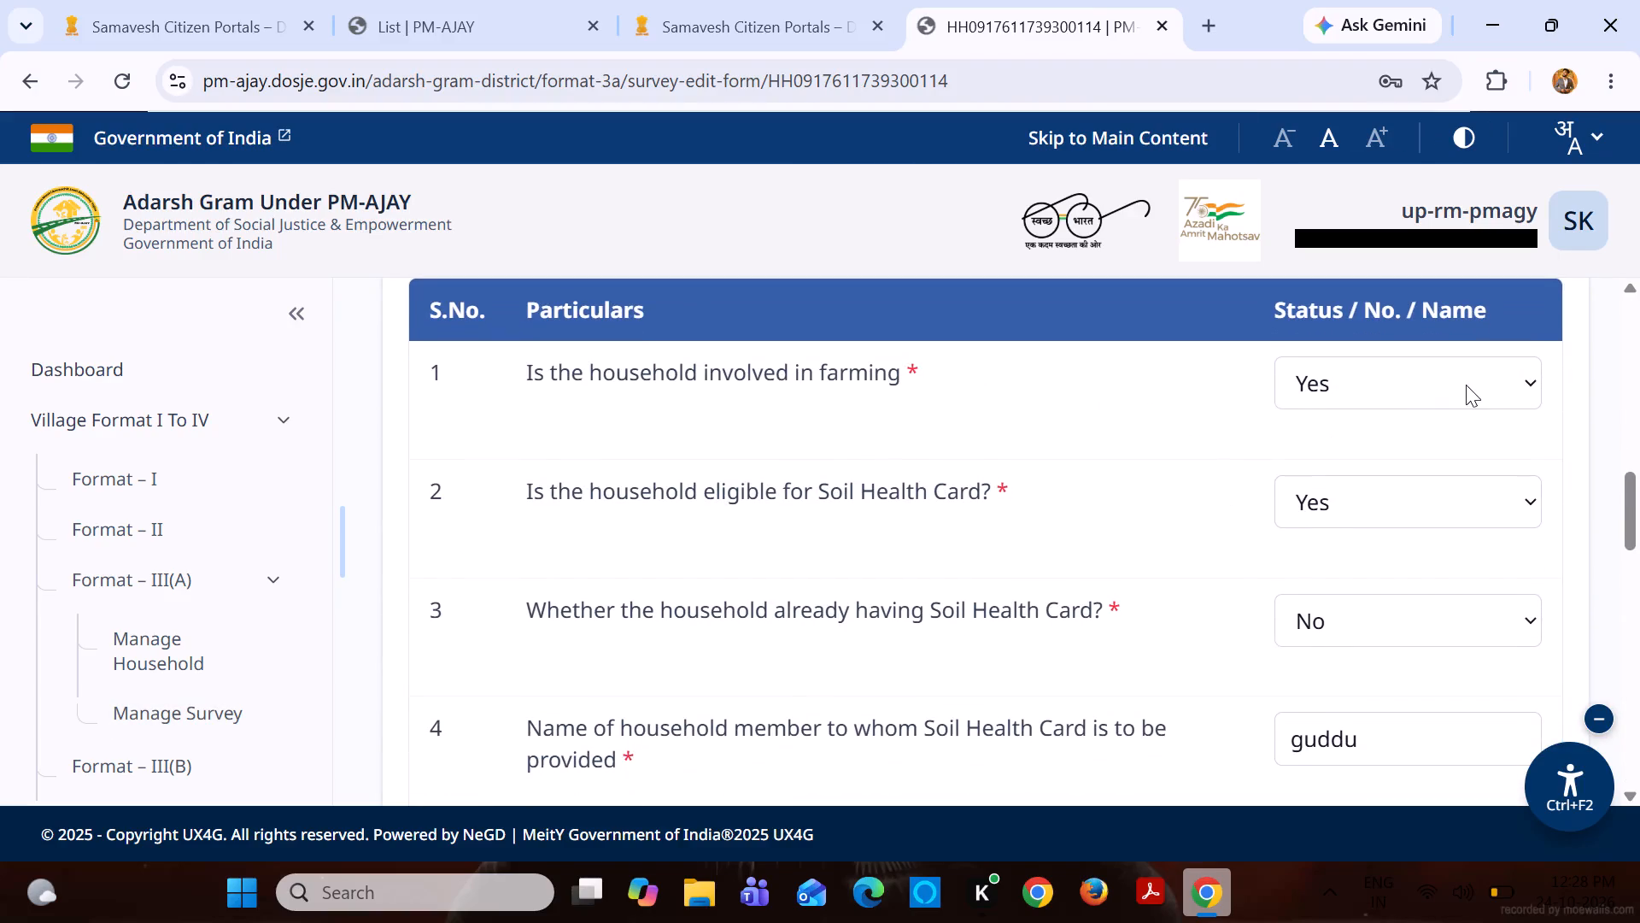
left_click_drag(1466, 385, 1319, 503)
left_click(1319, 503)
scroll(1319, 503, "down", 9)
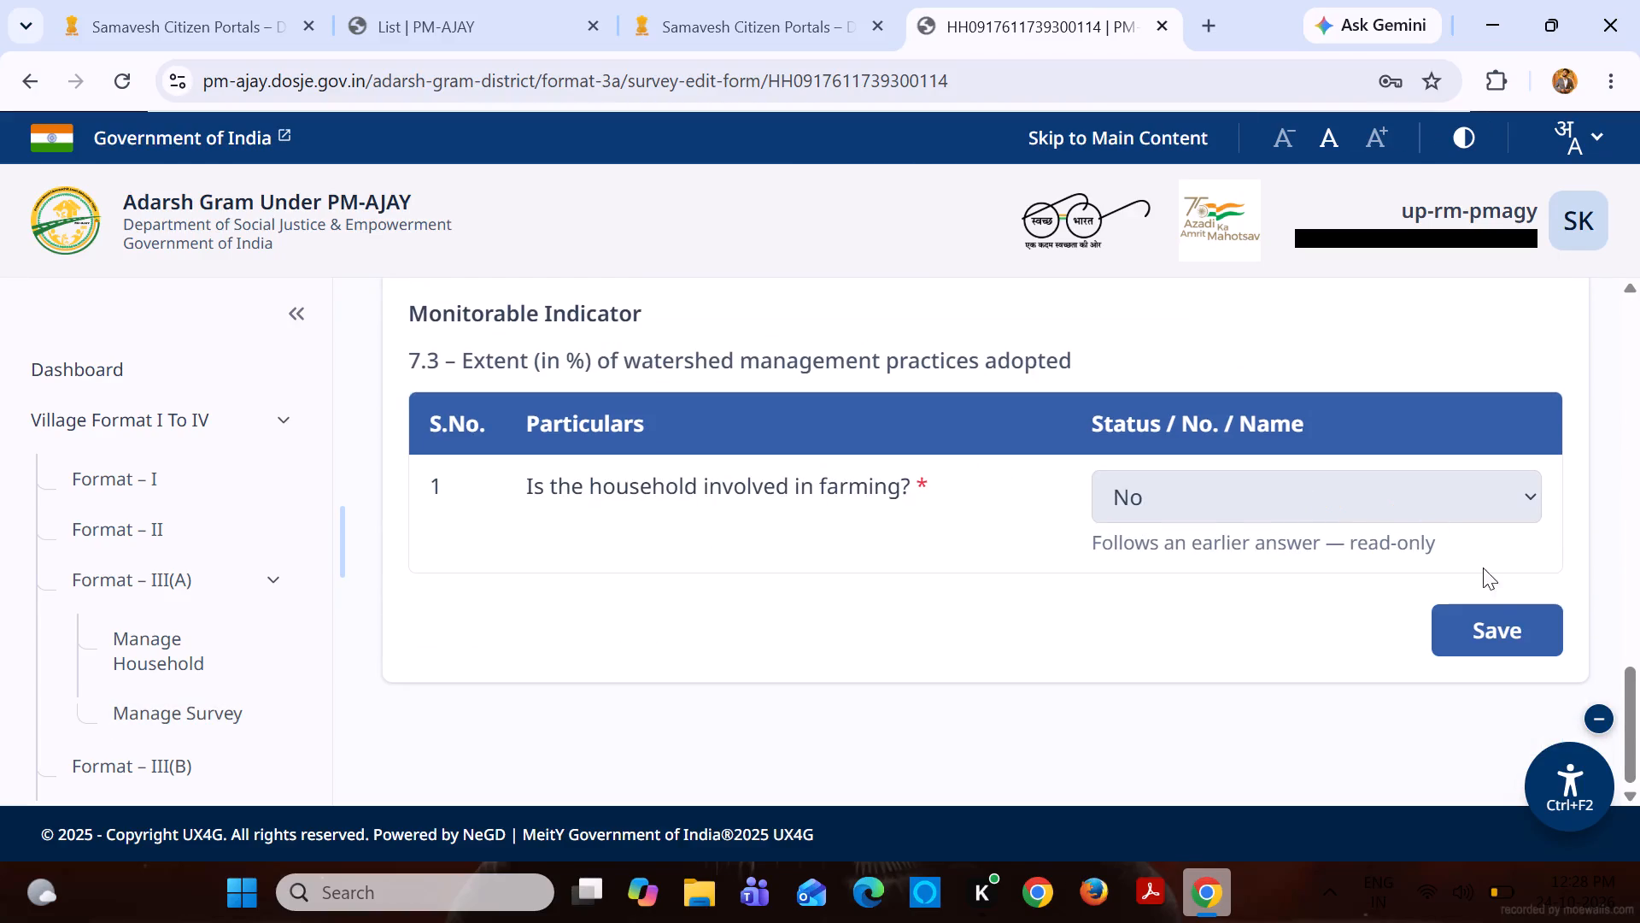
left_click(1504, 631)
Return to the household list and open the survey of house number 183 on page 2 for editing.
scroll(1339, 439, "up", 14)
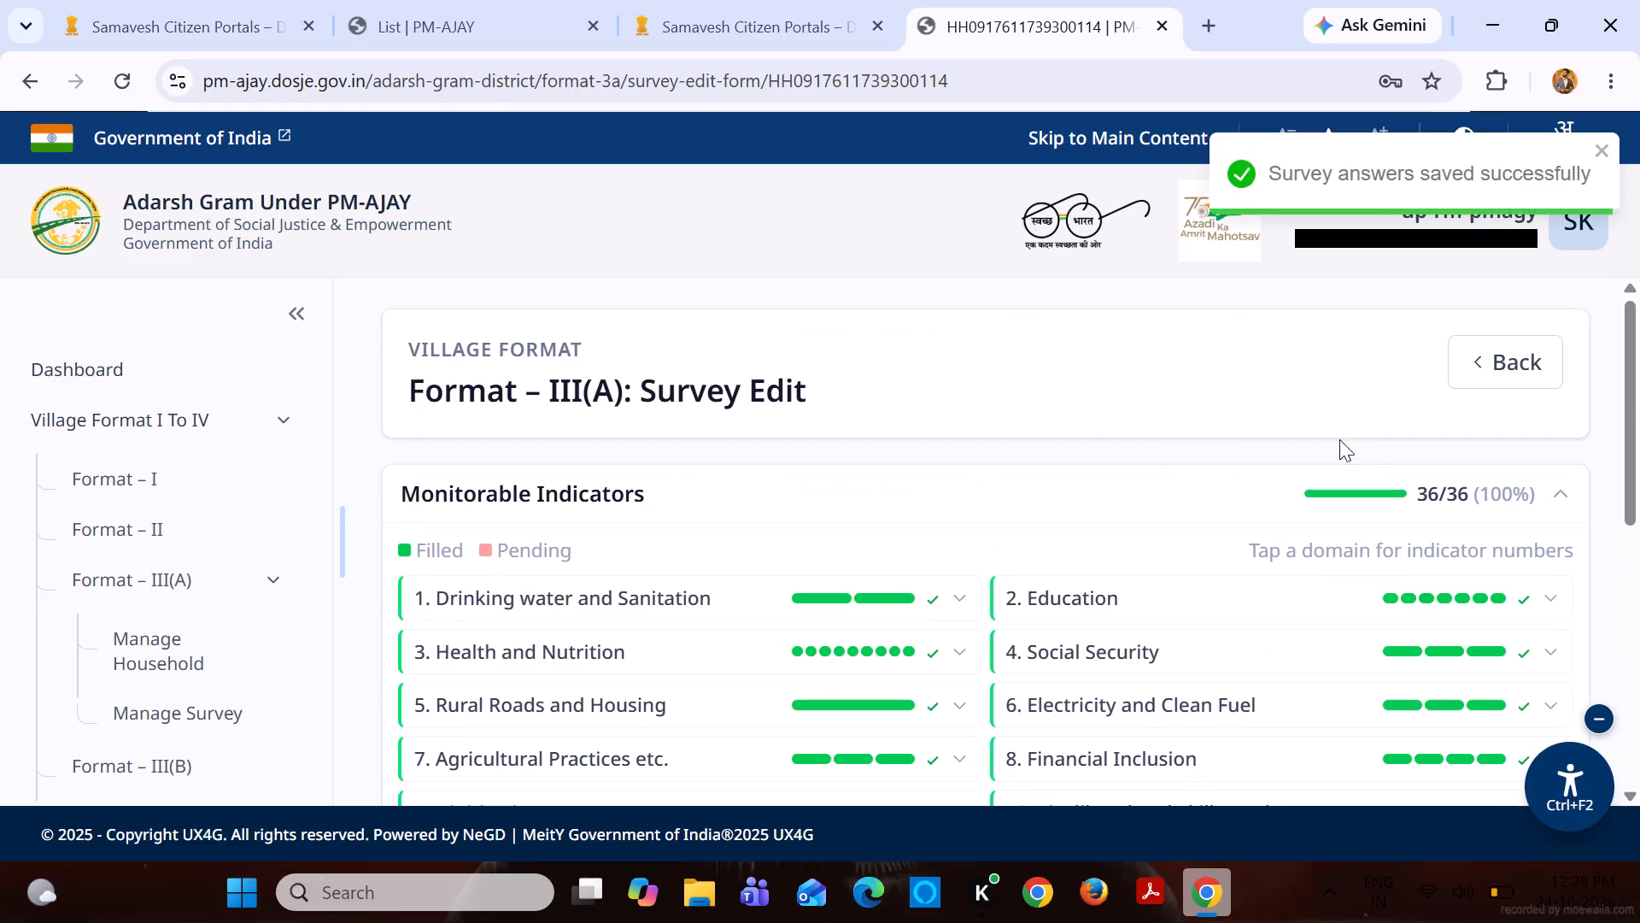
left_click(1507, 373)
scroll(1408, 504, "down", 8)
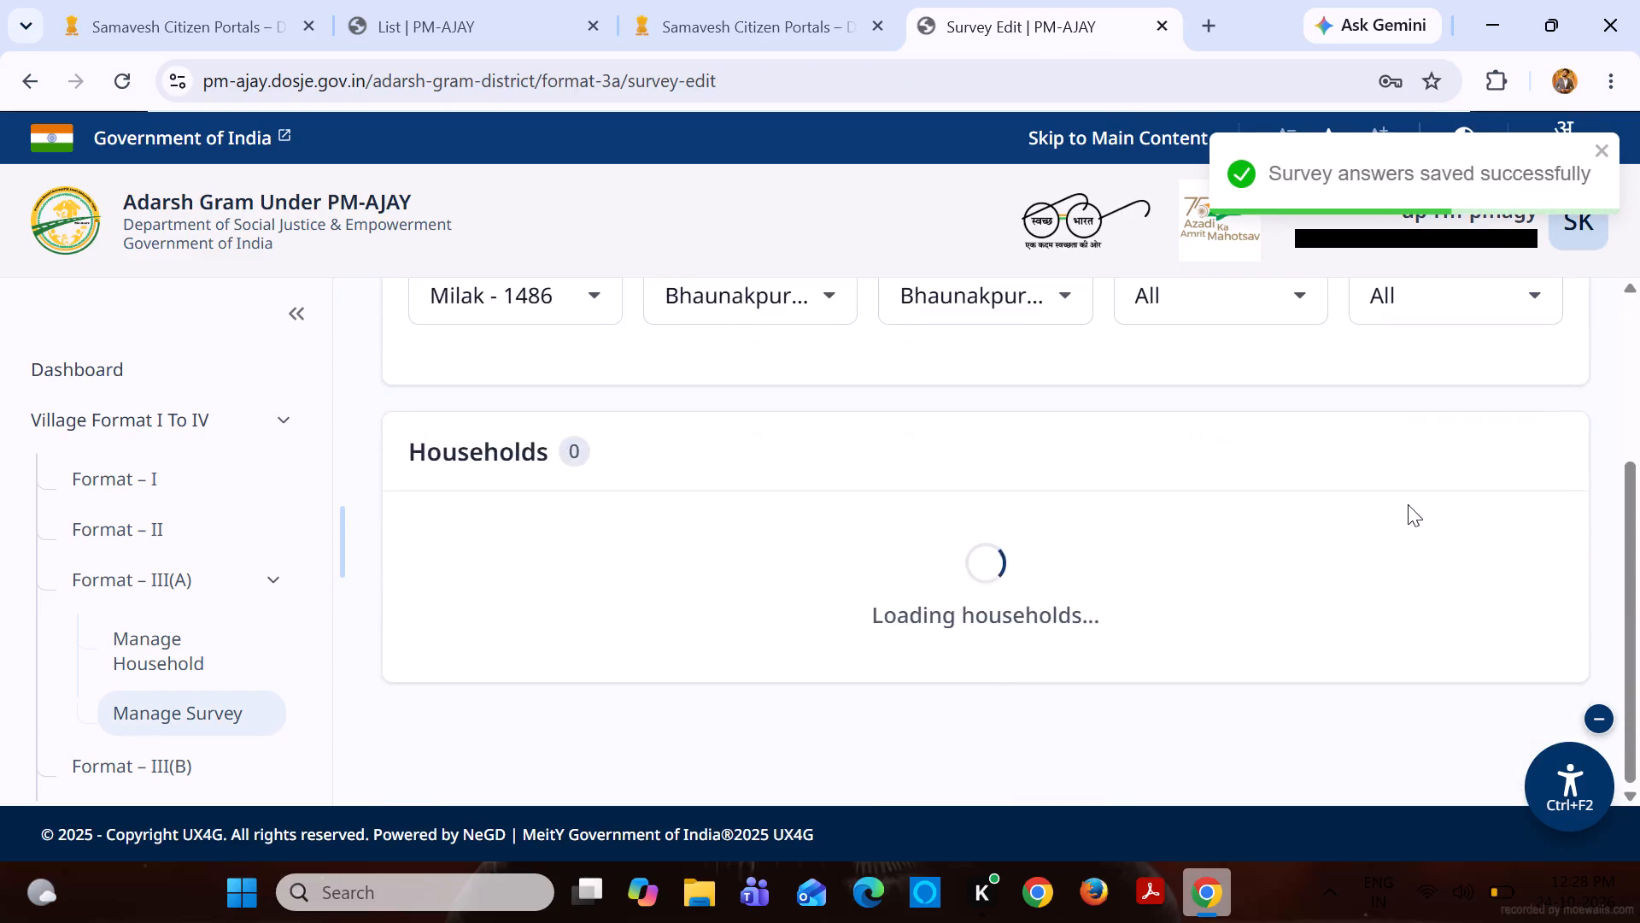
scroll(1408, 504, "down", 20)
scroll(1408, 504, "down", 17)
left_click(1217, 656)
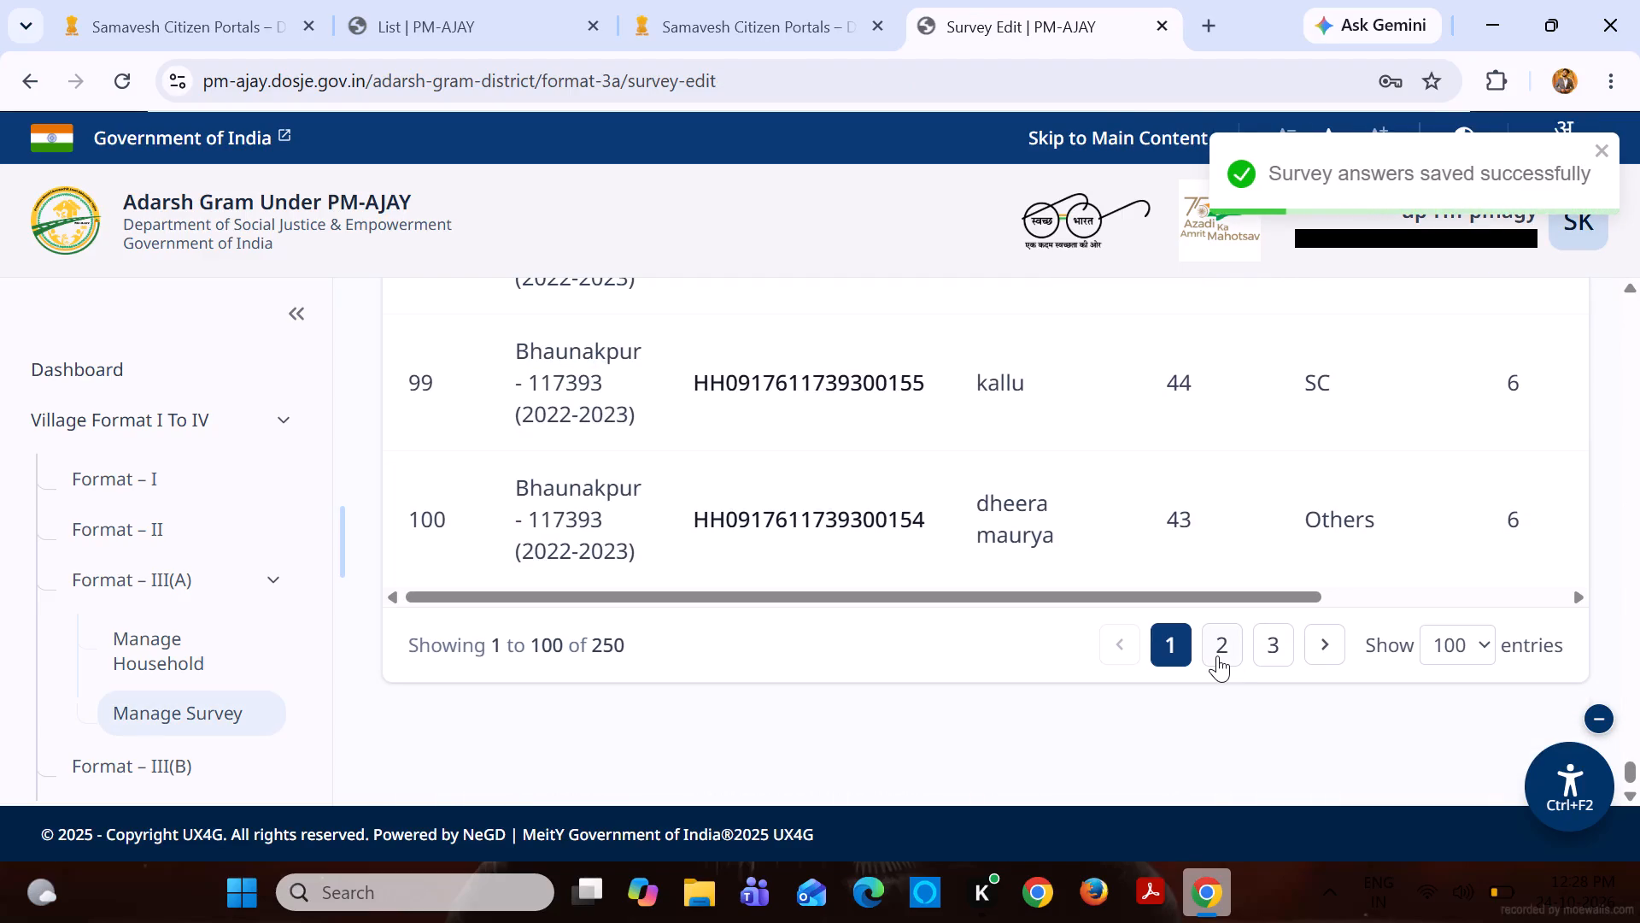
scroll(1246, 538, "up", 14)
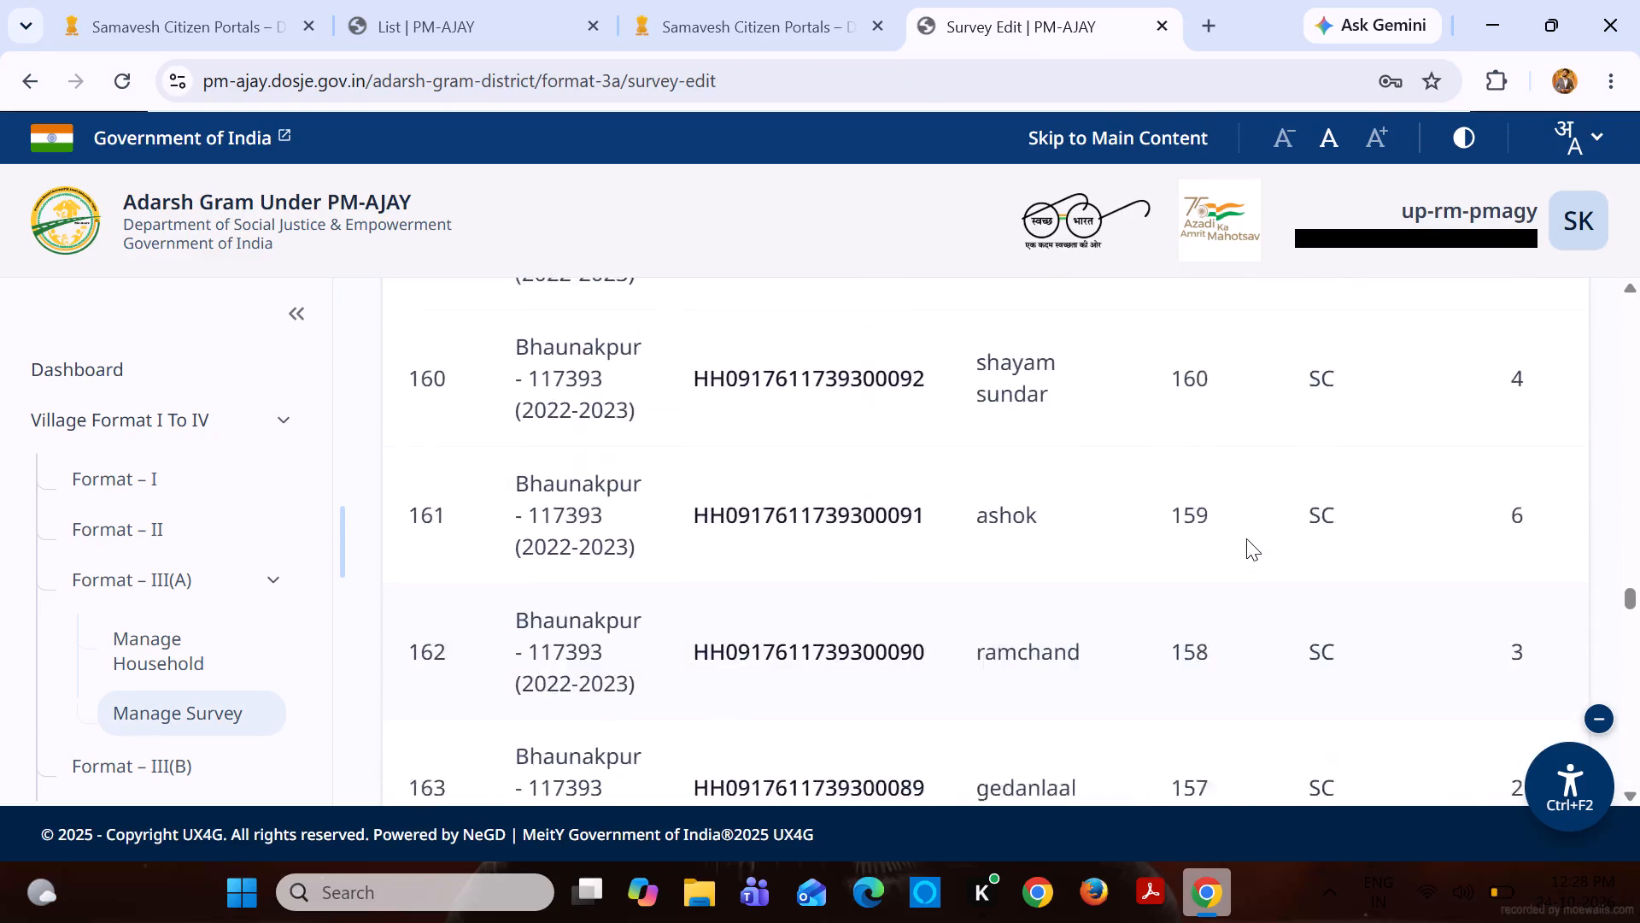
scroll(1246, 538, "up", 11)
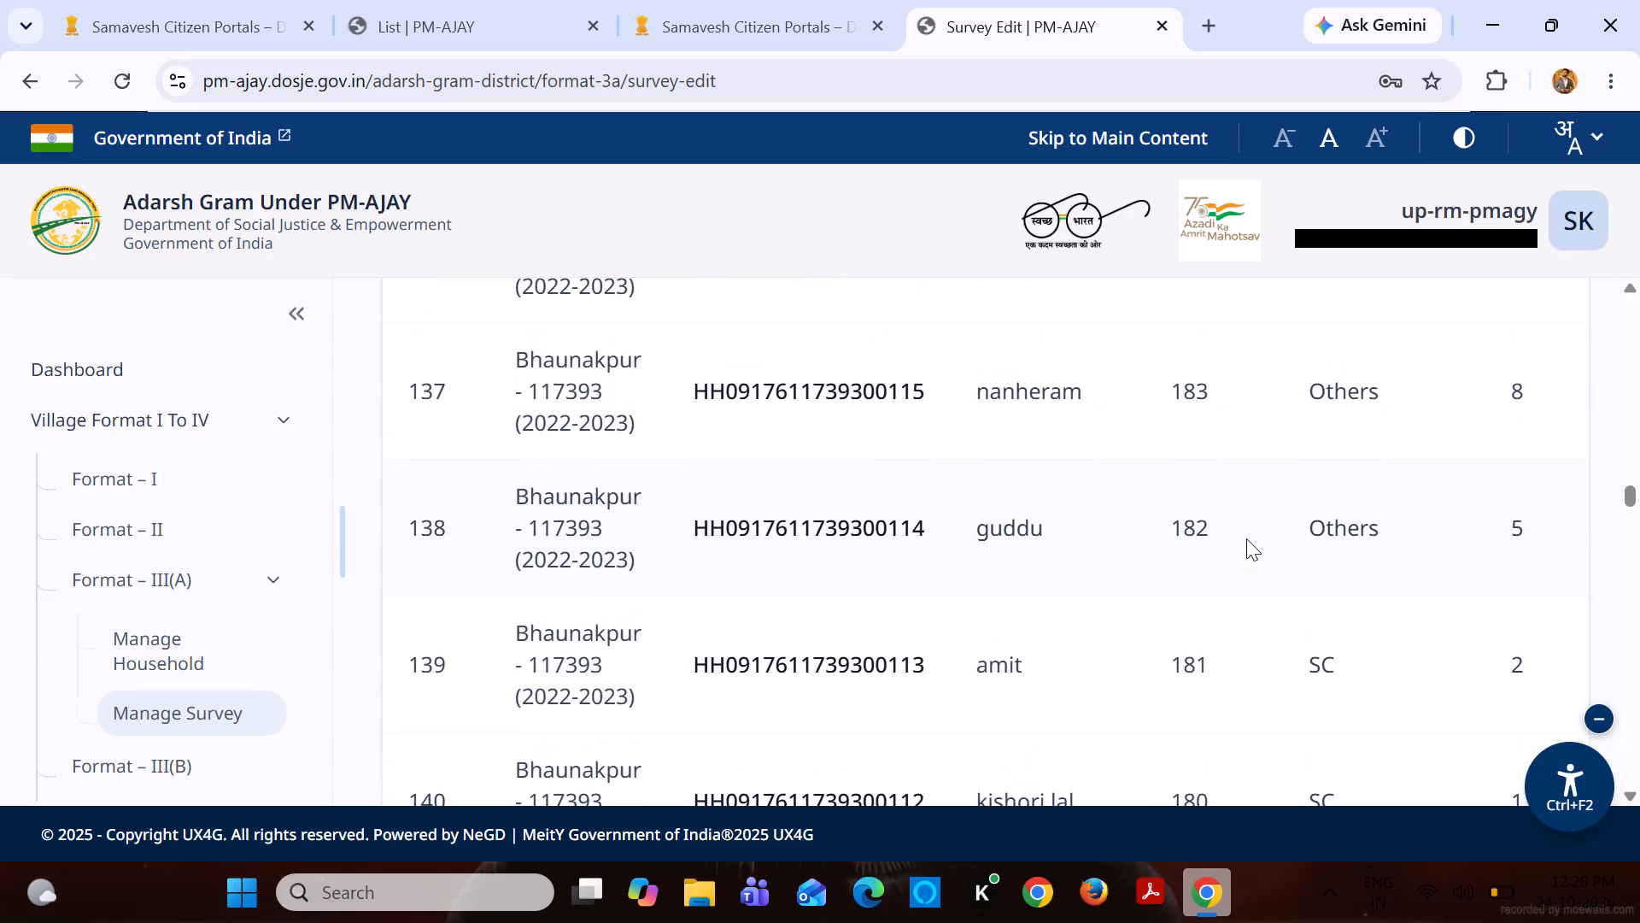
scroll(1246, 538, "up", 1)
scroll(1370, 398, "left", 9)
left_click(1550, 386)
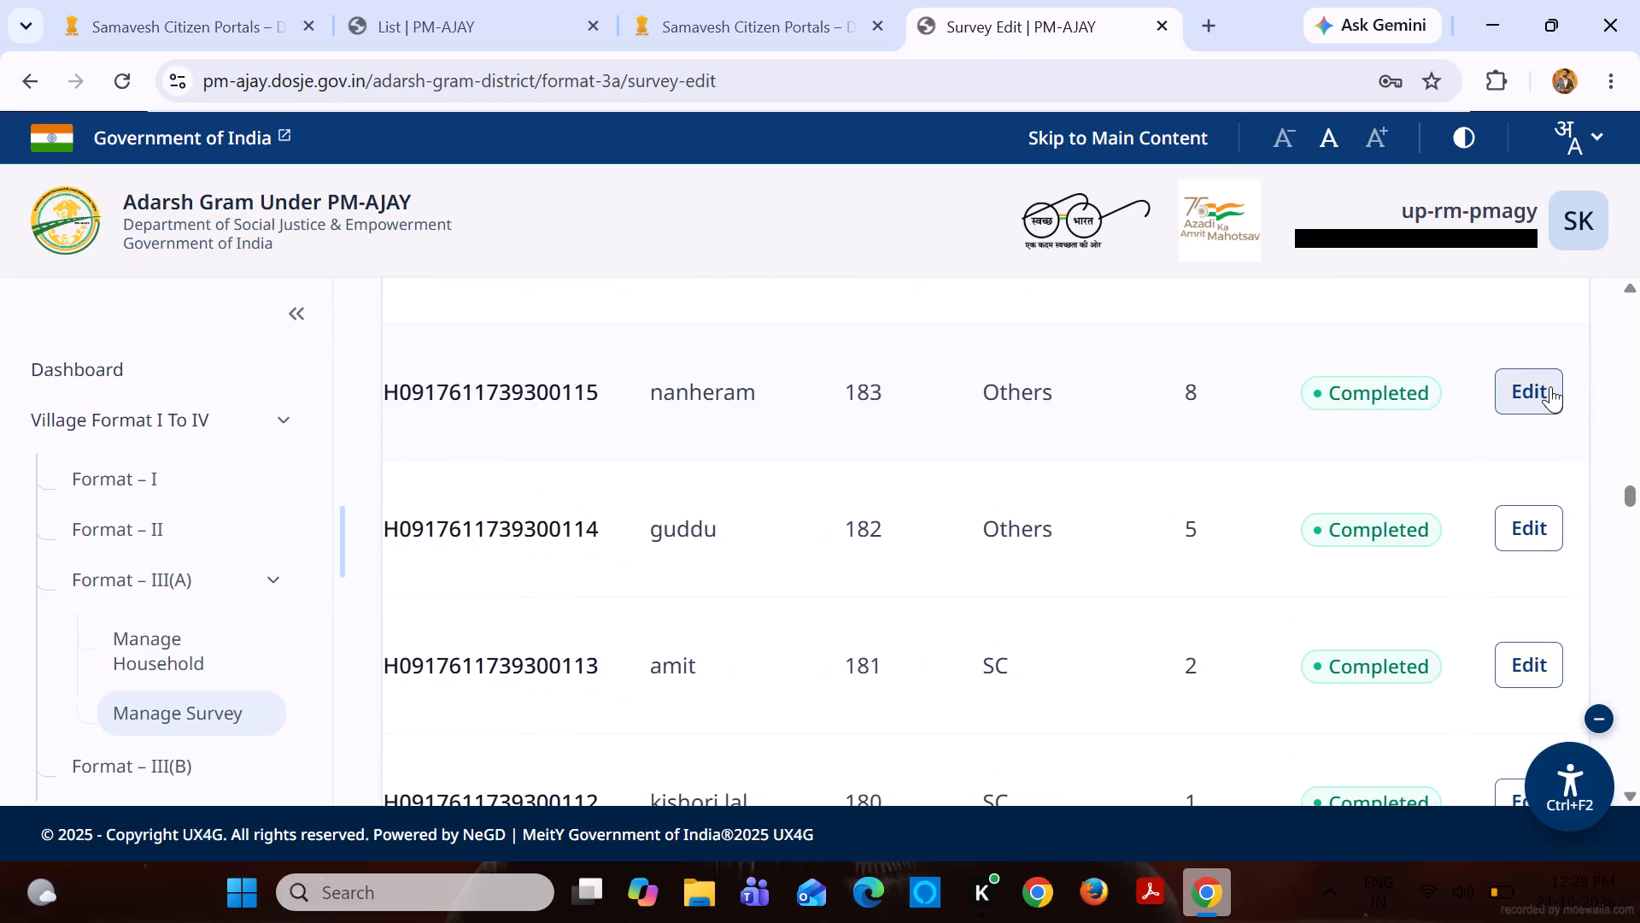
For house number 183, select domain 7 – Agricultural Practices etc., set farming involvement under 7.1 to No, and save the answers.
scroll(1444, 450, "down", 13)
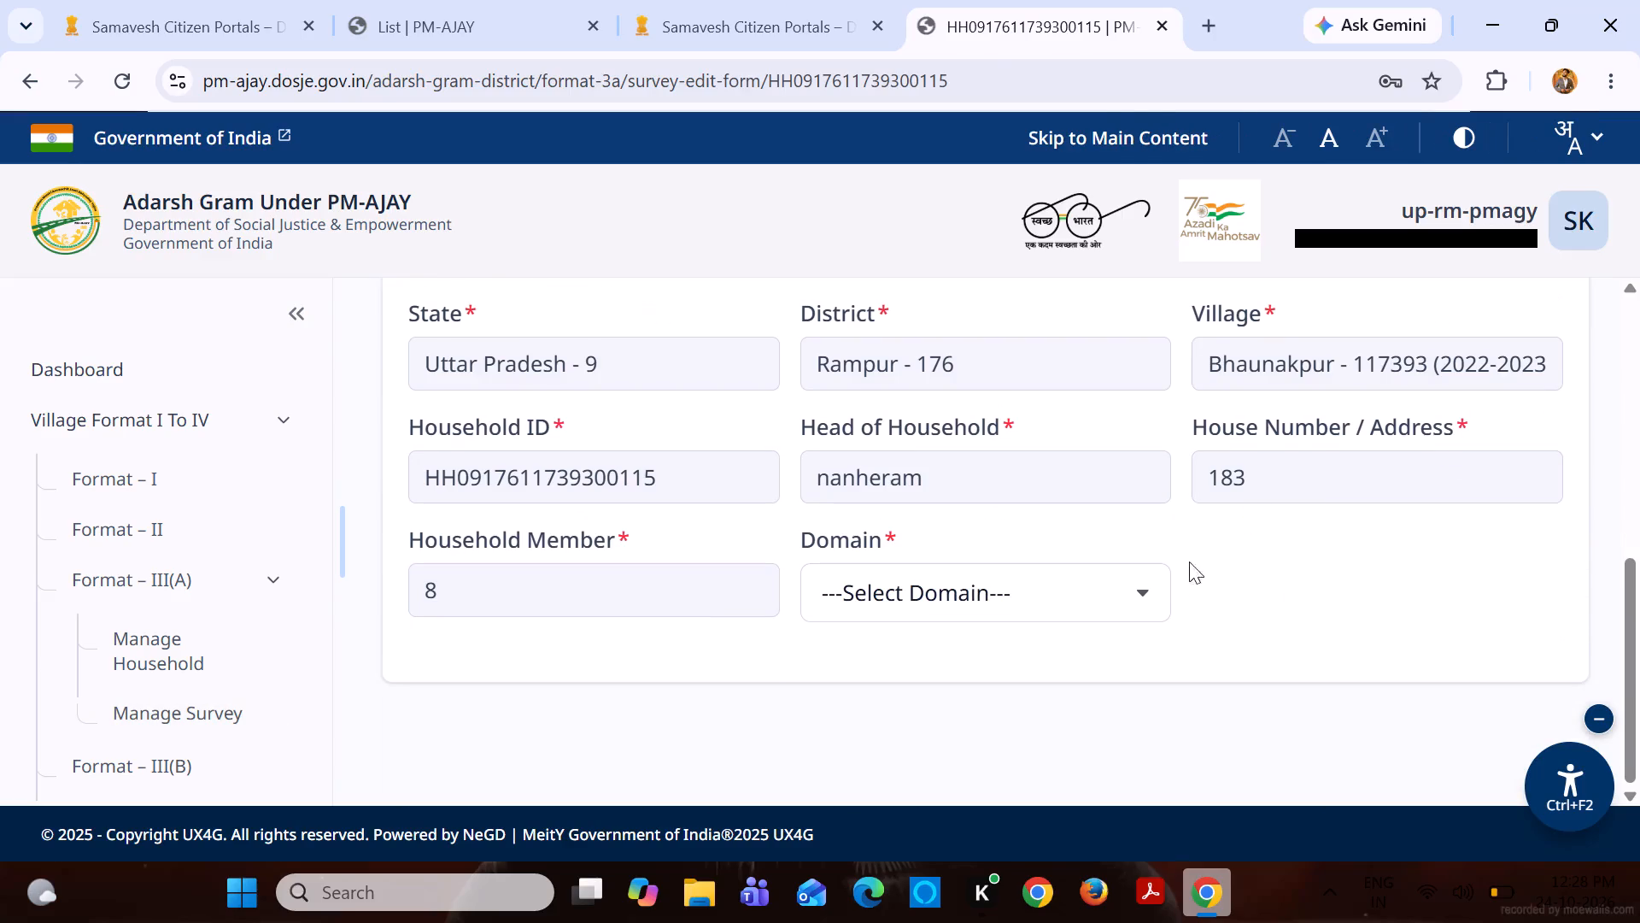
left_click(1146, 591)
scroll(1095, 389, "down", 7)
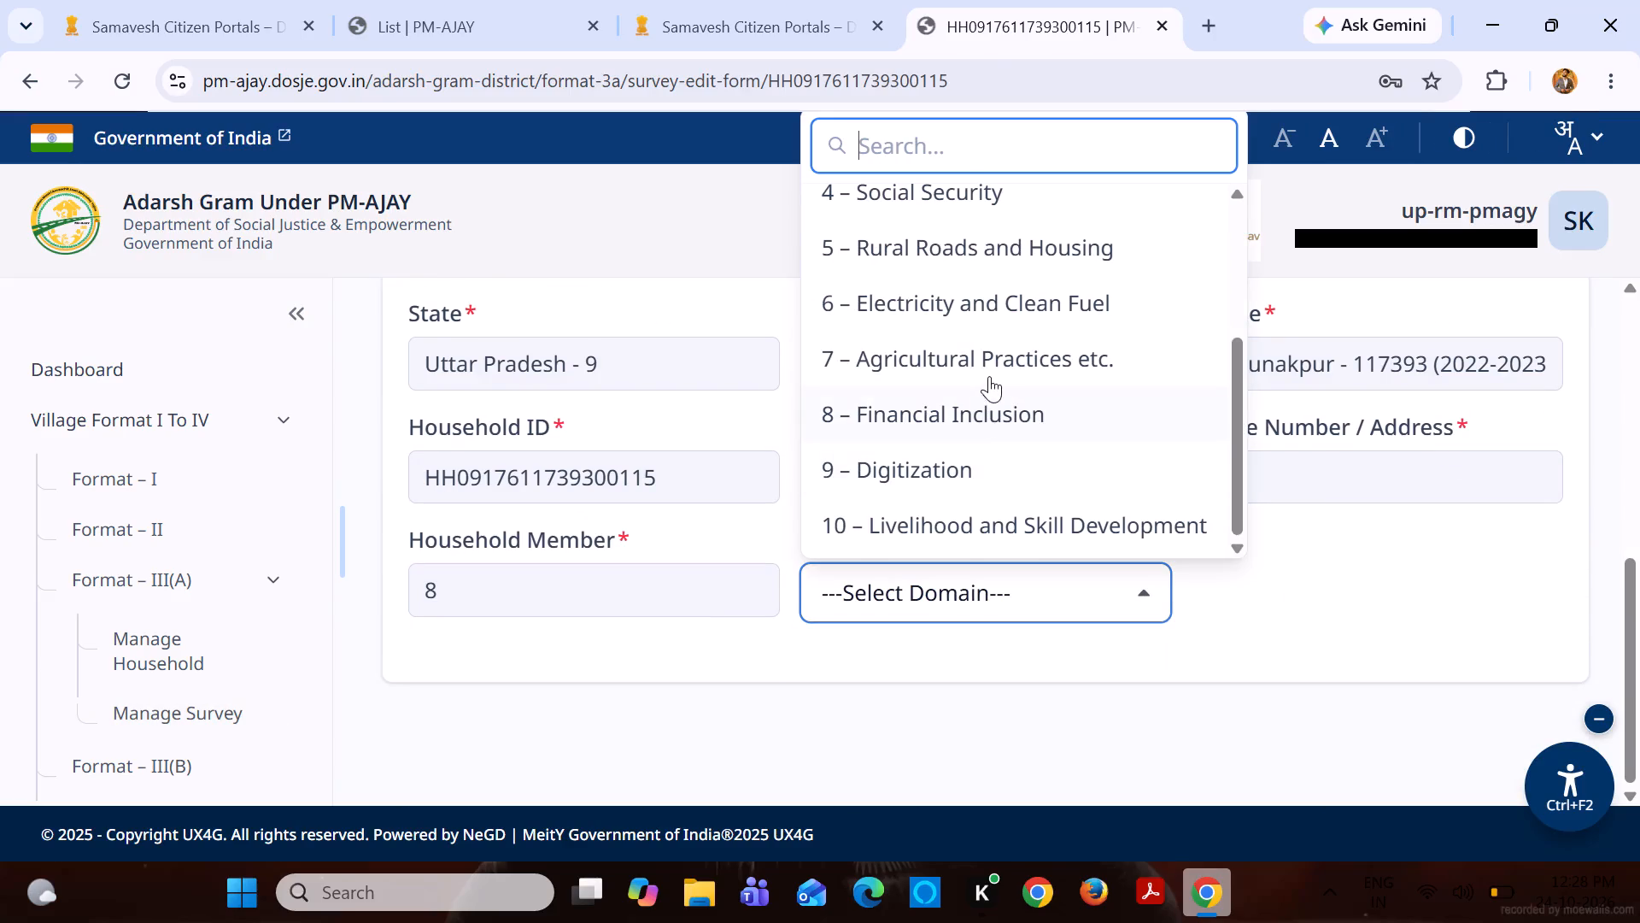
left_click(993, 373)
scroll(1188, 529, "down", 3)
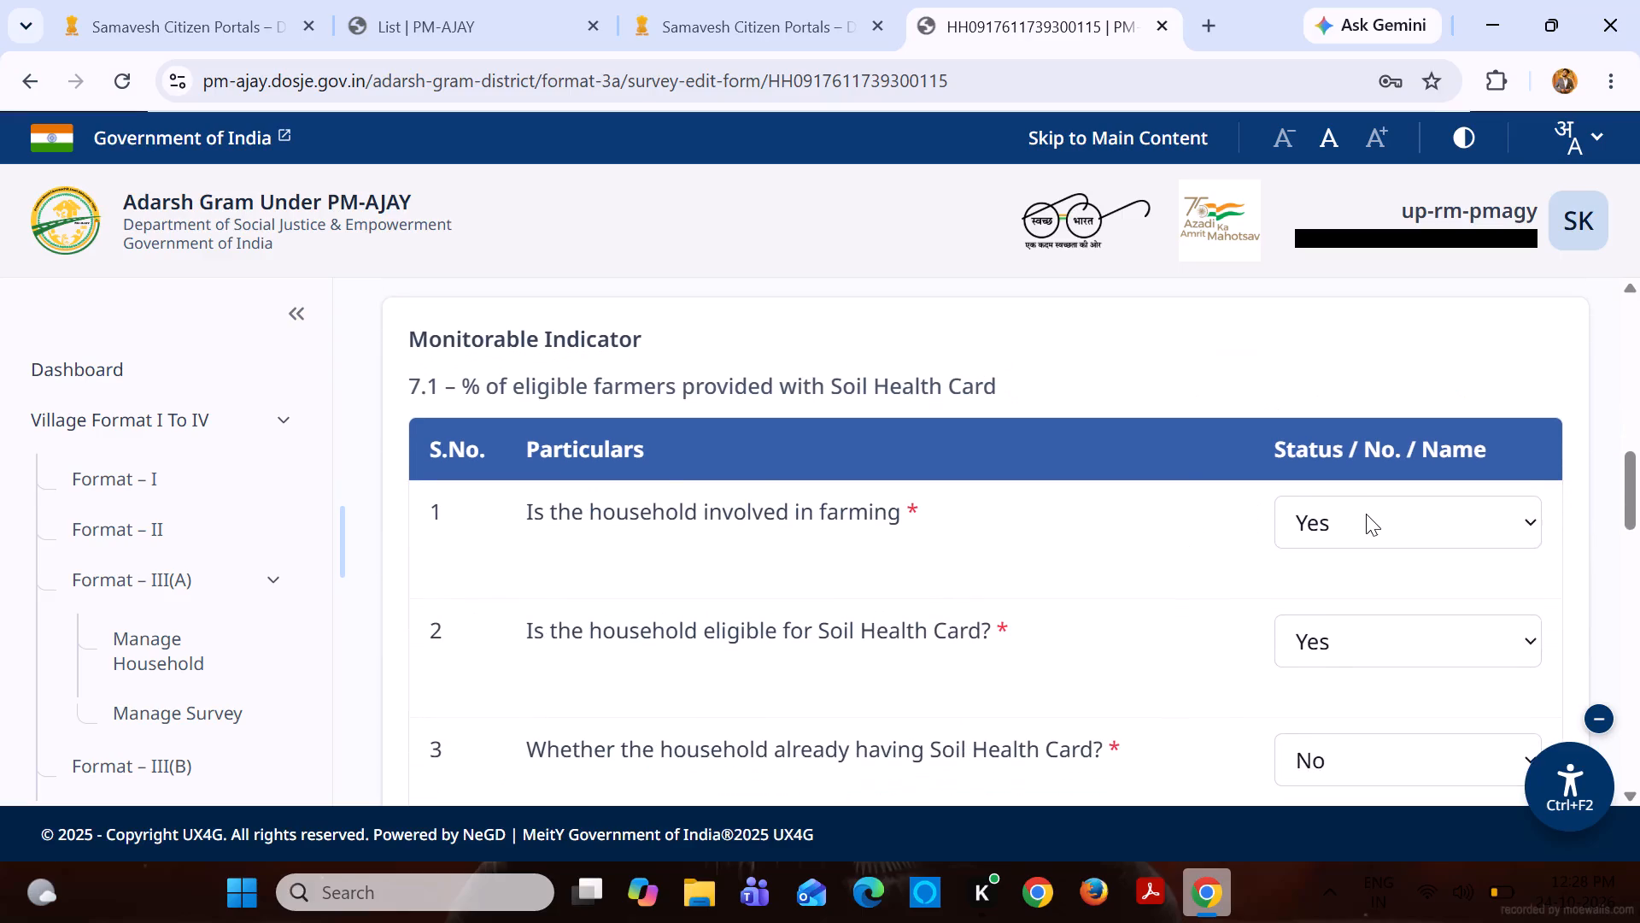
left_click(1366, 514)
left_click(1332, 628)
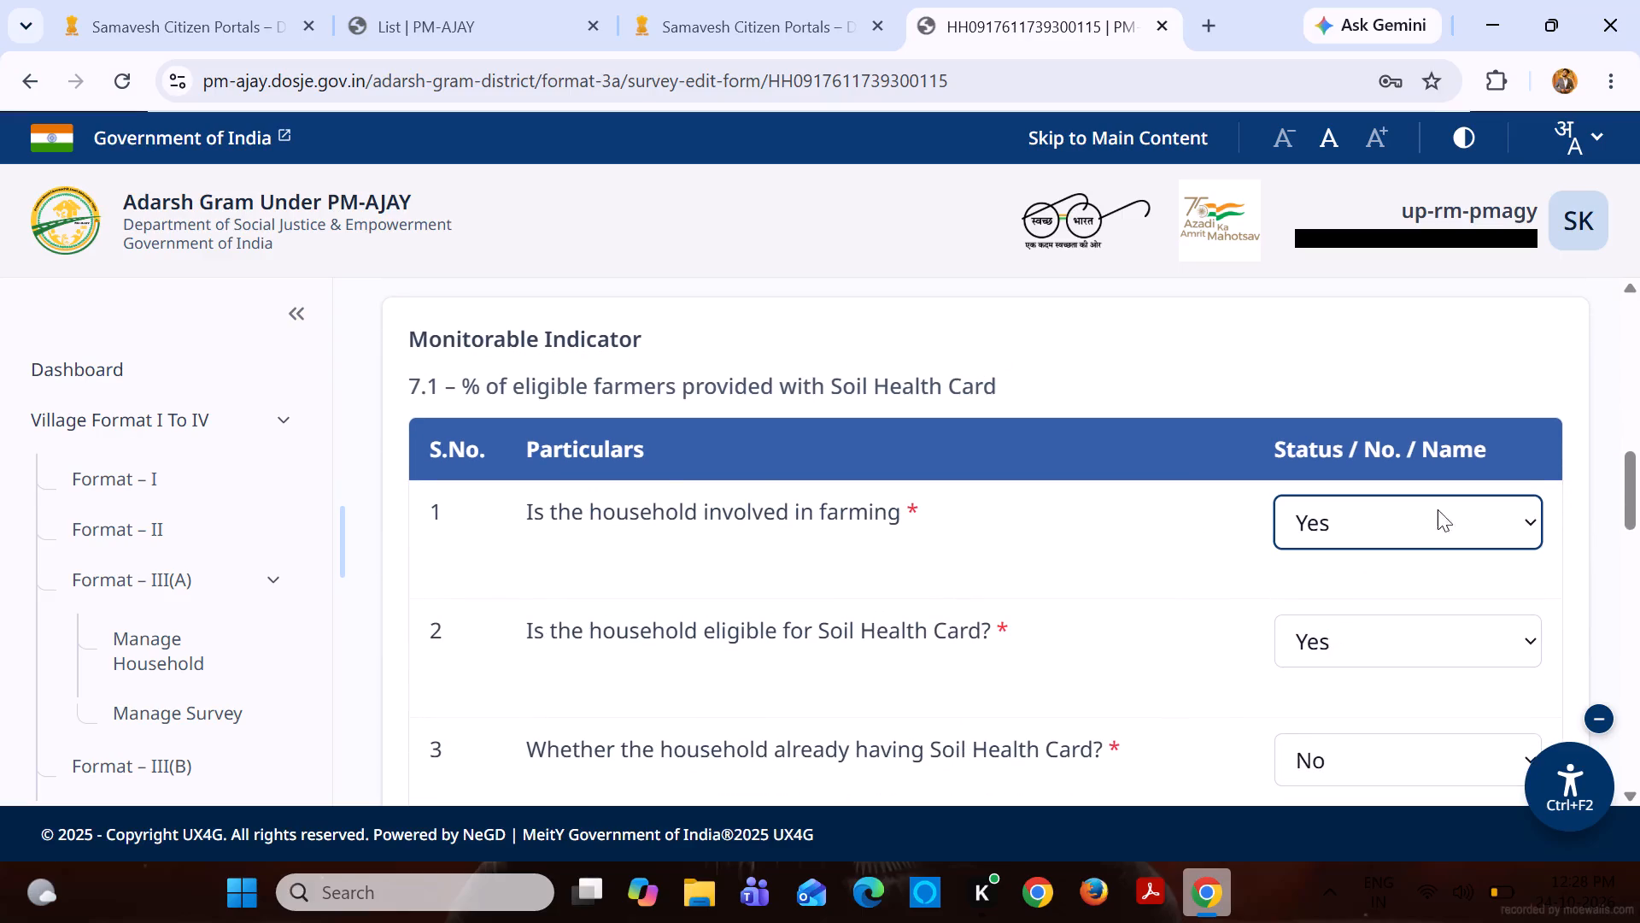
left_click_drag(1438, 508, 1323, 673)
left_click(1331, 656)
scroll(1331, 656, "down", 10)
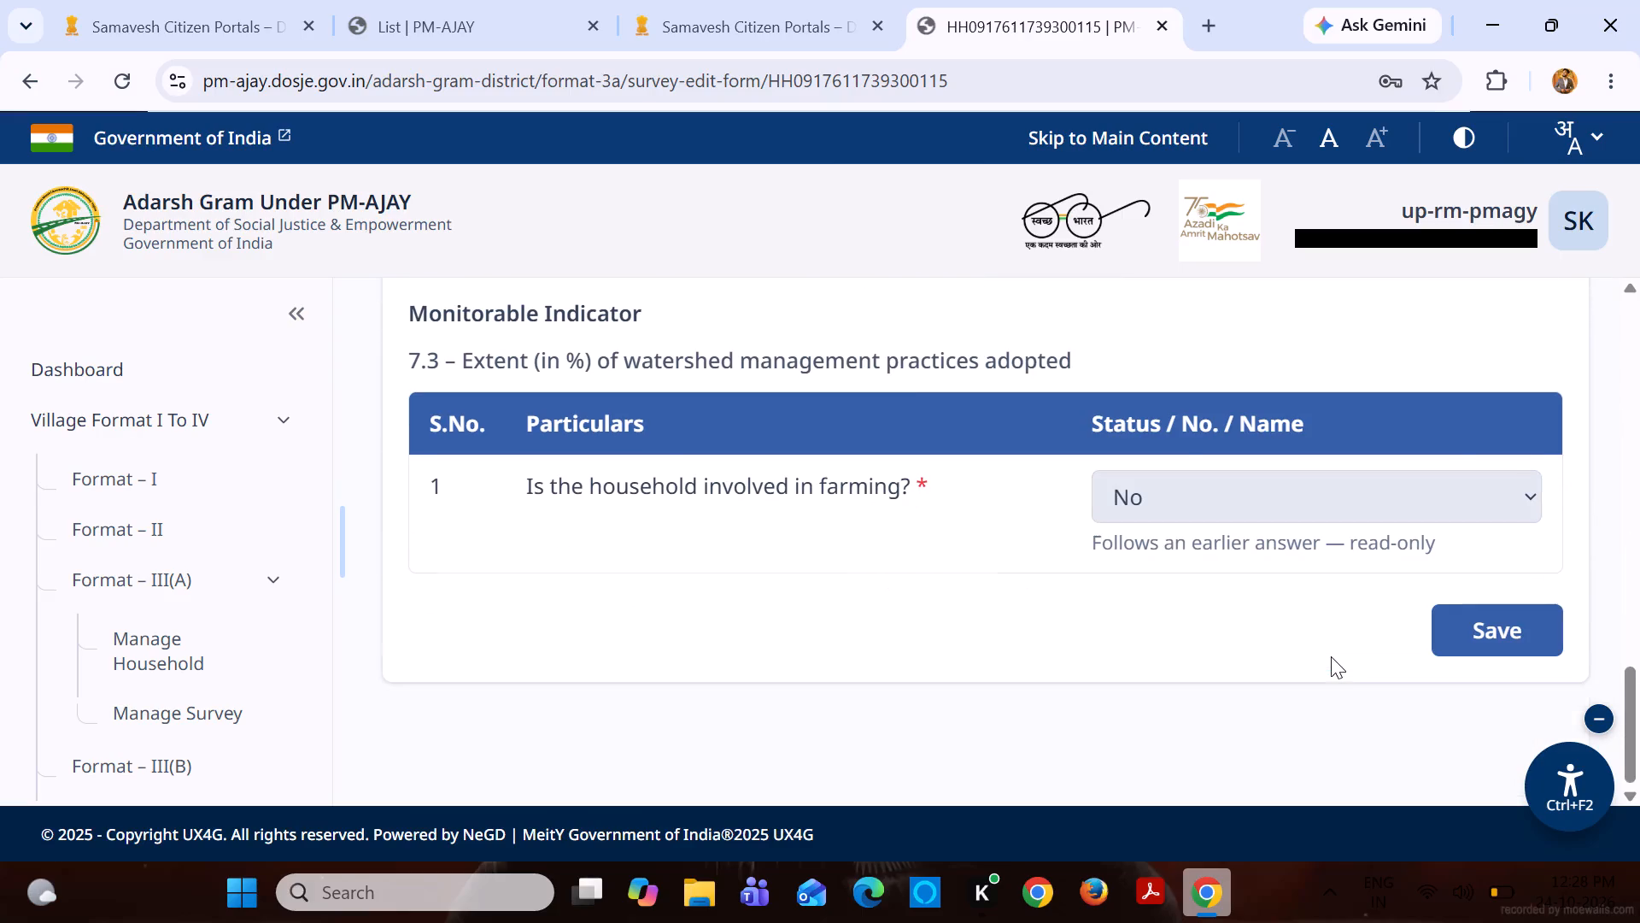
left_click(1500, 638)
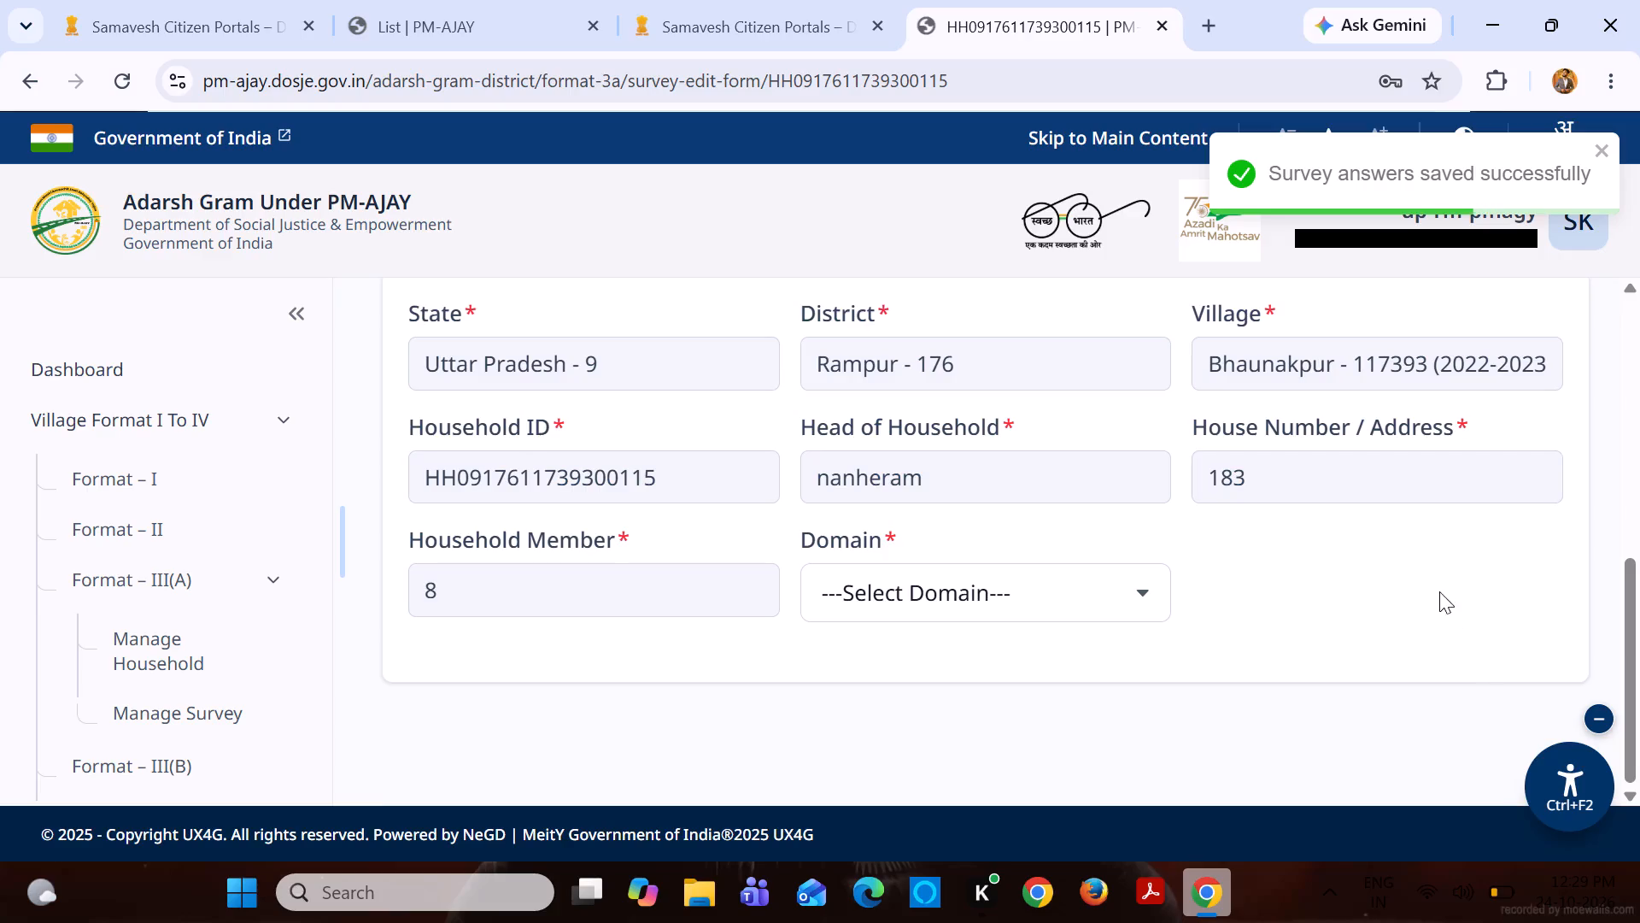
scroll(1426, 582, "up", 7)
left_click(1489, 397)
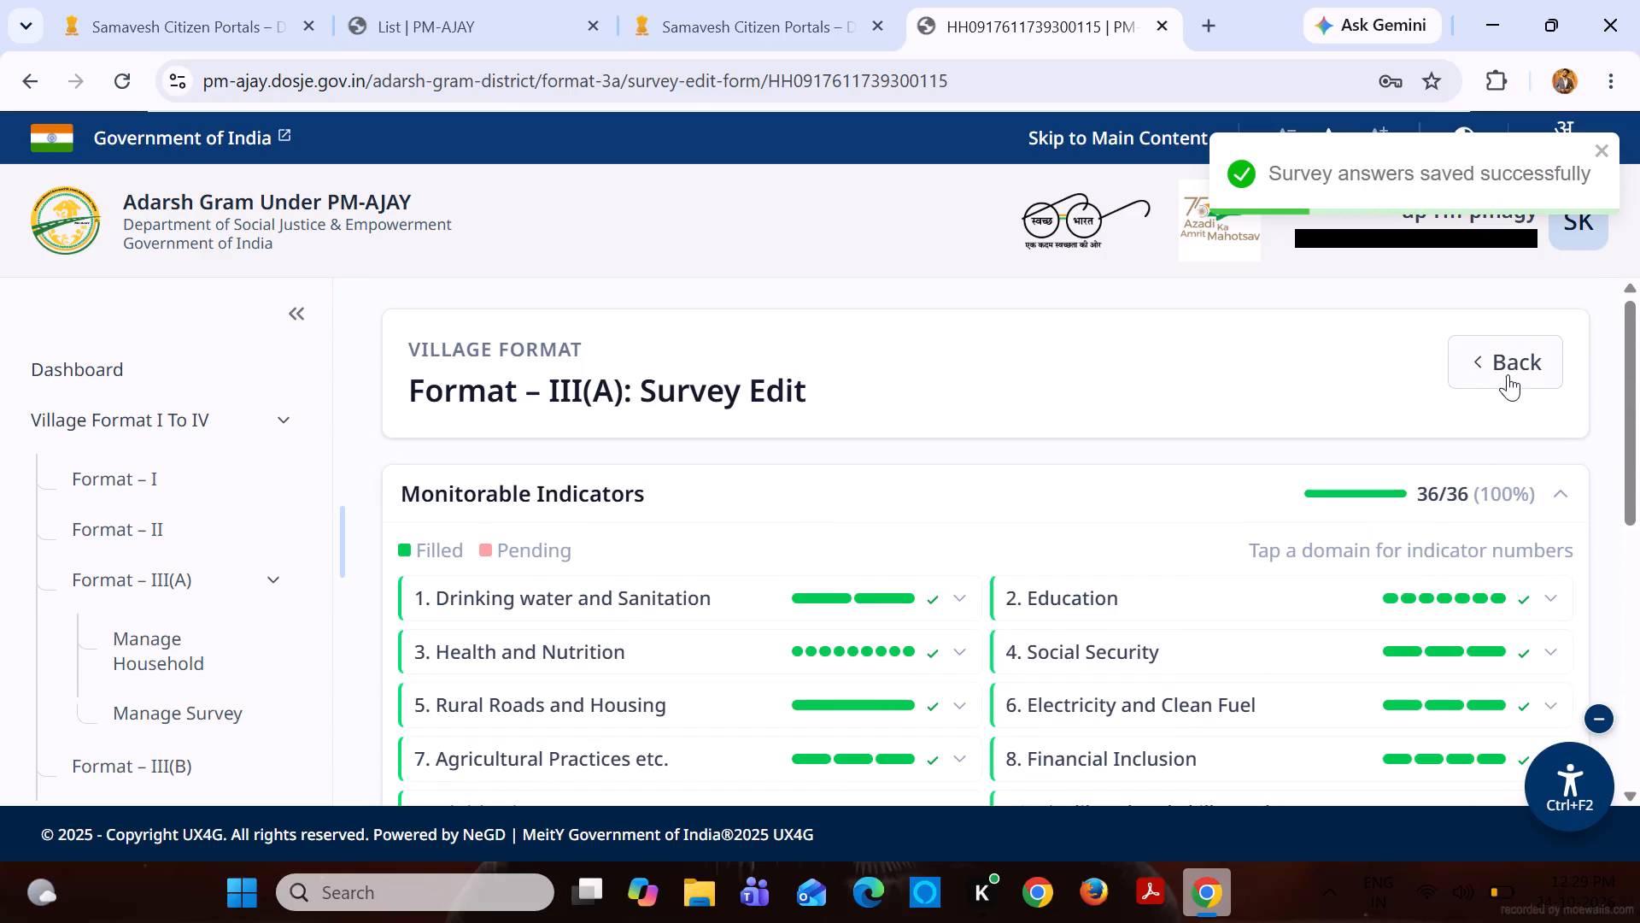
left_click(1508, 374)
scroll(1448, 401, "down", 20)
scroll(1448, 401, "down", 2)
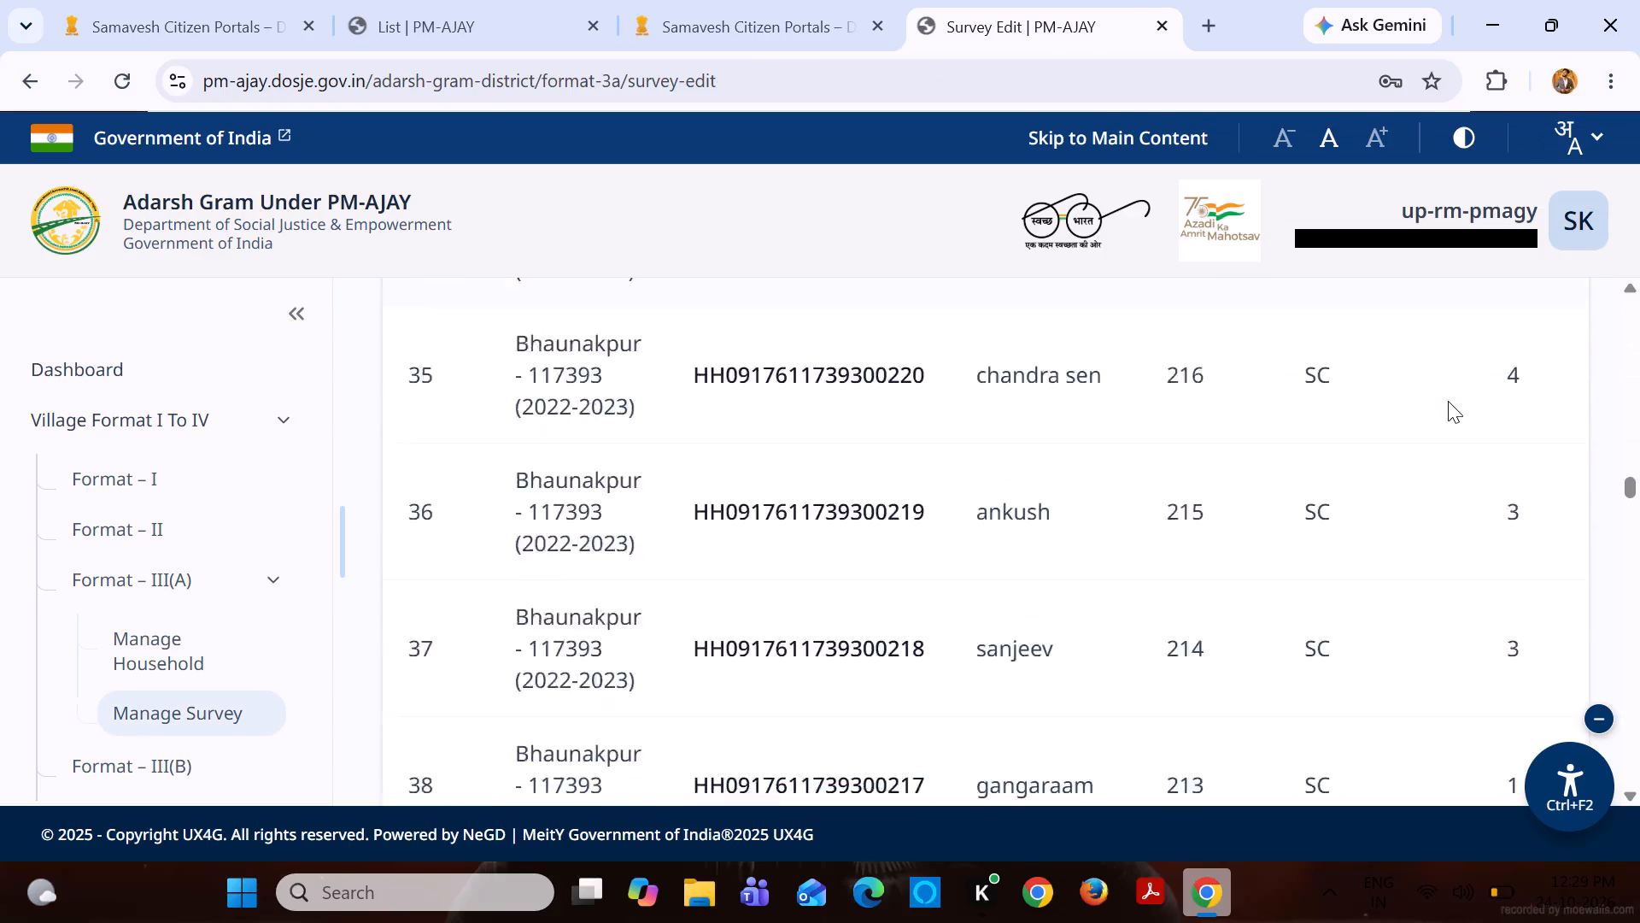
scroll(1448, 401, "down", 13)
left_click(1221, 634)
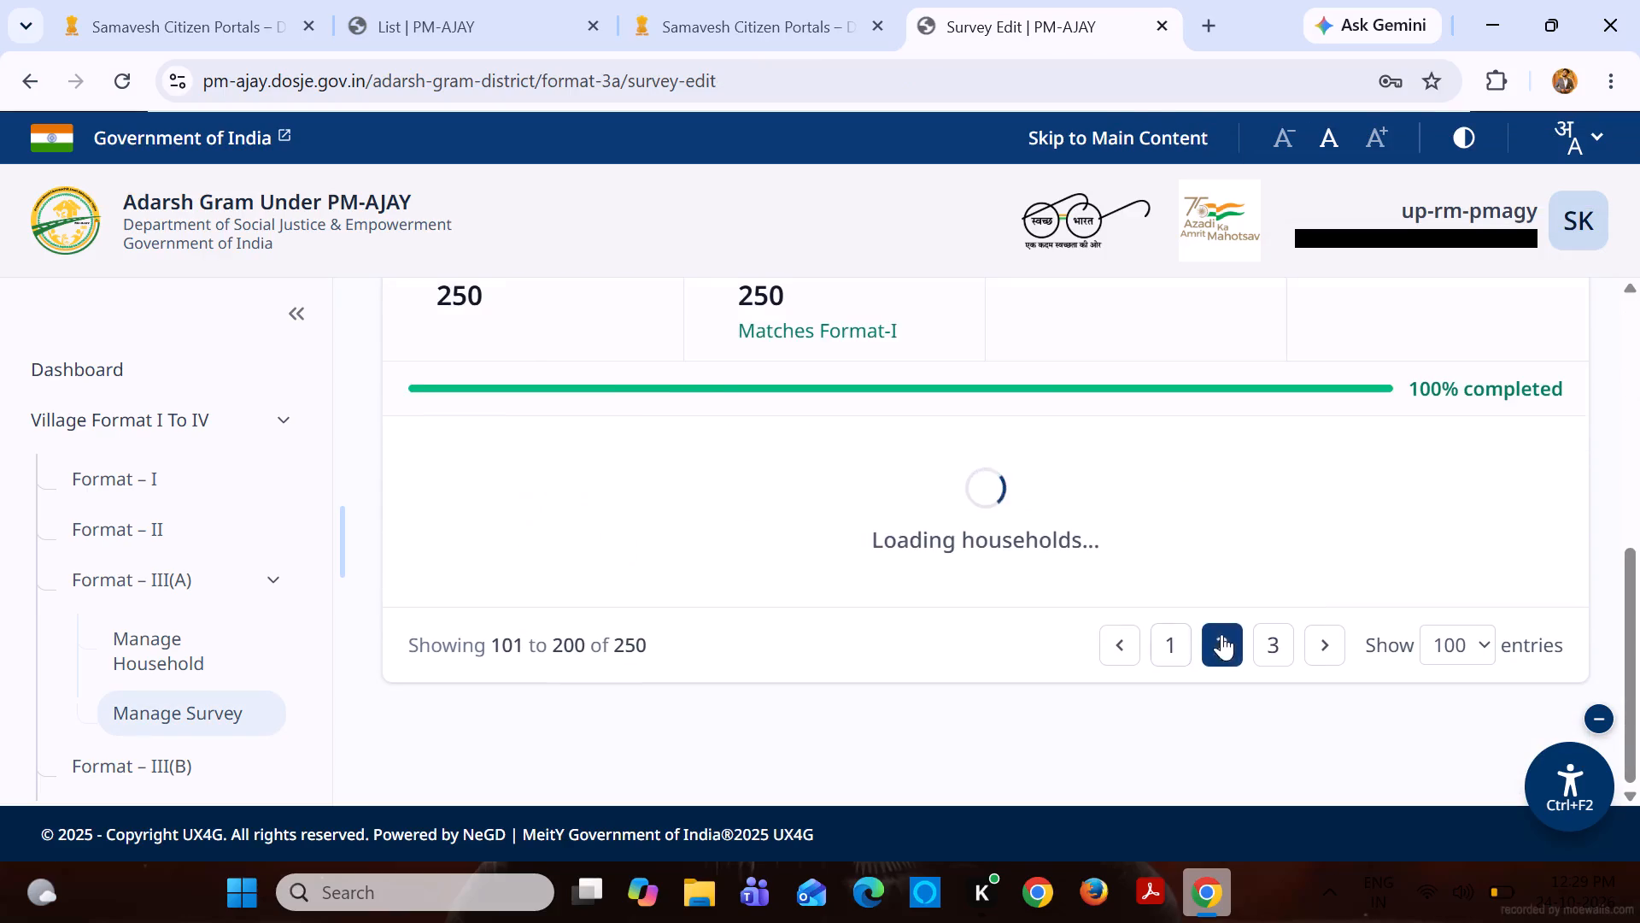
scroll(1305, 427, "up", 11)
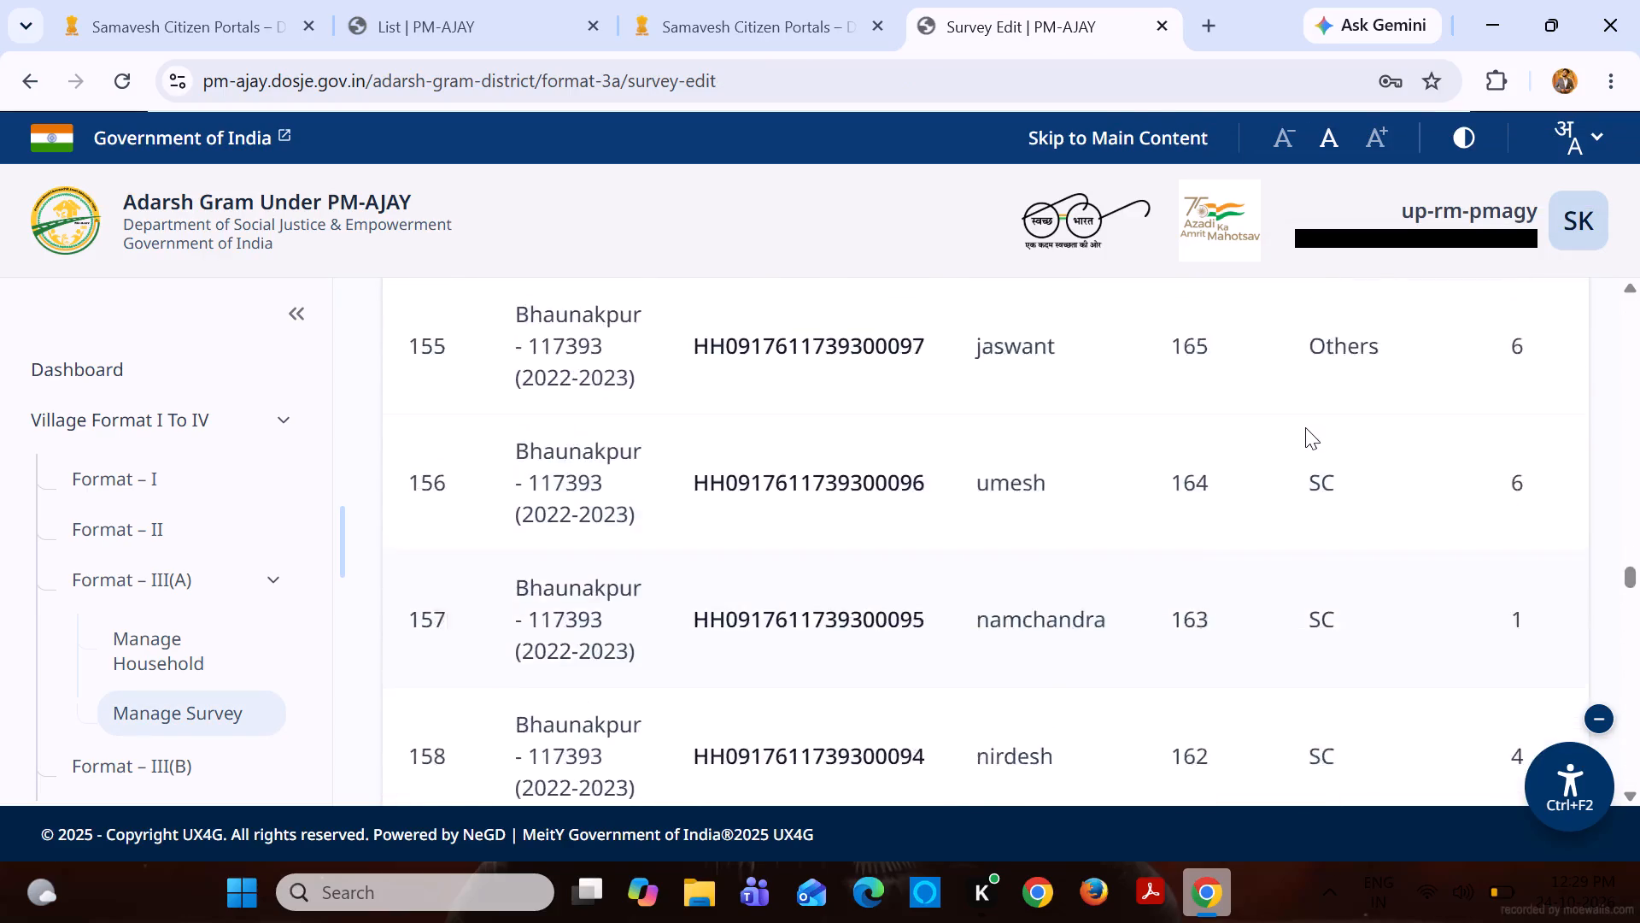
scroll(1305, 427, "up", 12)
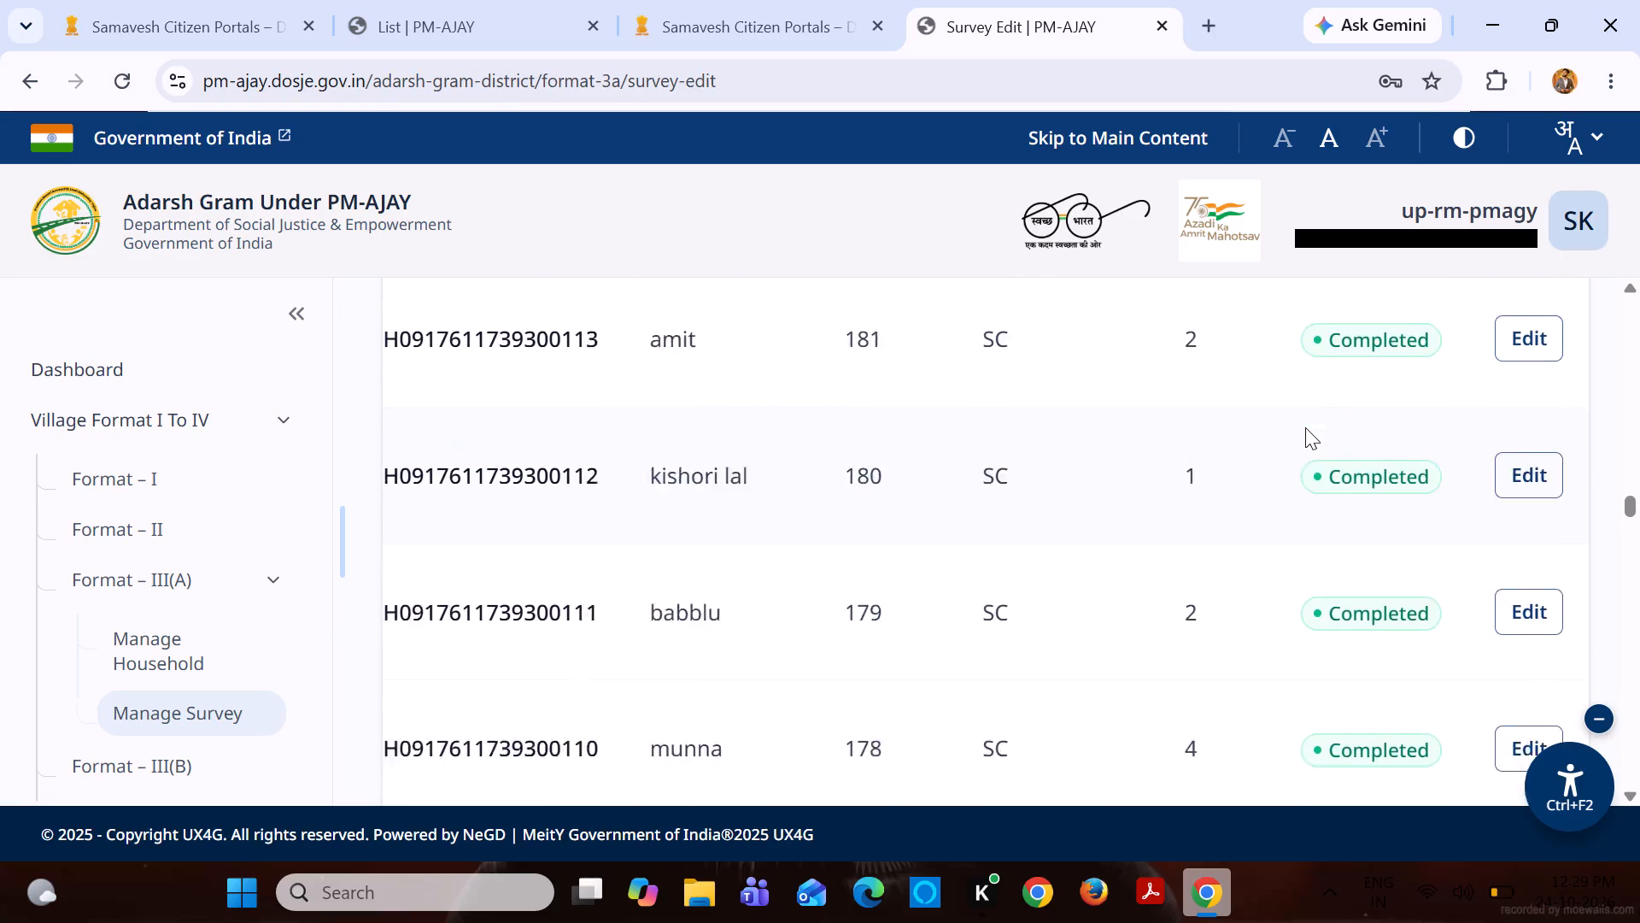
scroll(1305, 427, "up", 8)
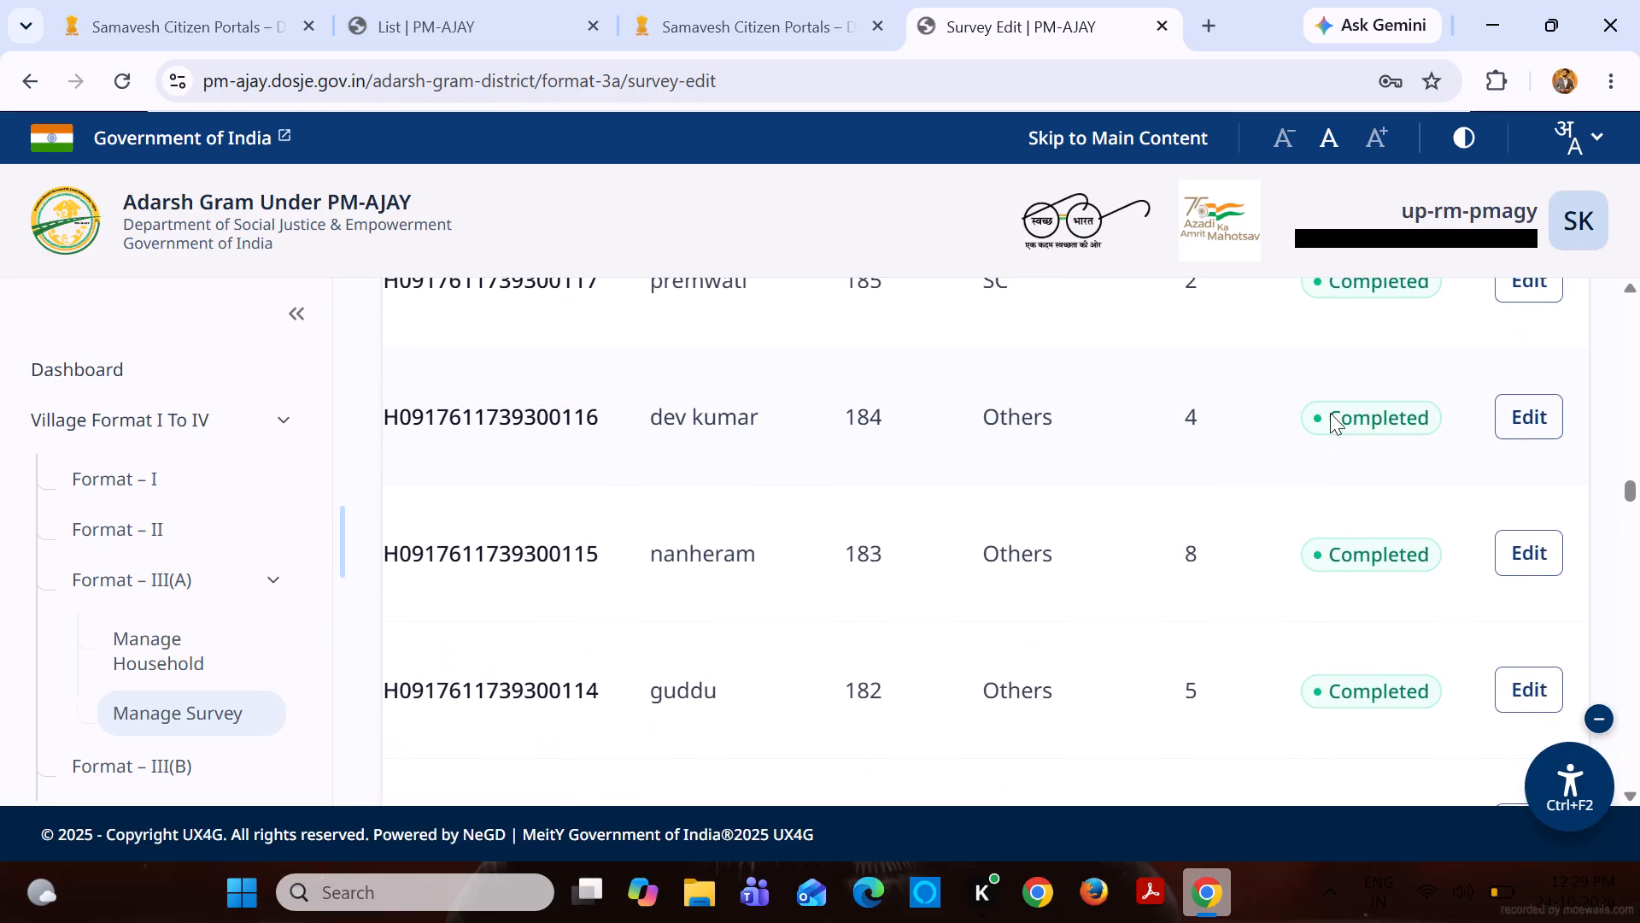
left_click(1509, 424)
For house number 184, select domain 7 – Agricultural Practices etc., set farming involvement under 7.1 to No, and save the answers.
scroll(1397, 474, "down", 3)
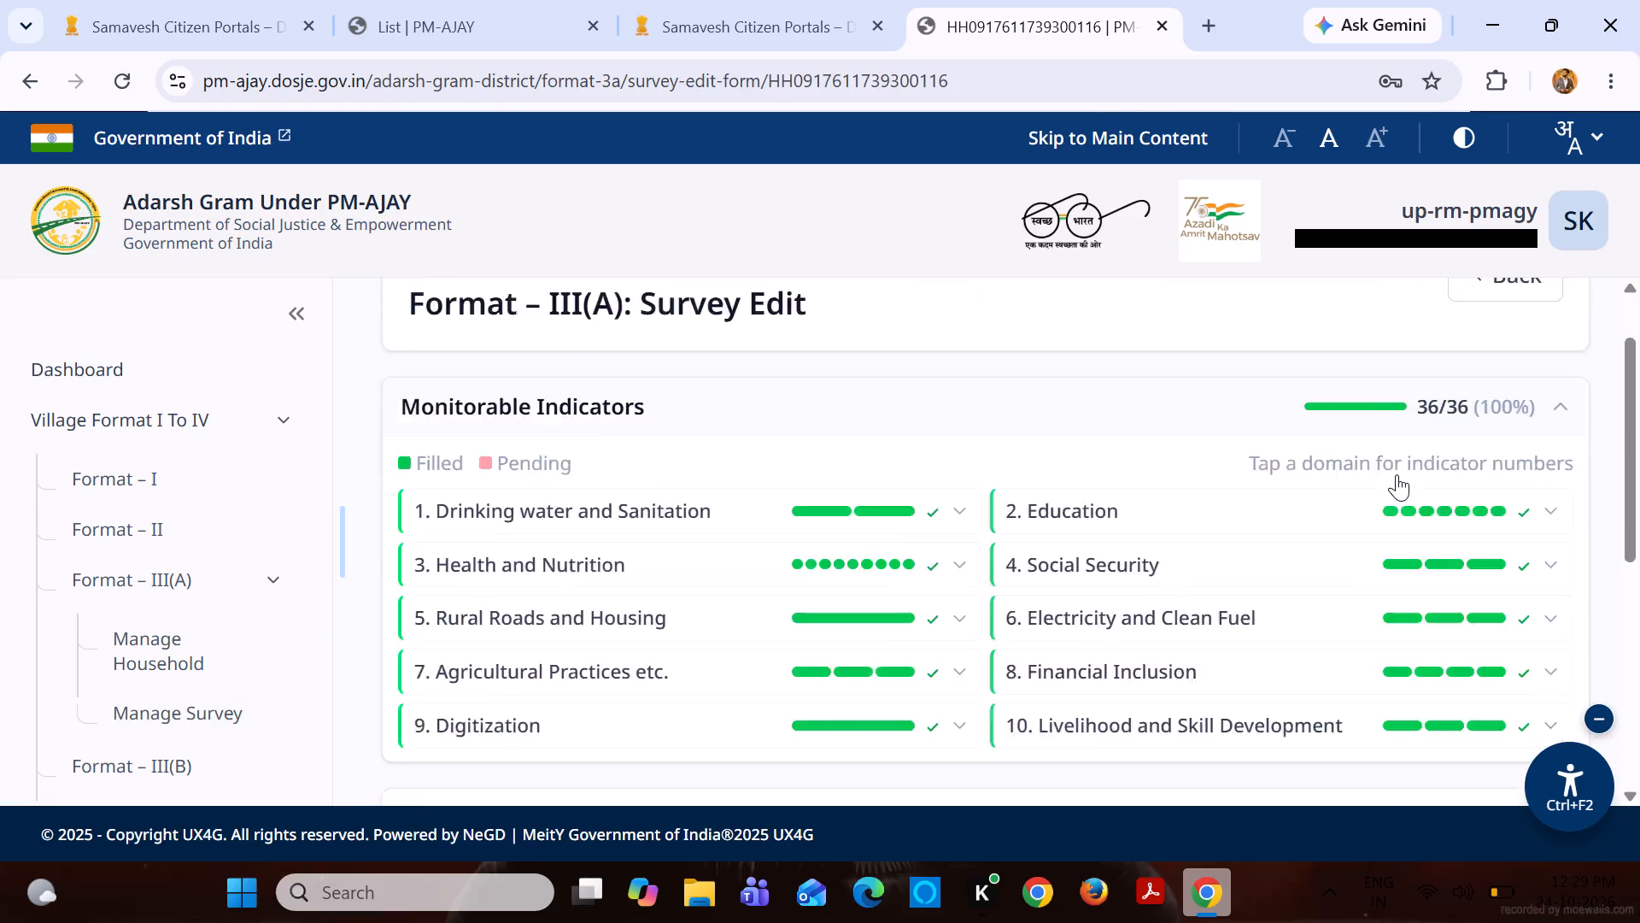
scroll(1397, 474, "down", 12)
left_click(1170, 583)
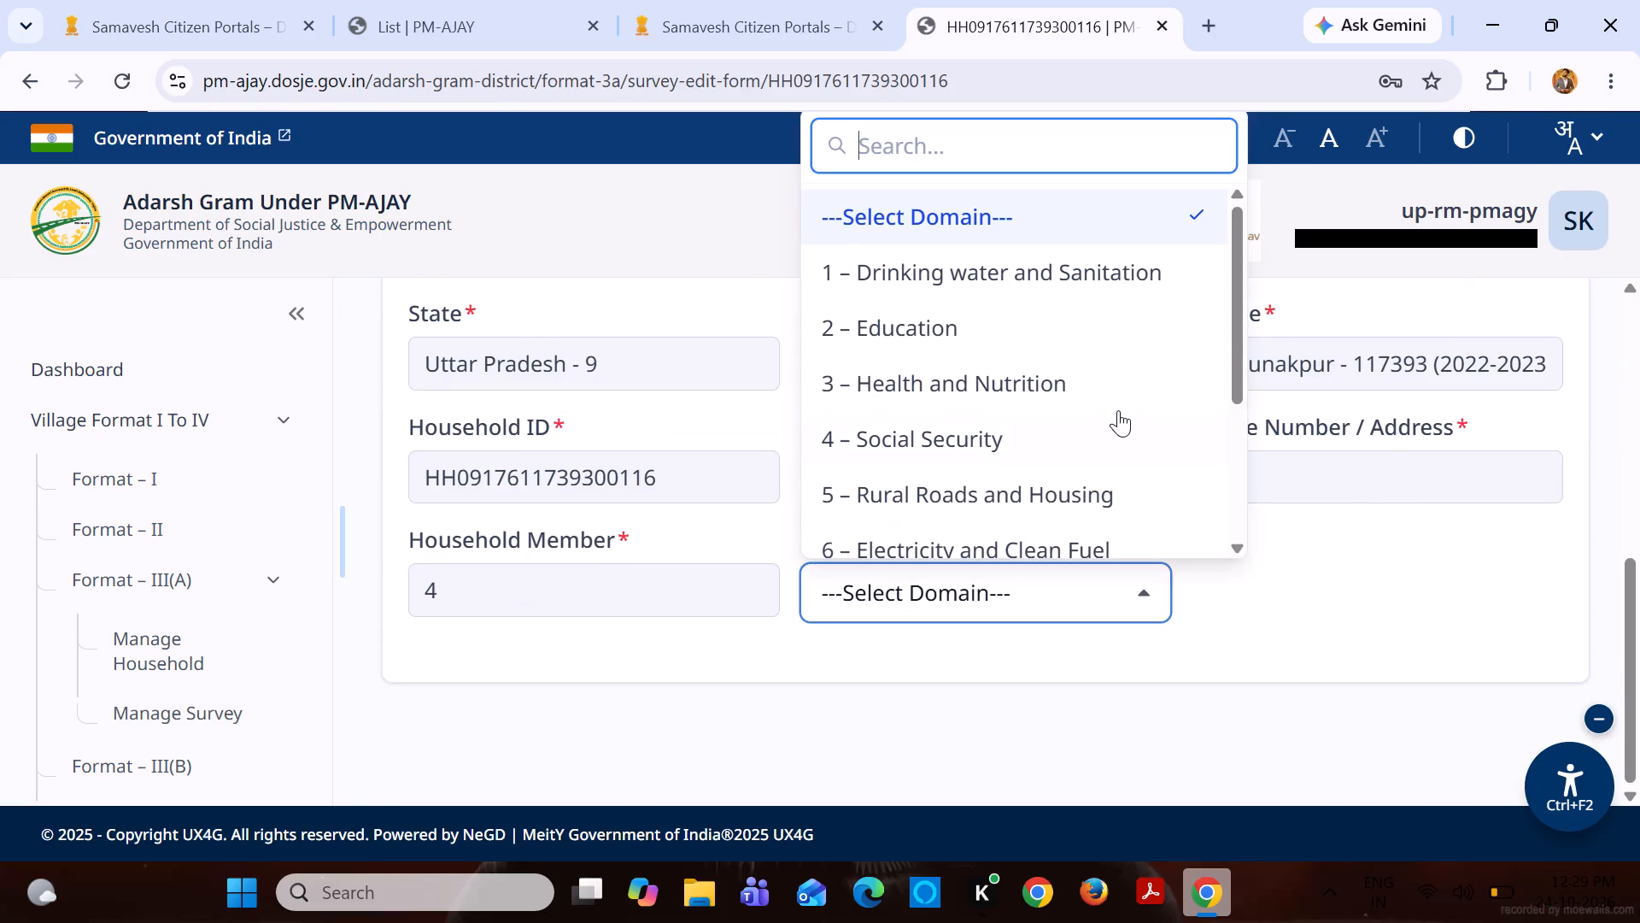
scroll(1118, 410, "down", 2)
left_click(1025, 344)
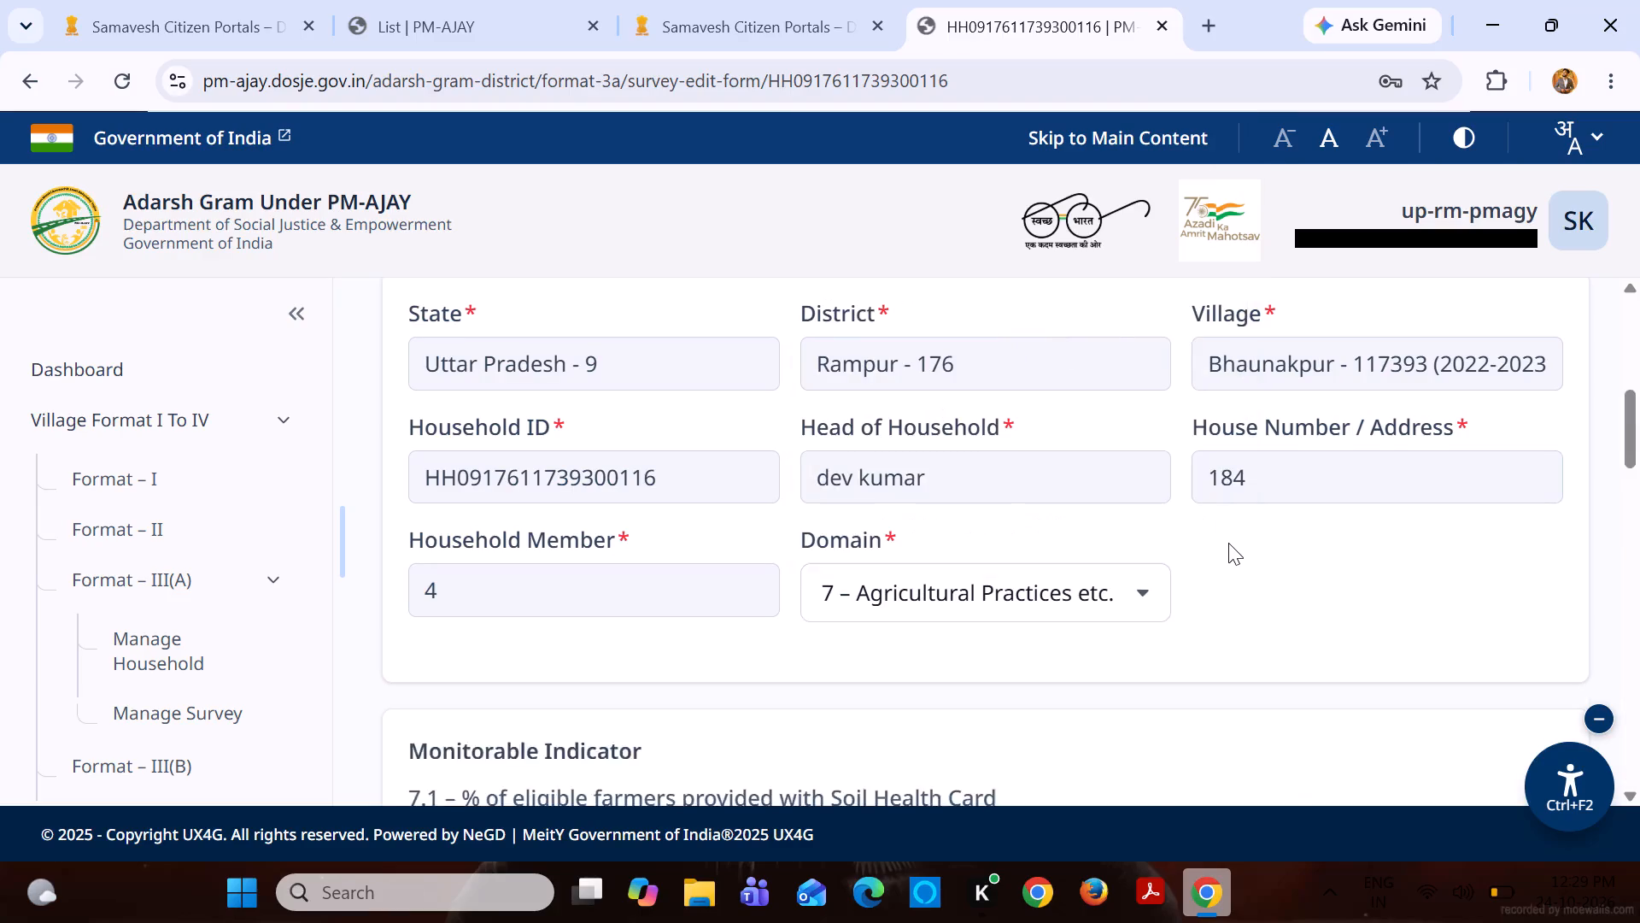
scroll(1228, 543, "down", 4)
left_click_drag(1438, 404, 1370, 541)
left_click(1370, 541)
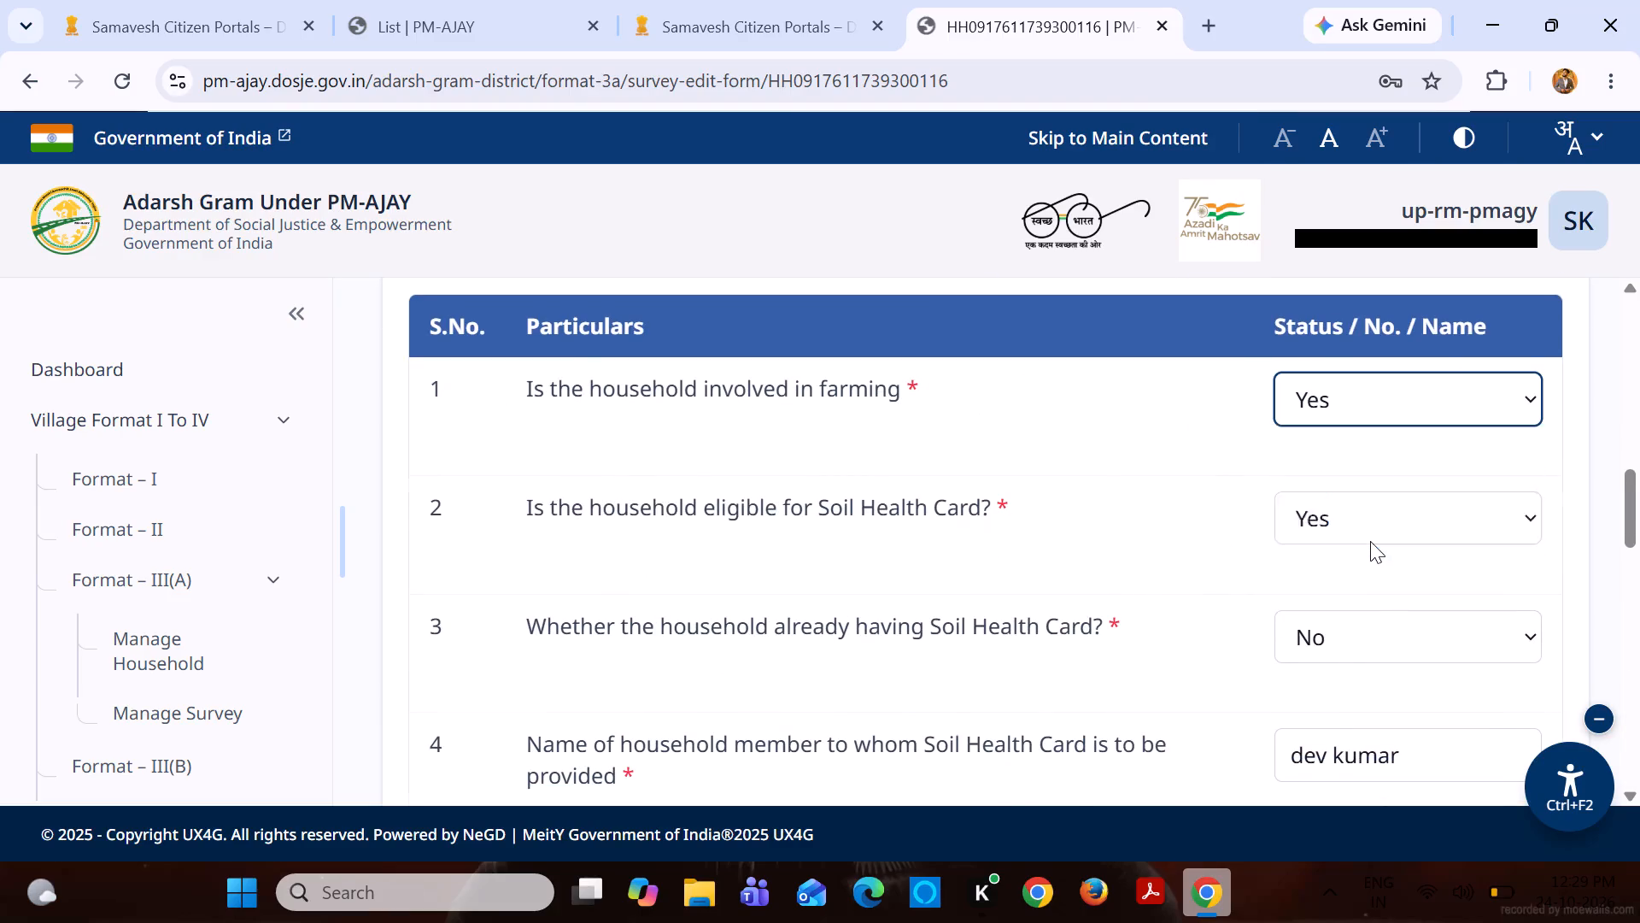
scroll(1370, 541, "down", 9)
left_click(1485, 624)
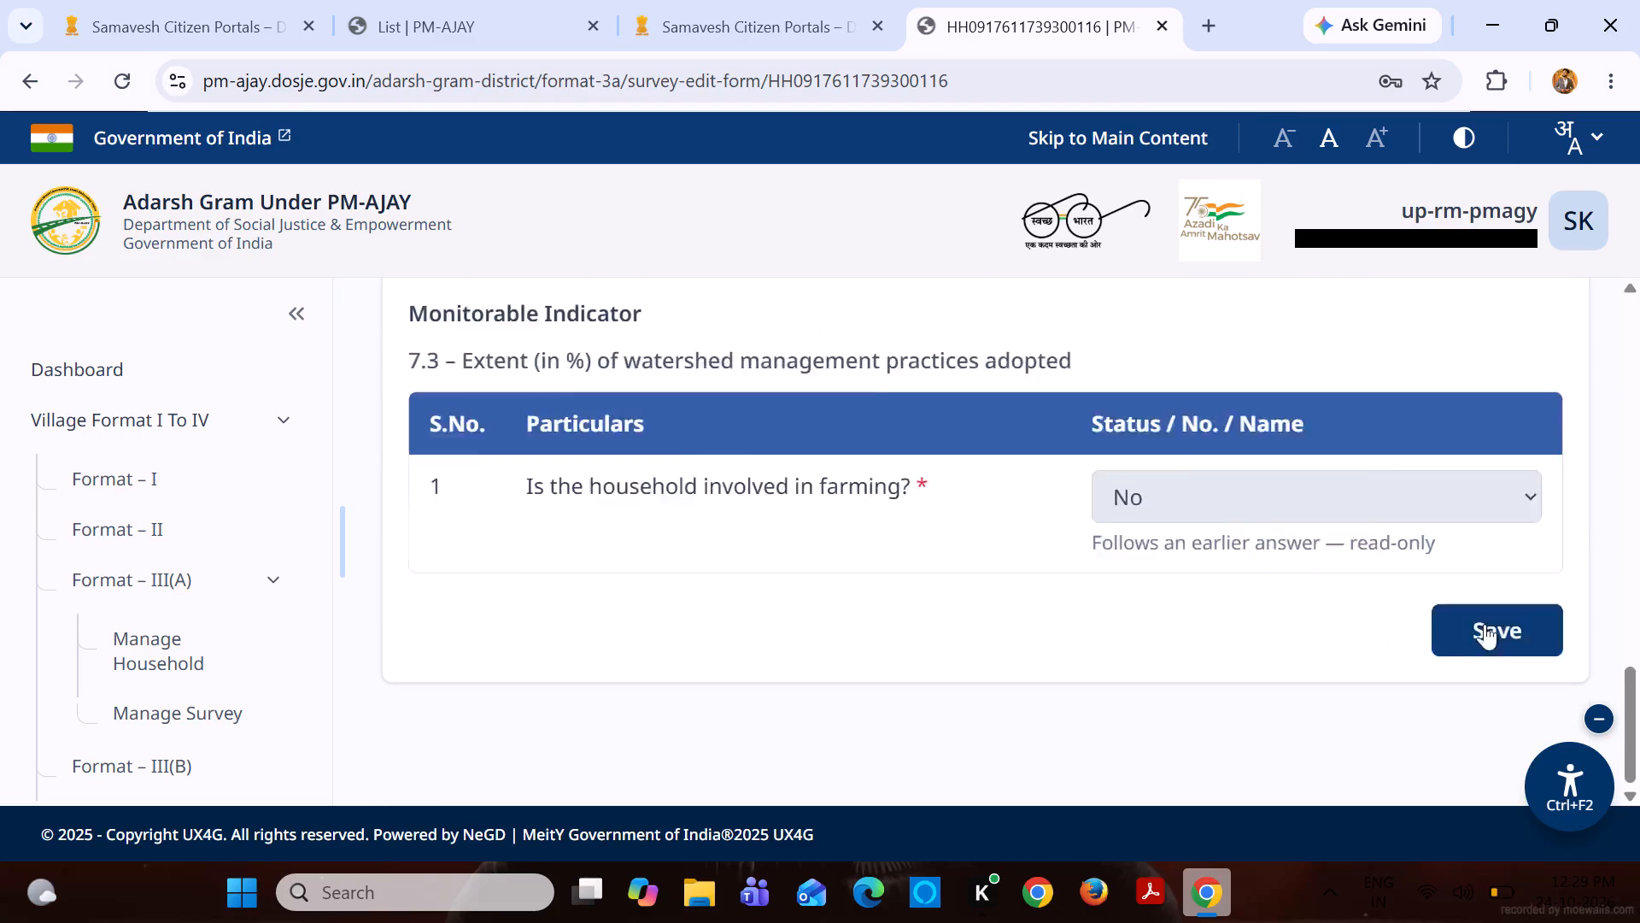
Return to the household list and open the survey of house number 185 on page 2 for editing.
scroll(1287, 423, "up", 12)
left_click(1514, 339)
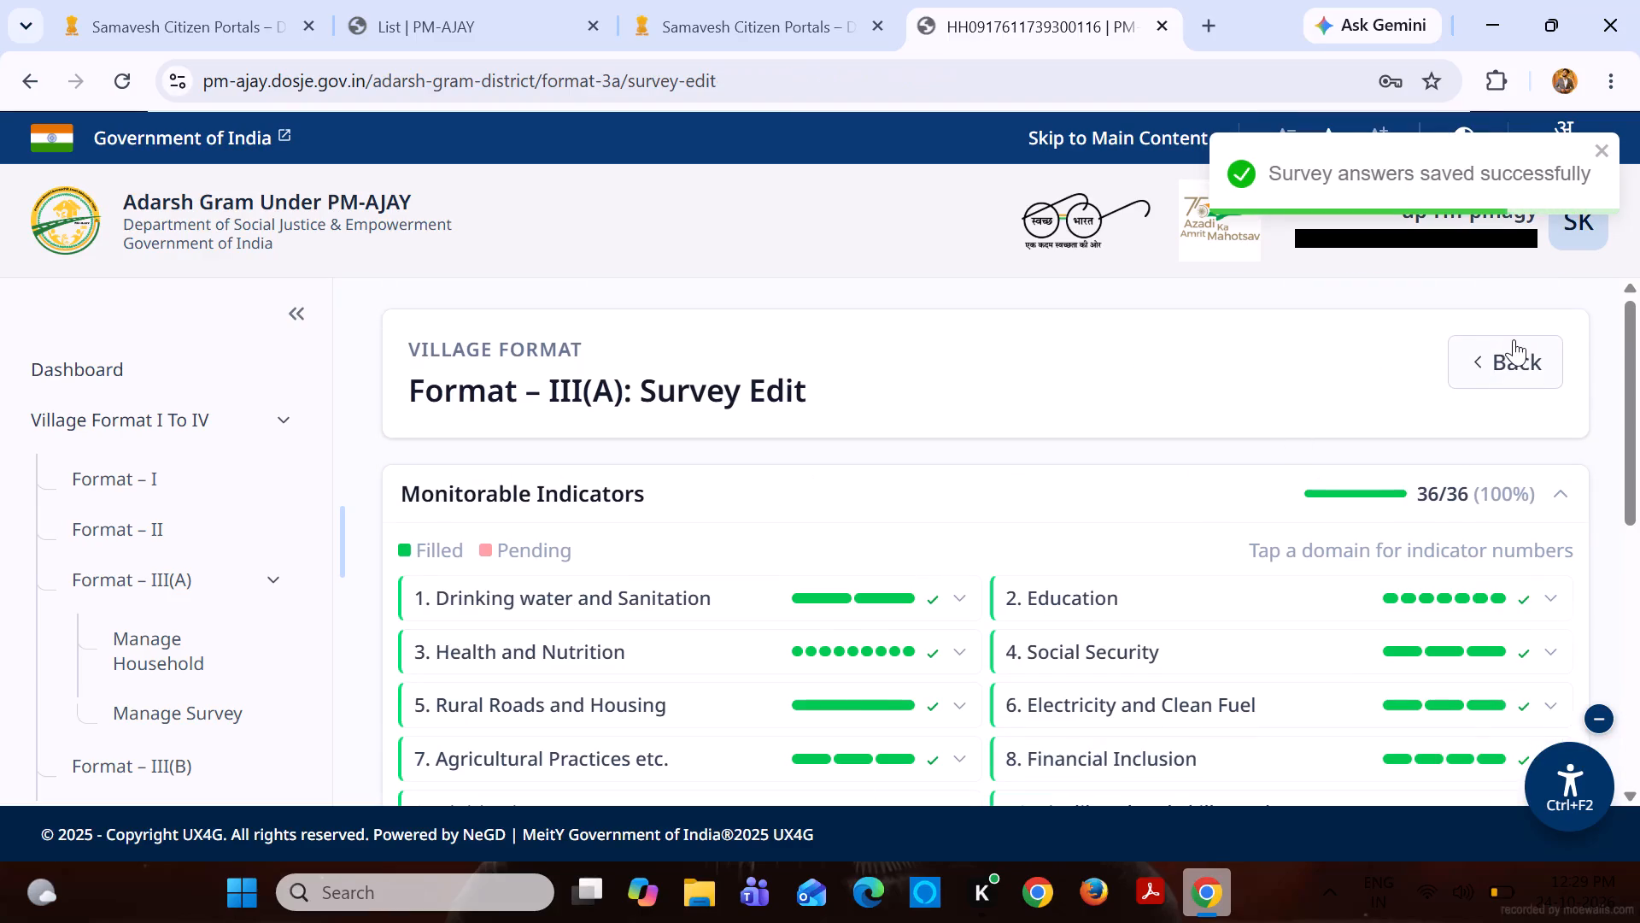
scroll(1367, 434, "down", 20)
scroll(1367, 434, "down", 20)
scroll(1367, 434, "down", 13)
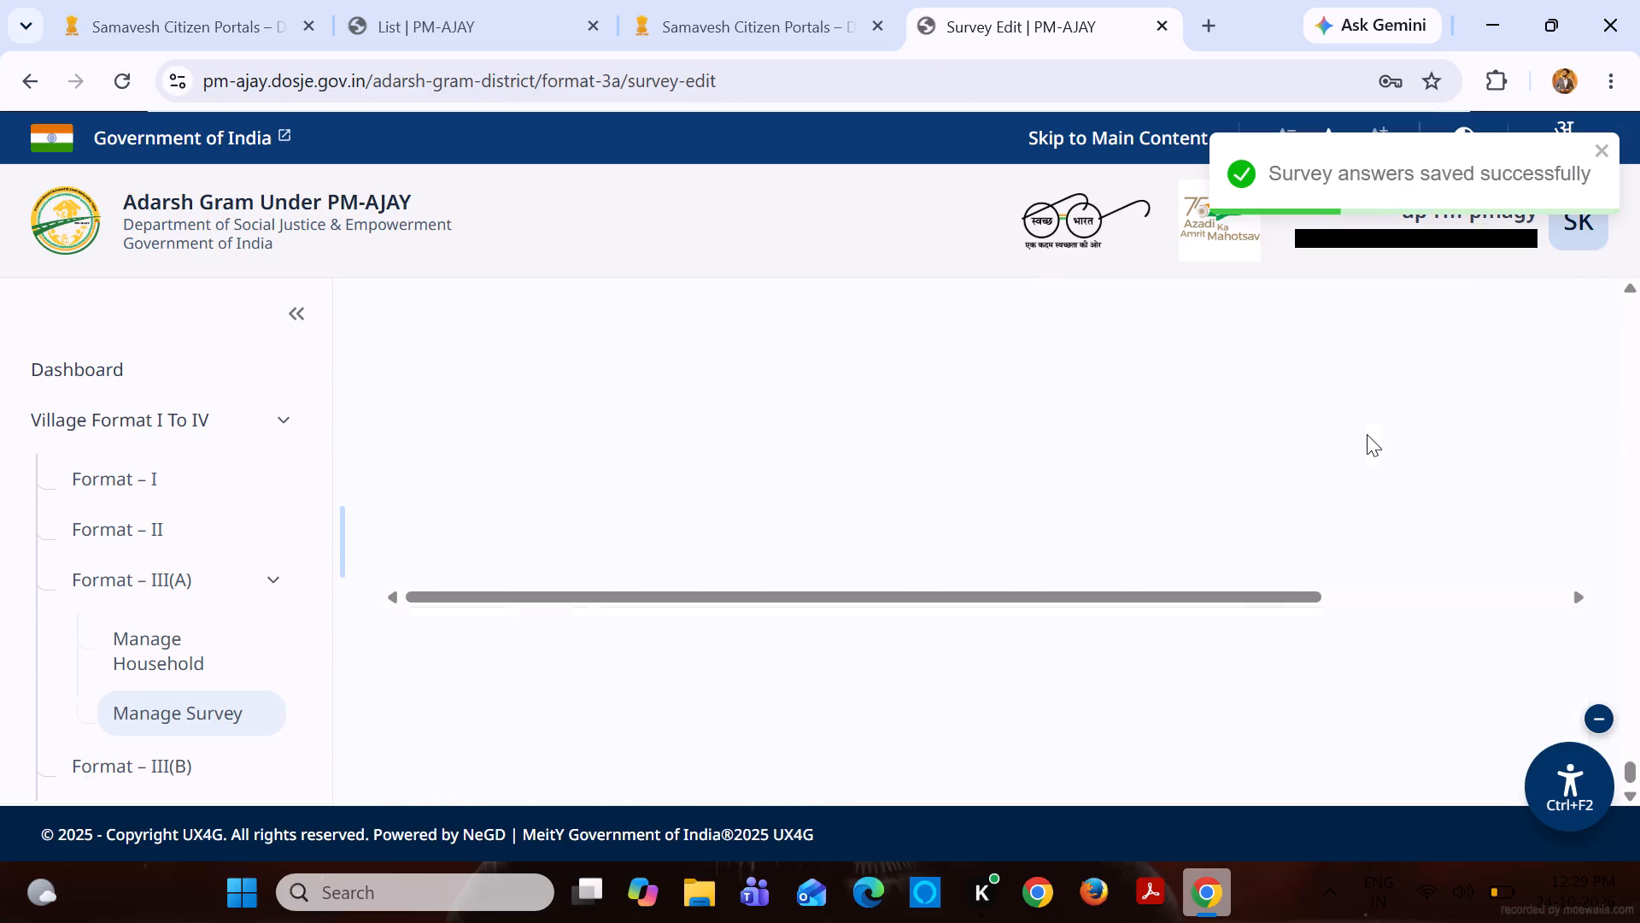
scroll(1367, 434, "down", 13)
left_click(1227, 643)
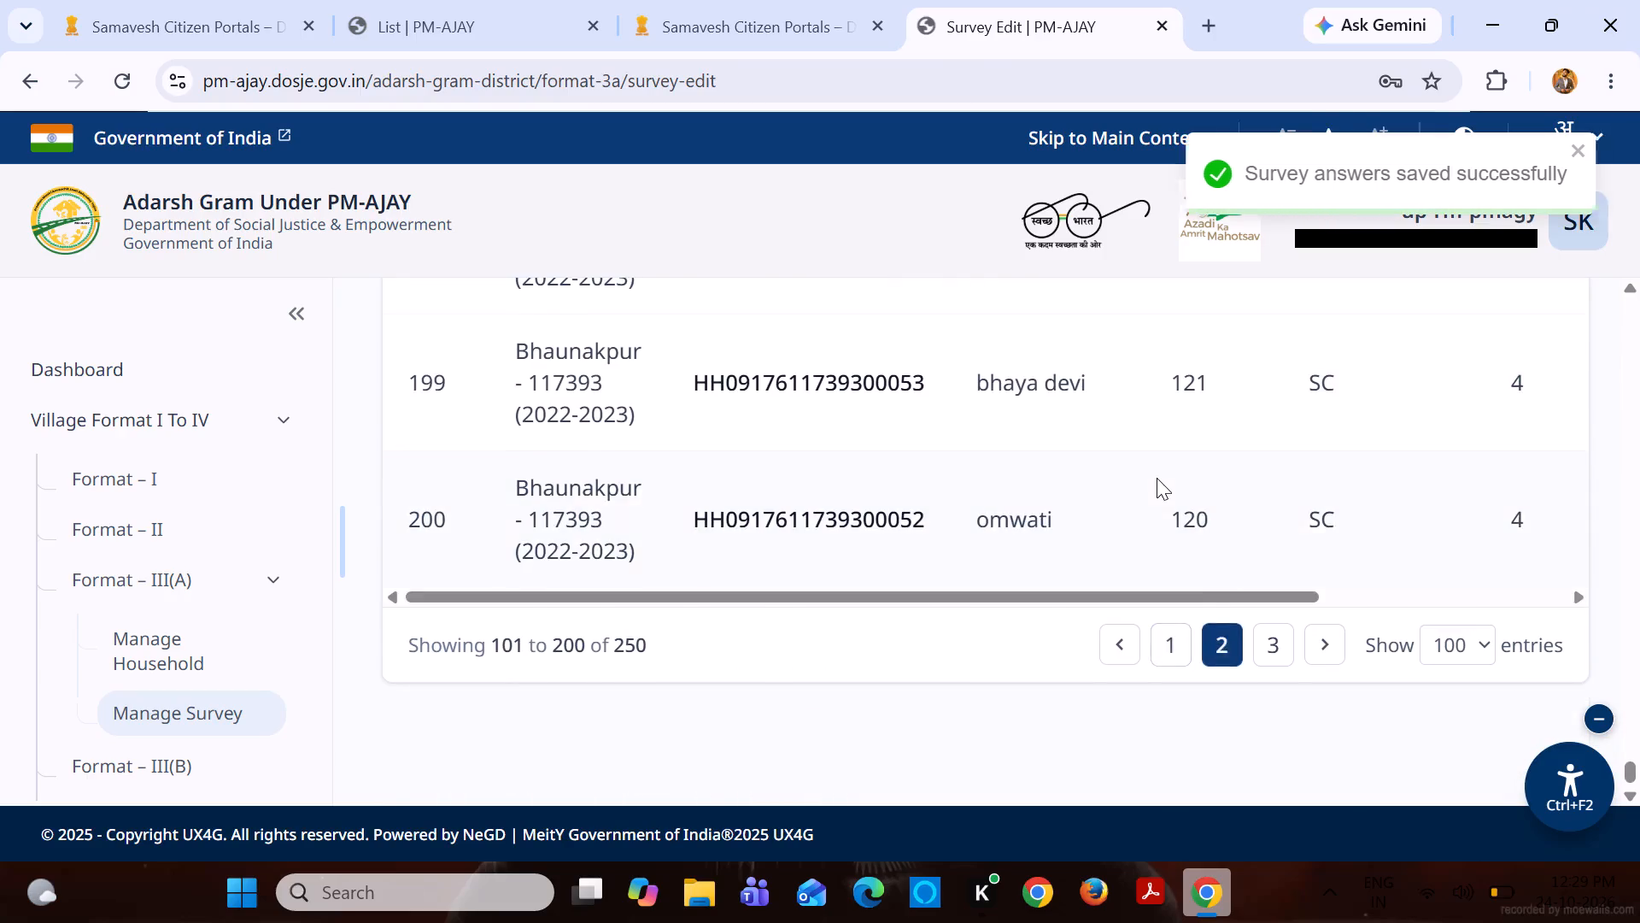
scroll(1157, 478, "up", 20)
scroll(1157, 478, "up", 8)
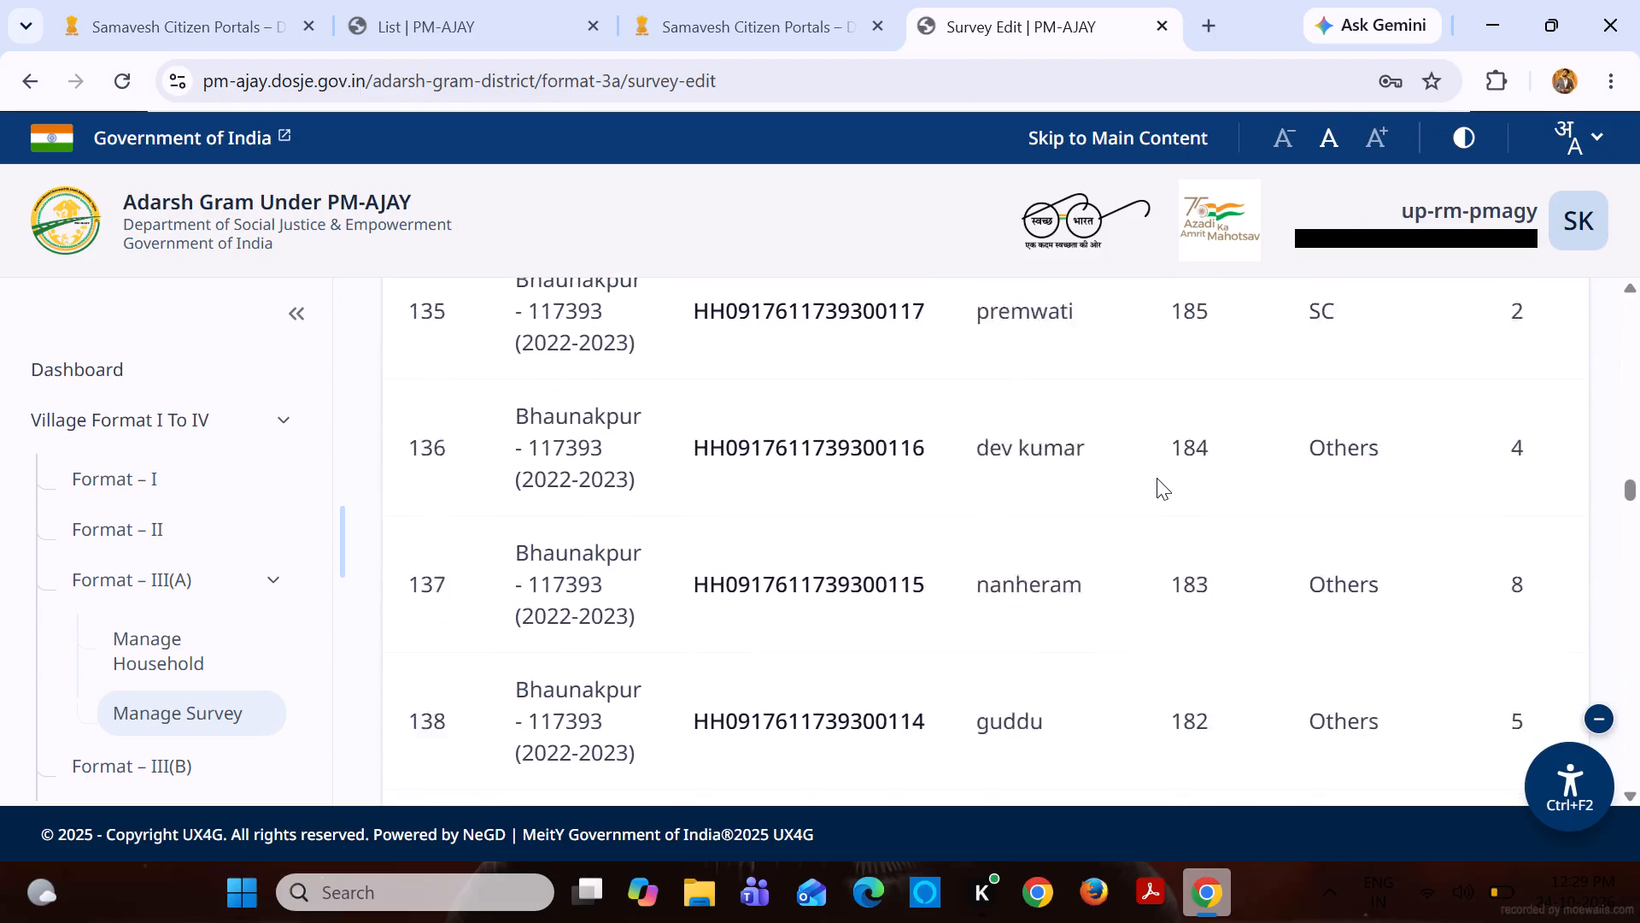
scroll(1157, 478, "up", 1)
left_click(1528, 466)
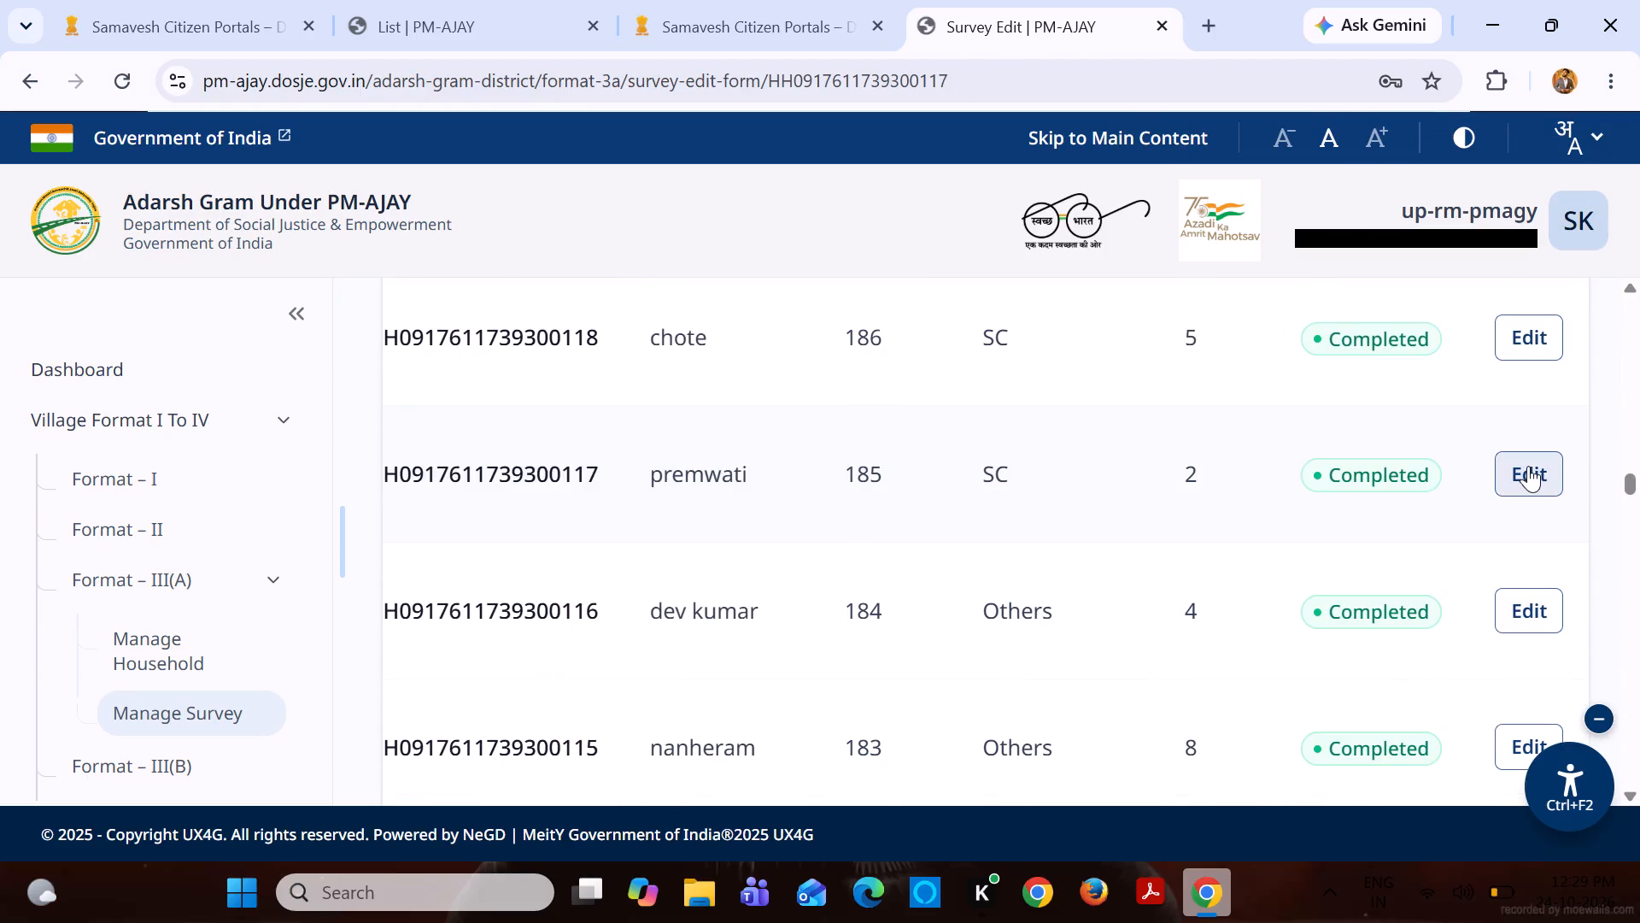
For house number 185, select domain 7 – Agricultural Practices etc., set farming involvement under 7.1 to No, and save the answers.
scroll(1262, 559, "down", 15)
left_click(1048, 610)
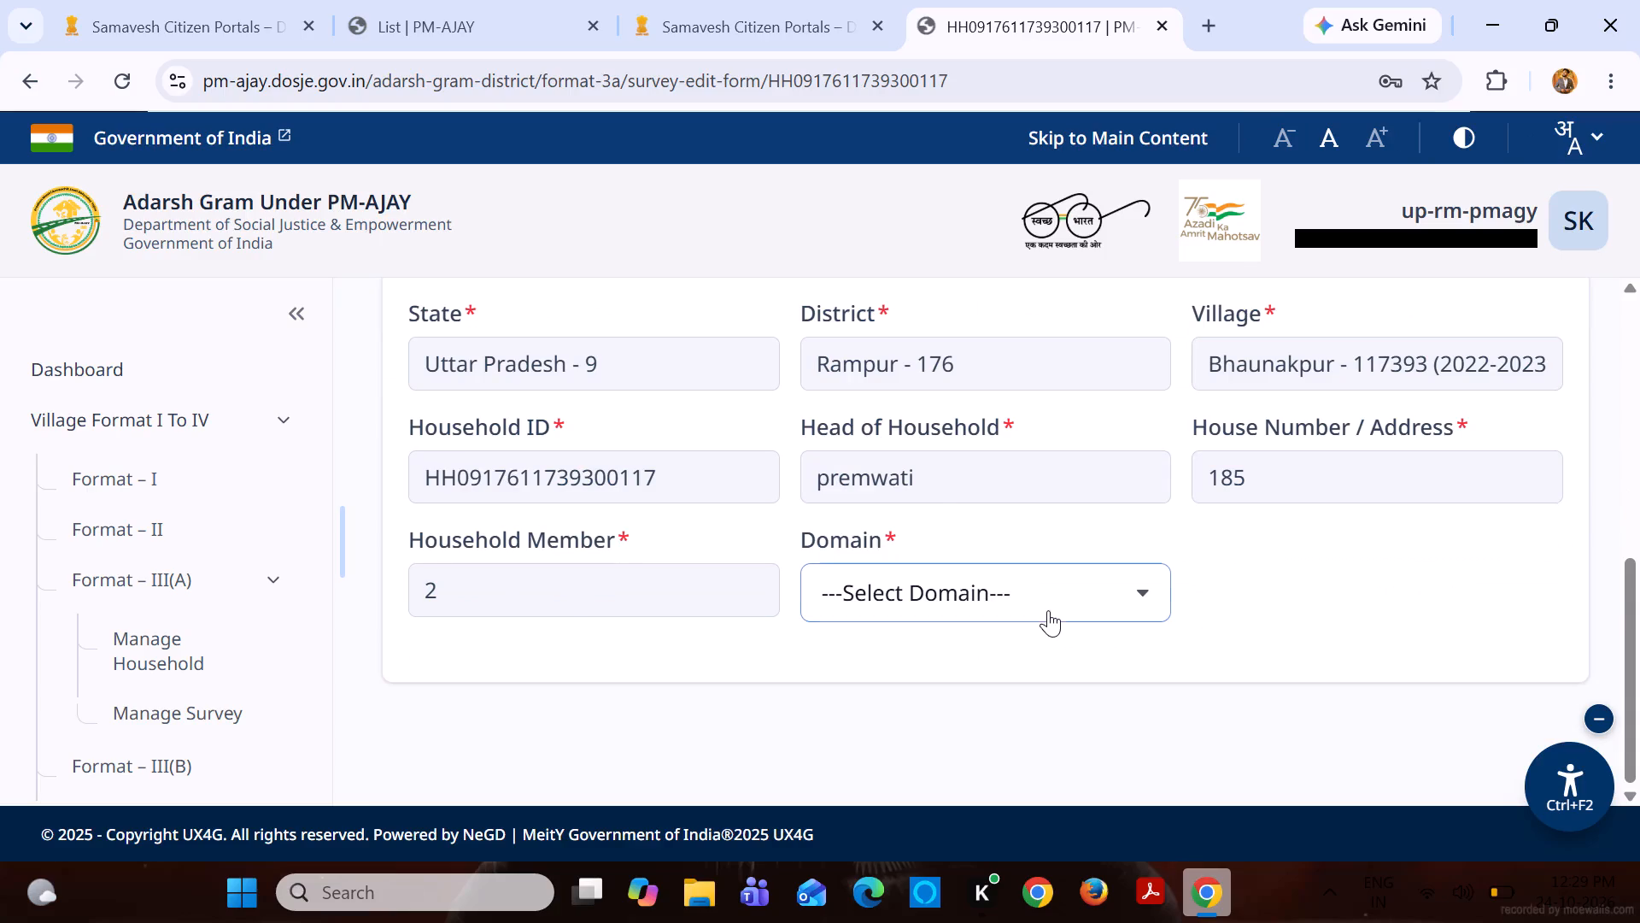
scroll(1047, 463, "down", 7)
left_click(988, 352)
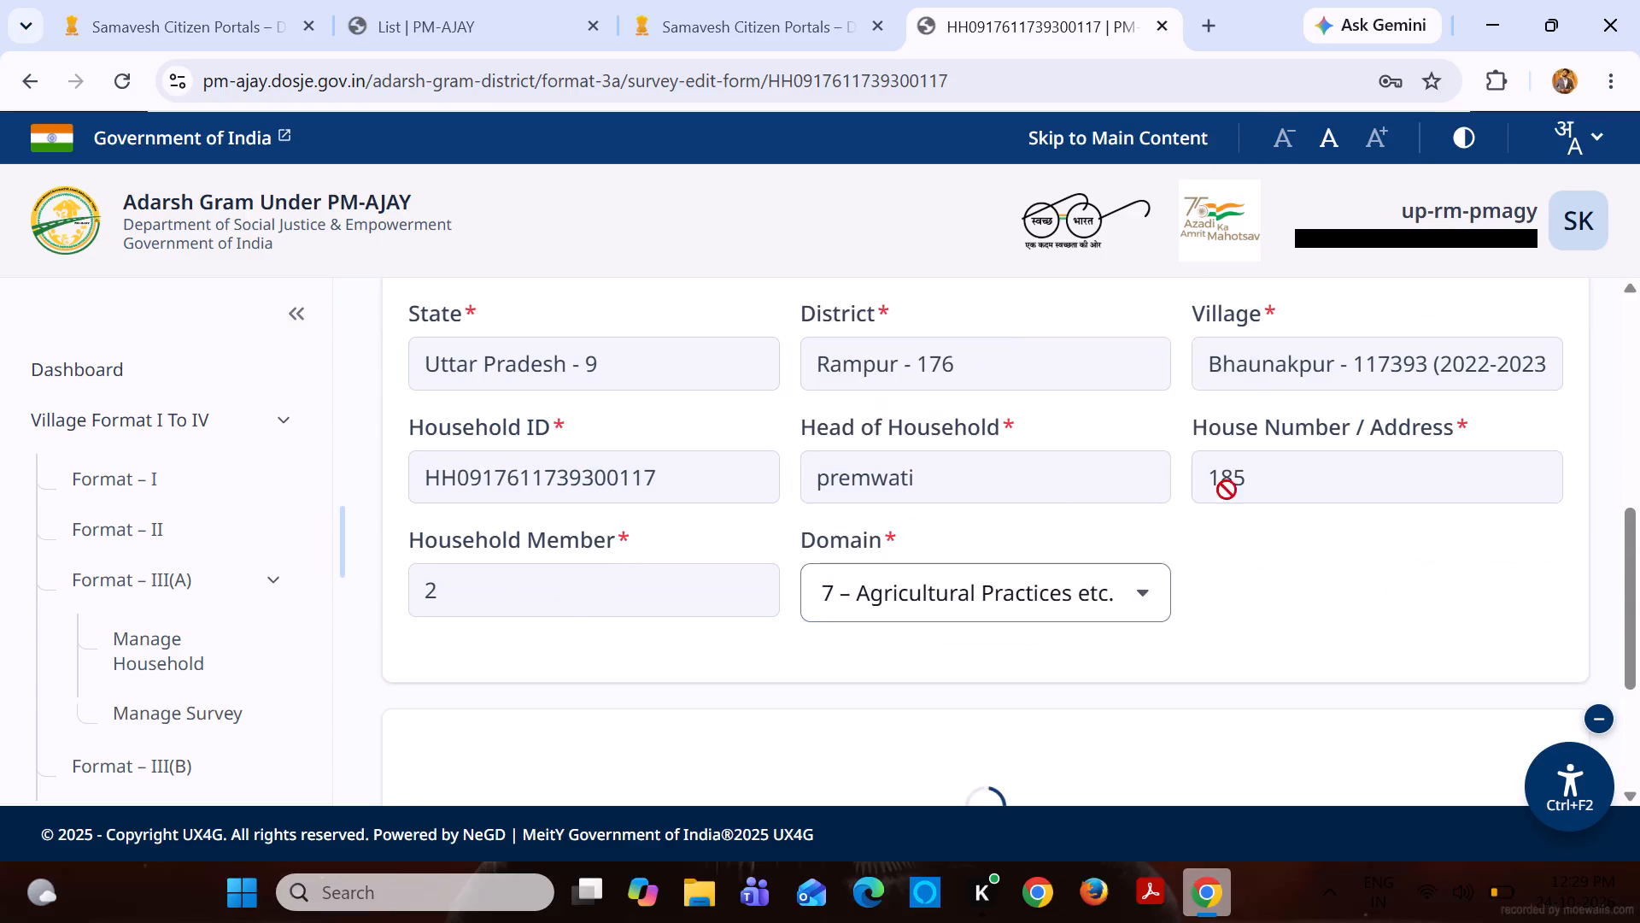
scroll(1243, 541, "down", 3)
left_click_drag(1402, 454, 1332, 564)
left_click(1332, 564)
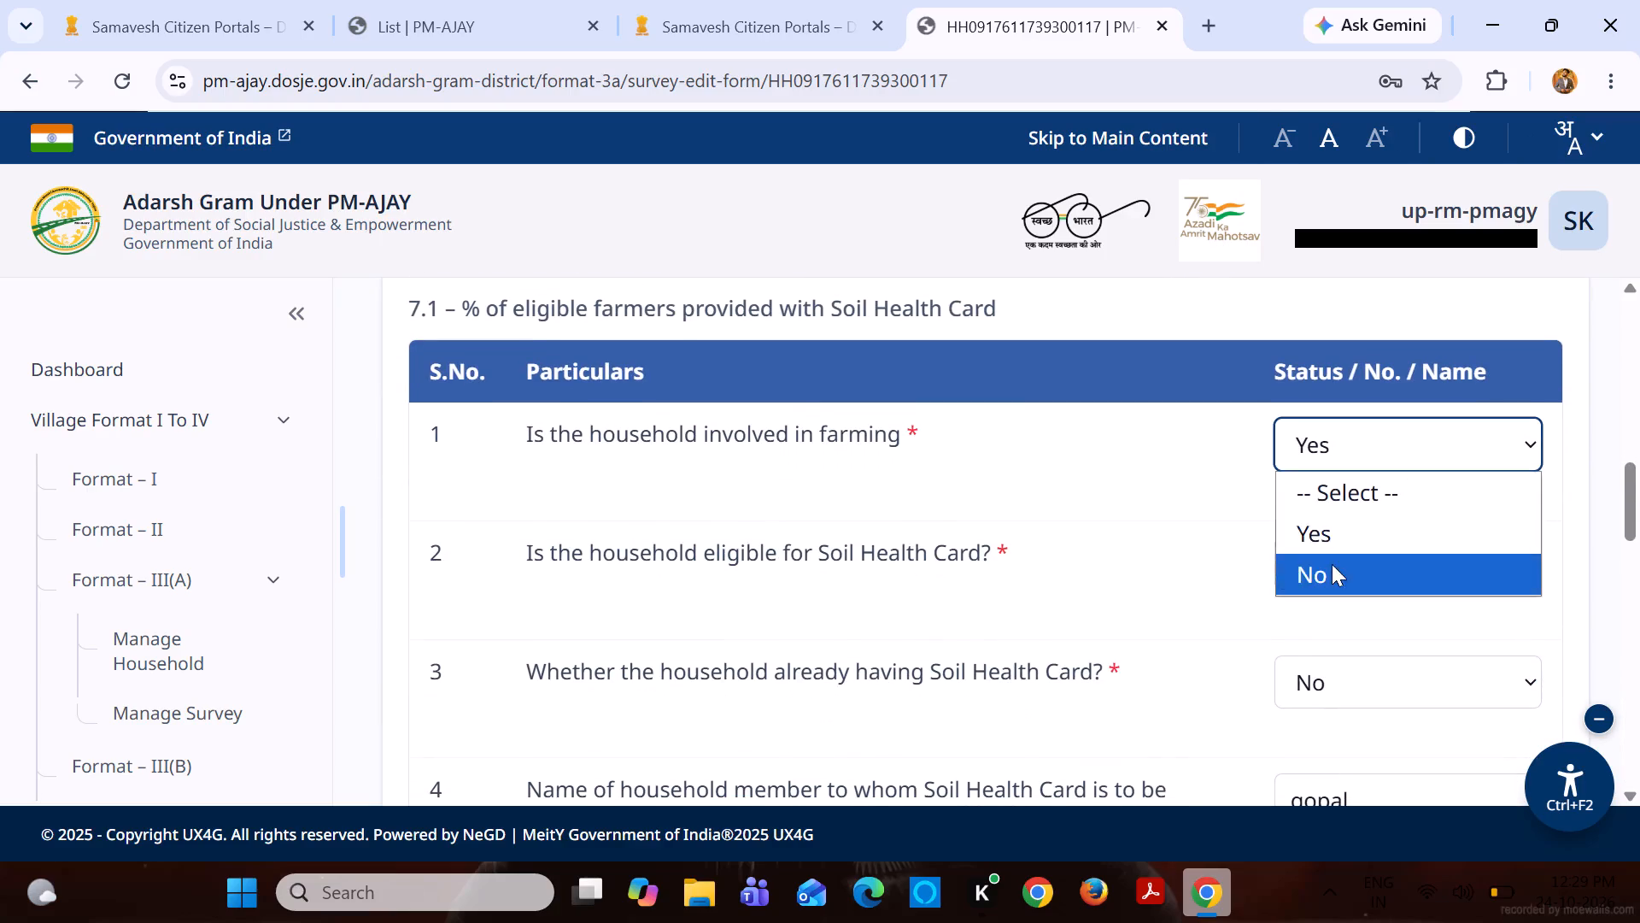
scroll(1332, 564, "down", 20)
scroll(1332, 564, "down", 5)
left_click(1501, 641)
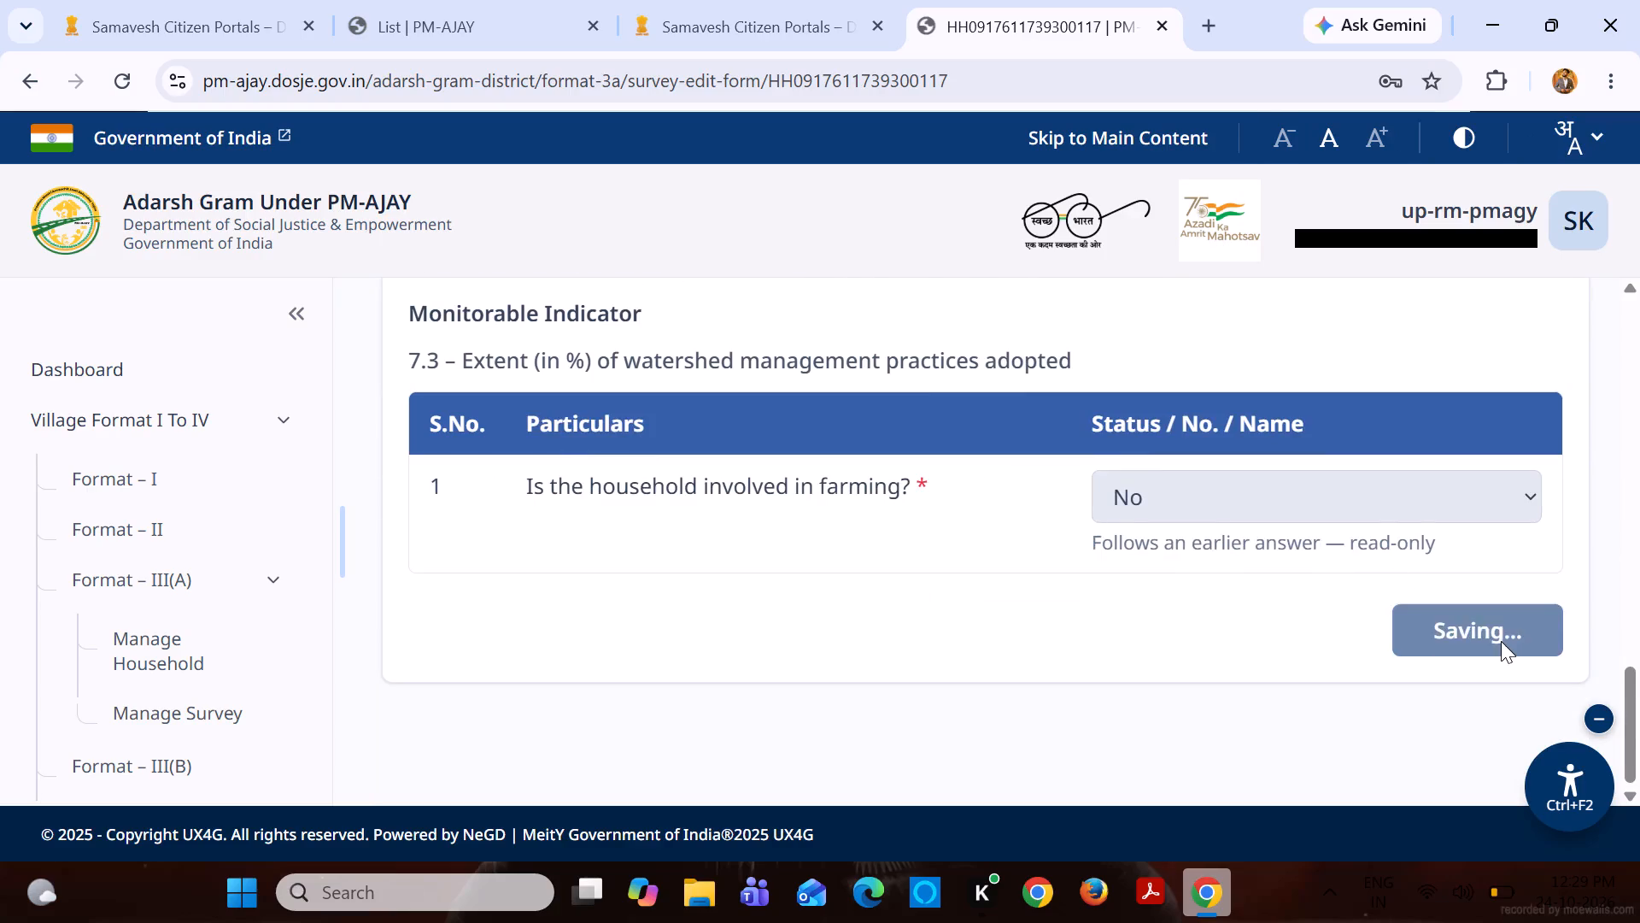
Return to the household list and open the survey of house number 186 on page 2 for editing.
scroll(1270, 467, "up", 20)
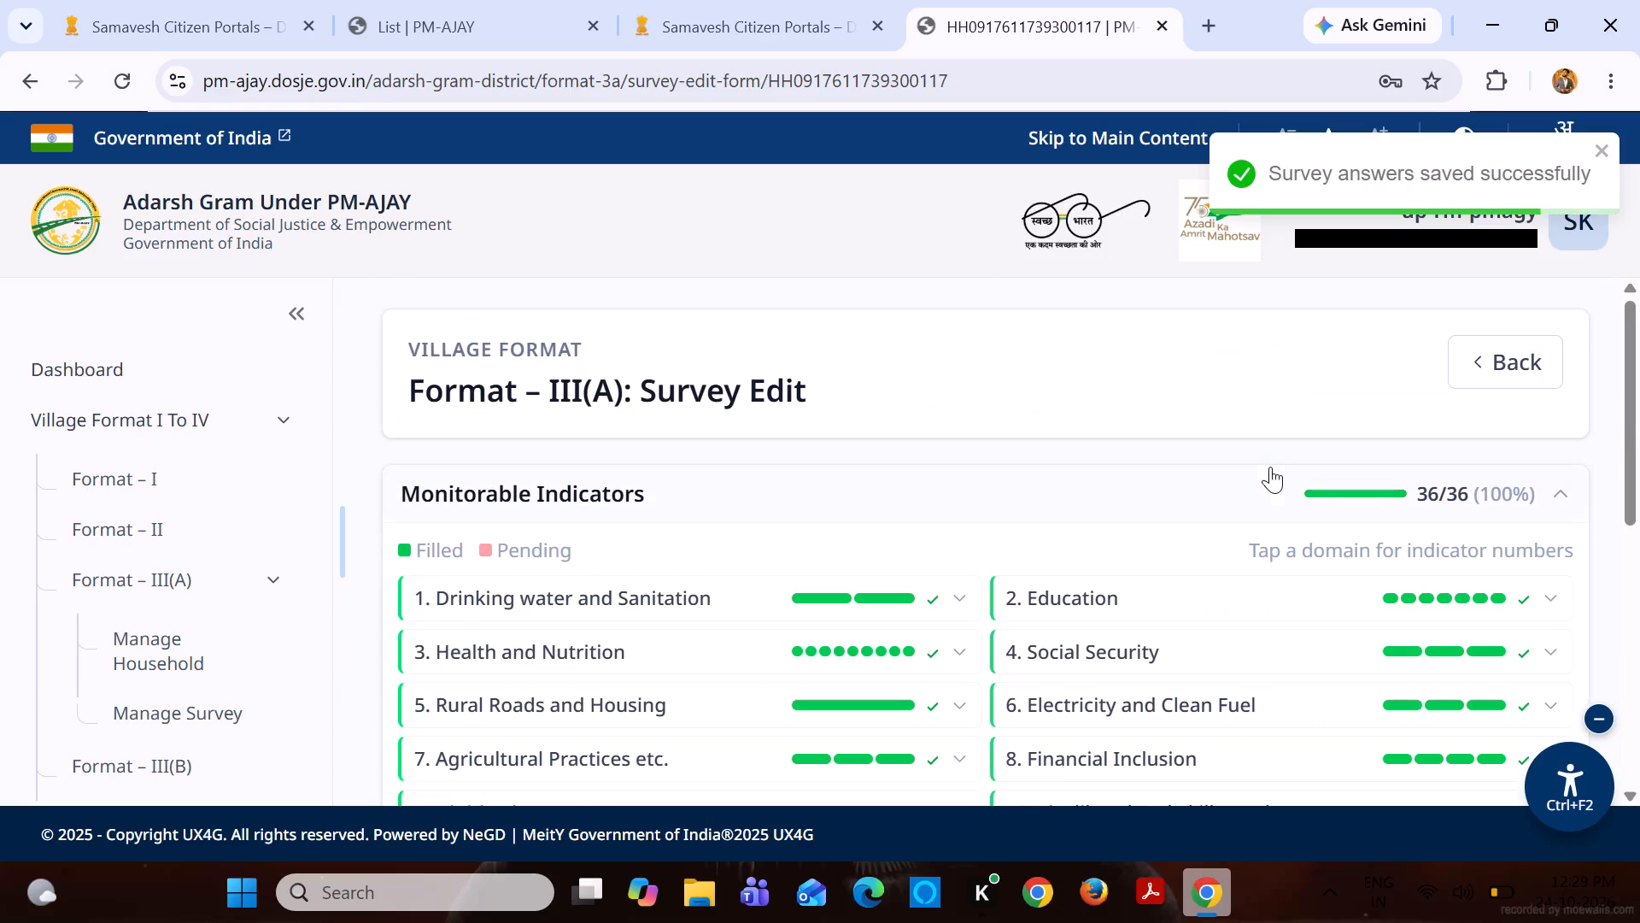
left_click(1508, 346)
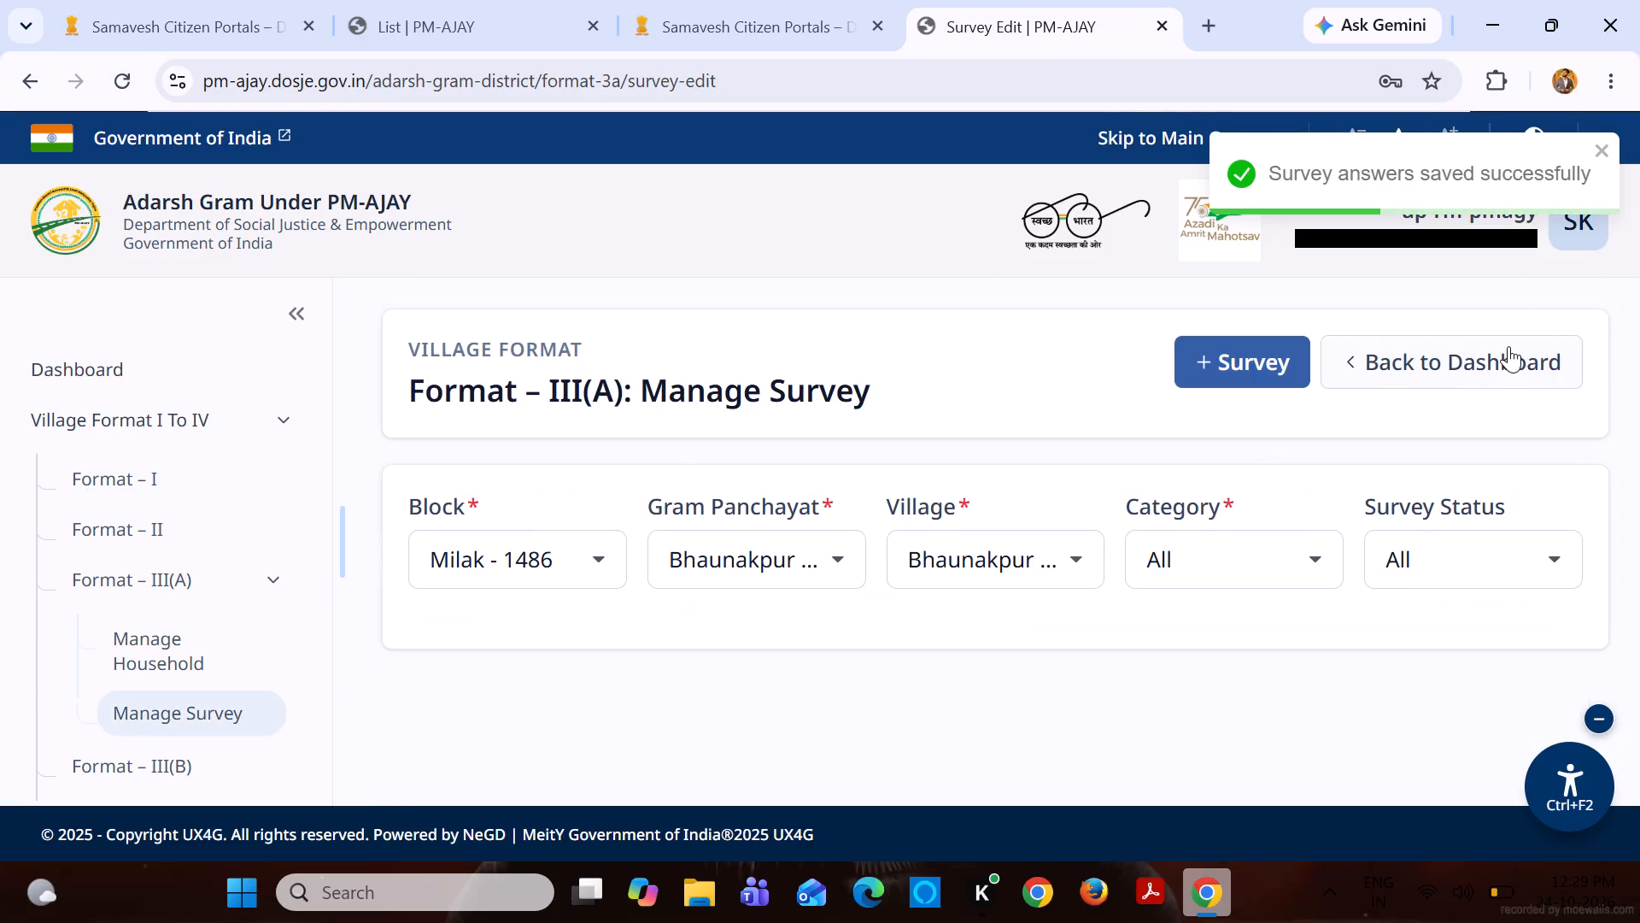
scroll(1370, 489, "down", 20)
scroll(1370, 489, "down", 11)
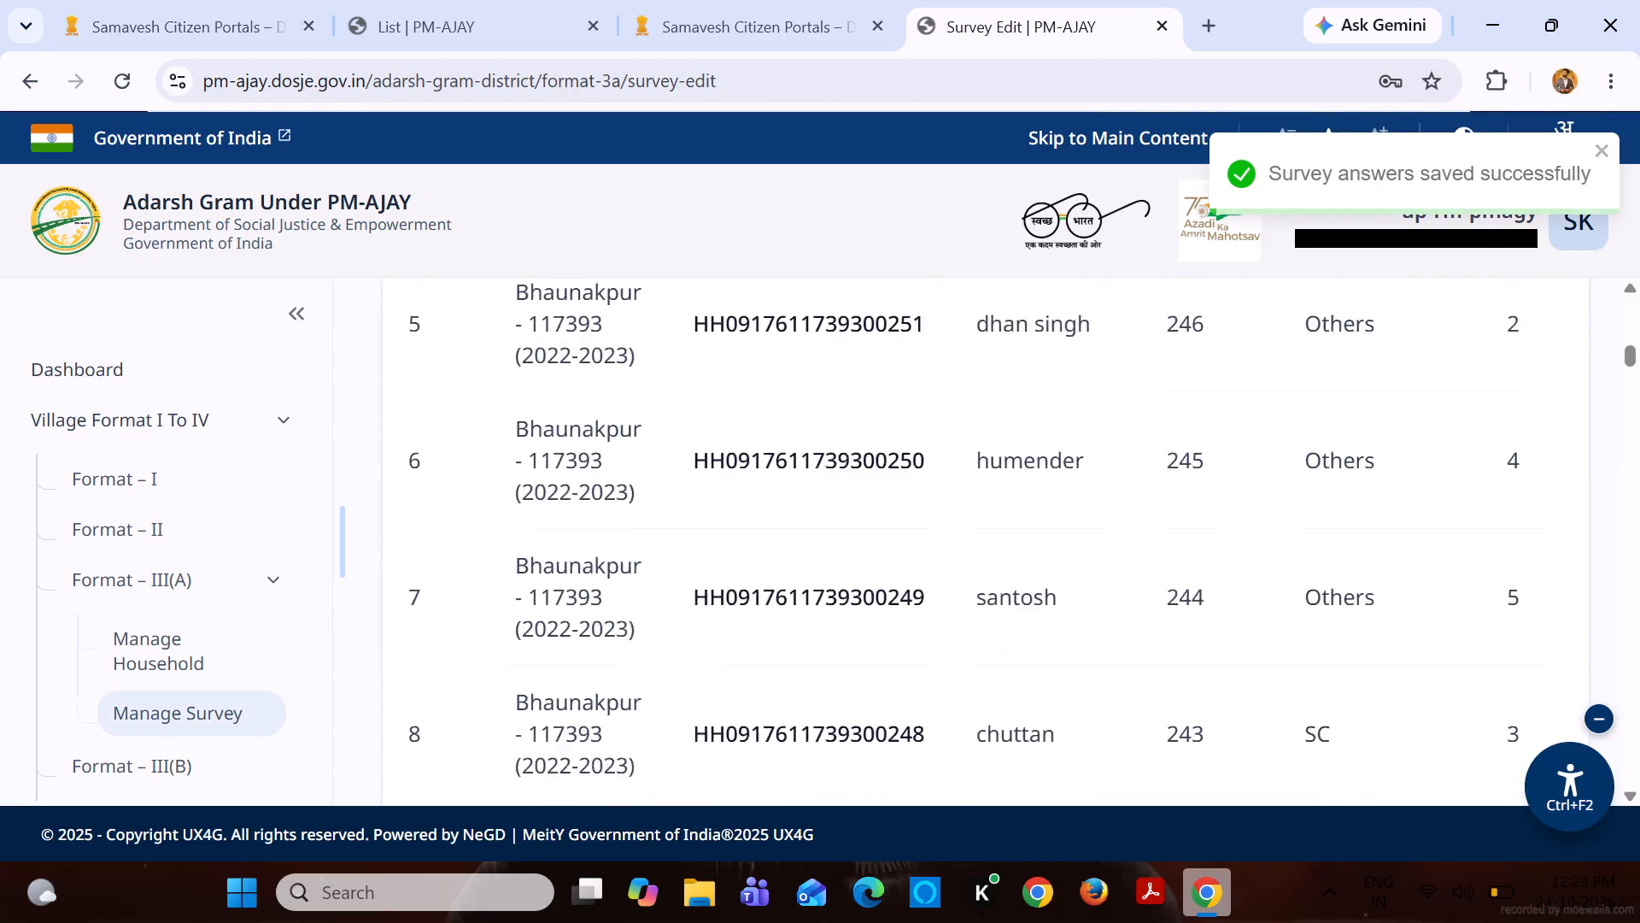
scroll(1370, 489, "down", 8)
scroll(1370, 489, "down", 20)
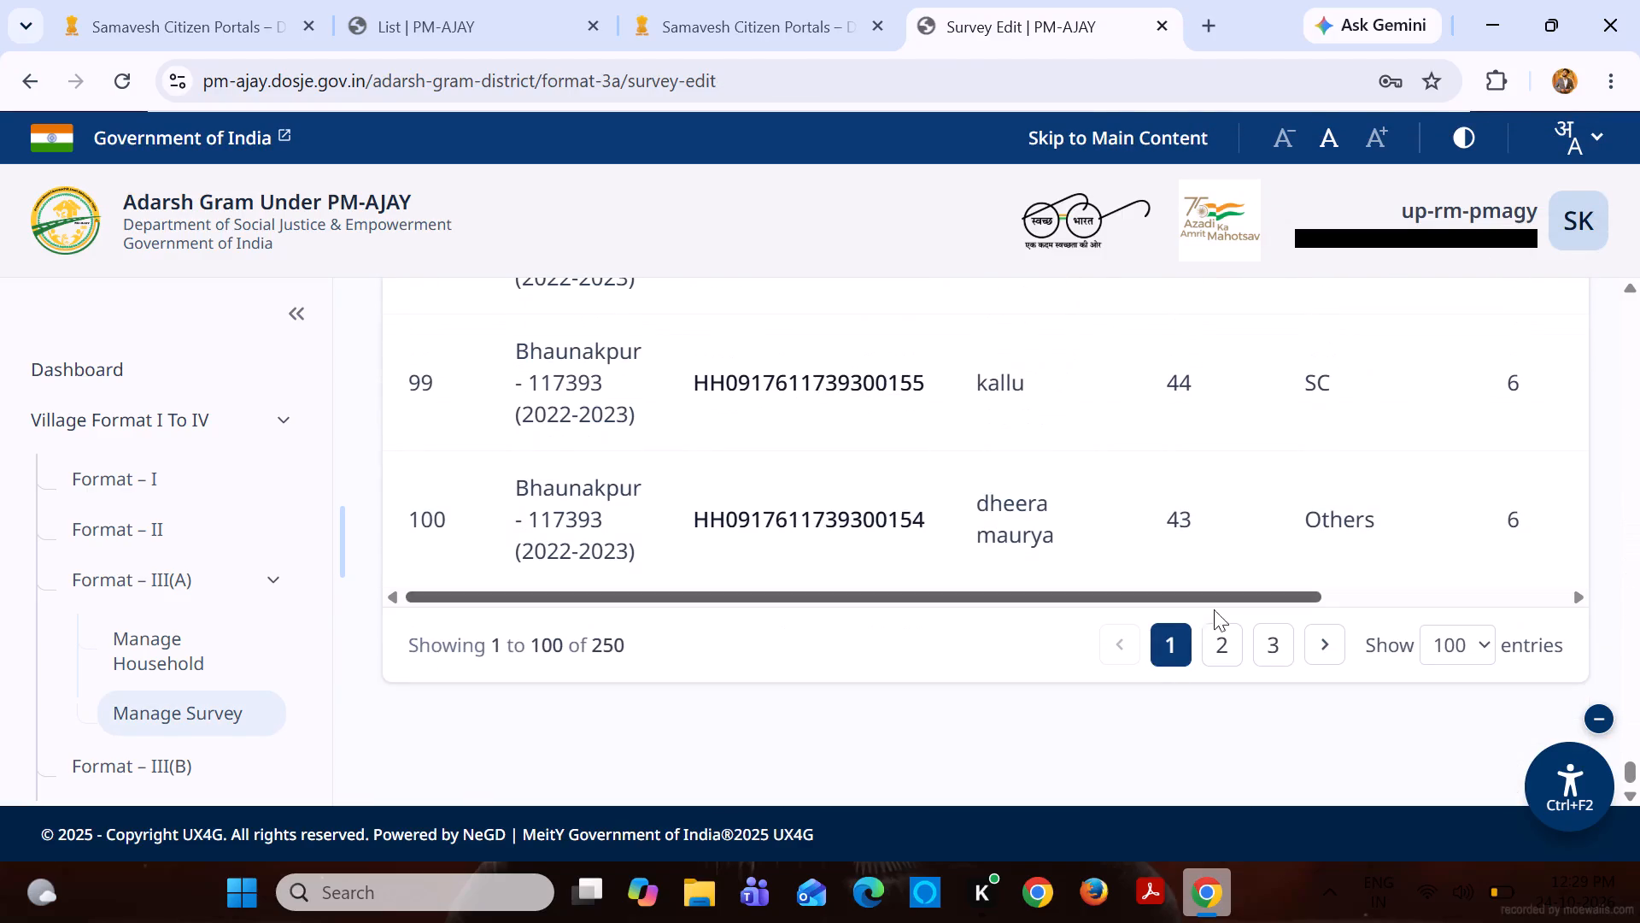
left_click(1206, 637)
scroll(1276, 341, "up", 8)
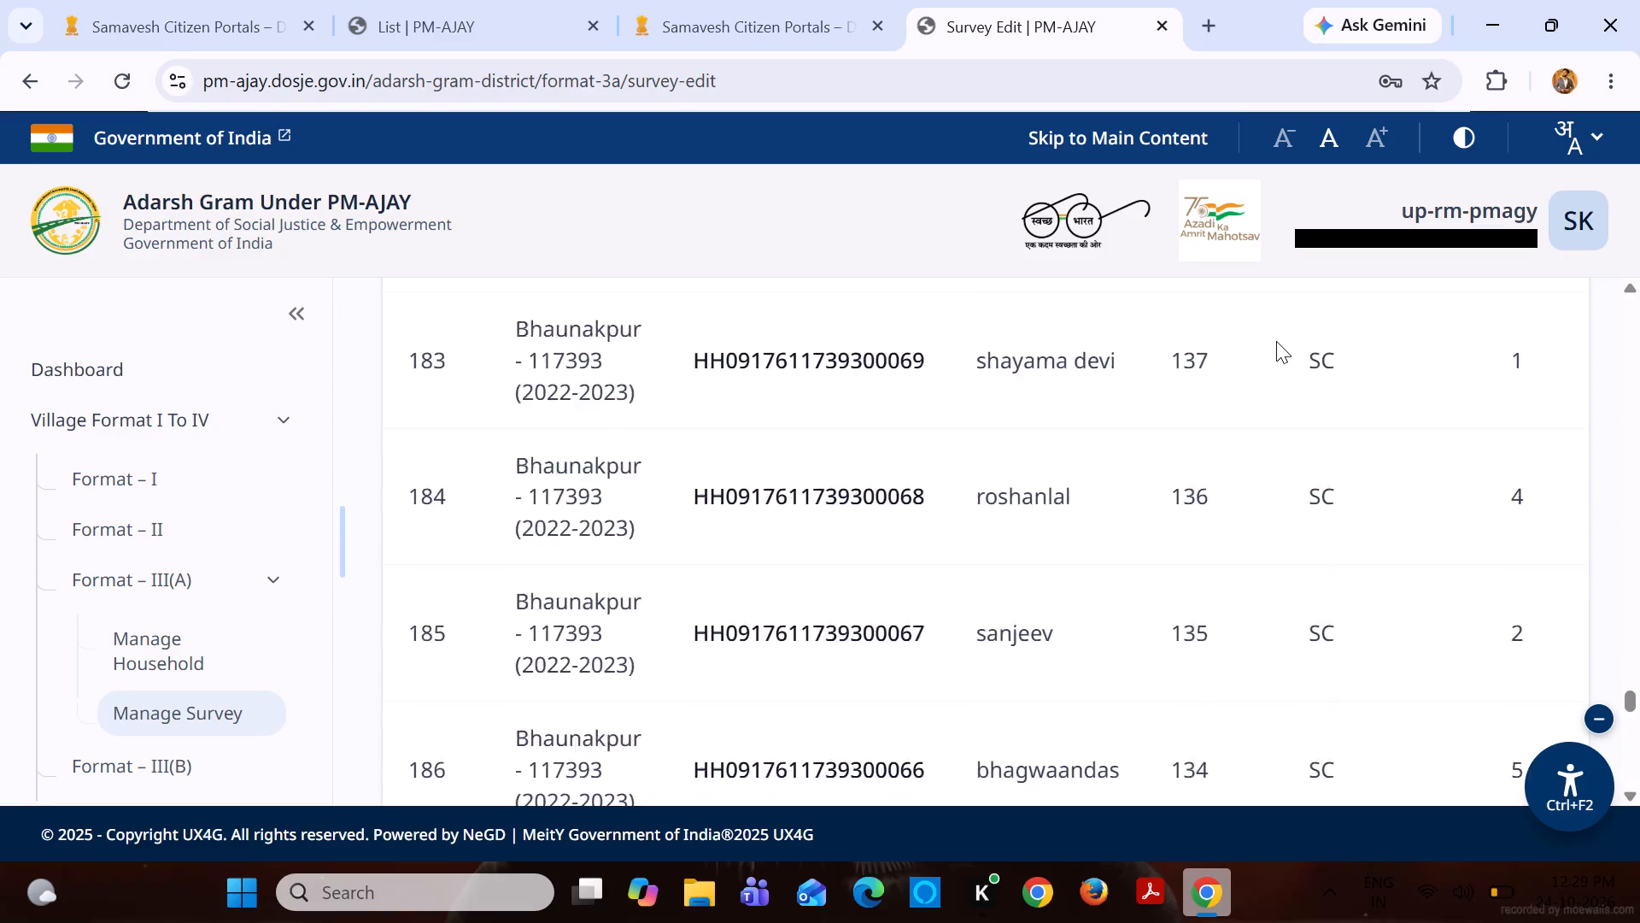
scroll(1276, 341, "up", 14)
scroll(1276, 341, "right", 1)
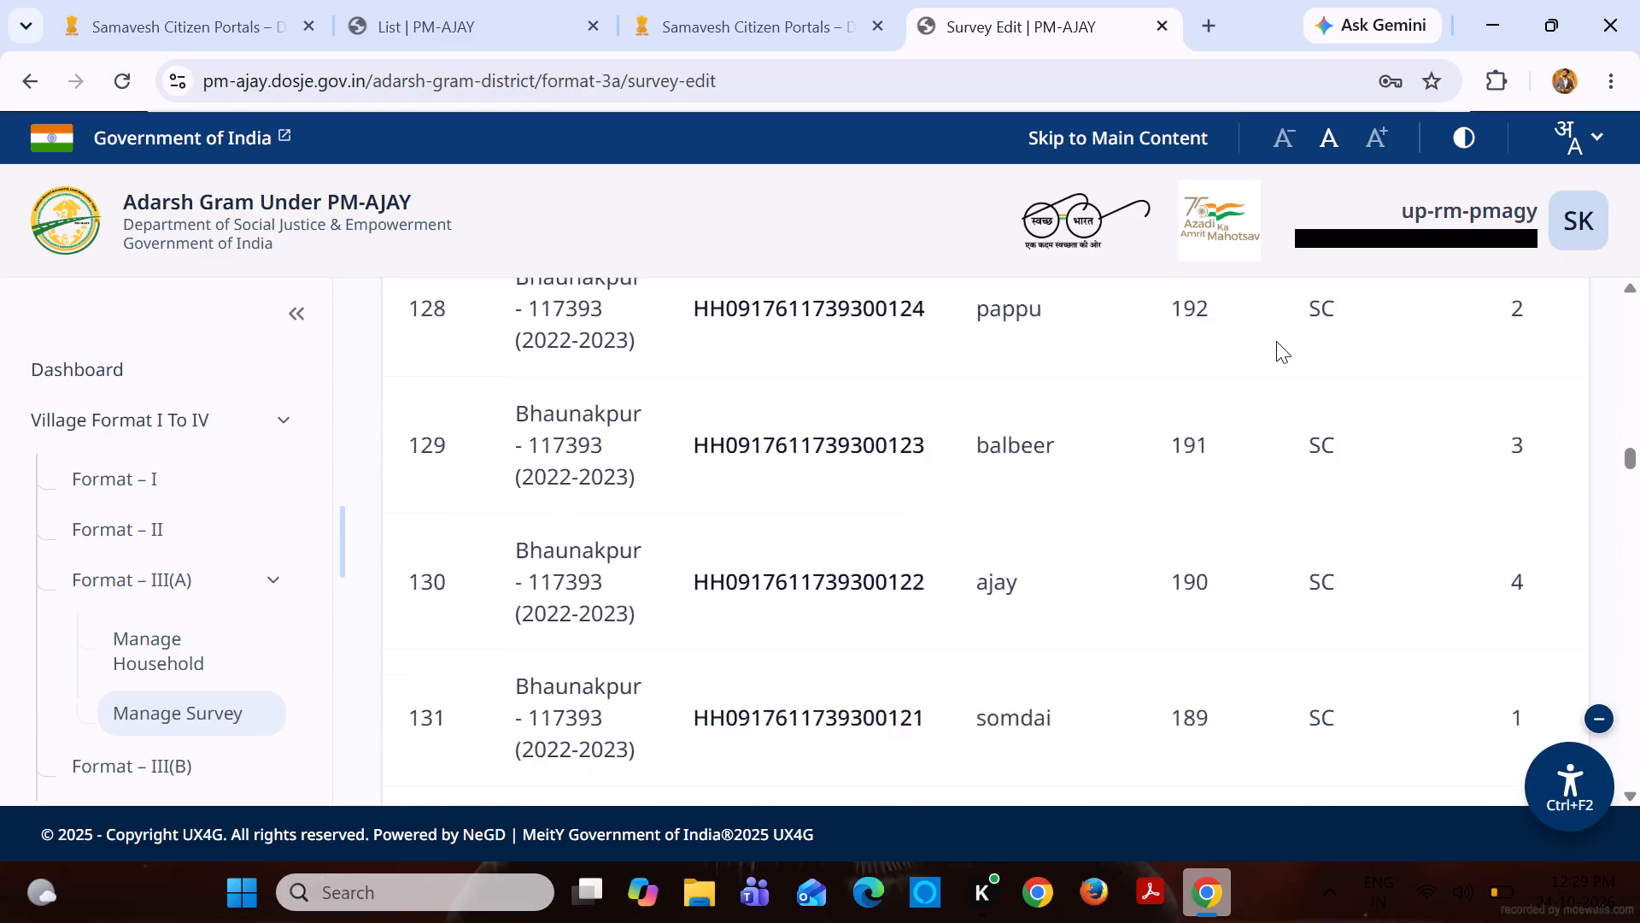
scroll(1276, 341, "right", 1)
scroll(1276, 341, "down", 3)
scroll(1243, 578, "down", 1)
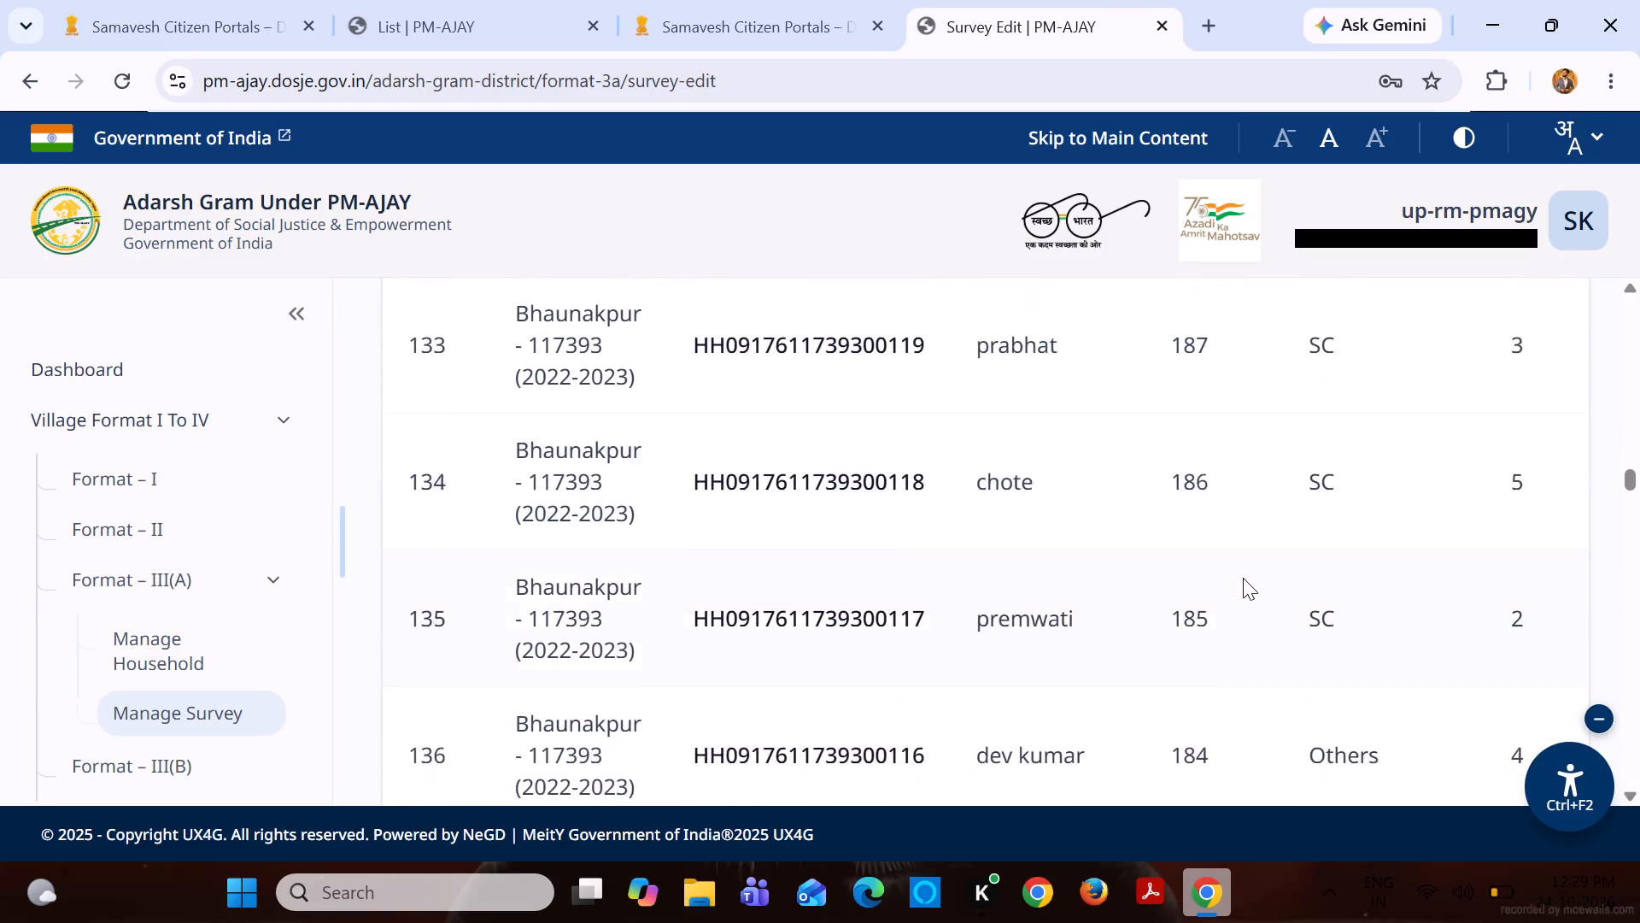
scroll(1243, 578, "left", 5)
left_click(1528, 470)
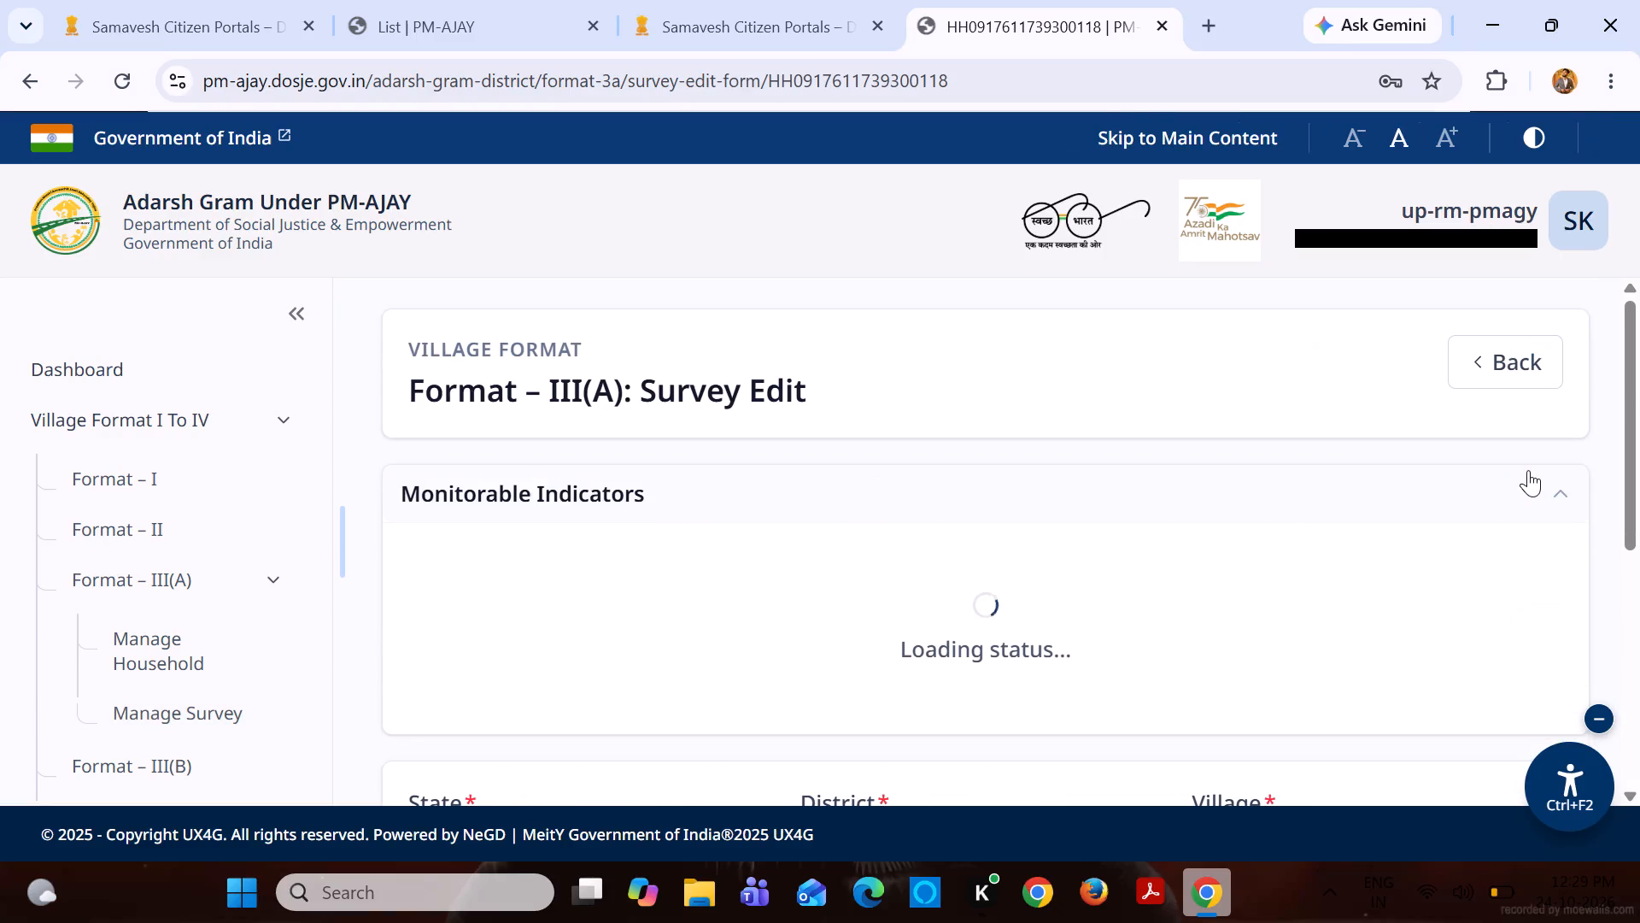
For house number 186, select domain 7 – Agricultural Practices etc., set farming involvement under 7.1 to No, and save the answers.
scroll(1287, 519, "down", 7)
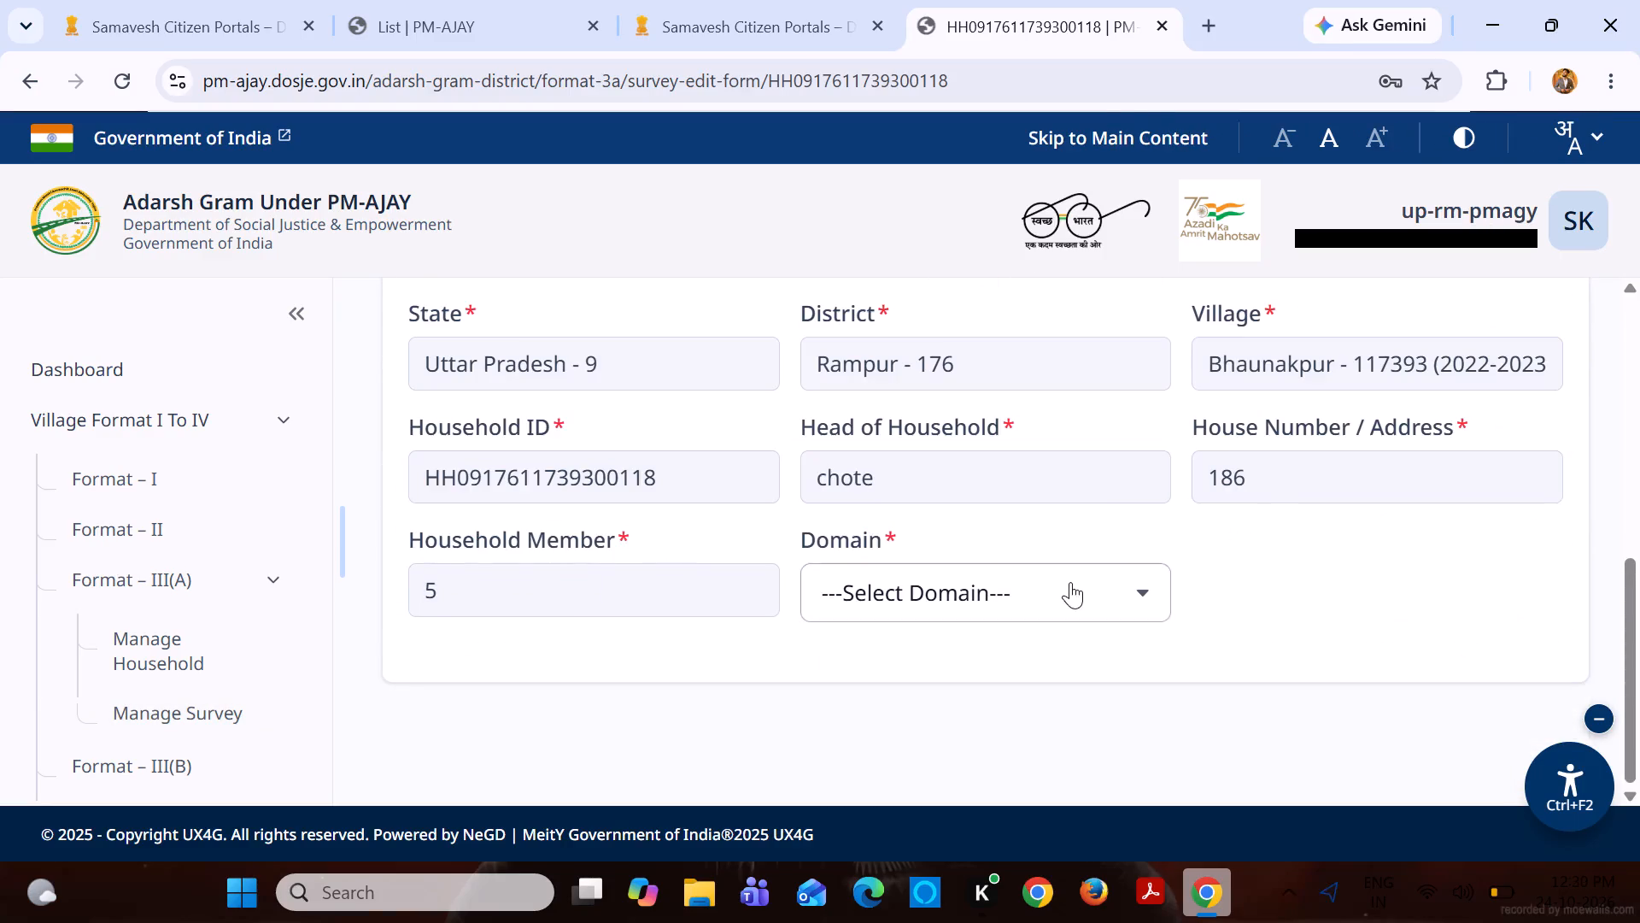
left_click(1070, 582)
scroll(1086, 500, "down", 6)
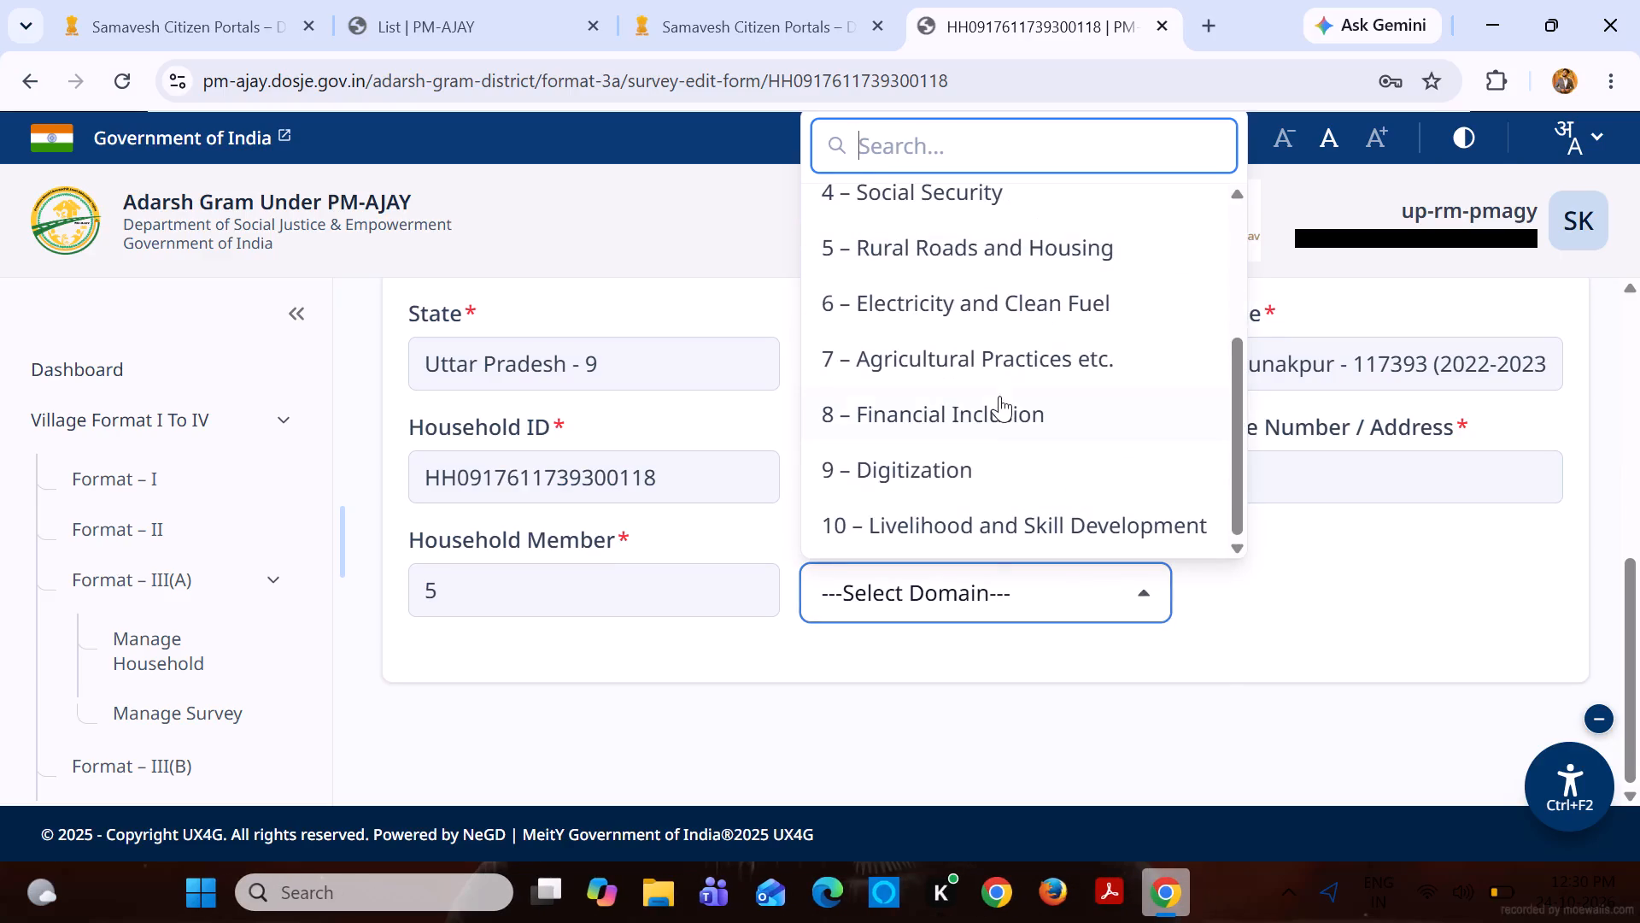
left_click(982, 353)
scroll(1239, 580, "down", 3)
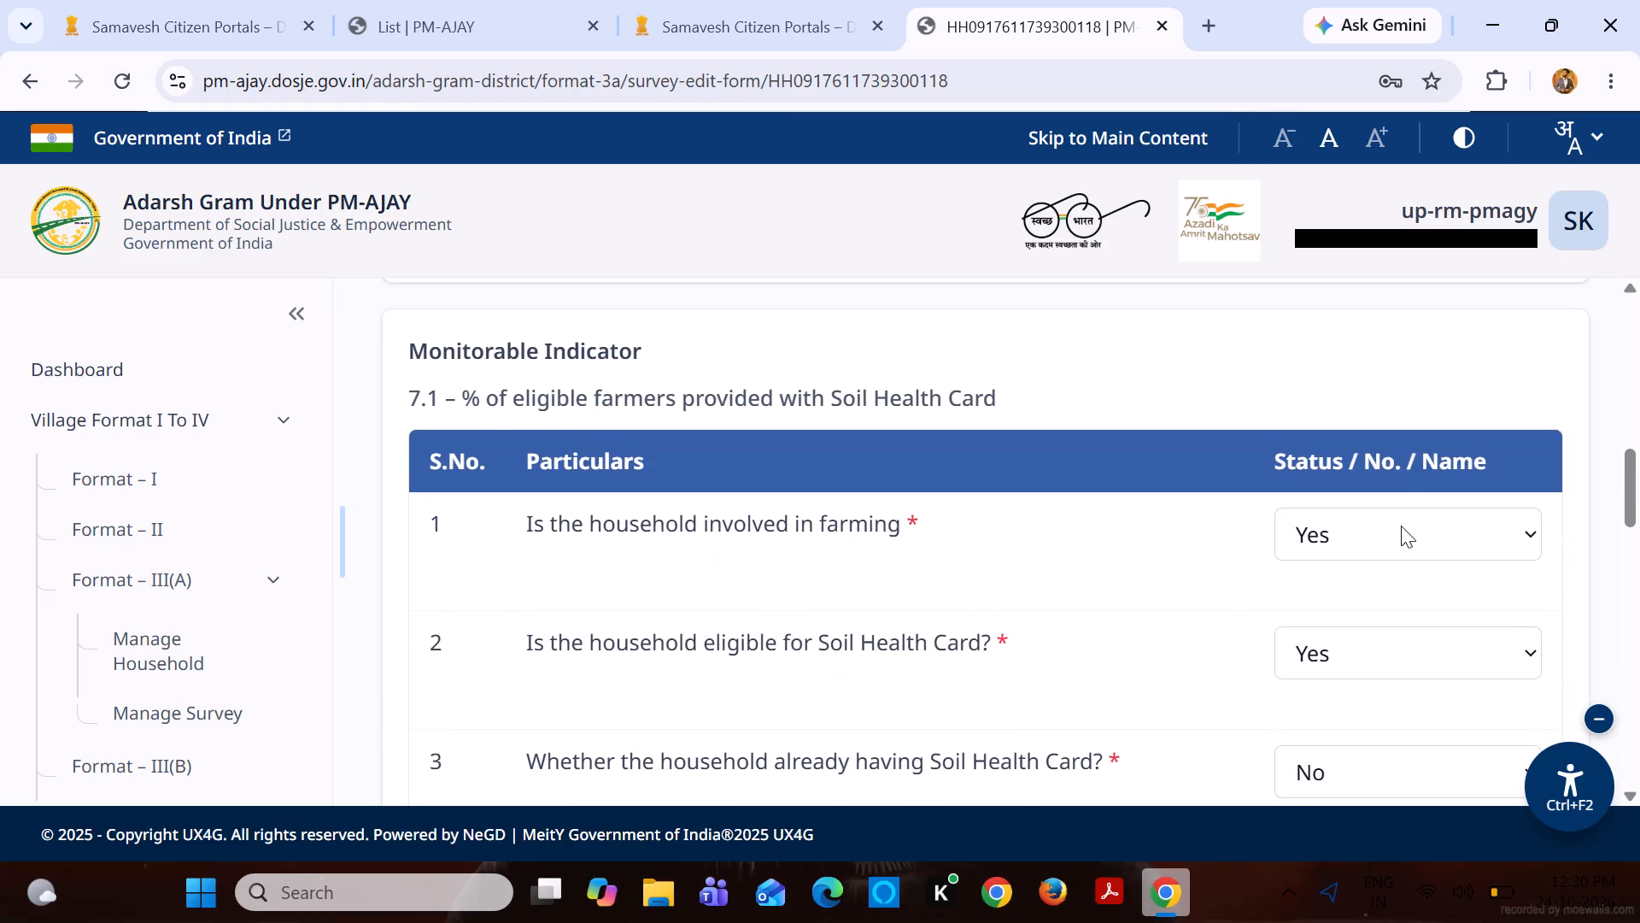
left_click(1401, 526)
left_click(1352, 649)
scroll(1352, 649, "down", 9)
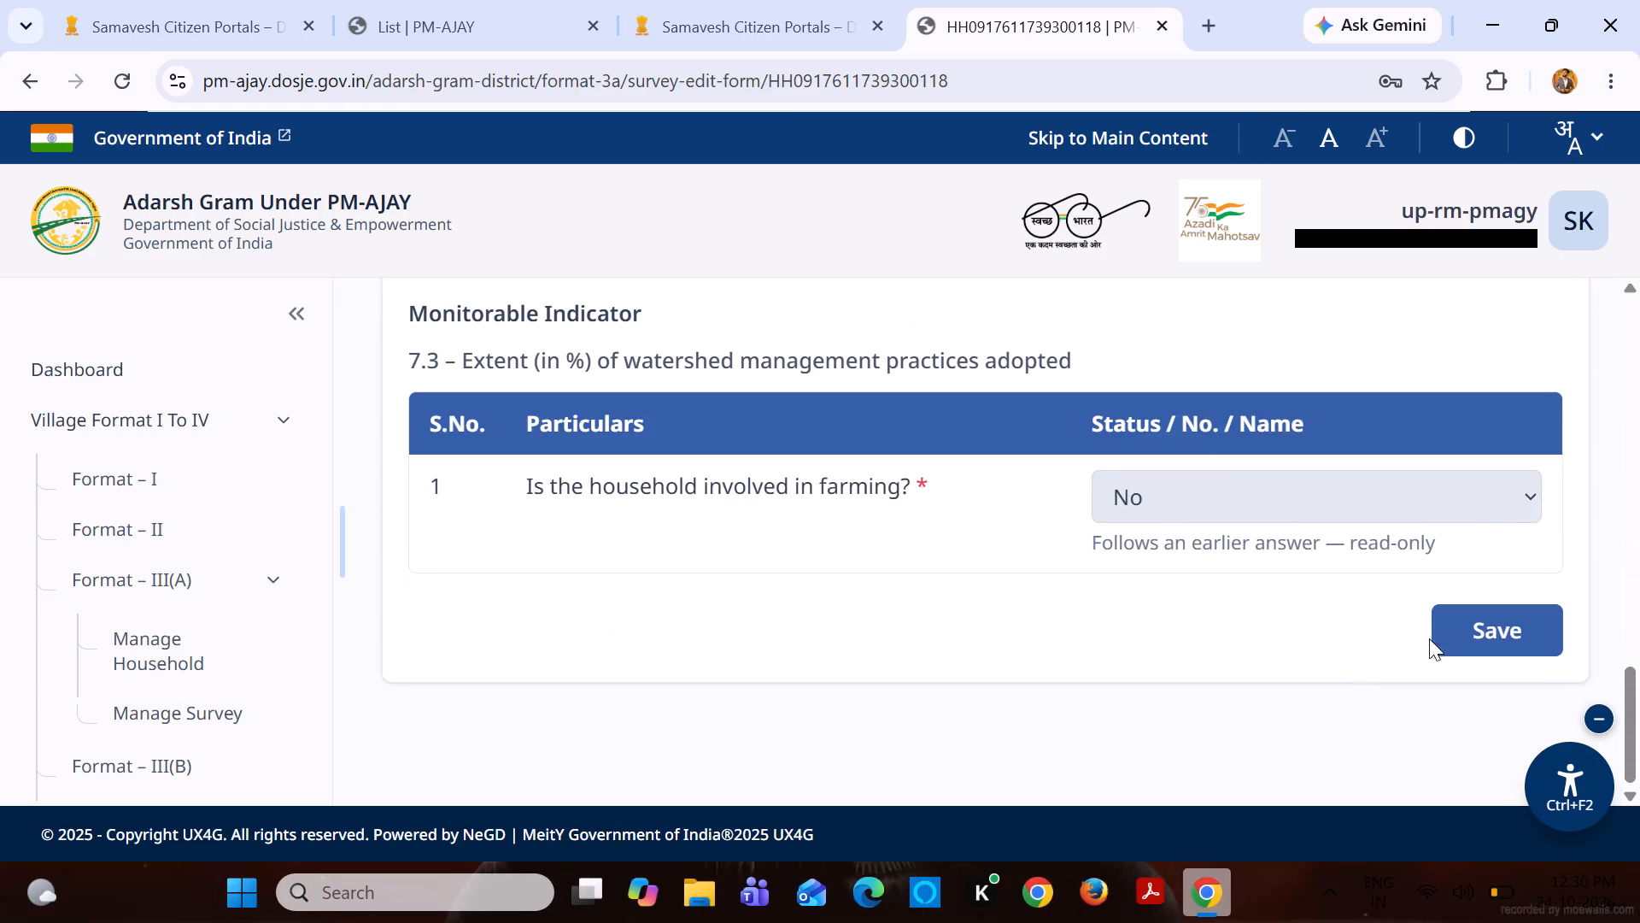
left_click(1496, 633)
Return to the household list and open the survey of house number 187 on page 2 for editing.
scroll(1384, 375, "up", 10)
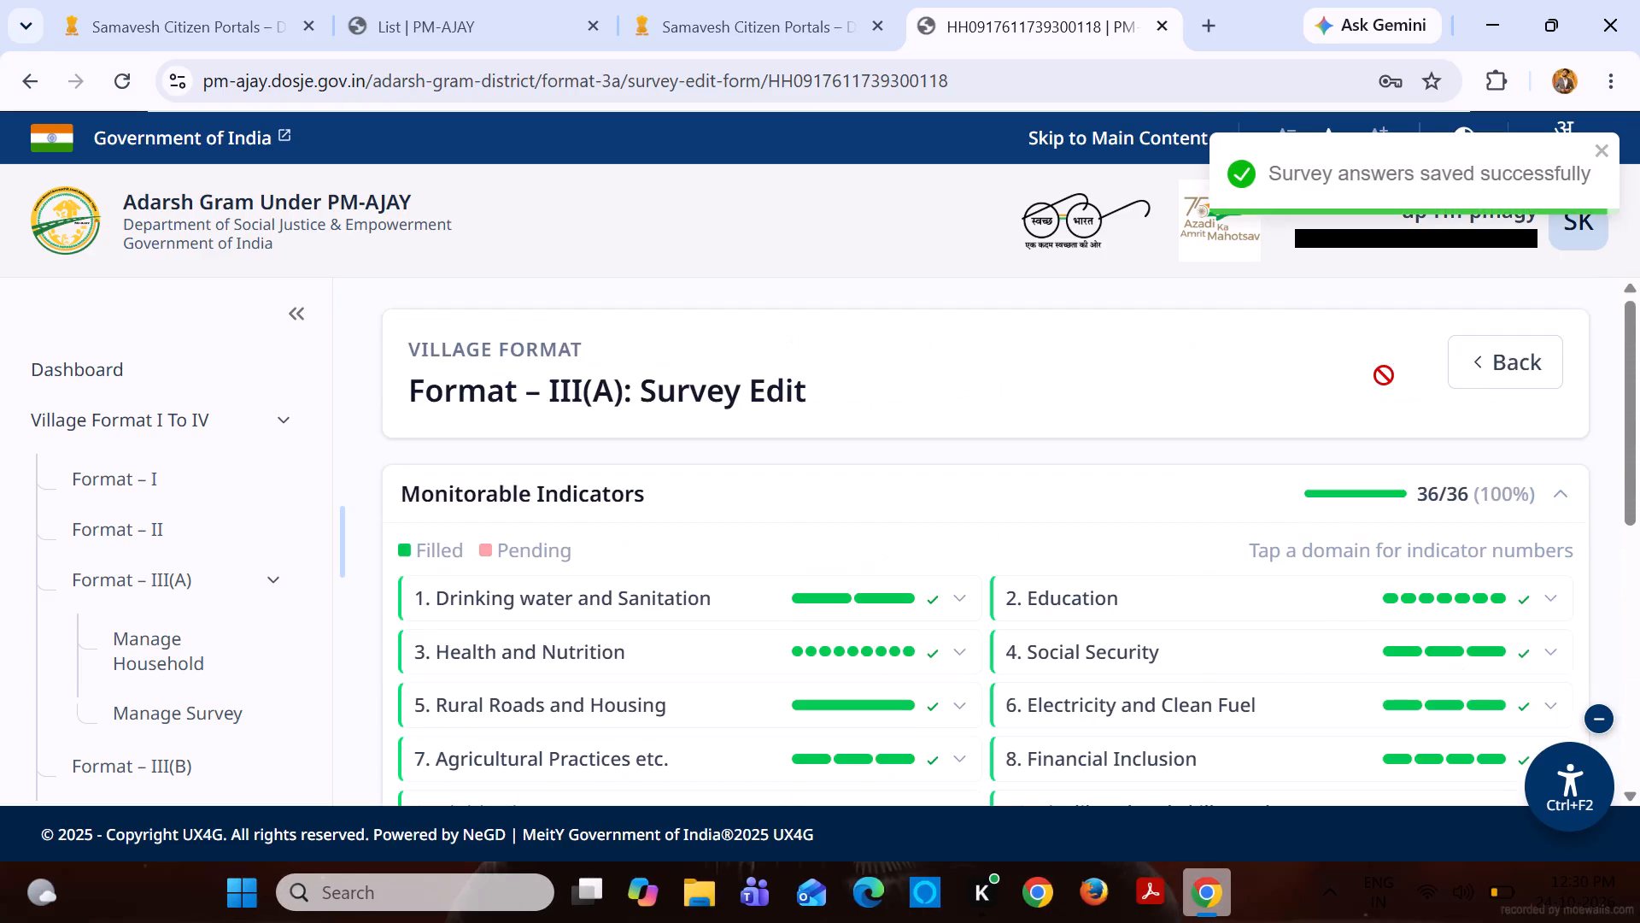
left_click(1521, 357)
scroll(1327, 482, "down", 12)
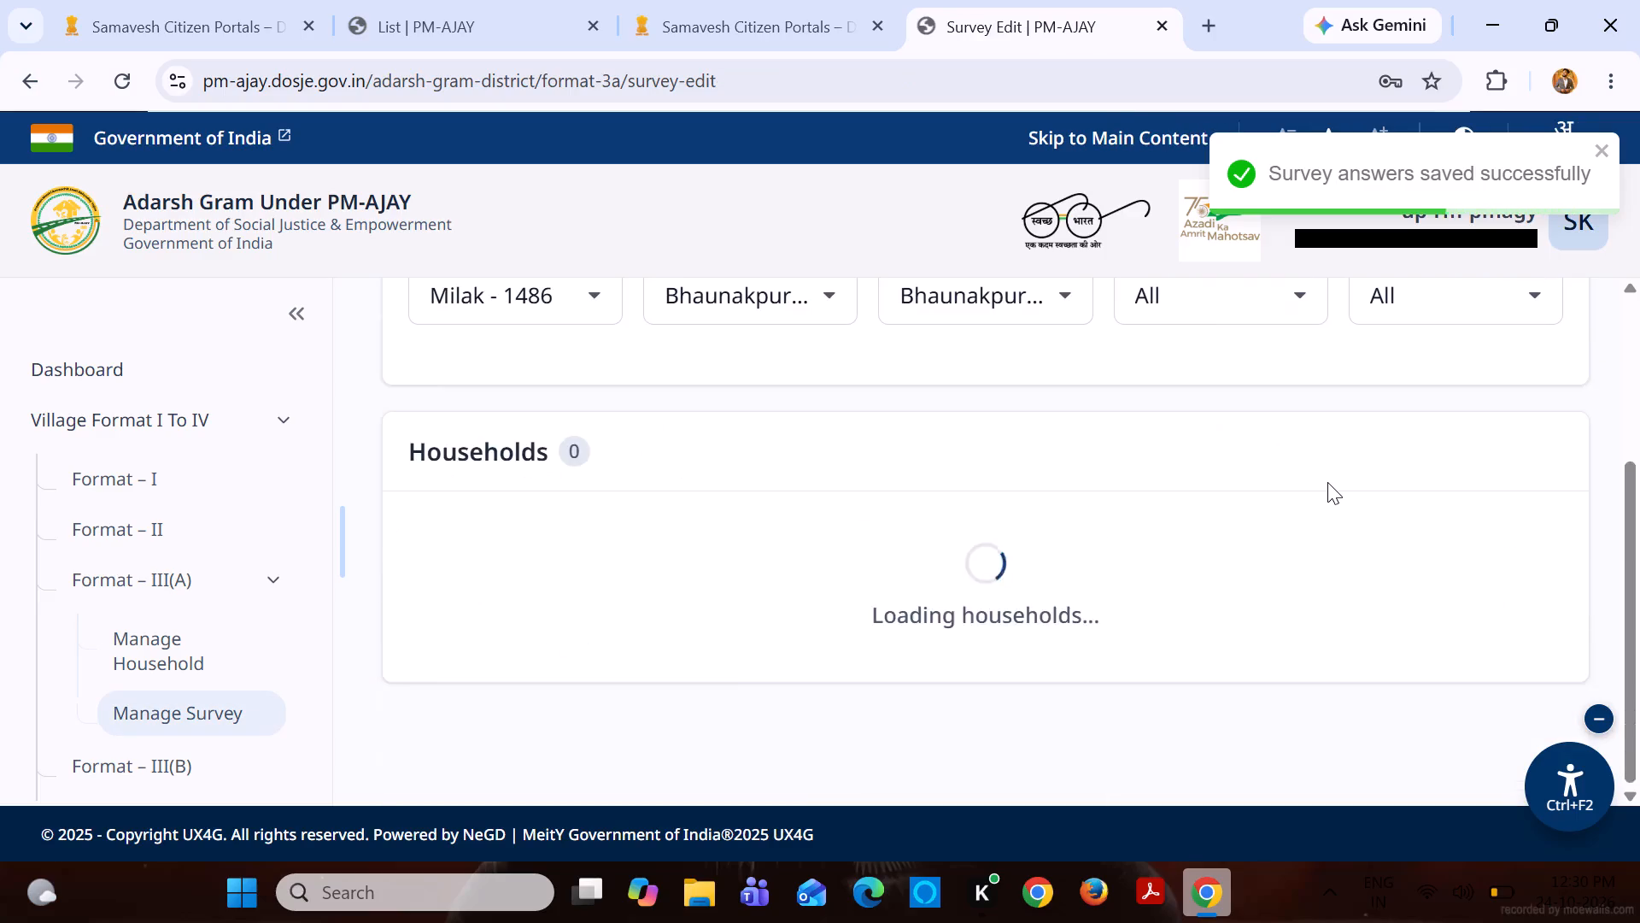
scroll(1327, 482, "down", 20)
scroll(1327, 482, "down", 20)
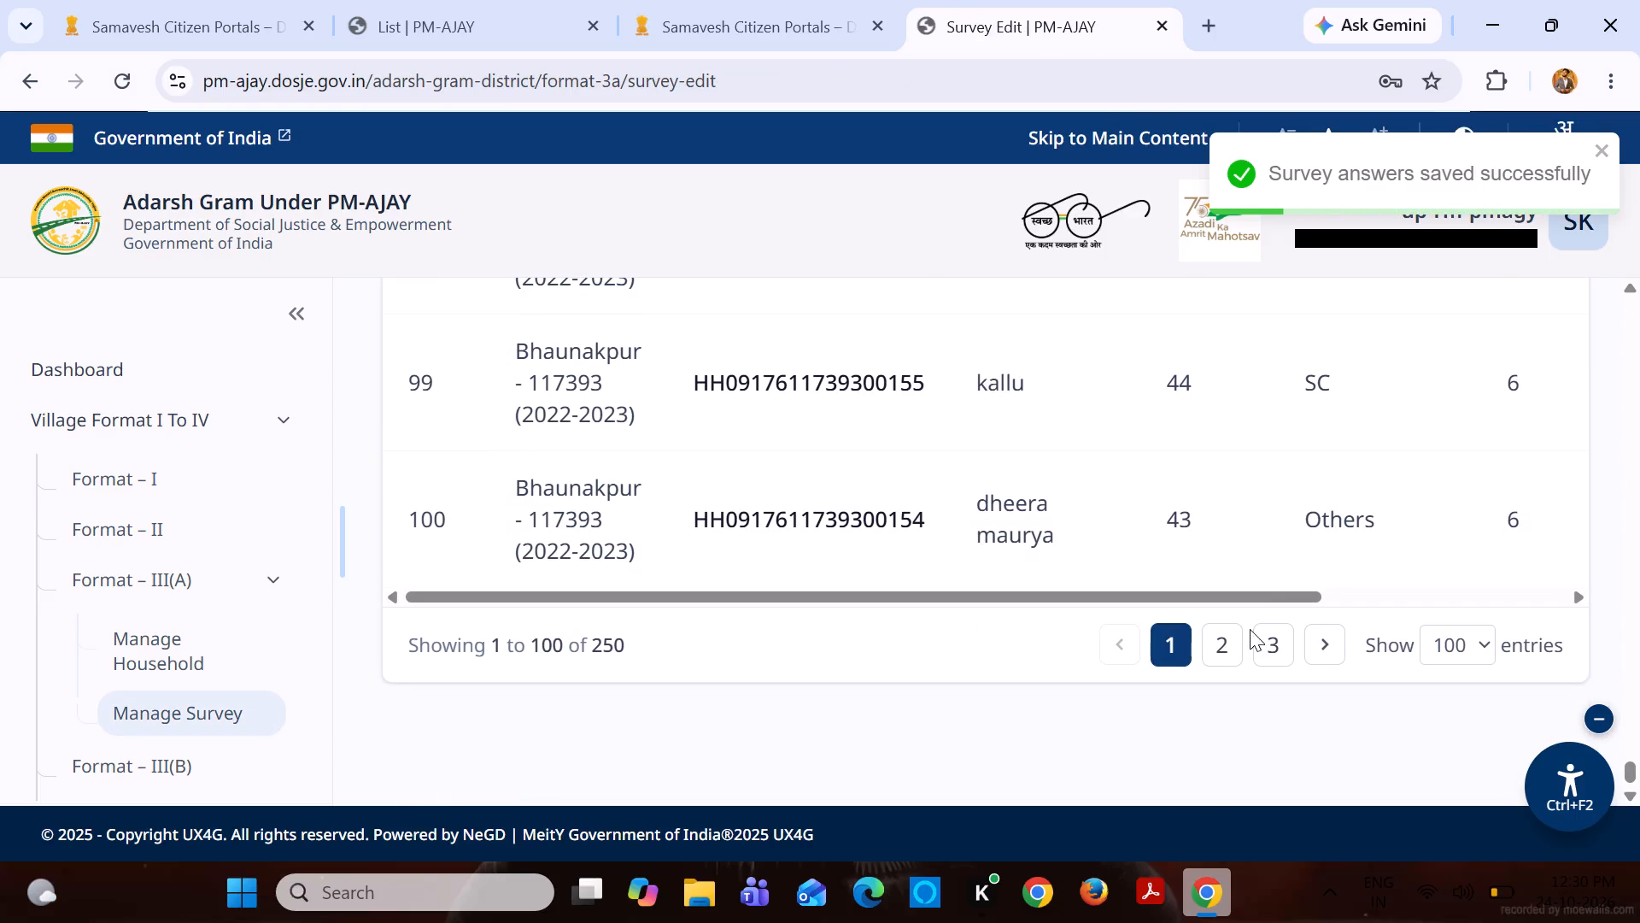
left_click(1233, 634)
scroll(1262, 471, "up", 9)
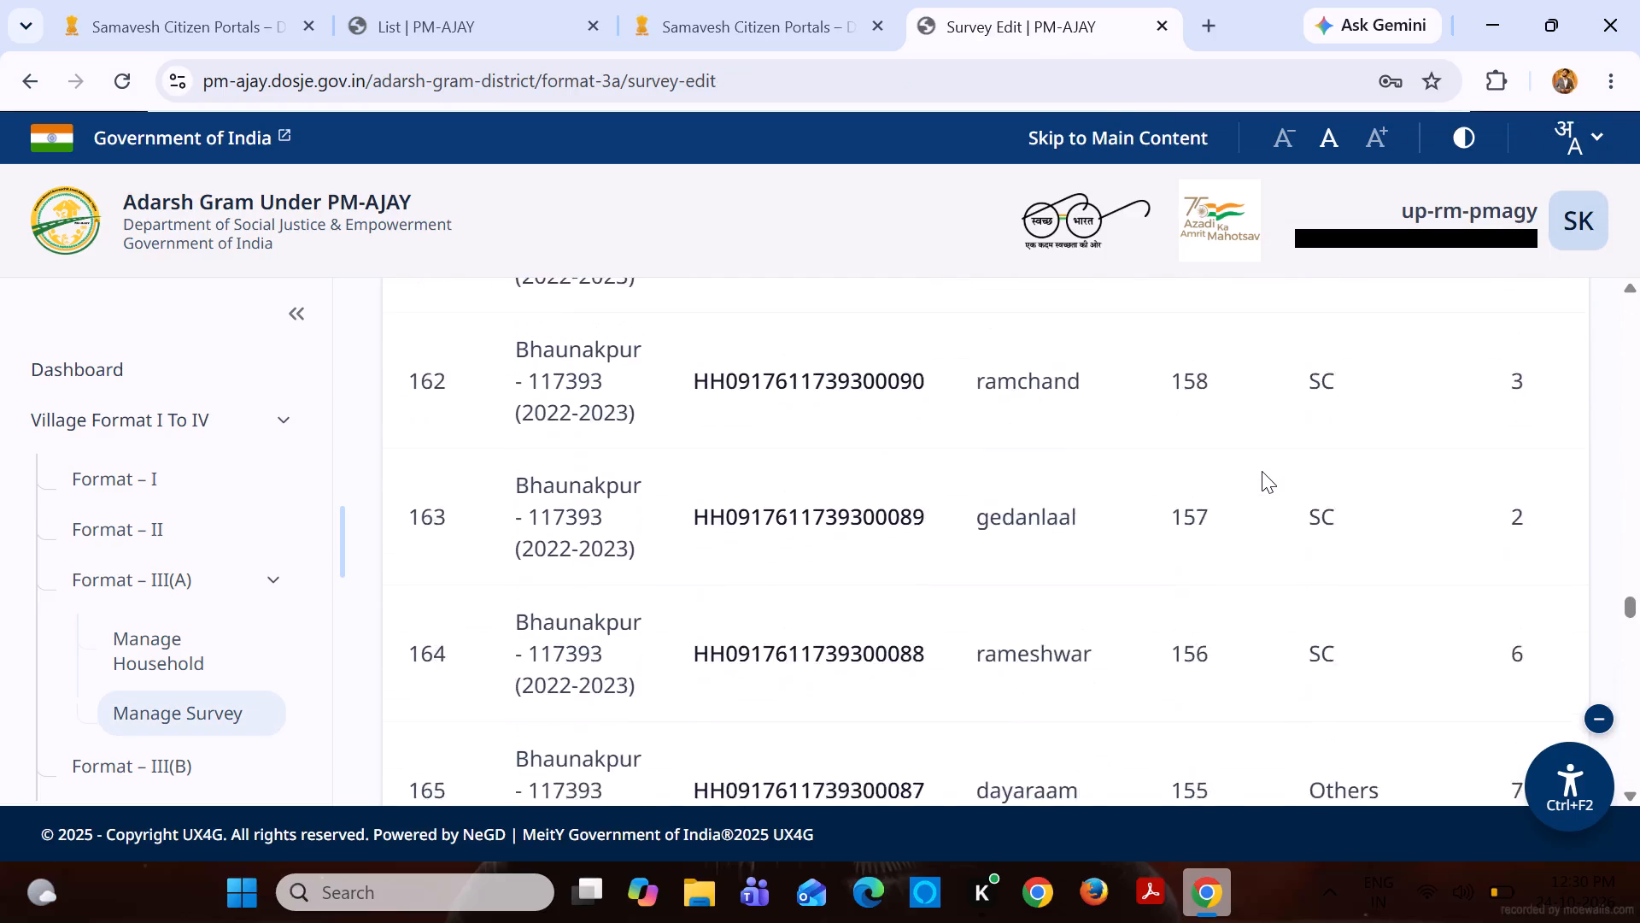
scroll(1262, 471, "up", 14)
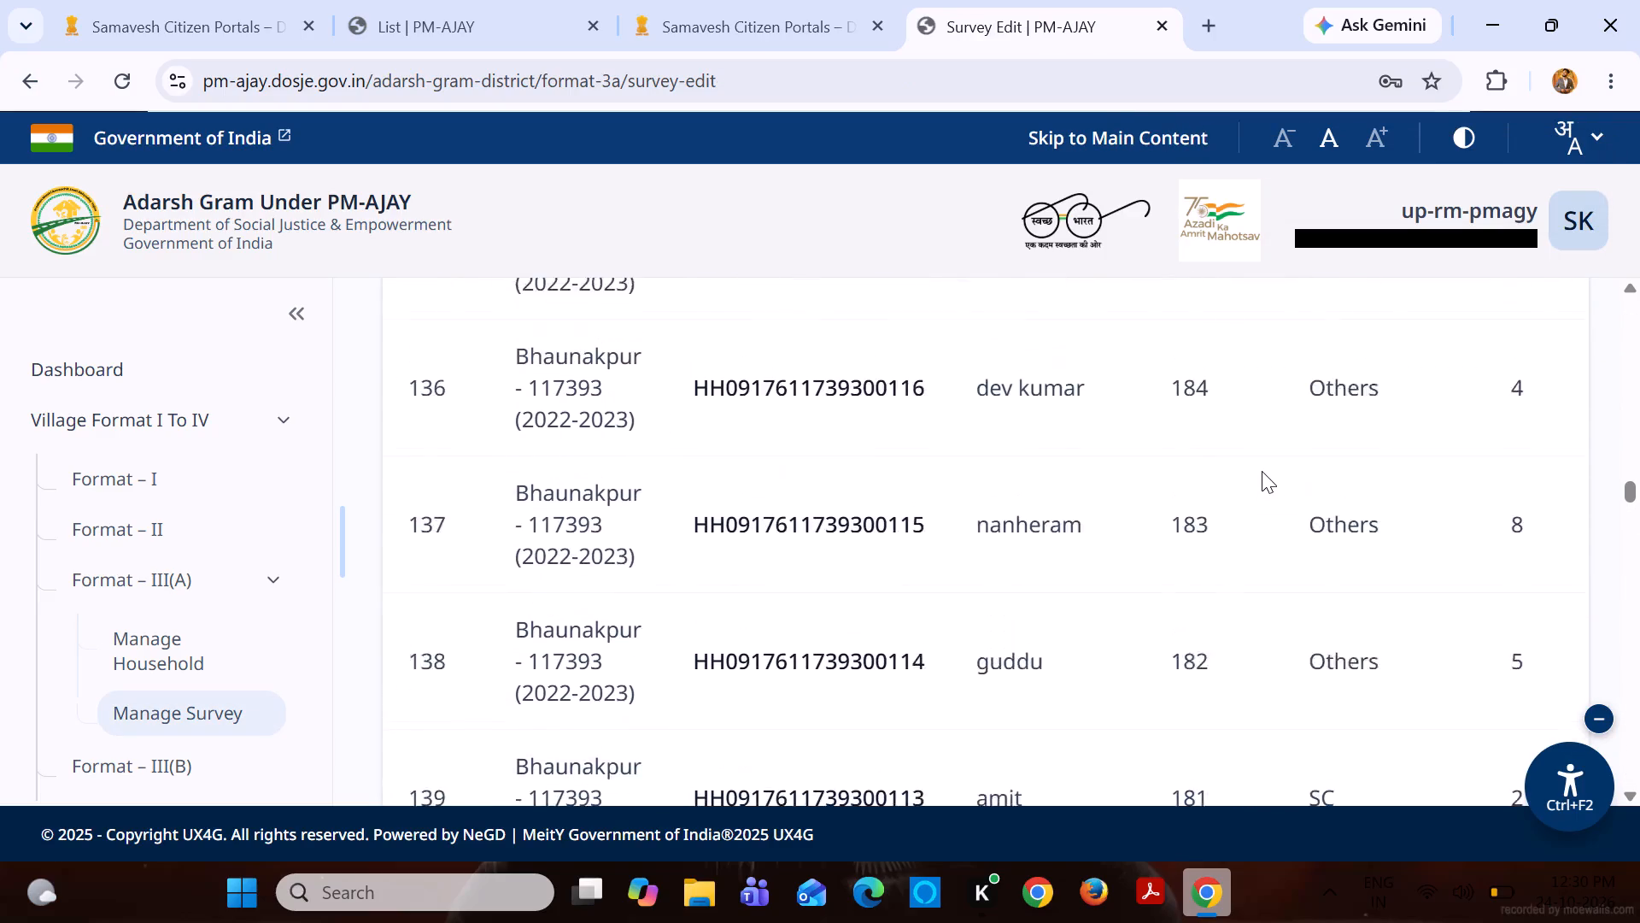
scroll(1262, 471, "up", 5)
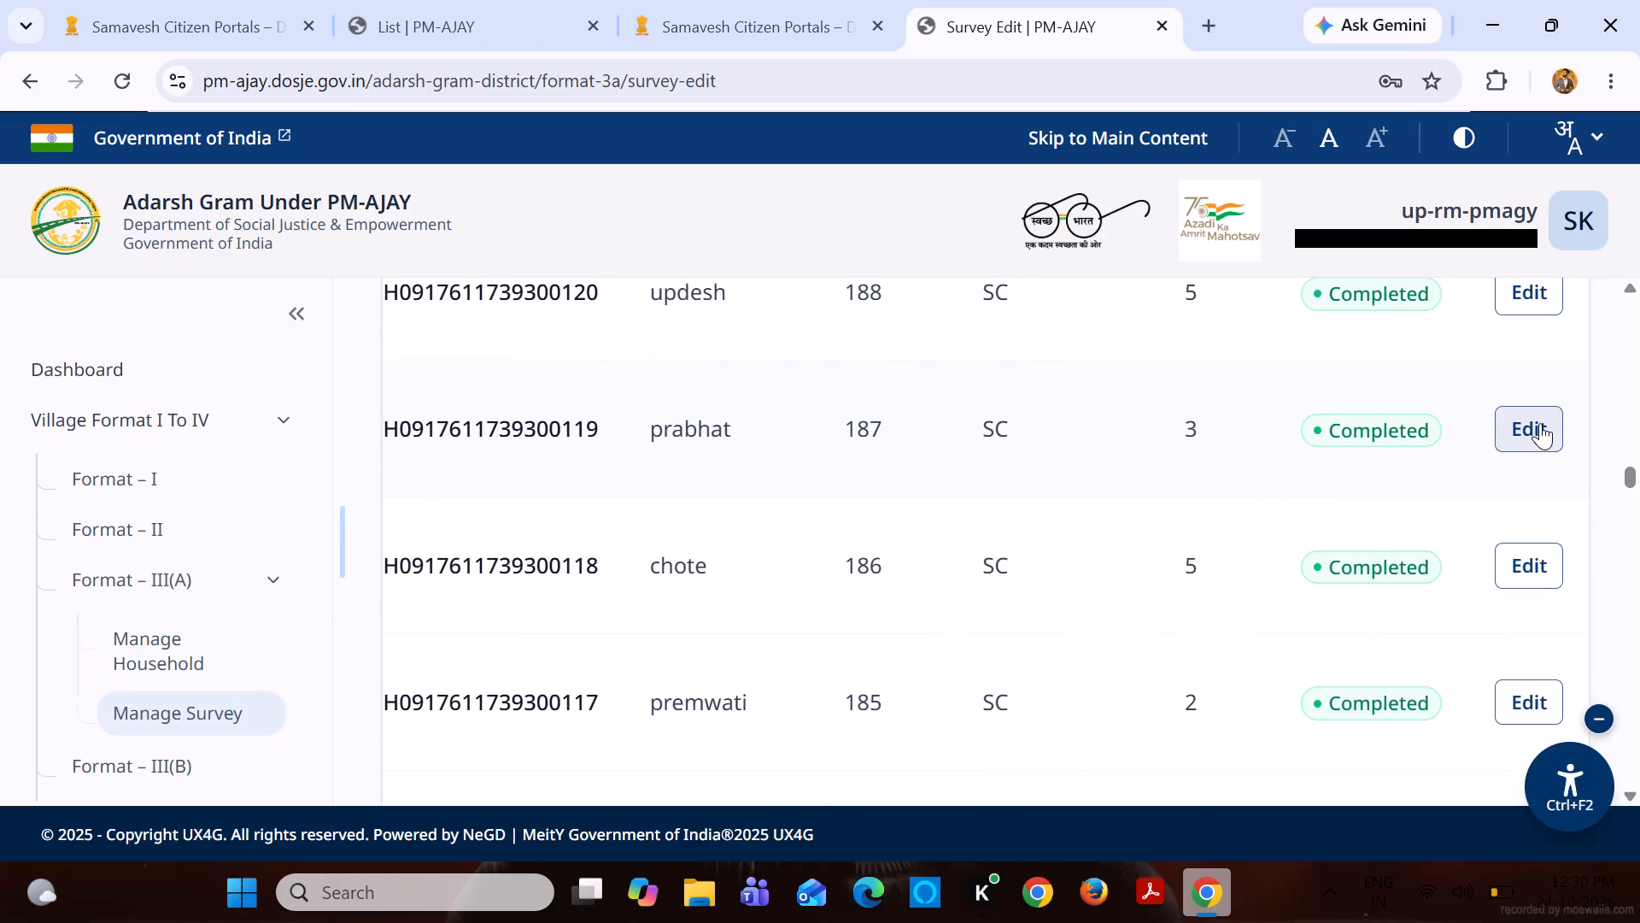
left_click(1539, 424)
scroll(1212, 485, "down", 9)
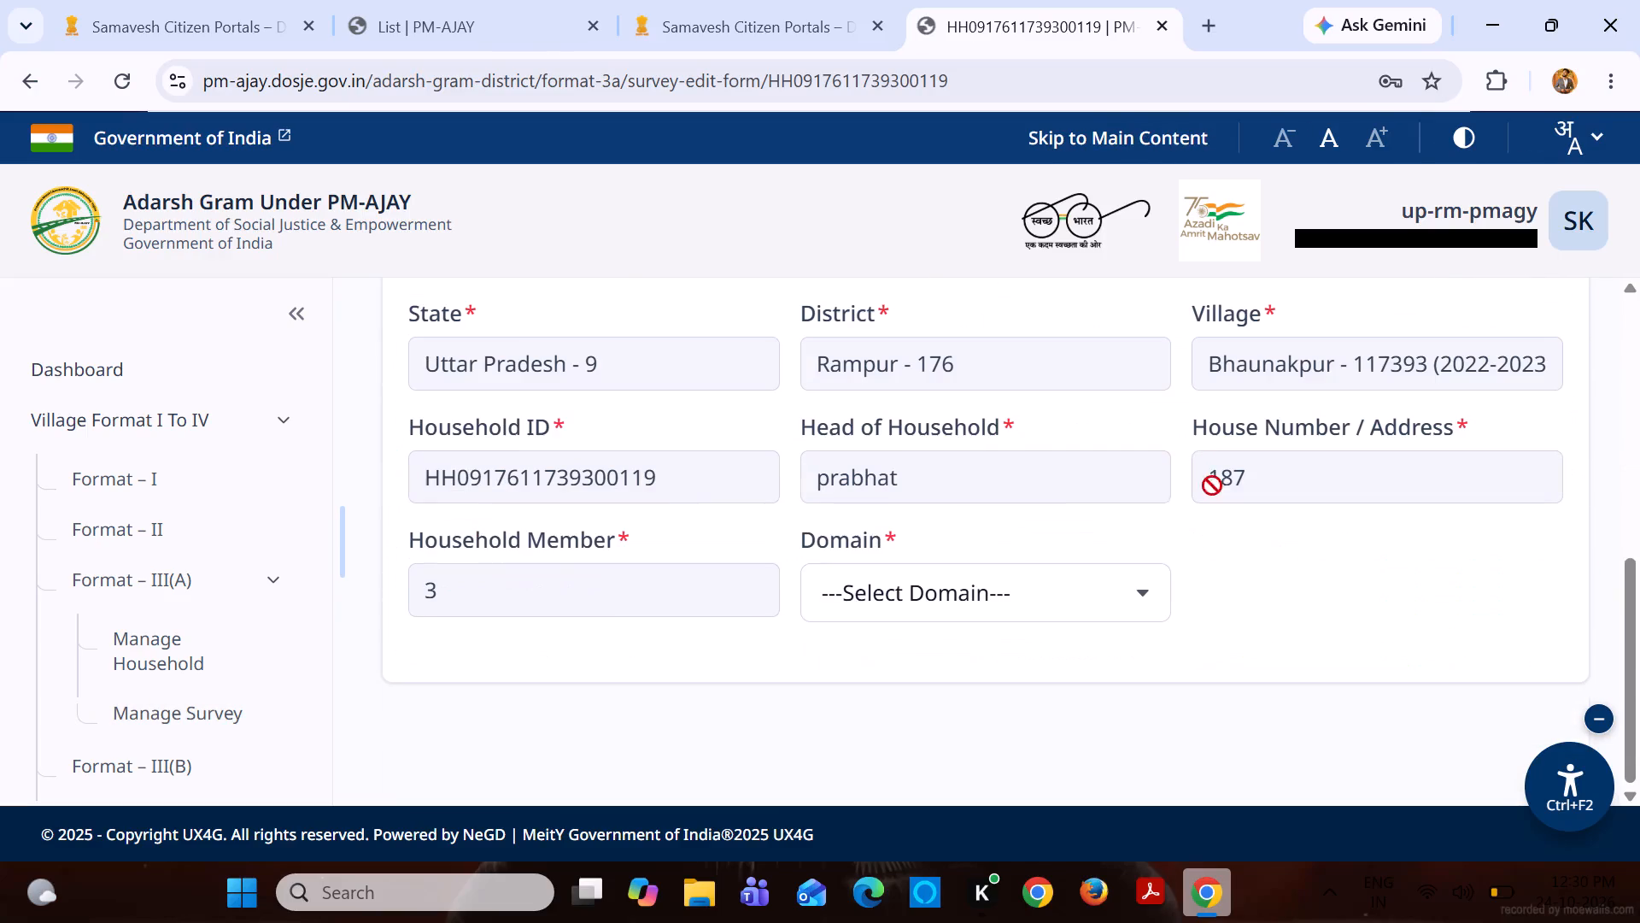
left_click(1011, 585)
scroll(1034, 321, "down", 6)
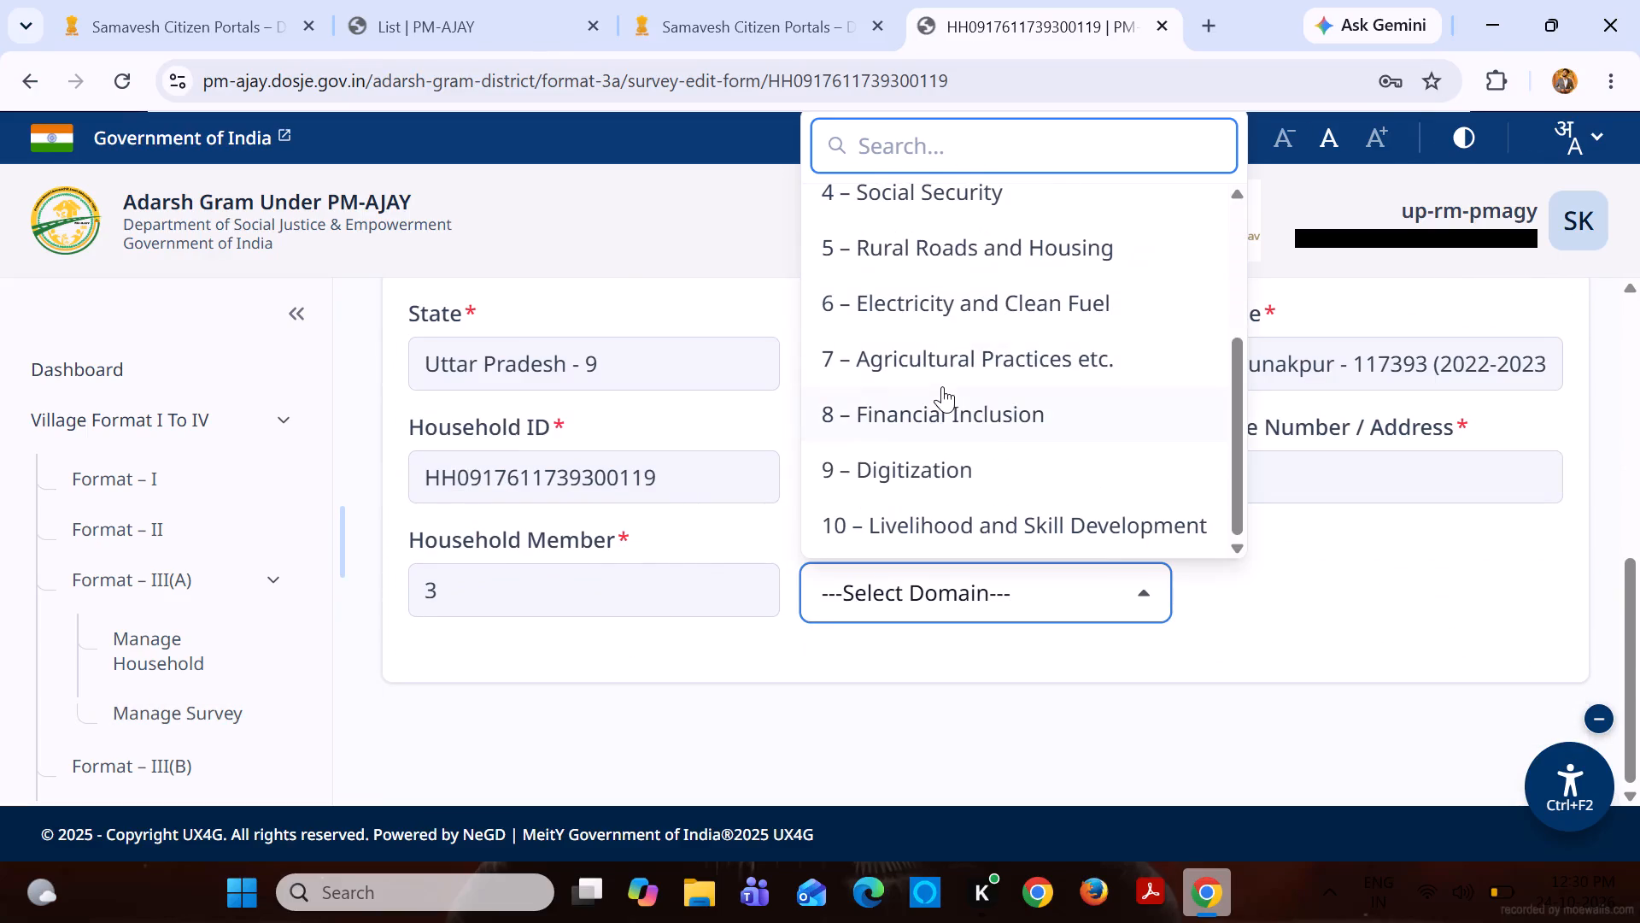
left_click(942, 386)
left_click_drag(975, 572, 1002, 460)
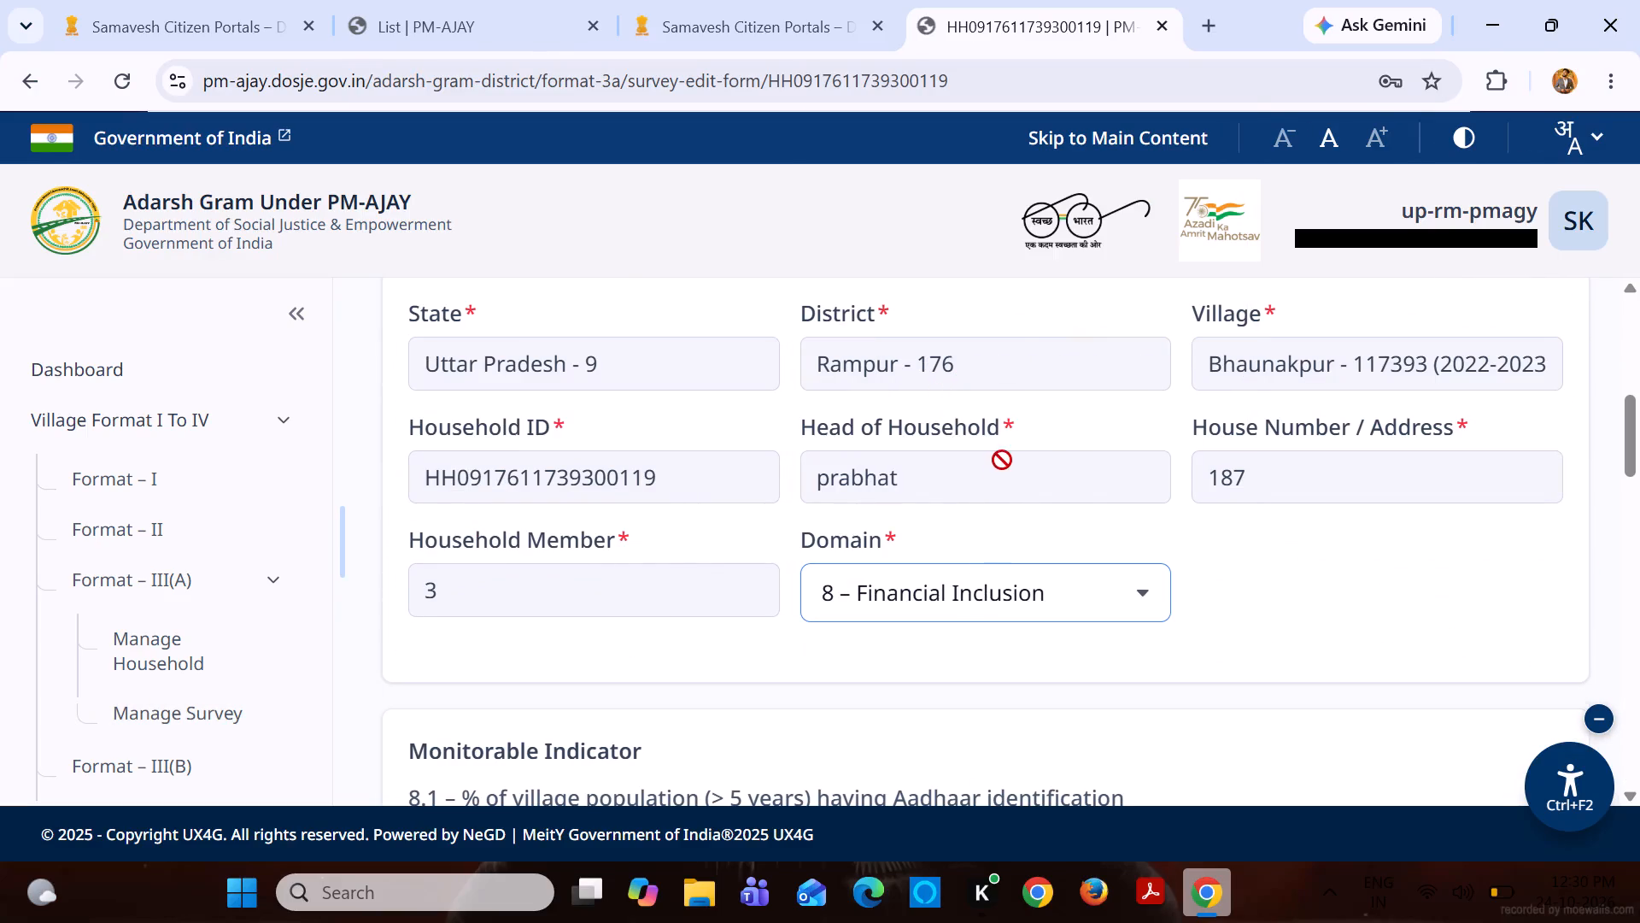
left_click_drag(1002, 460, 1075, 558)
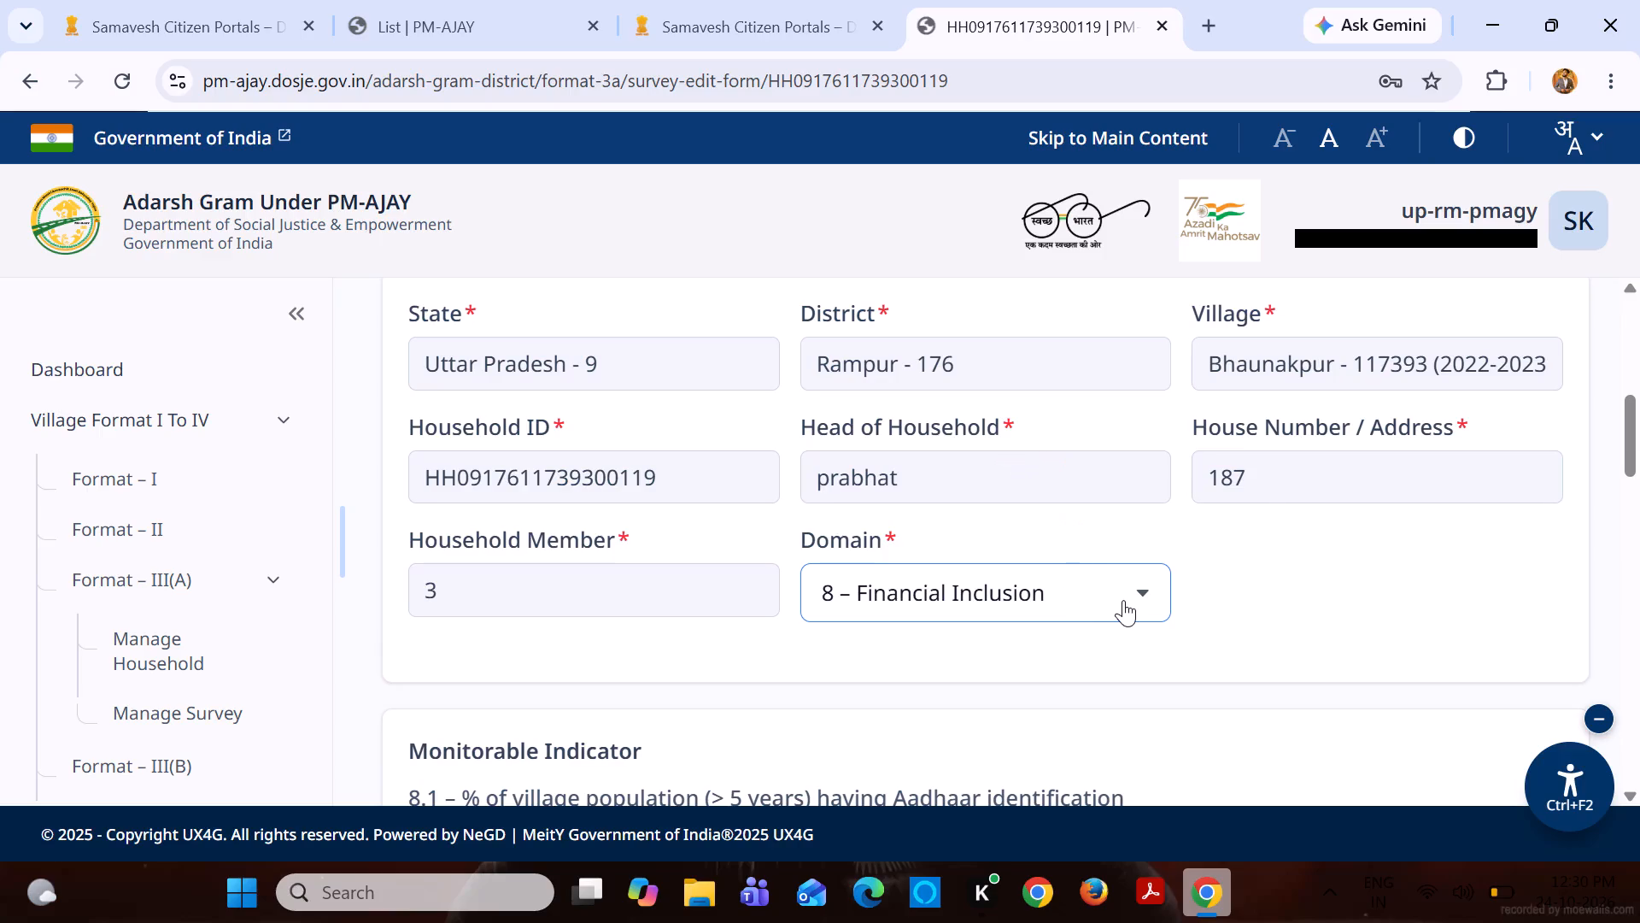
For house number 187, select domain 7 – Agricultural Practices etc., set farming involvement under 7.1 to No, and save the answers.
left_click(1124, 600)
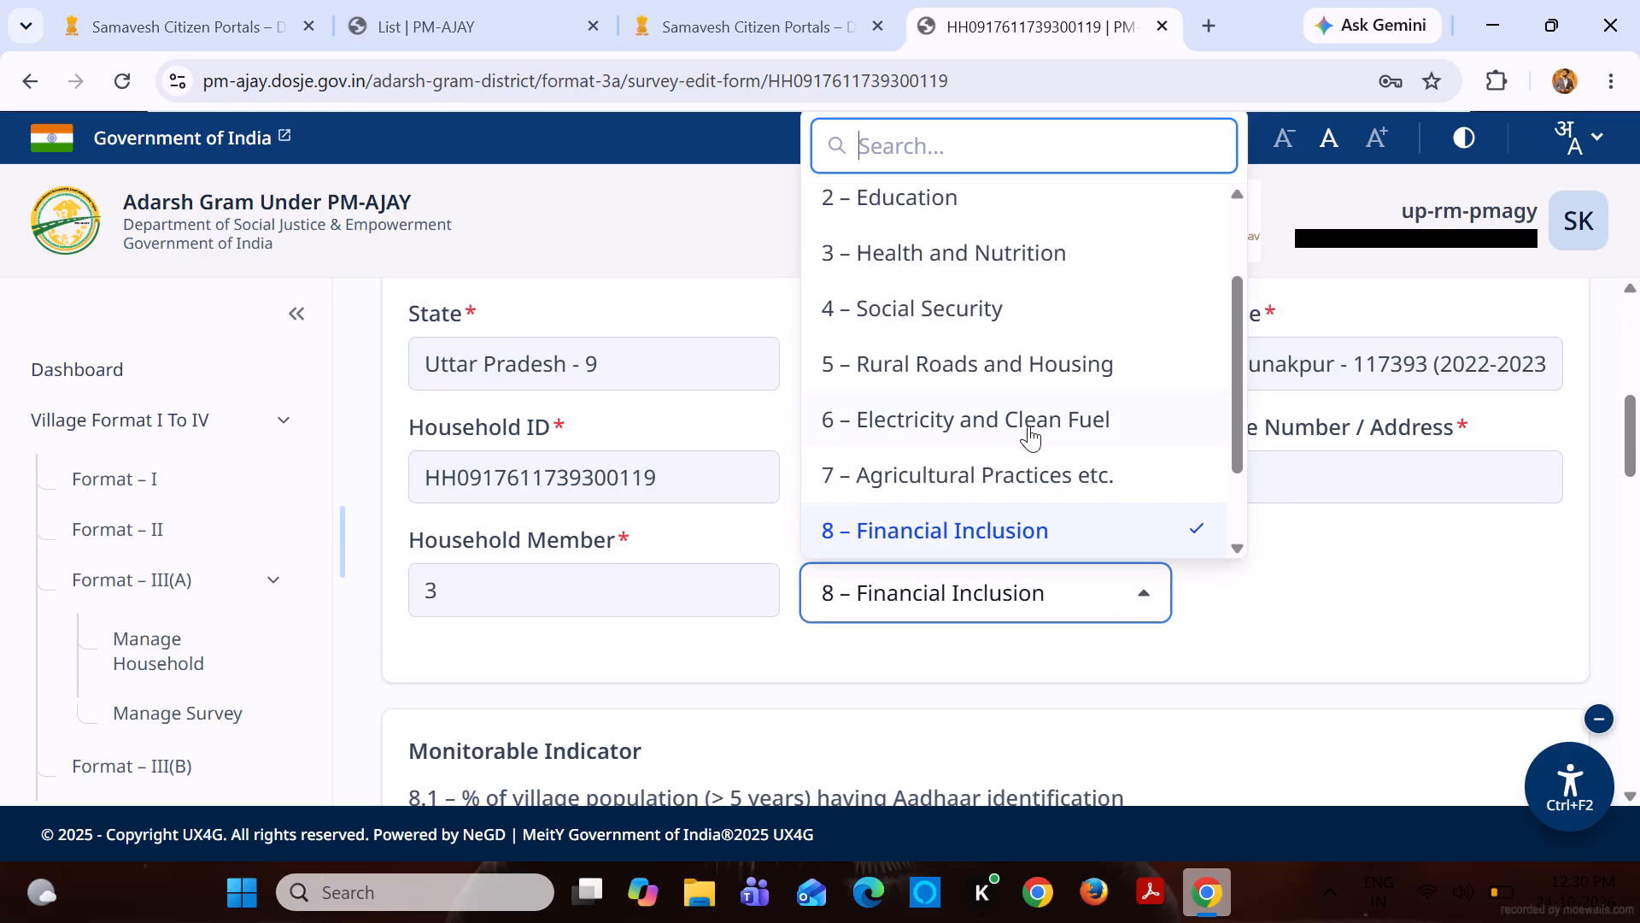
left_click(1014, 464)
scroll(1258, 526, "down", 3)
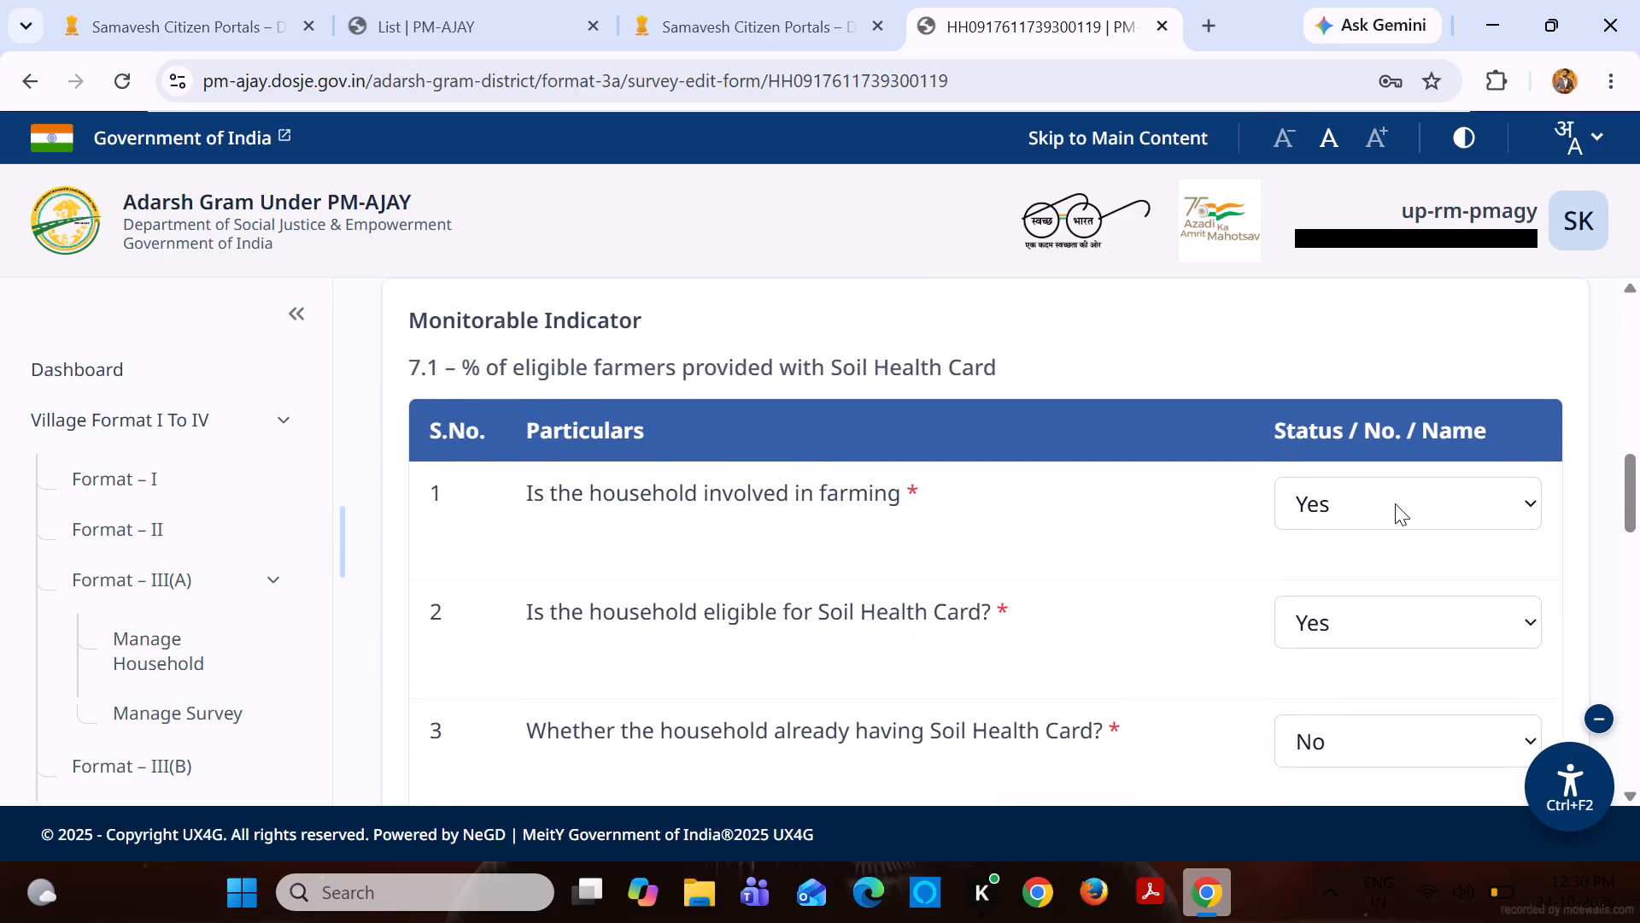
left_click(1403, 504)
left_click(1337, 630)
scroll(1337, 630, "down", 8)
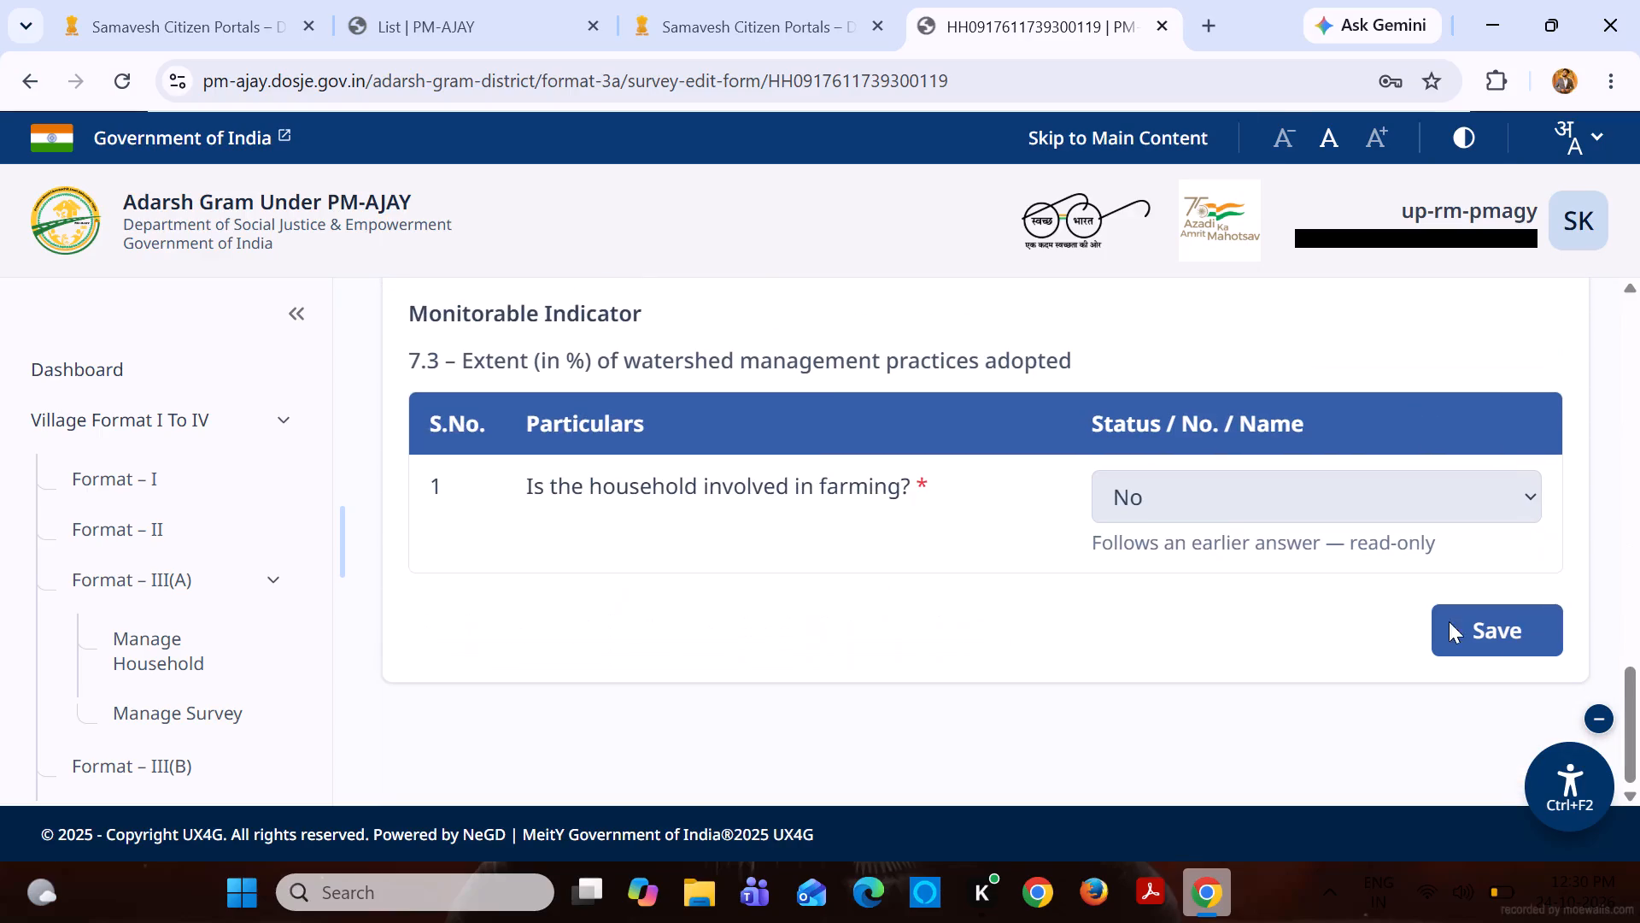
left_click(1501, 630)
scroll(1239, 427, "up", 10)
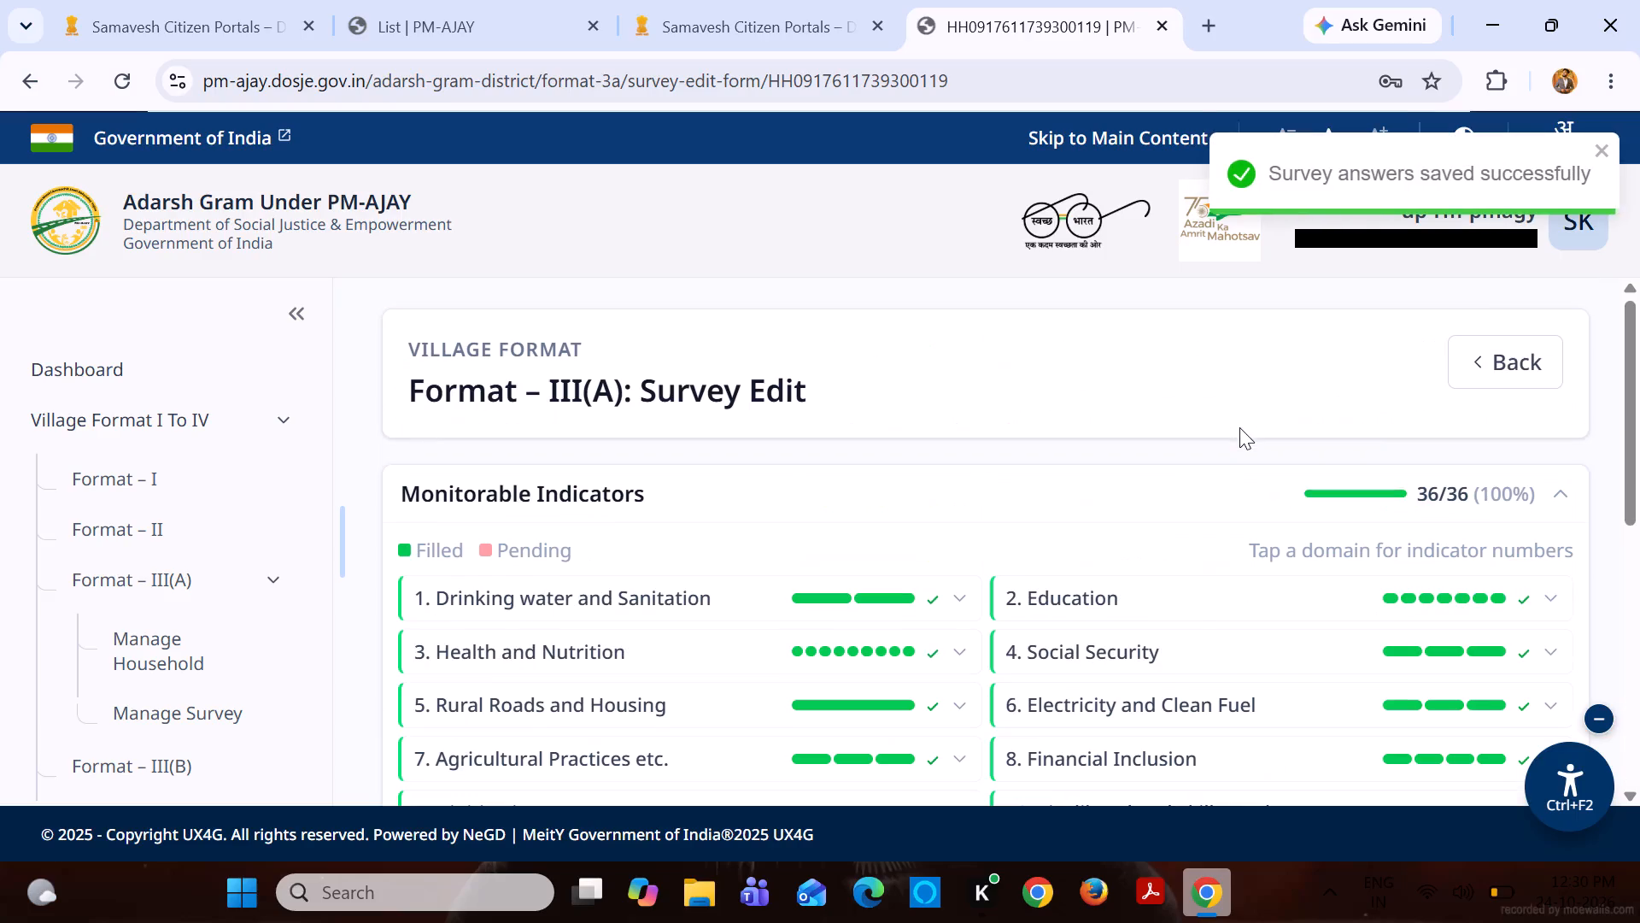
Return to the household list and open the survey of house number 188 on page 2 for editing.
left_click(1523, 347)
scroll(1307, 432, "down", 8)
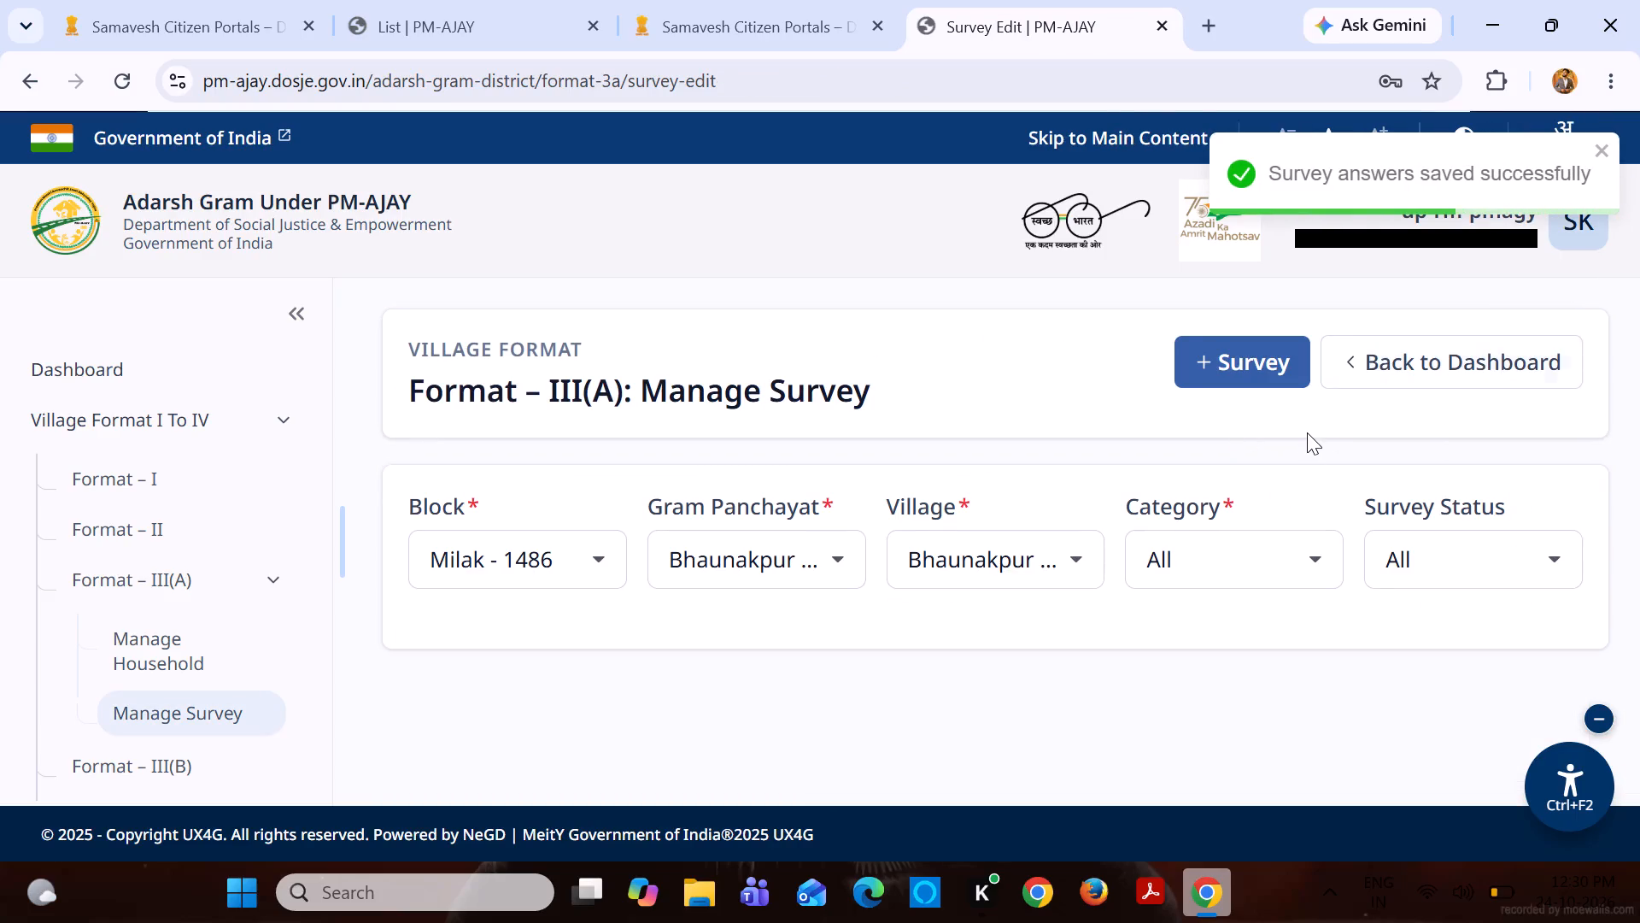
scroll(1307, 432, "down", 20)
scroll(1307, 432, "down", 19)
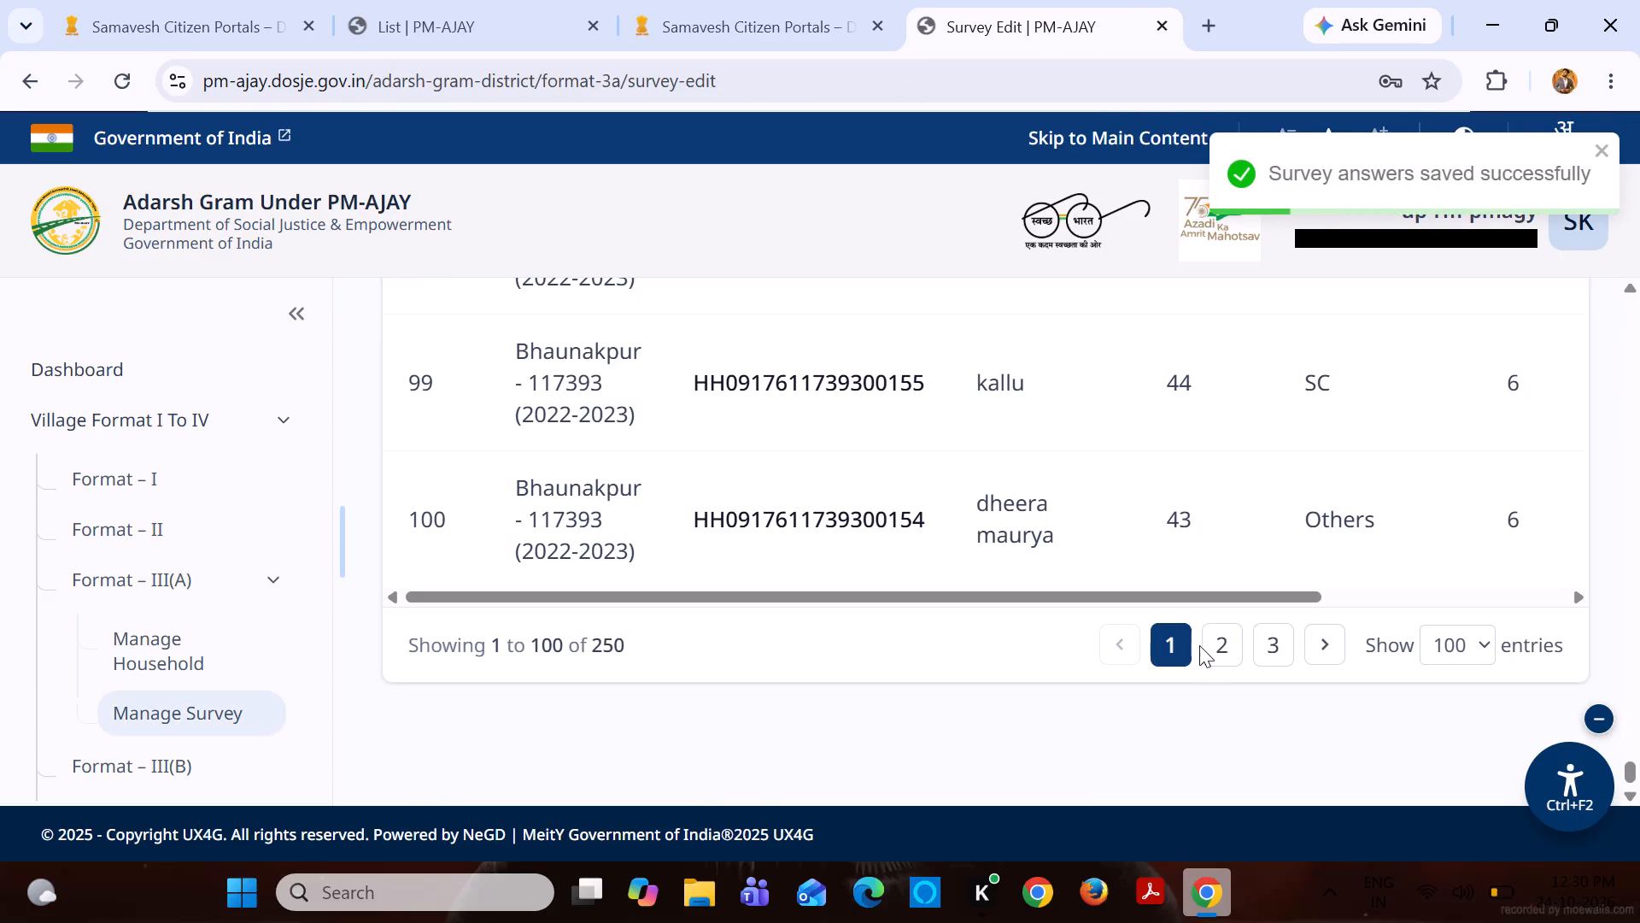
left_click(1204, 645)
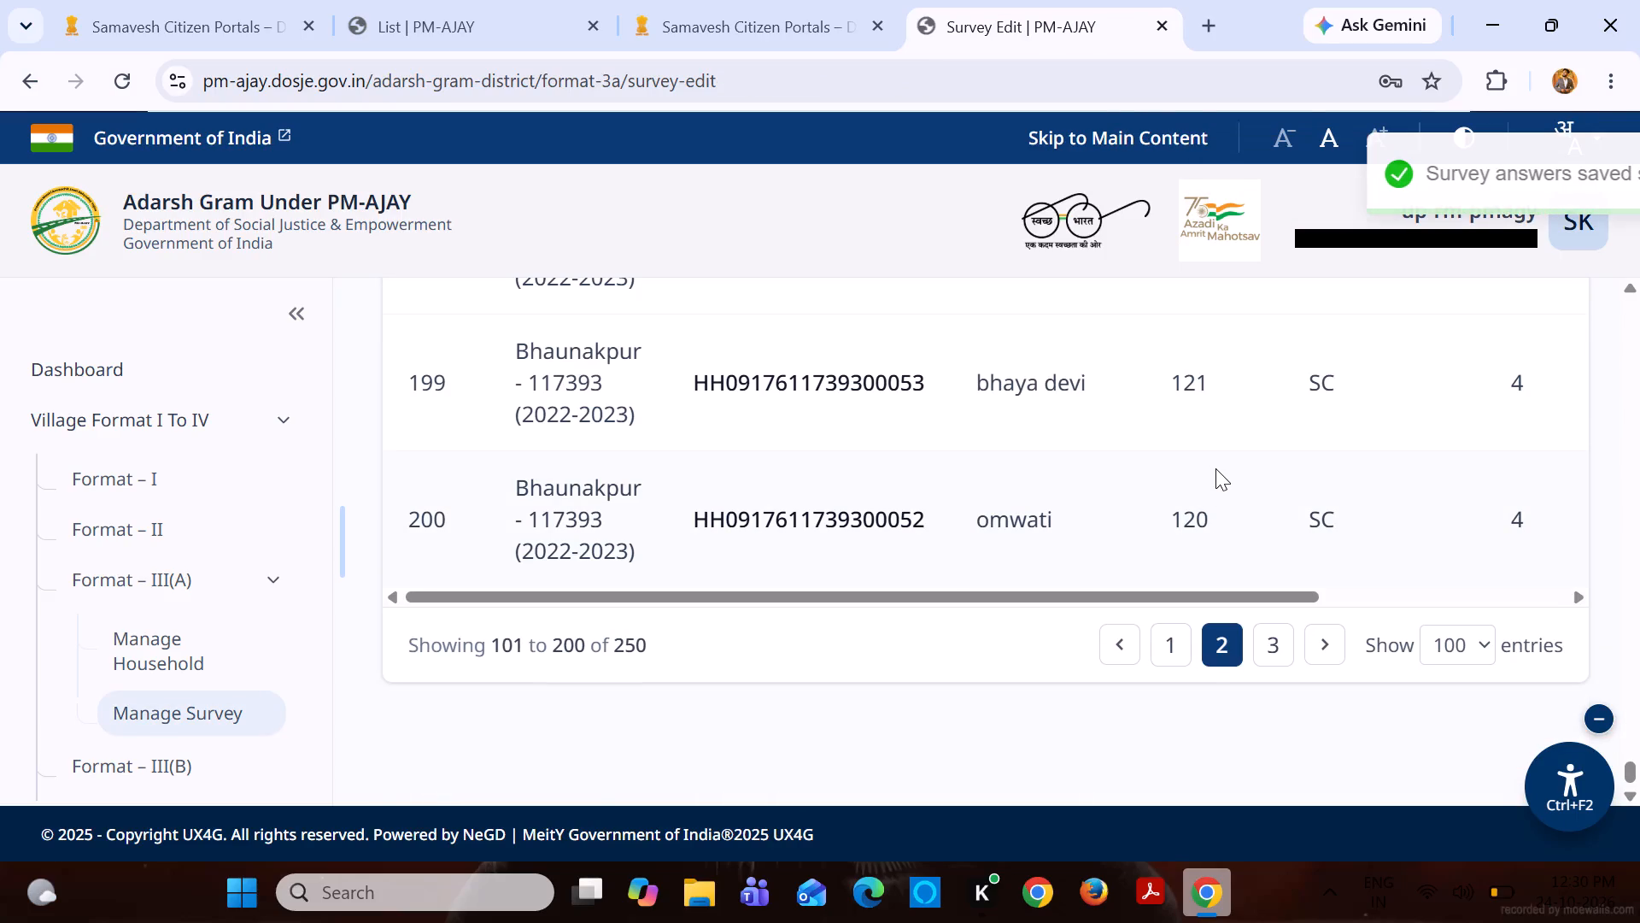
scroll(1215, 468, "up", 20)
scroll(1215, 468, "up", 16)
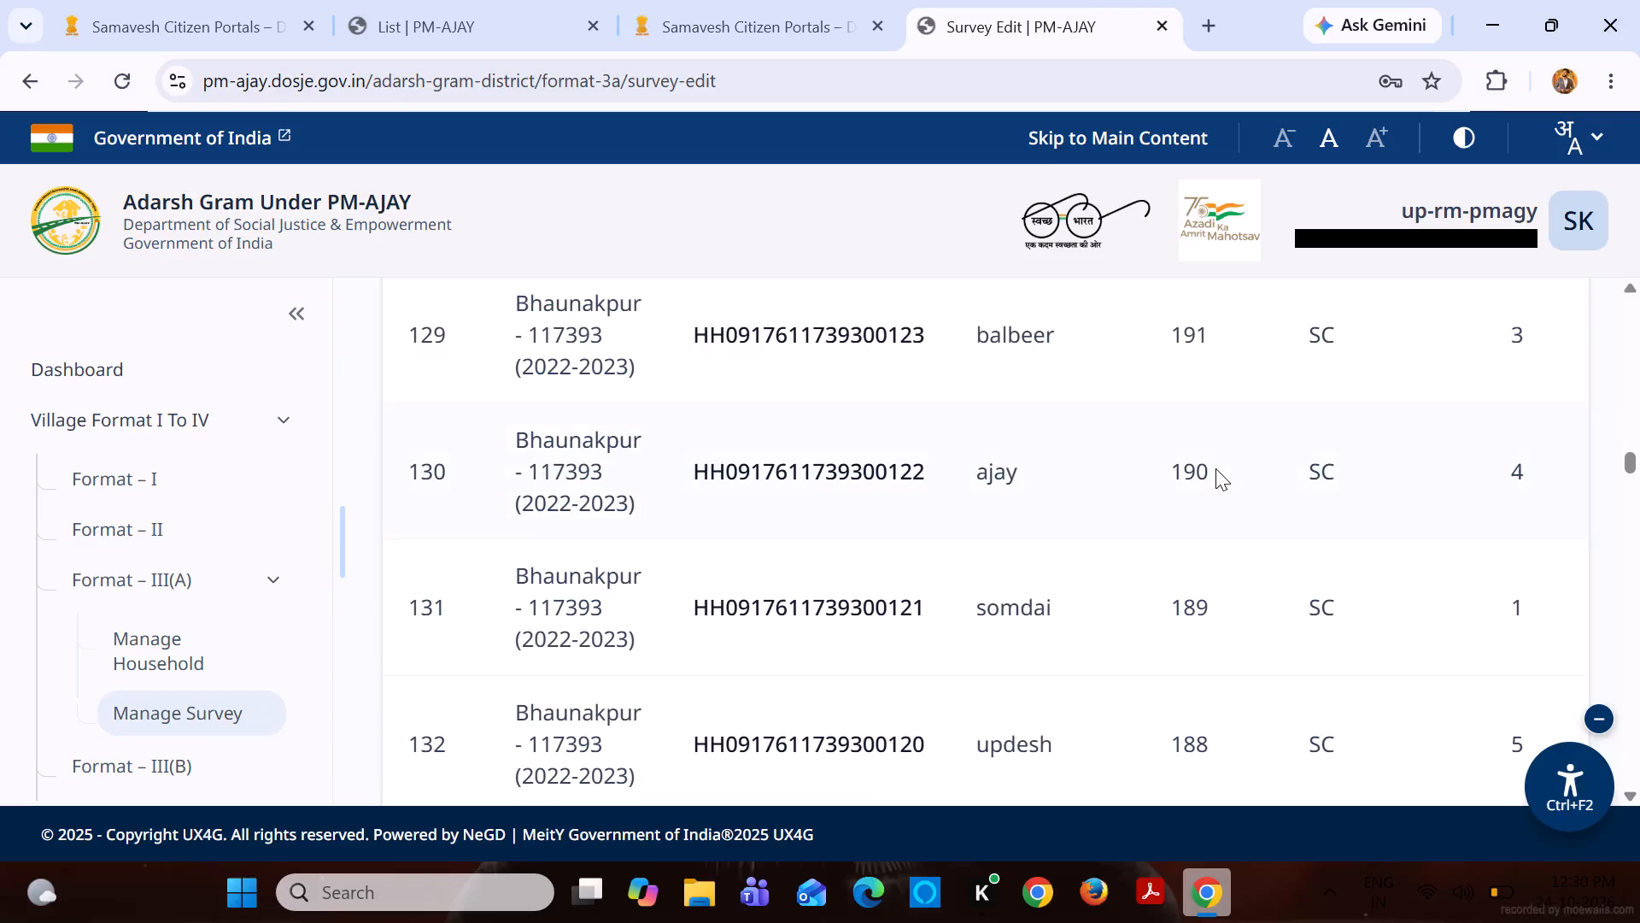
scroll(1215, 468, "down", 1)
scroll(1215, 468, "left", 7)
left_click(1526, 493)
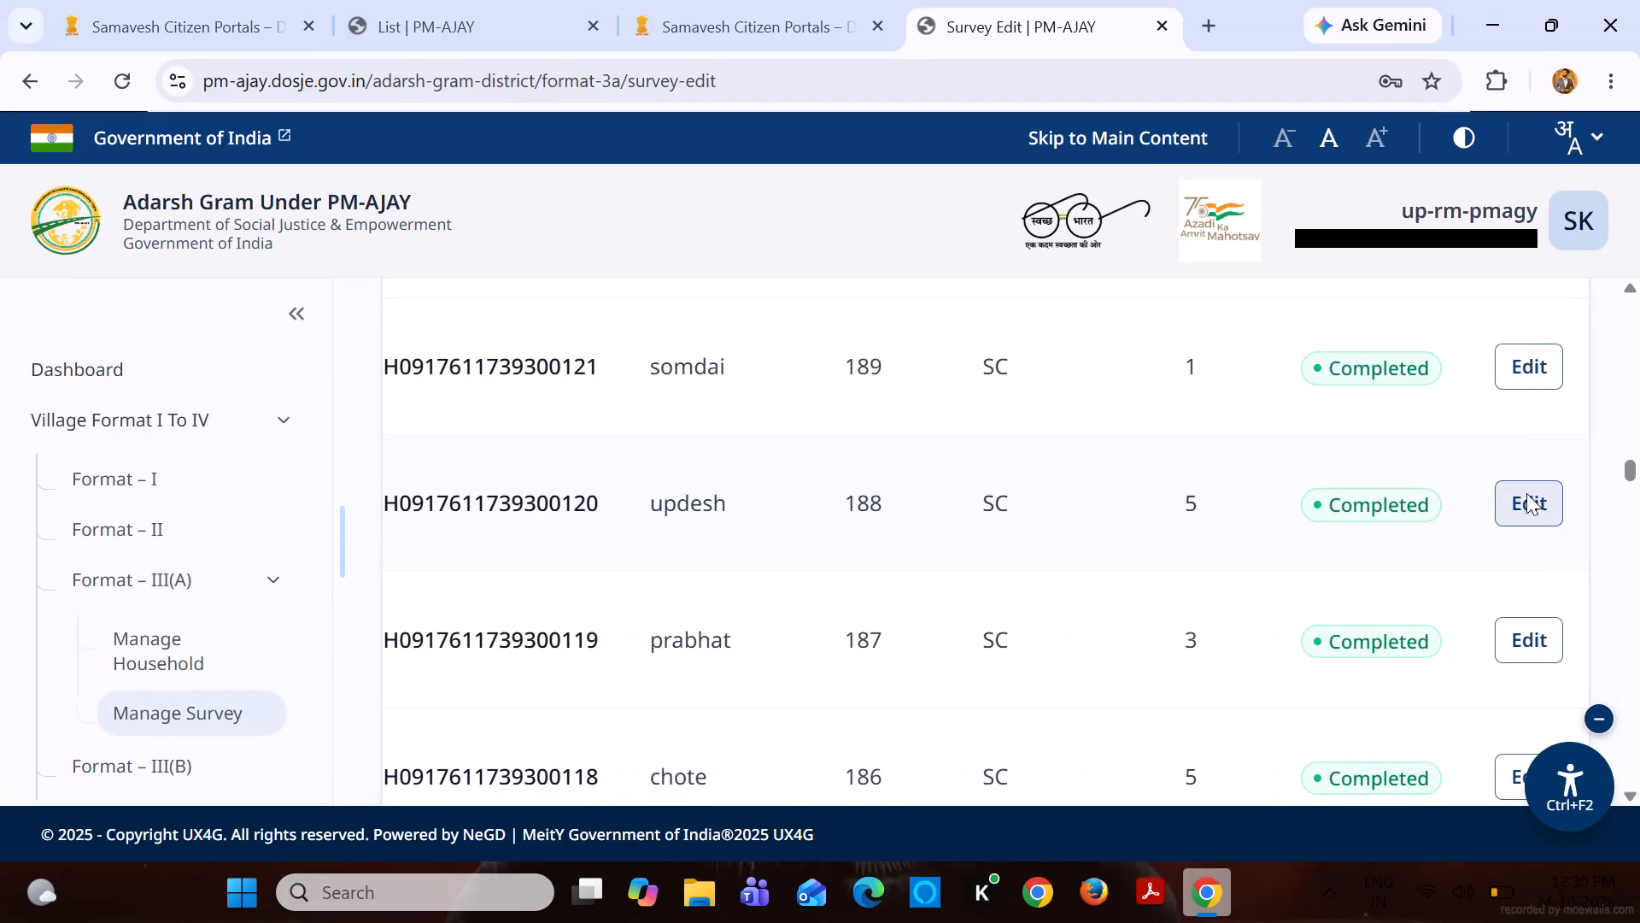
For house number 188, select domain 7 – Agricultural Practices etc., set farming involvement under 7.1 to No, and save the answers.
scroll(1377, 533, "down", 4)
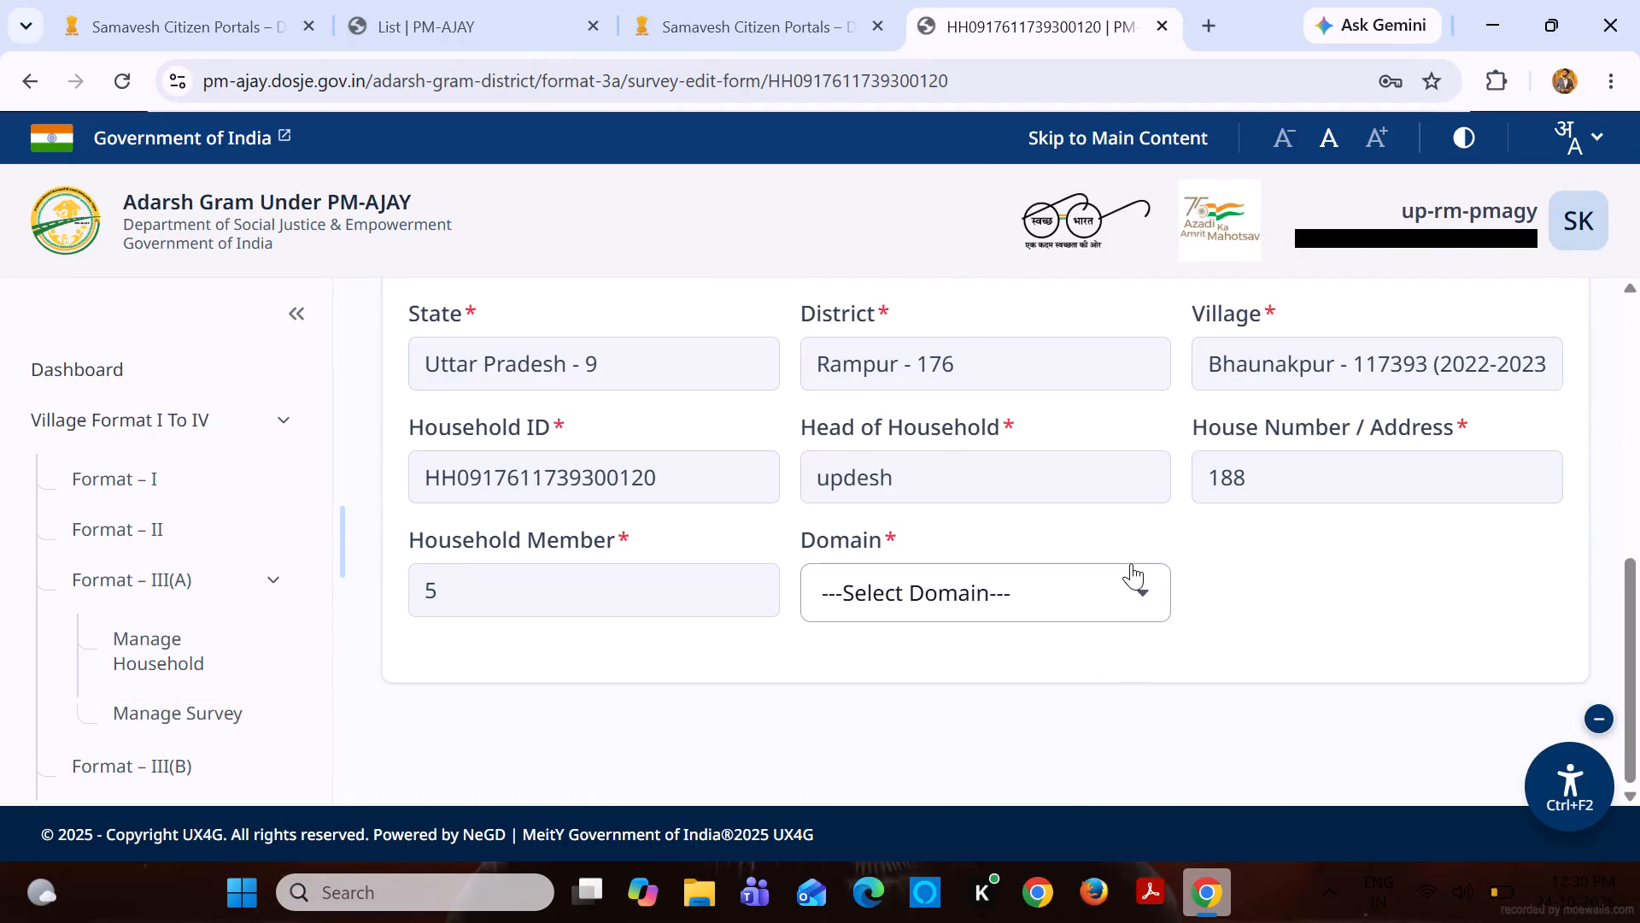
left_click(1131, 563)
scroll(1071, 454, "down", 1)
left_click(961, 483)
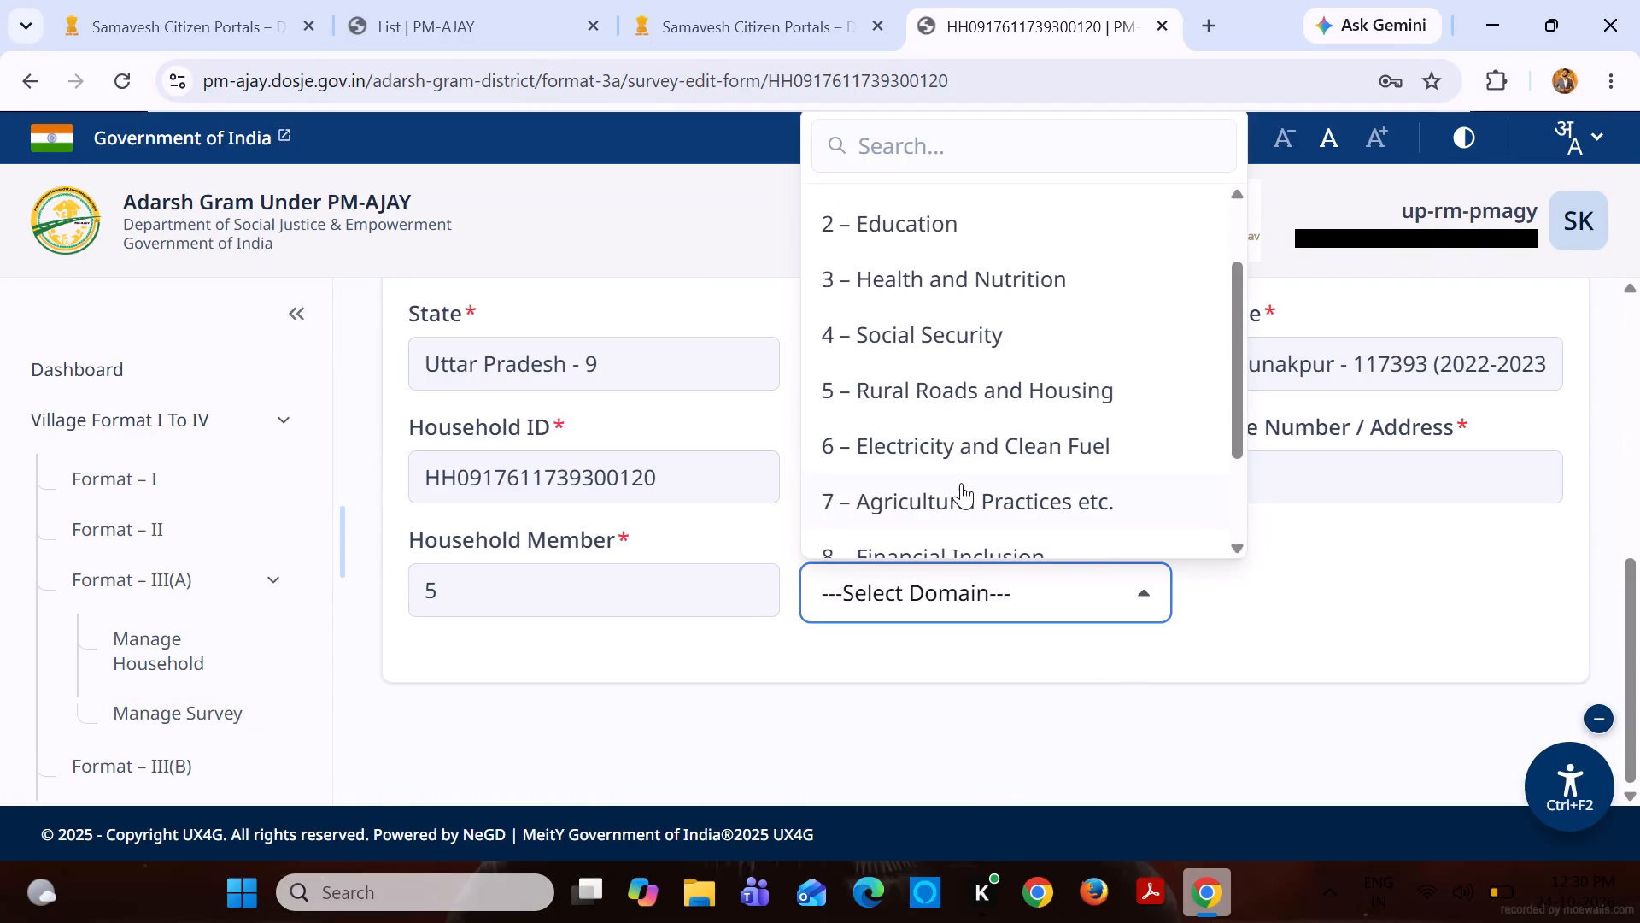
scroll(1251, 532, "down", 3)
left_click(1380, 510)
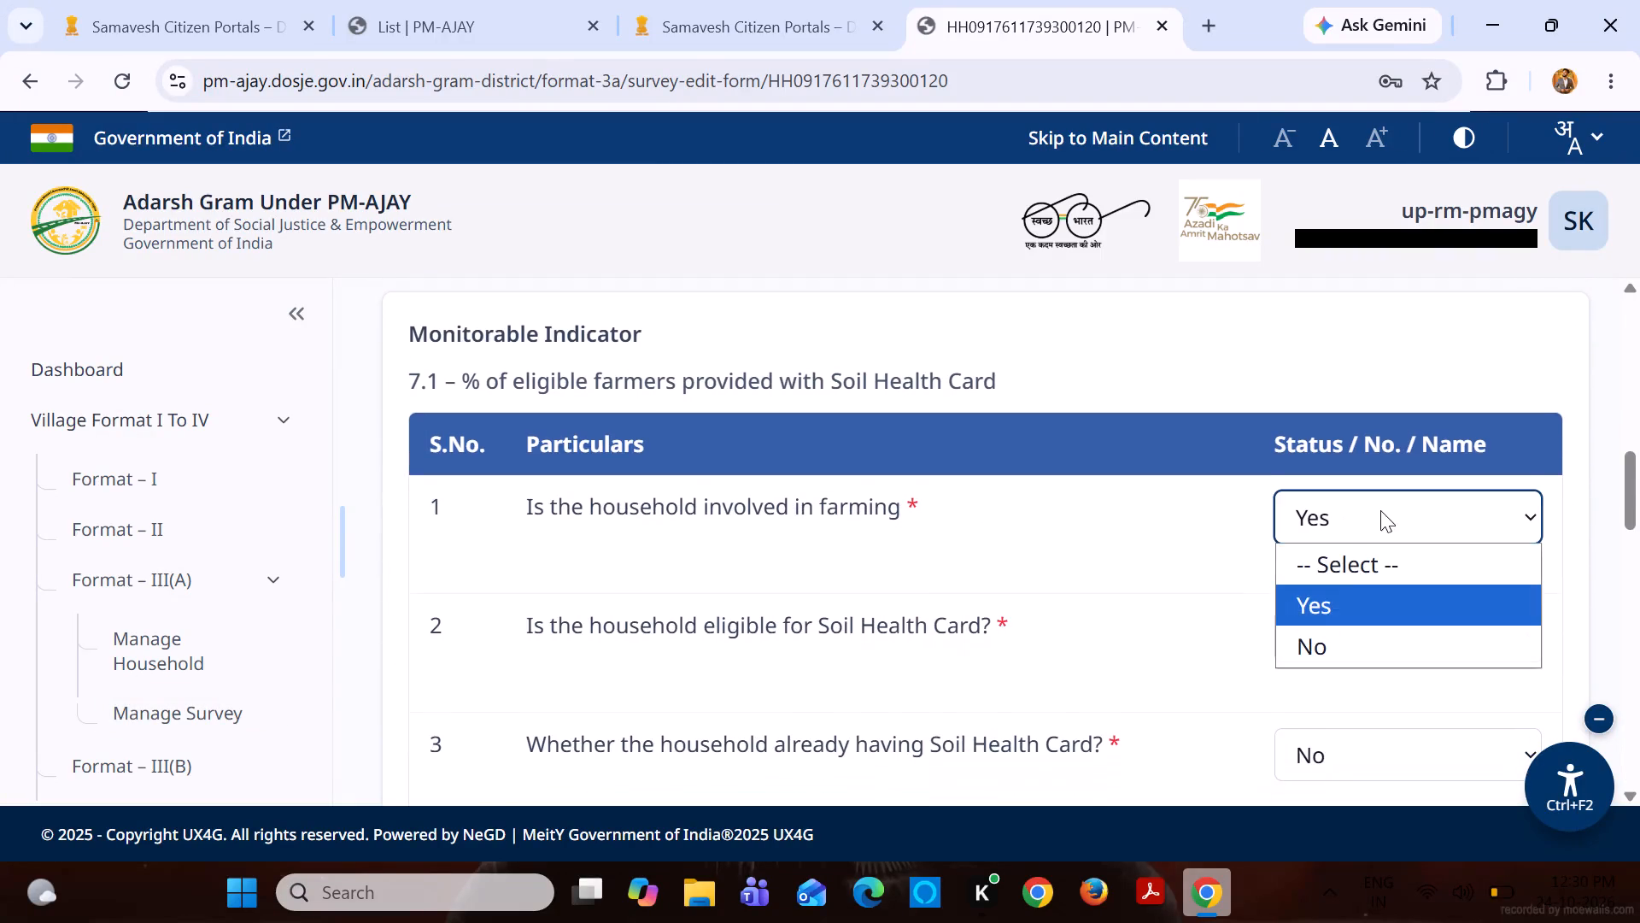
left_click(1328, 638)
scroll(1328, 638, "down", 7)
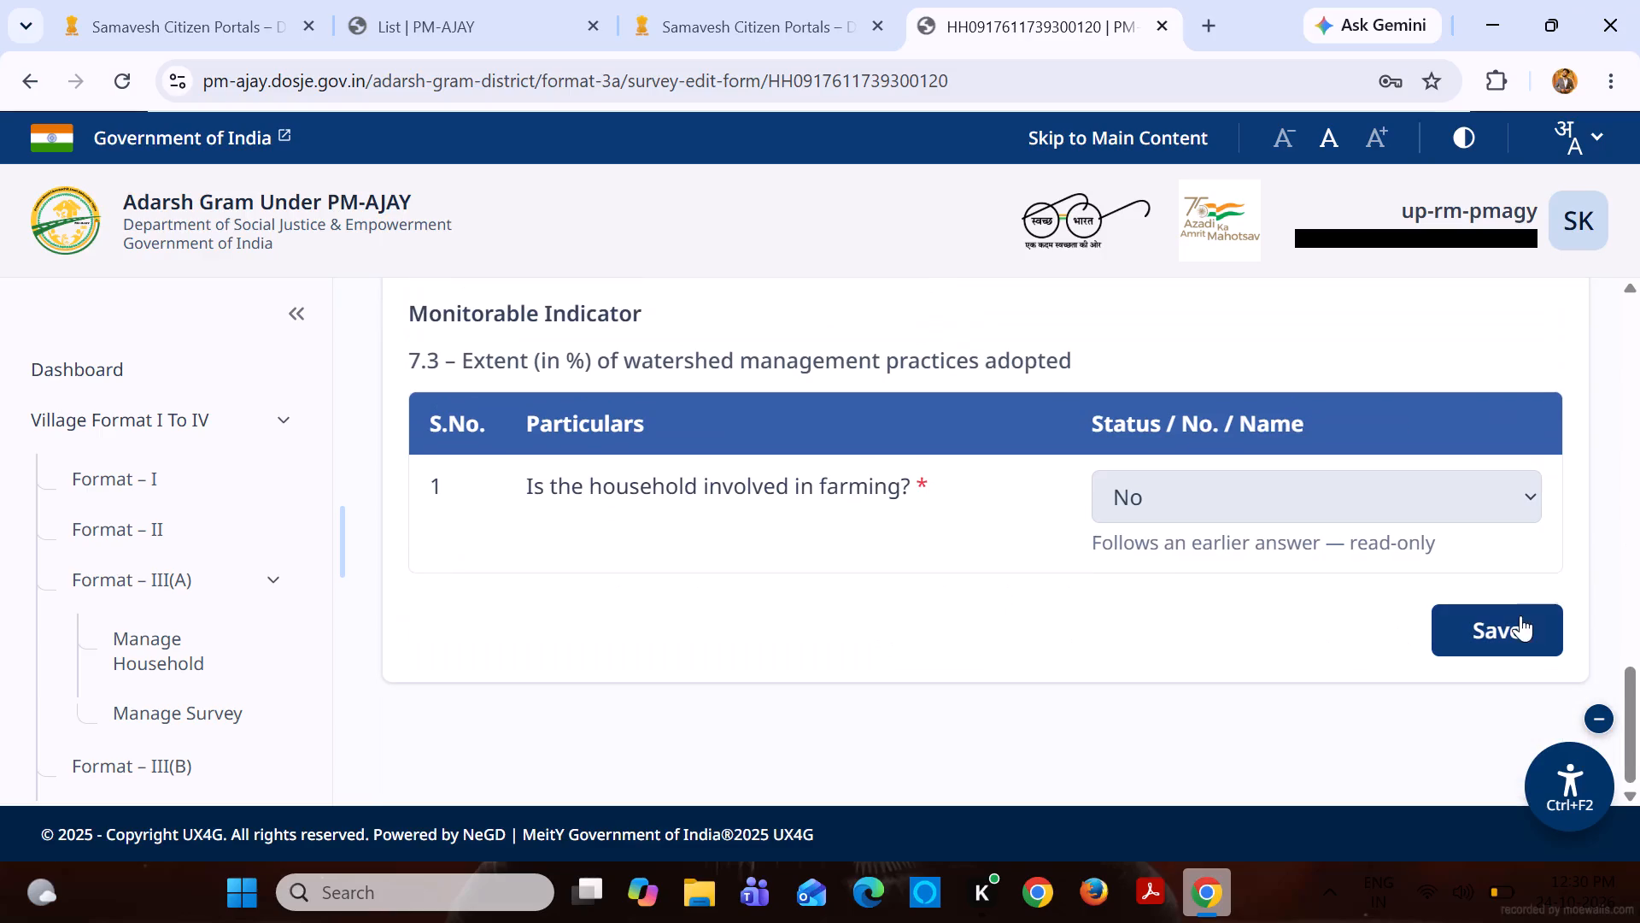
left_click(1497, 644)
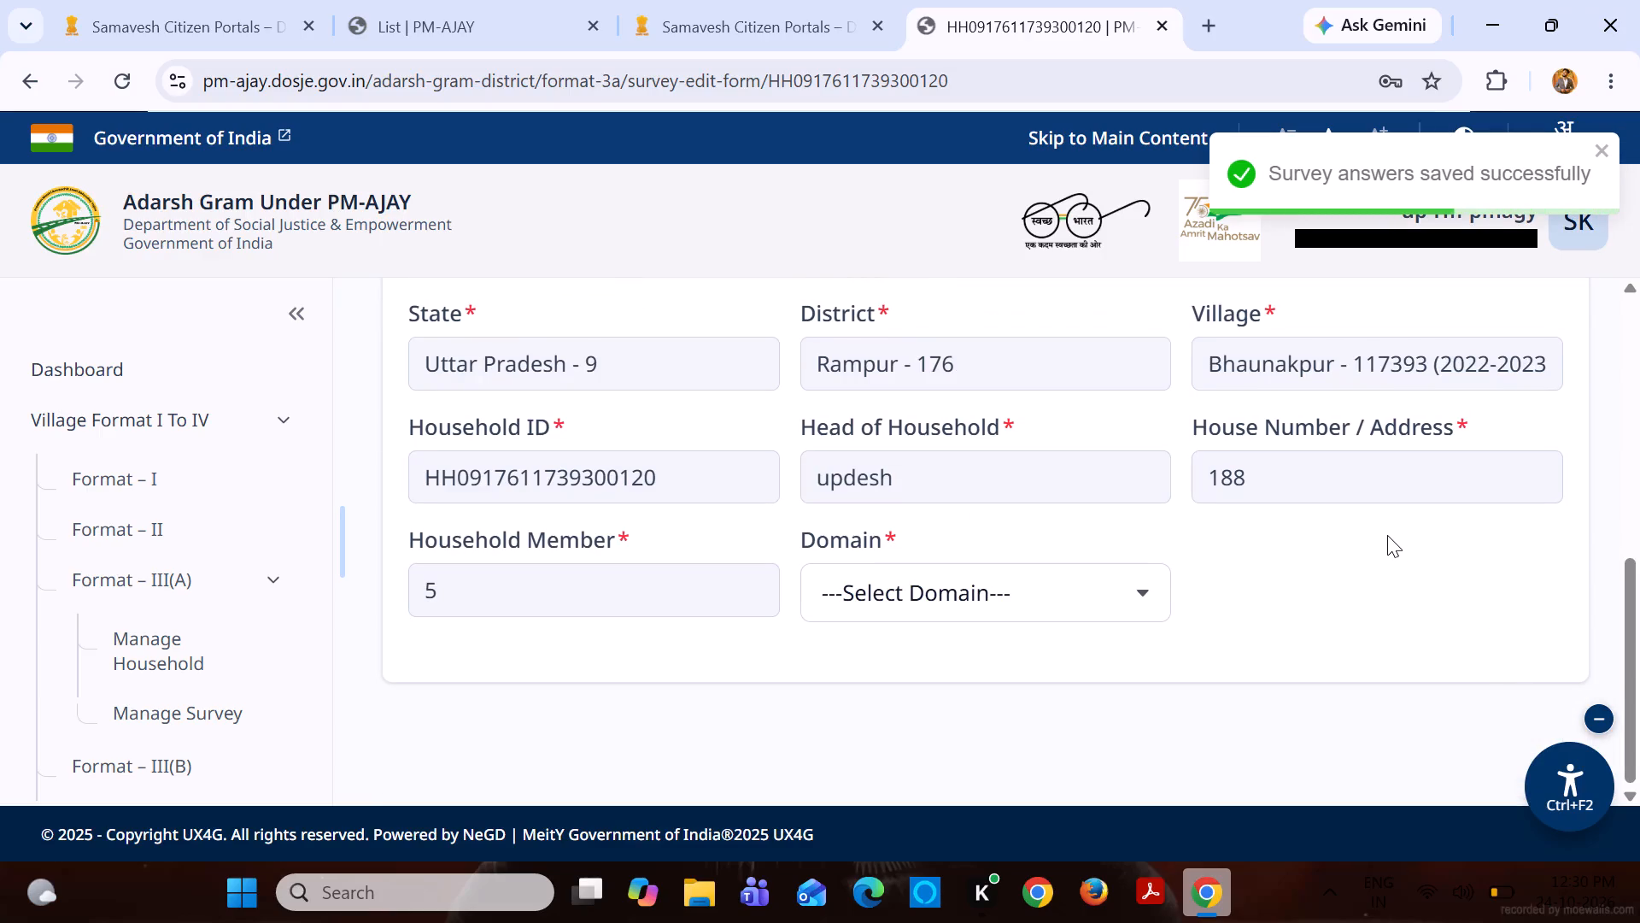
Return to the household list and open the survey of house number 190 on page 2 for editing.
scroll(1352, 526, "up", 11)
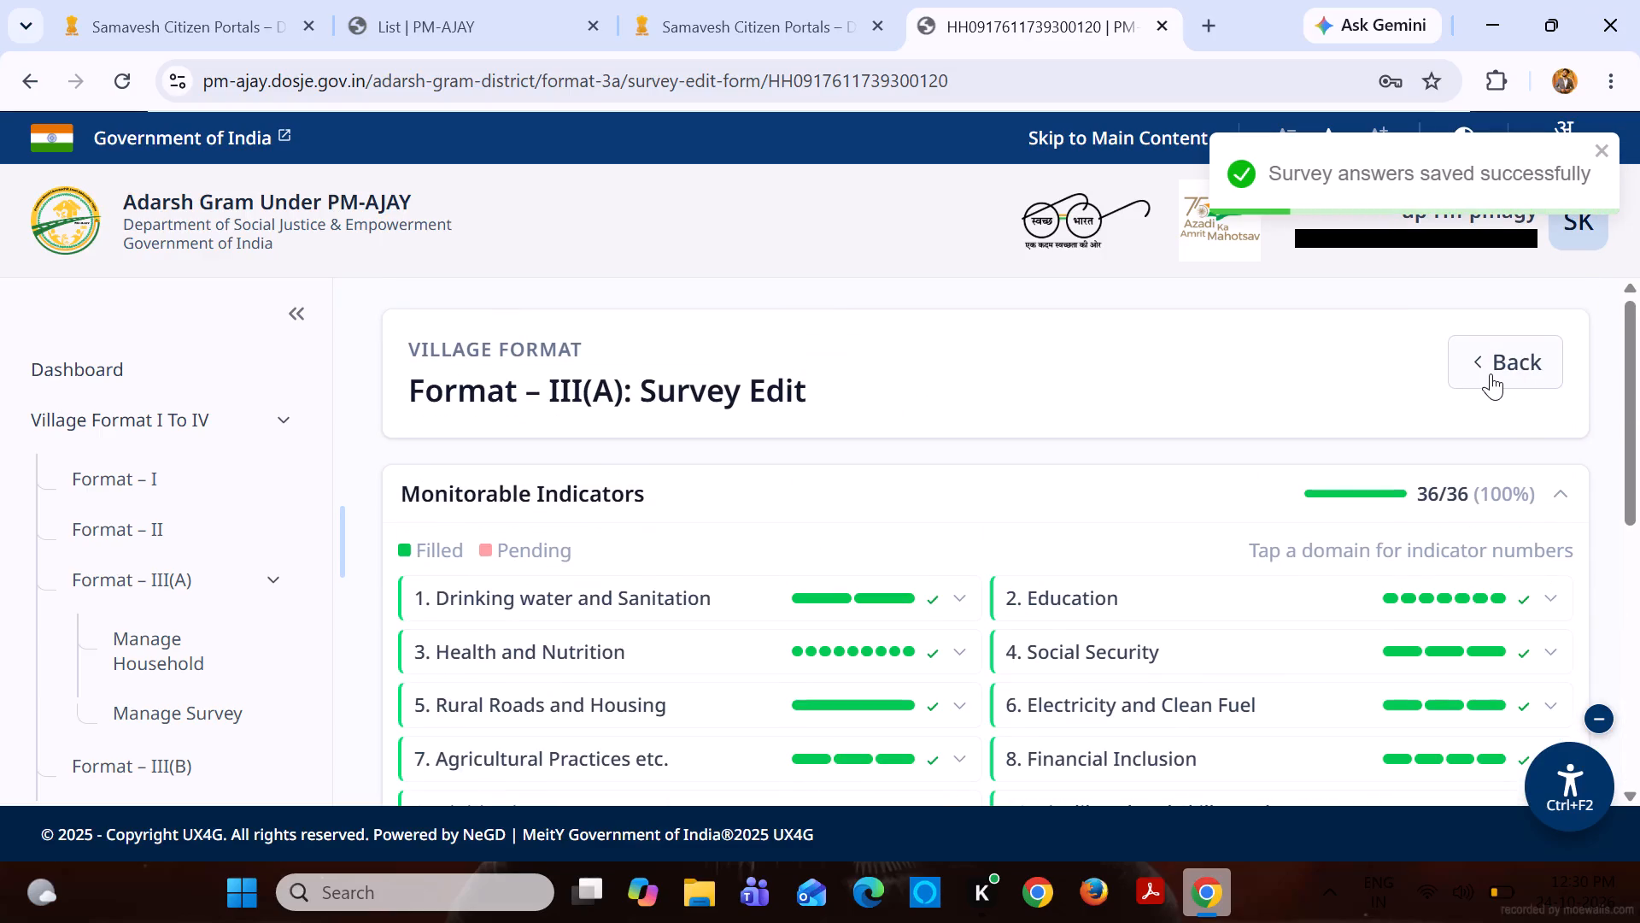
left_click(1491, 373)
scroll(1451, 499, "down", 15)
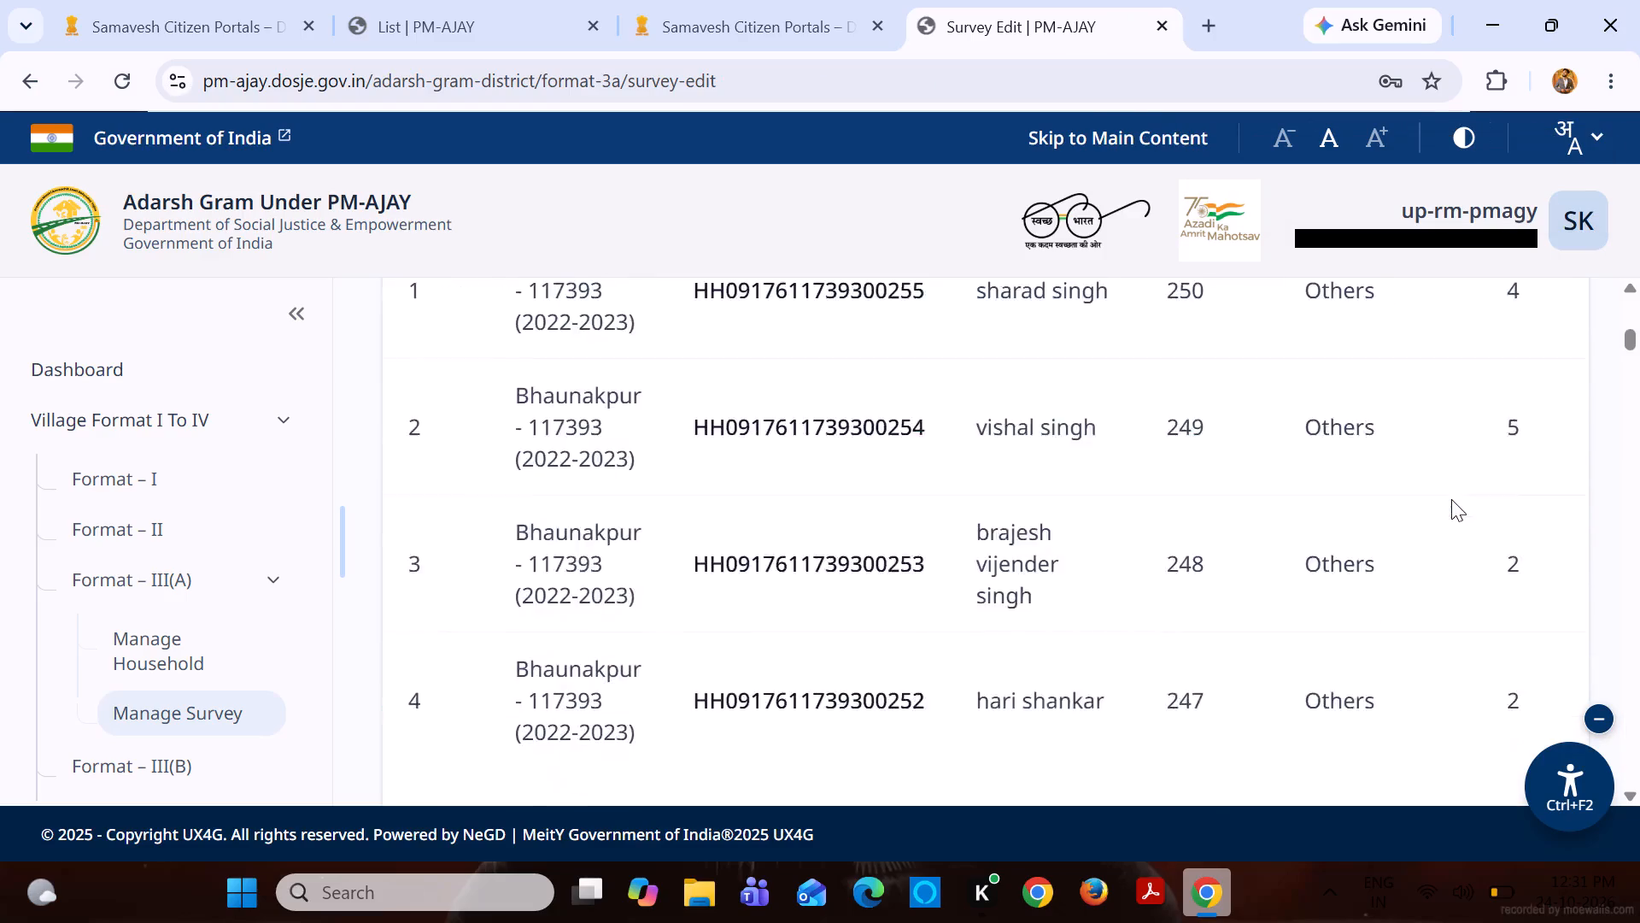
scroll(1451, 499, "down", 20)
scroll(1451, 499, "down", 4)
left_click(1223, 648)
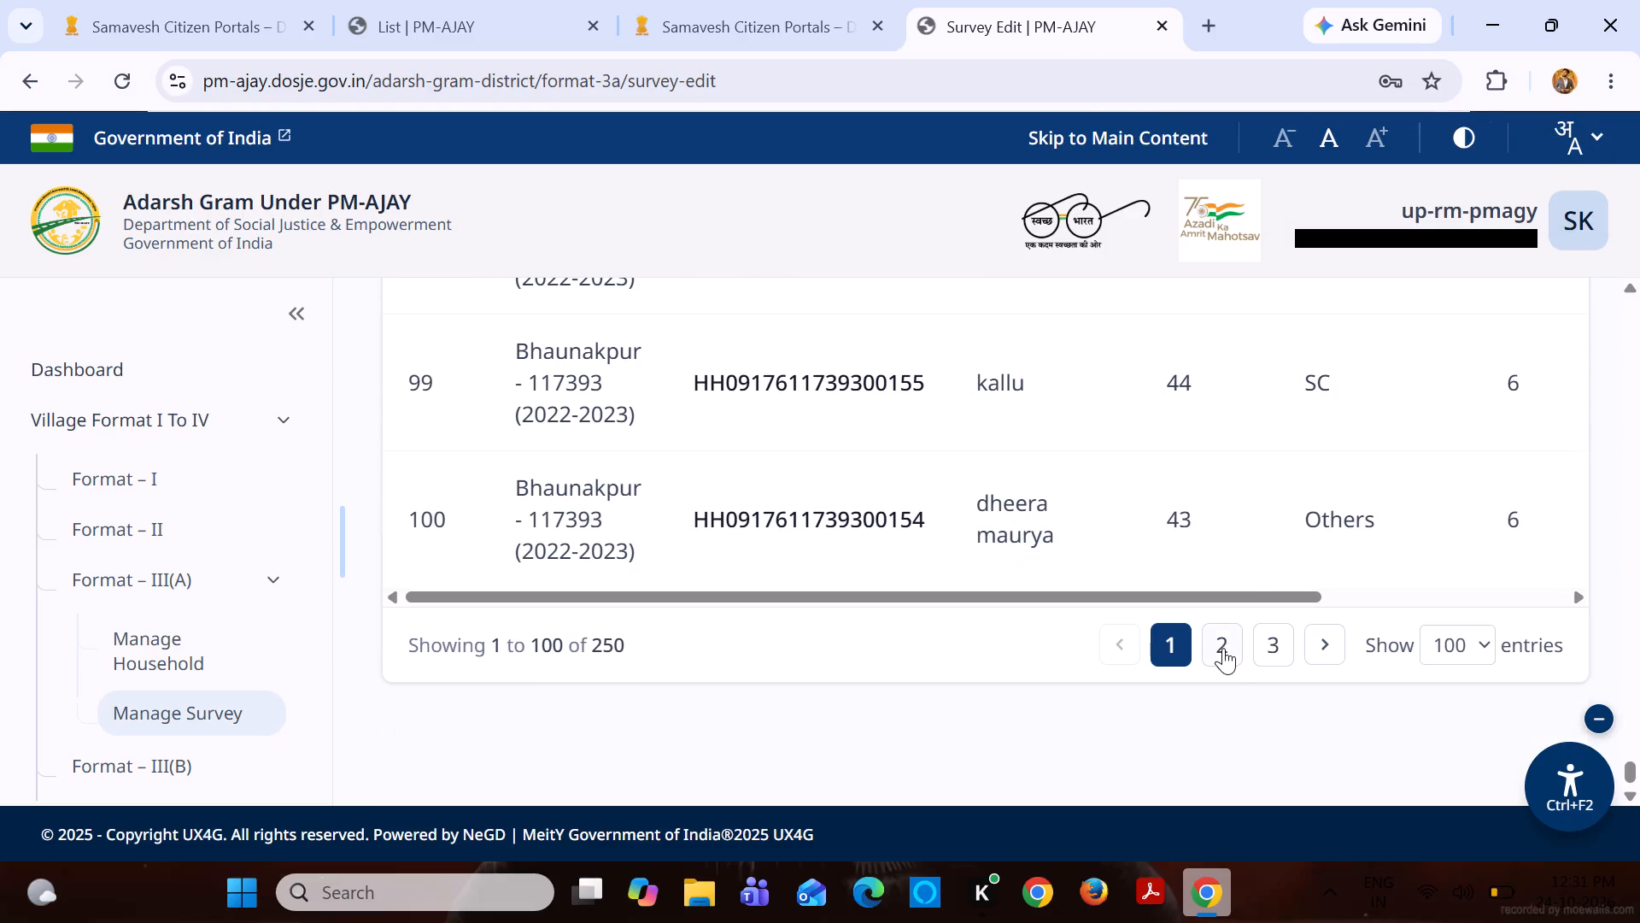
scroll(1137, 467, "up", 9)
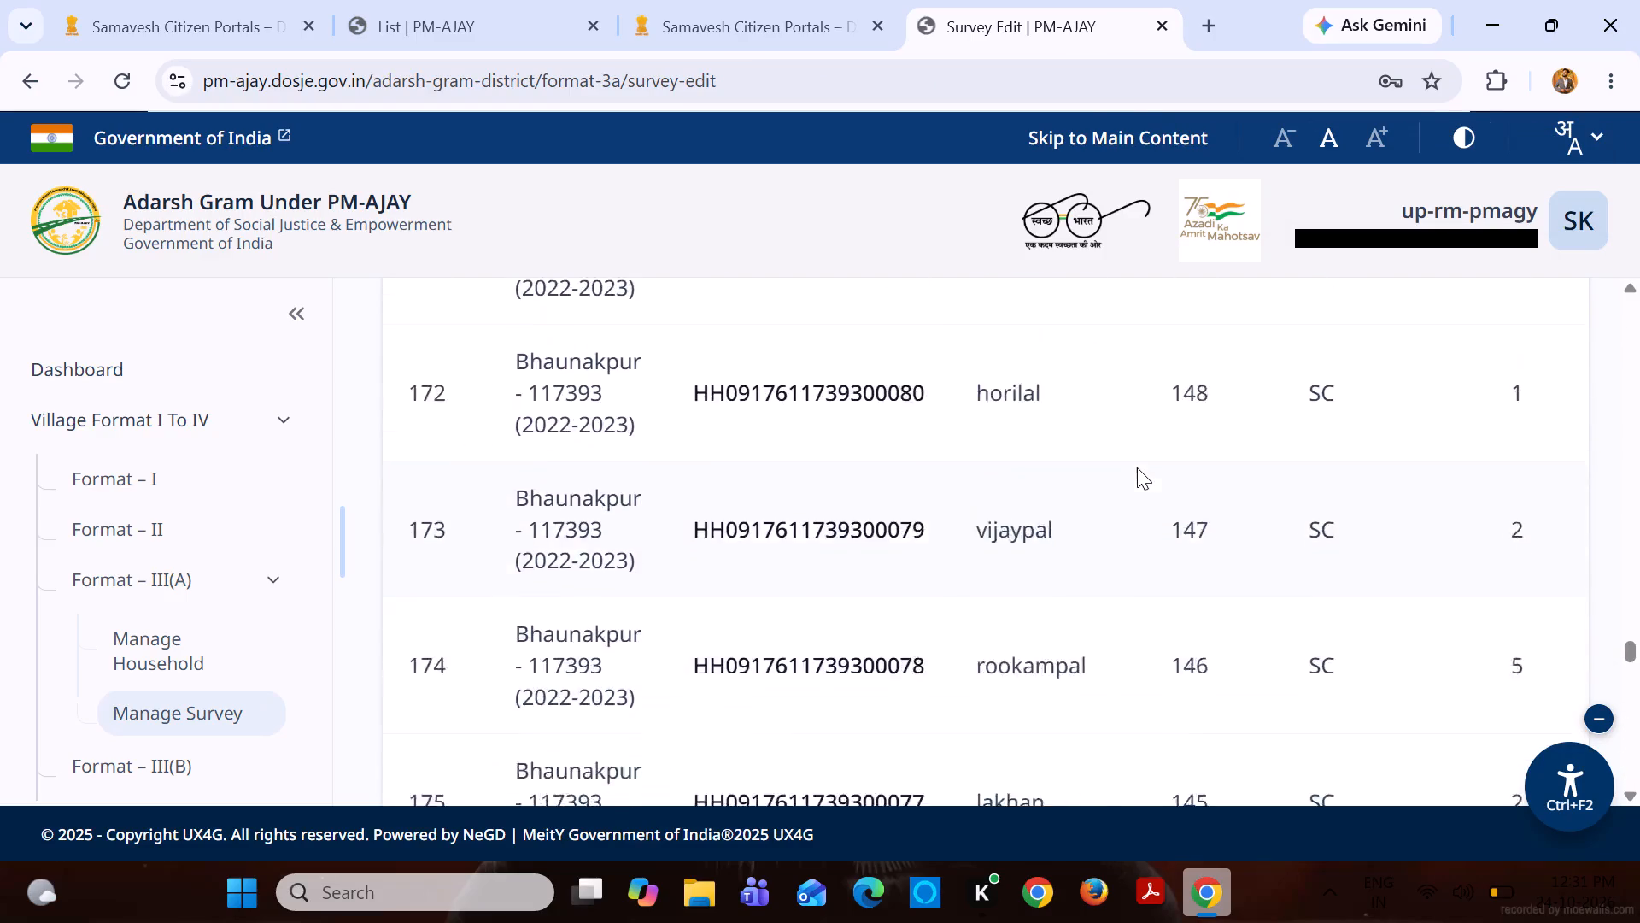
scroll(1137, 467, "up", 18)
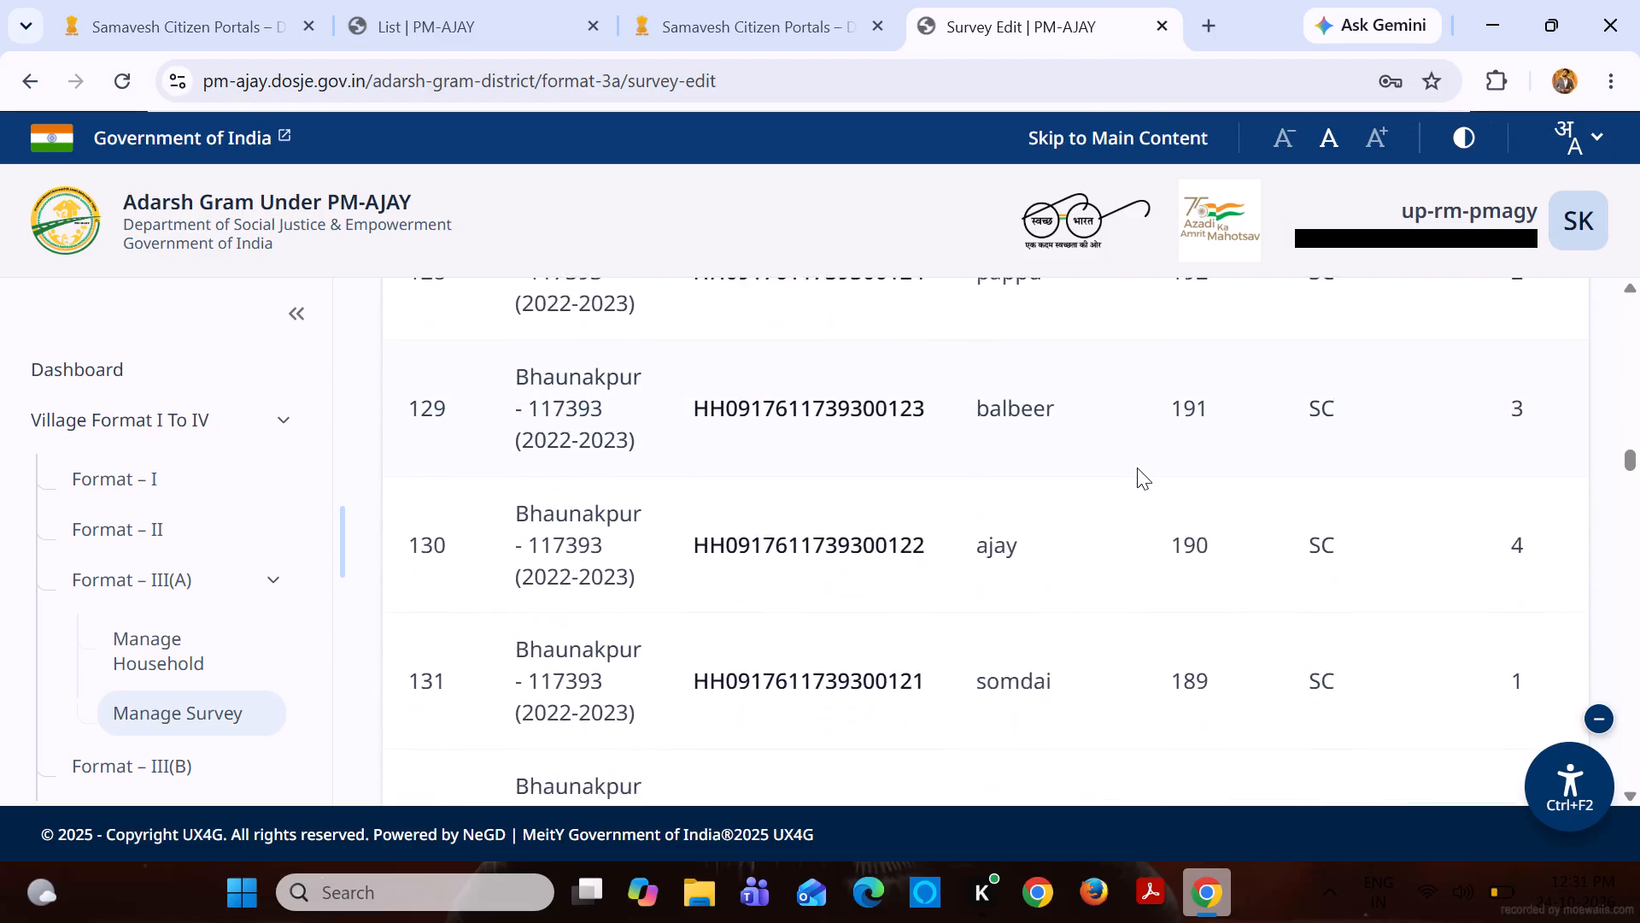
scroll(1137, 467, "up", 2)
left_click(1537, 545)
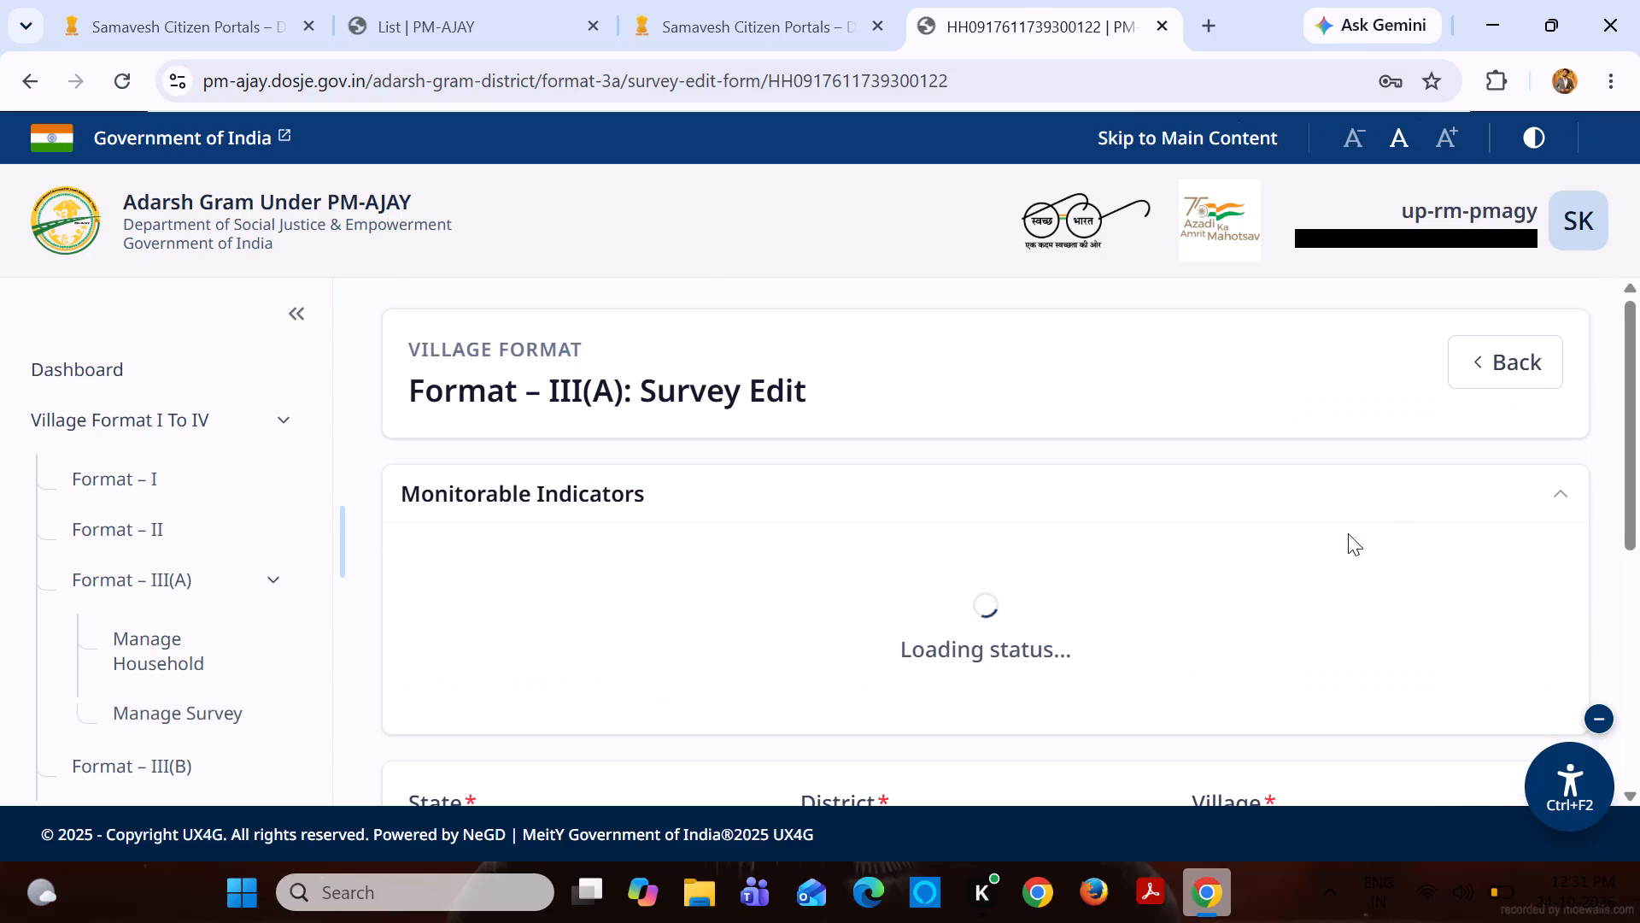
For house number 190, select domain 7 – Agricultural Practices etc., set farming involvement under 7.1 to No, and save the answers.
scroll(1342, 535, "down", 14)
left_click(1135, 592)
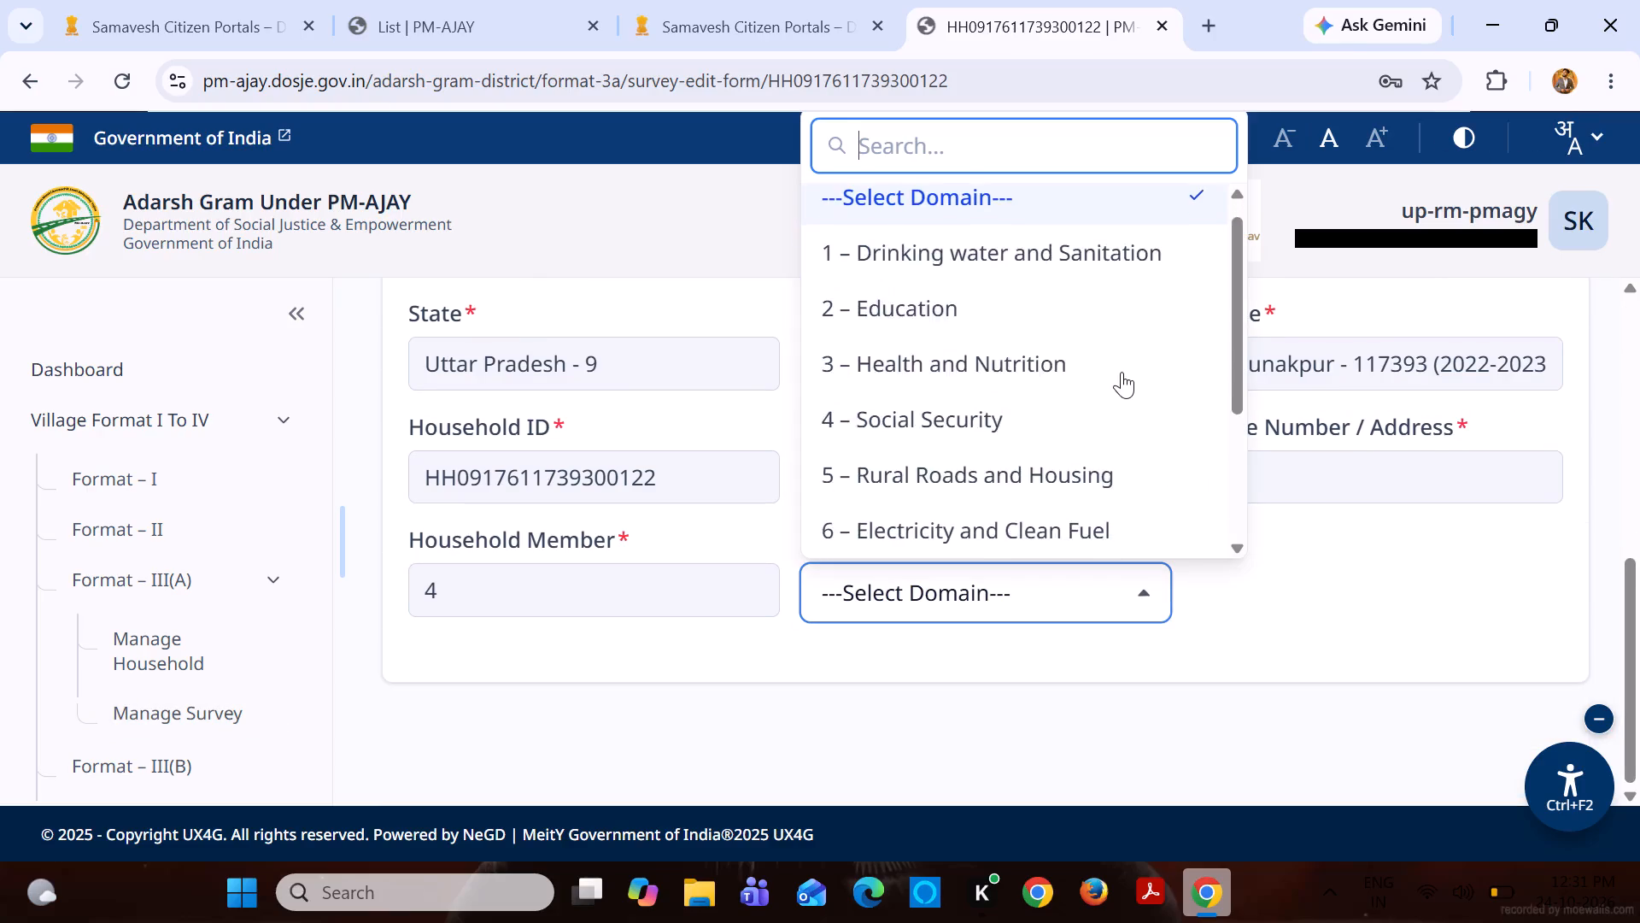
scroll(1122, 372, "down", 7)
left_click(1012, 363)
scroll(1279, 585, "down", 1)
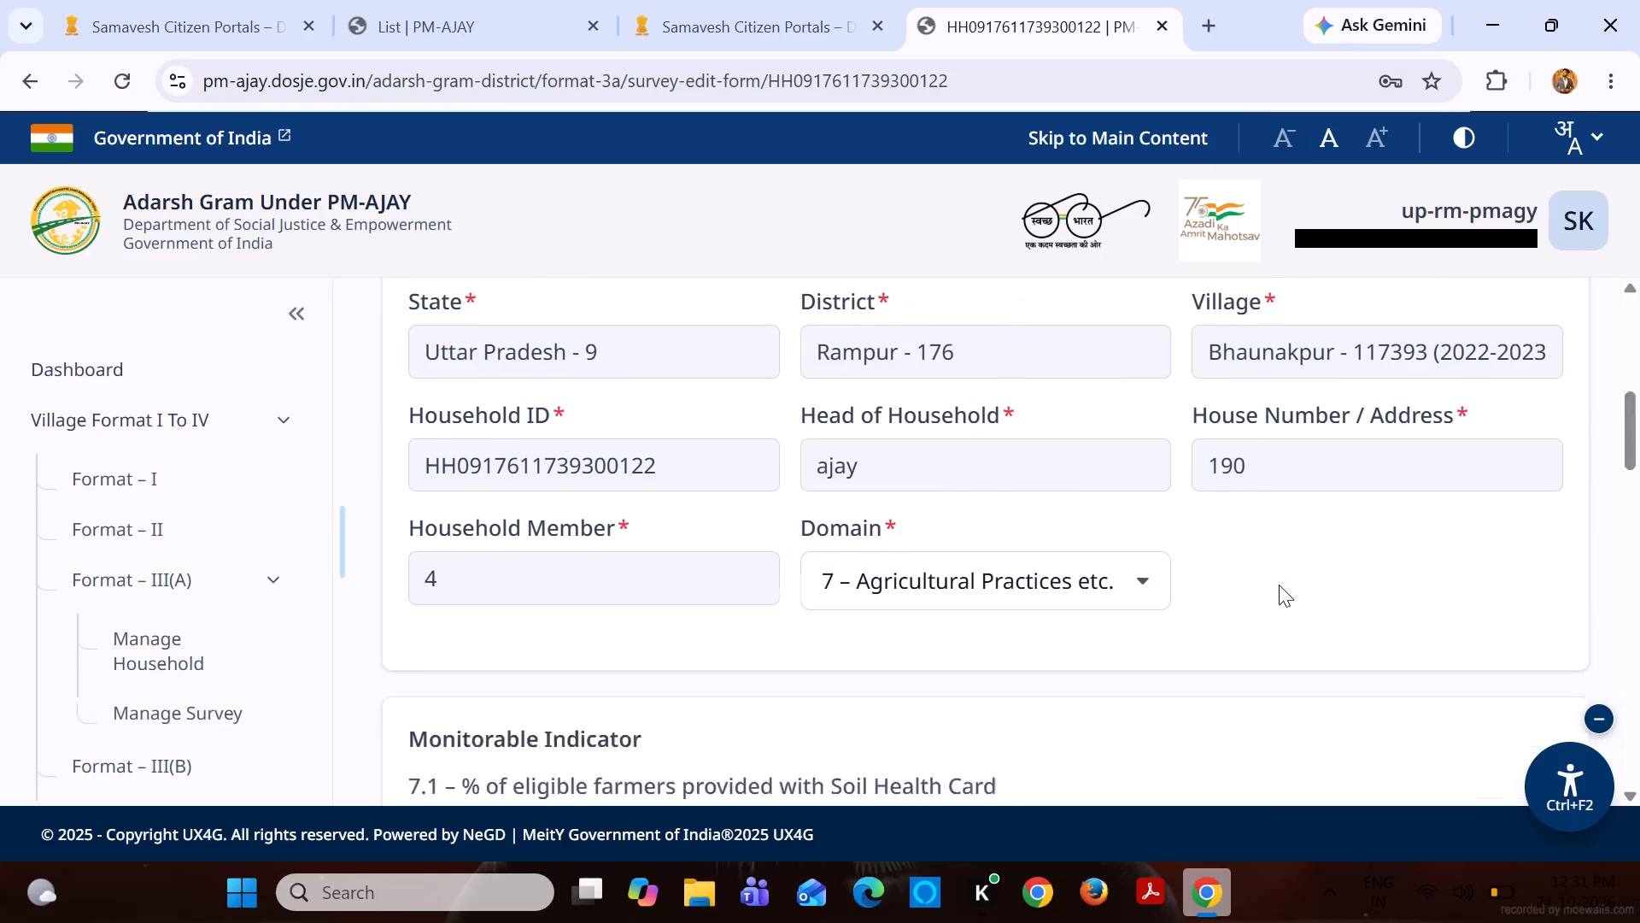
scroll(1279, 585, "down", 3)
left_click_drag(1435, 404, 1346, 535)
left_click(1346, 535)
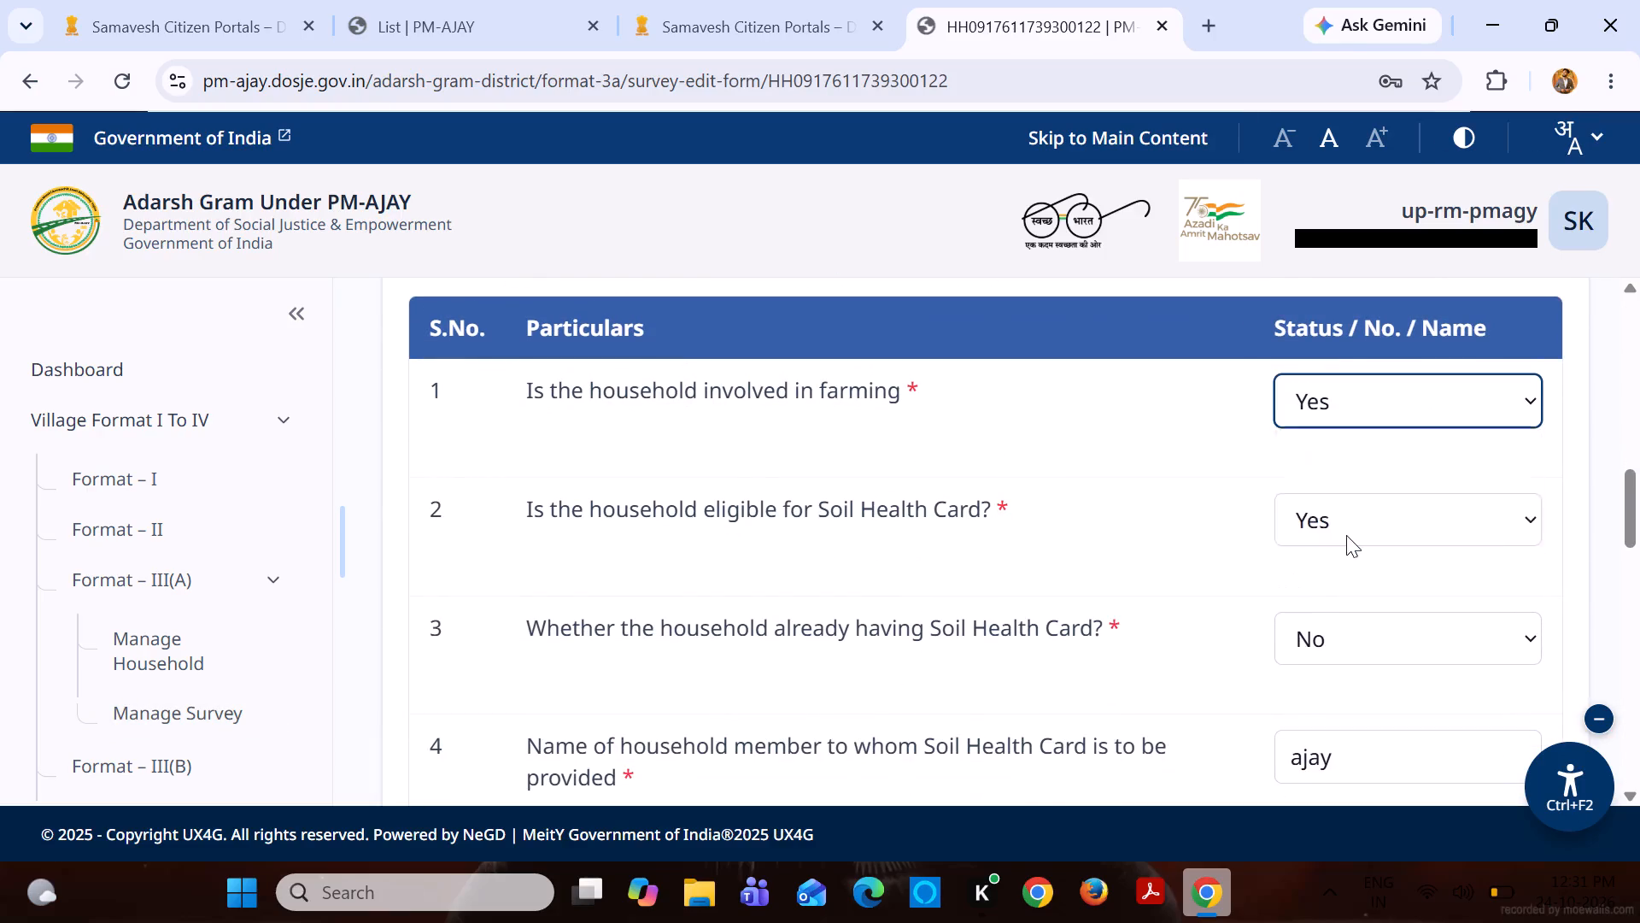
scroll(1346, 535, "down", 8)
left_click(1471, 624)
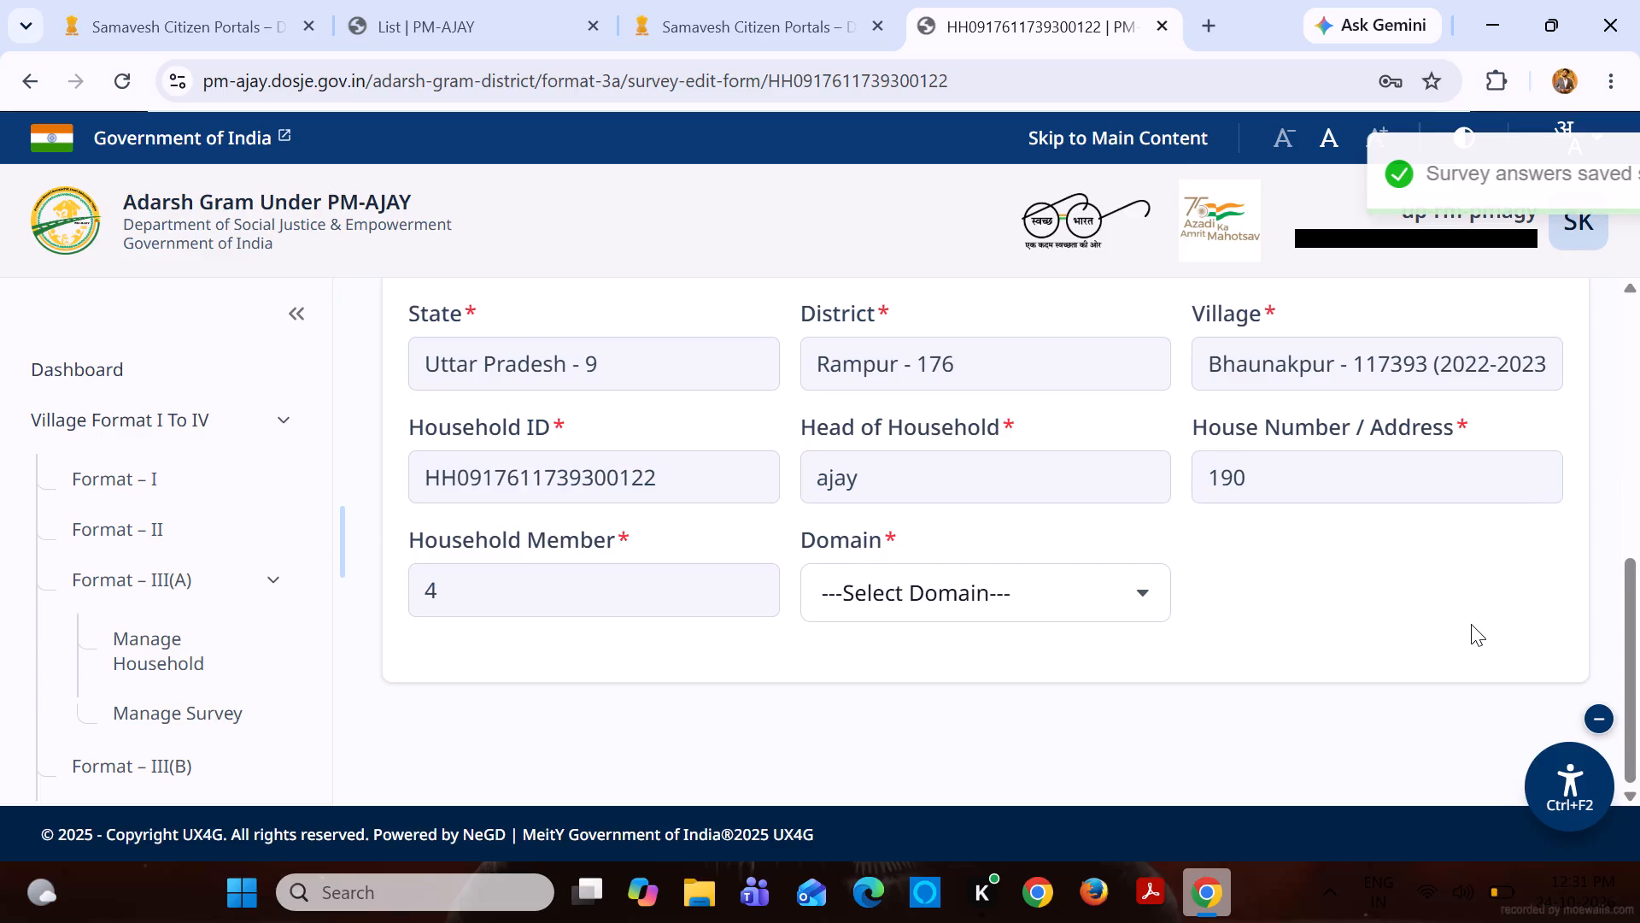
Return to the household list and open the survey of house number 191 on page 2 for editing.
scroll(1188, 515, "up", 11)
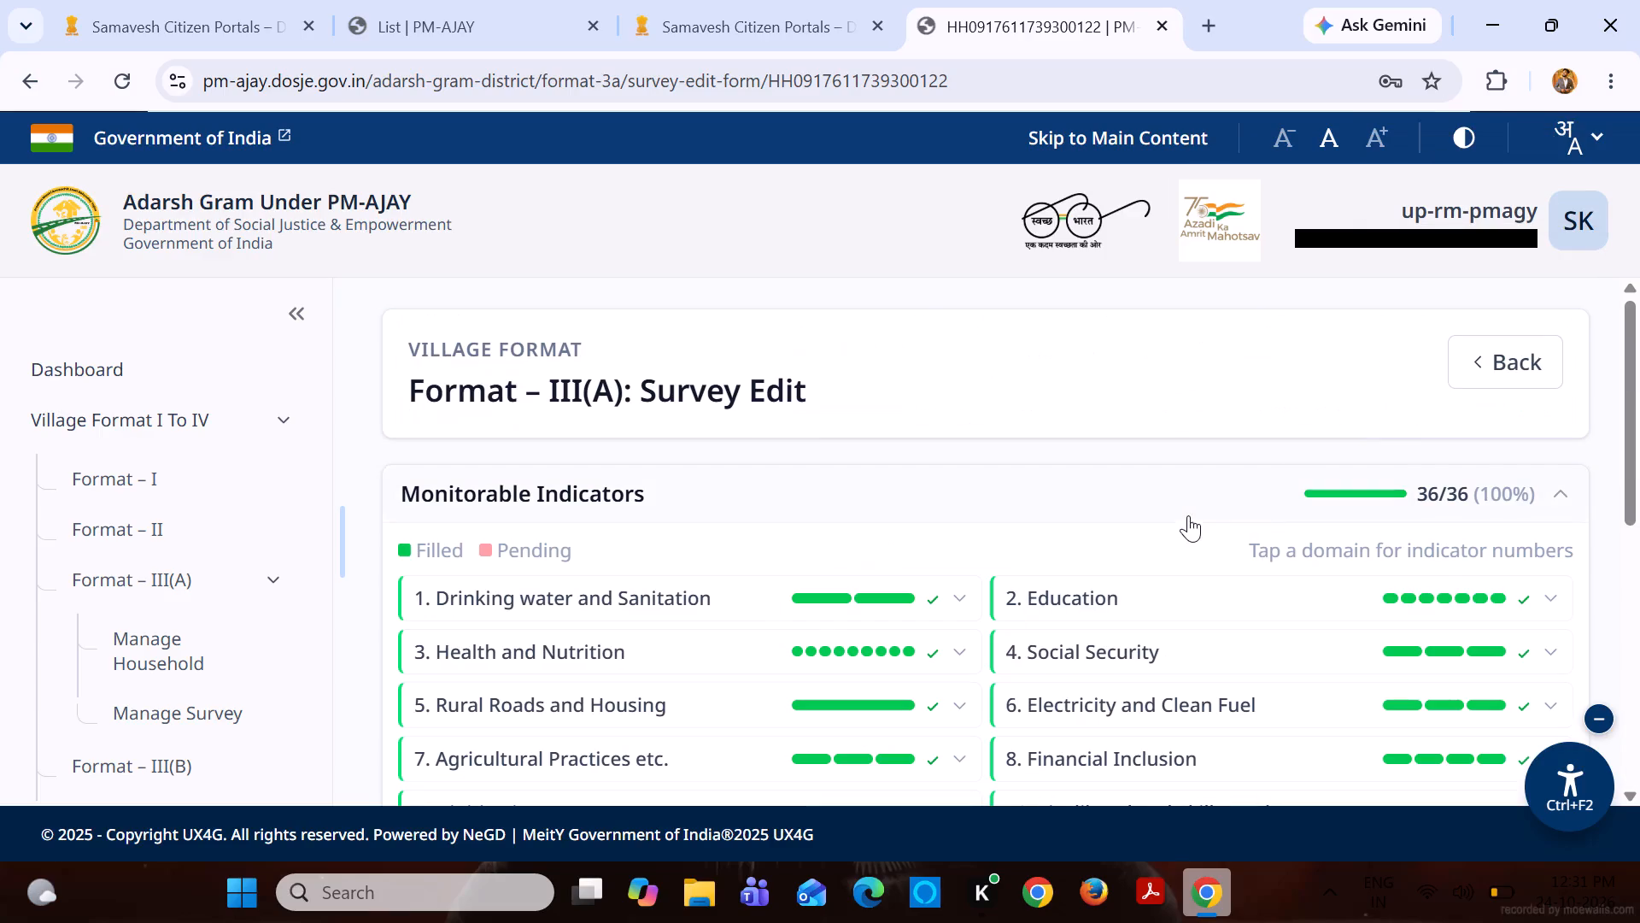
left_click(1513, 370)
scroll(1252, 567, "down", 5)
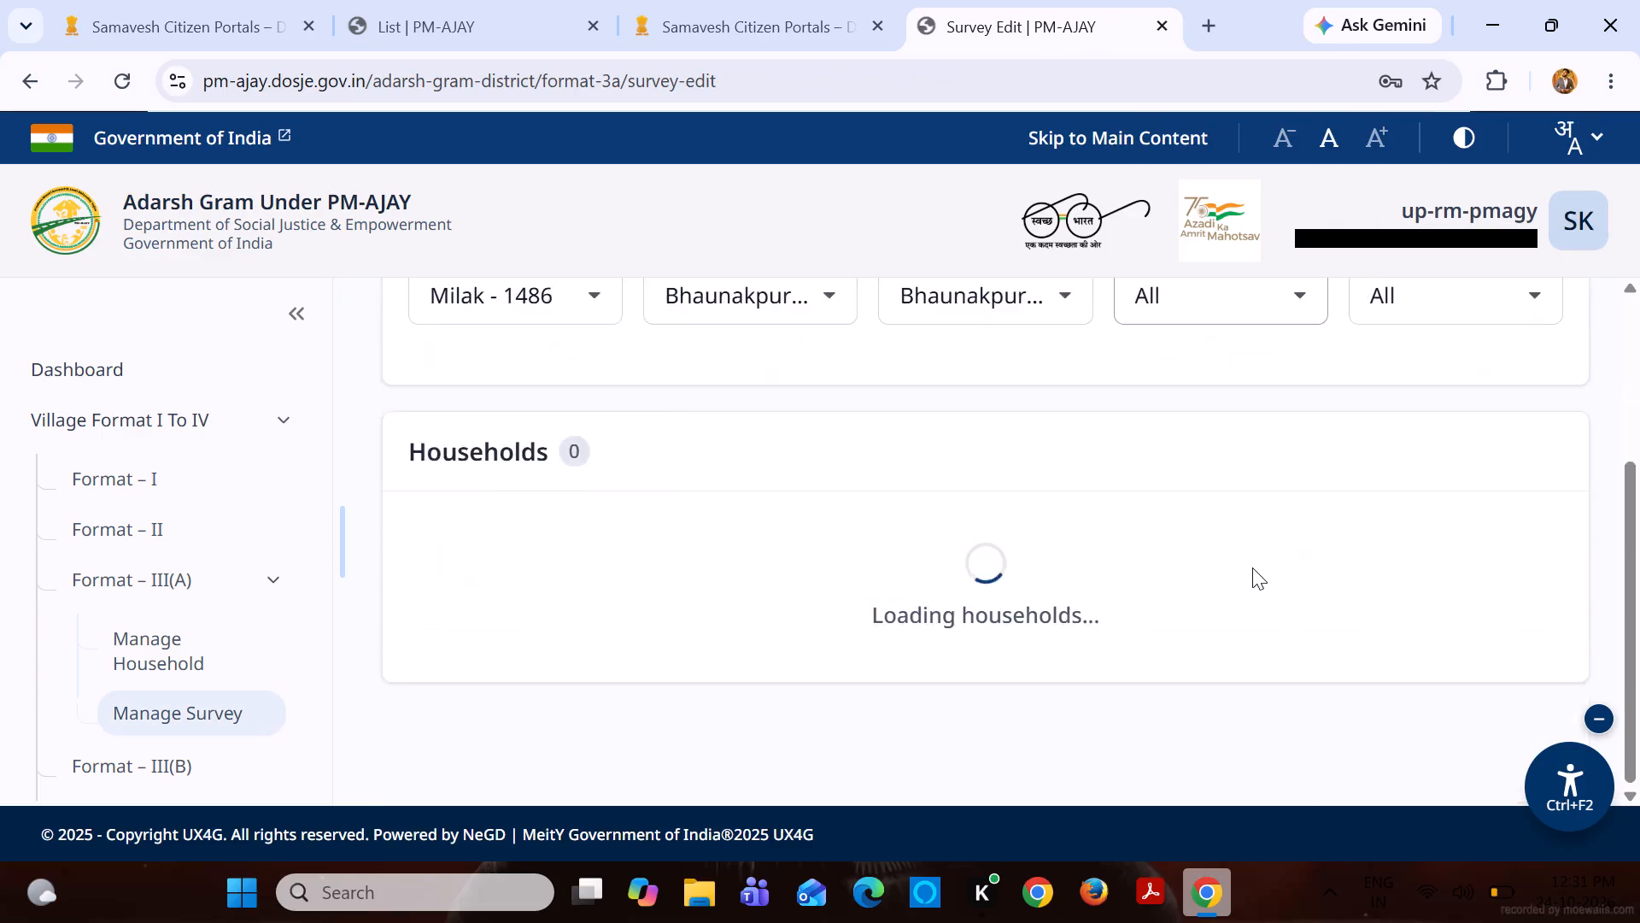
scroll(1252, 567, "down", 20)
scroll(1252, 567, "down", 17)
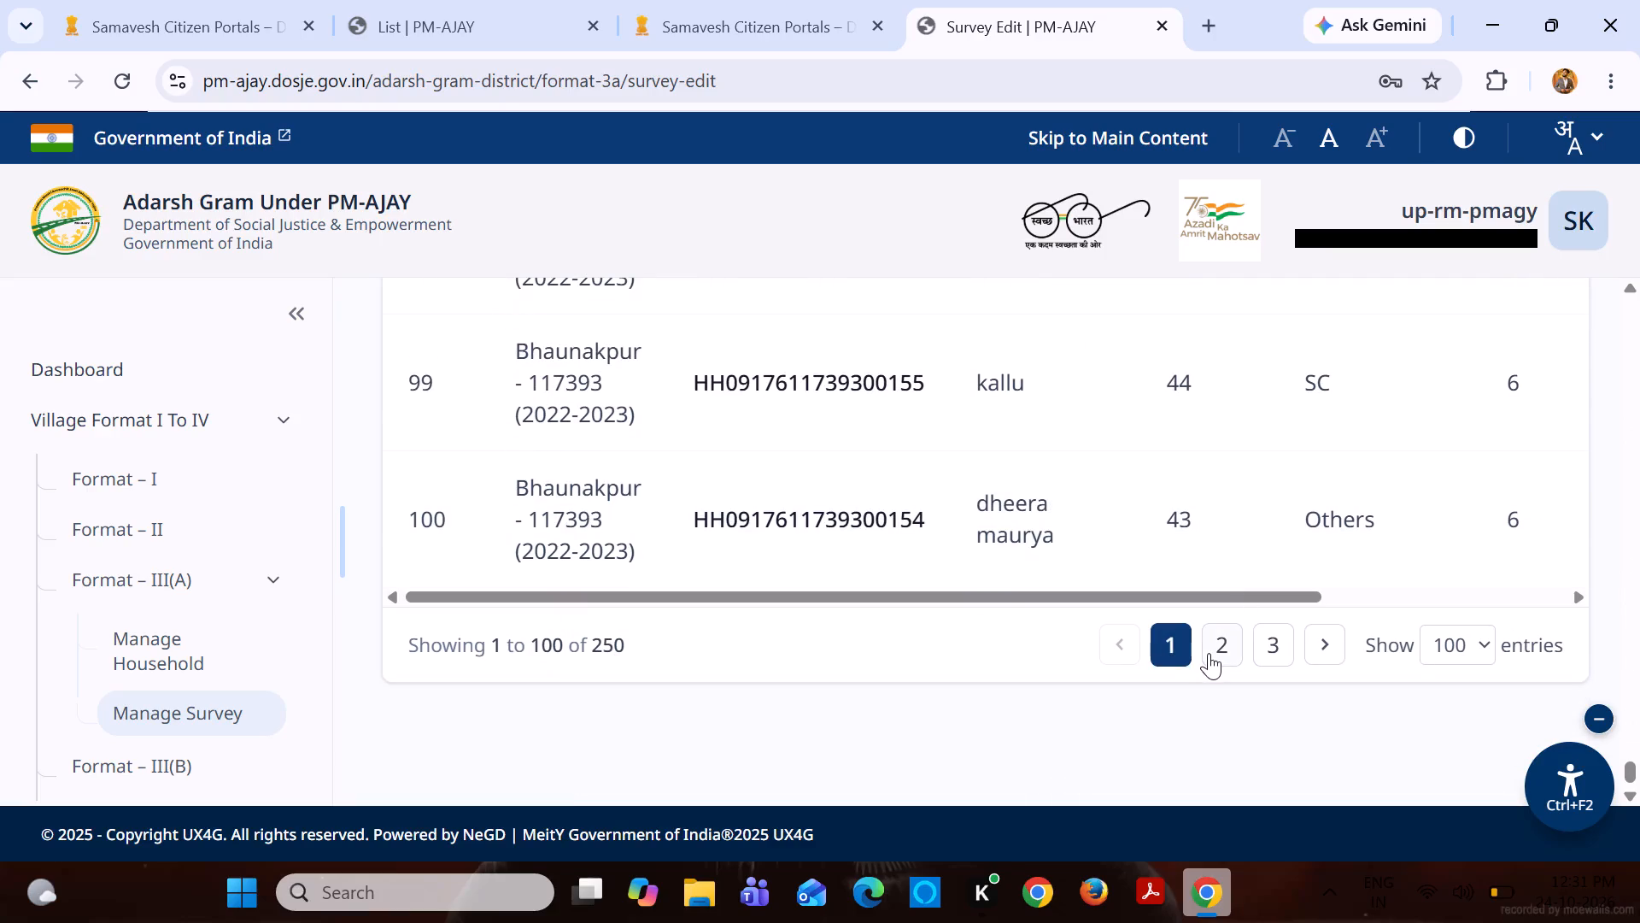
left_click(1209, 653)
scroll(1235, 607, "up", 9)
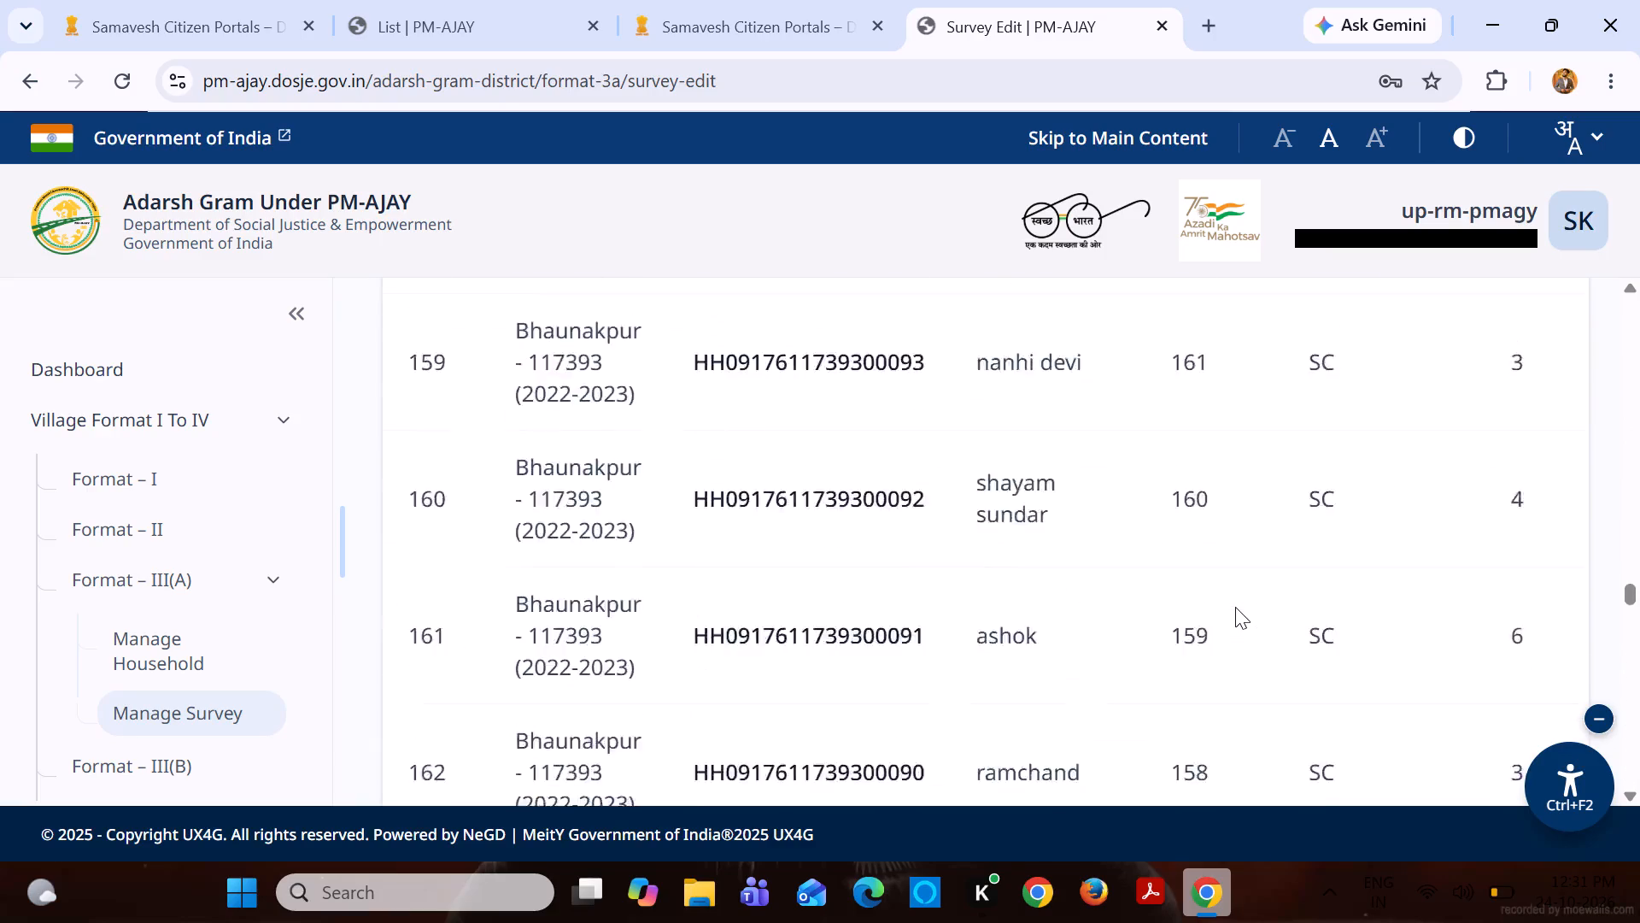
scroll(1235, 607, "up", 16)
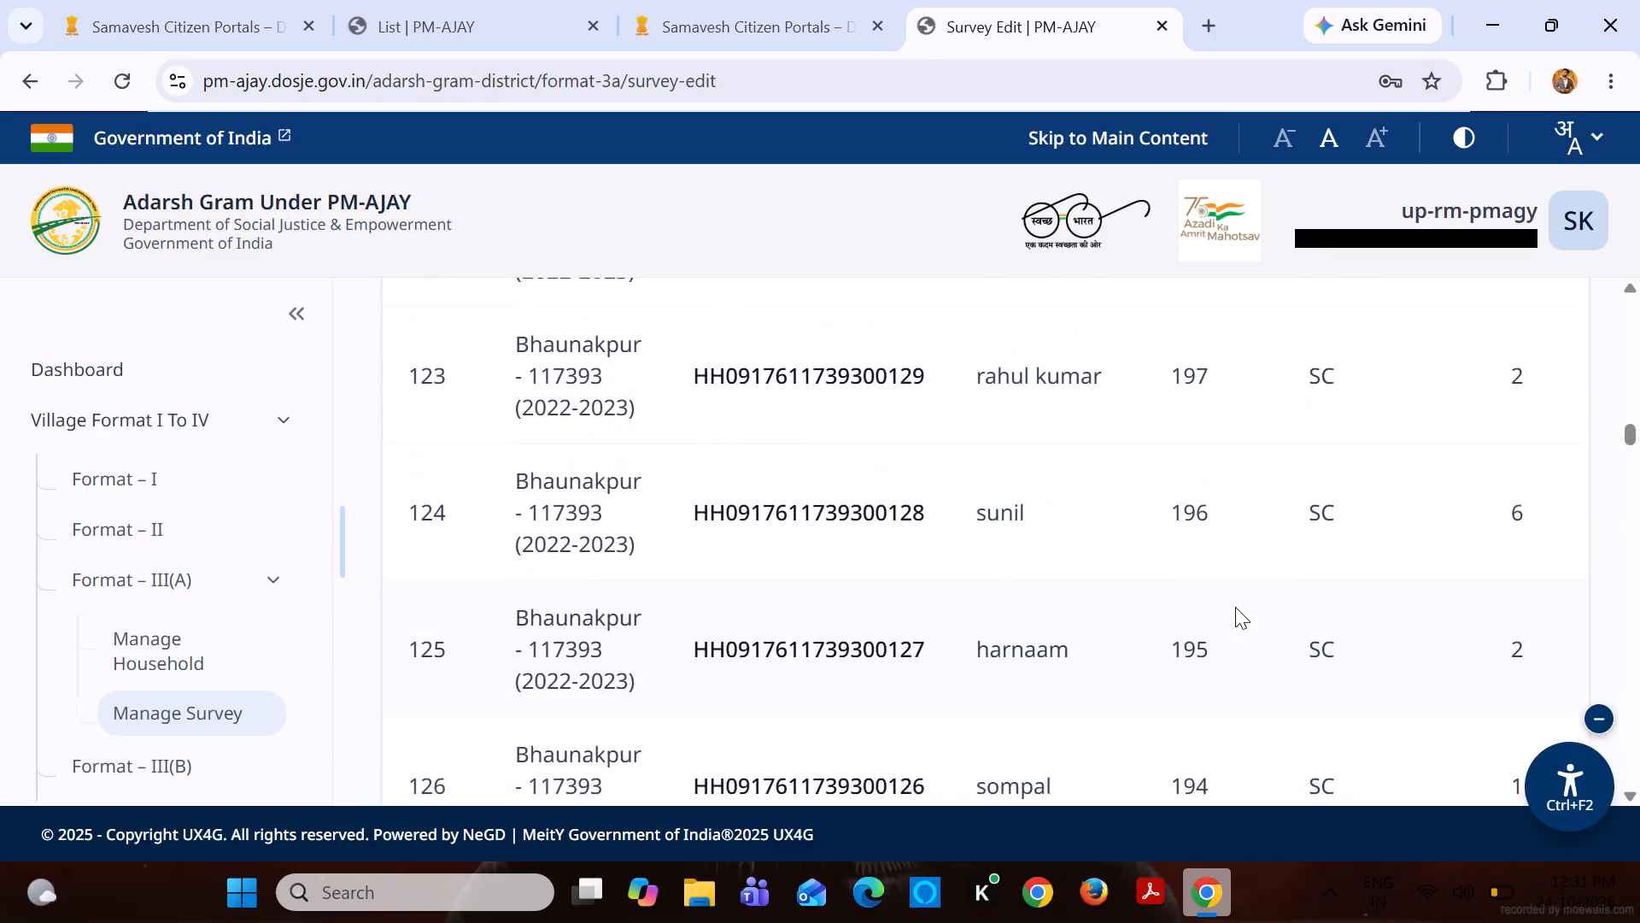
scroll(1235, 607, "down", 3)
scroll(1235, 607, "left", 7)
scroll(1235, 607, "down", 2)
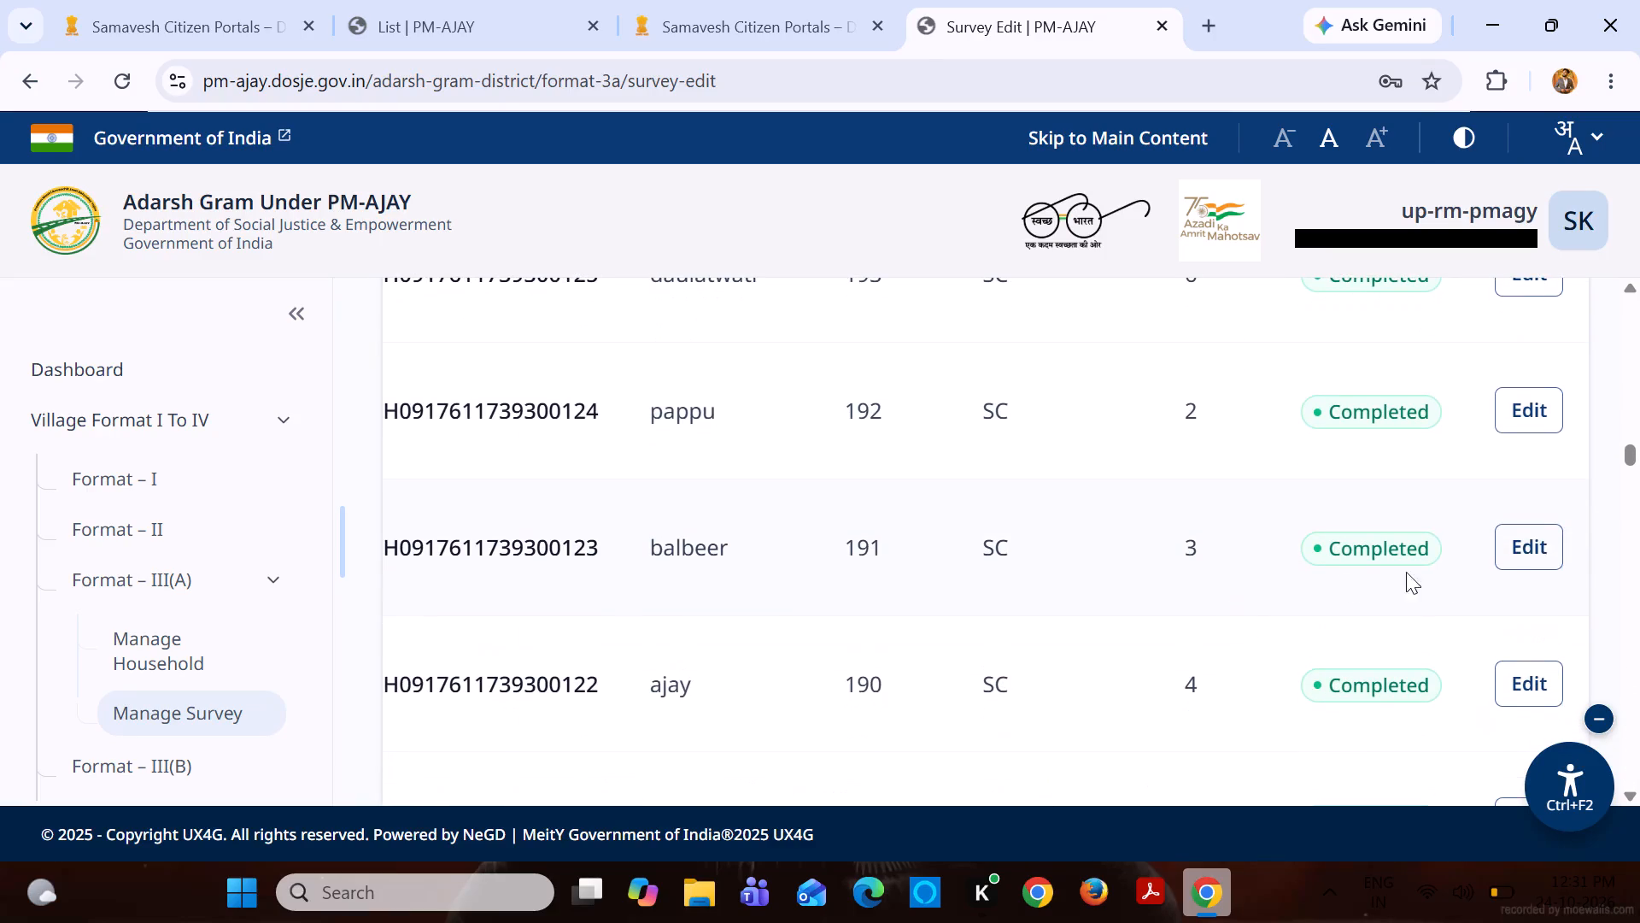
left_click(1542, 549)
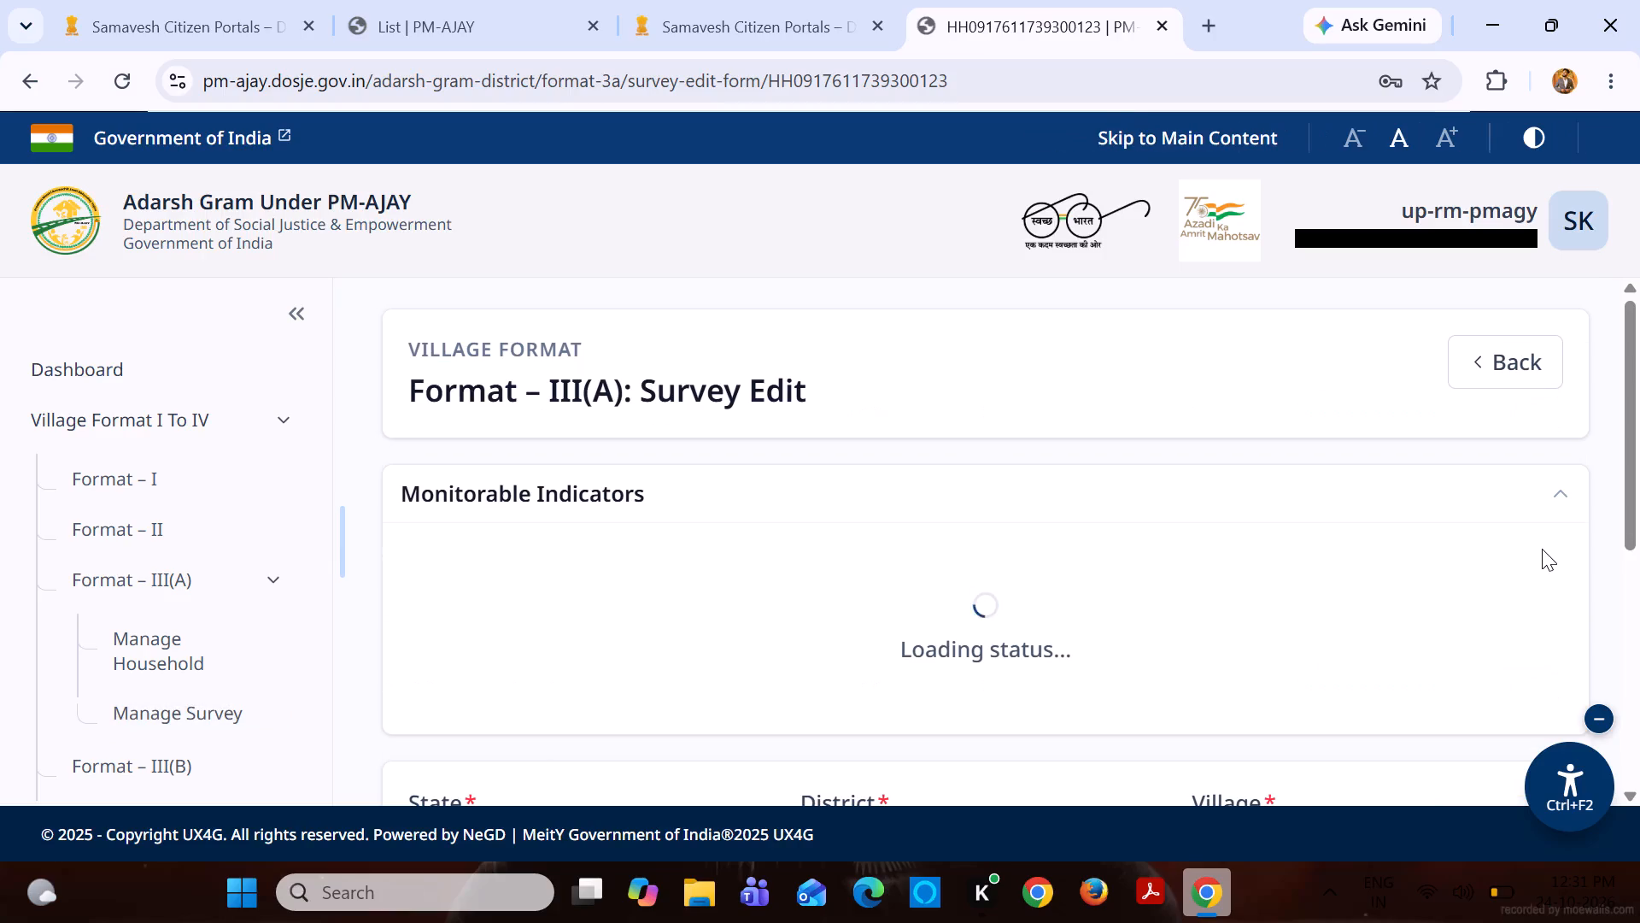
For house number 191, select domain 7 – Agricultural Practices etc., set farming involvement under 7.1 to No, and save the answers.
scroll(1284, 554, "down", 15)
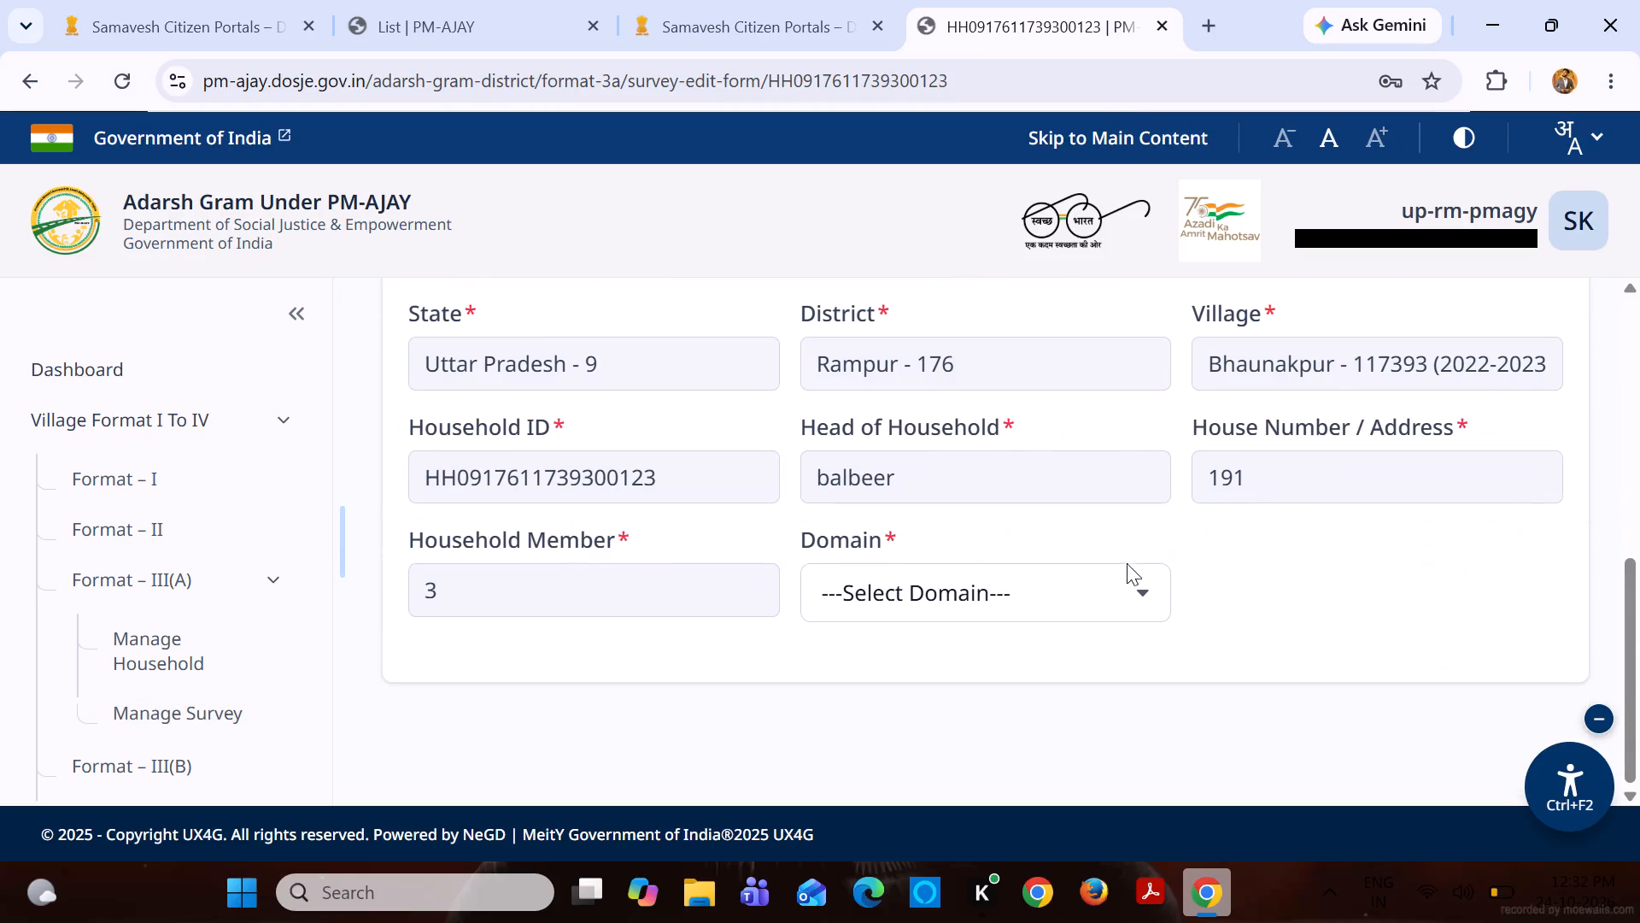
left_click(1116, 578)
scroll(1092, 402, "down", 7)
left_click(1007, 345)
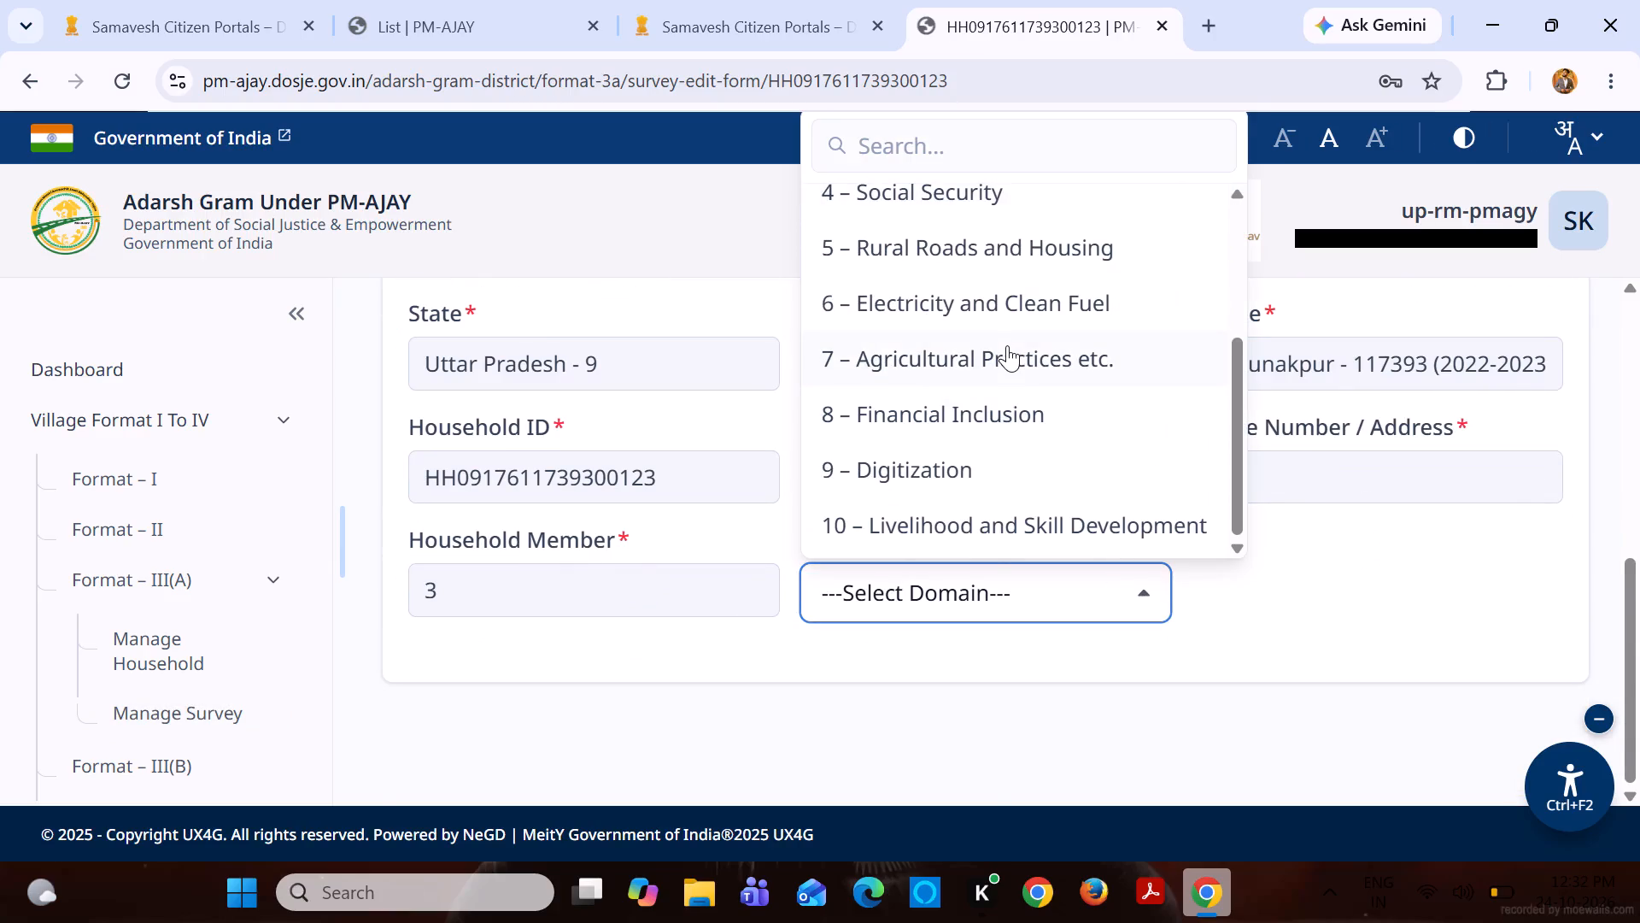
scroll(1219, 531, "down", 4)
left_click(1435, 447)
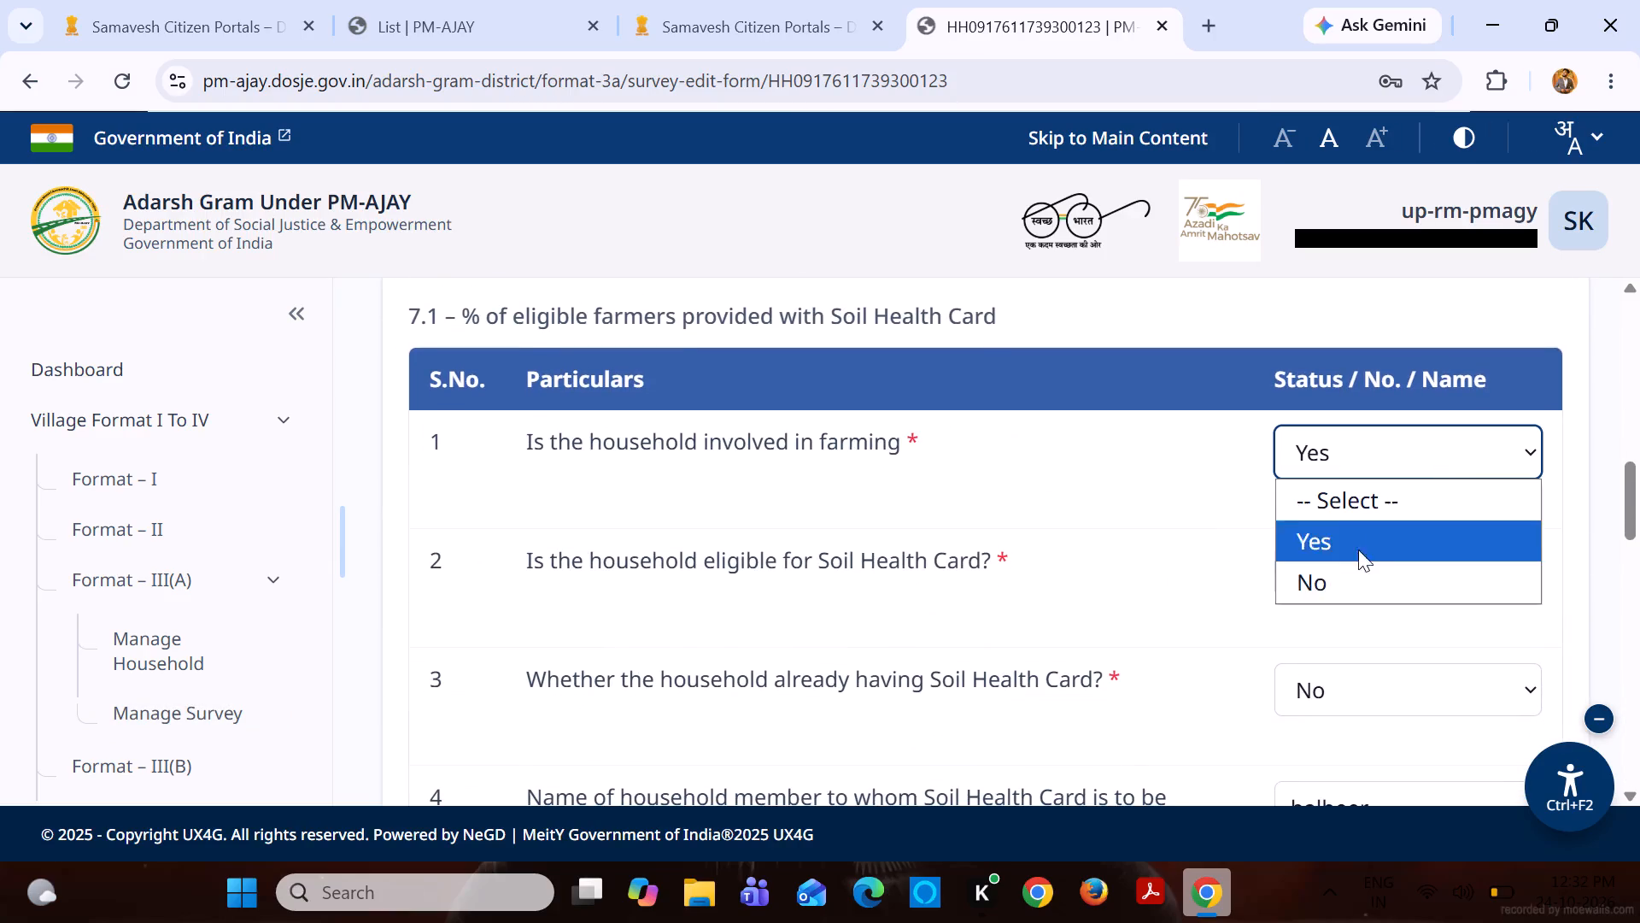
left_click(1333, 591)
scroll(1333, 591, "down", 5)
left_click(1470, 619)
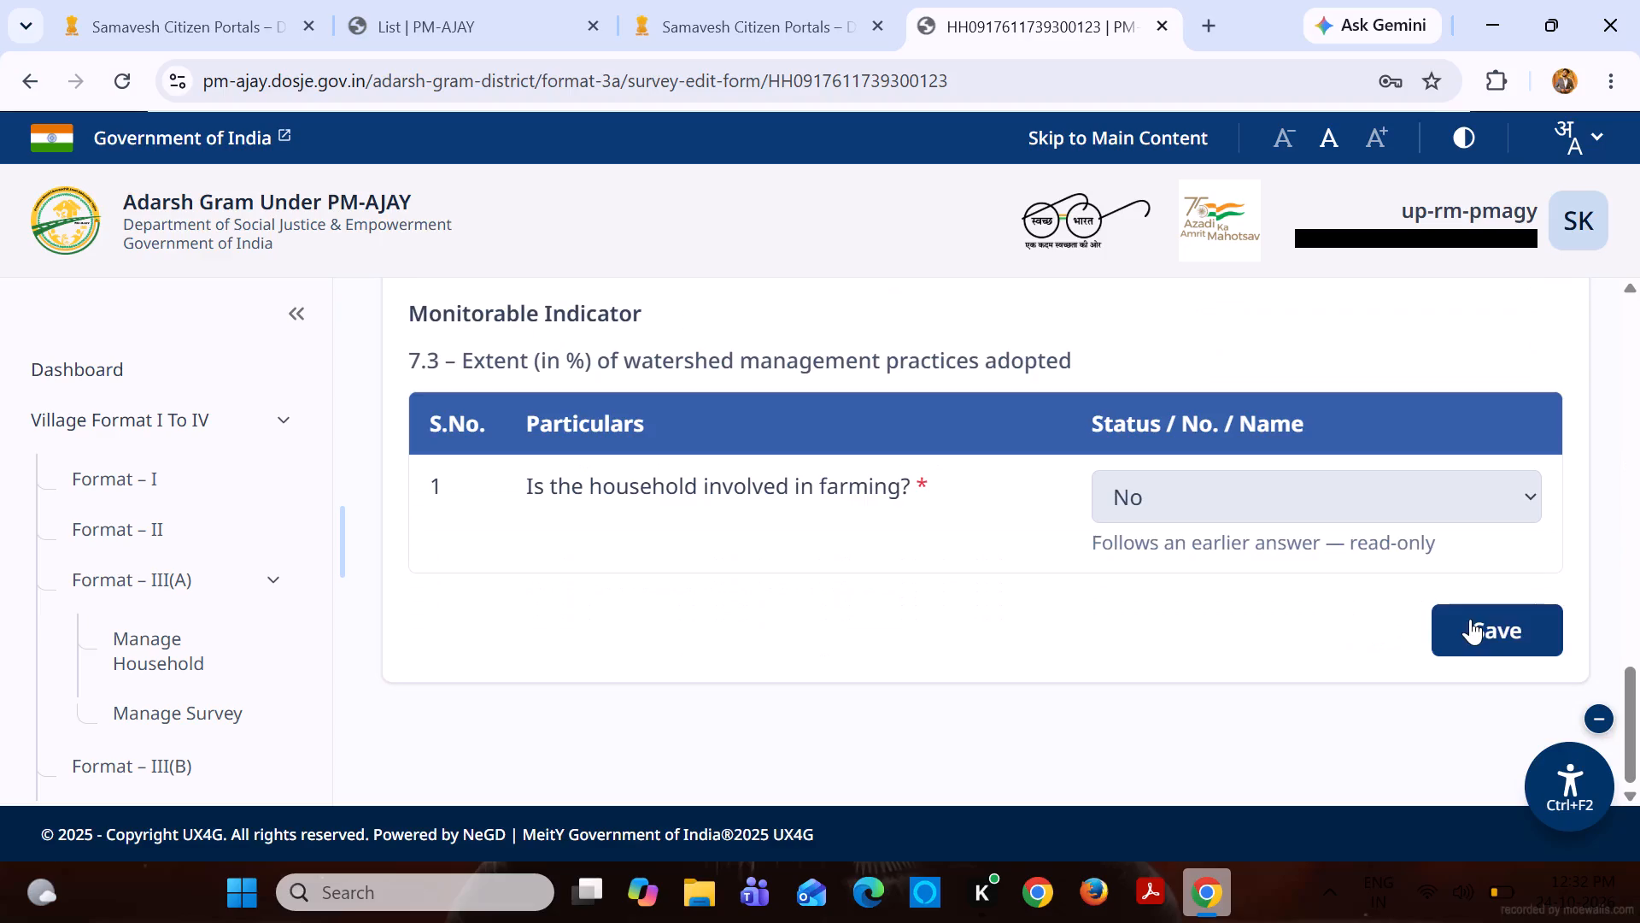
scroll(1470, 619, "up", 14)
left_click(1488, 353)
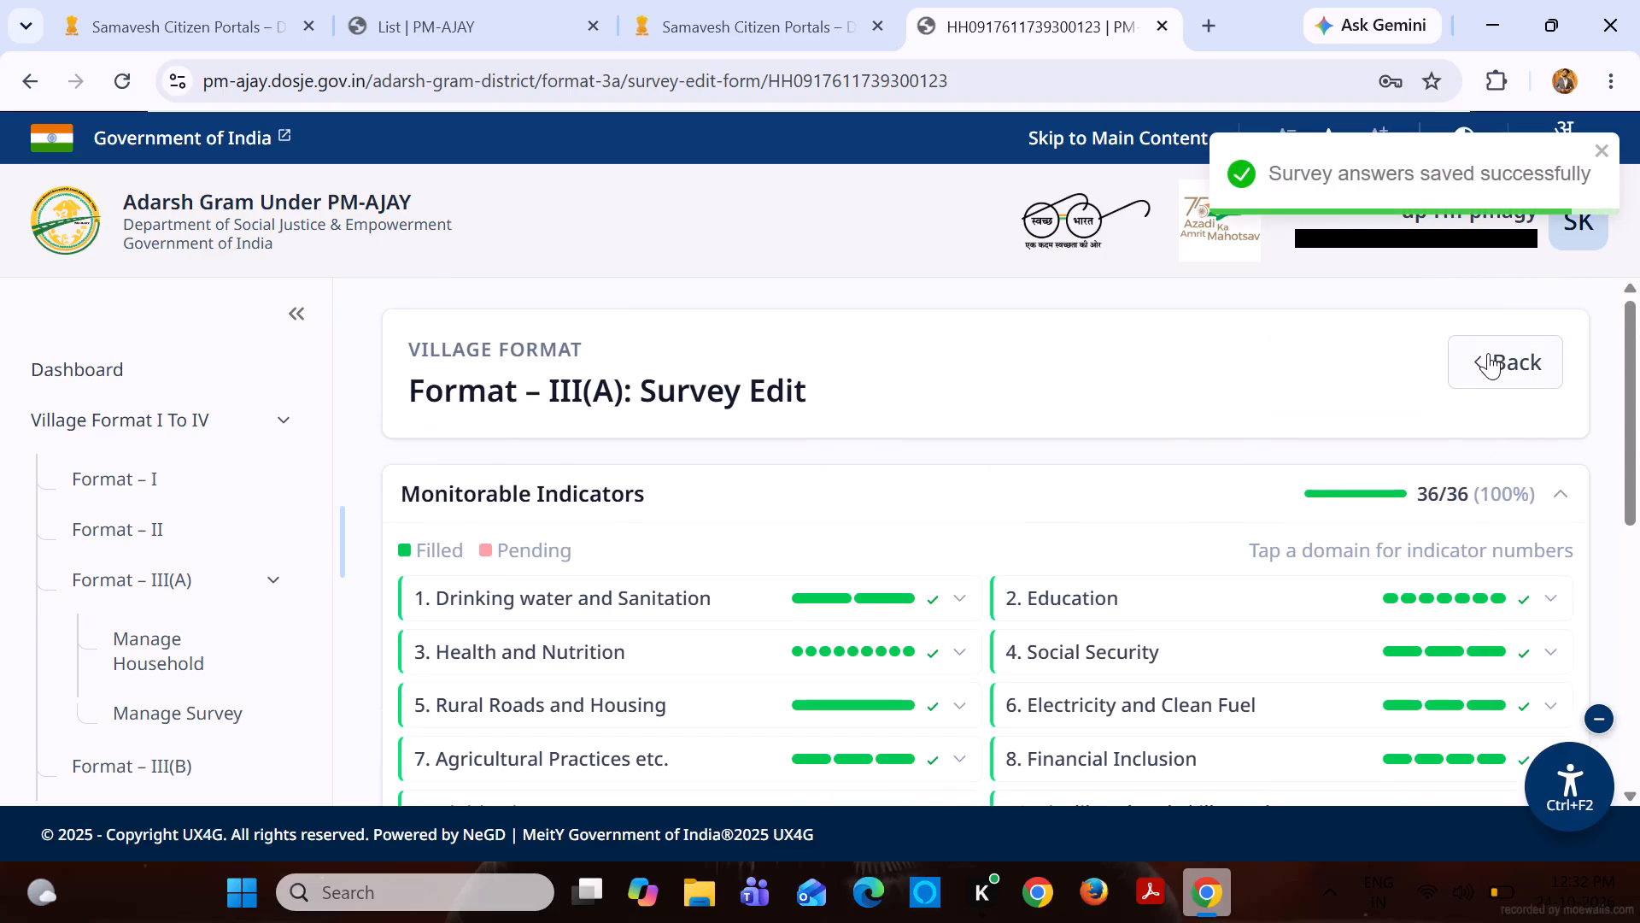
scroll(1451, 425, "down", 20)
scroll(1451, 425, "down", 20)
scroll(1451, 425, "down", 1)
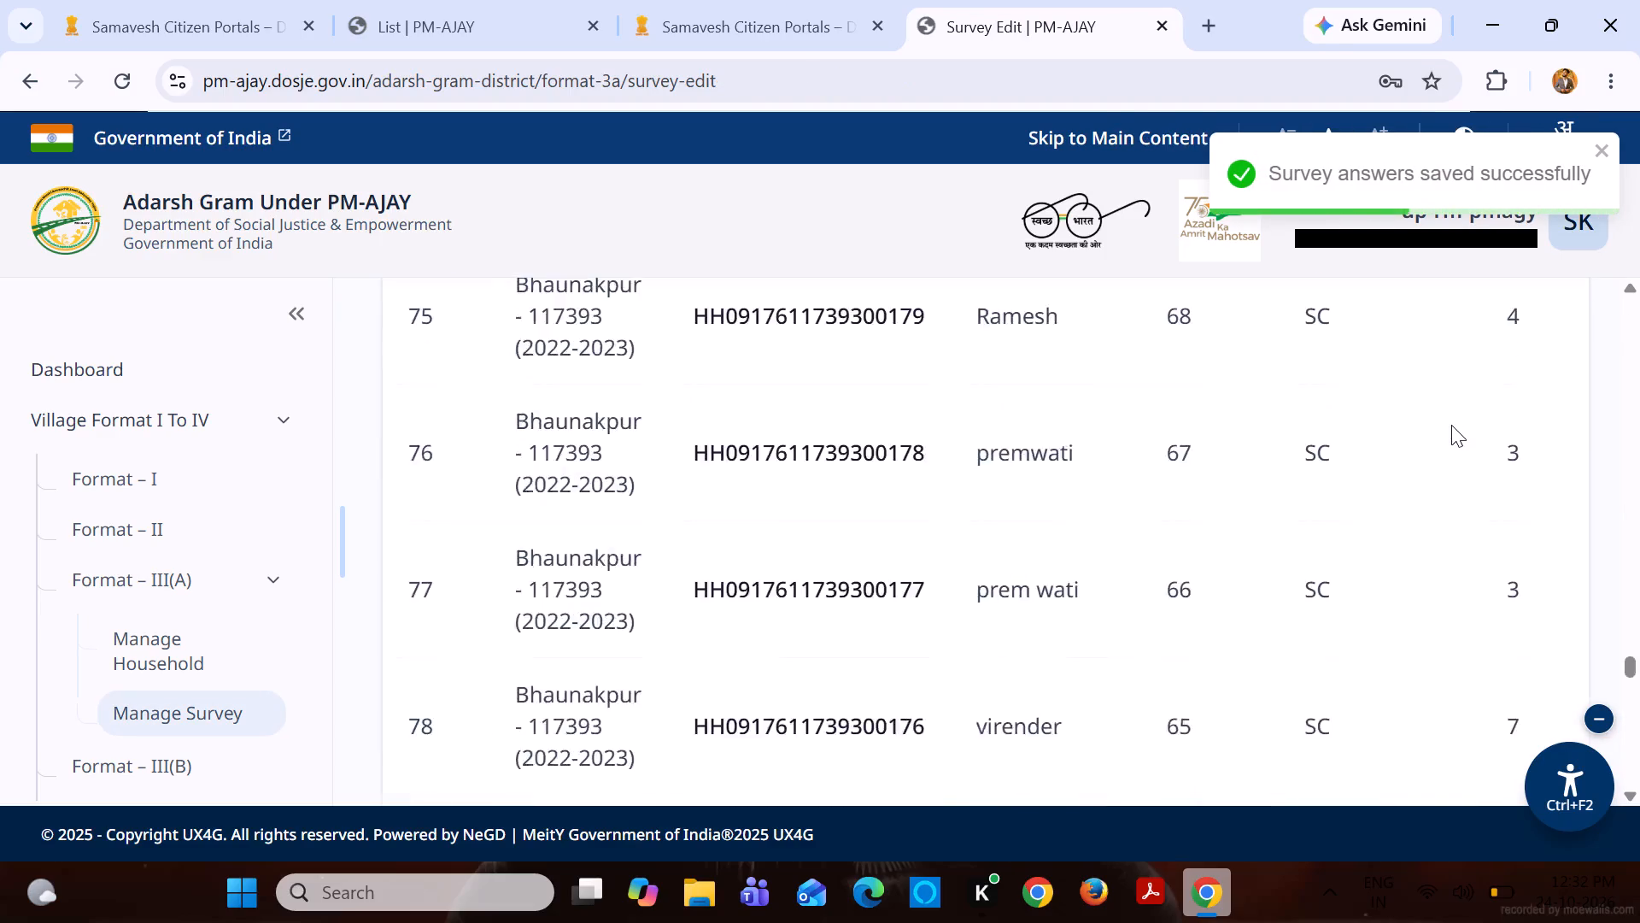
scroll(1451, 425, "down", 15)
left_click(1215, 642)
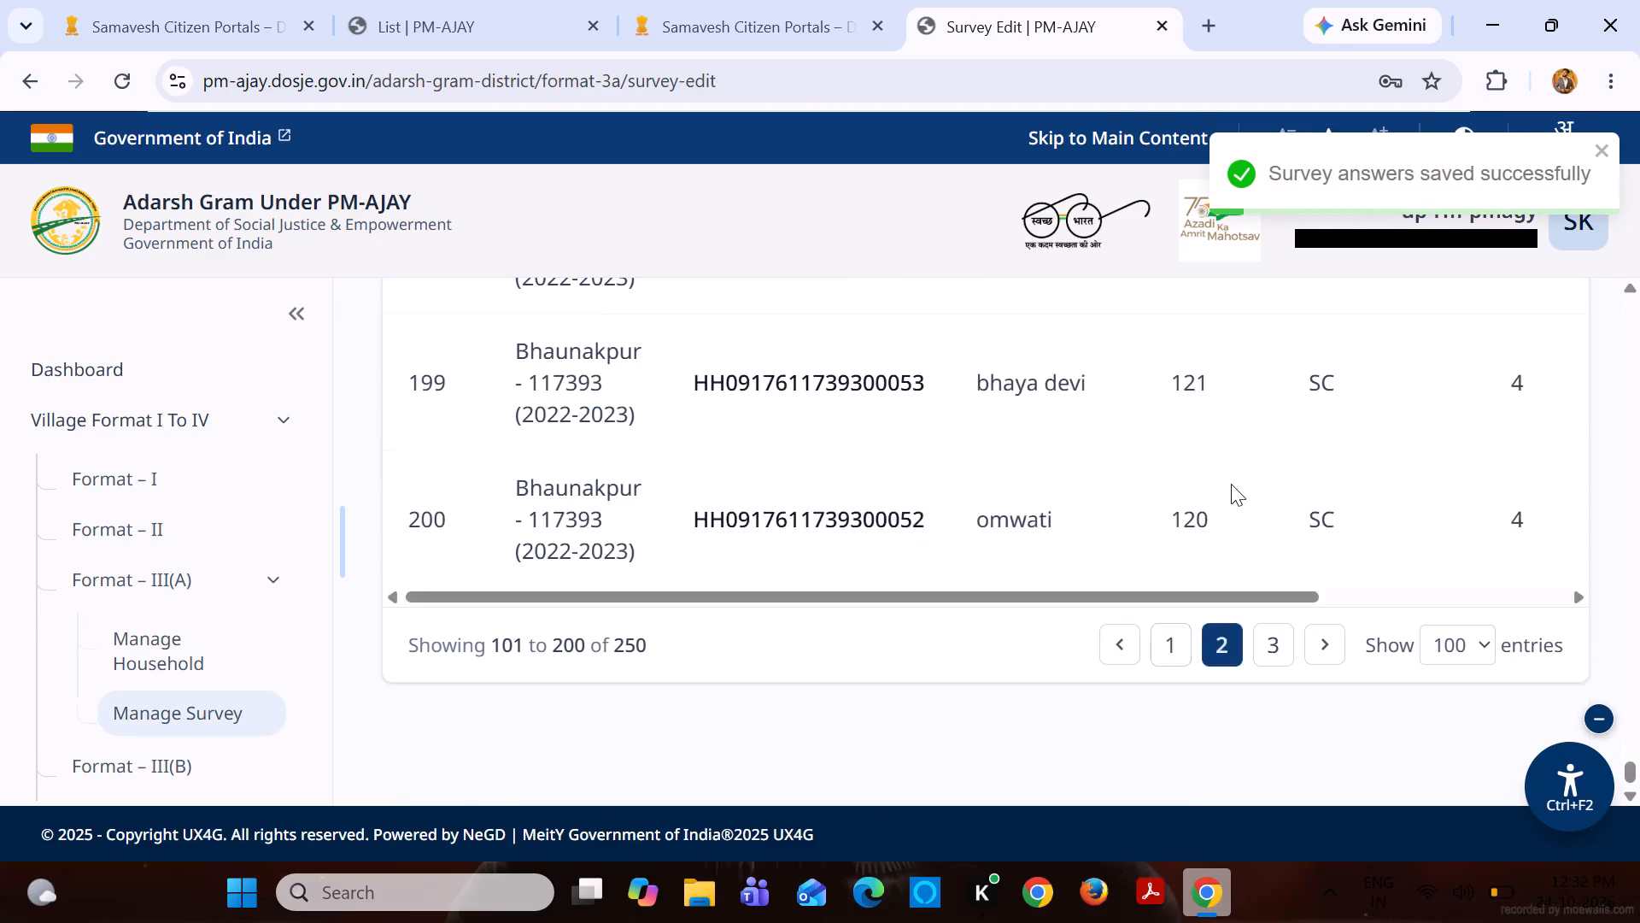
scroll(1231, 484, "up", 20)
scroll(1231, 484, "up", 1)
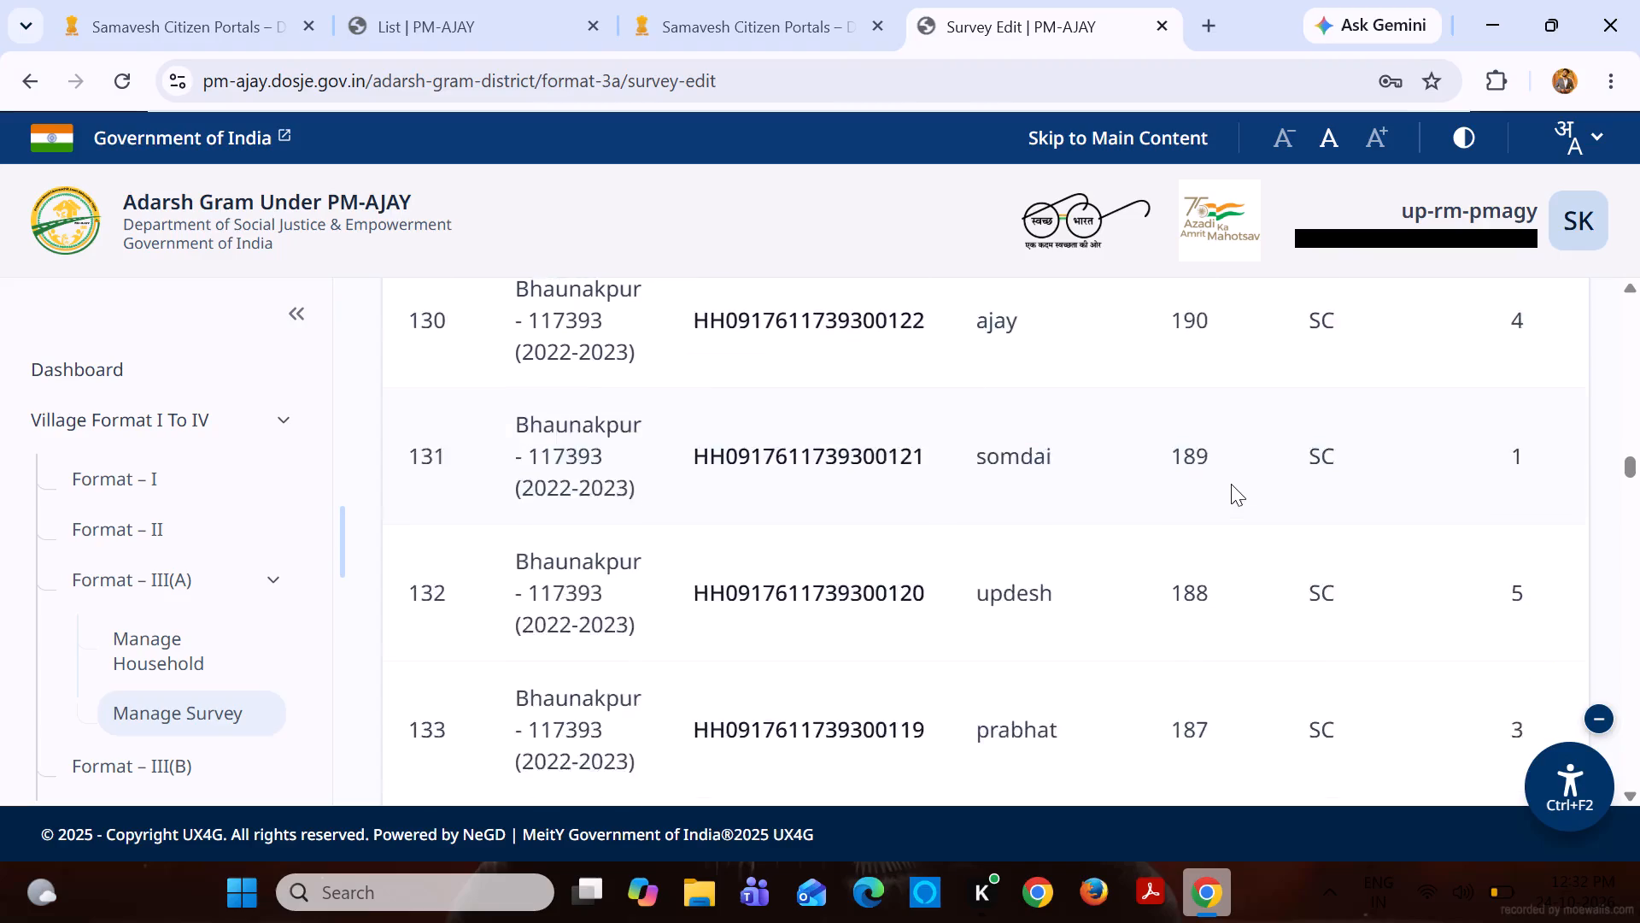
scroll(1231, 484, "up", 4)
scroll(1231, 484, "left", 6)
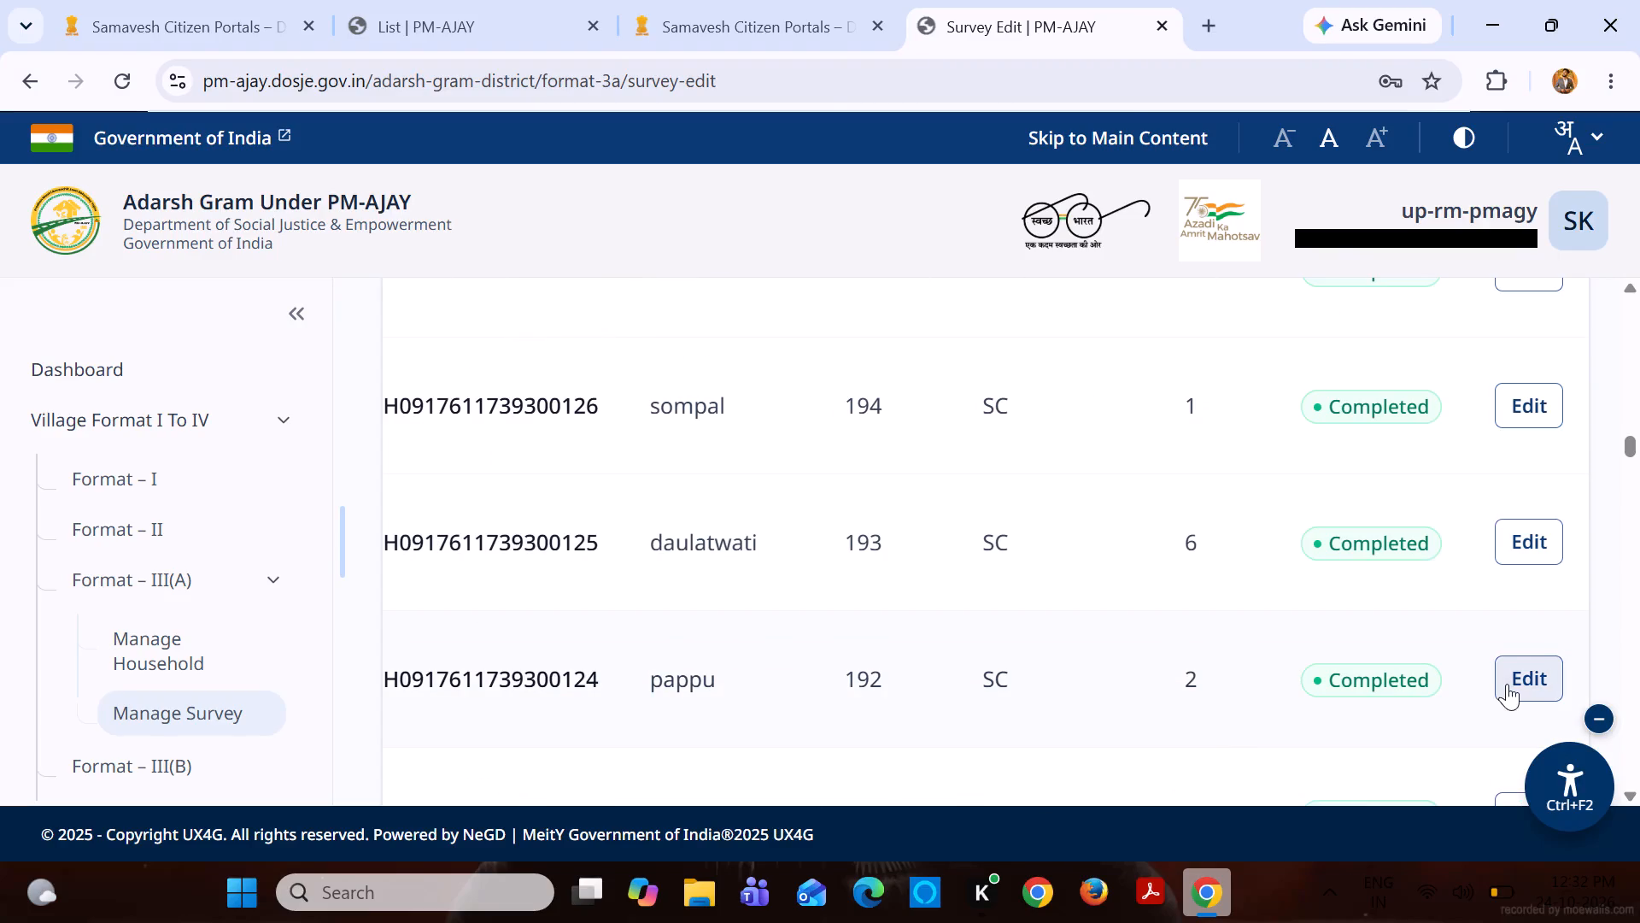
left_click(1507, 684)
For house number 192, select domain 7 – Agricultural Practices etc., set farming involvement under 7.1 to No, and save the answers.
scroll(1315, 603, "down", 14)
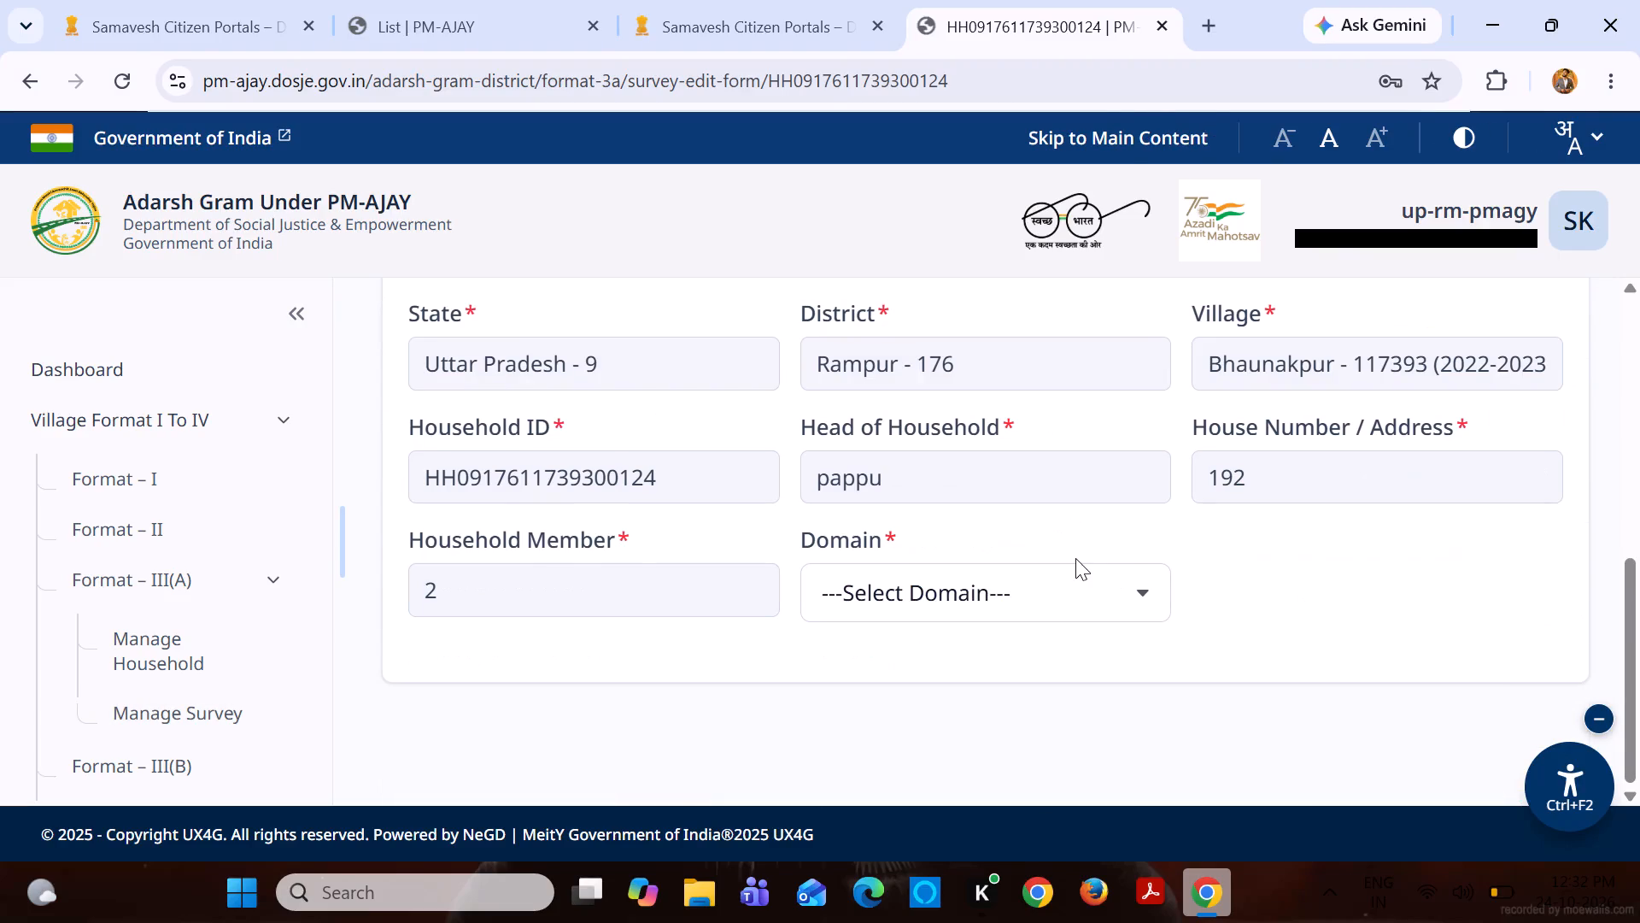
left_click(1075, 558)
left_click(1081, 578)
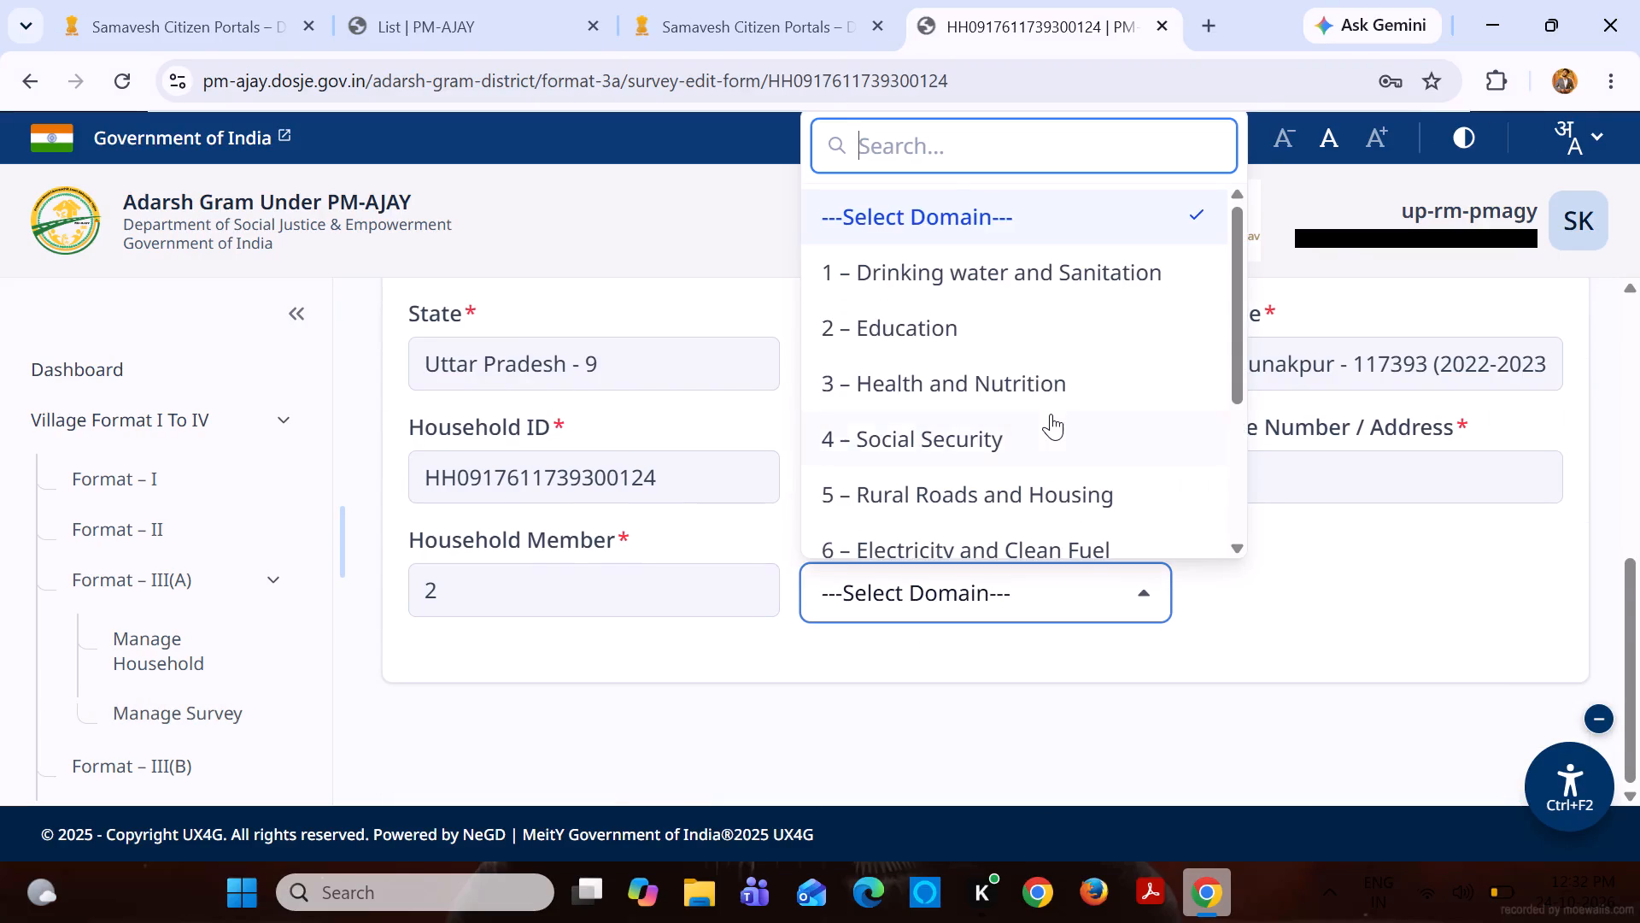
scroll(1051, 414, "down", 4)
left_click(975, 341)
scroll(1283, 480, "down", 4)
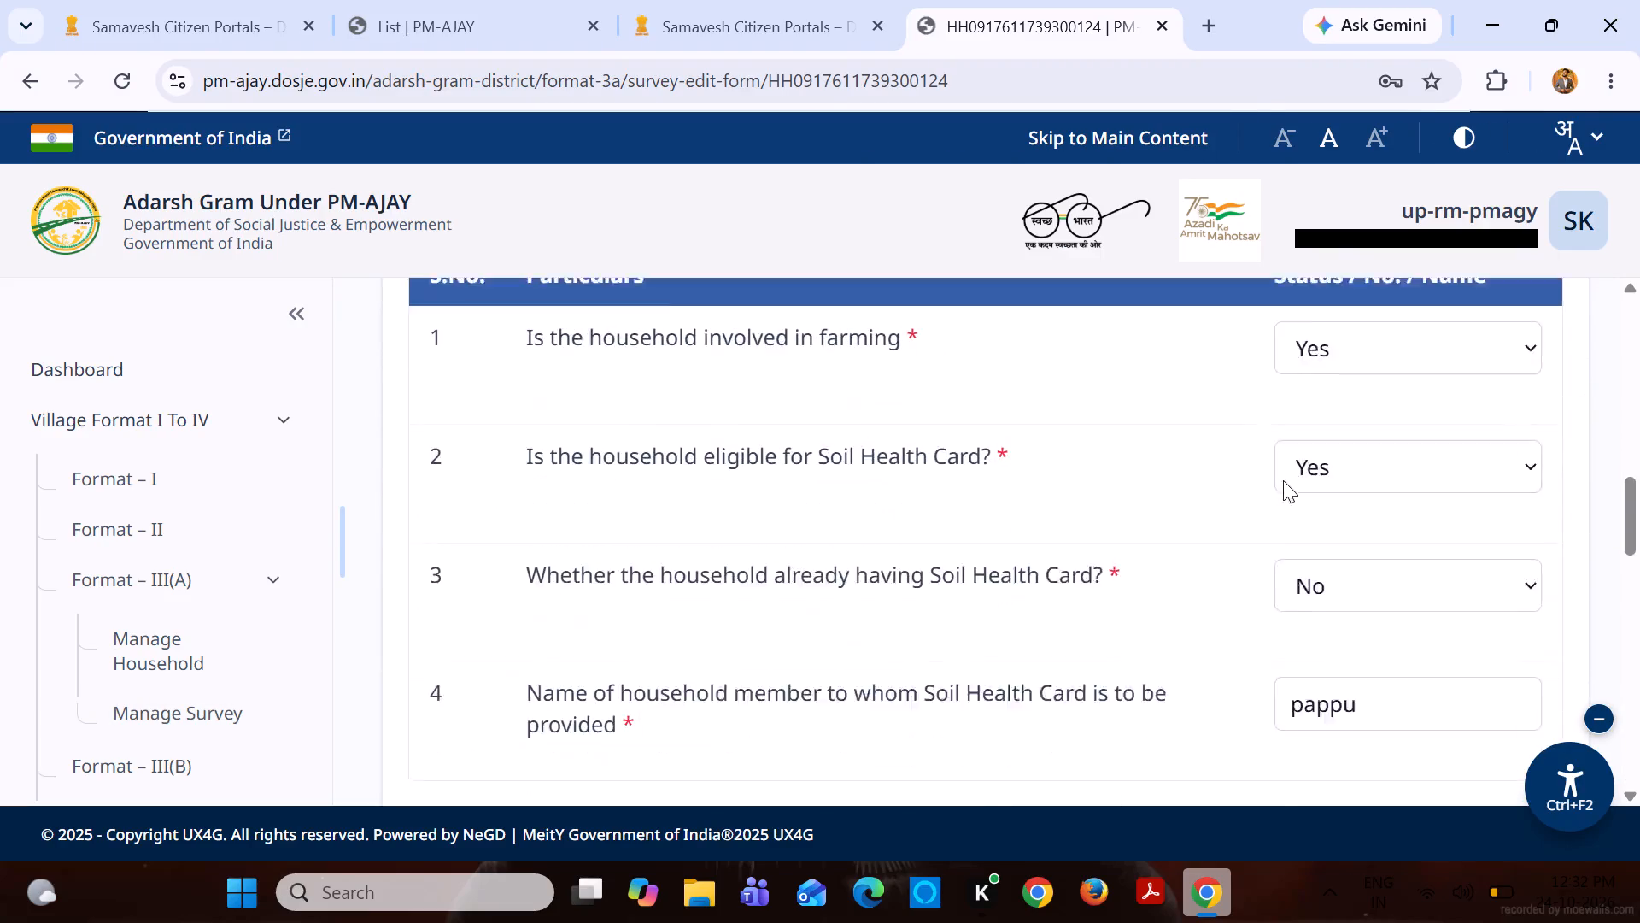
left_click_drag(1408, 318, 1349, 433)
left_click(1349, 433)
scroll(1349, 433, "down", 6)
left_click(1491, 609)
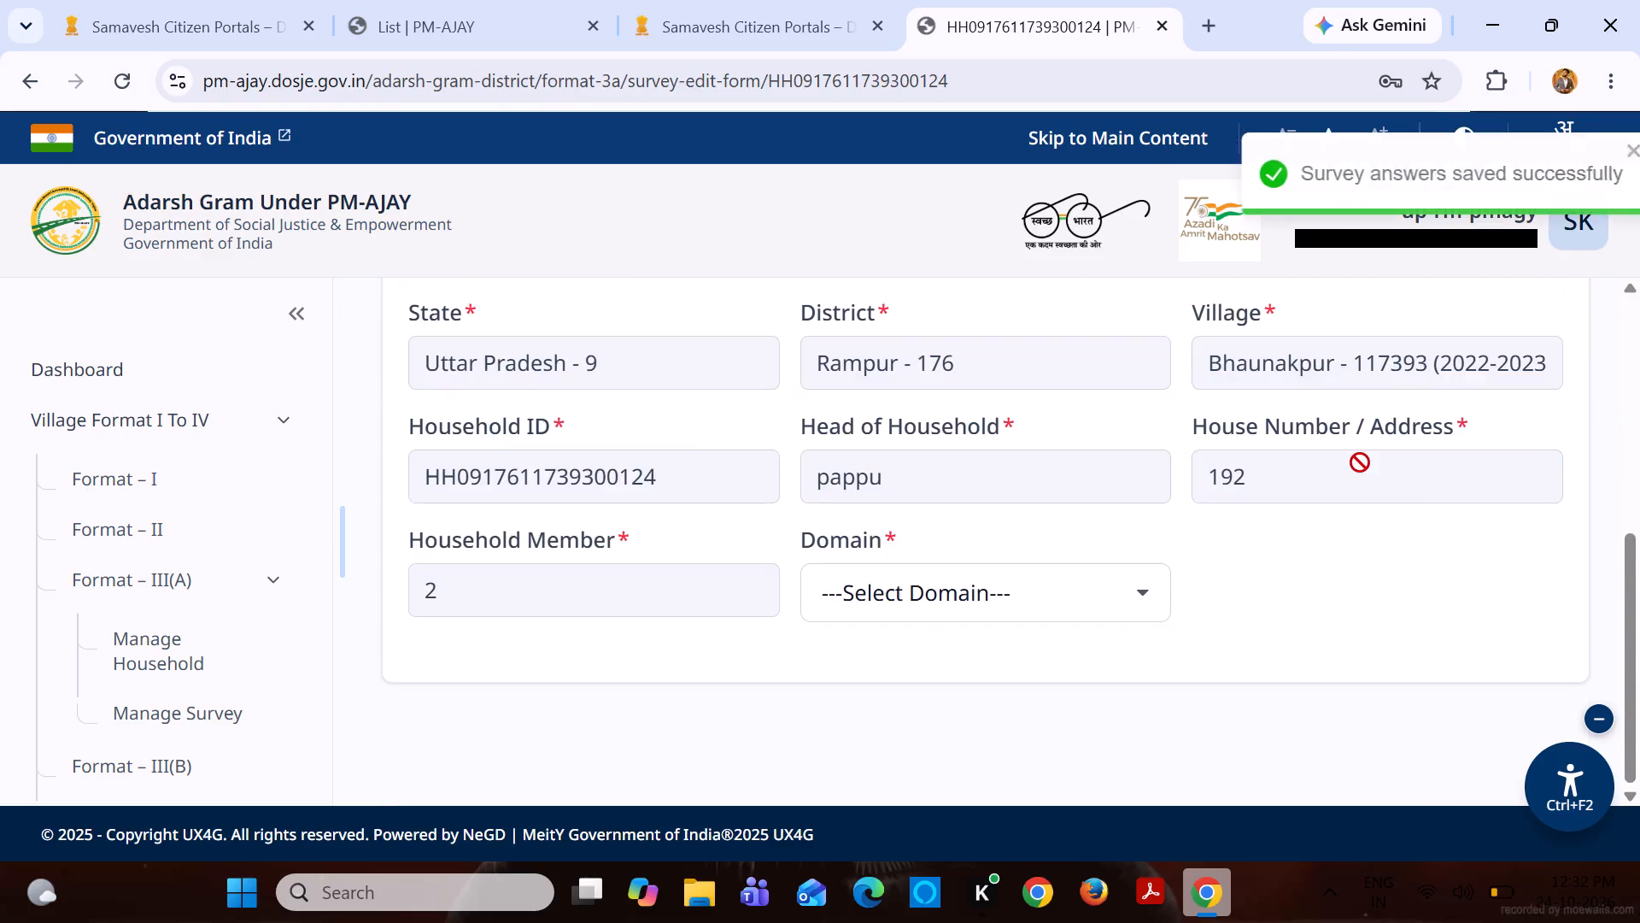
Return to the household list and open the survey of house number 193 on page 2 for editing.
scroll(1360, 462, "up", 13)
left_click(1495, 357)
scroll(1352, 441, "down", 4)
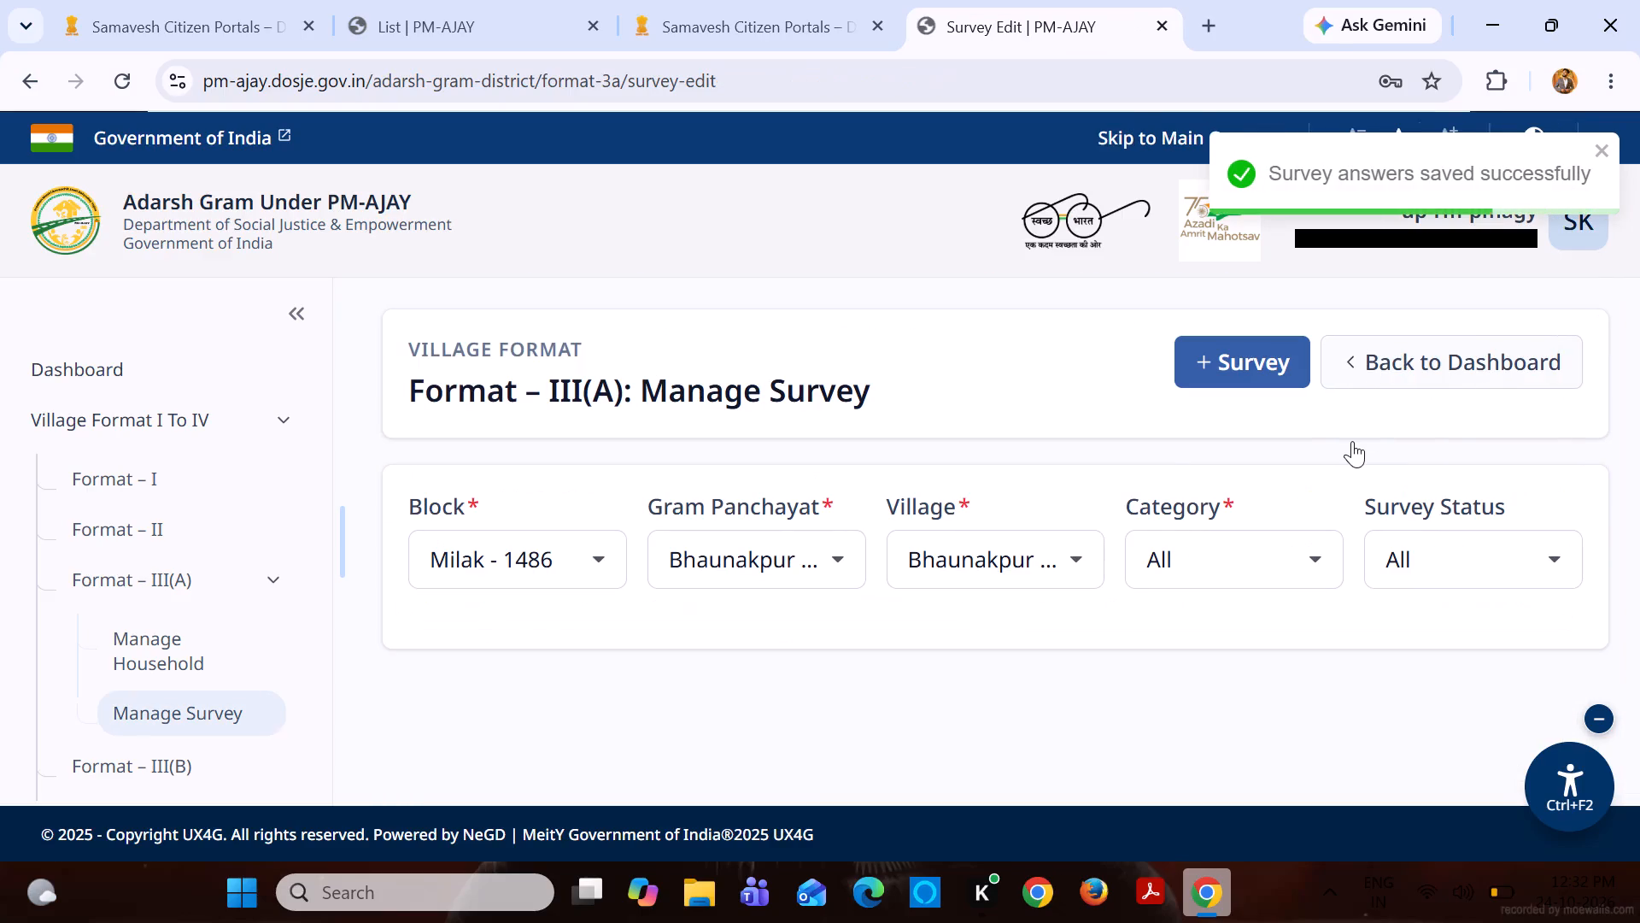
scroll(1352, 441, "down", 20)
scroll(1352, 441, "down", 20)
scroll(1352, 441, "down", 4)
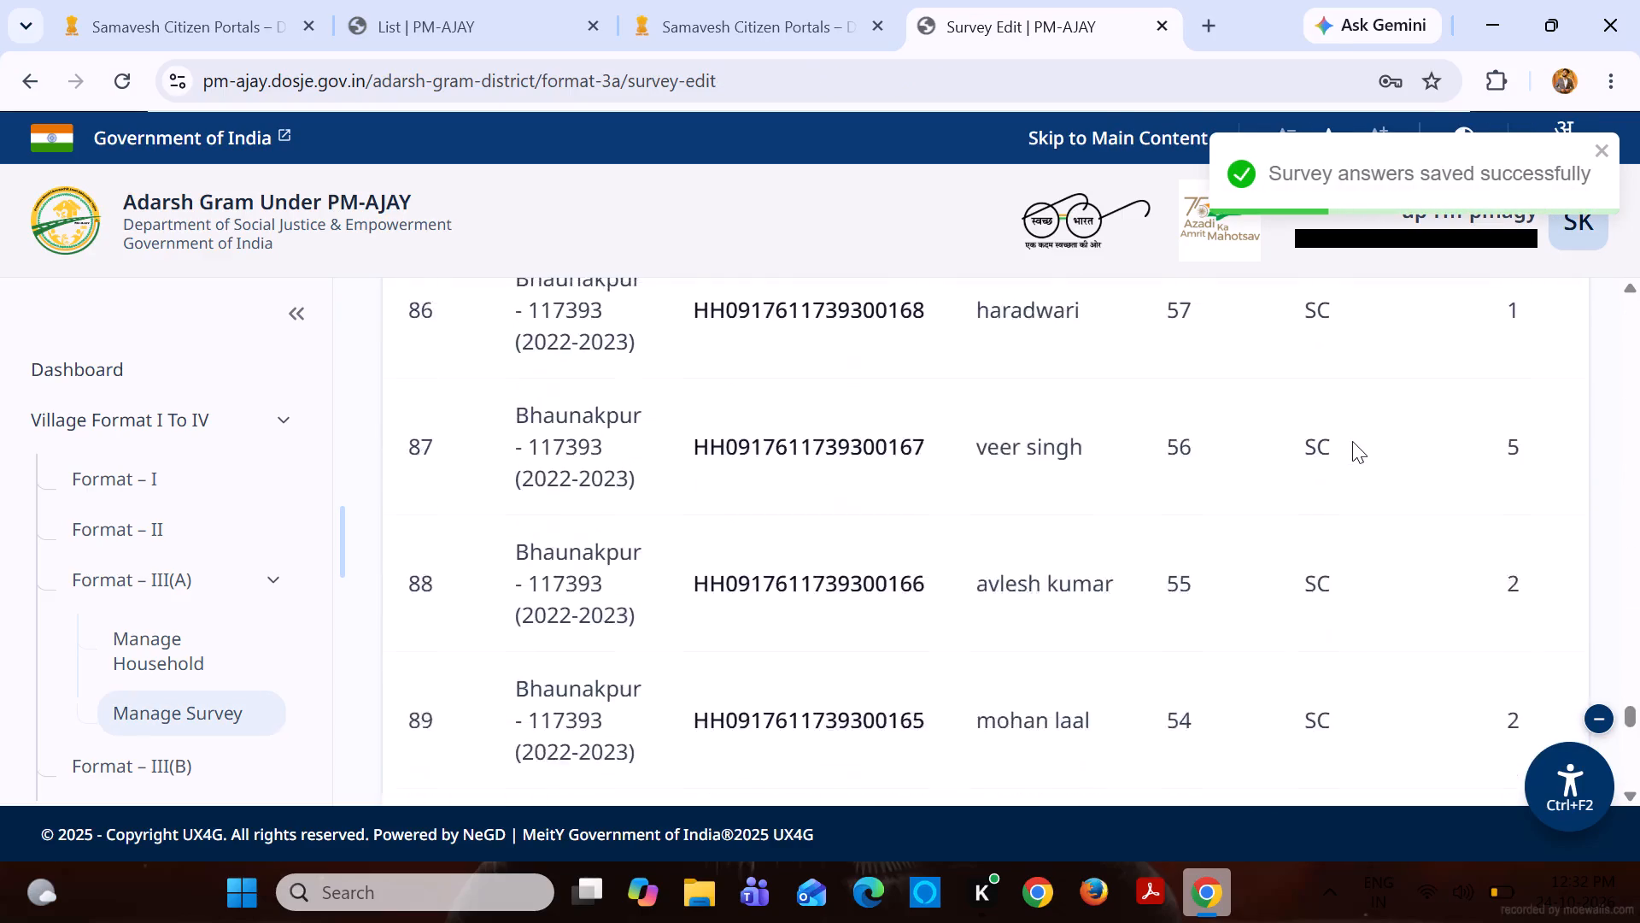
scroll(1352, 441, "down", 8)
left_click(1220, 649)
scroll(1244, 467, "up", 3)
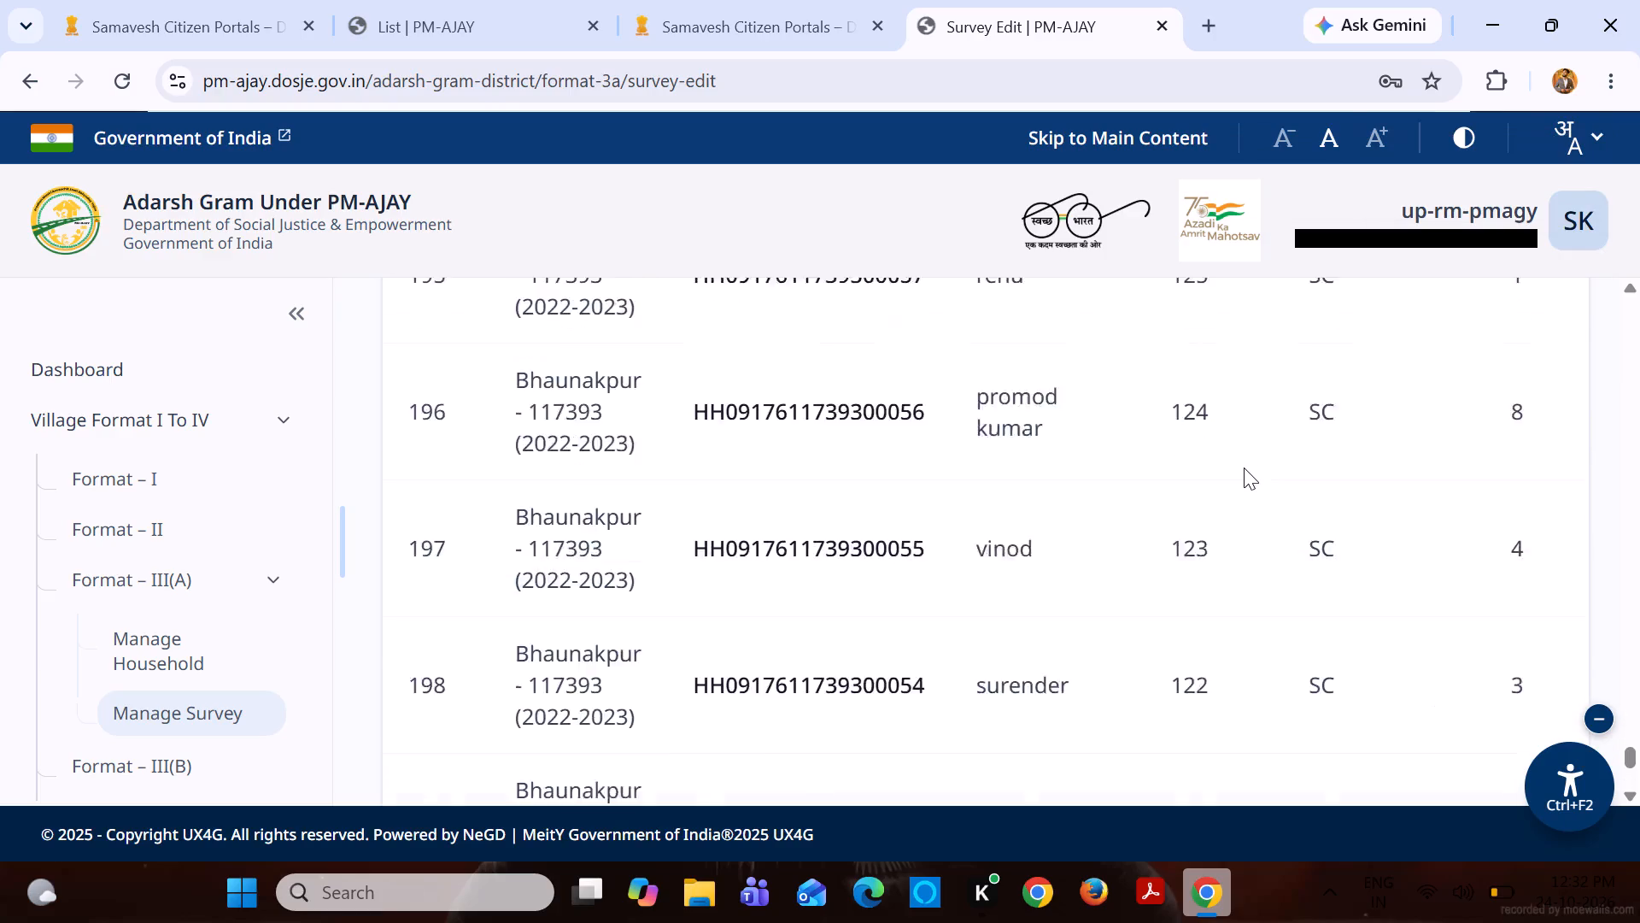
scroll(1244, 467, "up", 20)
scroll(1244, 467, "up", 4)
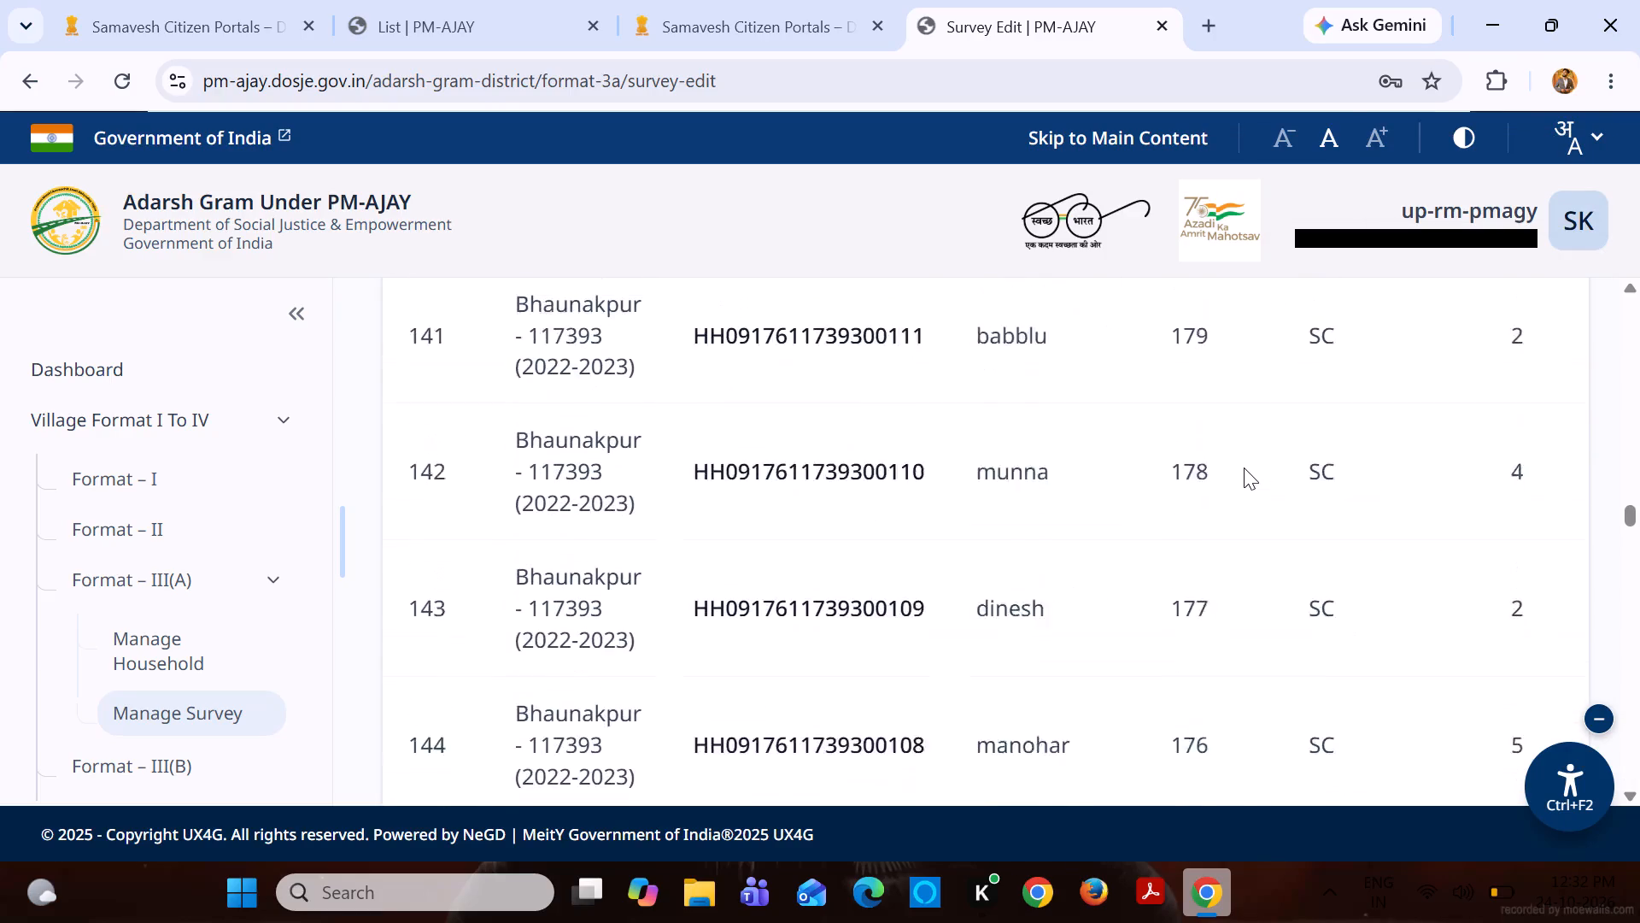
scroll(1244, 467, "up", 2)
scroll(1244, 467, "left", 7)
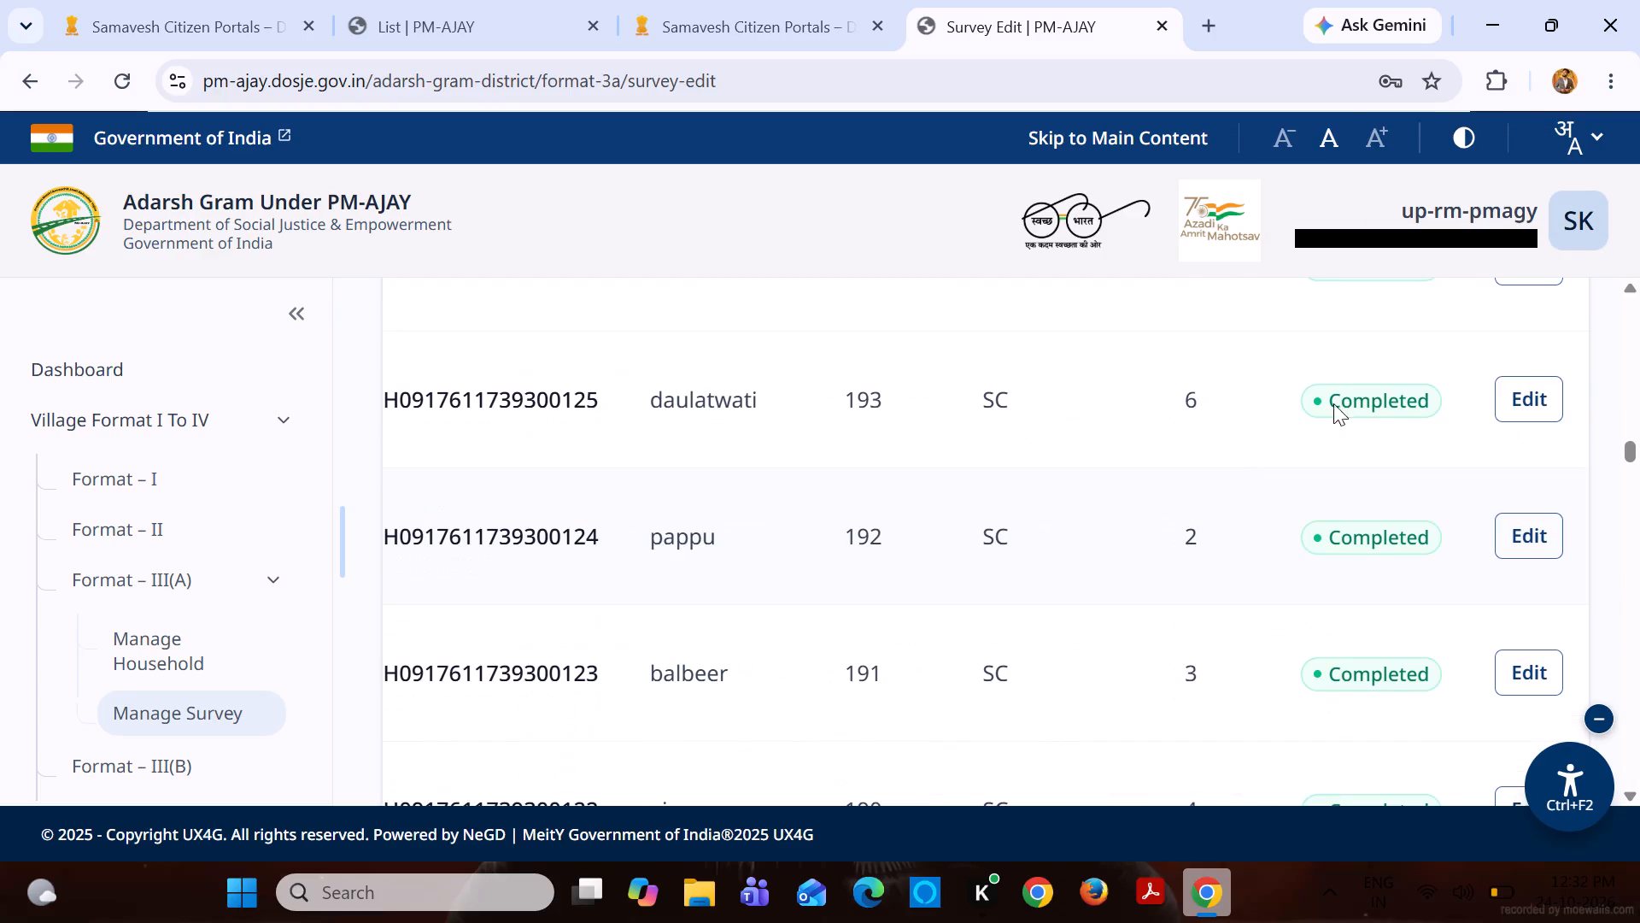
left_click(1539, 402)
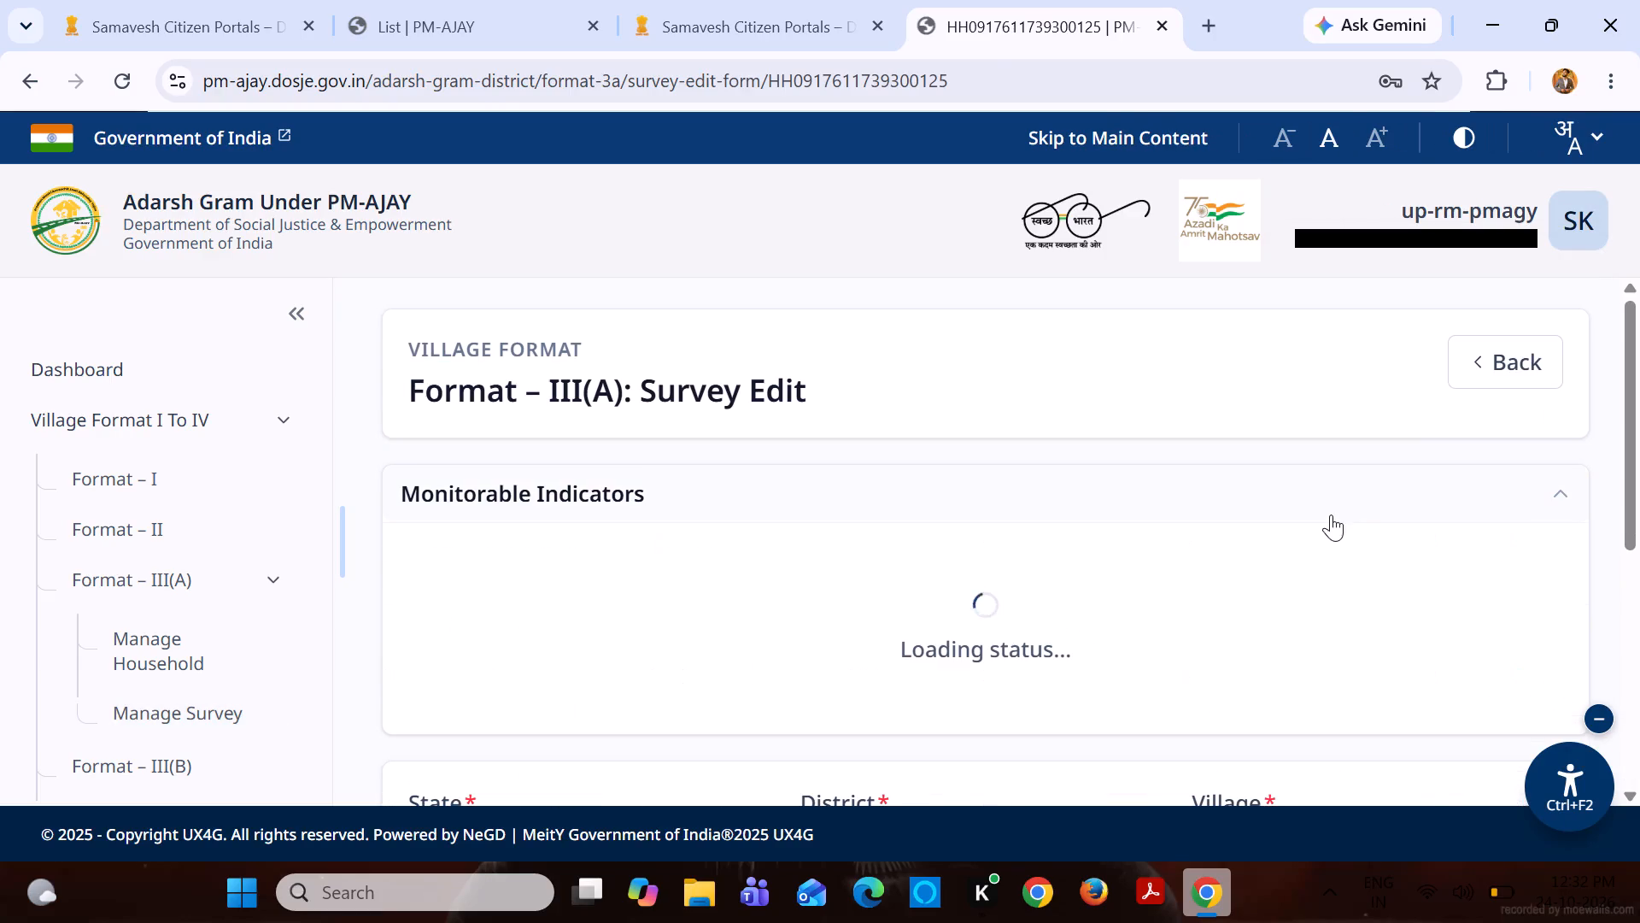
For house number 193, select domain 7 – Agricultural Practices etc., set farming involvement under 7.1 to No, and save the answers.
scroll(1331, 514, "down", 16)
left_click(1137, 580)
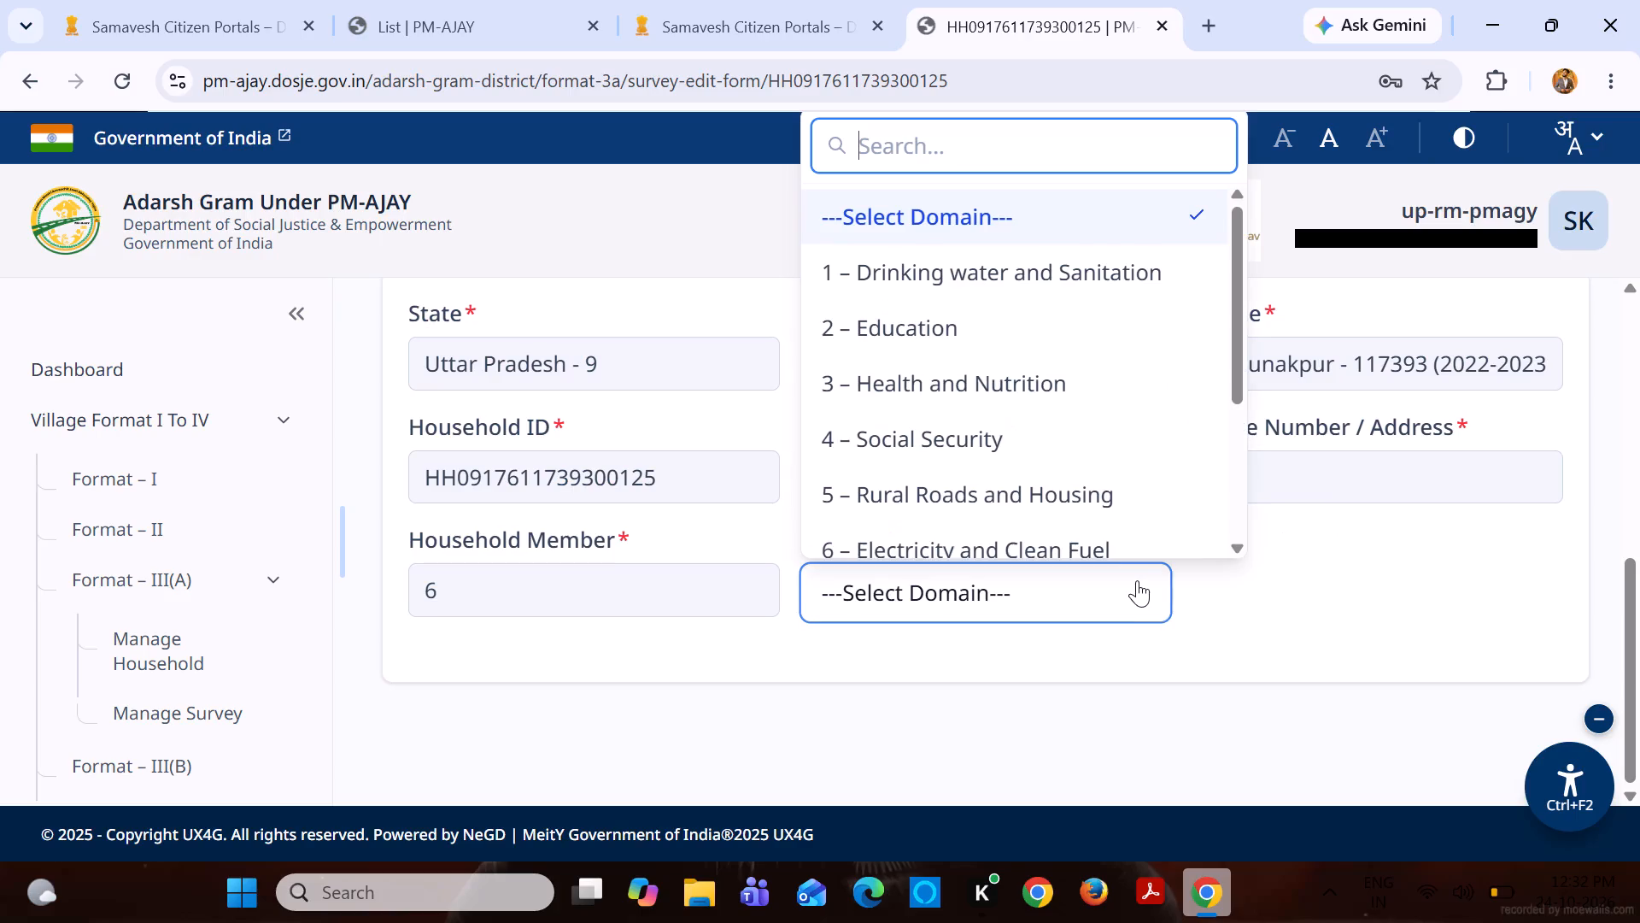
scroll(1082, 462, "down", 5)
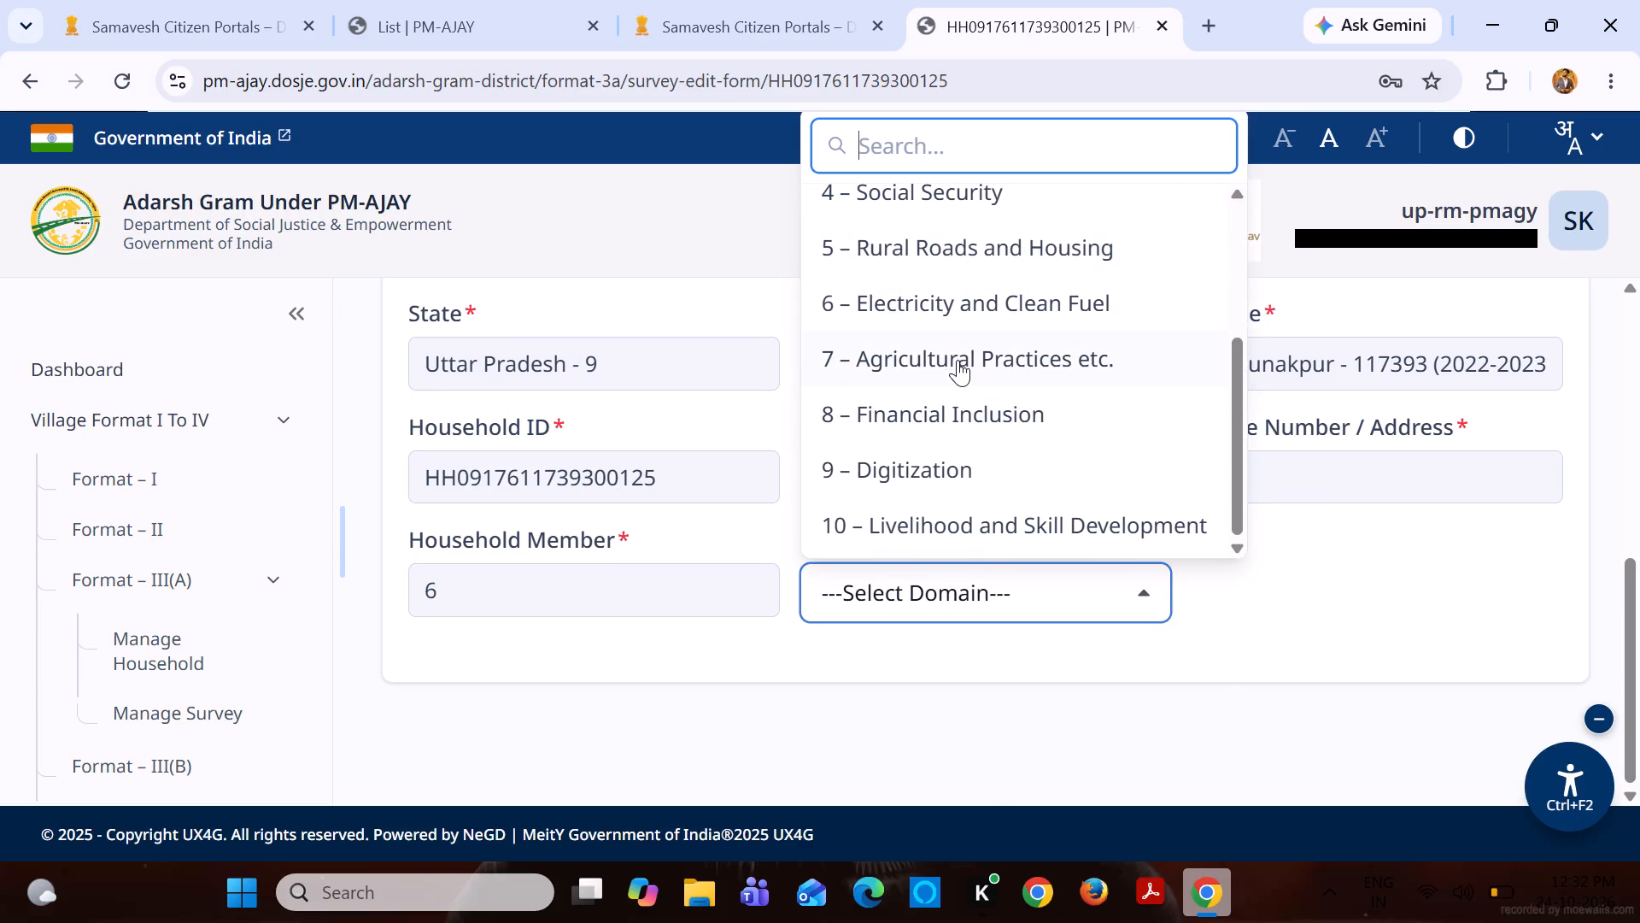
left_click(958, 360)
scroll(1198, 509, "down", 4)
left_click(1399, 360)
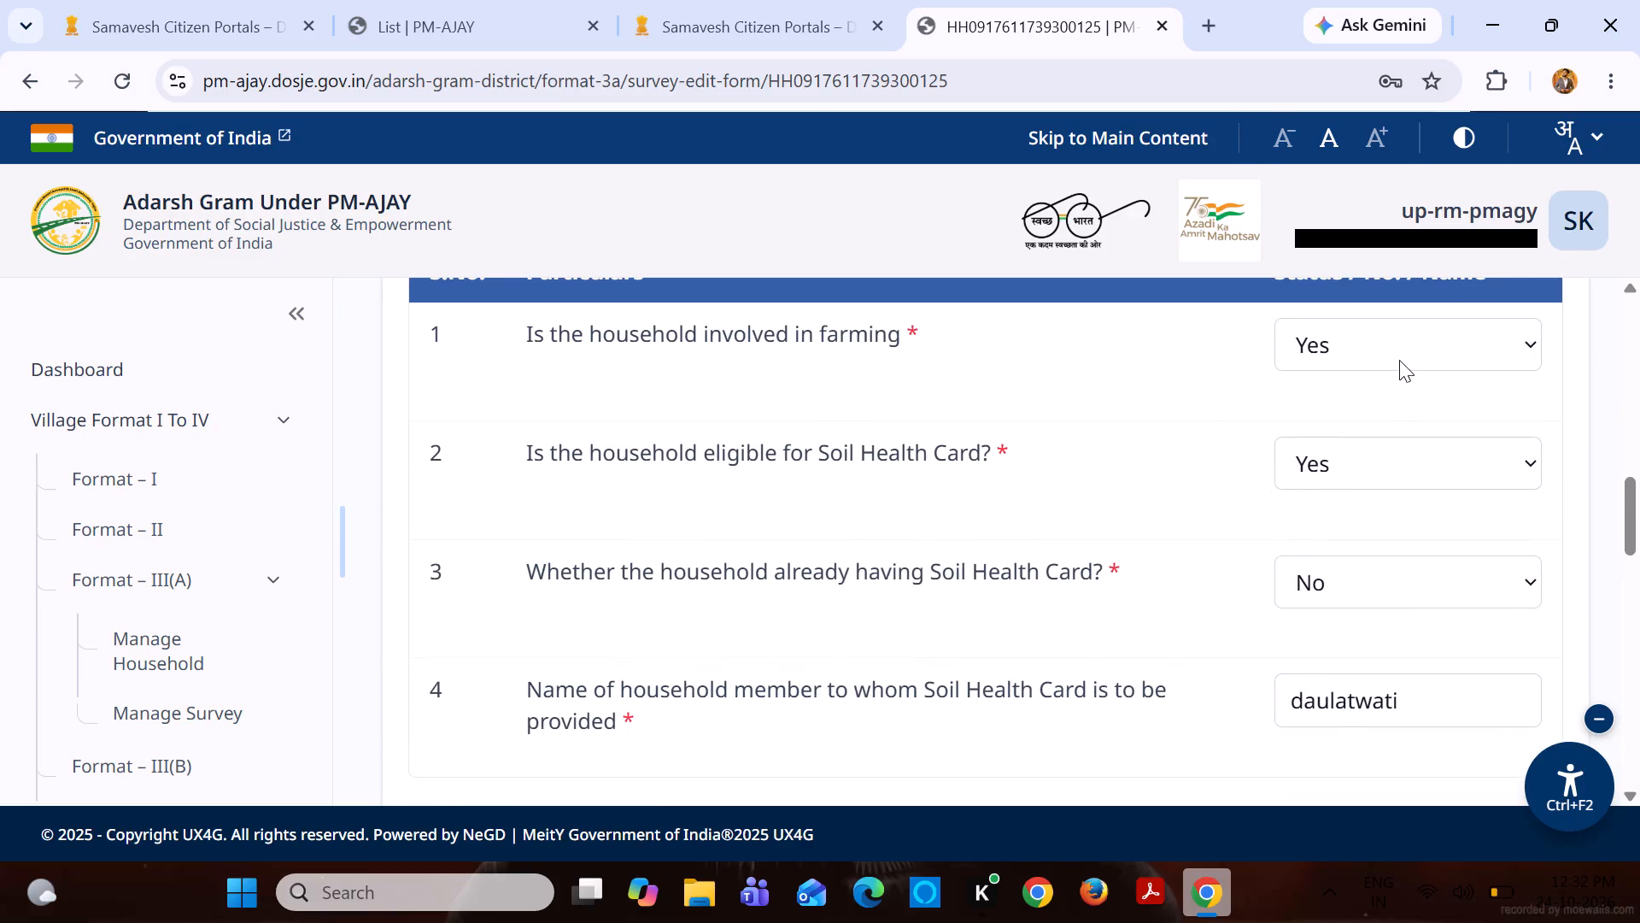
left_click(1341, 465)
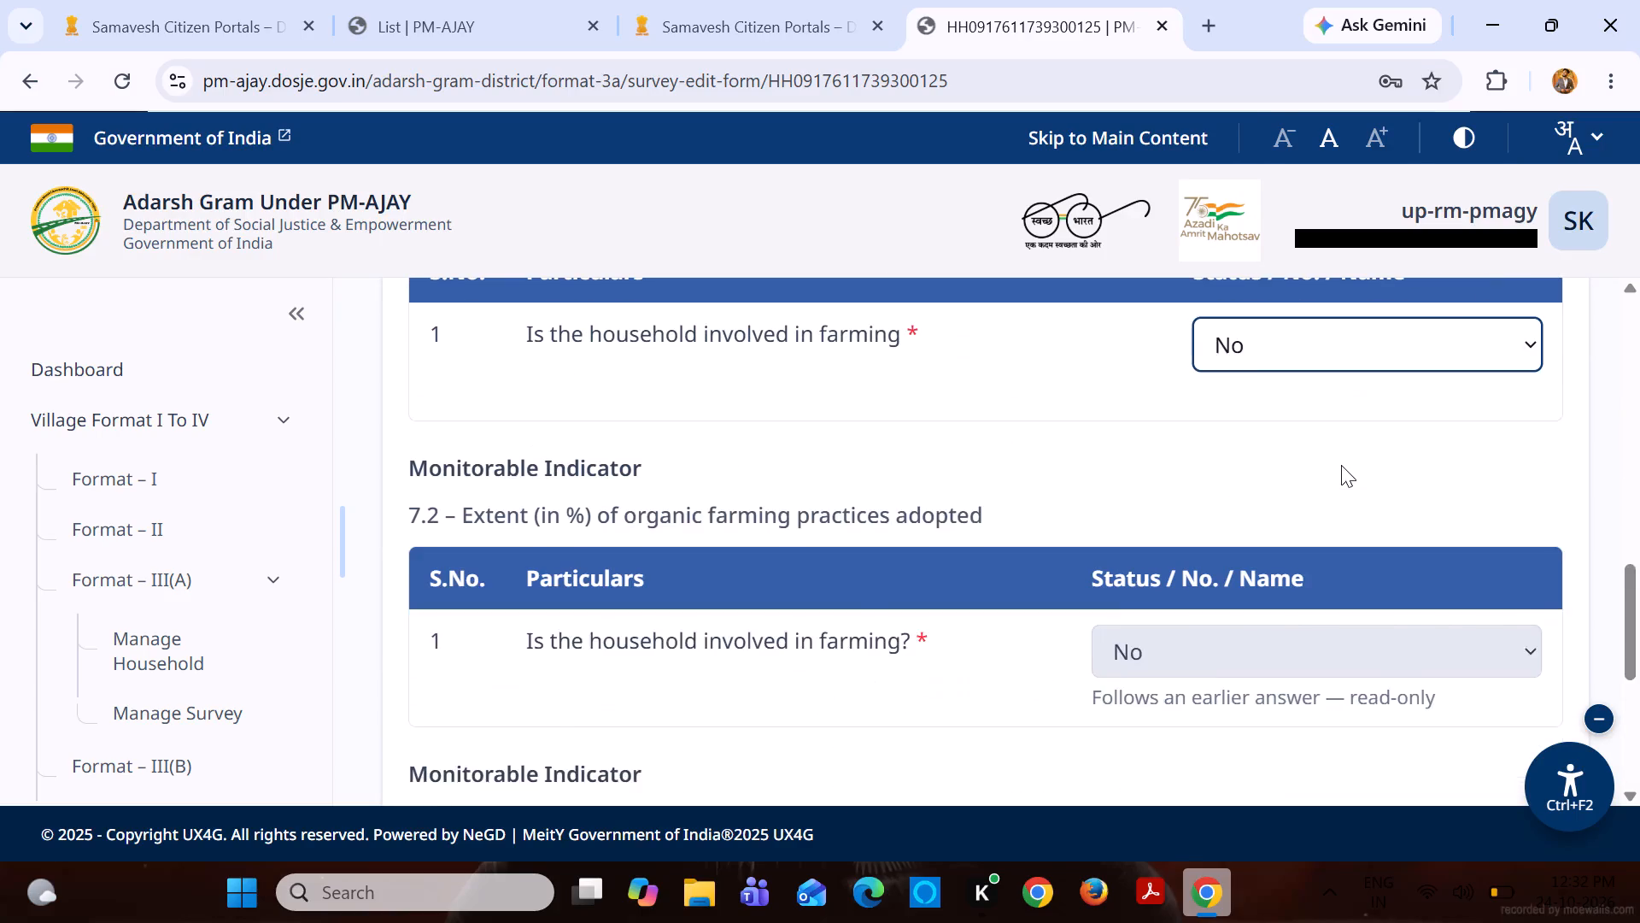
scroll(1341, 465, "down", 7)
left_click(1504, 627)
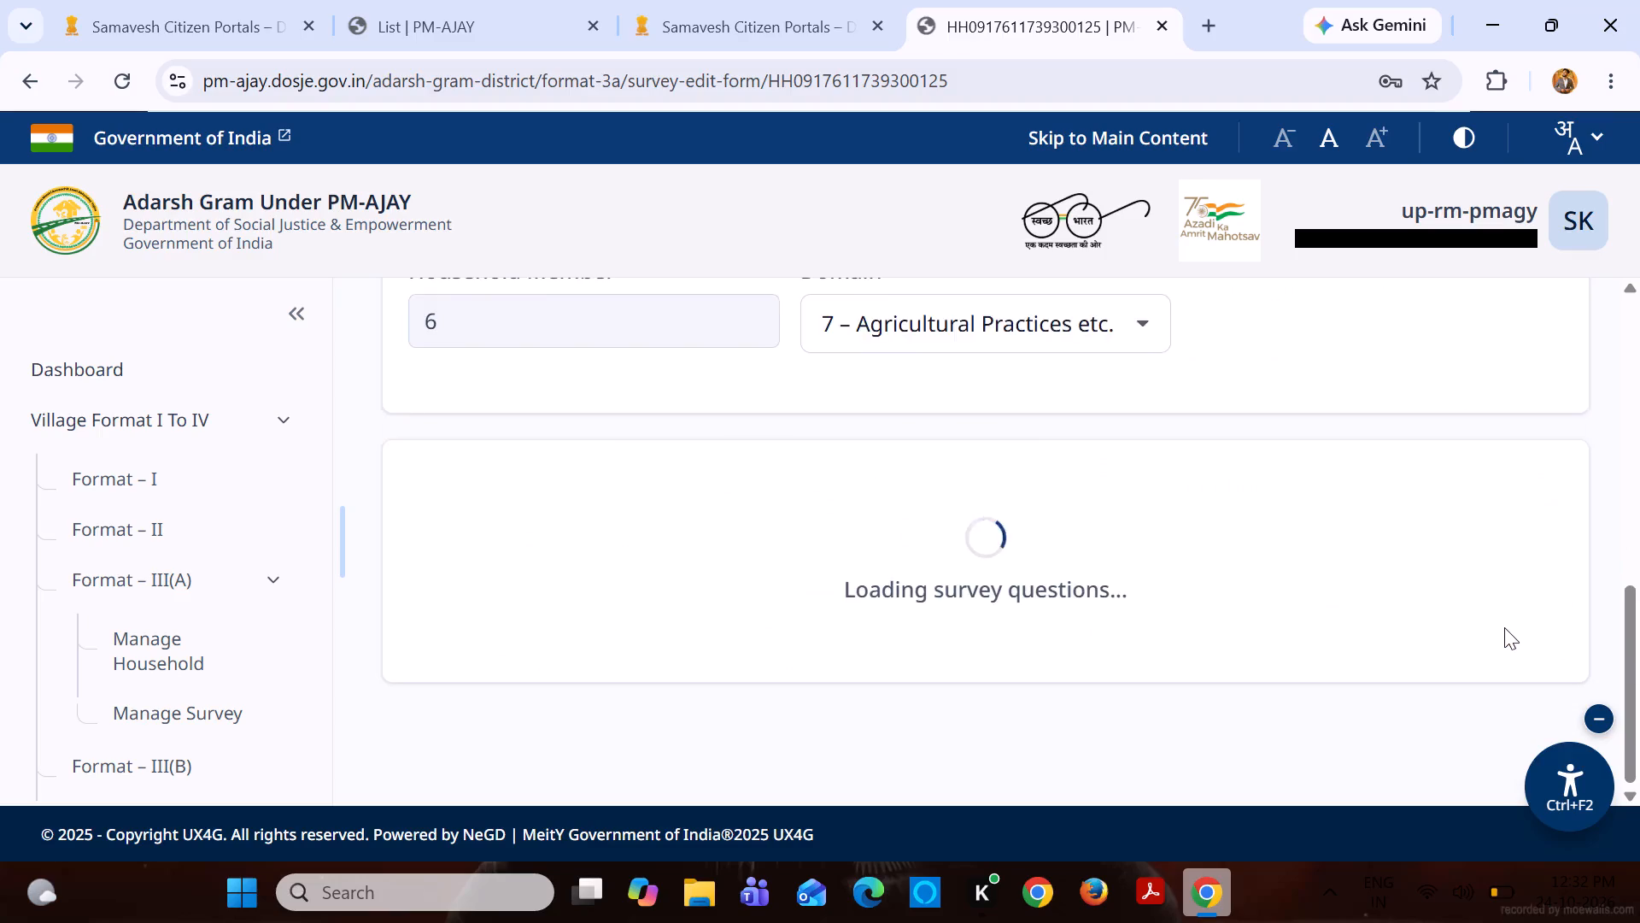
Return to the household list and open the survey of house number 195 on page 2 for editing.
scroll(1390, 491, "up", 13)
left_click(1511, 364)
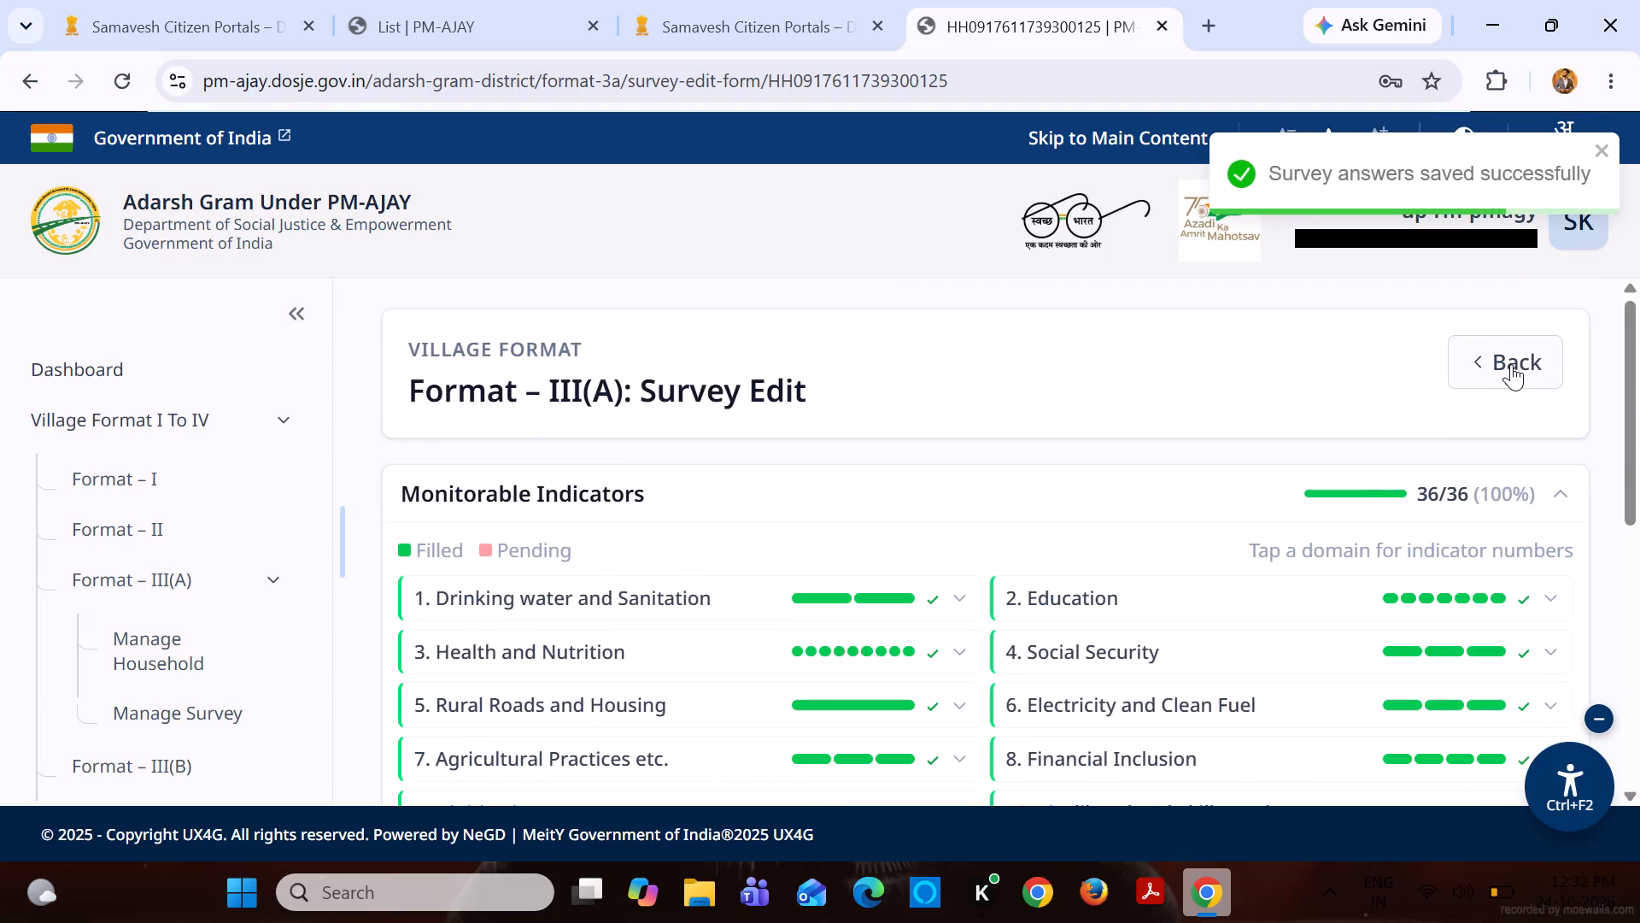
scroll(1309, 470, "down", 20)
scroll(1309, 470, "down", 9)
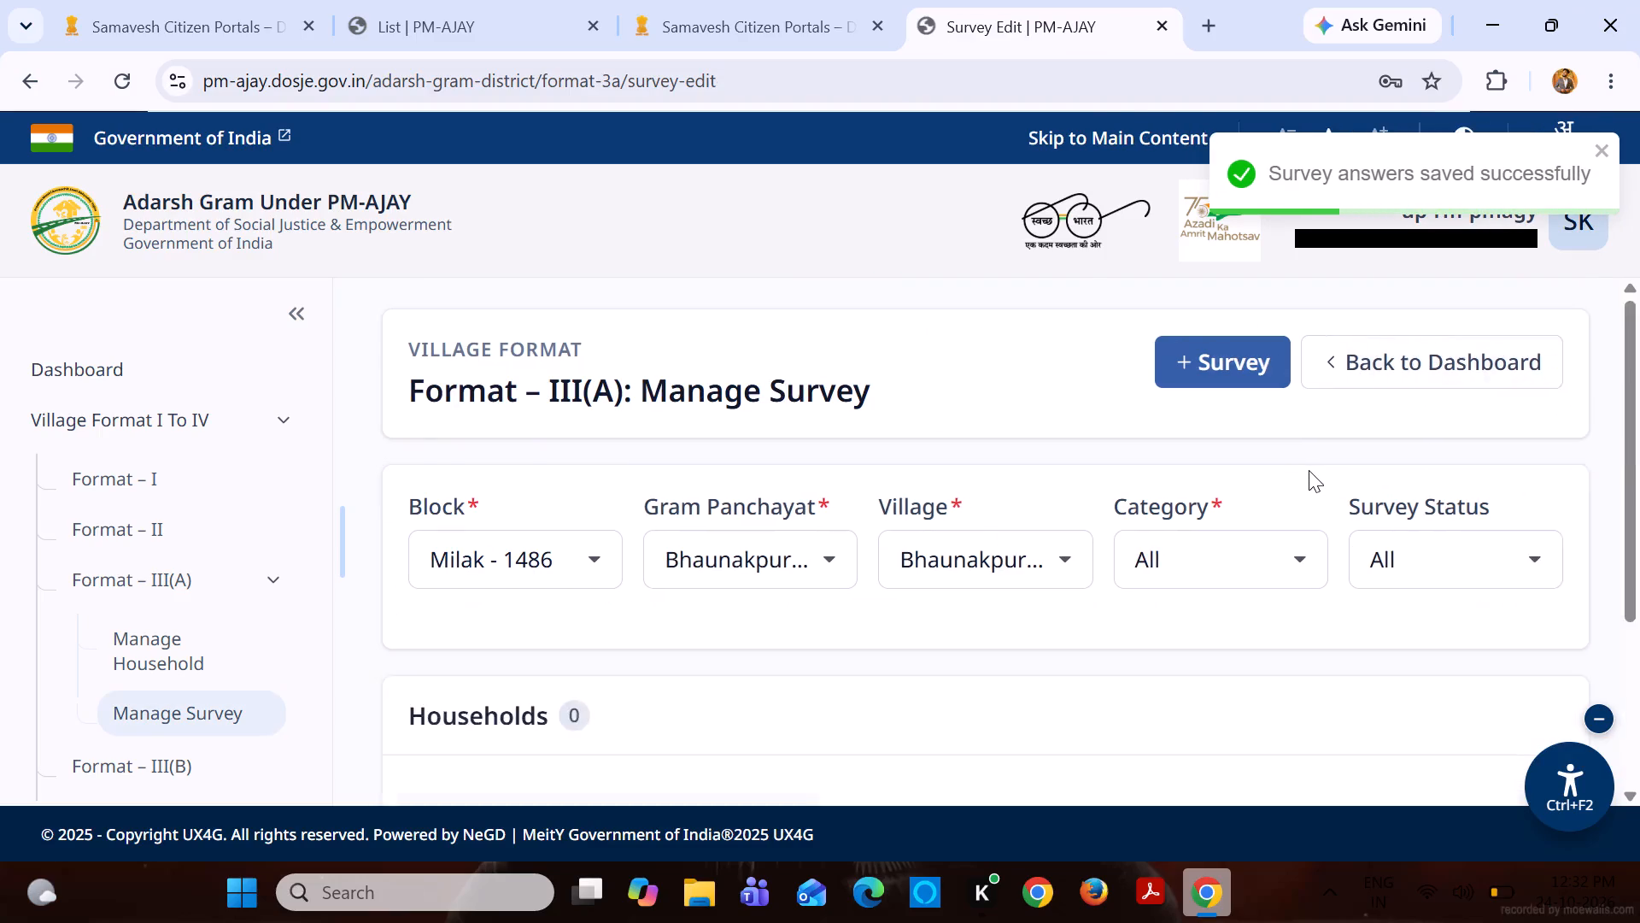
scroll(1309, 470, "down", 20)
scroll(1309, 470, "down", 20)
scroll(1309, 470, "down", 12)
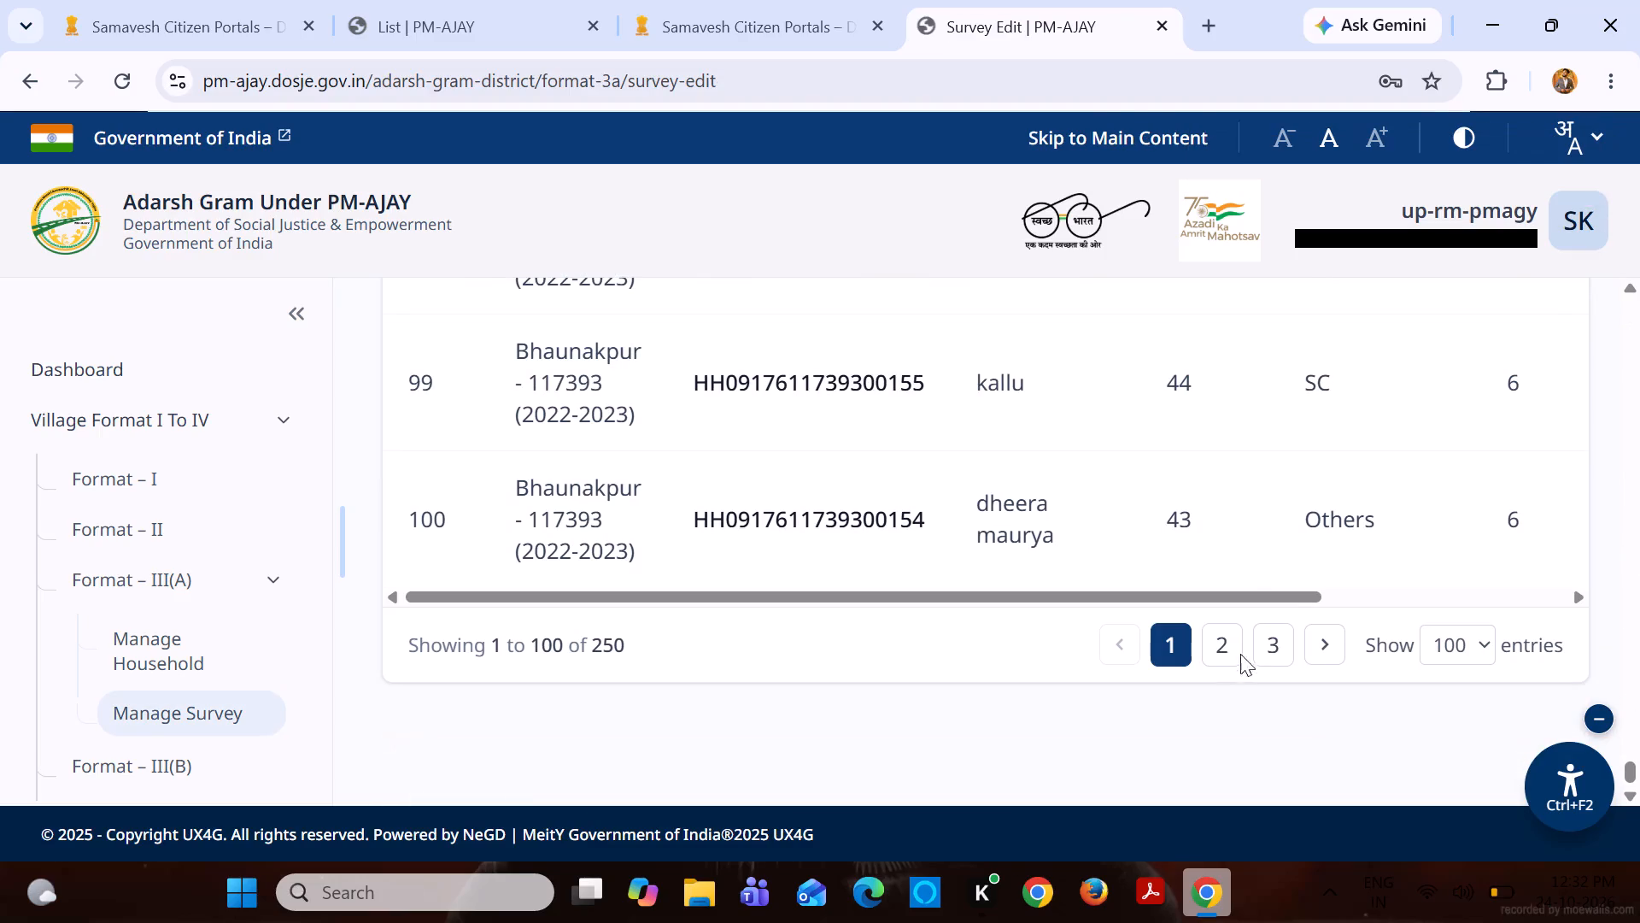
left_click(1228, 652)
scroll(1224, 430, "up", 20)
scroll(1224, 430, "up", 7)
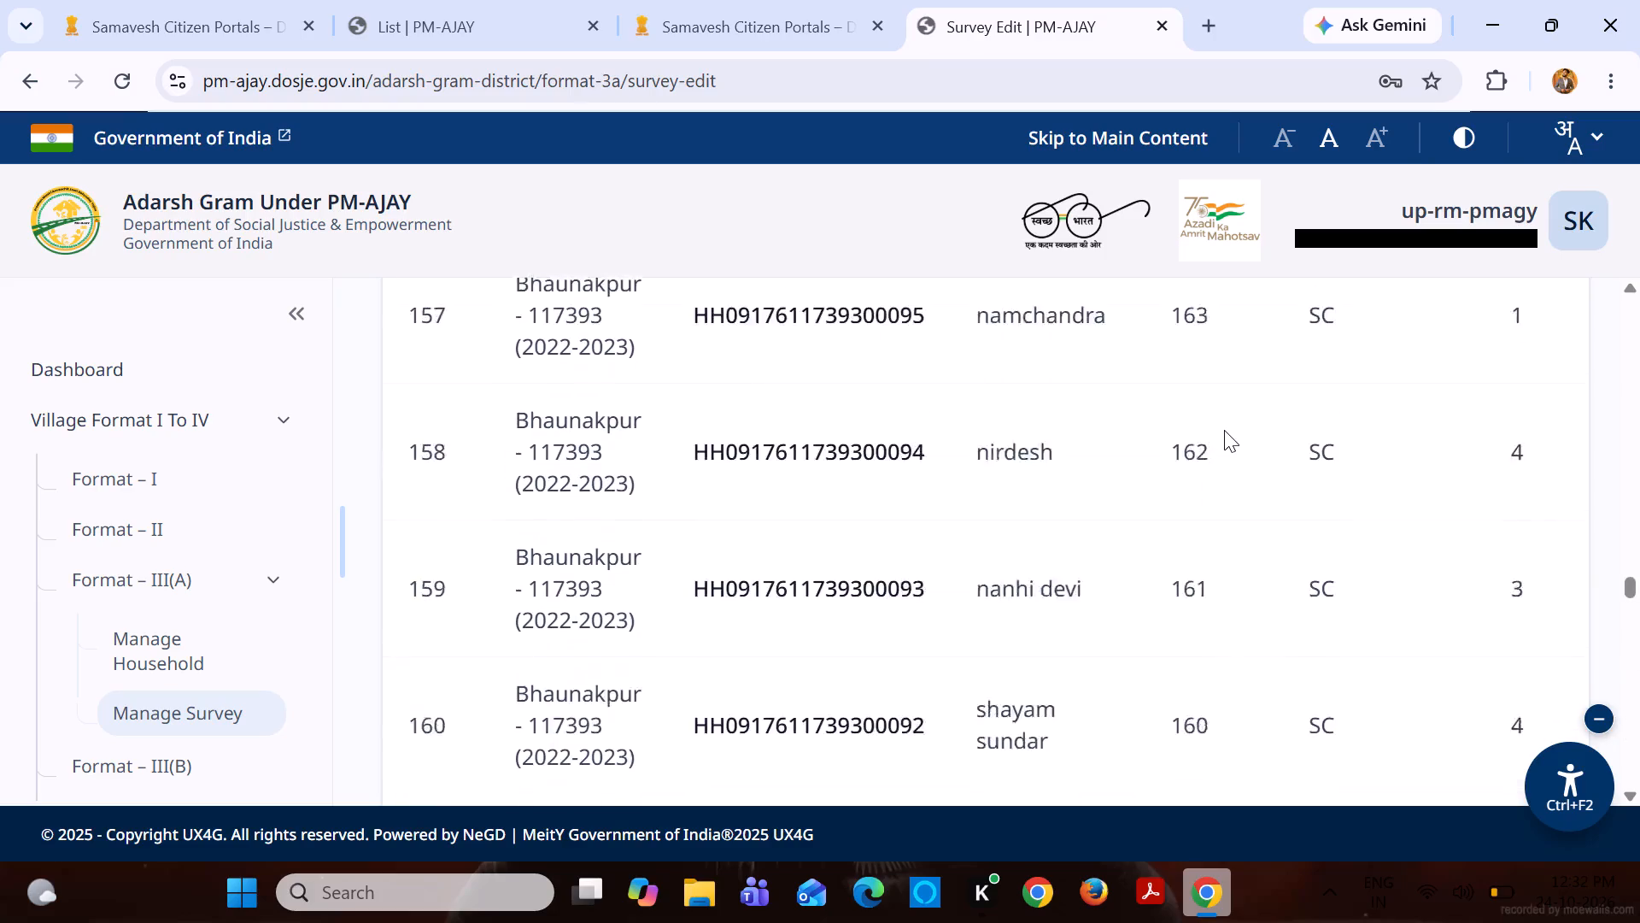
scroll(1224, 430, "up", 12)
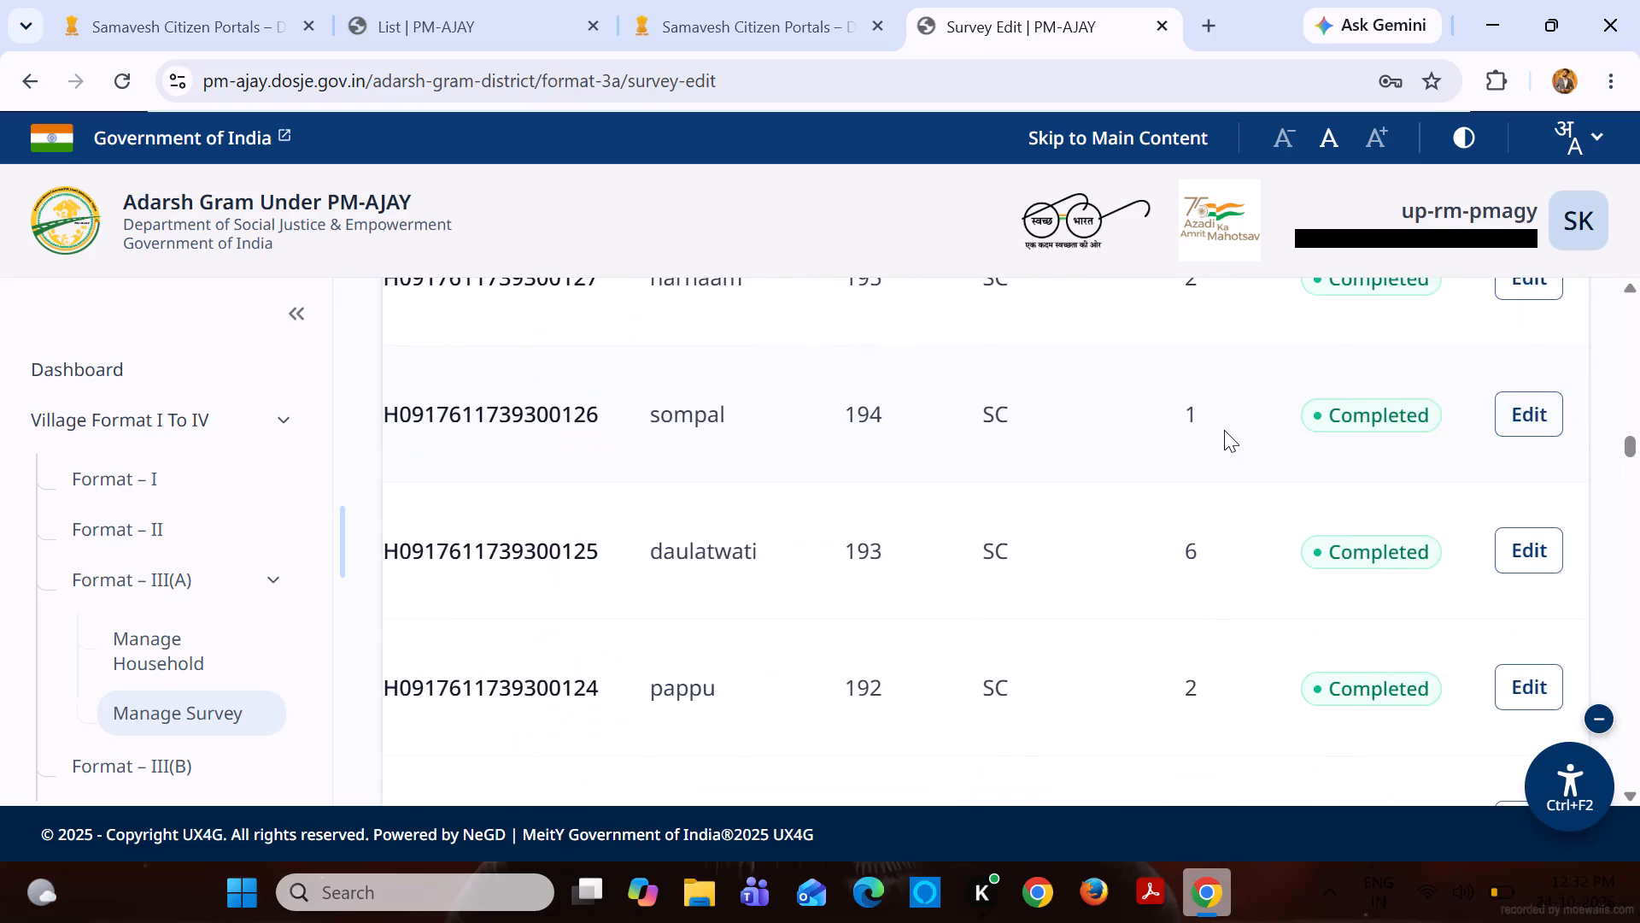
scroll(1224, 430, "up", 2)
left_click(1526, 391)
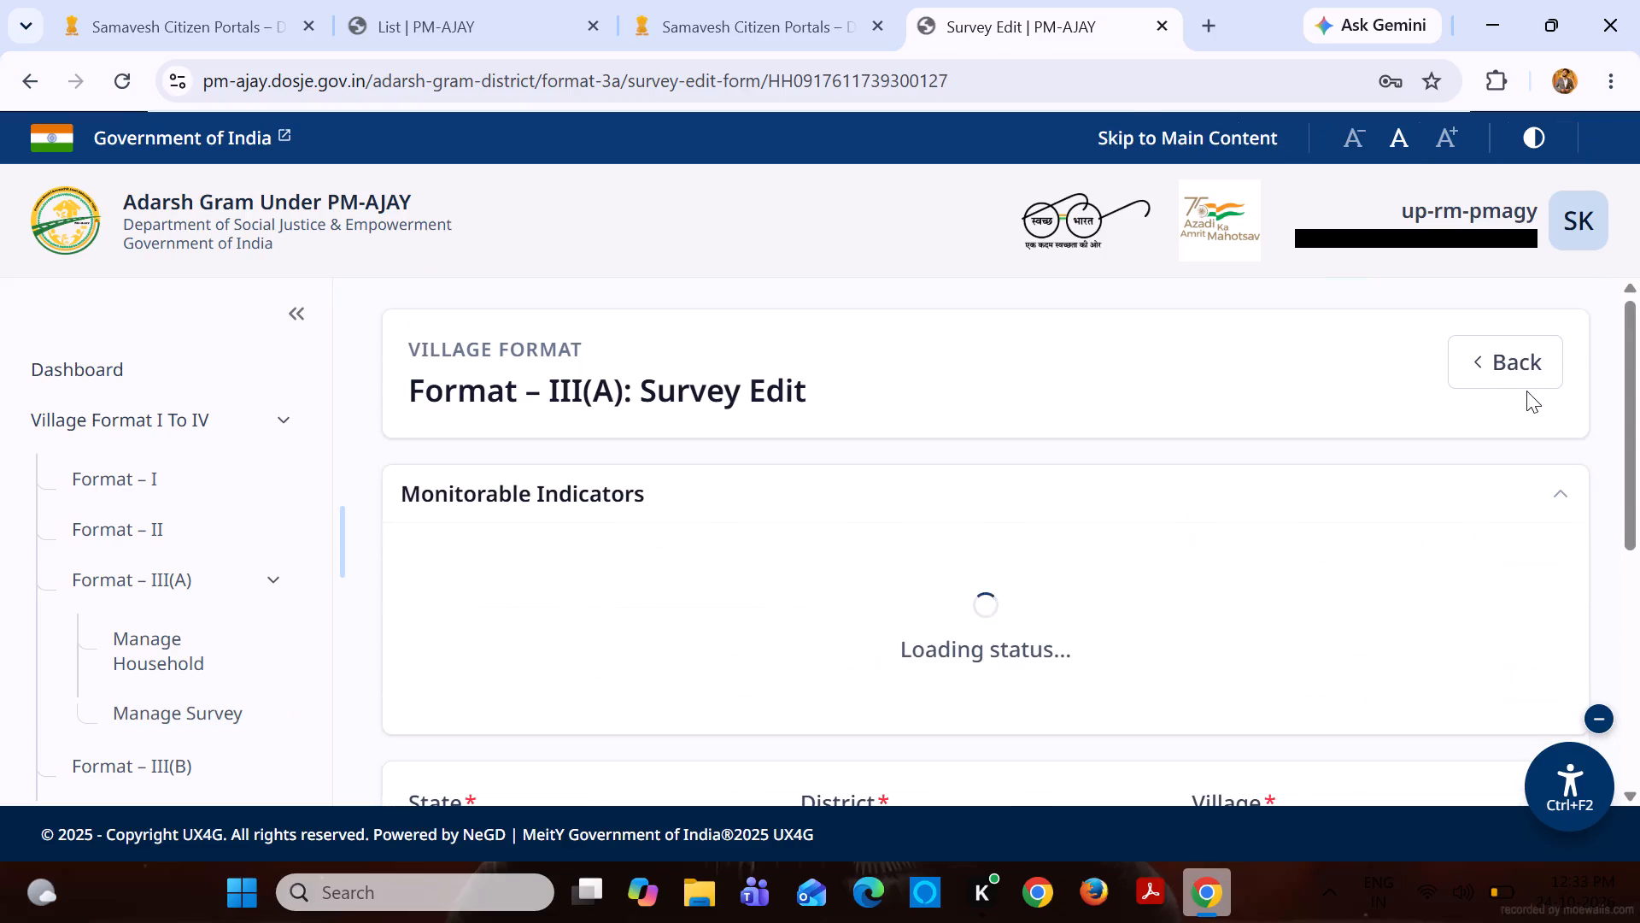
For house number 195, select domain 7 – Agricultural Practices etc., set farming involvement under 7.1 to No, and save the answers.
scroll(1188, 572, "down", 10)
left_click(1082, 589)
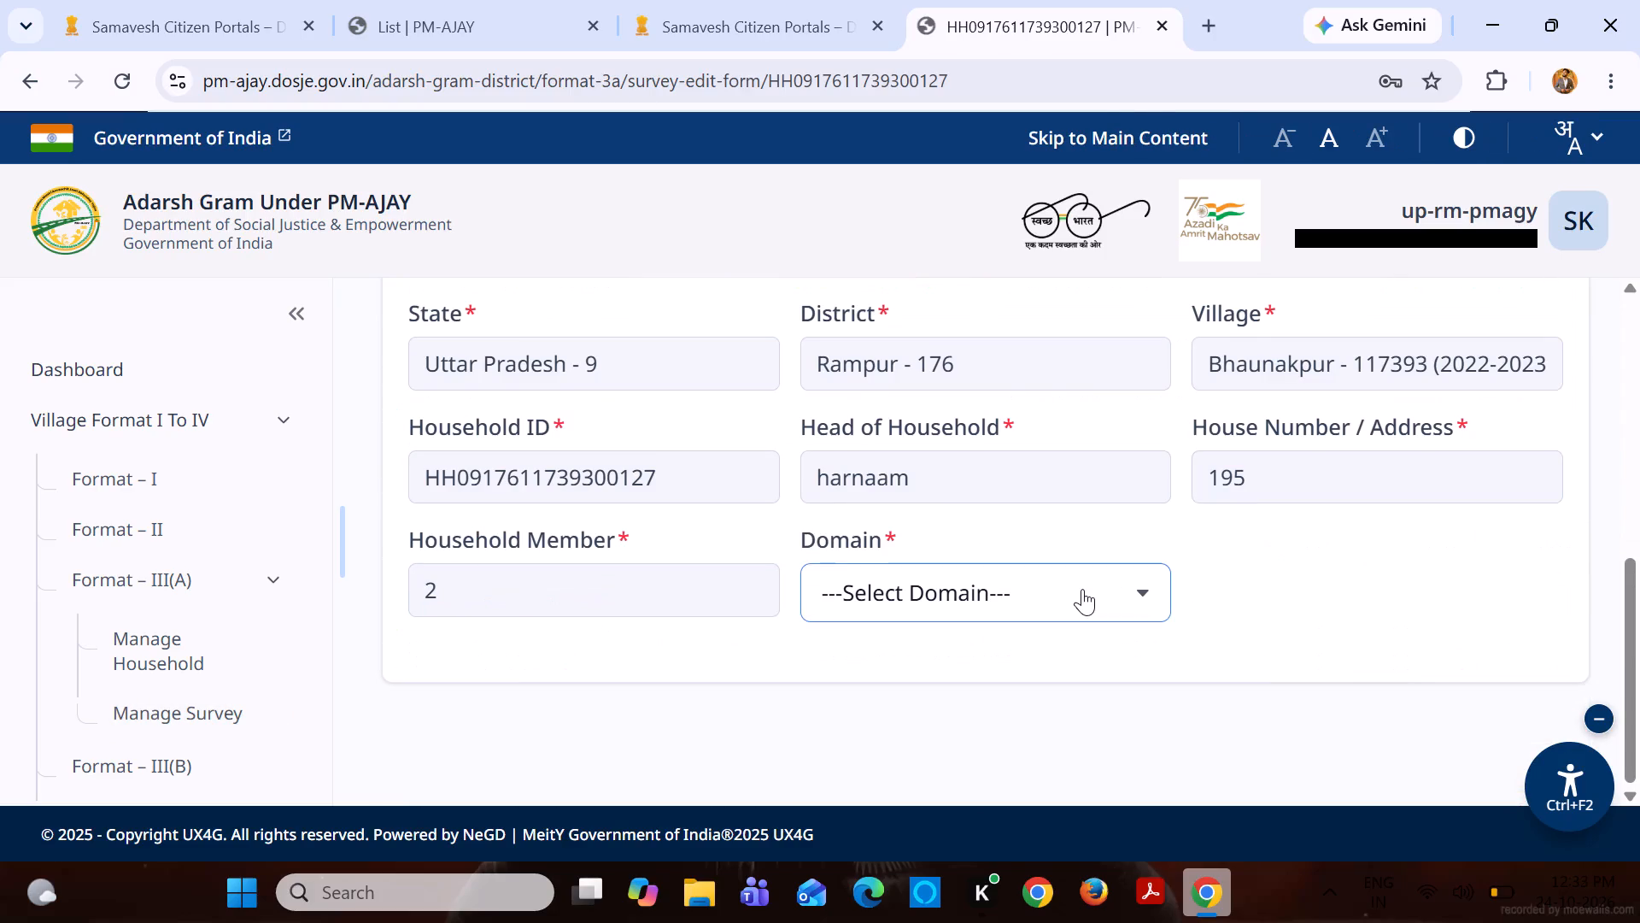
scroll(1084, 396, "down", 4)
left_click(1002, 351)
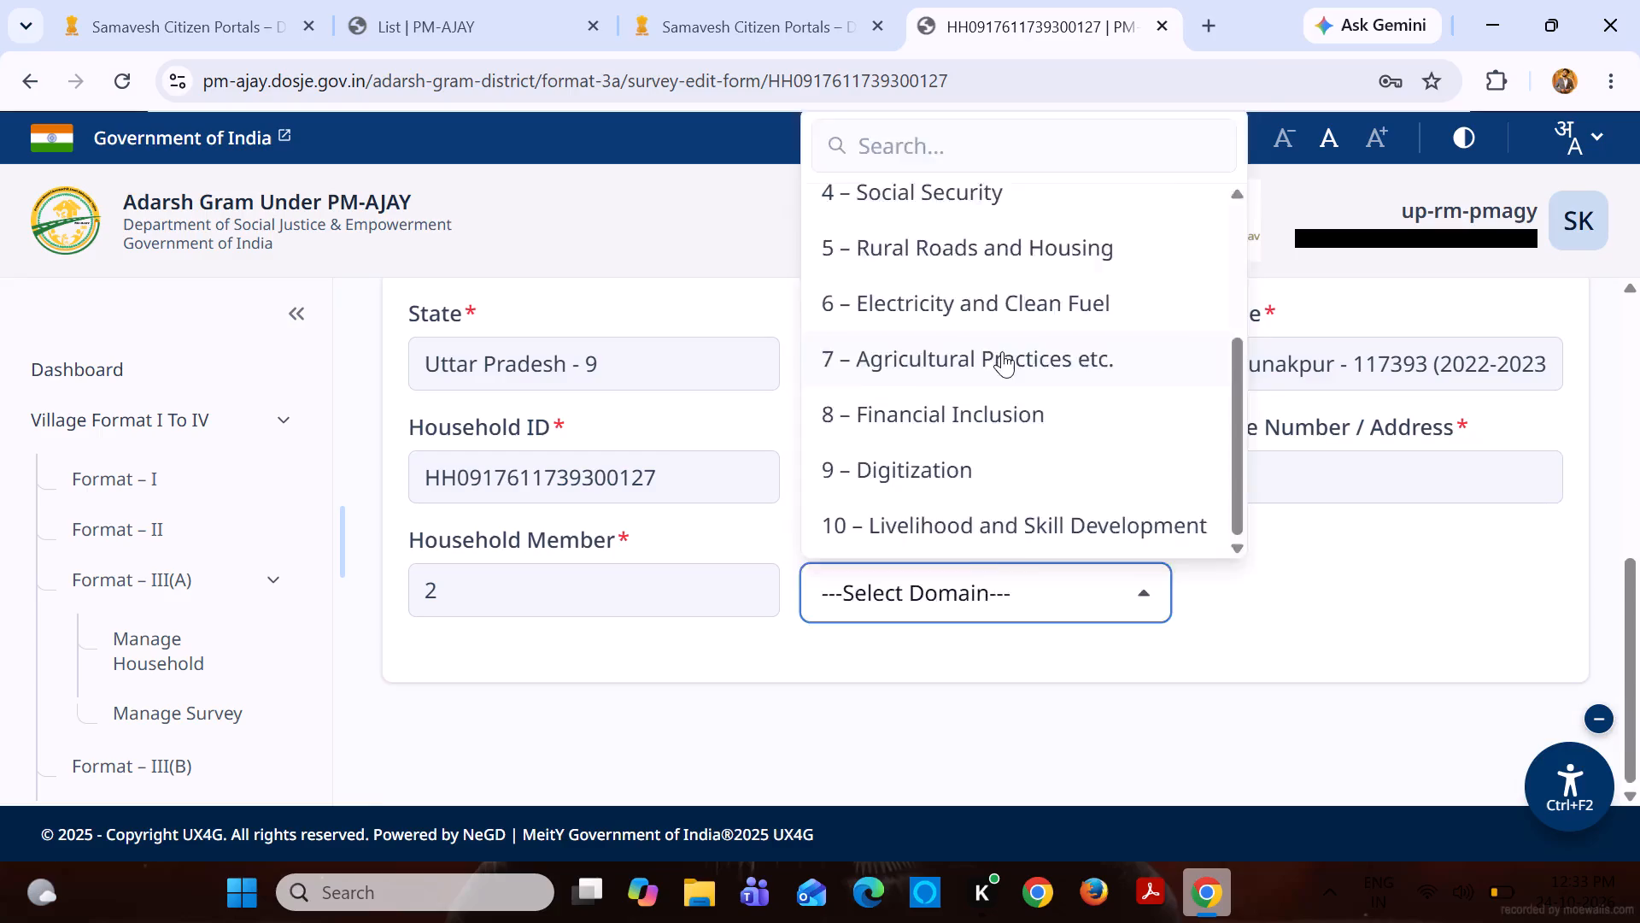
scroll(1194, 501, "down", 3)
left_click(1418, 413)
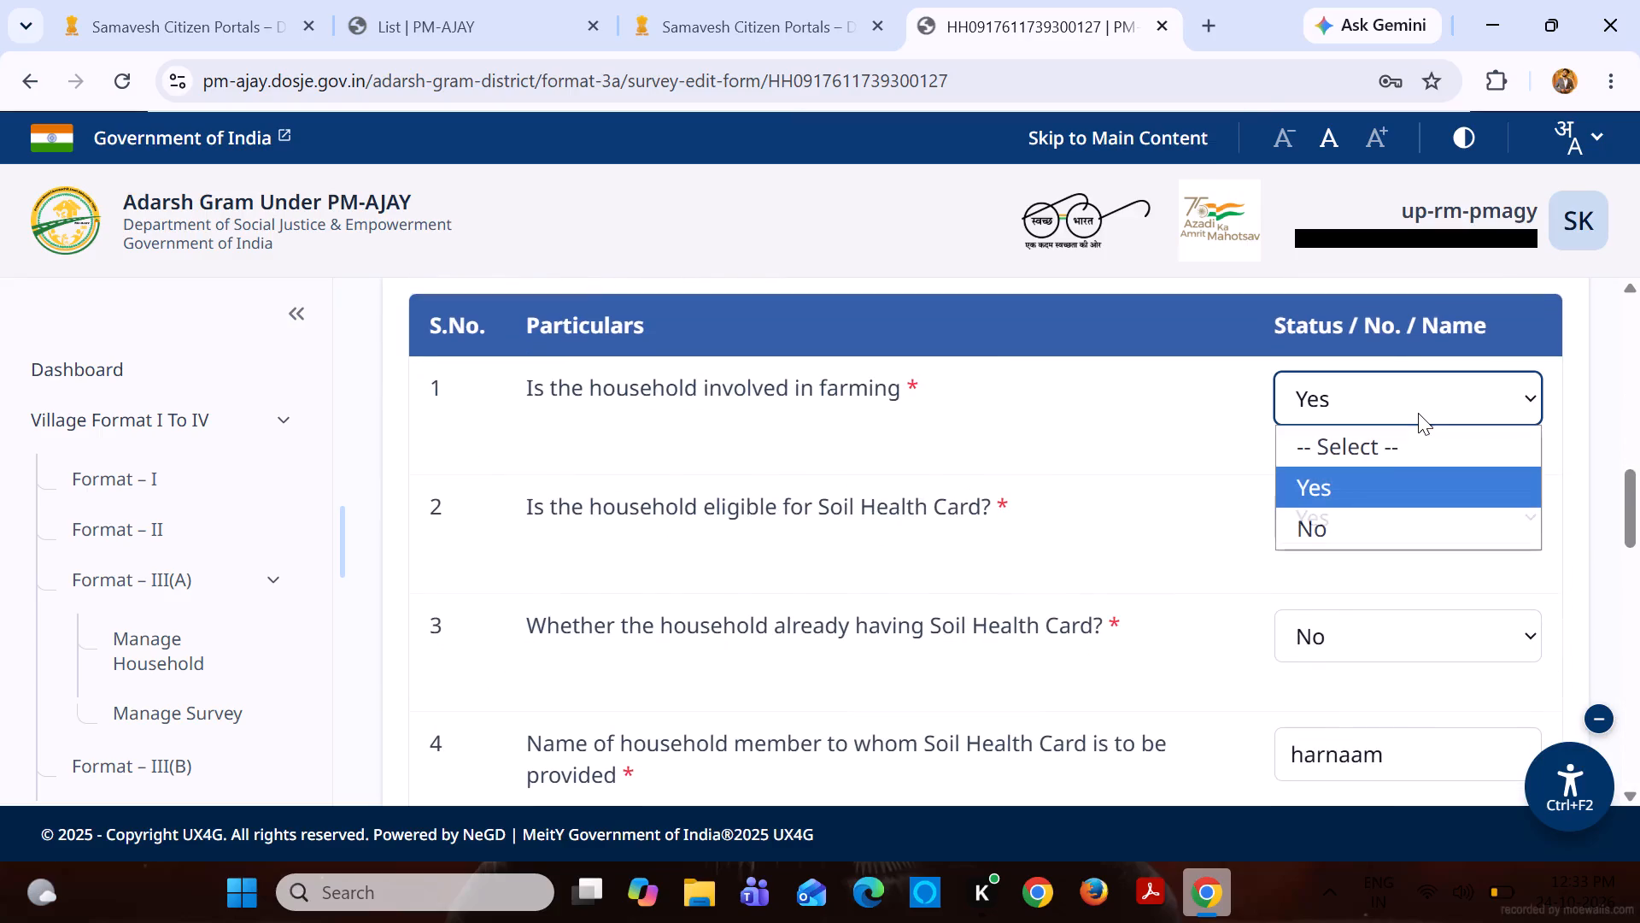
left_click_drag(1361, 494, 1353, 518)
left_click(1353, 518)
scroll(1353, 518, "down", 6)
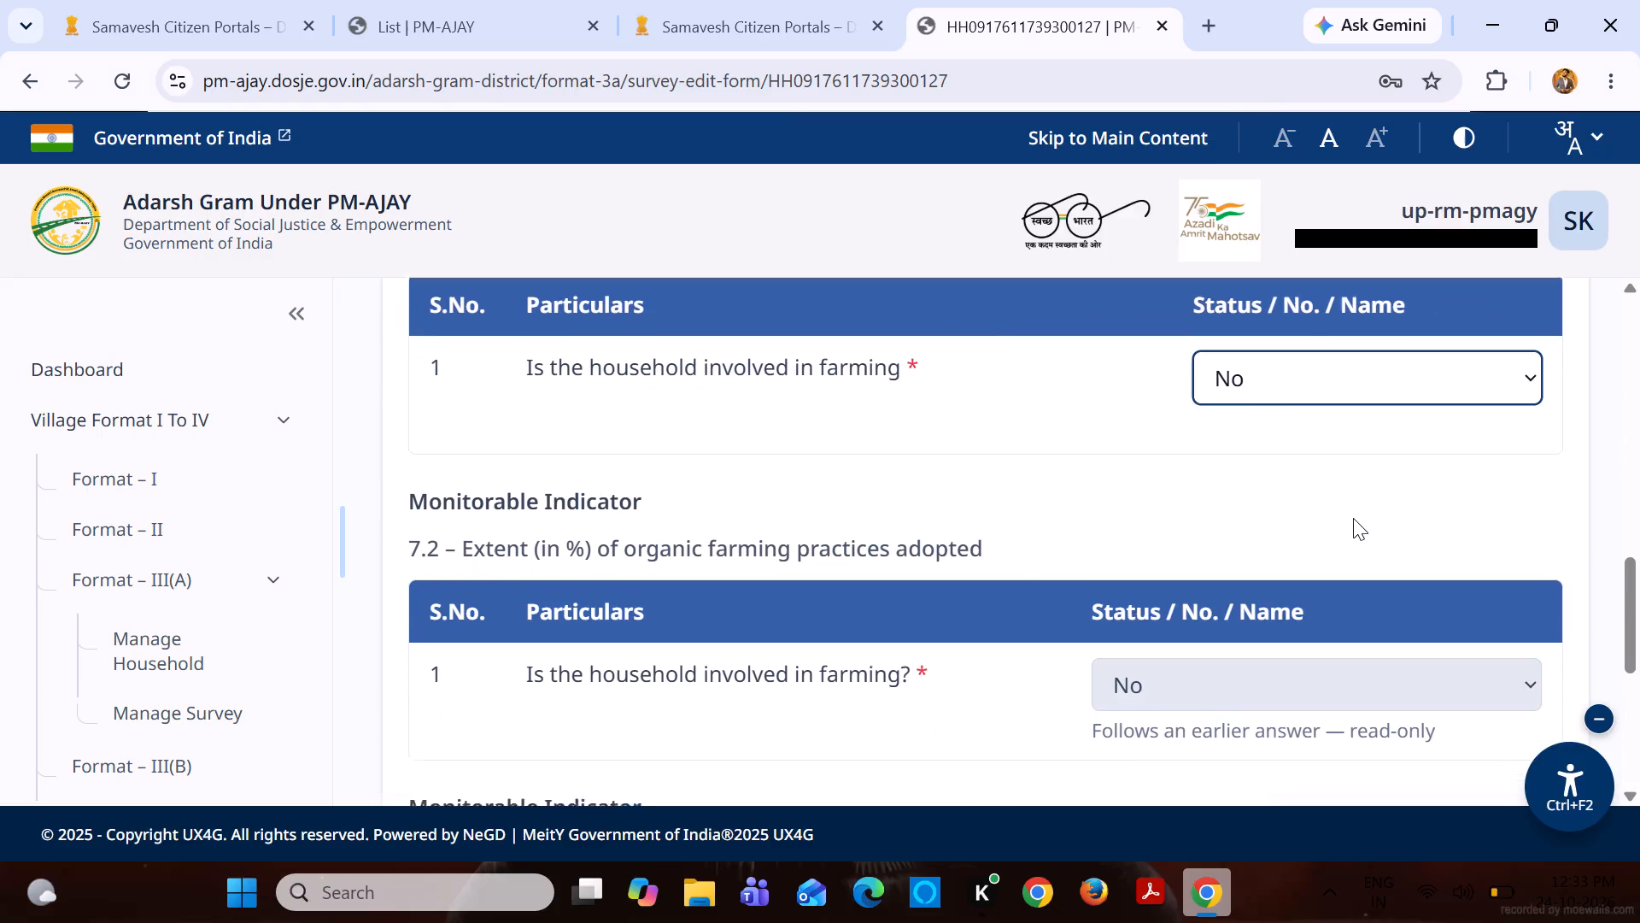
scroll(1353, 518, "down", 10)
left_click(1507, 639)
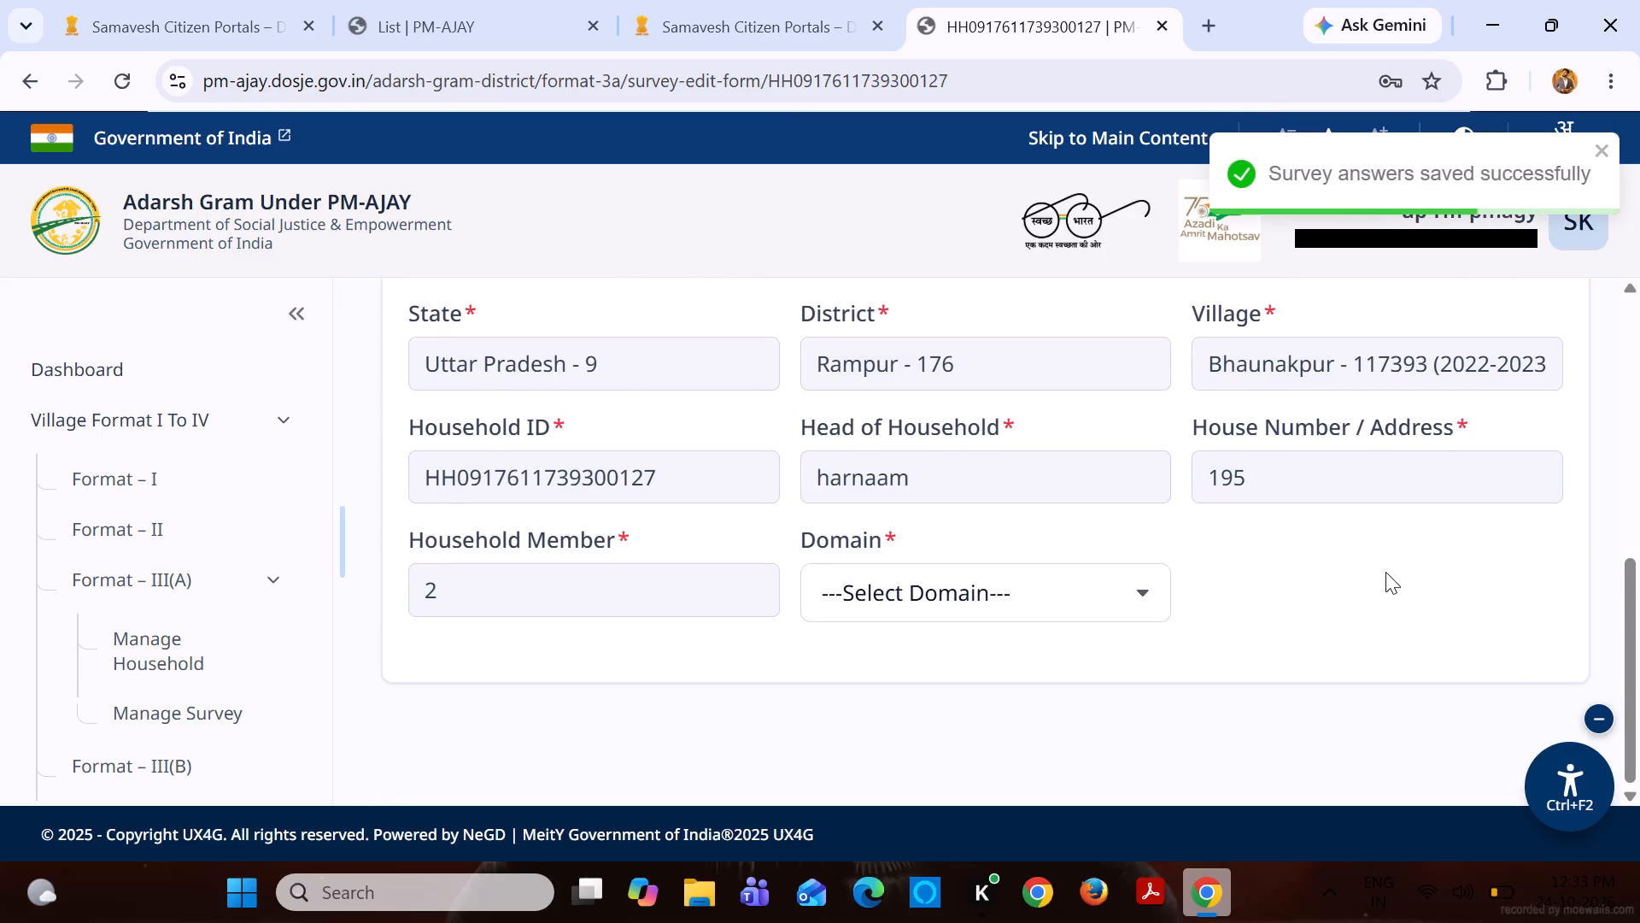
Return to the household list and open the survey of house number 197 on page 2 for editing.
scroll(1385, 572, "up", 16)
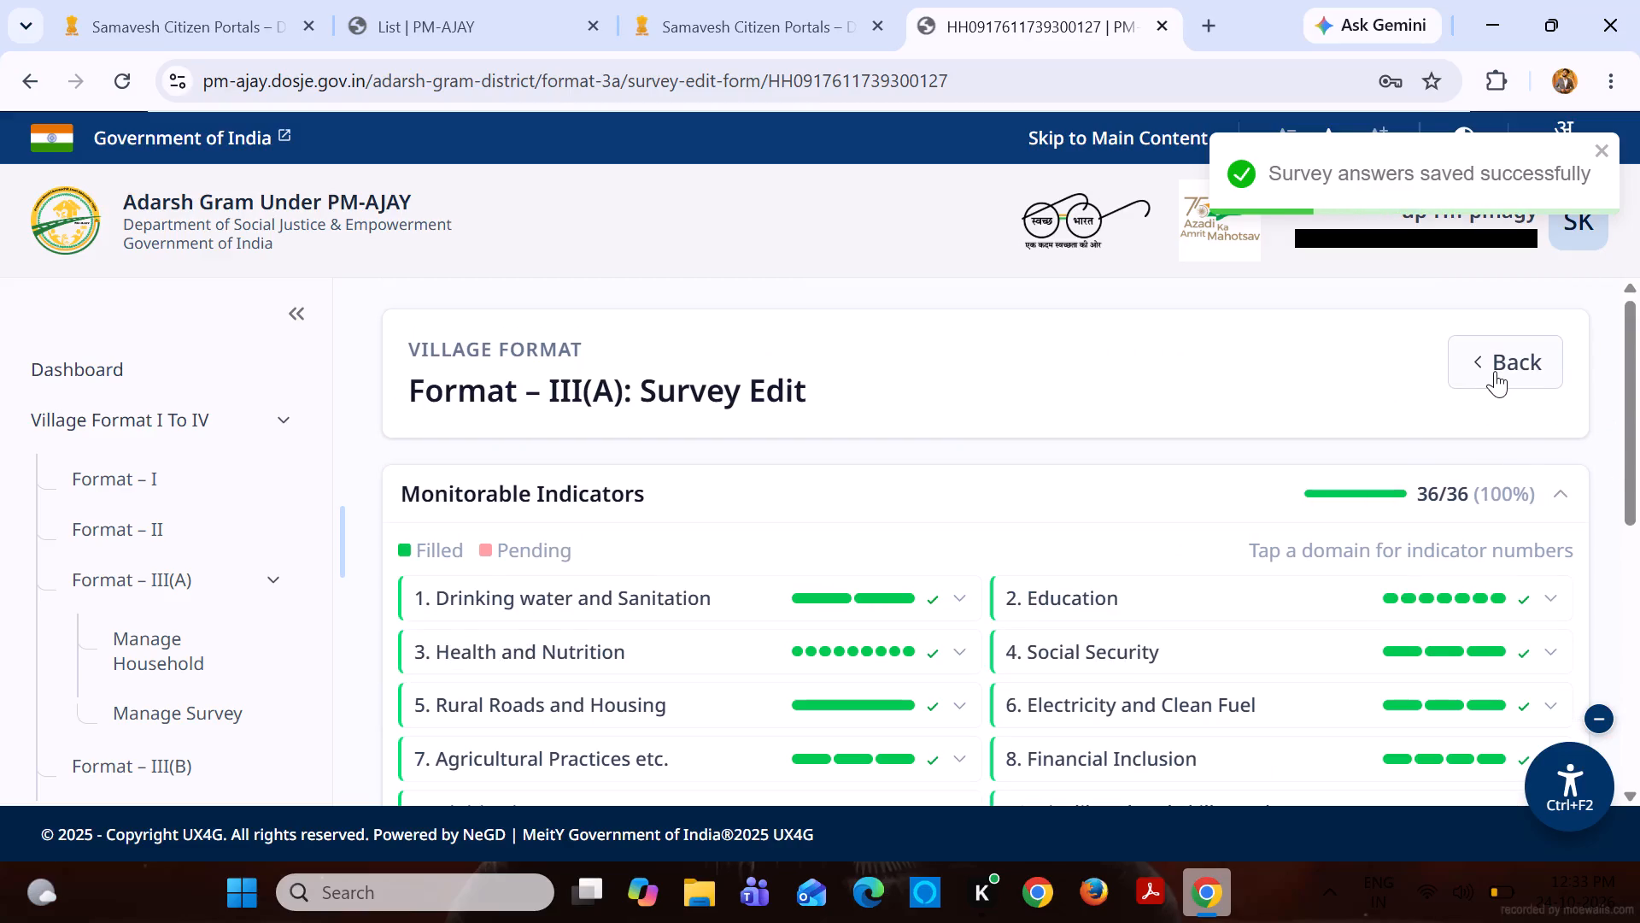
left_click(1495, 371)
scroll(1440, 518, "down", 17)
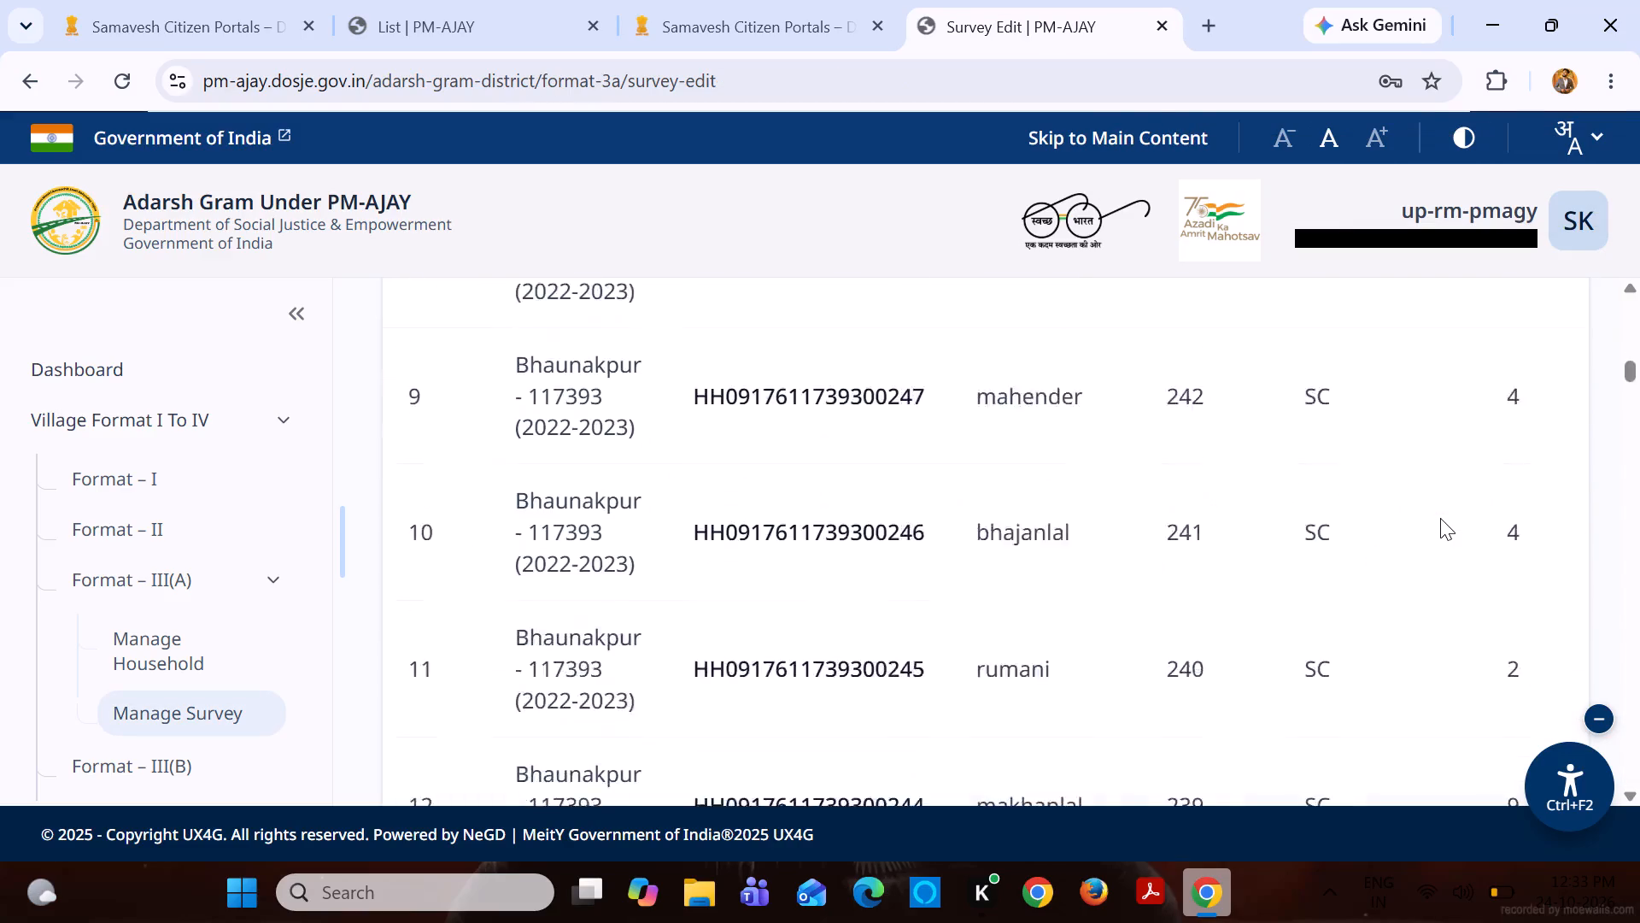
scroll(1440, 518, "down", 17)
left_click(1229, 642)
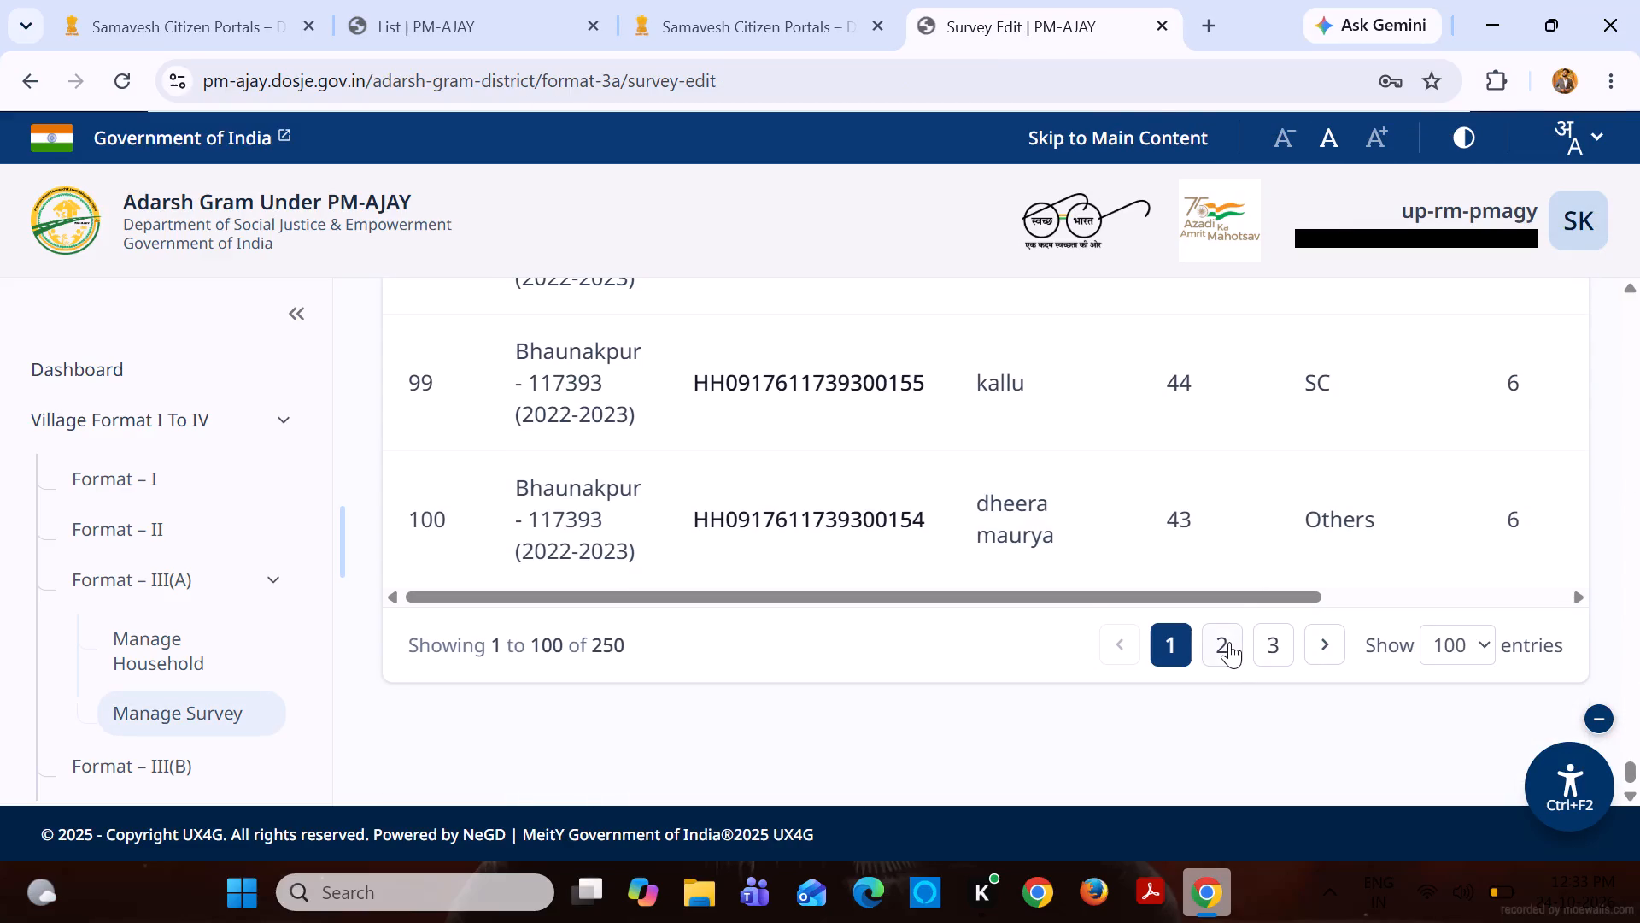
scroll(1268, 521, "up", 20)
scroll(1268, 521, "up", 14)
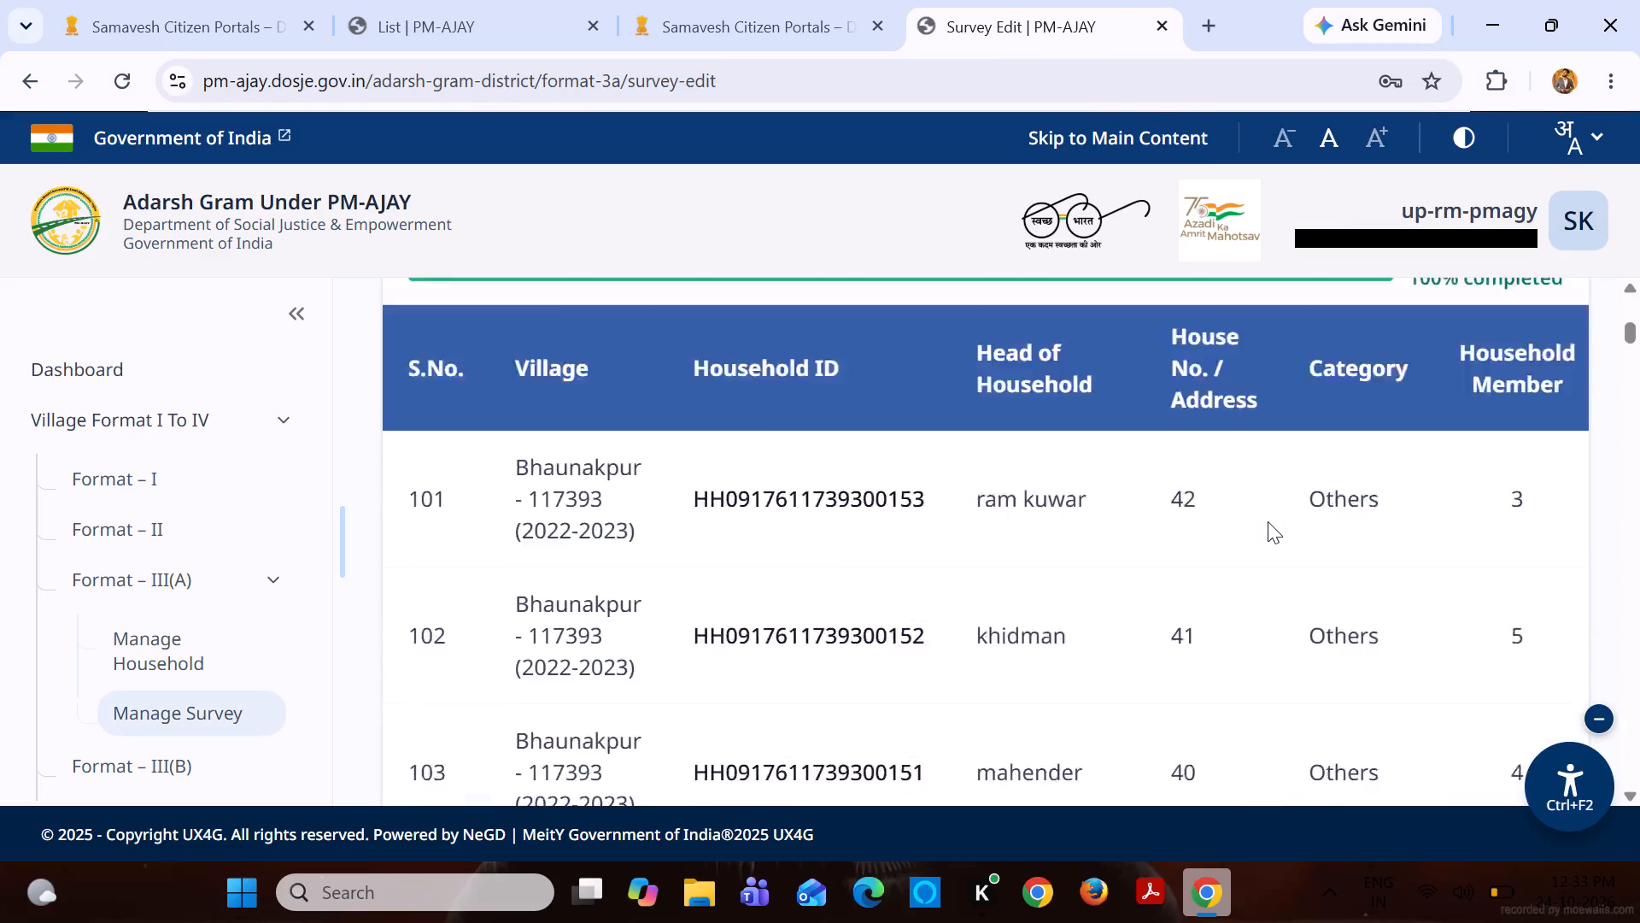
scroll(1268, 521, "down", 11)
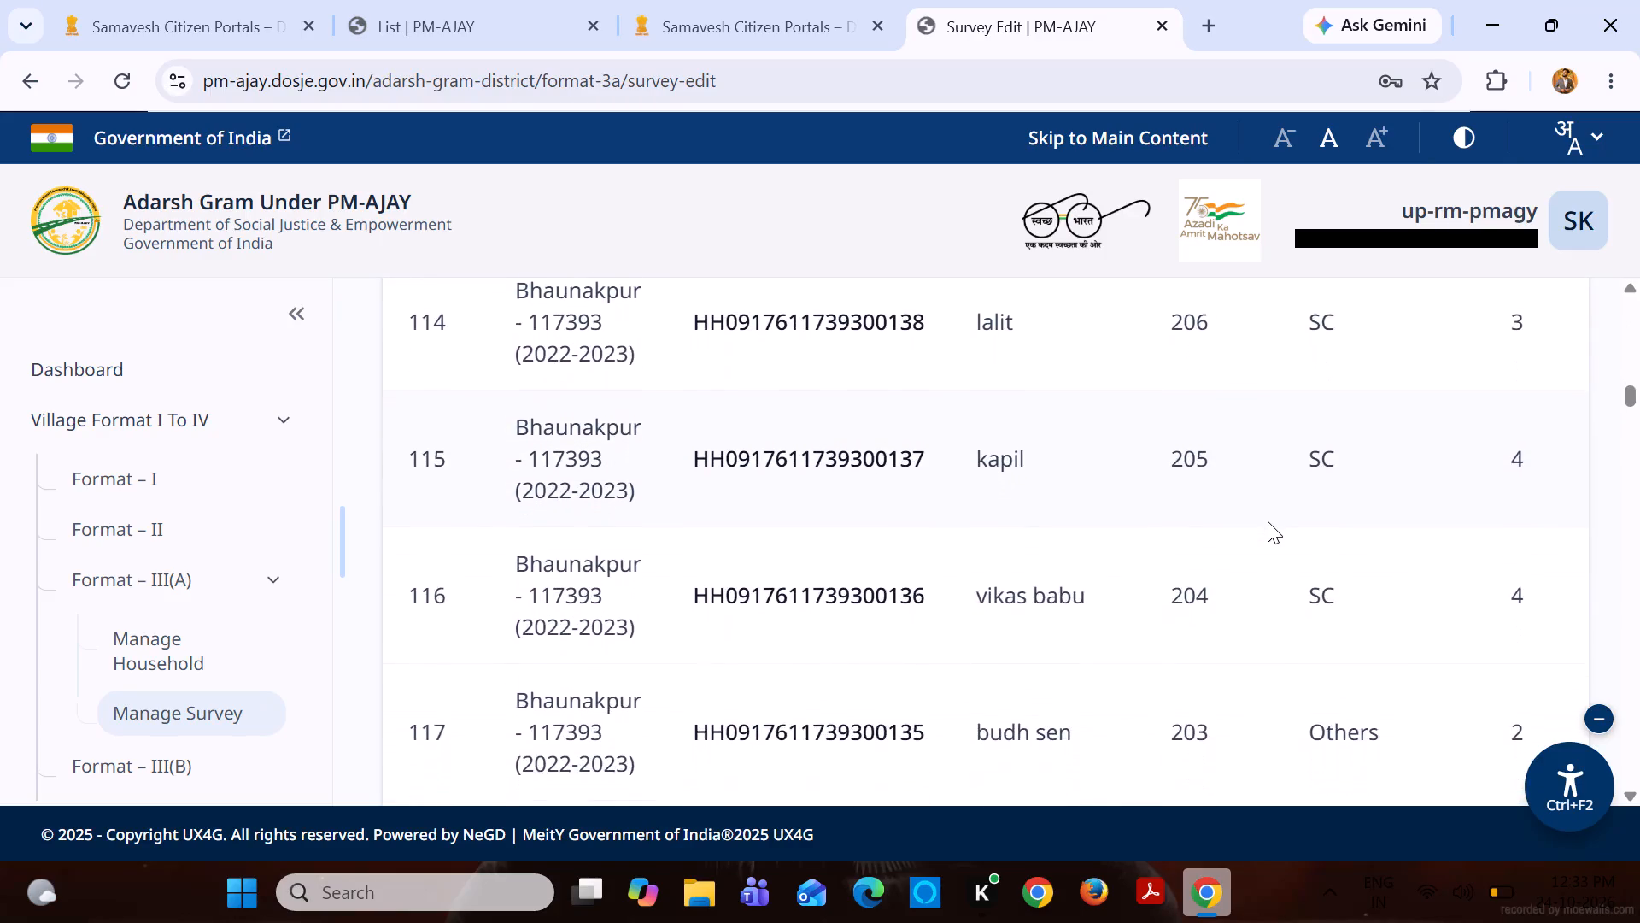
scroll(1268, 521, "down", 7)
scroll(1268, 521, "left", 7)
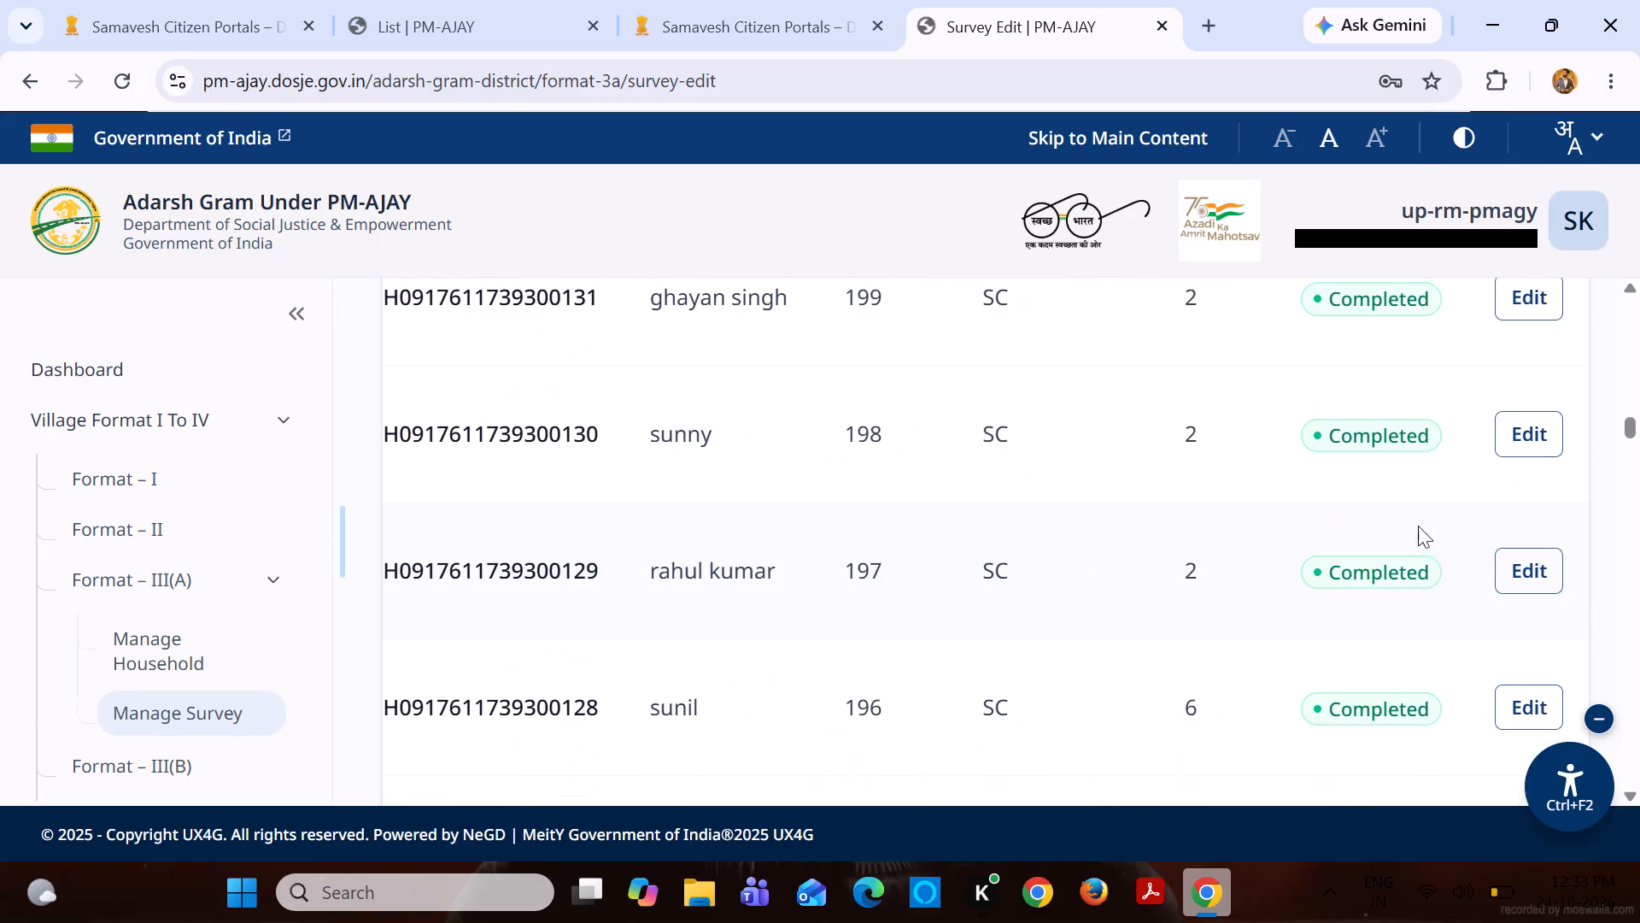
left_click_drag(1490, 558, 1508, 560)
left_click(1508, 560)
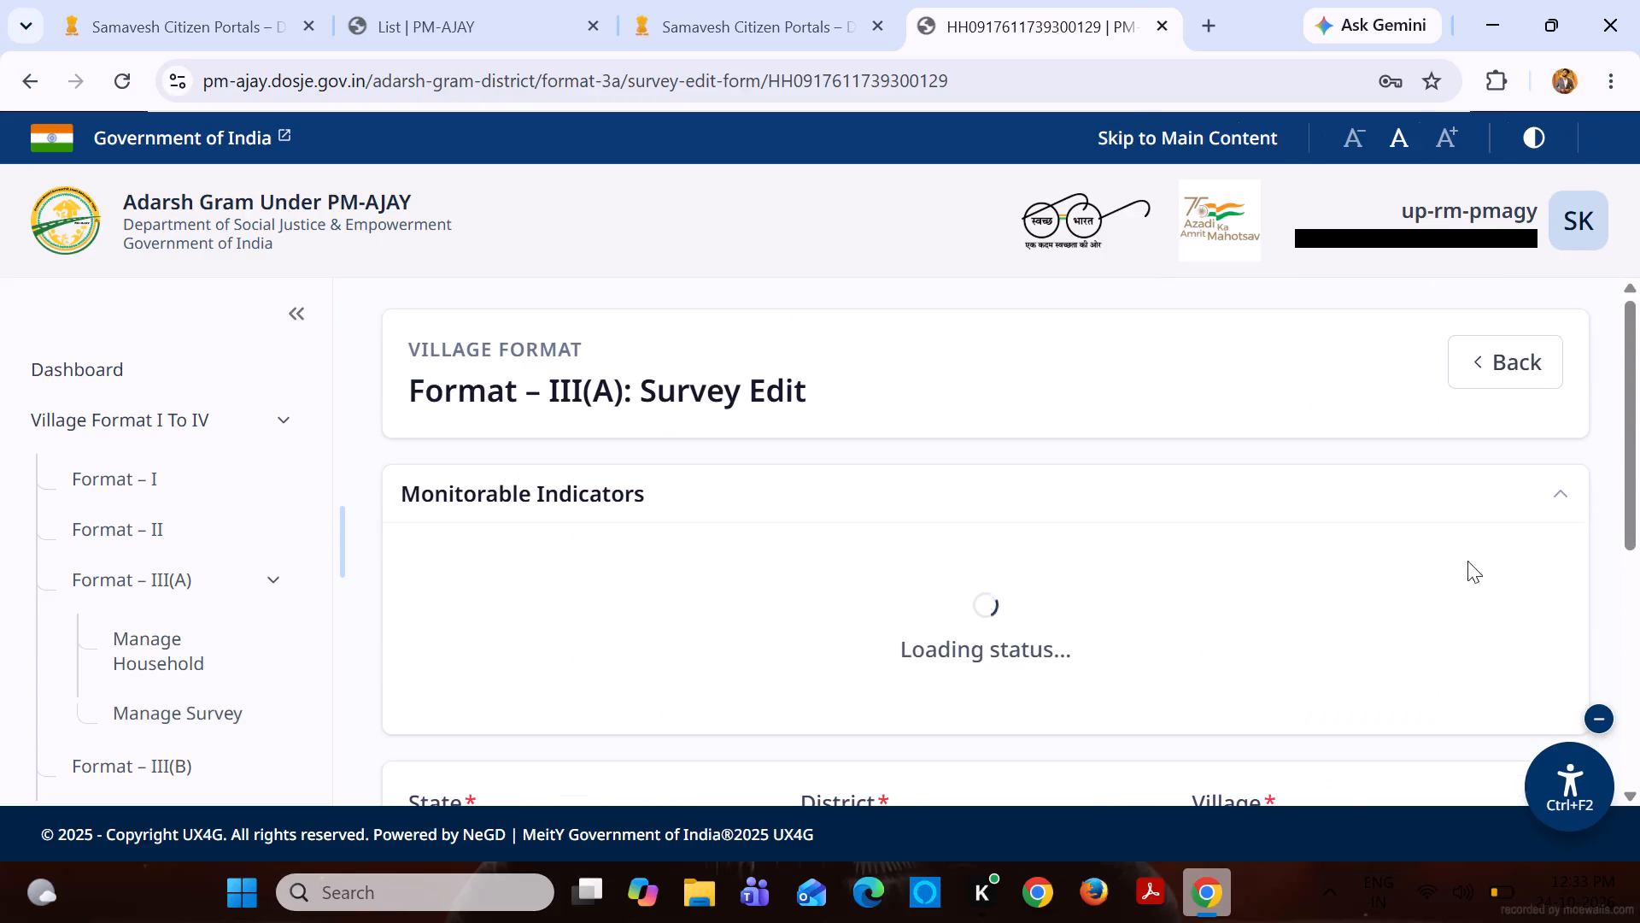
For house number 197, select domain 7 – Agricultural Practices etc., set farming involvement under 7.1 to No, and save the answers.
scroll(1331, 562, "down", 9)
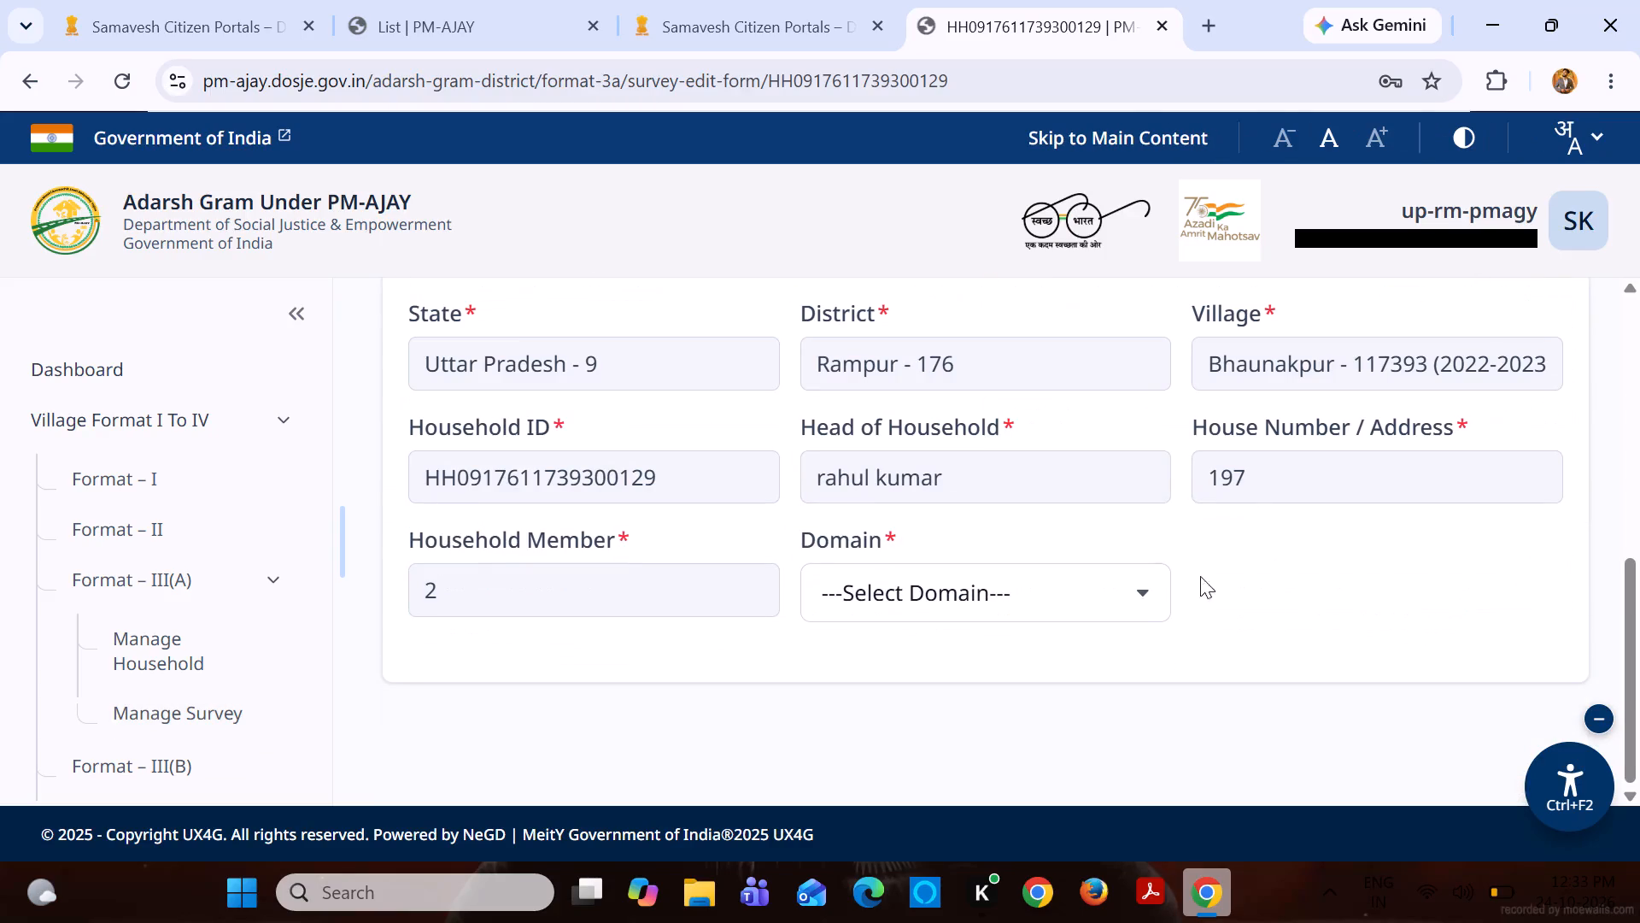
left_click(1139, 591)
scroll(1116, 451, "down", 8)
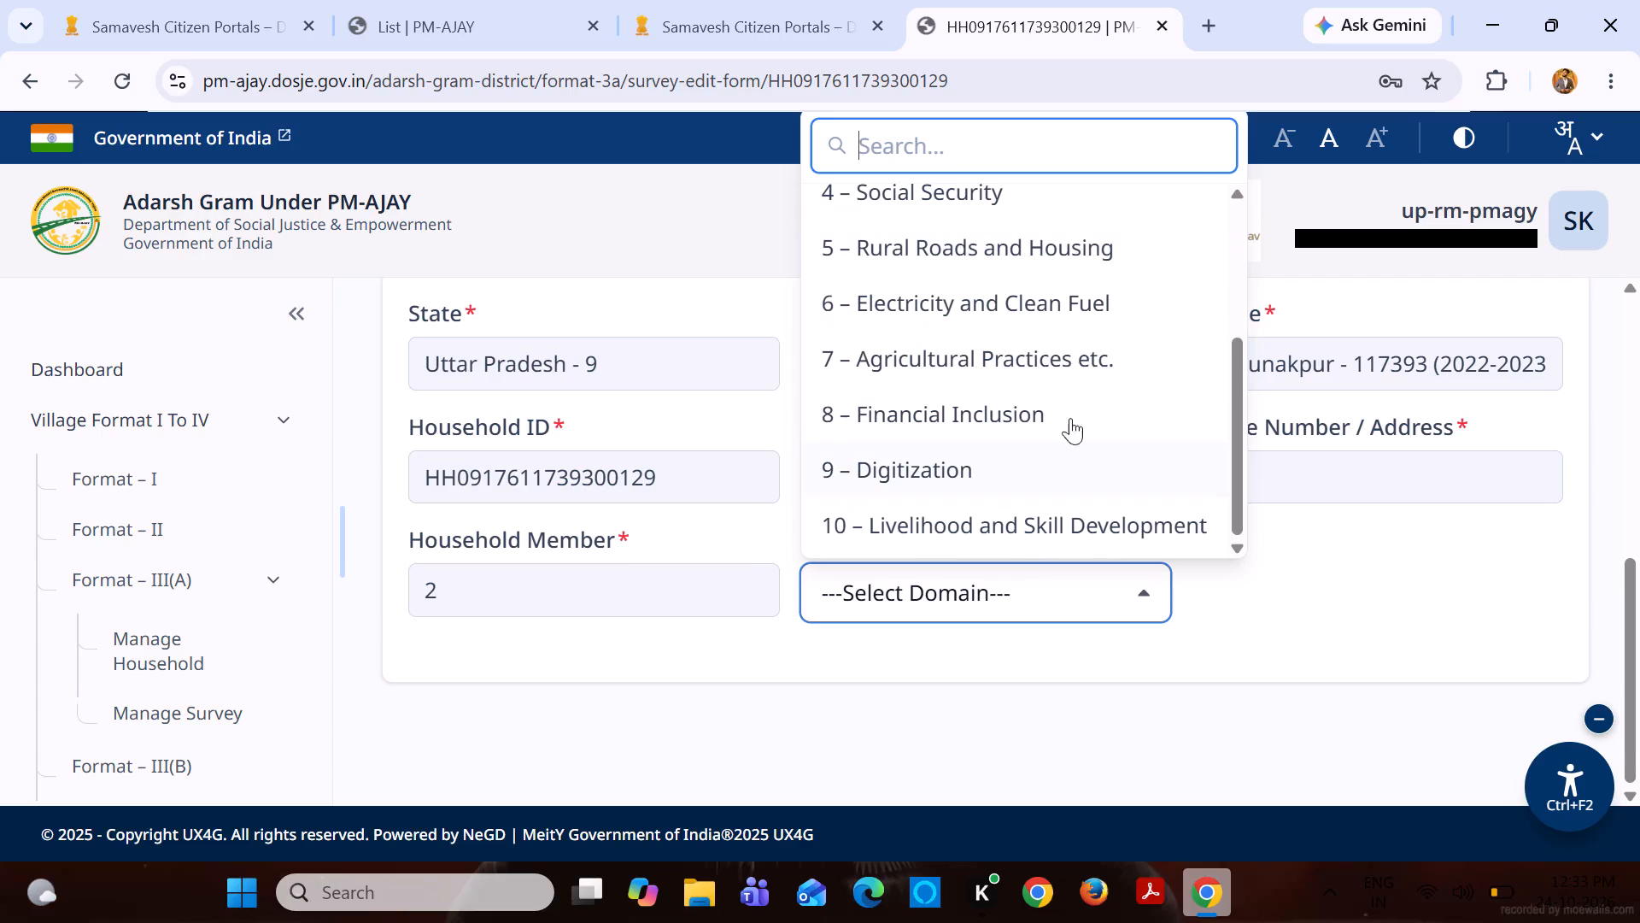
left_click(1033, 357)
scroll(1289, 591, "down", 2)
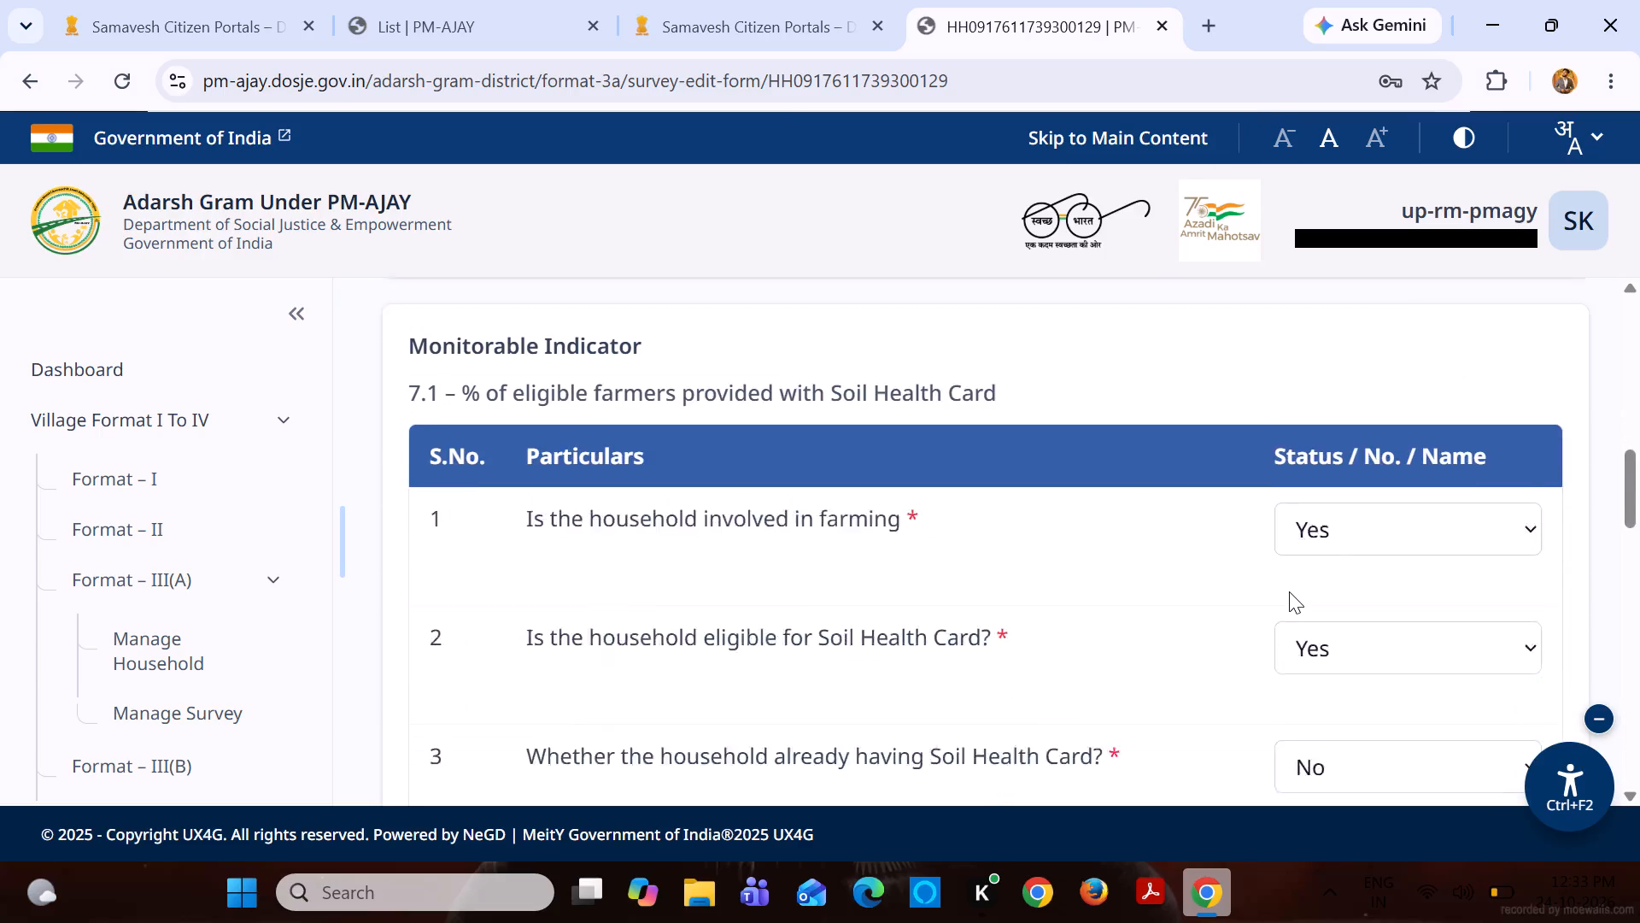
scroll(1289, 591, "down", 2)
left_click(1404, 459)
left_click(1349, 592)
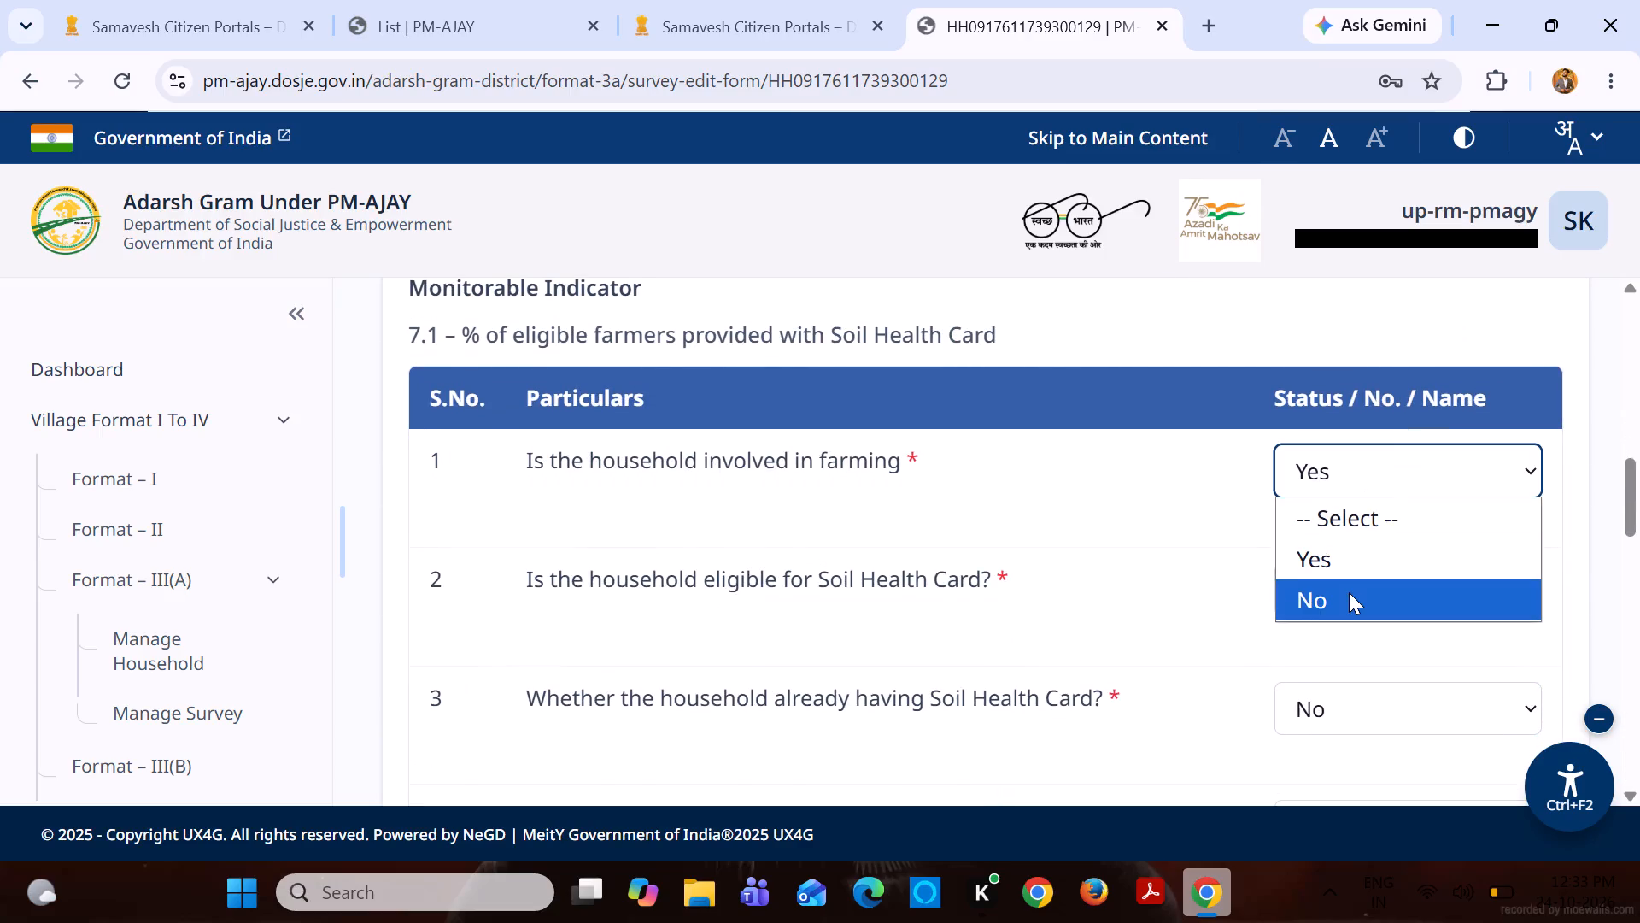
scroll(1349, 592, "down", 10)
left_click(1509, 627)
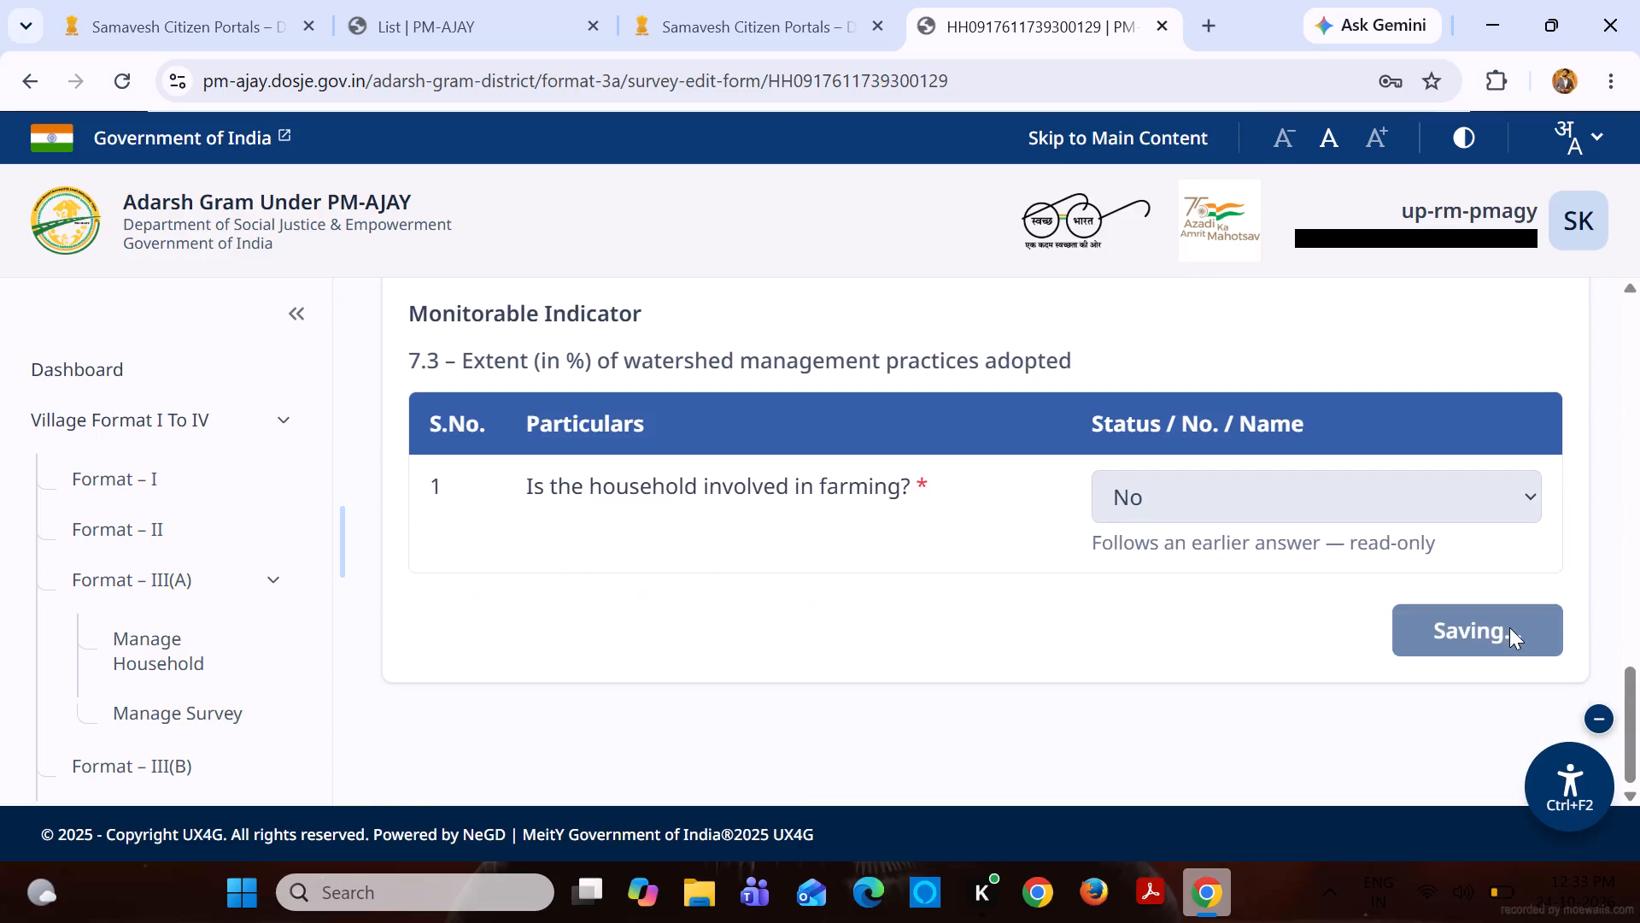
Return to the household list and open the survey of house number 201 on page 2 for editing.
scroll(1382, 492, "up", 12)
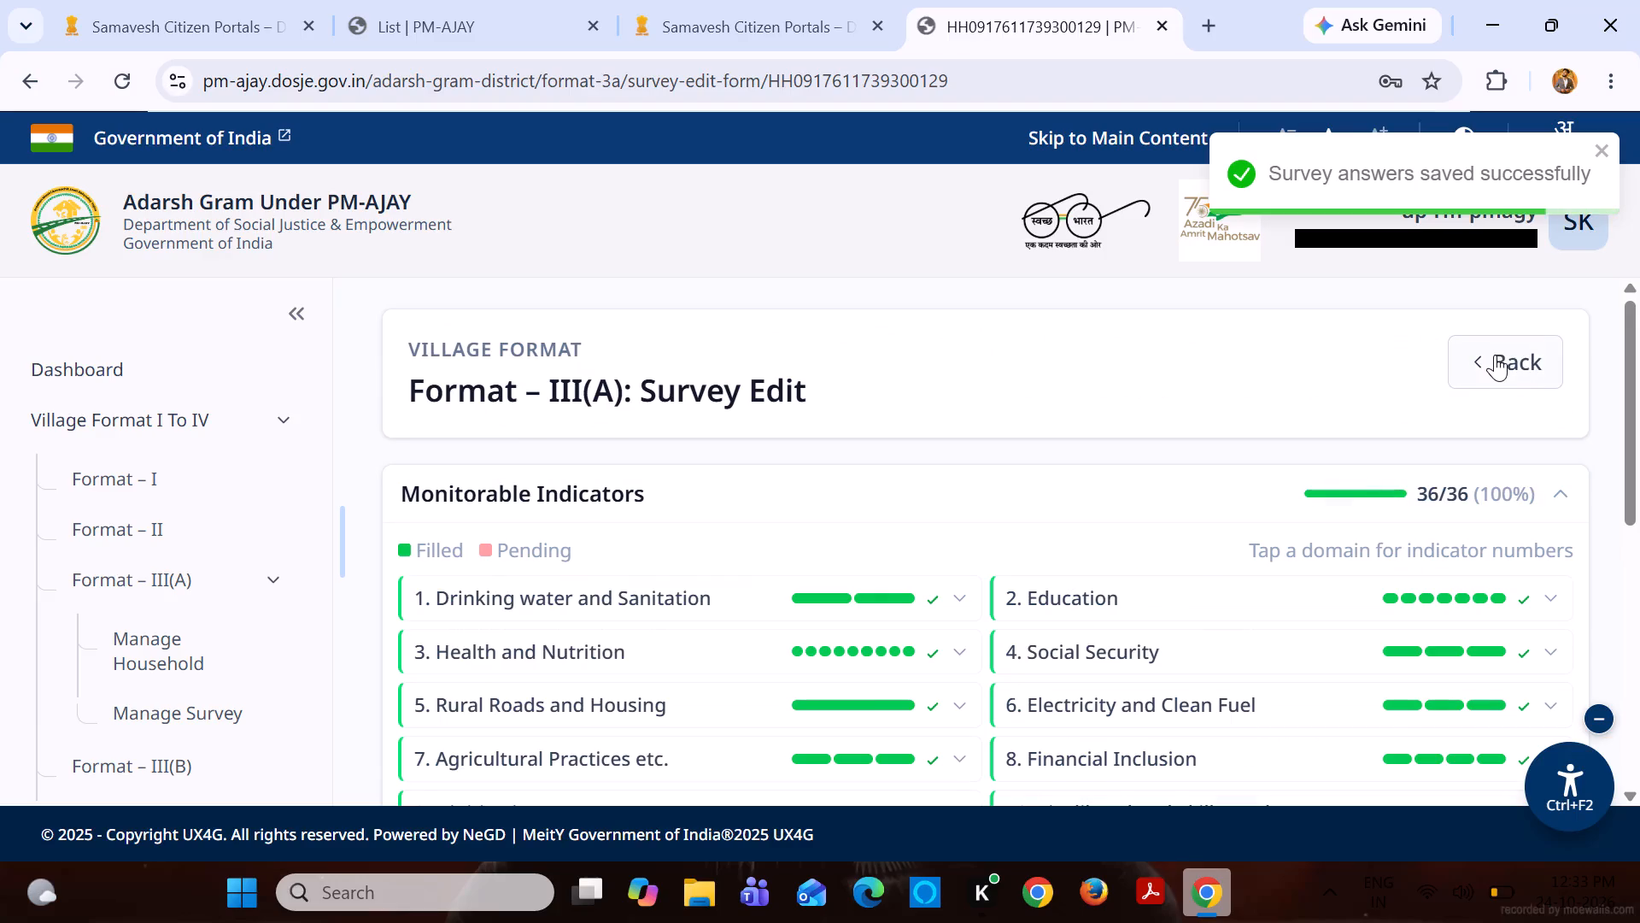
left_click(1495, 356)
scroll(1444, 436, "down", 13)
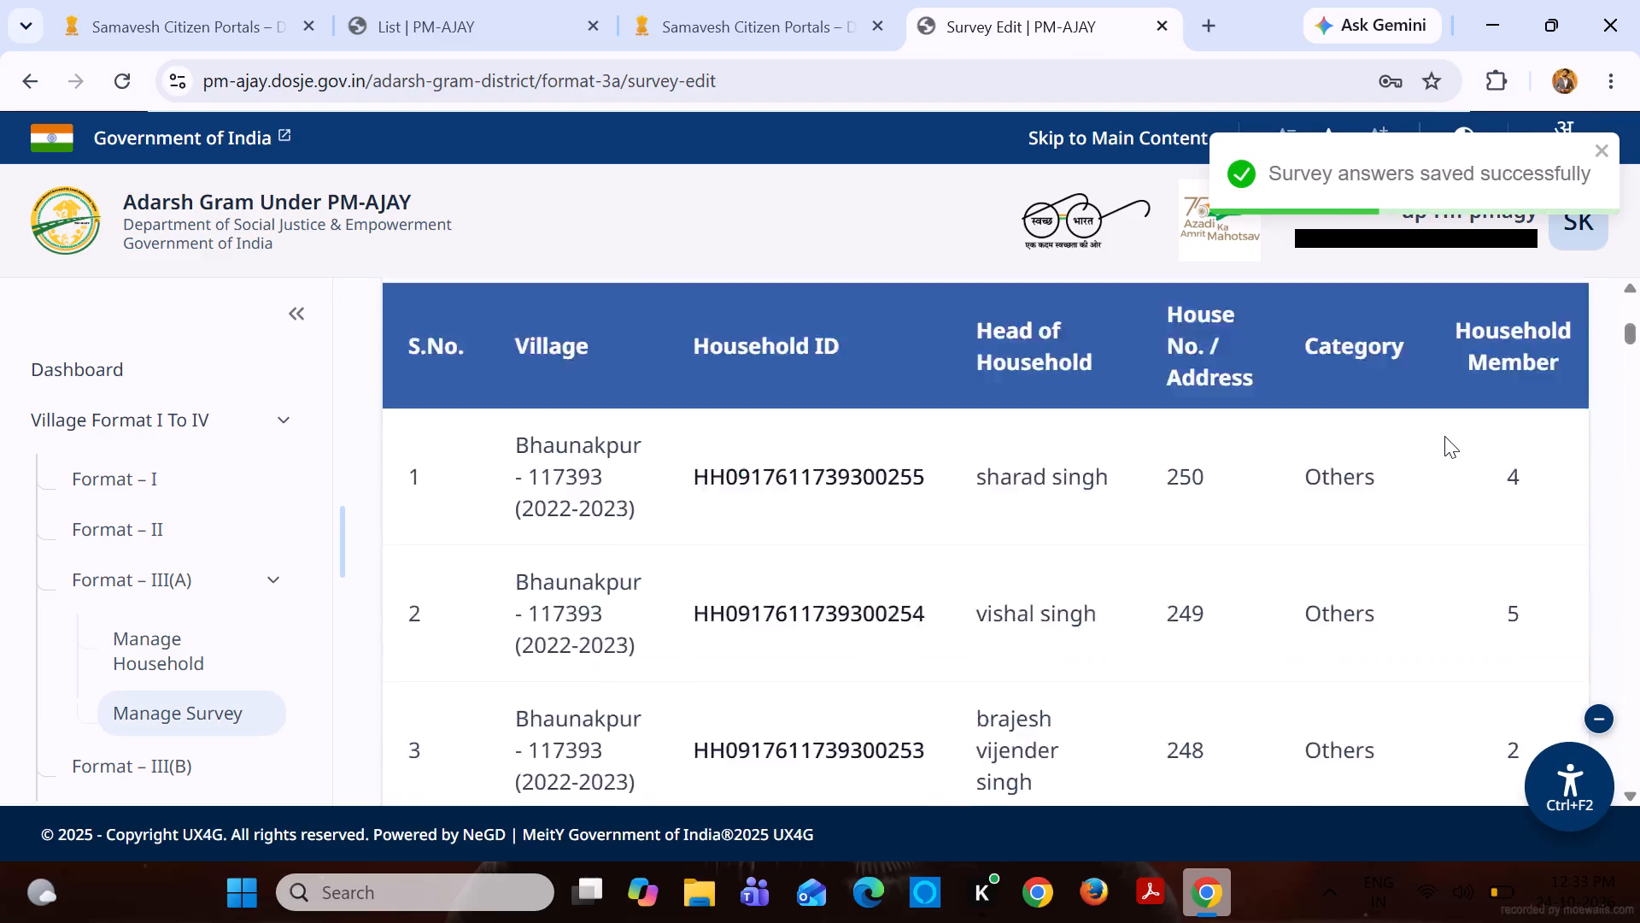
scroll(1444, 436, "down", 20)
scroll(1444, 436, "down", 3)
left_click(1221, 628)
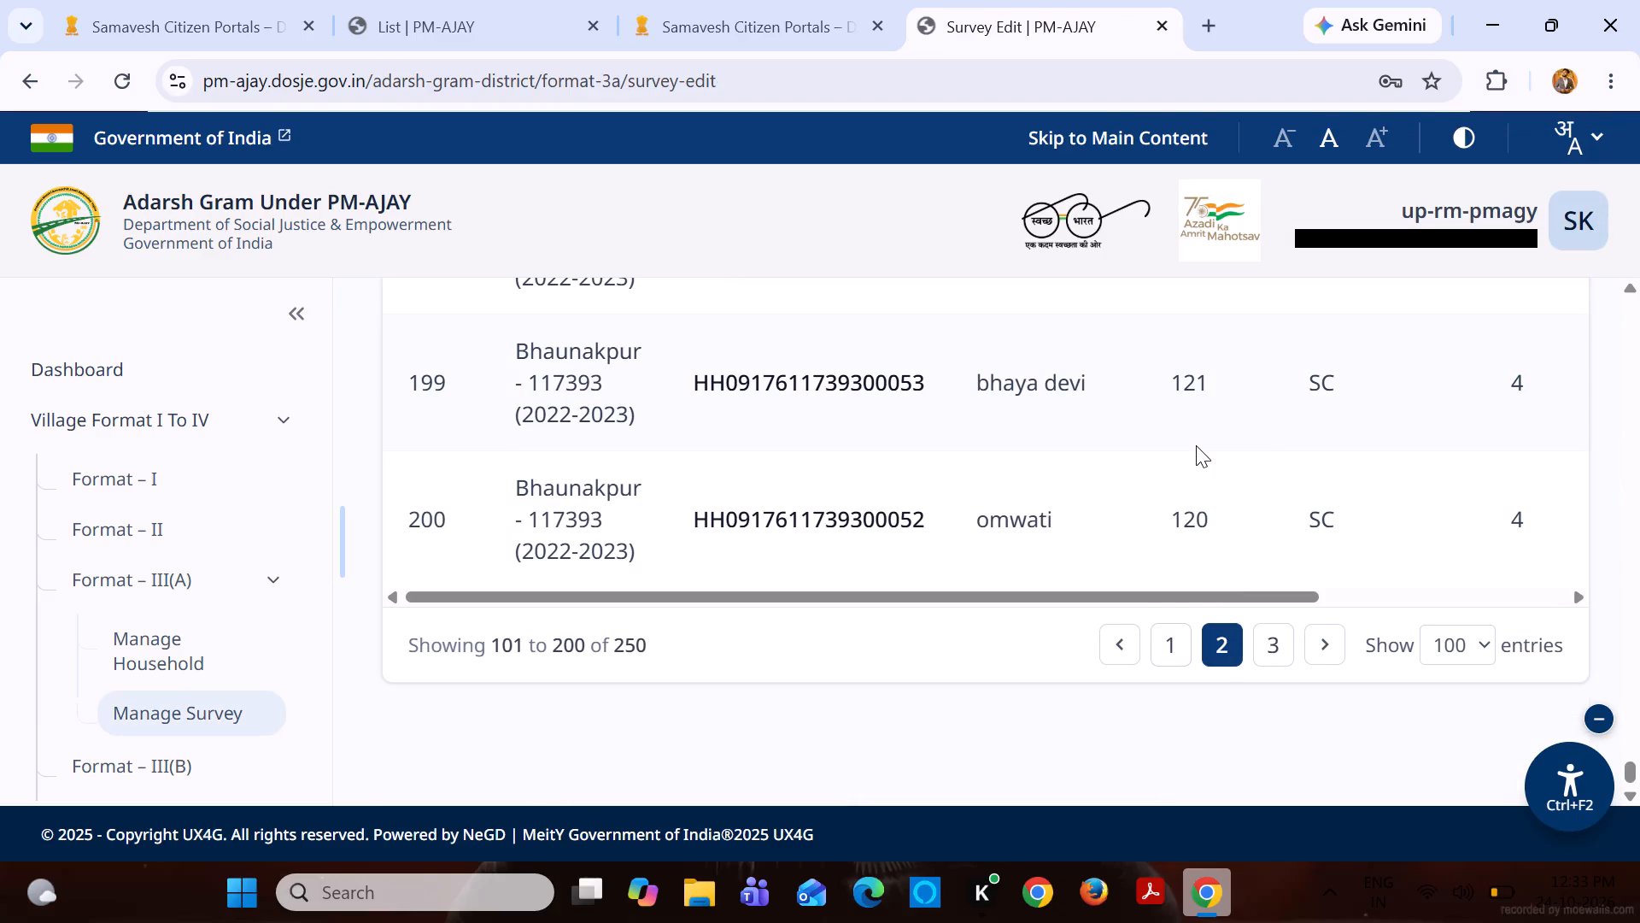
scroll(1196, 445, "up", 13)
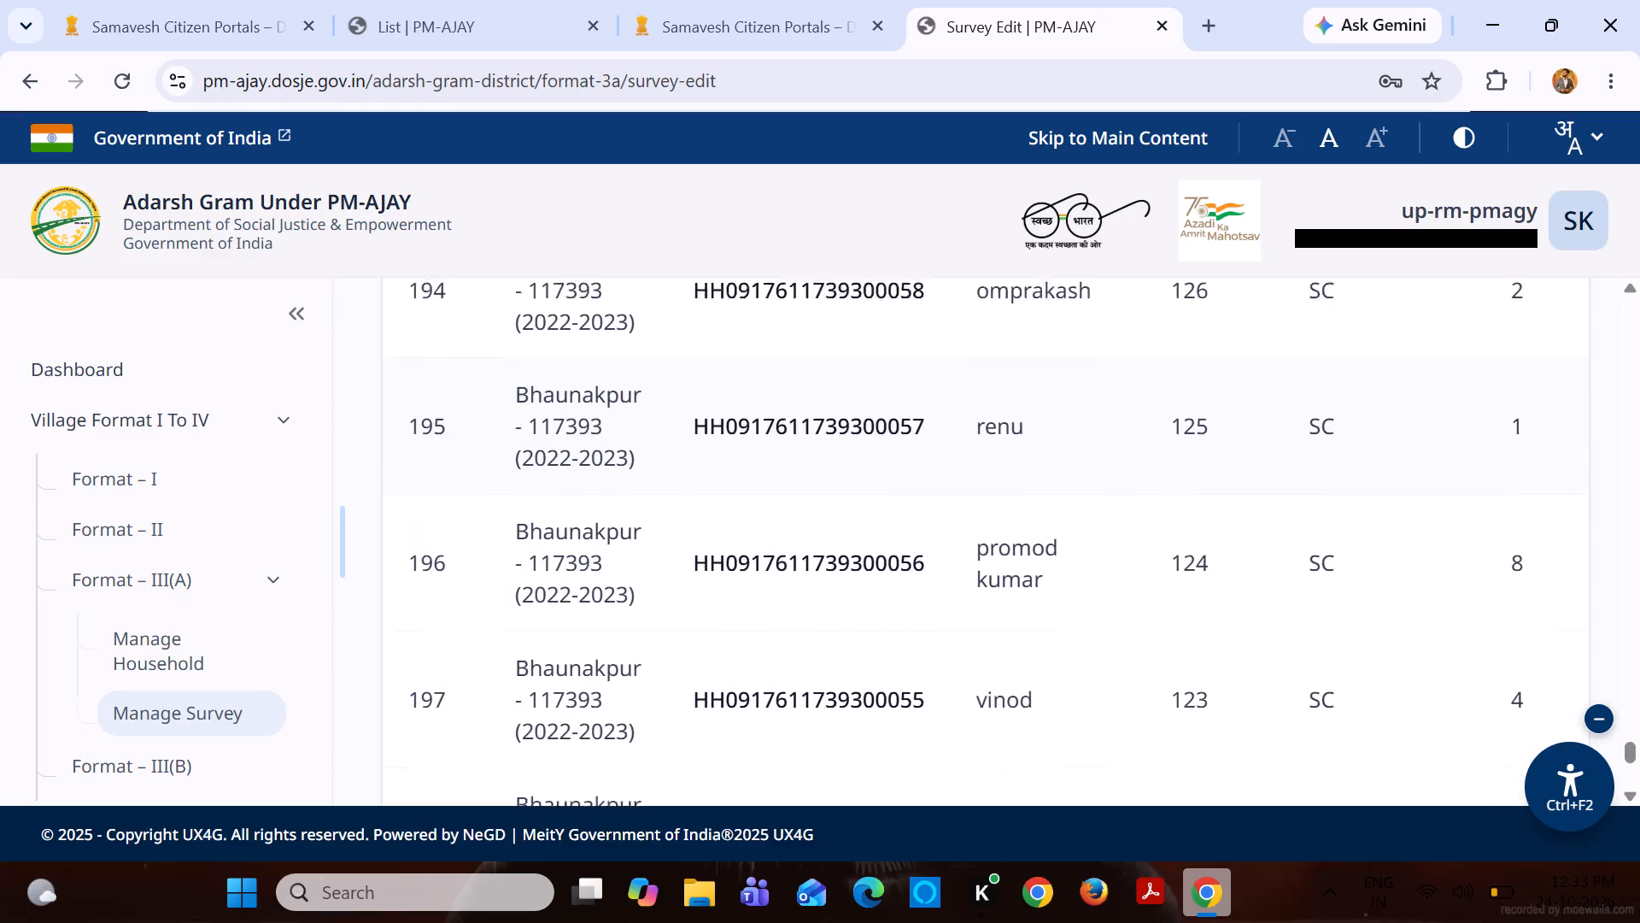
scroll(1196, 445, "up", 13)
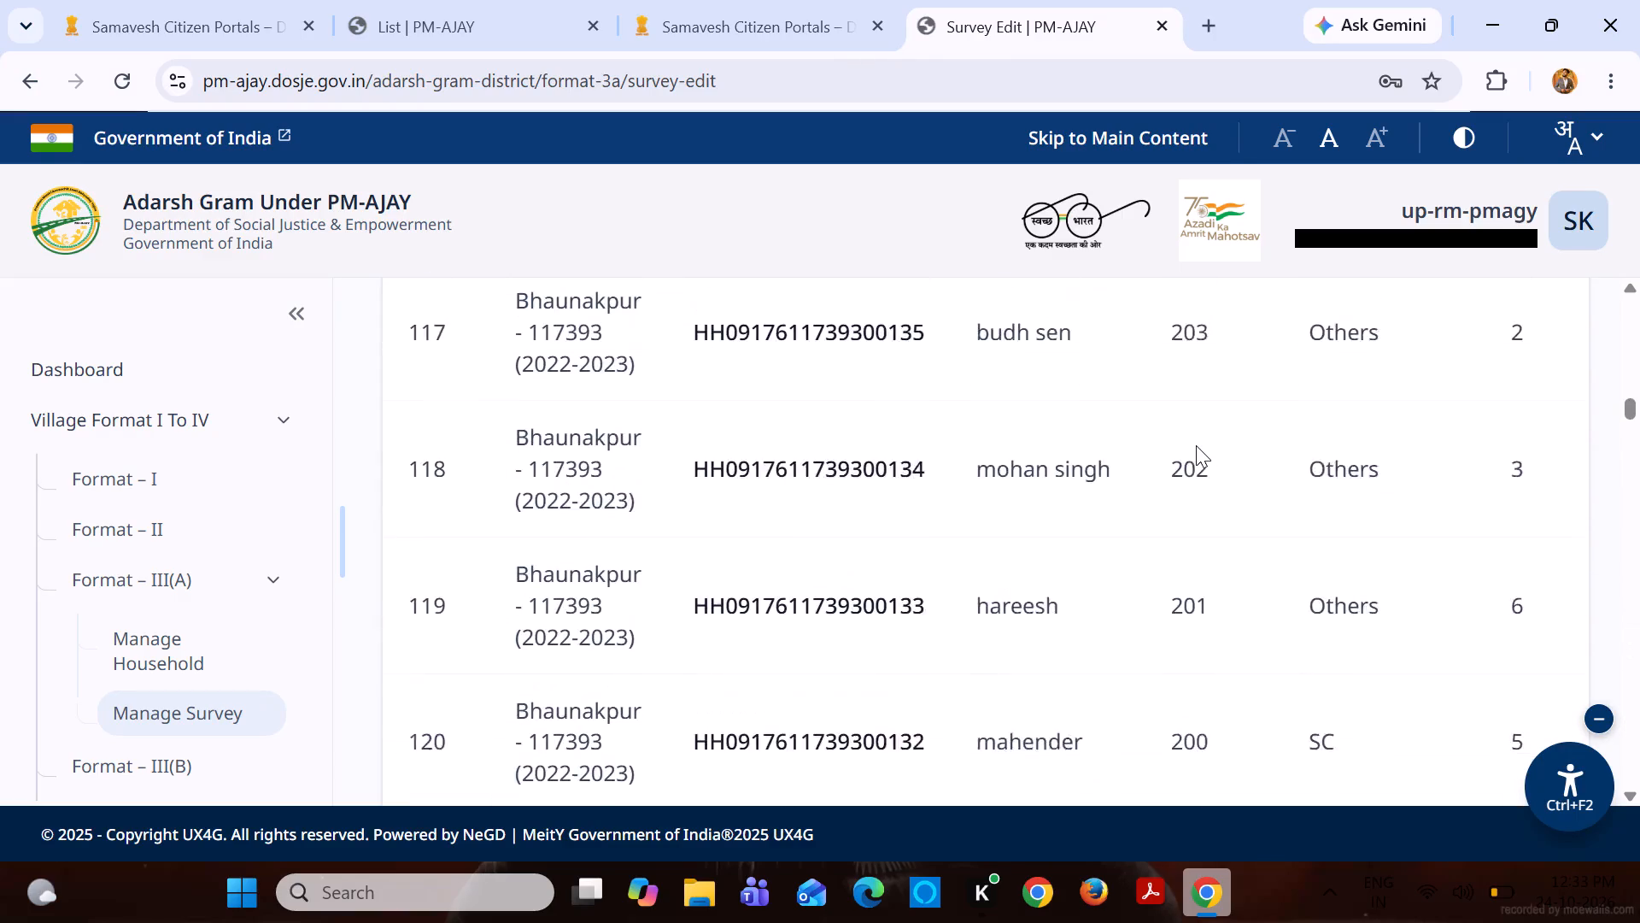
scroll(1196, 445, "up", 3)
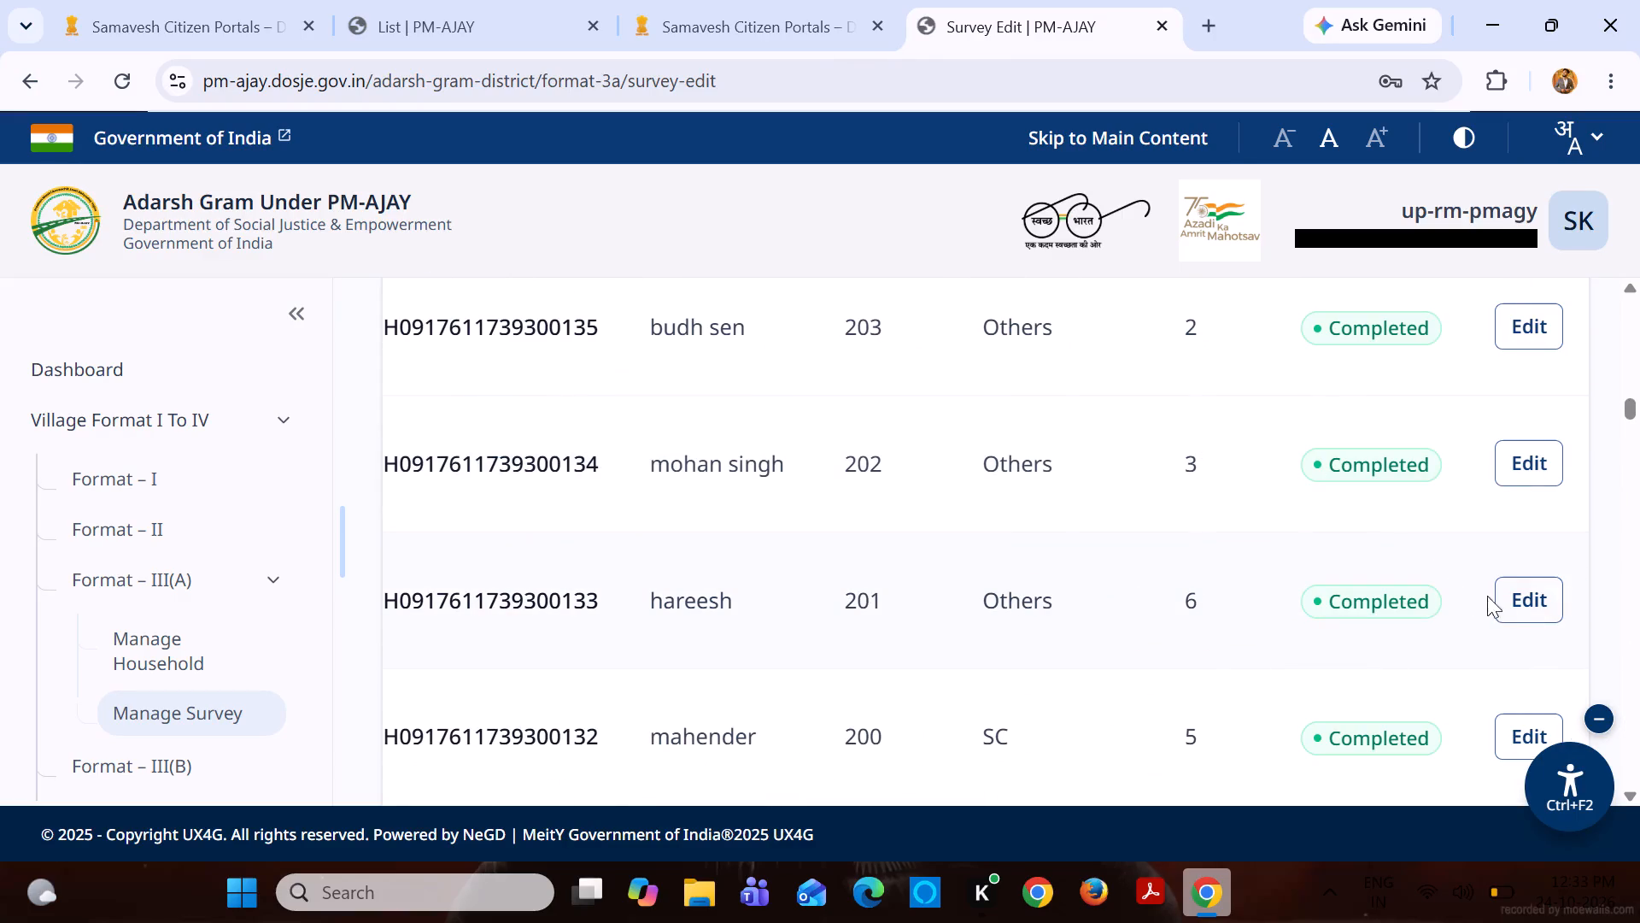
left_click(1526, 597)
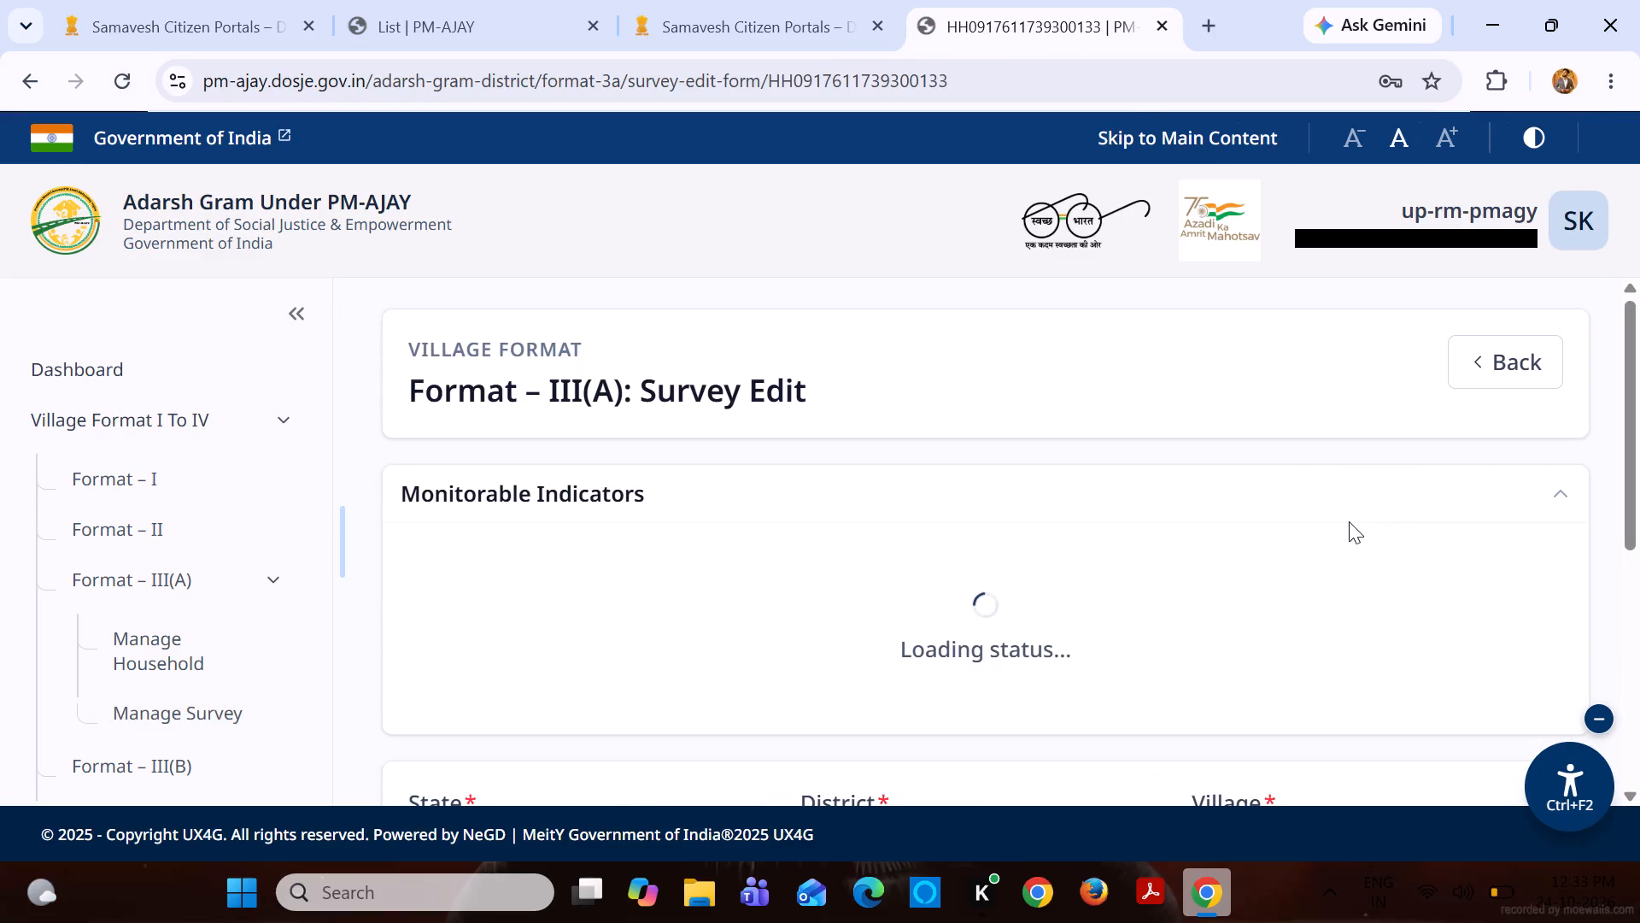
For house number 201, select domain 7 – Agricultural Practices etc., set farming involvement under 7.1 to No, and save the answers.
scroll(1349, 521, "down", 9)
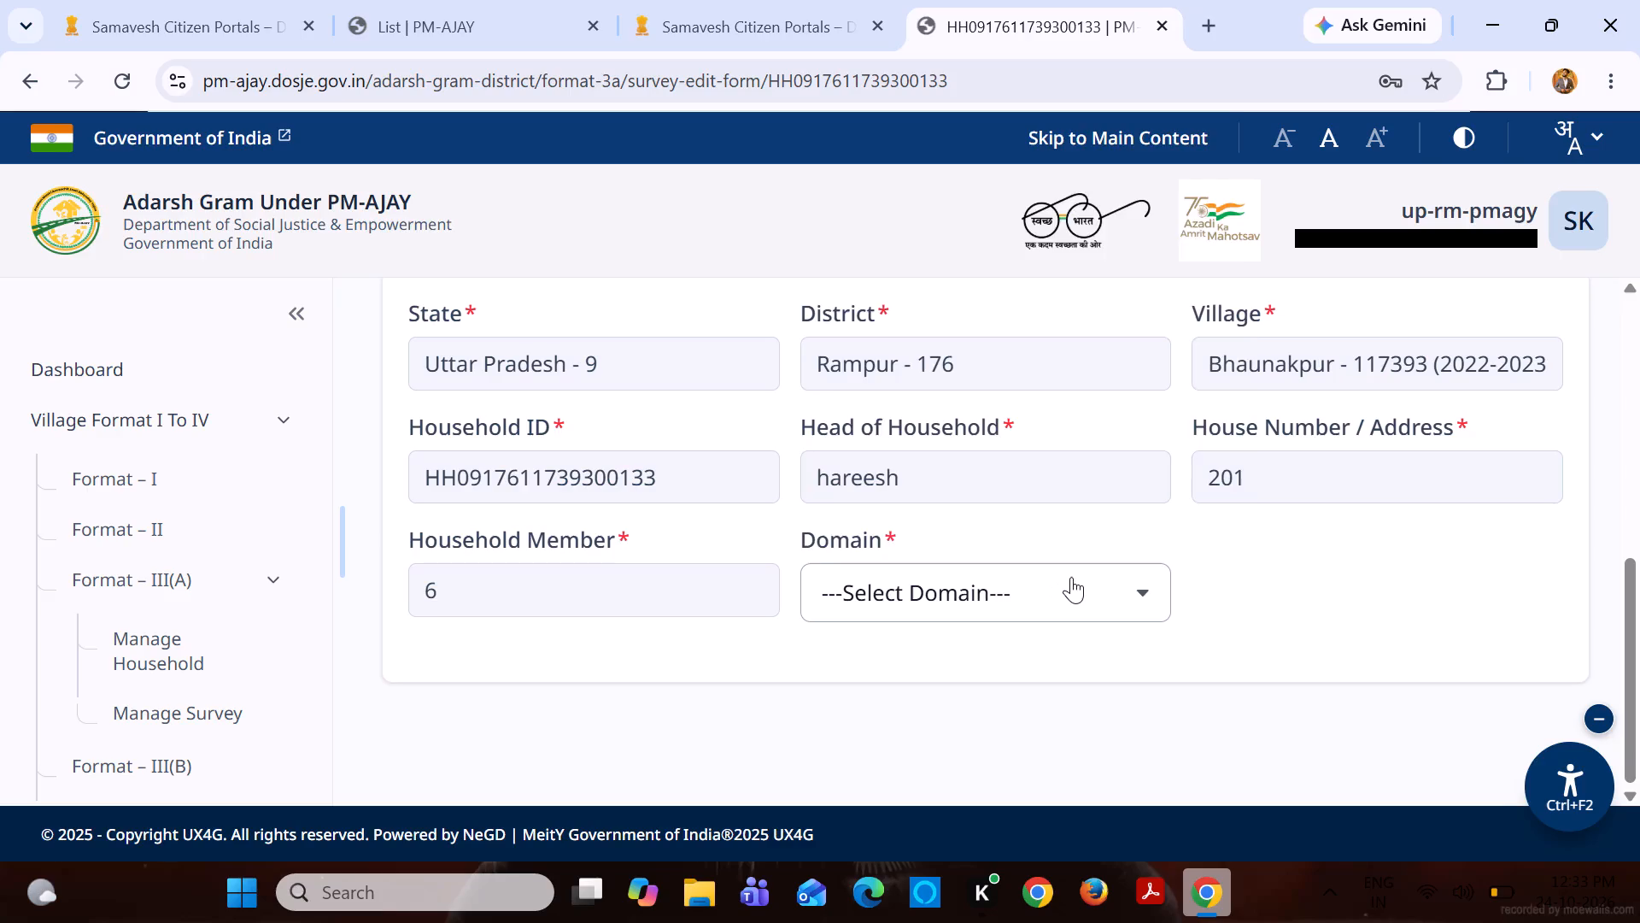
left_click(1071, 577)
scroll(1073, 431, "down", 7)
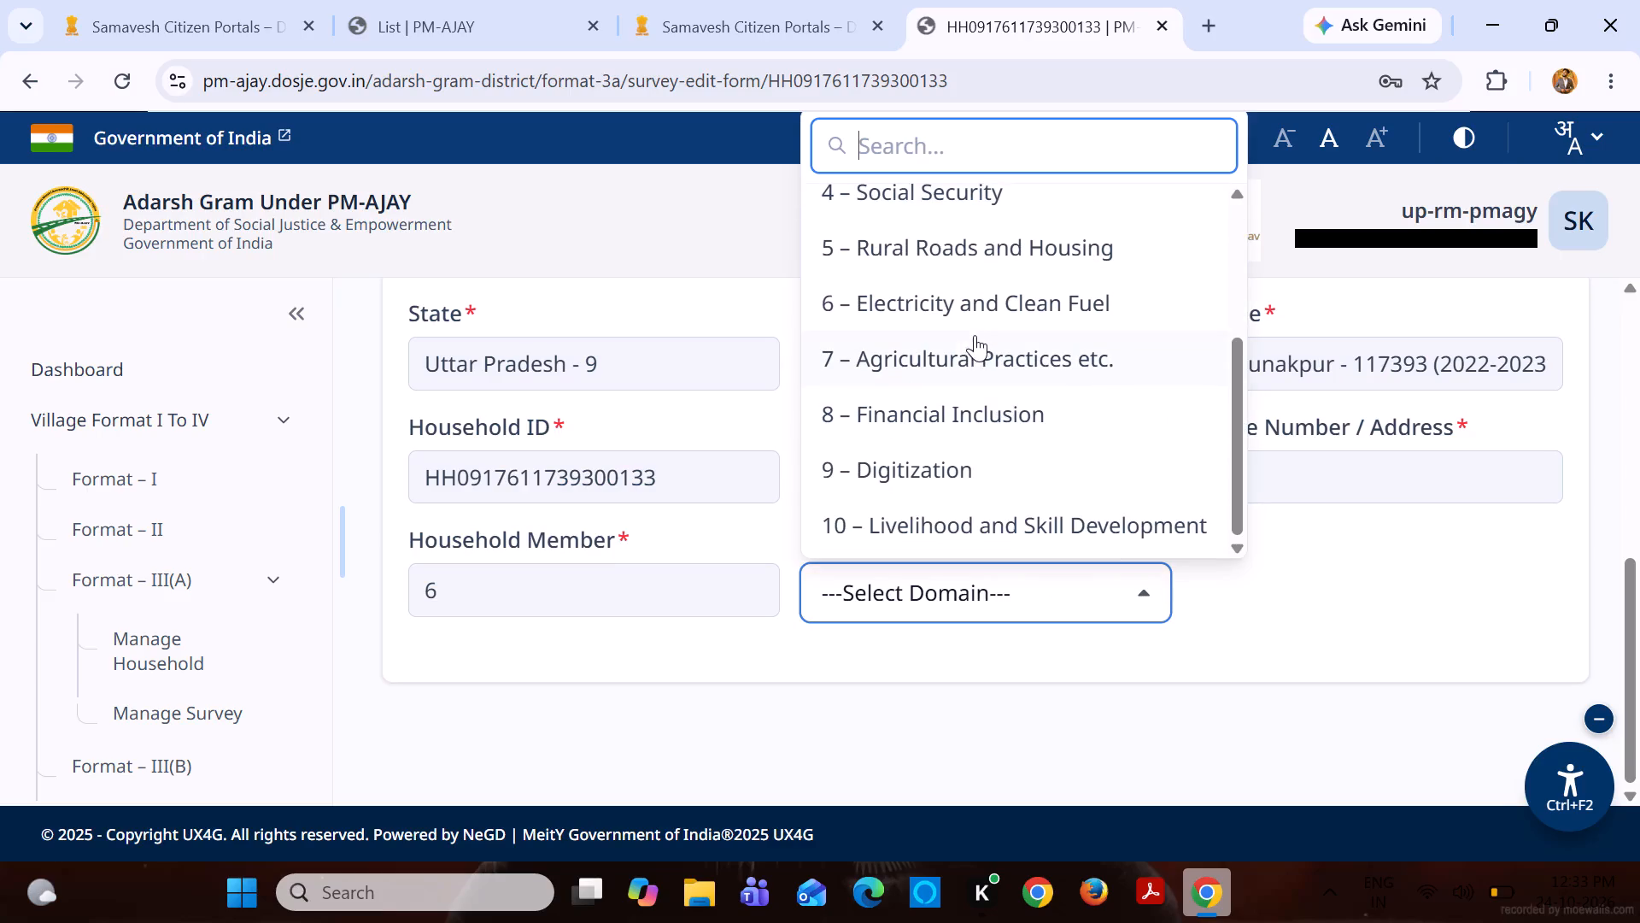
left_click(973, 352)
scroll(1257, 543, "down", 4)
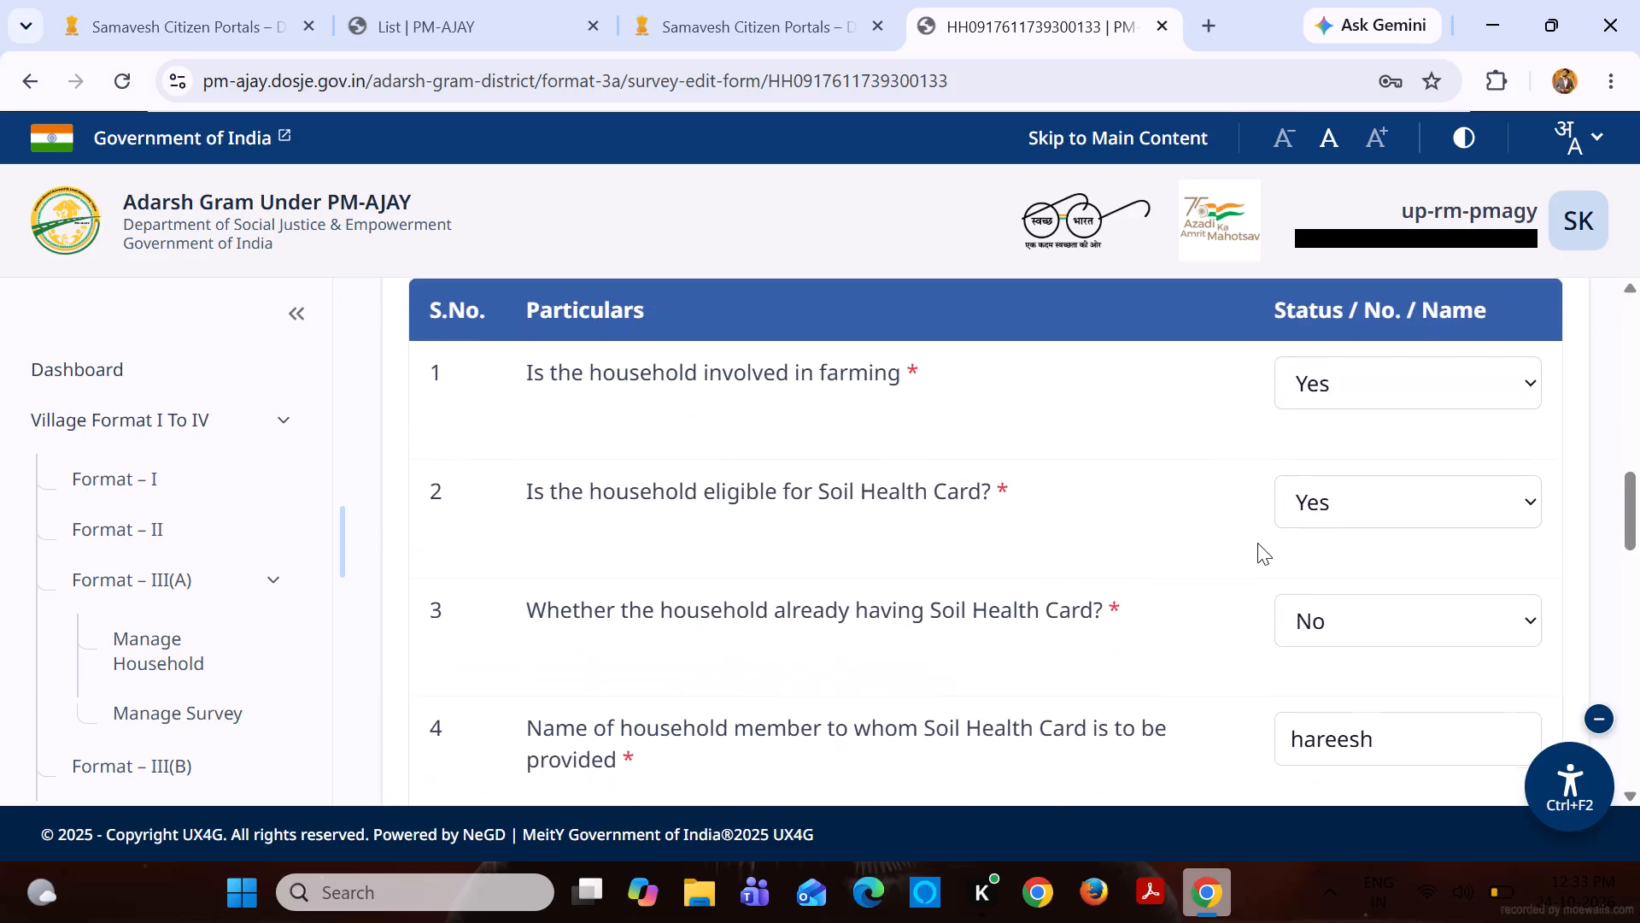
left_click(1402, 399)
left_click(1357, 513)
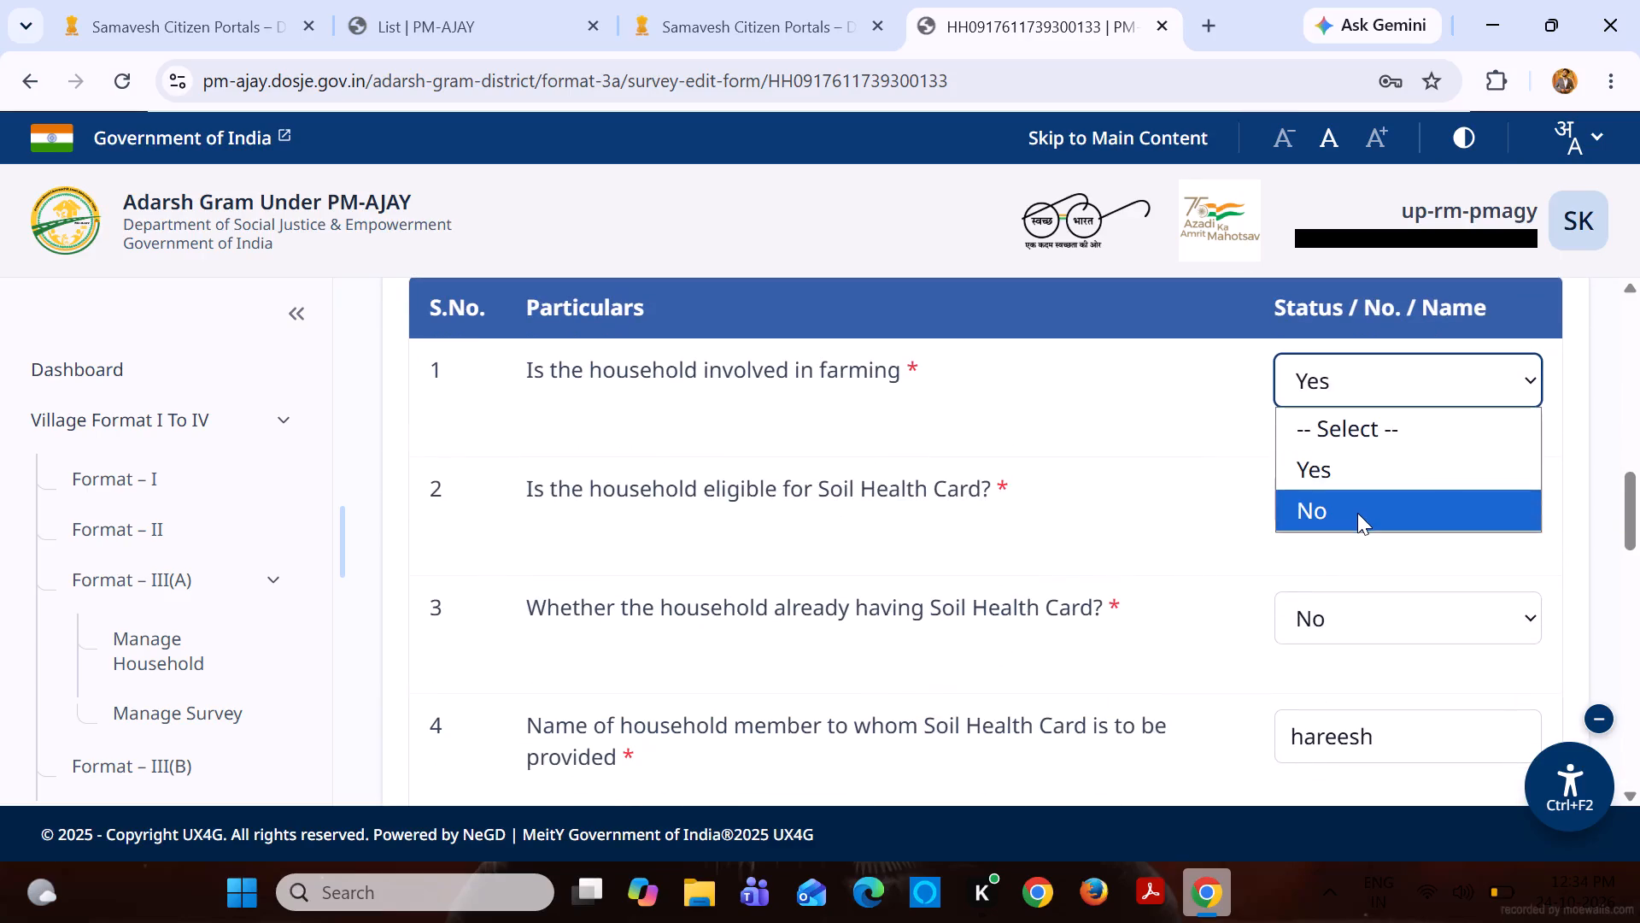
scroll(1357, 513, "down", 7)
left_click(1491, 642)
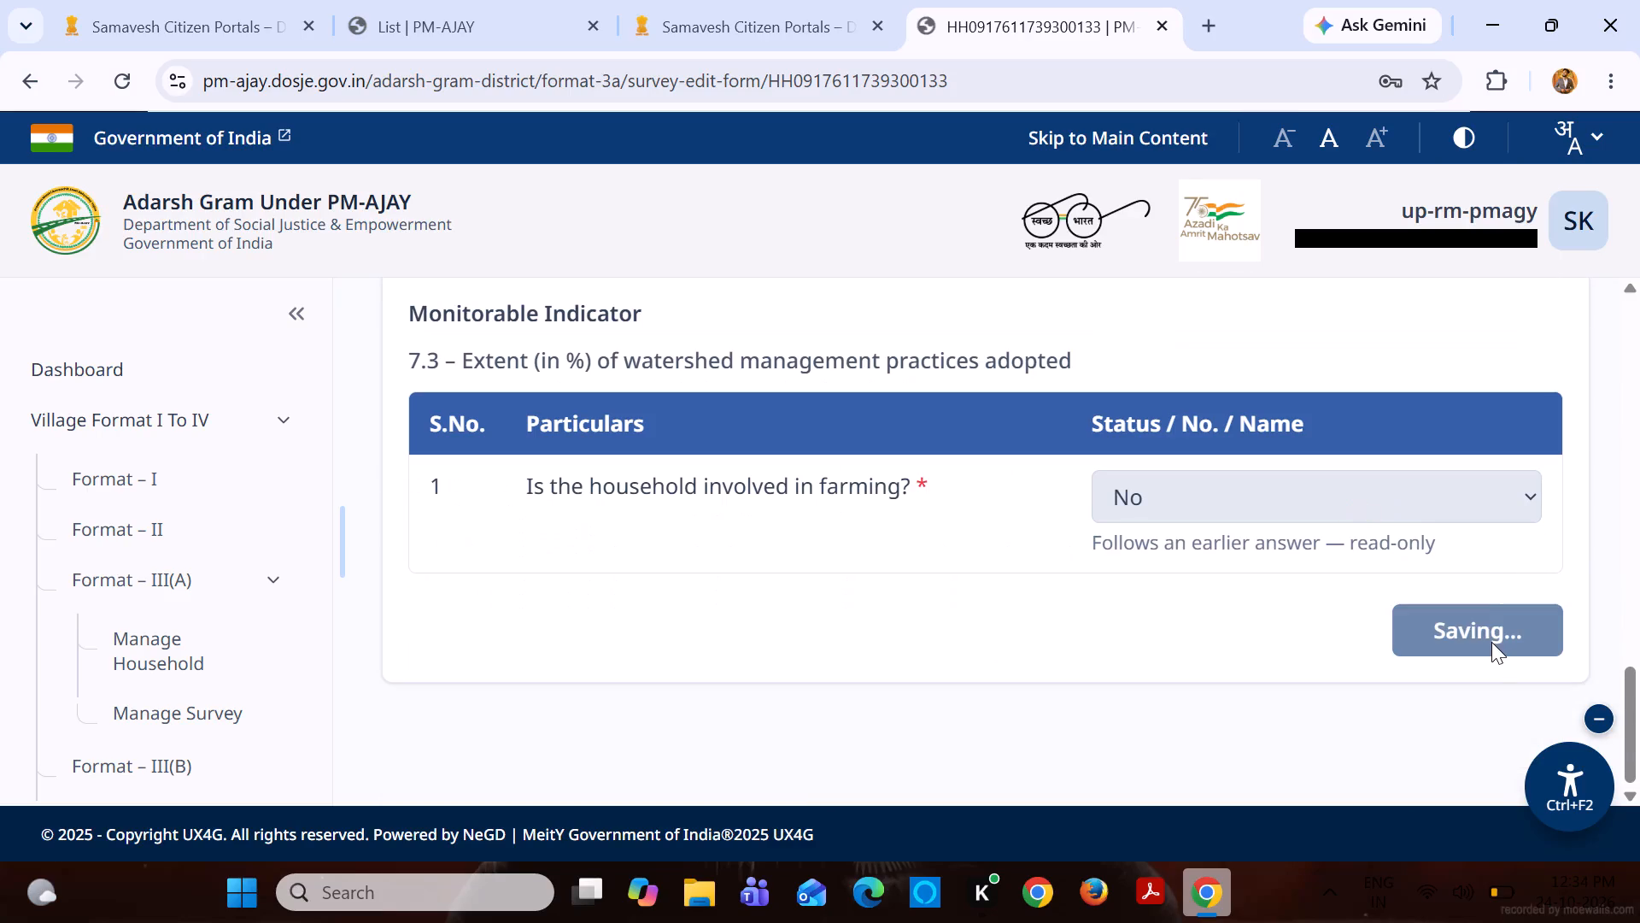
Return to the household list and open the survey of house number 207 on page 2 for editing.
scroll(1373, 465, "up", 11)
left_click(1527, 343)
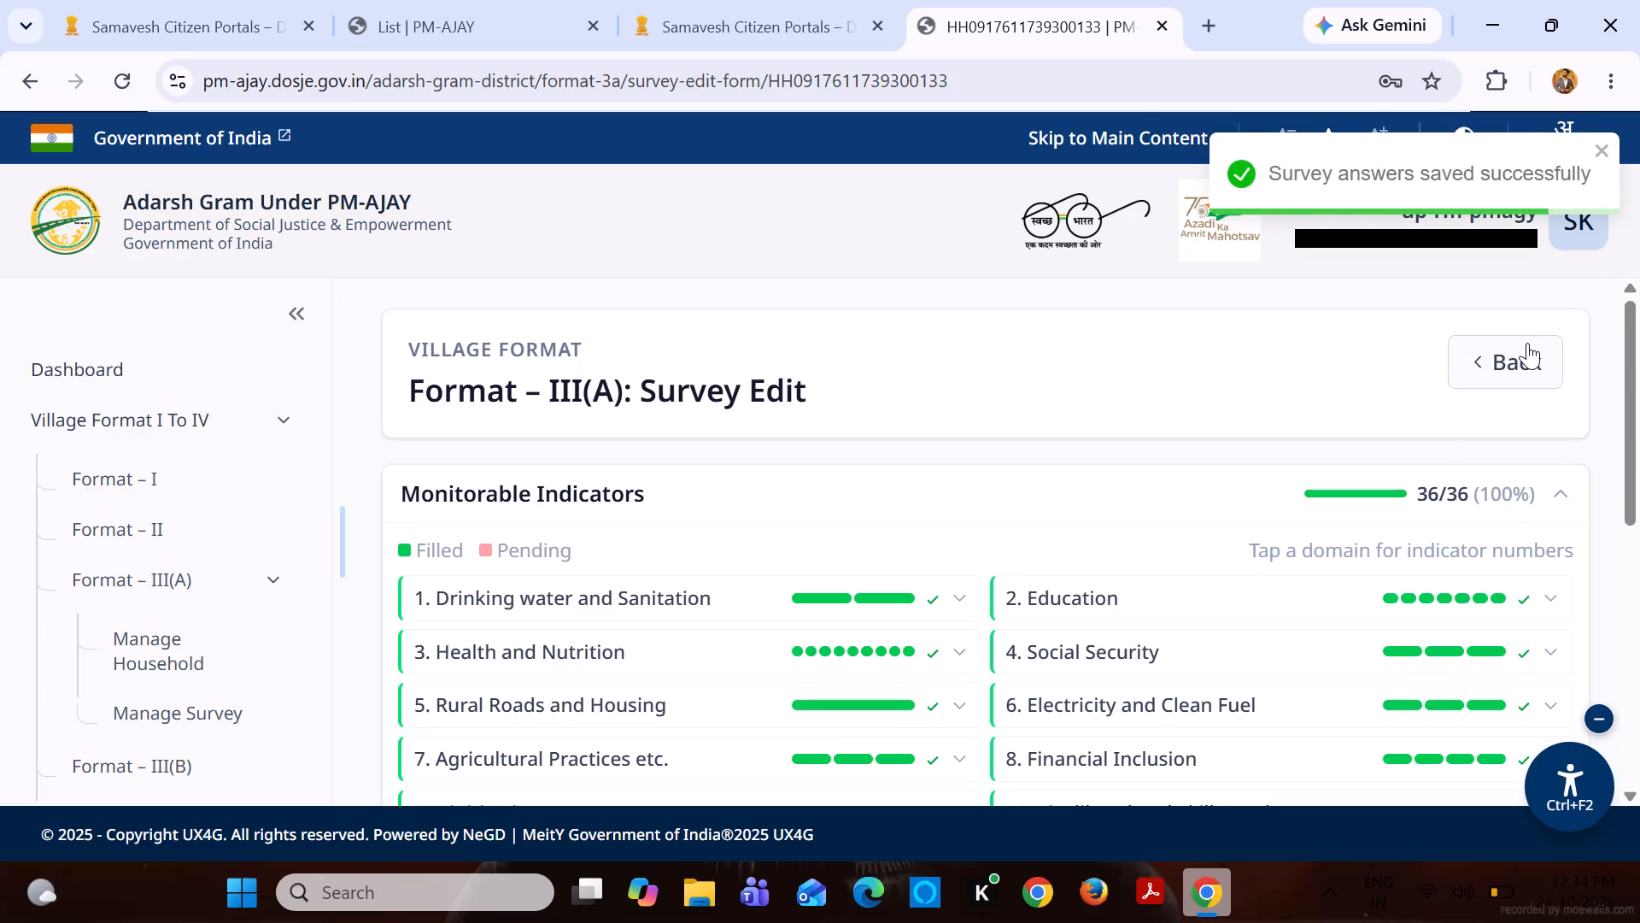
scroll(1407, 450, "down", 20)
scroll(1407, 450, "down", 20)
scroll(1407, 450, "down", 1)
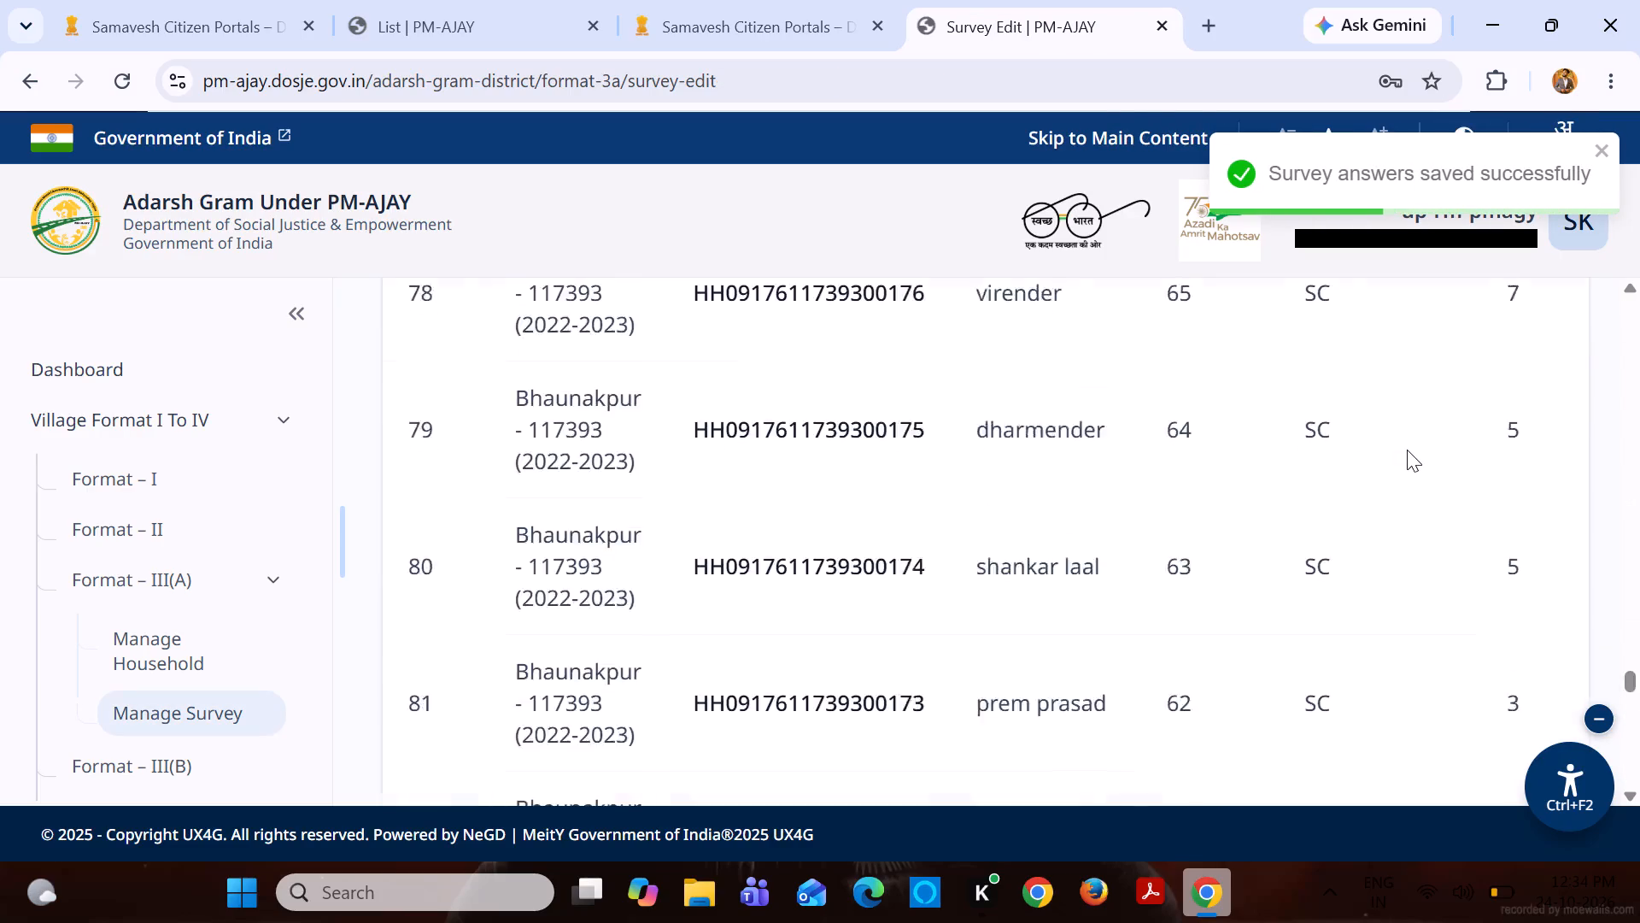
scroll(1407, 450, "down", 18)
left_click(1235, 631)
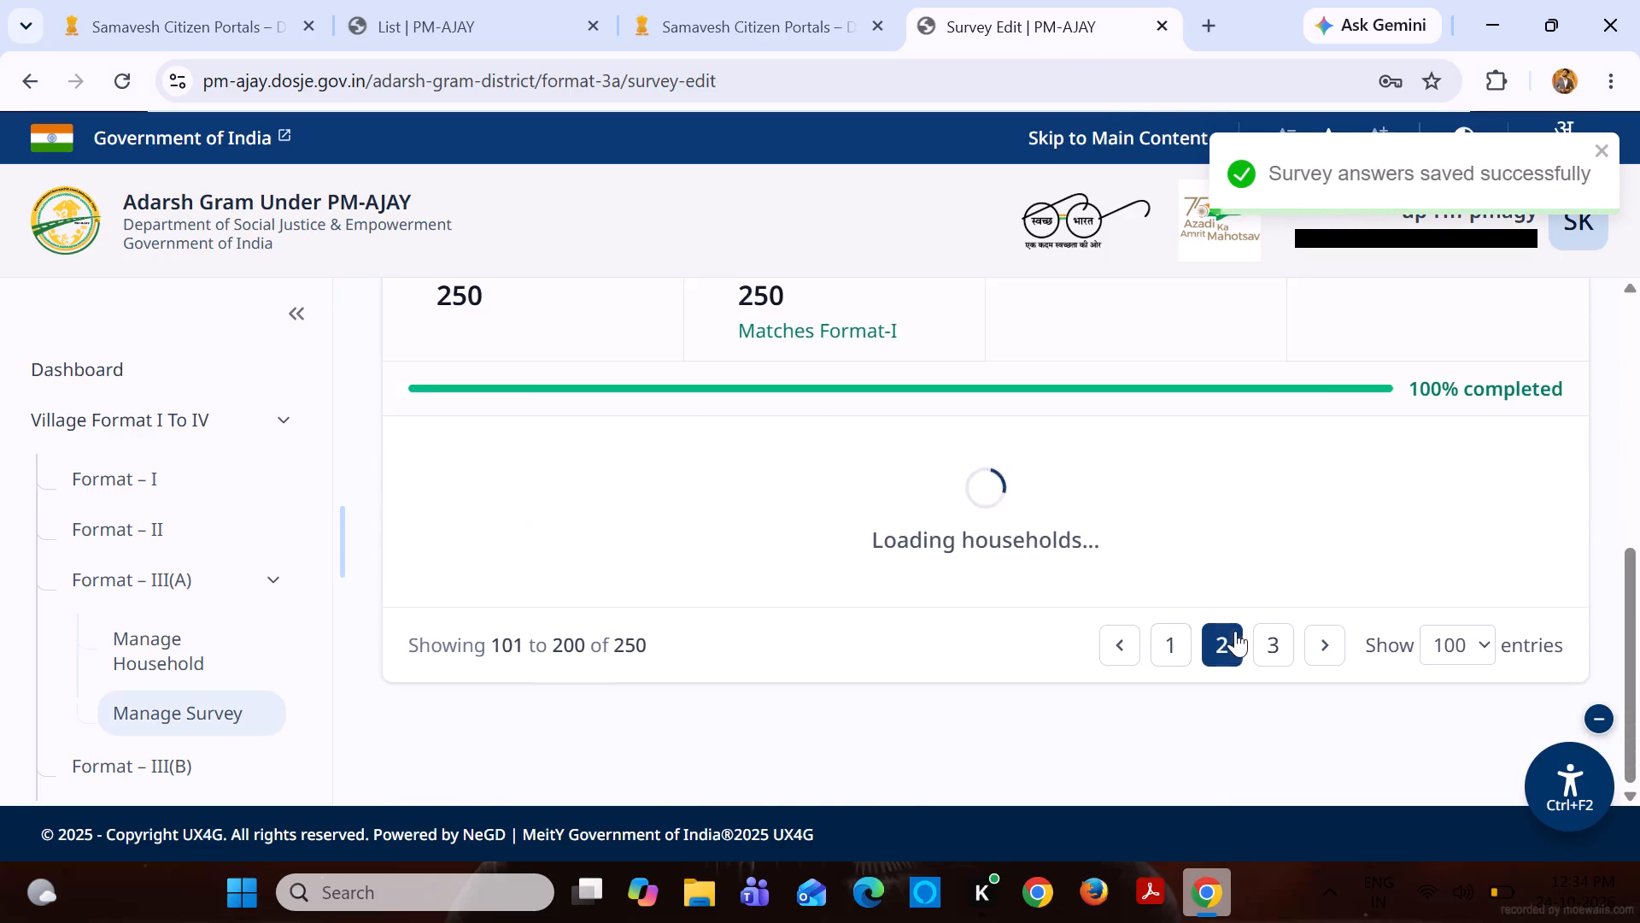
scroll(1286, 503, "up", 11)
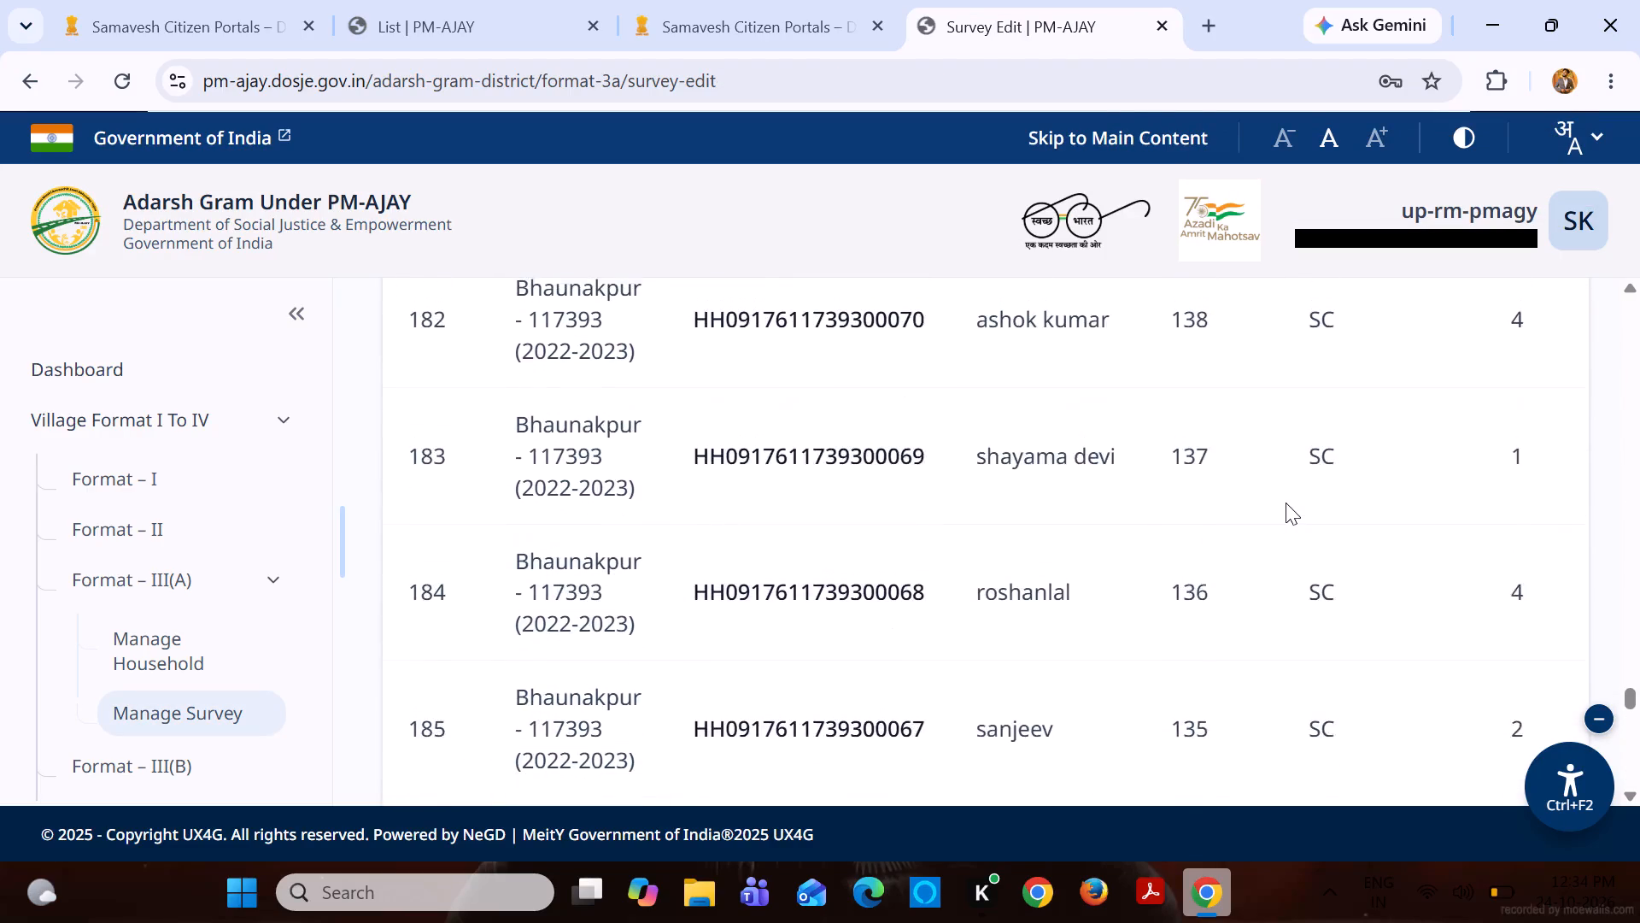
scroll(1286, 503, "up", 18)
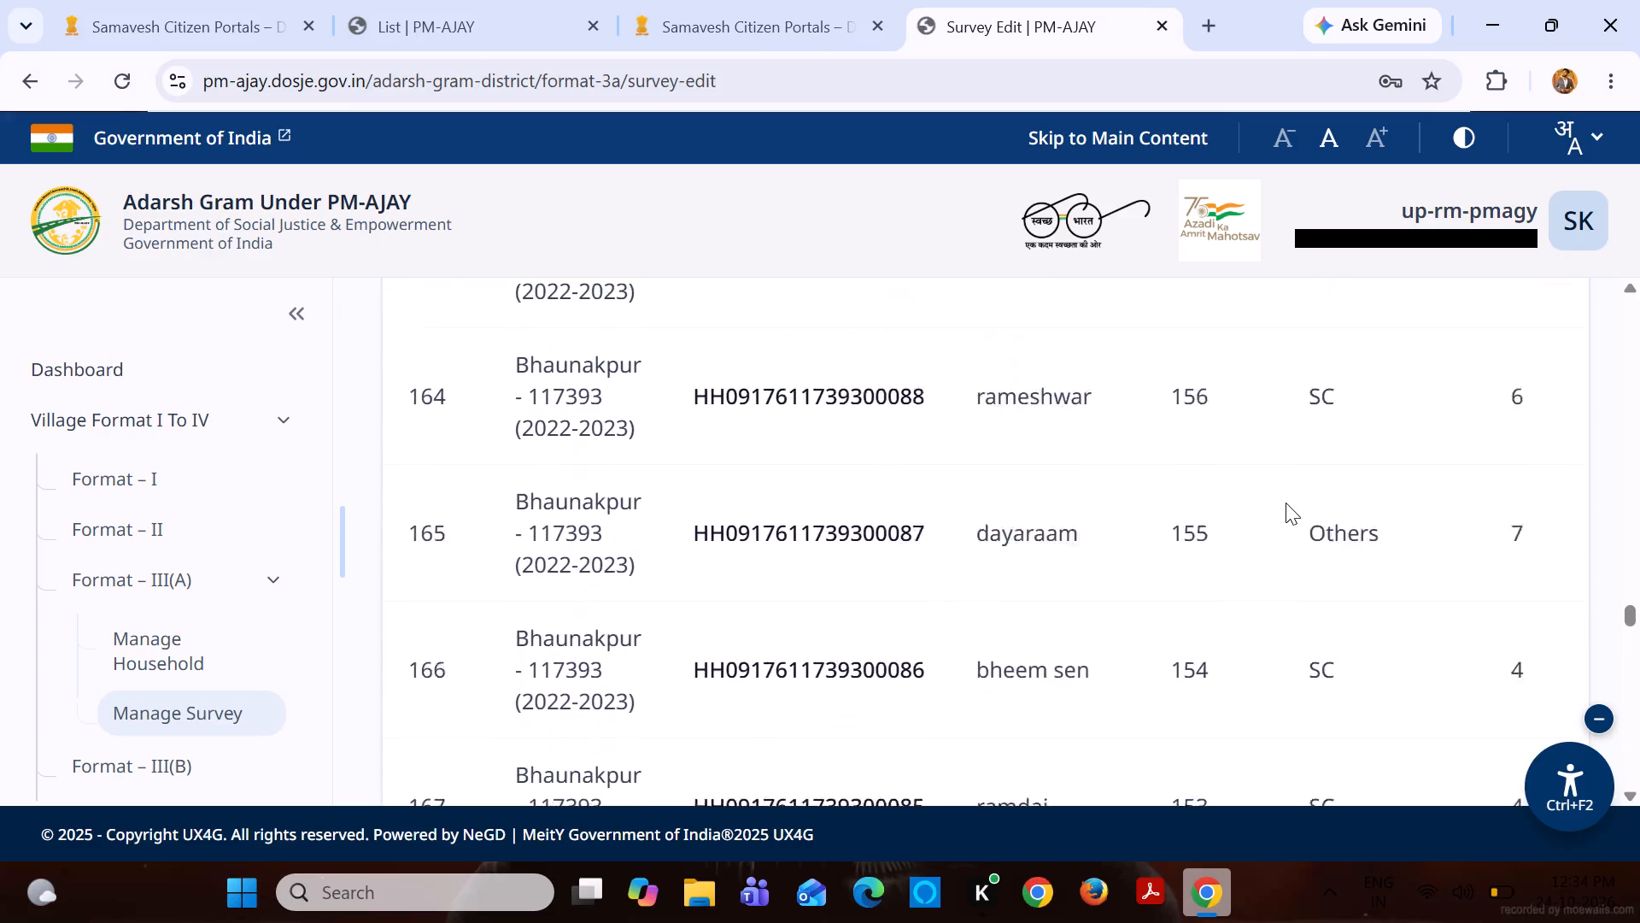
scroll(1286, 503, "up", 8)
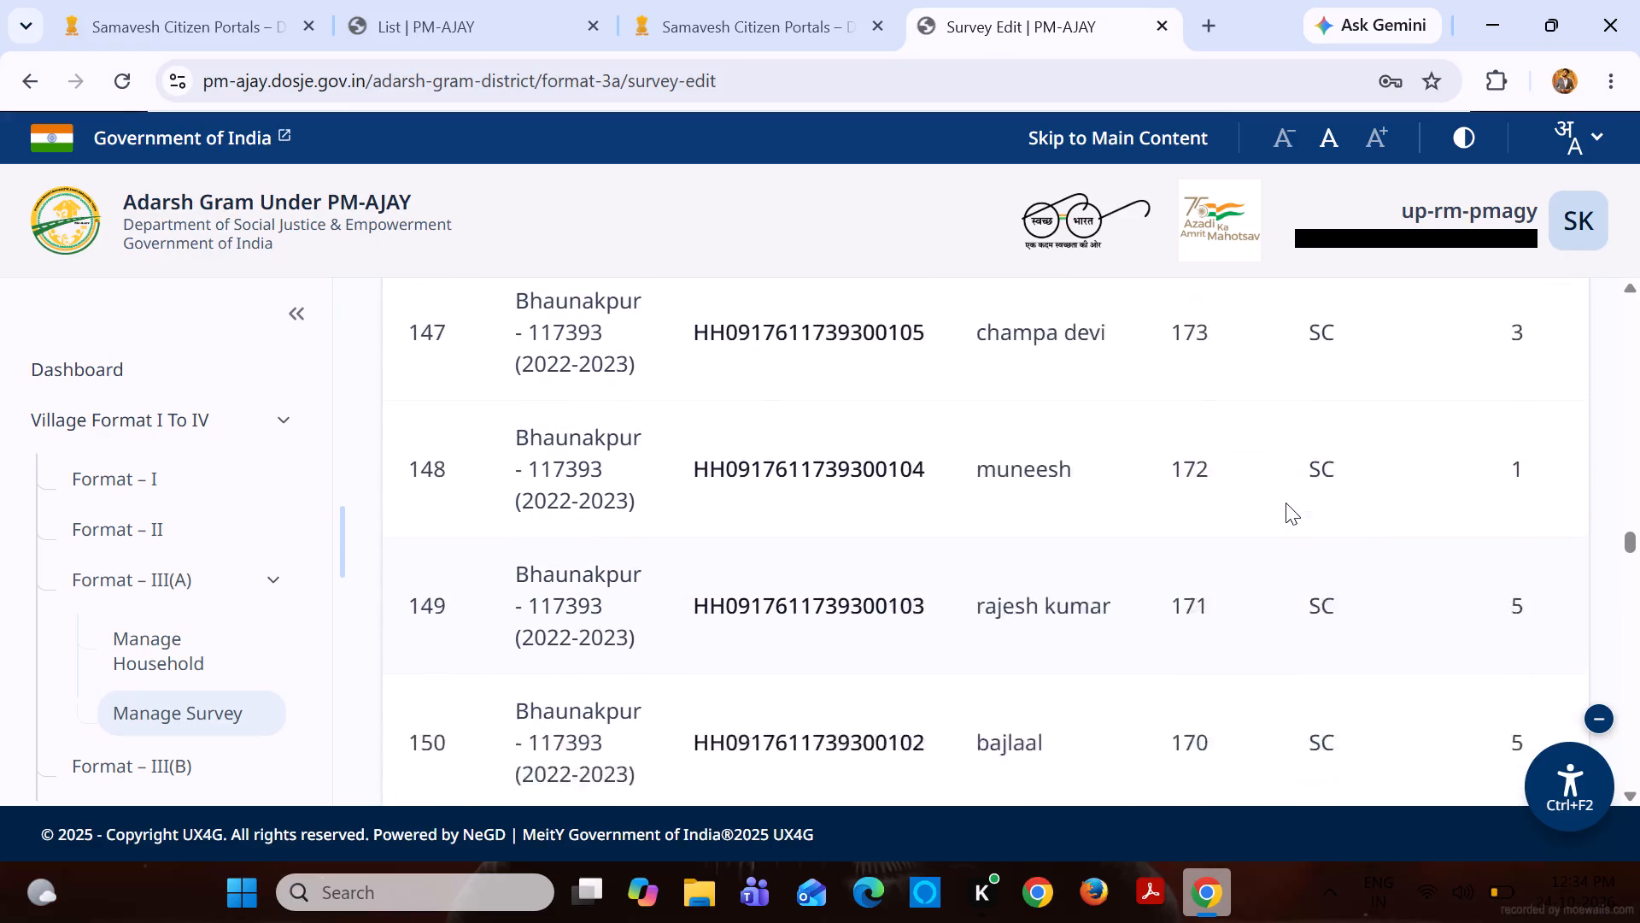
scroll(1286, 503, "up", 11)
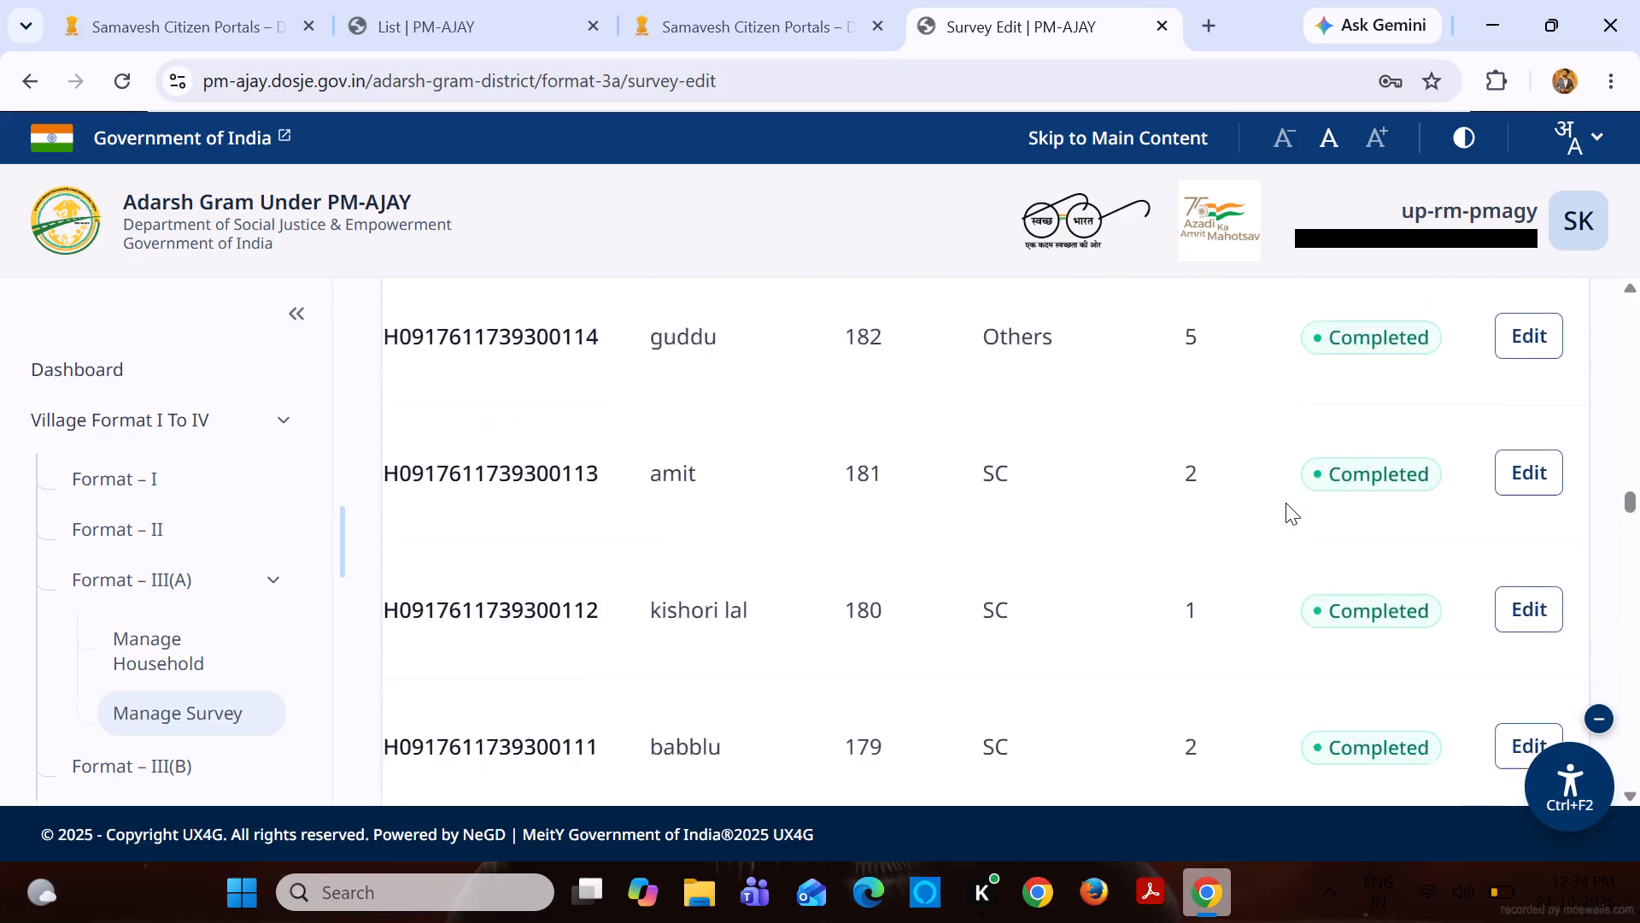
scroll(1286, 503, "up", 12)
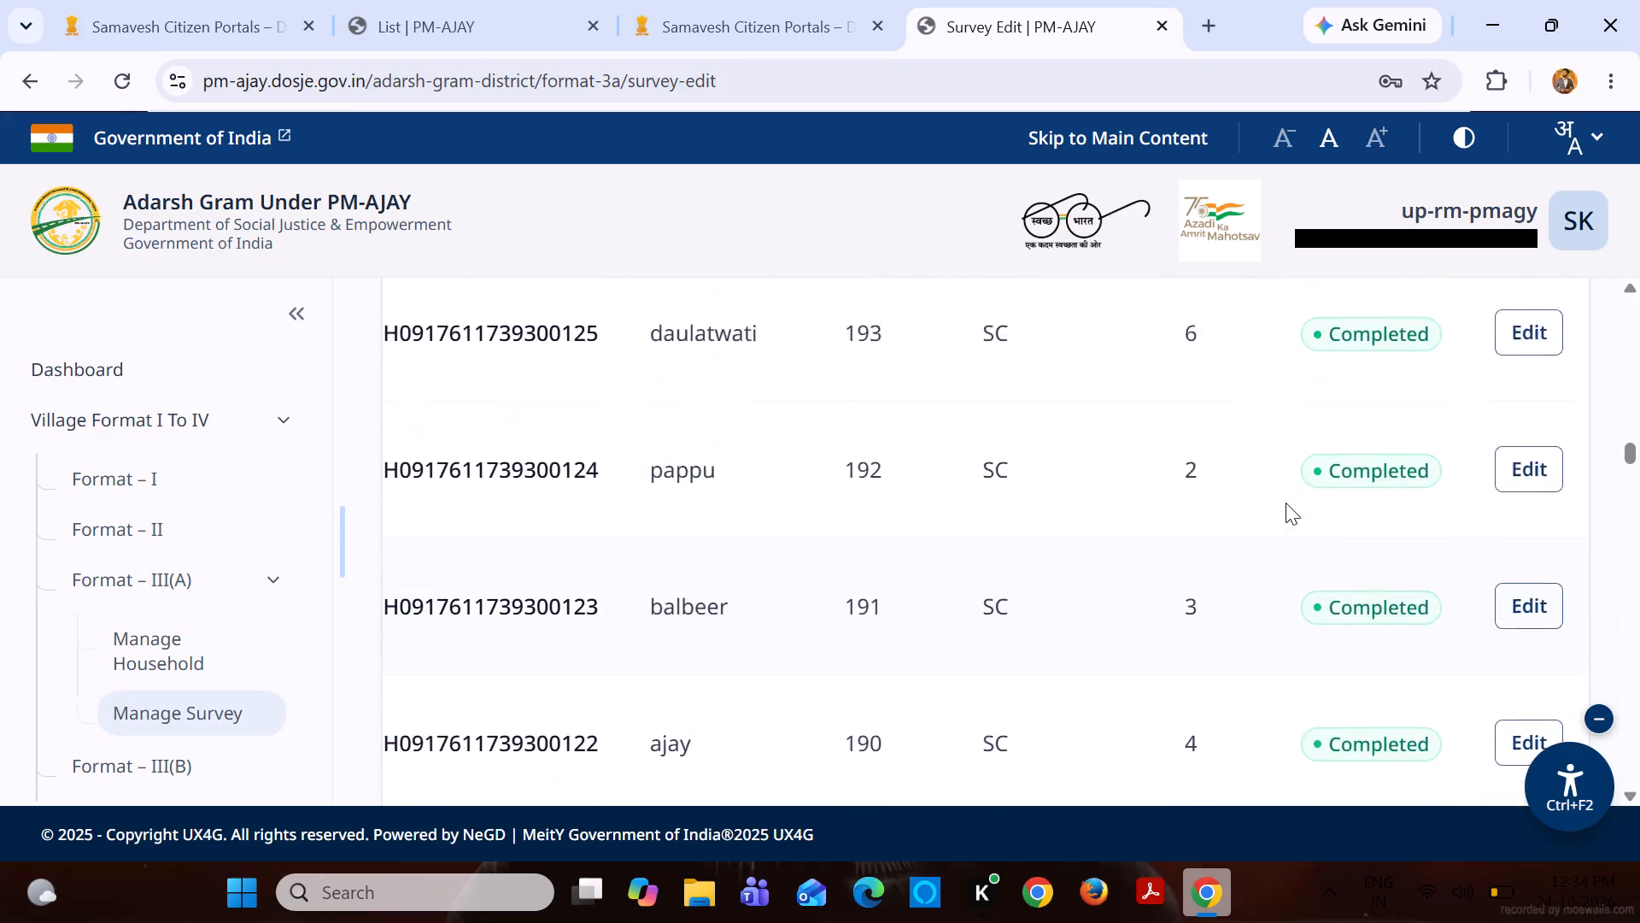
scroll(1286, 503, "up", 7)
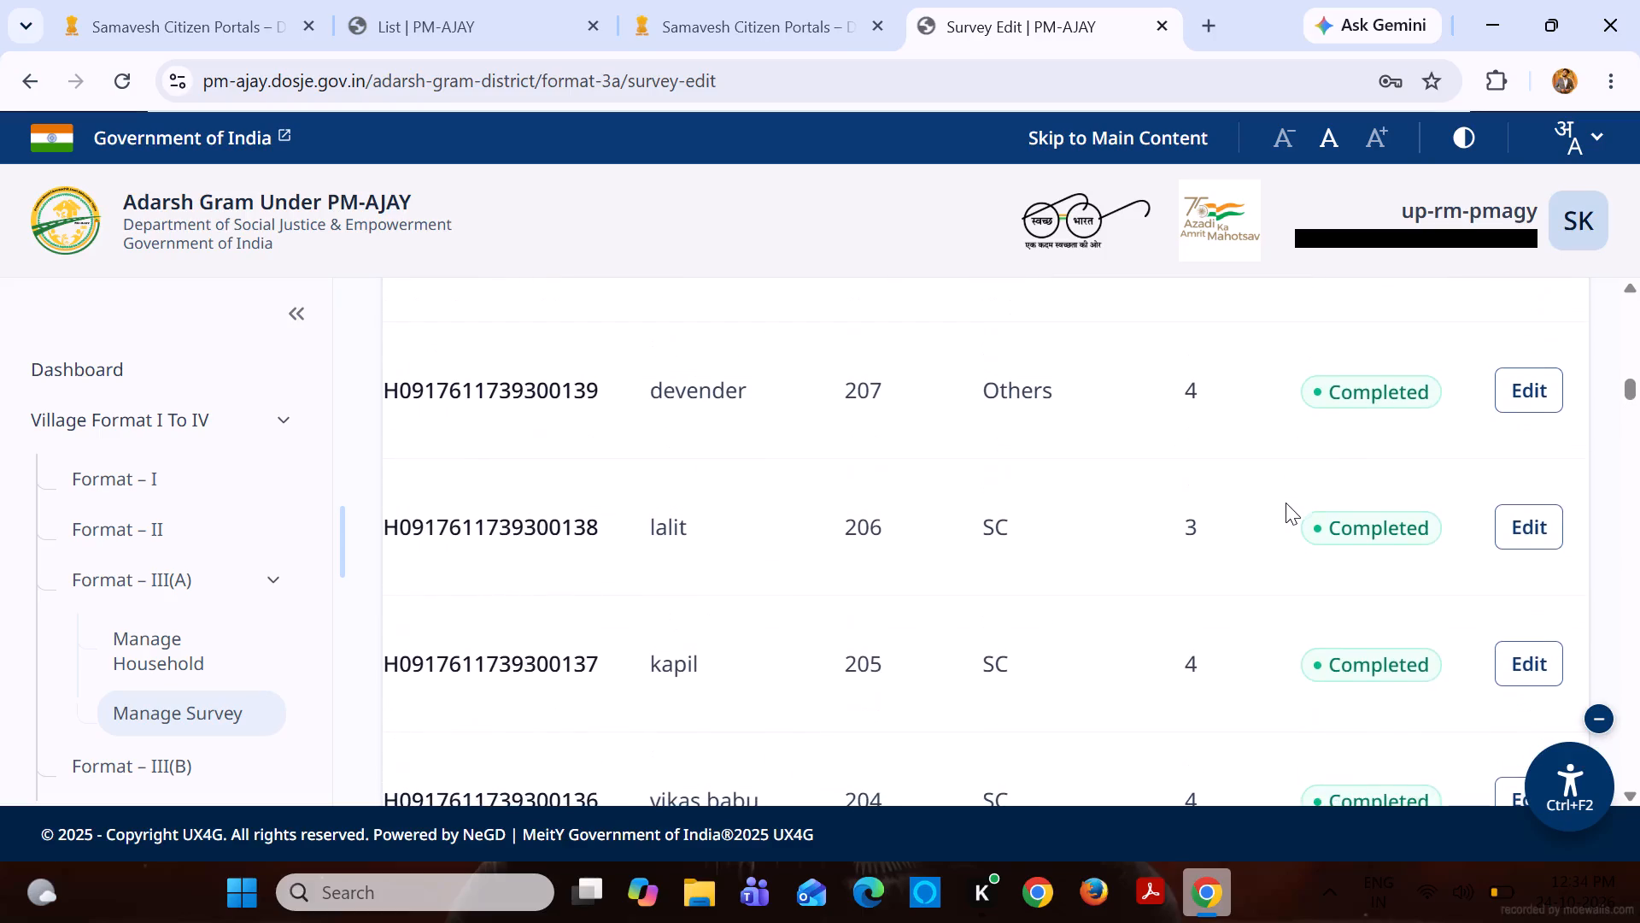
scroll(1286, 503, "up", 1)
left_click(1520, 385)
scroll(1410, 535, "down", 7)
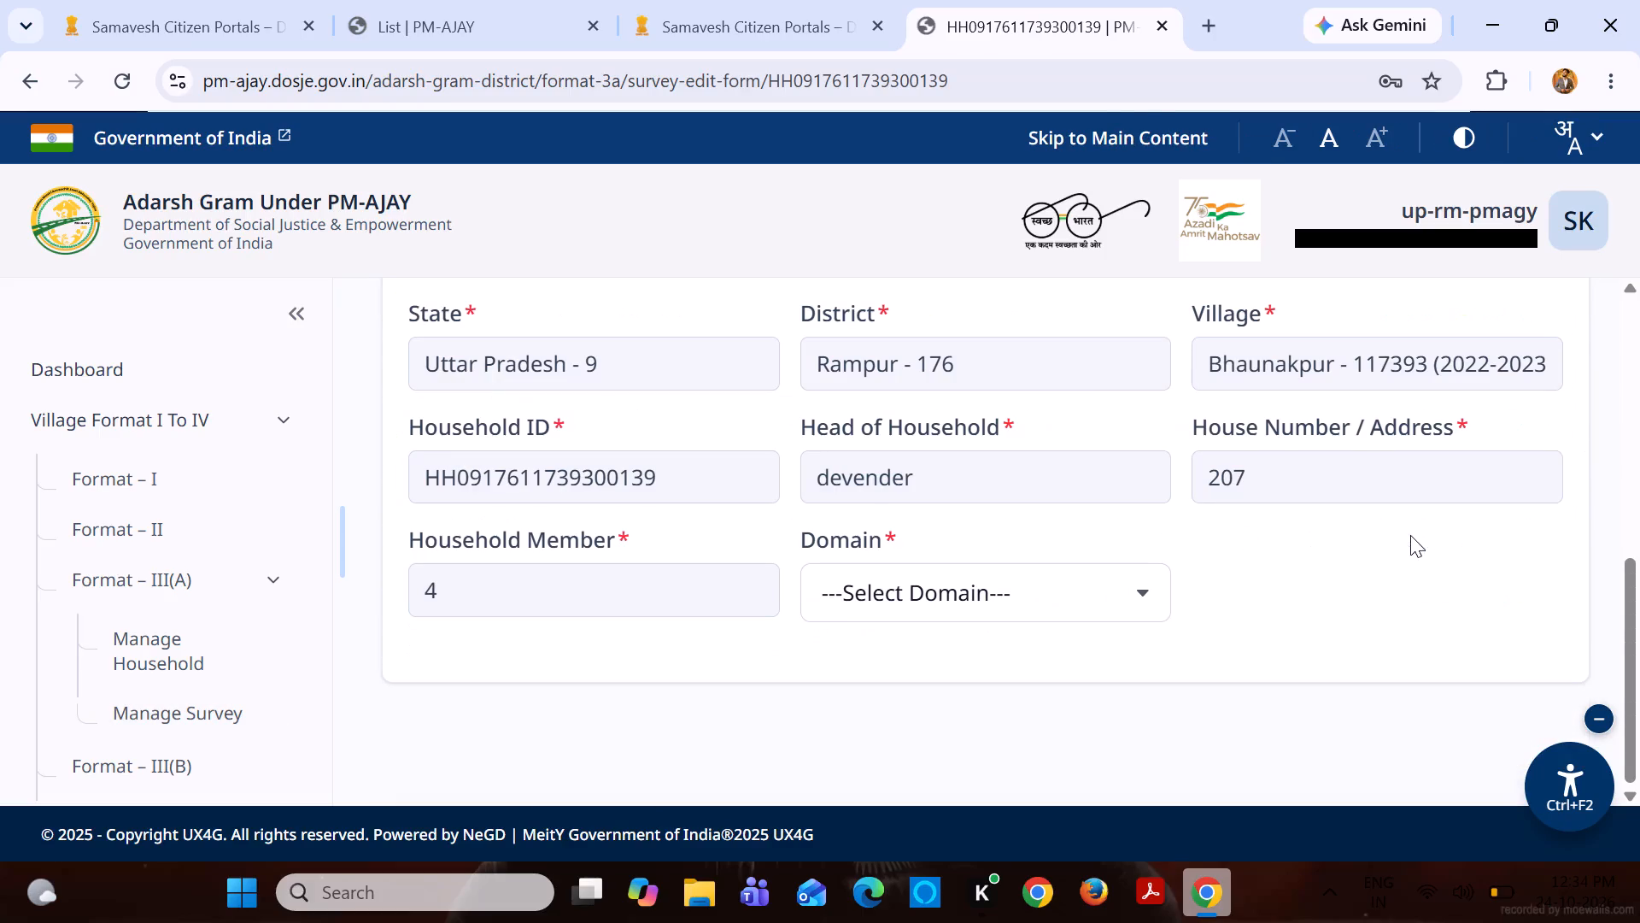
For house number 207, select domain 7 – Agricultural Practices etc., set farming involvement under 7.1 to No, and save the answers.
left_click(1133, 585)
scroll(1065, 324, "down", 6)
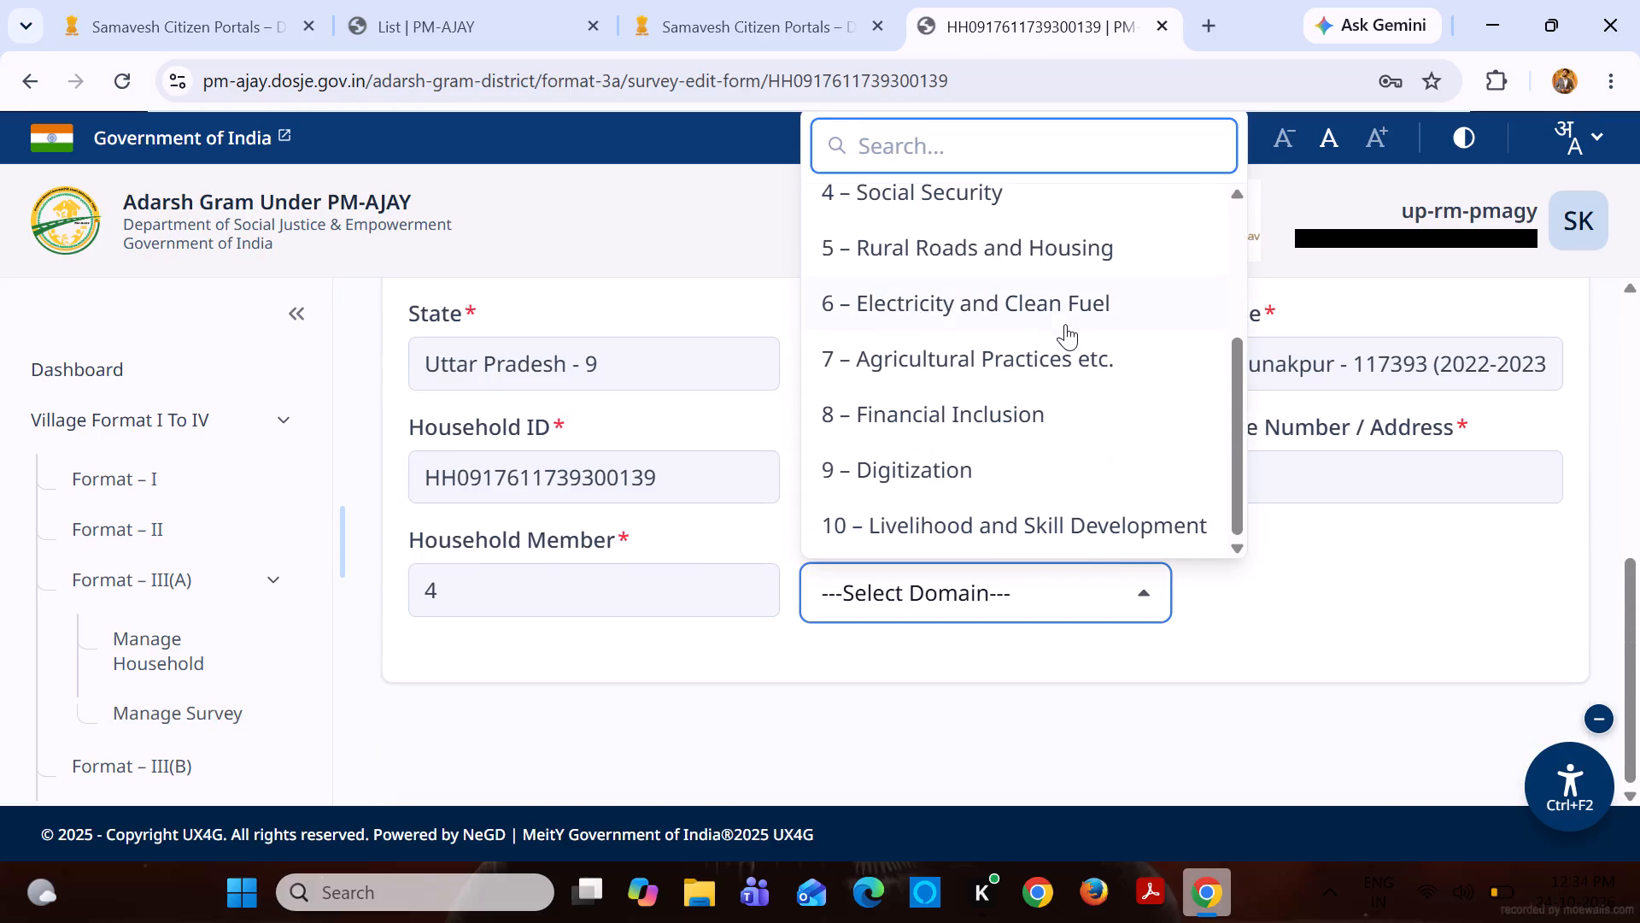
left_click(1001, 359)
scroll(1198, 561, "down", 2)
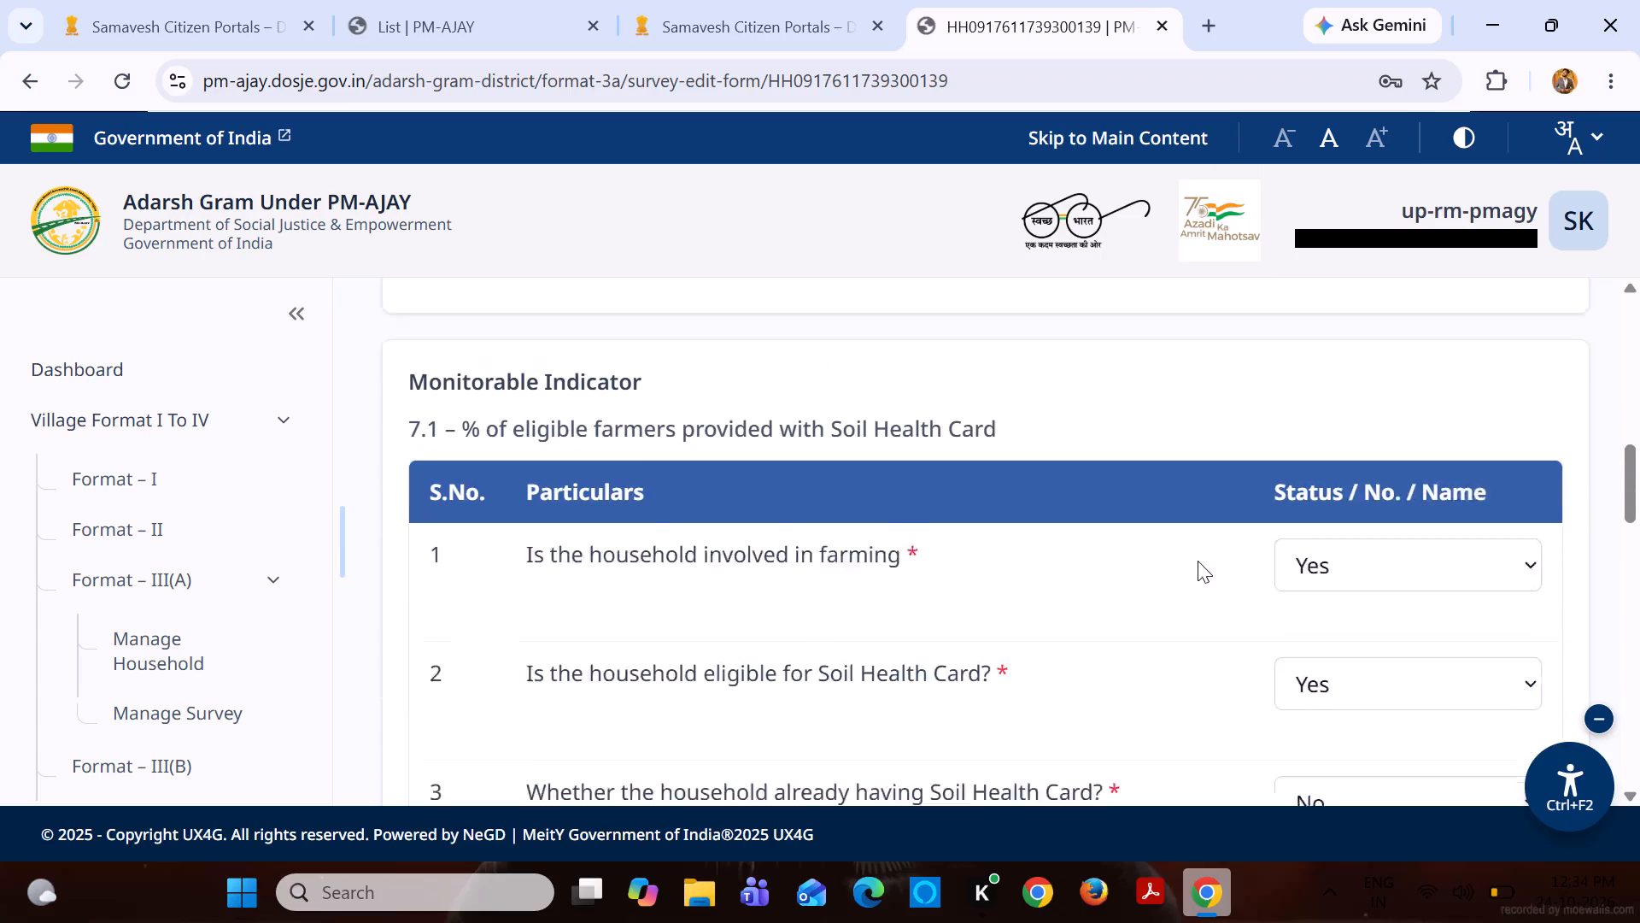
scroll(1198, 561, "down", 1)
left_click(1416, 514)
left_click(1338, 620)
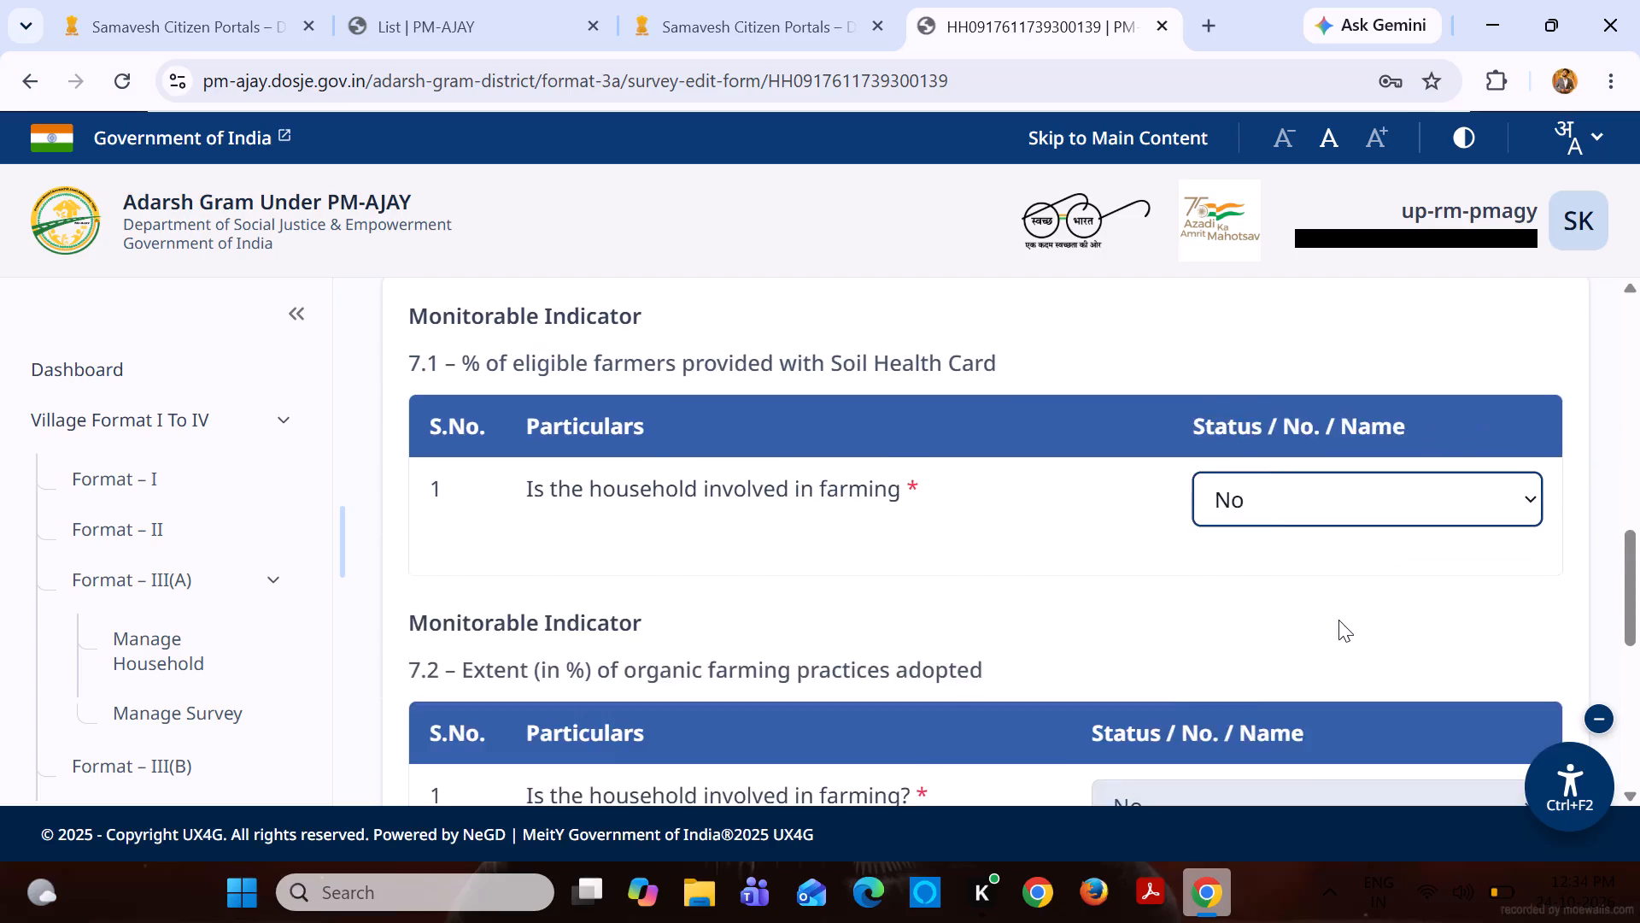
scroll(1338, 620, "down", 4)
left_click(1520, 655)
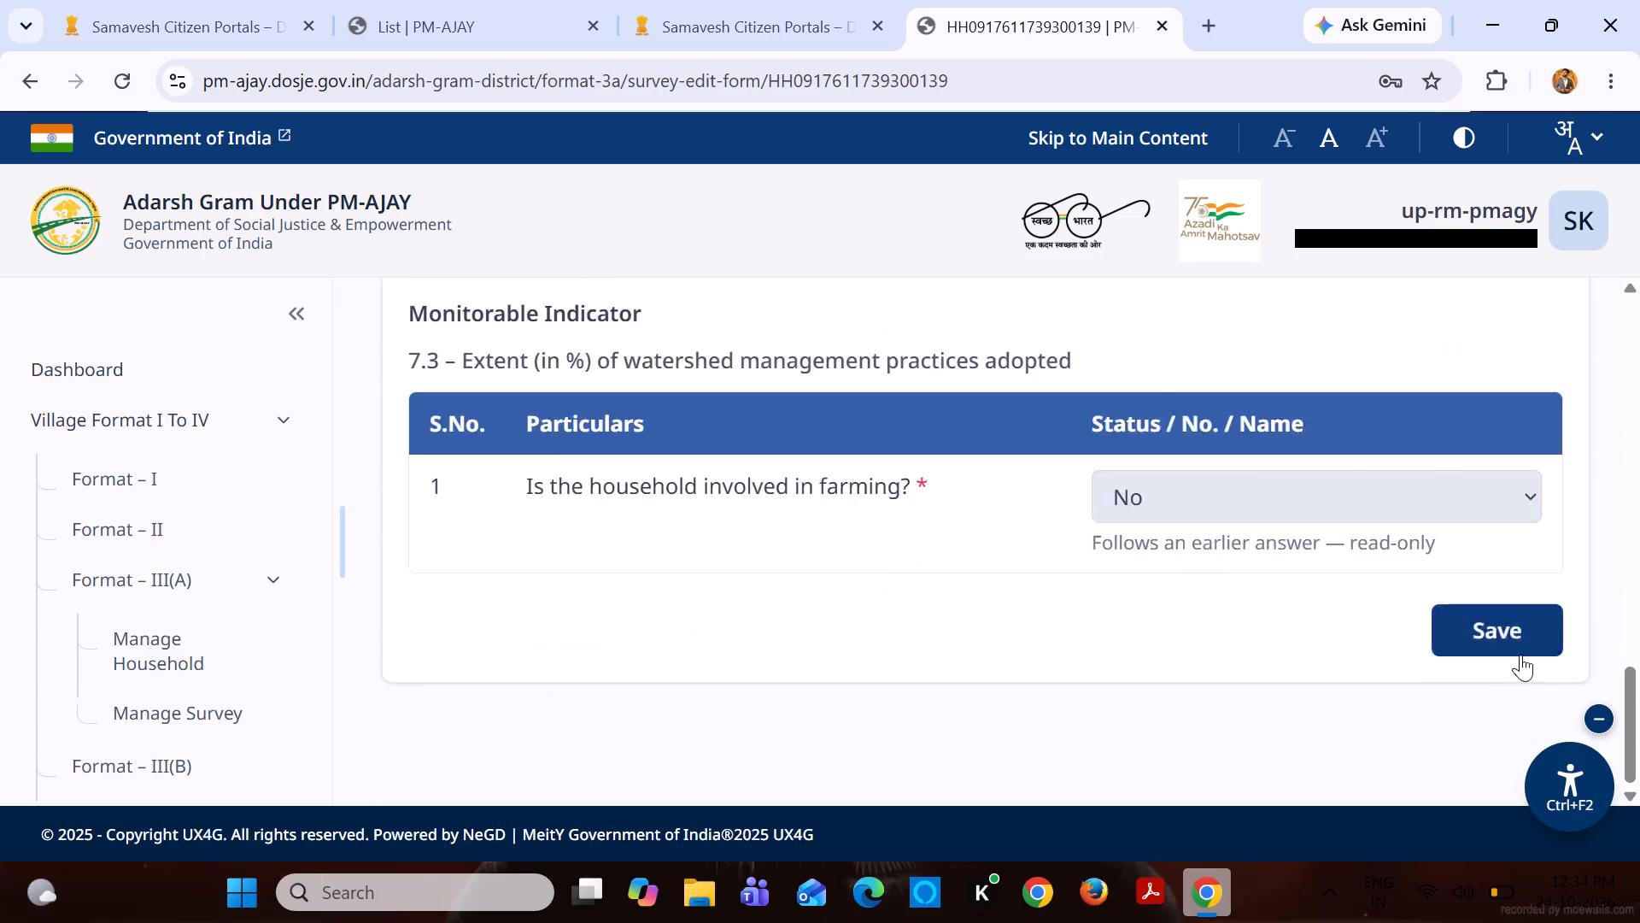
Return to the household list and open the survey of house number 32 on page 2 for editing.
scroll(1321, 546, "up", 12)
left_click(1485, 346)
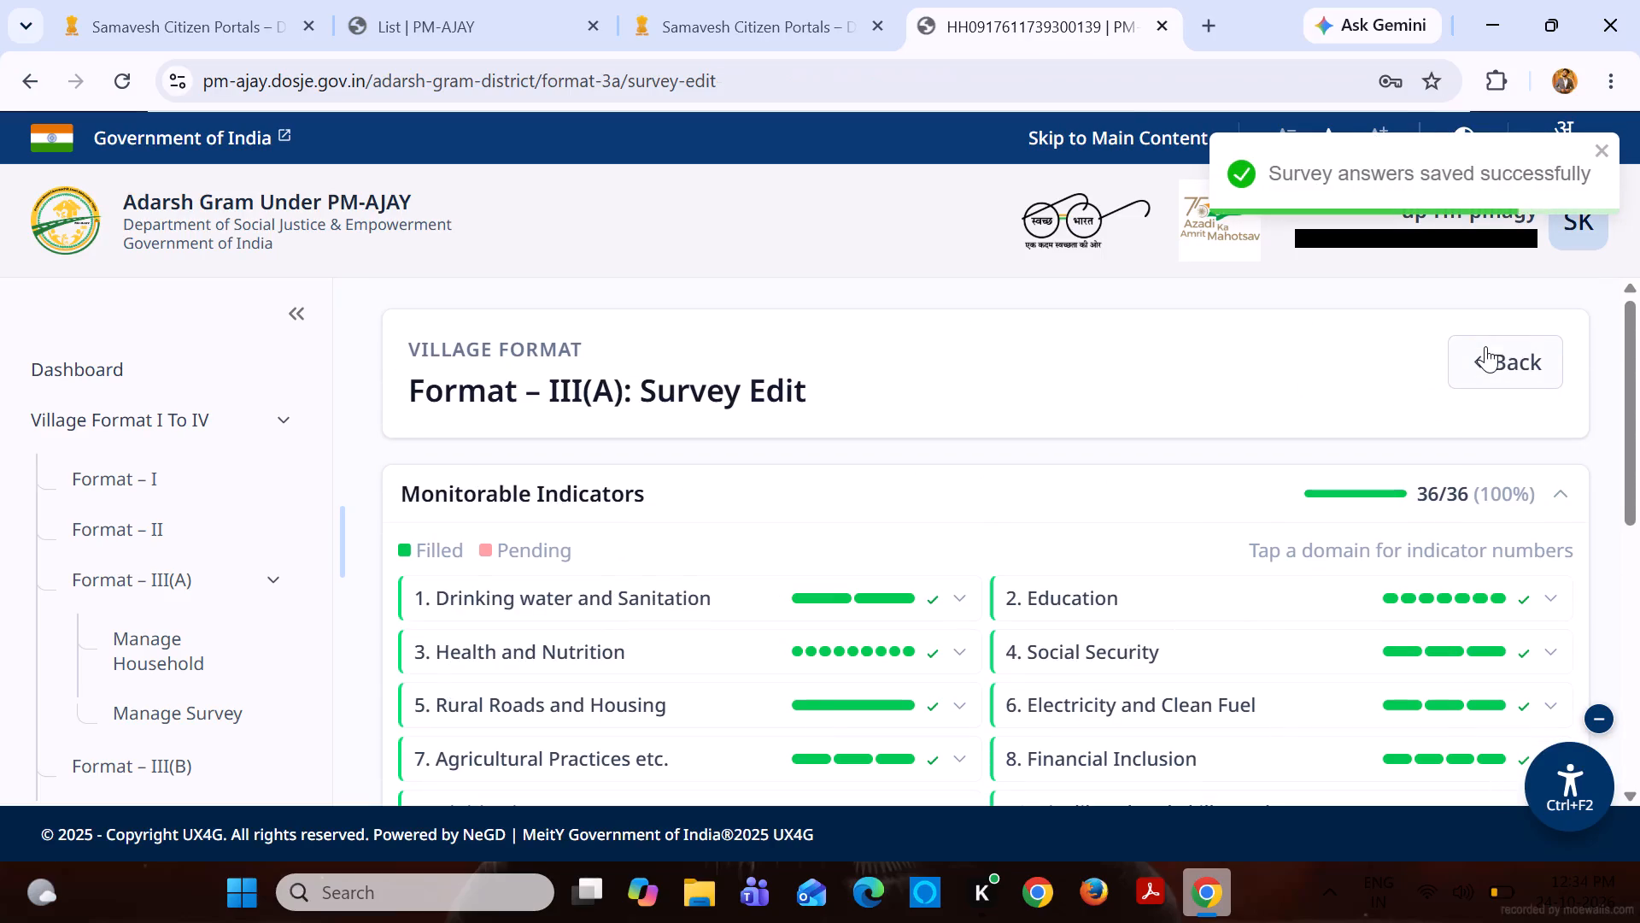
scroll(1319, 552, "down", 11)
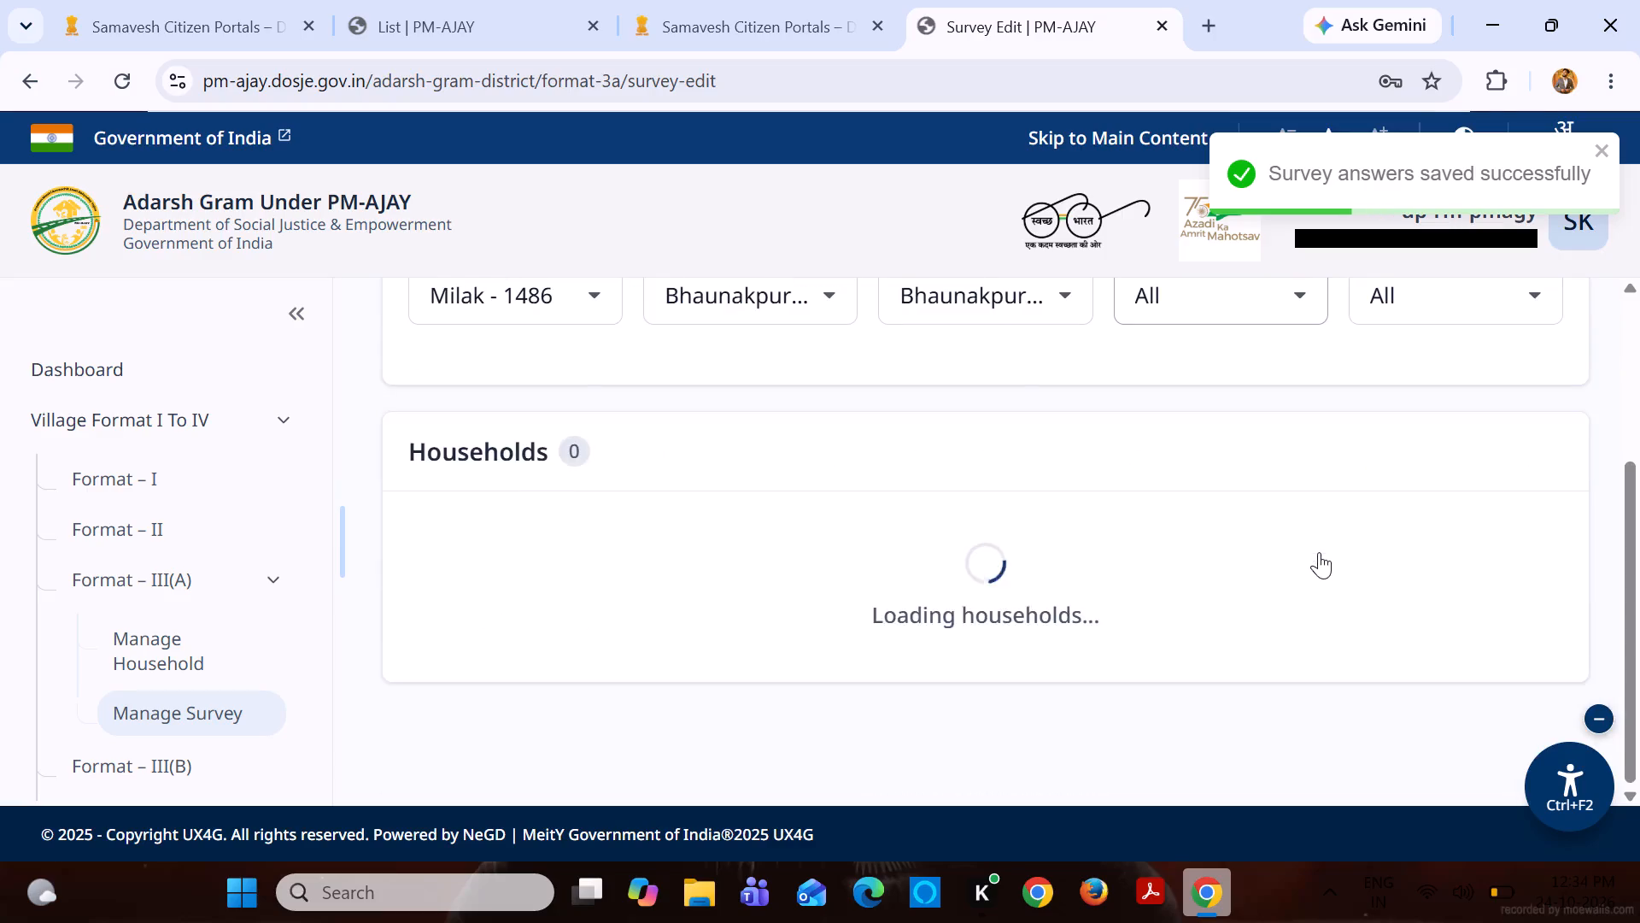
scroll(1319, 552, "down", 20)
scroll(1319, 552, "down", 18)
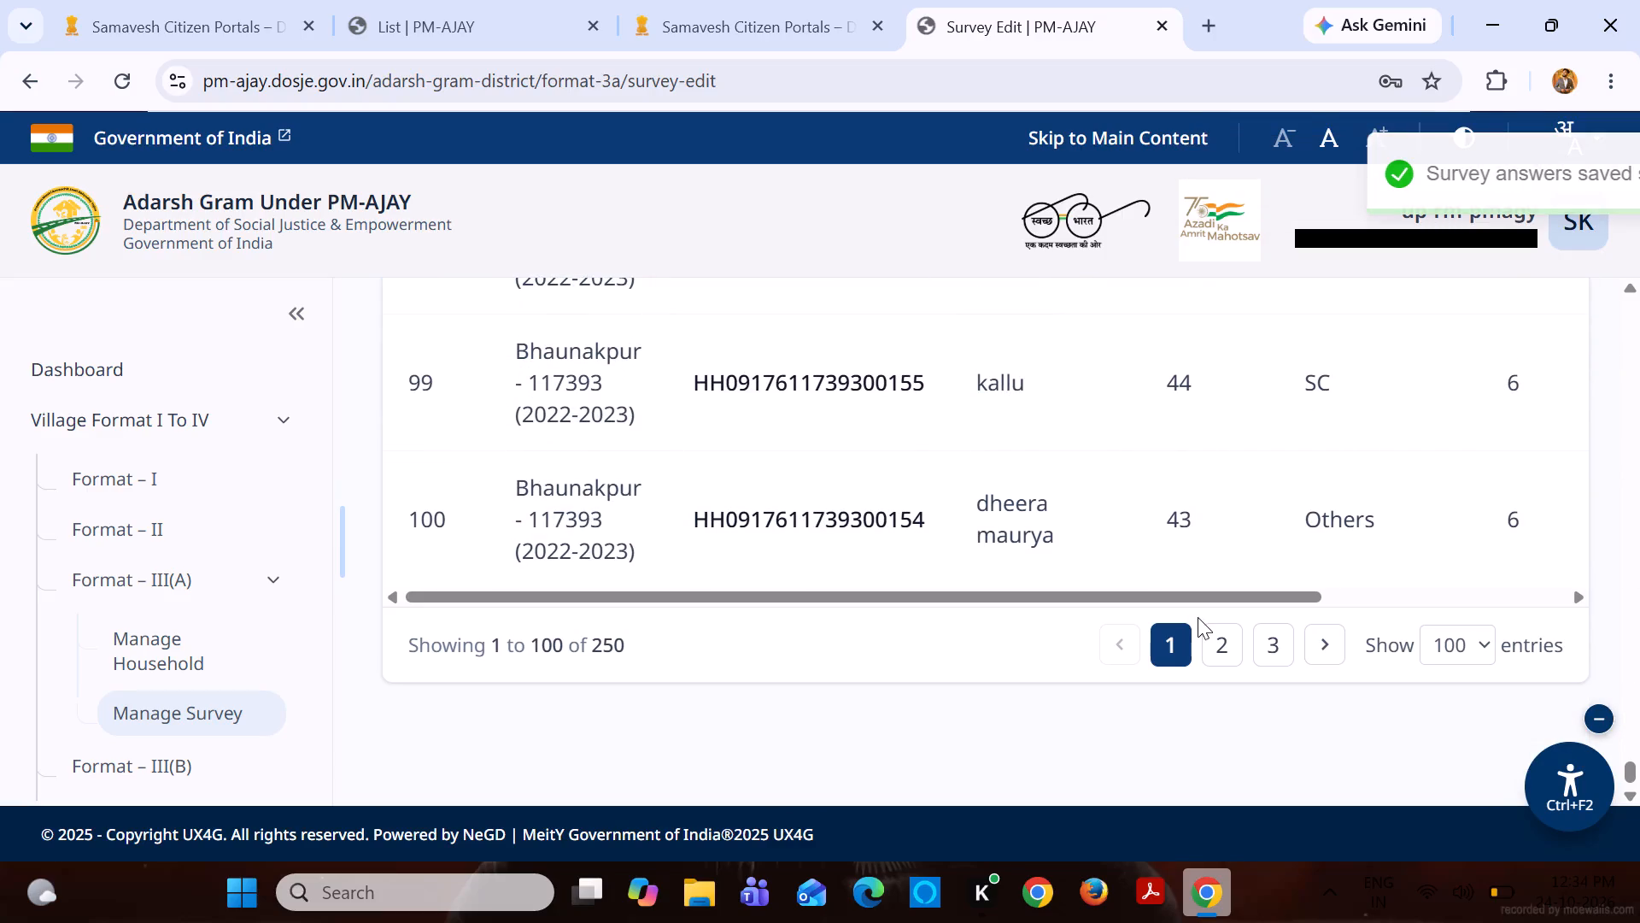
left_click(1215, 632)
scroll(1231, 451, "up", 6)
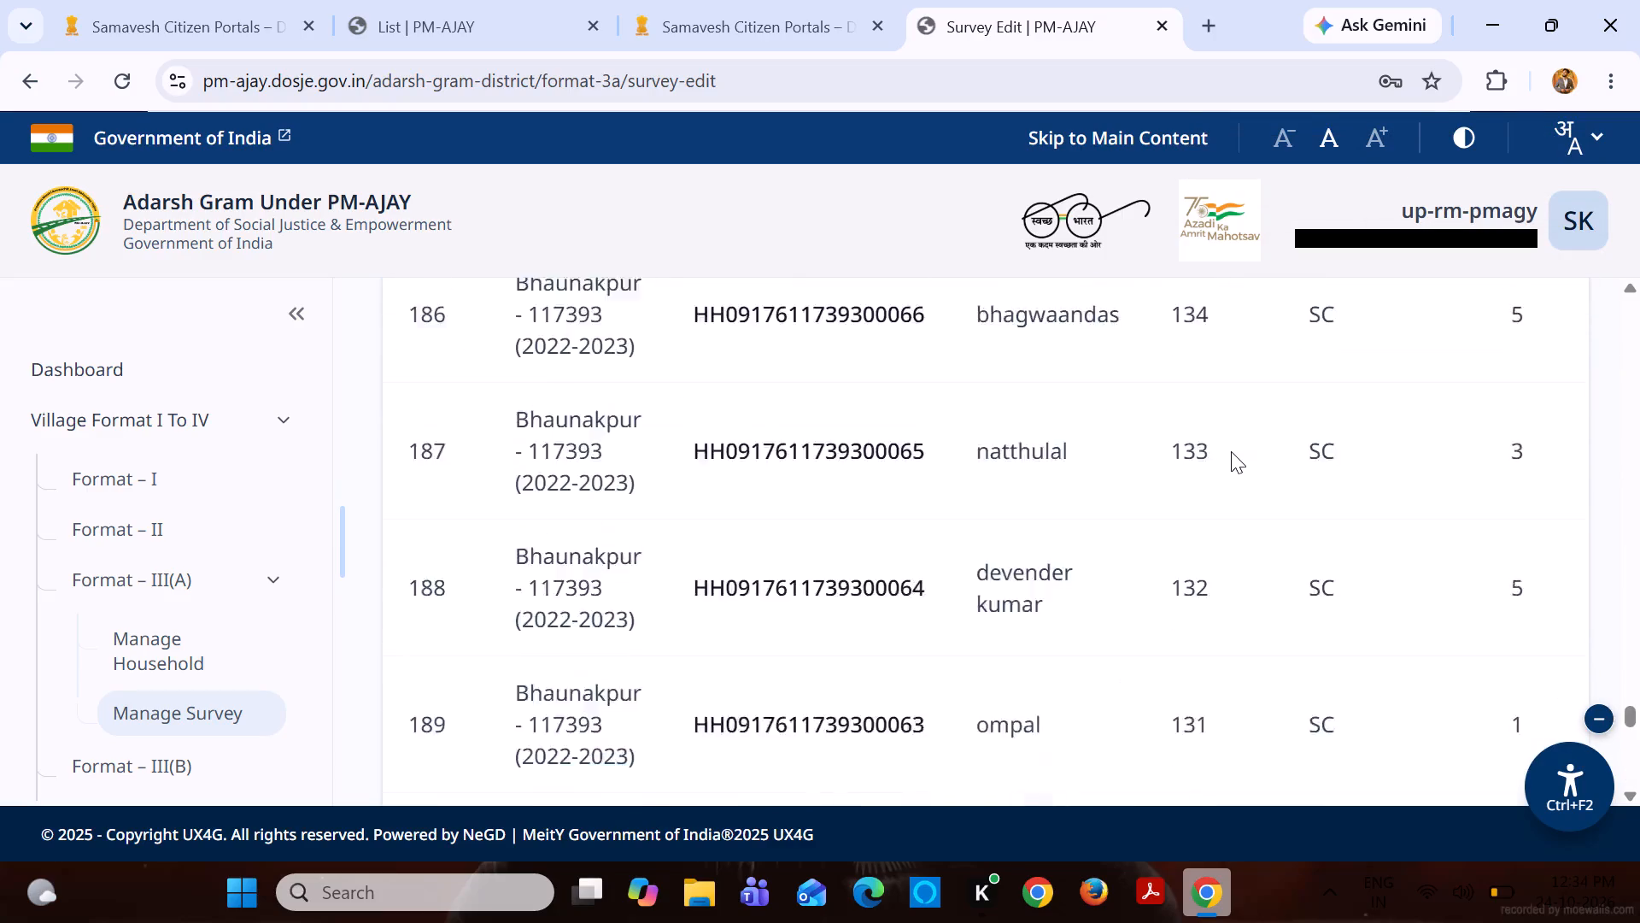
scroll(1231, 451, "up", 20)
scroll(1231, 451, "up", 13)
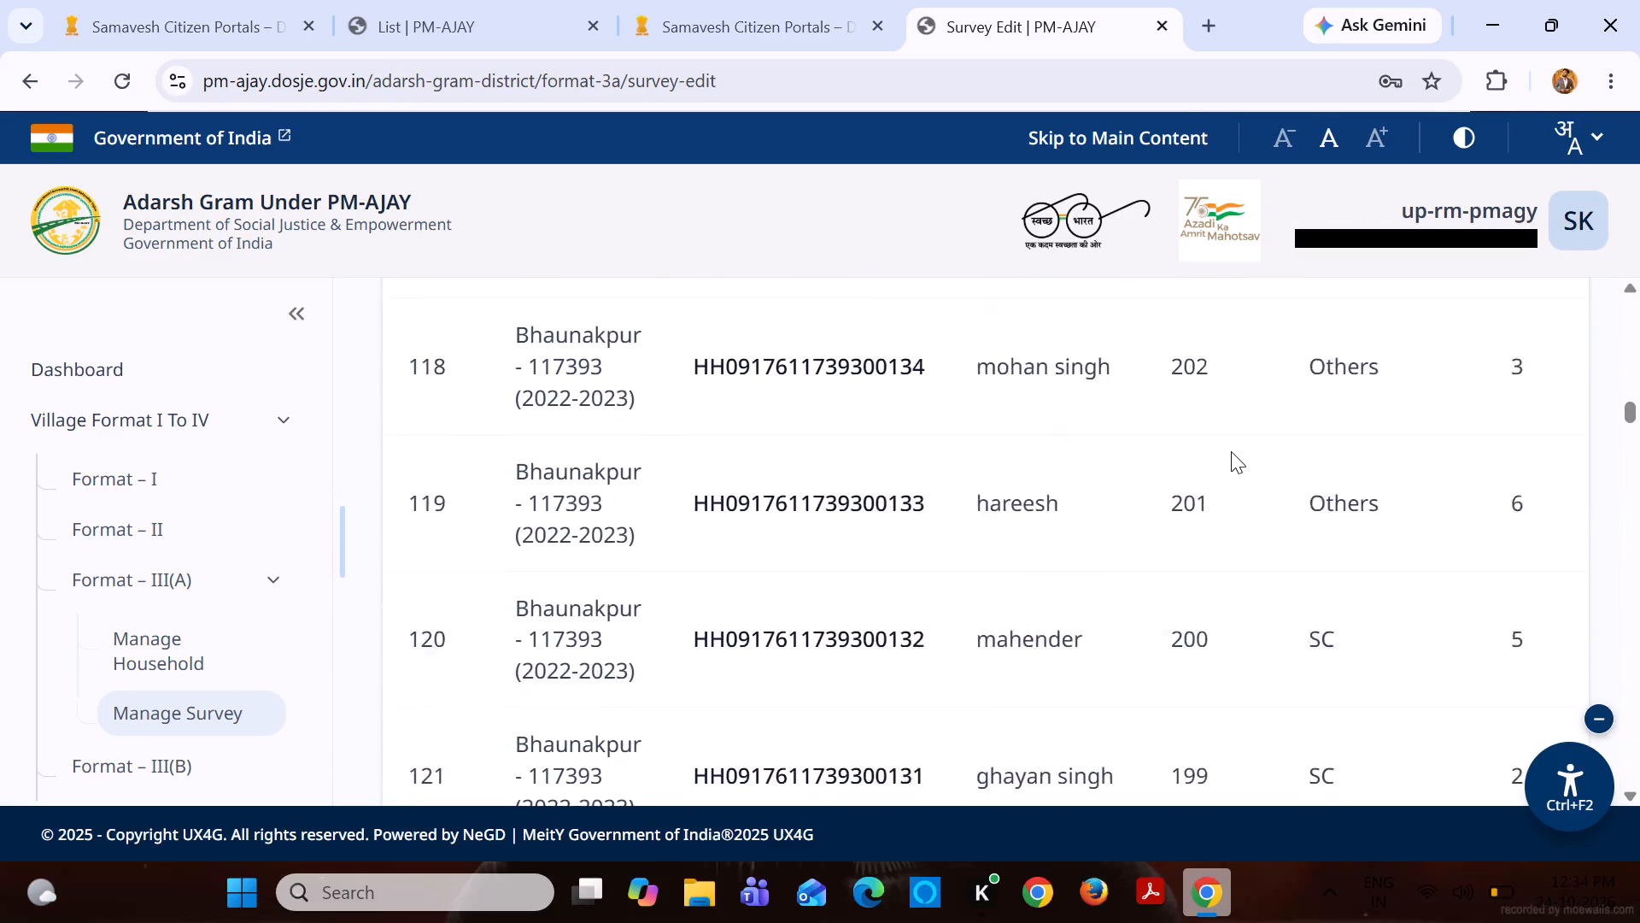
scroll(1231, 451, "up", 2)
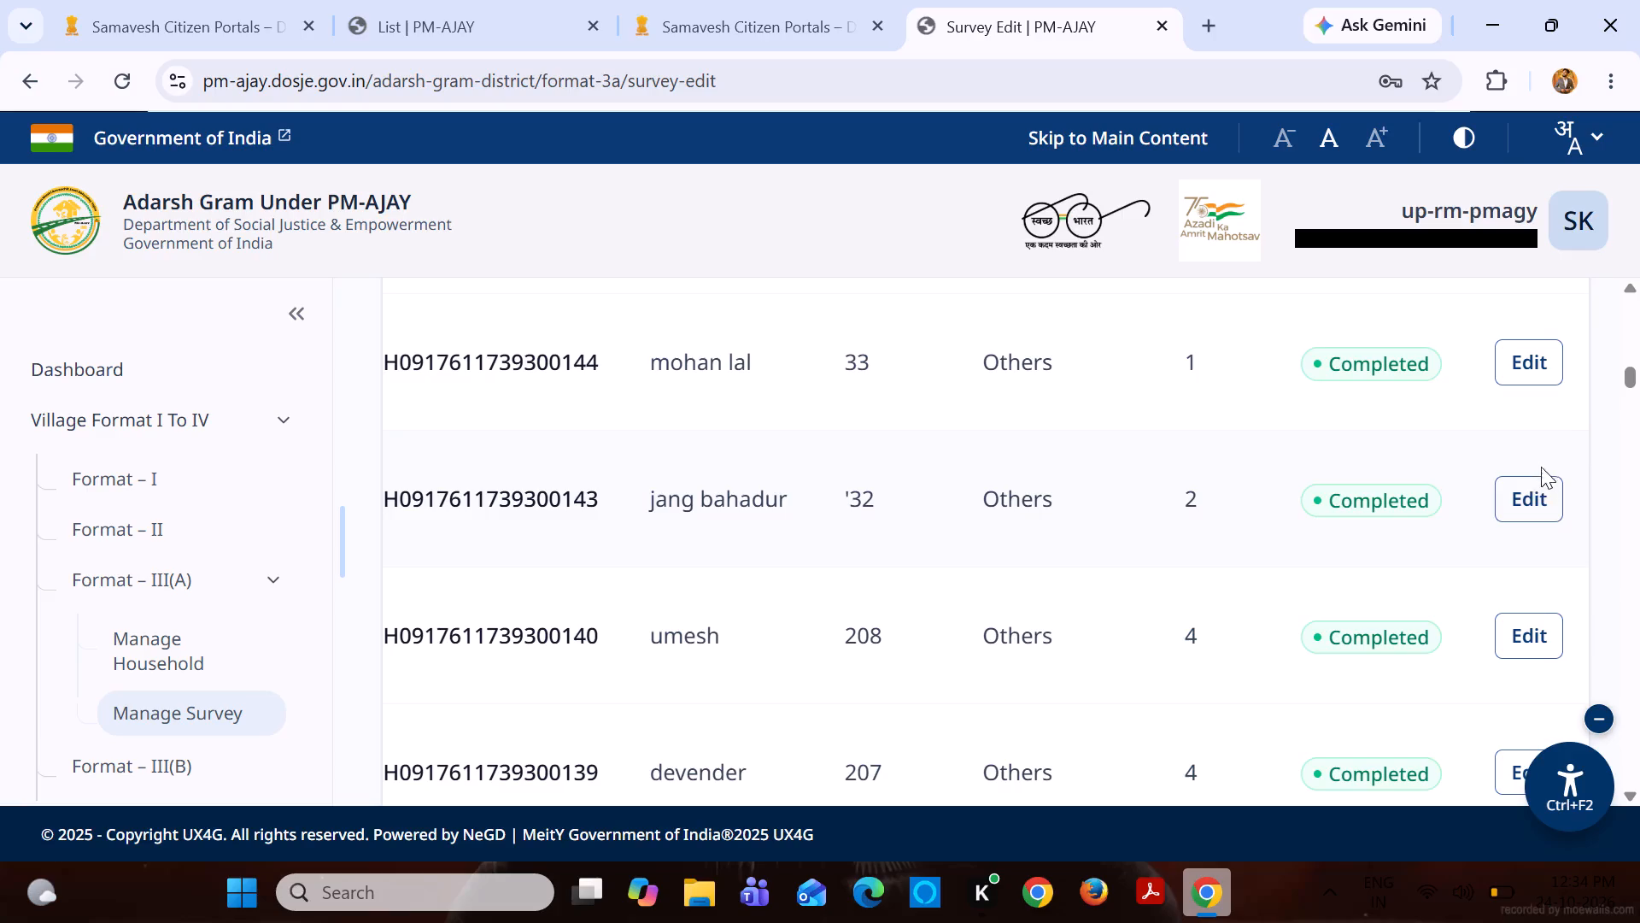
left_click(1537, 486)
For house number 32, select domain 7 – Agricultural Practices etc., set farming involvement under 7.1 to No, and save the answers.
scroll(1306, 567, "down", 3)
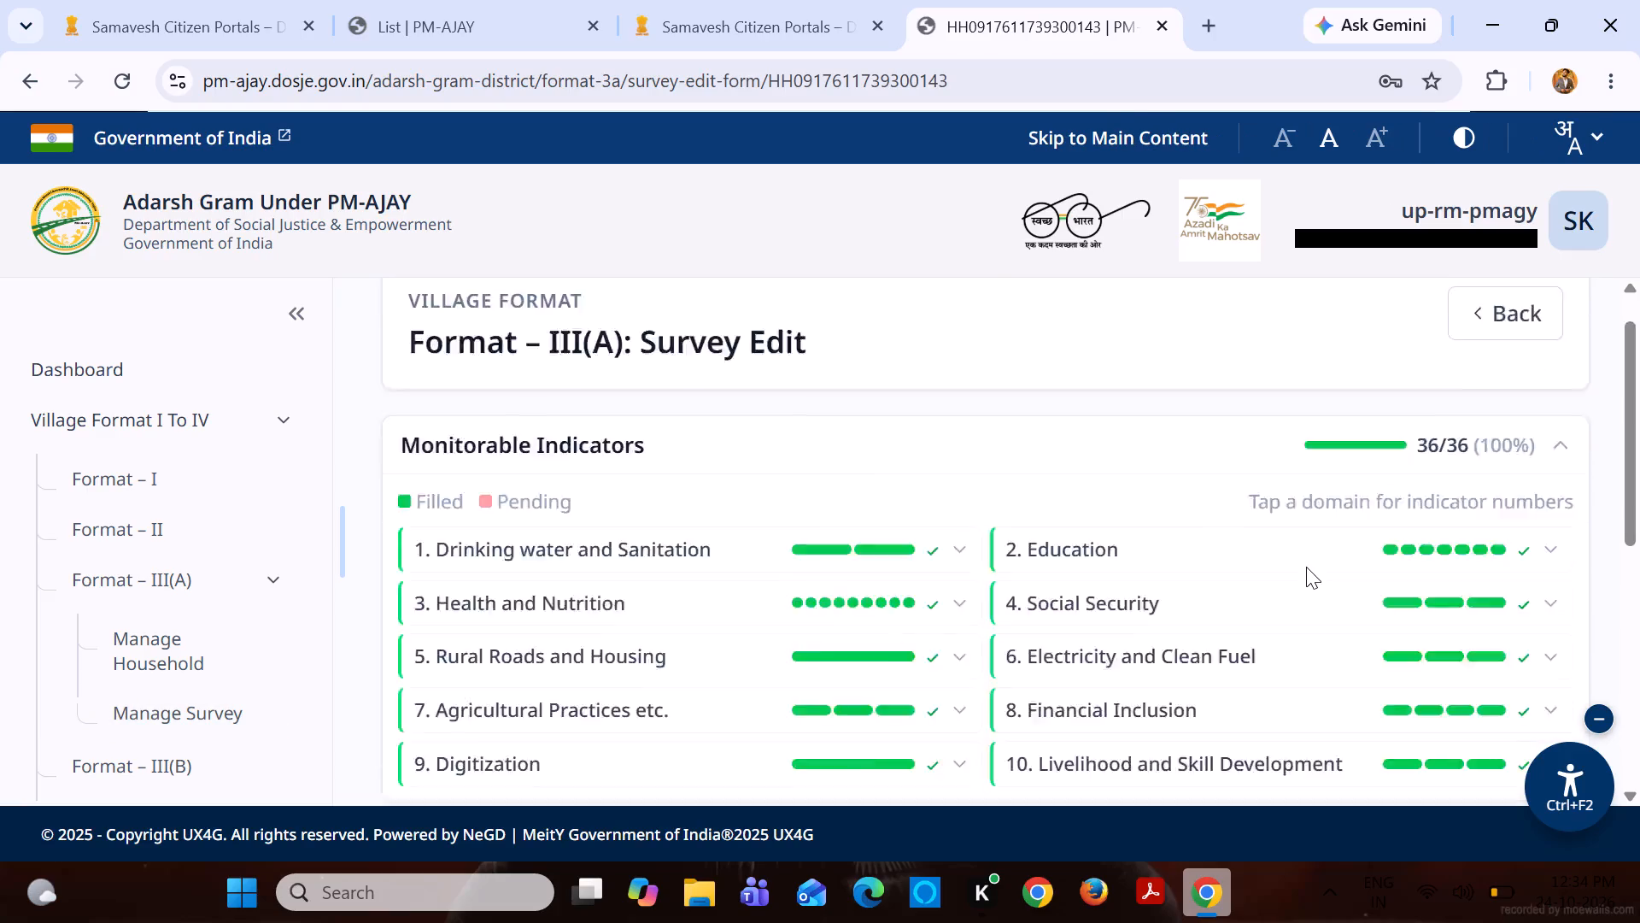
scroll(1306, 567, "down", 6)
left_click(1145, 579)
scroll(1130, 403, "down", 7)
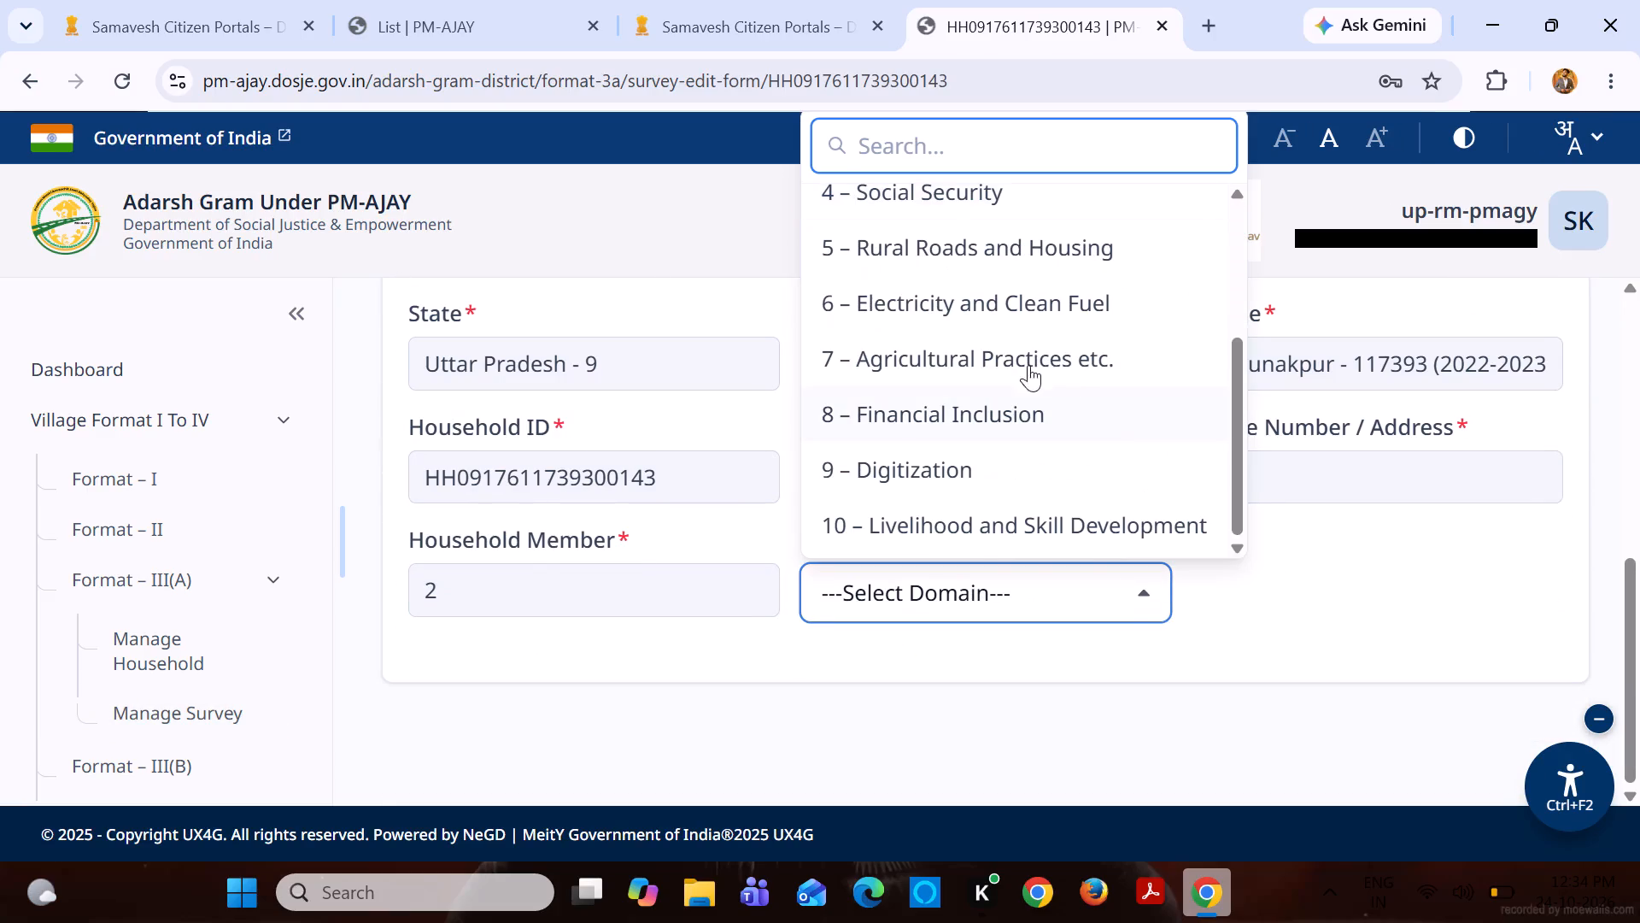
left_click(984, 350)
scroll(1267, 550, "down", 2)
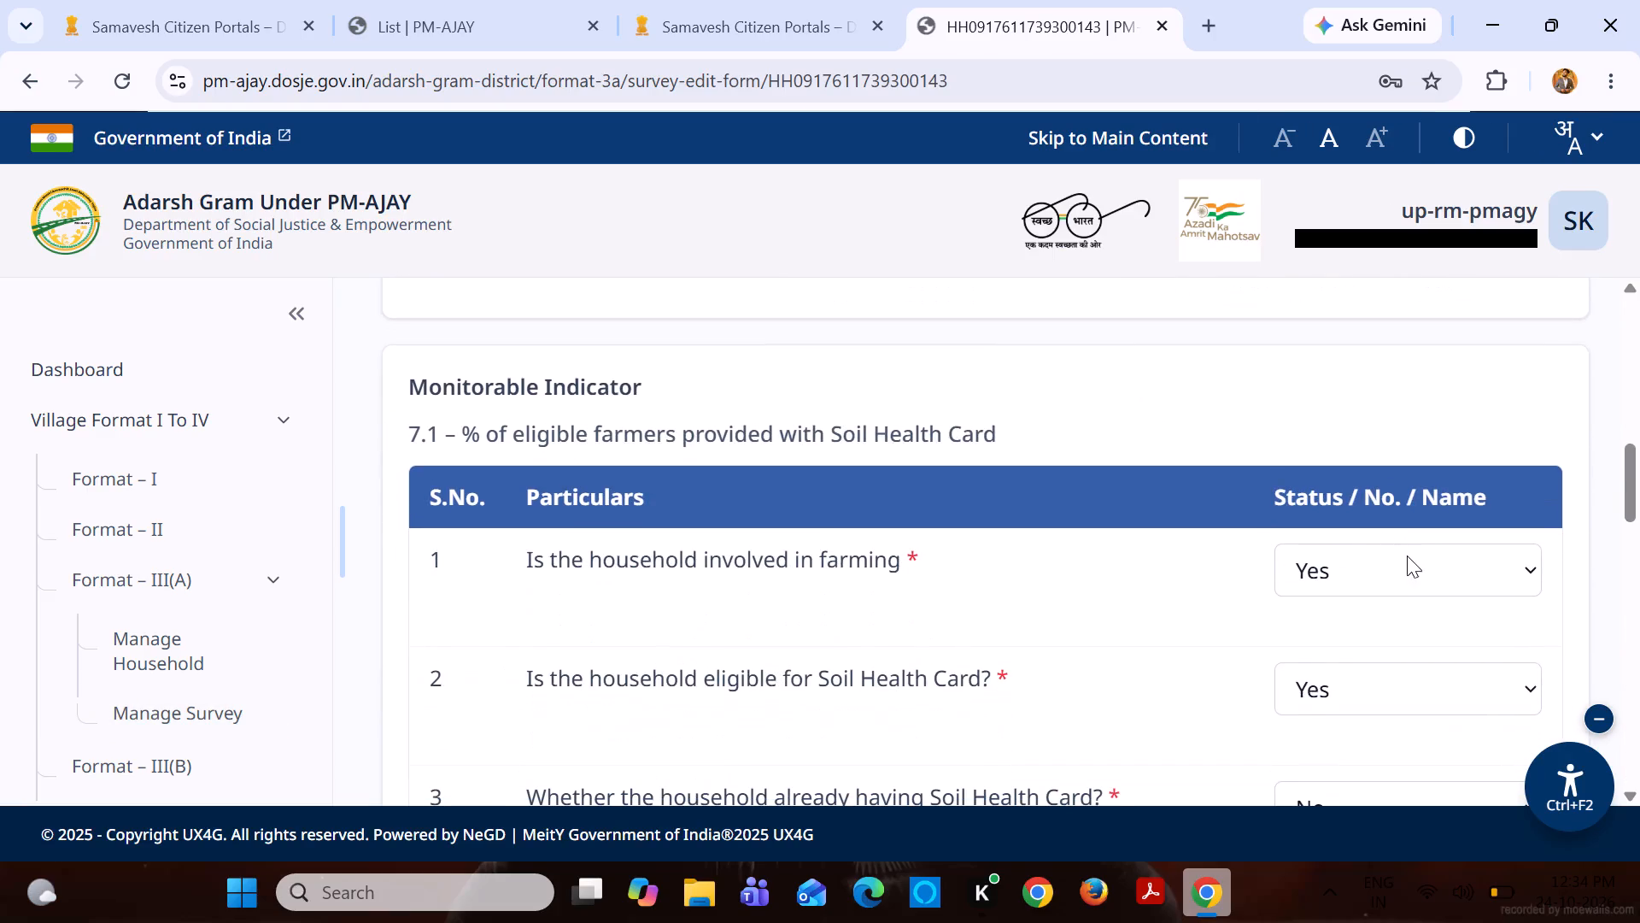
left_click(1407, 559)
left_click(1356, 690)
scroll(1356, 690, "down", 7)
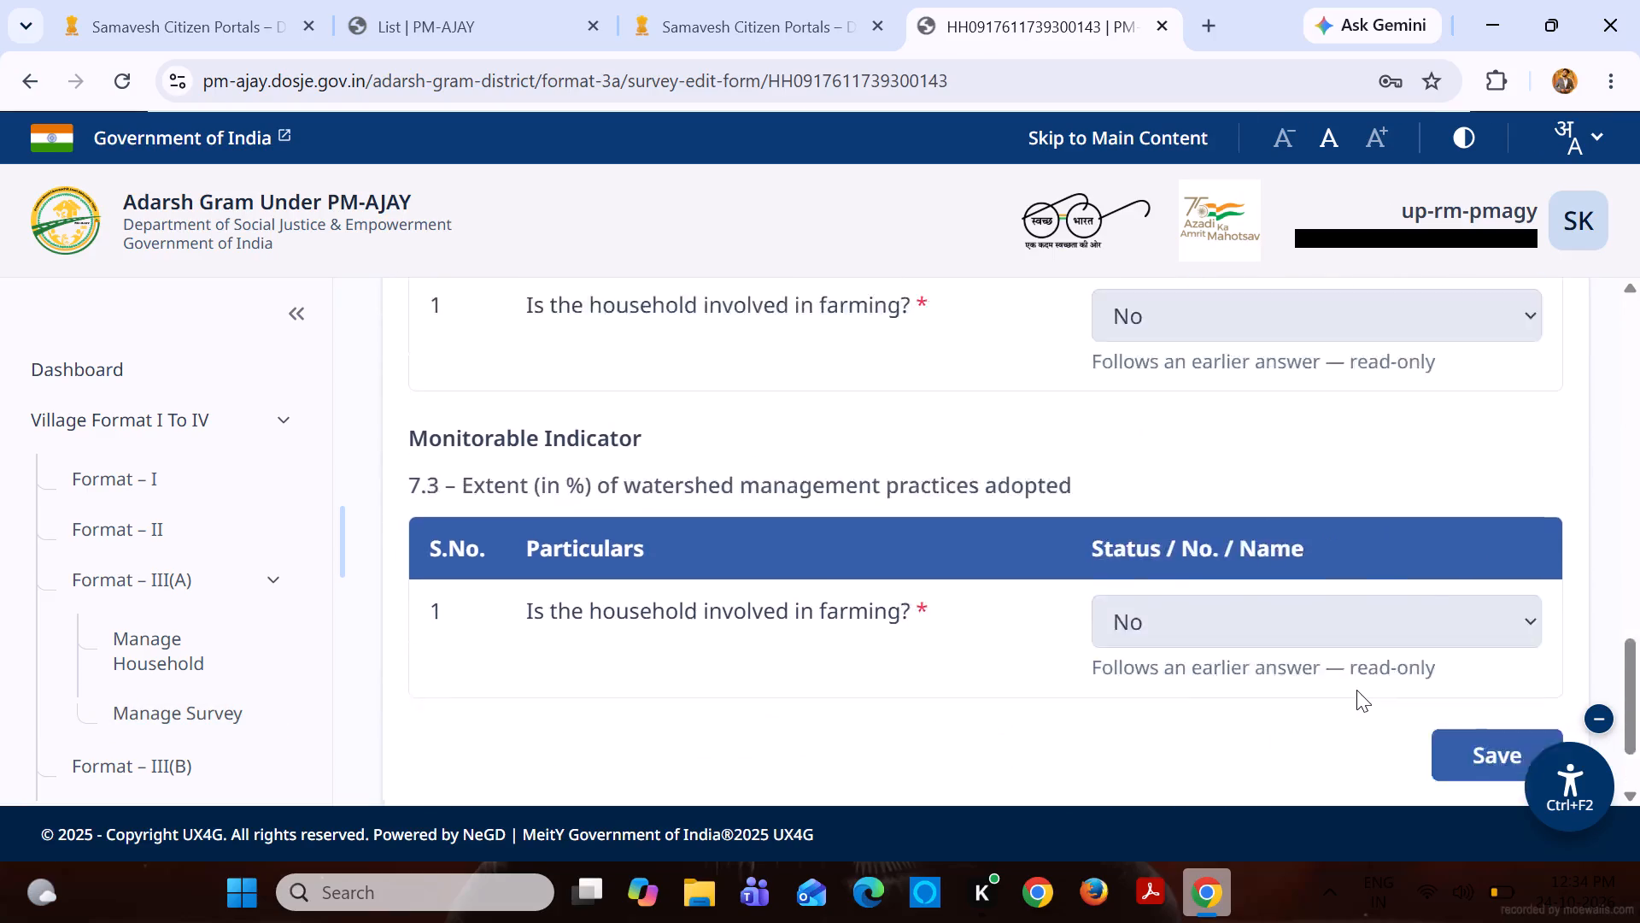
scroll(1356, 690, "down", 2)
left_click_drag(1485, 660, 1490, 637)
left_click(1490, 637)
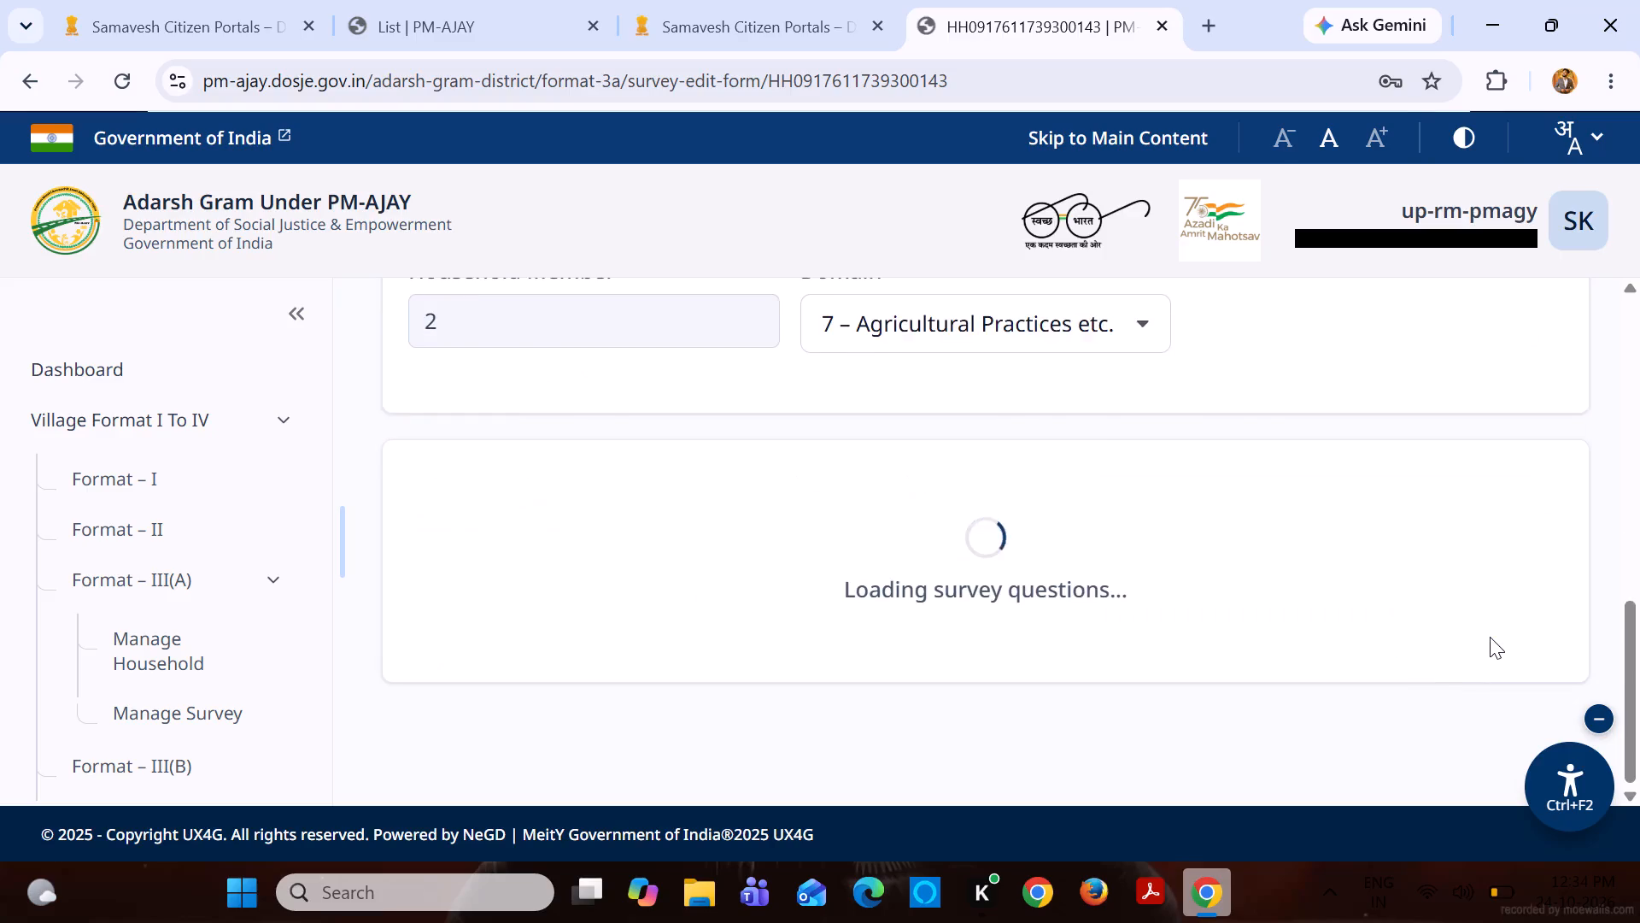
Return to the household list and open the survey of house number 34 on page 2 for editing.
scroll(1303, 578, "up", 12)
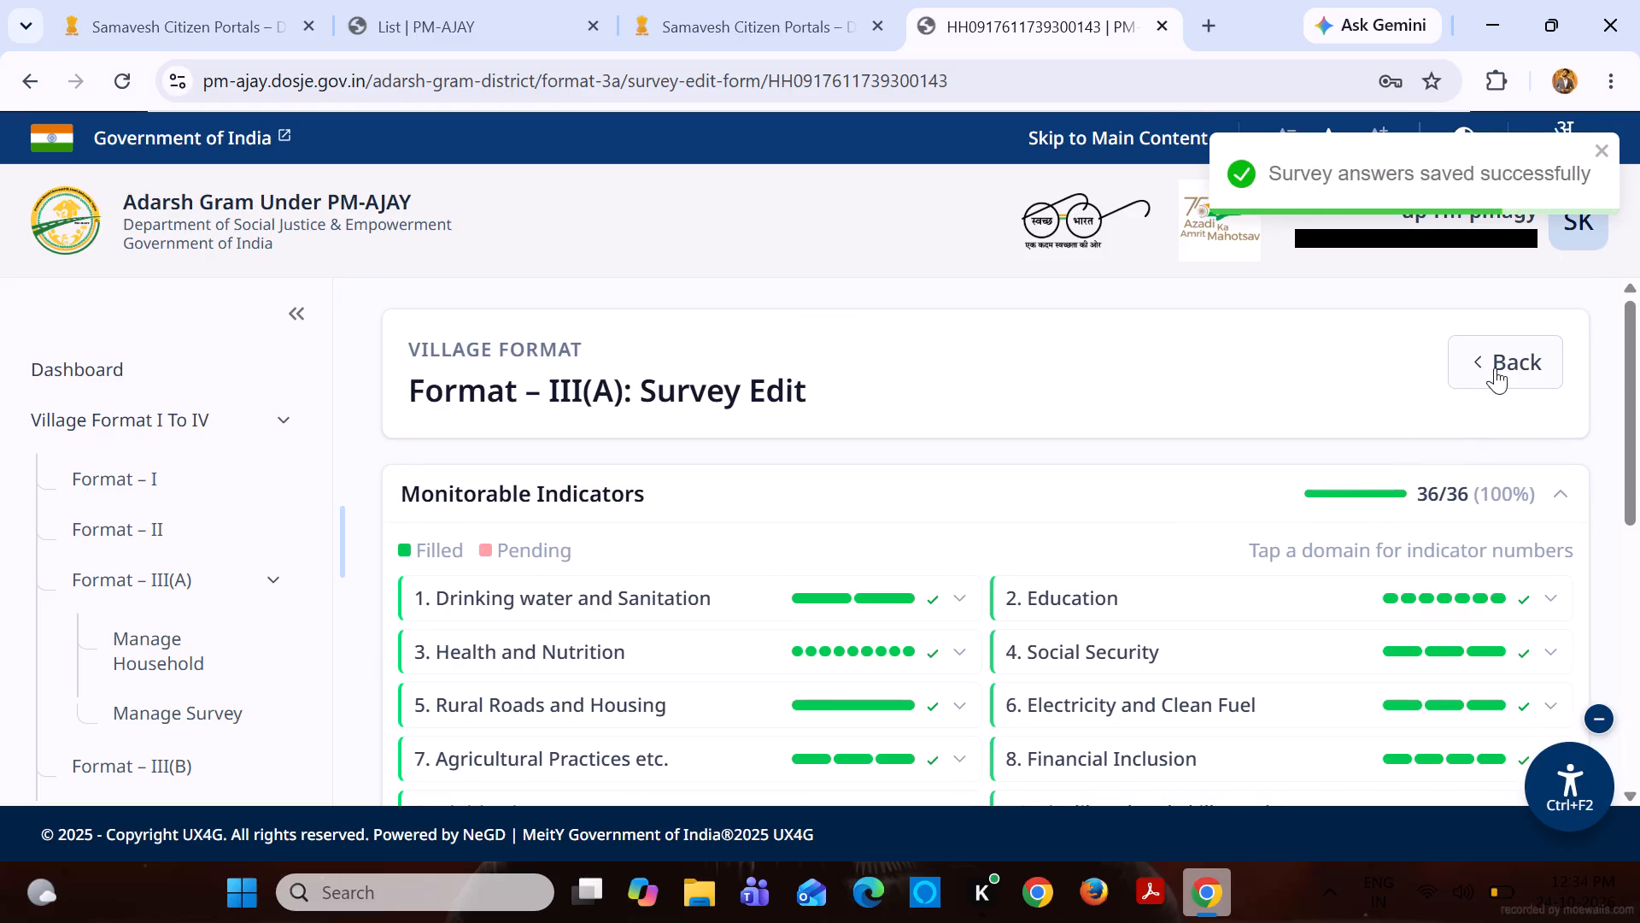
left_click(1495, 367)
scroll(1350, 472, "down", 20)
scroll(1350, 472, "down", 6)
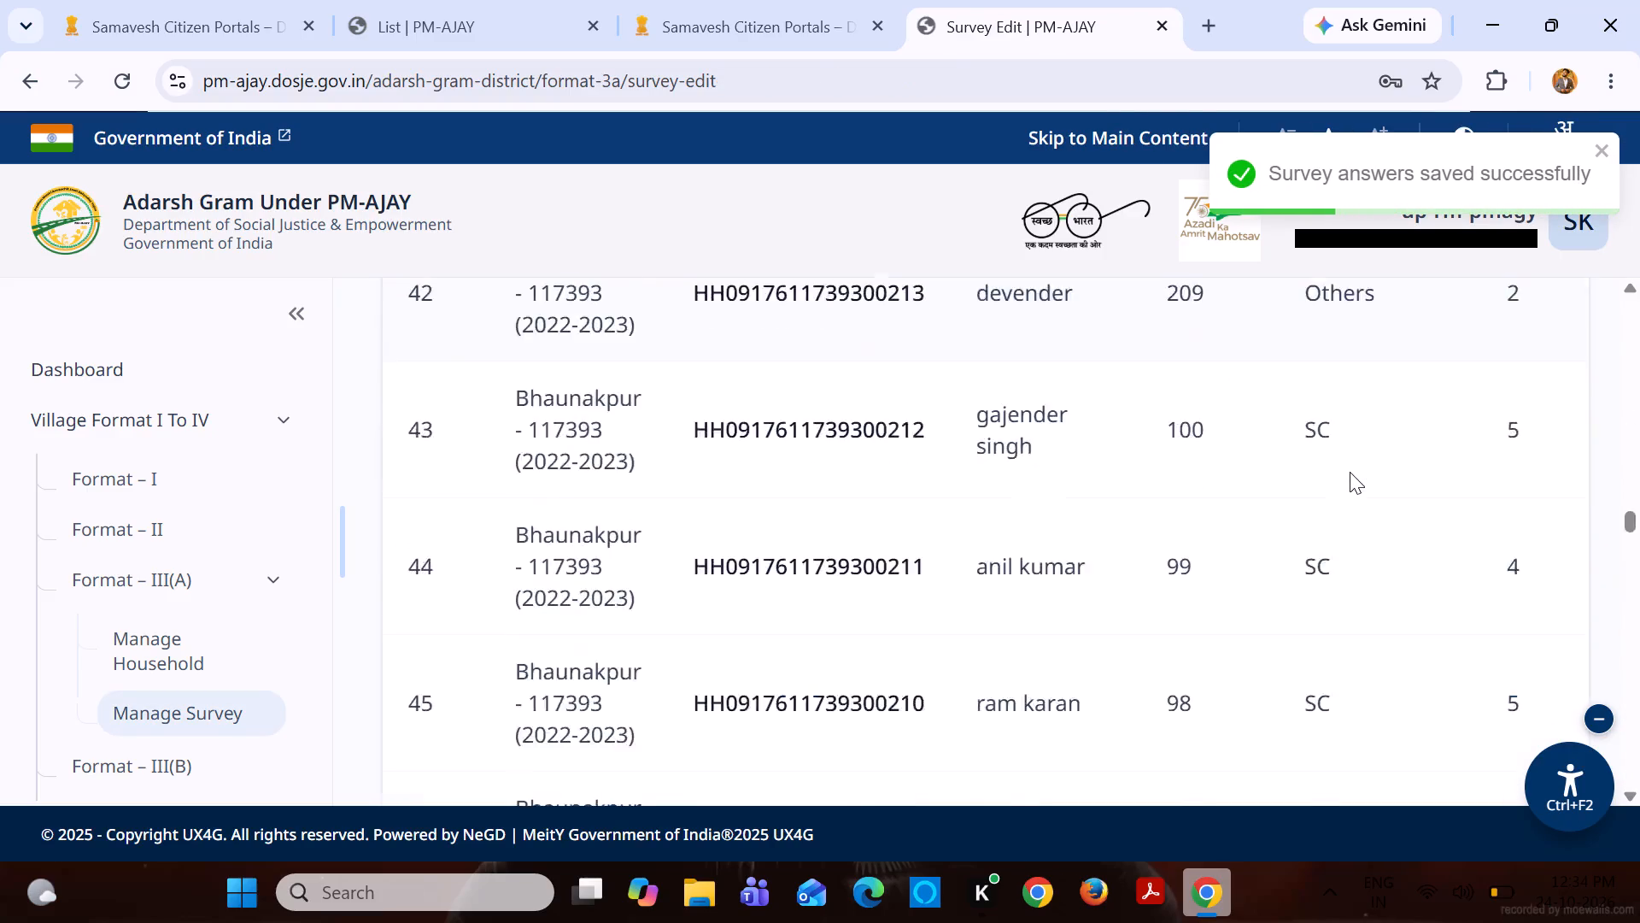
scroll(1350, 472, "down", 17)
left_click(1229, 638)
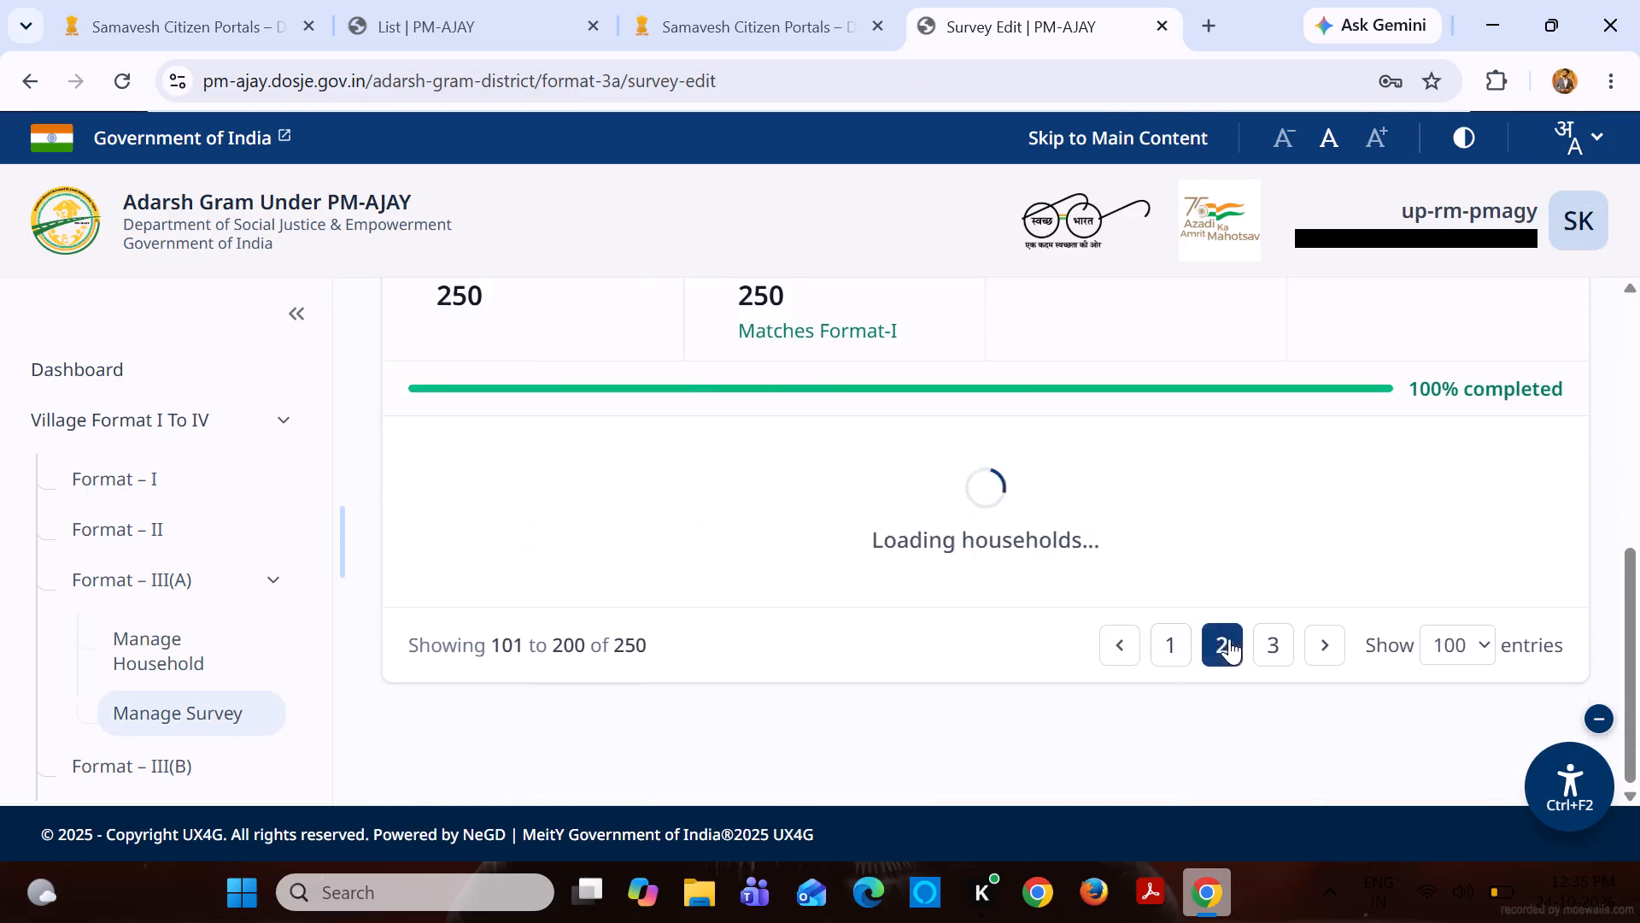
scroll(1239, 490, "up", 20)
scroll(1239, 490, "up", 19)
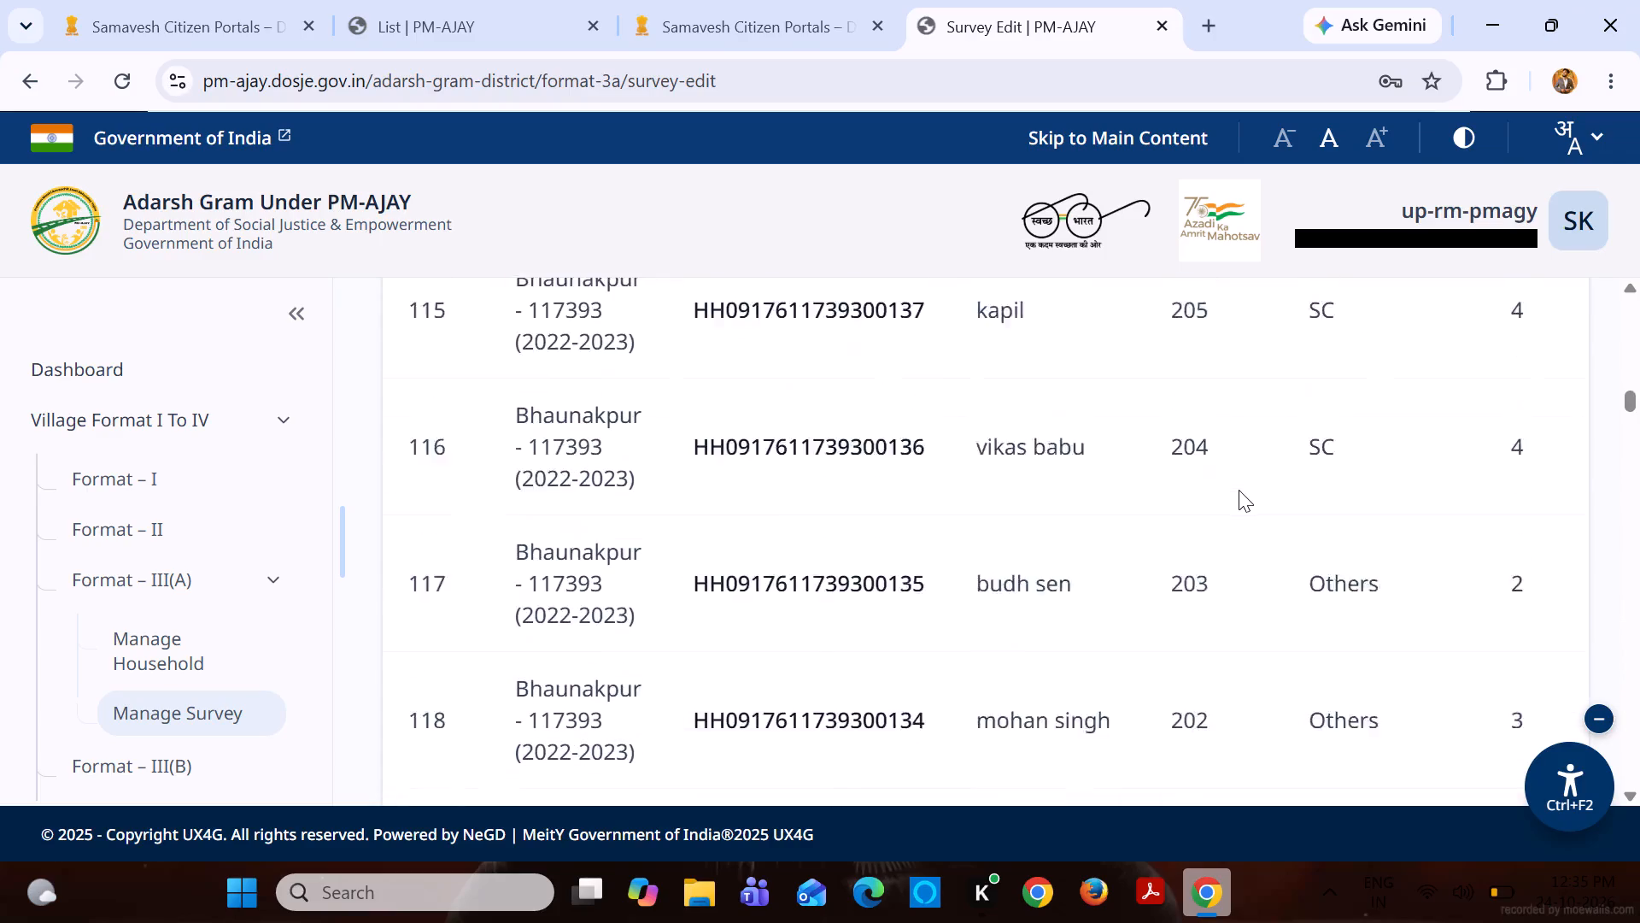
scroll(1239, 490, "up", 1)
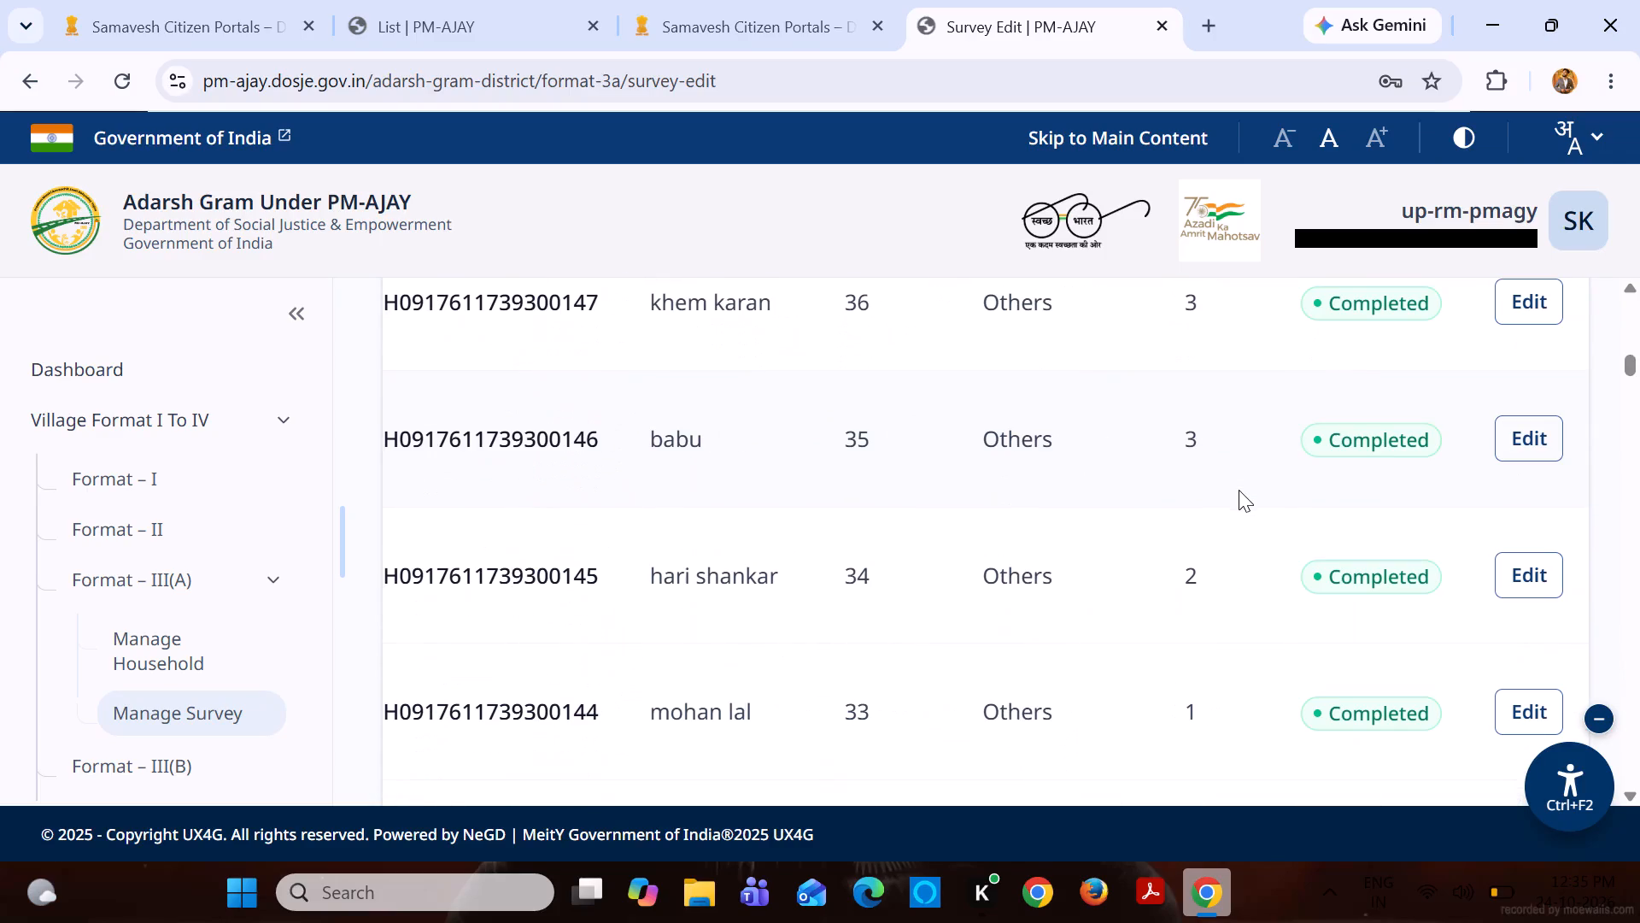
left_click(1543, 567)
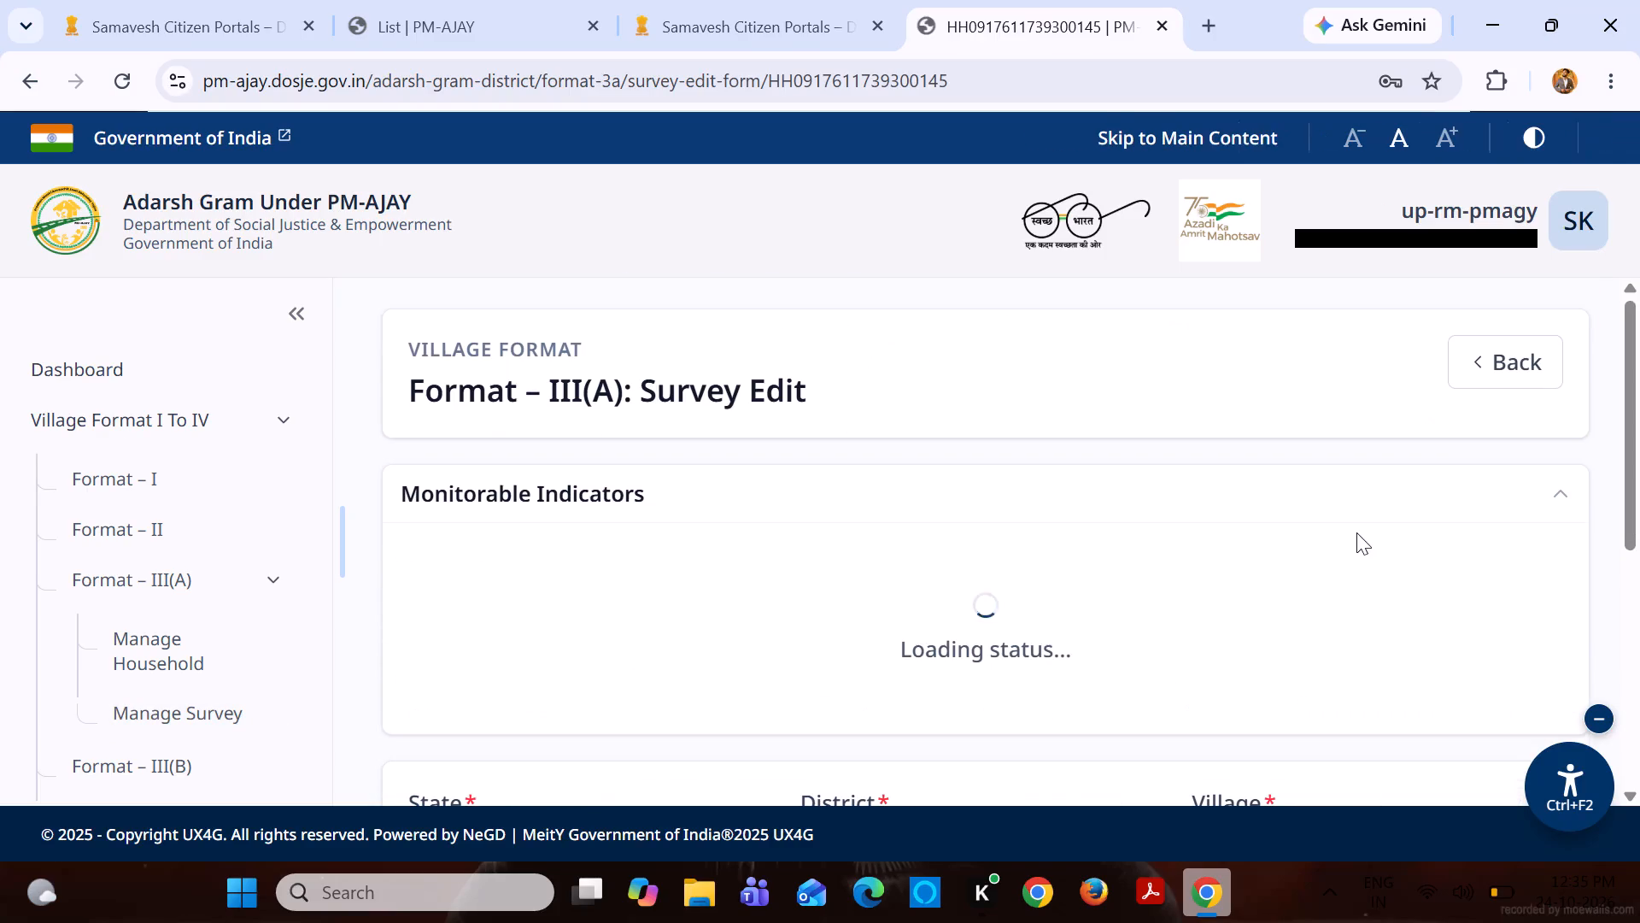
For house number 34, select domain 7 – Agricultural Practices etc., set farming involvement under 7.1 to No, and save the answers.
scroll(1356, 532, "down", 14)
left_click(1154, 585)
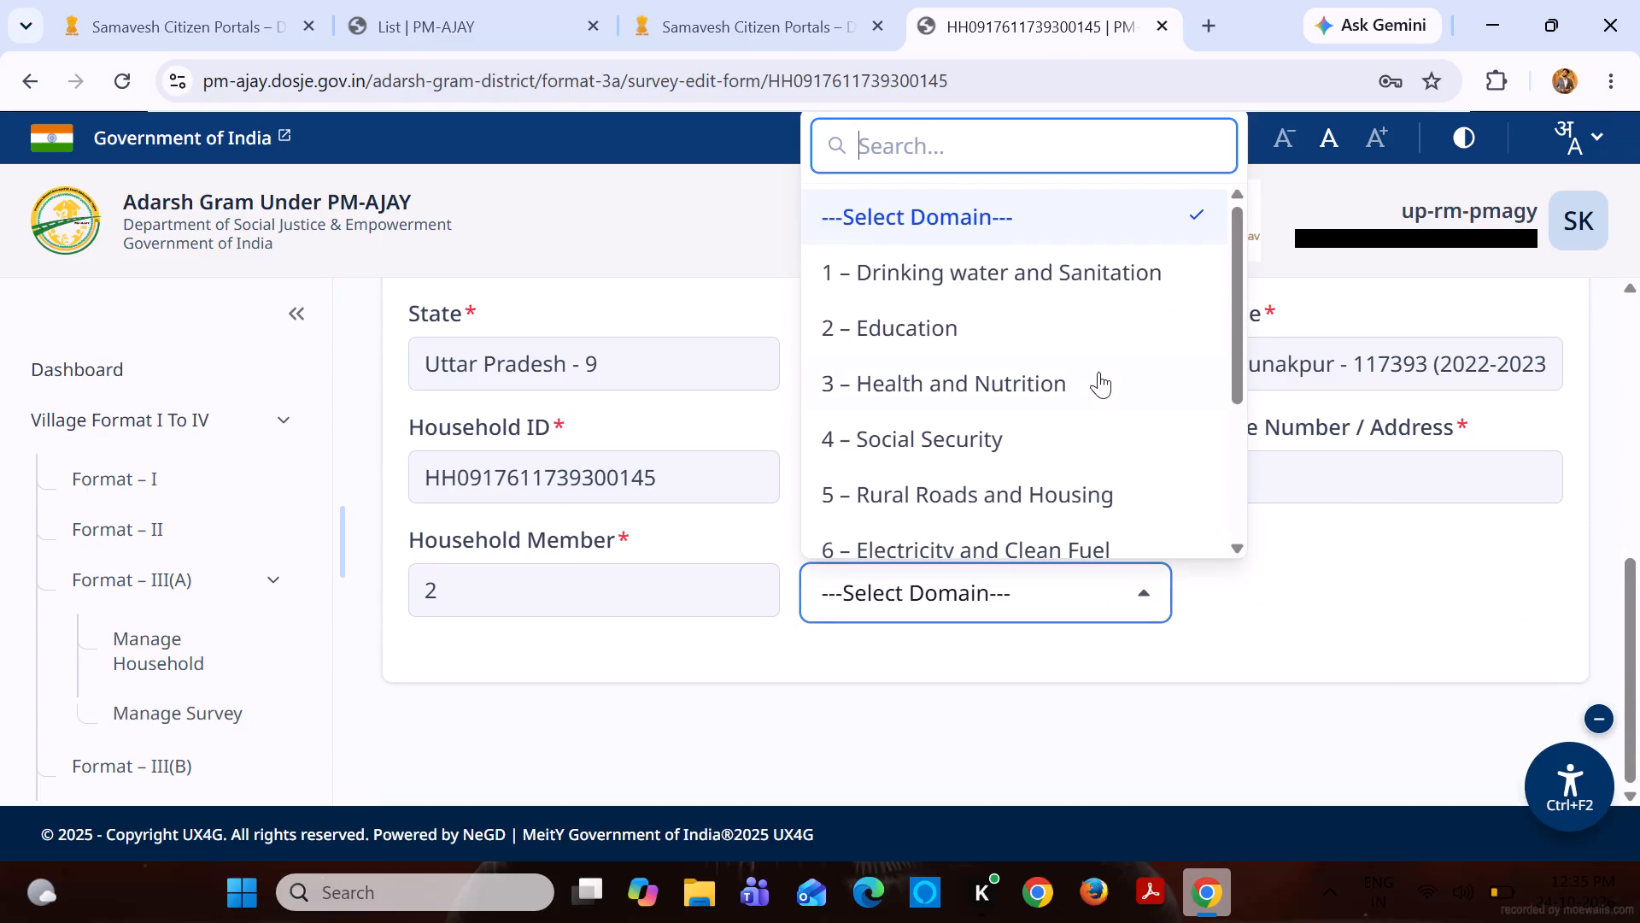
scroll(1098, 372, "down", 6)
left_click(1030, 349)
scroll(1316, 575, "down", 2)
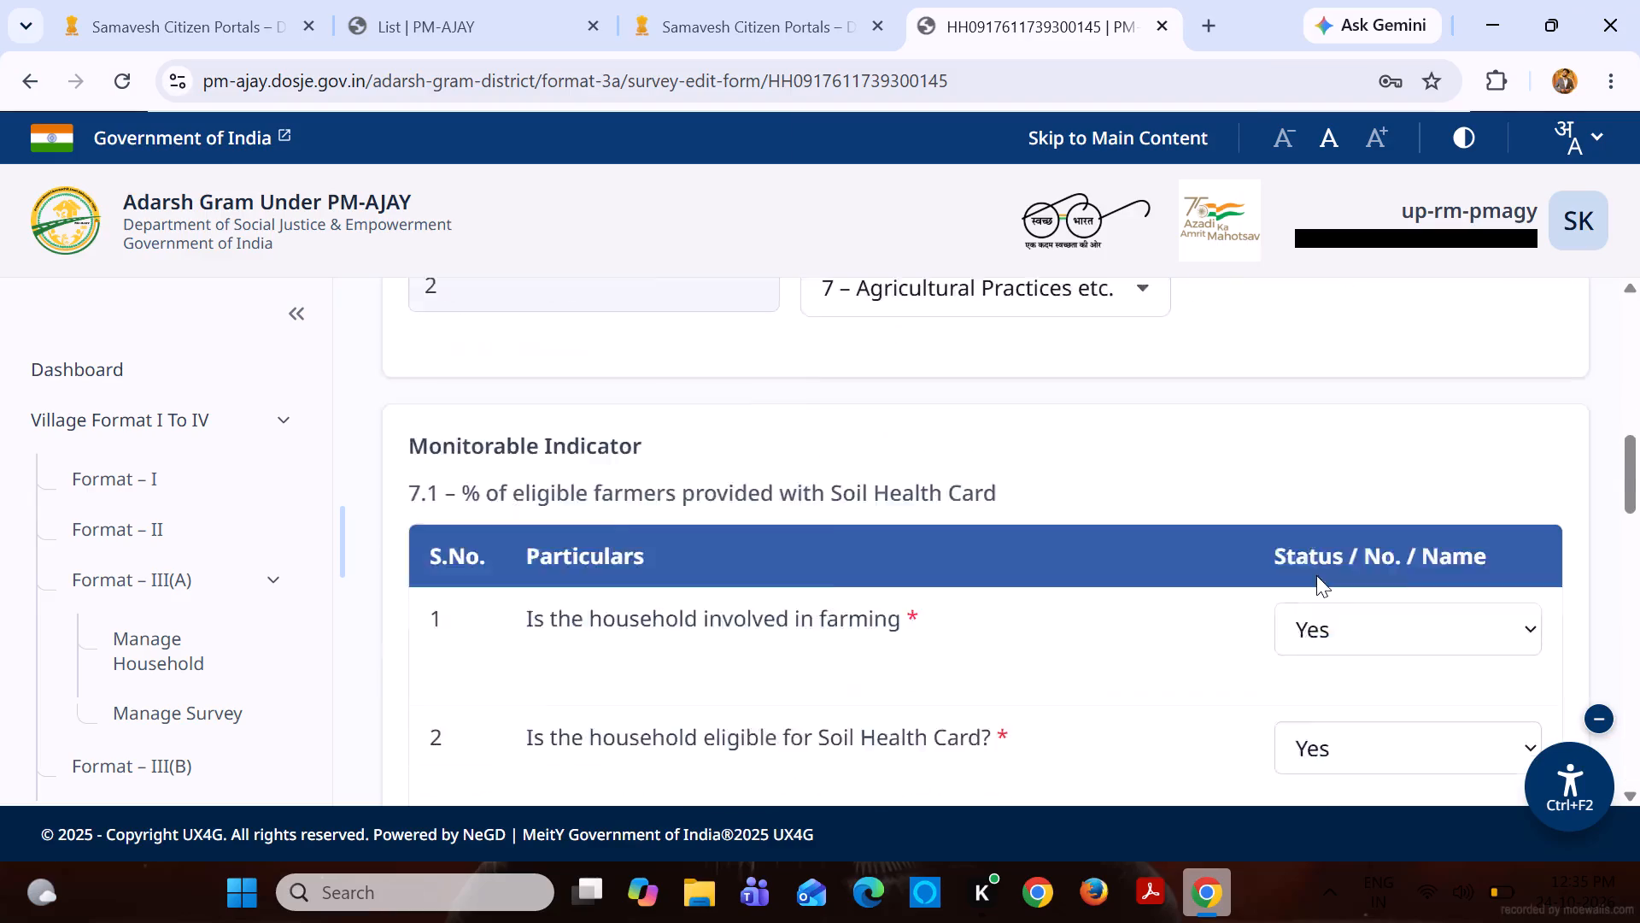
scroll(1316, 575, "down", 1)
left_click(1390, 559)
left_click(1355, 680)
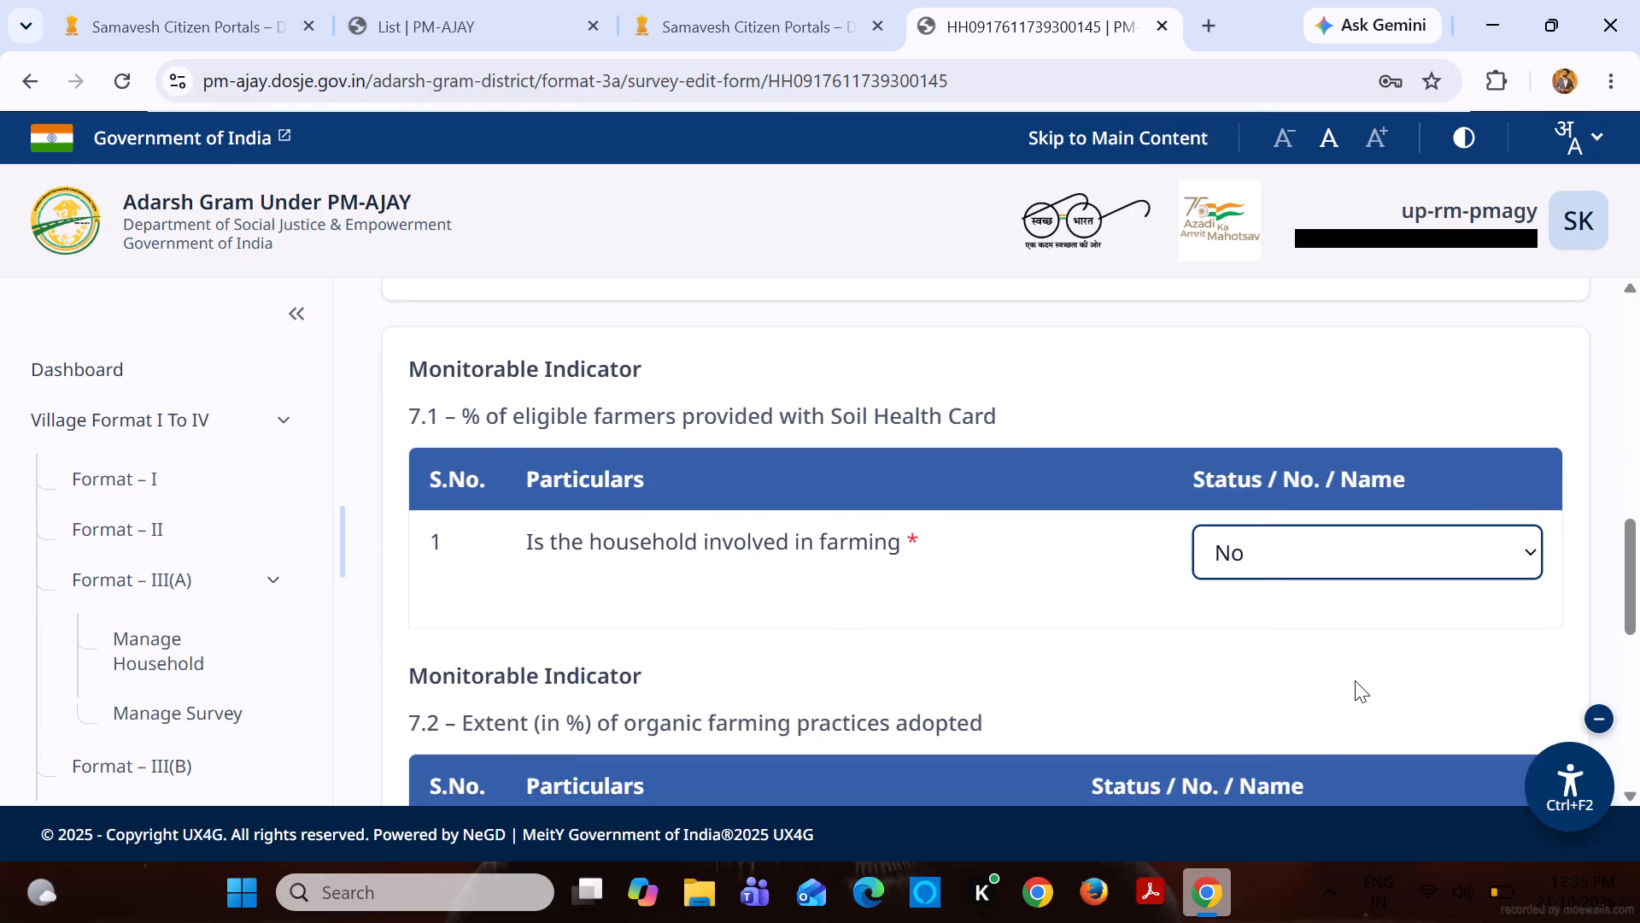
scroll(1355, 680, "down", 8)
left_click(1492, 611)
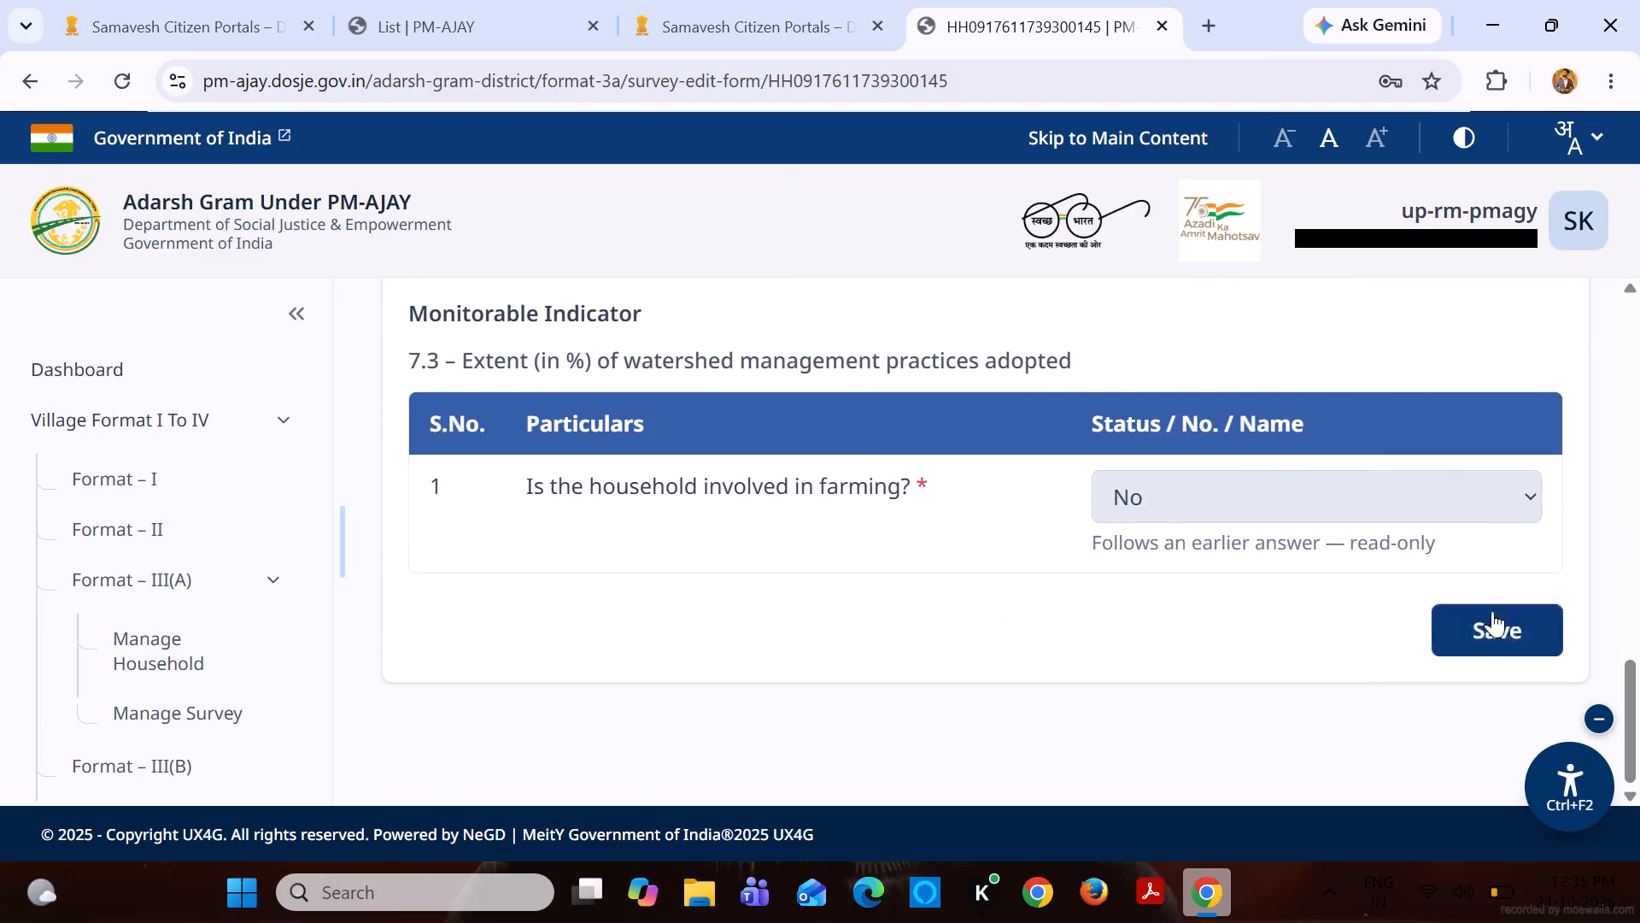
Return to the household list and open the survey of house number 36 on page 2 for editing.
scroll(1393, 475, "up", 12)
left_click(1524, 362)
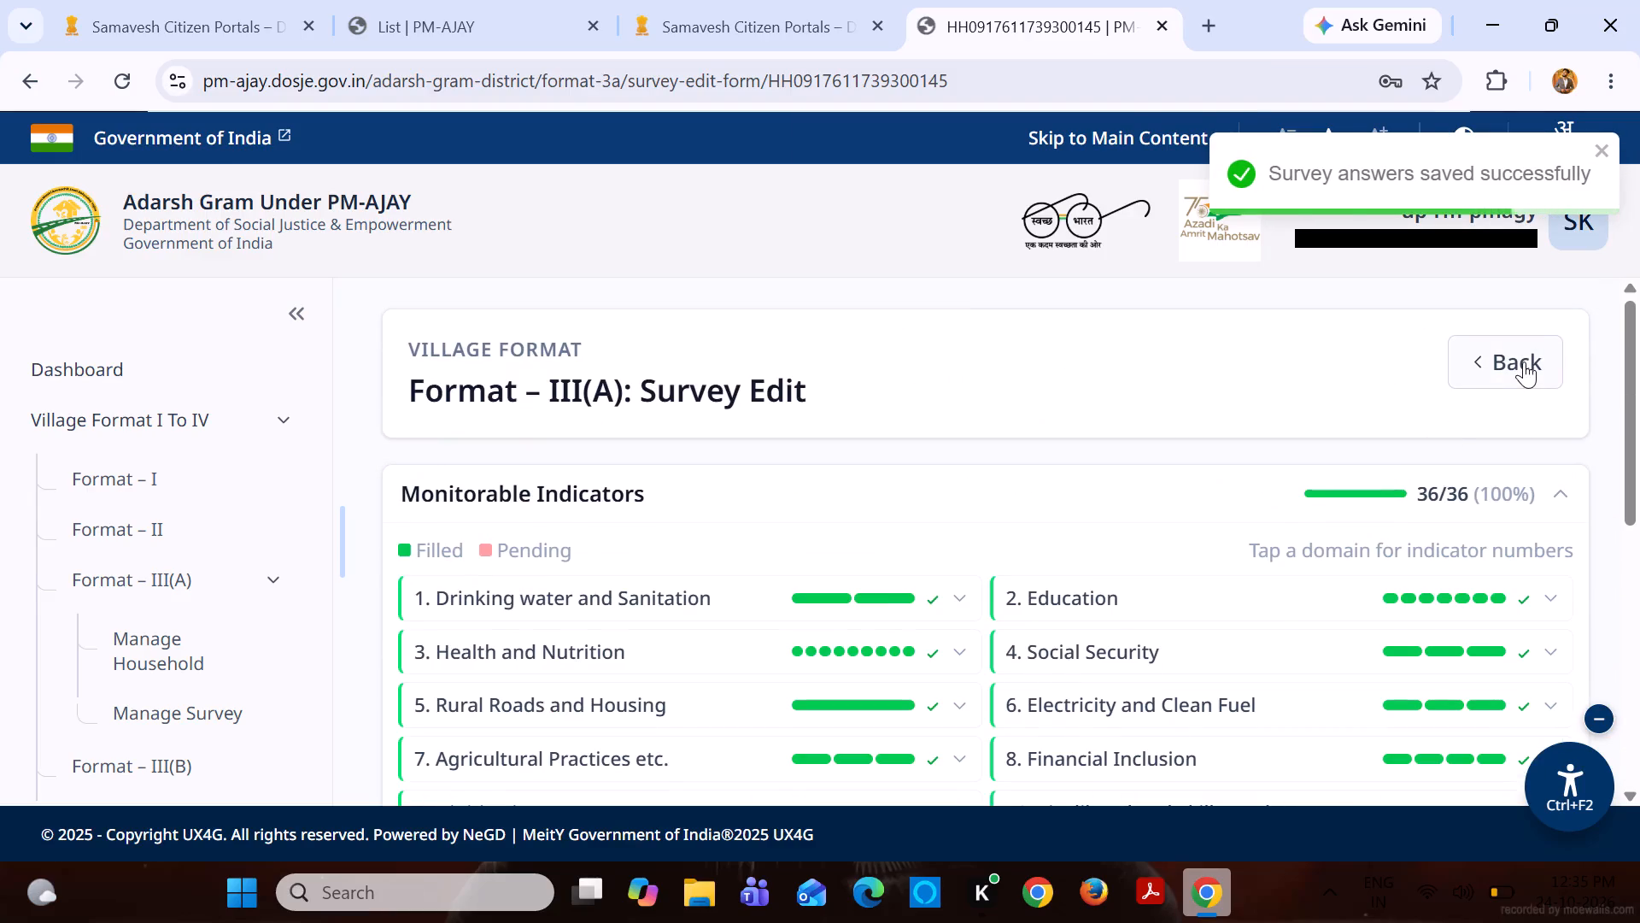
scroll(1369, 568, "down", 10)
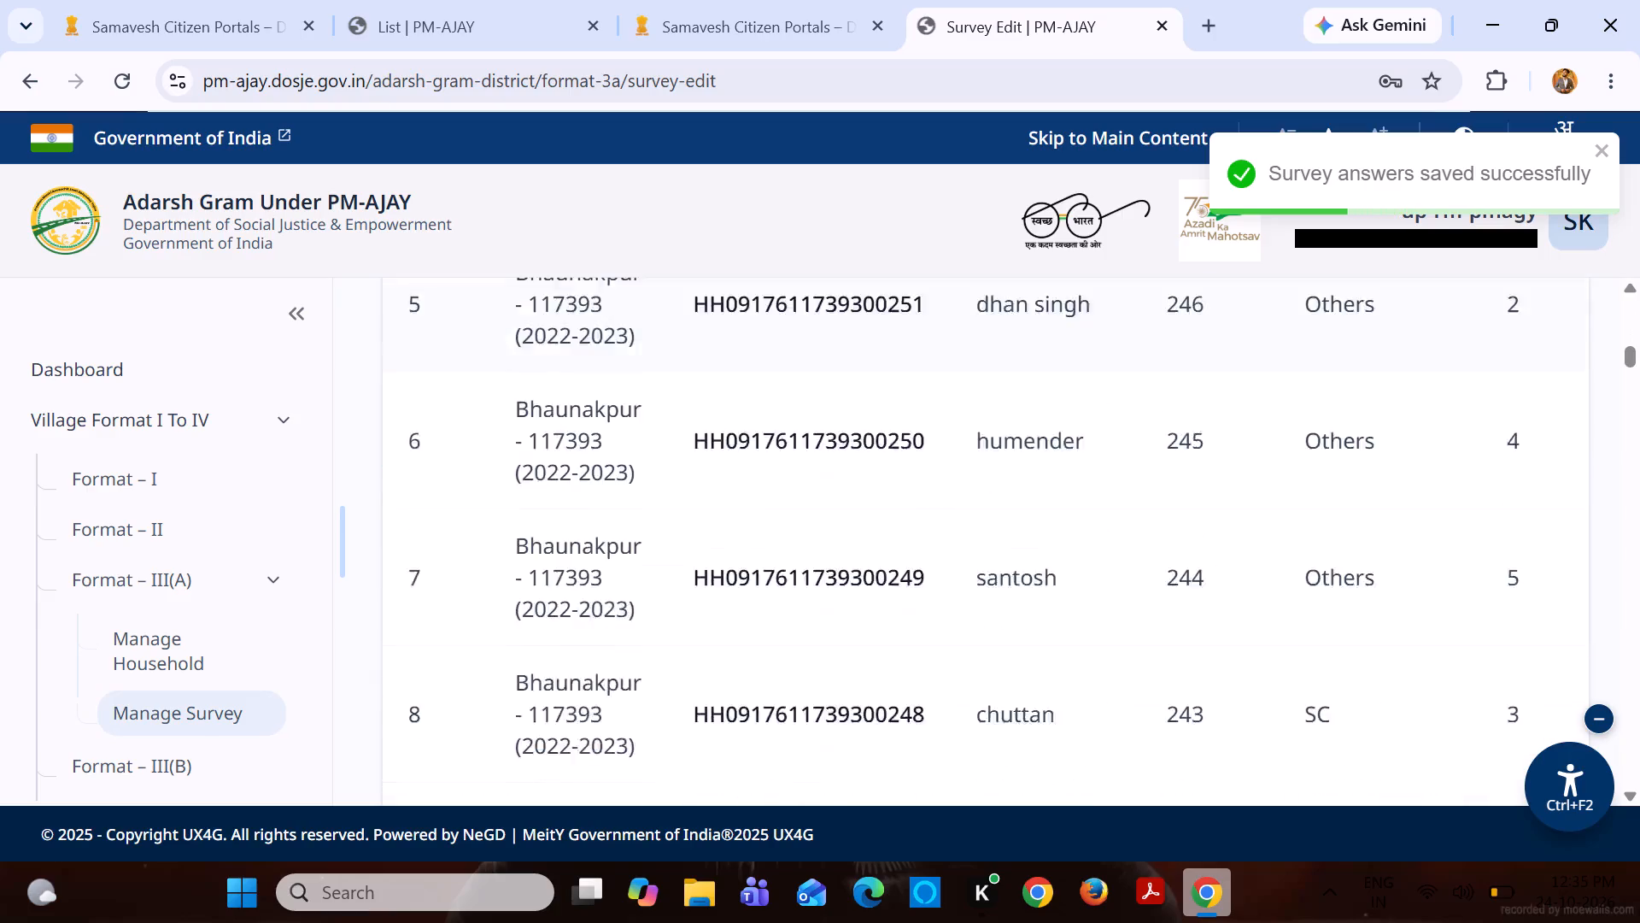
scroll(1369, 568, "down", 20)
scroll(1369, 568, "down", 9)
left_click(1227, 646)
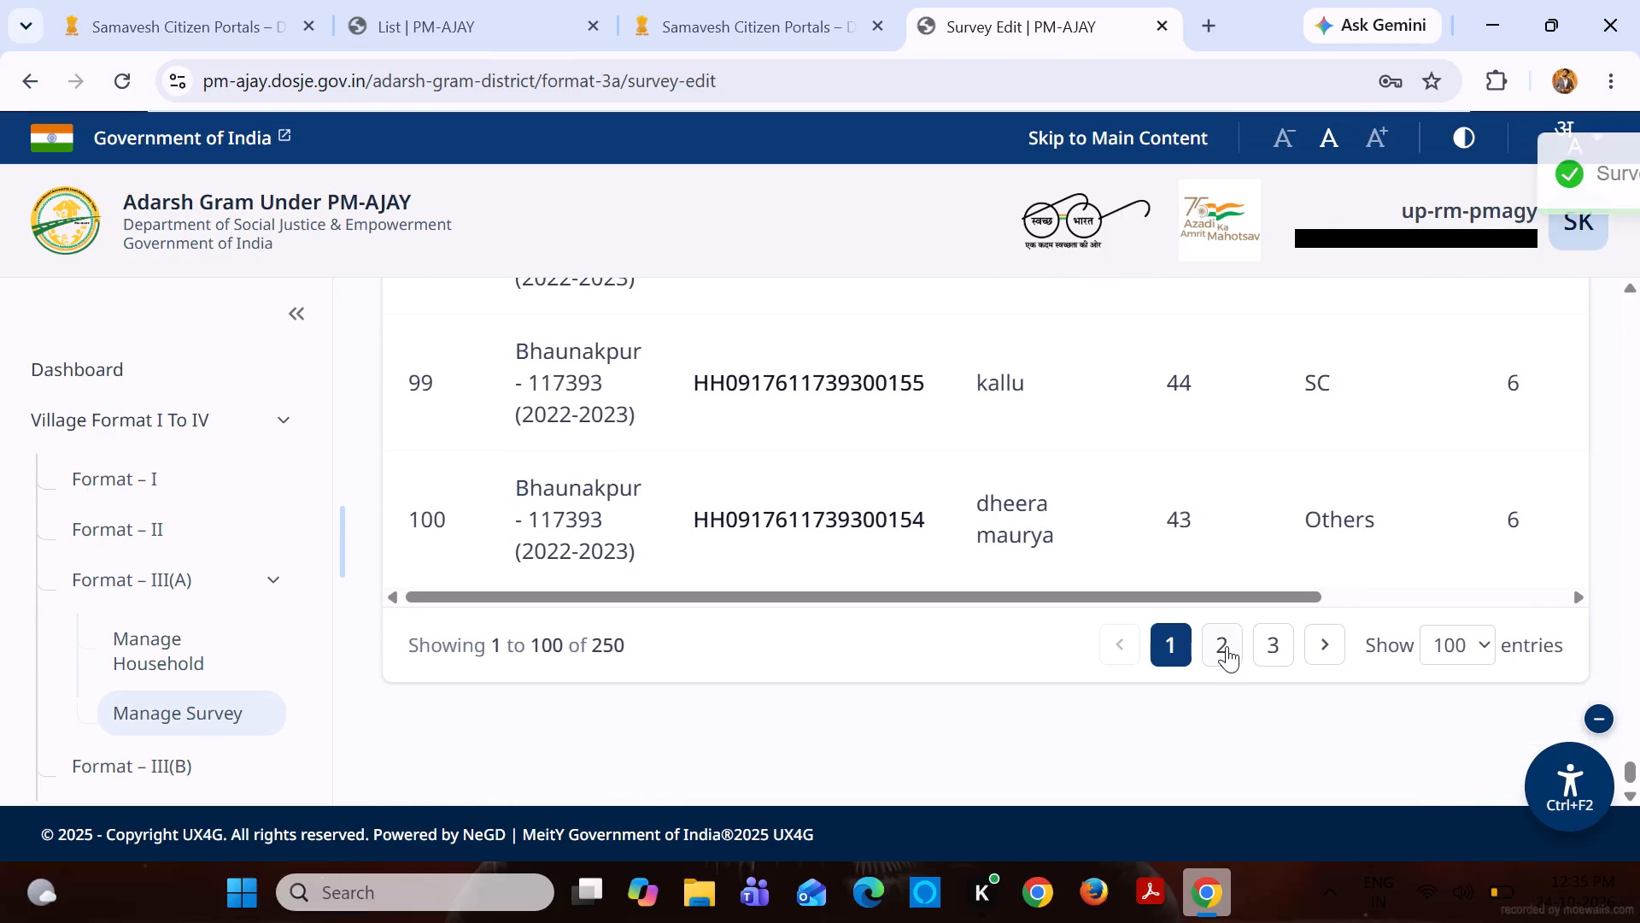
scroll(1247, 512, "up", 14)
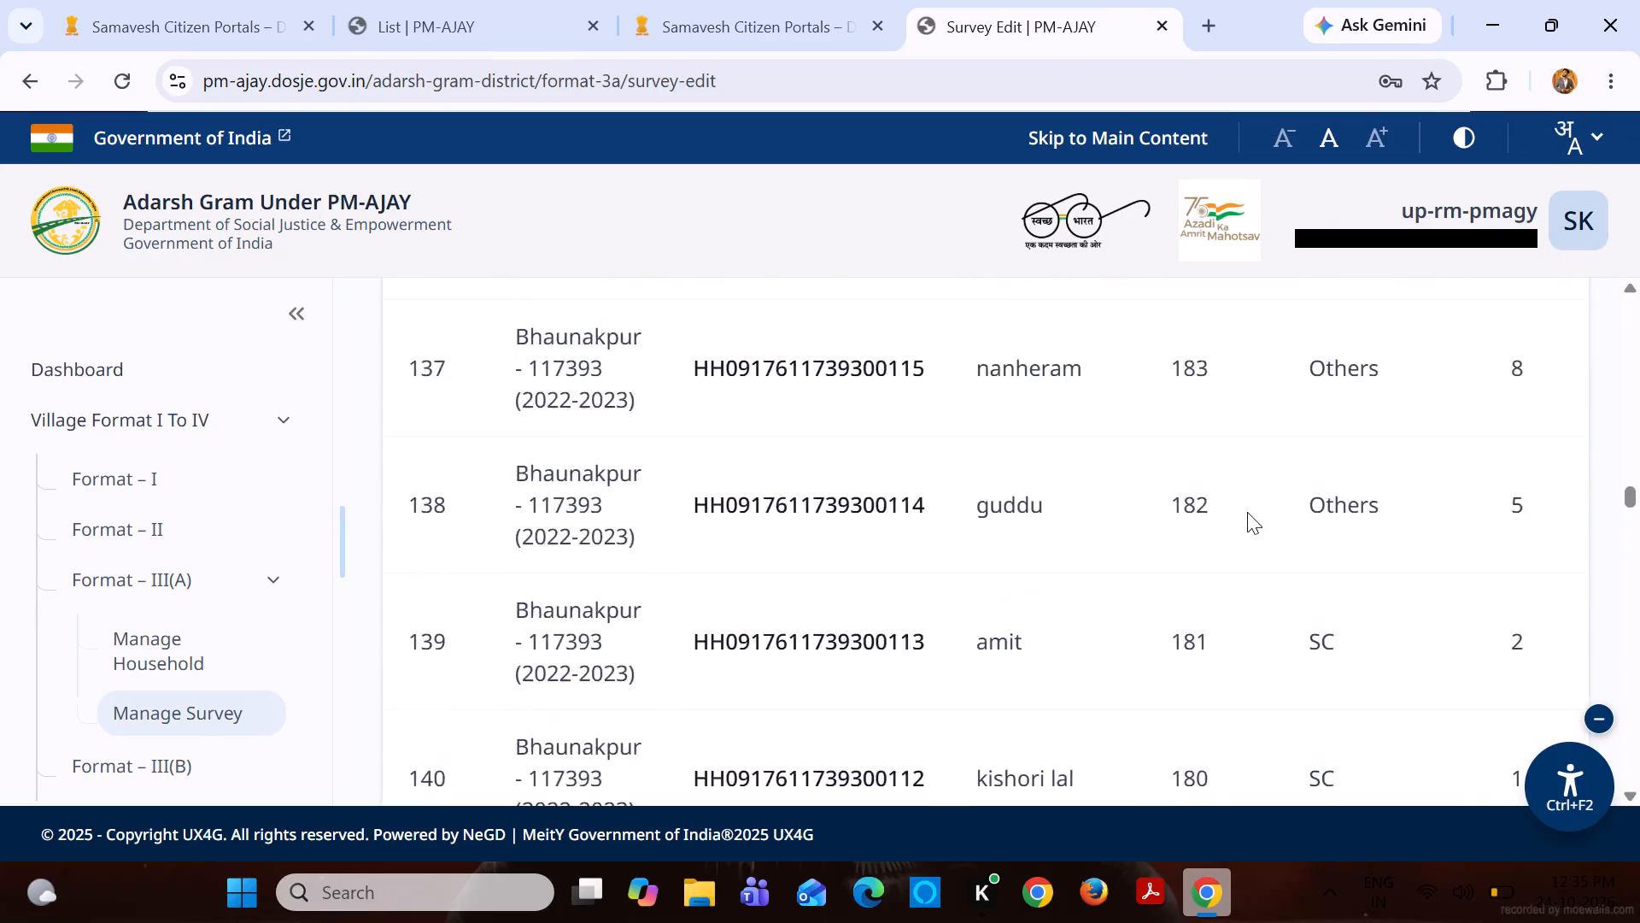
scroll(1247, 512, "up", 20)
scroll(1247, 512, "up", 3)
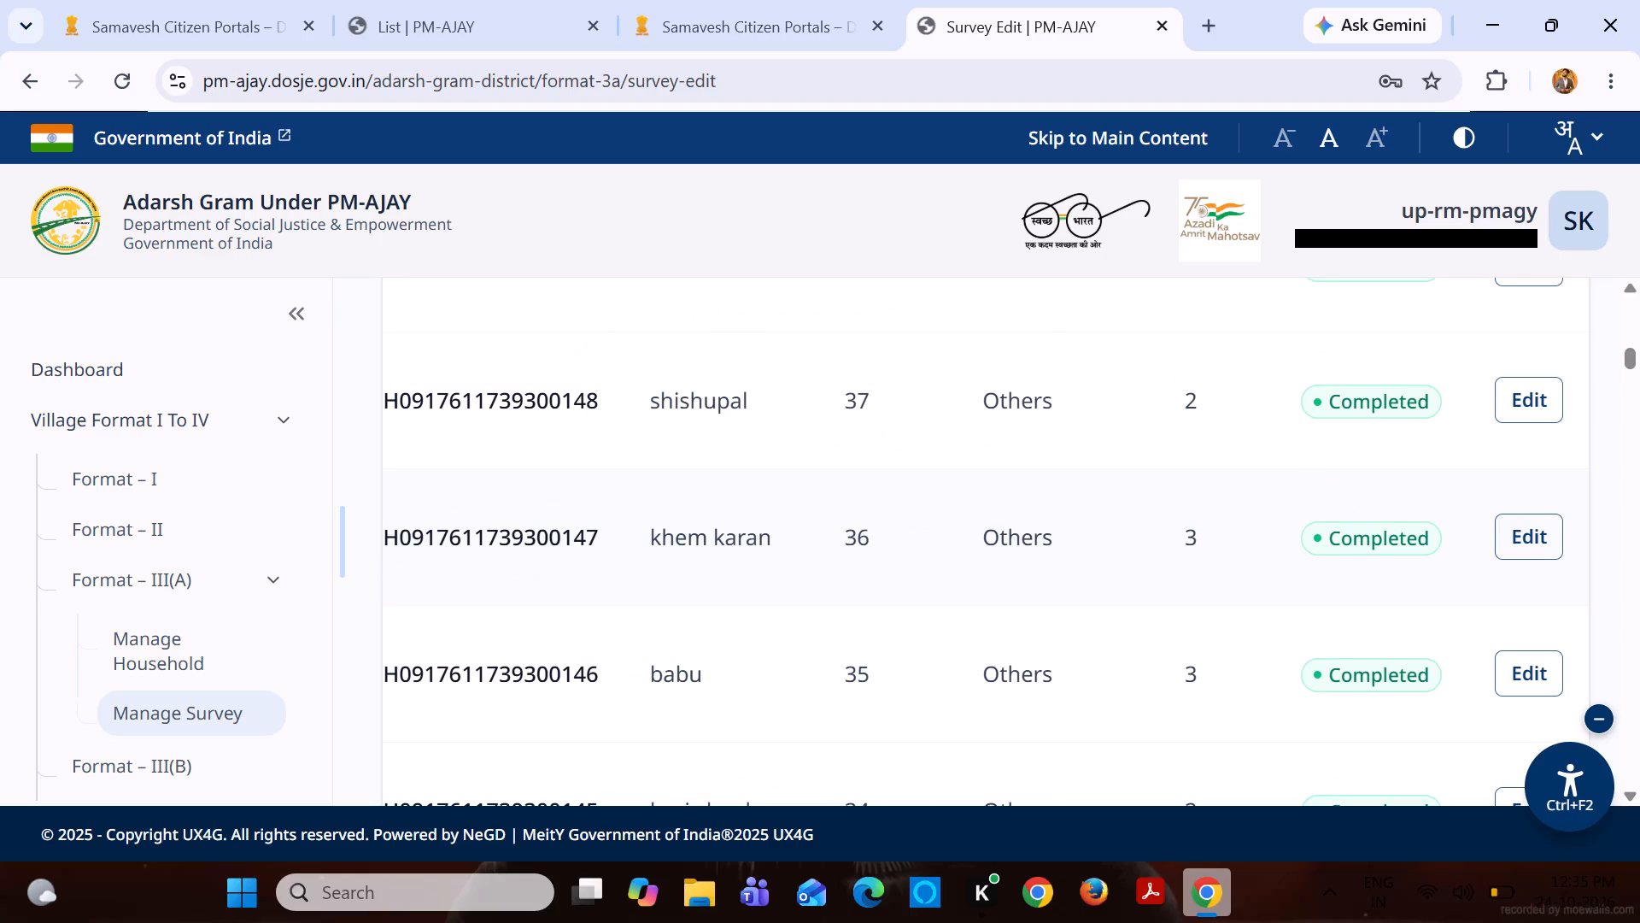
left_click(1524, 519)
For house number 36, select domain 7 – Agricultural Practices etc., set farming involvement under 7.1 to No, and save the answers.
scroll(1253, 536, "down", 16)
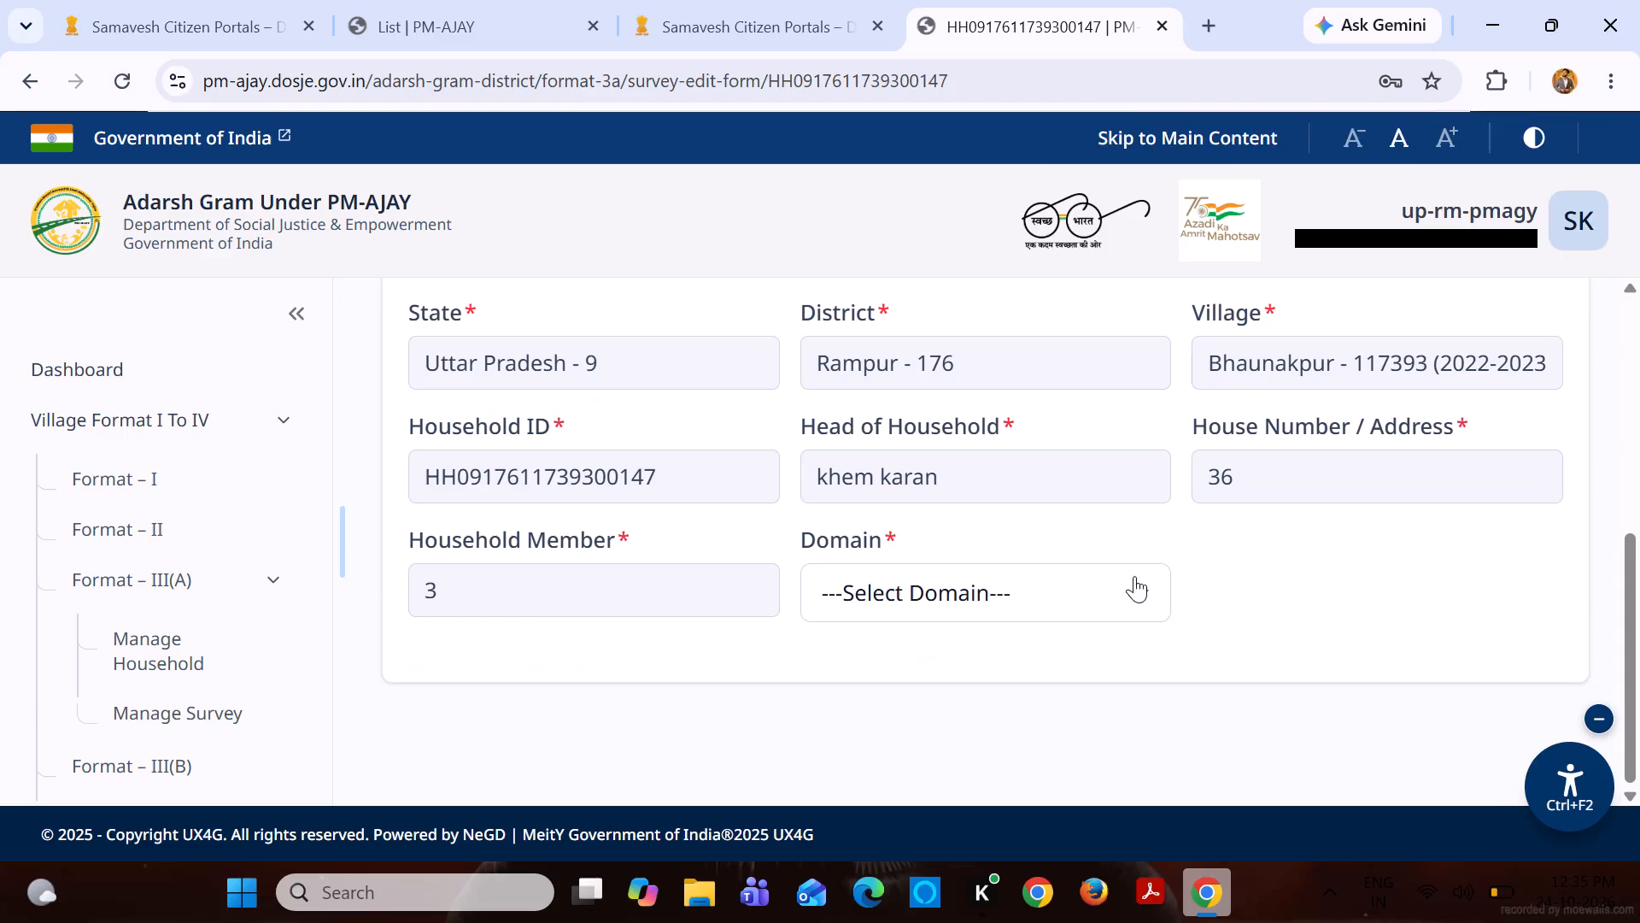
left_click(1134, 576)
scroll(1107, 385, "down", 1)
left_click(1101, 591)
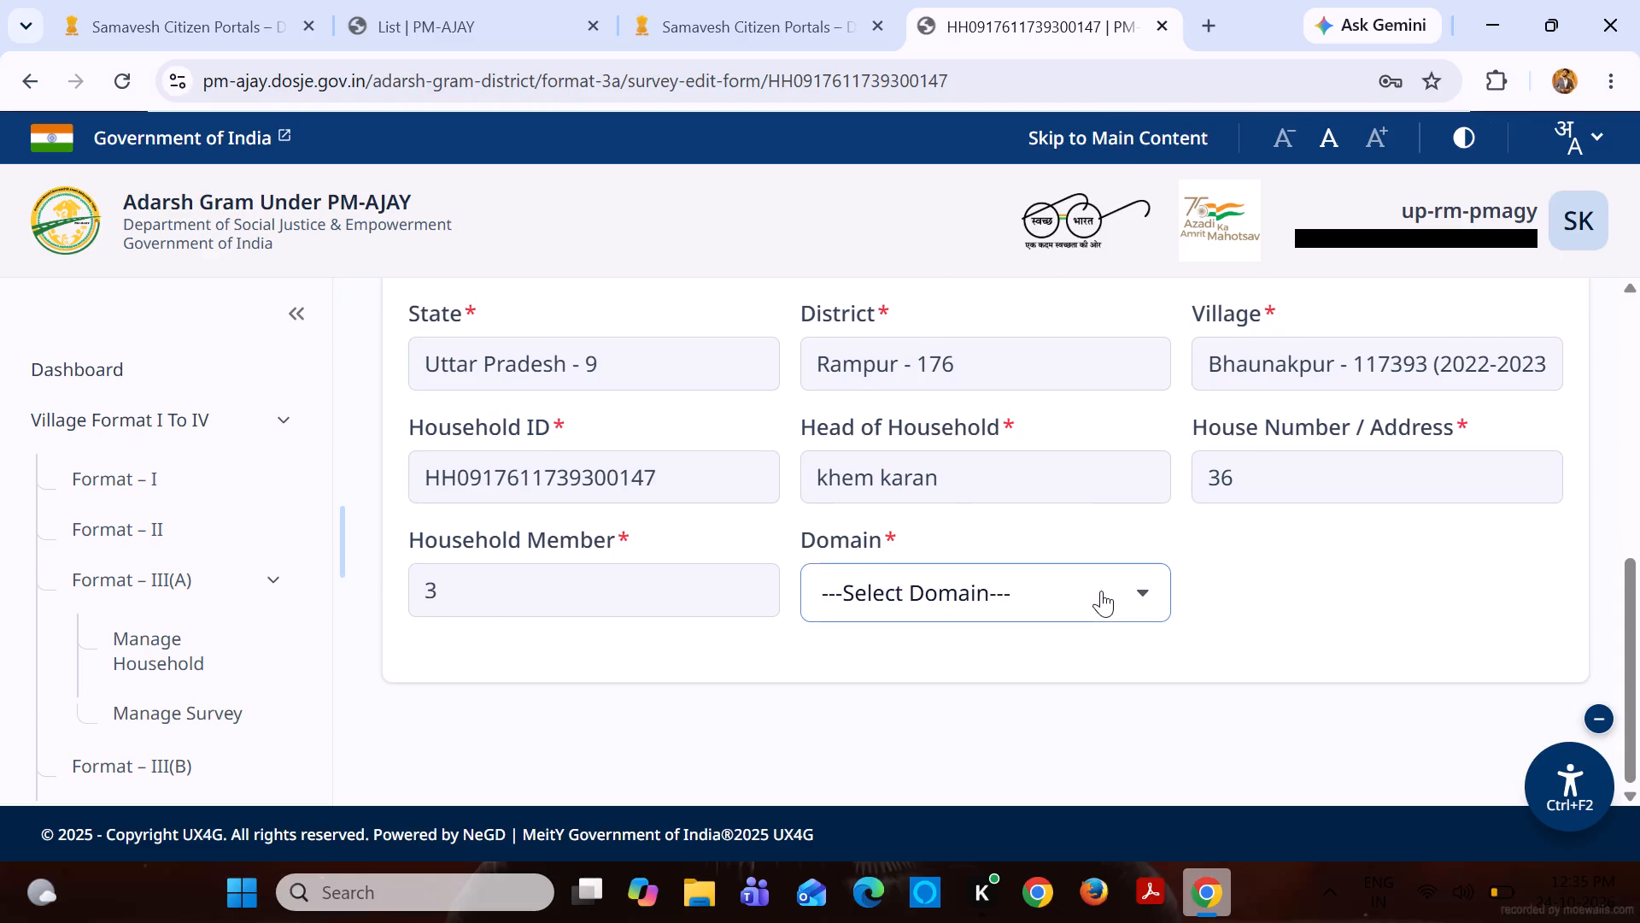
scroll(1058, 429, "down", 7)
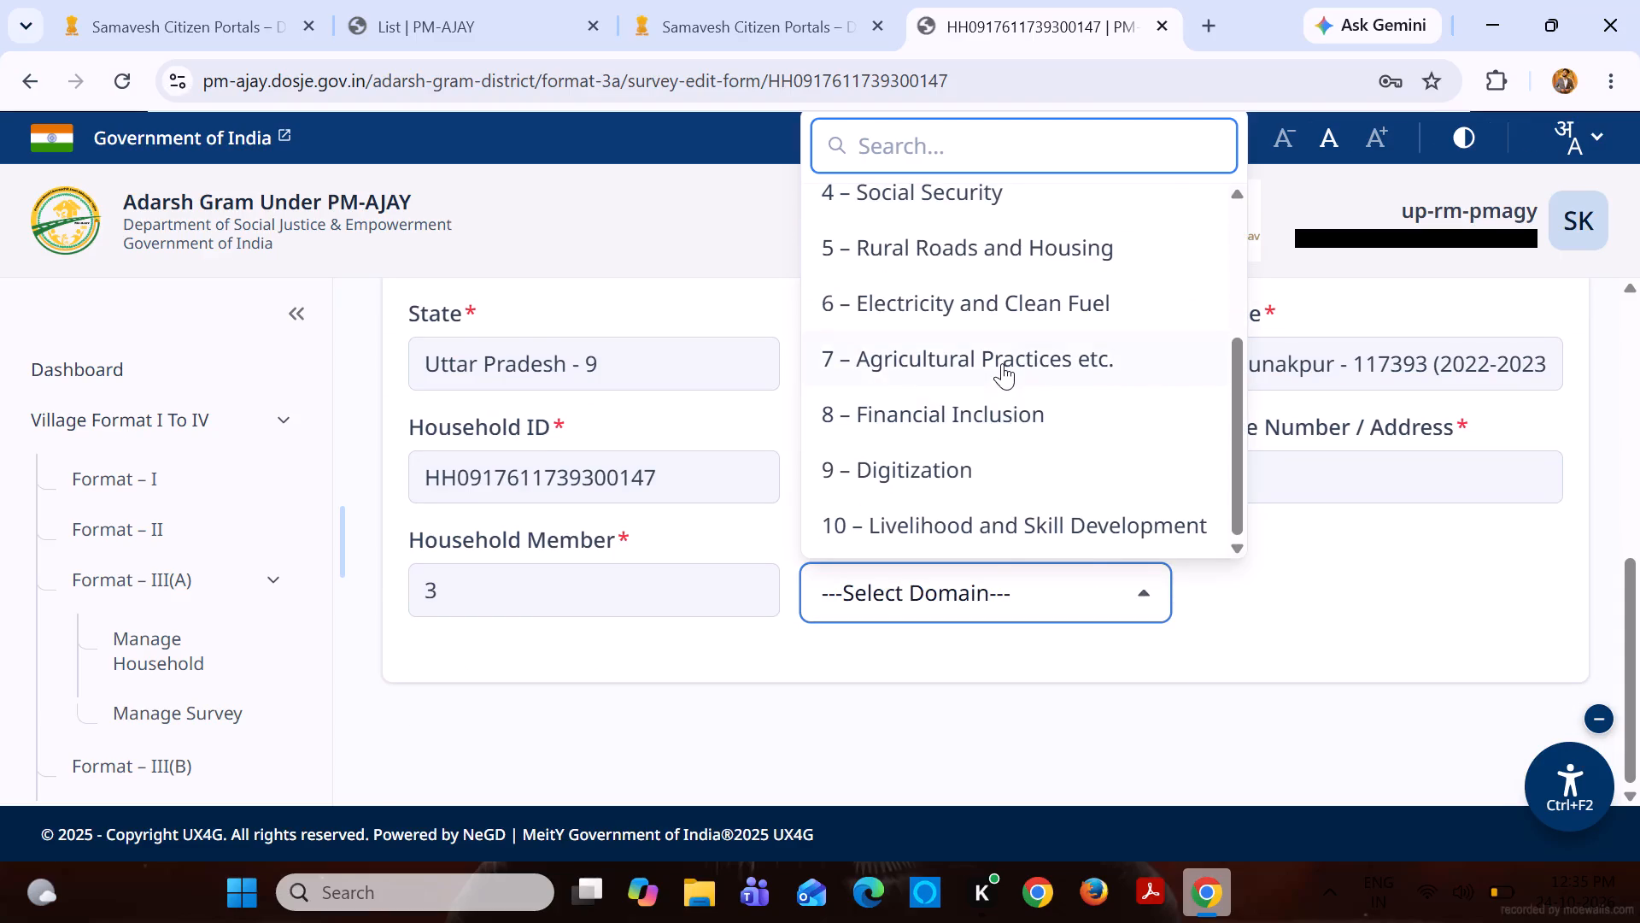
left_click(1002, 363)
scroll(1276, 520, "down", 3)
left_click_drag(1384, 584, 1332, 713)
left_click(1332, 713)
scroll(1332, 713, "down", 7)
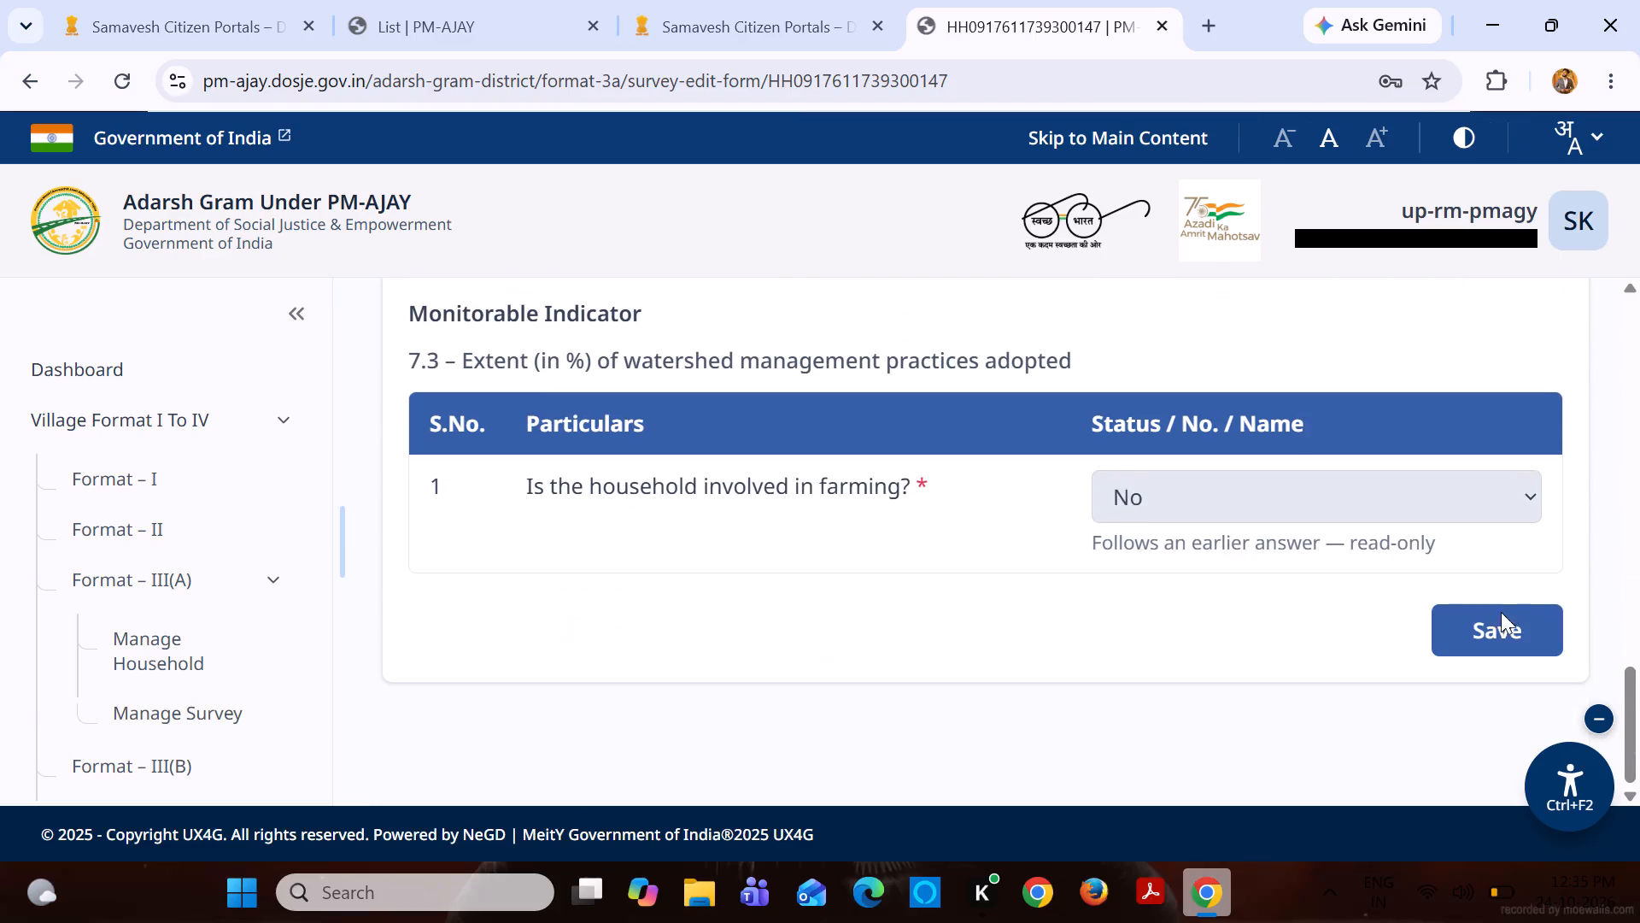
left_click(1495, 626)
Return to the household list and open the survey of house number 38 on page 2 for editing.
scroll(1221, 504, "up", 12)
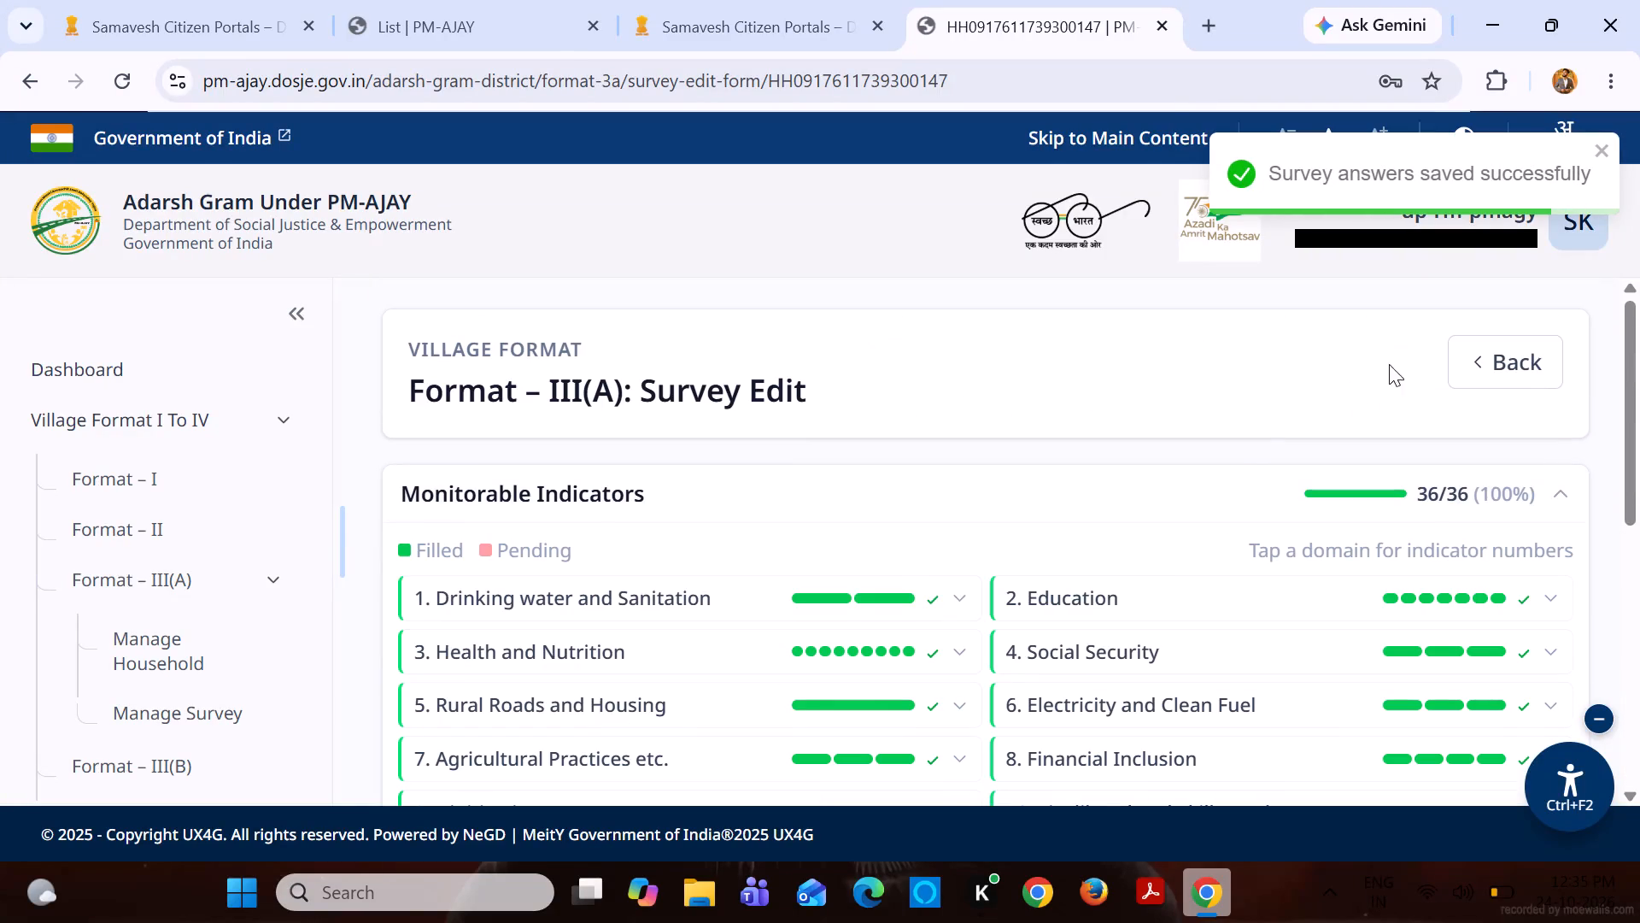
left_click(1473, 353)
scroll(1297, 488, "down", 20)
scroll(1297, 488, "down", 20)
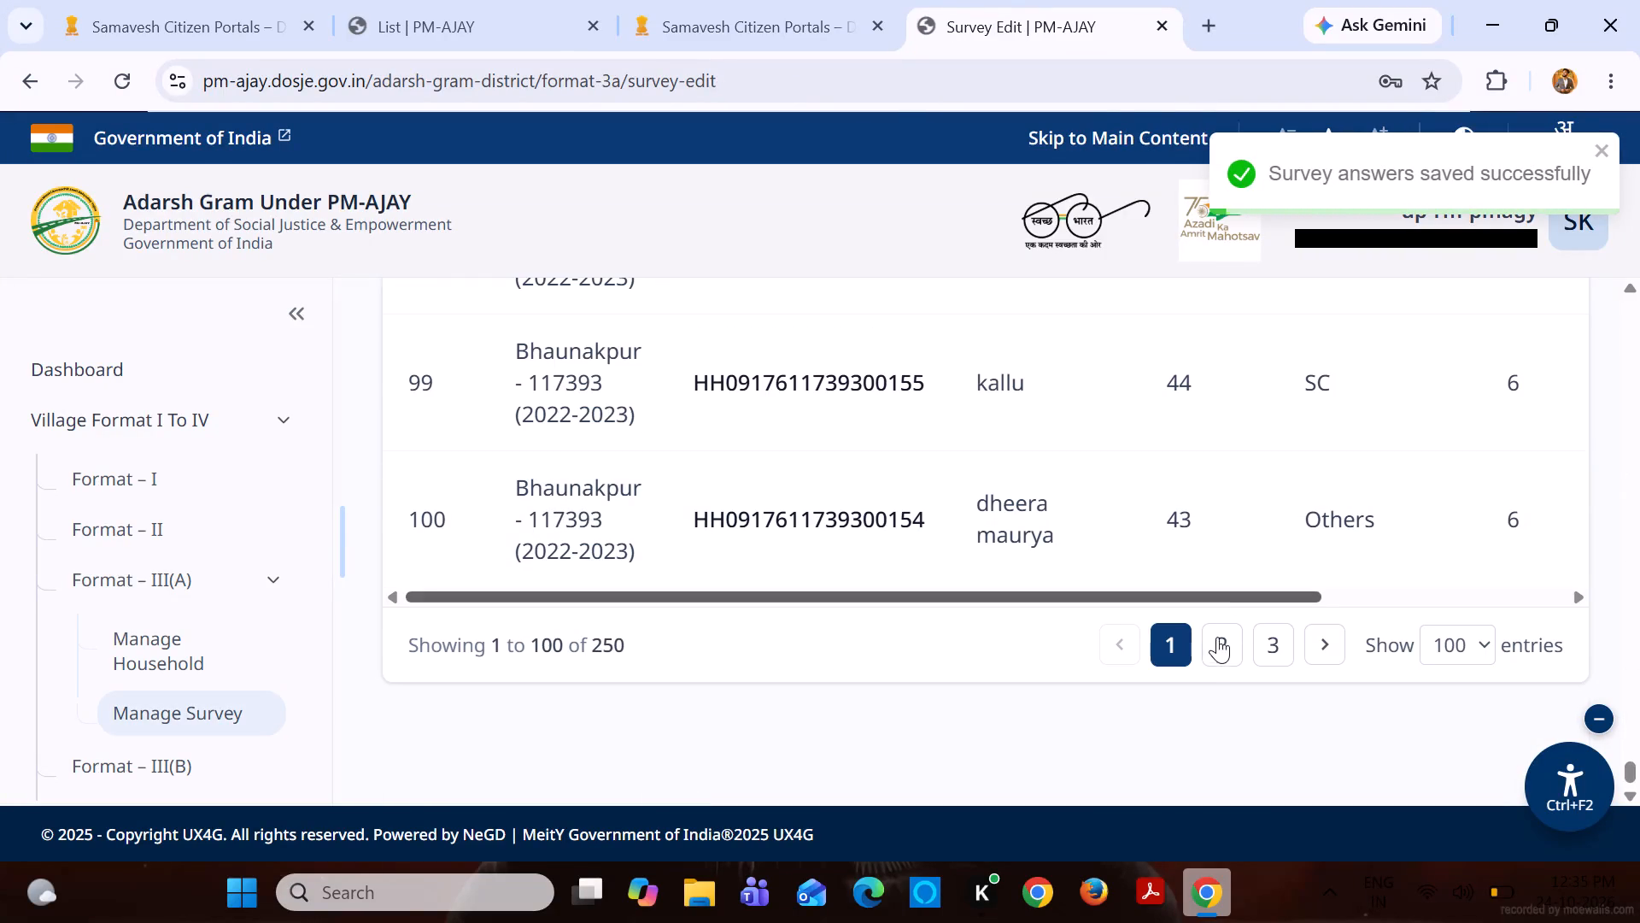
left_click(1216, 640)
scroll(1139, 479, "up", 12)
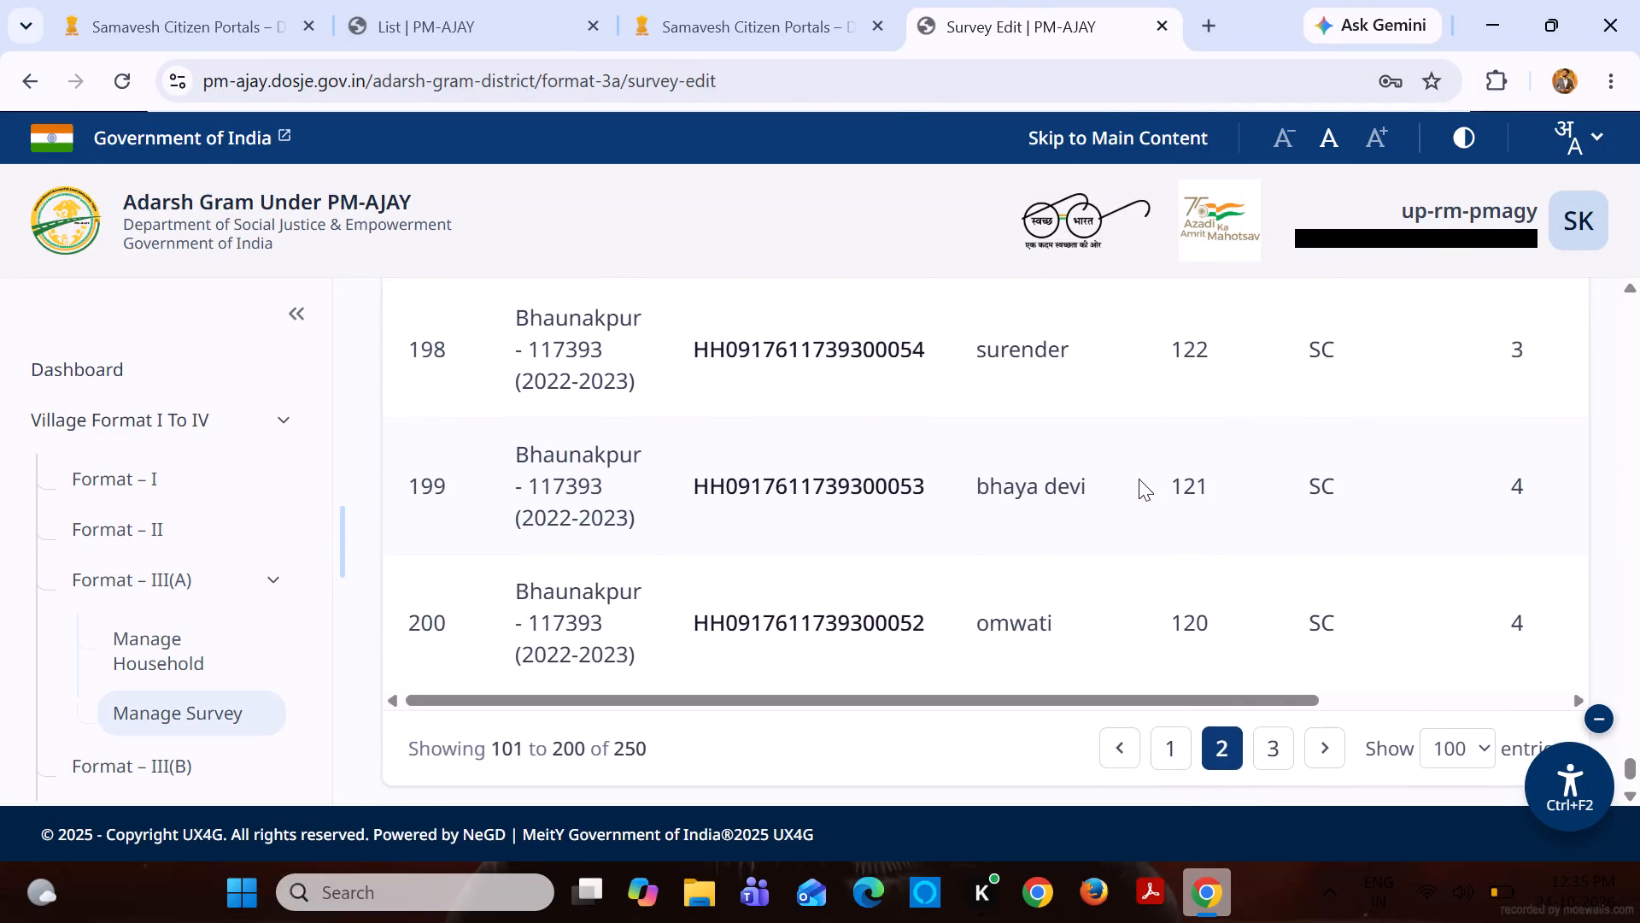
scroll(1139, 479, "up", 20)
scroll(1139, 479, "up", 13)
scroll(1139, 479, "down", 1)
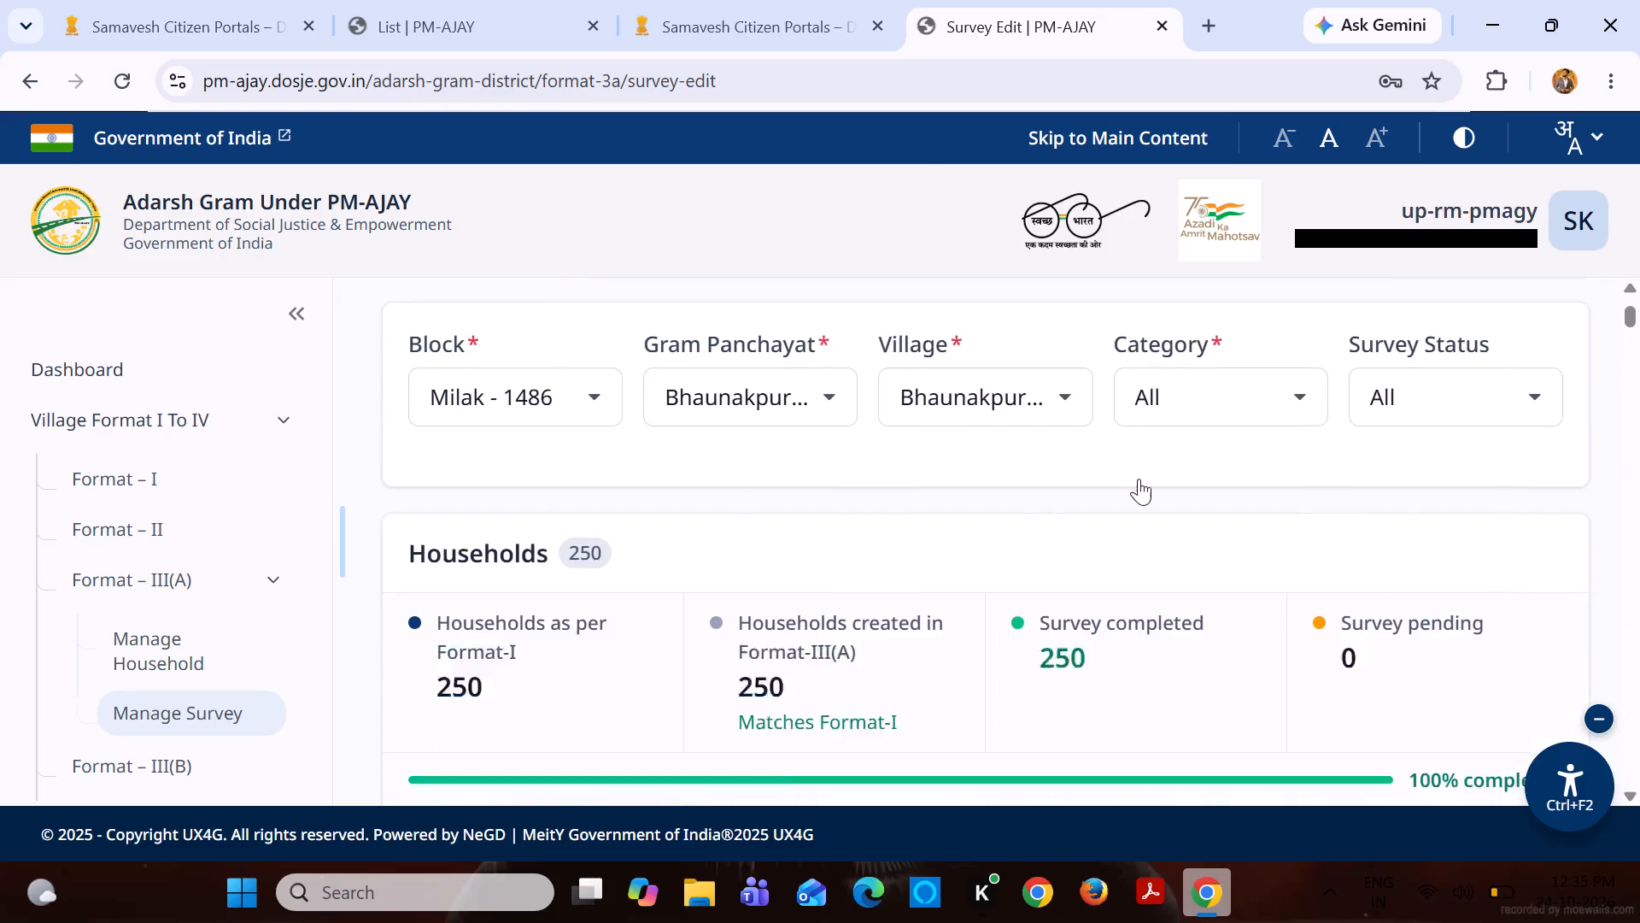
scroll(1139, 479, "down", 8)
scroll(1139, 479, "up", 1)
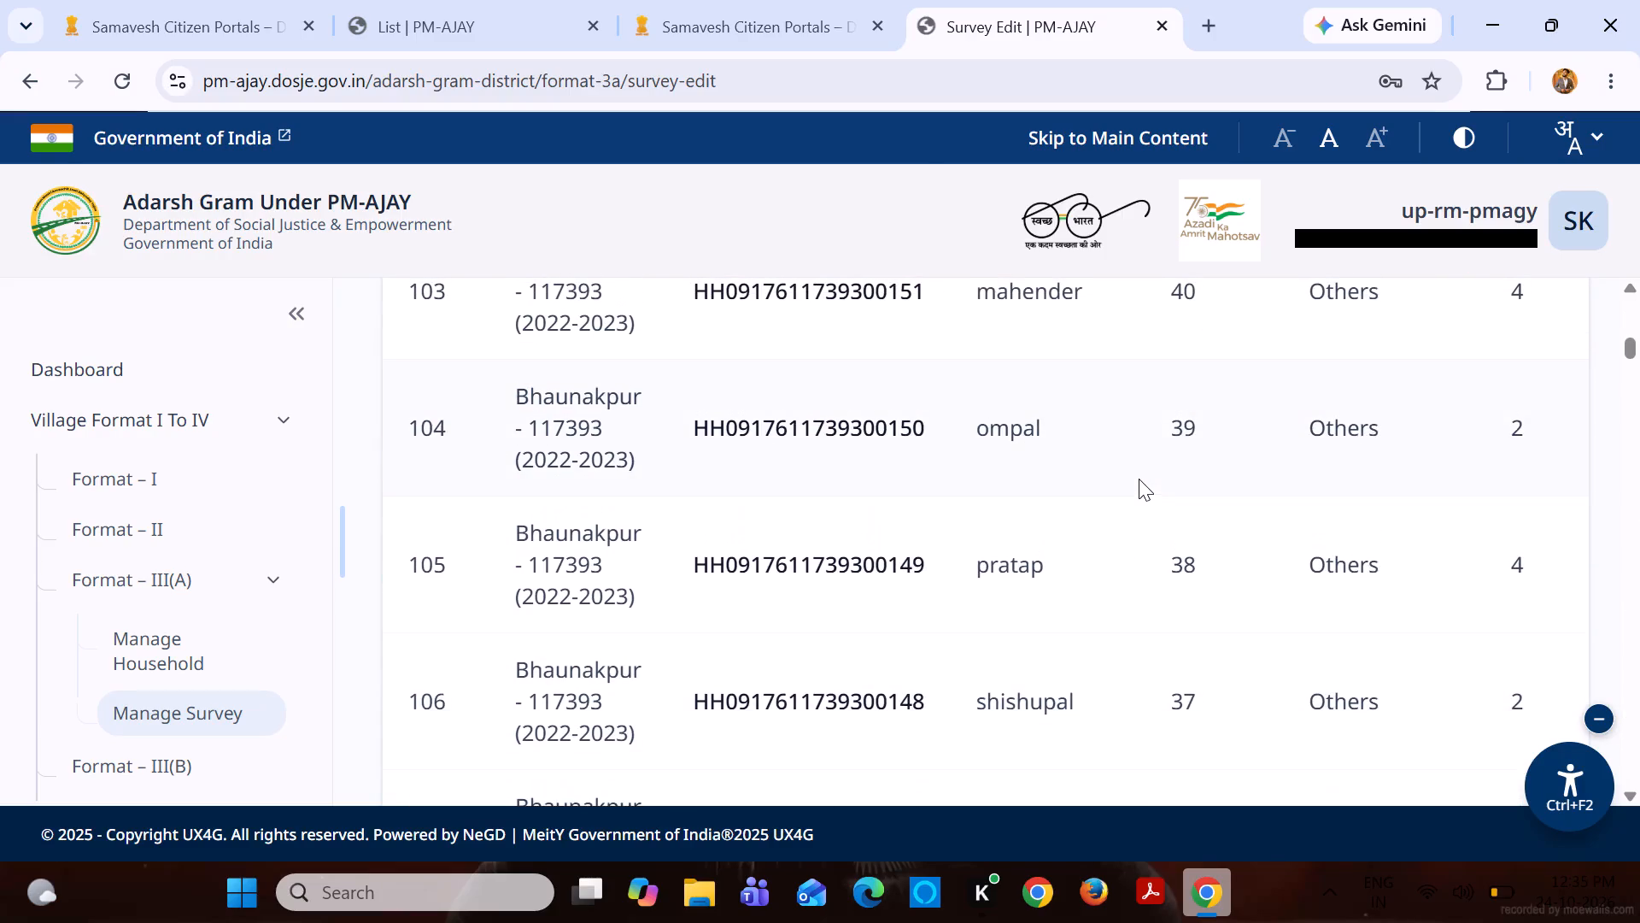
scroll(1139, 479, "up", 1)
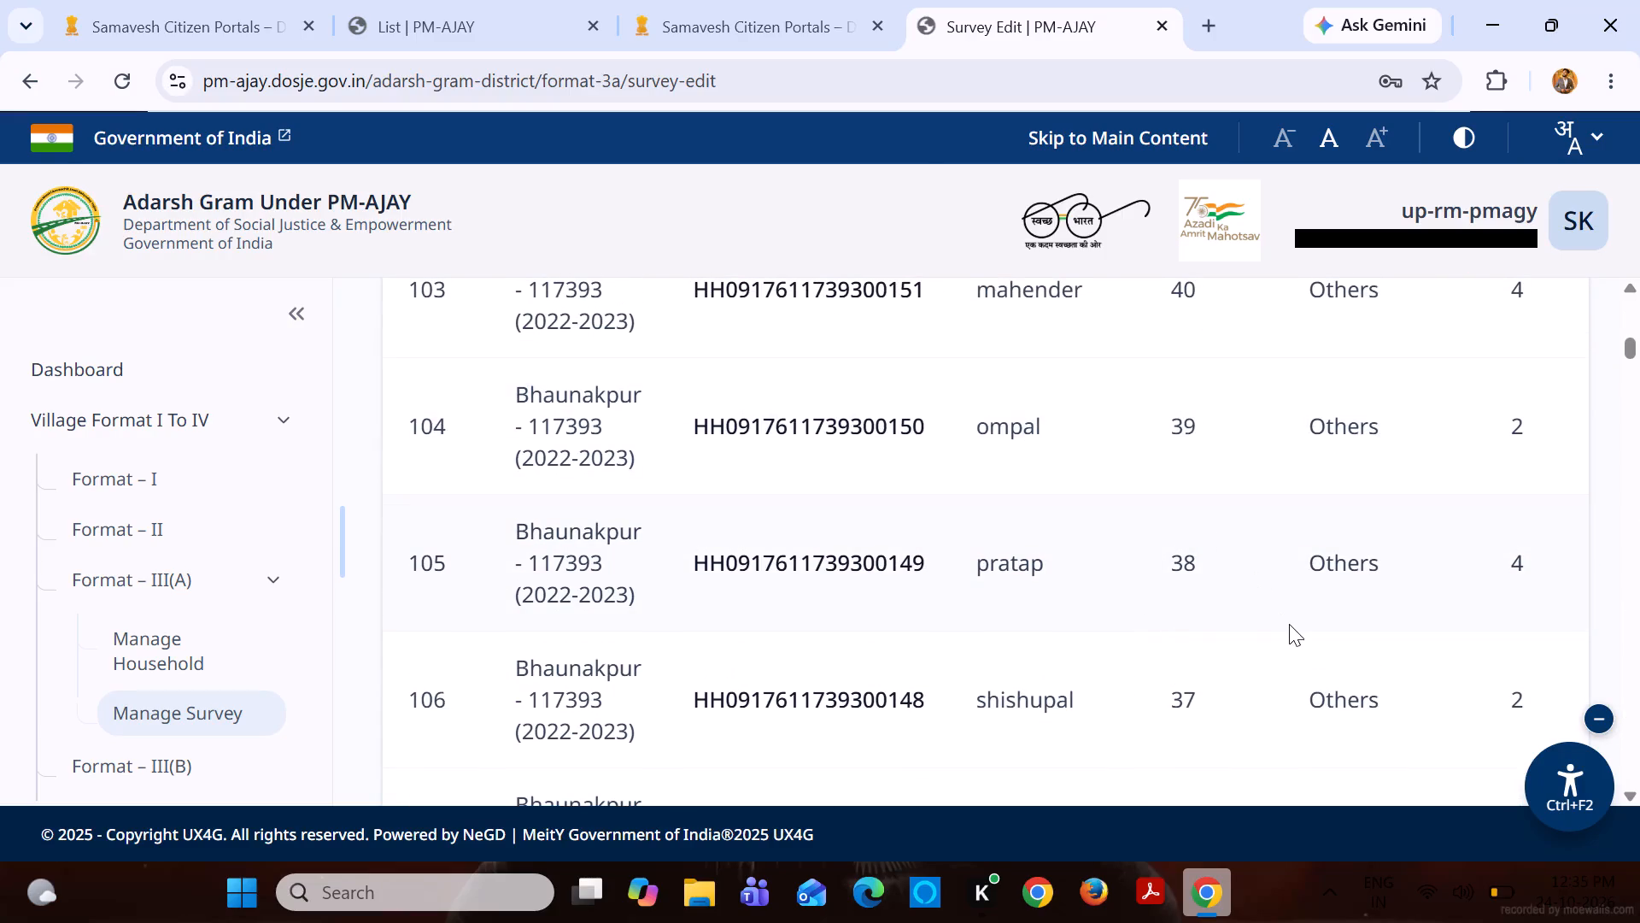
scroll(1289, 624, "left", 6)
left_click(1546, 559)
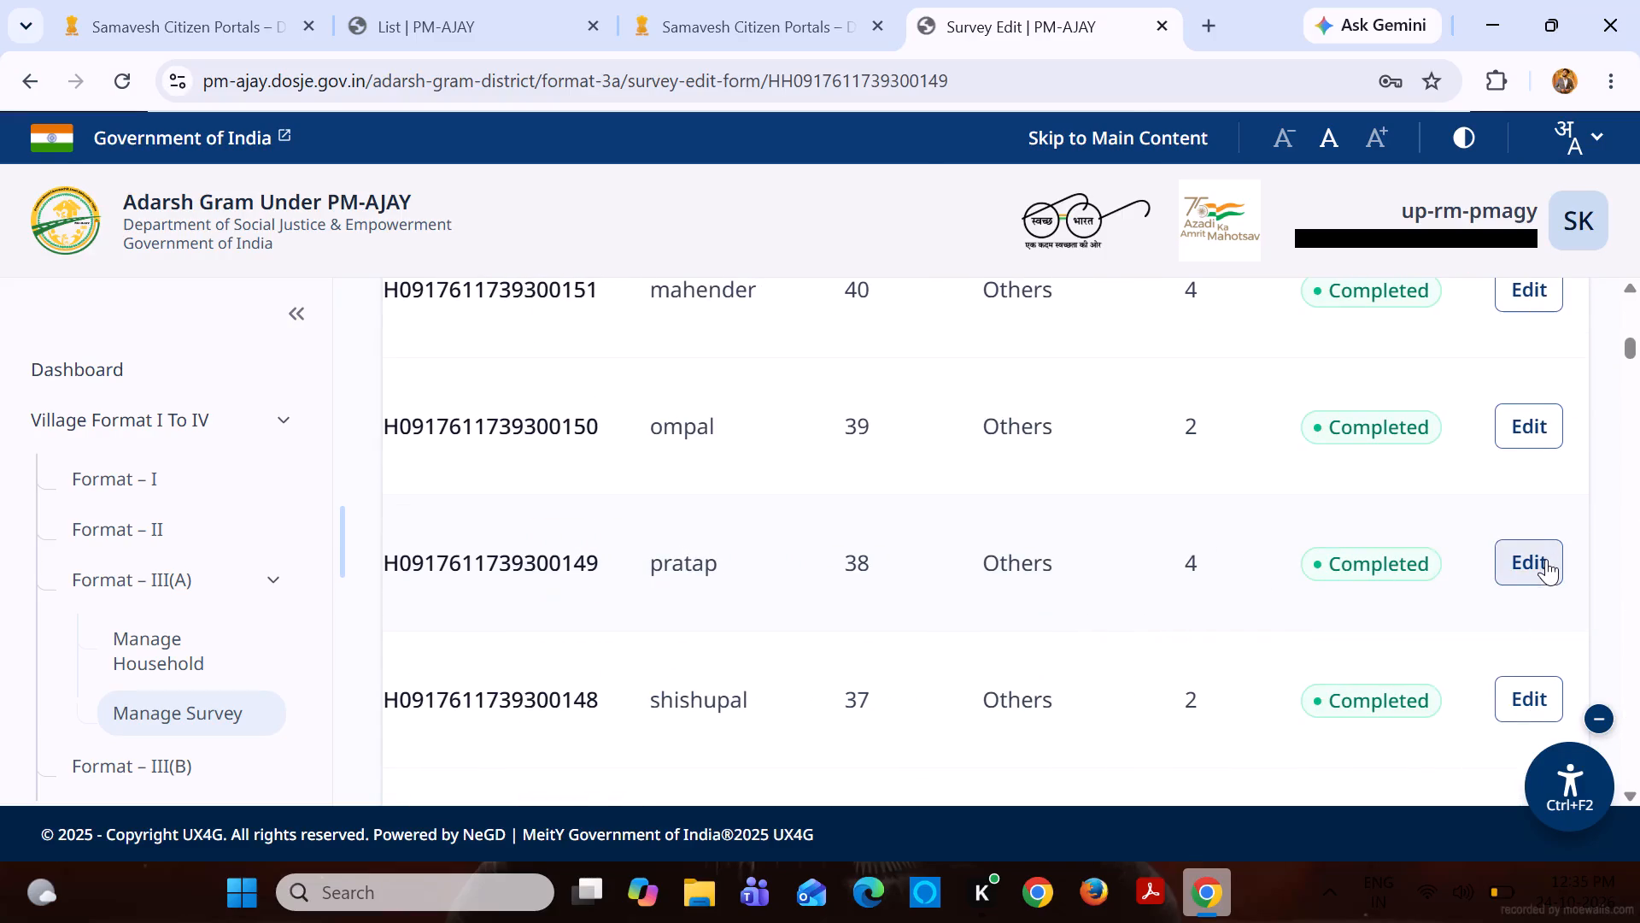
For house number 38, select domain 7 – Agricultural Practices etc., set farming involvement under 7.1 to No, and save the answers.
scroll(1321, 550, "down", 9)
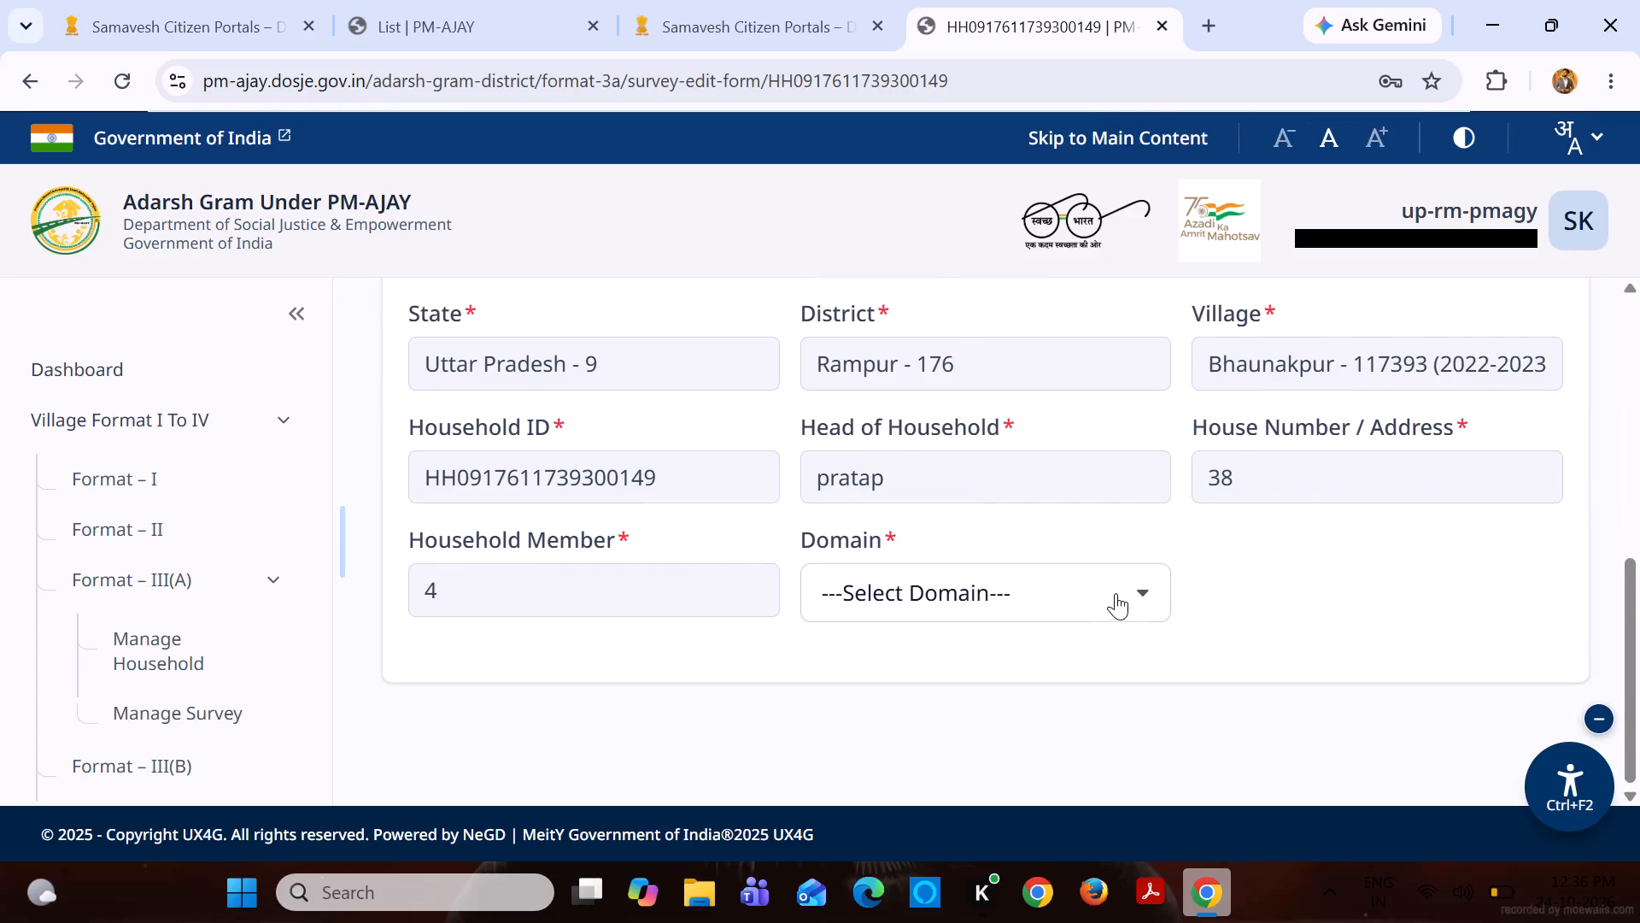
left_click(1111, 595)
scroll(1069, 394, "down", 5)
left_click(992, 363)
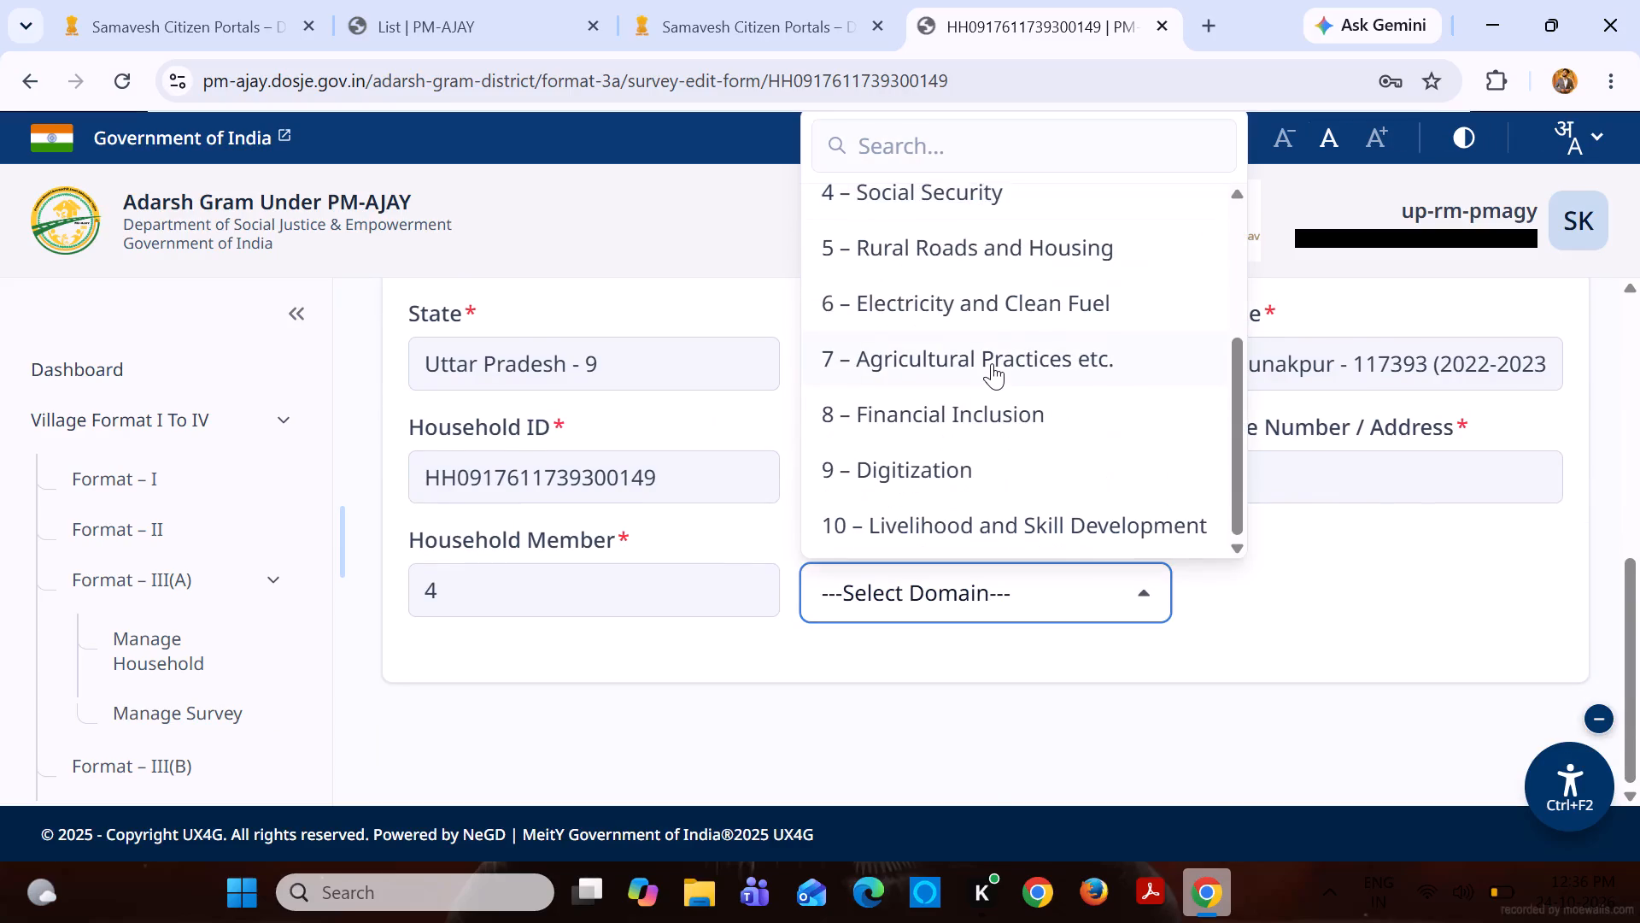
scroll(1227, 523, "down", 4)
left_click(1414, 373)
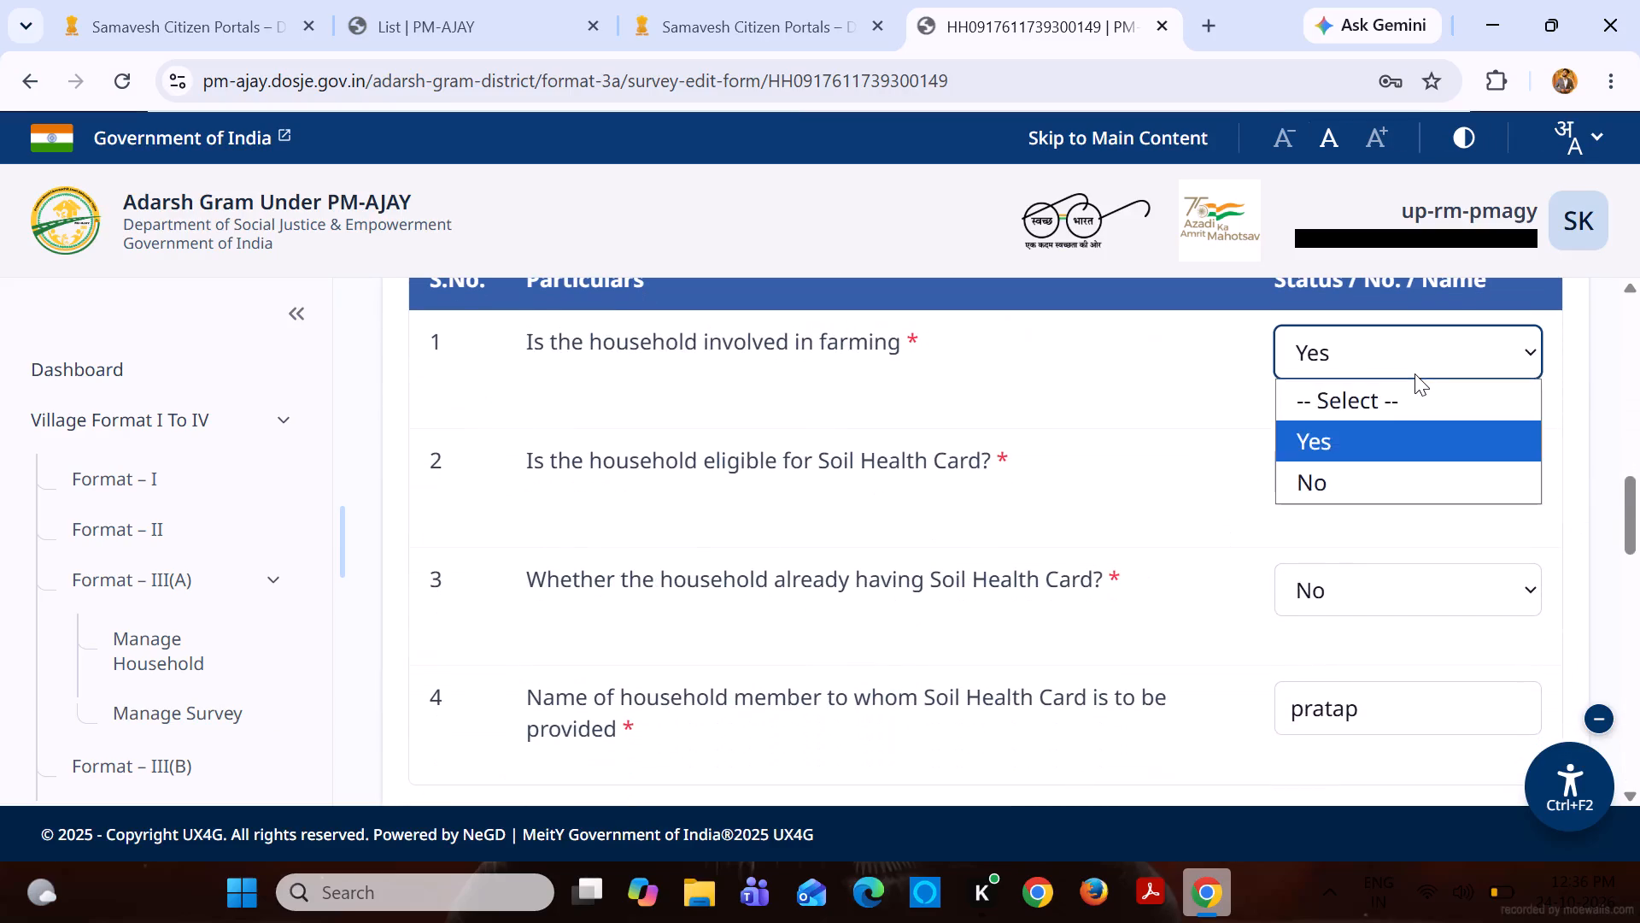
left_click(1323, 489)
scroll(1323, 489, "down", 7)
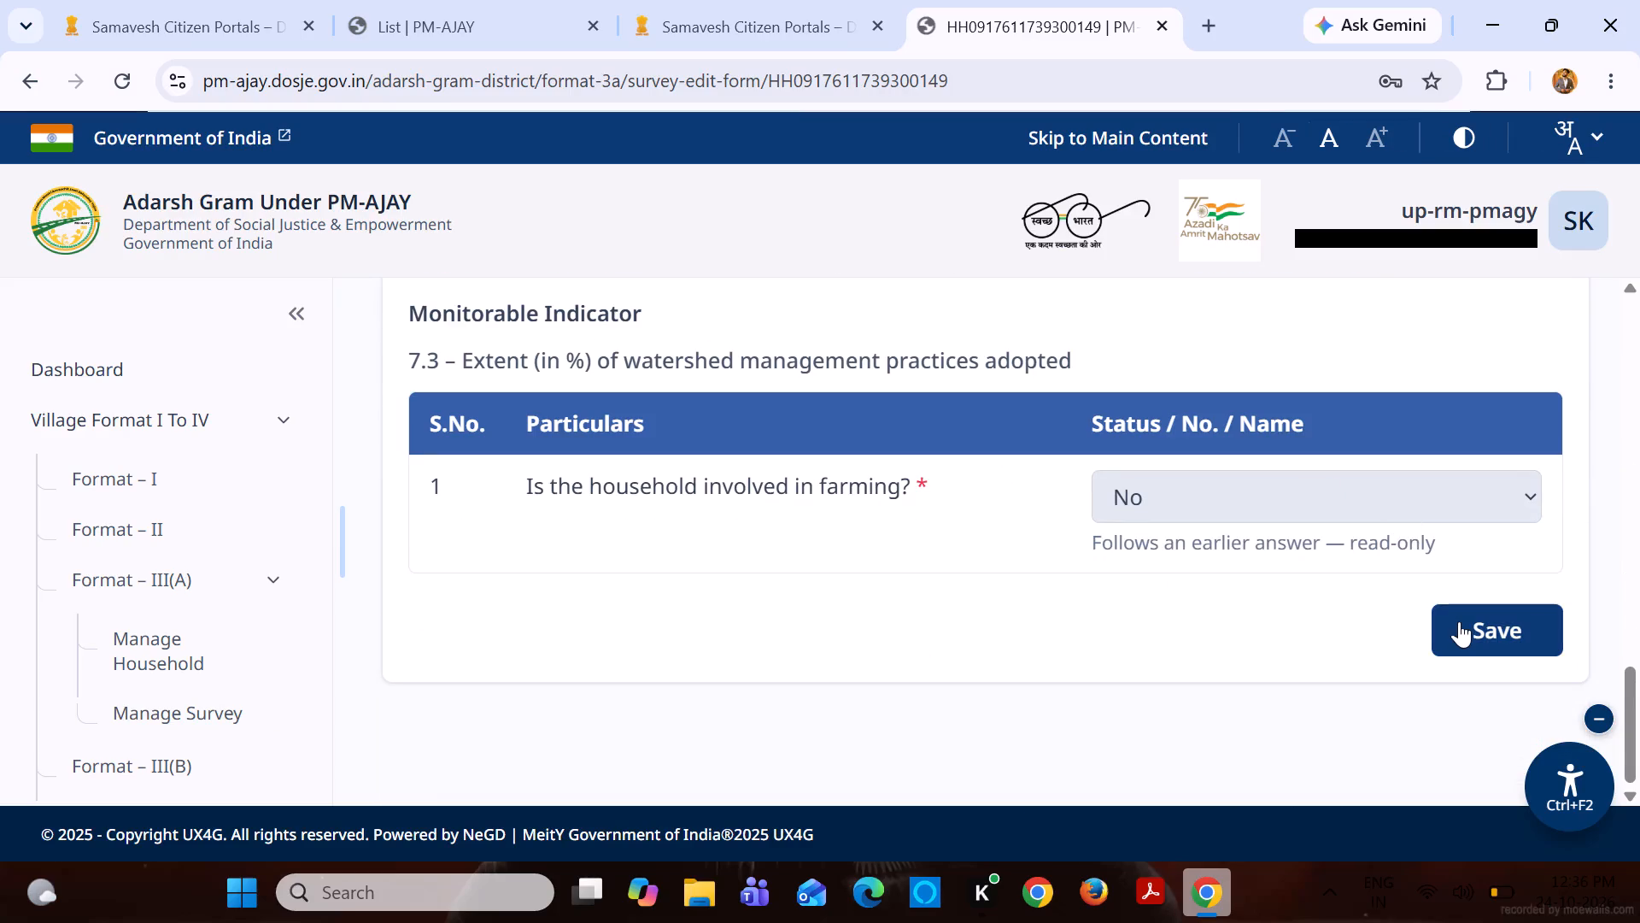
left_click(1459, 621)
Return to the household list and open the survey of house number 39 on page 2 for editing.
scroll(1422, 528, "up", 10)
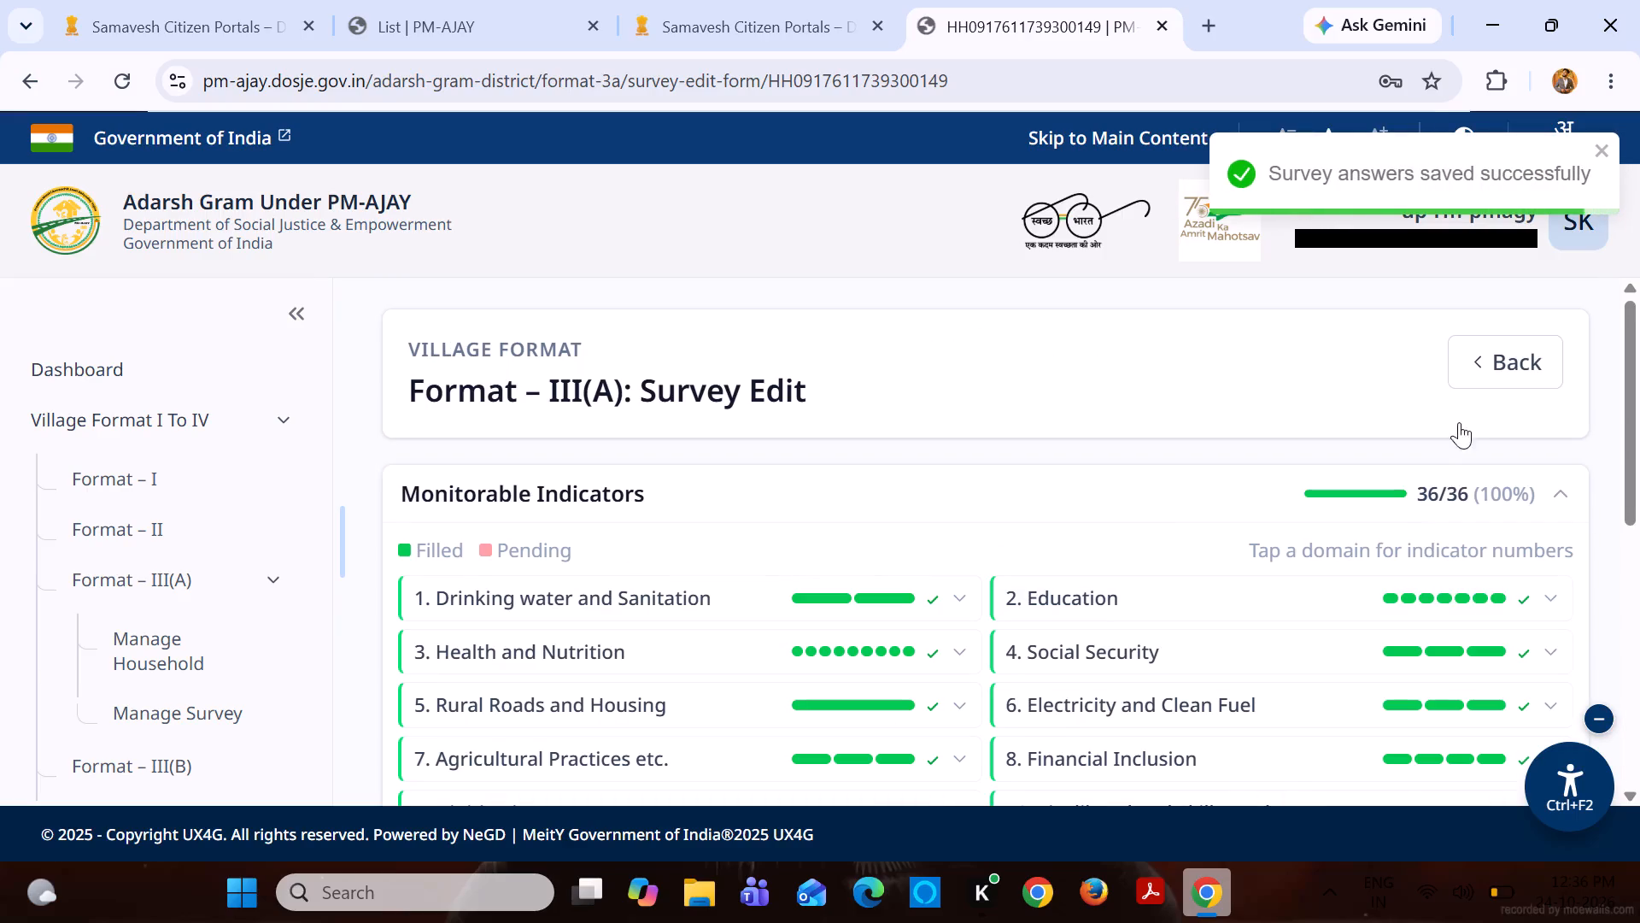
left_click(1520, 345)
scroll(1397, 500, "down", 8)
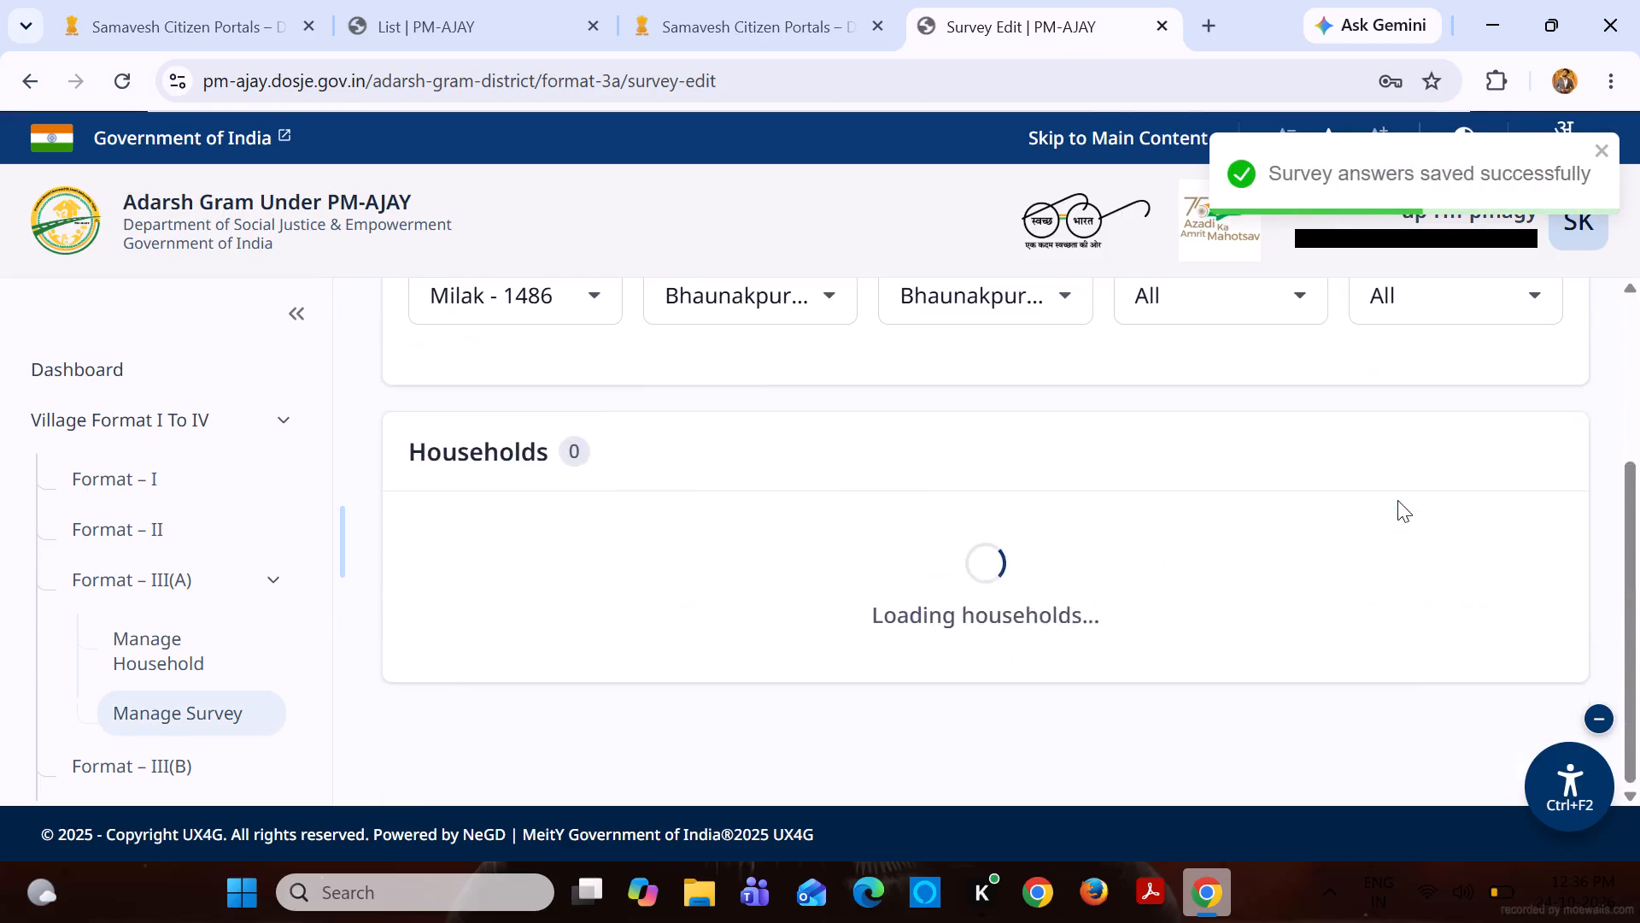
scroll(1397, 500, "down", 20)
scroll(1397, 500, "down", 4)
scroll(1279, 603, "down", 19)
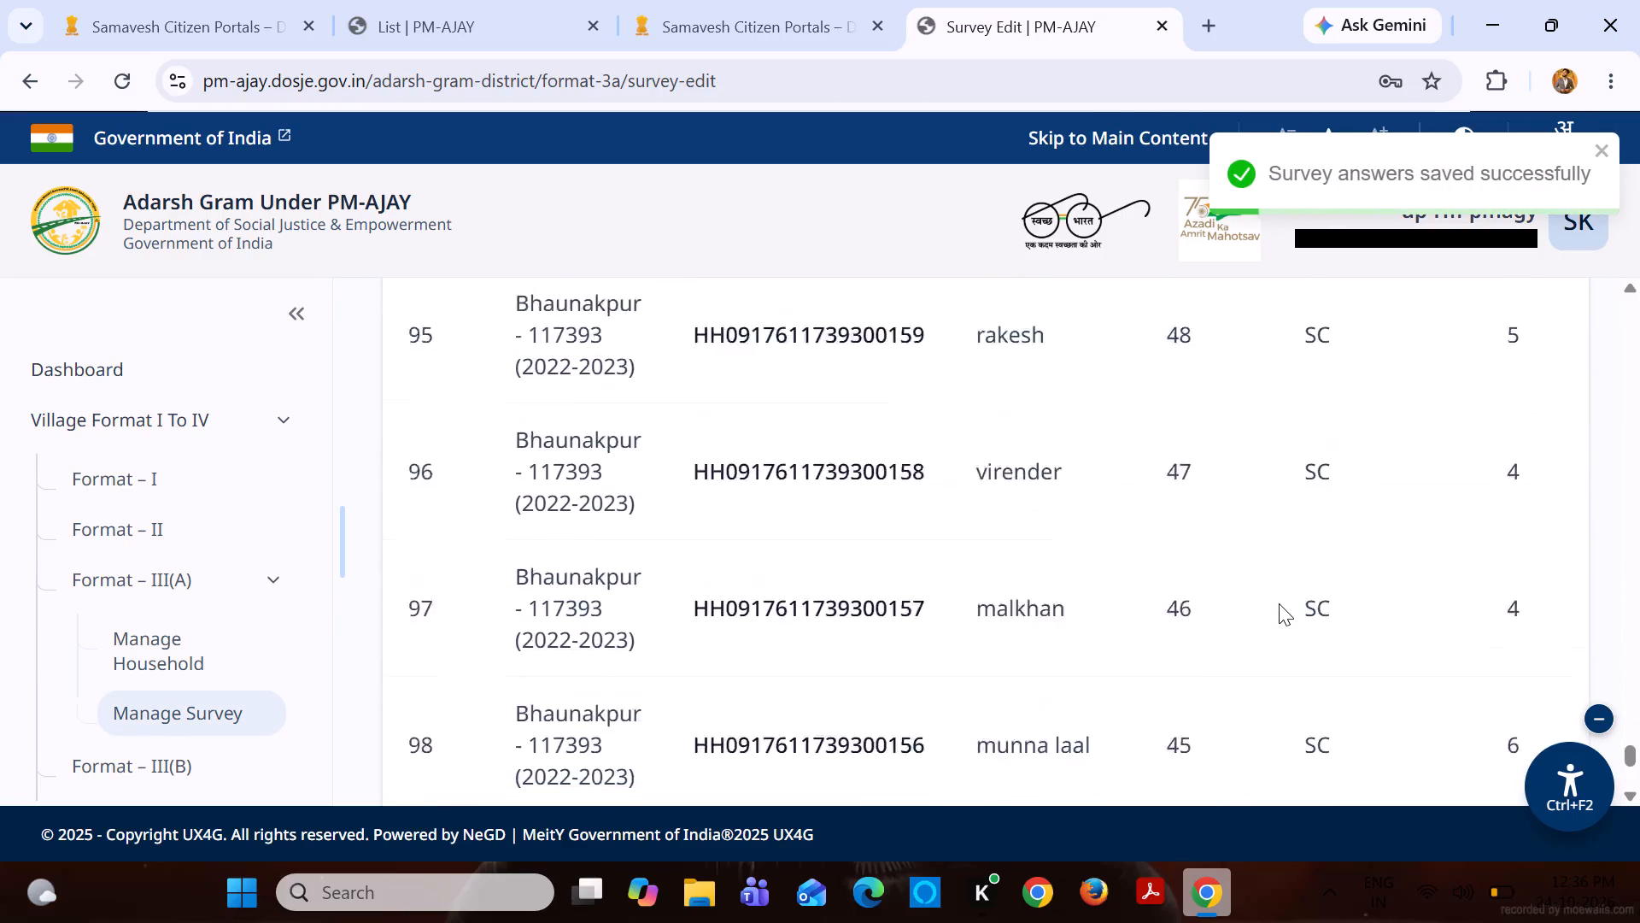
scroll(1279, 603, "down", 6)
left_click(1232, 637)
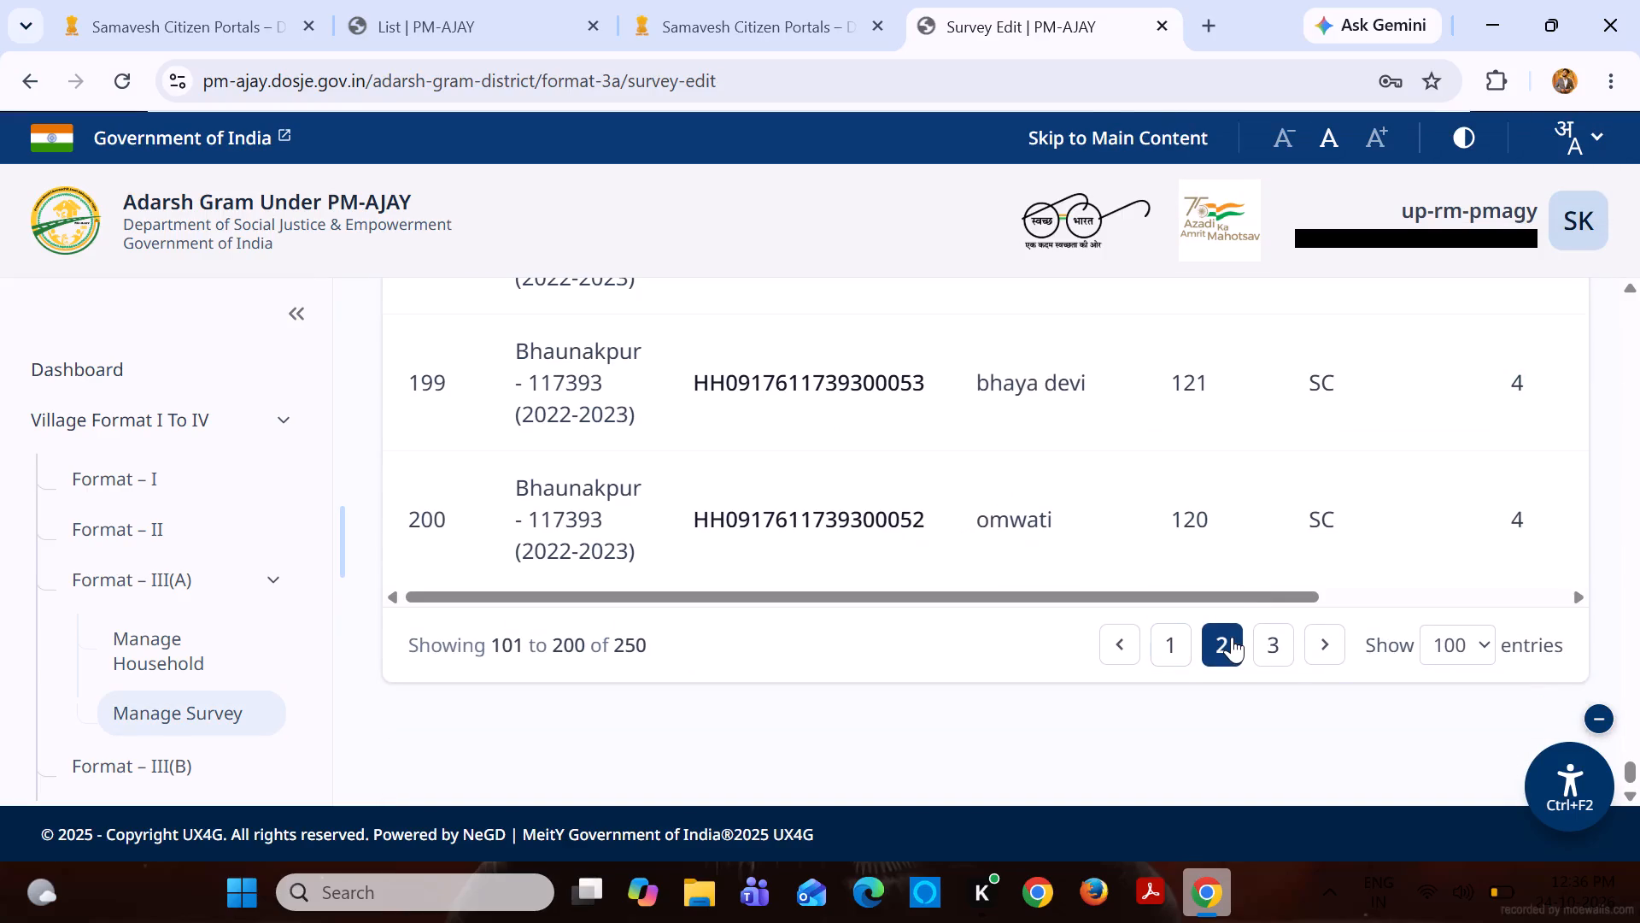
scroll(1221, 405, "up", 4)
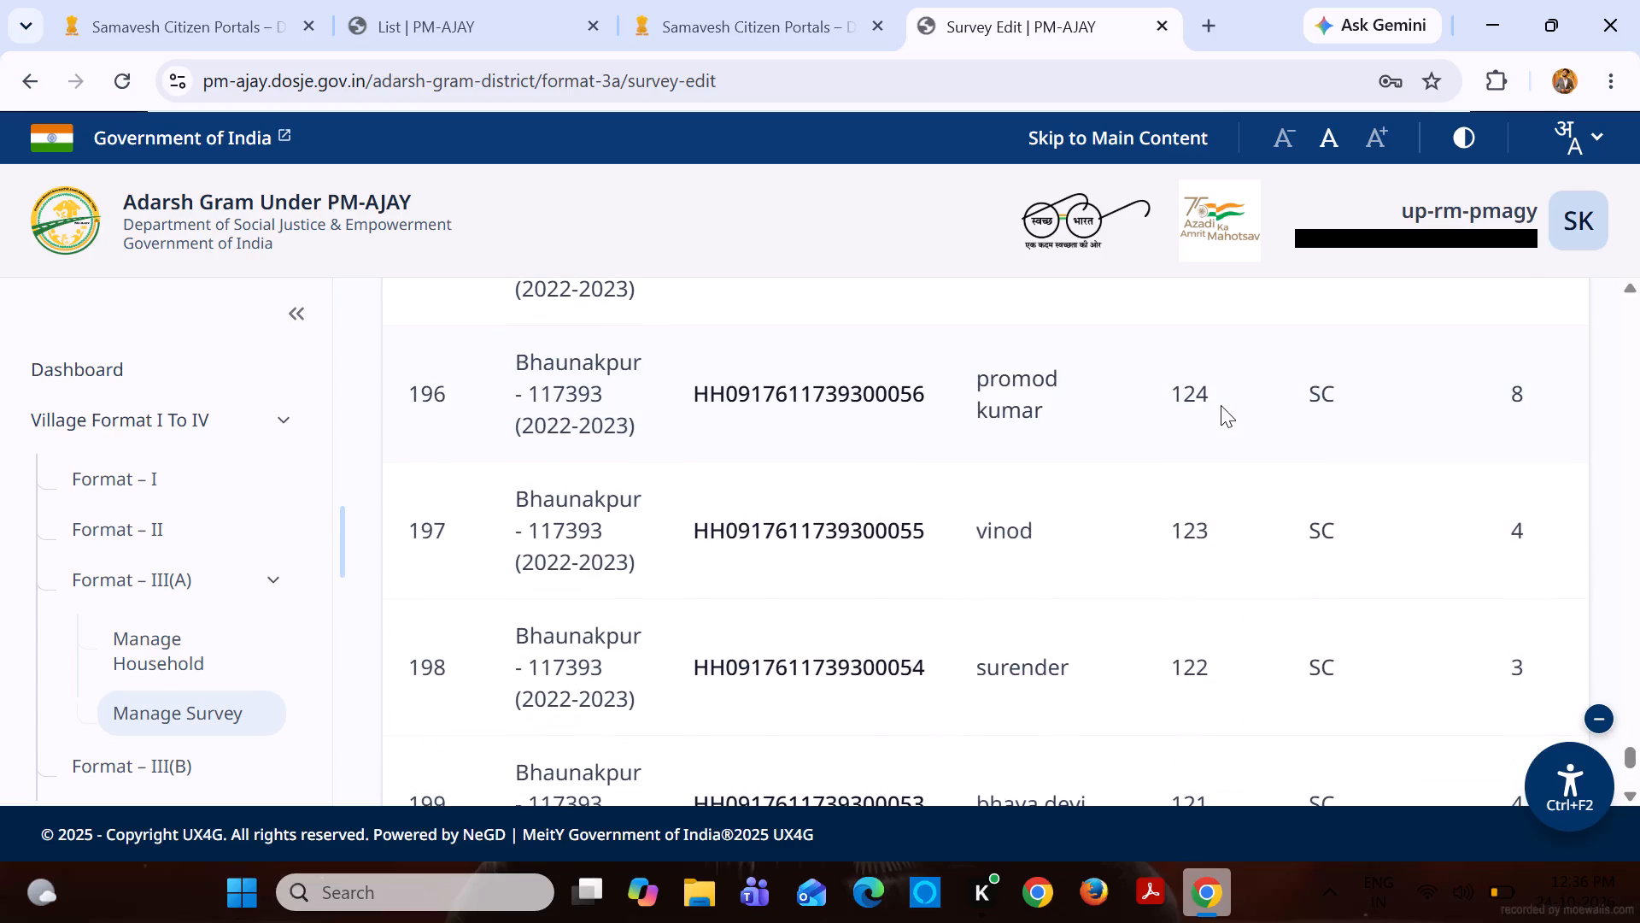
scroll(1221, 405, "up", 6)
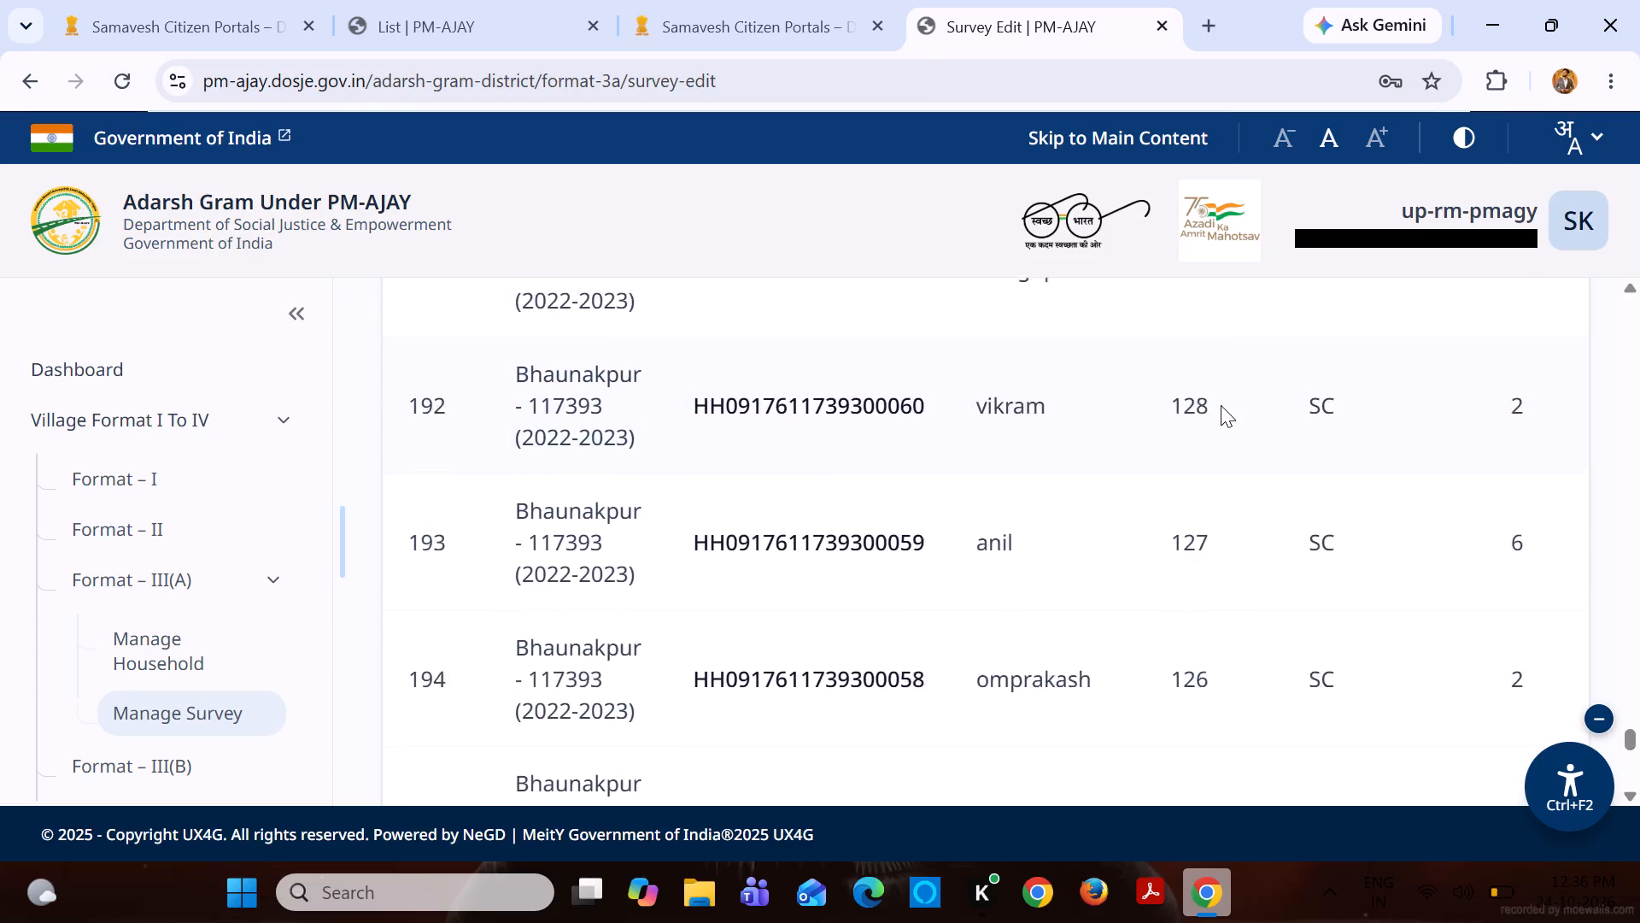
scroll(1221, 405, "up", 11)
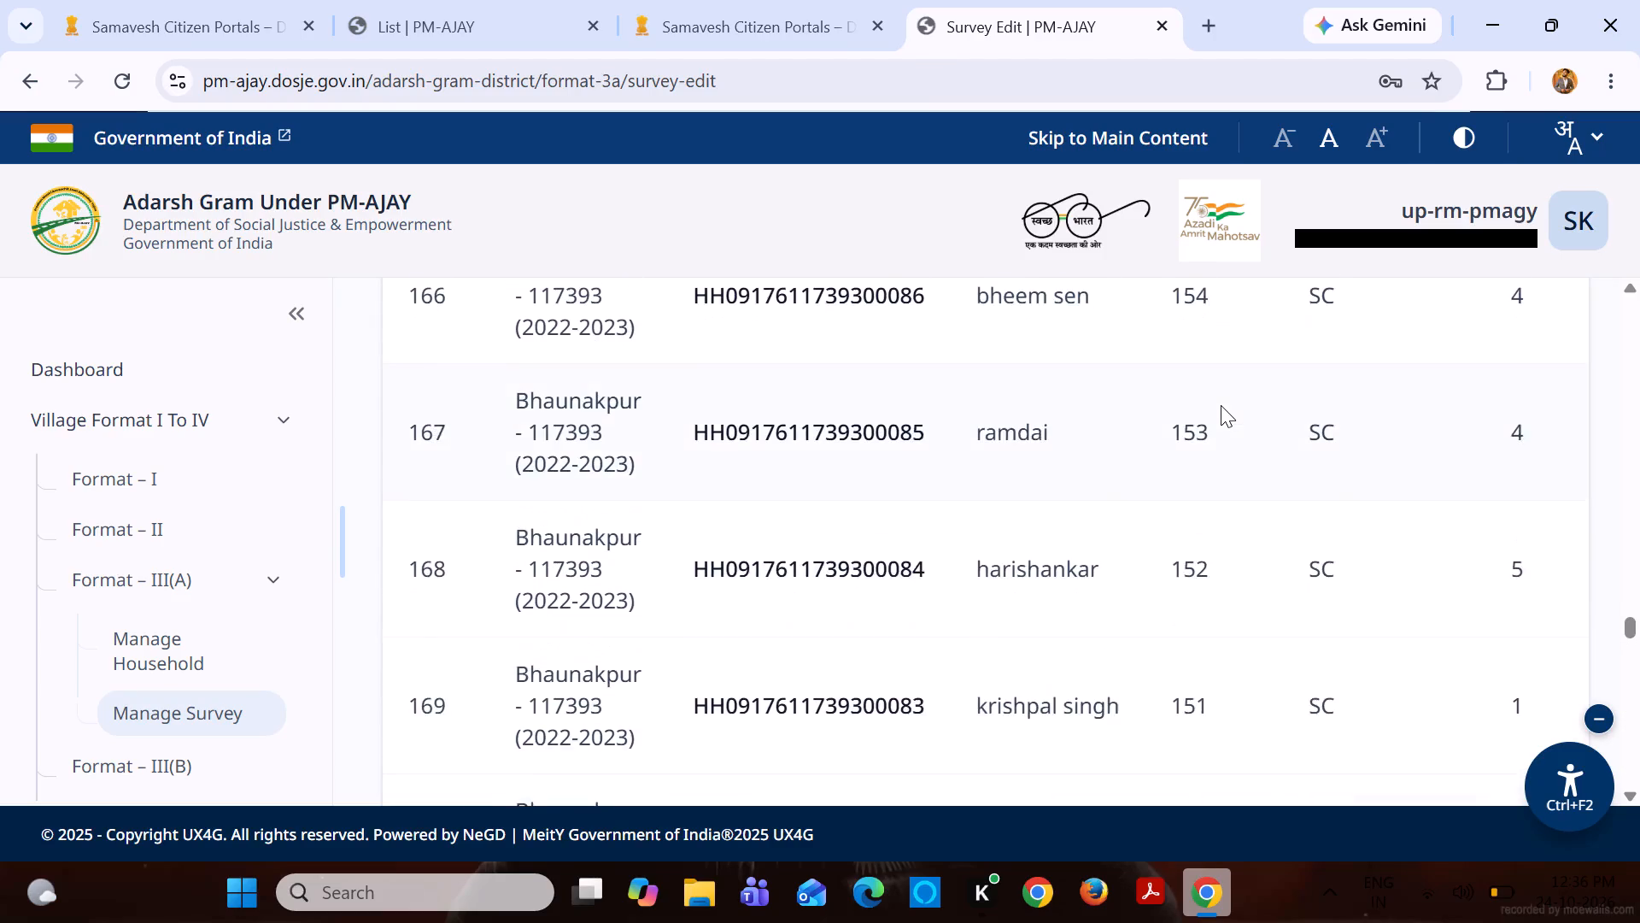
scroll(1221, 405, "up", 4)
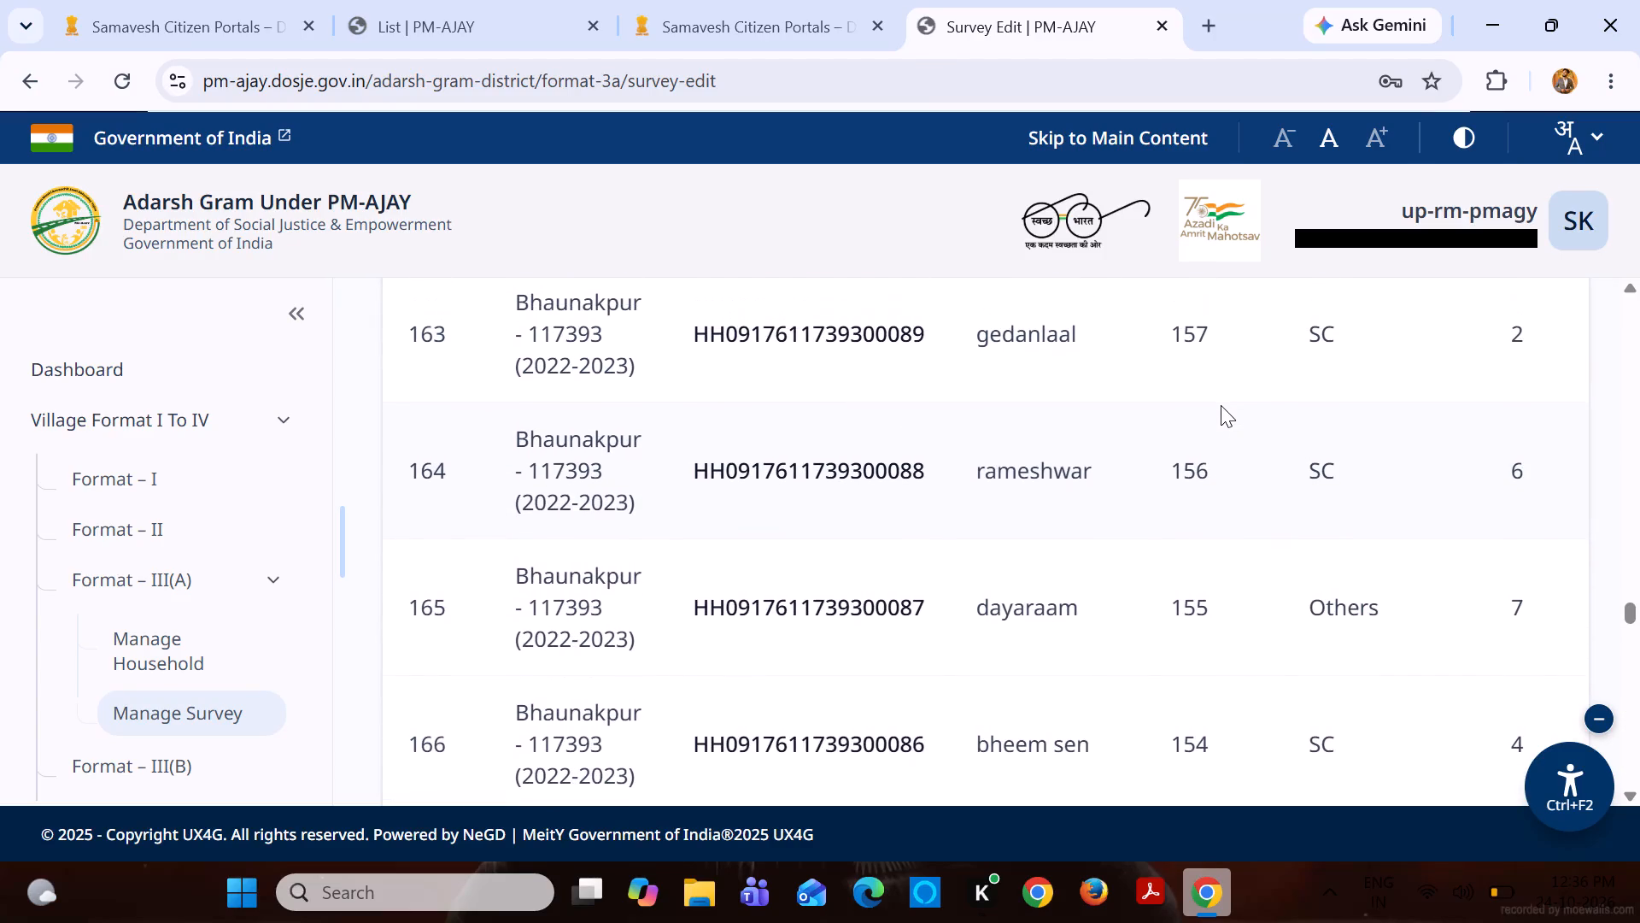
scroll(1221, 405, "up", 4)
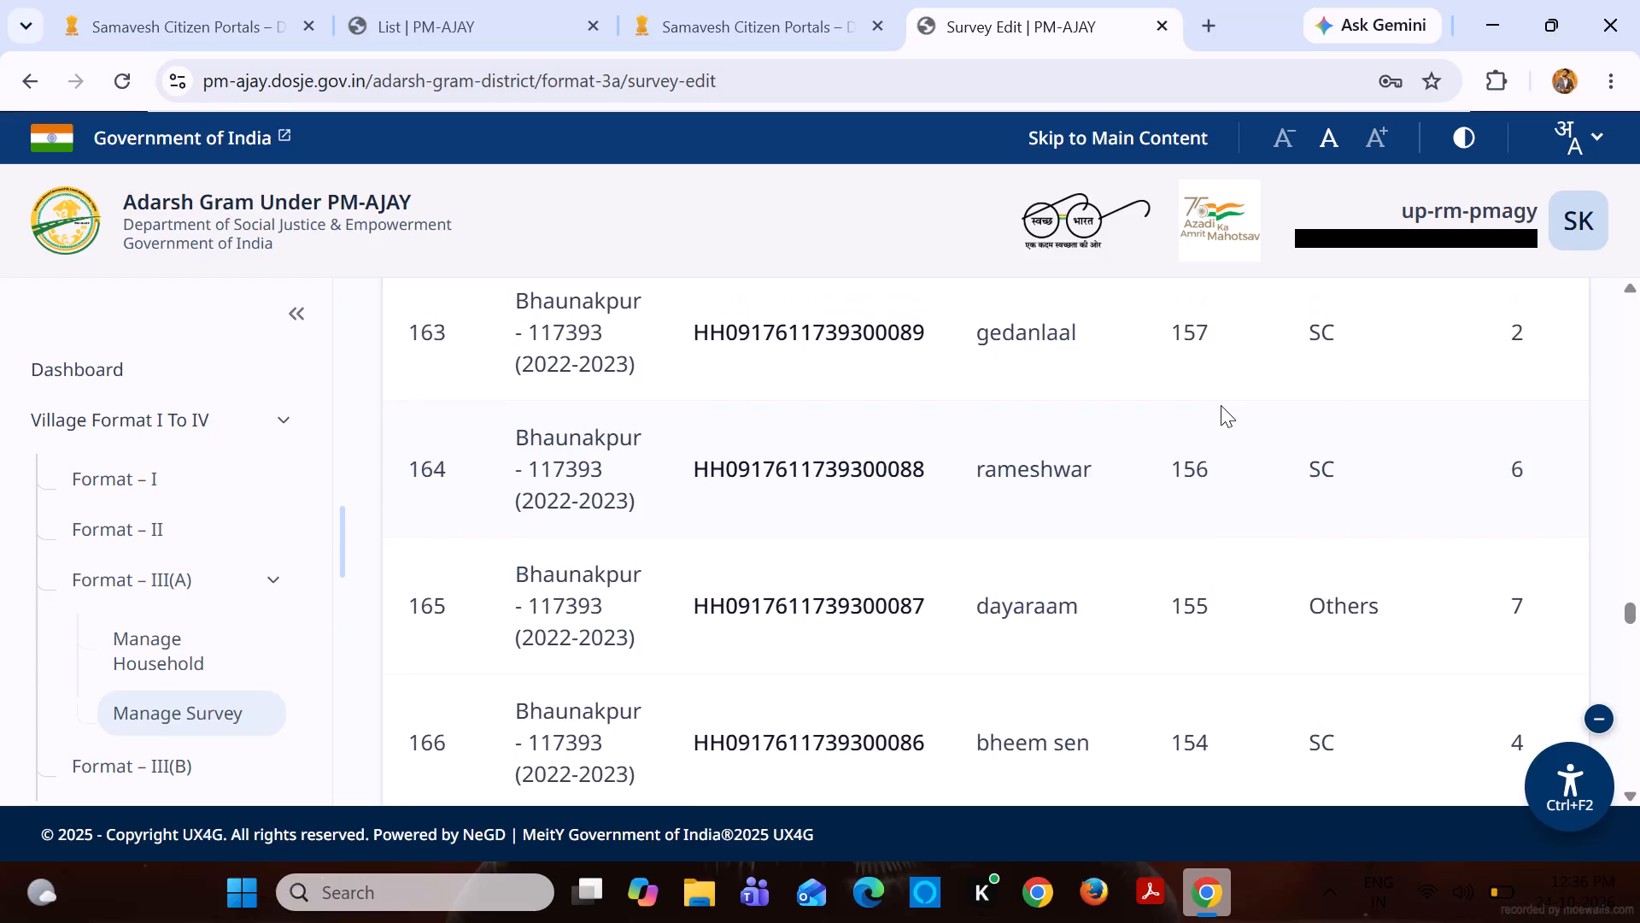
scroll(1221, 405, "up", 1)
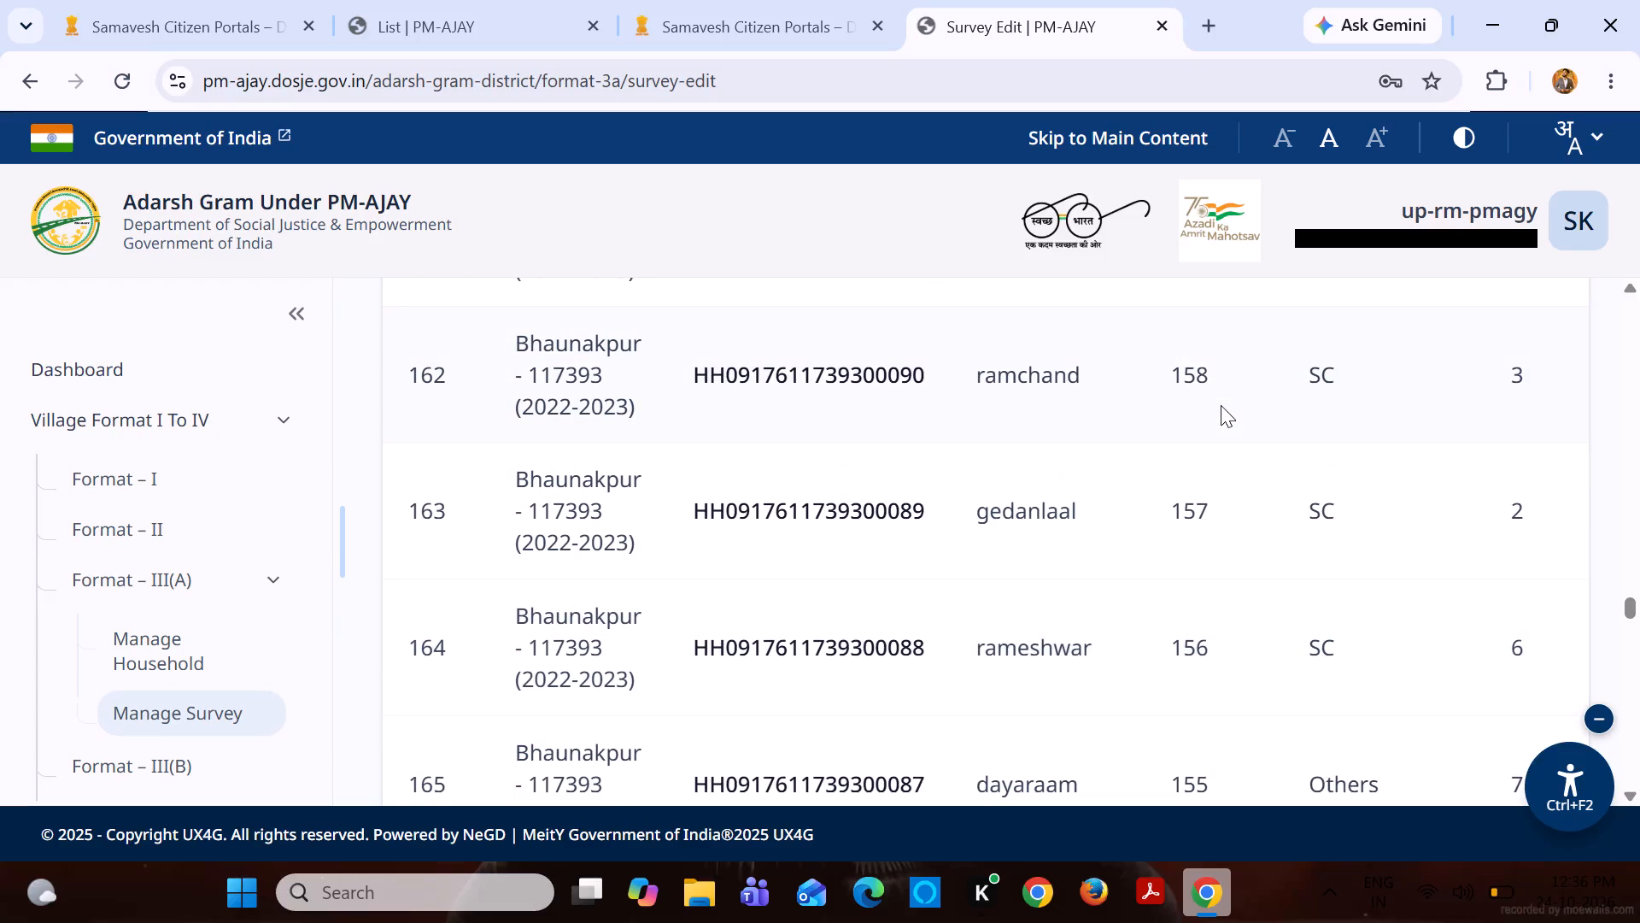
scroll(1221, 405, "up", 2)
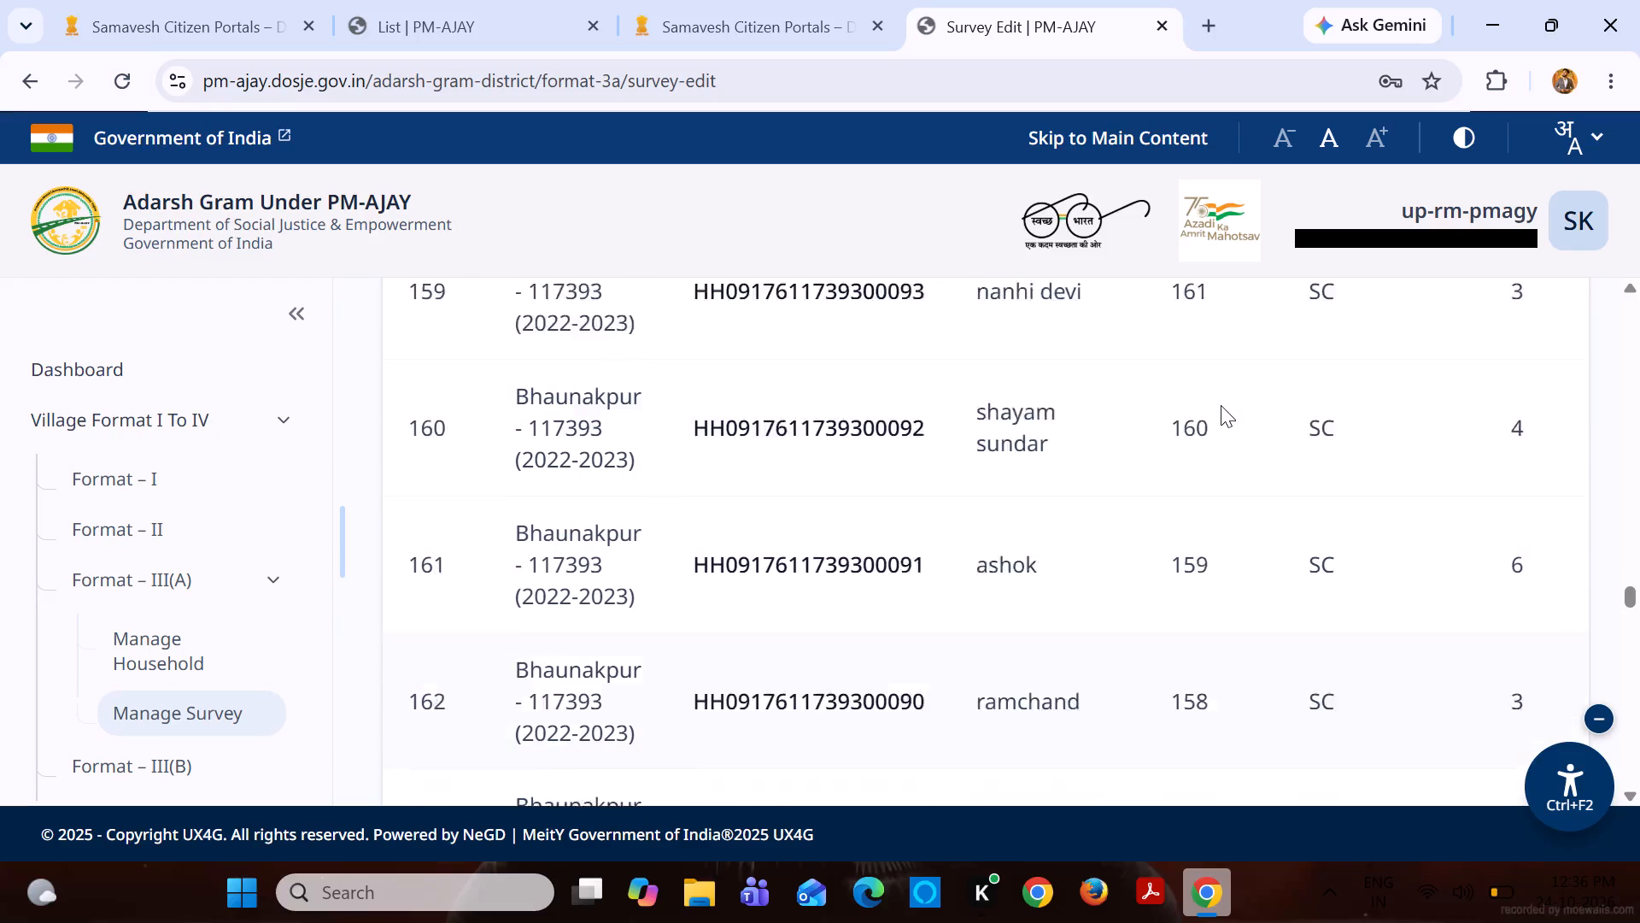
scroll(1221, 405, "up", 13)
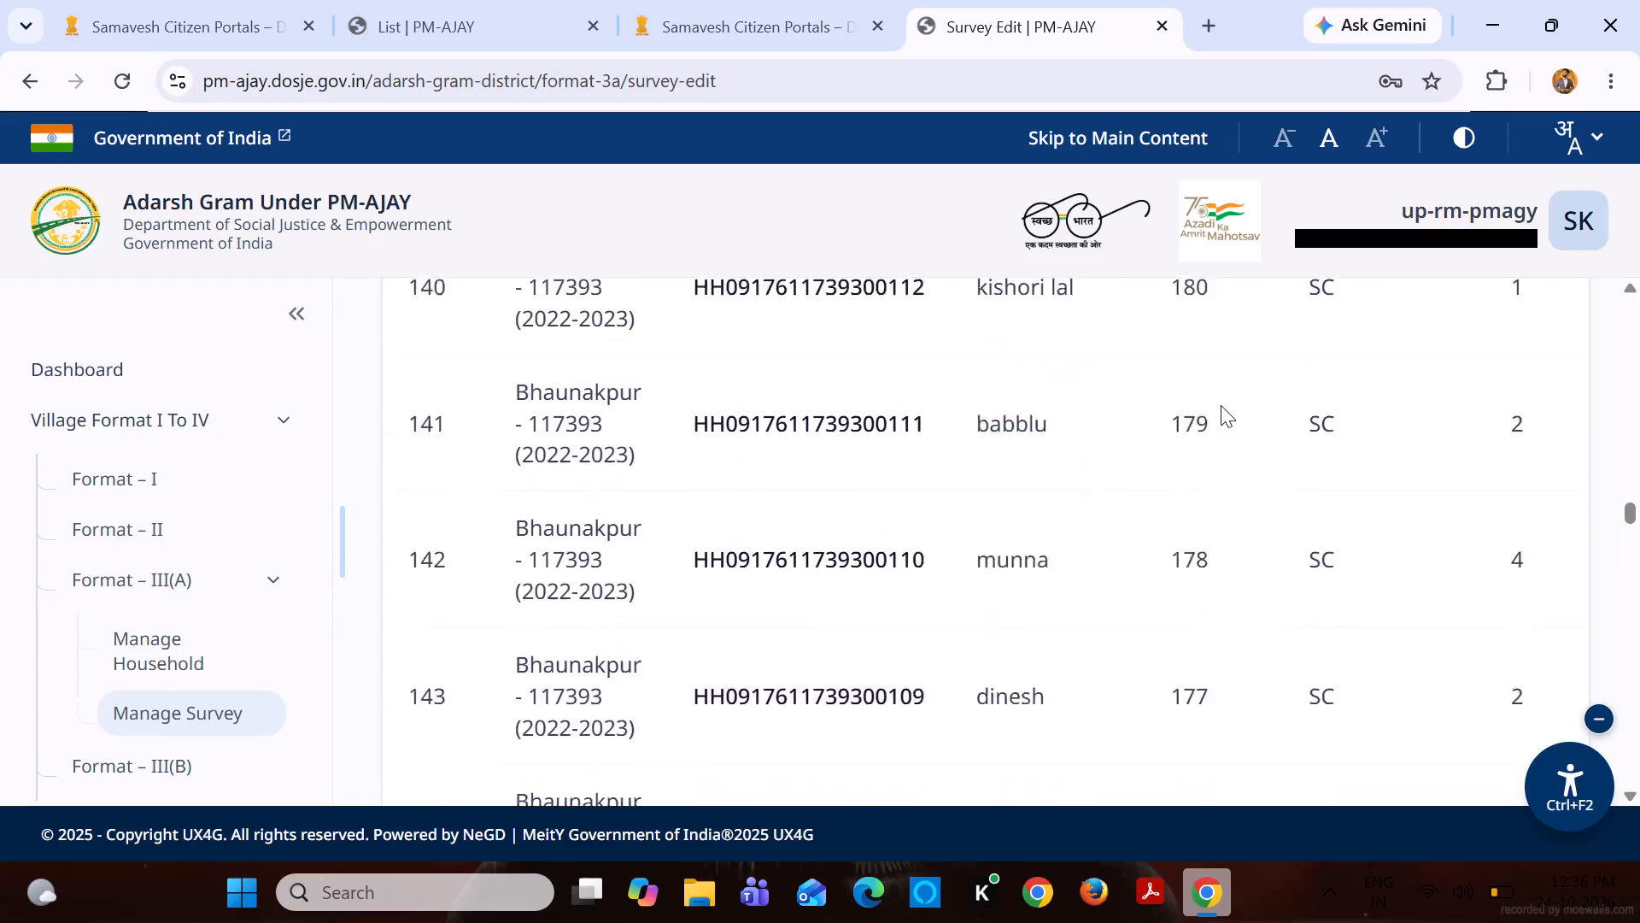
scroll(1221, 405, "up", 7)
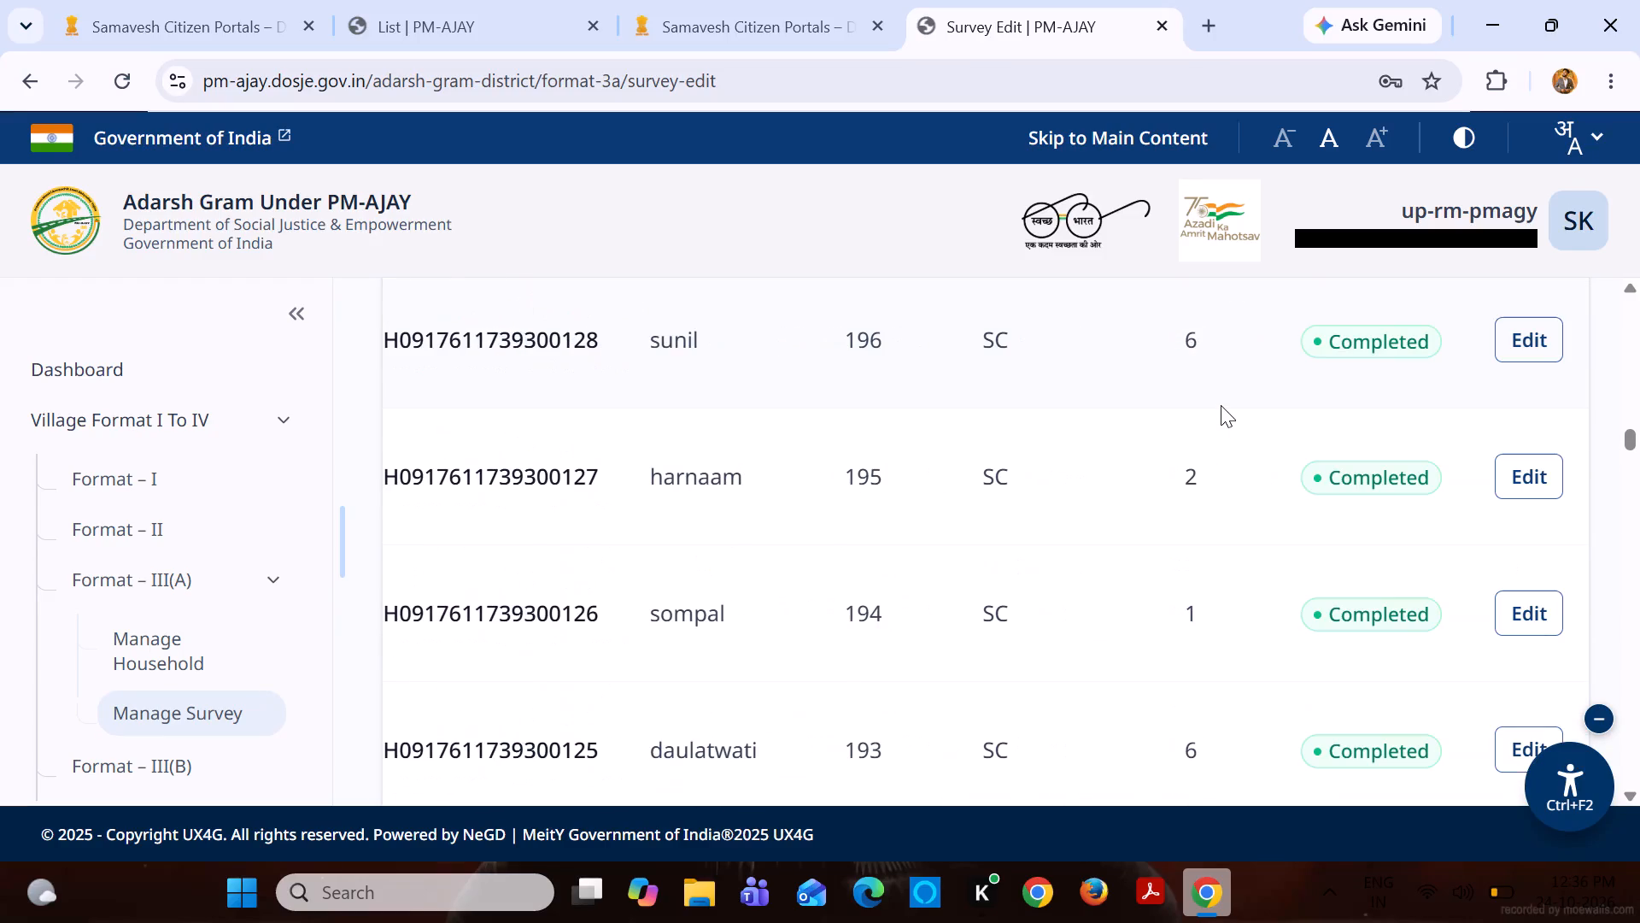
scroll(1221, 405, "up", 8)
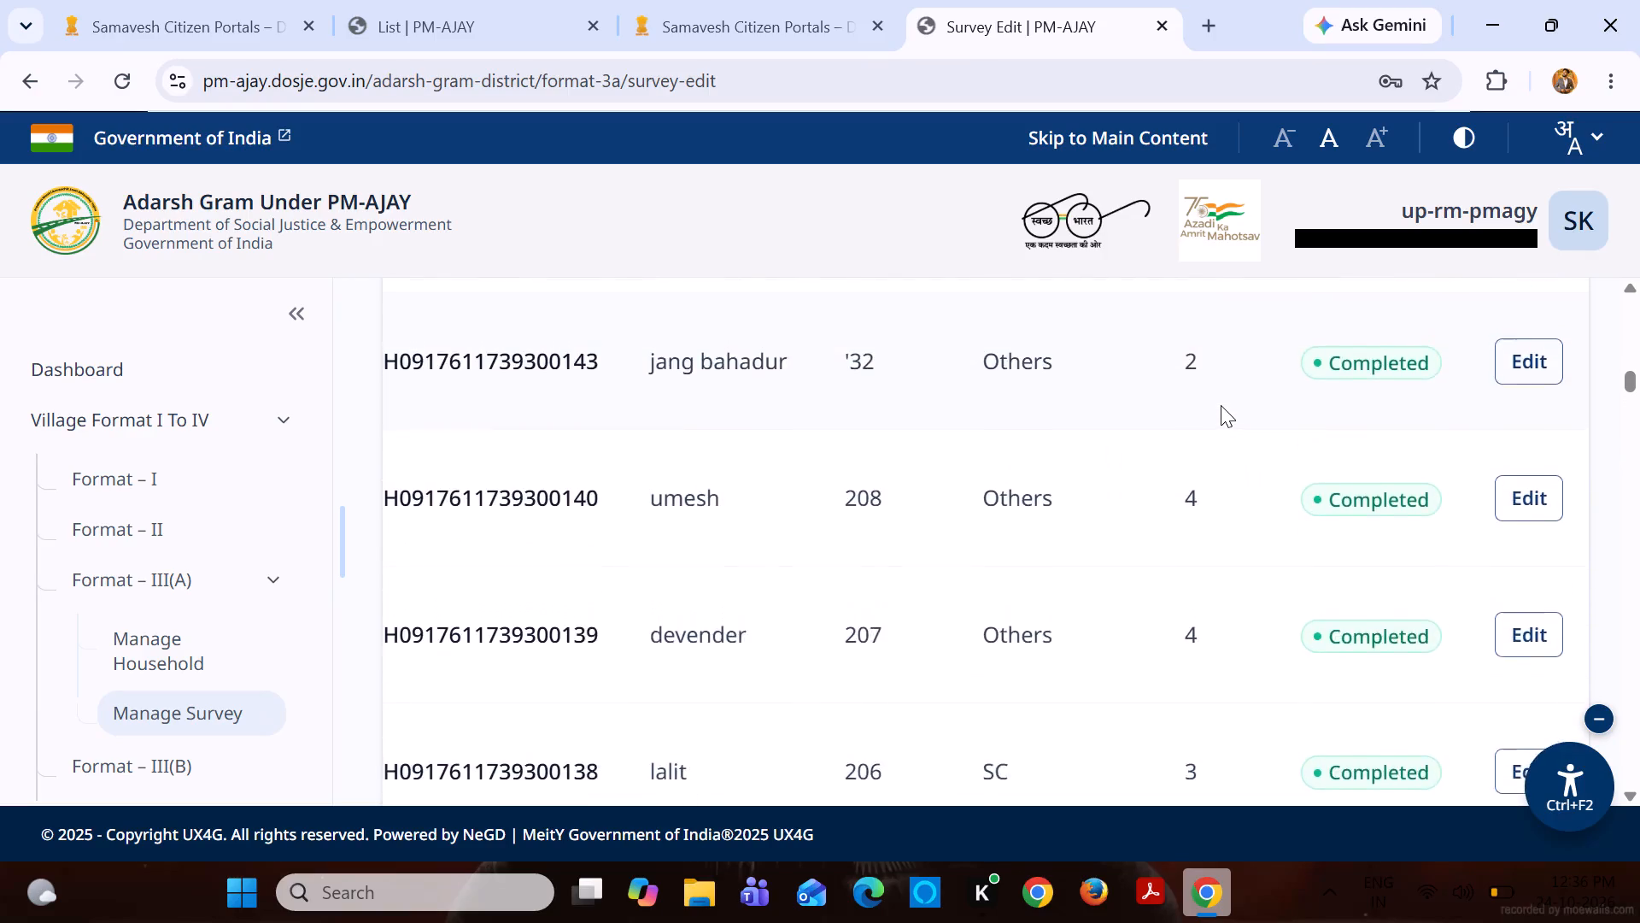
scroll(1221, 405, "up", 2)
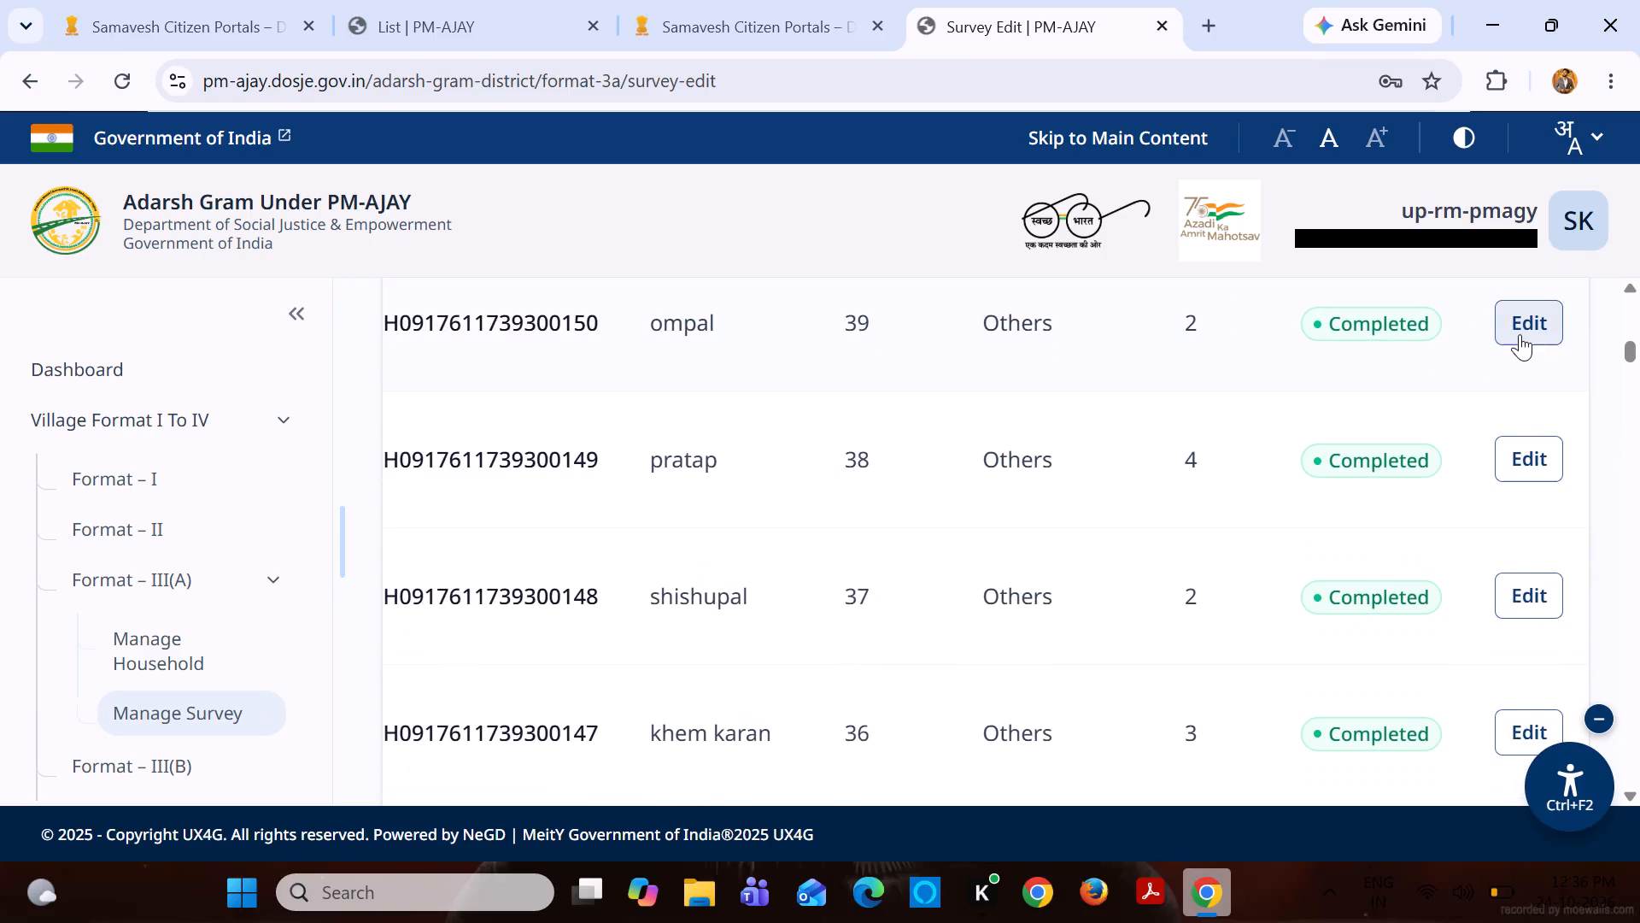
left_click(1522, 338)
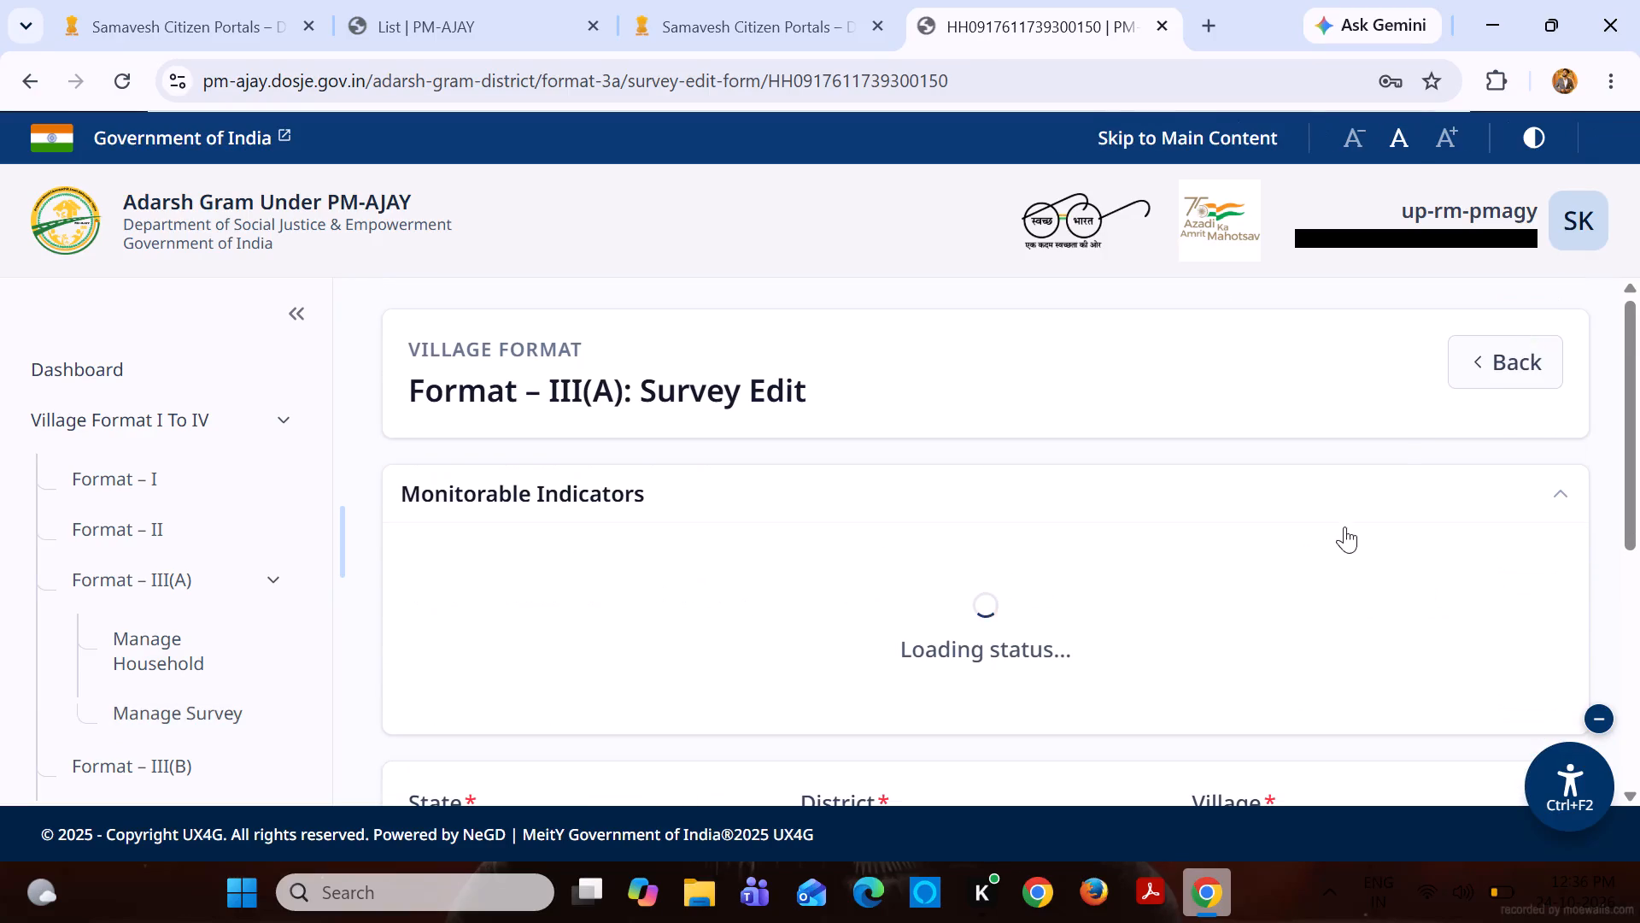
For house number 39, select domain 7 – Agricultural Practices etc., set farming involvement under 7.1 to No, and save the answers.
scroll(1338, 537, "down", 10)
left_click(1087, 597)
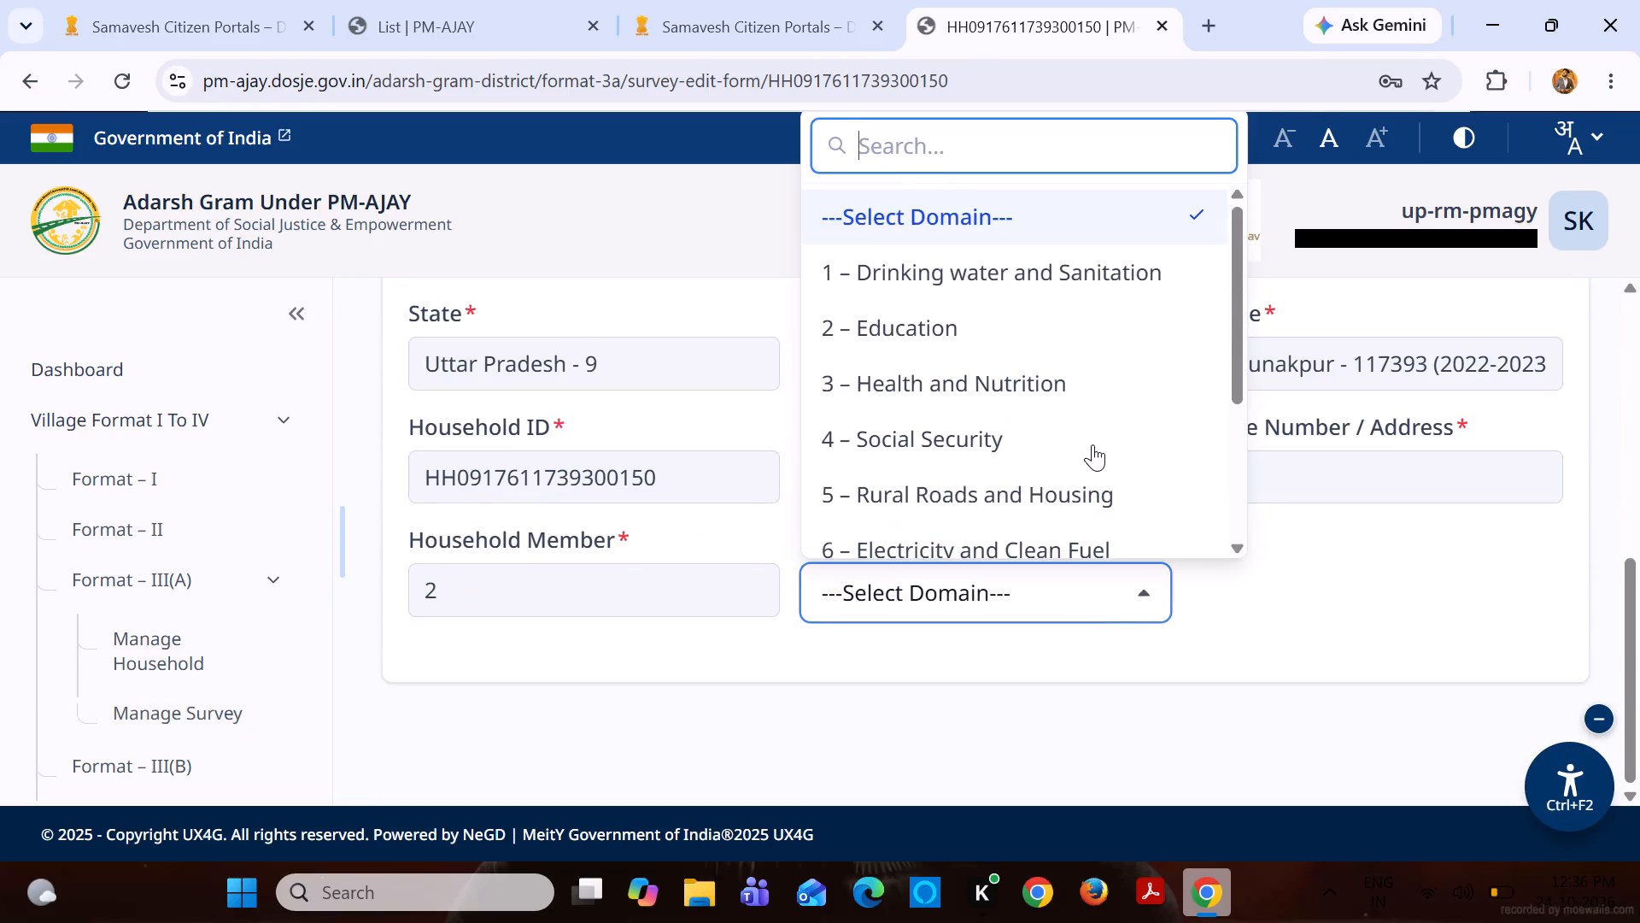
scroll(1092, 444, "down", 7)
left_click(988, 351)
scroll(1222, 523, "down", 4)
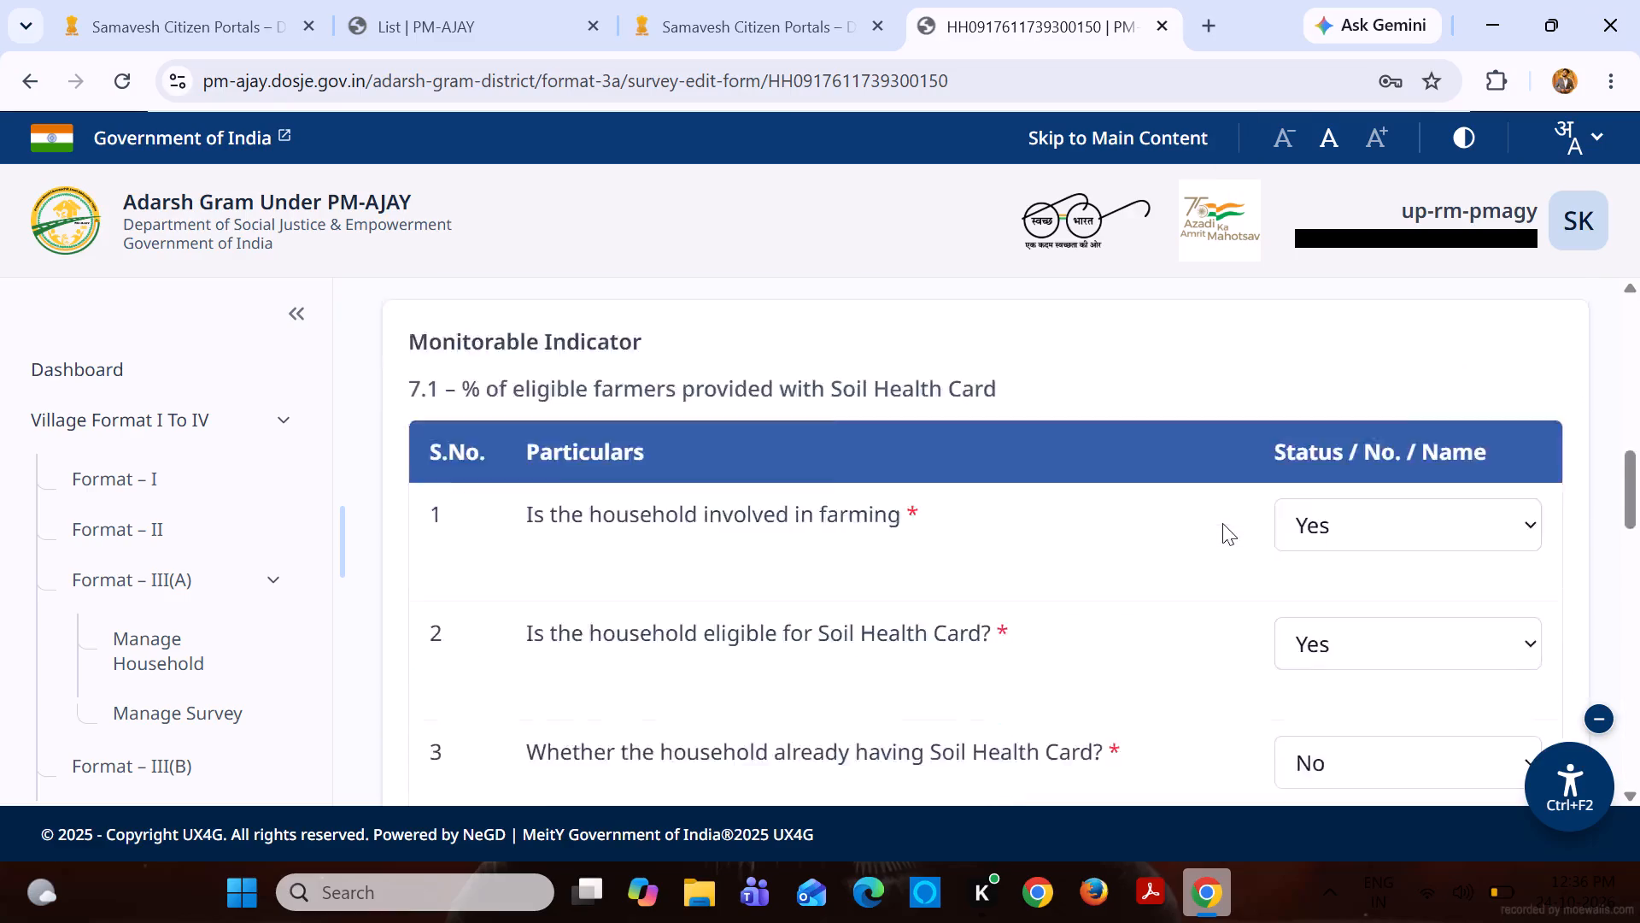
left_click(1442, 360)
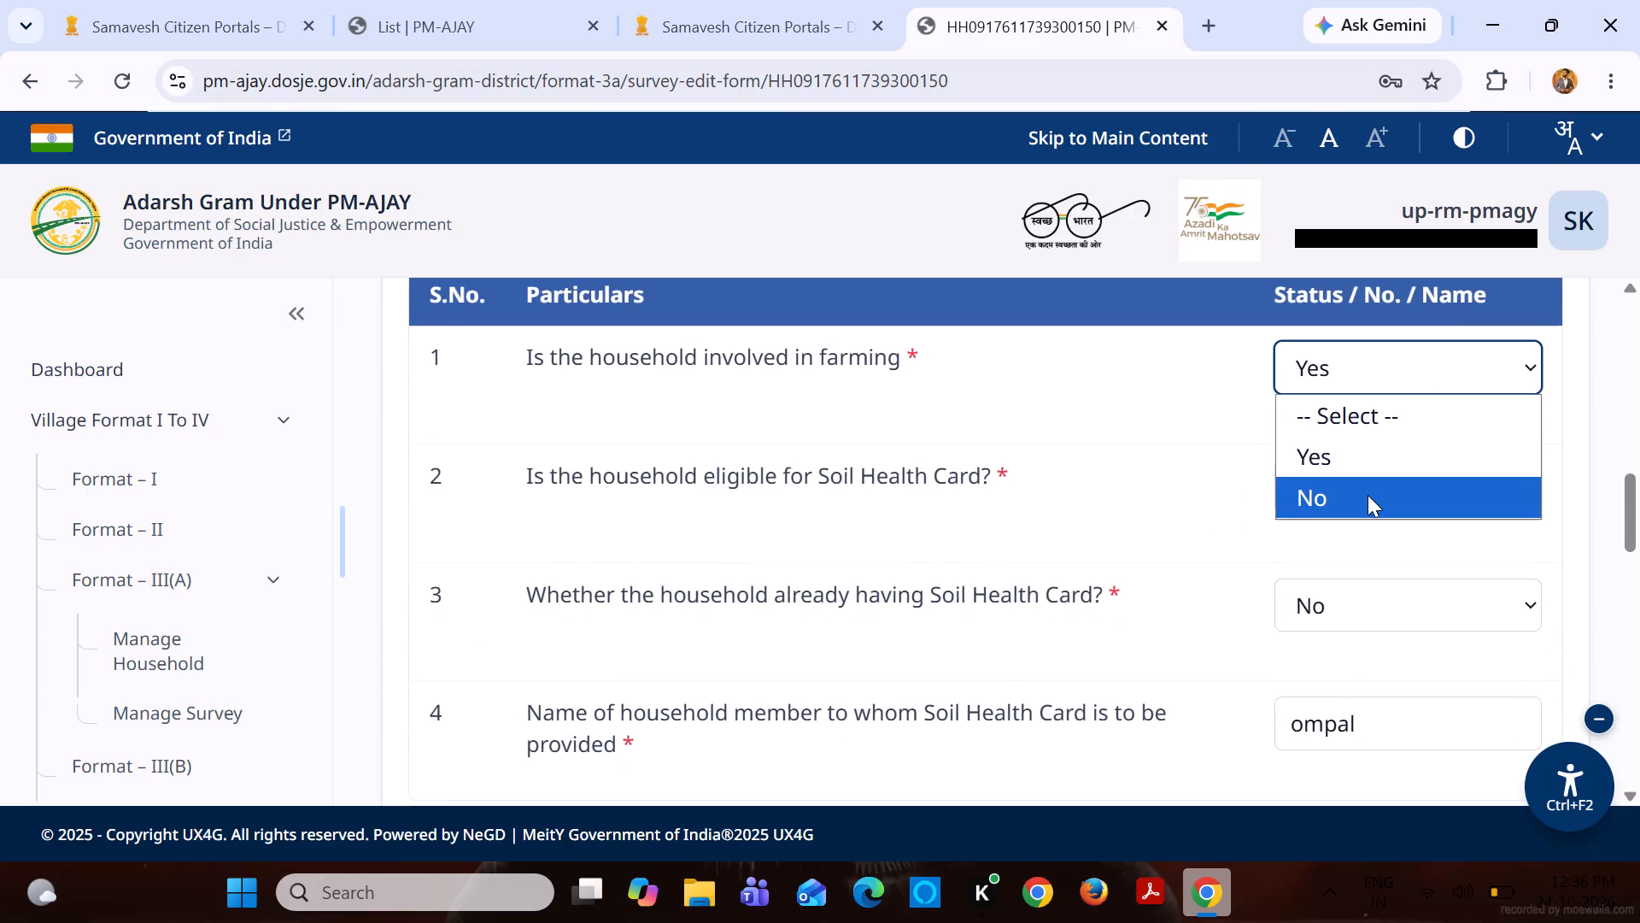
left_click(1368, 495)
scroll(1368, 495, "down", 11)
left_click(1485, 617)
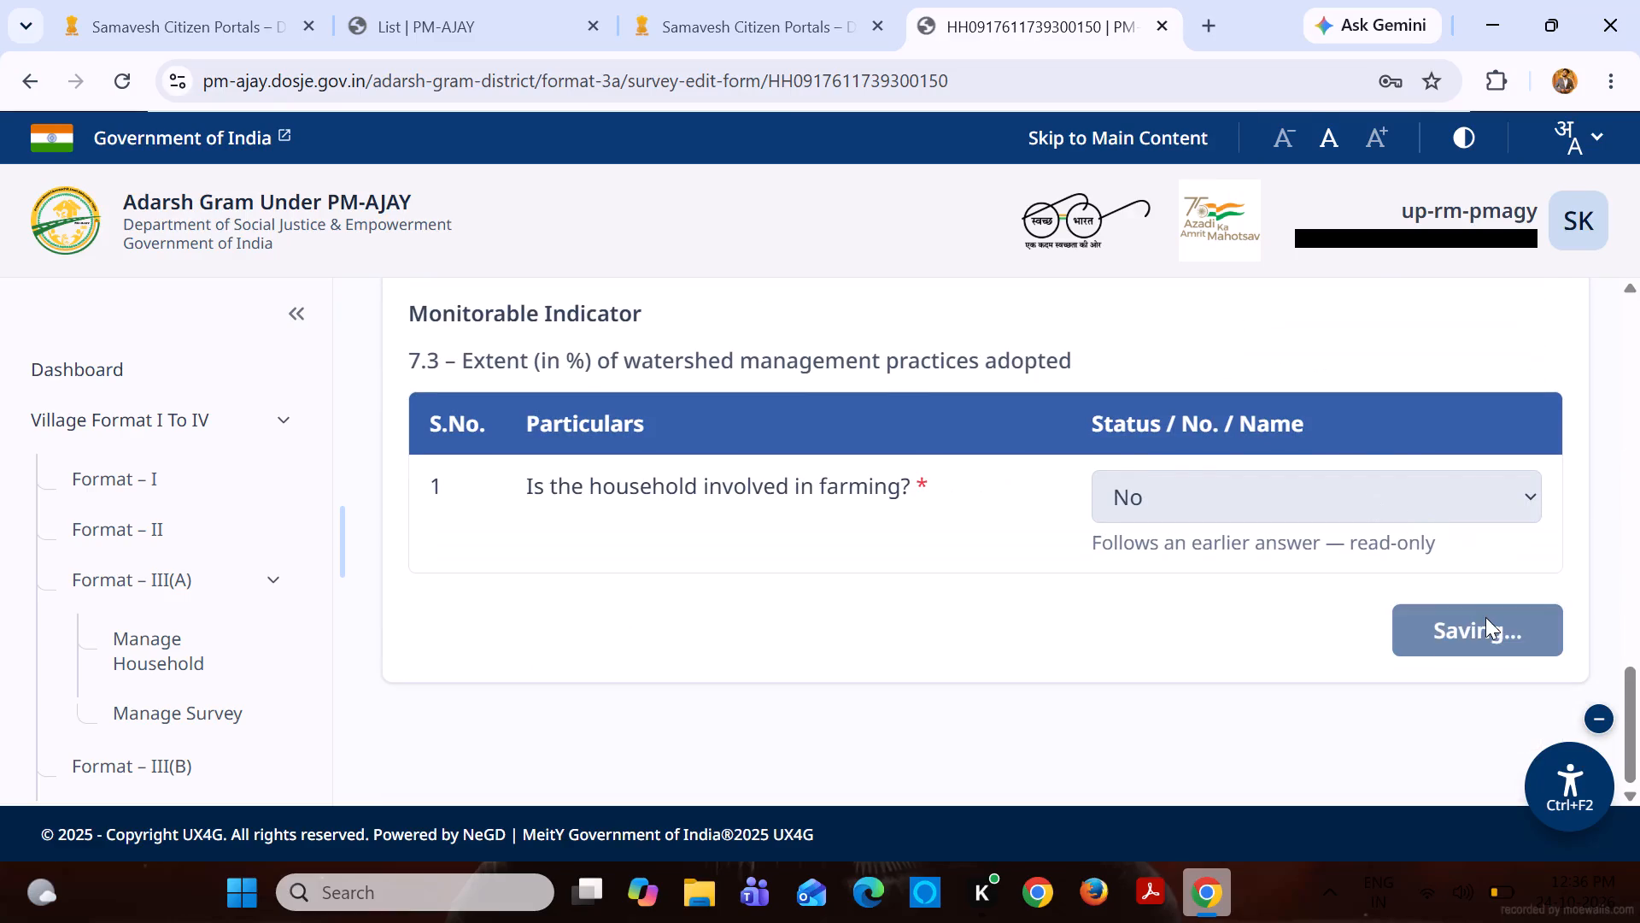
Return to the household list and open the survey of house number 40 on page 2 for editing.
scroll(1415, 480, "up", 11)
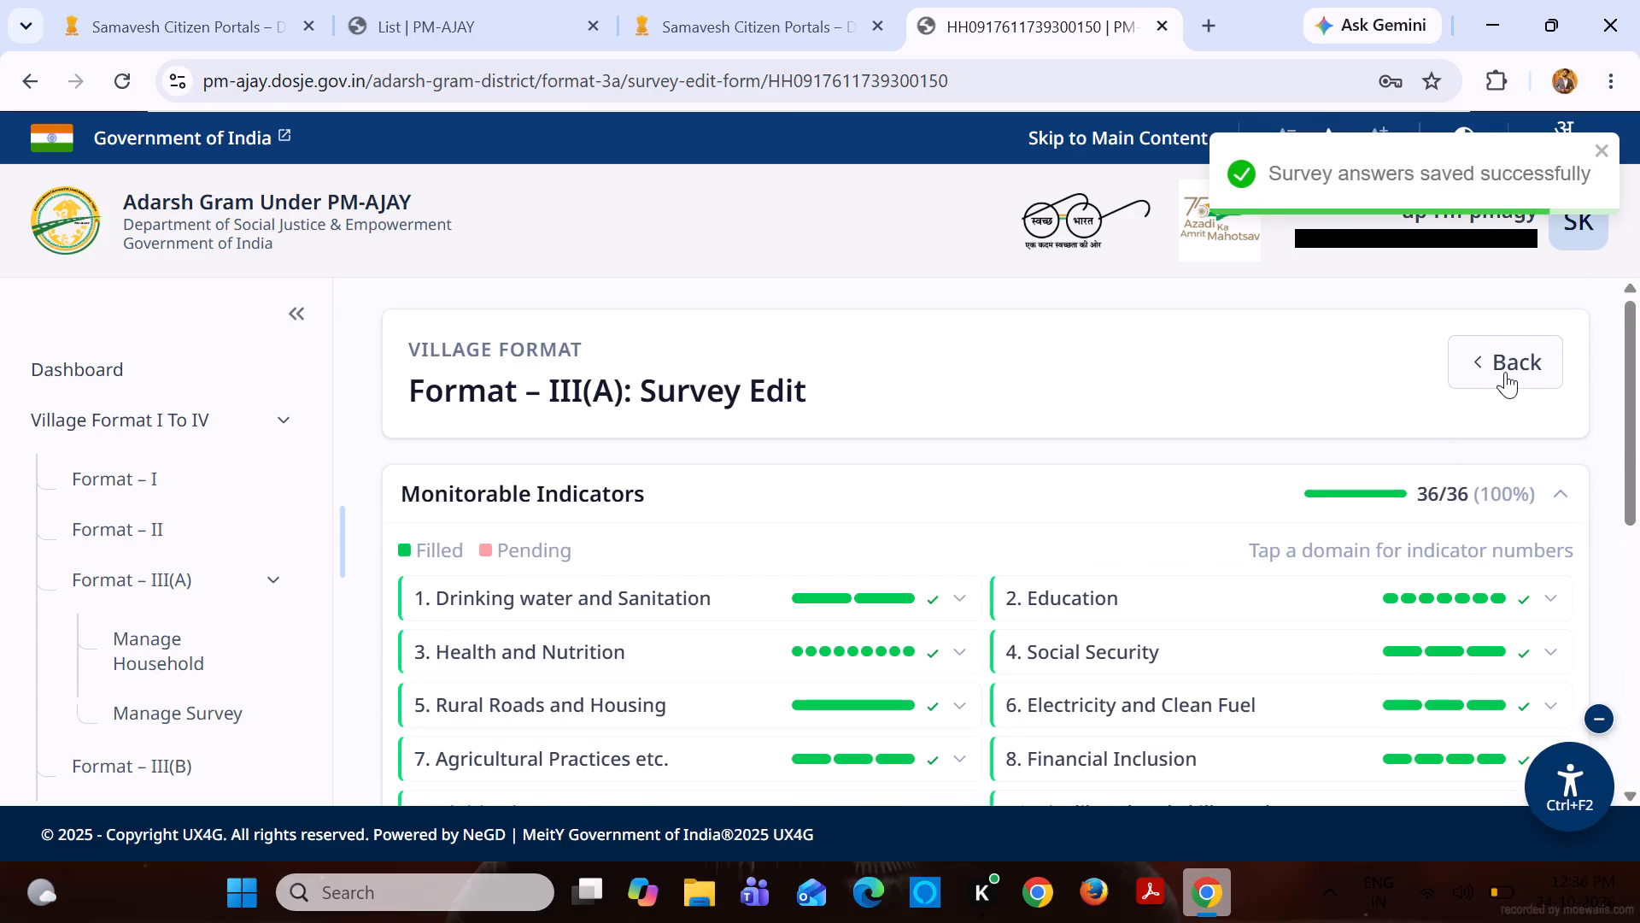
left_click(1505, 372)
scroll(1336, 573, "down", 12)
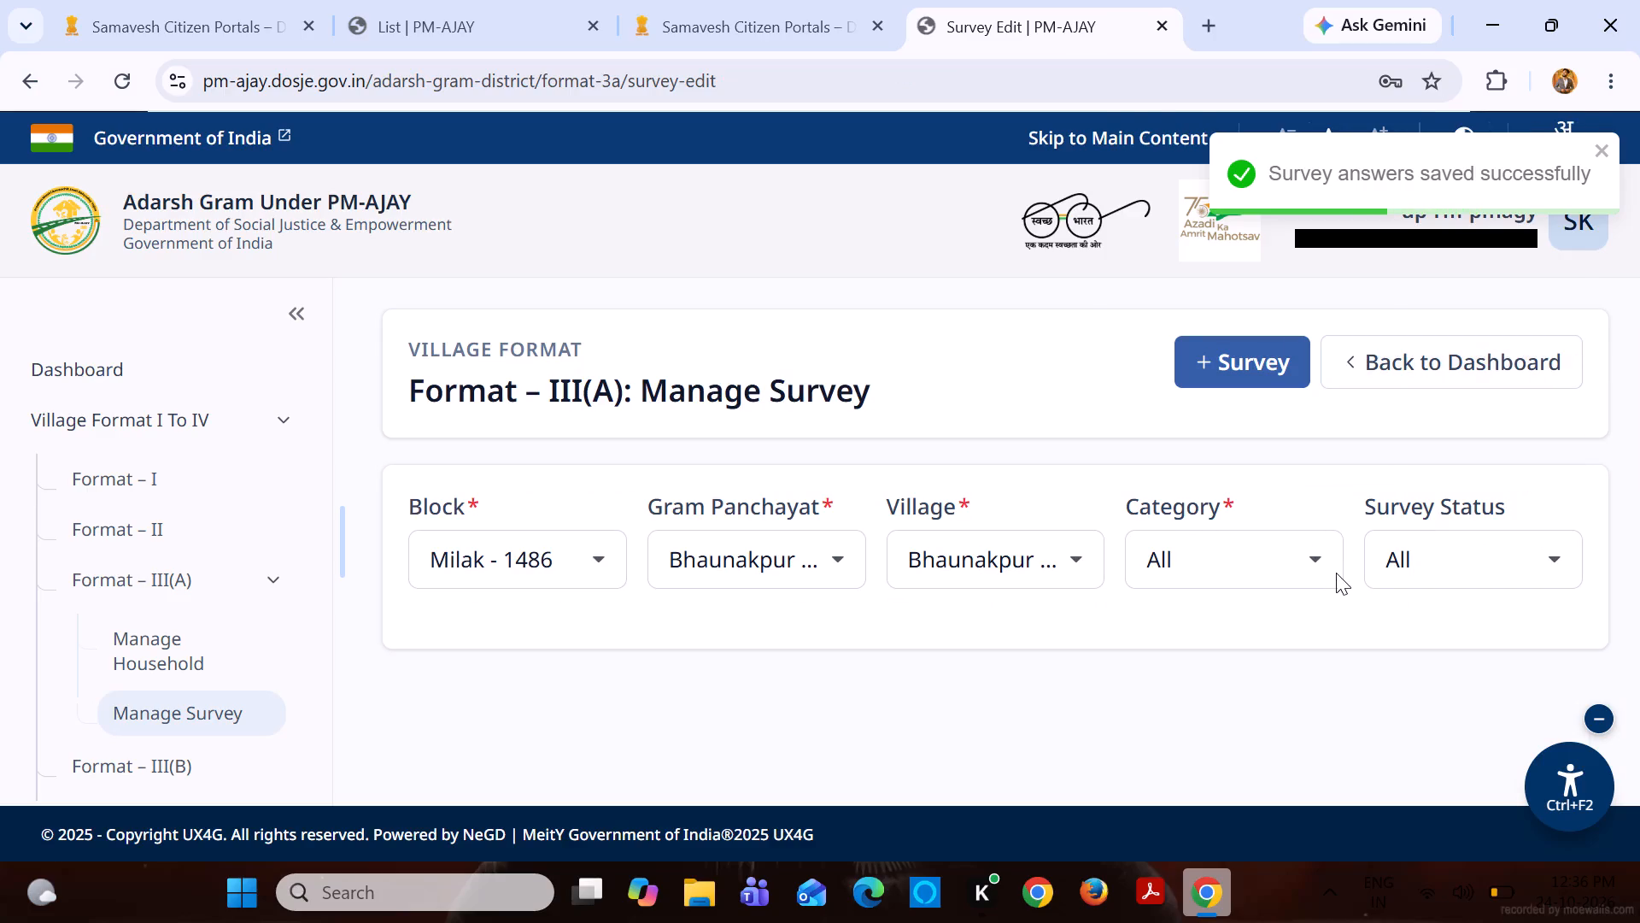
scroll(1336, 573, "down", 20)
scroll(1336, 573, "down", 20)
scroll(1336, 573, "down", 6)
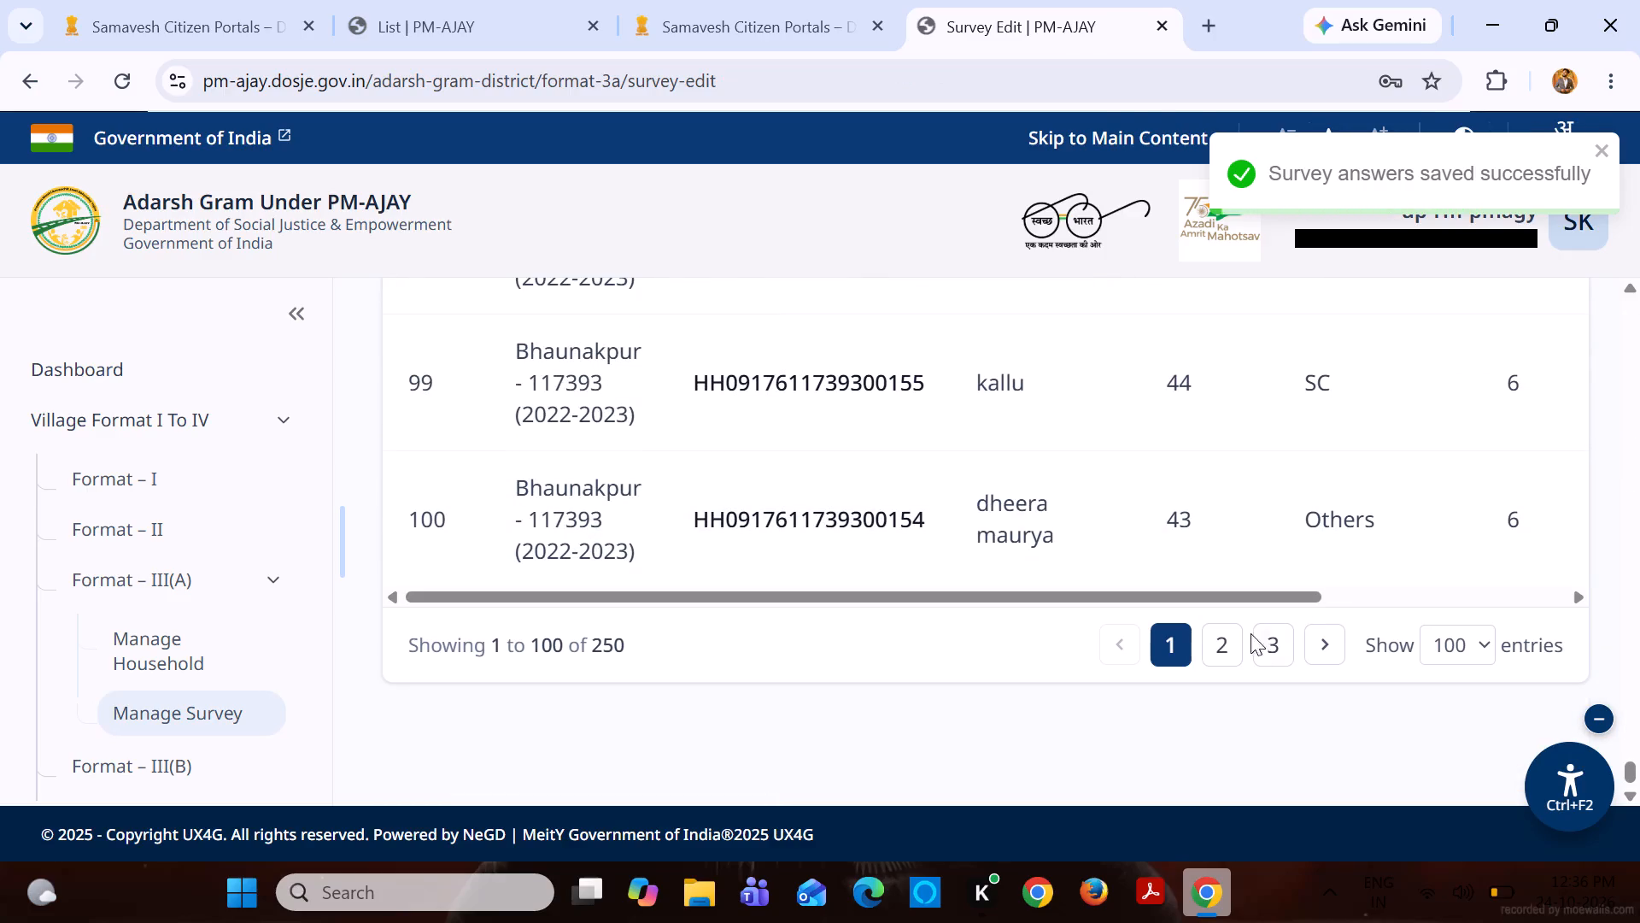
left_click(1220, 638)
scroll(1209, 516, "up", 9)
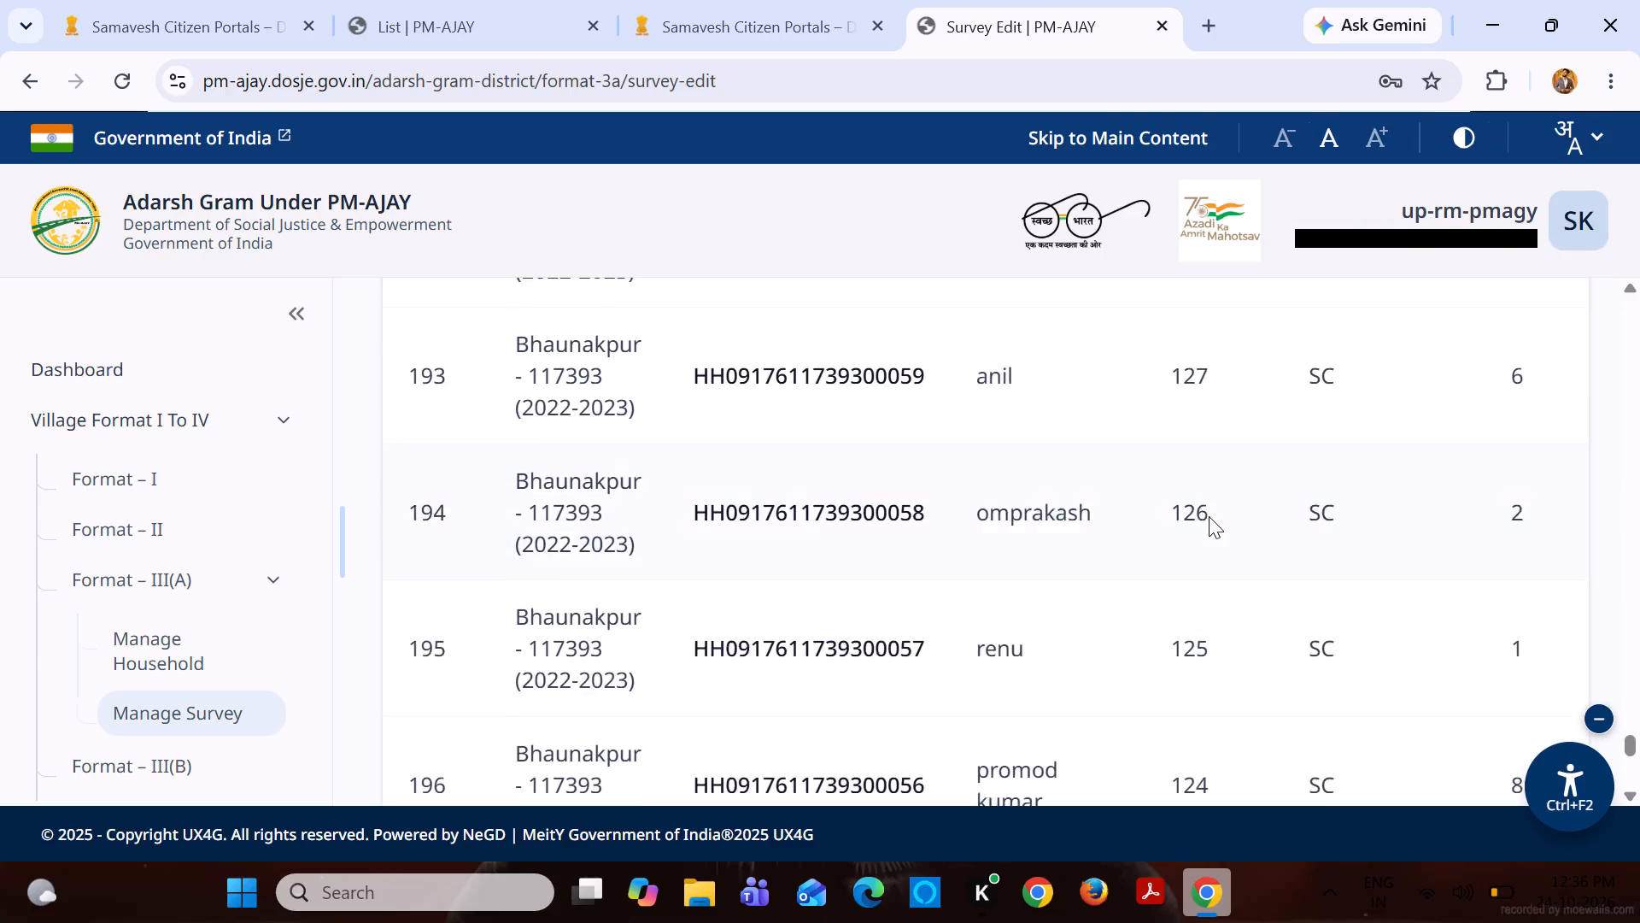
scroll(1209, 516, "up", 20)
scroll(1209, 516, "up", 10)
scroll(1209, 516, "down", 5)
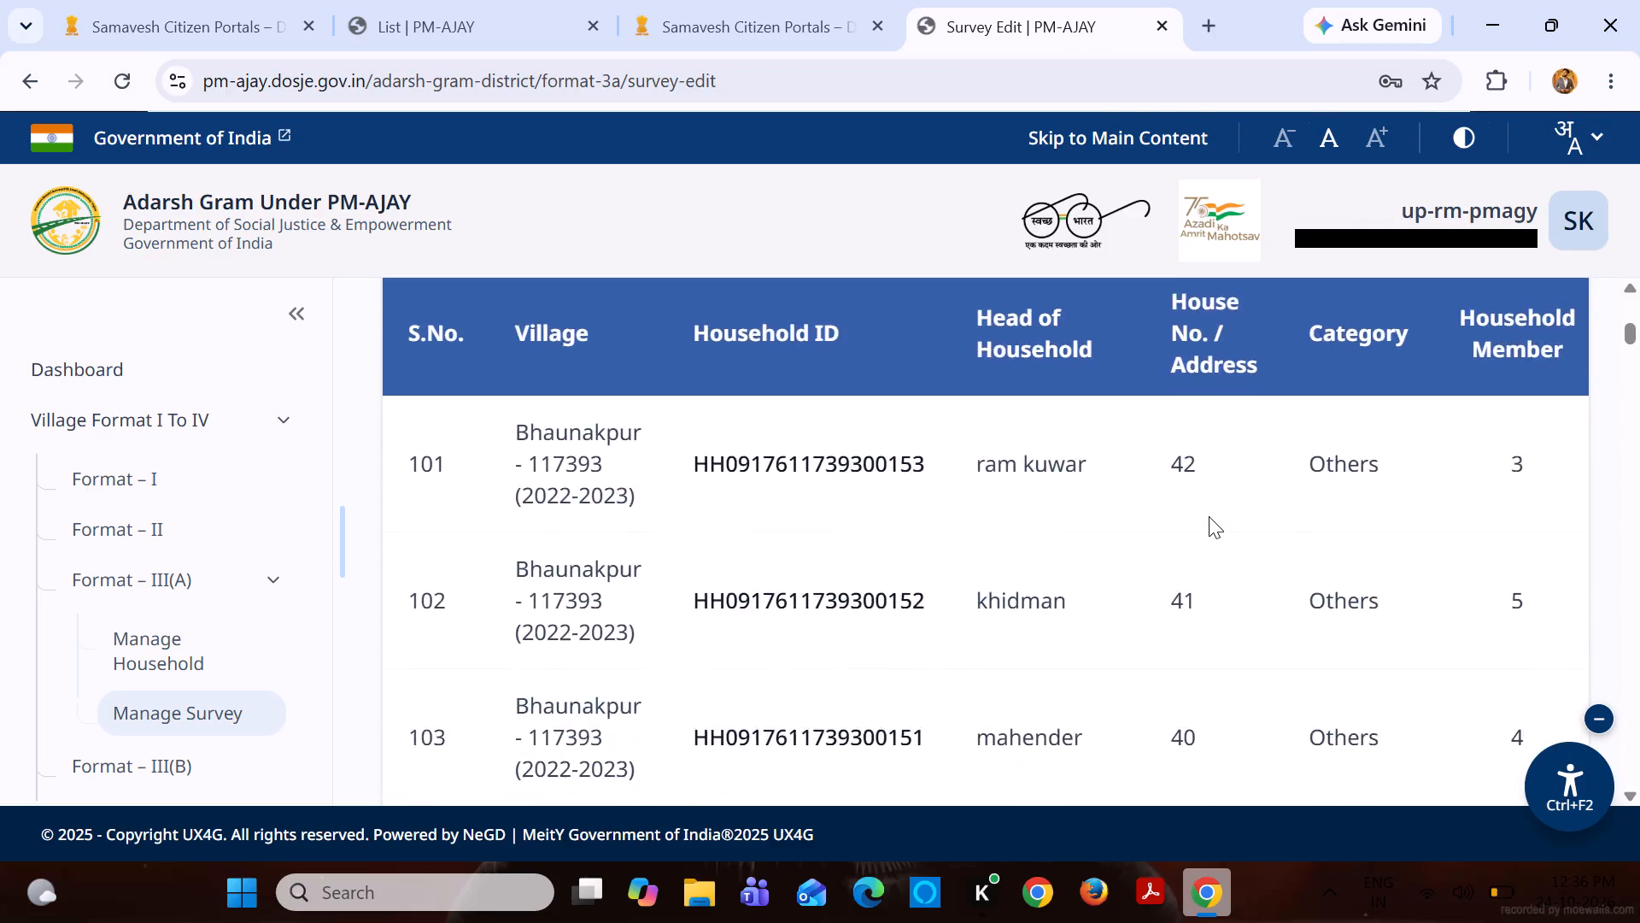
scroll(1209, 516, "left", 5)
left_click(1504, 702)
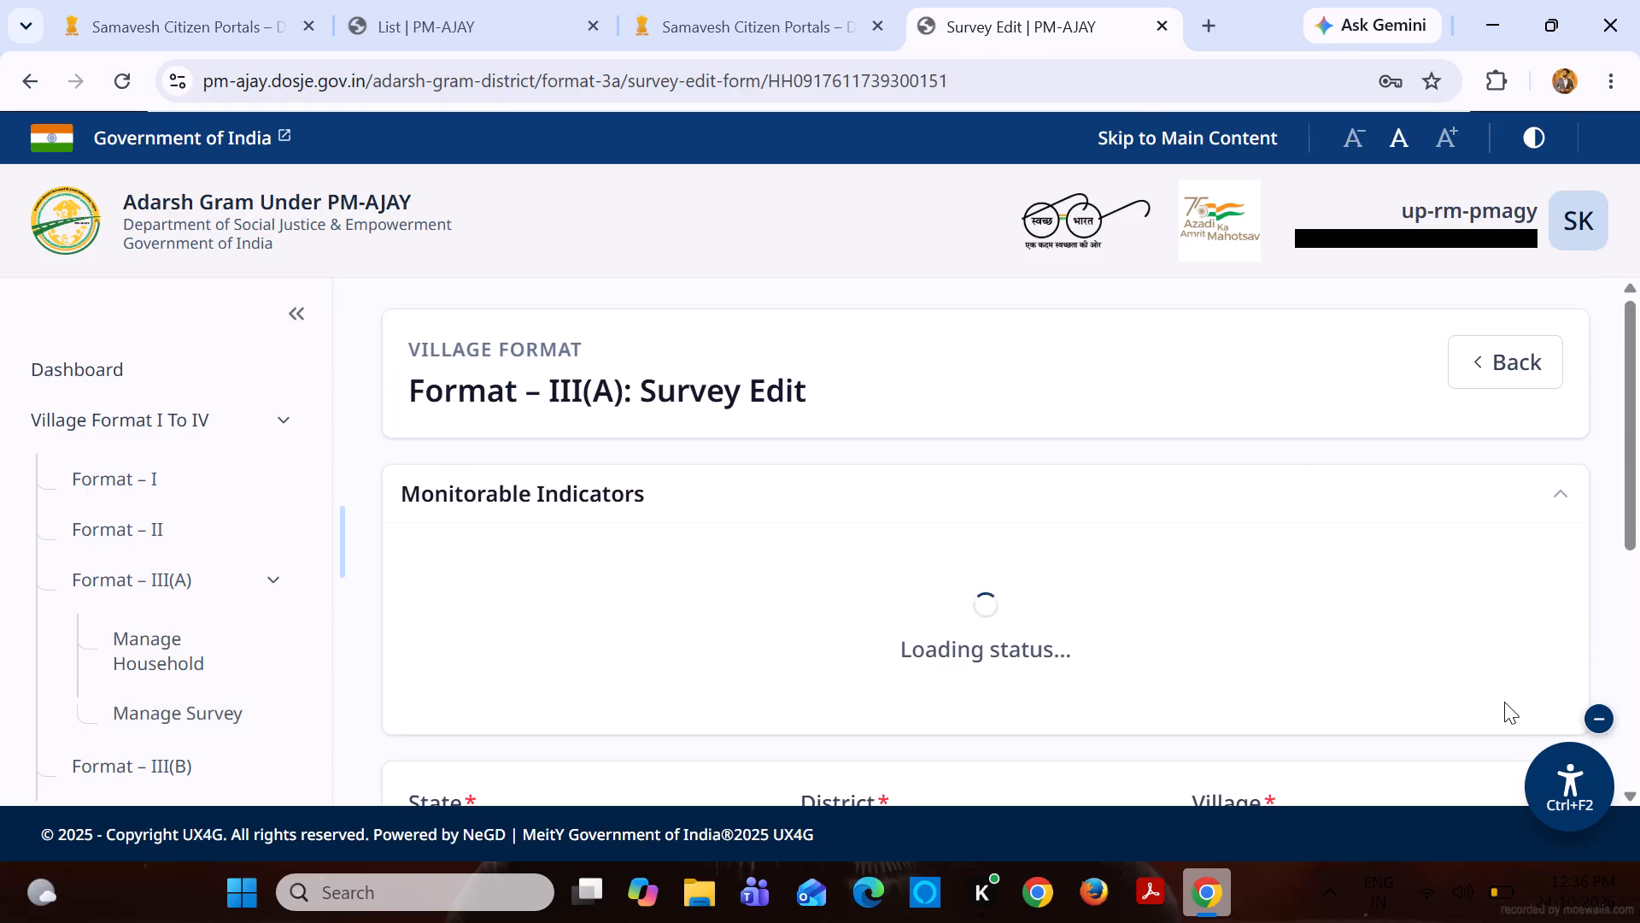
For house number 40, select domain 7 – Agricultural Practices etc., set farming involvement under 7.1 to No, and save the answers.
scroll(1268, 622, "down", 7)
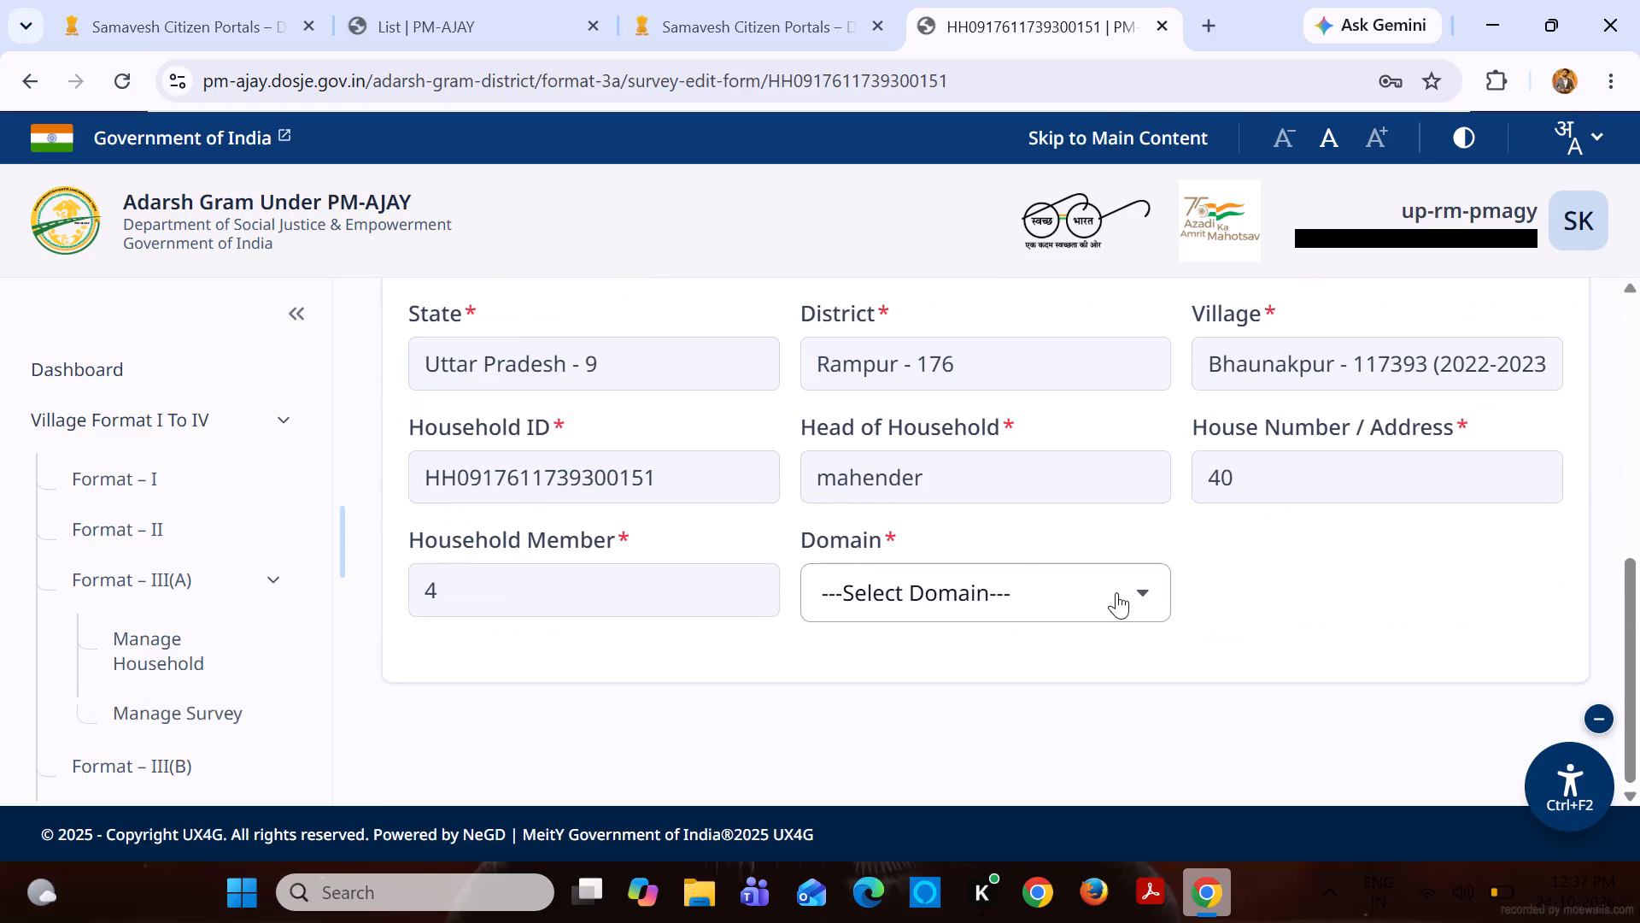
left_click(1116, 592)
scroll(1096, 414, "down", 2)
left_click(1029, 380)
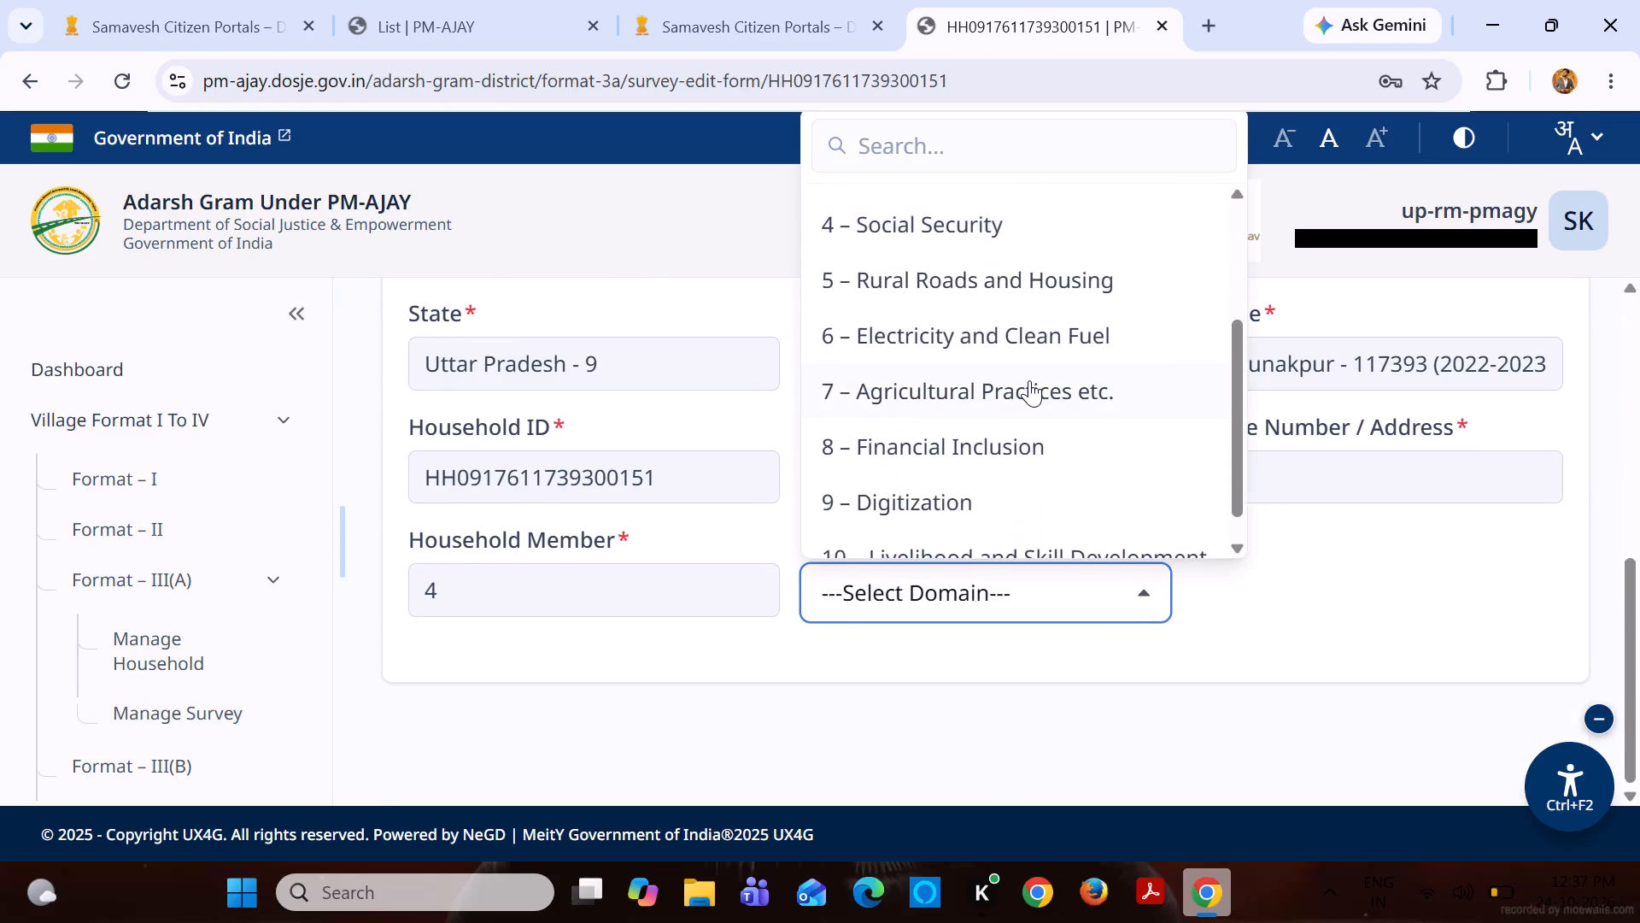
scroll(1254, 550, "down", 3)
left_click(1450, 577)
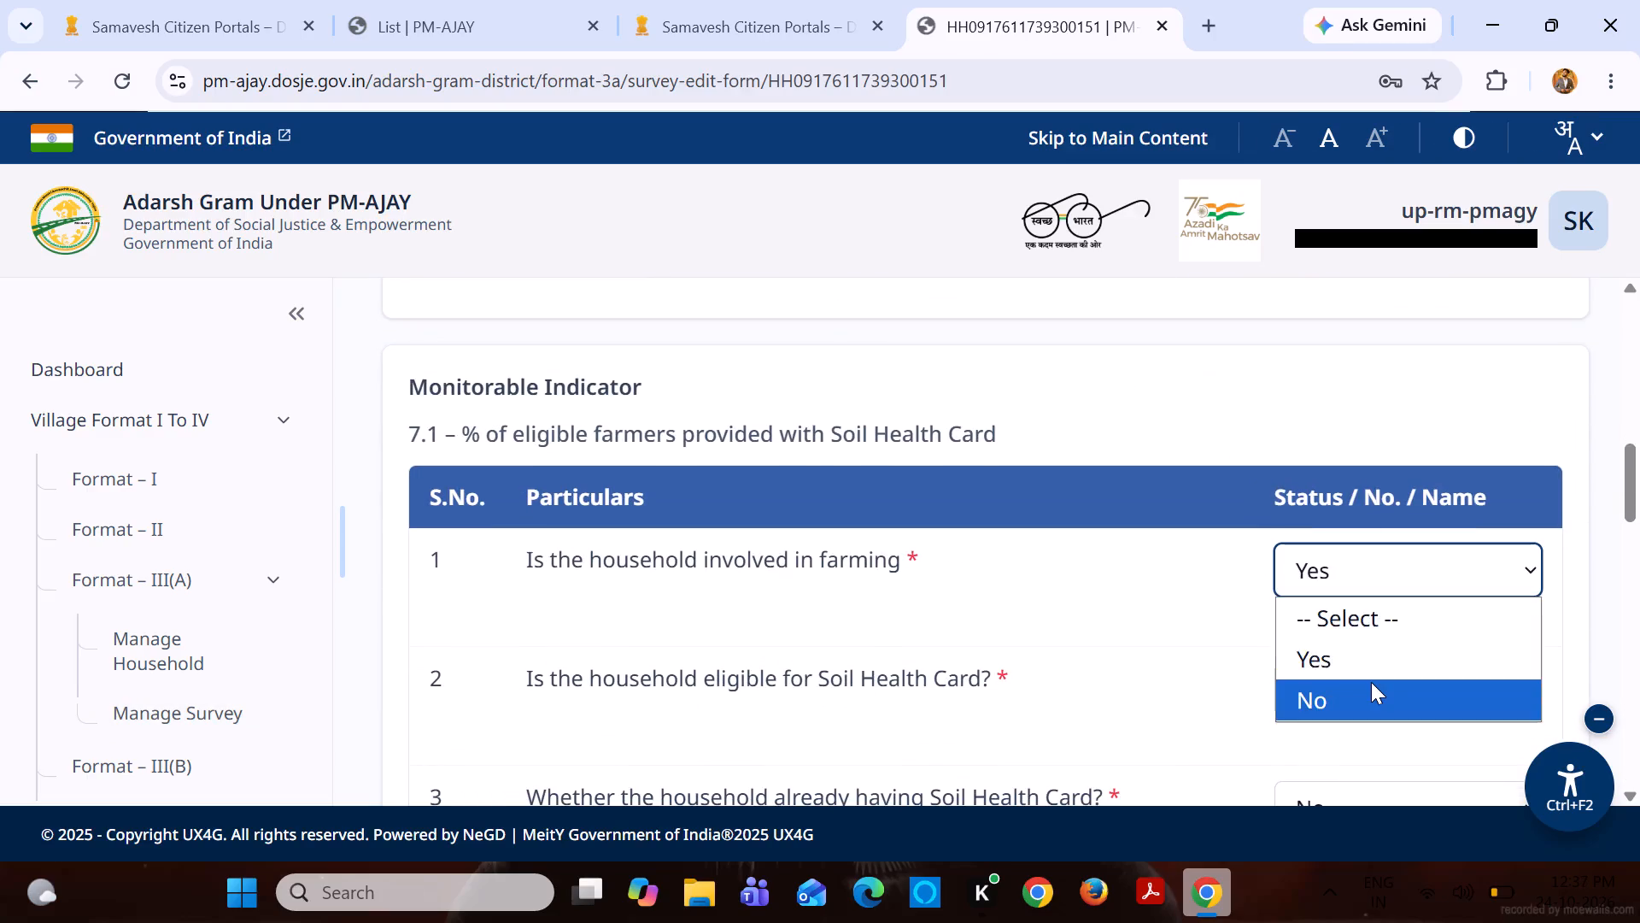
left_click(1371, 682)
scroll(1371, 682, "down", 7)
scroll(1515, 615, "down", 5)
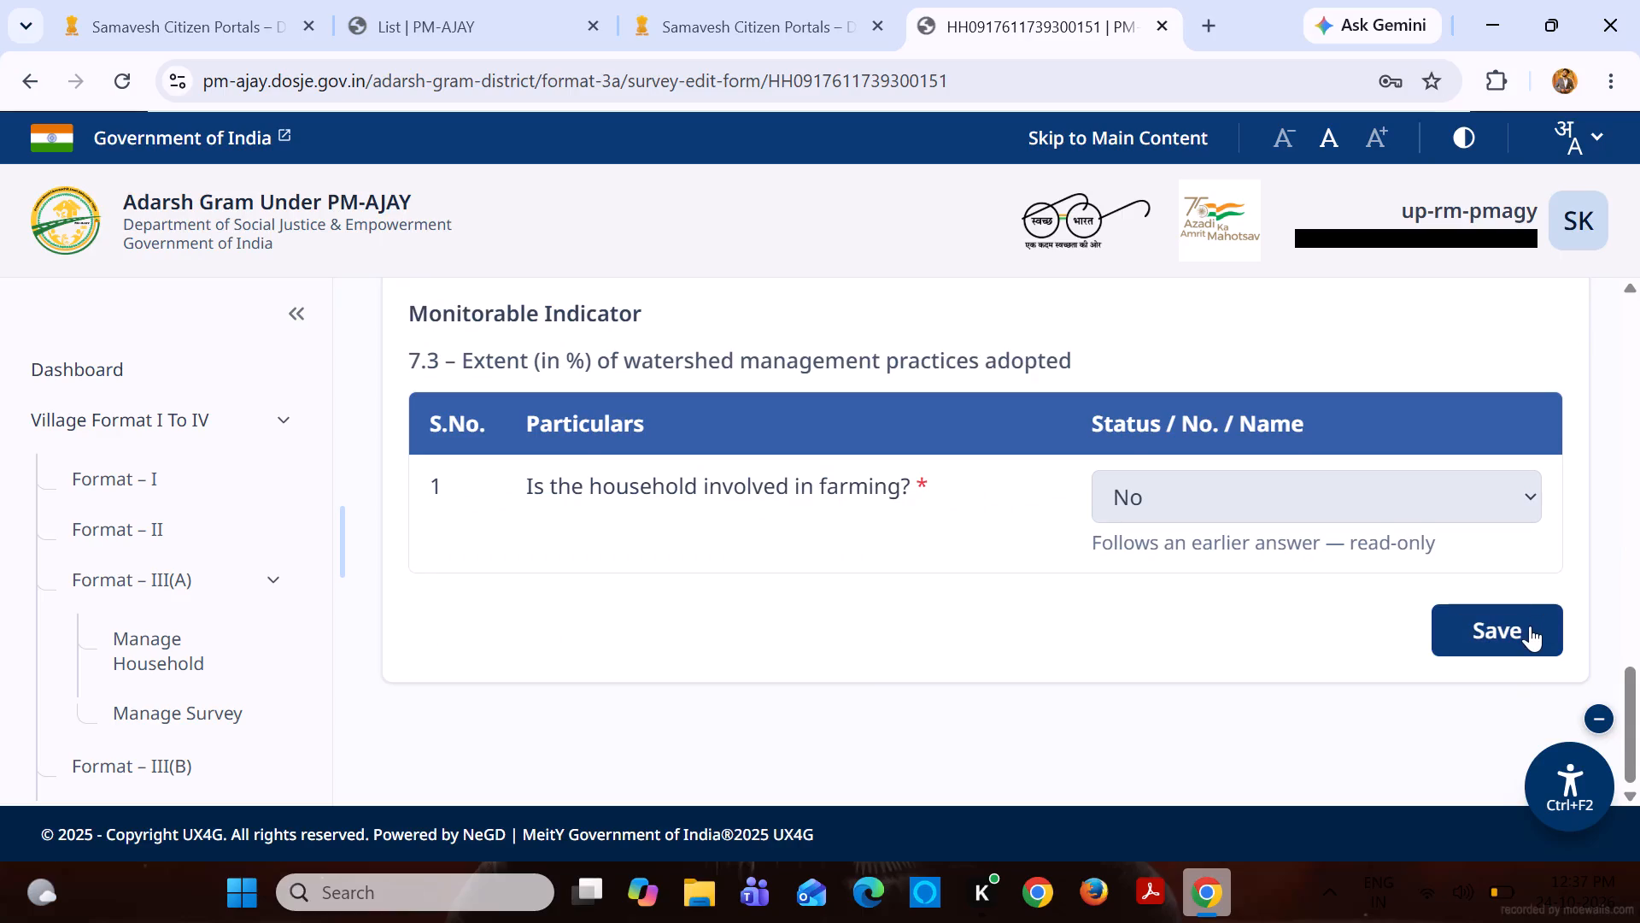
left_click(1530, 626)
Return to the household list and open the survey of house number 42 on page 2 for editing.
scroll(1355, 472, "up", 11)
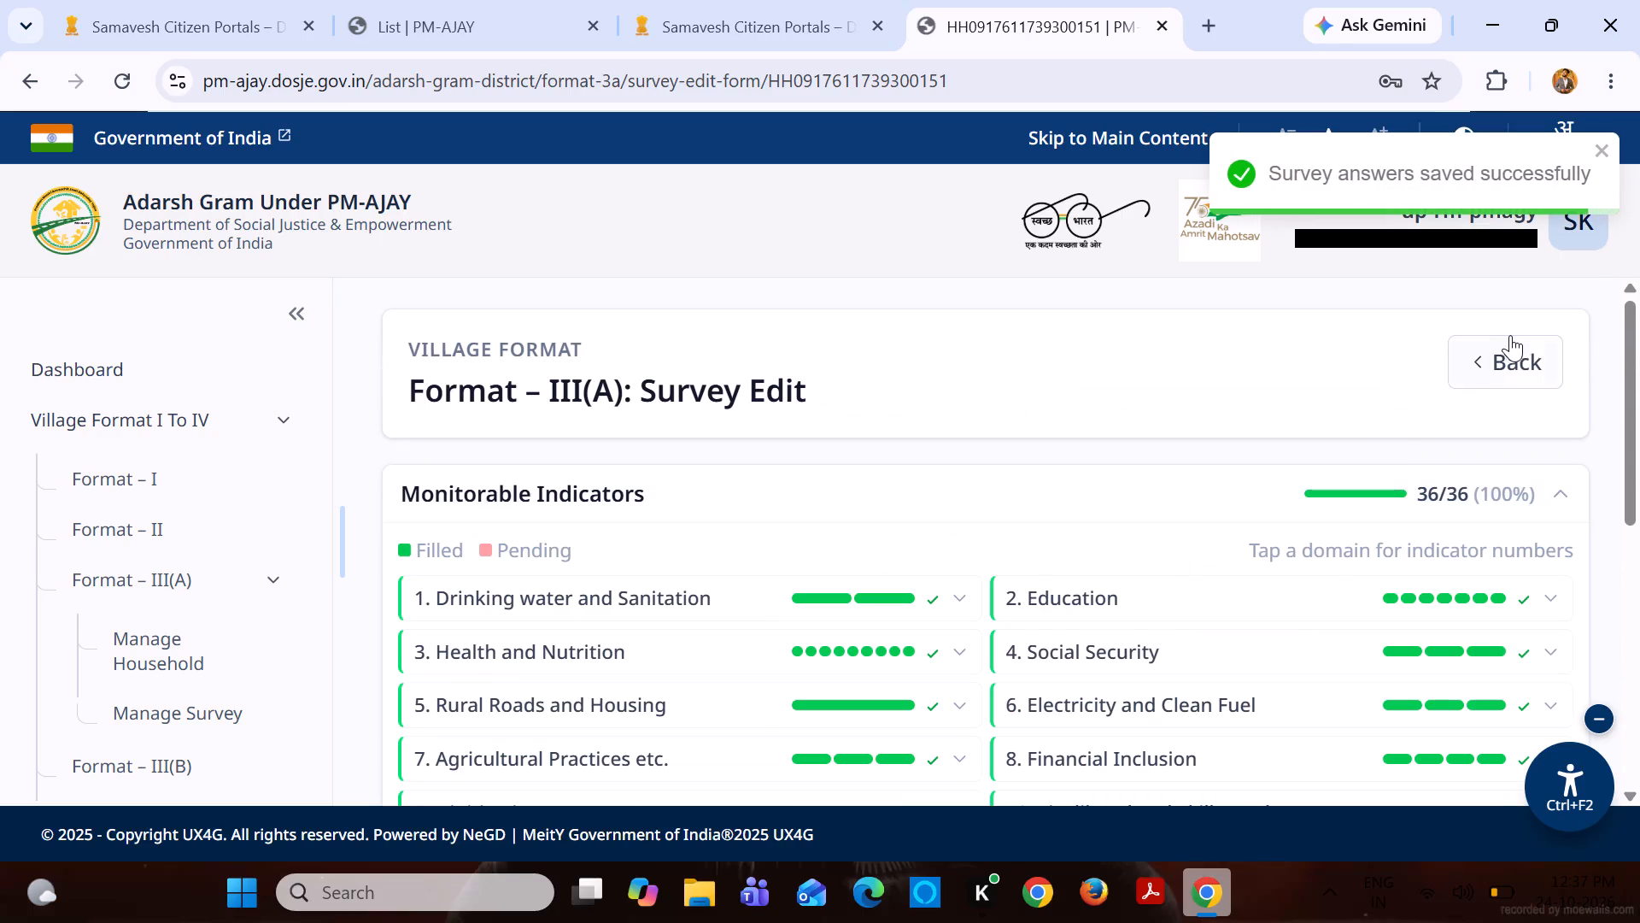
left_click(1511, 335)
scroll(1425, 474, "down", 8)
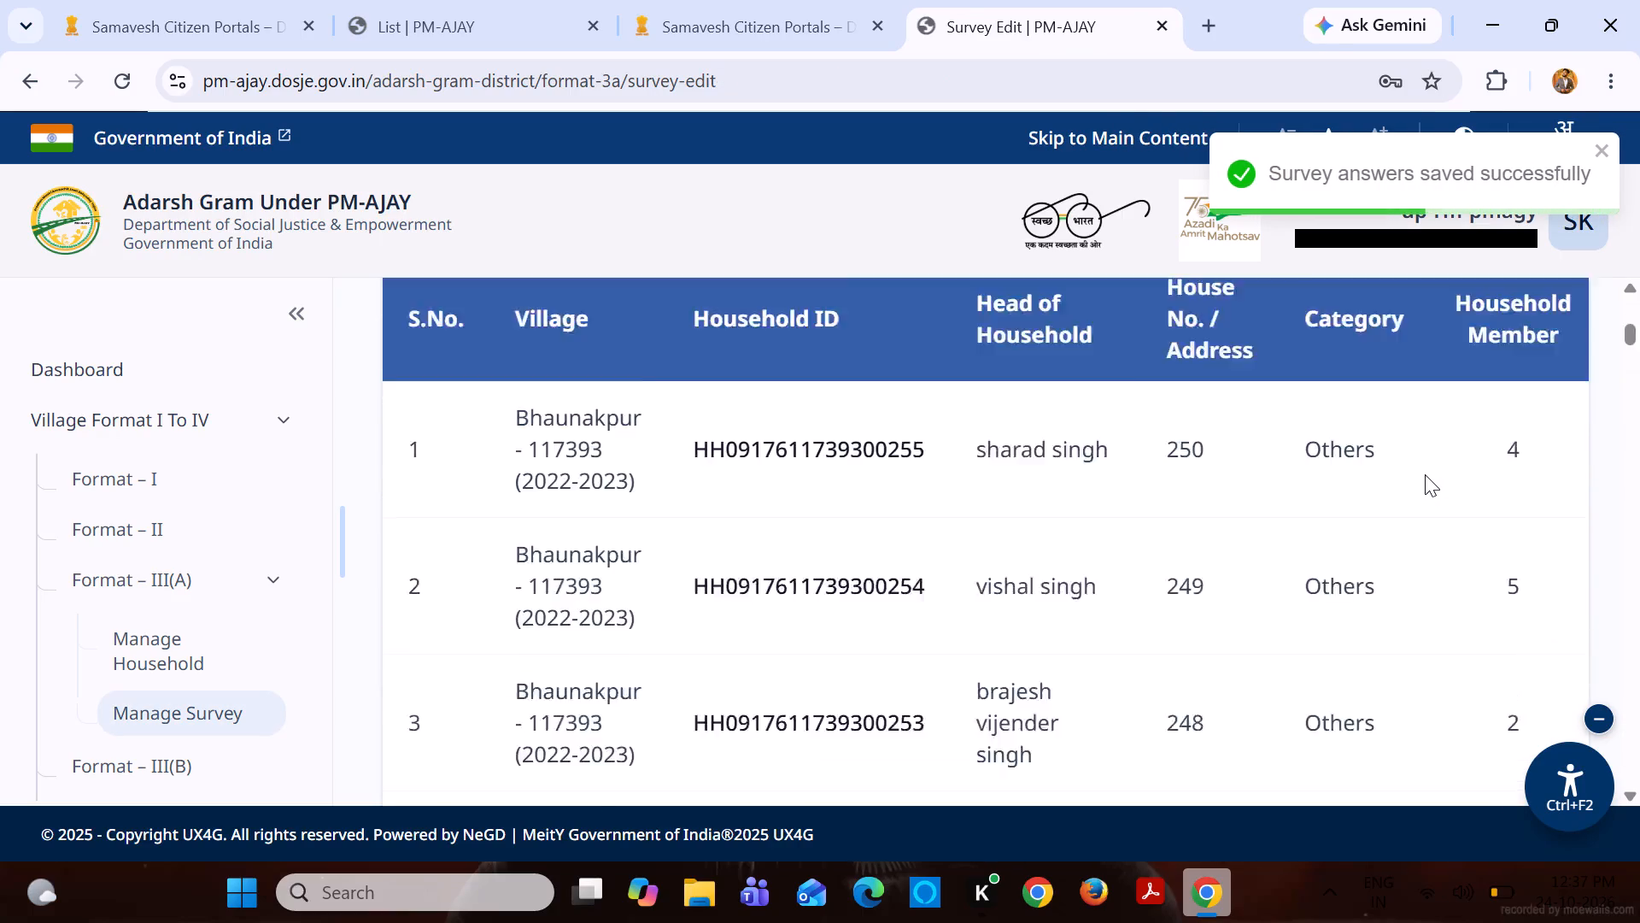
scroll(1425, 474, "down", 20)
scroll(1425, 474, "down", 20)
scroll(1425, 474, "down", 1)
left_click(1225, 632)
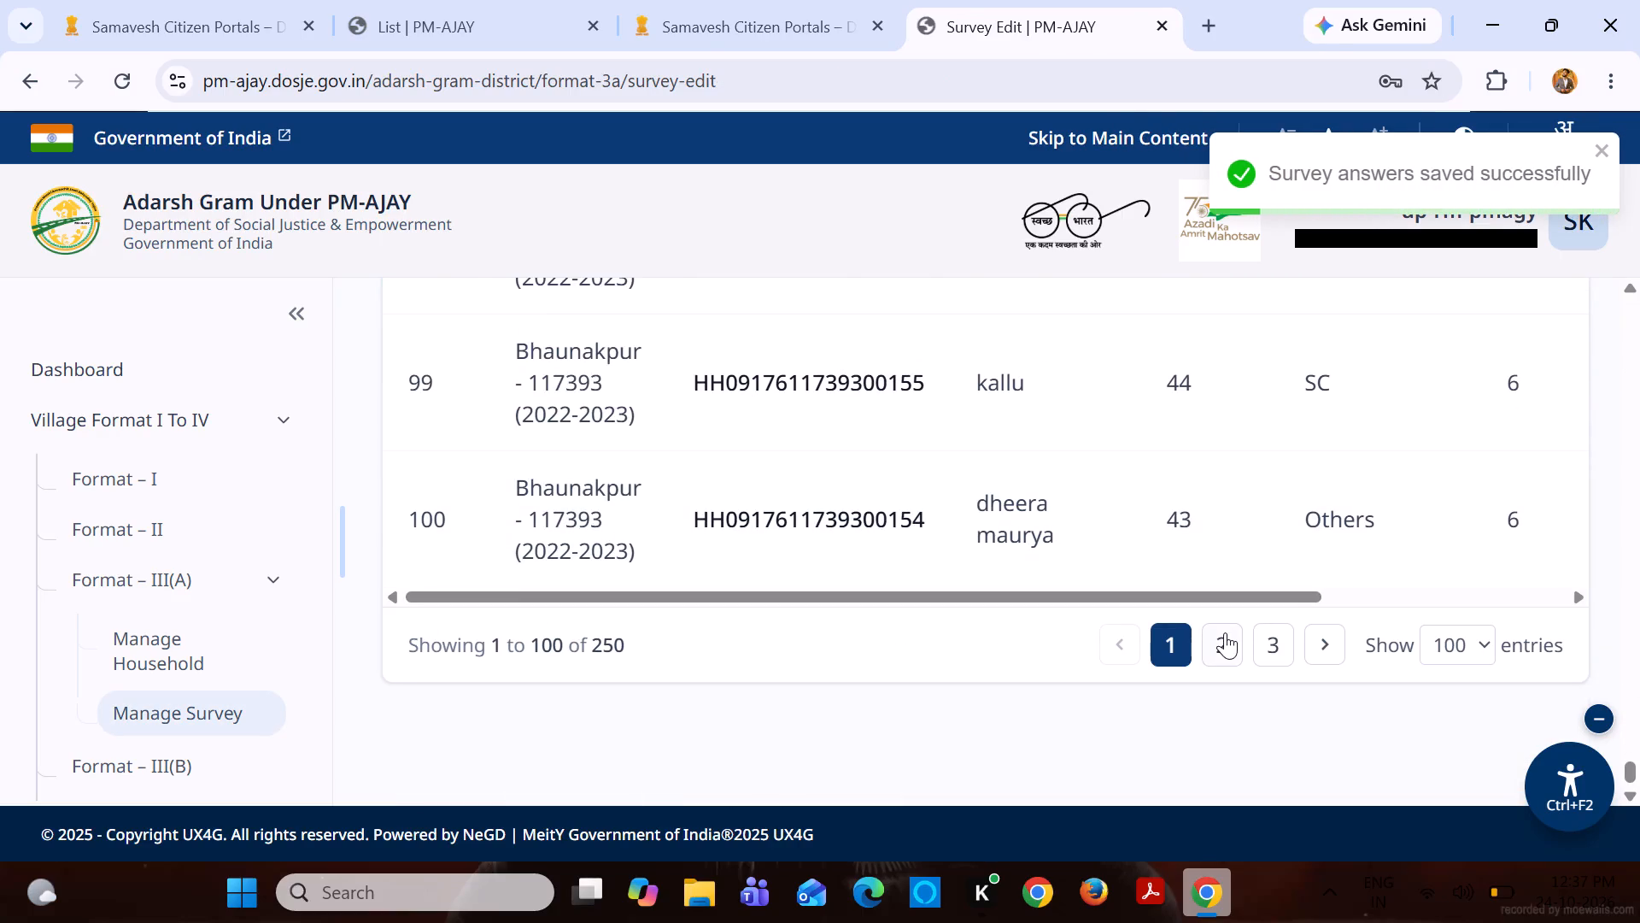
scroll(1186, 449, "up", 20)
scroll(1186, 449, "up", 12)
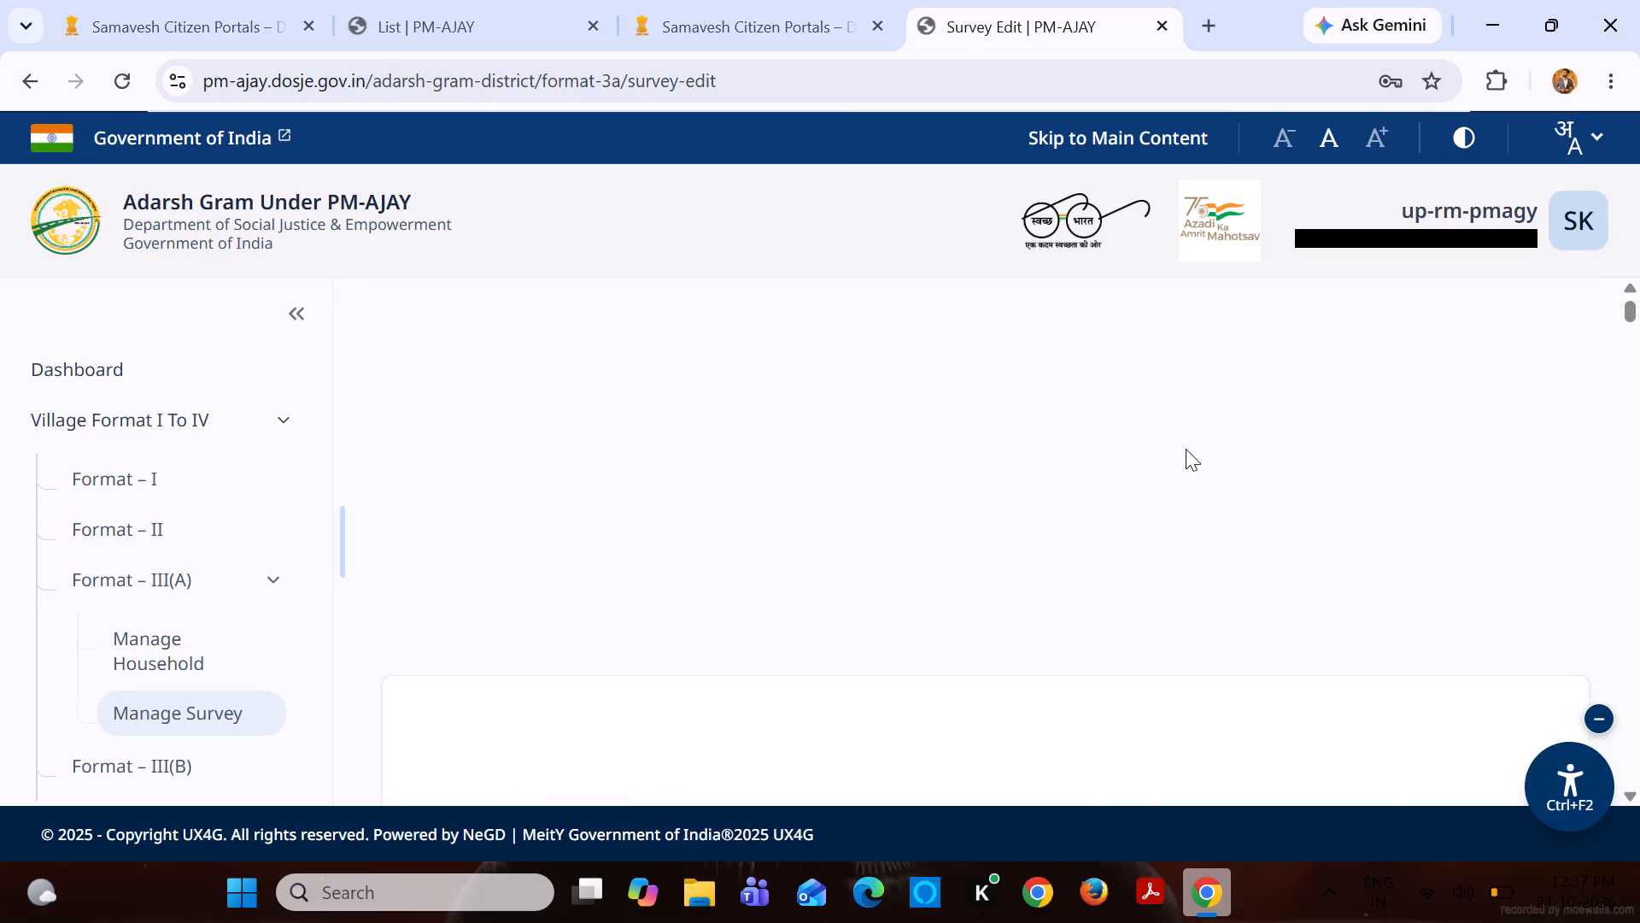
scroll(1186, 449, "up", 10)
scroll(1186, 449, "down", 6)
scroll(1290, 409, "left", 6)
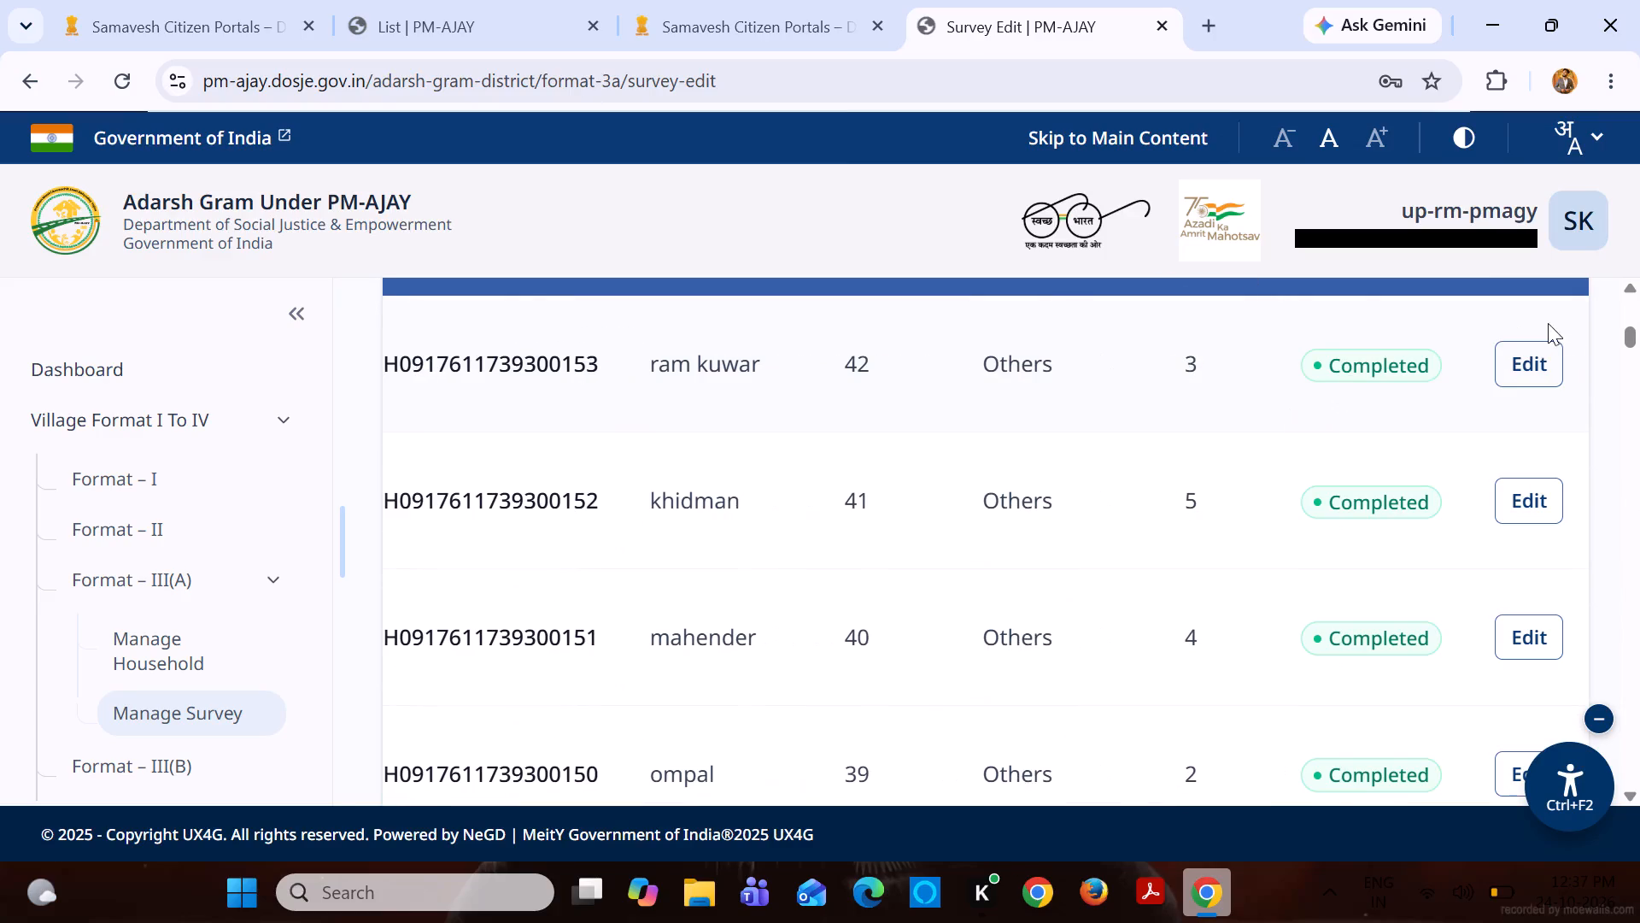
left_click(1542, 357)
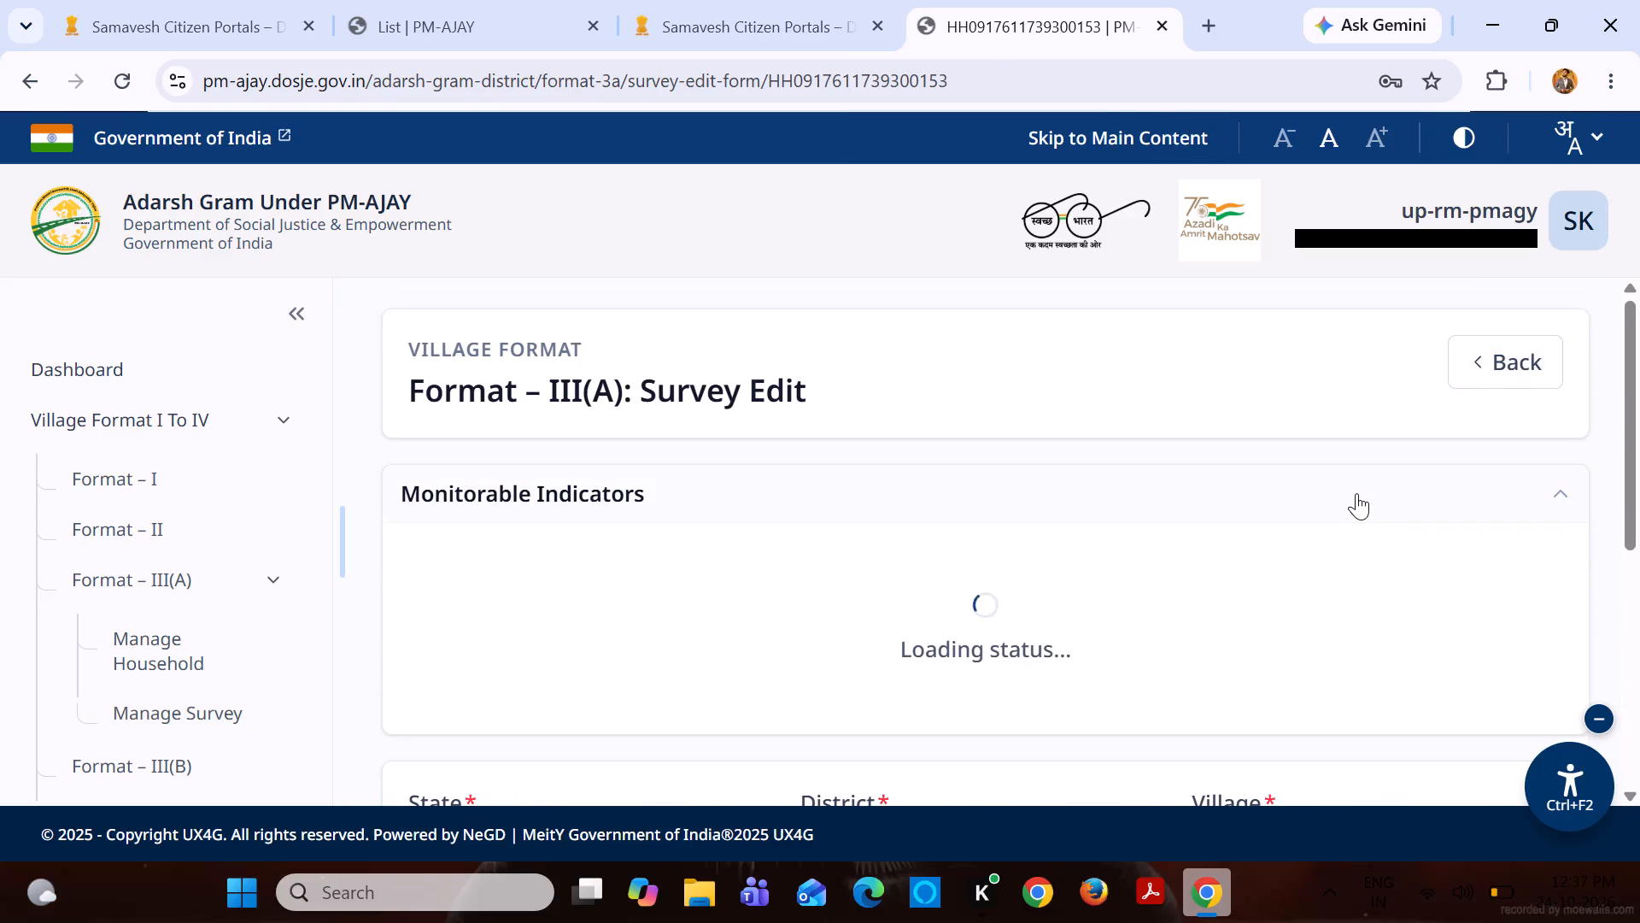
For house number 42, select domain 7 – Agricultural Practices etc., set farming involvement under 7.1 to No, and save the answers.
scroll(1356, 493, "down", 17)
left_click(1106, 596)
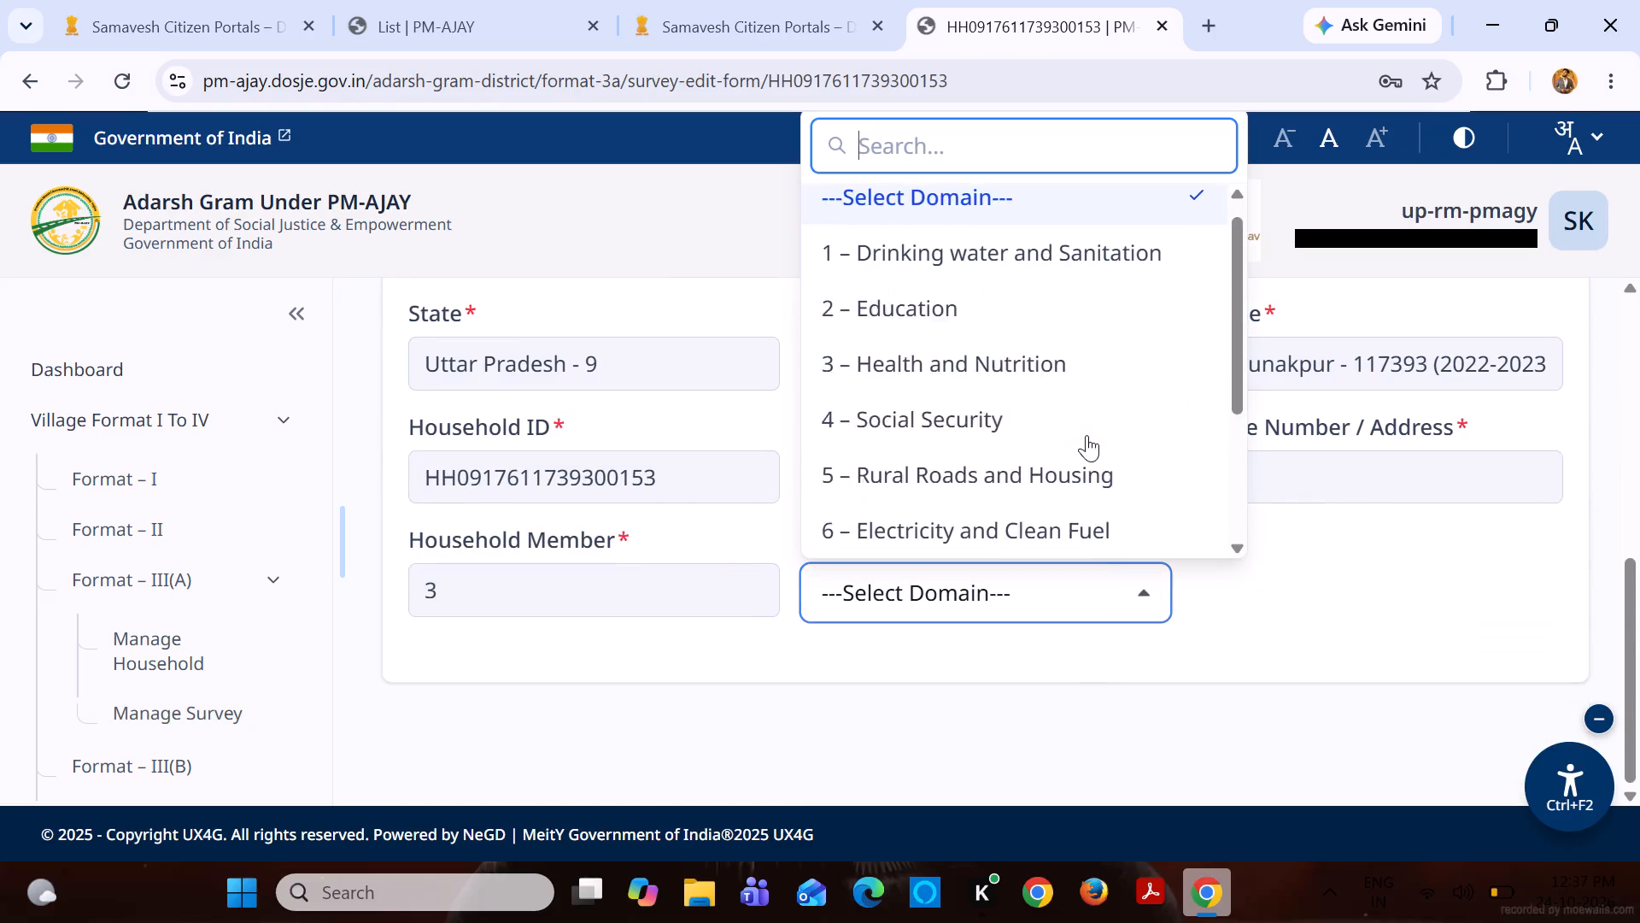
scroll(1086, 435, "down", 7)
left_click(1017, 367)
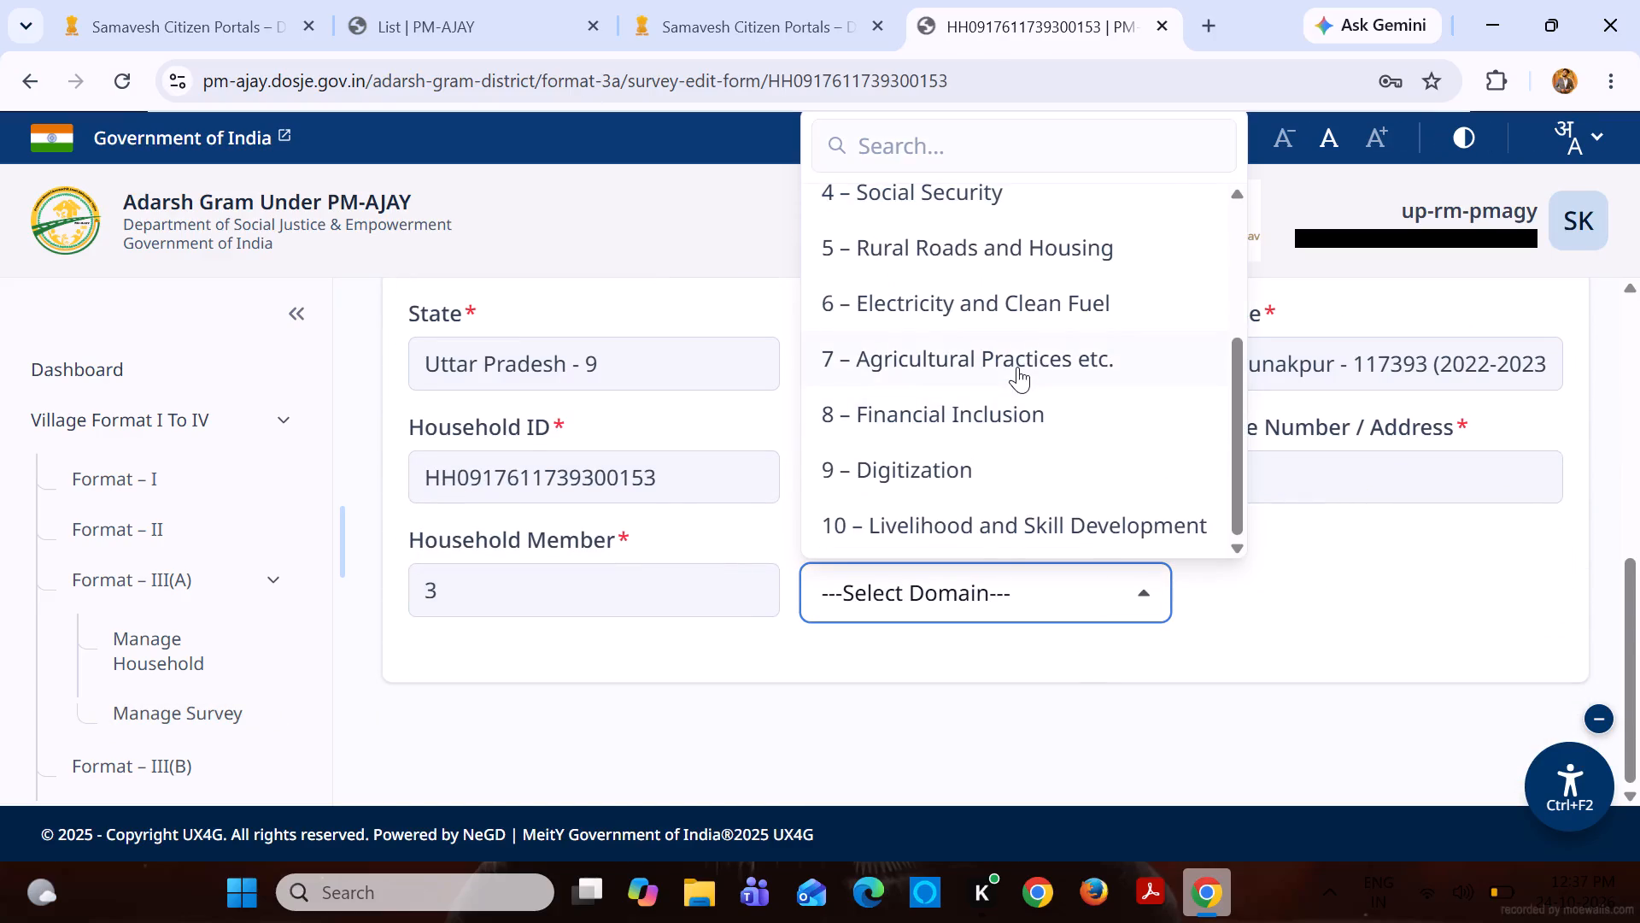
scroll(1229, 567, "down", 3)
left_click(1459, 422)
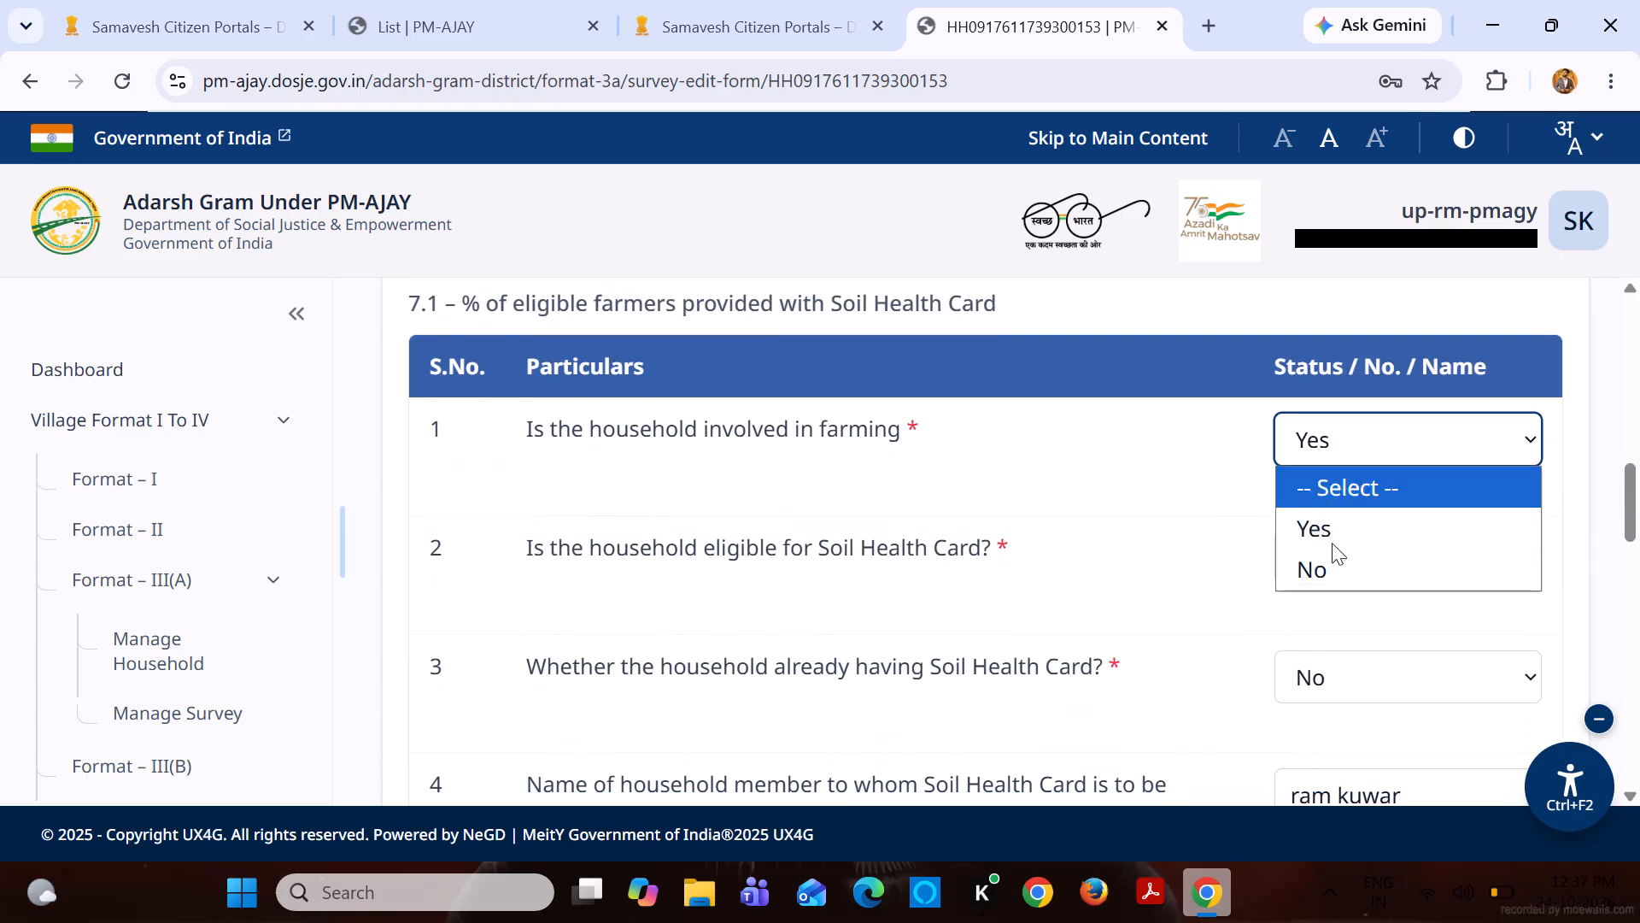
left_click(1315, 567)
scroll(1315, 567, "down", 6)
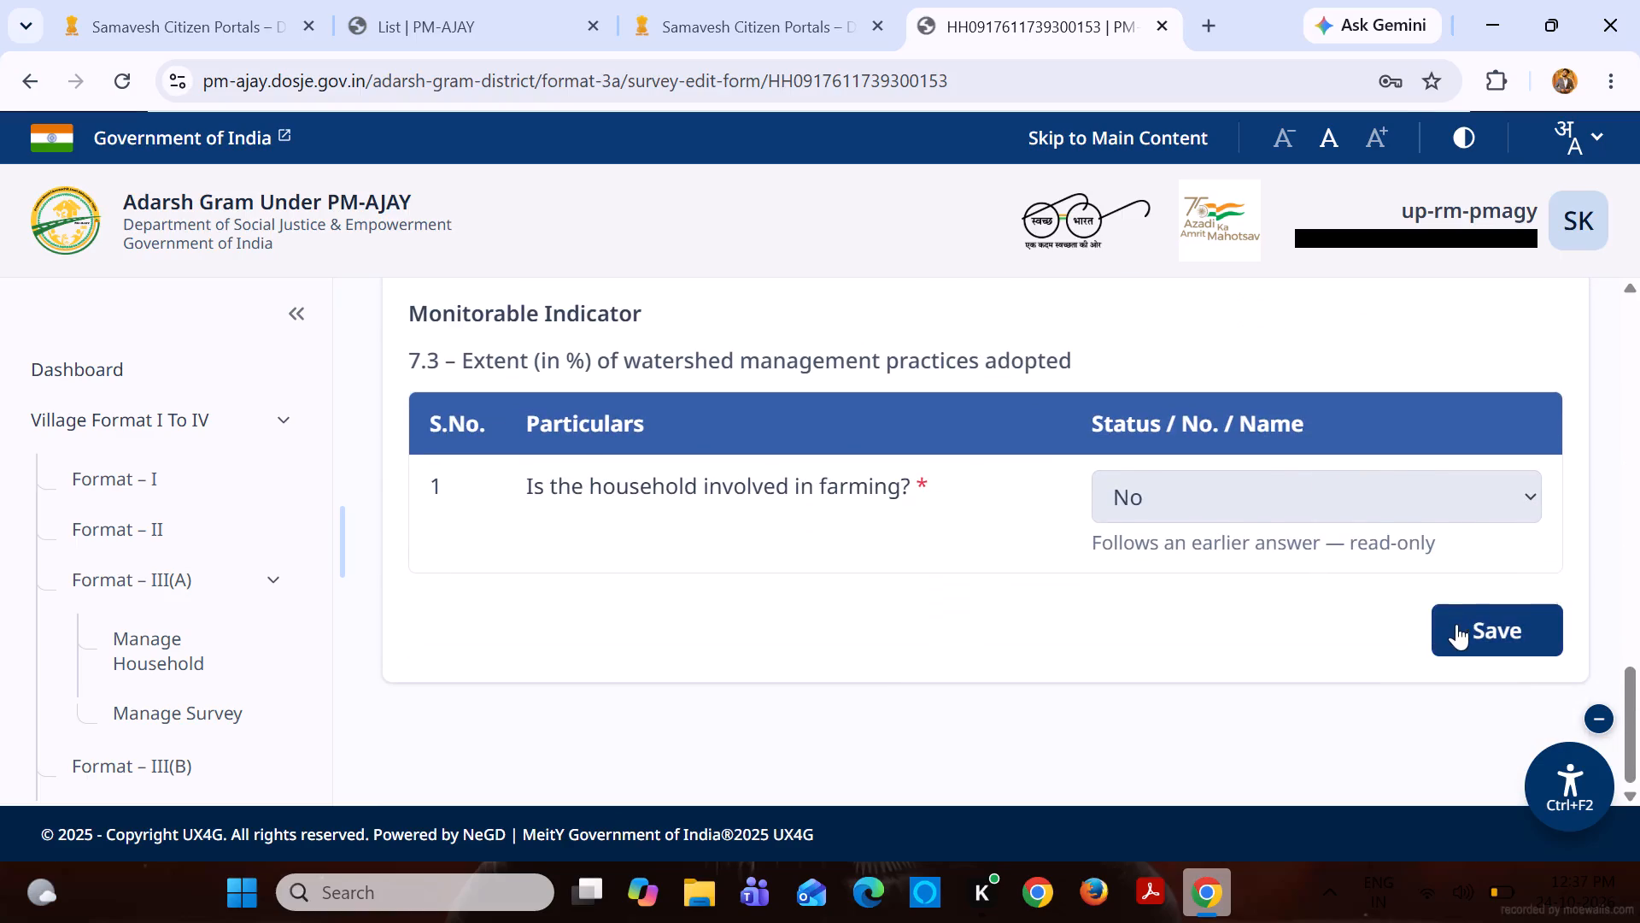
left_click(1464, 622)
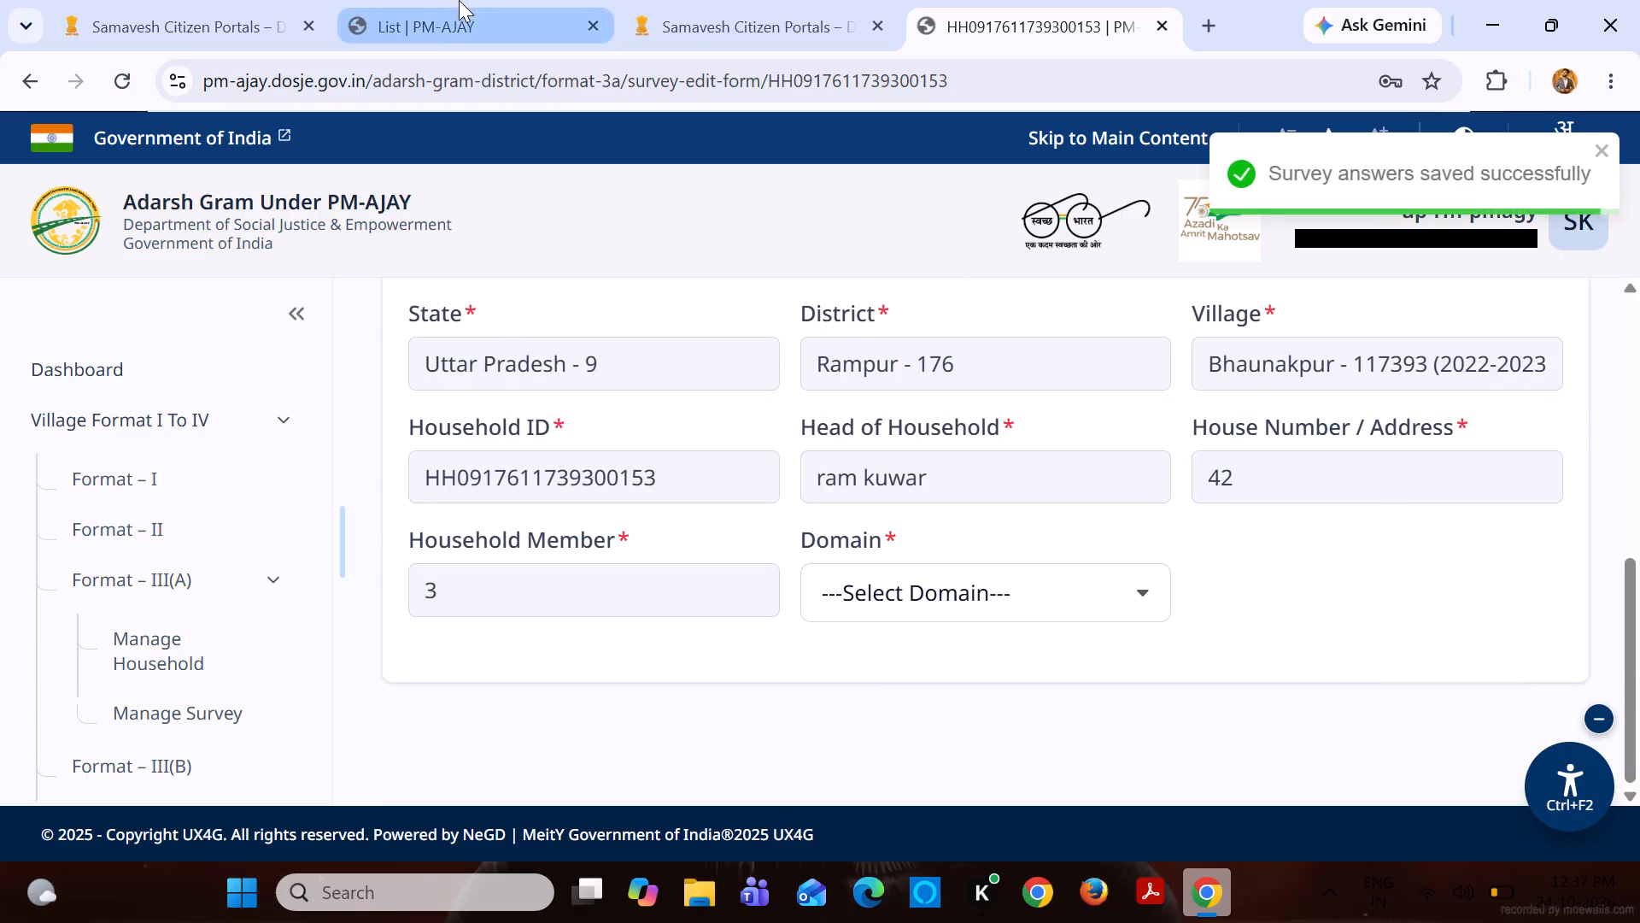
left_click(459, 0)
left_click(116, 83)
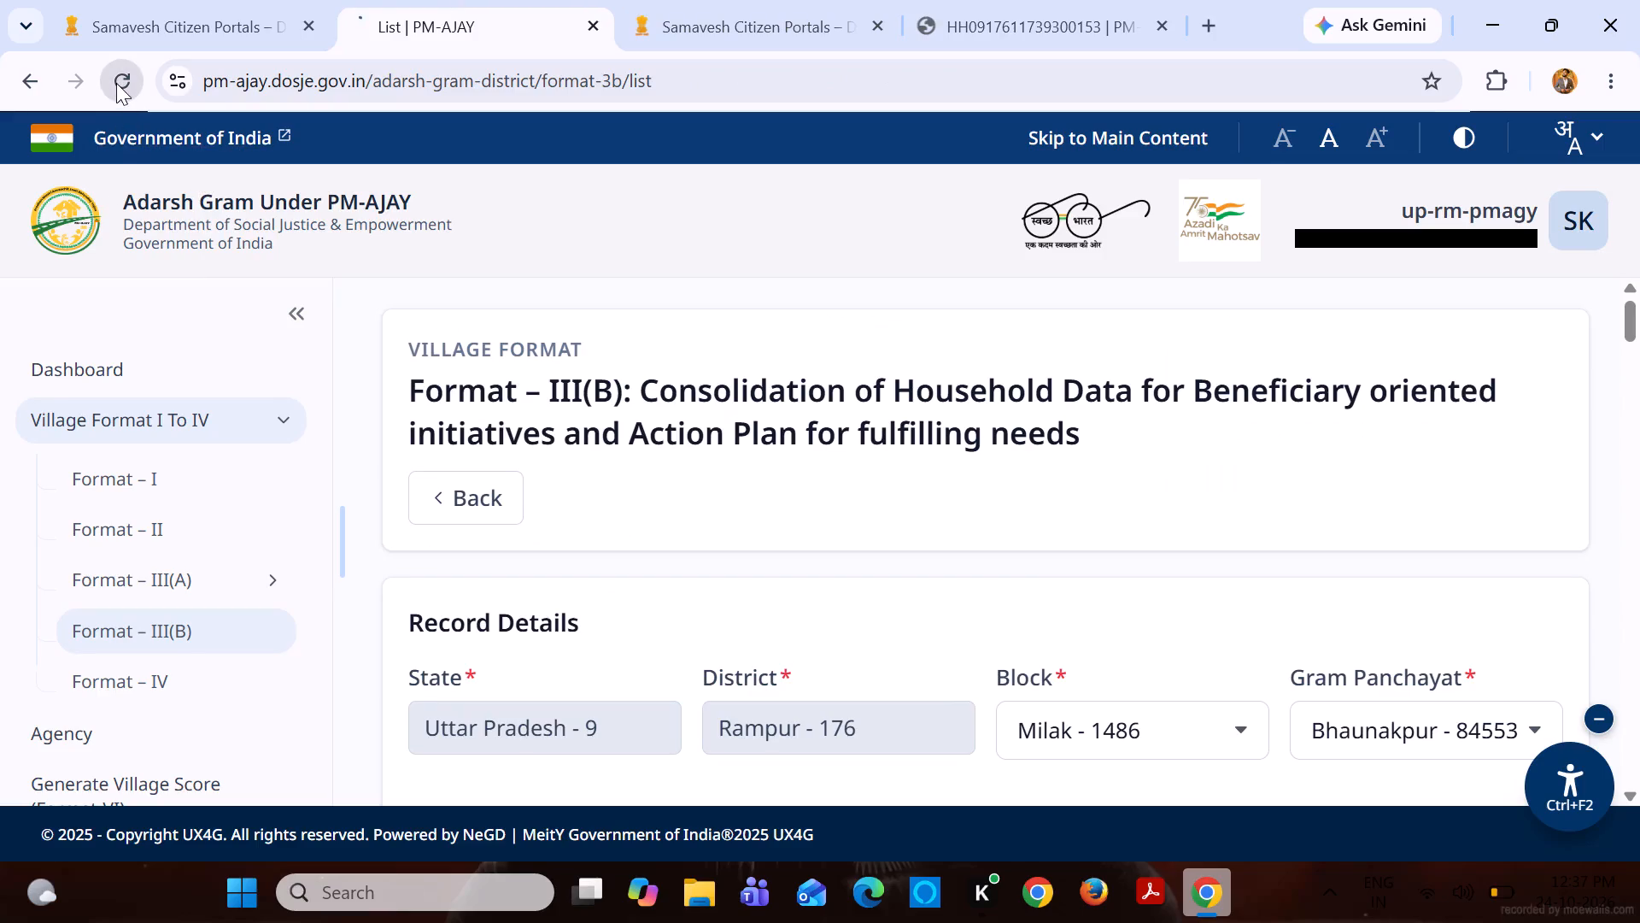
scroll(717, 368, "down", 3)
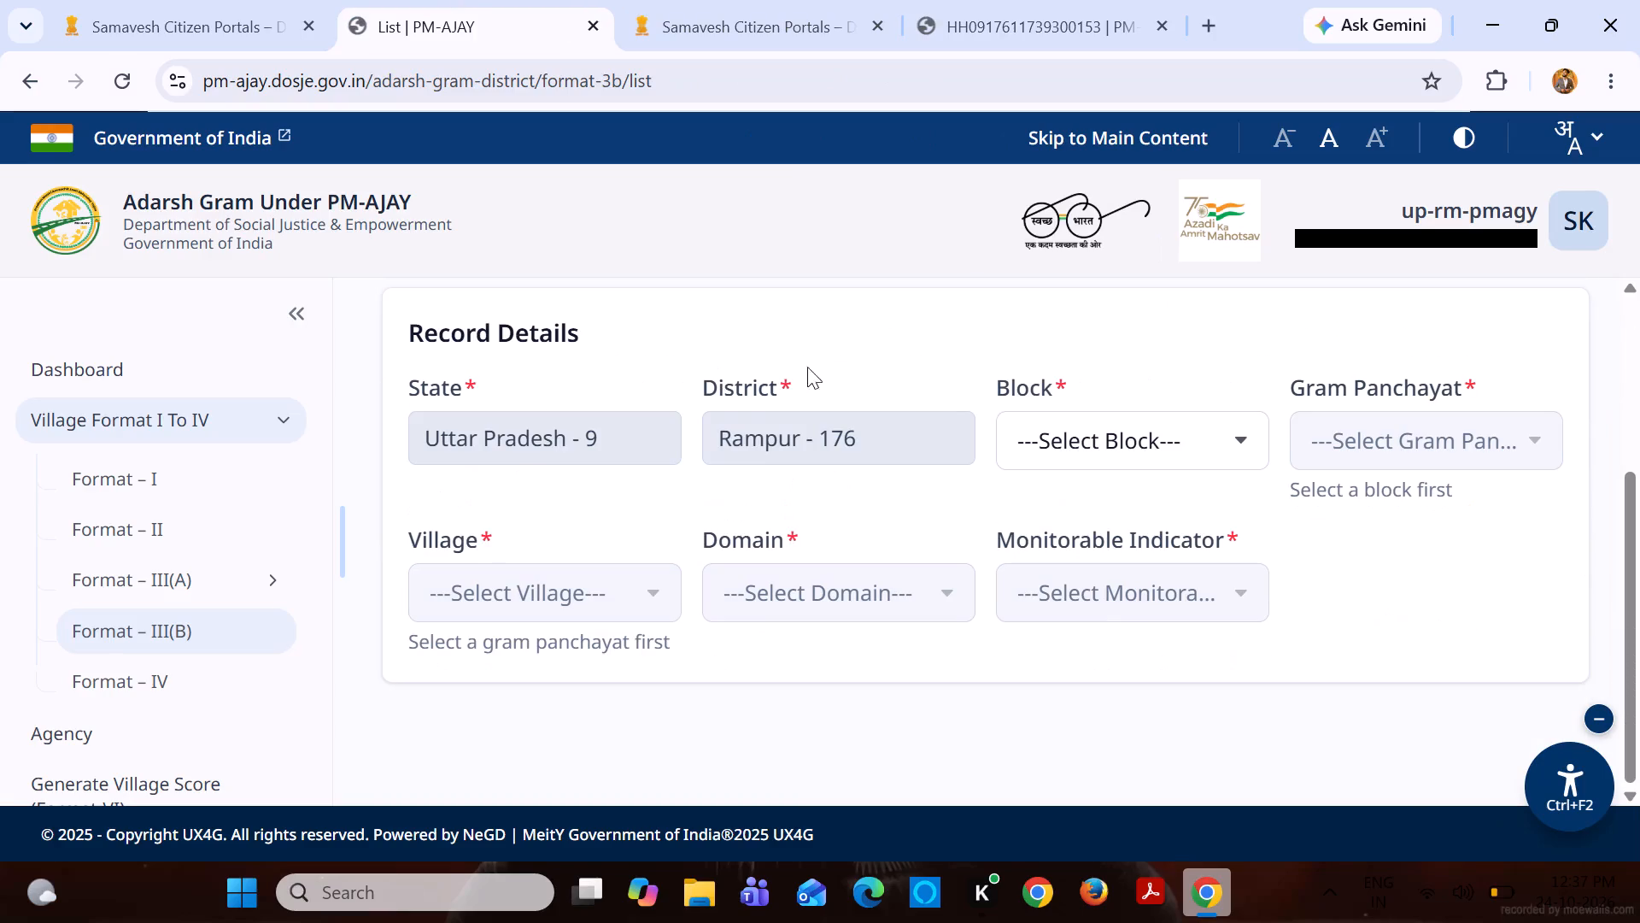
left_click(1139, 428)
scroll(1086, 652, "down", 1)
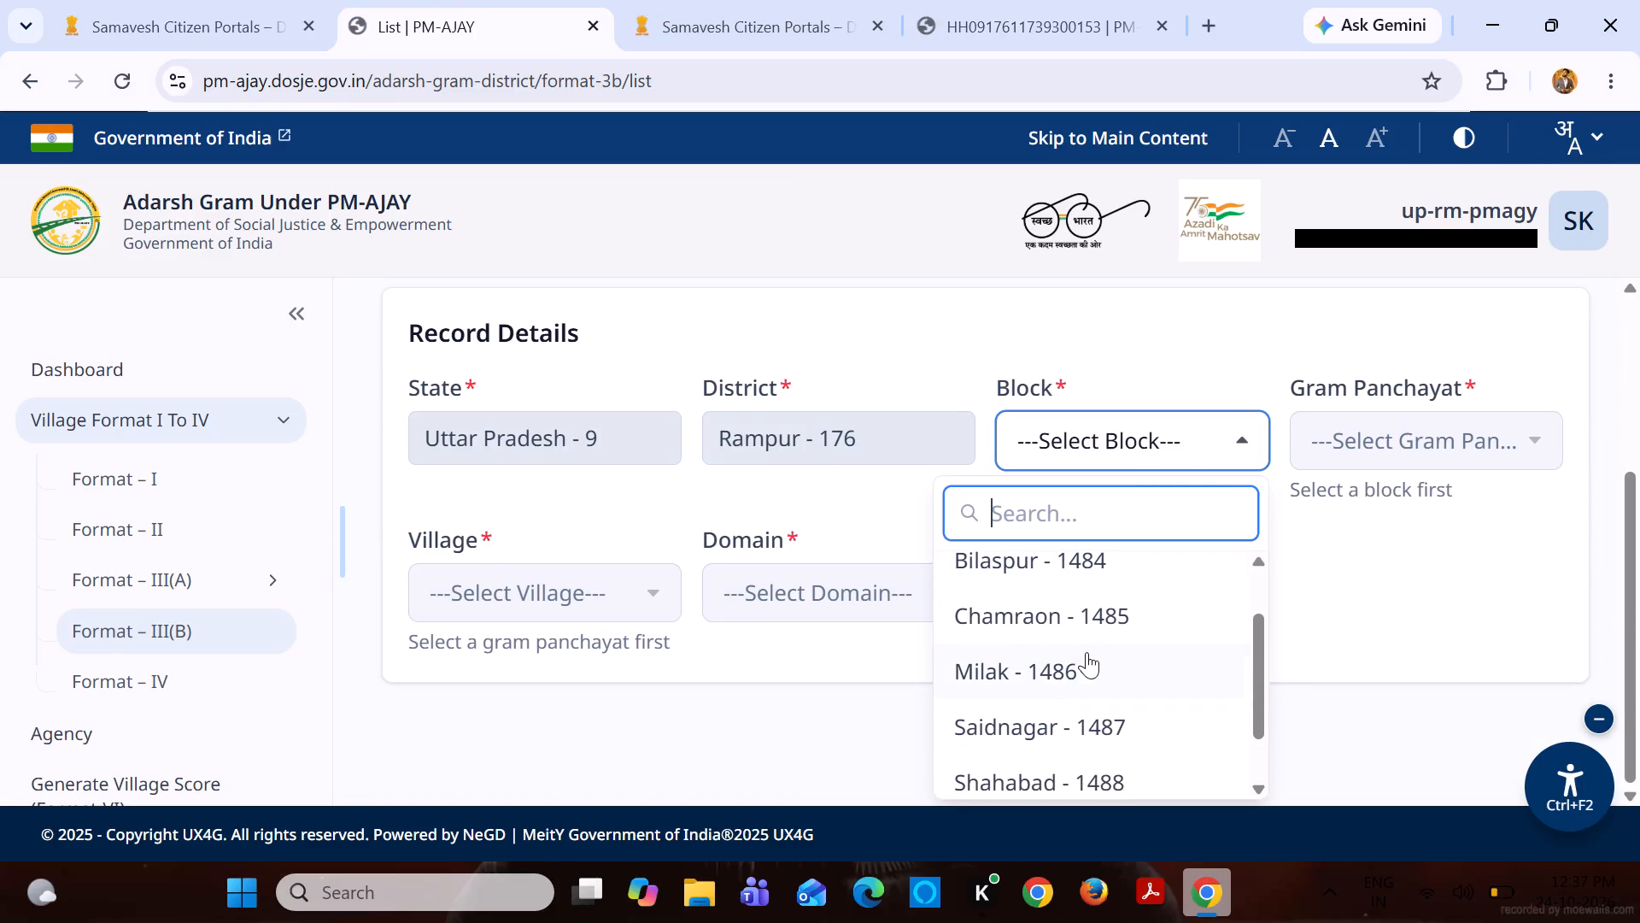
left_click(1053, 667)
left_click(1360, 435)
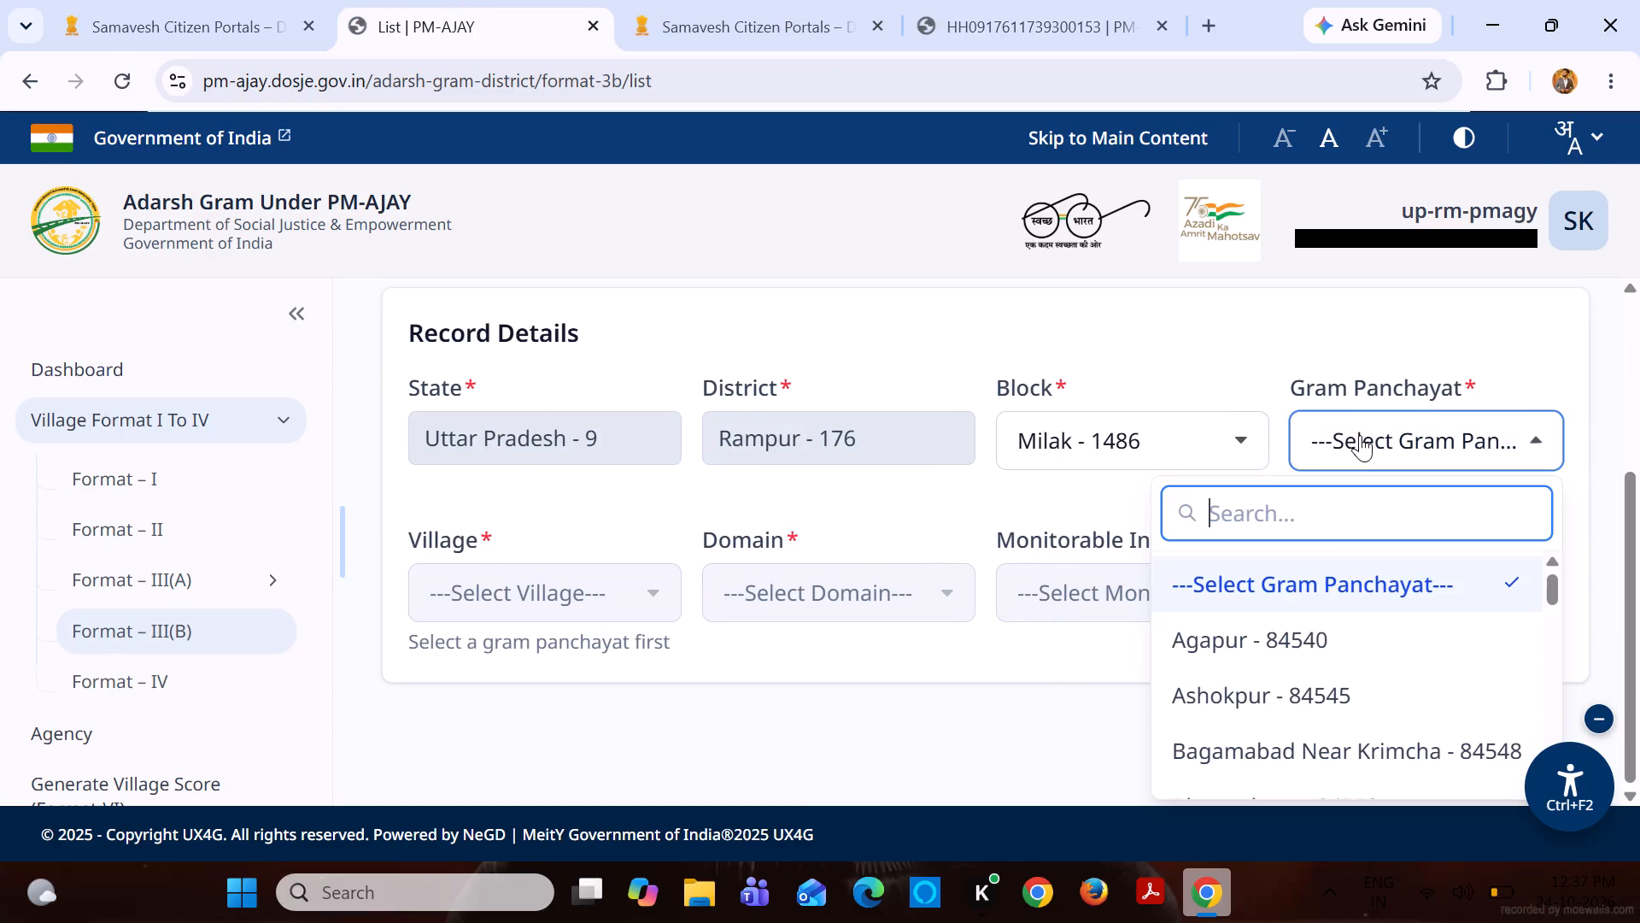
scroll(1322, 575, "down", 1)
left_click(1265, 629)
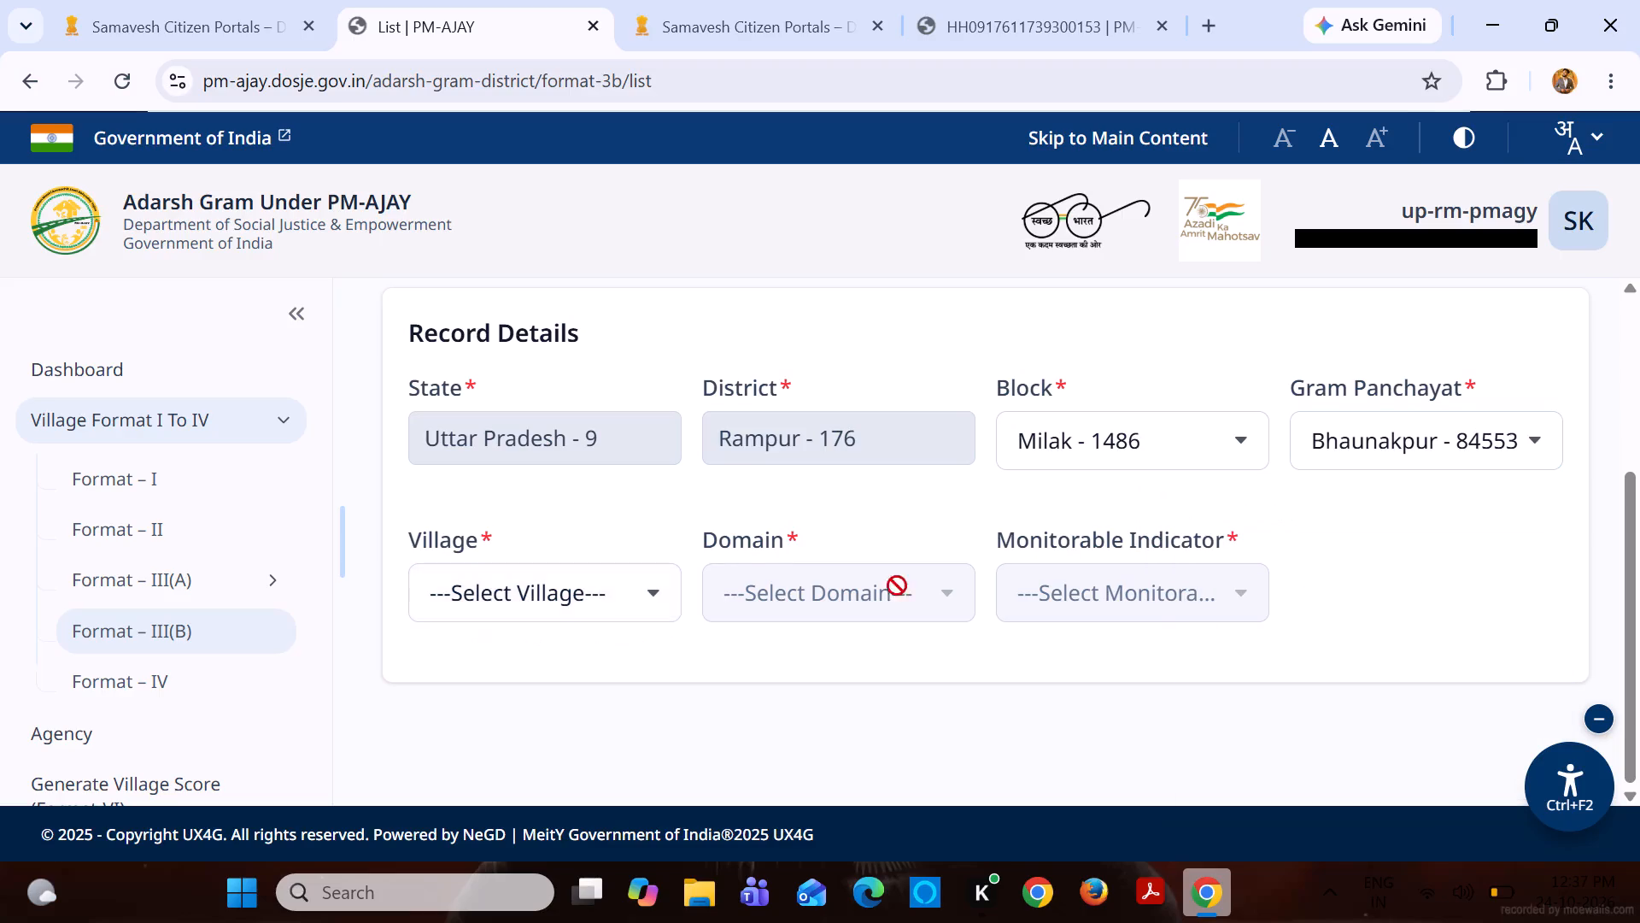
left_click(659, 597)
left_click(537, 452)
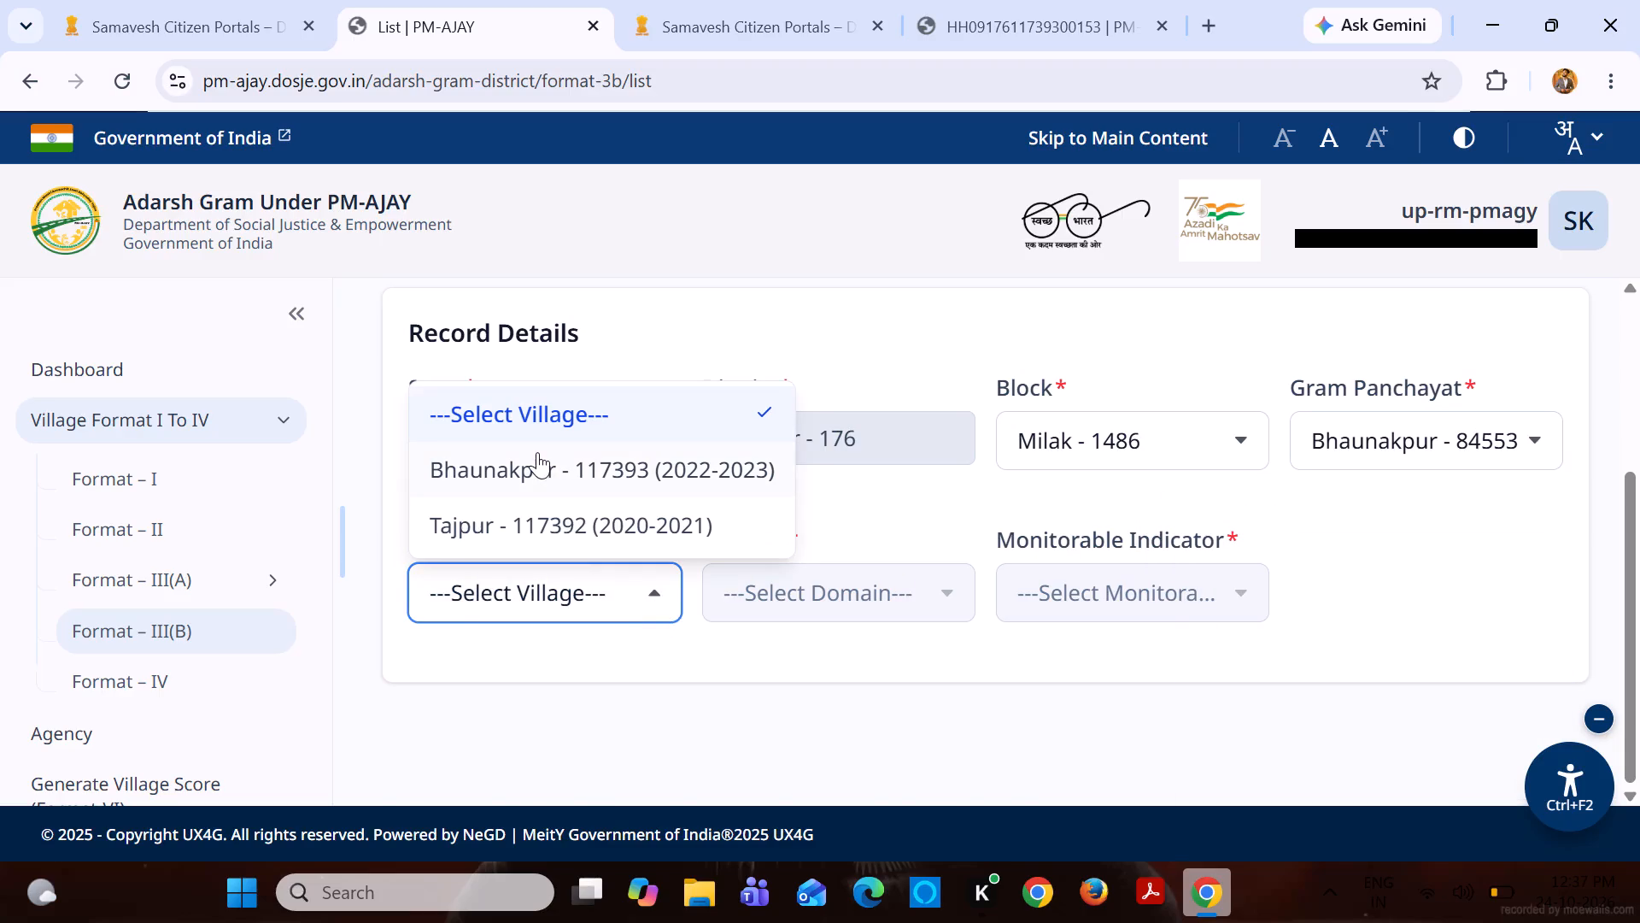
Open the pending mapping for indicator 7.1 in the village summary and examine which households are still listed.
scroll(967, 641, "down", 5)
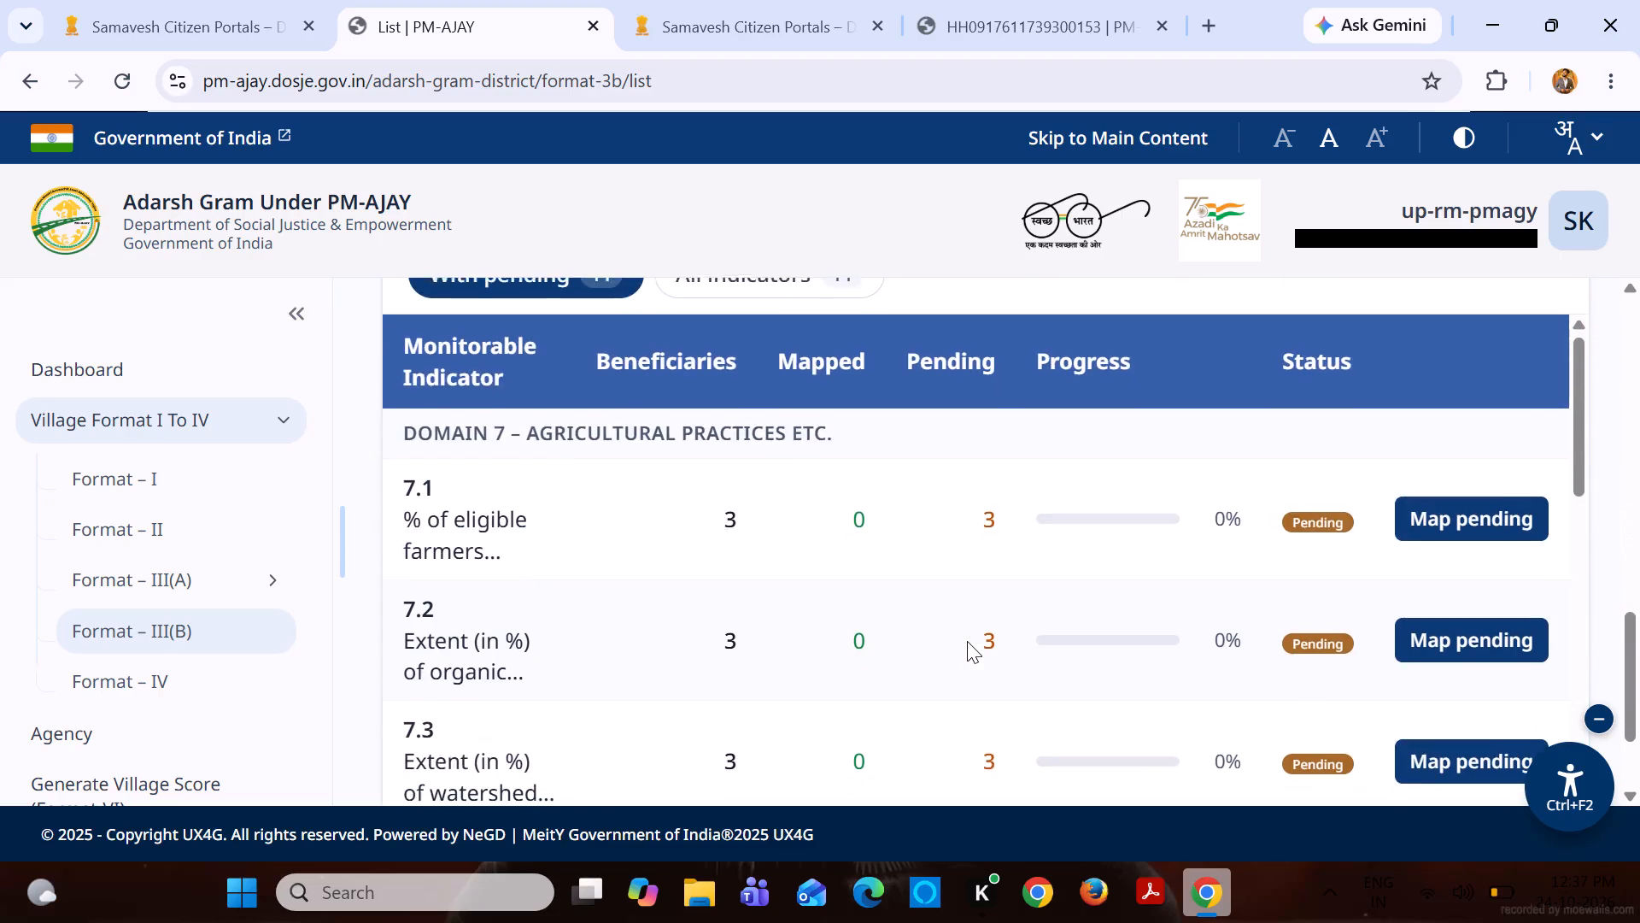
scroll(967, 641, "down", 1)
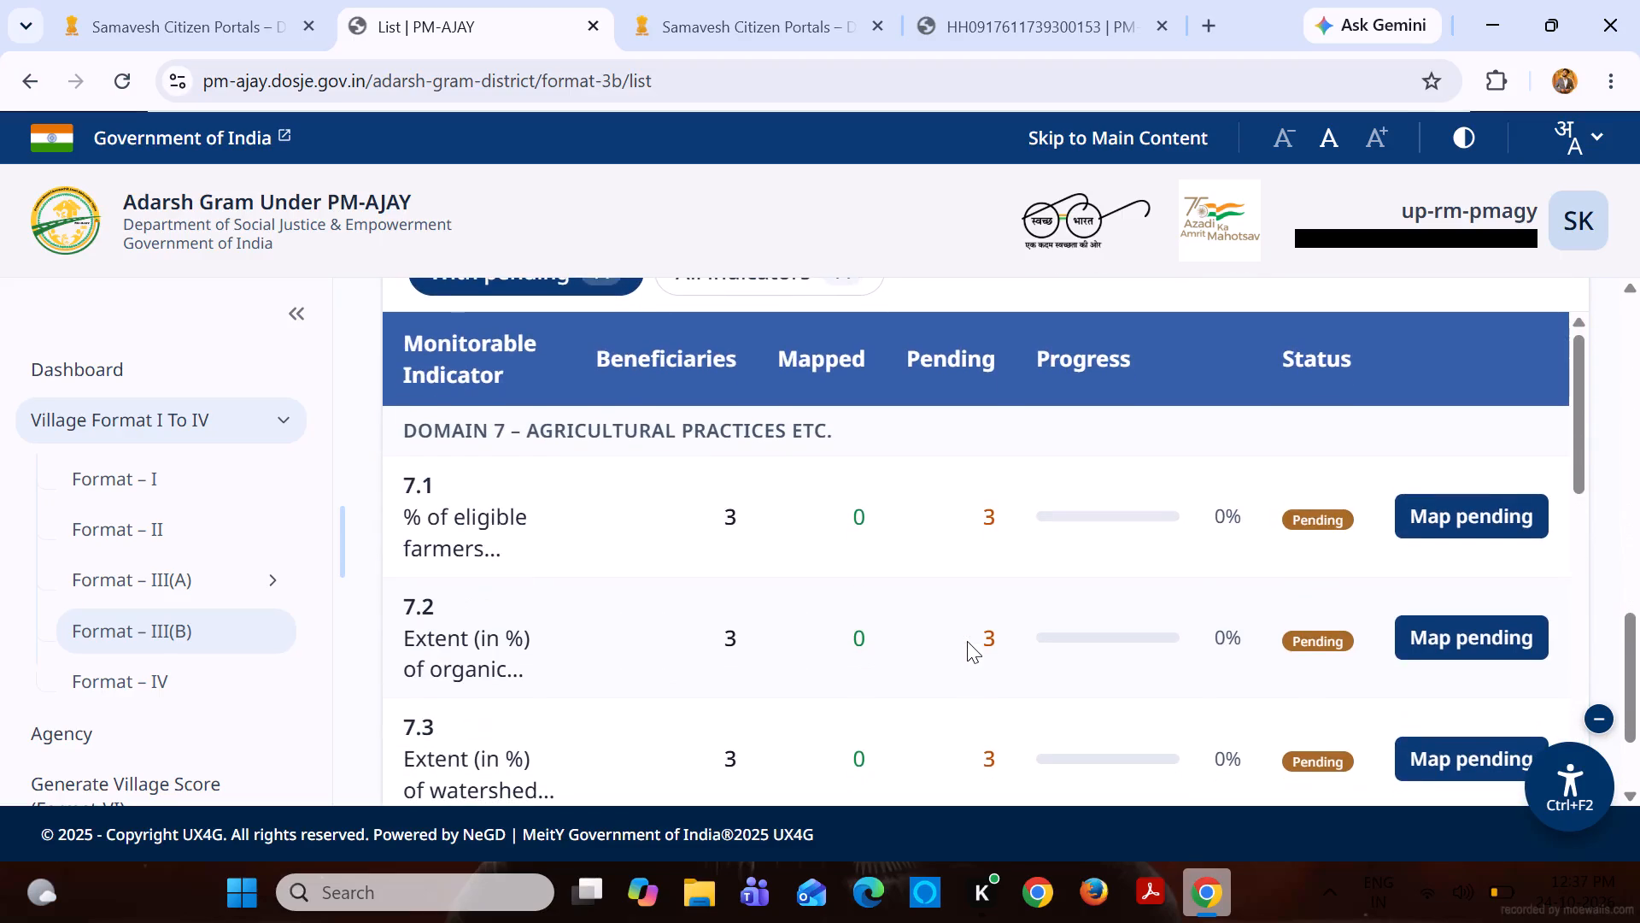
left_click(967, 641)
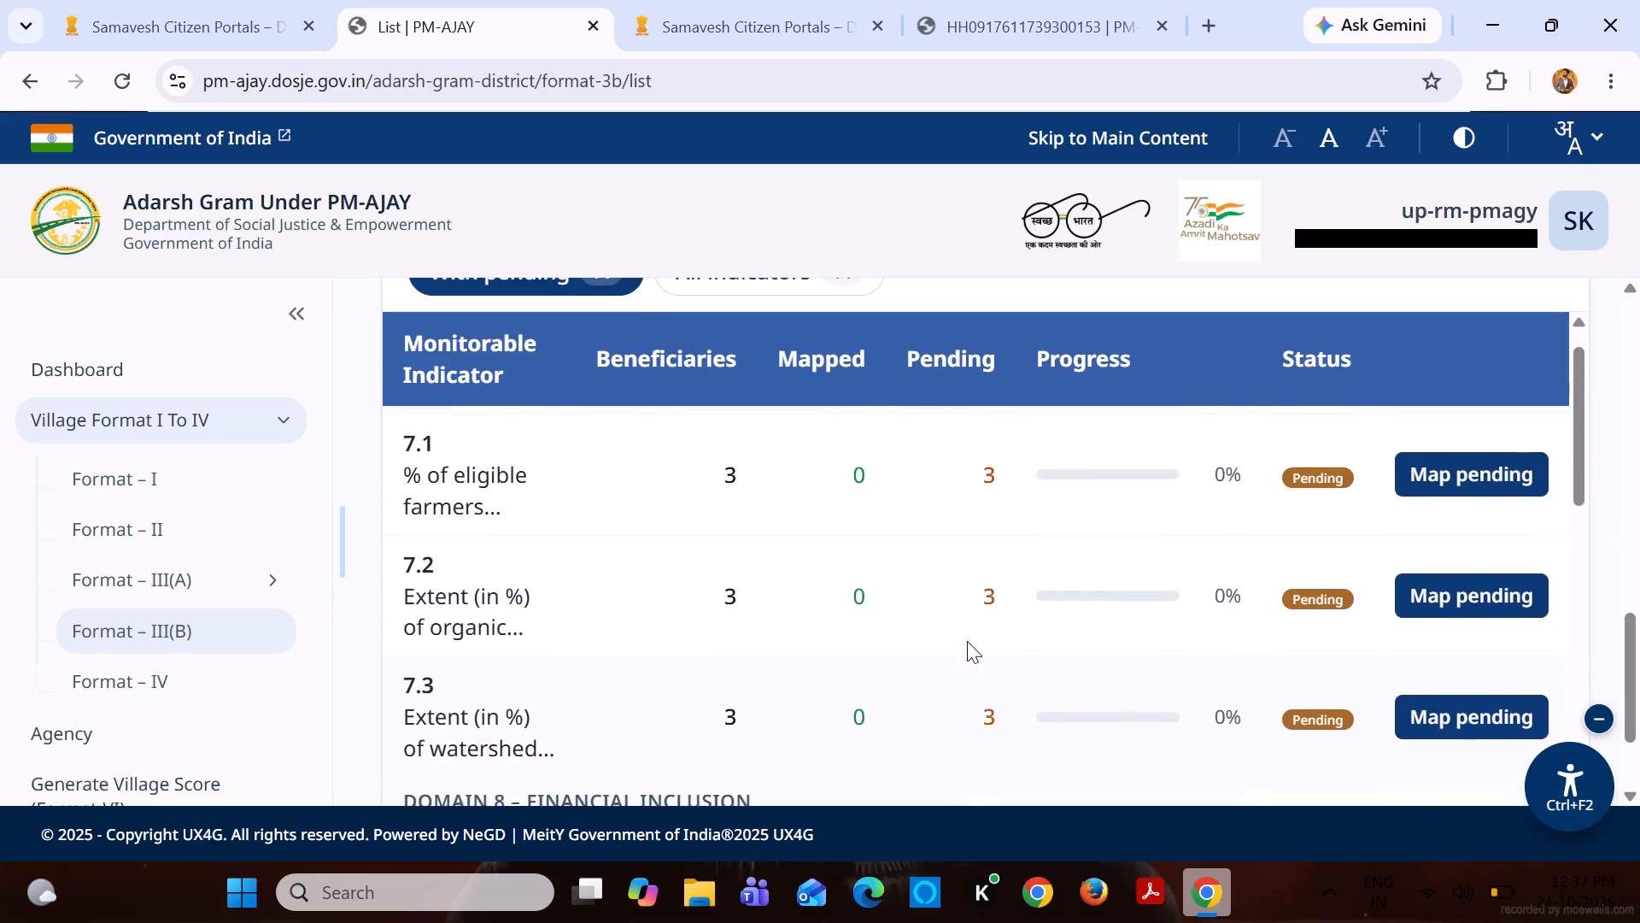
left_click(1482, 503)
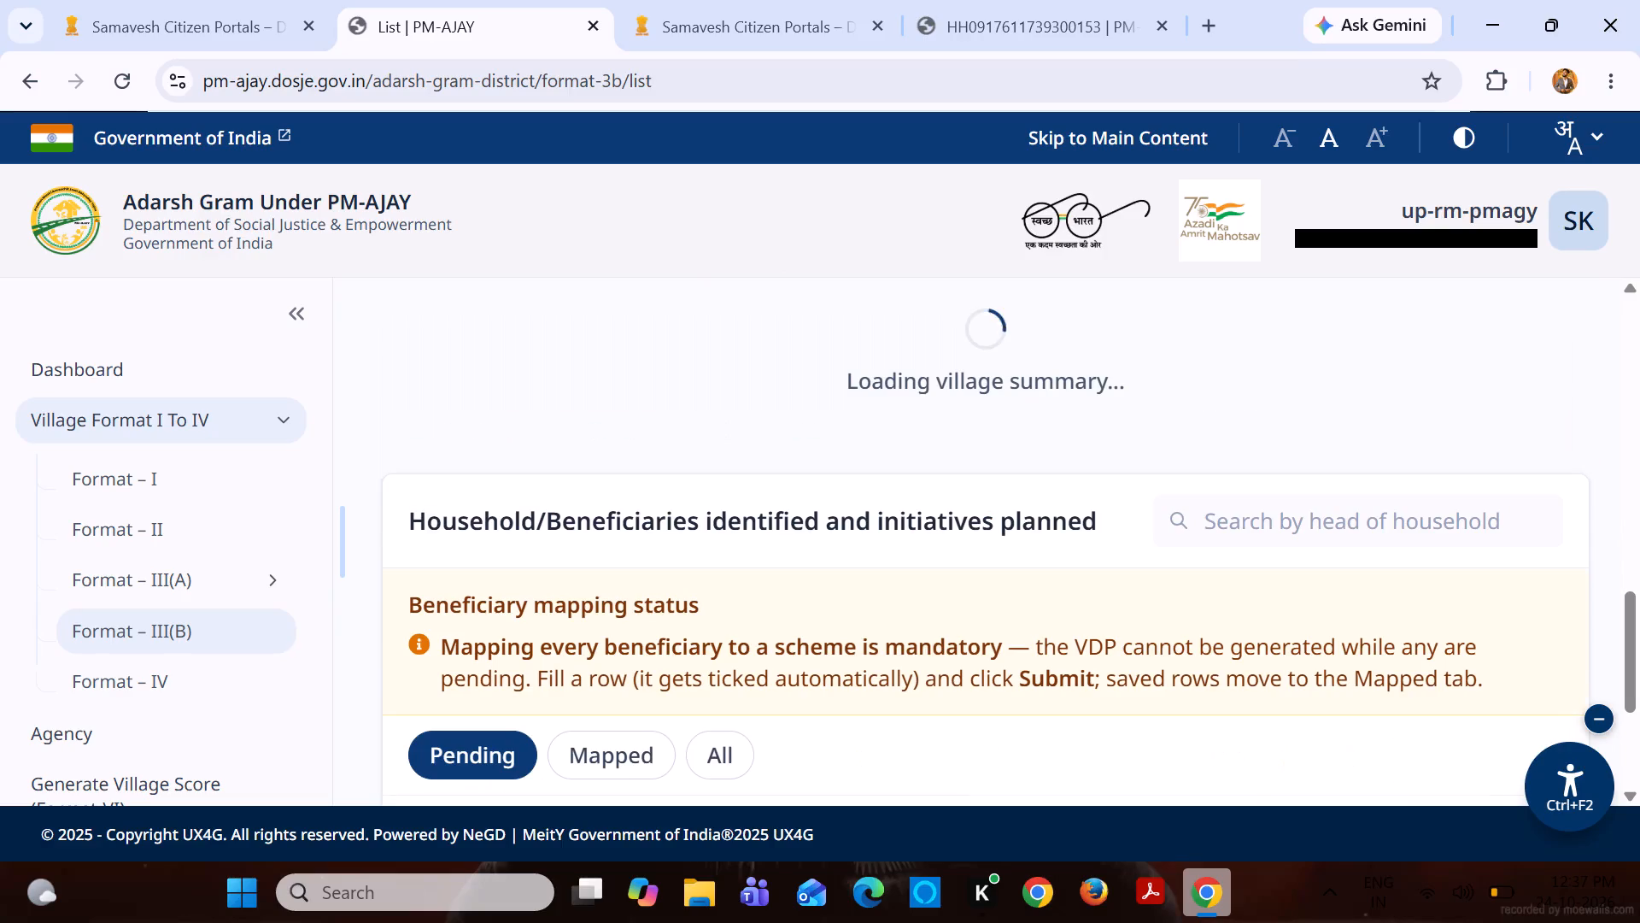
scroll(1487, 486, "down", 2)
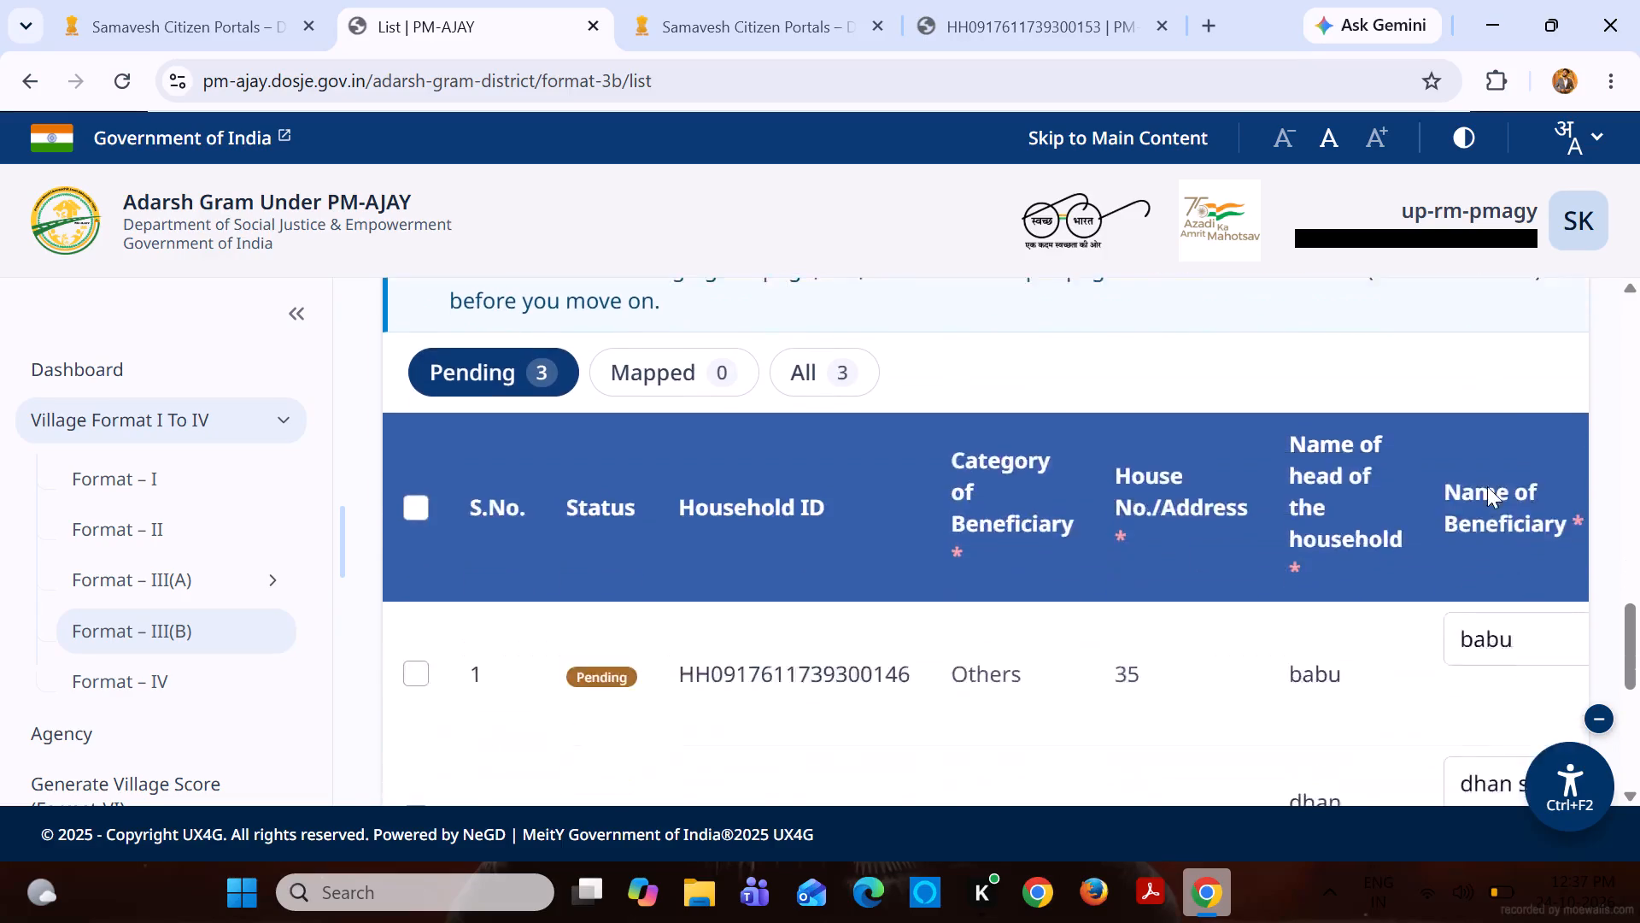
scroll(1487, 486, "down", 4)
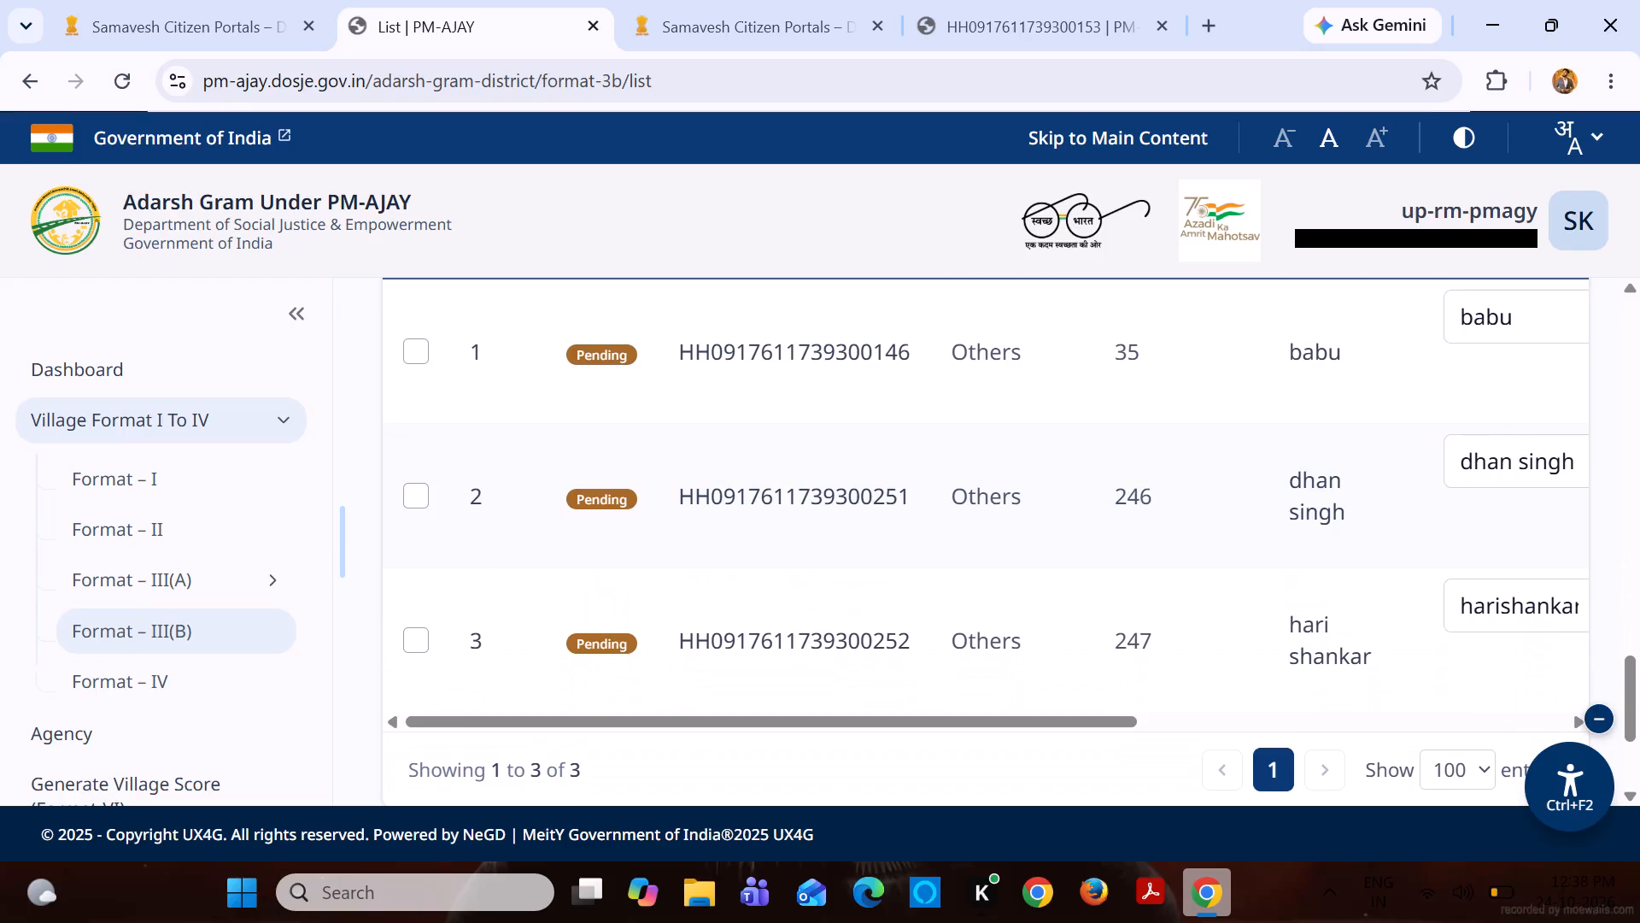
Change the monitorable indicator to 7.2 – Extent (in %) of organic farming practices adopted.
scroll(1487, 486, "up", 11)
scroll(1487, 486, "down", 4)
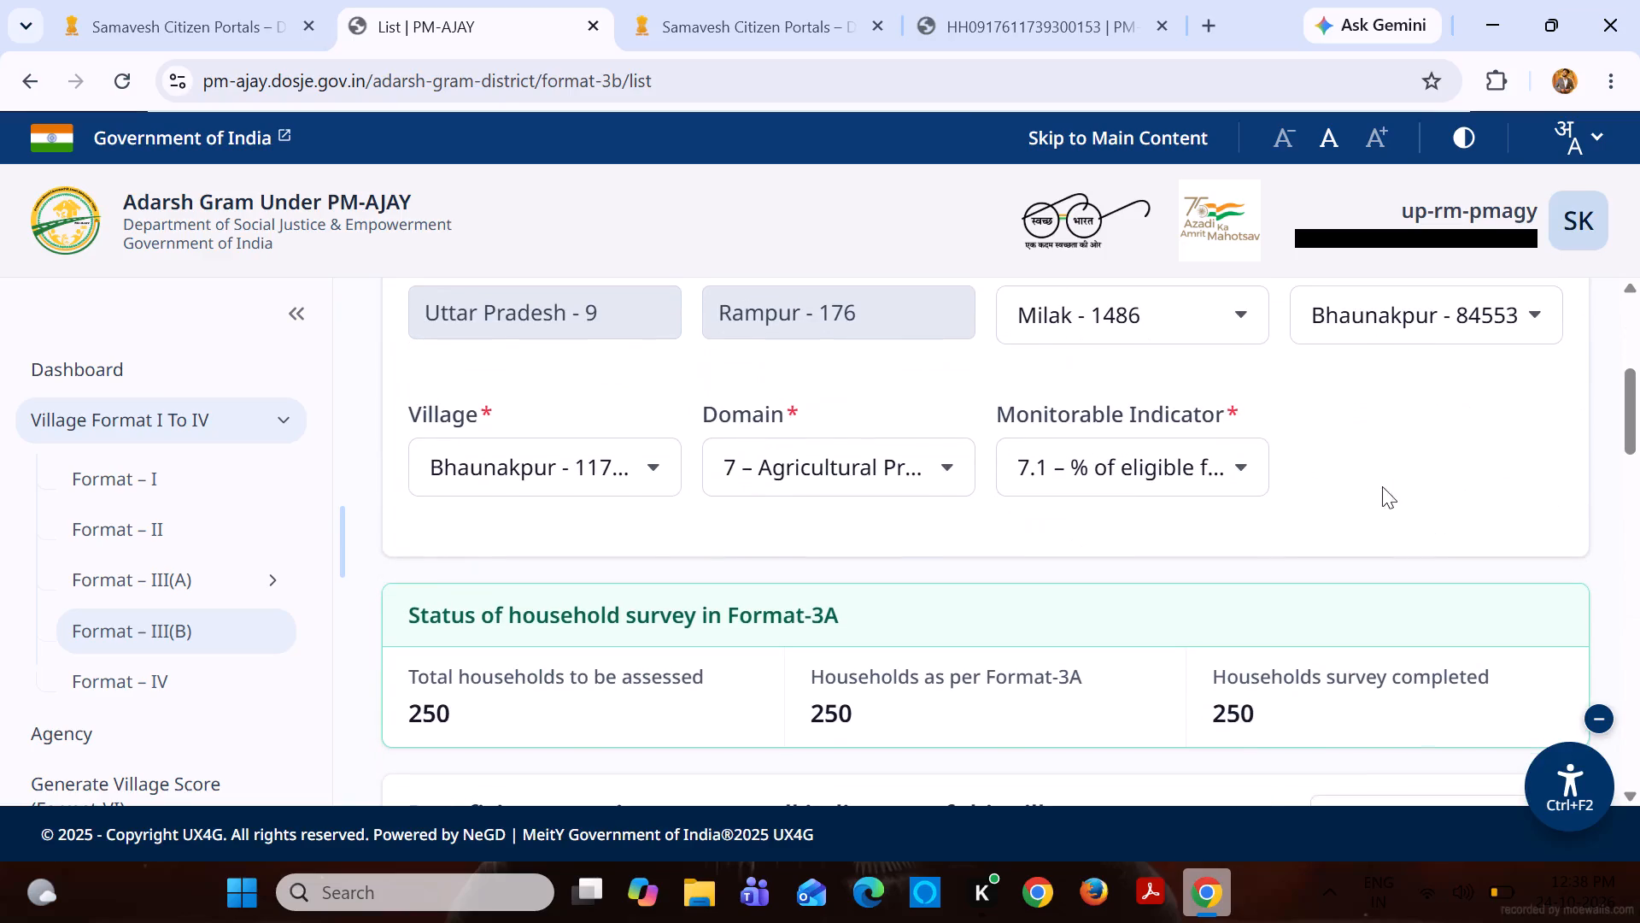
left_click(1209, 471)
left_click(1059, 344)
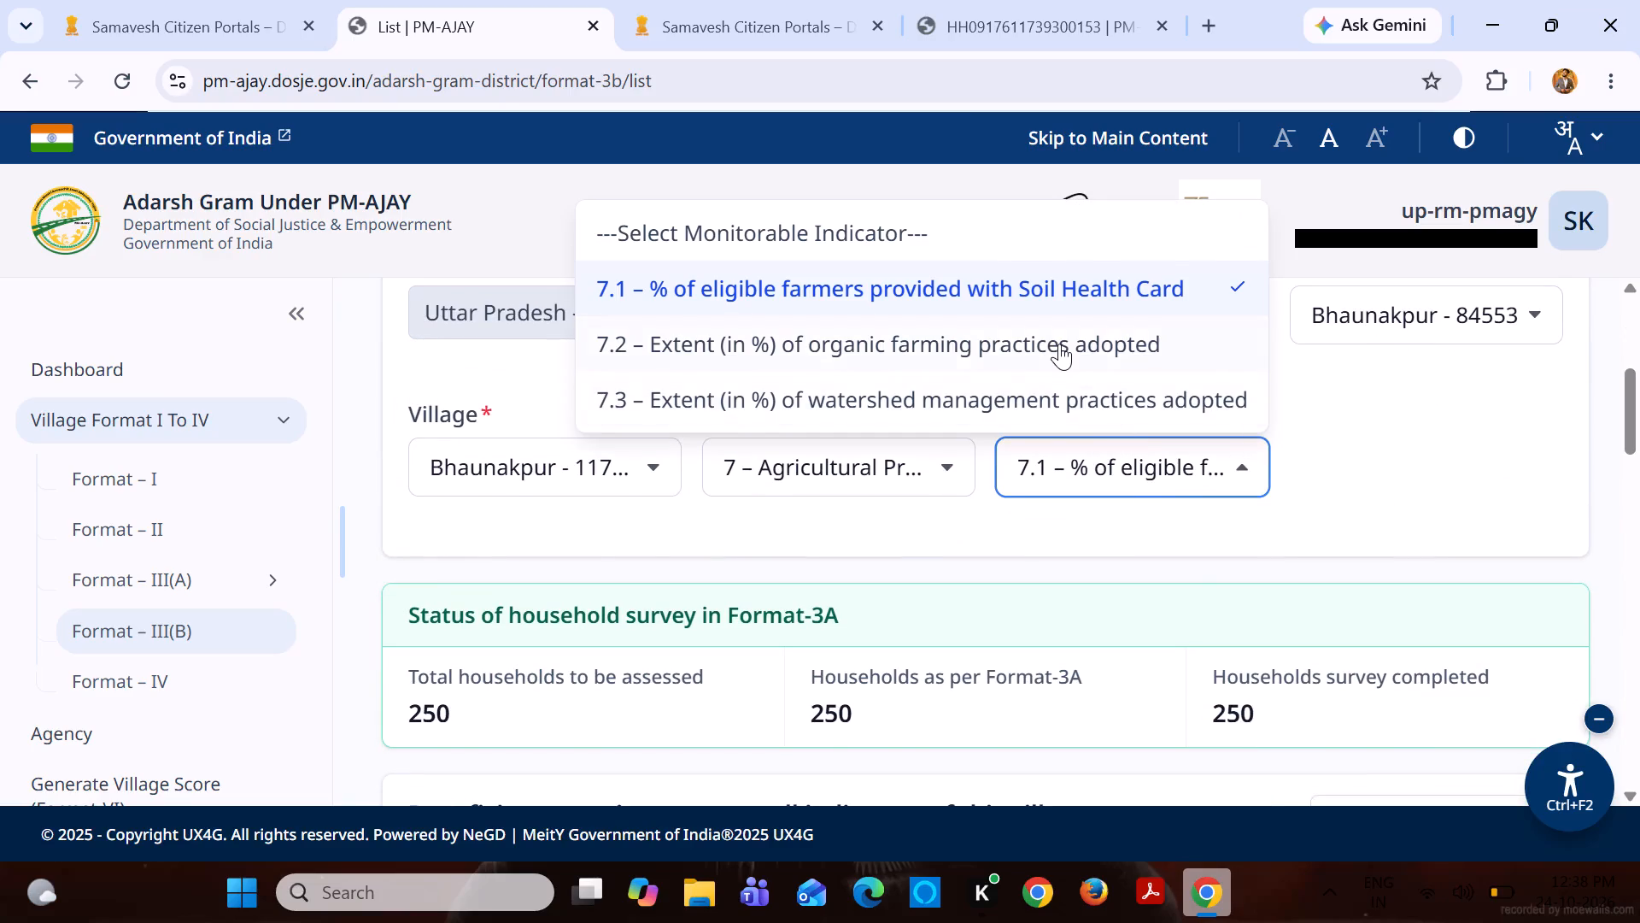
Examine the pending households listed for indicator 7.2 in Format – III(B).
scroll(1240, 522, "down", 7)
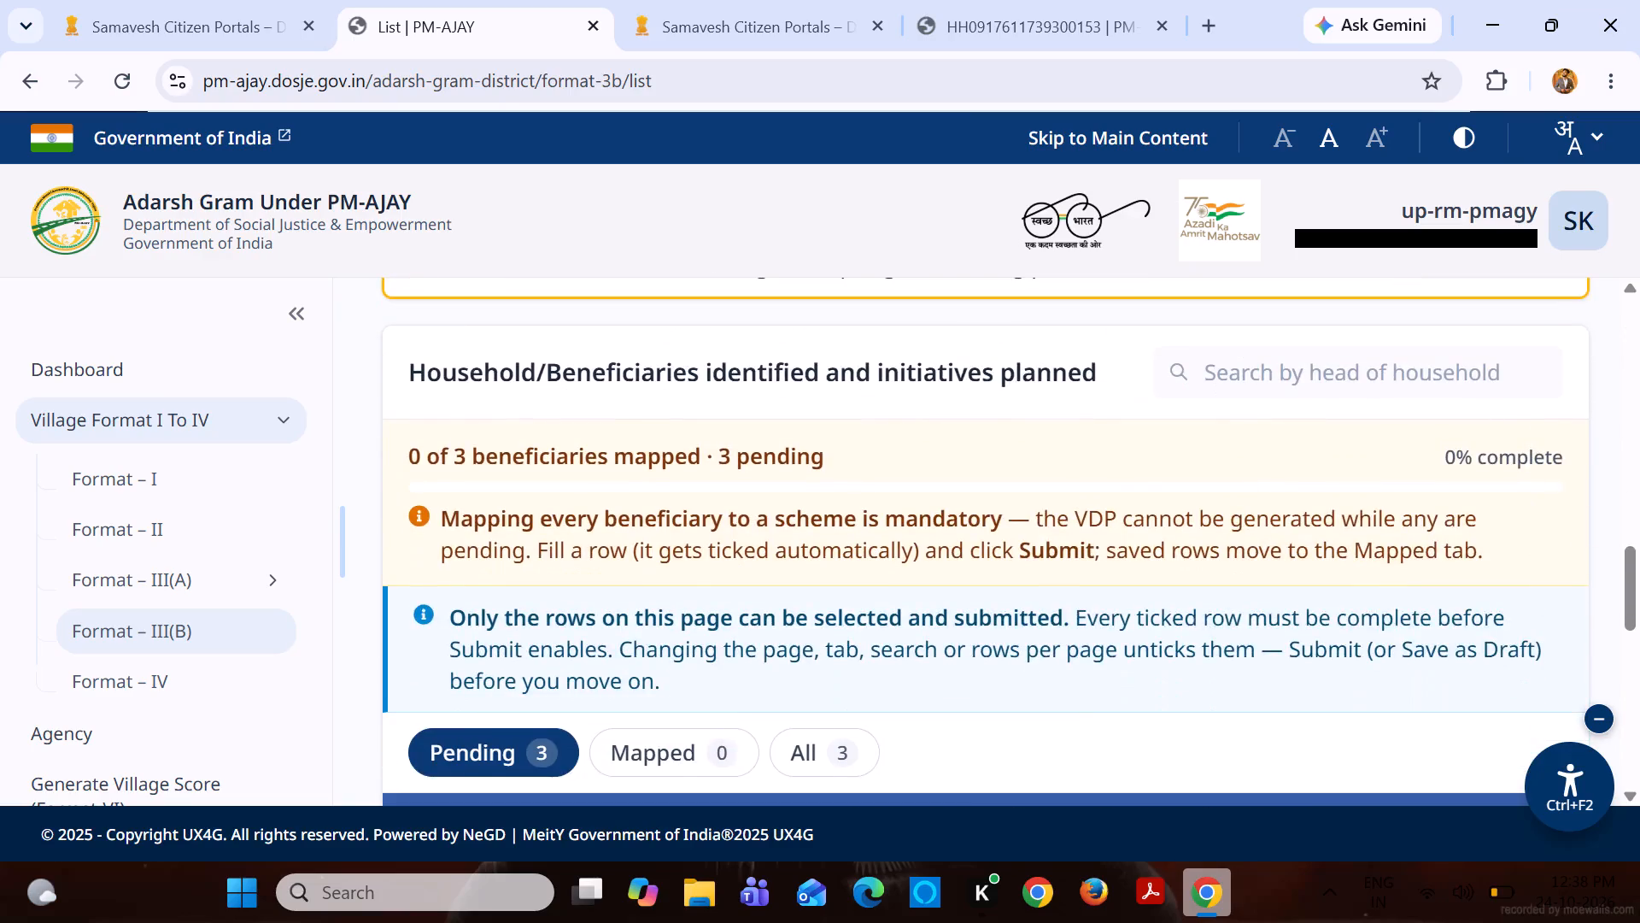
scroll(1240, 522, "down", 4)
scroll(1240, 522, "up", 3)
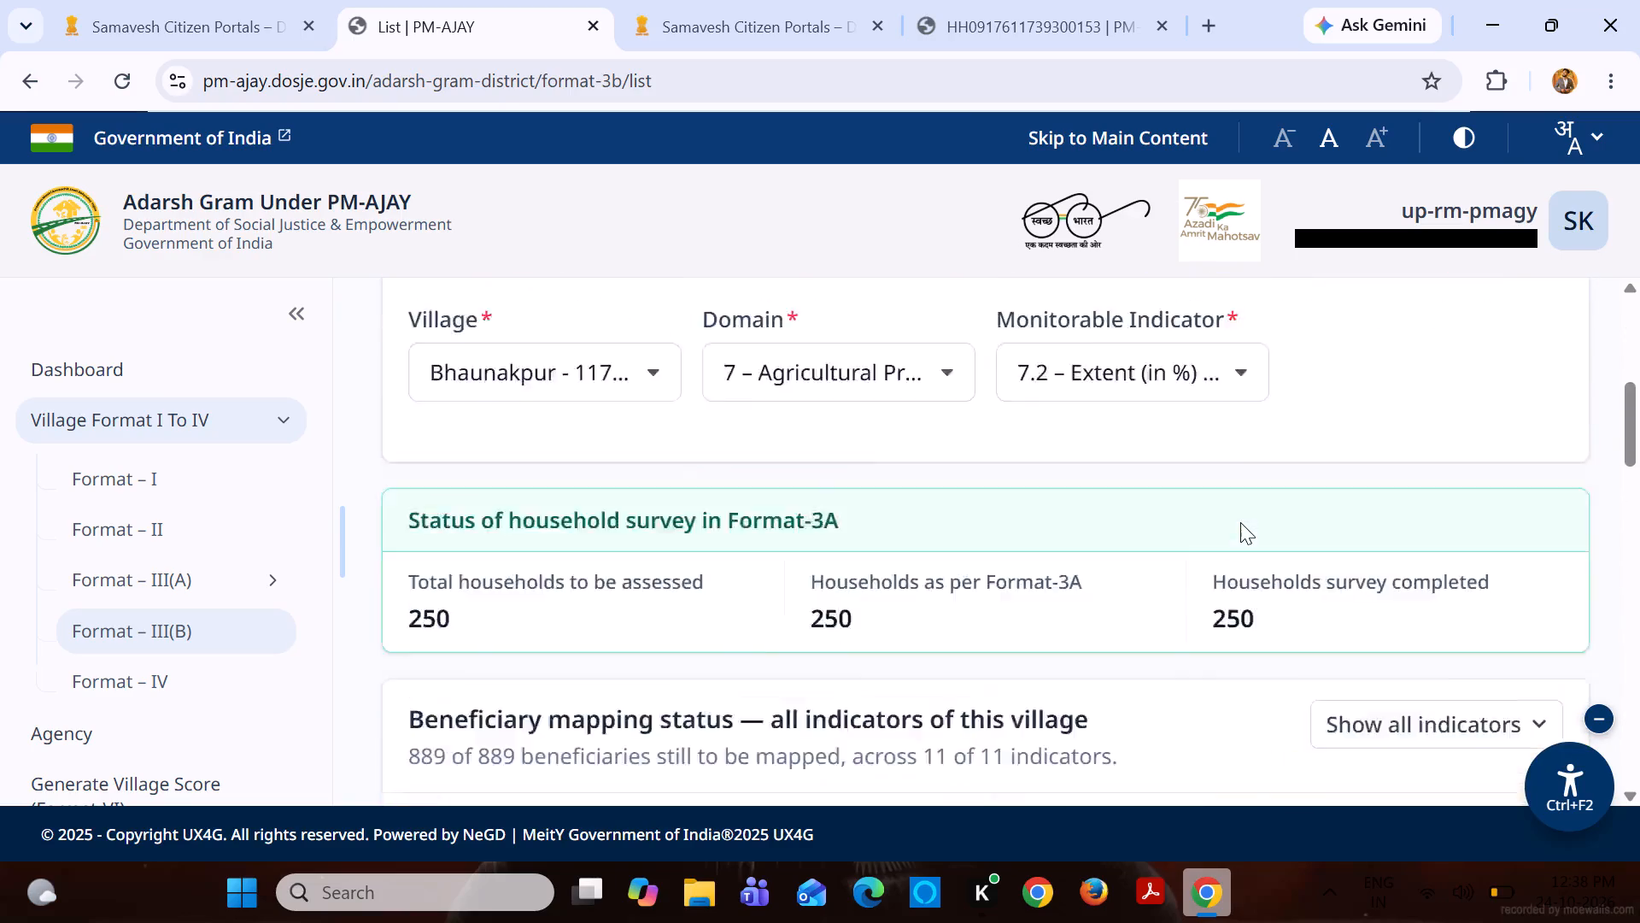
Change the monitorable indicator to 7.3 – Extent (in %) of watershed management practices adopted and check its pending households.
scroll(1240, 520, "down", 2)
left_click_drag(1204, 601, 1201, 622)
left_click(1201, 622)
left_click(1041, 567)
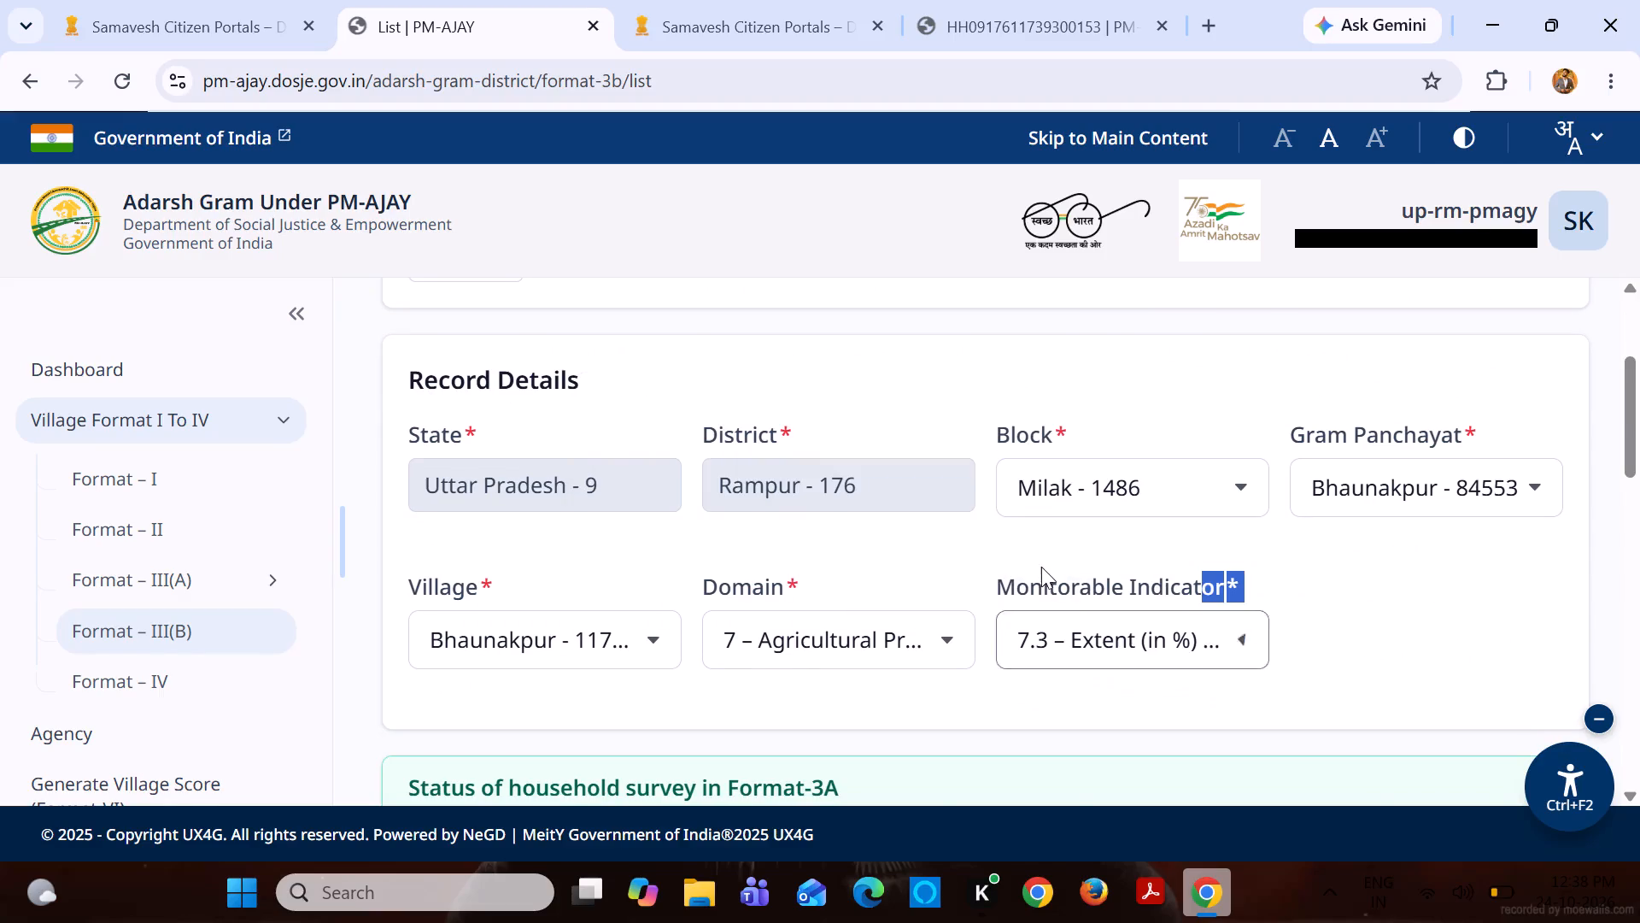
scroll(1194, 608, "down", 8)
scroll(1194, 608, "up", 1)
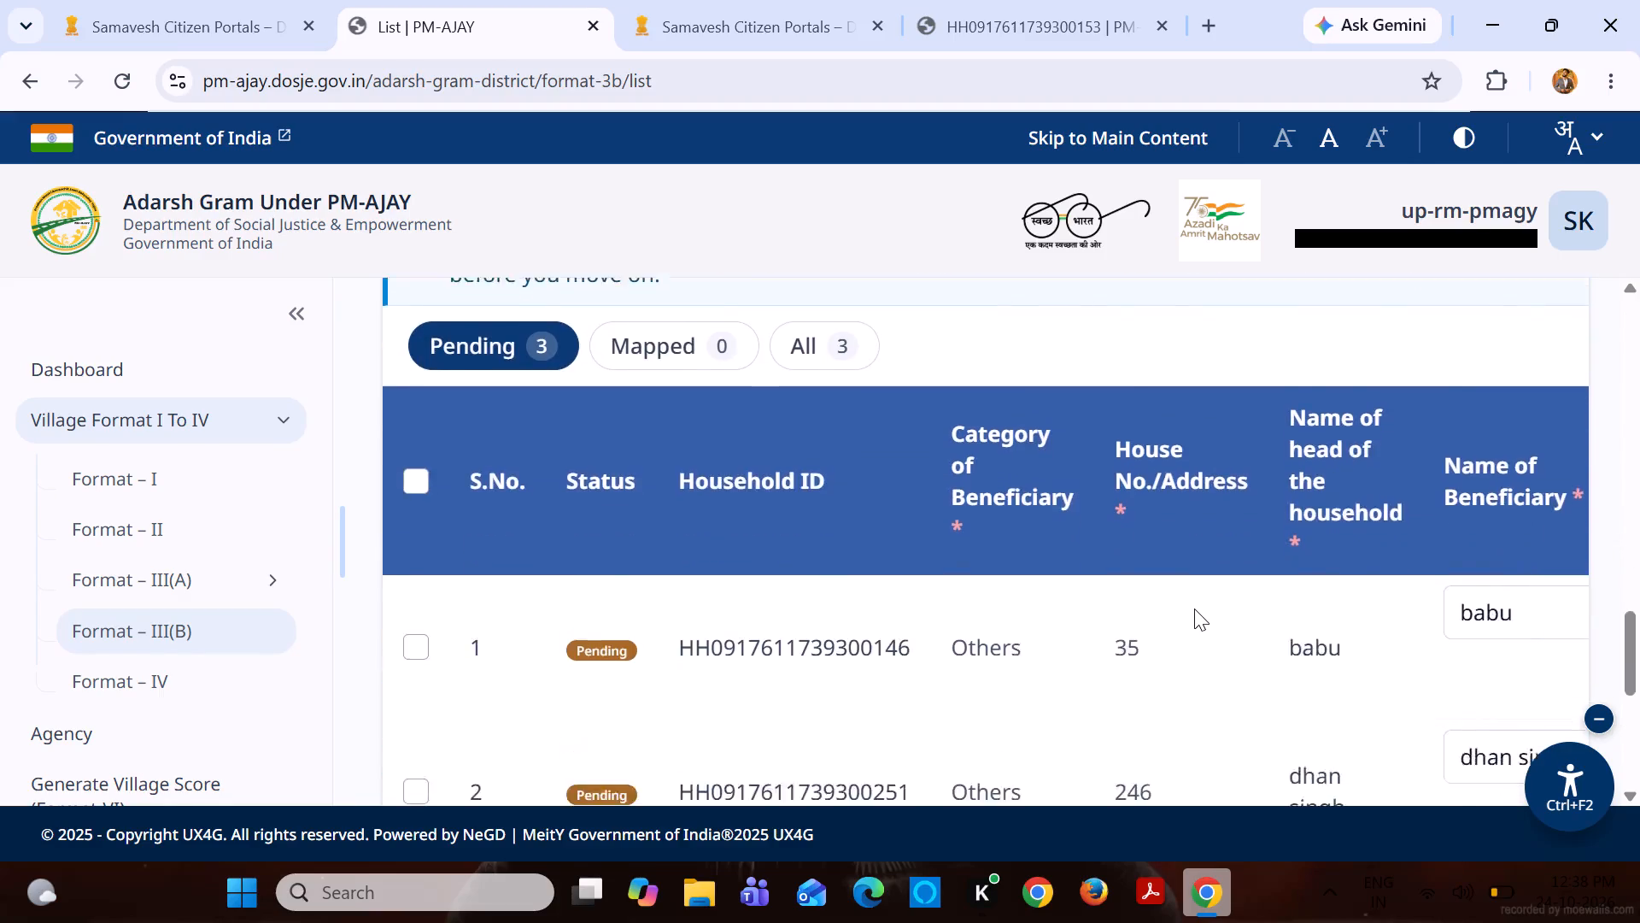
scroll(1194, 608, "up", 2)
Return to the Format – III(A) Manage Survey list and open the survey of house number 35 on page 2 for editing.
left_click(1058, 0)
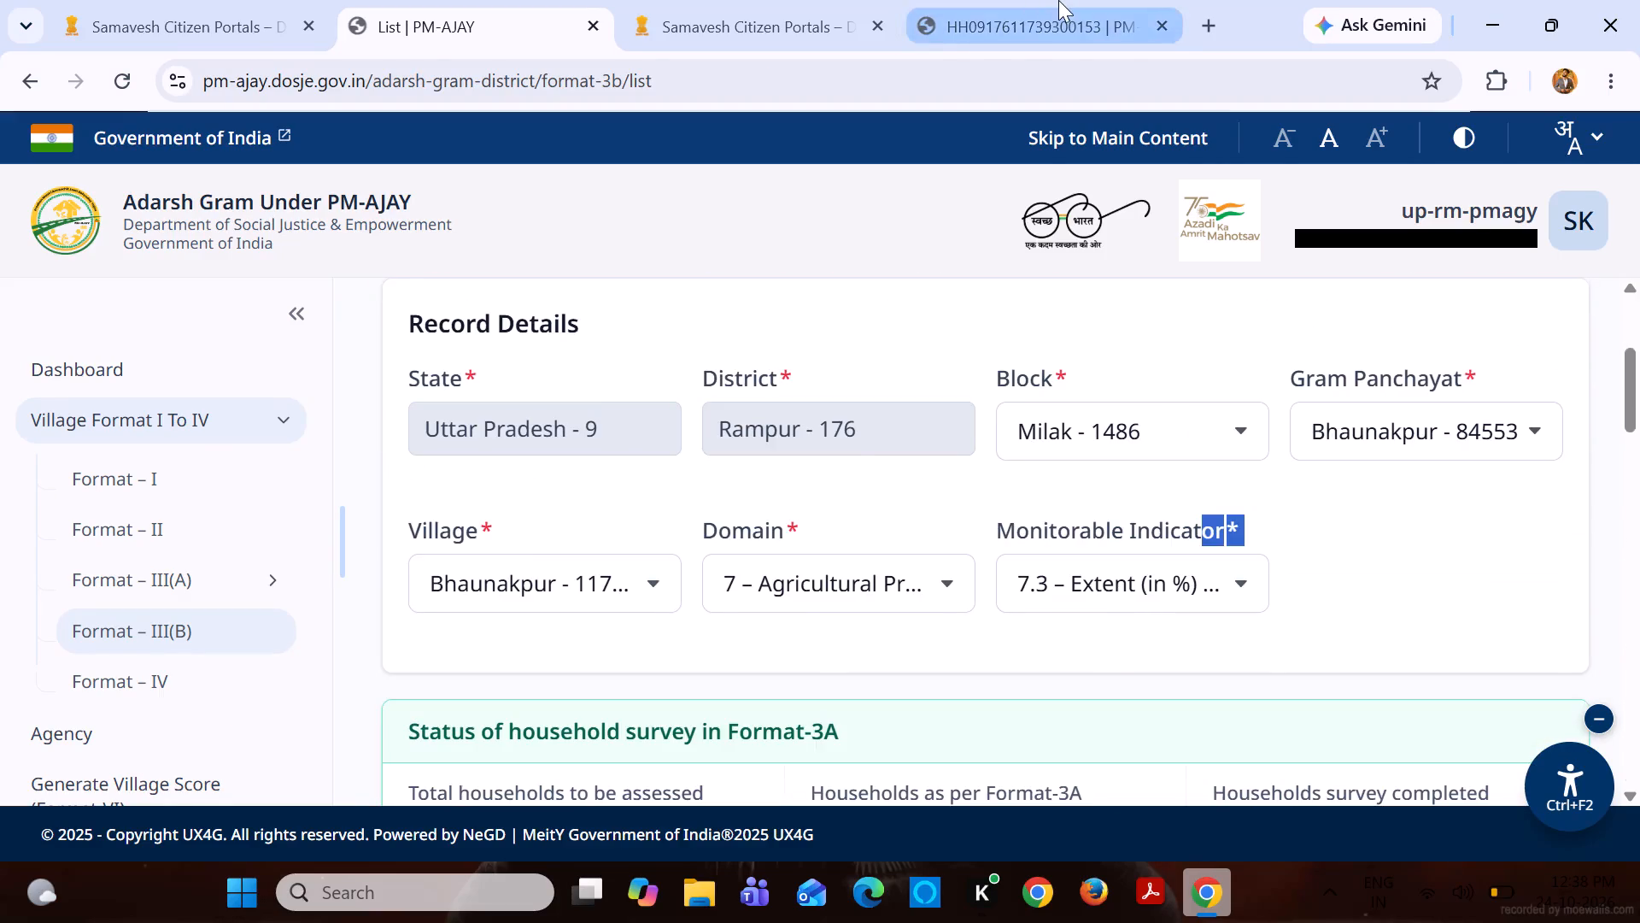
scroll(1214, 397, "up", 7)
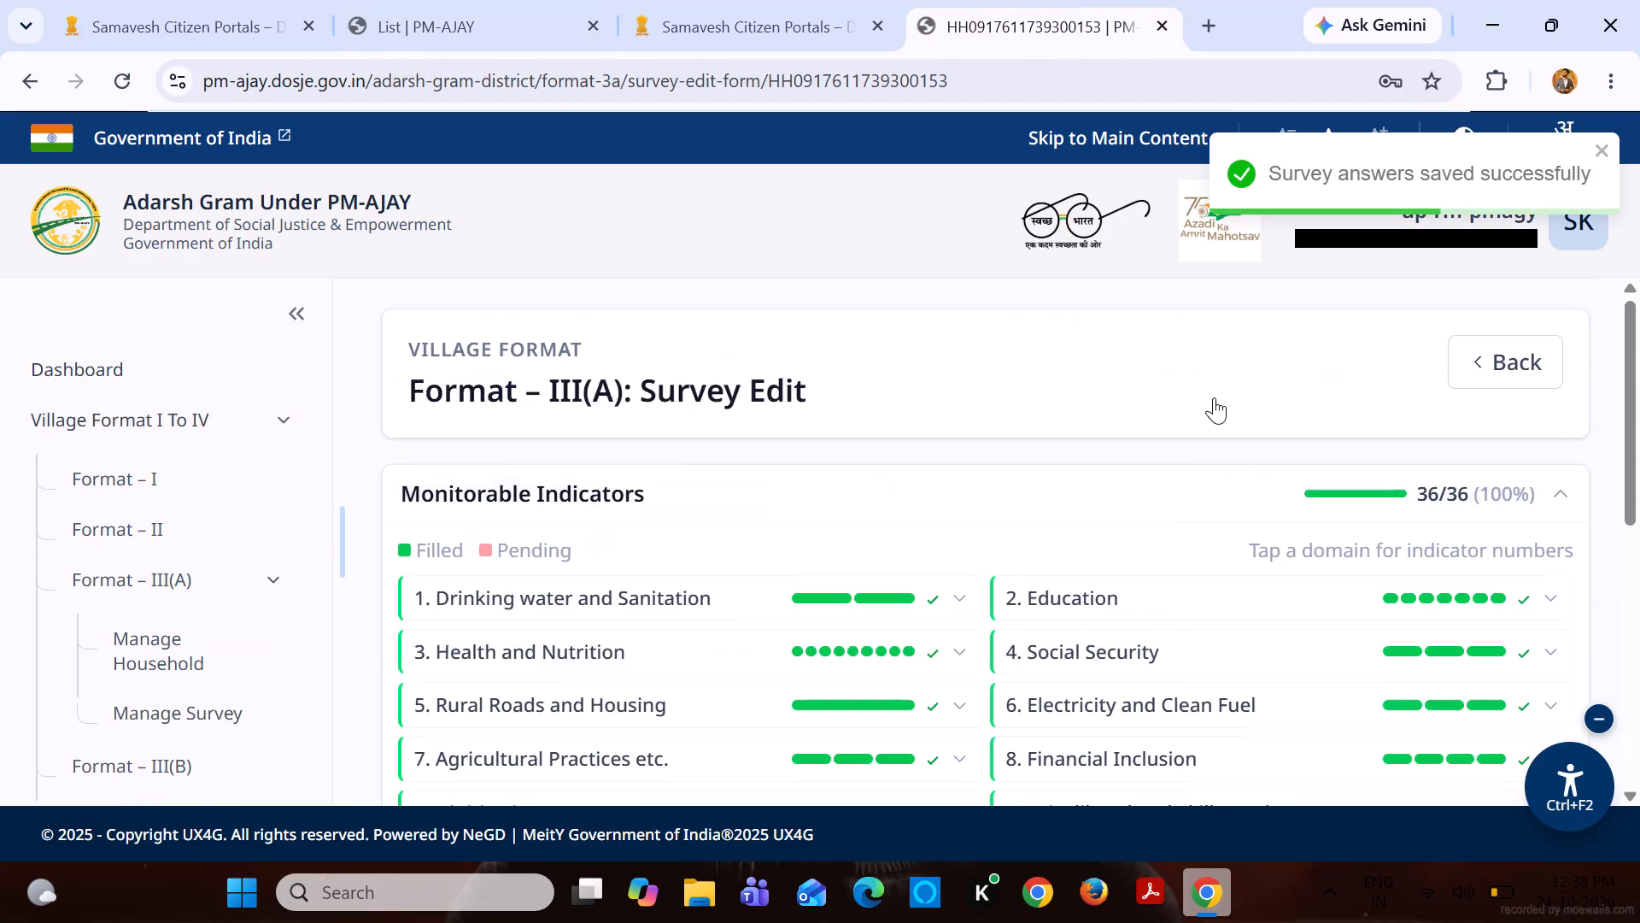
left_click(1510, 356)
scroll(1336, 473, "down", 4)
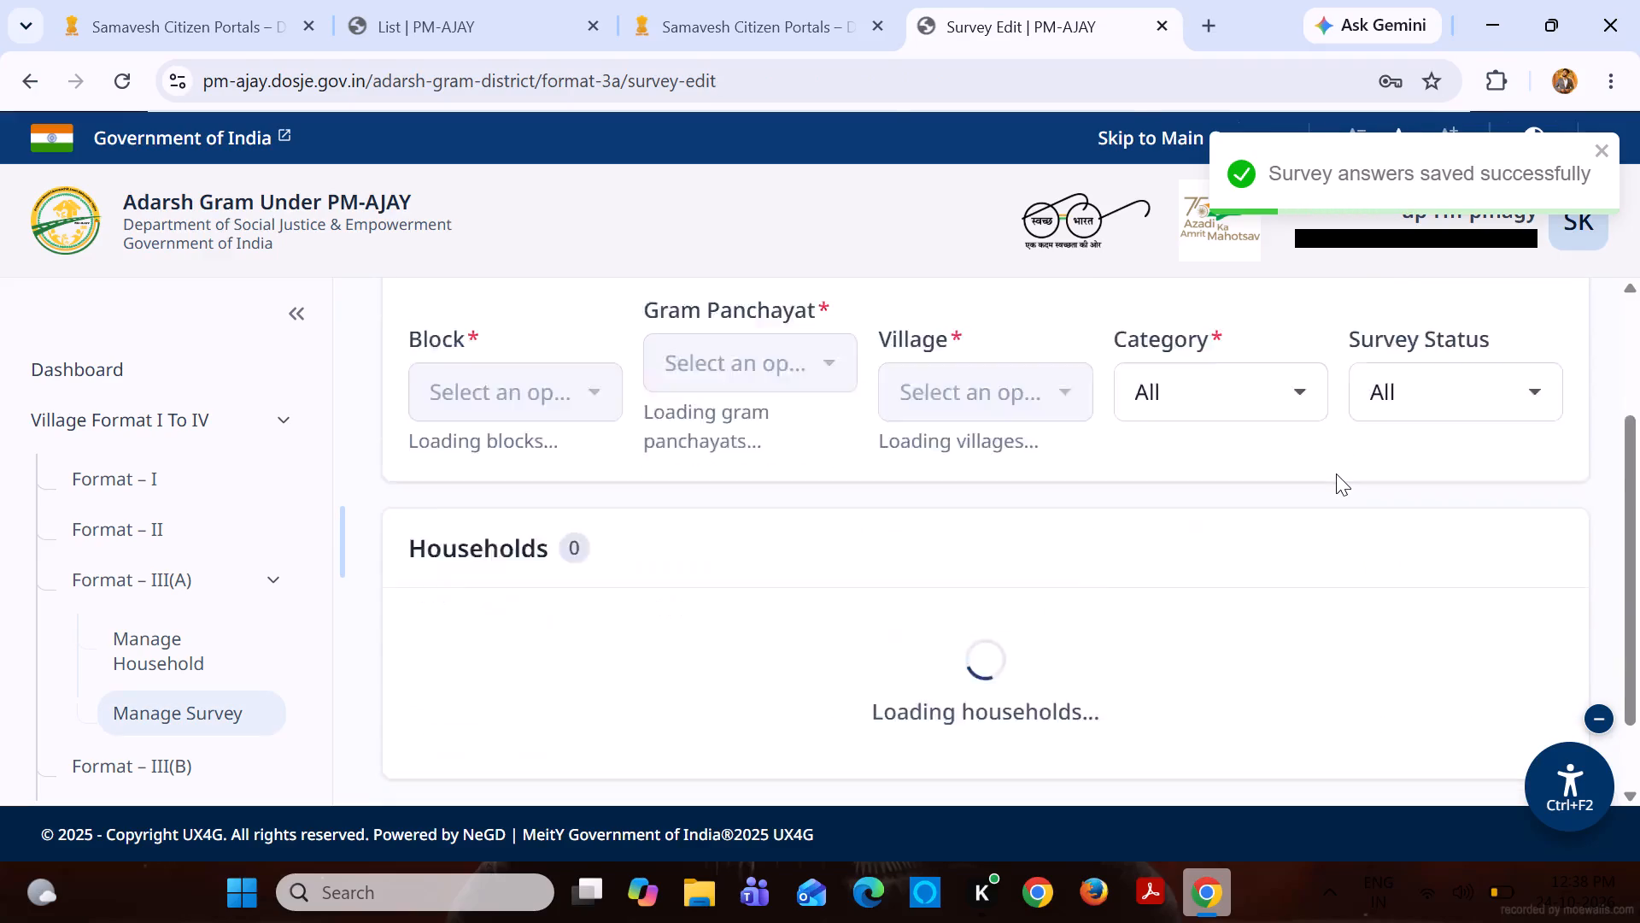
scroll(1336, 473, "down", 3)
scroll(1336, 473, "down", 20)
scroll(1336, 473, "down", 4)
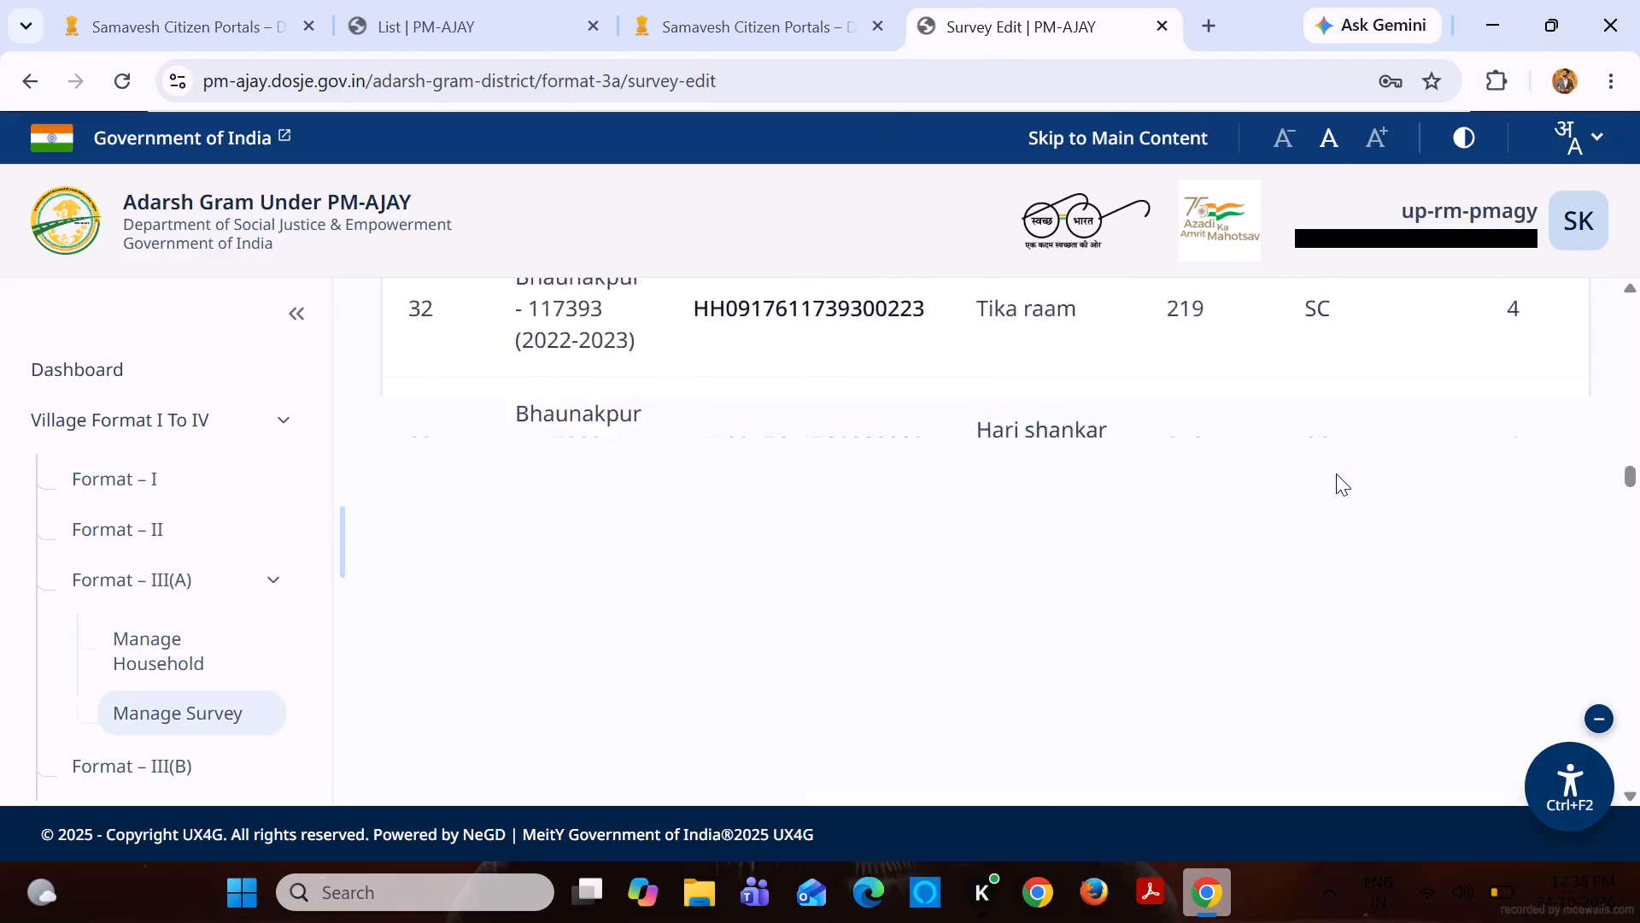
scroll(1336, 473, "down", 20)
scroll(1336, 473, "down", 5)
left_click(1225, 651)
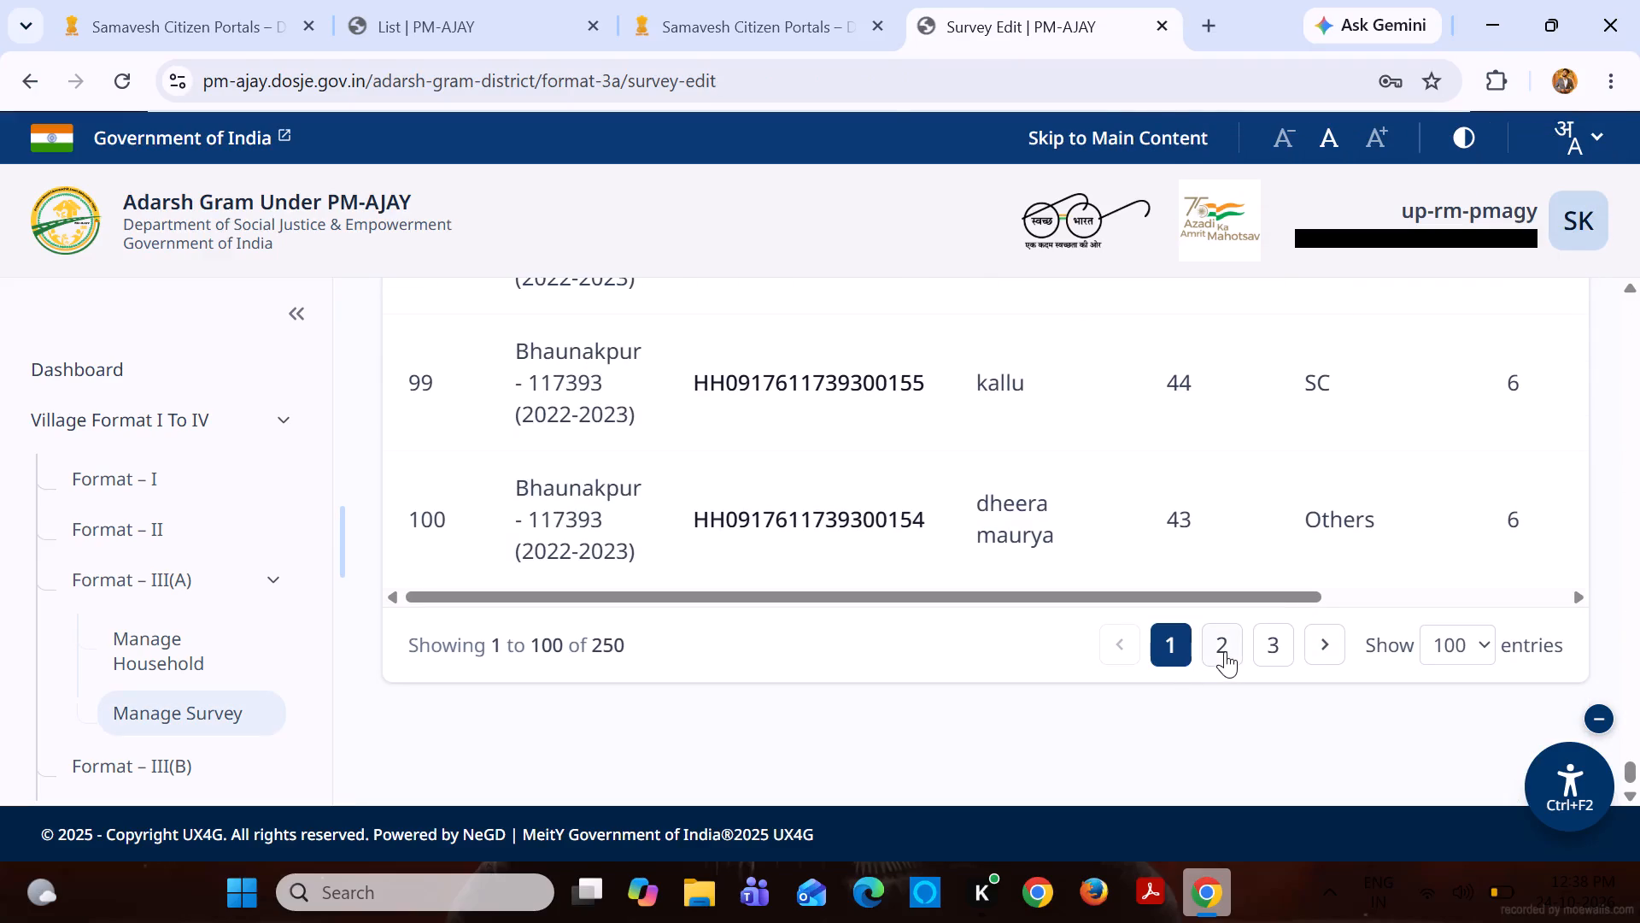
scroll(1250, 494, "up", 20)
scroll(1250, 494, "up", 19)
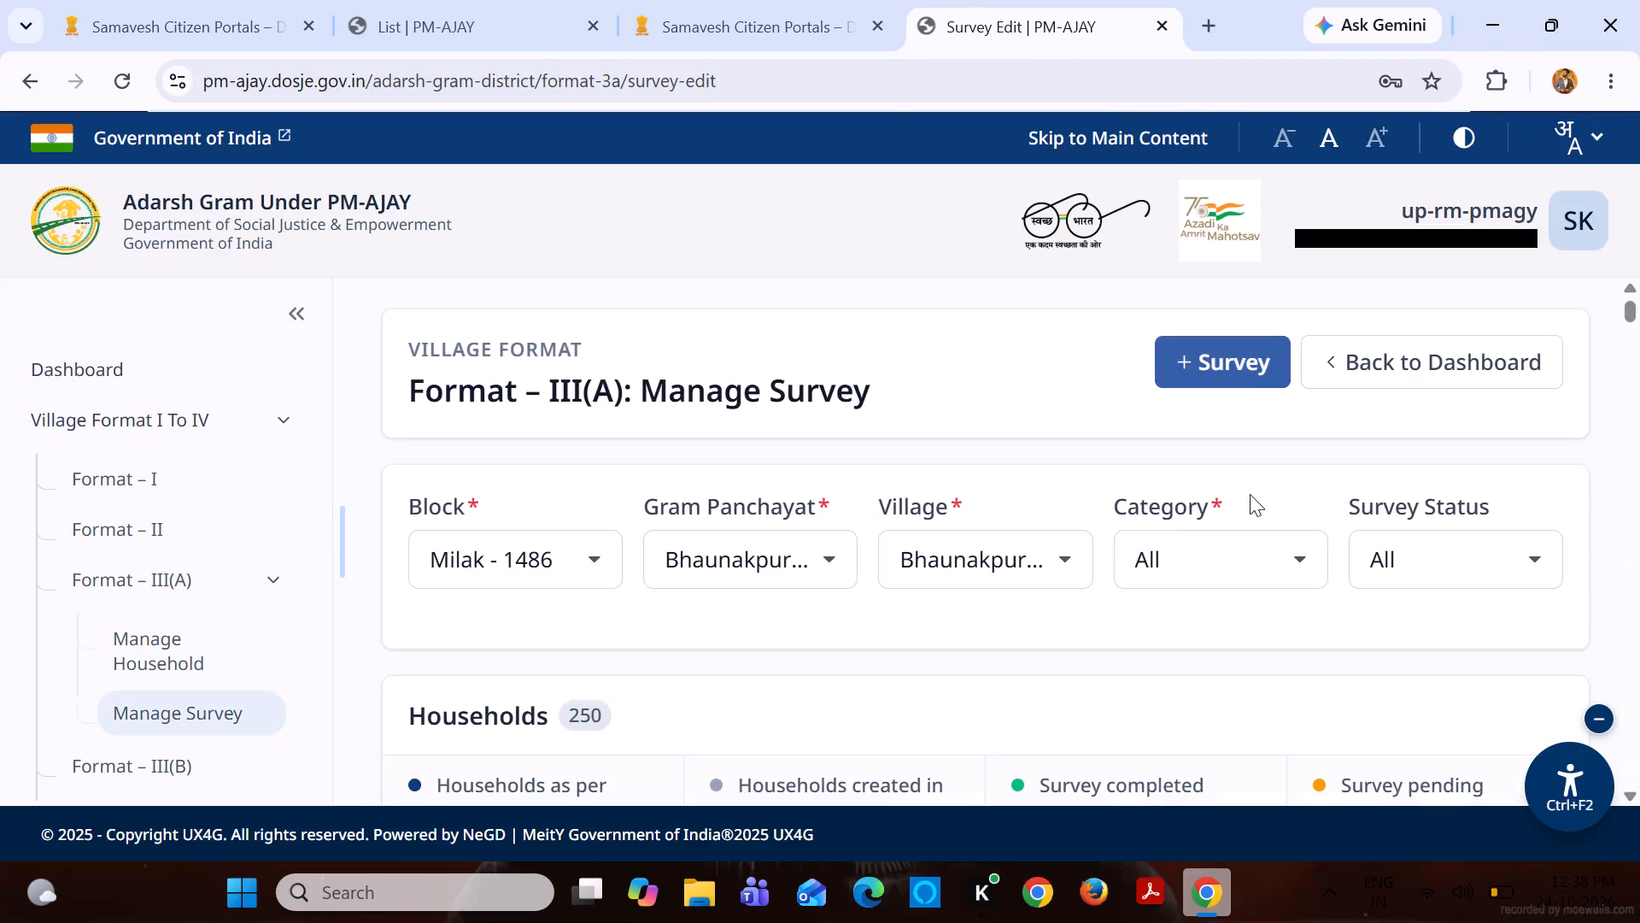
scroll(1250, 494, "down", 10)
scroll(1250, 494, "left", 3)
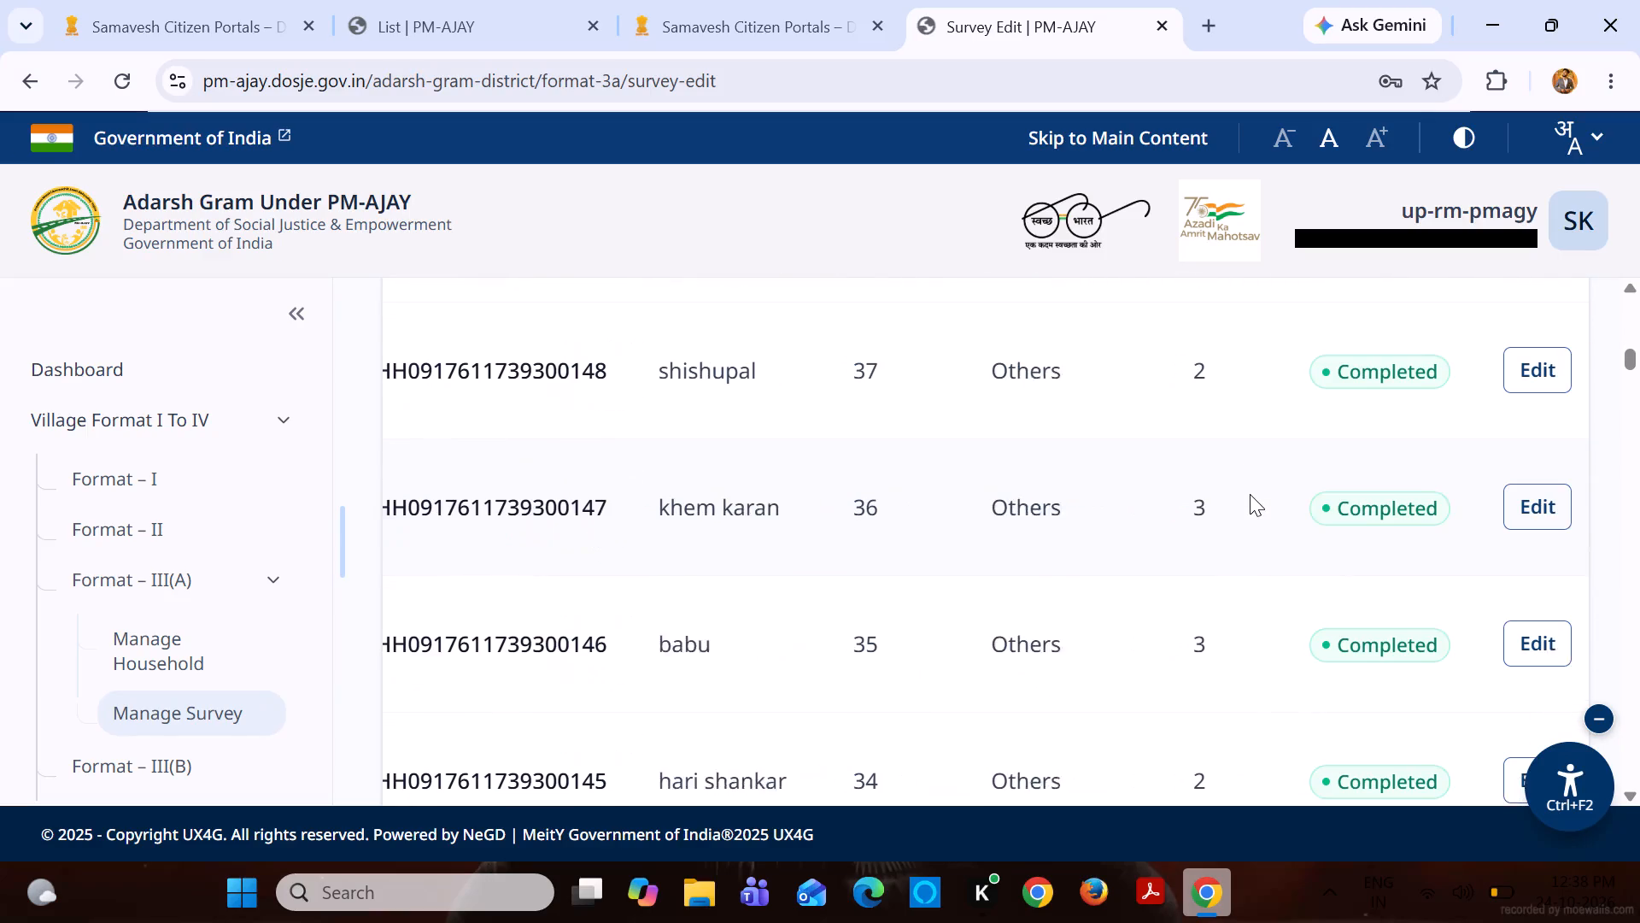
scroll(1250, 494, "left", 4)
left_click(1521, 634)
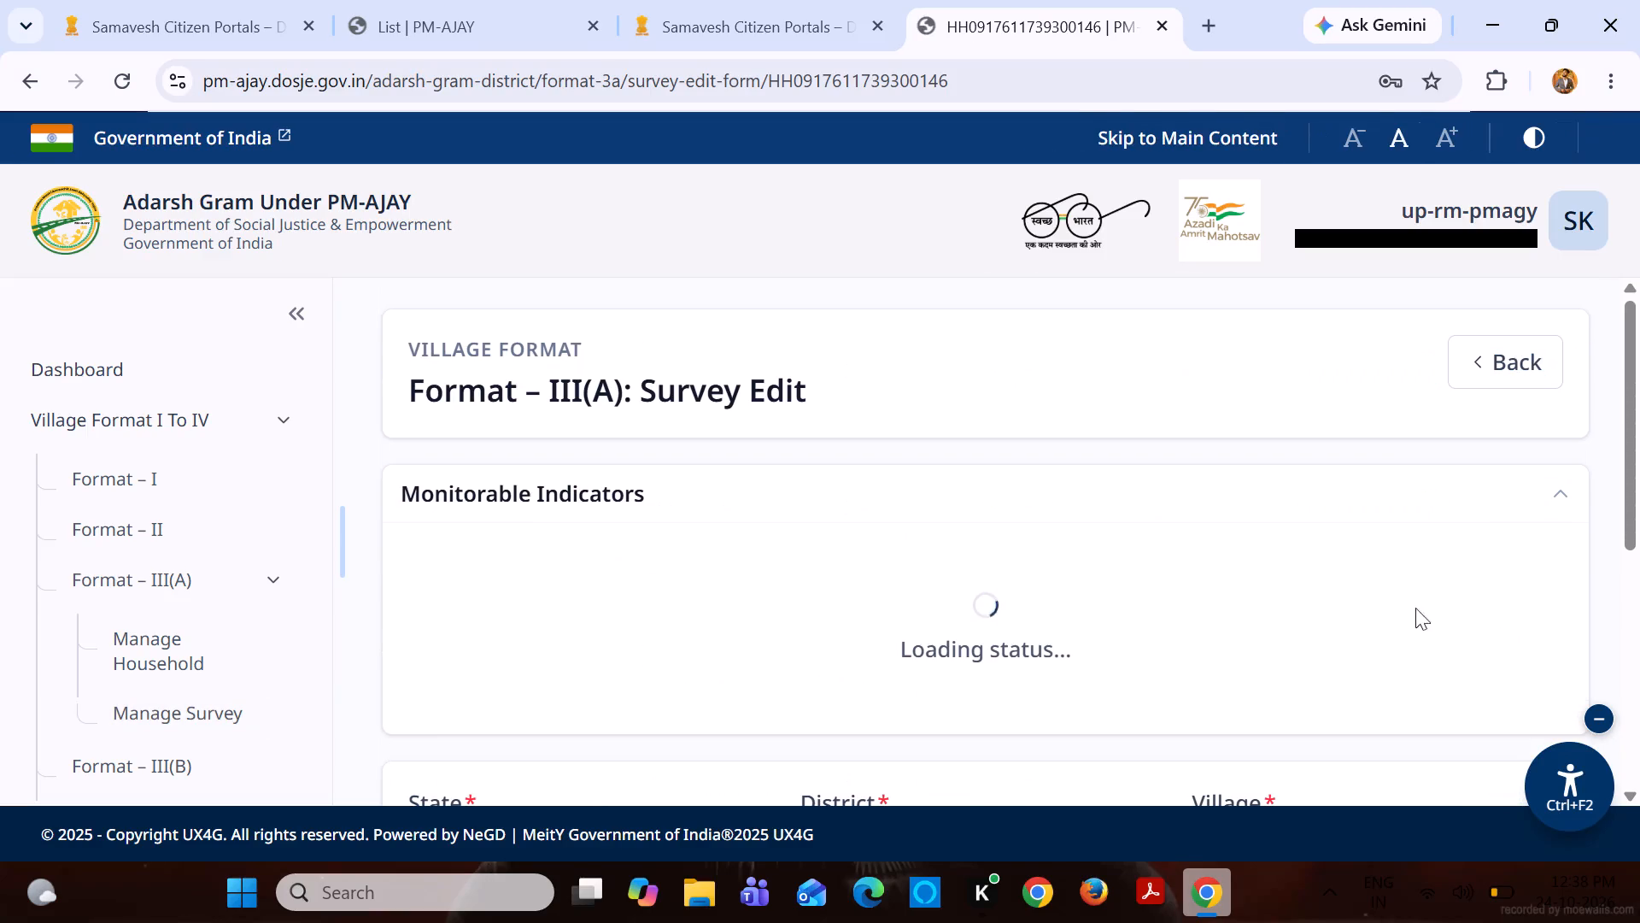
For house number 35, select domain 7 – Agricultural Practices etc., set farming involvement under 7.1 to No, and save the answers.
scroll(1269, 599, "down", 9)
left_click(1098, 584)
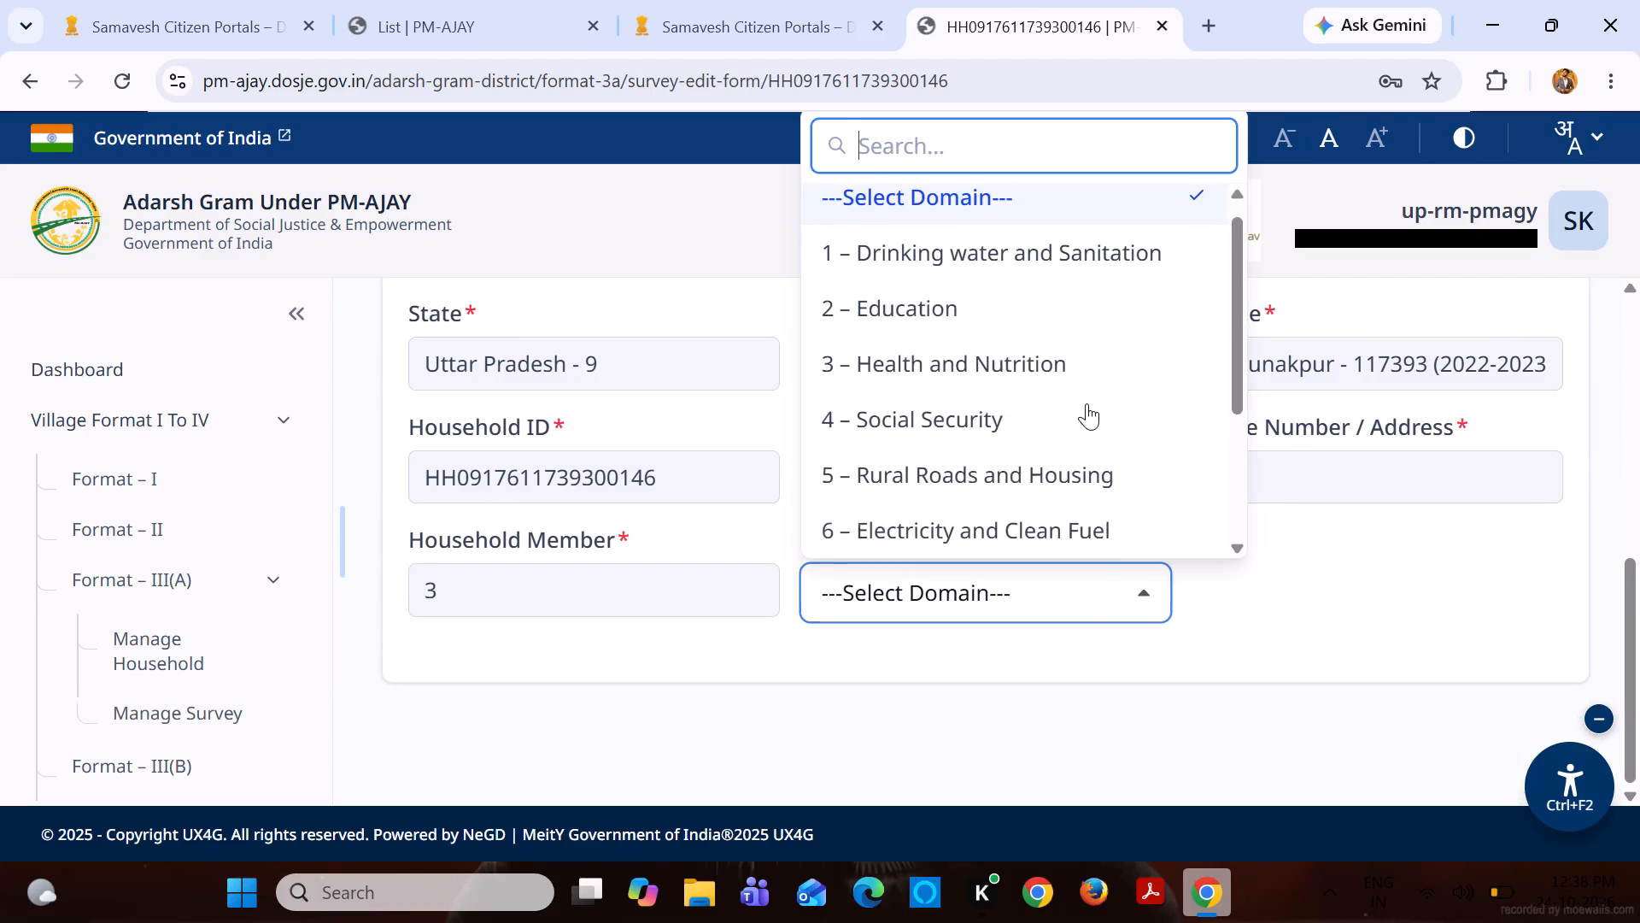
scroll(1086, 403, "down", 1)
left_click(1059, 392)
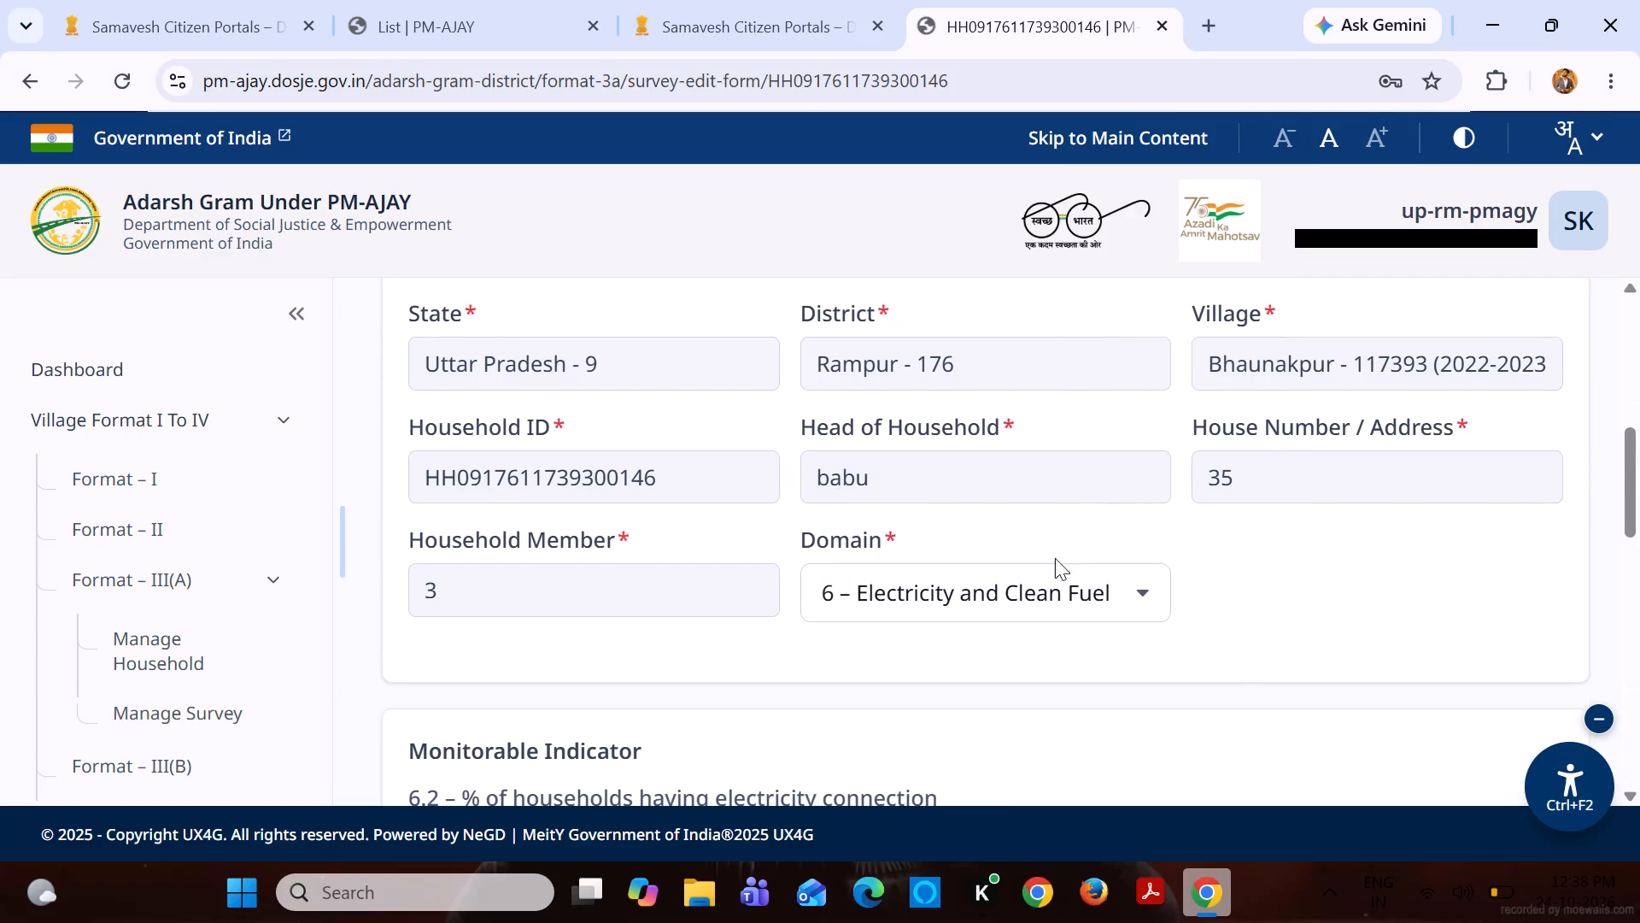
left_click(1059, 581)
left_click(996, 516)
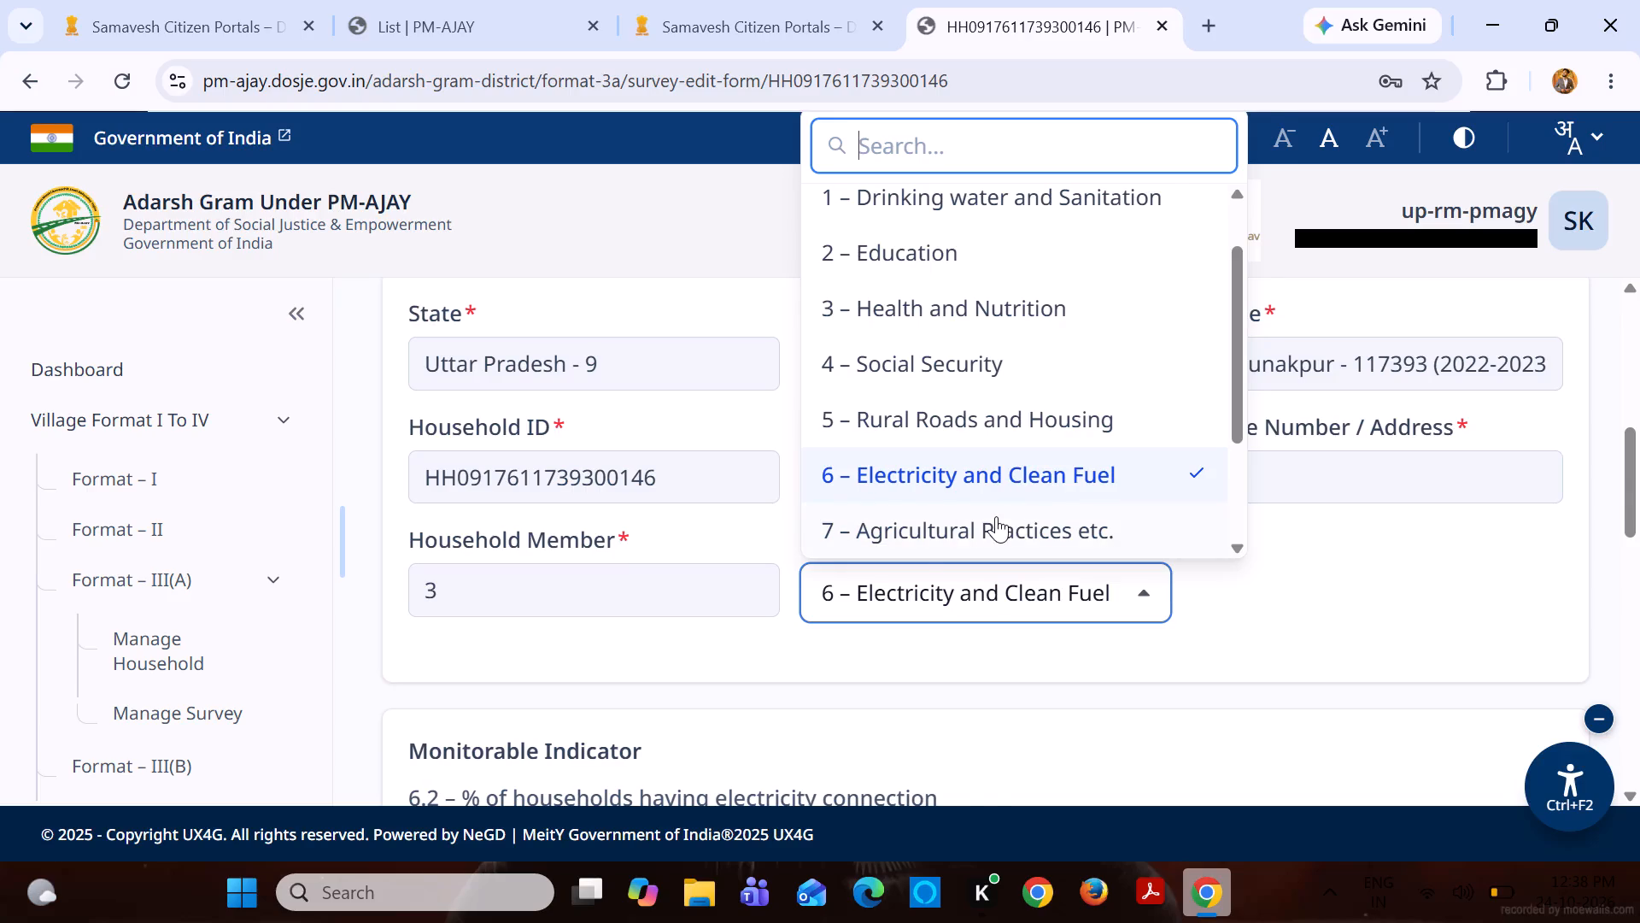
scroll(1227, 583, "down", 2)
left_click_drag(1382, 618, 1348, 695)
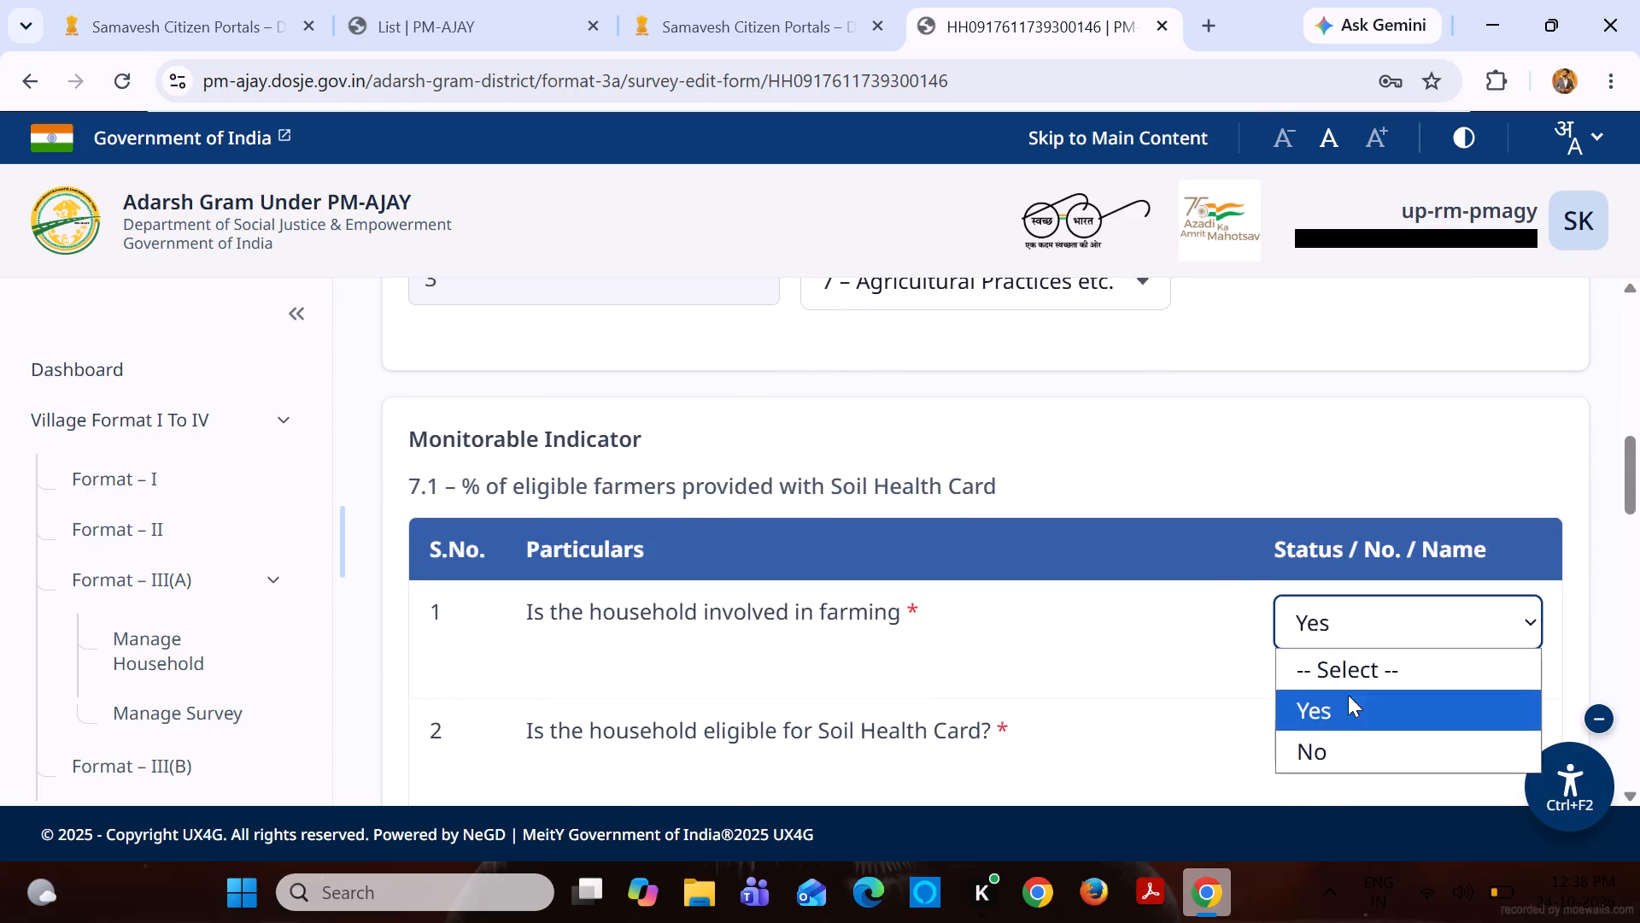
left_click_drag(1348, 695, 1332, 744)
left_click(1332, 744)
scroll(1332, 744, "down", 7)
left_click(1484, 610)
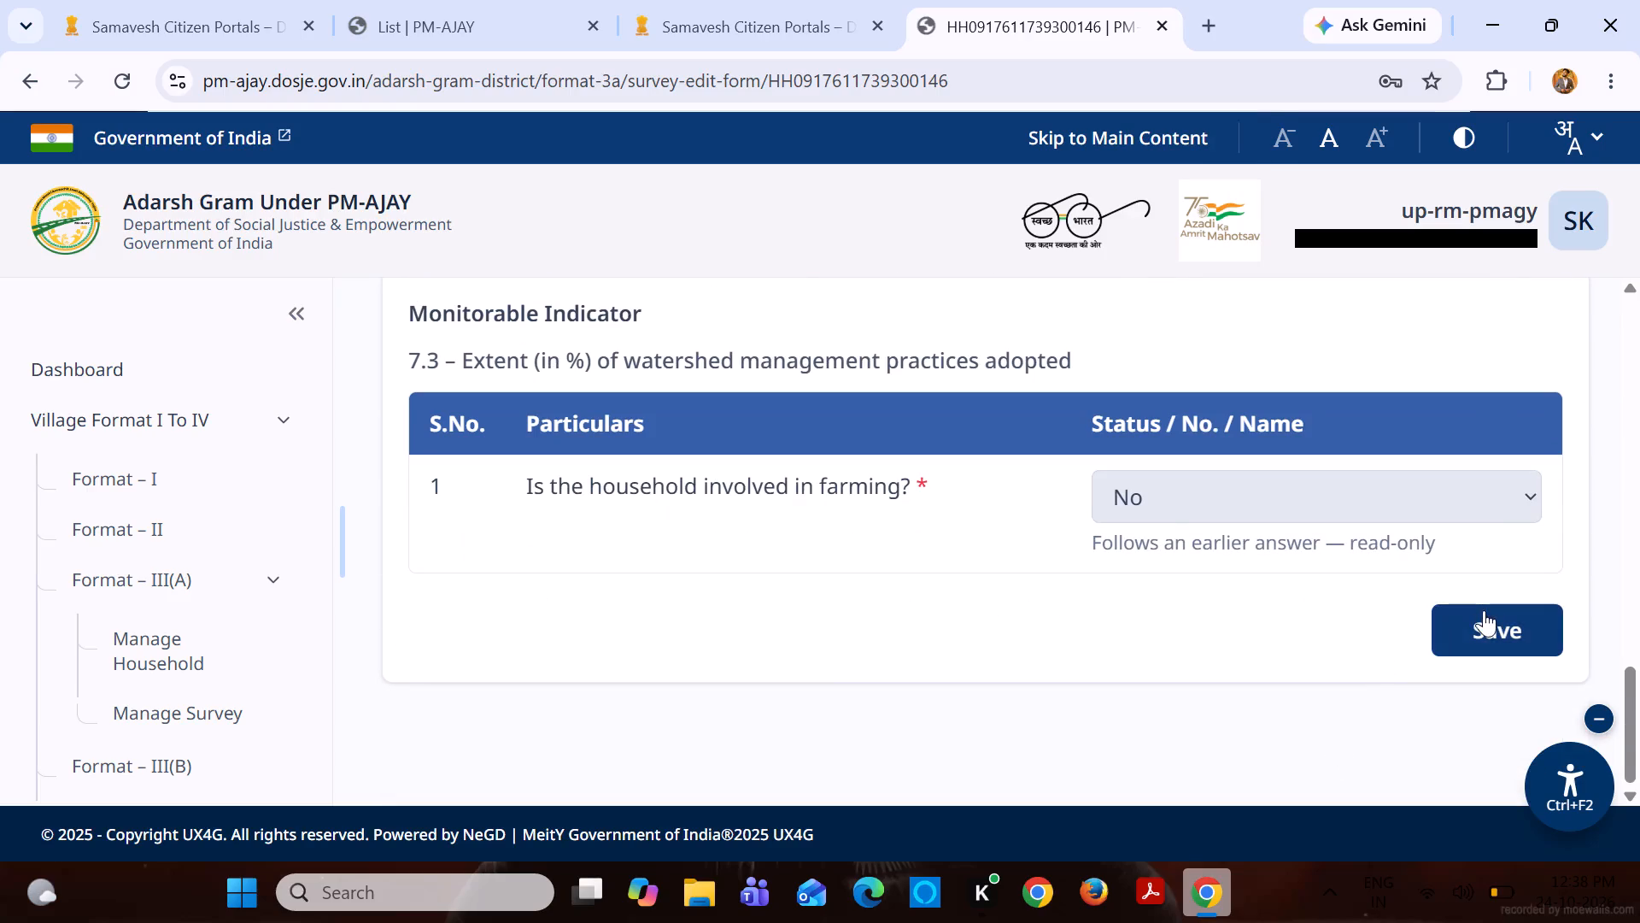
Go back to the survey list and open the survey of house number 247 on its first page for editing.
scroll(1069, 513, "up", 10)
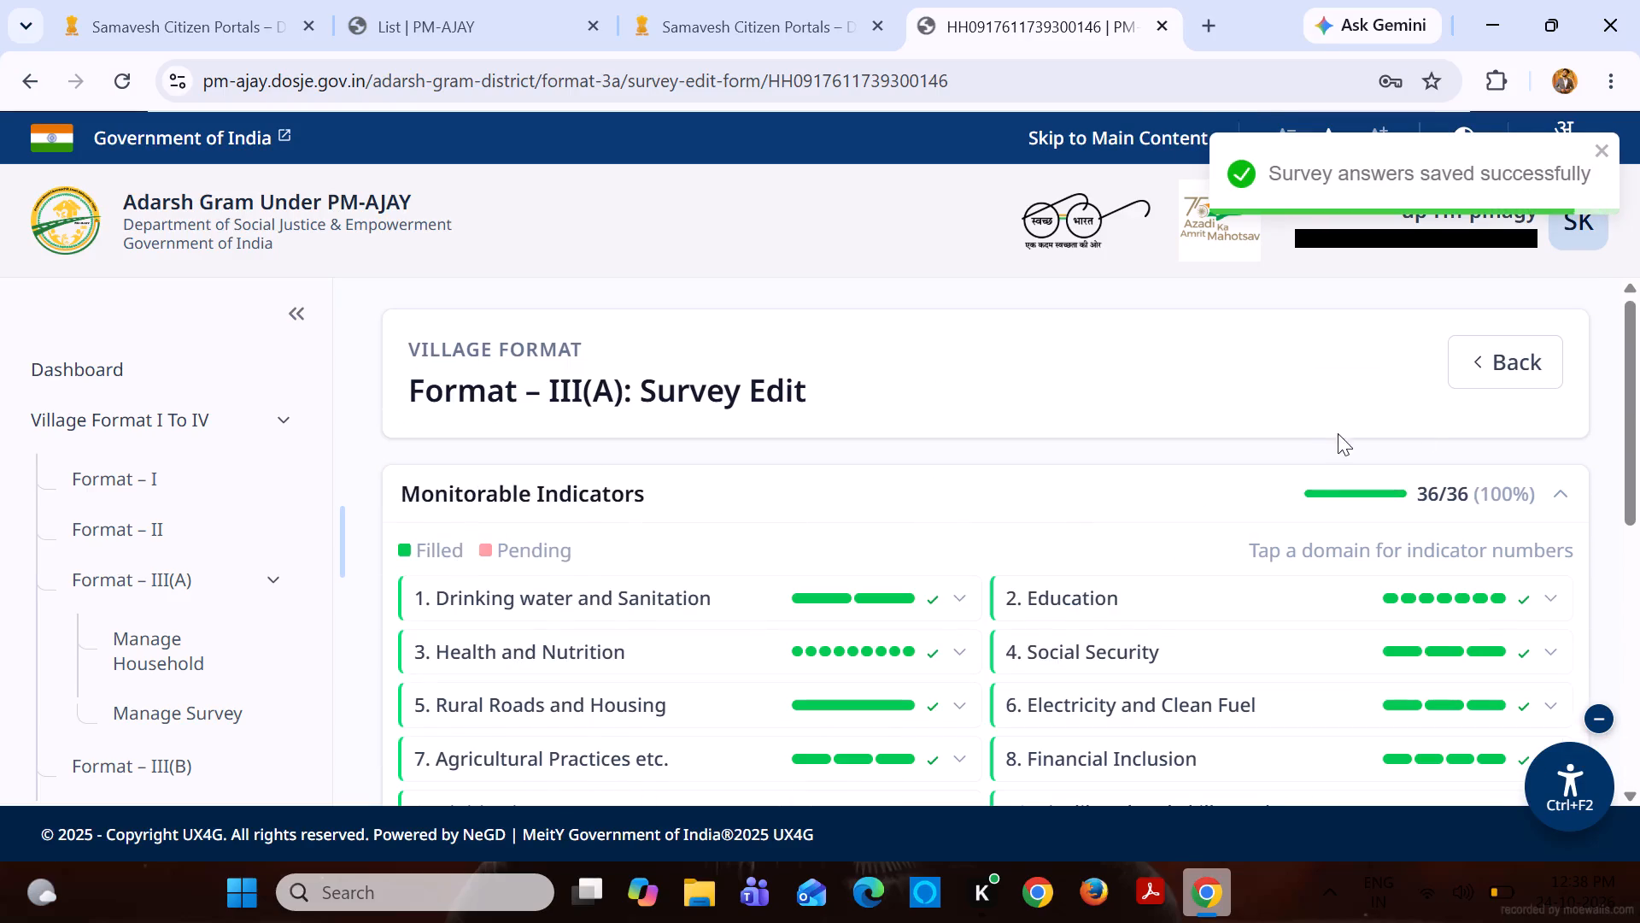
left_click(1532, 358)
scroll(1399, 442, "down", 3)
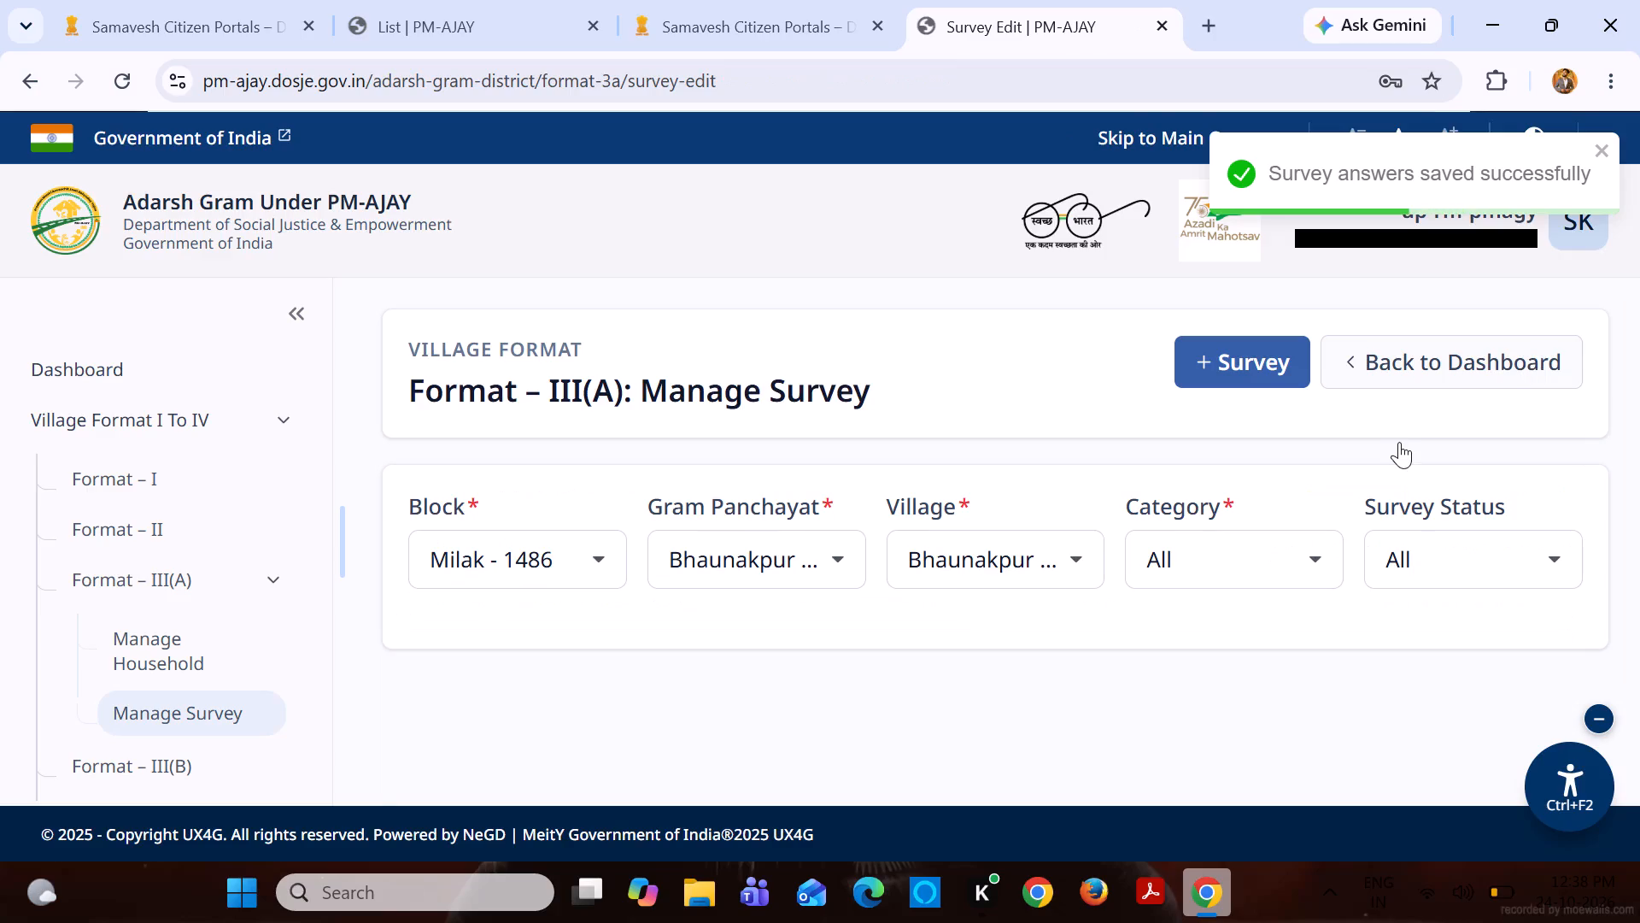
scroll(1399, 442, "down", 20)
scroll(1399, 442, "down", 20)
scroll(1399, 442, "down", 12)
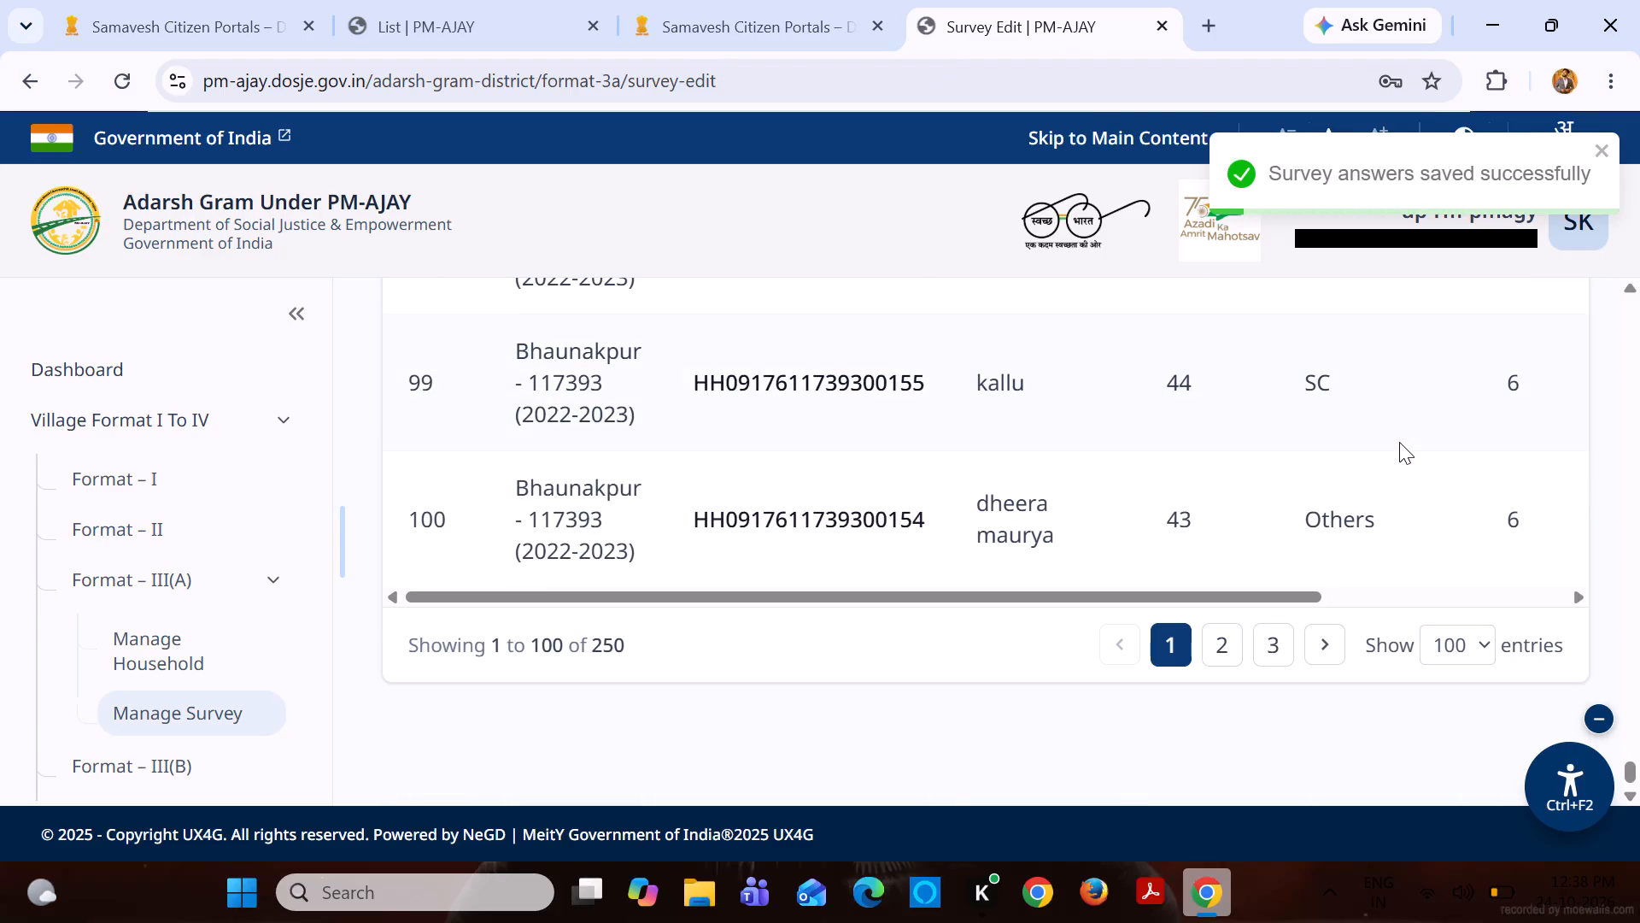
scroll(1399, 442, "down", 5)
scroll(1290, 494, "up", 20)
scroll(1290, 494, "up", 1)
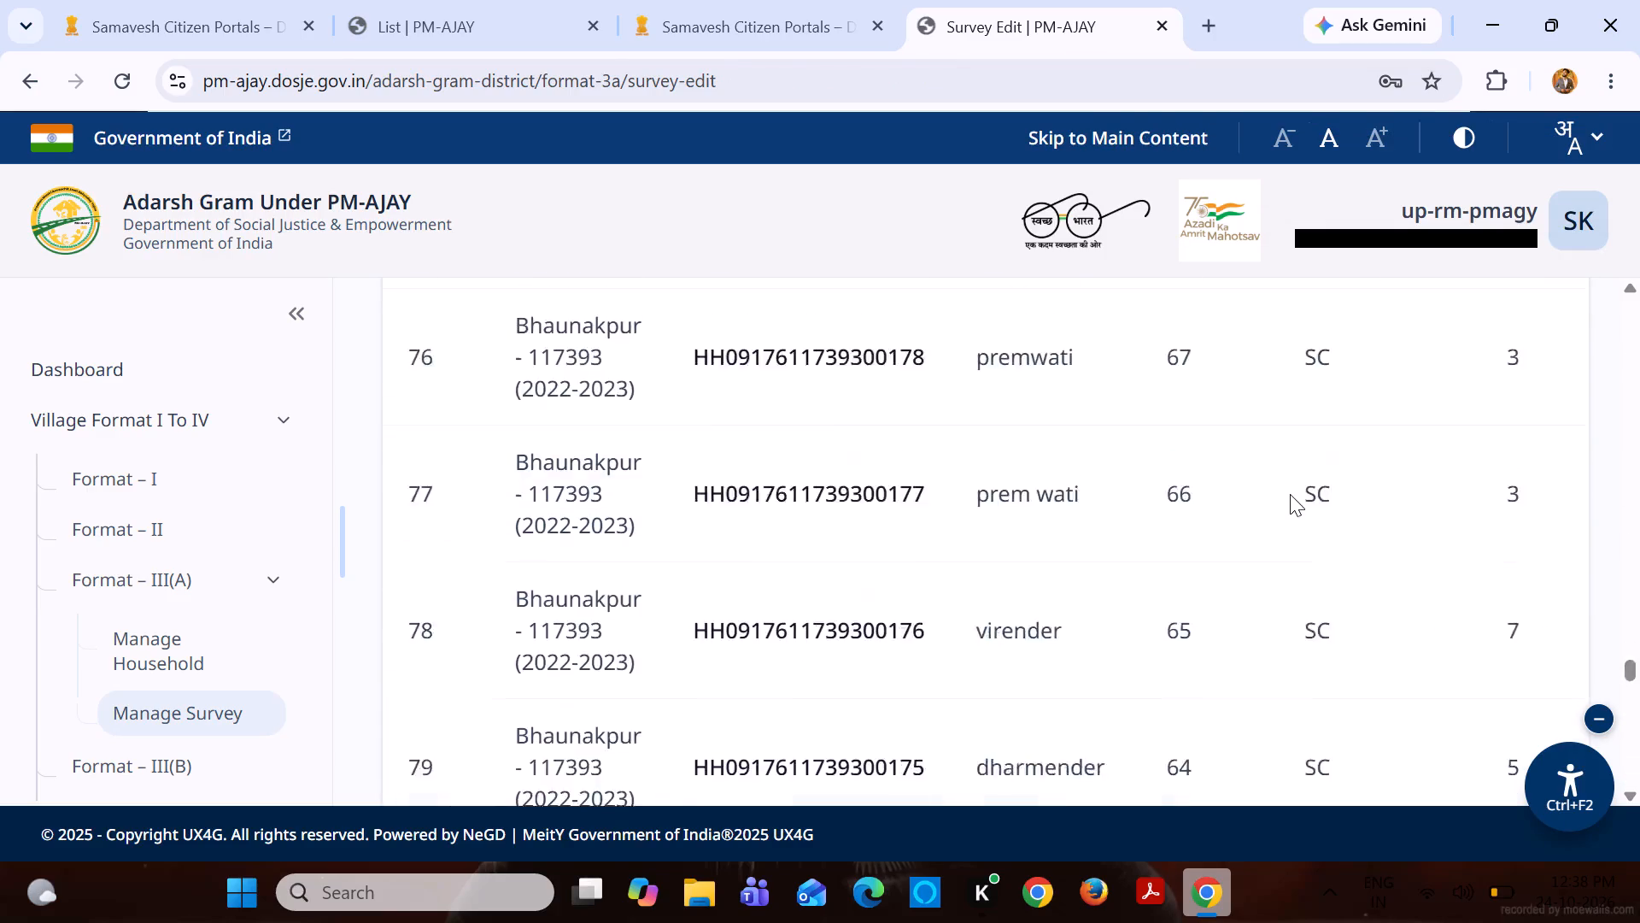
scroll(1290, 494, "up", 20)
scroll(1290, 494, "up", 11)
scroll(1290, 494, "down", 7)
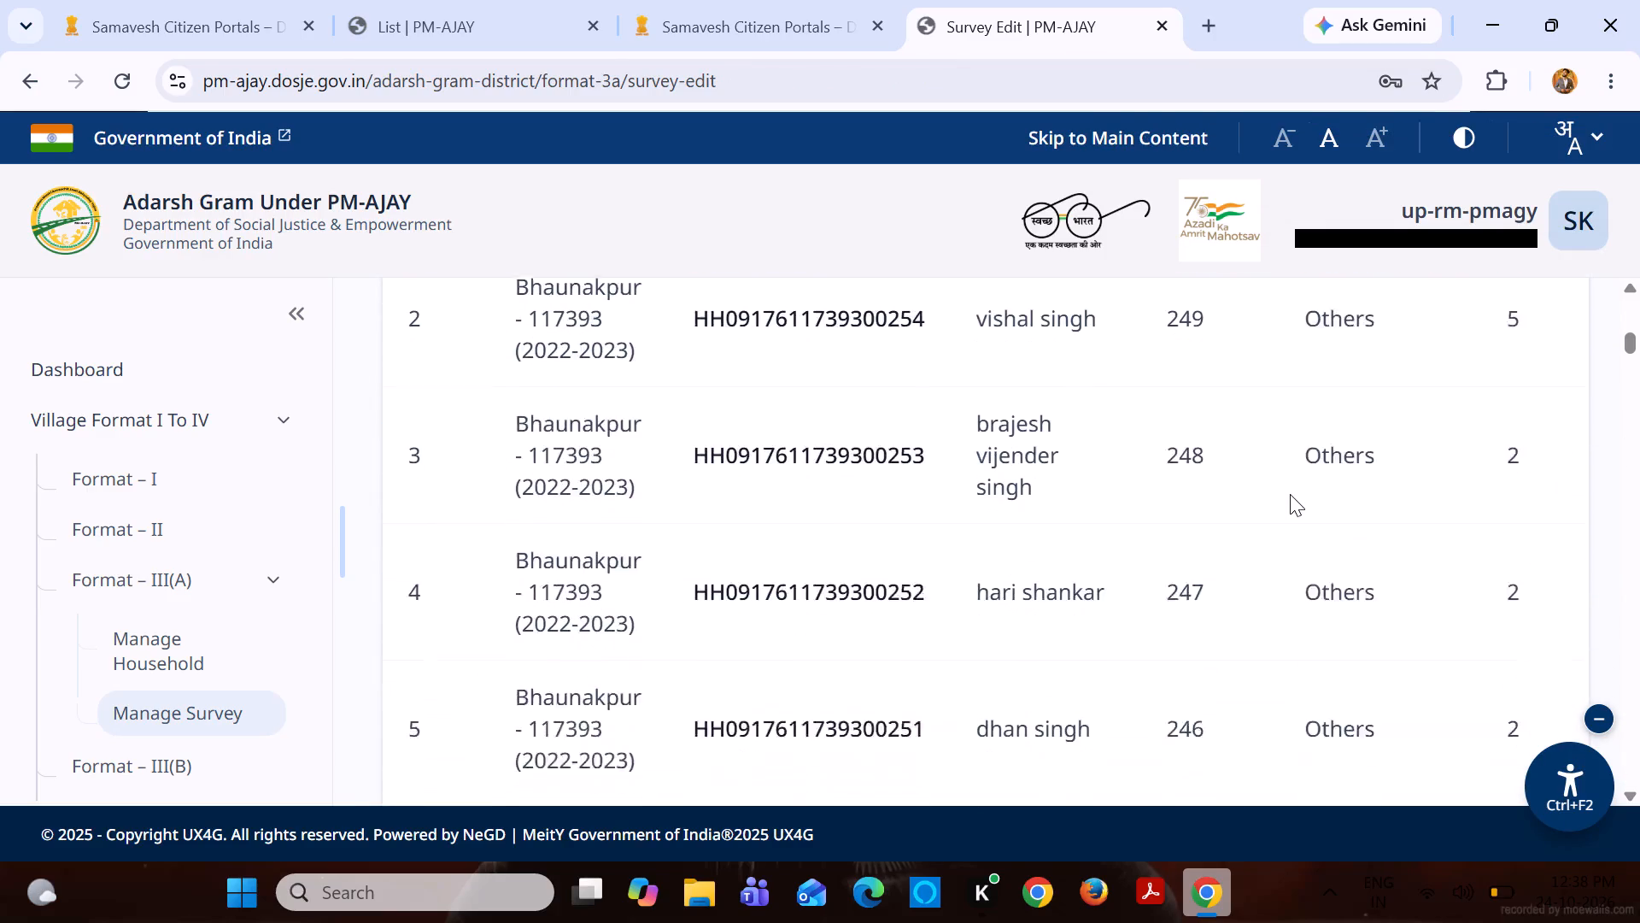
scroll(1290, 494, "down", 1)
scroll(1290, 494, "left", 8)
left_click(1514, 545)
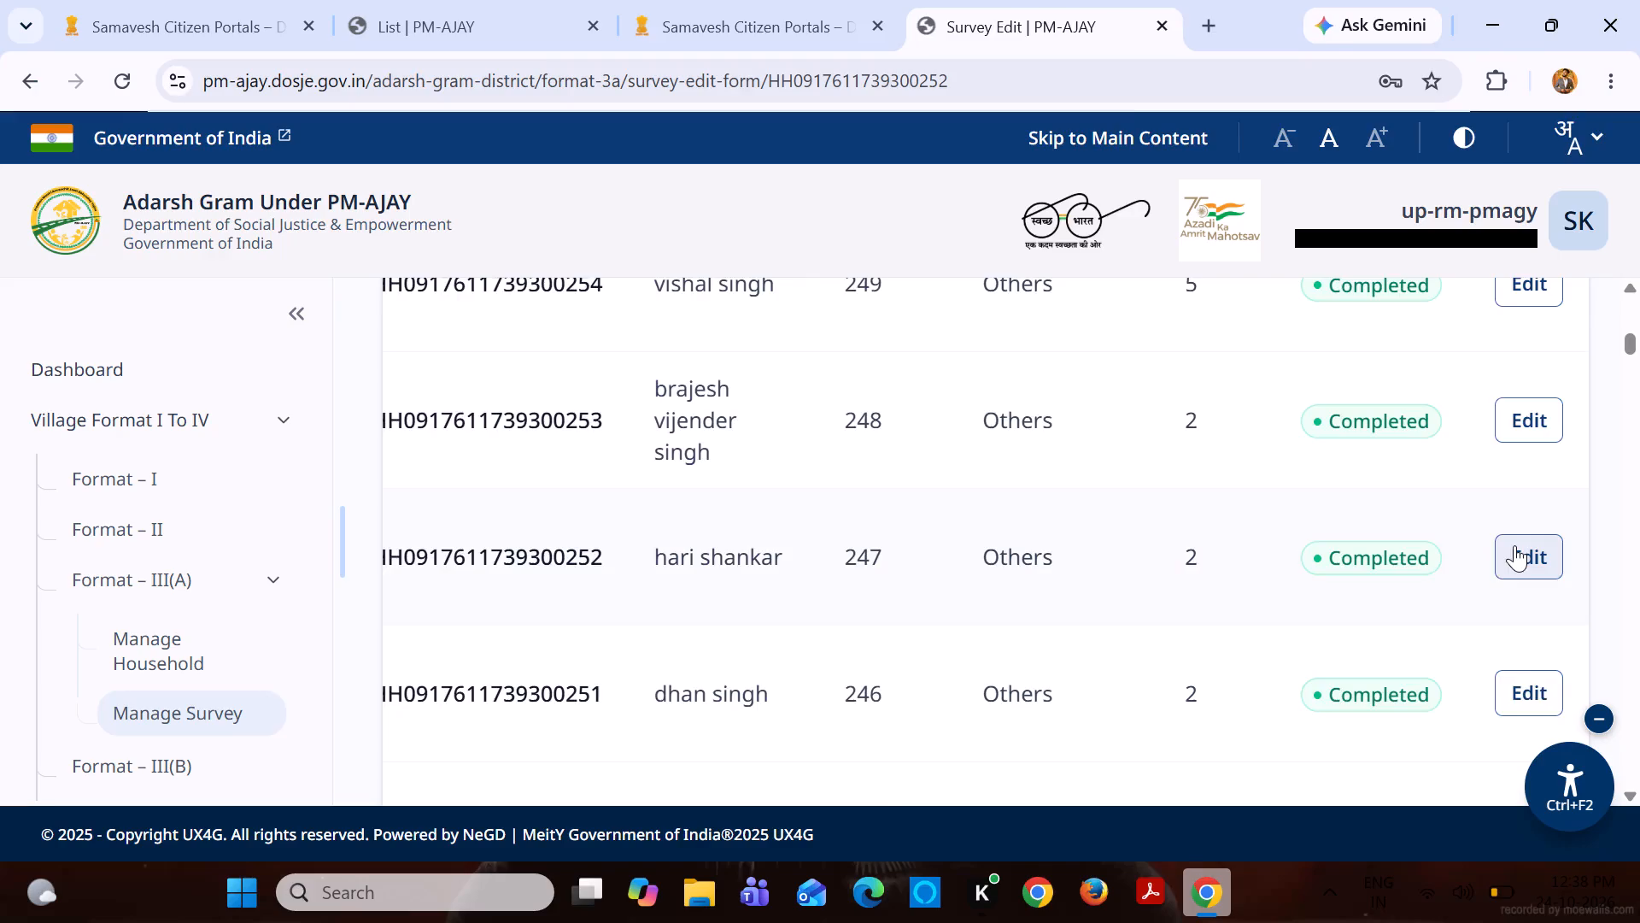
For house number 247, select domain 7 – Agricultural Practices etc., set farming involvement under 7.1 to No, and save the answers.
scroll(1345, 561, "down", 8)
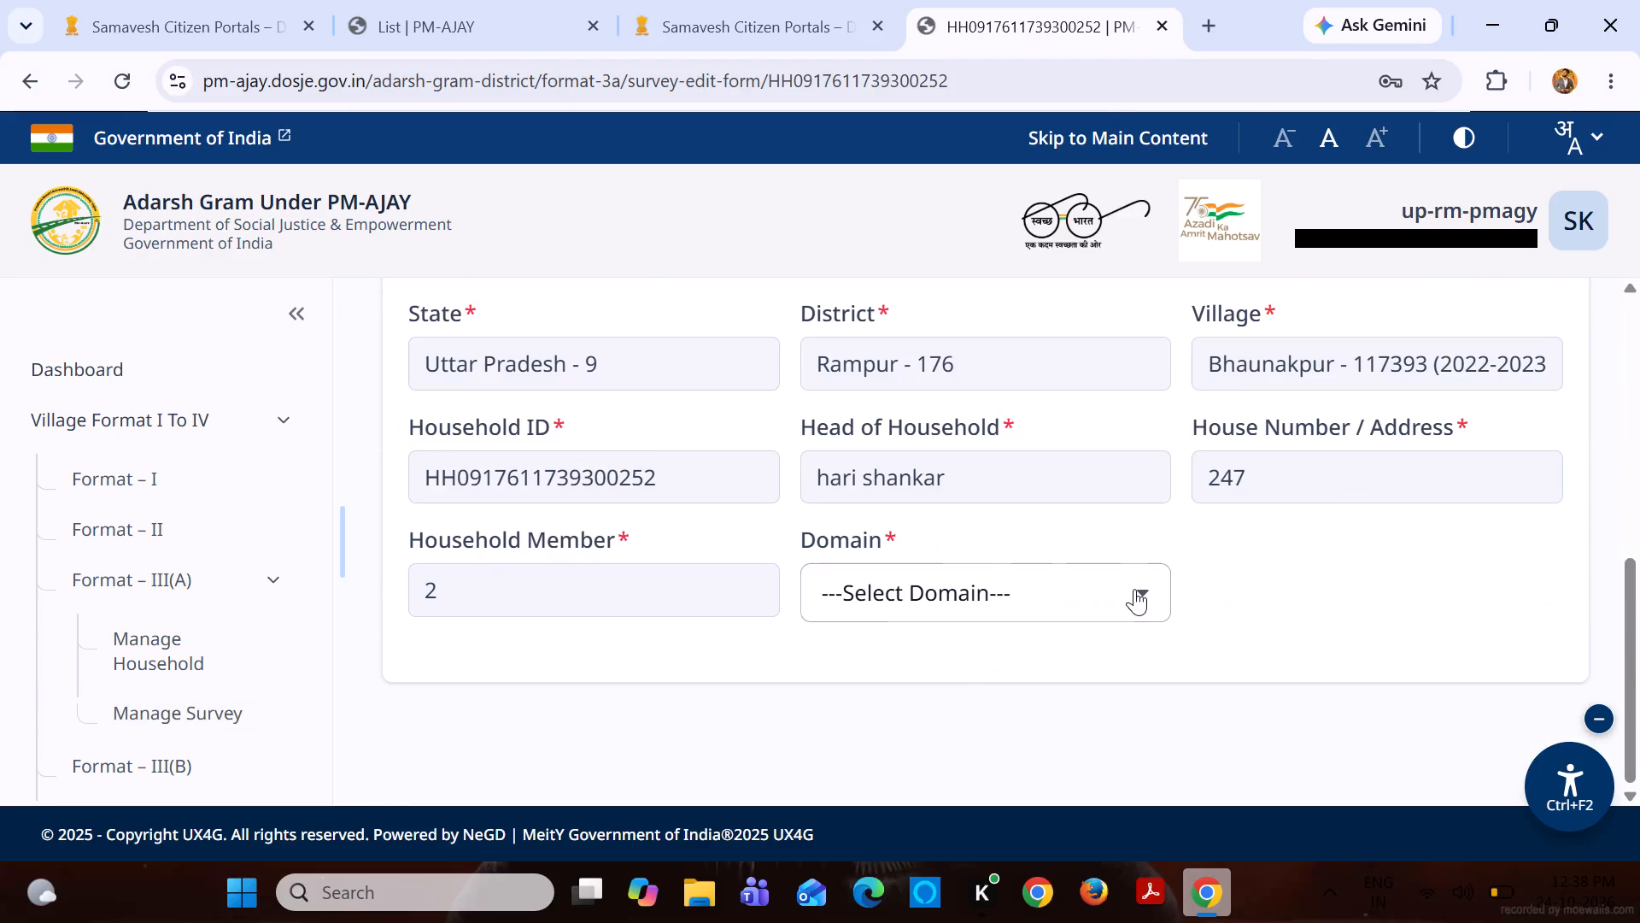
left_click(1134, 589)
scroll(1083, 510, "down", 1)
left_click(995, 455)
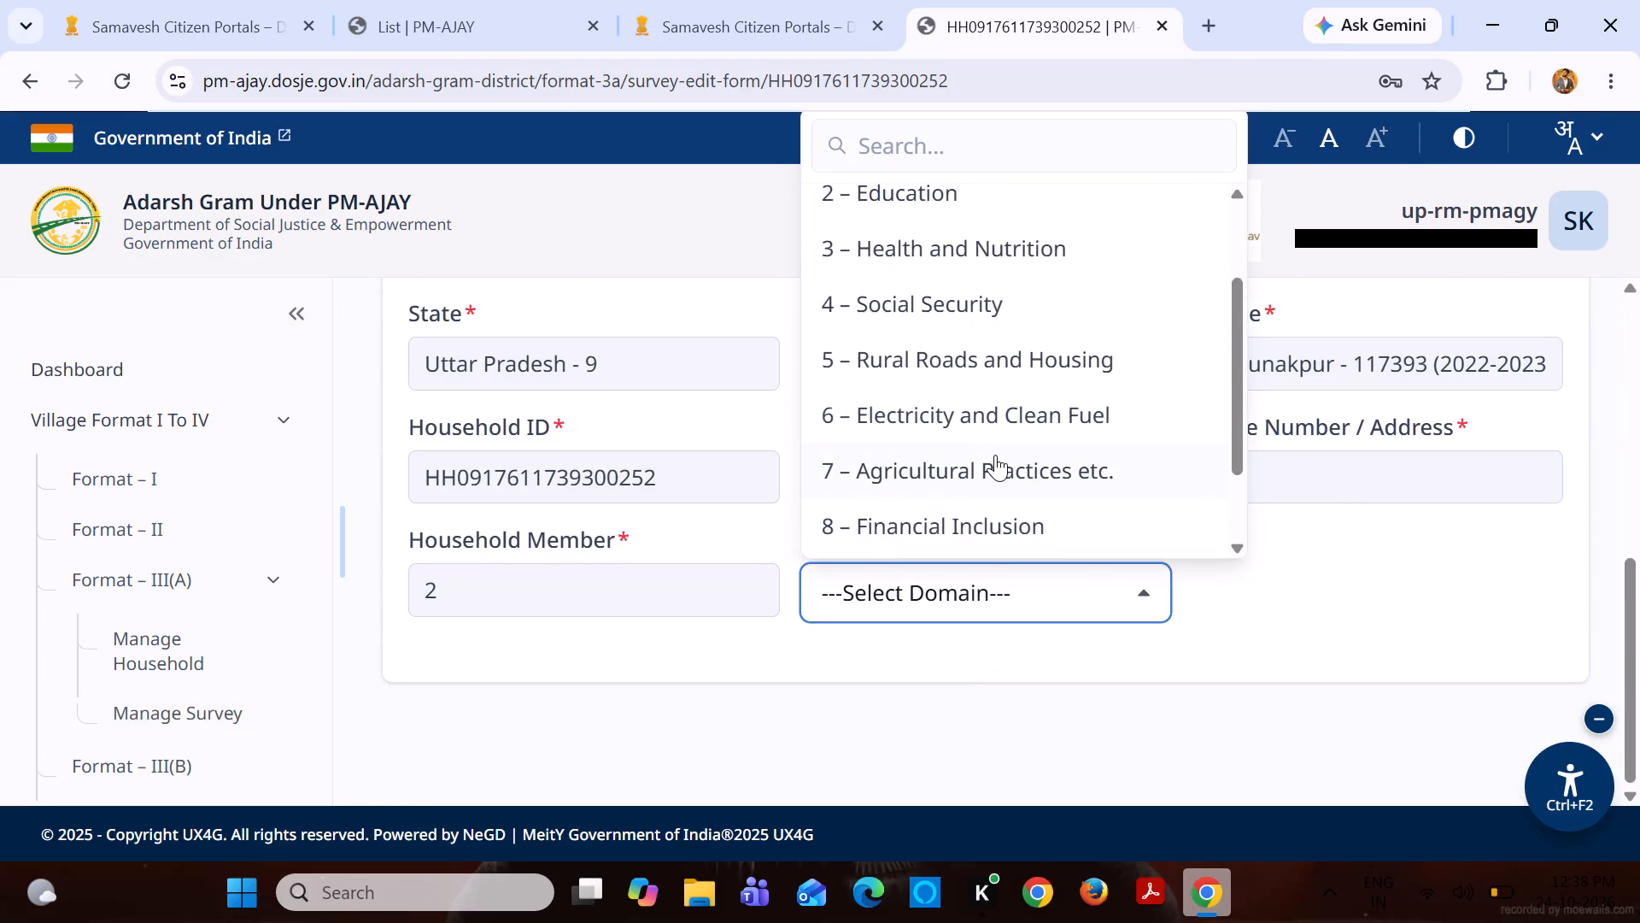
scroll(1300, 532, "down", 2)
left_click(1415, 605)
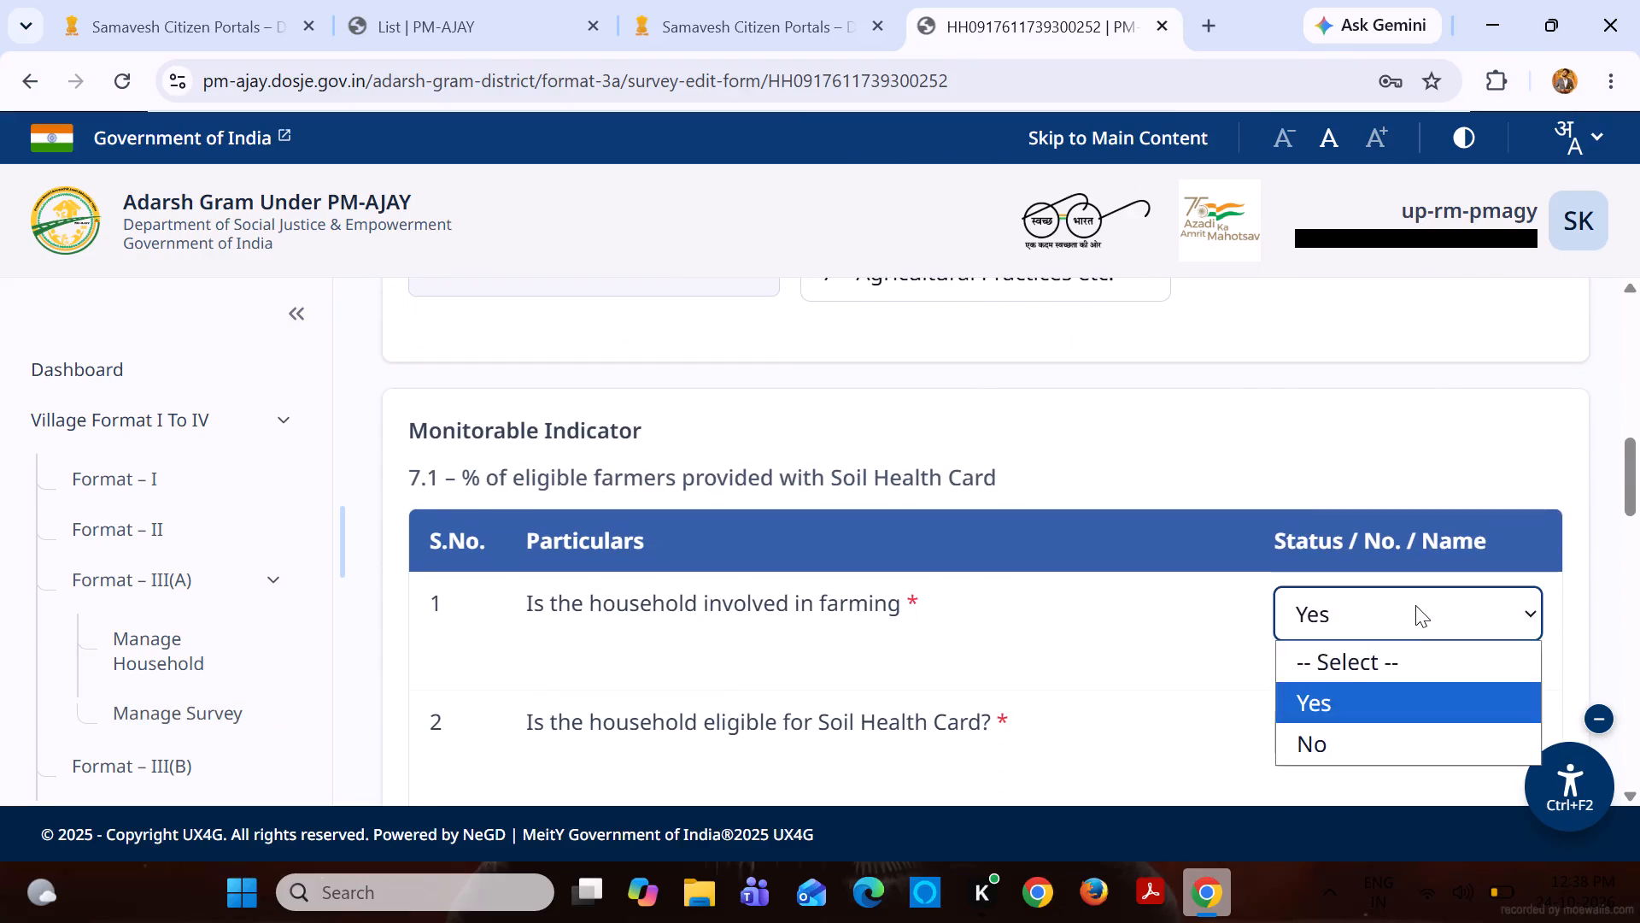
left_click(1349, 740)
scroll(1349, 740, "down", 9)
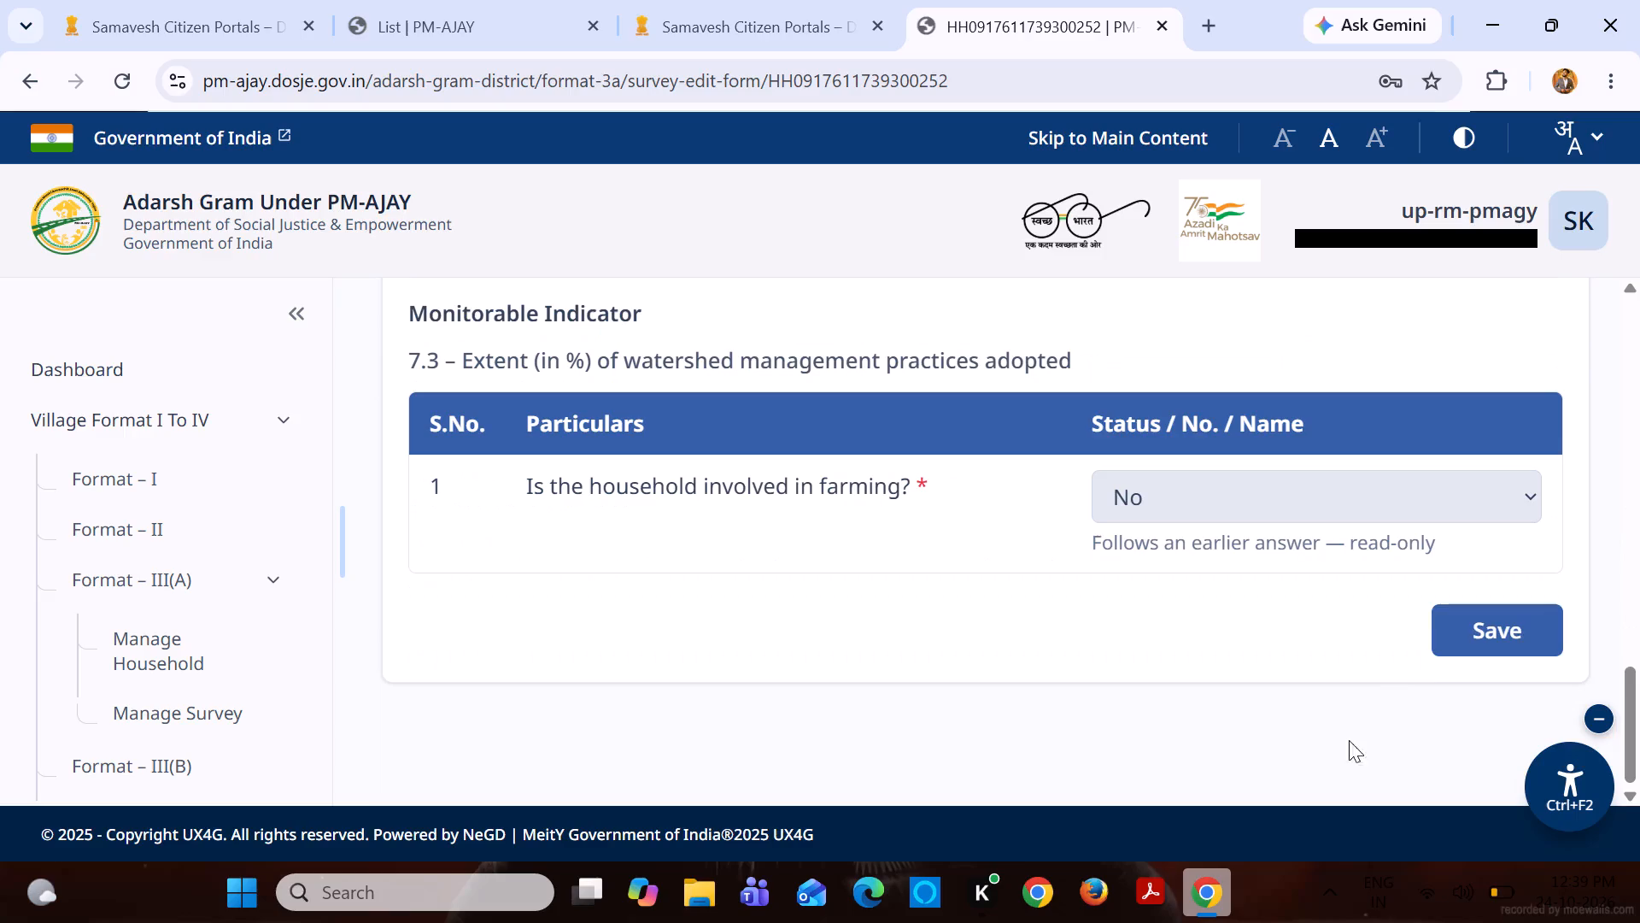
left_click(1476, 635)
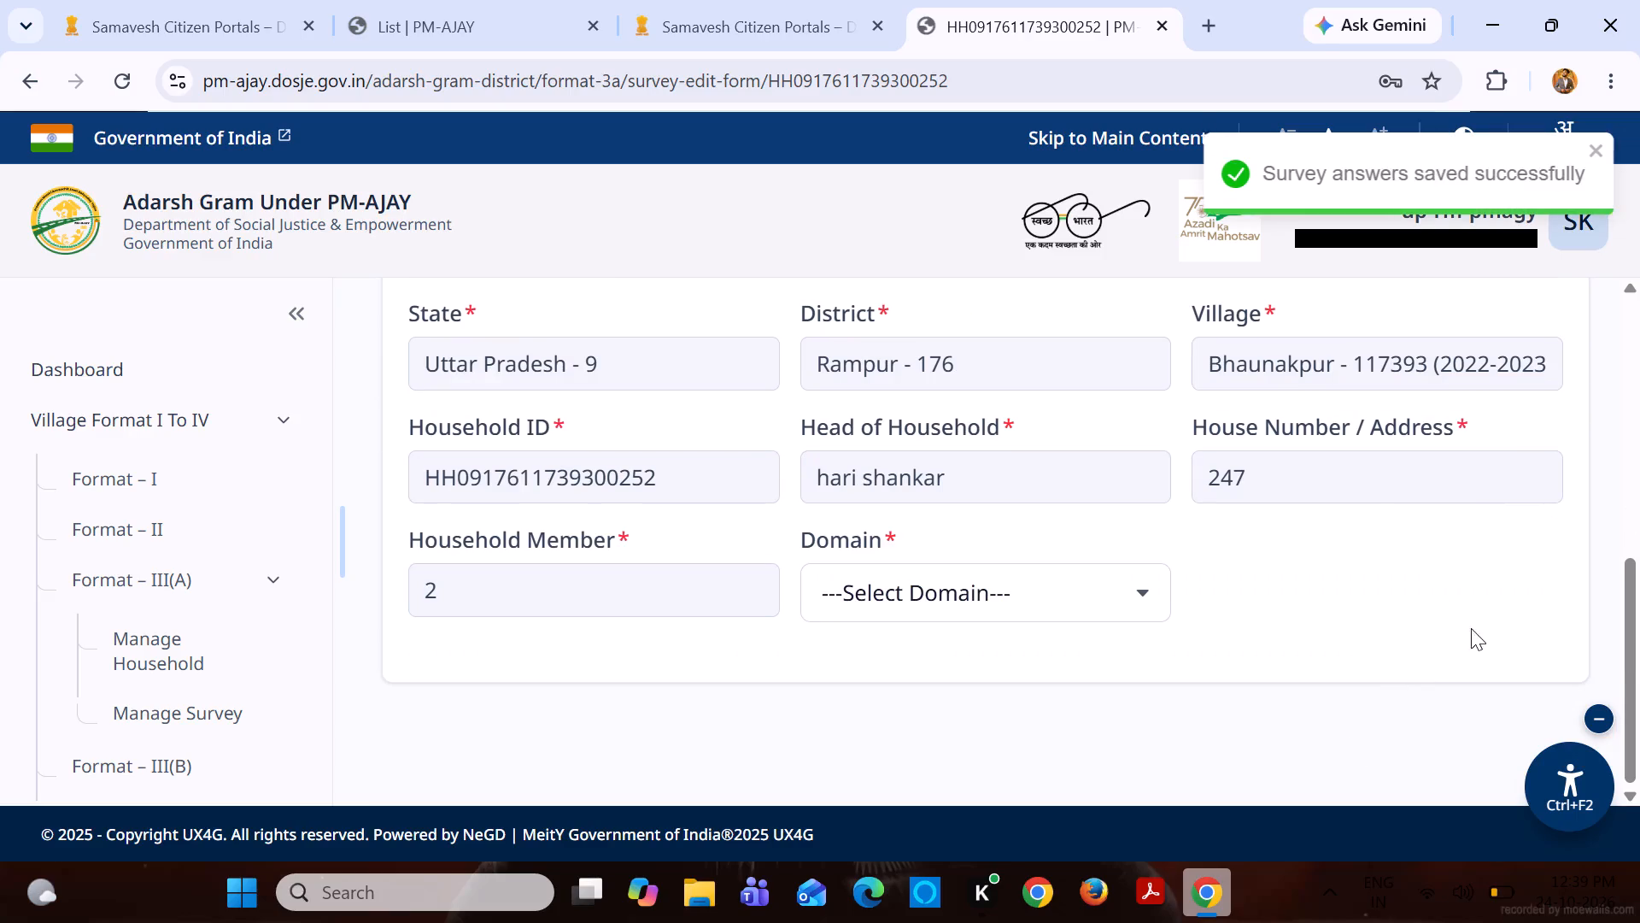
Go back to the survey list and open the survey of house number 246 for editing.
scroll(1051, 425, "up", 10)
left_click(1520, 371)
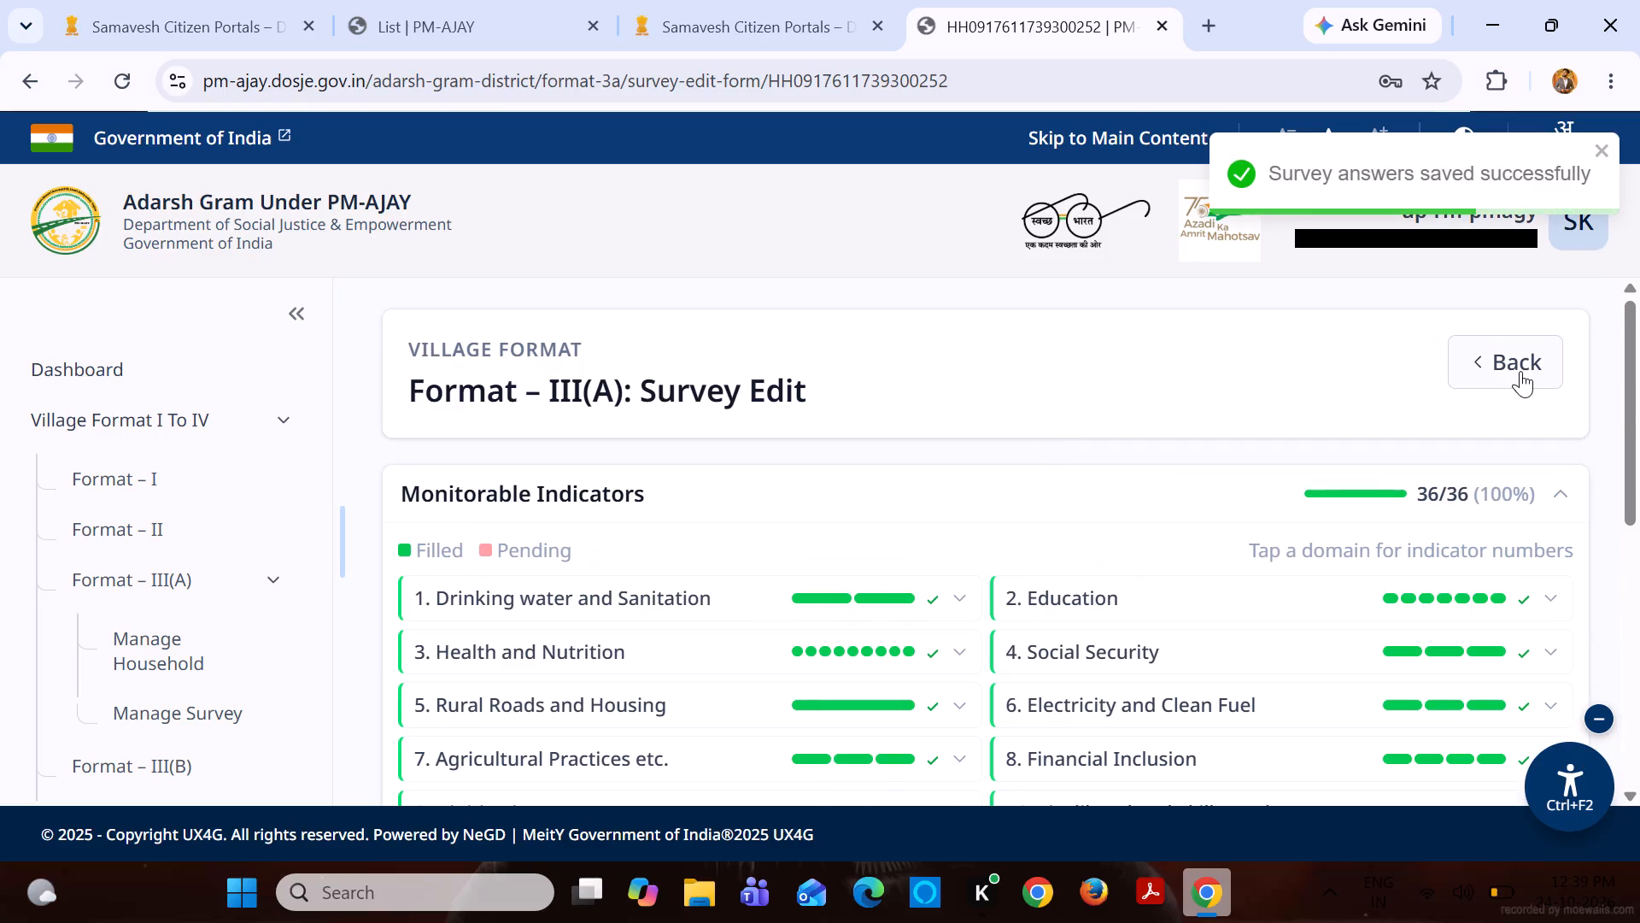
scroll(1359, 520, "down", 13)
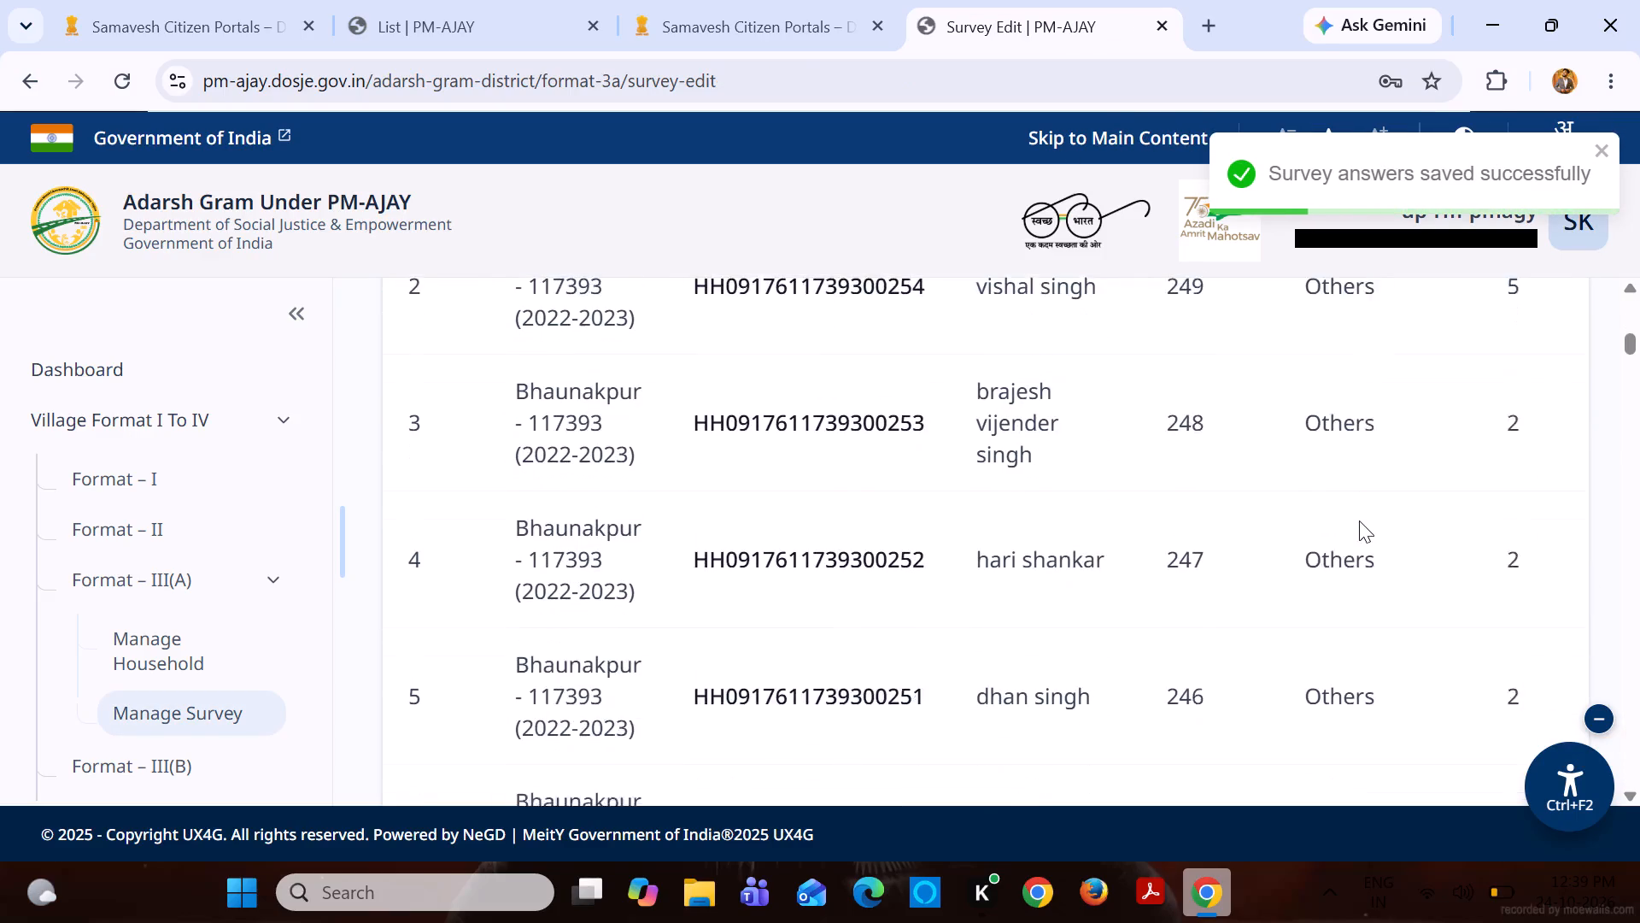
scroll(1359, 520, "left", 7)
left_click(1535, 679)
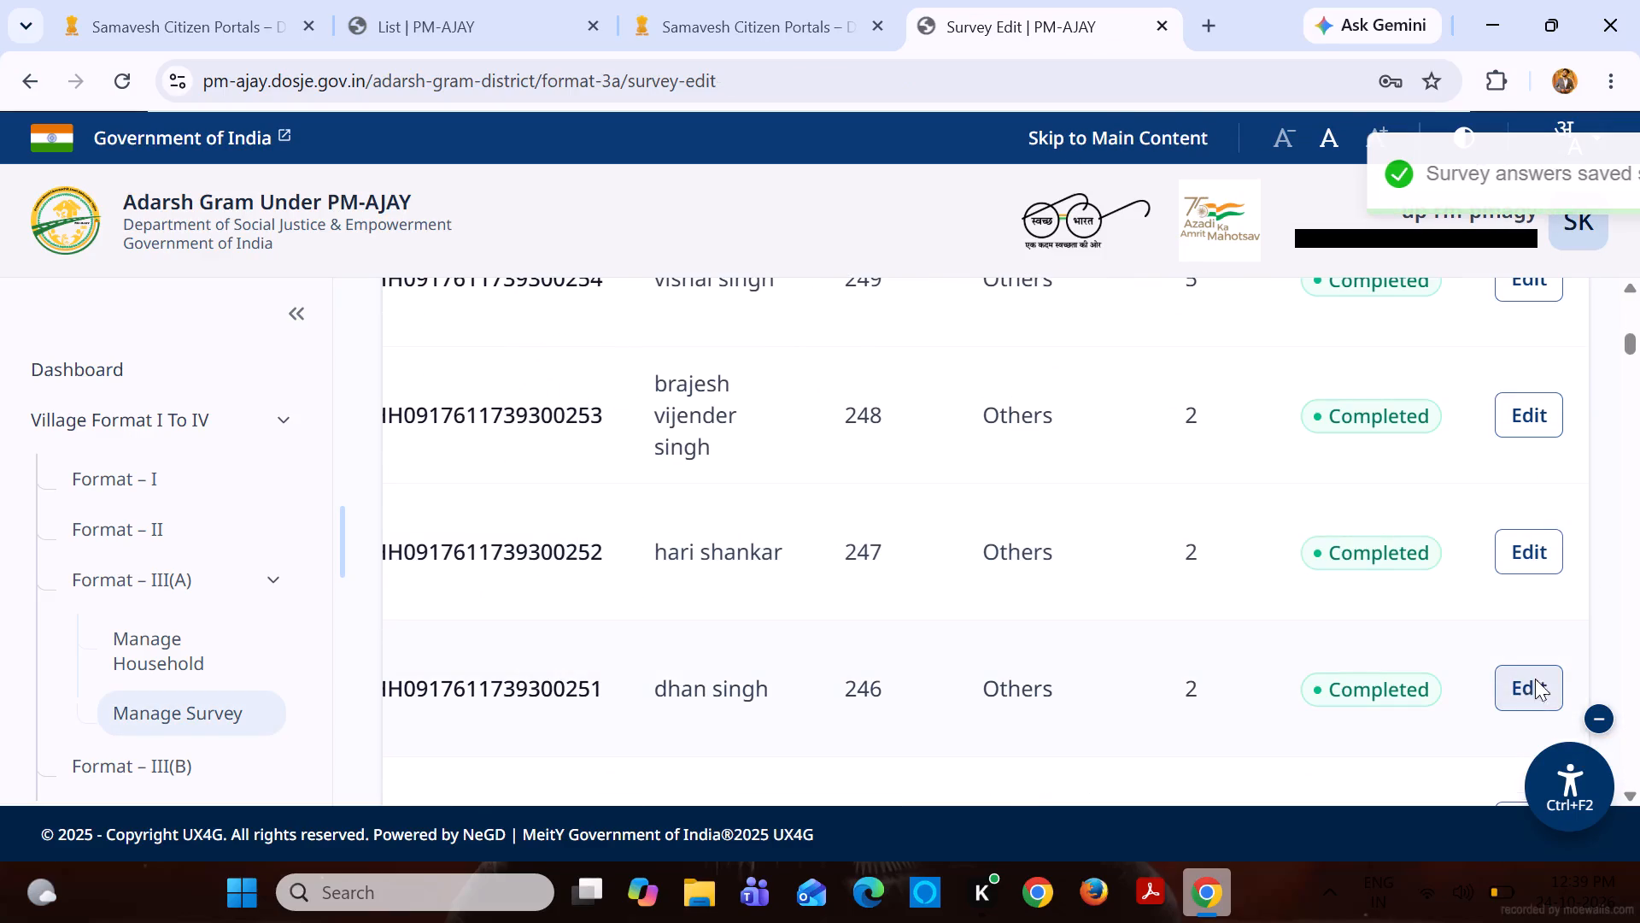
For house number 246, select domain 7 – Agricultural Practices etc., set farming involvement under 7.1 to No, and save the answers.
scroll(1291, 602, "down", 7)
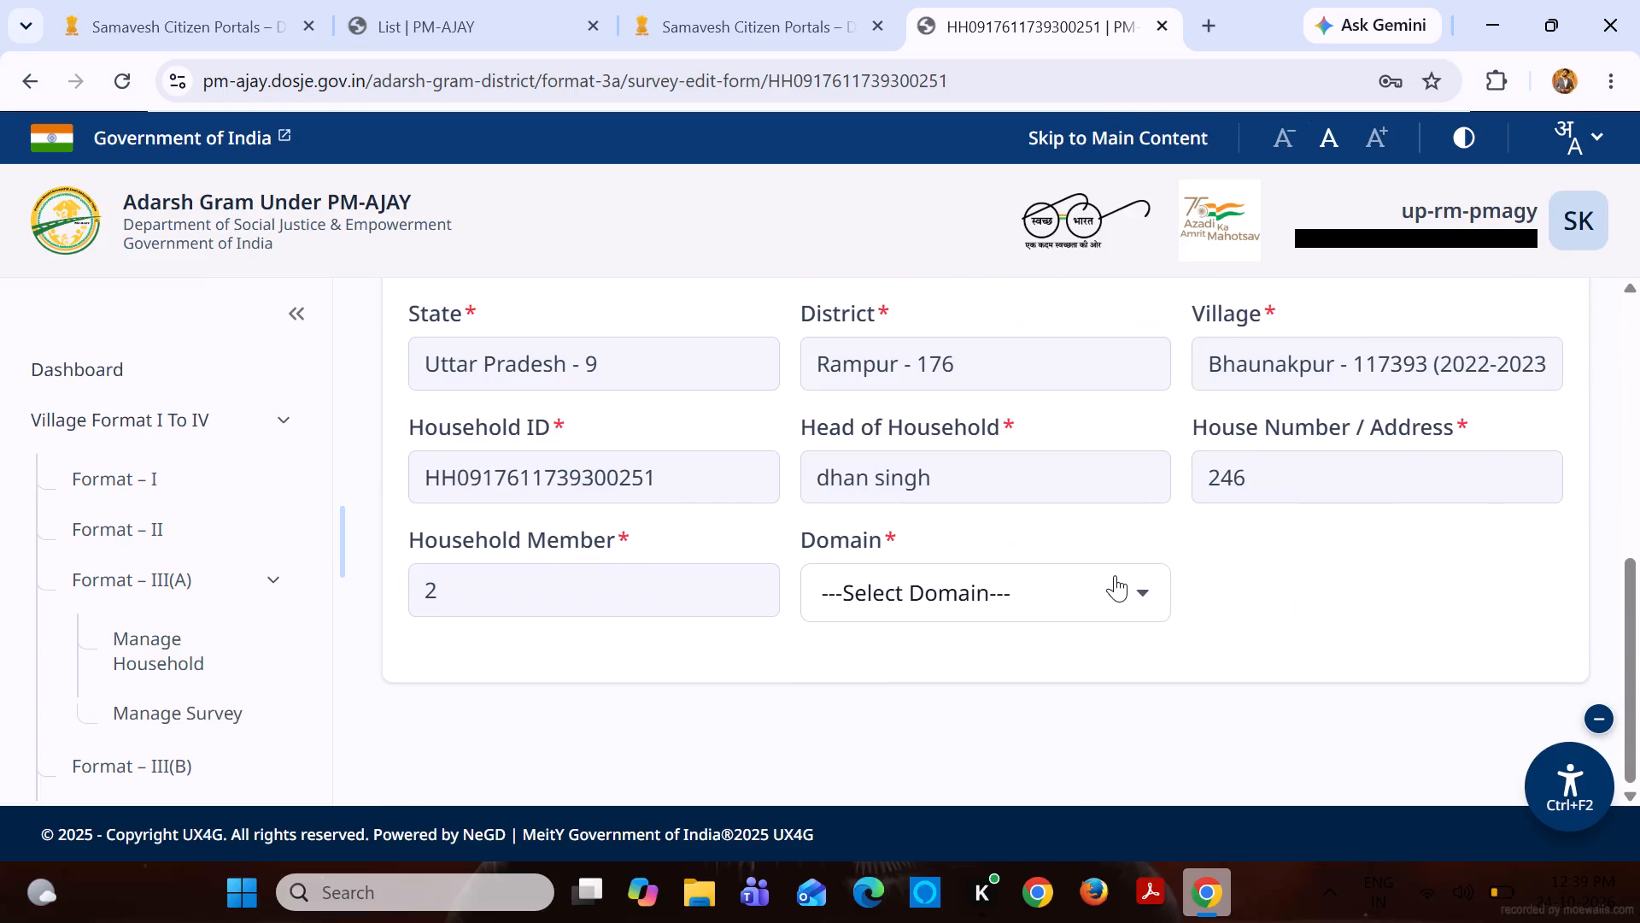
left_click(1115, 575)
scroll(1100, 437, "down", 1)
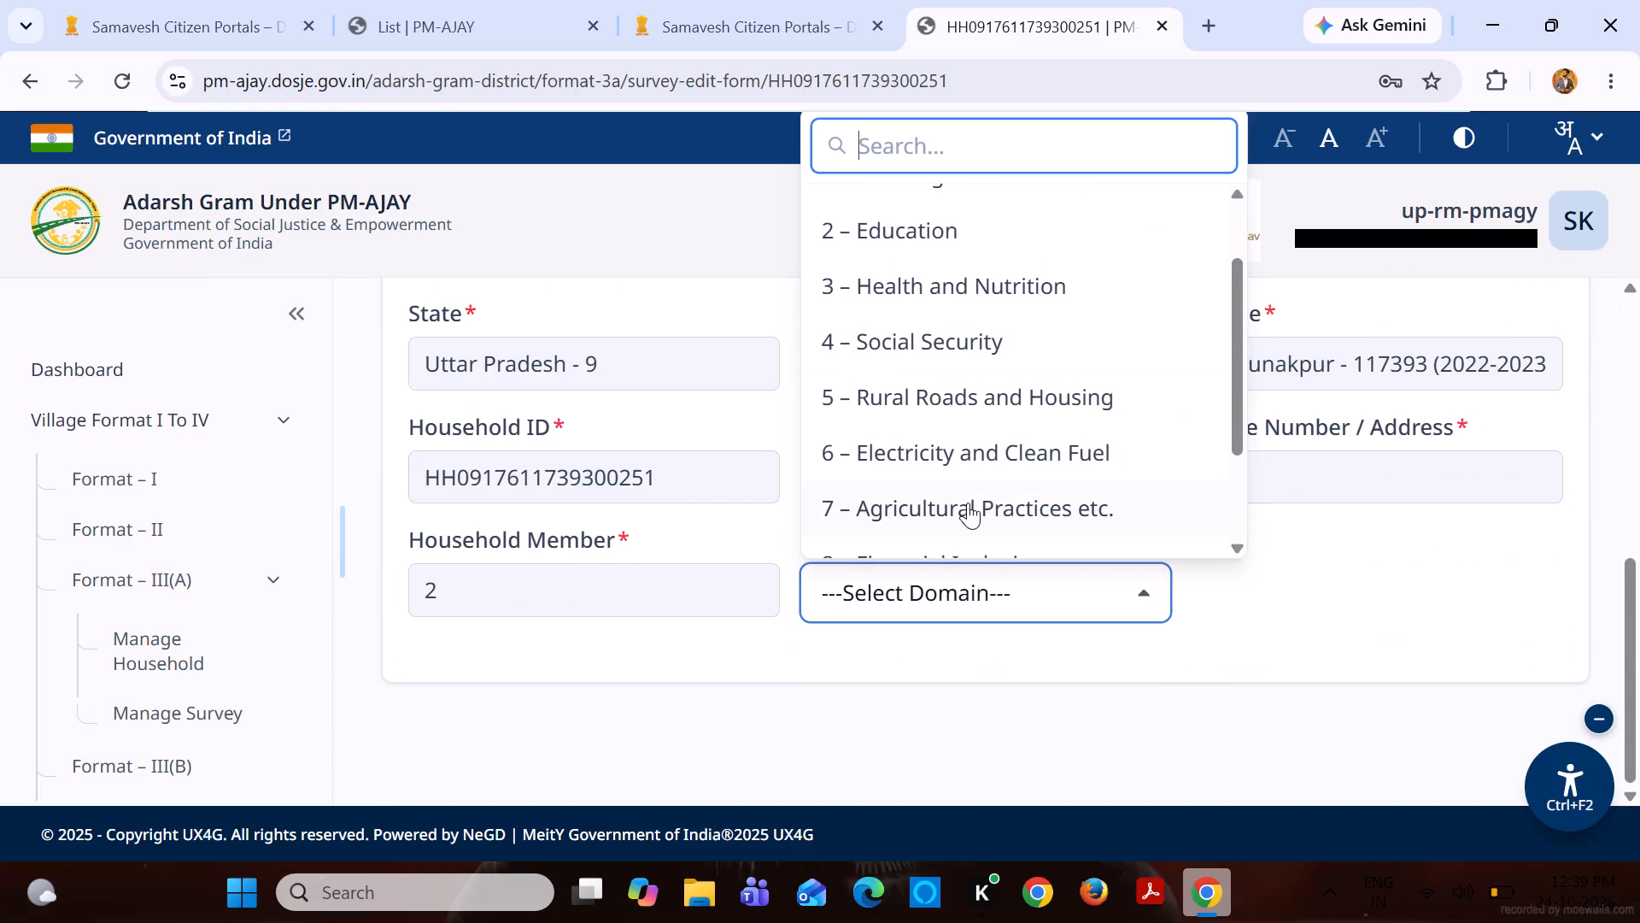
left_click(968, 503)
scroll(1202, 567, "down", 2)
left_click_drag(1366, 591, 1330, 710)
left_click(1330, 710)
scroll(1330, 710, "down", 7)
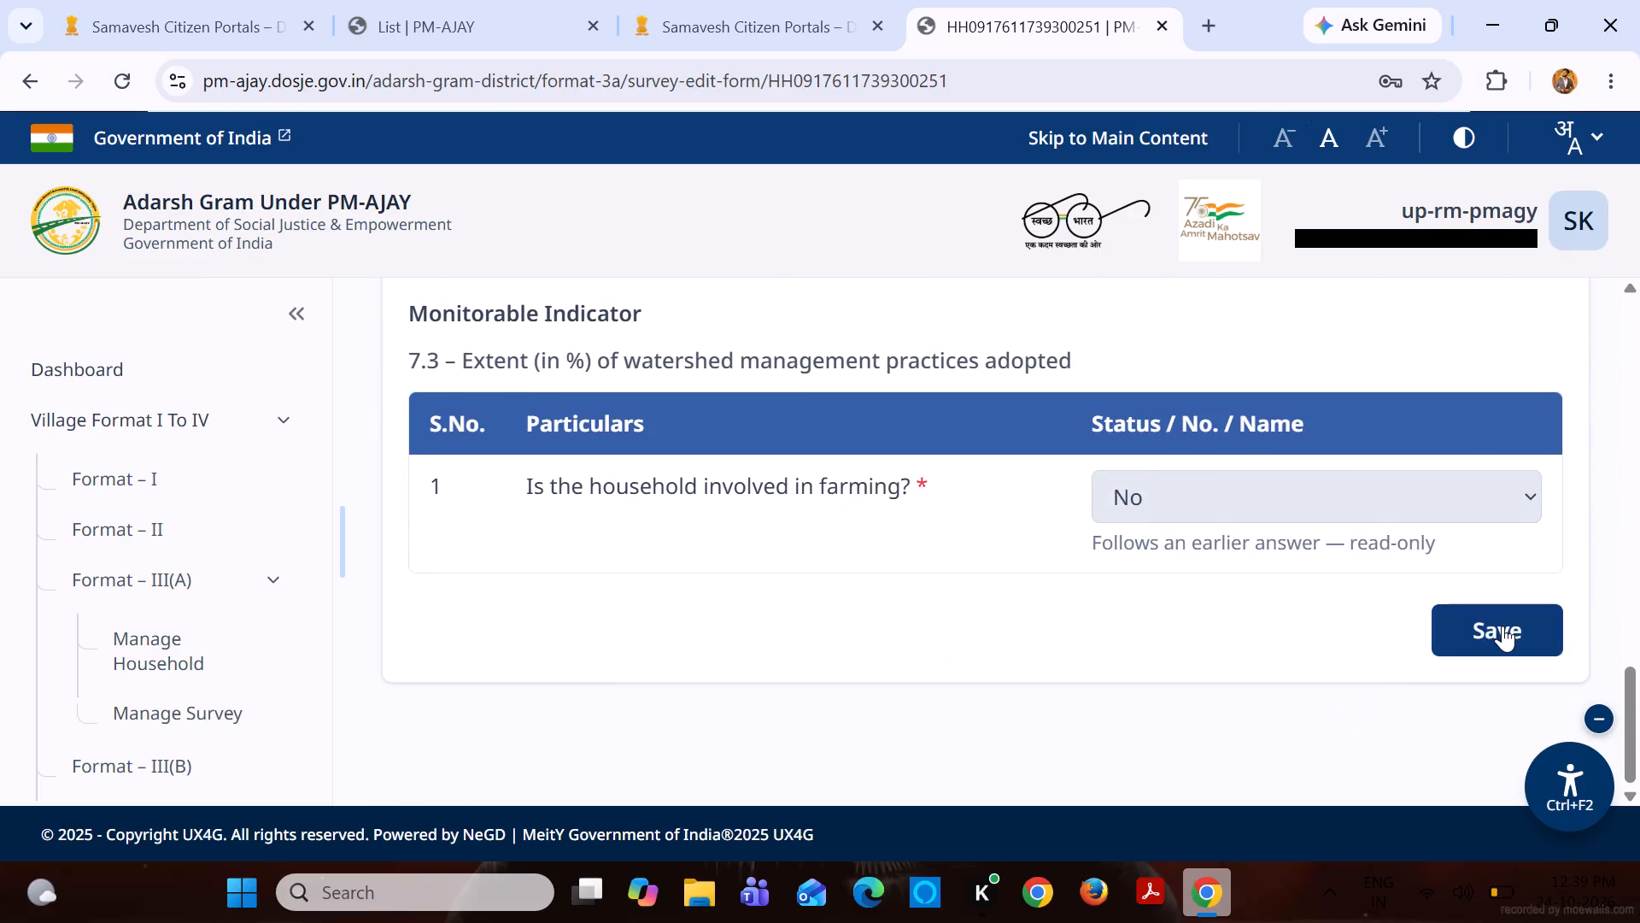
left_click(1502, 626)
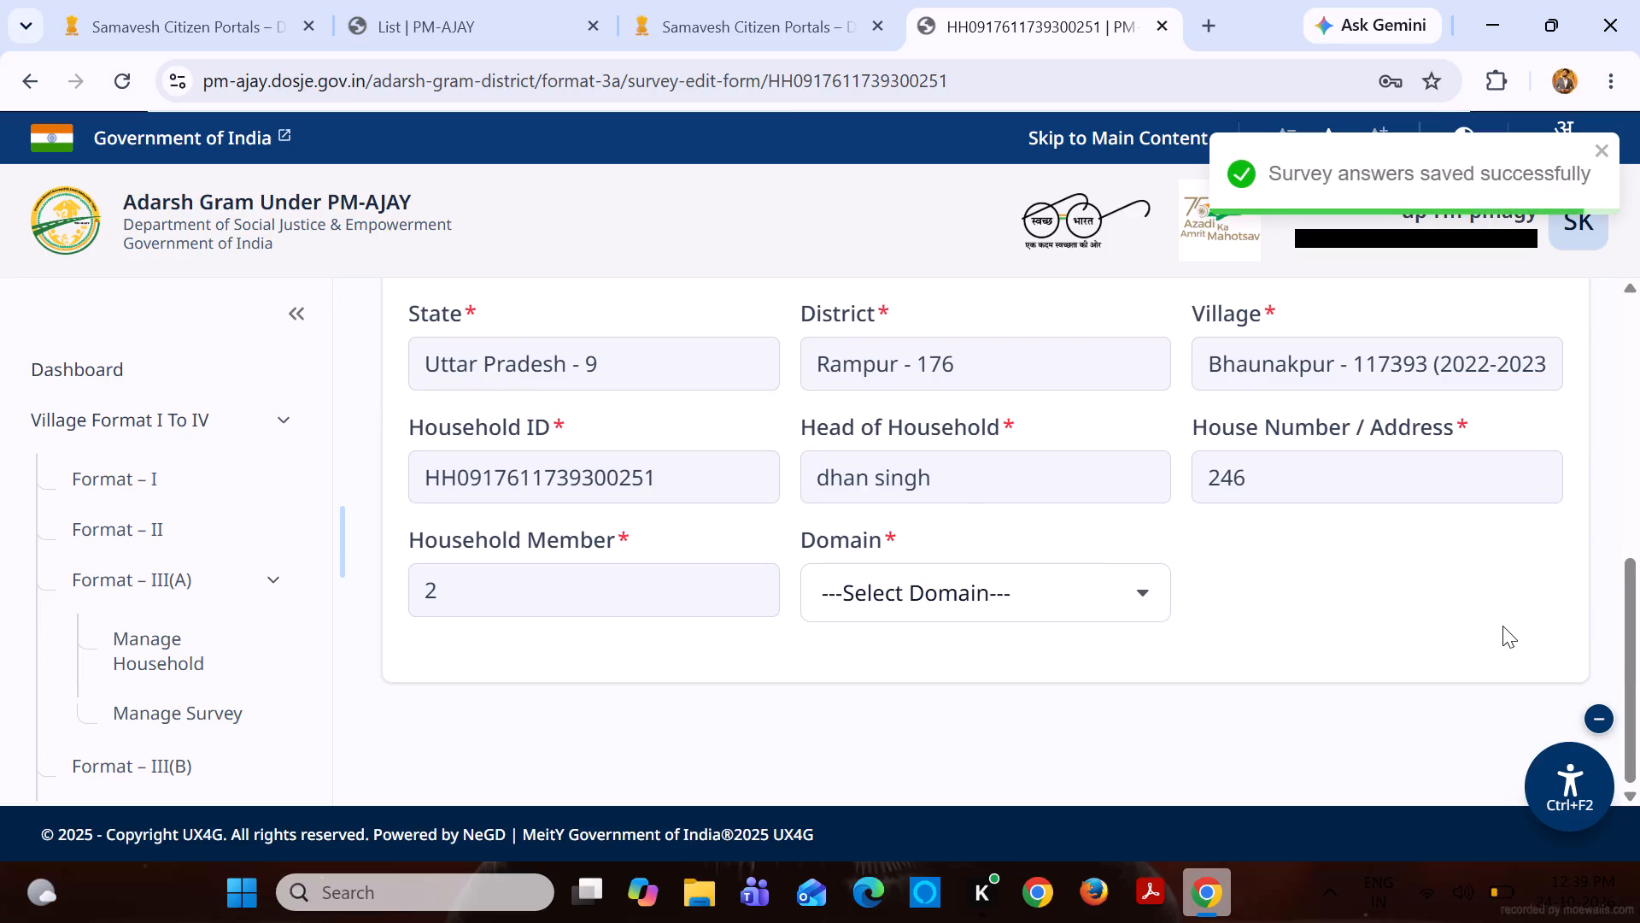
Reload the Format – III(B) list and select block Milak - 1486, gram panchayat Bhaunakpur - 84553 and village Bhaunakpur.
left_click(420, 4)
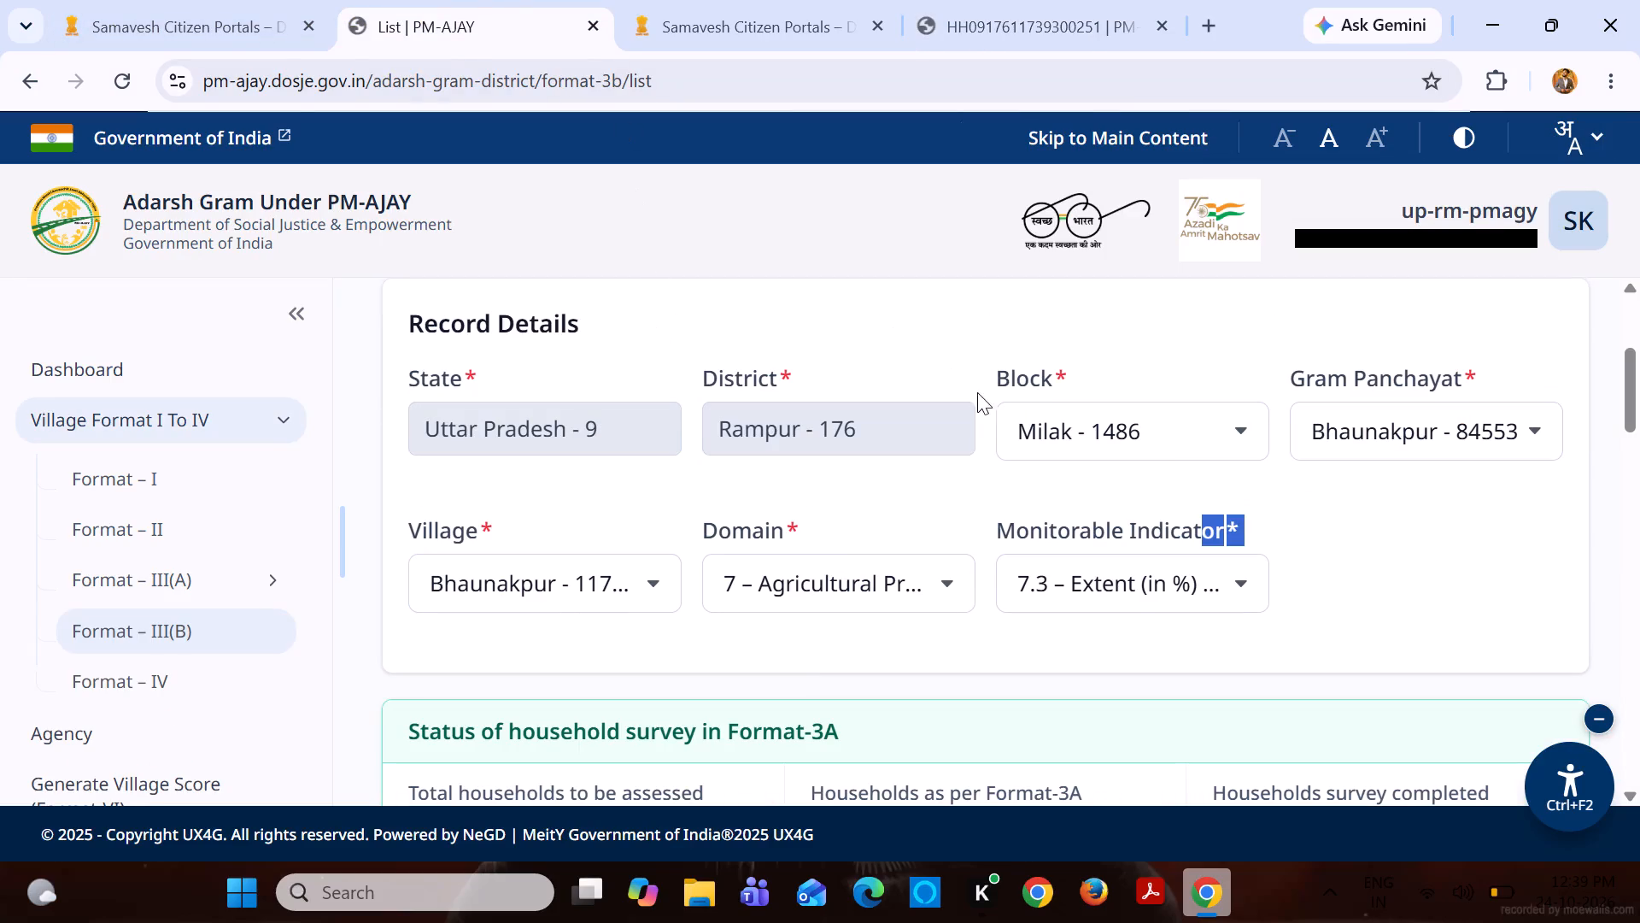
left_click(114, 81)
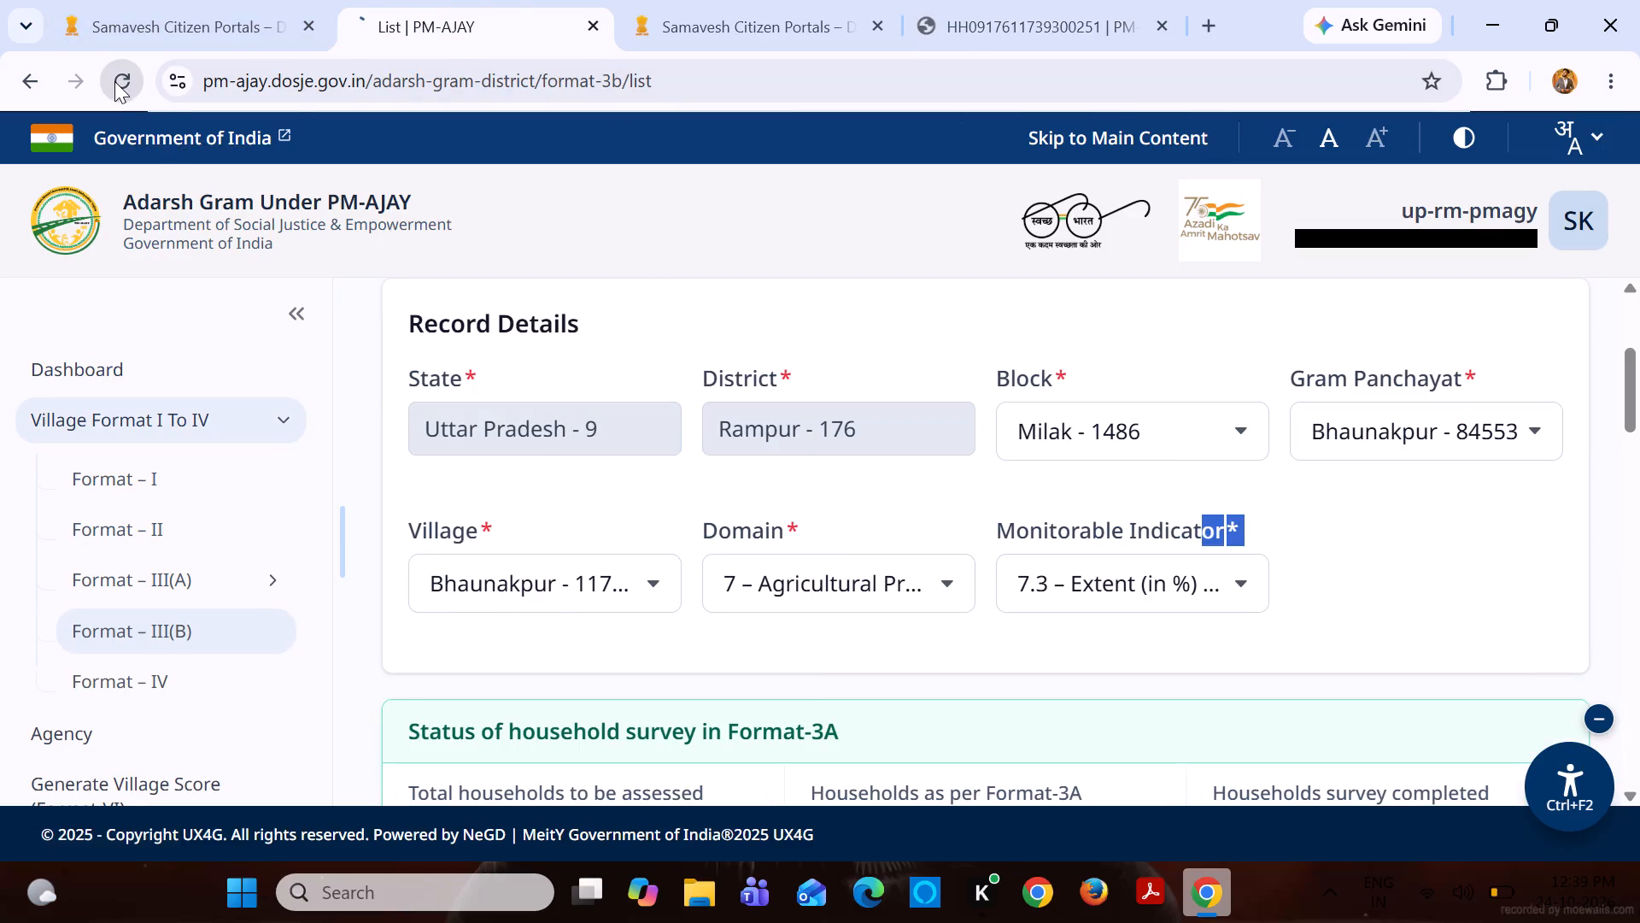
scroll(647, 442, "down", 4)
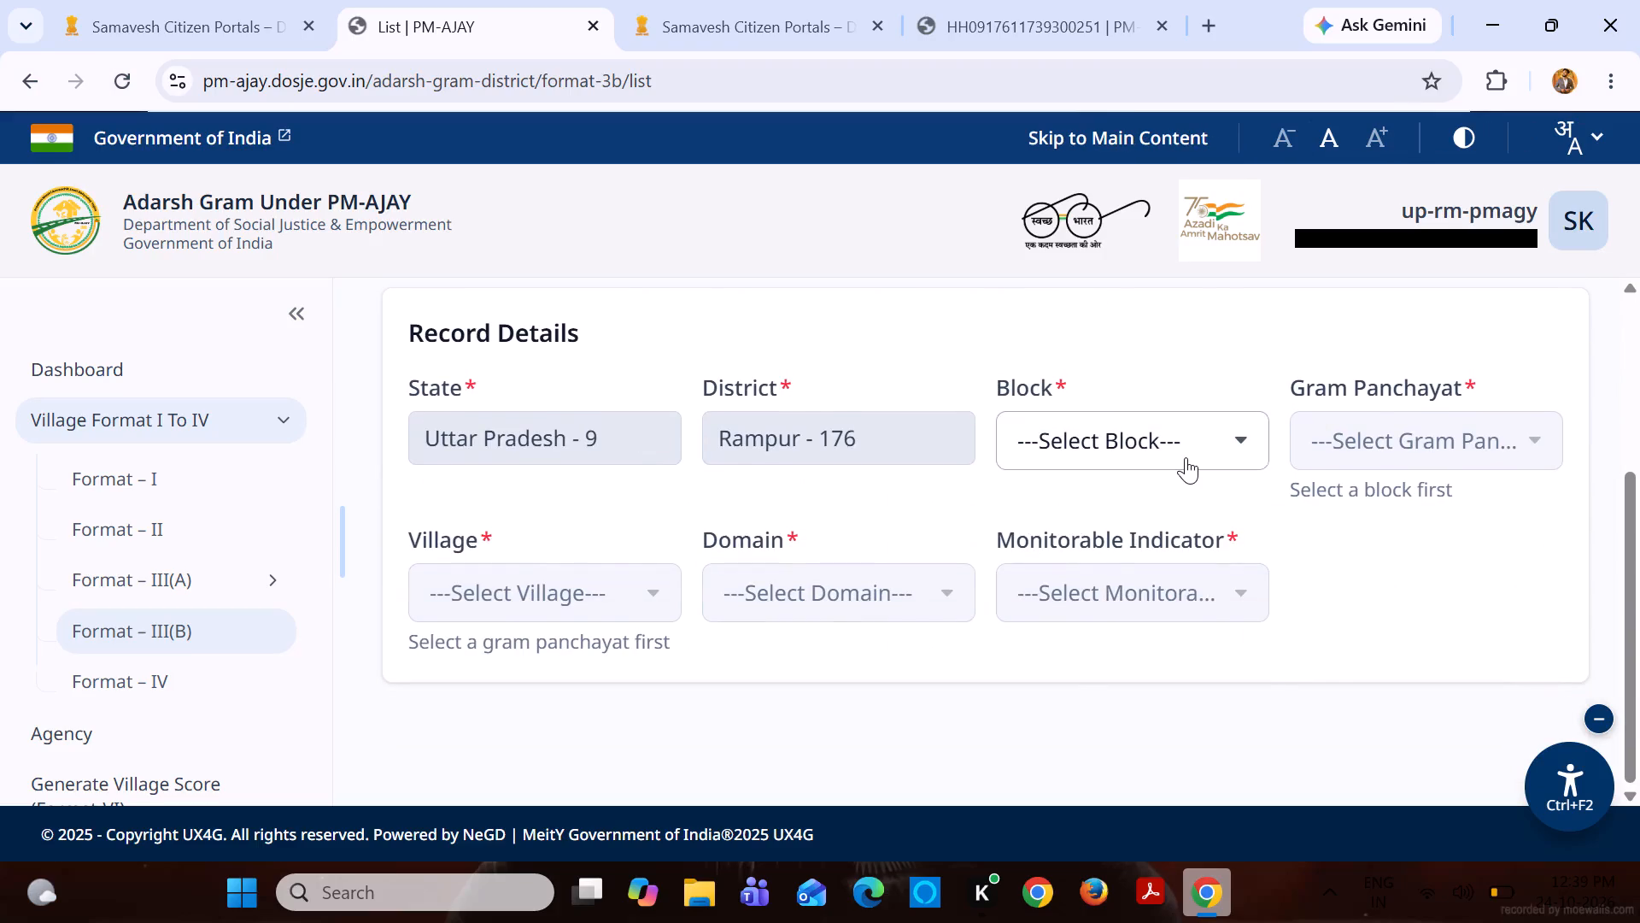
left_click(1186, 457)
left_click(1052, 737)
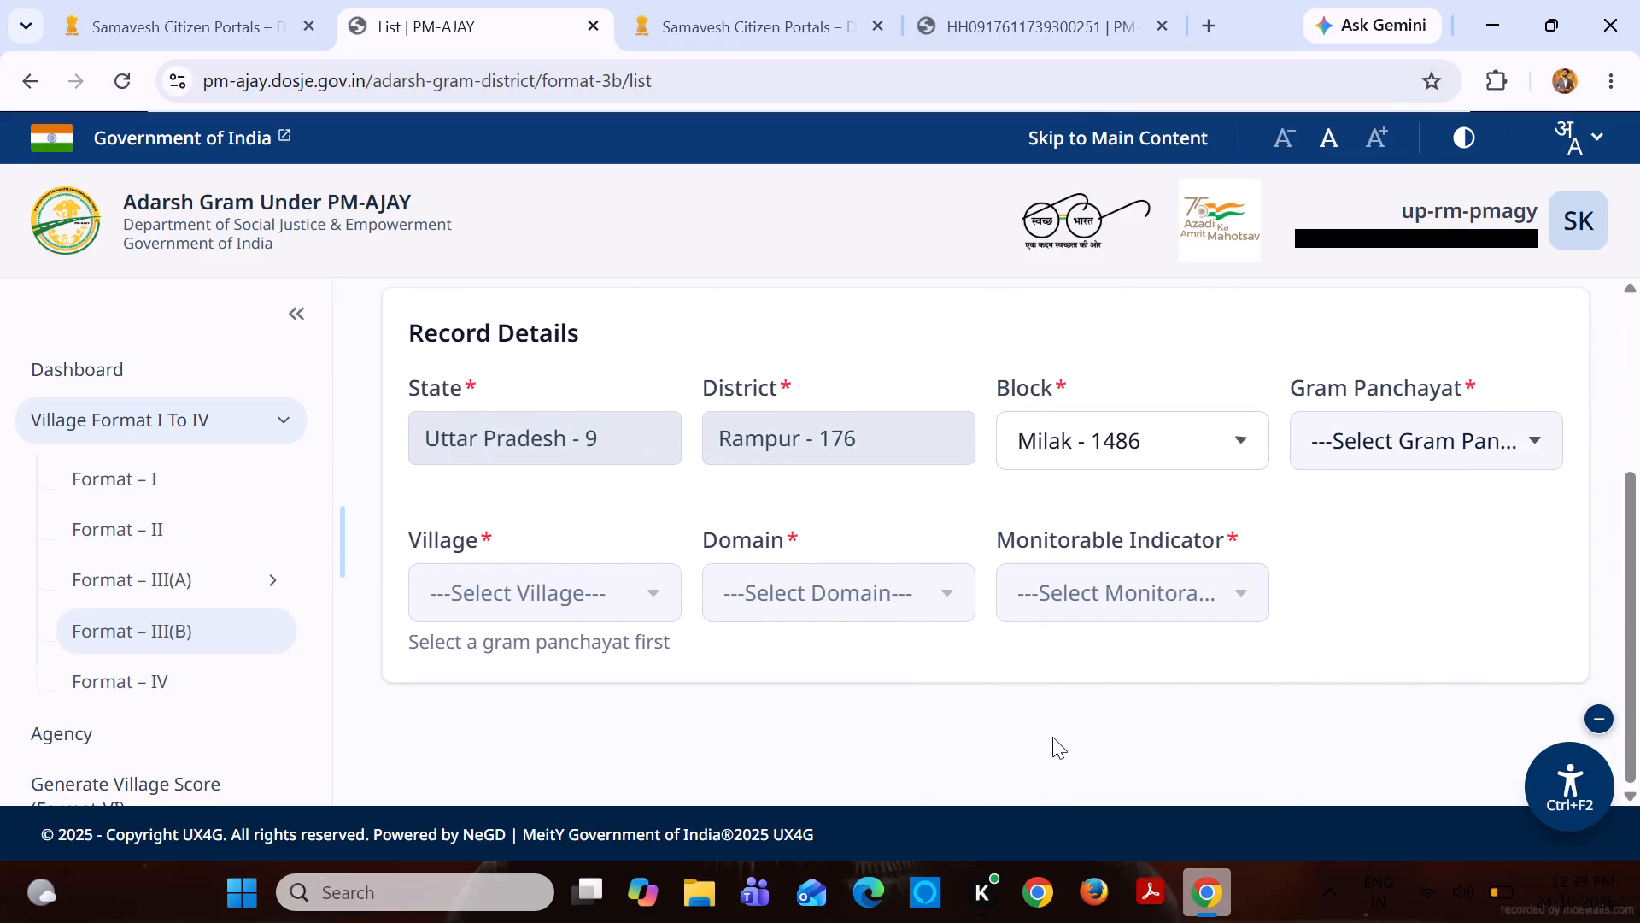
left_click(1502, 442)
scroll(1386, 653, "down", 1)
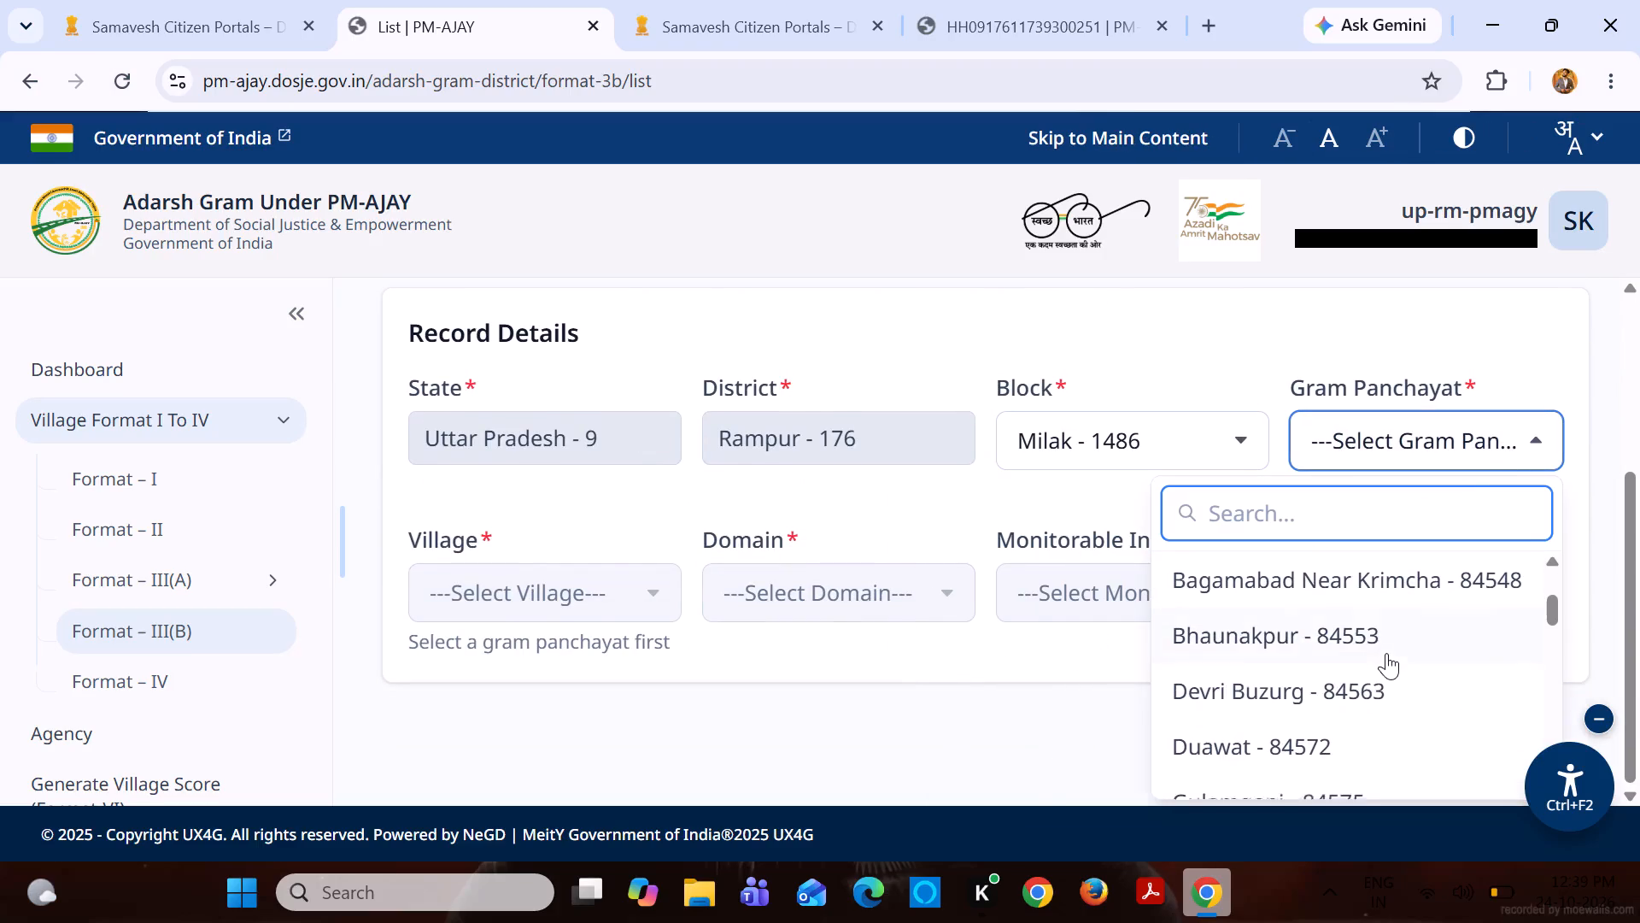
left_click(1291, 629)
left_click(612, 583)
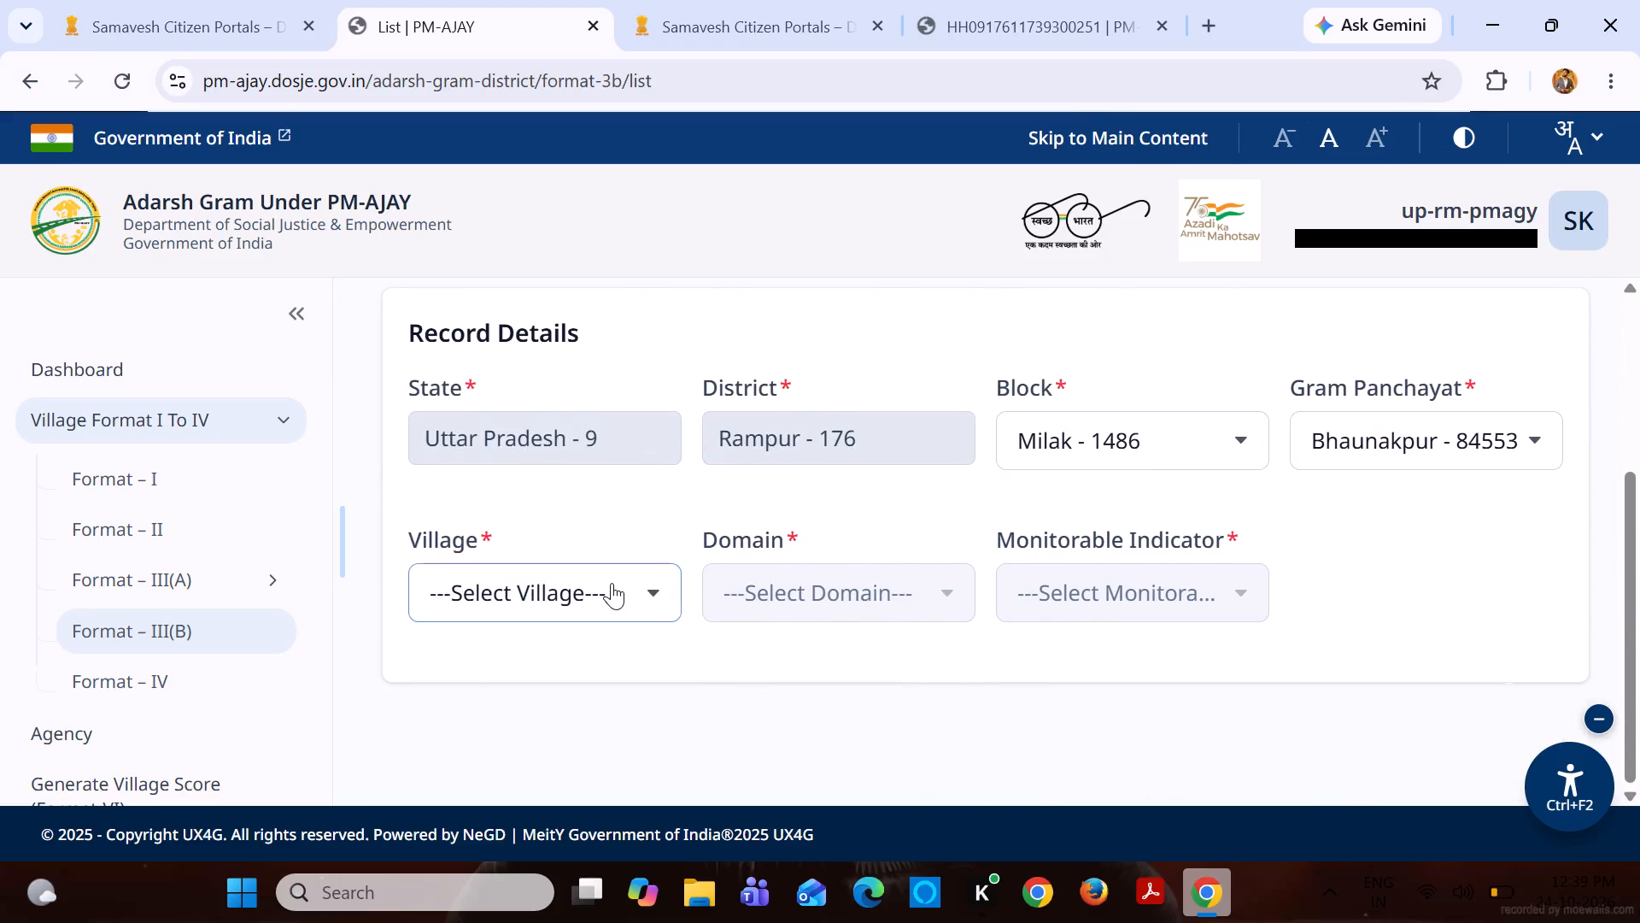
scroll(597, 506, "down", 1)
left_click(592, 442)
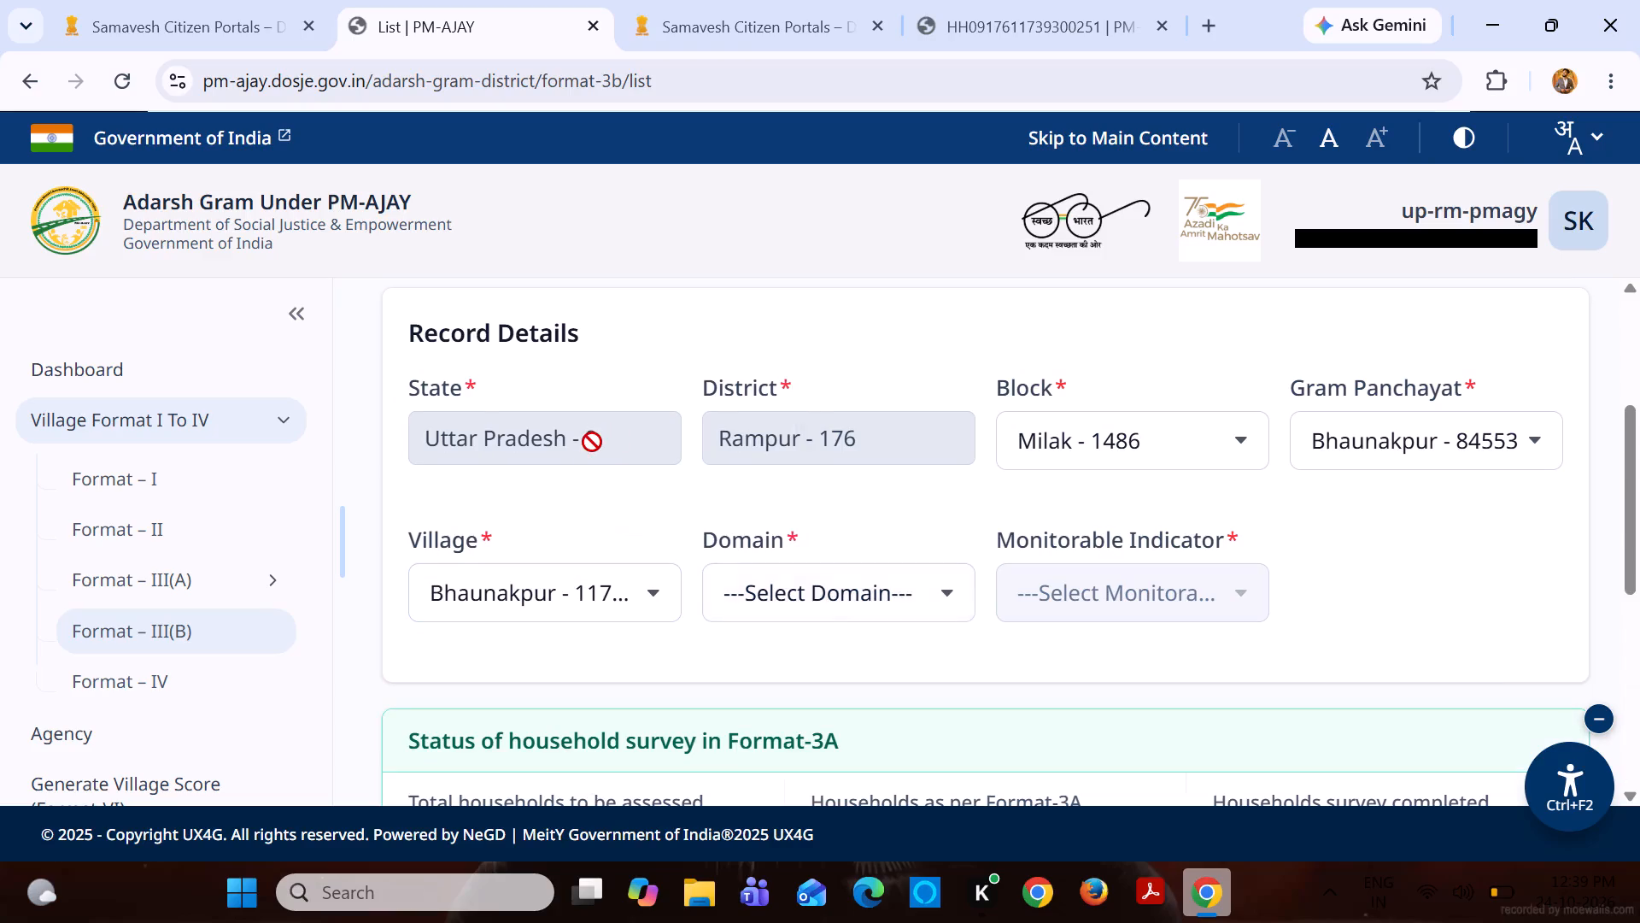
Examine the mapping status of Bhaunakpur's monitorable indicators across domains 8, 9 and 10 in Format – III(B).
scroll(829, 609, "down", 8)
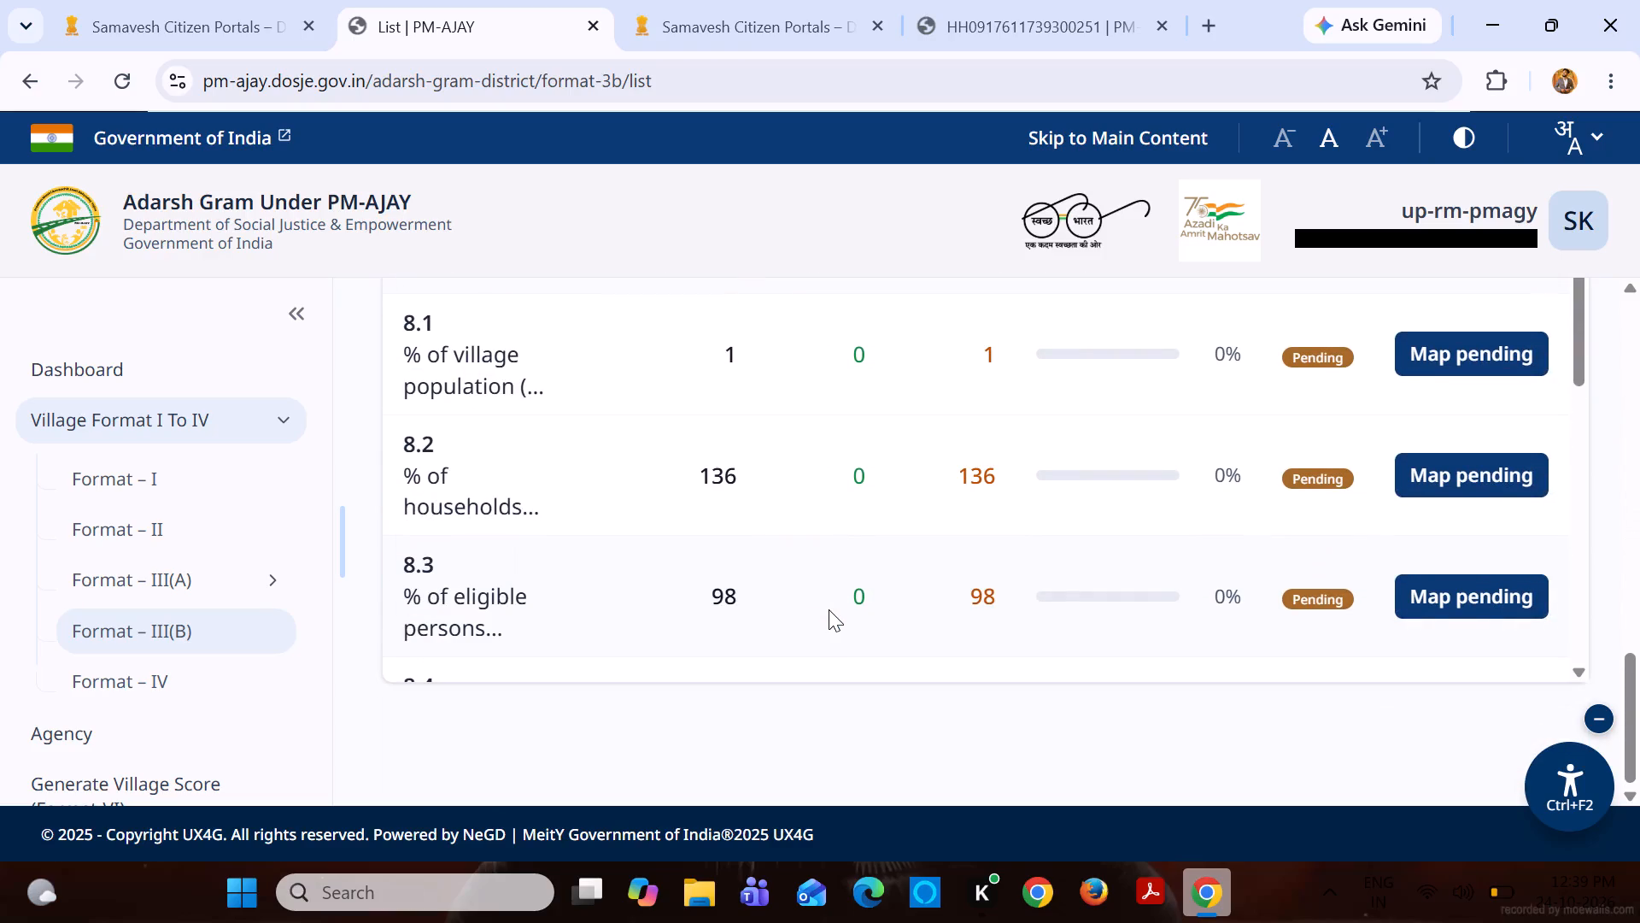
scroll(829, 609, "right", 1)
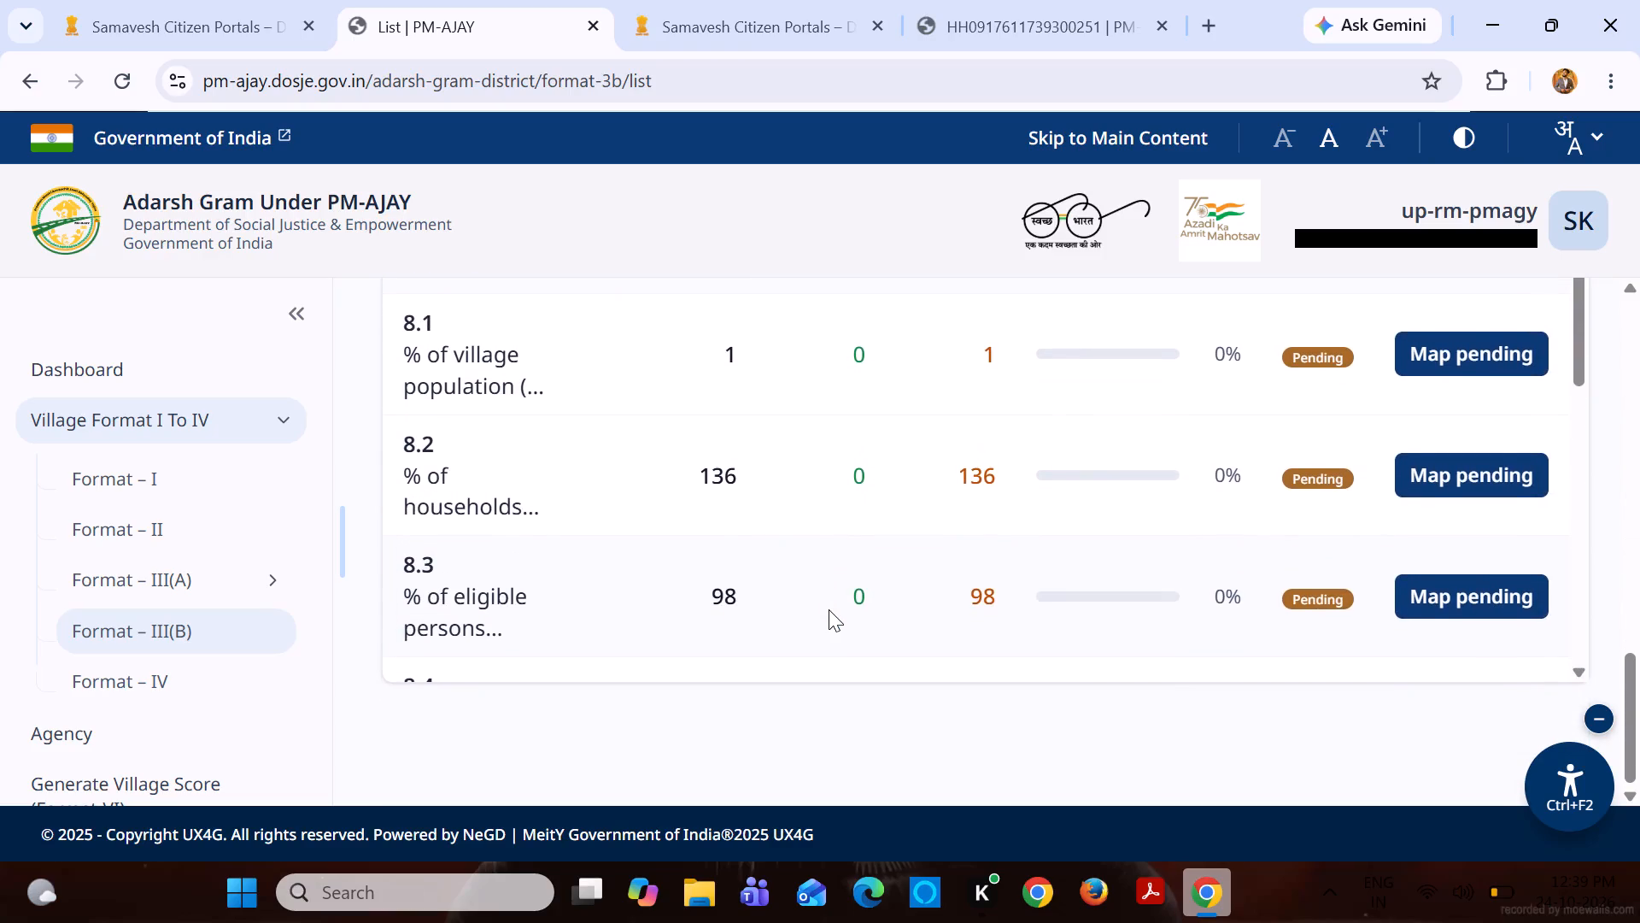
left_click(829, 609)
scroll(829, 609, "down", 1)
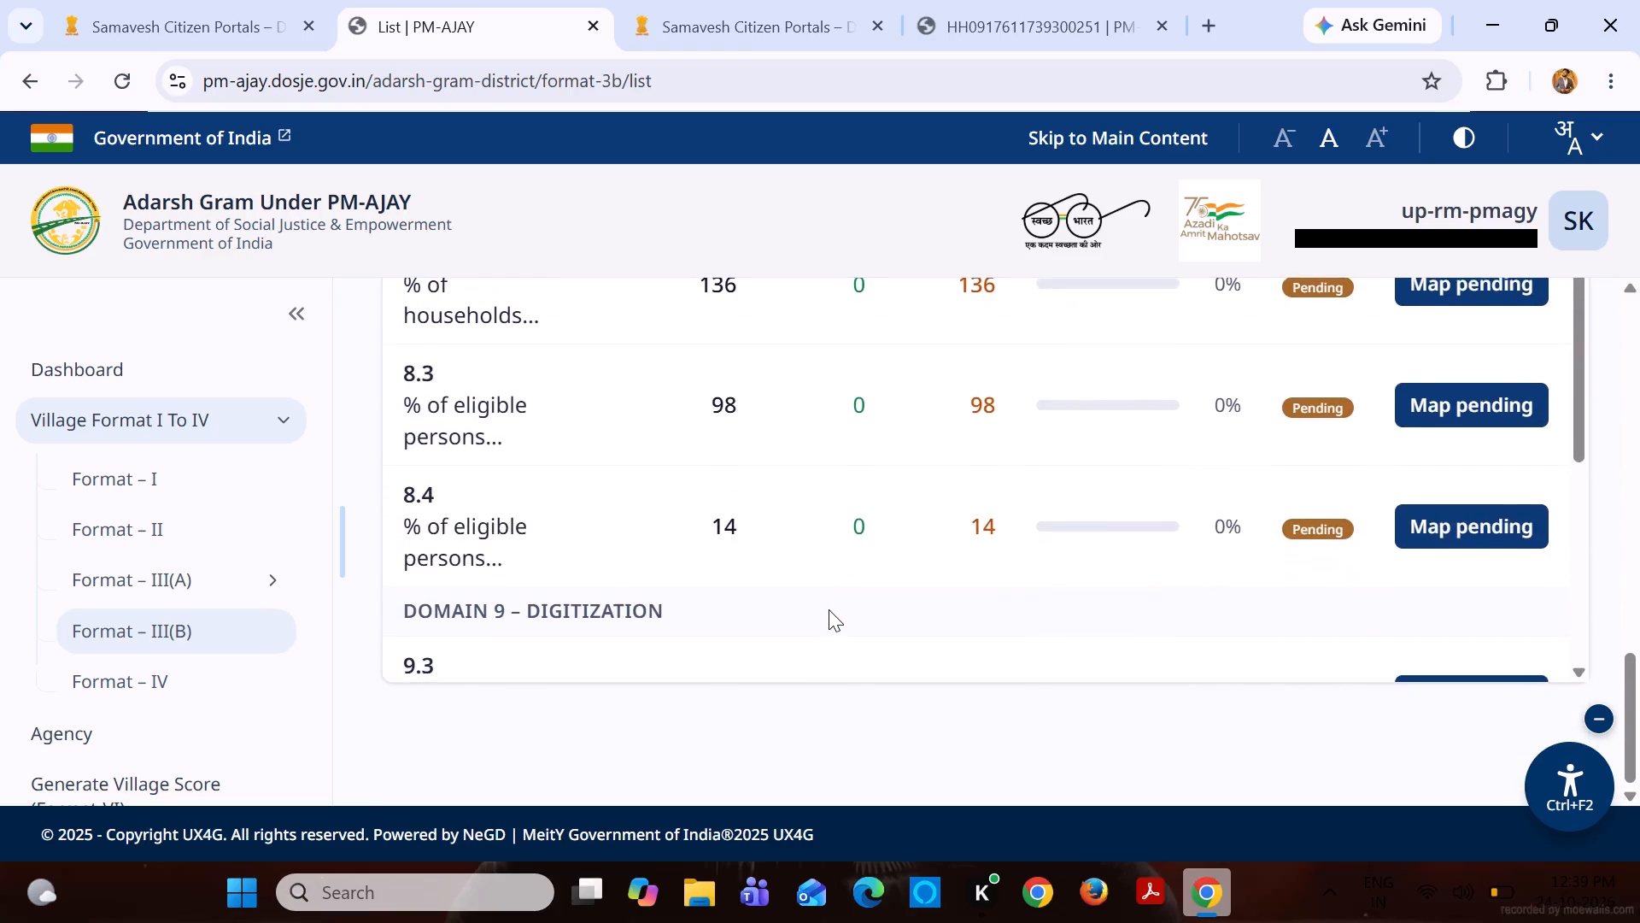
scroll(829, 609, "down", 1)
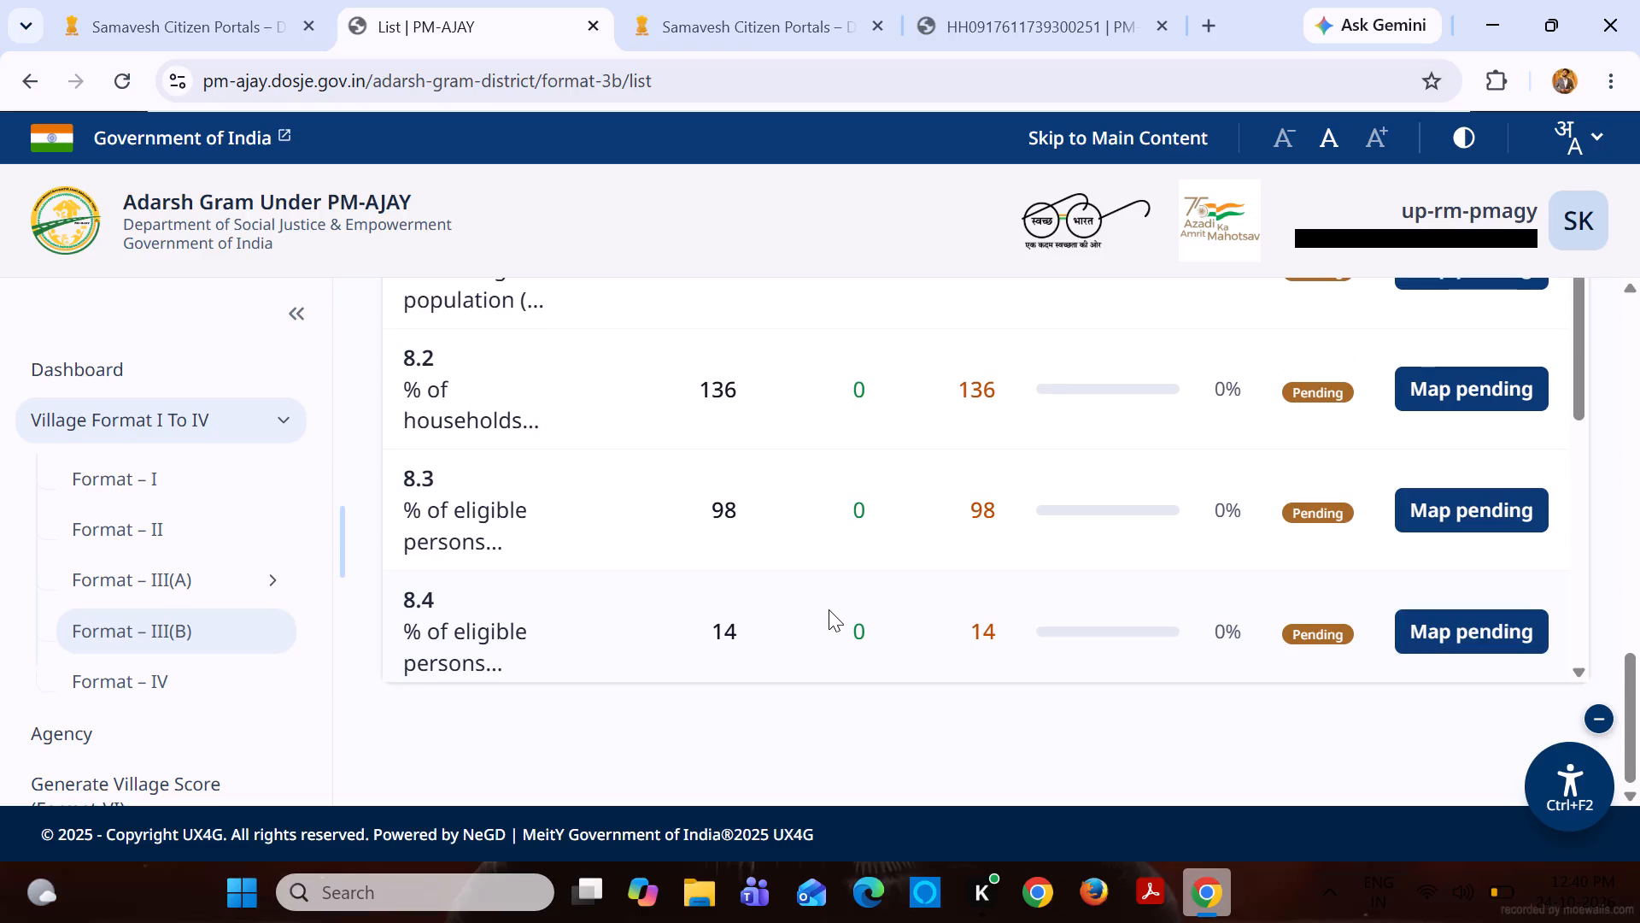
scroll(829, 609, "down", 3)
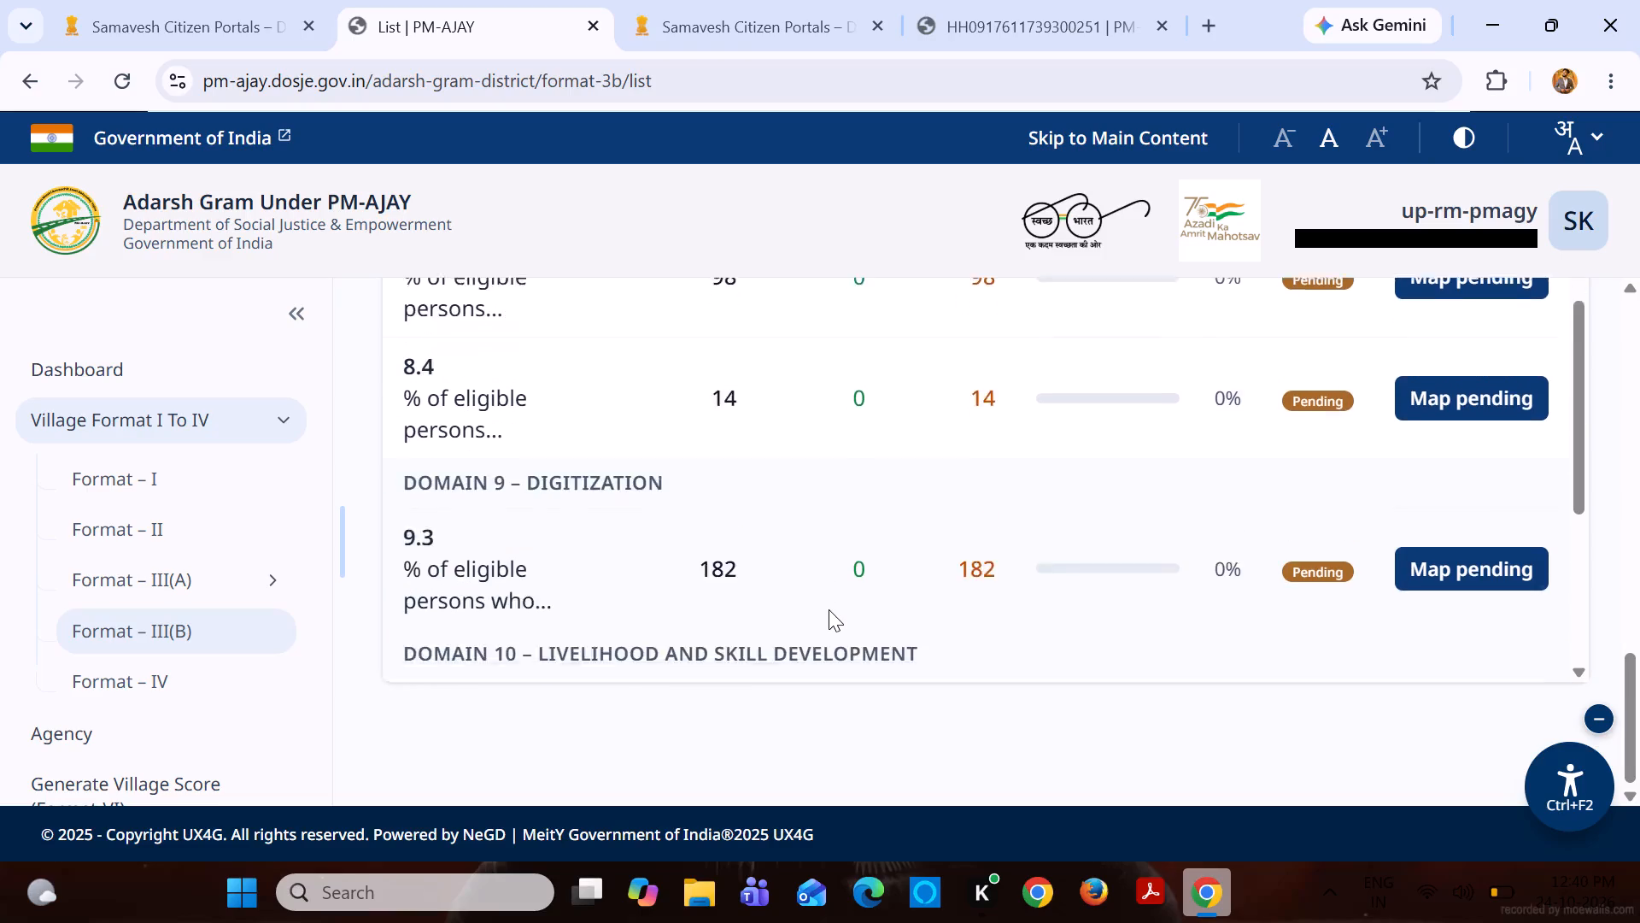
scroll(829, 609, "down", 1)
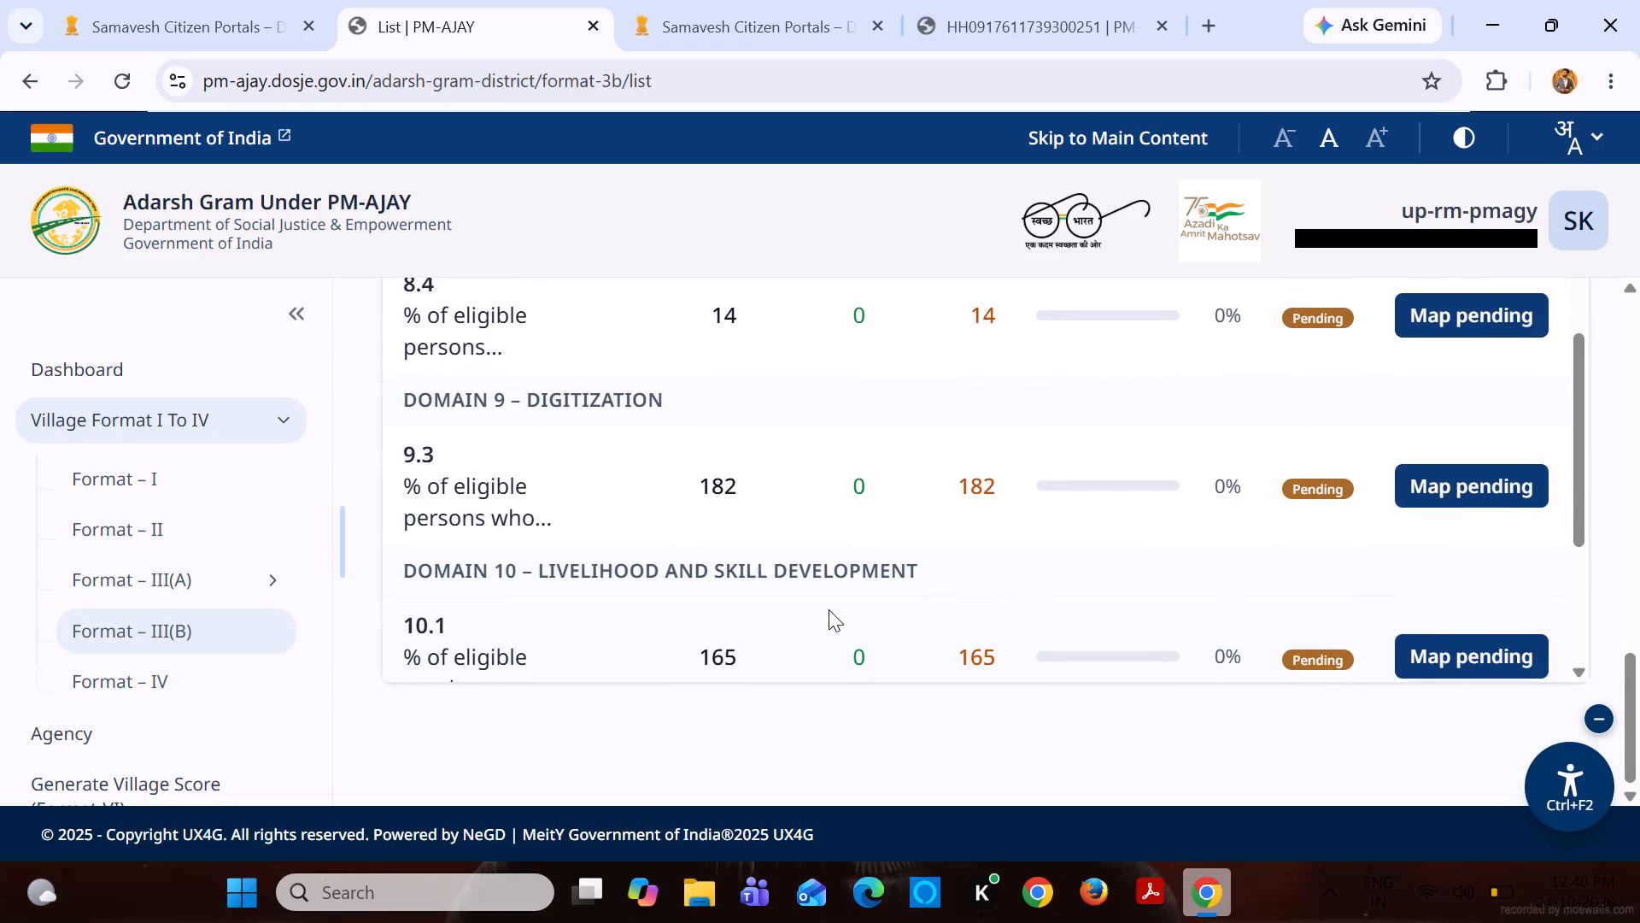
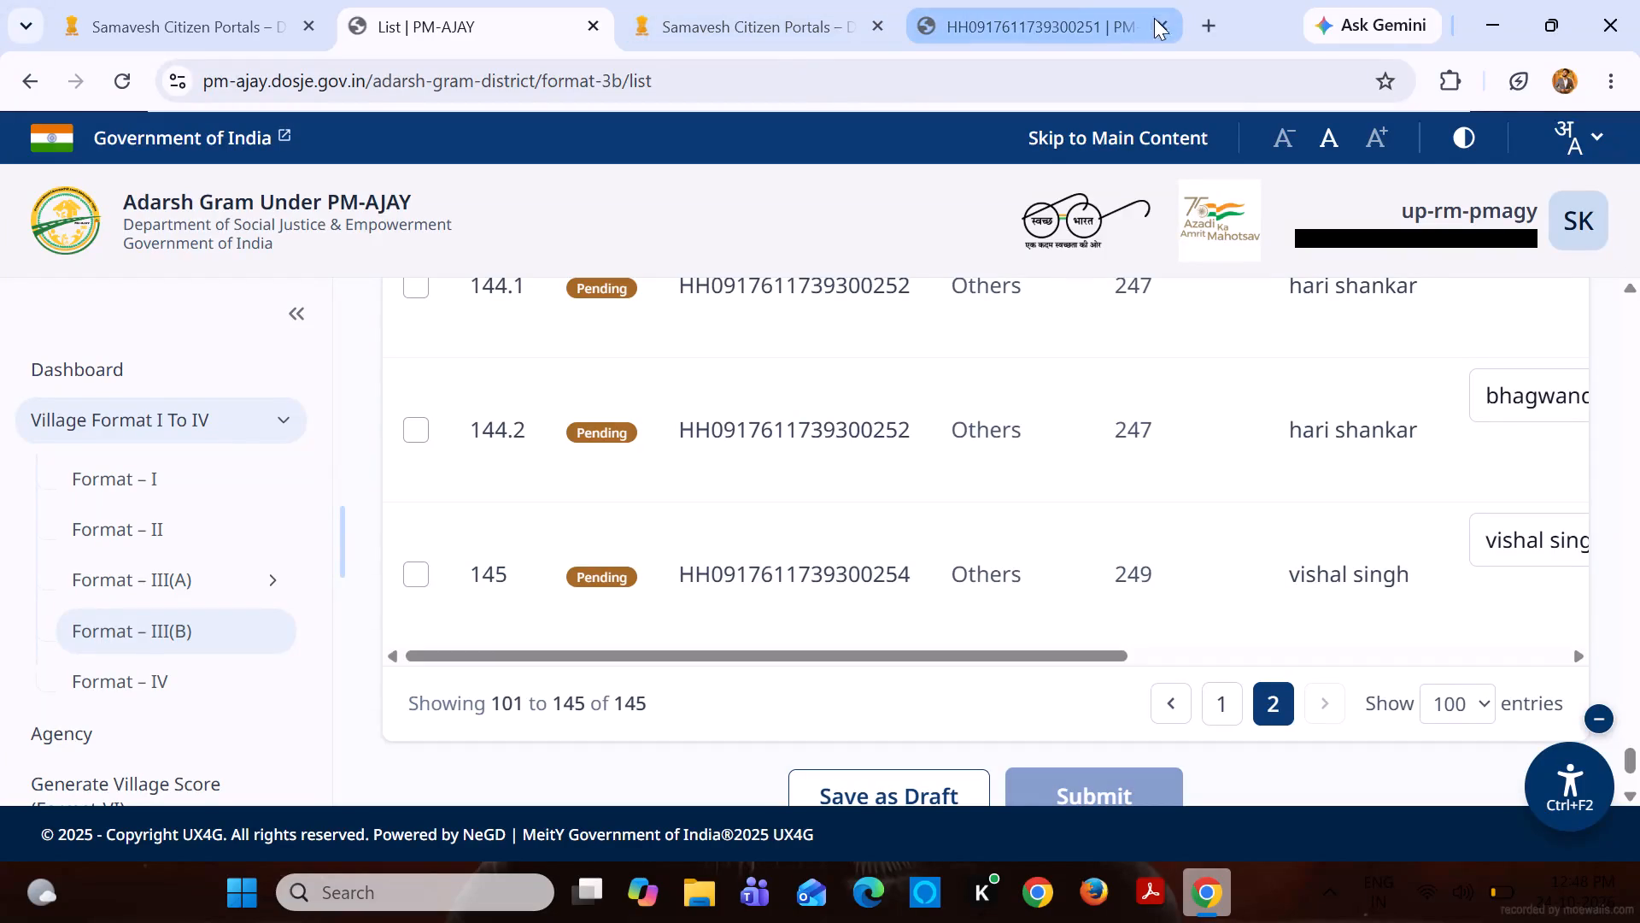
Close the household record, the second Samavesh Citizen Portals page and the PM-AJAY Format III(B) list, keeping the first Samavesh page open.
left_click_drag(1173, 25, 1156, 27)
left_click(1156, 27)
left_click(1156, 27)
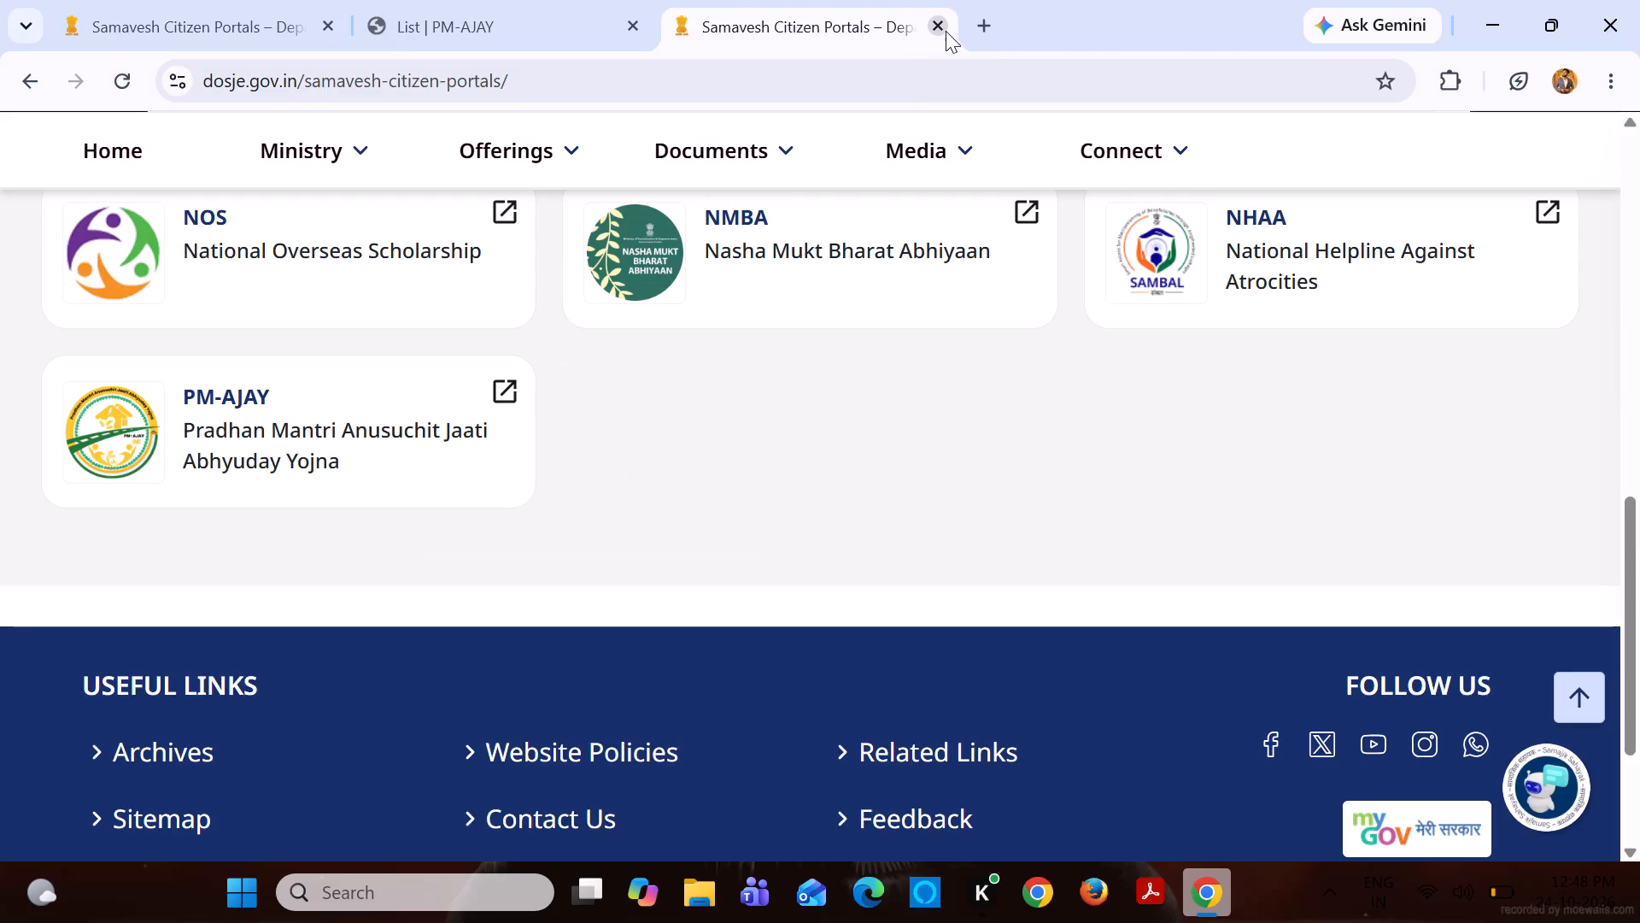
left_click(946, 31)
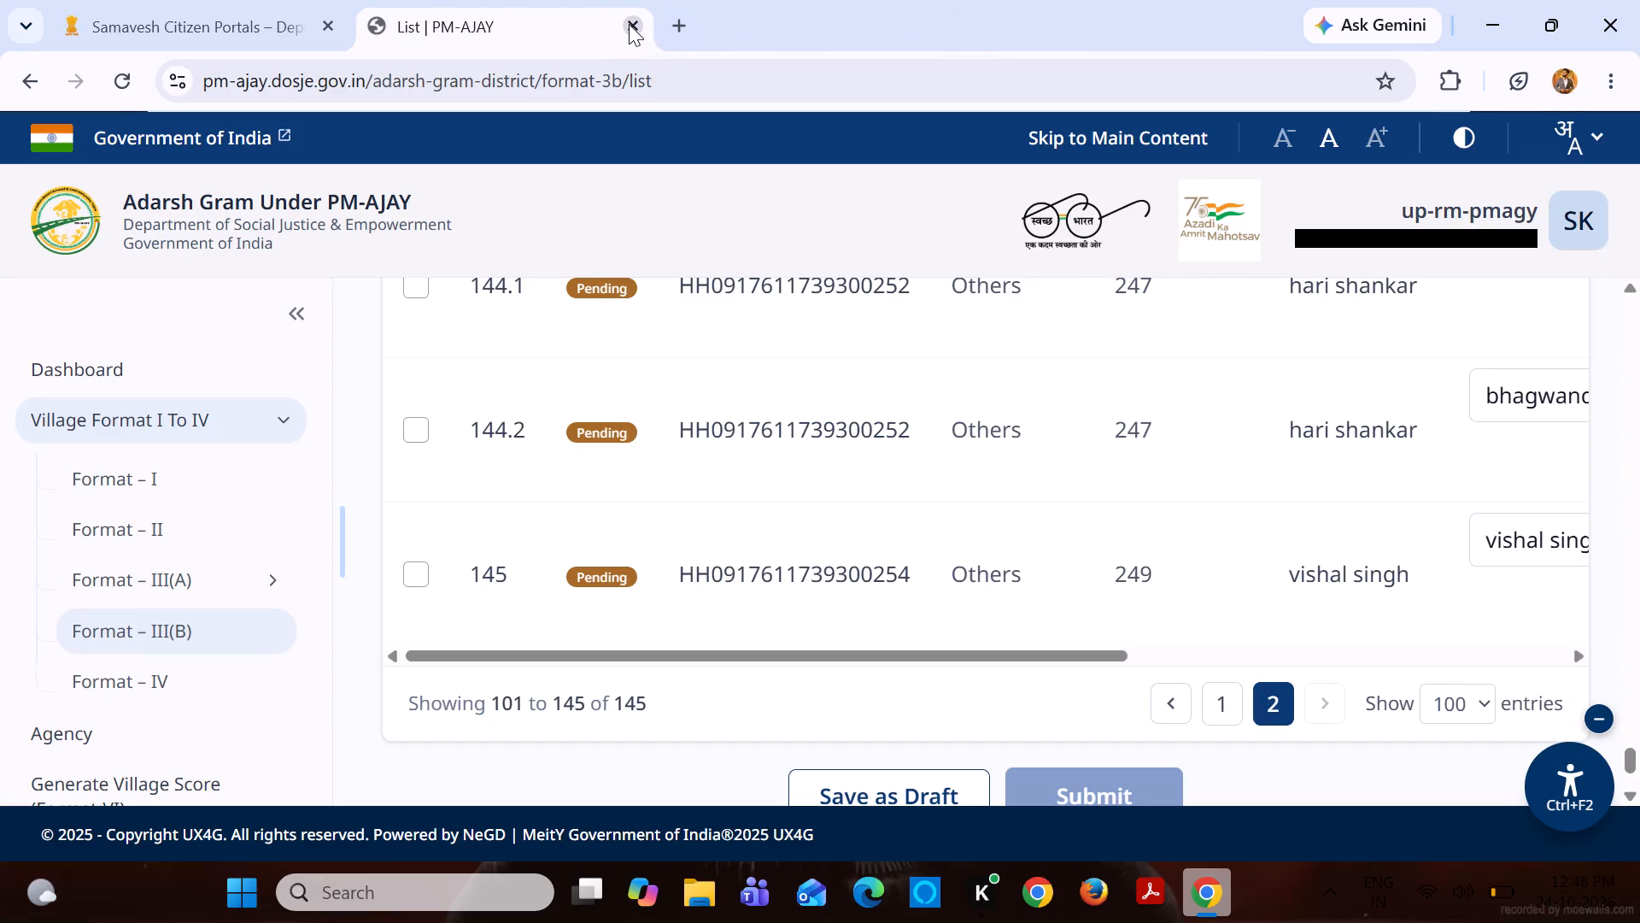
left_click(629, 24)
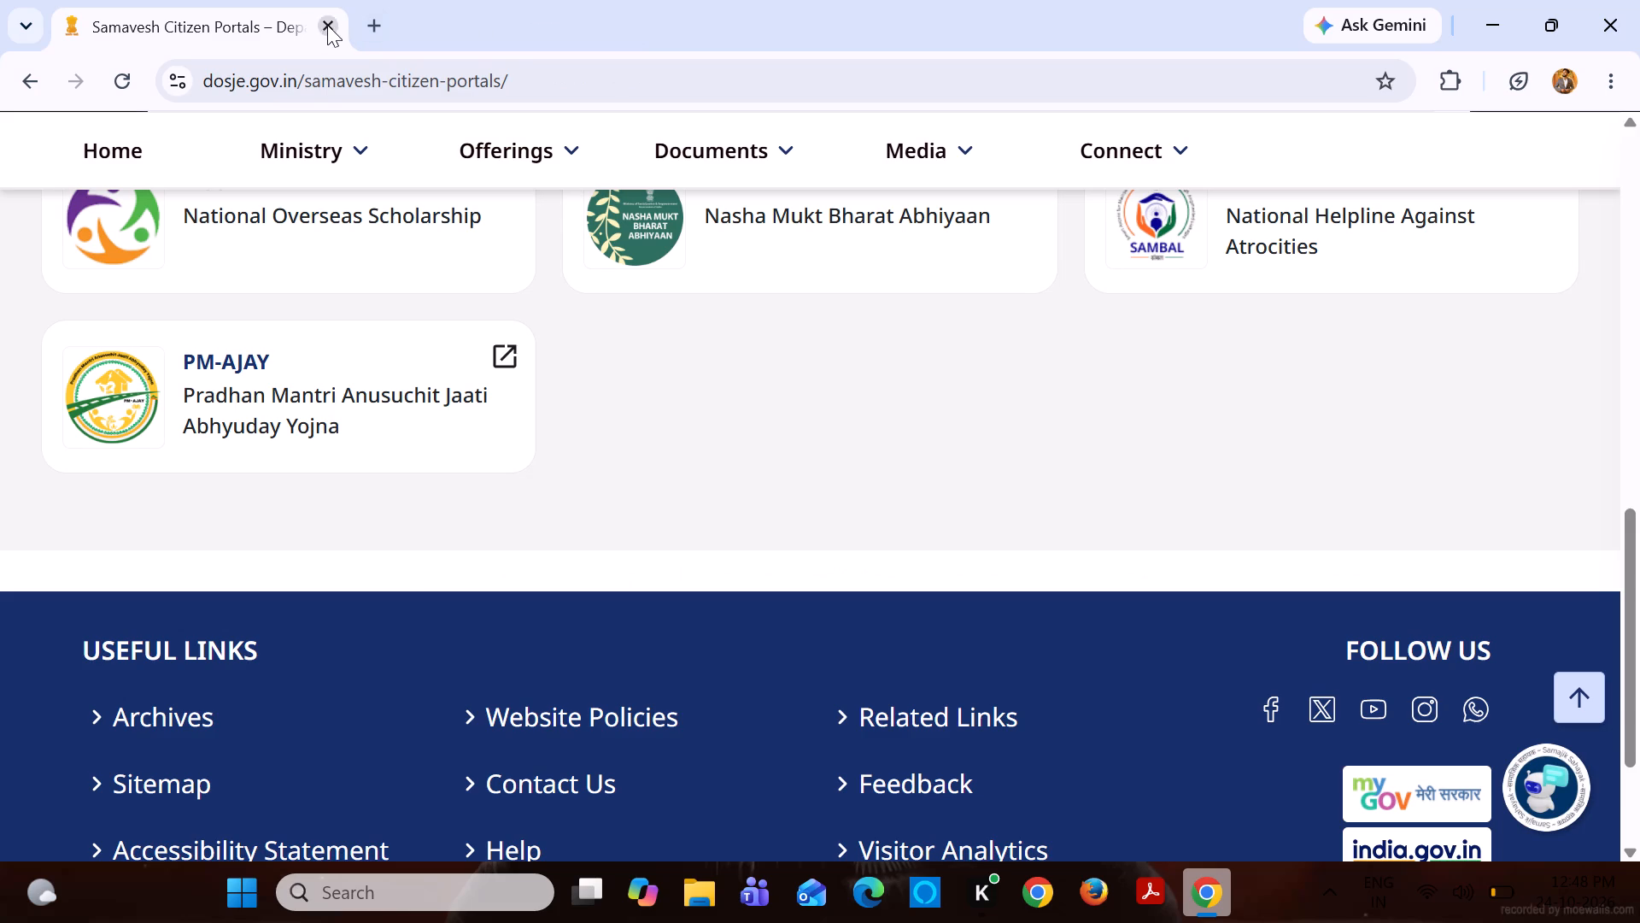